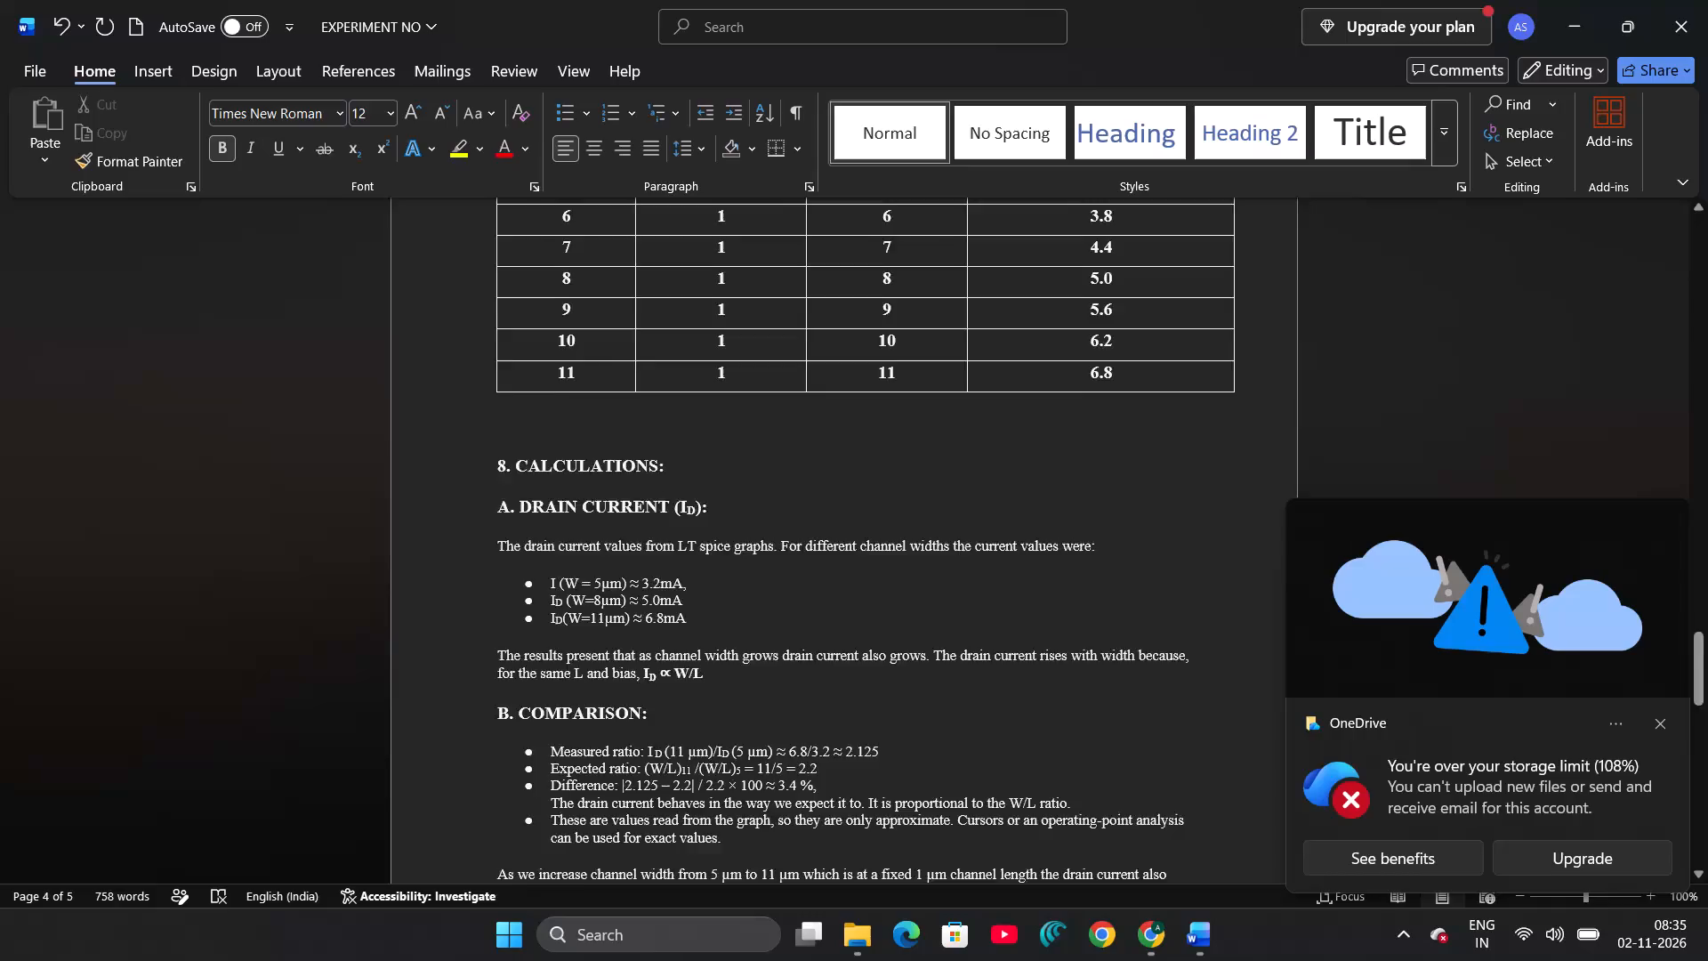
Add the Save command to the Quick Access Toolbar.
{"action": "scroll", "coordinate": [503, 430], "scroll_direction": "down", "scroll_amount": 2}
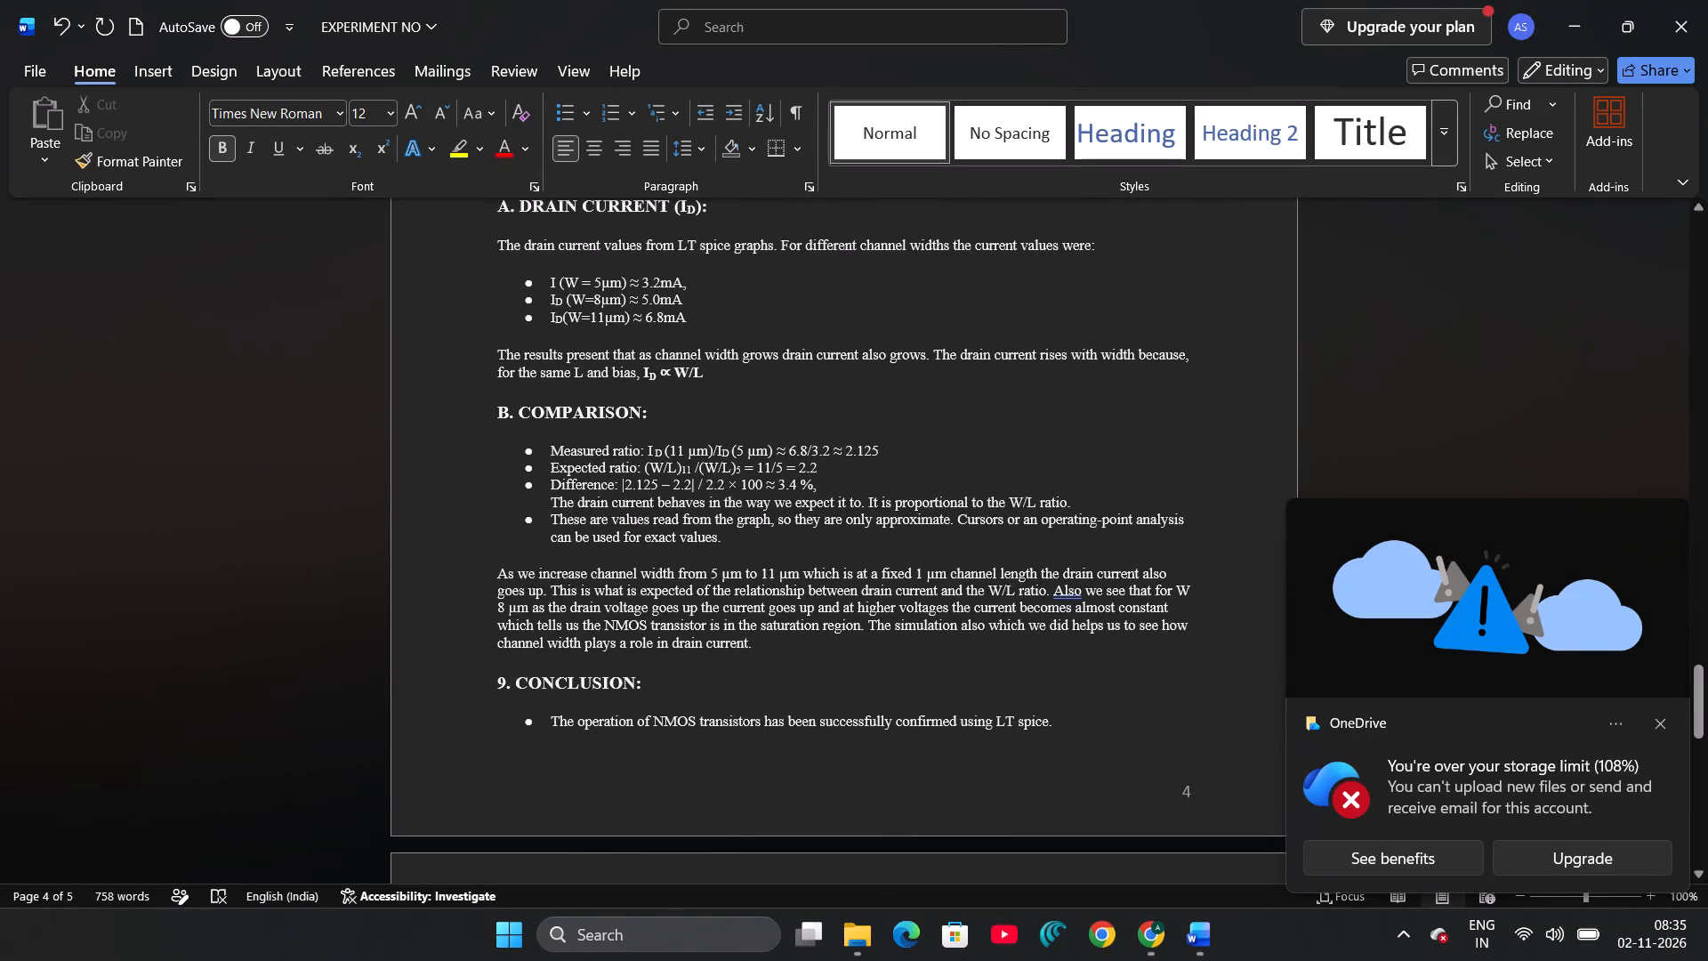
{"action": "scroll", "coordinate": [503, 430], "scroll_direction": "down", "scroll_amount": 2}
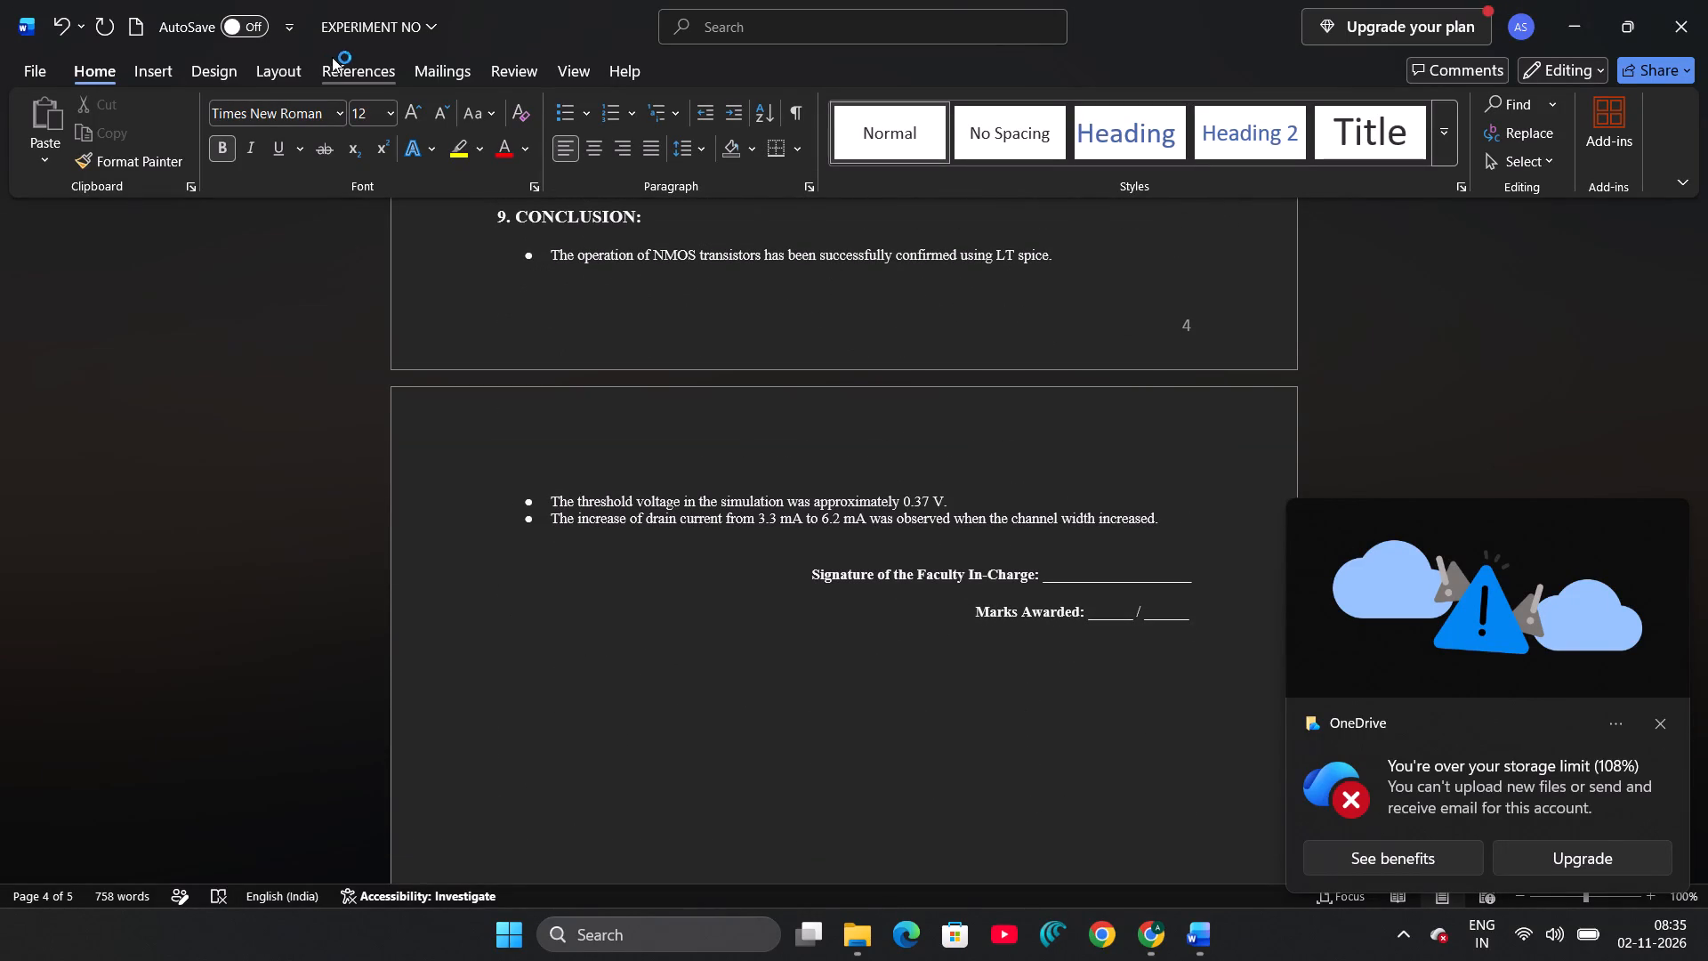
{"action": "left_click", "coordinate": [283, 19]}
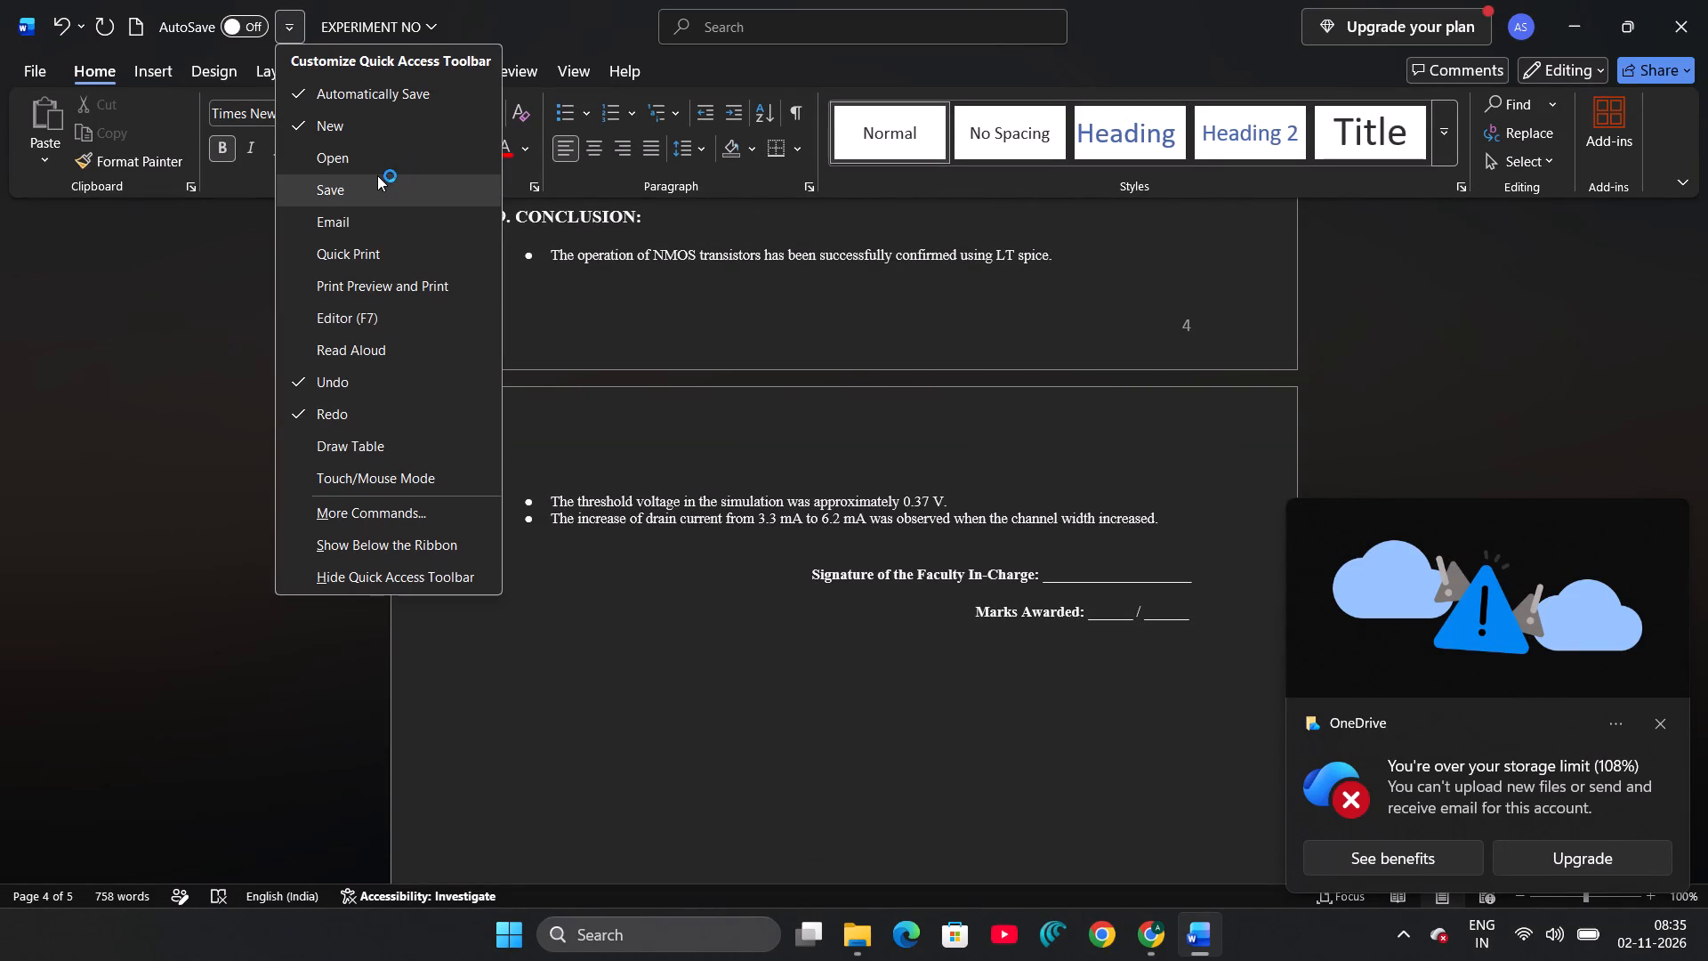
{"action": "left_click", "coordinate": [376, 179]}
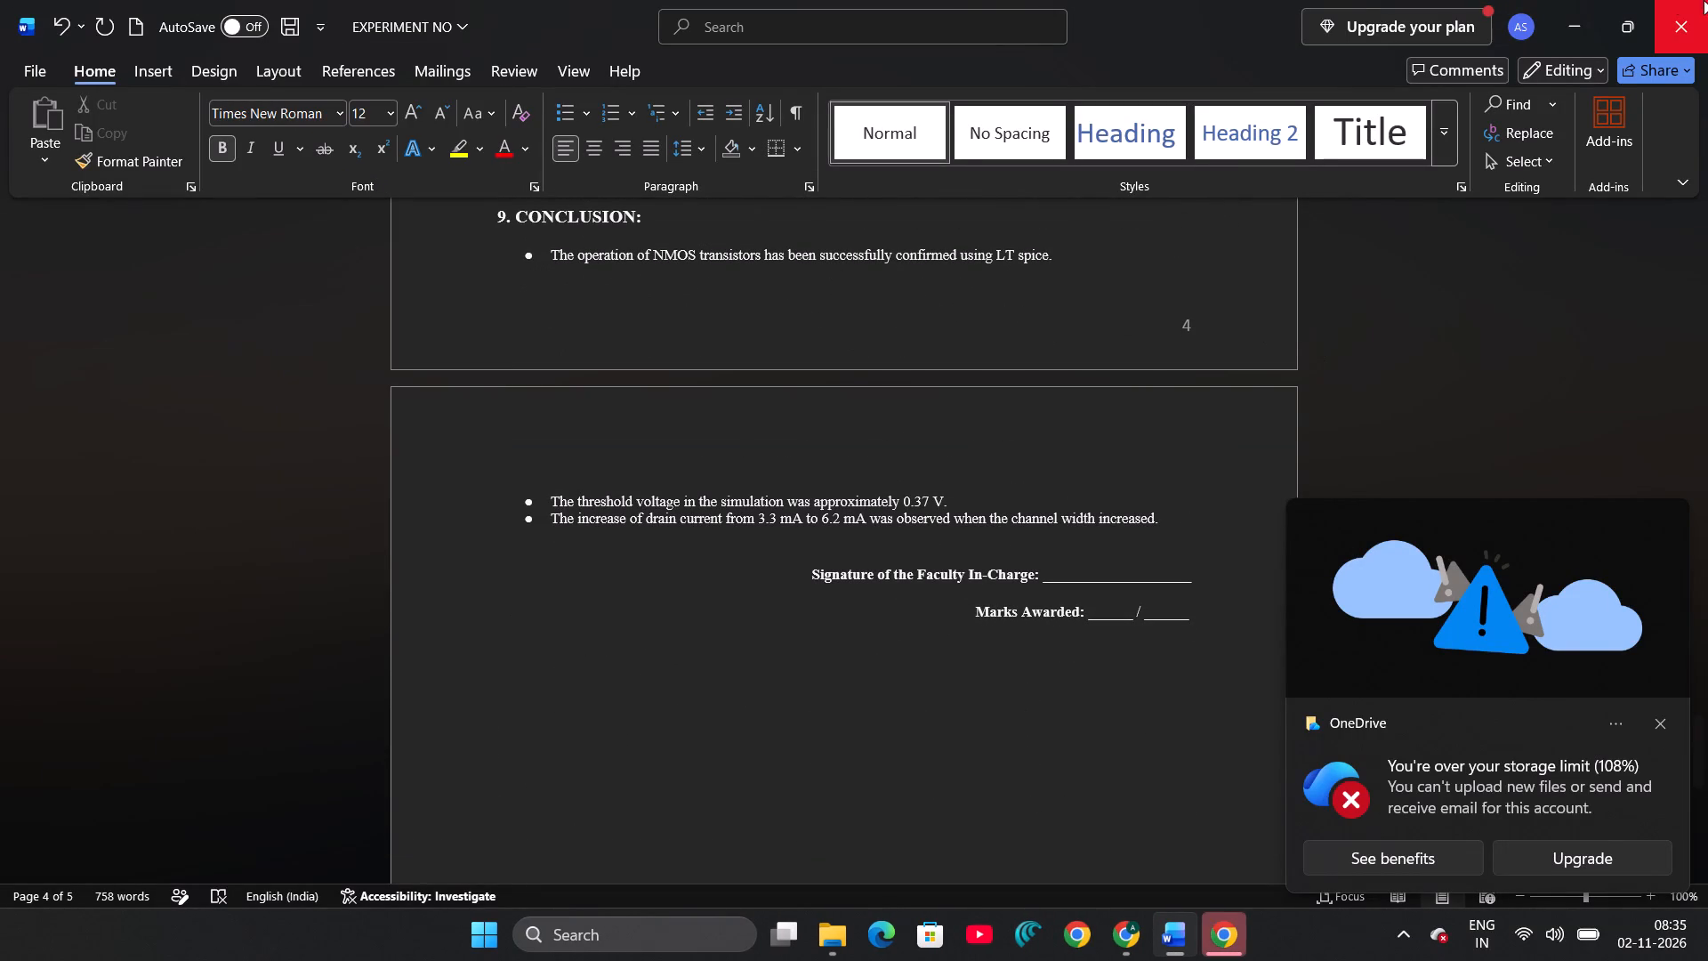
Review the report backwards from the conclusion through the observation table and waveform plots to the operating-region equations.
{"action": "scroll", "coordinate": [788, 392], "scroll_direction": "up", "scroll_amount": 4}
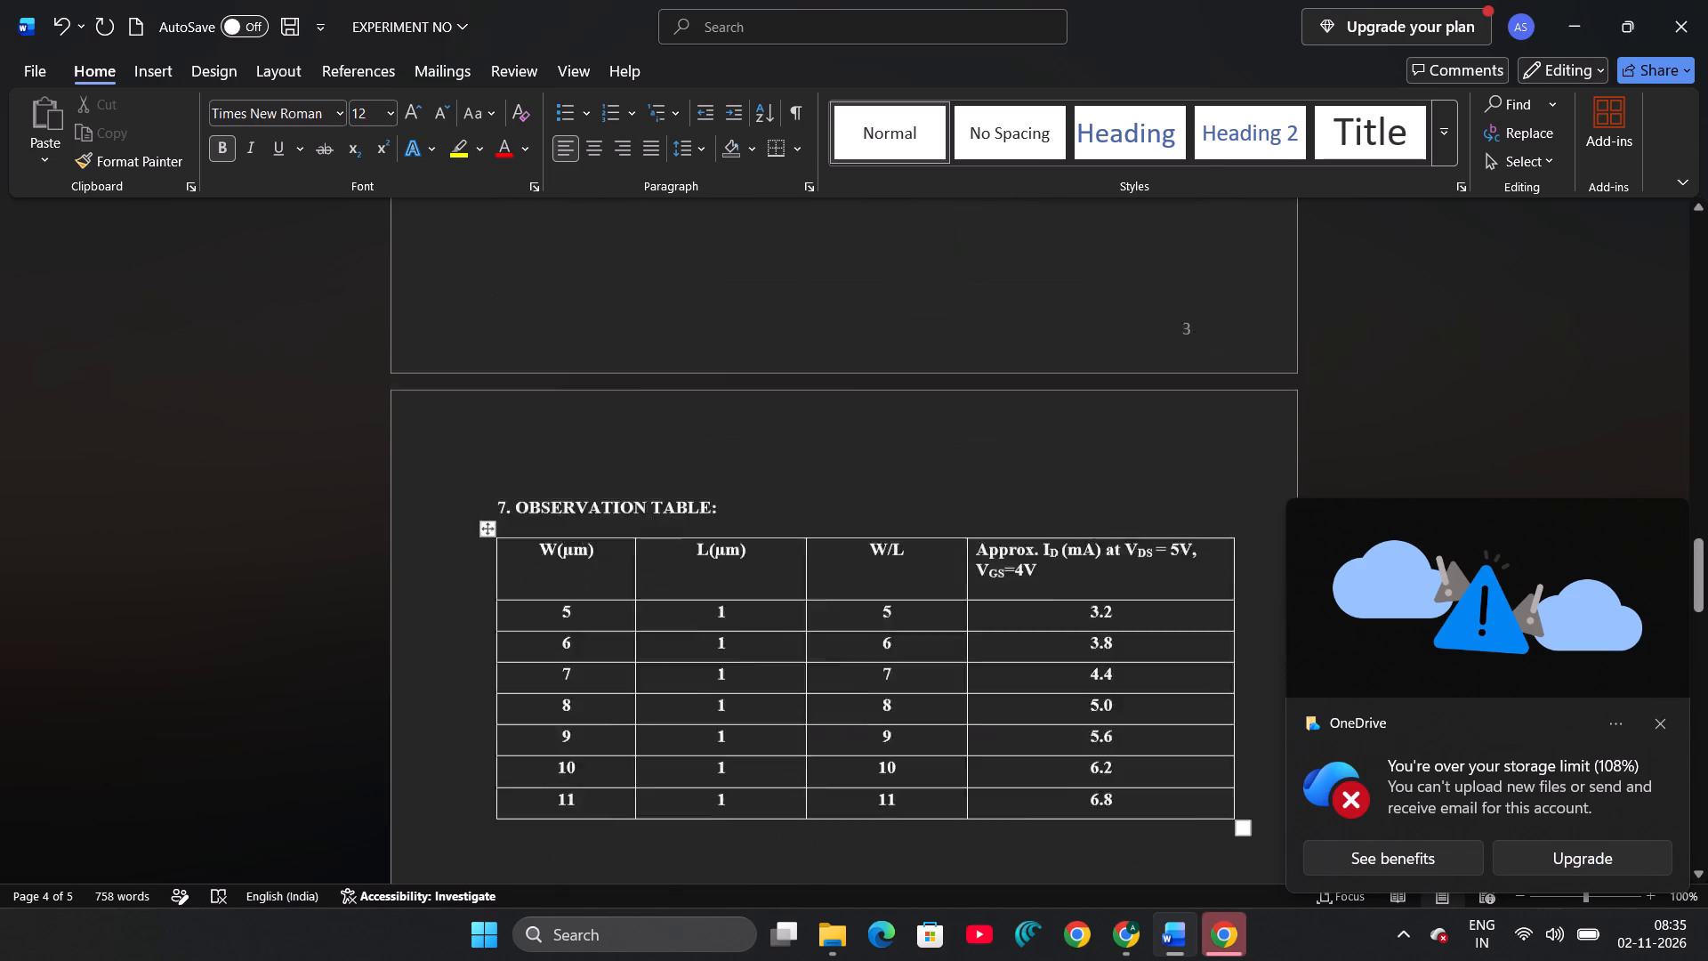
{"action": "scroll", "coordinate": [788, 392], "scroll_direction": "up", "scroll_amount": 3}
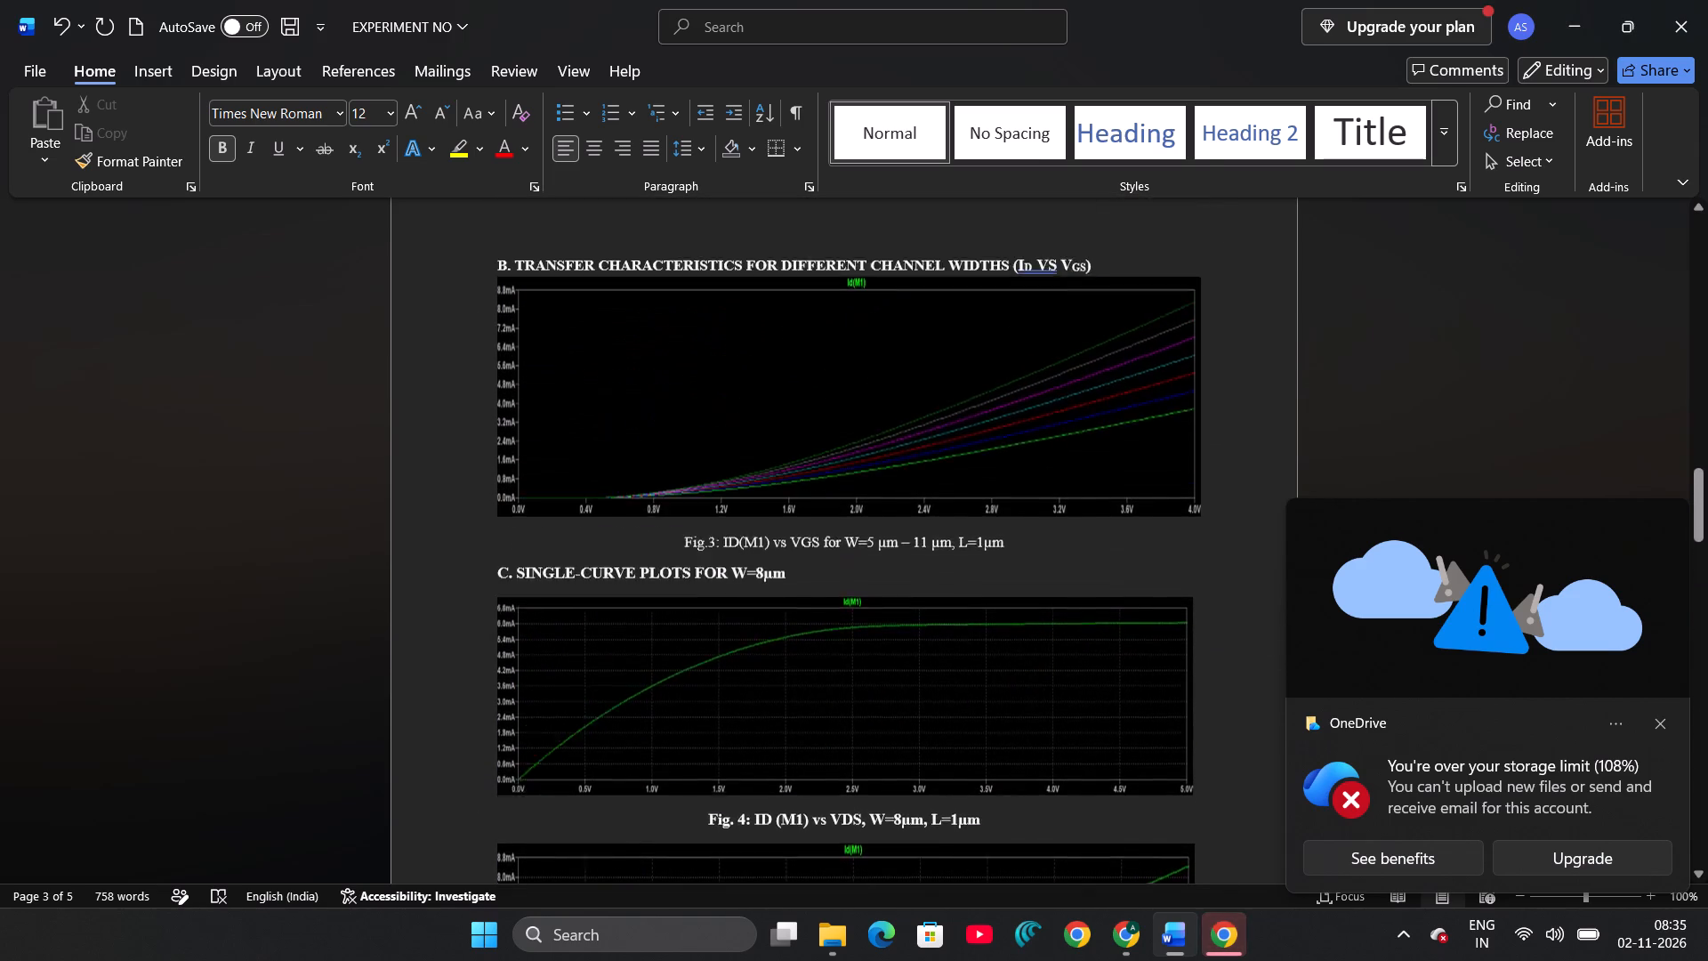
{"action": "scroll", "coordinate": [788, 392], "scroll_direction": "up", "scroll_amount": 3}
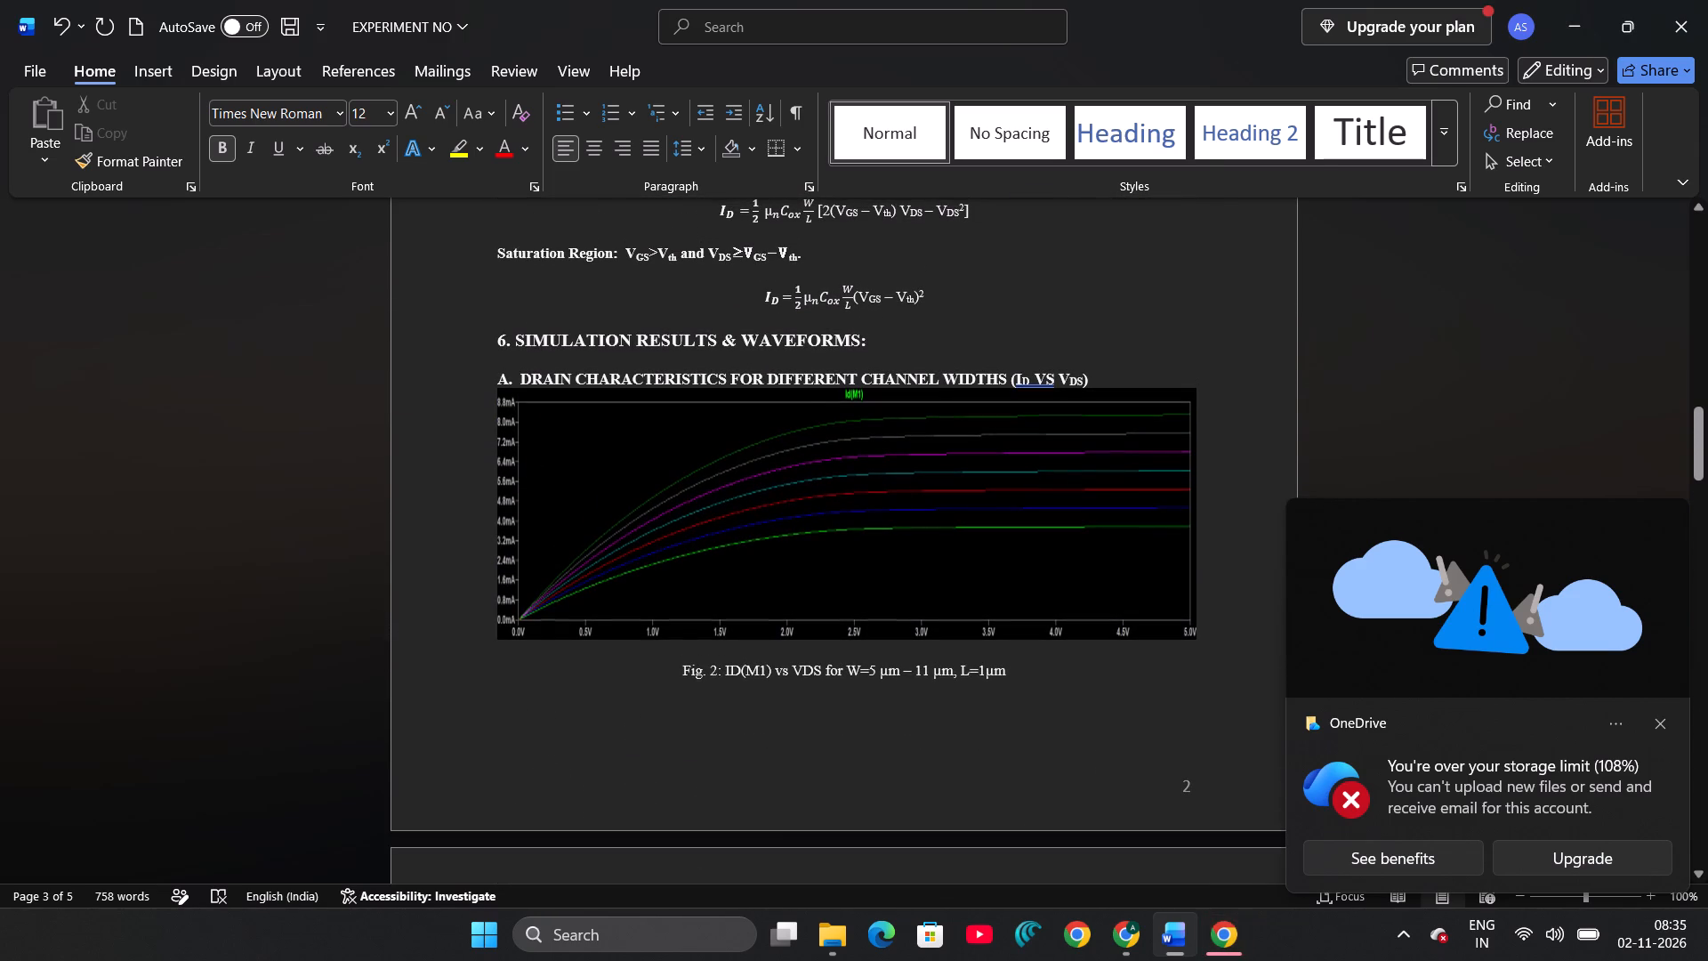
{"action": "scroll", "coordinate": [788, 392], "scroll_direction": "down", "scroll_amount": 1}
{"action": "scroll", "coordinate": [788, 392], "scroll_direction": "up", "scroll_amount": 1}
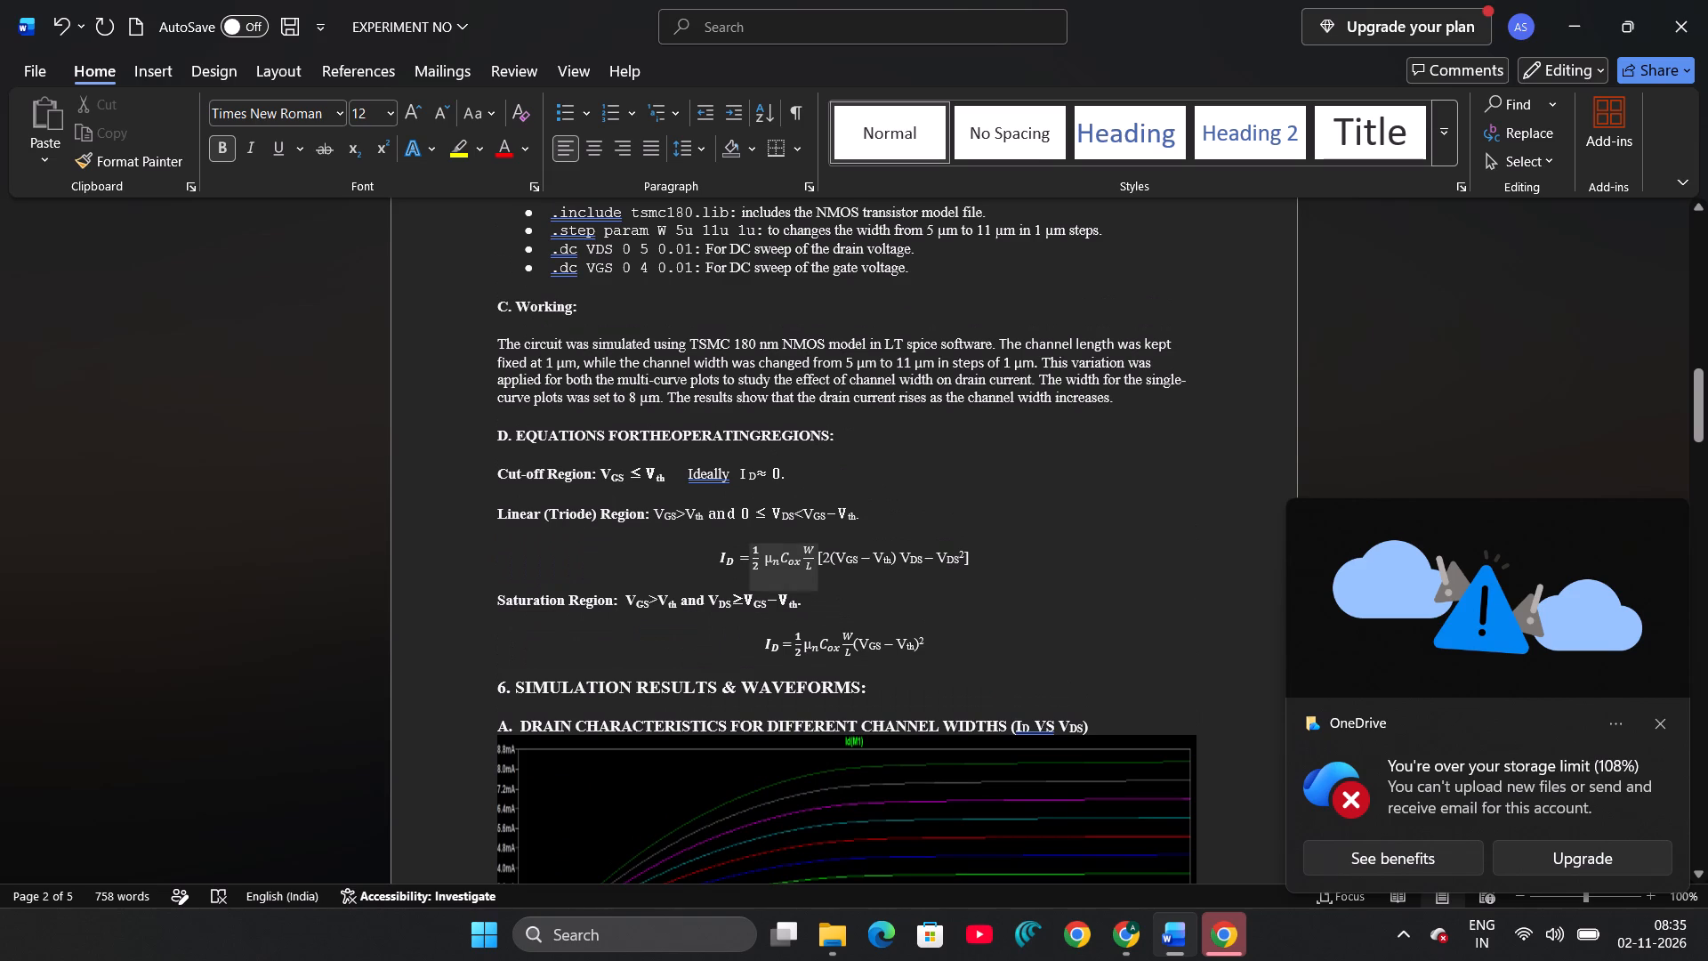
Close the EXPERIMENT NO document, saving its changes in the digital folder.
{"action": "left_click", "coordinate": [1704, 3]}
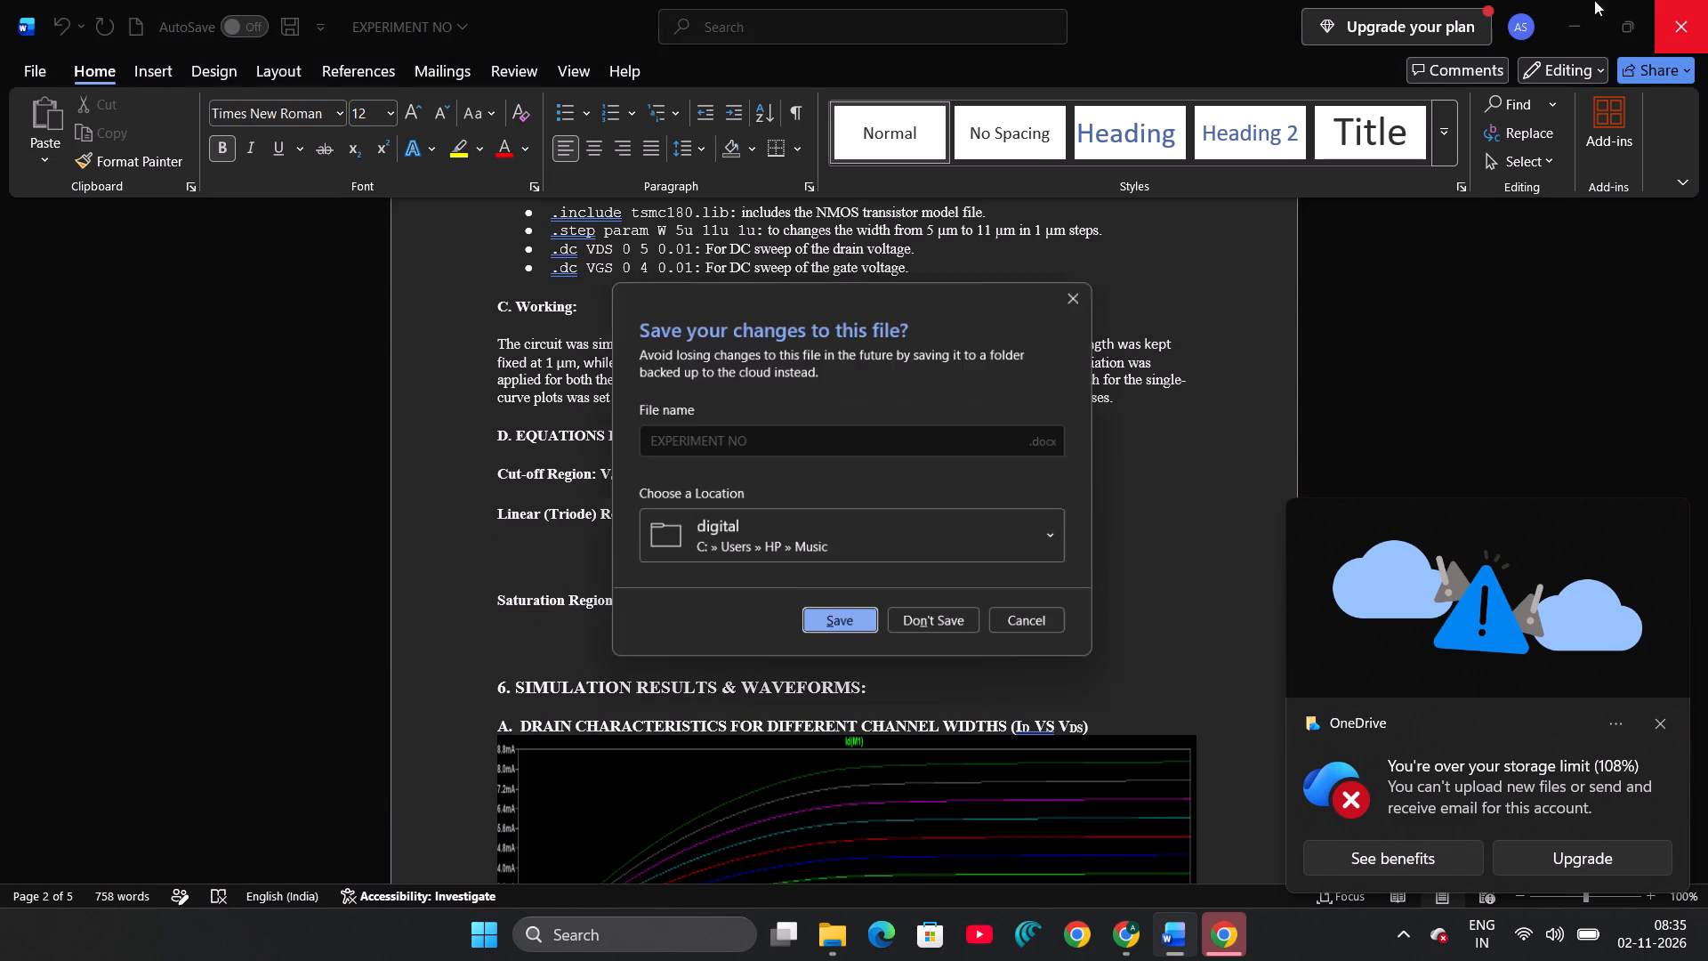
{"action": "left_click", "coordinate": [854, 626]}
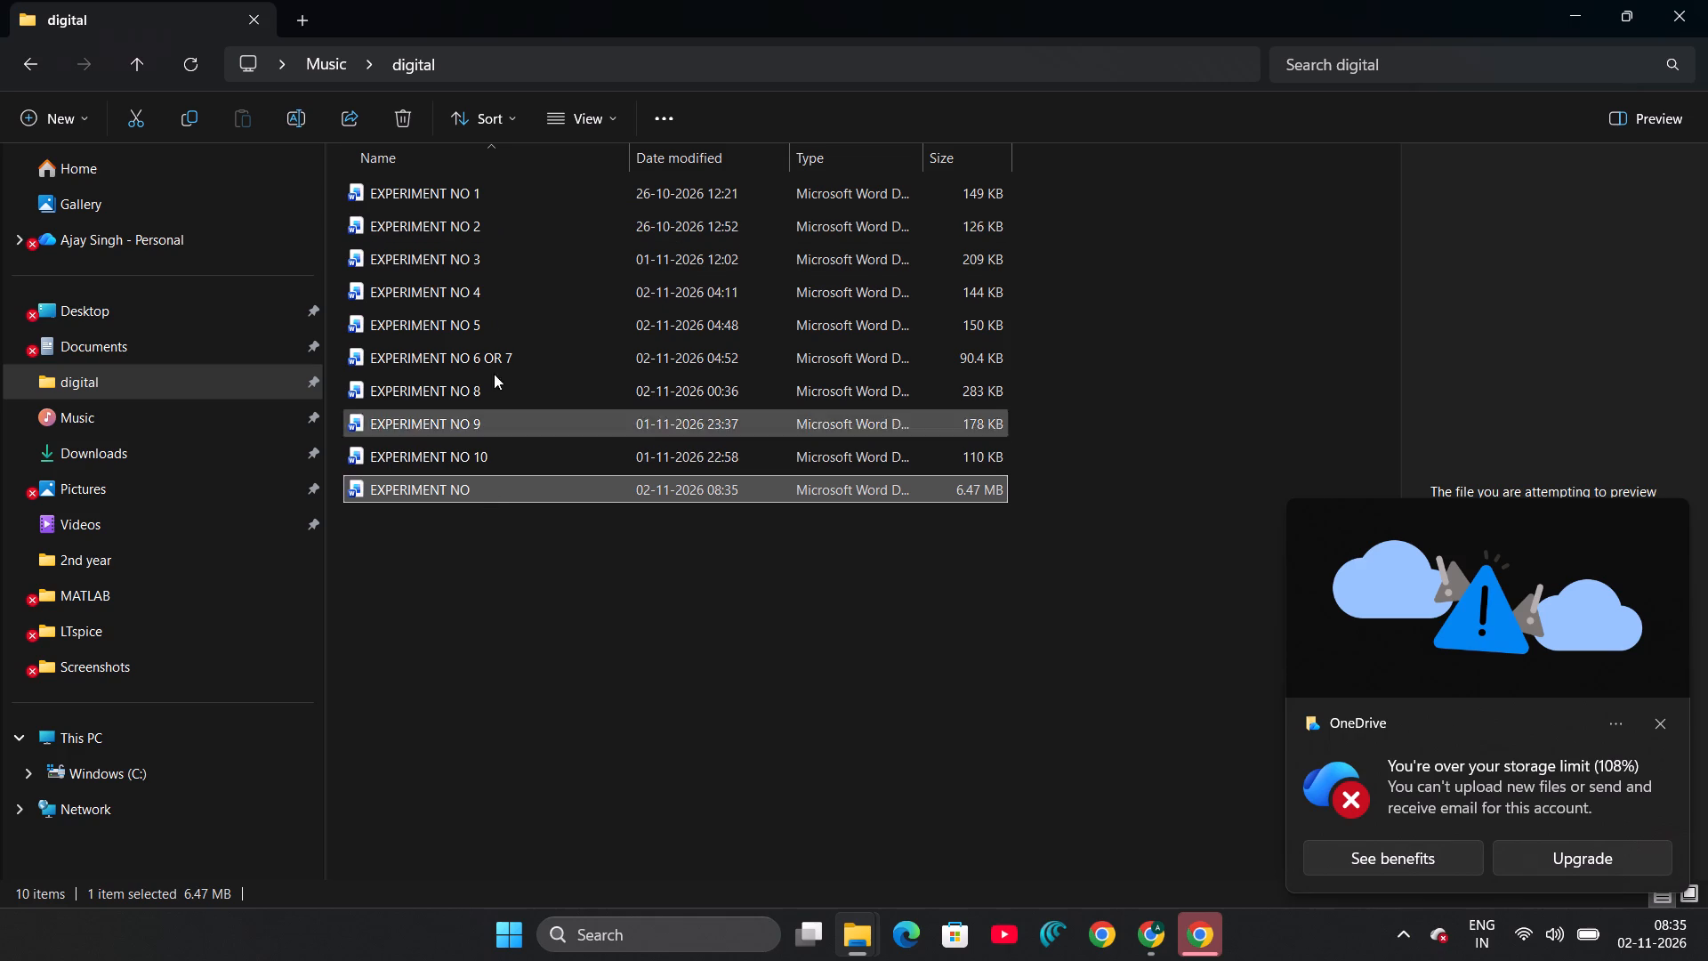
Open the EXPERIMENT NO 1 and EXPERIMENT NO documents, place them side by side, and dismiss the OneDrive storage notification.
{"action": "double_click", "coordinate": [467, 198]}
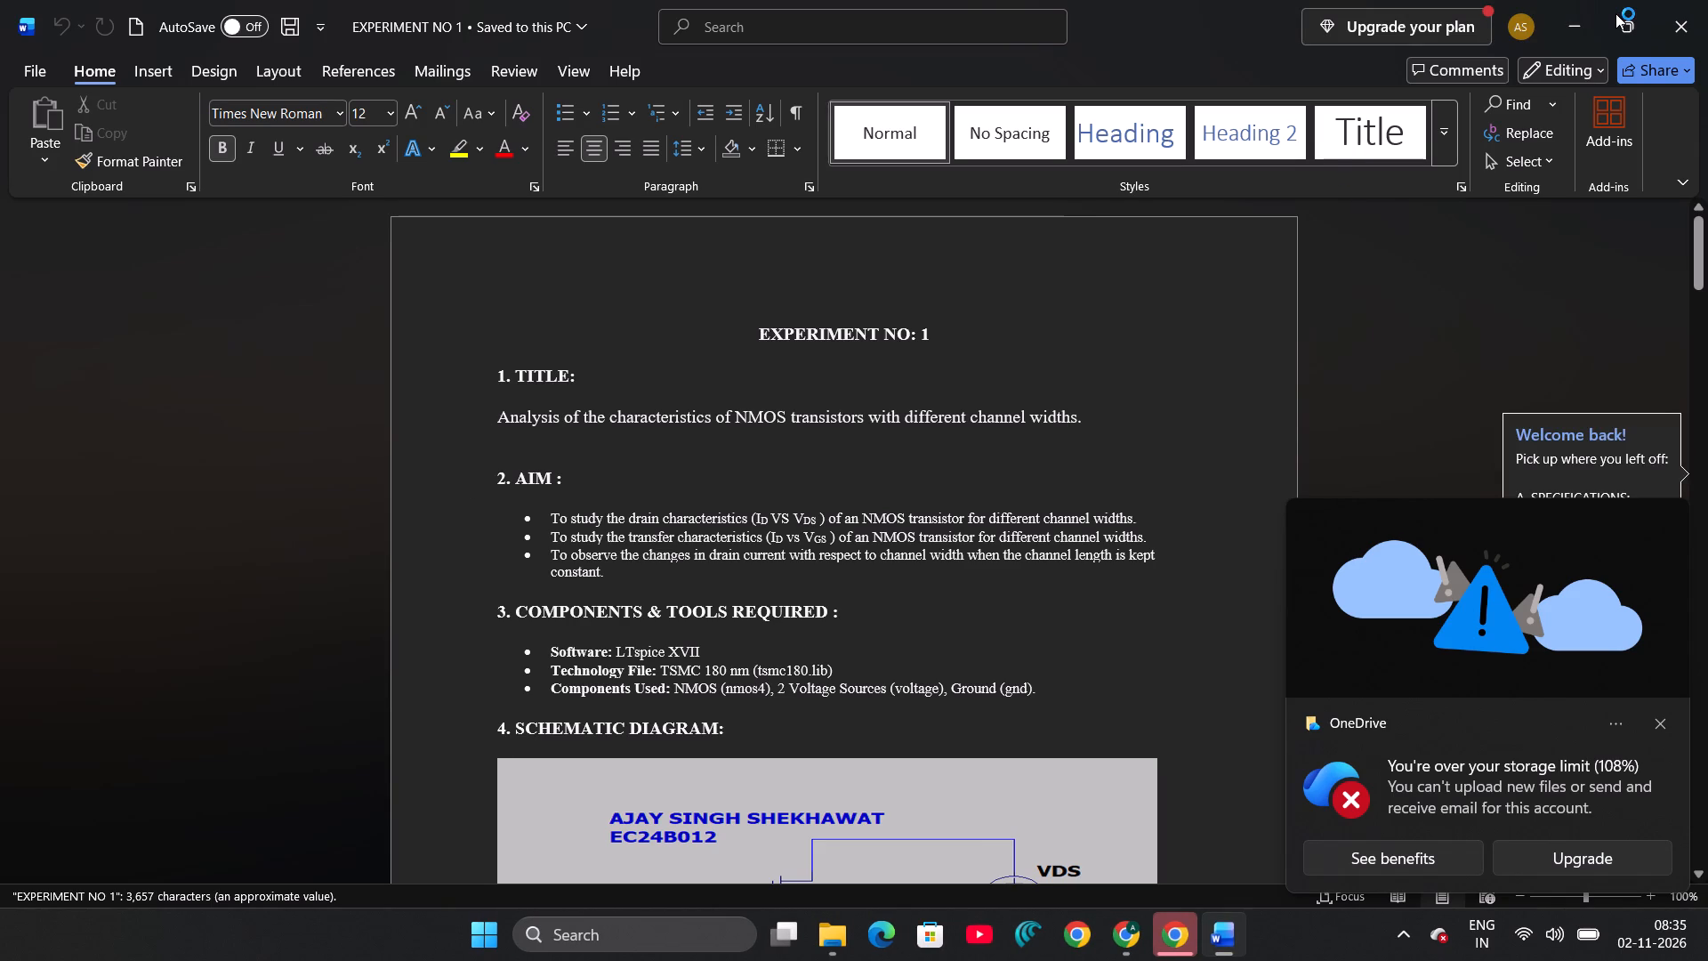
{"action": "left_click", "coordinate": [1581, 17]}
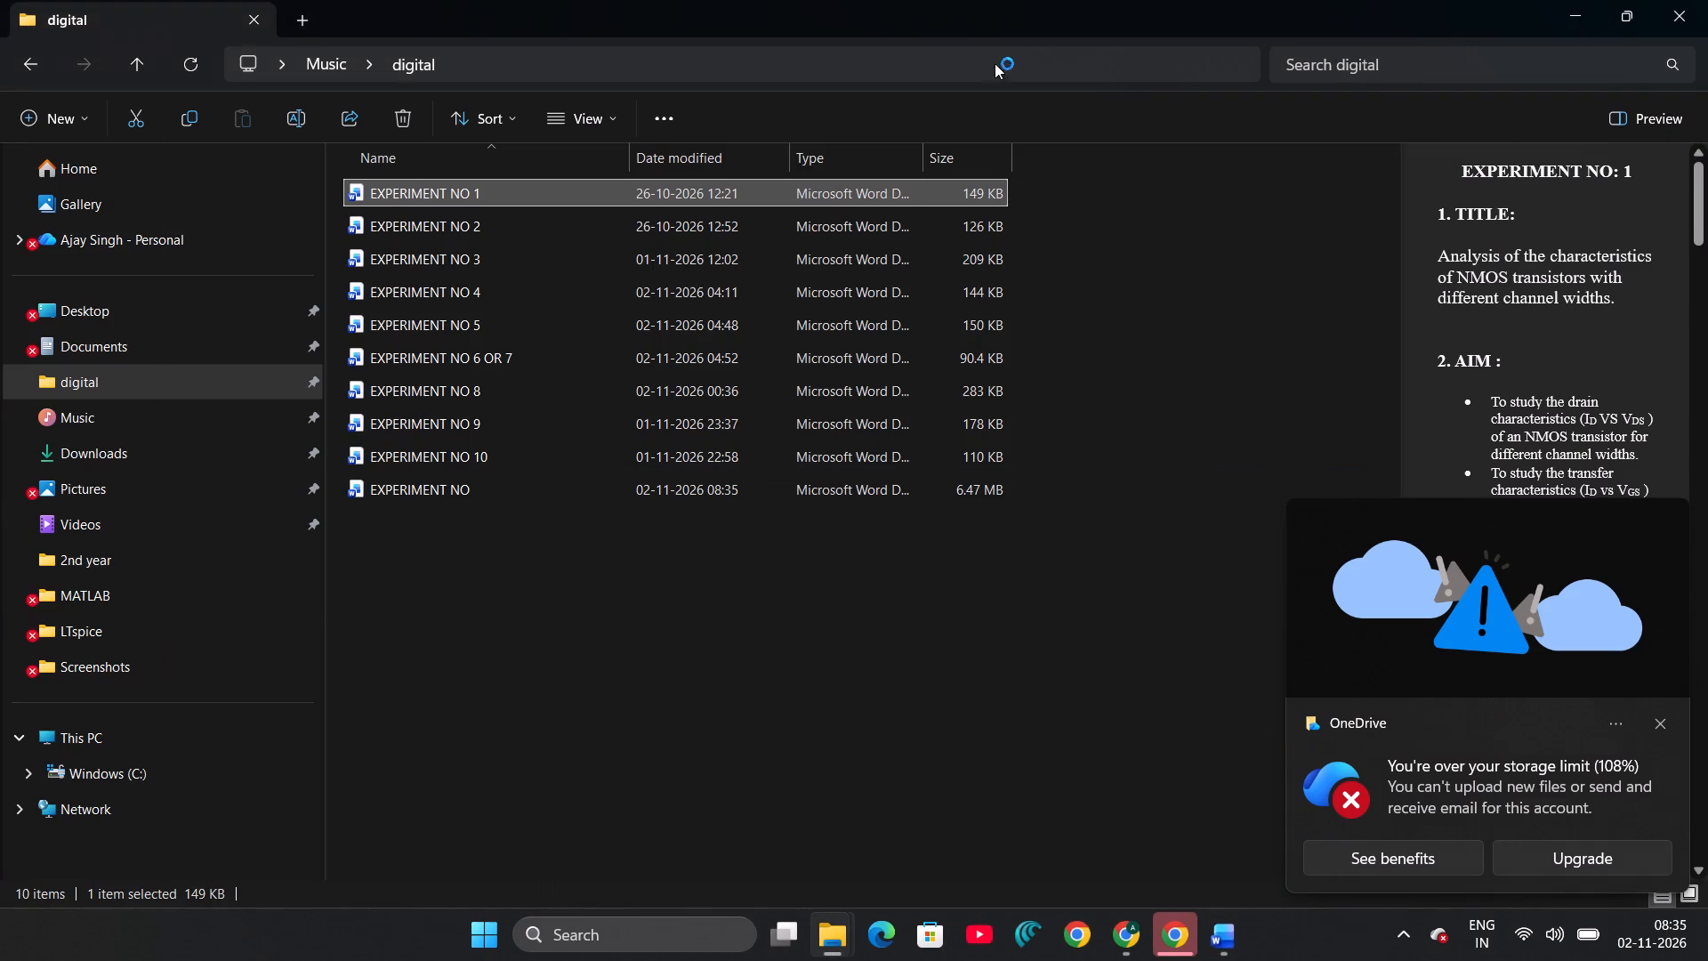
{"action": "double_click", "coordinate": [455, 482]}
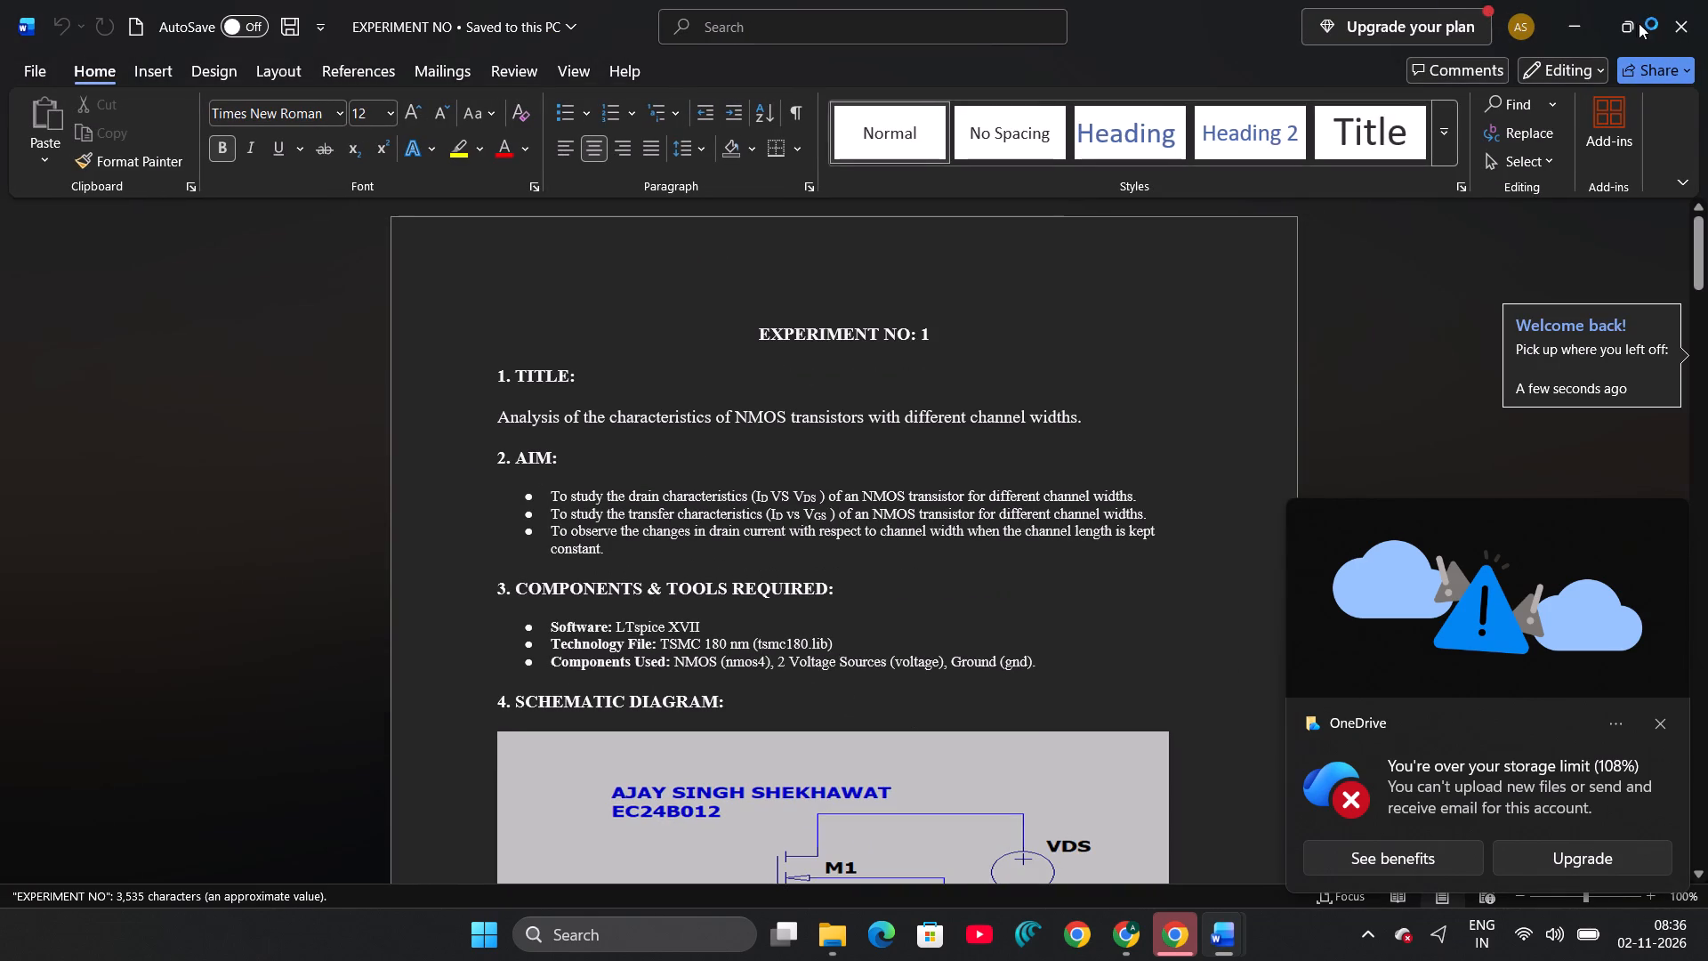
{"action": "left_click", "coordinate": [1477, 97]}
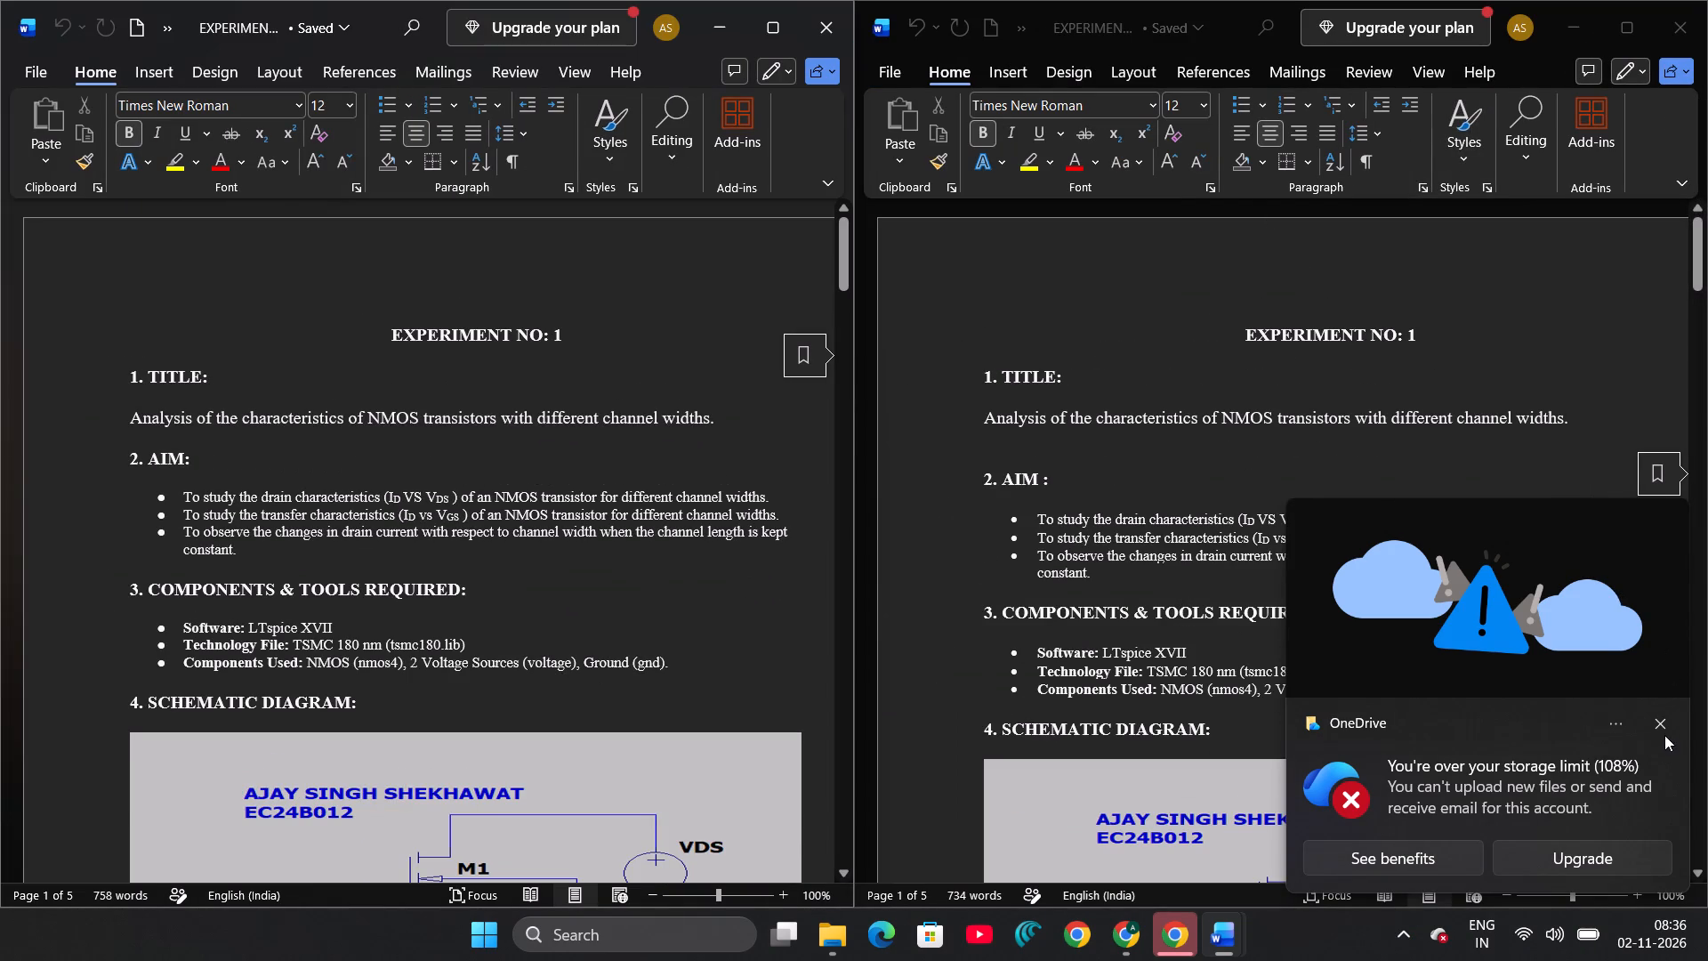
{"action": "left_click", "coordinate": [1662, 728]}
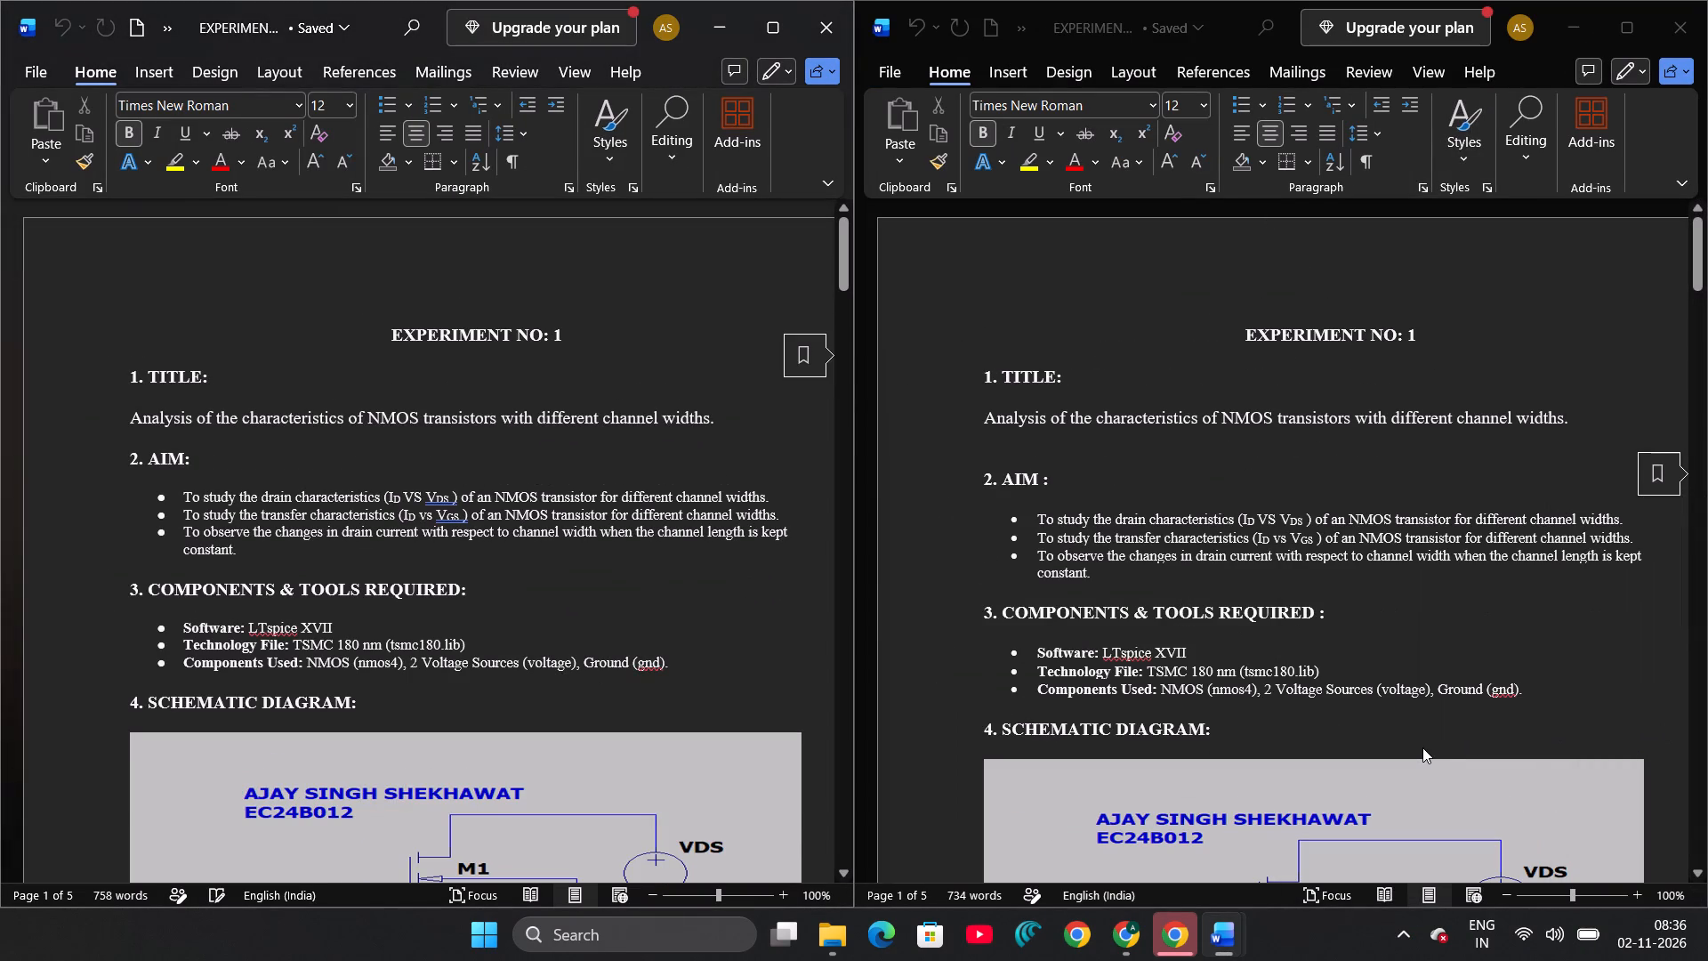
Compare the first pages of both reports, from the title and aim through the schematic diagram and specifications.
{"action": "scroll", "coordinate": [1422, 747], "scroll_direction": "down", "scroll_amount": 1}
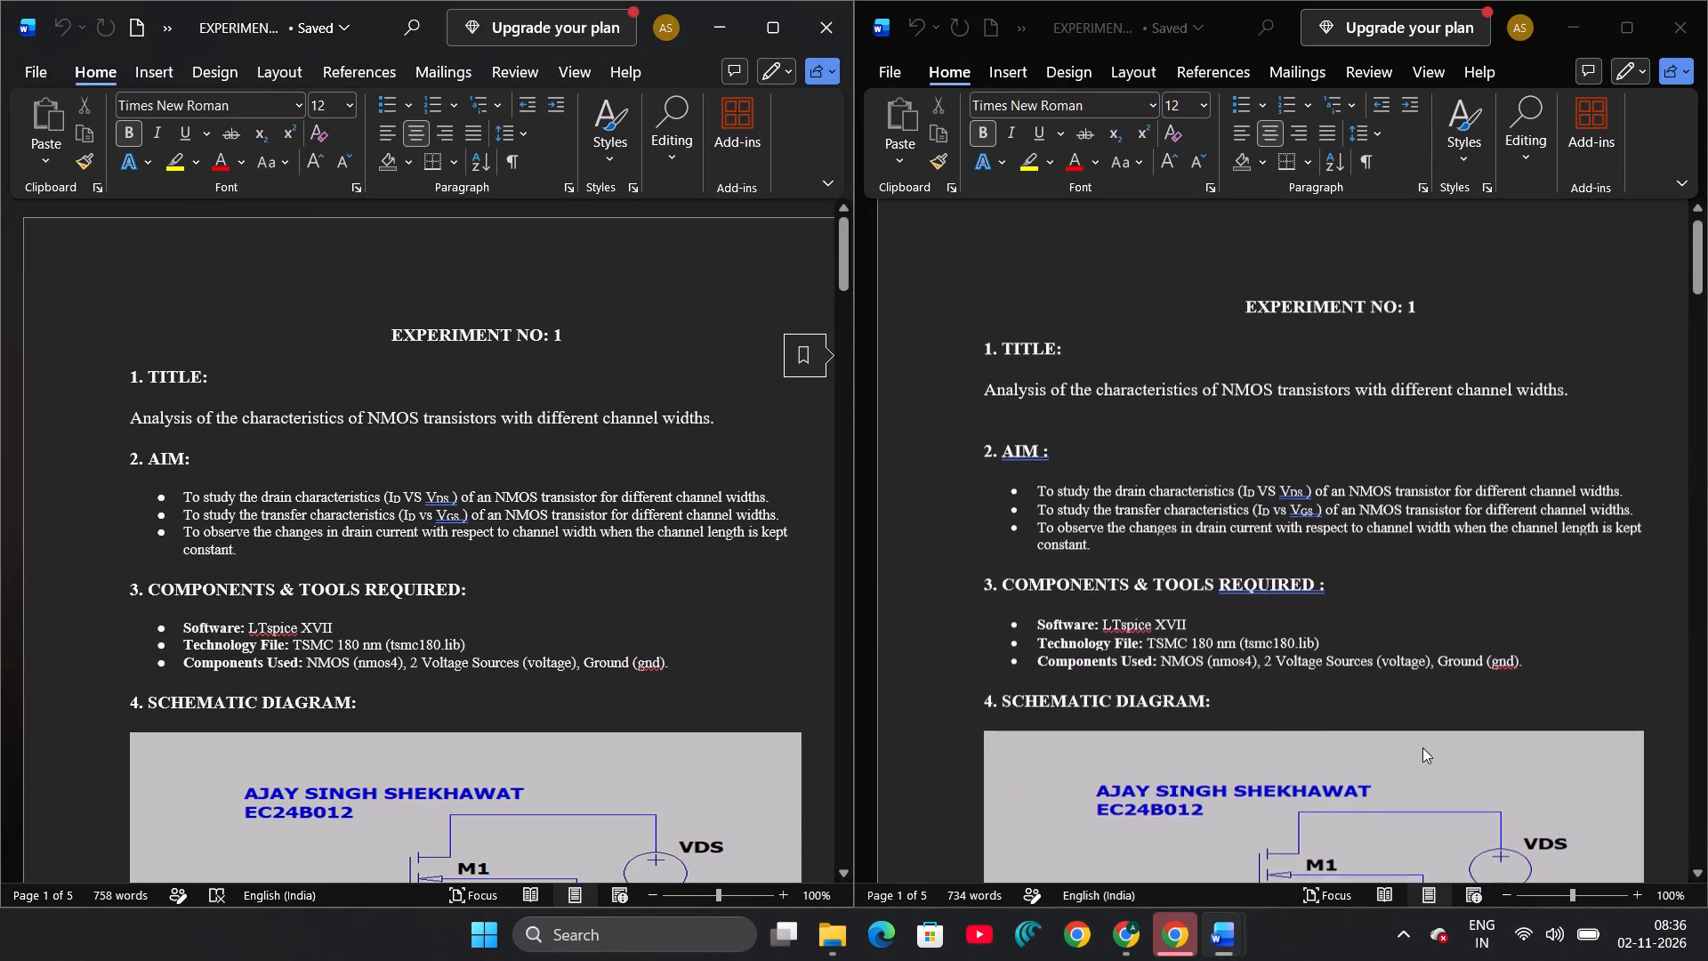
{"action": "scroll", "coordinate": [1422, 747], "scroll_direction": "down", "scroll_amount": 1}
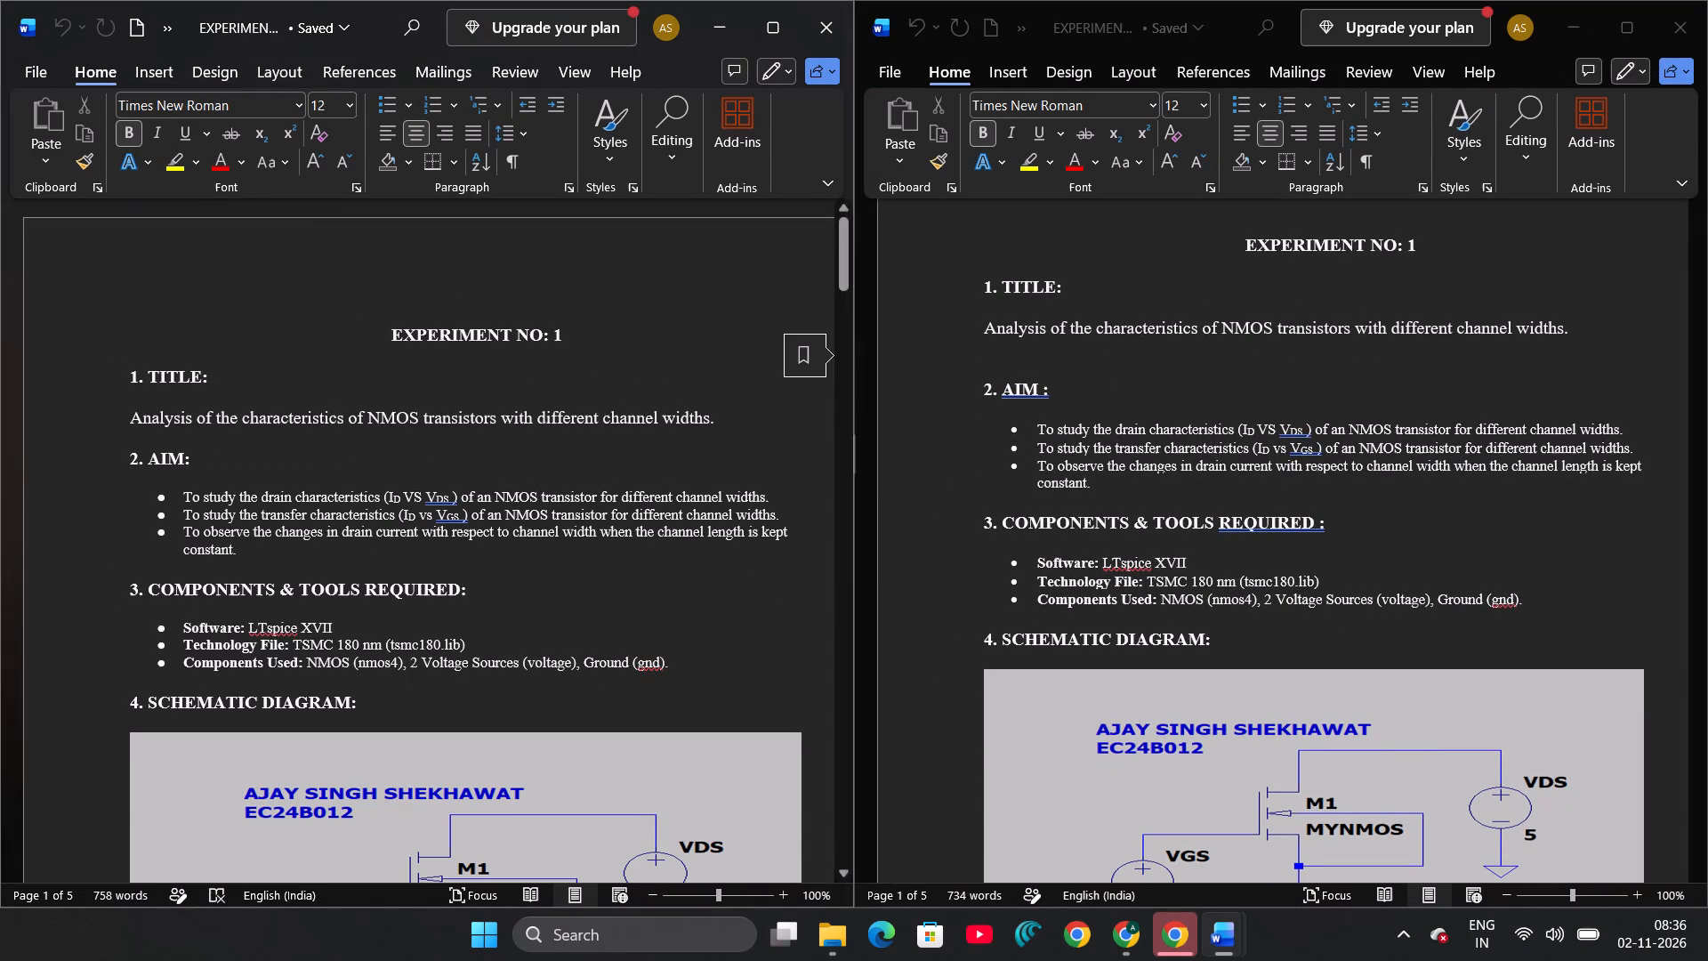
{"action": "scroll", "coordinate": [727, 753], "scroll_direction": "down", "scroll_amount": 2}
{"action": "scroll", "coordinate": [1168, 626], "scroll_direction": "down", "scroll_amount": 1}
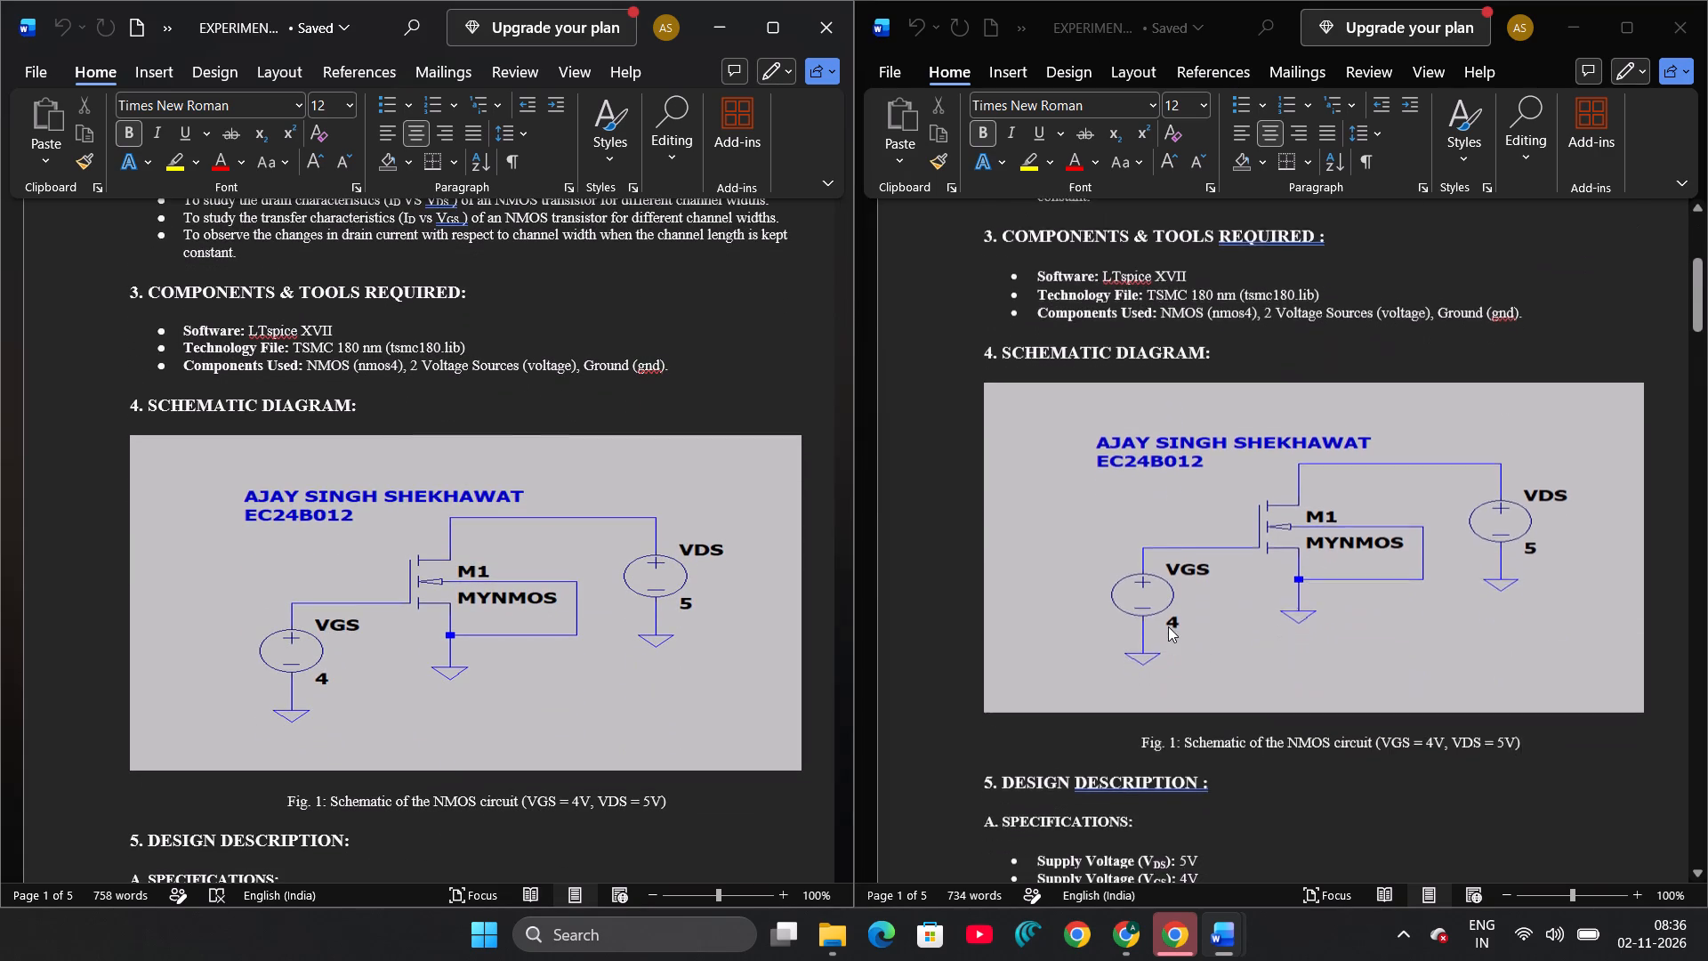
{"action": "scroll", "coordinate": [1168, 626], "scroll_direction": "down", "scroll_amount": 1}
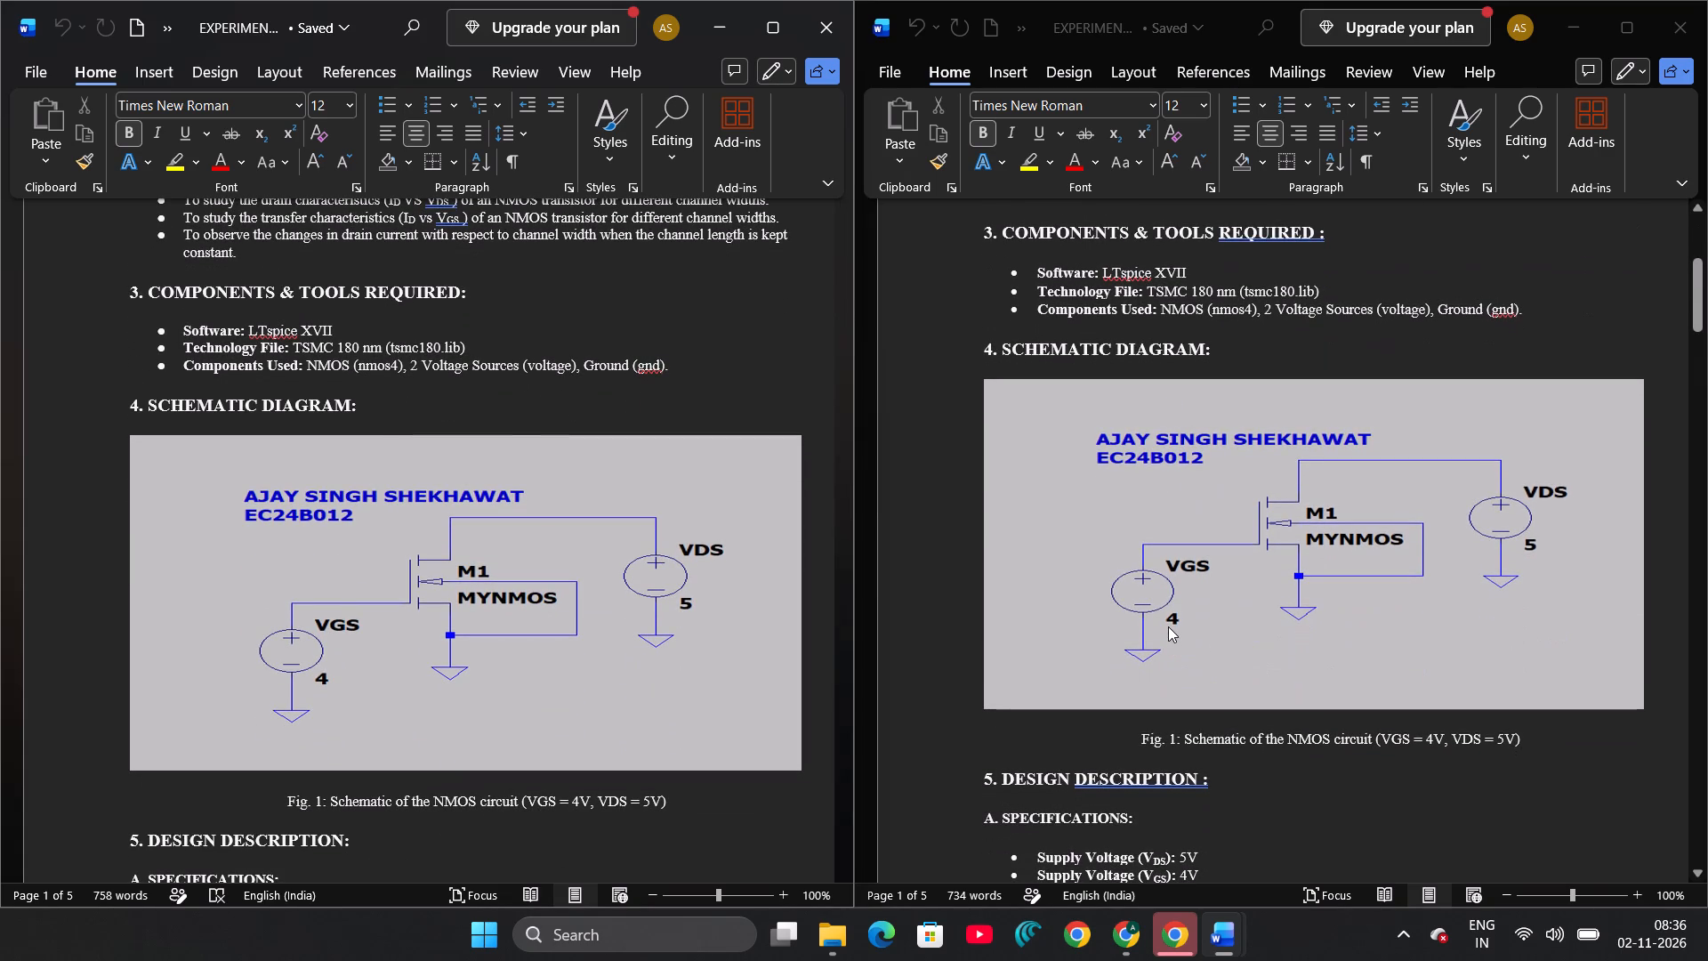
{"action": "scroll", "coordinate": [413, 643], "scroll_direction": "down", "scroll_amount": 1}
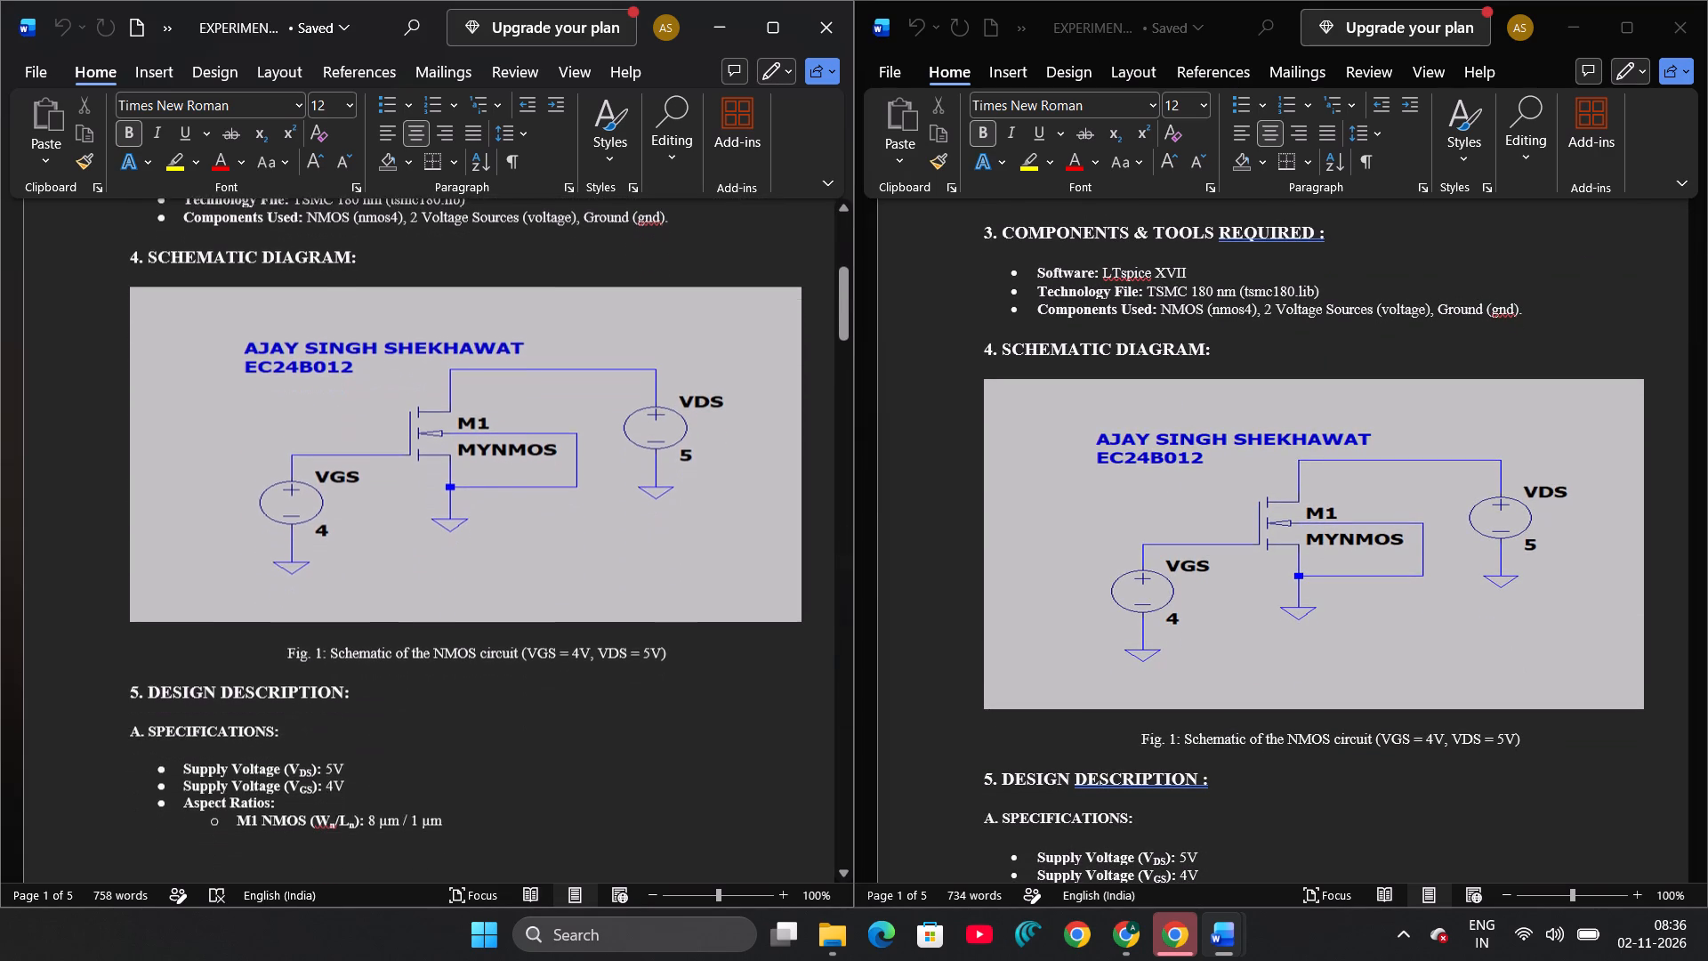
{"action": "scroll", "coordinate": [413, 643], "scroll_direction": "down", "scroll_amount": 2}
{"action": "scroll", "coordinate": [1004, 706], "scroll_direction": "down", "scroll_amount": 1}
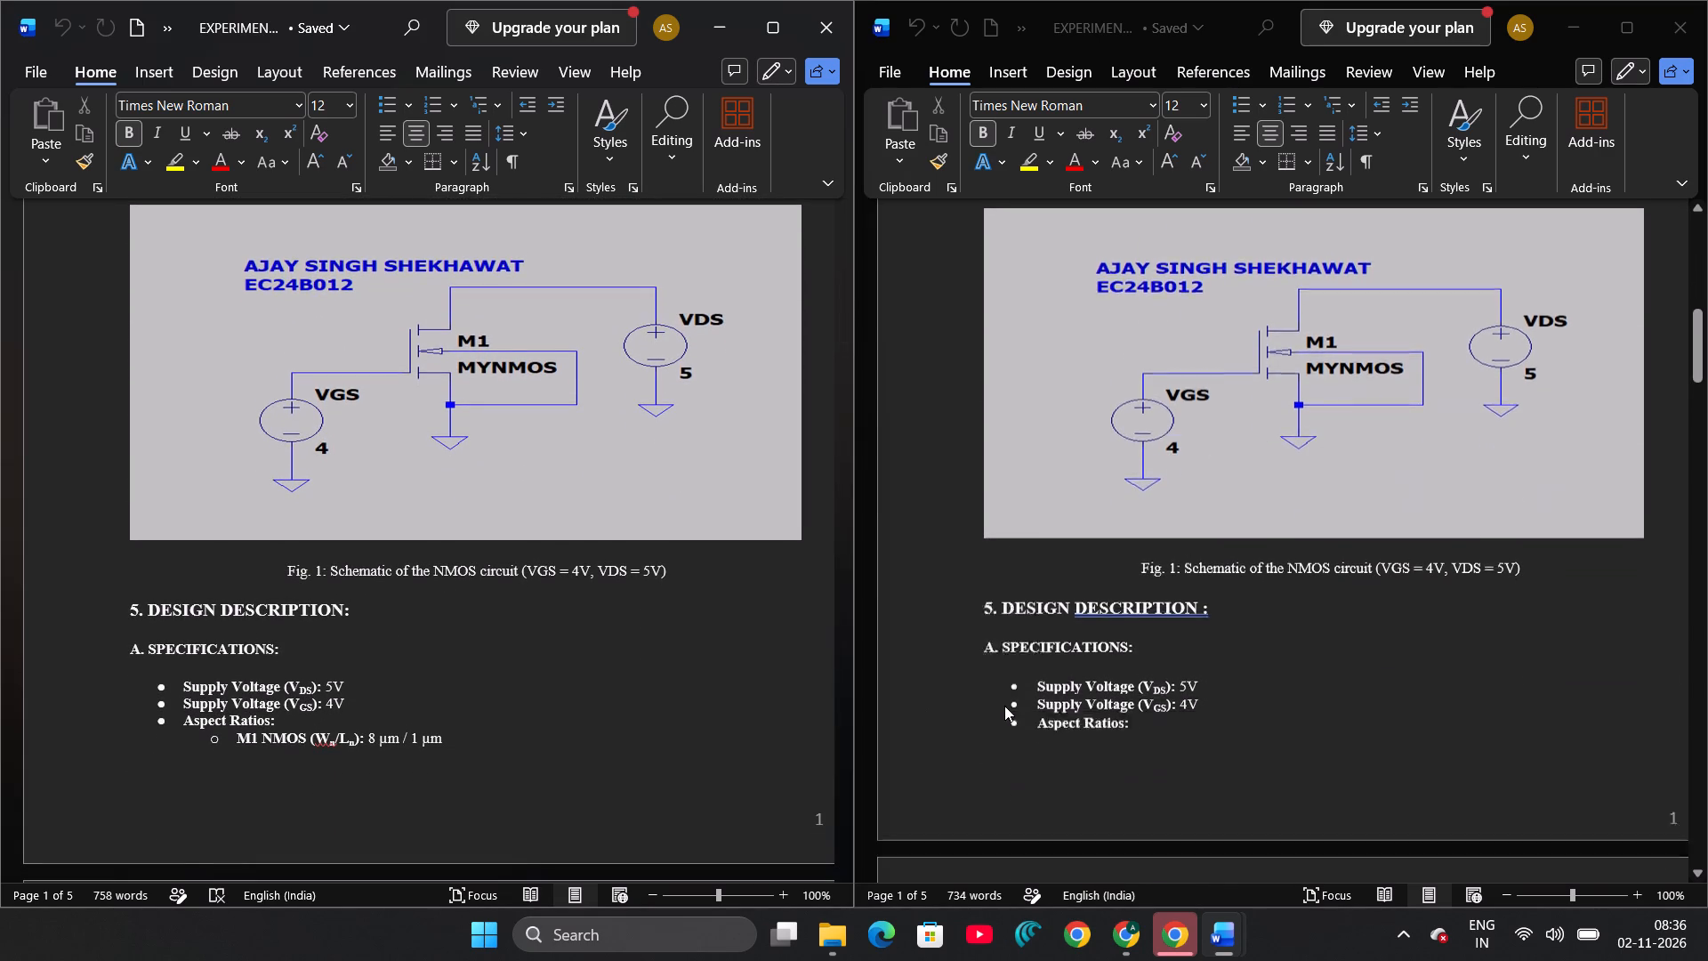
Compare the SPICE directives, working description and operating-region equations in the two reports.
{"action": "scroll", "coordinate": [1004, 706], "scroll_direction": "down", "scroll_amount": 1}
{"action": "scroll", "coordinate": [555, 681], "scroll_direction": "down", "scroll_amount": 1}
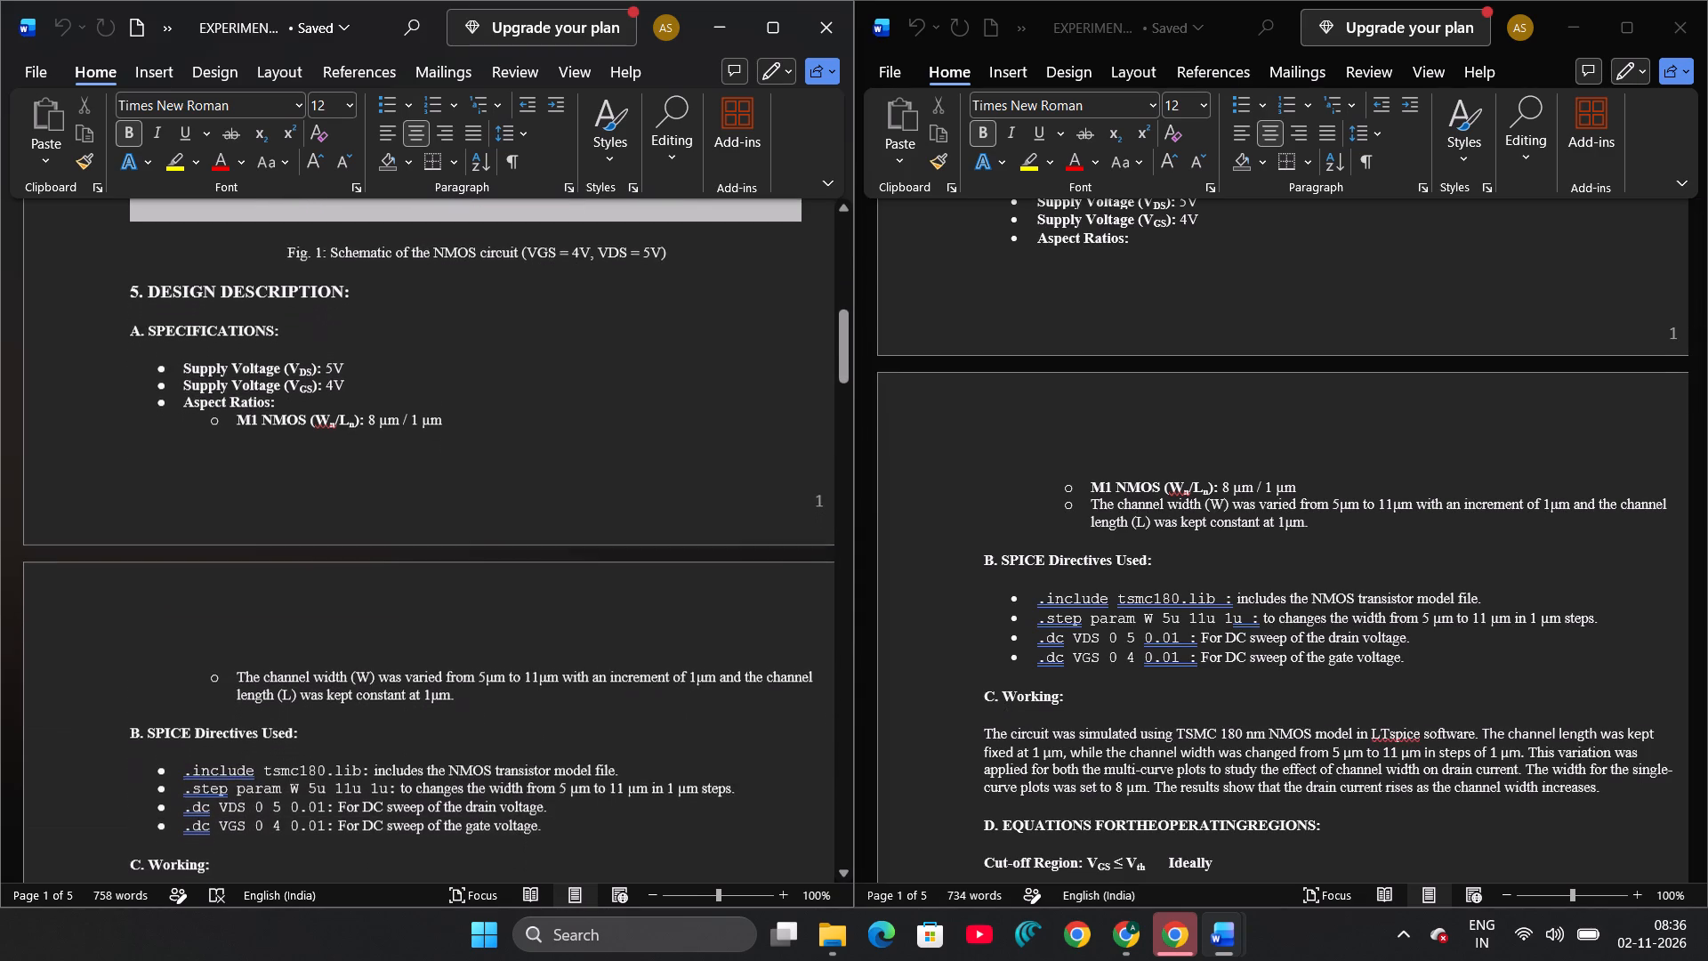
{"action": "scroll", "coordinate": [555, 681], "scroll_direction": "down", "scroll_amount": 2}
{"action": "scroll", "coordinate": [1291, 682], "scroll_direction": "down", "scroll_amount": 1}
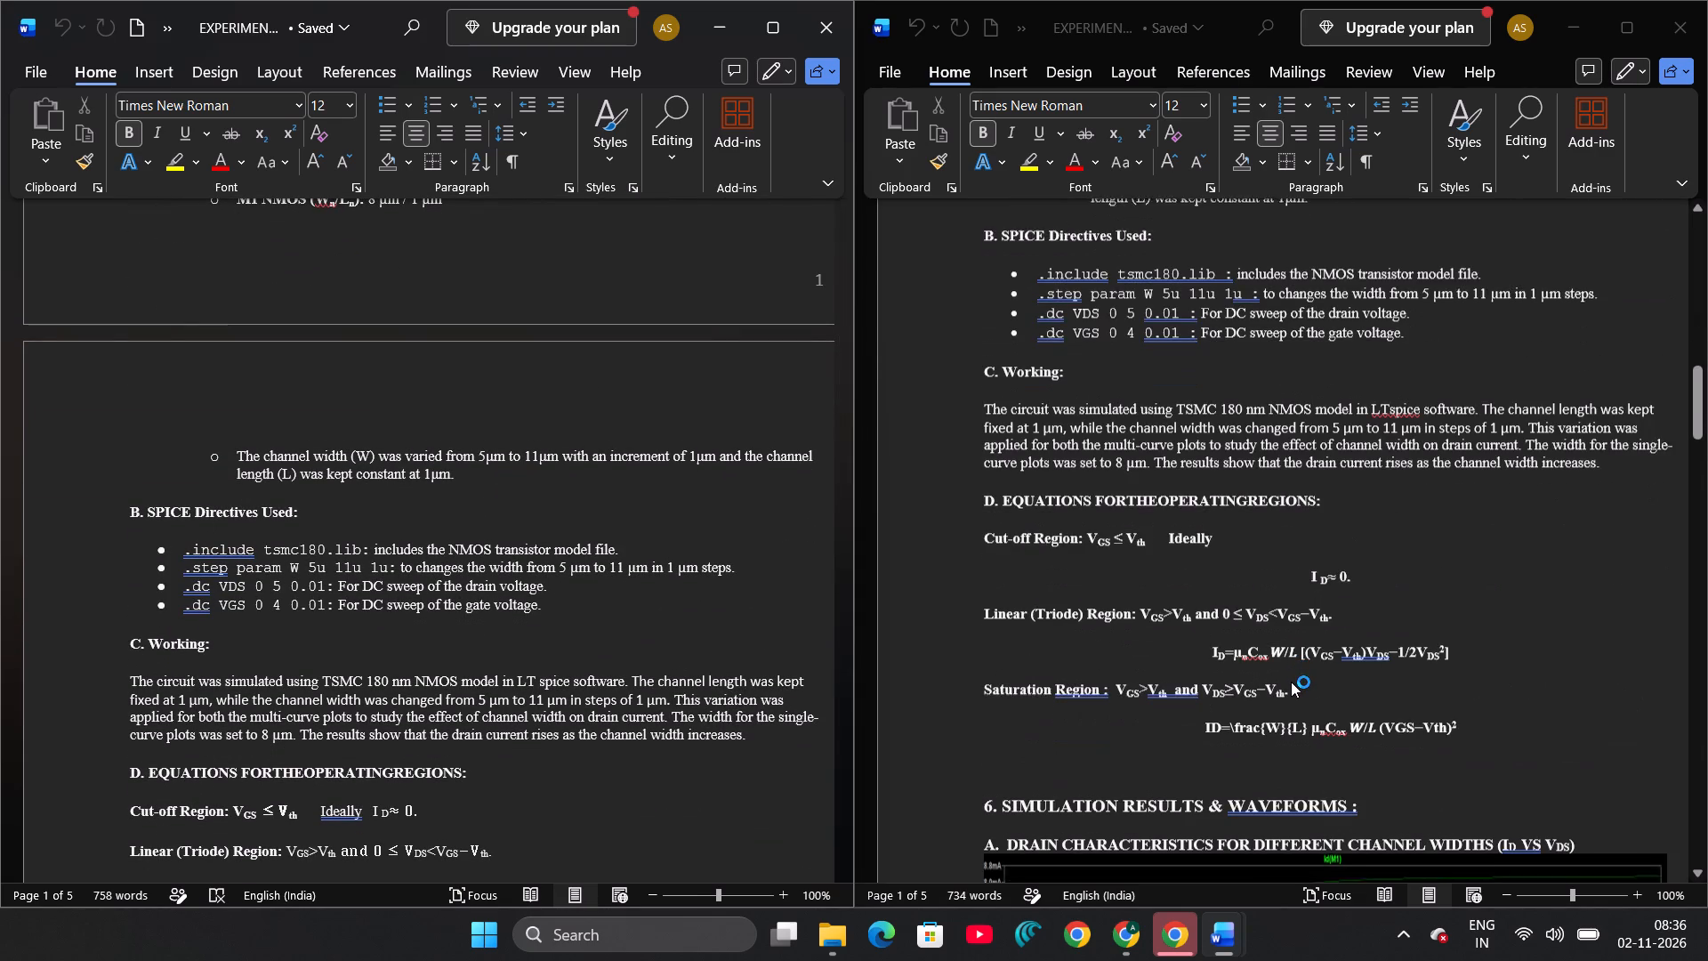
{"action": "scroll", "coordinate": [1291, 682], "scroll_direction": "down", "scroll_amount": 1}
{"action": "scroll", "coordinate": [632, 787], "scroll_direction": "down", "scroll_amount": 1}
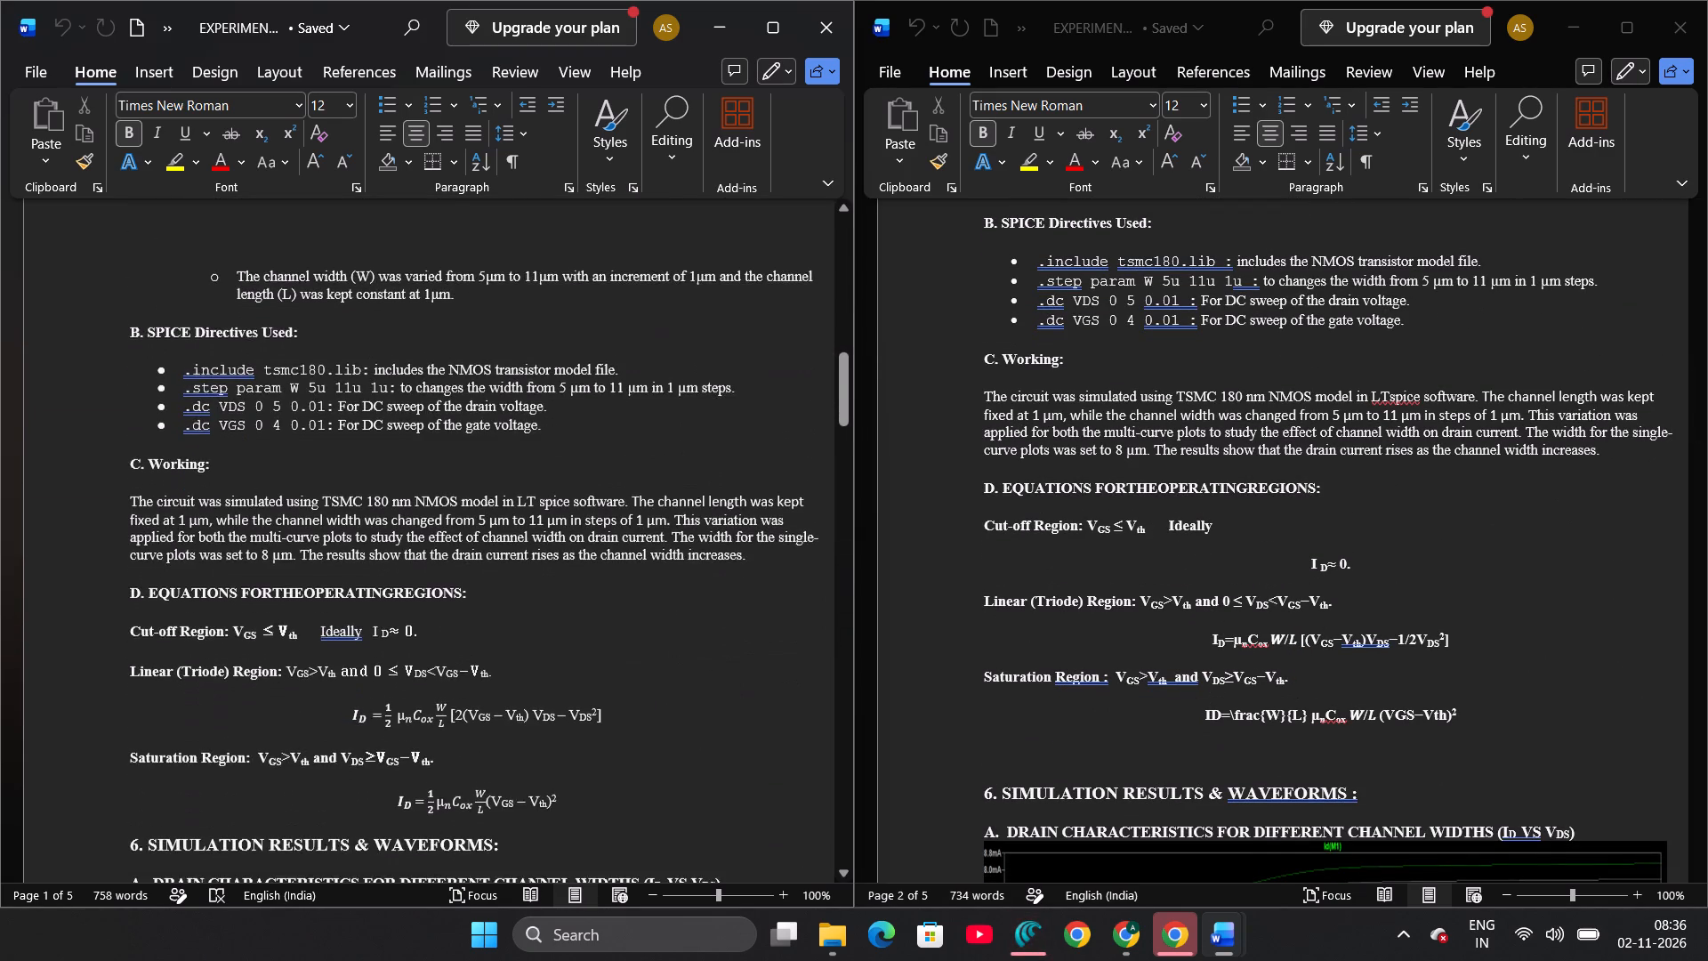
Compare the simulation results in the two reports, from the drain and transfer characteristics through the single-curve plots for W=8 µm.
{"action": "scroll", "coordinate": [632, 787], "scroll_direction": "down", "scroll_amount": 4}
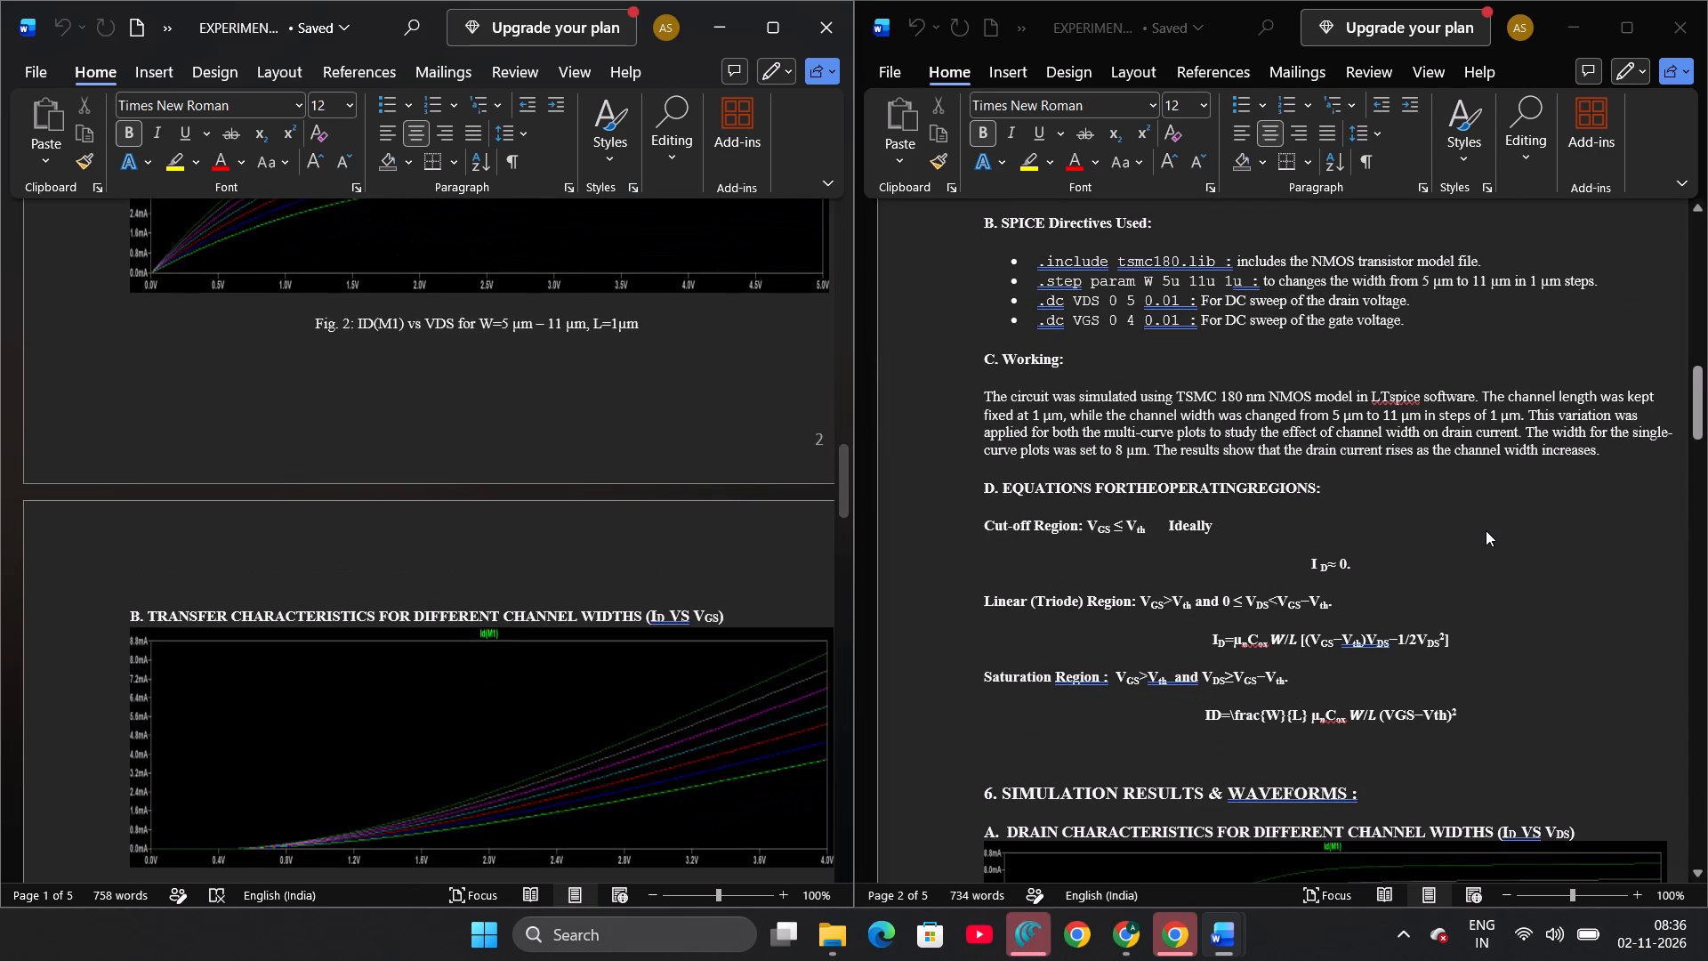
{"action": "scroll", "coordinate": [1486, 530], "scroll_direction": "down", "scroll_amount": 3}
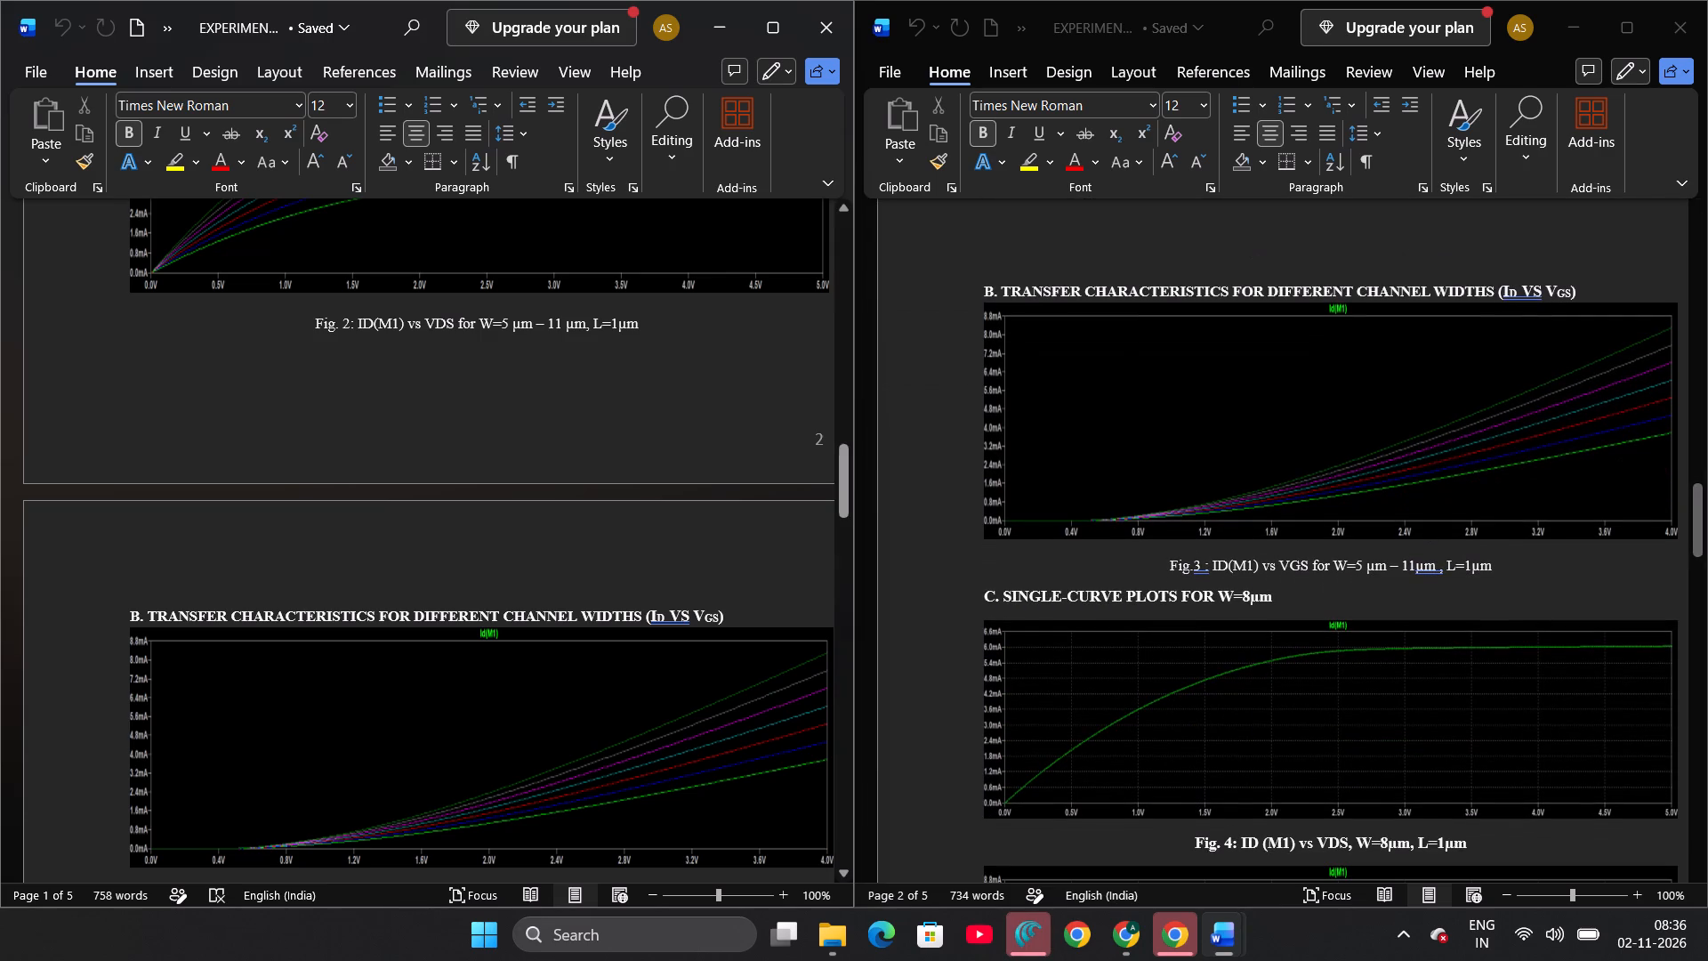
{"action": "scroll", "coordinate": [787, 585], "scroll_direction": "down", "scroll_amount": 2}
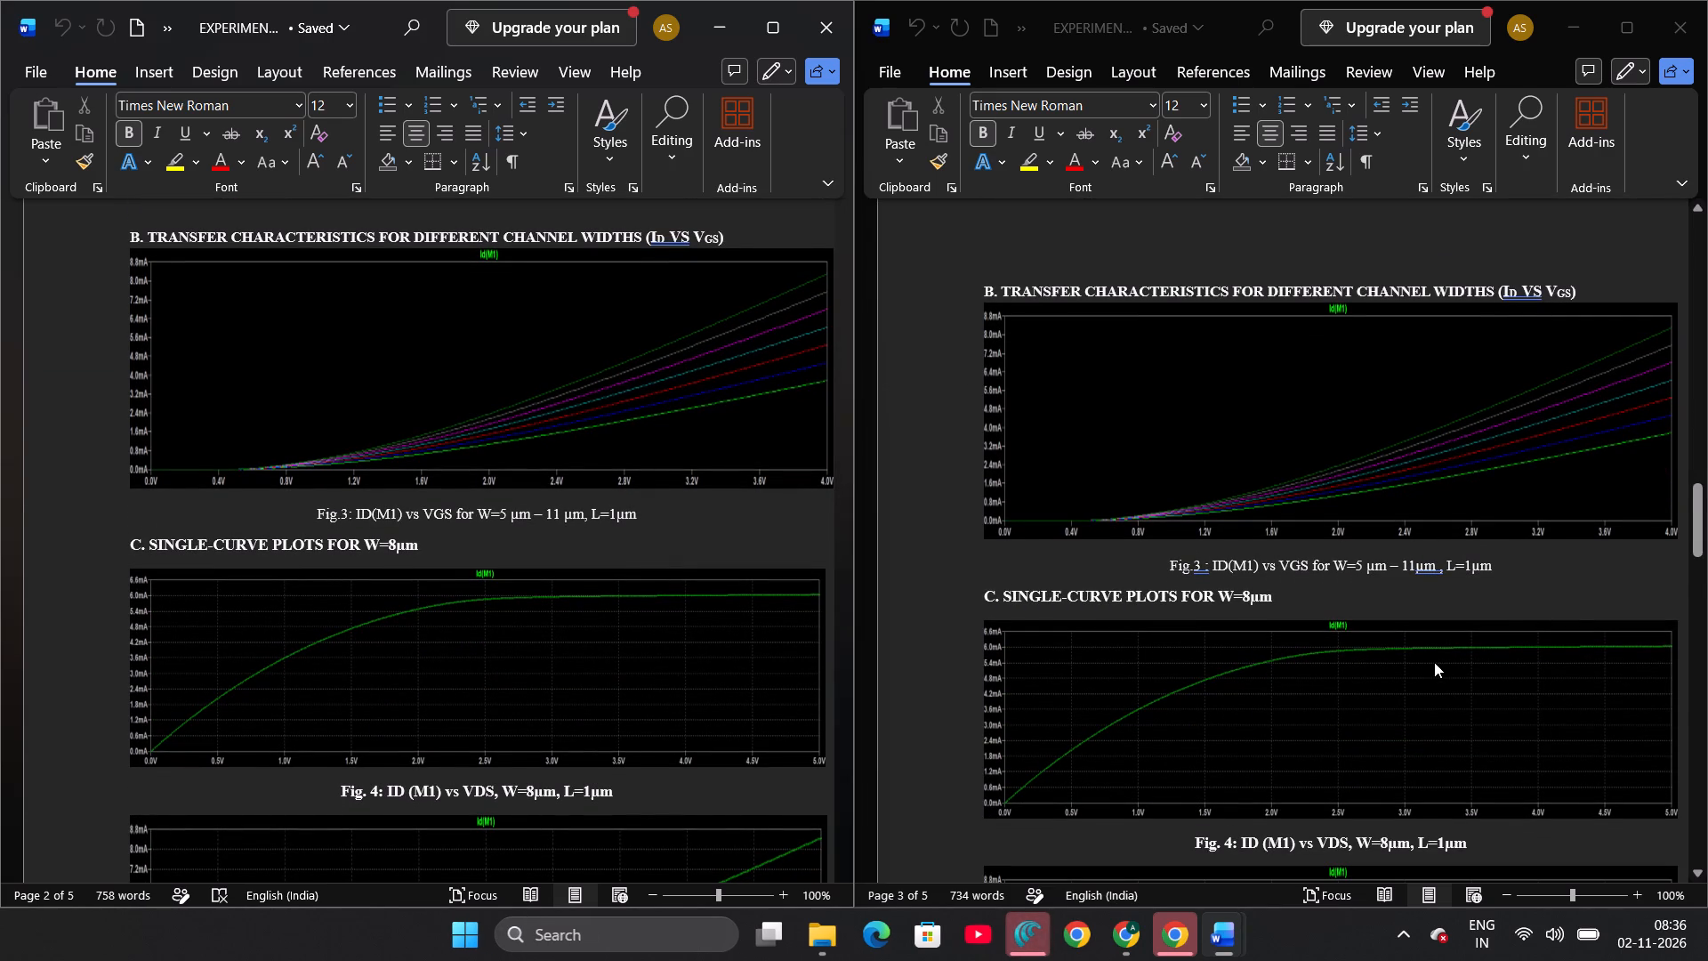
{"action": "scroll", "coordinate": [1434, 662], "scroll_direction": "down", "scroll_amount": 1}
{"action": "scroll", "coordinate": [675, 625], "scroll_direction": "down", "scroll_amount": 2}
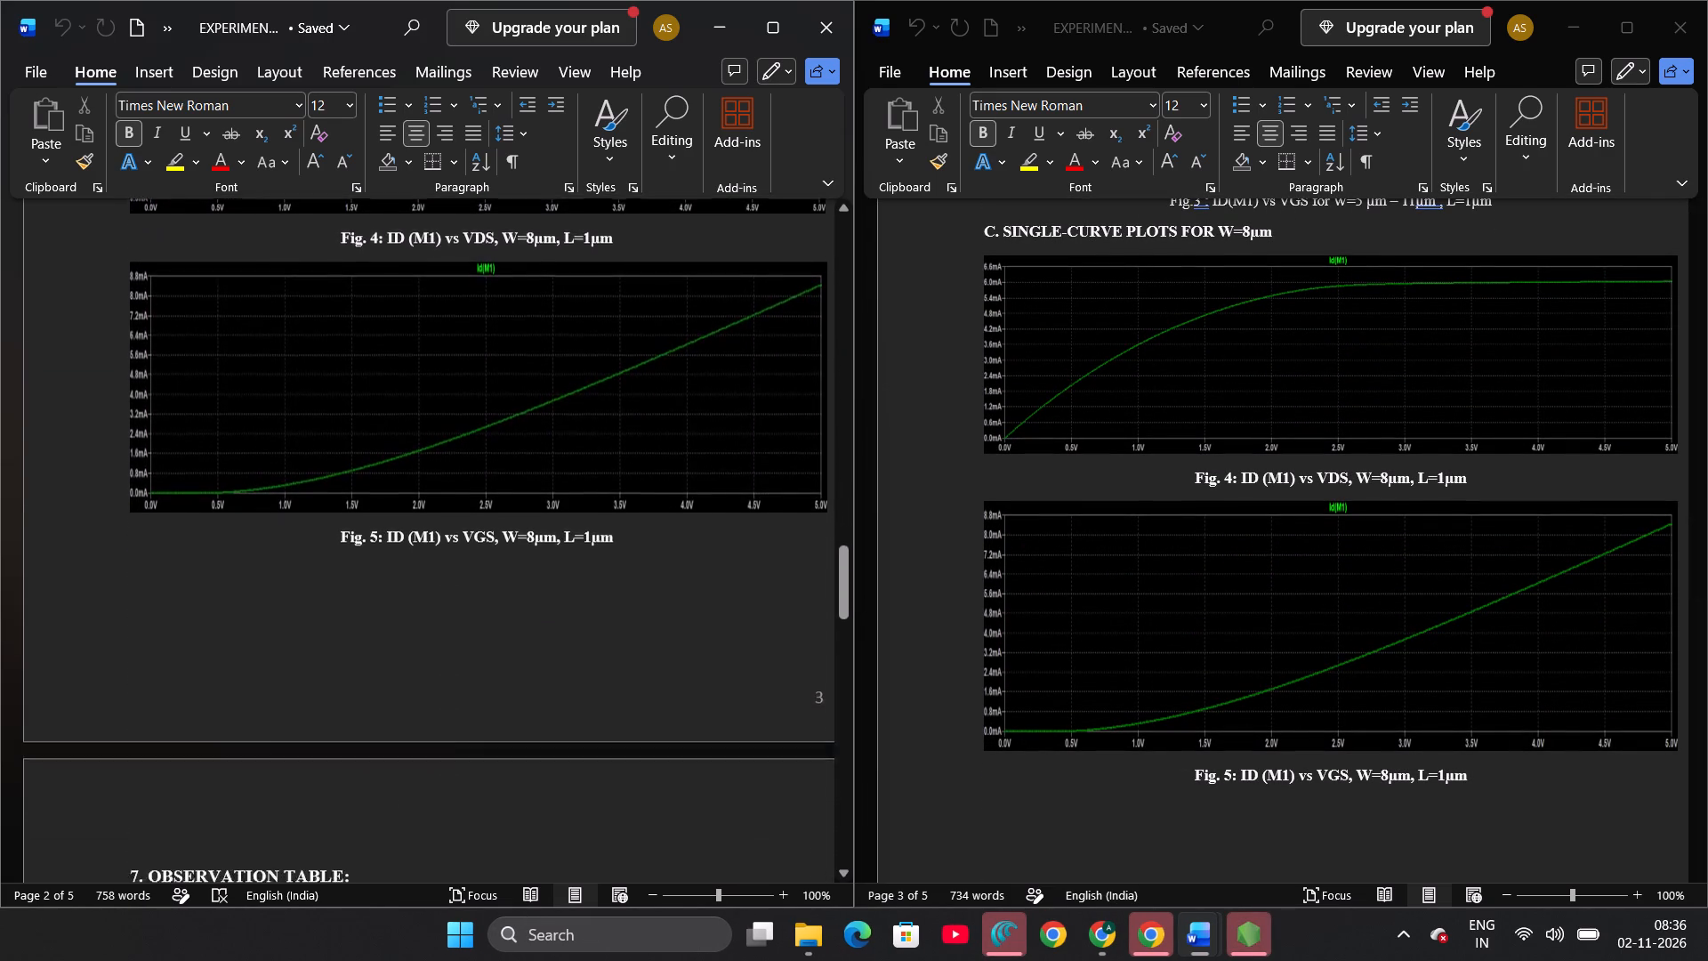
Compare the observation tables, drain current calculations and comparison sections of the two reports, closing the Instagram window that interrupts.
{"action": "scroll", "coordinate": [675, 625], "scroll_direction": "down", "scroll_amount": 2}
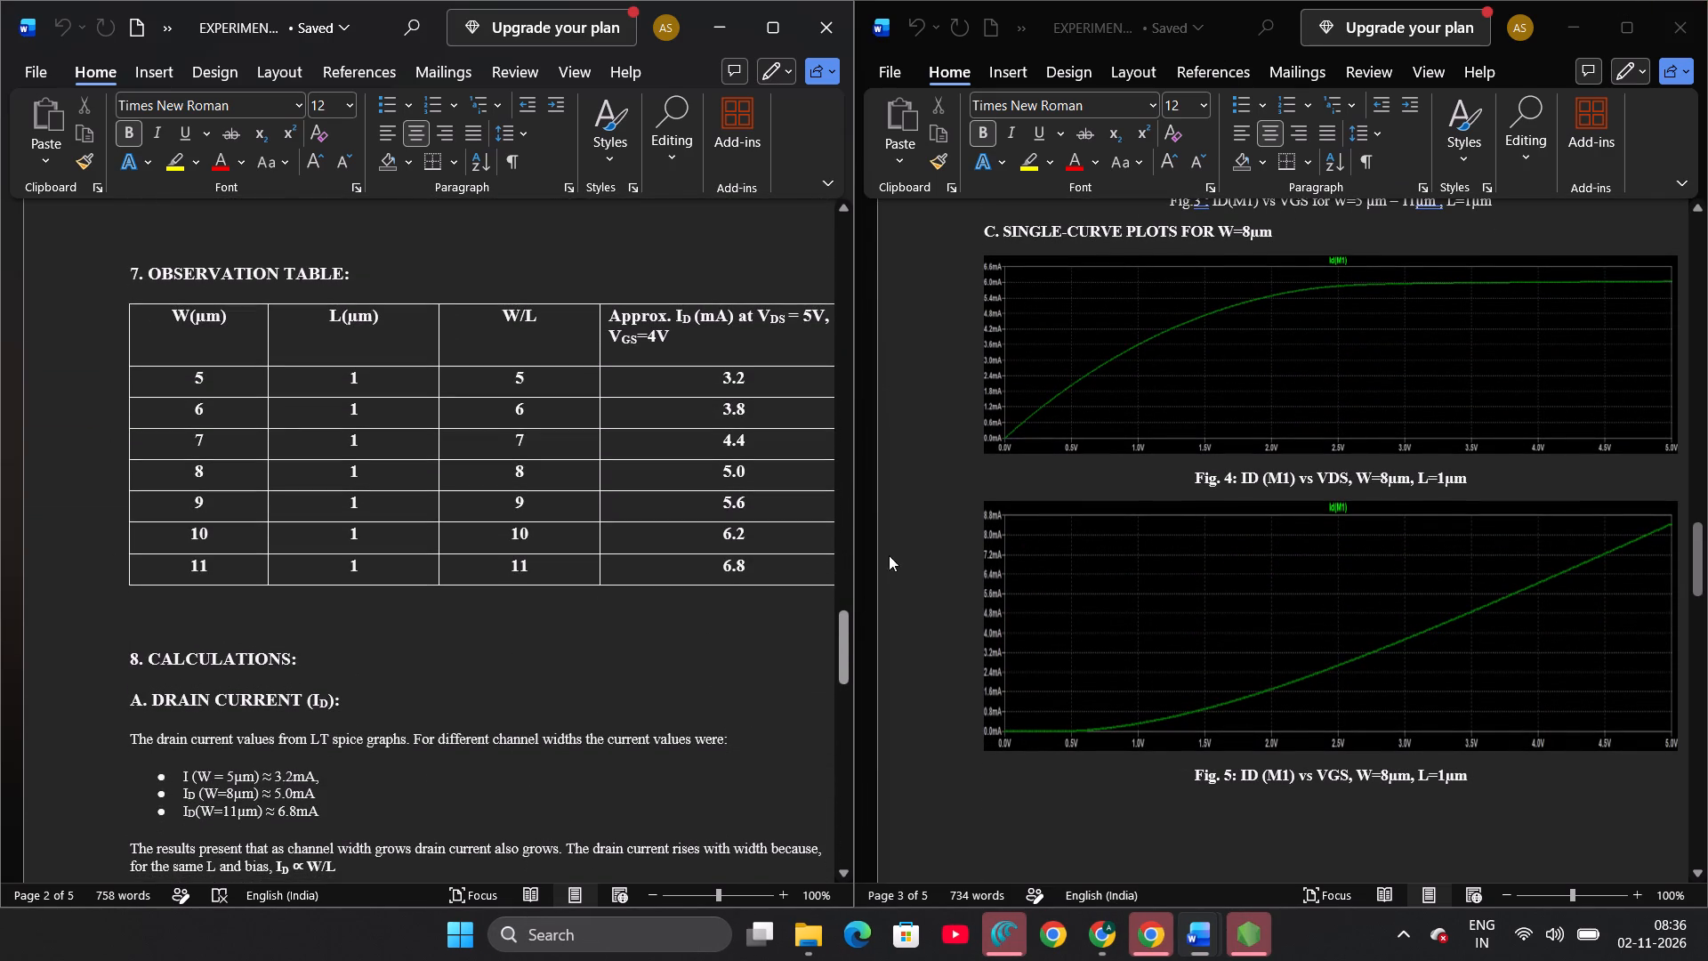
{"action": "scroll", "coordinate": [1221, 586], "scroll_direction": "down", "scroll_amount": 2}
{"action": "scroll", "coordinate": [529, 720], "scroll_direction": "down", "scroll_amount": 1}
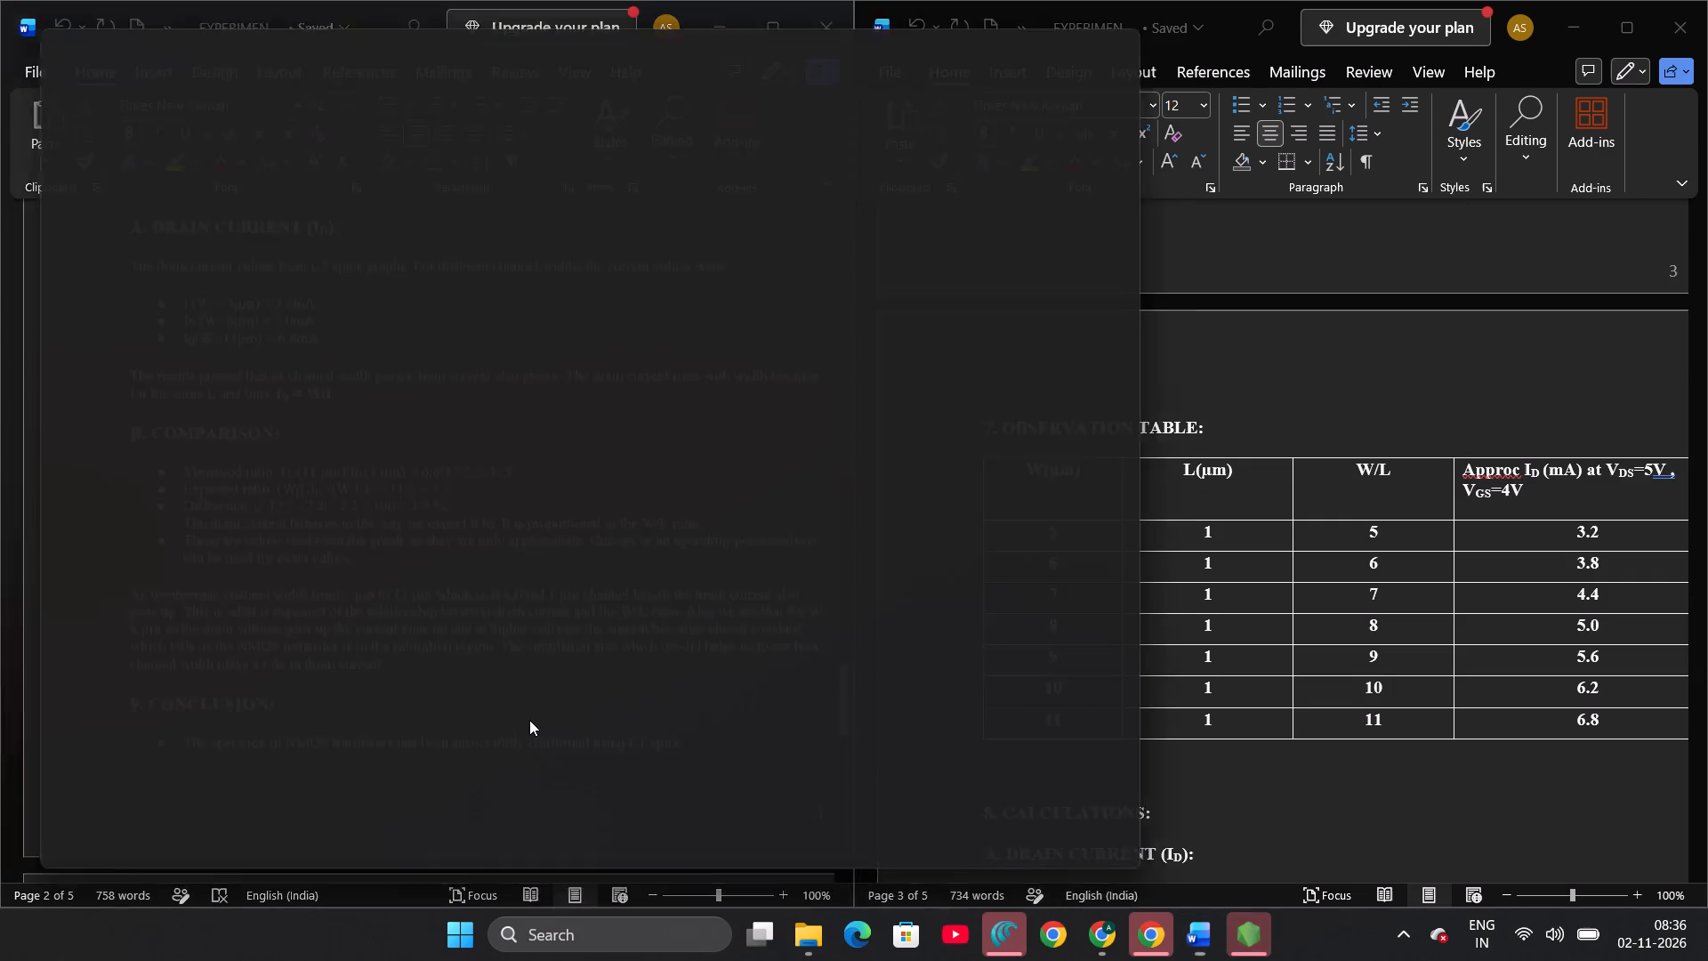
{"action": "scroll", "coordinate": [529, 720], "scroll_direction": "down", "scroll_amount": 1}
{"action": "left_click", "coordinate": [1148, 26]}
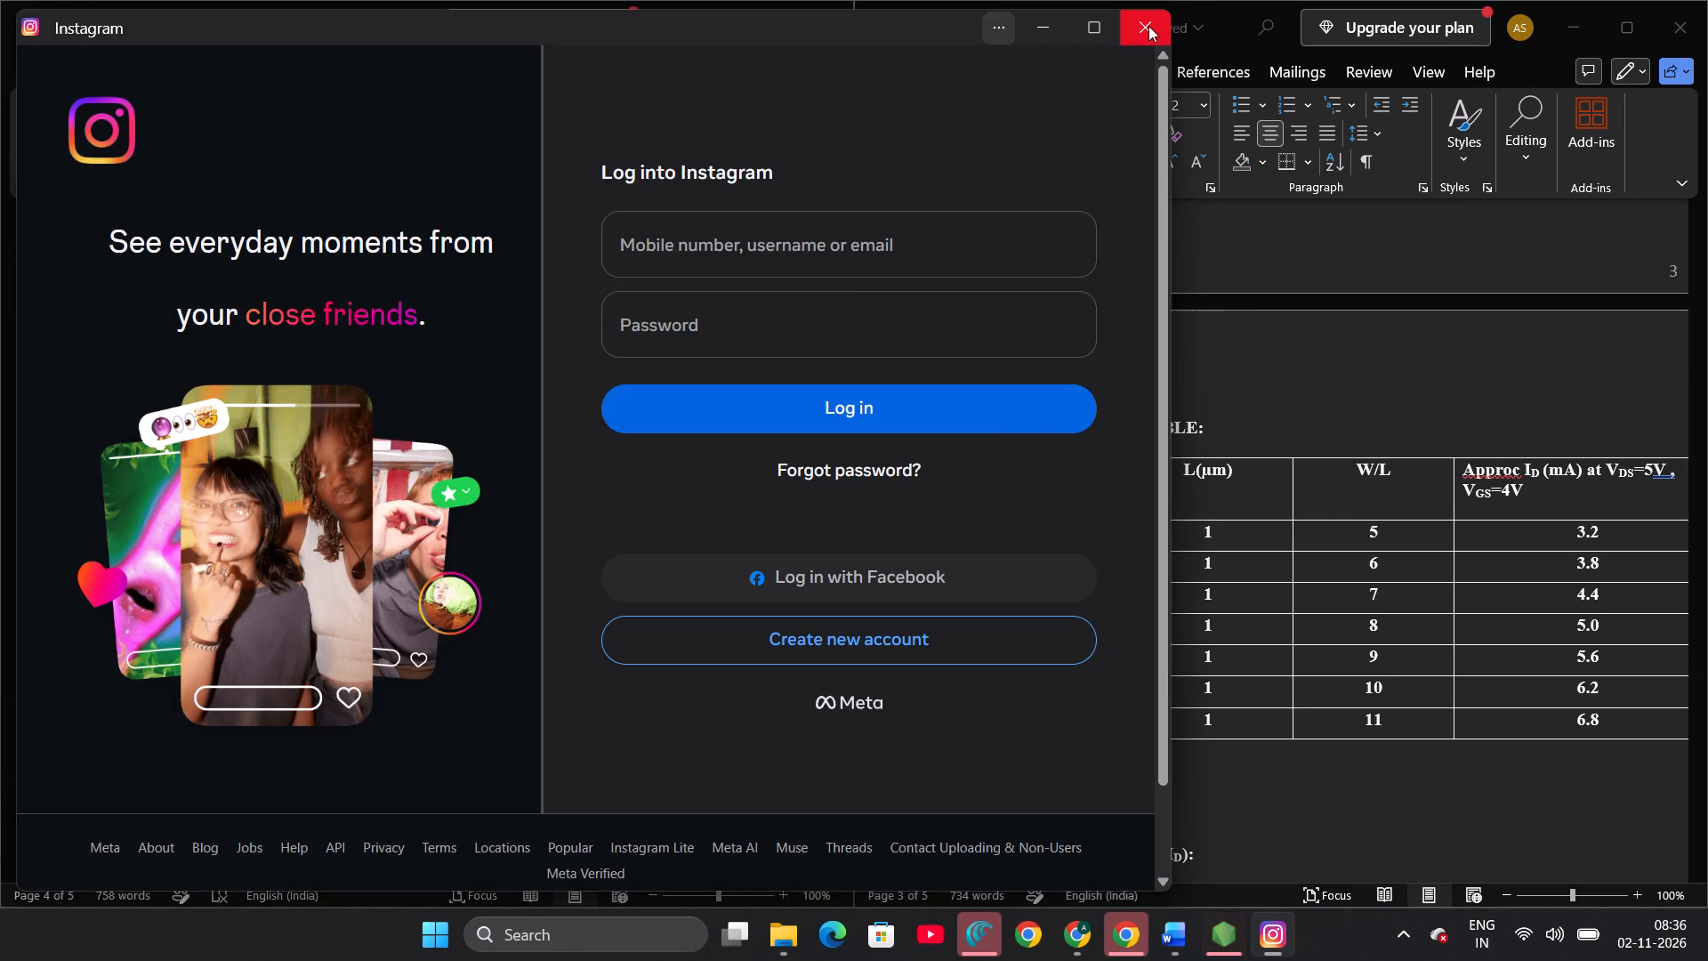
{"action": "scroll", "coordinate": [440, 382], "scroll_direction": "right", "scroll_amount": 1}
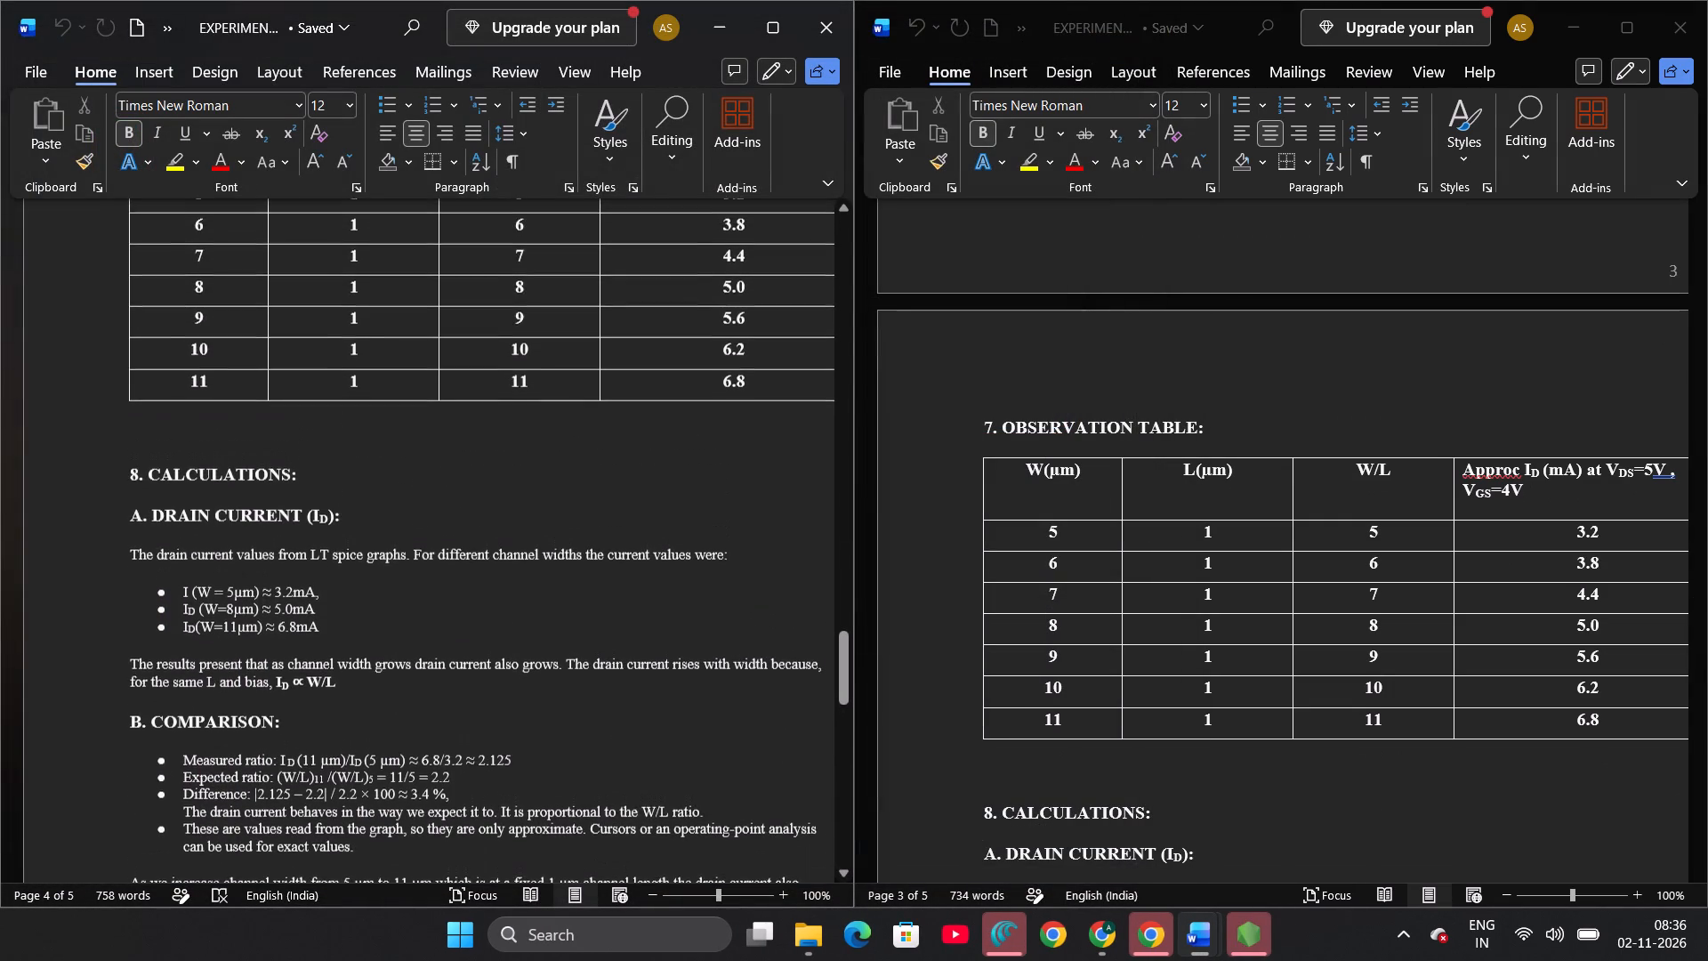
{"action": "scroll", "coordinate": [440, 382], "scroll_direction": "right", "scroll_amount": 1}
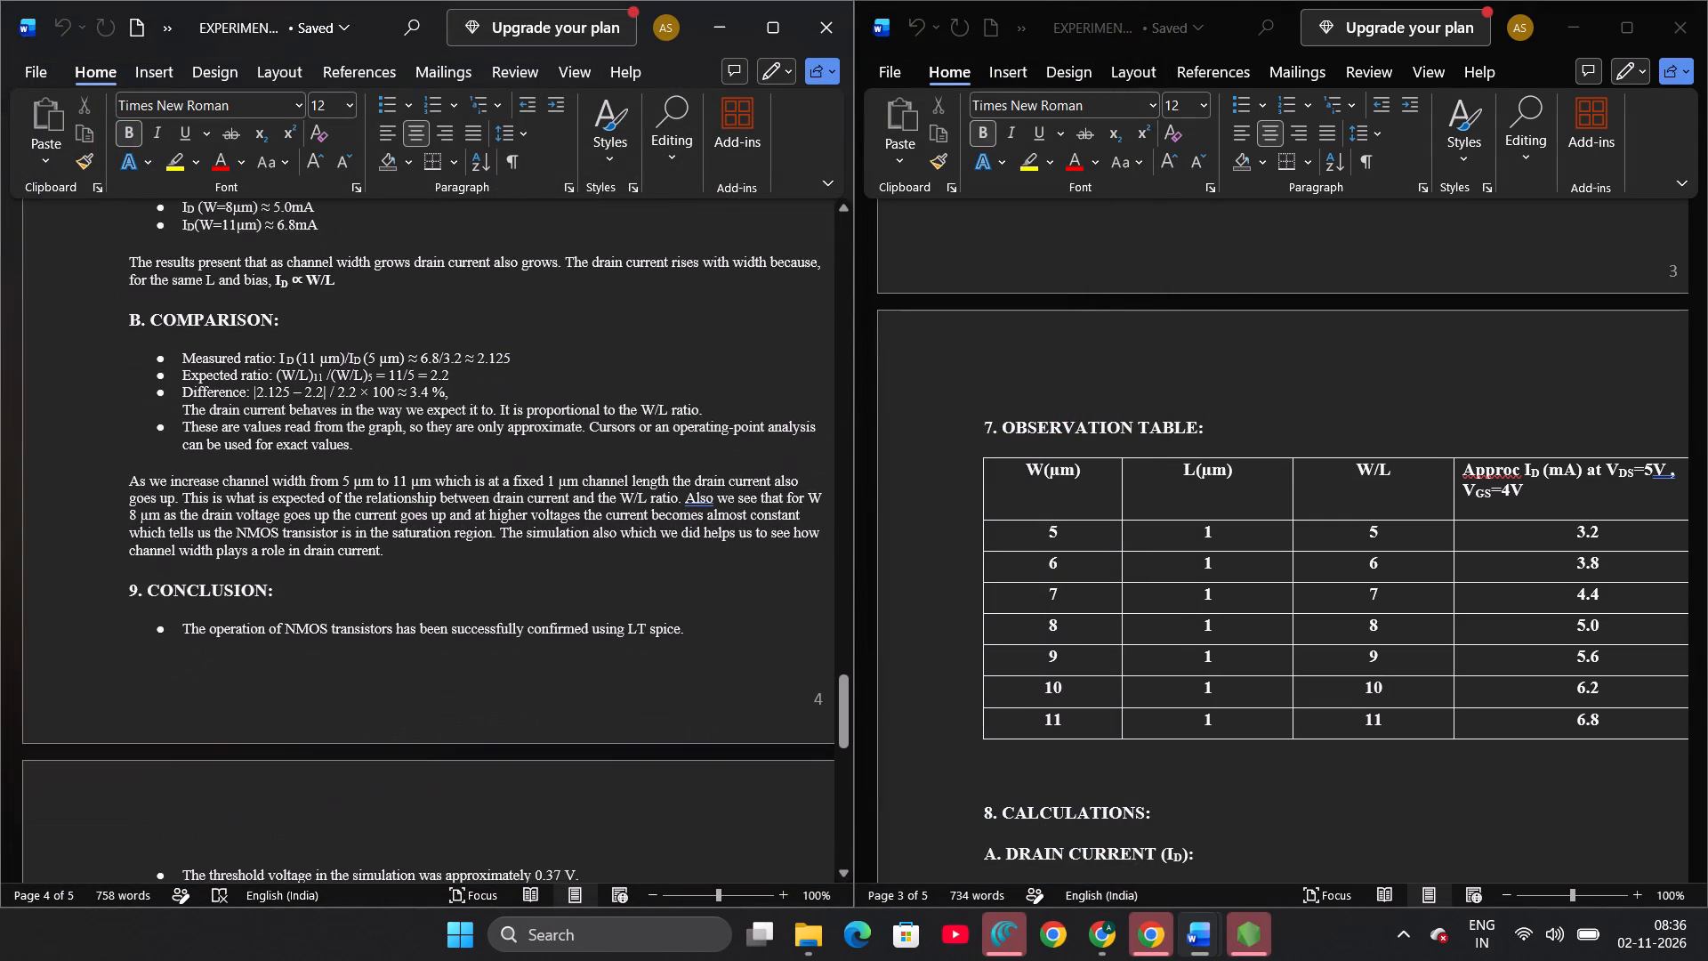
{"action": "scroll", "coordinate": [1163, 406], "scroll_direction": "down", "scroll_amount": 2}
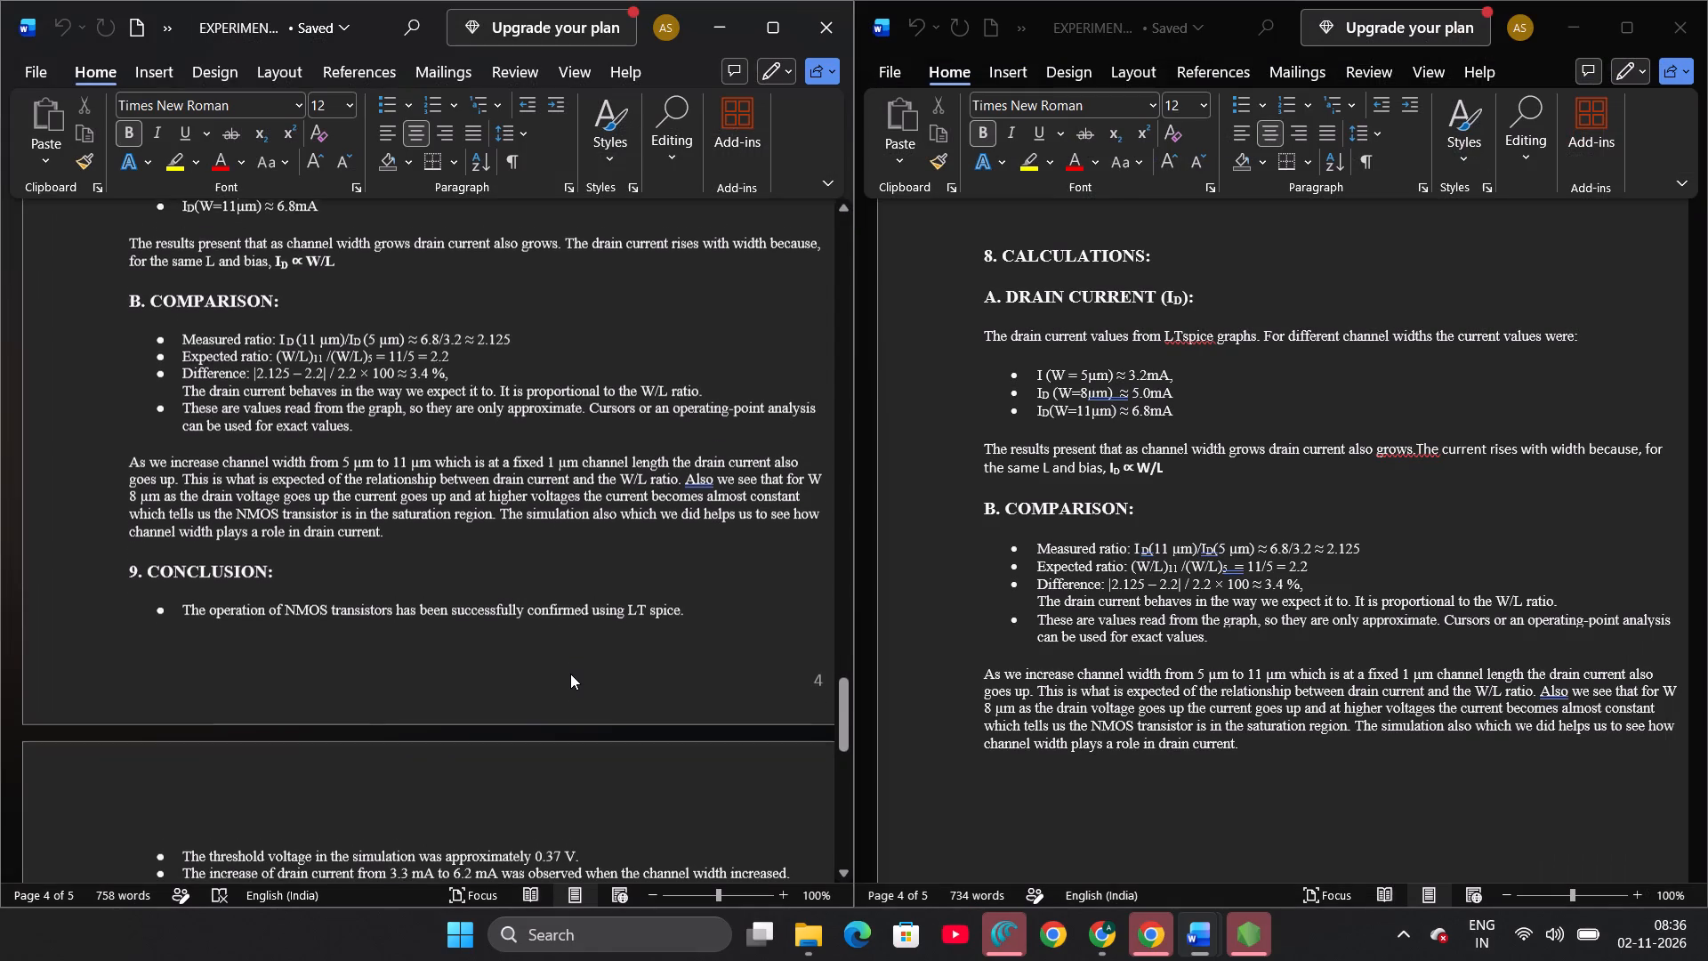
Compare the calculations' closing discussion, the Conclusion section and the signature and marks lines at the end of the two reports.
{"action": "scroll", "coordinate": [570, 674], "scroll_direction": "down", "scroll_amount": 1}
{"action": "scroll", "coordinate": [1191, 684], "scroll_direction": "down", "scroll_amount": 1}
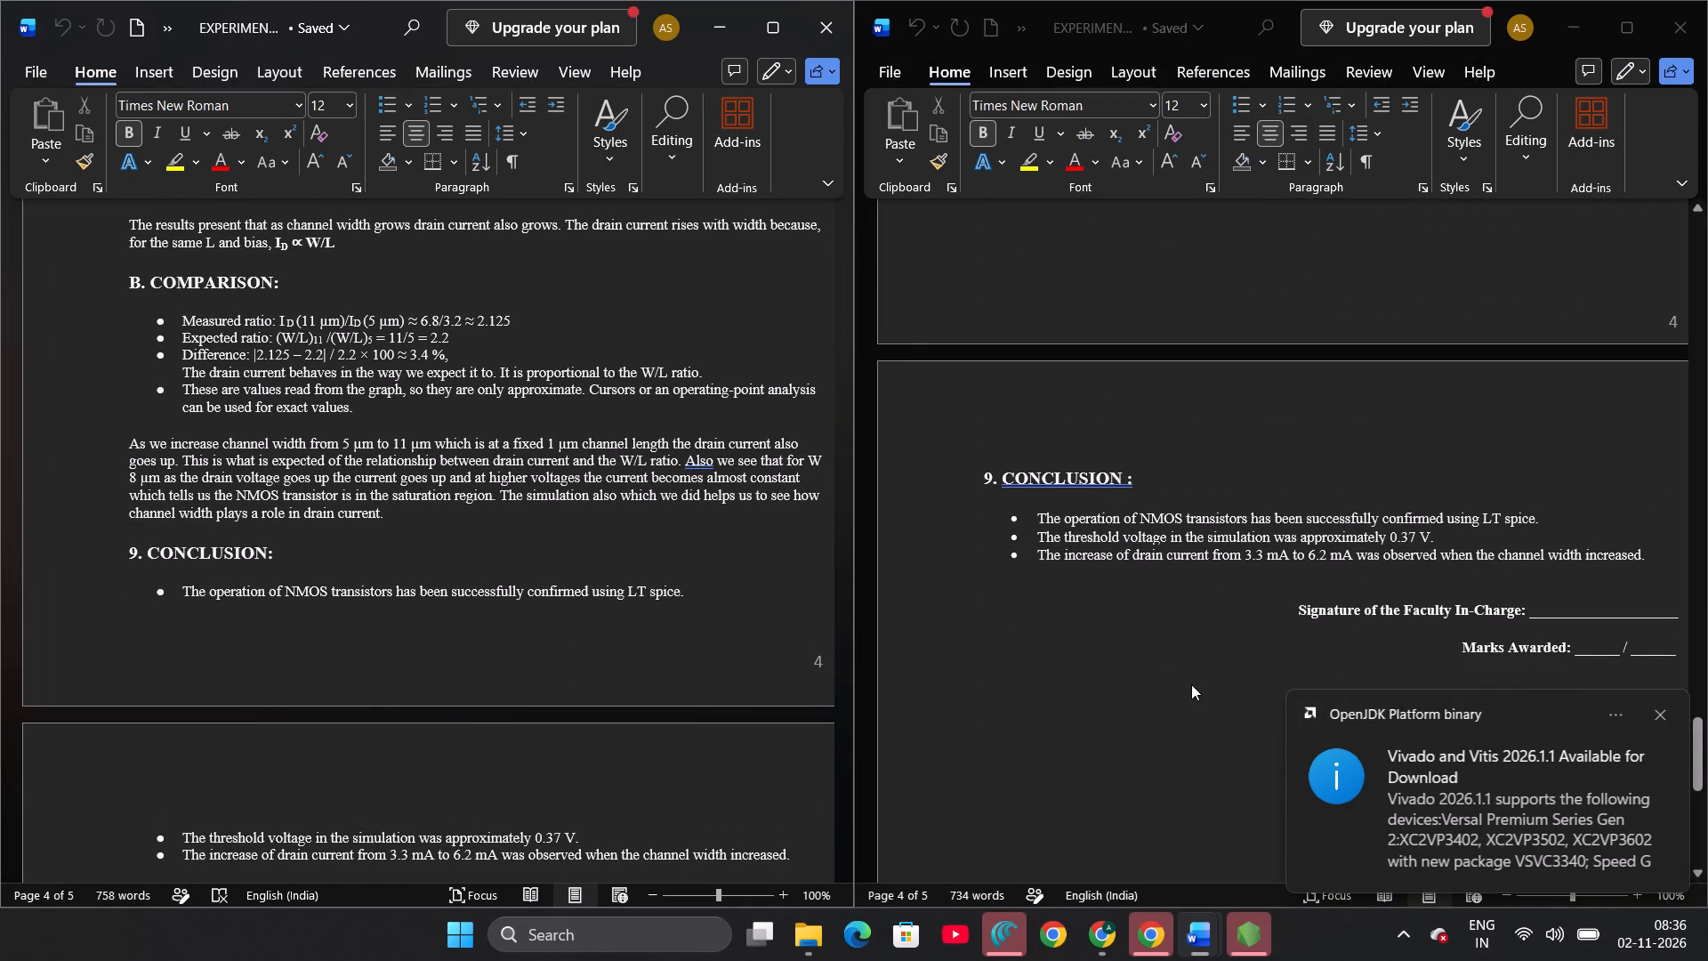
{"action": "scroll", "coordinate": [1107, 721], "scroll_direction": "down", "scroll_amount": 1}
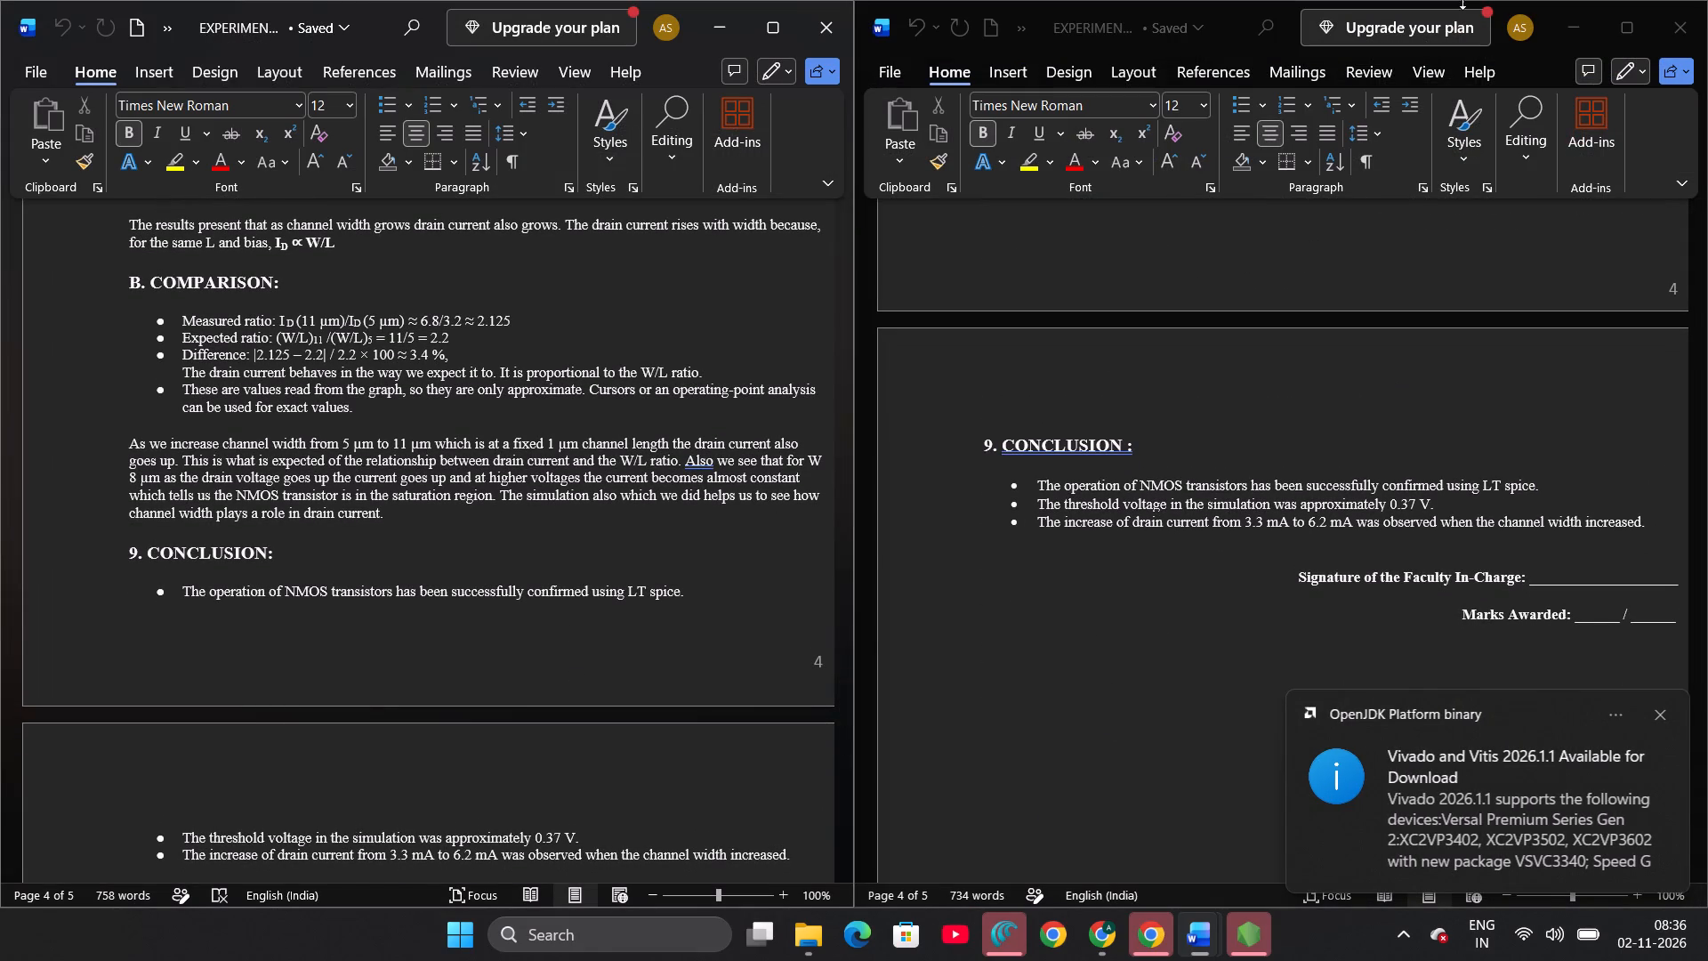
Close both report documents and the Comet browser window to get back to the digital folder.
{"action": "left_click", "coordinate": [1684, 17]}
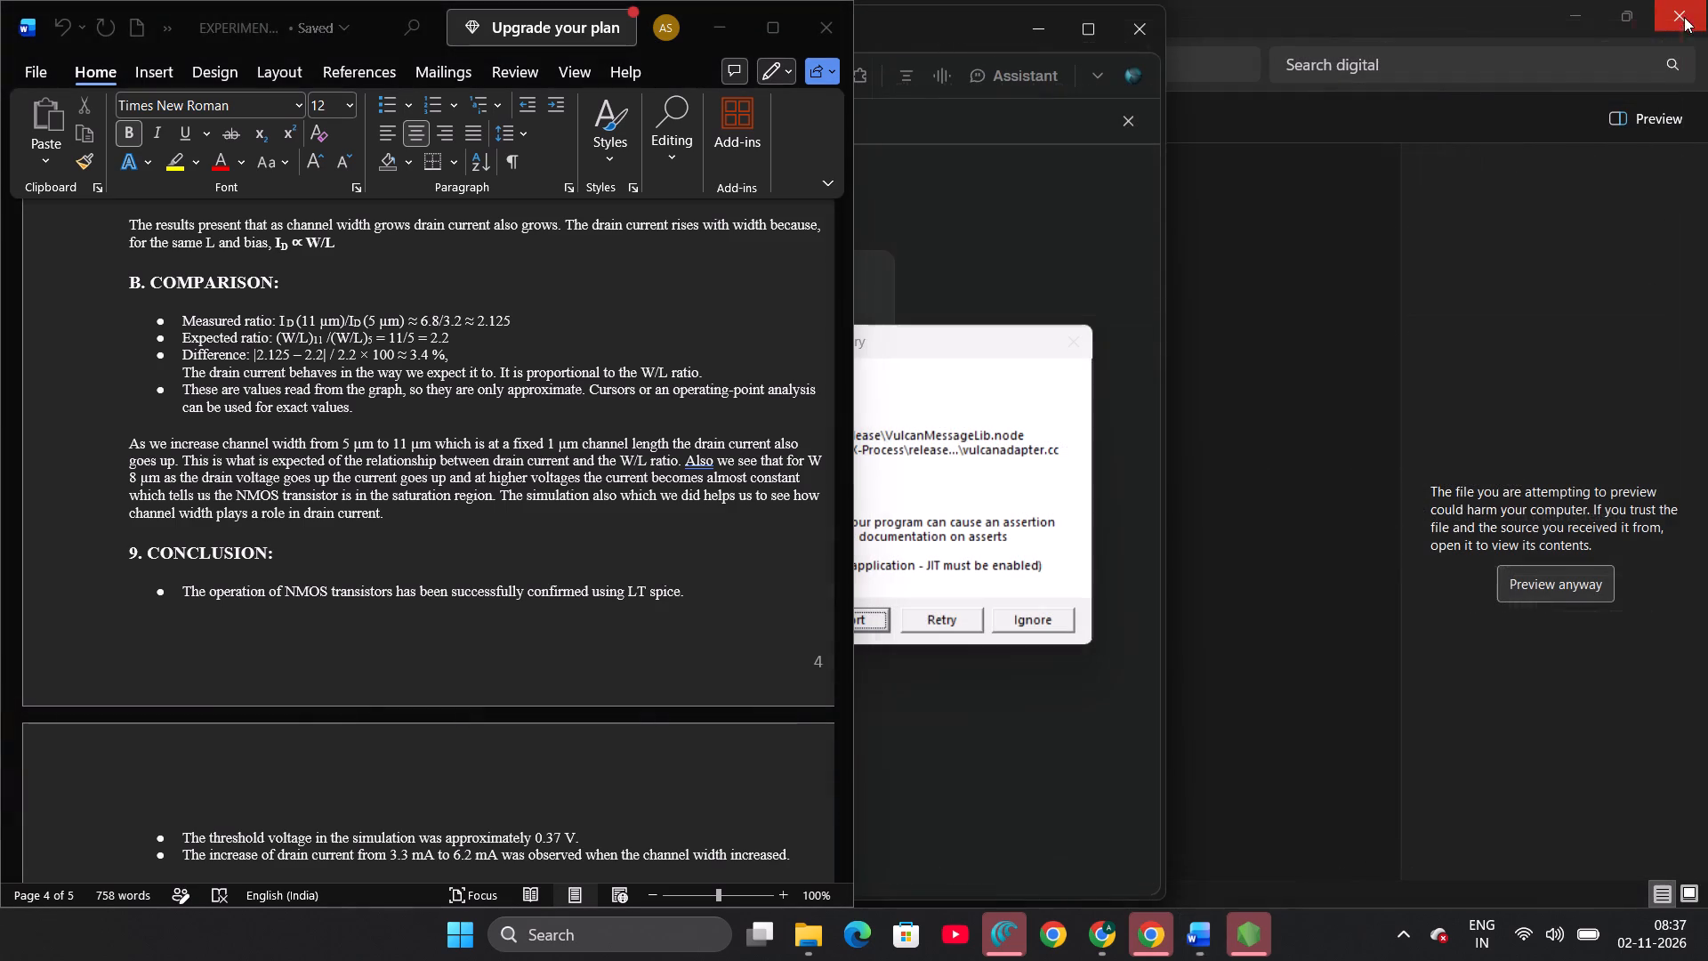
{"action": "left_click", "coordinate": [825, 42]}
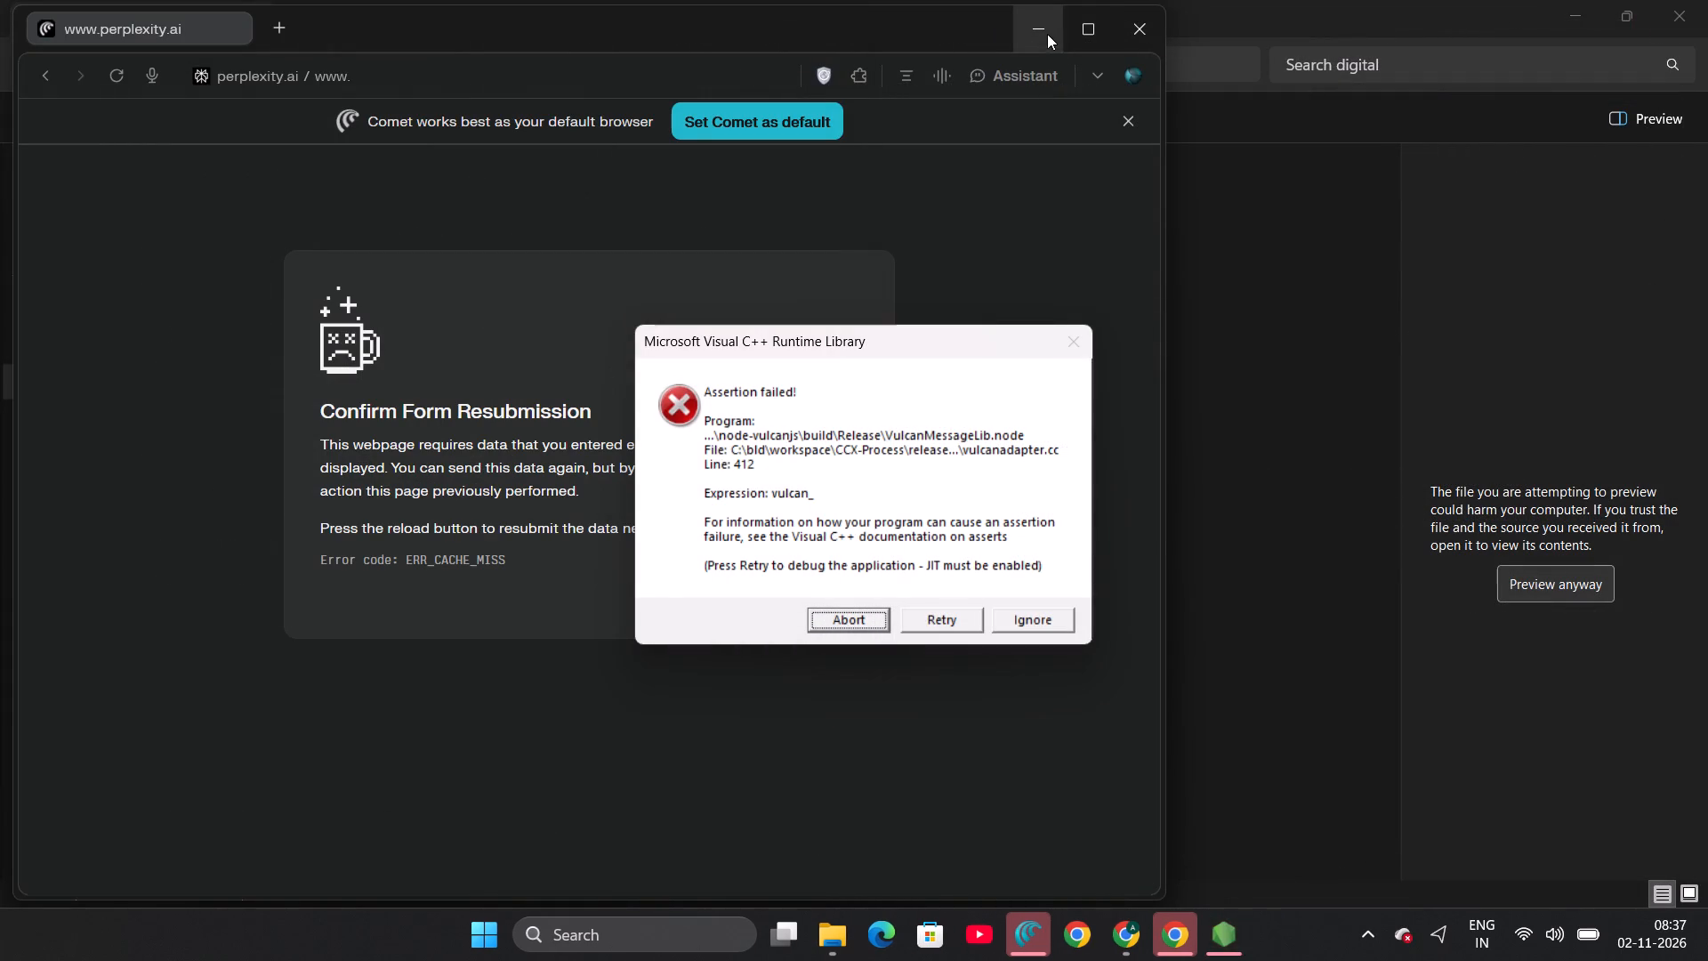
{"action": "left_click", "coordinate": [1154, 51]}
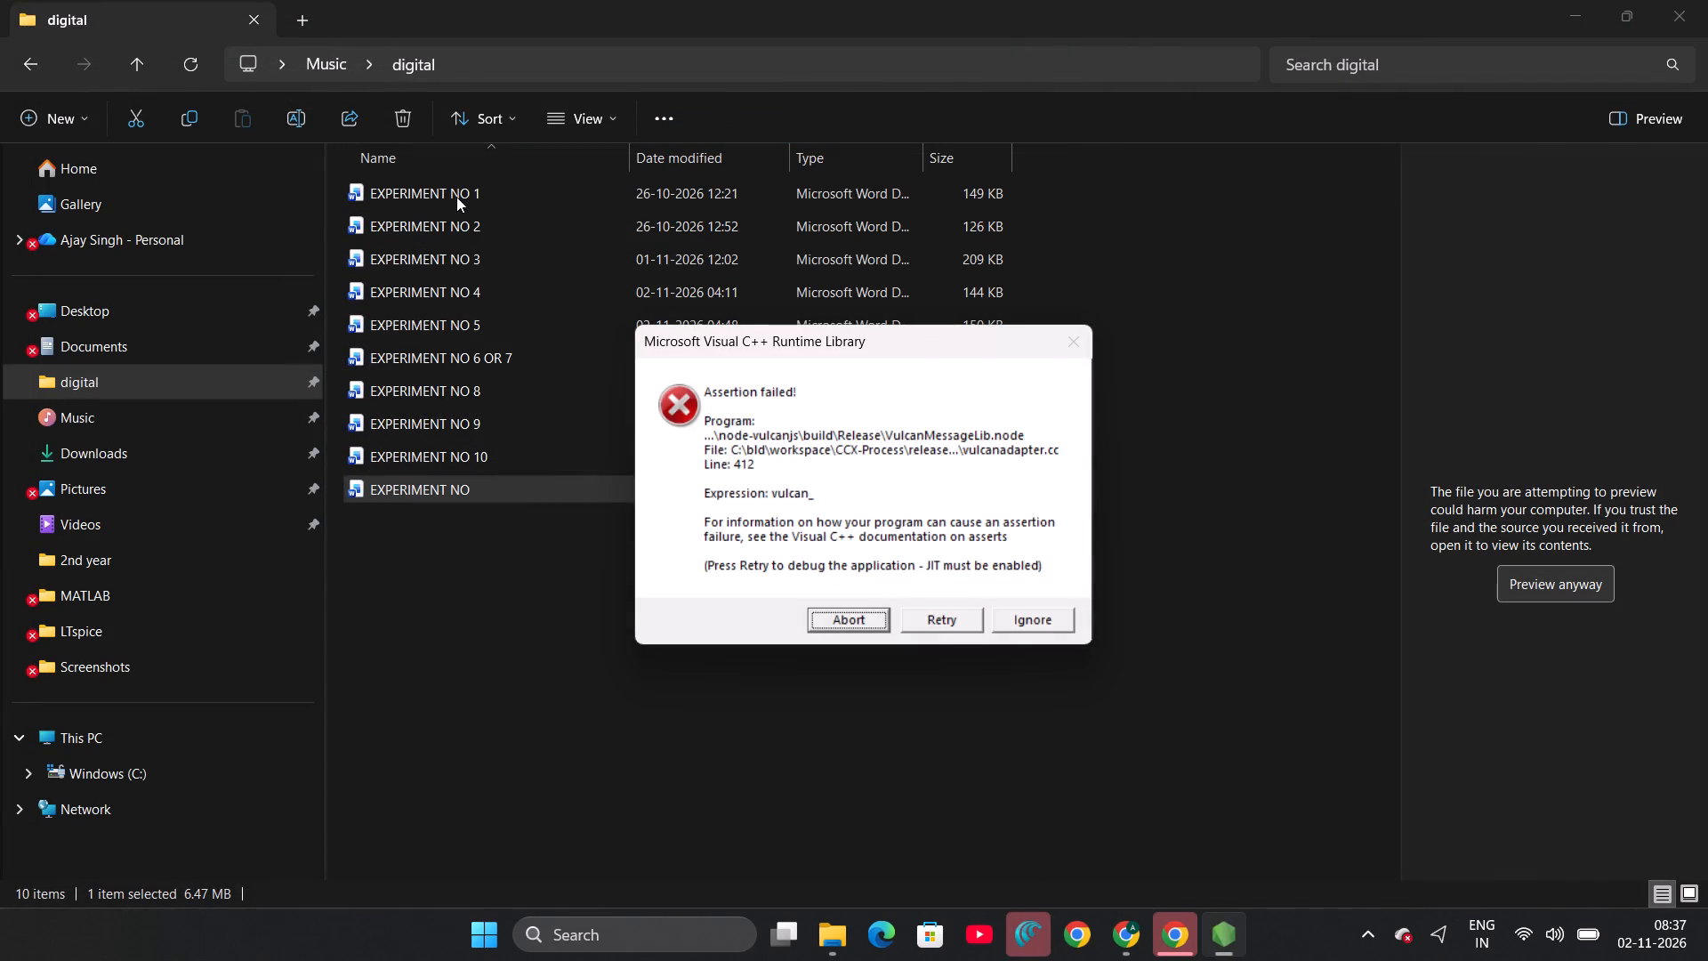
Dismiss the runtime library error and rename the old EXPERIMENT NO 1 document in the digital folder as EXPE.
{"action": "right_click", "coordinate": [456, 197]}
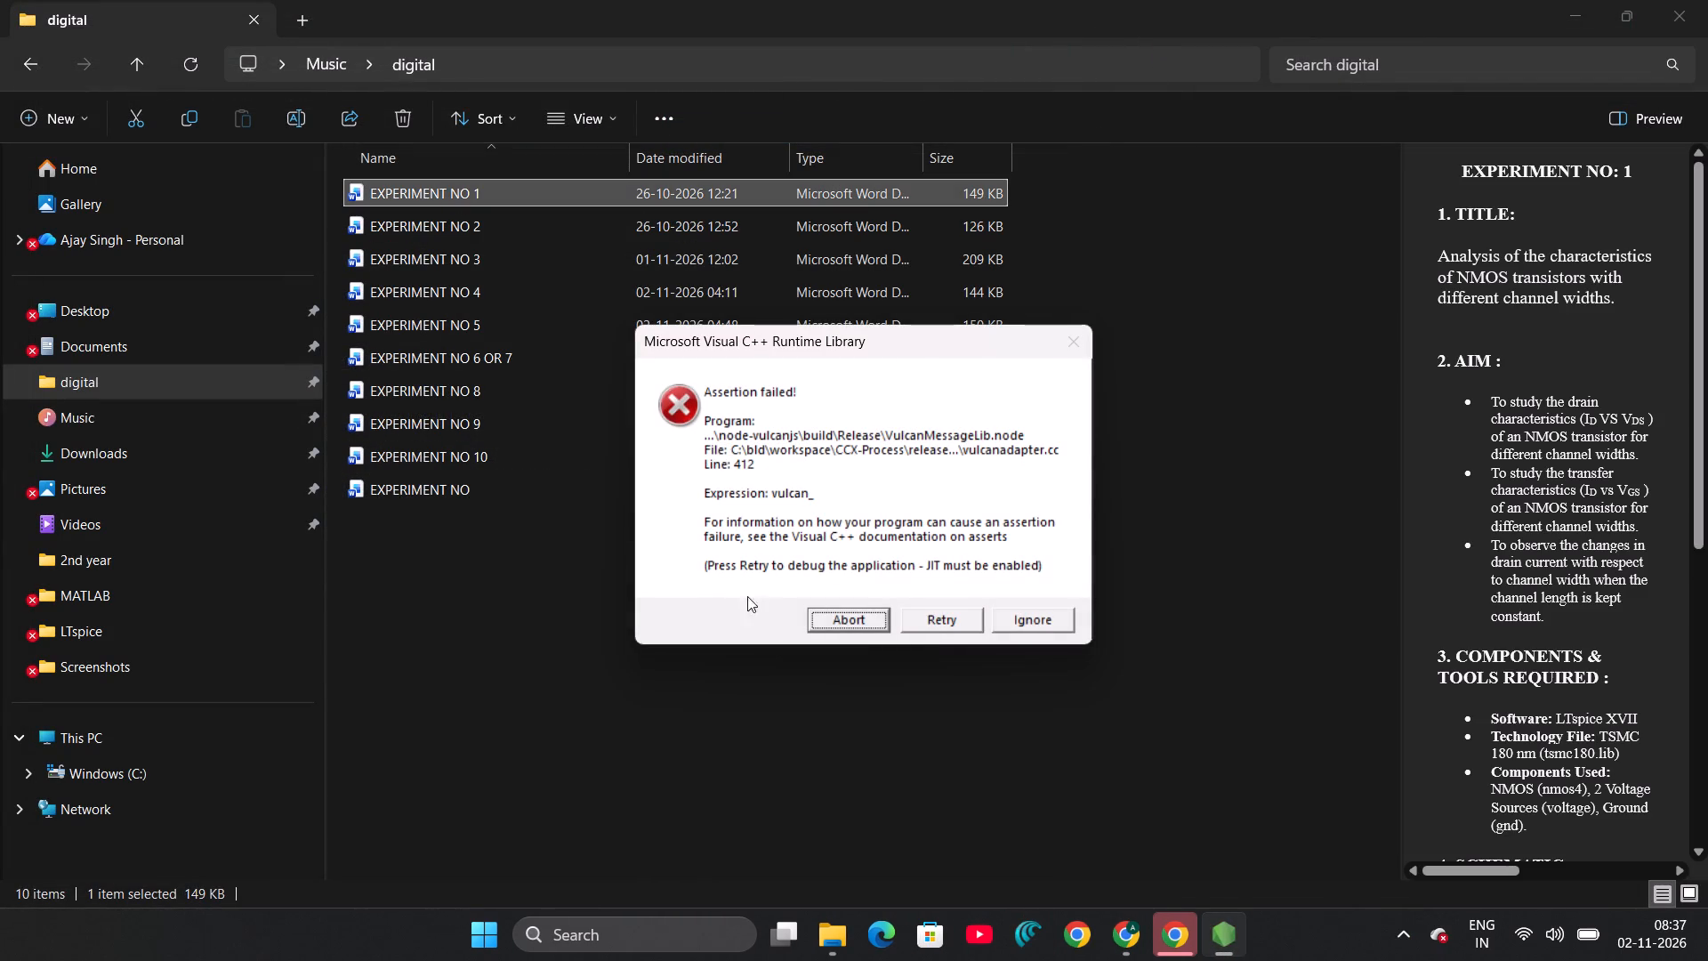
{"action": "left_click", "coordinate": [947, 626]}
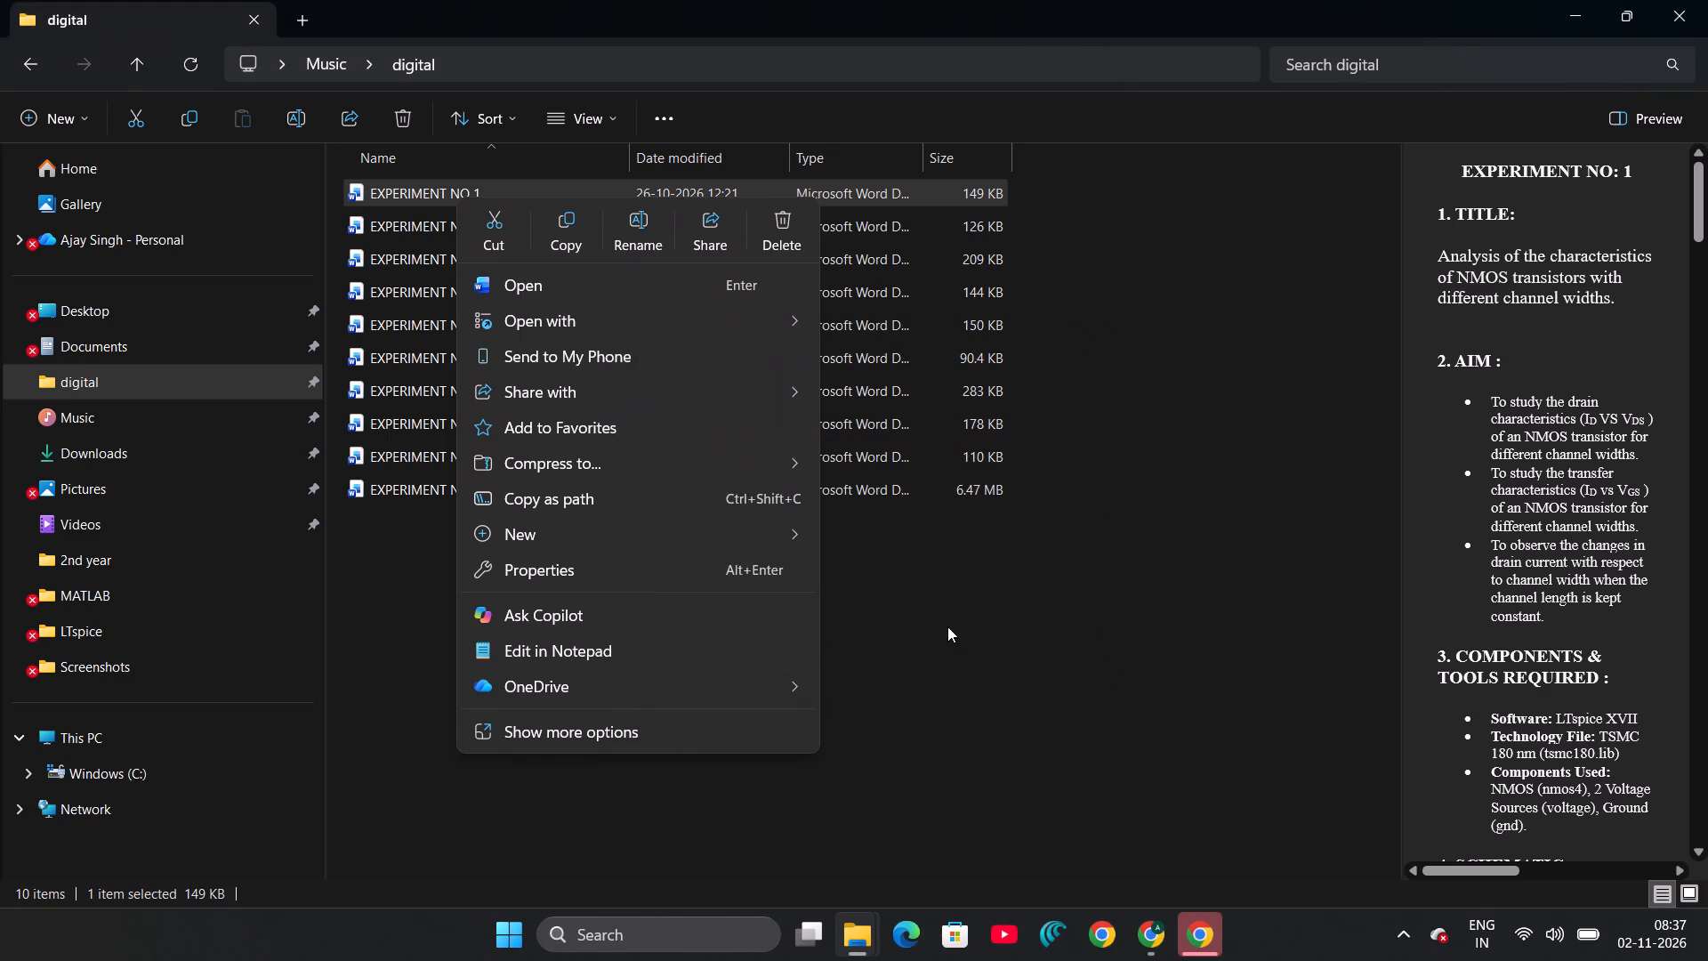
{"action": "left_click", "coordinate": [737, 576]}
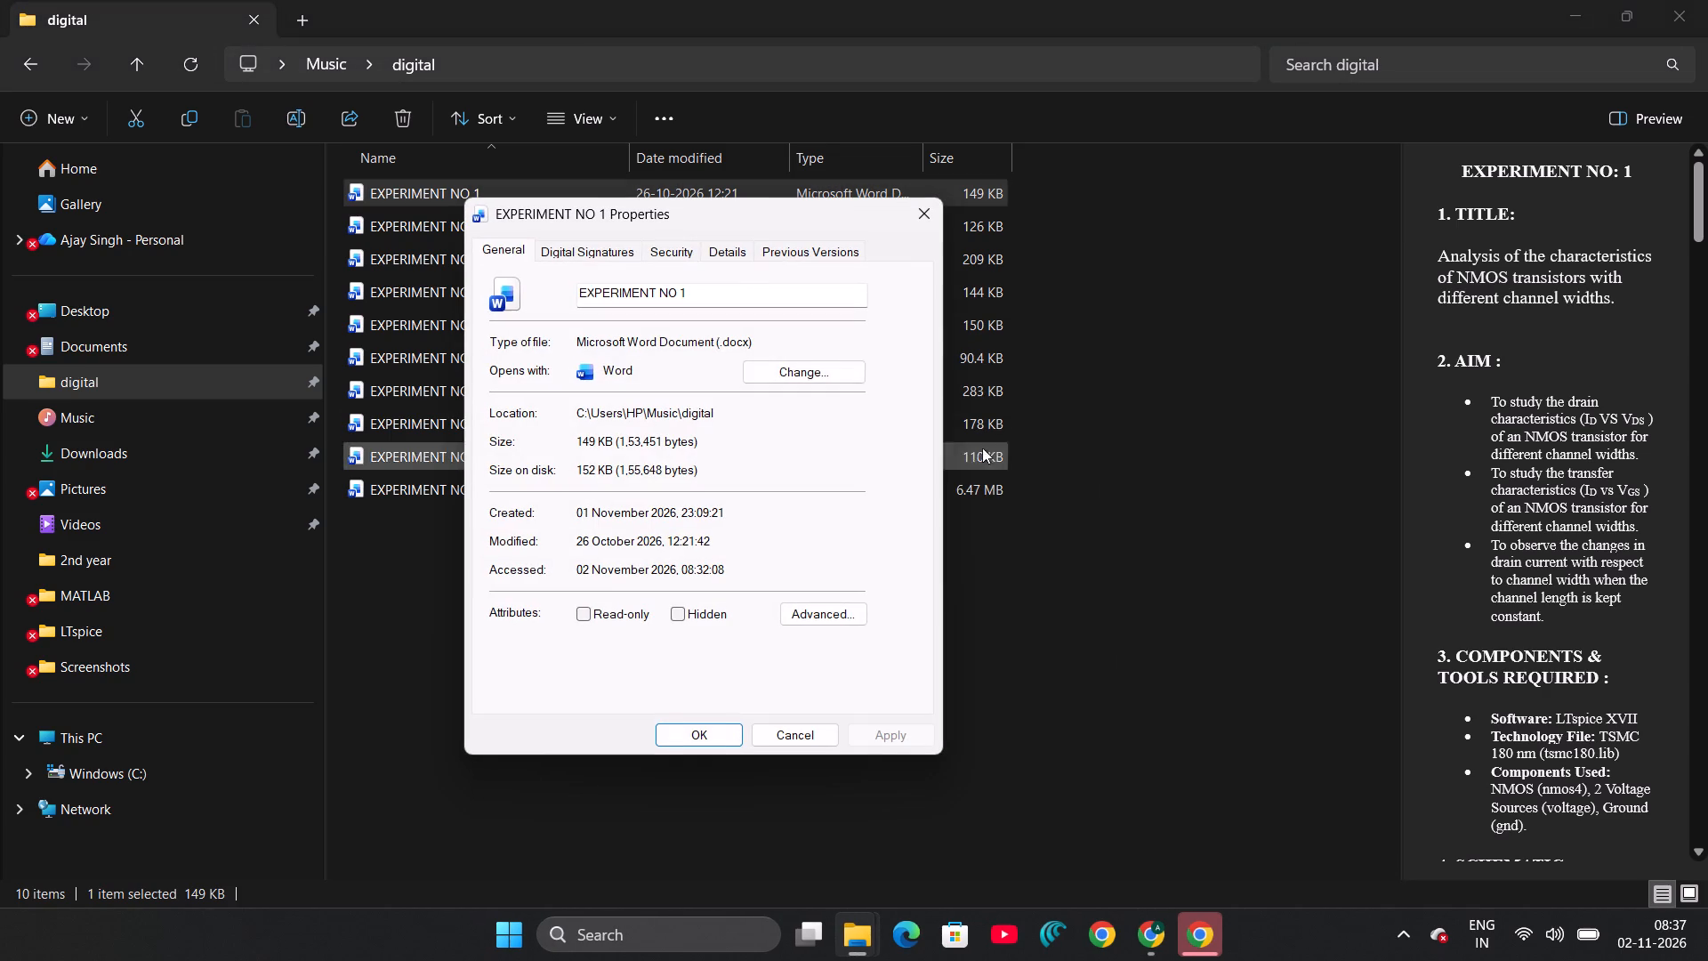
{"action": "left_click", "coordinate": [740, 296]}
{"action": "key", "text": "BackSpace"}
{"action": "key", "text": "BackSpace"}
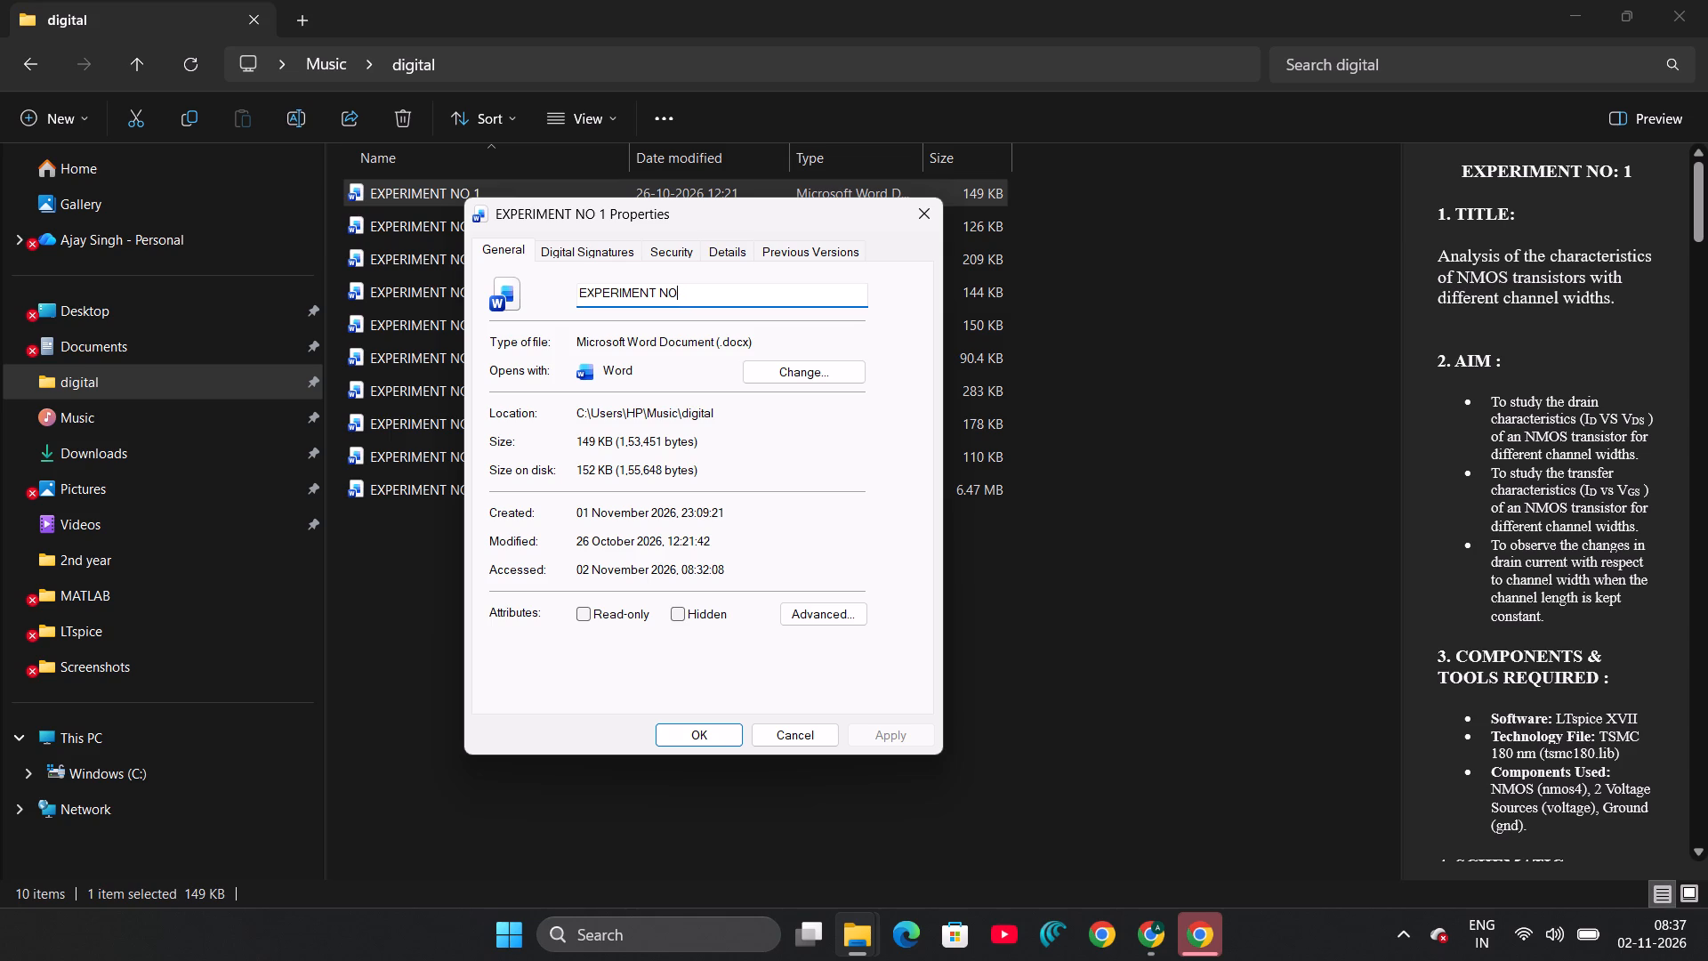
{"action": "key", "text": "BackSpace"}
{"action": "key", "text": "BackSpace"}
{"action": "key", "text": "BackSpace"}
{"action": "key", "text": "BackSpace"}
{"action": "key", "text": "BackSpace"}
{"action": "key", "text": "BackSpace"}
{"action": "key", "text": "BackSpace"}
{"action": "key", "text": "BackSpace"}
{"action": "key", "text": "BackSpace"}
{"action": "key", "text": "Return"}
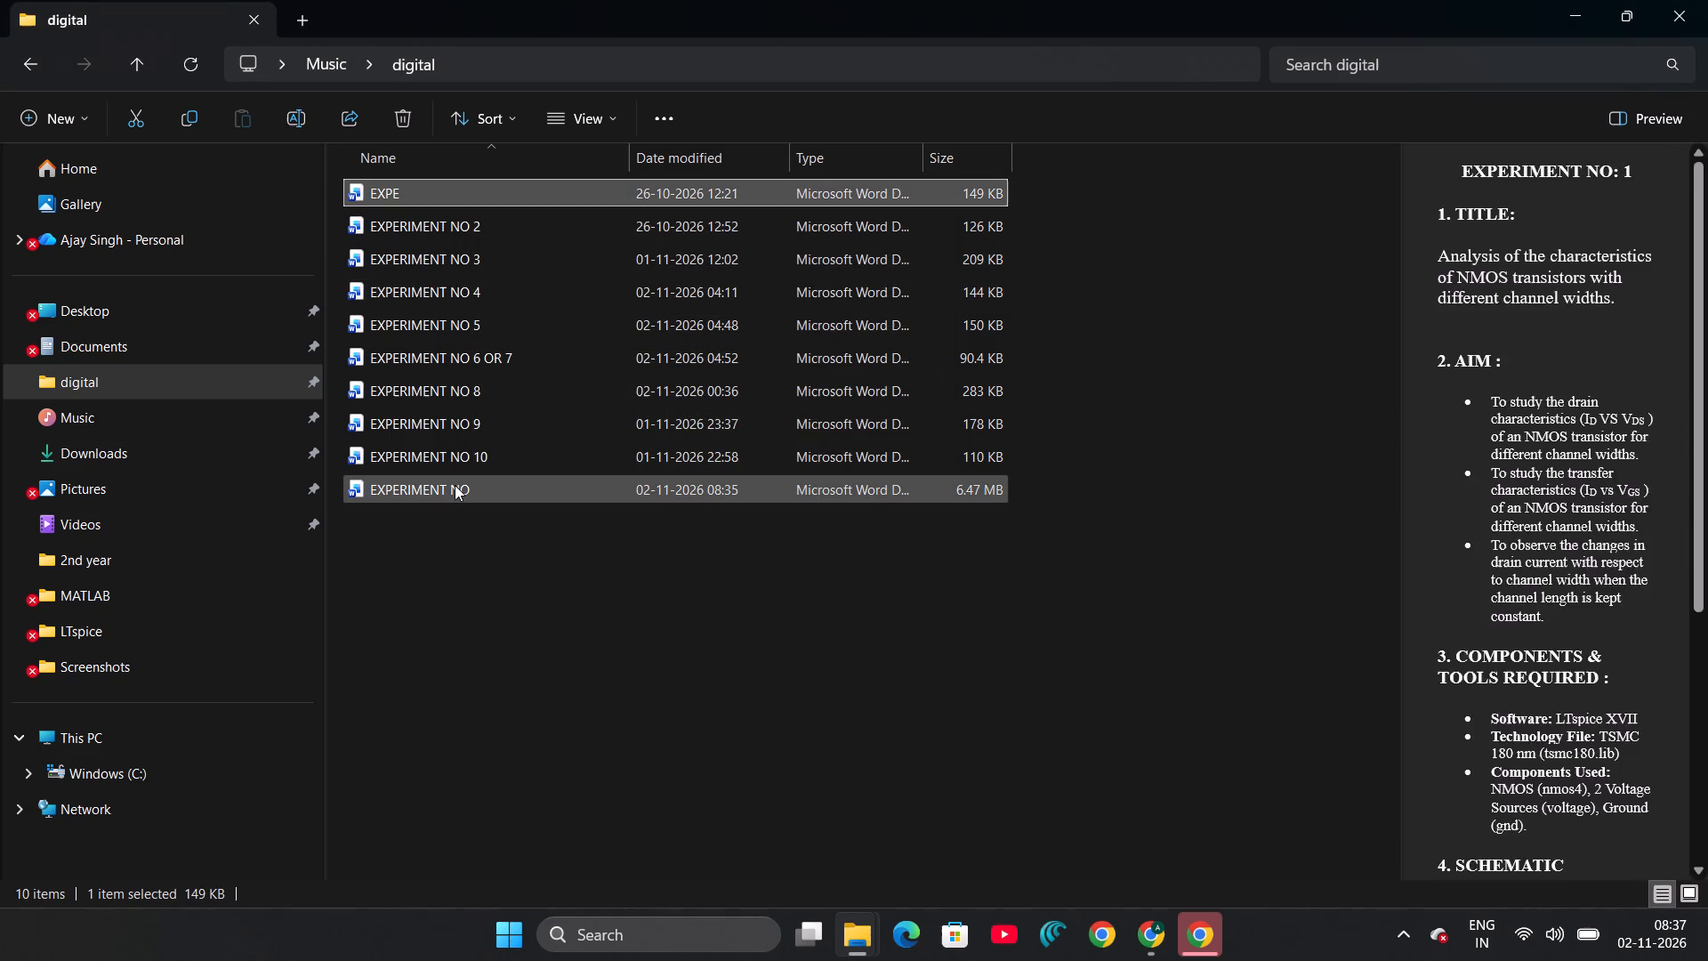
Rename the revised report EXPERIMENT NO in the digital folder as EXPERIMENT NO 1.
{"action": "right_click", "coordinate": [455, 485]}
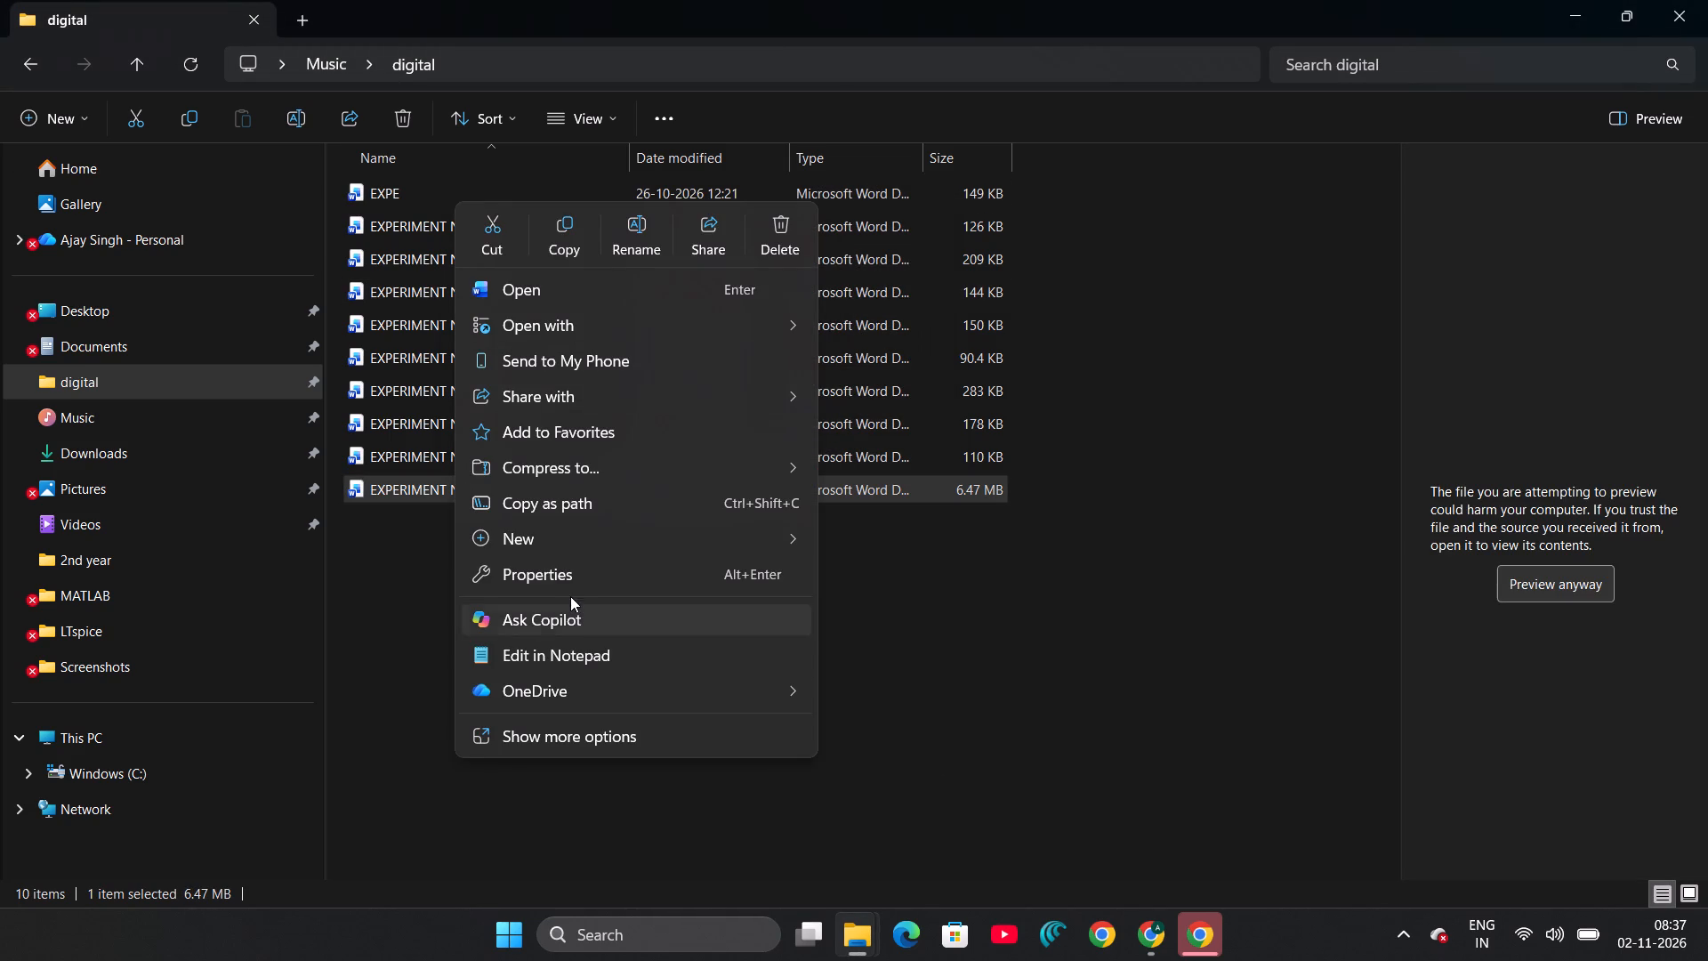
{"action": "left_click", "coordinate": [563, 587]}
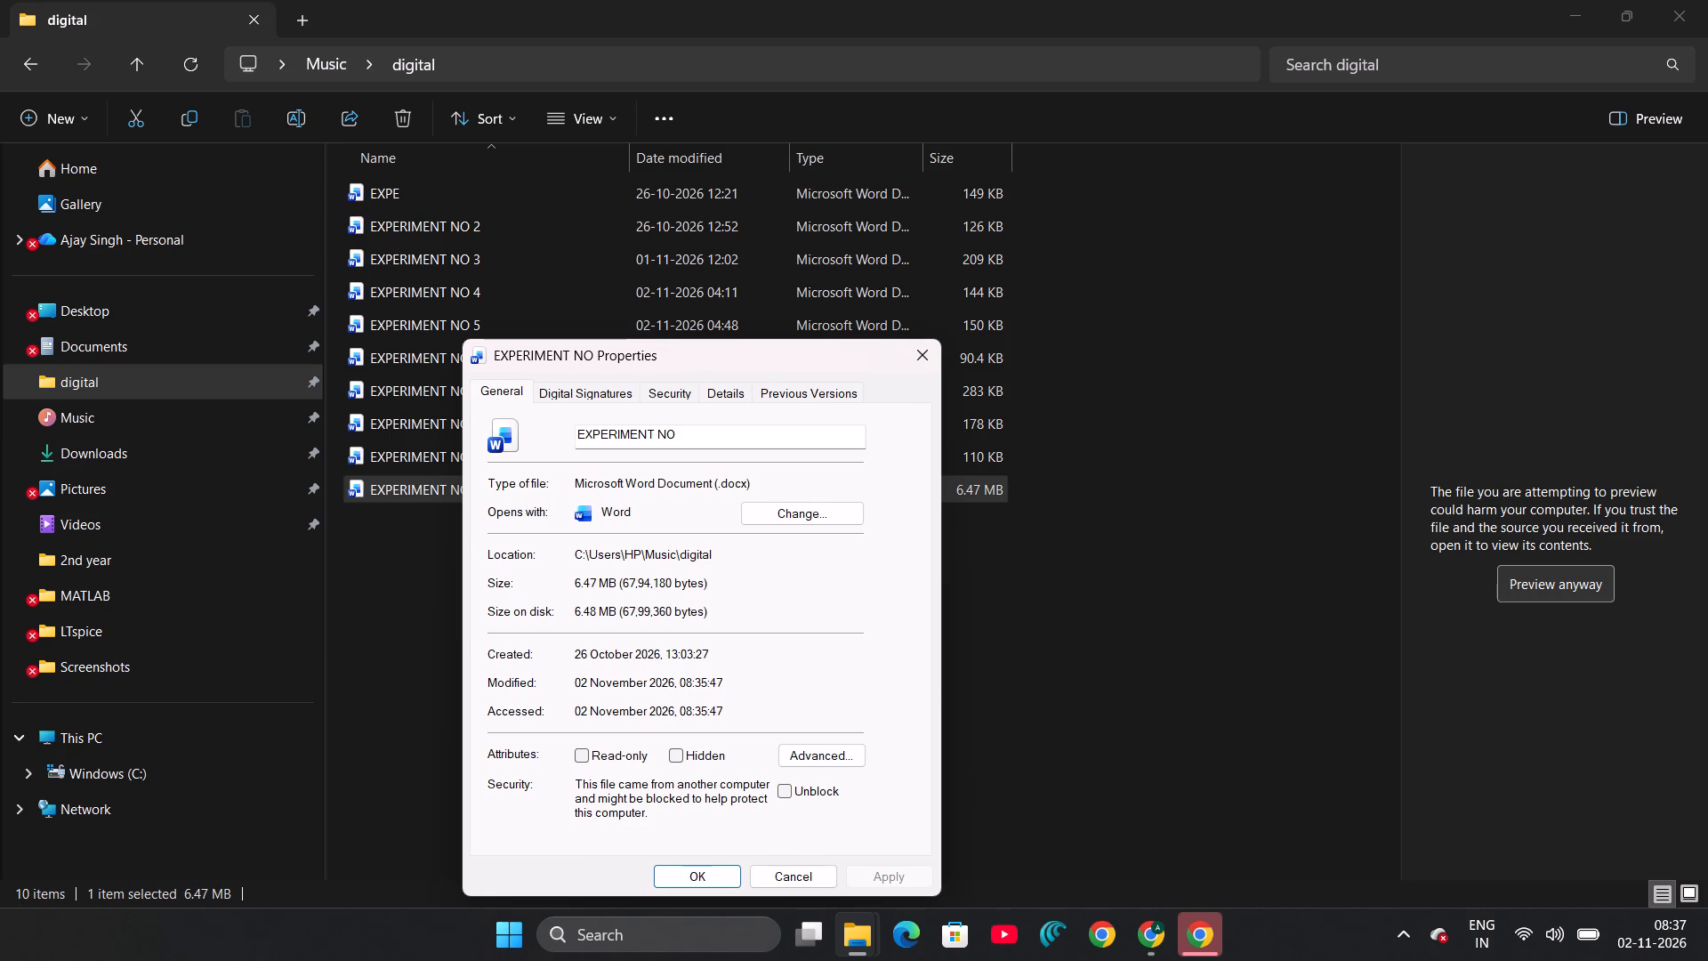
{"action": "left_click", "coordinate": [674, 436]}
{"action": "key", "text": "space"}
{"action": "type", "text": "1"}
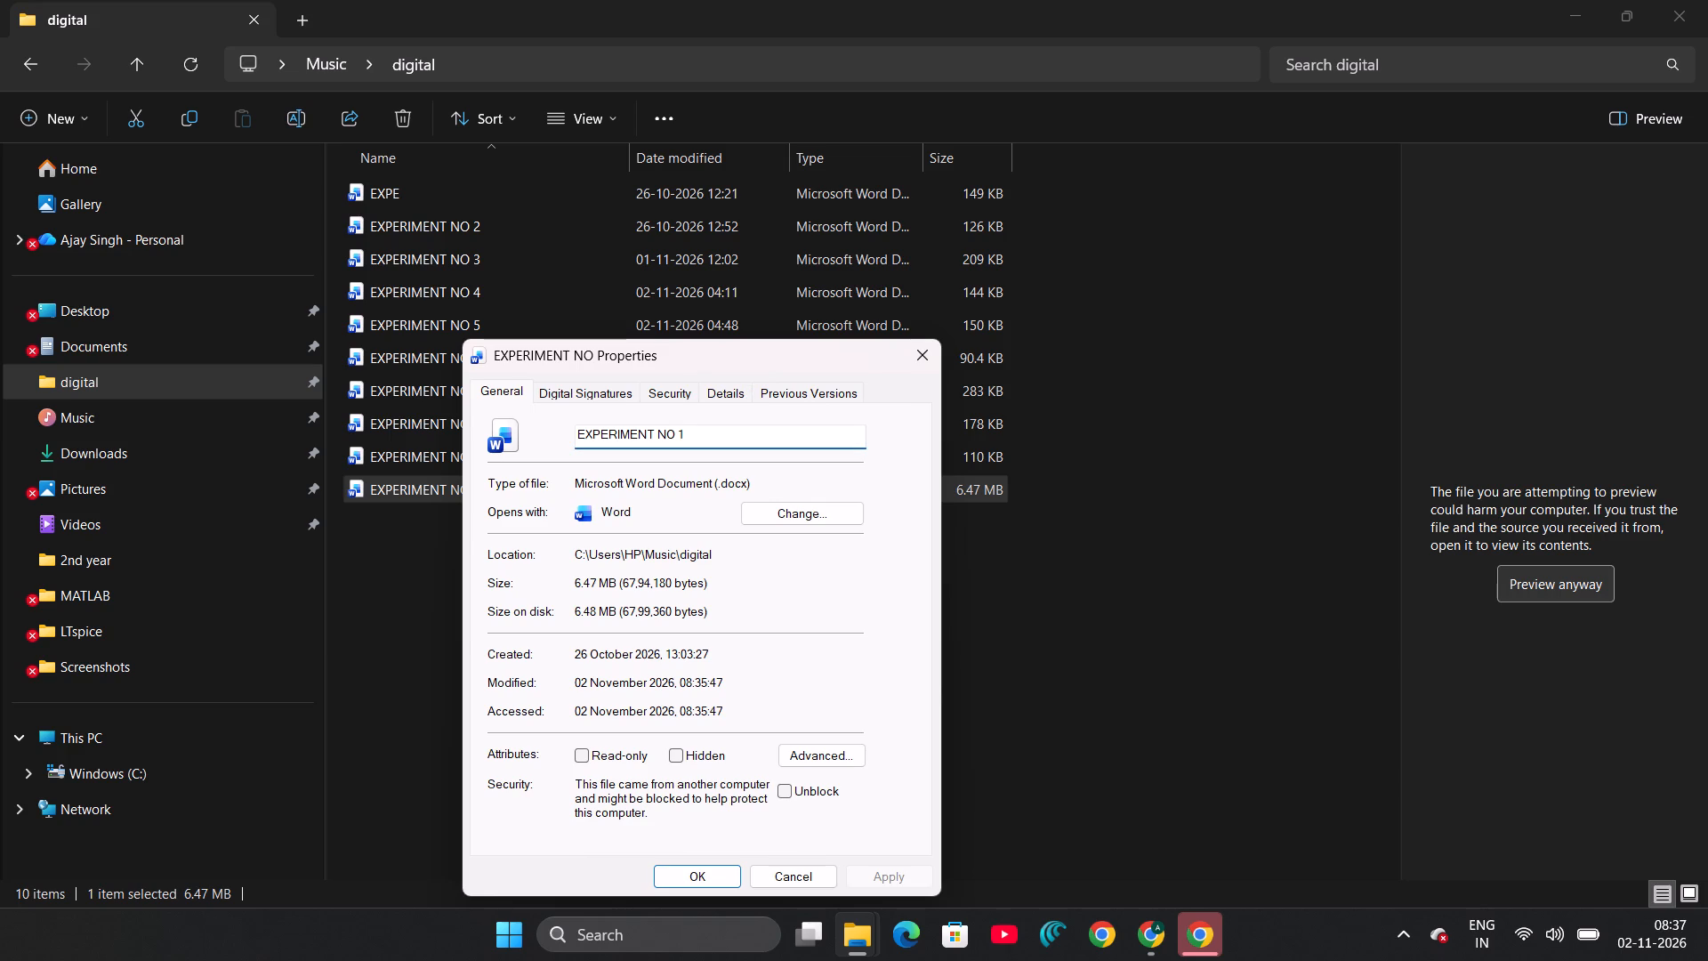
{"action": "key", "text": "Return"}
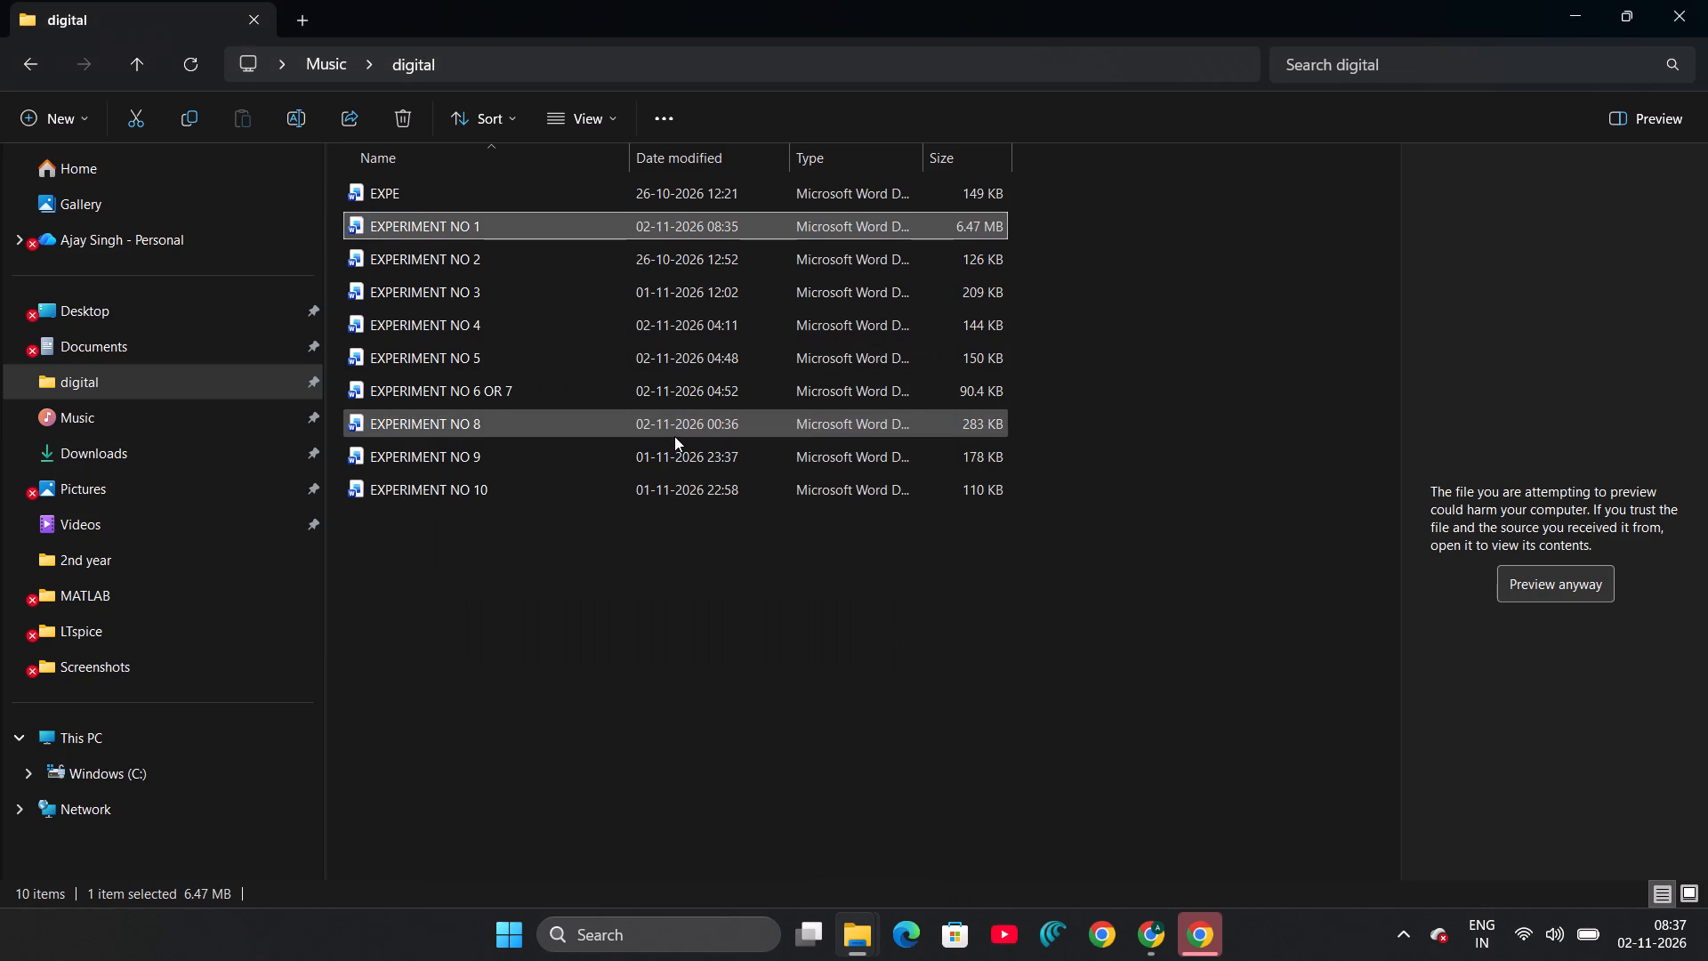
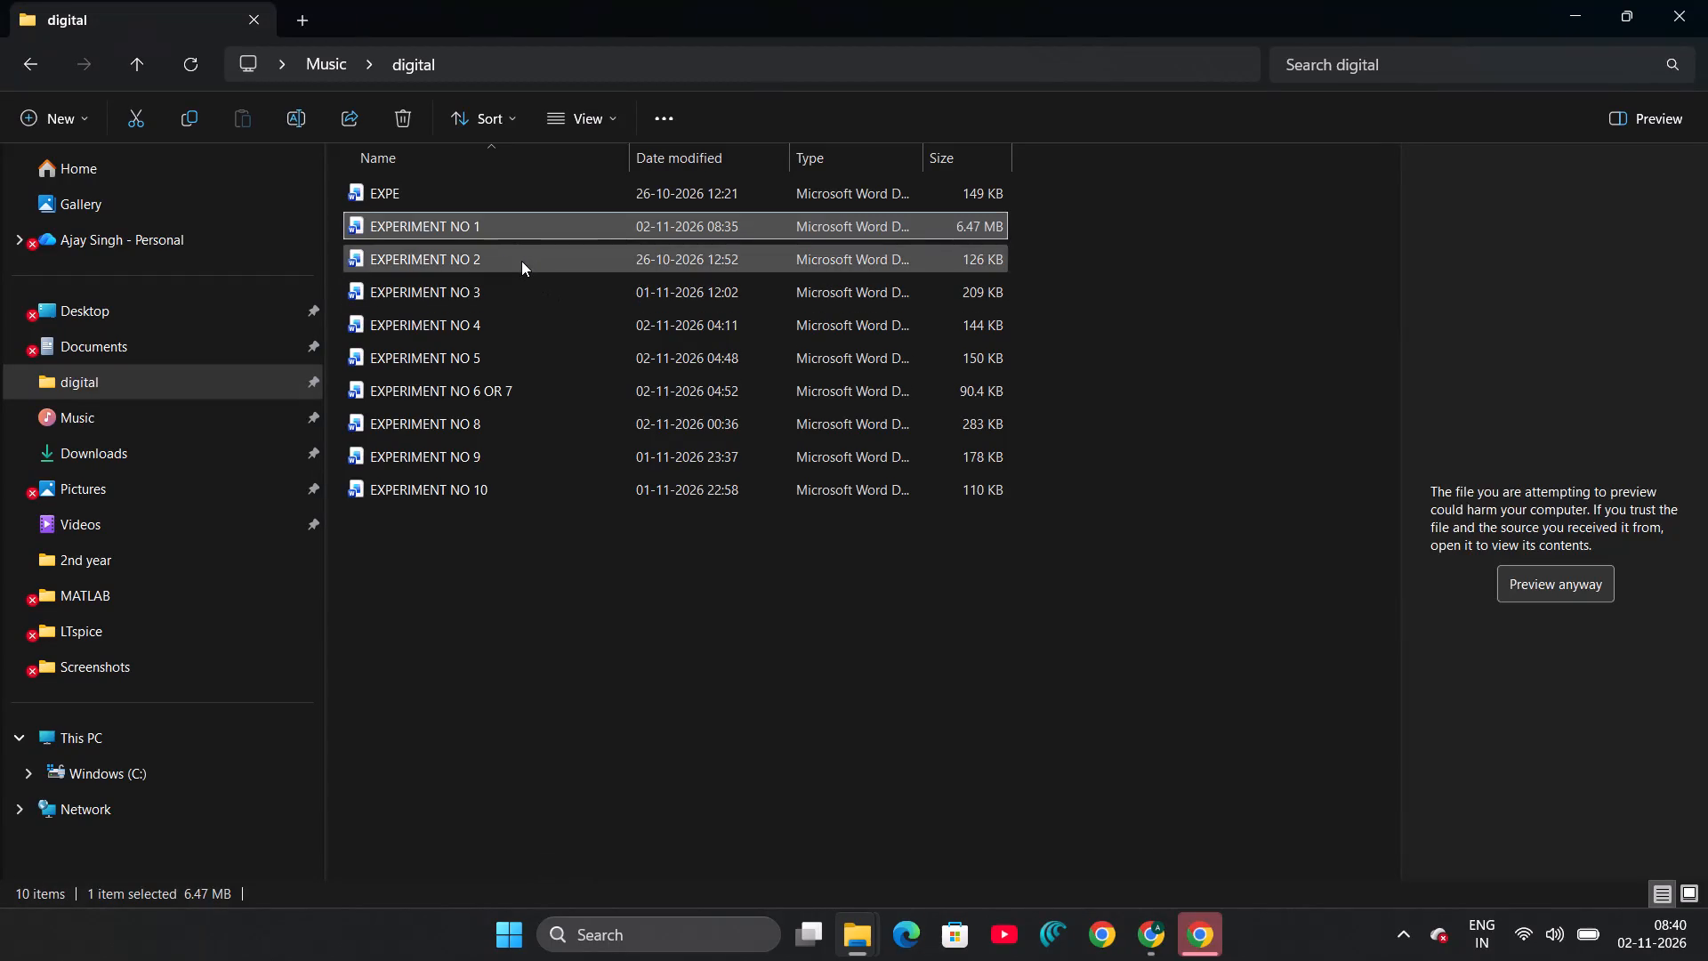
Open the EXPERIMENT NO 2 document from the digital folder and look through it down to the drain characteristics plot.
{"action": "double_click", "coordinate": [521, 261]}
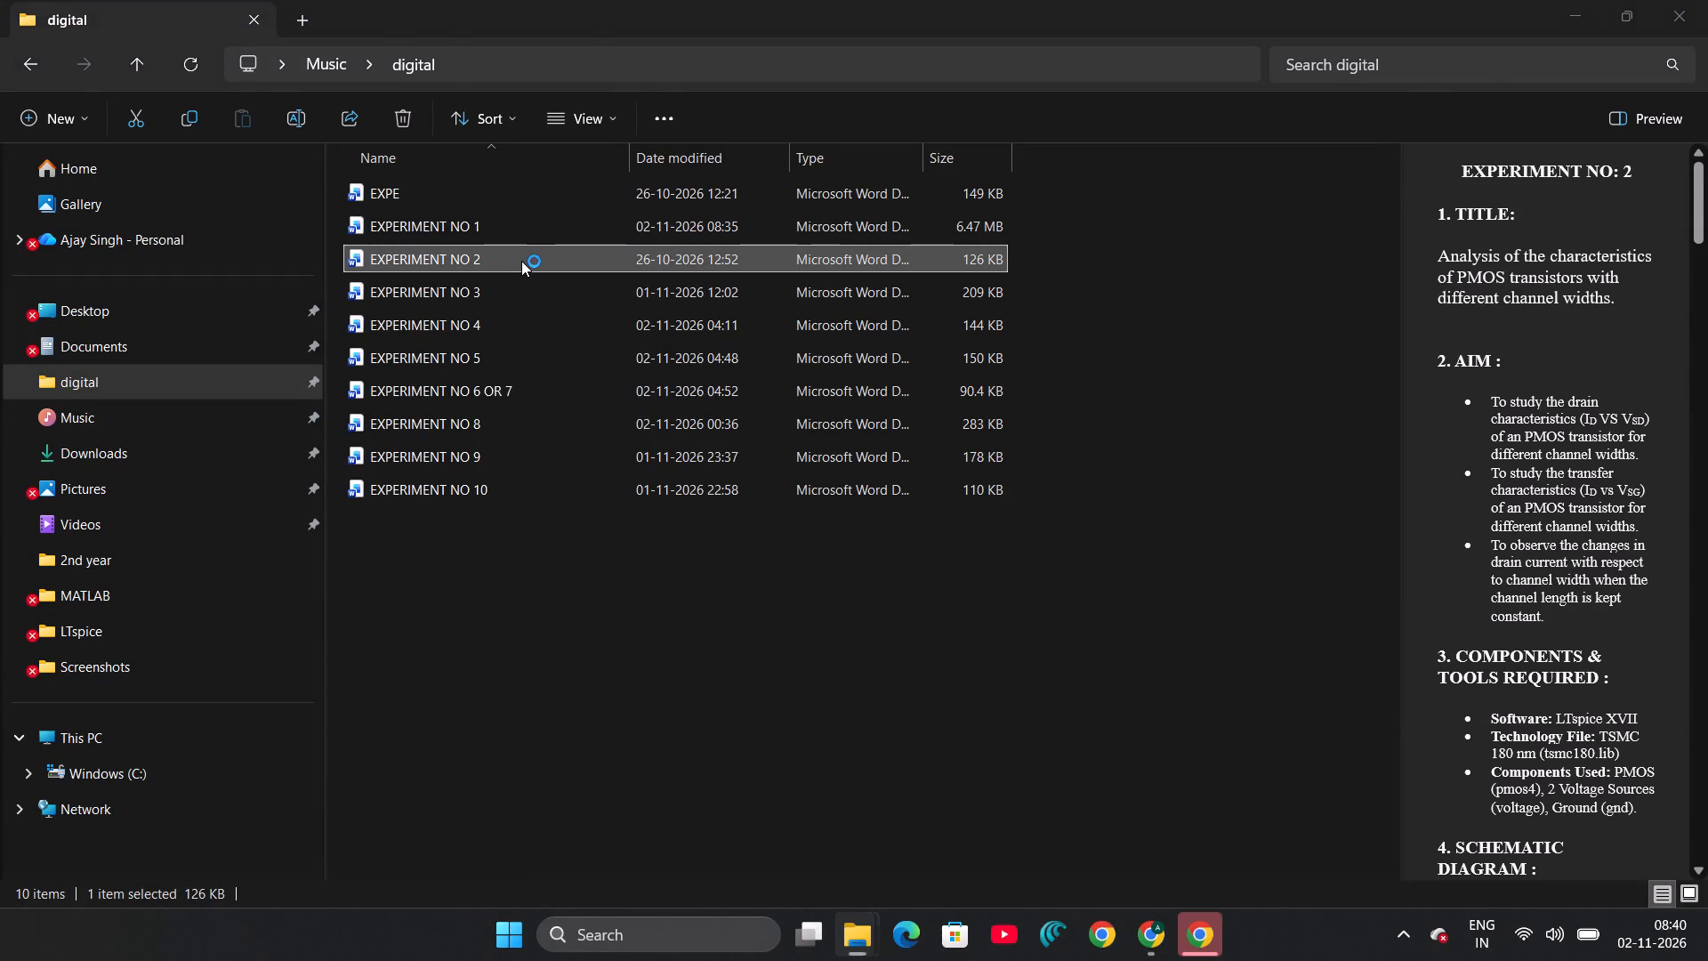
{"action": "scroll", "coordinate": [771, 774], "scroll_direction": "down", "scroll_amount": 4}
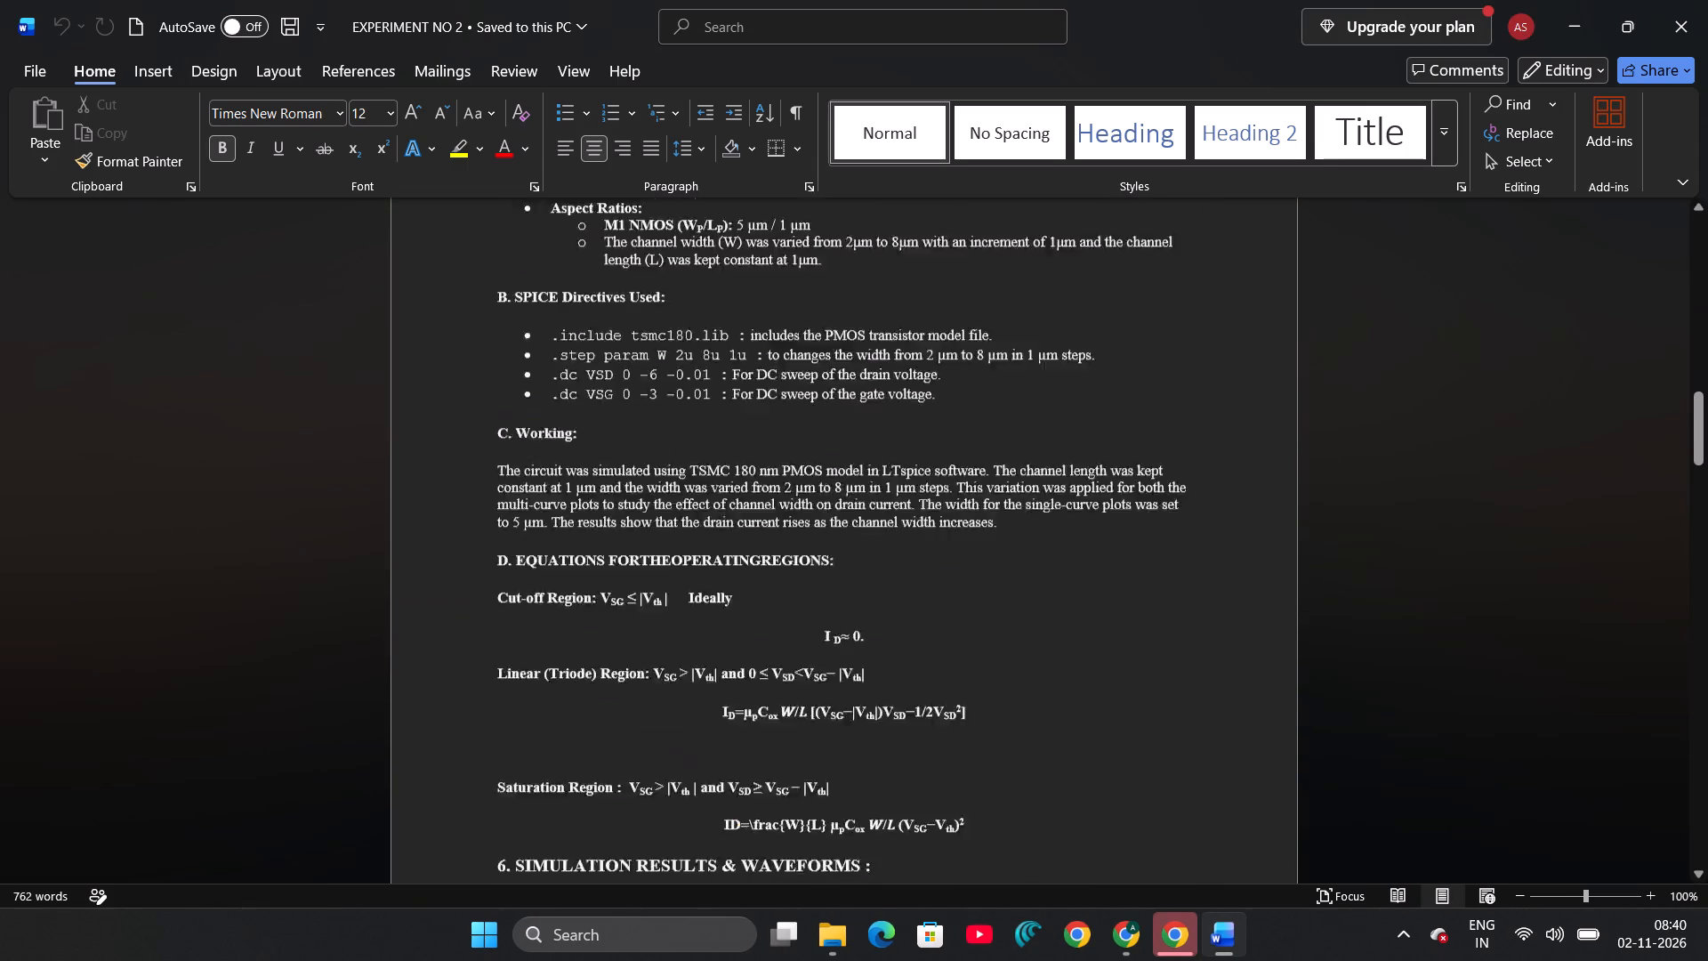
{"action": "scroll", "coordinate": [771, 774], "scroll_direction": "down", "scroll_amount": 1}
Open EXPER.docx from Chrome's download history, check its PMOS operating-region equations, and close the document.
{"action": "left_click", "coordinate": [830, 941]}
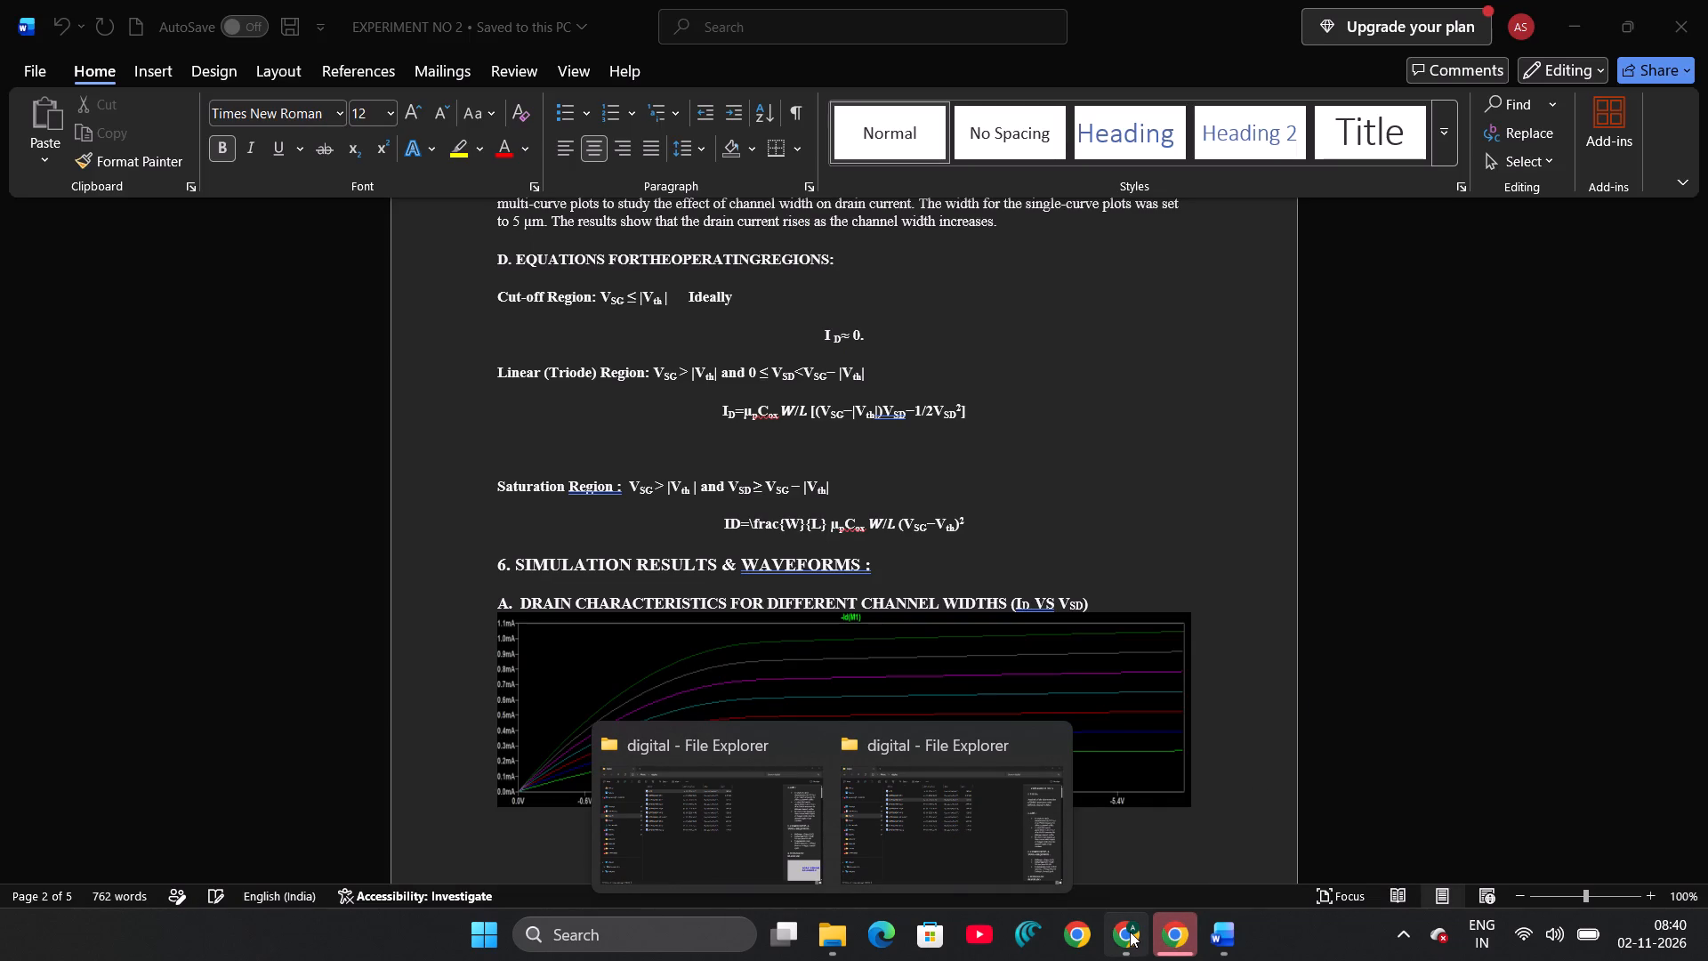
{"action": "left_click", "coordinate": [1129, 948]}
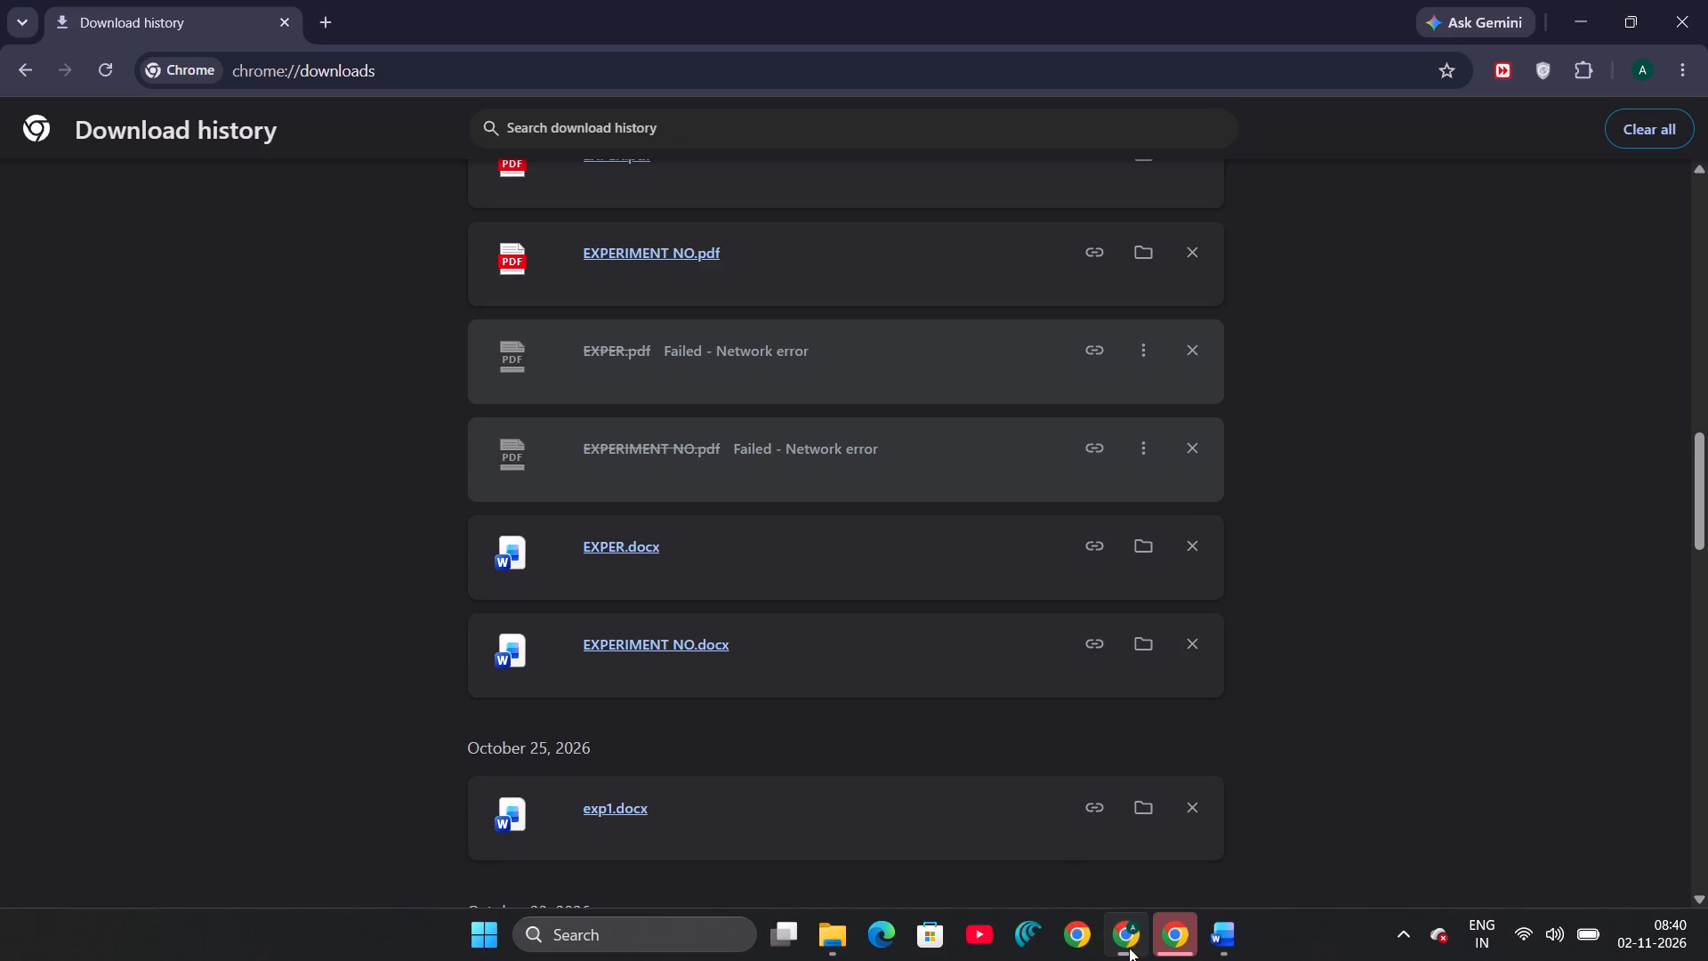
{"action": "left_click", "coordinate": [624, 540]}
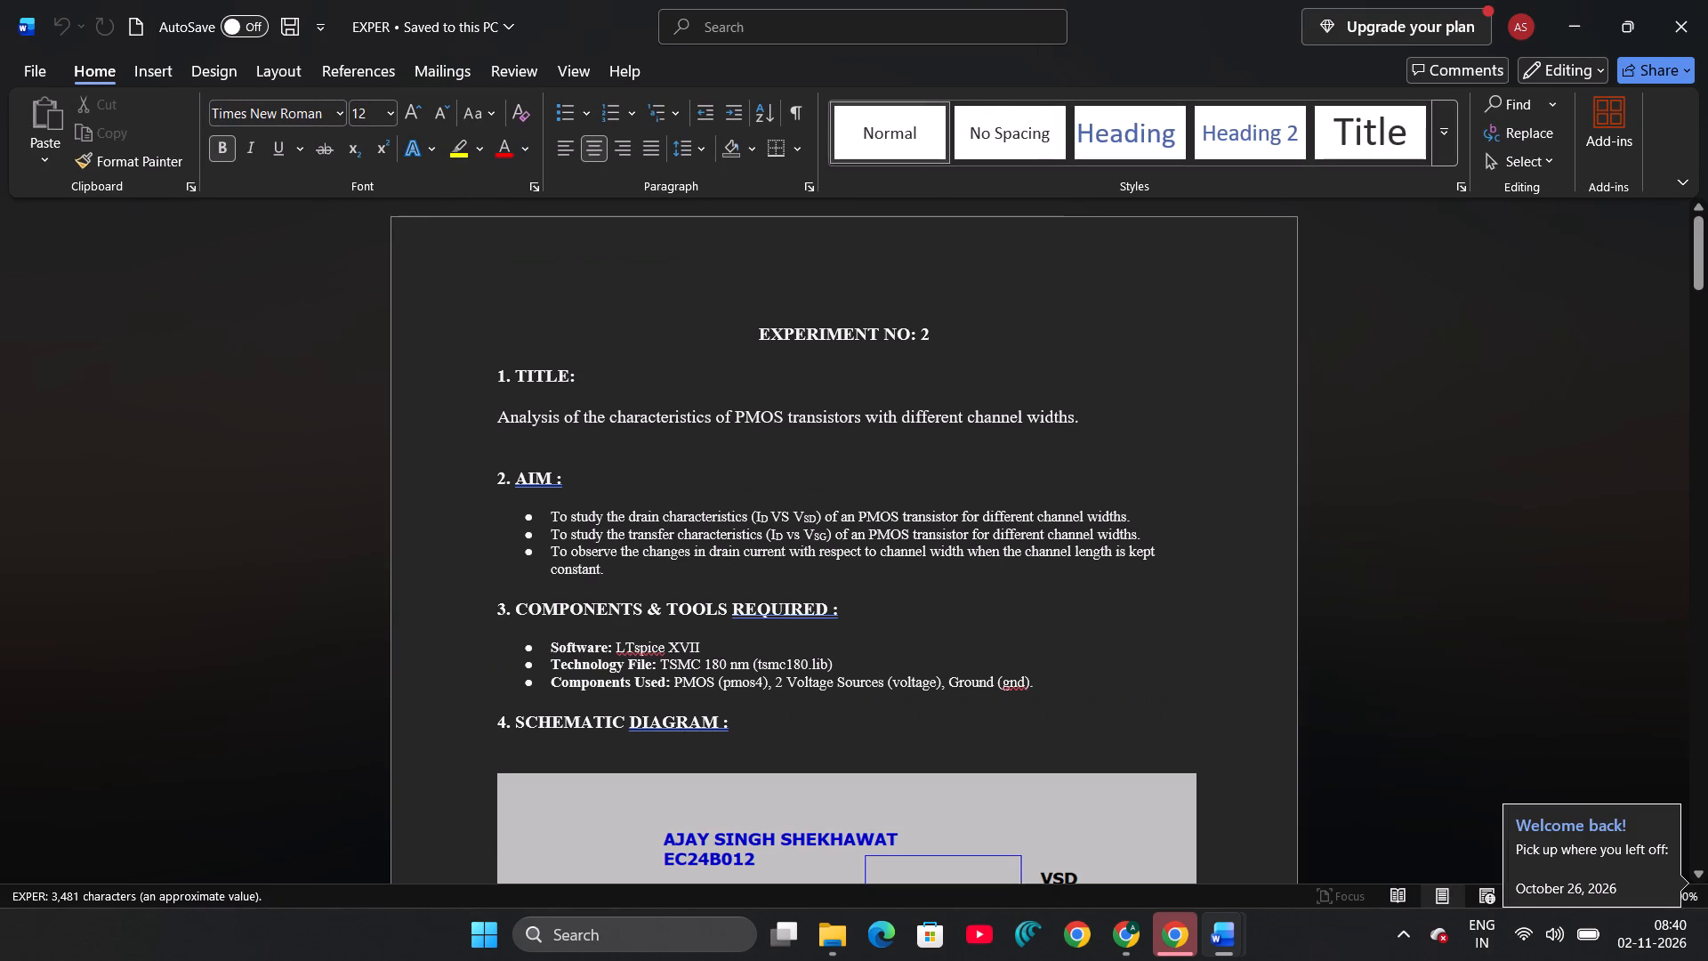
{"action": "scroll", "coordinate": [624, 540], "scroll_direction": "down", "scroll_amount": 6}
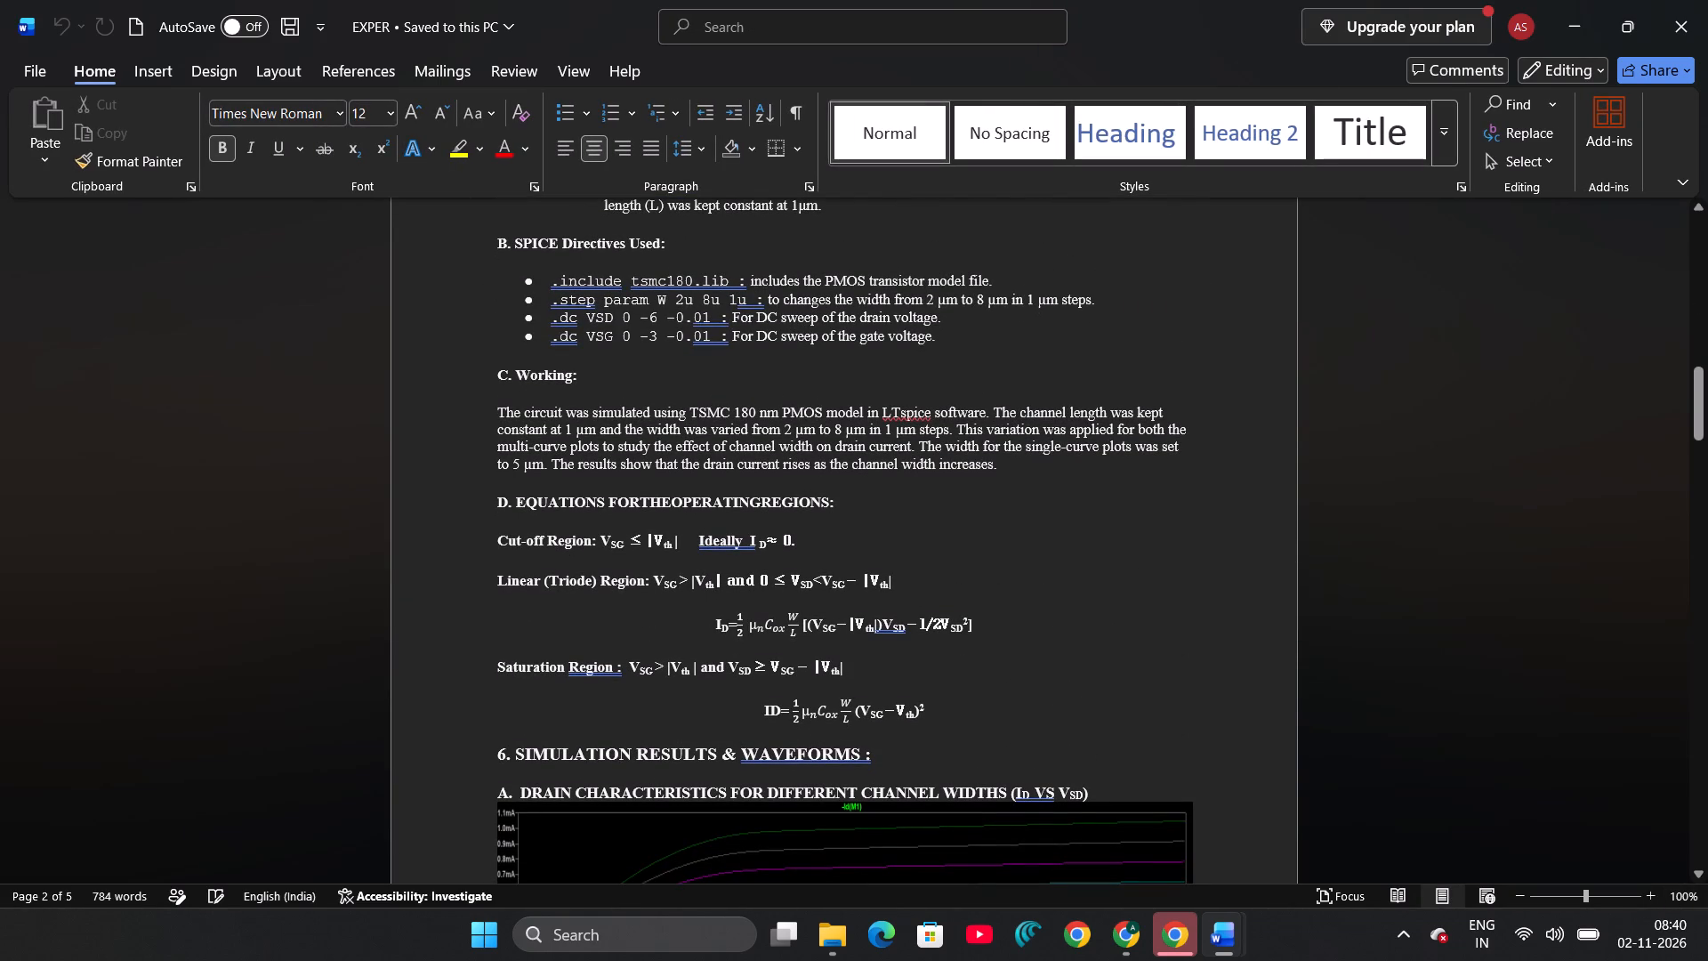
{"action": "left_click", "coordinate": [1707, 0]}
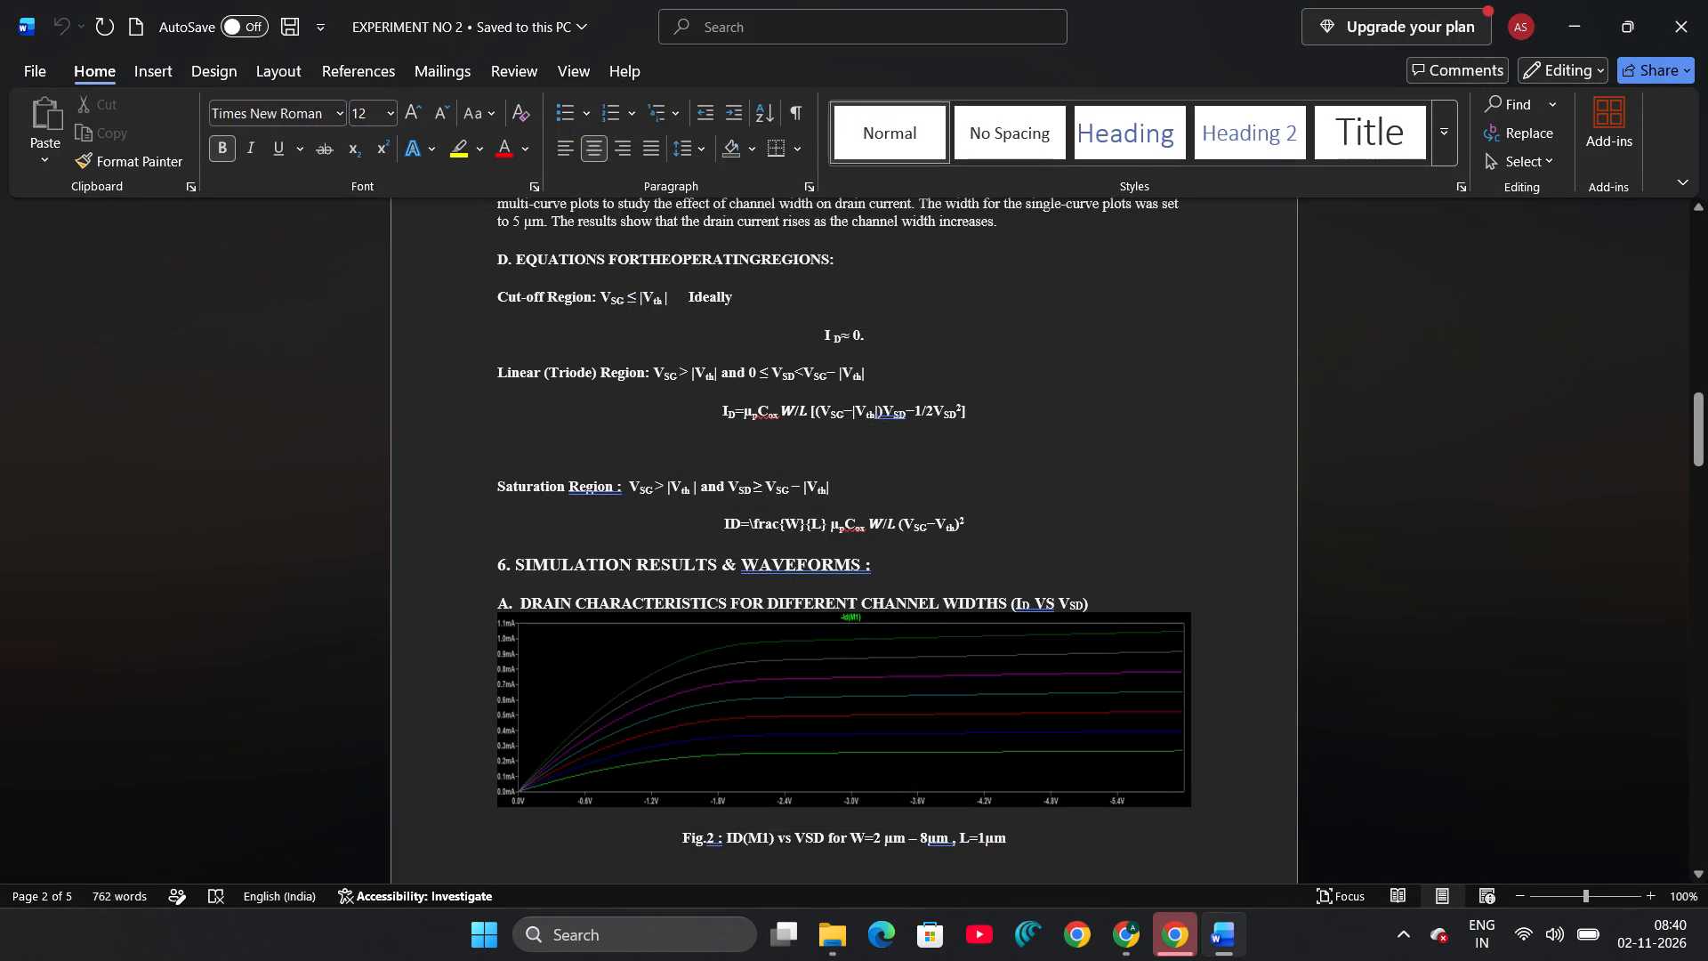
Locate EXPER.docx from Chrome's download history, move it from Downloads into the digital folder, and open that folder.
{"action": "left_click", "coordinate": [1136, 951]}
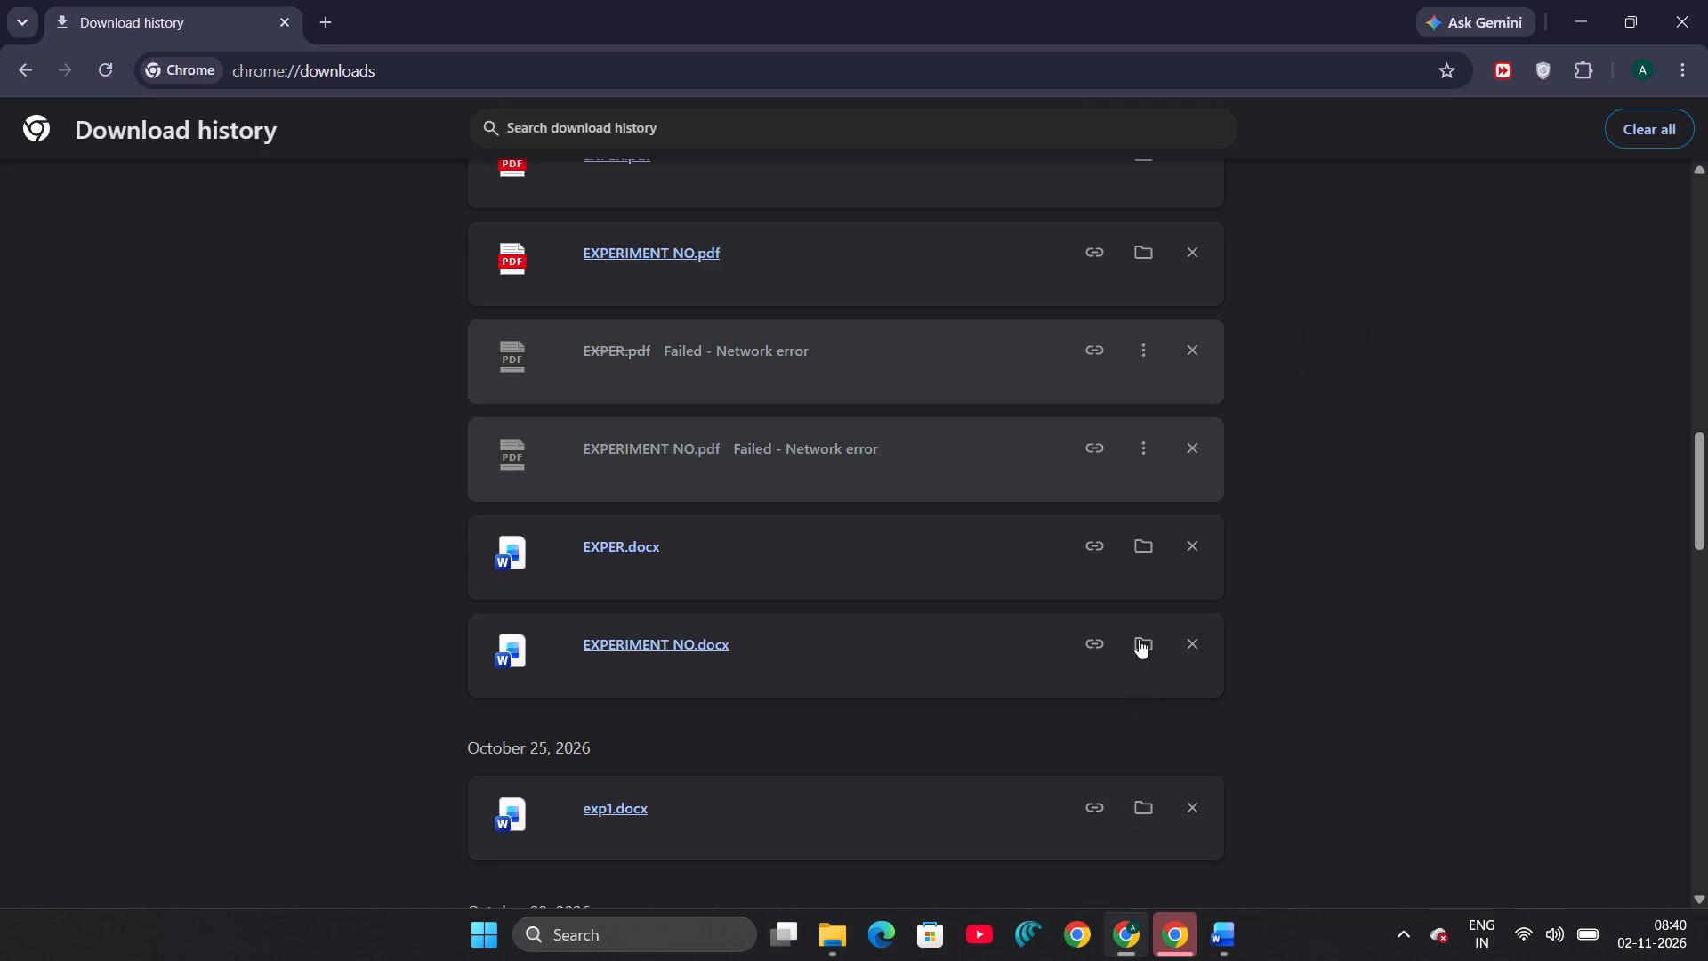
{"action": "left_click", "coordinate": [1143, 553]}
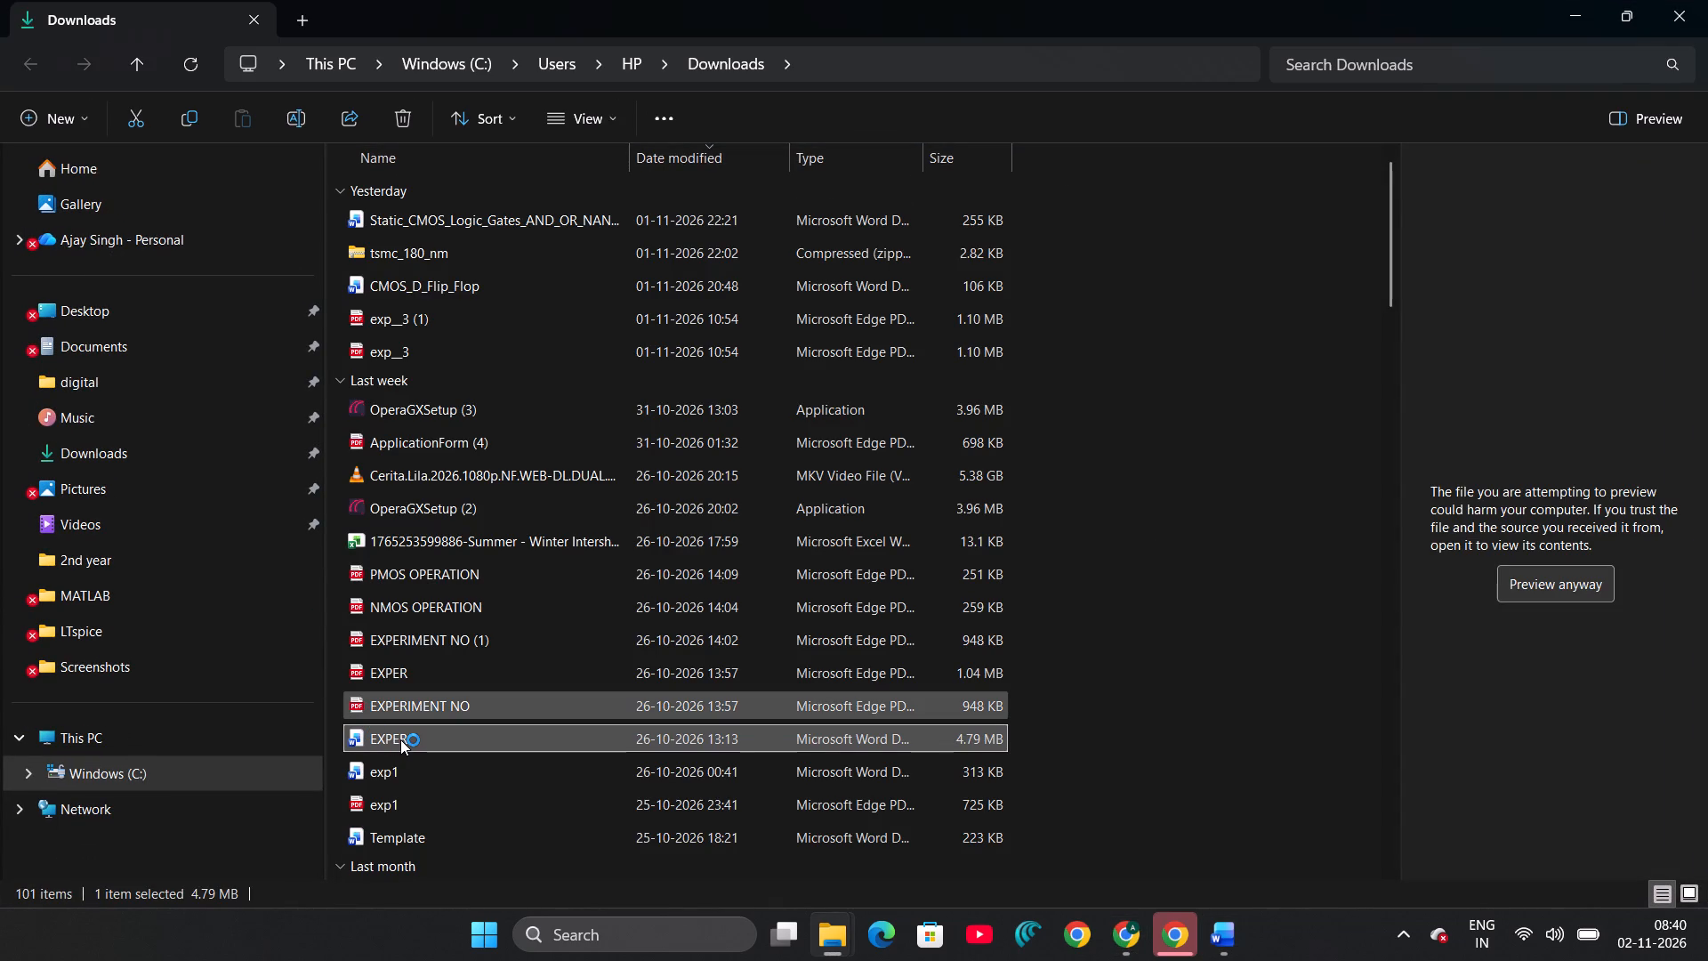
{"action": "left_click_drag", "start_coordinate": [400, 739], "coordinate": [202, 457]}
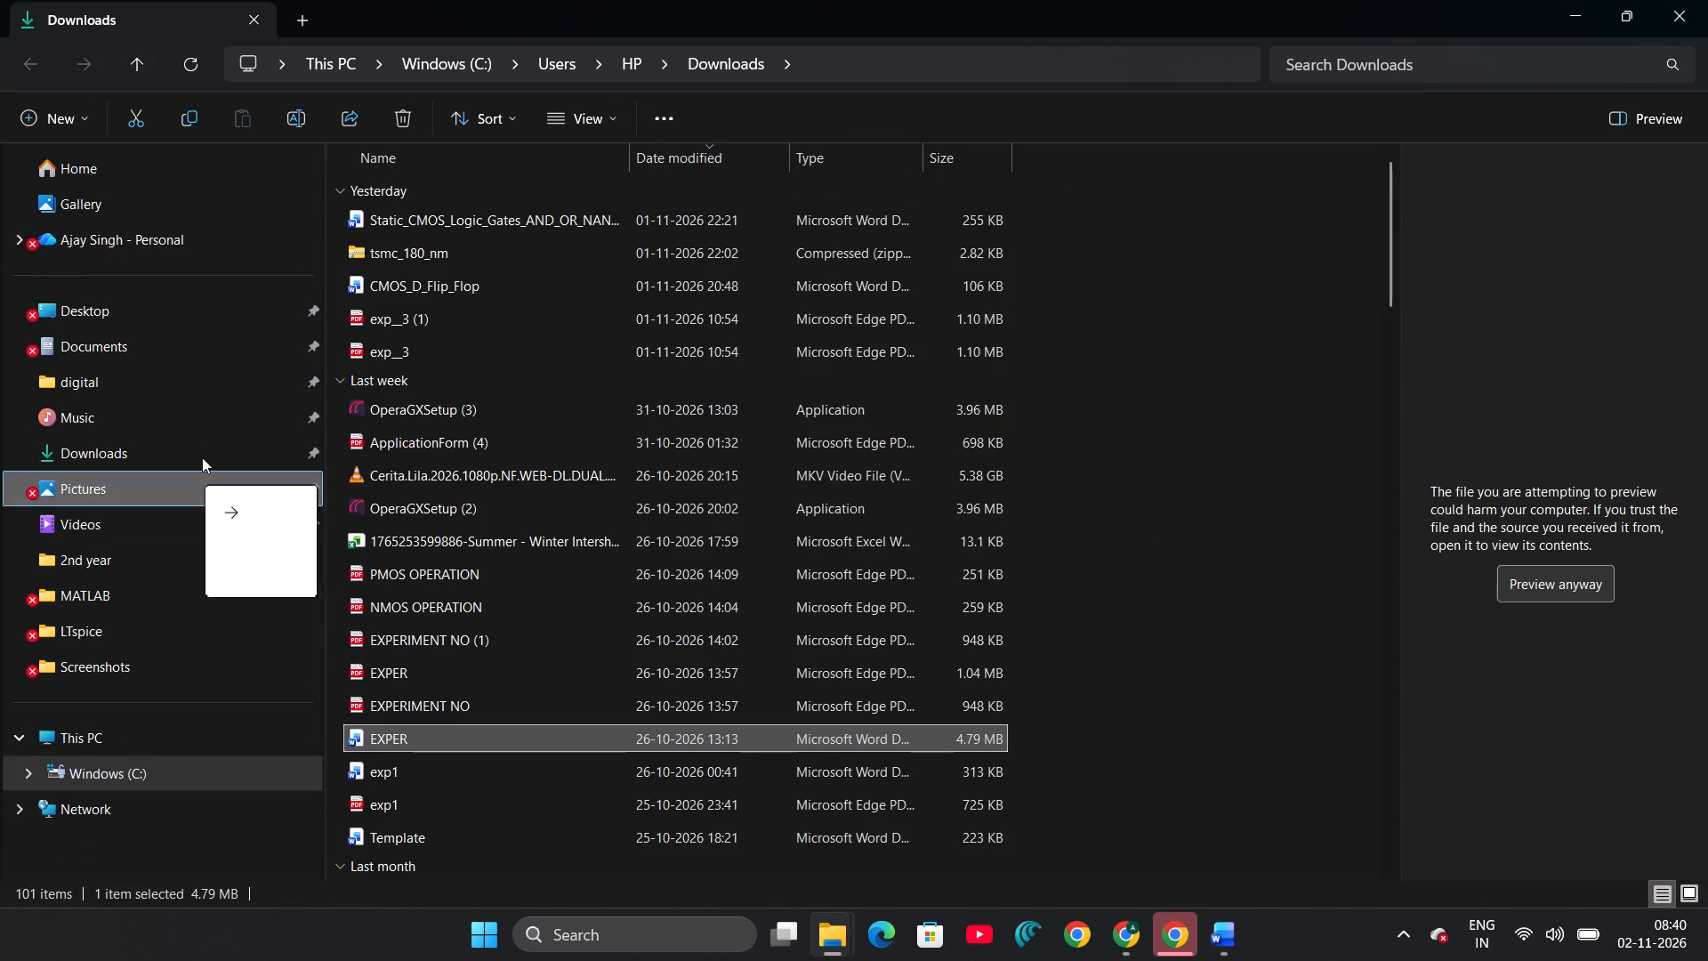
{"action": "left_click_drag", "start_coordinate": [202, 457], "coordinate": [189, 380]}
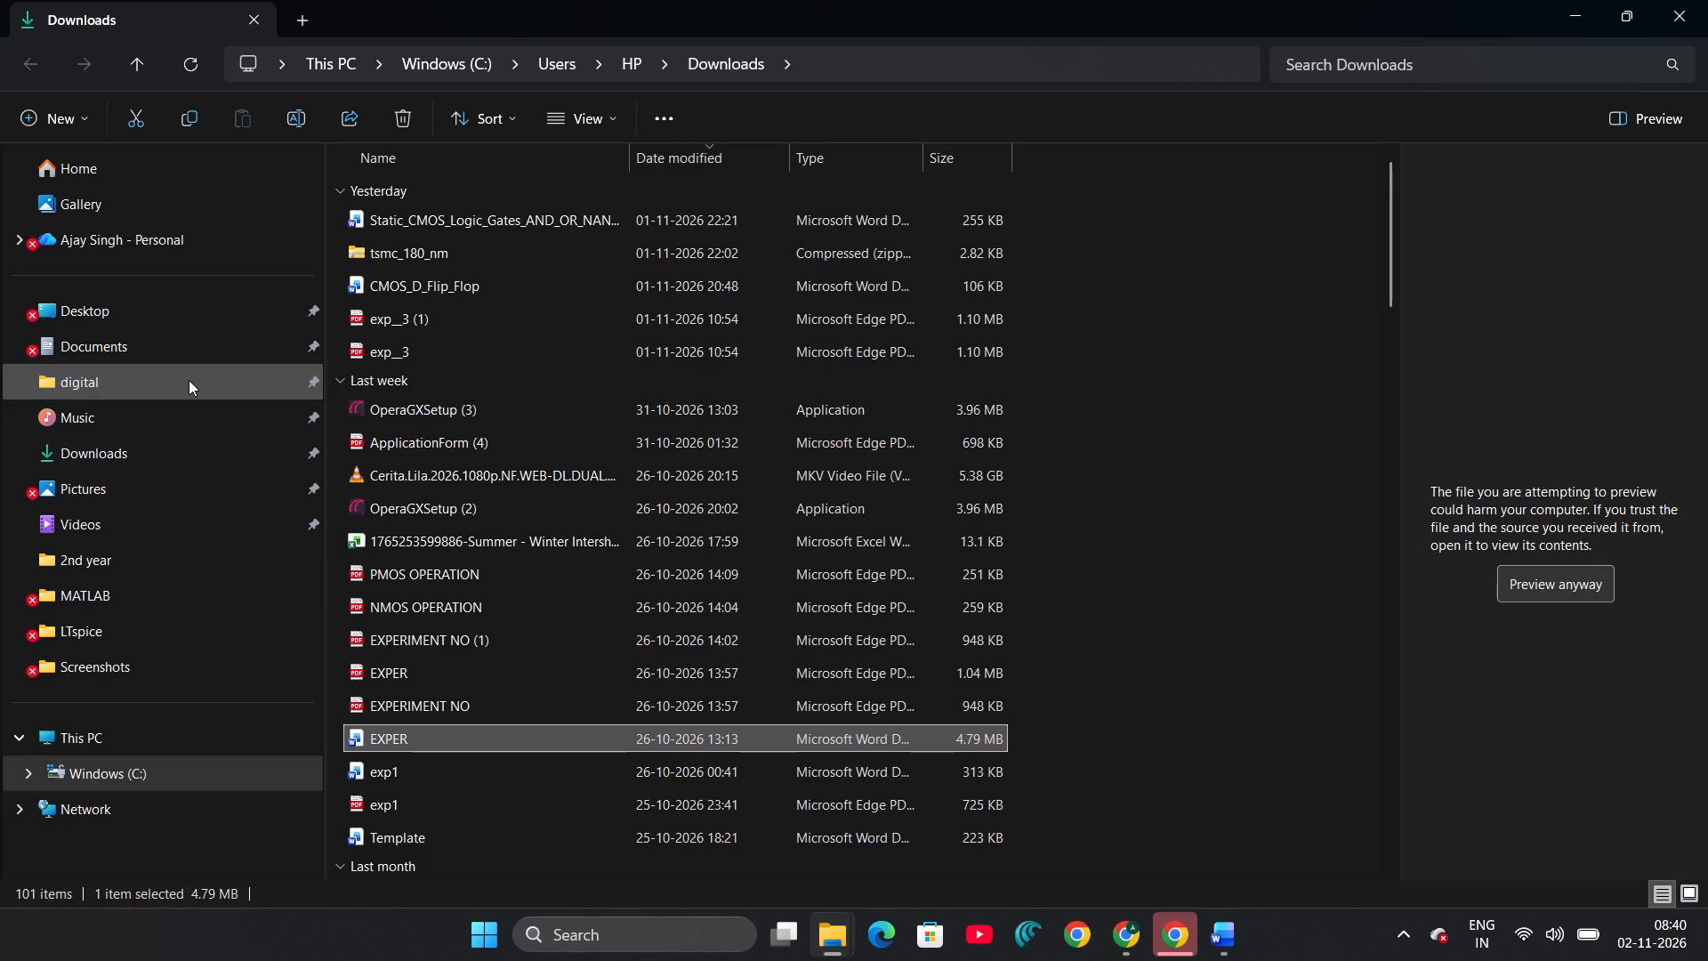
{"action": "double_click", "coordinate": [189, 380]}
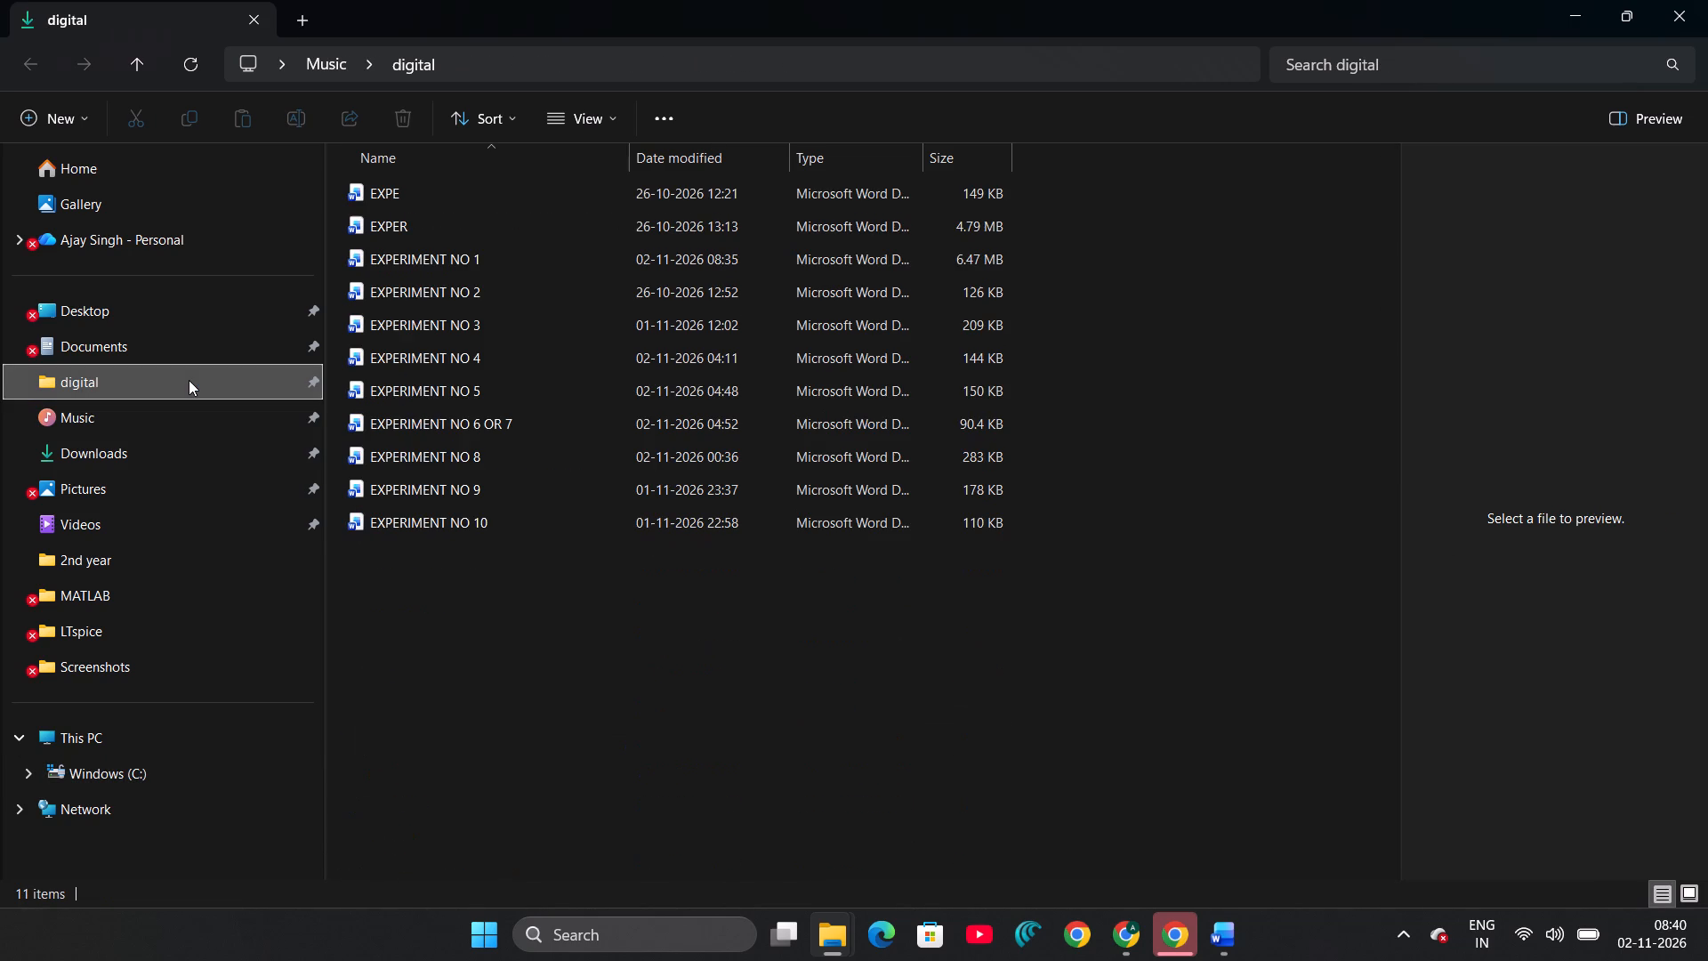
Open the EXPER document from the digital folder and read through it from the schematic to the conclusion.
{"action": "double_click", "coordinate": [440, 217]}
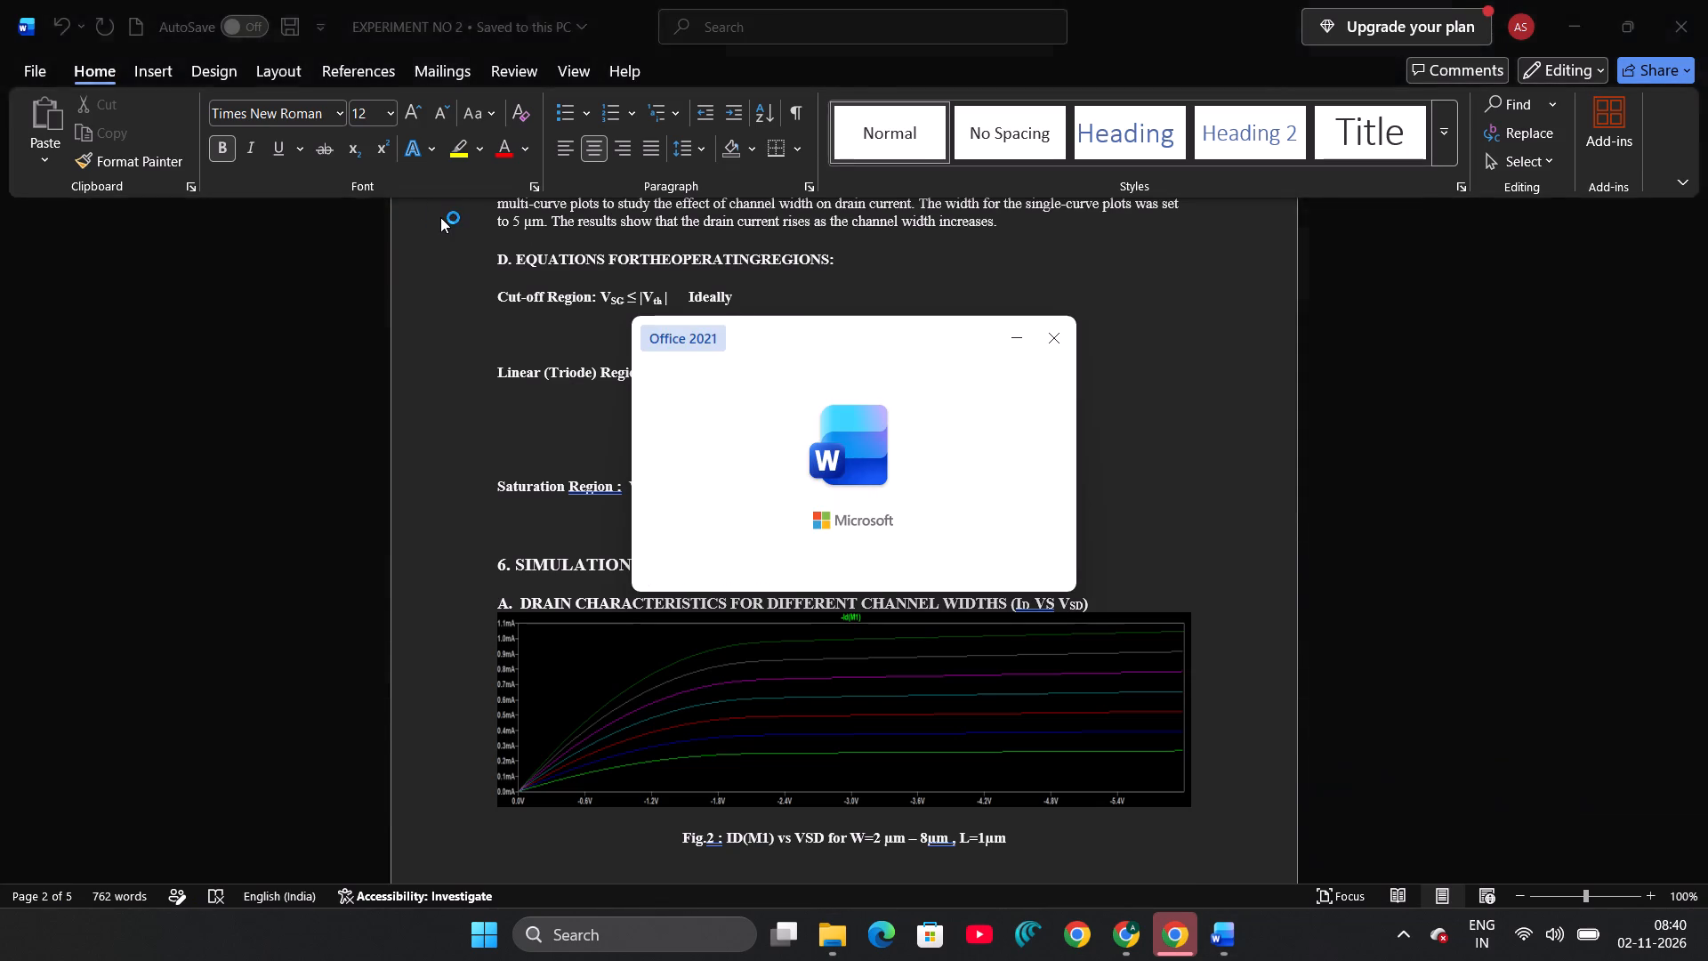
{"action": "scroll", "coordinate": [688, 440], "scroll_direction": "down", "scroll_amount": 2}
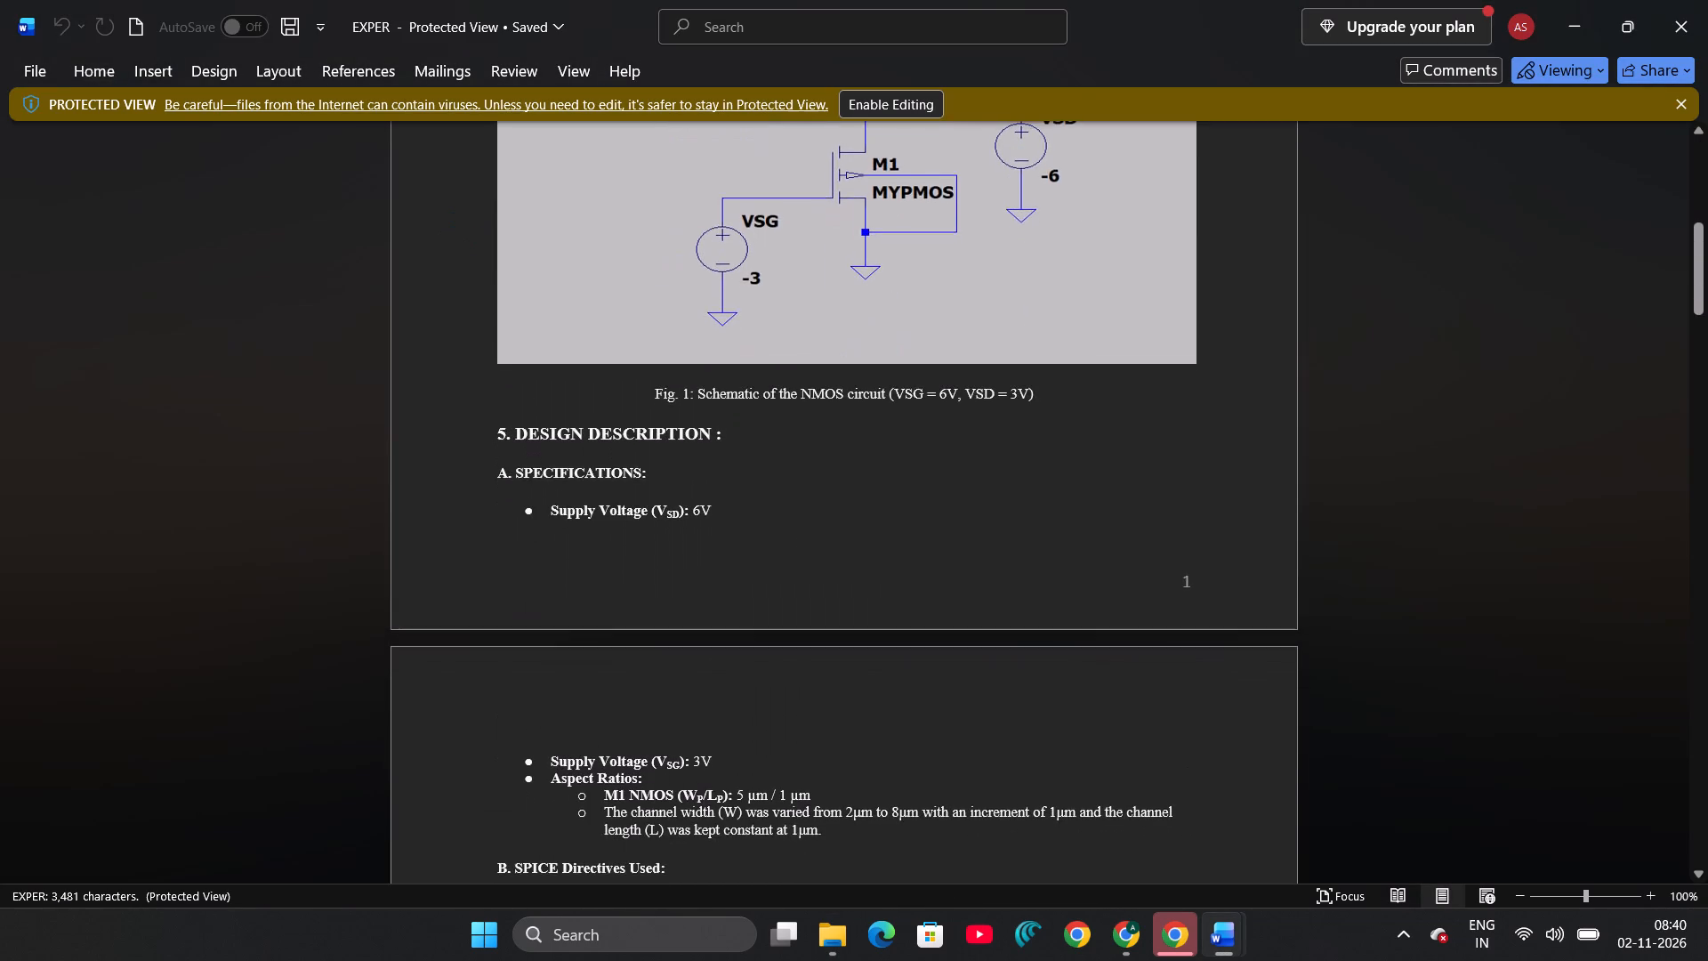
{"action": "scroll", "coordinate": [688, 440], "scroll_direction": "down", "scroll_amount": 6}
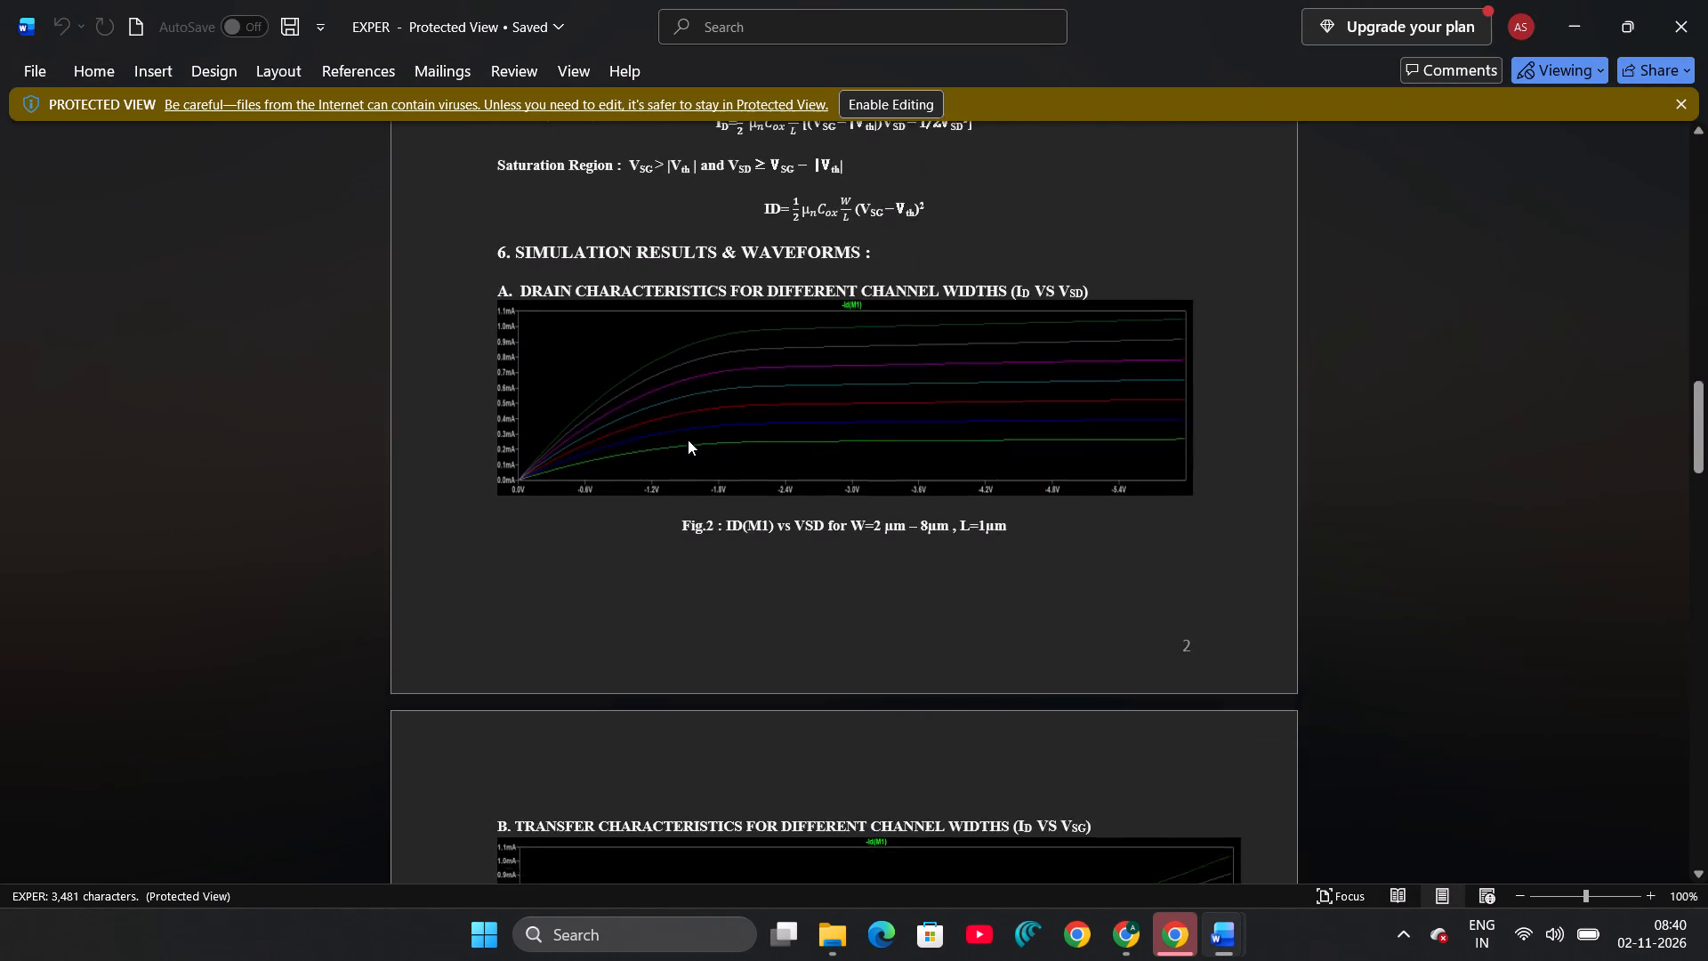
{"action": "scroll", "coordinate": [688, 440], "scroll_direction": "down", "scroll_amount": 5}
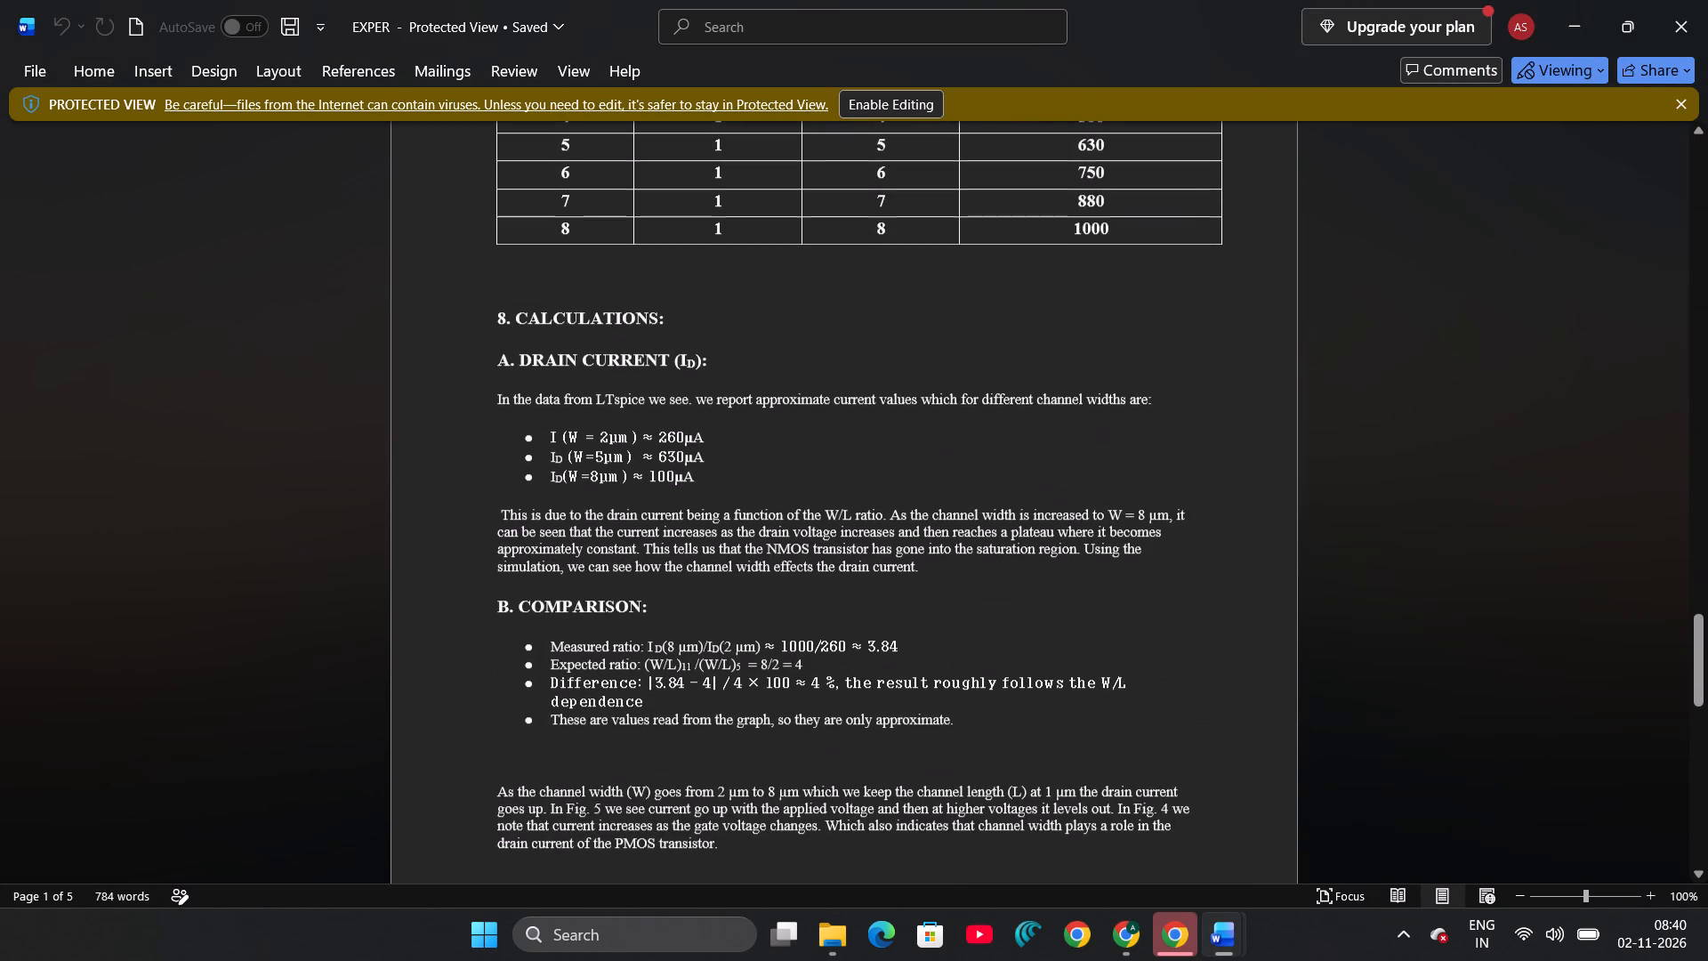
{"action": "scroll", "coordinate": [688, 440], "scroll_direction": "down", "scroll_amount": 3}
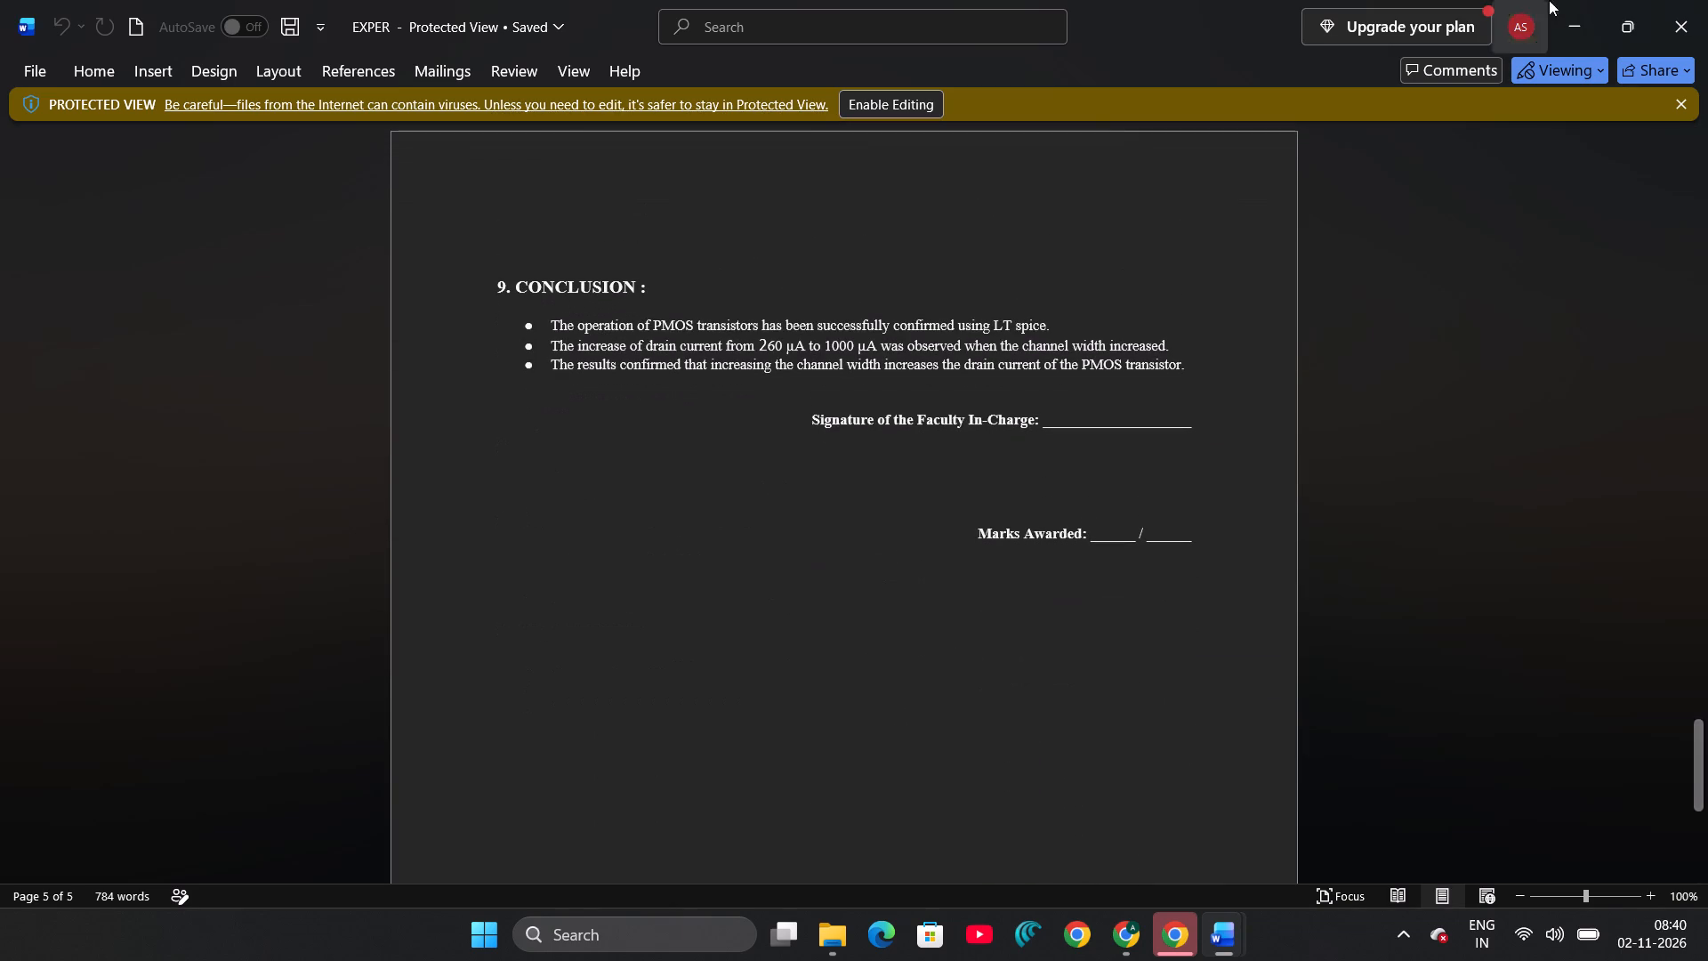
Arrange the EXPER and EXPERIMENT NO 2 documents side by side, both at their first page.
{"action": "left_click", "coordinate": [1509, 79]}
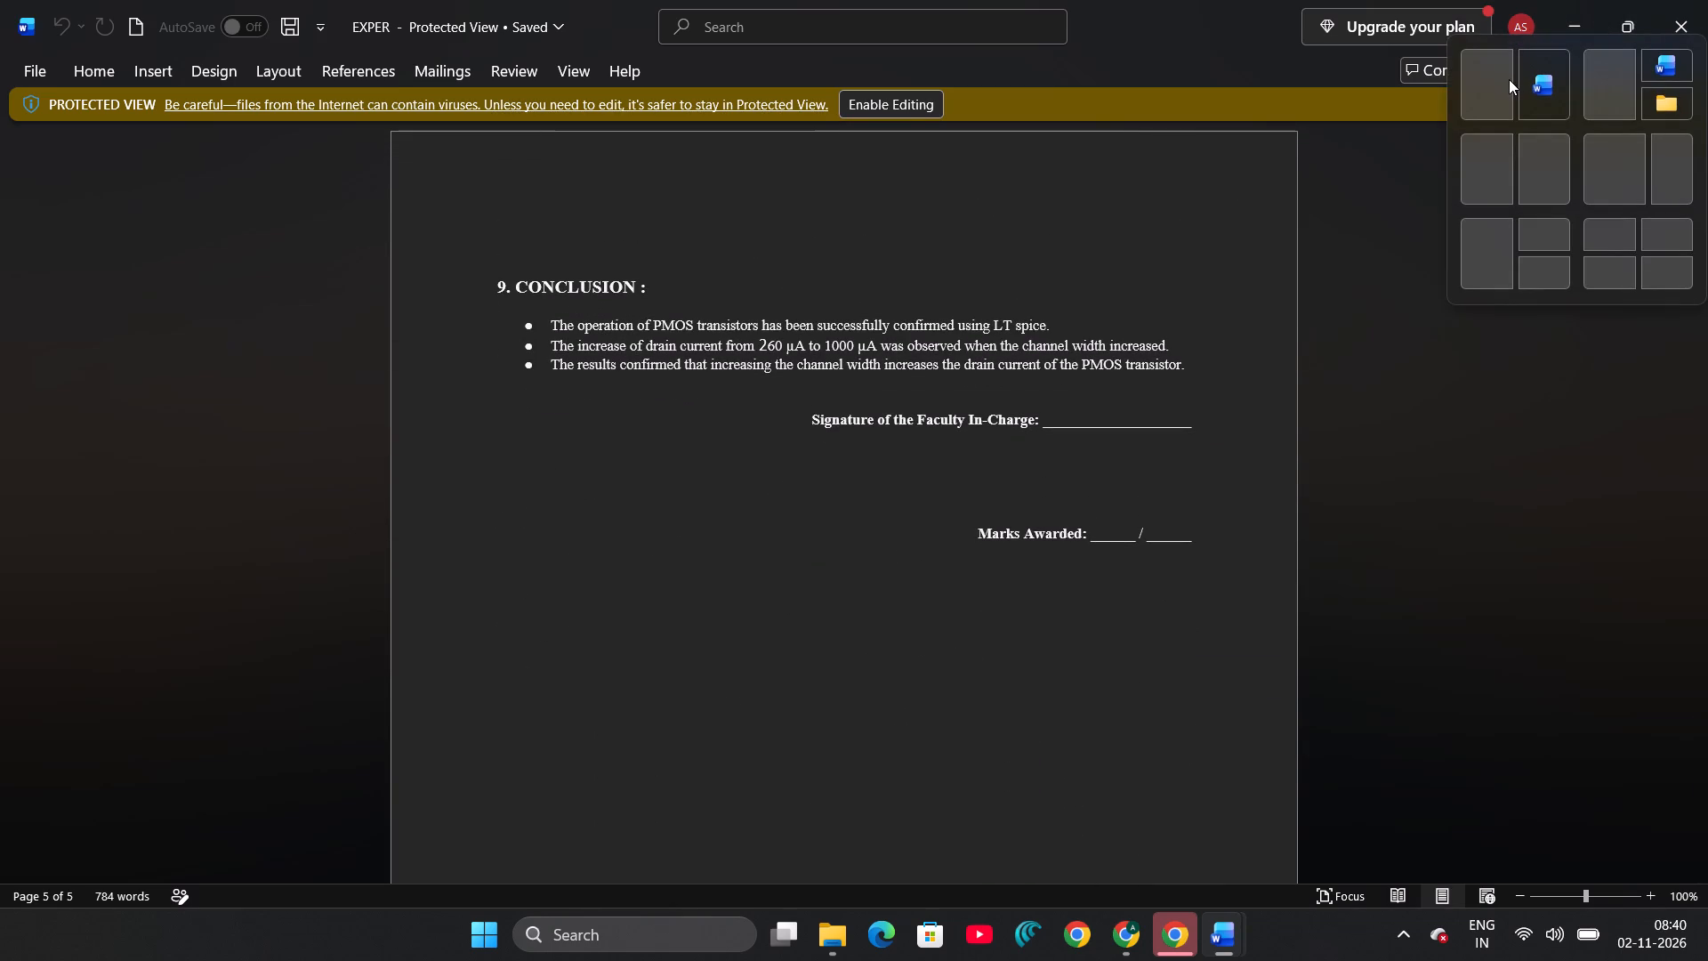
{"action": "scroll", "coordinate": [509, 446], "scroll_direction": "up", "scroll_amount": 20}
{"action": "scroll", "coordinate": [509, 446], "scroll_direction": "up", "scroll_amount": 13}
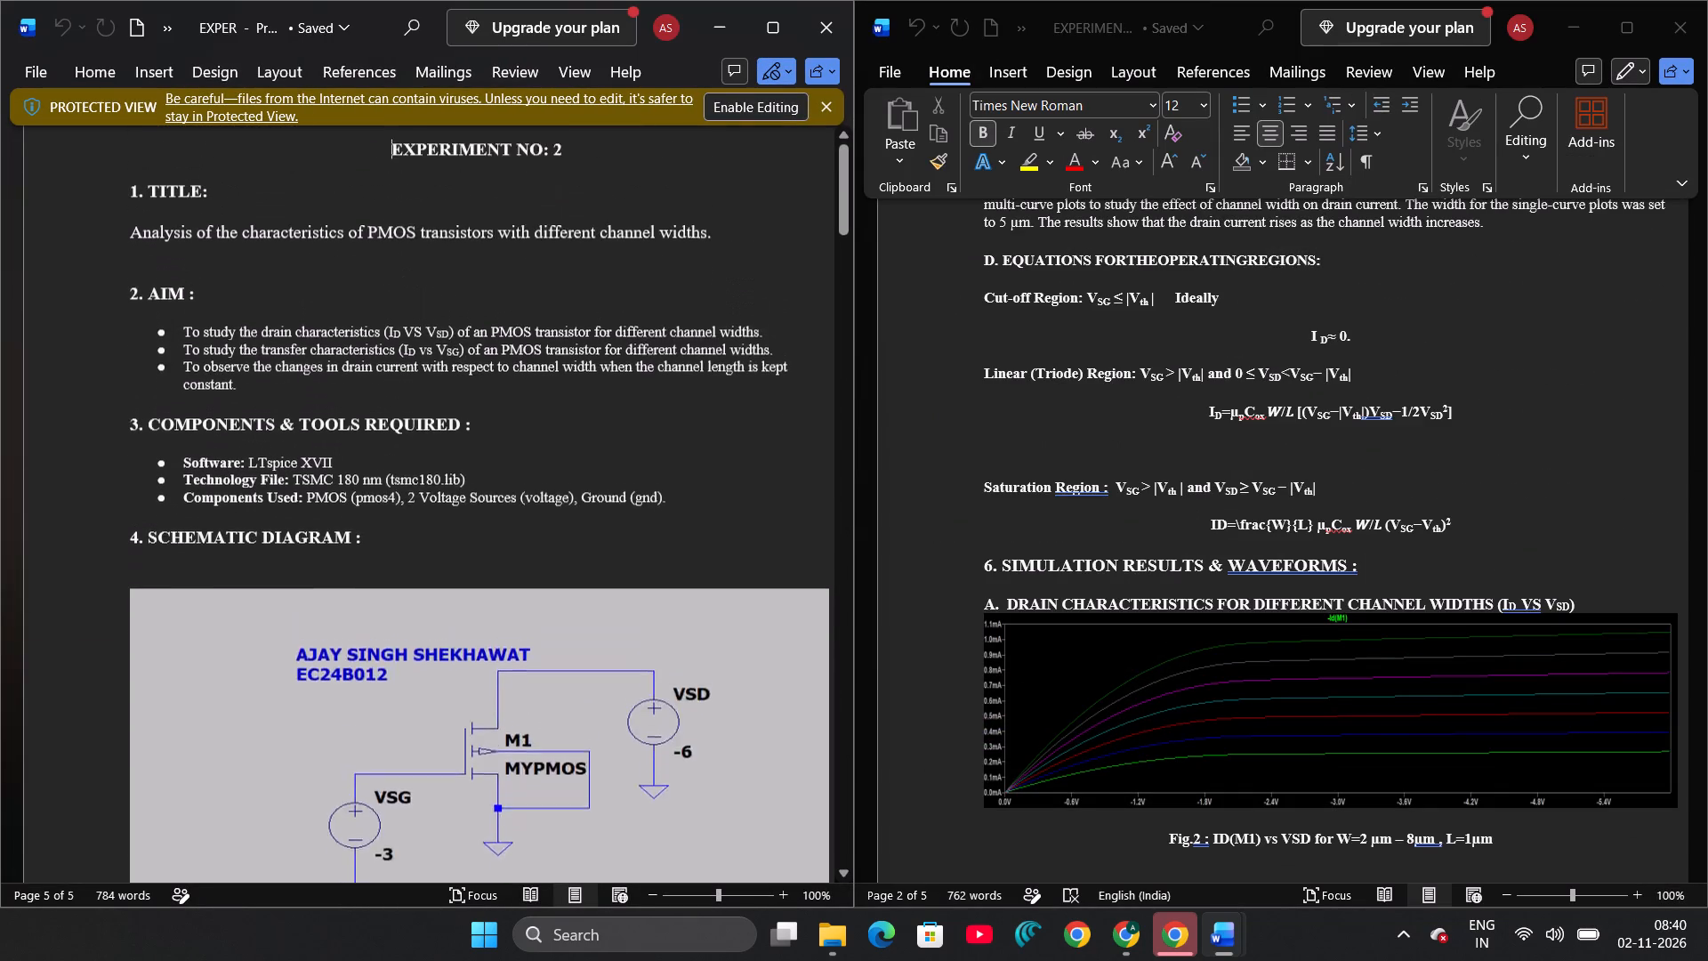
{"action": "scroll", "coordinate": [1604, 405], "scroll_direction": "up", "scroll_amount": 10}
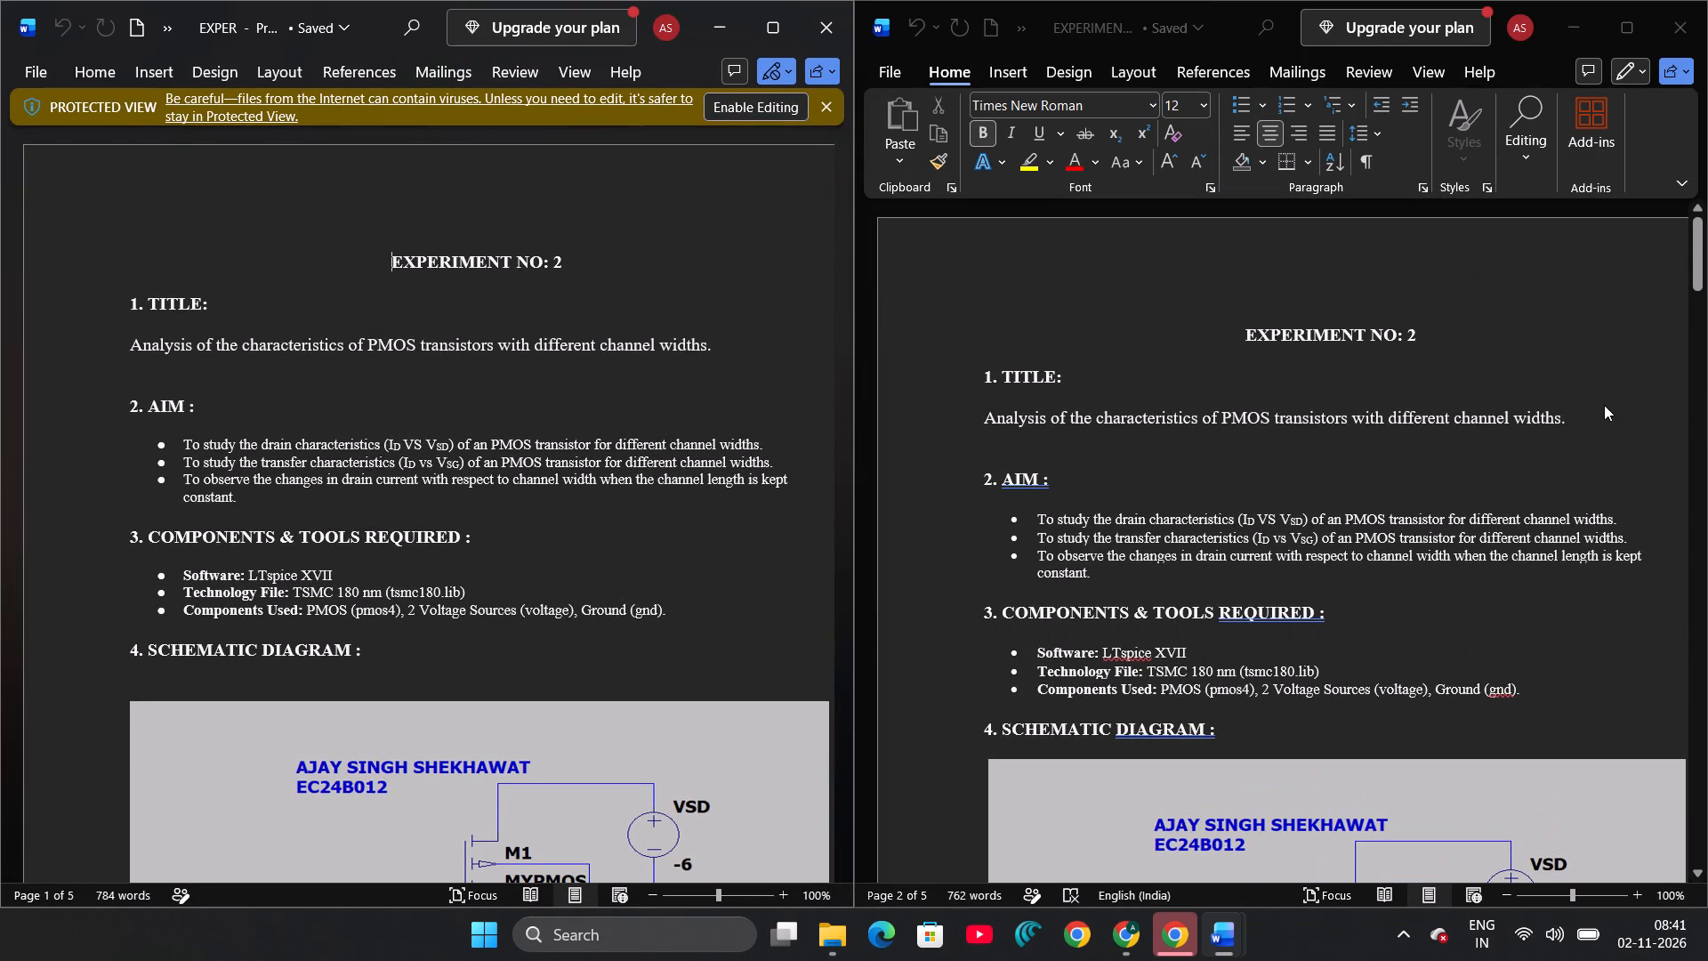
Compare the aim, components, schematic, design description and operating-region equations of the two PMOS reports.
{"action": "scroll", "coordinate": [1604, 405], "scroll_direction": "down", "scroll_amount": 1}
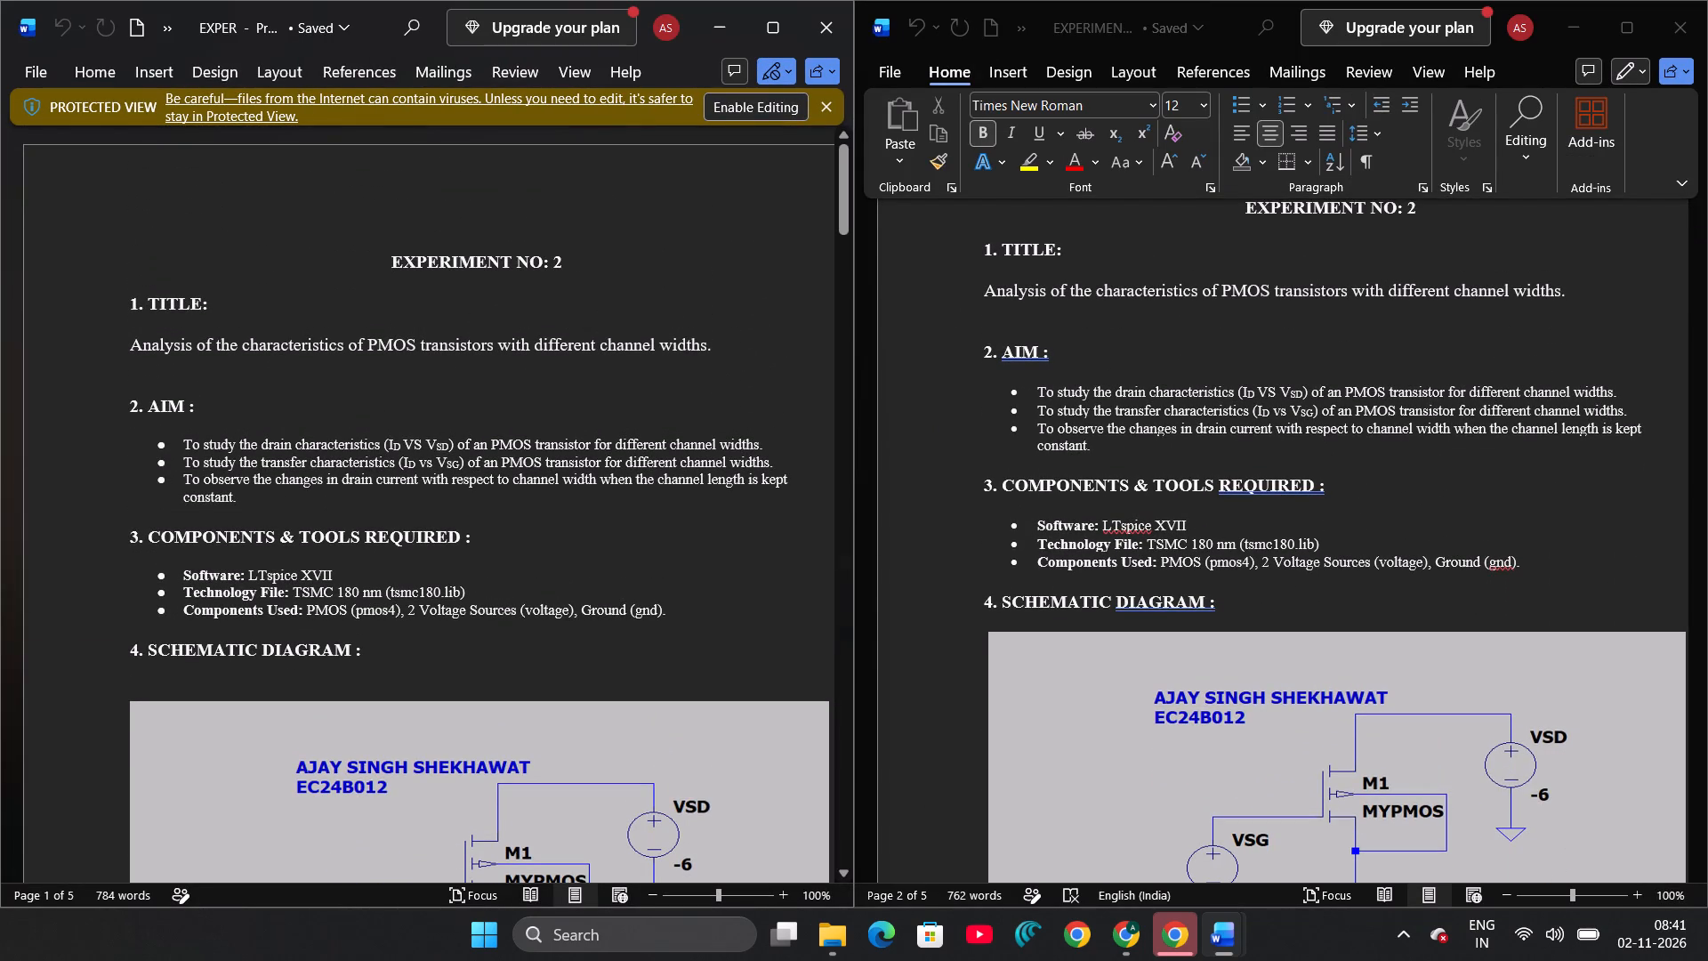
{"action": "scroll", "coordinate": [774, 543], "scroll_direction": "down", "scroll_amount": 2}
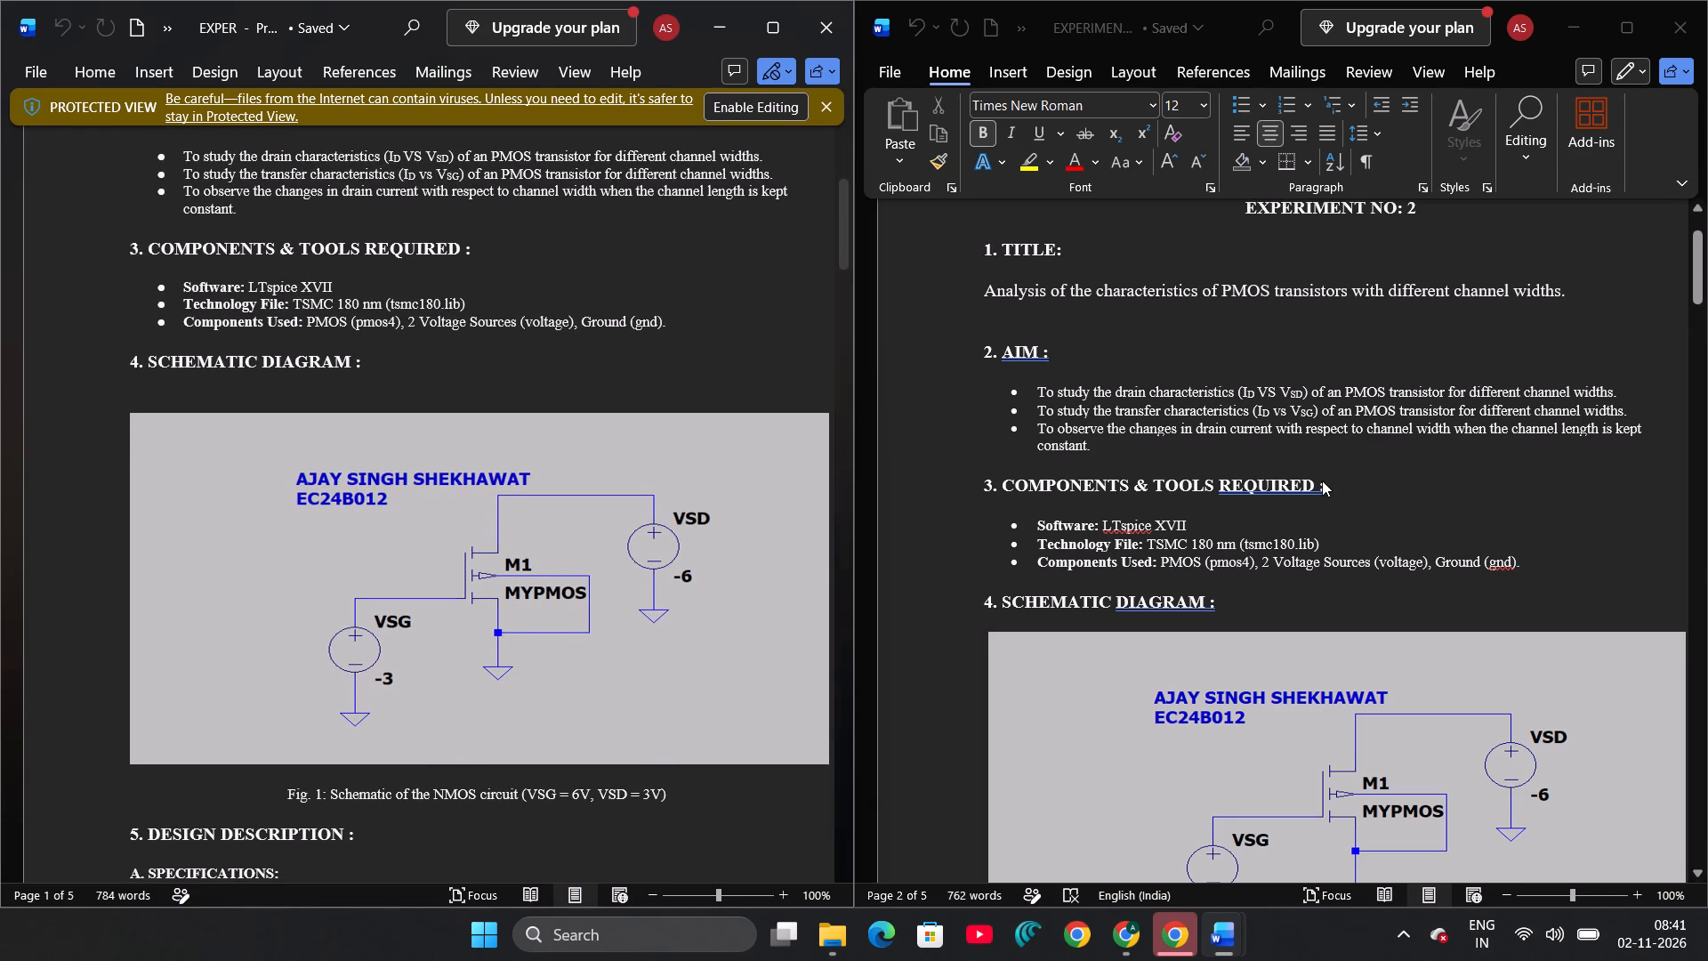
{"action": "scroll", "coordinate": [1322, 480], "scroll_direction": "down", "scroll_amount": 1}
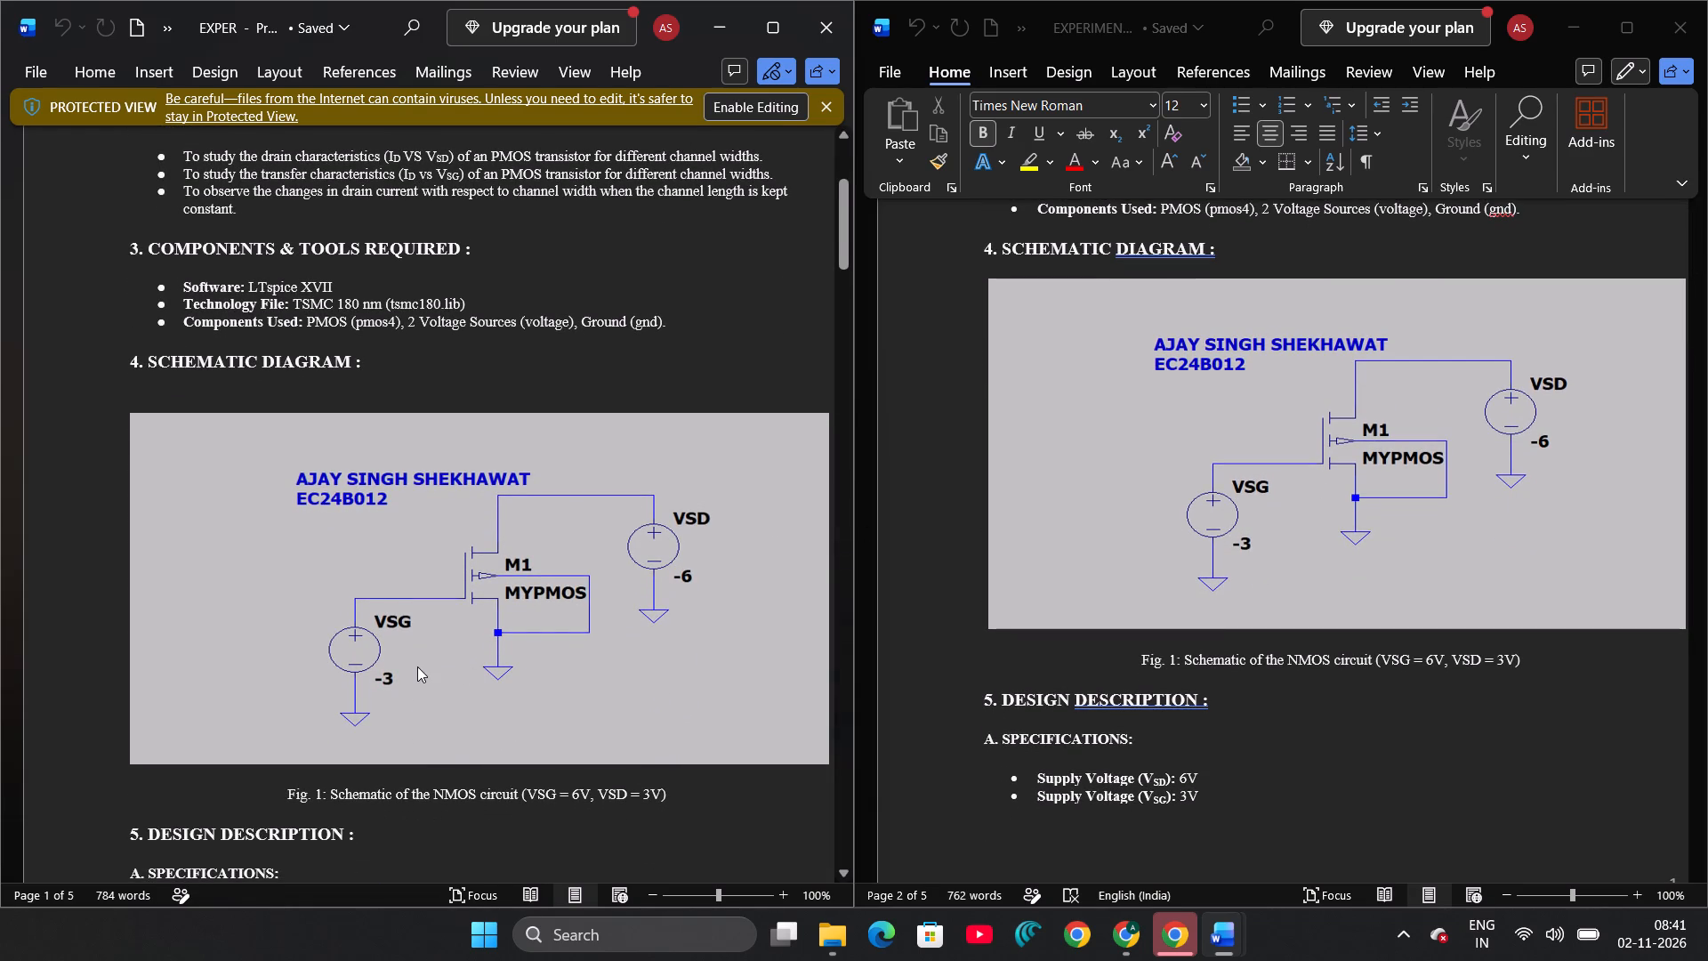
{"action": "scroll", "coordinate": [417, 666], "scroll_direction": "down", "scroll_amount": 5}
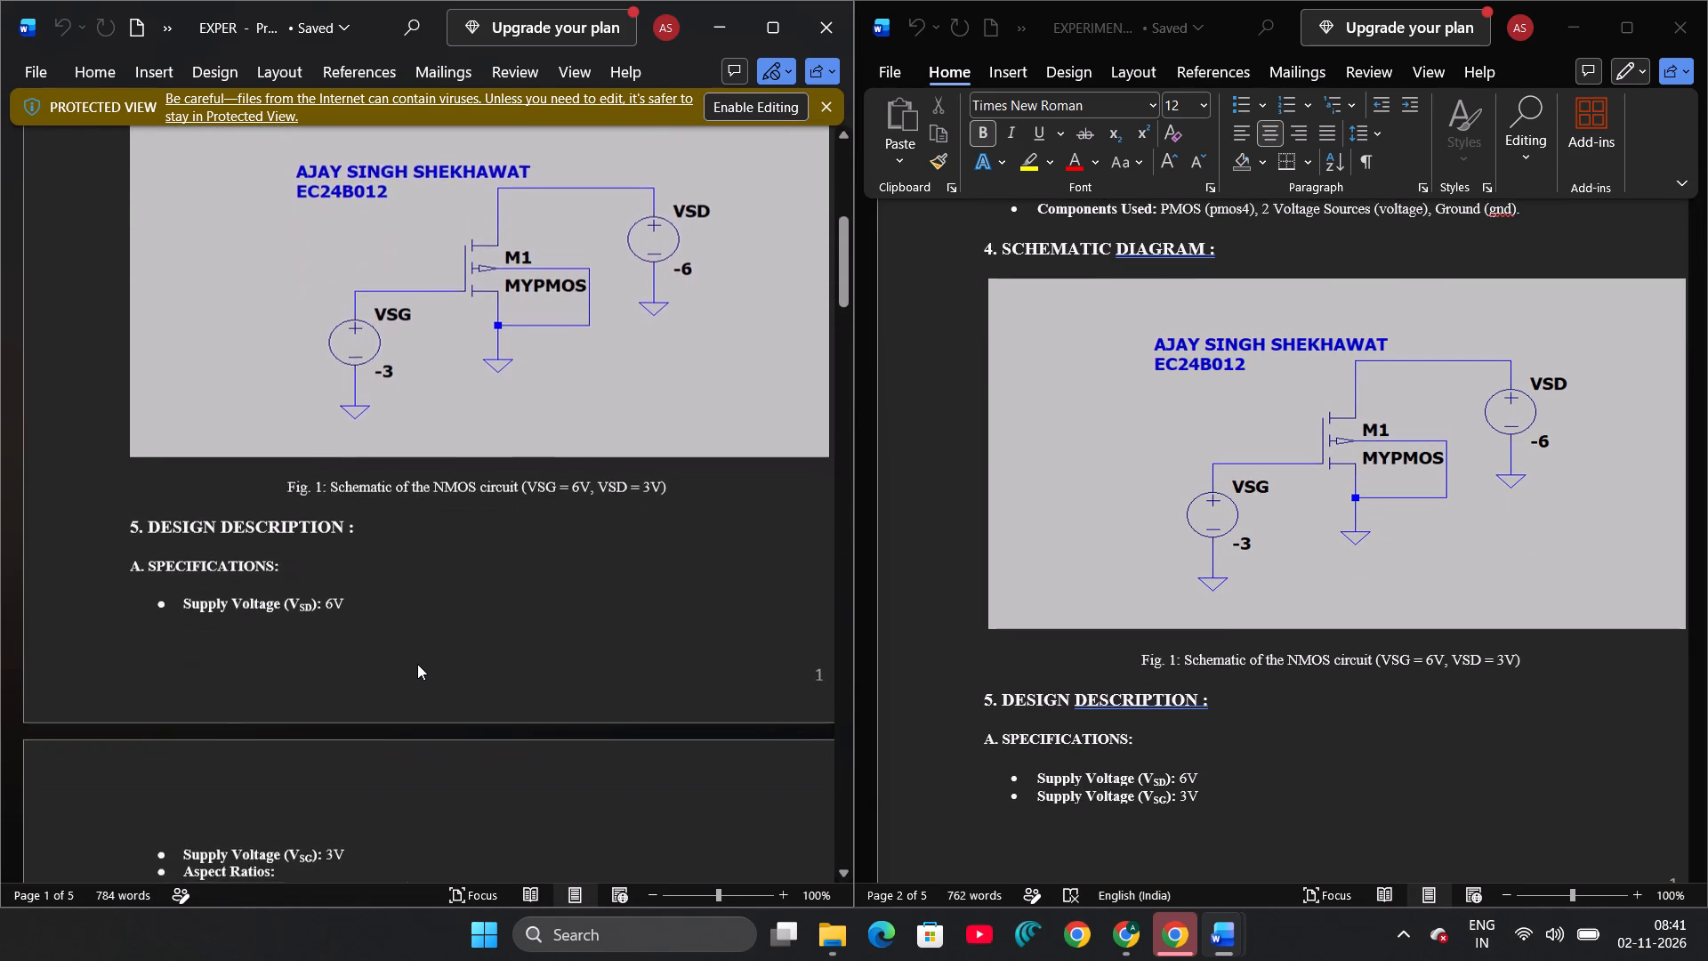
{"action": "scroll", "coordinate": [417, 664], "scroll_direction": "down", "scroll_amount": 2}
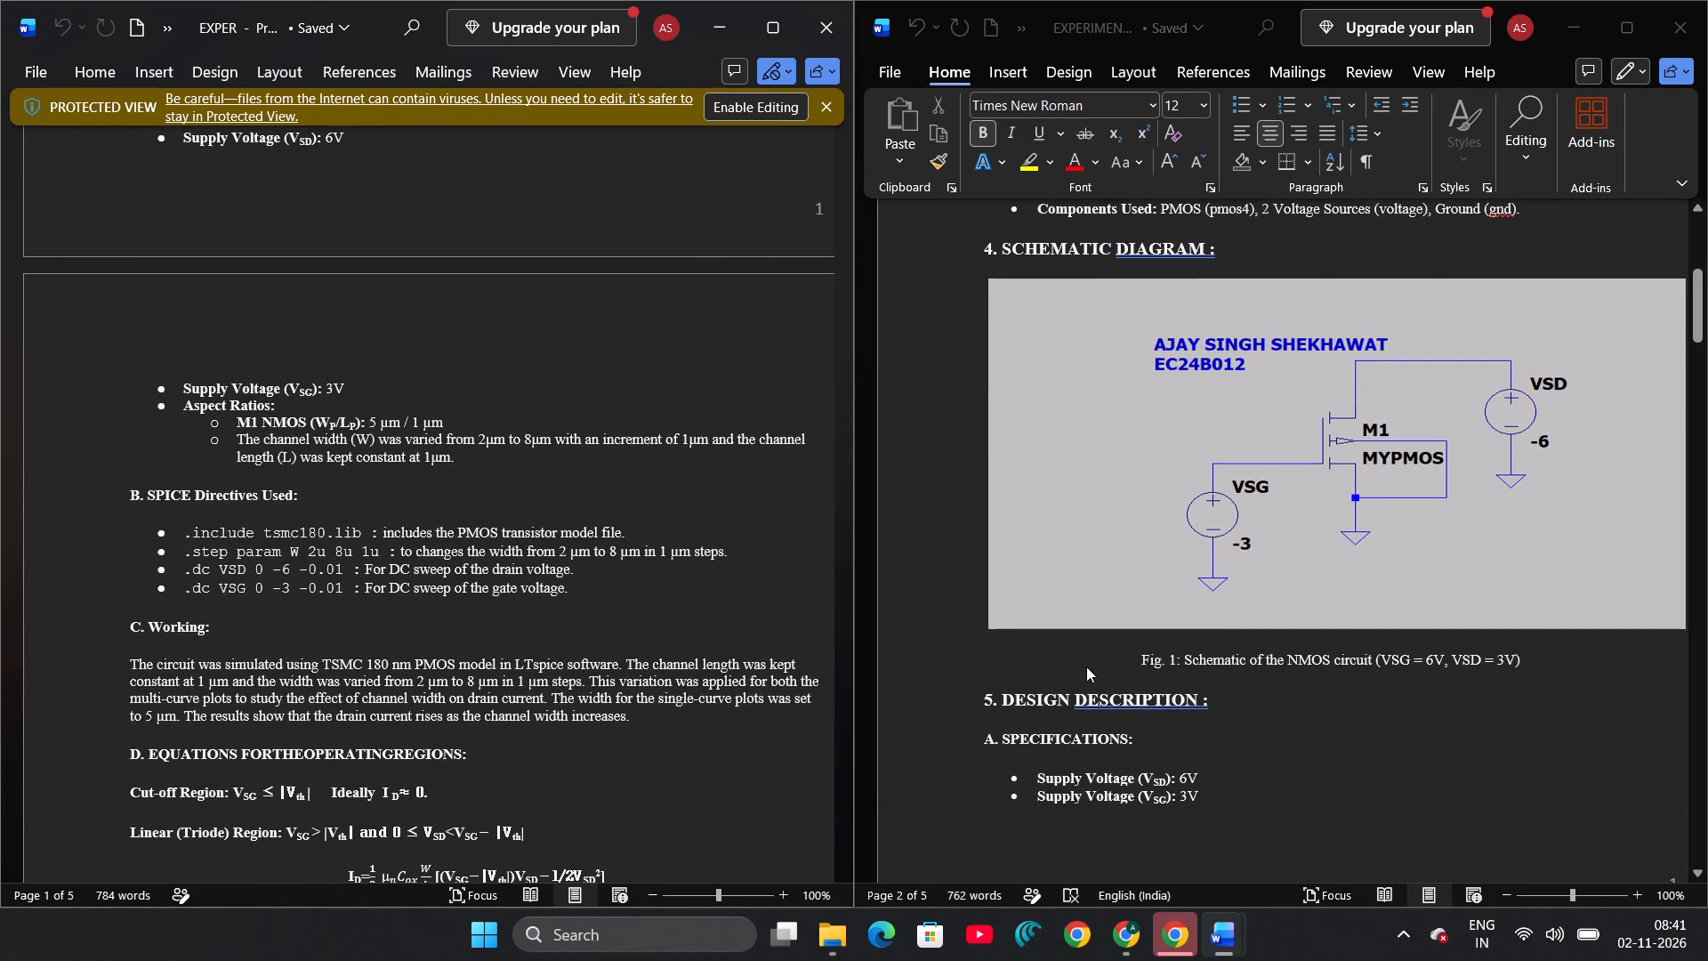
{"action": "scroll", "coordinate": [1086, 666], "scroll_direction": "down", "scroll_amount": 2}
{"action": "scroll", "coordinate": [579, 657], "scroll_direction": "down", "scroll_amount": 1}
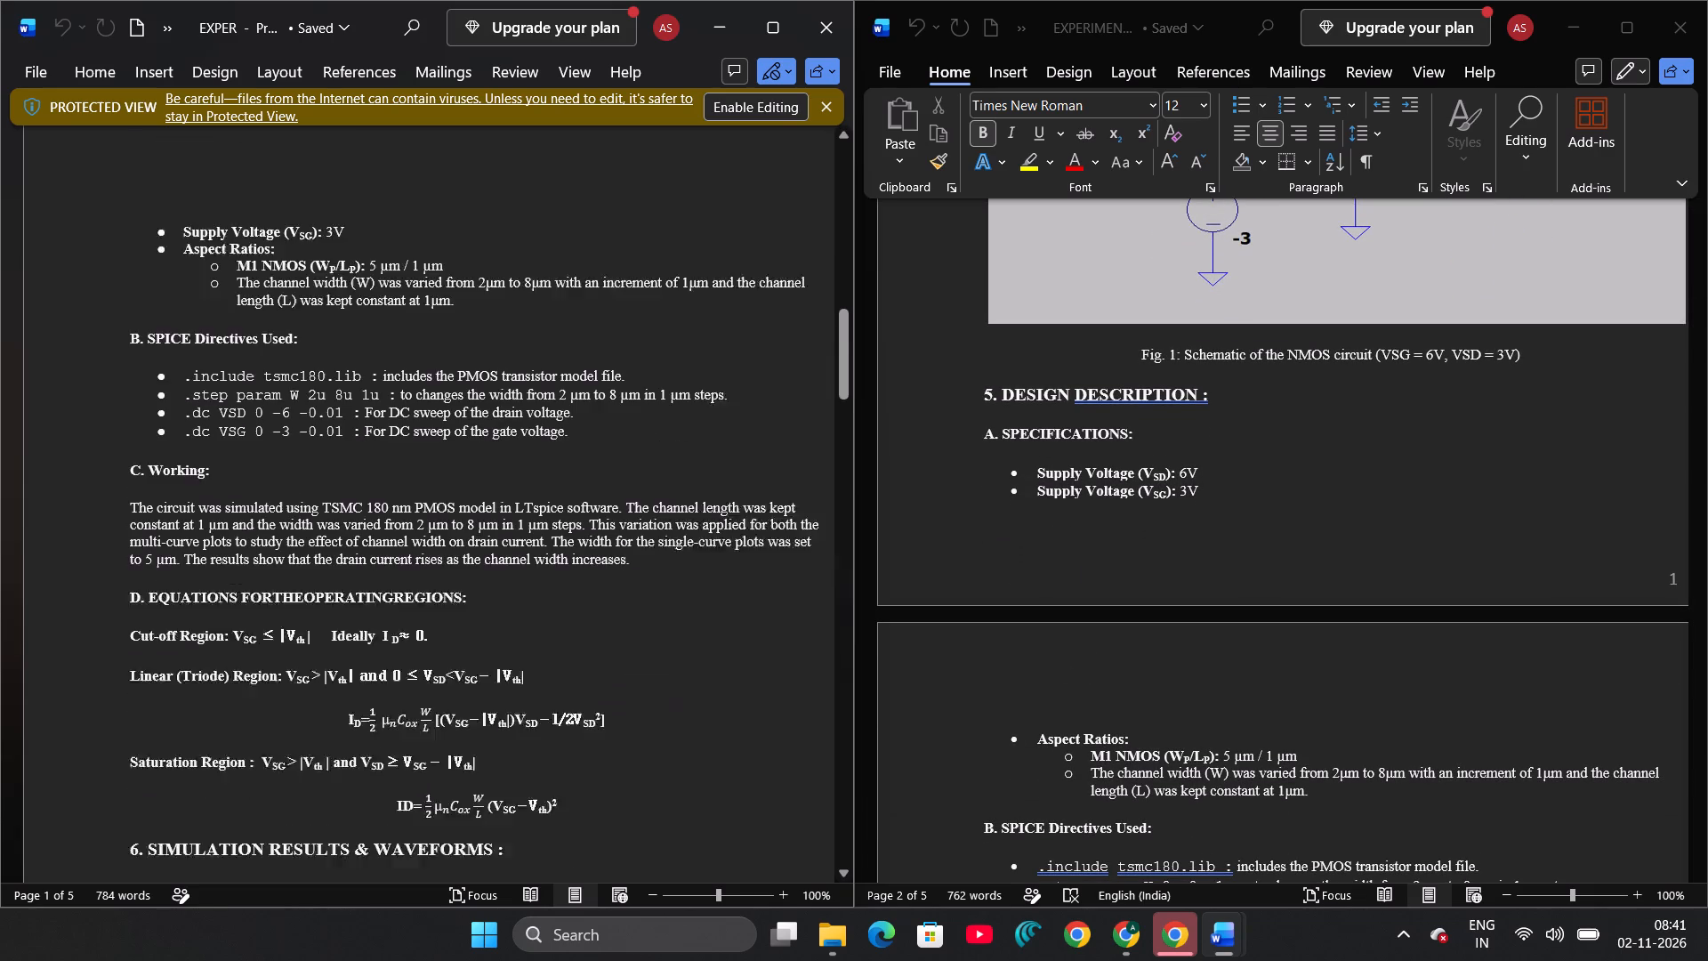
{"action": "scroll", "coordinate": [579, 657], "scroll_direction": "down", "scroll_amount": 1}
{"action": "scroll", "coordinate": [1282, 597], "scroll_direction": "down", "scroll_amount": 1}
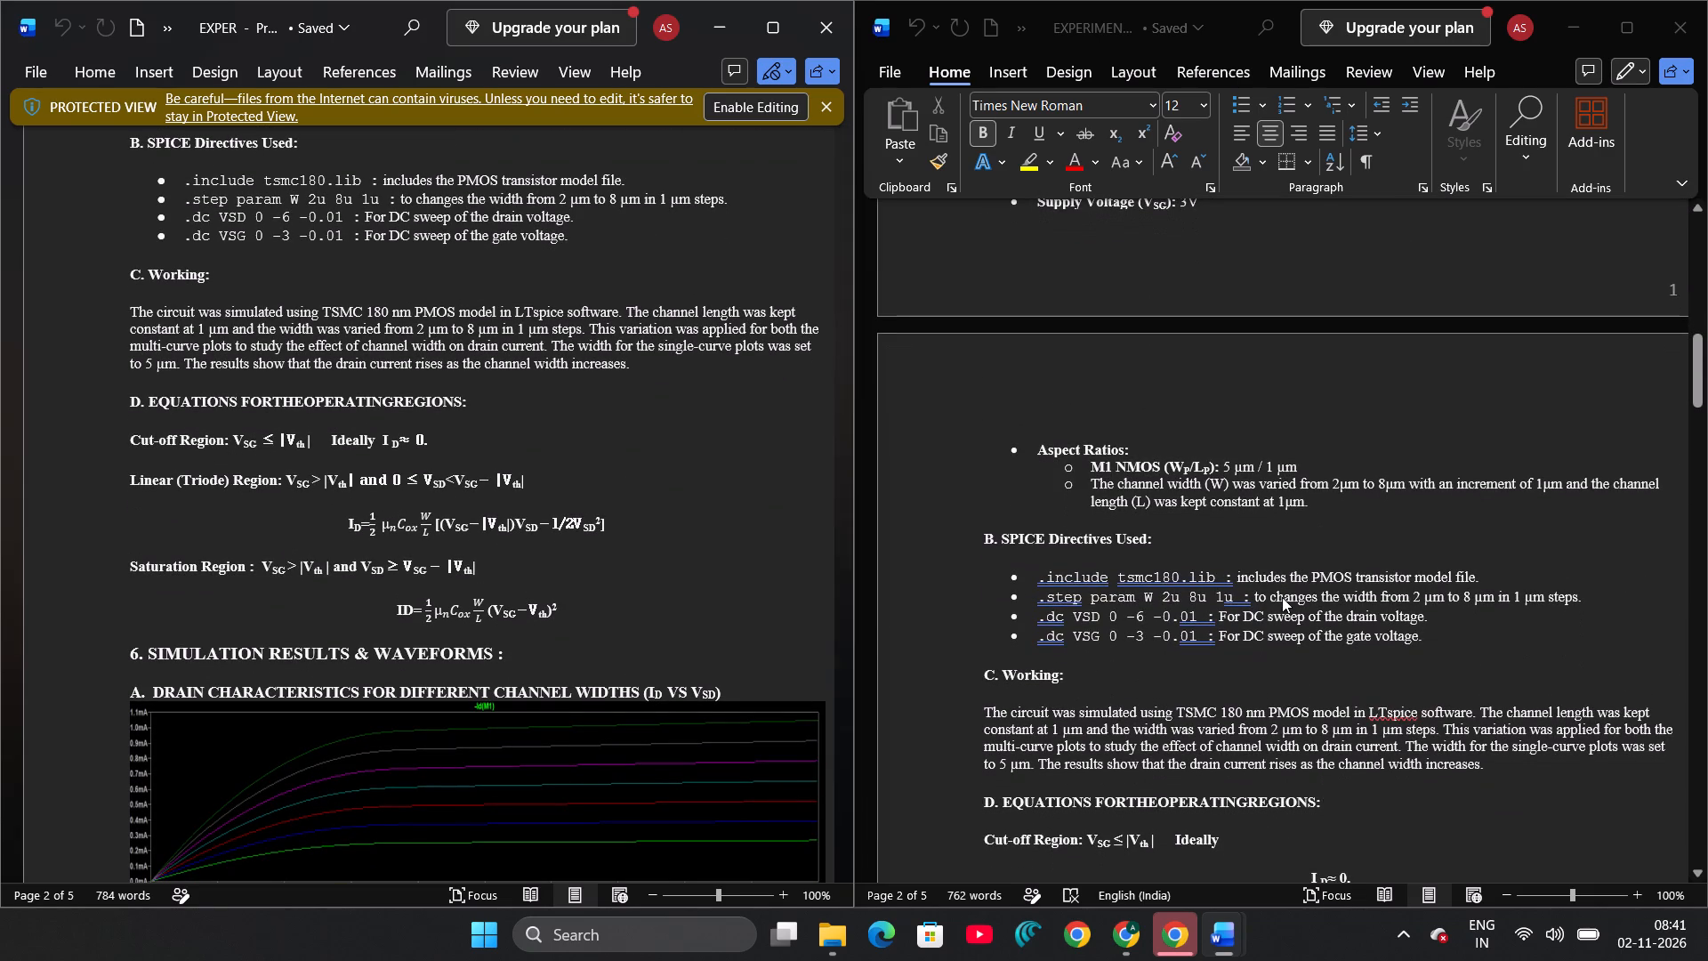
{"action": "scroll", "coordinate": [1282, 597], "scroll_direction": "up", "scroll_amount": 1}
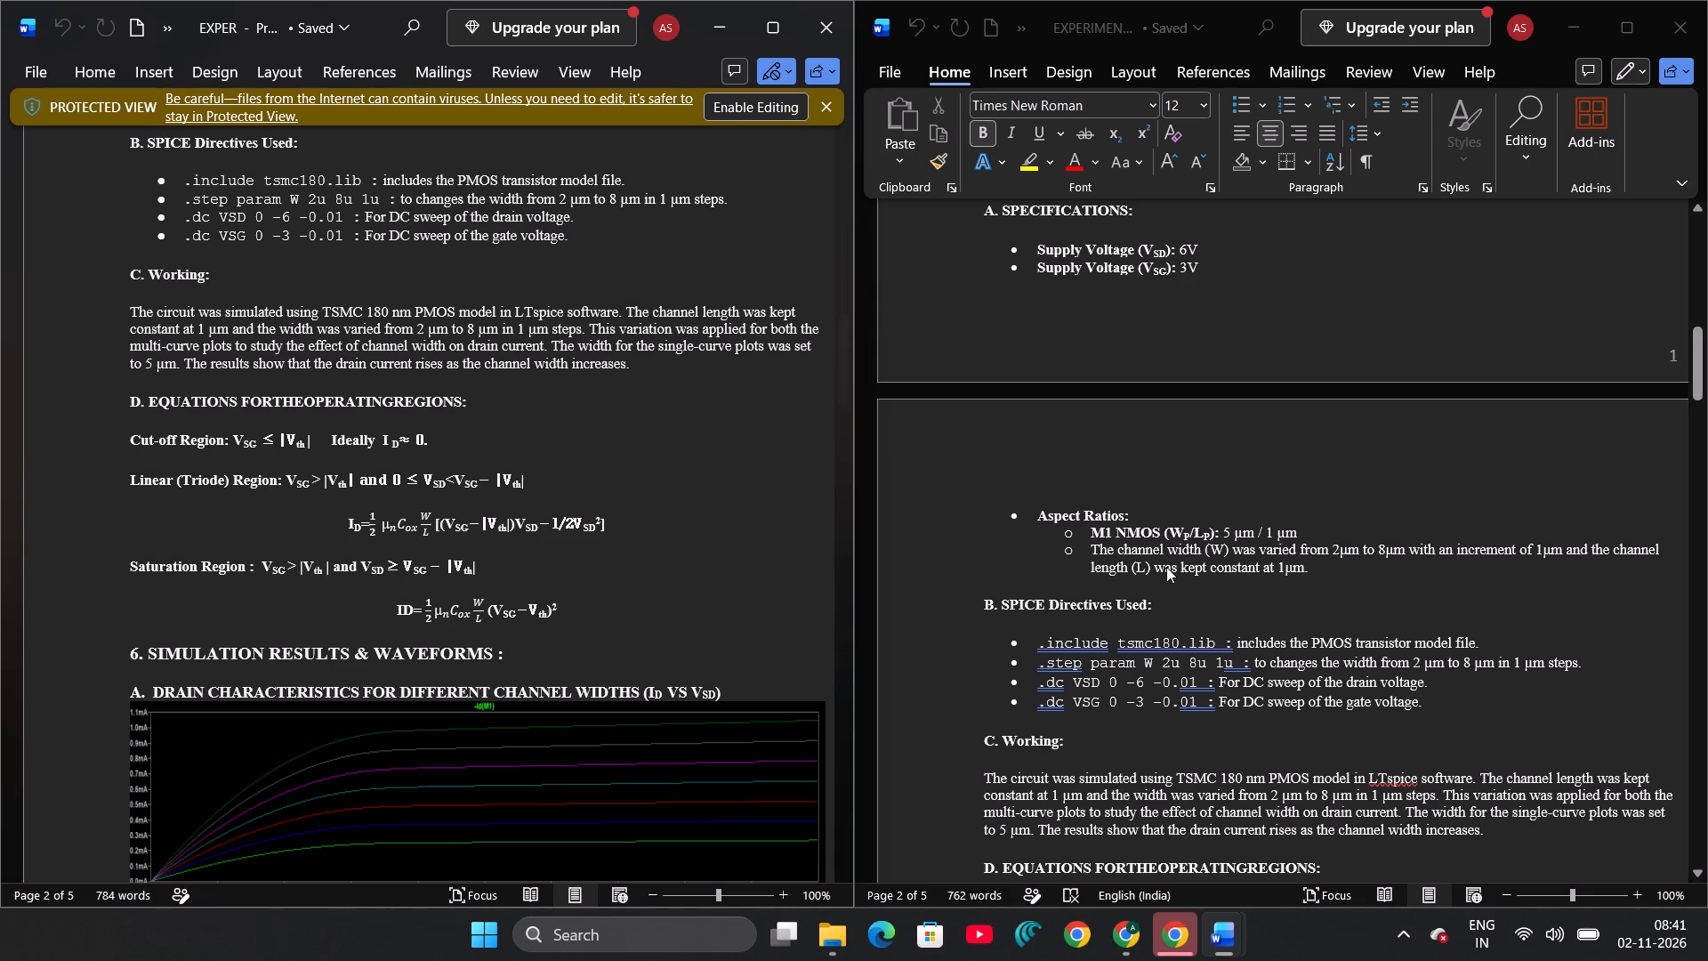
{"action": "scroll", "coordinate": [1166, 567], "scroll_direction": "down", "scroll_amount": 1}
{"action": "scroll", "coordinate": [597, 557], "scroll_direction": "down", "scroll_amount": 1}
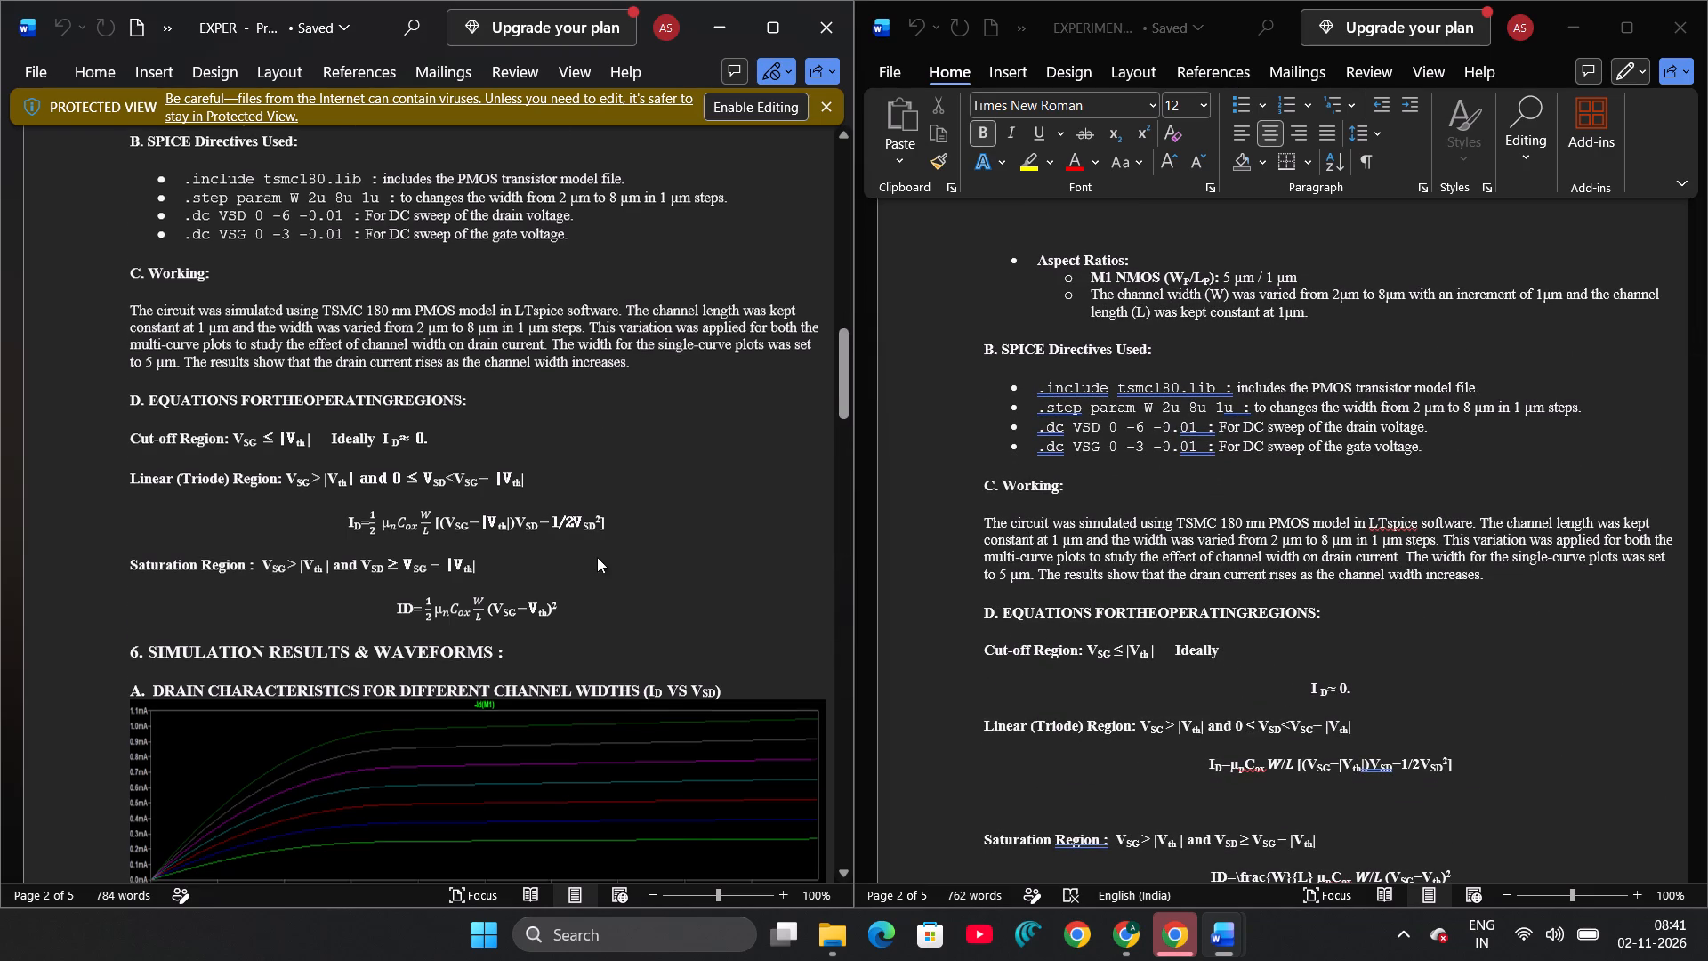
Compare the simulation results of the two PMOS reports, covering the drain and transfer characteristics and the single-curve plots for W=5µm.
{"action": "scroll", "coordinate": [597, 557], "scroll_direction": "down", "scroll_amount": 2}
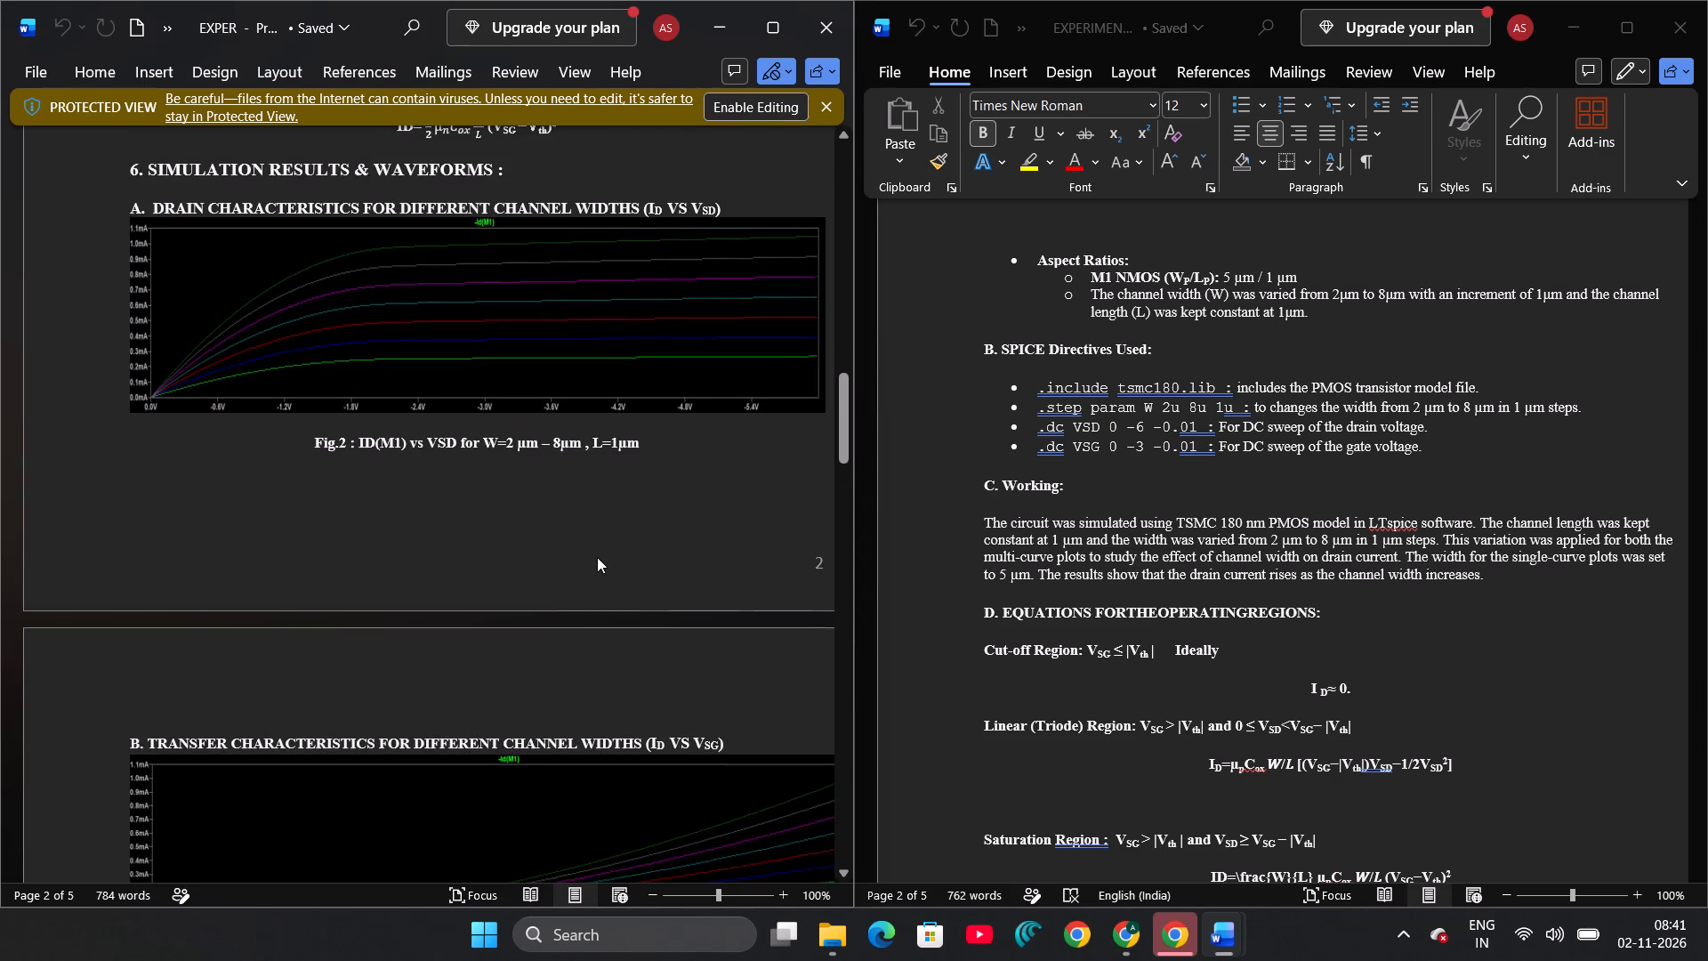
{"action": "scroll", "coordinate": [597, 557], "scroll_direction": "down", "scroll_amount": 1}
{"action": "scroll", "coordinate": [1274, 559], "scroll_direction": "down", "scroll_amount": 1}
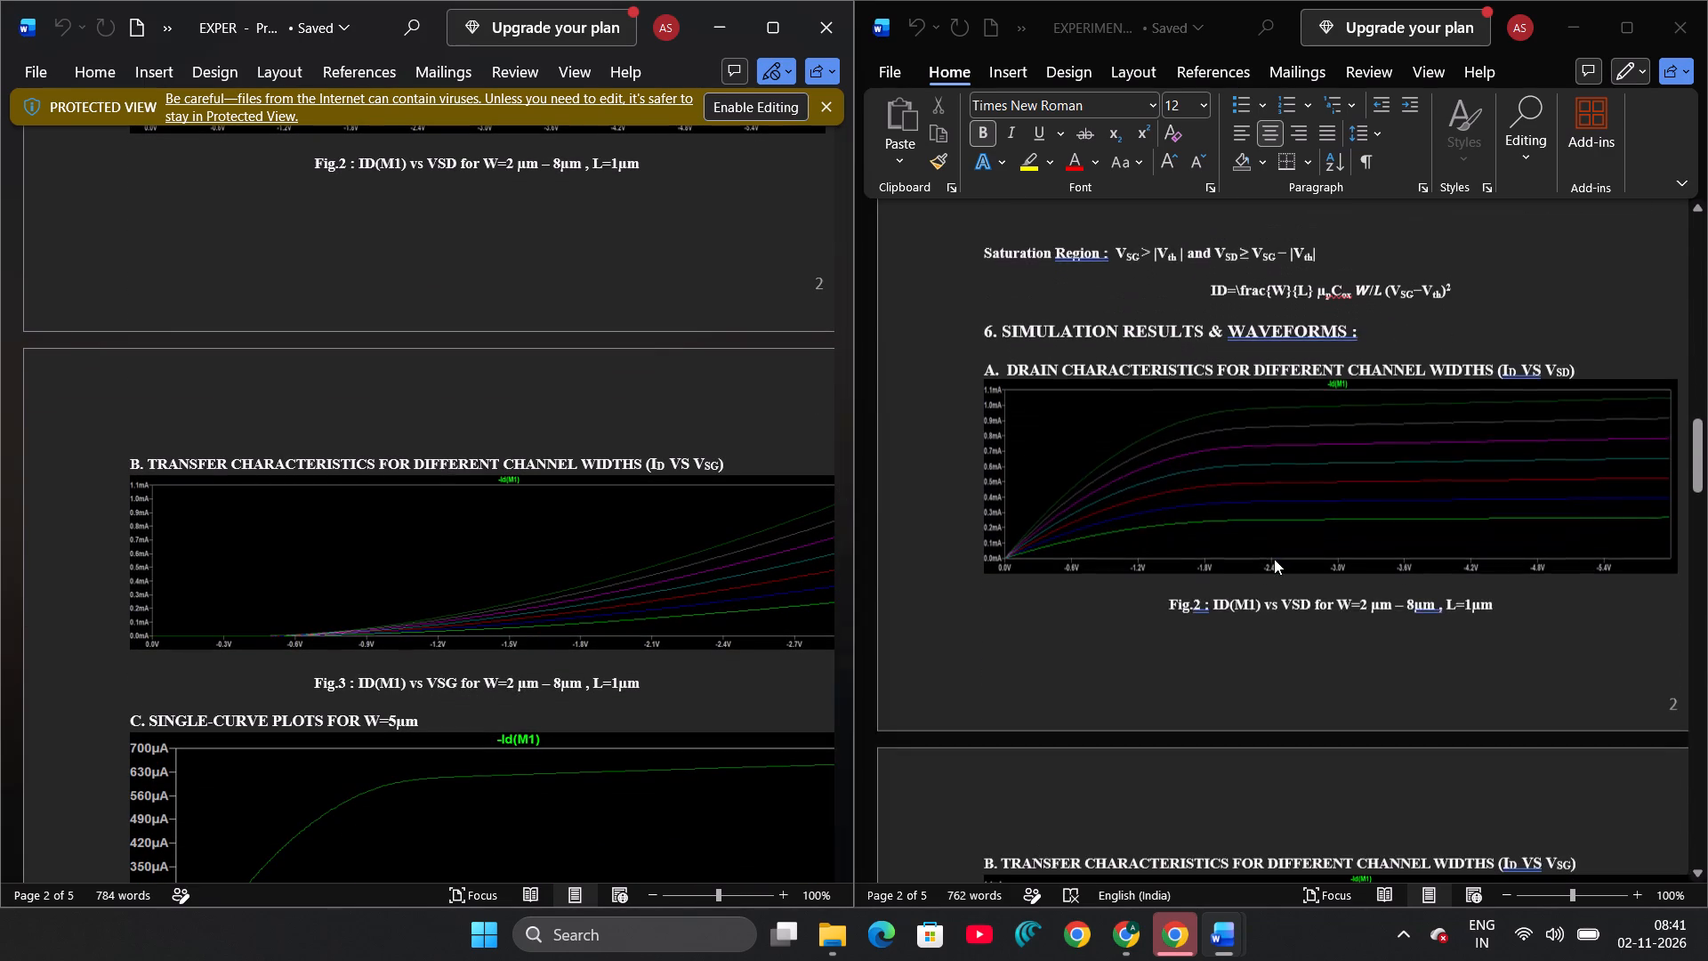
{"action": "scroll", "coordinate": [1274, 559], "scroll_direction": "down", "scroll_amount": 2}
{"action": "scroll", "coordinate": [474, 632], "scroll_direction": "down", "scroll_amount": 1}
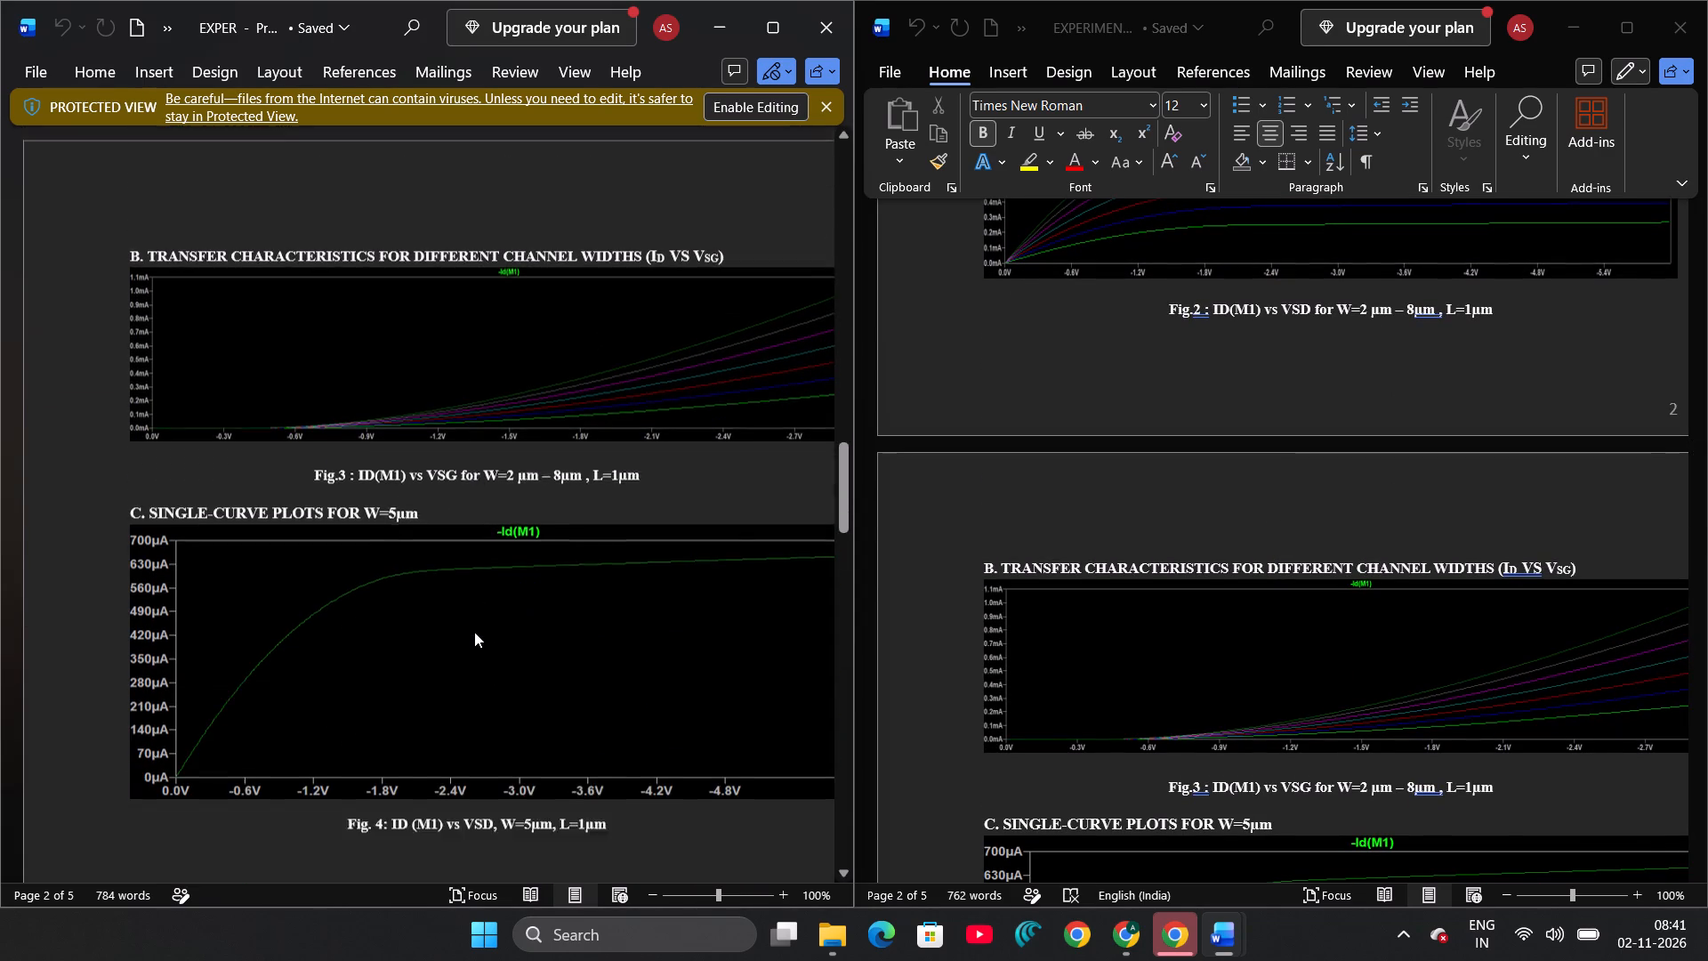
{"action": "scroll", "coordinate": [474, 632], "scroll_direction": "down", "scroll_amount": 2}
{"action": "scroll", "coordinate": [1151, 535], "scroll_direction": "down", "scroll_amount": 1}
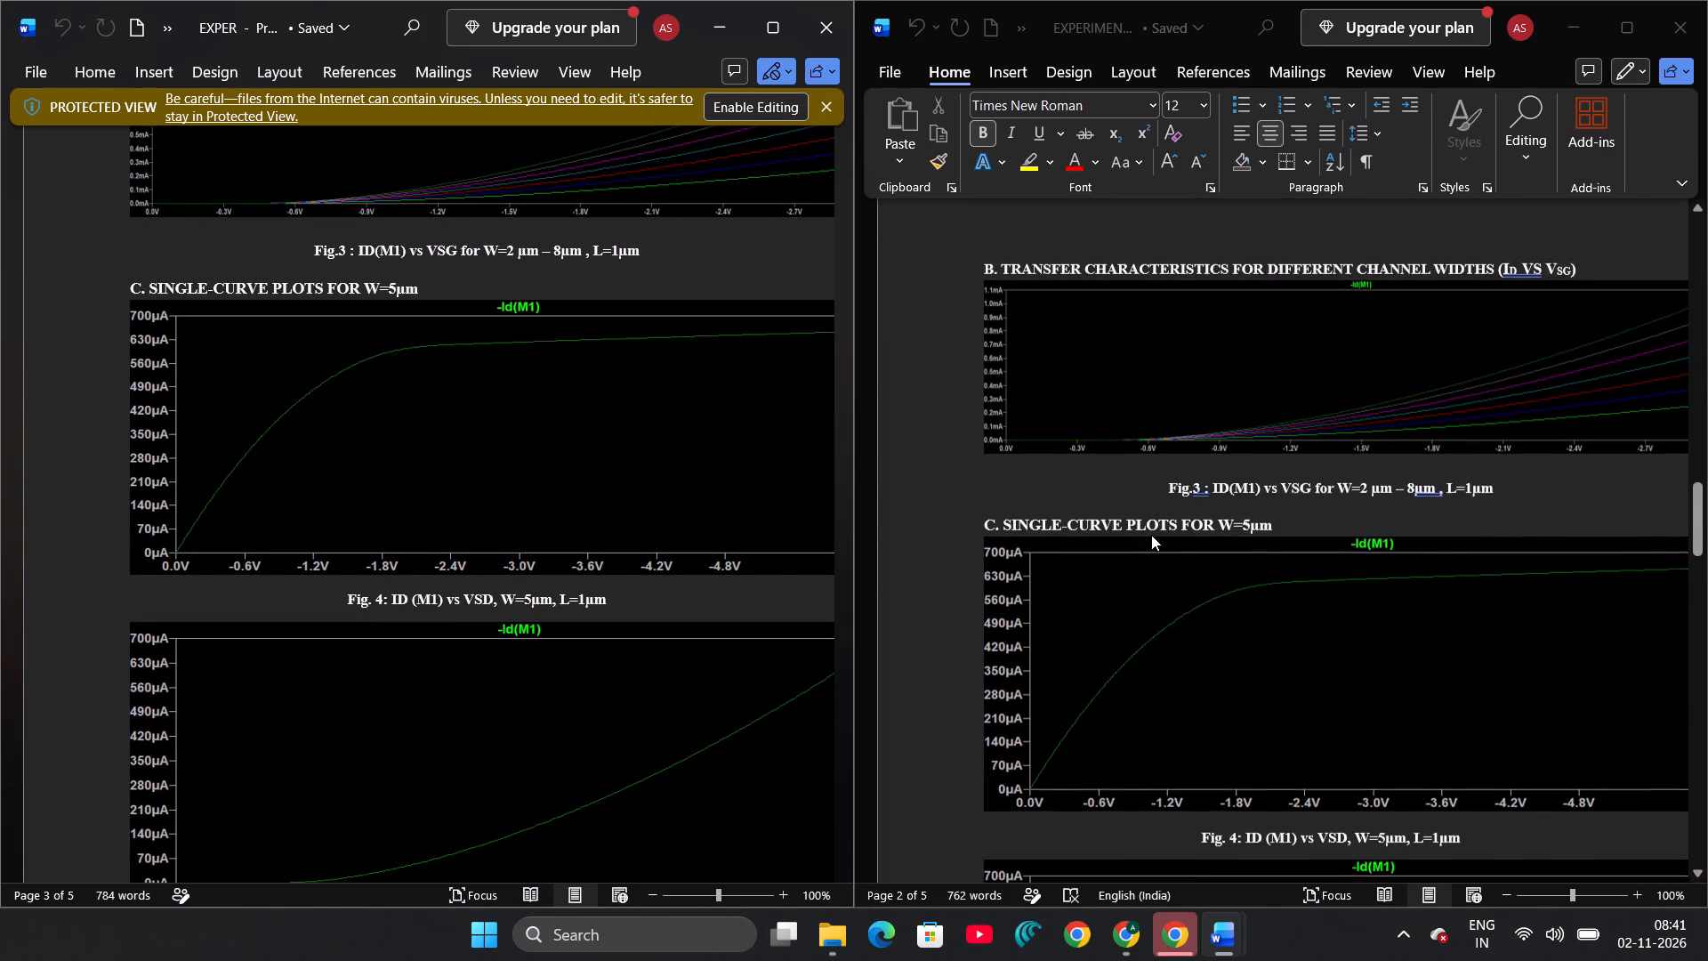
{"action": "scroll", "coordinate": [1151, 535], "scroll_direction": "down", "scroll_amount": 3}
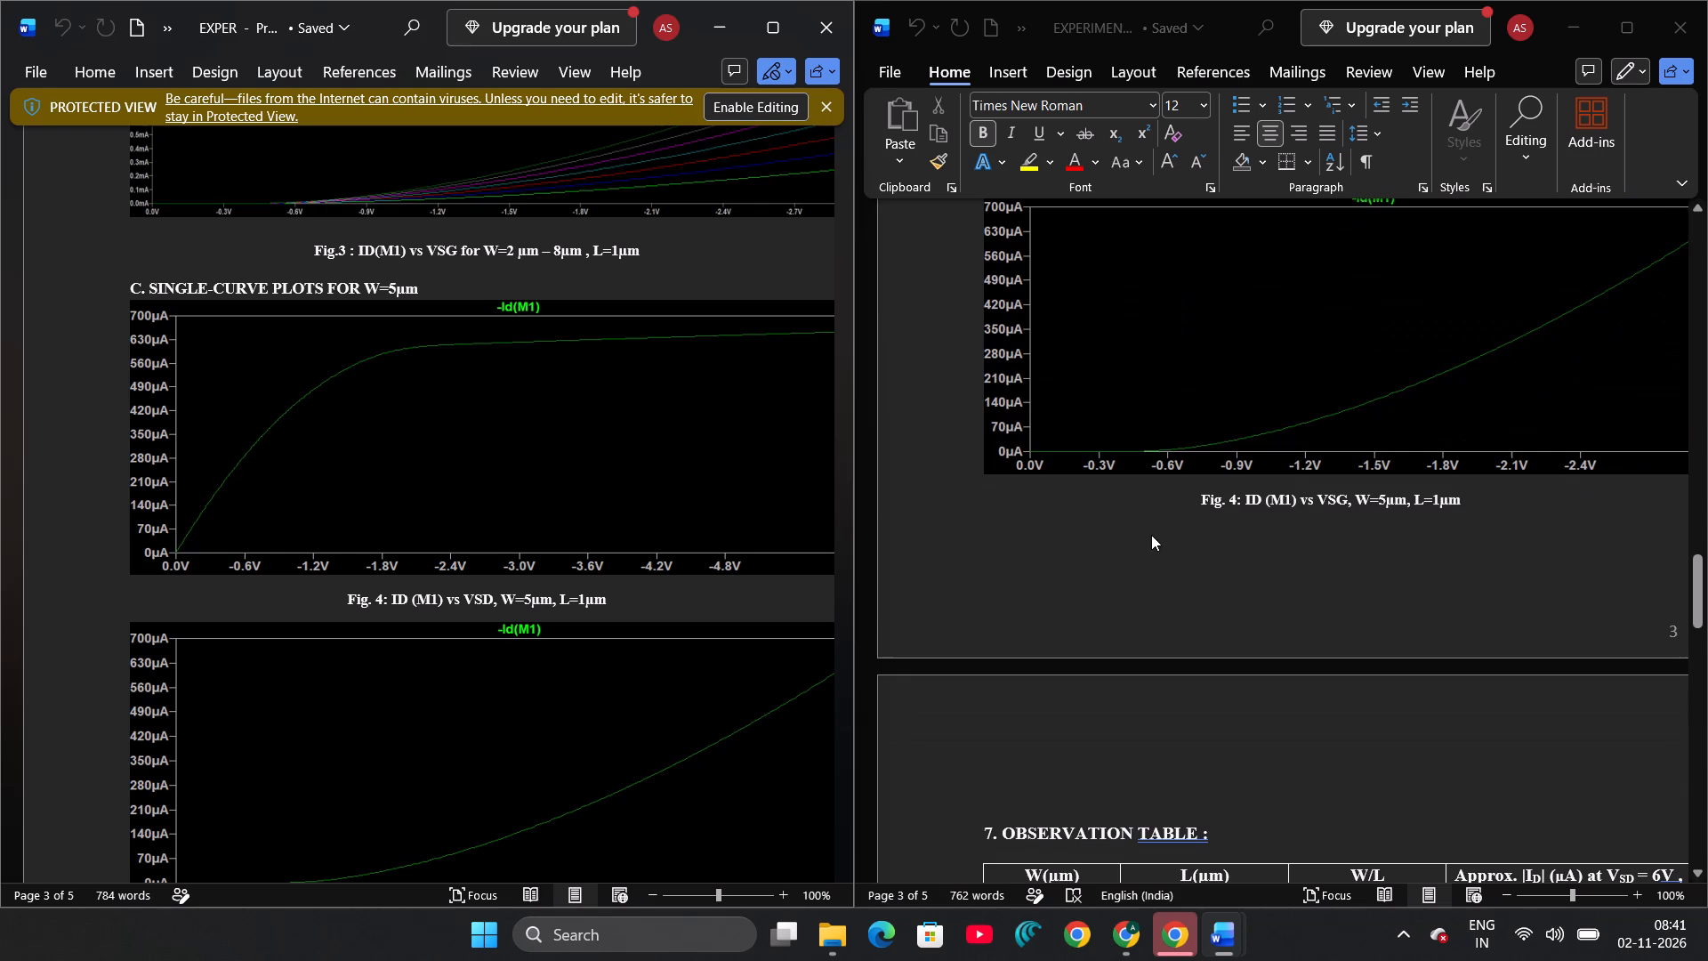
{"action": "scroll", "coordinate": [449, 692], "scroll_direction": "down", "scroll_amount": 3}
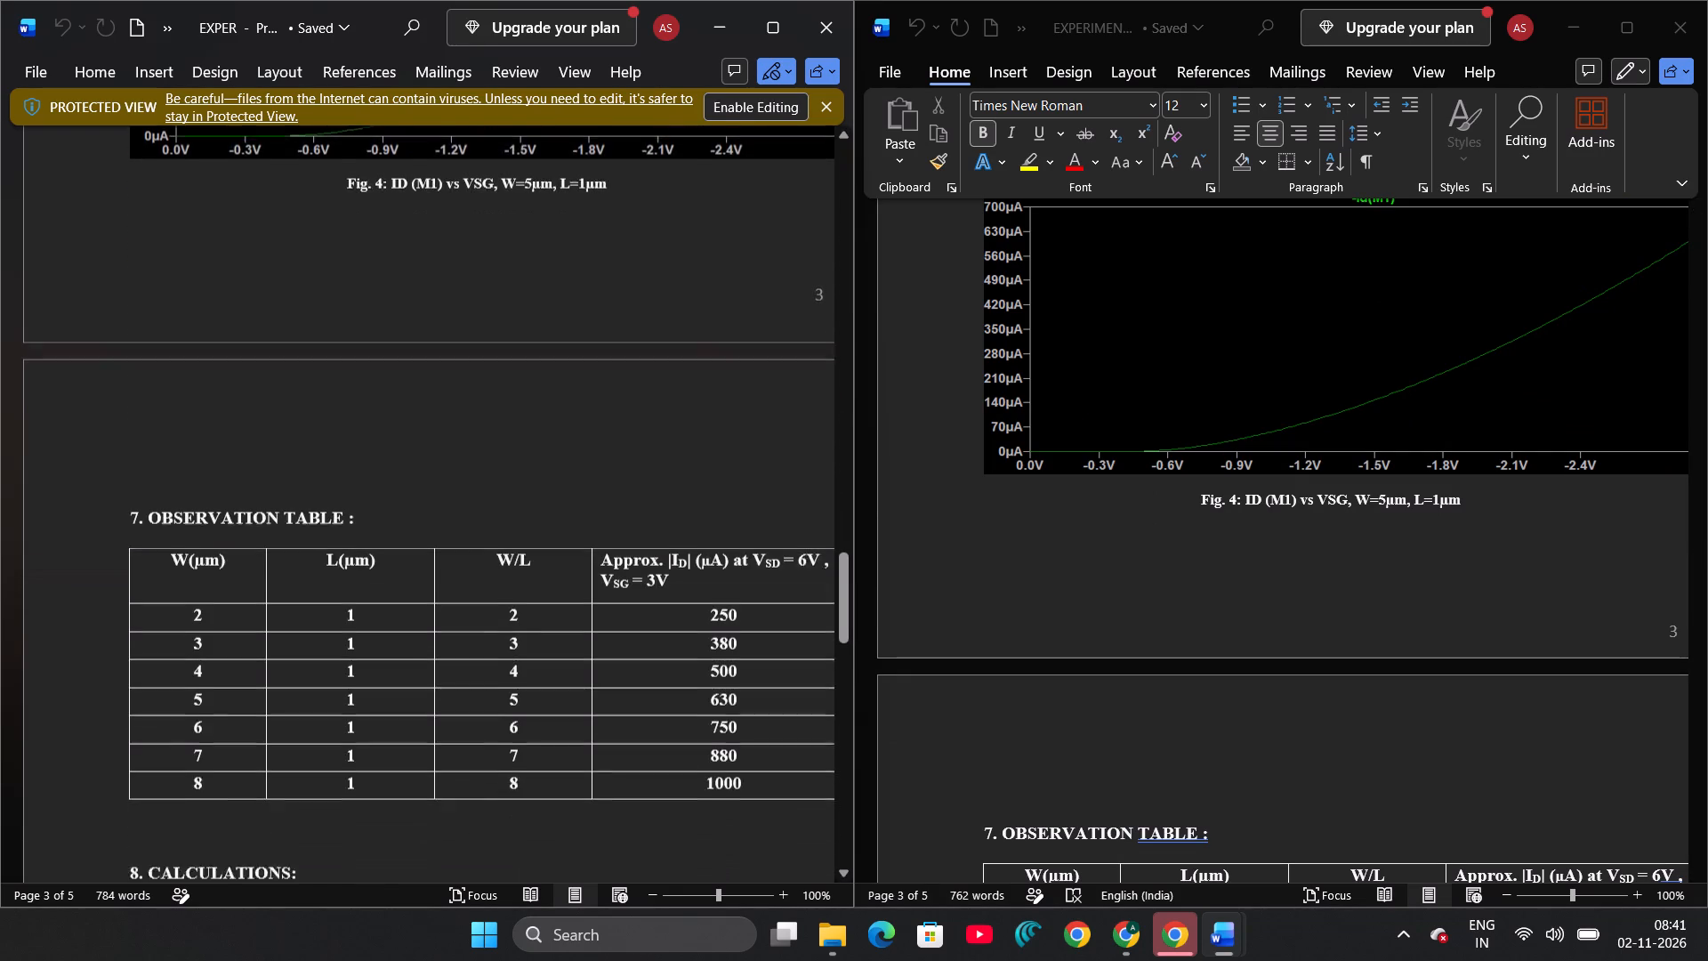
Compare the observation table, drain current calculations, ratio comparison and conclusion of the two PMOS reports.
{"action": "scroll", "coordinate": [449, 692], "scroll_direction": "down", "scroll_amount": 2}
{"action": "scroll", "coordinate": [1511, 701], "scroll_direction": "down", "scroll_amount": 3}
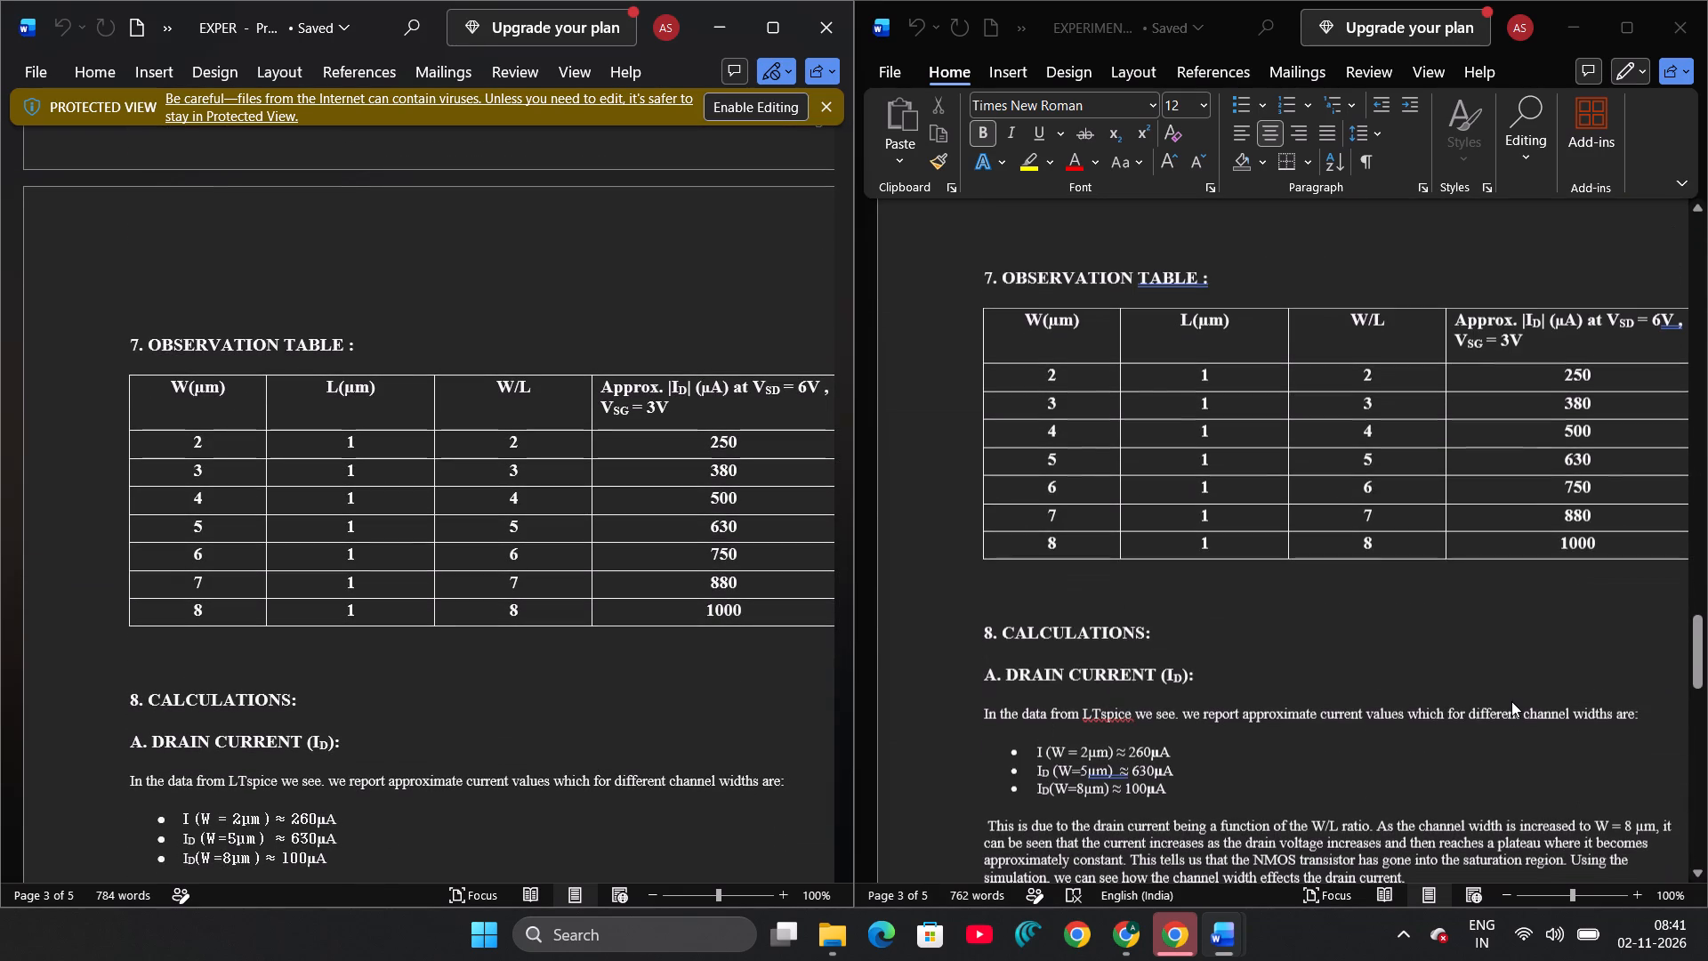
{"action": "scroll", "coordinate": [632, 570], "scroll_direction": "down", "scroll_amount": 3}
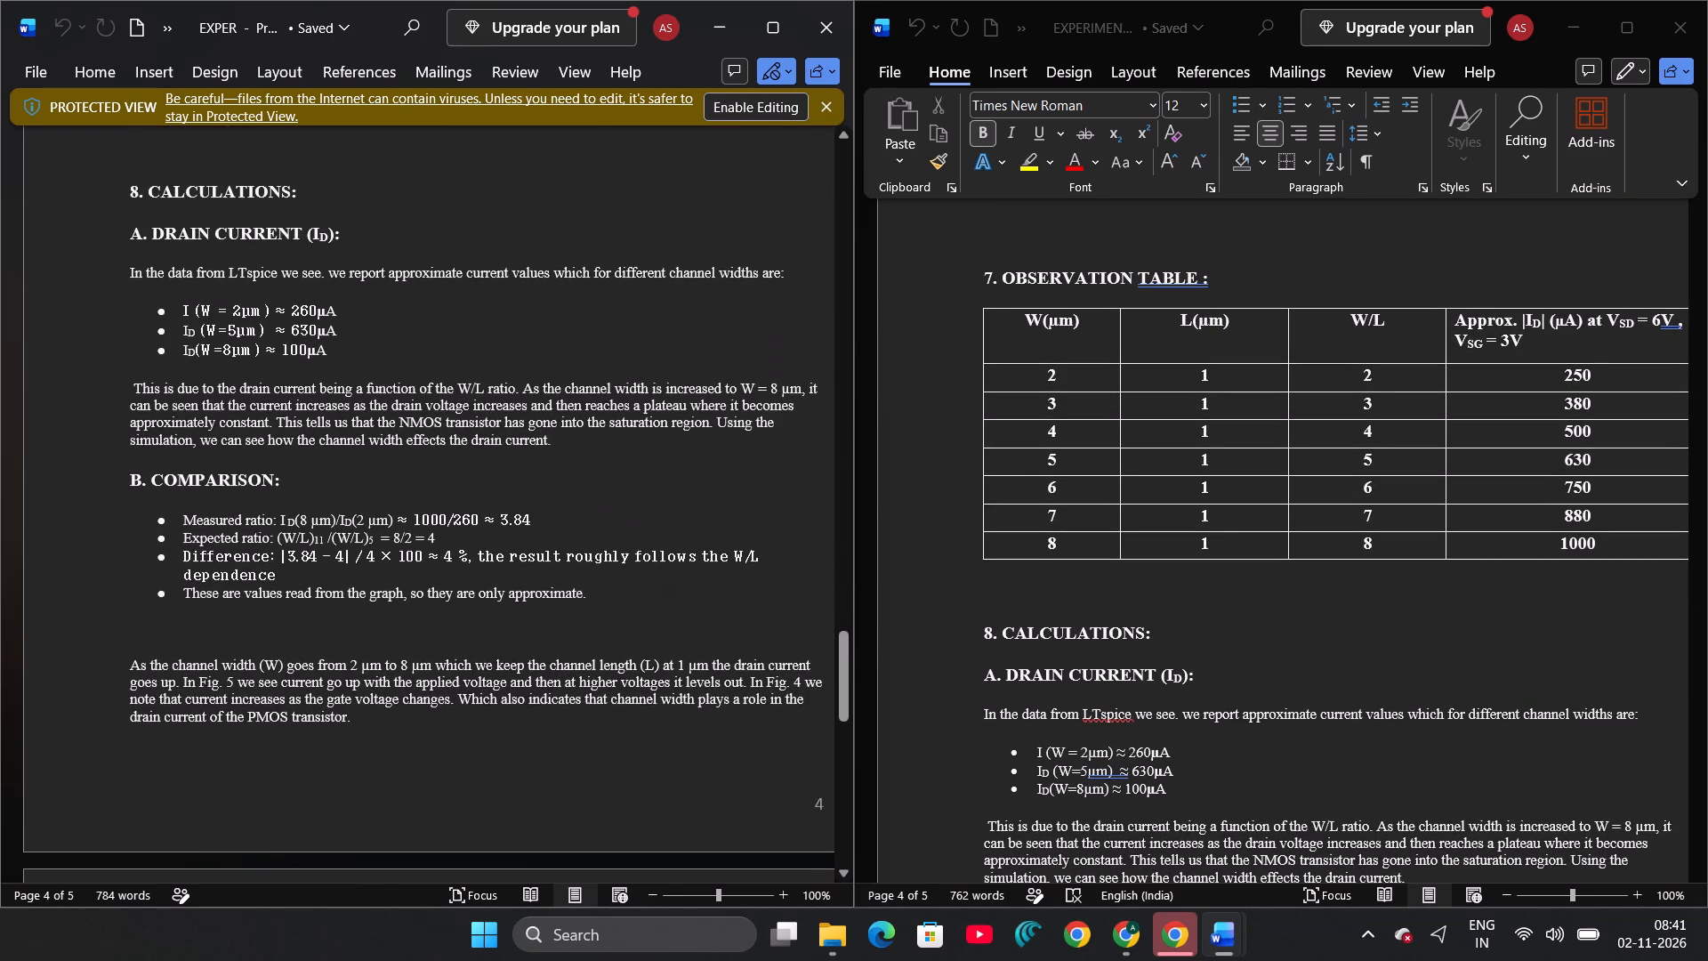
{"action": "scroll", "coordinate": [632, 570], "scroll_direction": "down", "scroll_amount": 1}
{"action": "scroll", "coordinate": [1374, 565], "scroll_direction": "down", "scroll_amount": 2}
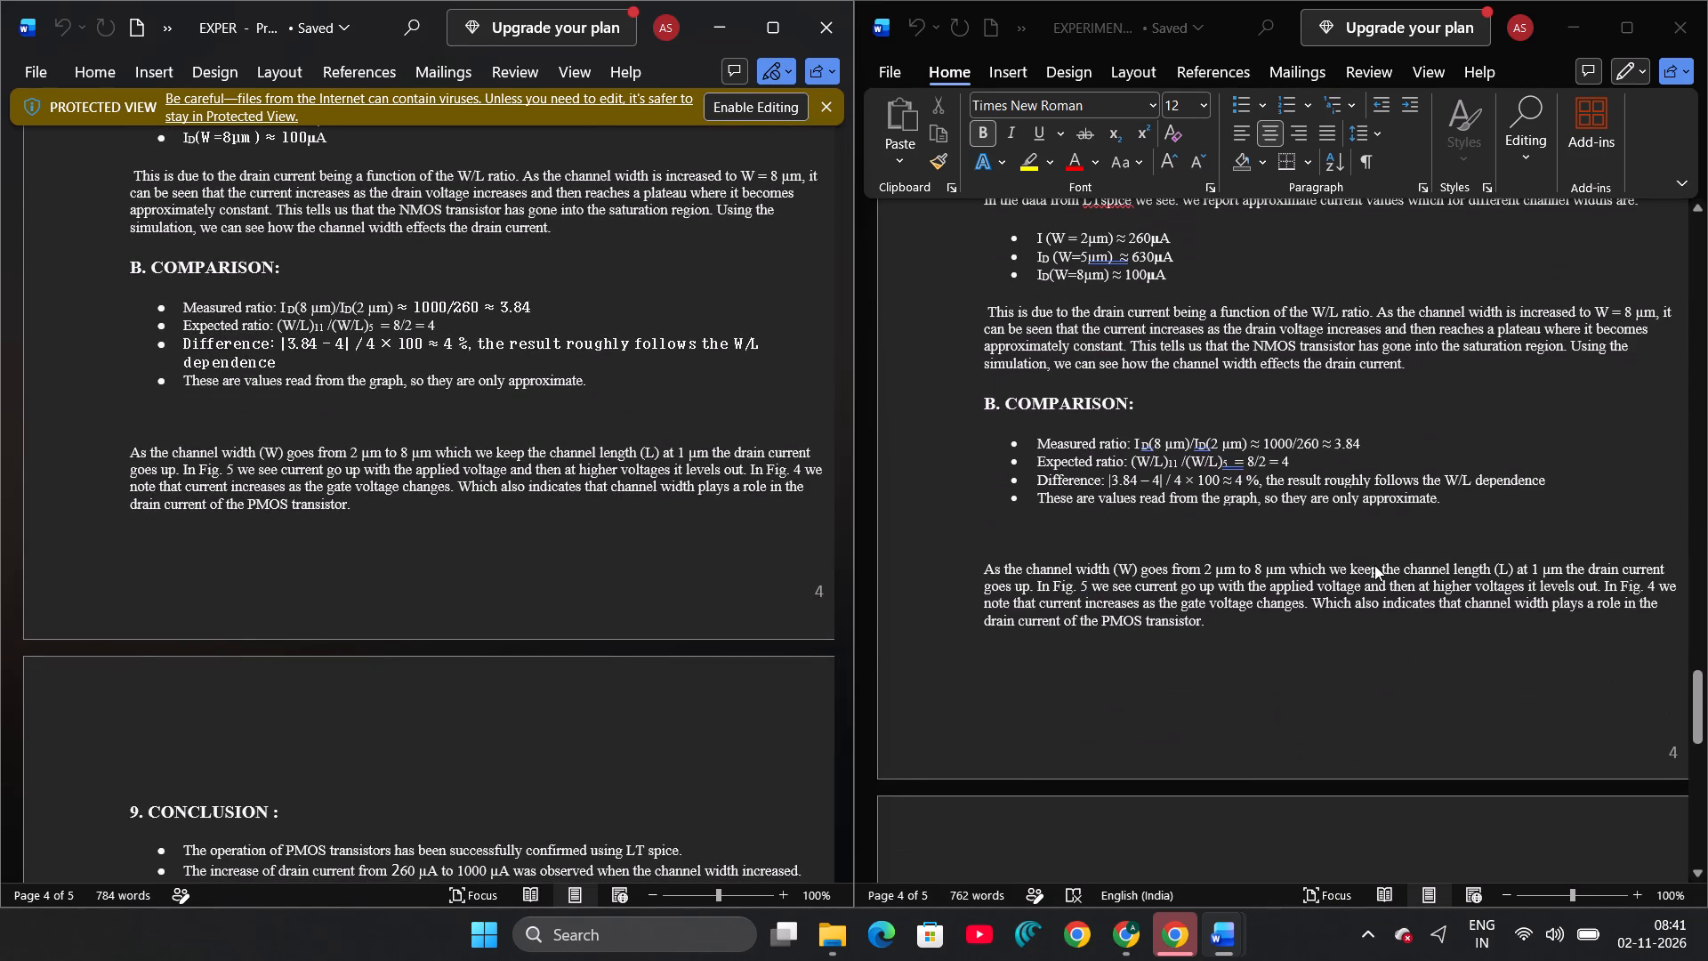
{"action": "scroll", "coordinate": [549, 551], "scroll_direction": "down", "scroll_amount": 1}
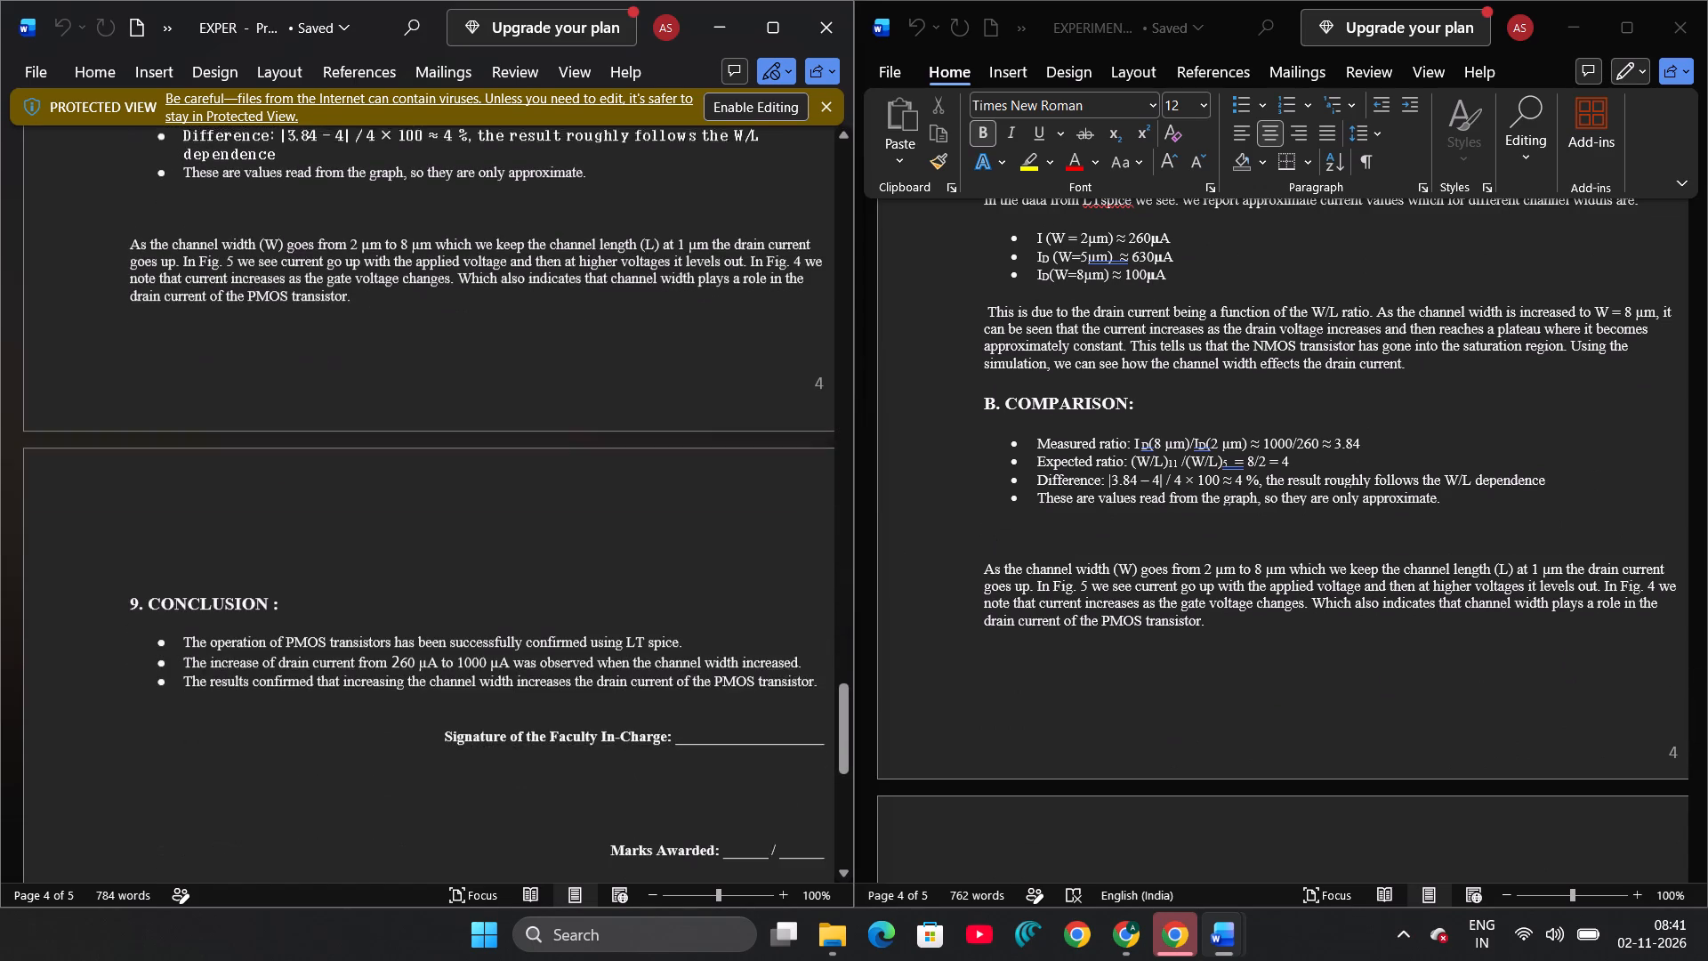
{"action": "scroll", "coordinate": [1120, 599], "scroll_direction": "down", "scroll_amount": 1}
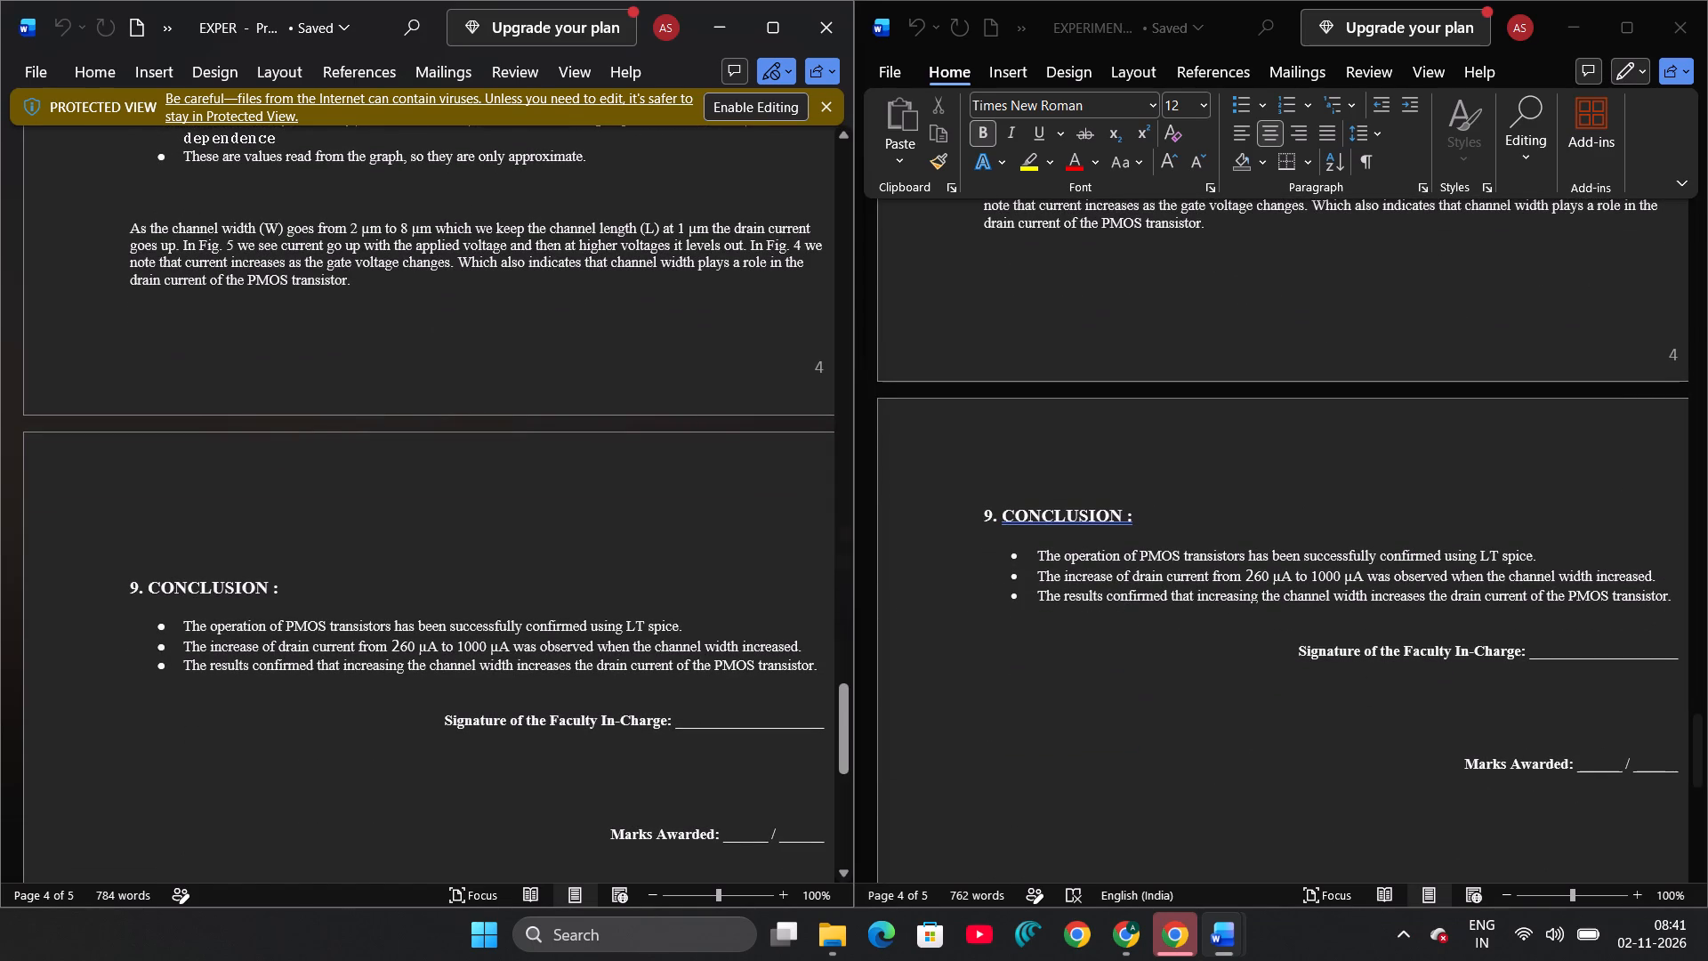
Enable editing in the protected EXPER document.
{"action": "left_click", "coordinate": [818, 666]}
{"action": "key", "text": "Return"}
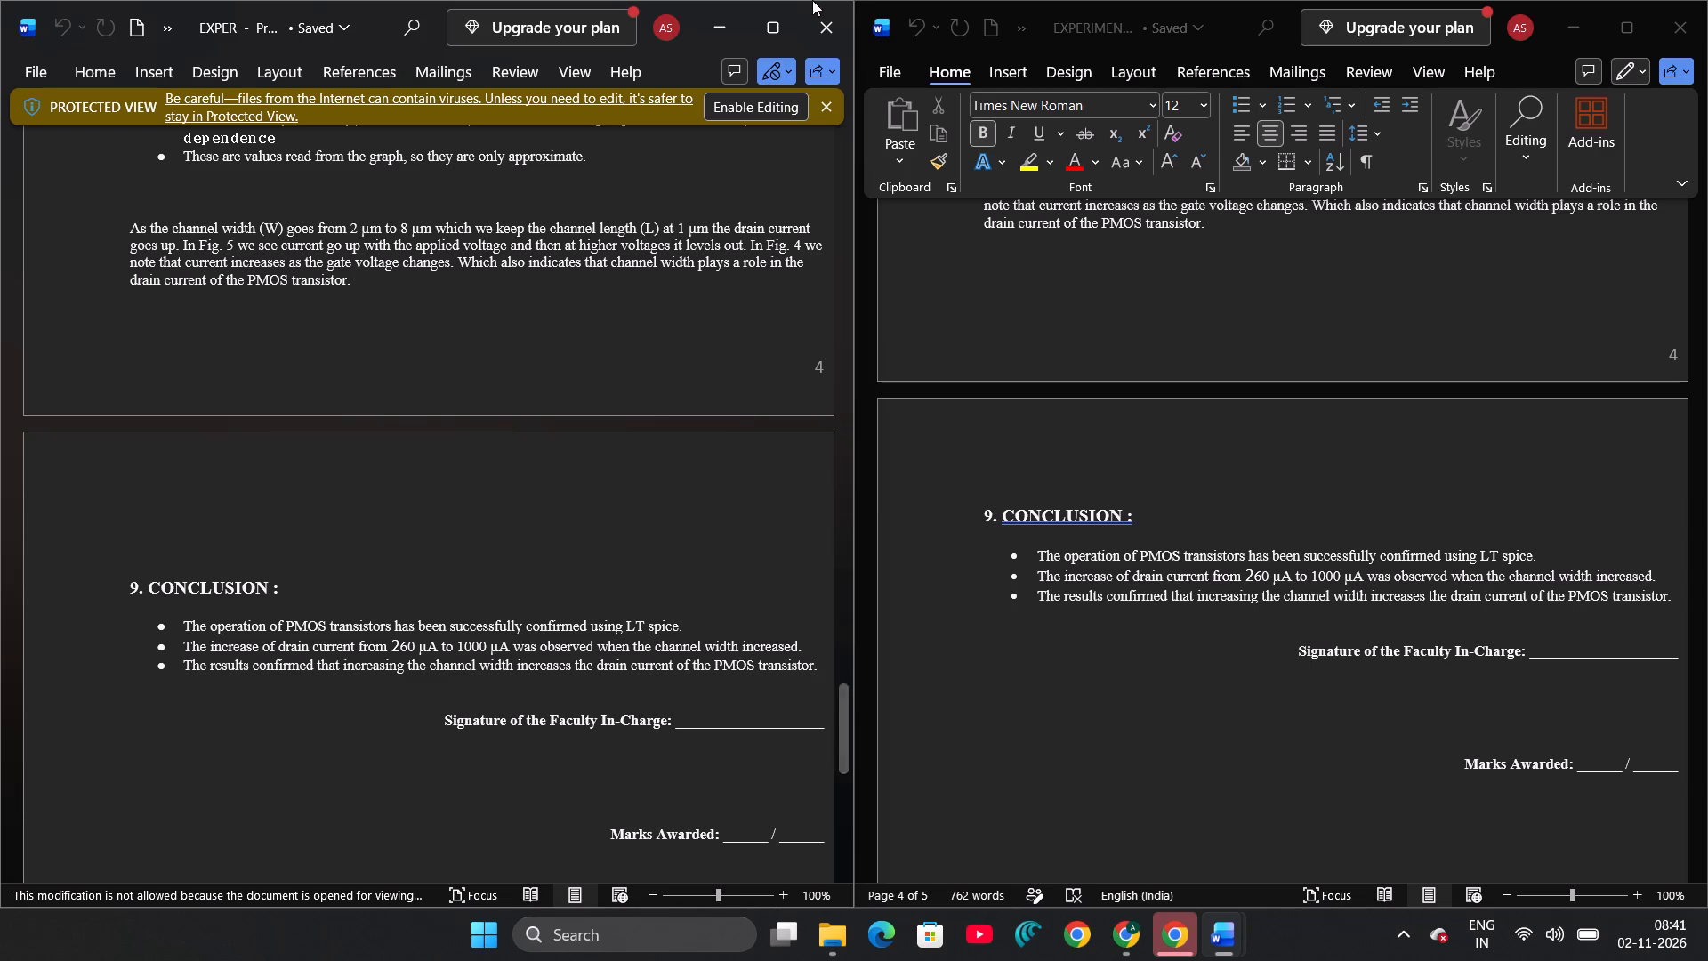
{"action": "left_click", "coordinate": [751, 101]}
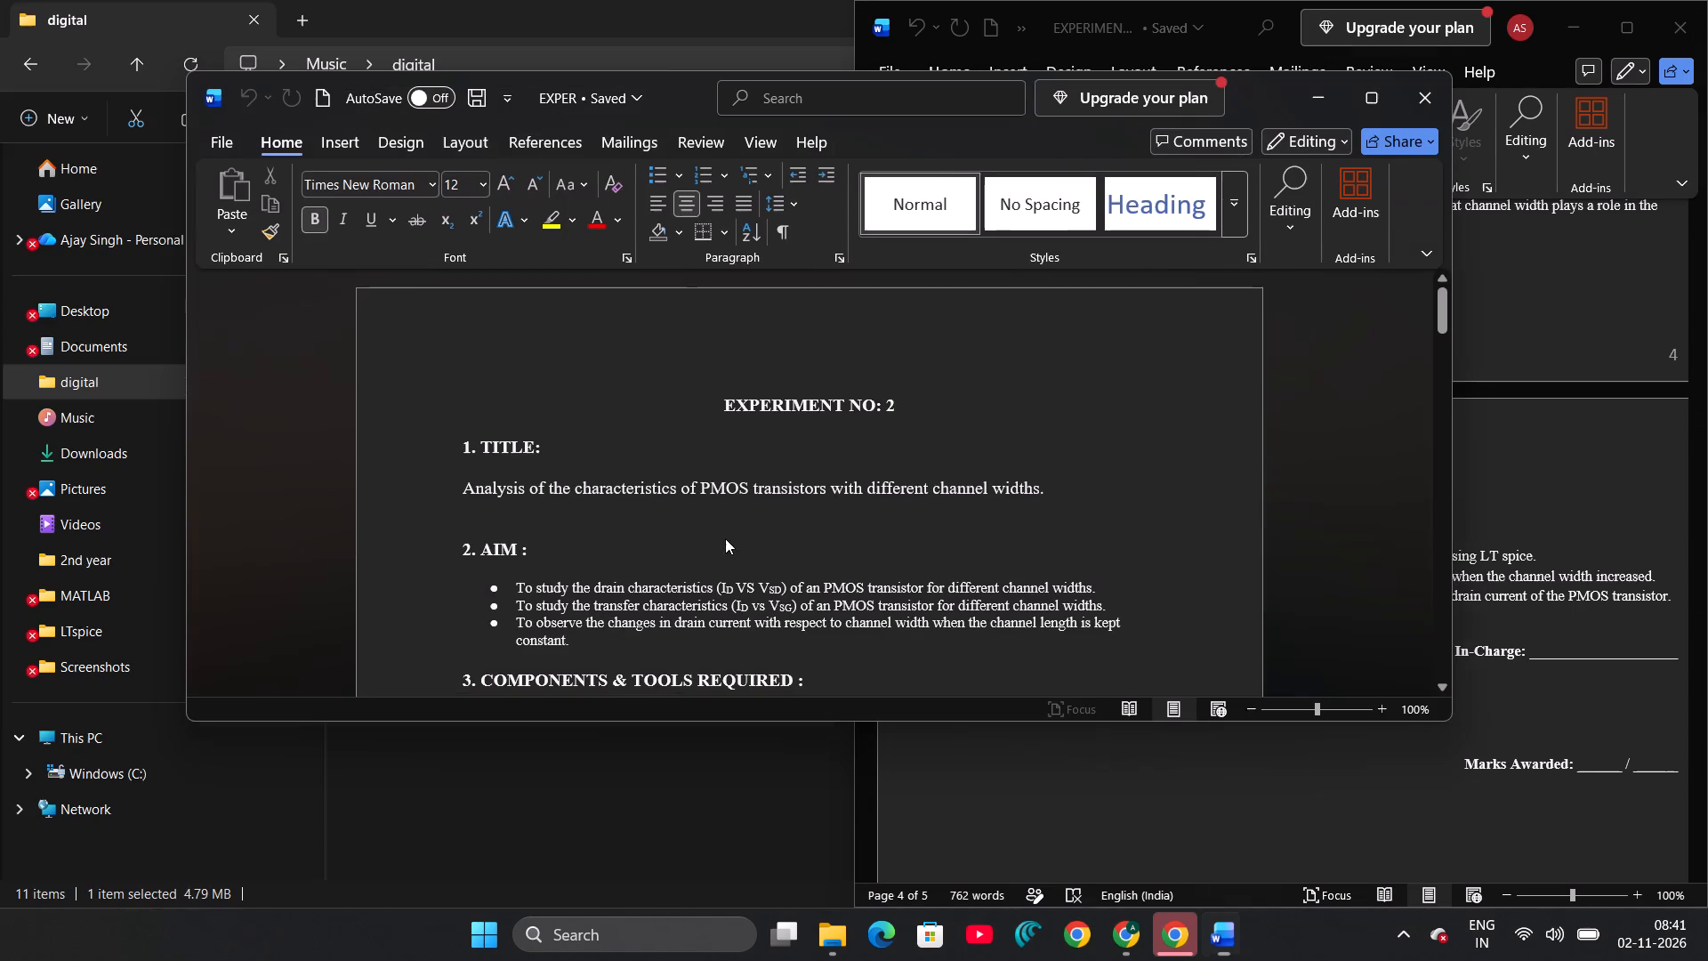
In EXPER's conclusion, add blank lines after the last bullet and remove the blank line just above Marks Awarded.
{"action": "scroll", "coordinate": [984, 537], "scroll_direction": "down", "scroll_amount": 20}
{"action": "scroll", "coordinate": [984, 537], "scroll_direction": "down", "scroll_amount": 20}
{"action": "scroll", "coordinate": [984, 537], "scroll_direction": "down", "scroll_amount": 11}
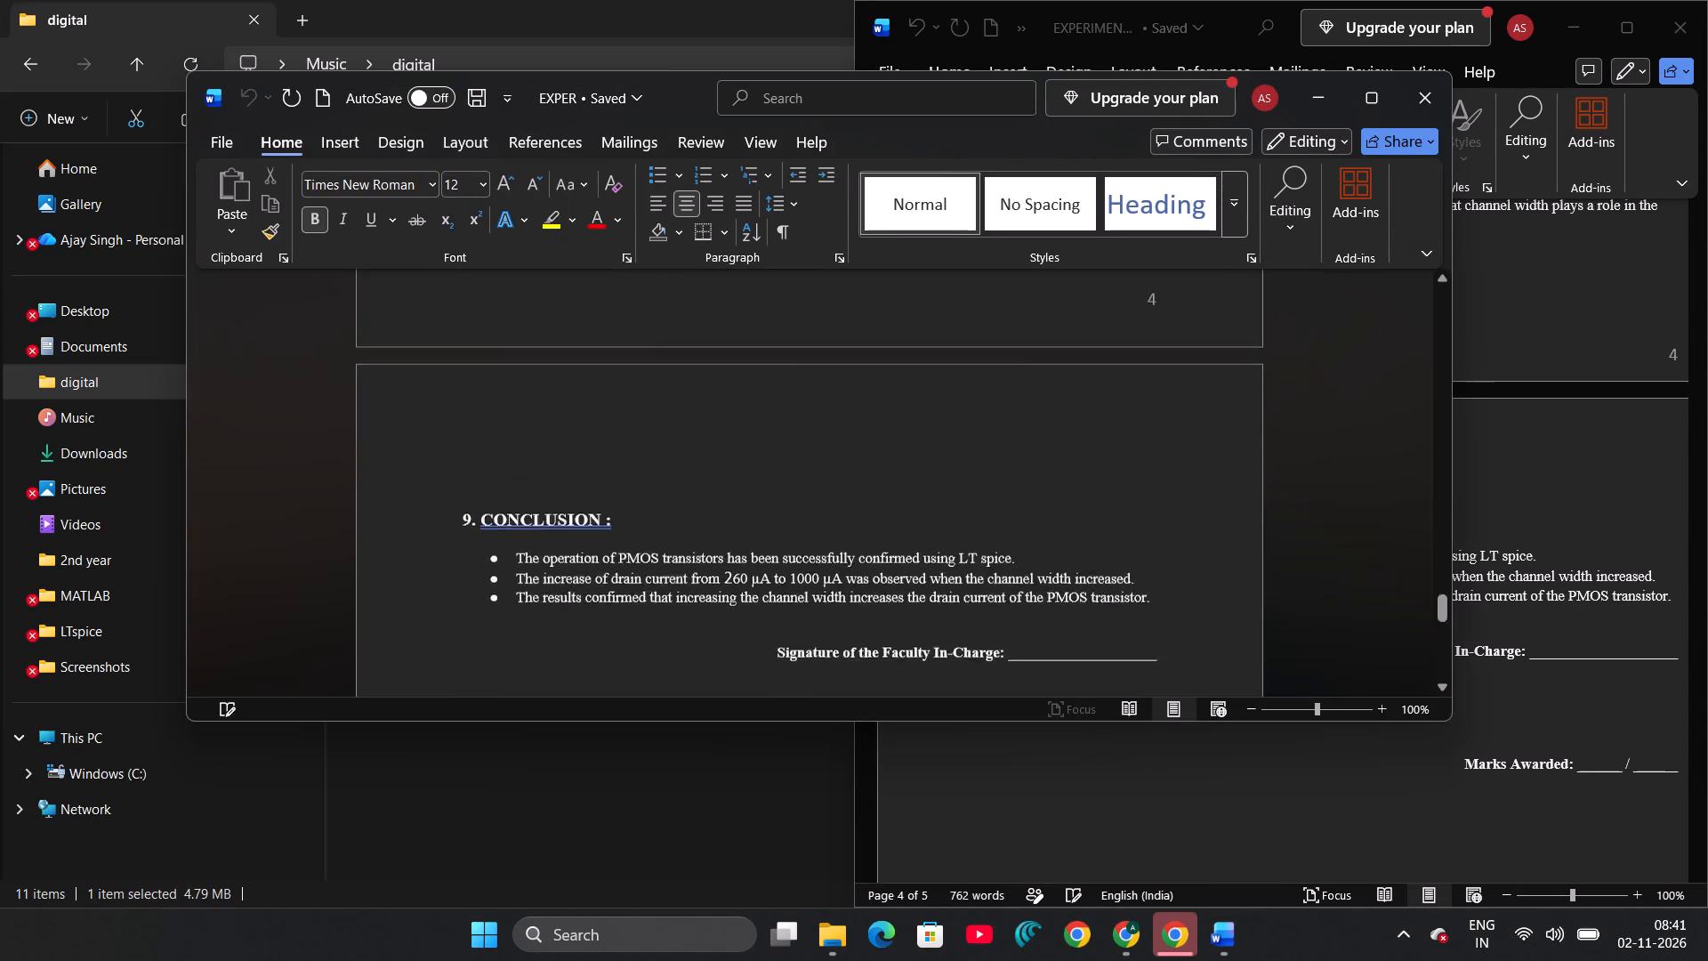
{"action": "scroll", "coordinate": [984, 537], "scroll_direction": "down", "scroll_amount": 11}
{"action": "scroll", "coordinate": [984, 537], "scroll_direction": "up", "scroll_amount": 2}
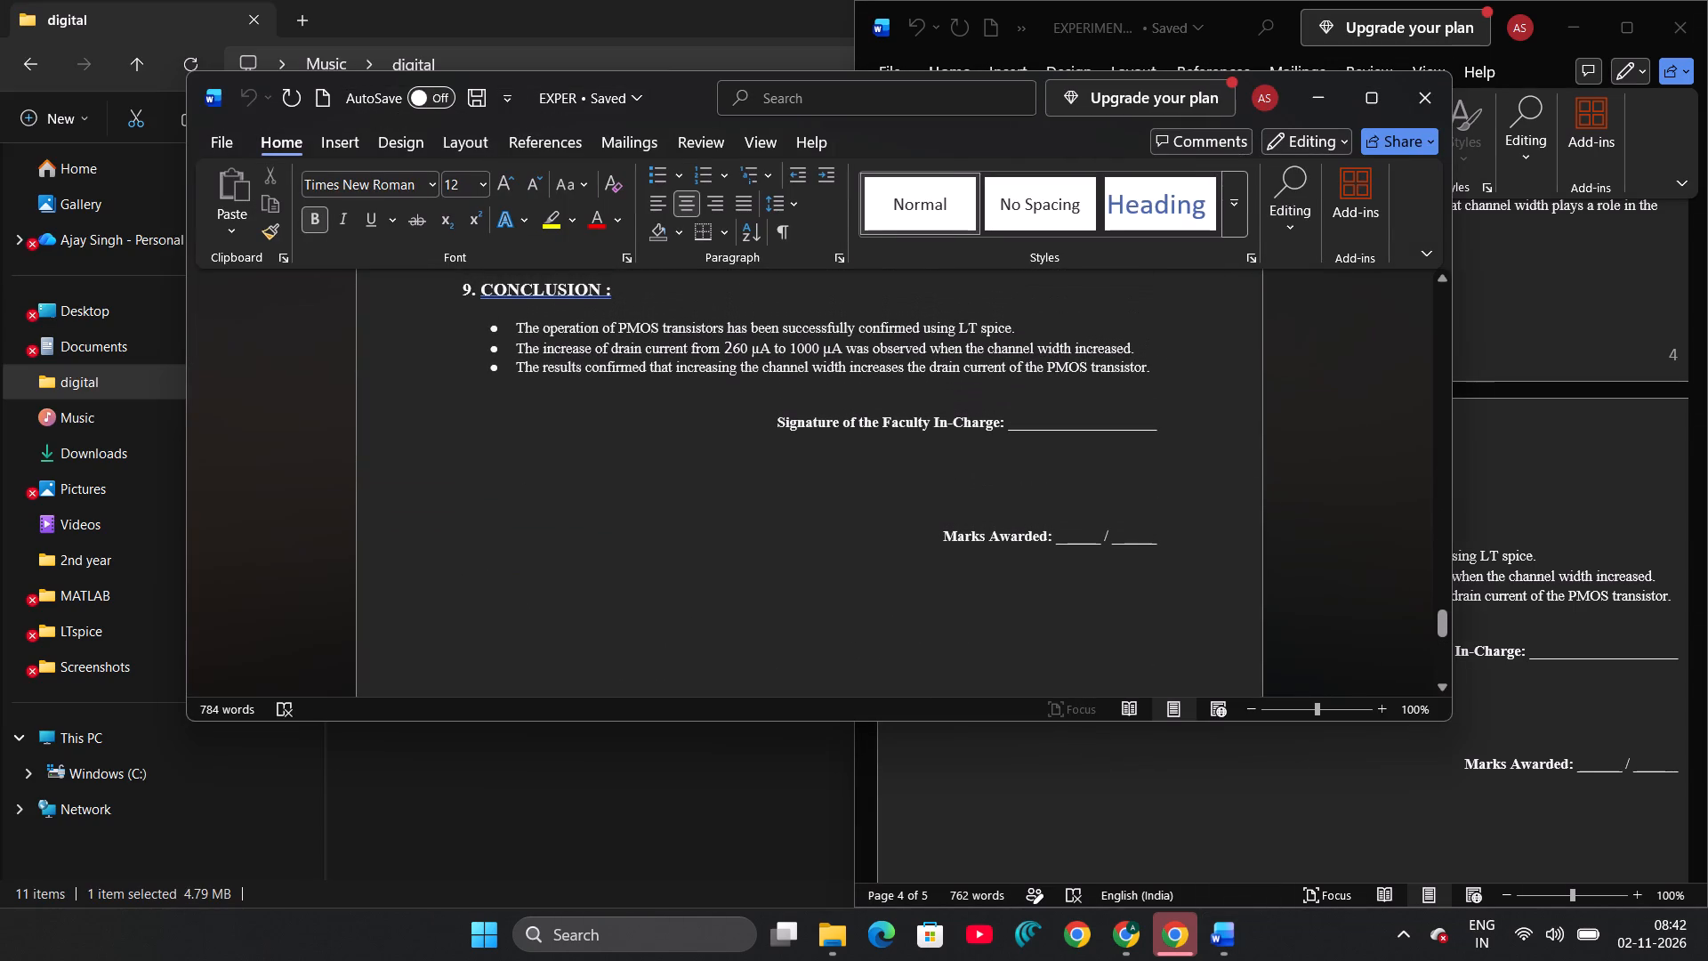
{"action": "left_click", "coordinate": [1174, 371]}
{"action": "key", "text": "Return"}
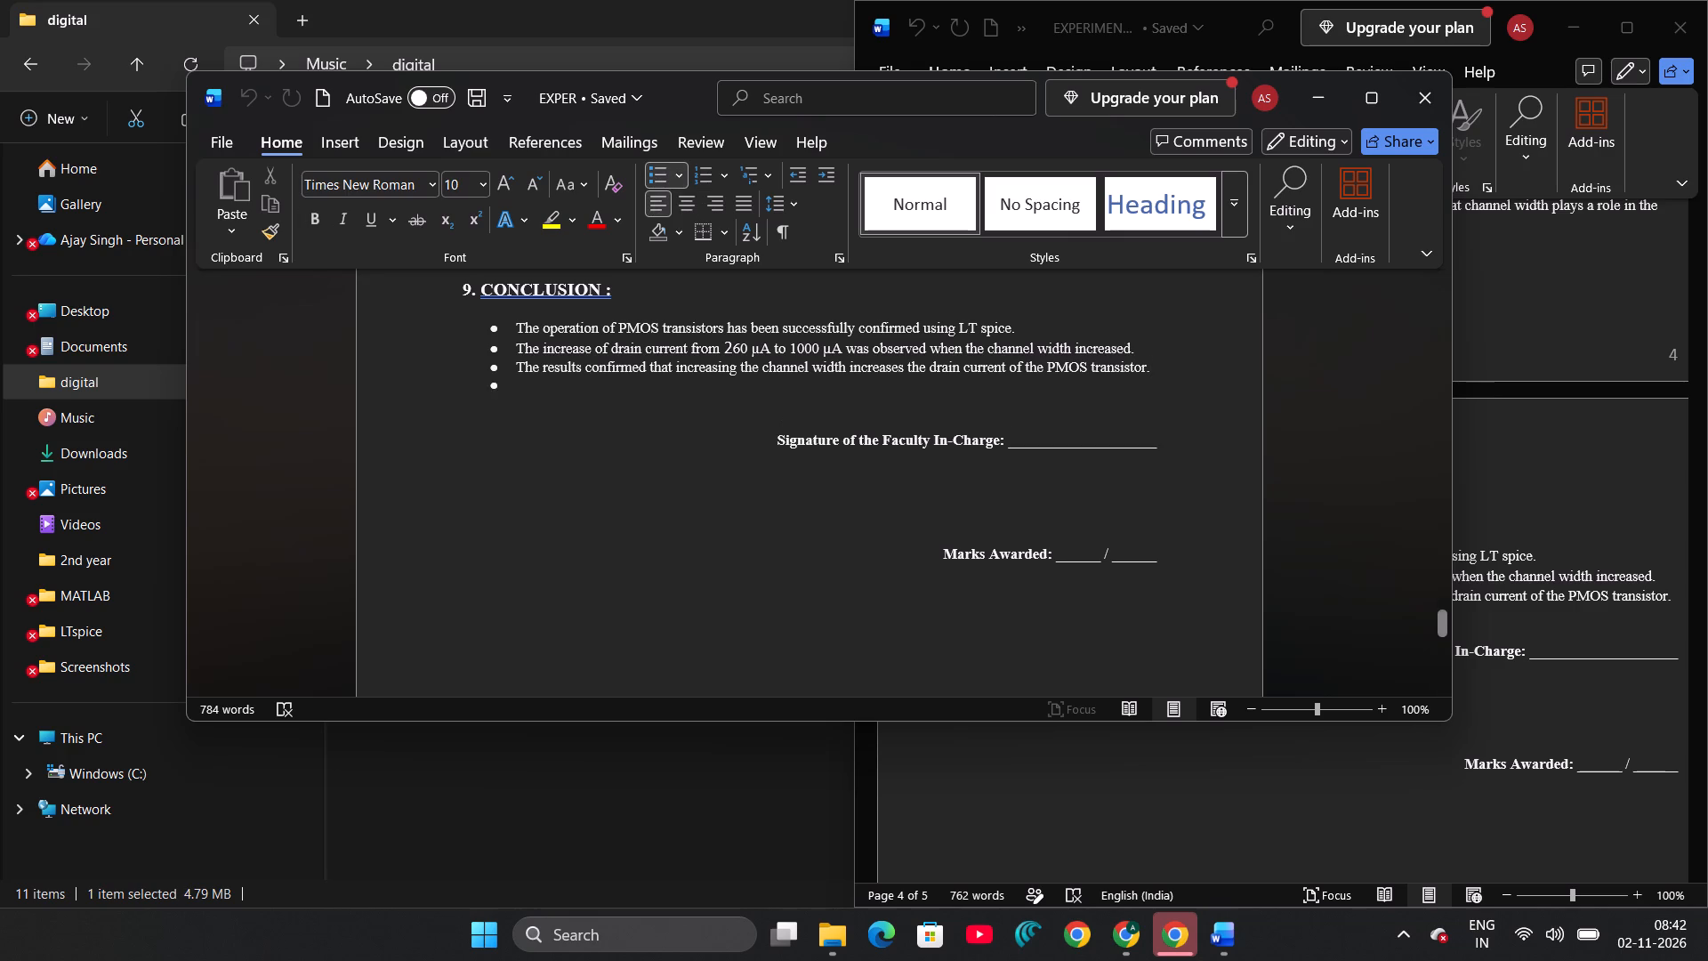
{"action": "key", "text": "Return"}
{"action": "key", "text": "Return"}
{"action": "key", "text": "Return"}
{"action": "key", "text": "Return"}
{"action": "key", "text": "Return"}
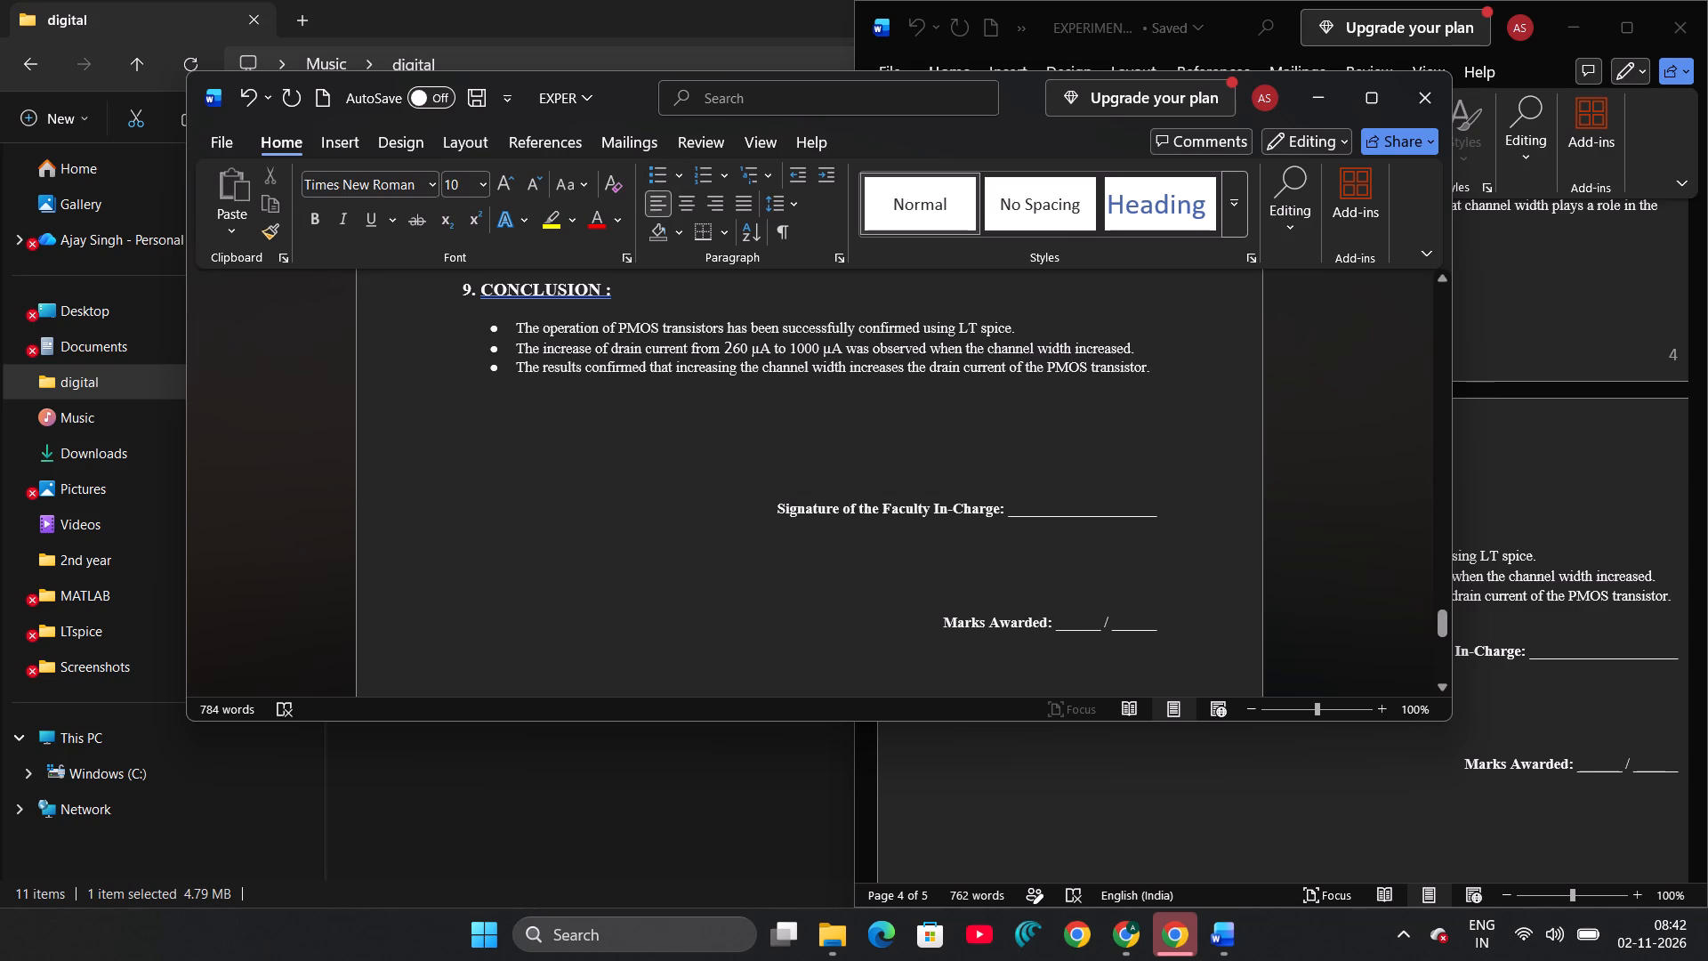
{"action": "left_click", "coordinate": [929, 616]}
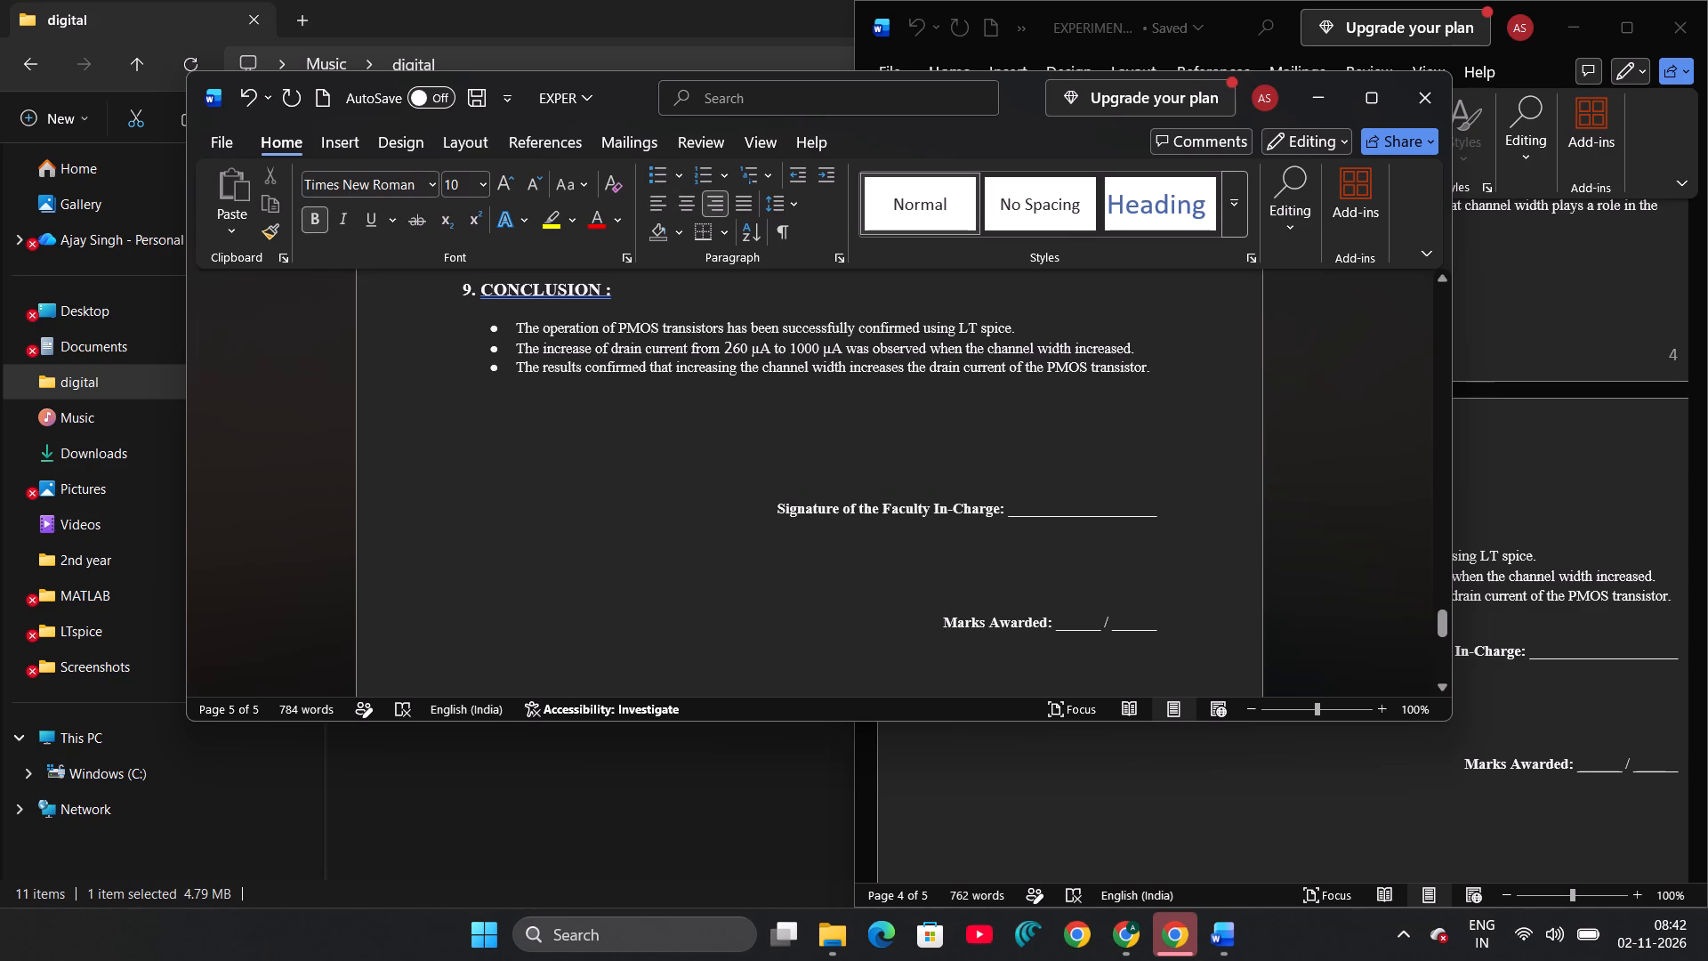
{"action": "key", "text": "BackSpace"}
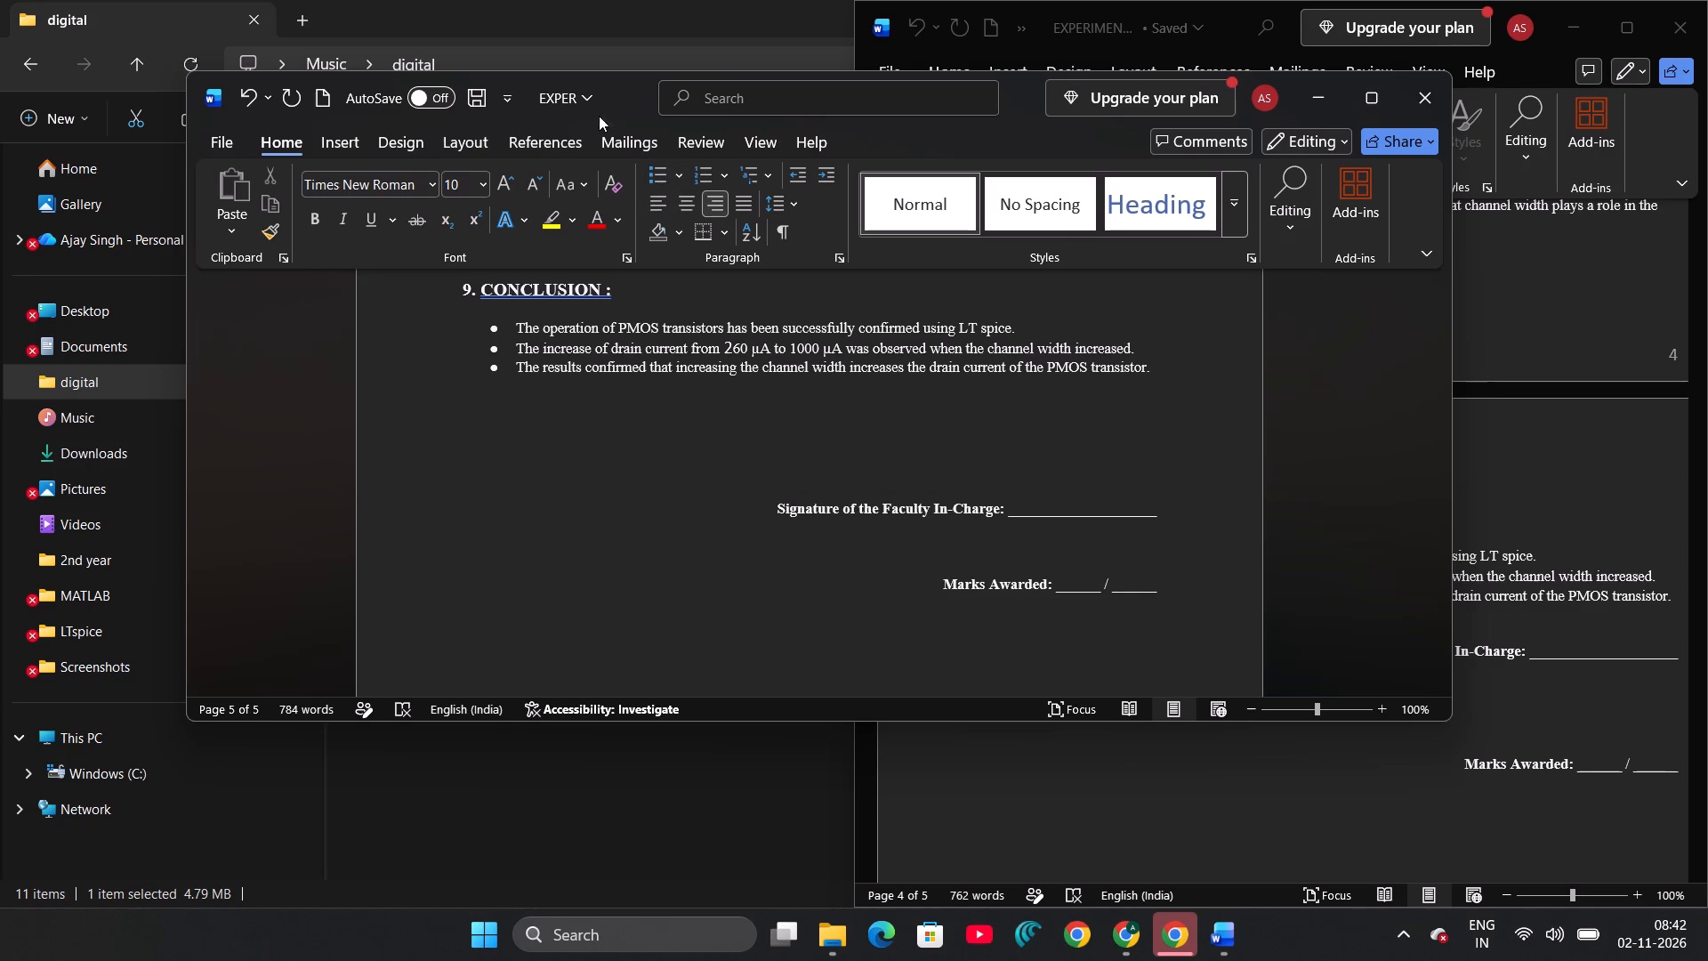
Close EXPER, saving its changes in the digital folder, and close the EXPERIMENT NO 2 document.
{"action": "left_click", "coordinate": [500, 101]}
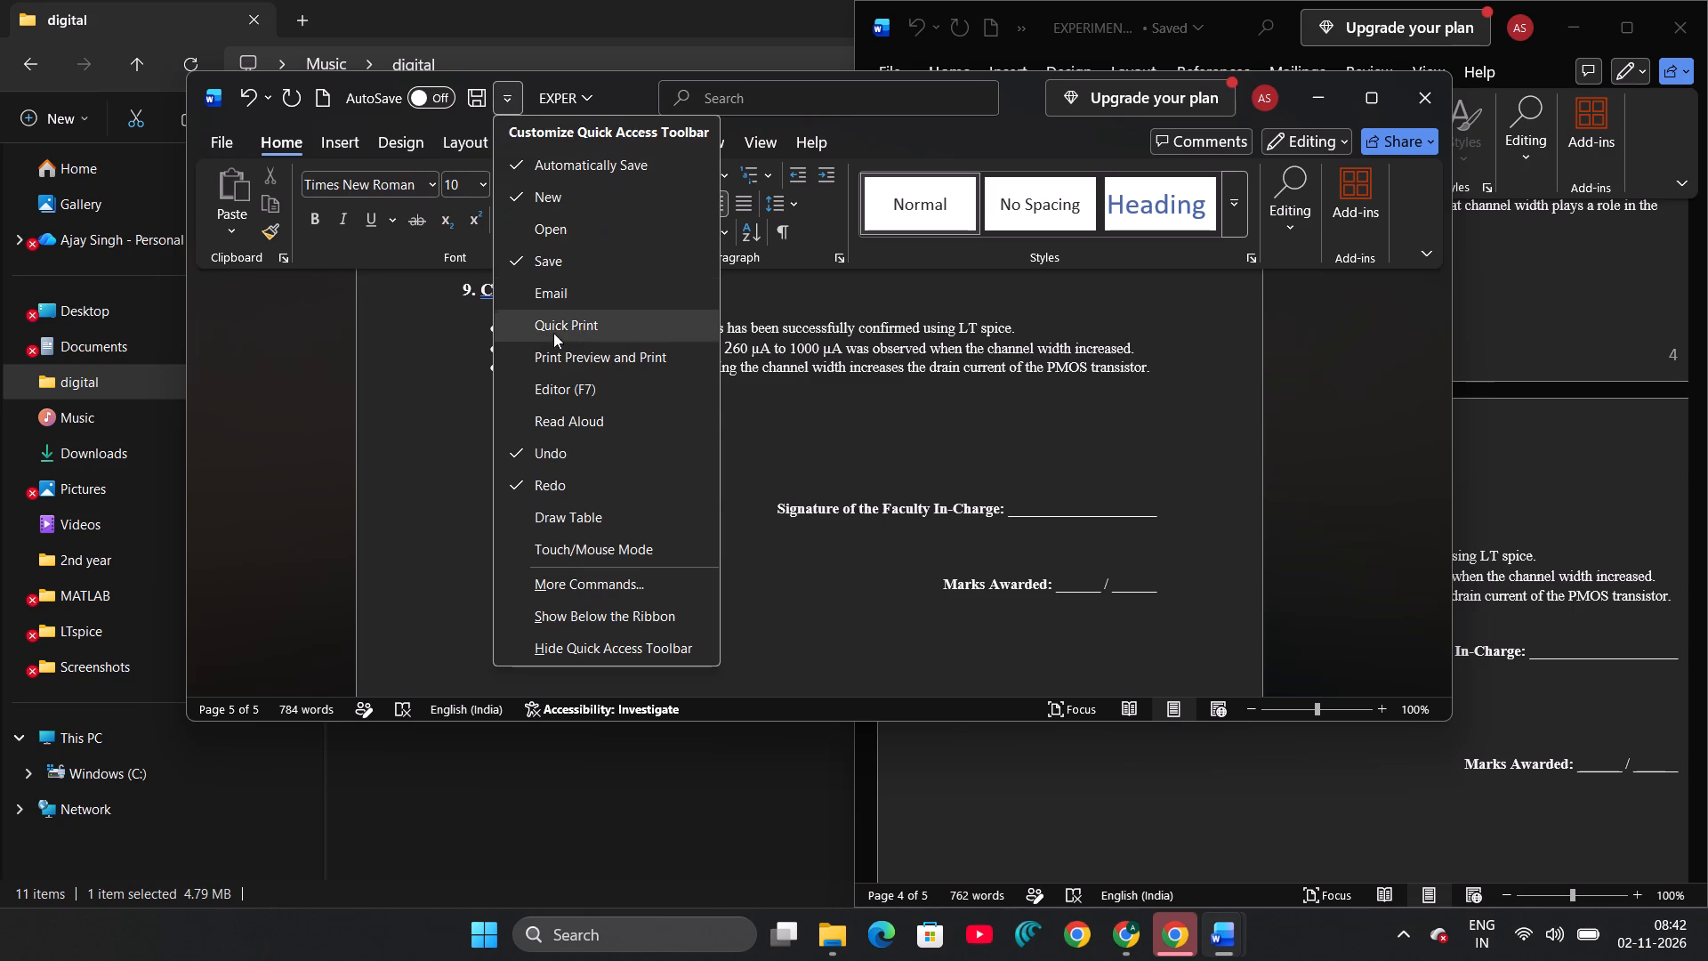
{"action": "left_click", "coordinate": [594, 274]}
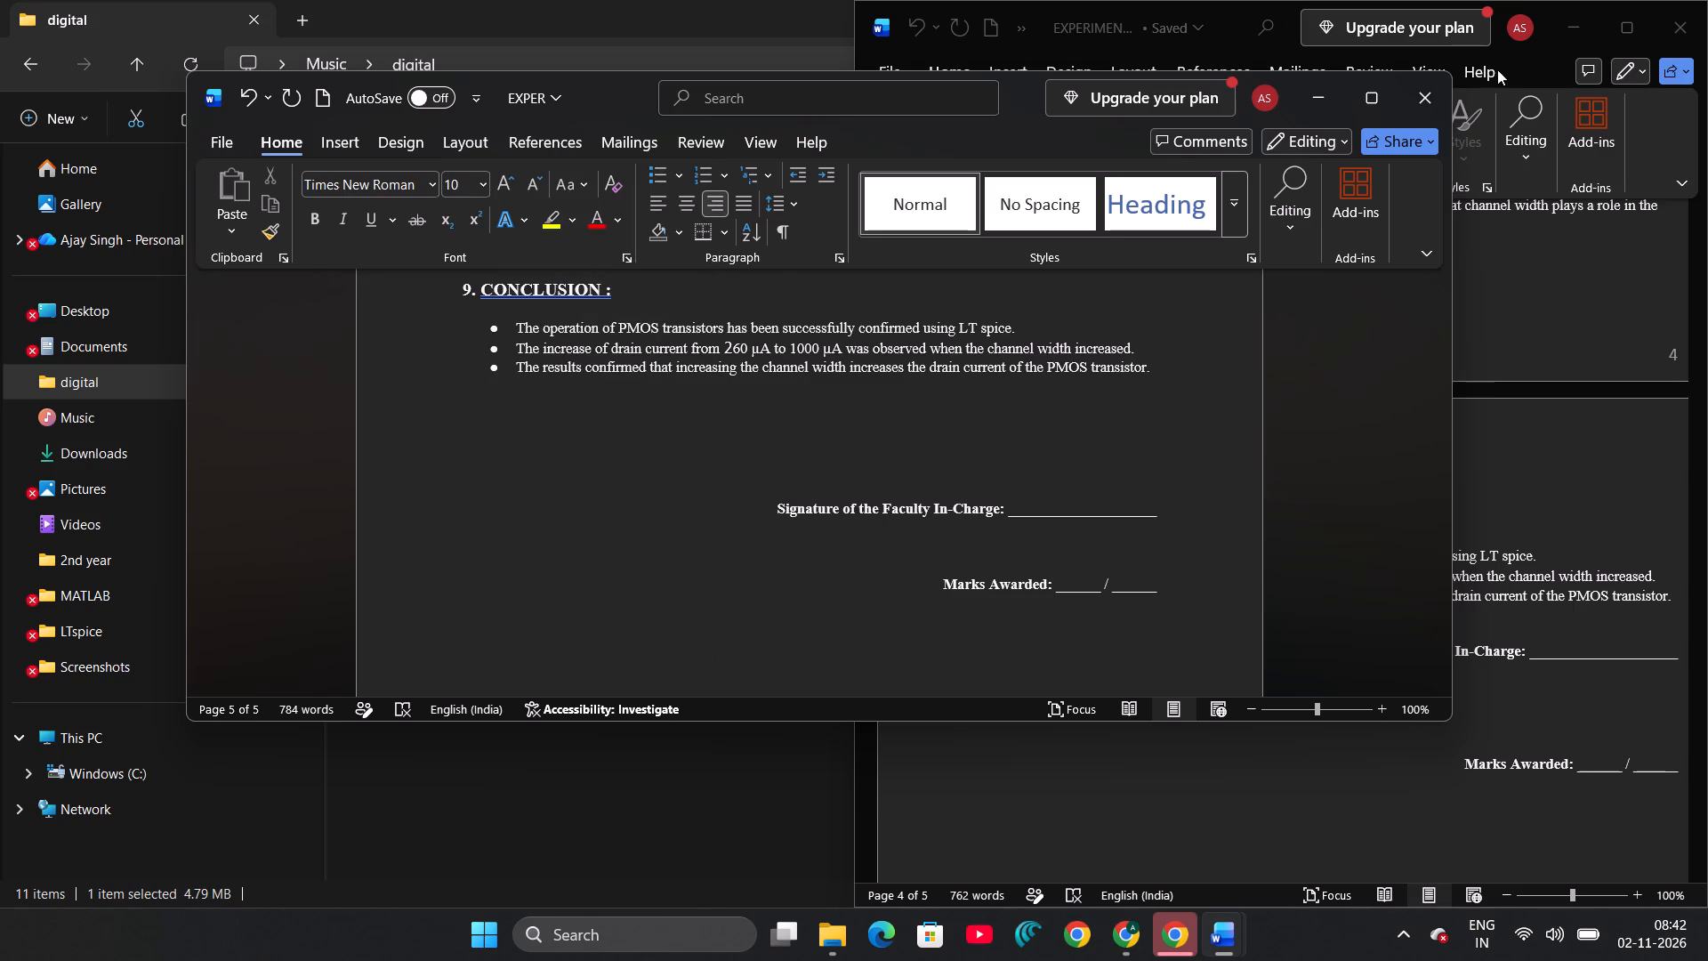
{"action": "left_click", "coordinate": [1436, 104]}
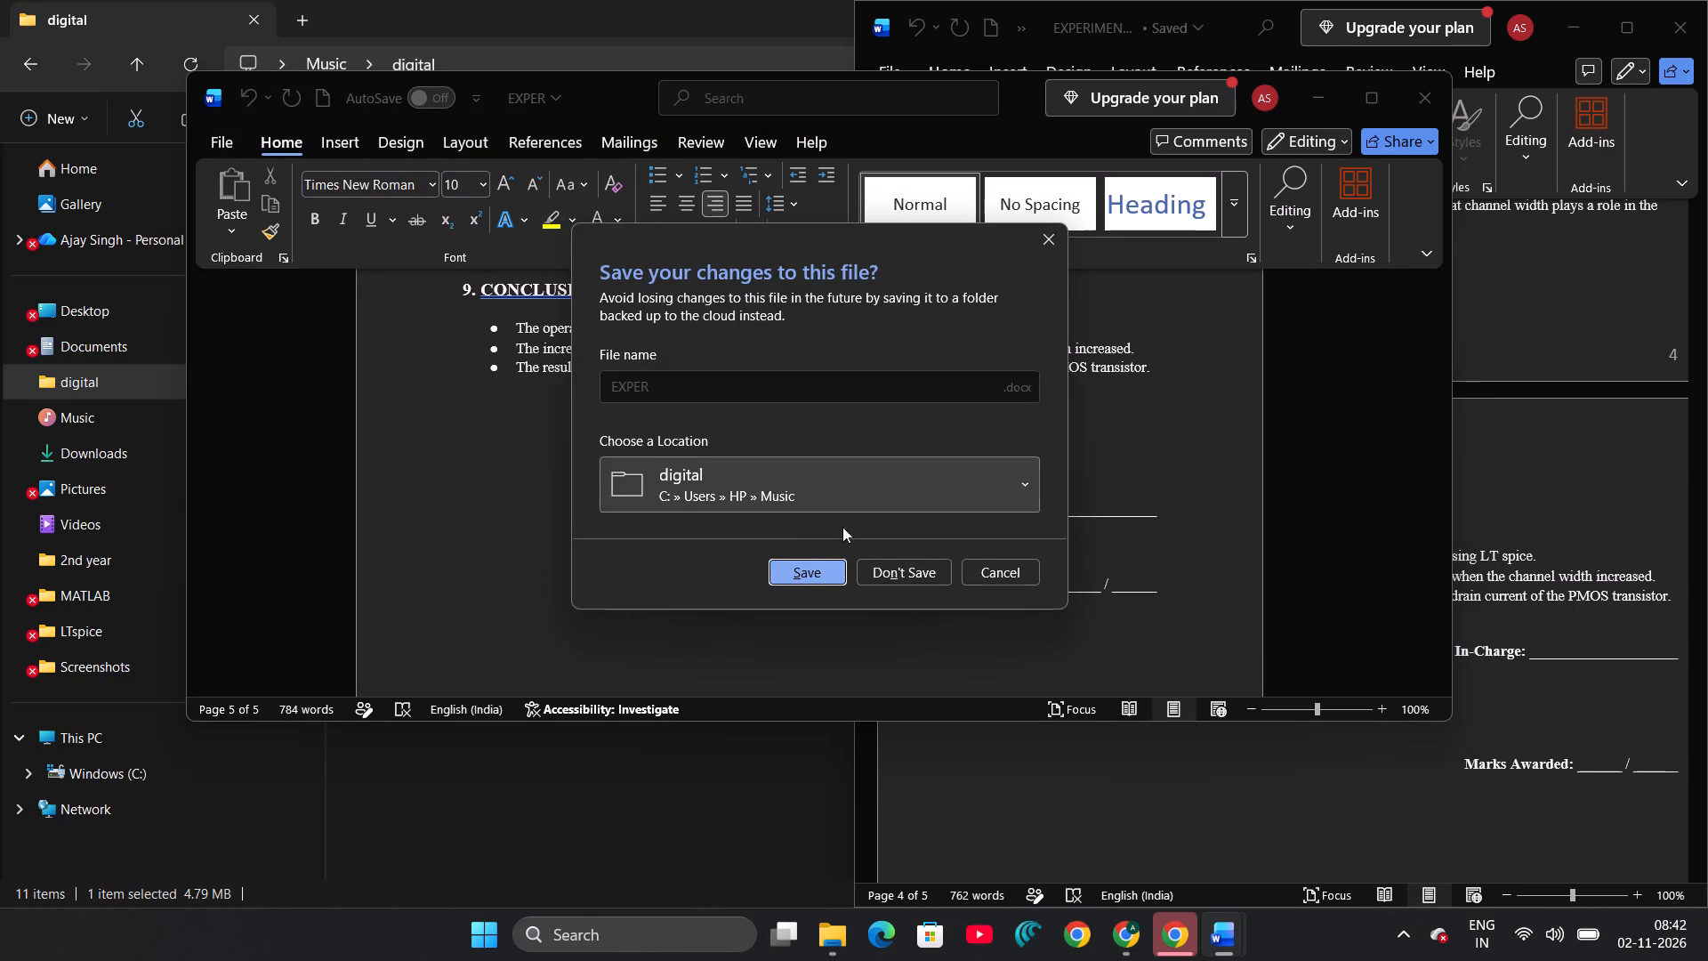
{"action": "left_click", "coordinate": [800, 579]}
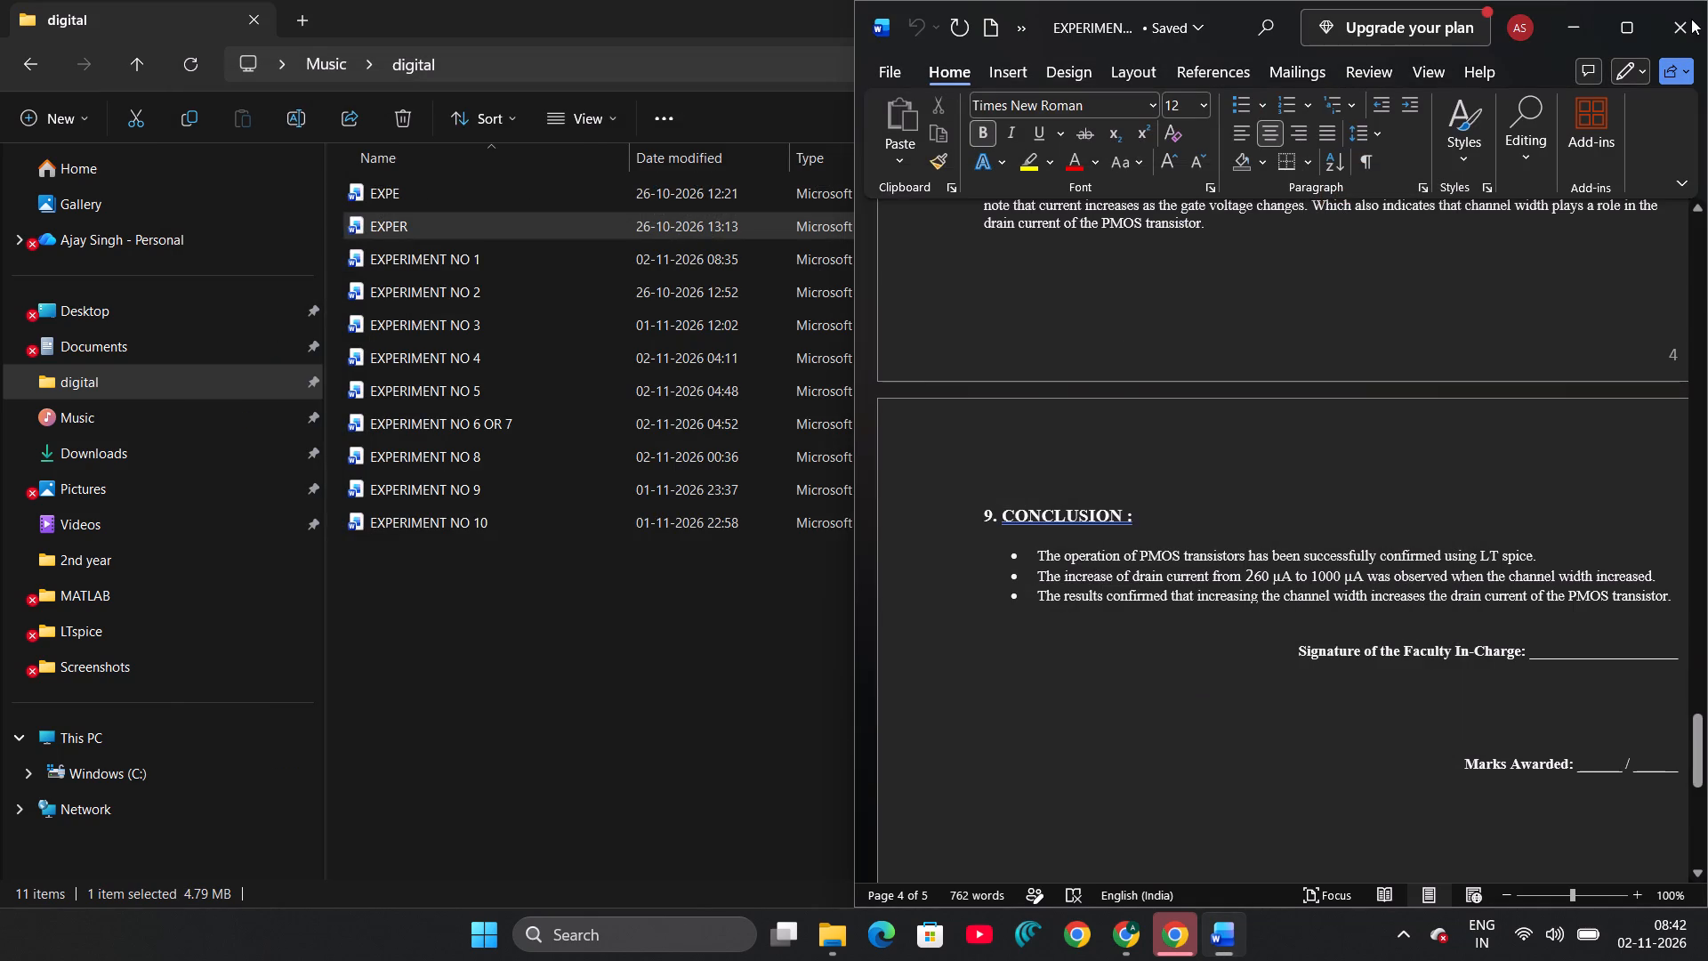
{"action": "left_click", "coordinate": [1691, 19]}
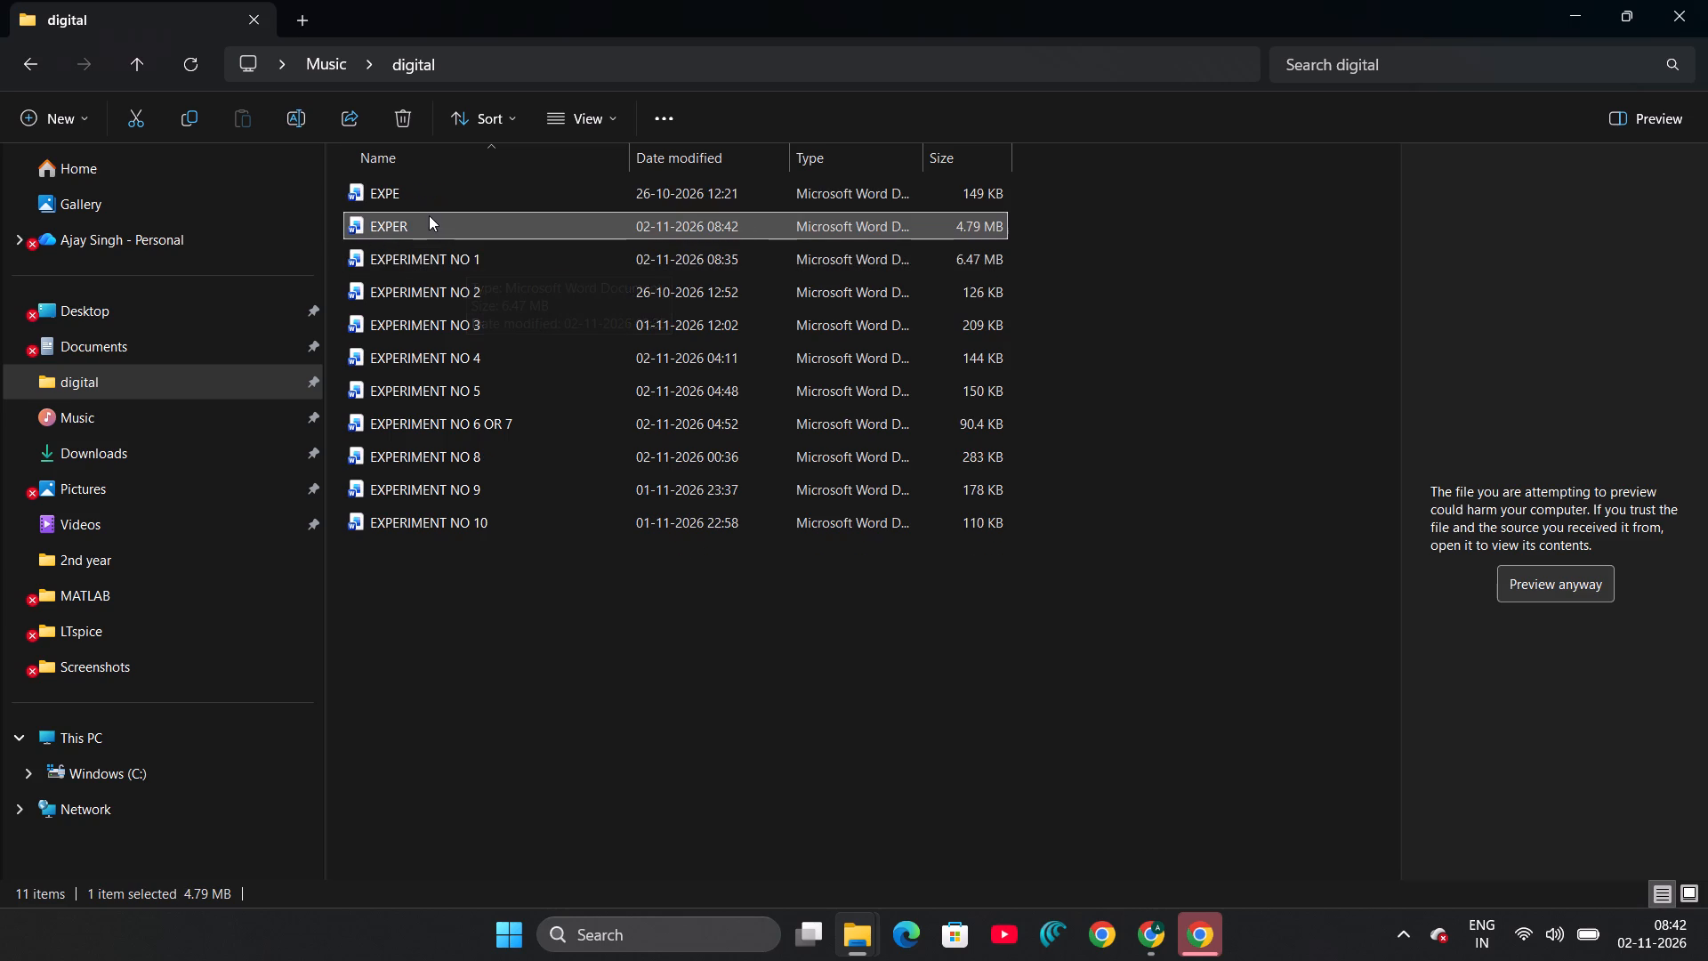
Copy the file name EXPERIMENT NO 2 from that file's properties and rename the file as my.
{"action": "right_click", "coordinate": [434, 297]}
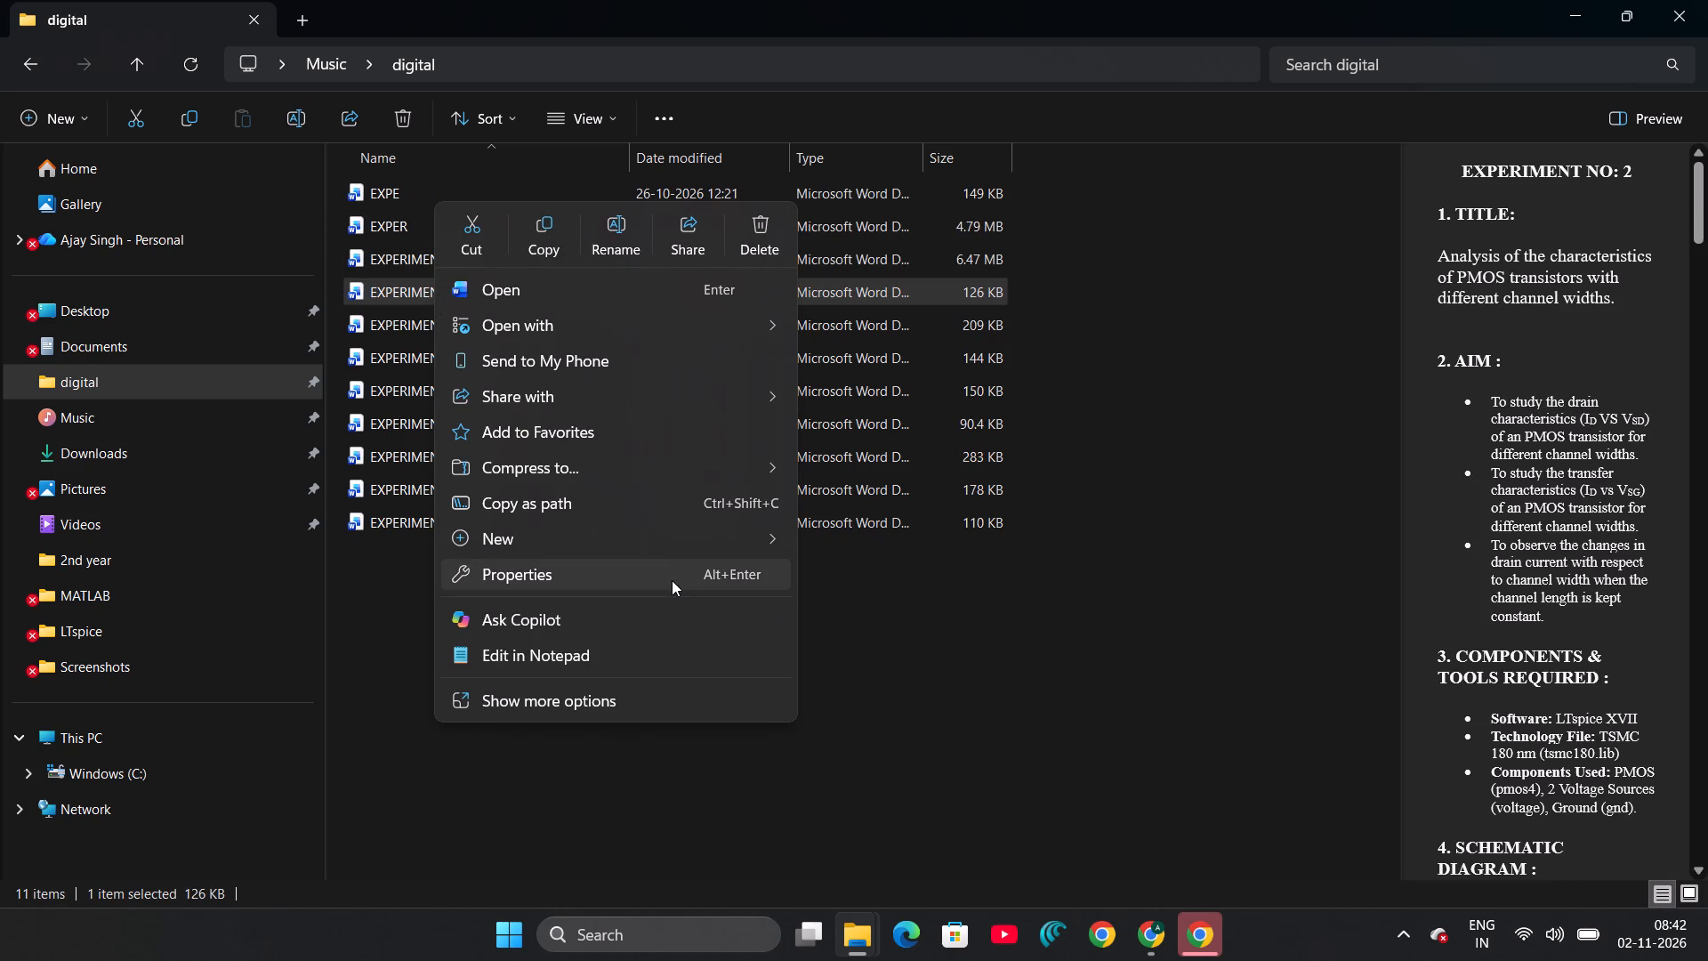
{"action": "left_click", "coordinate": [672, 580]}
{"action": "left_click_drag", "start_coordinate": [674, 394], "coordinate": [515, 387]}
{"action": "key", "text": "ctrl+c"}
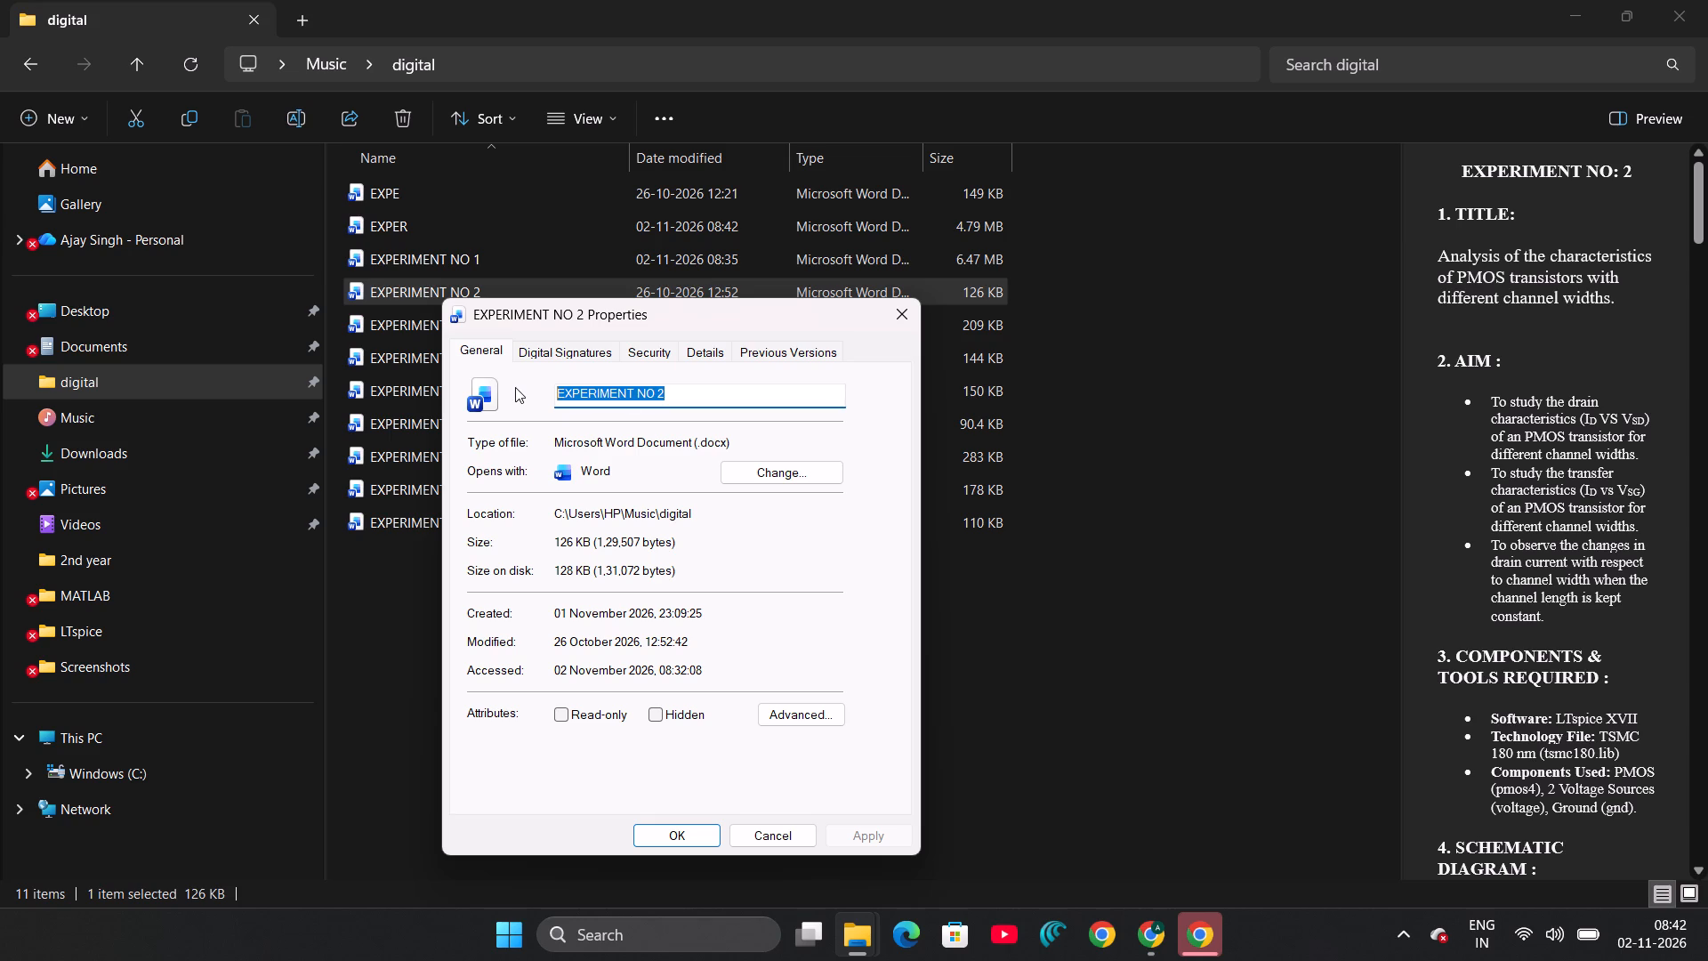
{"action": "key", "text": "BackSpace"}
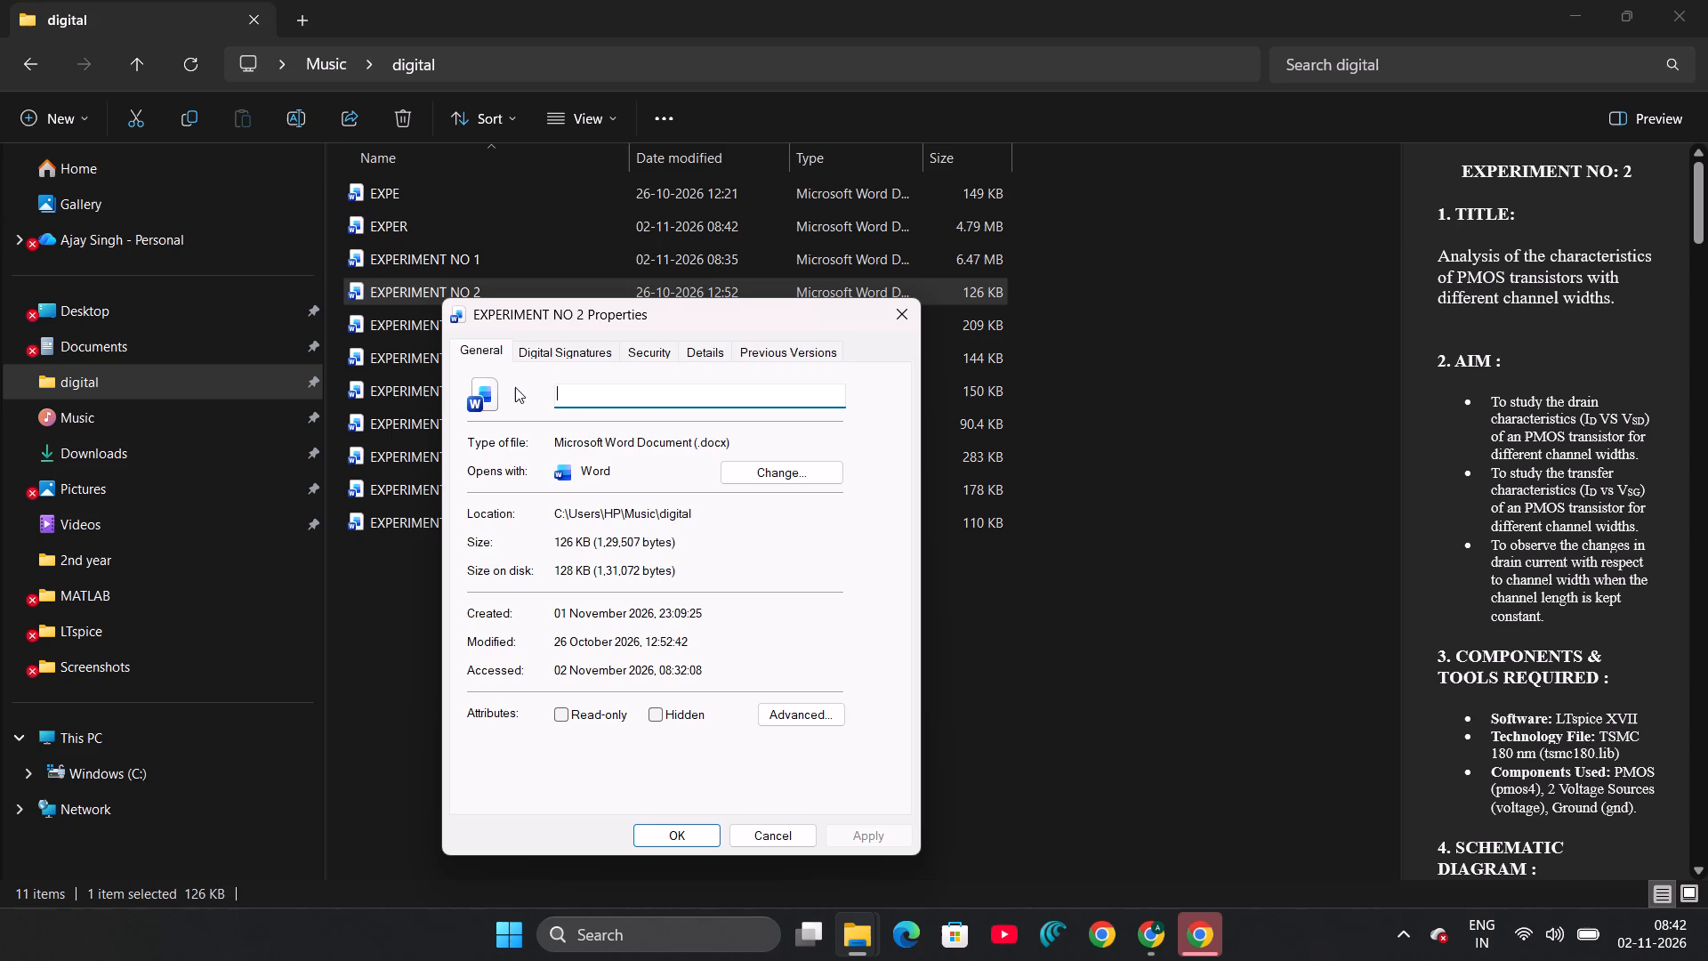
{"action": "type", "text": "my"}
{"action": "key", "text": "Return"}
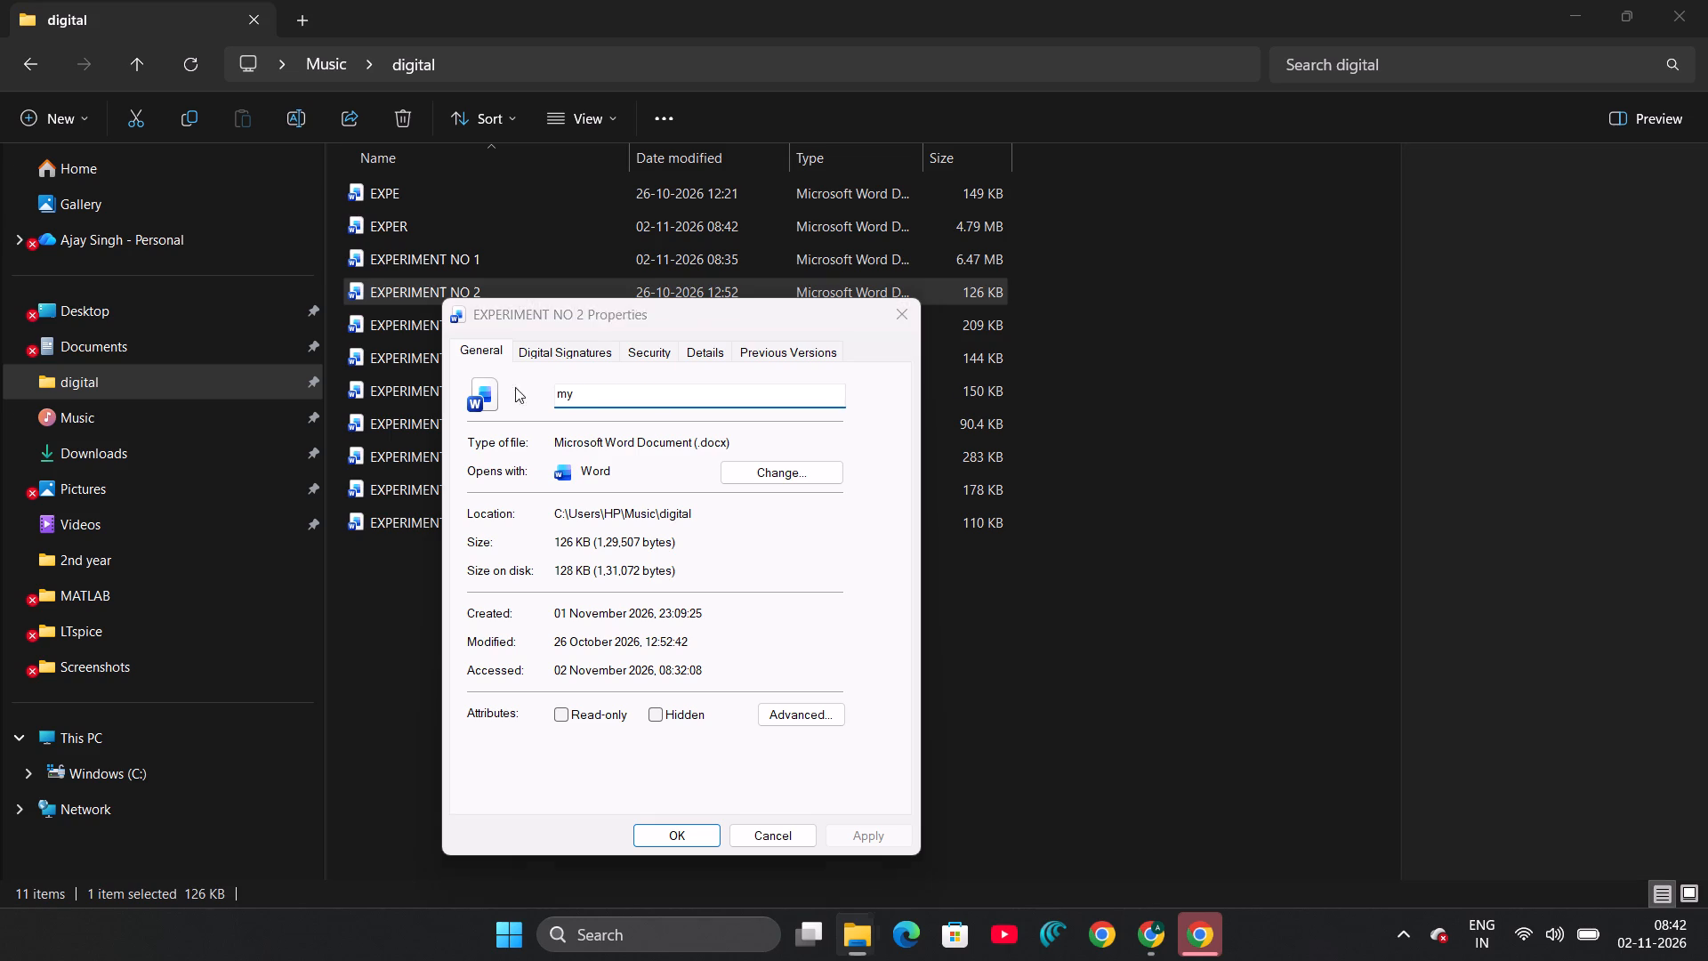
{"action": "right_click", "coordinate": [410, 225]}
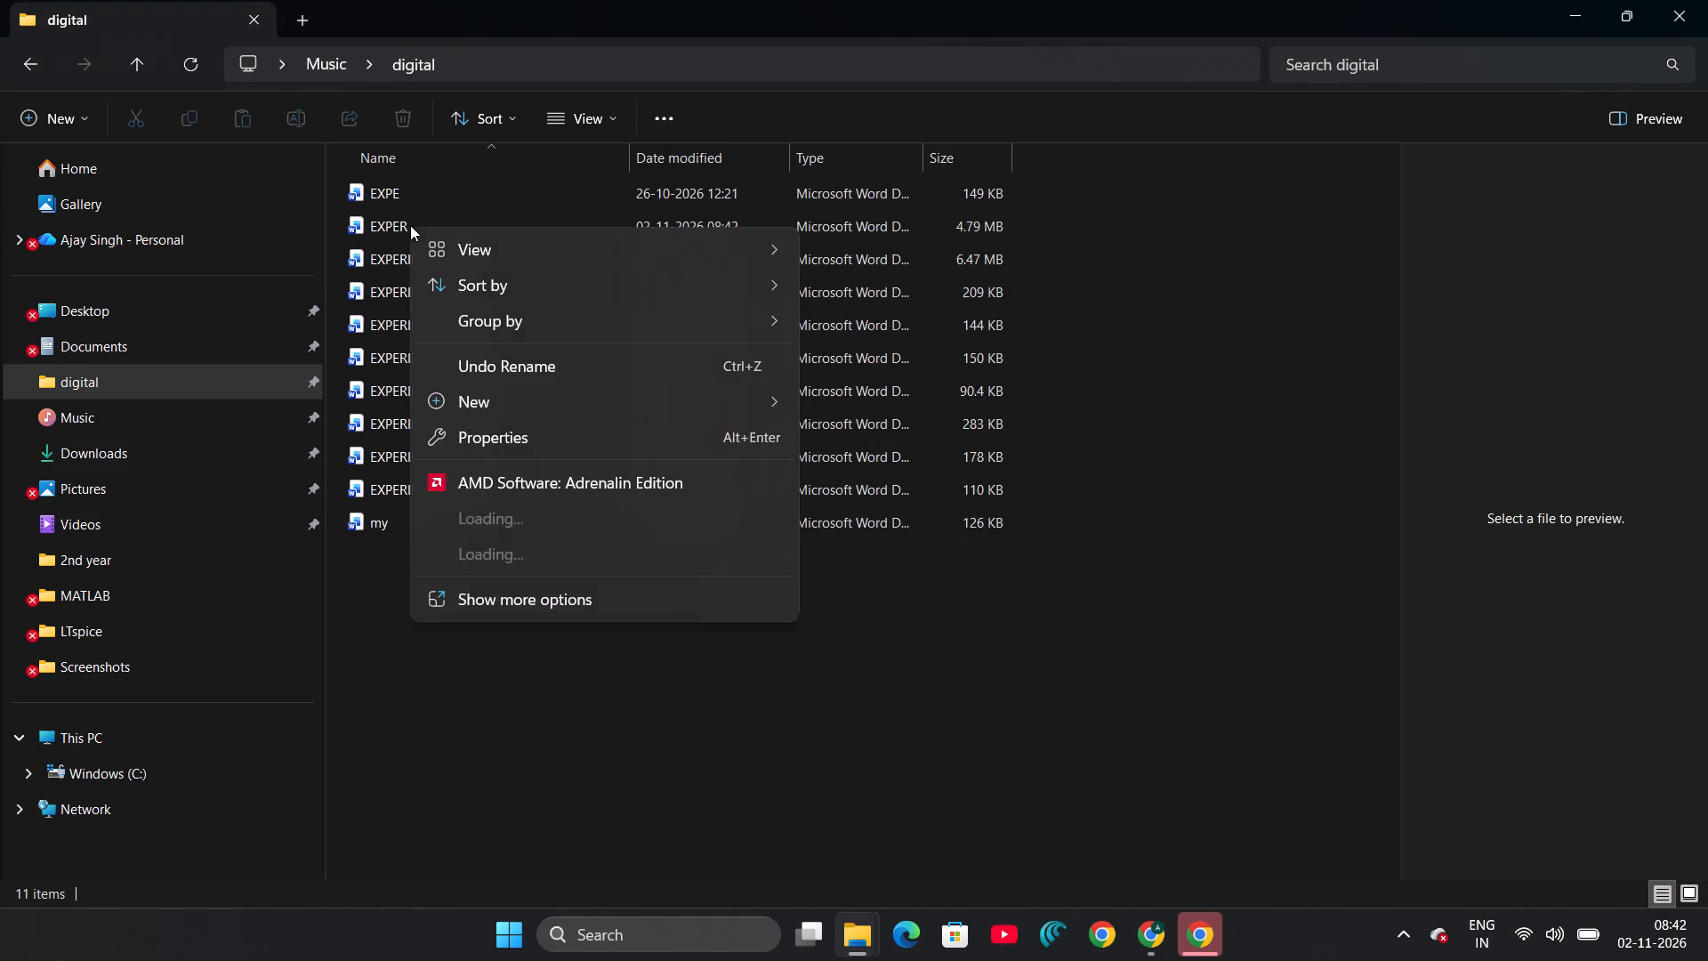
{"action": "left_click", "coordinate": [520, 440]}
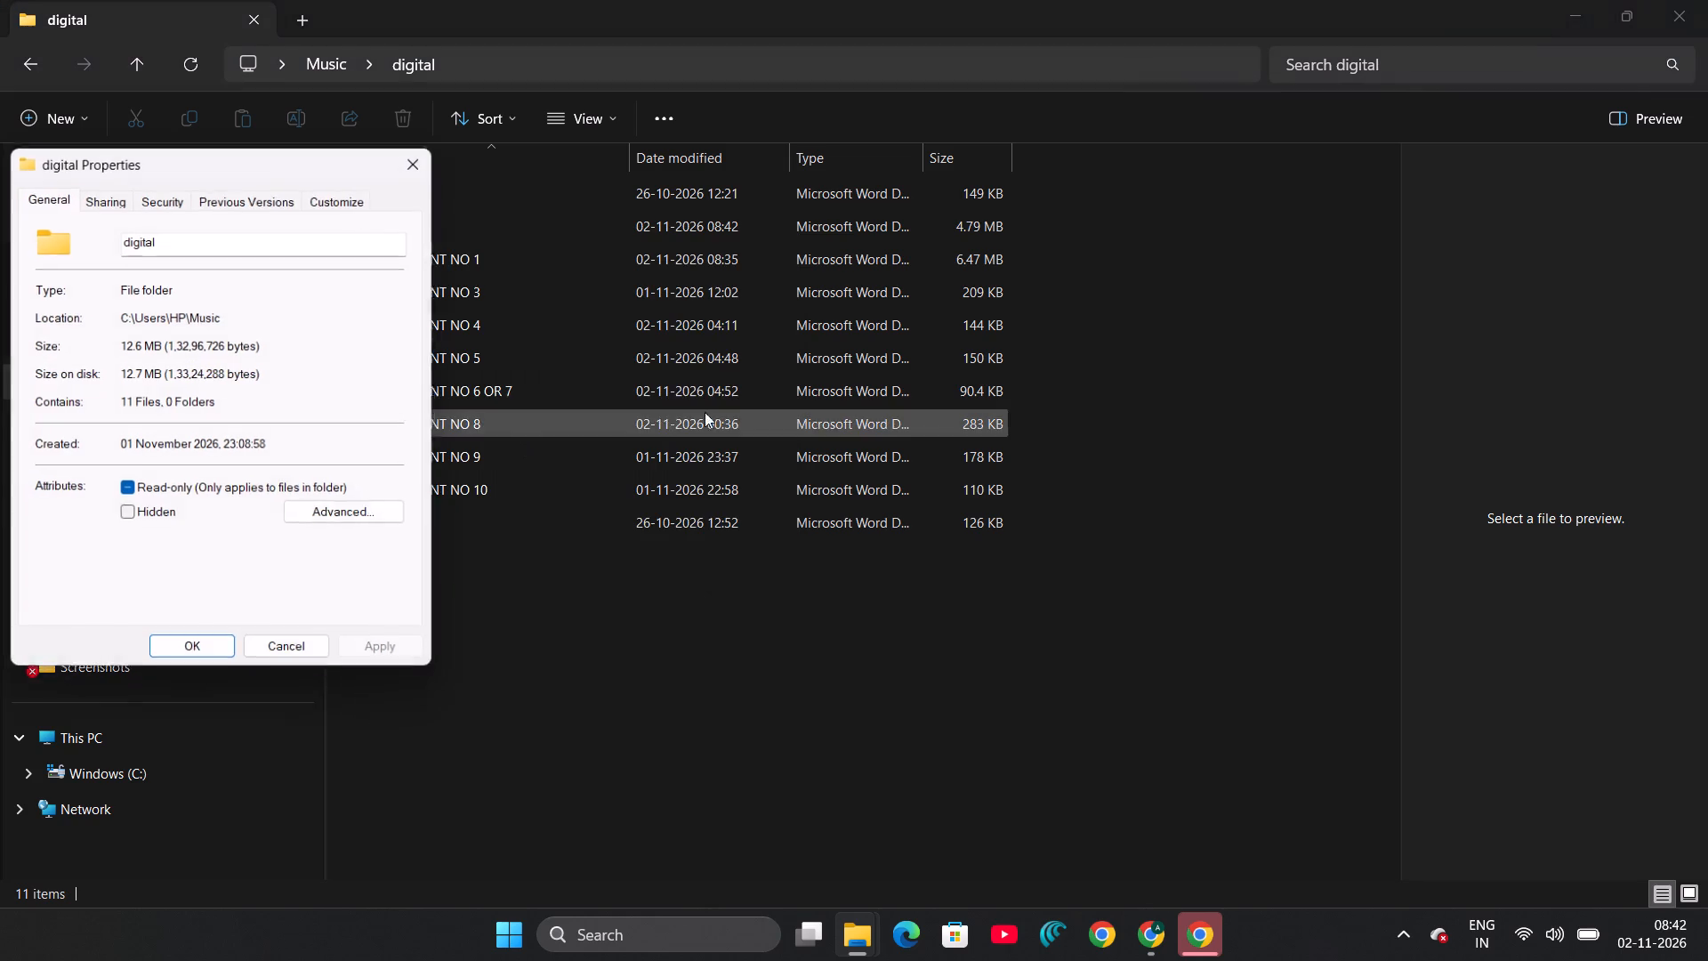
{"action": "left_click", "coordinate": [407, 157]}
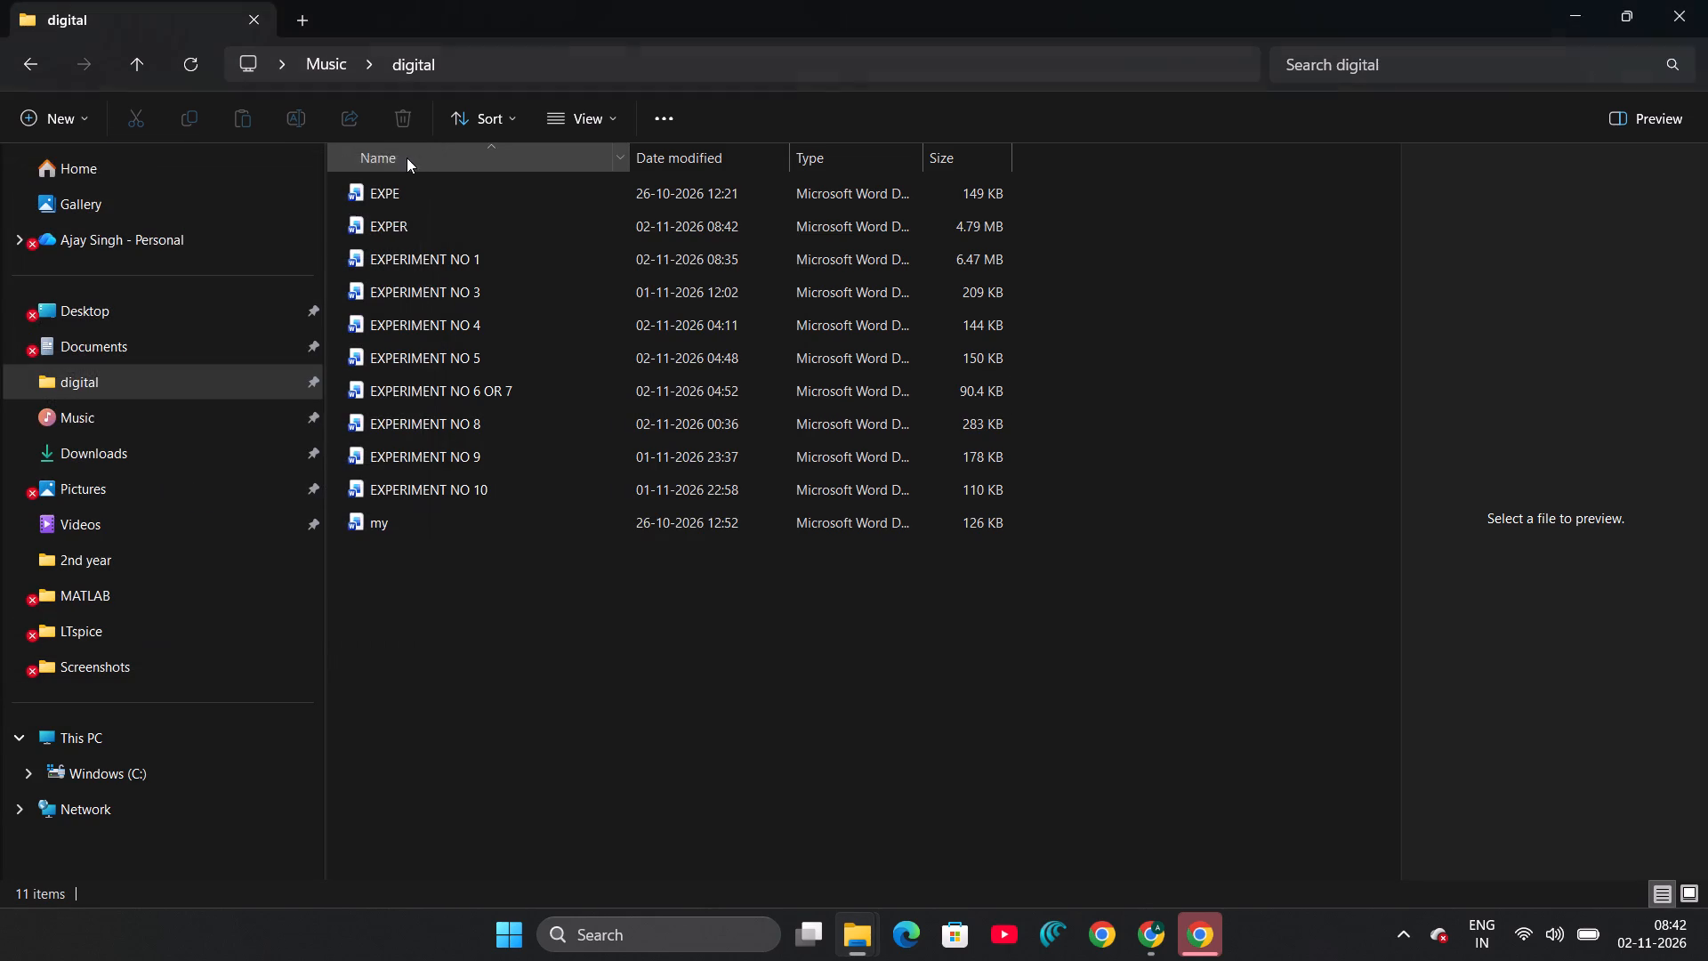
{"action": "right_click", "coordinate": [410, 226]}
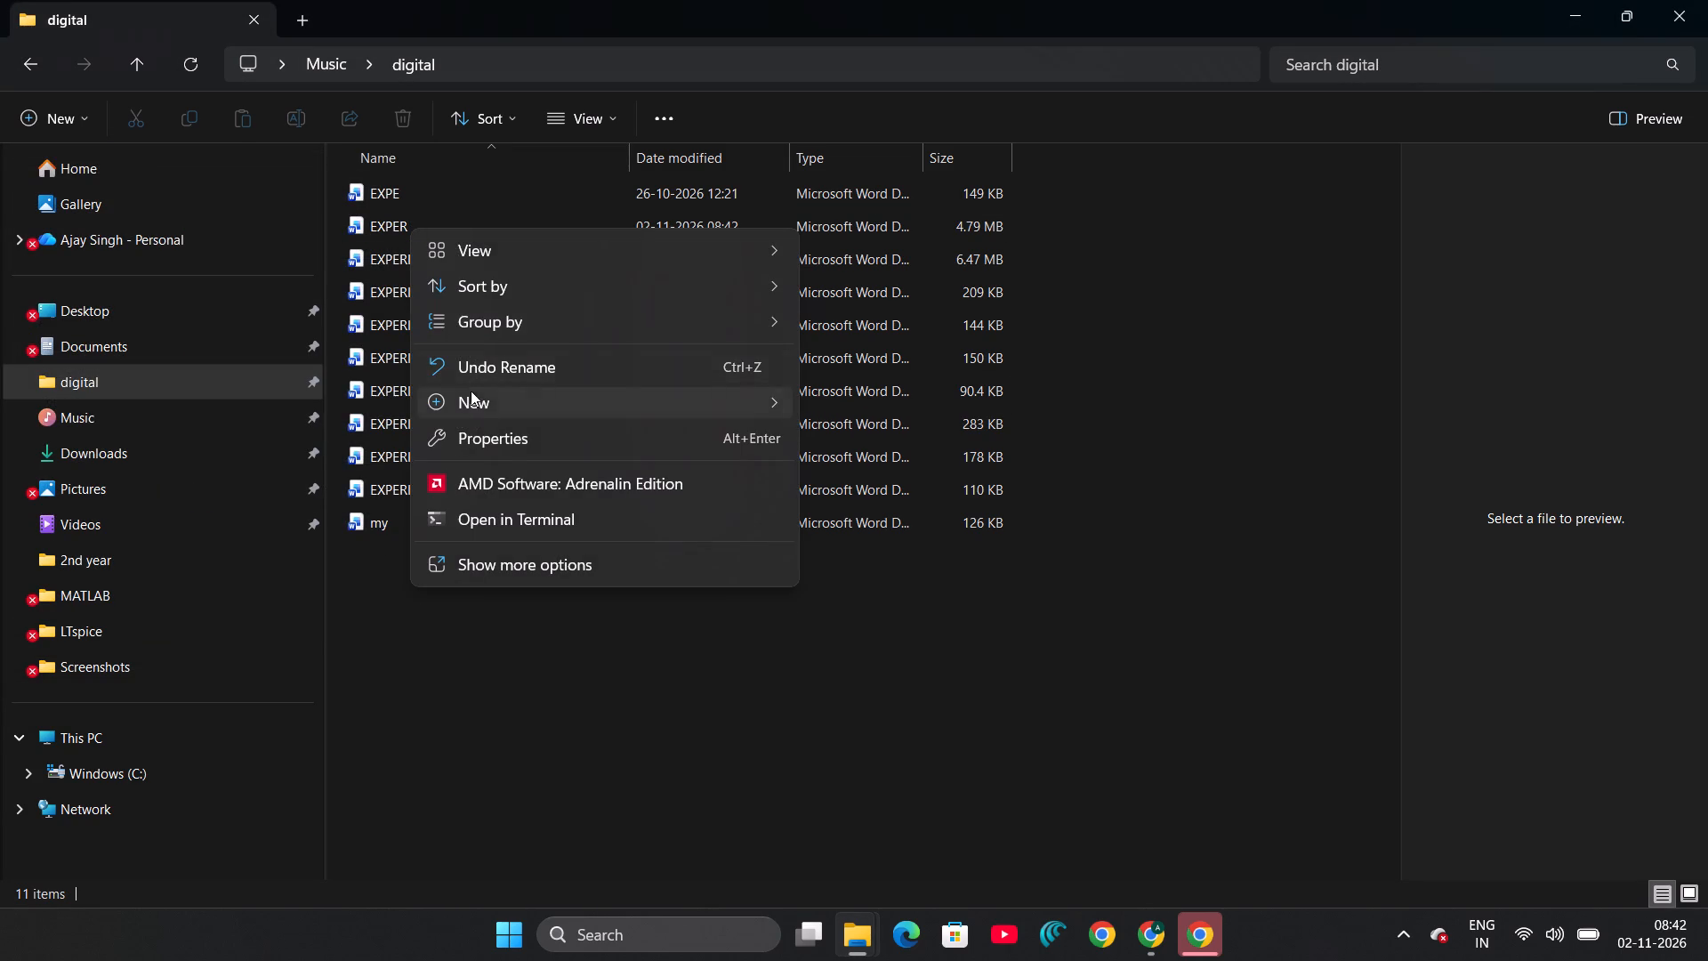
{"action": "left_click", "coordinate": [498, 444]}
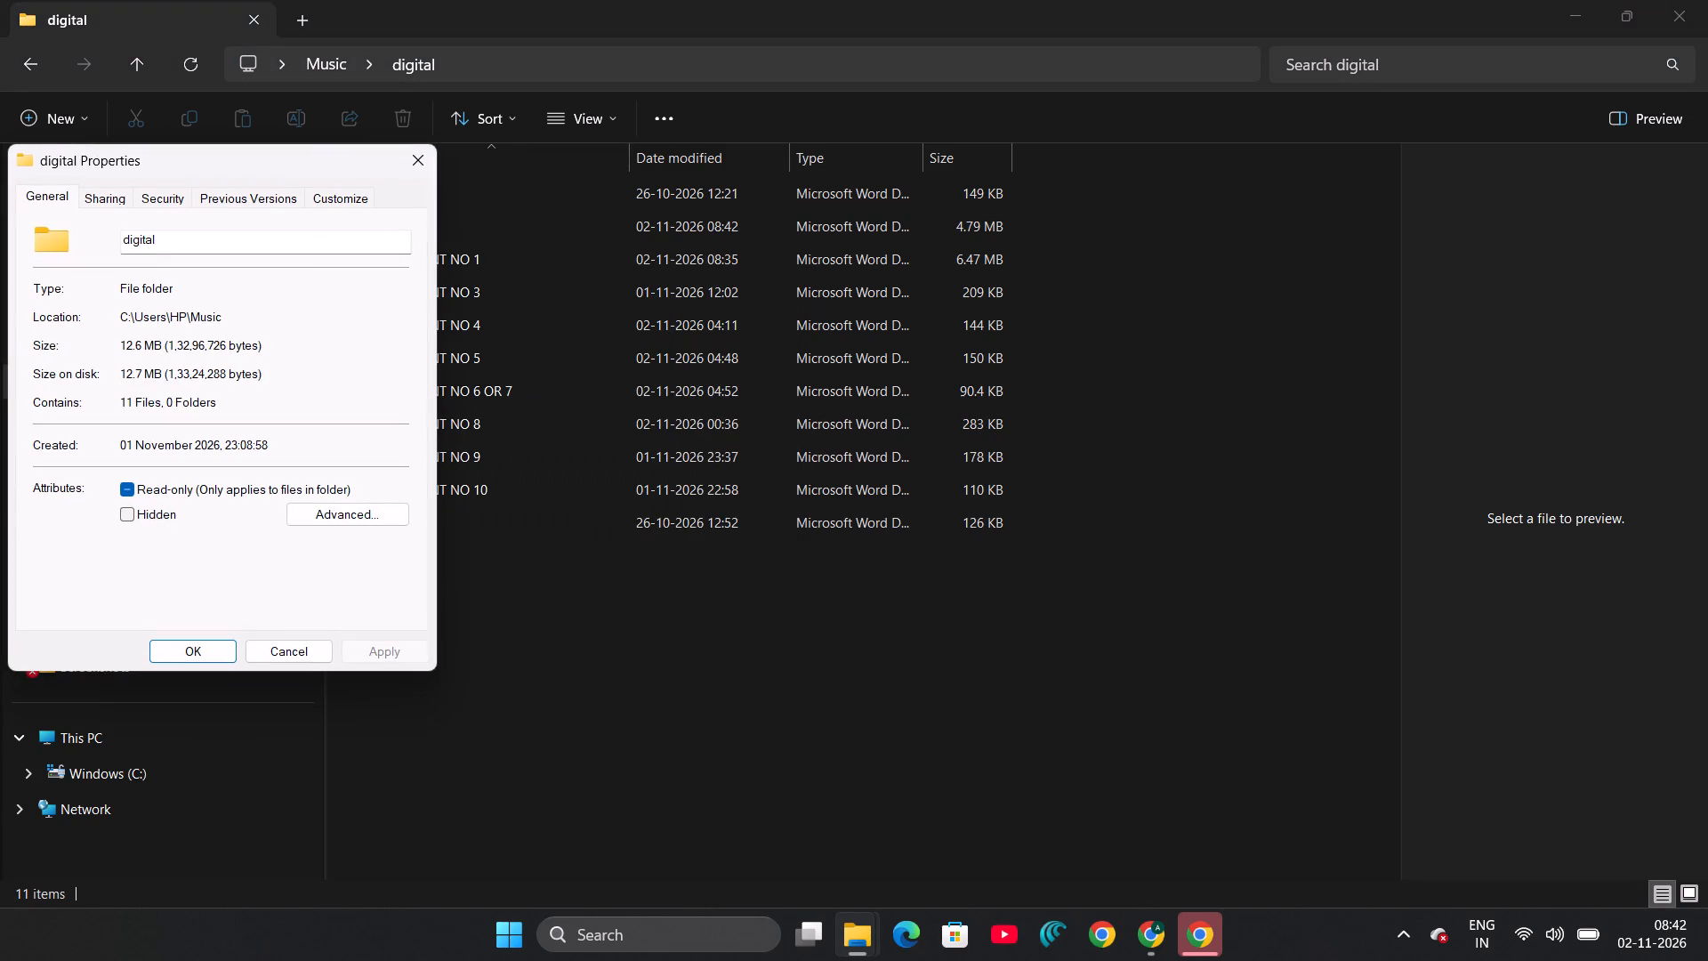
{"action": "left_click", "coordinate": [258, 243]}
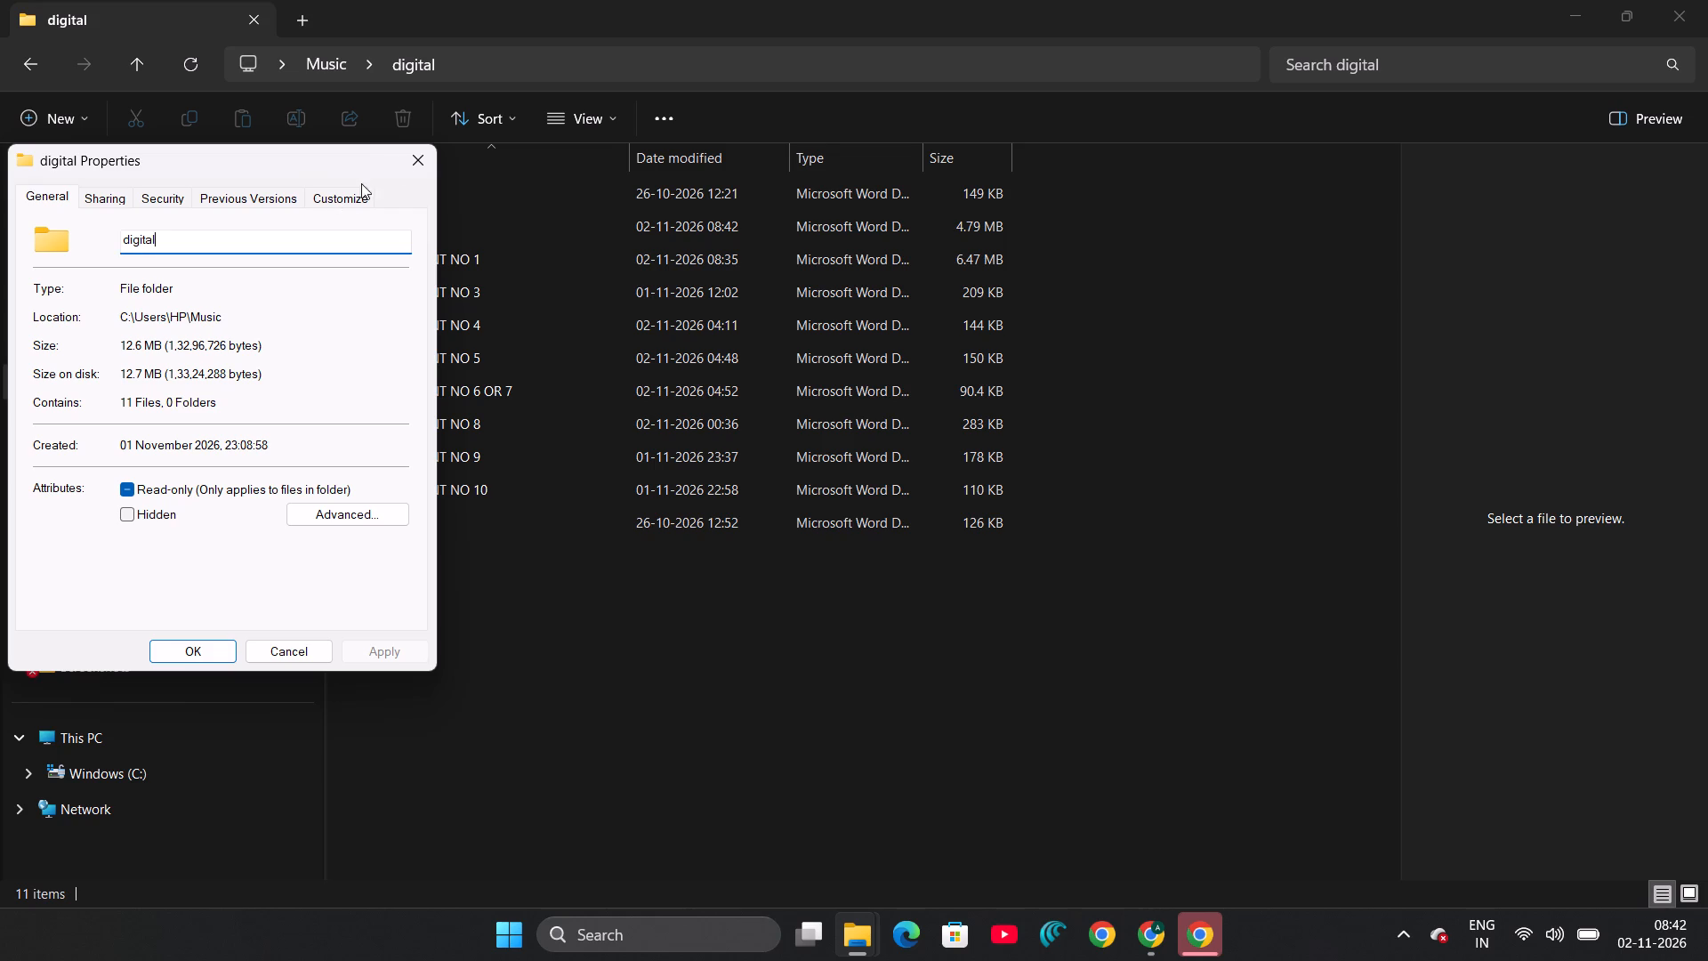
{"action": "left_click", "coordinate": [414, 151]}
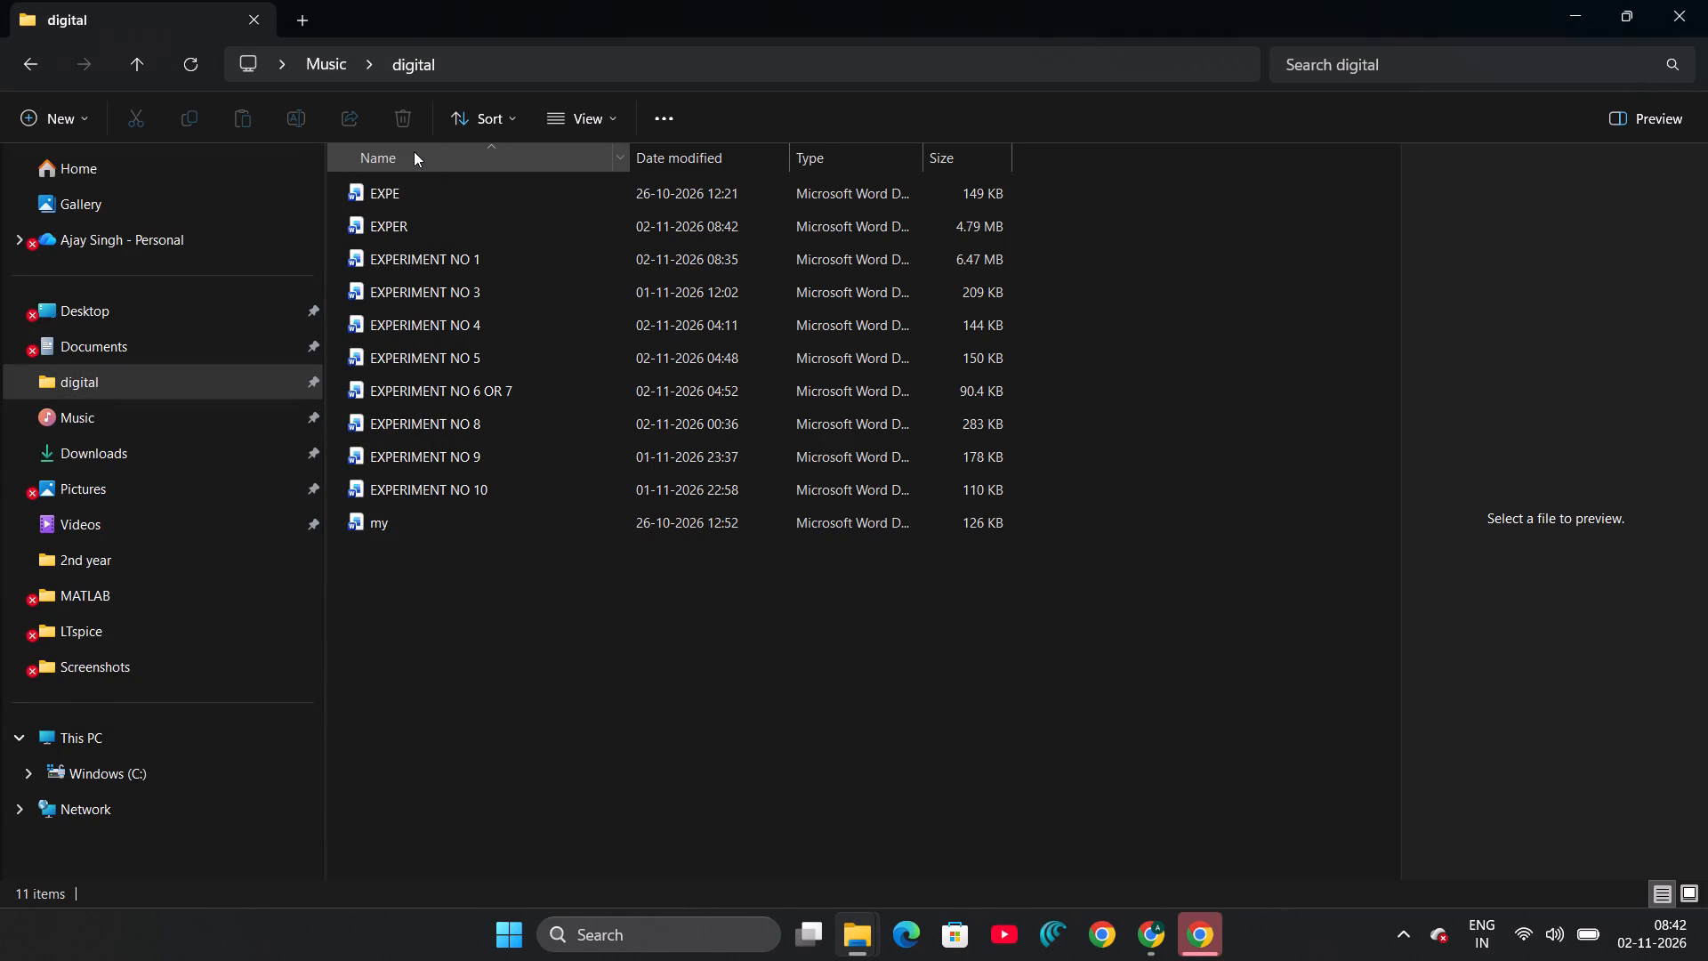
Rename the EXPER file in the digital folder as EXPERIMENT NO 2, using the copied name.
{"action": "right_click", "coordinate": [769, 220]}
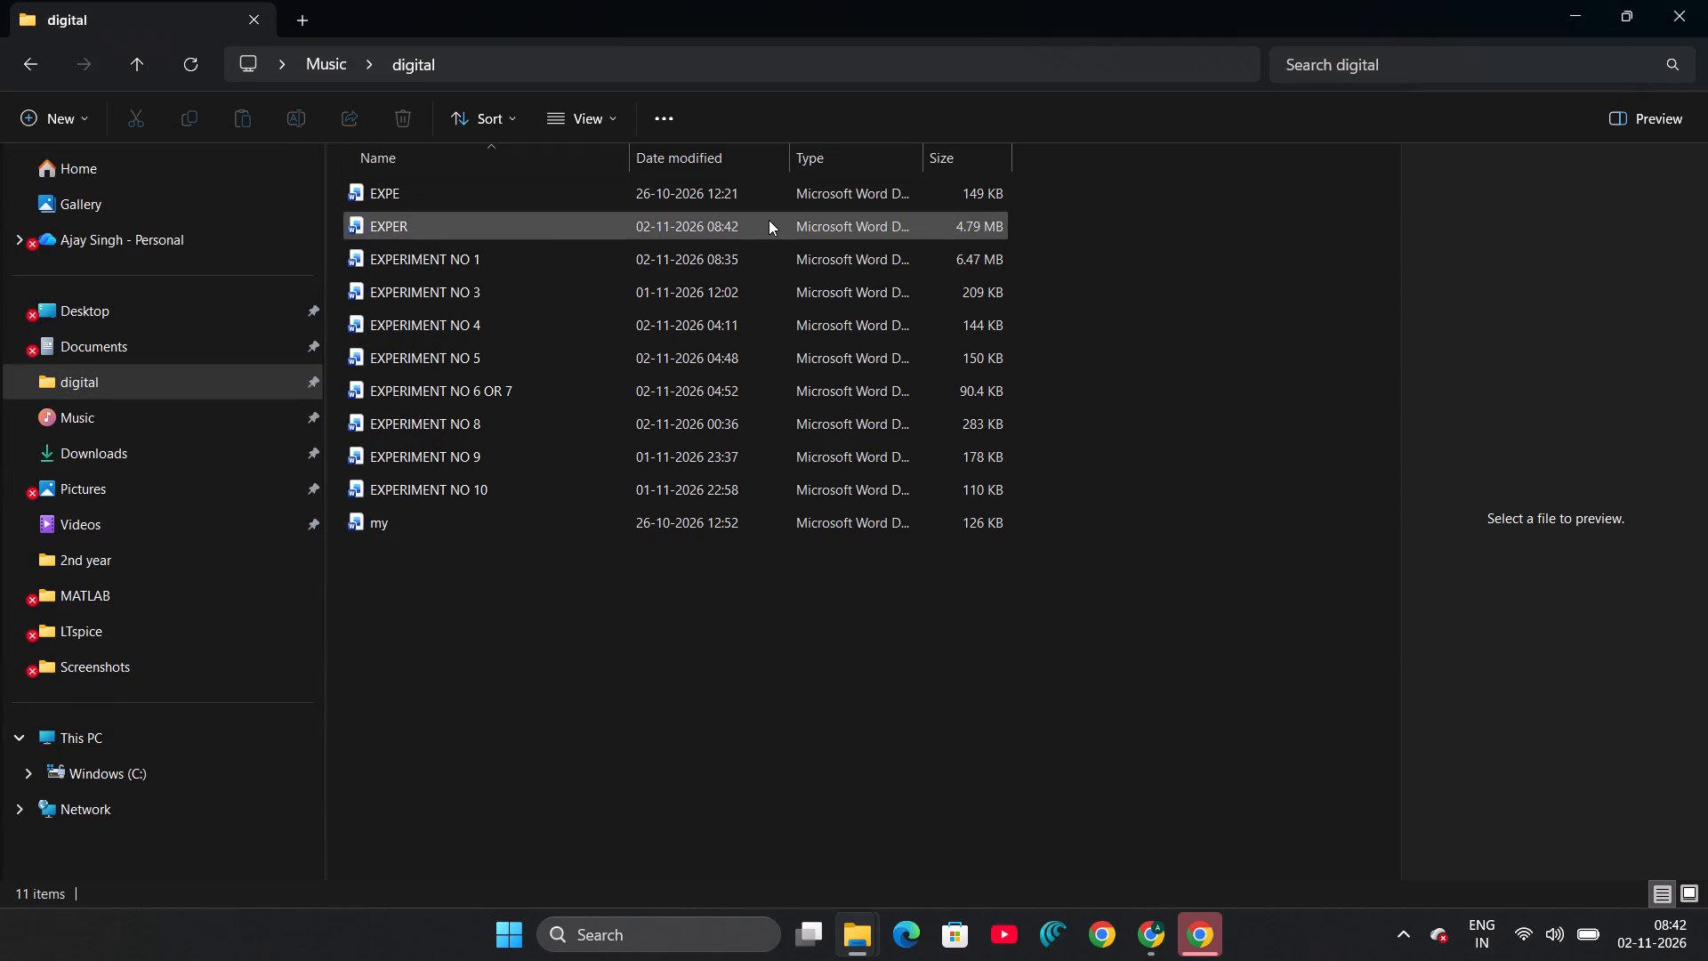
{"action": "left_click", "coordinate": [769, 220]}
{"action": "left_click", "coordinate": [737, 224]}
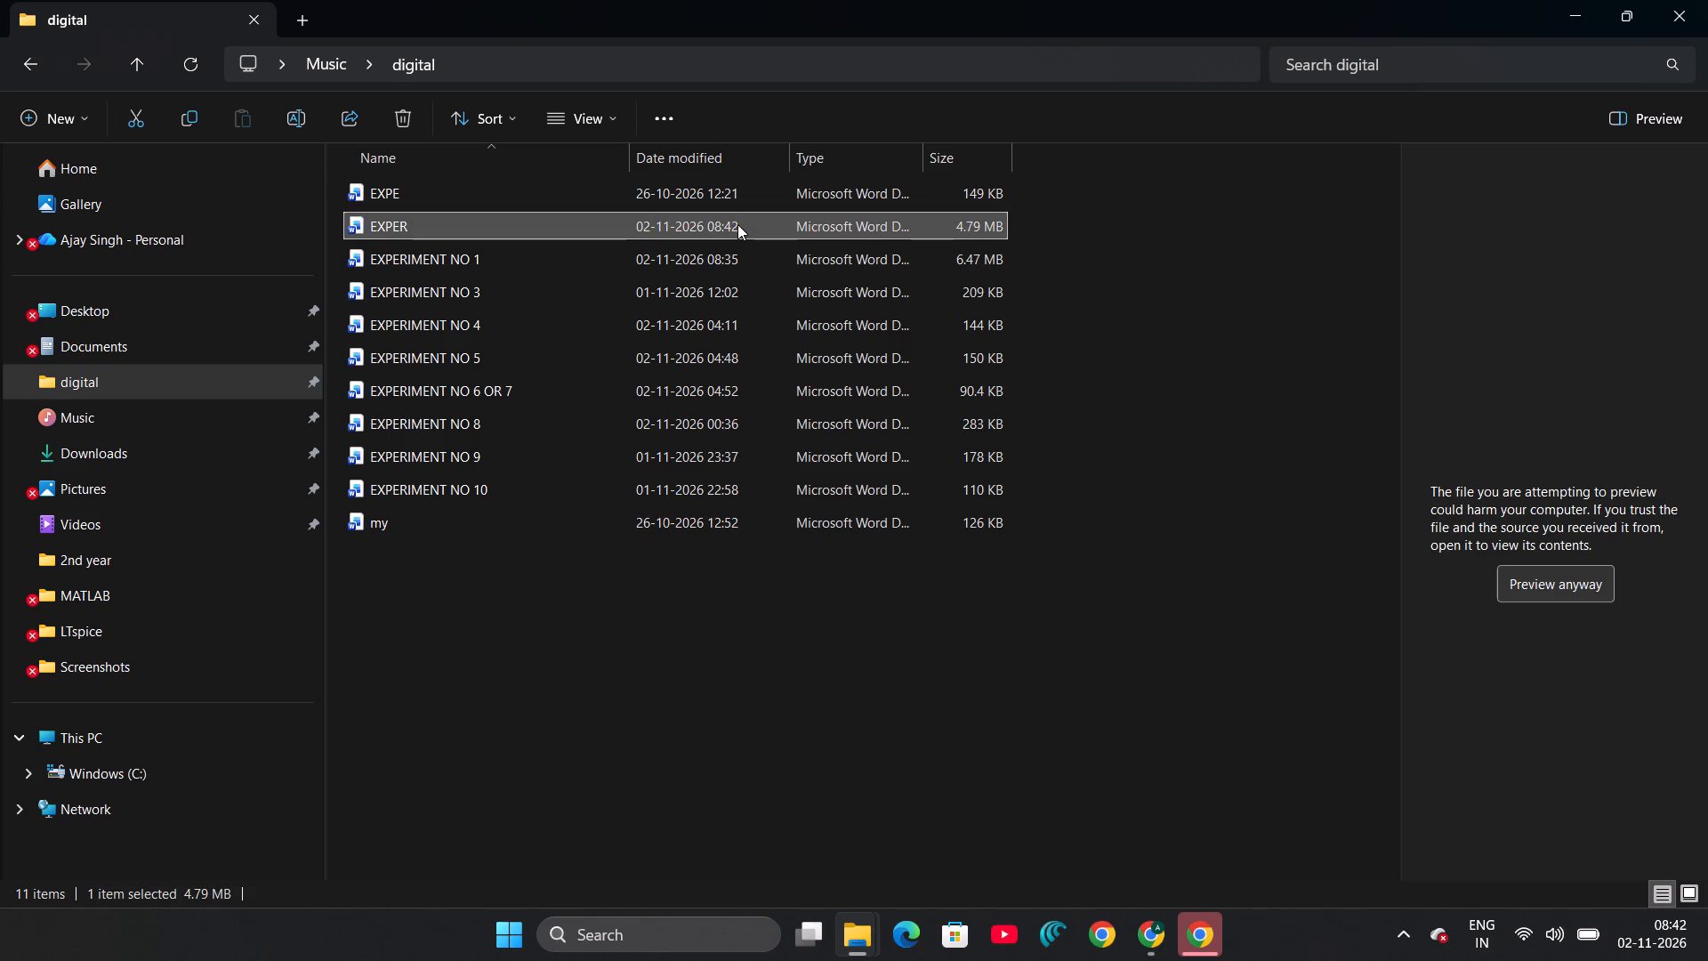
{"action": "right_click", "coordinate": [737, 224]}
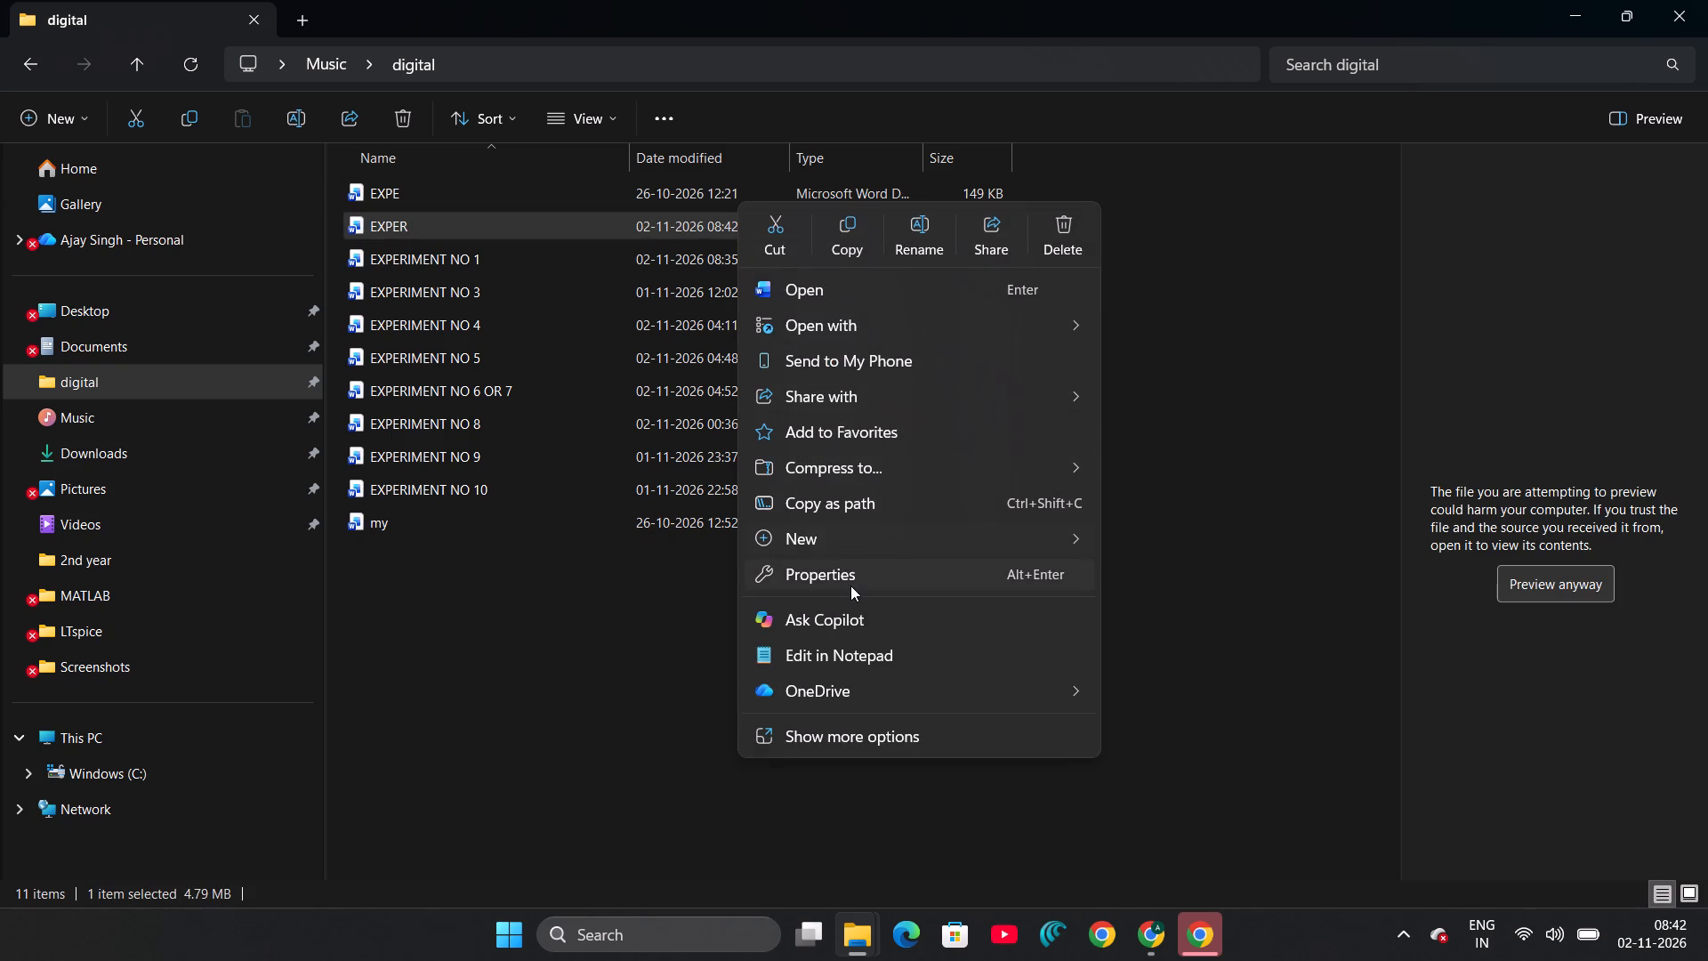
{"action": "left_click", "coordinate": [850, 584]}
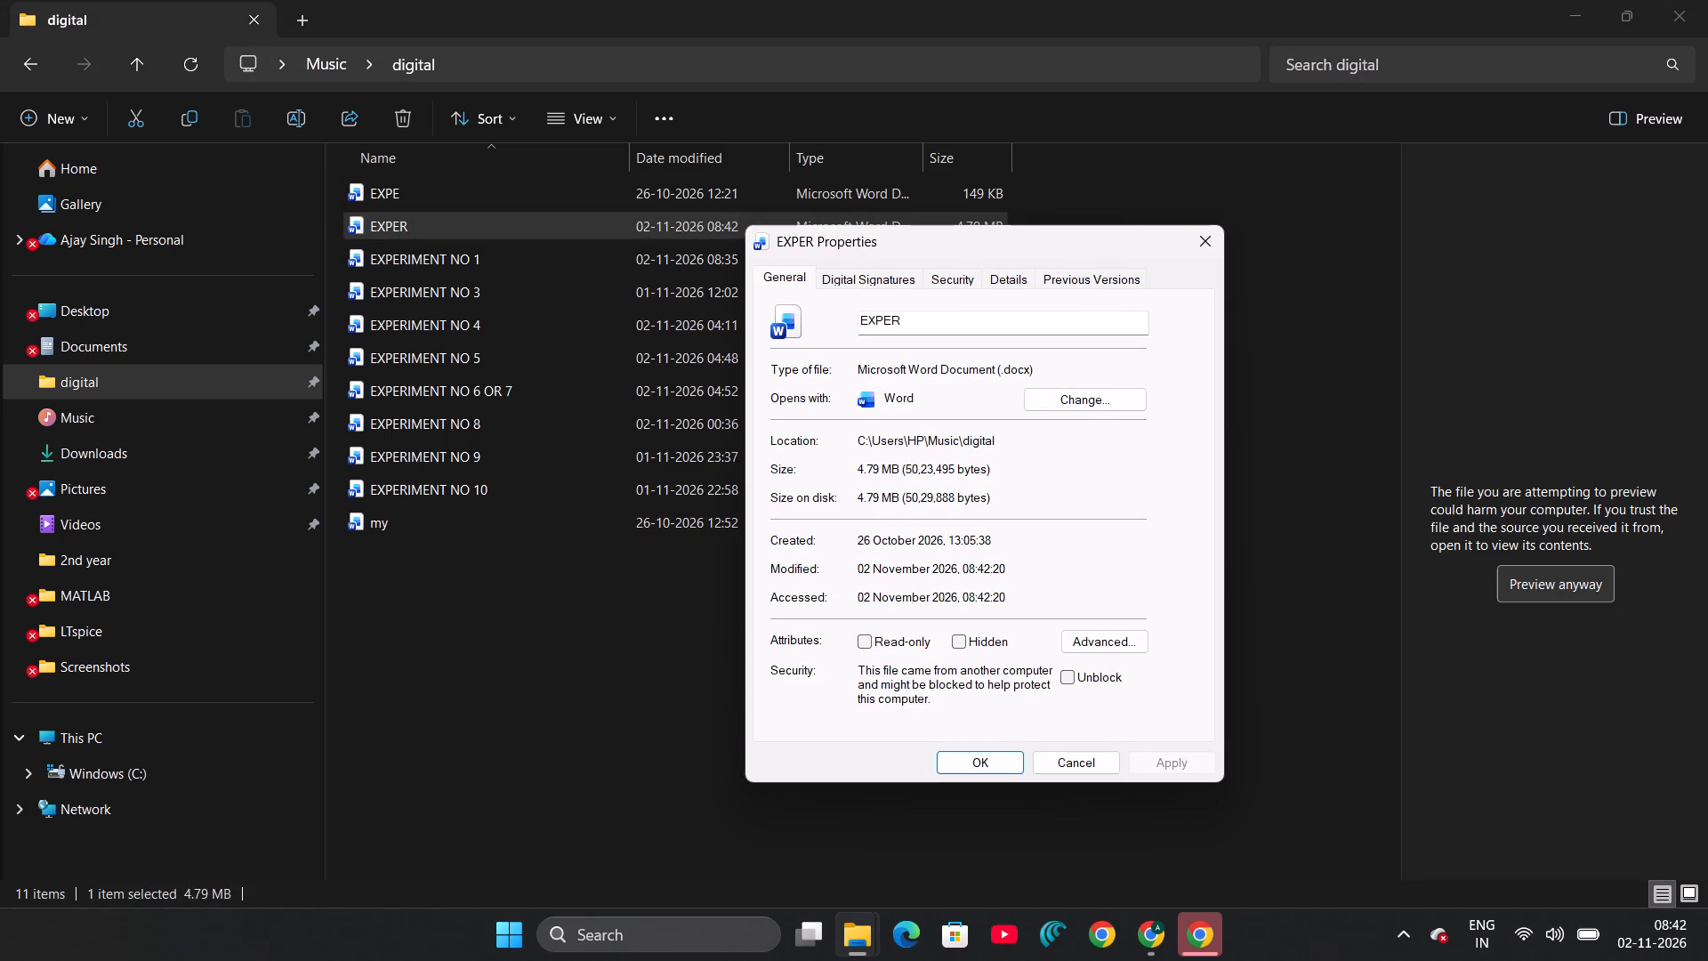
{"action": "left_click_drag", "start_coordinate": [913, 316], "coordinate": [777, 335]}
{"action": "key", "text": "BackSpace"}
{"action": "key", "text": "ctrl+v"}
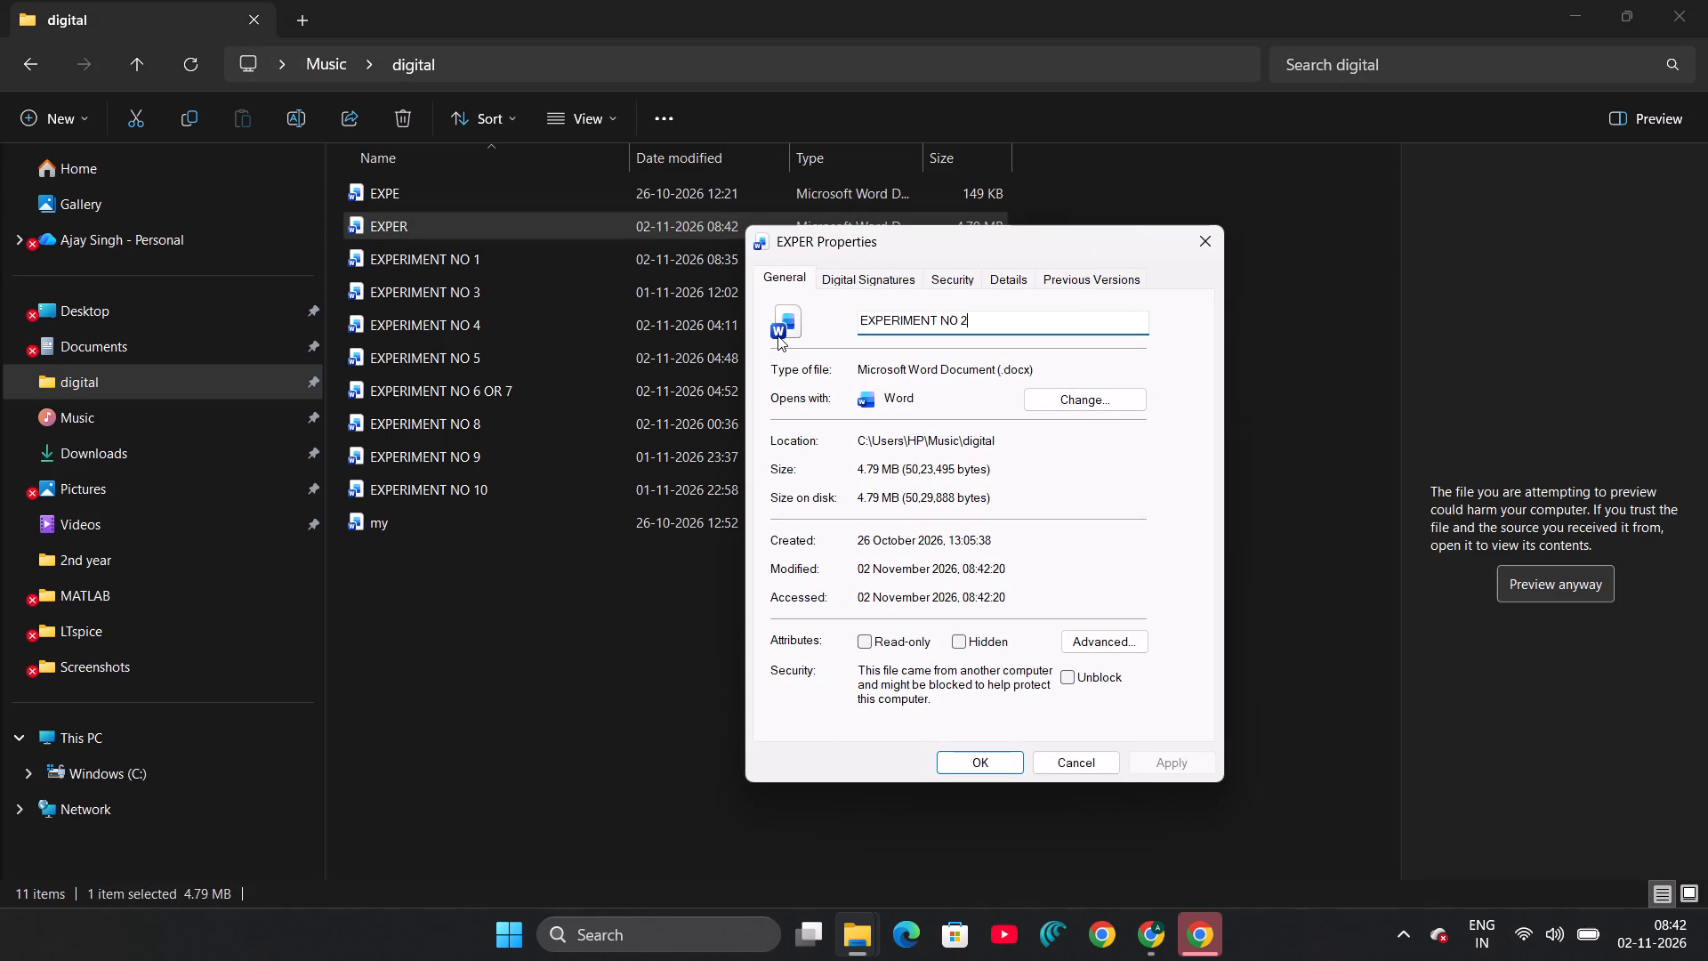
{"action": "key", "text": "Return"}
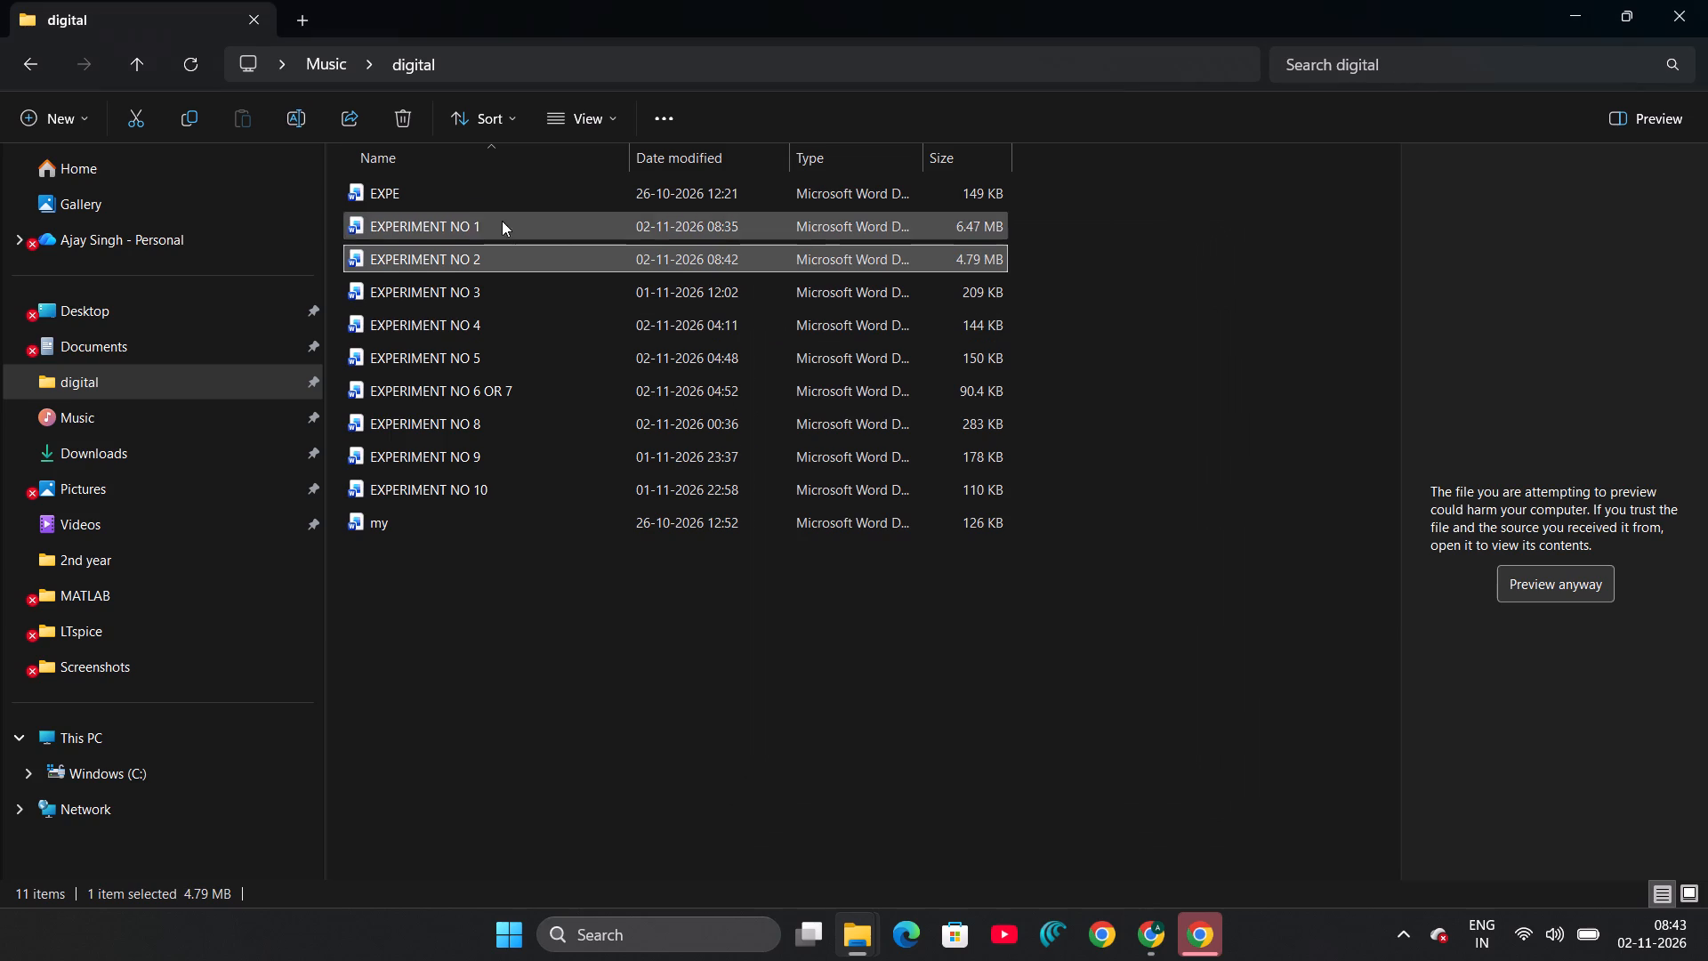
Delete the superseded files EXPE and my from the digital folder.
{"action": "left_click", "coordinate": [455, 197]}
{"action": "left_click", "coordinate": [399, 129]}
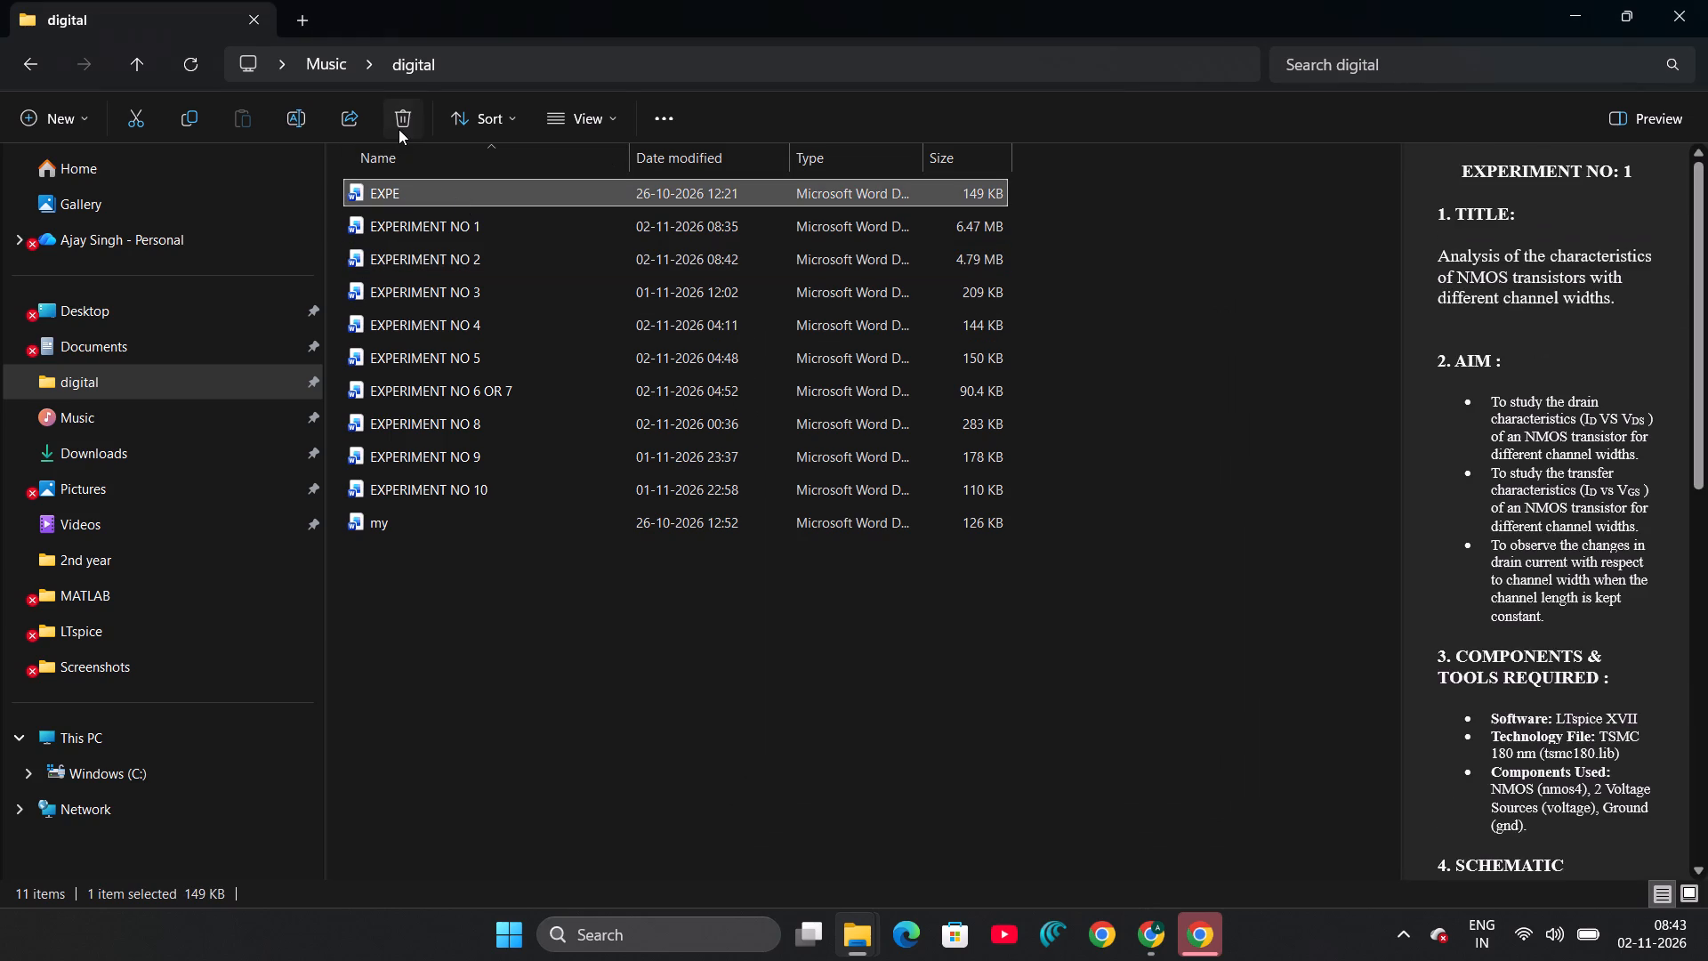
{"action": "left_click", "coordinate": [388, 501]}
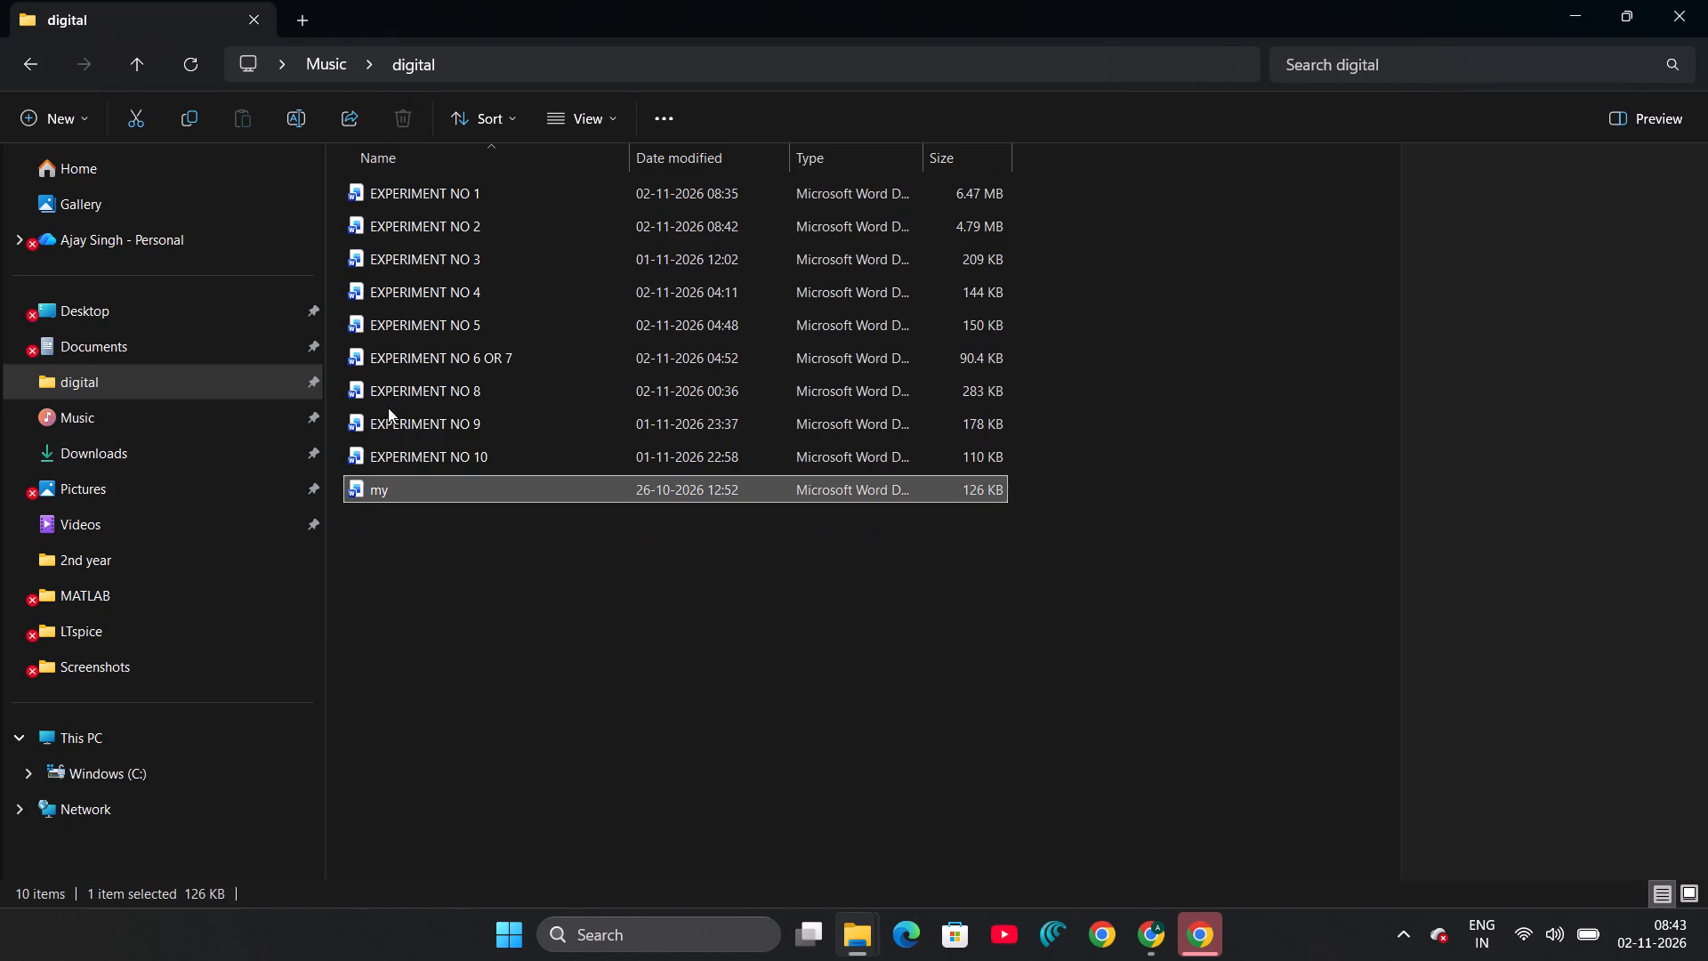
{"action": "left_click", "coordinate": [389, 125]}
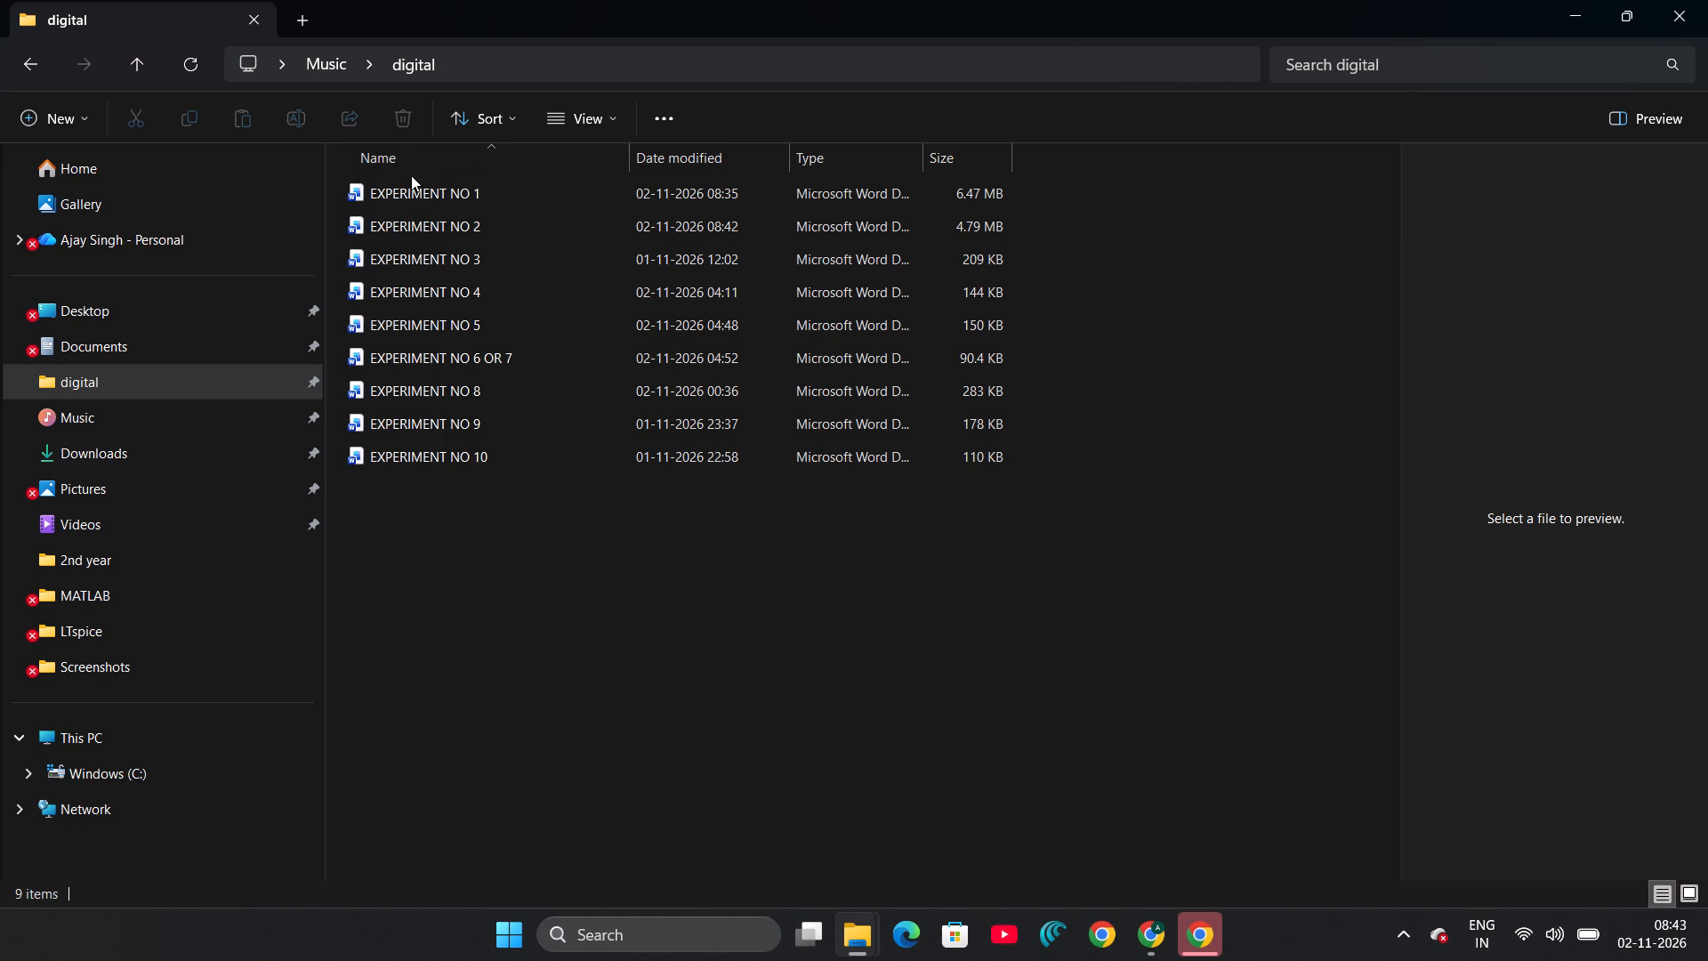
Open EXPERIMENT NO 1 and EXPERIMENT NO 2 in turn, skim each one's contents, and close them.
{"action": "double_click", "coordinate": [422, 198]}
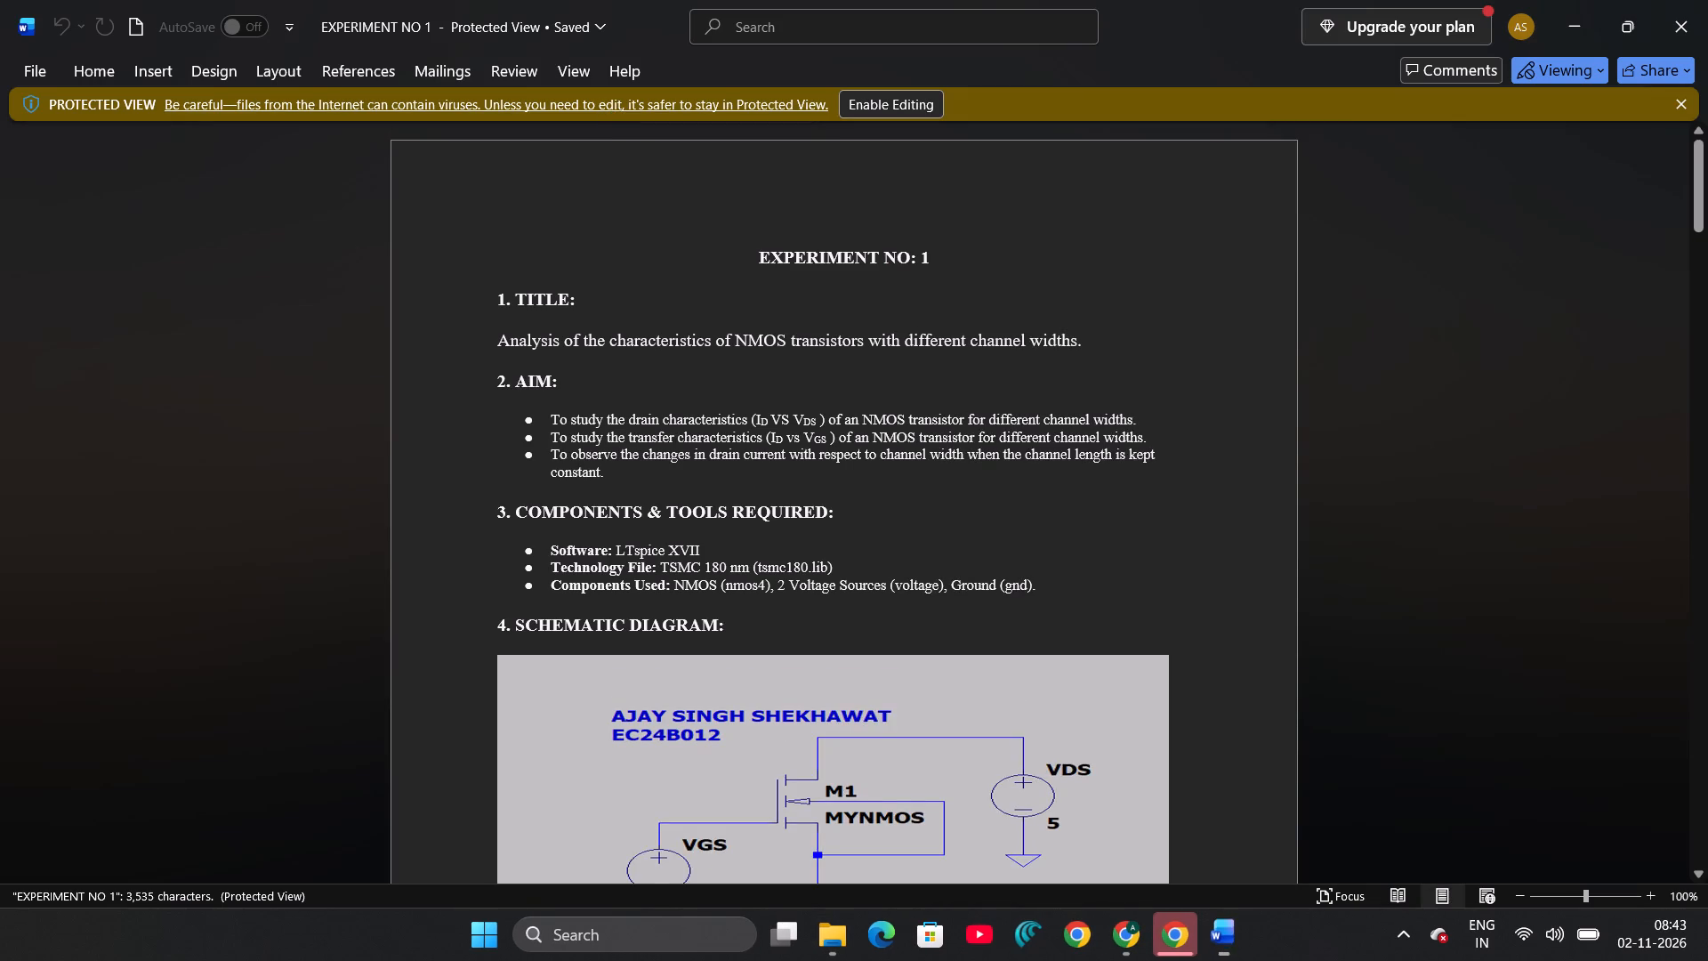
{"action": "scroll", "coordinate": [787, 358], "scroll_direction": "down", "scroll_amount": 5}
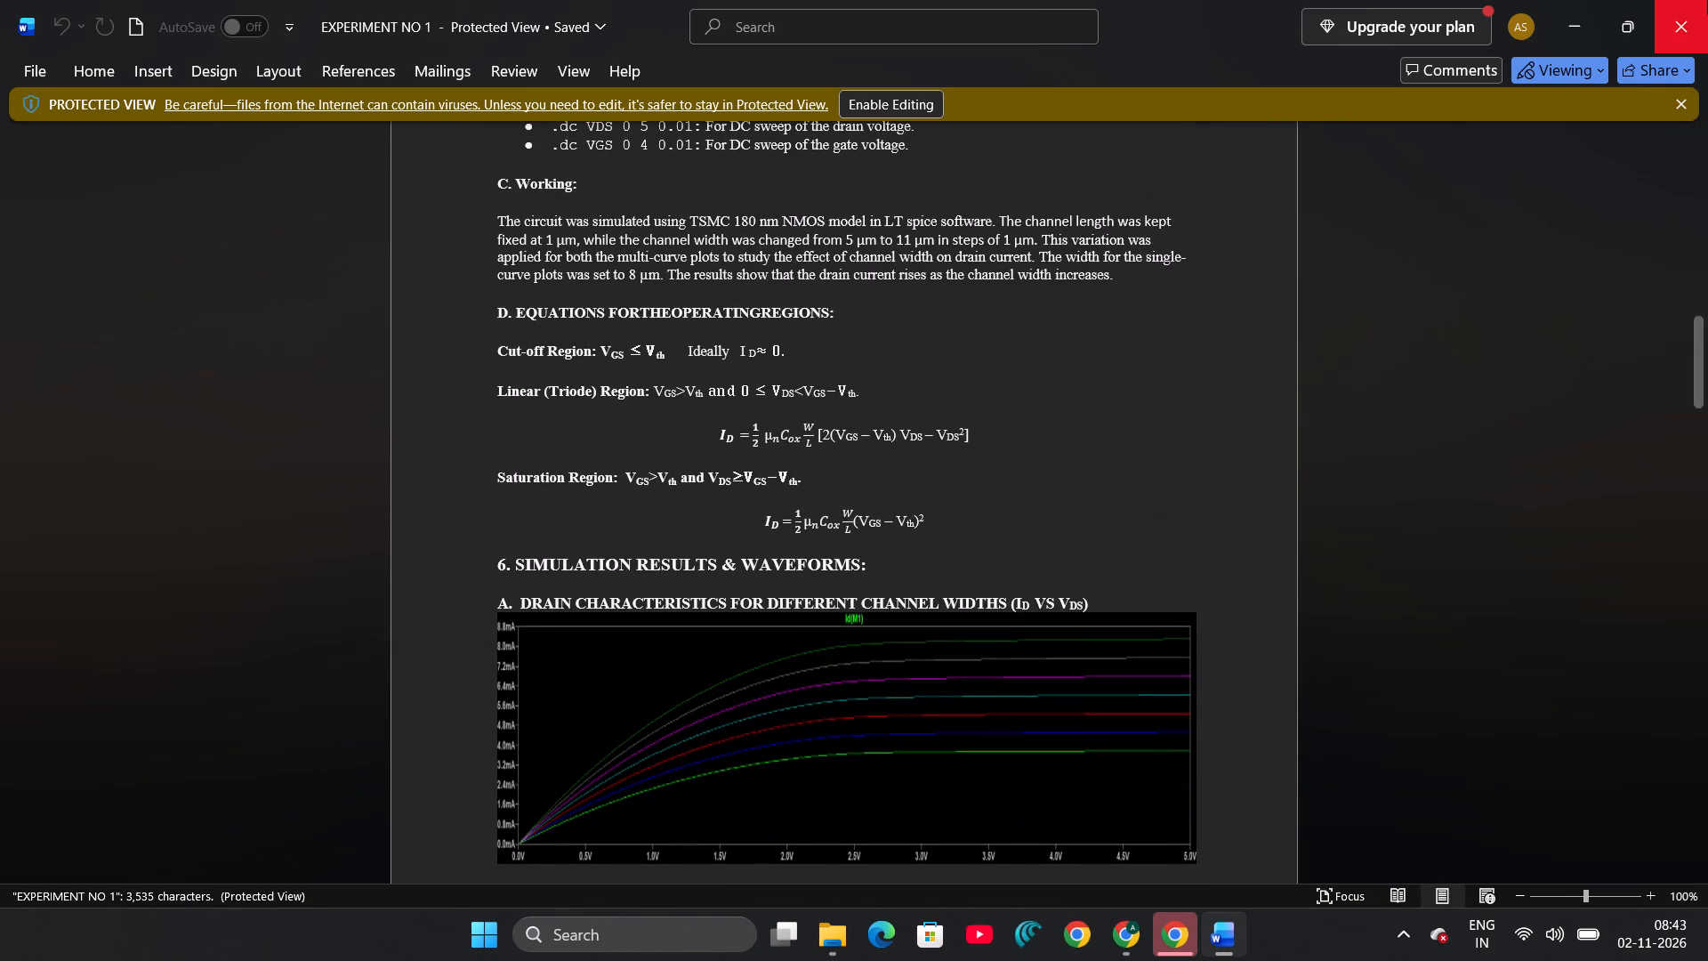
{"action": "left_click", "coordinate": [1706, 0]}
{"action": "double_click", "coordinate": [450, 235]}
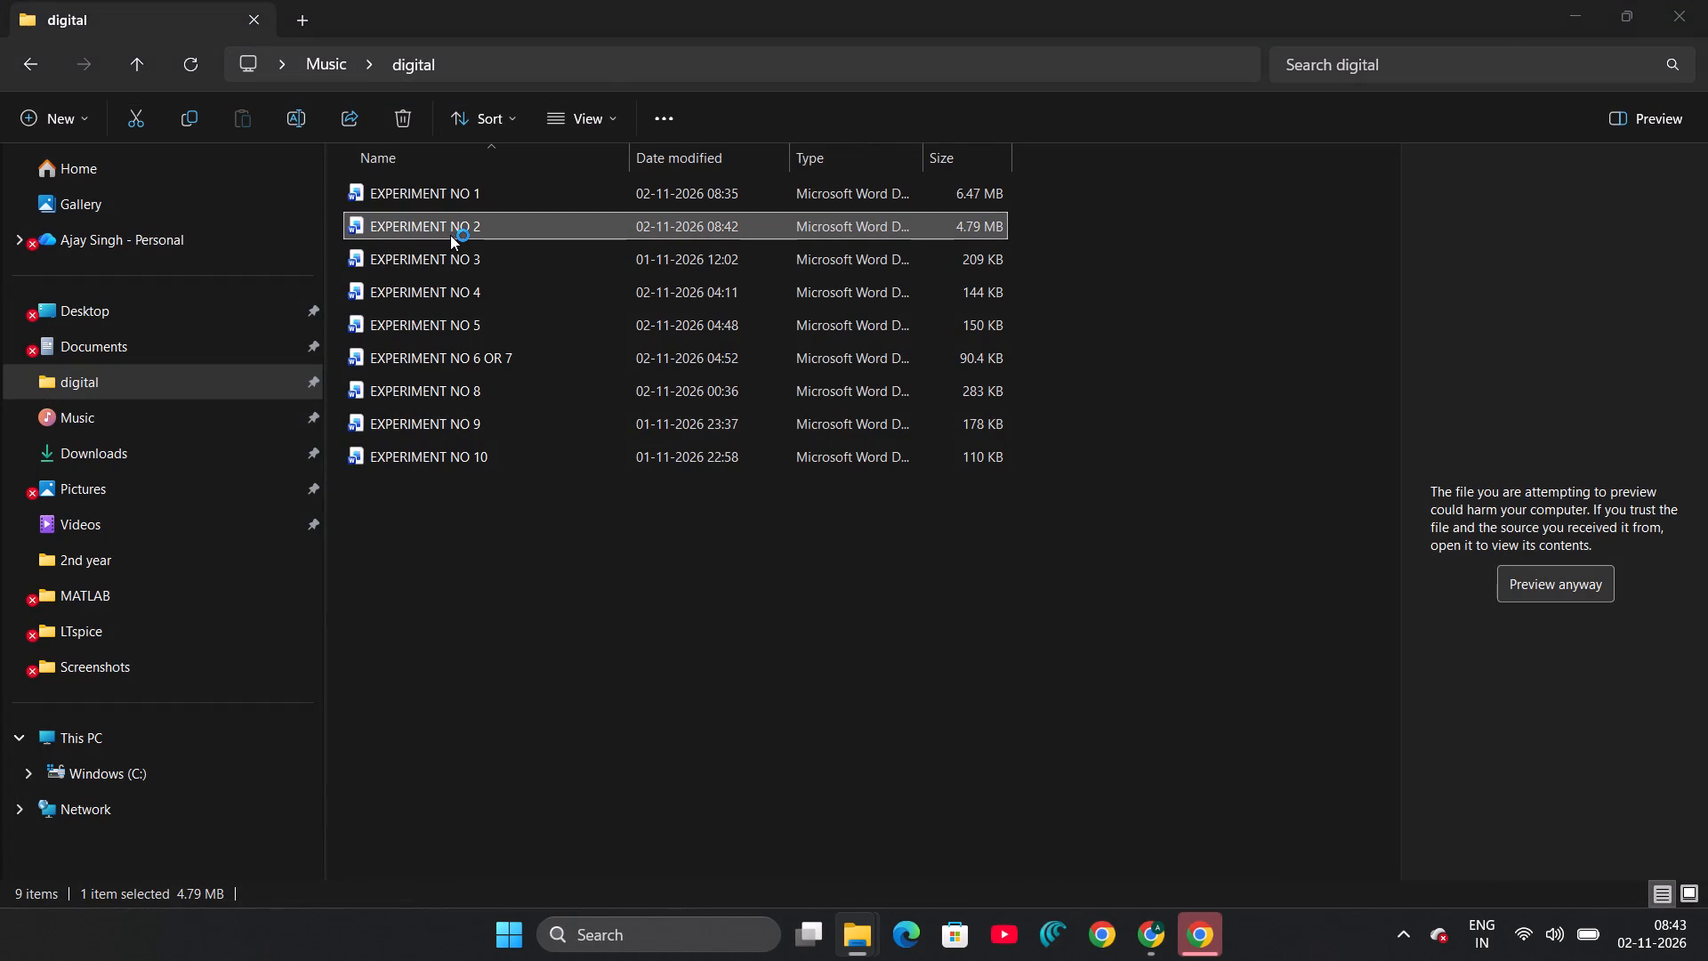
{"action": "scroll", "coordinate": [450, 235], "scroll_direction": "down", "scroll_amount": 2}
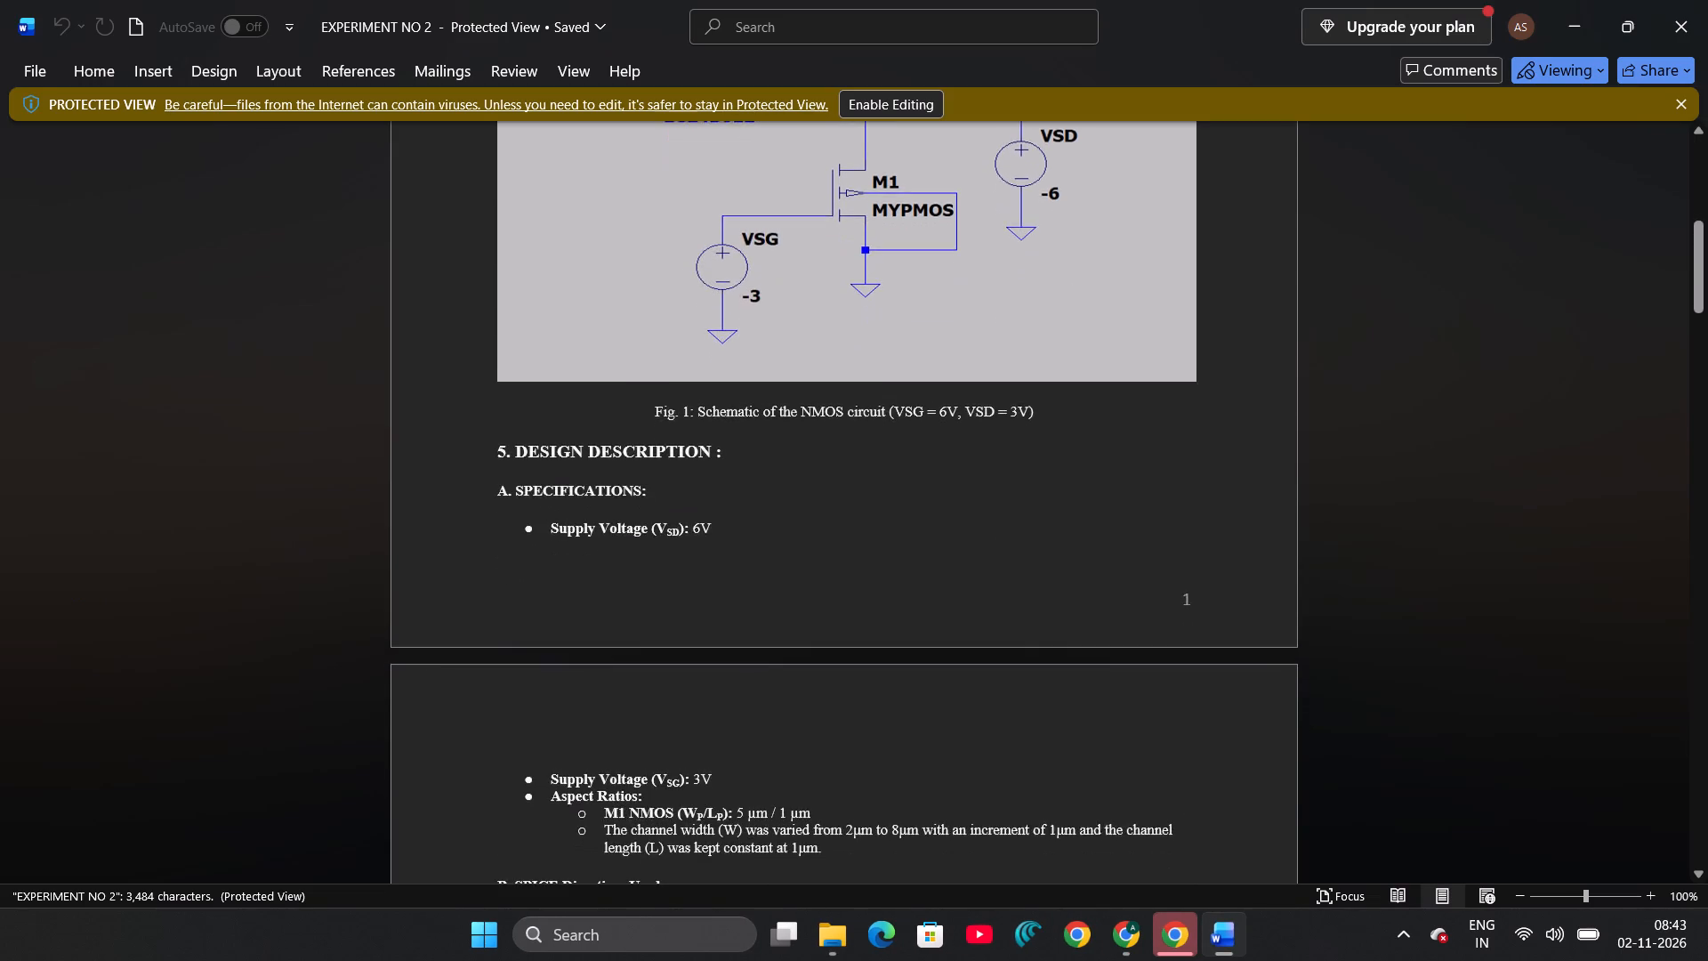
{"action": "scroll", "coordinate": [450, 235], "scroll_direction": "down", "scroll_amount": 3}
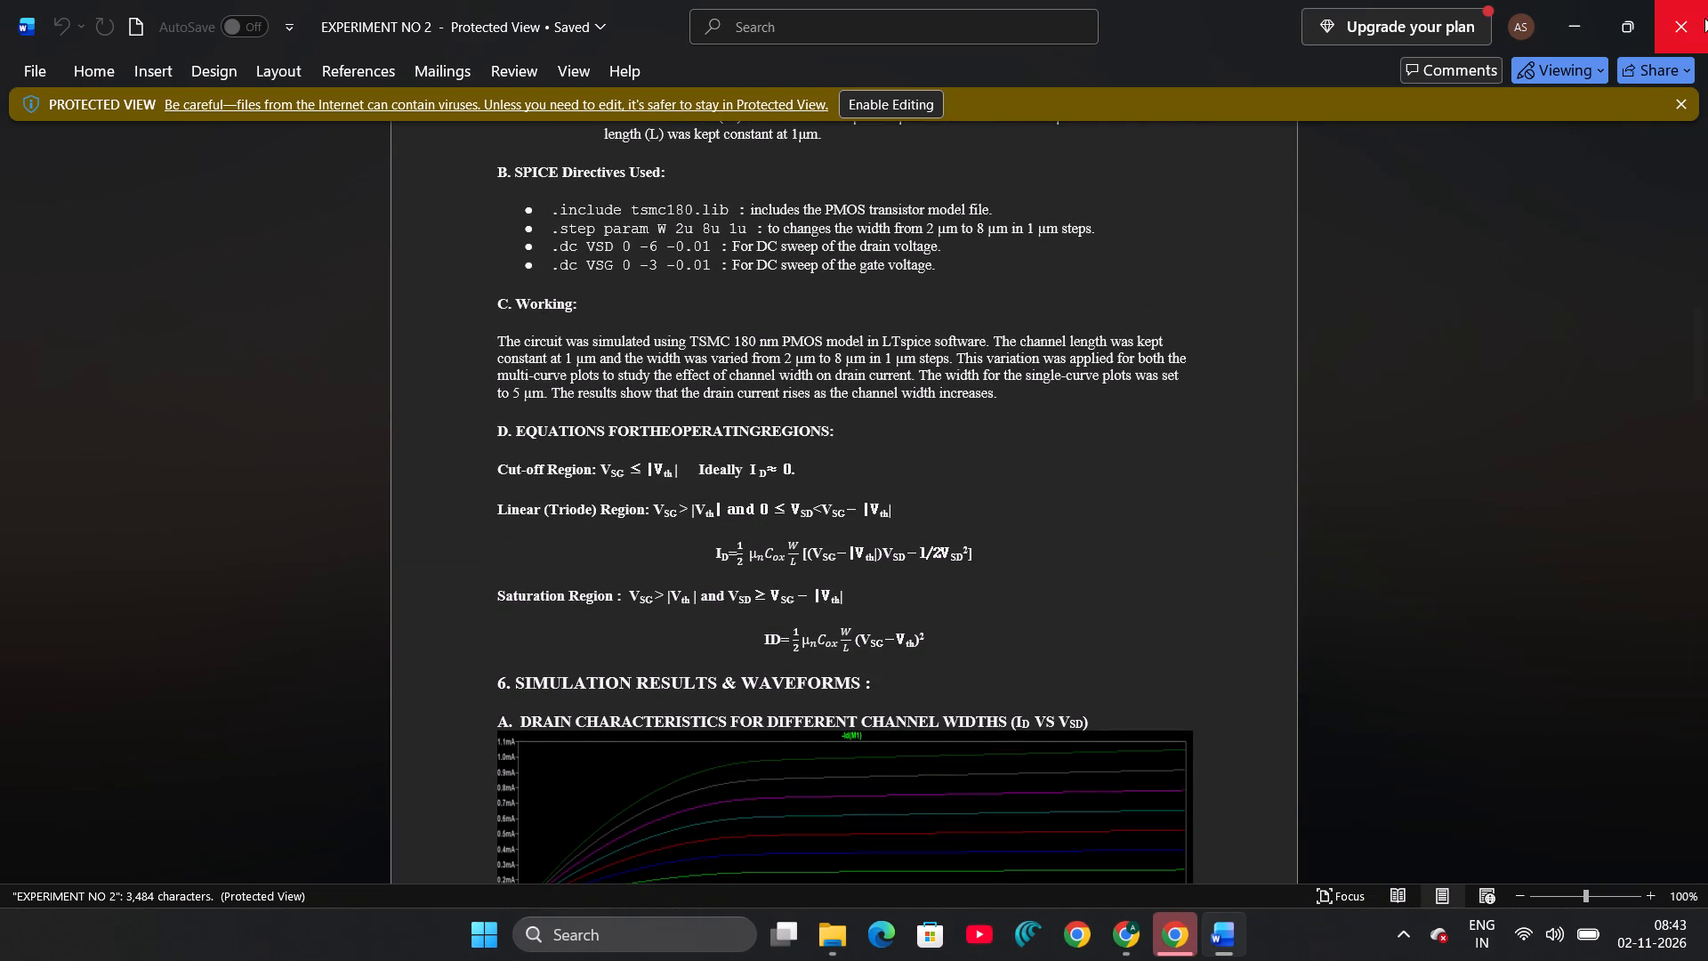
{"action": "left_click", "coordinate": [1704, 18]}
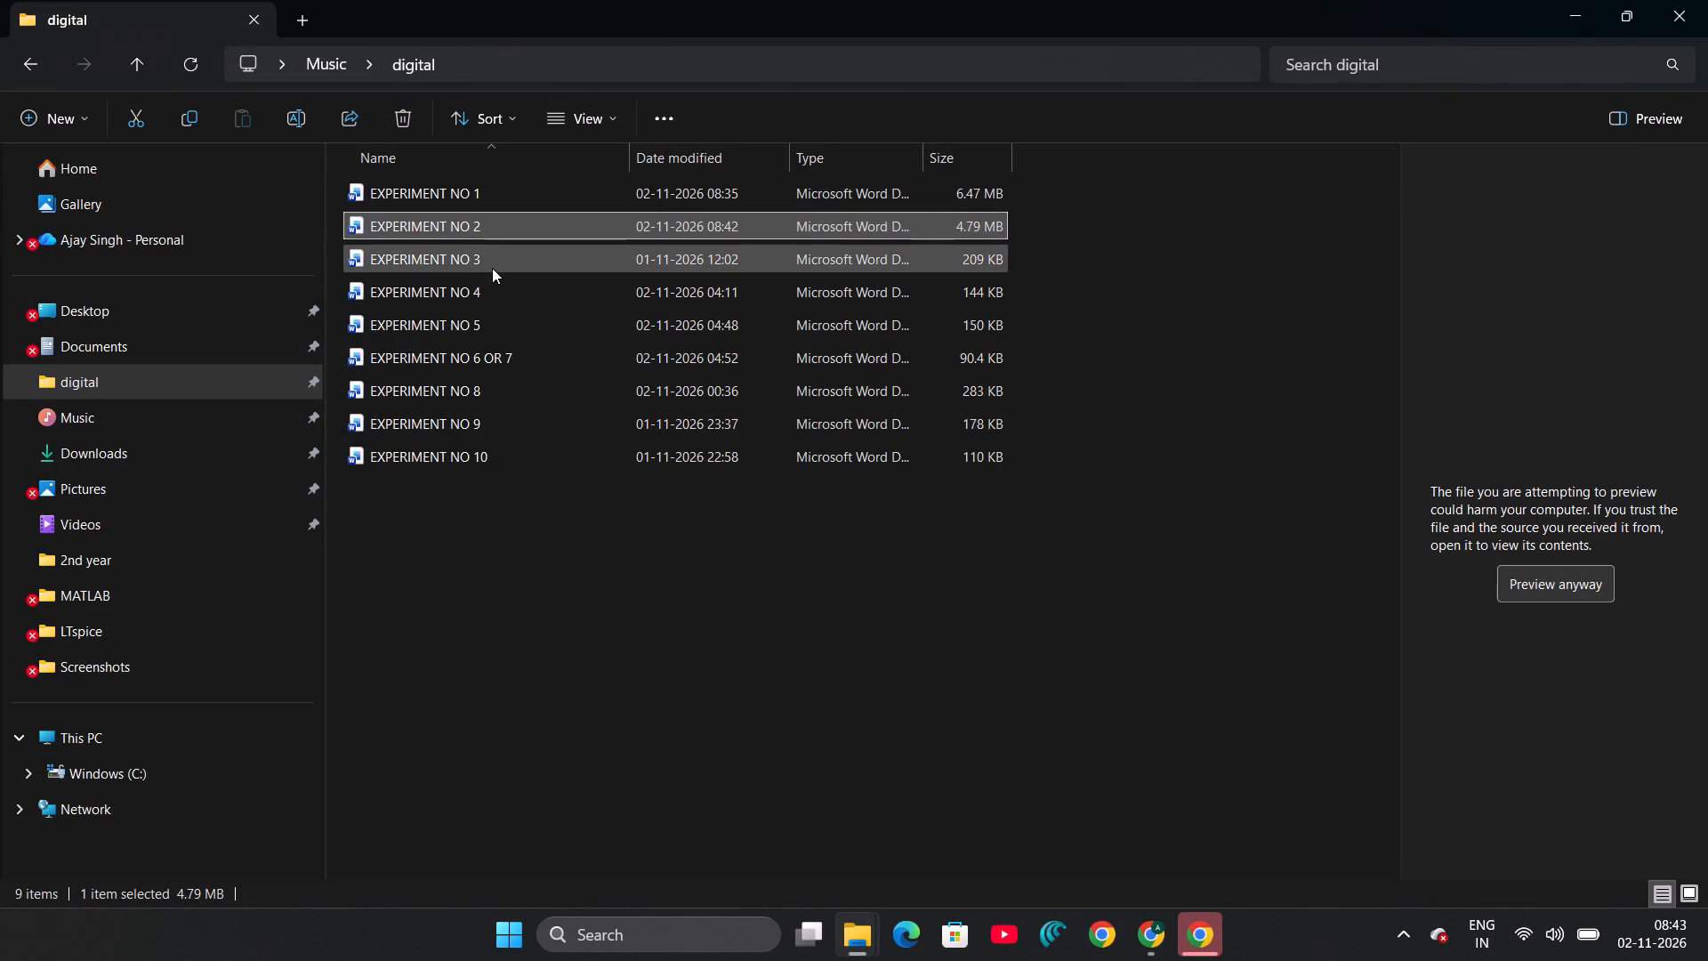
Open EXPERIMENT NO 3 from the digital folder and enable editing in it.
{"action": "double_click", "coordinate": [492, 268]}
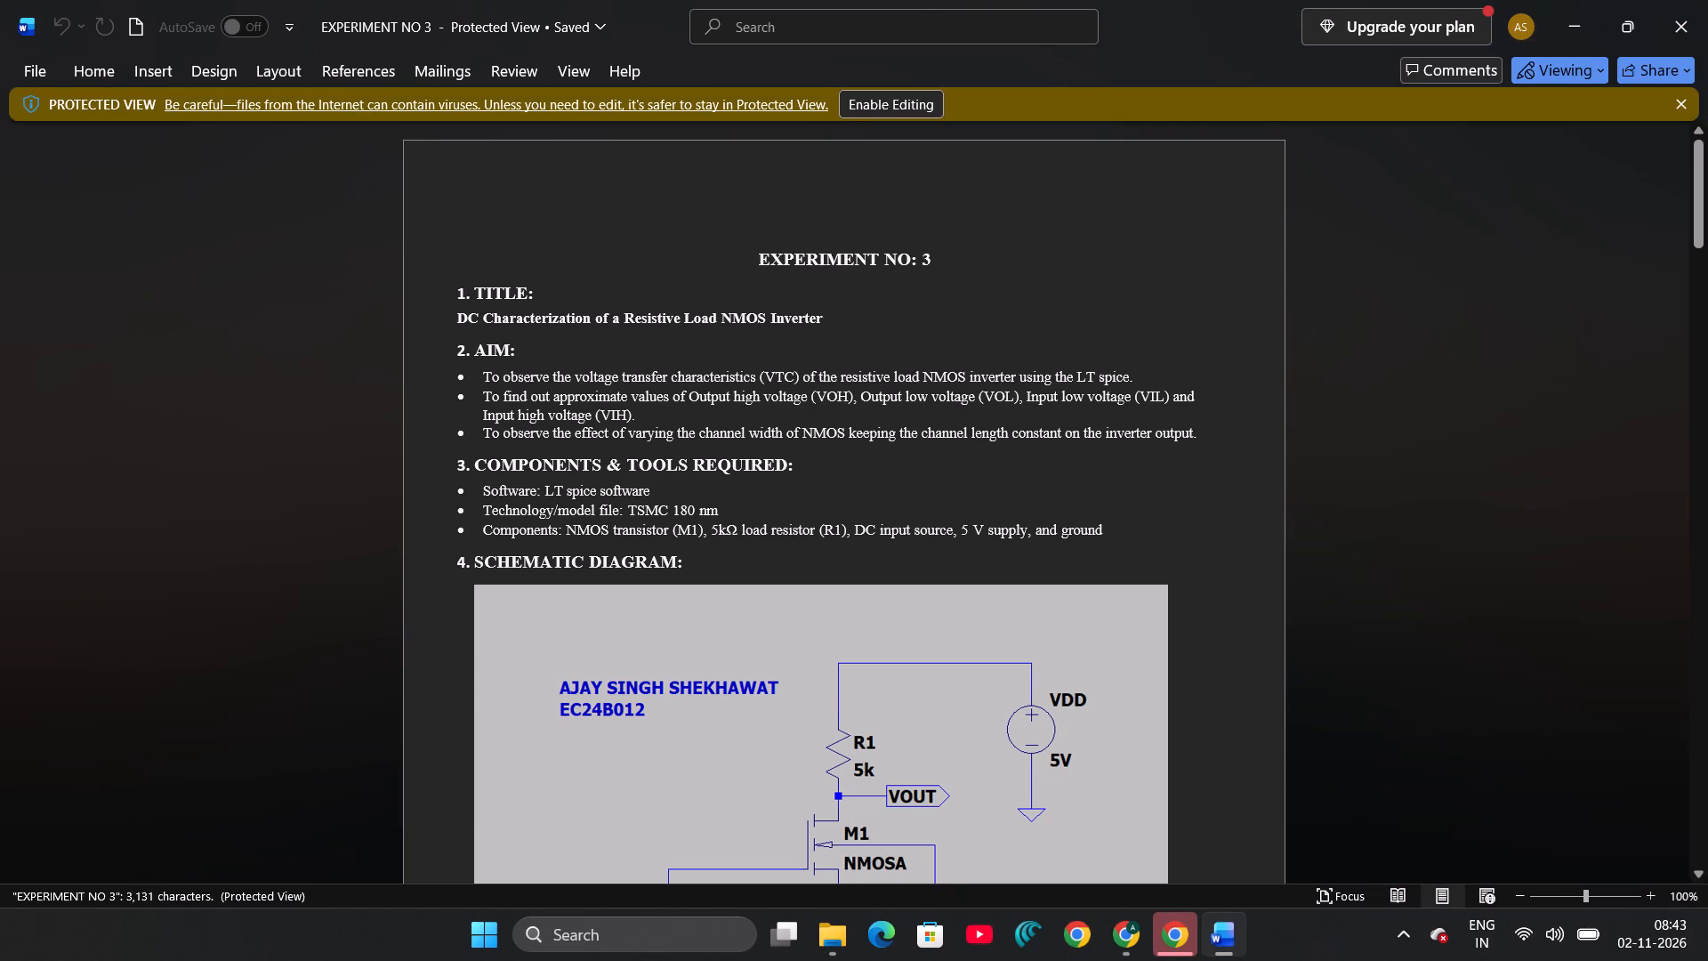
{"action": "left_click", "coordinate": [883, 101]}
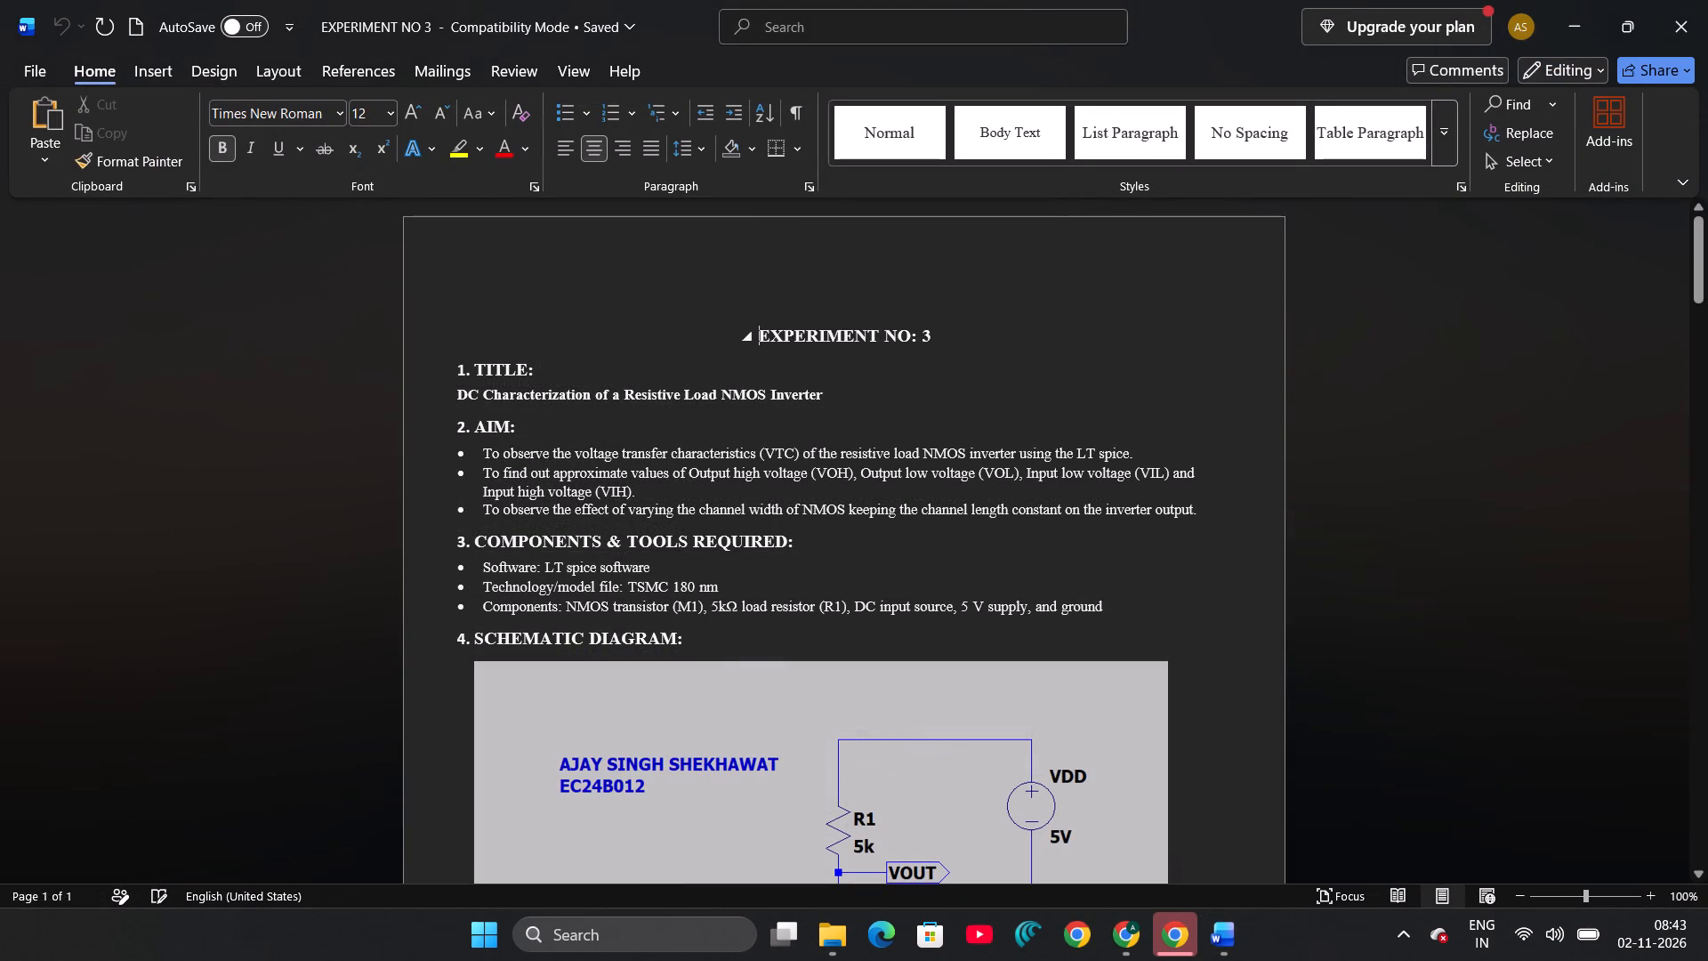
Review EXPERIMENT NO 3 from the title and aim through the schematic, specifications, directives, working and width sweep waveforms.
{"action": "left_click", "coordinate": [572, 400]}
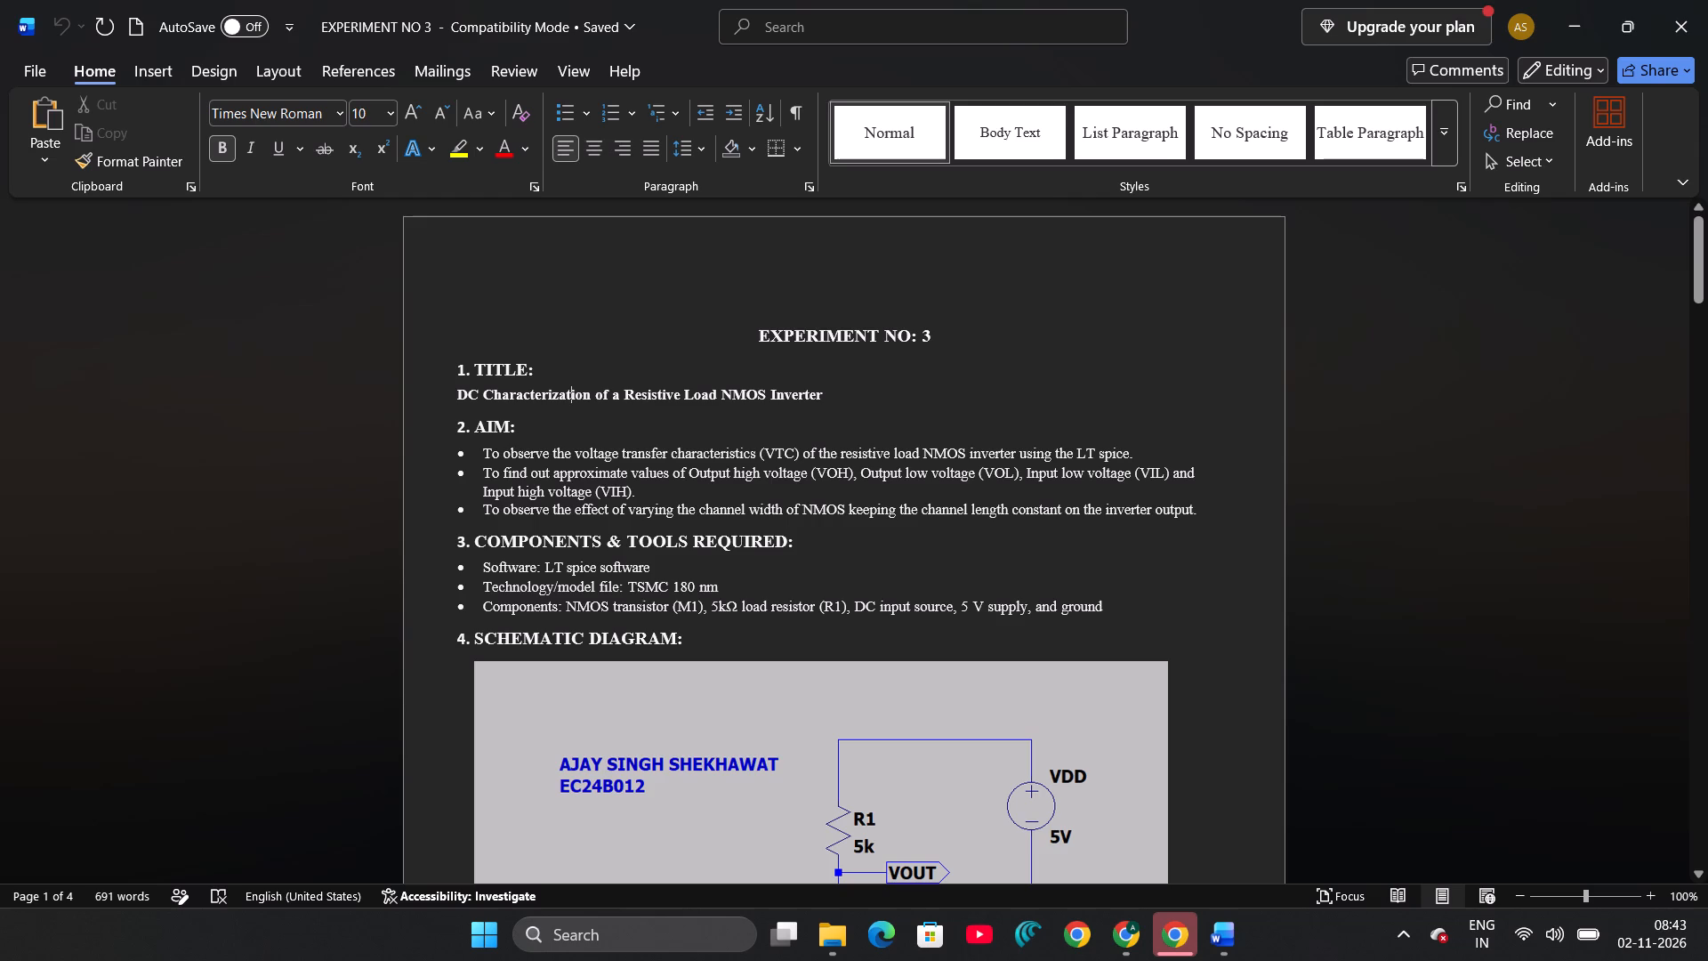
{"action": "left_click", "coordinate": [502, 431]}
{"action": "scroll", "coordinate": [410, 407], "scroll_direction": "down", "scroll_amount": 1}
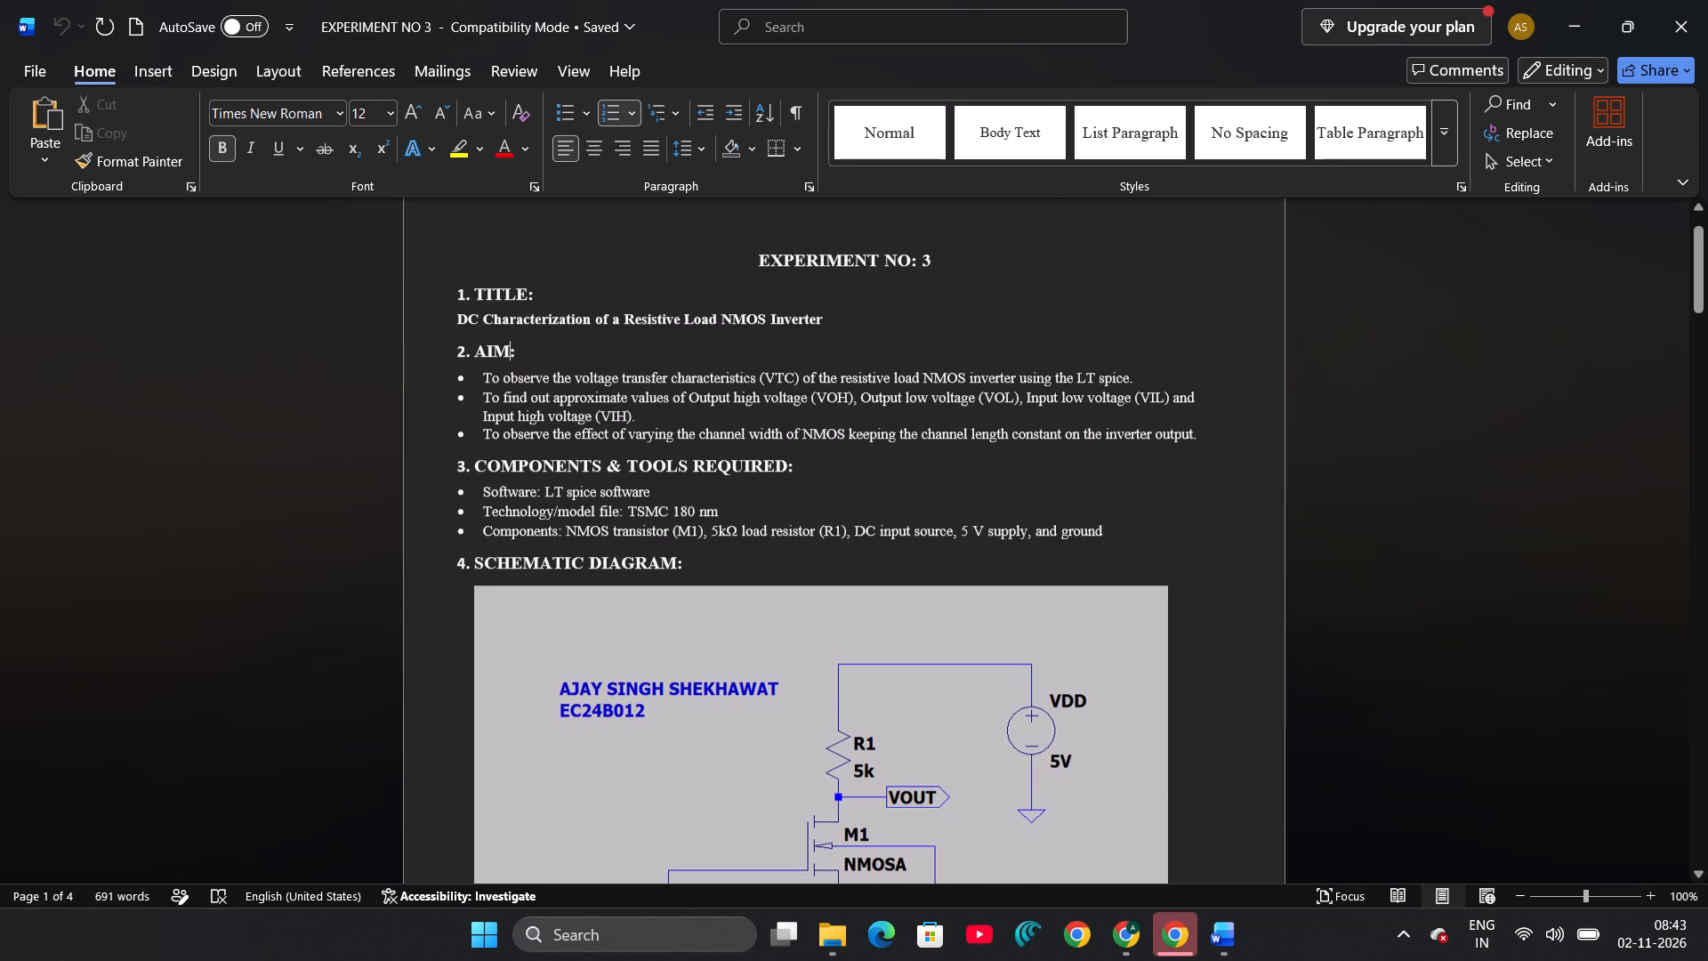
{"action": "left_click", "coordinate": [597, 497]}
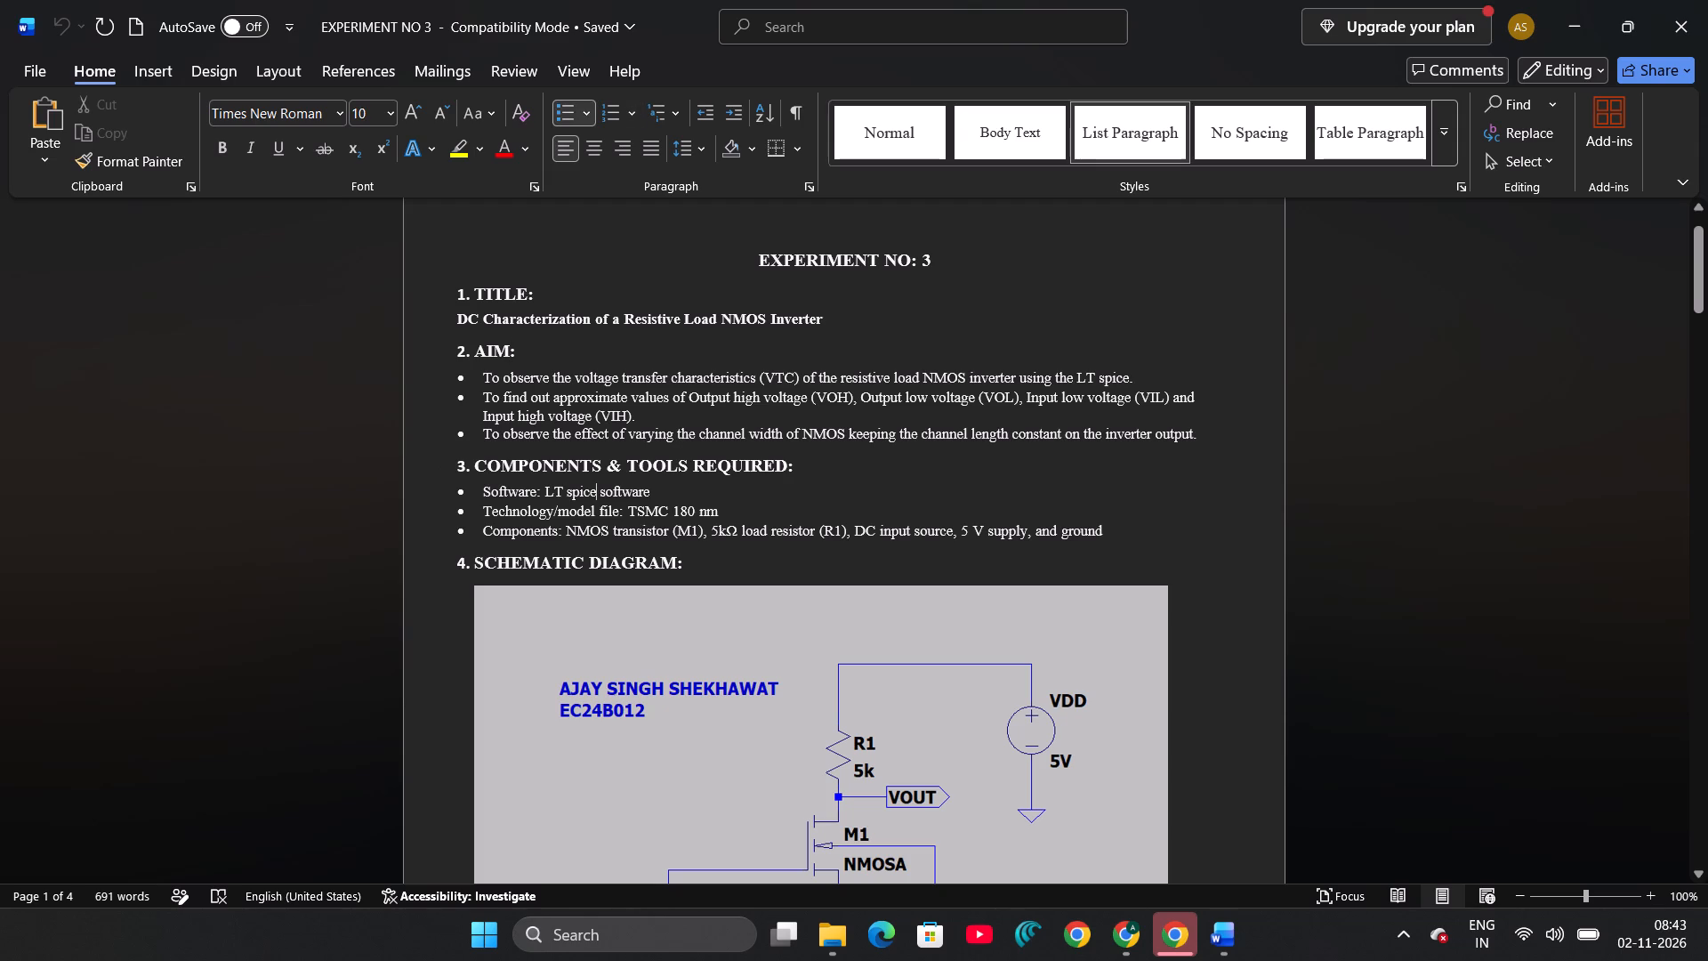
{"action": "scroll", "coordinate": [543, 541], "scroll_direction": "down", "scroll_amount": 1}
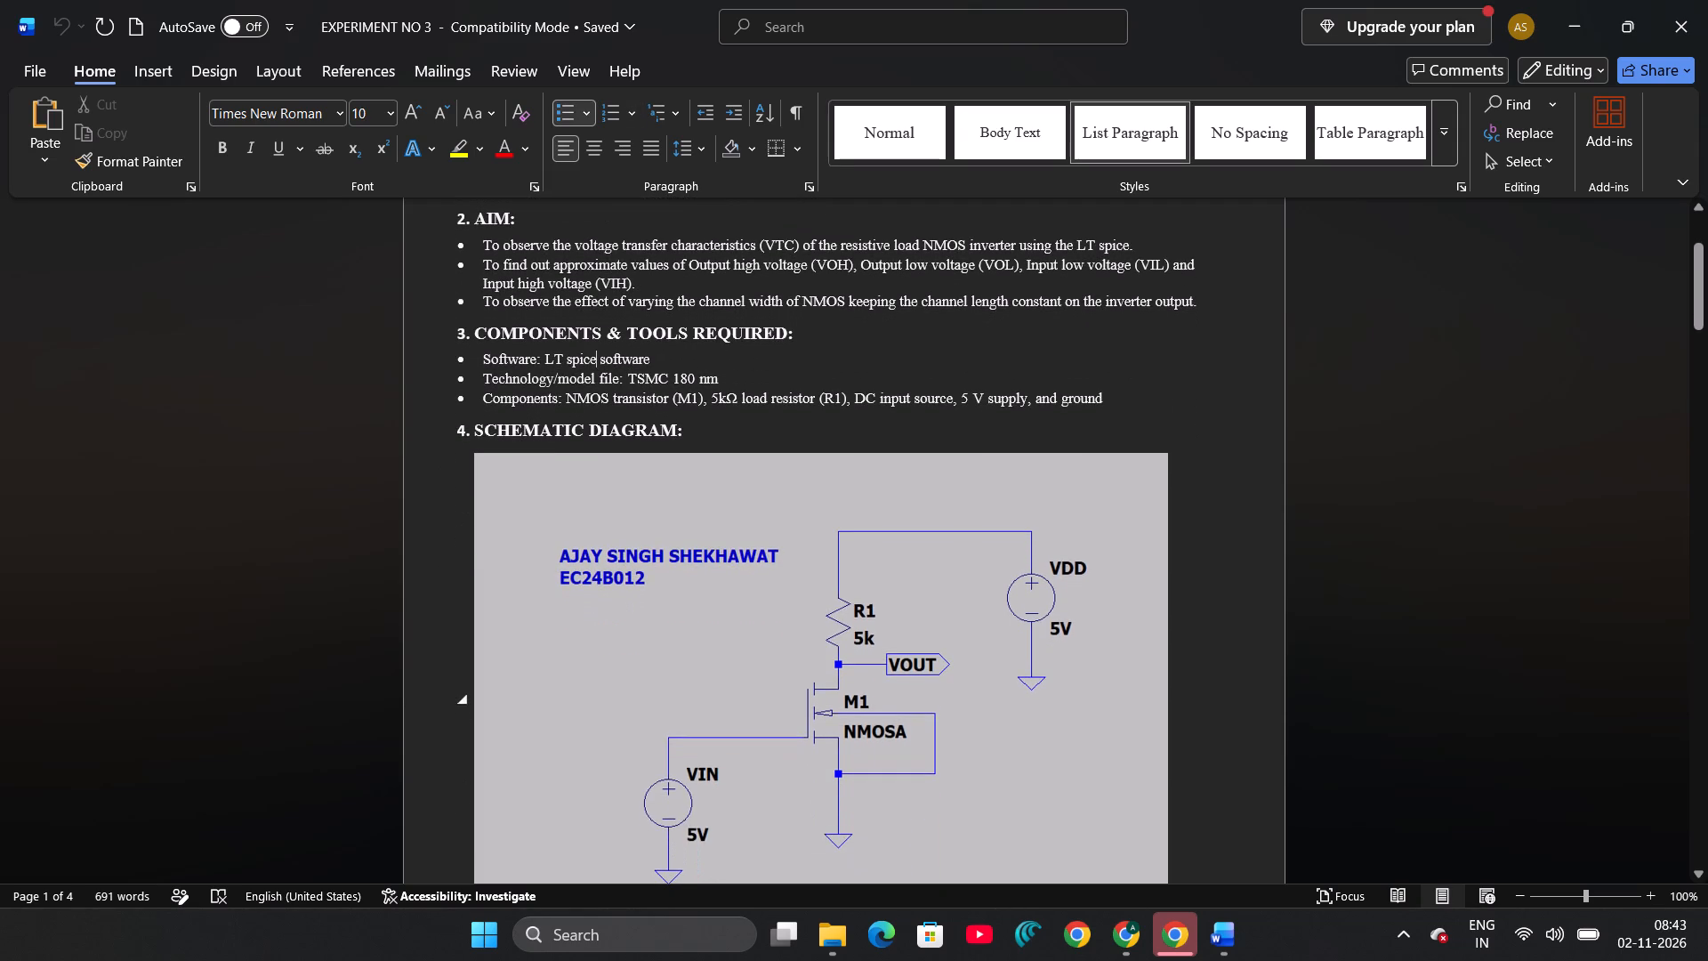
{"action": "scroll", "coordinate": [543, 541], "scroll_direction": "down", "scroll_amount": 2}
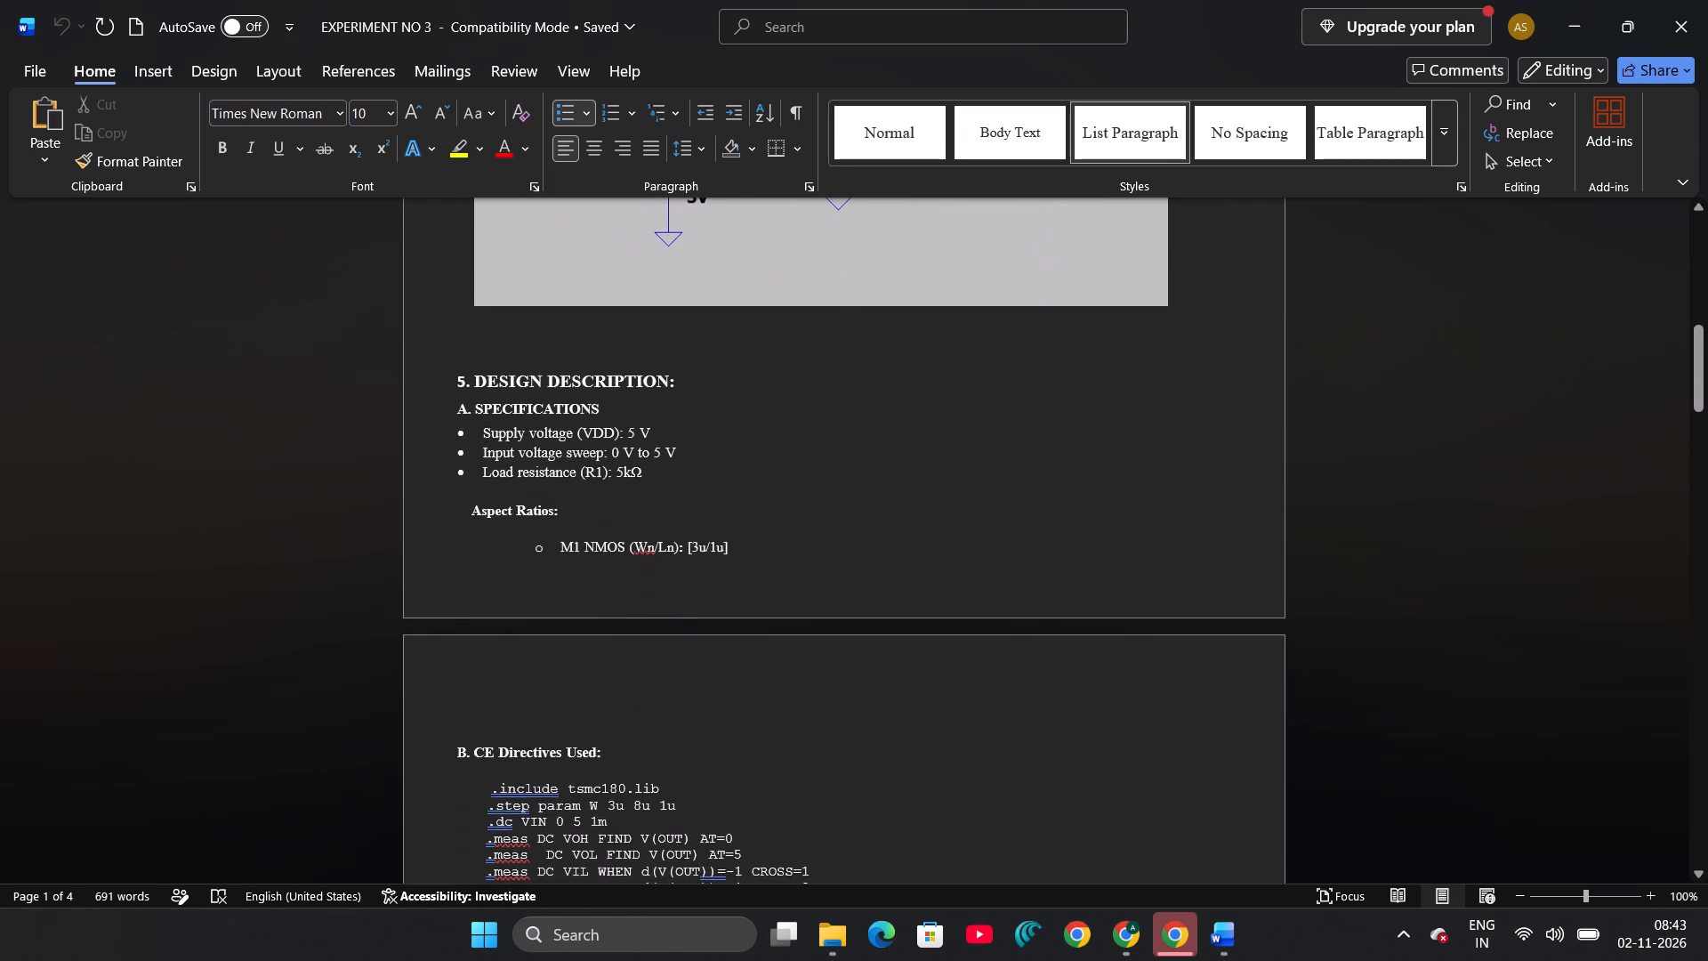
{"action": "scroll", "coordinate": [543, 541], "scroll_direction": "right", "scroll_amount": 1}
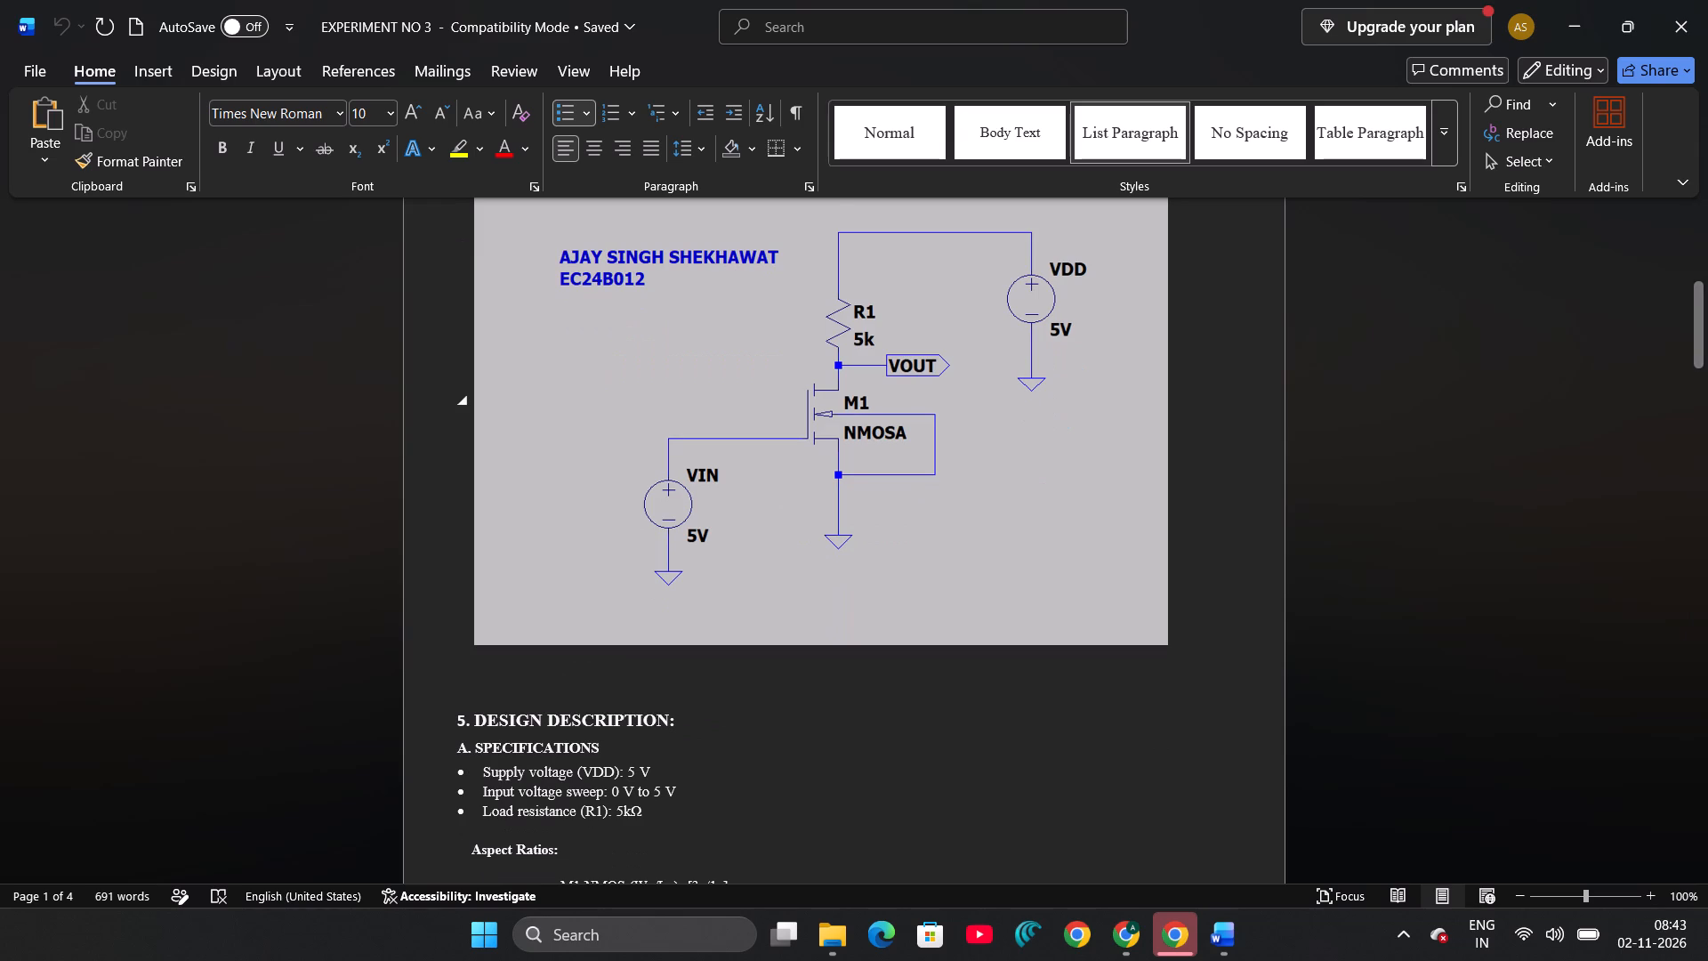
{"action": "scroll", "coordinate": [543, 541], "scroll_direction": "down", "scroll_amount": 1}
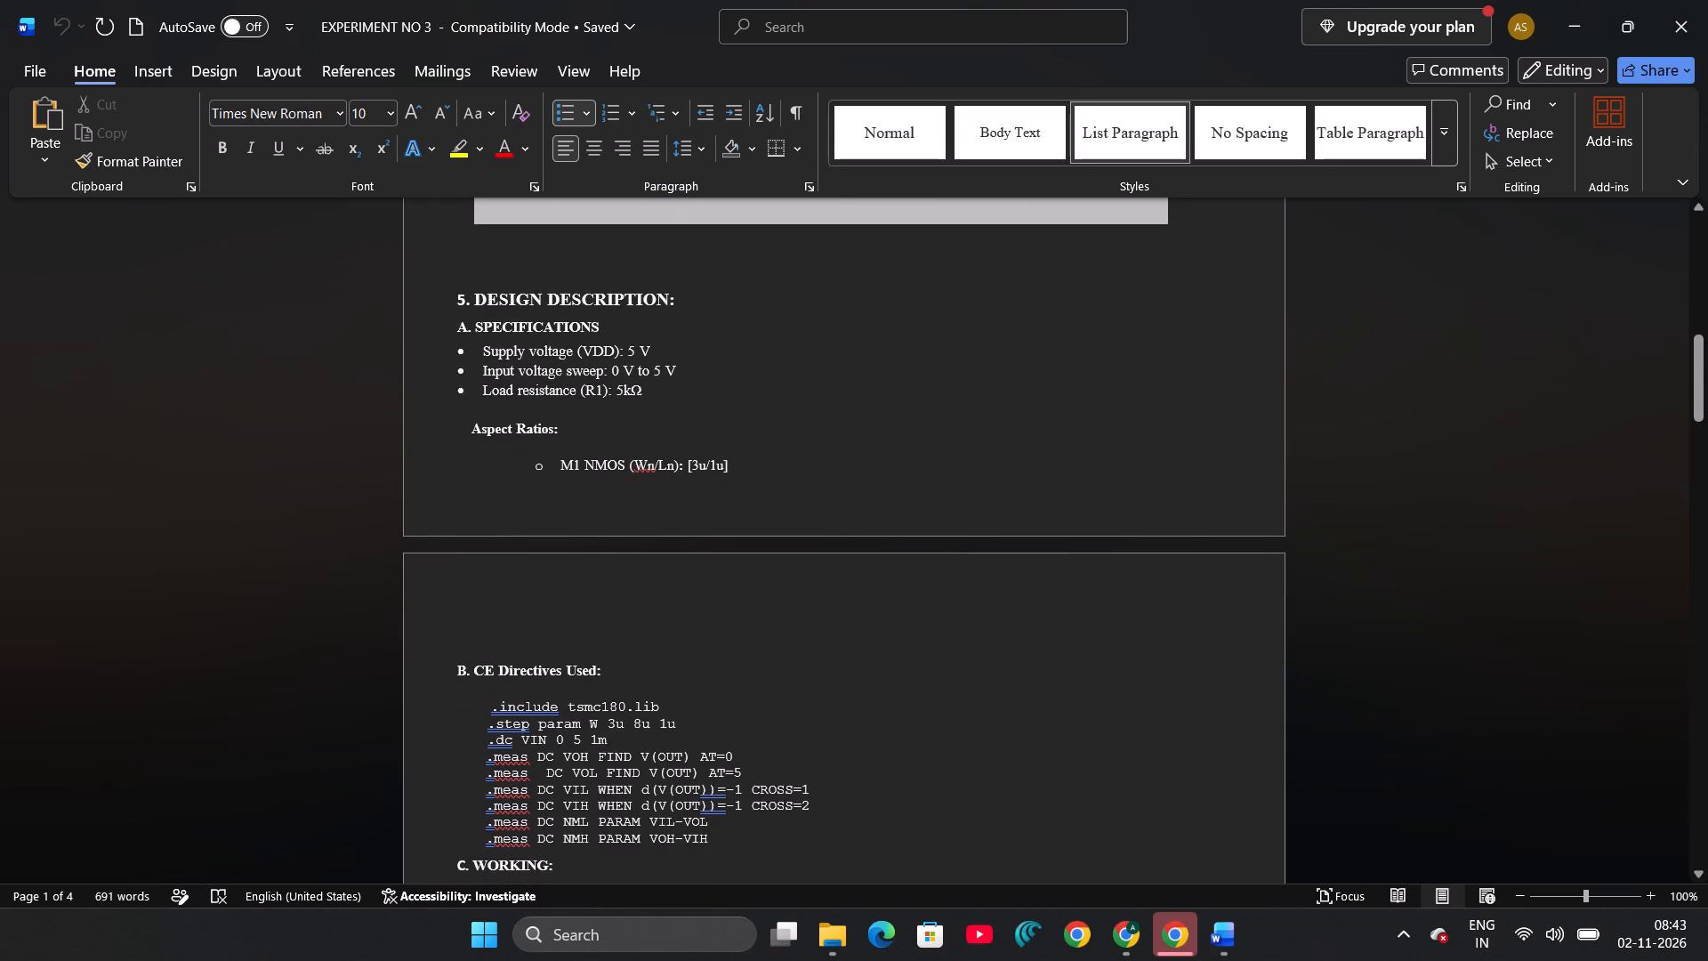
{"action": "scroll", "coordinate": [543, 541], "scroll_direction": "down", "scroll_amount": 2}
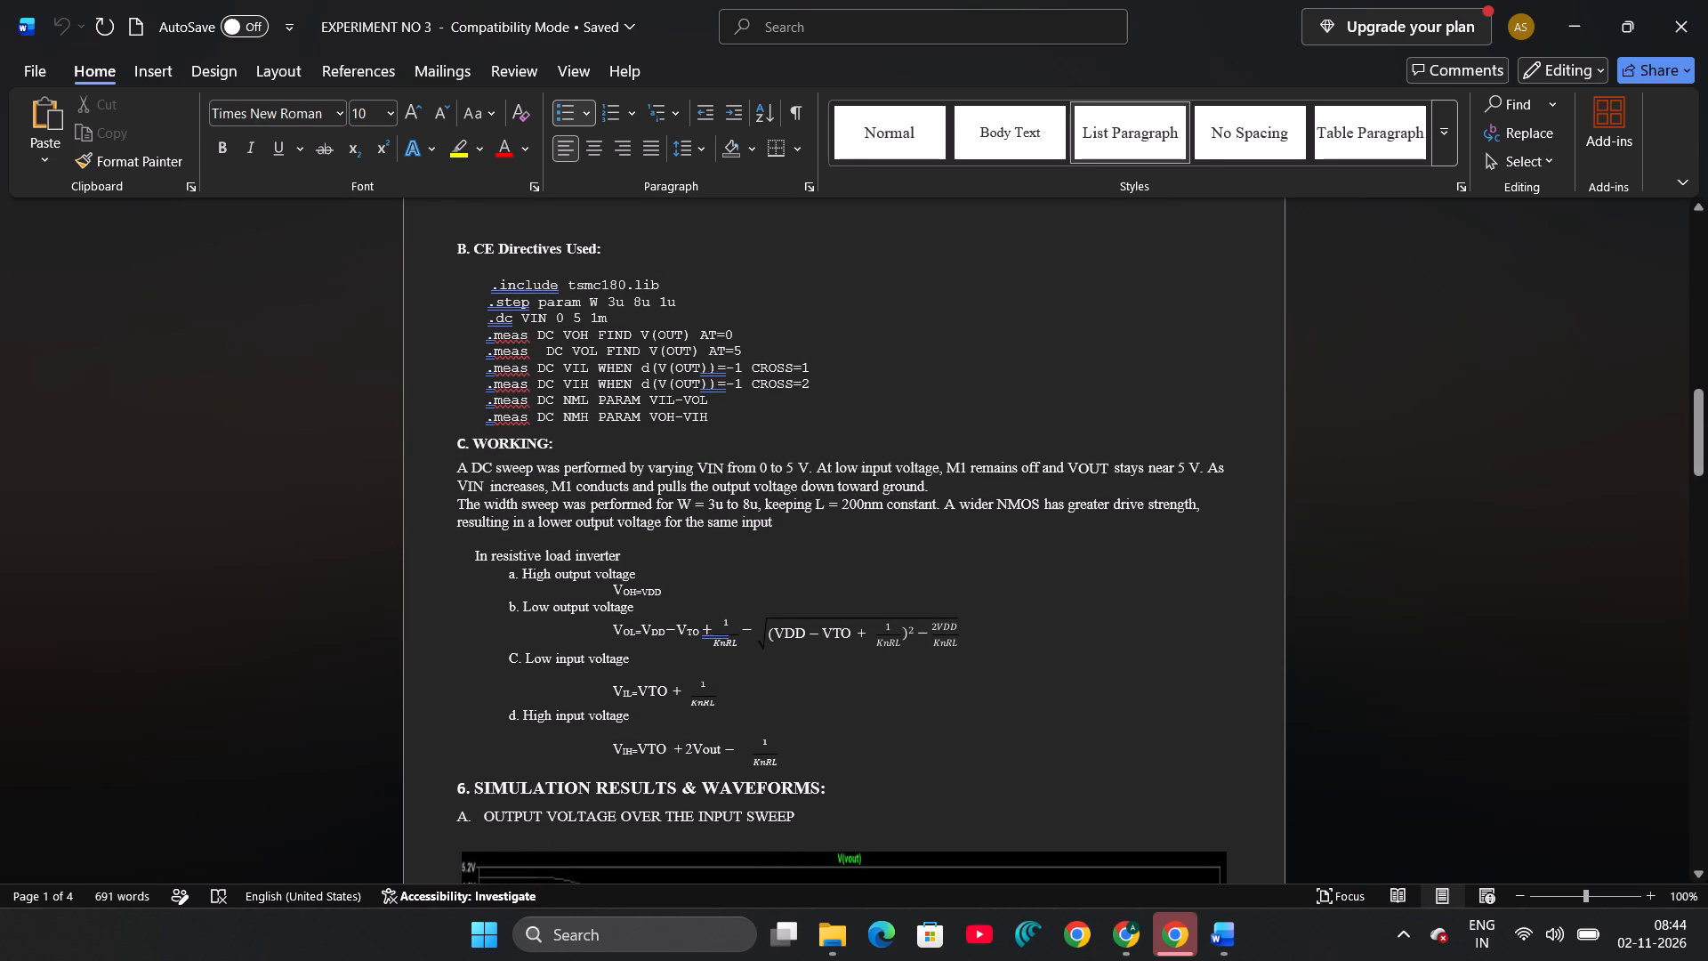
{"action": "scroll", "coordinate": [543, 541], "scroll_direction": "down", "scroll_amount": 1}
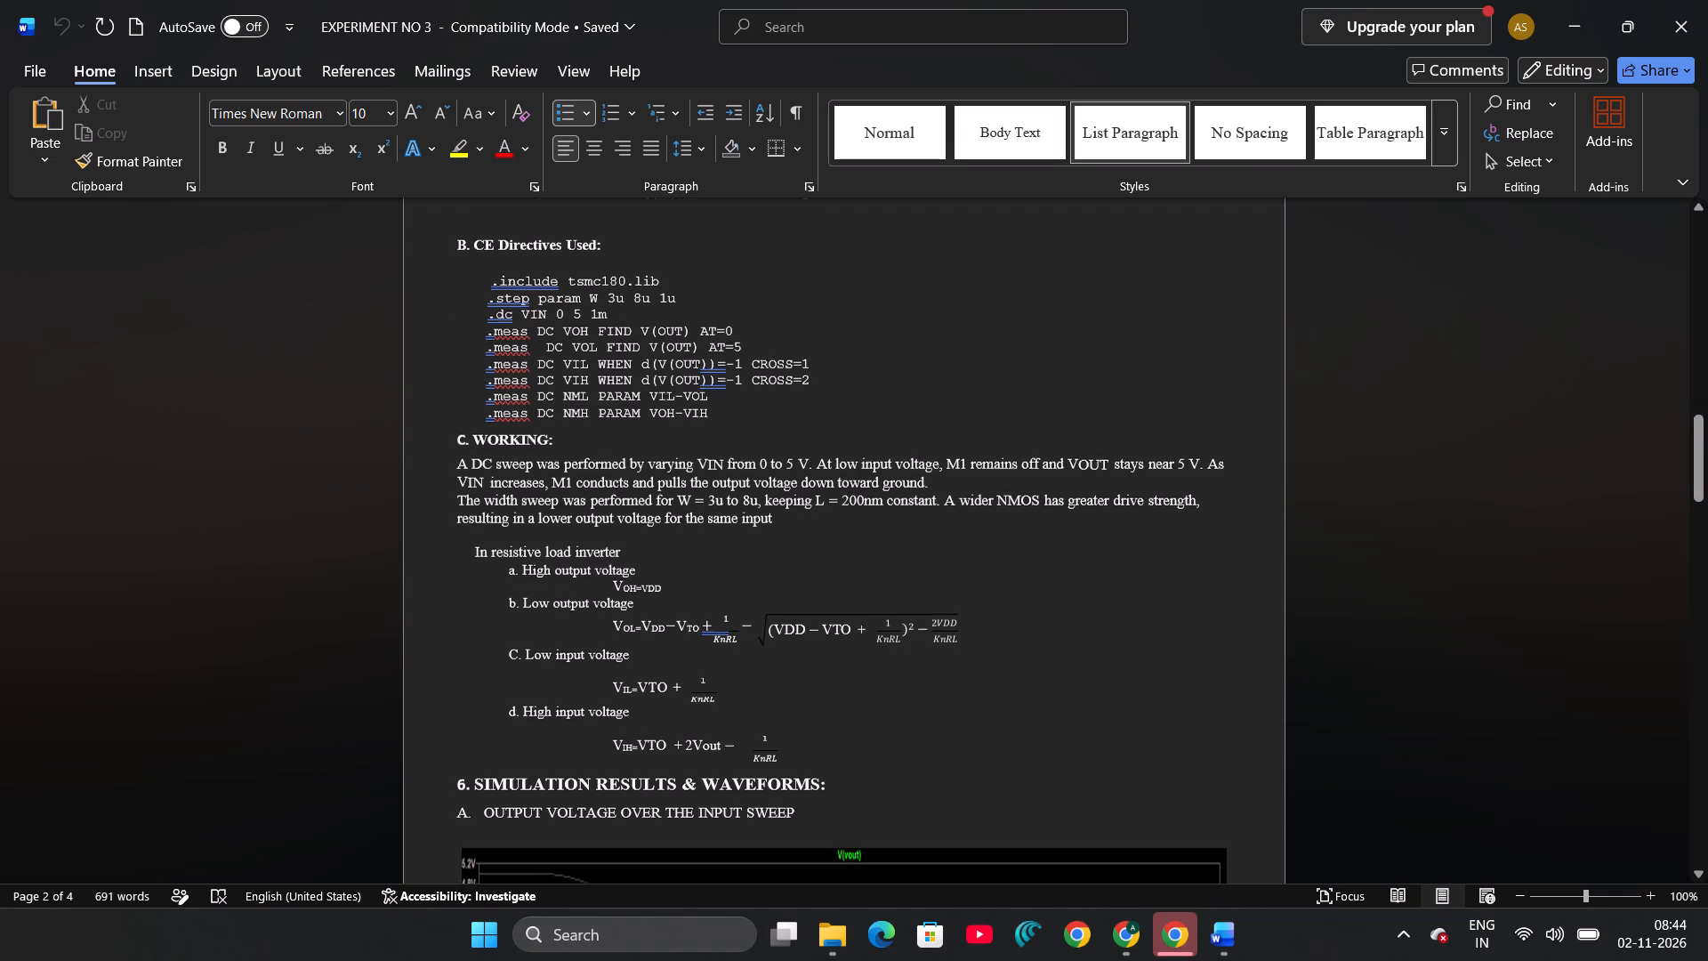
{"action": "scroll", "coordinate": [543, 541], "scroll_direction": "down", "scroll_amount": 3}
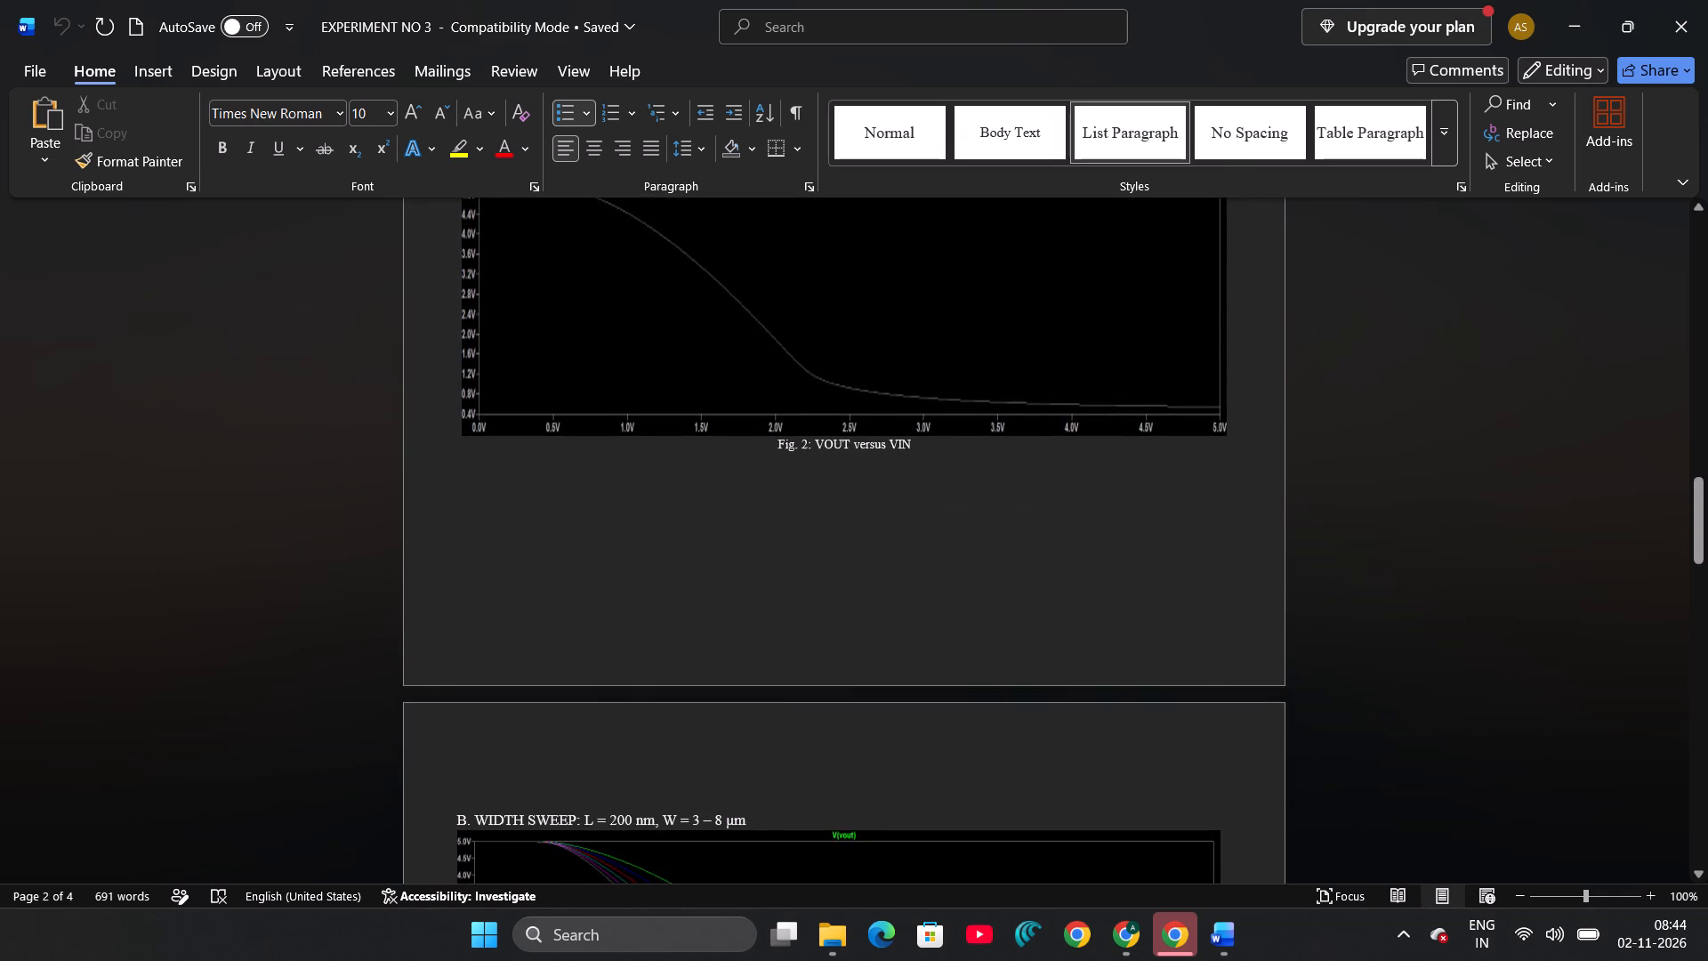
{"action": "scroll", "coordinate": [543, 541], "scroll_direction": "down", "scroll_amount": 2}
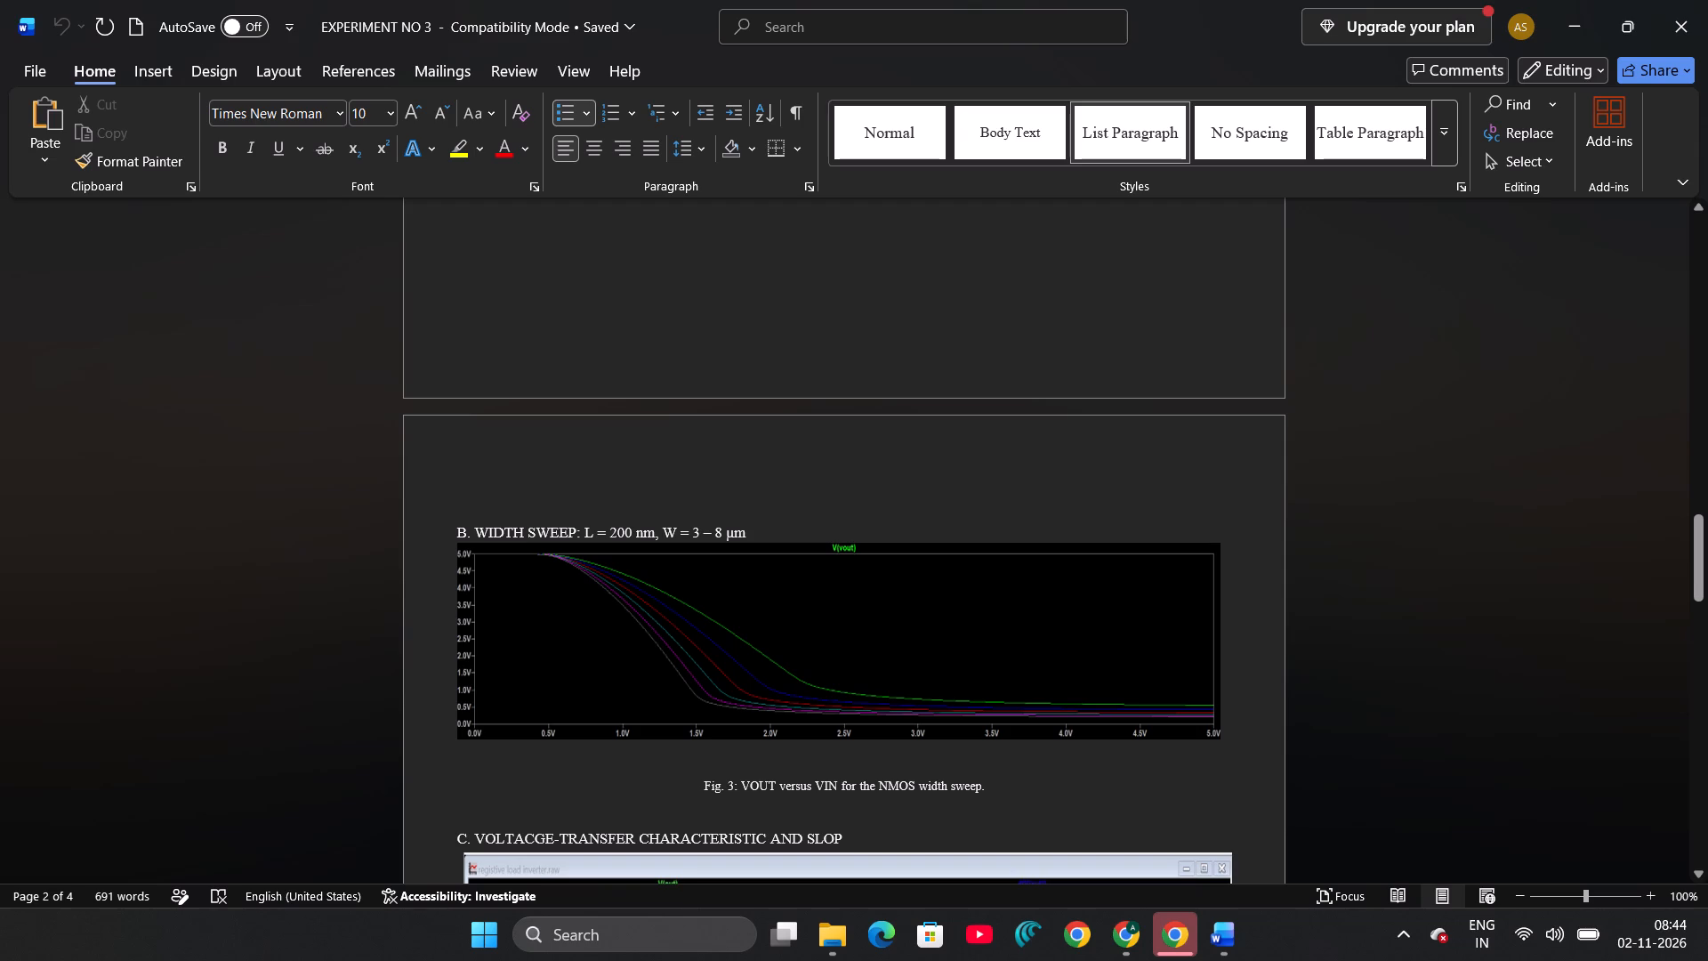
Recheck the CE directives and the working section's resistive load inverter voltage equations in EXPERIMENT NO 3.
{"action": "scroll", "coordinate": [920, 475], "scroll_direction": "up", "scroll_amount": 5}
{"action": "scroll", "coordinate": [920, 475], "scroll_direction": "right", "scroll_amount": 1}
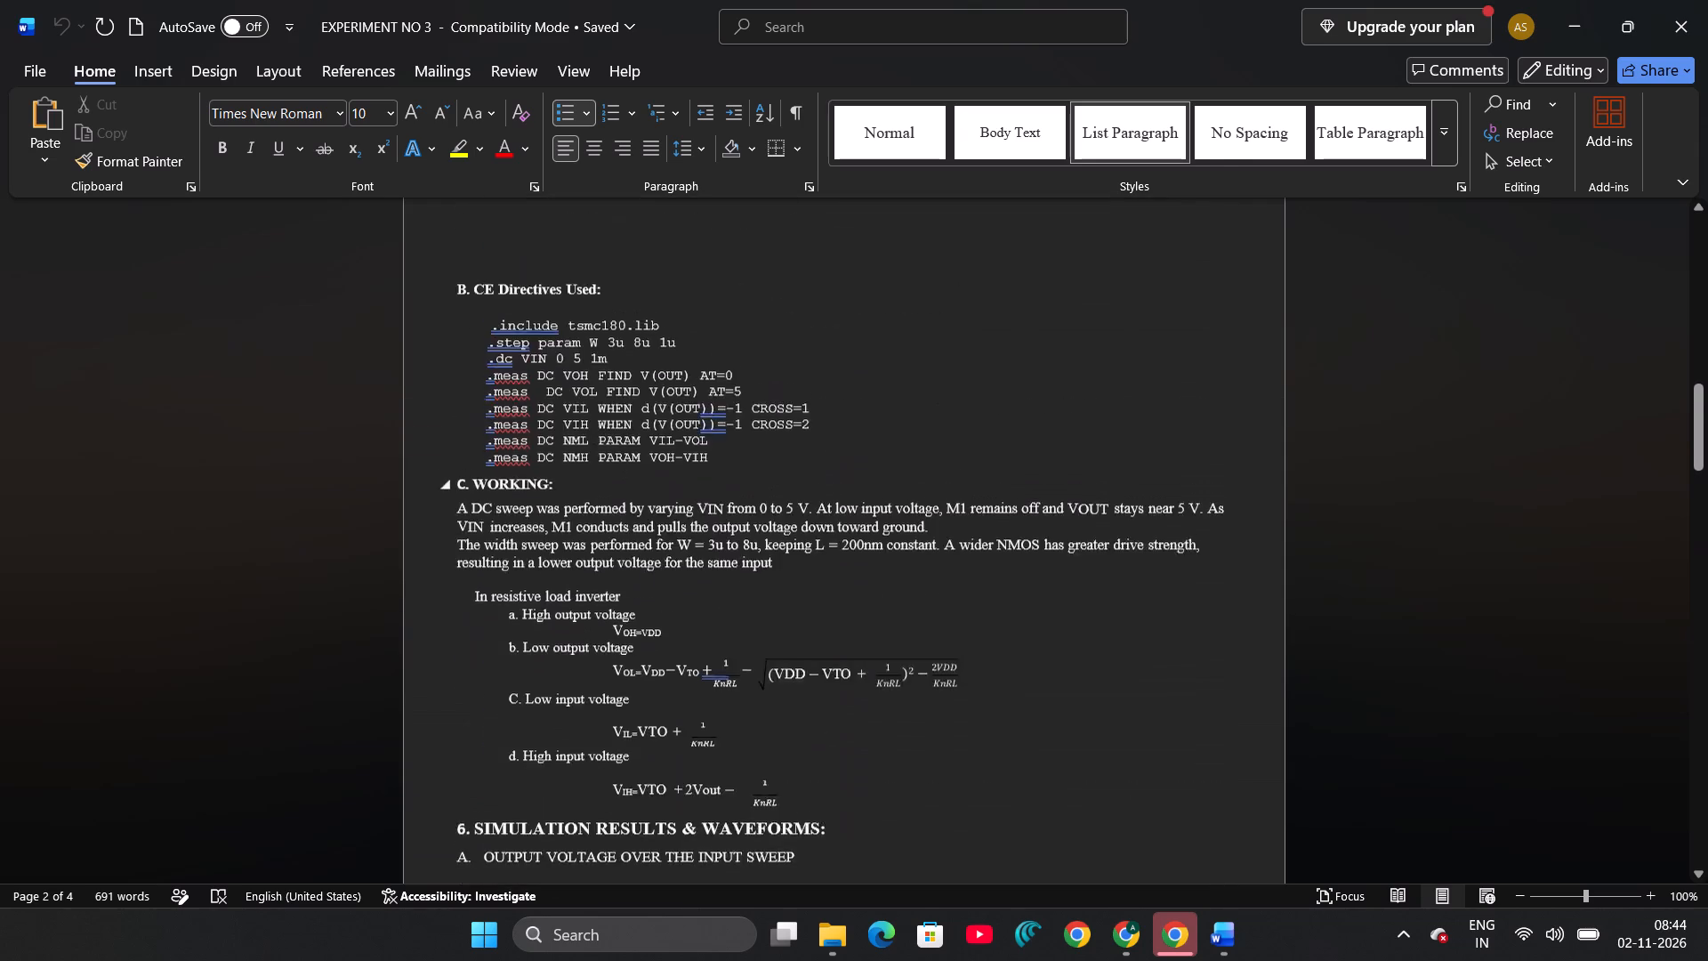
{"action": "scroll", "coordinate": [920, 475], "scroll_direction": "right", "scroll_amount": 1}
{"action": "scroll", "coordinate": [920, 475], "scroll_direction": "up", "scroll_amount": 1}
{"action": "scroll", "coordinate": [920, 475], "scroll_direction": "right", "scroll_amount": 2}
{"action": "scroll", "coordinate": [920, 475], "scroll_direction": "up", "scroll_amount": 1}
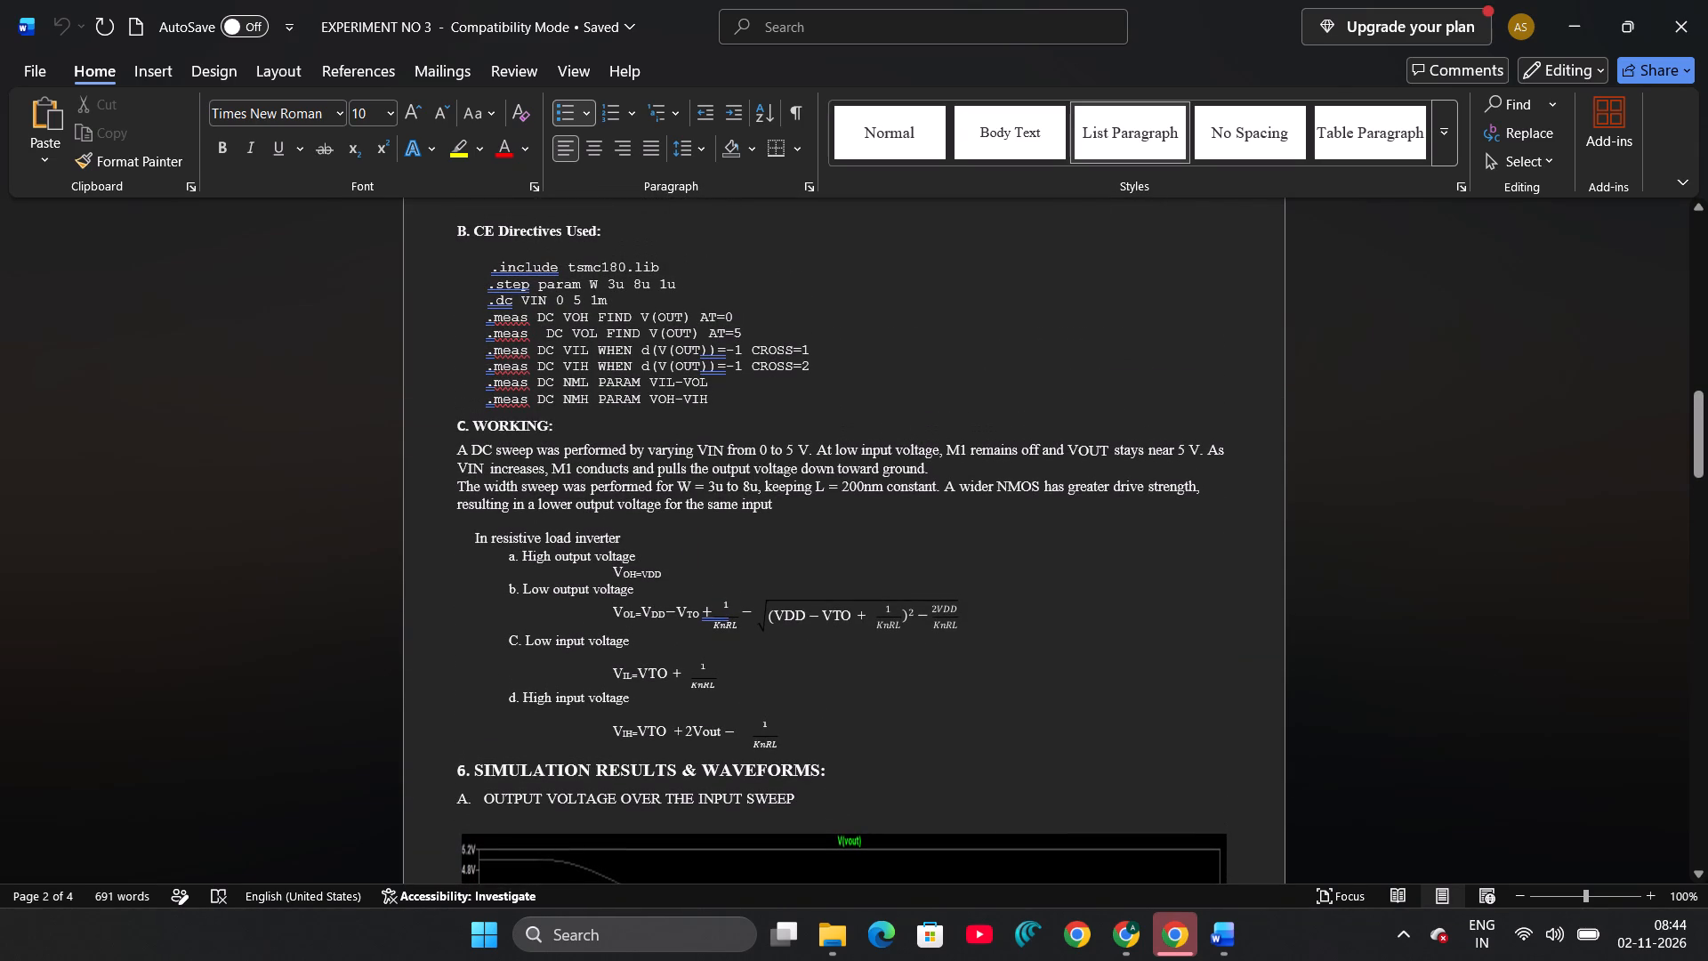
{"action": "scroll", "coordinate": [920, 475], "scroll_direction": "down", "scroll_amount": 1}
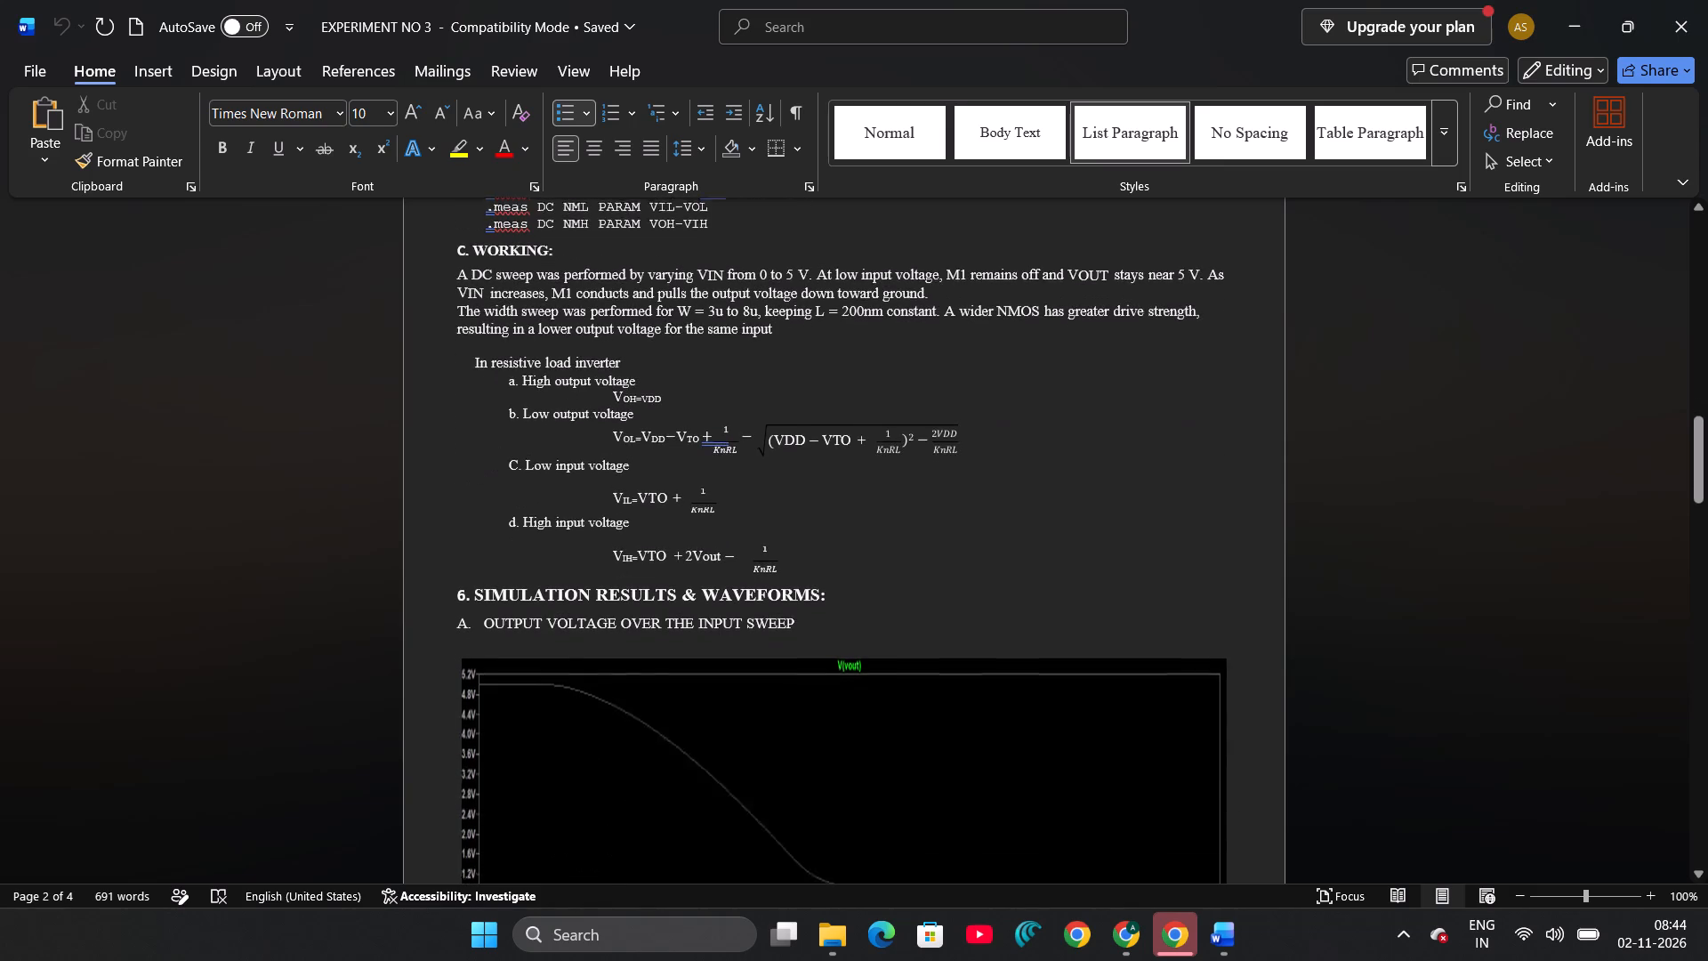
Examine the simulation waveforms, from the output voltage plot and width sweep to the voltage-transfer characteristic and slope.
{"action": "scroll", "coordinate": [920, 475], "scroll_direction": "down", "scroll_amount": 3}
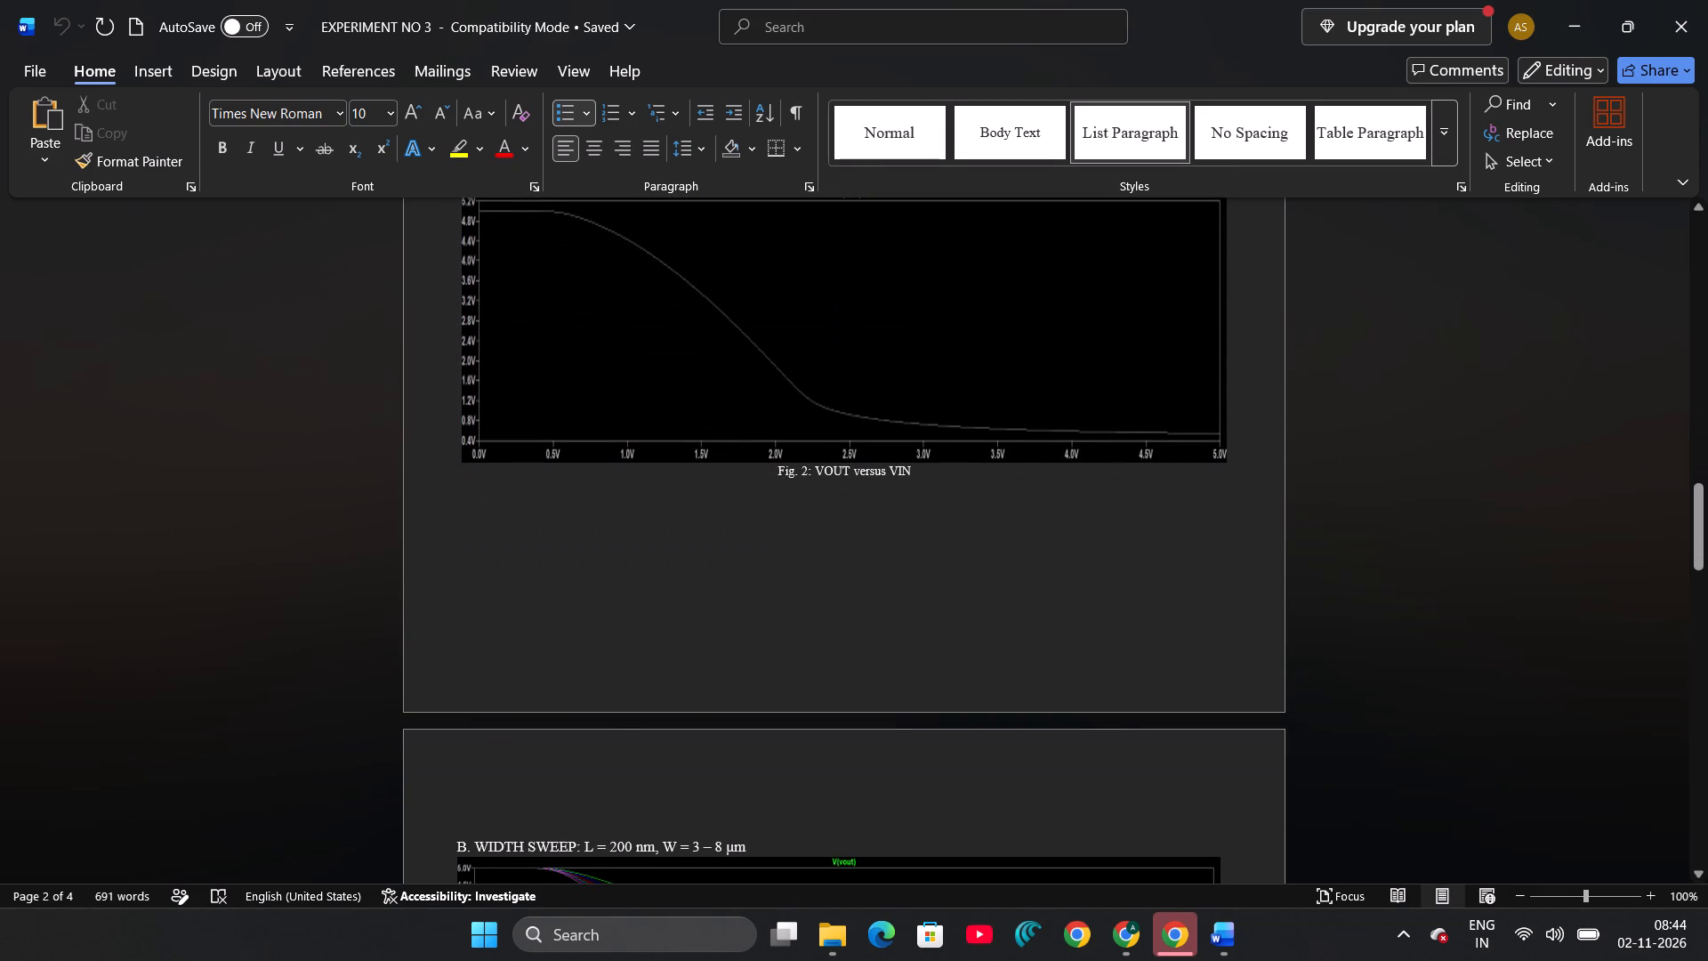
{"action": "scroll", "coordinate": [920, 475], "scroll_direction": "down", "scroll_amount": 2}
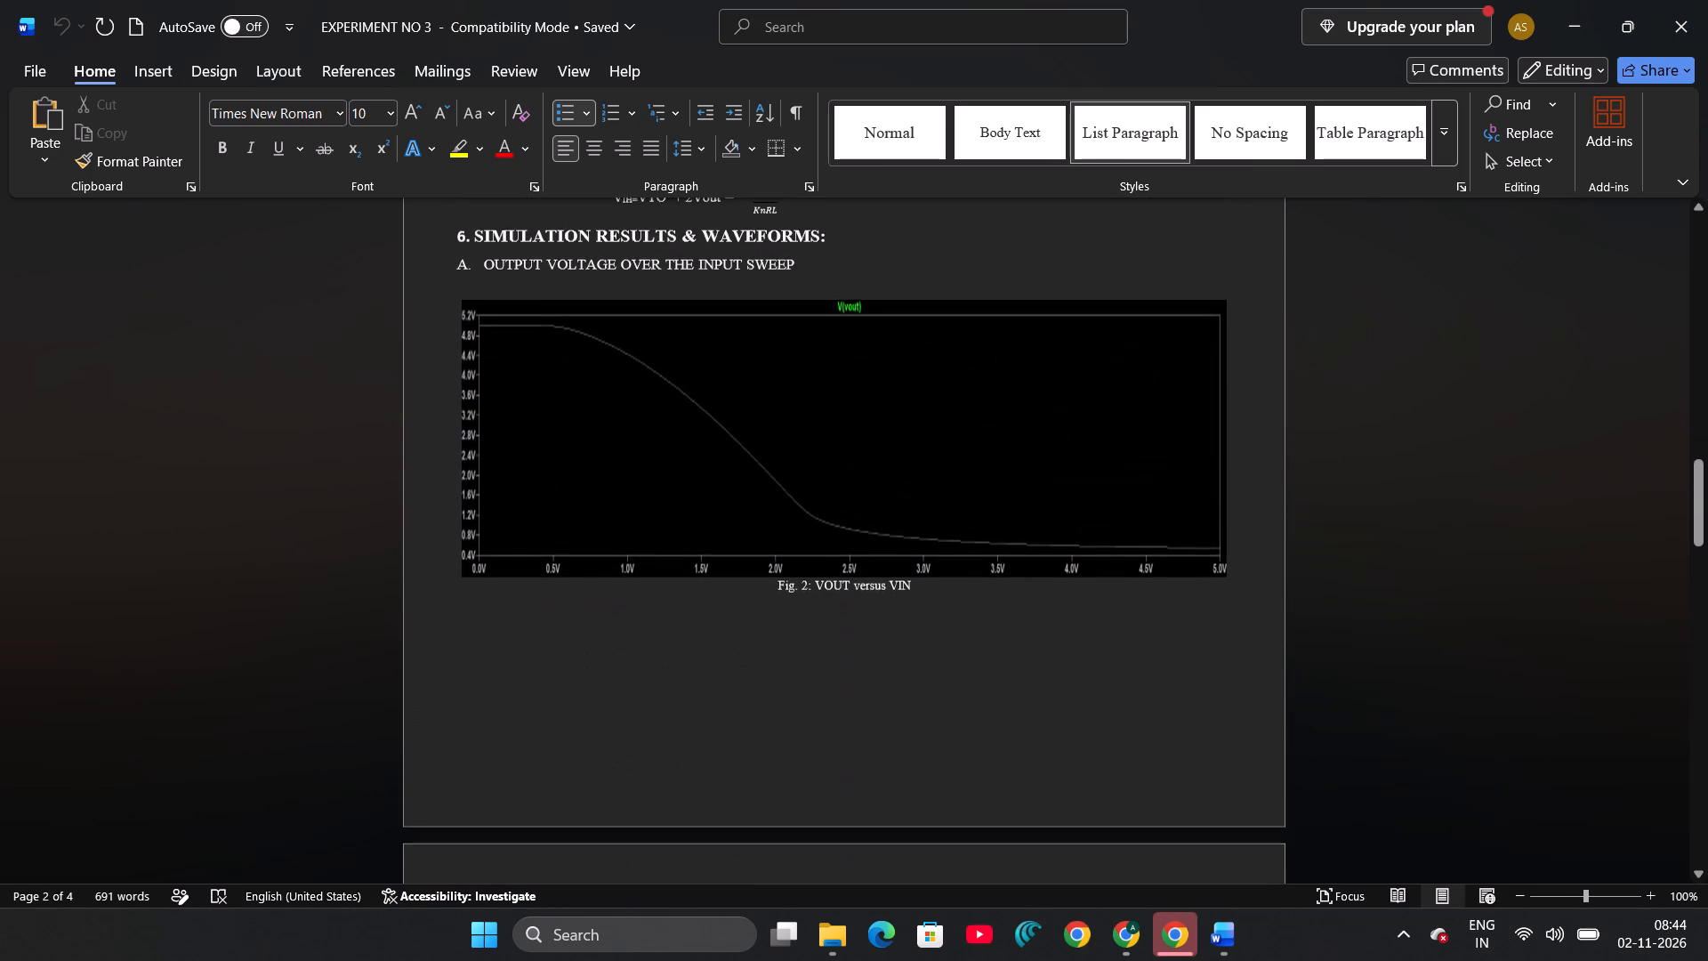
{"action": "scroll", "coordinate": [920, 475], "scroll_direction": "down", "scroll_amount": 3}
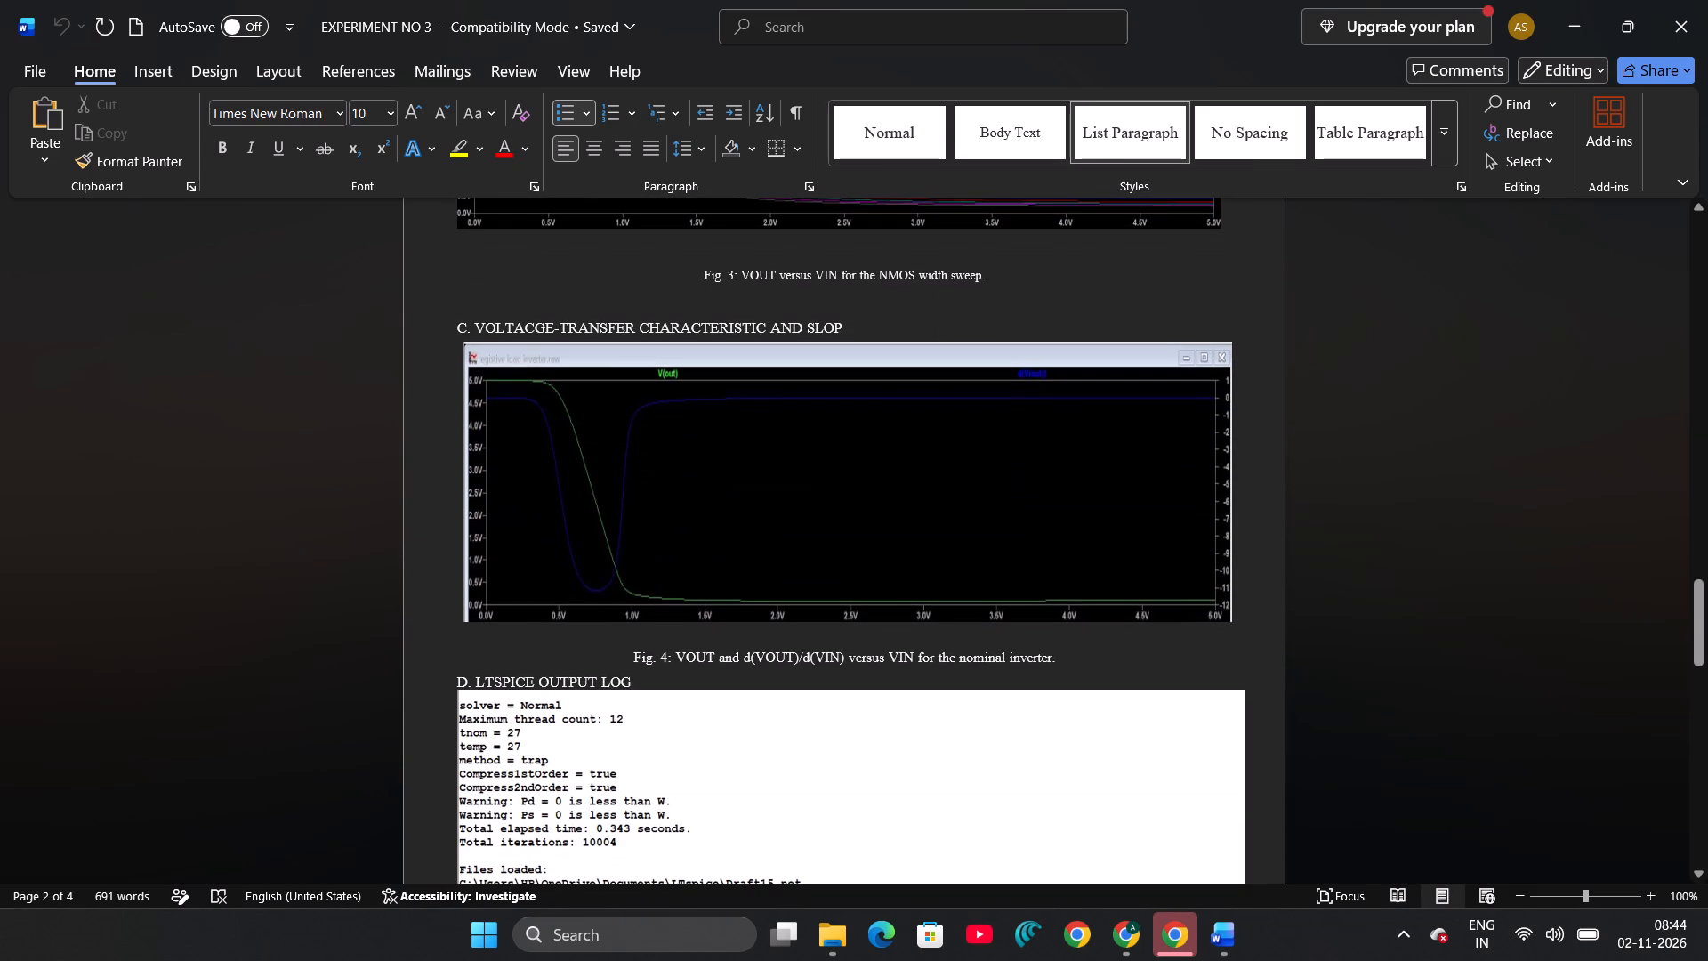
{"action": "scroll", "coordinate": [920, 475], "scroll_direction": "up", "scroll_amount": 2}
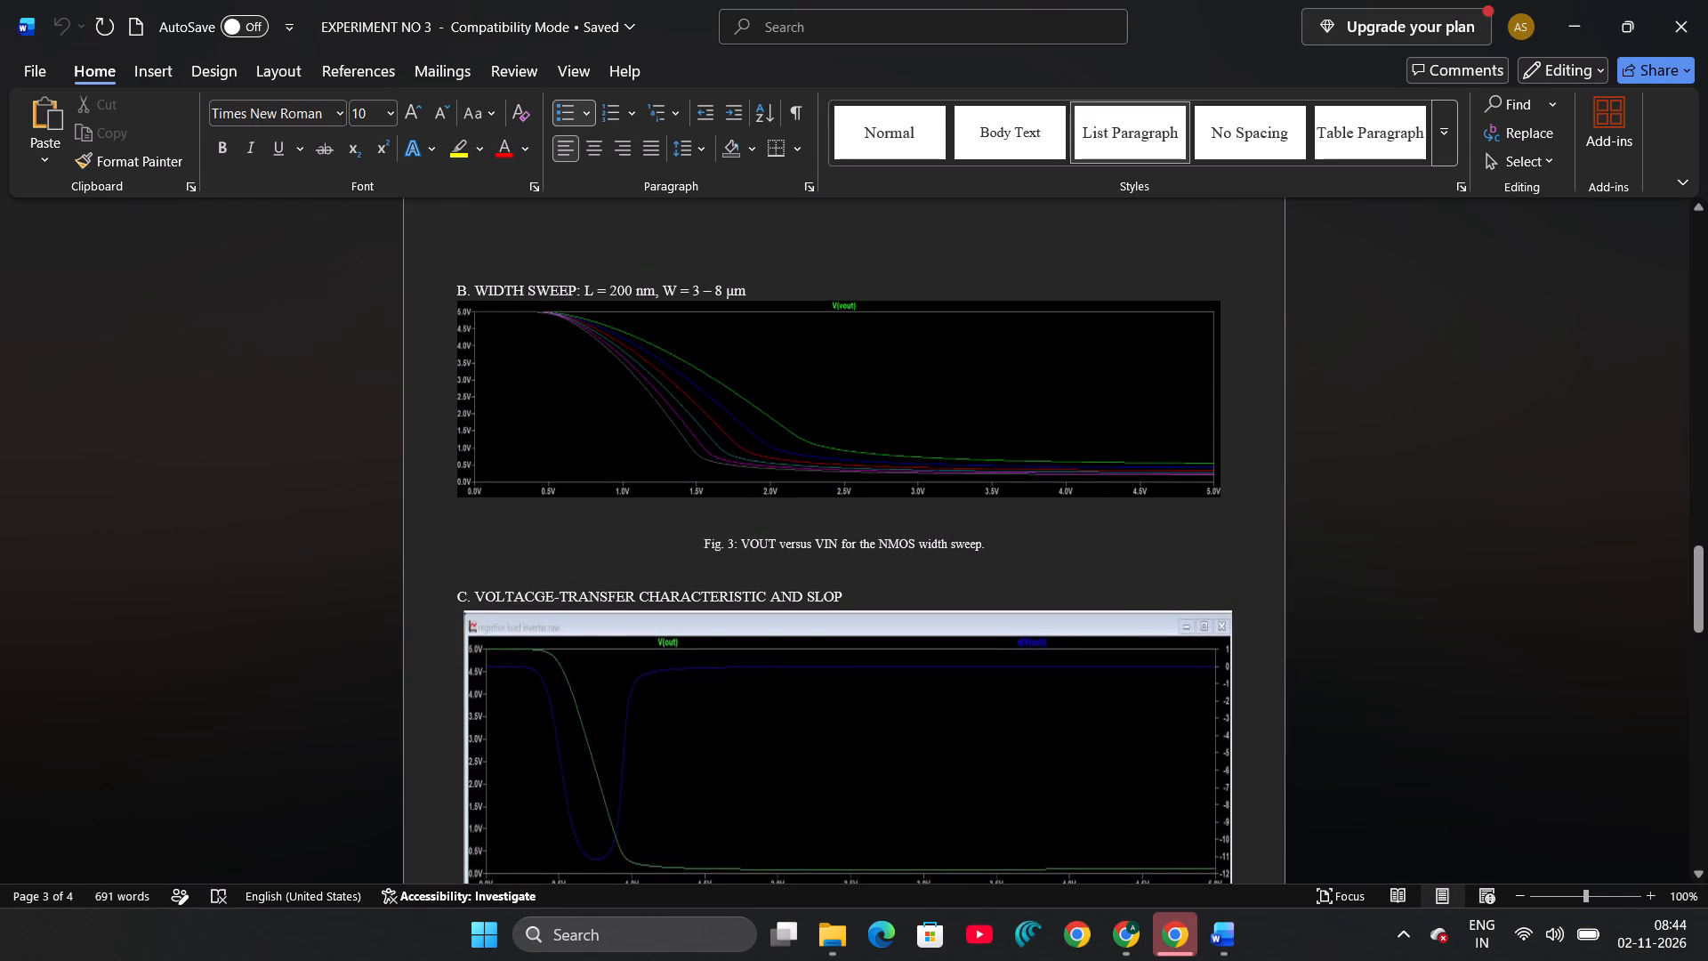
{"action": "scroll", "coordinate": [920, 475], "scroll_direction": "down", "scroll_amount": 1}
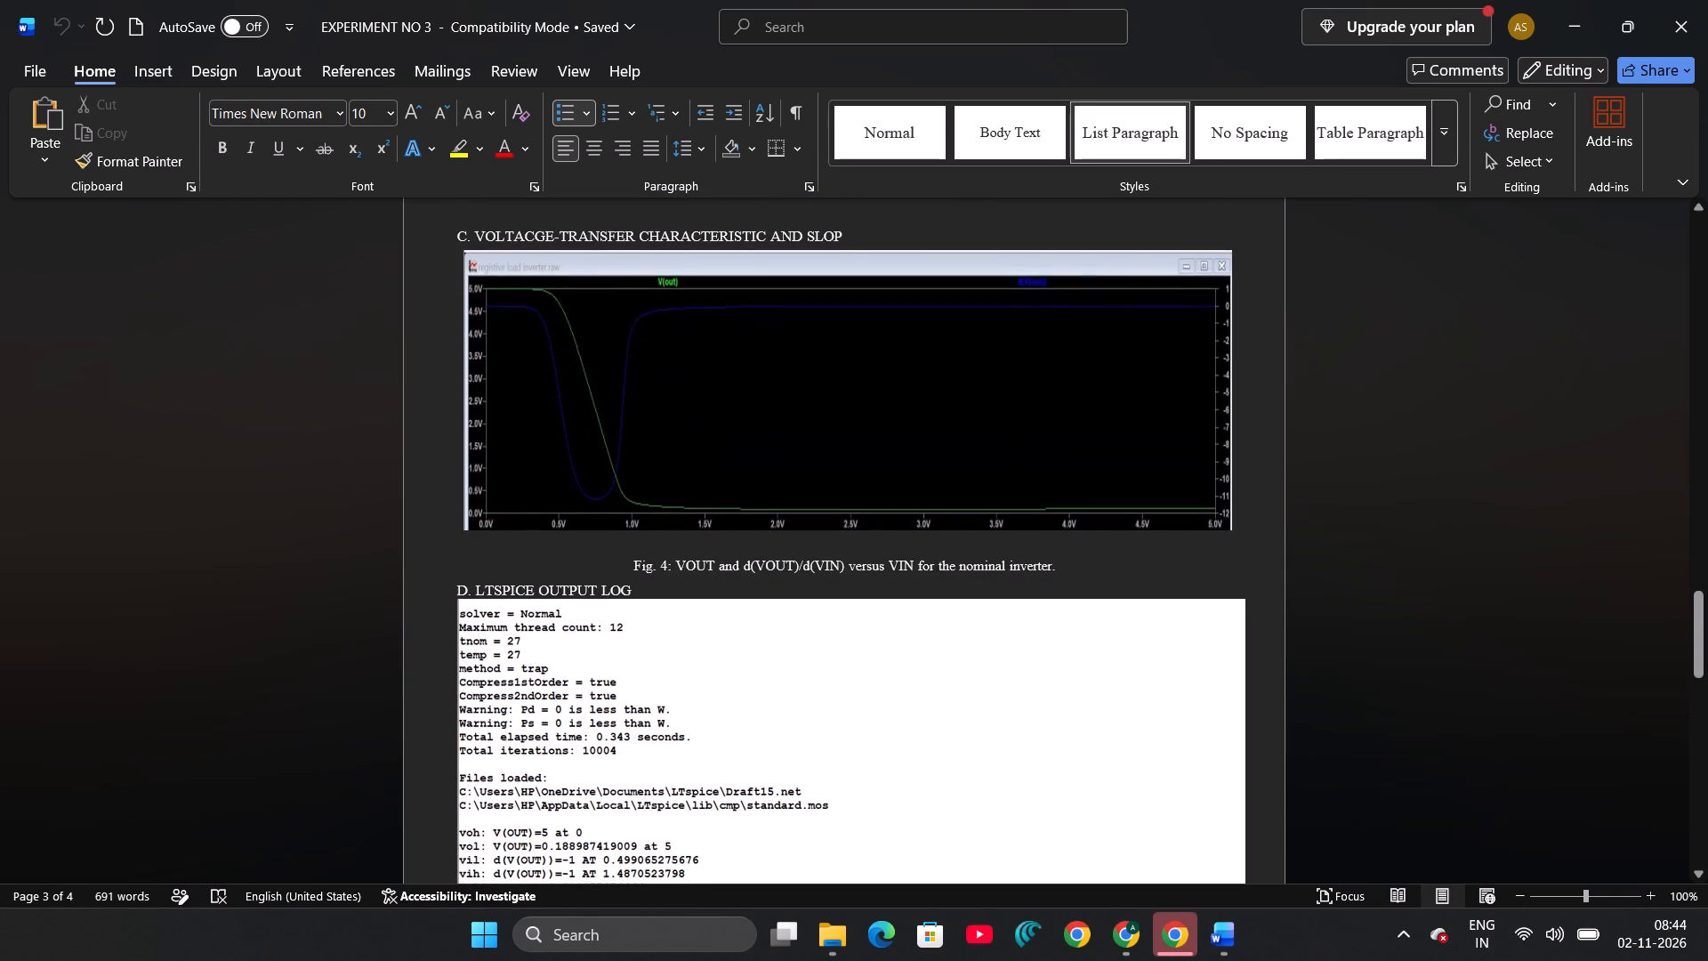
Cross-check the LTspice output log against the observation table and the aspect ratio and noise margin calculations.
{"action": "scroll", "coordinate": [920, 475], "scroll_direction": "down", "scroll_amount": 2}
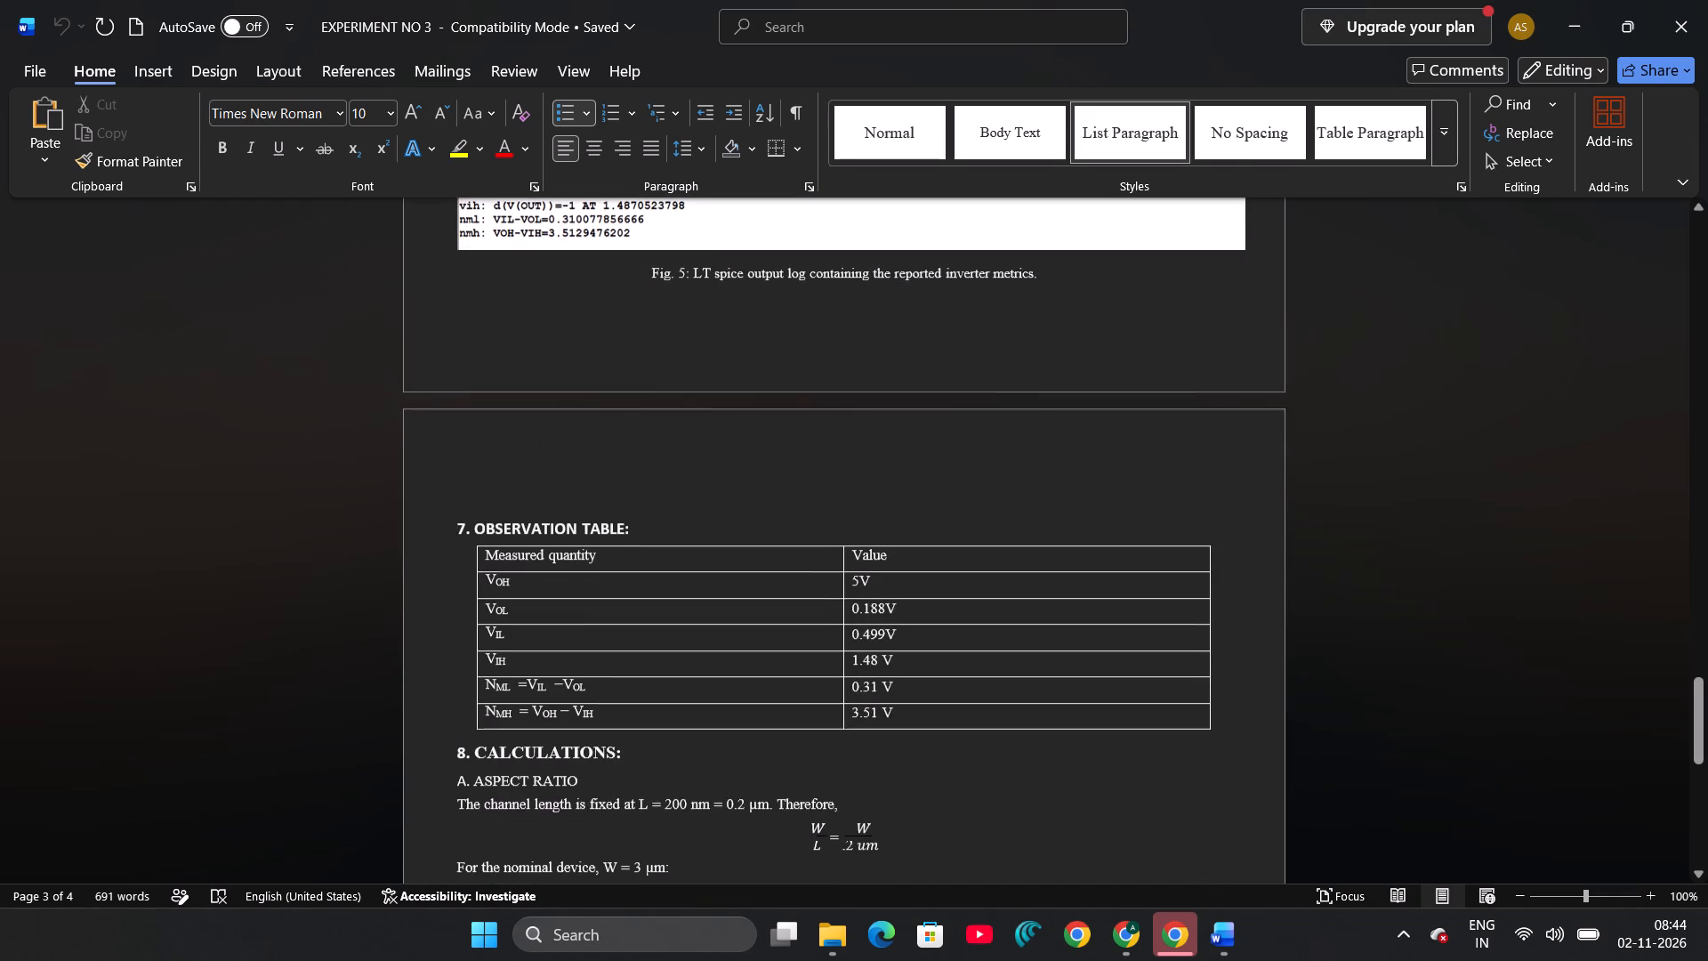
{"action": "scroll", "coordinate": [921, 465], "scroll_direction": "down", "scroll_amount": 1}
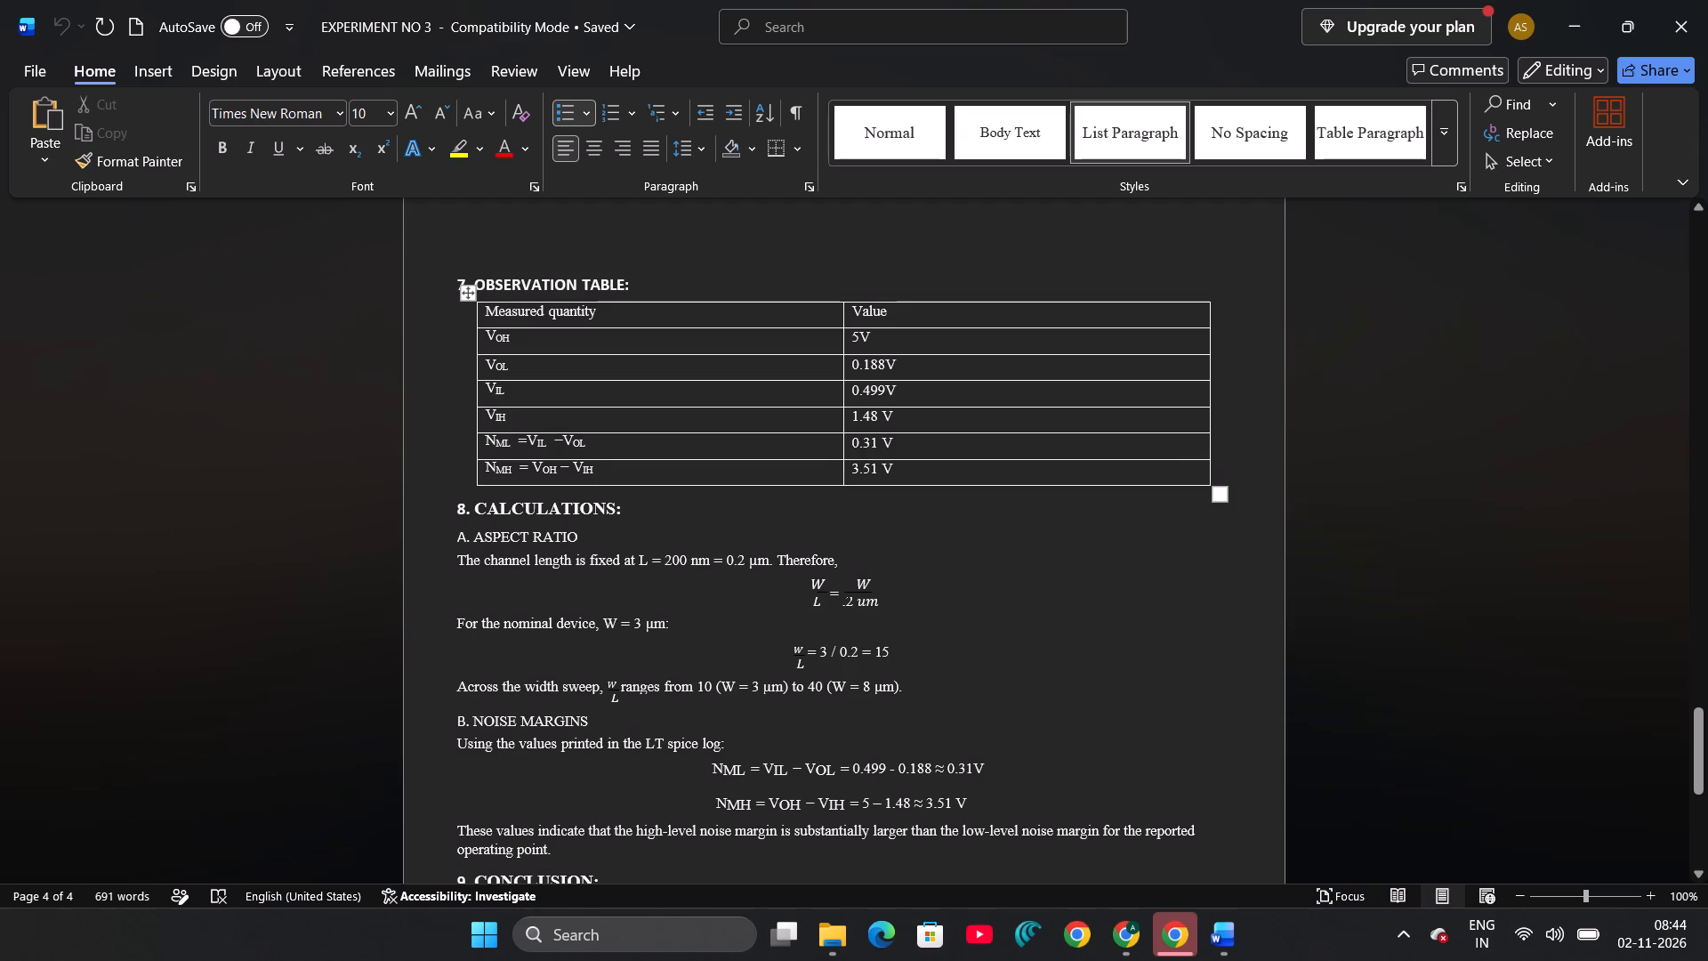
{"action": "scroll", "coordinate": [921, 465], "scroll_direction": "up", "scroll_amount": 2}
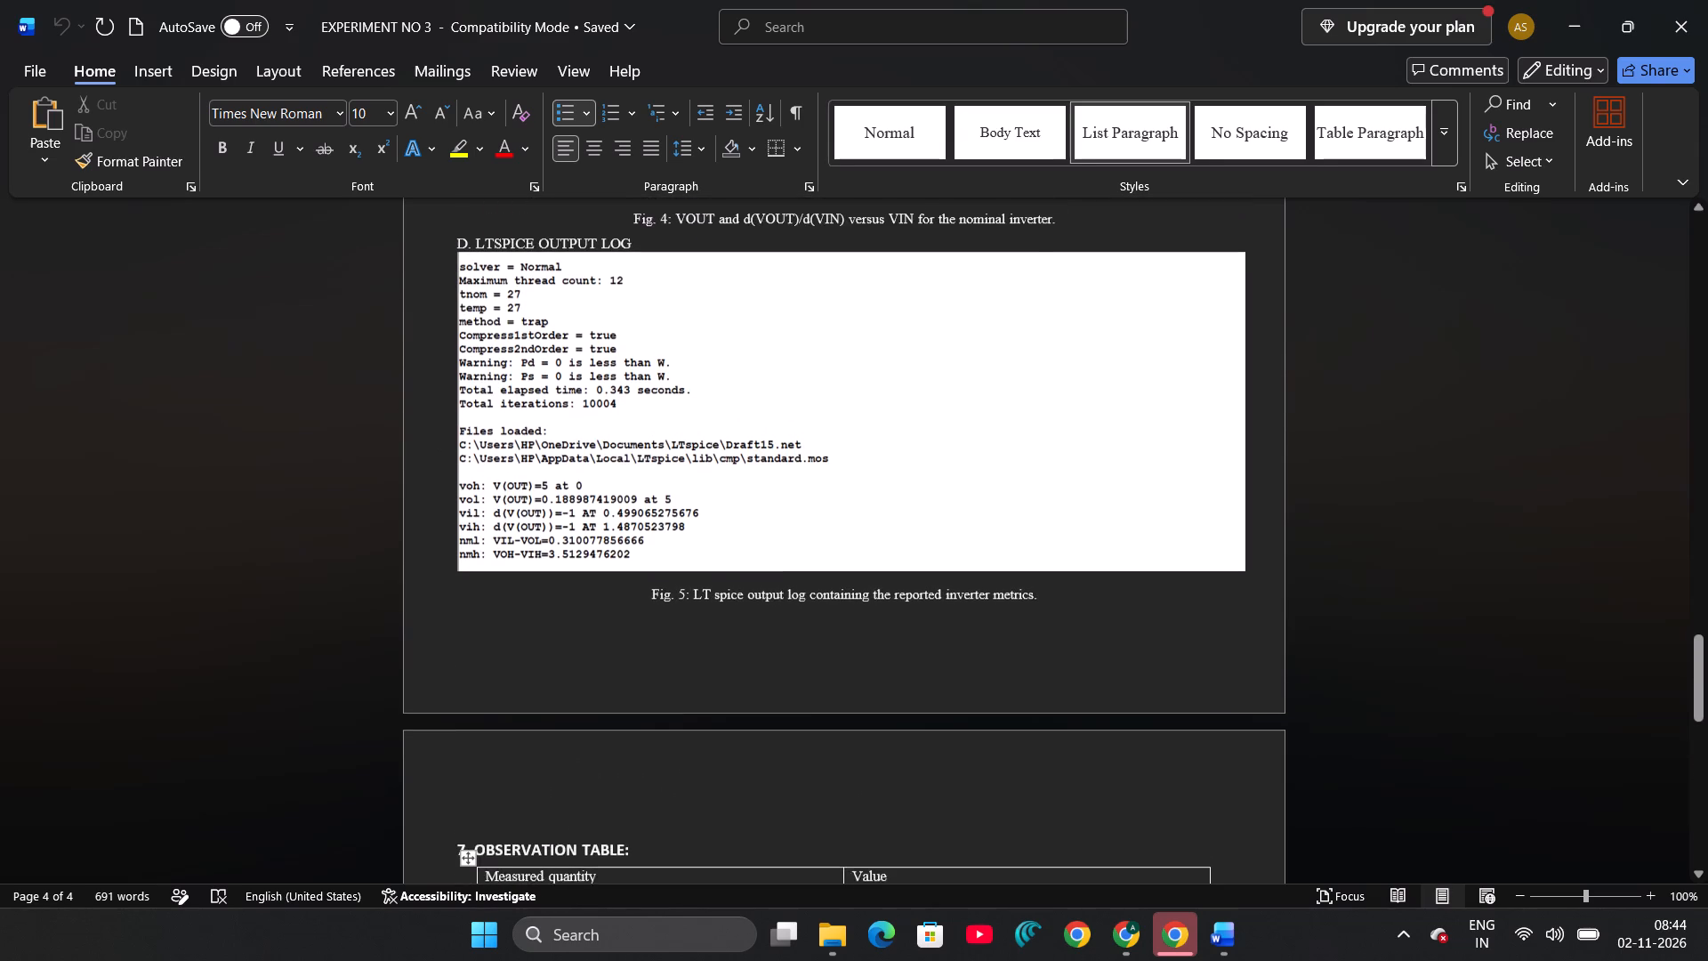
{"action": "scroll", "coordinate": [921, 465], "scroll_direction": "up", "scroll_amount": 1}
{"action": "scroll", "coordinate": [921, 465], "scroll_direction": "down", "scroll_amount": 1}
{"action": "scroll", "coordinate": [921, 465], "scroll_direction": "up", "scroll_amount": 1}
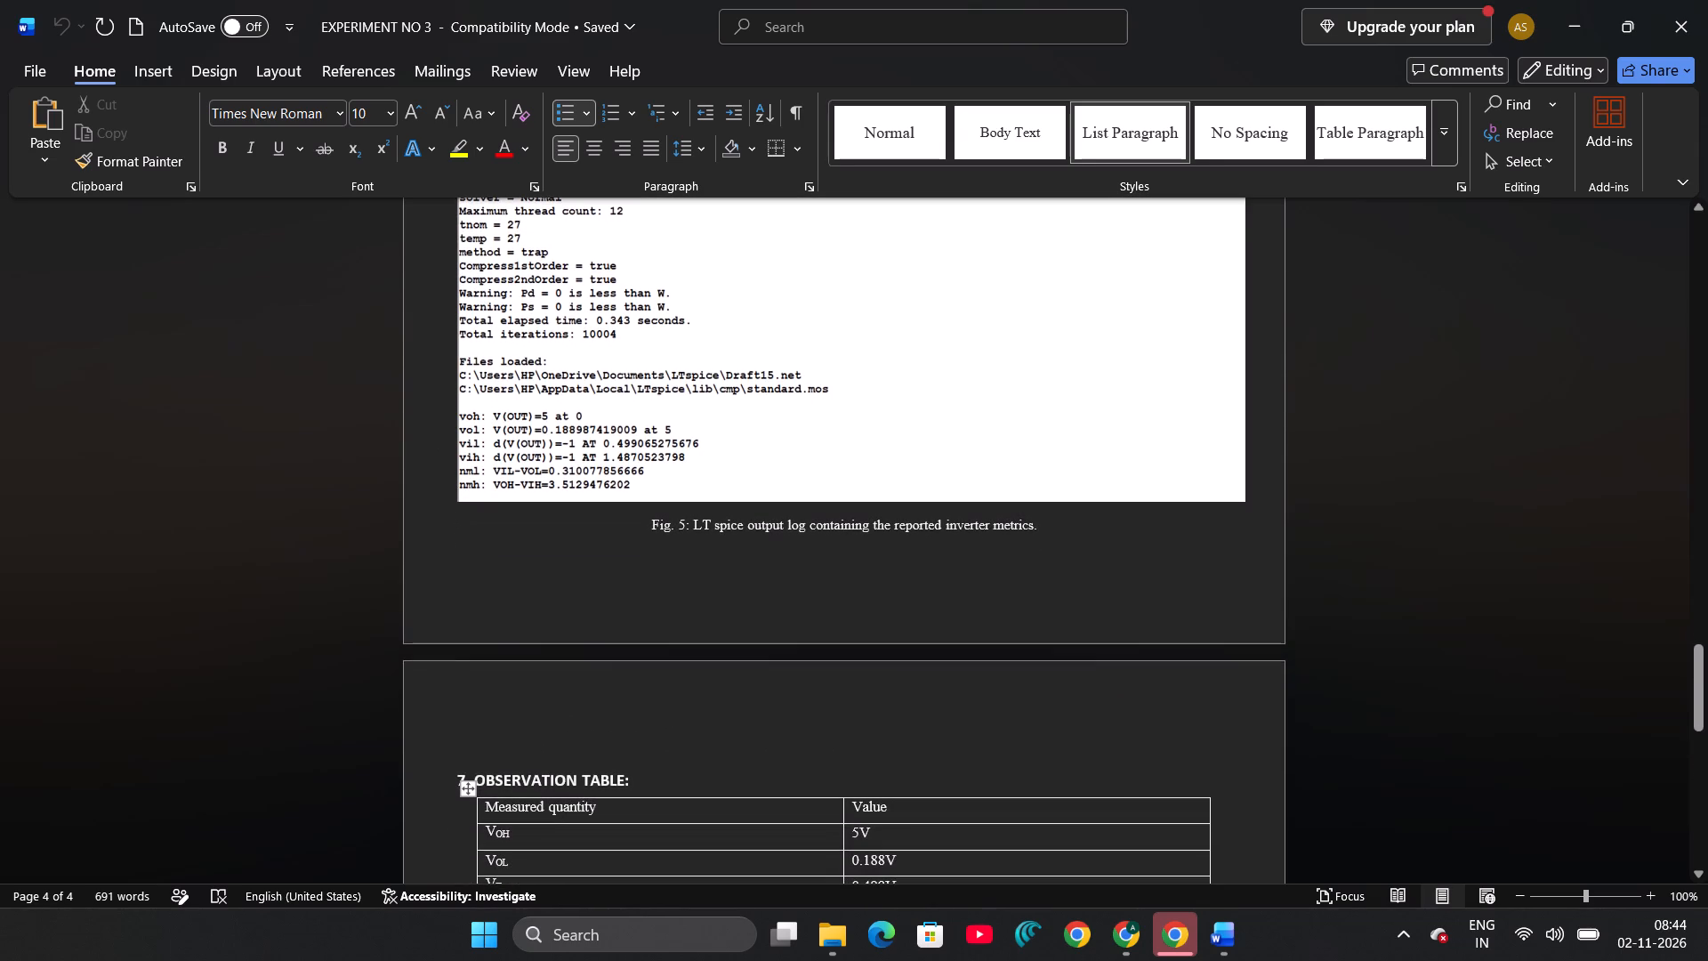
{"action": "scroll", "coordinate": [921, 465], "scroll_direction": "down", "scroll_amount": 1}
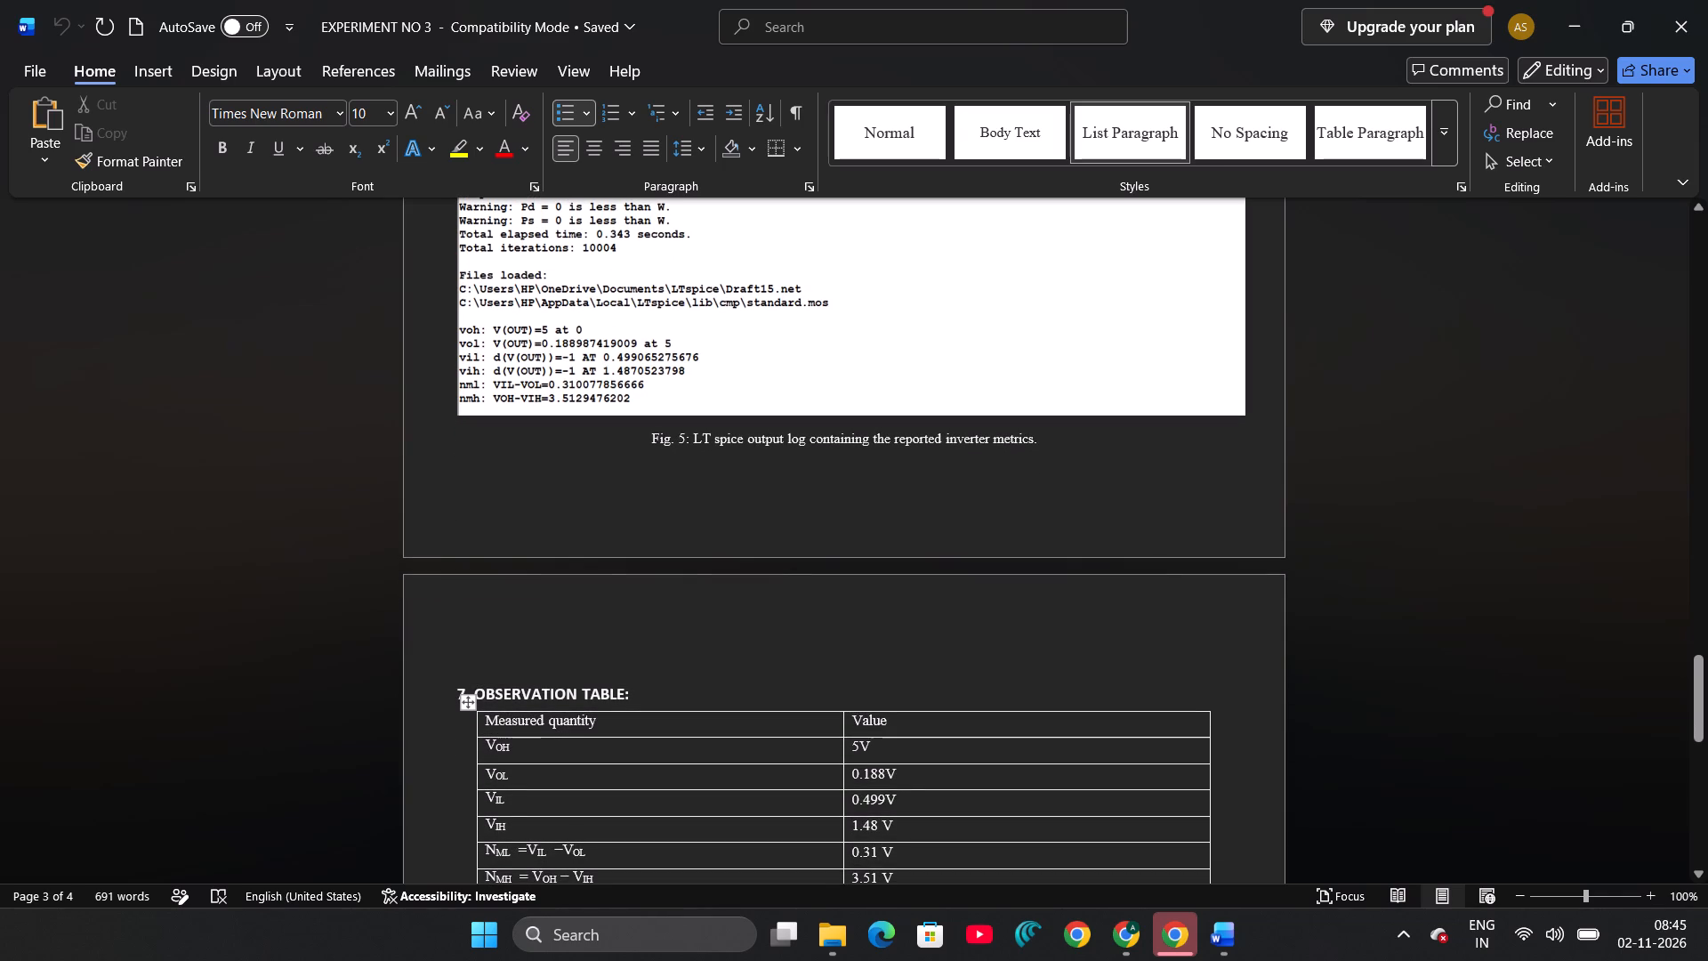
{"action": "scroll", "coordinate": [921, 465], "scroll_direction": "down", "scroll_amount": 2}
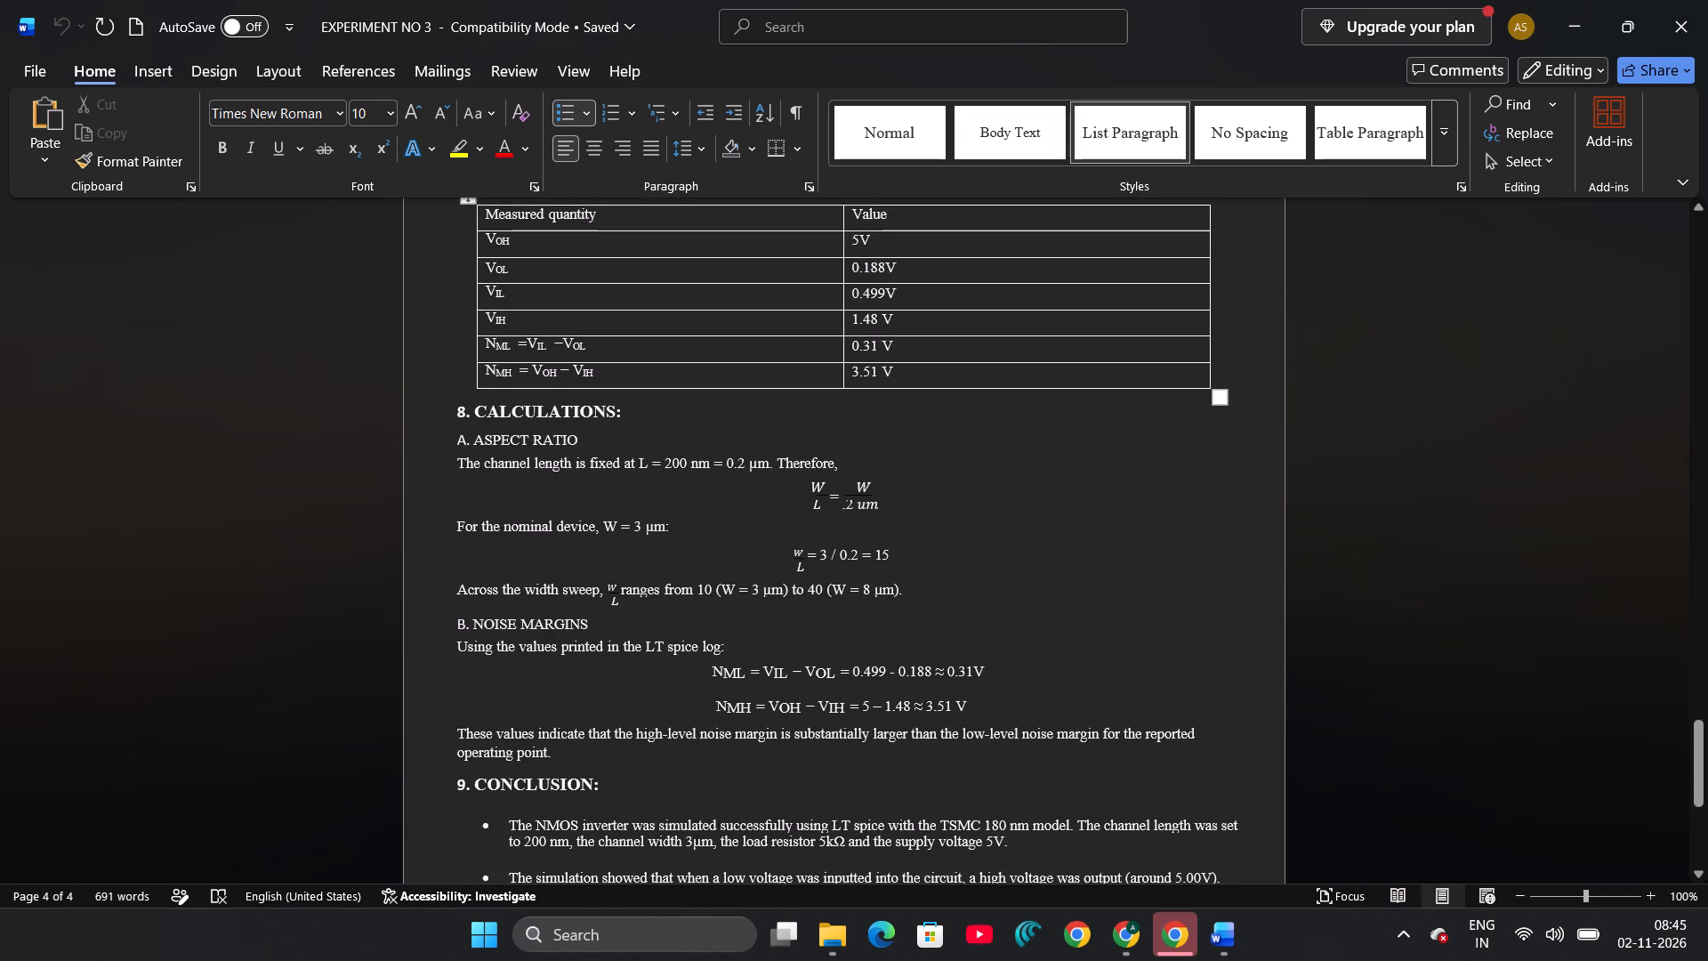
{"action": "scroll", "coordinate": [921, 465], "scroll_direction": "up", "scroll_amount": 4}
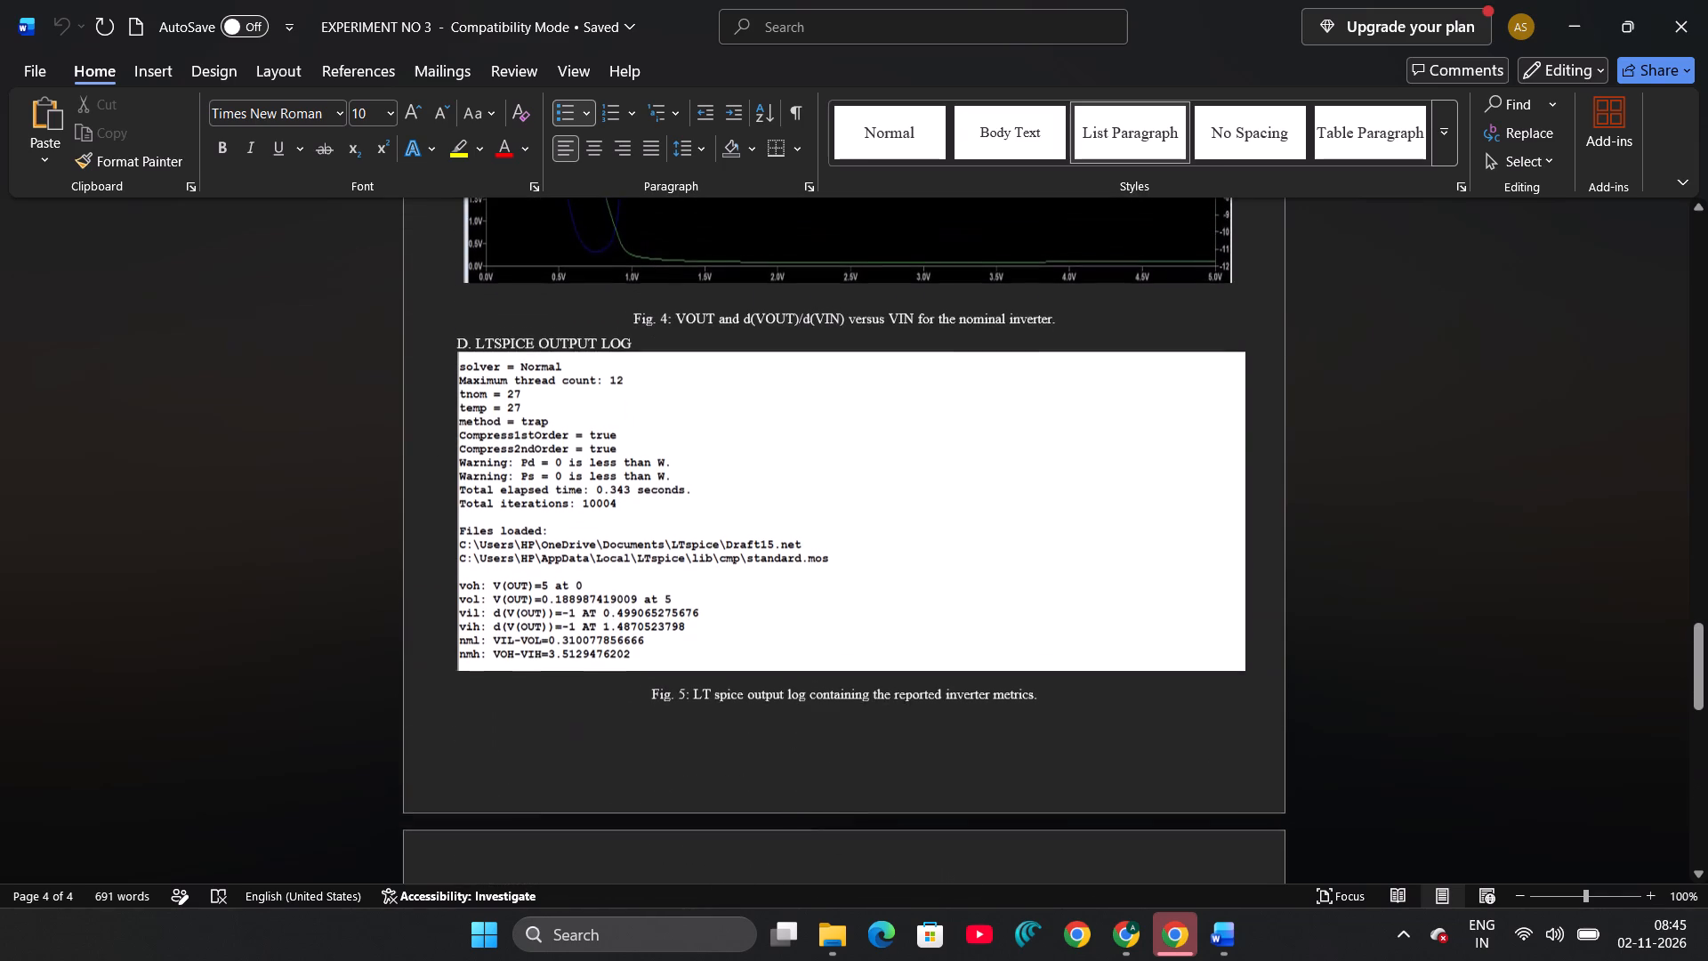
{"action": "scroll", "coordinate": [921, 465], "scroll_direction": "up", "scroll_amount": 1}
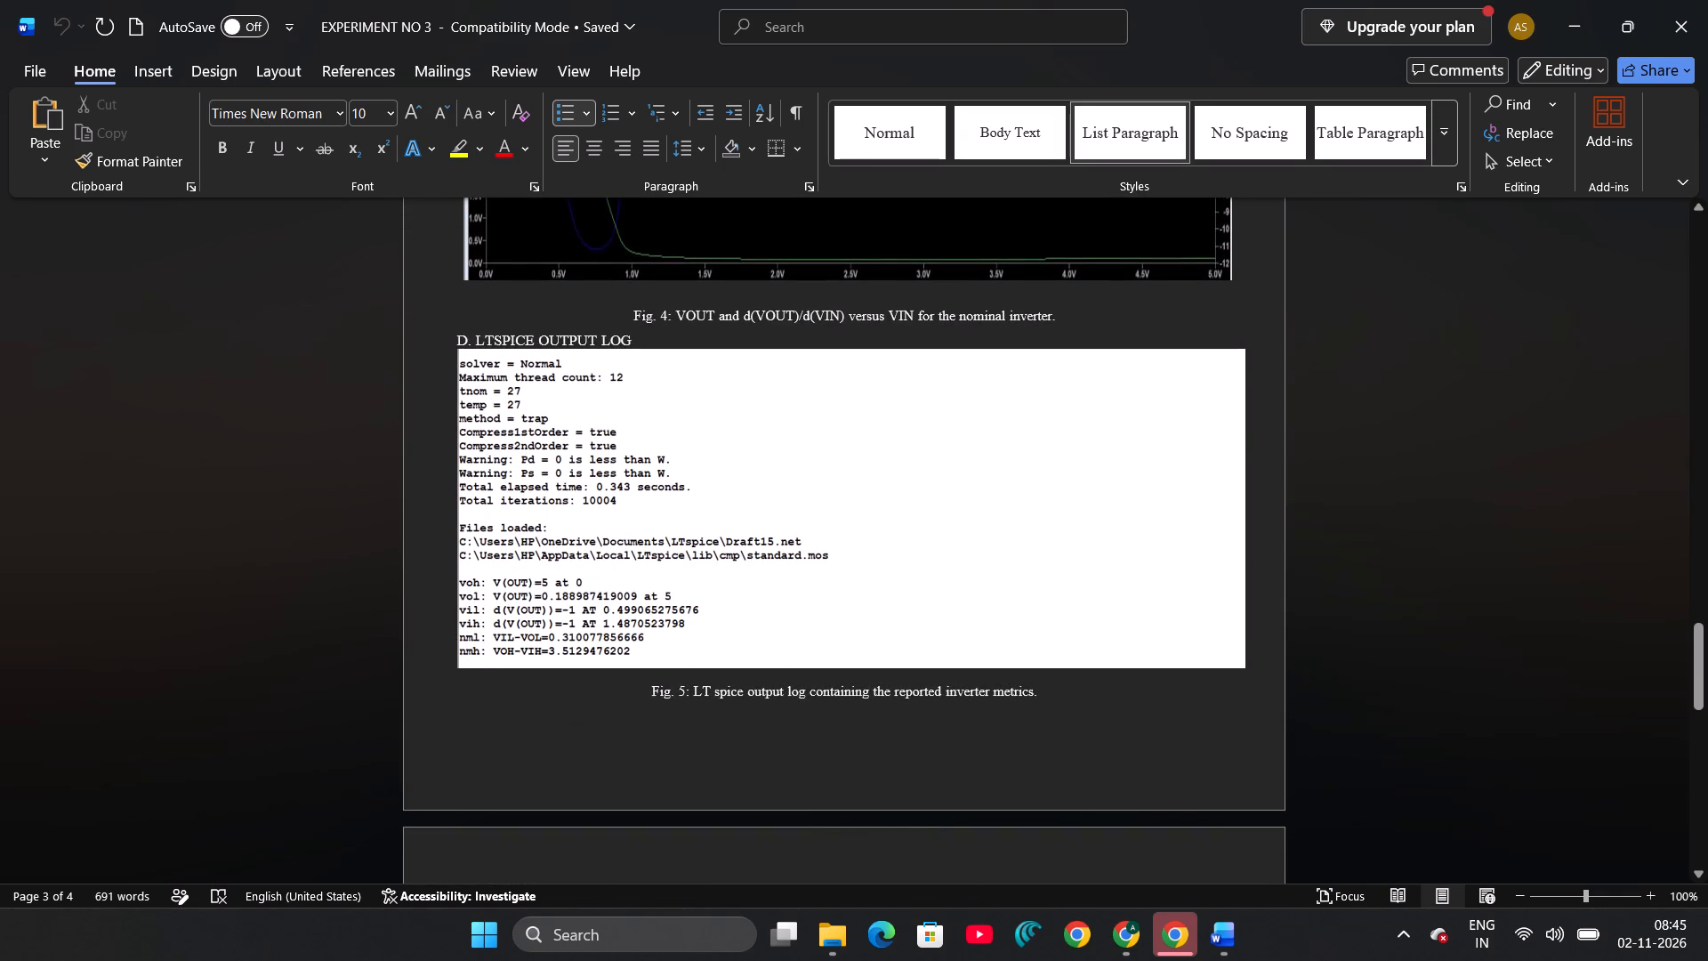
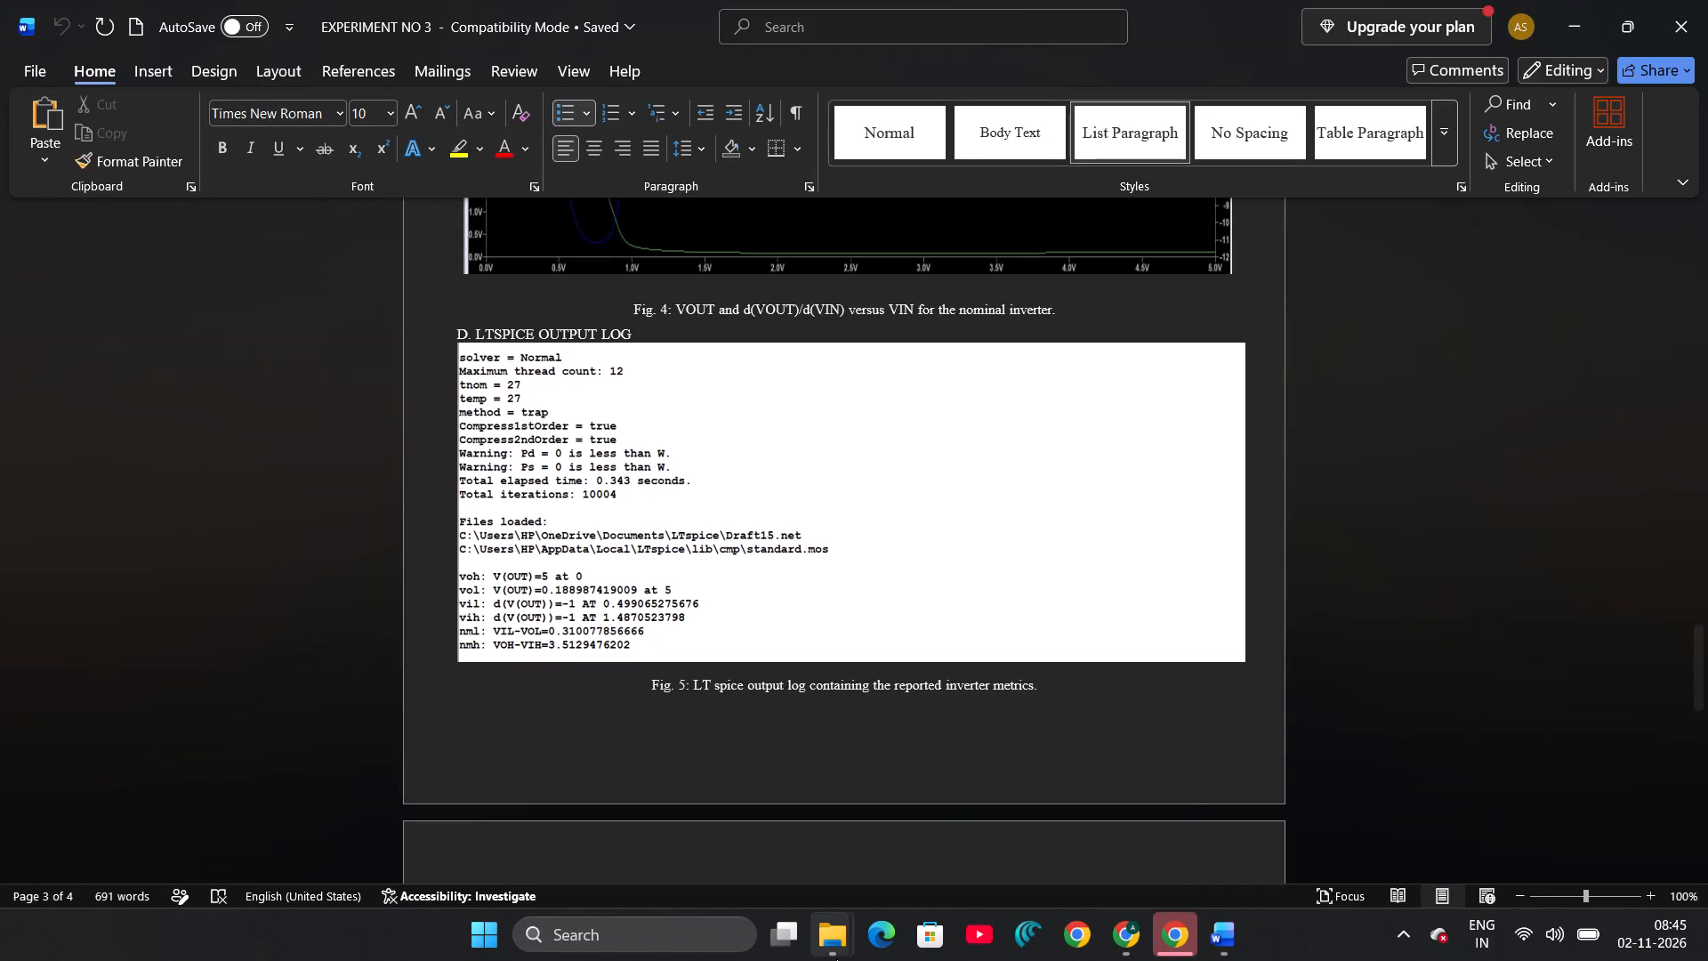
{"action": "left_click", "coordinate": [608, 812]}
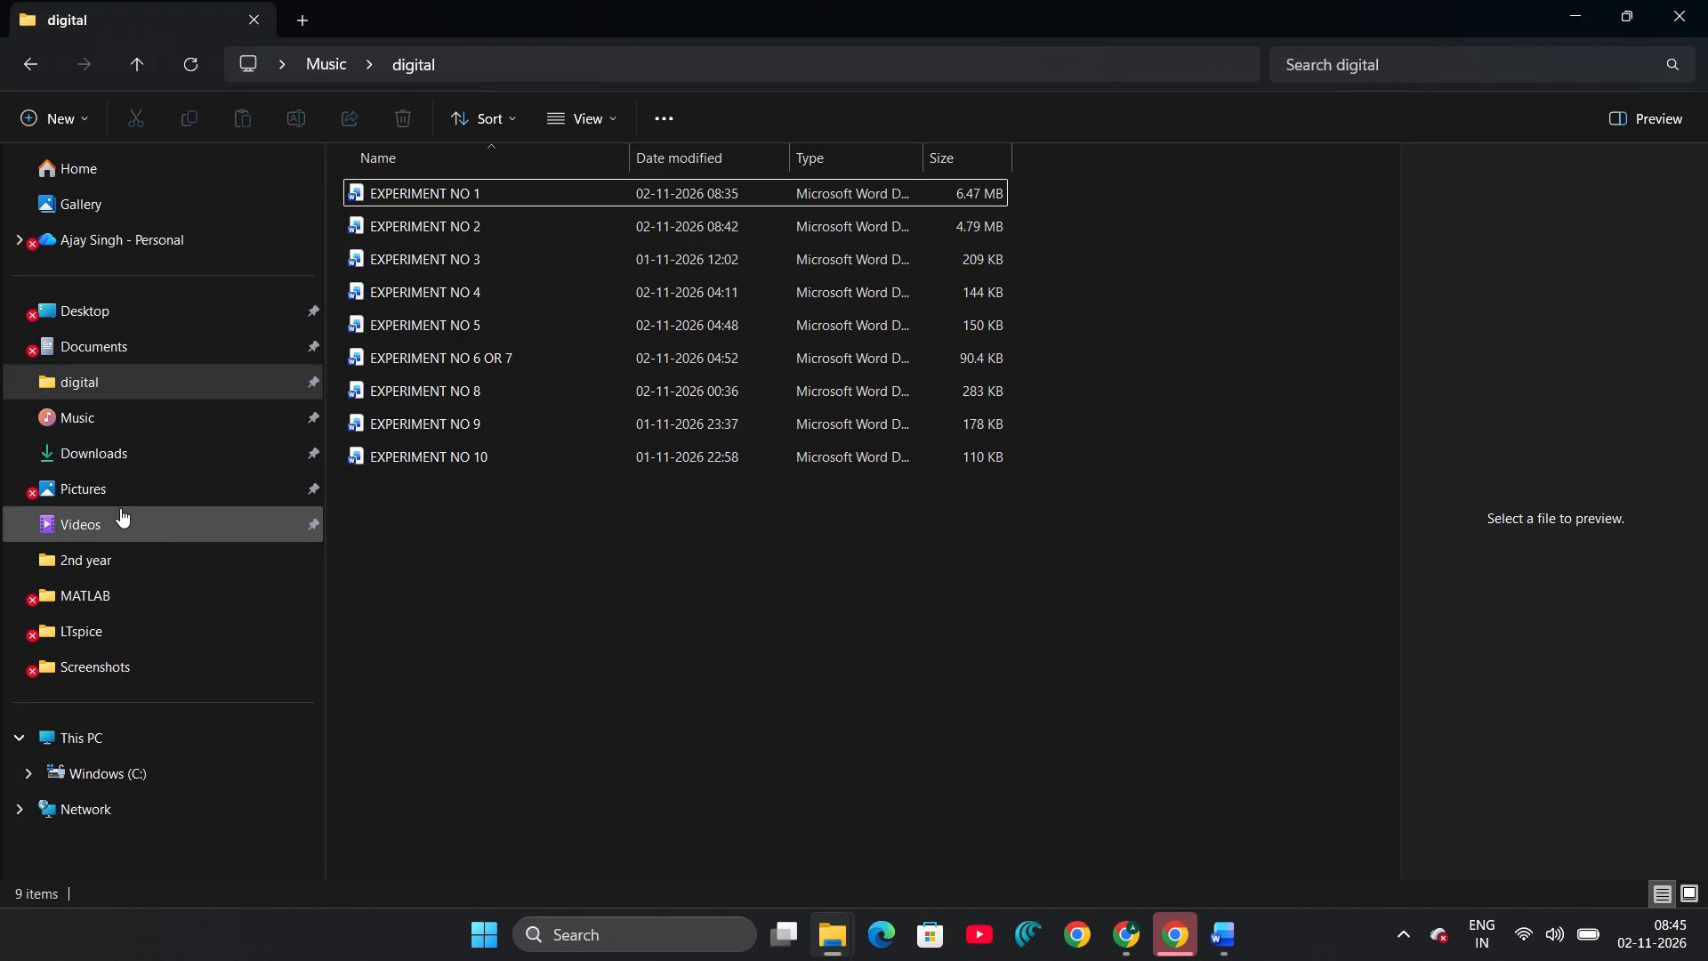
{"action": "left_click", "coordinate": [101, 496]}
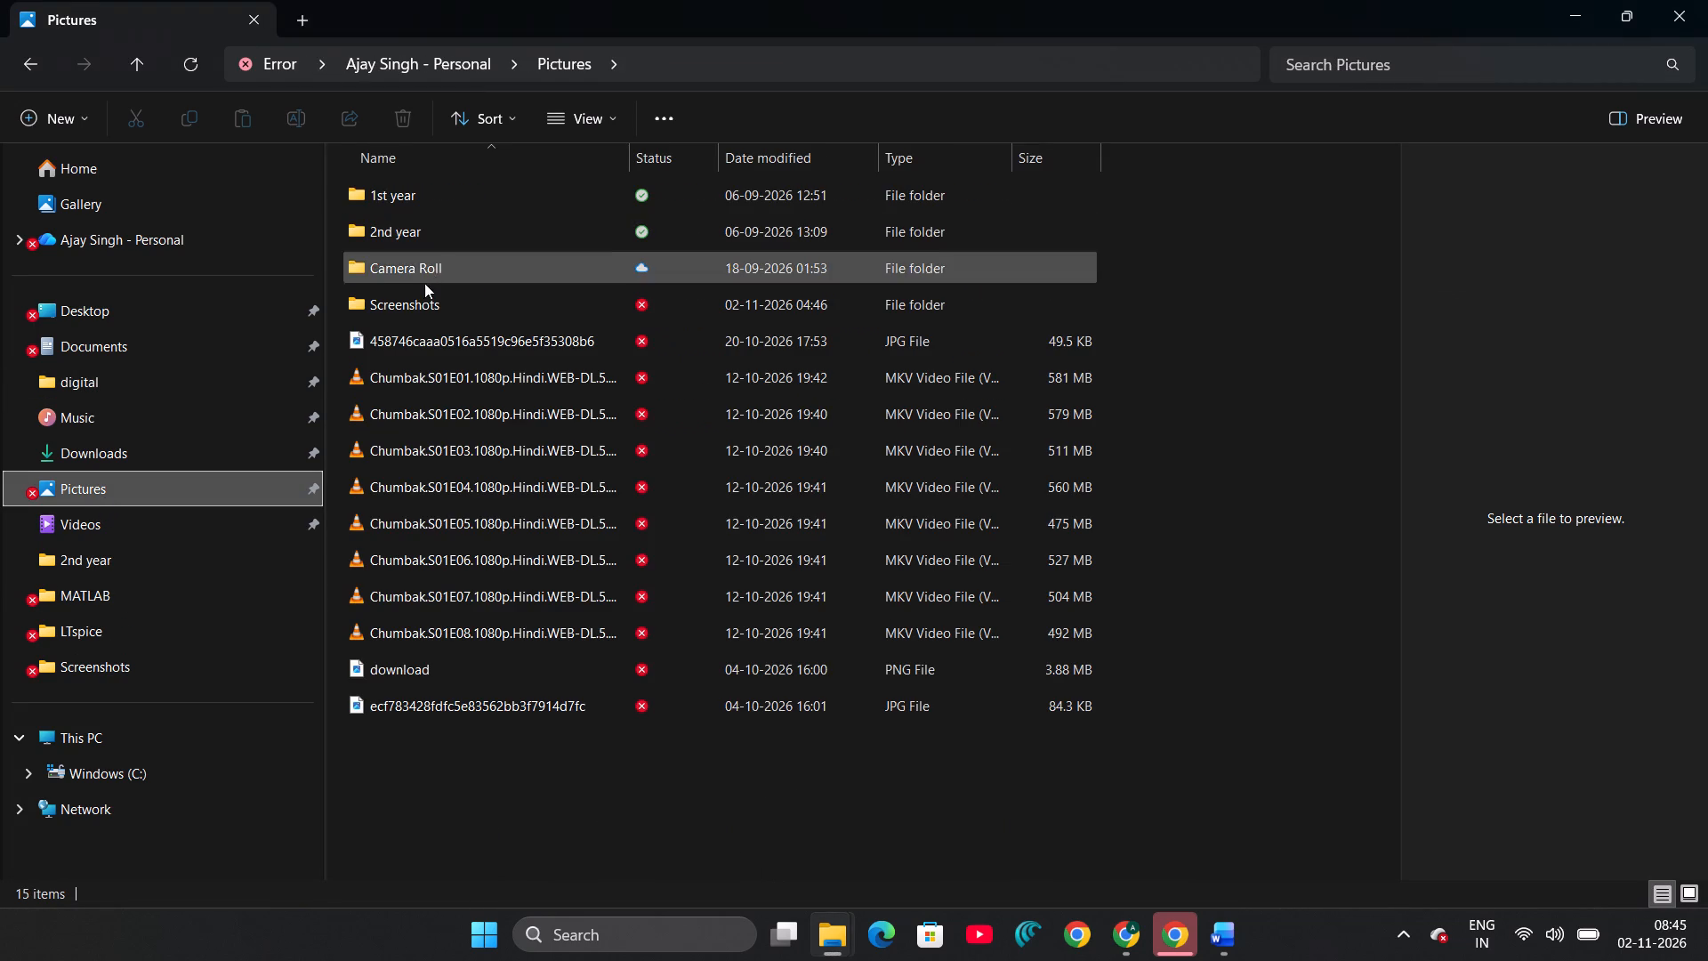
{"action": "double_click", "coordinate": [423, 293]}
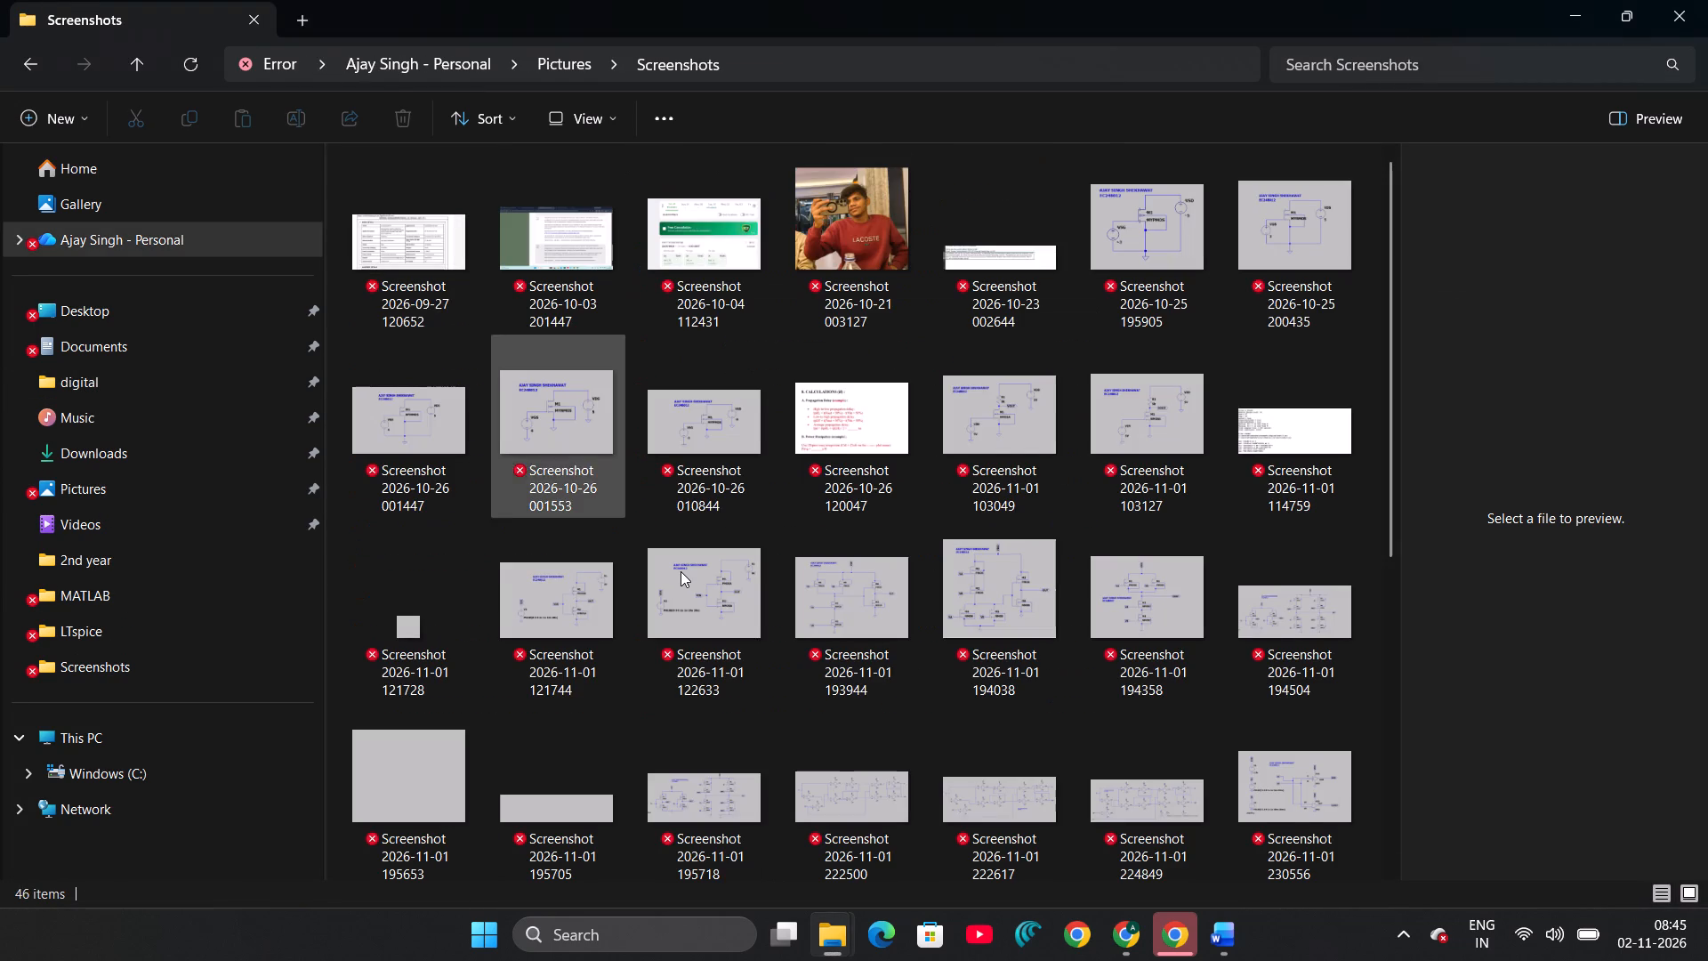
{"action": "scroll", "coordinate": [681, 571], "scroll_direction": "up", "scroll_amount": 2}
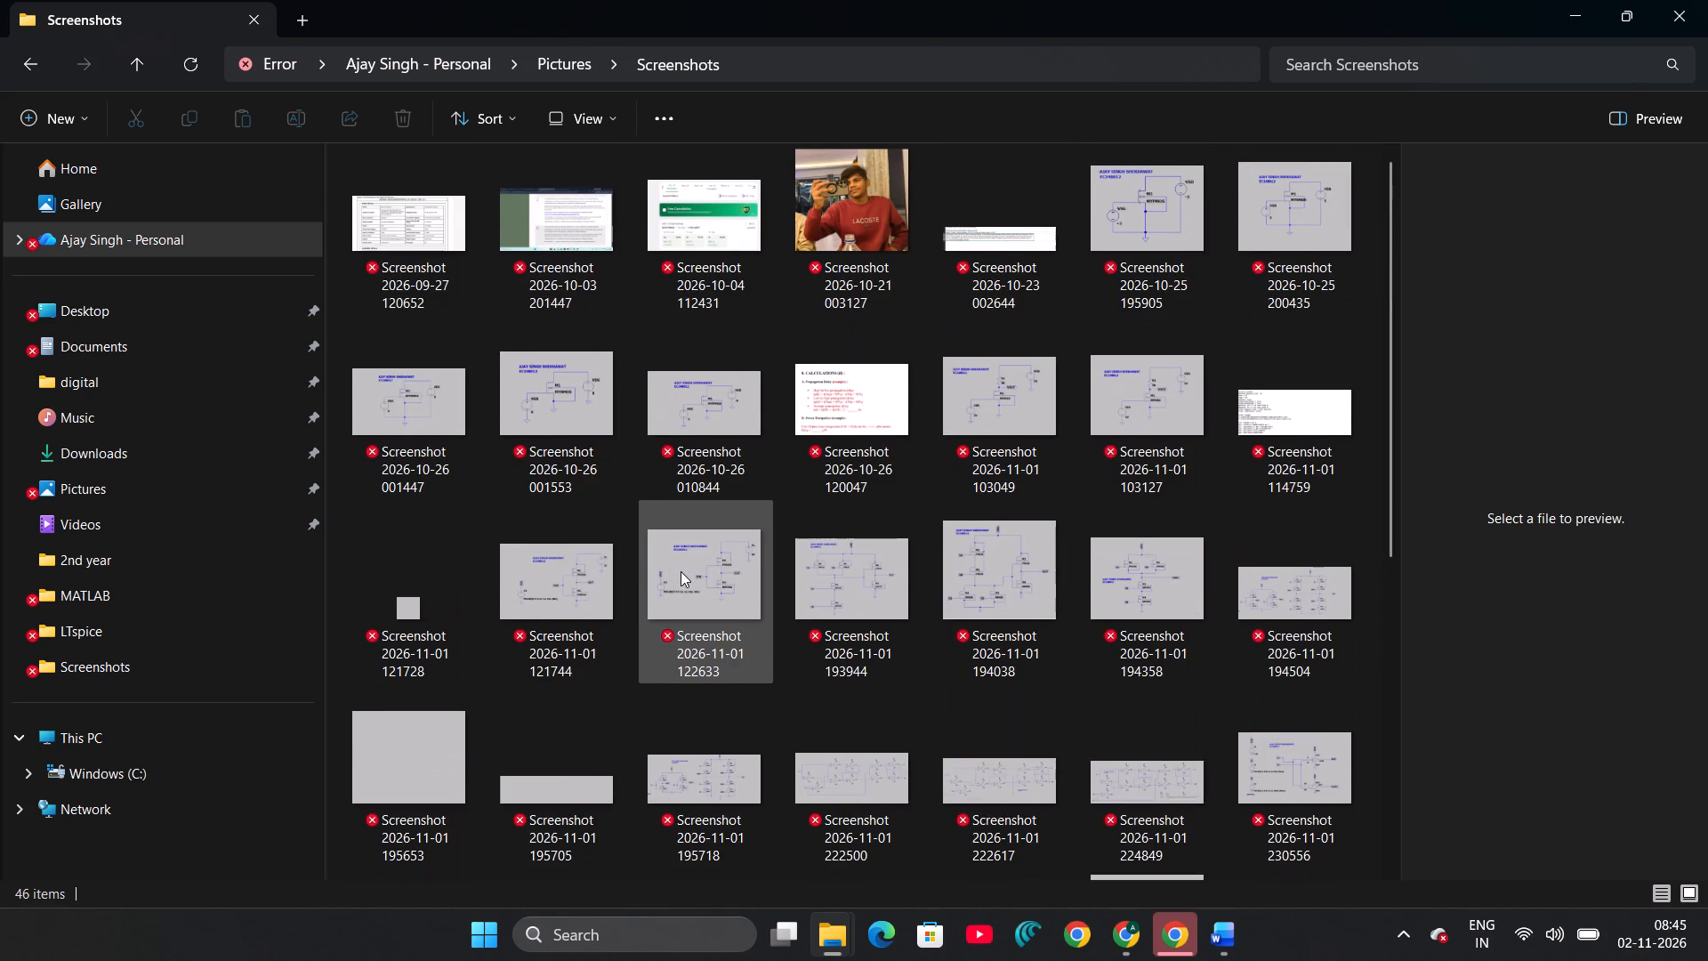
{"action": "scroll", "coordinate": [681, 571], "scroll_direction": "up", "scroll_amount": 7}
{"action": "scroll", "coordinate": [681, 571], "scroll_direction": "down", "scroll_amount": 2}
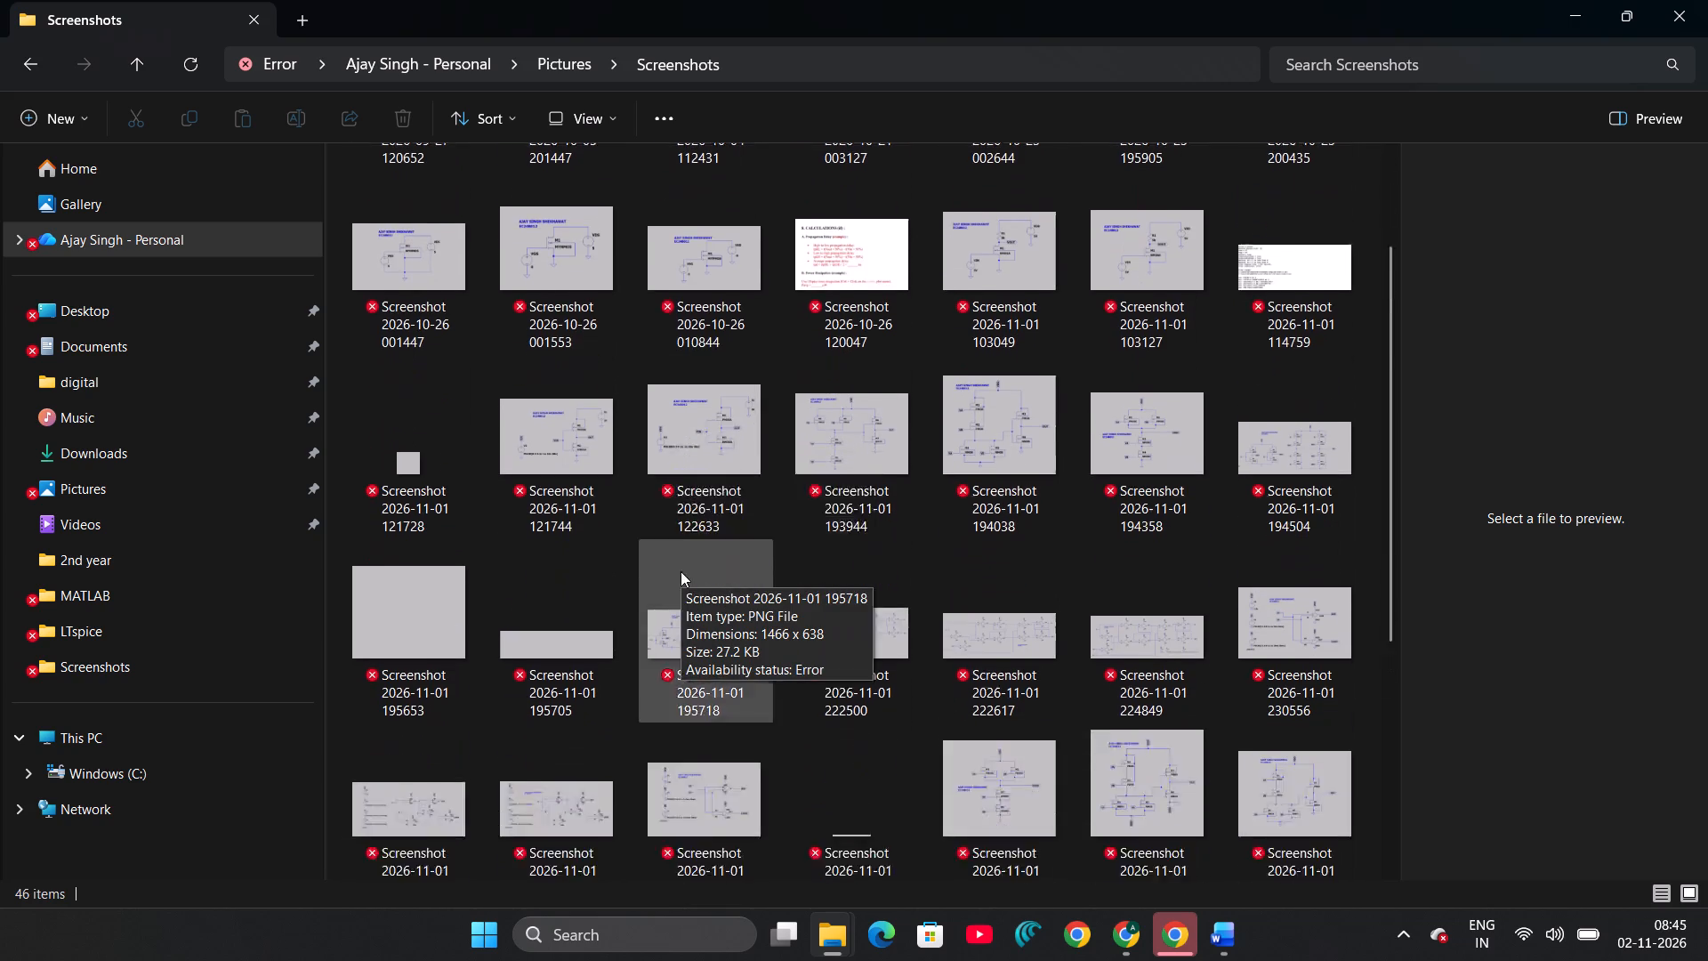
{"action": "scroll", "coordinate": [681, 571], "scroll_direction": "down", "scroll_amount": 5}
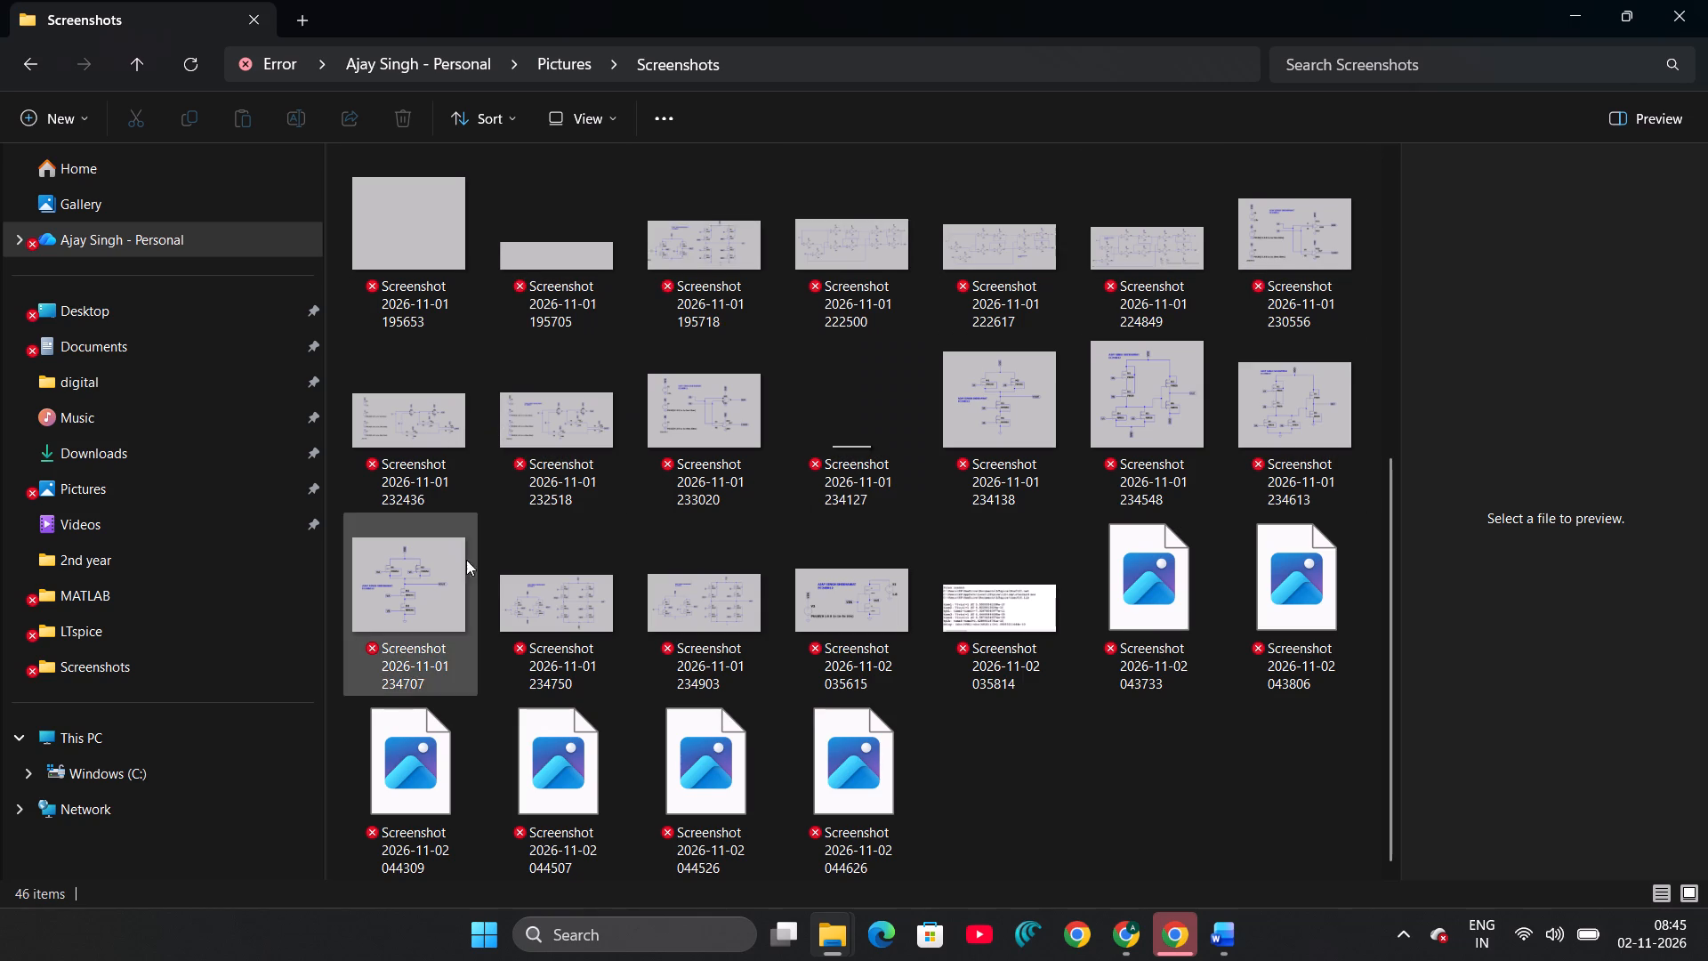
{"action": "double_click", "coordinate": [997, 602]}
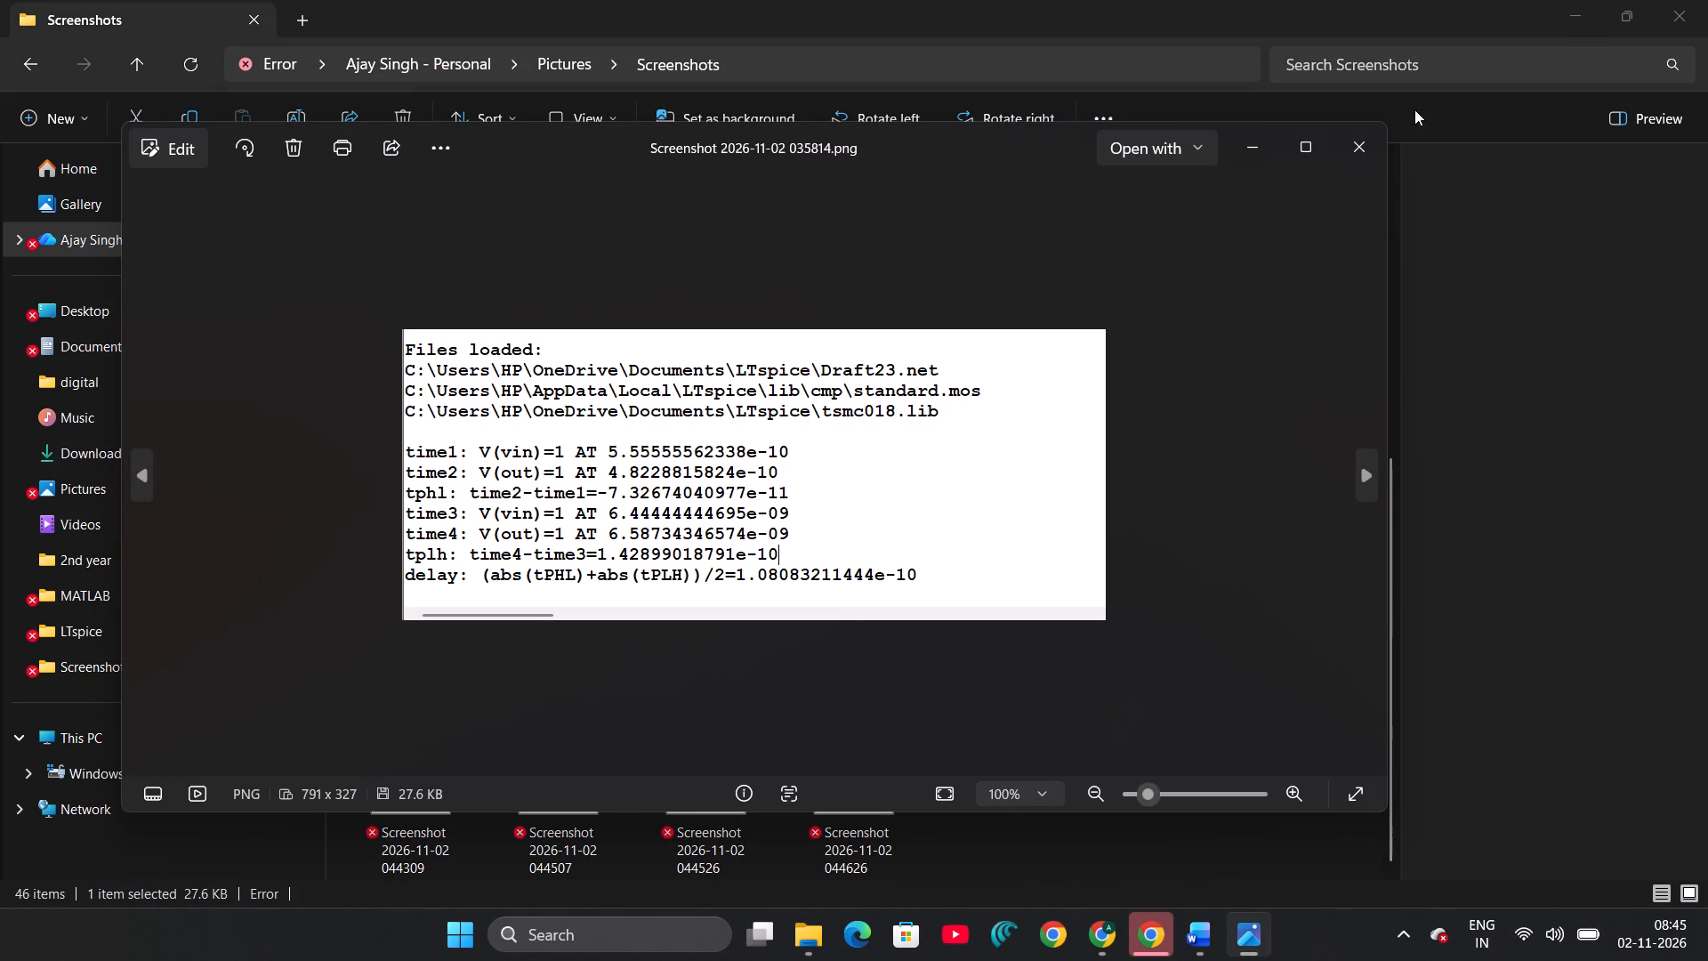
{"action": "left_click", "coordinate": [1339, 148]}
{"action": "scroll", "coordinate": [604, 392], "scroll_direction": "up", "scroll_amount": 1}
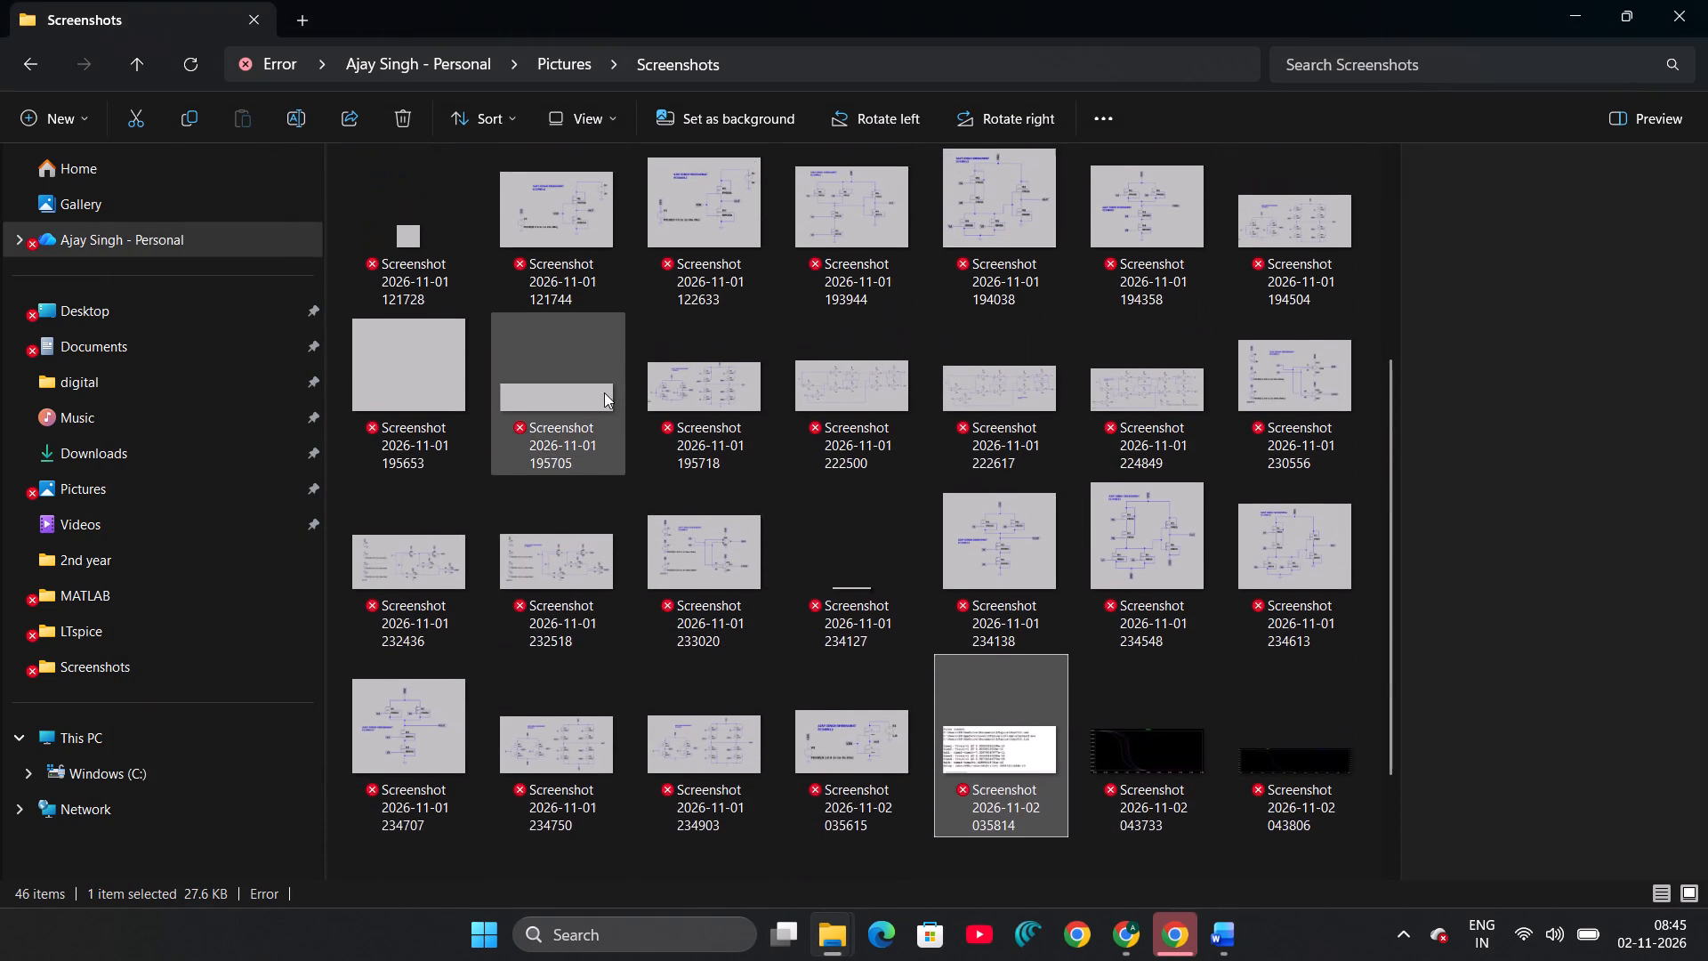
{"action": "scroll", "coordinate": [604, 392], "scroll_direction": "up", "scroll_amount": 4}
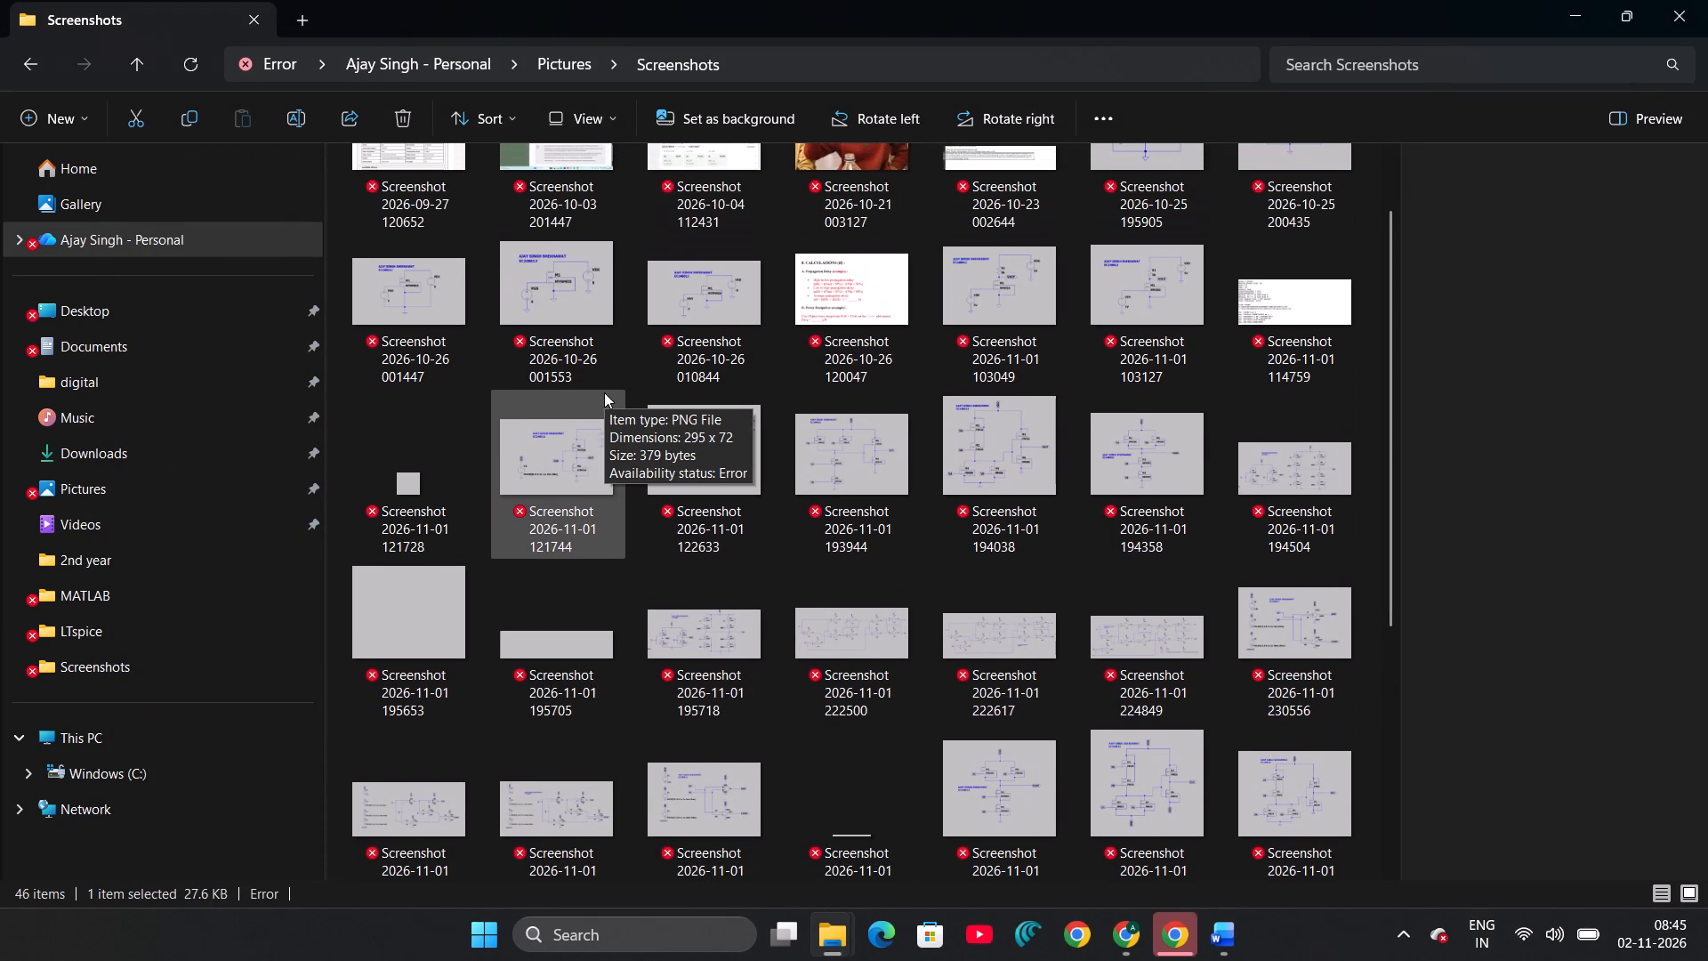
{"action": "scroll", "coordinate": [604, 392], "scroll_direction": "up", "scroll_amount": 1}
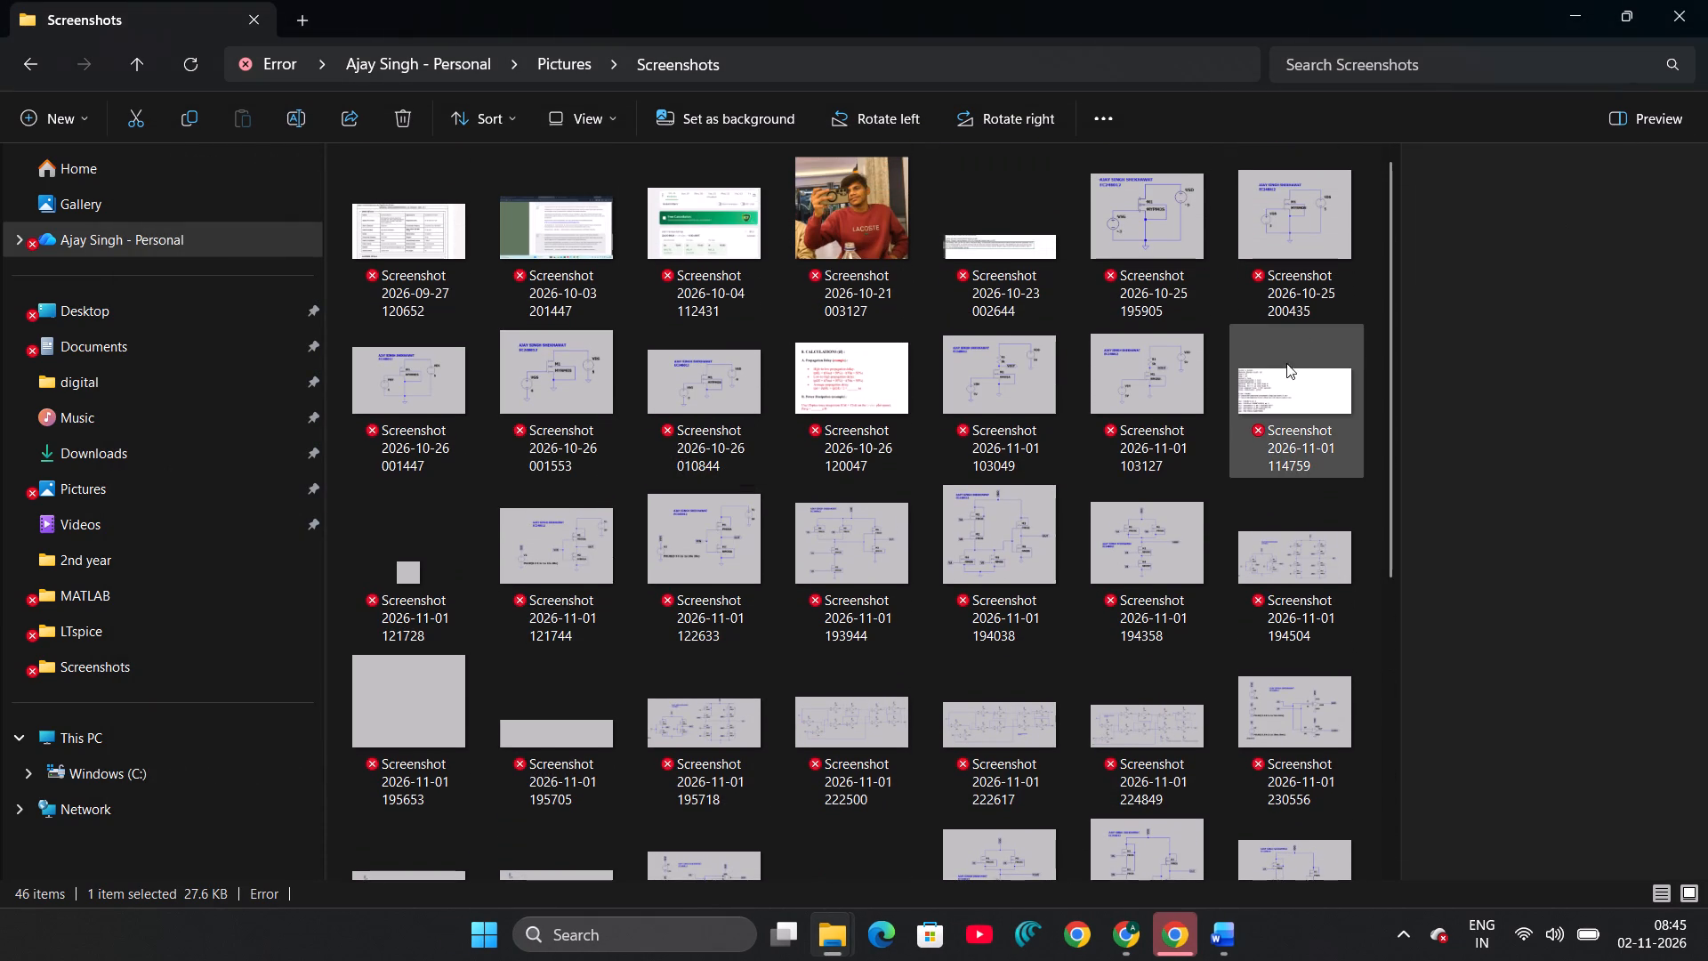
{"action": "double_click", "coordinate": [1279, 370]}
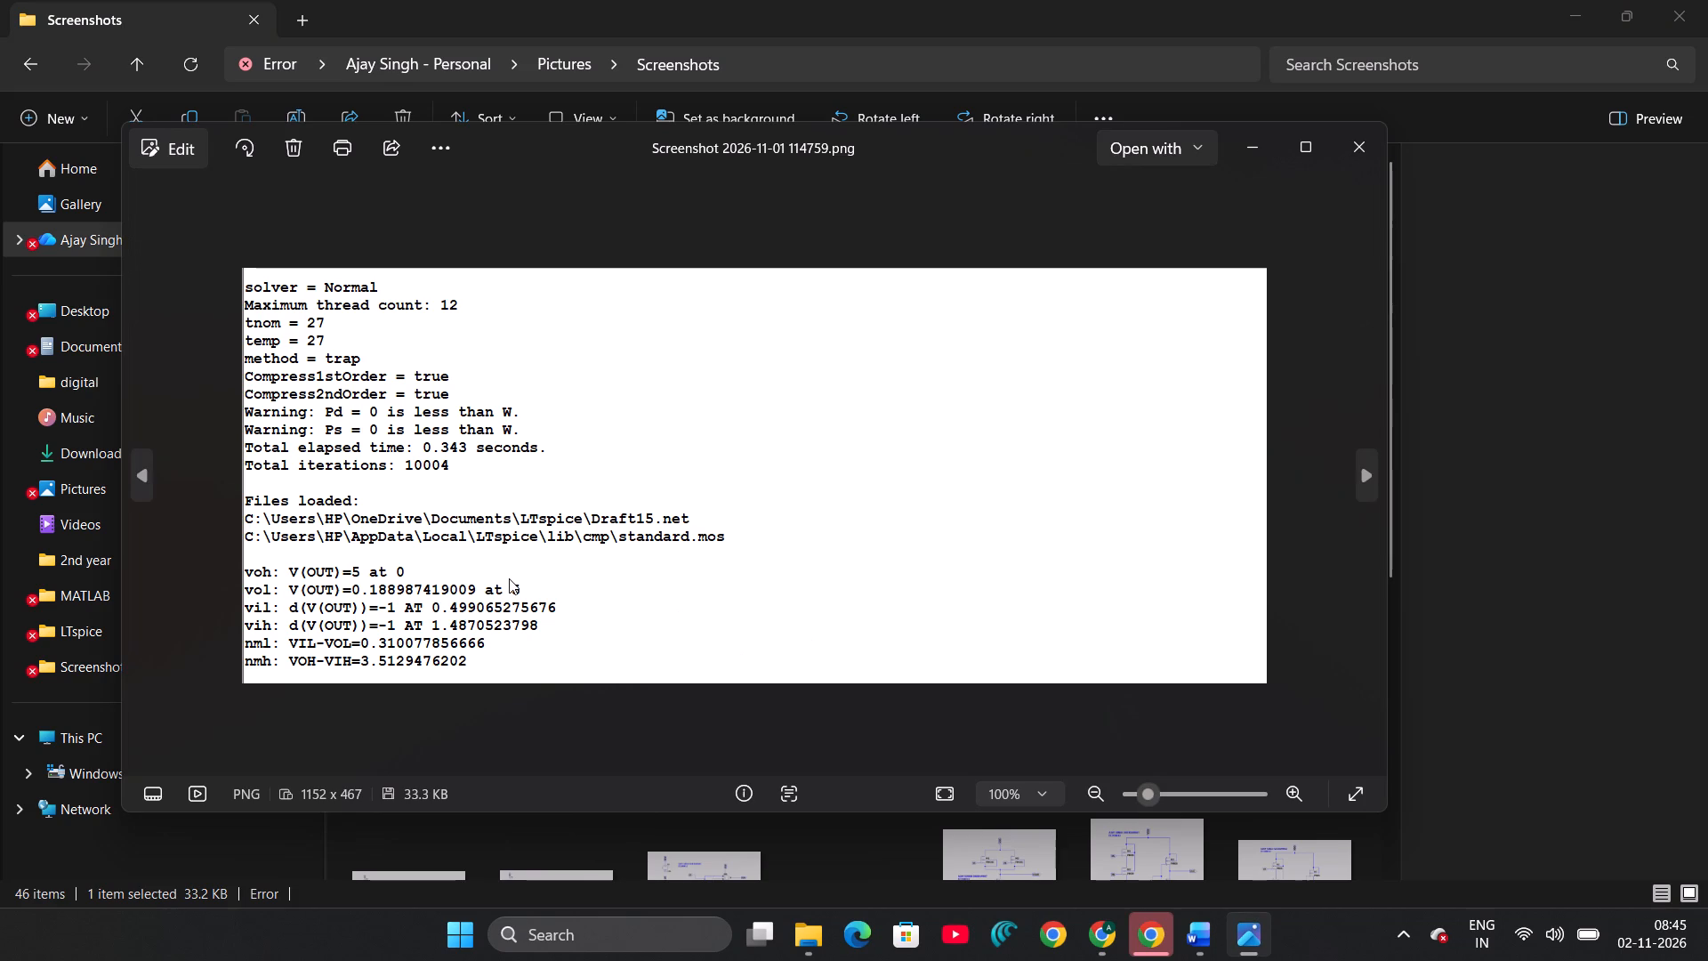
{"action": "scroll", "coordinate": [509, 578], "scroll_direction": "up", "scroll_amount": 2, "text": "ctrl"}
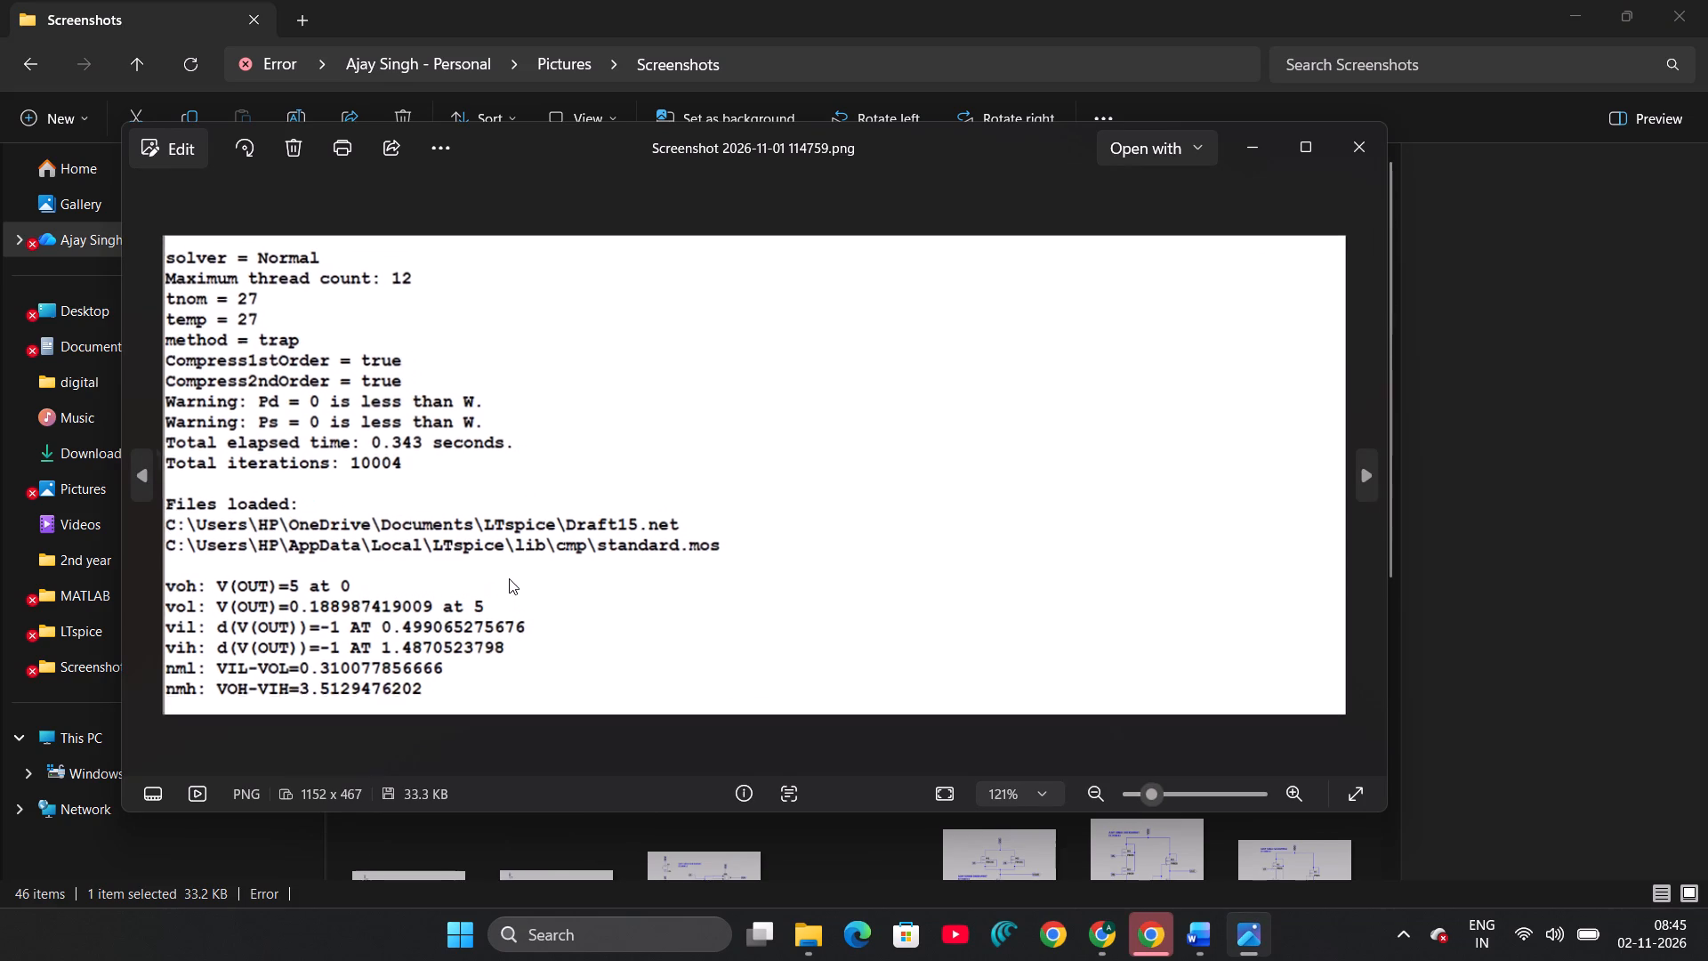
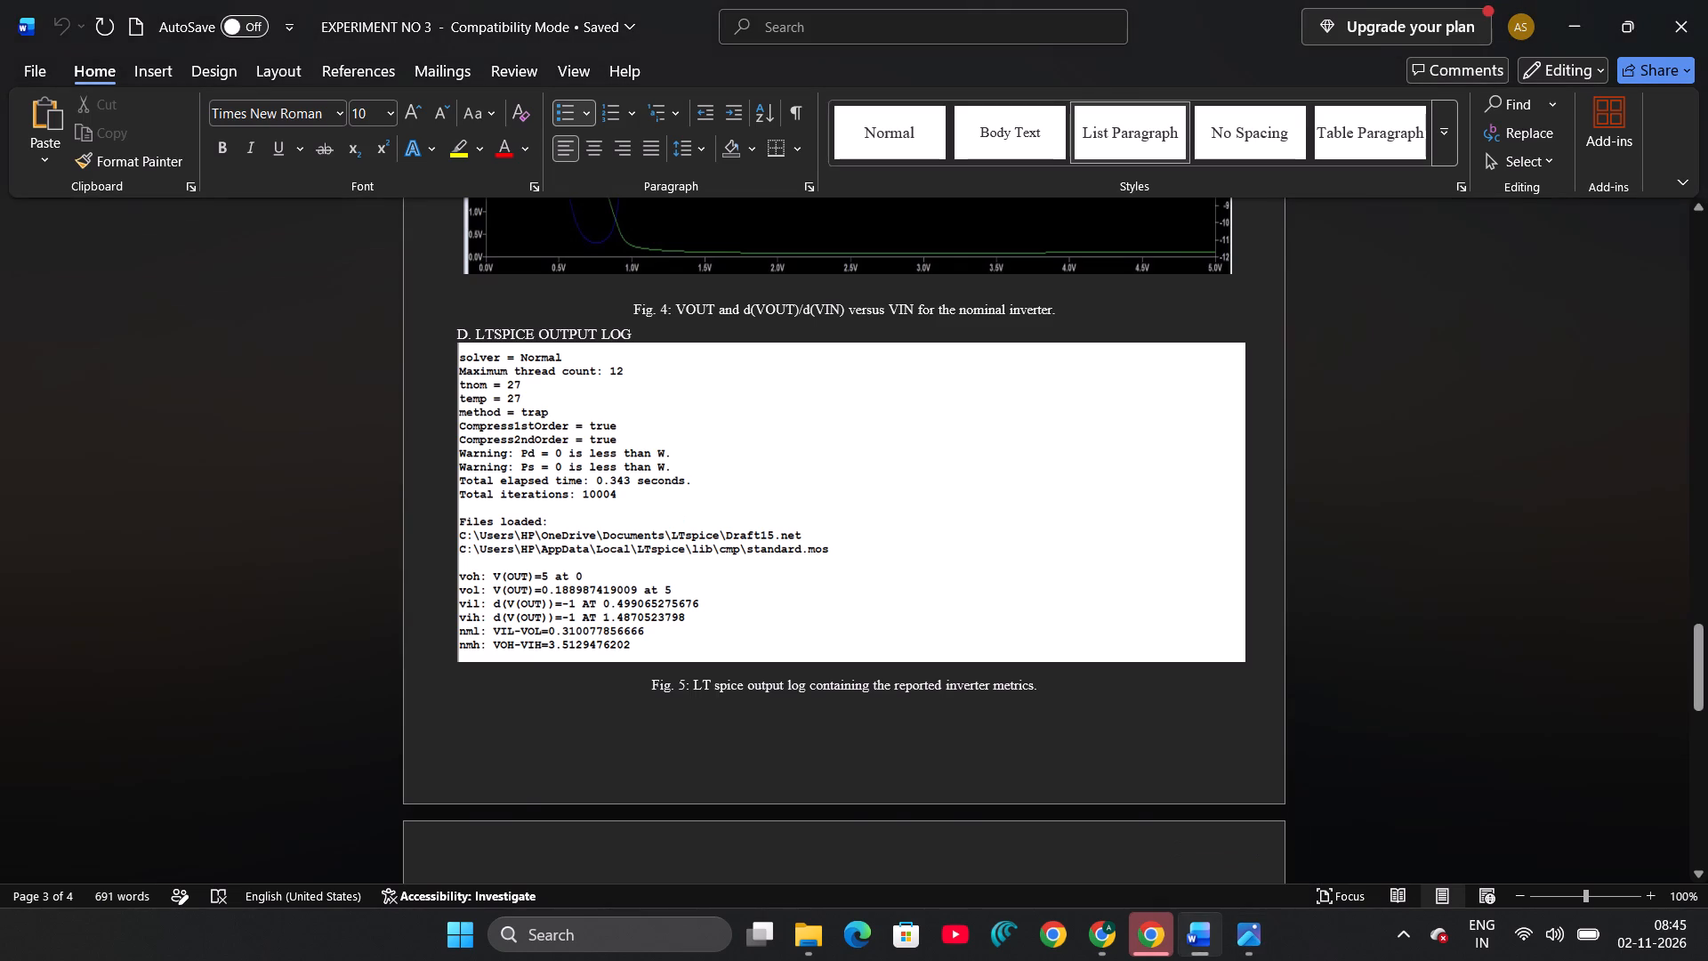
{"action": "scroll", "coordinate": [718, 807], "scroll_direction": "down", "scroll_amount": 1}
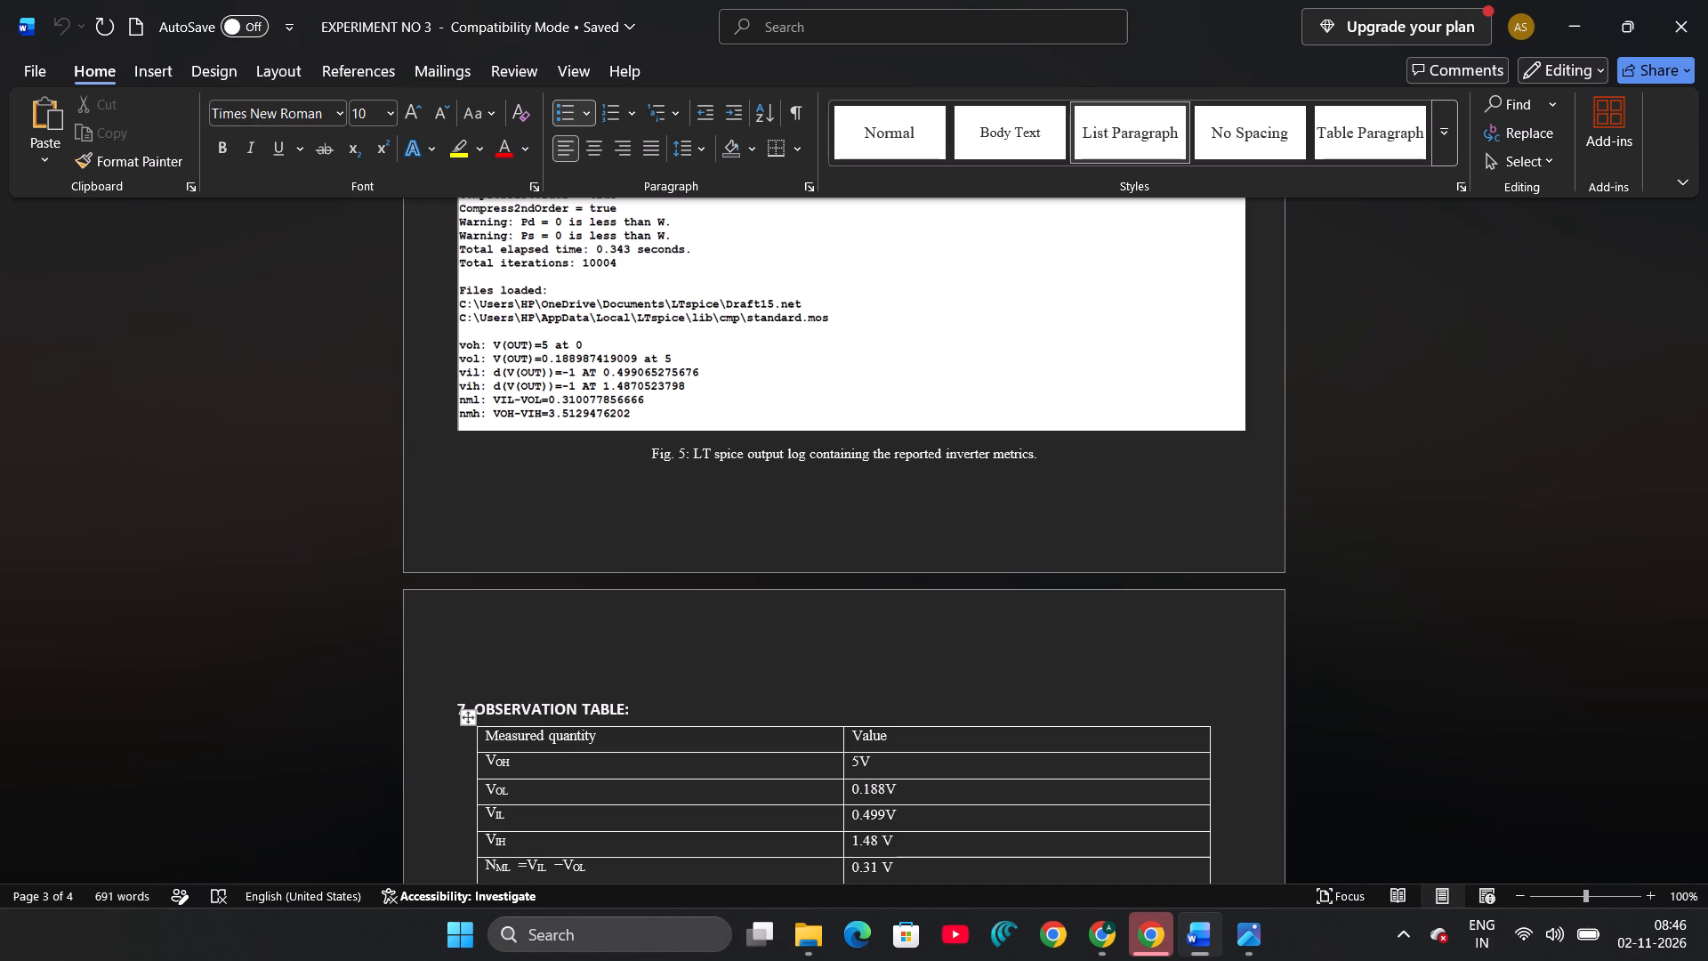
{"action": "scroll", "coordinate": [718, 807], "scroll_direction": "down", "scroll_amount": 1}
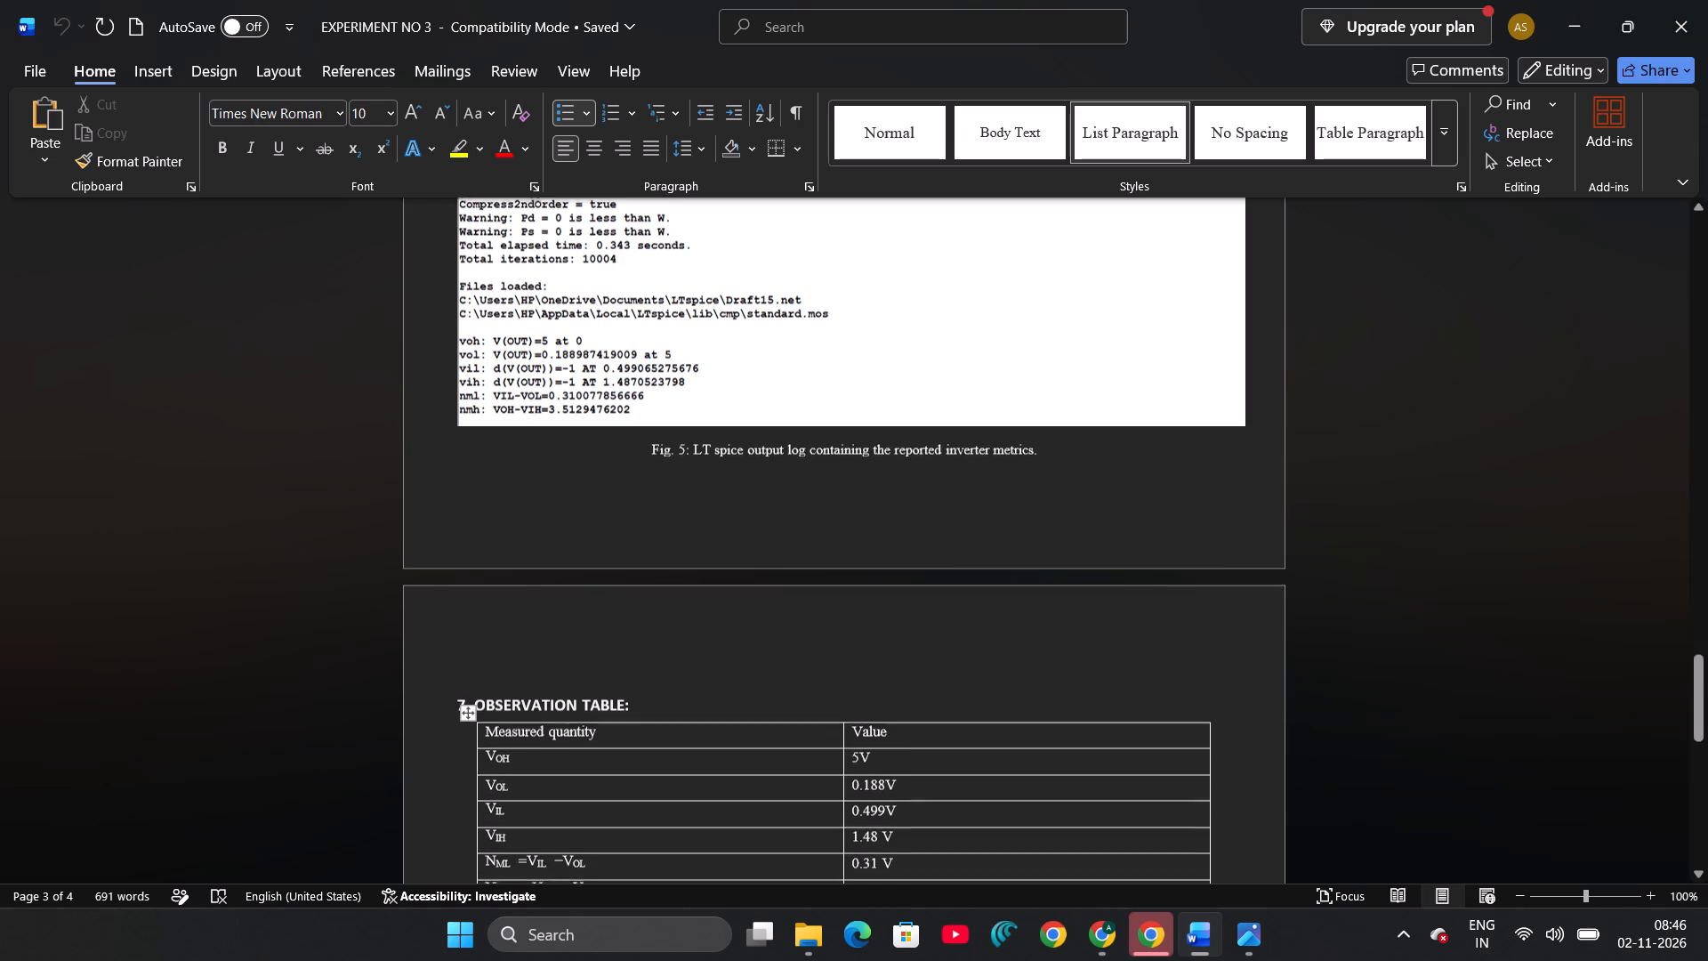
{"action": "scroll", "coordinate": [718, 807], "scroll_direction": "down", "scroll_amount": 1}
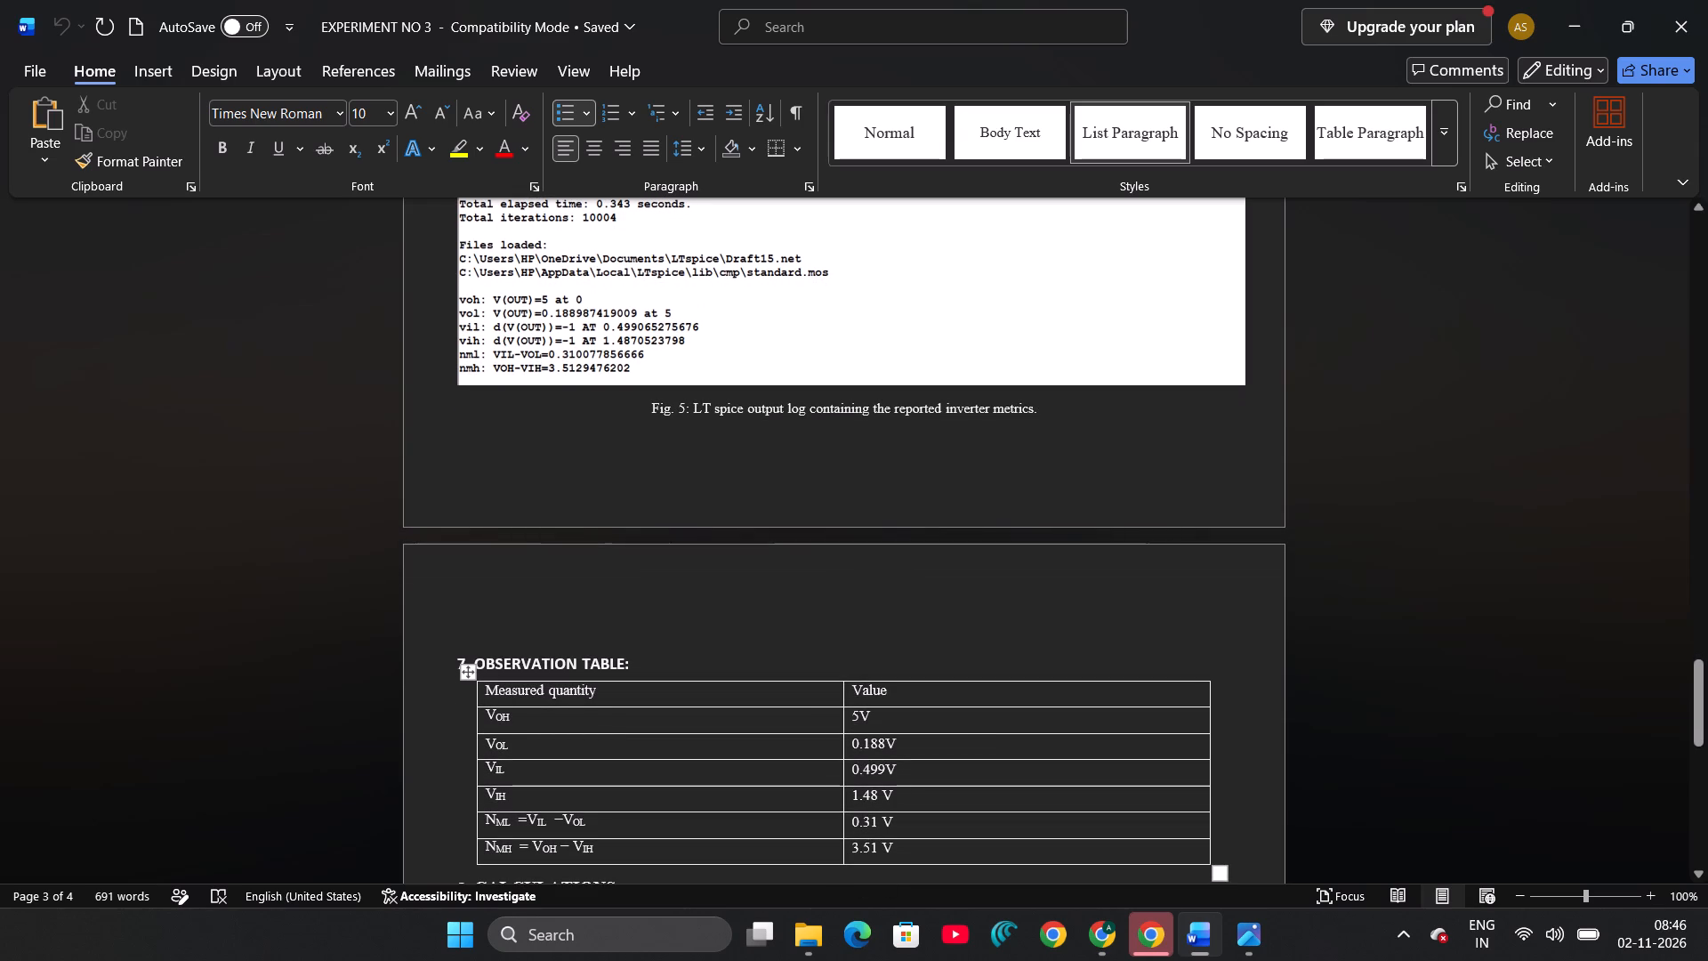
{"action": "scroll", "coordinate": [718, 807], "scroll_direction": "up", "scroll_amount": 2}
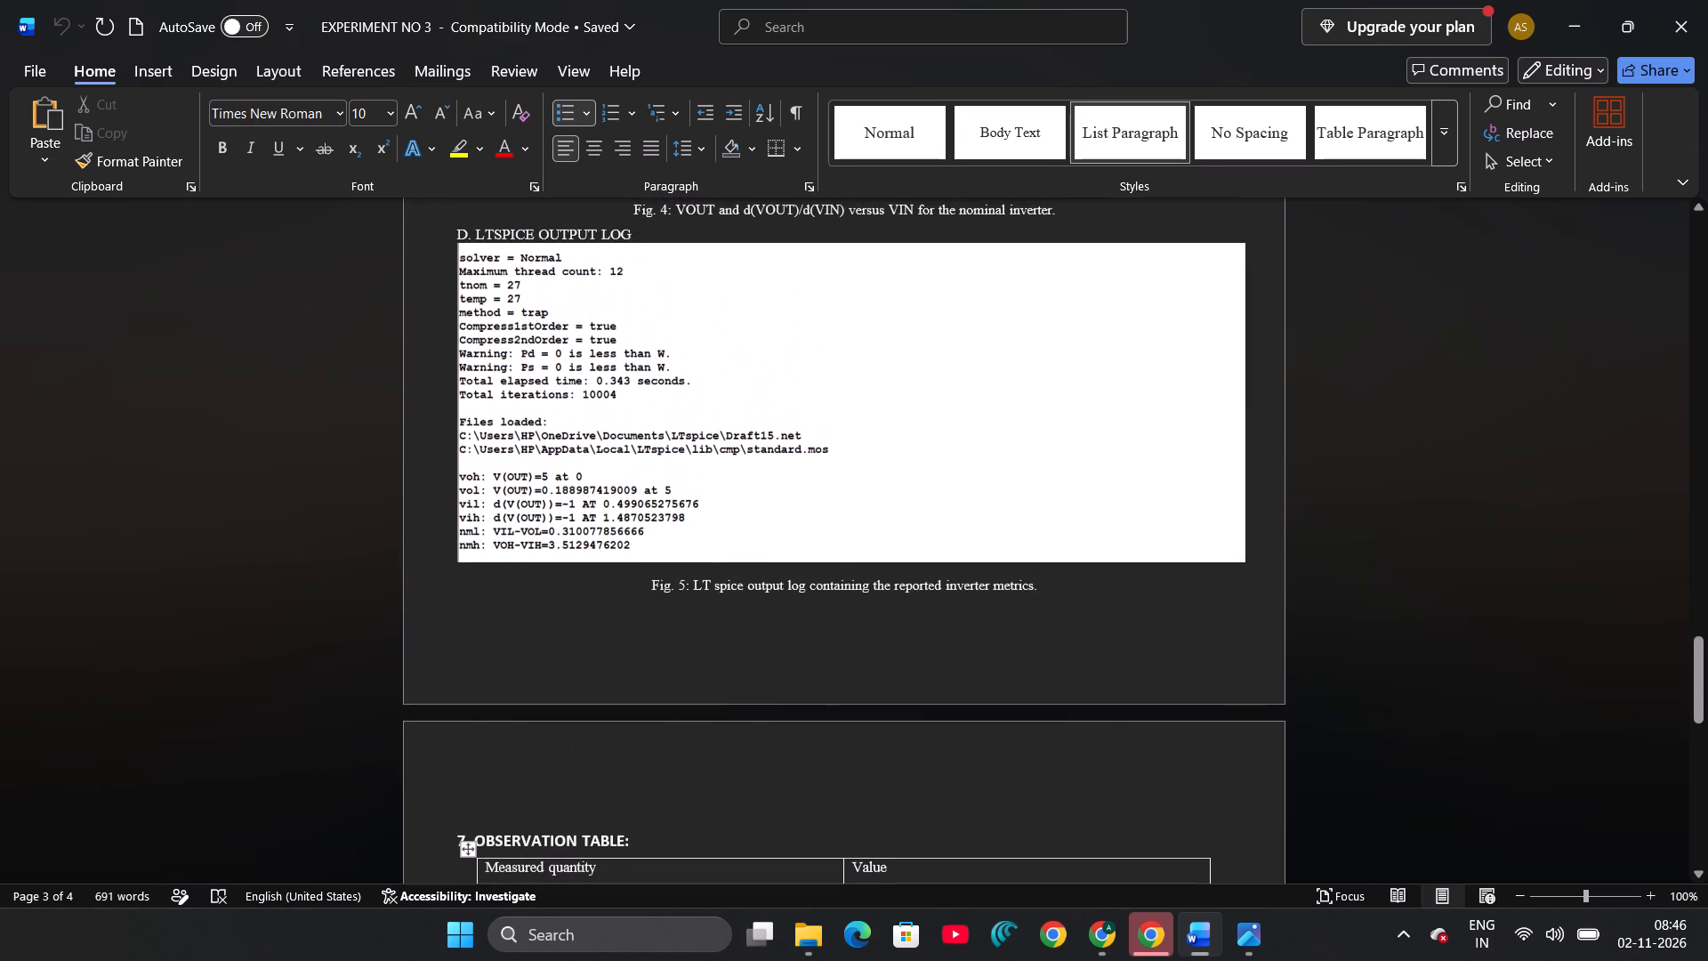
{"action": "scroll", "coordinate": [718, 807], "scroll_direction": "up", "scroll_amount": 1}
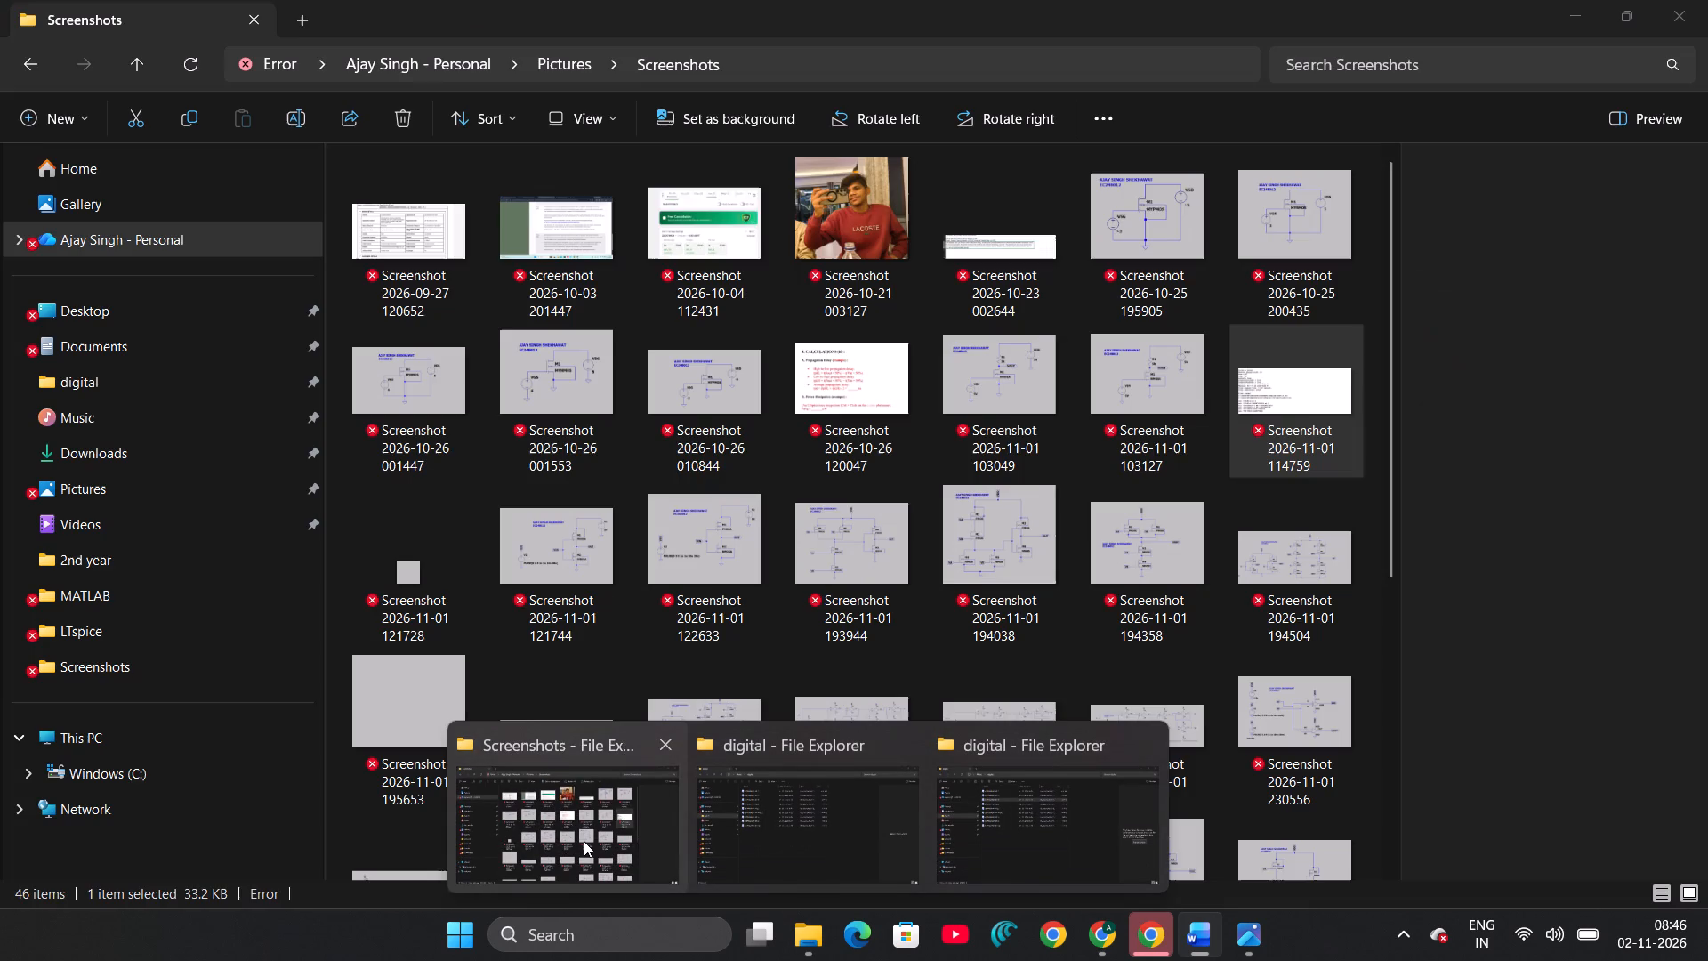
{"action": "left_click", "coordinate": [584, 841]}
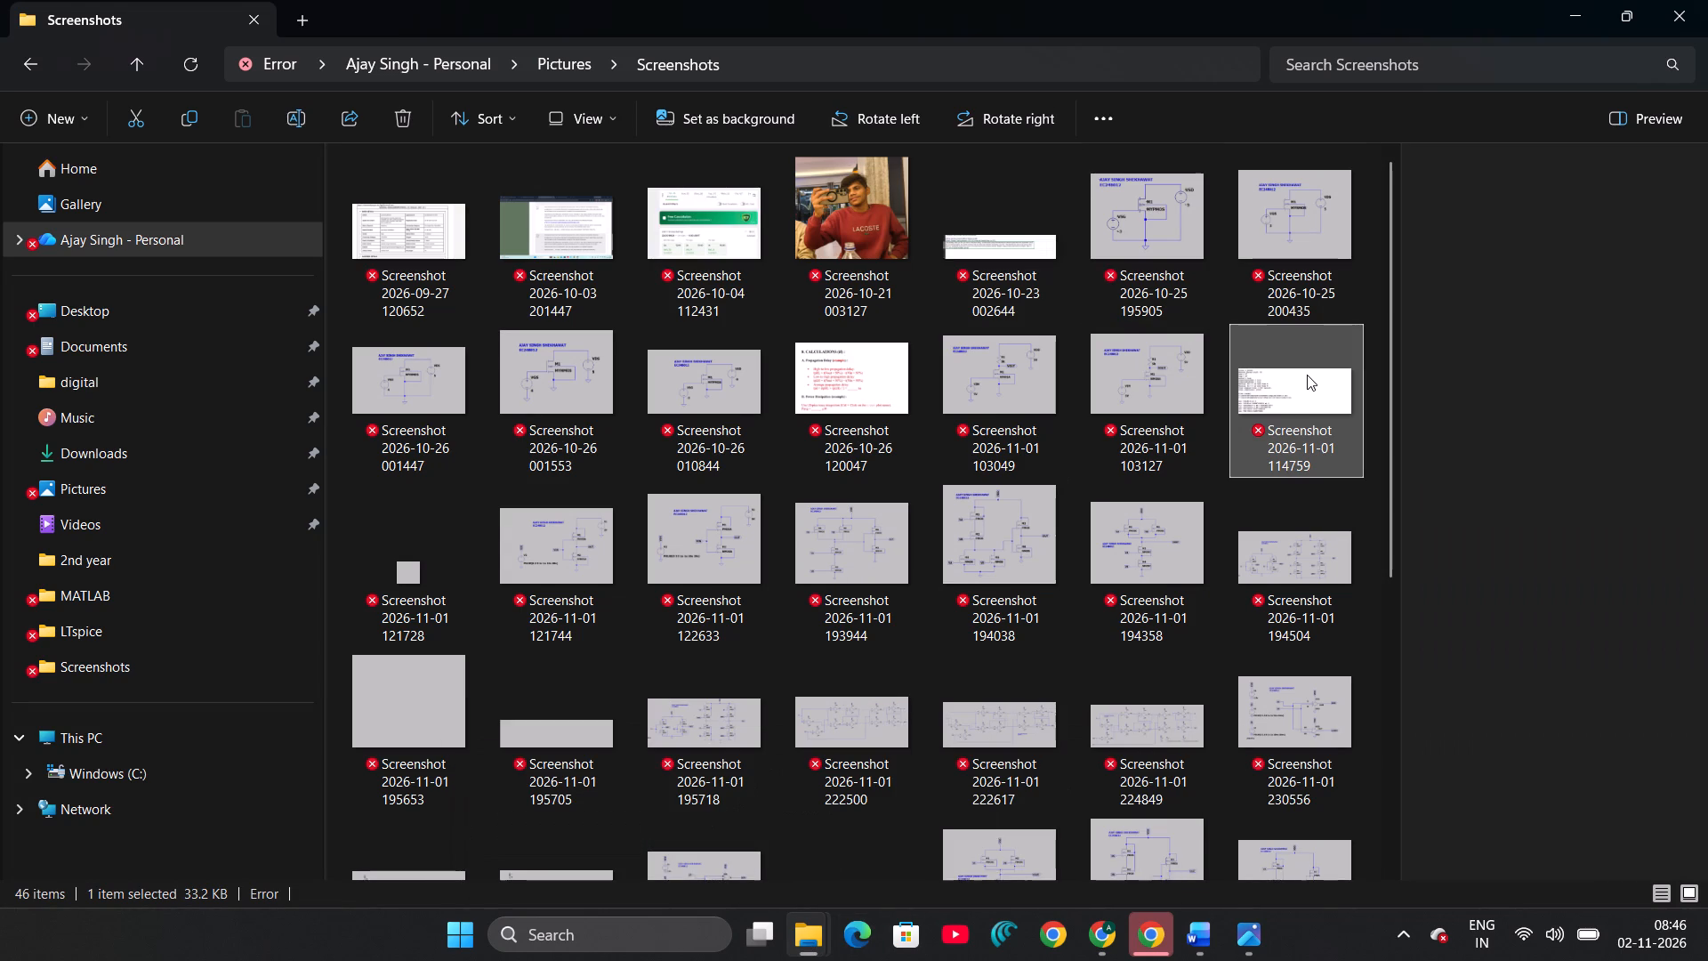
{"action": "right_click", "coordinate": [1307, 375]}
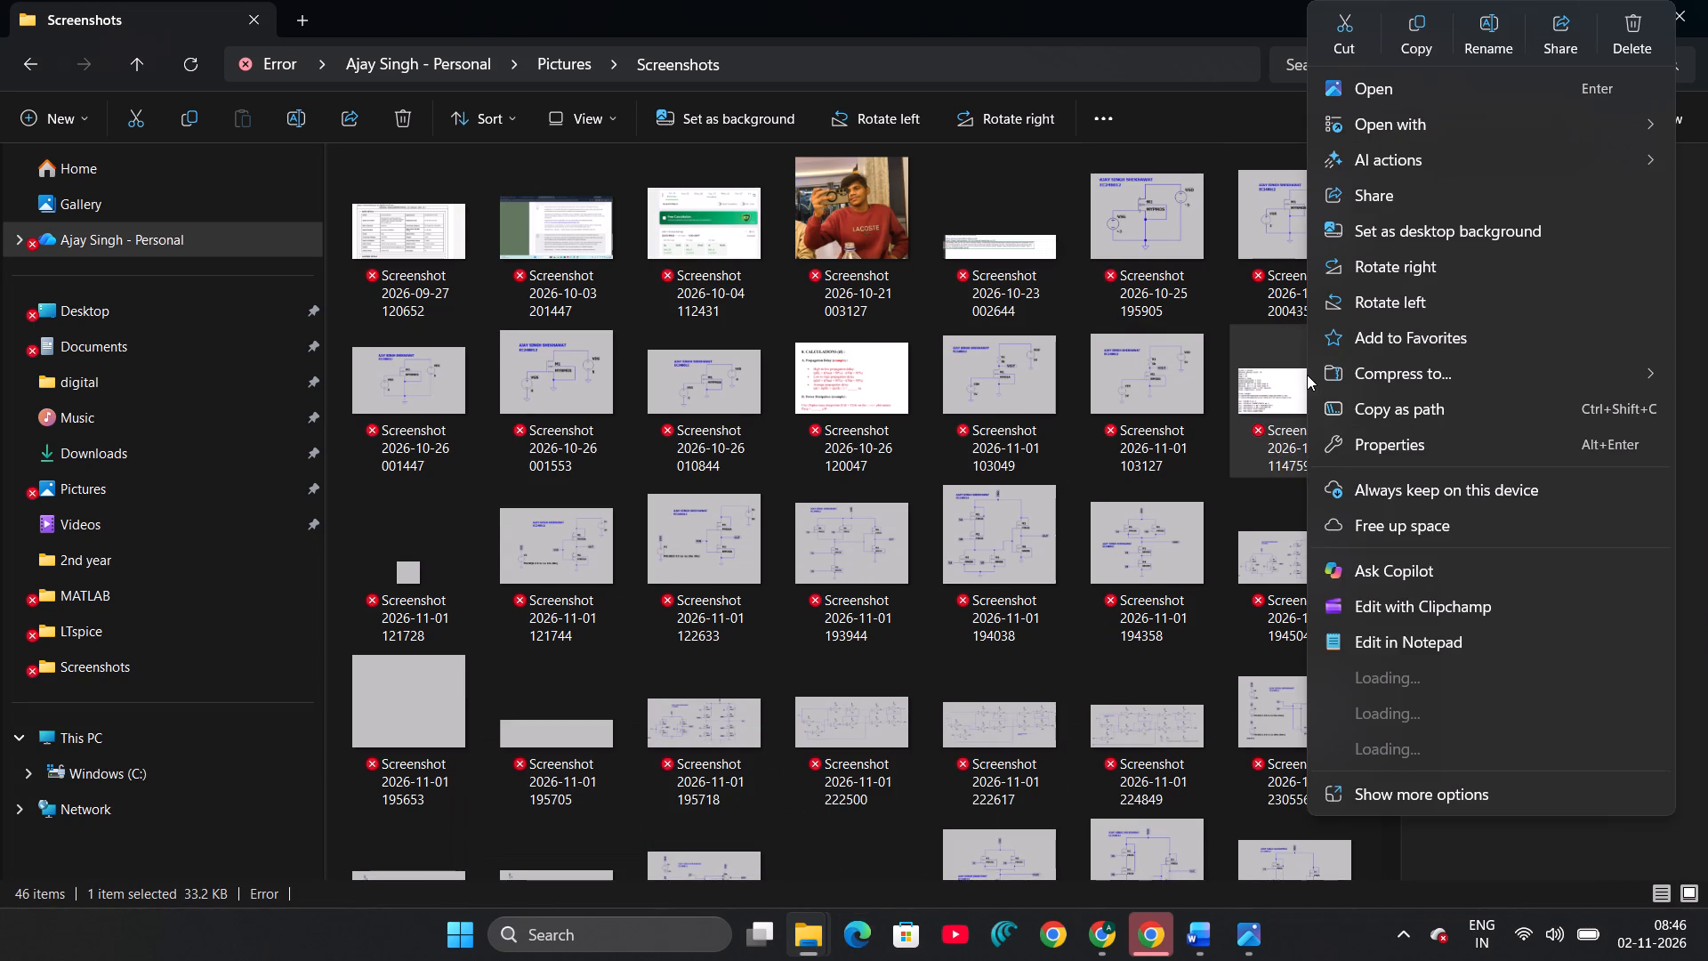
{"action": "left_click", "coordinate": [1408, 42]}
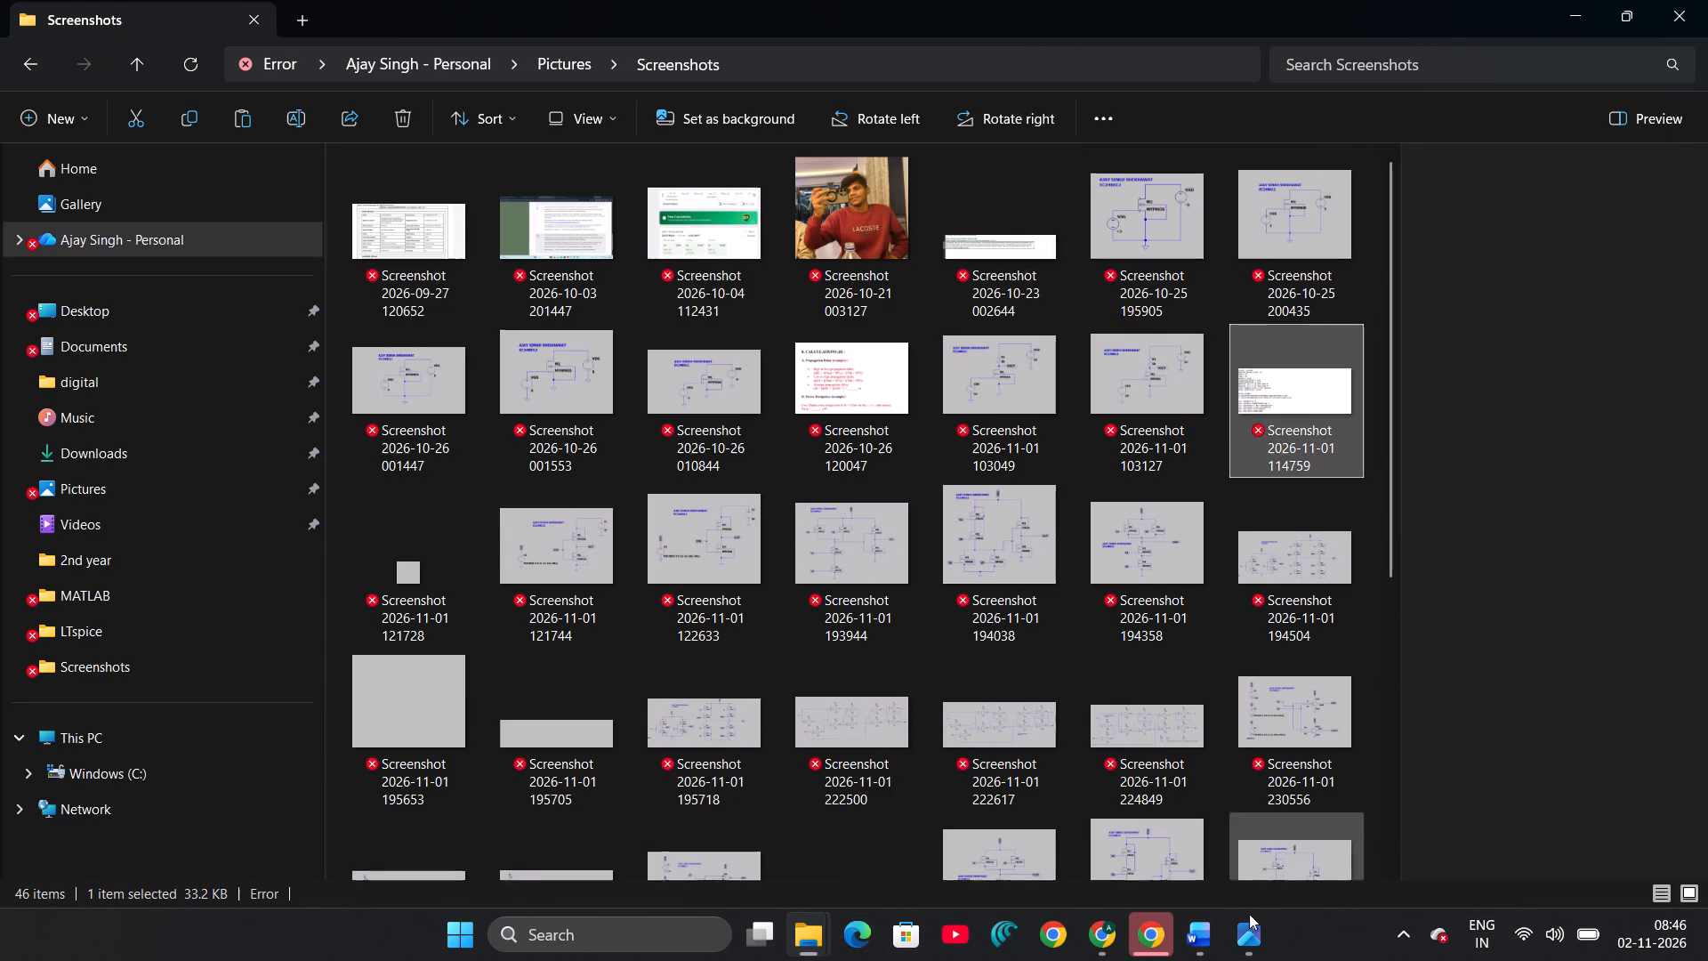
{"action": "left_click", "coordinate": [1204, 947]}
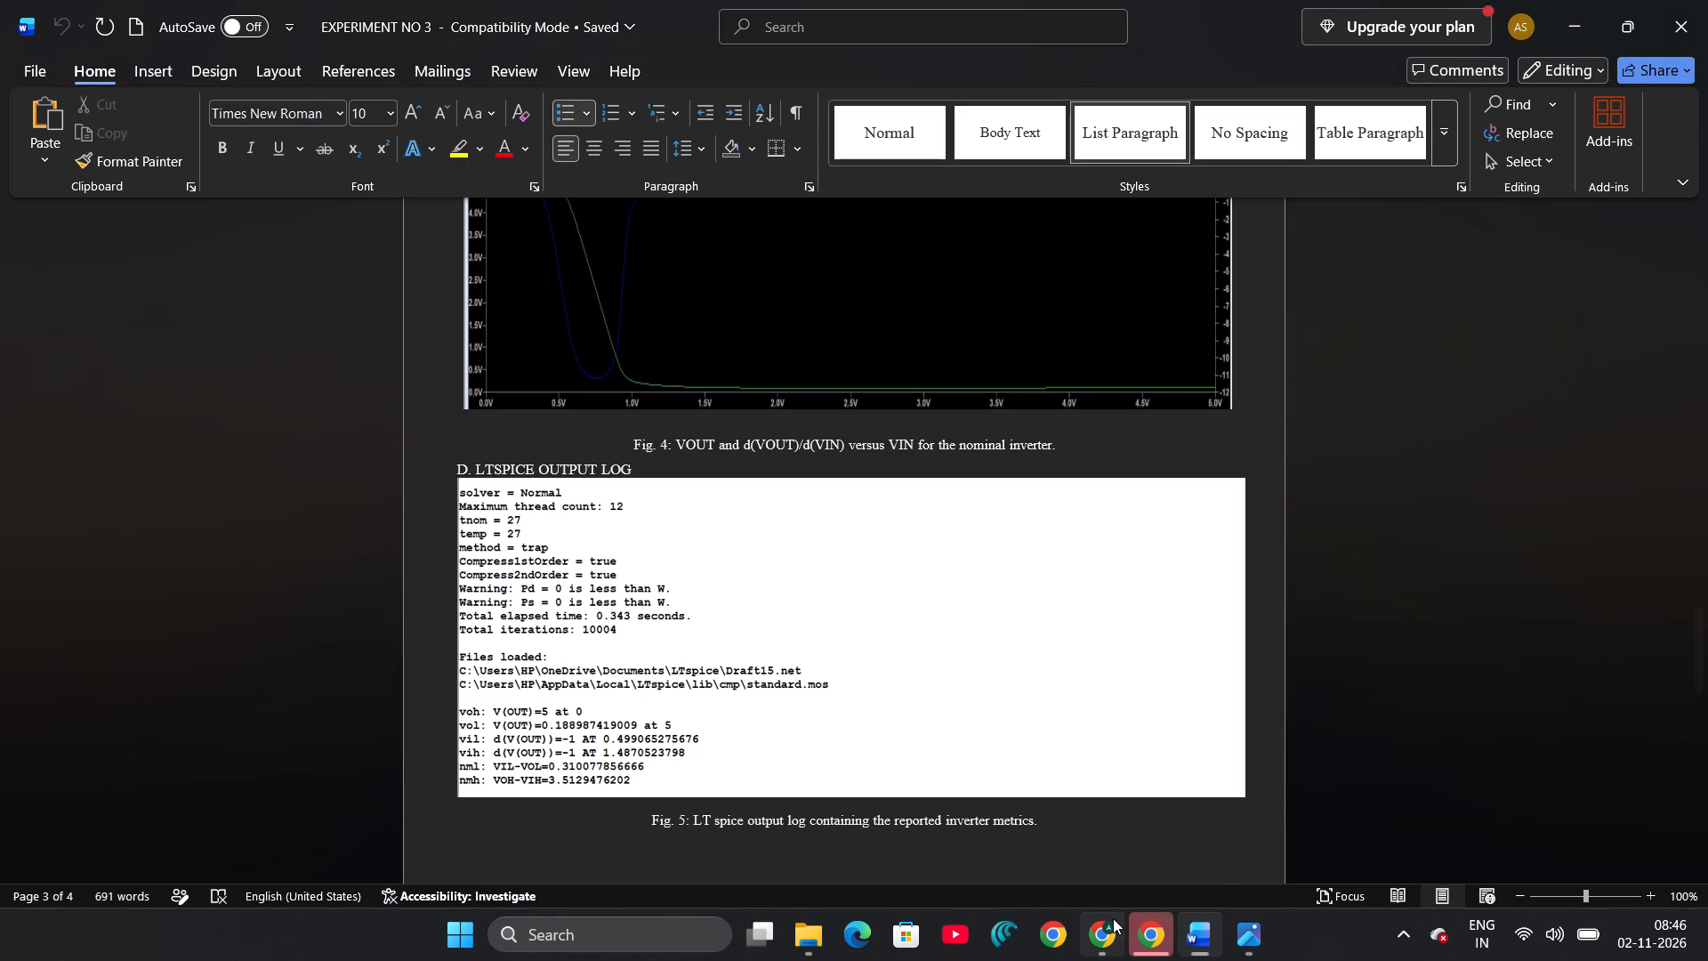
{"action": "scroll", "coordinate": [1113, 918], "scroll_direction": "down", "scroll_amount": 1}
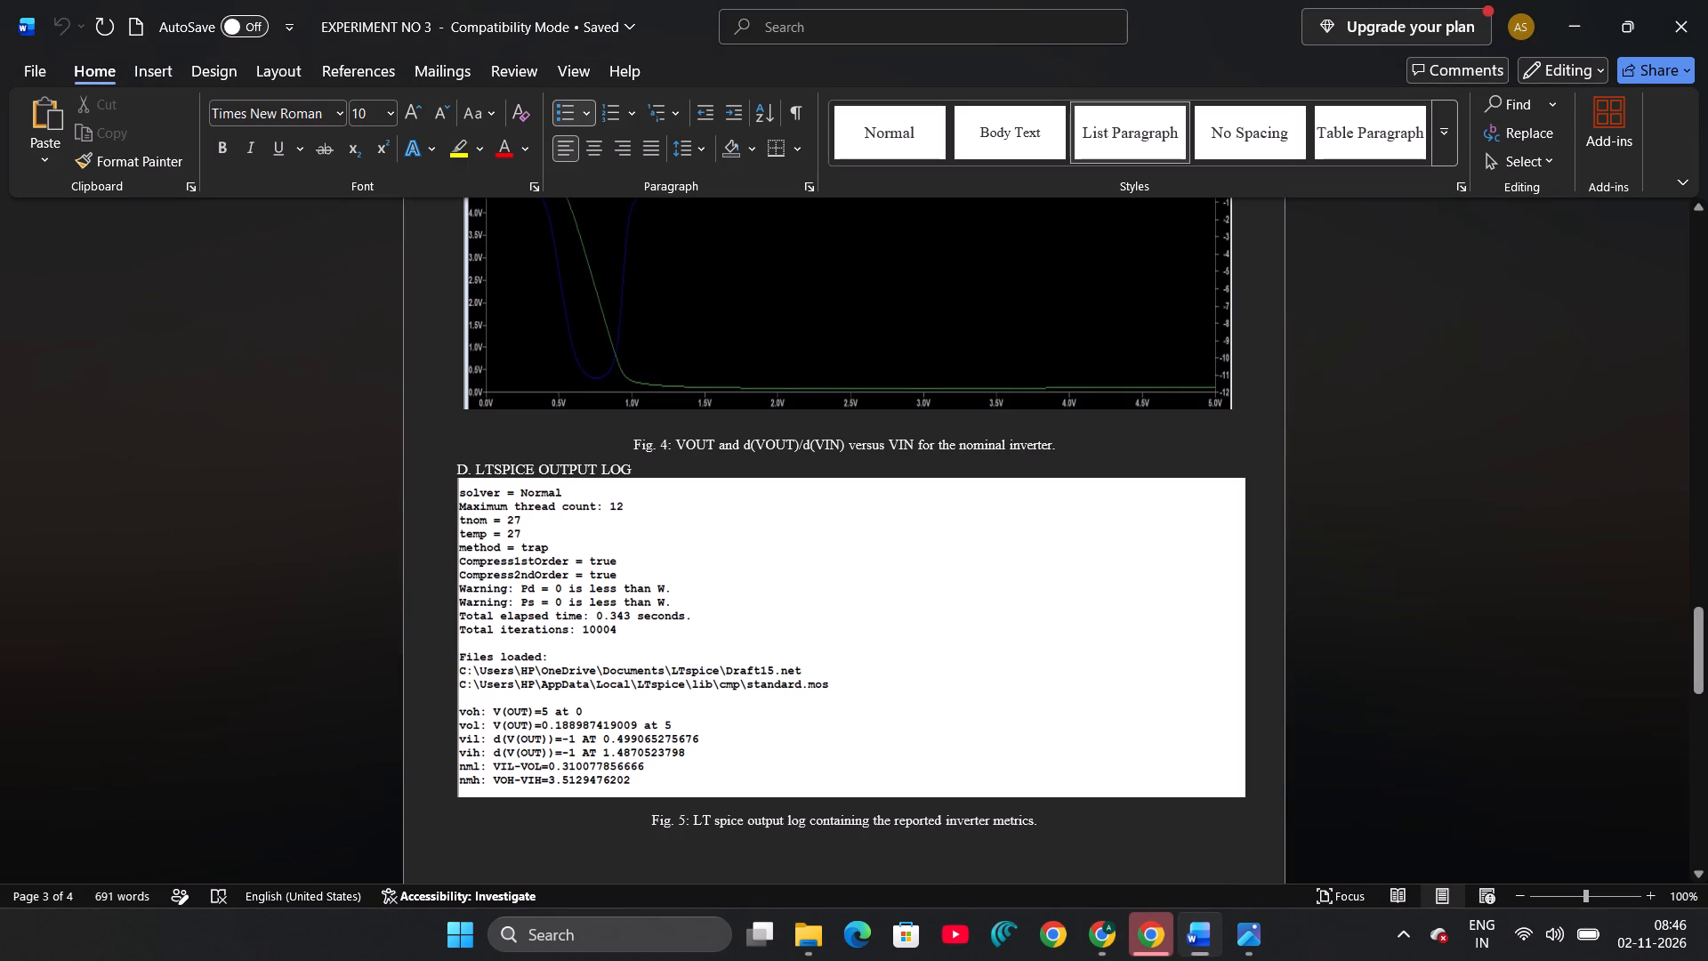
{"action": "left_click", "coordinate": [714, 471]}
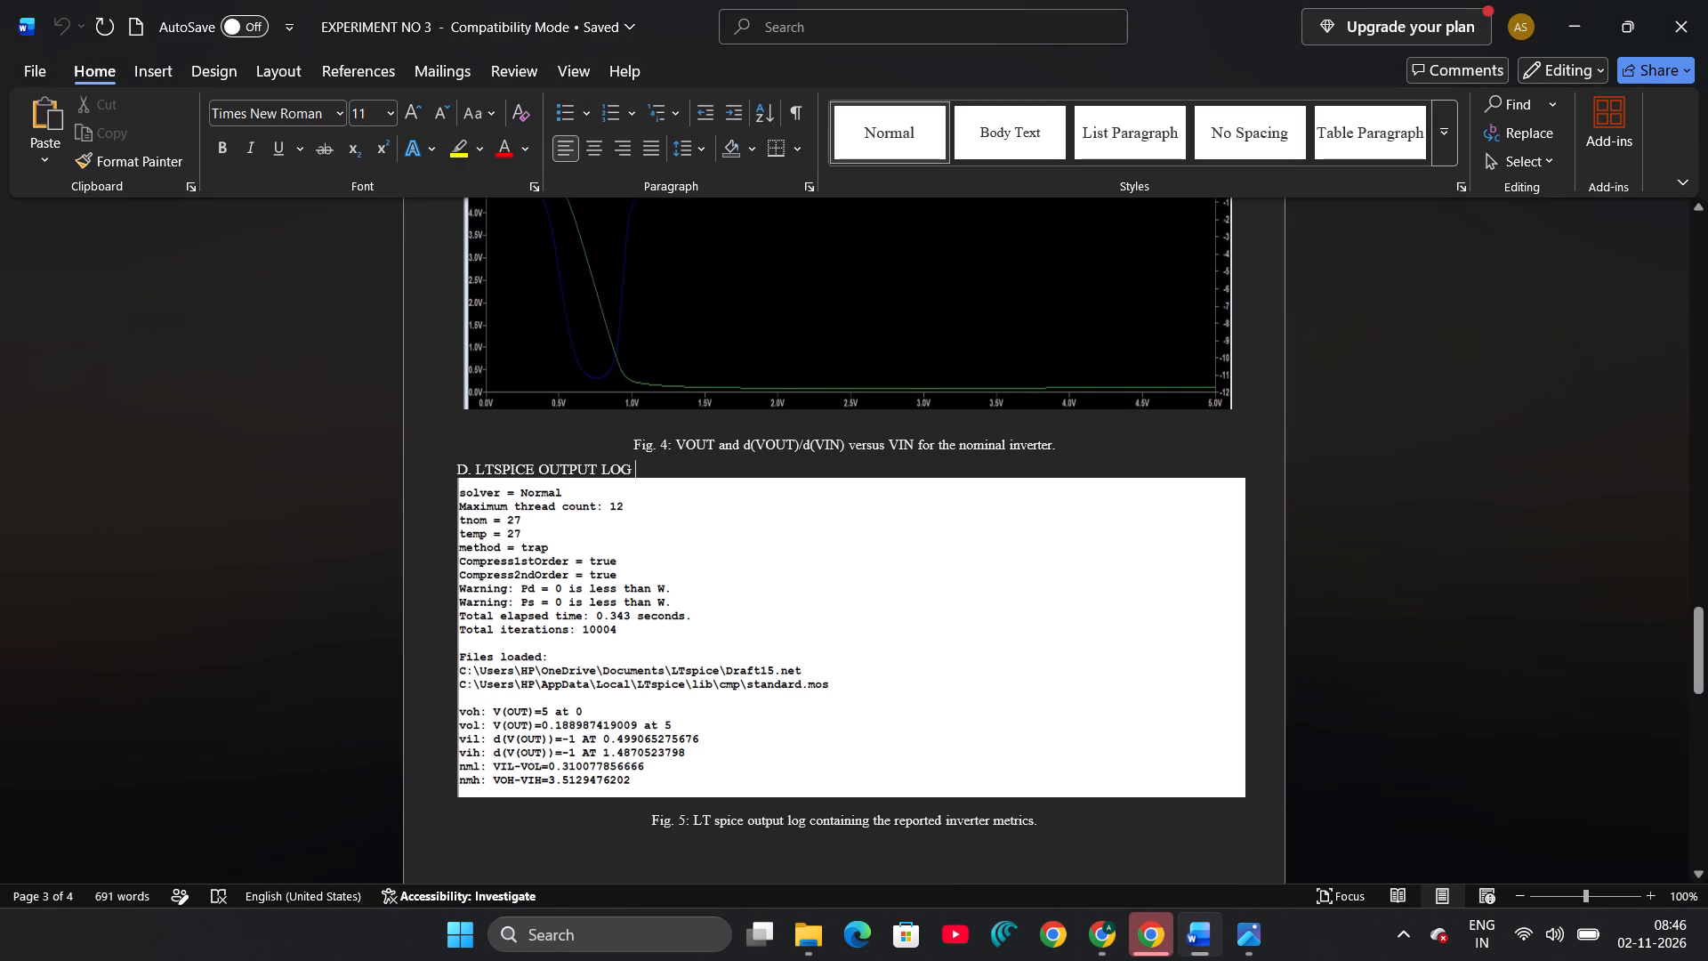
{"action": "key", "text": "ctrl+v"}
Compare the pasted LTspice log image with the existing Fig. 5 log image on the following page.
{"action": "scroll", "coordinate": [714, 471], "scroll_direction": "up", "scroll_amount": 1}
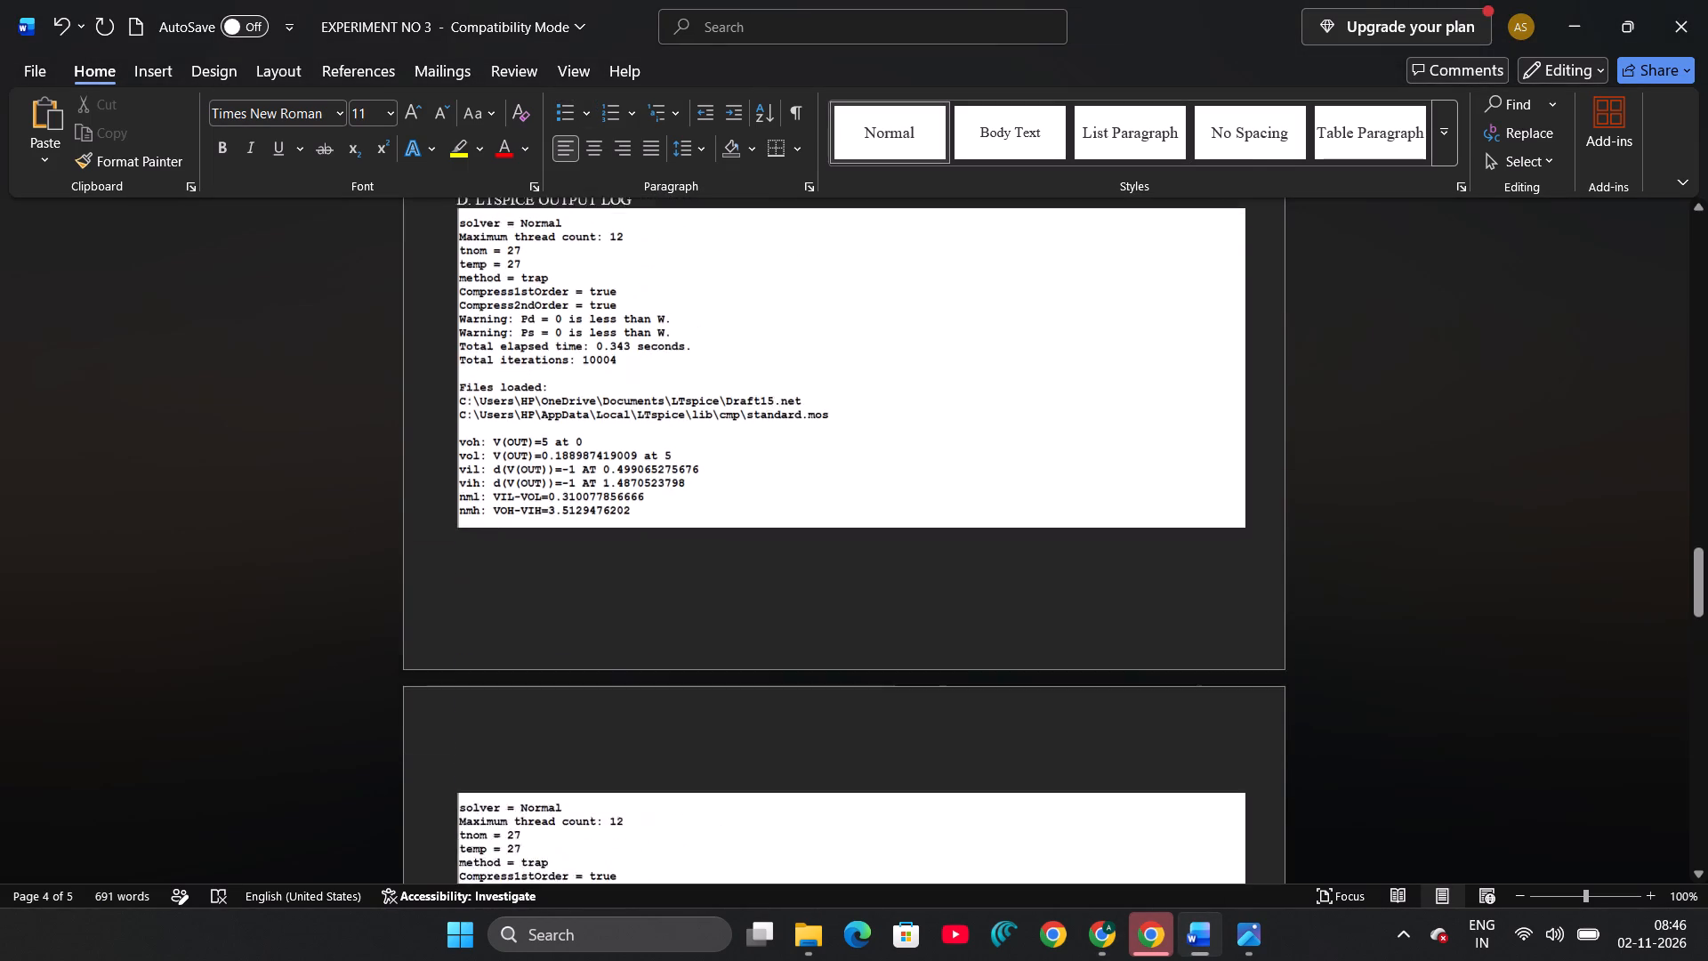
{"action": "scroll", "coordinate": [714, 471], "scroll_direction": "up", "scroll_amount": 1}
{"action": "scroll", "coordinate": [714, 471], "scroll_direction": "down", "scroll_amount": 1}
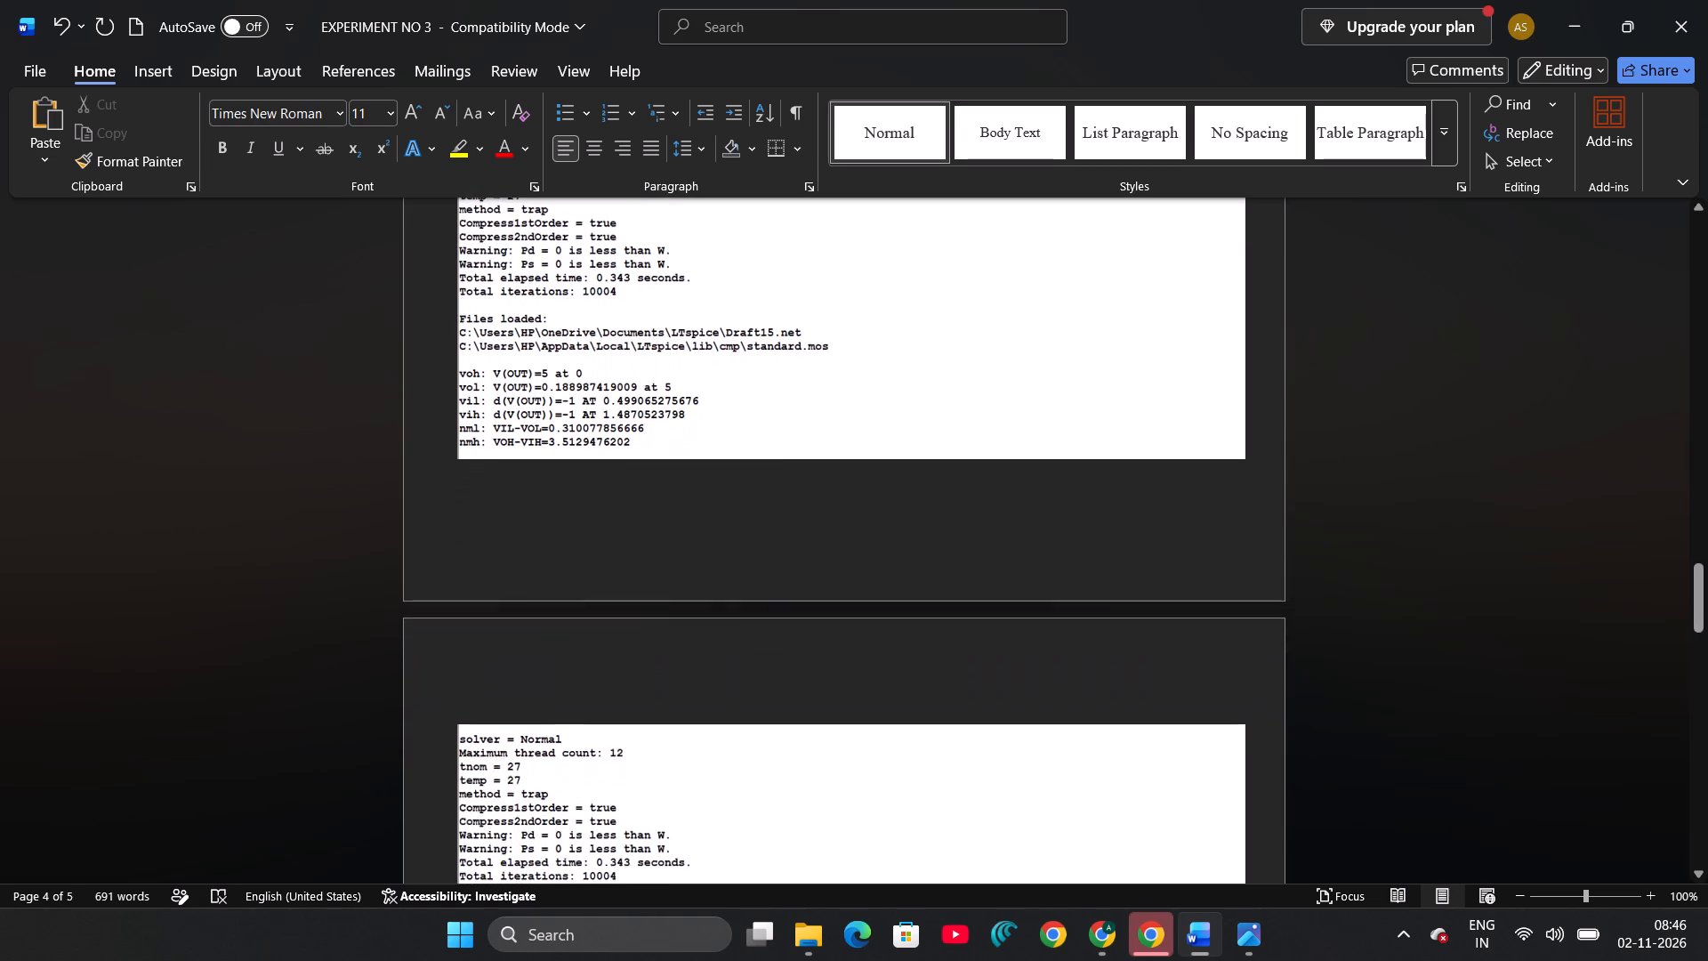
{"action": "scroll", "coordinate": [714, 471], "scroll_direction": "down", "scroll_amount": 2}
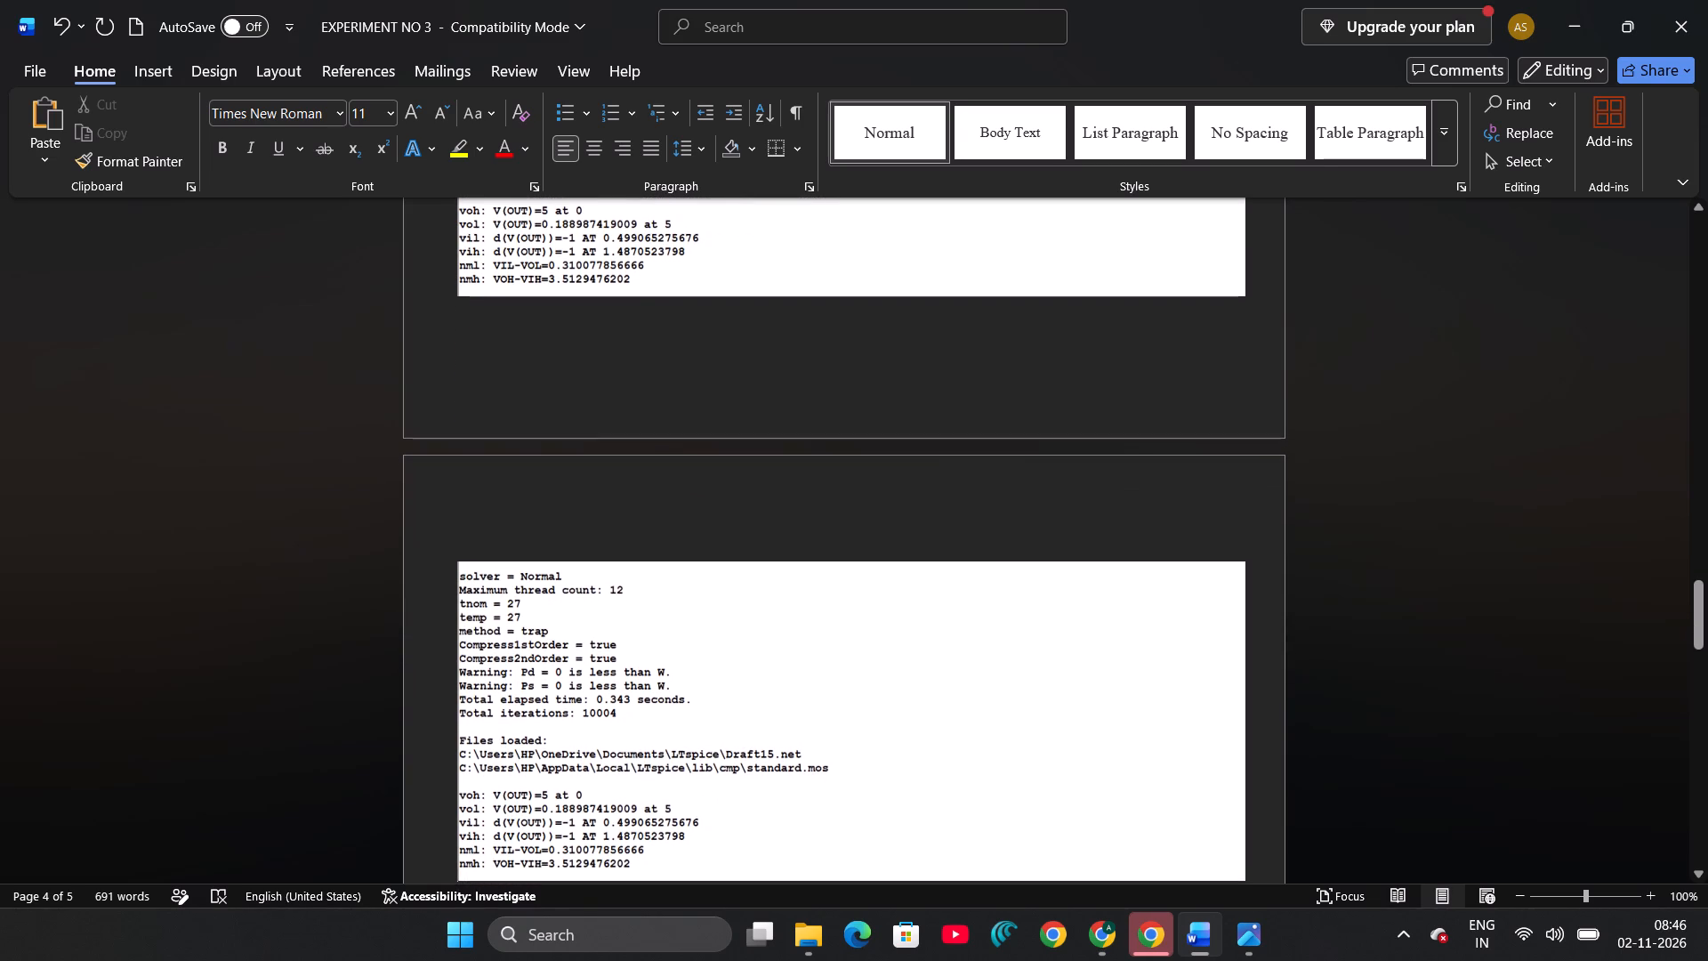
{"action": "scroll", "coordinate": [714, 471], "scroll_direction": "down", "scroll_amount": 3}
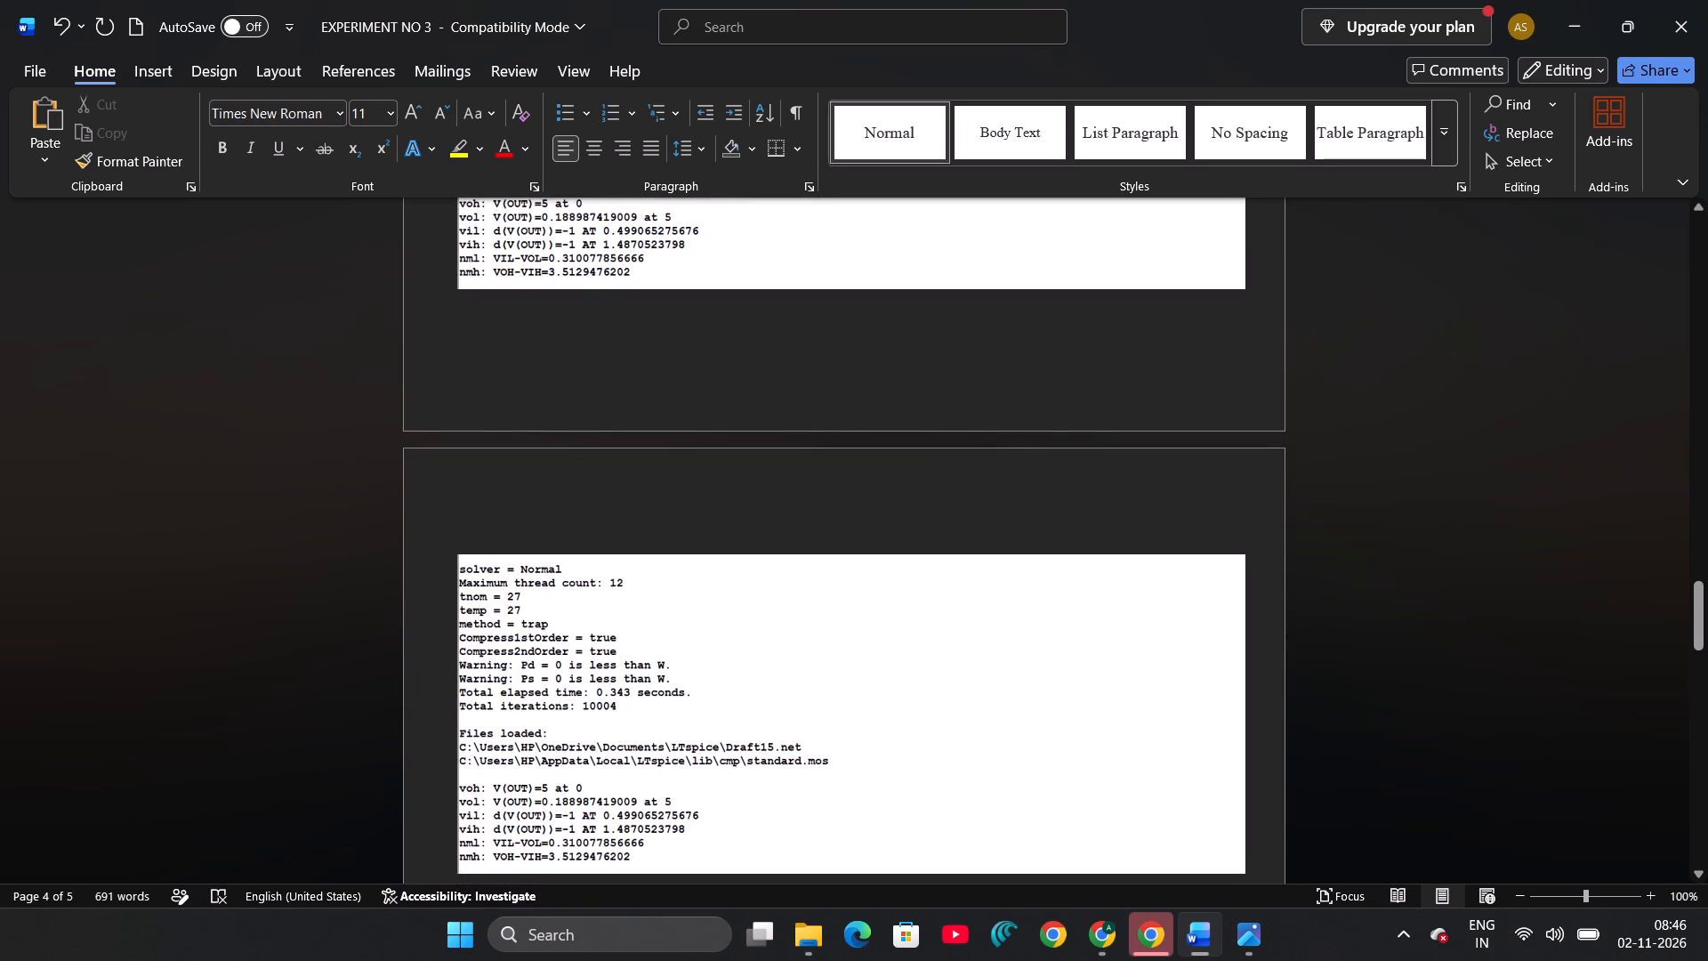
{"action": "scroll", "coordinate": [714, 471], "scroll_direction": "down", "scroll_amount": 2}
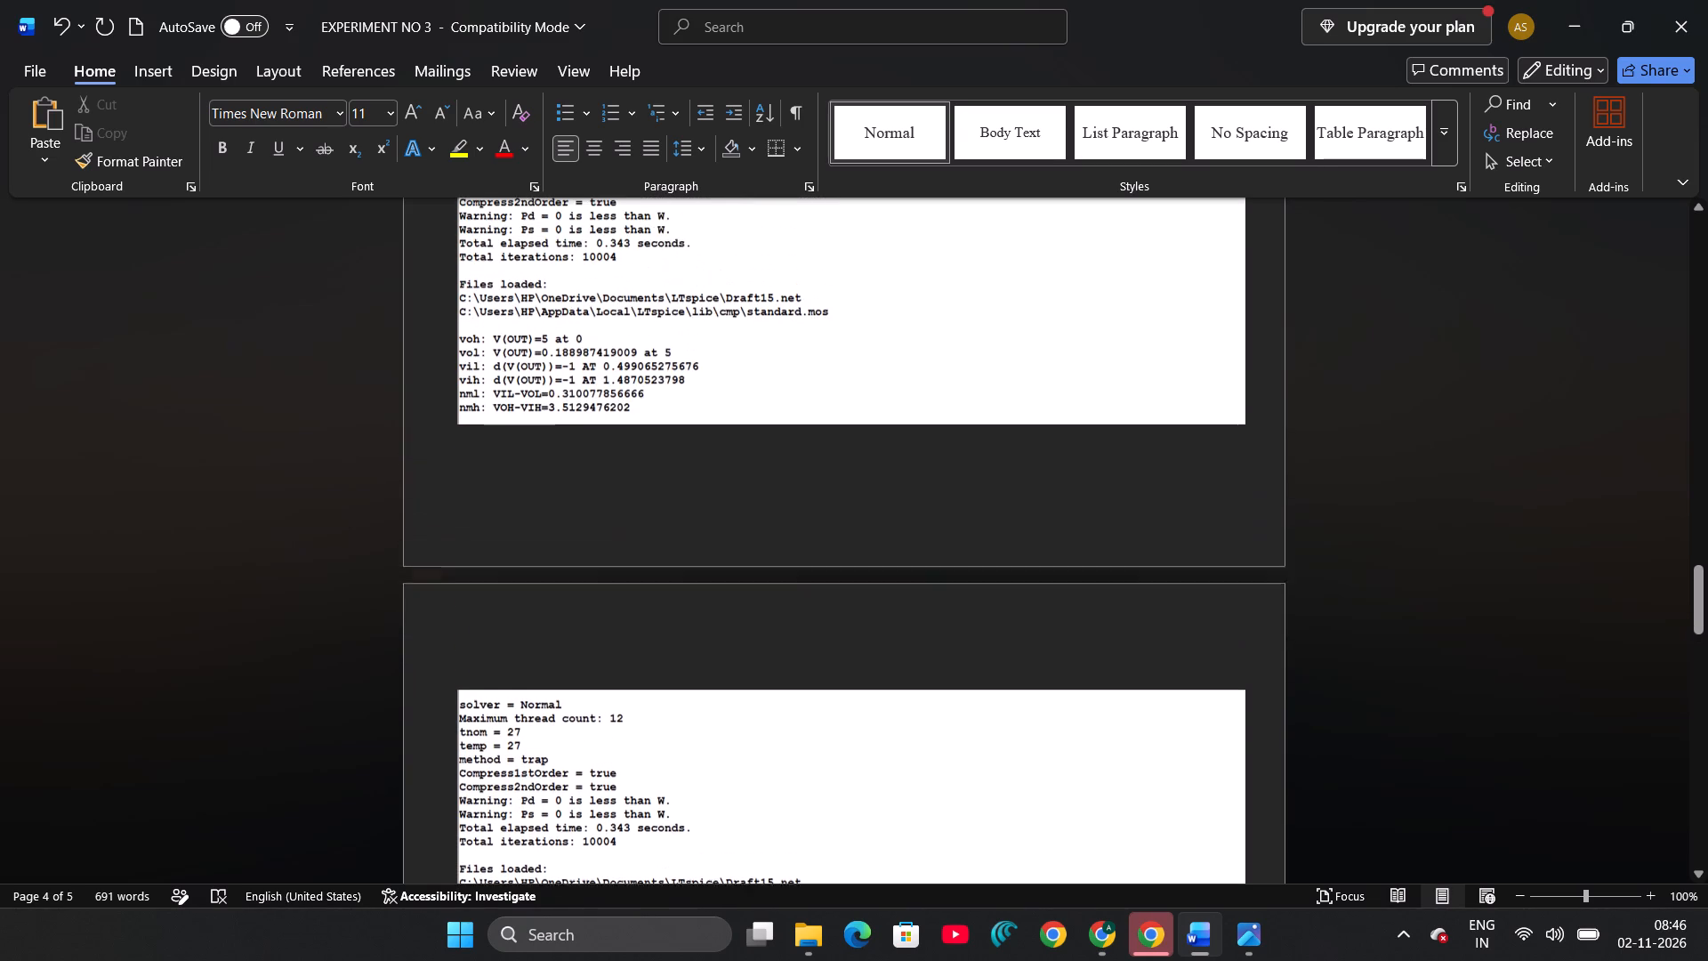
{"action": "scroll", "coordinate": [714, 471], "scroll_direction": "down", "scroll_amount": 1}
{"action": "scroll", "coordinate": [714, 471], "scroll_direction": "up", "scroll_amount": 1}
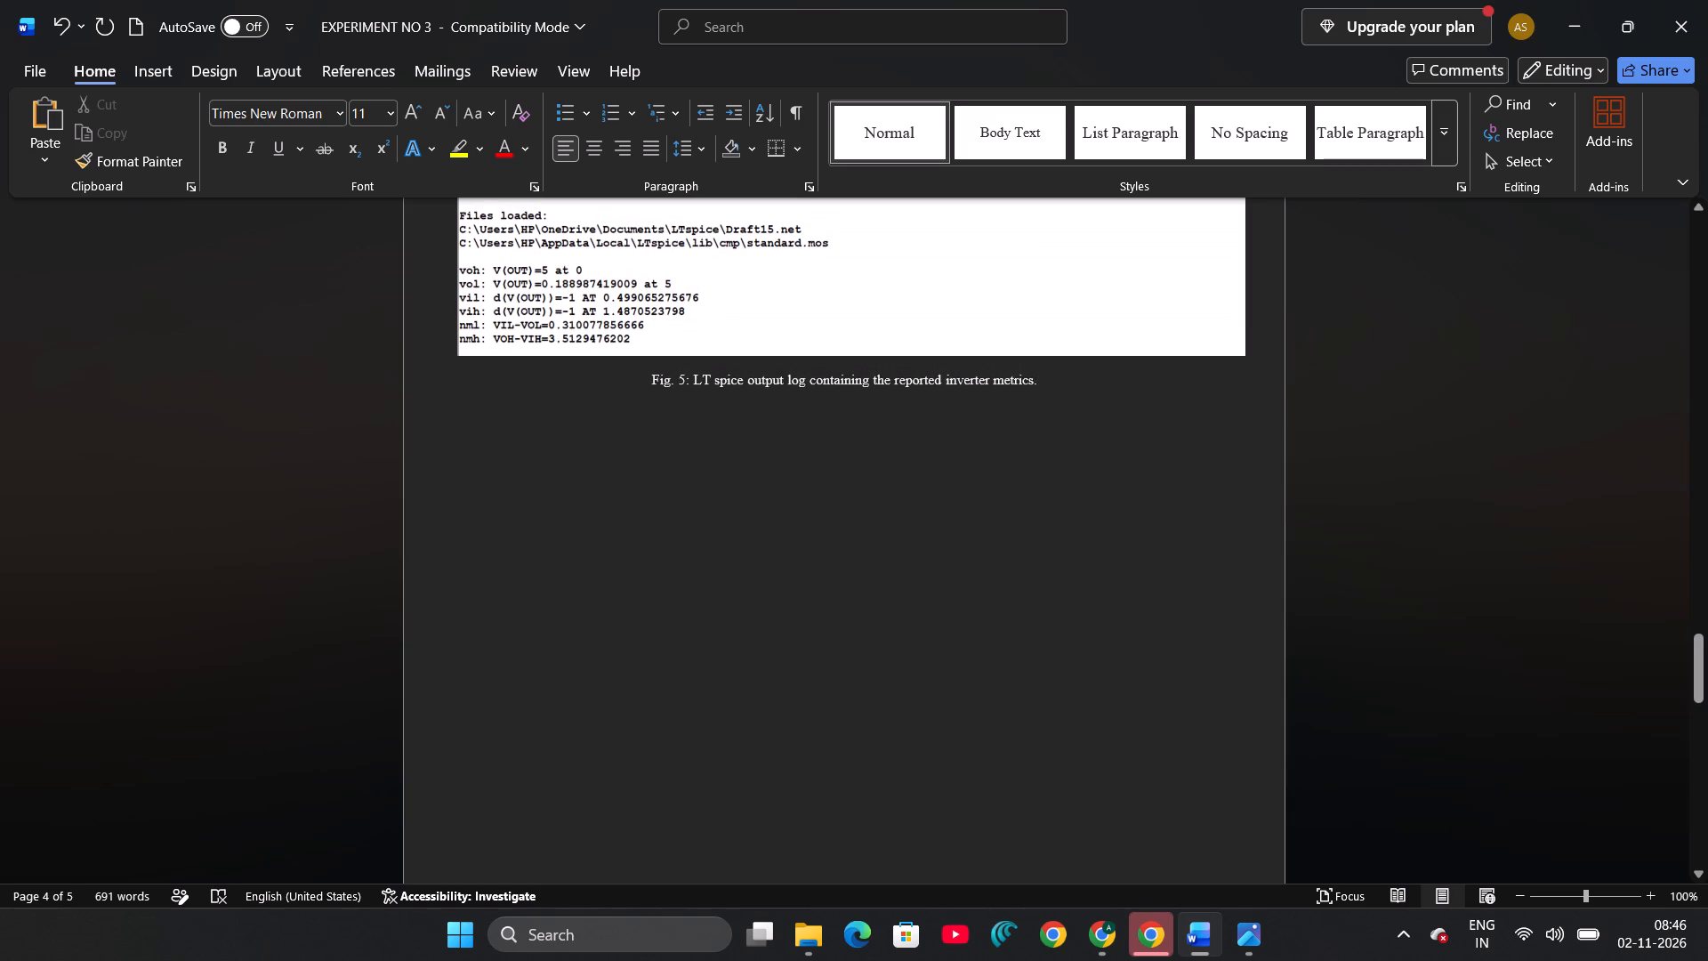
{"action": "scroll", "coordinate": [714, 471], "scroll_direction": "up", "scroll_amount": 4}
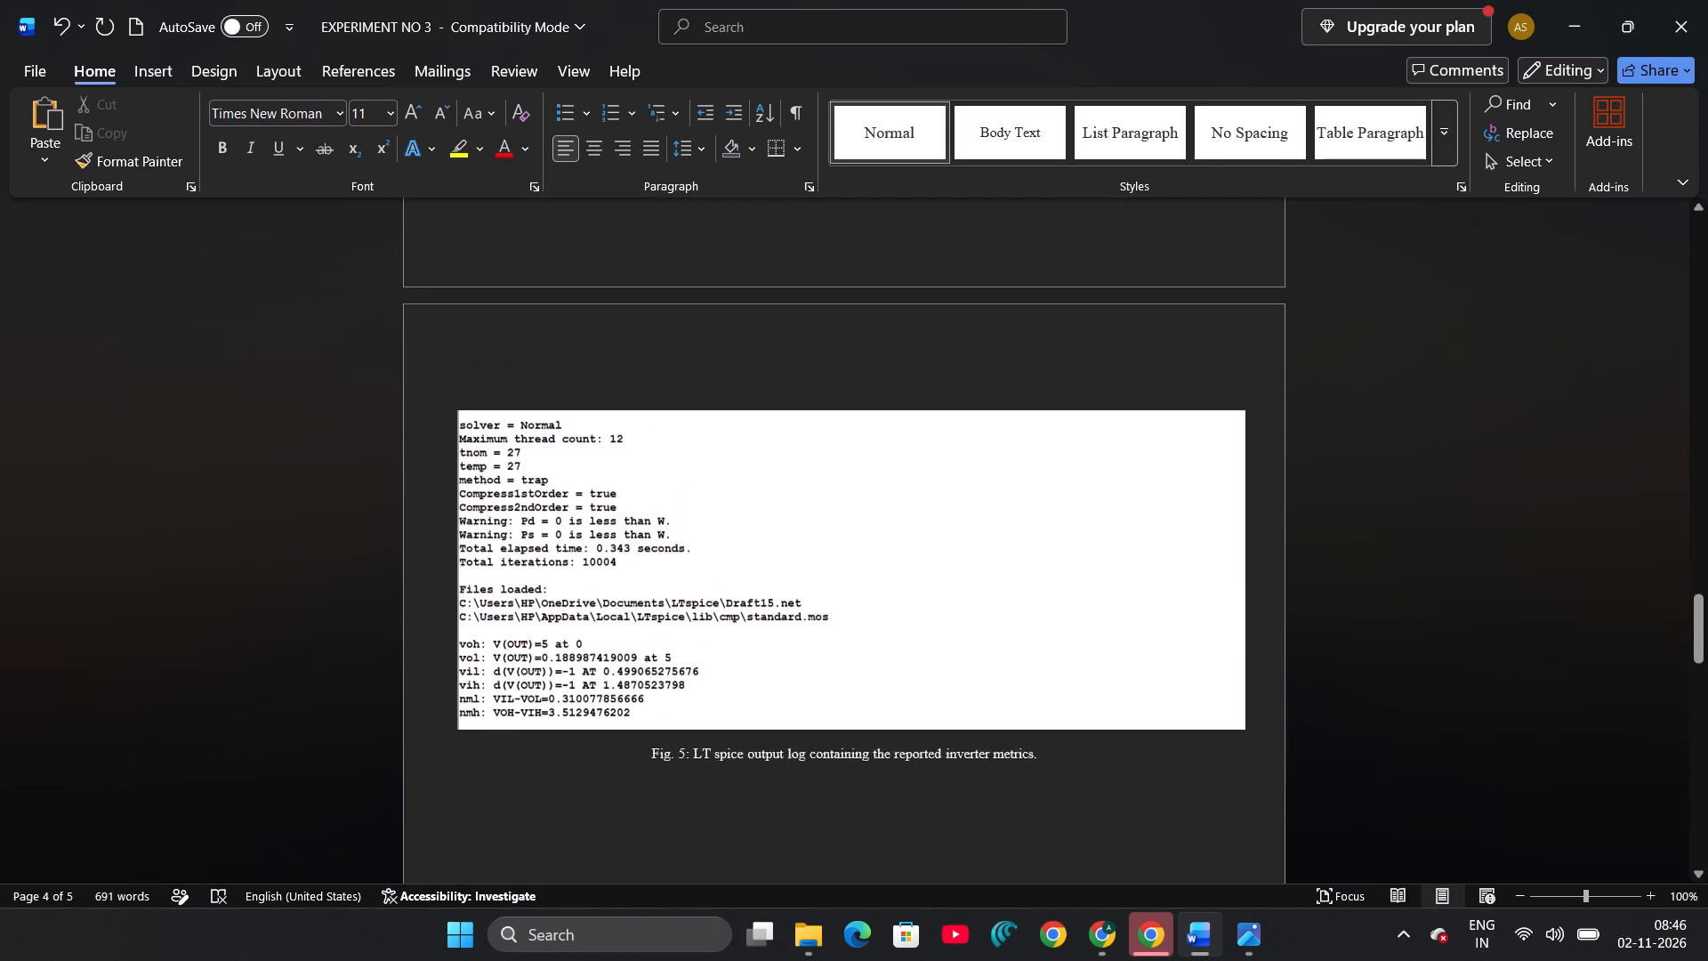
{"action": "scroll", "coordinate": [714, 471], "scroll_direction": "up", "scroll_amount": 2}
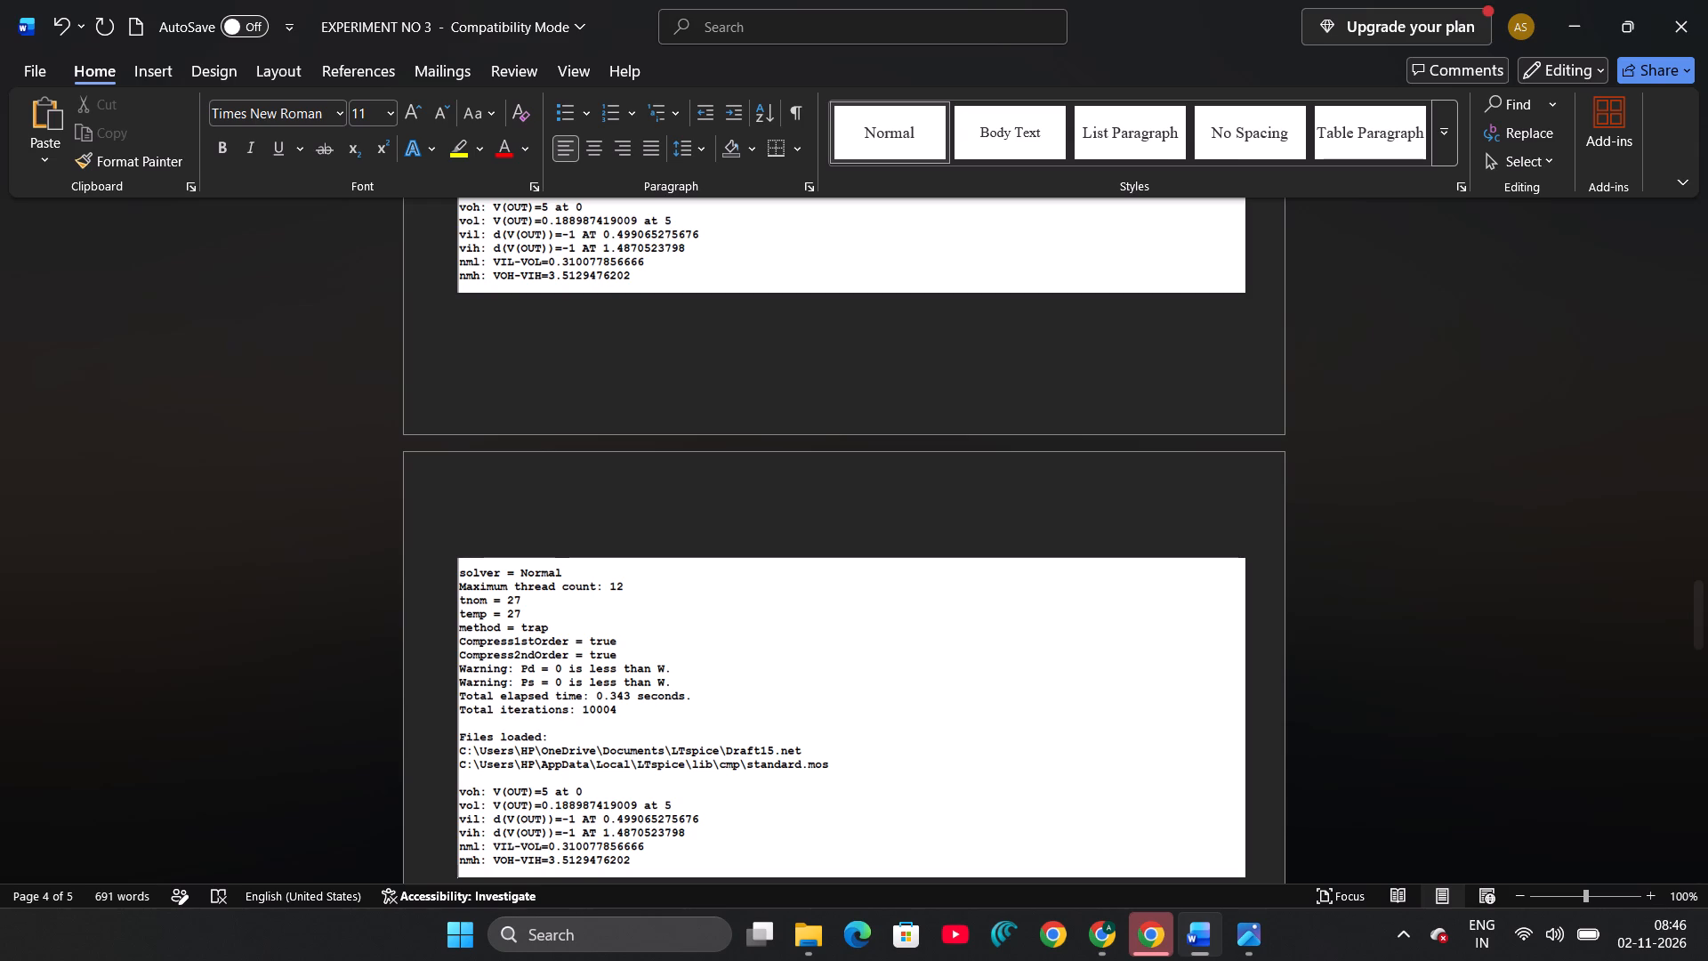
{"action": "scroll", "coordinate": [714, 471], "scroll_direction": "up", "scroll_amount": 2}
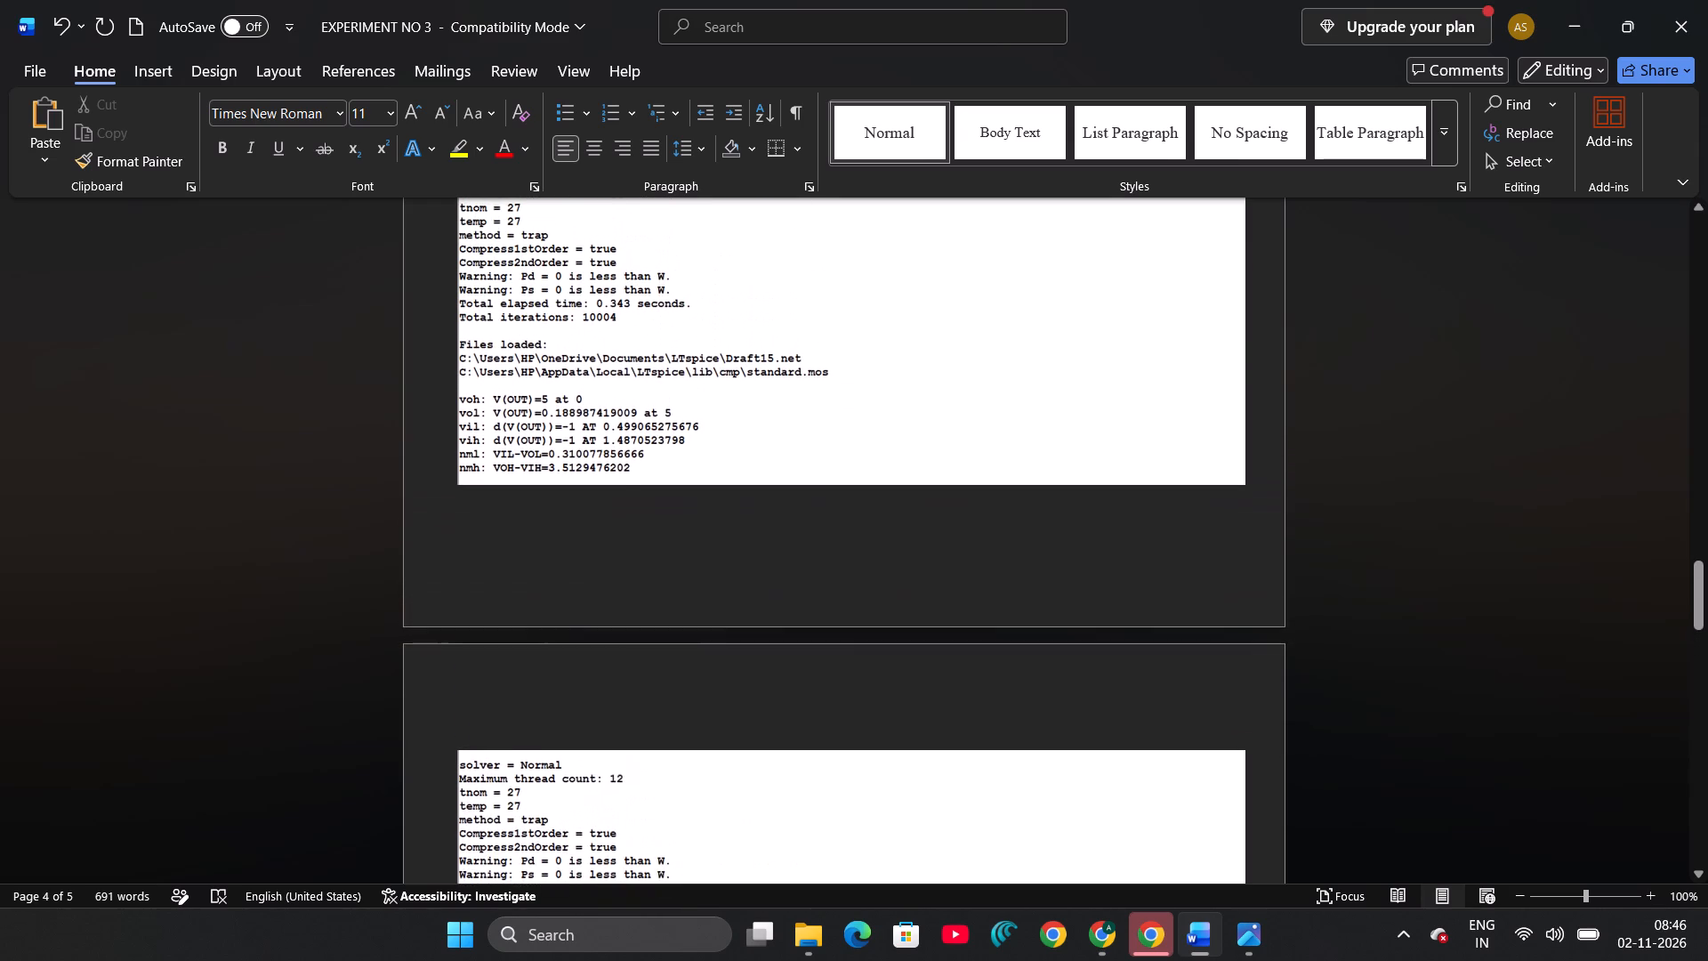
{"action": "scroll", "coordinate": [714, 471], "scroll_direction": "up", "scroll_amount": 1}
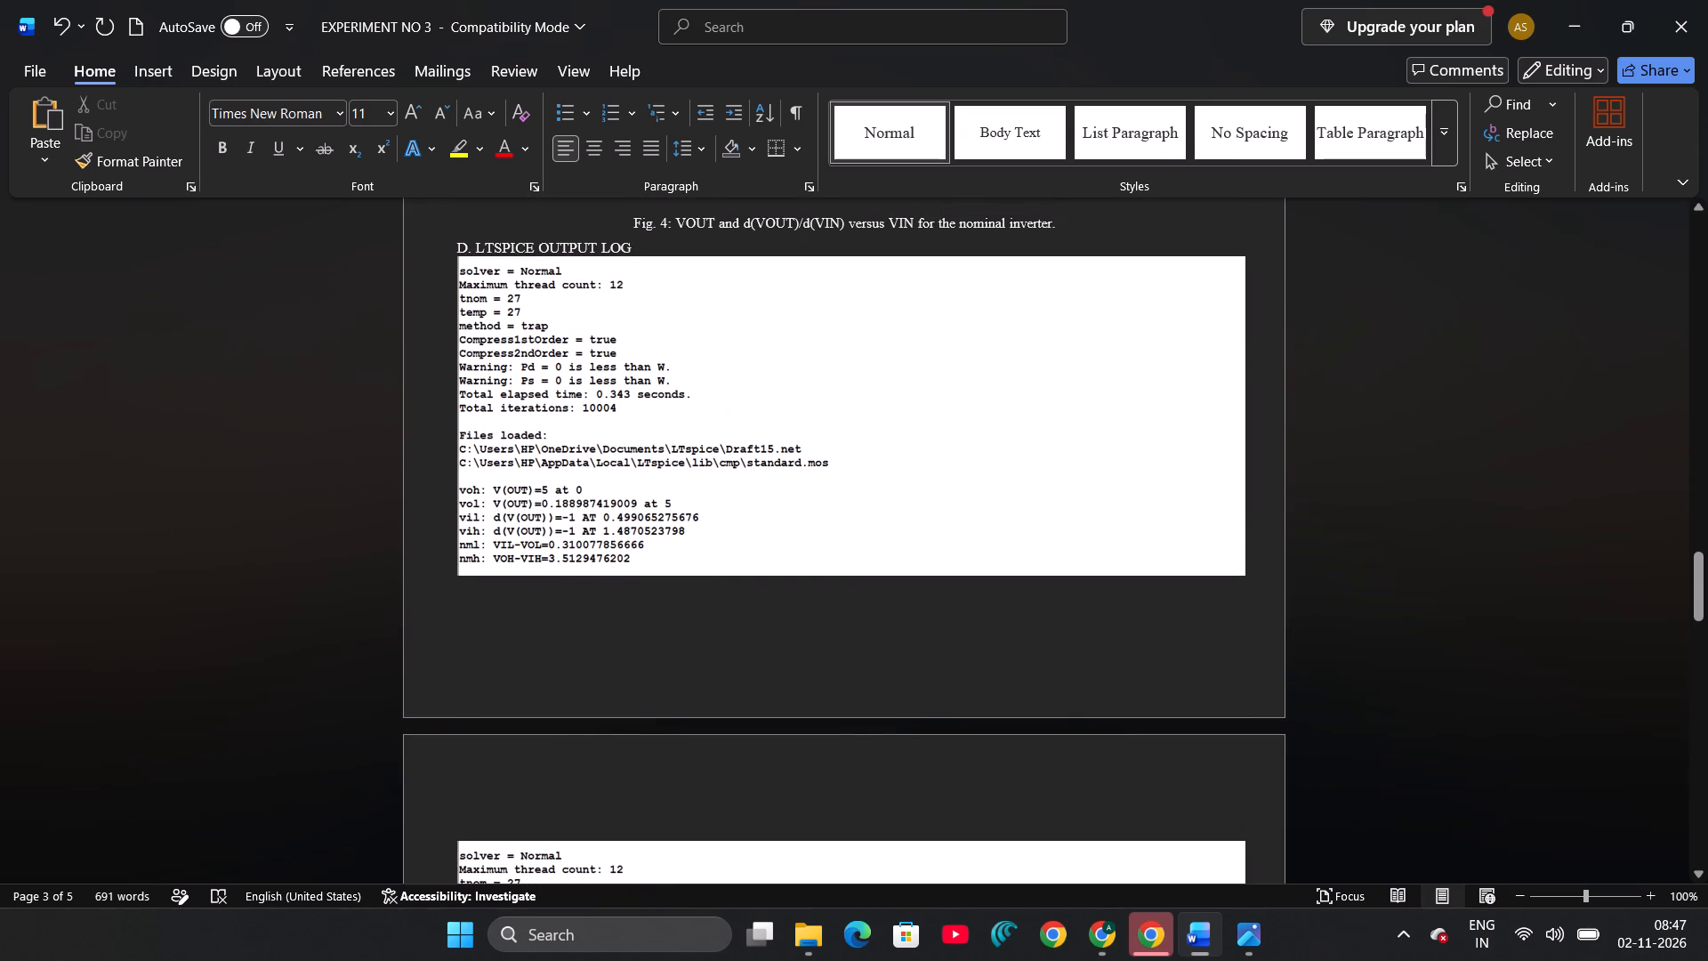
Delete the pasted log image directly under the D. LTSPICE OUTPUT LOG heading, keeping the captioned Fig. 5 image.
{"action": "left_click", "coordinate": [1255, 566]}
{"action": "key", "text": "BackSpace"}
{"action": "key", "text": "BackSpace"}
Examine the aspect ratio calculation for the nominal device in section 8, CALCULATIONS.
{"action": "scroll", "coordinate": [1255, 566], "scroll_direction": "down", "scroll_amount": 1}
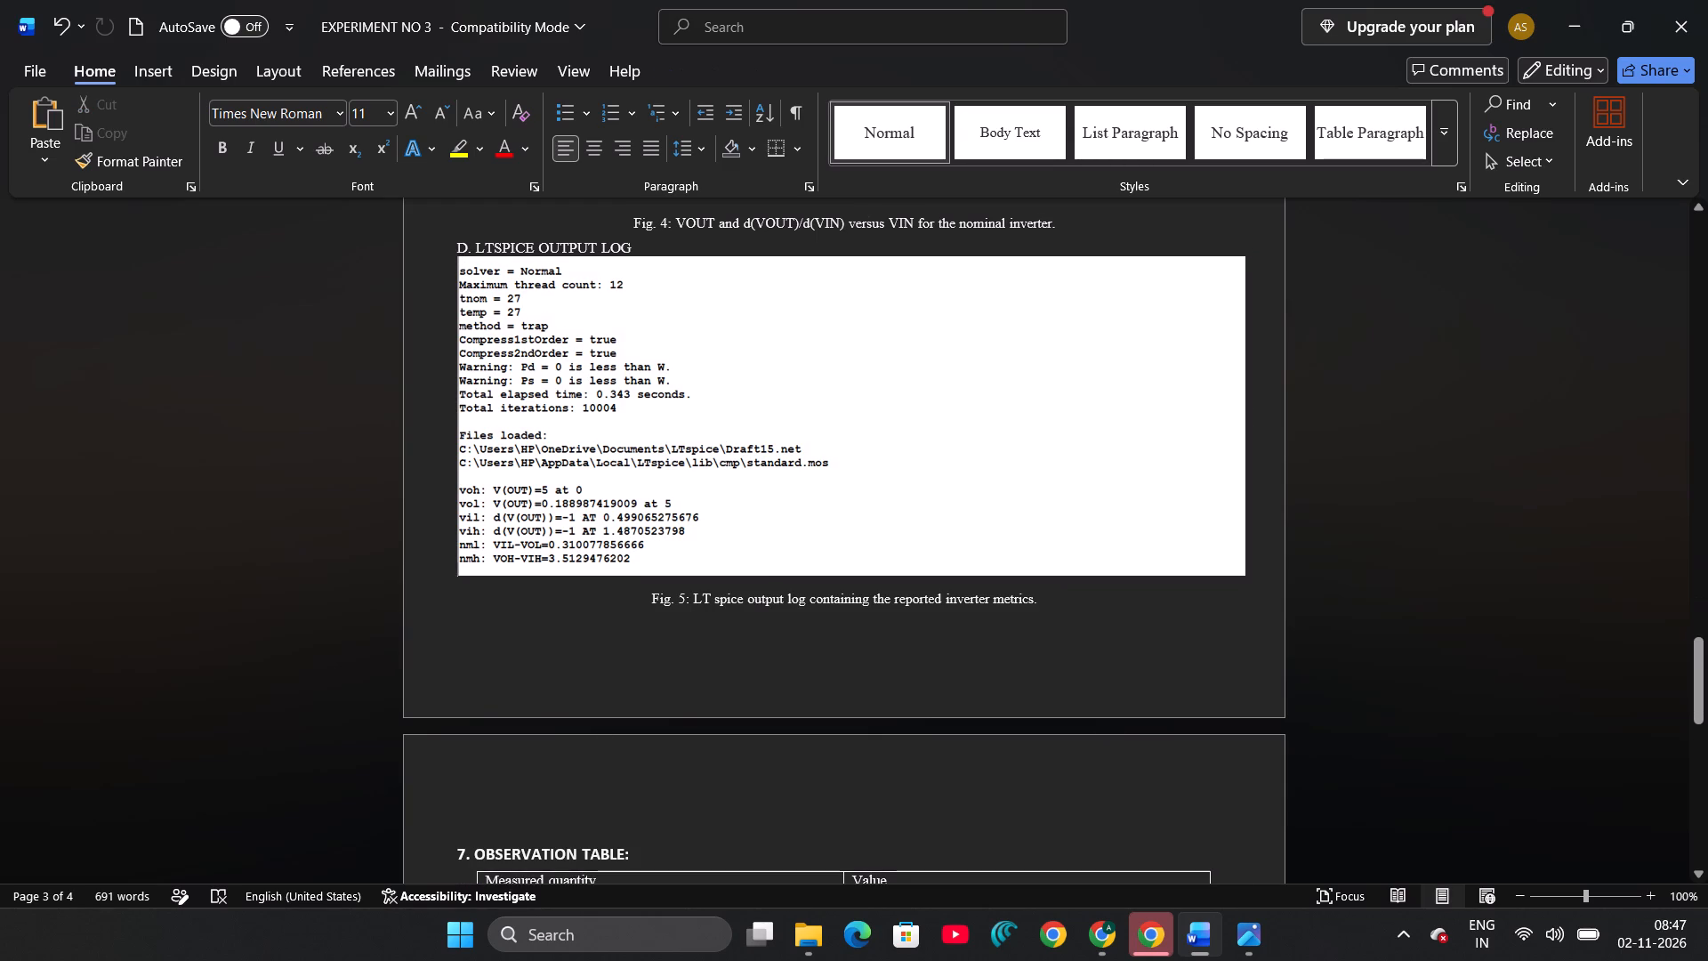
{"action": "scroll", "coordinate": [1255, 566], "scroll_direction": "down", "scroll_amount": 3}
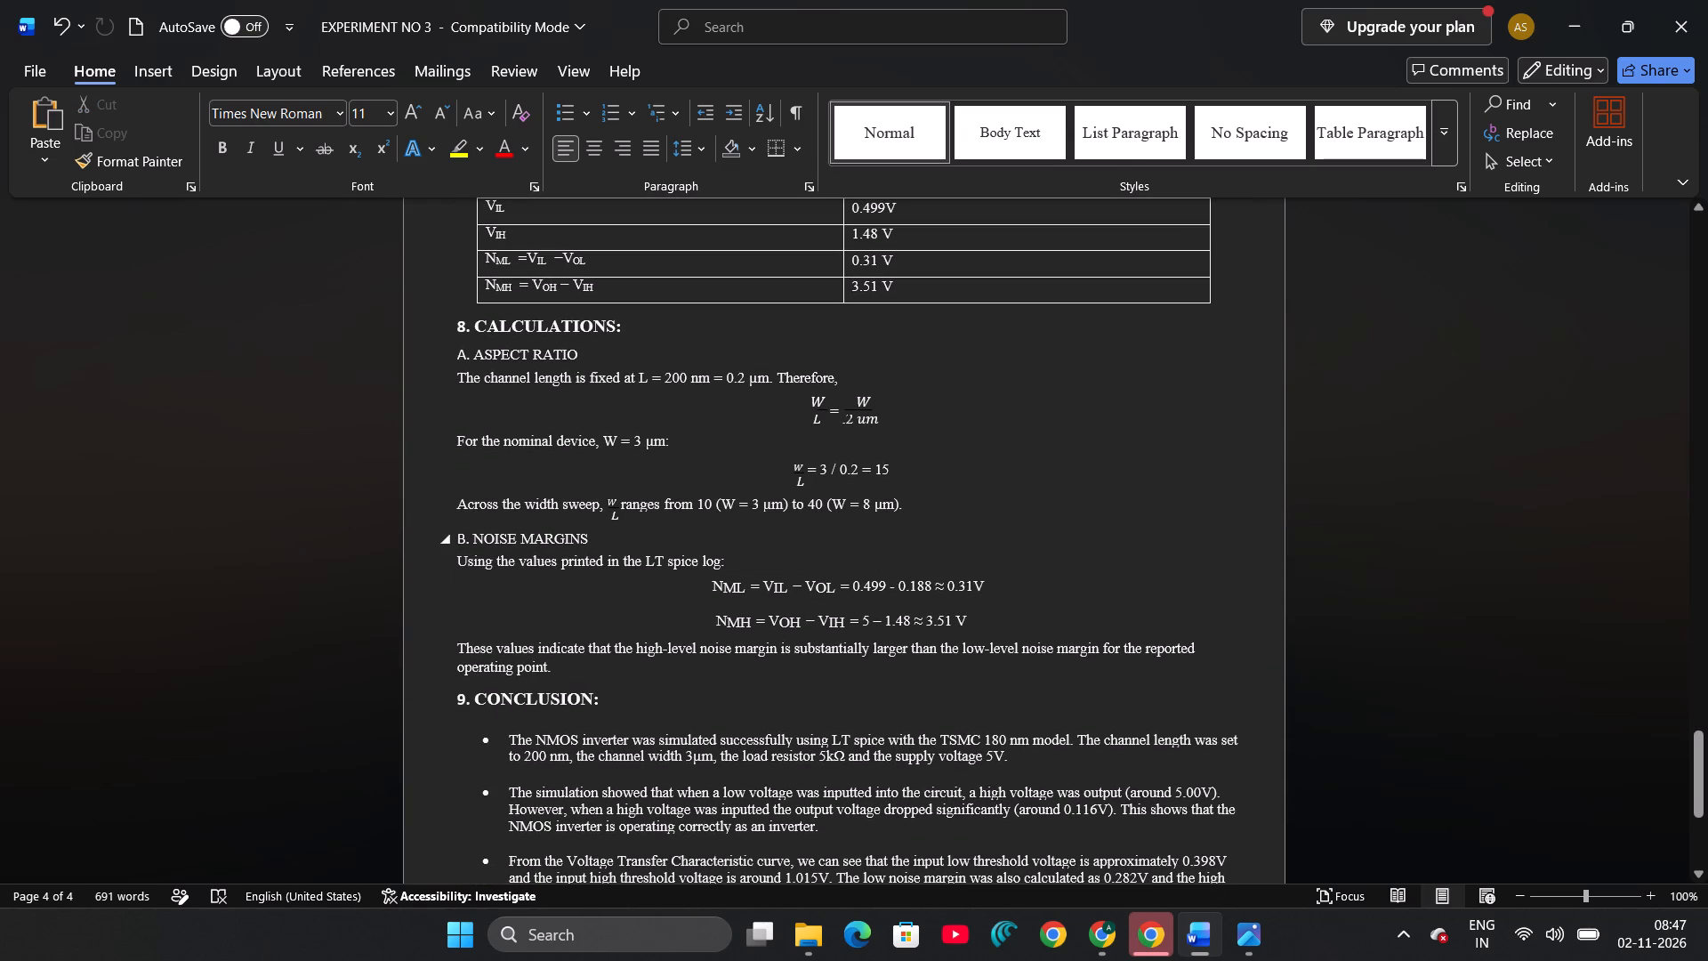
{"action": "left_click_drag", "start_coordinate": [587, 440], "coordinate": [681, 440]}
{"action": "left_click", "coordinate": [681, 440]}
{"action": "left_click_drag", "start_coordinate": [781, 468], "coordinate": [886, 472]}
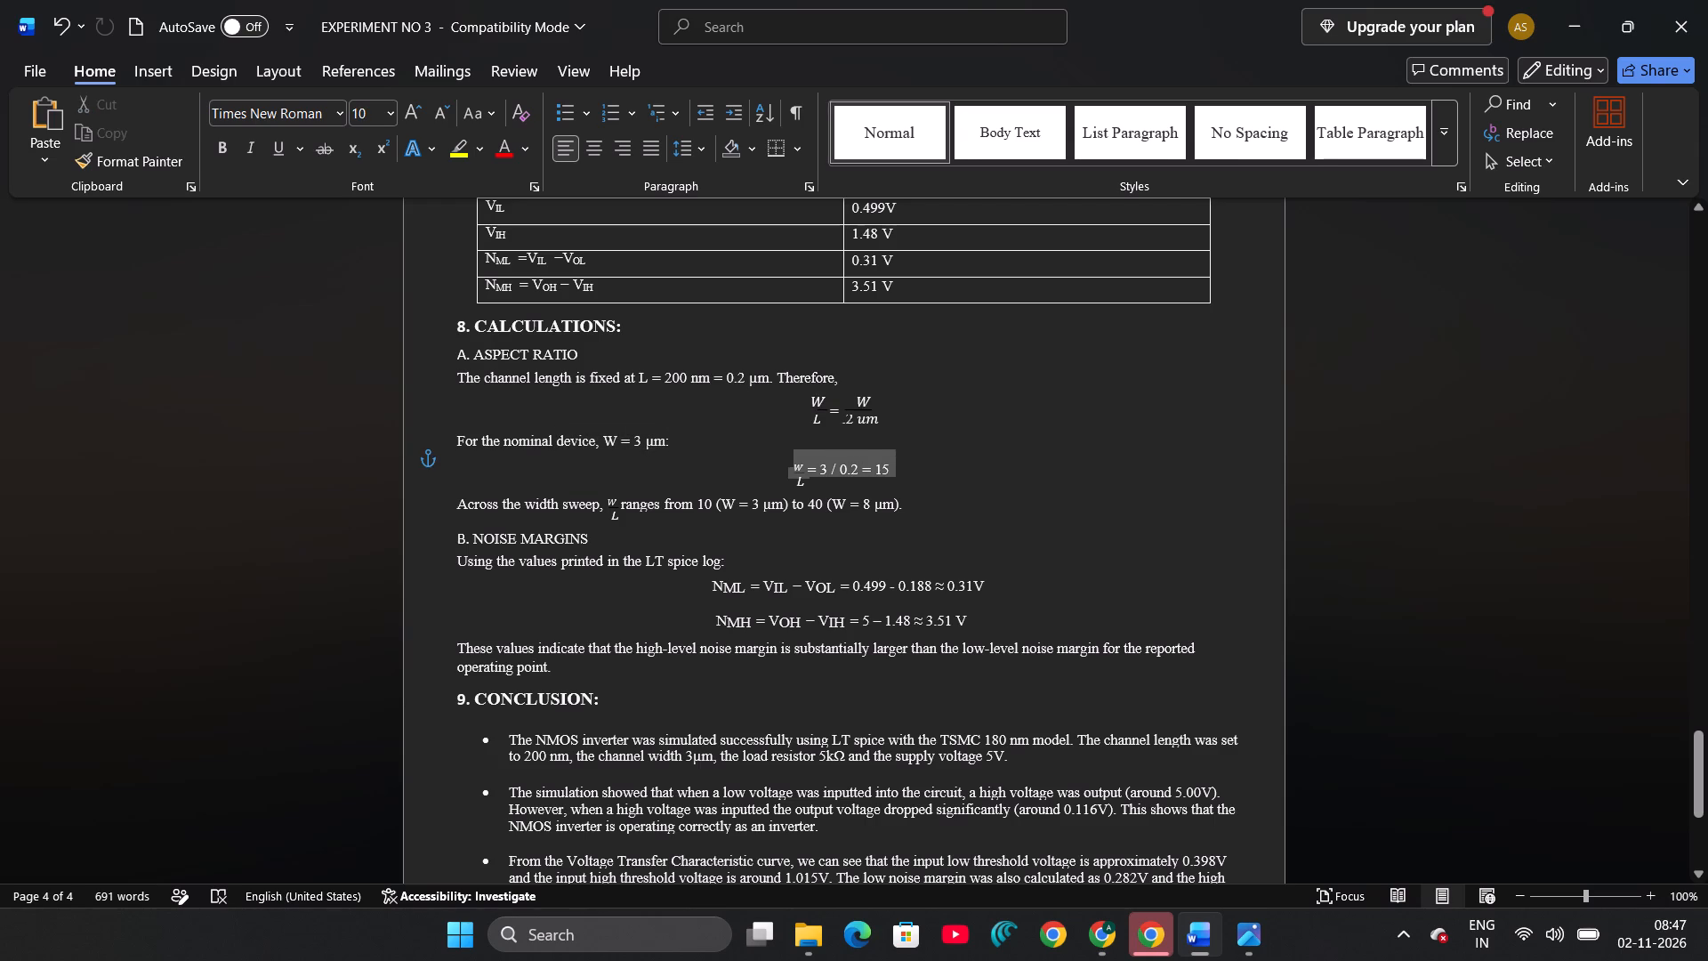
{"action": "left_click_drag", "start_coordinate": [886, 472], "coordinate": [898, 472]}
{"action": "left_click", "coordinate": [898, 472]}
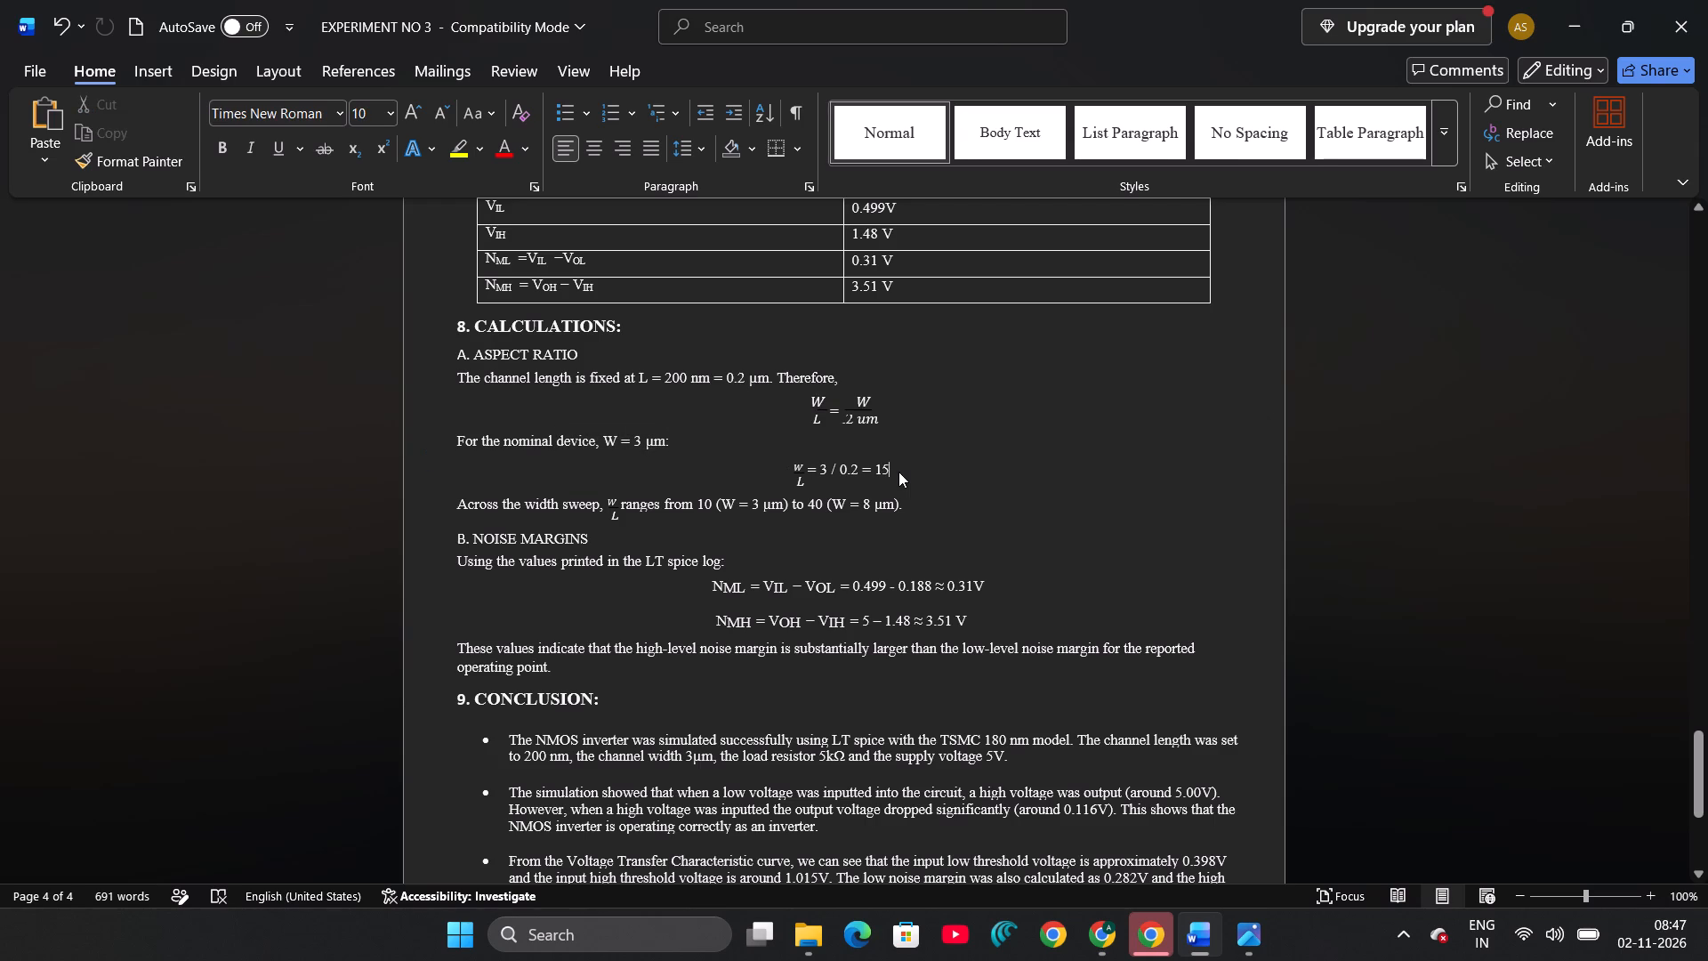
Check the noise margin calculations and the conclusion's voltage values against the observation table in section 7.
{"action": "scroll", "coordinate": [898, 472], "scroll_direction": "down", "scroll_amount": 1}
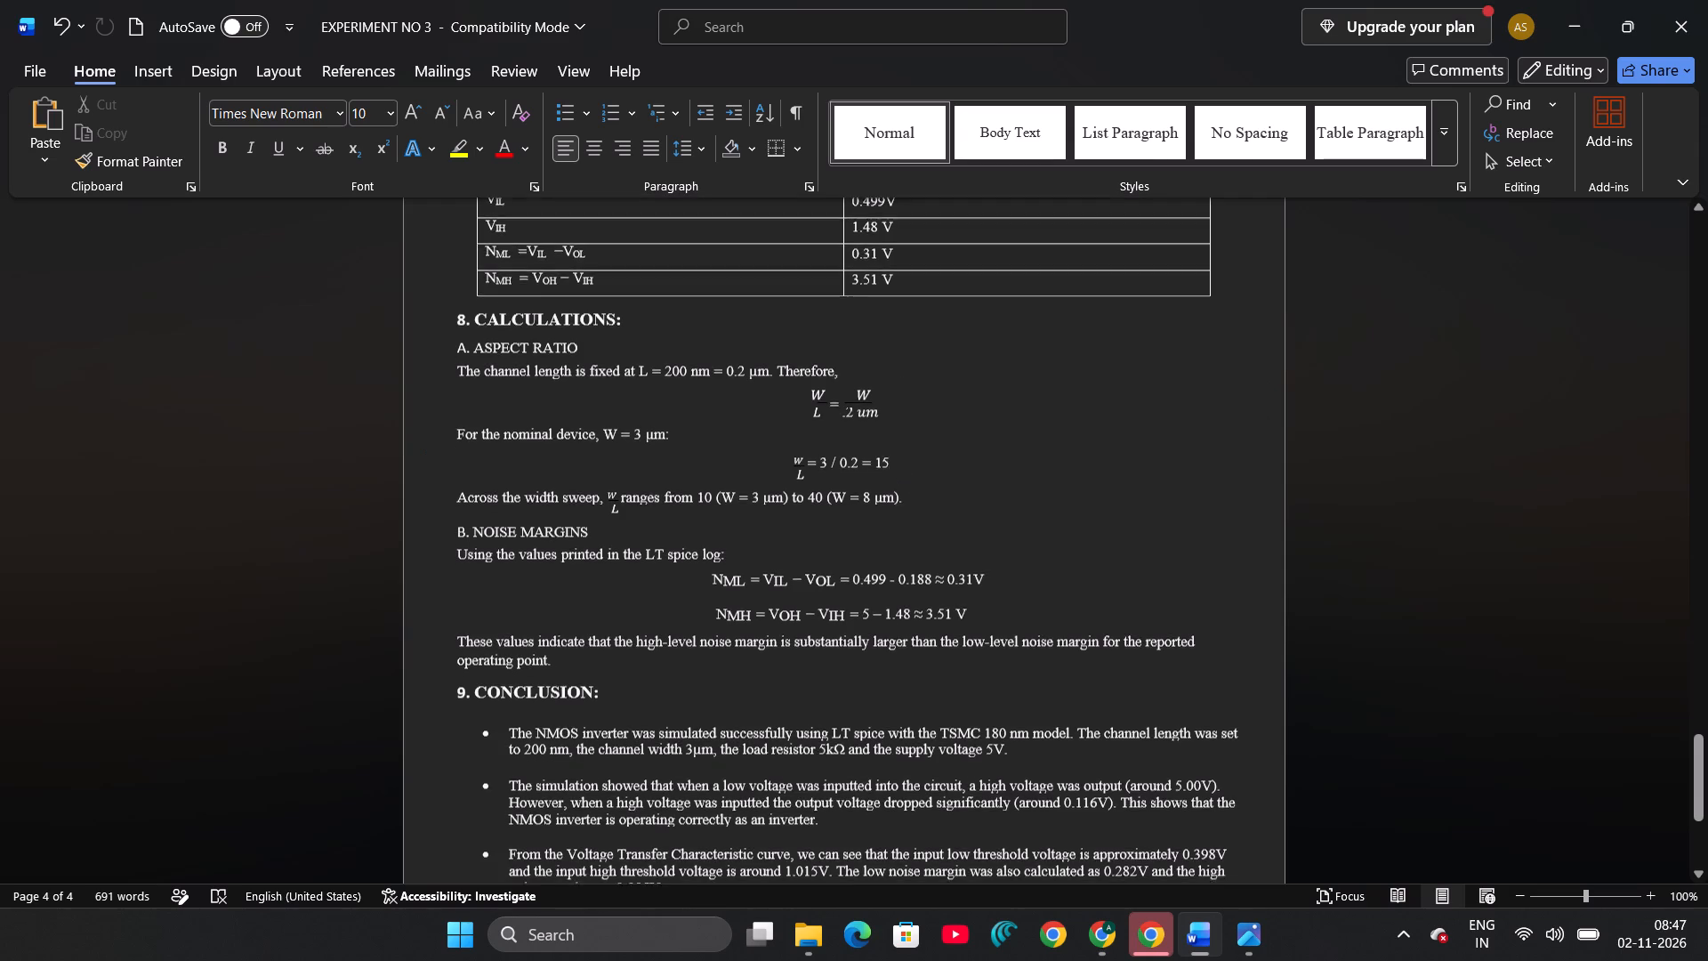
{"action": "scroll", "coordinate": [898, 472], "scroll_direction": "down", "scroll_amount": 1}
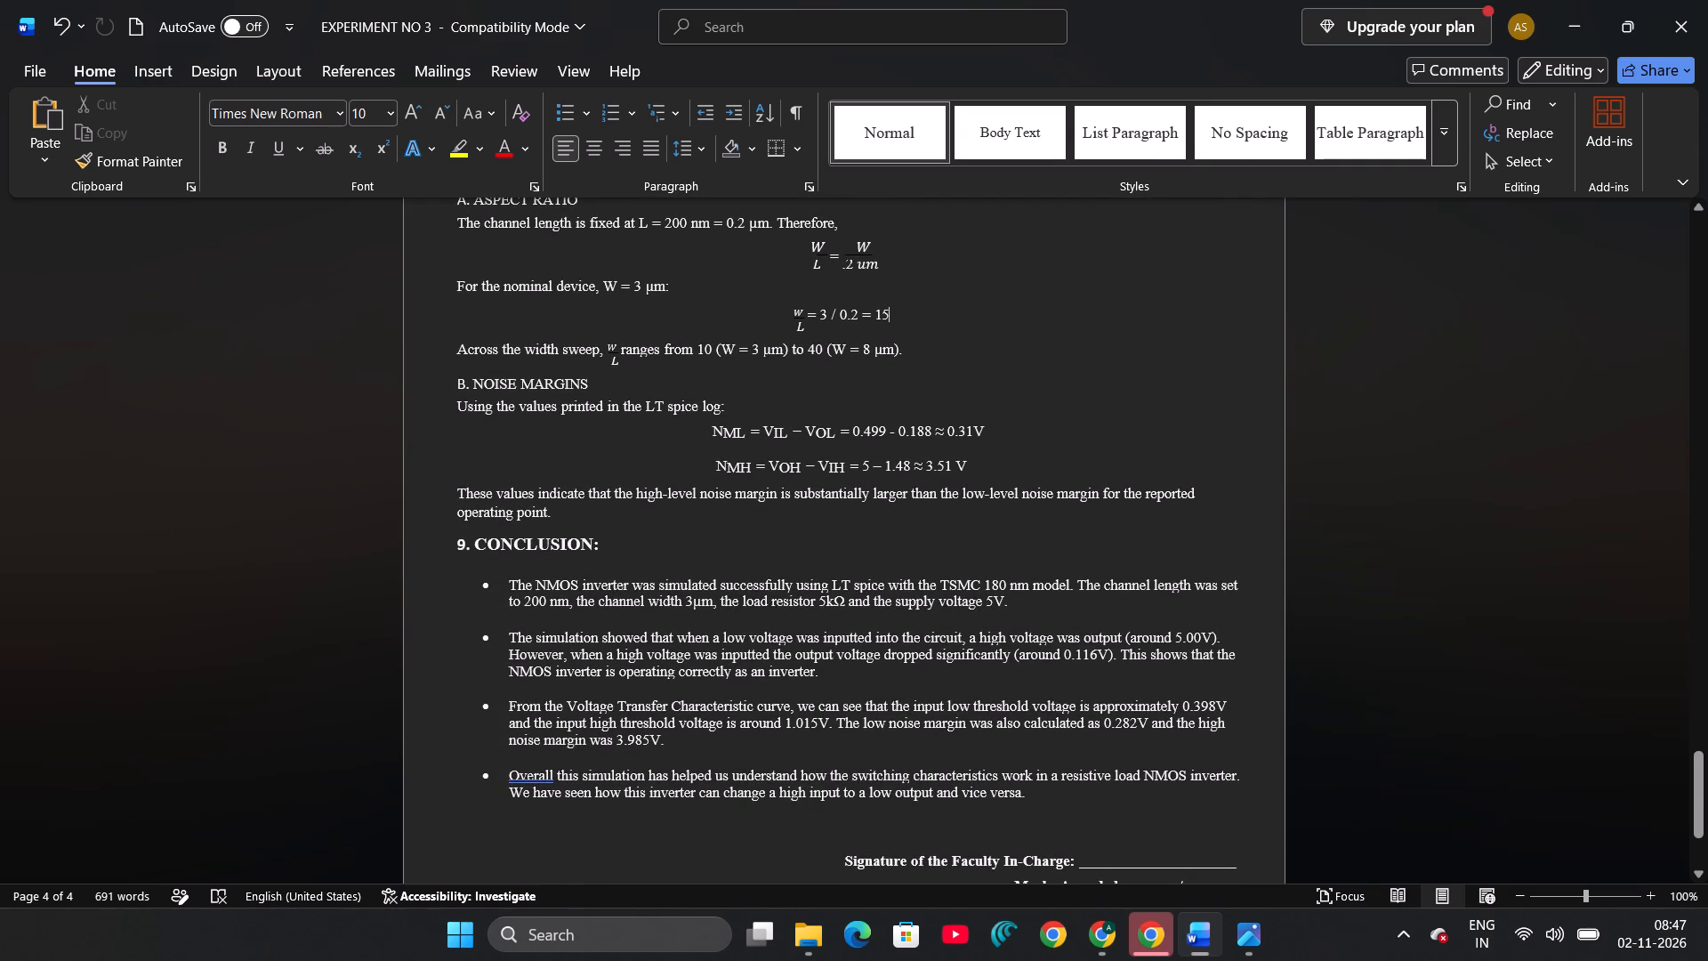
{"action": "scroll", "coordinate": [770, 416], "scroll_direction": "up", "scroll_amount": 1}
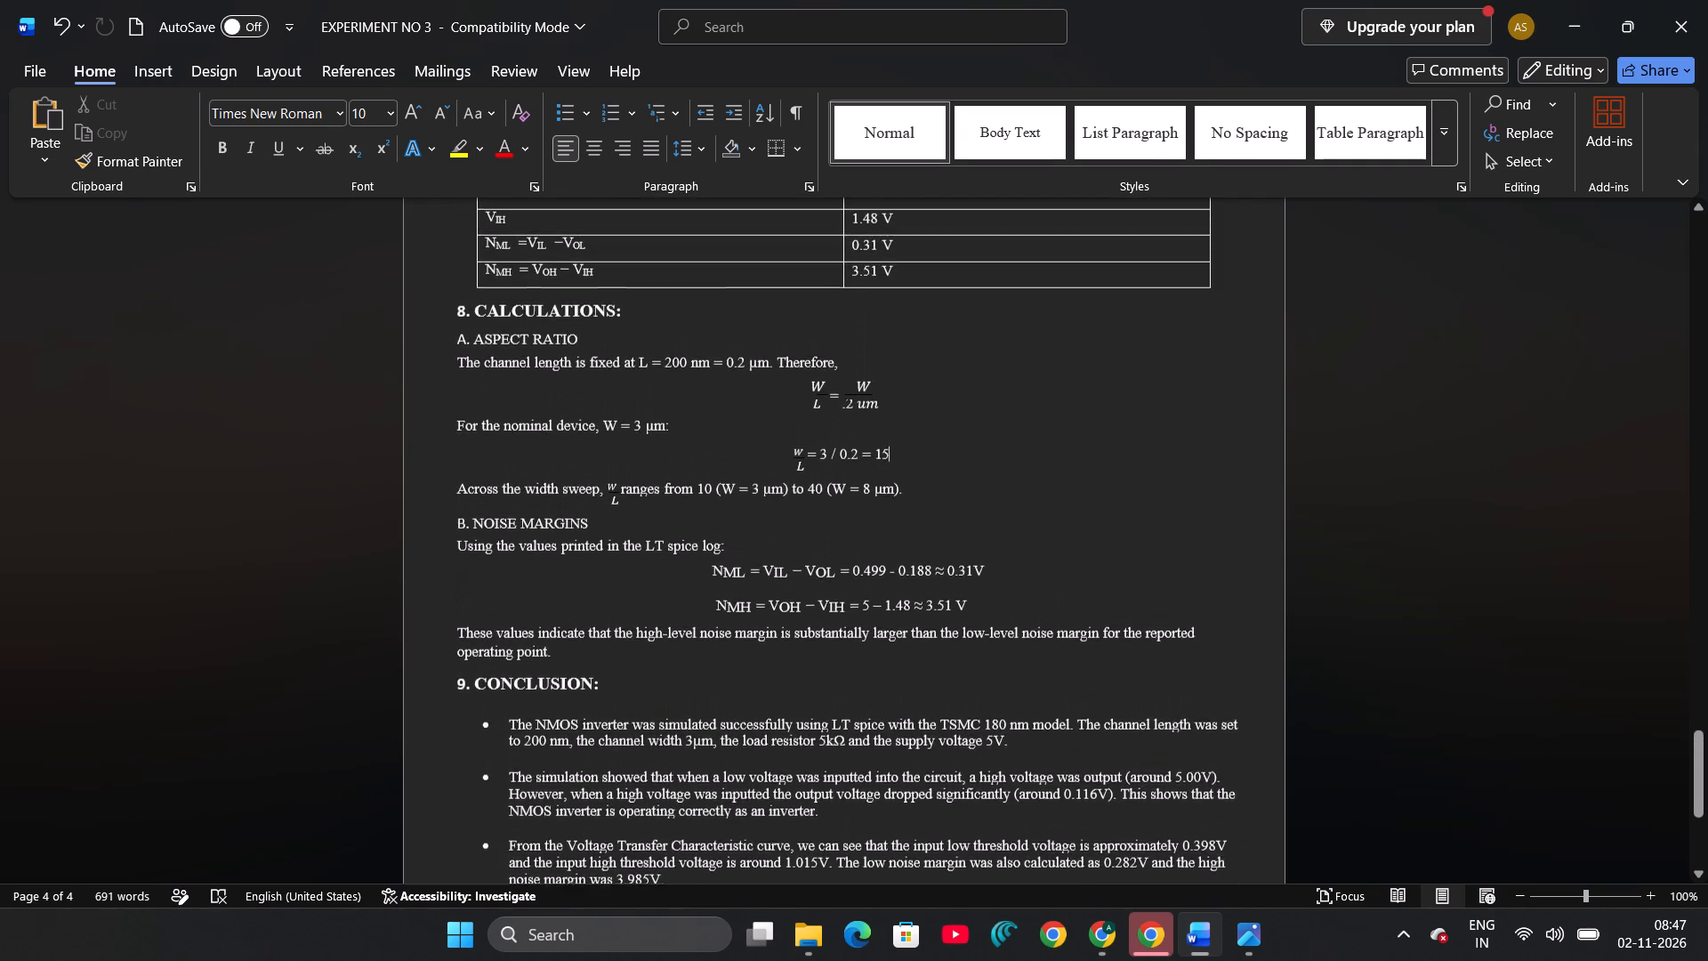
{"action": "scroll", "coordinate": [770, 416], "scroll_direction": "up", "scroll_amount": 3}
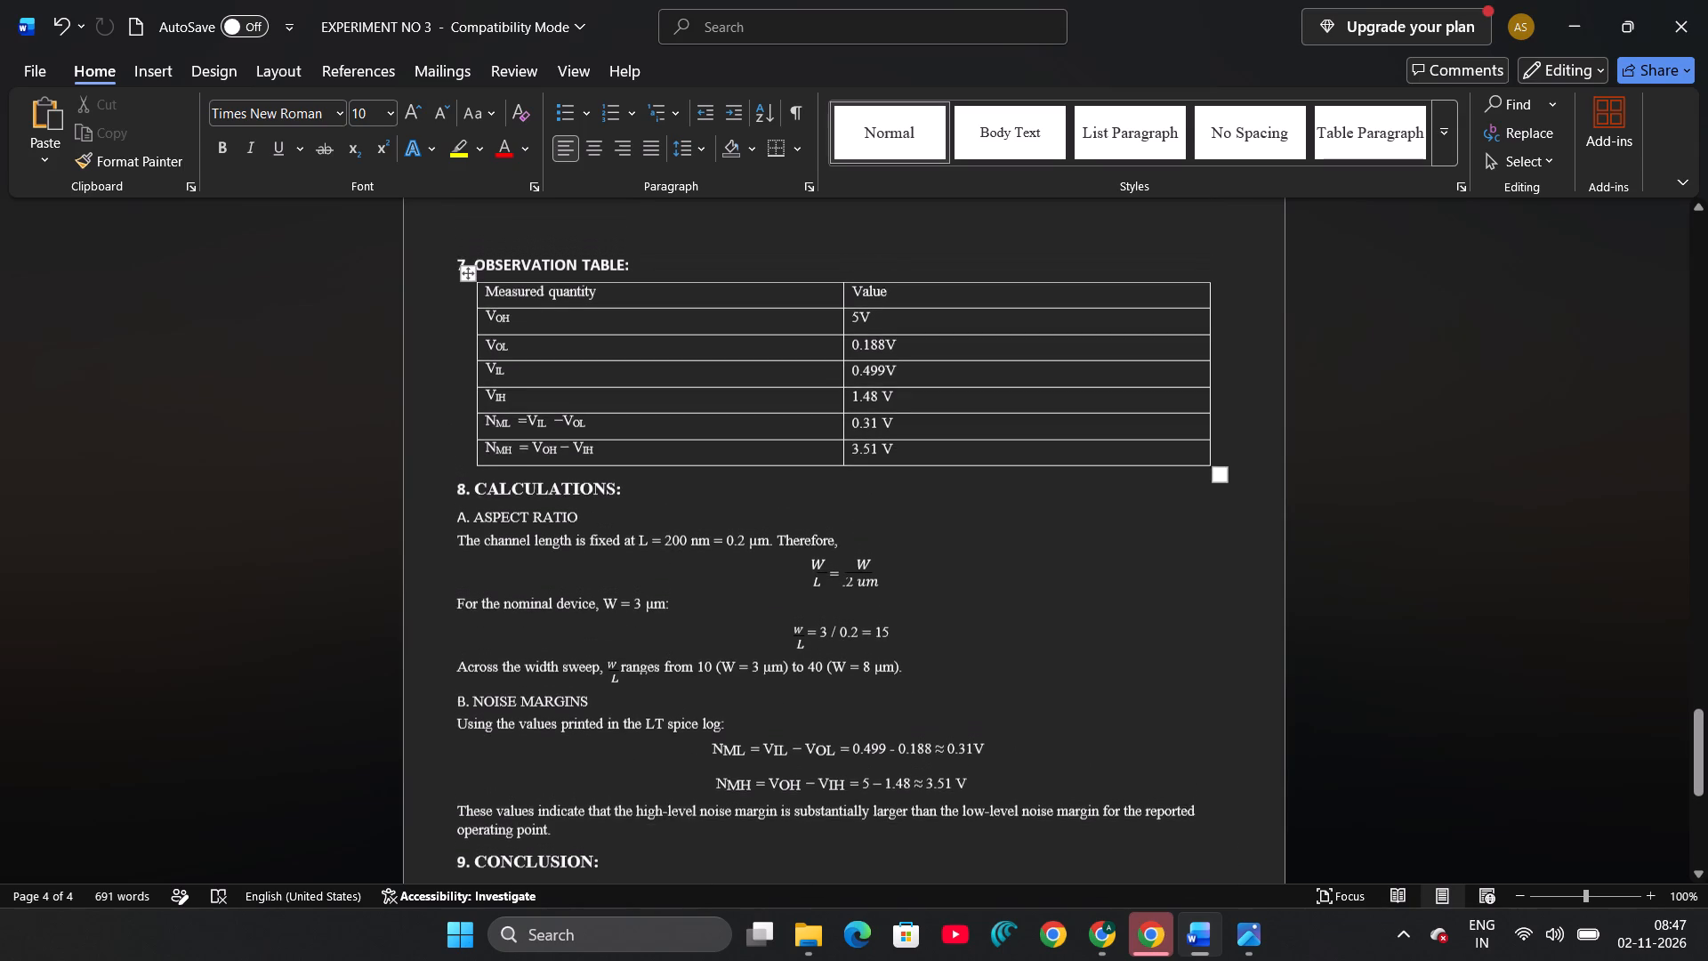
{"action": "scroll", "coordinate": [770, 416], "scroll_direction": "up", "scroll_amount": 1}
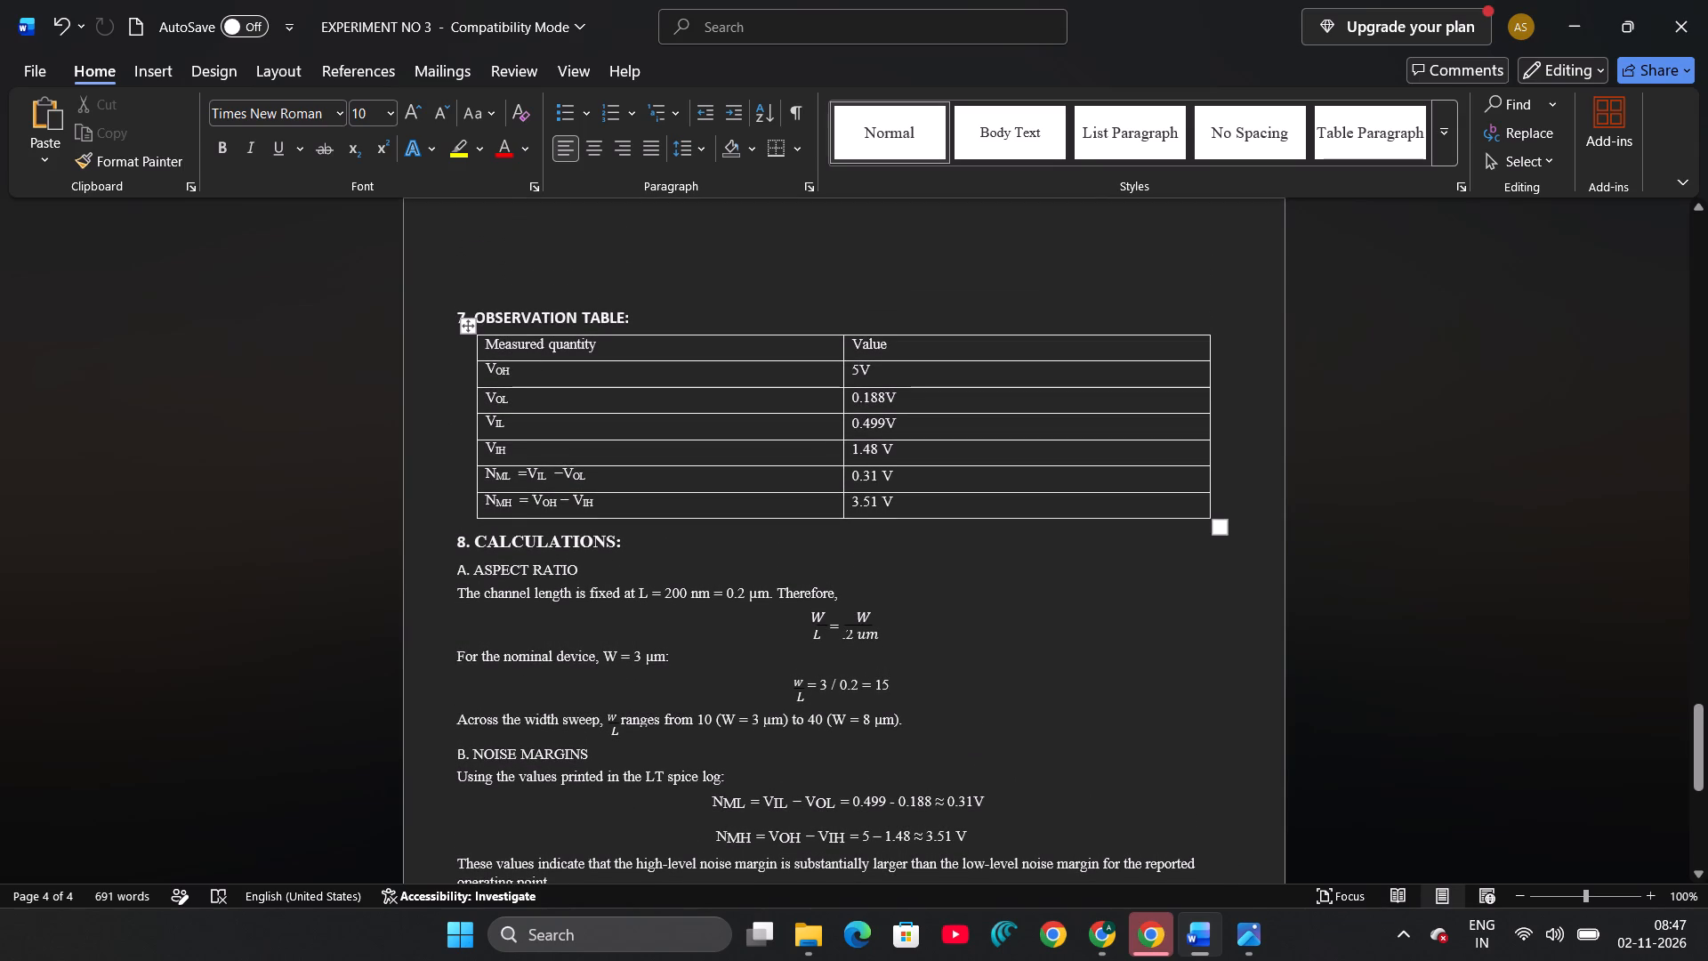
{"action": "scroll", "coordinate": [770, 416], "scroll_direction": "down", "scroll_amount": 3}
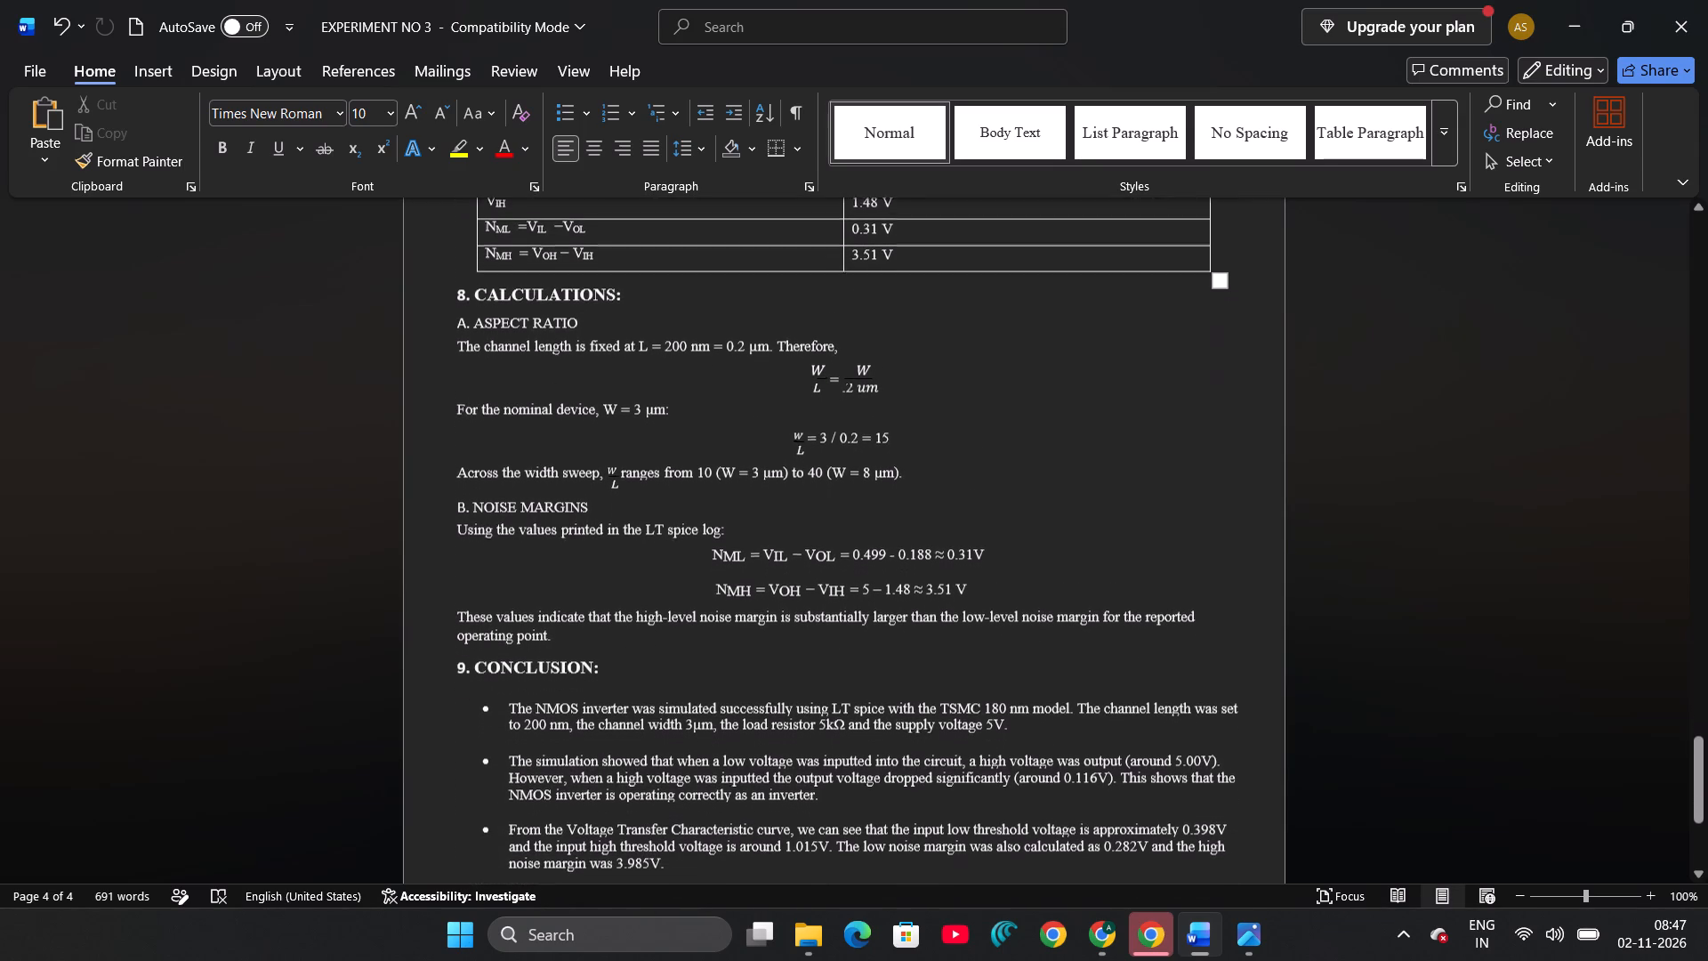
{"action": "scroll", "coordinate": [770, 416], "scroll_direction": "down", "scroll_amount": 1}
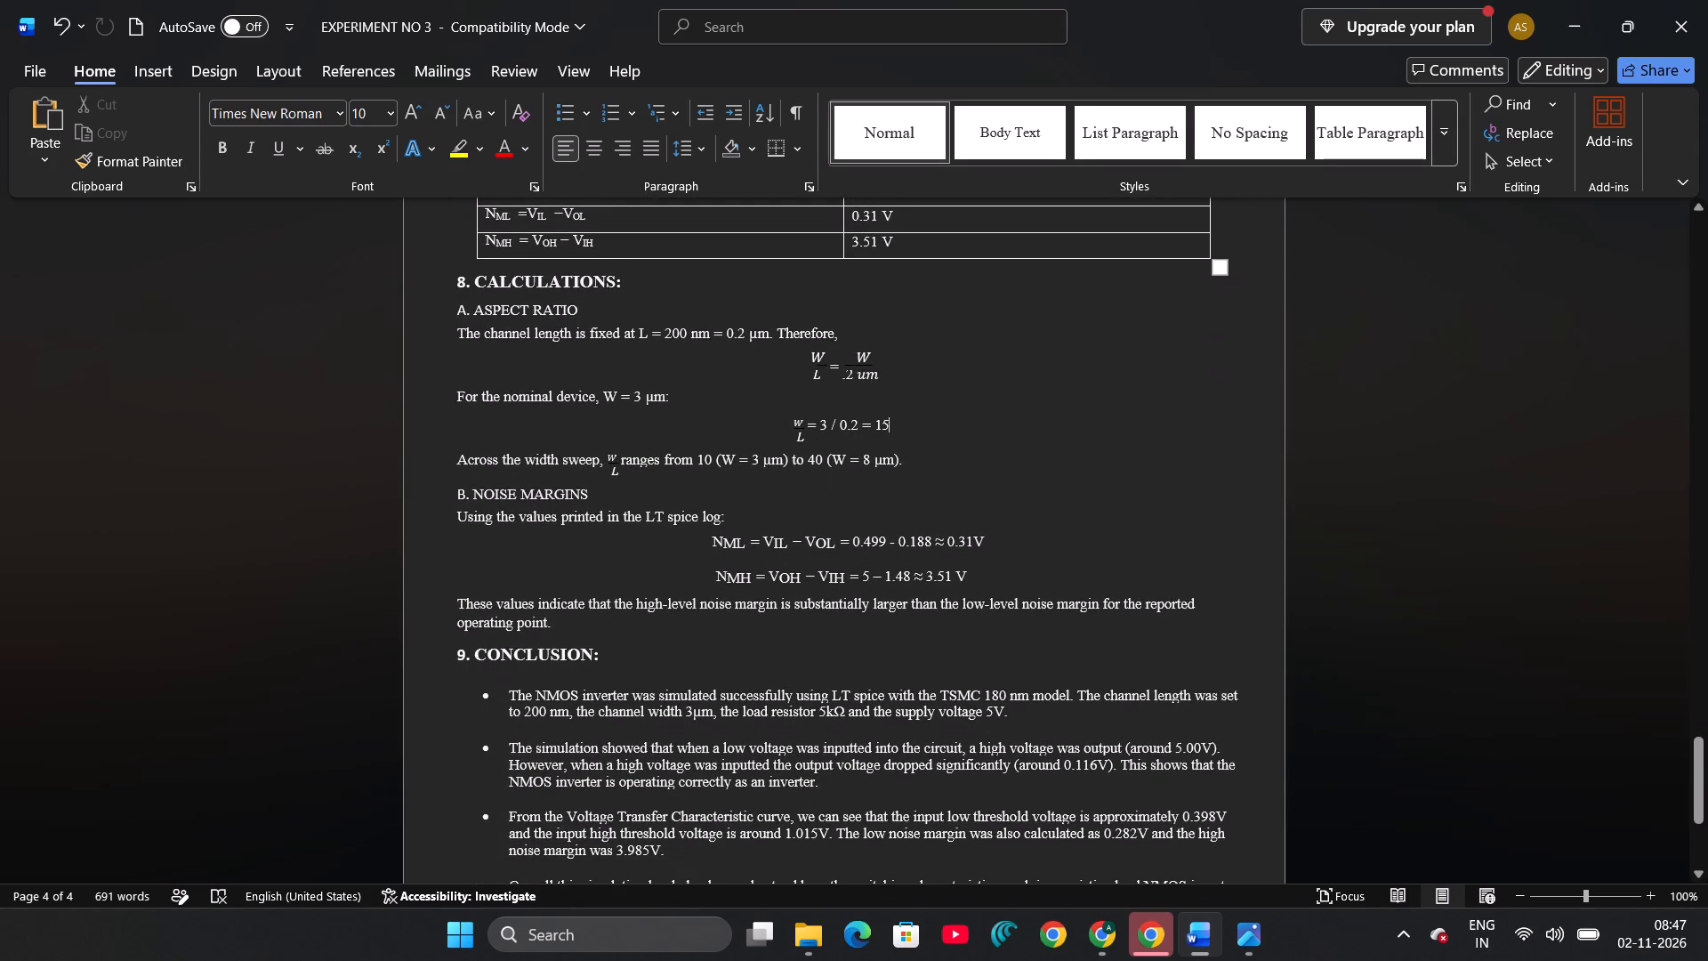
{"action": "scroll", "coordinate": [770, 416], "scroll_direction": "up", "scroll_amount": 2}
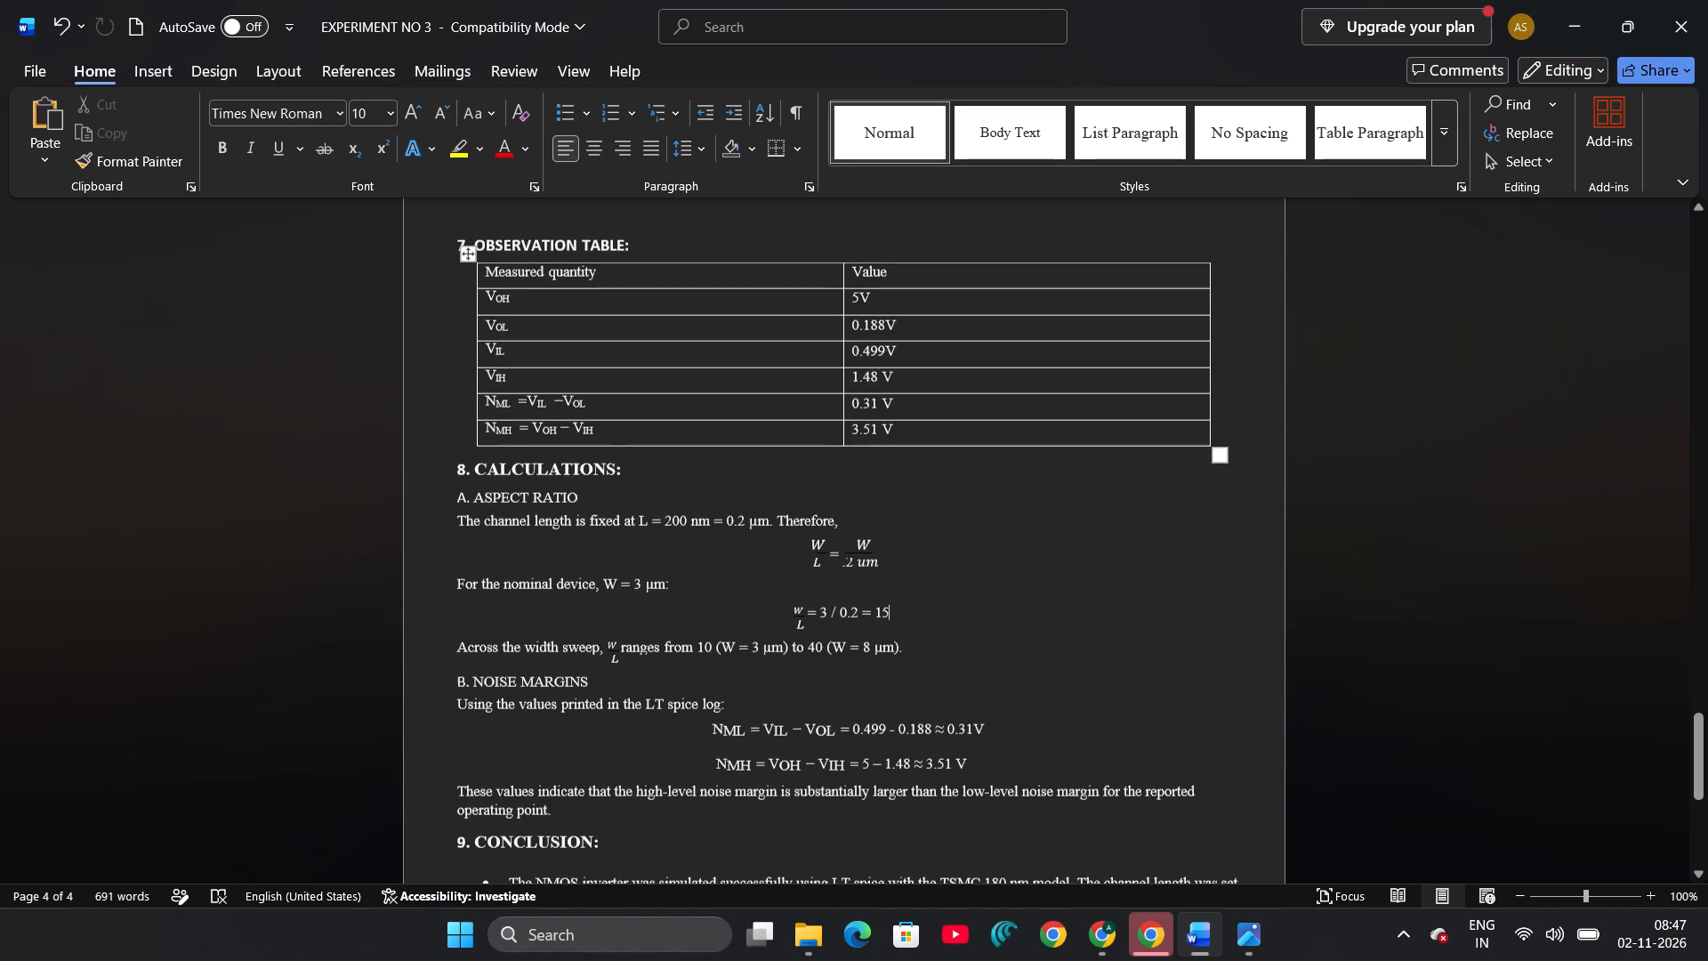
Examine the noise margin calculations and read through the bullet points of section 9, CONCLUSION.
{"action": "left_click", "coordinate": [788, 731]}
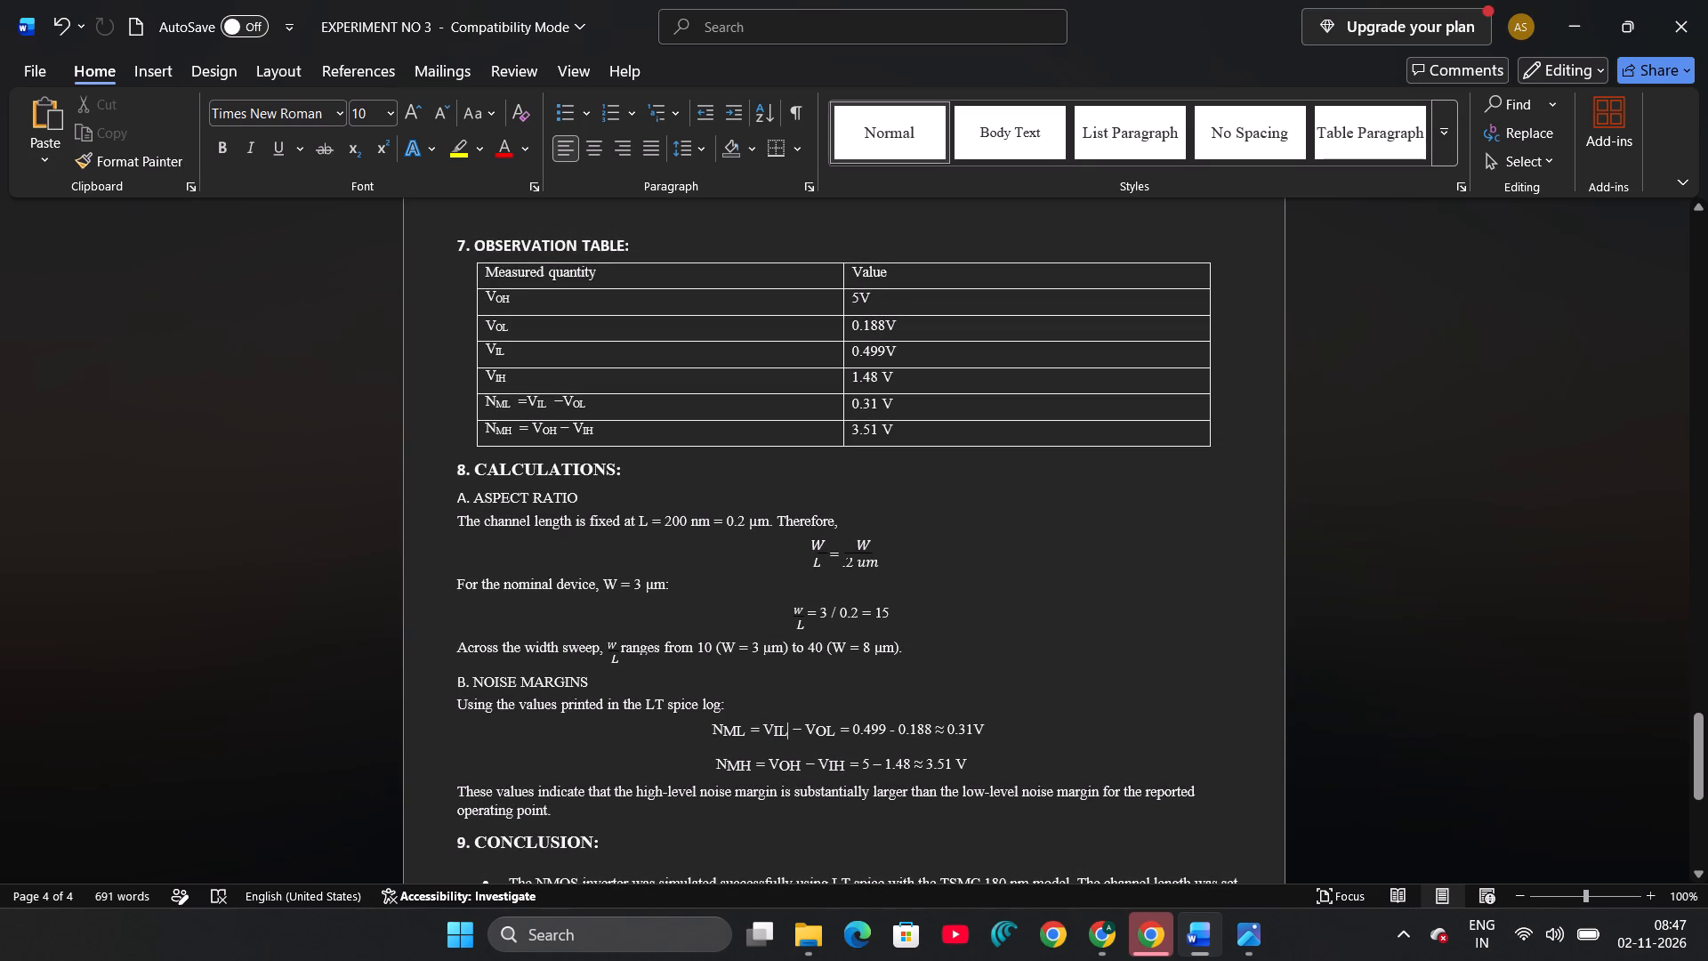
{"action": "left_click", "coordinate": [887, 728]}
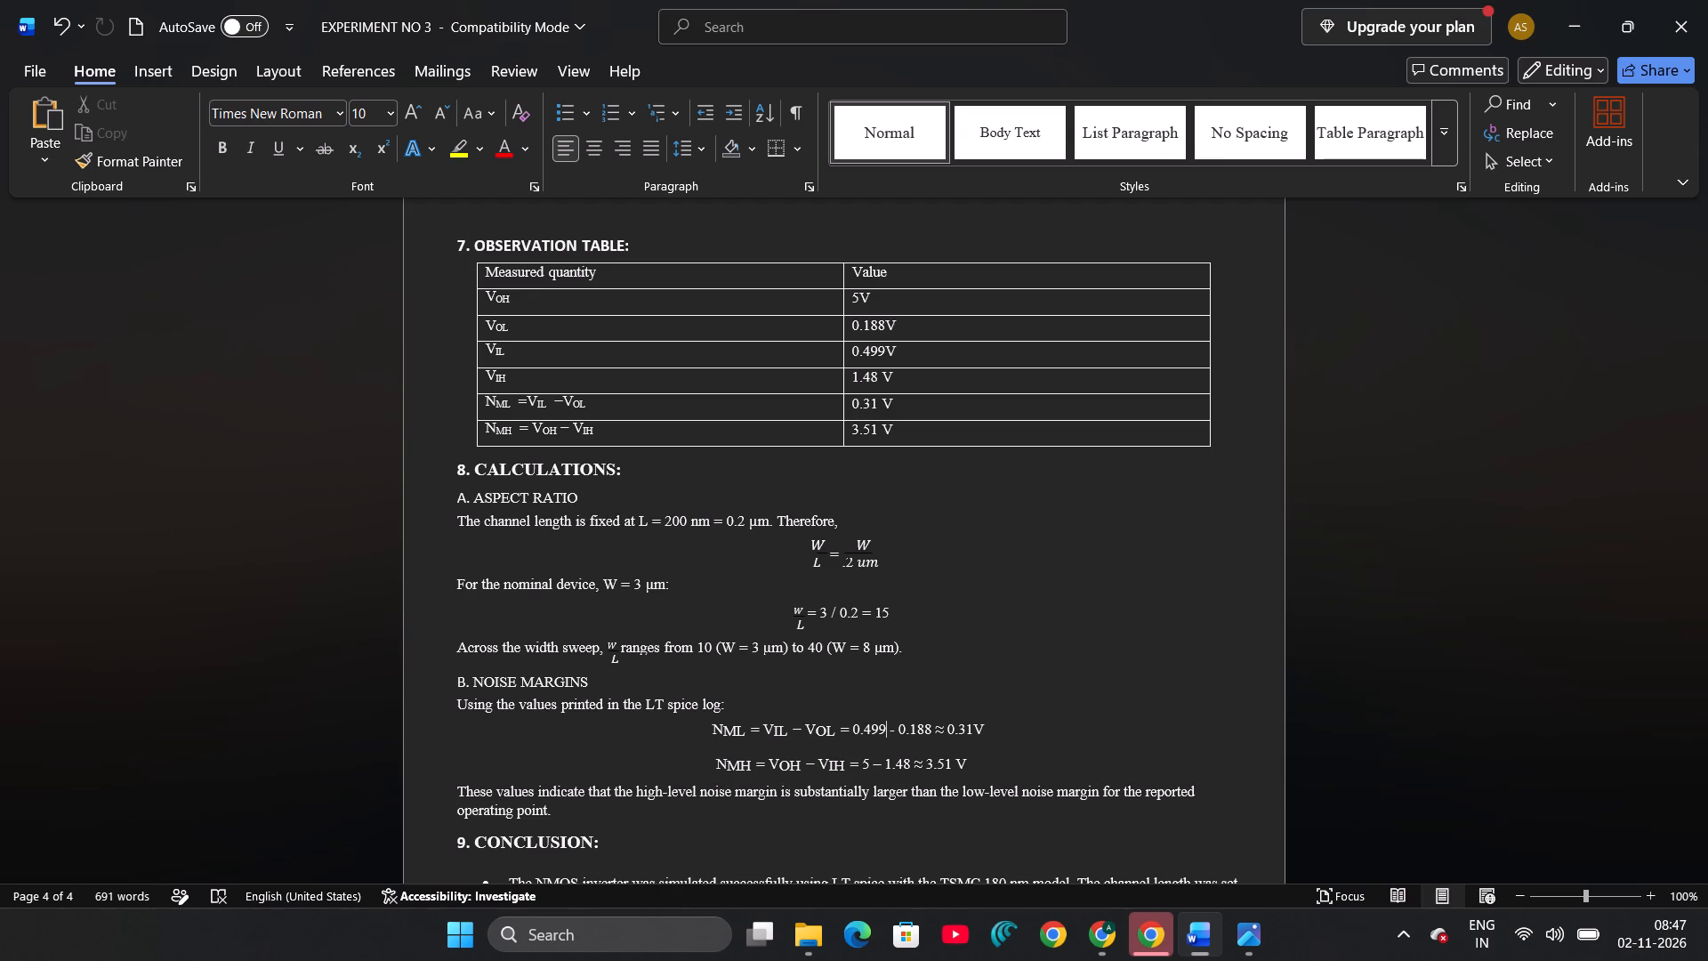
{"action": "scroll", "coordinate": [887, 728], "scroll_direction": "down", "scroll_amount": 1}
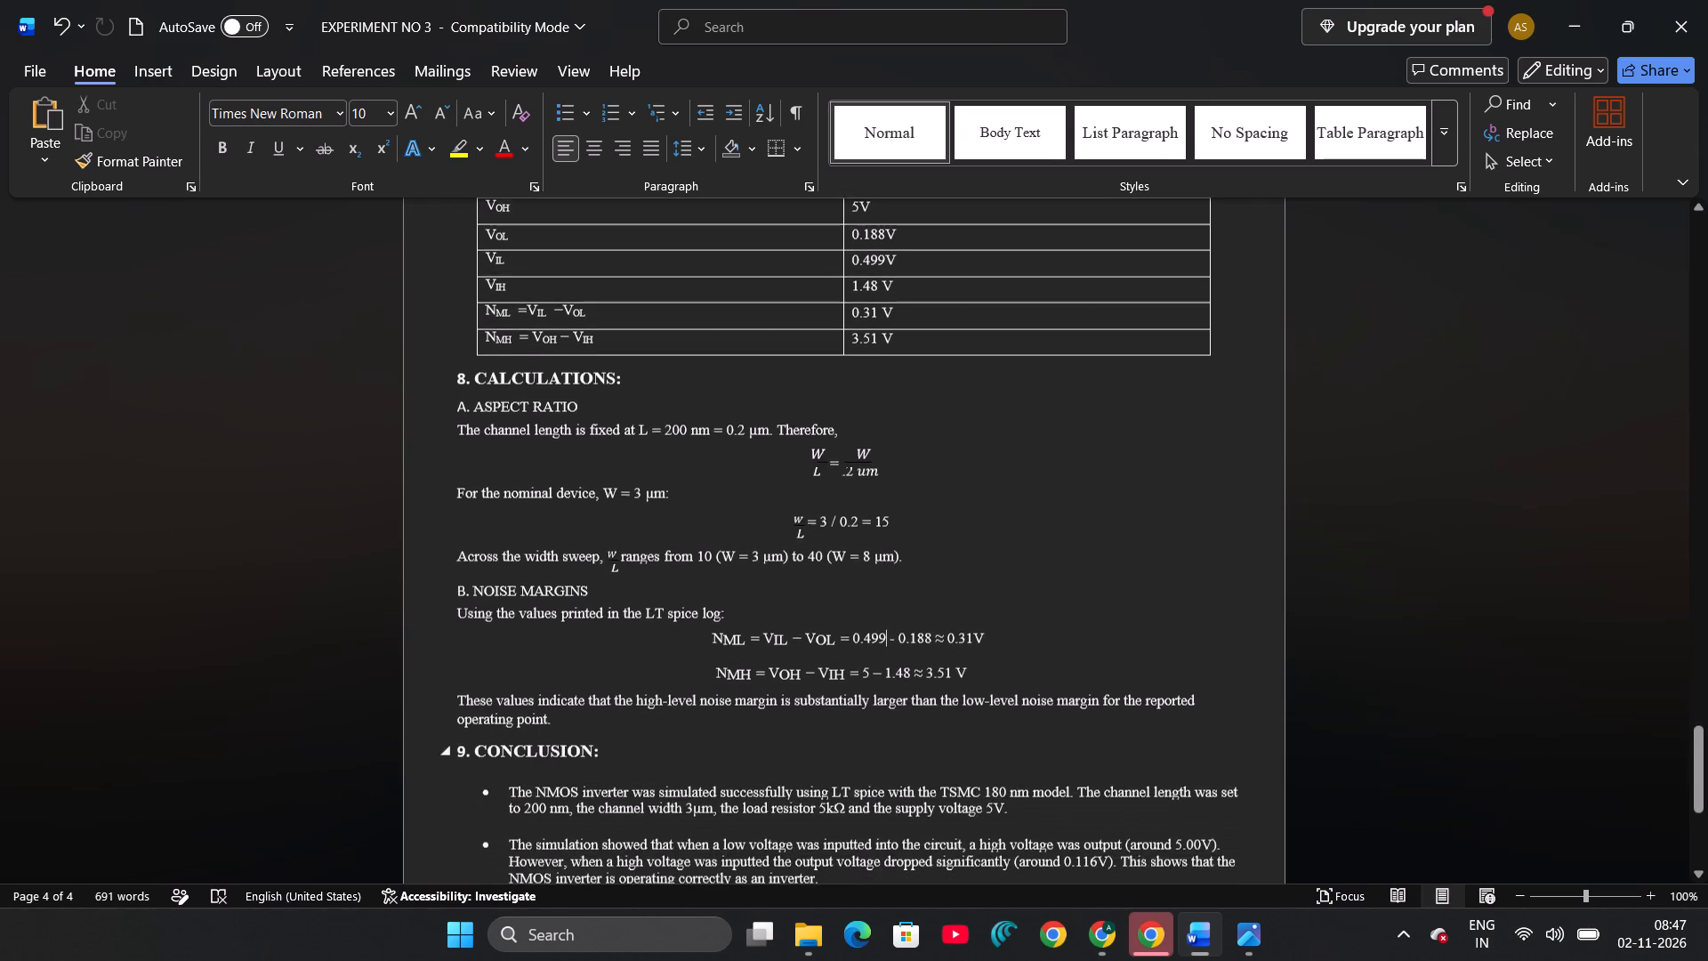
{"action": "scroll", "coordinate": [887, 728], "scroll_direction": "down", "scroll_amount": 2}
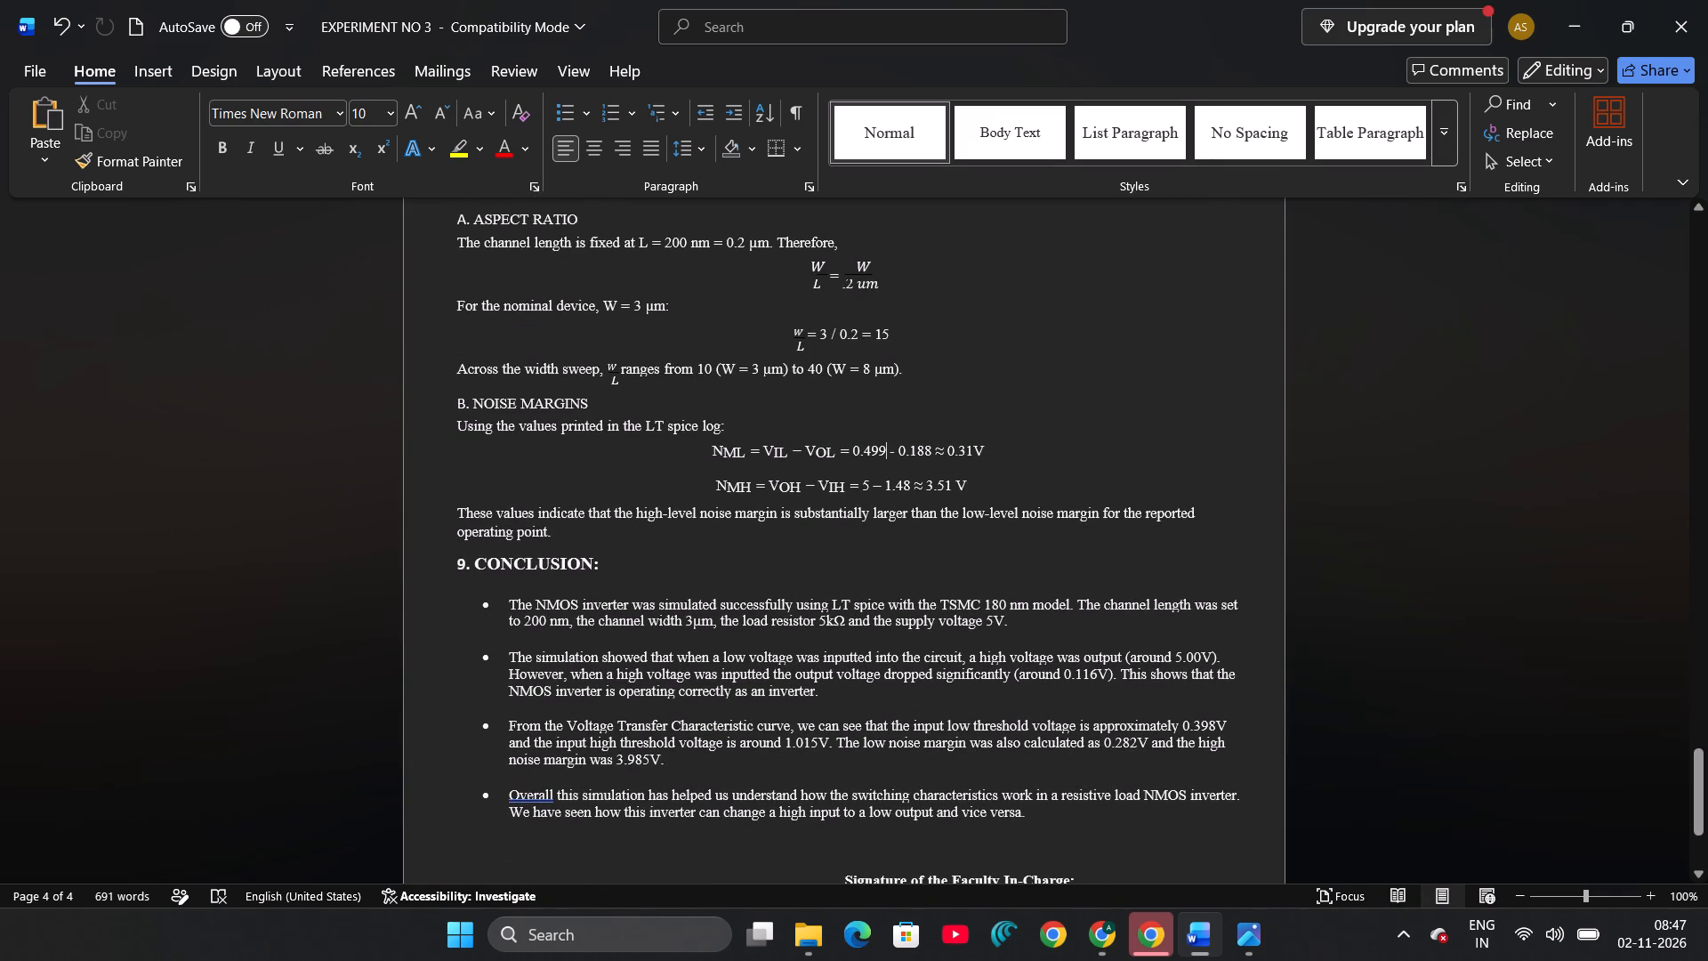
{"action": "left_click_drag", "start_coordinate": [505, 602], "coordinate": [1020, 585]}
{"action": "left_click_drag", "start_coordinate": [1020, 585], "coordinate": [1071, 604]}
{"action": "left_click", "coordinate": [1071, 604]}
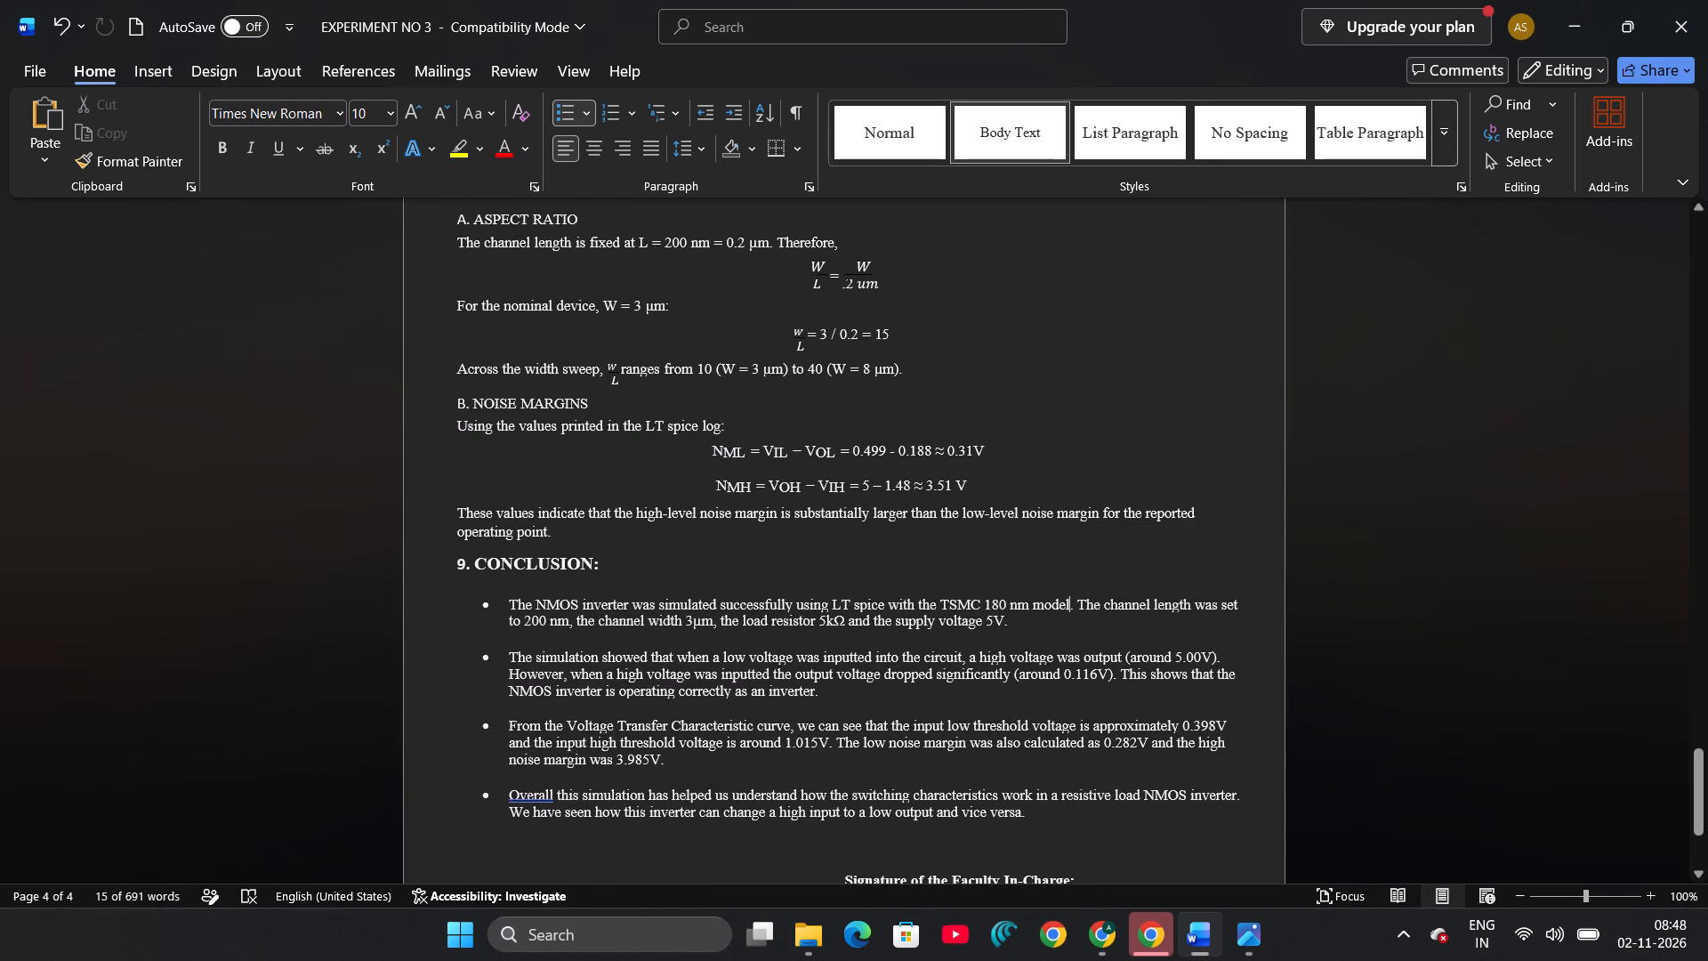
{"action": "left_click_drag", "start_coordinate": [1071, 604], "coordinate": [1093, 623]}
{"action": "left_click", "coordinate": [1093, 623]}
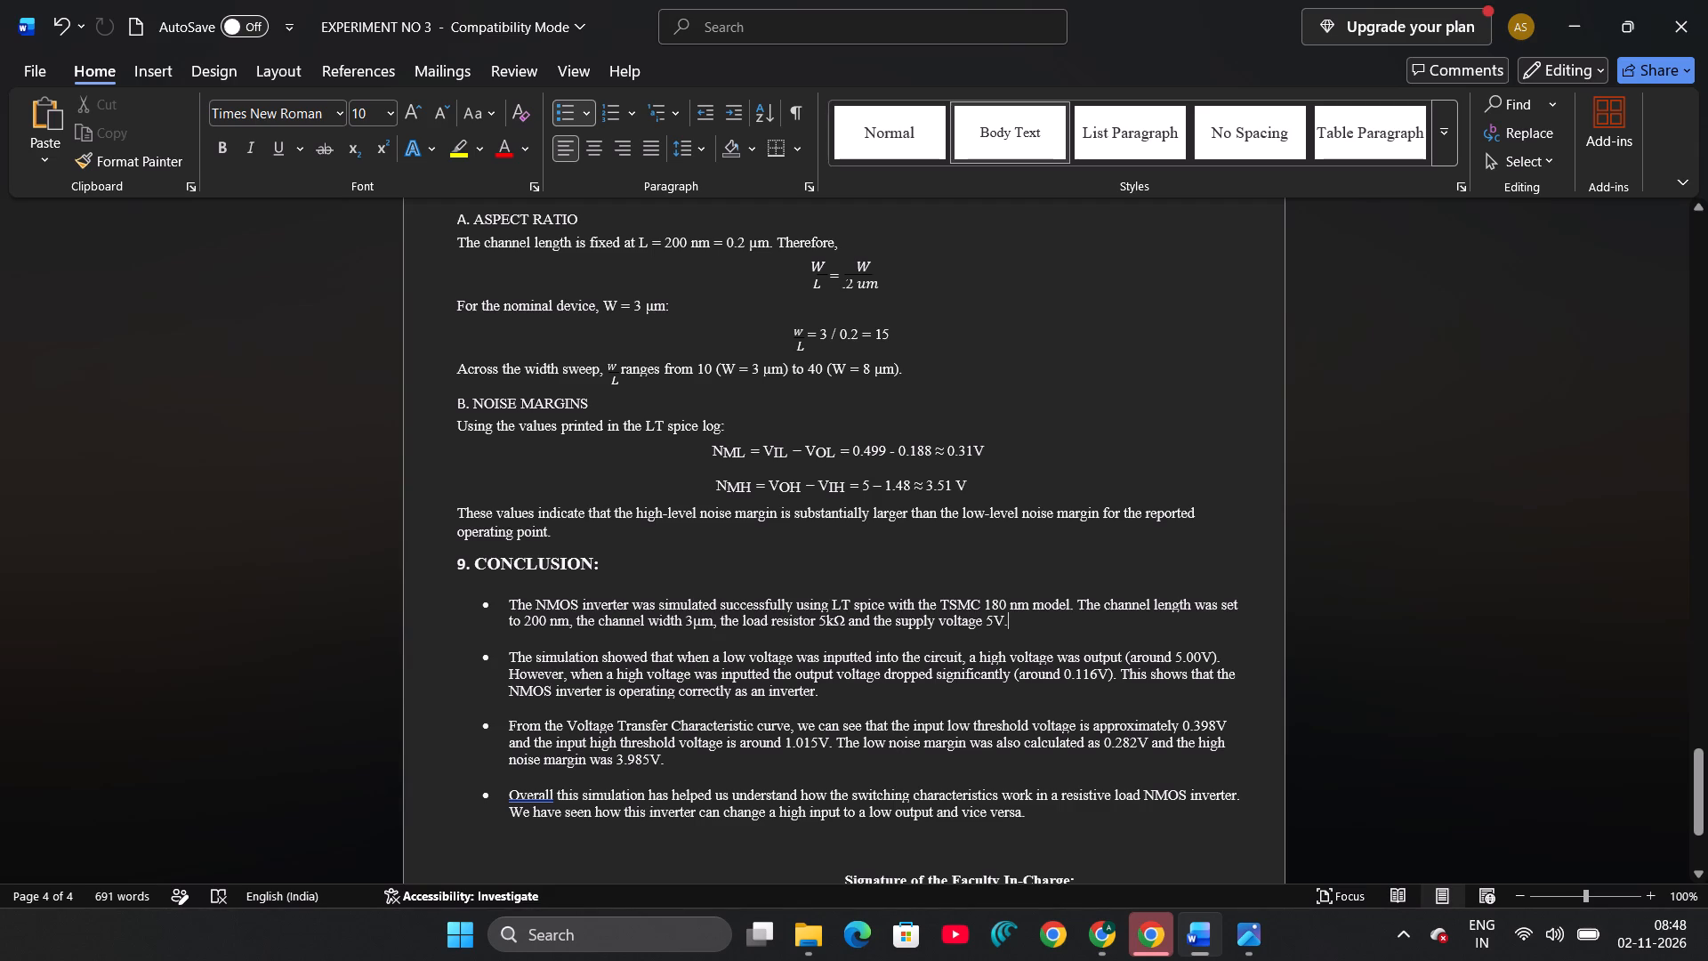
{"action": "left_click_drag", "start_coordinate": [1026, 813], "coordinate": [672, 833]}
{"action": "left_click_drag", "start_coordinate": [672, 833], "coordinate": [512, 815]}
{"action": "left_click", "coordinate": [512, 815]}
{"action": "scroll", "coordinate": [512, 815], "scroll_direction": "down", "scroll_amount": 1}
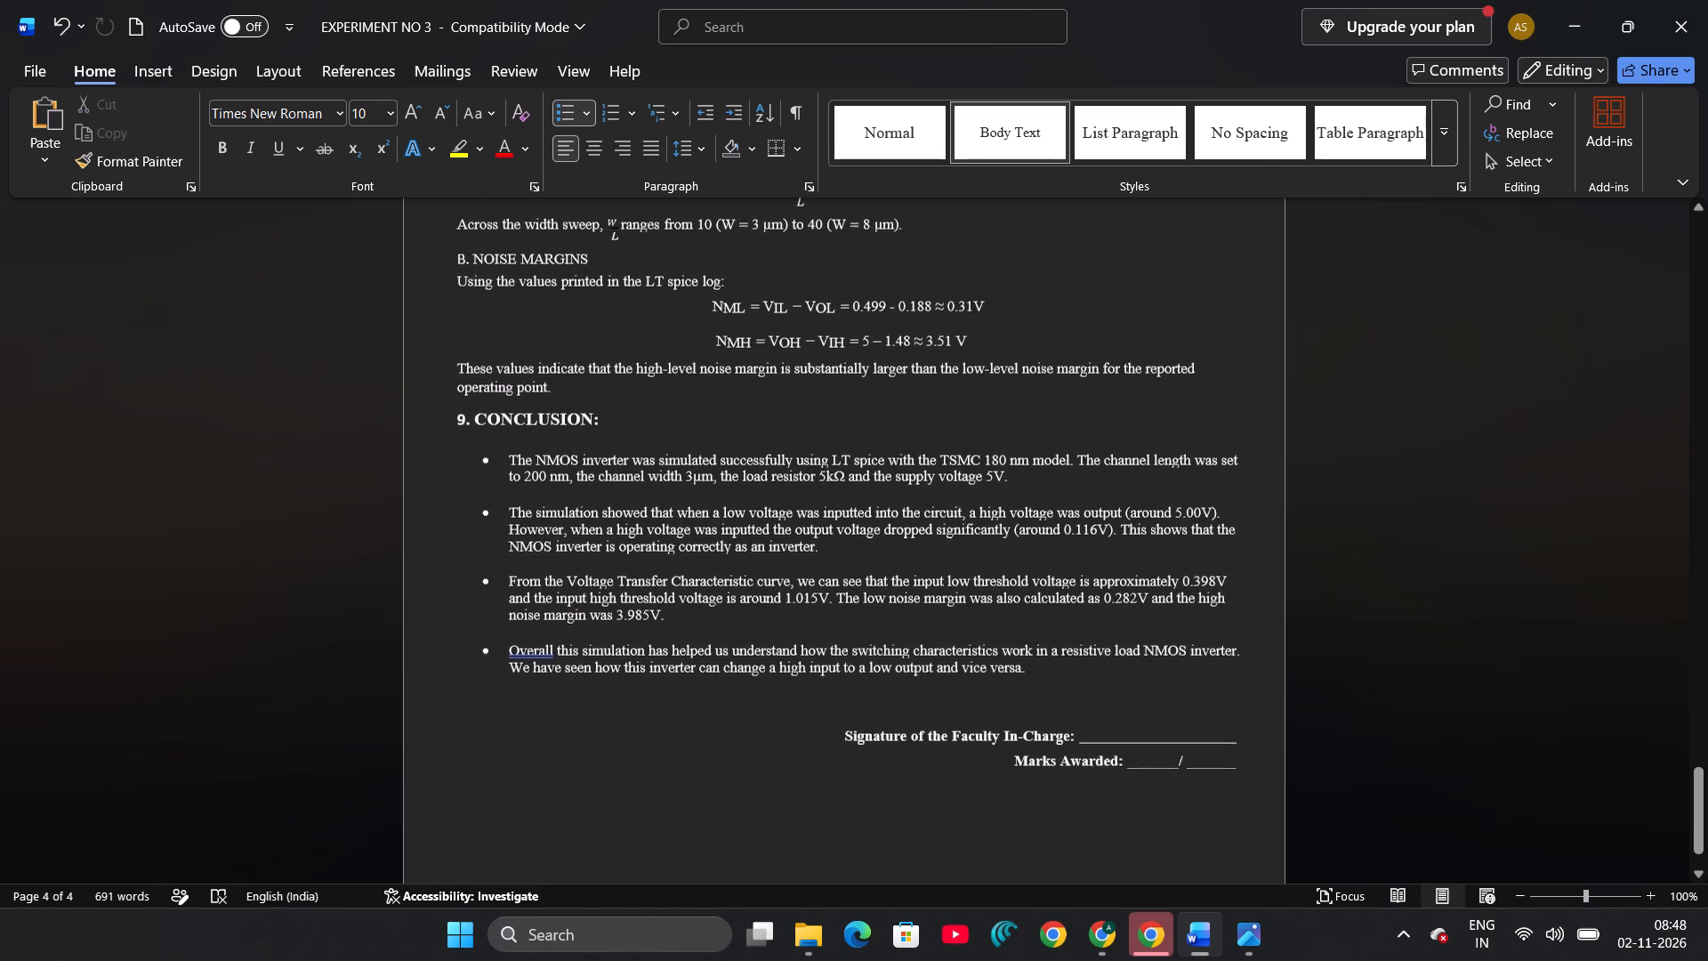
Capture a rectangular screenshot of the Fig. 4 plot, leaving out the title bar of the plot window.
{"action": "scroll", "coordinate": [512, 815], "scroll_direction": "up", "scroll_amount": 1}
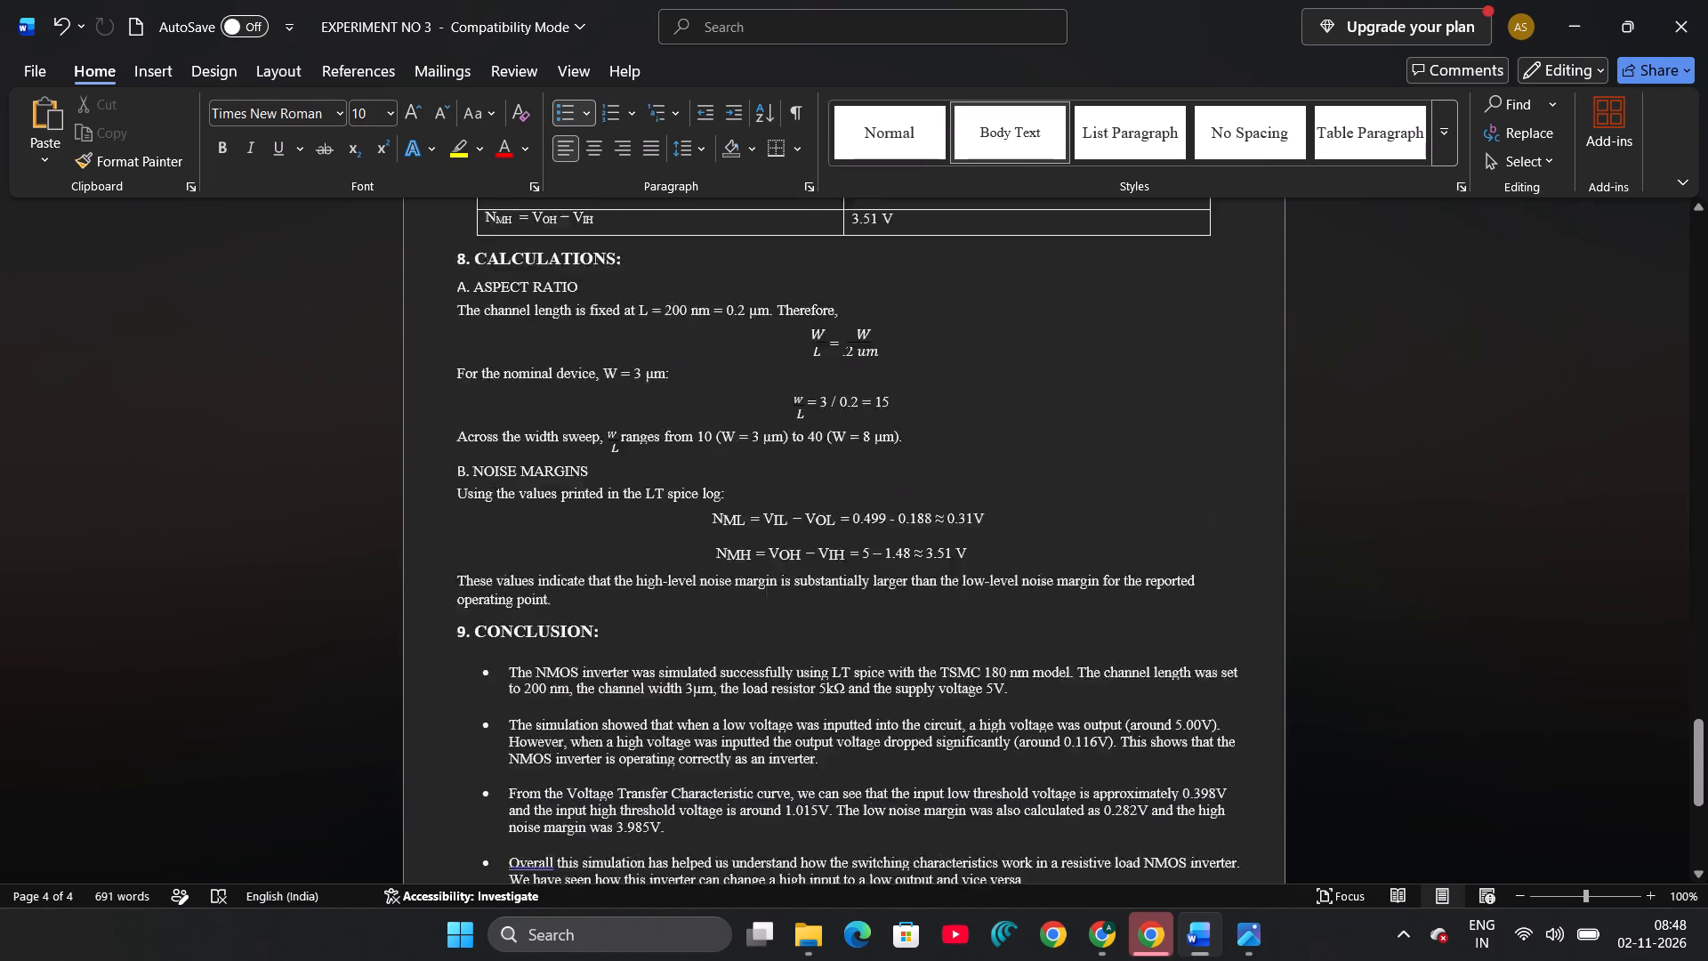
{"action": "scroll", "coordinate": [512, 815], "scroll_direction": "up", "scroll_amount": 6}
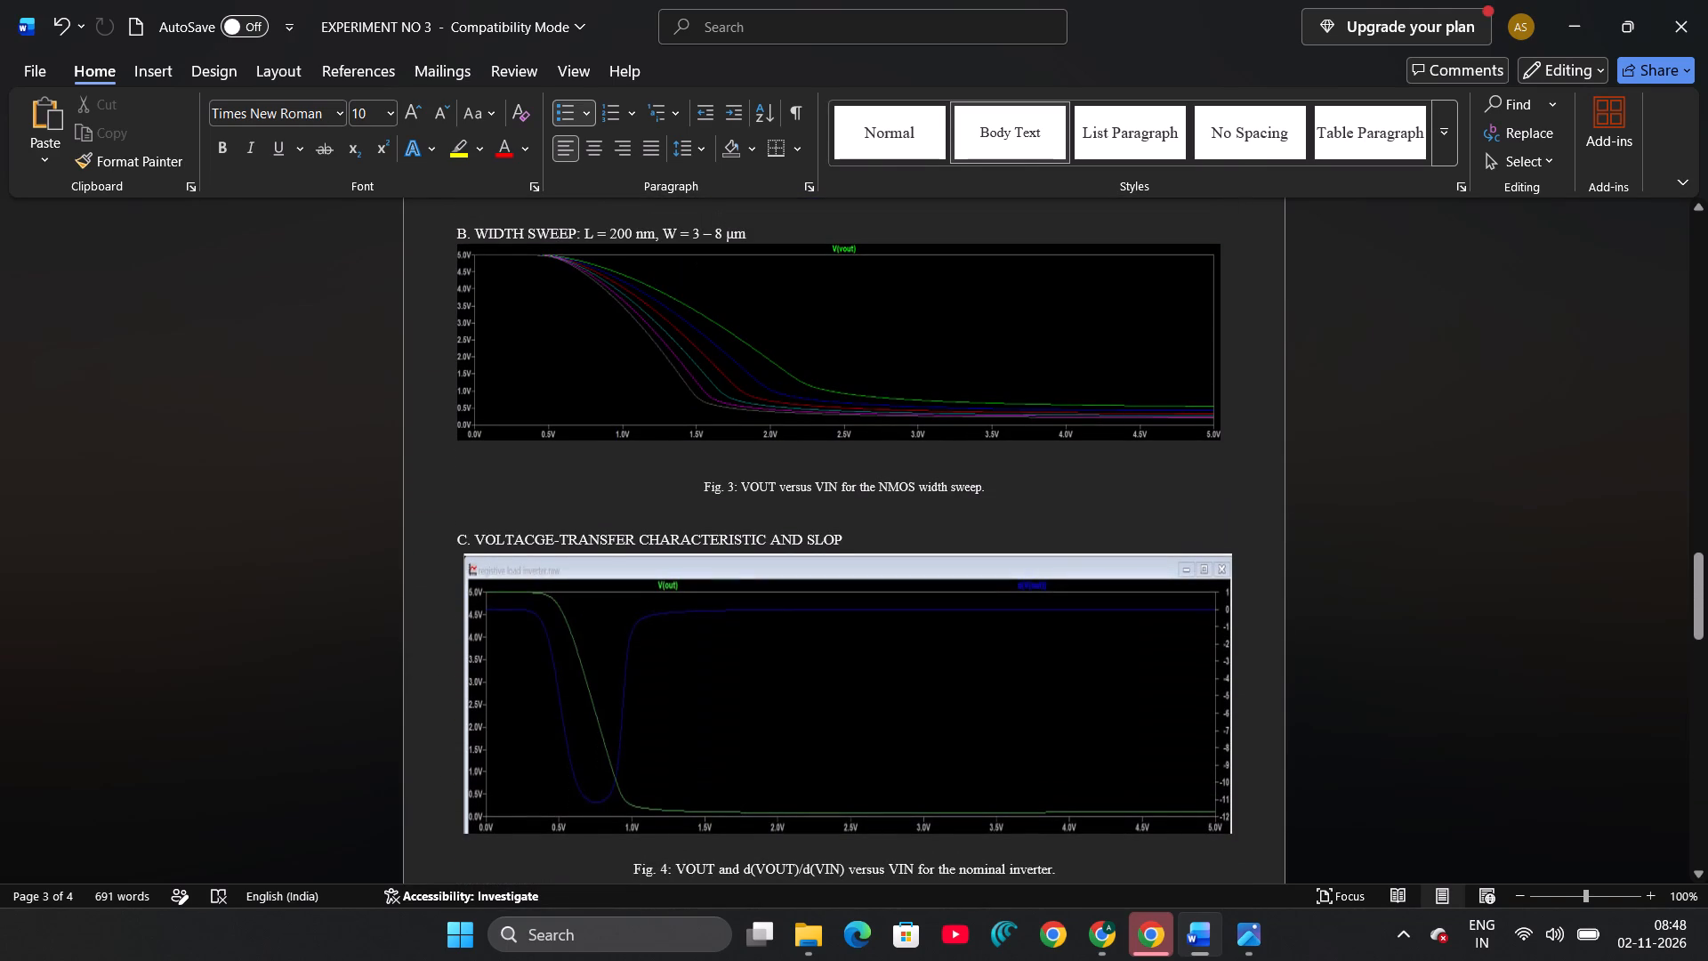
{"action": "key", "text": "Print"}
{"action": "left_click", "coordinate": [814, 35]}
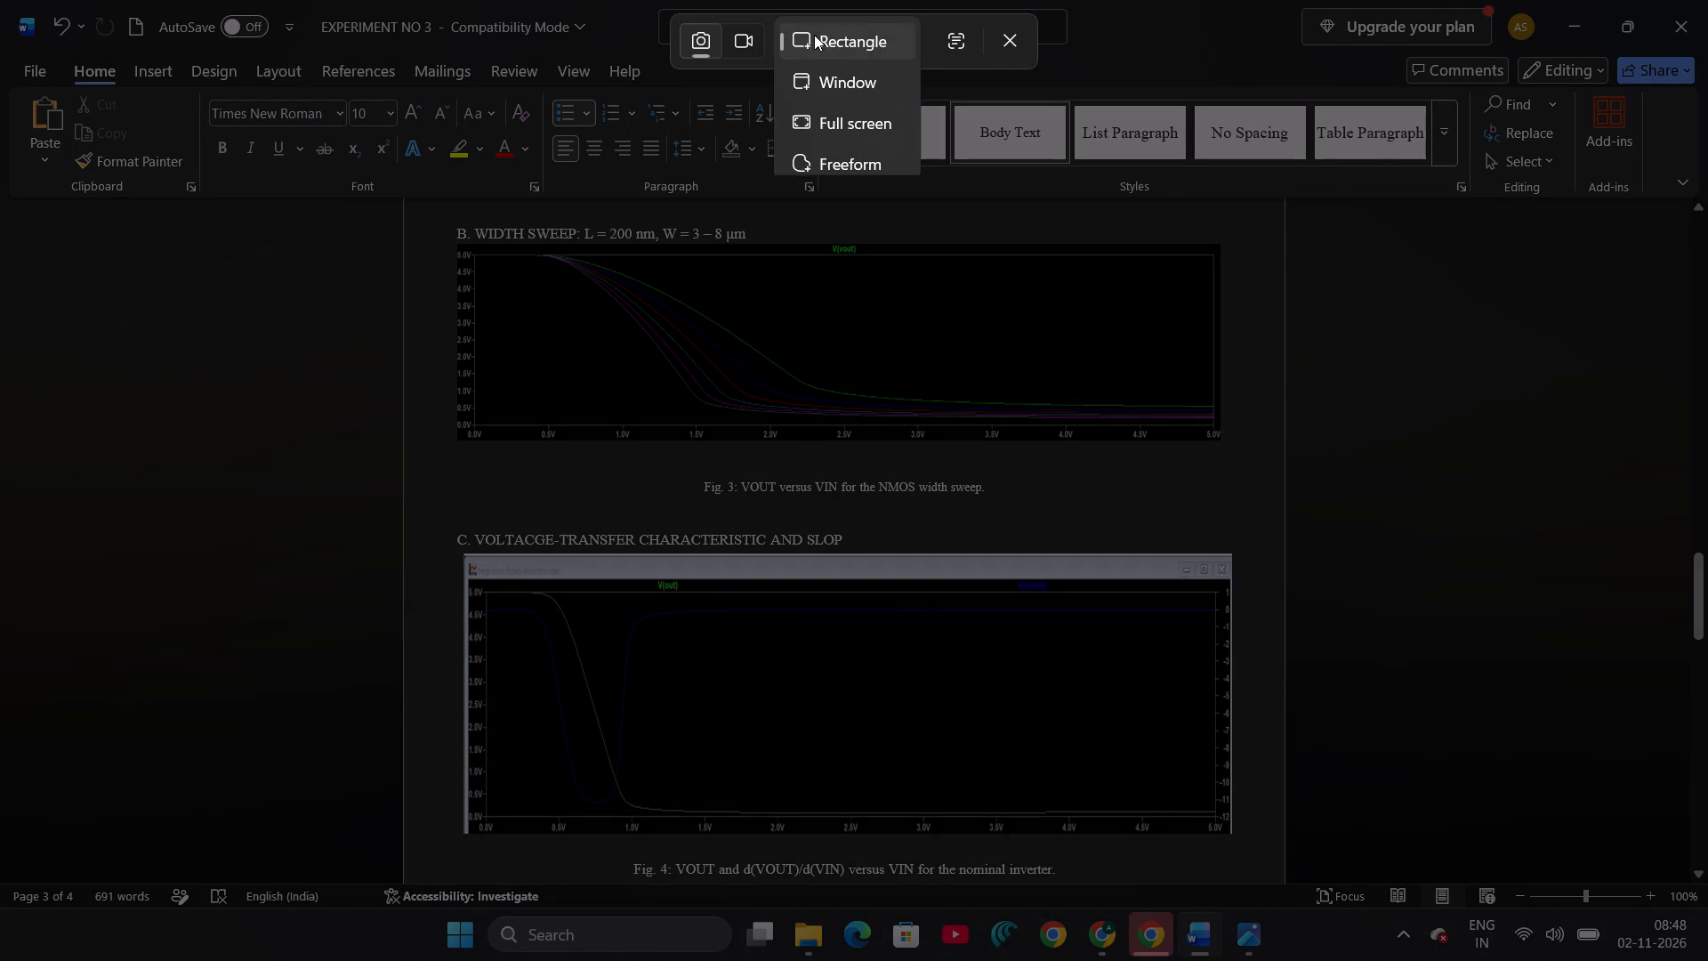
{"action": "left_click", "coordinate": [814, 35]}
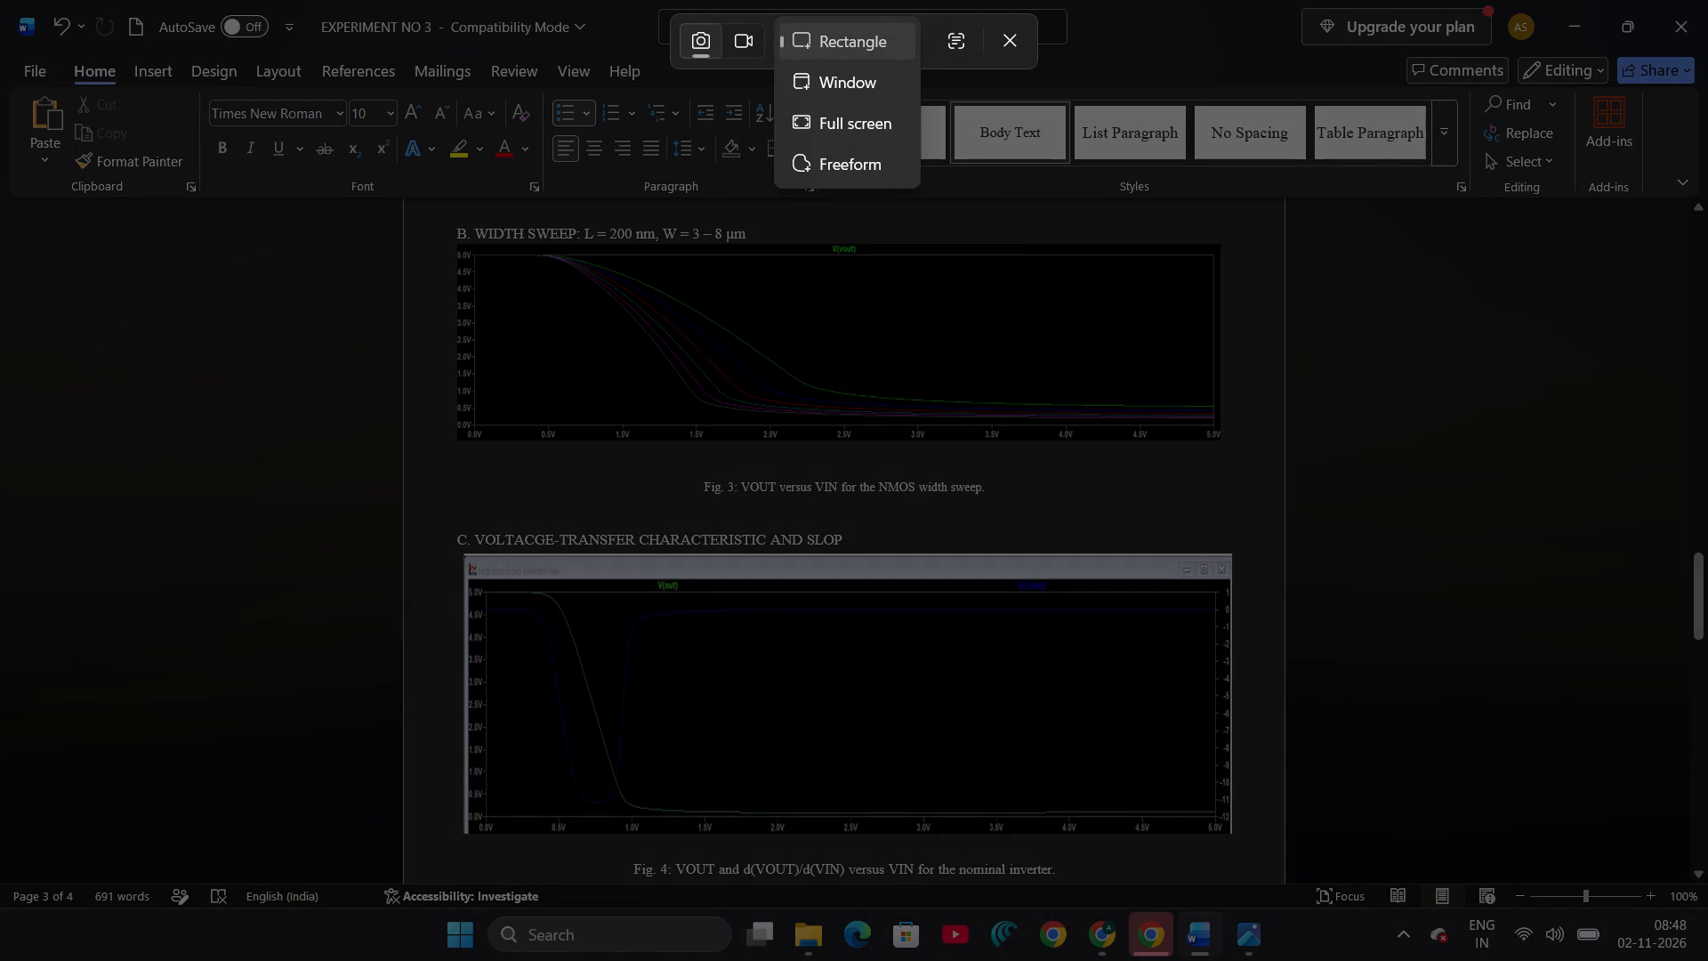
{"action": "left_click_drag", "start_coordinate": [467, 577], "coordinate": [1321, 827]}
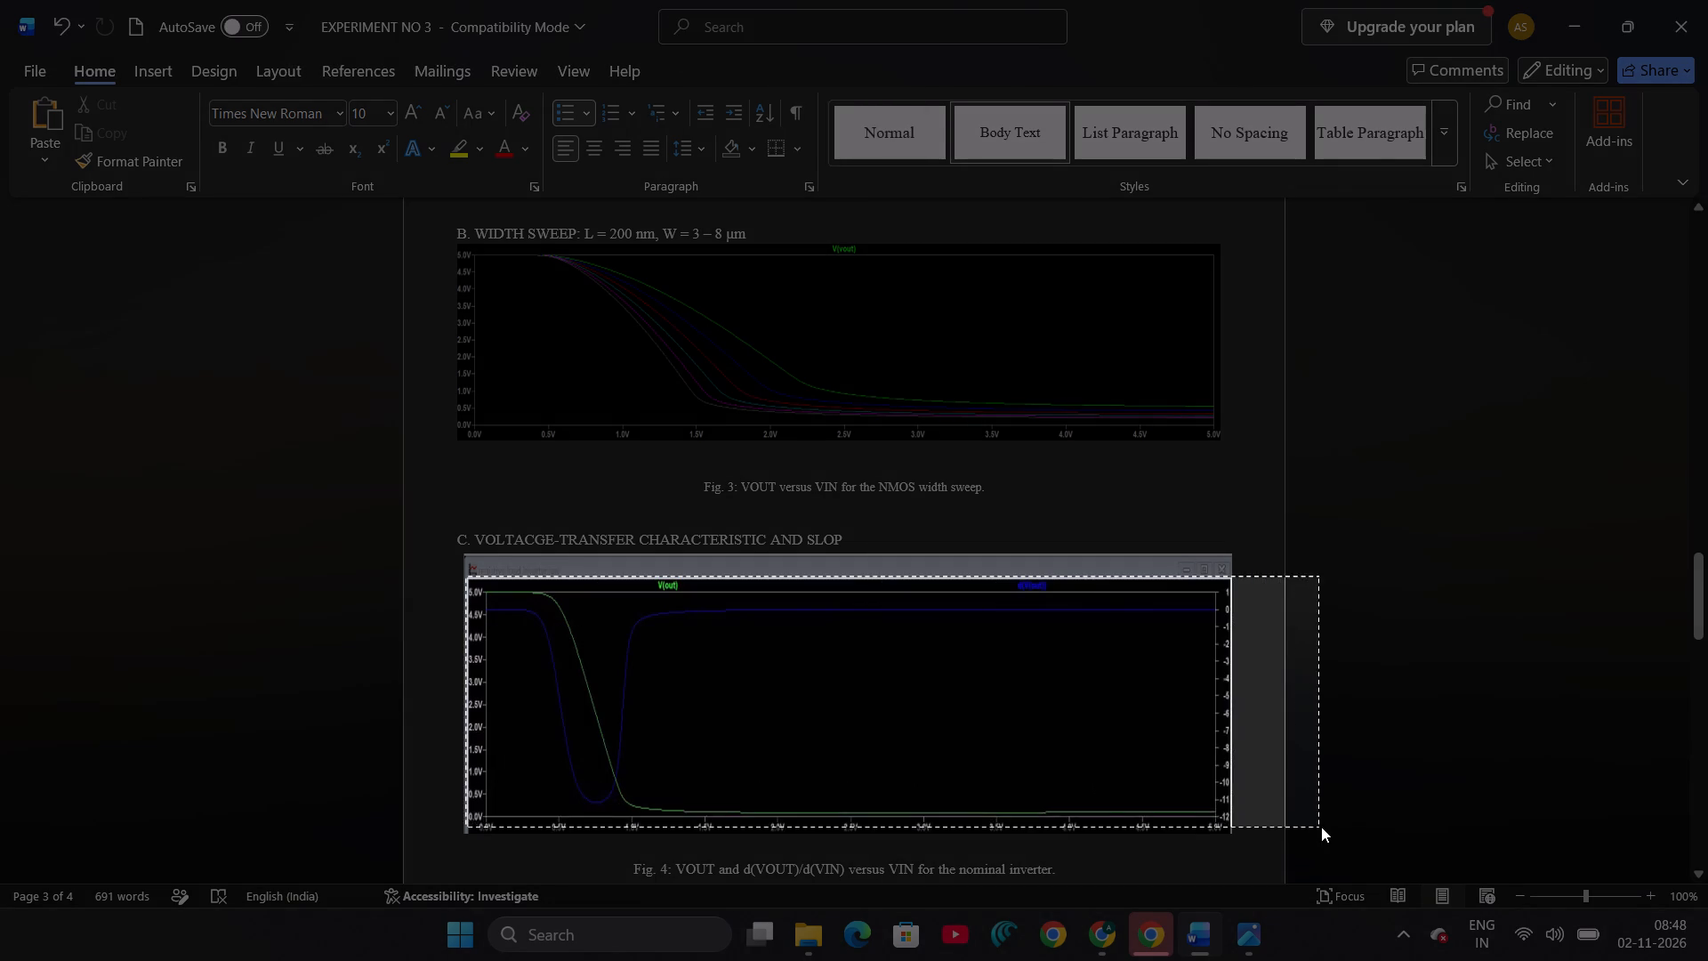
{"action": "left_click_drag", "start_coordinate": [1321, 827], "coordinate": [1226, 833]}
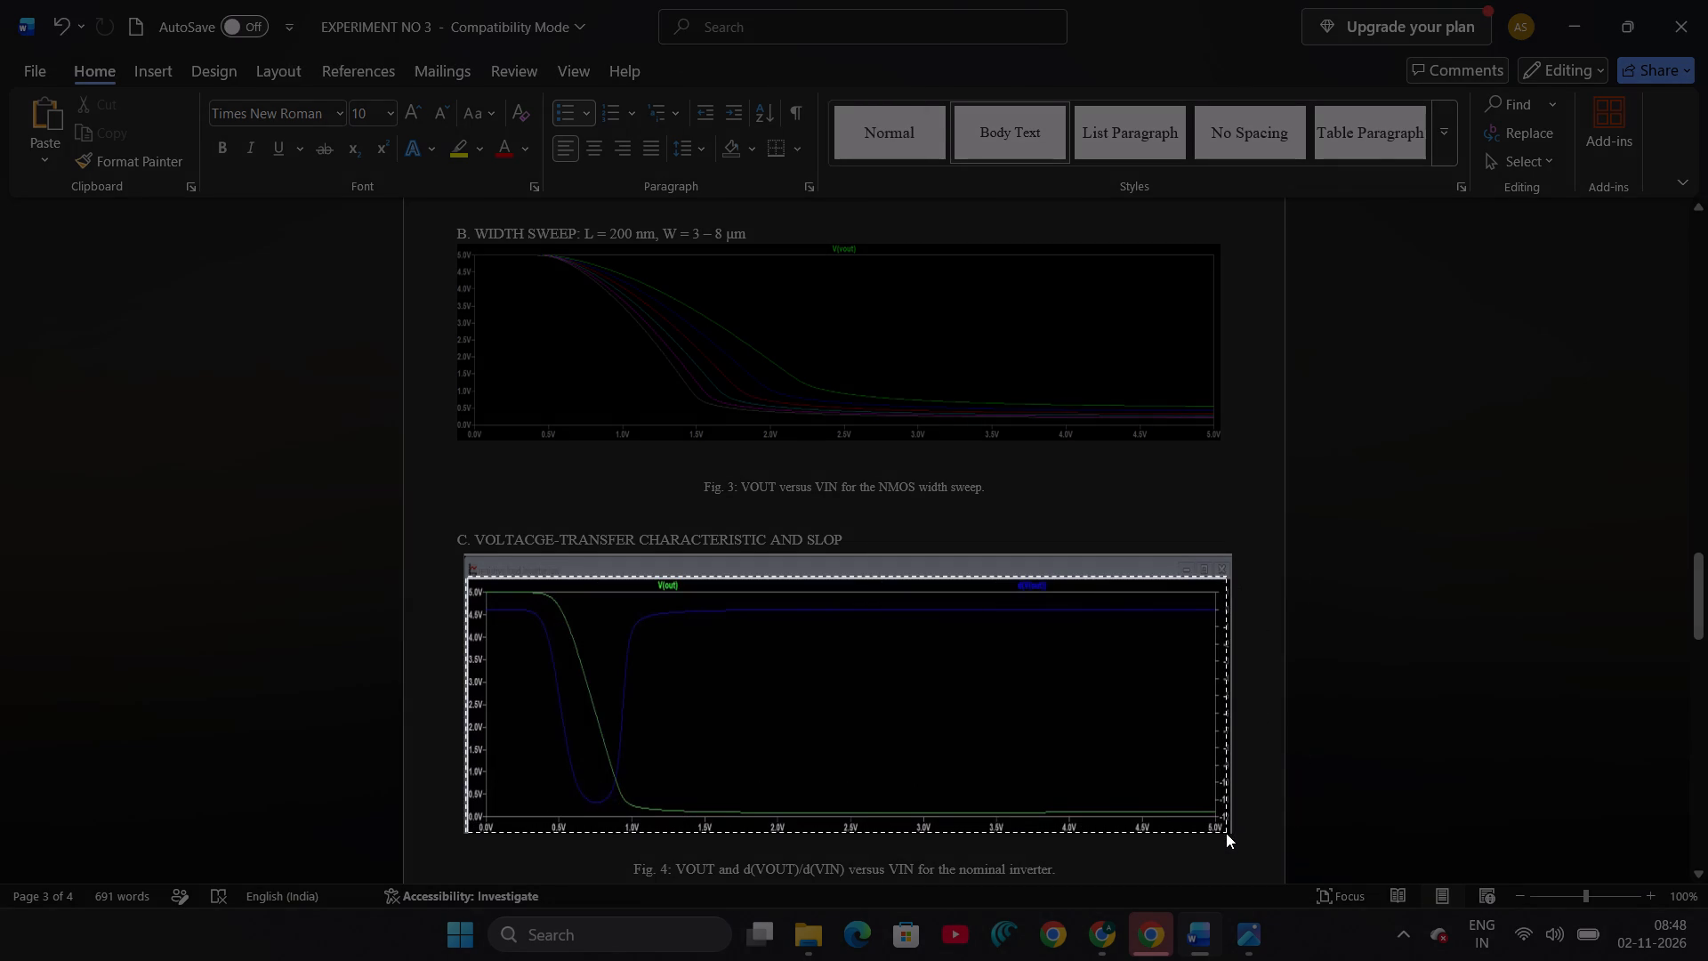
{"action": "left_click_drag", "start_coordinate": [1226, 833], "coordinate": [1230, 836]}
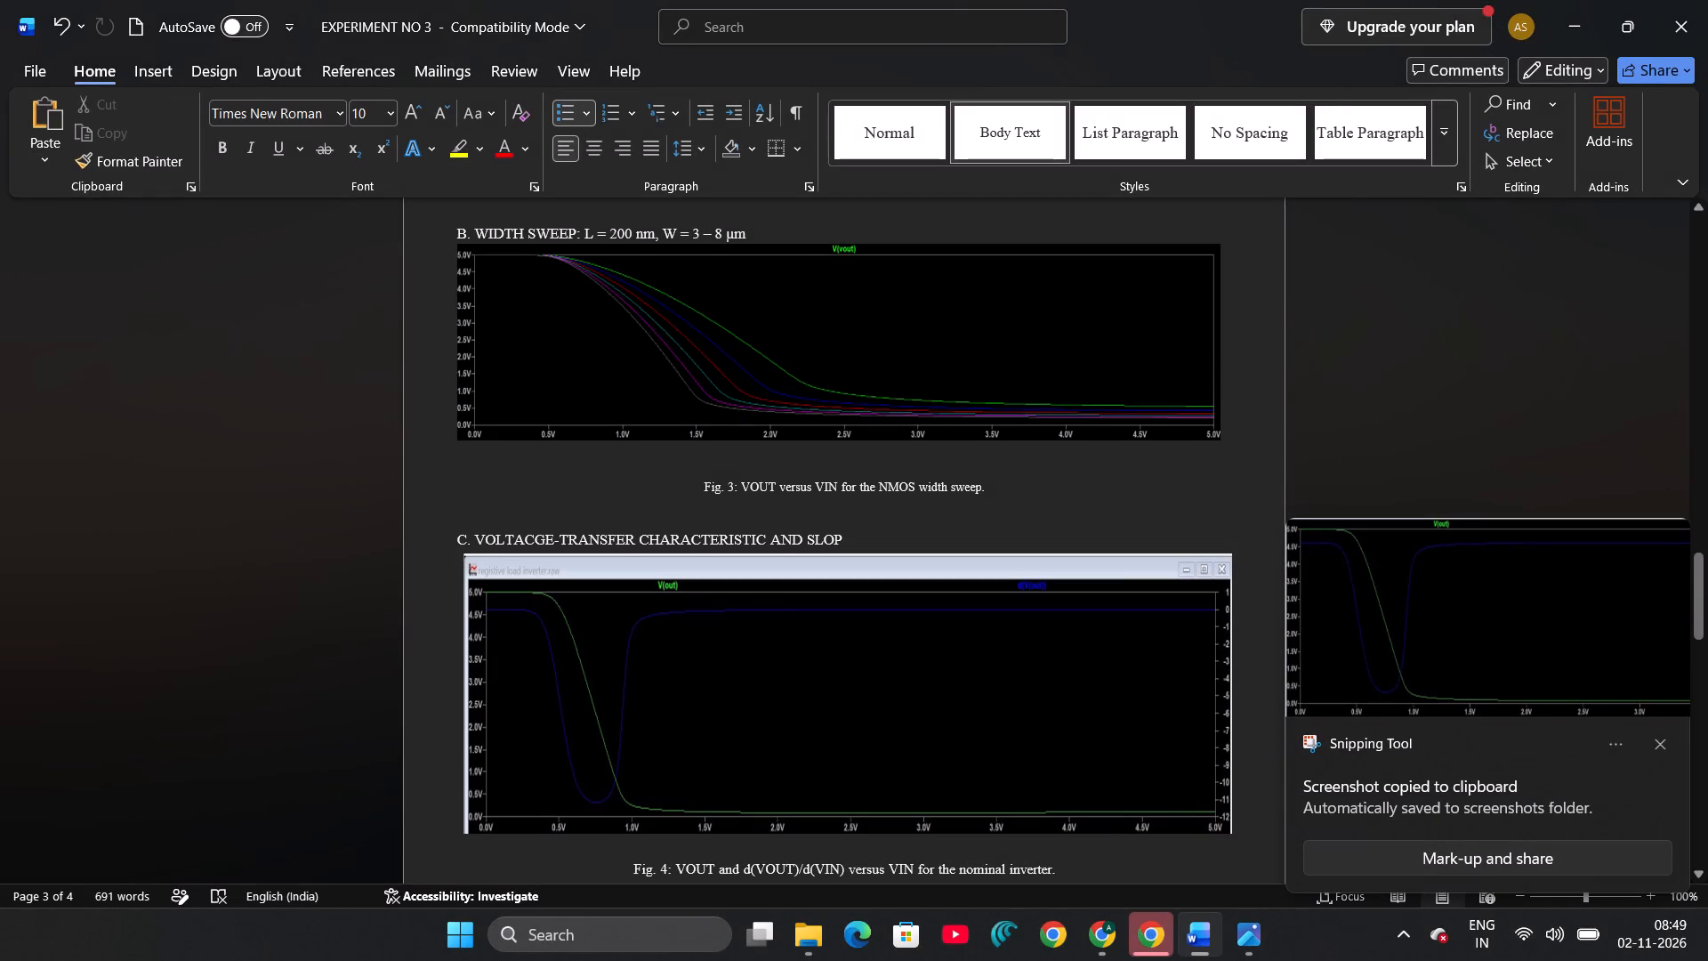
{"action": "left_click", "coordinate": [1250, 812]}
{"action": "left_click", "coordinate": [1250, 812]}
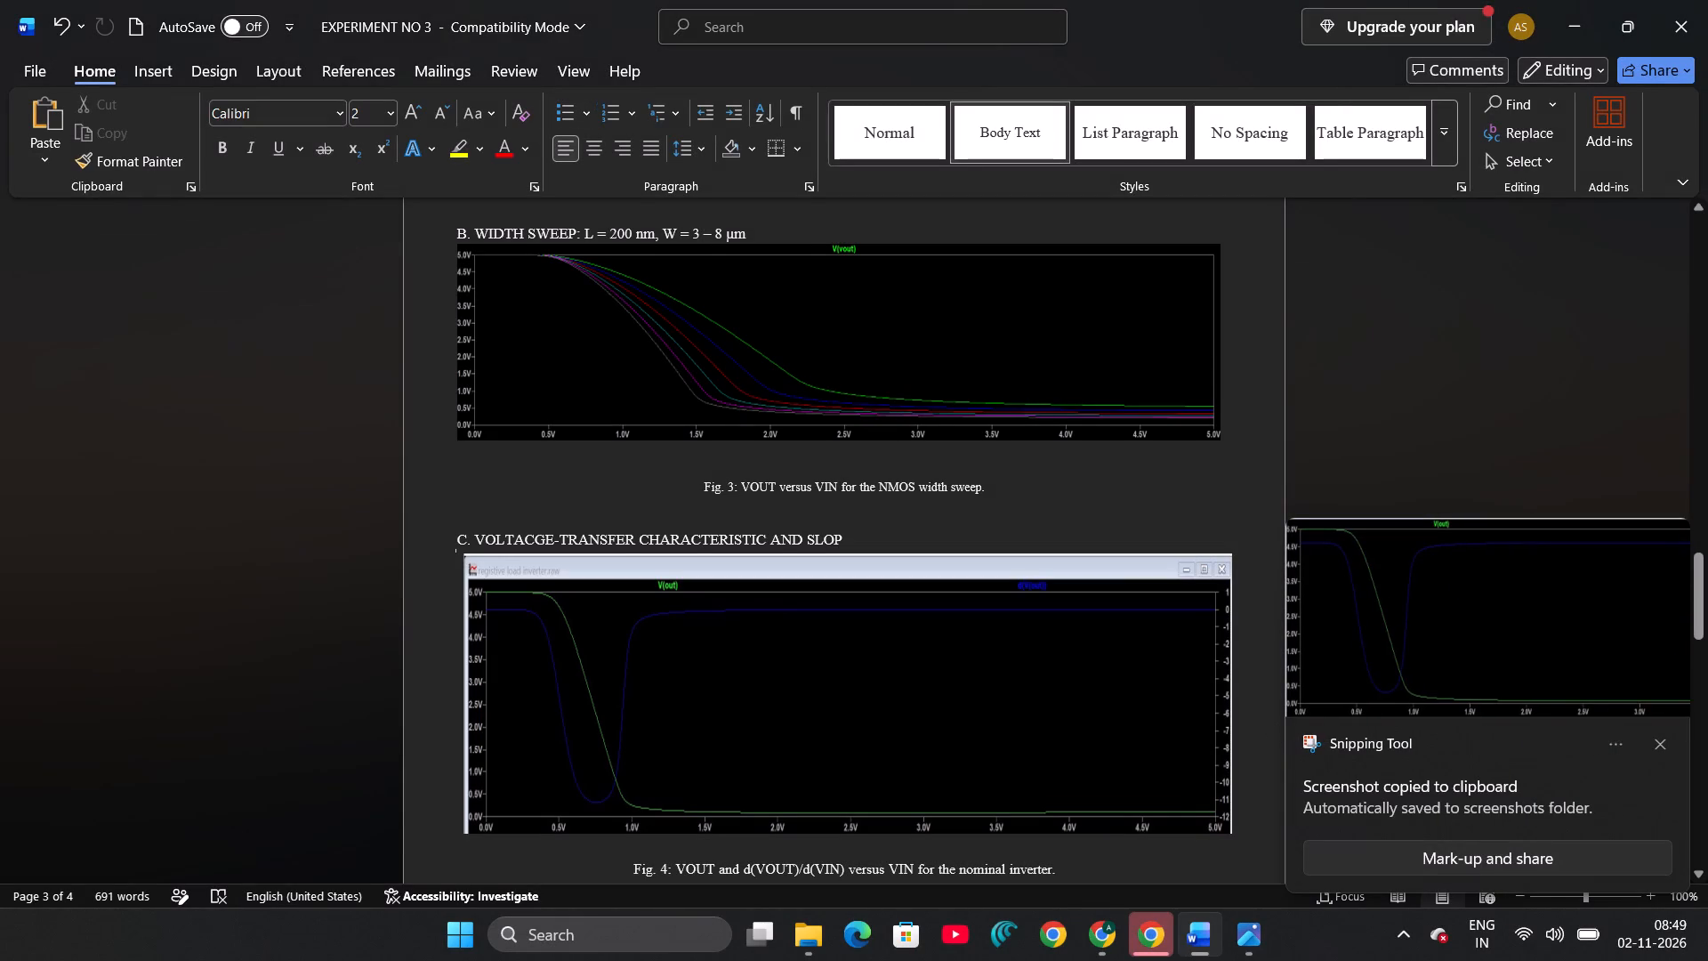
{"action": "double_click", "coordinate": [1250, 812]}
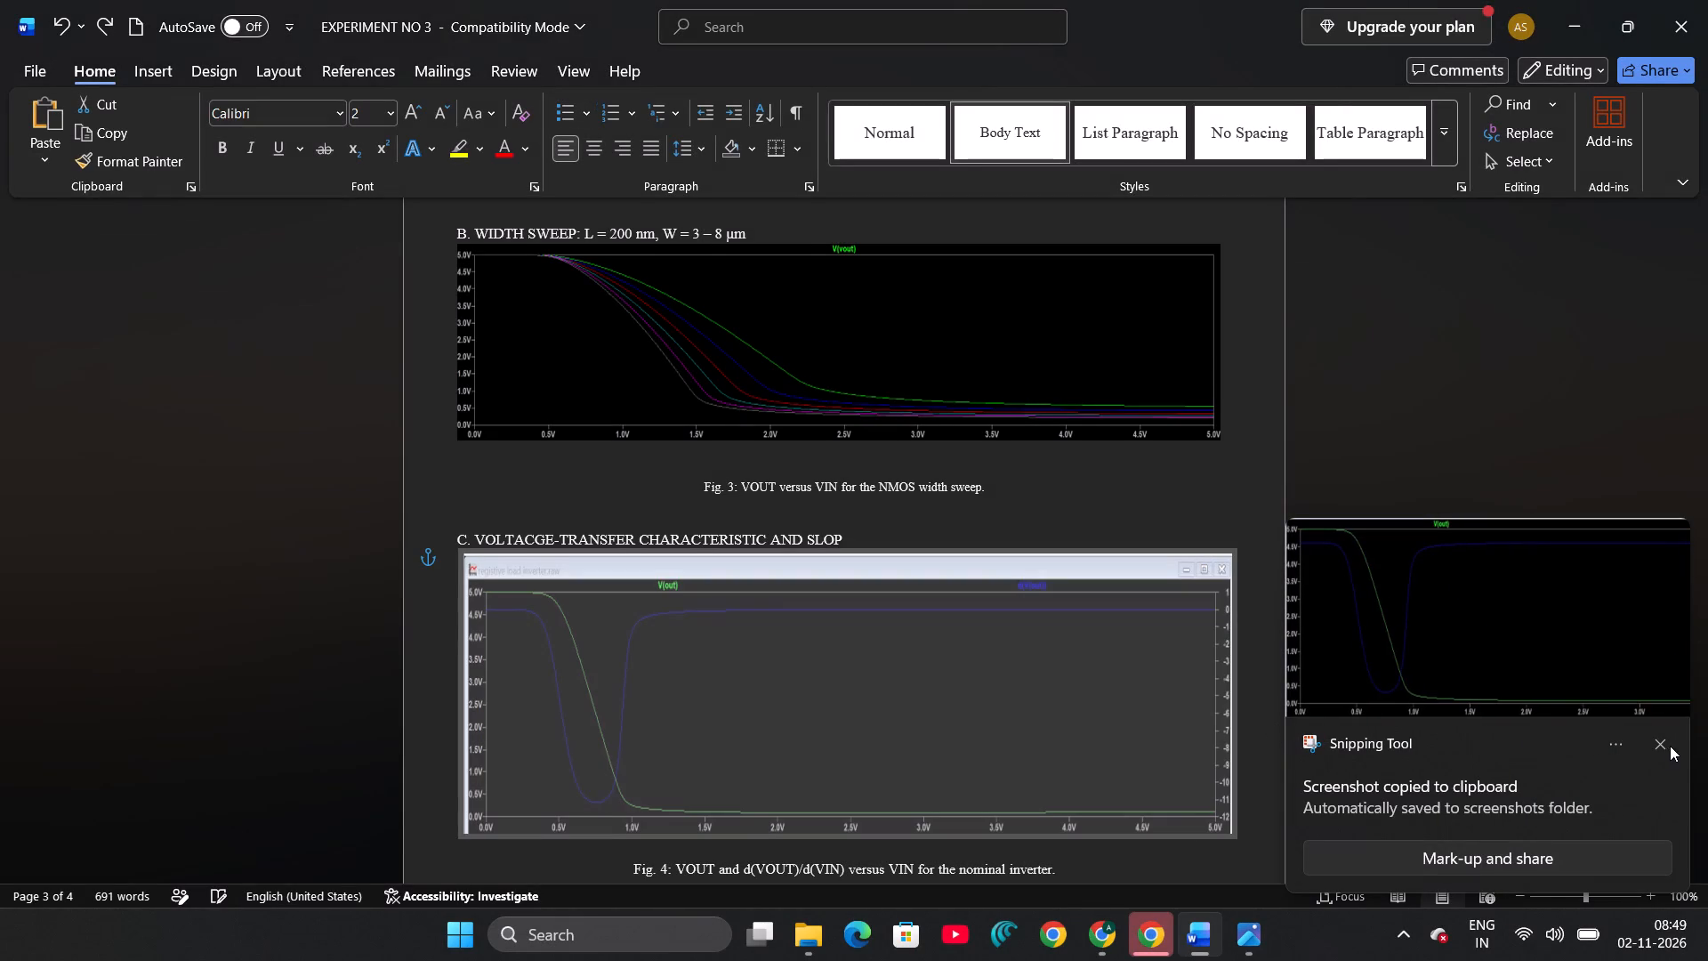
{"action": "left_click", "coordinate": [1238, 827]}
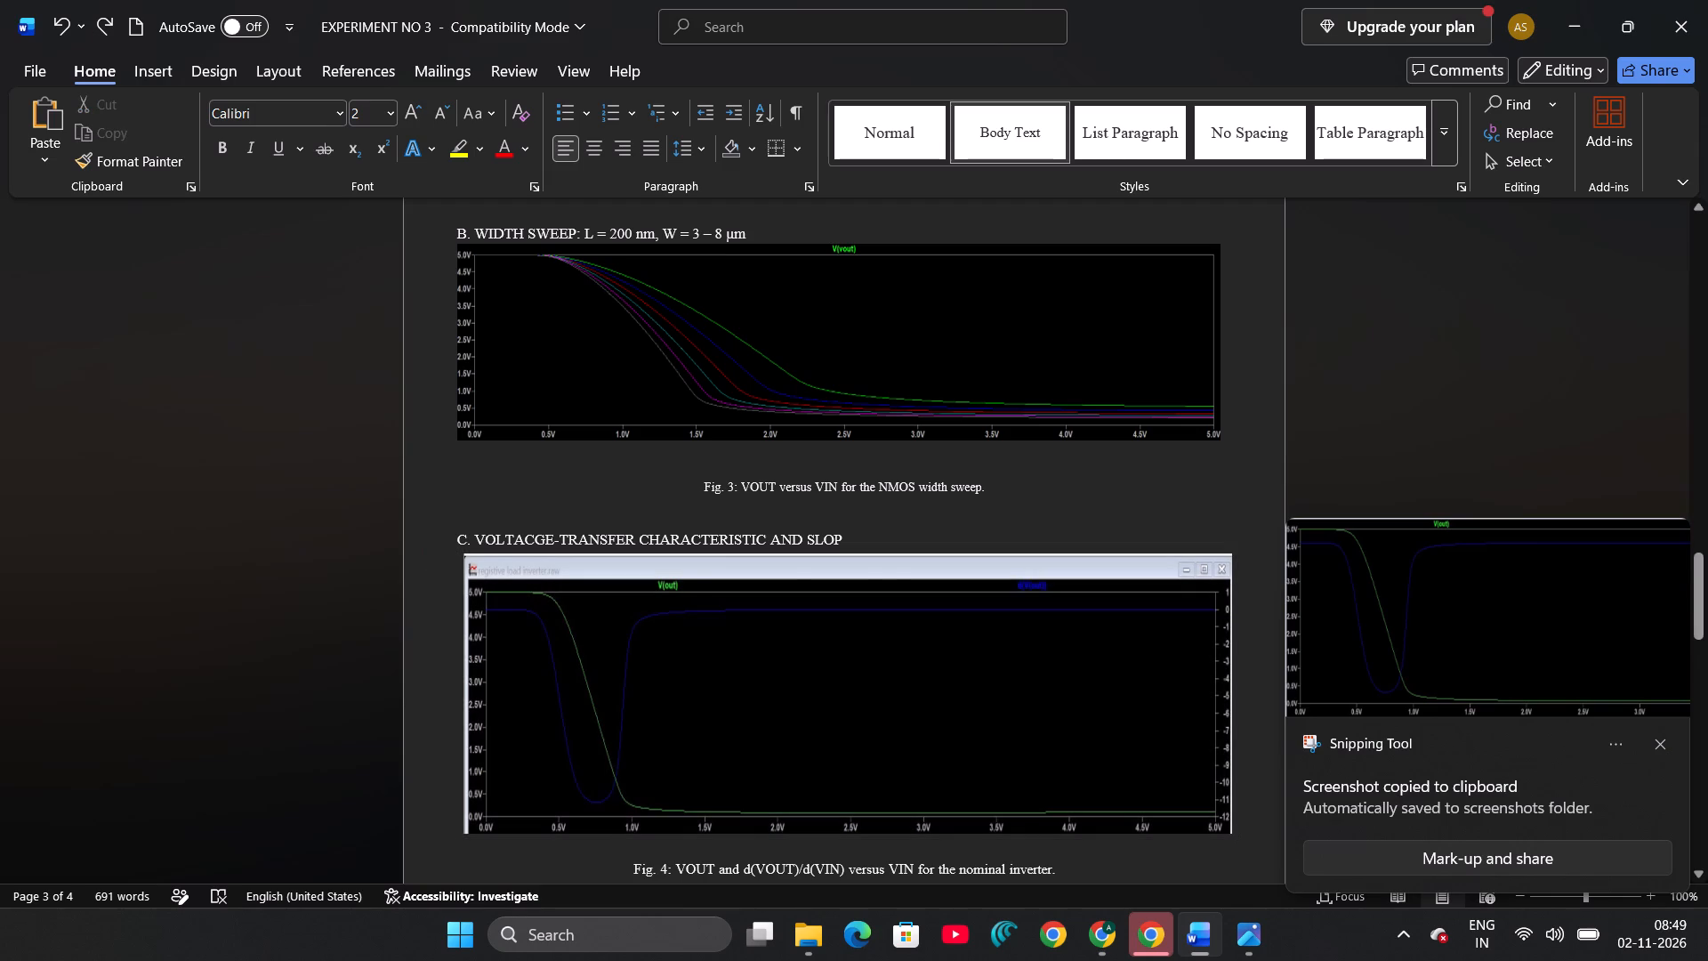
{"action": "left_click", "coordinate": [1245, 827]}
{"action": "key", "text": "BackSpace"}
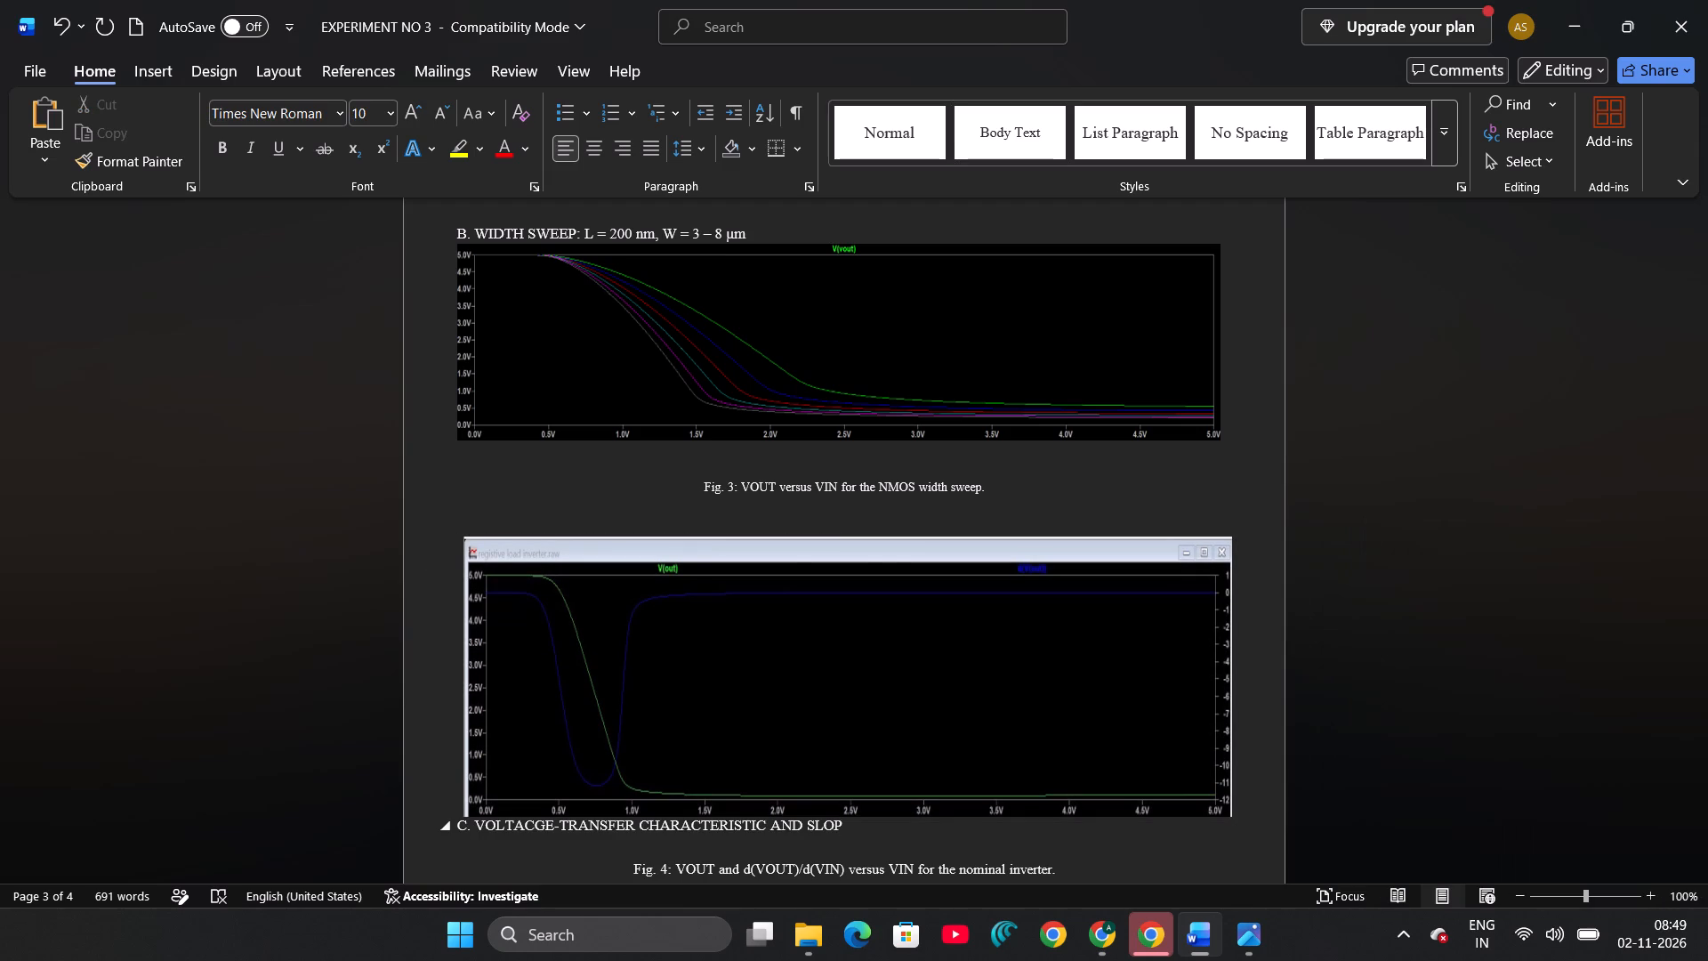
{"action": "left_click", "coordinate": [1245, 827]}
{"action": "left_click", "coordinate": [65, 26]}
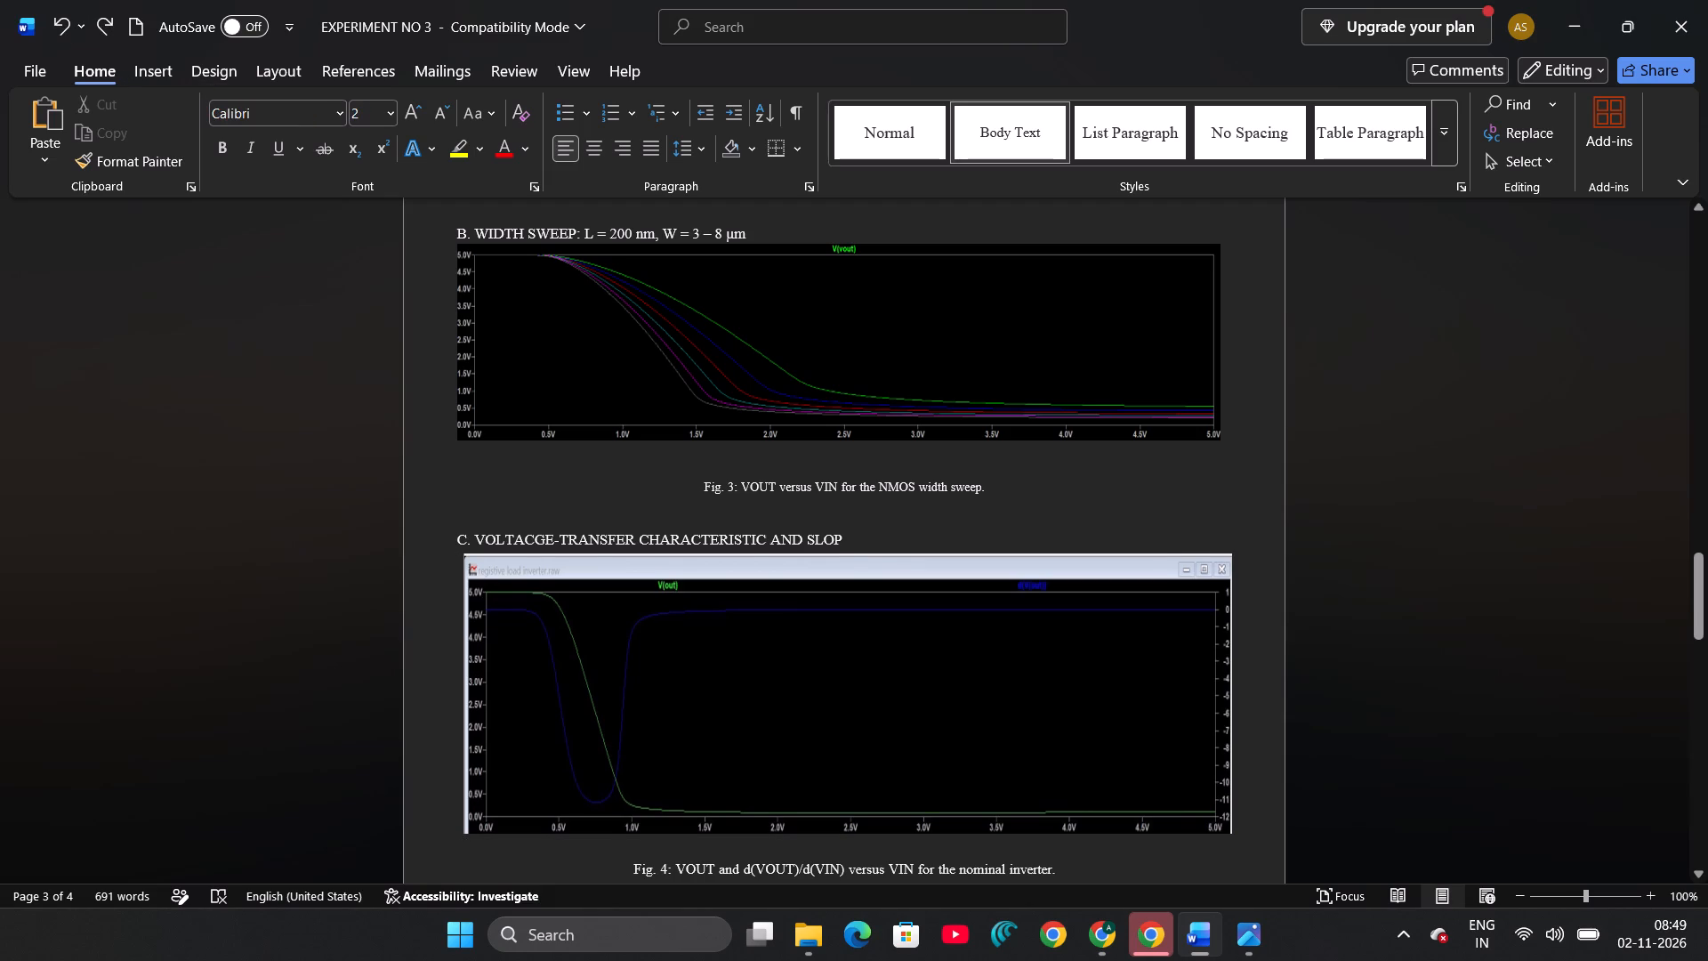
Replace the Fig. 4 picture under heading C with the captured plot screenshot.
{"action": "left_click", "coordinate": [838, 674]}
{"action": "key", "text": "BackSpace"}
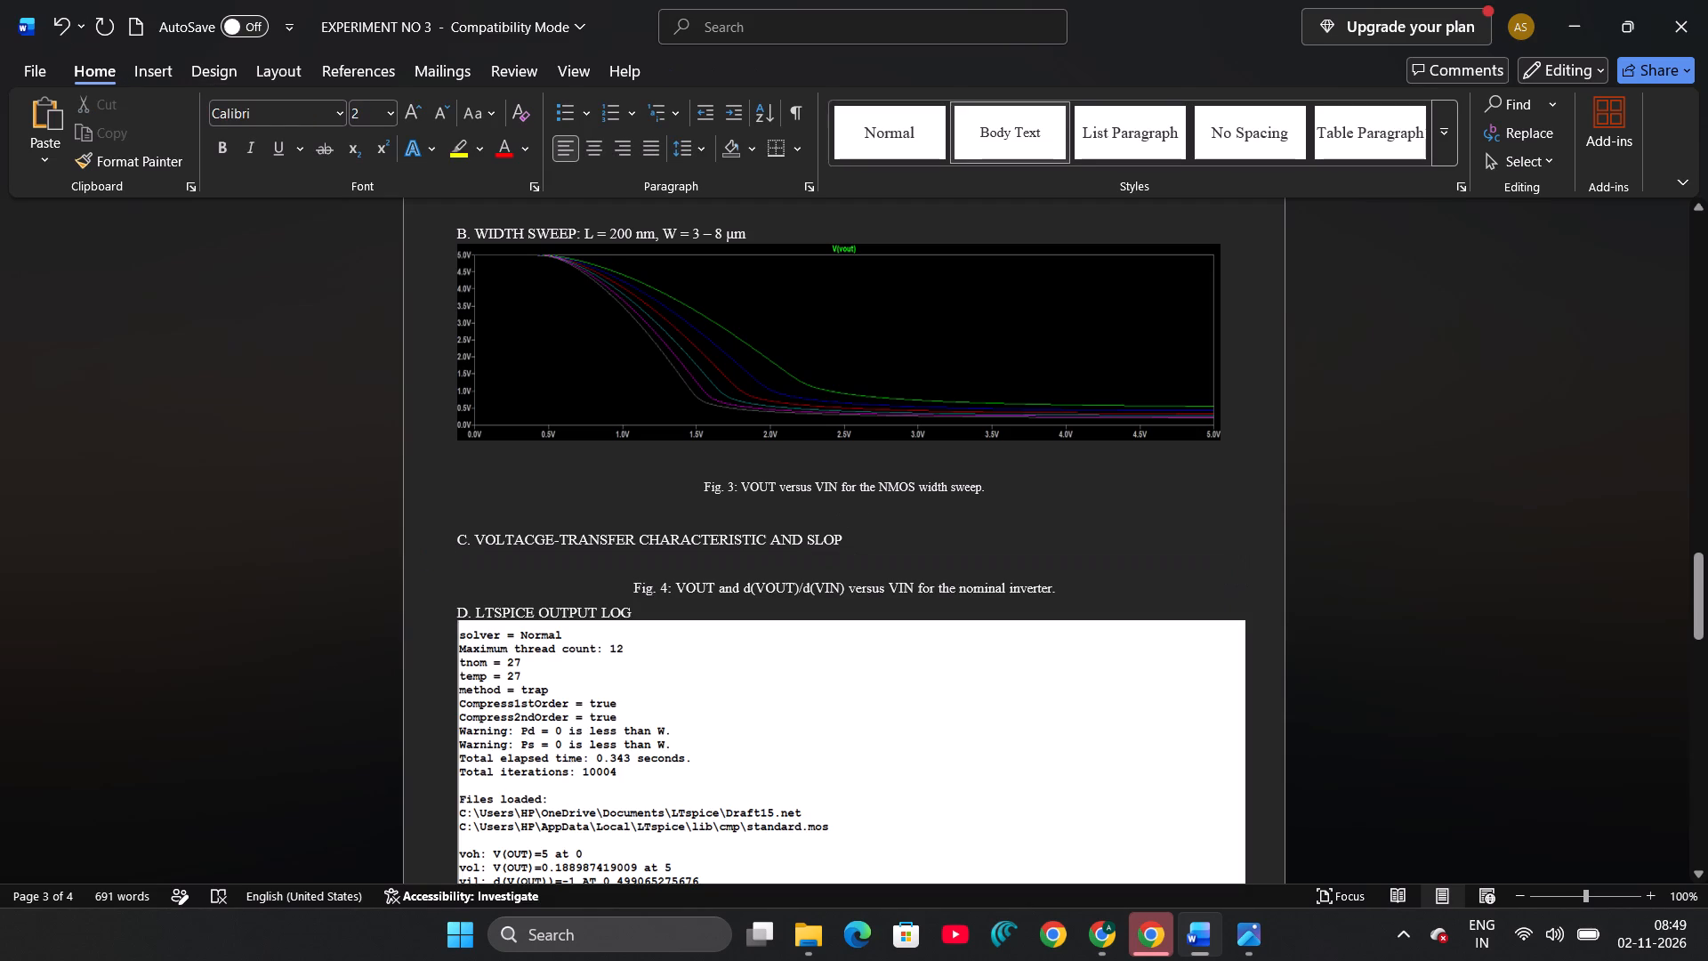
{"action": "key", "text": "ctrl+v"}
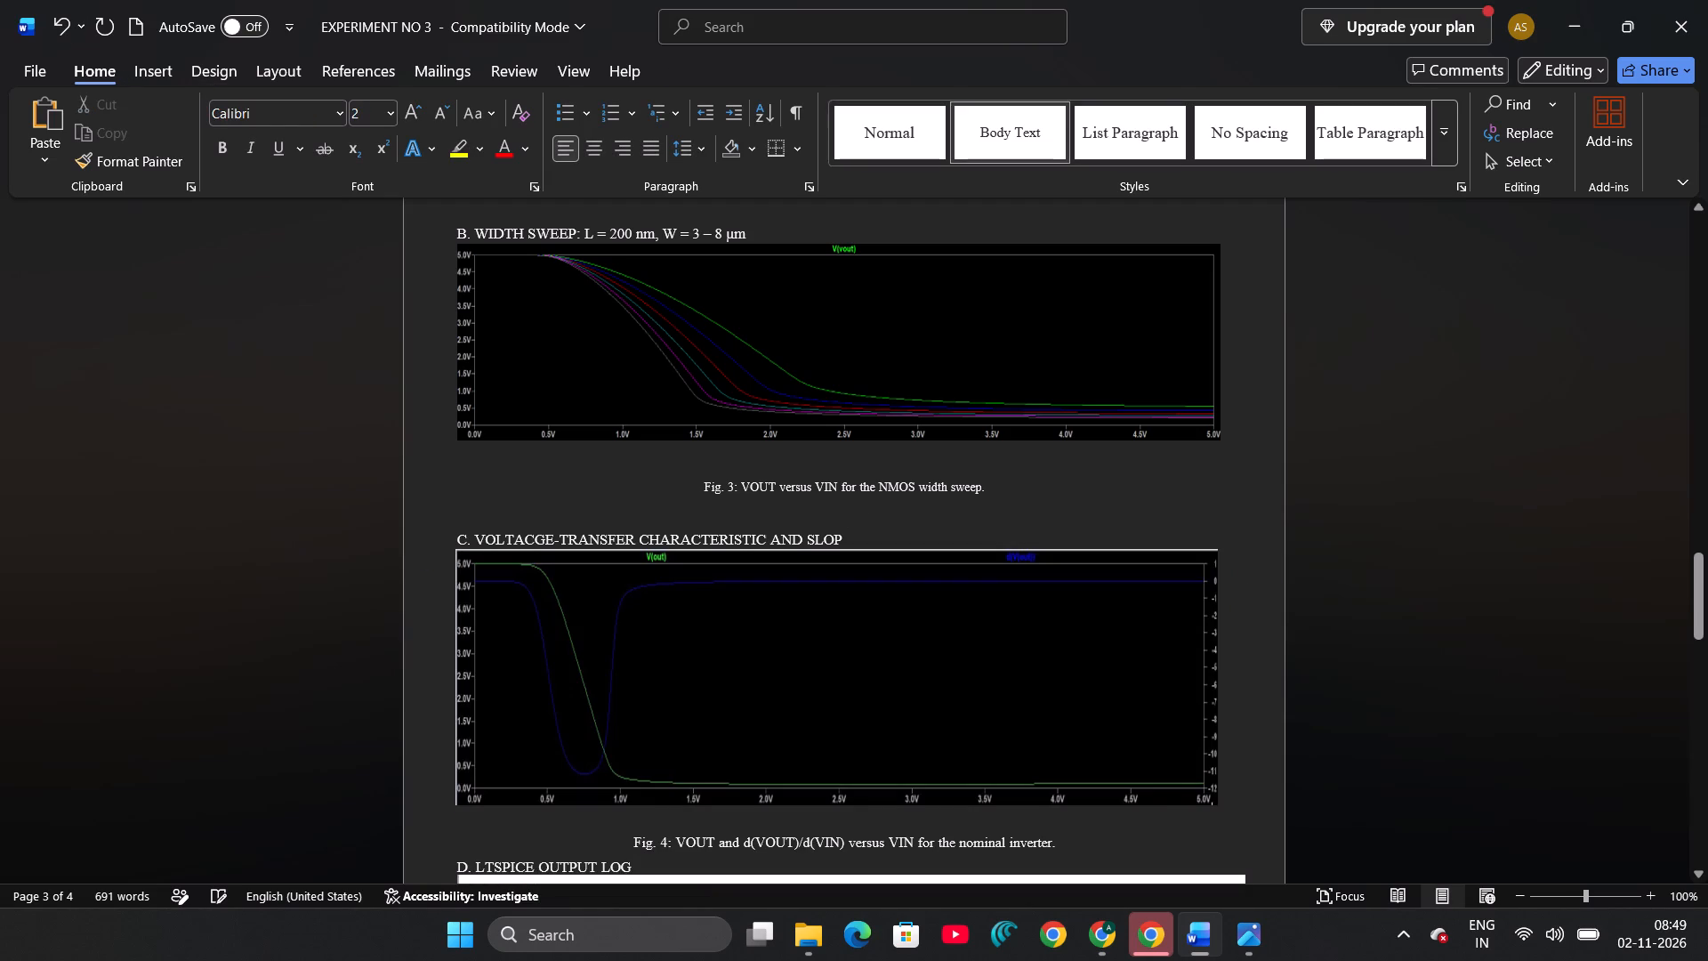
Make the pasted Fig. 4 plot taller, keeping its width within the page's text margins.
{"action": "scroll", "coordinate": [838, 674], "scroll_direction": "down", "scroll_amount": 1}
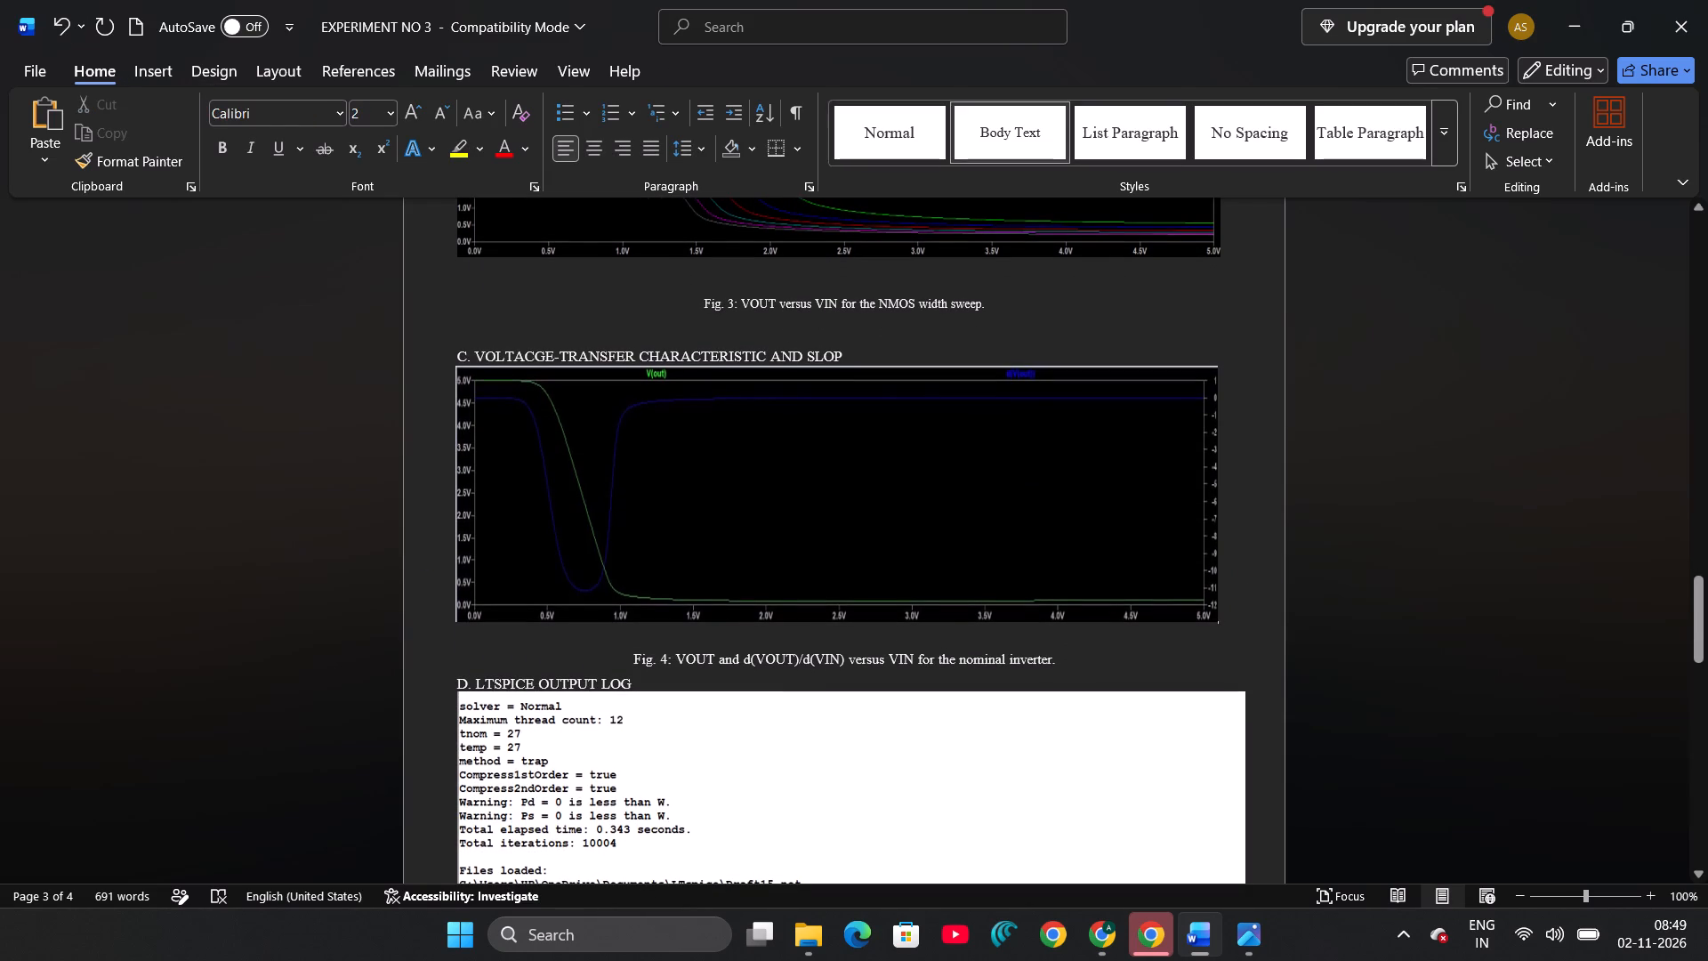
{"action": "left_click", "coordinate": [844, 495]}
{"action": "left_click_drag", "start_coordinate": [837, 625], "coordinate": [841, 645]}
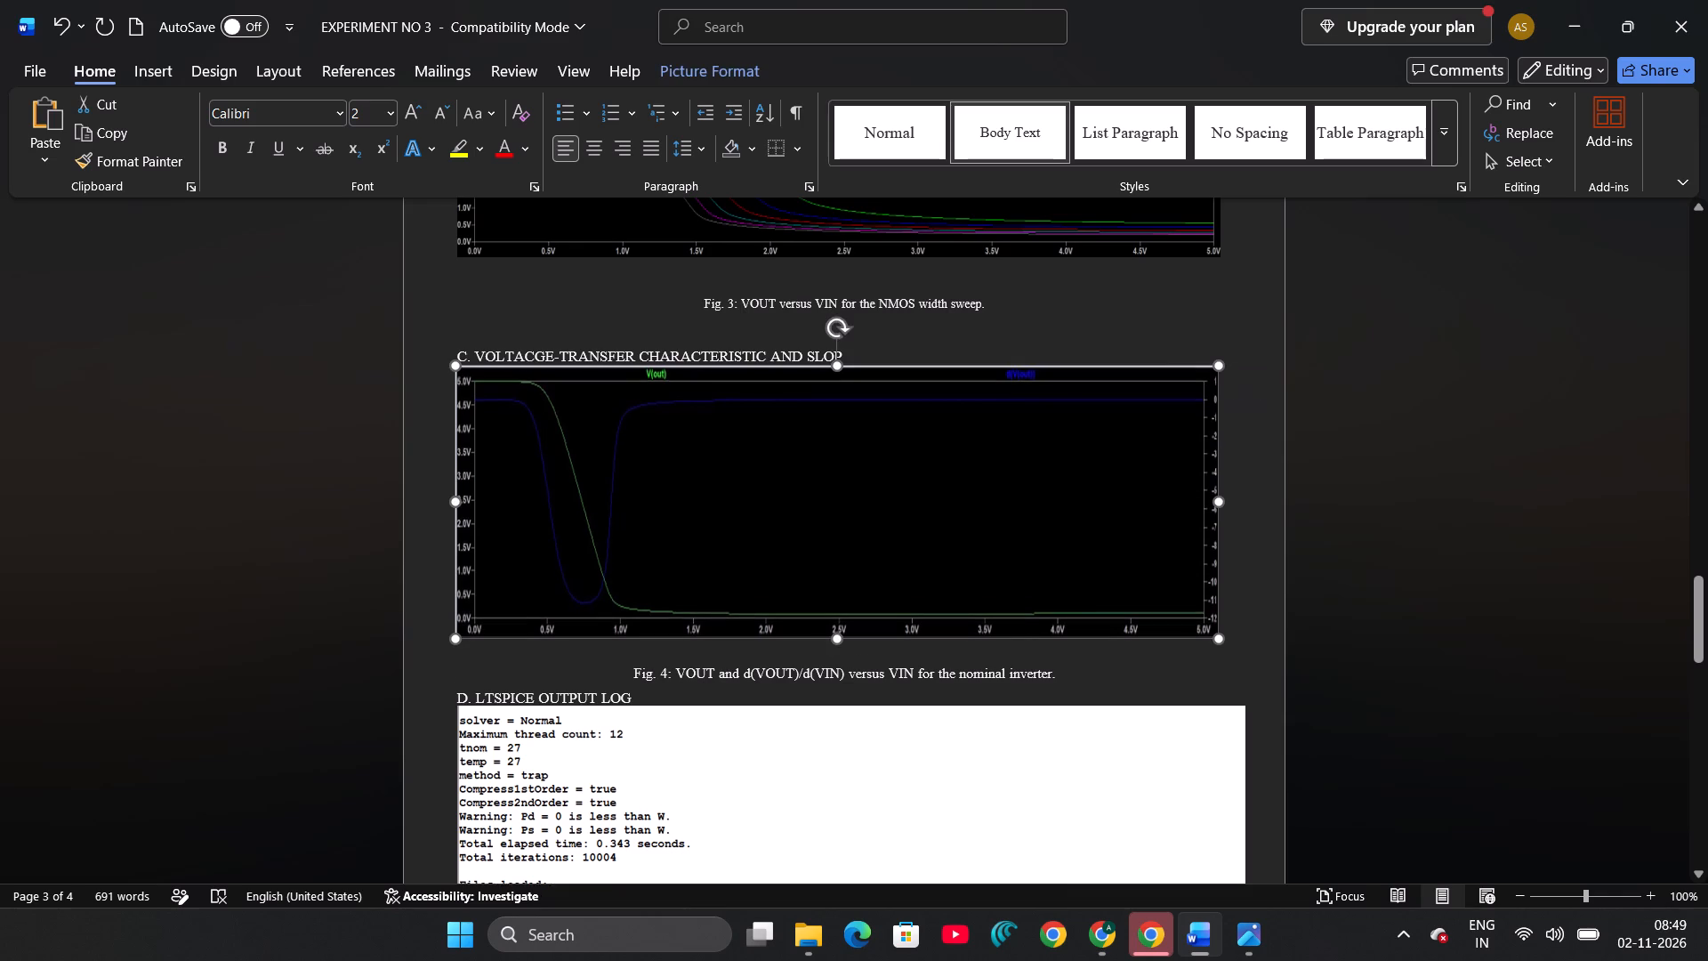
{"action": "left_click_drag", "start_coordinate": [841, 645], "coordinate": [858, 717]}
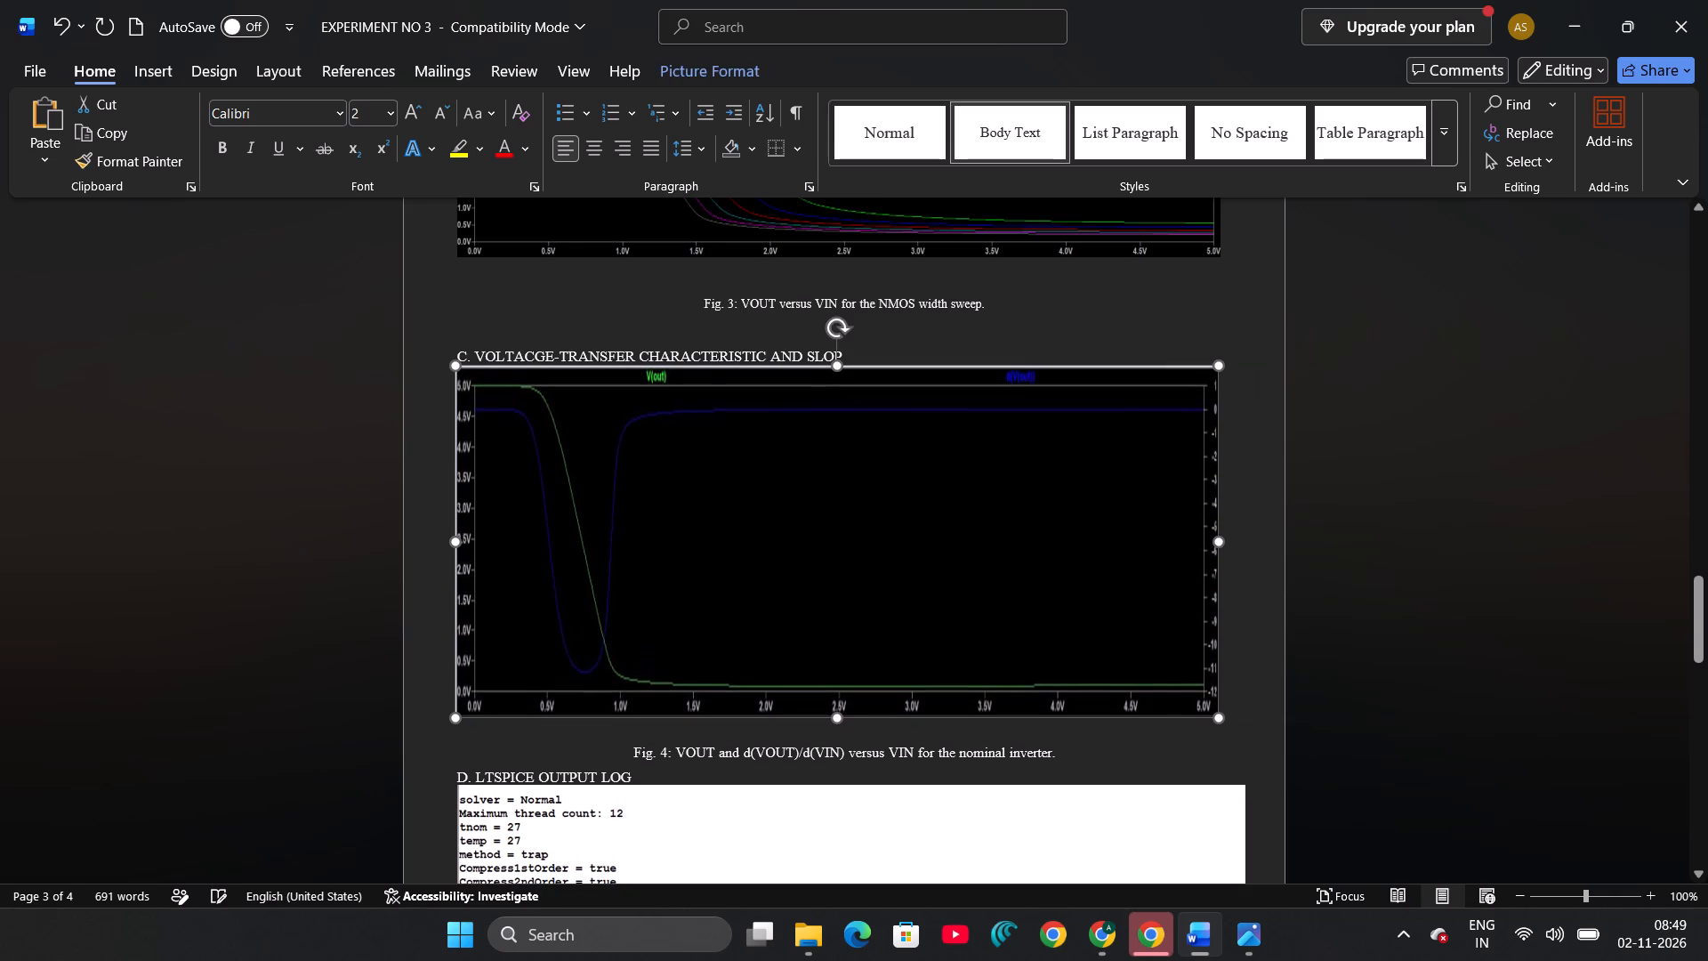
{"action": "left_click_drag", "start_coordinate": [1213, 717], "coordinate": [1246, 754]}
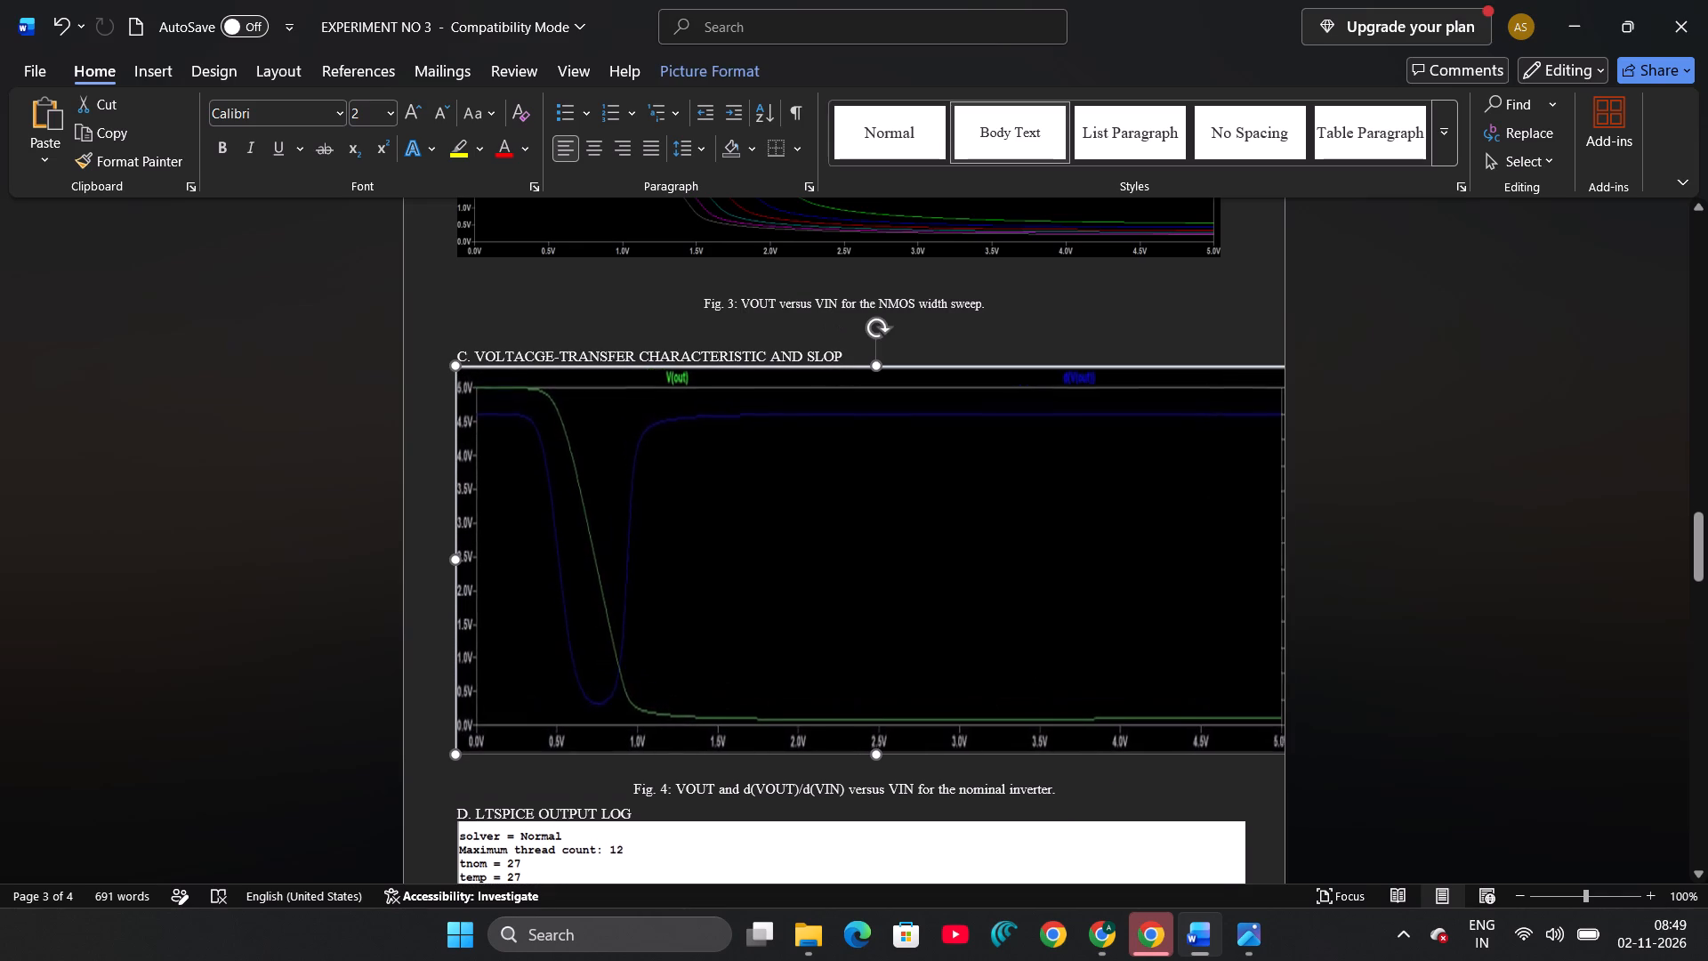
{"action": "left_click_drag", "start_coordinate": [1246, 754], "coordinate": [1125, 739]}
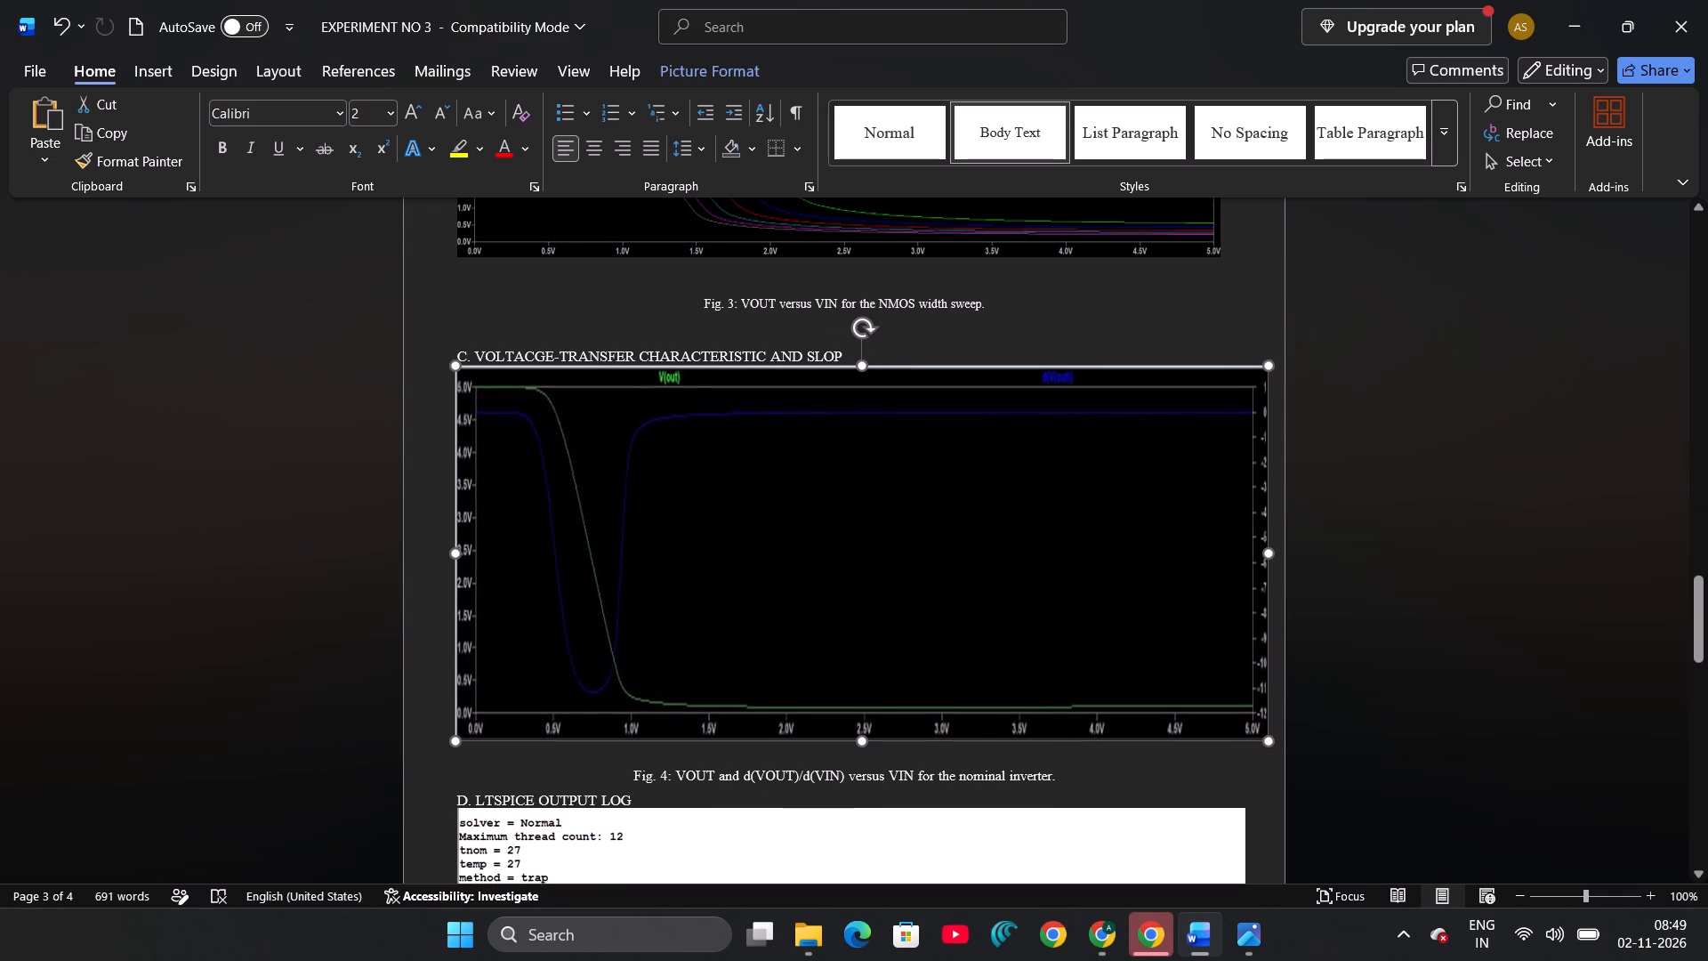
{"action": "left_click_drag", "start_coordinate": [1125, 739], "coordinate": [1058, 715]}
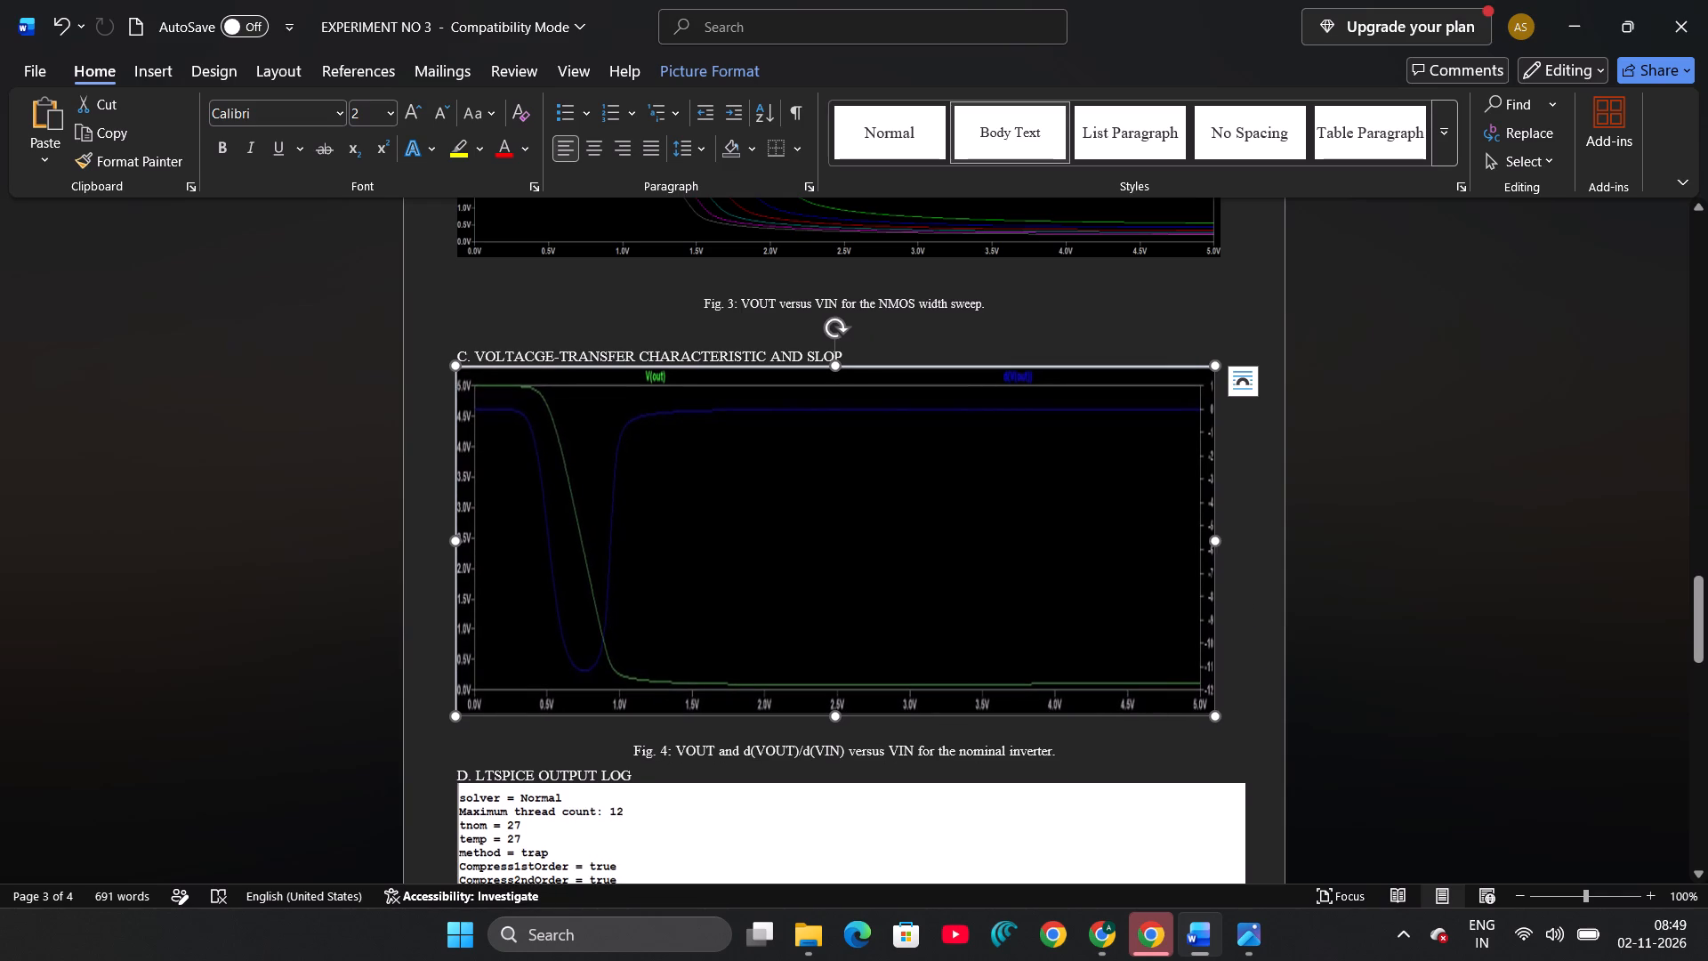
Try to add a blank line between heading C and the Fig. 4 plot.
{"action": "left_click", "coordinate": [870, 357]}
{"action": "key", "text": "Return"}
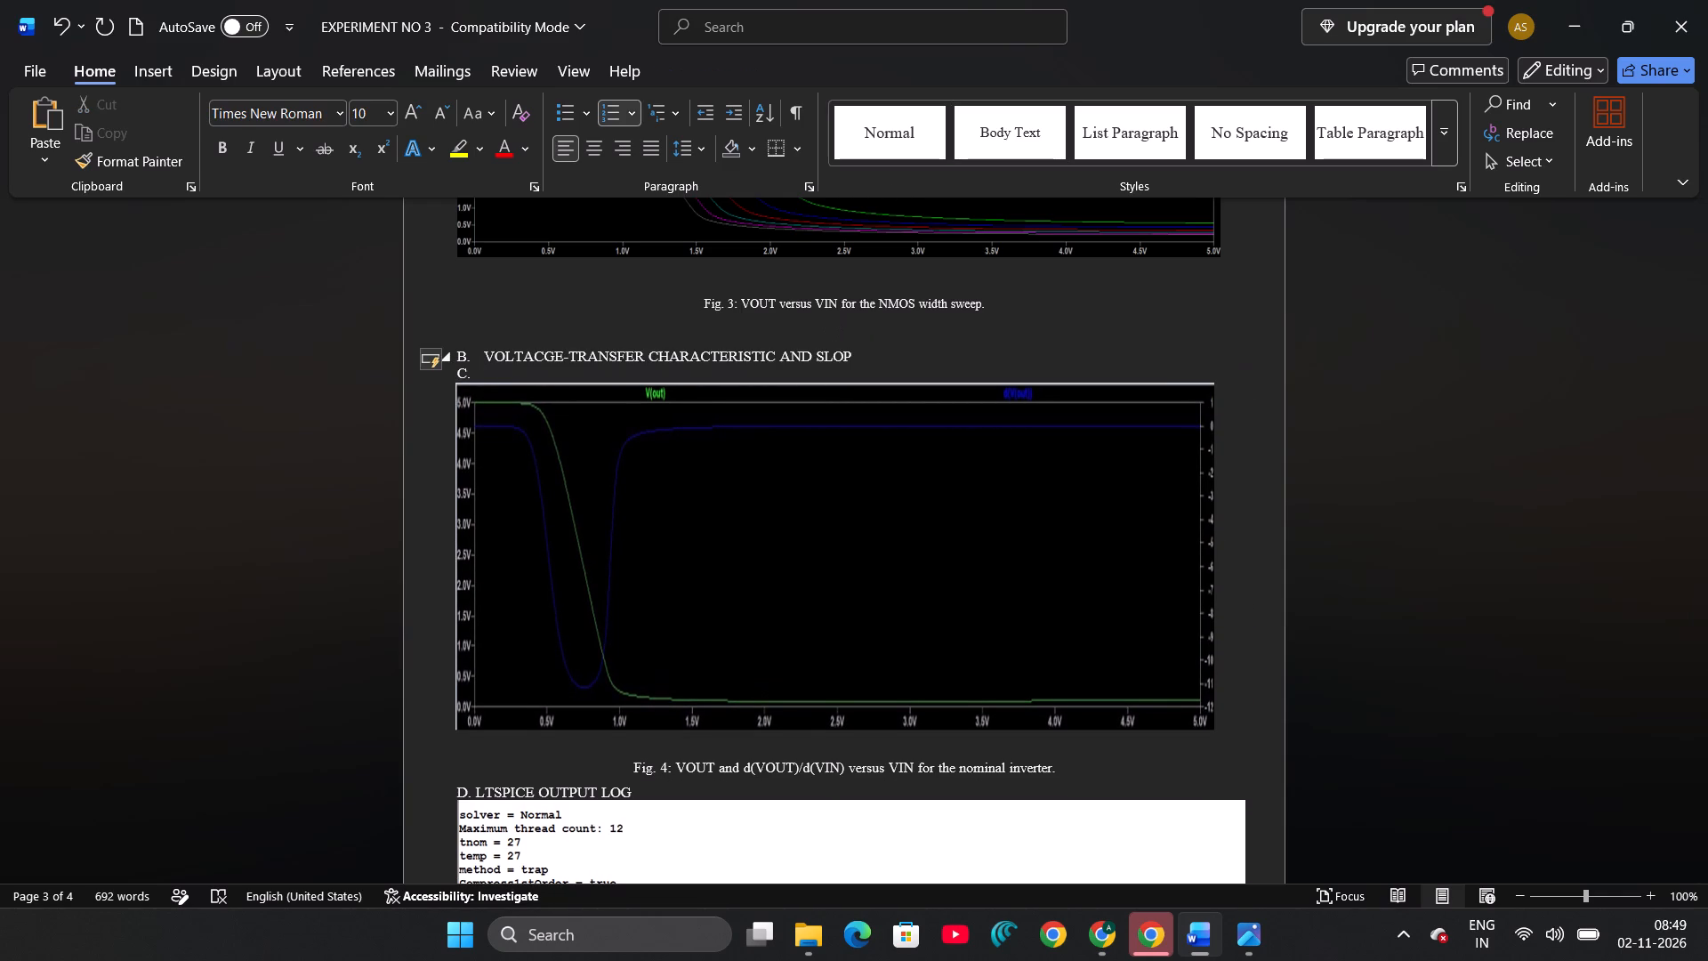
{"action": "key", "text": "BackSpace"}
Review the report's Fig. 3 and Fig. 4 plots, LTspice output log, observation table, calculations and conclusion.
{"action": "scroll", "coordinate": [870, 357], "scroll_direction": "down", "scroll_amount": 1}
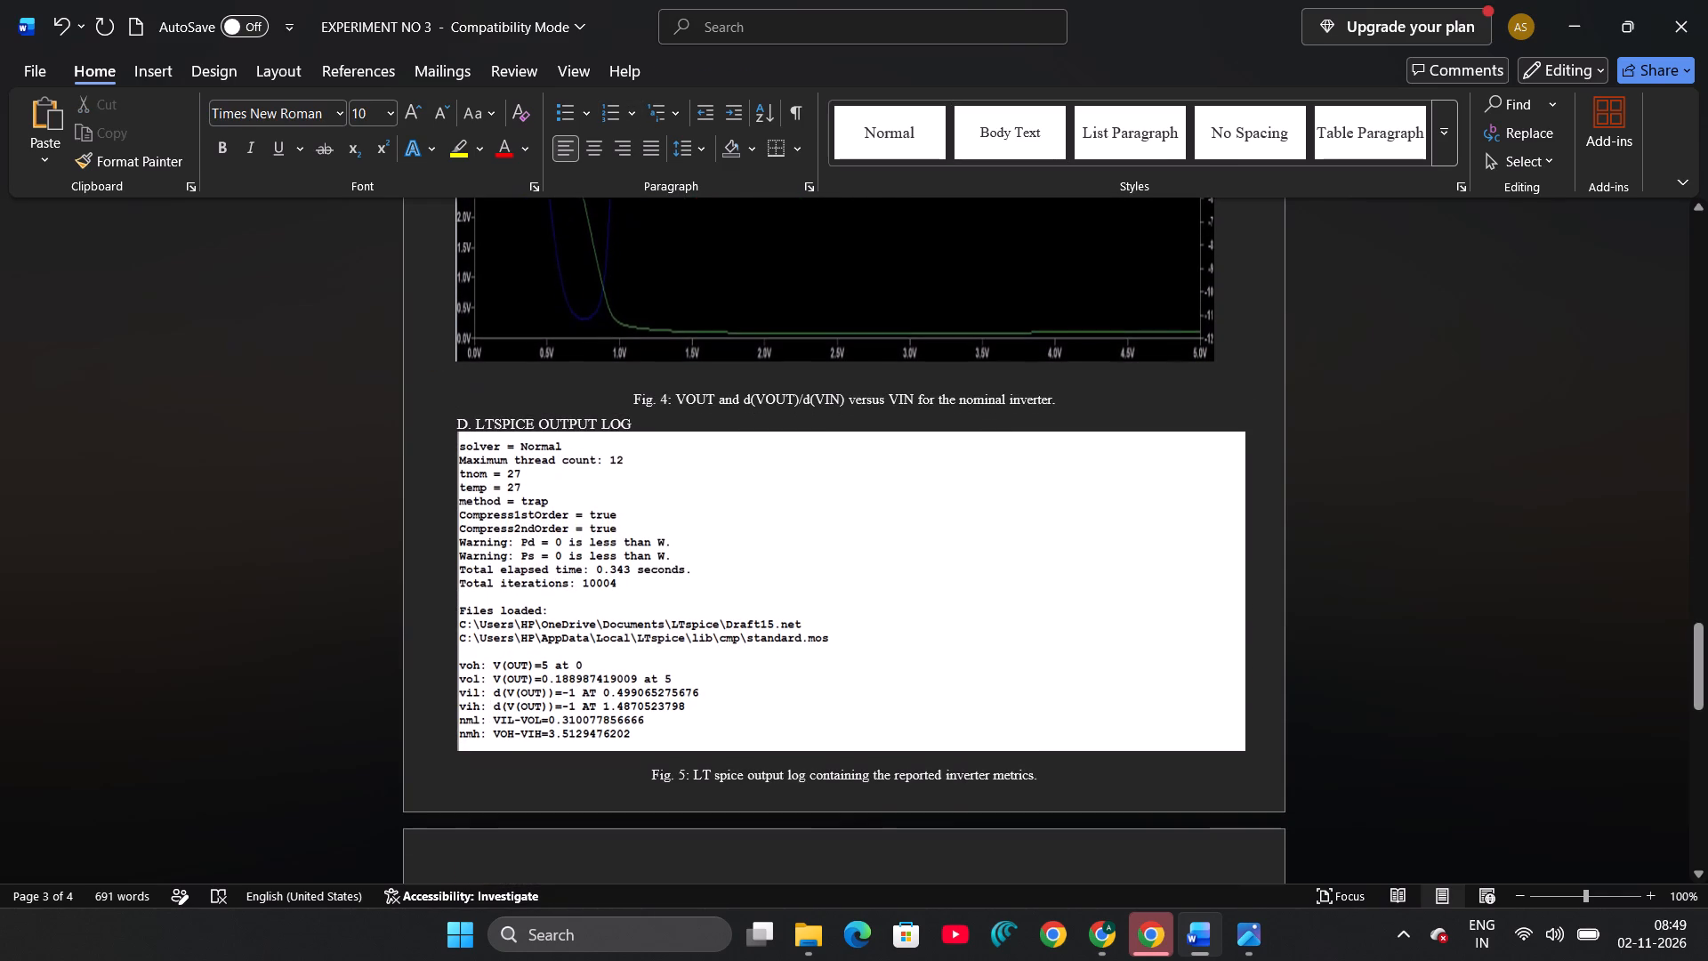
{"action": "scroll", "coordinate": [870, 357], "scroll_direction": "down", "scroll_amount": 1}
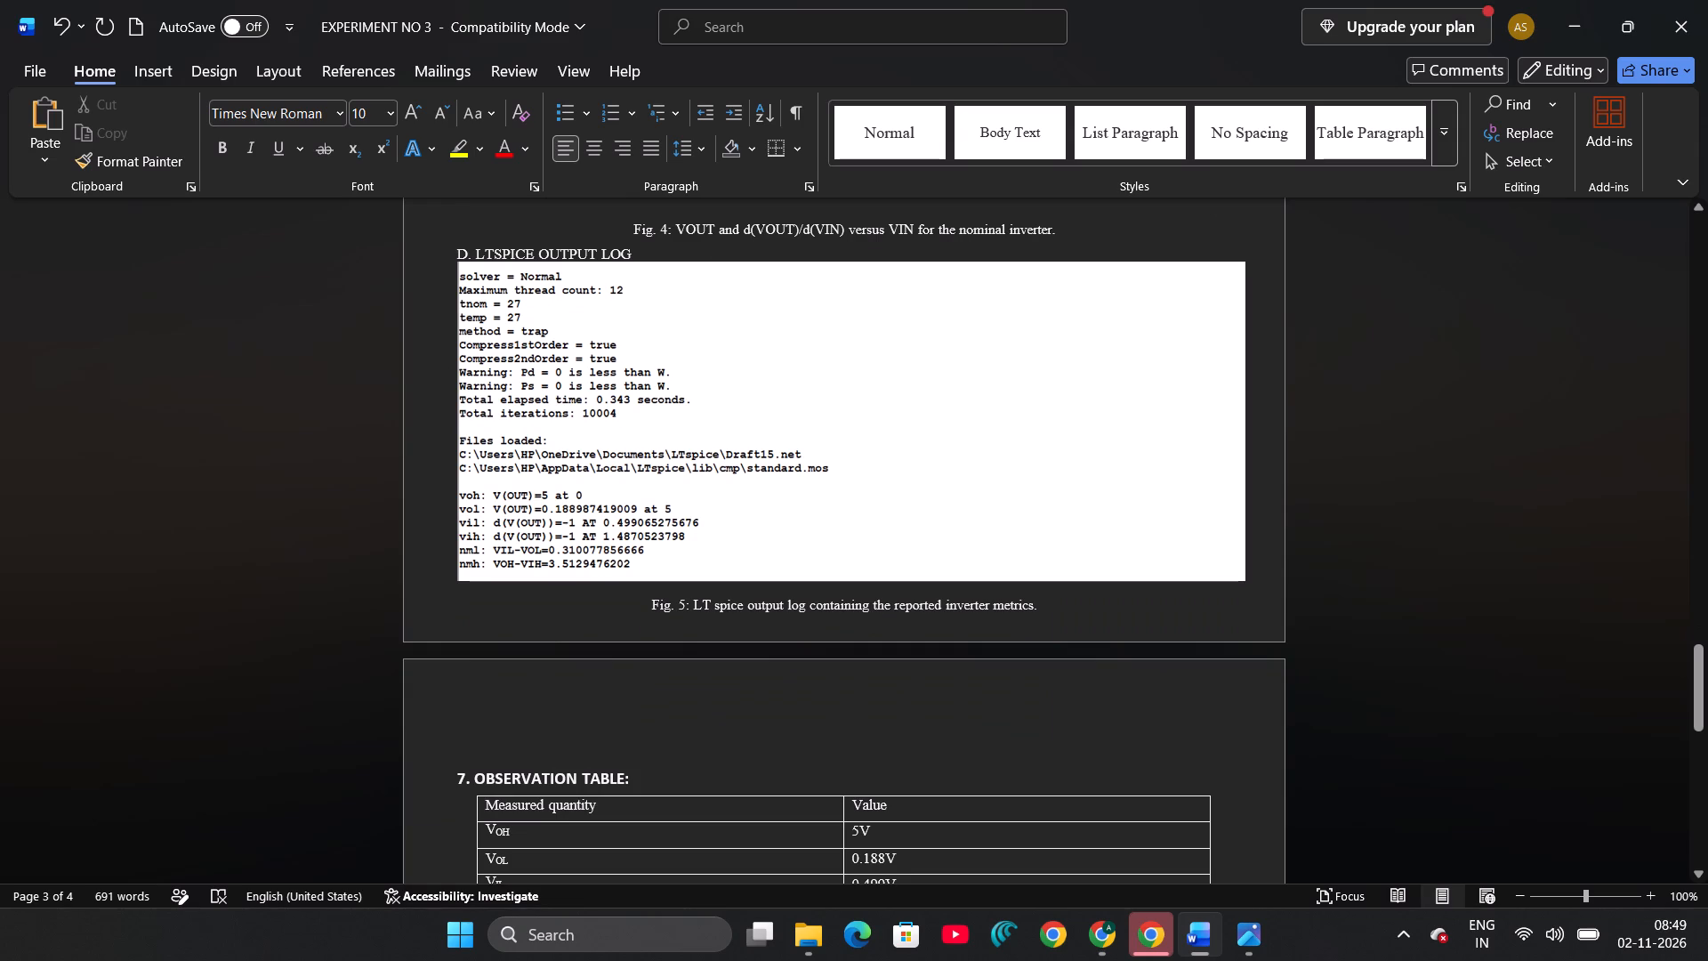
{"action": "scroll", "coordinate": [833, 407], "scroll_direction": "down", "scroll_amount": 1}
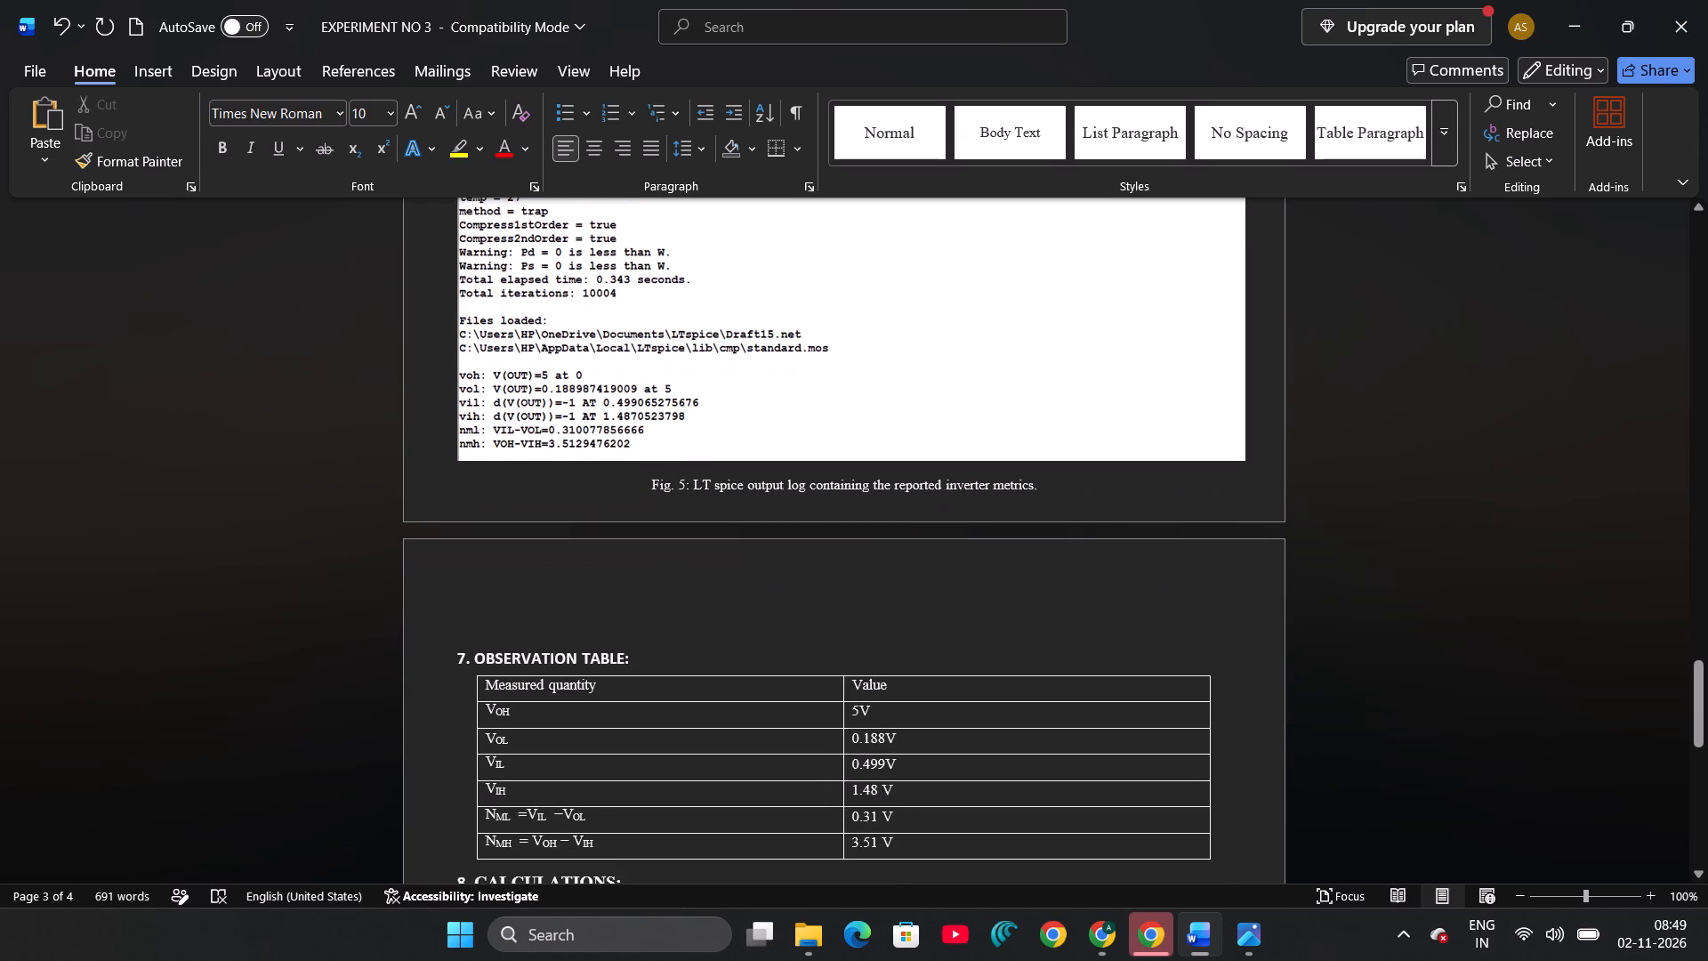
{"action": "scroll", "coordinate": [833, 407], "scroll_direction": "down", "scroll_amount": 3}
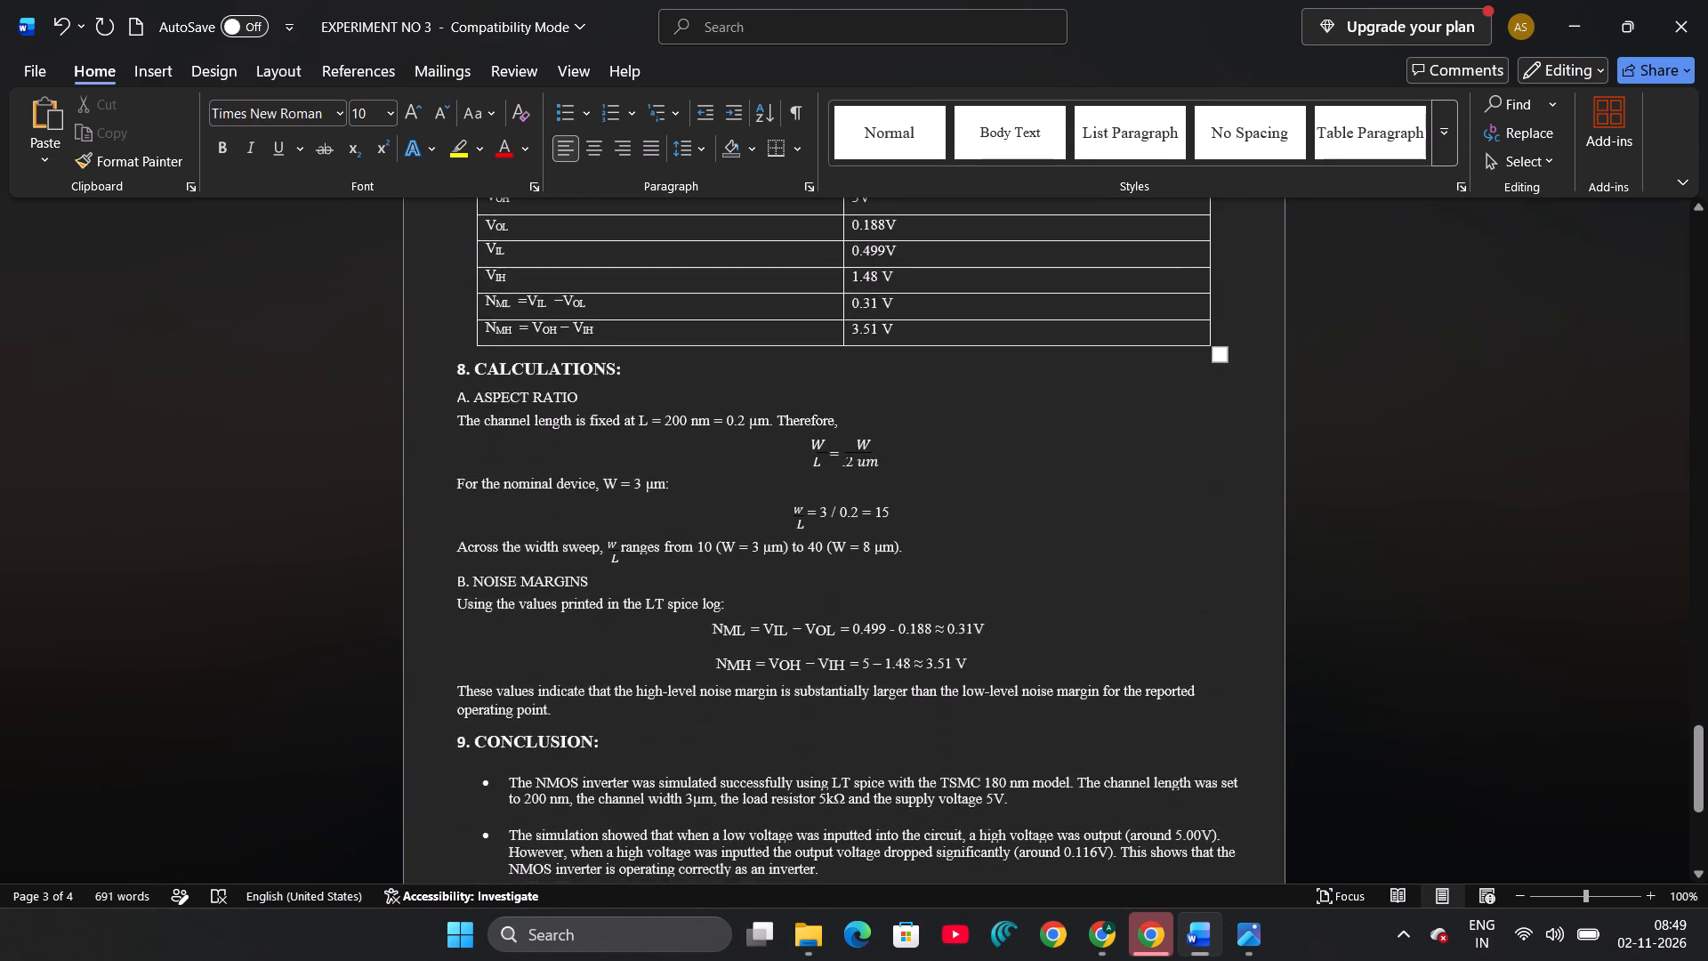
{"action": "scroll", "coordinate": [833, 407], "scroll_direction": "down", "scroll_amount": 3}
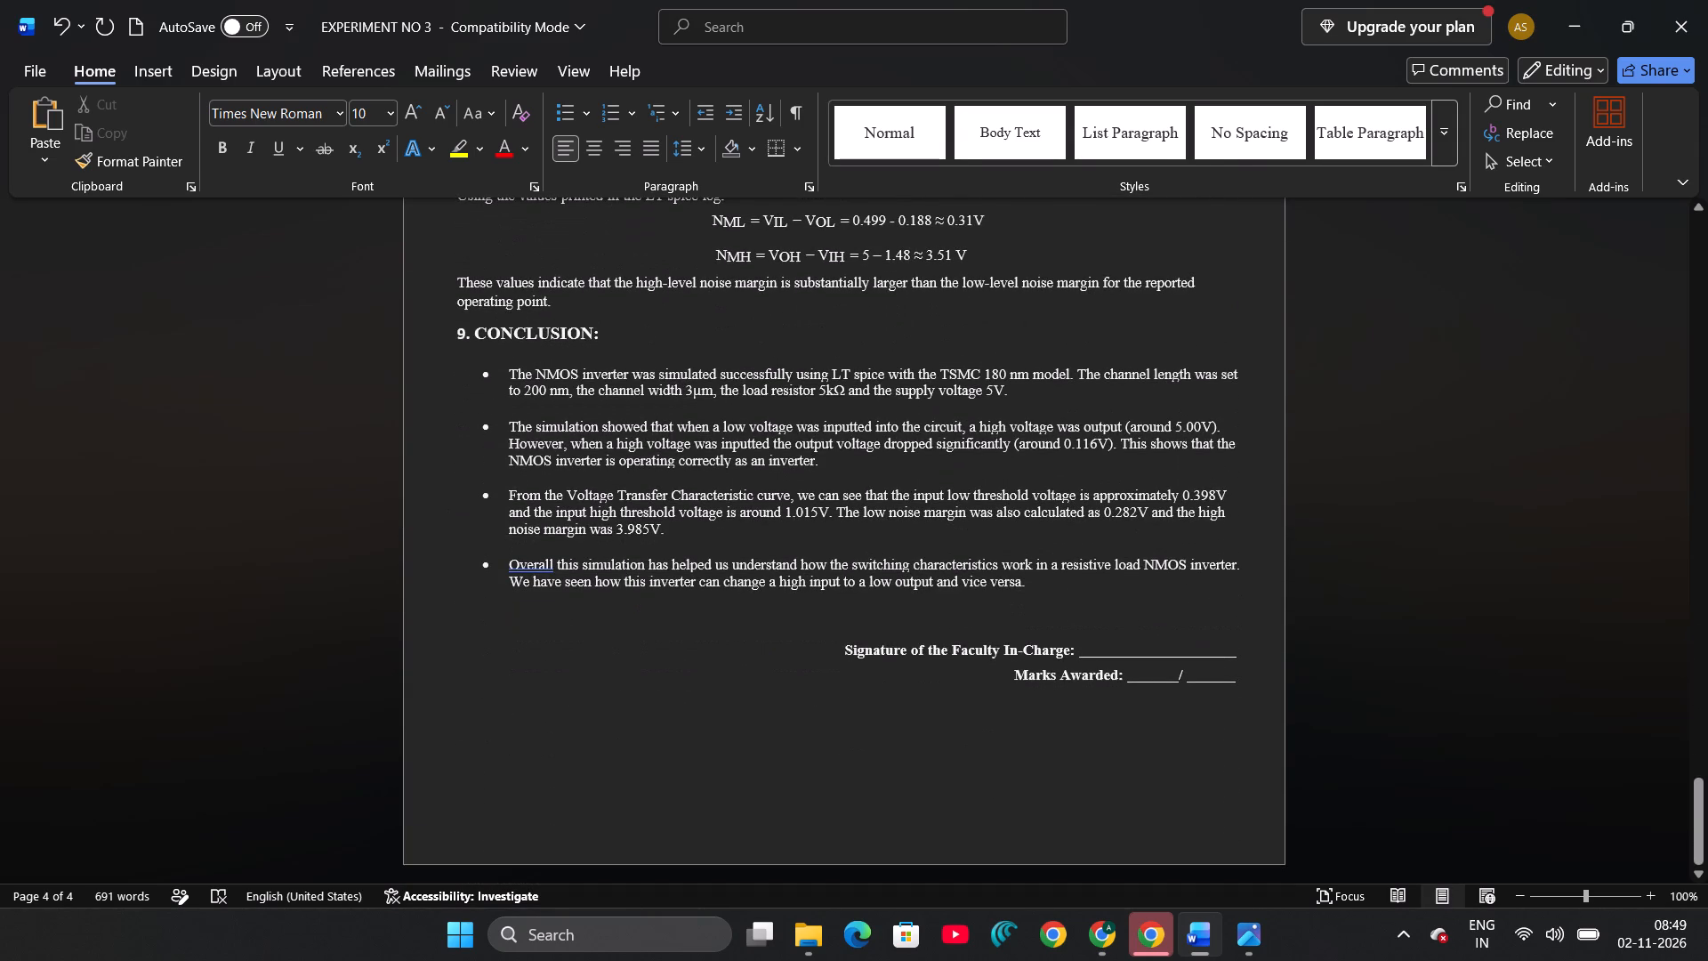
{"action": "scroll", "coordinate": [833, 407], "scroll_direction": "up", "scroll_amount": 3}
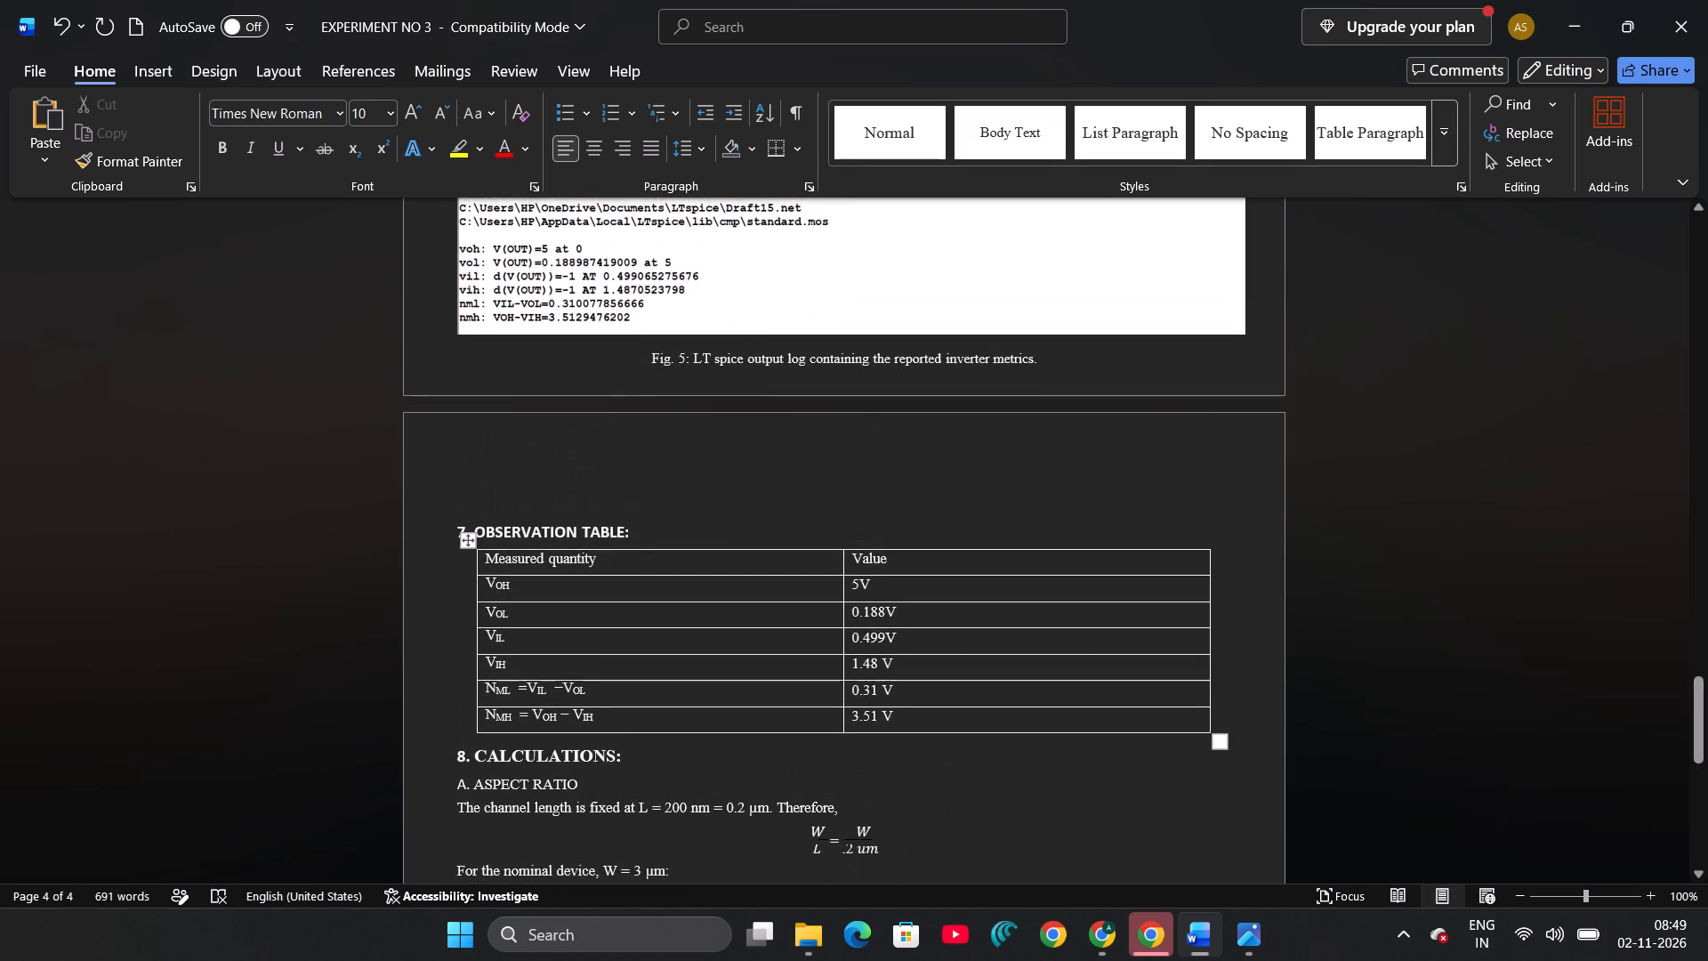
{"action": "scroll", "coordinate": [833, 407], "scroll_direction": "up", "scroll_amount": 2}
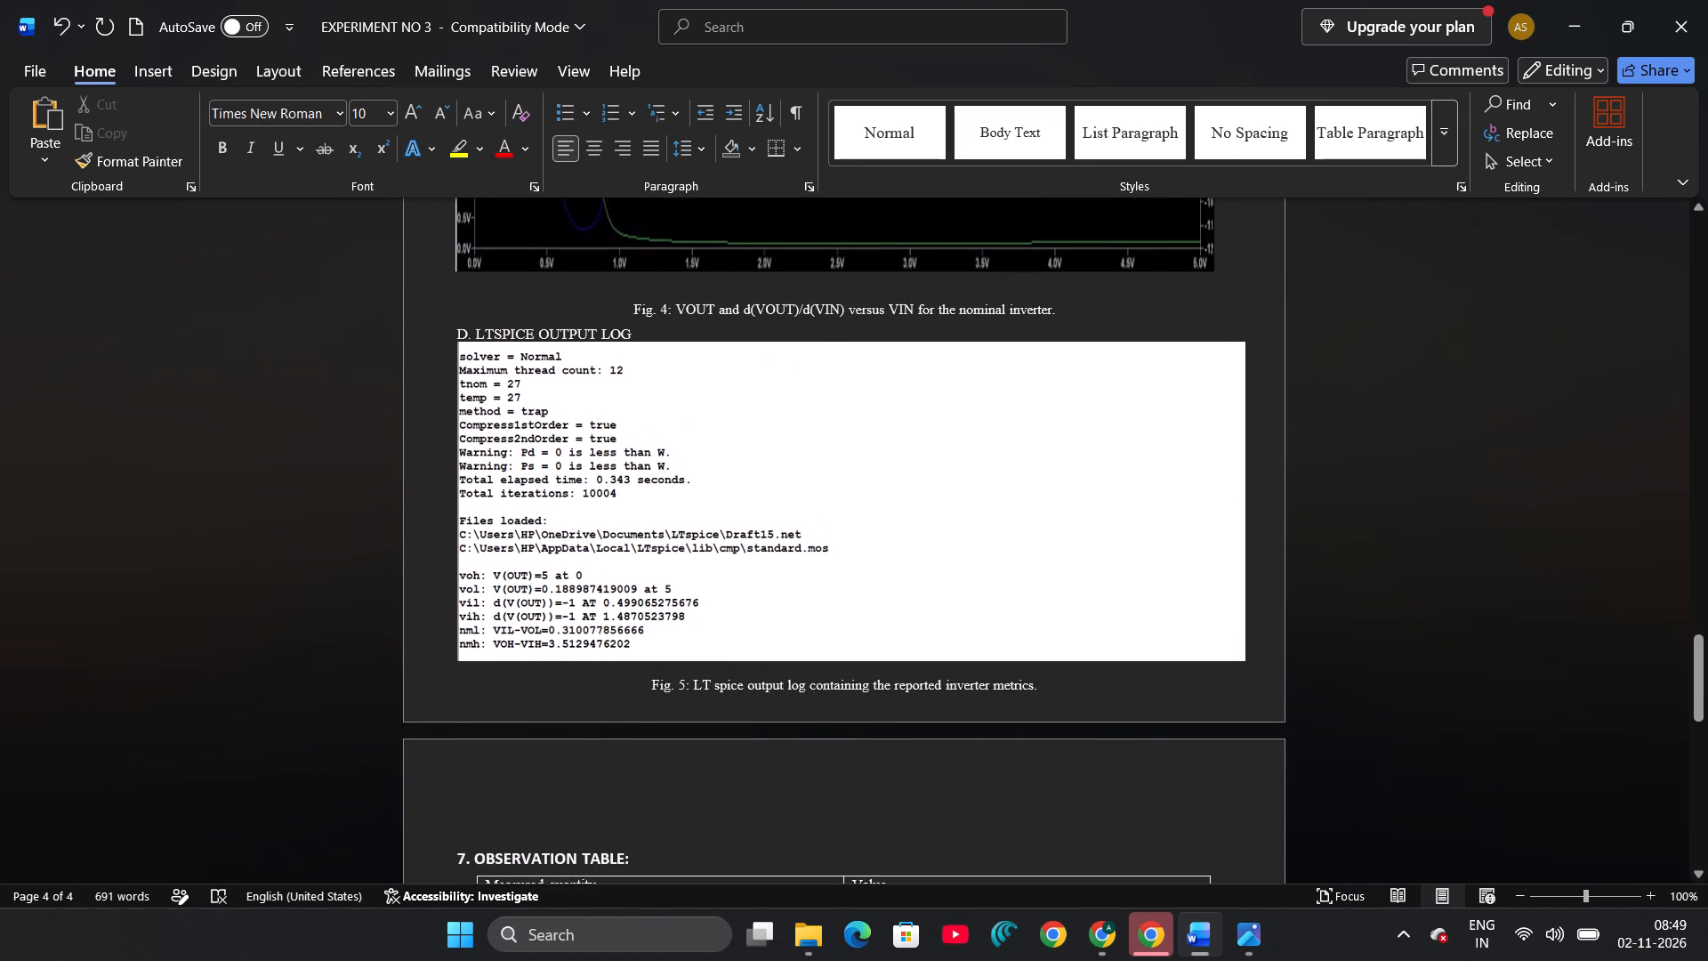
{"action": "scroll", "coordinate": [833, 407], "scroll_direction": "up", "scroll_amount": 1}
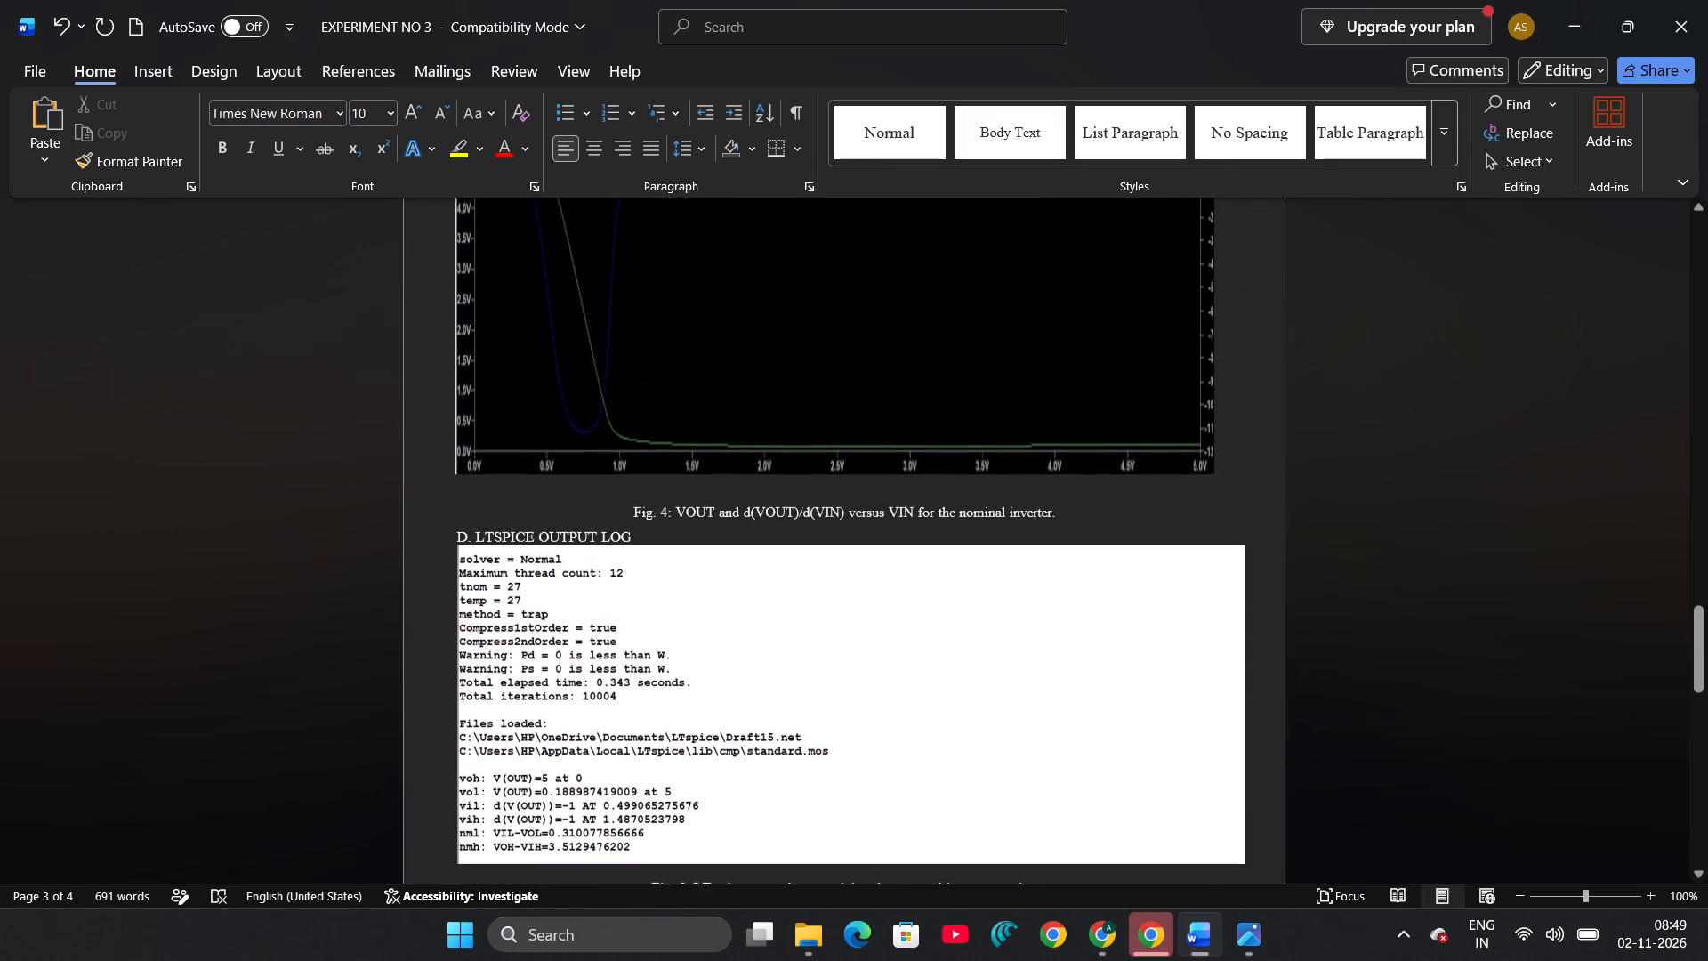
{"action": "scroll", "coordinate": [833, 407], "scroll_direction": "up", "scroll_amount": 3}
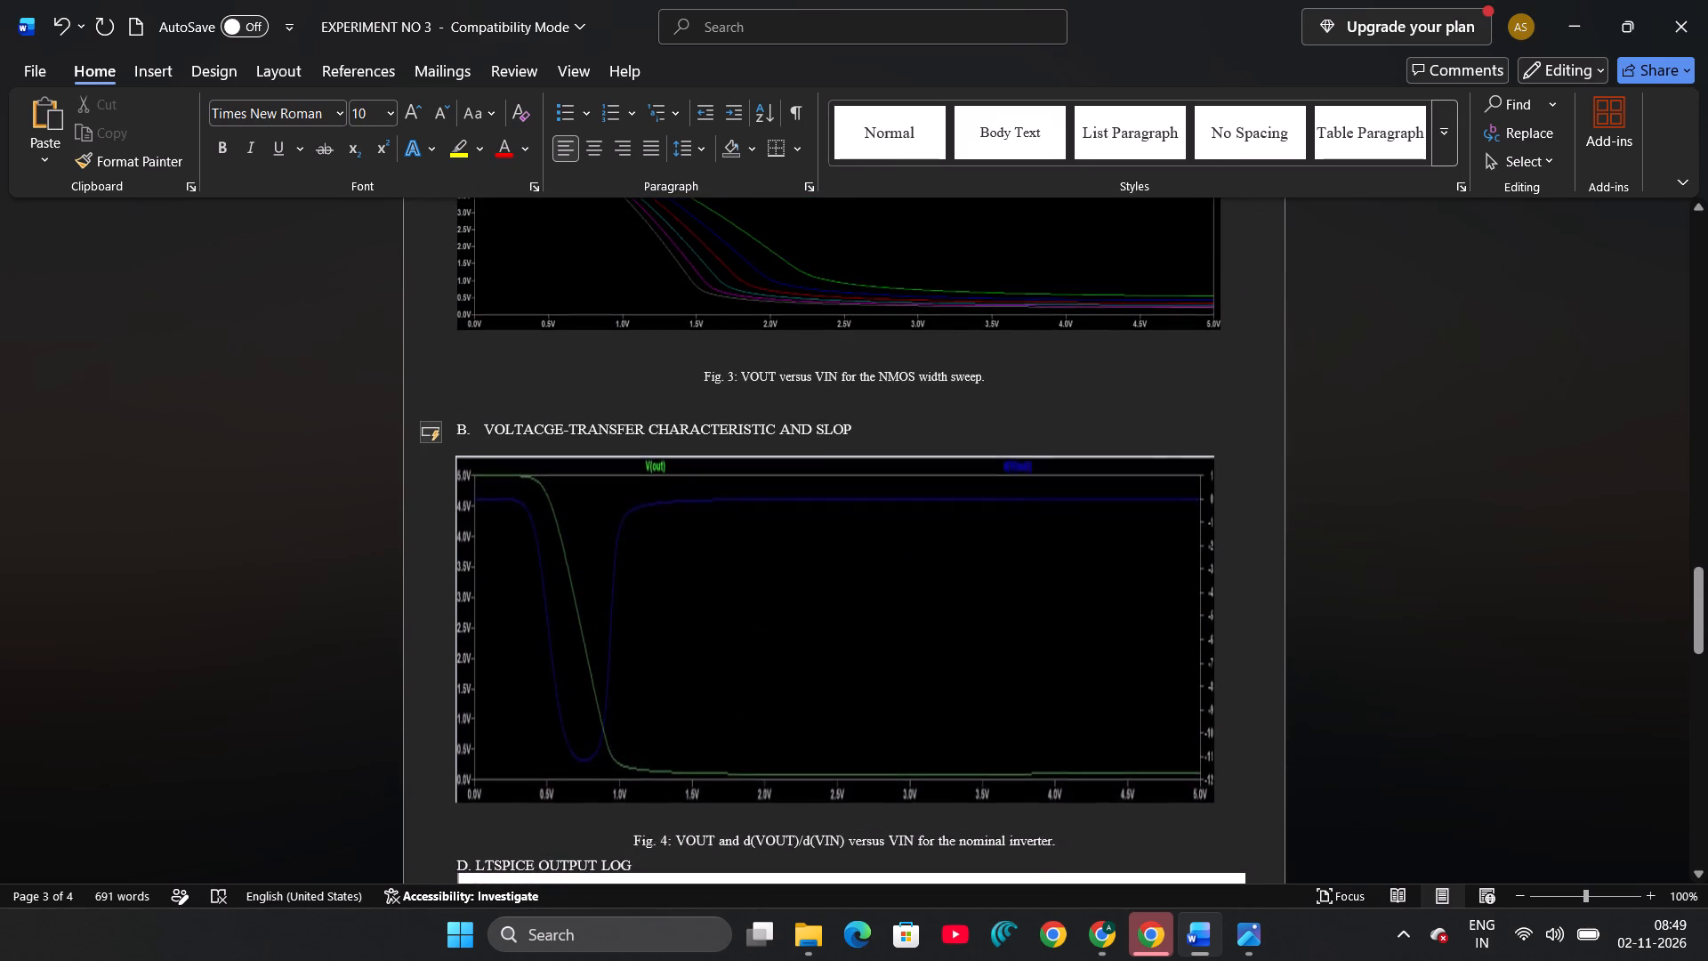
{"action": "scroll", "coordinate": [833, 407], "scroll_direction": "up", "scroll_amount": 2}
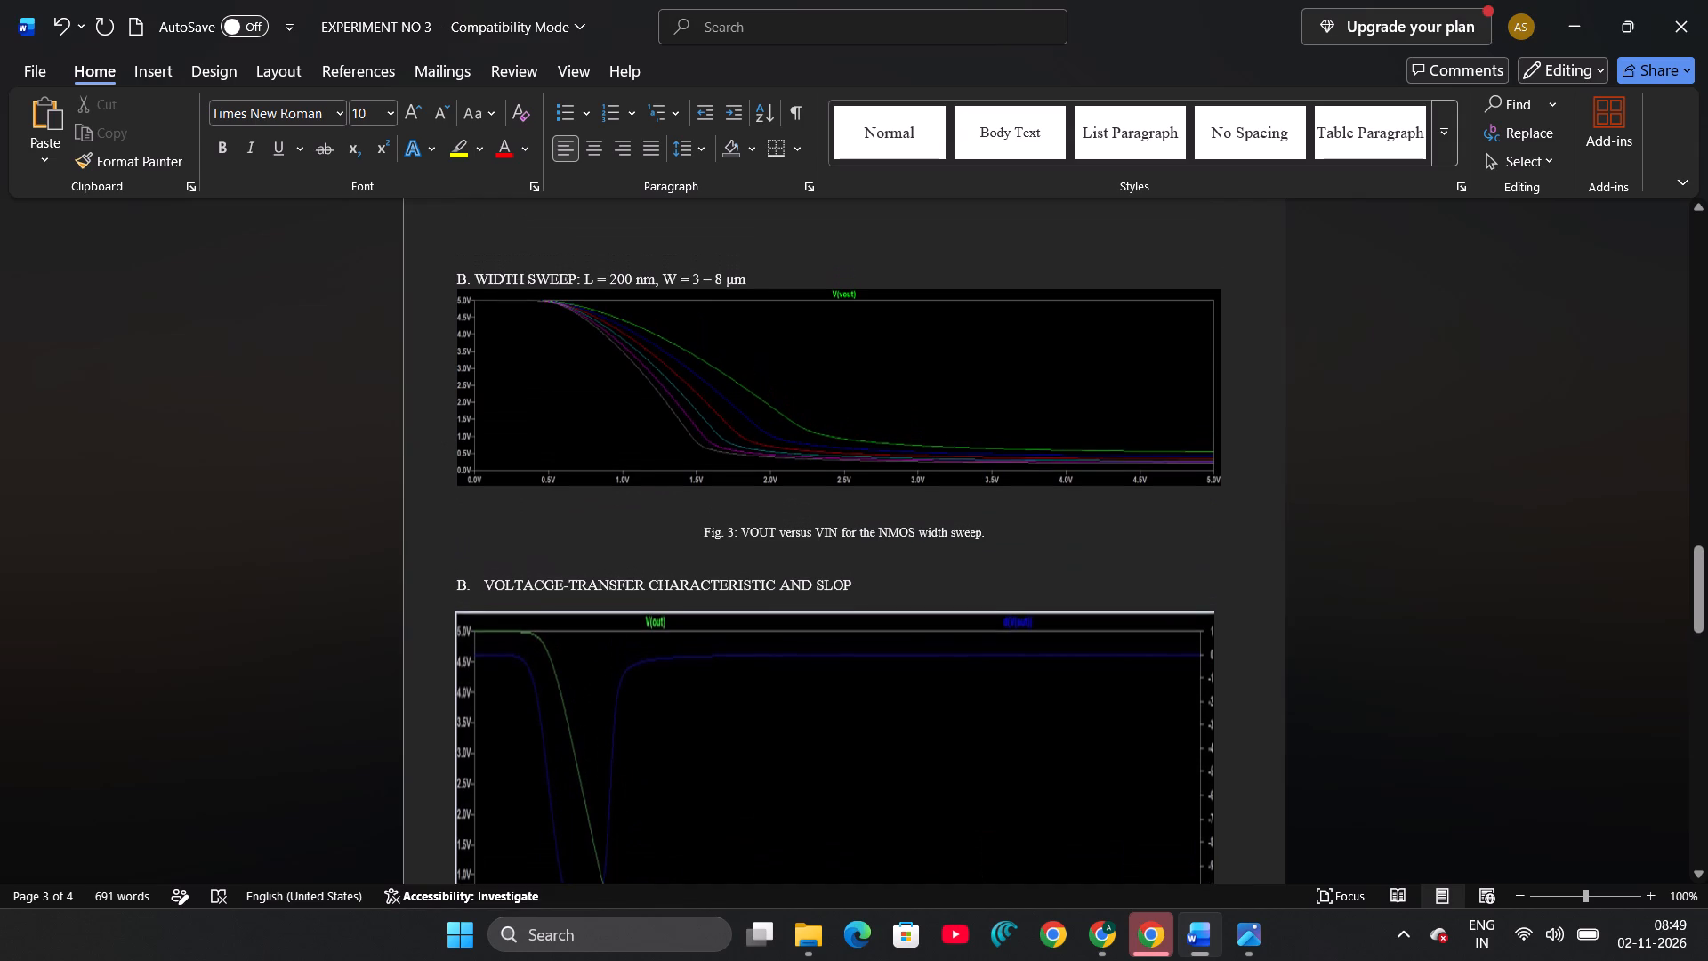
Make the Fig. 2 VOUT versus VIN plot taller, keeping its width.
{"action": "scroll", "coordinate": [833, 407], "scroll_direction": "up", "scroll_amount": 3}
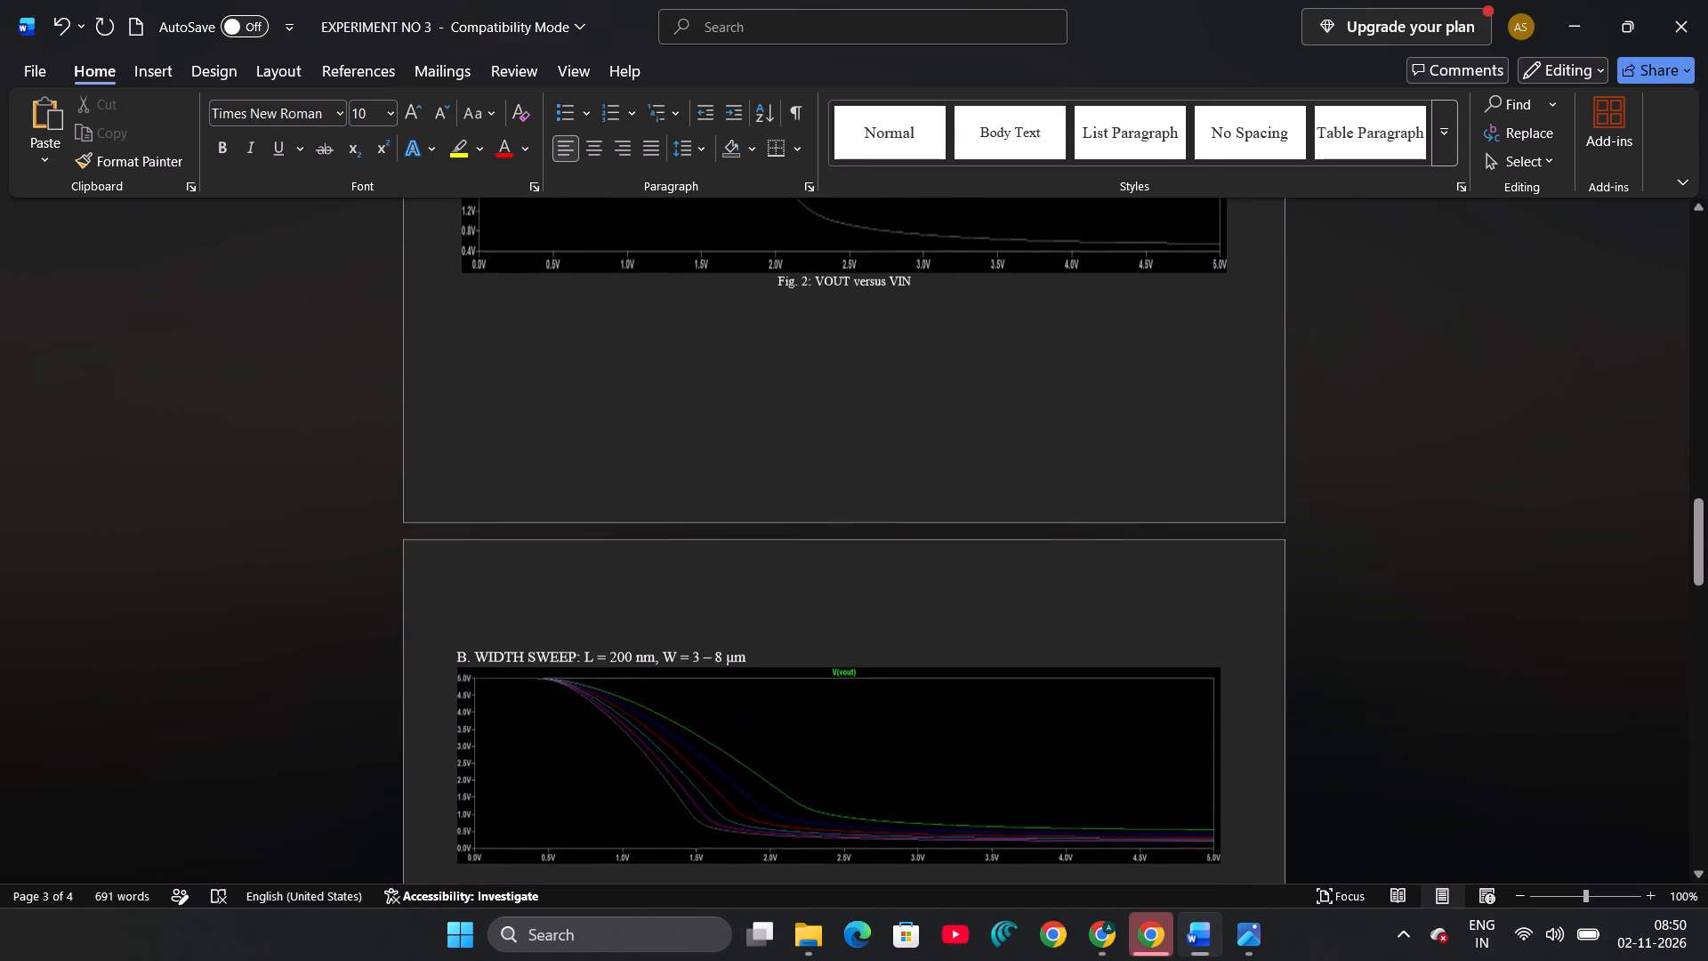
{"action": "scroll", "coordinate": [833, 407], "scroll_direction": "up", "scroll_amount": 3}
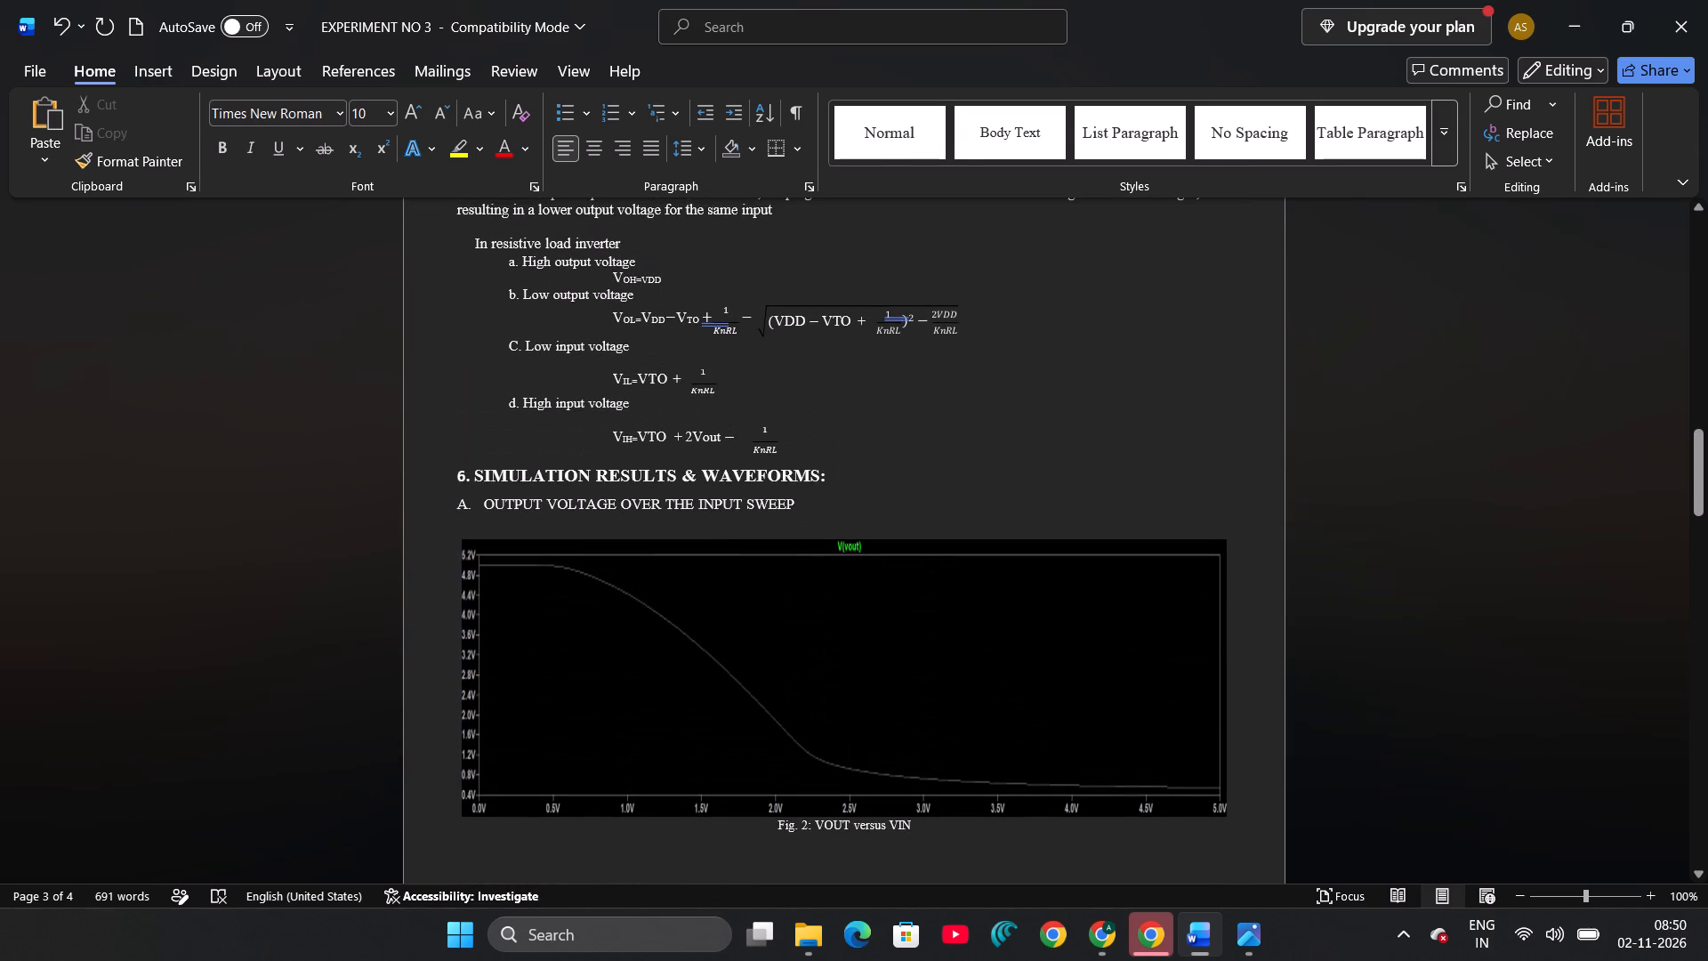
{"action": "left_click", "coordinate": [802, 671]}
{"action": "scroll", "coordinate": [802, 671], "scroll_direction": "down", "scroll_amount": 1}
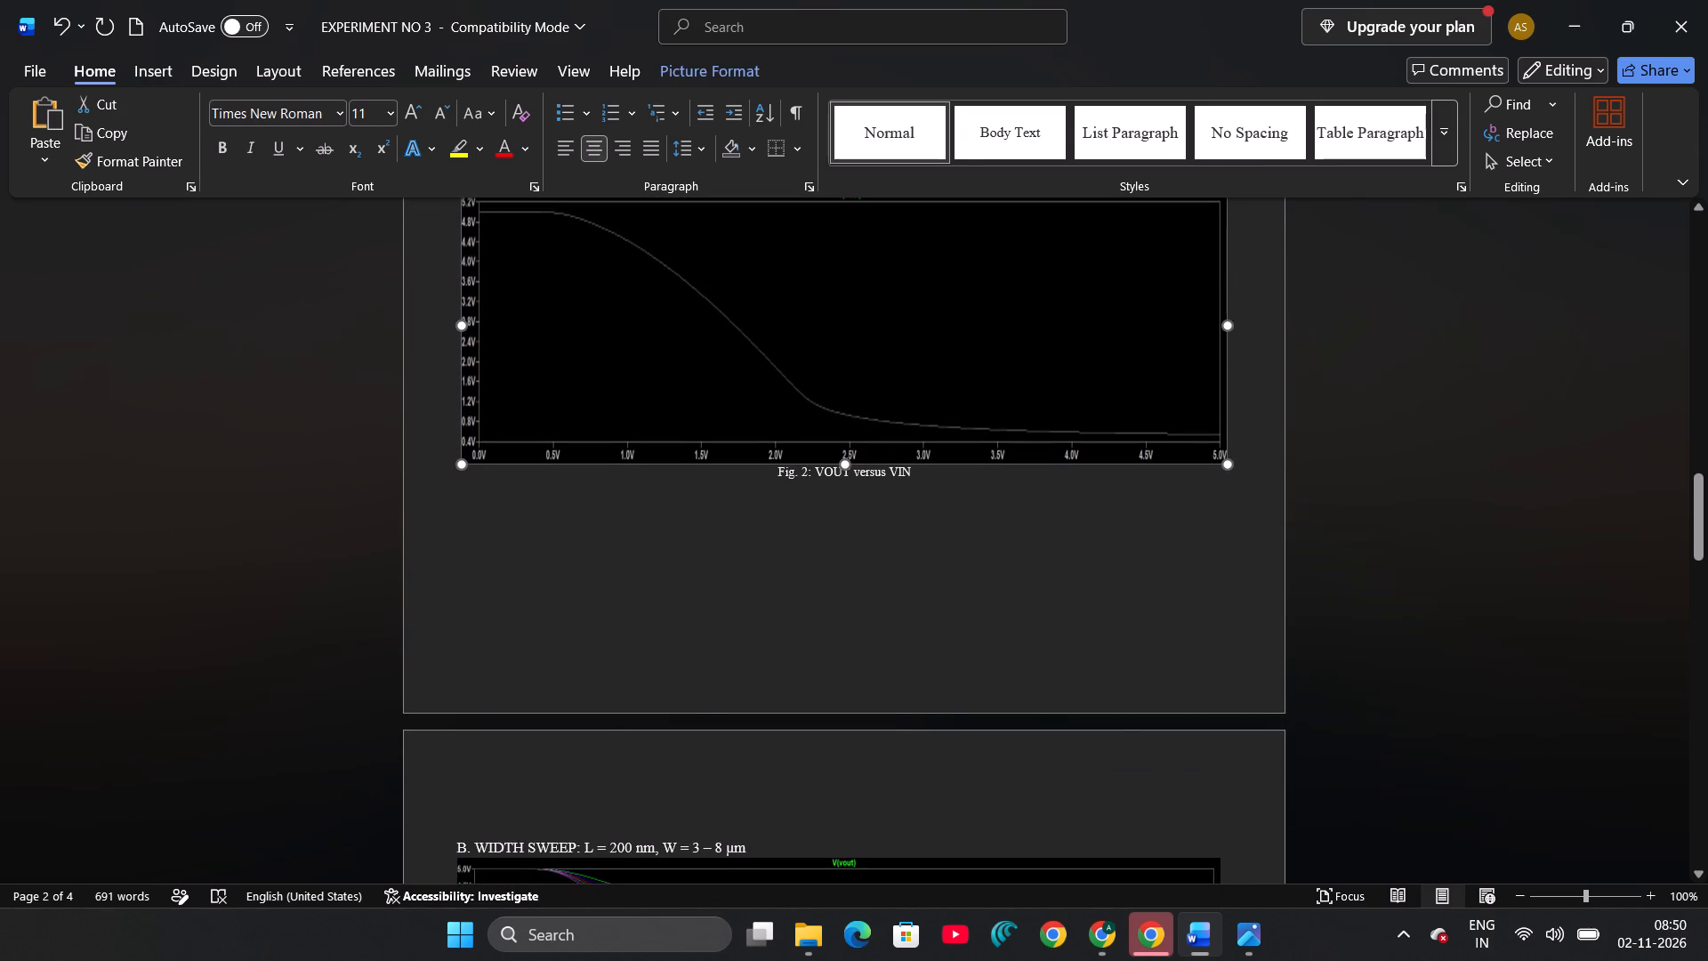
{"action": "left_click_drag", "start_coordinate": [844, 467], "coordinate": [842, 526]}
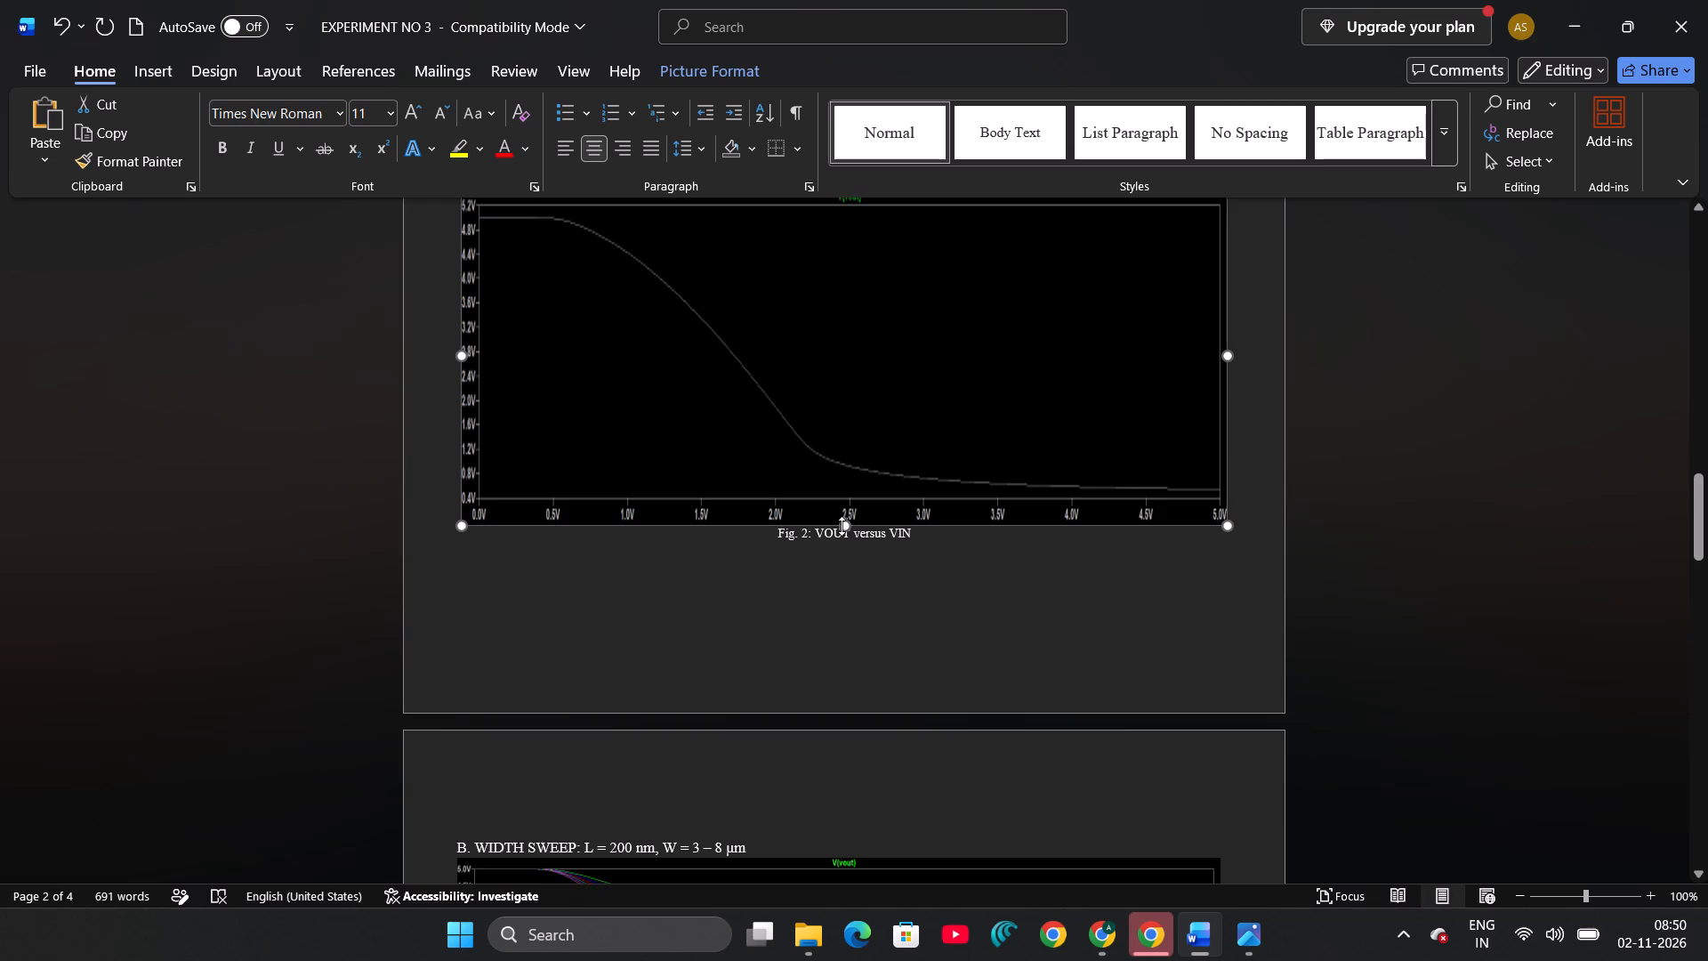
Copy the DC sweep and width sweep paragraphs under heading C. WORKING.
{"action": "scroll", "coordinate": [842, 526], "scroll_direction": "up", "scroll_amount": 2}
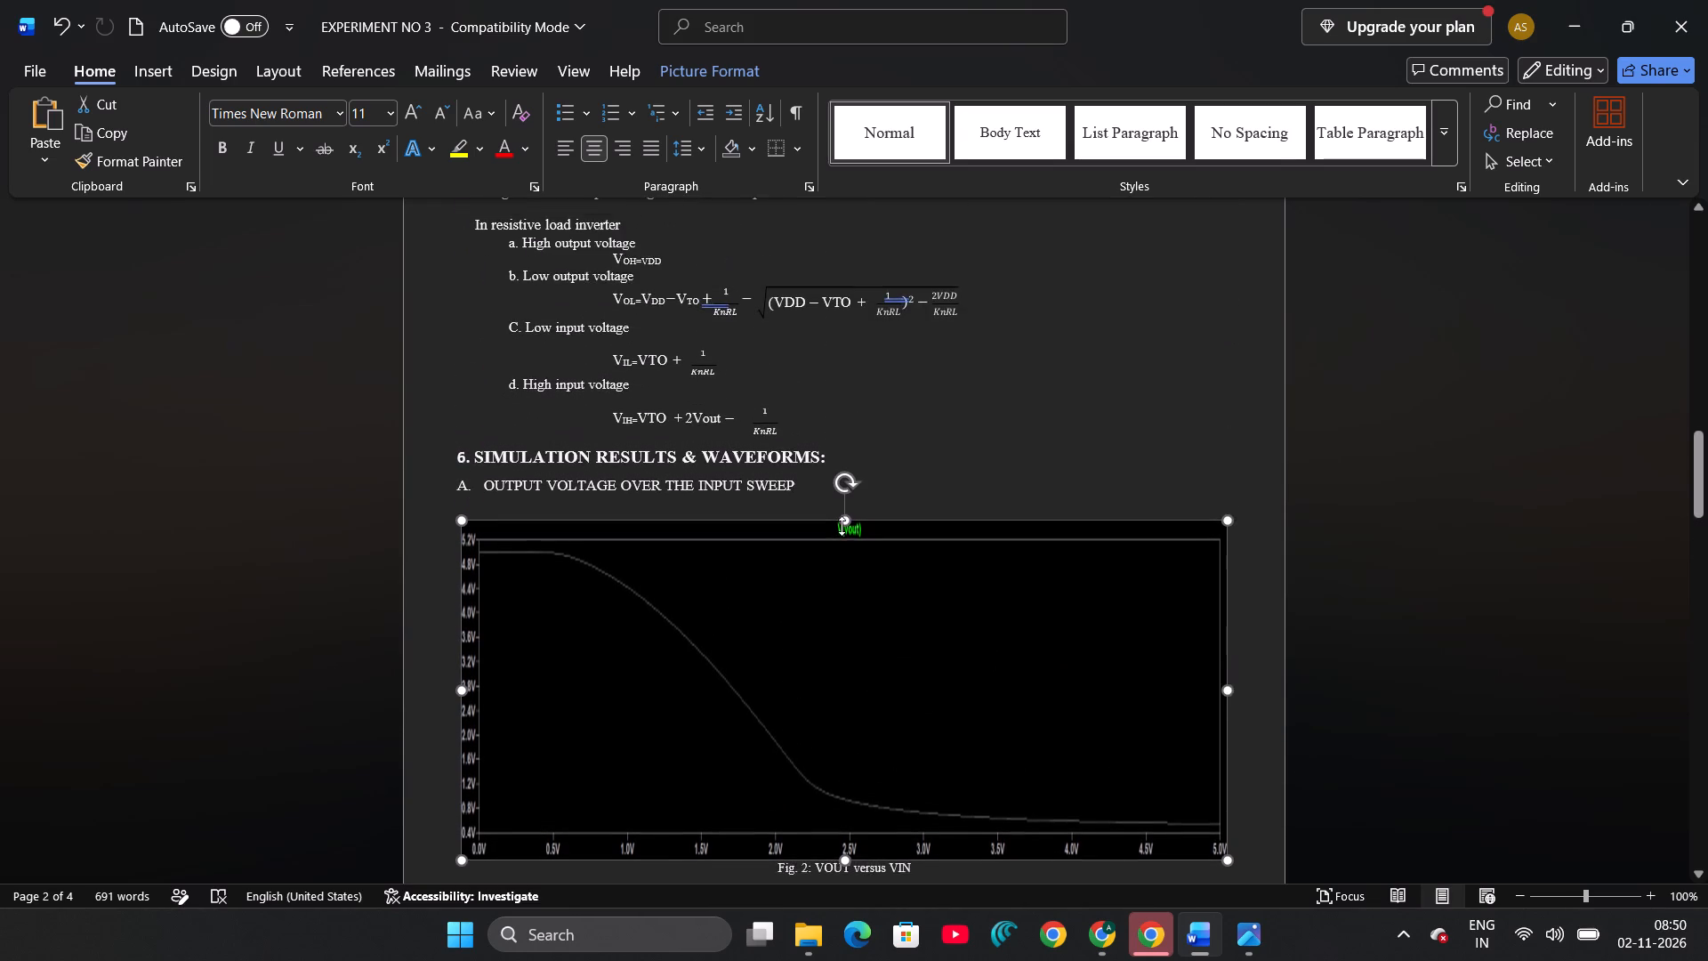
{"action": "scroll", "coordinate": [842, 526], "scroll_direction": "up", "scroll_amount": 3}
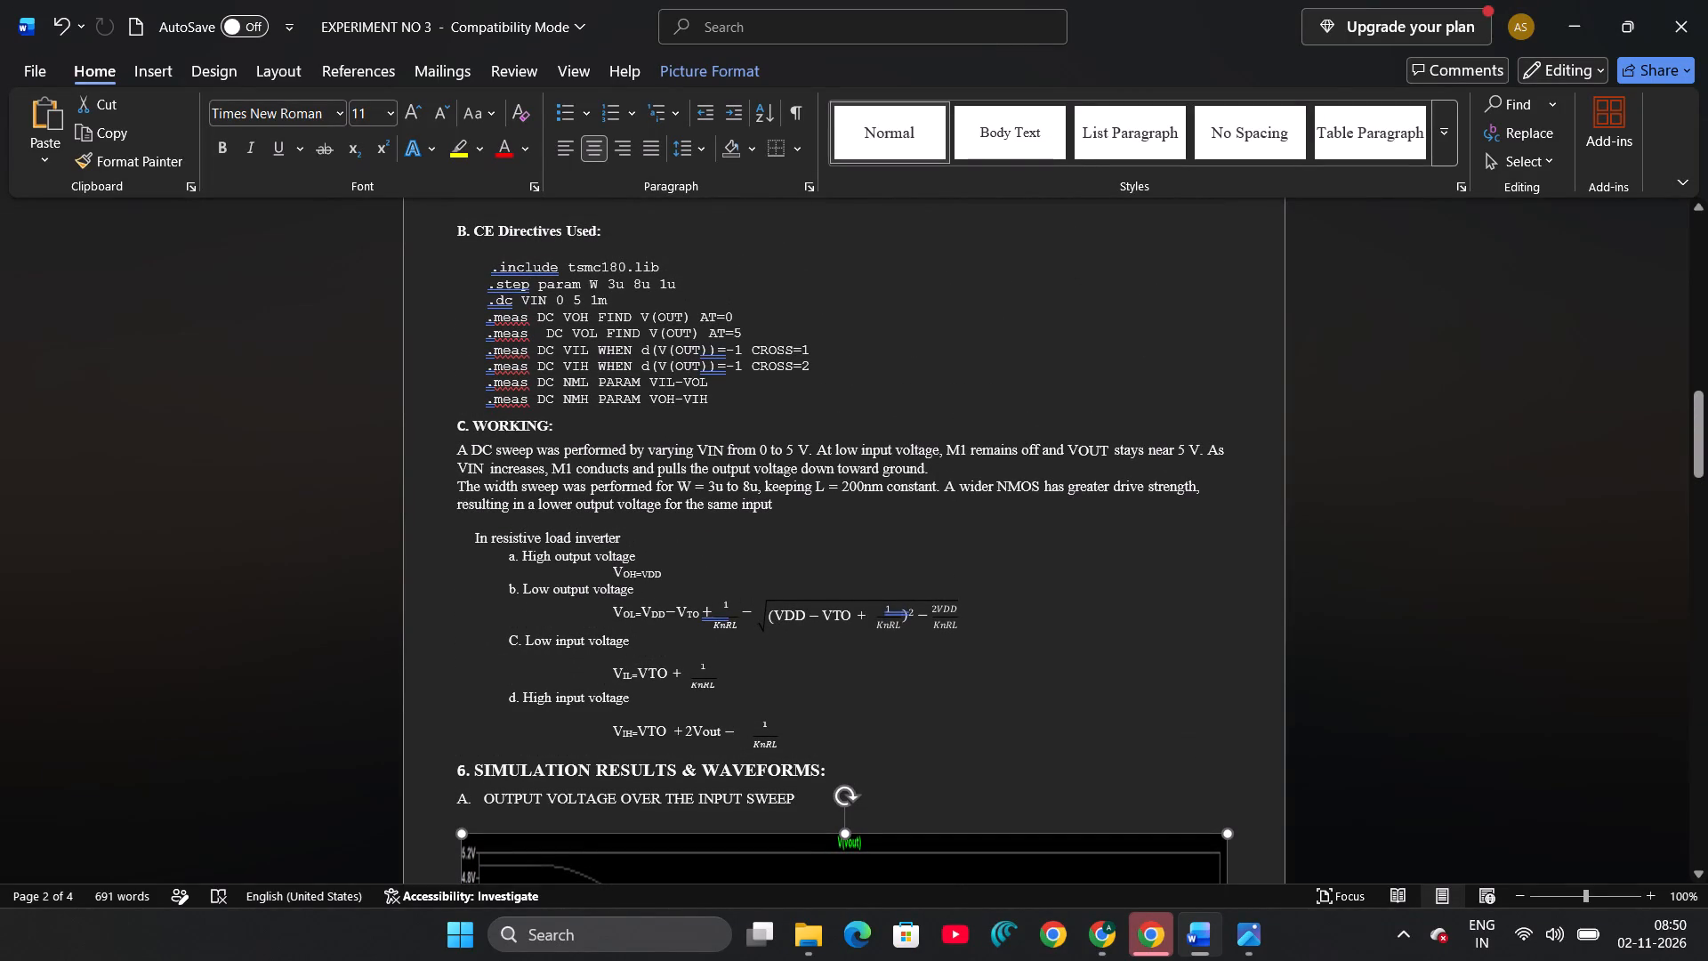
{"action": "left_click_drag", "start_coordinate": [455, 451], "coordinate": [775, 505]}
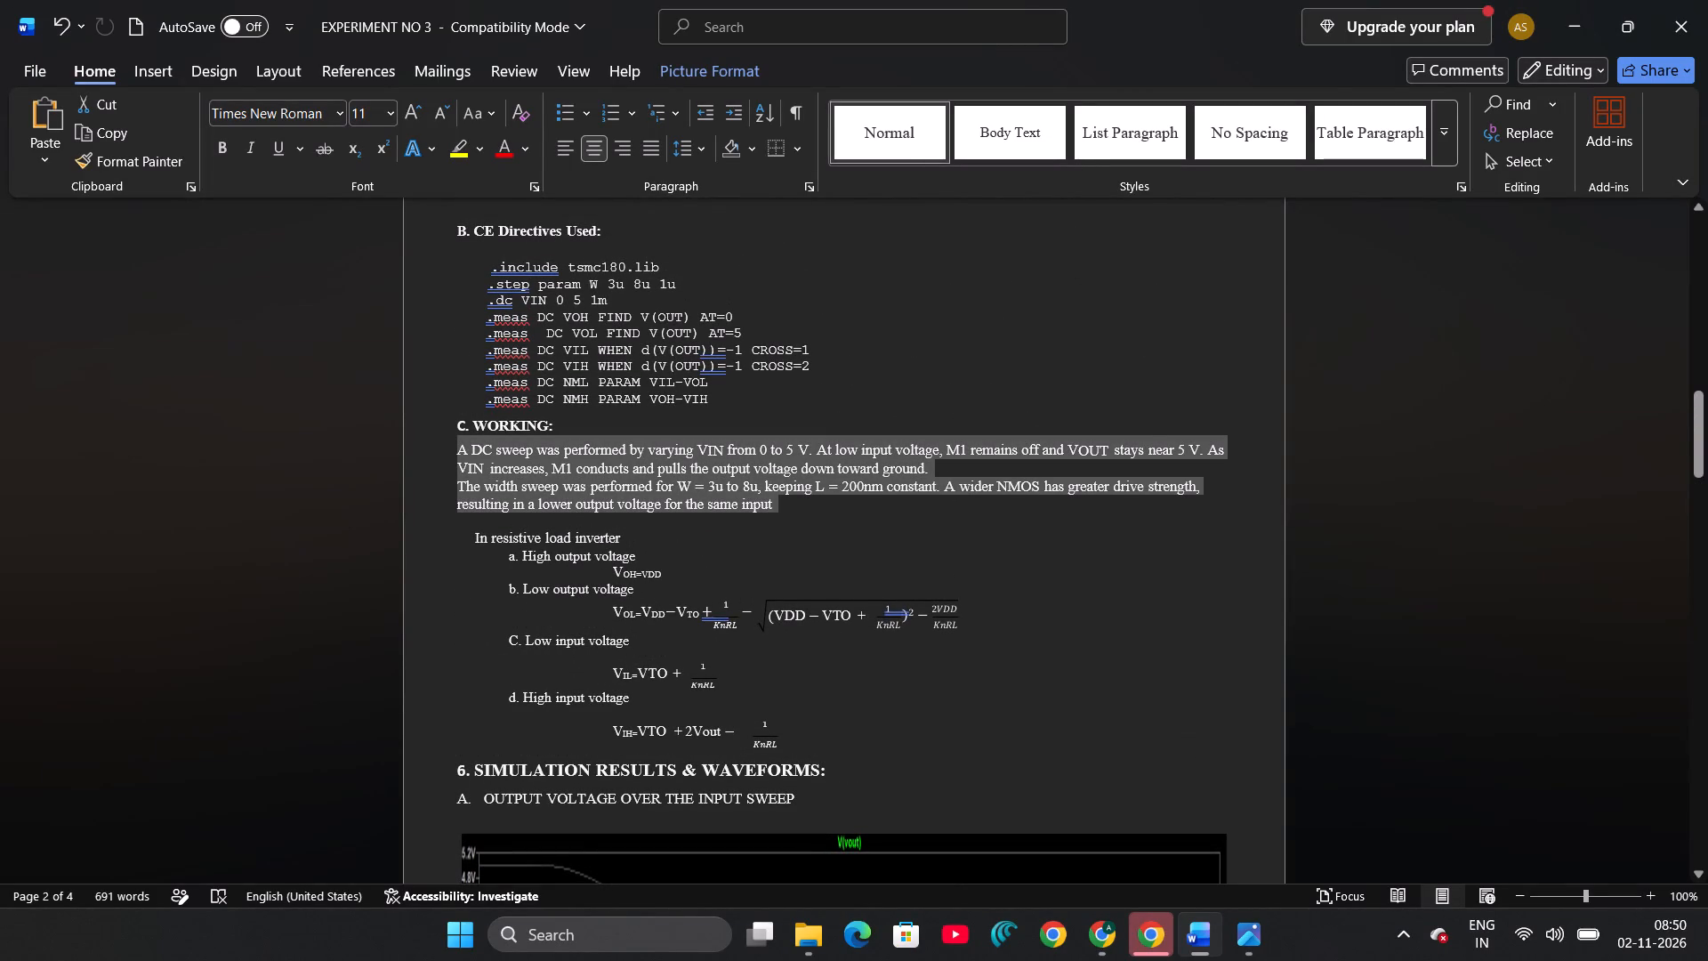
{"action": "left_click_drag", "start_coordinate": [775, 505], "coordinate": [781, 506]}
{"action": "key", "text": "ctrl+c"}
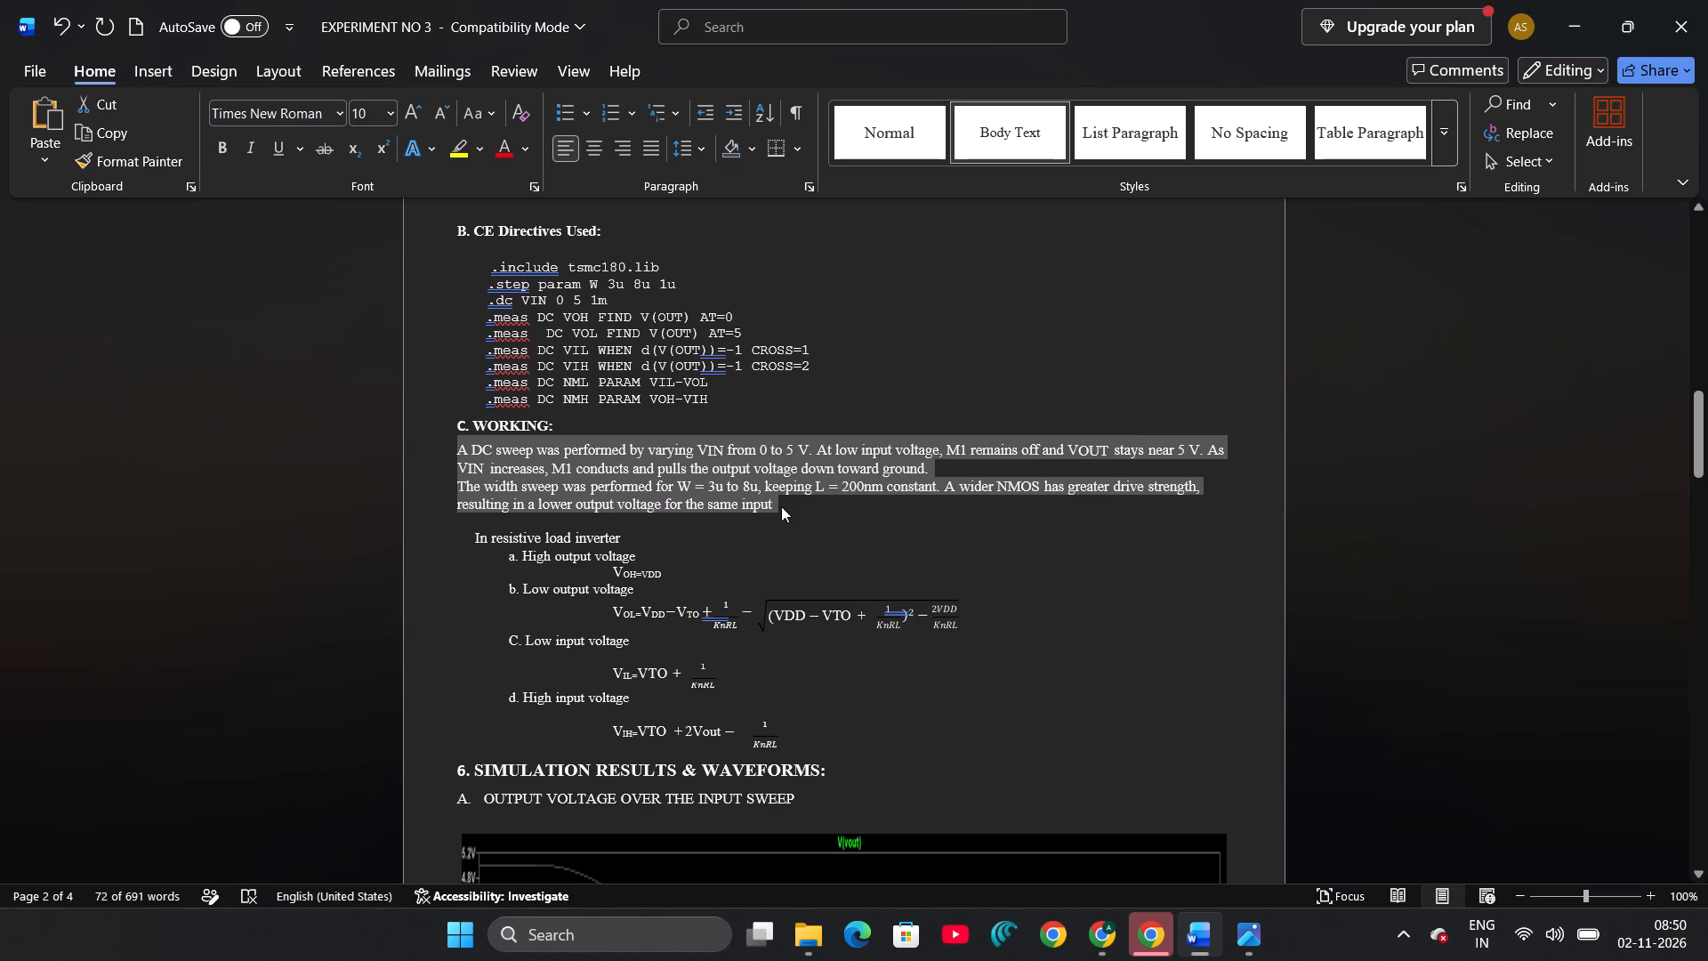
{"action": "left_click", "coordinate": [1110, 927]}
{"action": "left_click", "coordinate": [326, 13]}
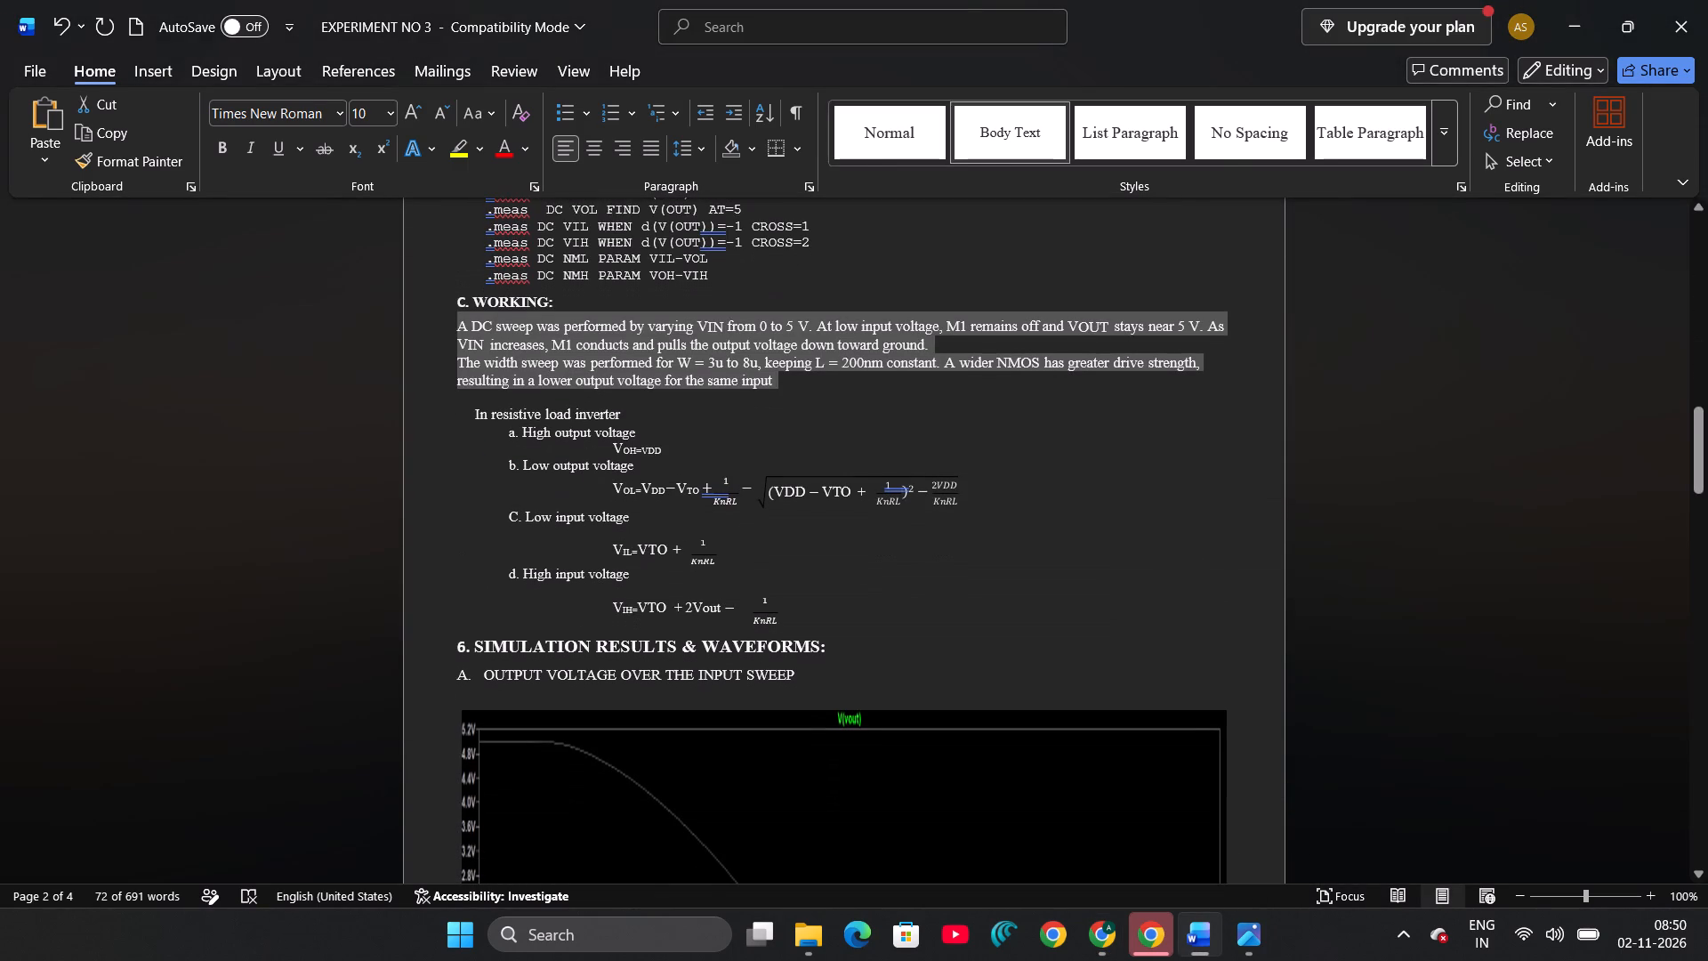
Back in Chrome, copy the whole Version 1 rewritten text from the Clever AI Humanizer result.
{"action": "left_click", "coordinate": [1095, 949]}
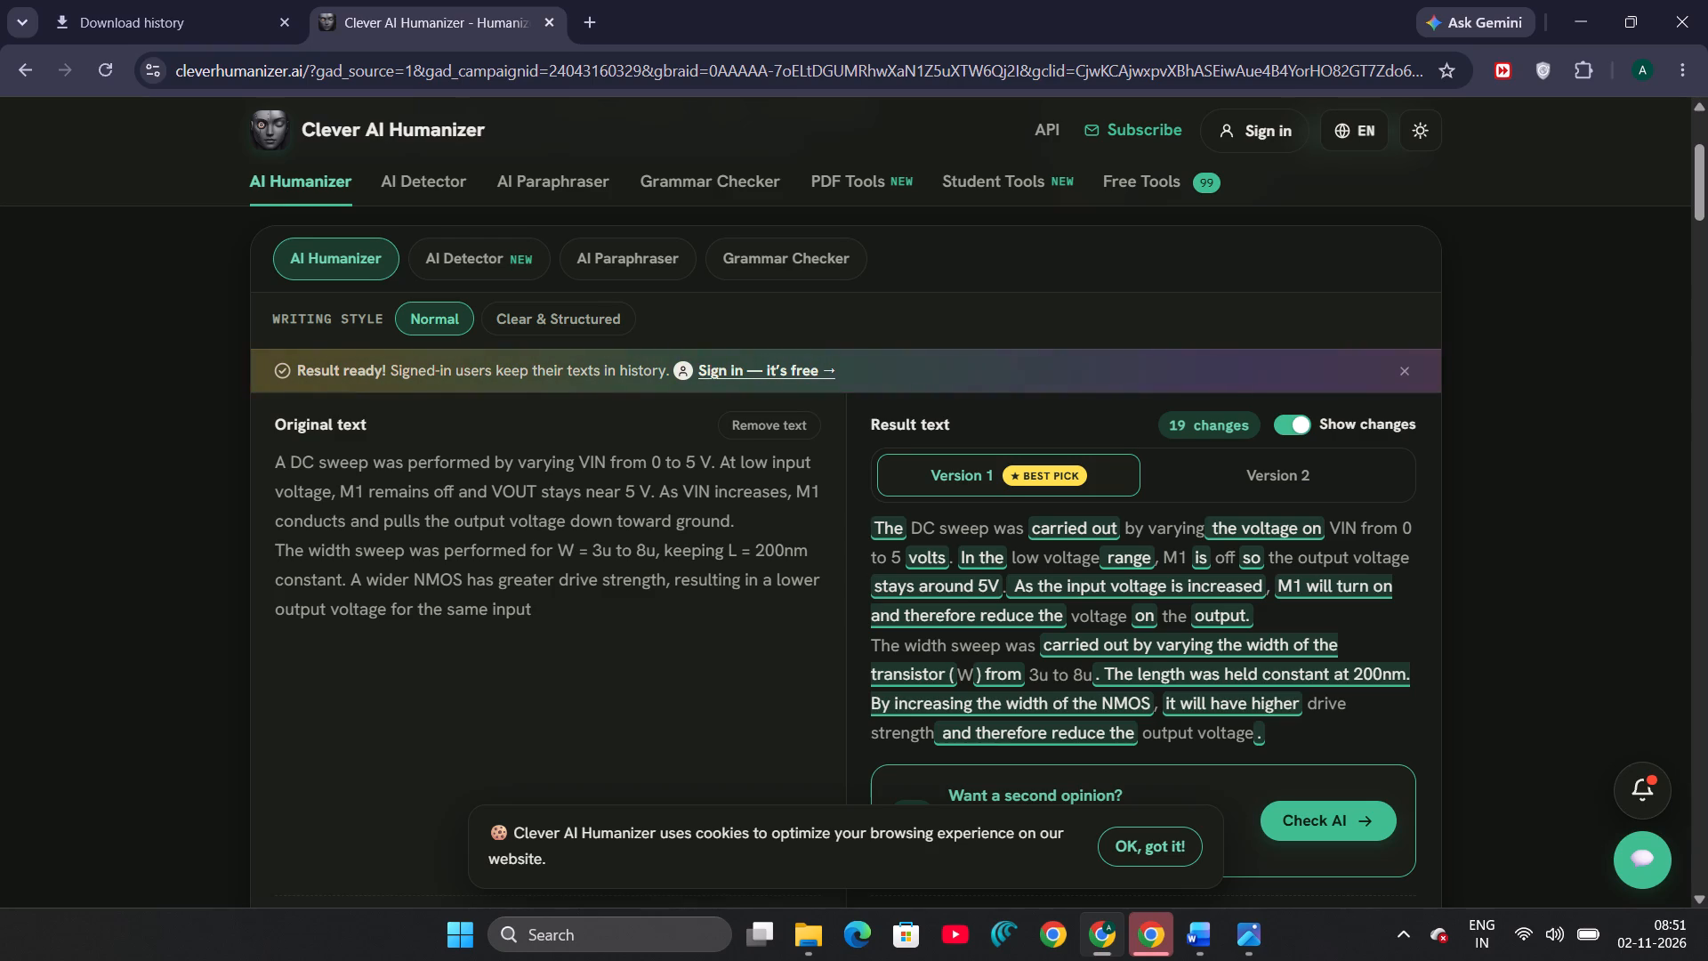
{"action": "left_click_drag", "start_coordinate": [873, 527], "coordinate": [1261, 737]}
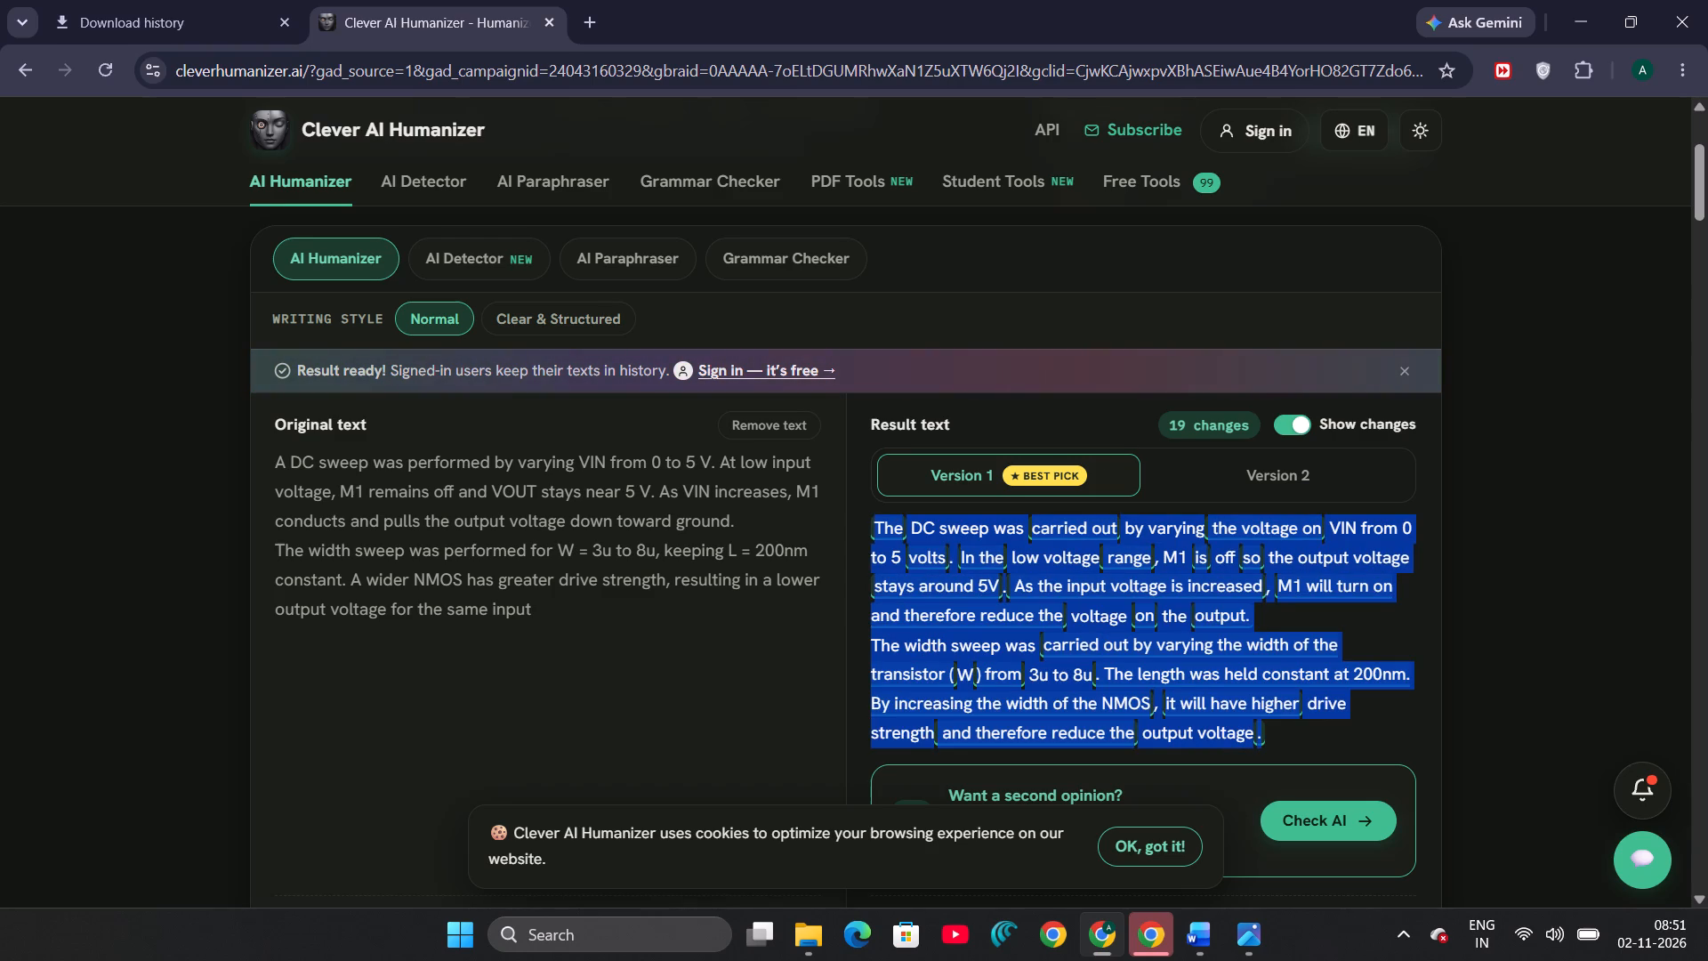
{"action": "left_click_drag", "start_coordinate": [1261, 737], "coordinate": [1261, 738]}
{"action": "key", "text": "ctrl+c"}
{"action": "scroll", "coordinate": [1261, 738], "scroll_direction": "down", "scroll_amount": 1}
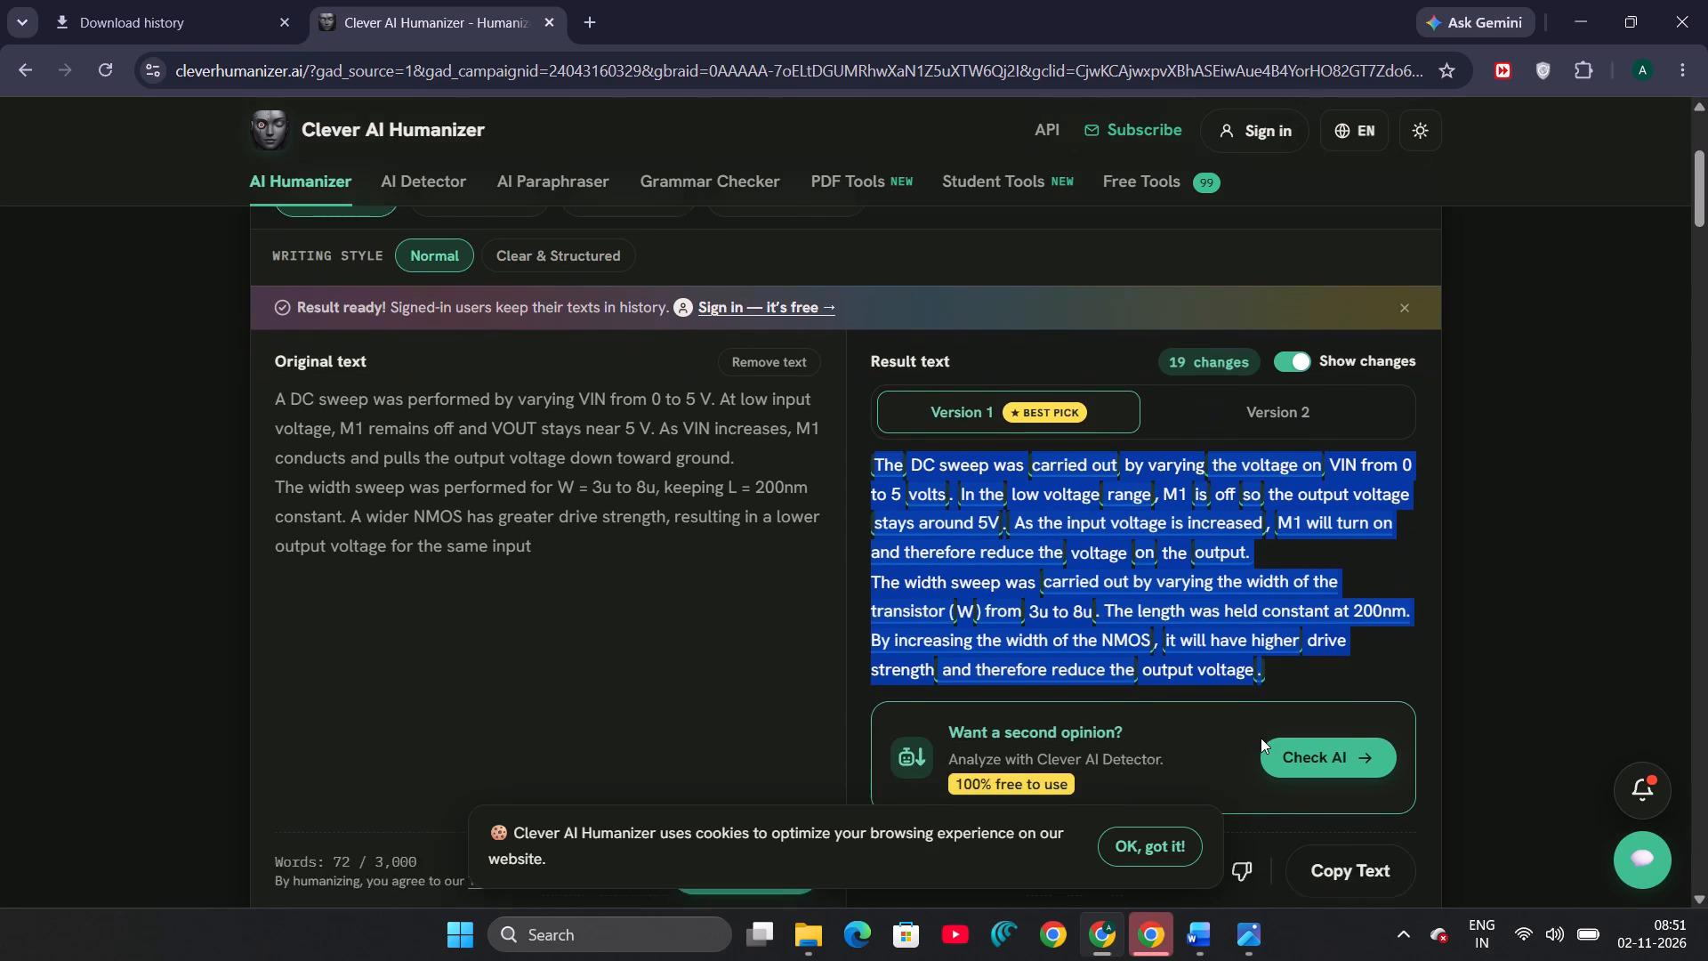
{"action": "scroll", "coordinate": [1261, 738], "scroll_direction": "down", "scroll_amount": 1}
Return to Word and replace the two paragraphs under C. WORKING with the copied Version 1 text.
{"action": "left_click", "coordinate": [1204, 935]}
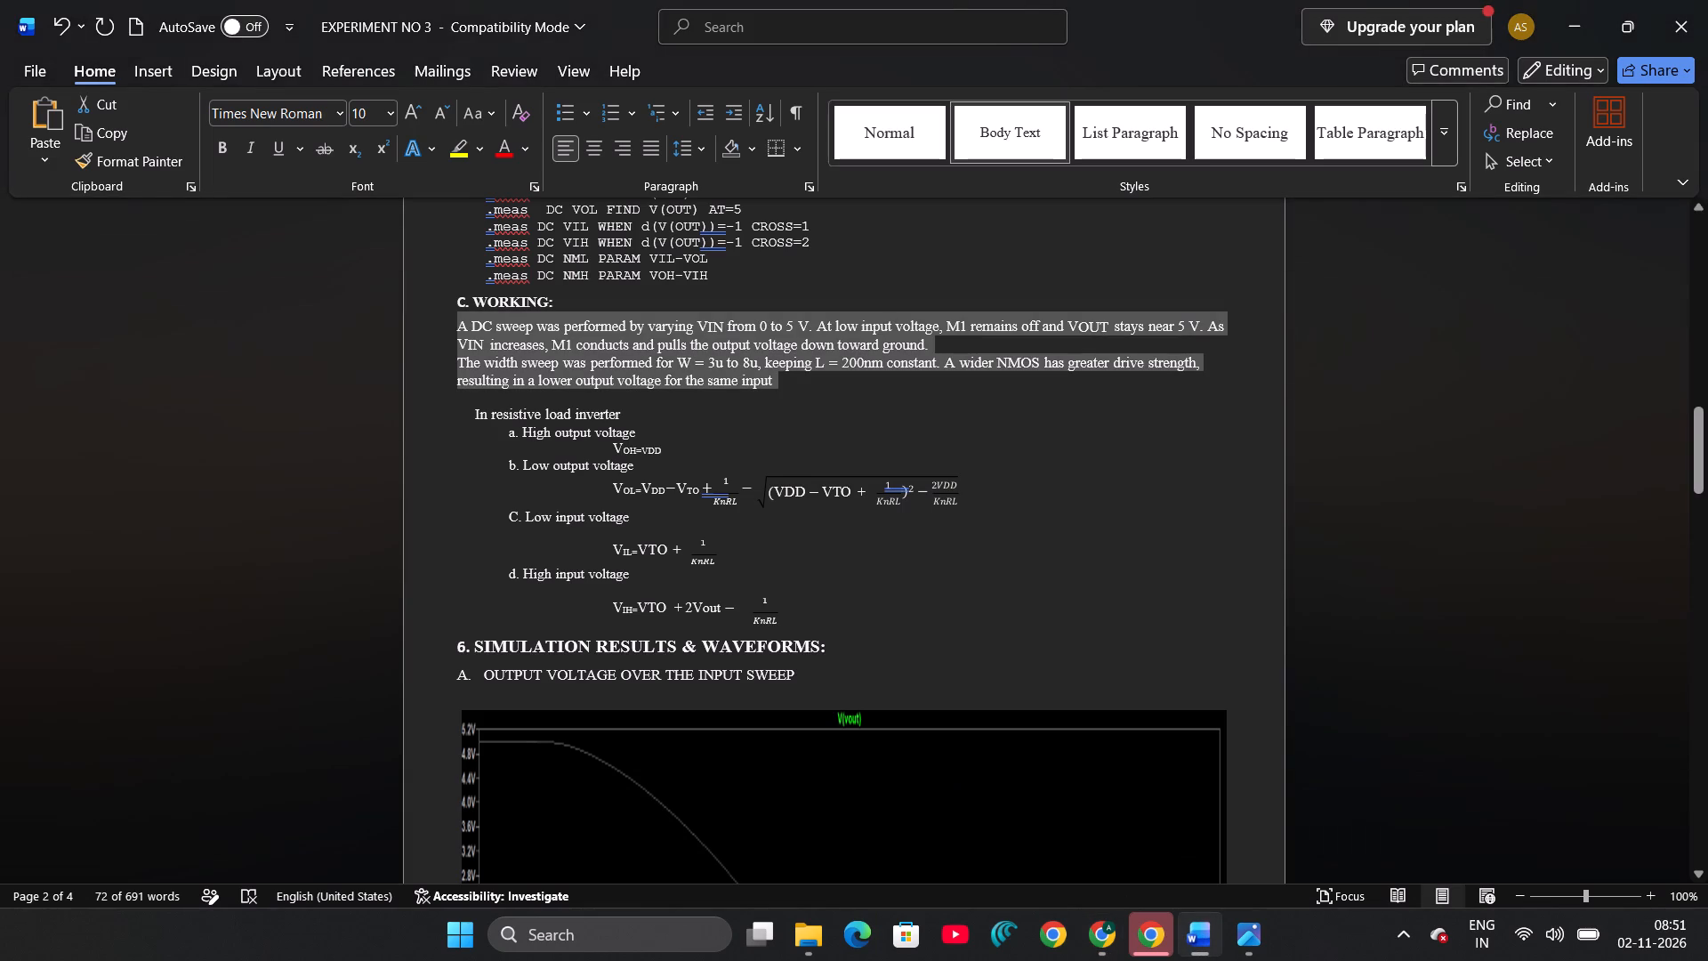
{"action": "left_click", "coordinate": [454, 323]}
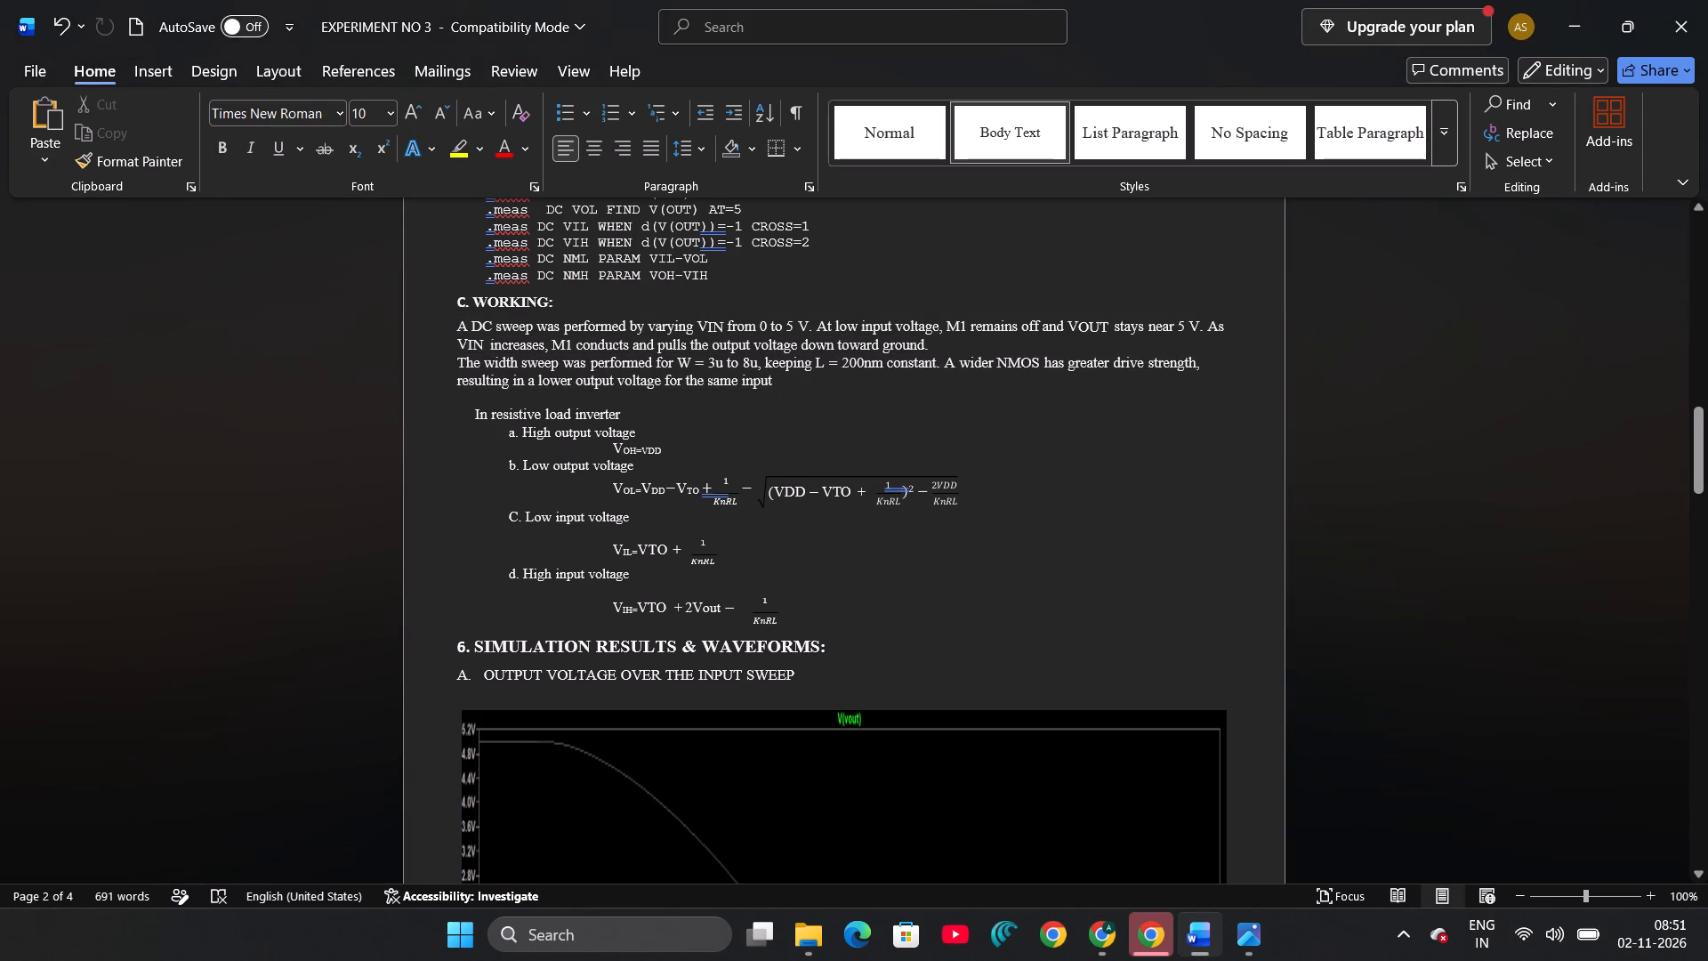
{"action": "left_click_drag", "start_coordinate": [461, 326], "coordinate": [776, 384]}
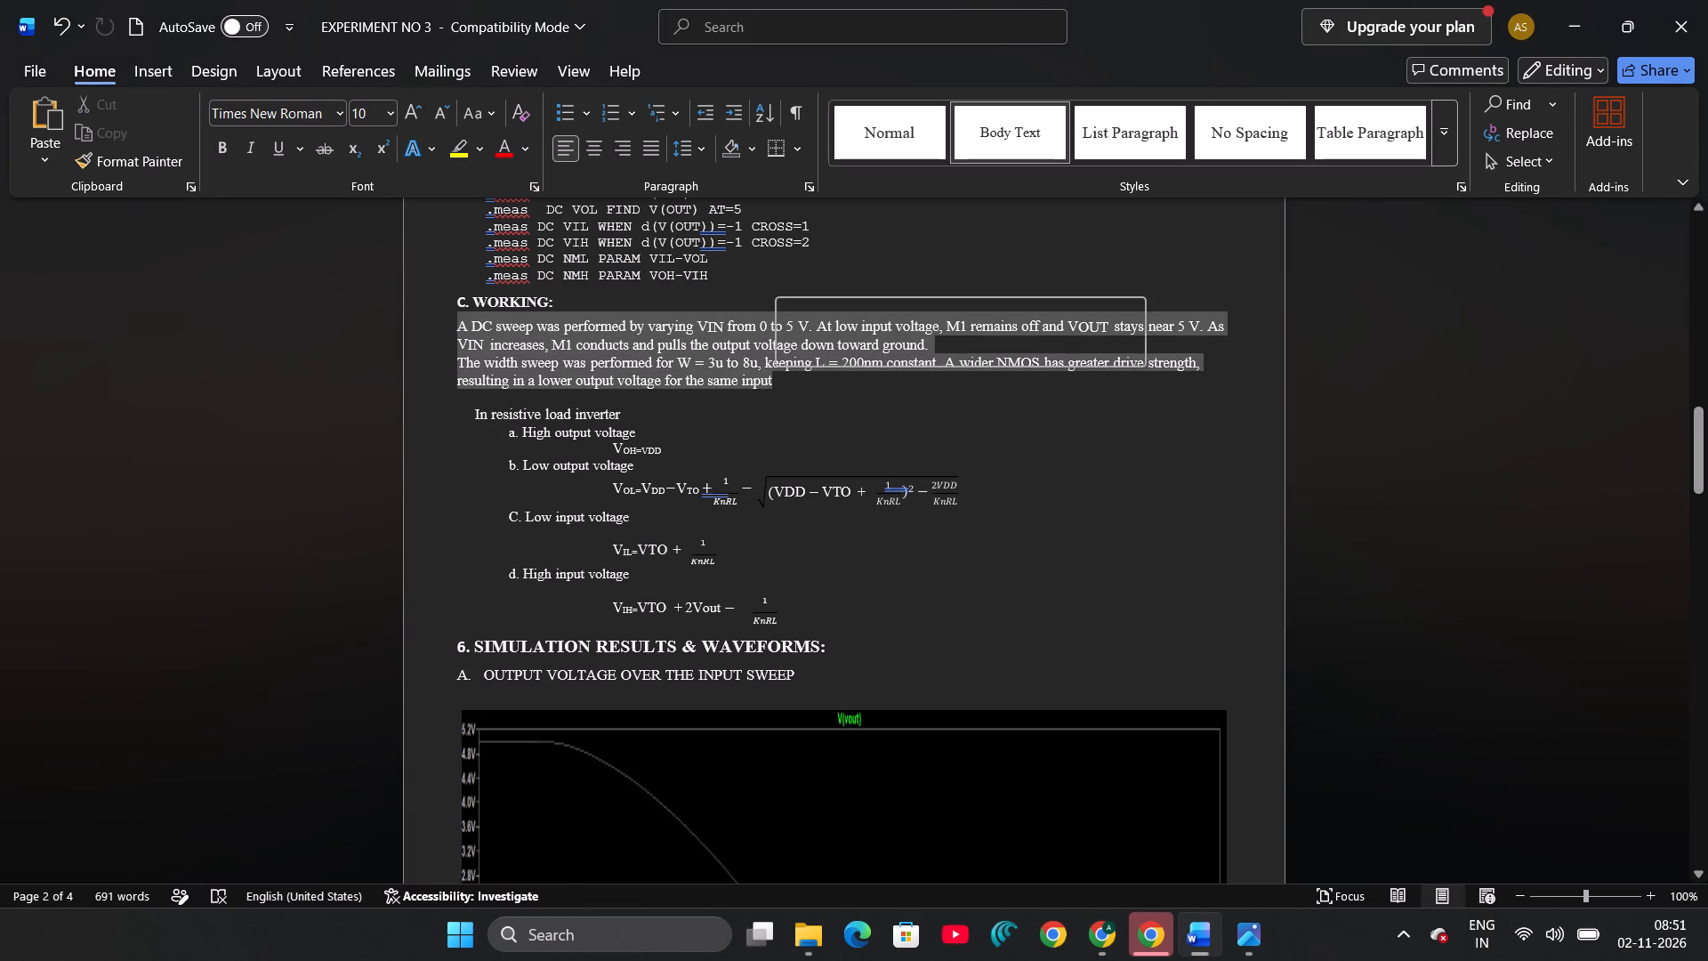
{"action": "key", "text": "ctrl+v"}
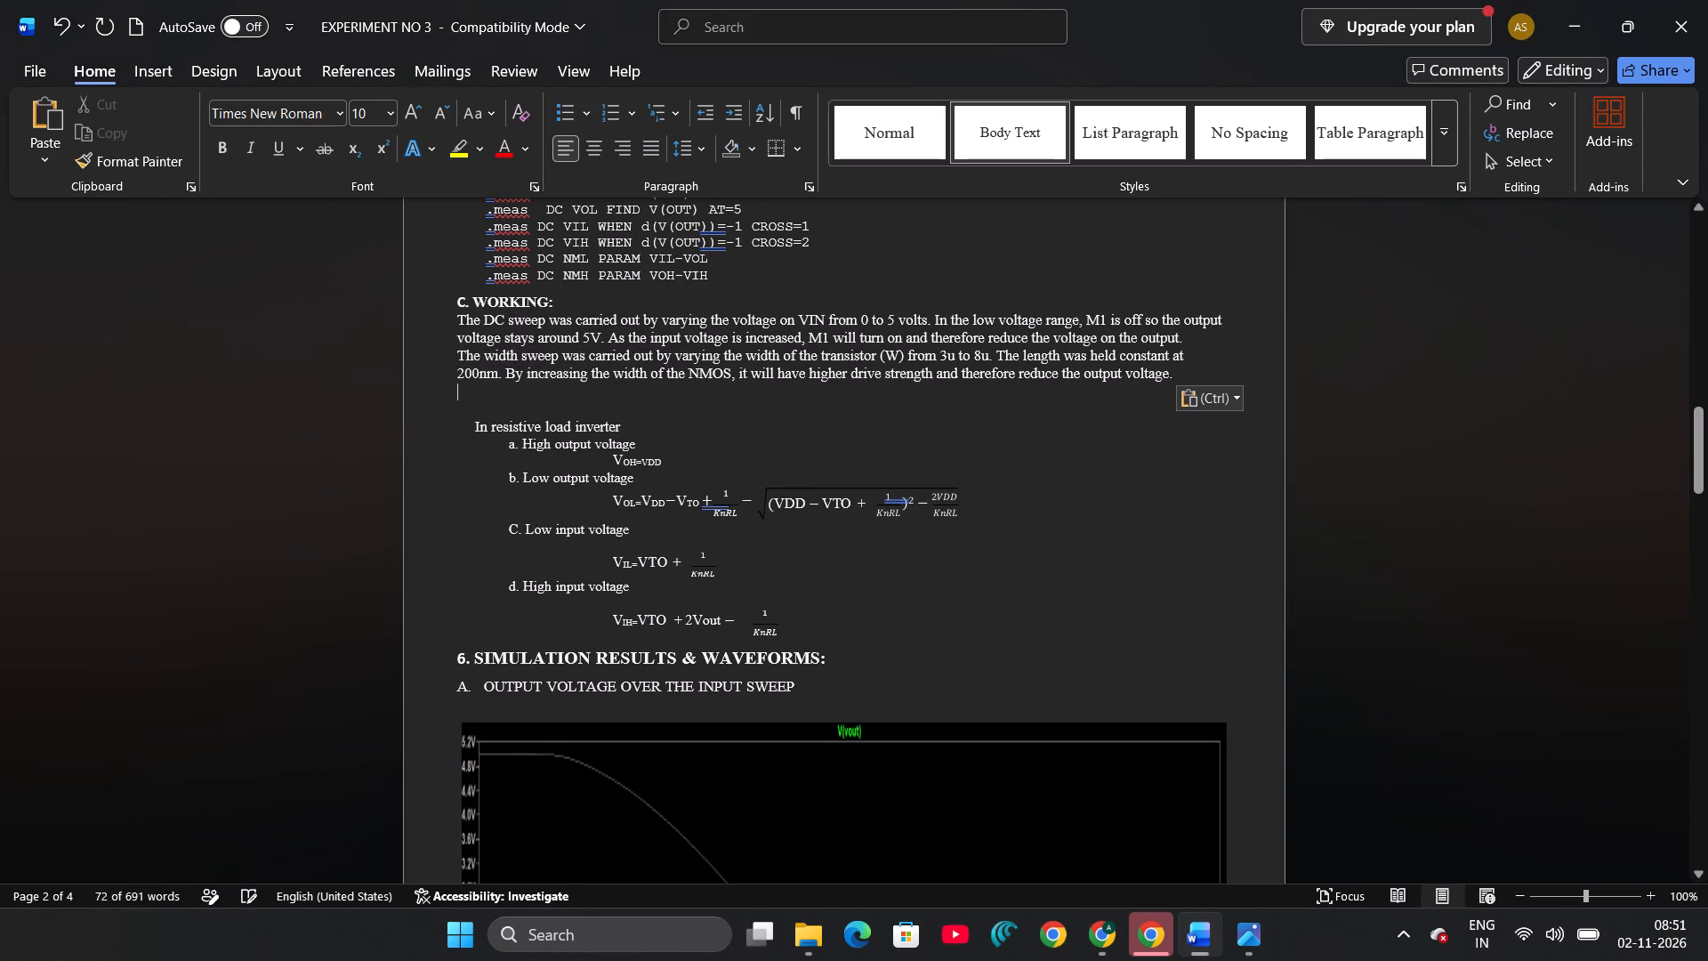
Under C. WORKING, start "By increasing the width of the NMOS" on a new line and remove the indent and blank lines before "In resistive load inverter".
{"action": "left_click", "coordinate": [465, 424]}
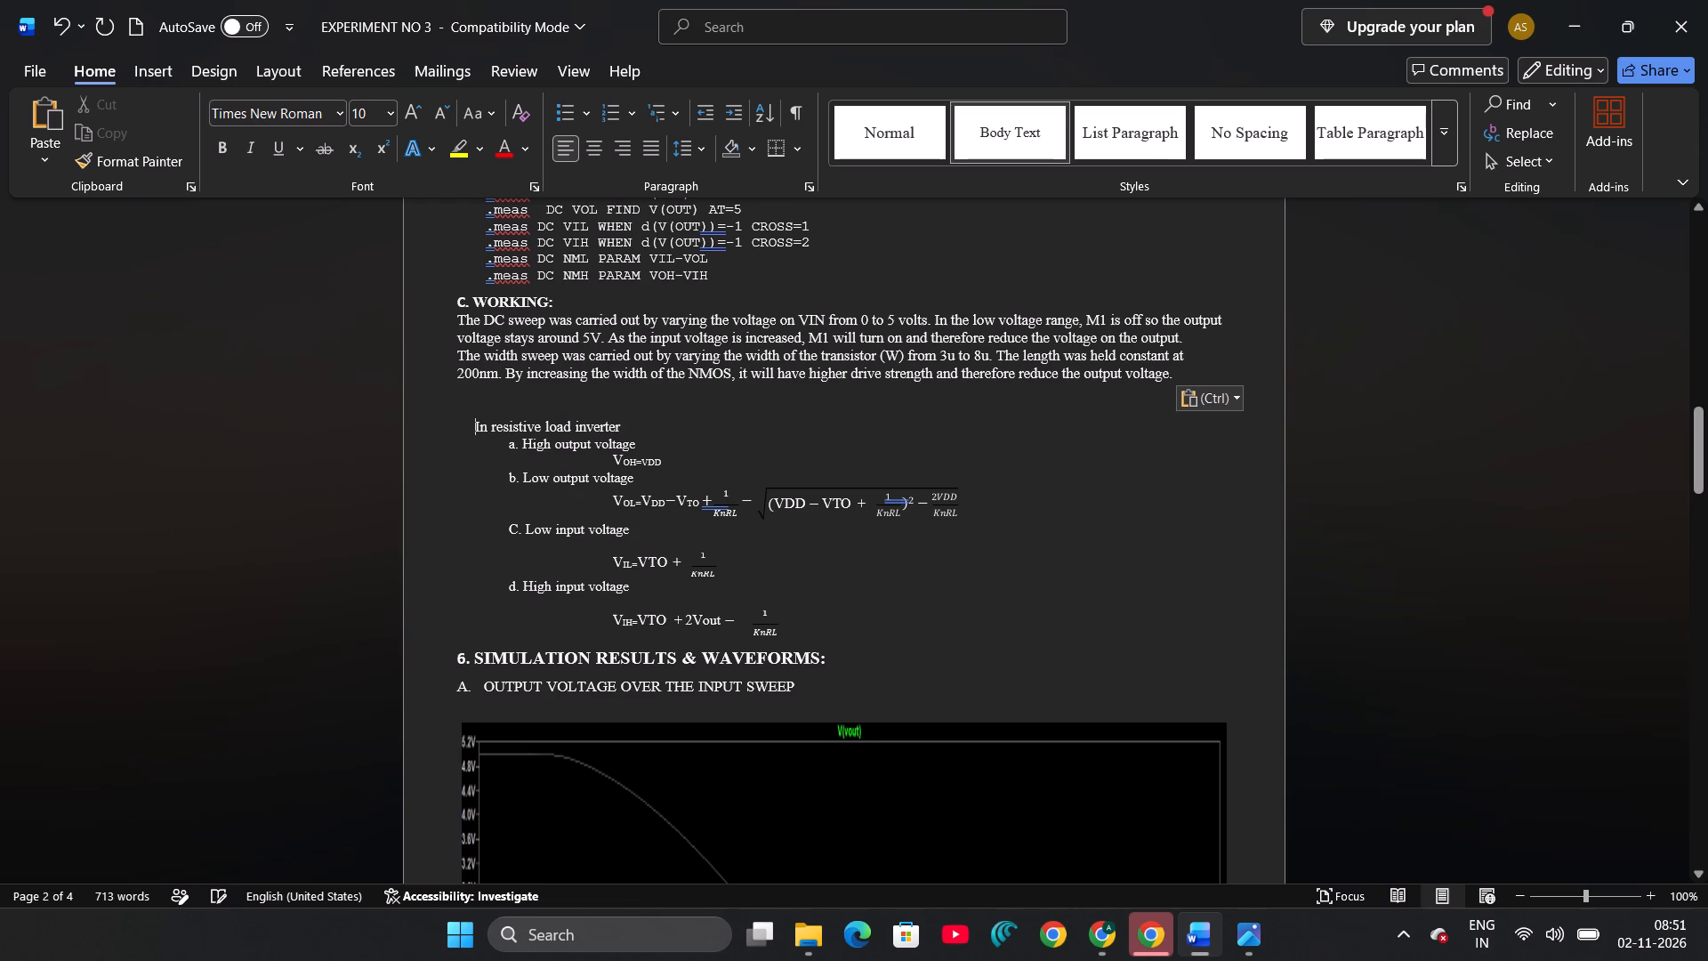
{"action": "key", "text": "BackSpace"}
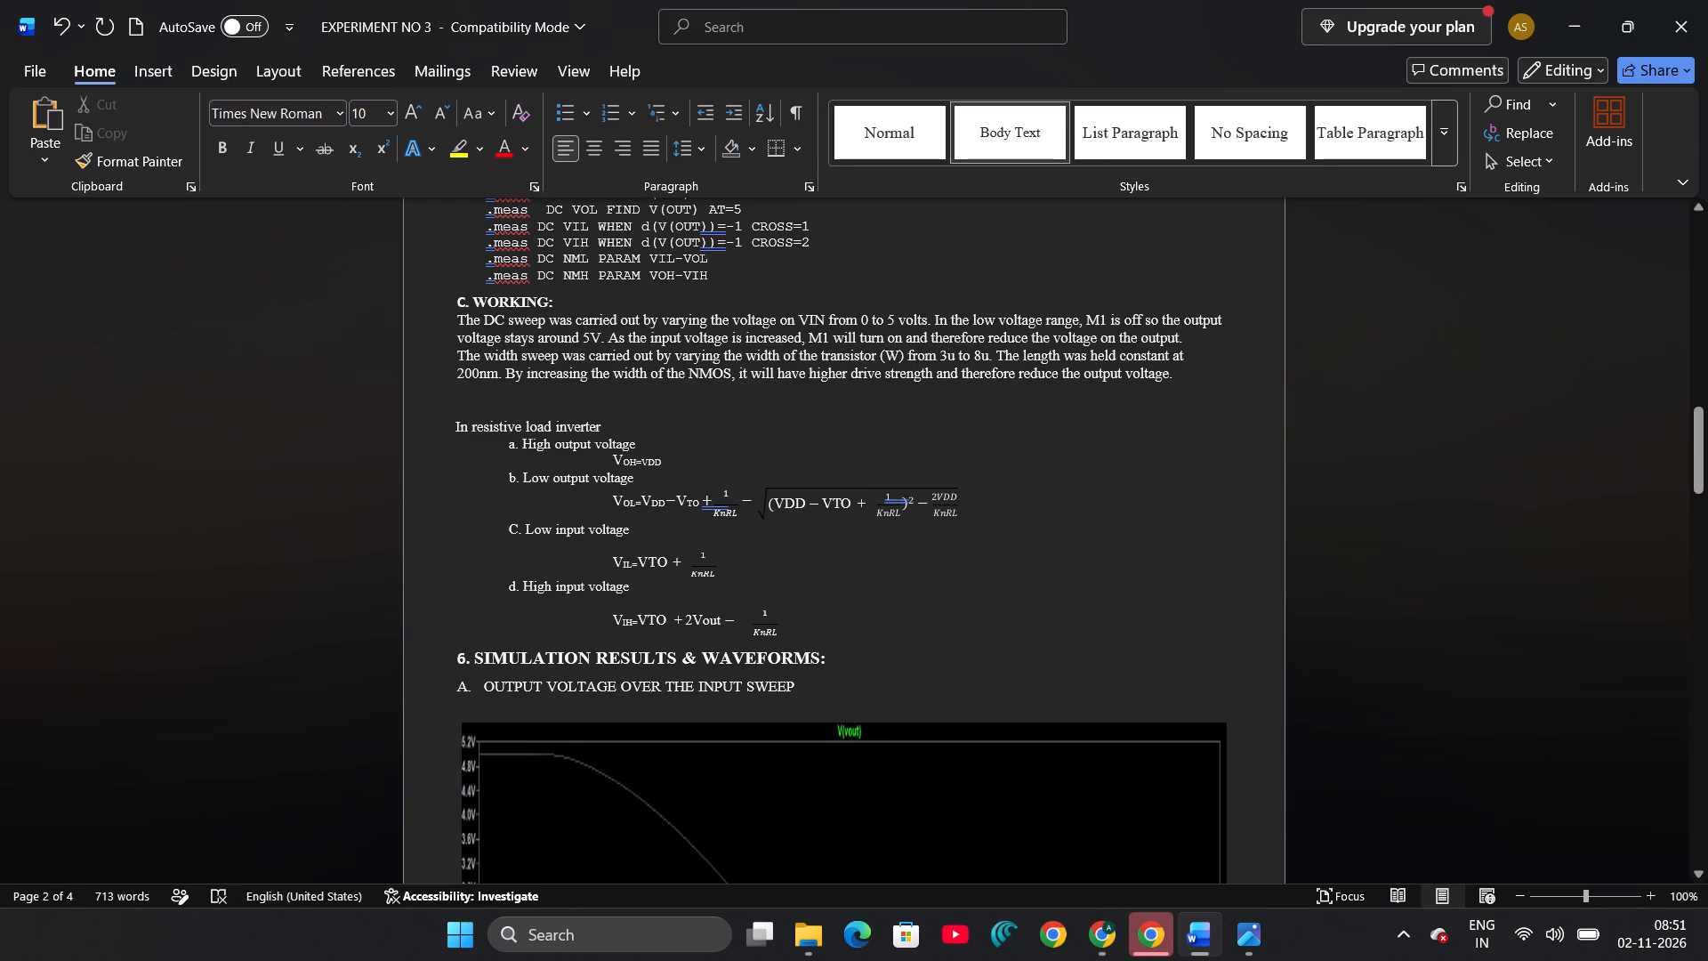
{"action": "key", "text": "BackSpace"}
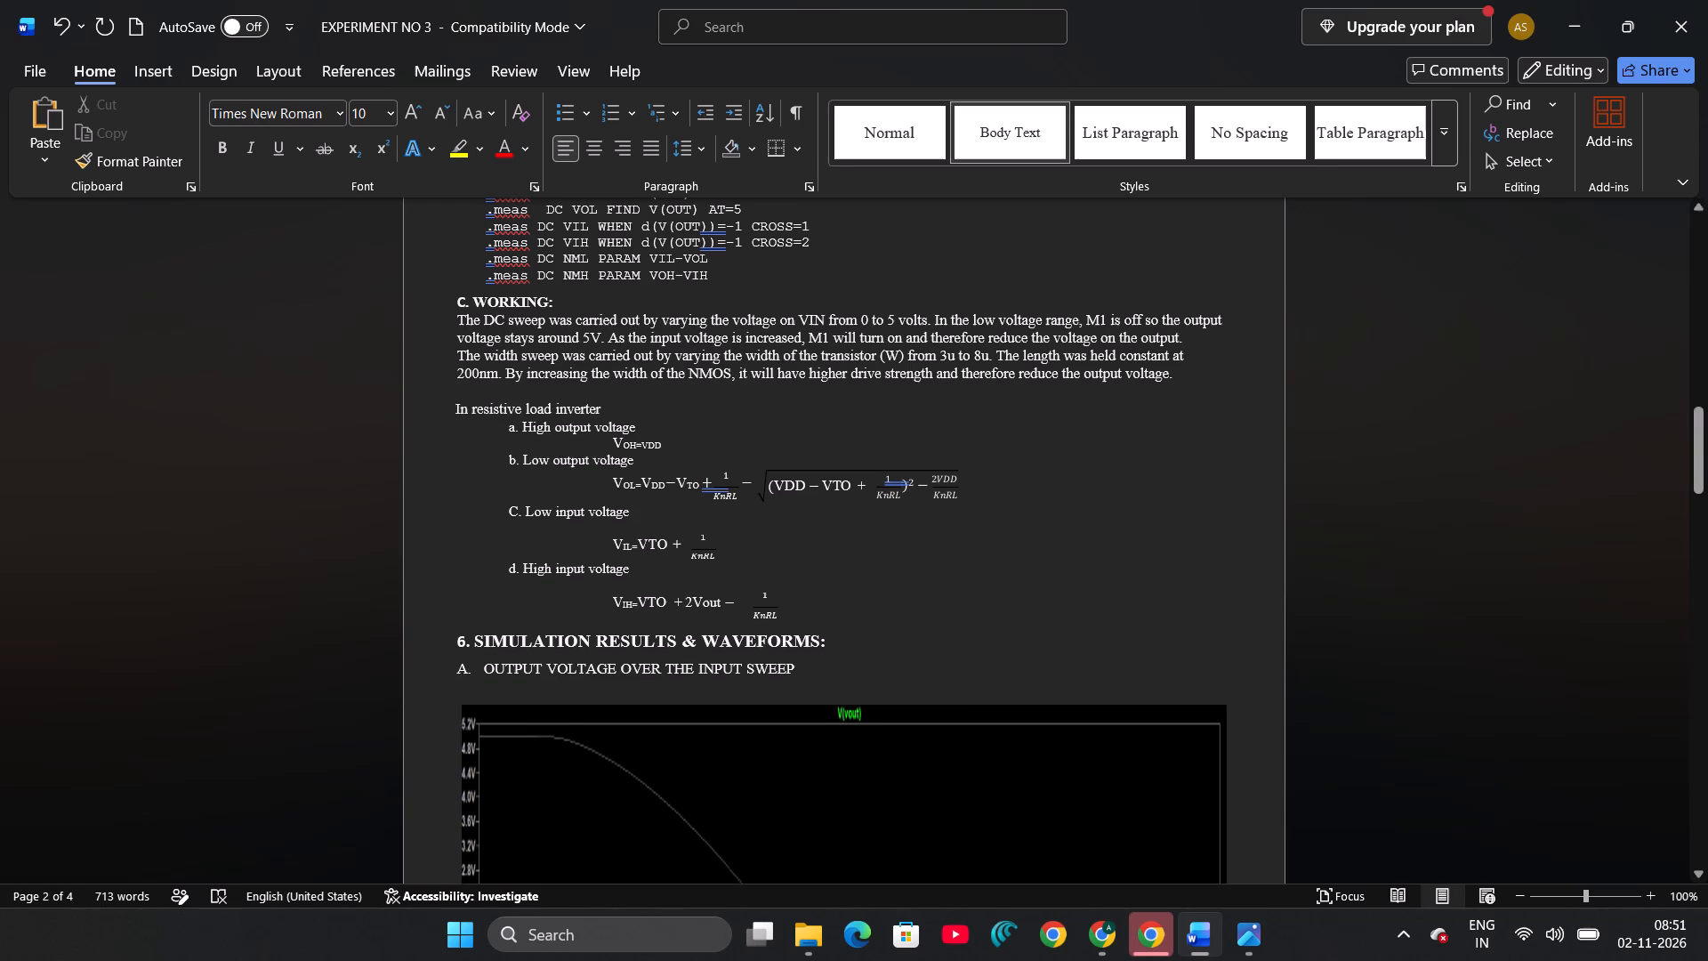
{"action": "left_click", "coordinate": [707, 339]}
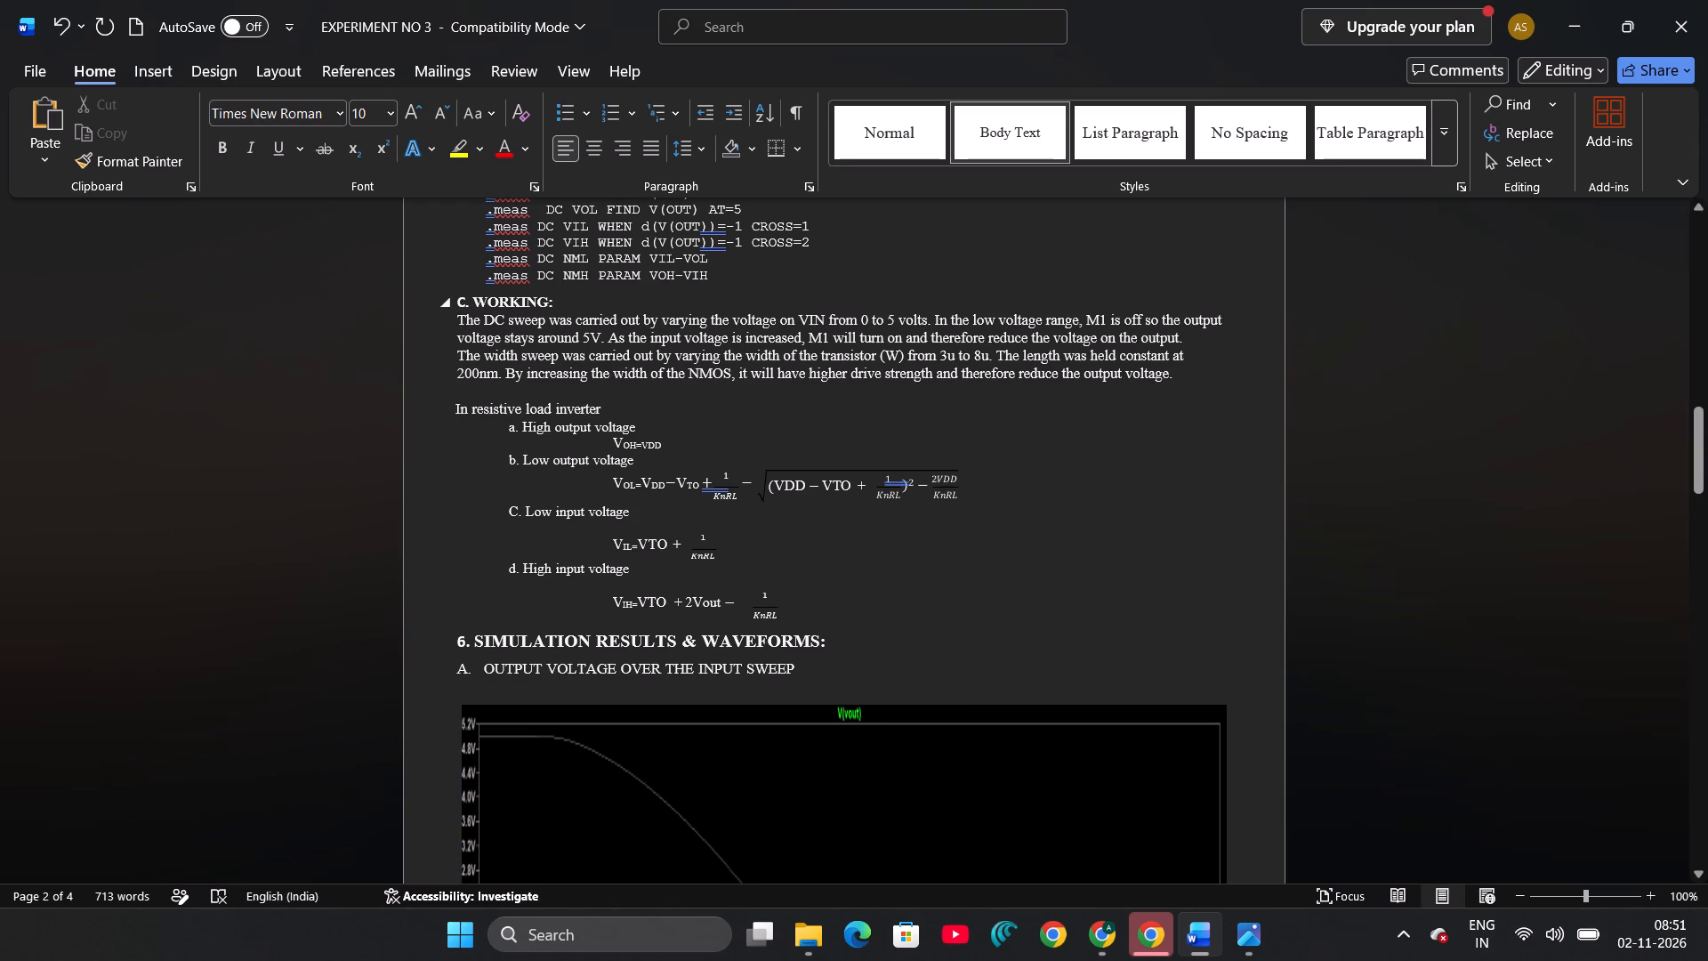
{"action": "left_click", "coordinate": [576, 302]}
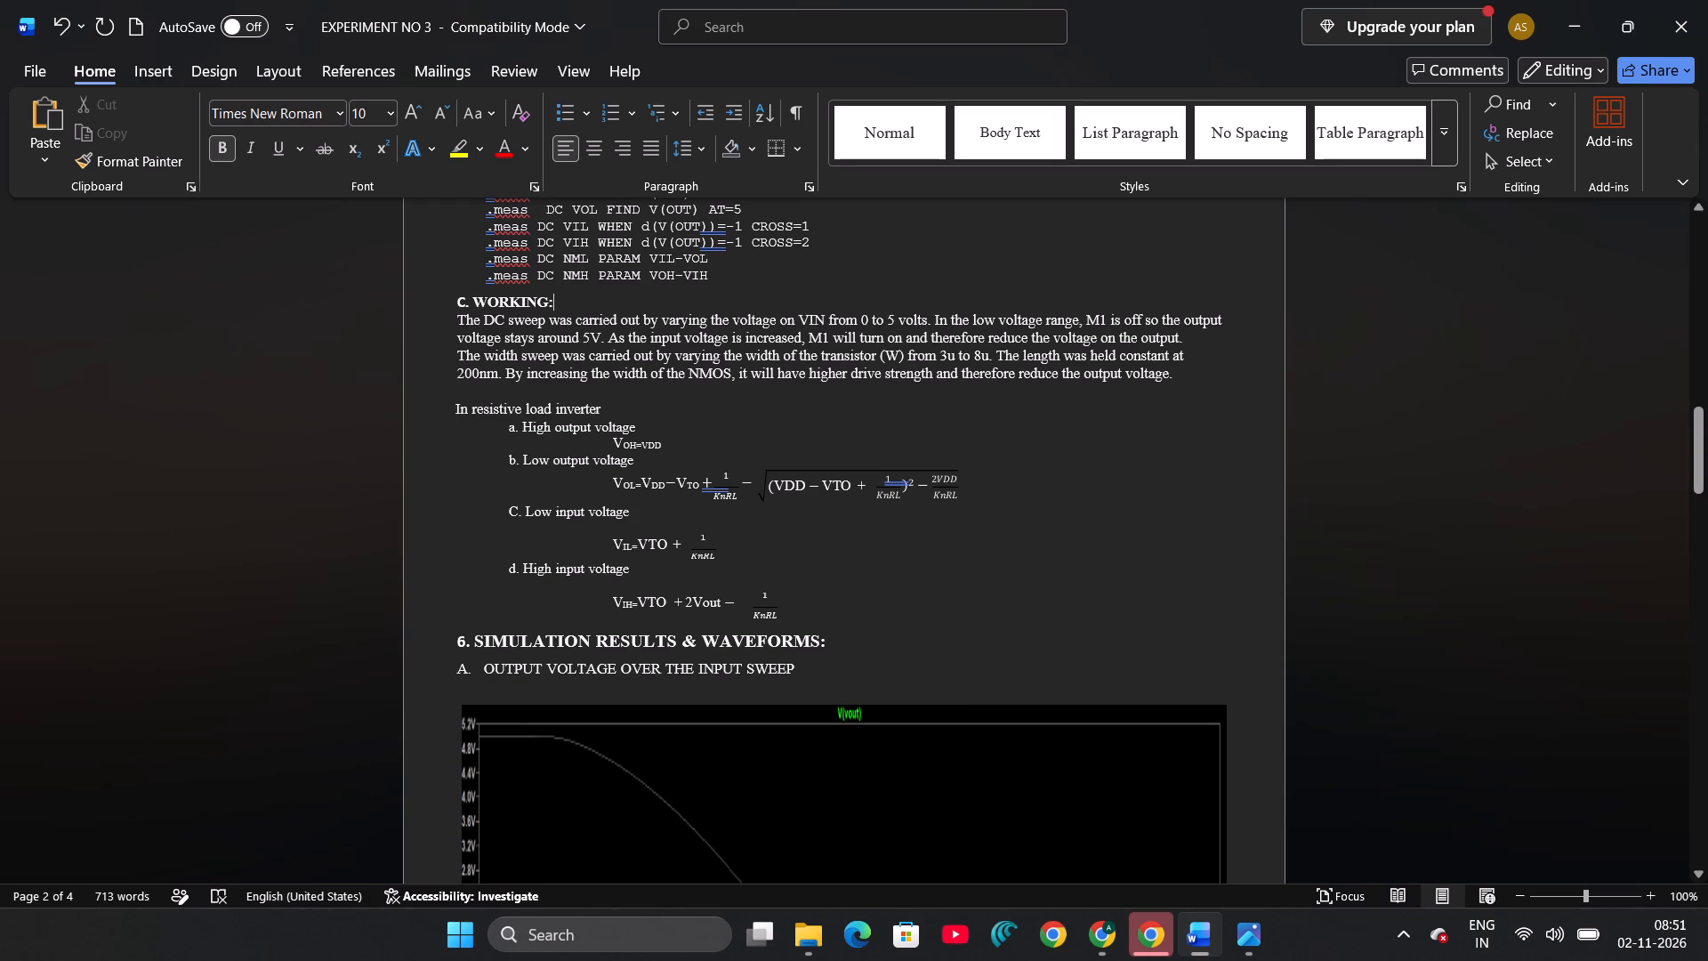
{"action": "left_click", "coordinate": [504, 376]}
{"action": "key", "text": "Return"}
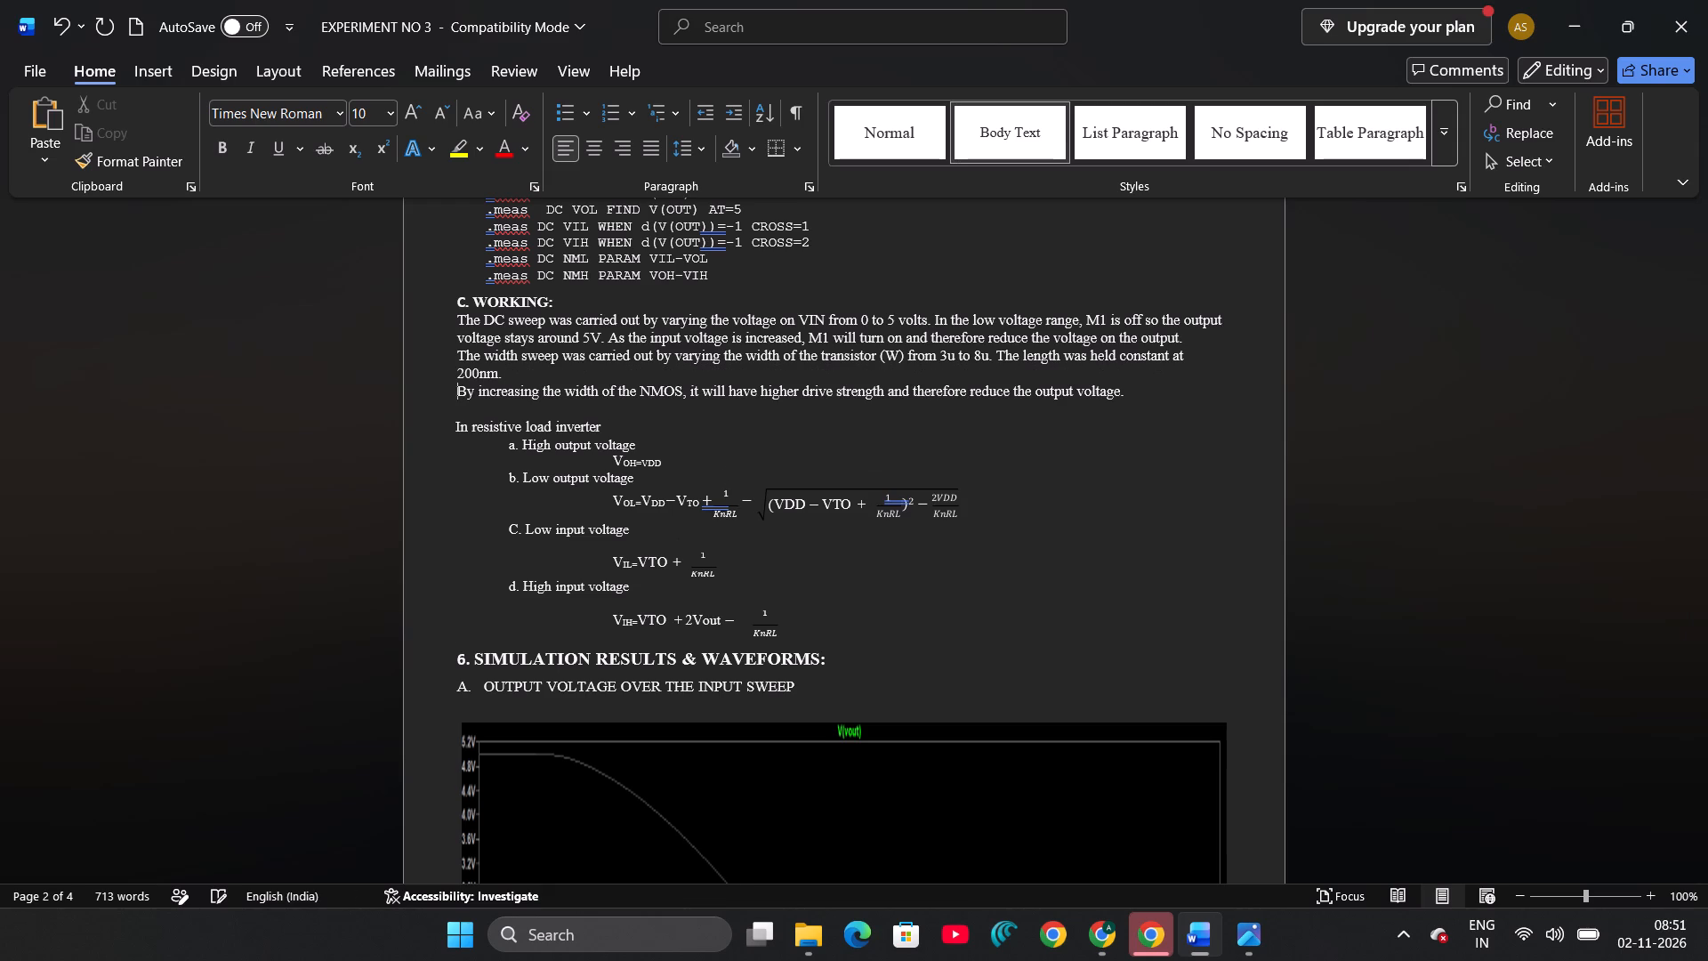
{"action": "left_click", "coordinate": [450, 425]}
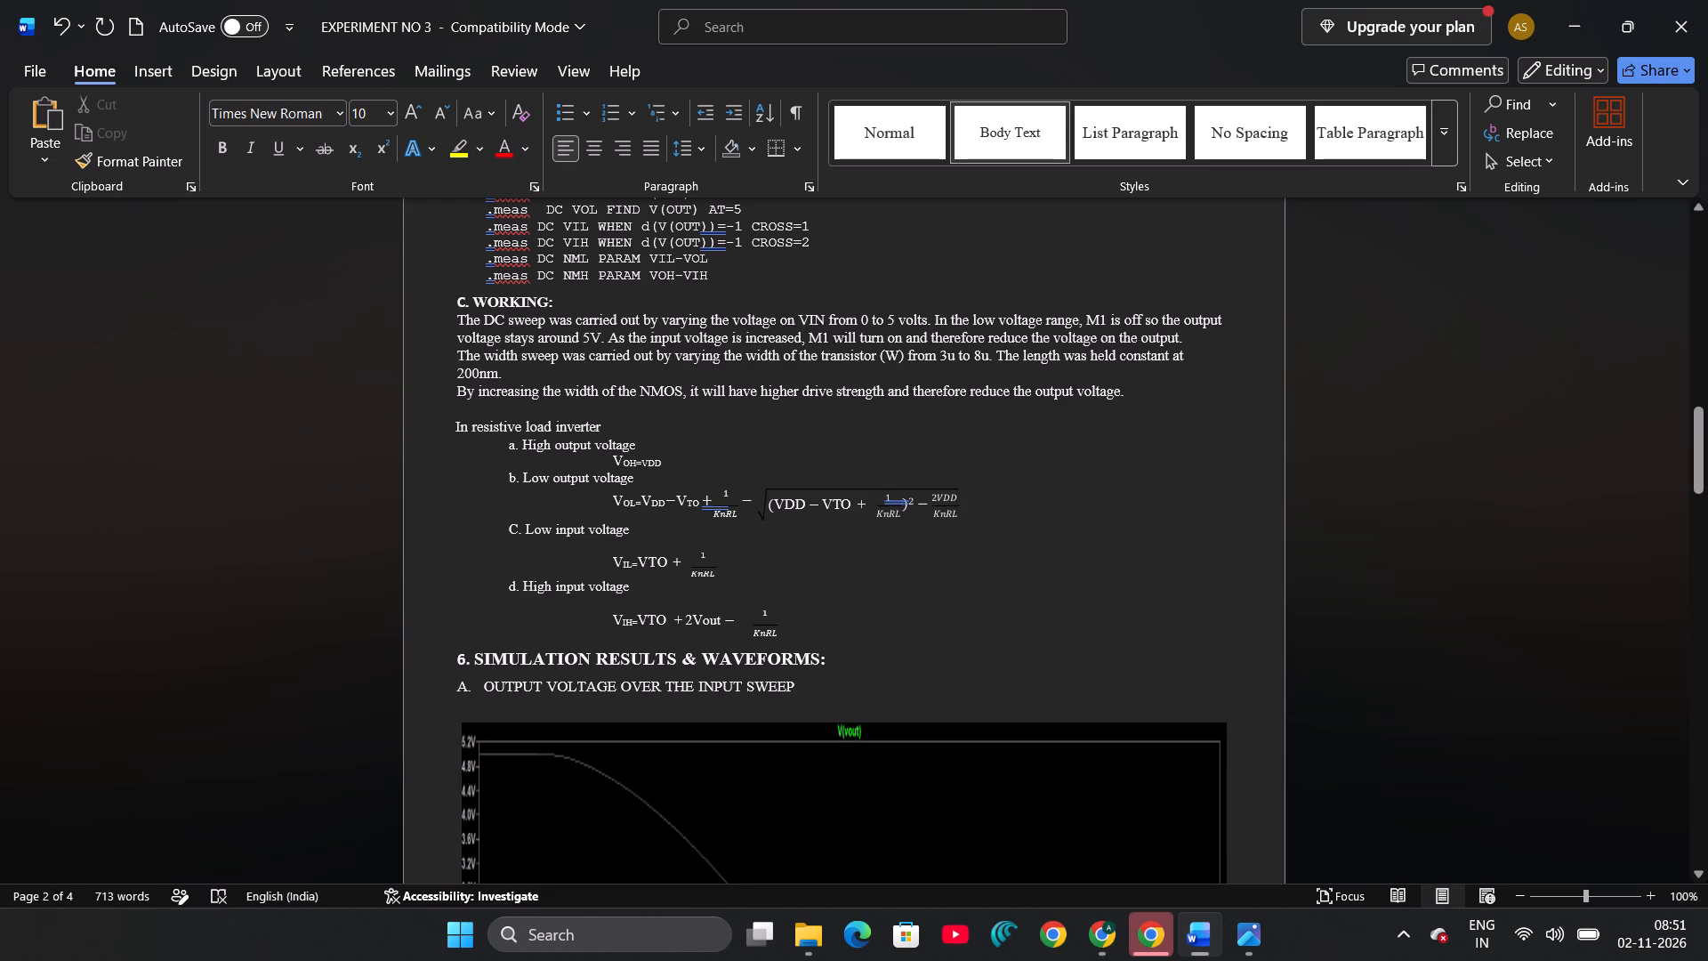
{"action": "key", "text": "BackSpace"}
Review the report's layout from the simulation waveforms back through the working section to the title.
{"action": "scroll", "coordinate": [450, 425], "scroll_direction": "right", "scroll_amount": 1}
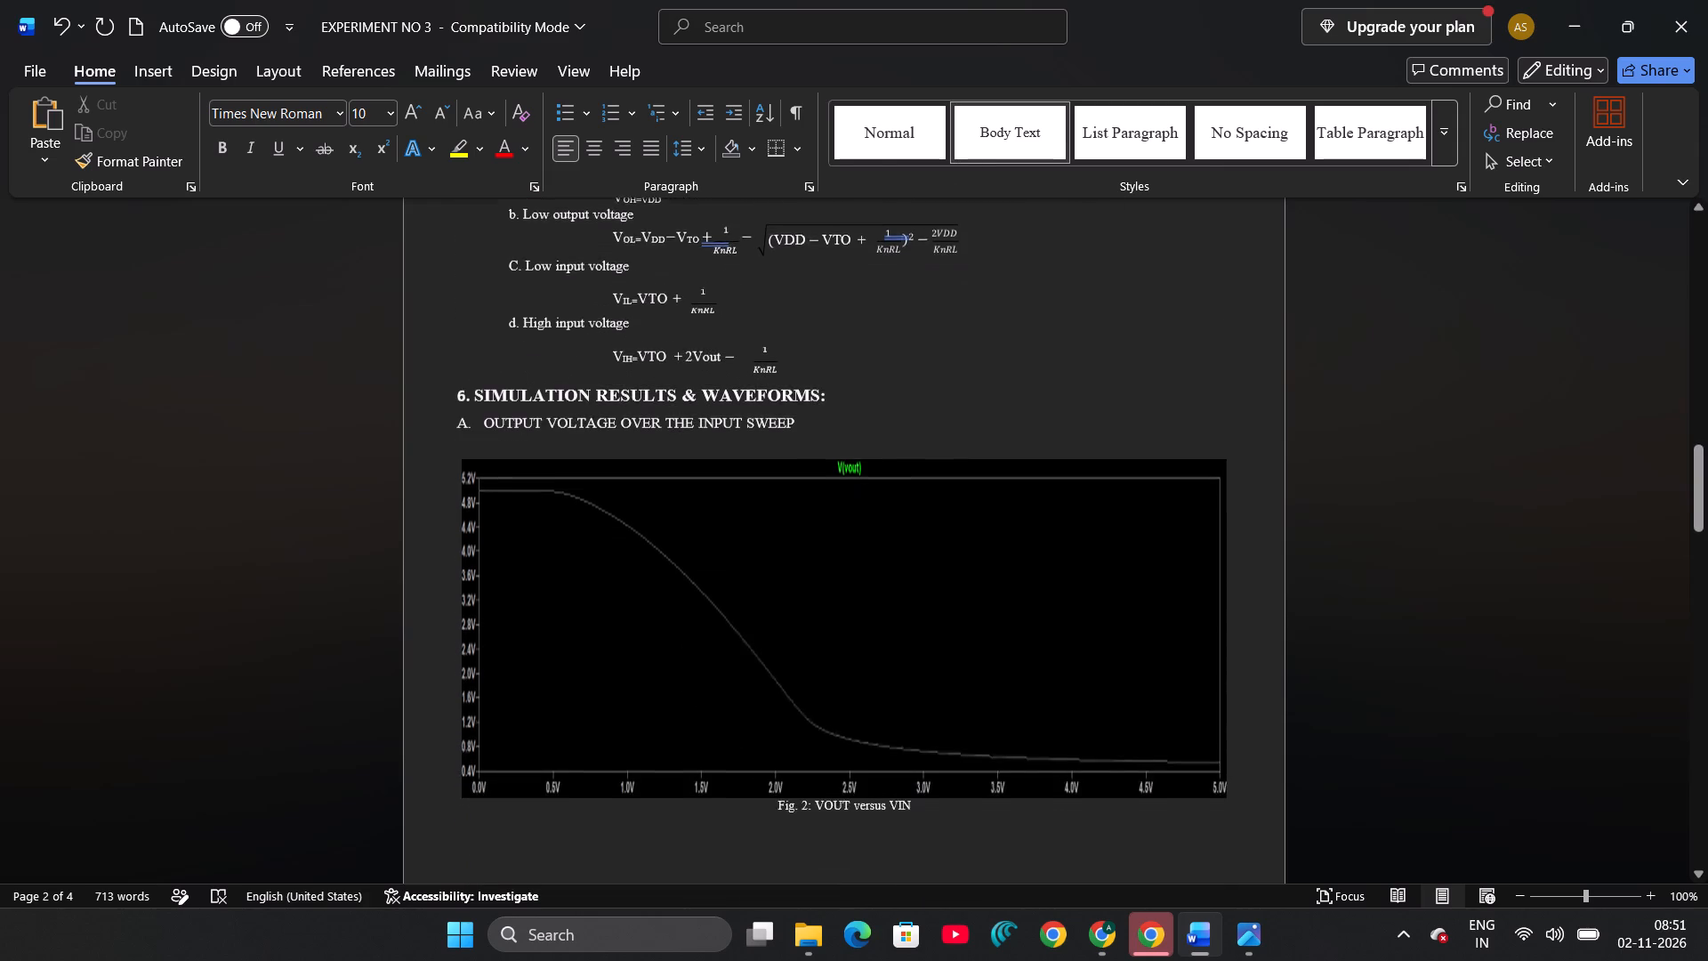
{"action": "scroll", "coordinate": [450, 425], "scroll_direction": "right", "scroll_amount": 2}
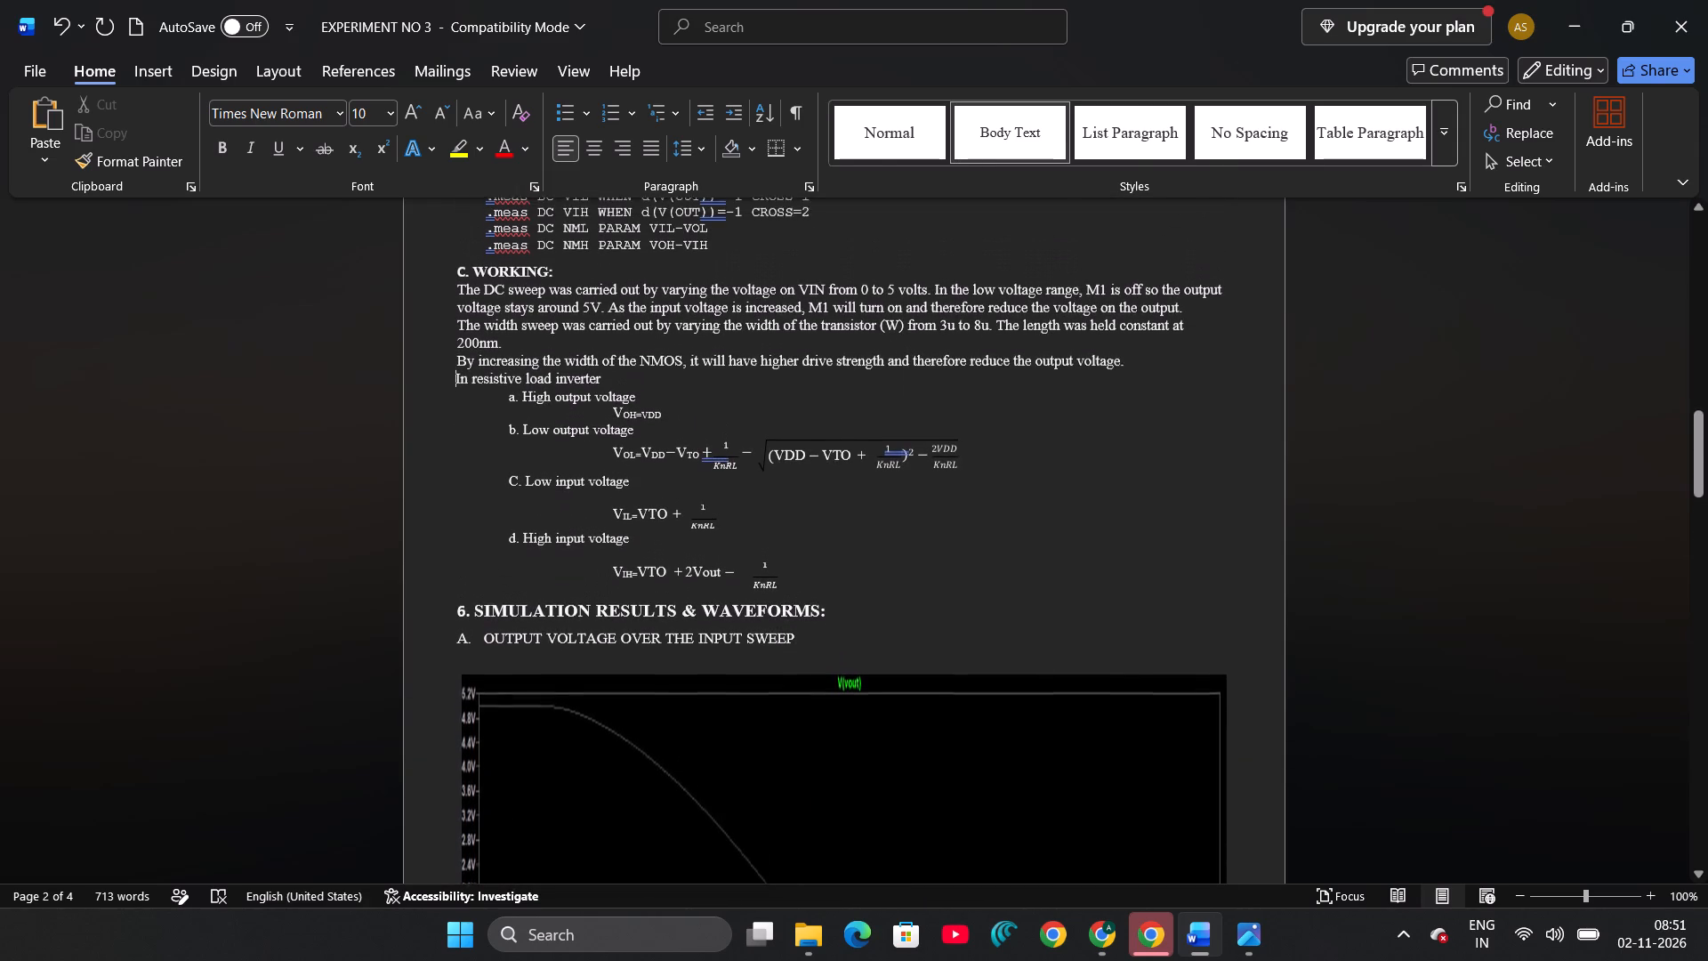
{"action": "scroll", "coordinate": [450, 425], "scroll_direction": "right", "scroll_amount": 1}
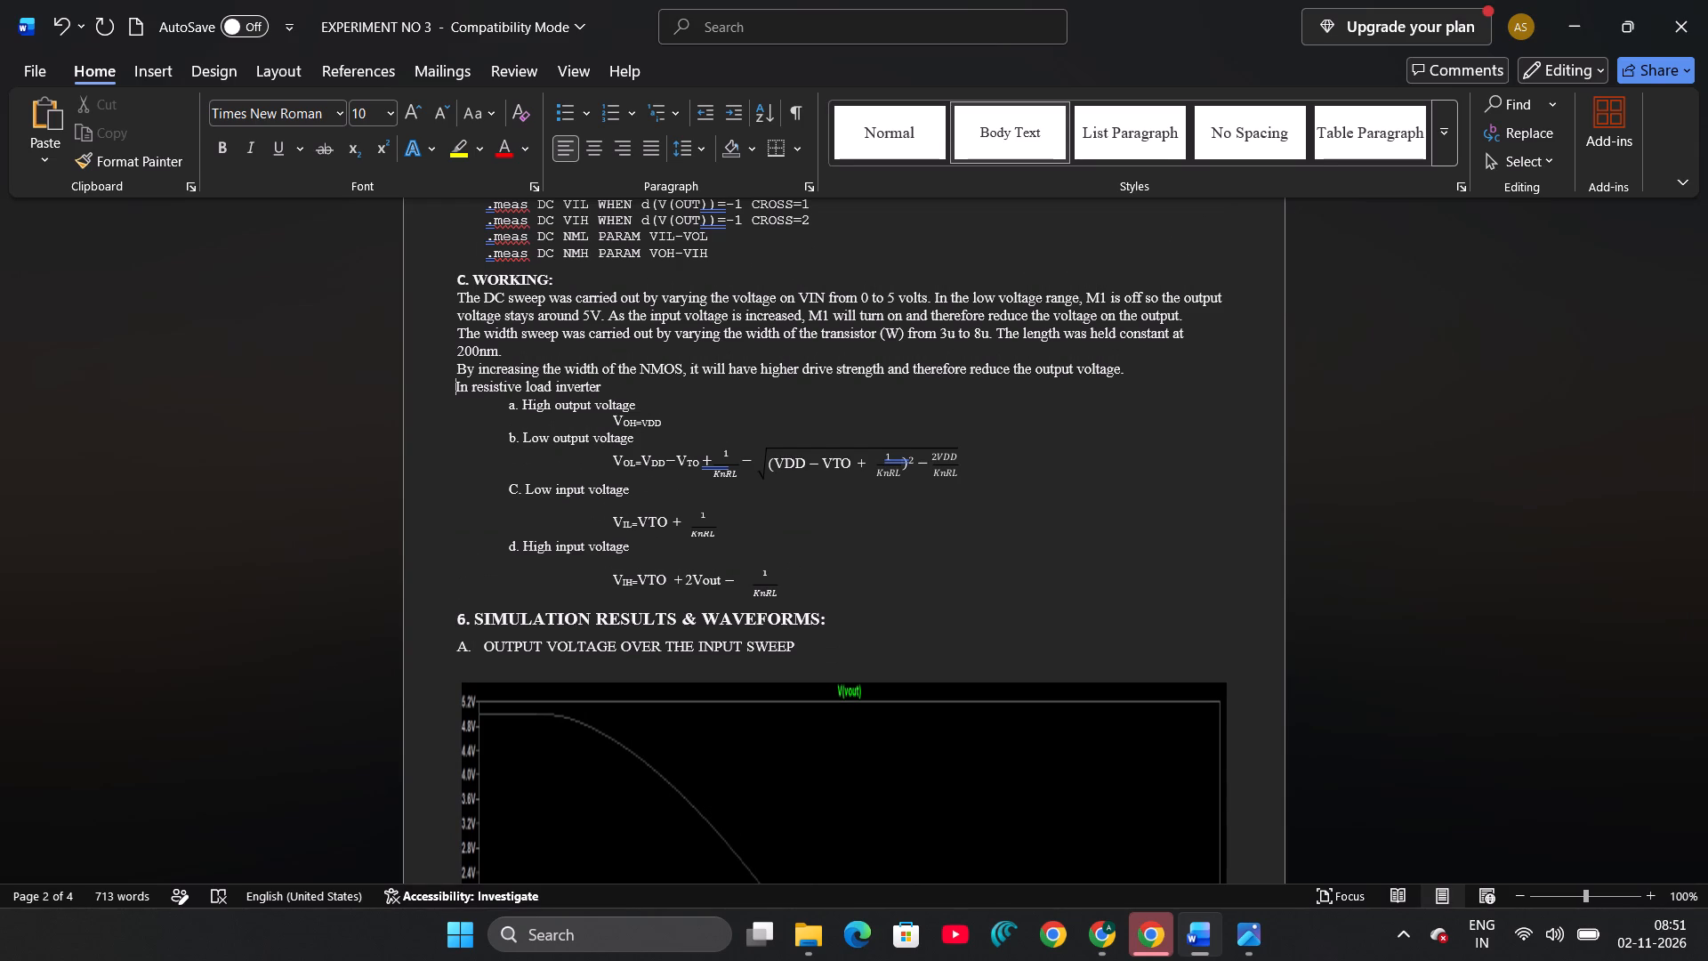
{"action": "scroll", "coordinate": [450, 425], "scroll_direction": "up", "scroll_amount": 2}
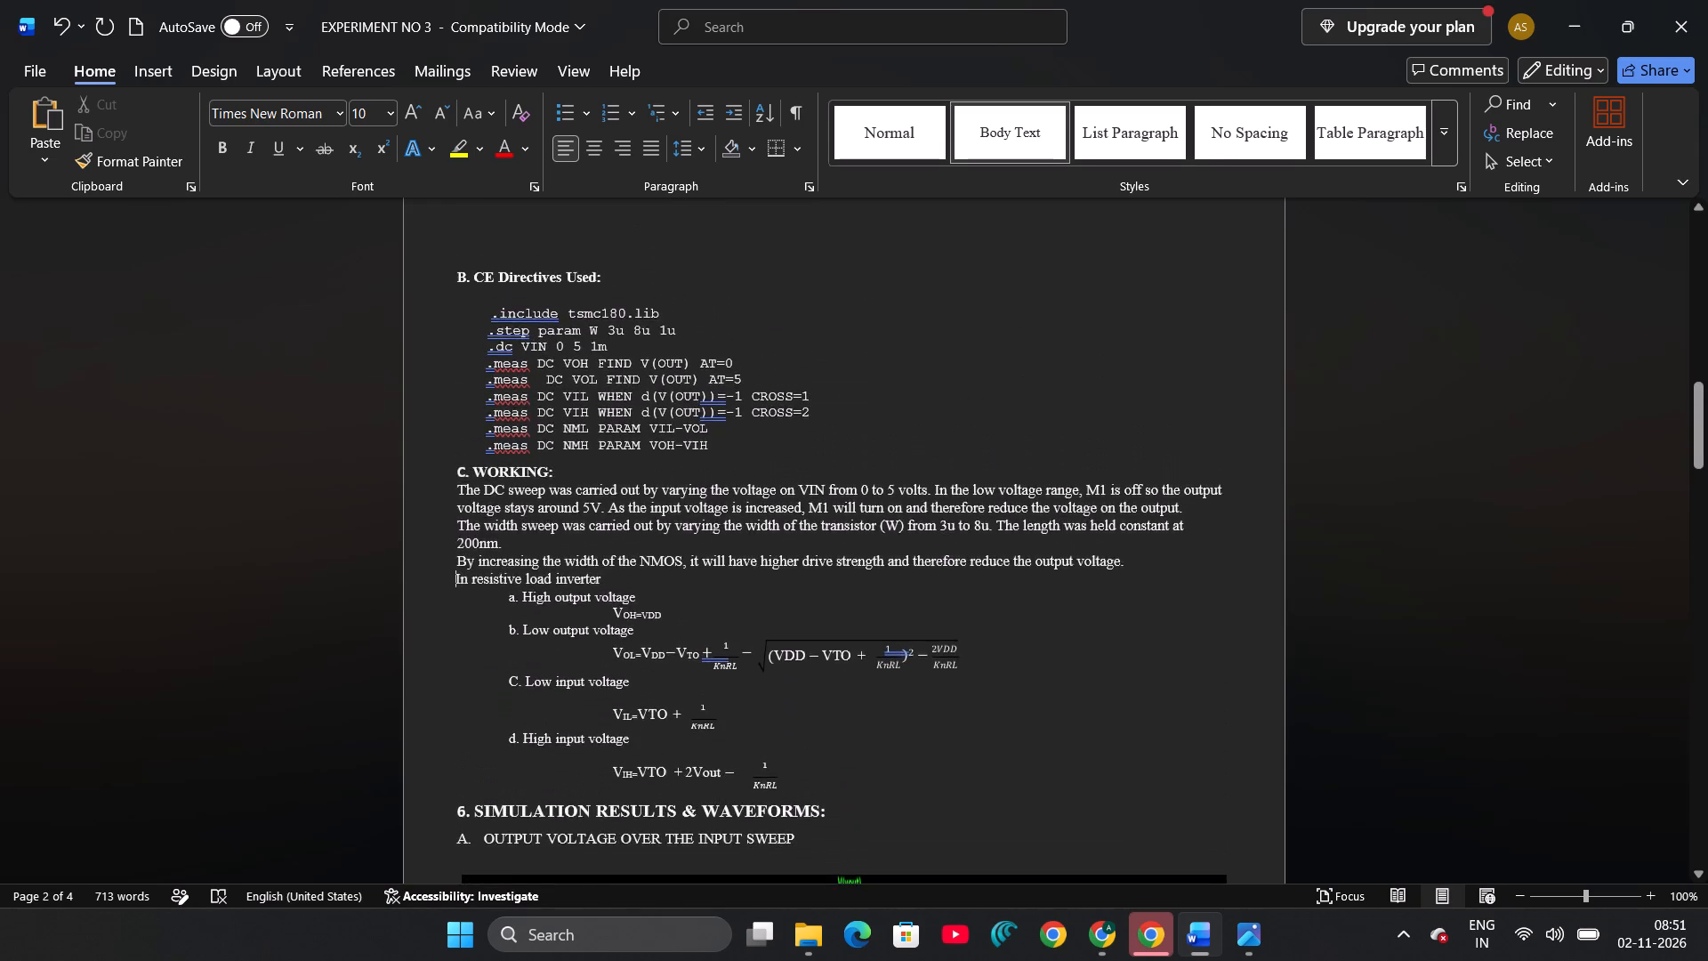
{"action": "scroll", "coordinate": [450, 425], "scroll_direction": "up", "scroll_amount": 2}
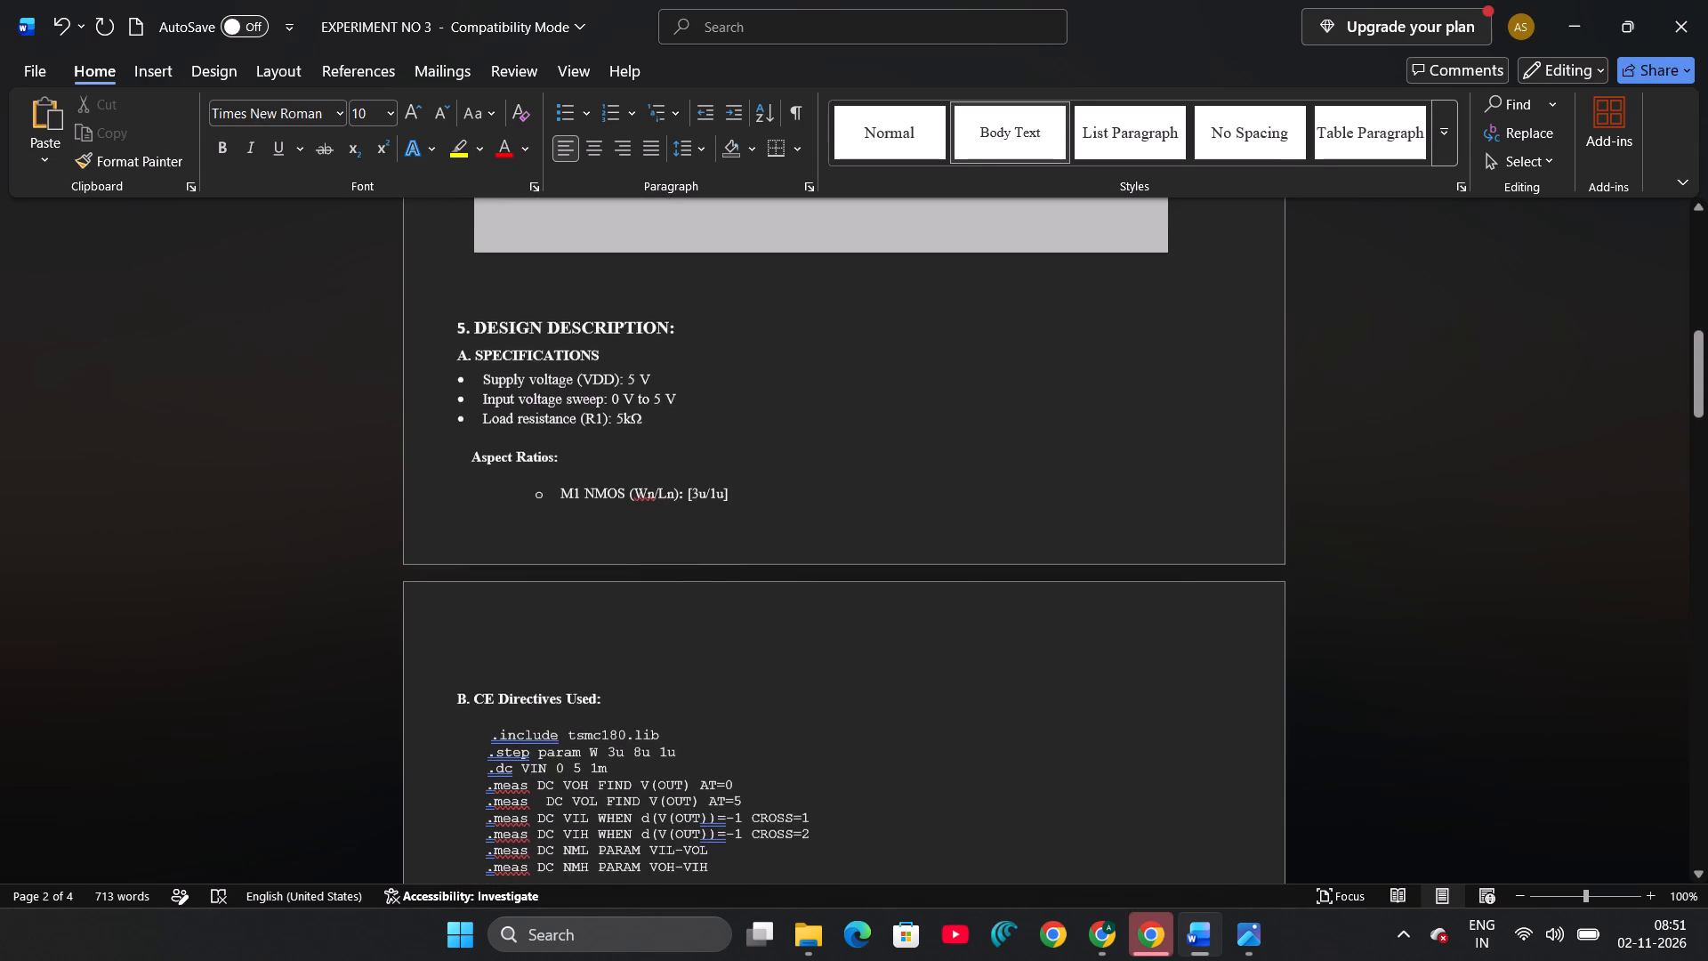
{"action": "scroll", "coordinate": [450, 425], "scroll_direction": "up", "scroll_amount": 6}
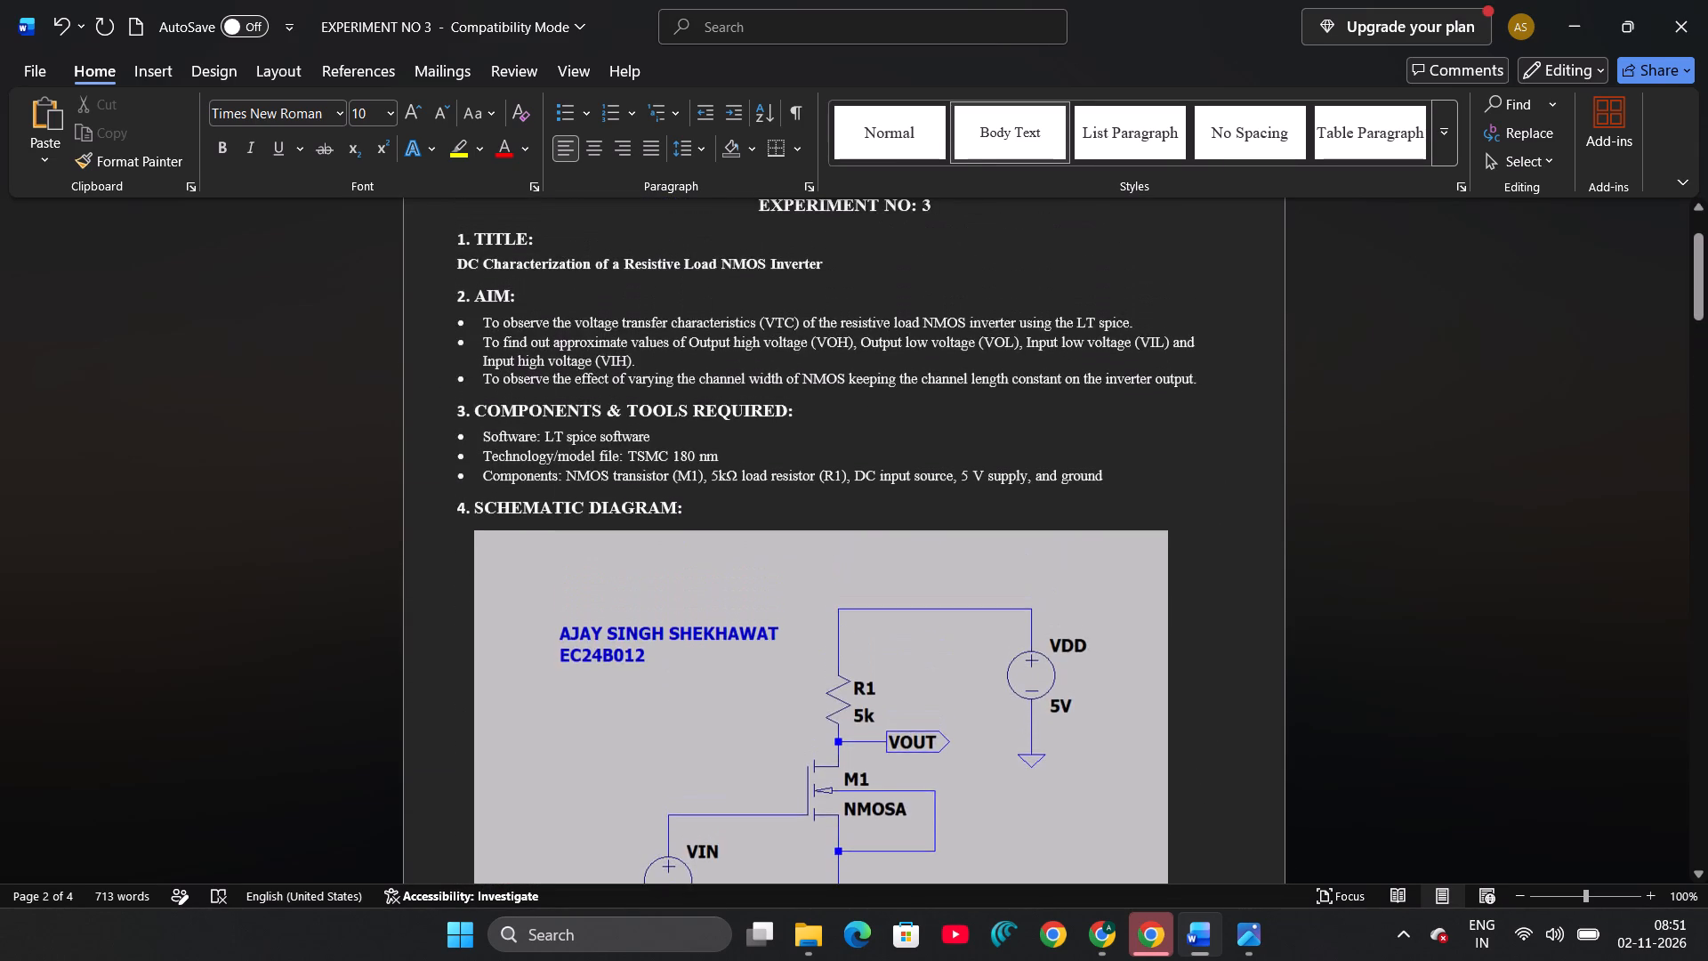
{"action": "scroll", "coordinate": [450, 425], "scroll_direction": "up", "scroll_amount": 1}
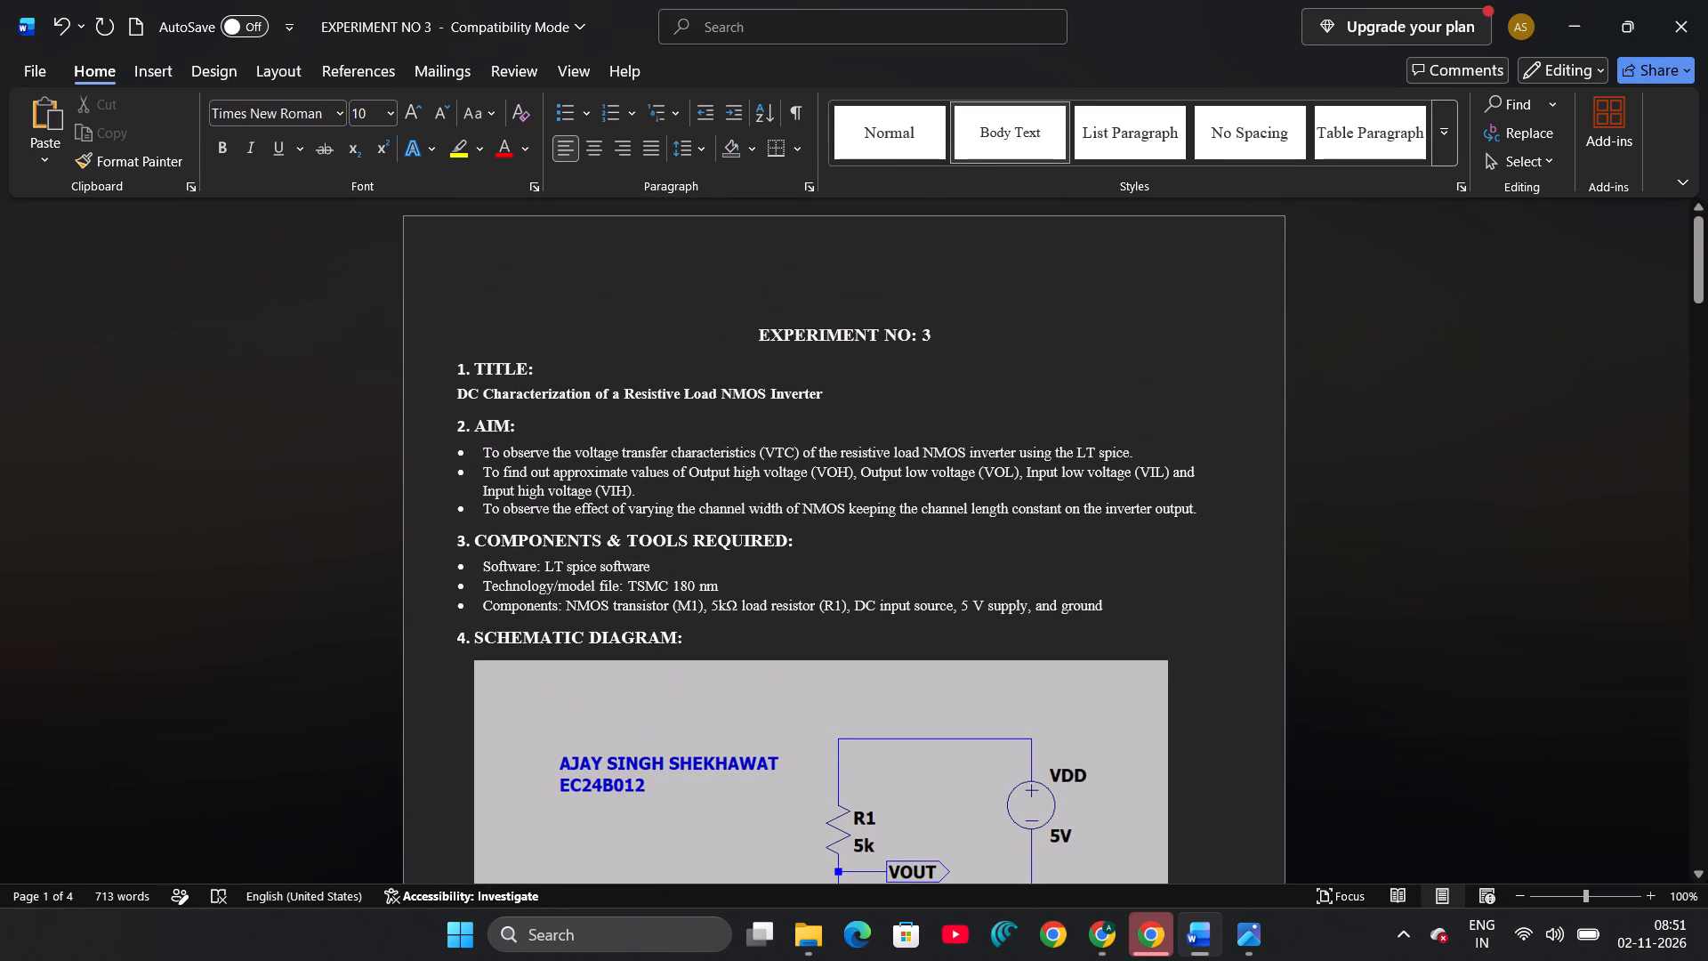
Add the Save command to the Quick Access Toolbar.
{"action": "left_click", "coordinate": [291, 37]}
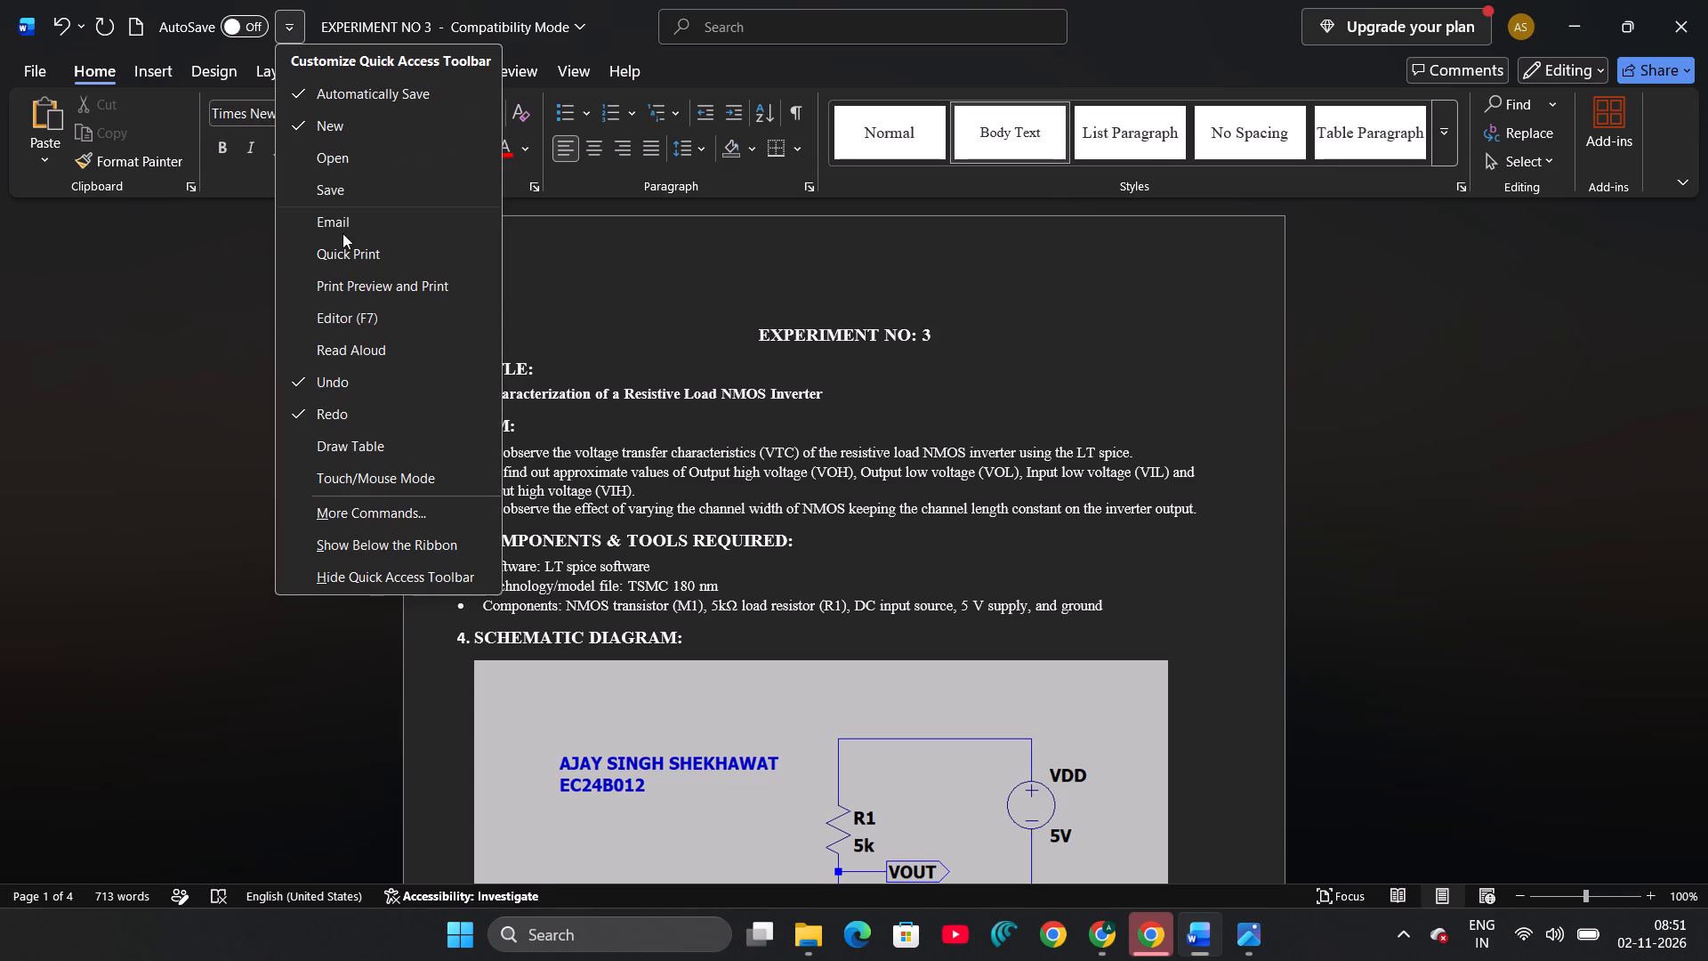
{"action": "left_click", "coordinate": [382, 197]}
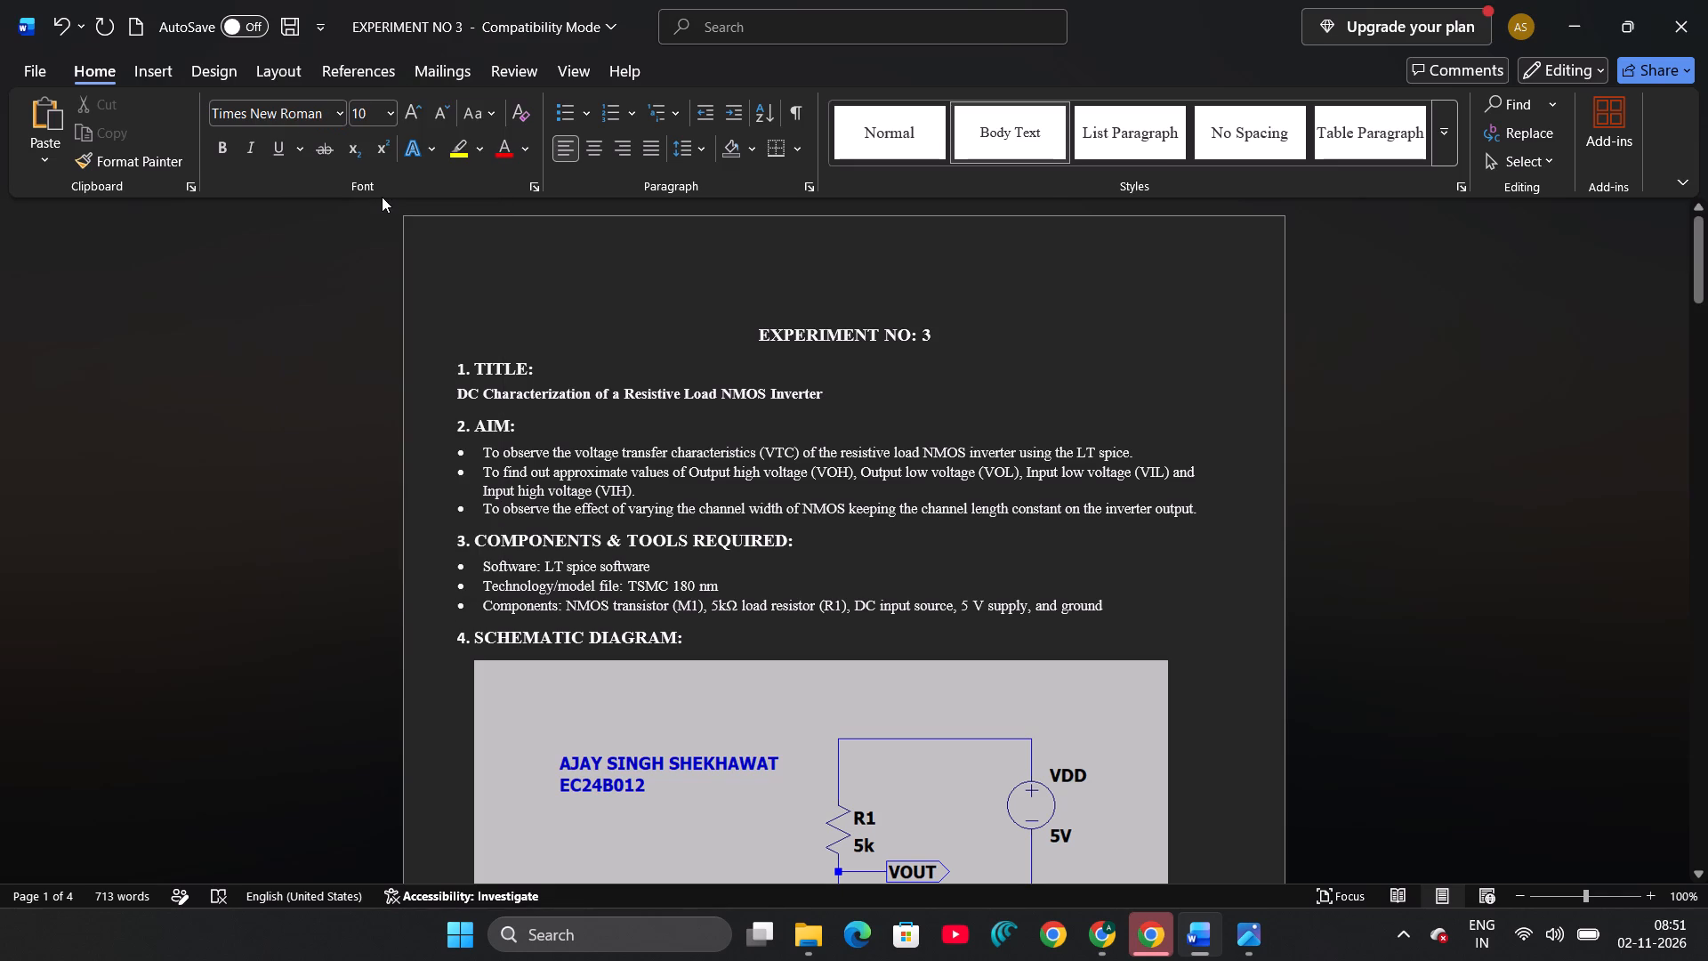
Insert four leading spaces on the empty line directly beneath the schematic diagram.
{"action": "scroll", "coordinate": [382, 197], "scroll_direction": "down", "scroll_amount": 5}
{"action": "scroll", "coordinate": [387, 500], "scroll_direction": "down", "scroll_amount": 1}
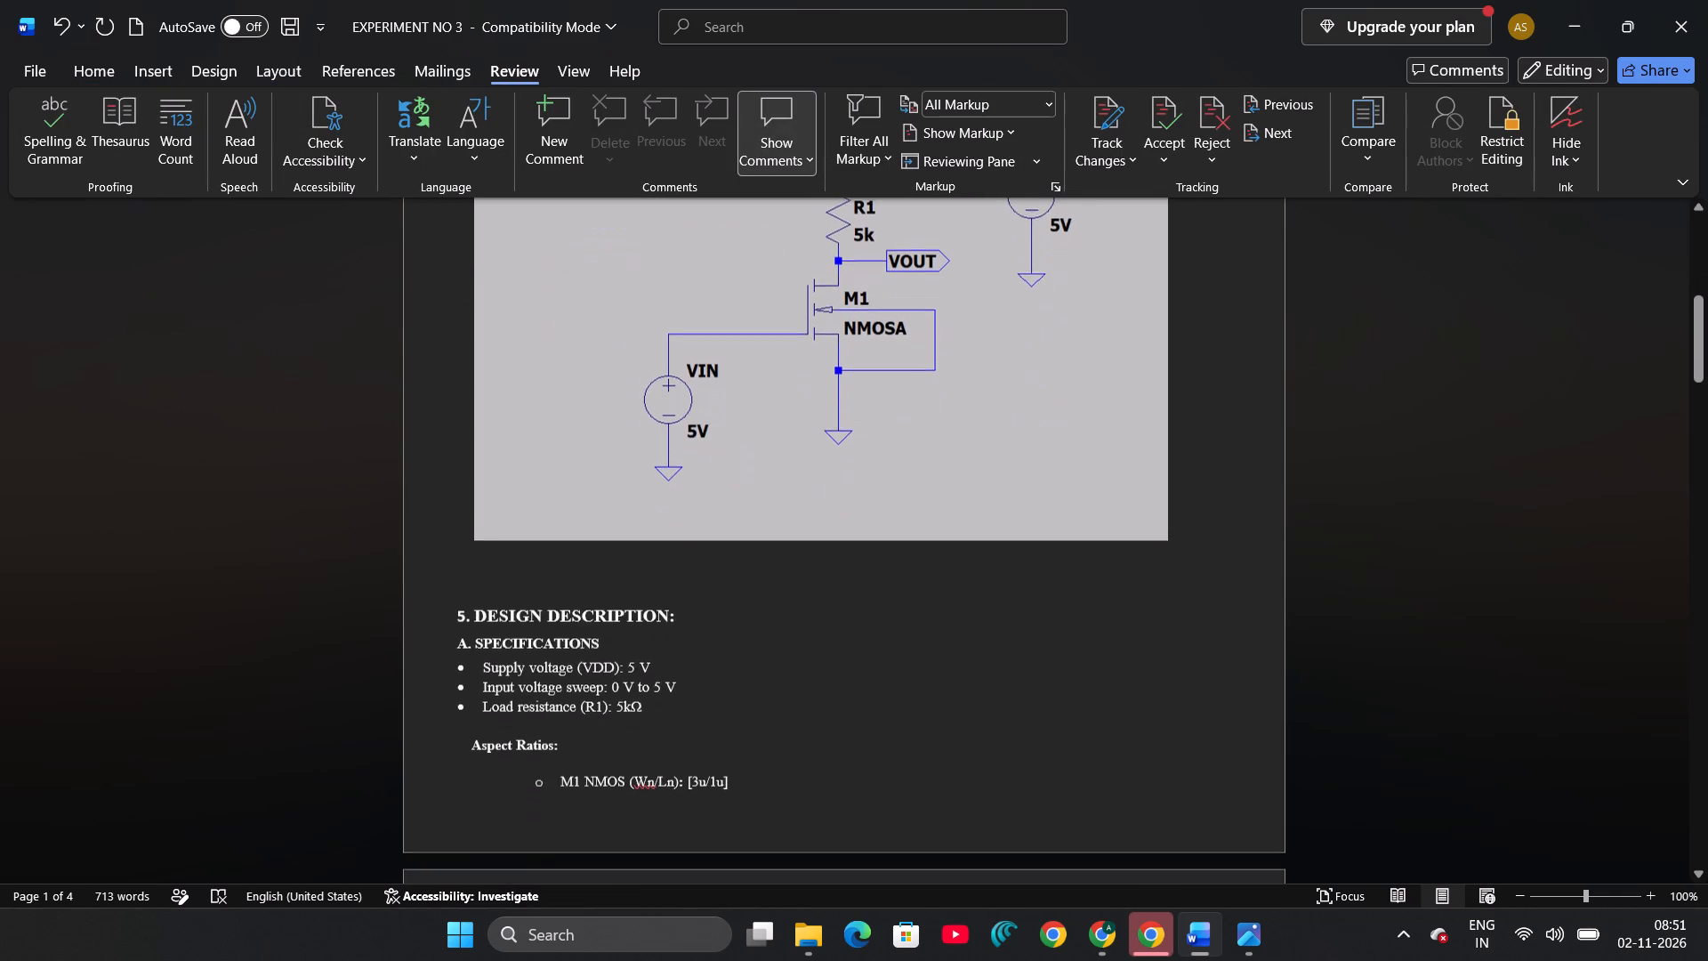
{"action": "scroll", "coordinate": [387, 500], "scroll_direction": "down", "scroll_amount": 1}
{"action": "left_click", "coordinate": [779, 552]}
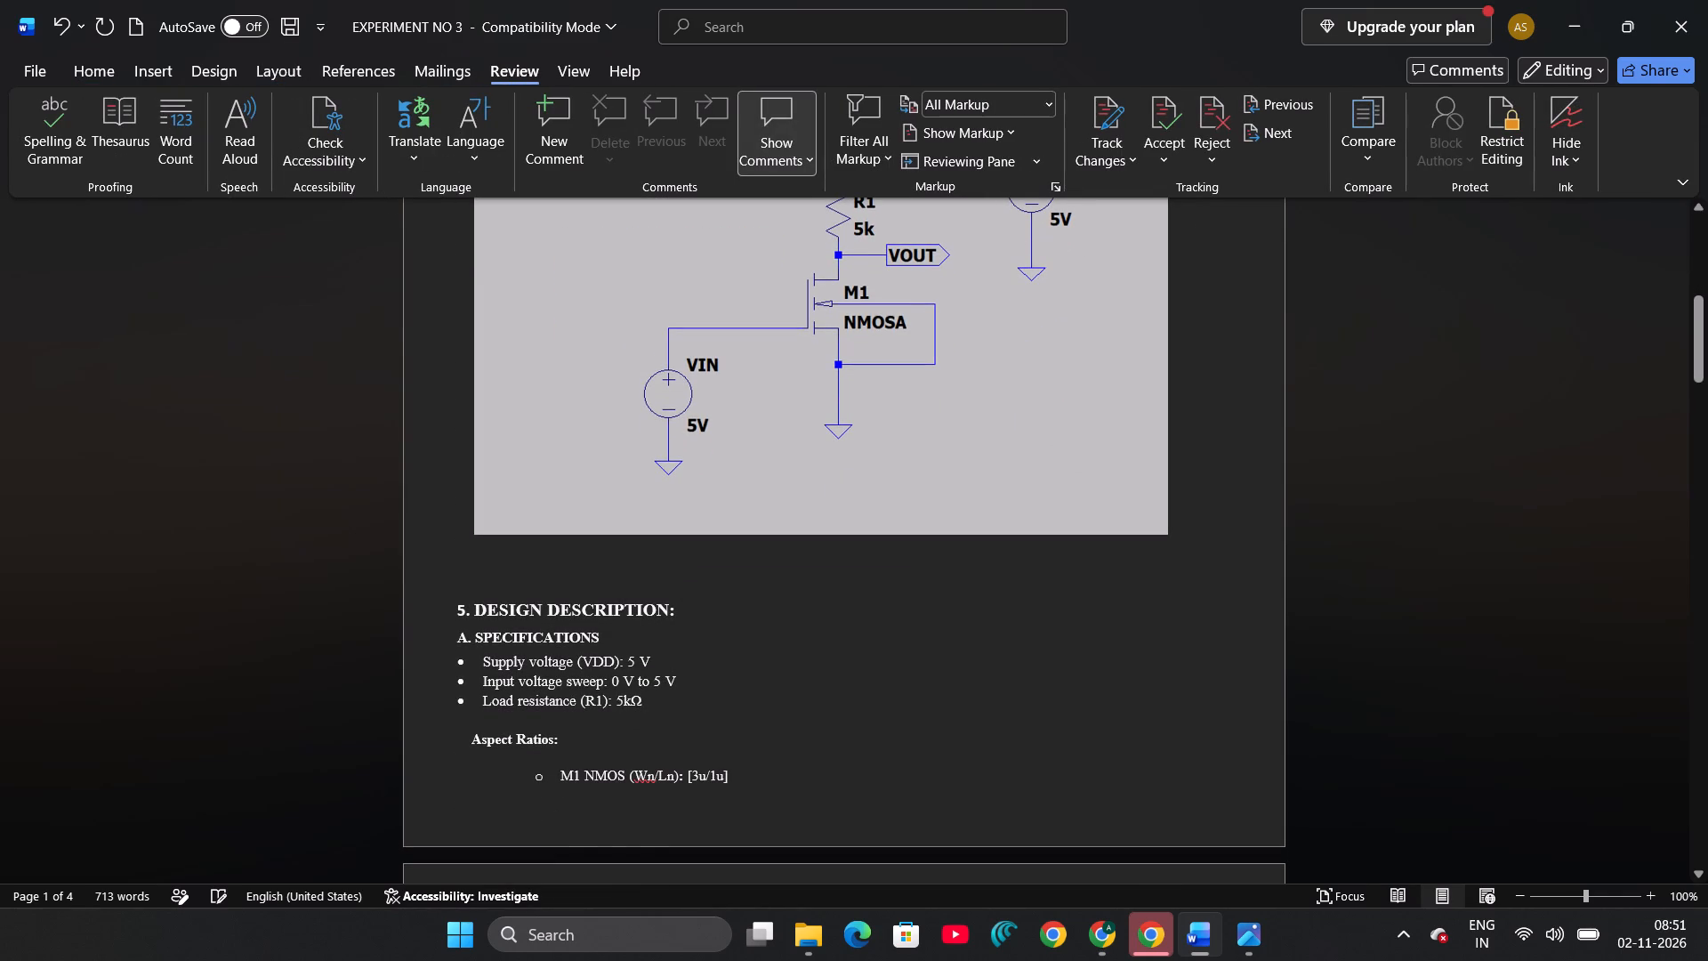
{"action": "key", "text": "space"}
{"action": "key", "text": "space"}
{"action": "key", "text": "space"}
{"action": "key", "text": "space"}
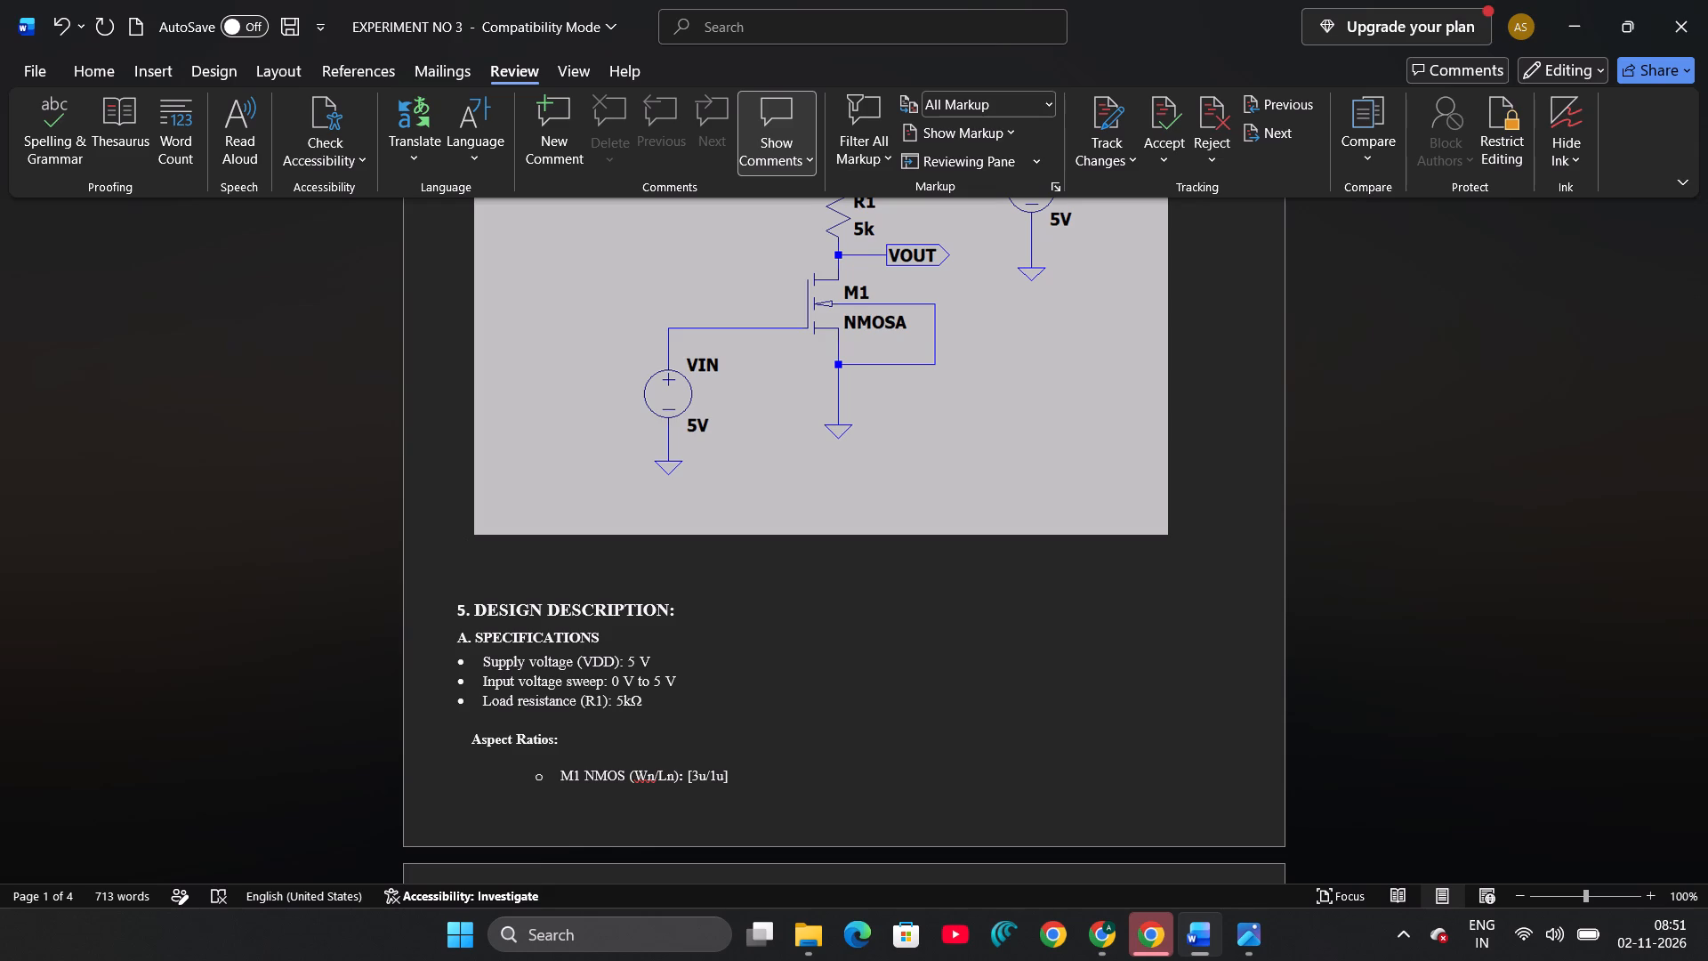
Copy the caption "Fig. 2: VOUT versus VIN" from beneath the output voltage waveform.
{"action": "scroll", "coordinate": [779, 552], "scroll_direction": "down", "scroll_amount": 4}
{"action": "scroll", "coordinate": [779, 552], "scroll_direction": "up", "scroll_amount": 1}
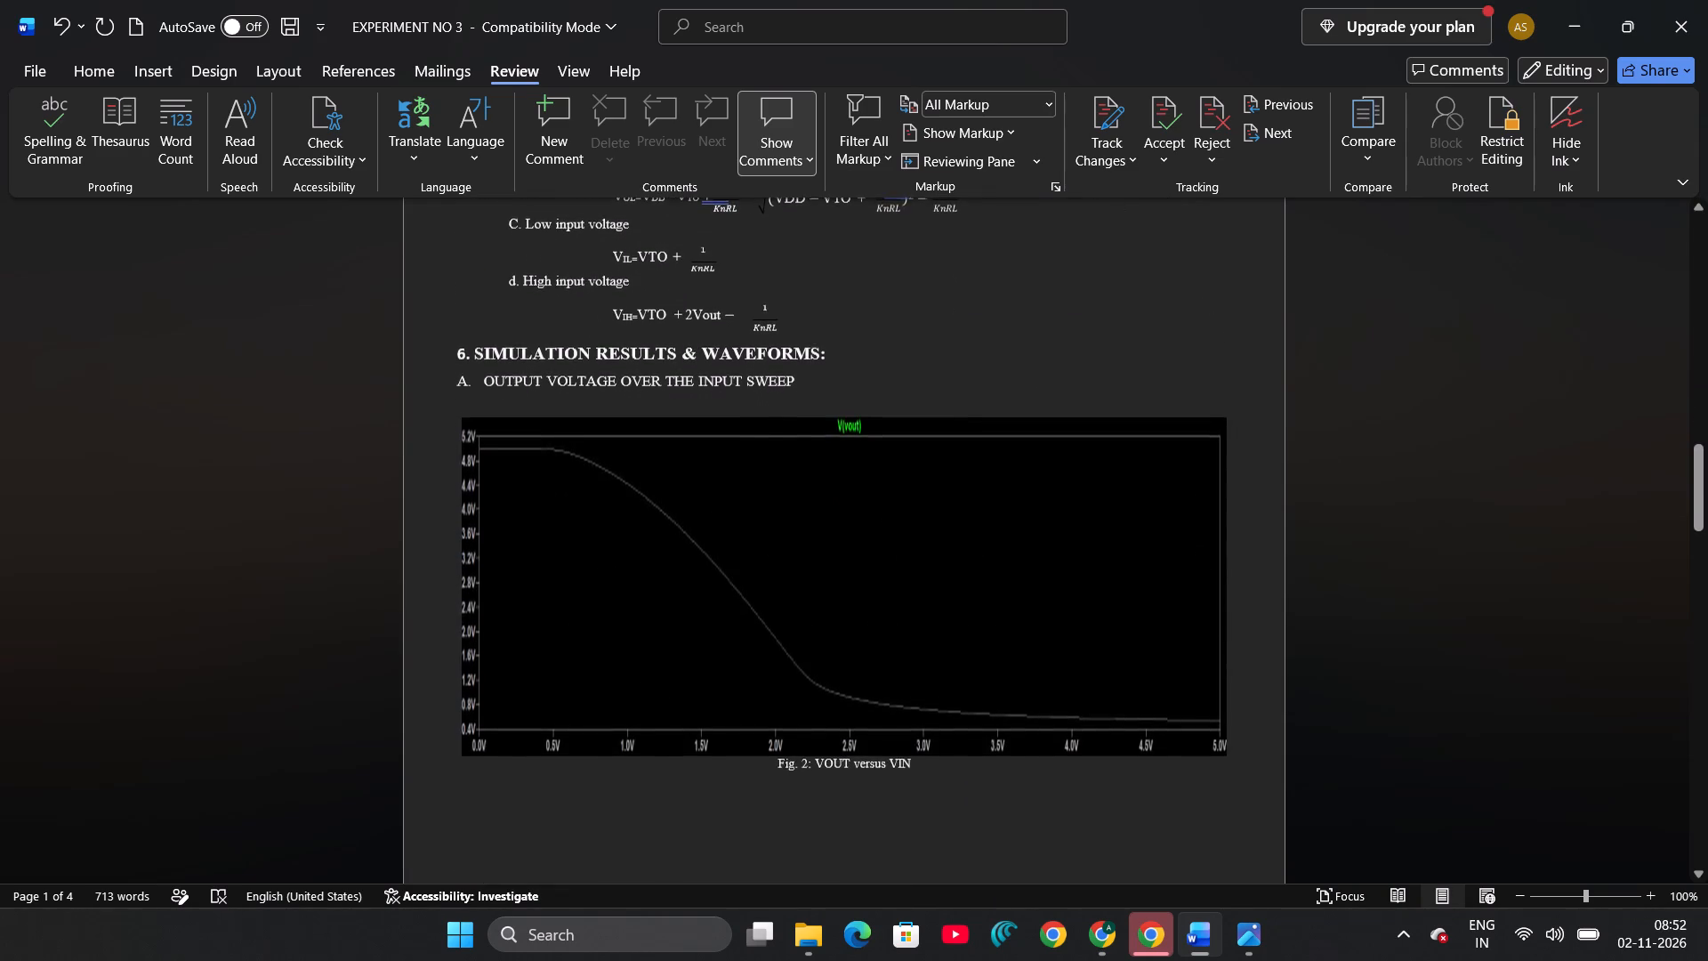
{"action": "scroll", "coordinate": [779, 552], "scroll_direction": "up", "scroll_amount": 2}
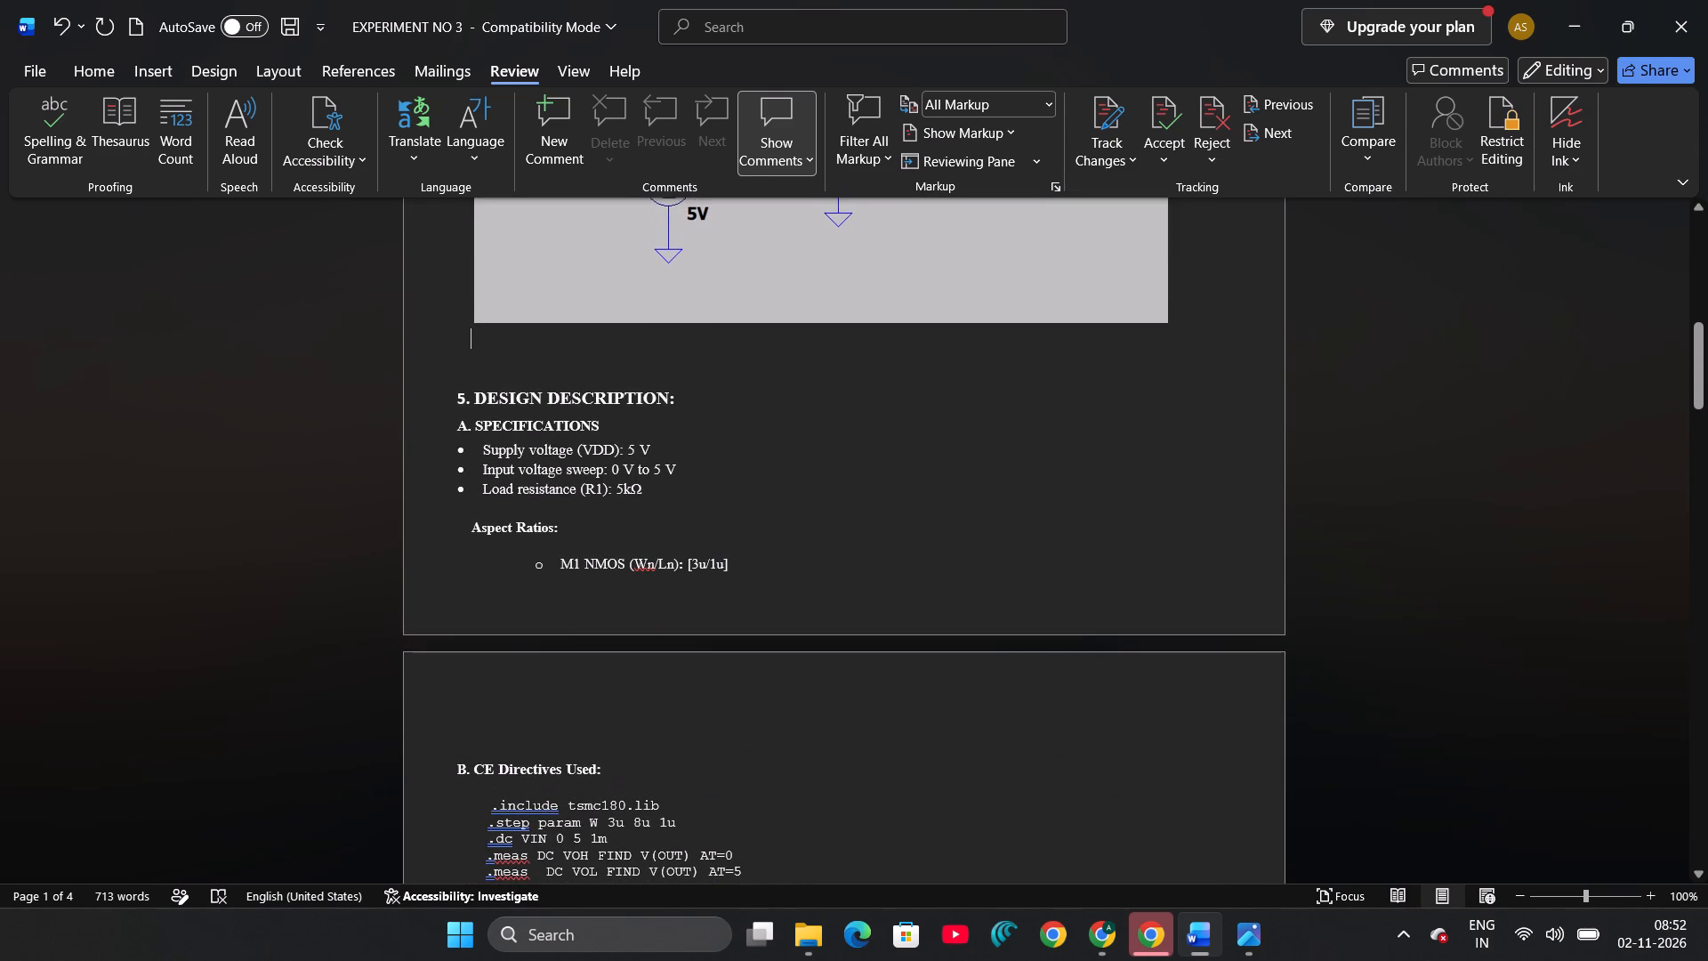
{"action": "scroll", "coordinate": [843, 660], "scroll_direction": "down", "scroll_amount": 5}
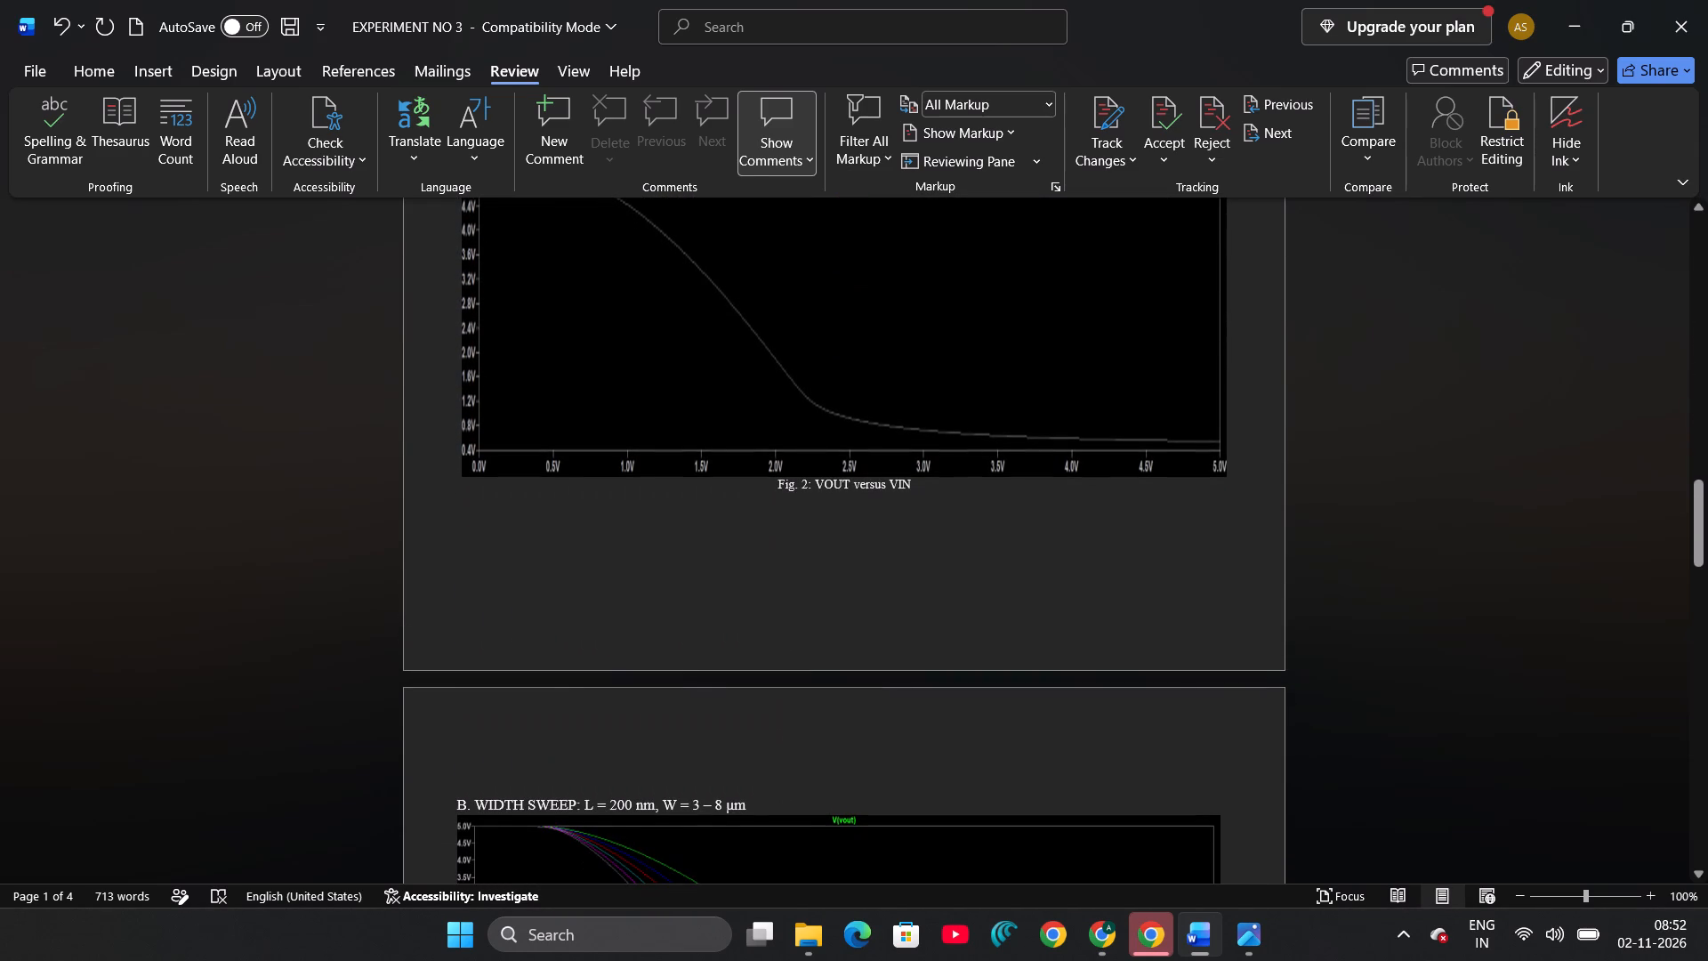
{"action": "left_click_drag", "start_coordinate": [773, 489], "coordinate": [897, 486]}
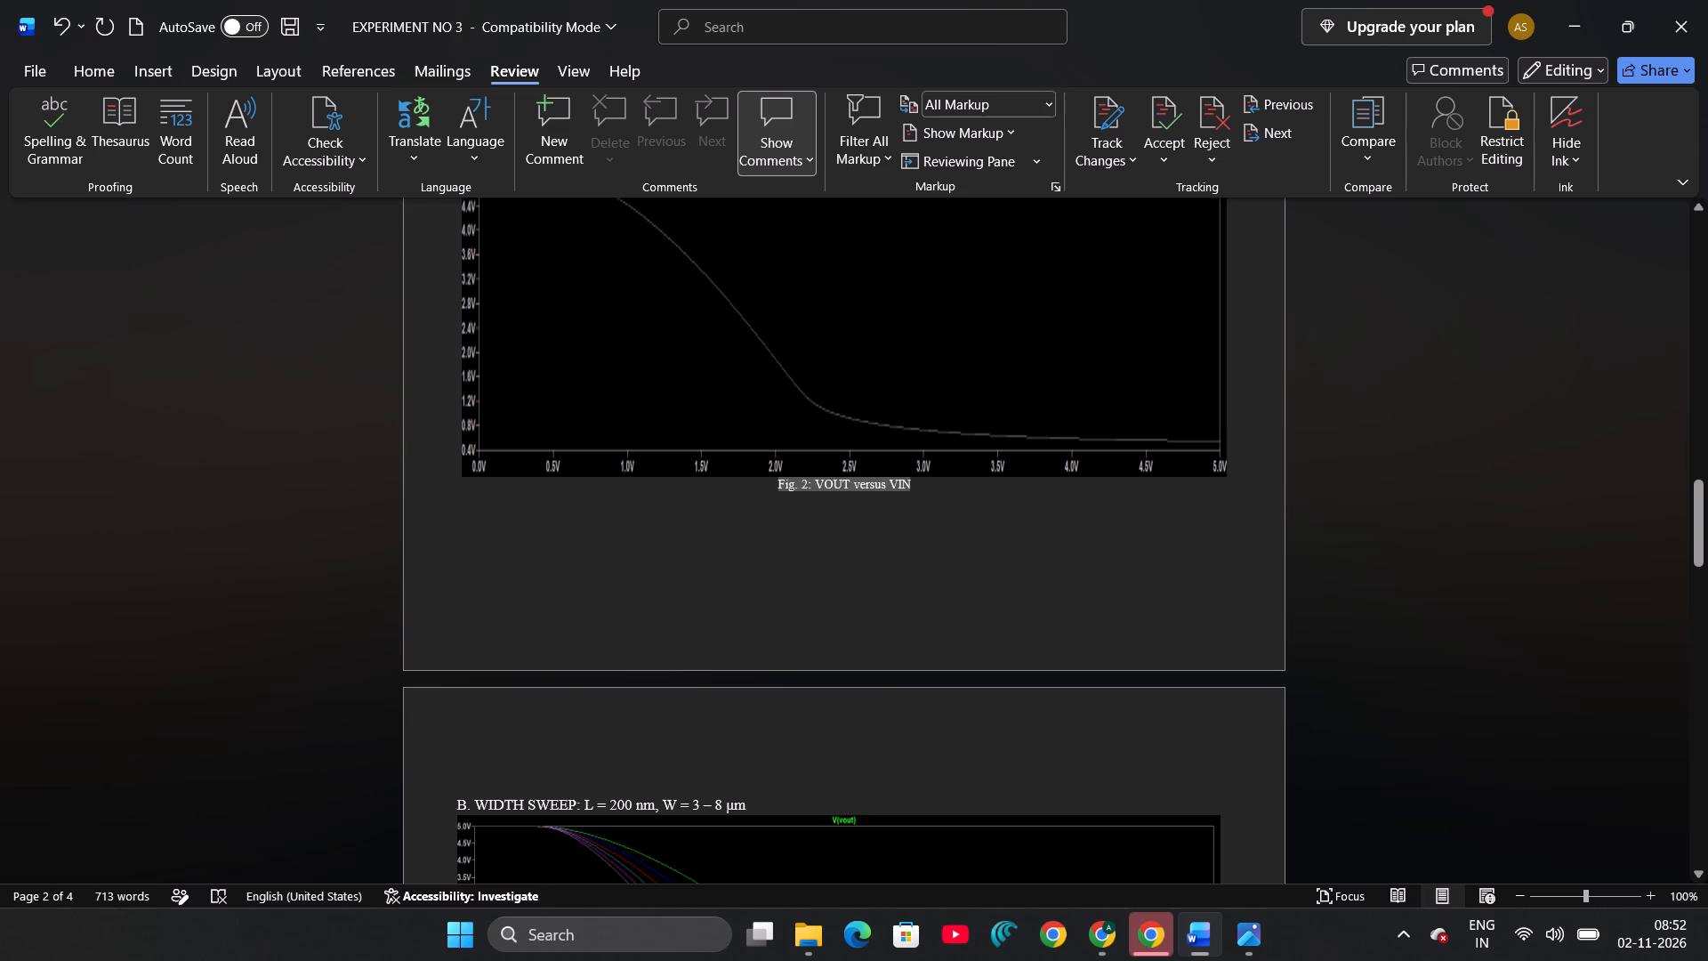
{"action": "left_click_drag", "start_coordinate": [897, 486], "coordinate": [910, 488]}
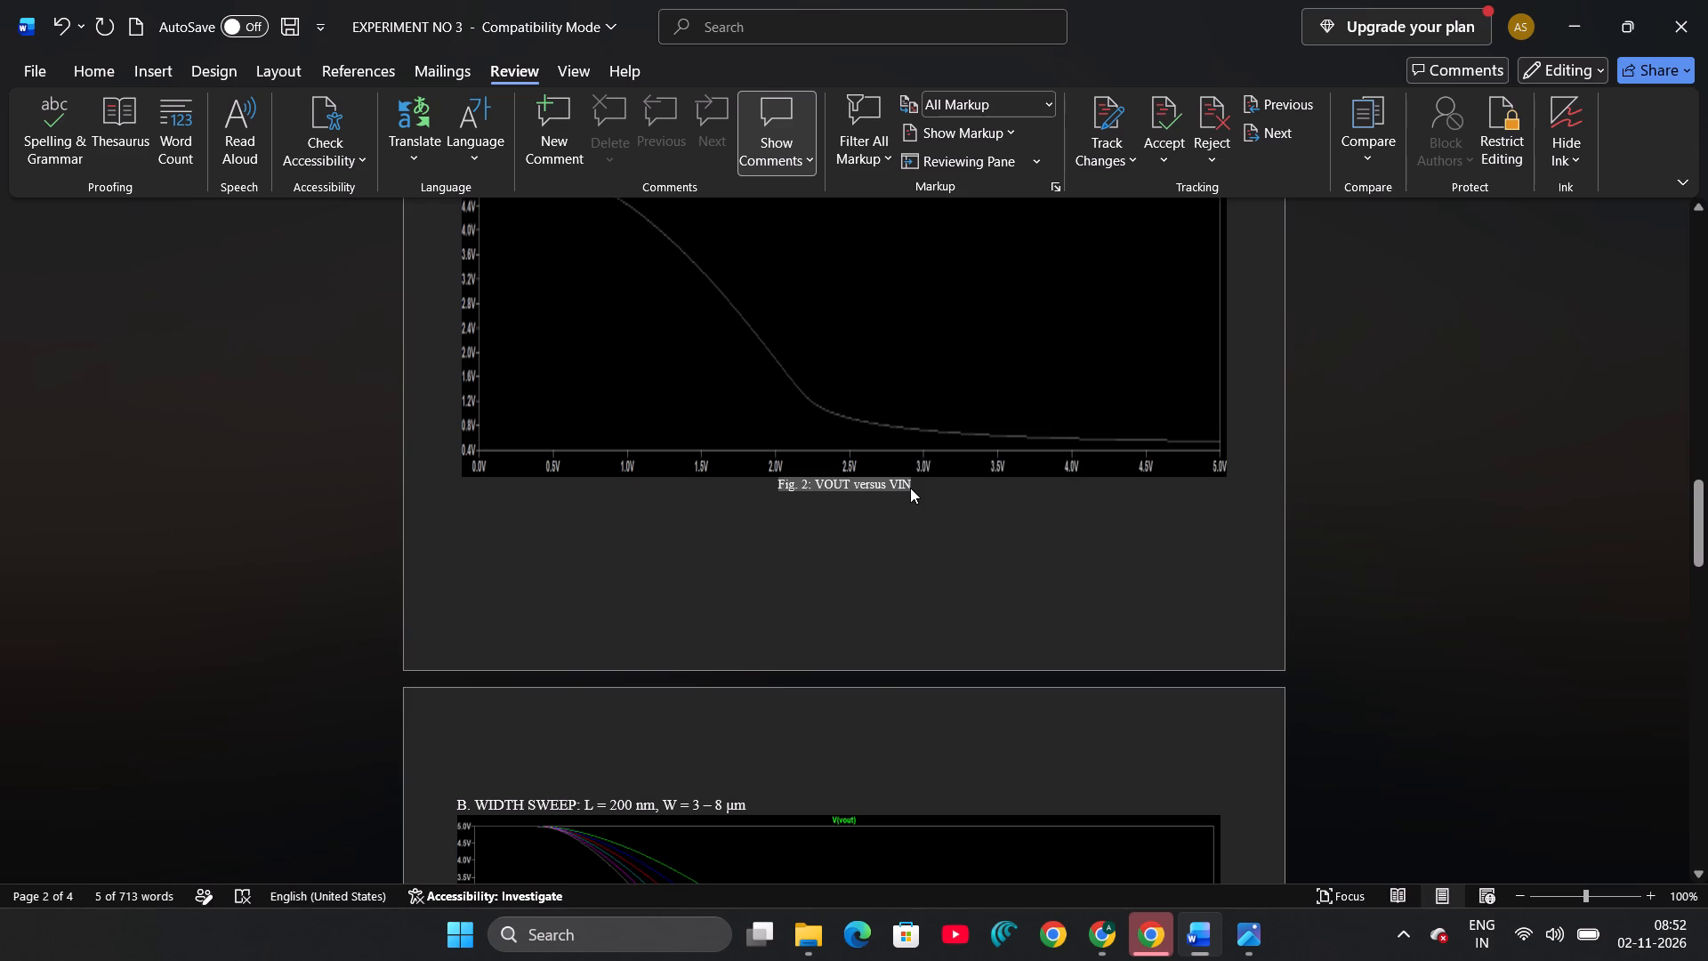
{"action": "key", "text": "ctrl+c"}
Paste the copied figure caption on the line beneath the schematic diagram, moved further in with leading spaces.
{"action": "scroll", "coordinate": [910, 488], "scroll_direction": "up", "scroll_amount": 3}
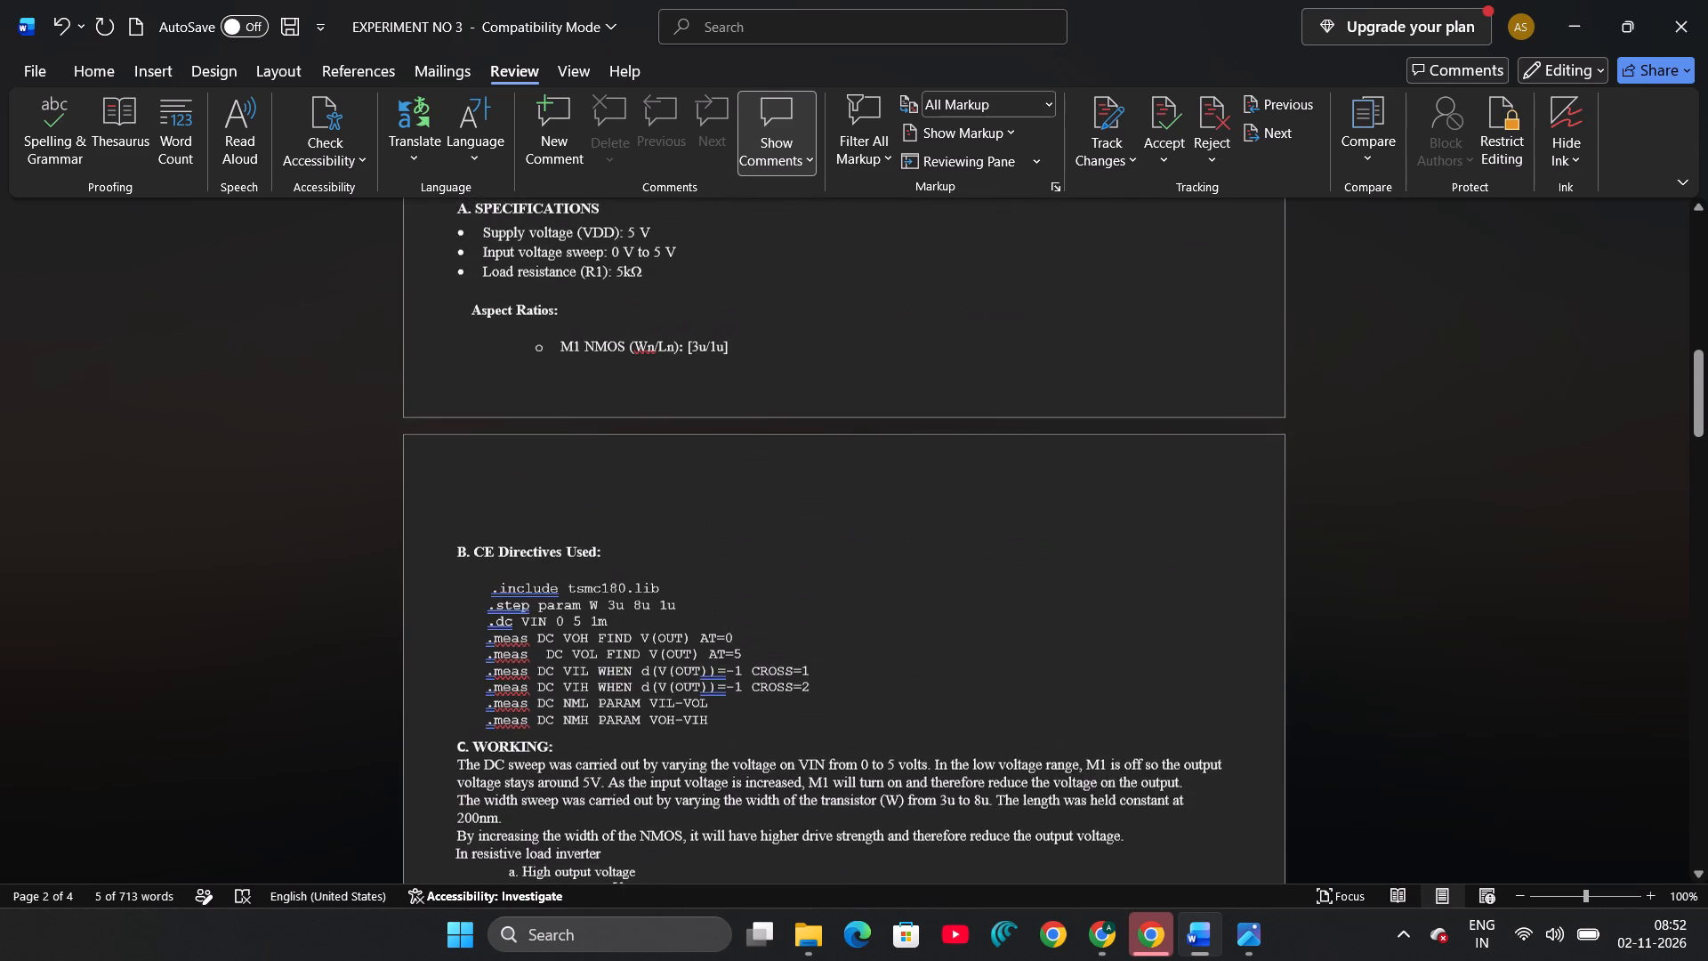
{"action": "scroll", "coordinate": [910, 488], "scroll_direction": "up", "scroll_amount": 1}
{"action": "left_click", "coordinate": [732, 382]}
{"action": "key", "text": "space"}
{"action": "key", "text": "space"}
{"action": "key", "text": "space"}
{"action": "key", "text": "space"}
{"action": "key", "text": "space"}
{"action": "key", "text": "space"}
{"action": "key", "text": "space"}
{"action": "key", "text": "space"}
{"action": "key", "text": "space"}
{"action": "key", "text": "space"}
{"action": "key", "text": "space"}
{"action": "key", "text": "space"}
{"action": "key", "text": "space"}
{"action": "key", "text": "space"}
{"action": "key", "text": "space"}
{"action": "key", "text": "space"}
{"action": "key", "text": "space"}
{"action": "key", "text": "space"}
{"action": "key", "text": "space"}
{"action": "key", "text": "space"}
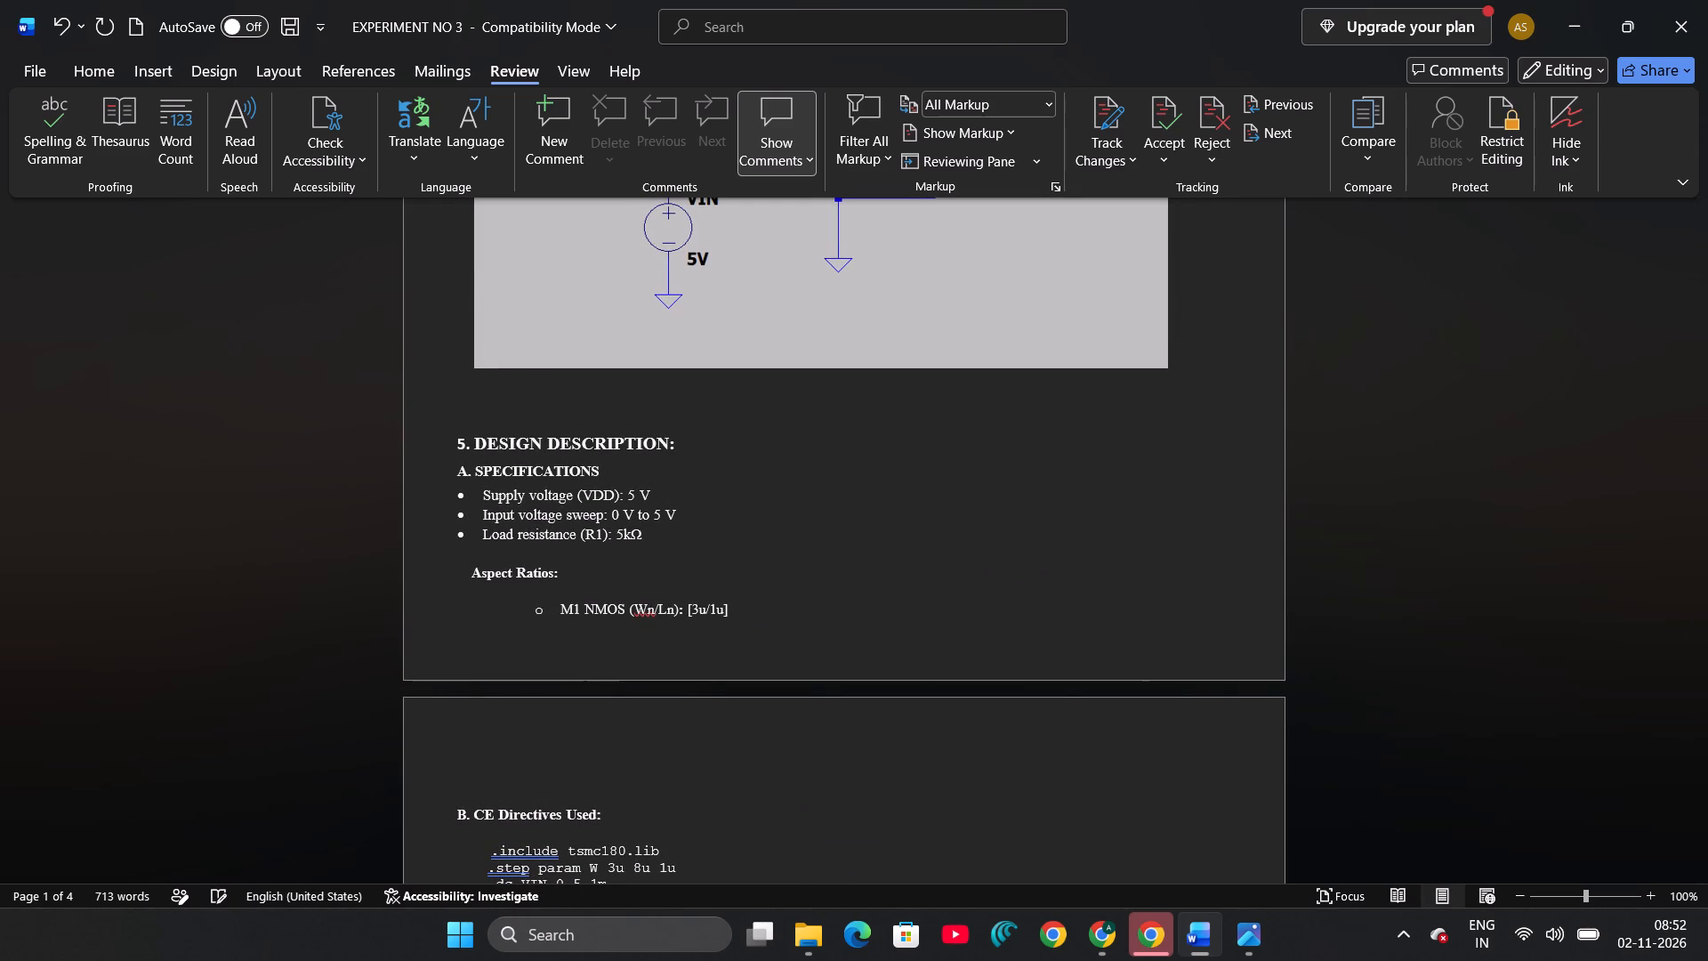
{"action": "key", "text": "ctrl+v"}
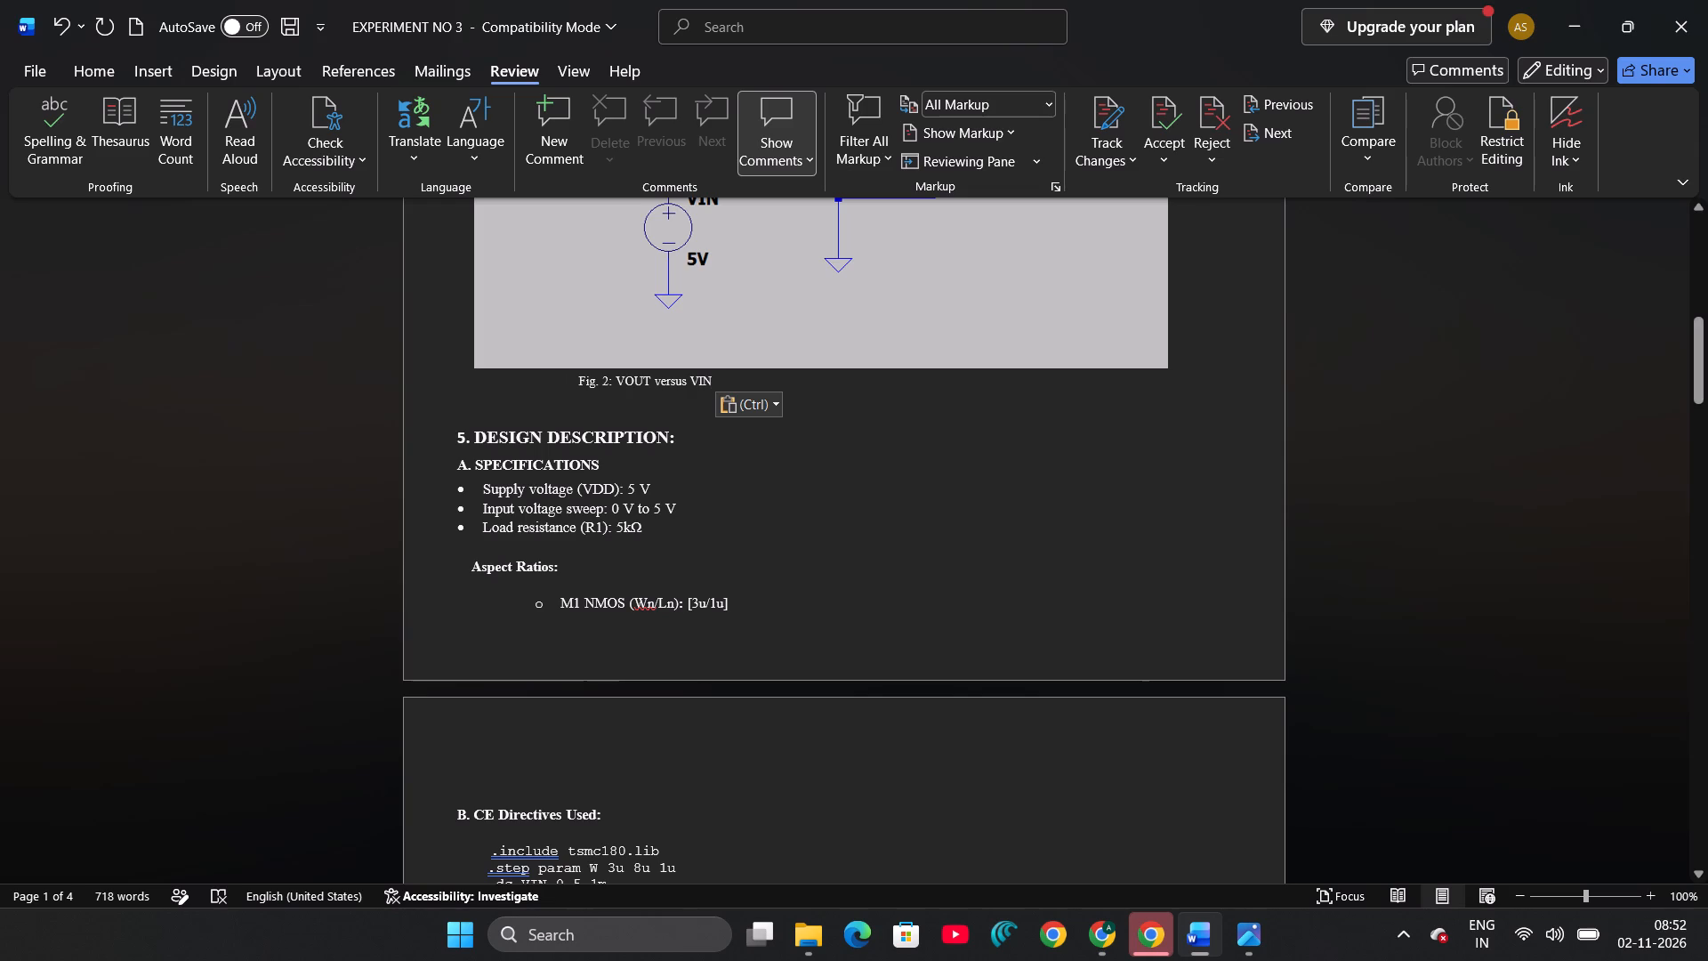
Replace "VOUT versus VIN" in the schematic's caption with "schematic diagram of R".
{"action": "left_click_drag", "start_coordinate": [714, 383], "coordinate": [623, 387]}
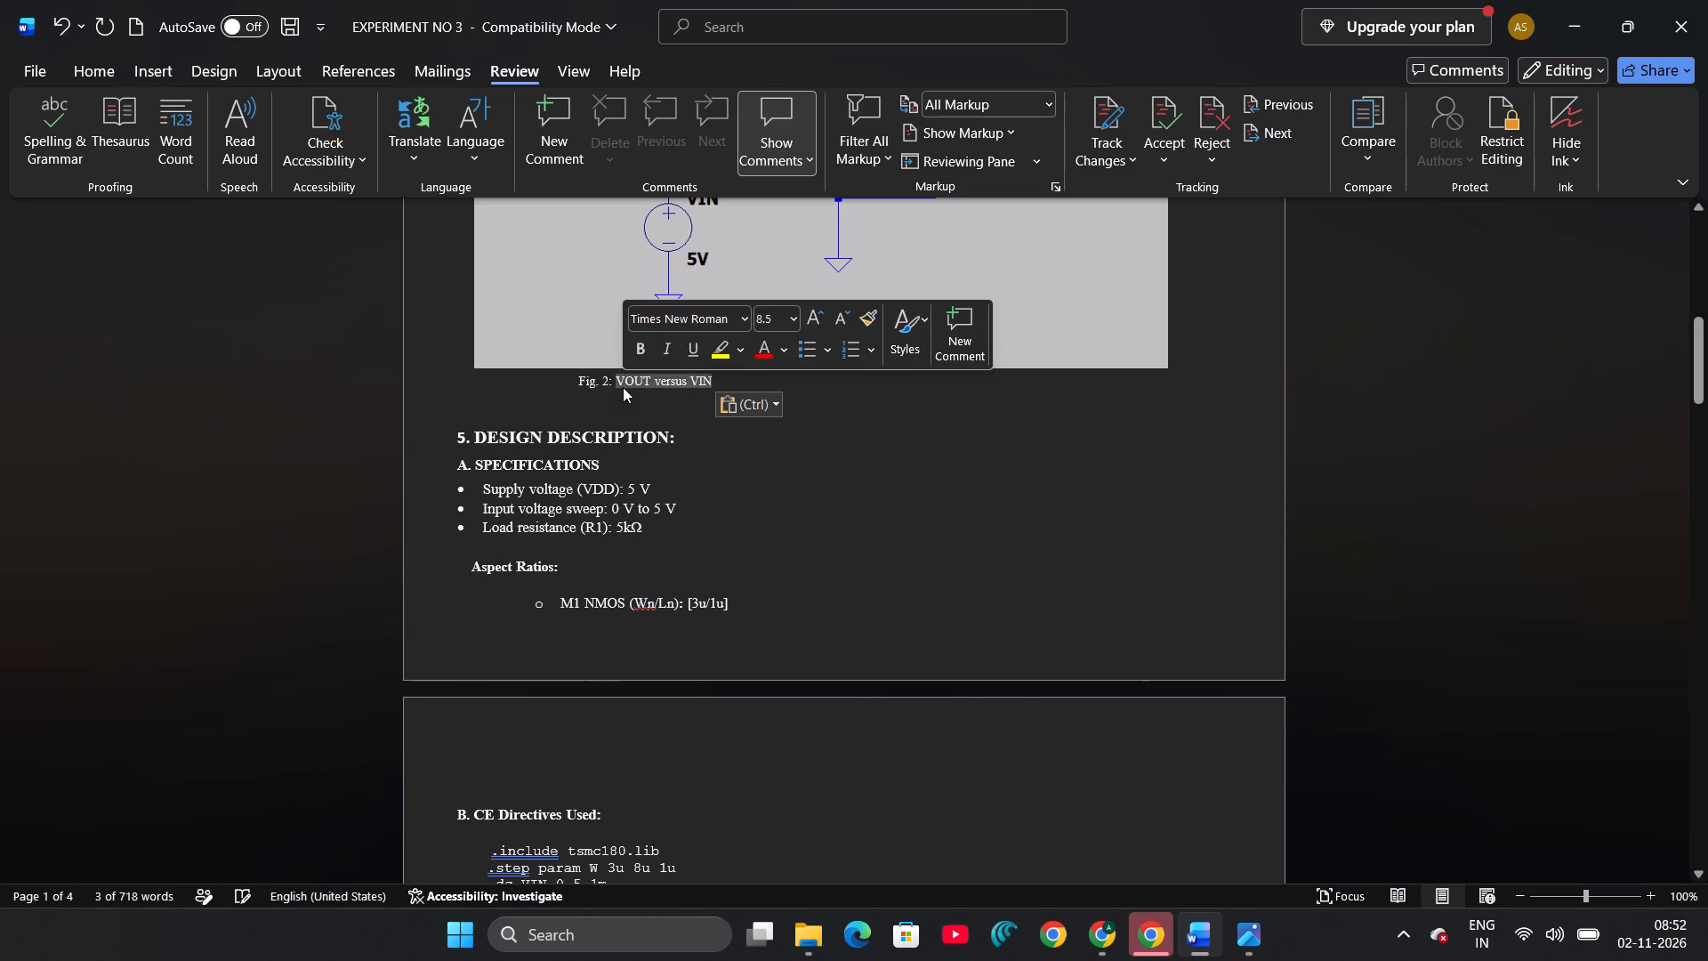
{"action": "key", "text": "BackSpace"}
{"action": "type", "text": "schema"}
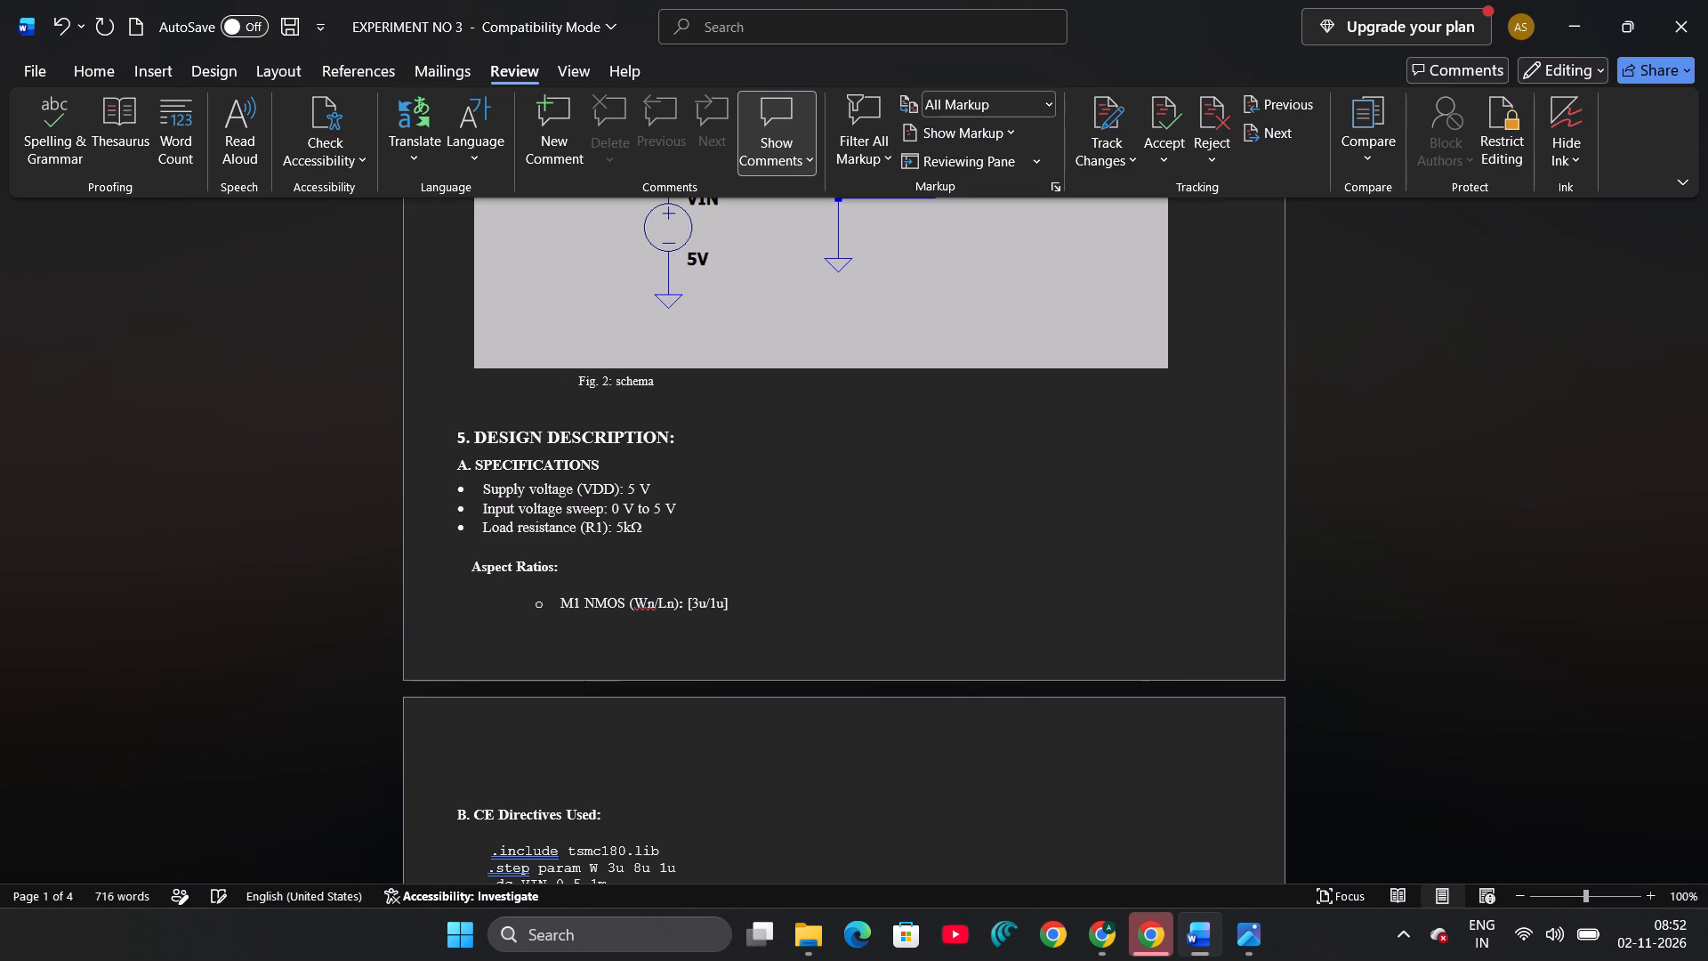
{"action": "type", "text": "tic"}
{"action": "key", "text": "space"}
{"action": "type", "text": "diage"}
{"action": "key", "text": "BackSpace"}
{"action": "key", "text": "r"}
{"action": "type", "text": "an of"}
{"action": "key", "text": "space"}
{"action": "key", "text": "r"}
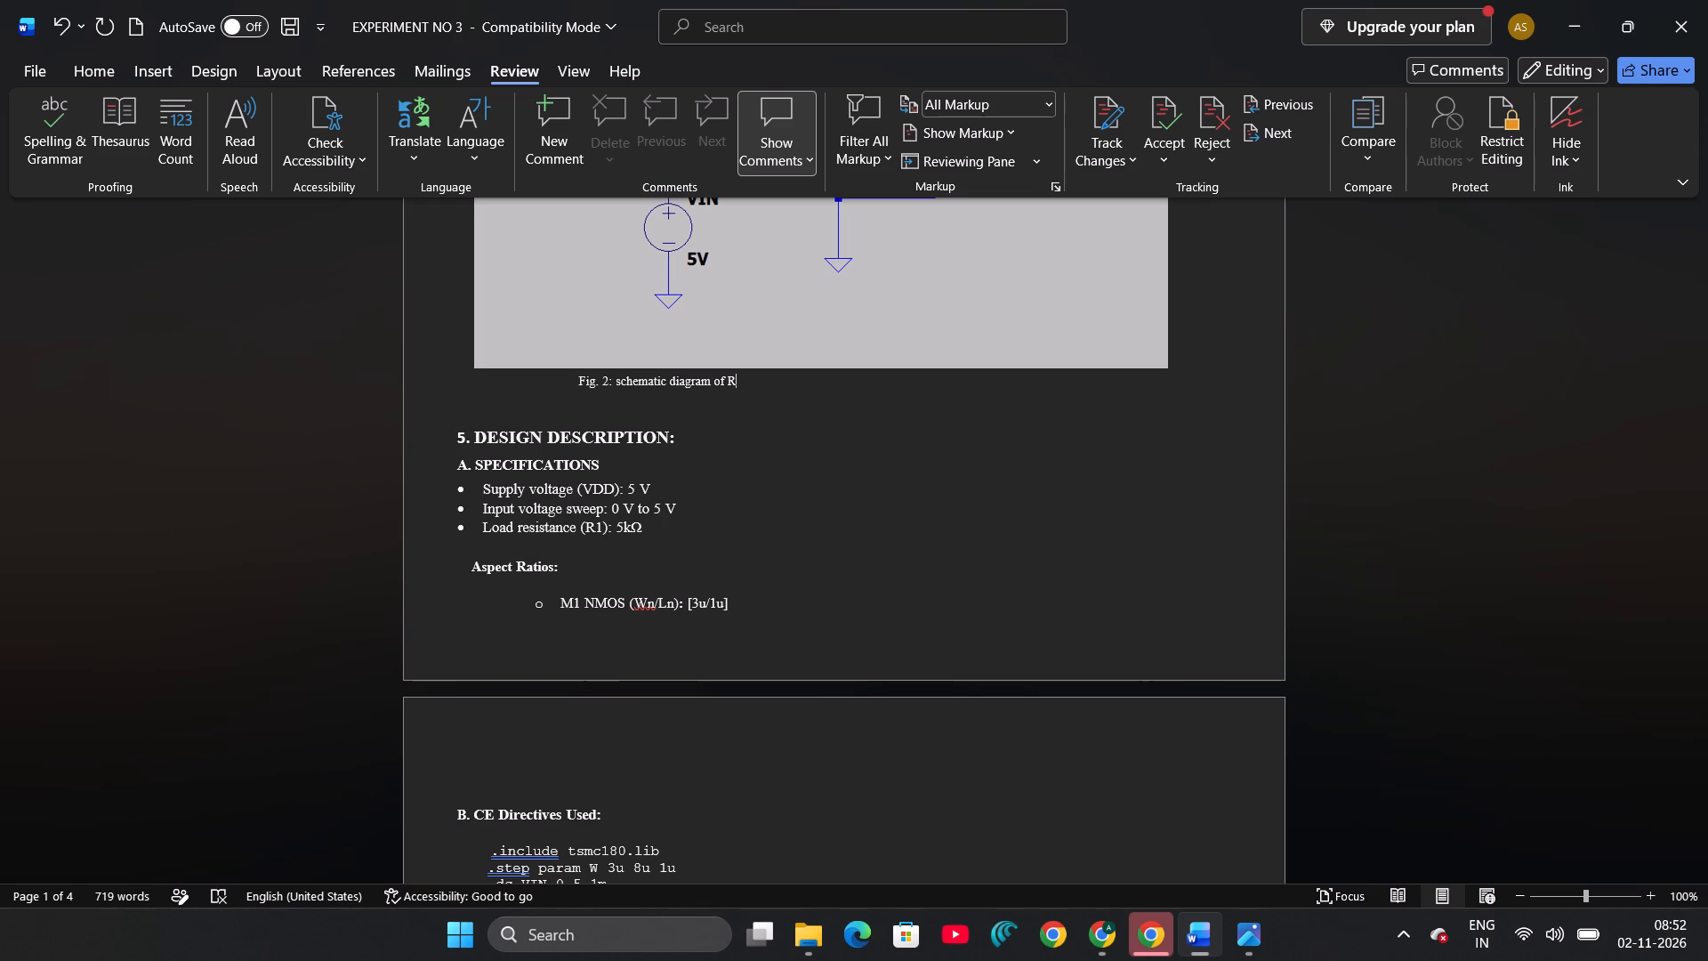
Copy "Resistive Load NMOS Inverter" from the experiment's title line.
{"action": "scroll", "coordinate": [788, 367], "scroll_direction": "up", "scroll_amount": 1}
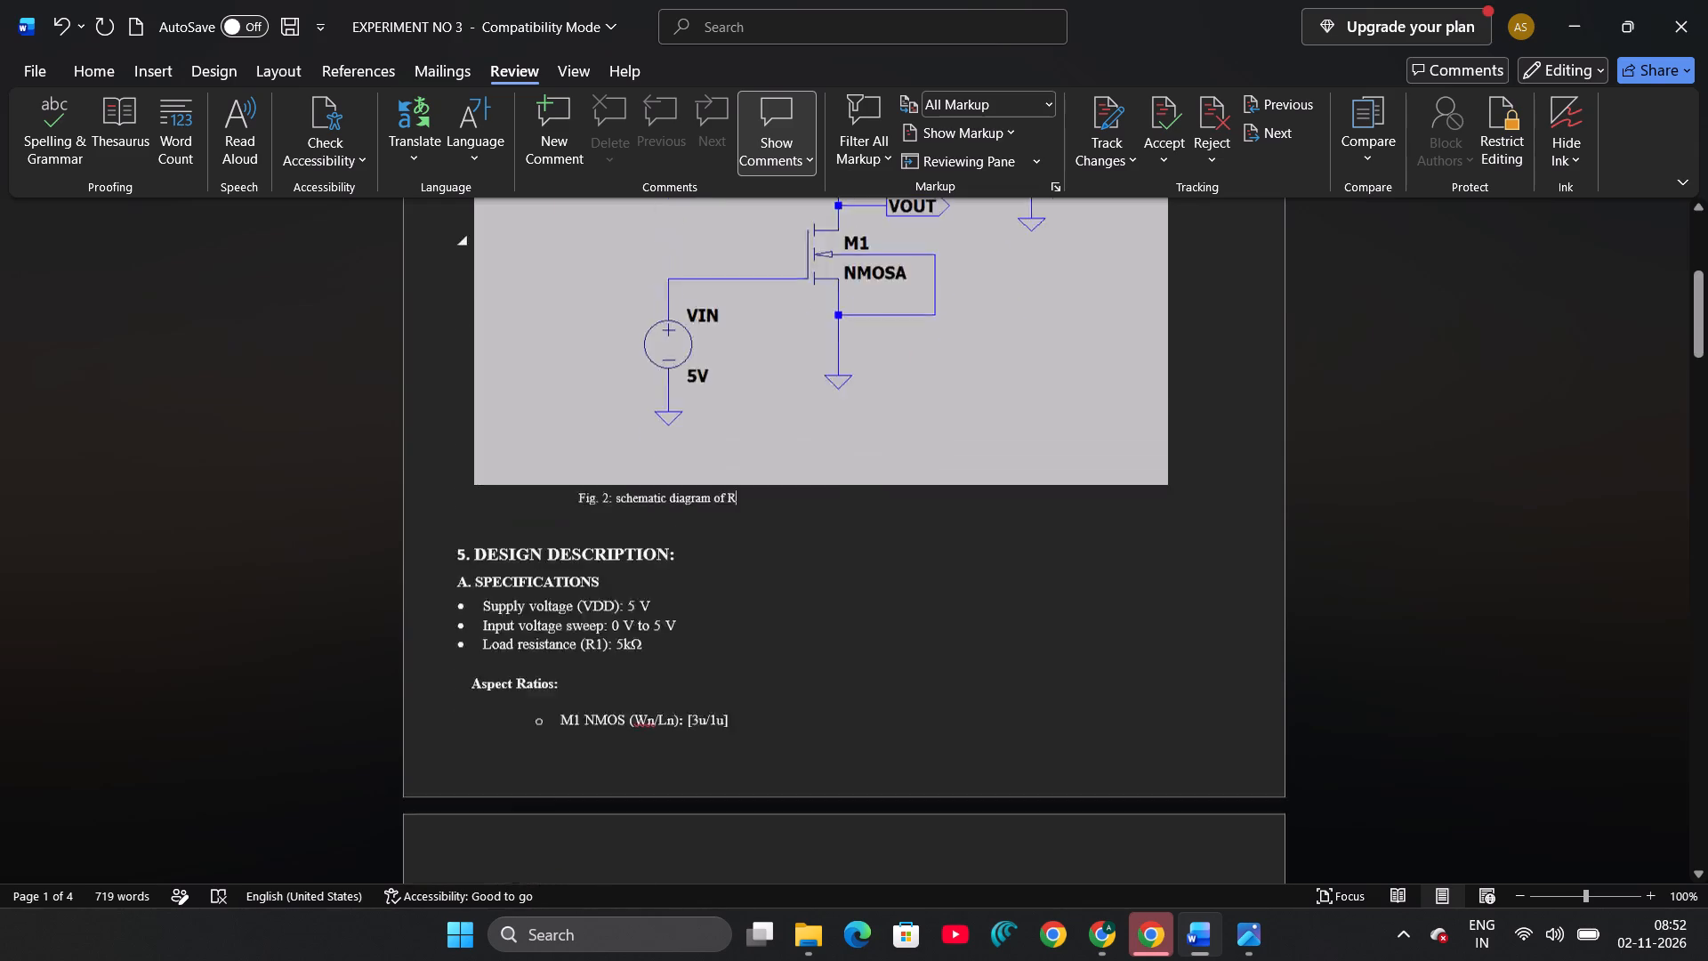
{"action": "scroll", "coordinate": [788, 367], "scroll_direction": "up", "scroll_amount": 2}
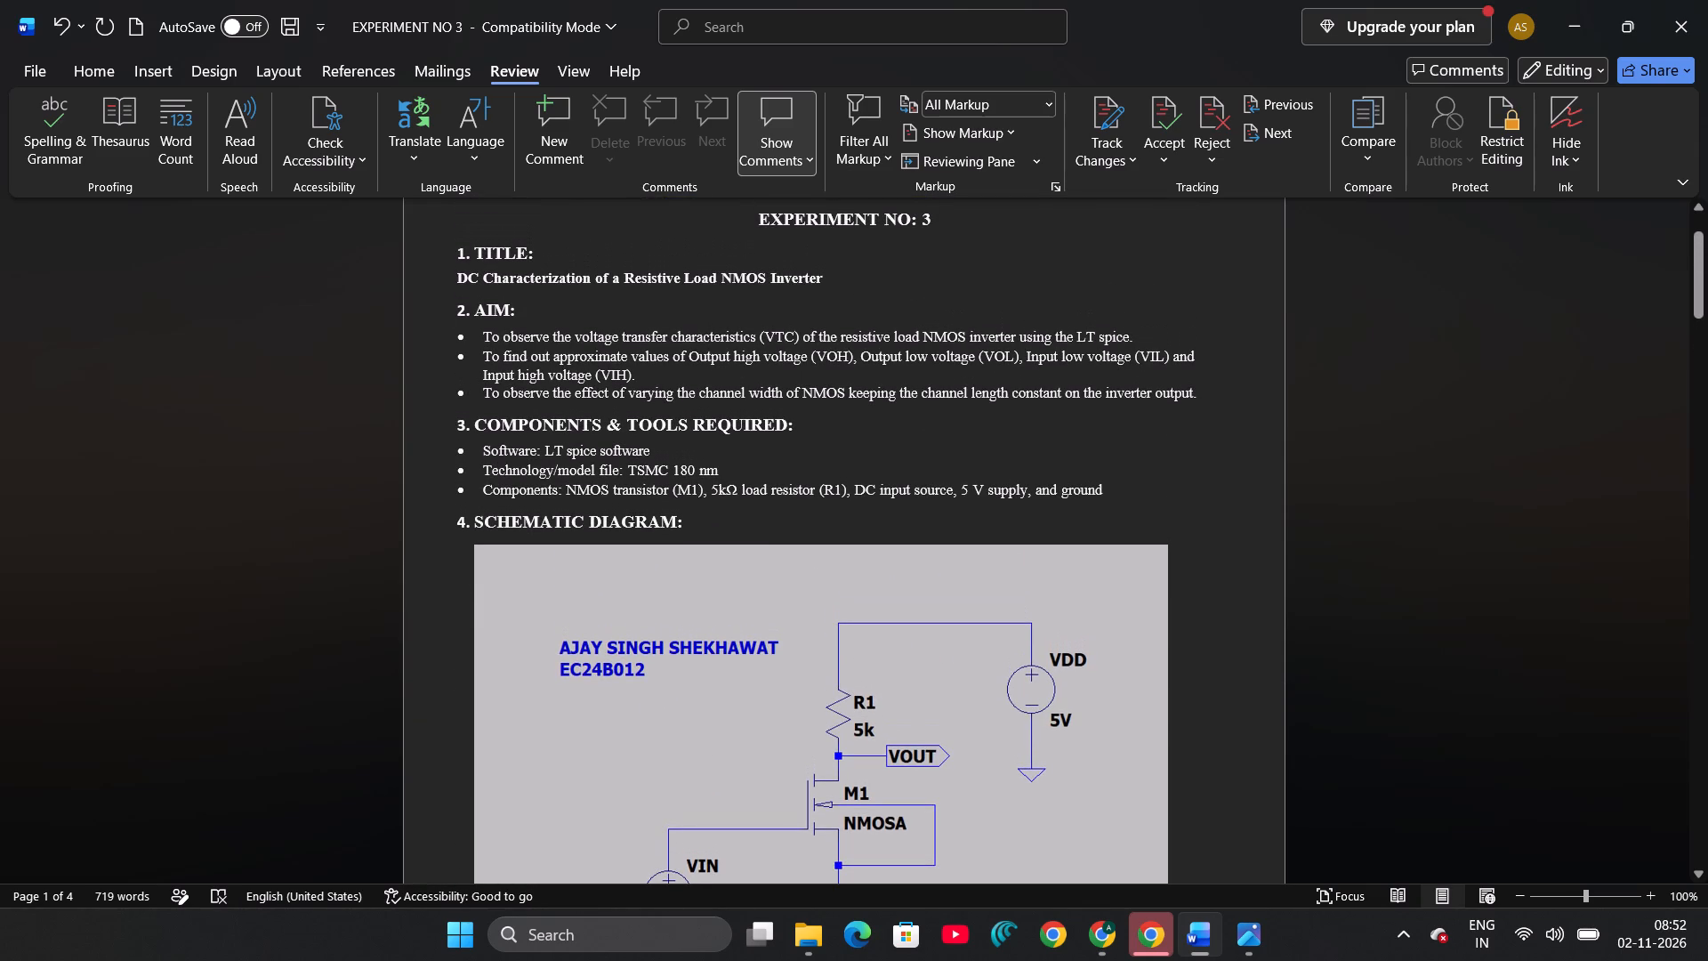
{"action": "left_click_drag", "start_coordinate": [624, 283], "coordinate": [798, 284]}
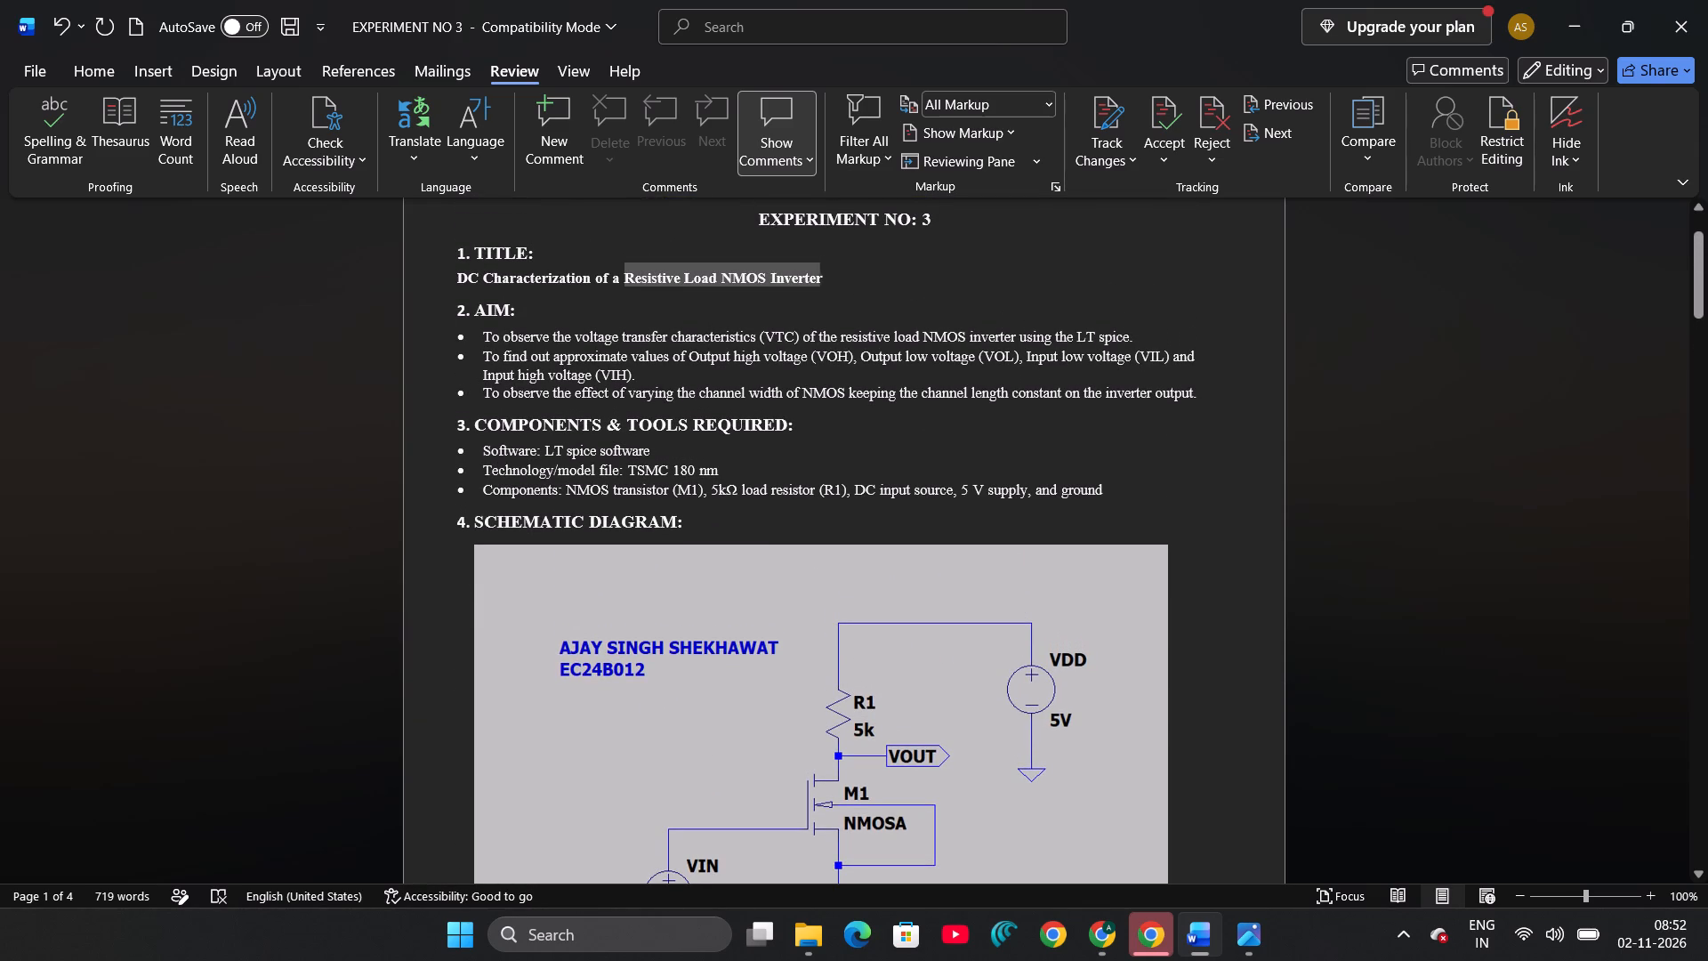
{"action": "left_click_drag", "start_coordinate": [798, 284], "coordinate": [807, 284]}
{"action": "key", "text": "ctrl+c"}
Paste the copied title text at the end of the schematic diagram's caption and delete the stray "R" before it.
{"action": "scroll", "coordinate": [807, 284], "scroll_direction": "down", "scroll_amount": 1}
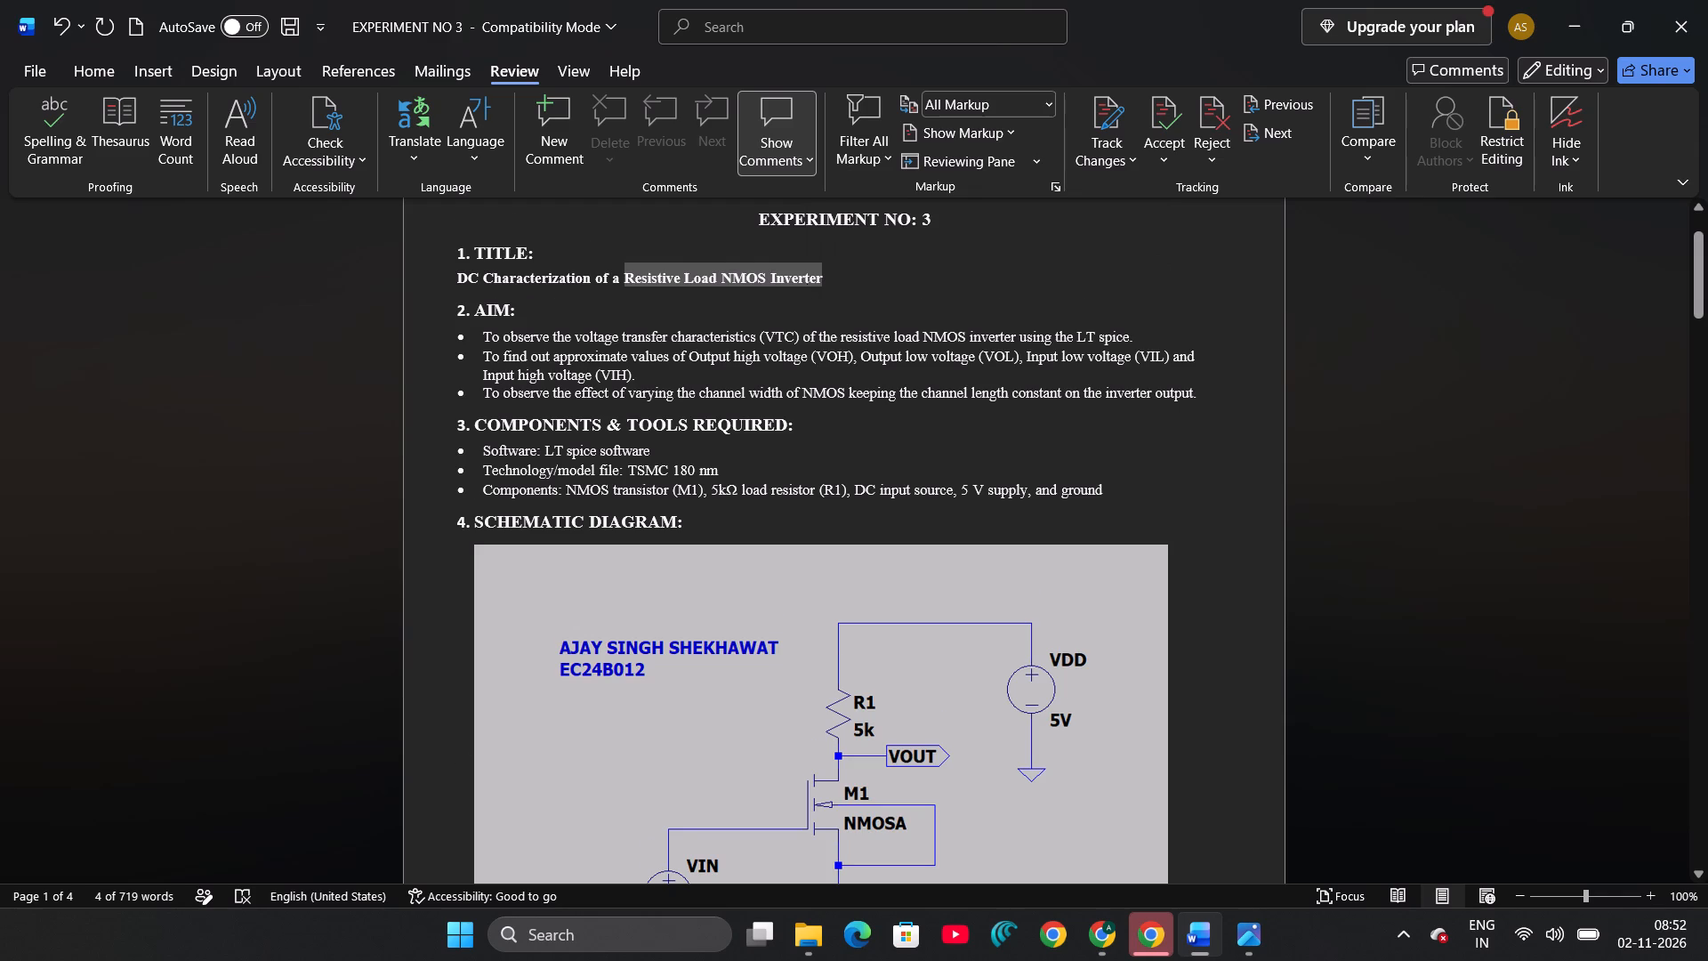
{"action": "scroll", "coordinate": [807, 284], "scroll_direction": "down", "scroll_amount": 1}
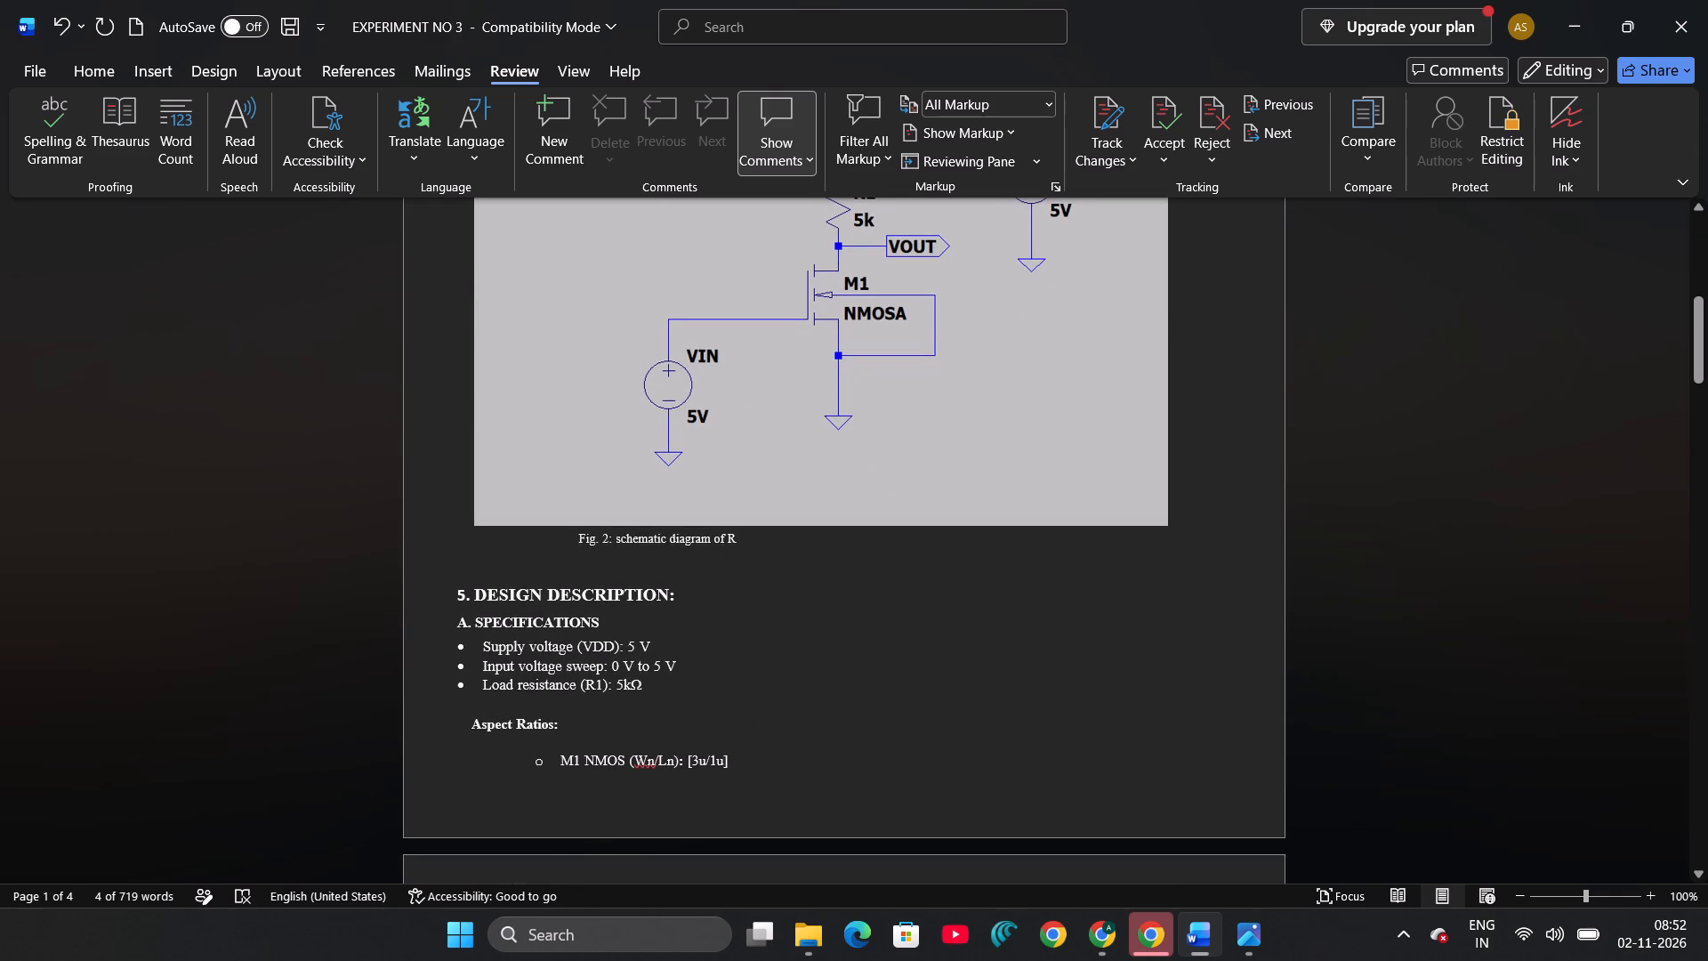
{"action": "left_click", "coordinate": [734, 542]}
{"action": "key", "text": "ctrl+v"}
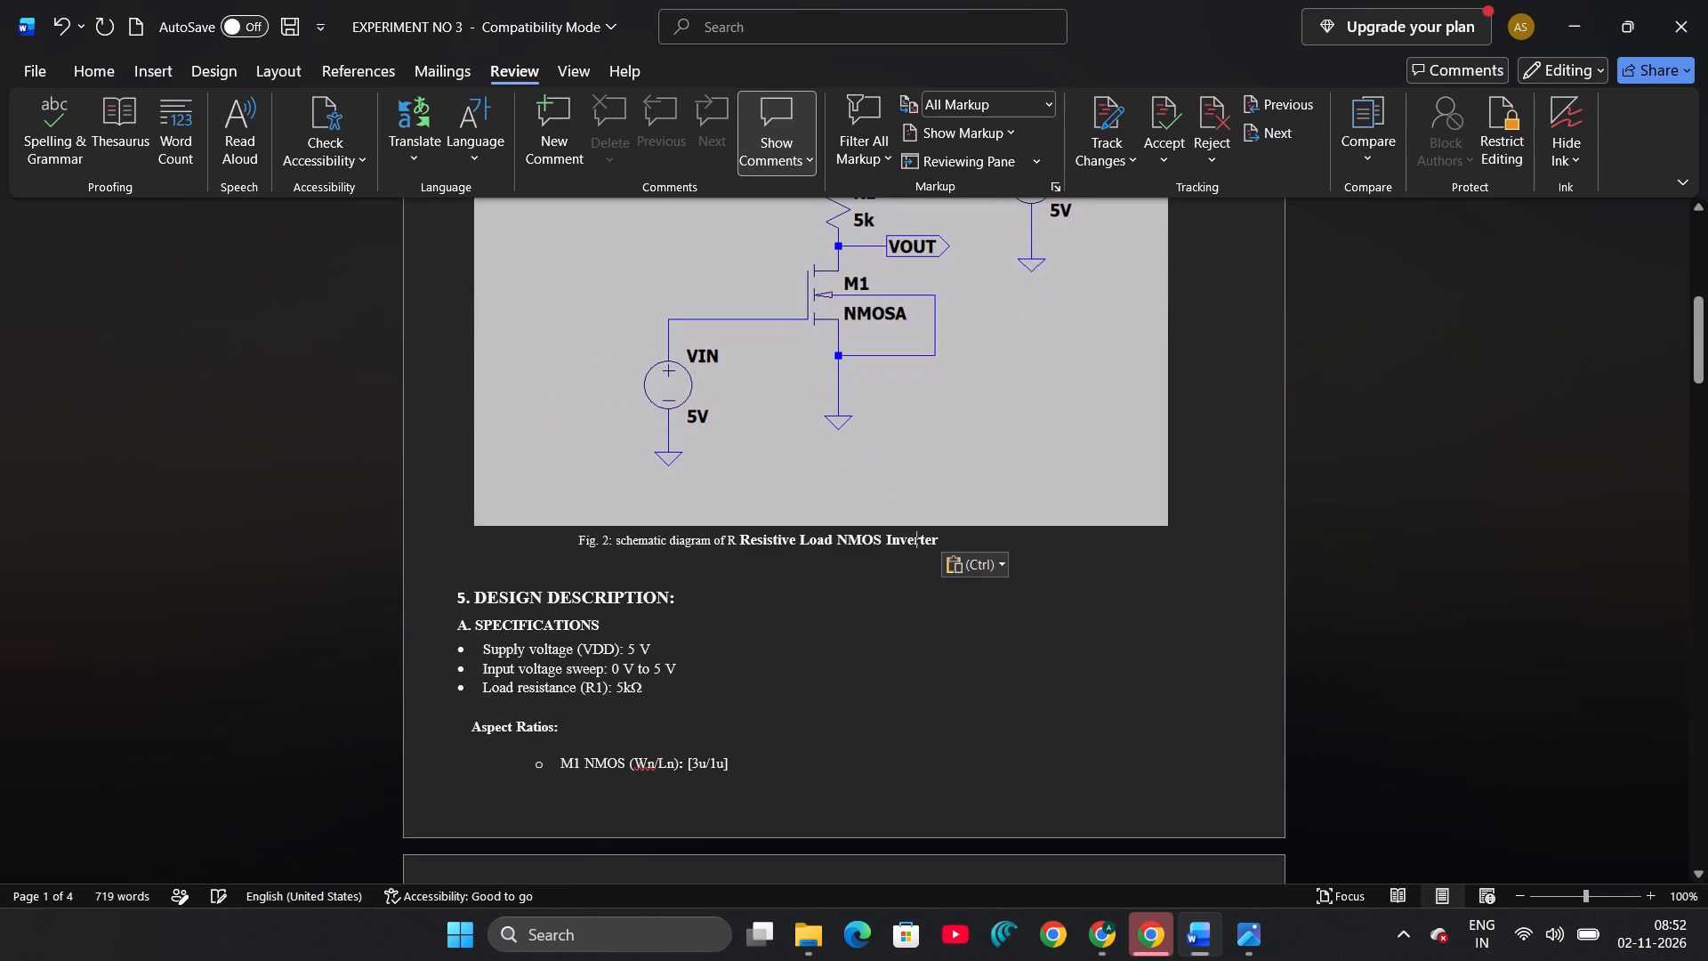
{"action": "left_click", "coordinate": [737, 543]}
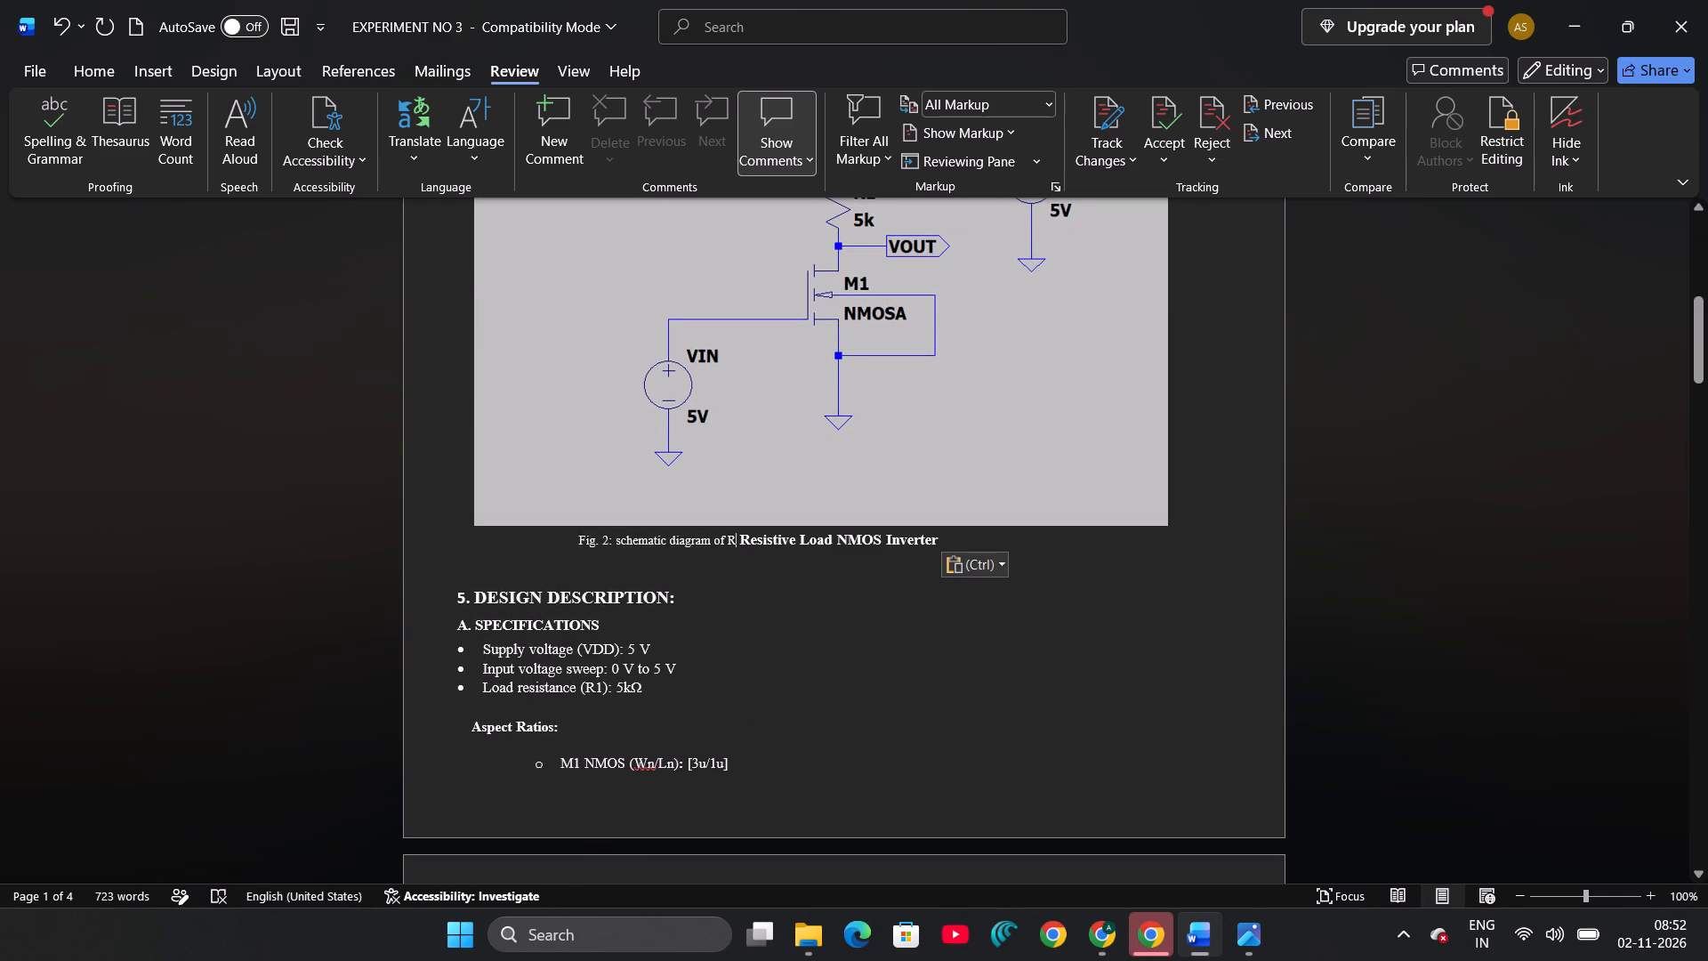
{"action": "key", "text": "BackSpace"}
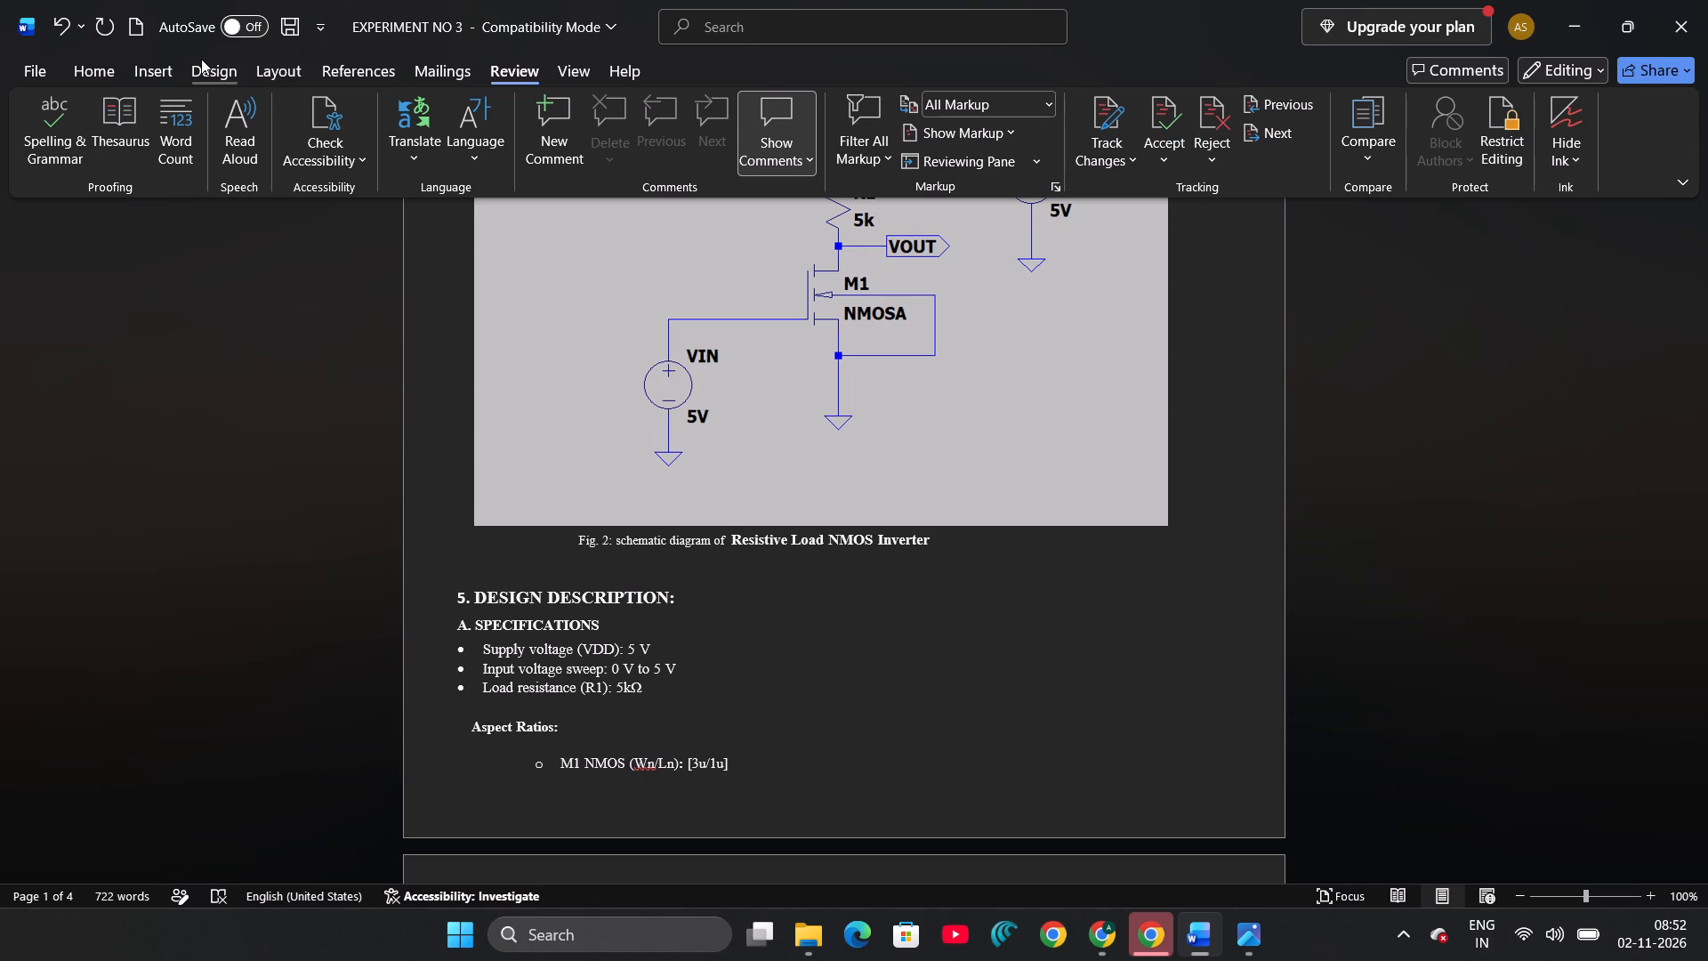
Remove the bold from "Resistive Load NMOS Inverter" in the schematic's caption and set its font size to 8.
{"action": "left_click", "coordinate": [201, 59]}
{"action": "left_click", "coordinate": [145, 73]}
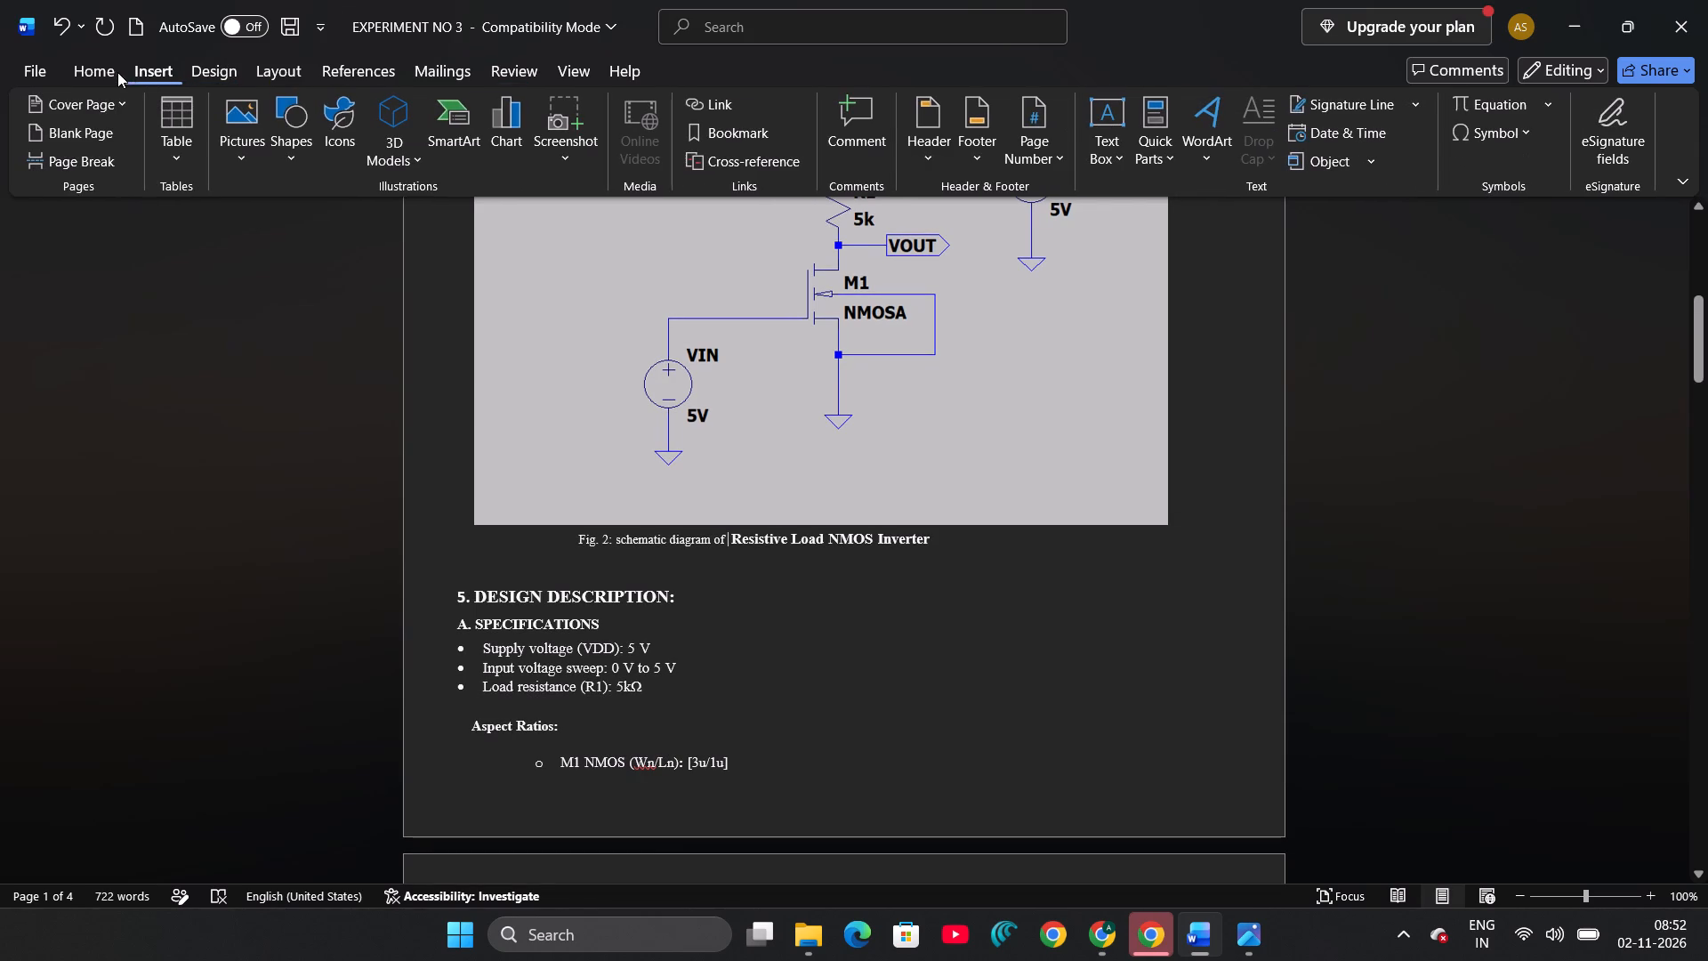
{"action": "left_click", "coordinate": [114, 72]}
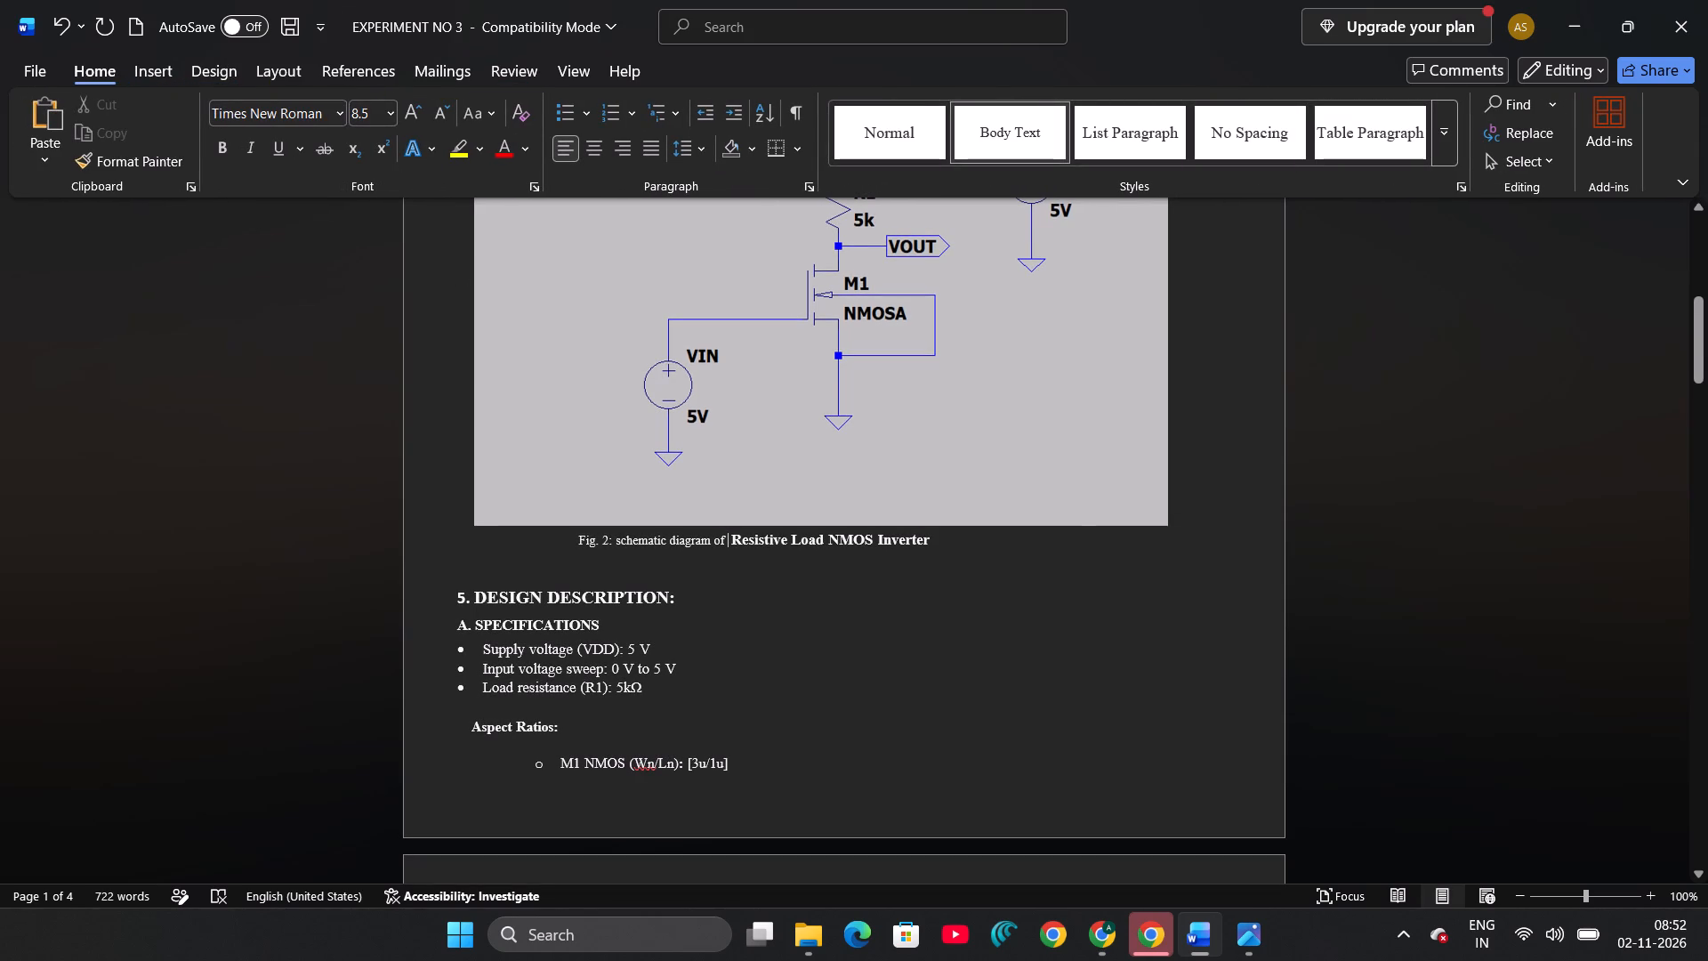
{"action": "left_click", "coordinate": [665, 538]}
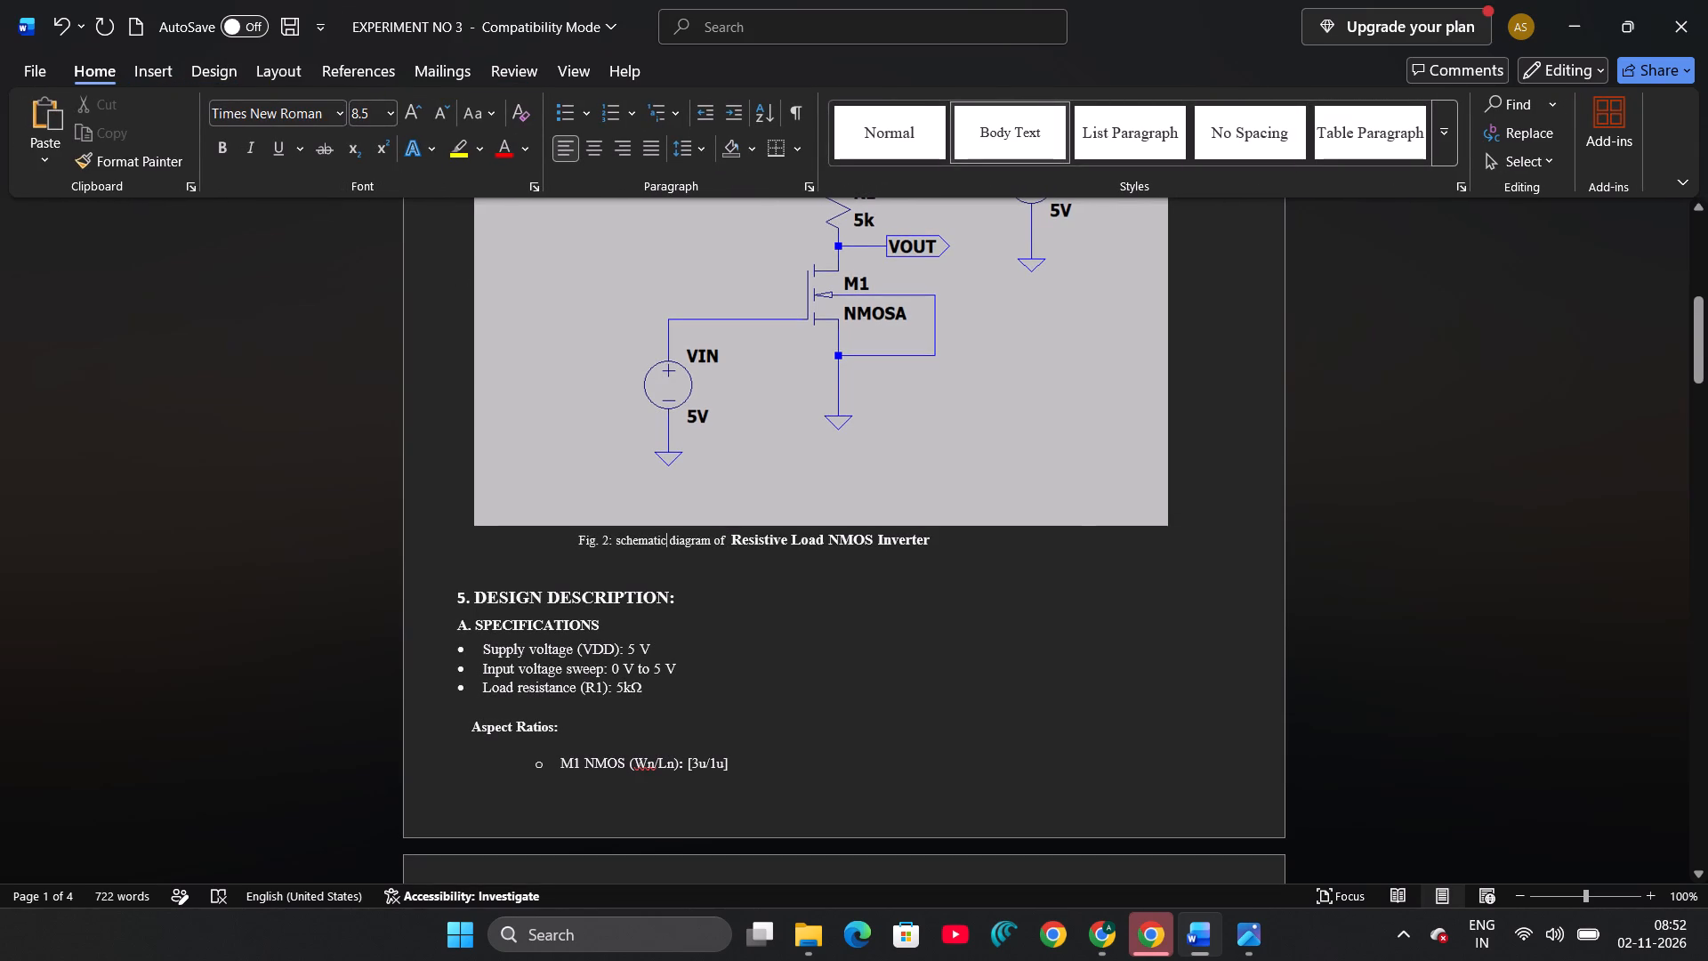
{"action": "left_click", "coordinate": [743, 547]}
{"action": "left_click_drag", "start_coordinate": [732, 536], "coordinate": [909, 544]}
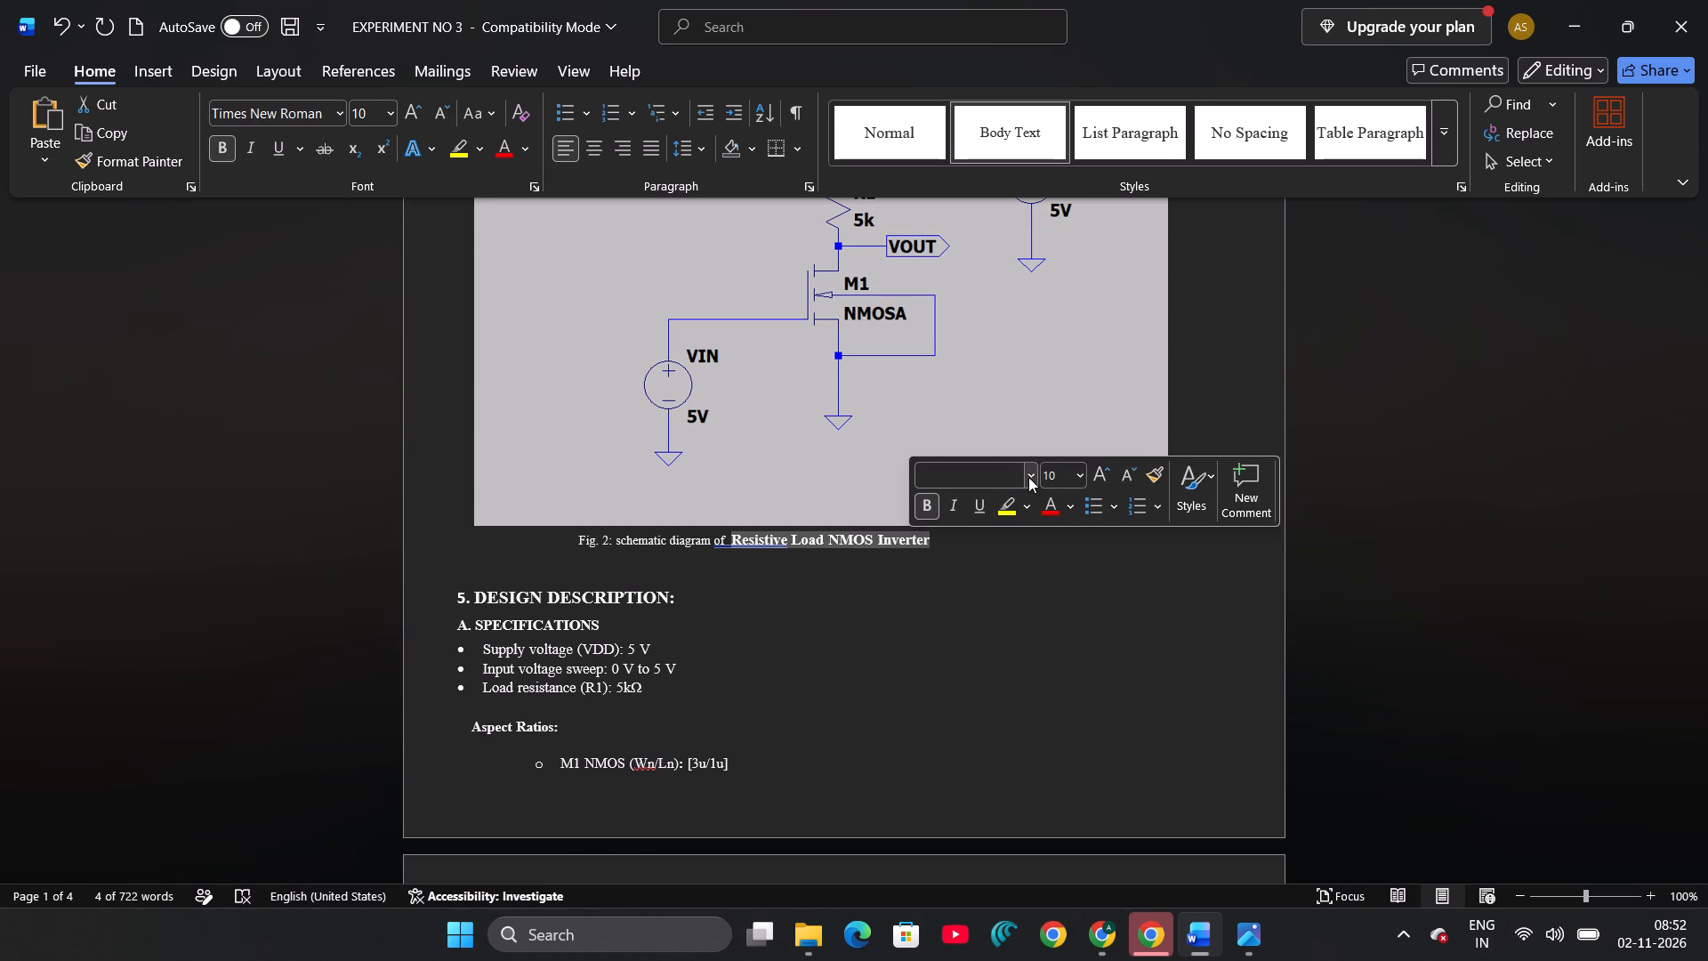
{"action": "left_click", "coordinate": [1030, 475]}
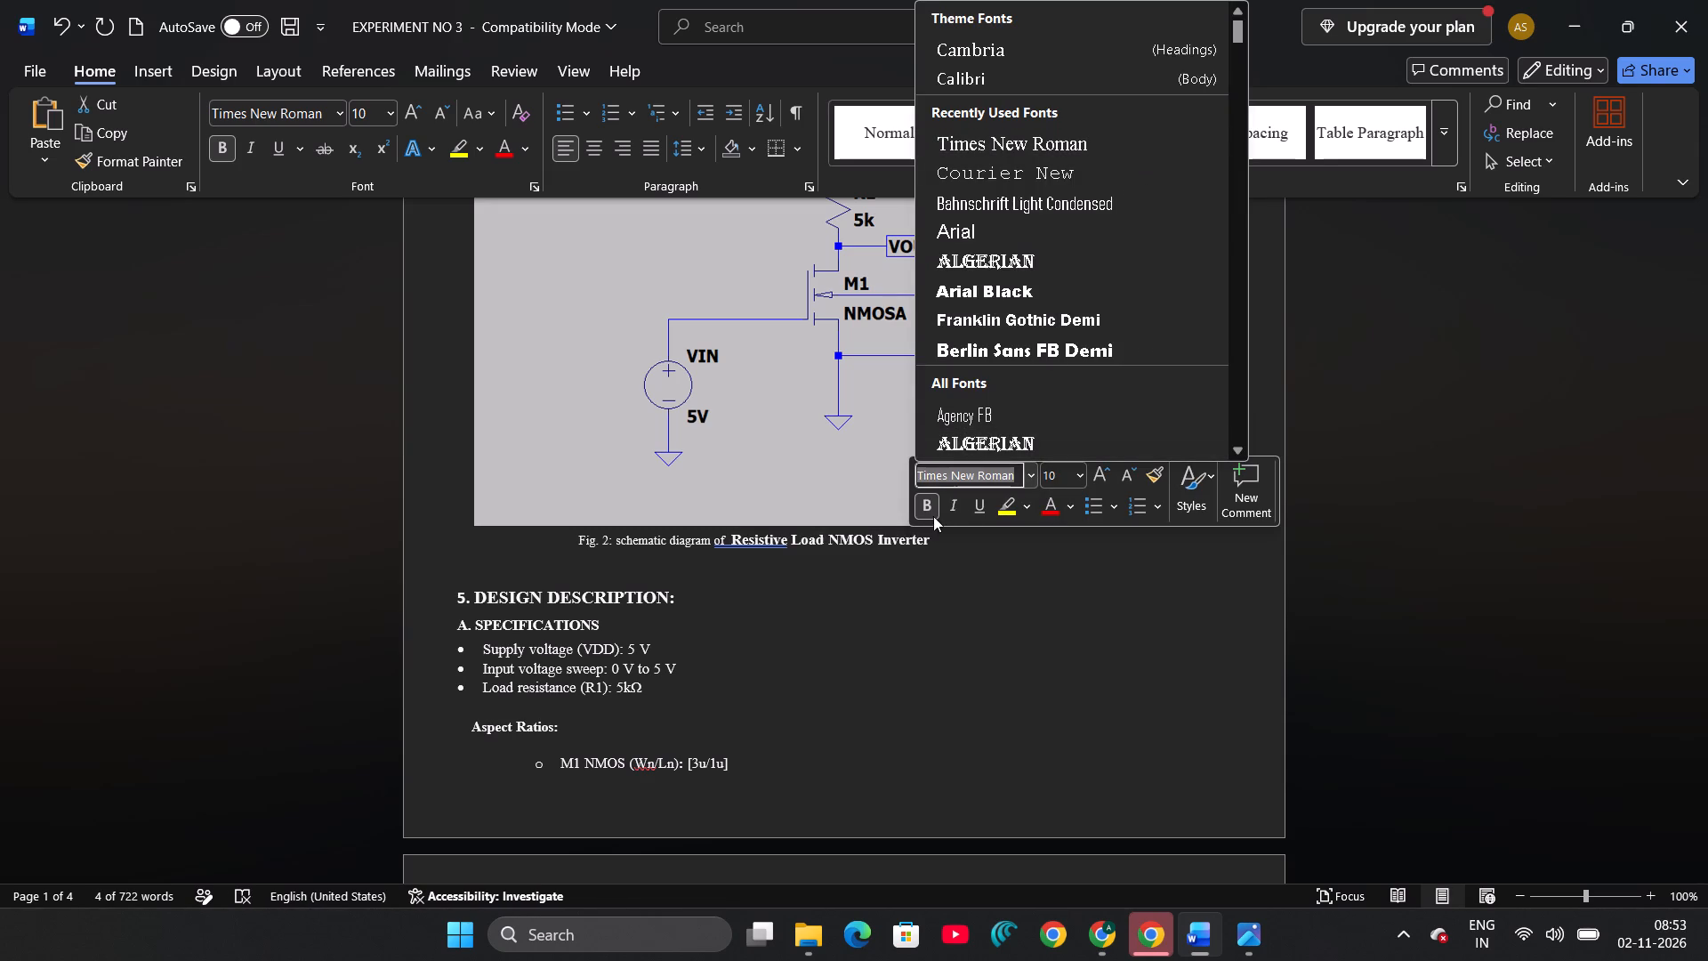
{"action": "left_click", "coordinate": [931, 505]}
{"action": "left_click", "coordinate": [1078, 476]}
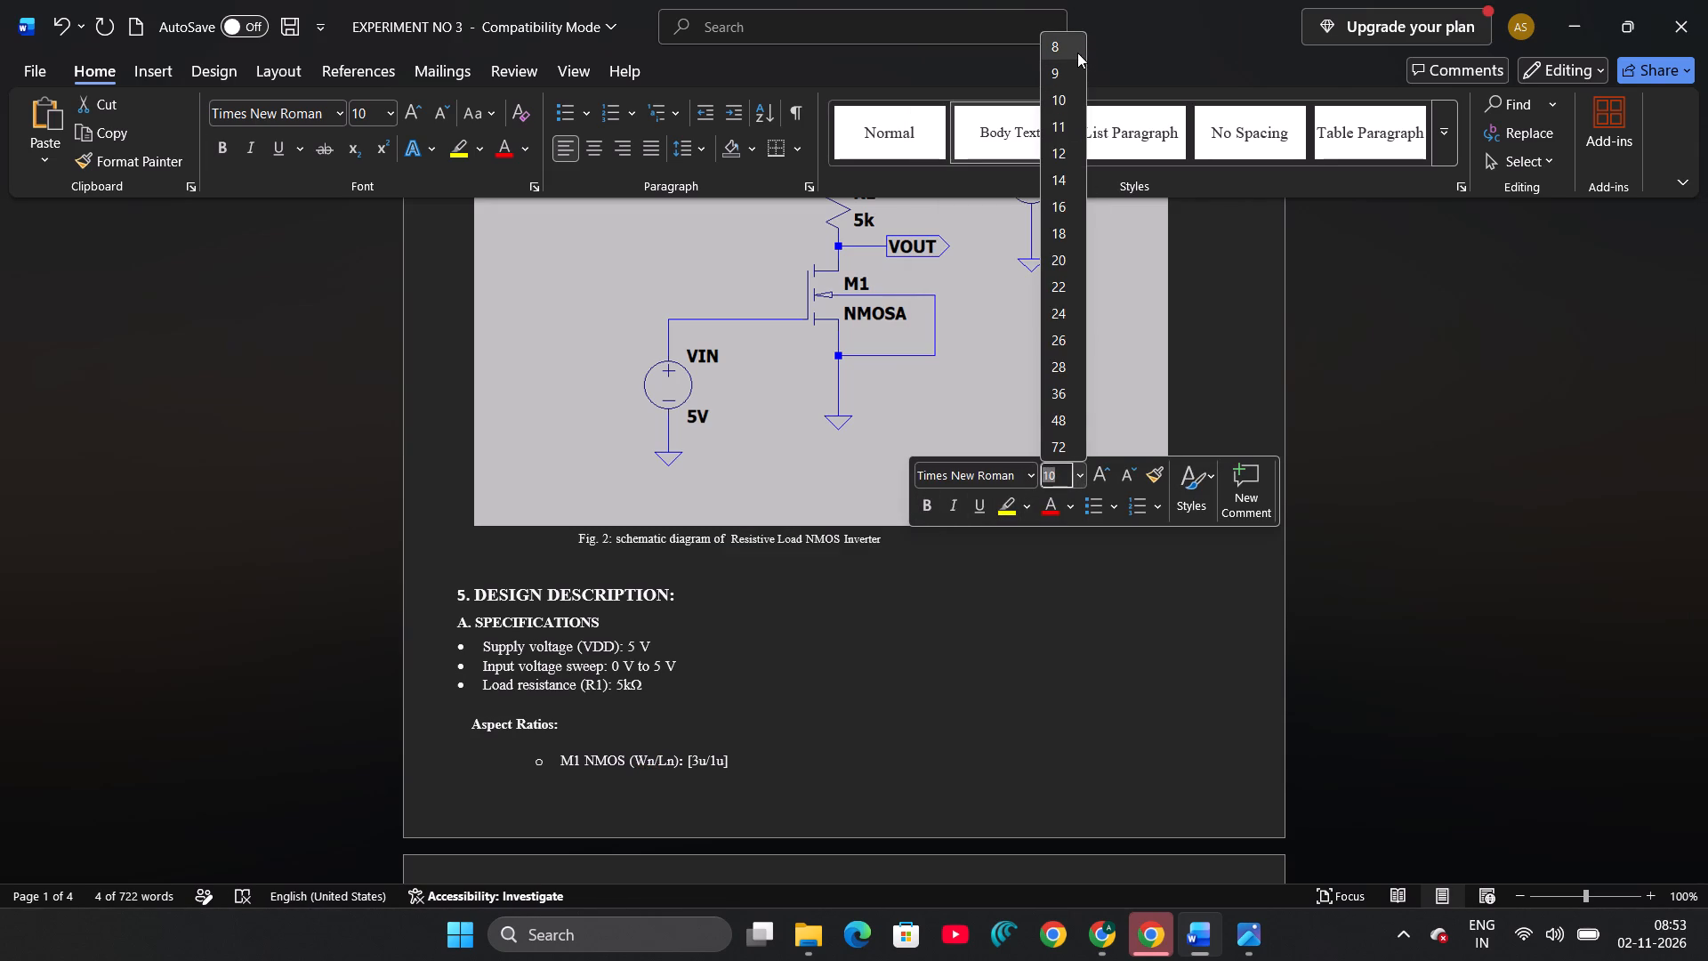
{"action": "left_click", "coordinate": [1076, 52]}
Center the schematic diagram's caption beneath the image.
{"action": "left_click", "coordinate": [325, 553]}
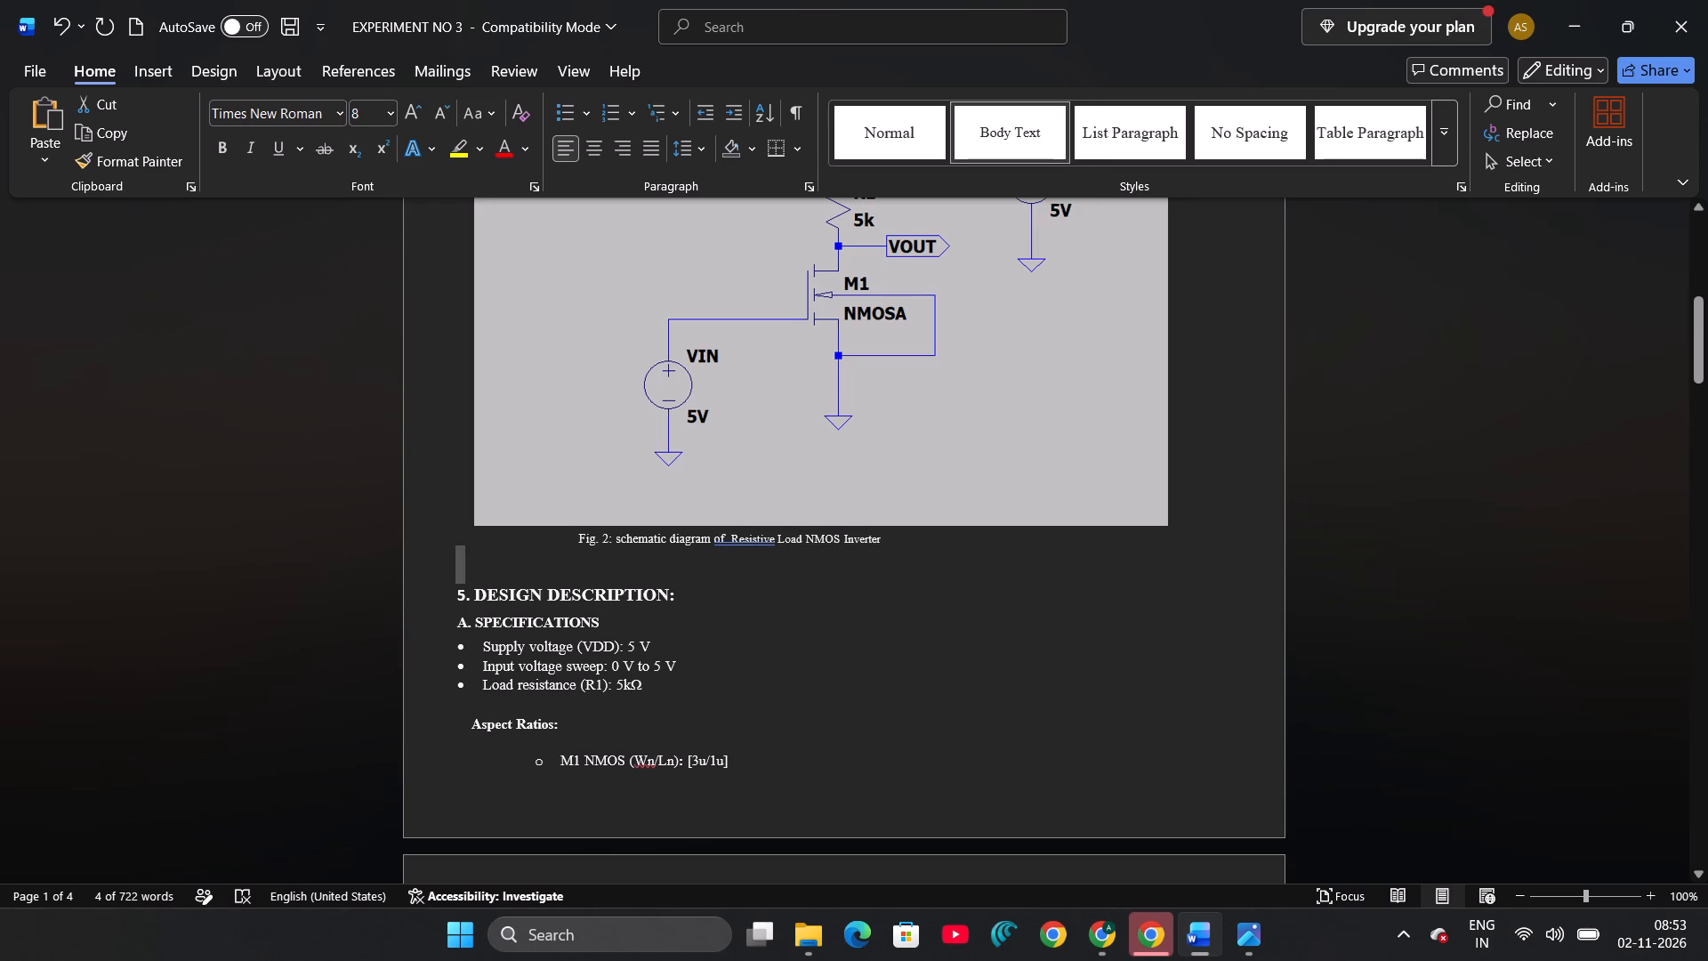
{"action": "left_click", "coordinate": [569, 545]}
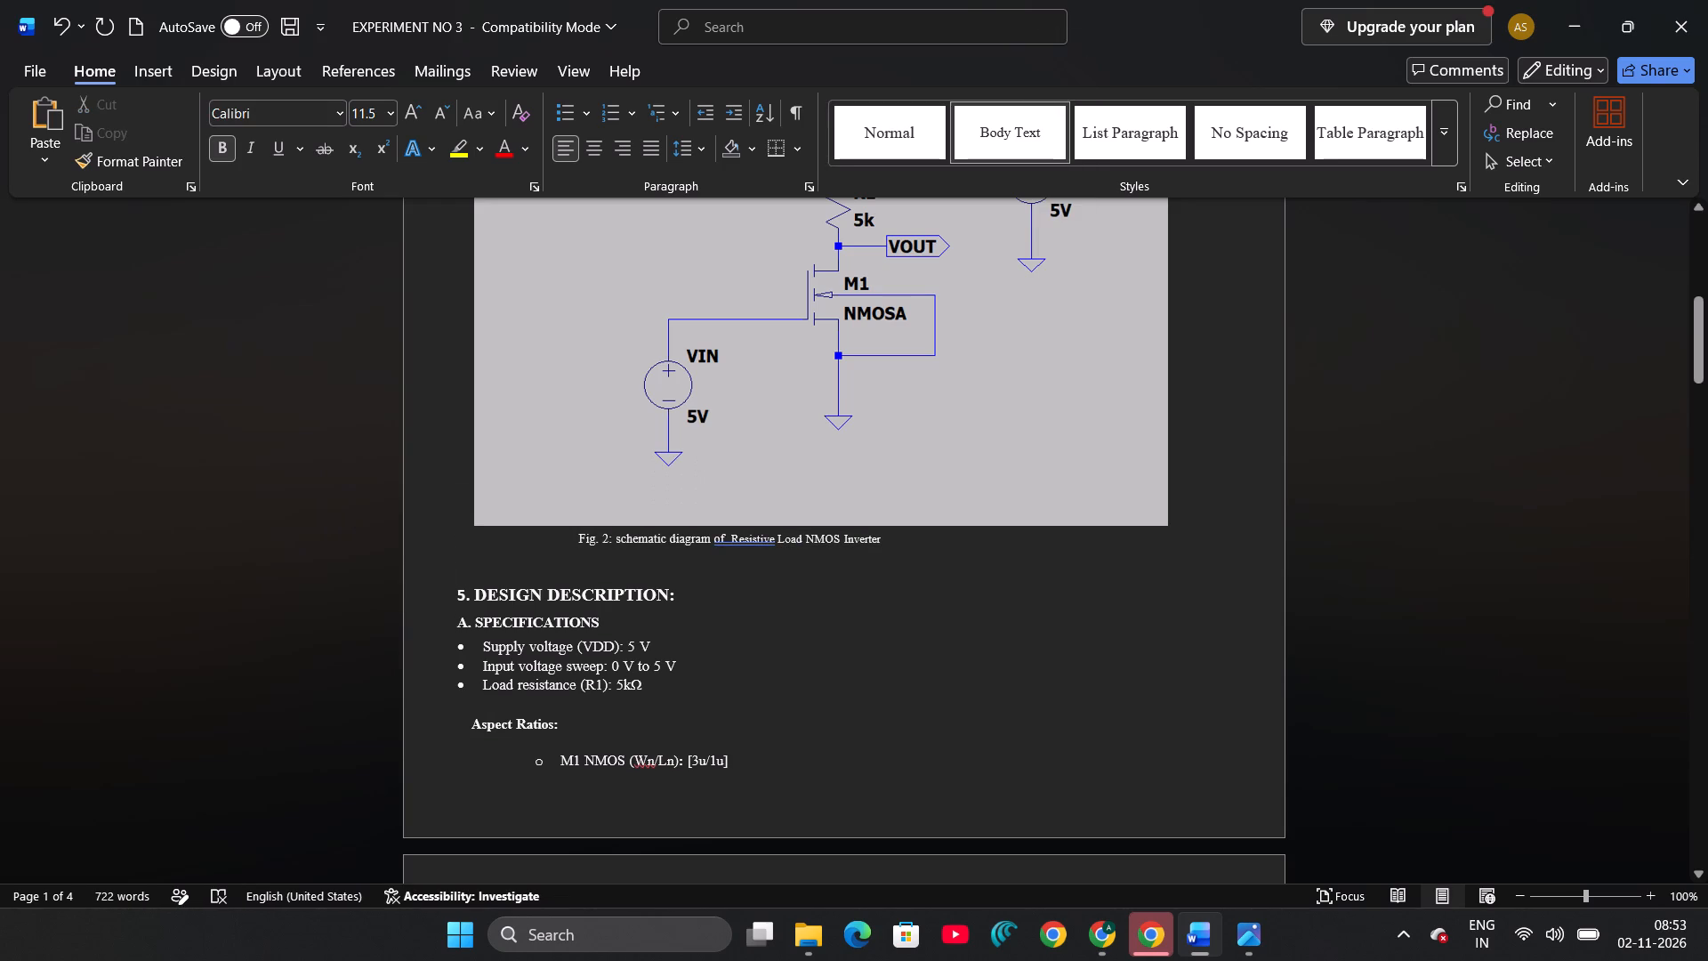
{"action": "left_click_drag", "start_coordinate": [576, 535], "coordinate": [875, 551]}
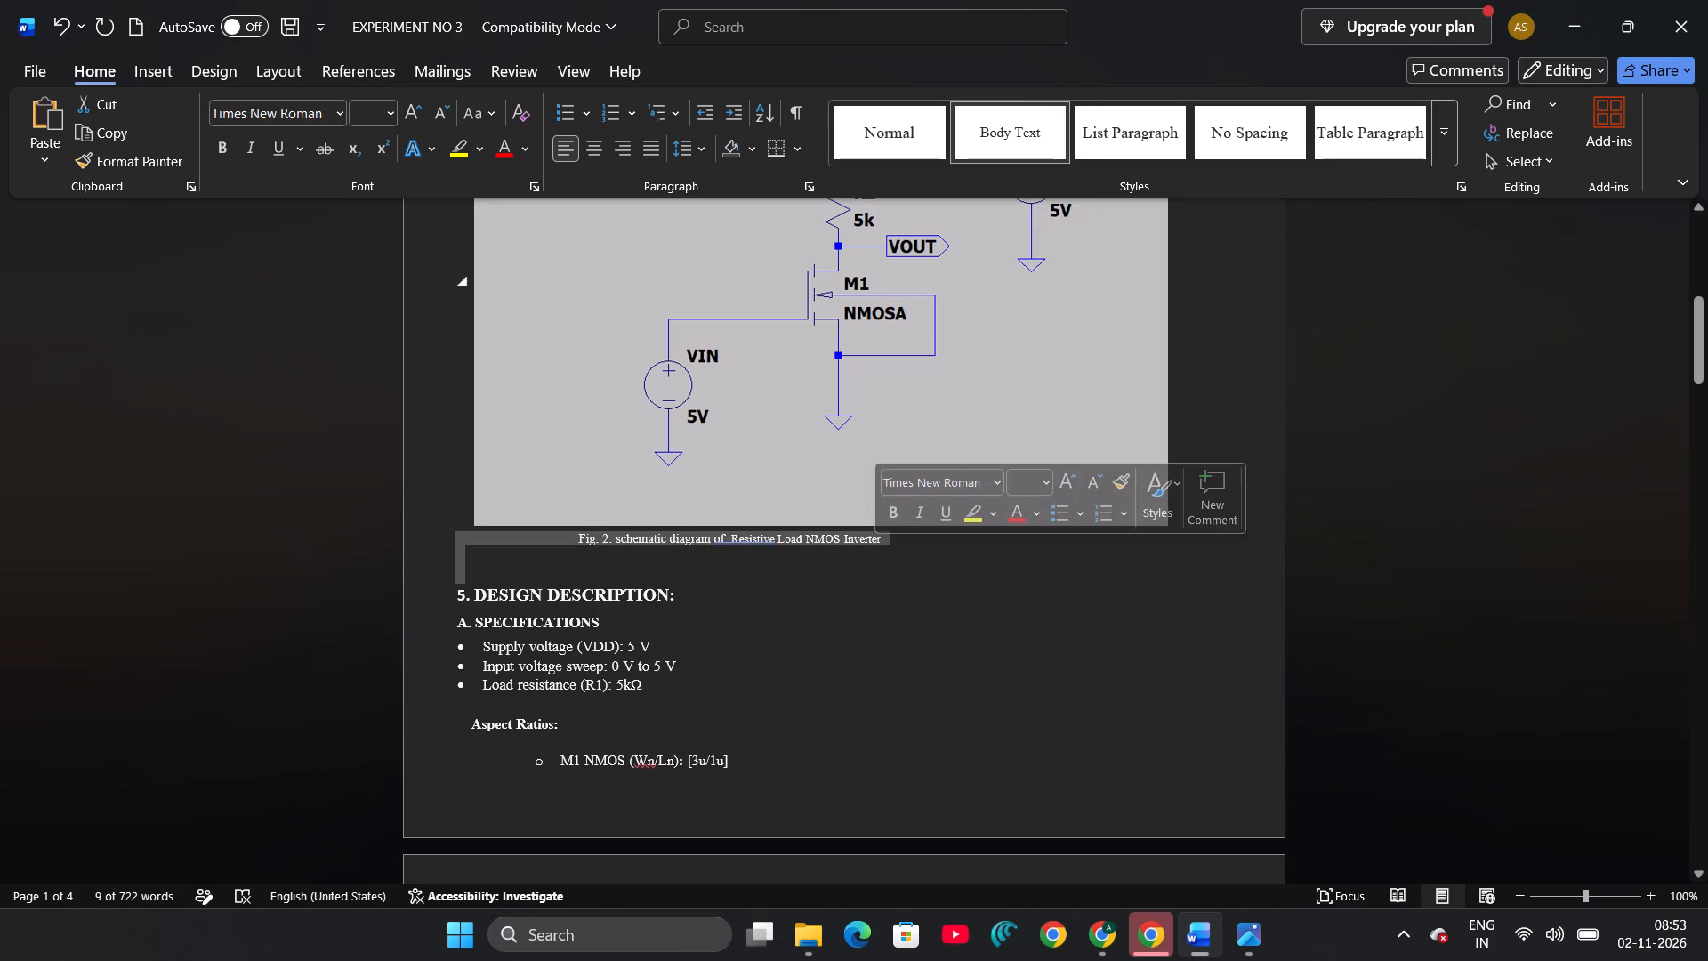
{"action": "left_click", "coordinate": [601, 145]}
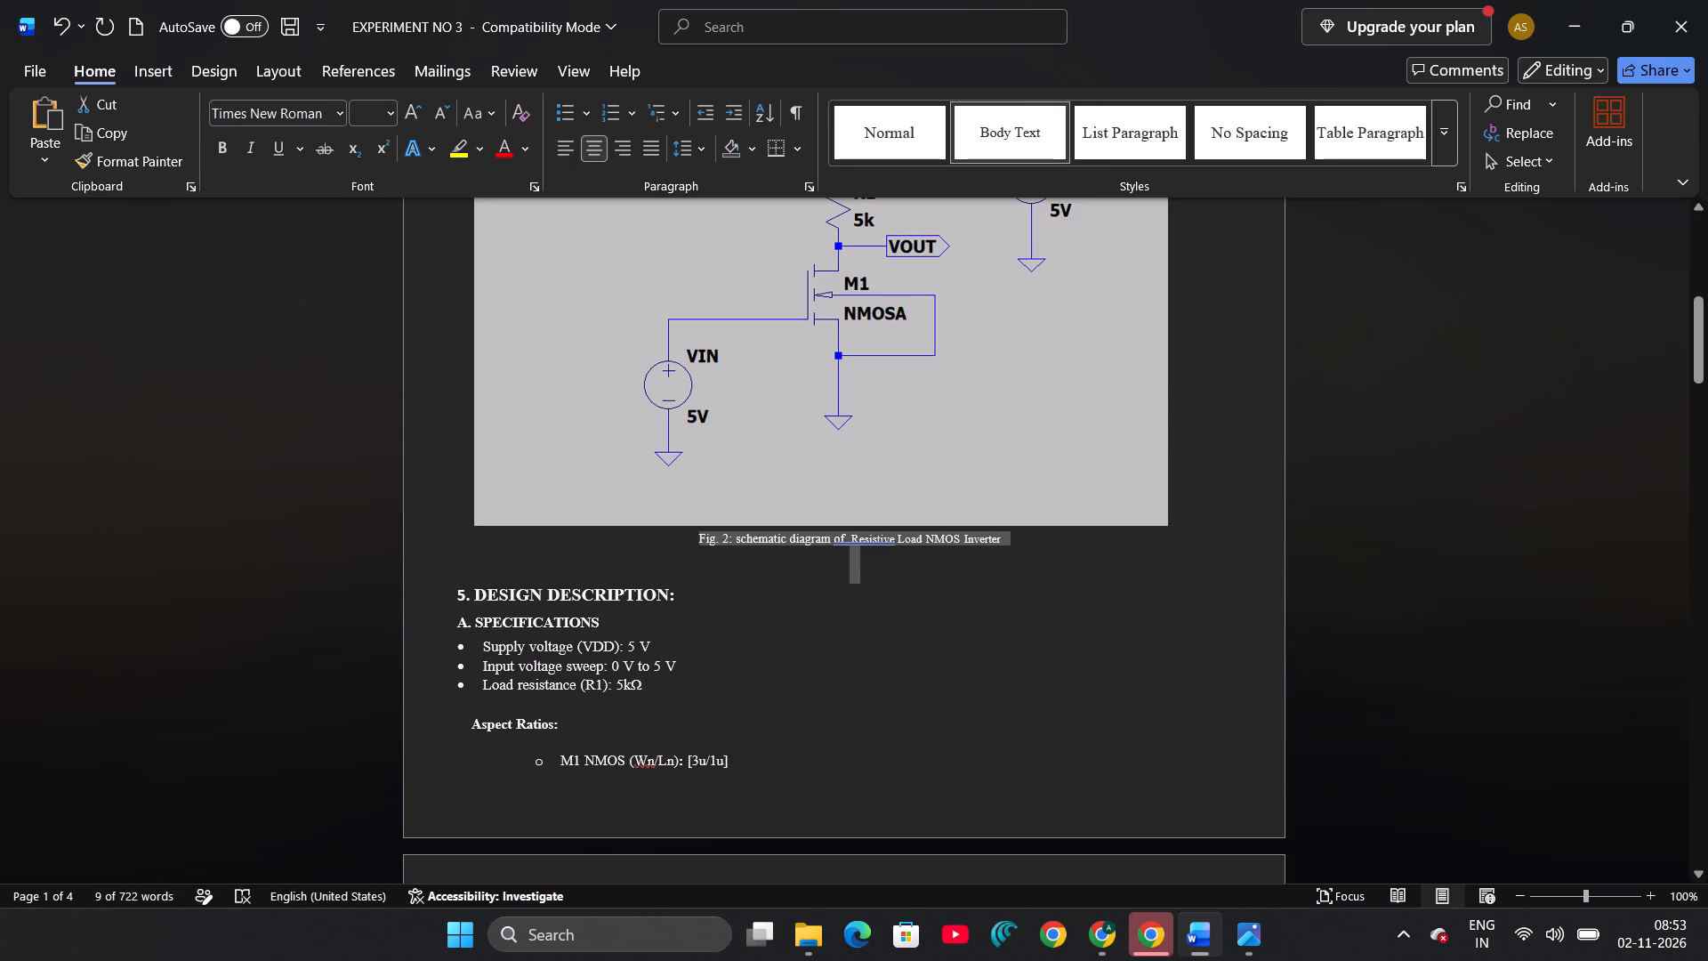
{"action": "left_click", "coordinate": [367, 484]}
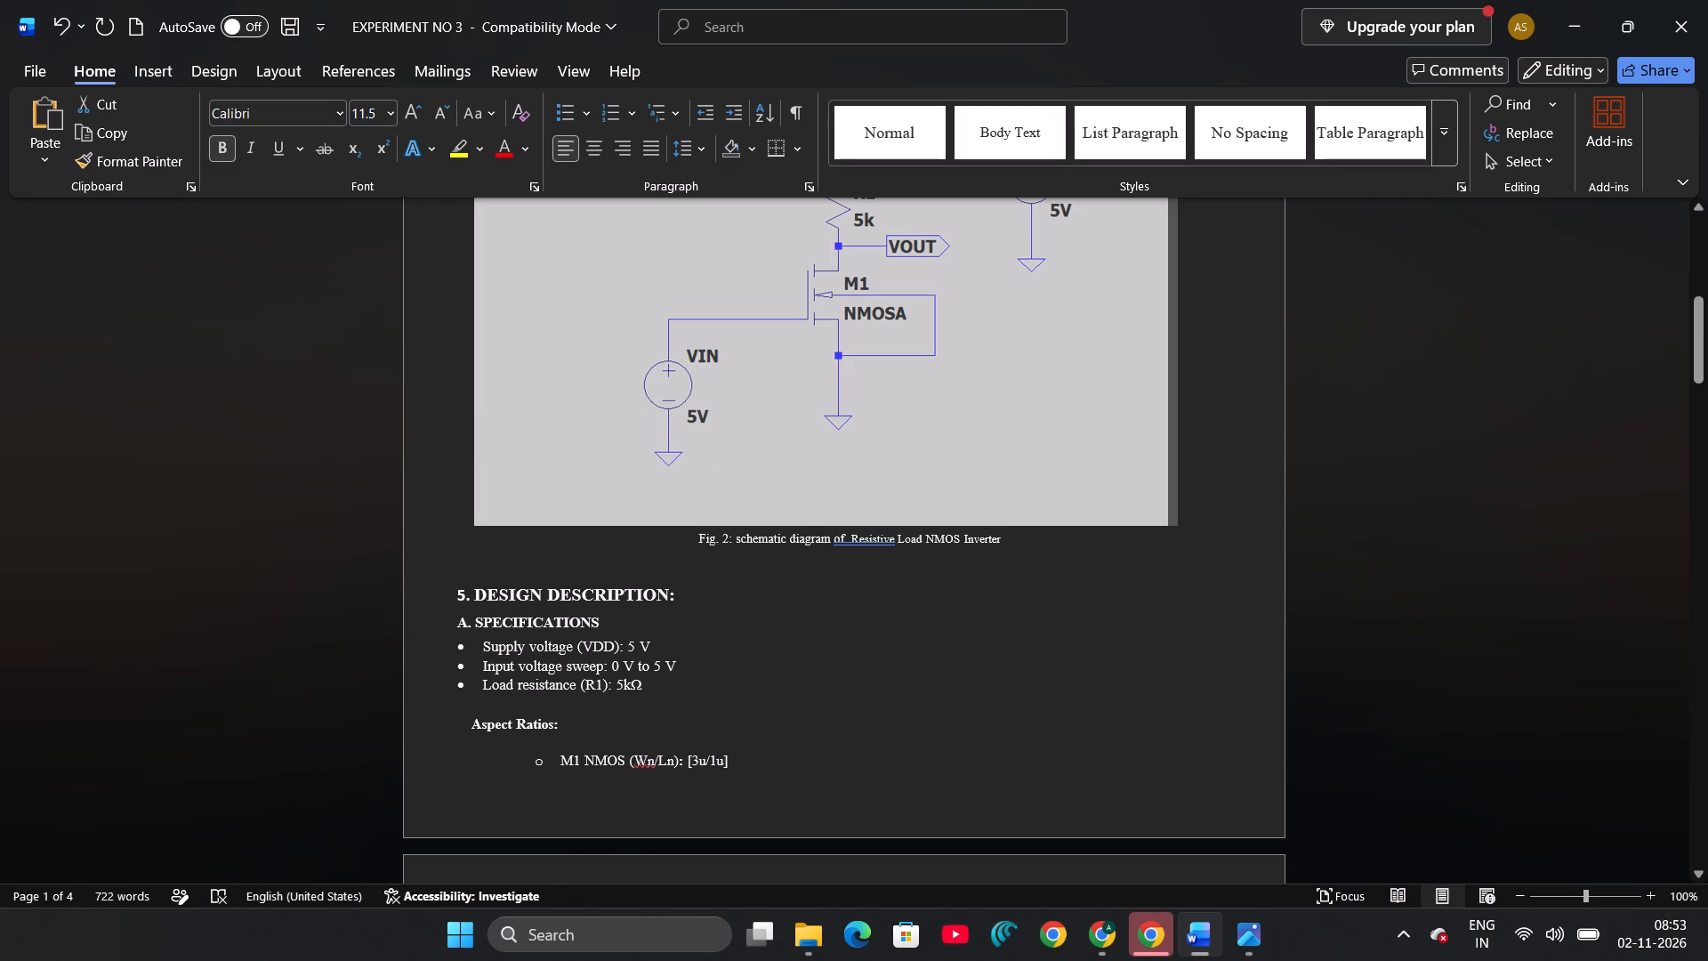
Delete the extra space before "Resistive" in the schematic's caption.
{"action": "left_click", "coordinate": [853, 546]}
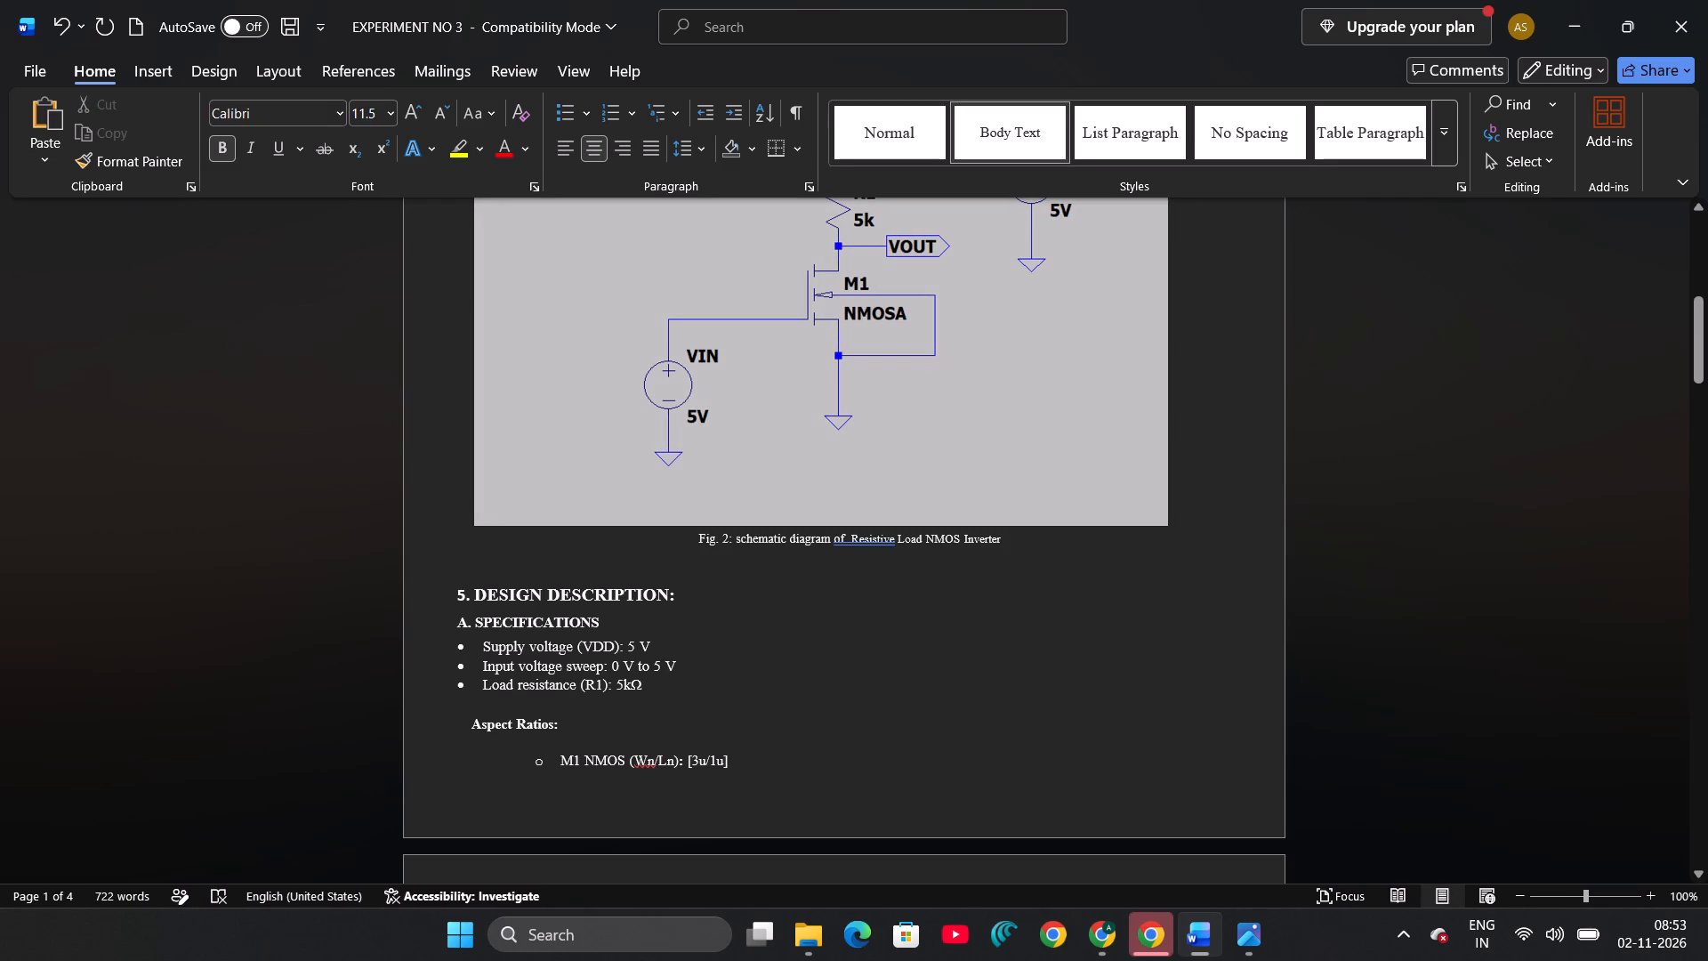
{"action": "left_click", "coordinate": [853, 540]}
{"action": "key", "text": "BackSpace"}
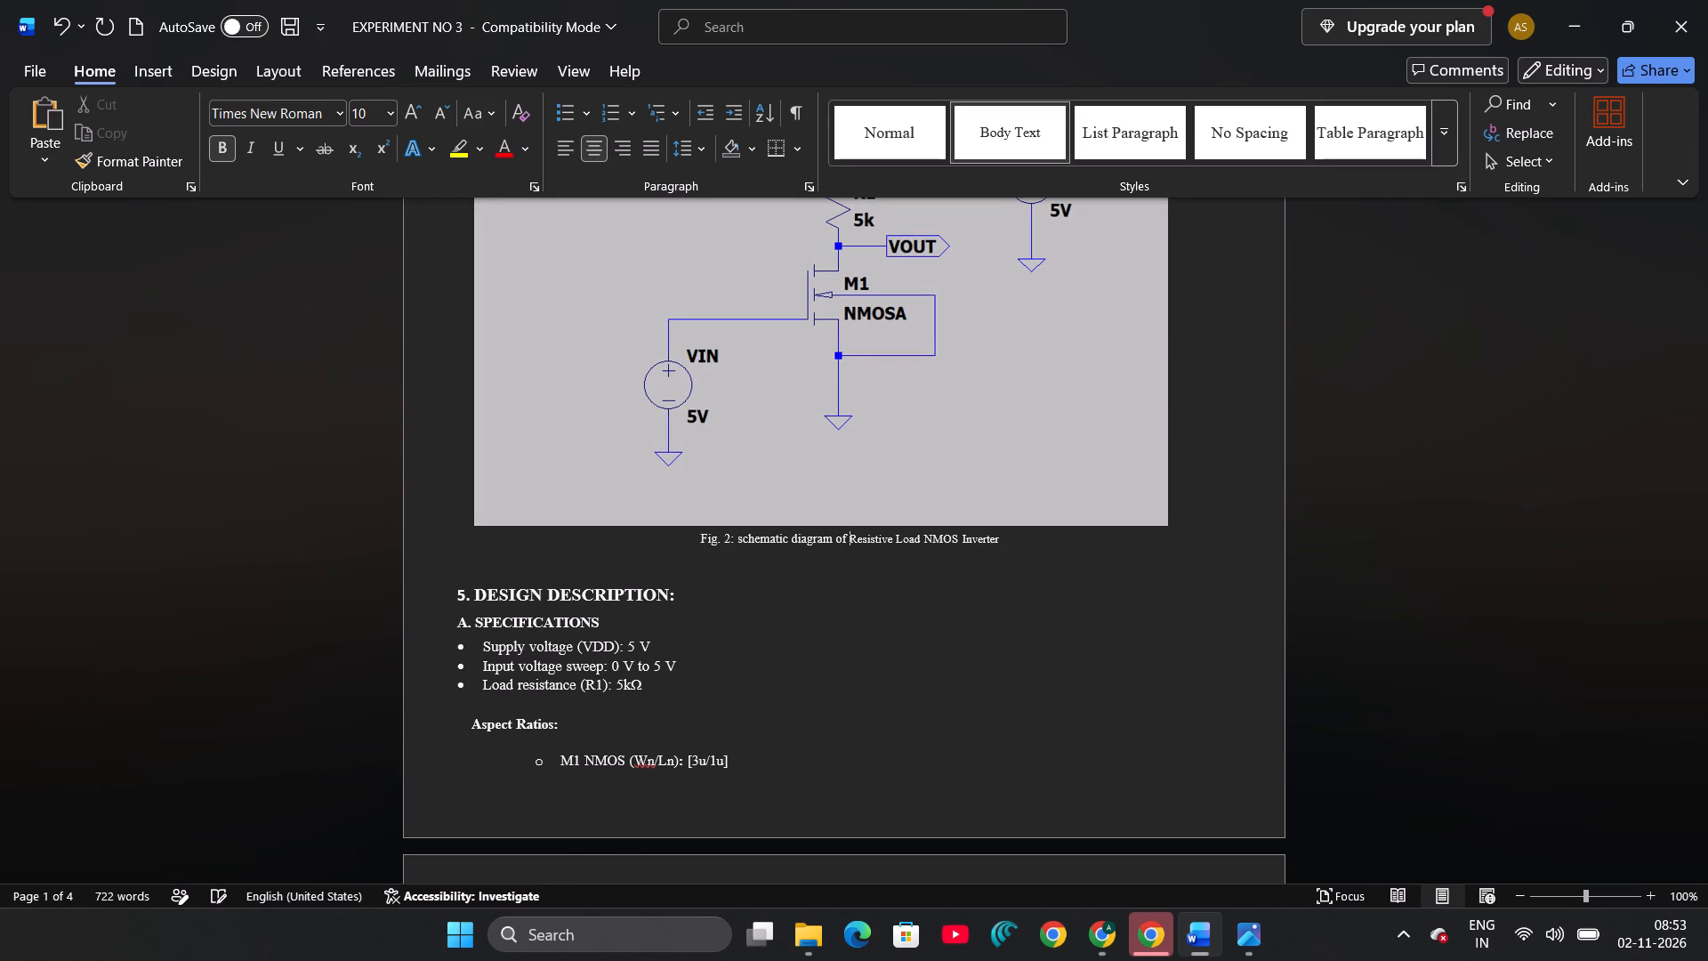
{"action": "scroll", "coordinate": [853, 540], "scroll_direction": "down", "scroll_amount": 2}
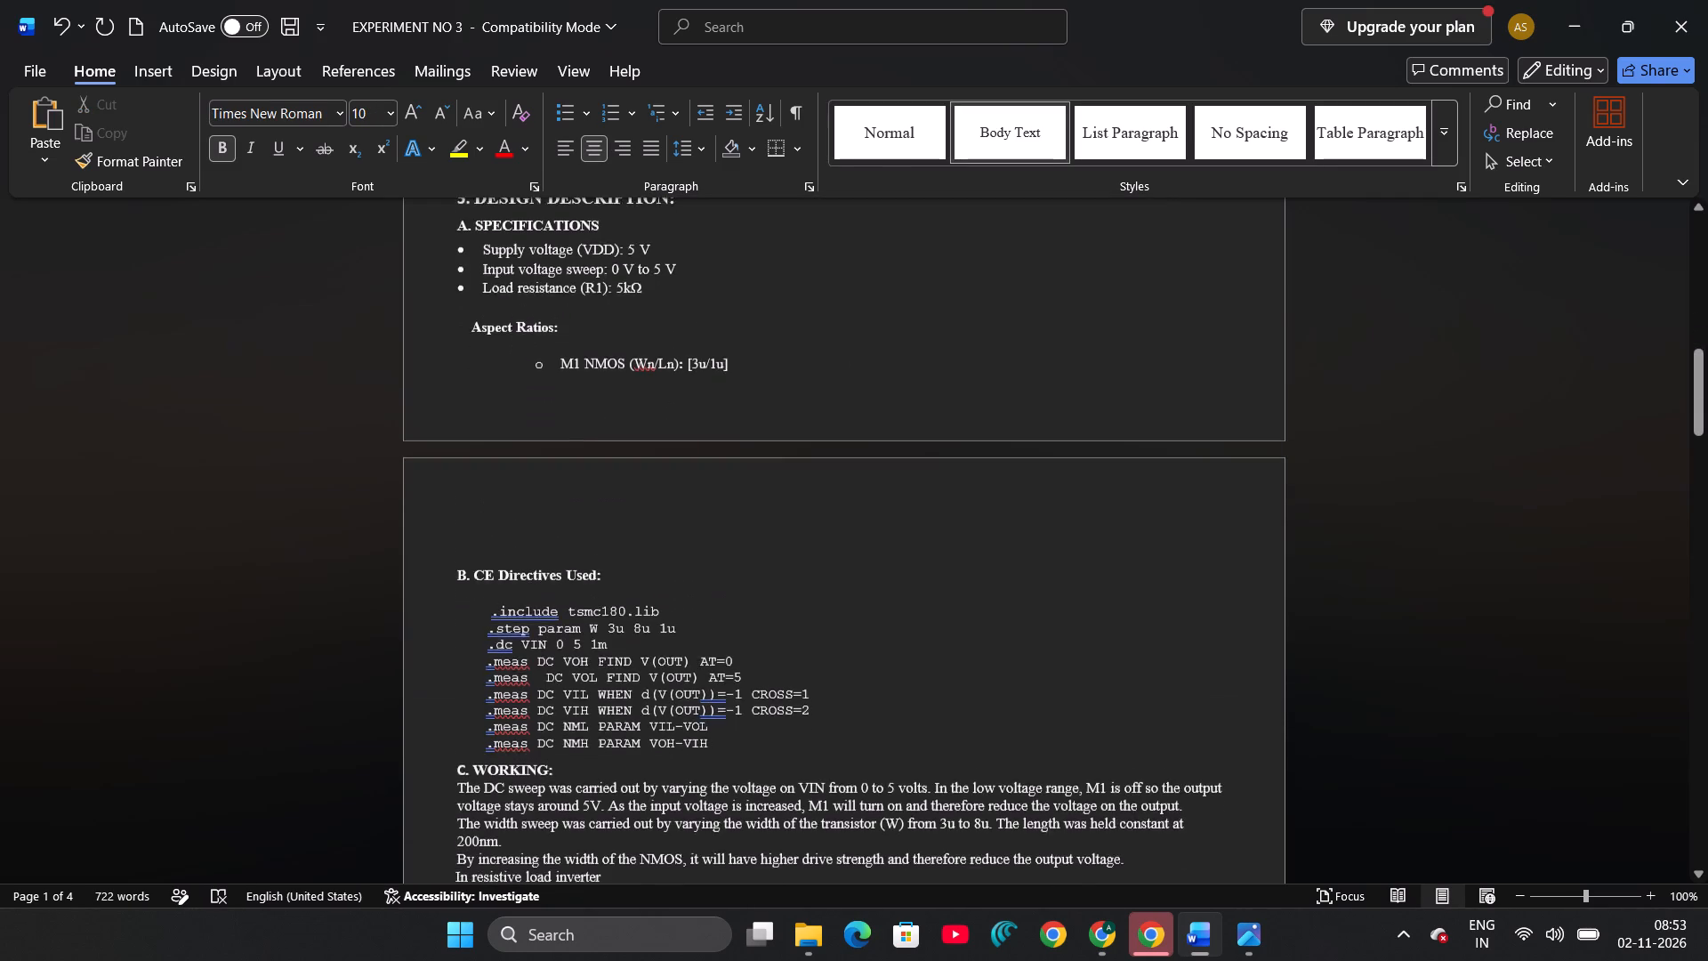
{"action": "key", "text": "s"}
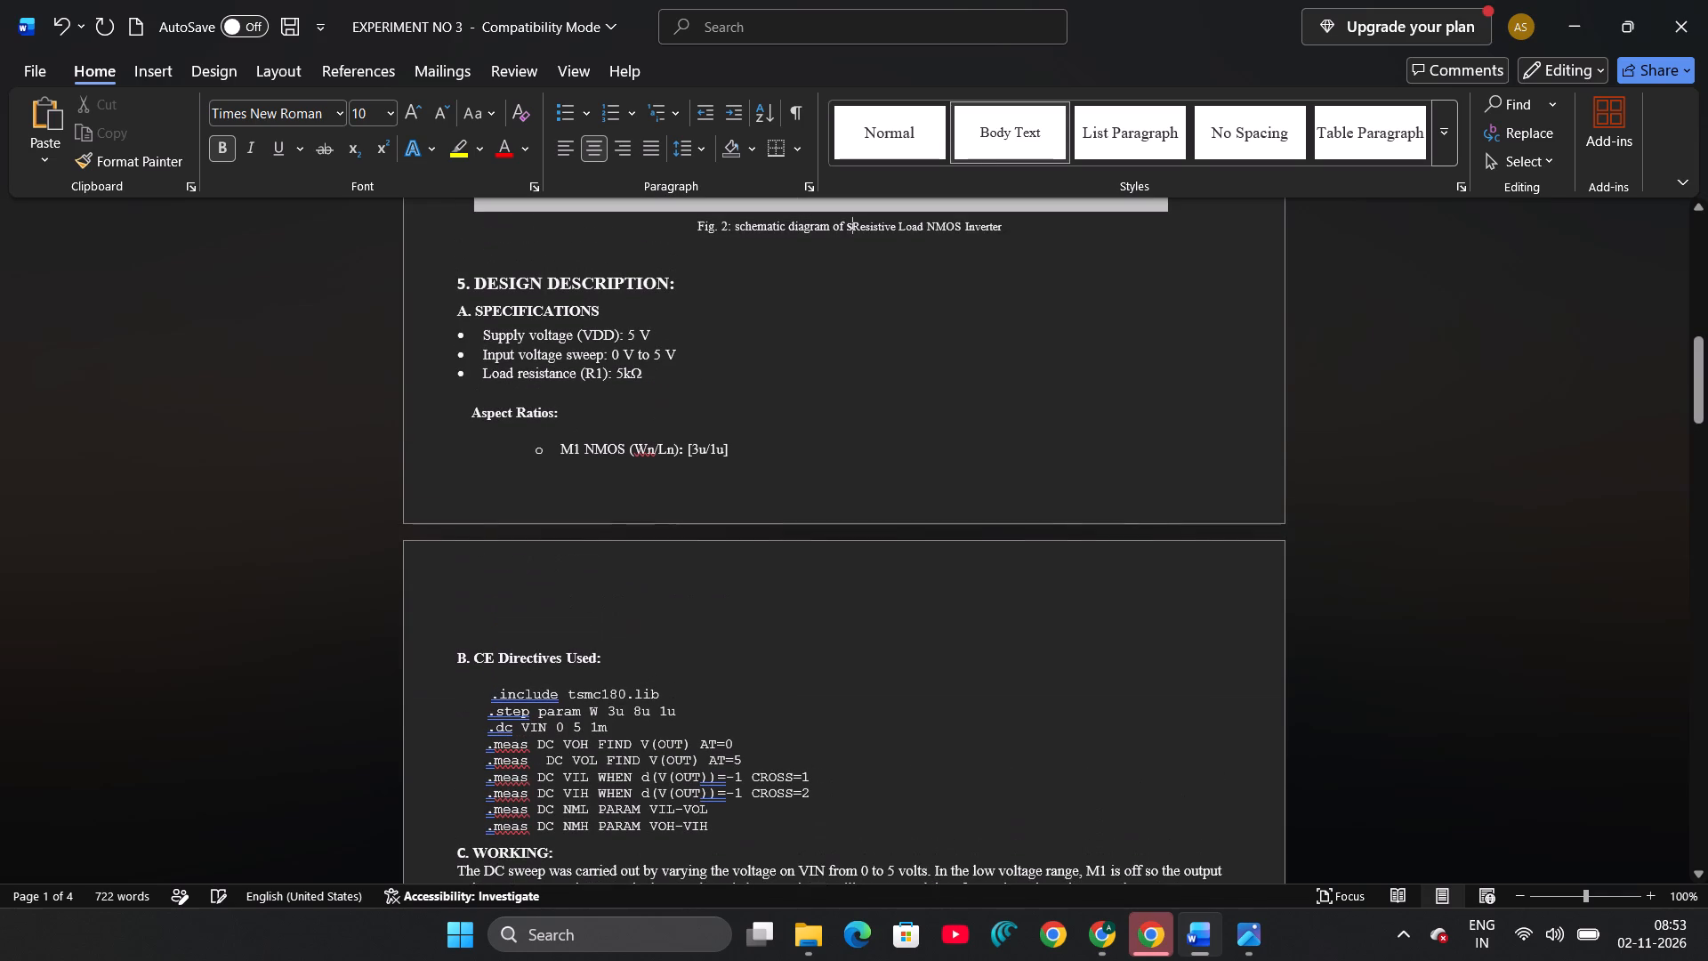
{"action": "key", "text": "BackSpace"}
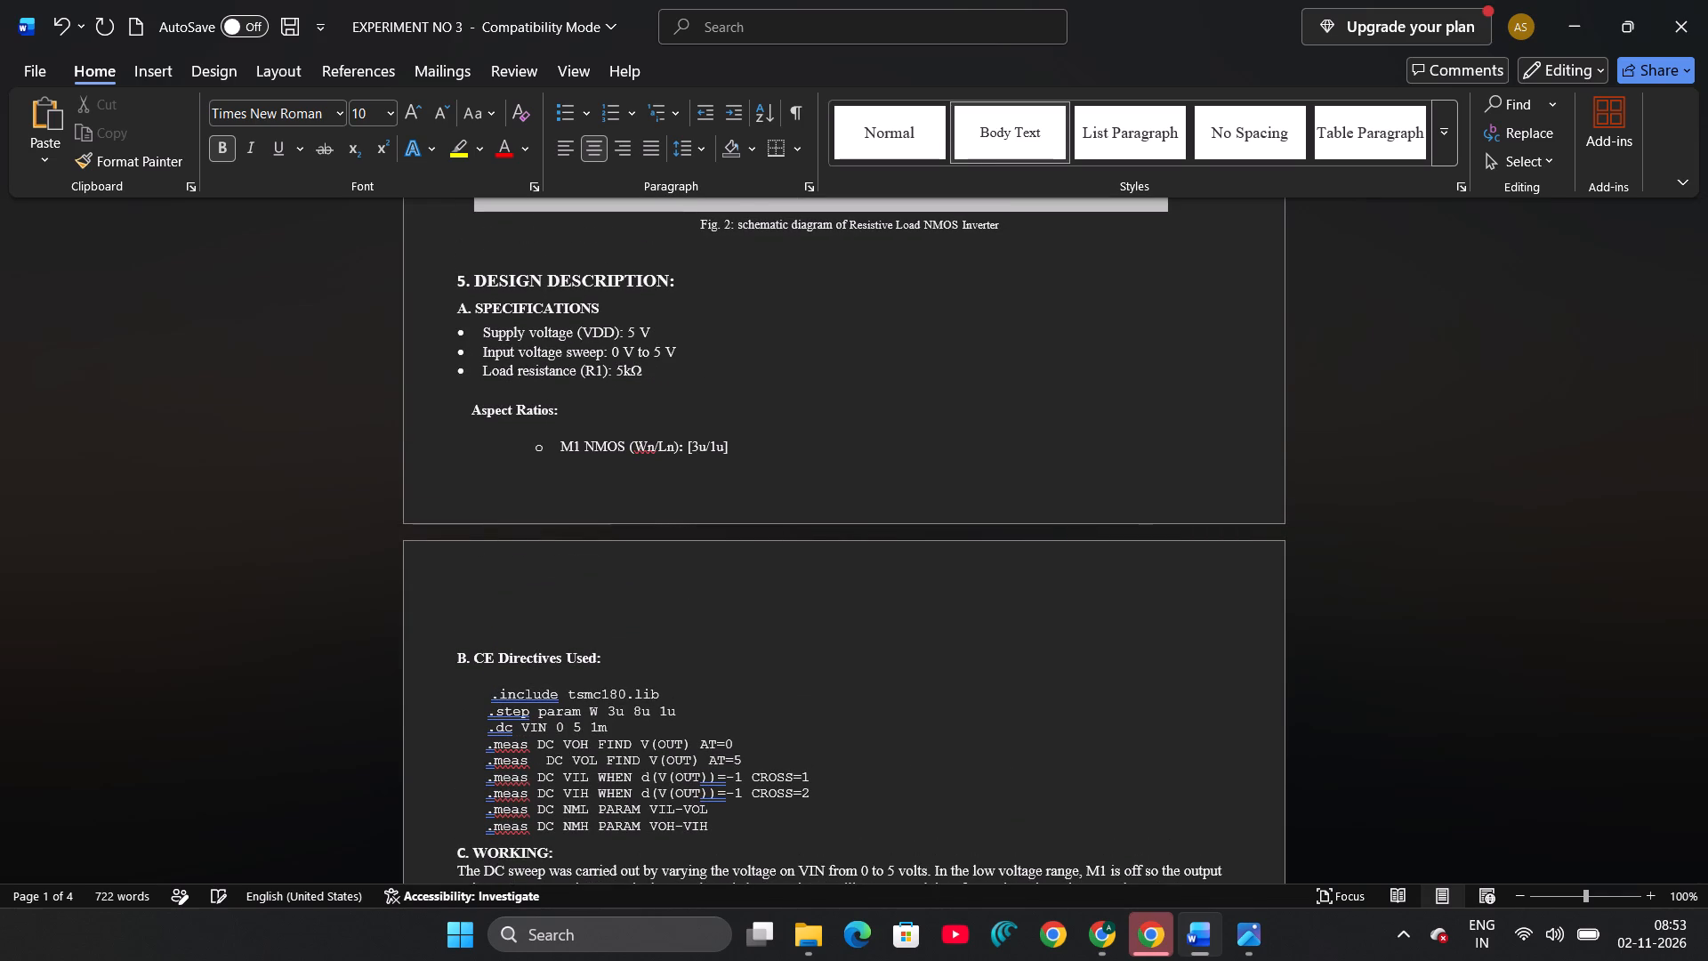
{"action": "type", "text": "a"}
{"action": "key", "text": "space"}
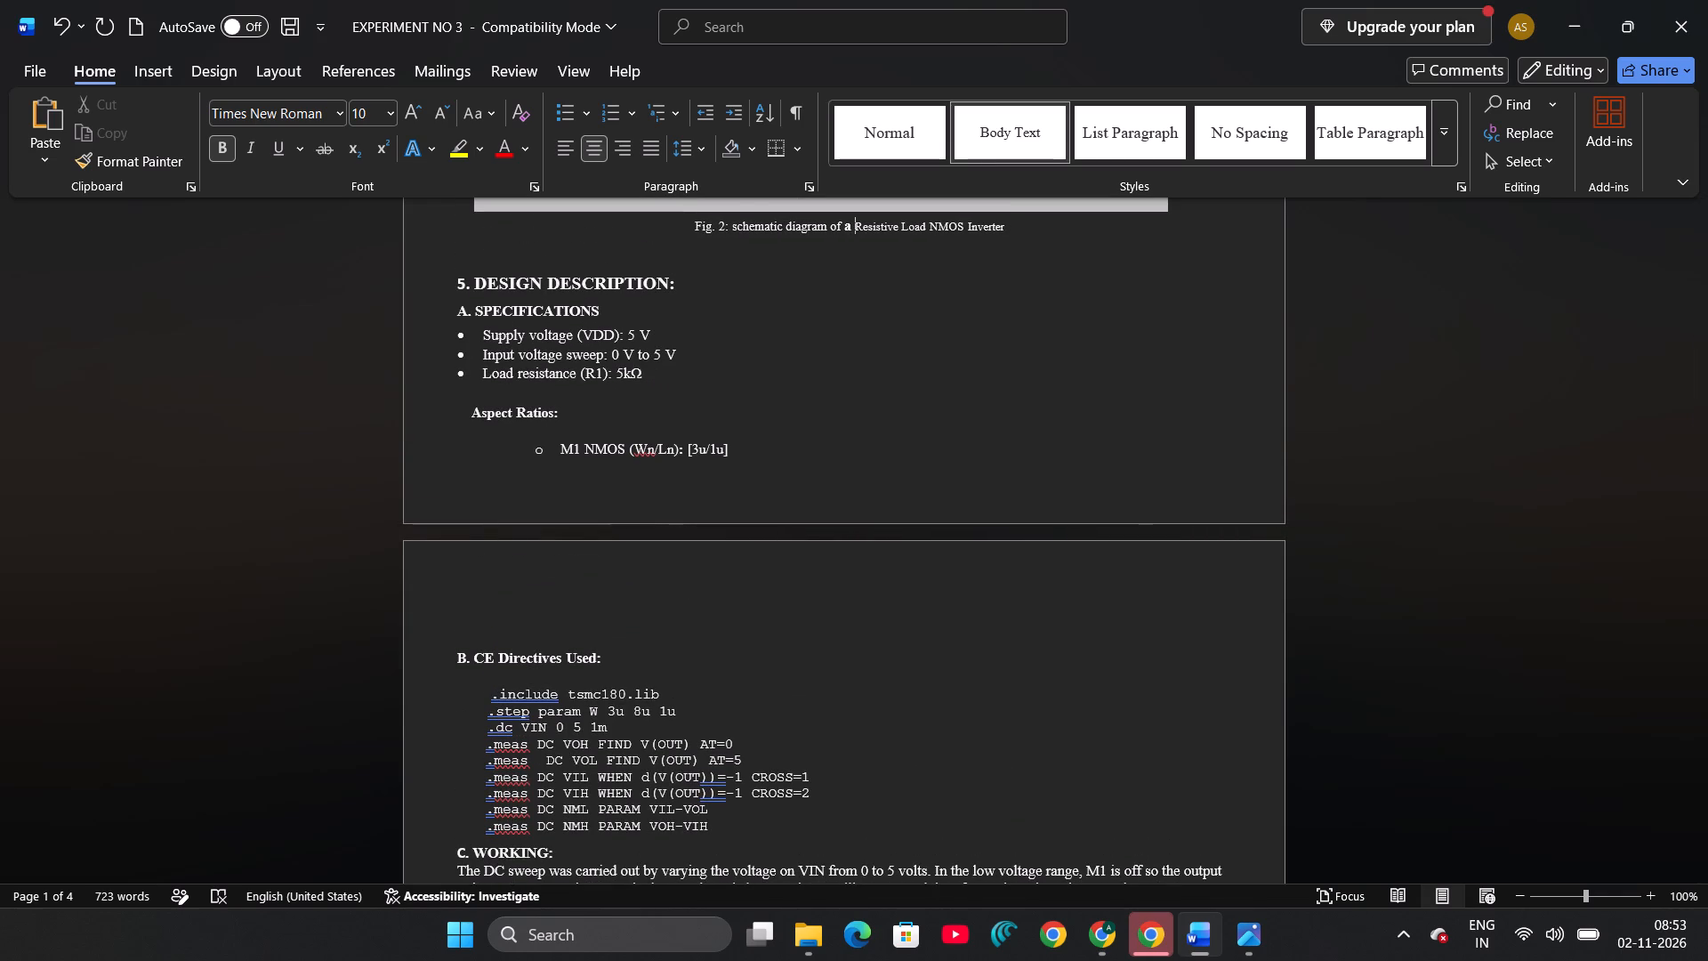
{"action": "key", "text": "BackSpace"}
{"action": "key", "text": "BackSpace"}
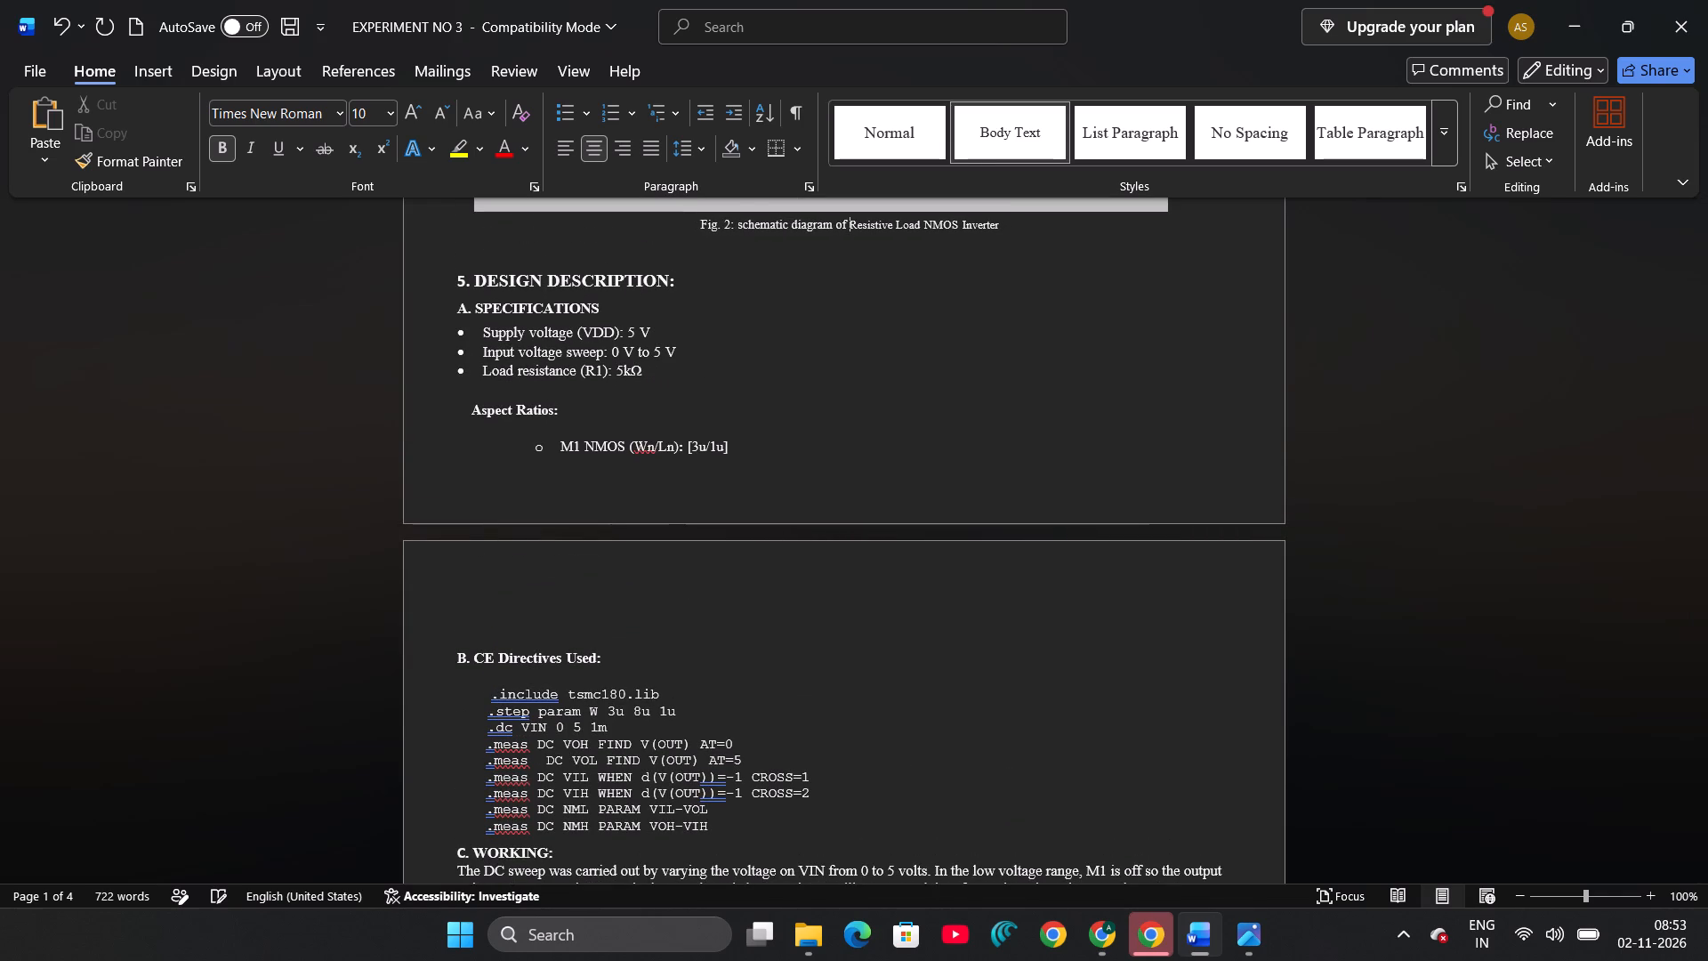
Insert "a" before "Resistive" in the schematic's caption in non-bold text at font size 8.
{"action": "left_click", "coordinate": [224, 149]}
{"action": "left_click", "coordinate": [383, 106]}
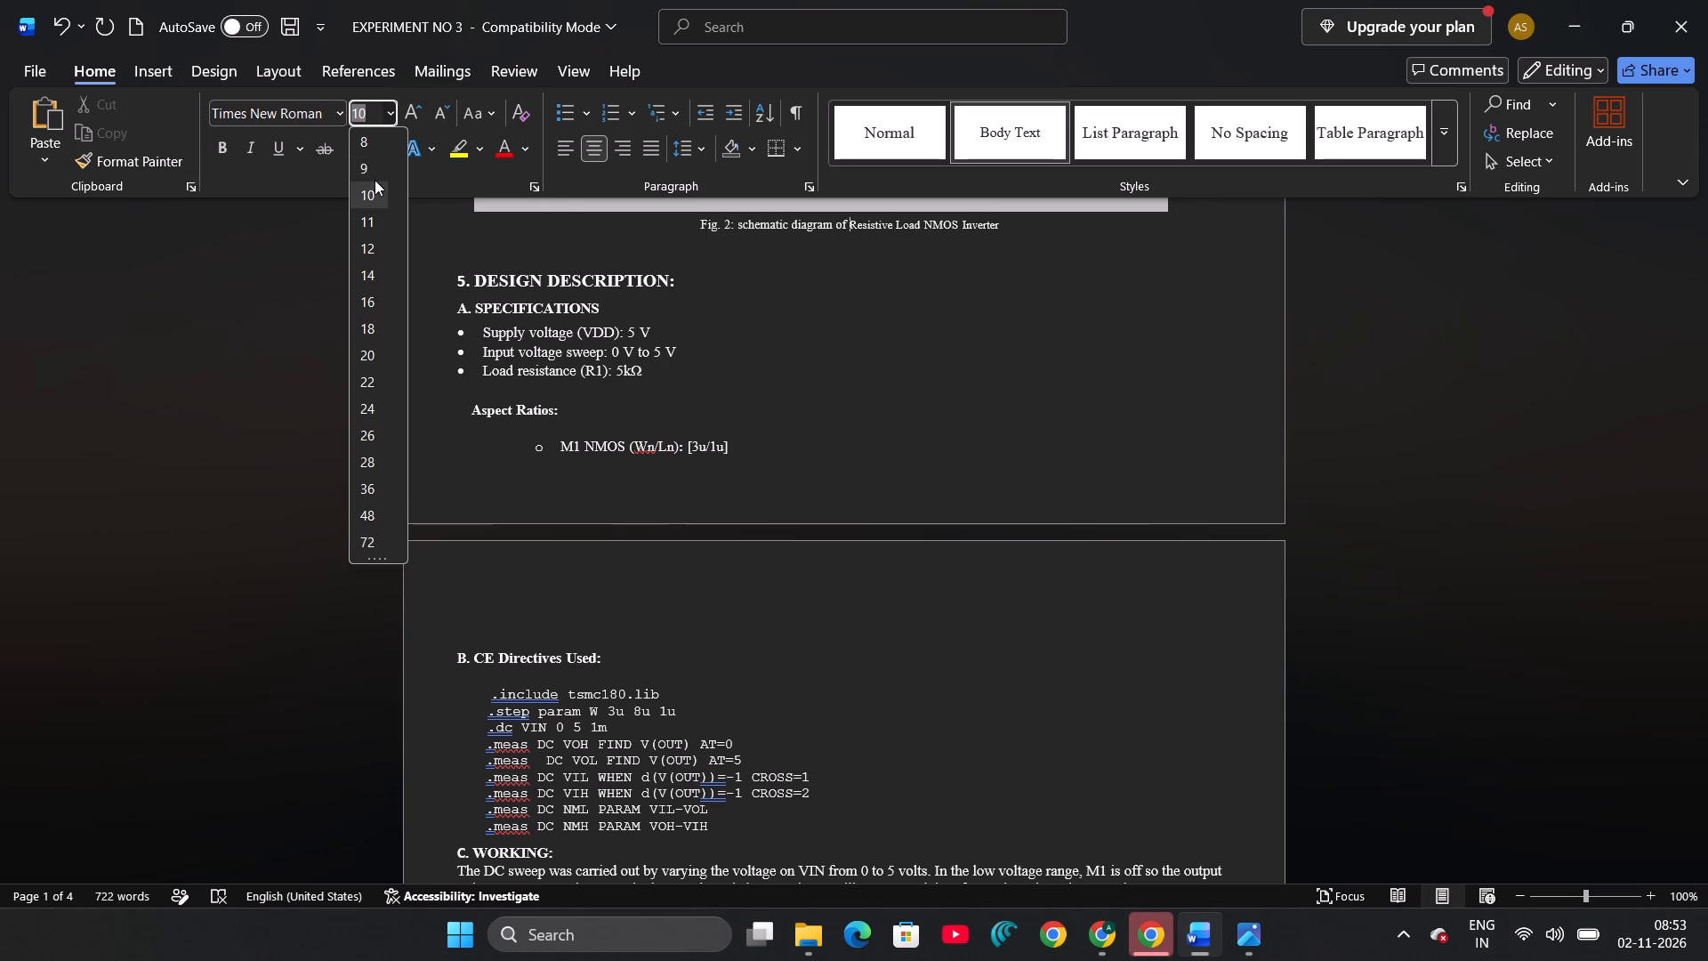
{"action": "left_click", "coordinate": [366, 141]}
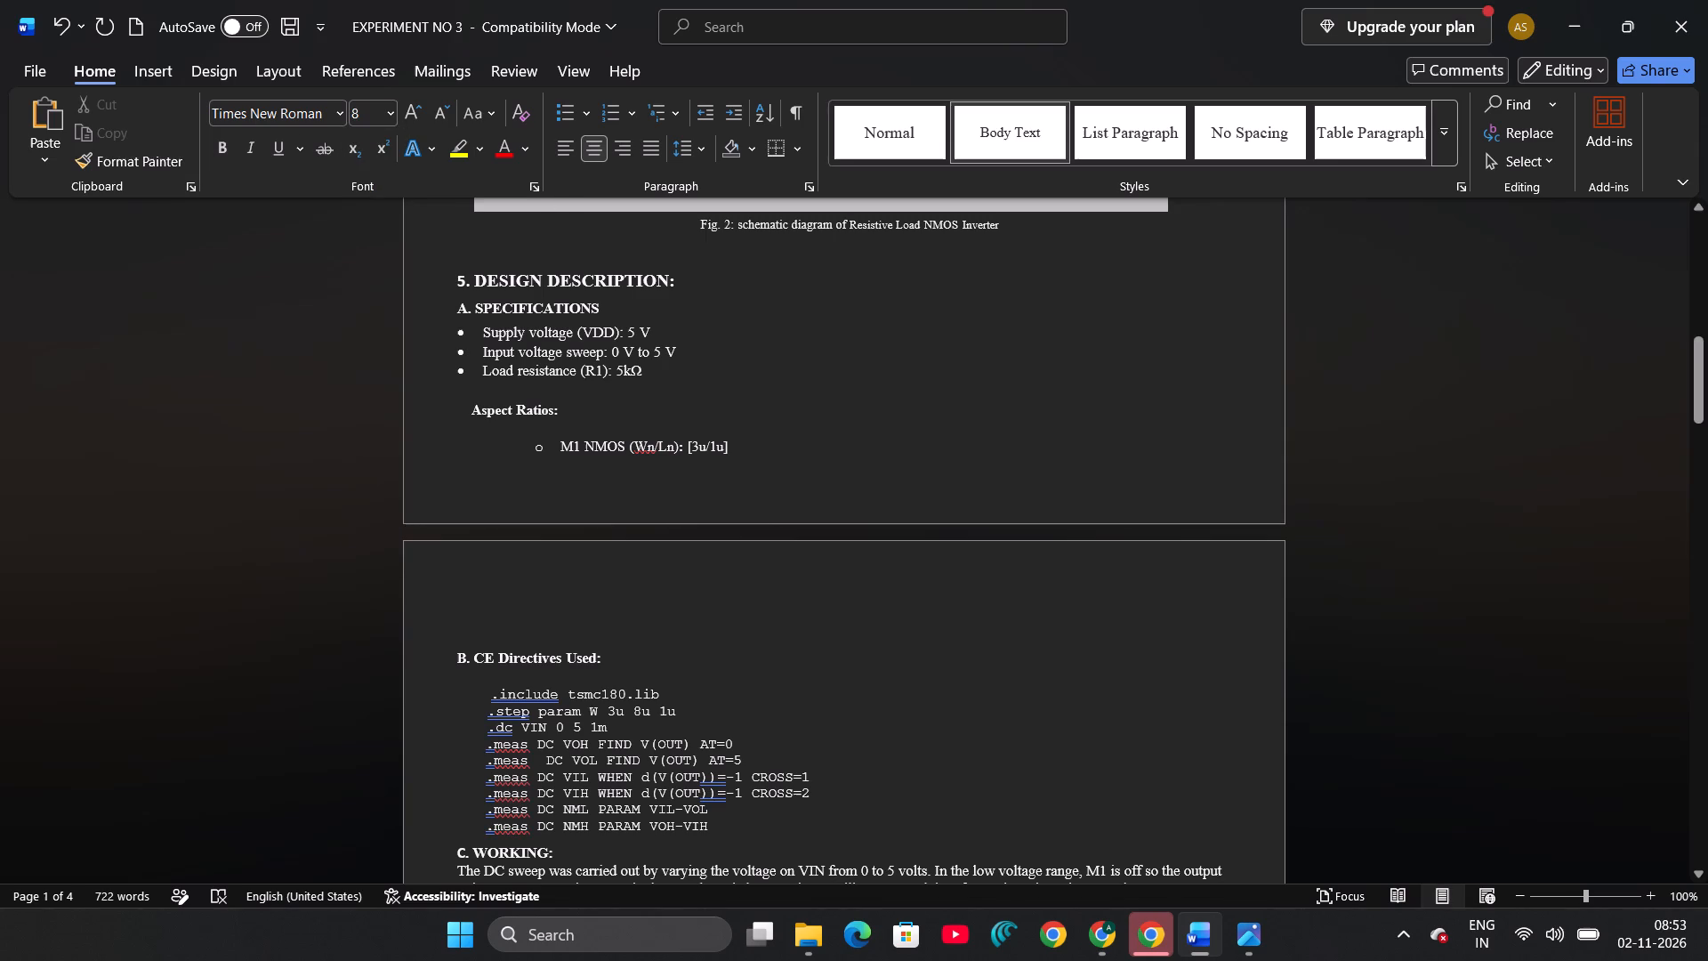
{"action": "type", "text": "aa"}
{"action": "key", "text": "BackSpace"}
{"action": "key", "text": "space"}
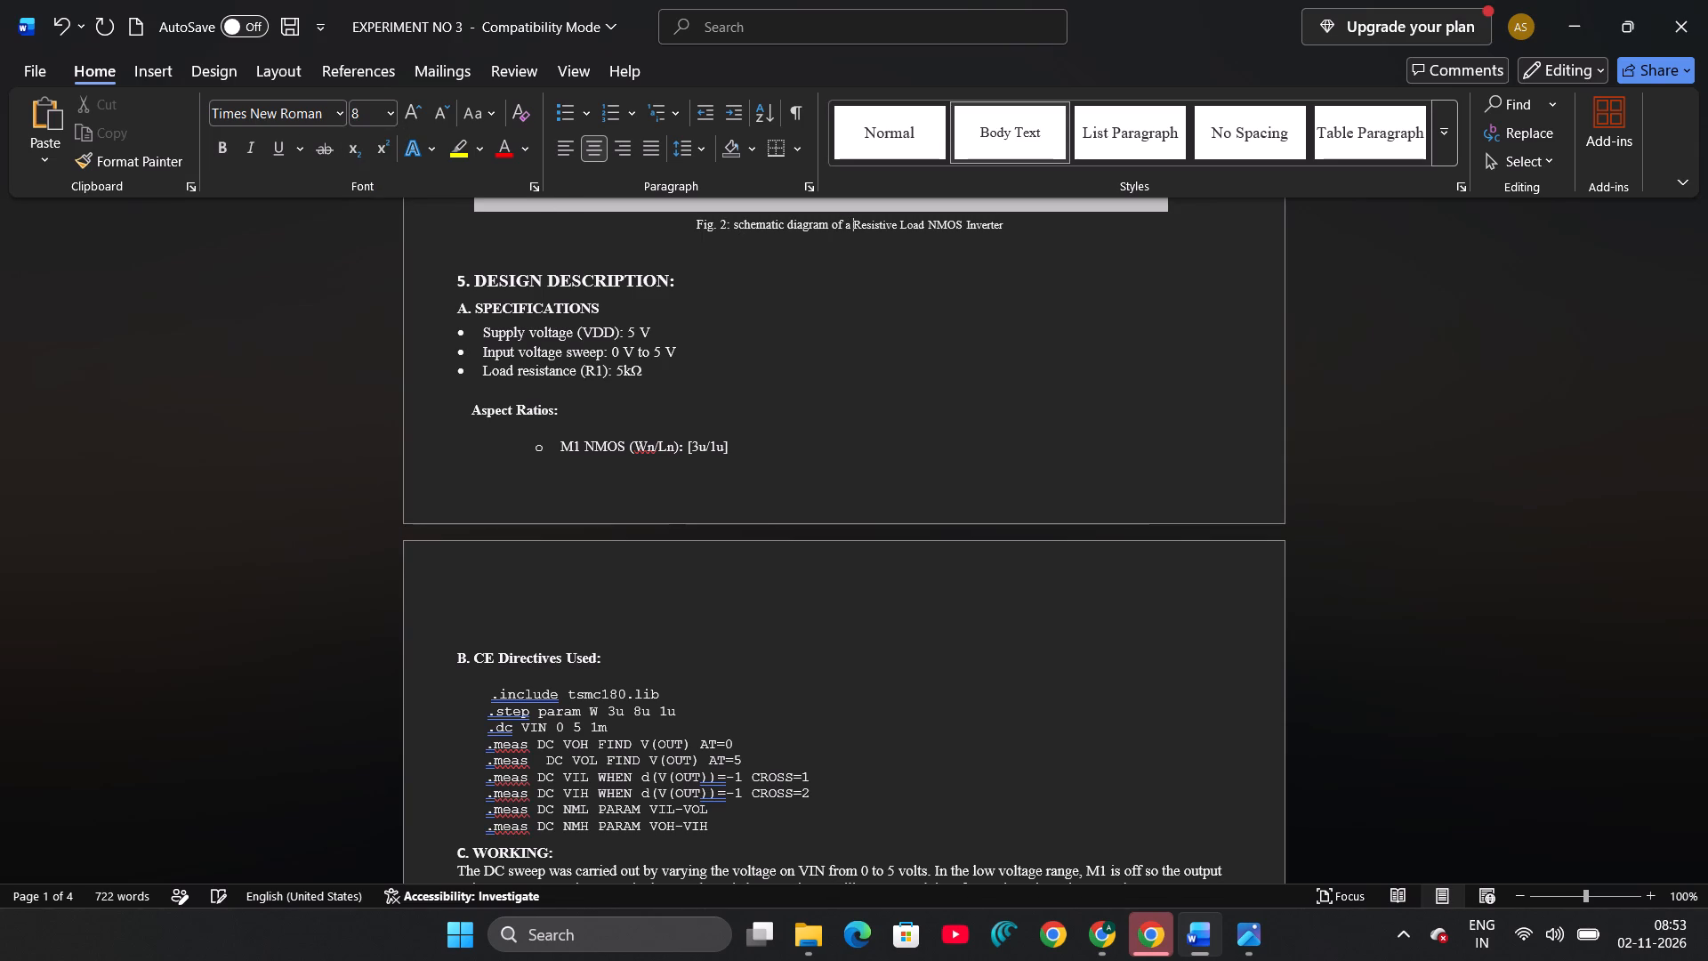
{"action": "left_click", "coordinate": [630, 474]}
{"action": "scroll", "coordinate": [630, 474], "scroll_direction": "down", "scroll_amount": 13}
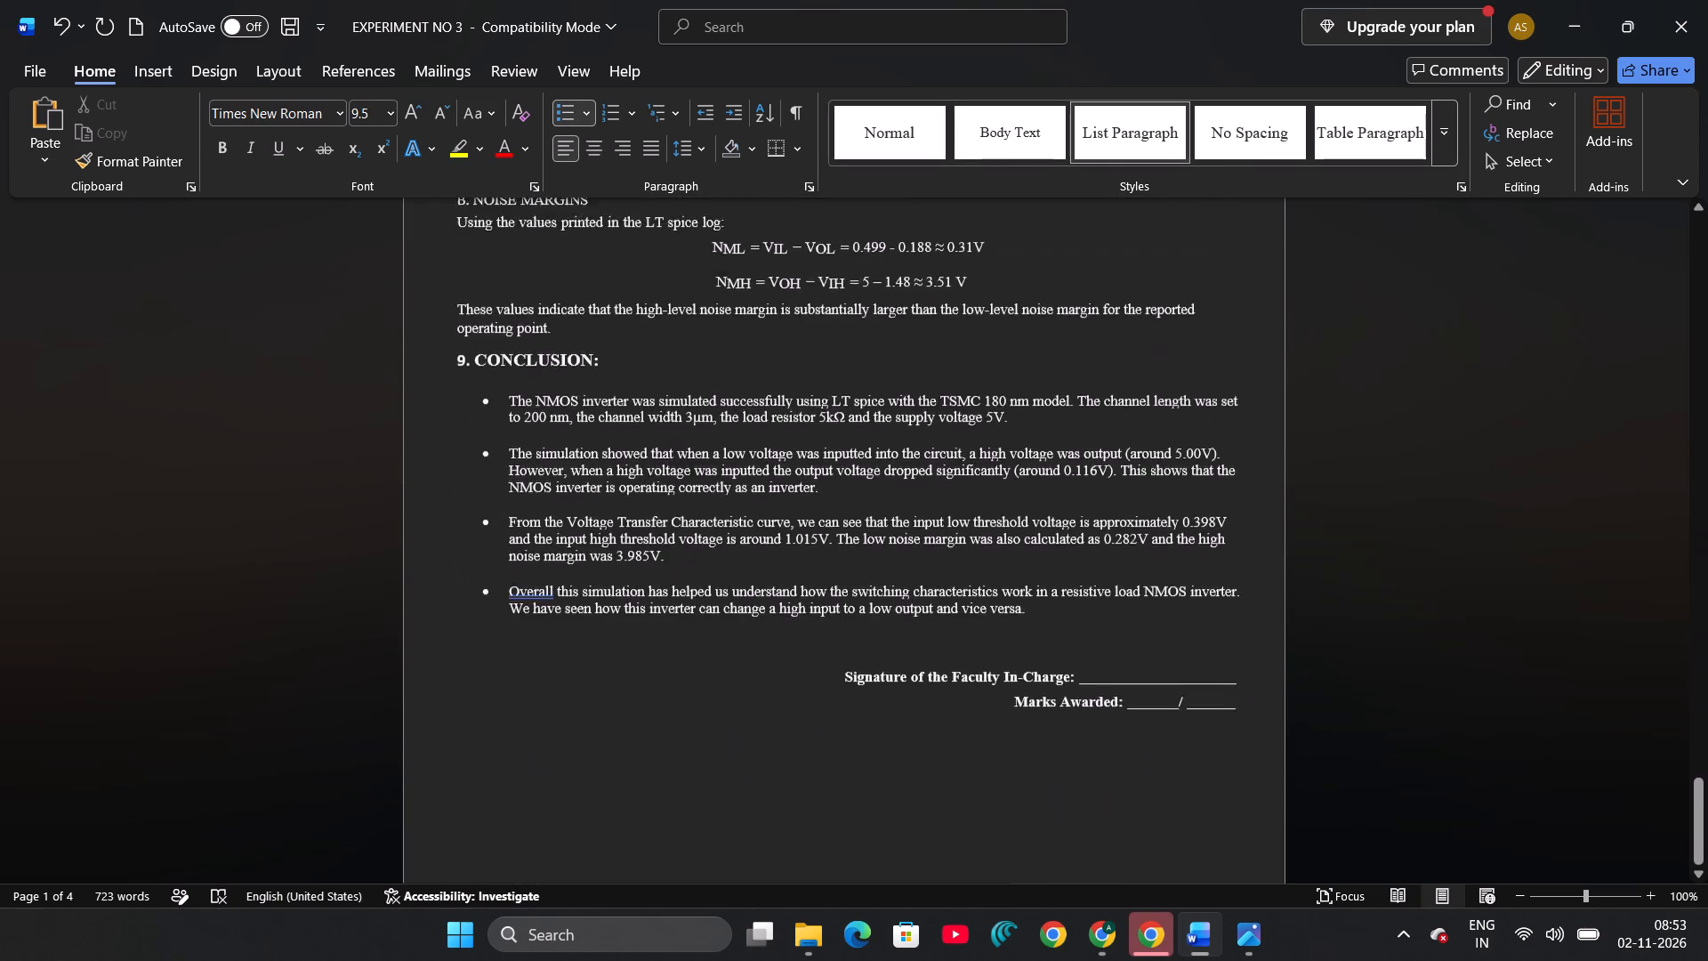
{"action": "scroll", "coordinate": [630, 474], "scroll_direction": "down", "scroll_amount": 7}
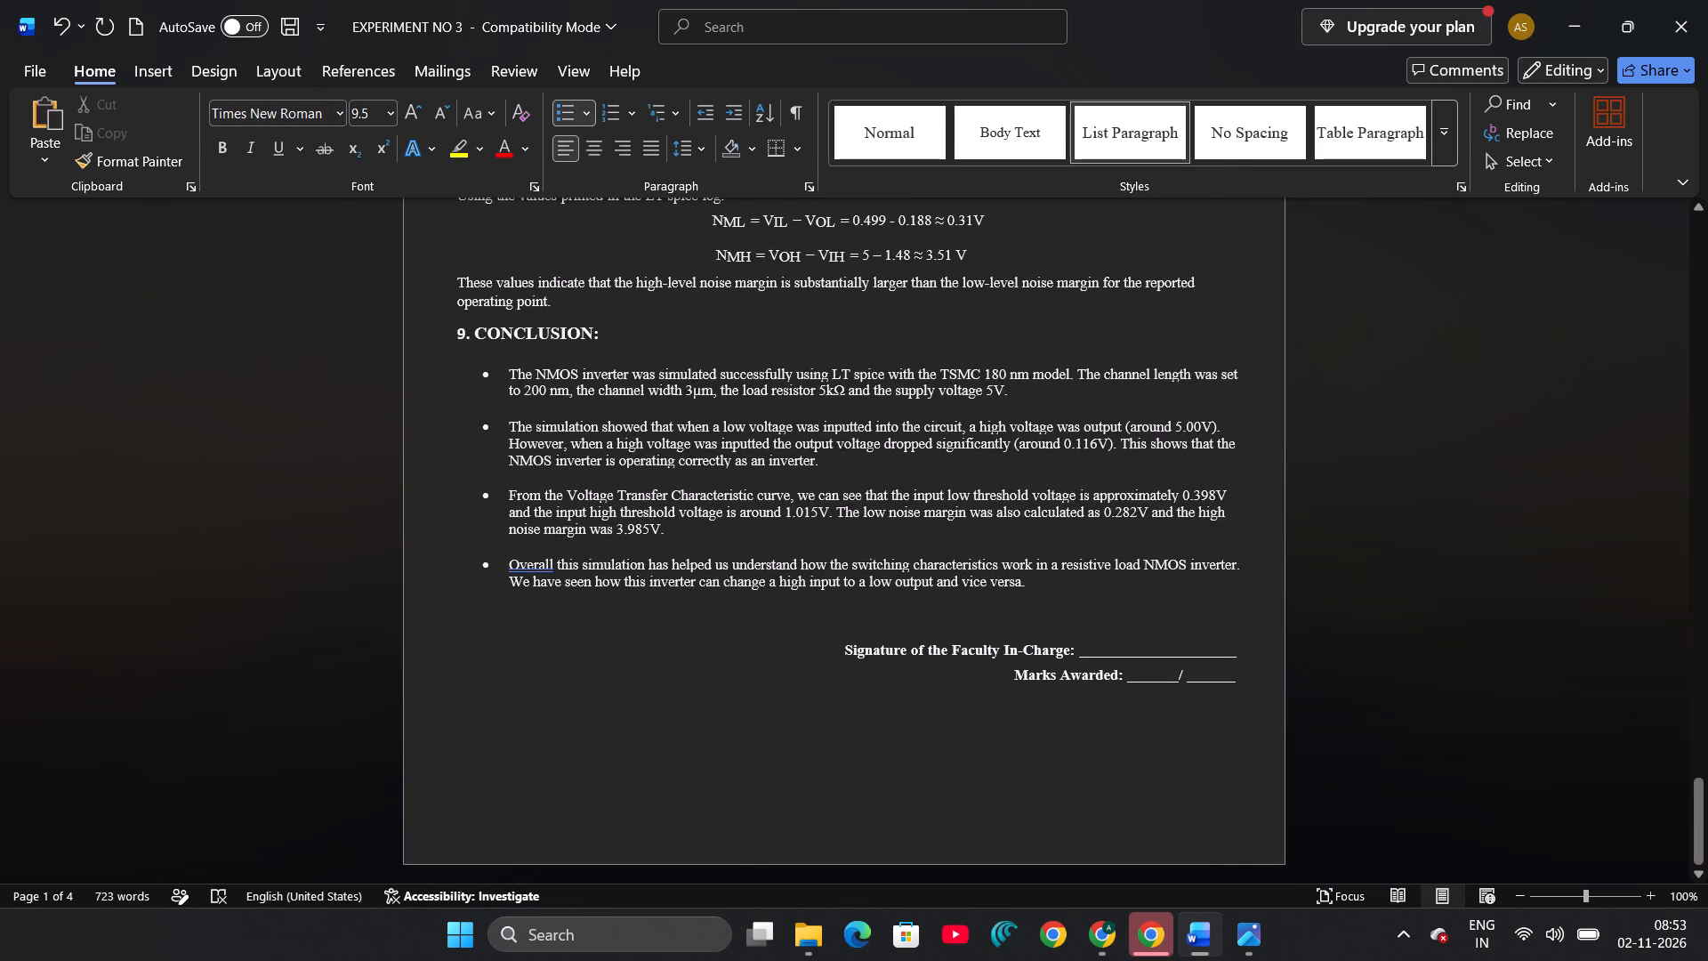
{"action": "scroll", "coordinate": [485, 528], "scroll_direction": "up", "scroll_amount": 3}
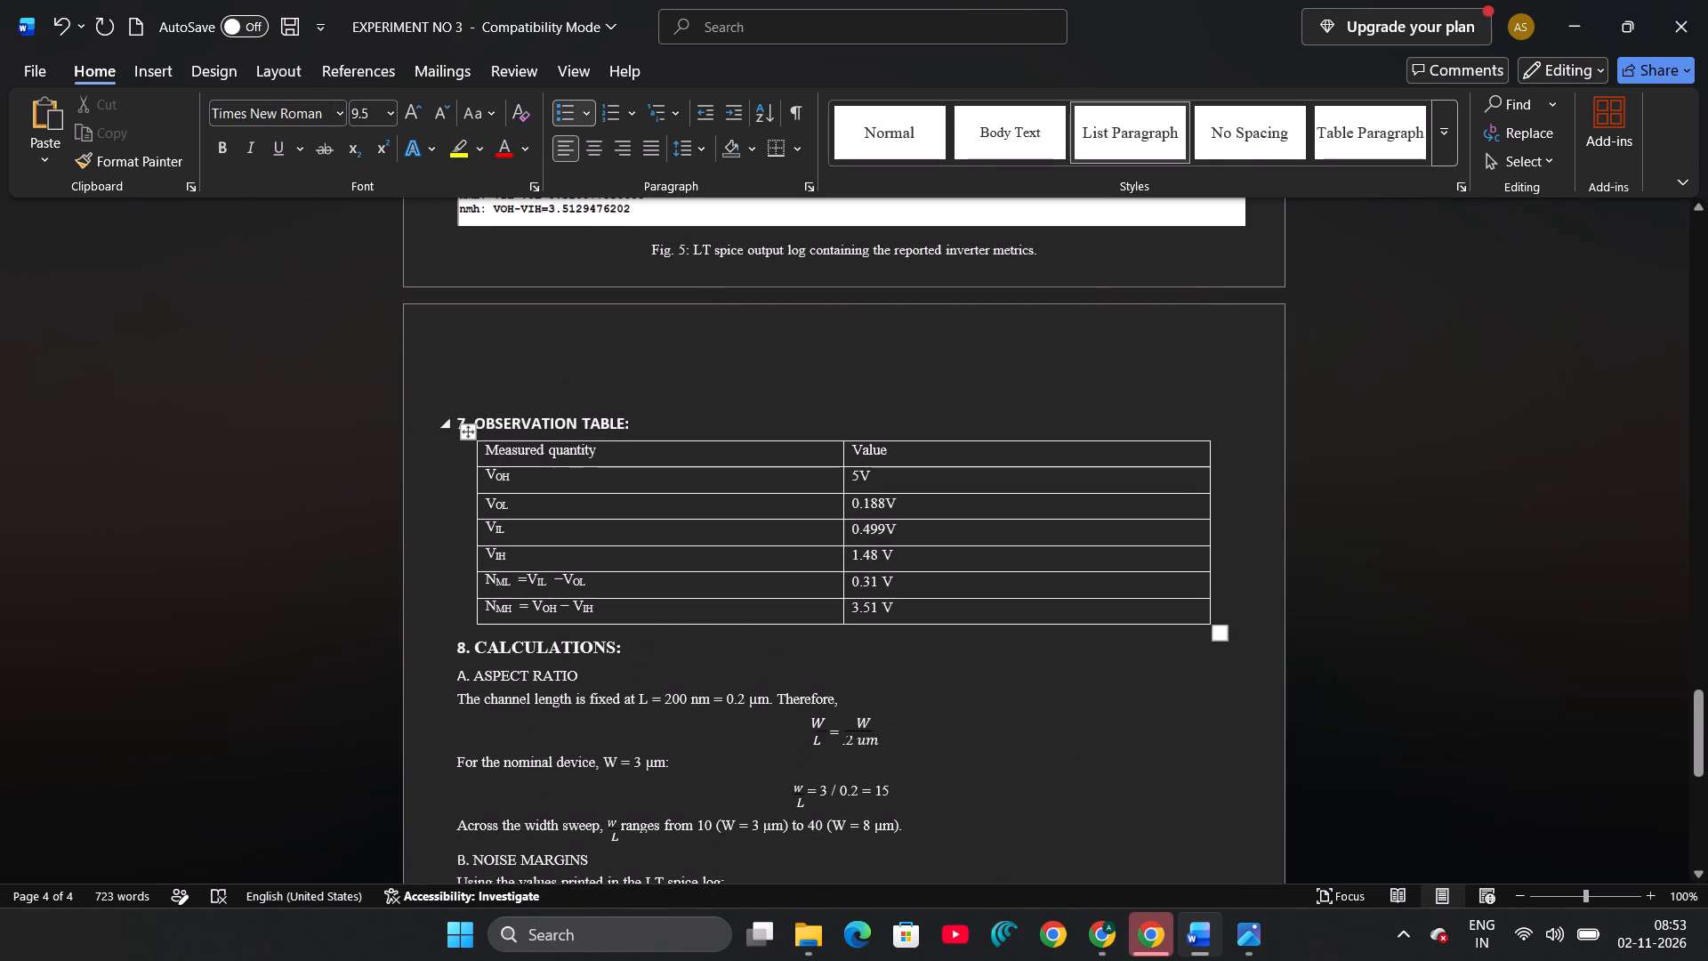
{"action": "left_click", "coordinate": [320, 35]}
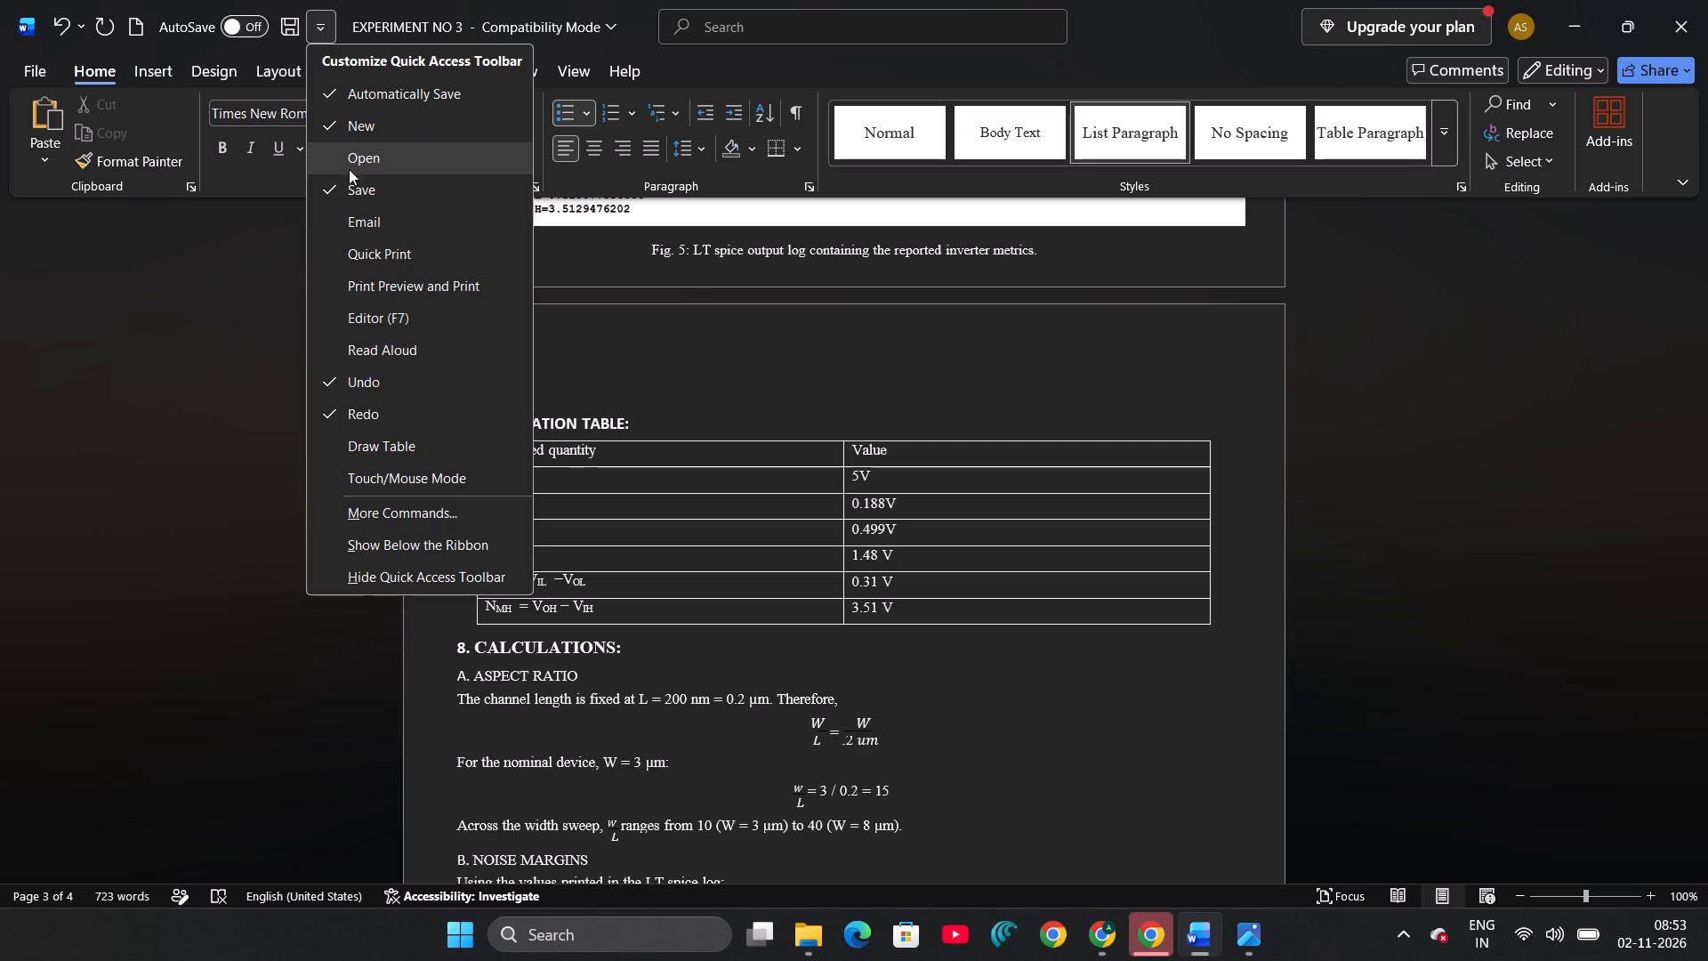
{"action": "left_click", "coordinate": [350, 190]}
{"action": "left_click", "coordinate": [1704, 3]}
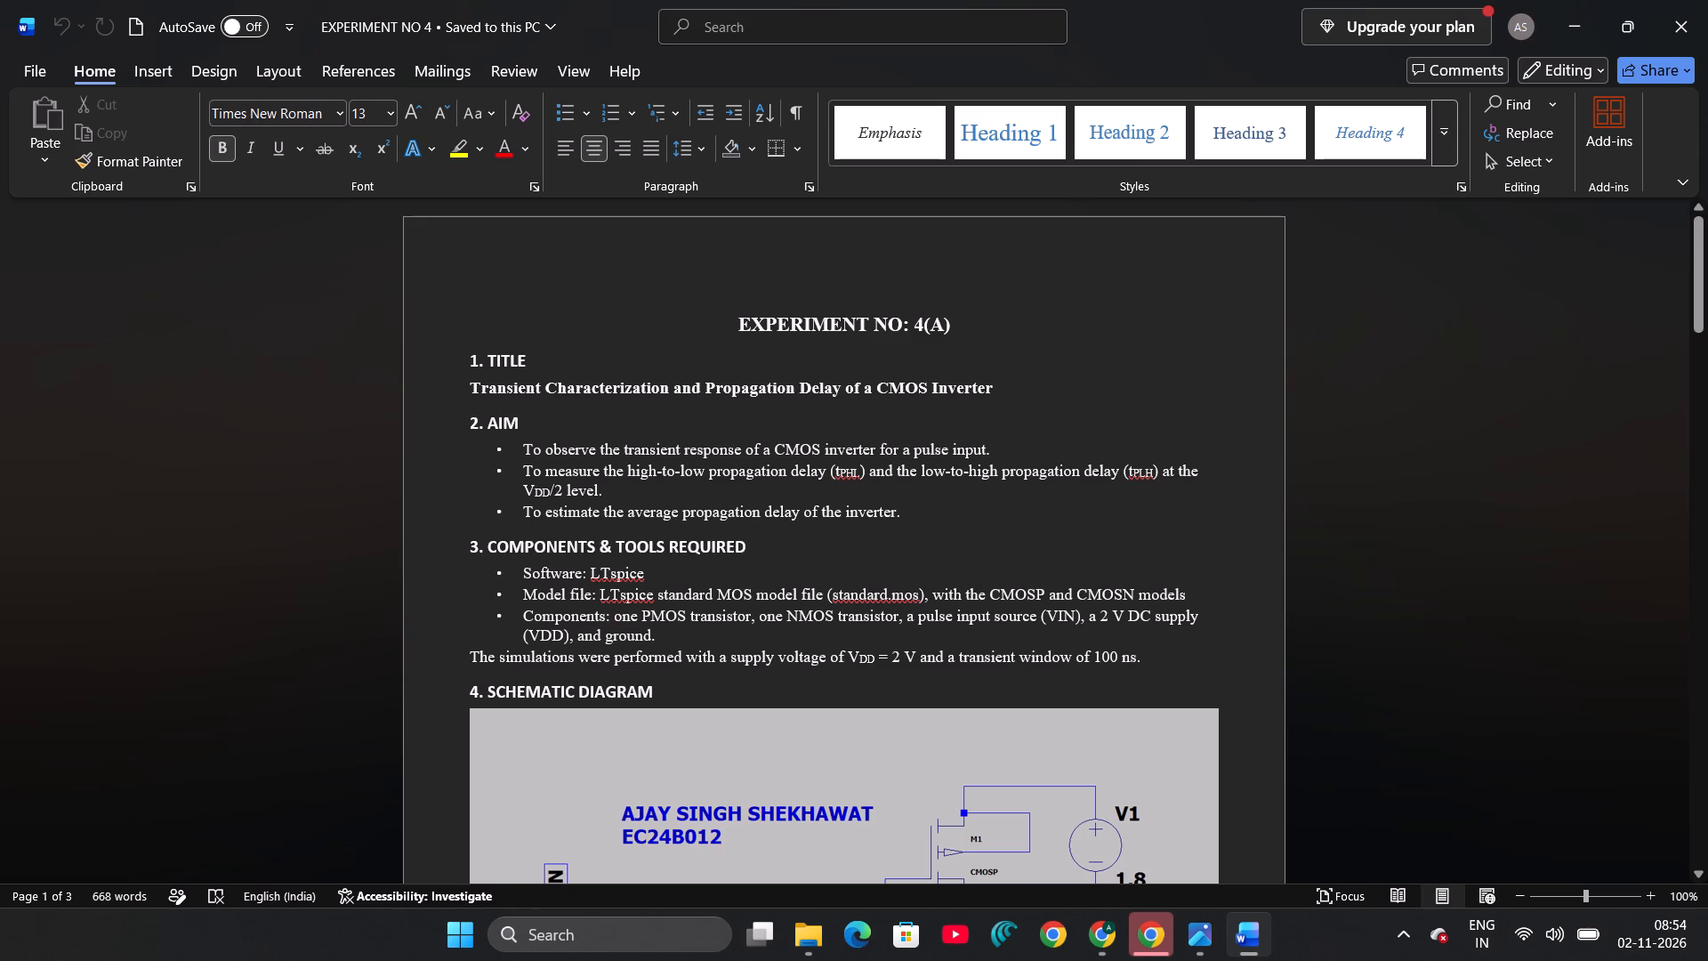
Add "software" after "LTspice" in the Software bullet of the Components & Tools Required section.
{"action": "left_click", "coordinate": [649, 578]}
{"action": "key", "text": "space"}
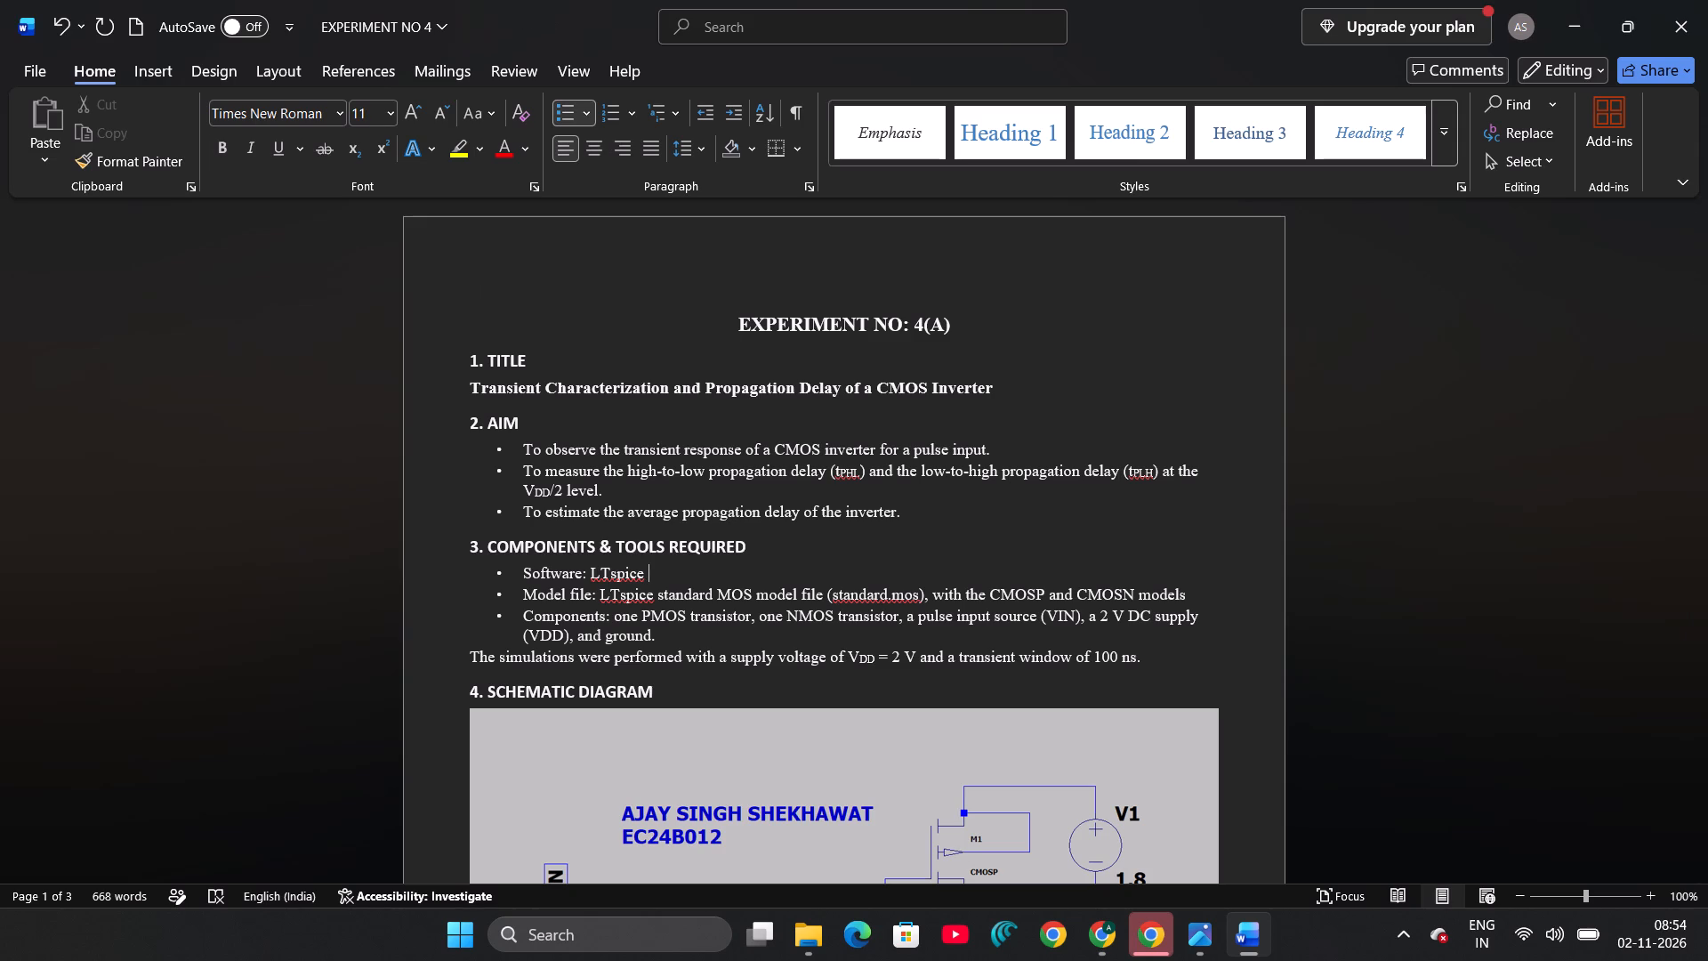
{"action": "key", "text": "s"}
{"action": "key", "text": "BackSpace"}
{"action": "type", "text": "sof"}
{"action": "key", "text": "w"}
{"action": "key", "text": "BackSpace"}
{"action": "type", "text": "tware"}
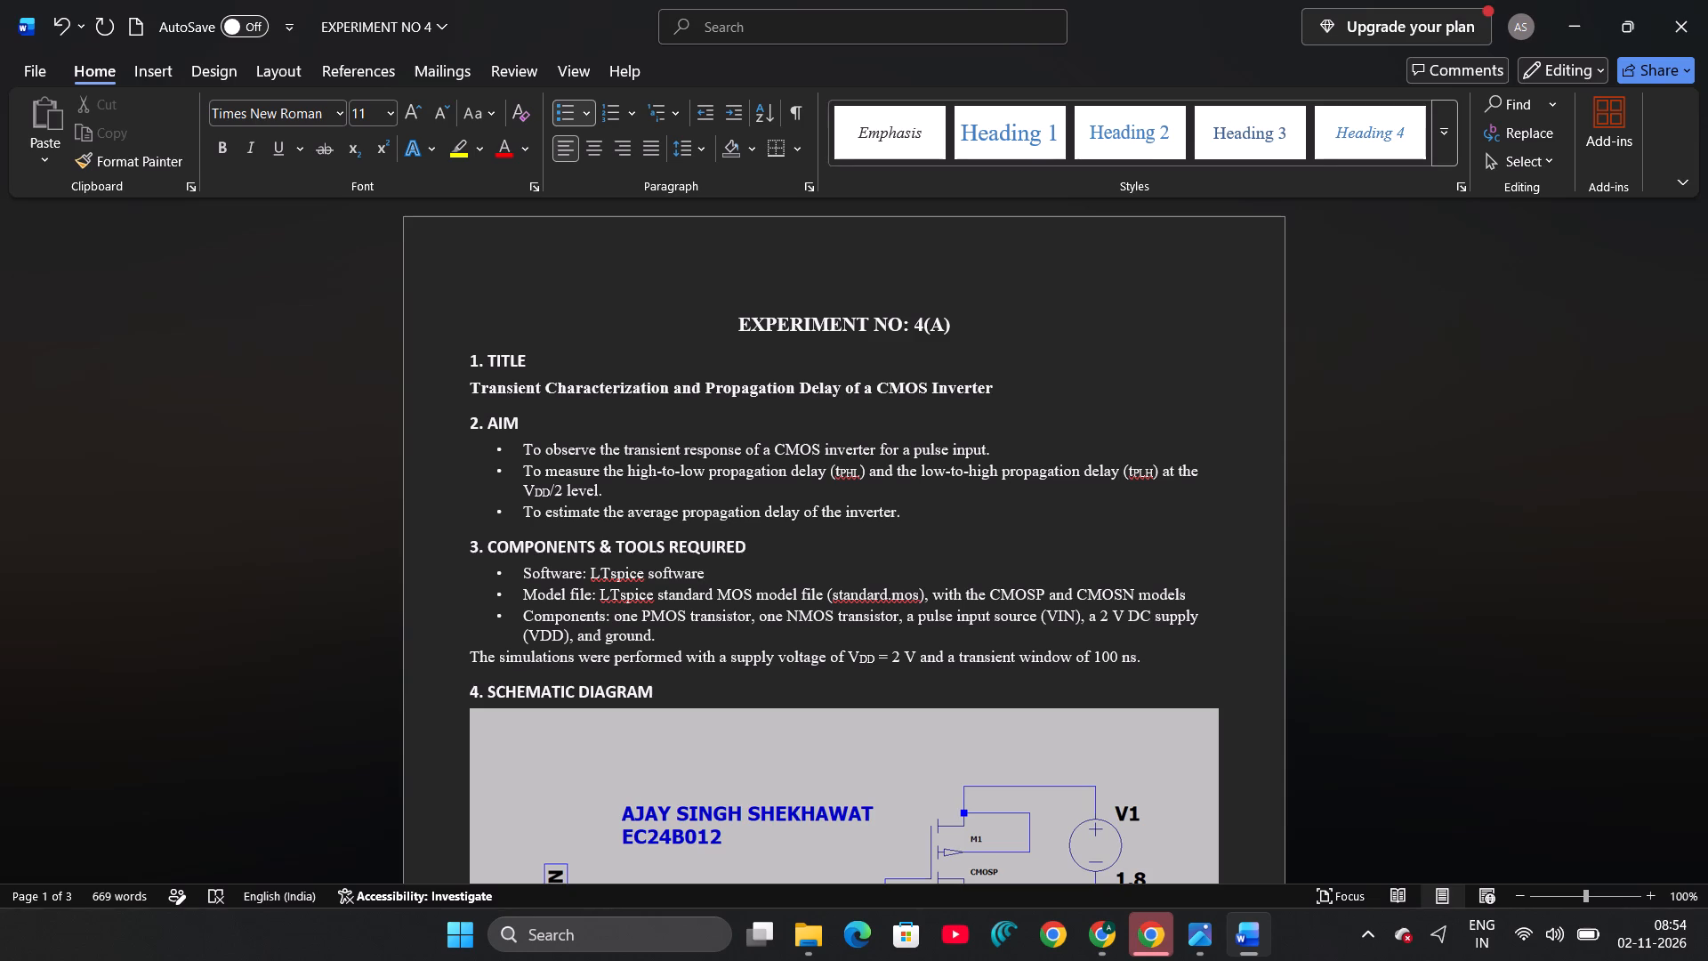
Examine the listed transistors and pulse input source against the schematic diagram.
{"action": "scroll", "coordinate": [602, 610], "scroll_direction": "down", "scroll_amount": 1}
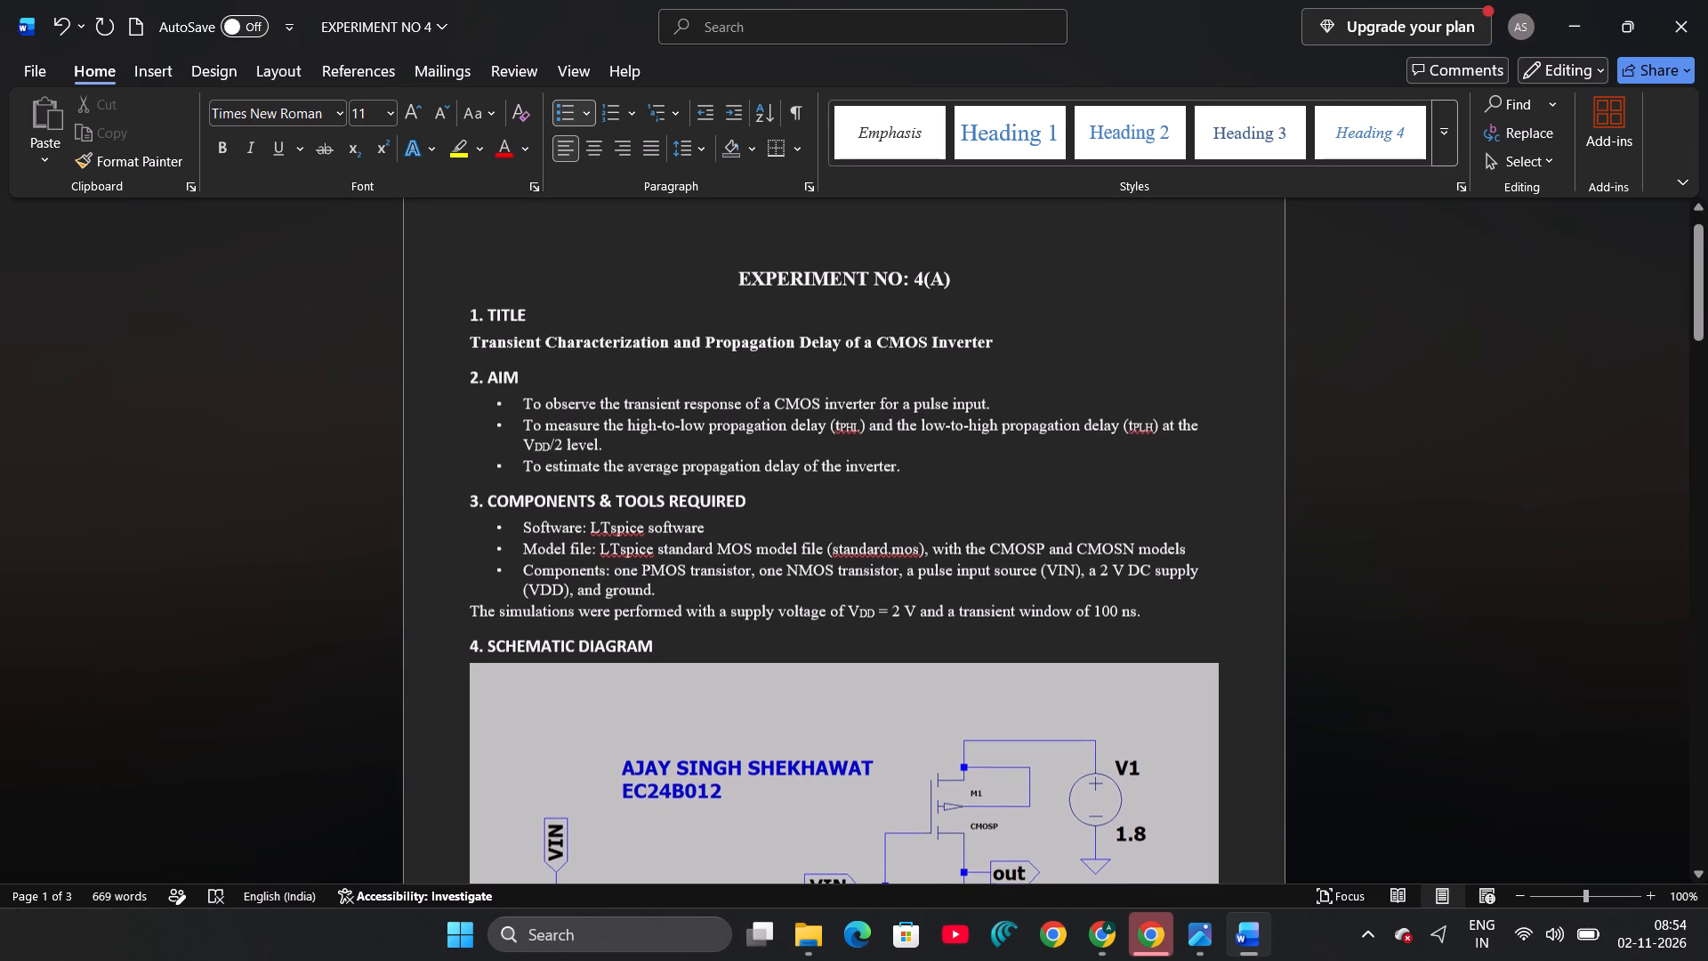
{"action": "scroll", "coordinate": [730, 569], "scroll_direction": "down", "scroll_amount": 1}
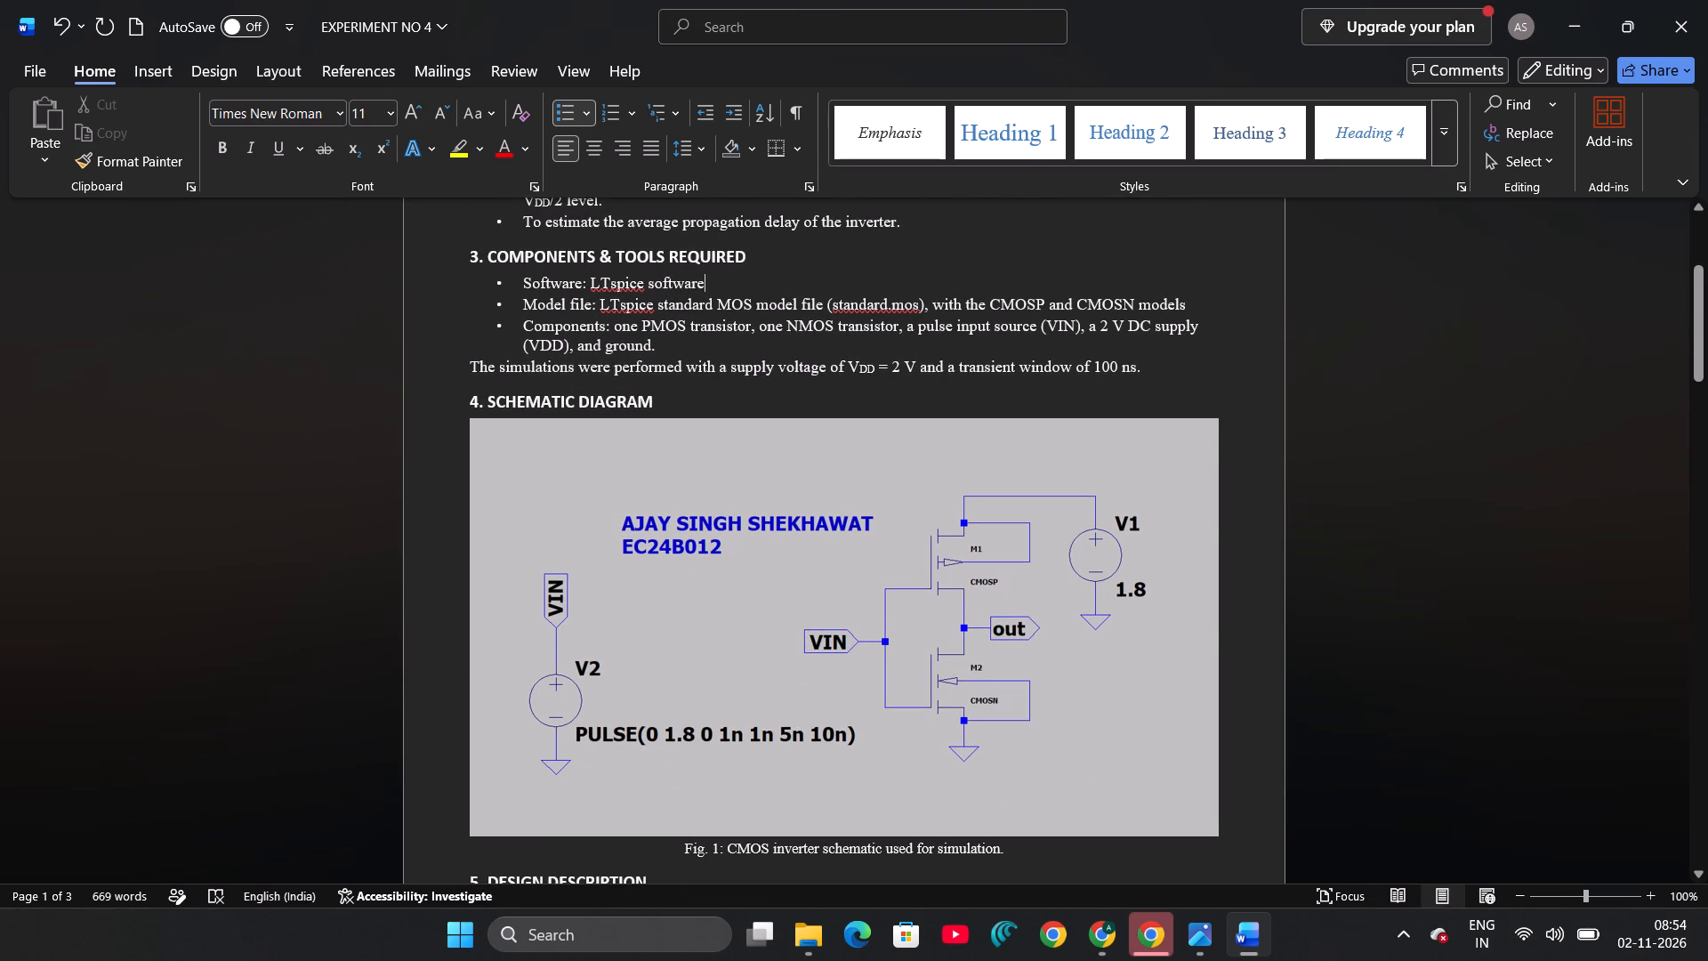
{"action": "left_click_drag", "start_coordinate": [755, 327], "coordinate": [873, 327]}
{"action": "left_click", "coordinate": [873, 327]}
{"action": "left_click_drag", "start_coordinate": [947, 327], "coordinate": [1089, 328]}
{"action": "left_click", "coordinate": [1089, 328]}
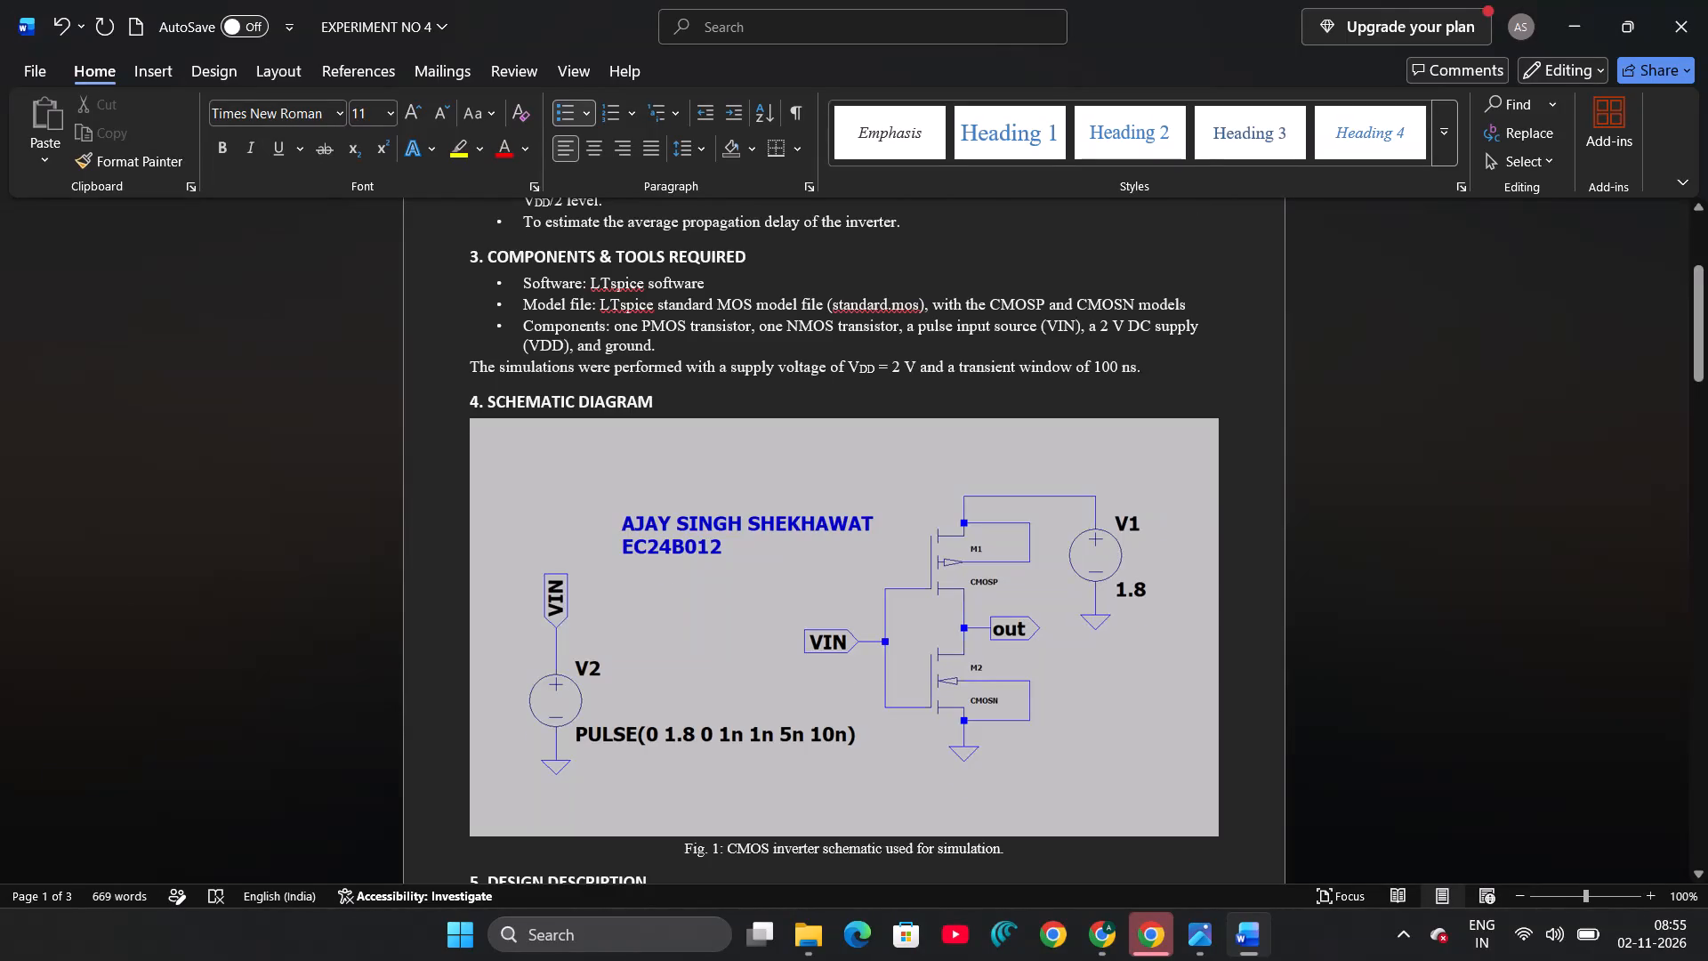
{"action": "scroll", "coordinate": [762, 292], "scroll_direction": "up", "scroll_amount": 1}
{"action": "left_click_drag", "start_coordinate": [523, 311], "coordinate": [915, 376]}
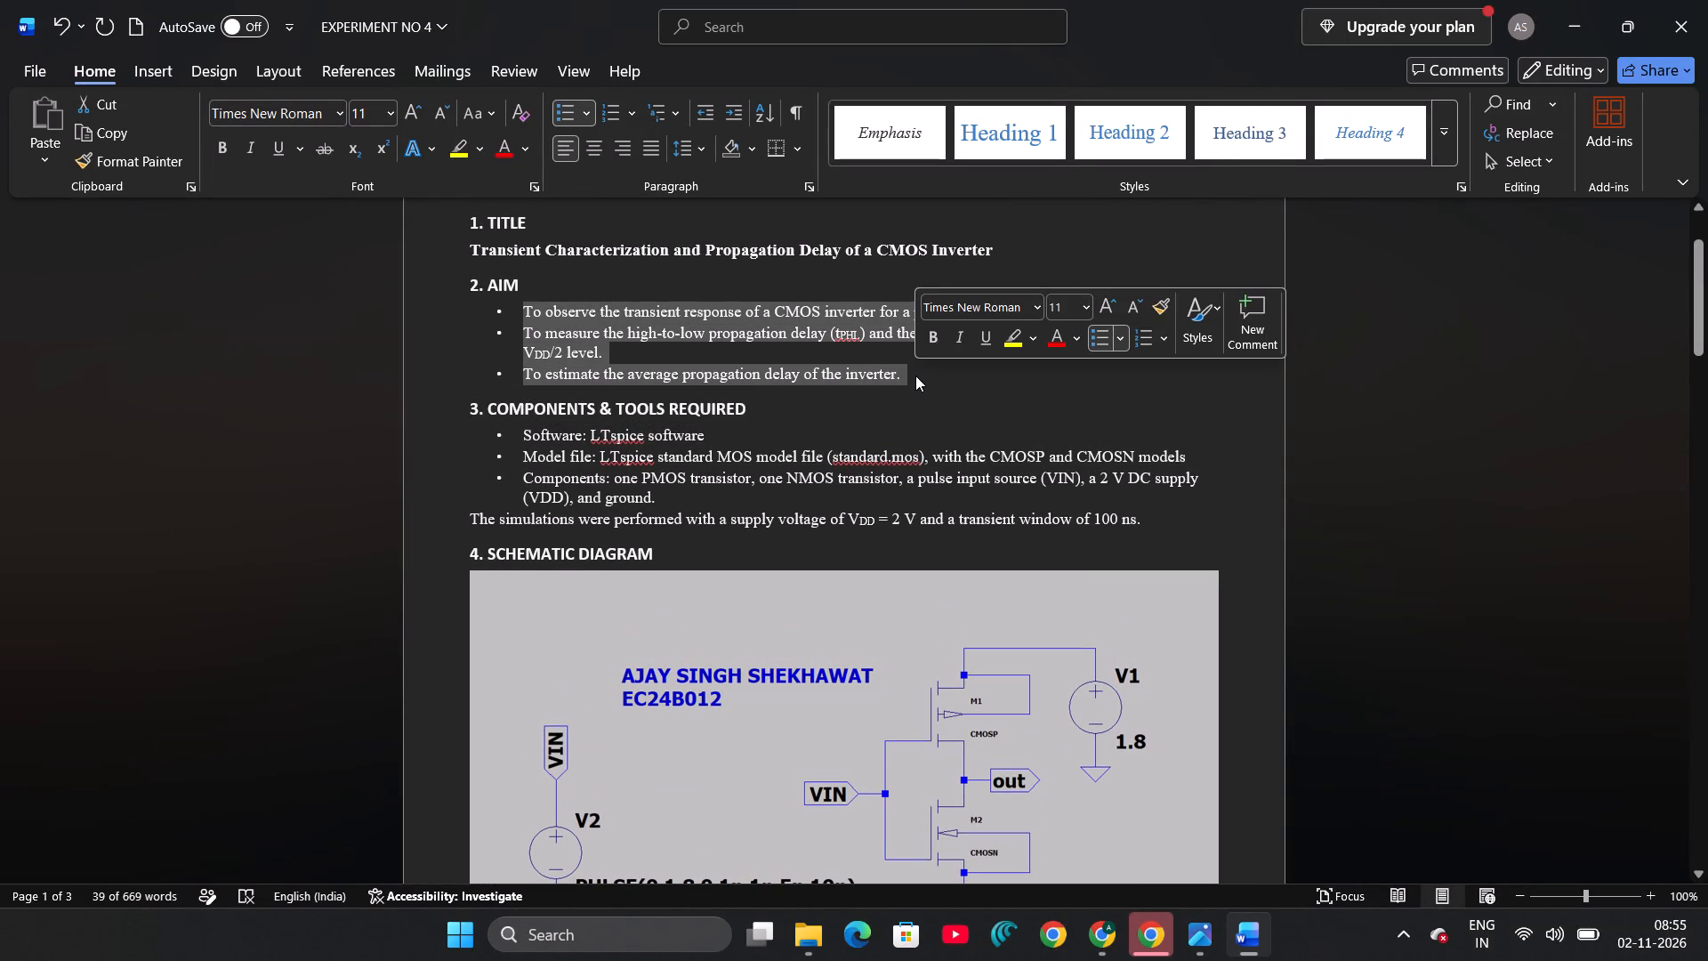
{"action": "key", "text": "ctrl+c"}
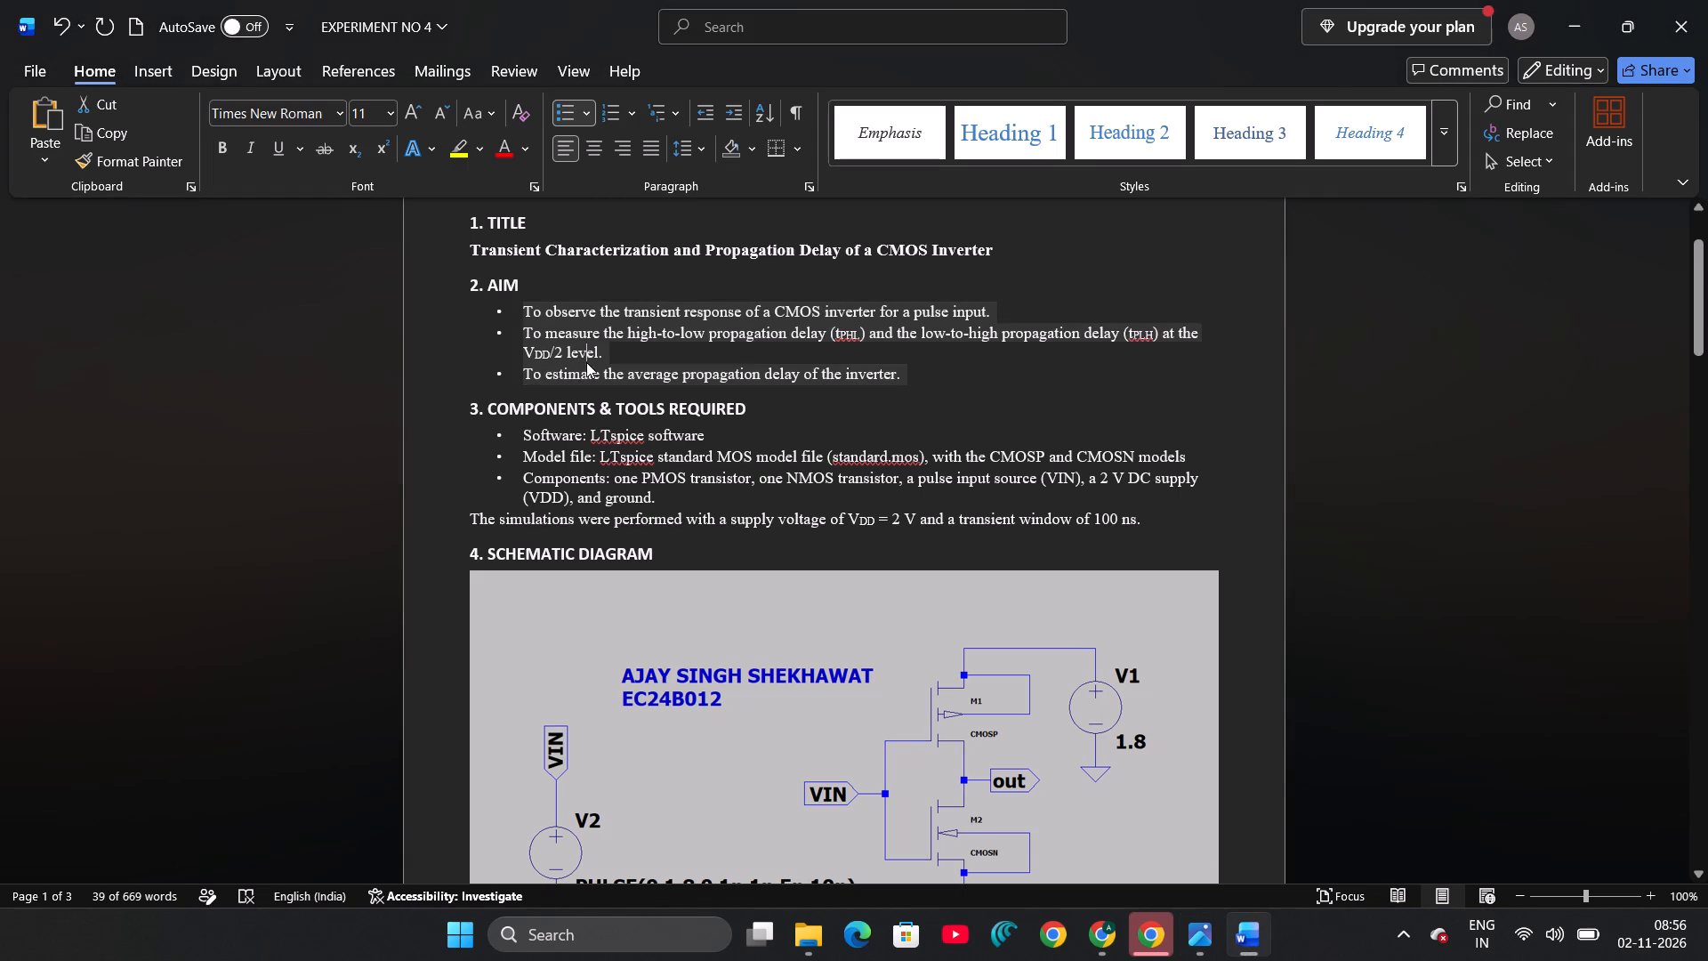
{"action": "left_click_drag", "start_coordinate": [597, 341], "coordinate": [547, 340]}
{"action": "key", "text": "ctrl+v"}
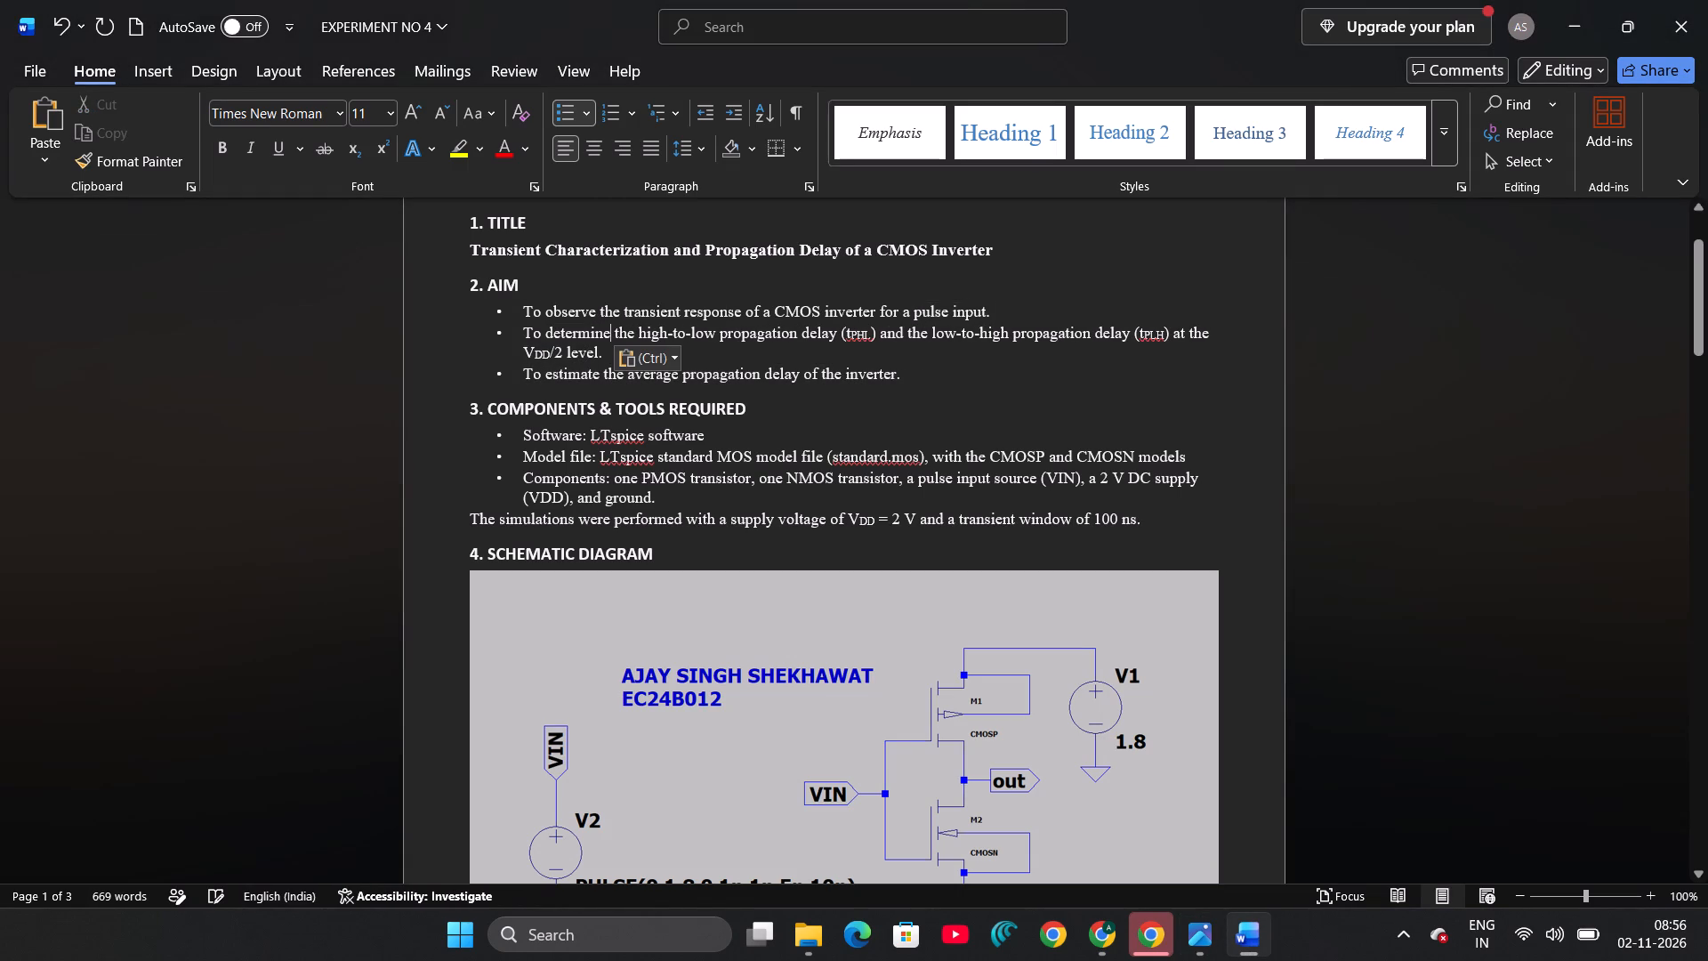
Replace "estimate" with "determine" in the third Aim bullet.
{"action": "left_click_drag", "start_coordinate": [601, 379], "coordinate": [546, 381]}
{"action": "key", "text": "ctrl+v"}
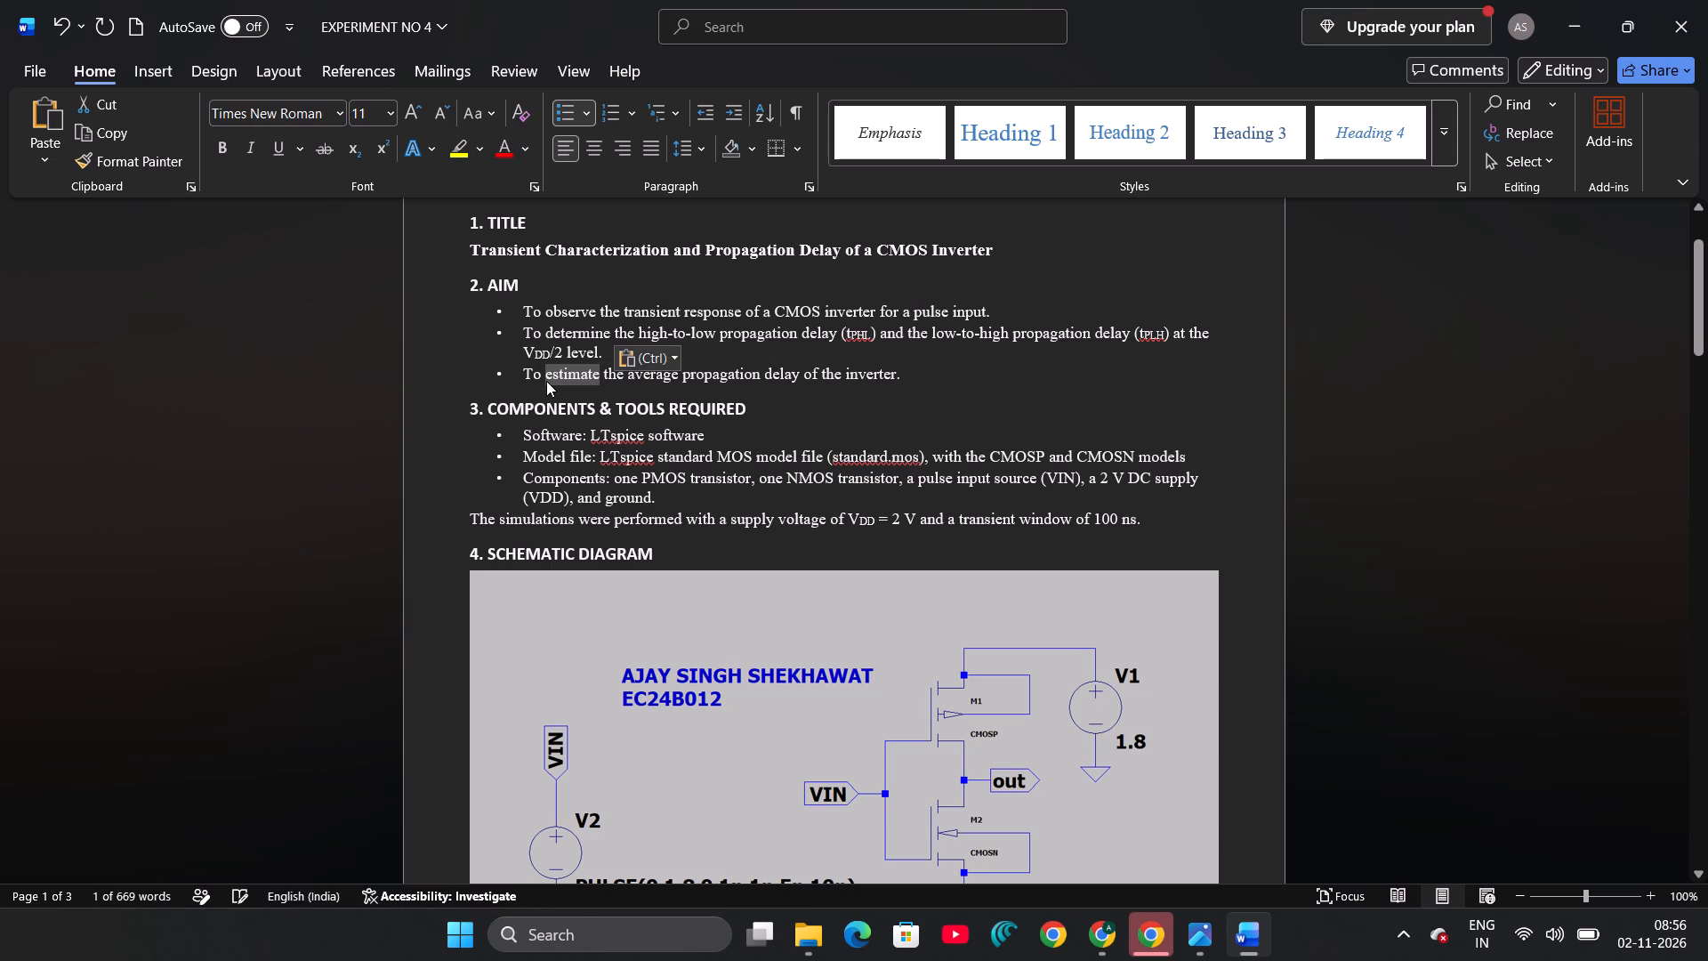
{"action": "key", "text": "ctrl+v"}
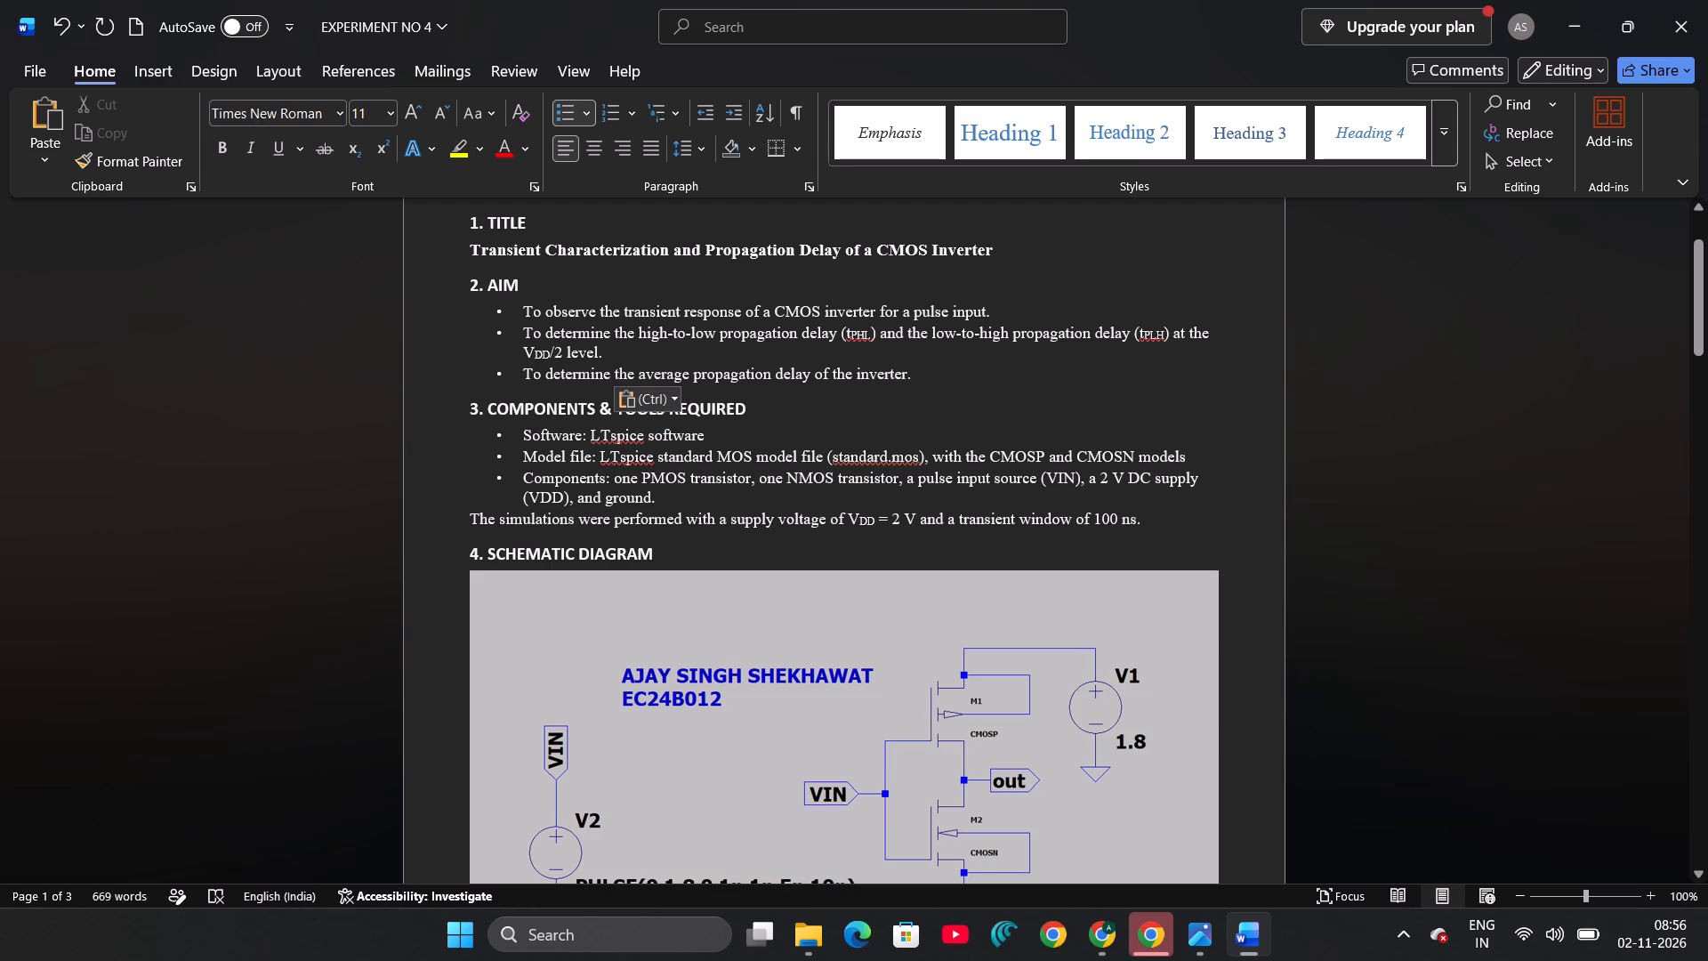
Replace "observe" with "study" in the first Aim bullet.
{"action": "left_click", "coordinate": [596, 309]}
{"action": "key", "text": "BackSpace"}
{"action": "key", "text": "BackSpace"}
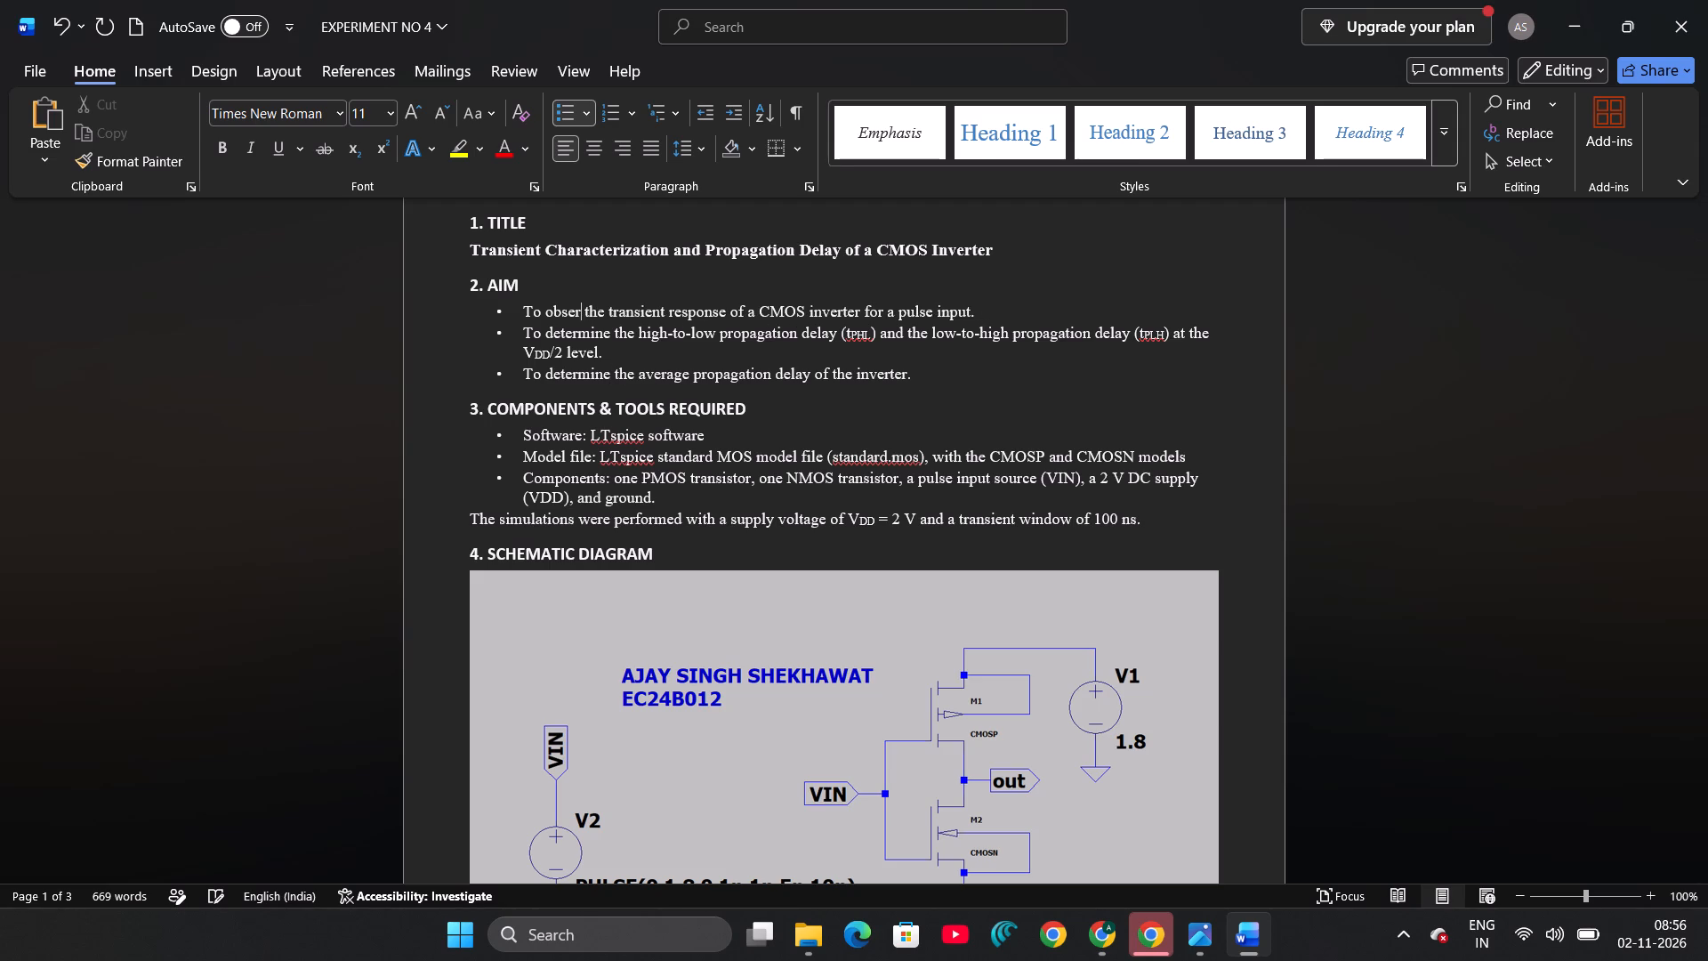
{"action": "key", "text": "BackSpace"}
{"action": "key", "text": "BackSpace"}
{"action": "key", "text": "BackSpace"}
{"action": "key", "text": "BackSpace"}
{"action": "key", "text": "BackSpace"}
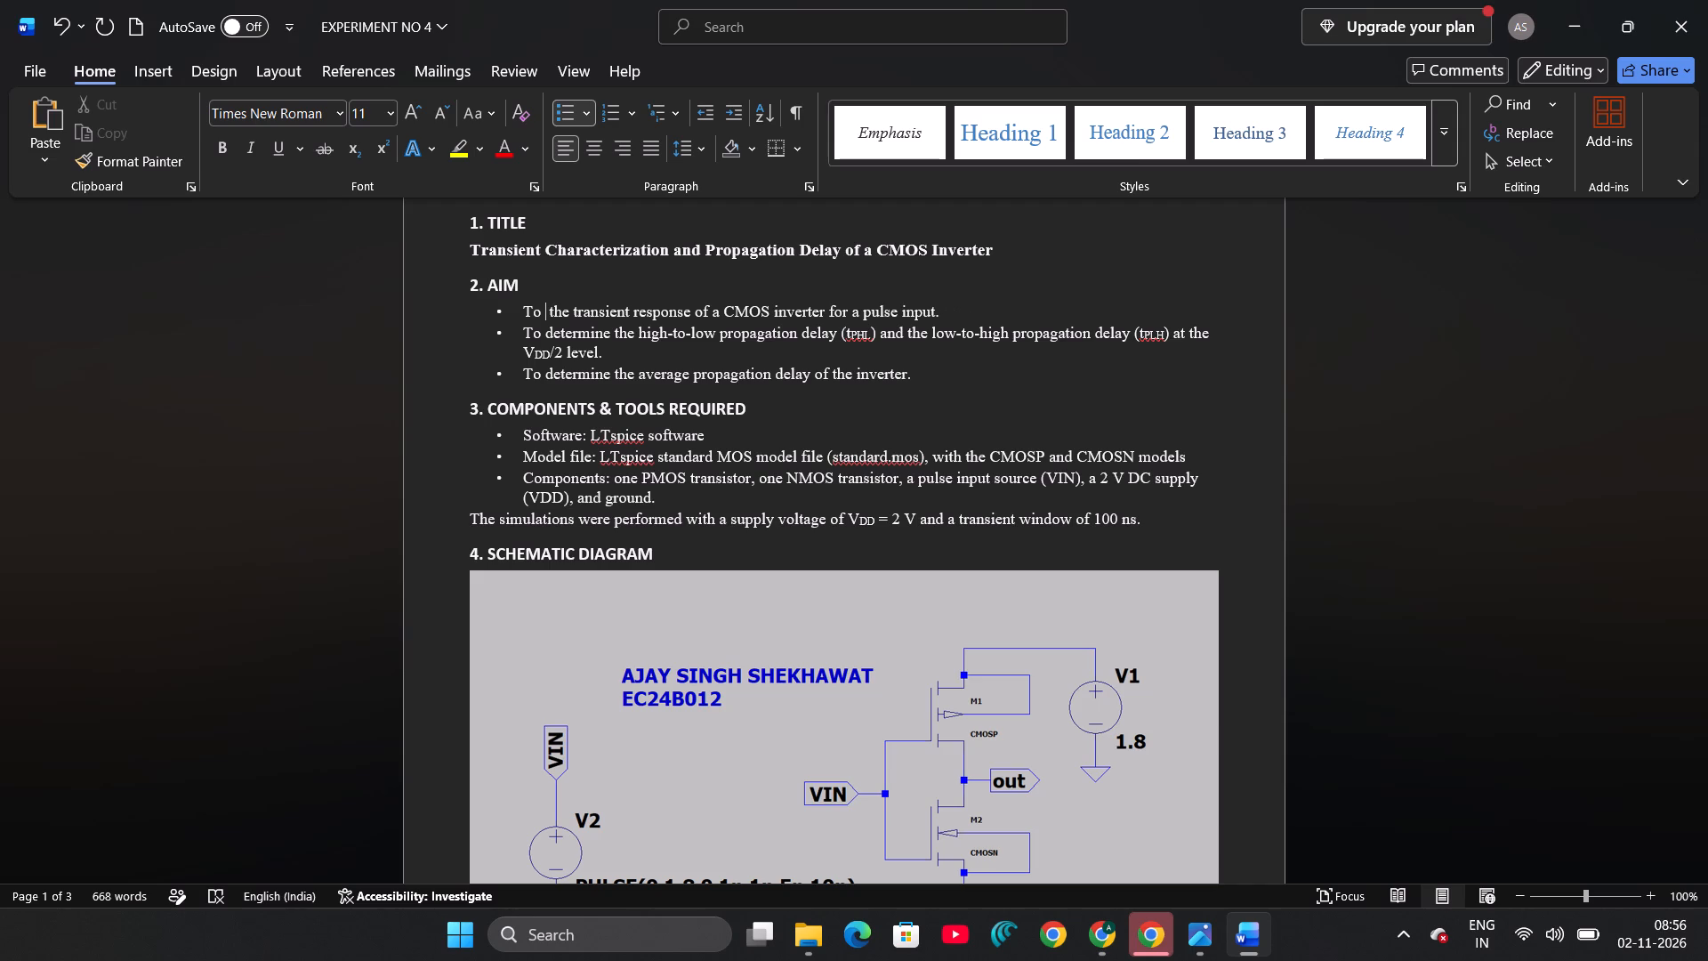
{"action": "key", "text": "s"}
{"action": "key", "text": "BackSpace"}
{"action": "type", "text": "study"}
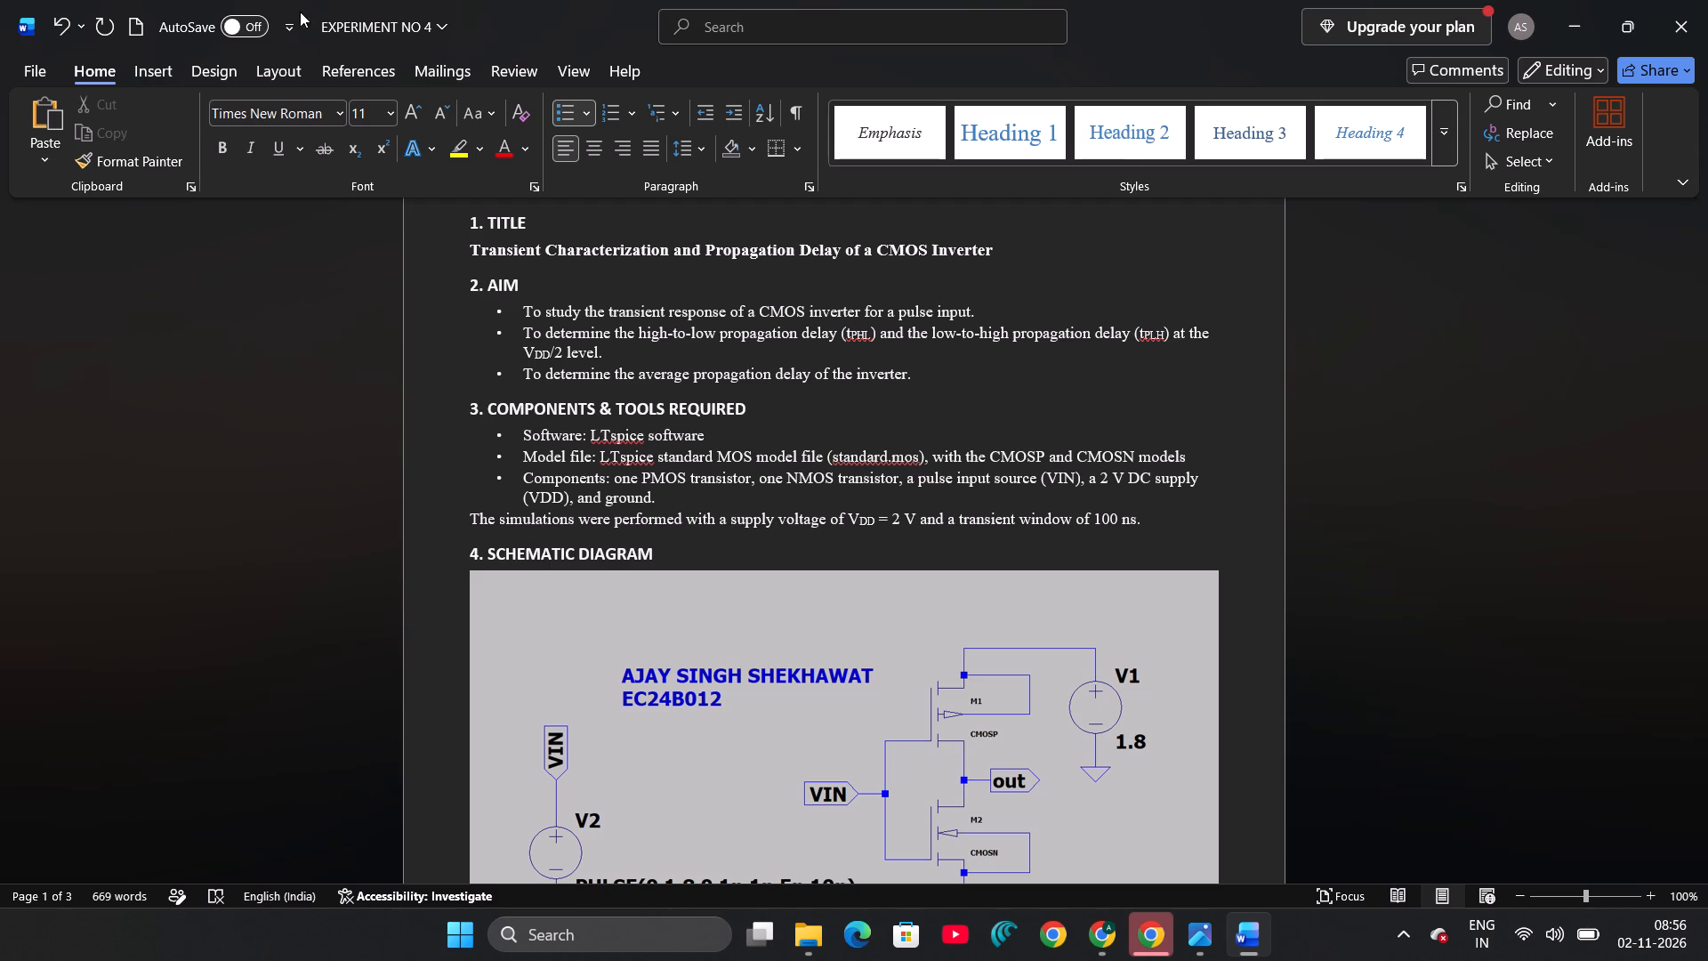
Undo the last edits in the Aim section until "observe" is back in the first bullet and "estimate" in the third.
{"action": "left_click", "coordinate": [61, 22]}
{"action": "left_click", "coordinate": [61, 22]}
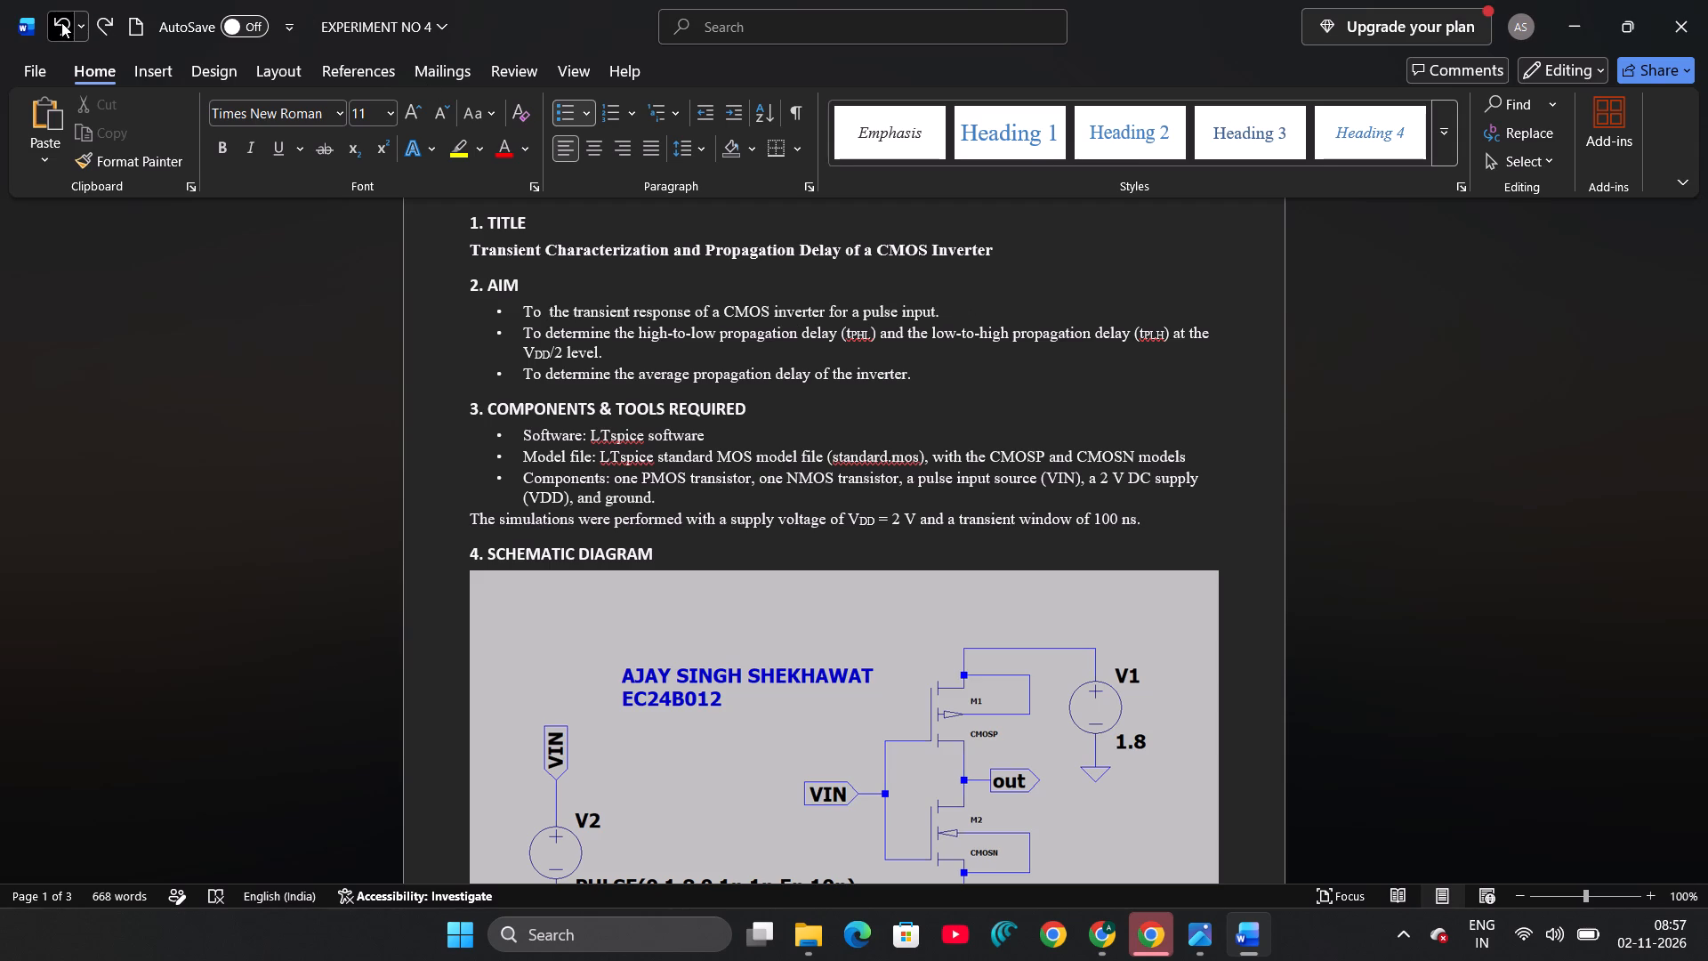
{"action": "left_click", "coordinate": [61, 22]}
{"action": "left_click", "coordinate": [61, 22]}
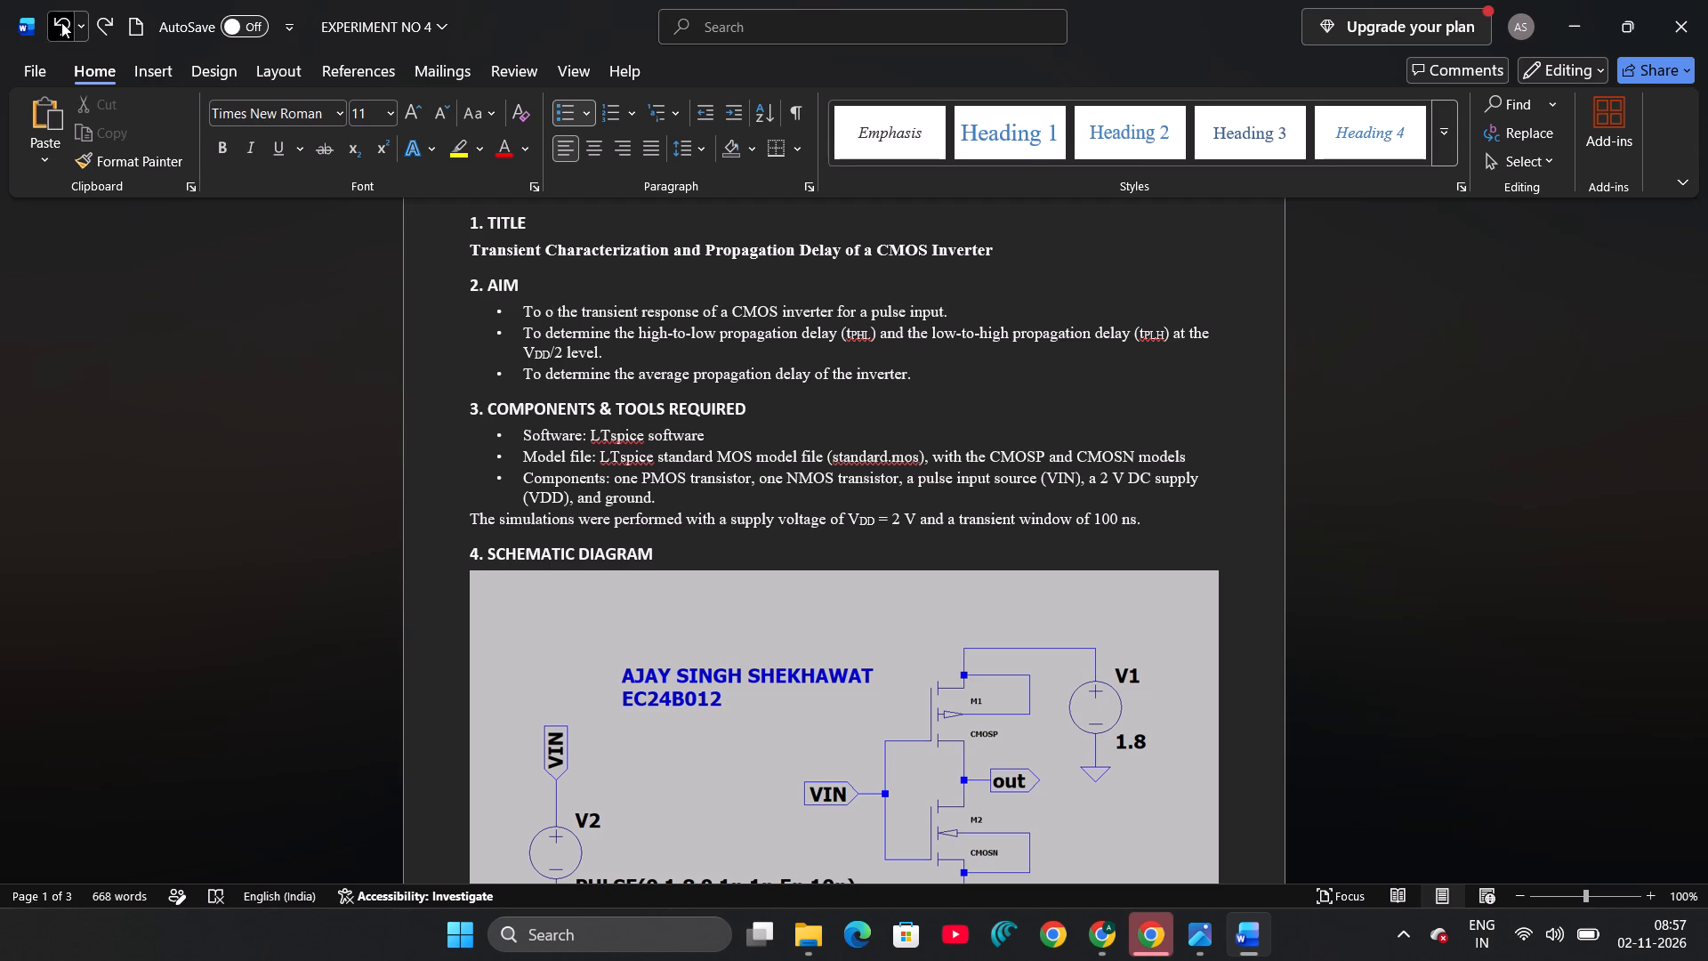
{"action": "left_click", "coordinate": [61, 22]}
{"action": "left_click", "coordinate": [61, 22]}
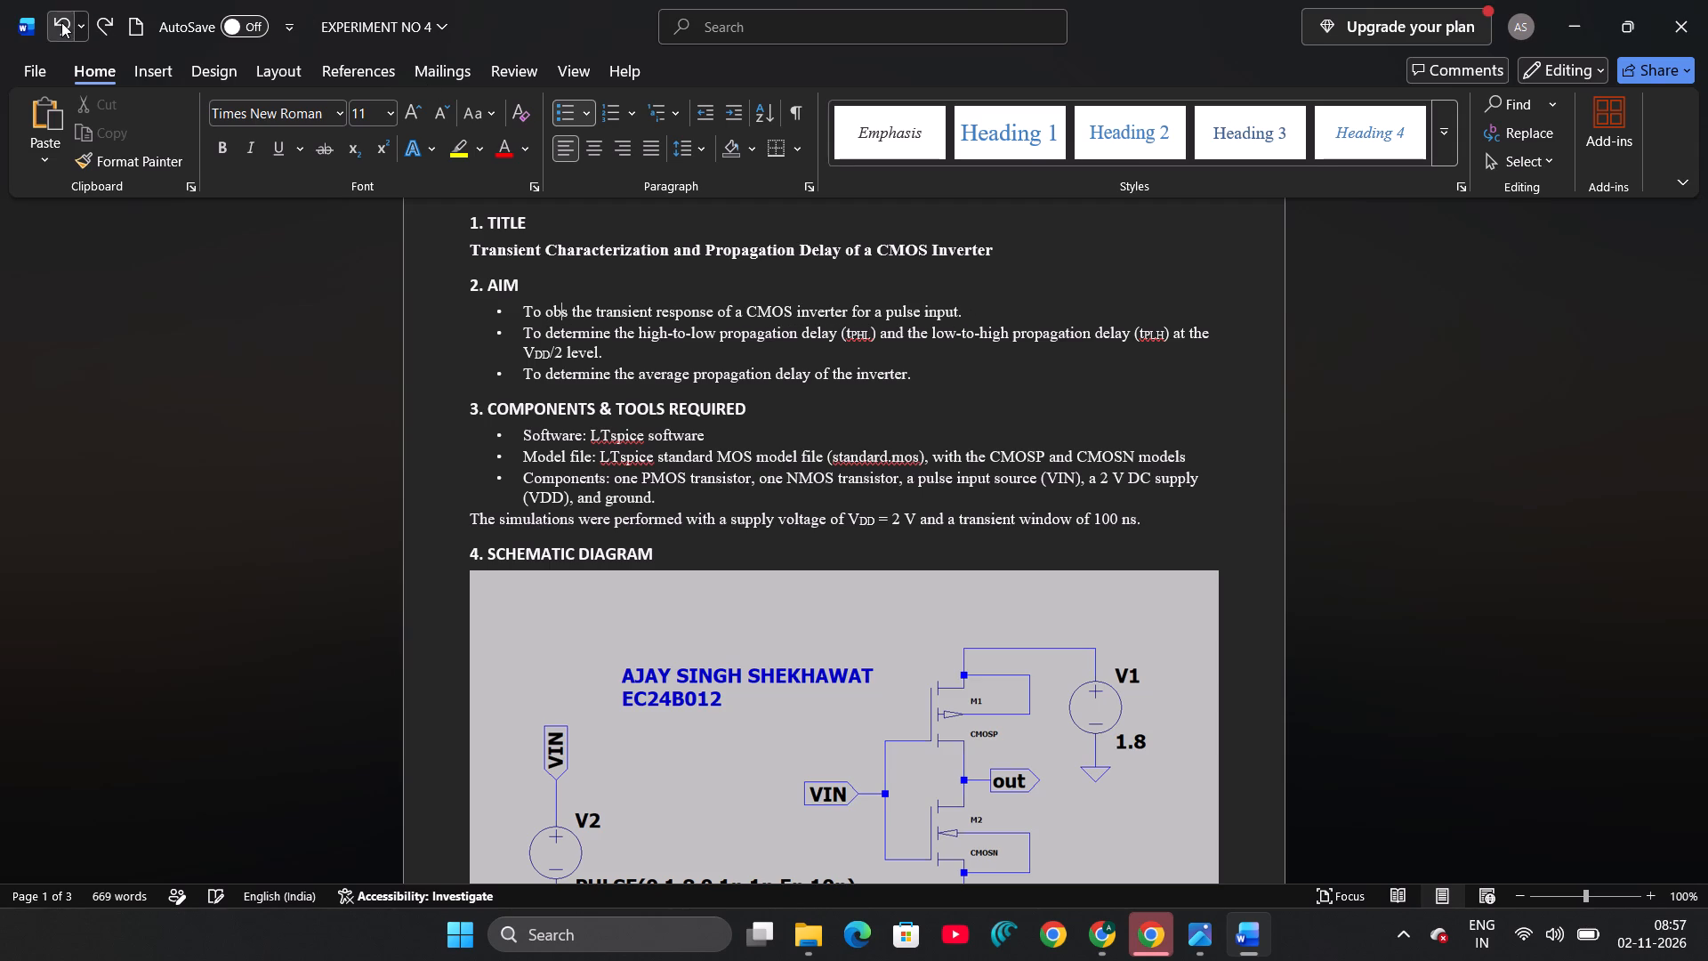
{"action": "left_click", "coordinate": [61, 22]}
{"action": "left_click", "coordinate": [61, 22]}
{"action": "left_click", "coordinate": [61, 22]}
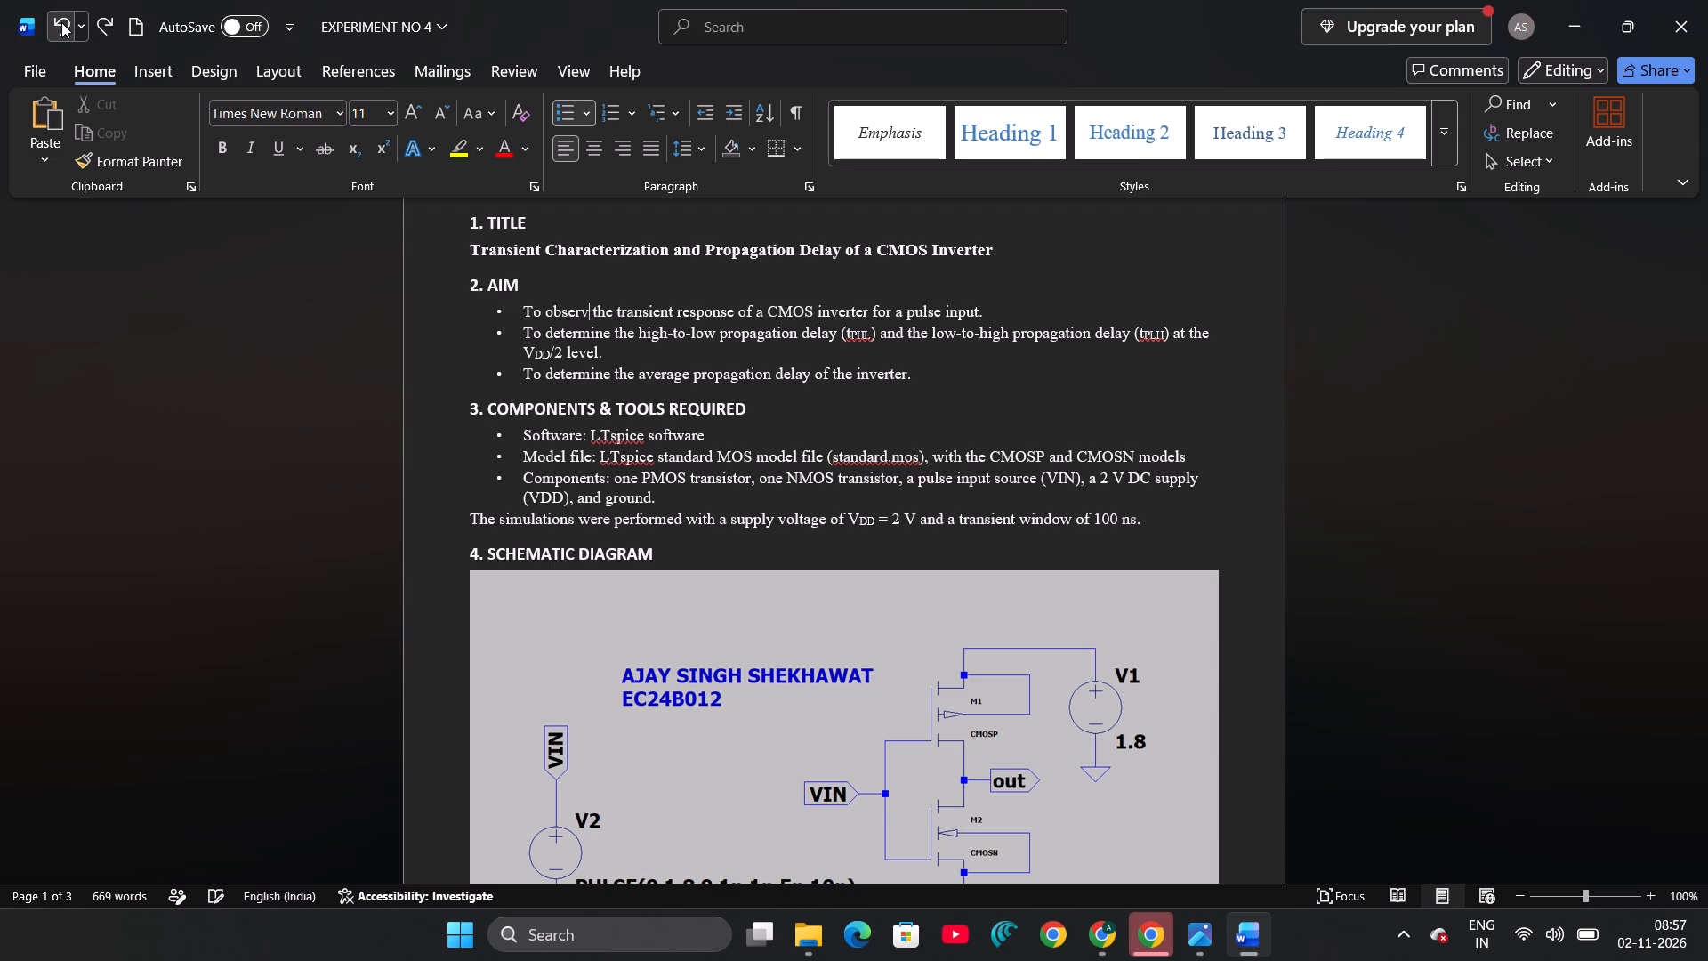
{"action": "left_click", "coordinate": [61, 22]}
{"action": "left_click", "coordinate": [61, 22]}
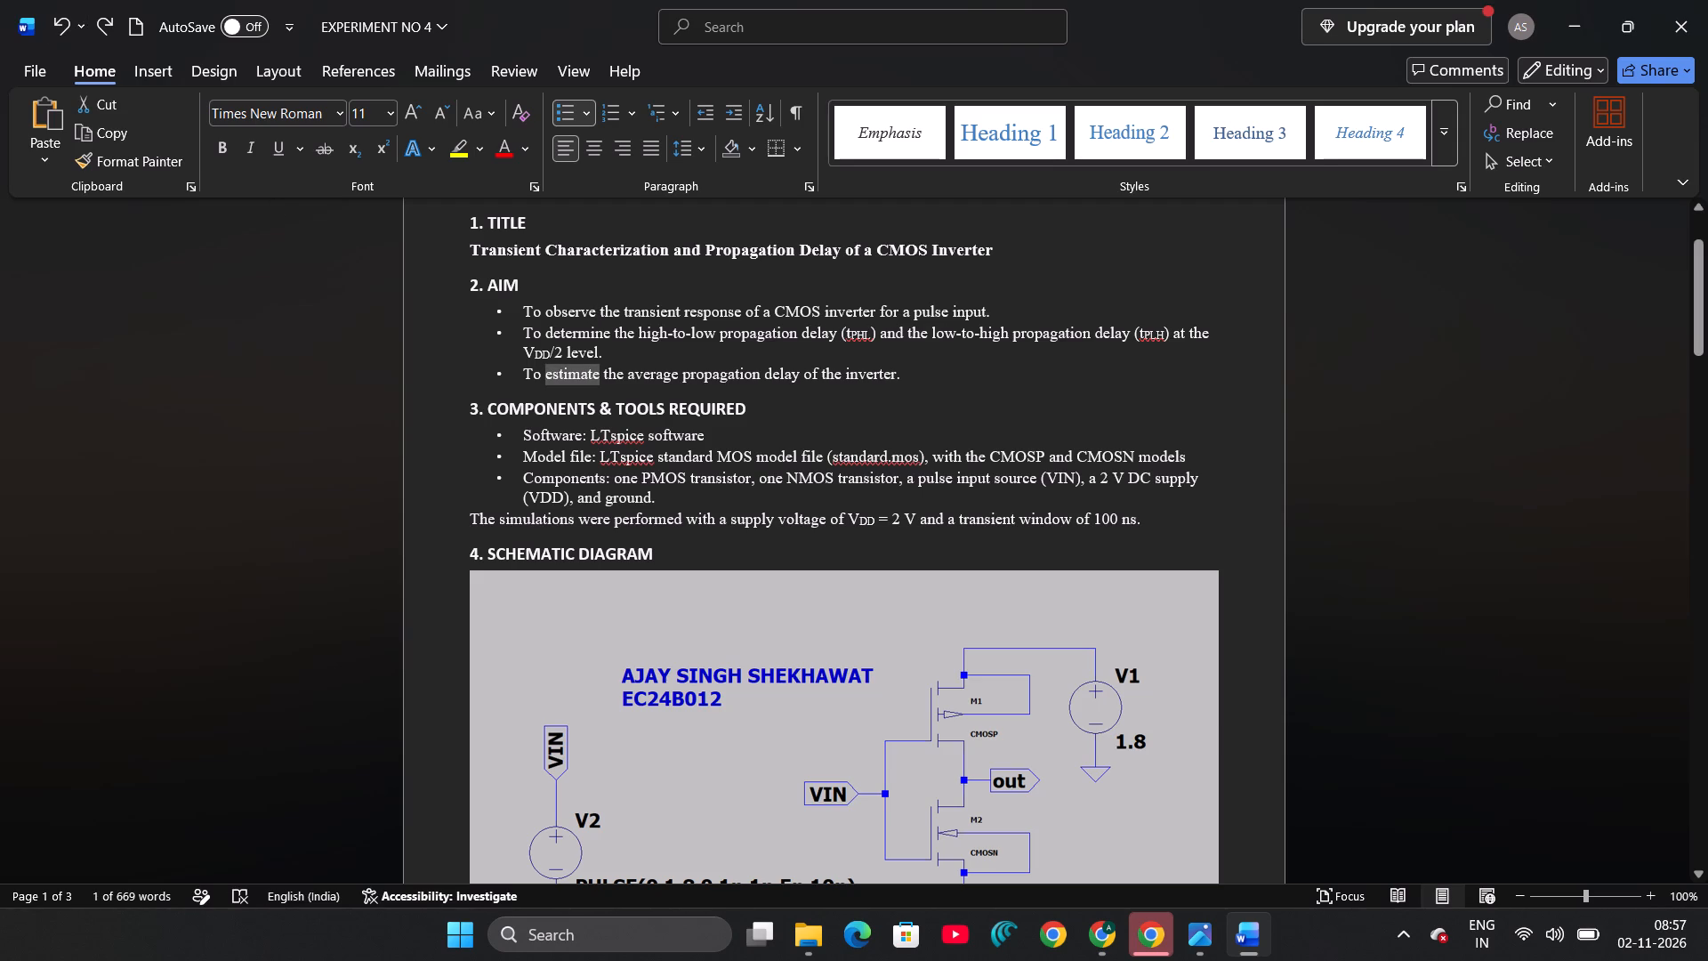
Replace the selected "estimate" in the third Aim bullet with the copied word "determine".
{"action": "key", "text": "ctrl+v"}
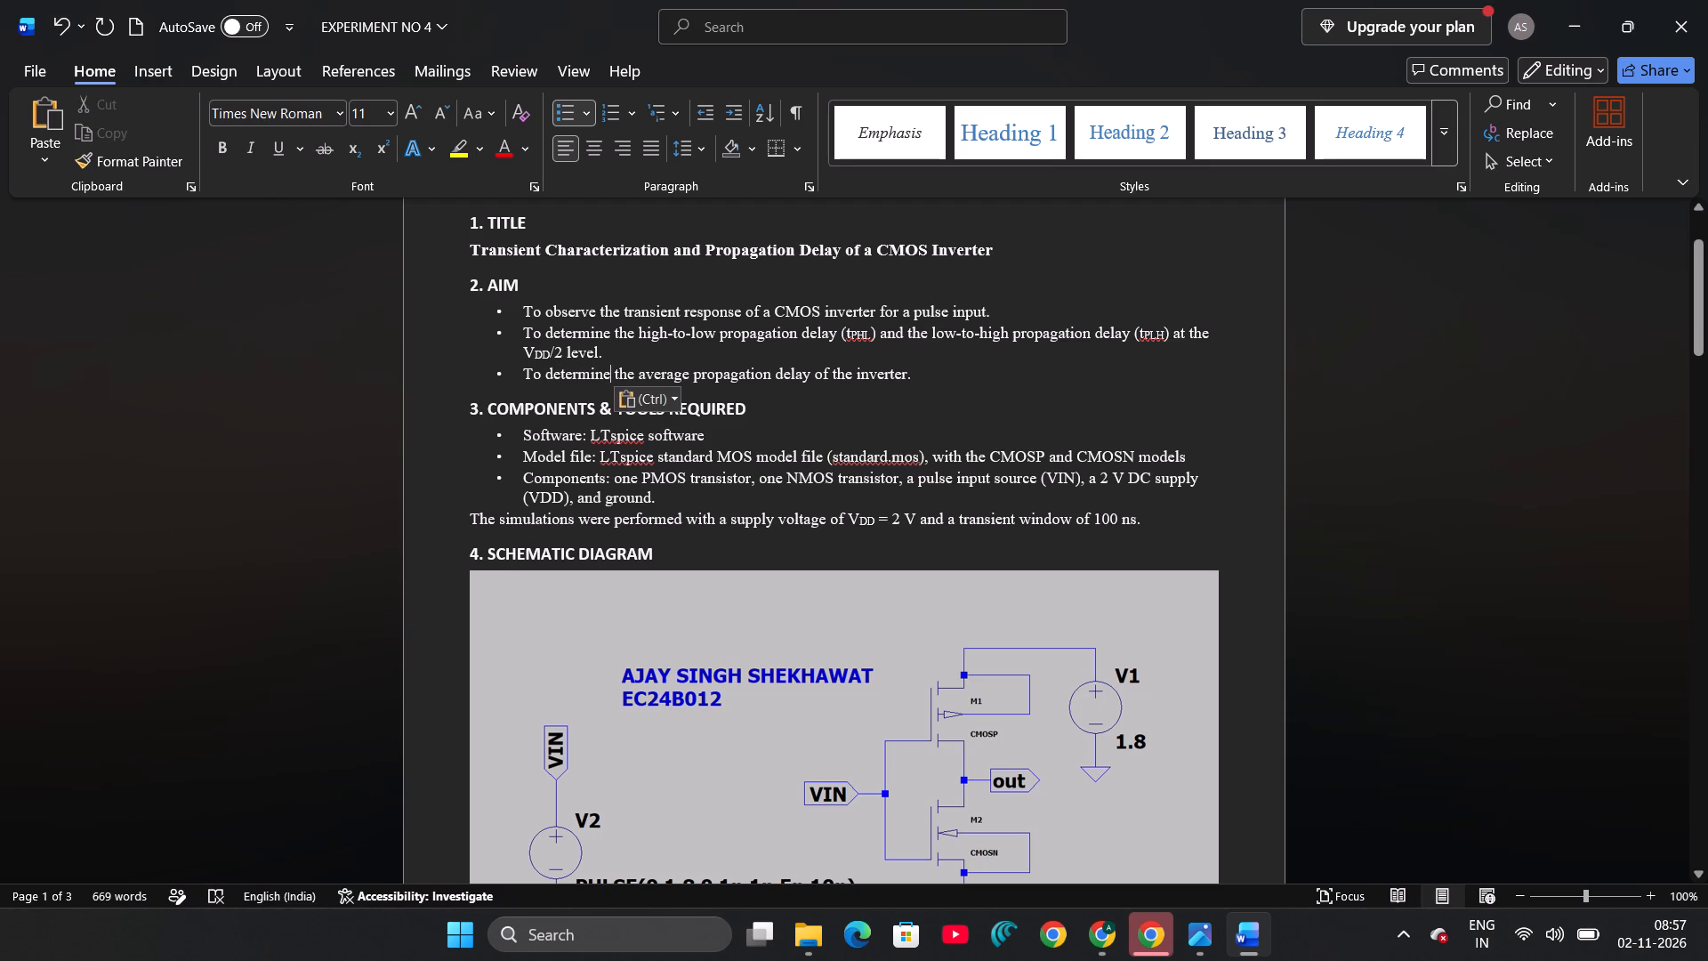
Insert "study and" before "observe" in the first Aim bullet.
{"action": "left_click", "coordinate": [598, 311]}
{"action": "key", "text": "Left"}
{"action": "key", "text": "Left"}
{"action": "key", "text": "Left"}
{"action": "key", "text": "Left"}
{"action": "key", "text": "Left"}
{"action": "key", "text": "Left"}
{"action": "key", "text": "Left"}
{"action": "type", "text": "study and"}
{"action": "key", "text": "space"}
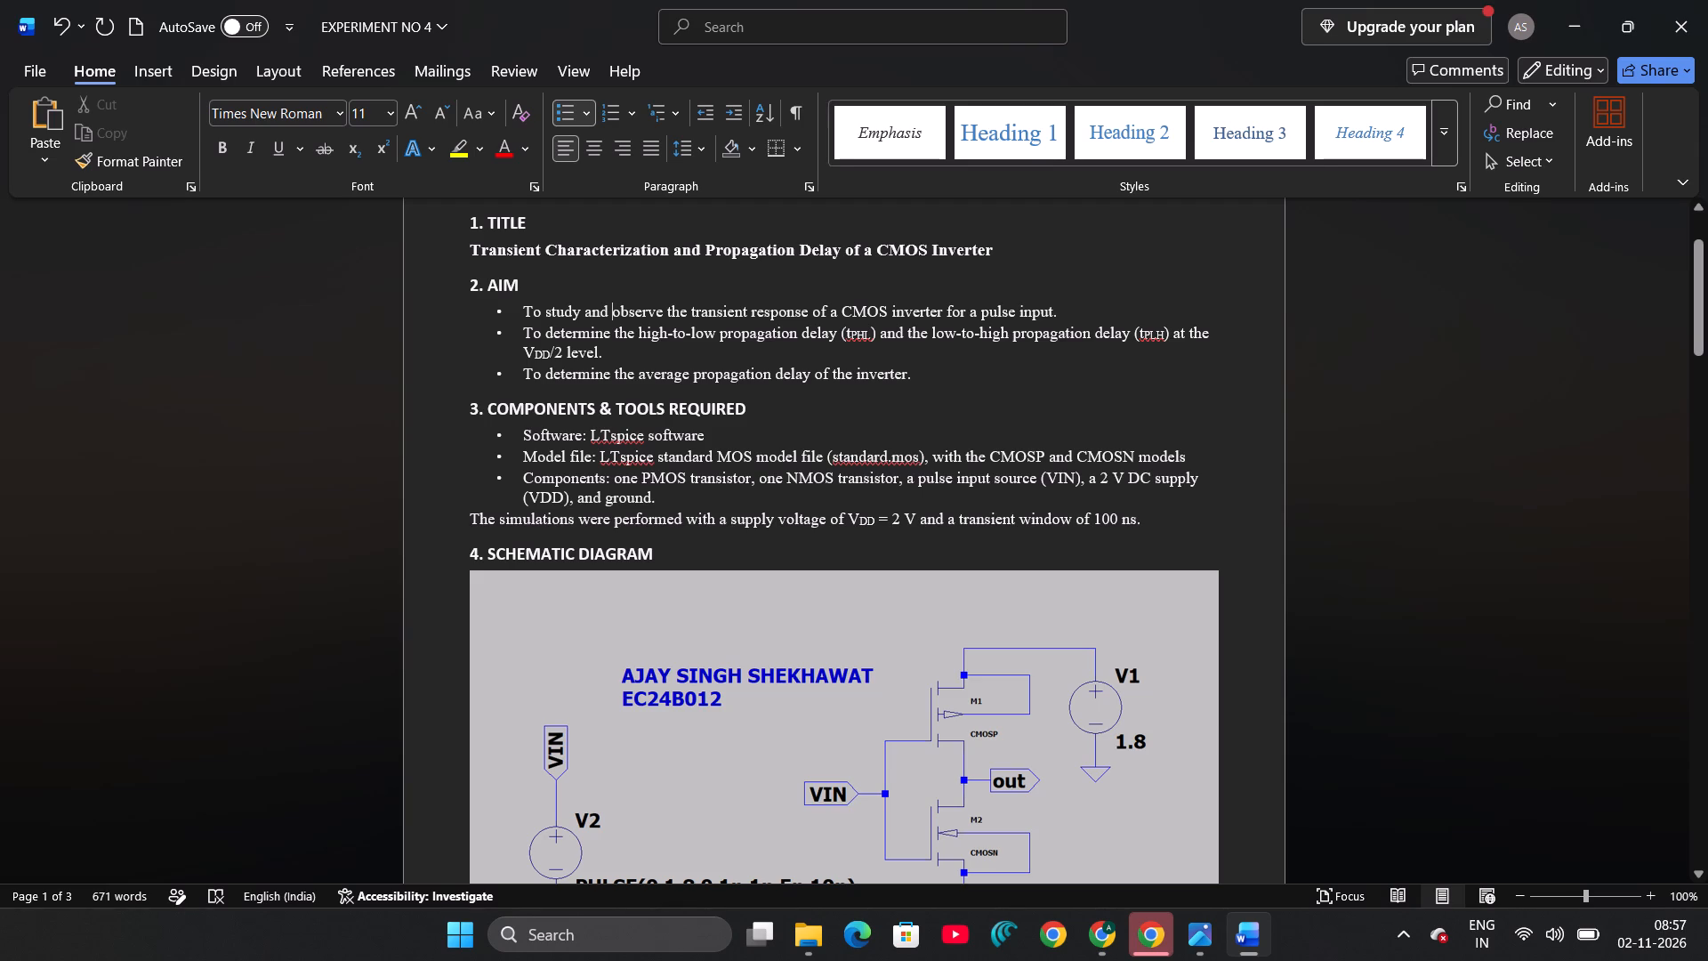
Copy "Transient Characterization" from the experiment title and add it in parentheses after "pulse input" in the first Aim bullet.
{"action": "left_click_drag", "start_coordinate": [842, 309], "coordinate": [948, 319]}
{"action": "left_click", "coordinate": [948, 319]}
{"action": "left_click_drag", "start_coordinate": [687, 311], "coordinate": [1049, 308]}
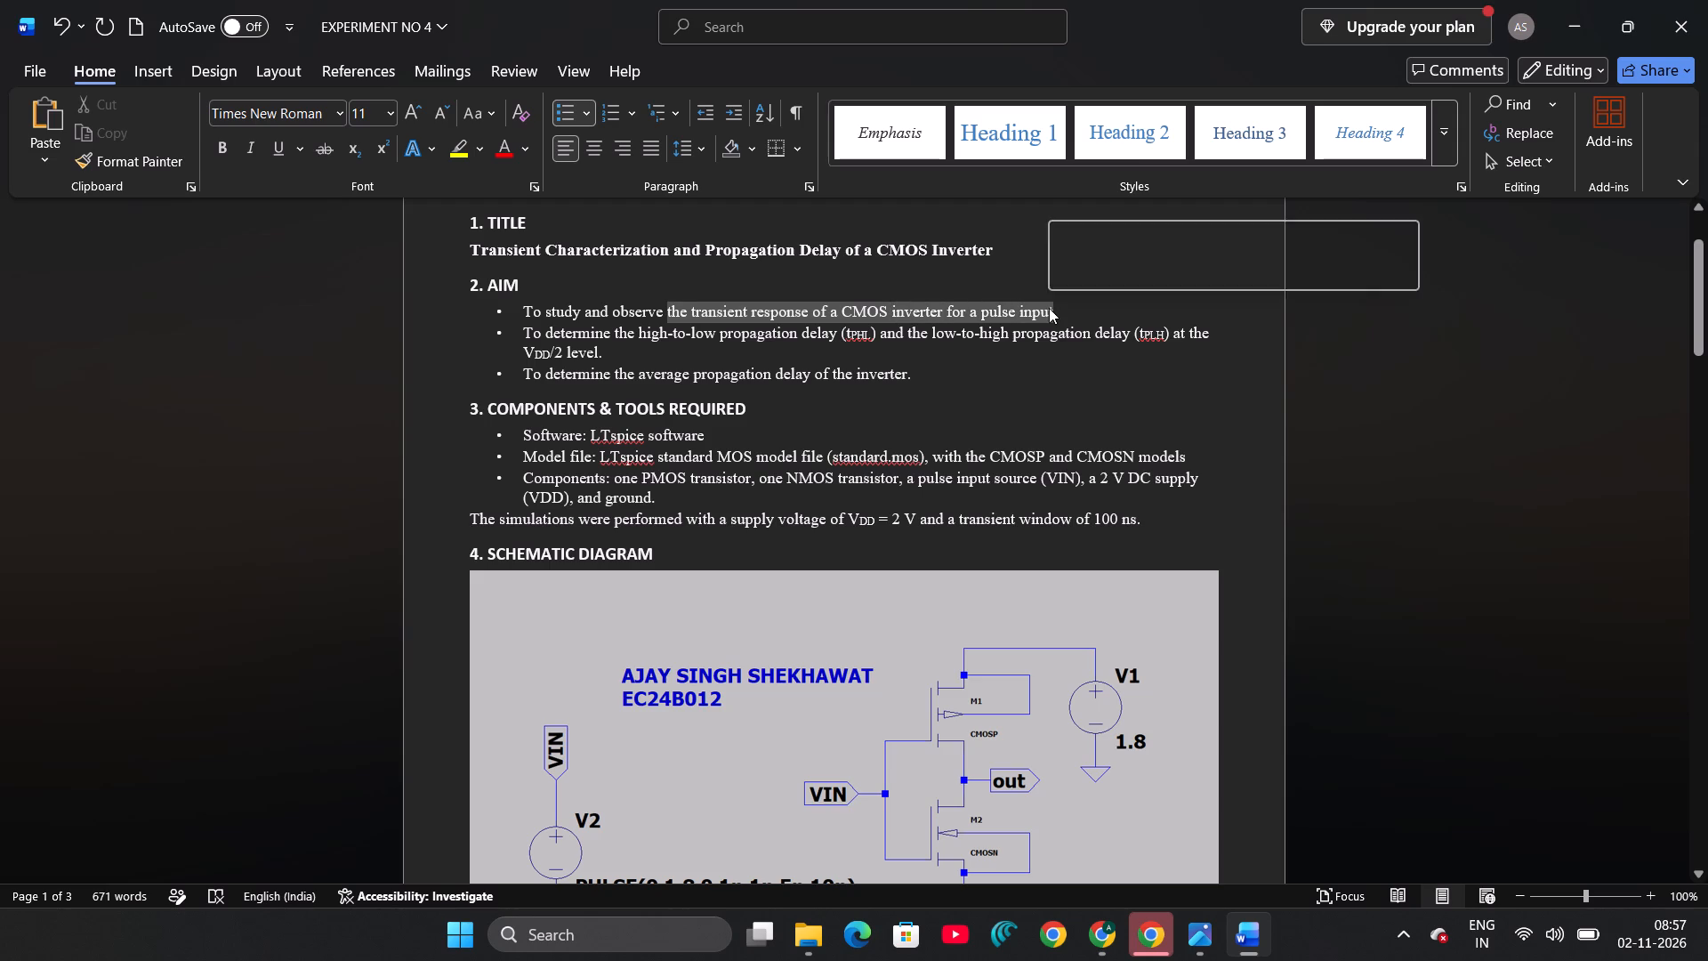
{"action": "left_click", "coordinate": [1049, 308]}
{"action": "left_click_drag", "start_coordinate": [470, 246], "coordinate": [652, 241]}
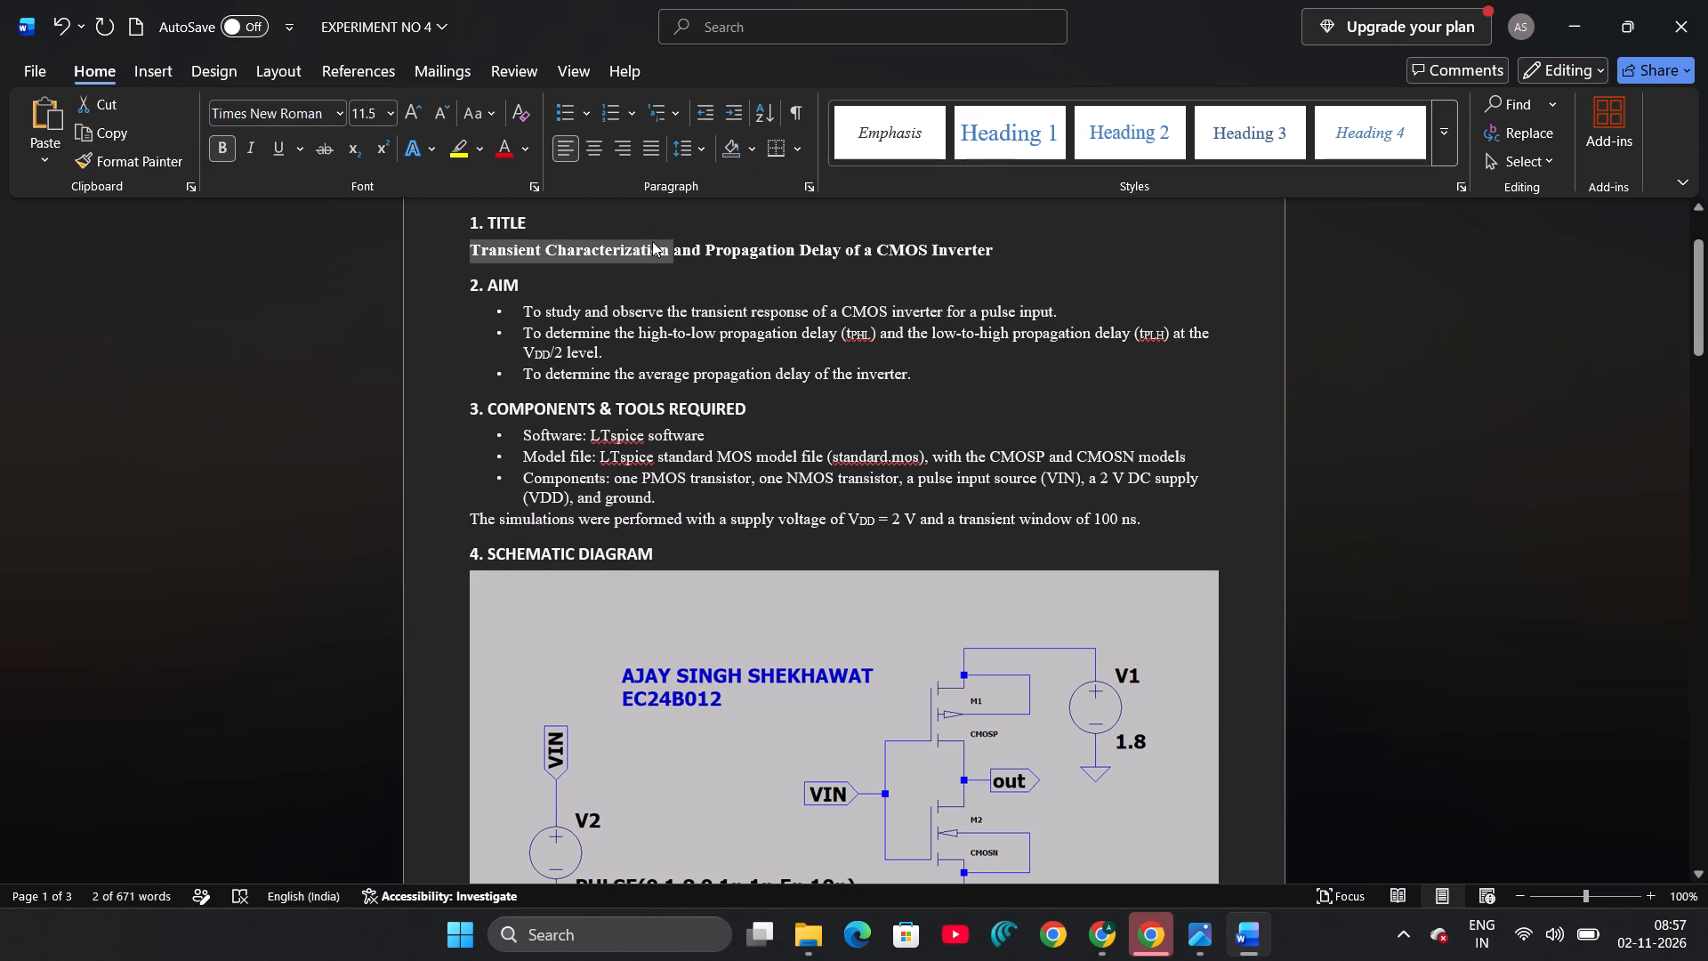
{"action": "key", "text": "ctrl+c"}
{"action": "left_click", "coordinate": [1064, 316]}
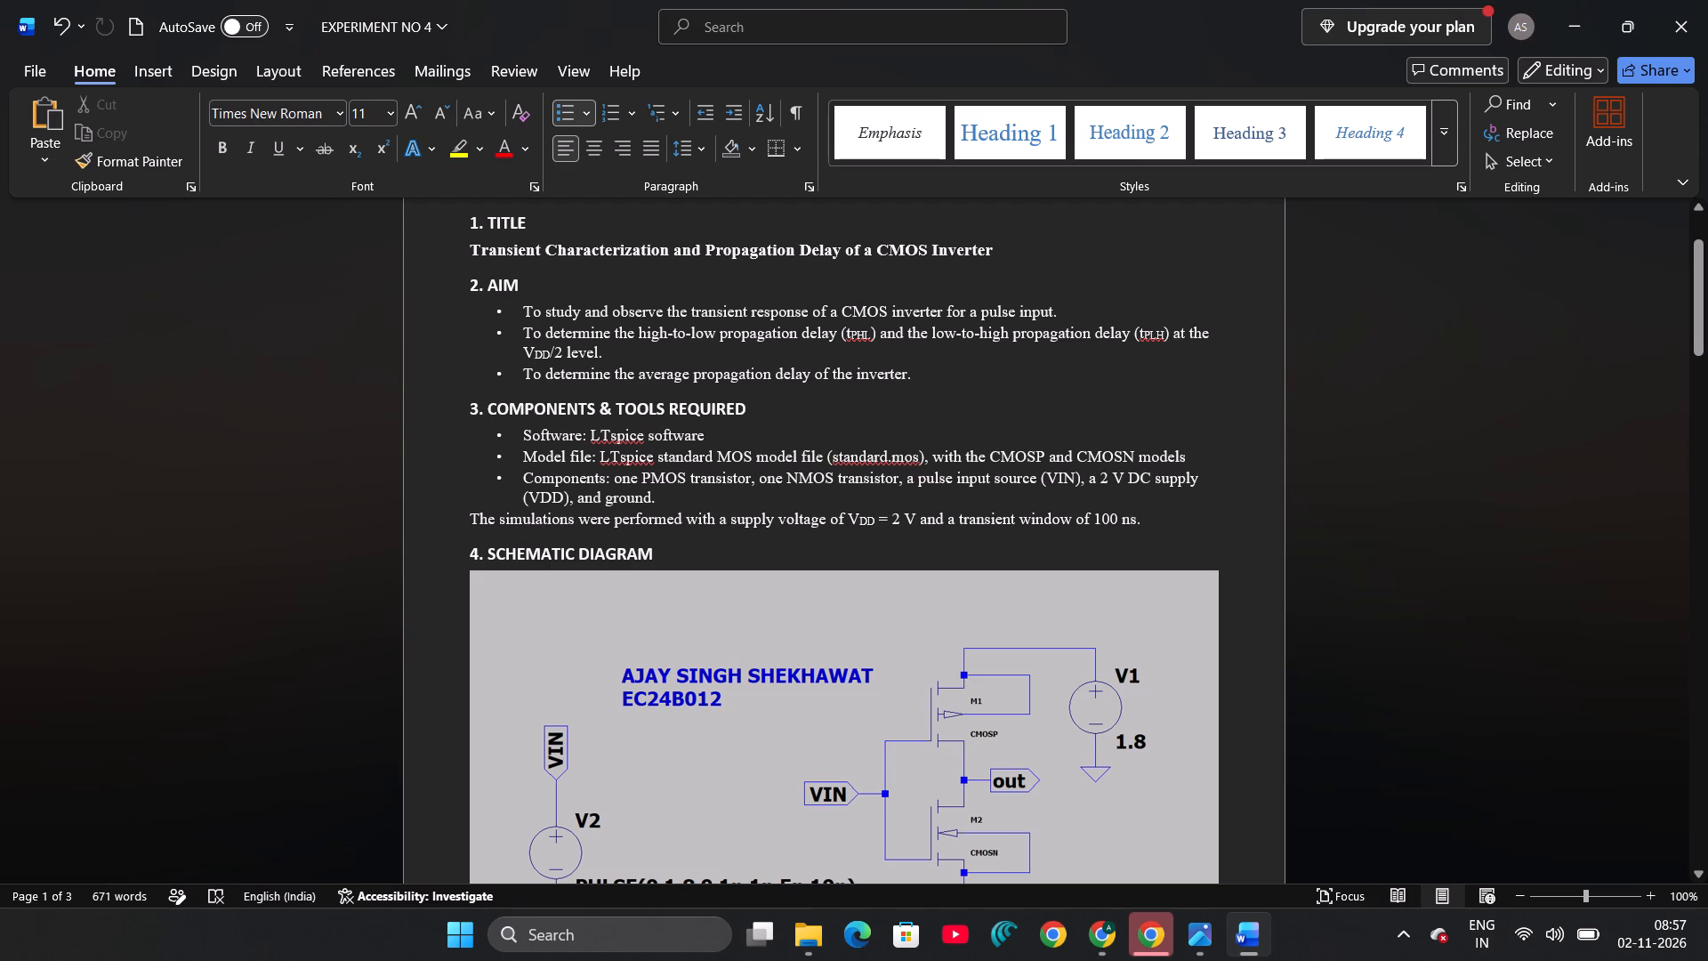
{"action": "key", "text": "Left"}
{"action": "type", "text": "()"}
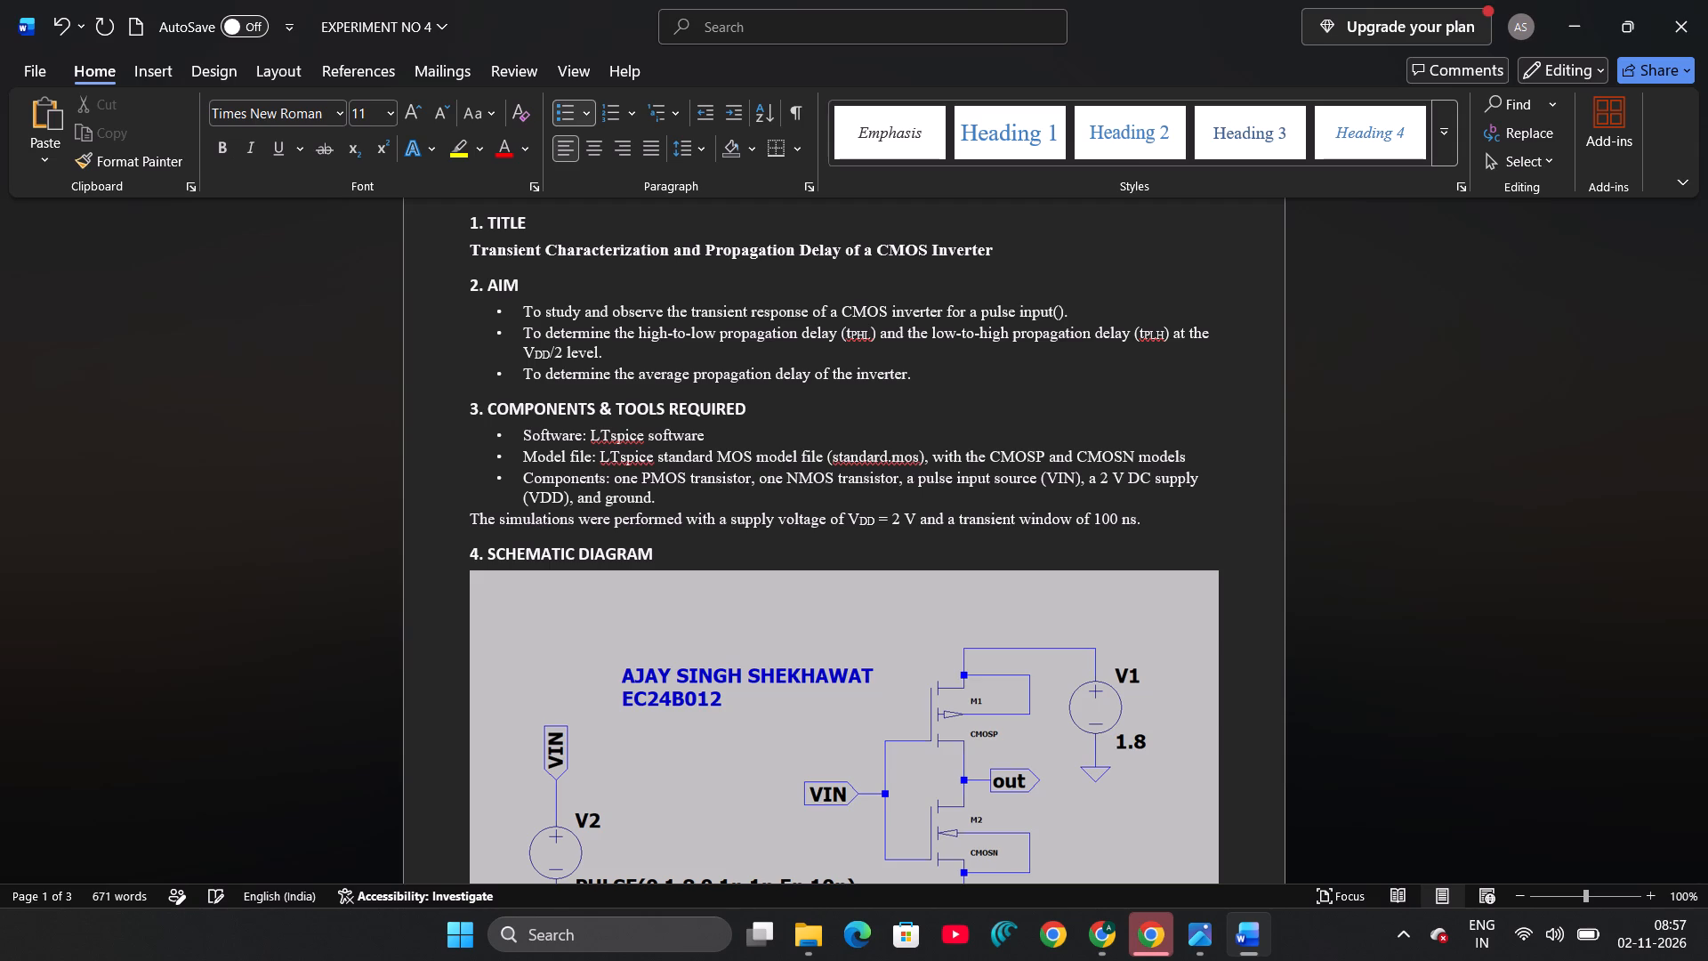
{"action": "key", "text": "Left"}
{"action": "key", "text": "ctrl+v"}
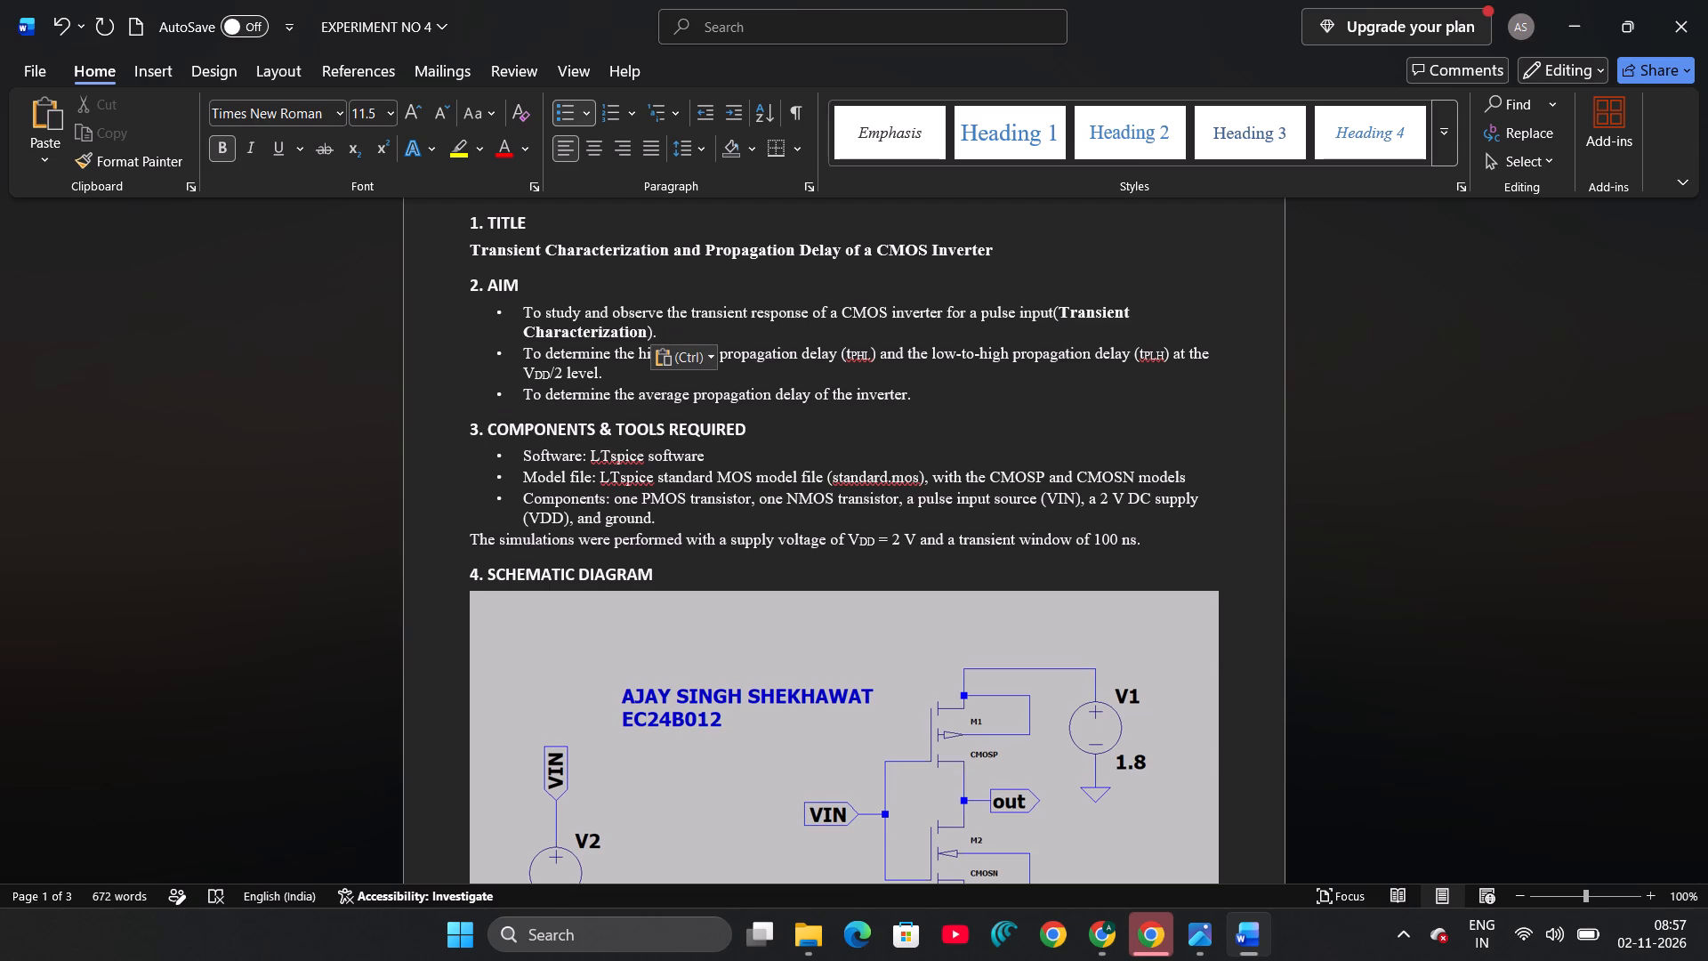
Remove the bold formatting from "Transient Characterization" in the first Aim bullet.
{"action": "left_click_drag", "start_coordinate": [1062, 313], "coordinate": [1116, 324]}
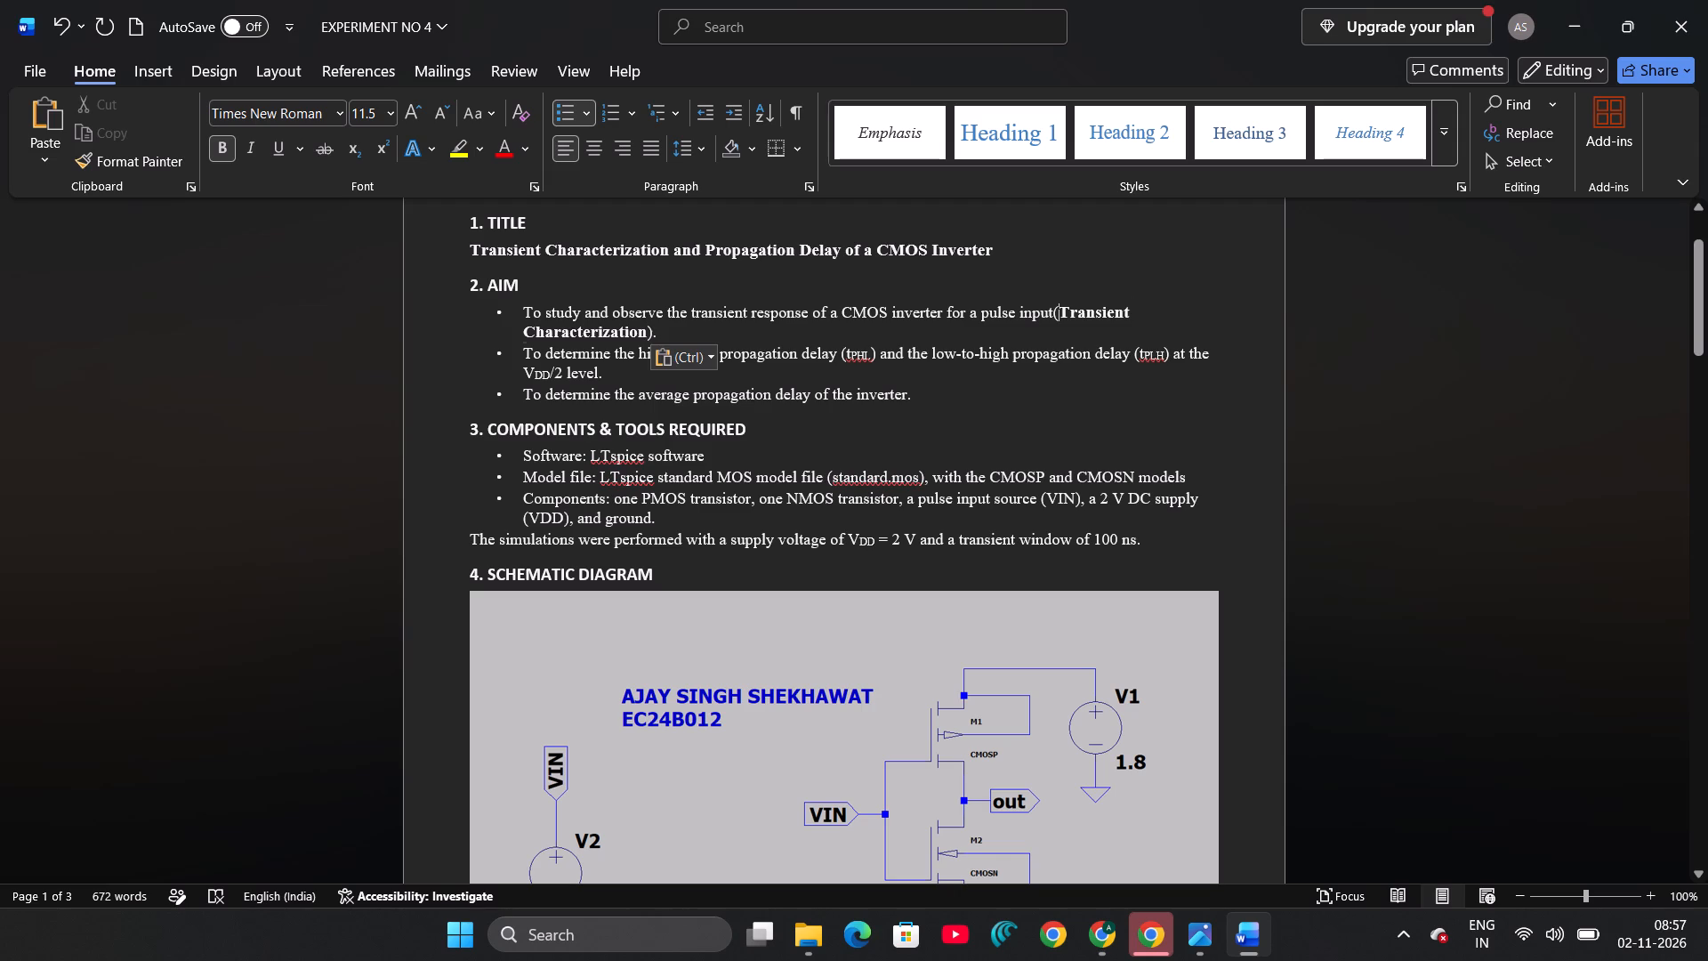
{"action": "left_click_drag", "start_coordinate": [1116, 324], "coordinate": [639, 336]}
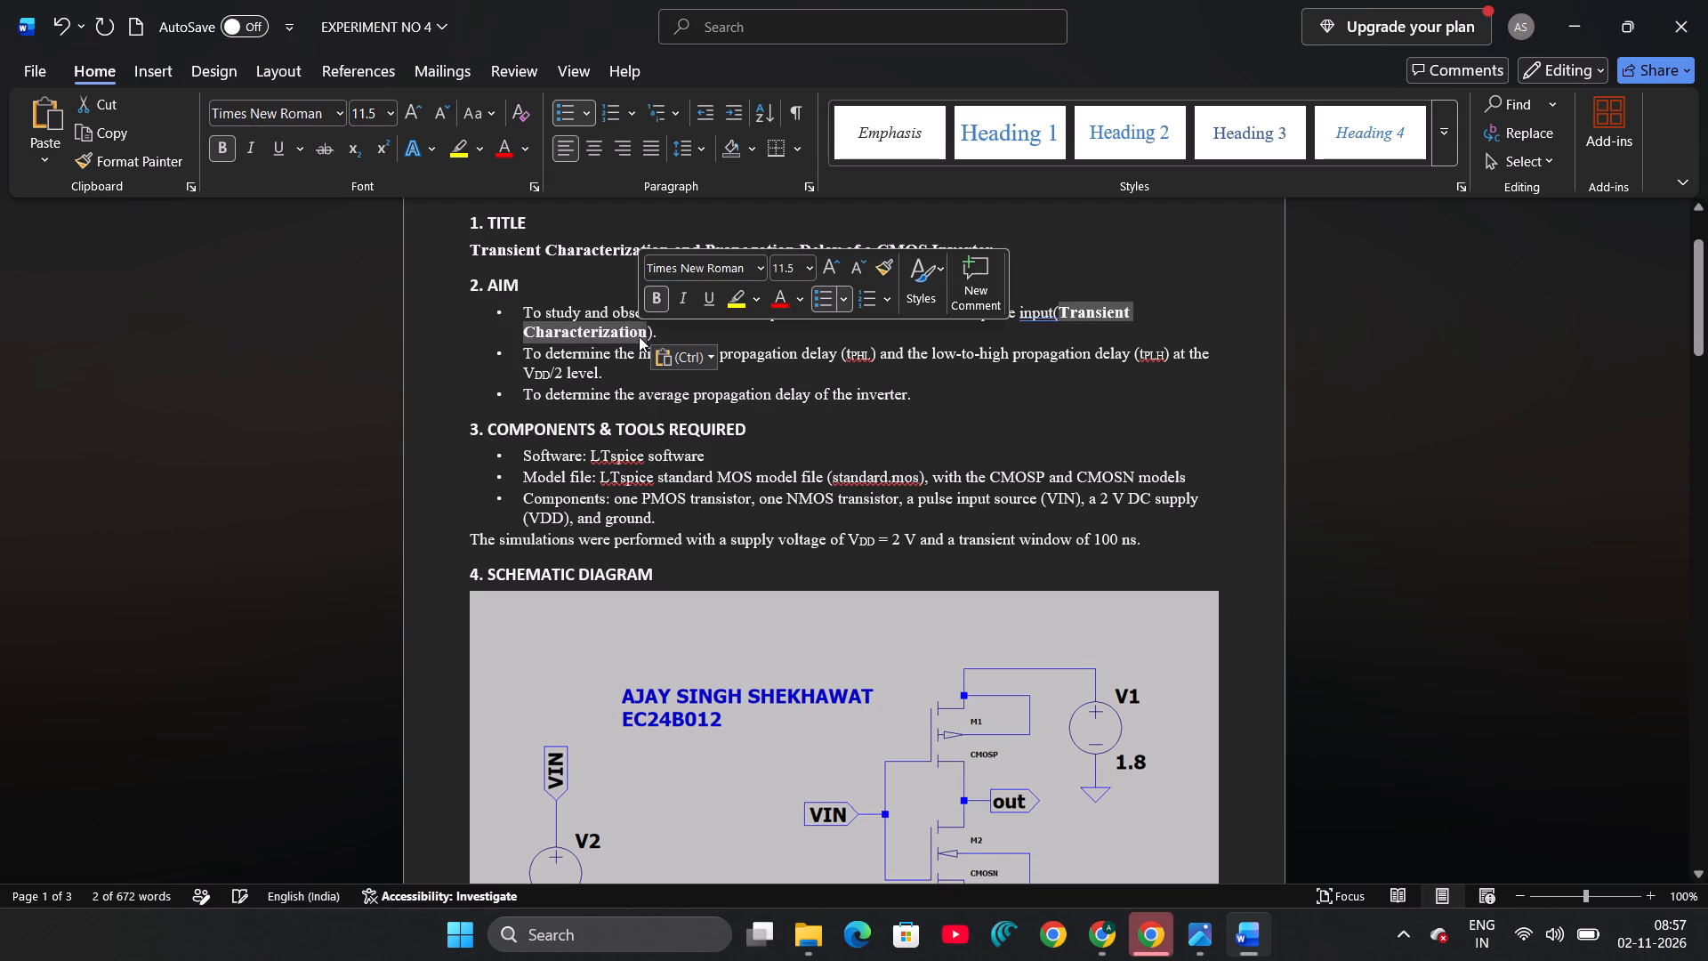
{"action": "left_click", "coordinate": [655, 301]}
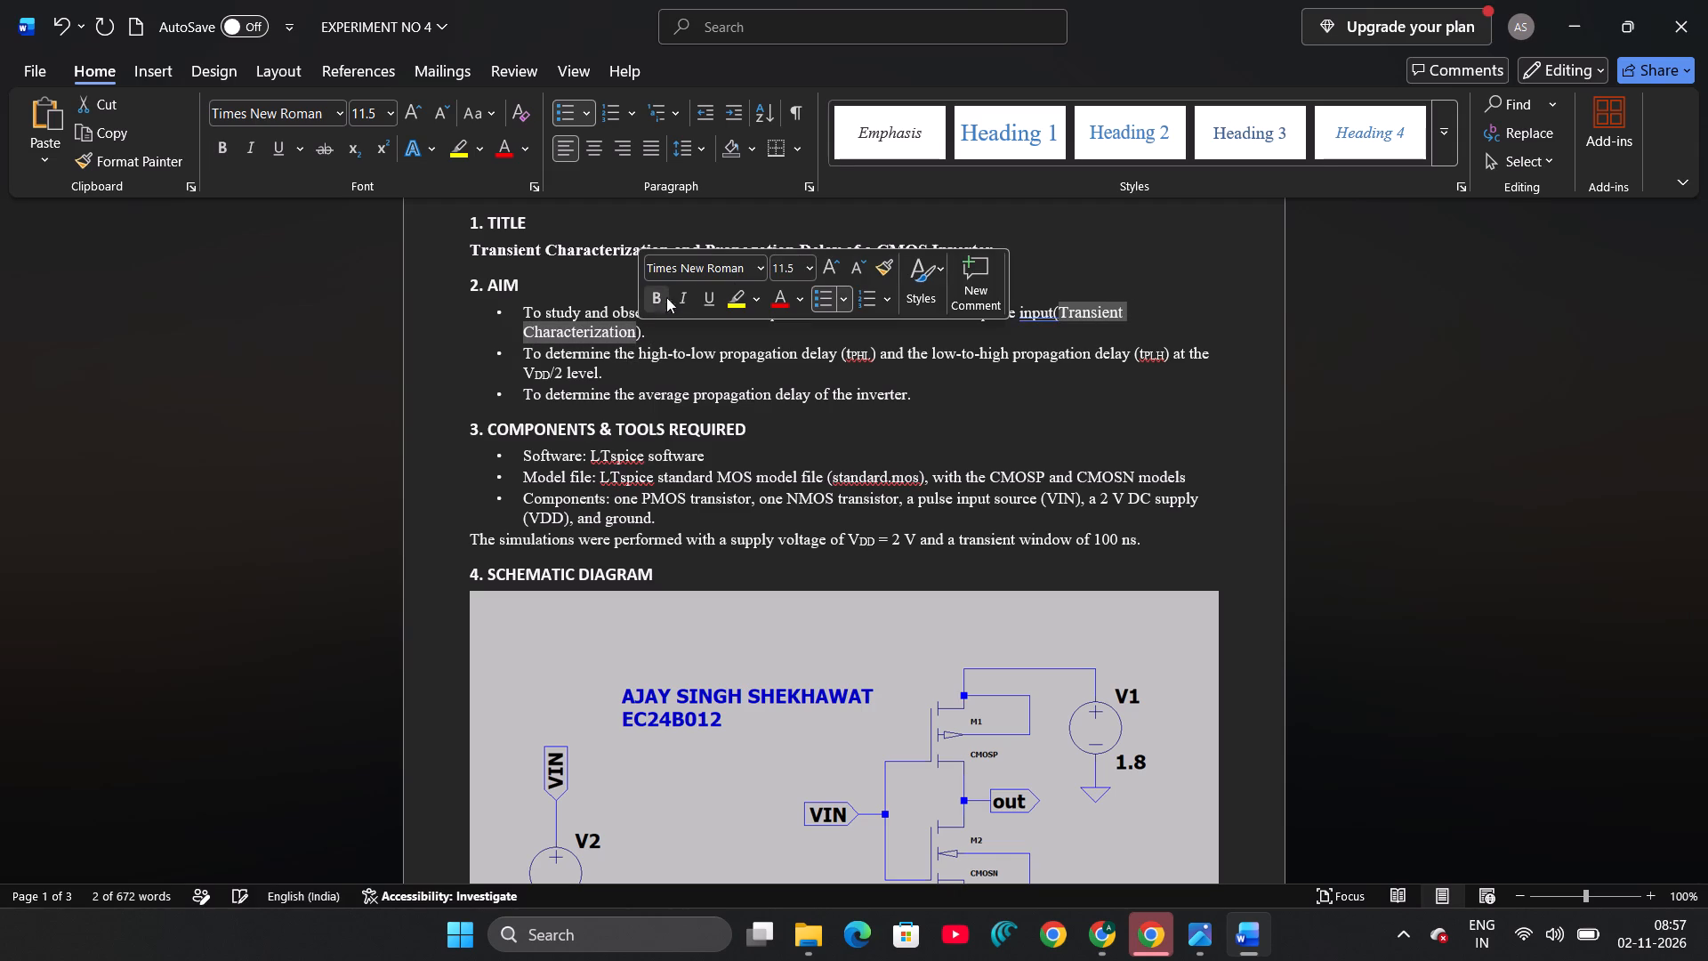
{"action": "left_click", "coordinate": [805, 262]}
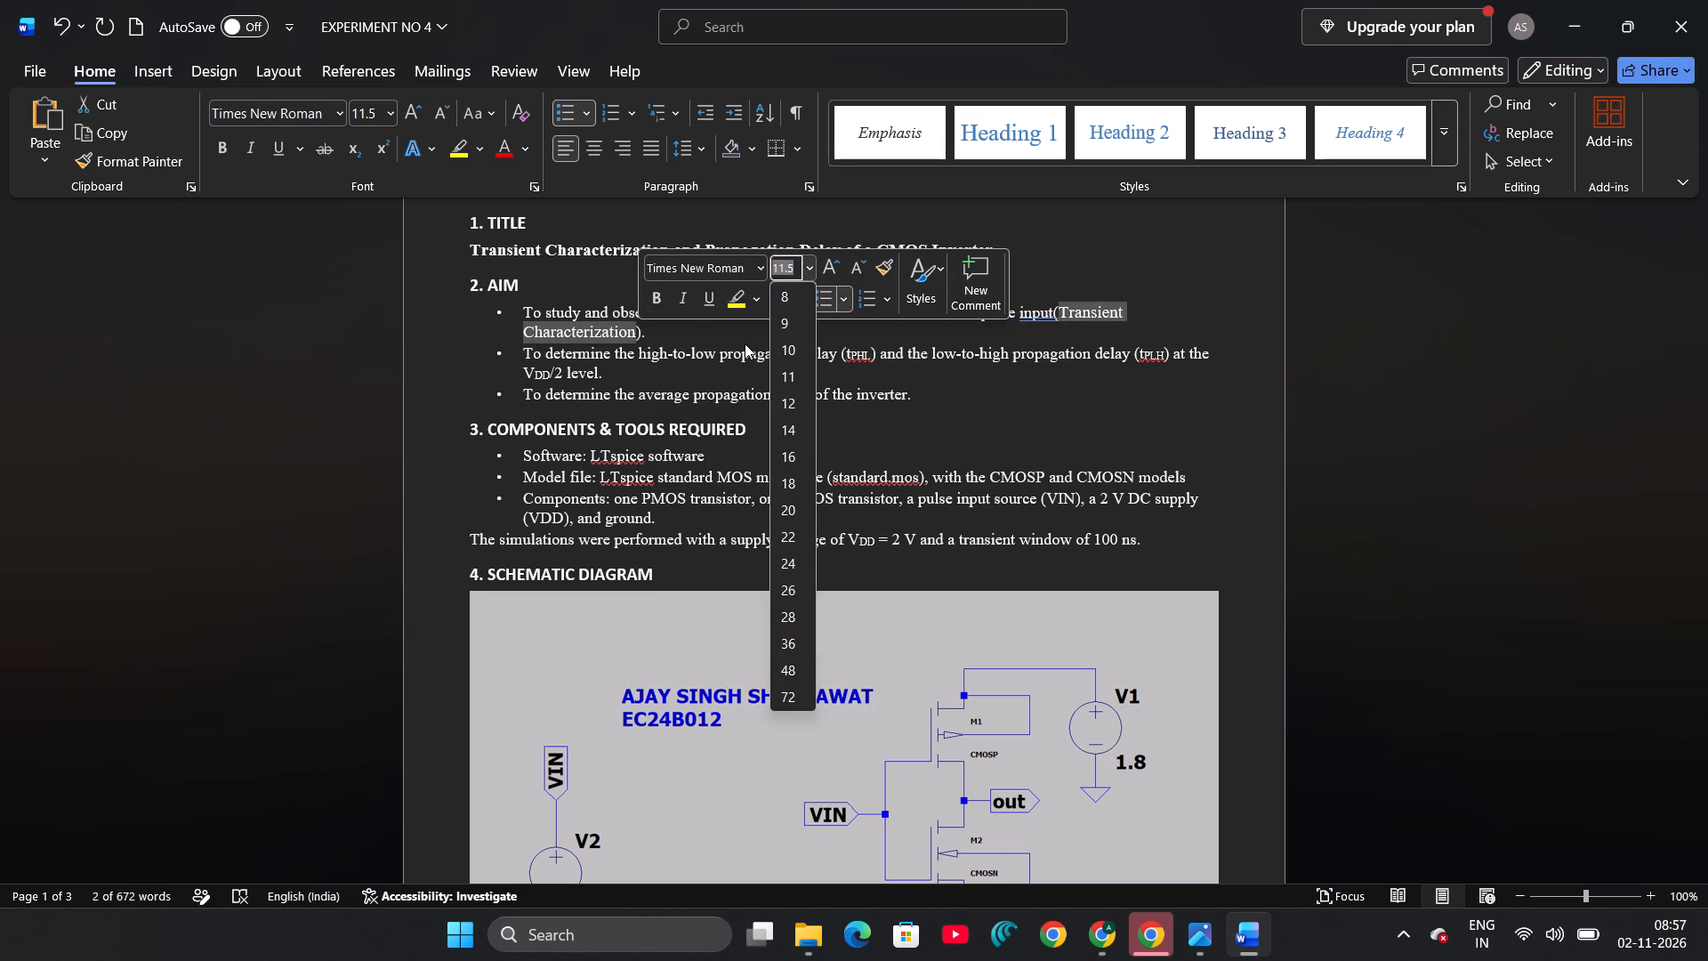
{"action": "left_click", "coordinate": [745, 343]}
{"action": "left_click", "coordinate": [650, 255]}
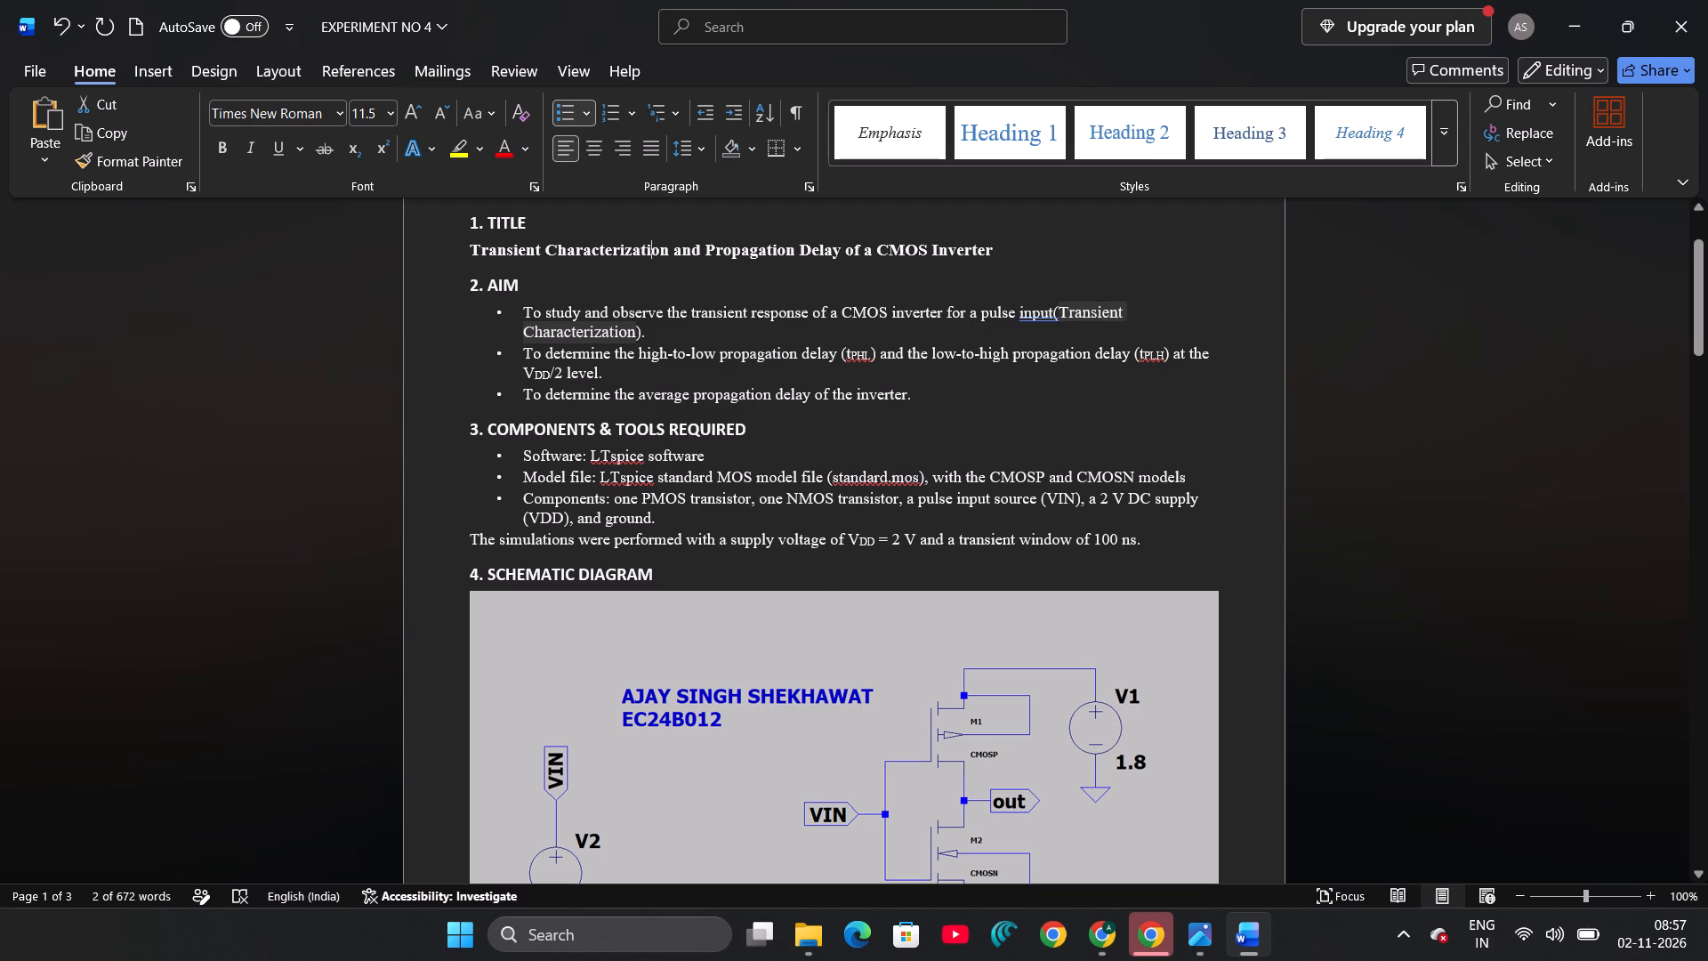
Set the font of the "1. TITLE" heading to Times New Roman.
{"action": "left_click_drag", "start_coordinate": [468, 219], "coordinate": [557, 217]}
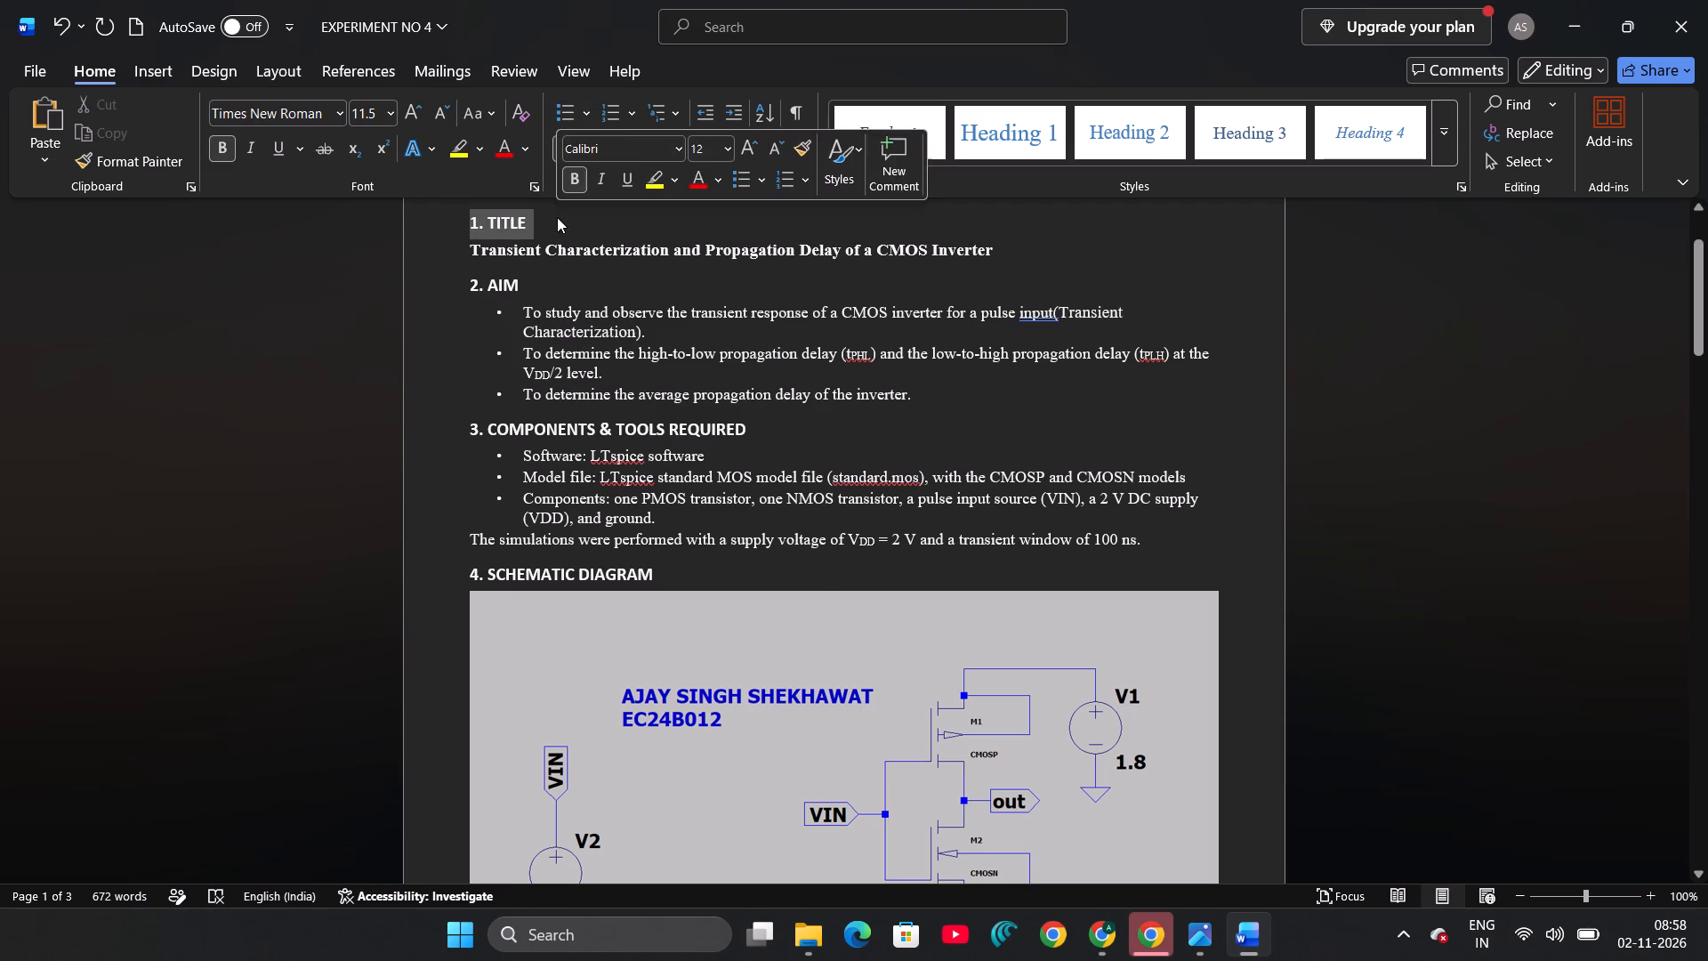
{"action": "left_click", "coordinate": [572, 250]}
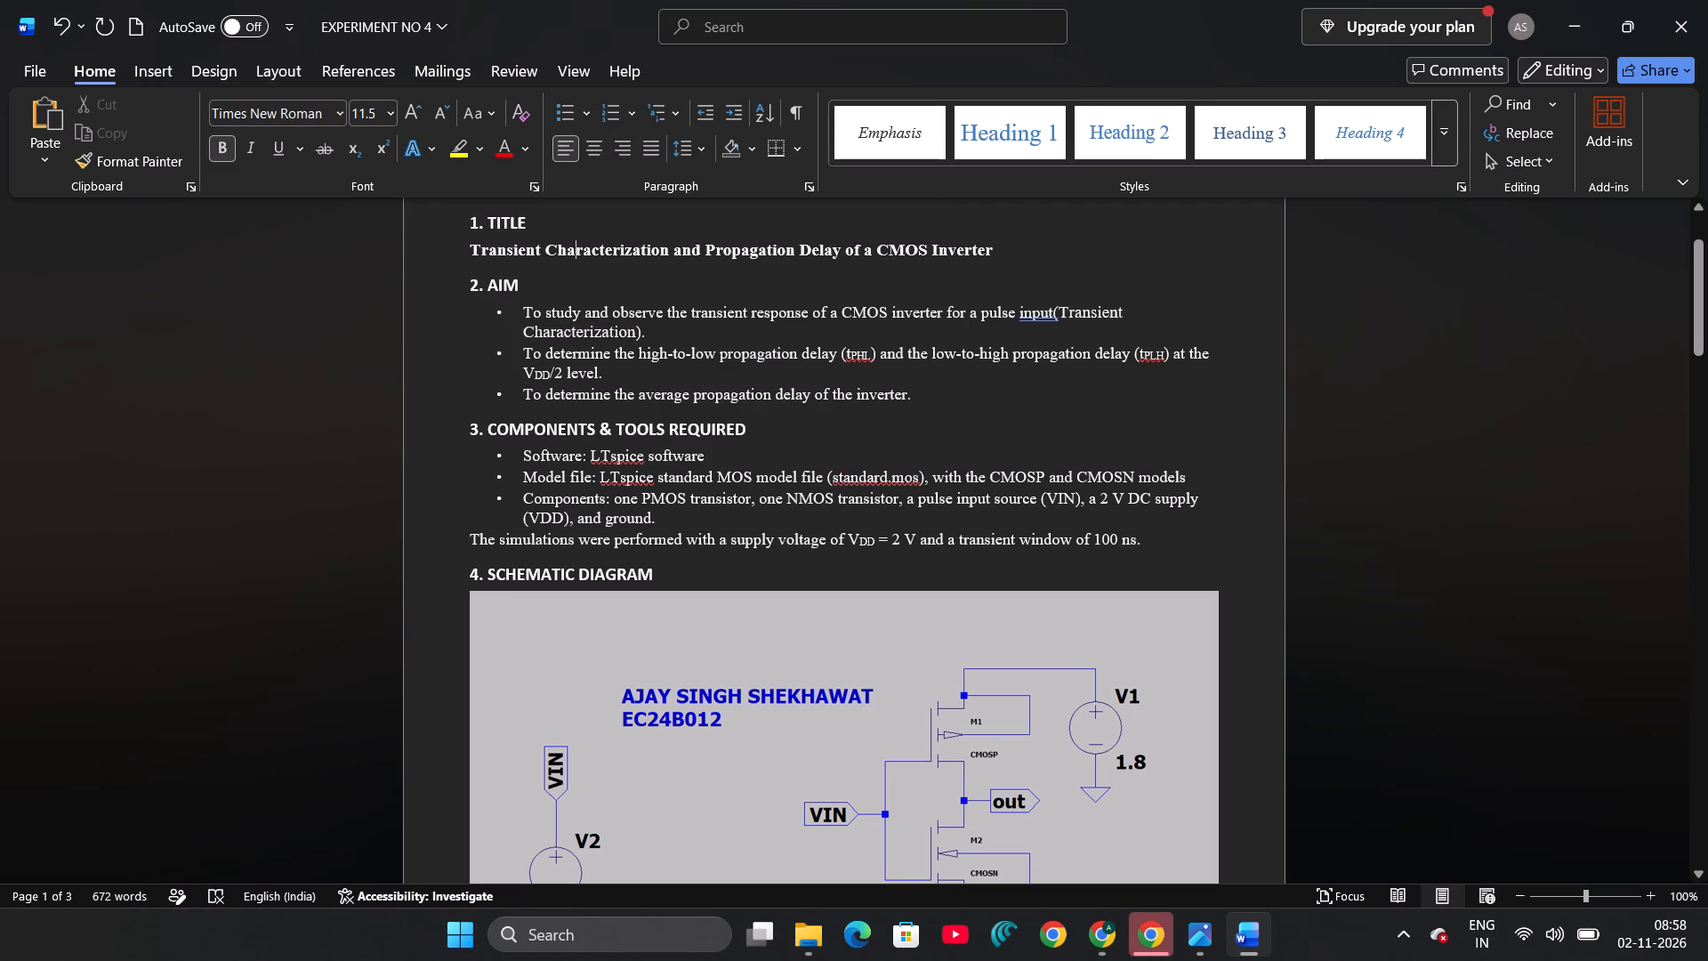
{"action": "left_click", "coordinate": [495, 285]}
{"action": "left_click_drag", "start_coordinate": [530, 291], "coordinate": [476, 287]}
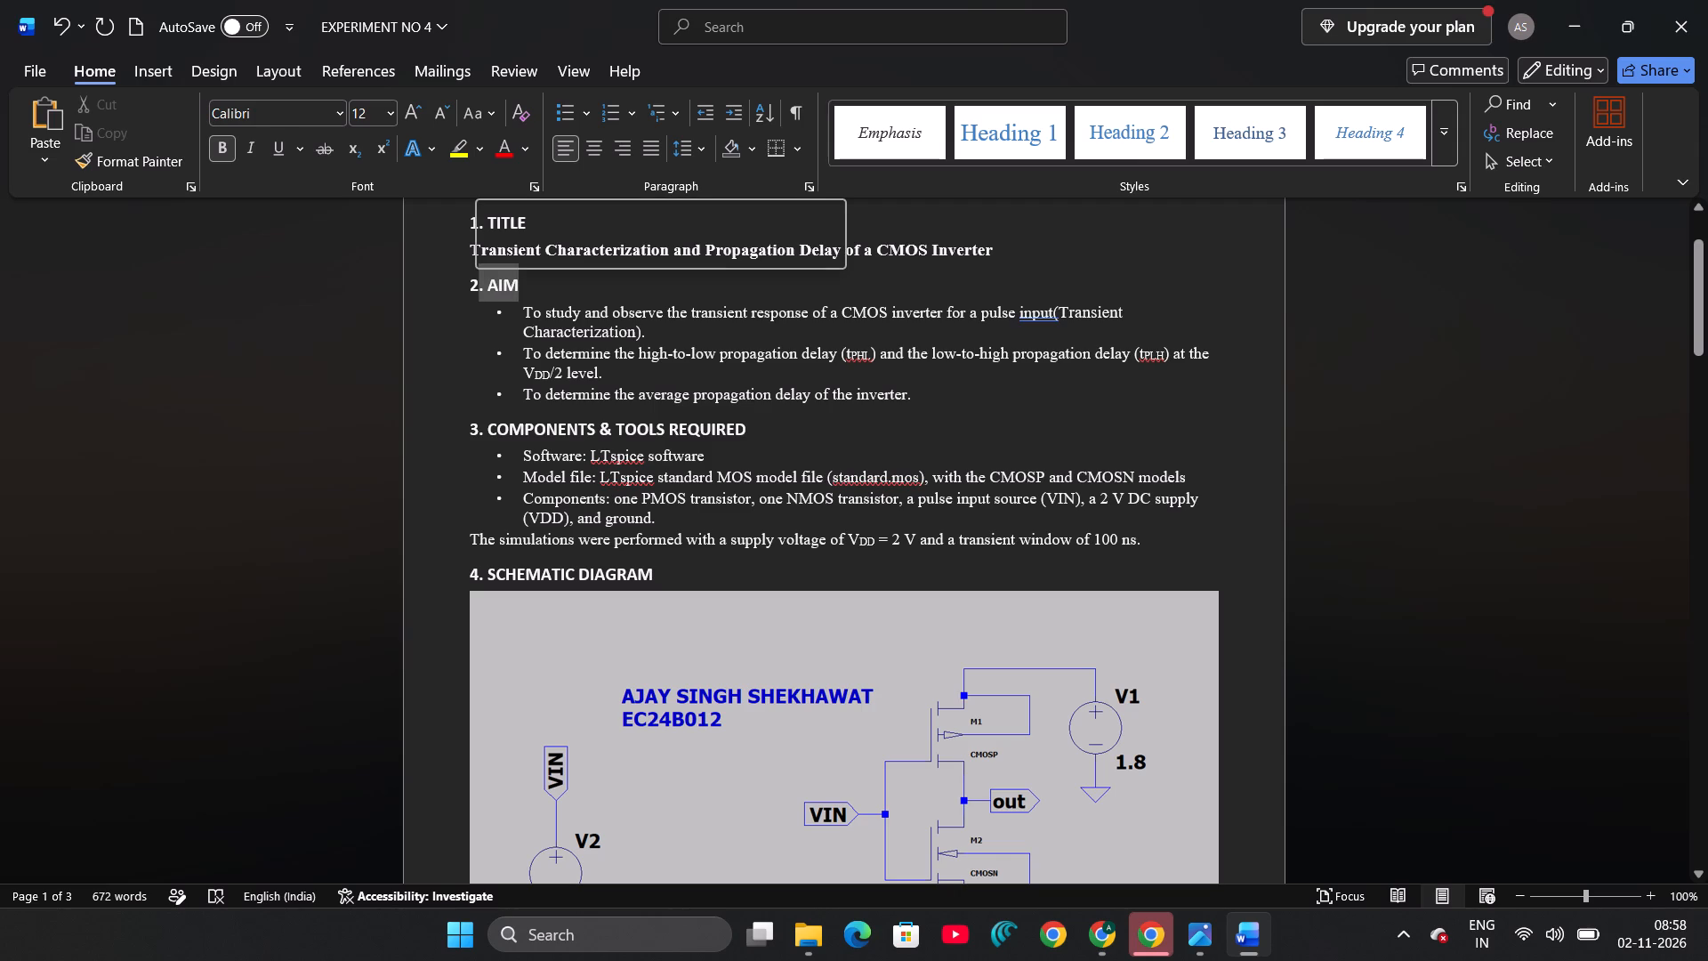
{"action": "left_click_drag", "start_coordinate": [447, 224], "coordinate": [507, 227]}
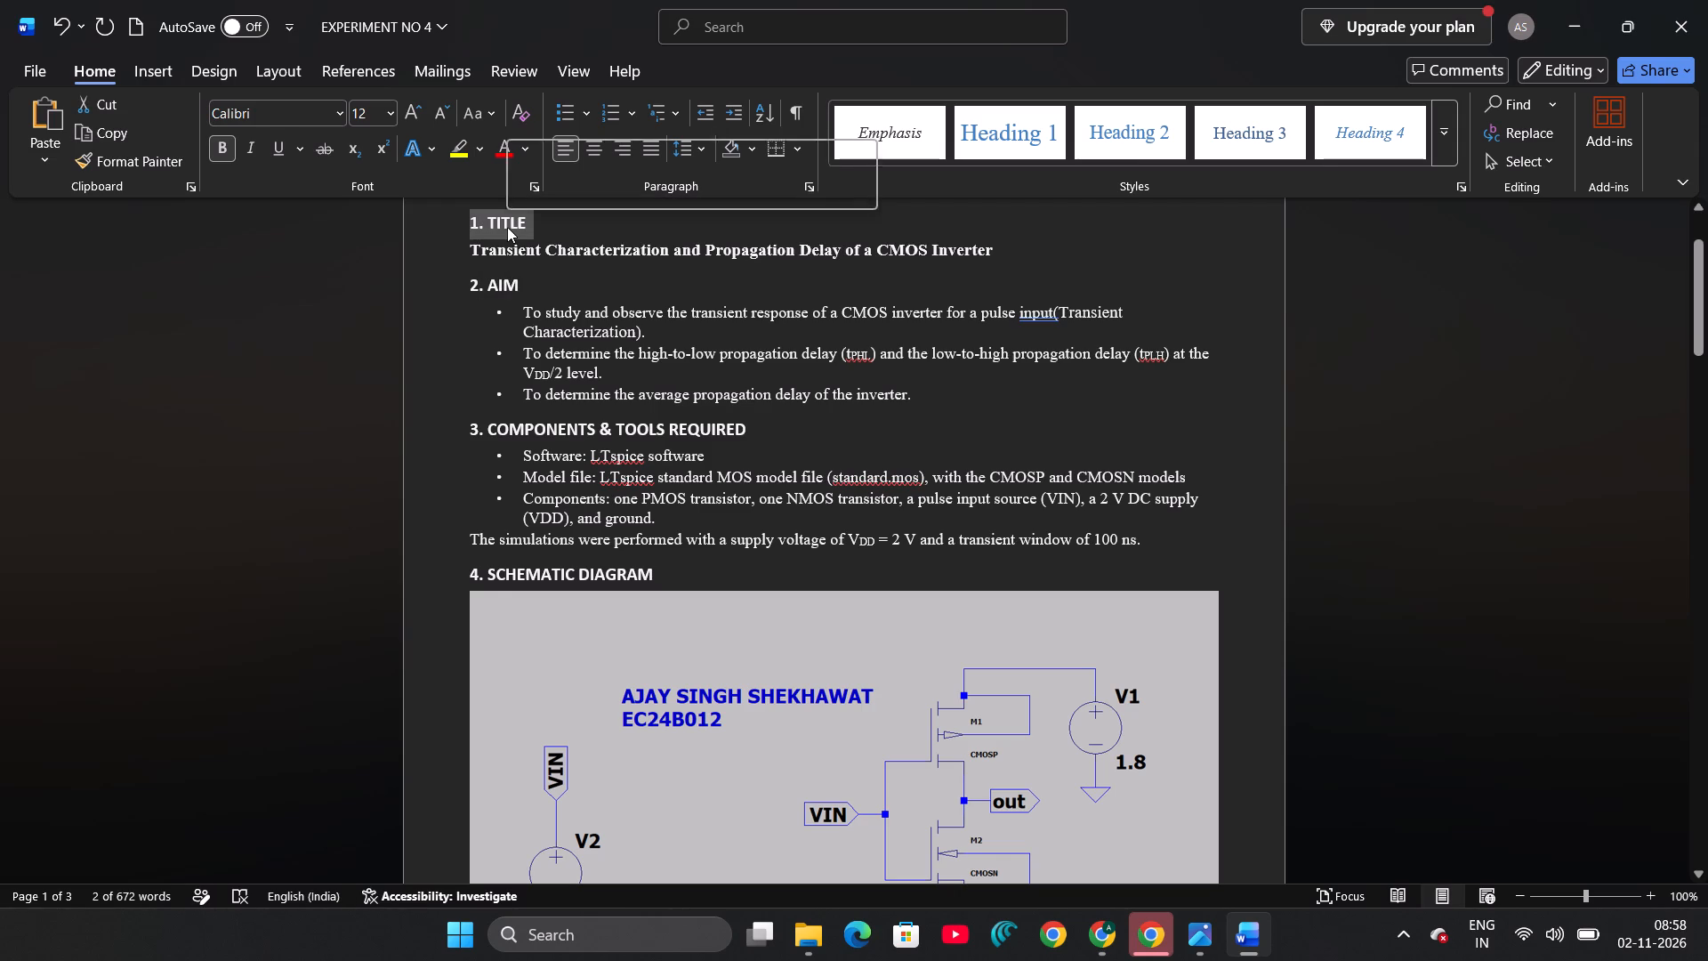
{"action": "left_click", "coordinate": [507, 227]}
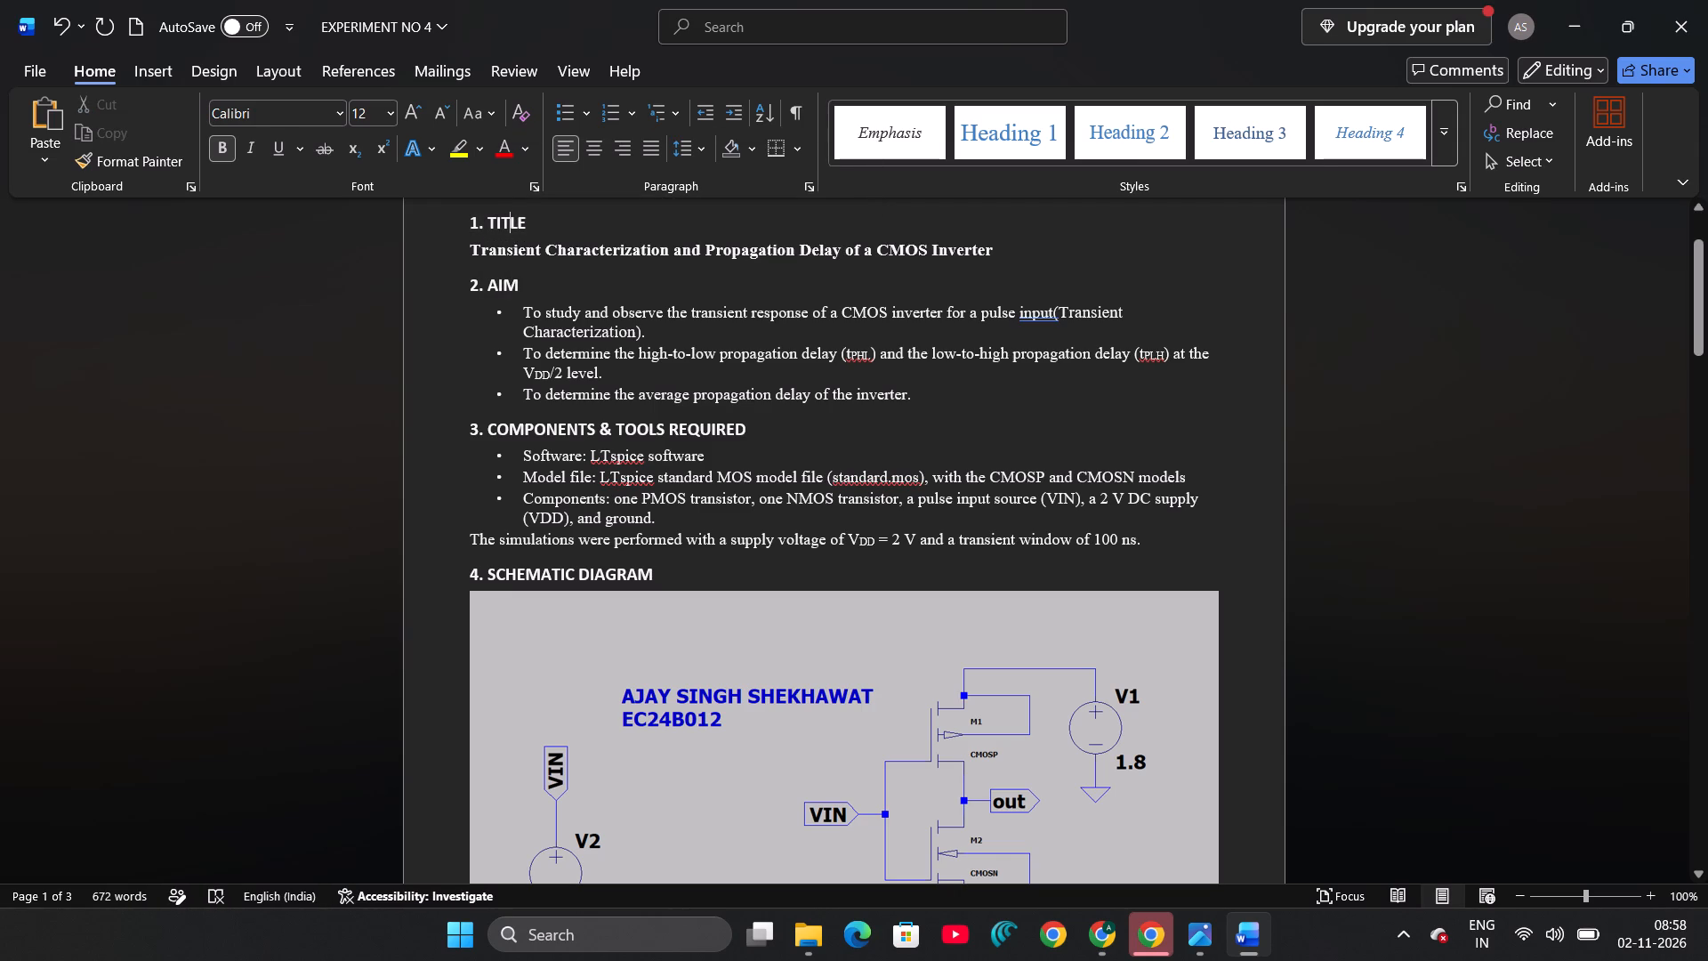
{"action": "left_click_drag", "start_coordinate": [536, 227], "coordinate": [463, 228]}
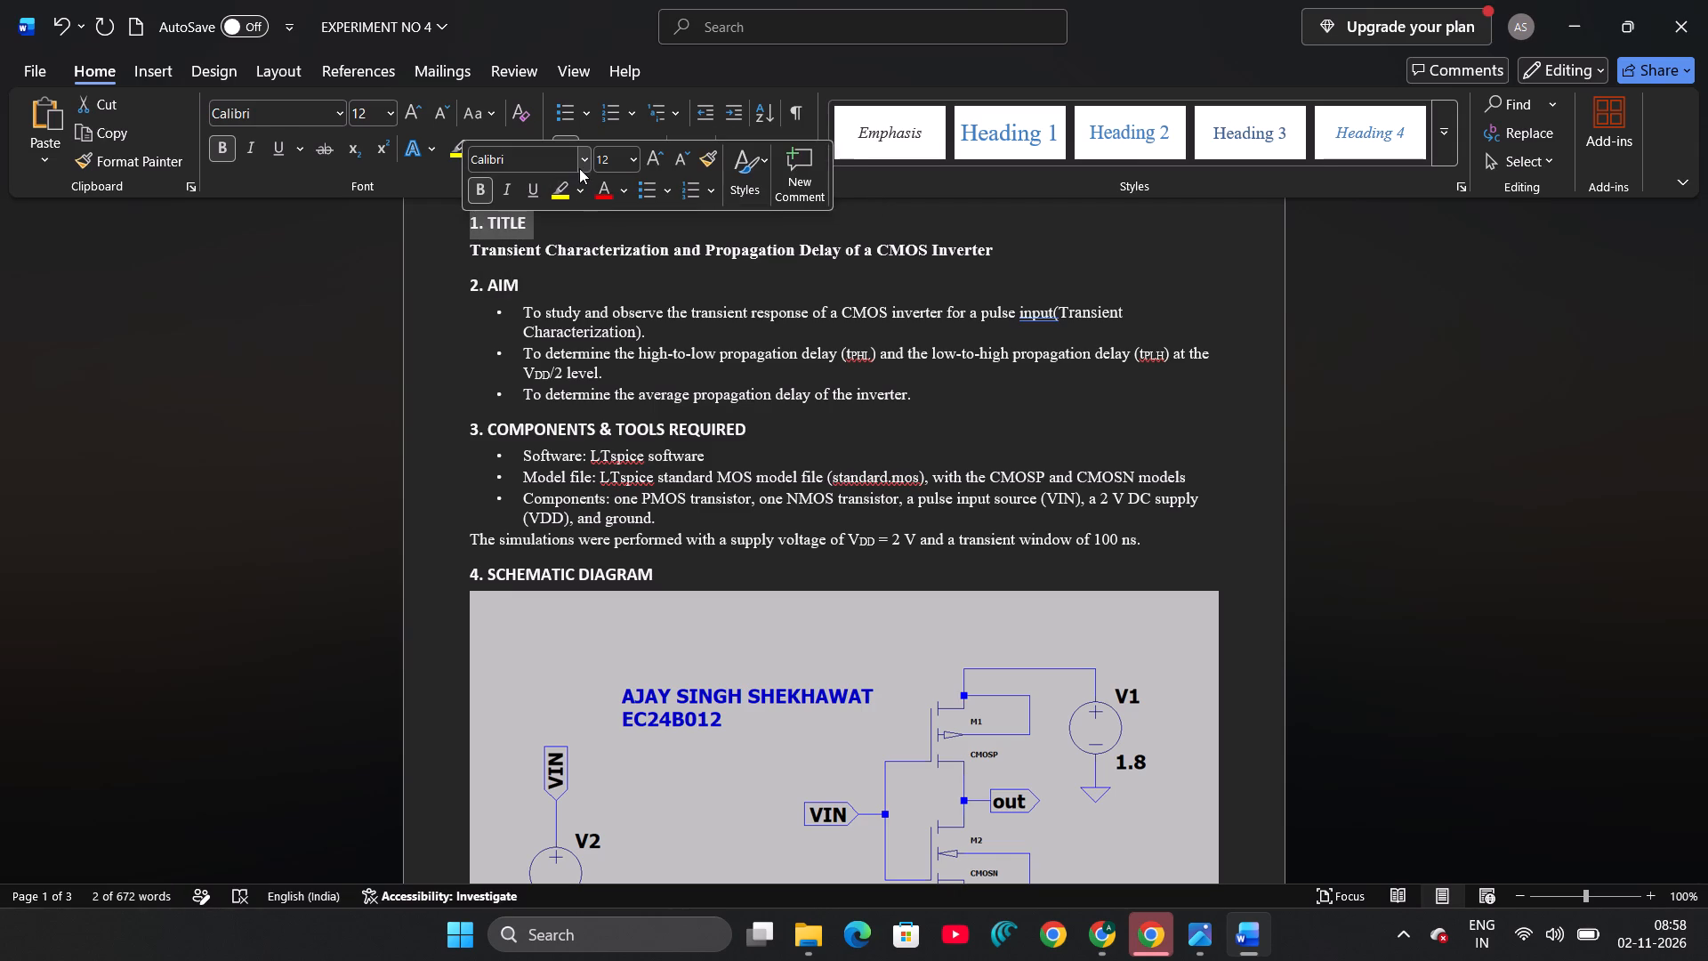
{"action": "left_click", "coordinate": [585, 161]}
{"action": "scroll", "coordinate": [560, 498], "scroll_direction": "up", "scroll_amount": 12}
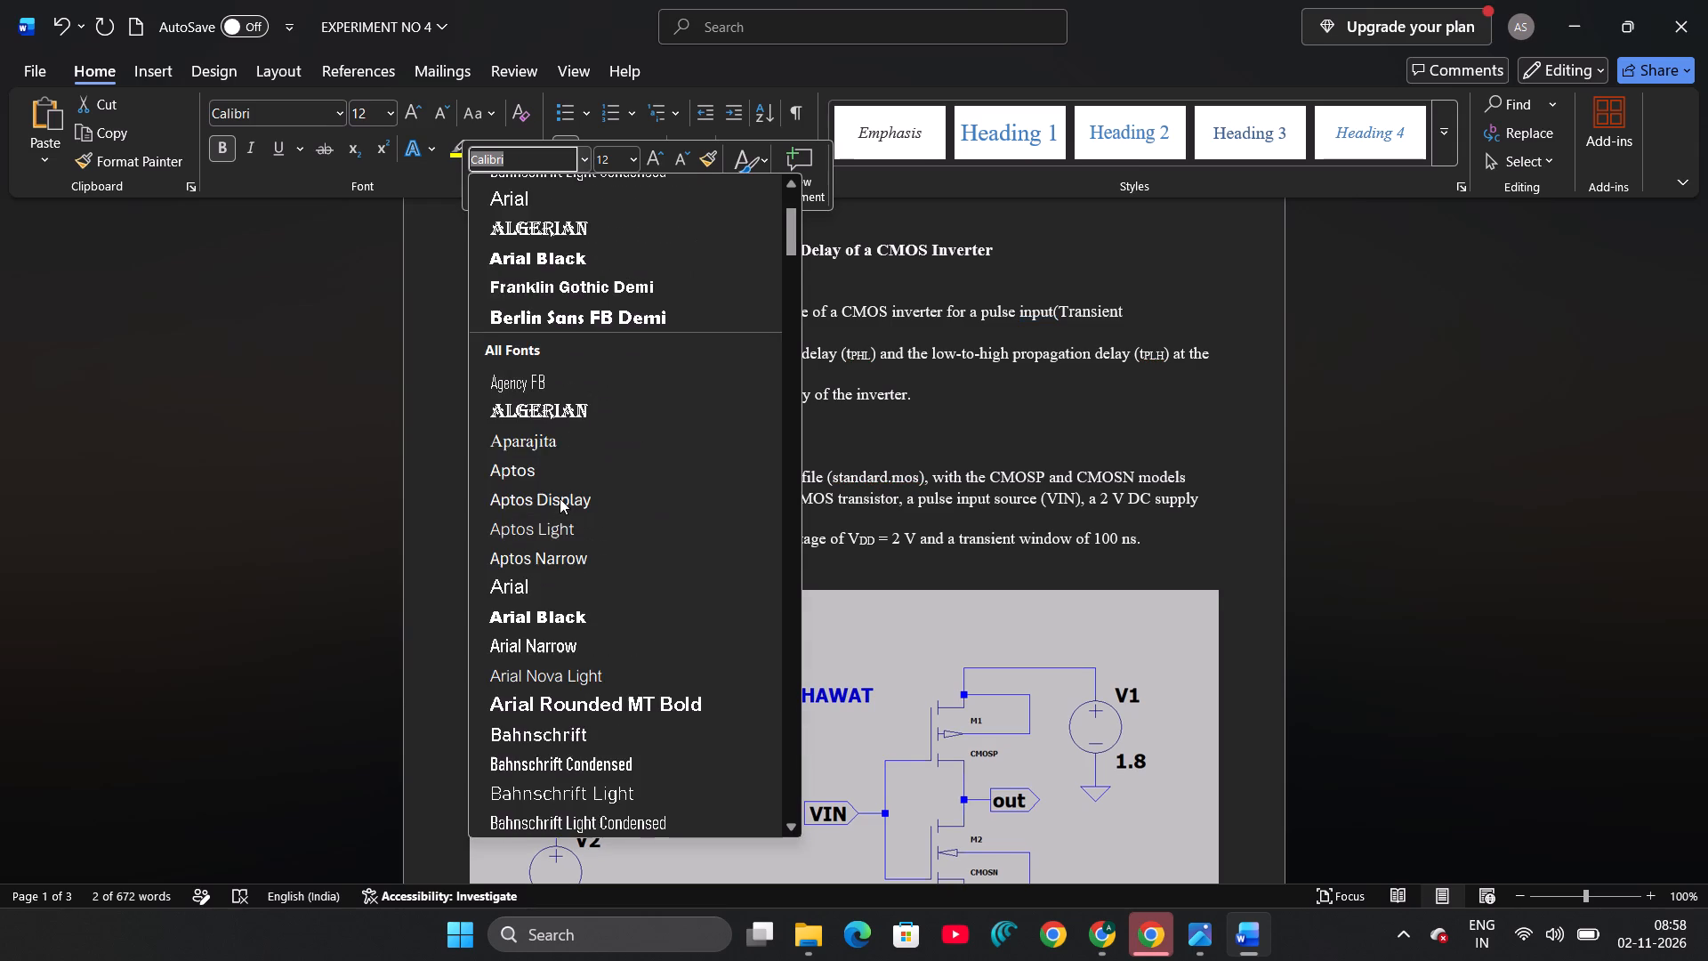
{"action": "left_click", "coordinate": [618, 307]}
Set the font of the "2. AIM" heading to Times New Roman.
{"action": "scroll", "coordinate": [618, 307], "scroll_direction": "up", "scroll_amount": 1}
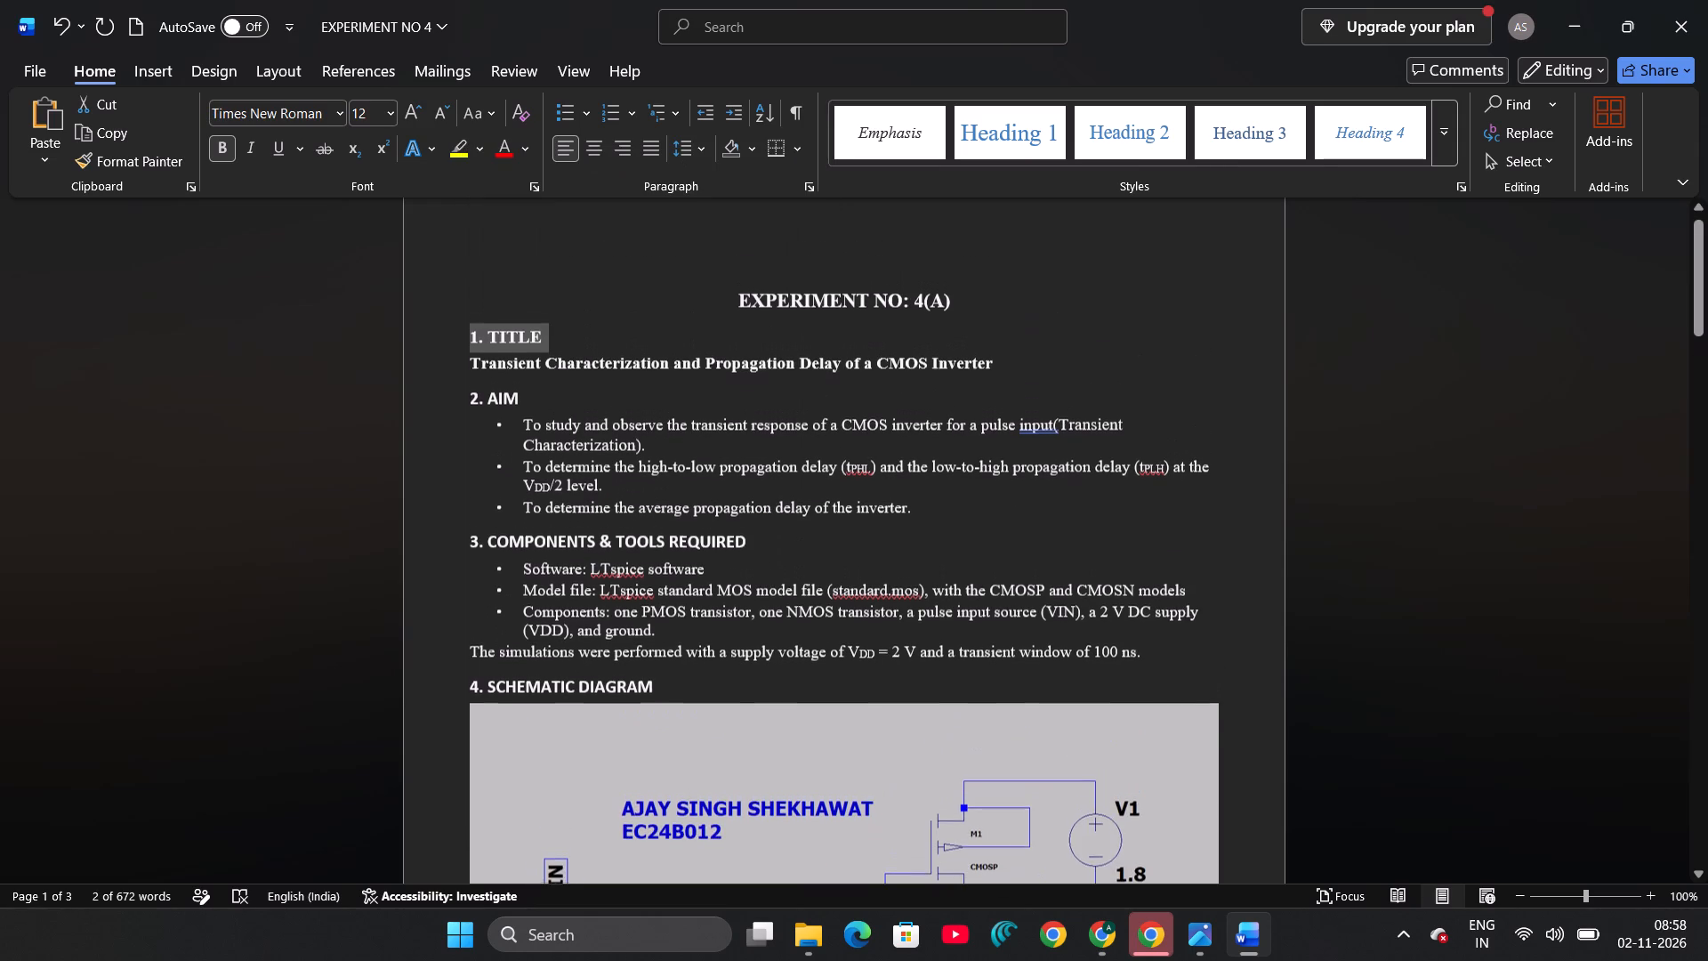
{"action": "left_click_drag", "start_coordinate": [469, 363], "coordinate": [933, 362]}
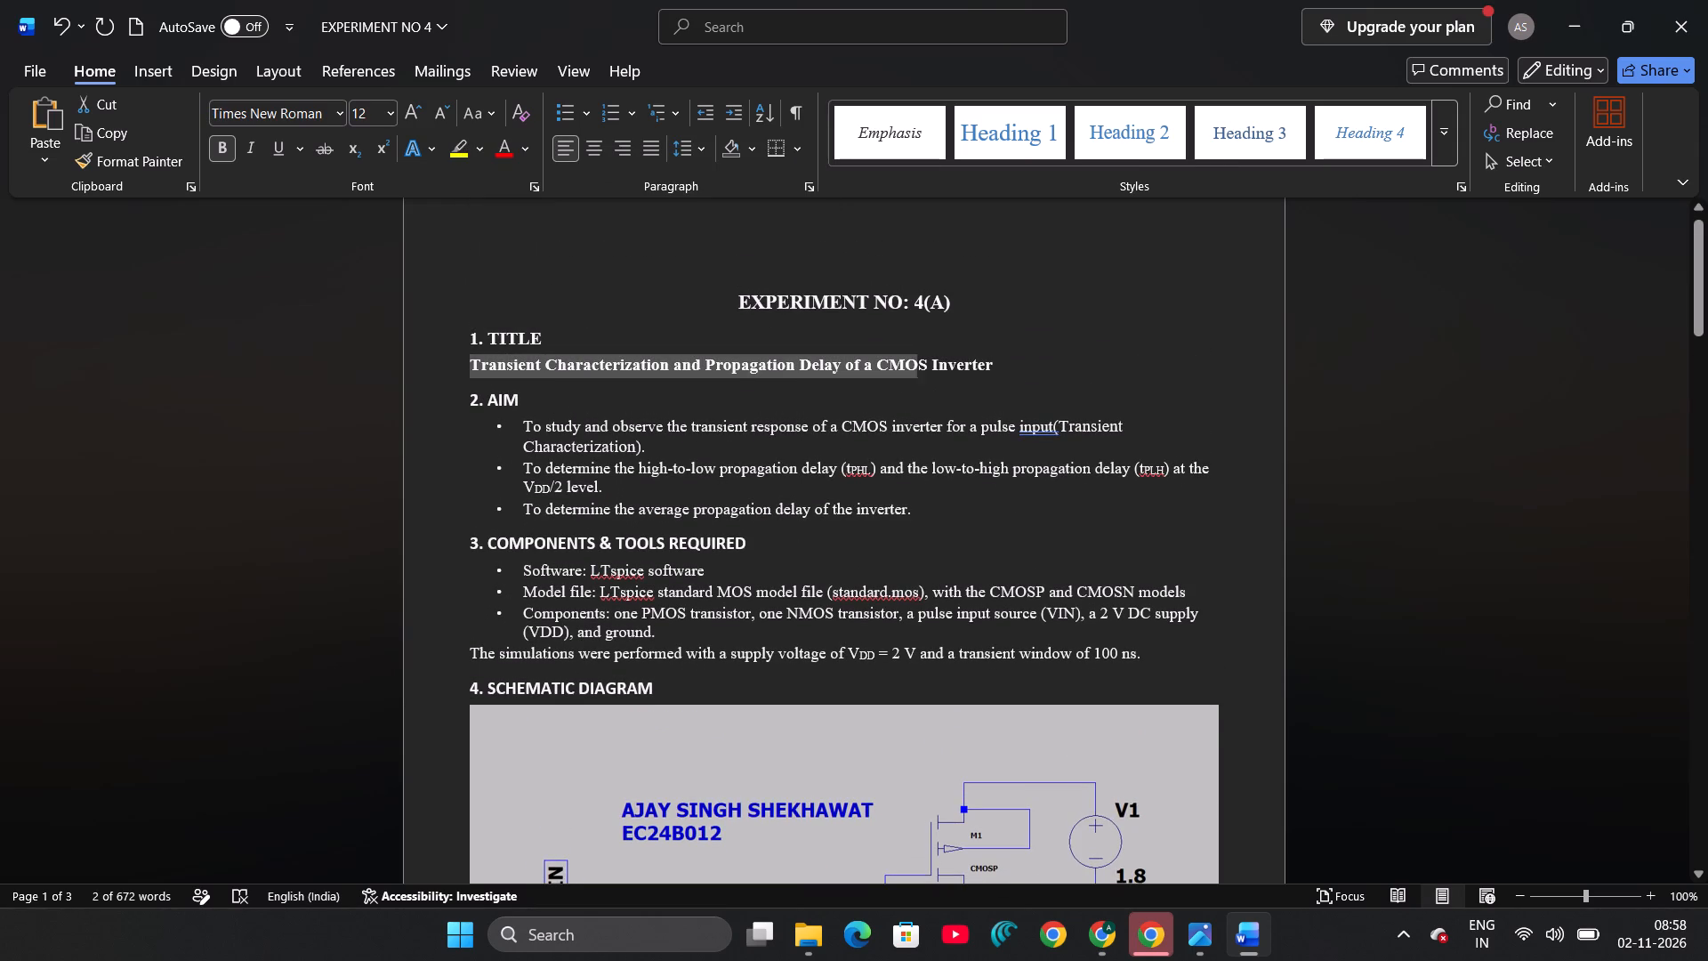
{"action": "left_click_drag", "start_coordinate": [933, 362], "coordinate": [979, 357]}
{"action": "left_click_drag", "start_coordinate": [518, 403], "coordinate": [471, 406]}
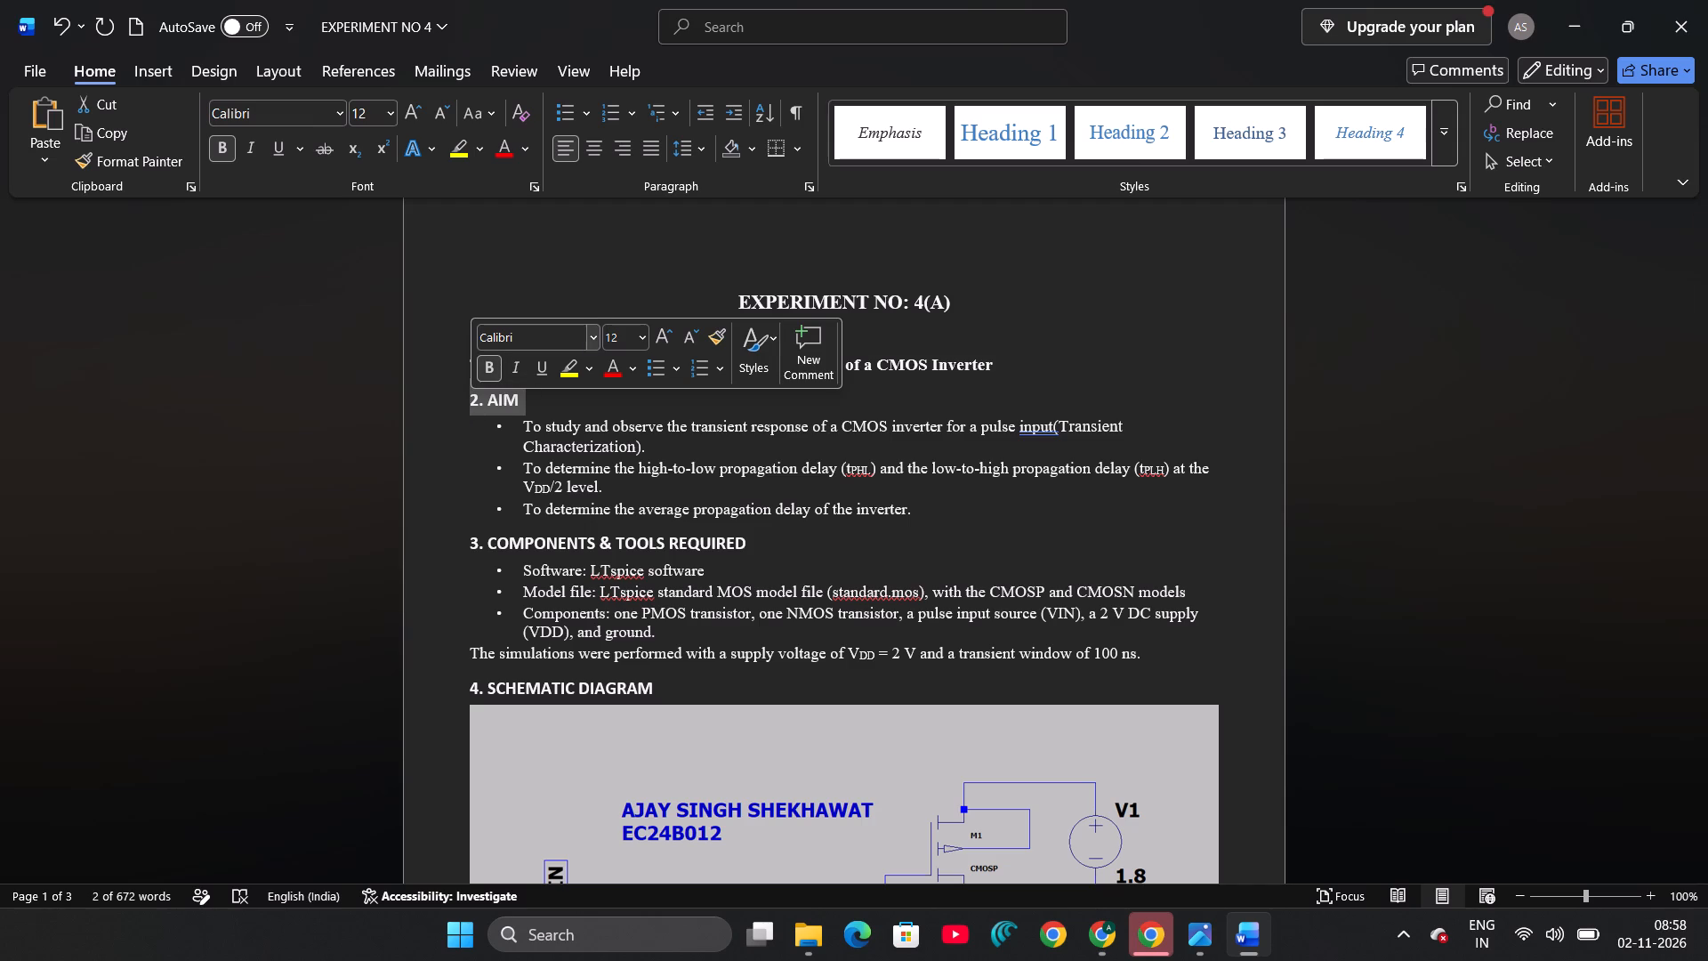
{"action": "left_click", "coordinate": [590, 338]}
{"action": "scroll", "coordinate": [560, 487], "scroll_direction": "up", "scroll_amount": 20}
{"action": "scroll", "coordinate": [560, 487], "scroll_direction": "up", "scroll_amount": 1}
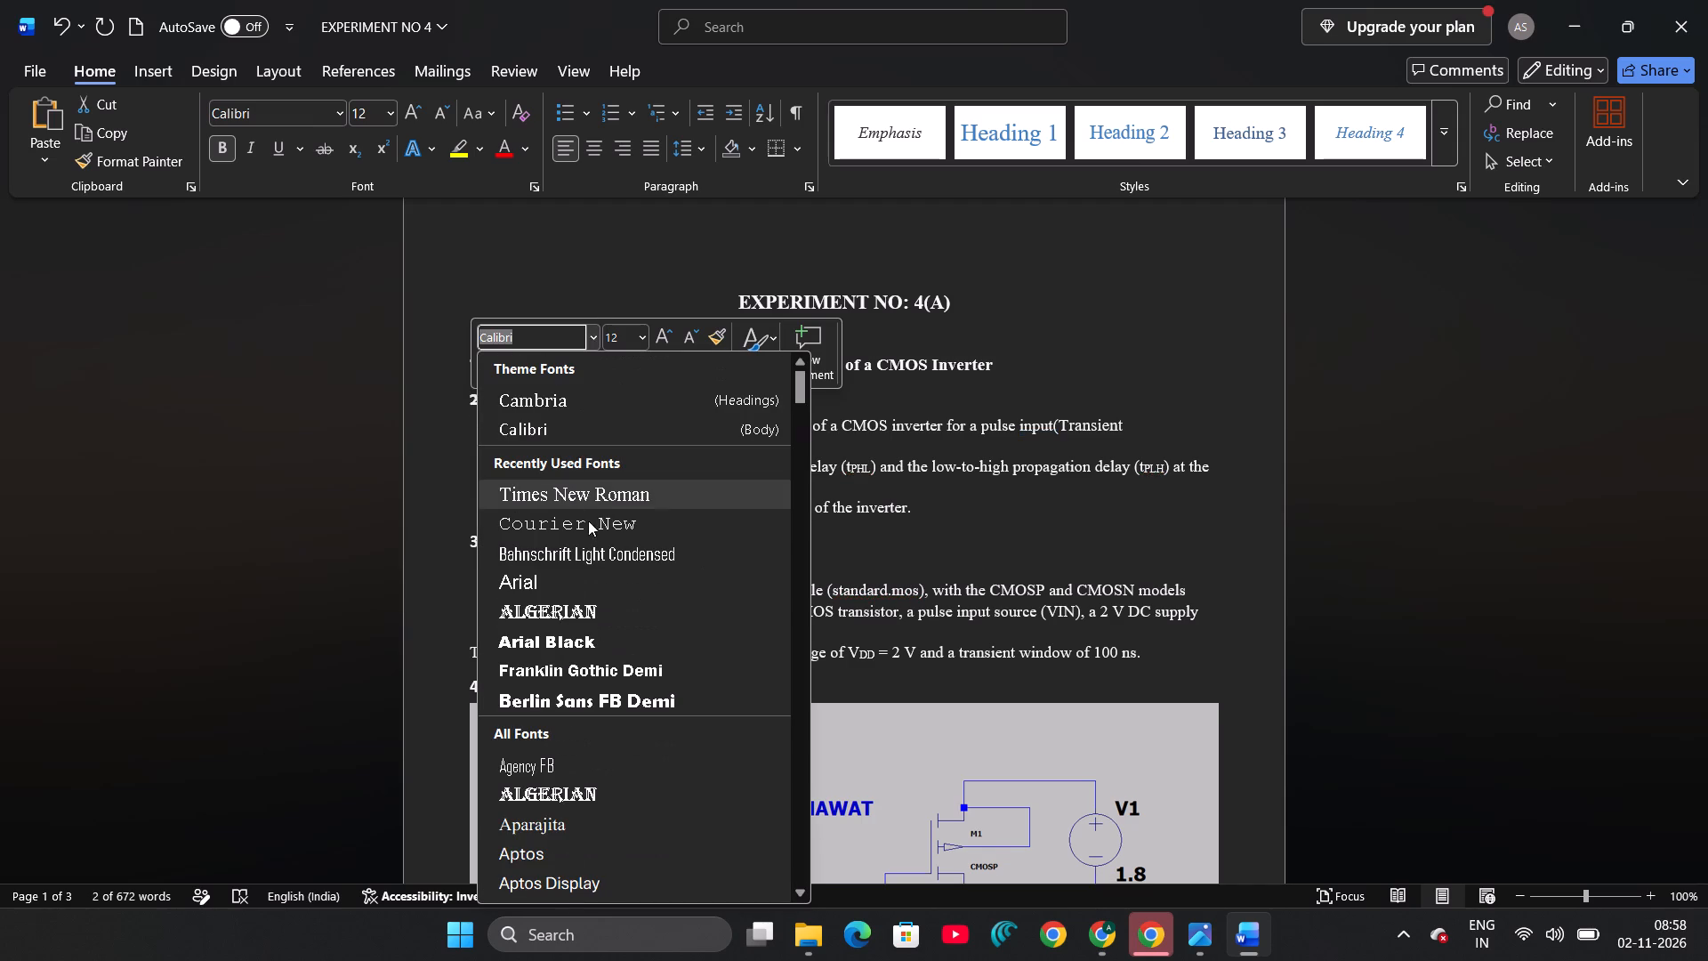
{"action": "left_click", "coordinate": [640, 488]}
Set the font size of the three bullets under "2. AIM" to 10.
{"action": "left_click_drag", "start_coordinate": [520, 429], "coordinate": [922, 505]}
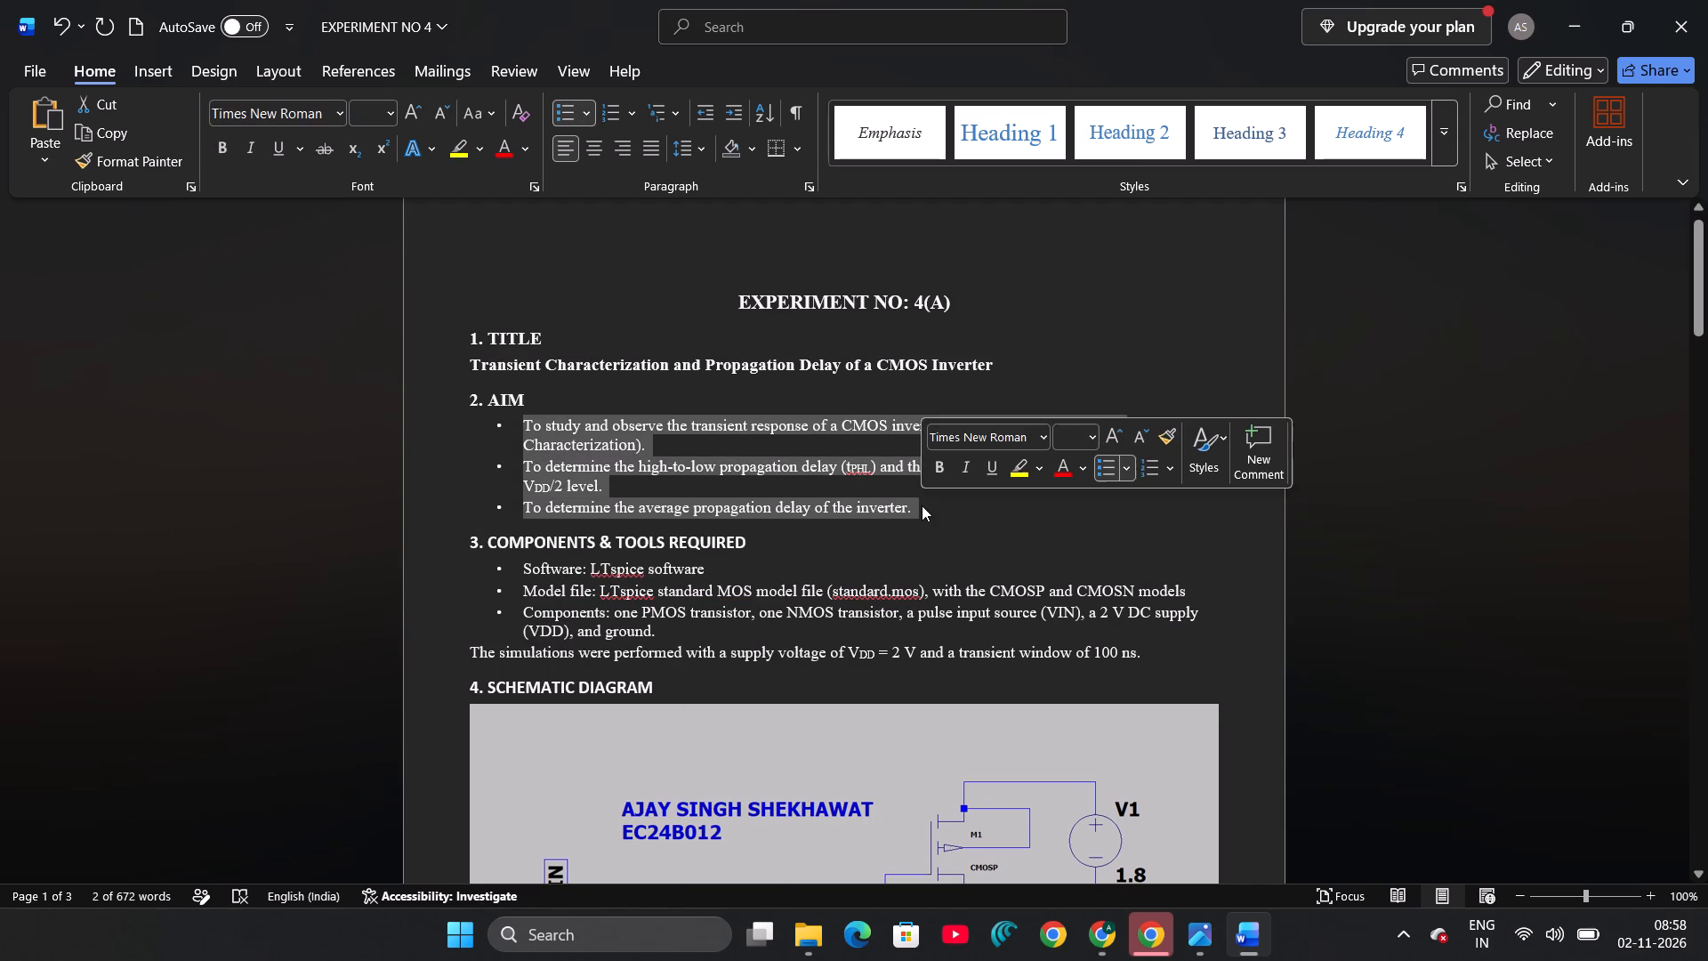
{"action": "left_click", "coordinate": [1091, 433]}
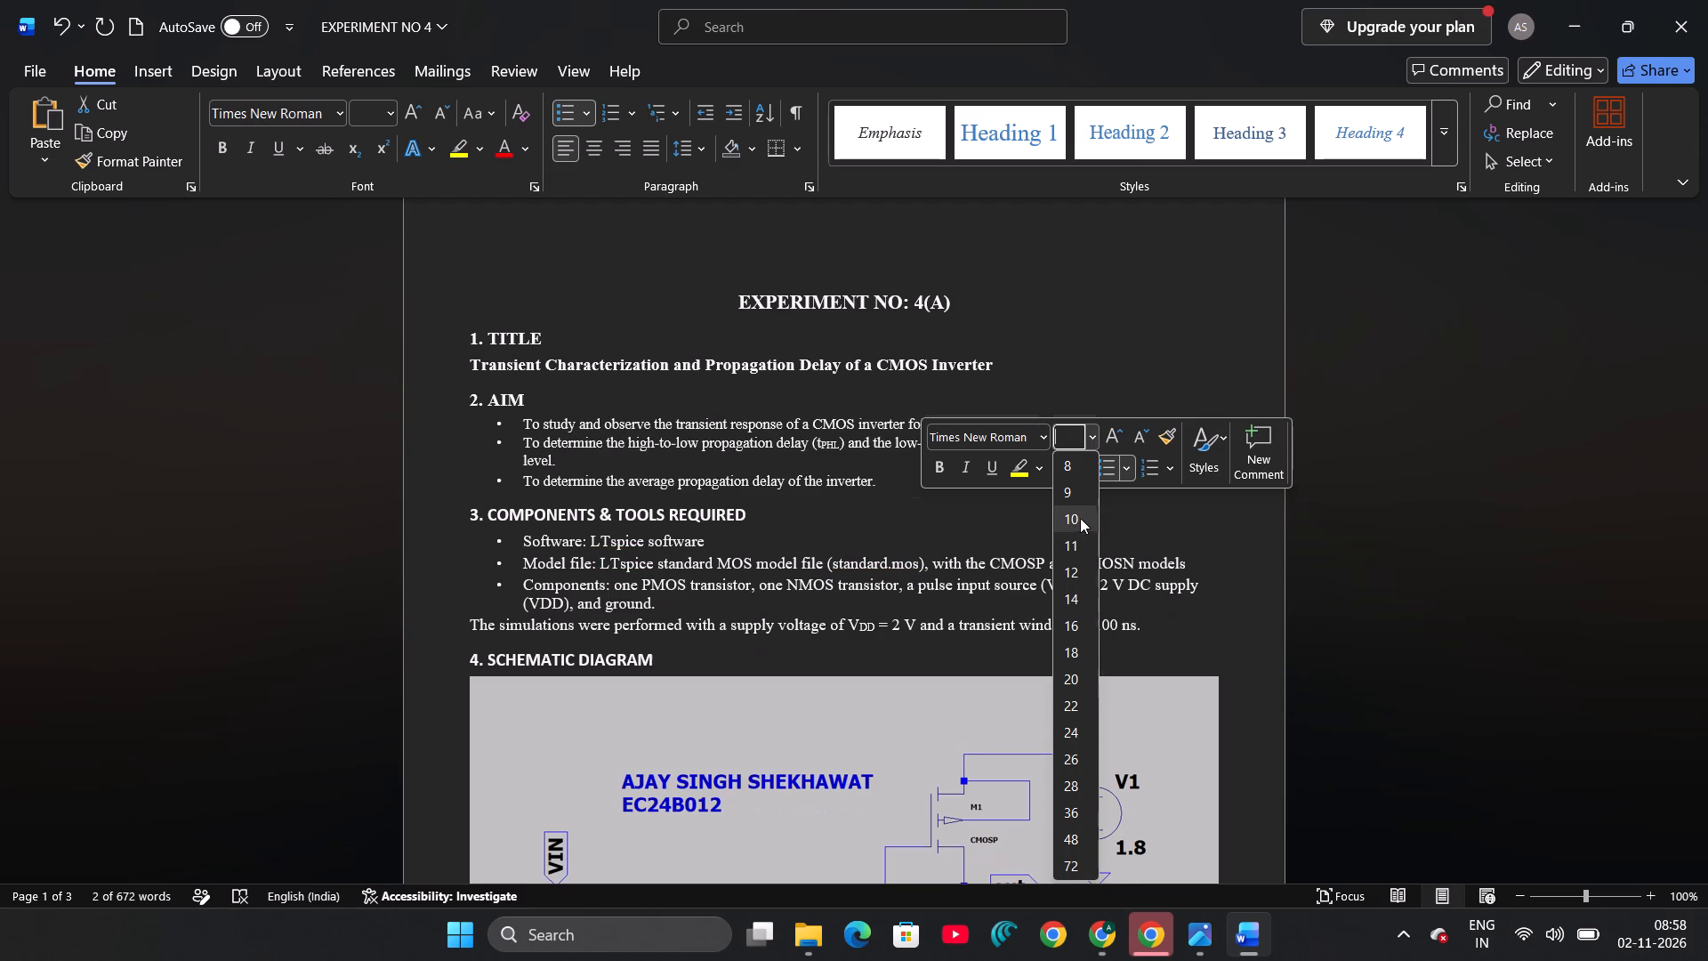
{"action": "left_click", "coordinate": [1078, 520]}
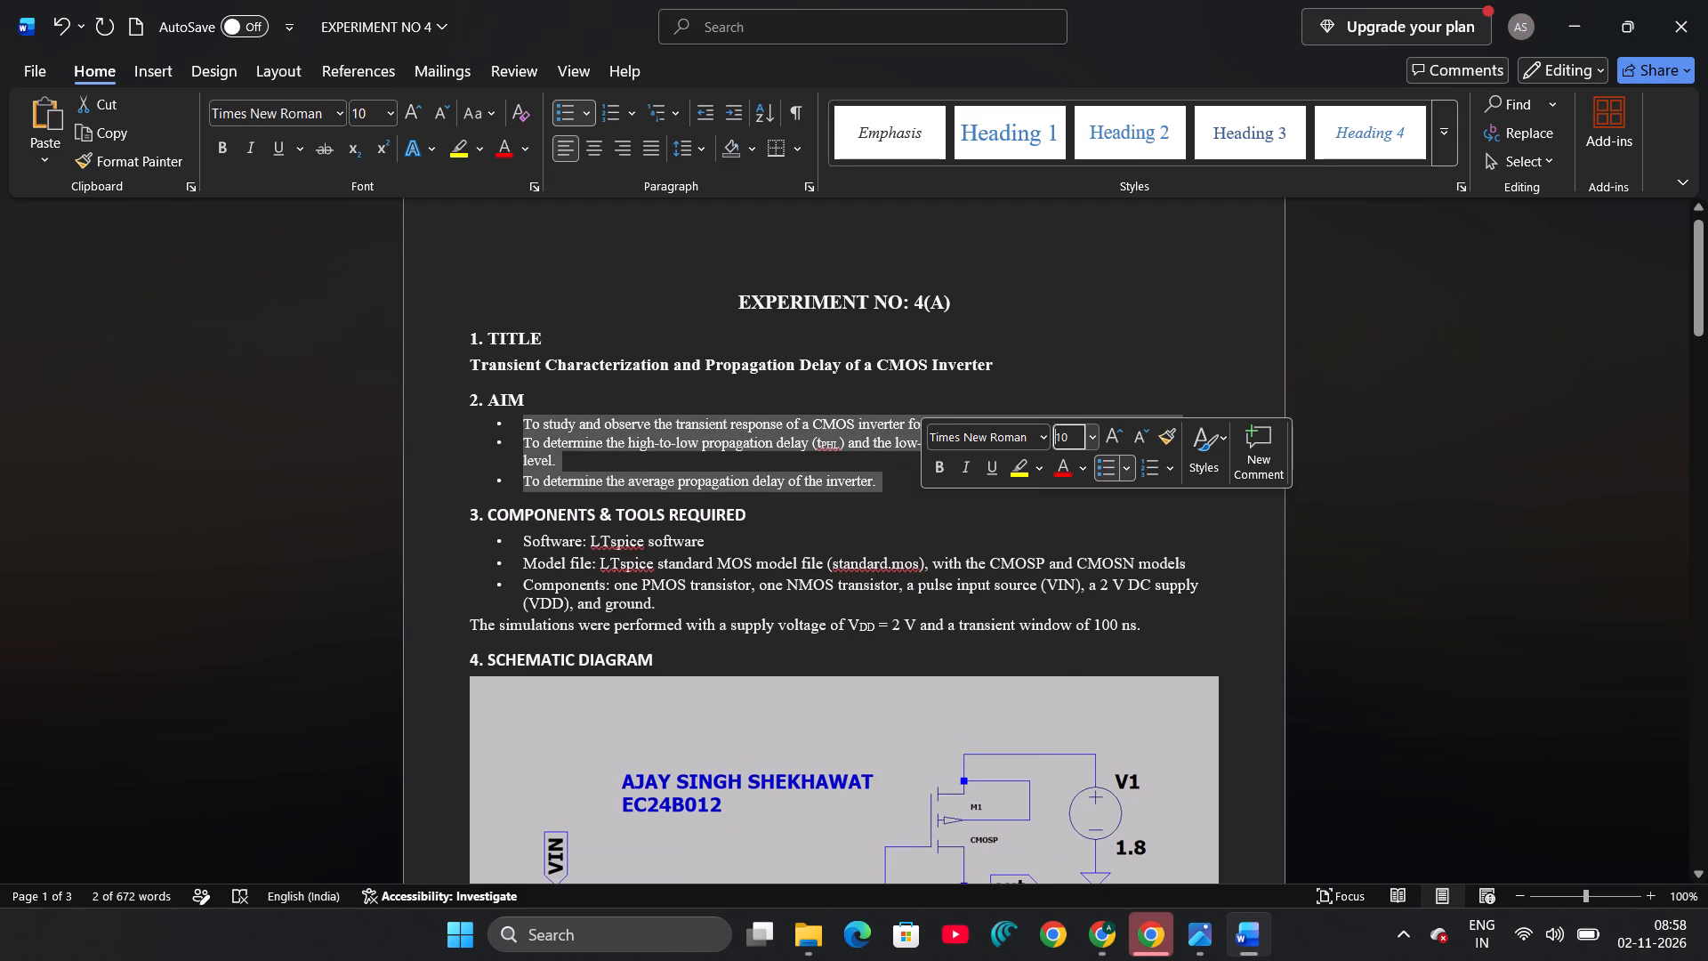
{"action": "left_click", "coordinate": [896, 495]}
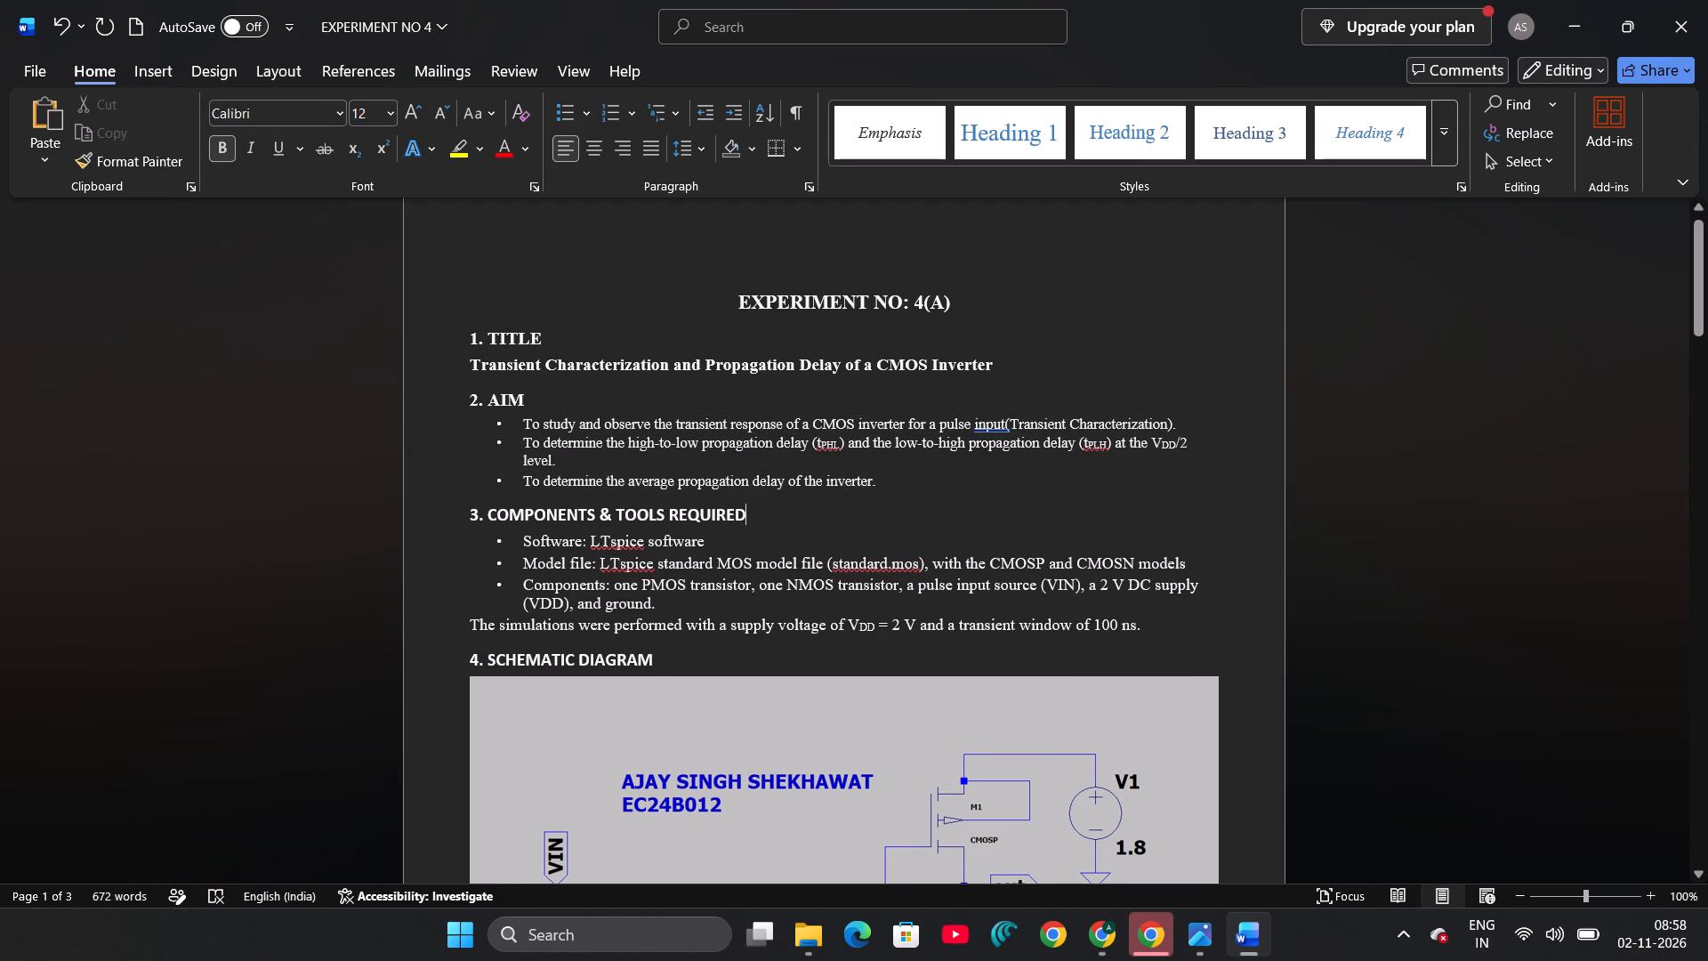
Set the "3. COMPONENTS & TOOLS REQUIRED" heading to Times New Roman, size 12.
{"action": "left_click_drag", "start_coordinate": [461, 516], "coordinate": [755, 518]}
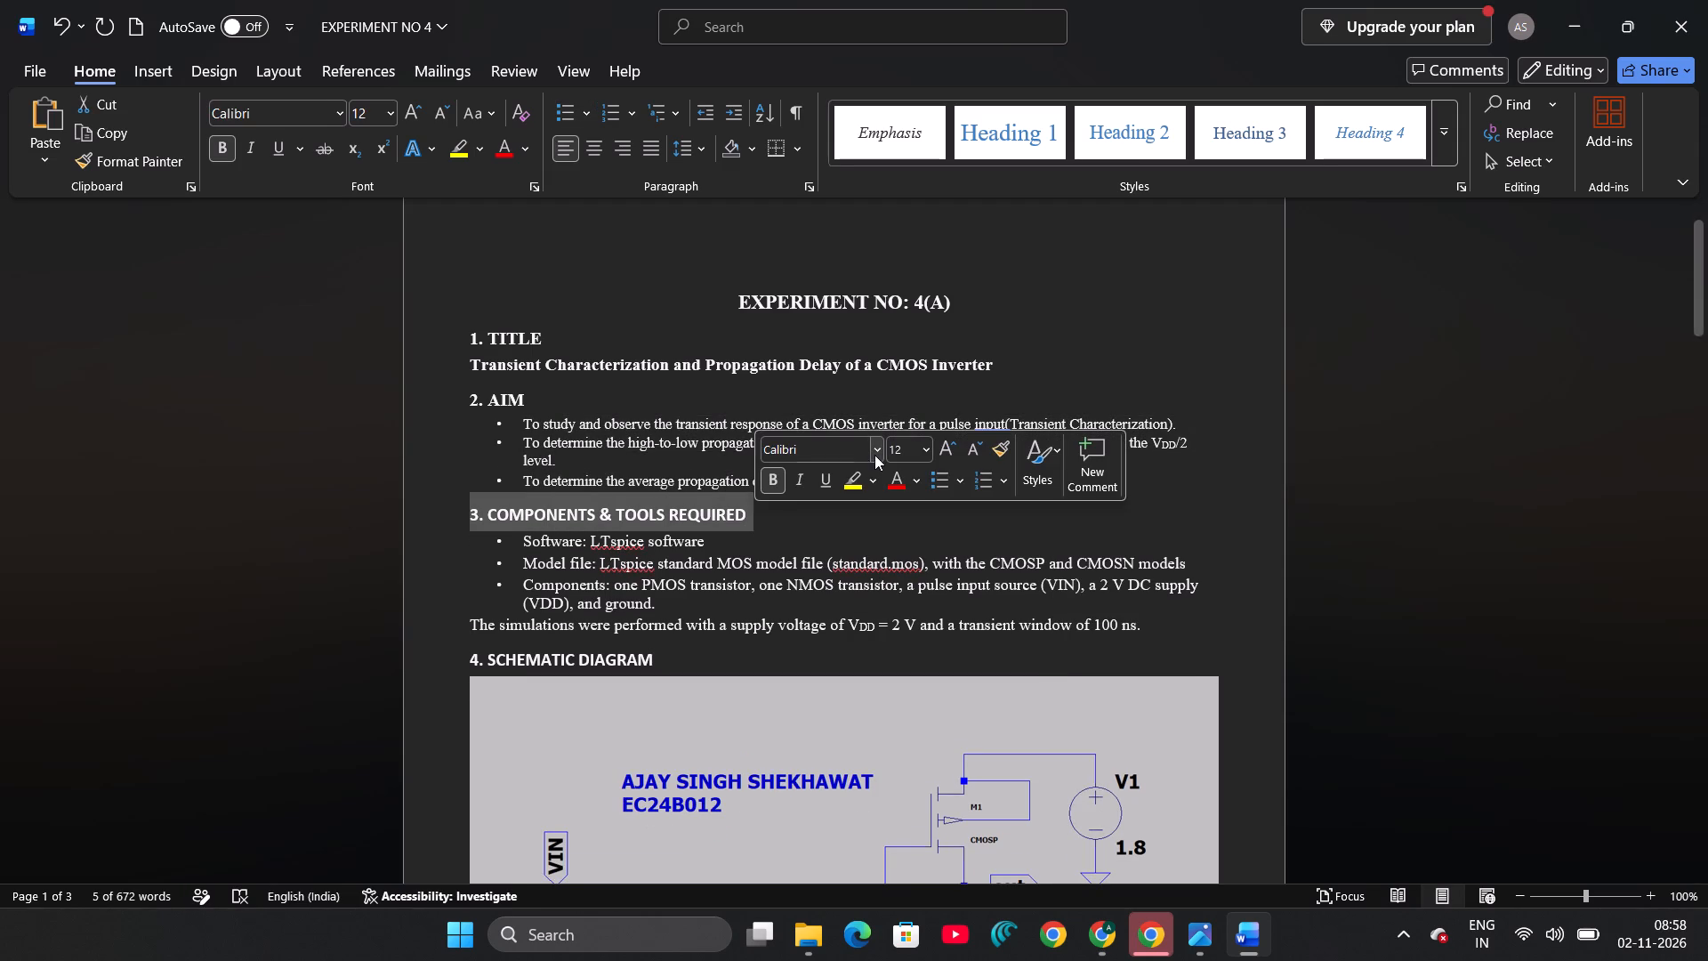
{"action": "left_click", "coordinate": [879, 453]}
{"action": "scroll", "coordinate": [826, 577], "scroll_direction": "up", "scroll_amount": 11}
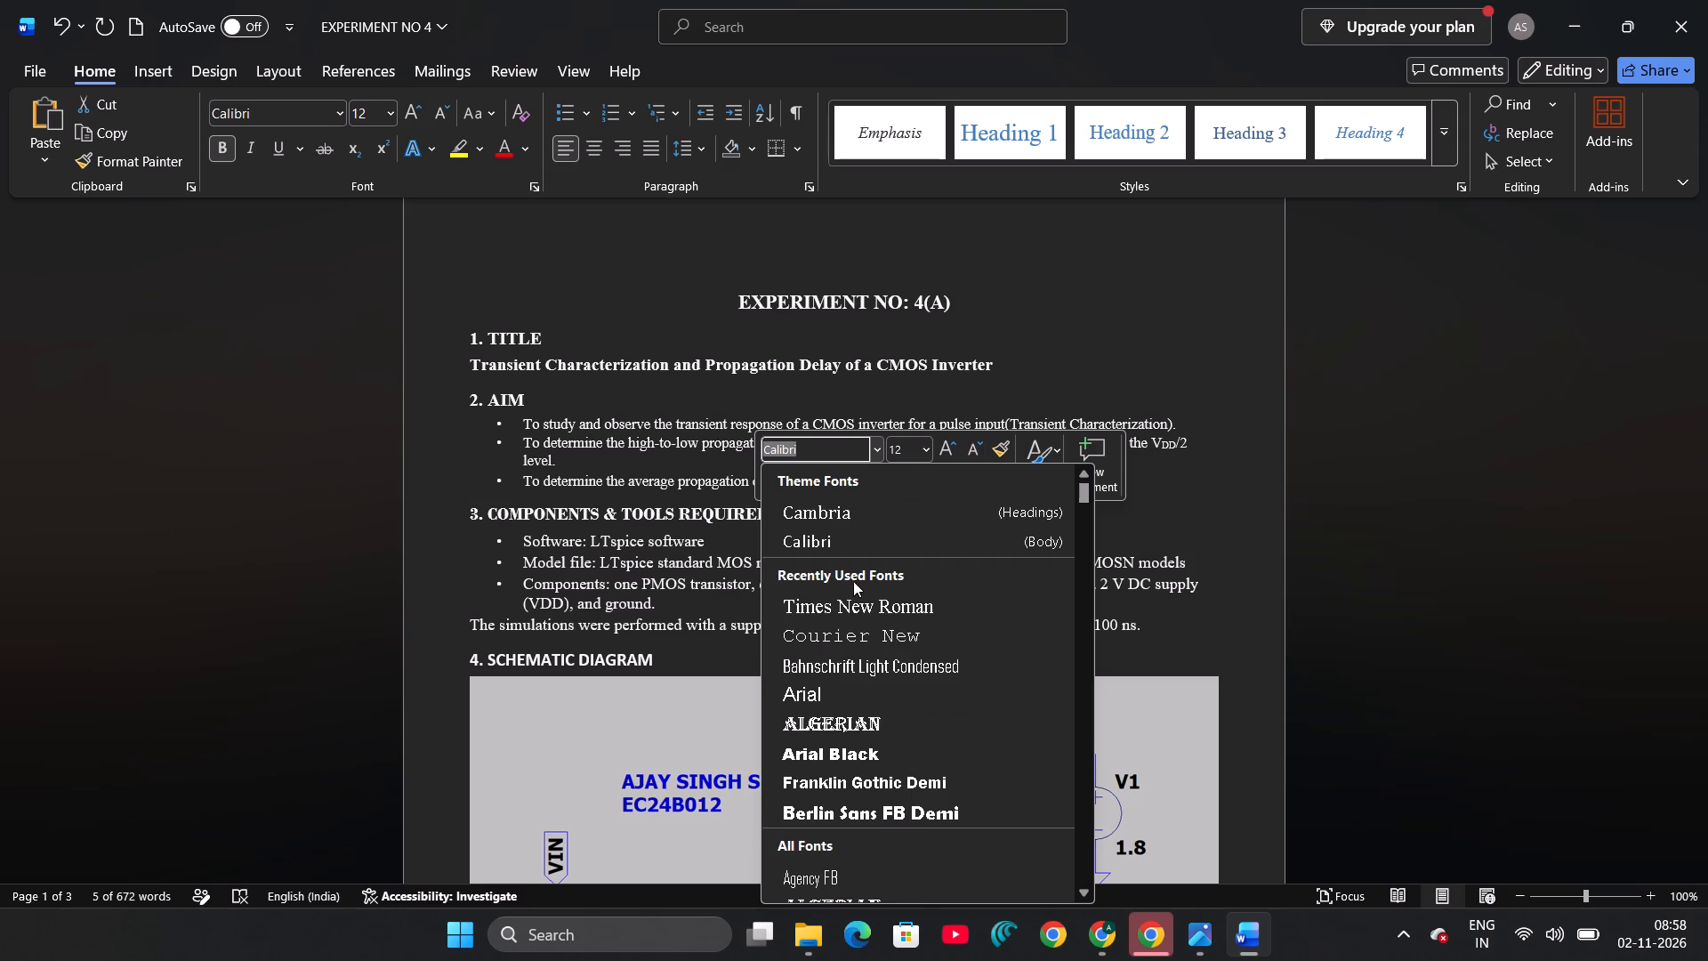
{"action": "left_click", "coordinate": [858, 607]}
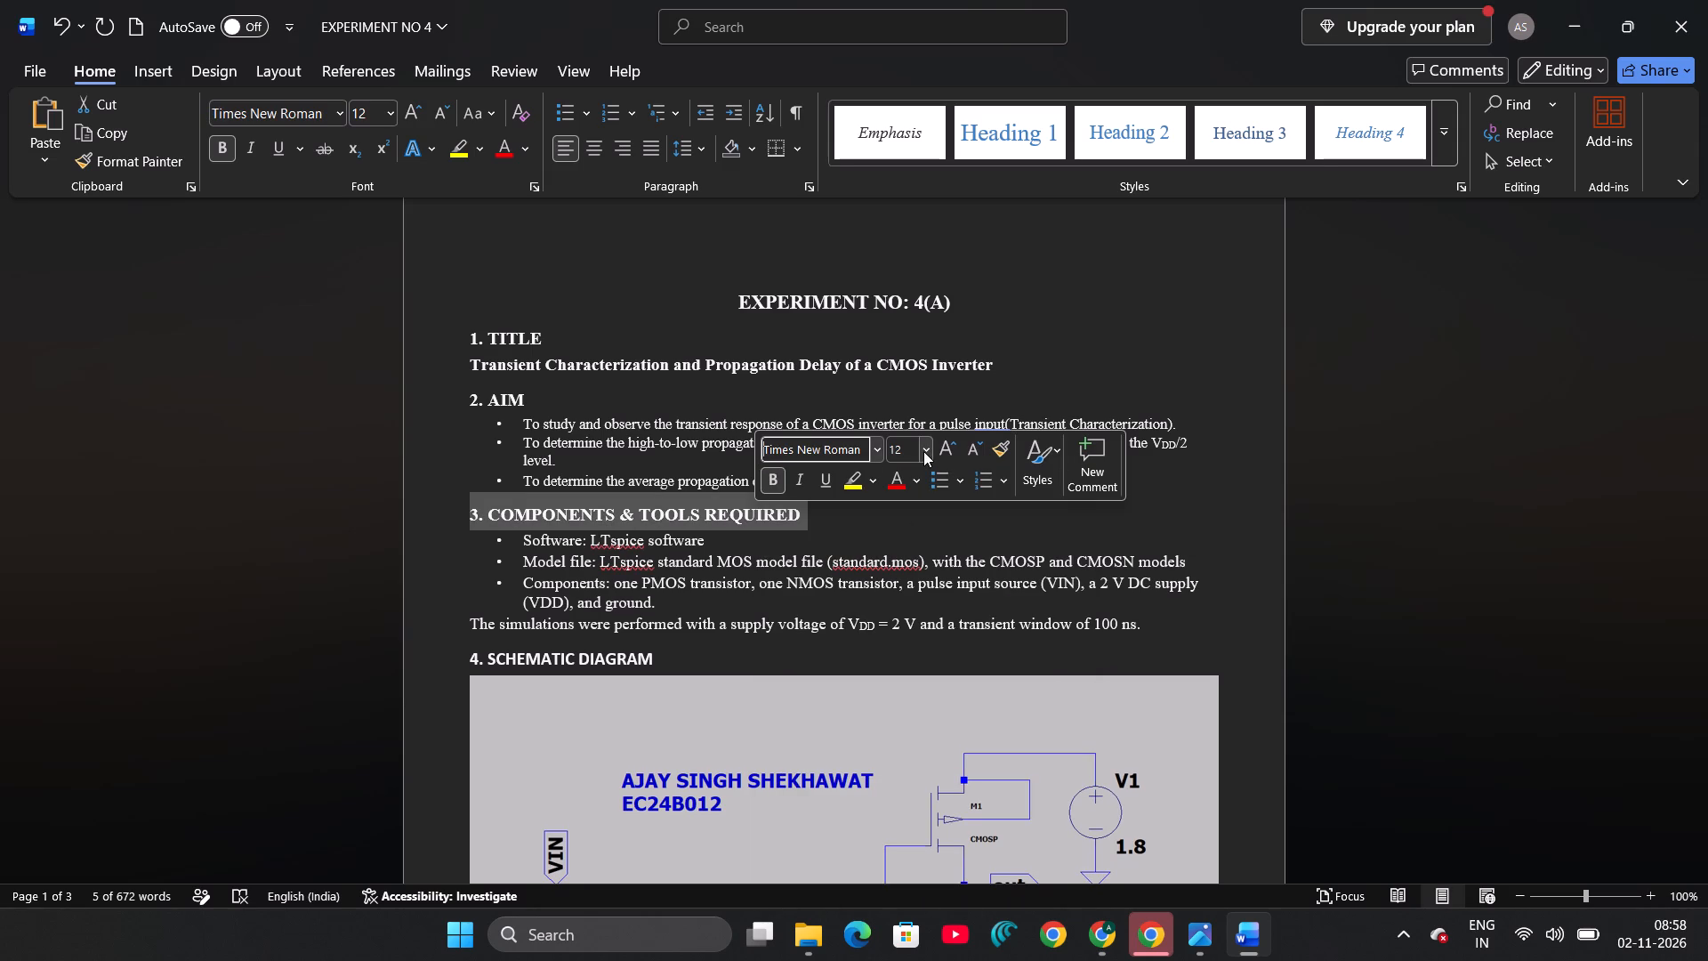
{"action": "left_click", "coordinate": [923, 451]}
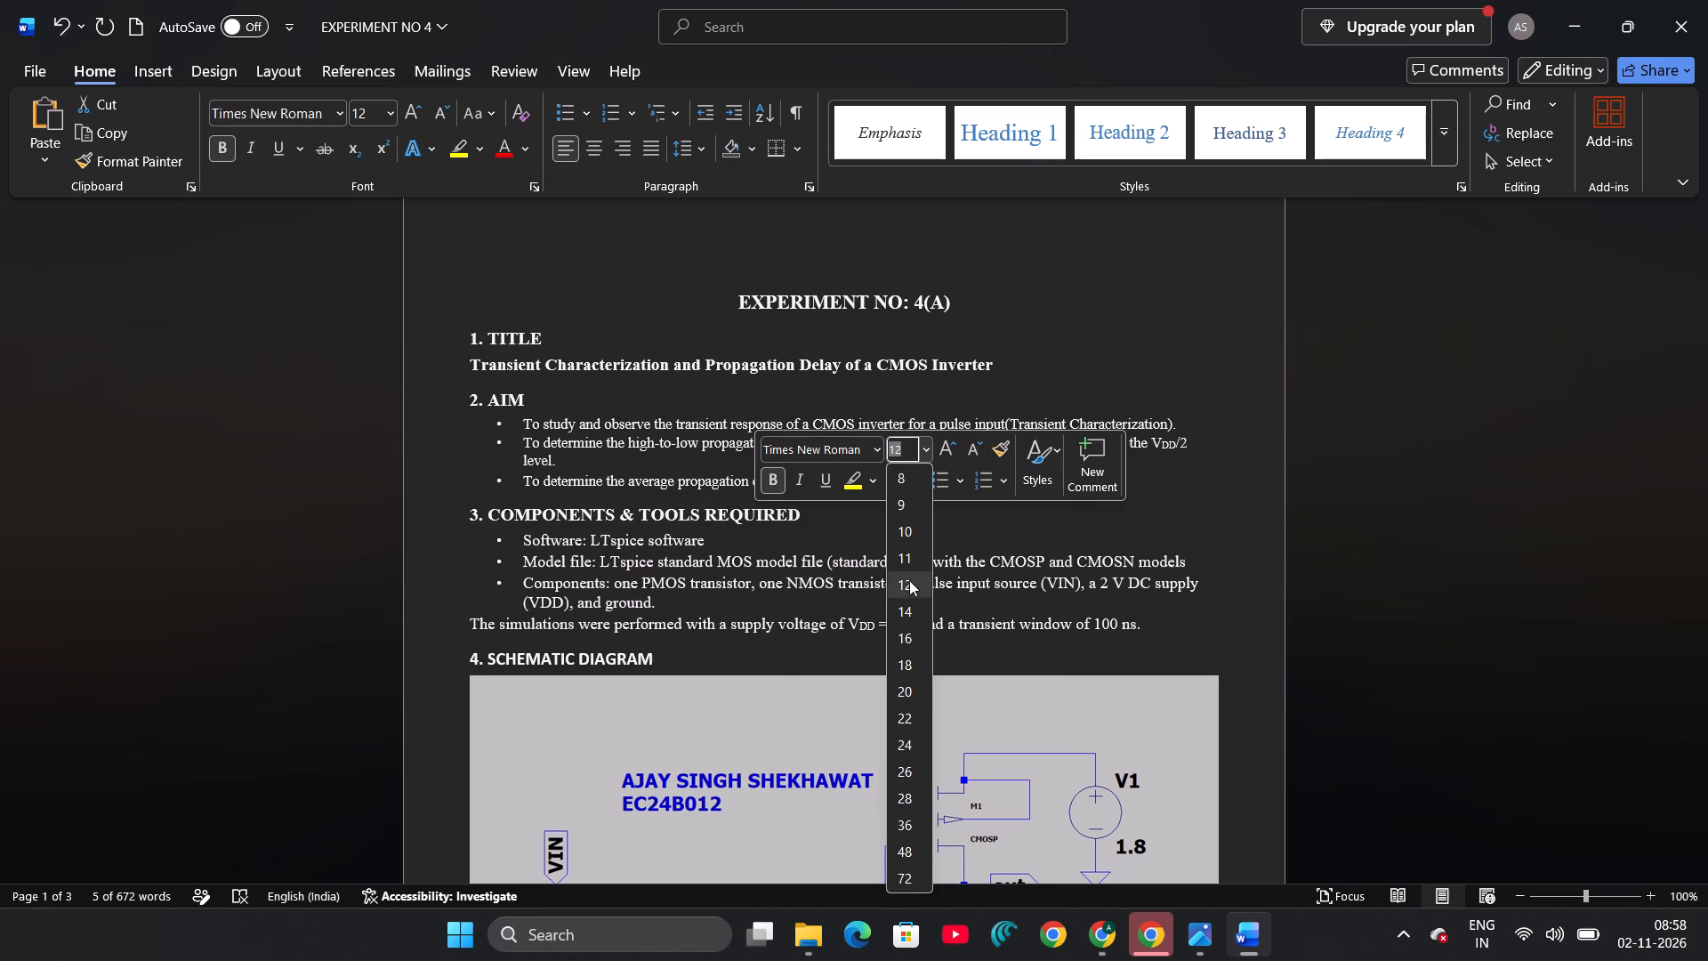
{"action": "left_click", "coordinate": [903, 586]}
{"action": "left_click", "coordinate": [572, 554]}
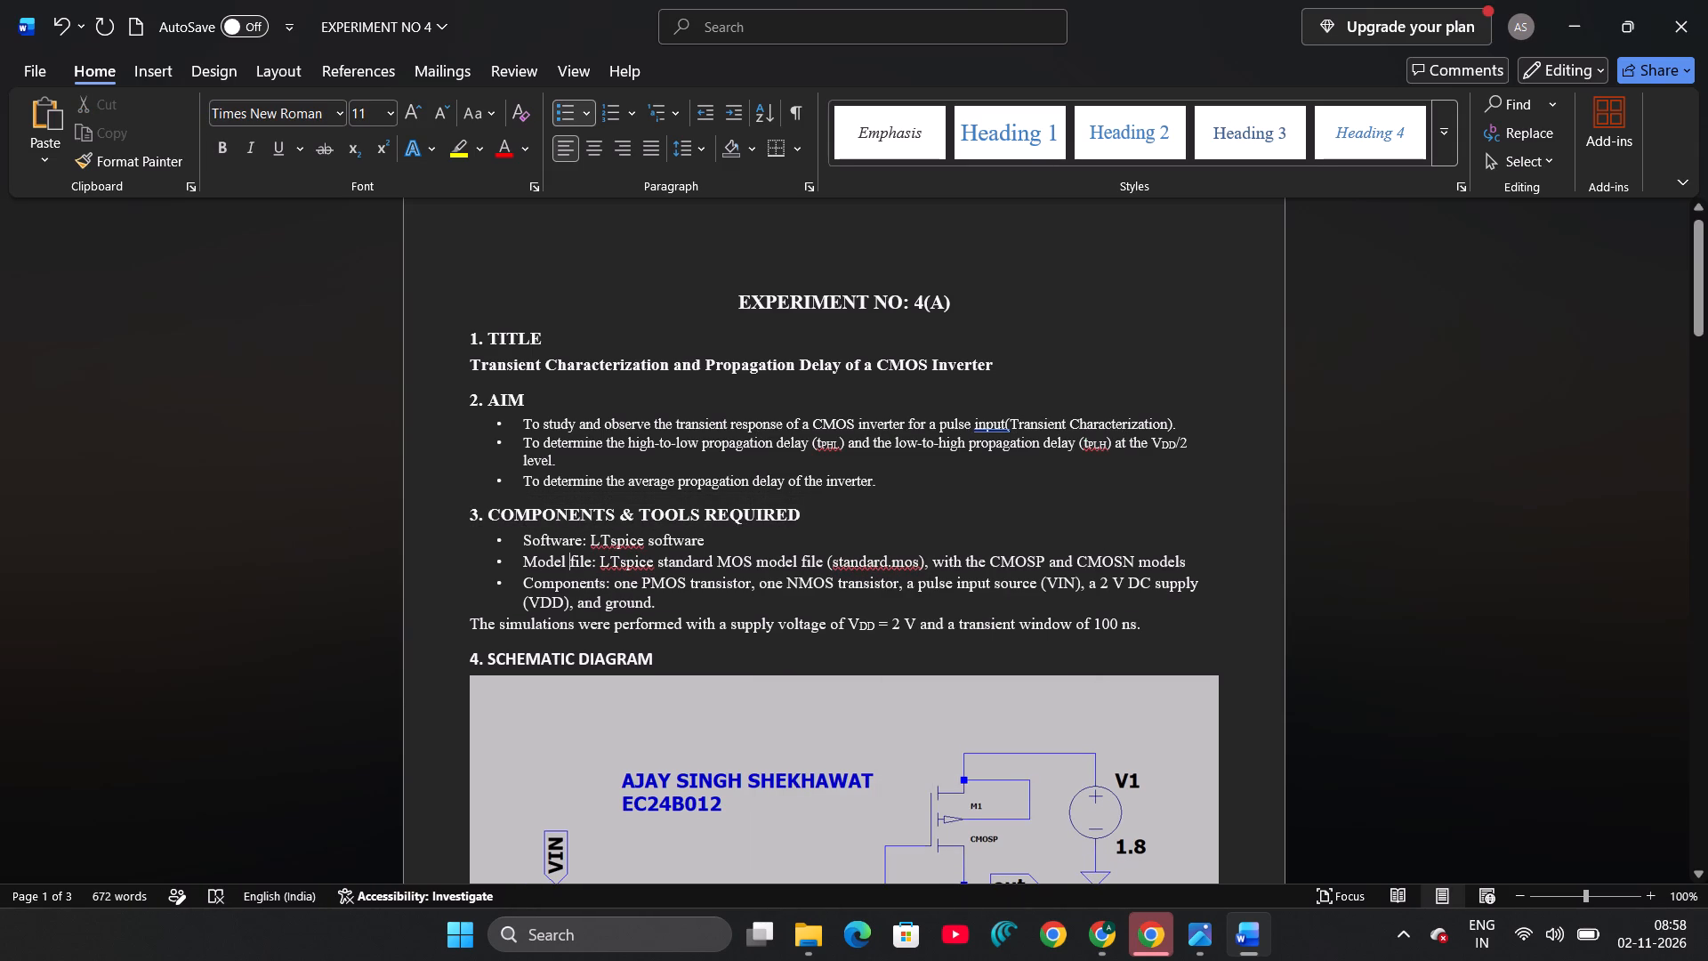
Set the font size of the three bullets under "3. COMPONENTS & TOOLS REQUIRED" to 10, matching the Aim bullets.
{"action": "left_click", "coordinate": [494, 408]}
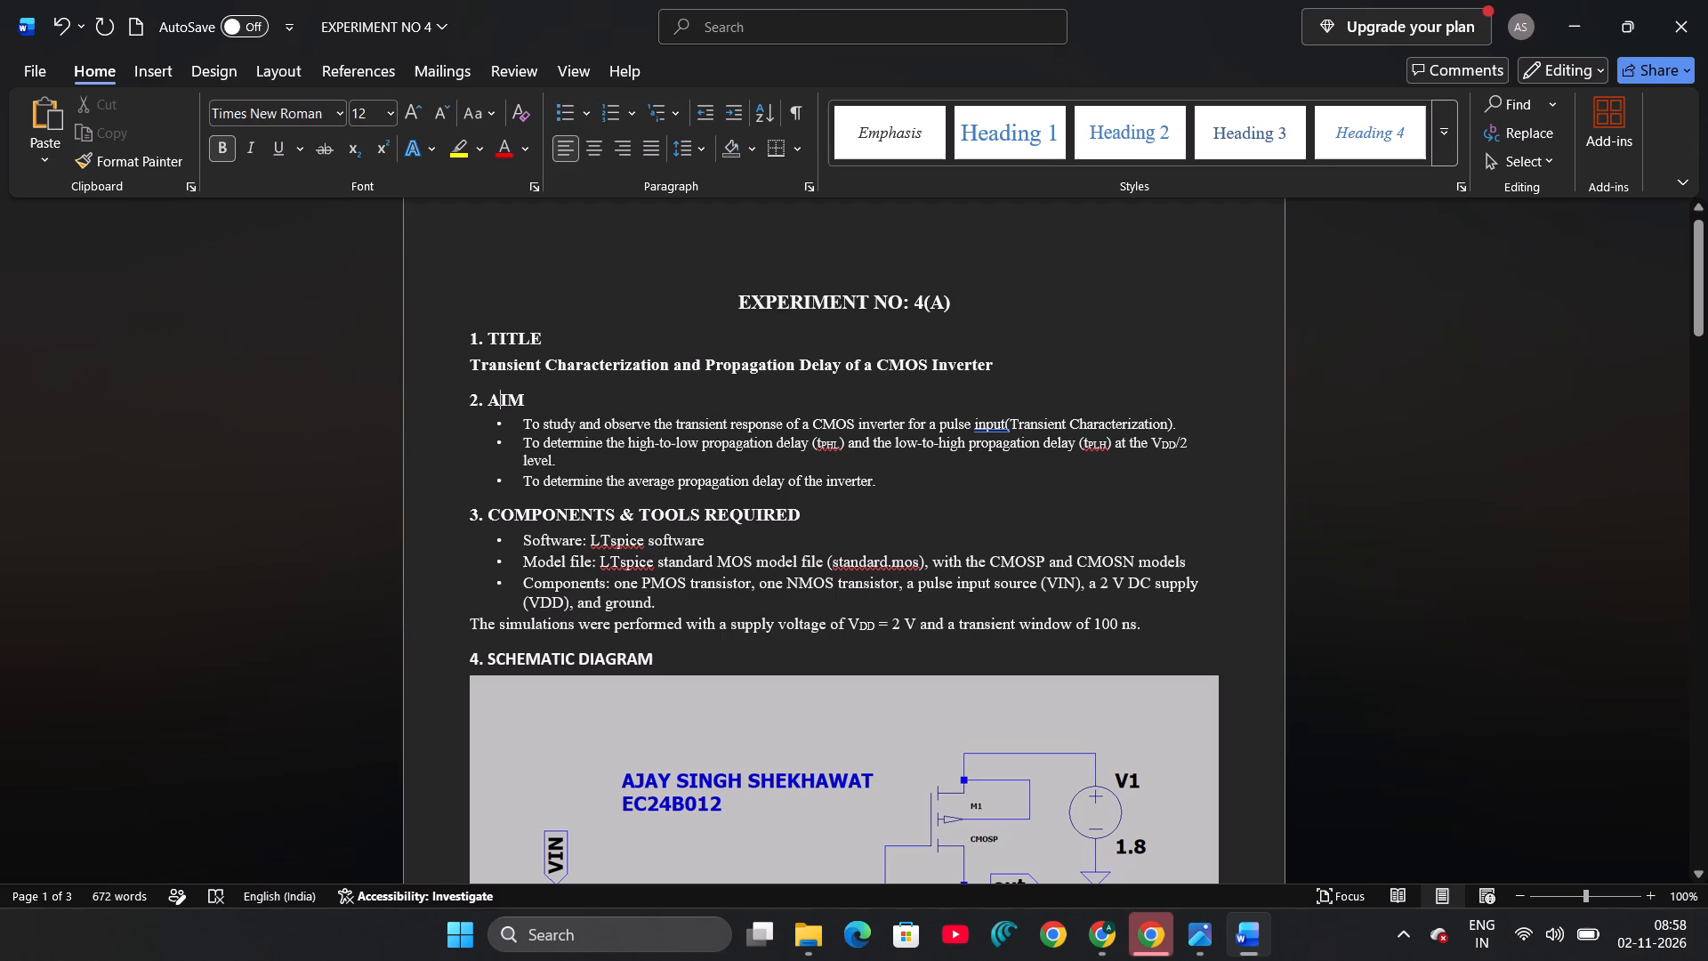
{"action": "left_click", "coordinate": [564, 519]}
{"action": "left_click", "coordinate": [667, 480]}
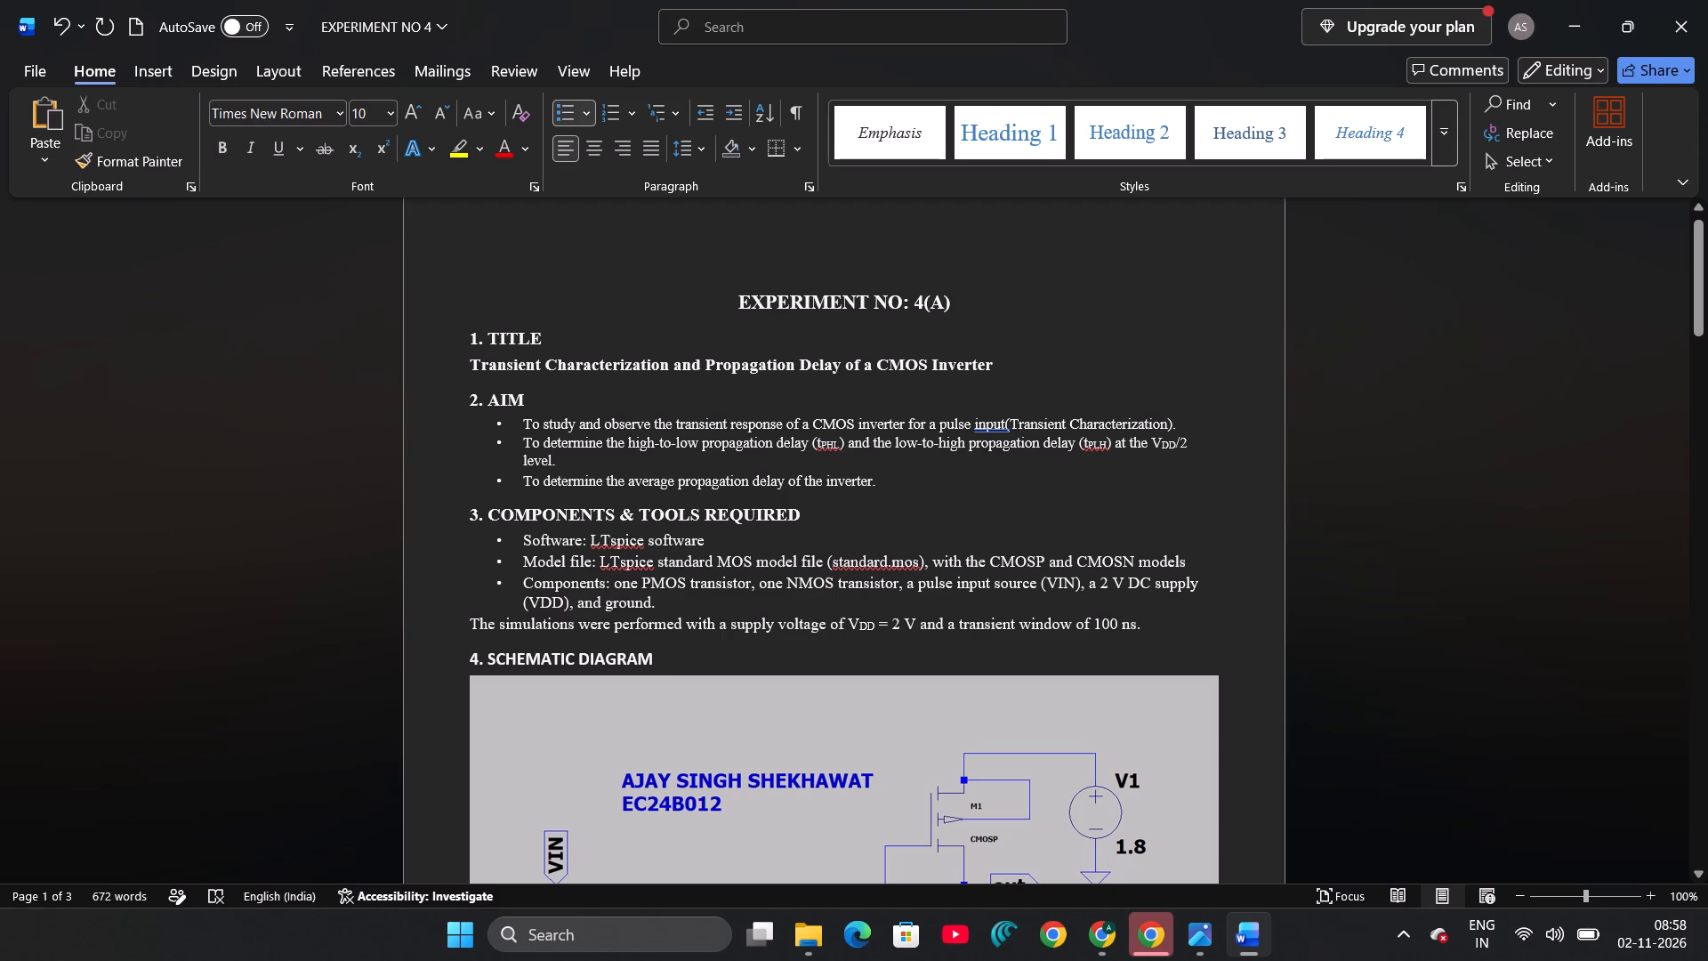
{"action": "left_click", "coordinate": [639, 594]}
{"action": "left_click_drag", "start_coordinate": [520, 537], "coordinate": [645, 602]}
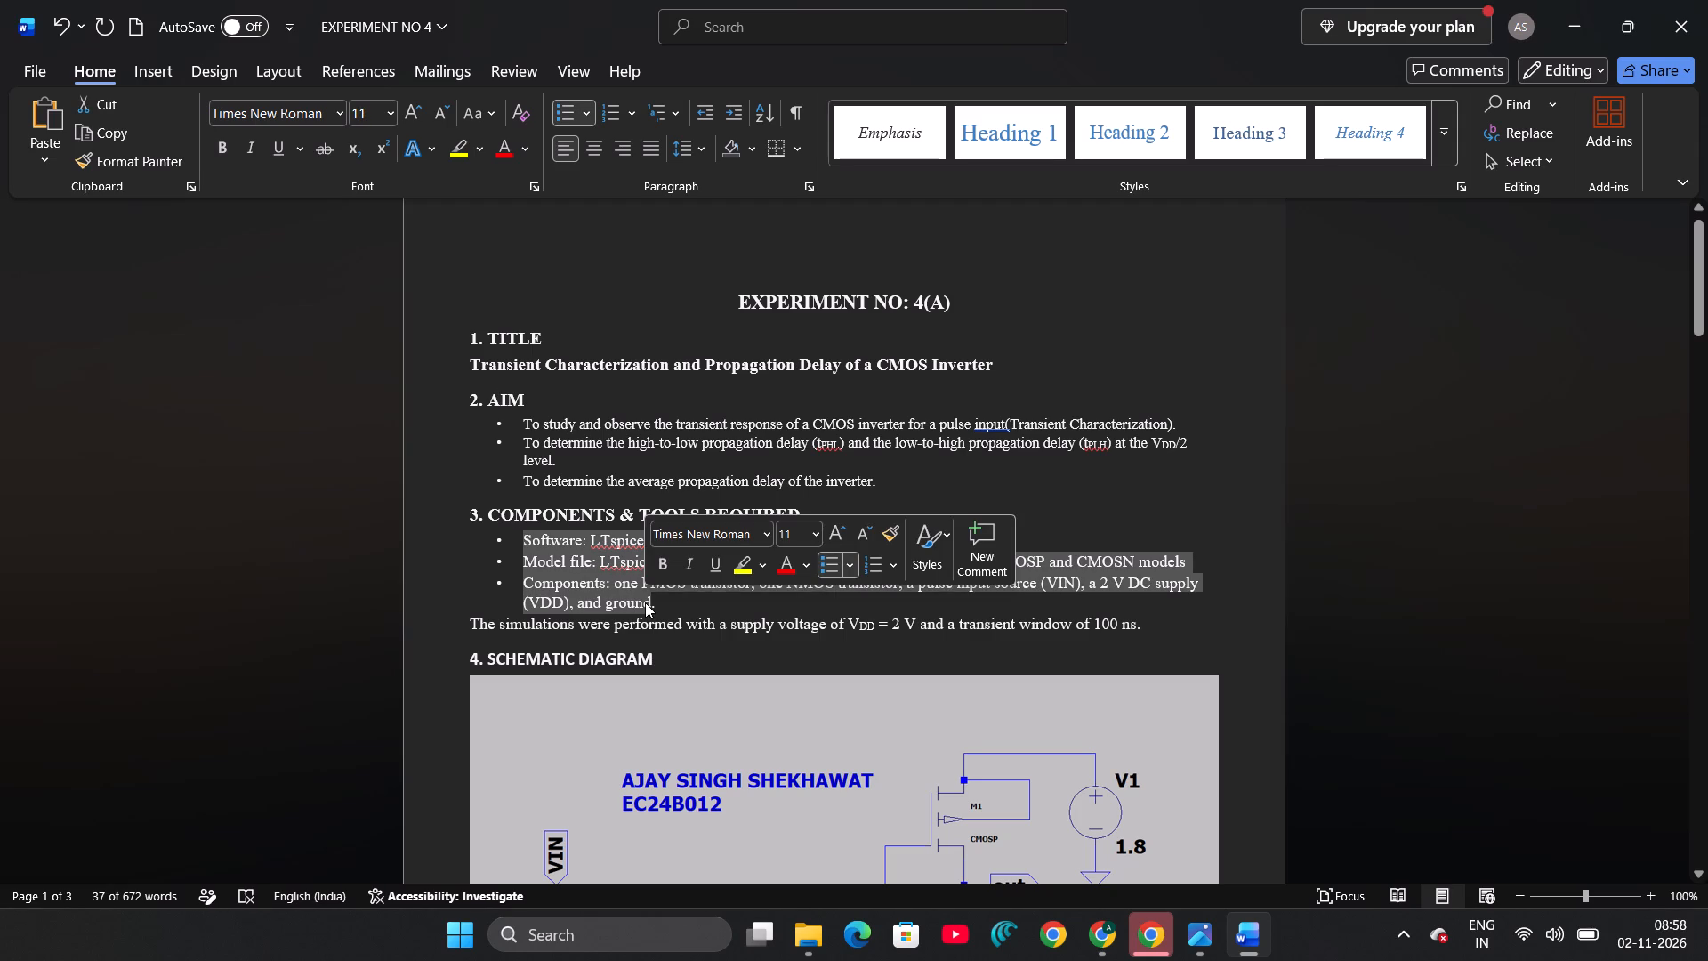
{"action": "left_click", "coordinate": [816, 537]}
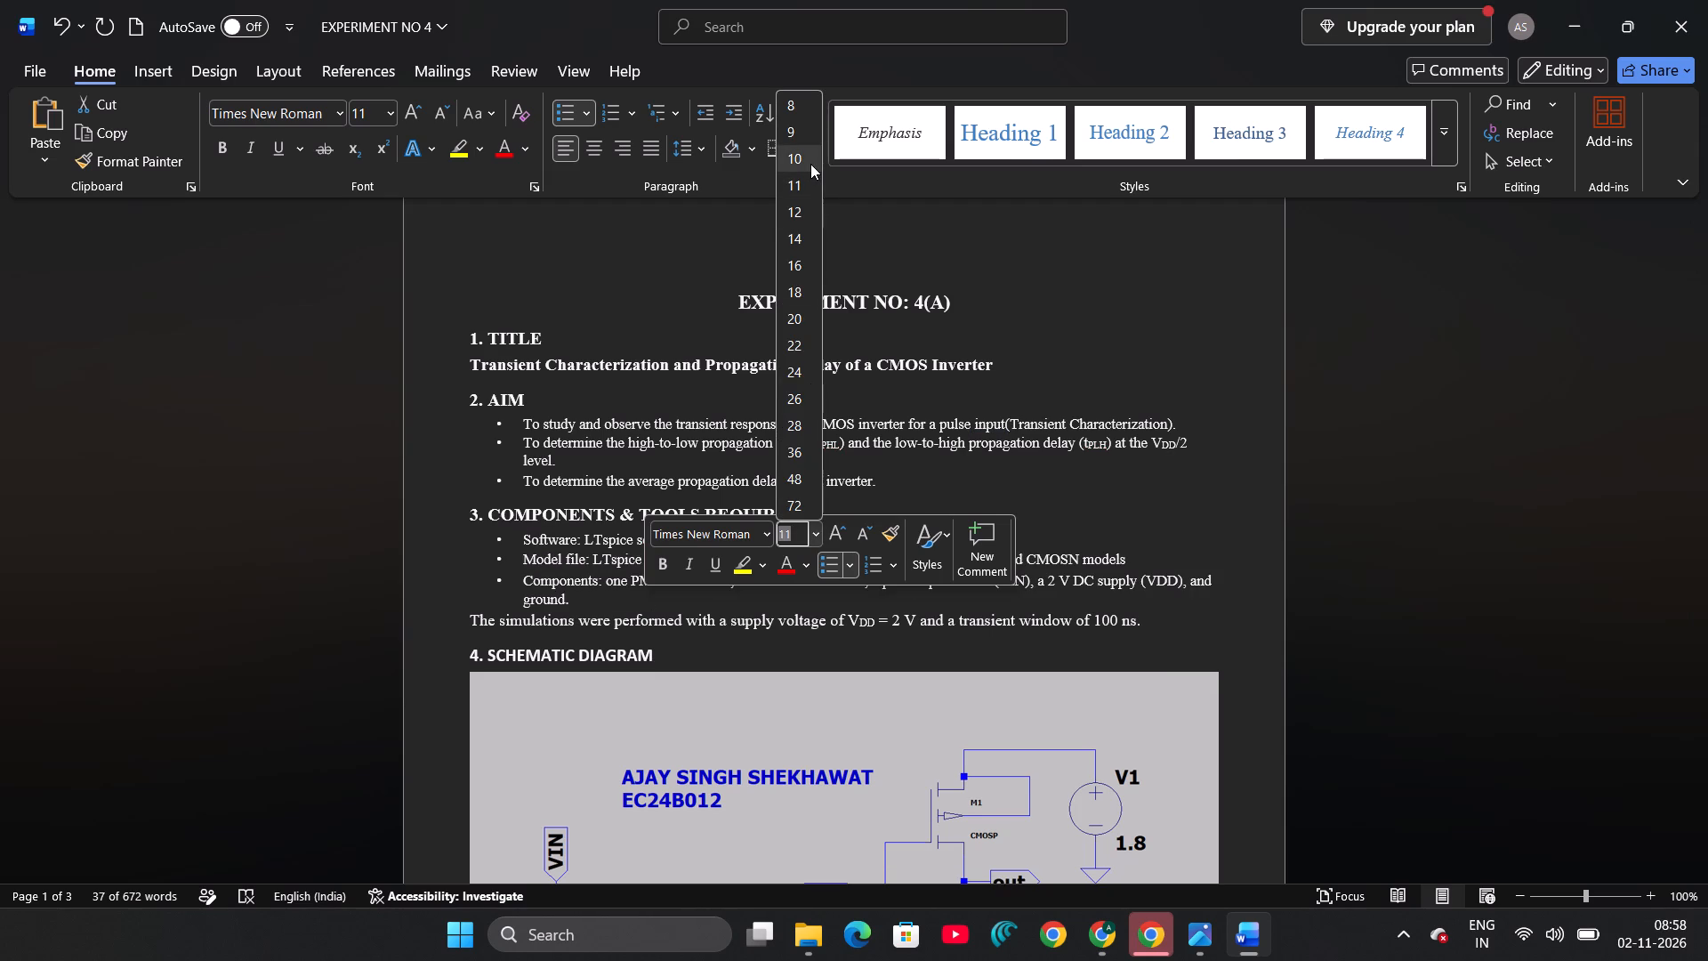
{"action": "left_click", "coordinate": [809, 164]}
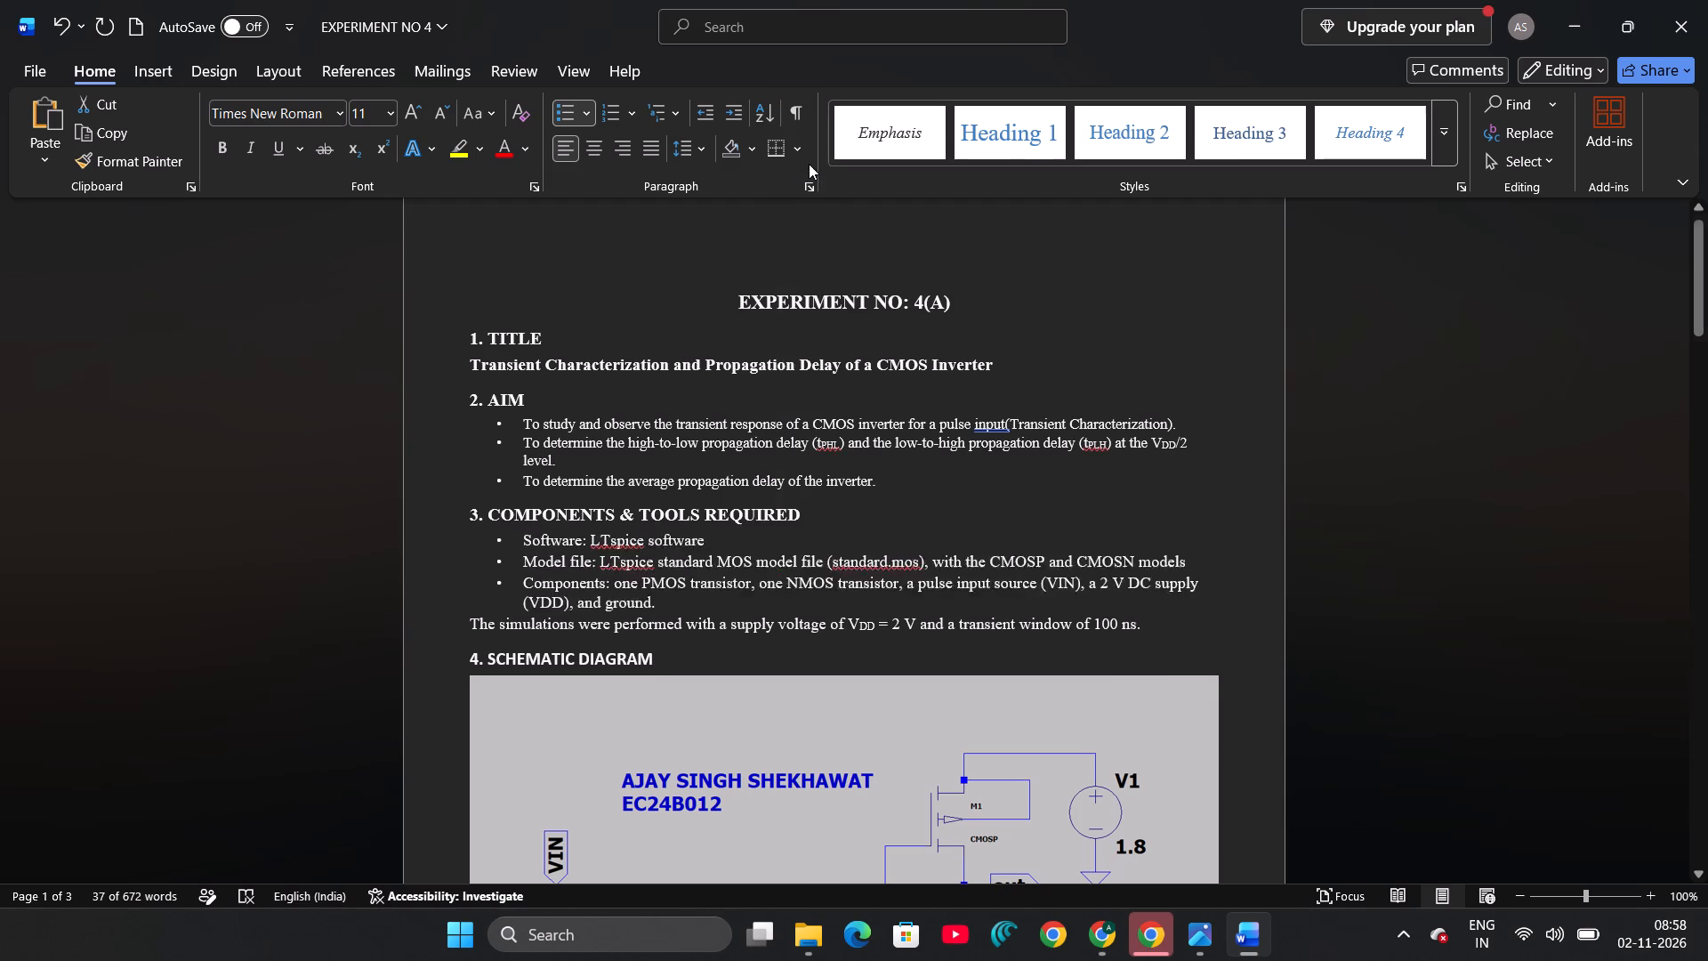
Reword the DC supply in the Components bullet as "1.8V DC supply", dropping the article "a" before it.
{"action": "left_click", "coordinate": [1051, 579]}
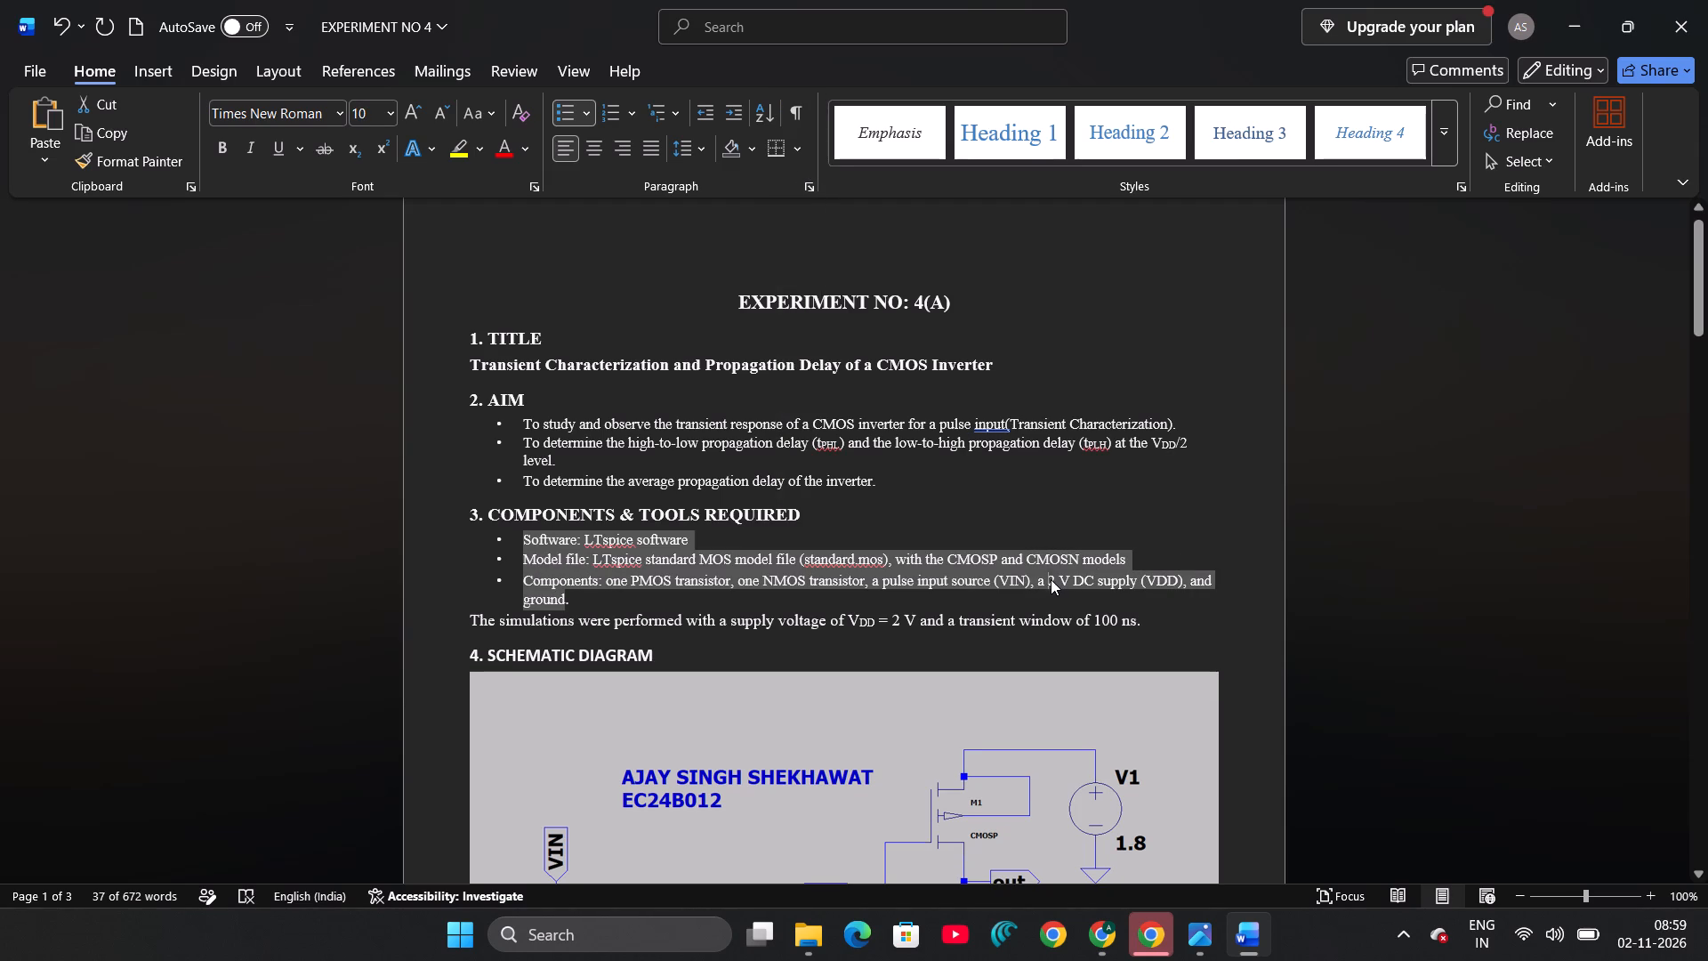
{"action": "key", "text": "BackSpace"}
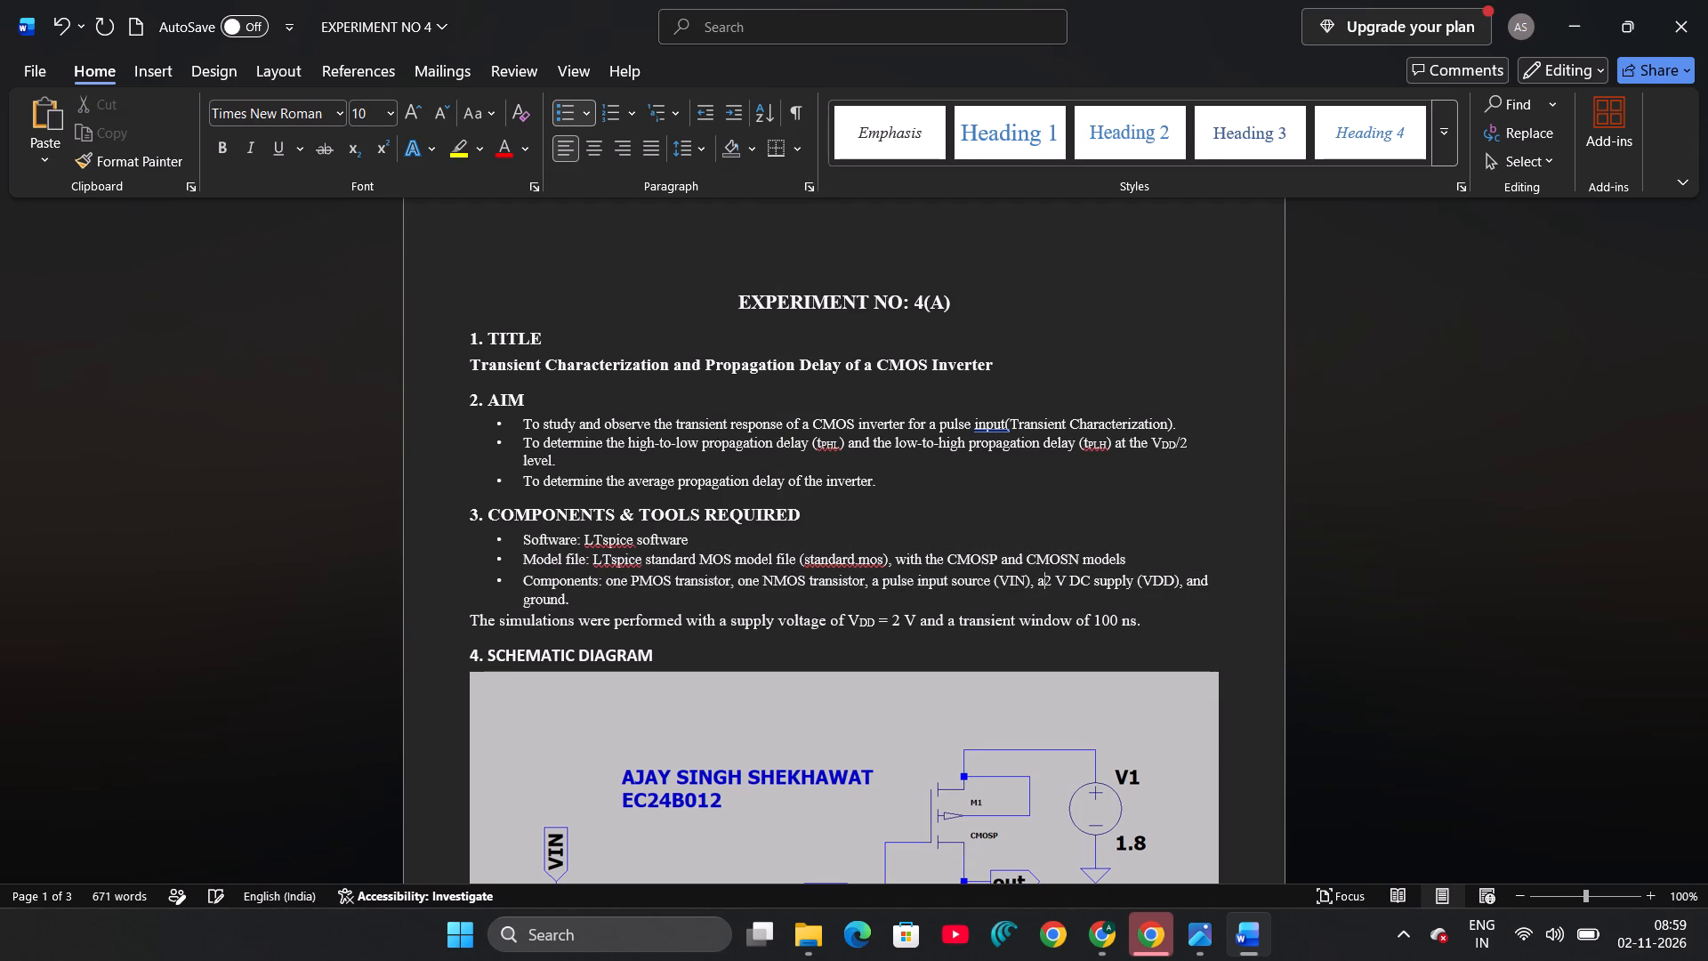
{"action": "key", "text": "BackSpace"}
{"action": "scroll", "coordinate": [1048, 580], "scroll_direction": "down", "scroll_amount": 1}
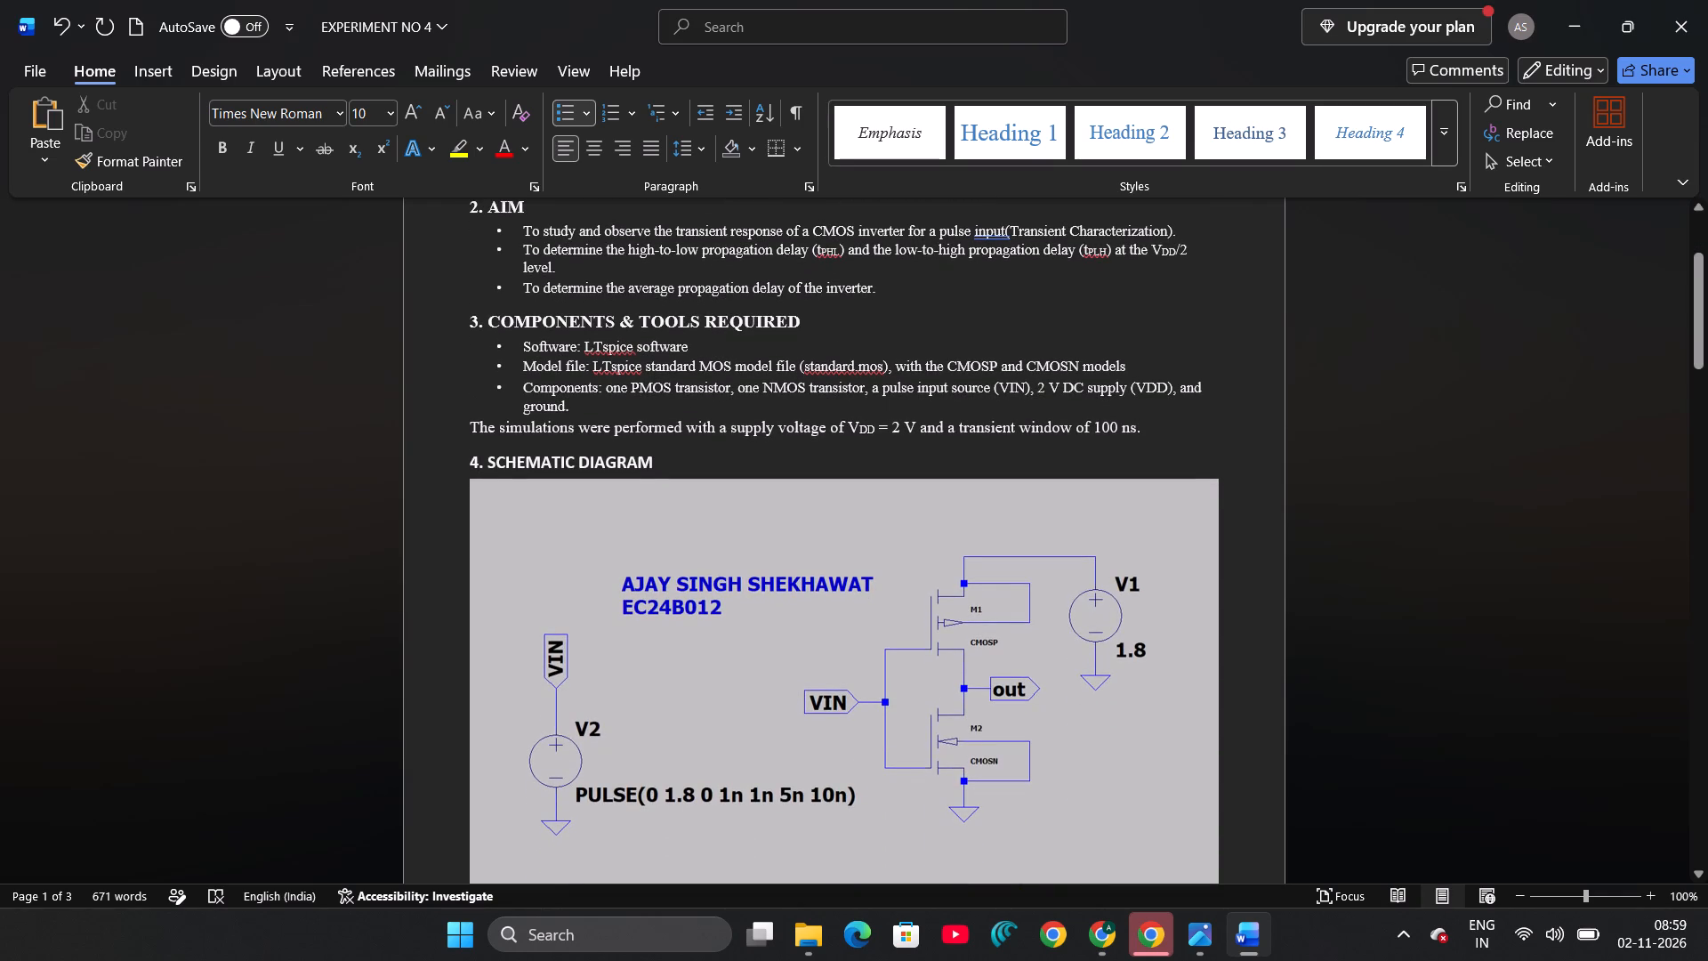
{"action": "key", "text": "Right"}
{"action": "key", "text": "BackSpace"}
{"action": "type", "text": "1.8"}
{"action": "key", "text": "Right"}
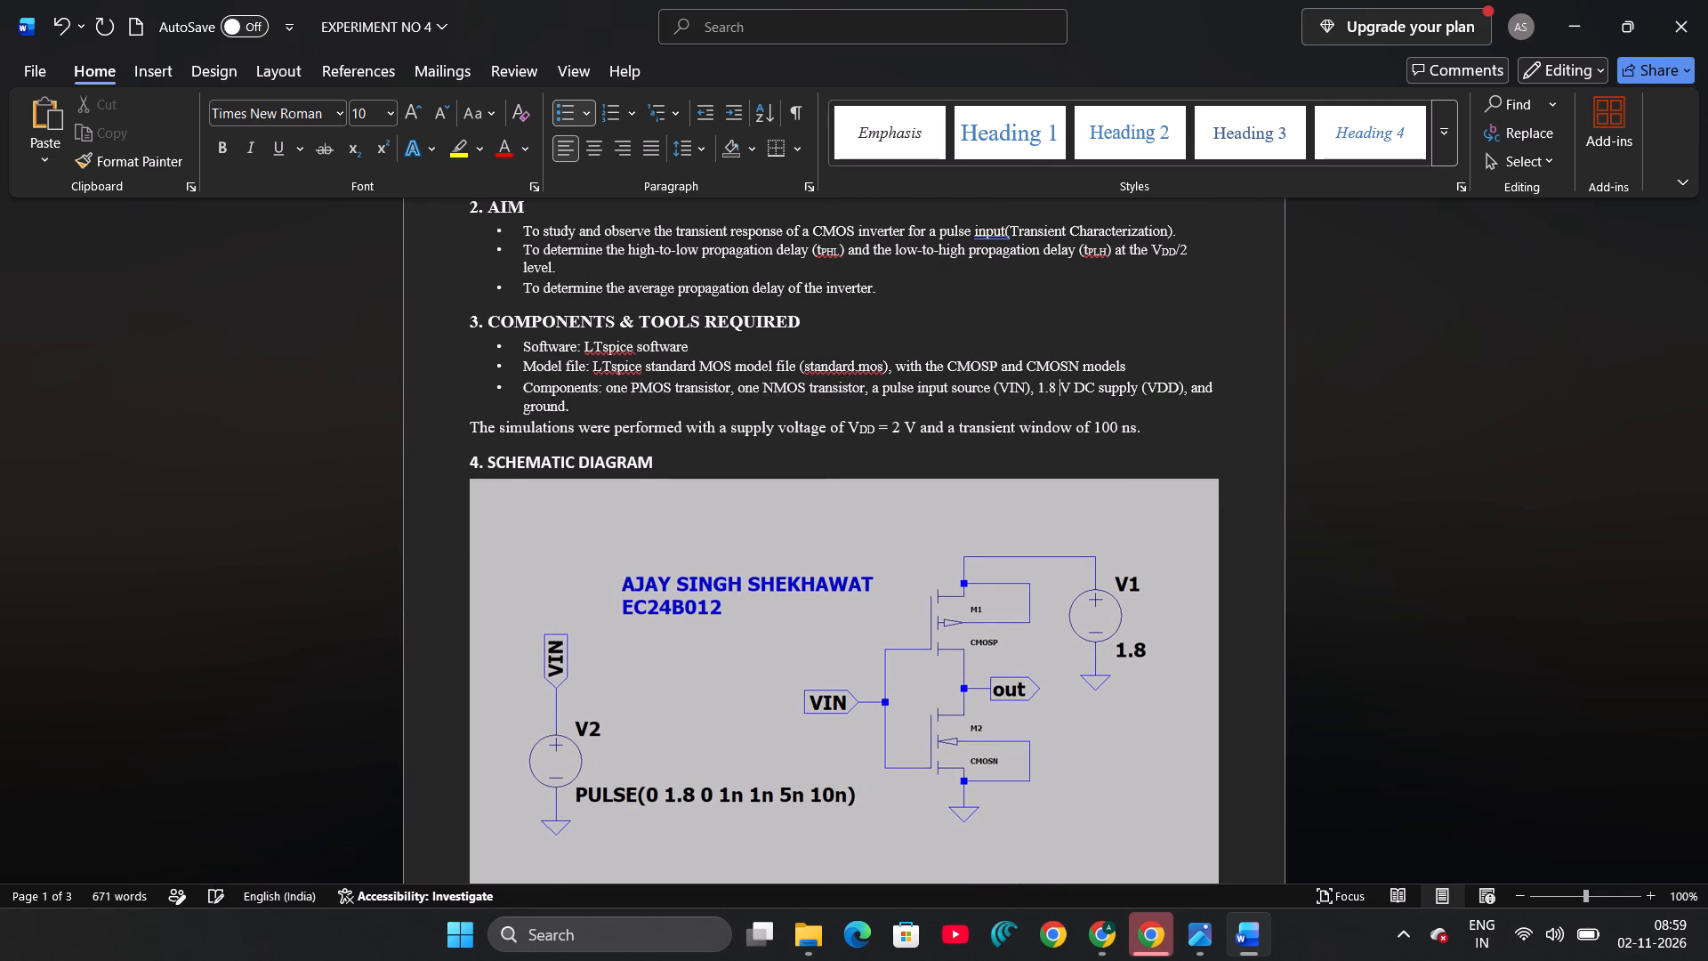
{"action": "key", "text": "BackSpace"}
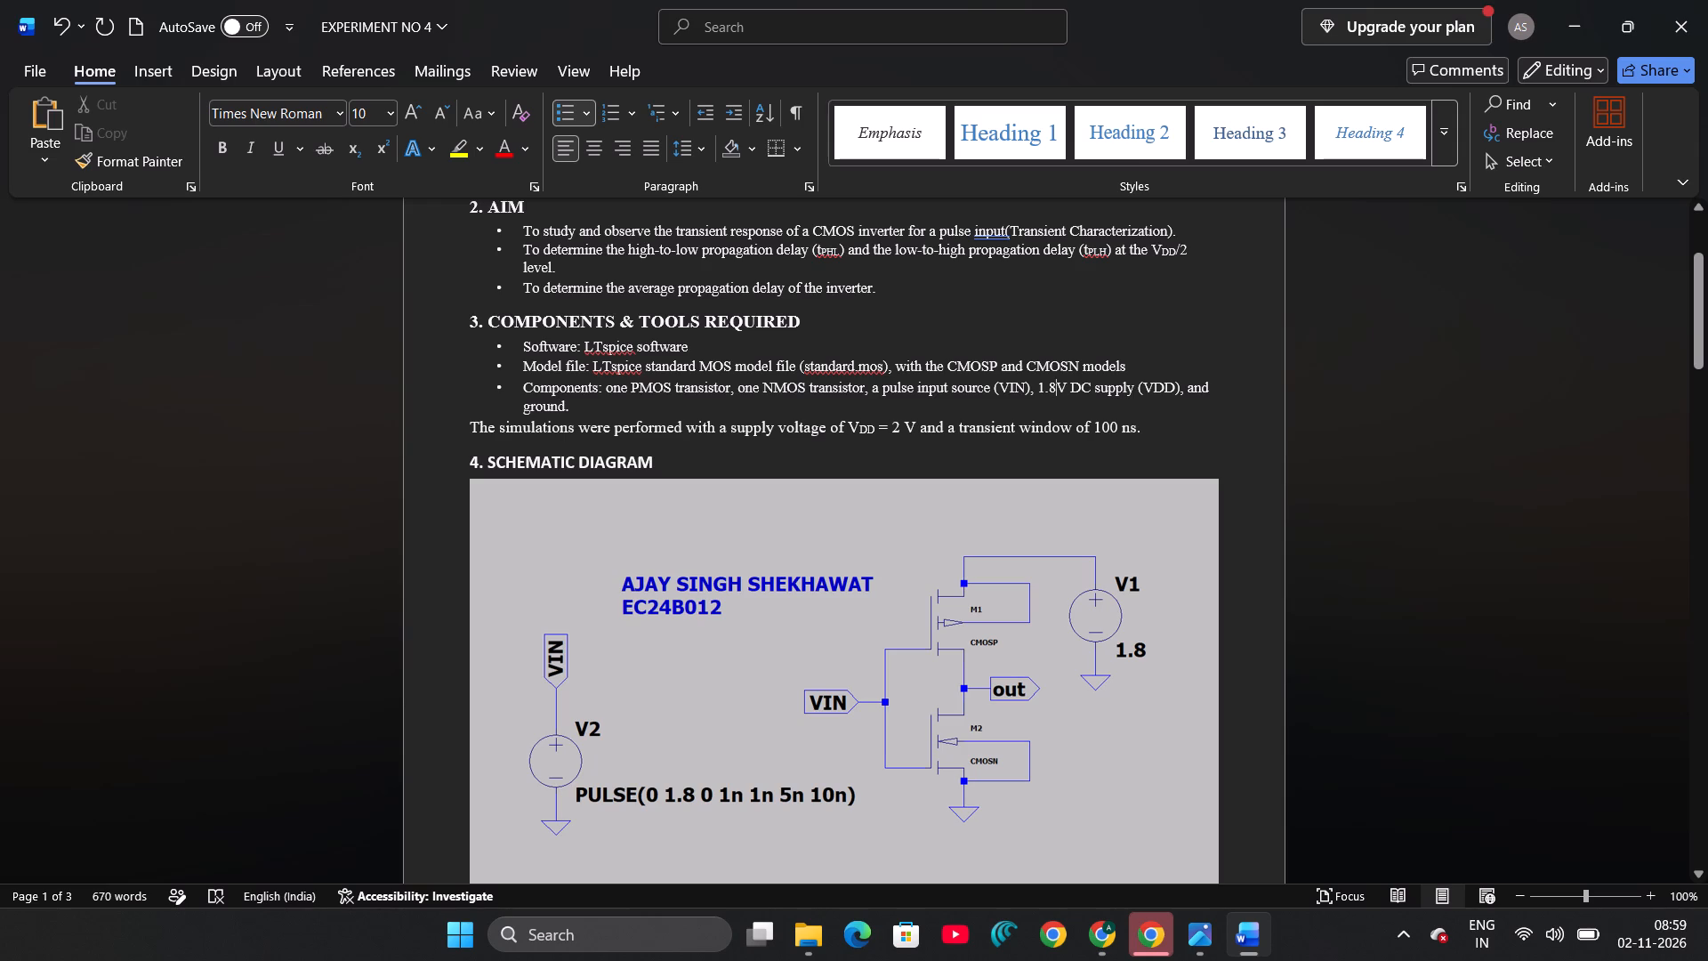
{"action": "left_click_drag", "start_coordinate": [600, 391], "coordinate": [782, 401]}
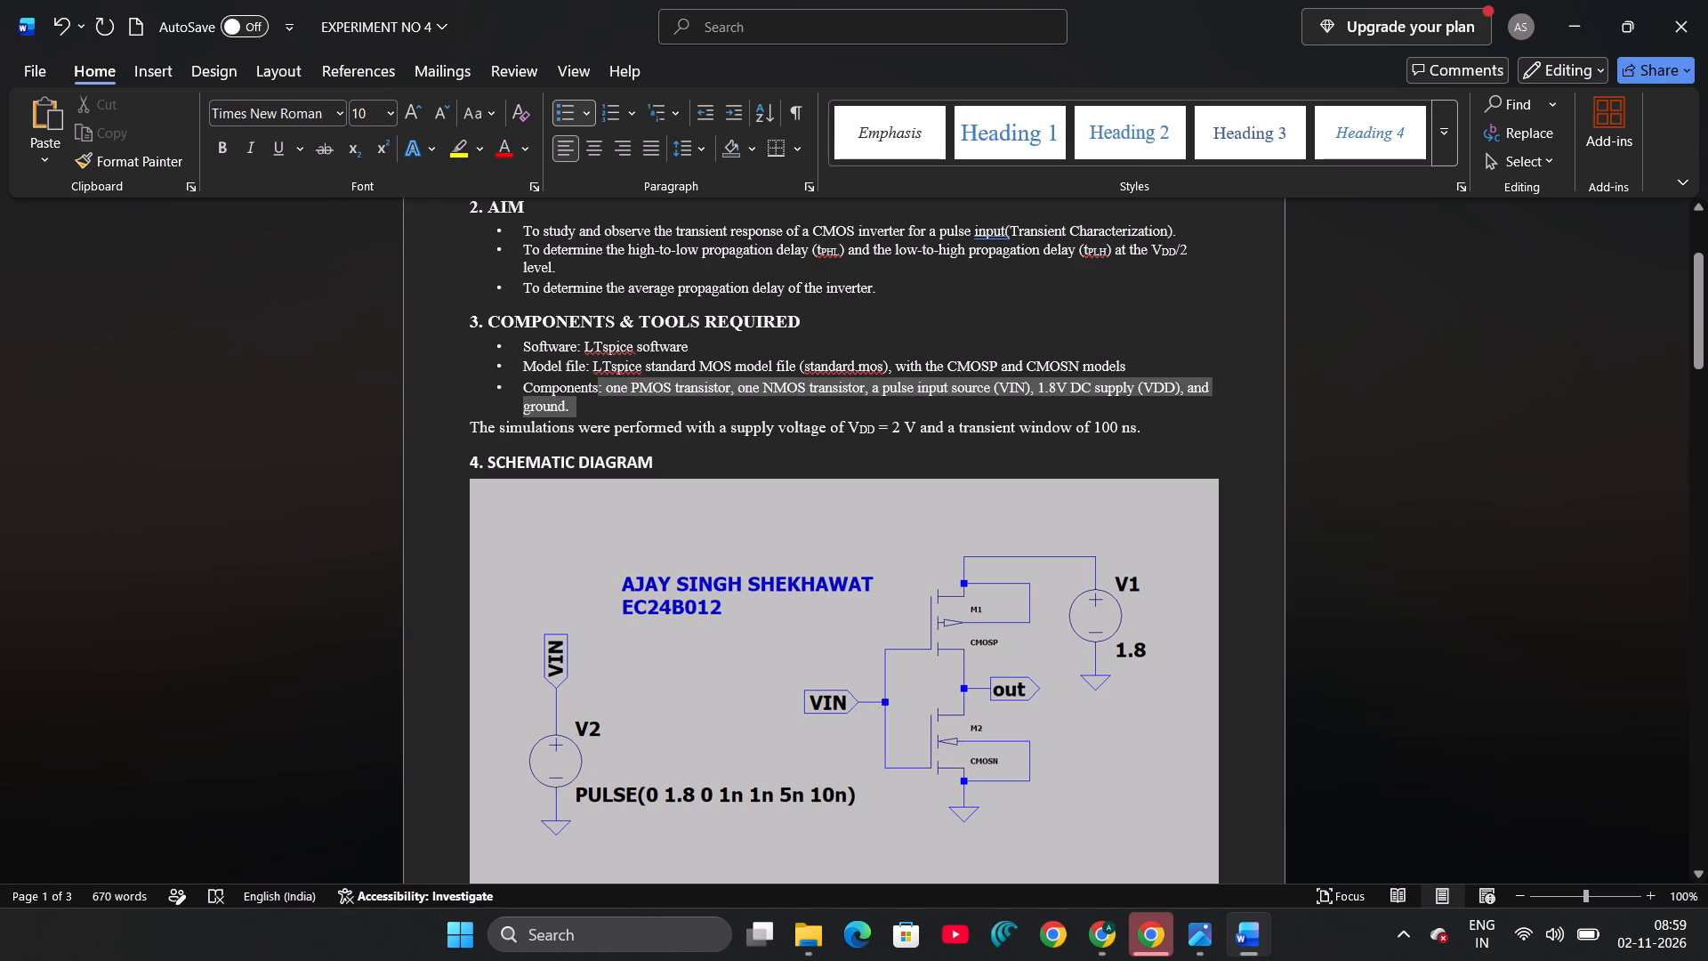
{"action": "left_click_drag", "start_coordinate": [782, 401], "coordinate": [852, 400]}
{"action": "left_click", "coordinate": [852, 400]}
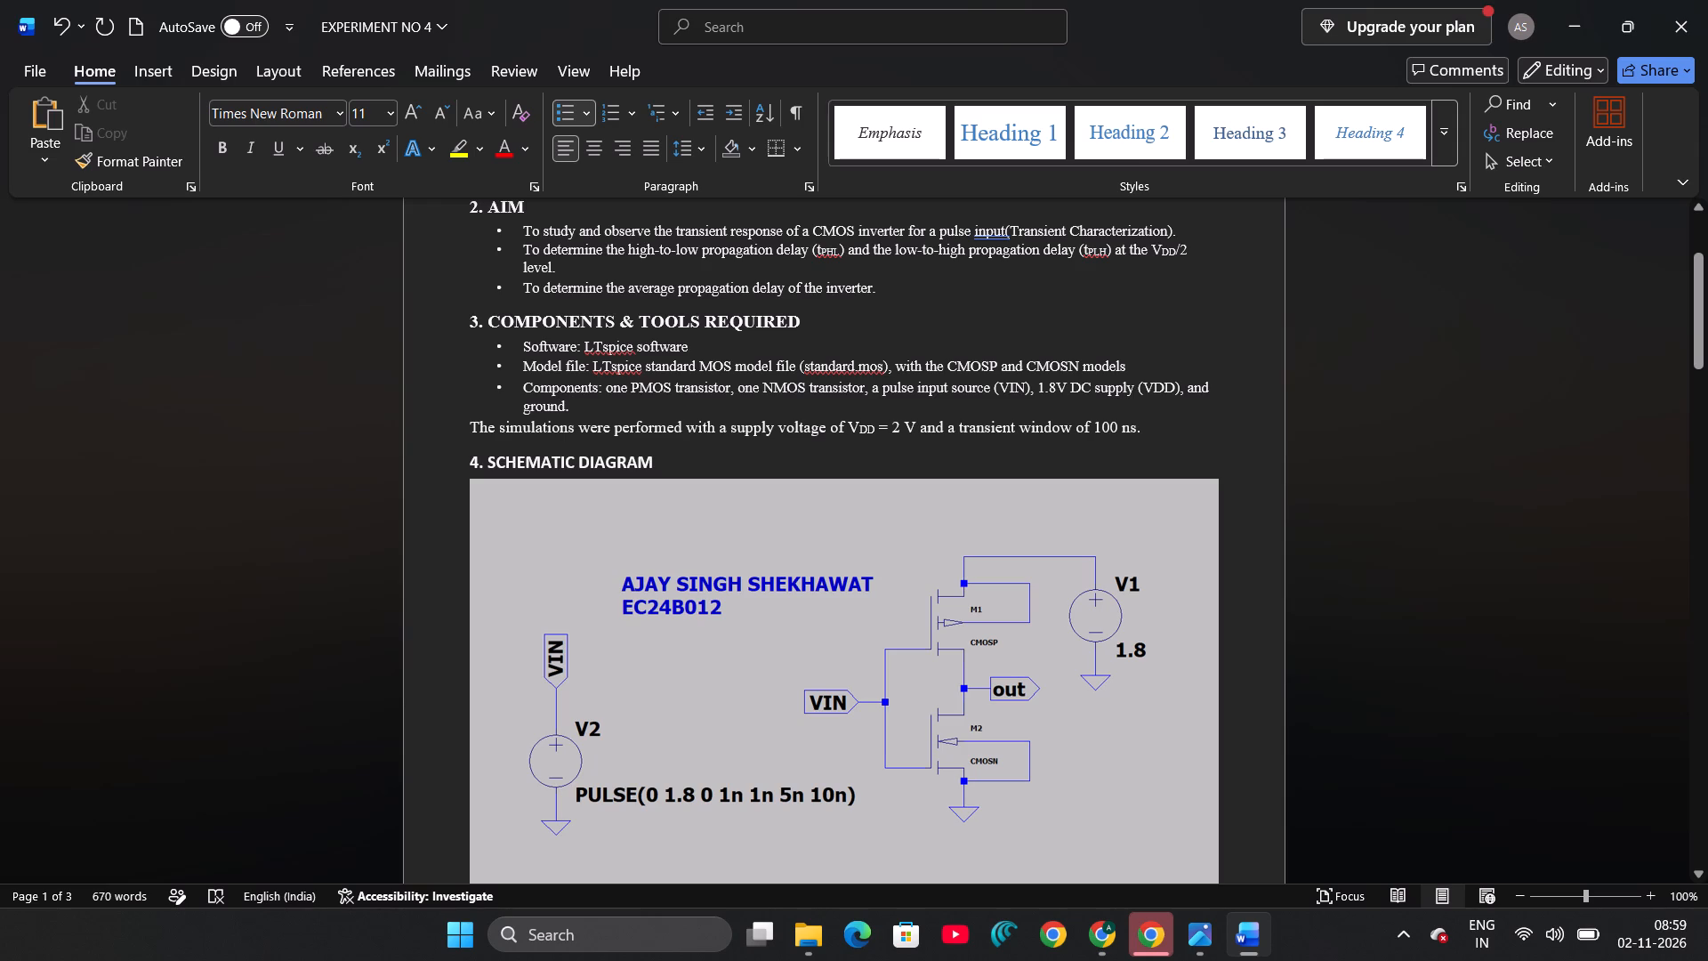
Change the VDD supply voltage in the sentence below the Components bullets to 1.8V.
{"action": "left_click", "coordinate": [906, 430]}
{"action": "key", "text": "BackSpace"}
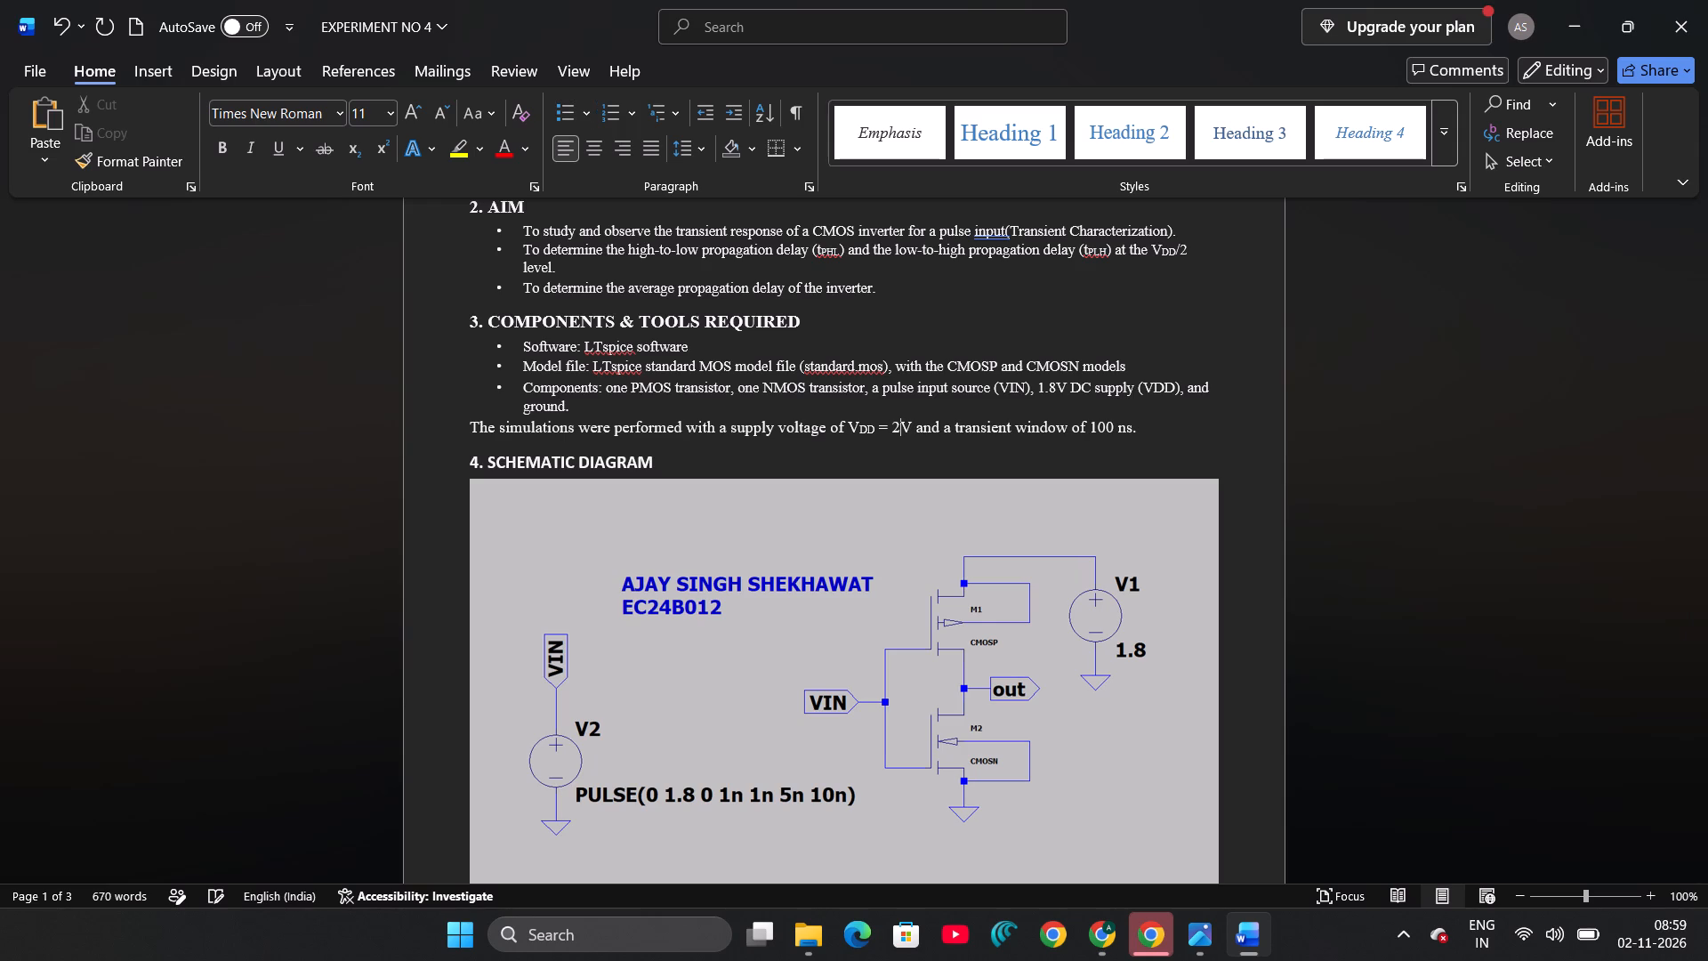
{"action": "key", "text": "BackSpace"}
{"action": "type", "text": "1.8"}
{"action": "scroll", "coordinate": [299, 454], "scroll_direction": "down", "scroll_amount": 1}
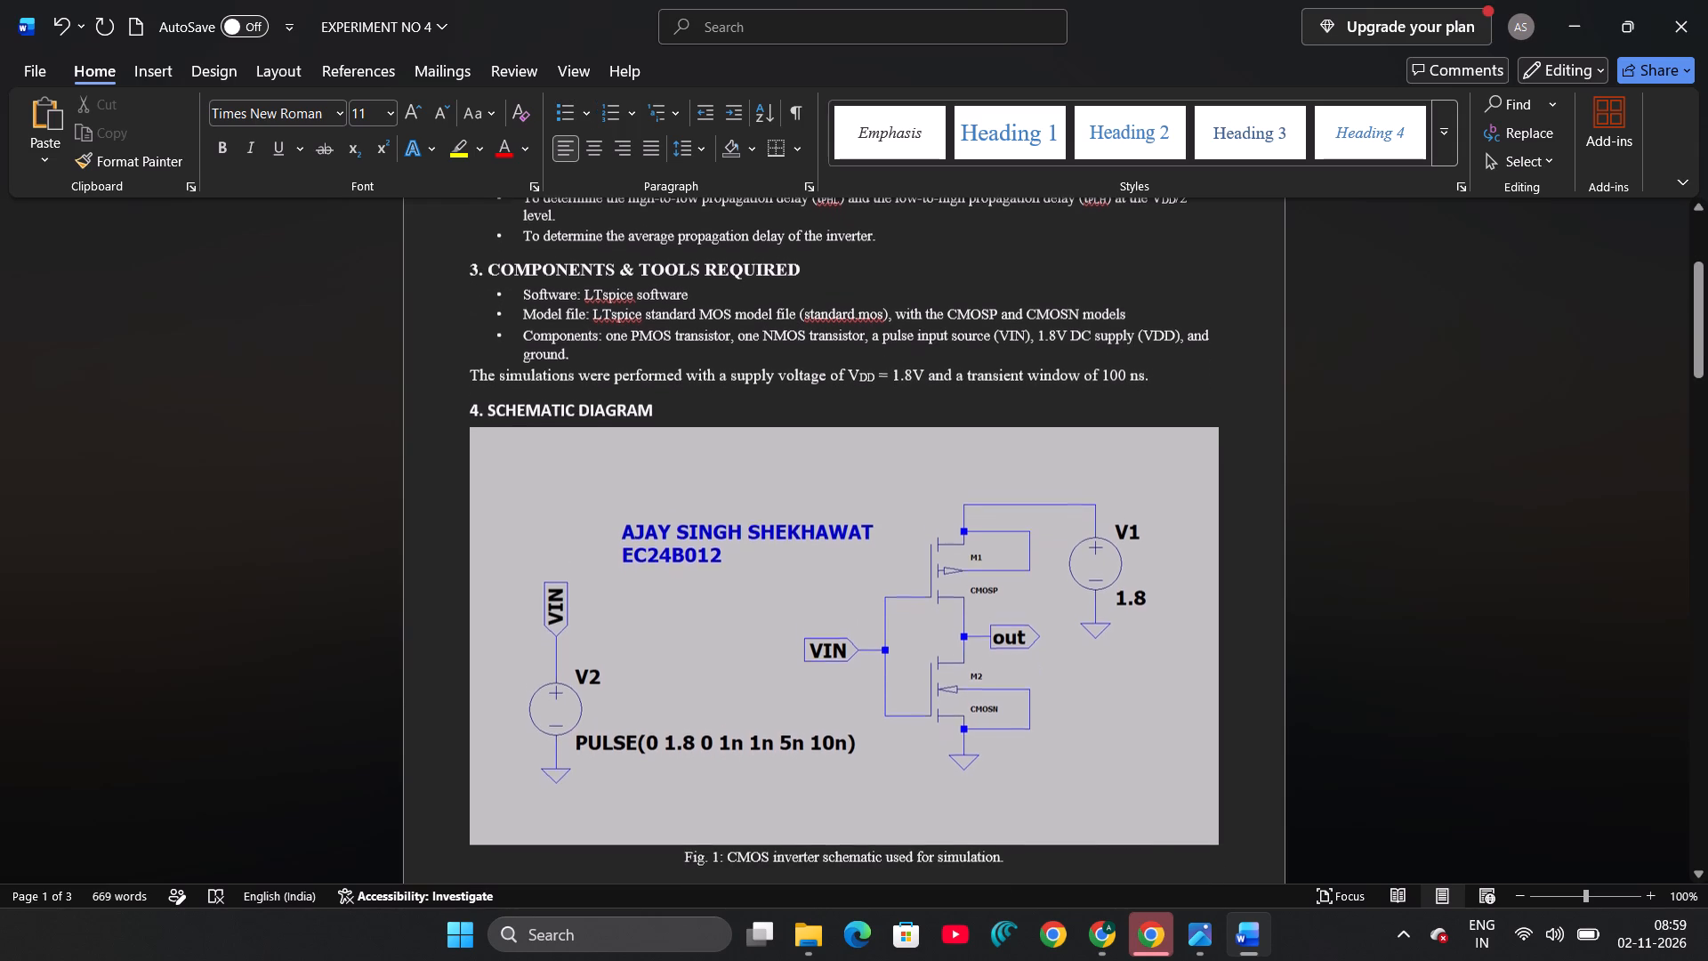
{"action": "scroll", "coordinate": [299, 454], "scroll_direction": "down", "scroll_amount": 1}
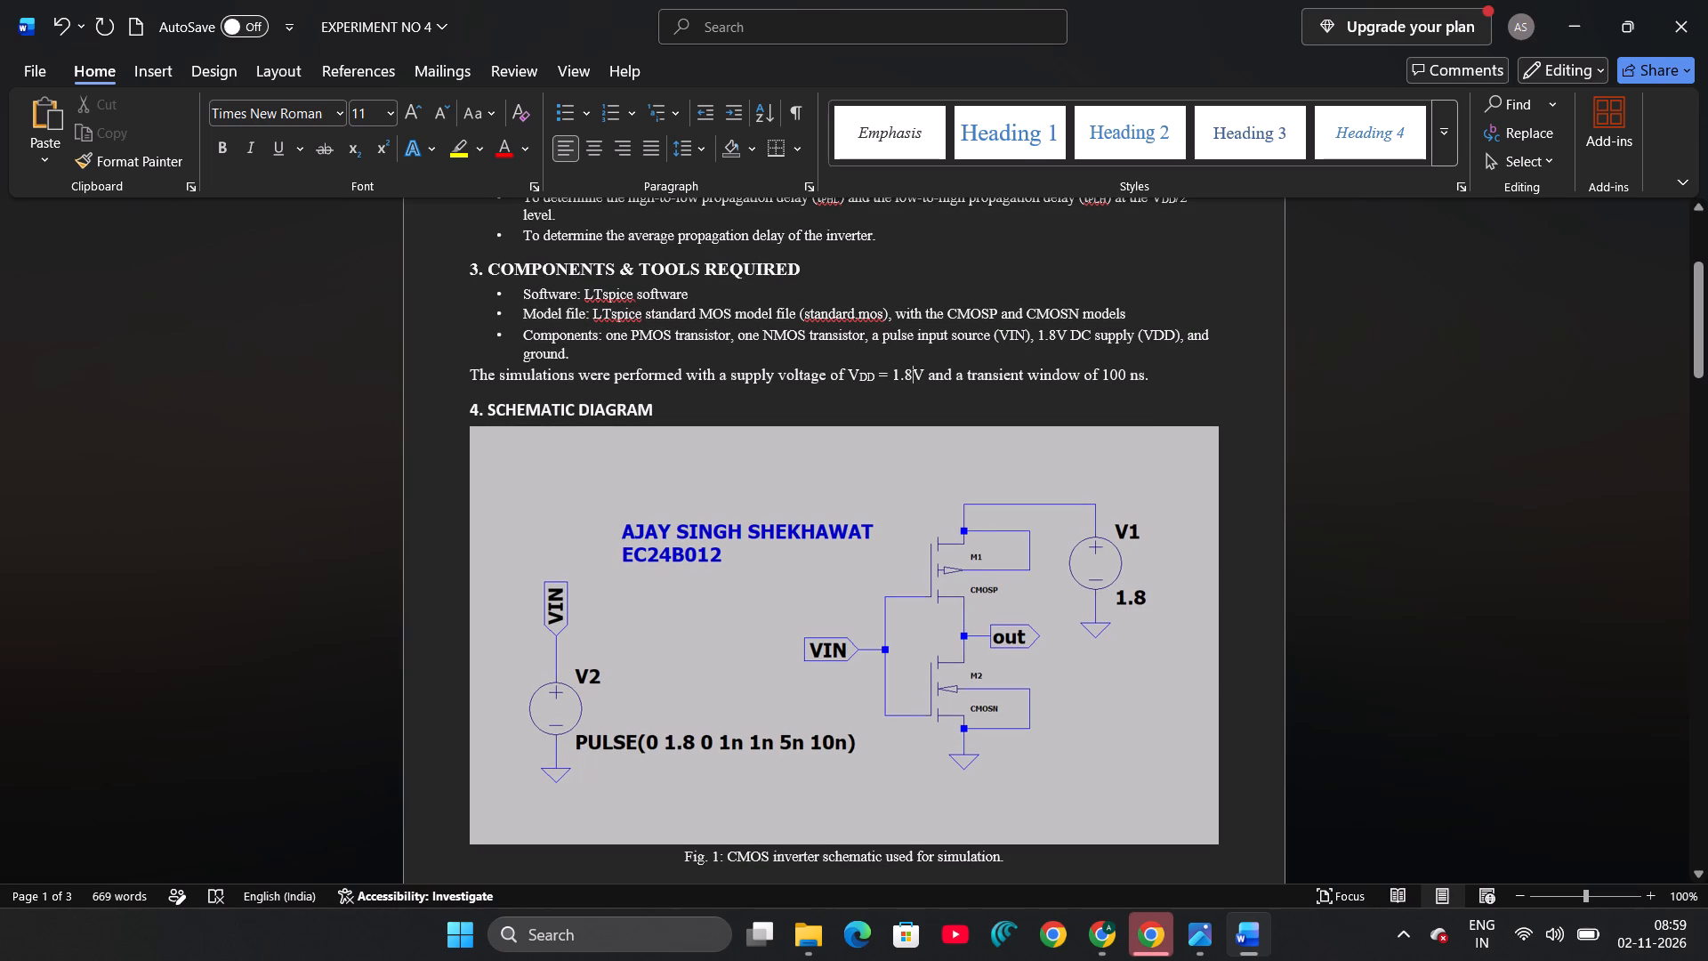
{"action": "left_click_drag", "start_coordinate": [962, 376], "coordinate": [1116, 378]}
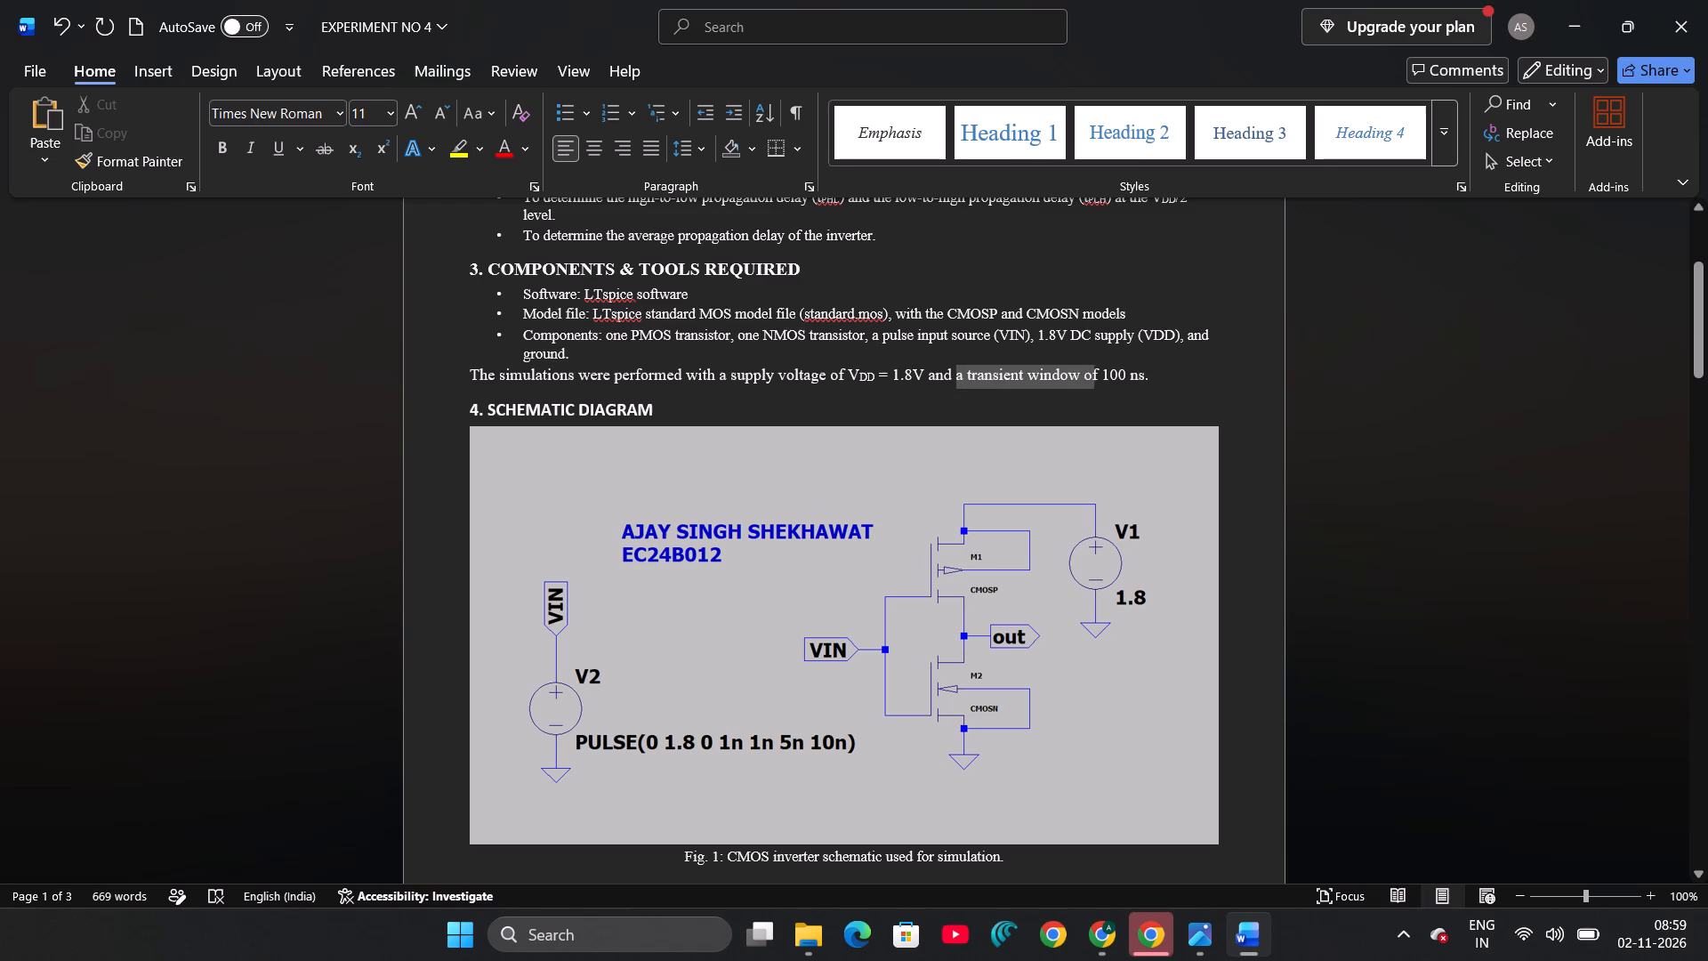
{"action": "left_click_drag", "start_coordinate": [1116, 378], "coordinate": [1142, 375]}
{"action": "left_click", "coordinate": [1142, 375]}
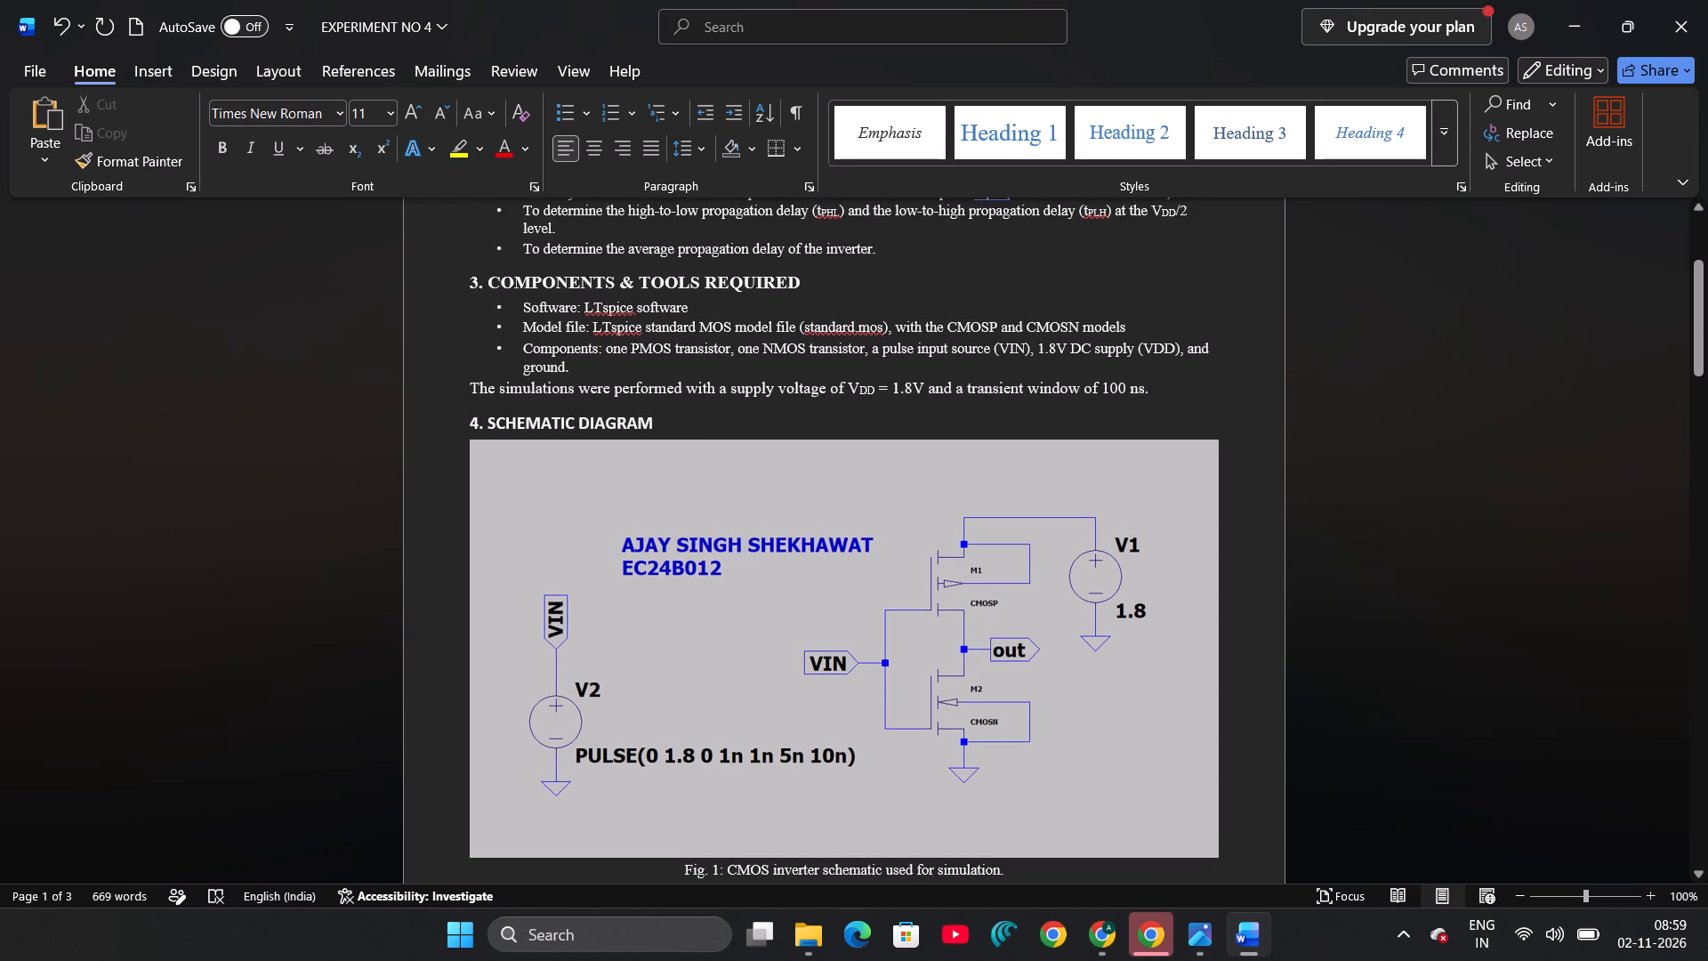
Remove the comma after "(standard.mos)" in the Model file bullet, keeping a single space before "with".
{"action": "left_click", "coordinate": [897, 330]}
{"action": "key", "text": "BackSpace"}
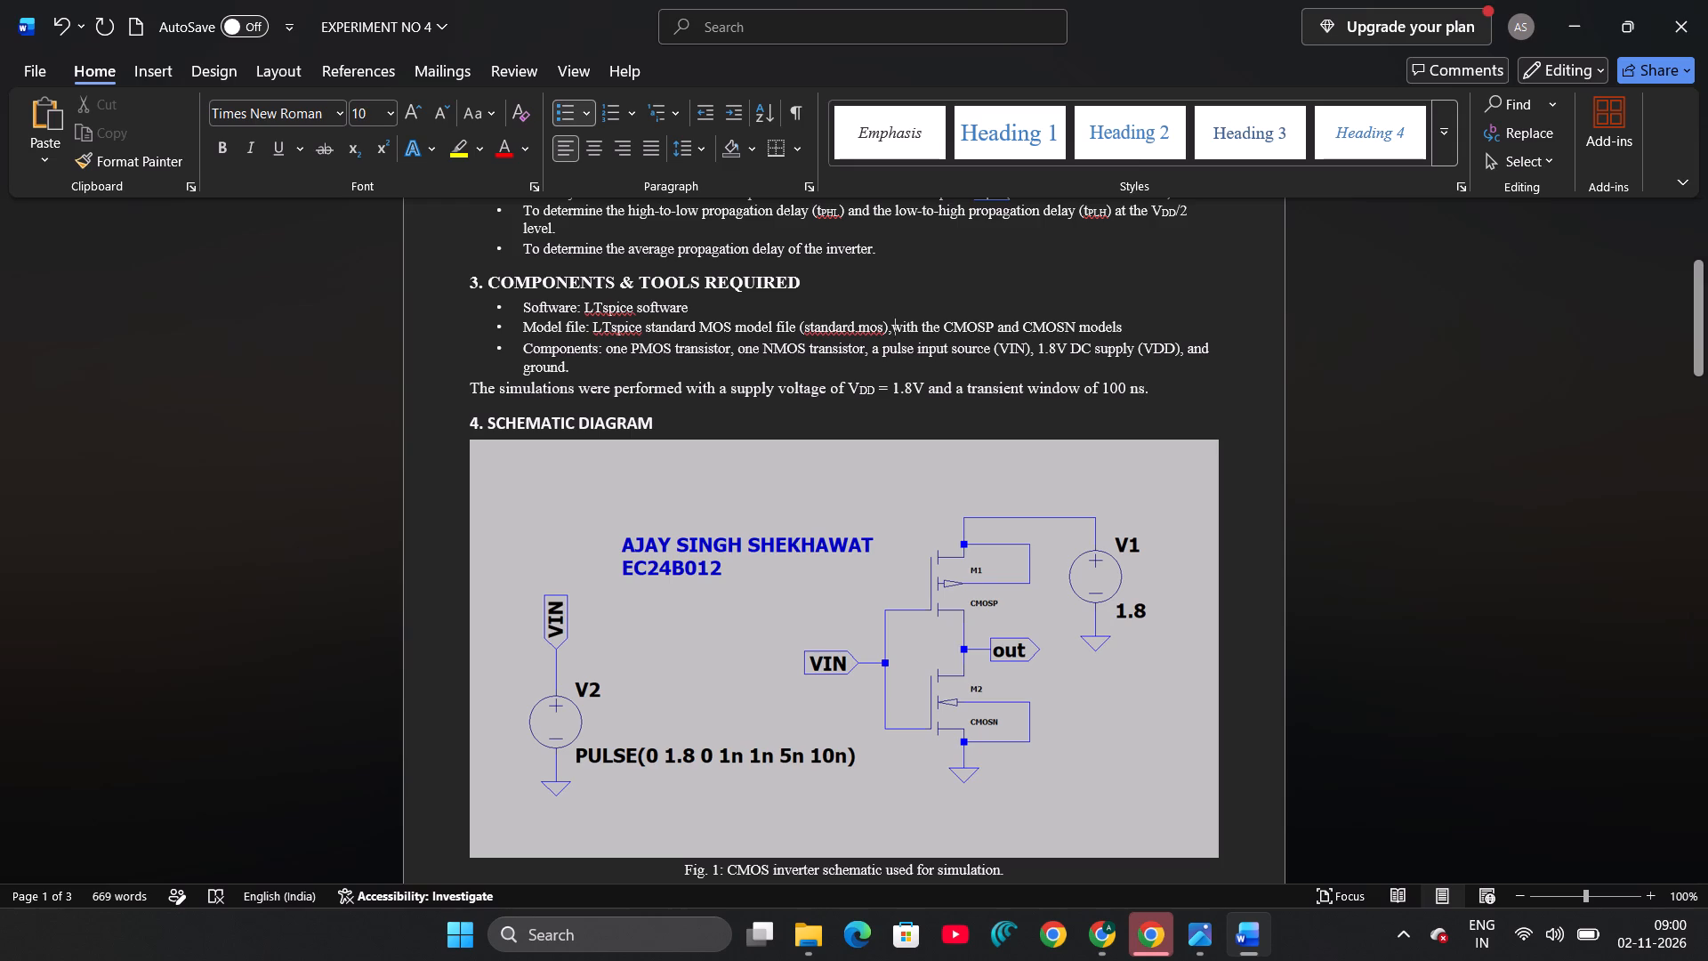
{"action": "key", "text": "BackSpace"}
{"action": "key", "text": "space"}
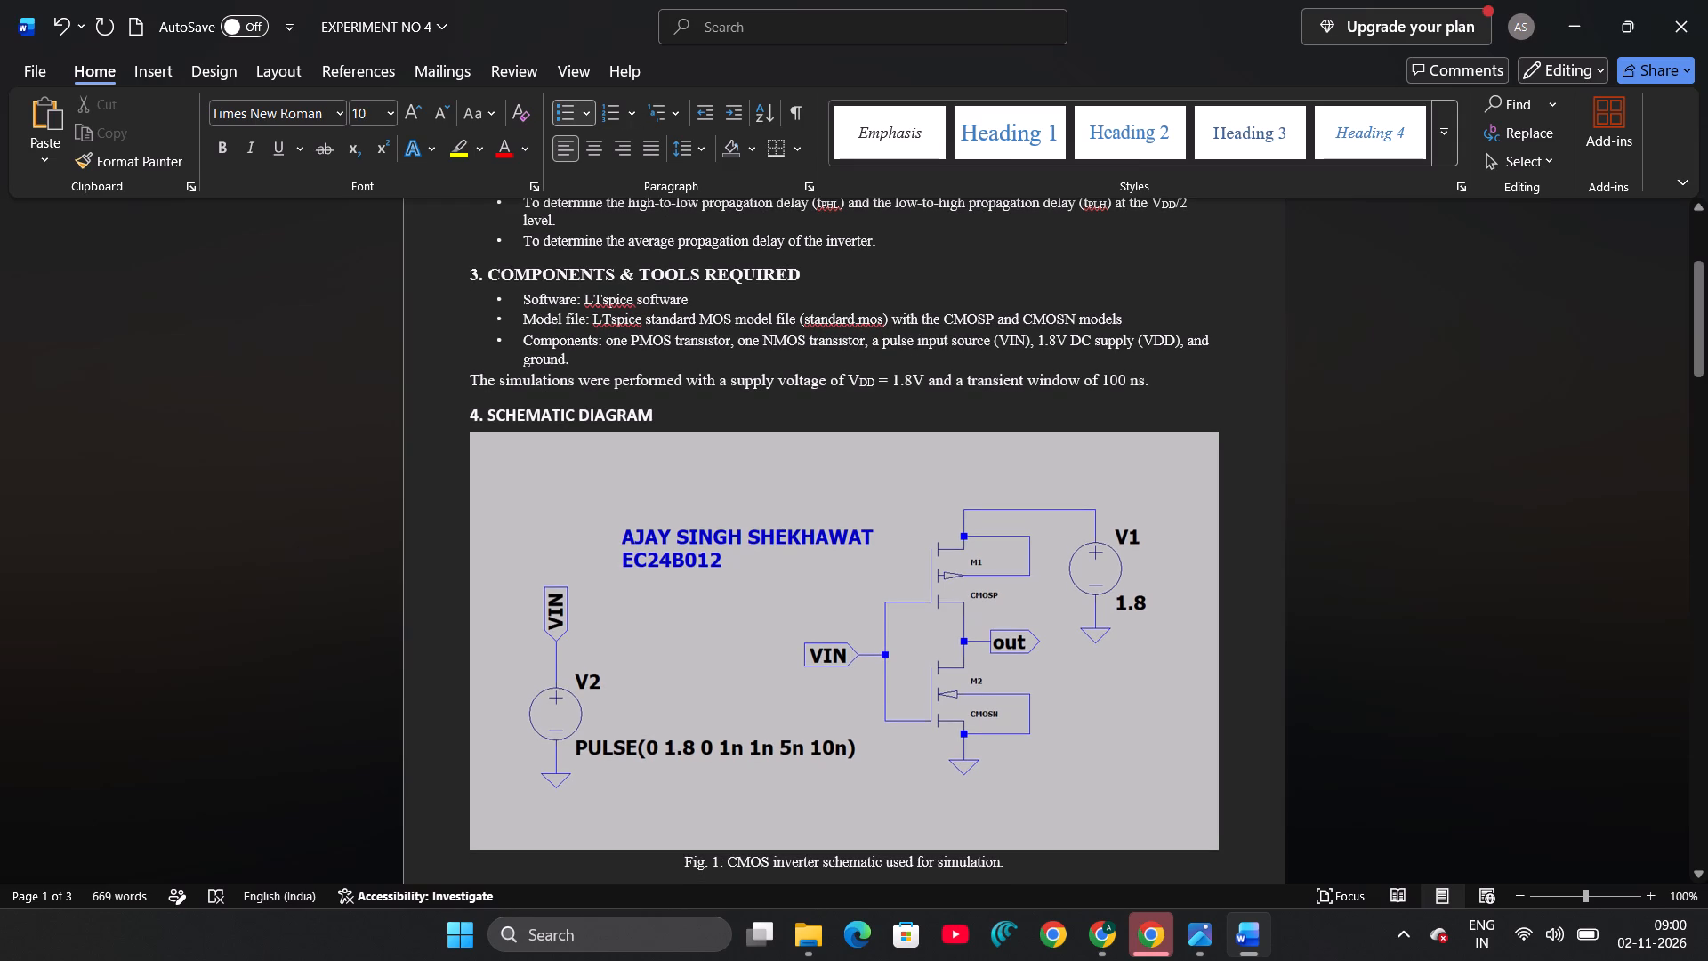
Split "LTspice" into "LT spice" in both the Model file and Software bullets.
{"action": "left_click", "coordinate": [612, 321]}
{"action": "key", "text": "space"}
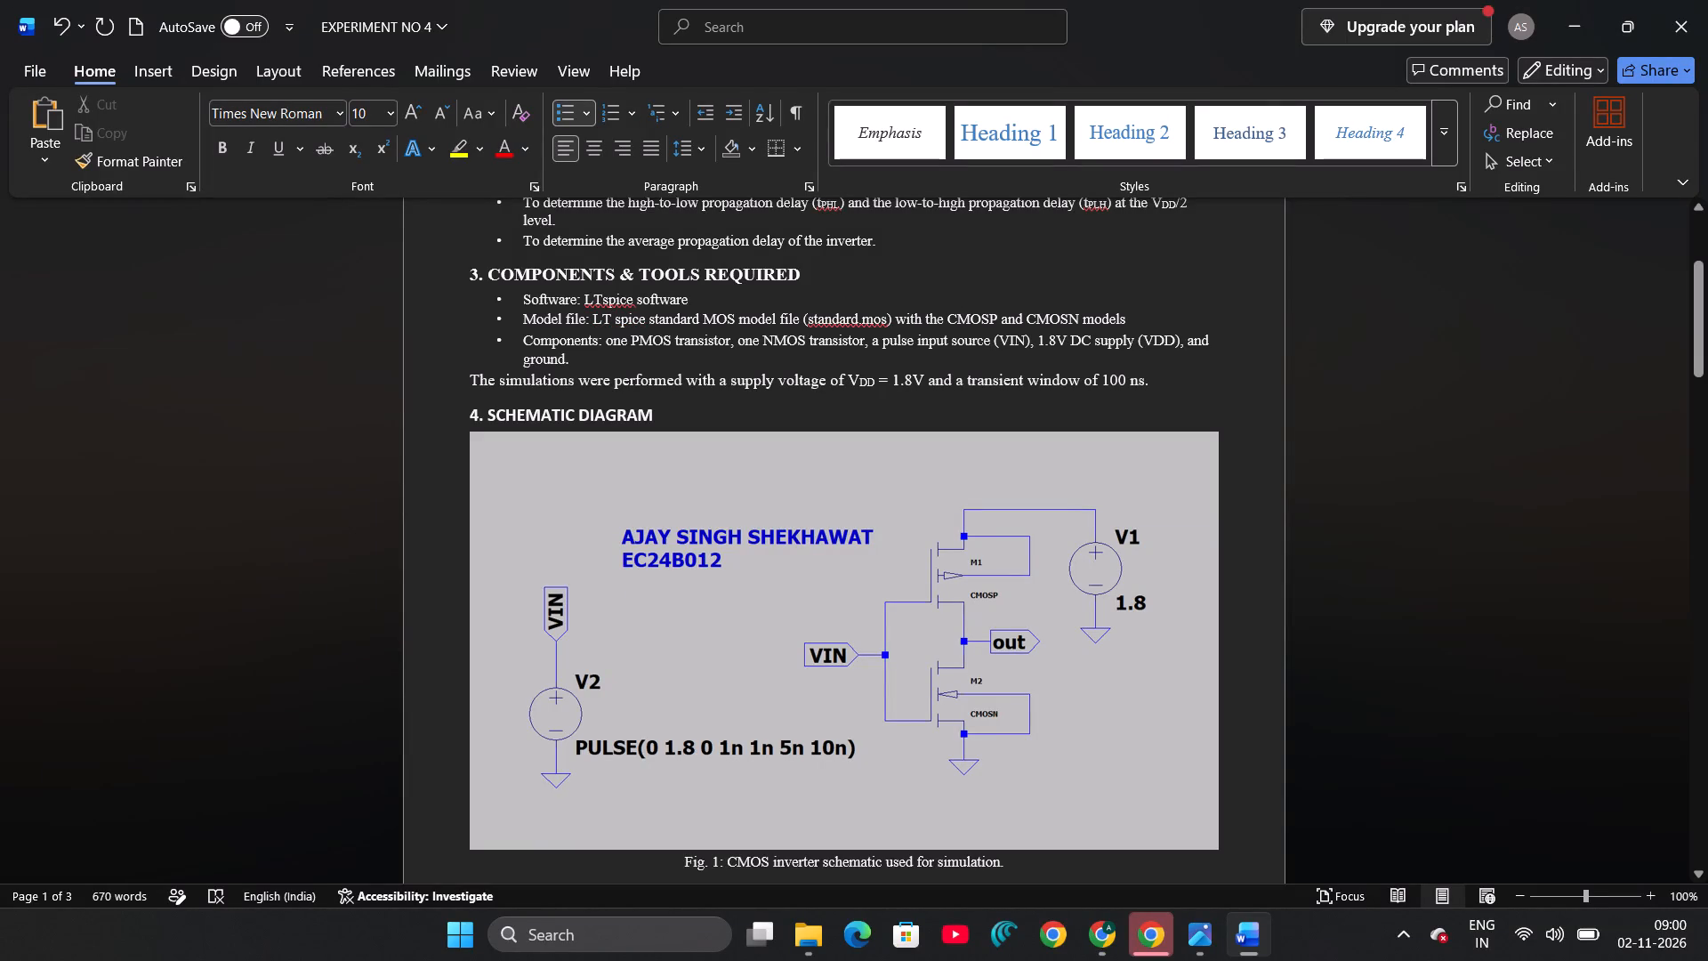
{"action": "left_click", "coordinate": [601, 302]}
{"action": "key", "text": "space"}
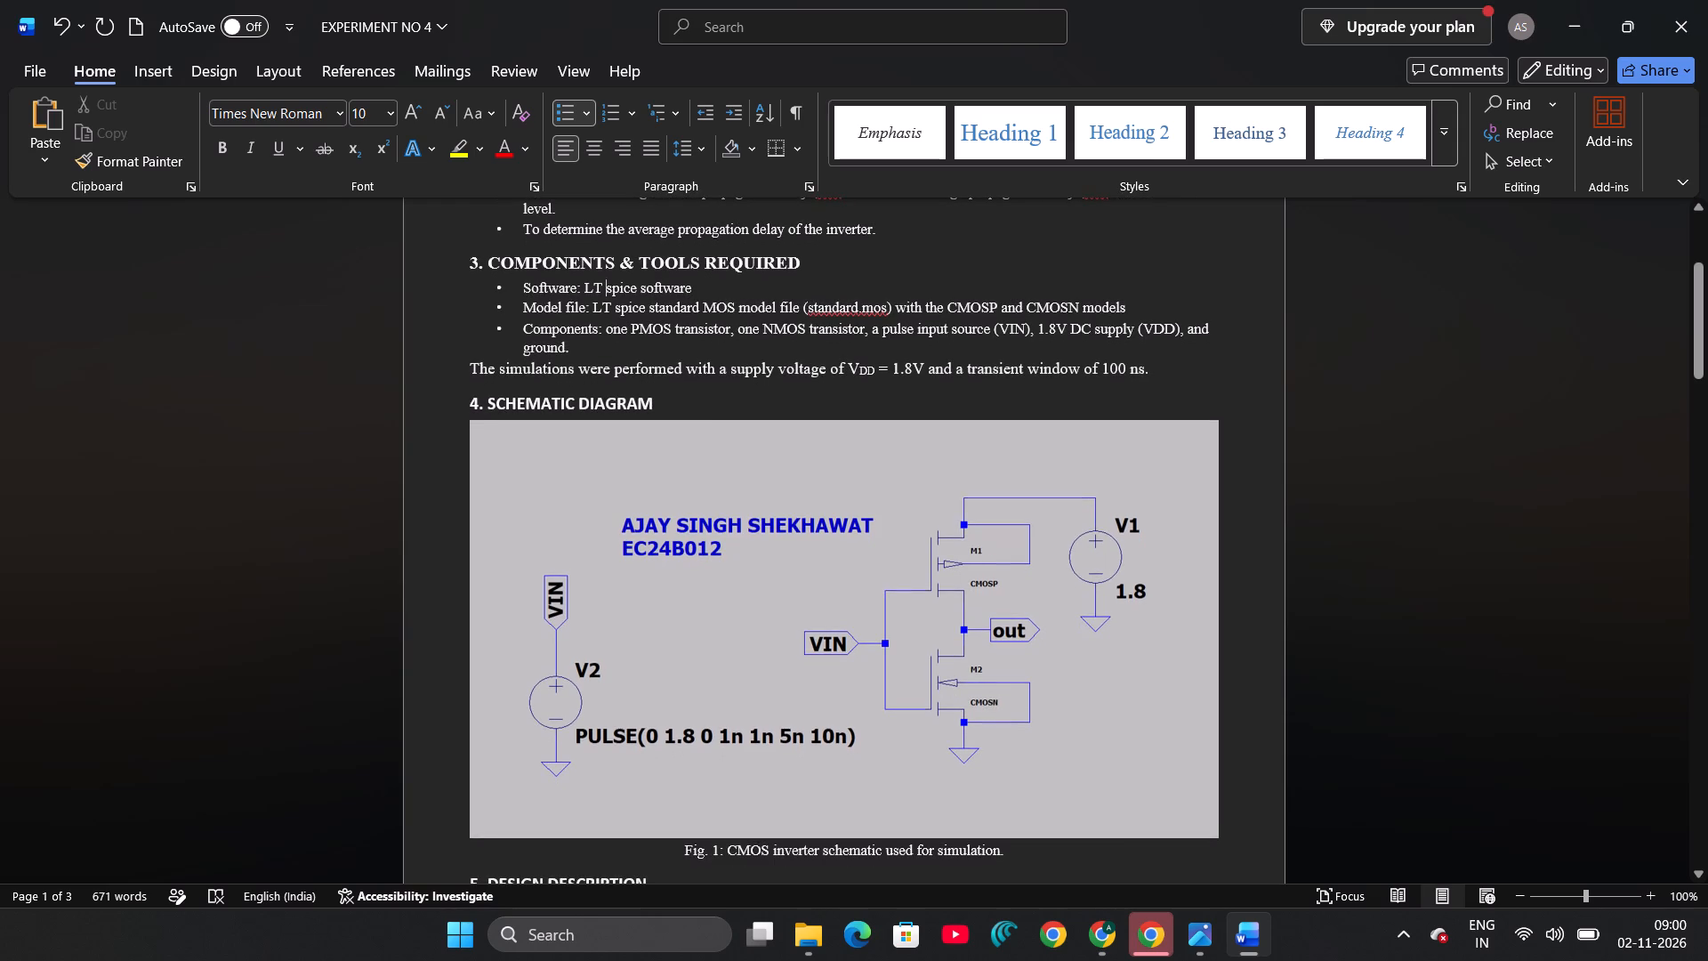
Review the schematic, specifications, waveforms, output log and observation table for values that need correcting.
{"action": "scroll", "coordinate": [601, 302], "scroll_direction": "down", "scroll_amount": 2}
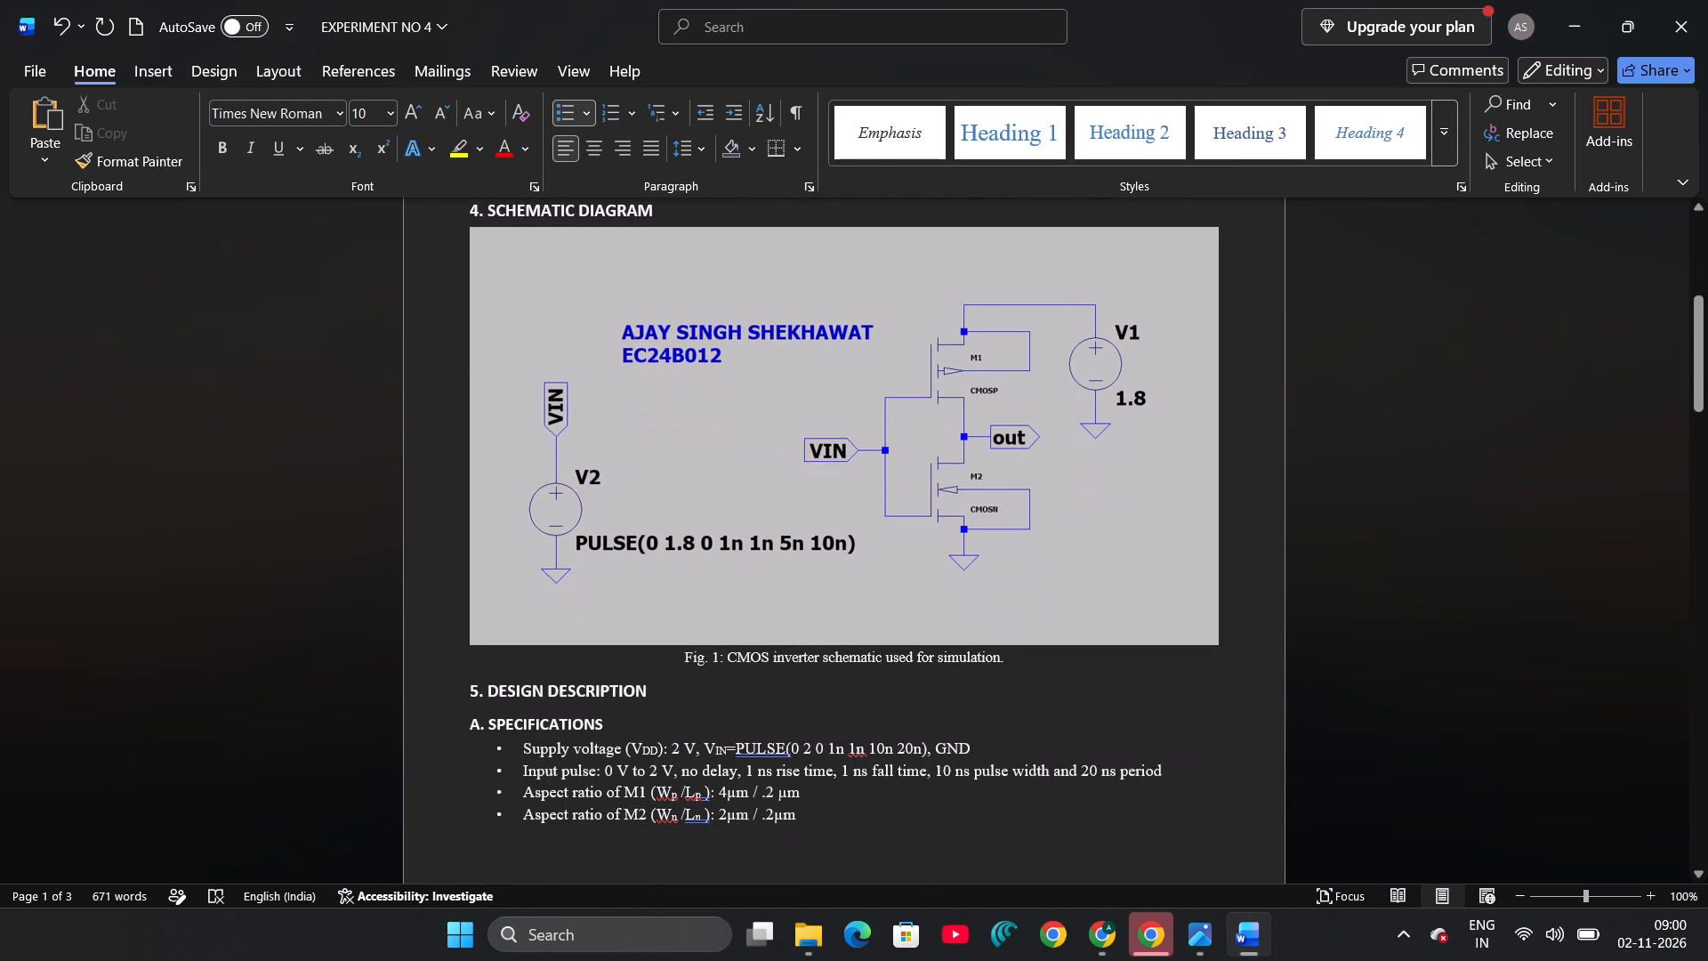
{"action": "scroll", "coordinate": [601, 302], "scroll_direction": "up", "scroll_amount": 1}
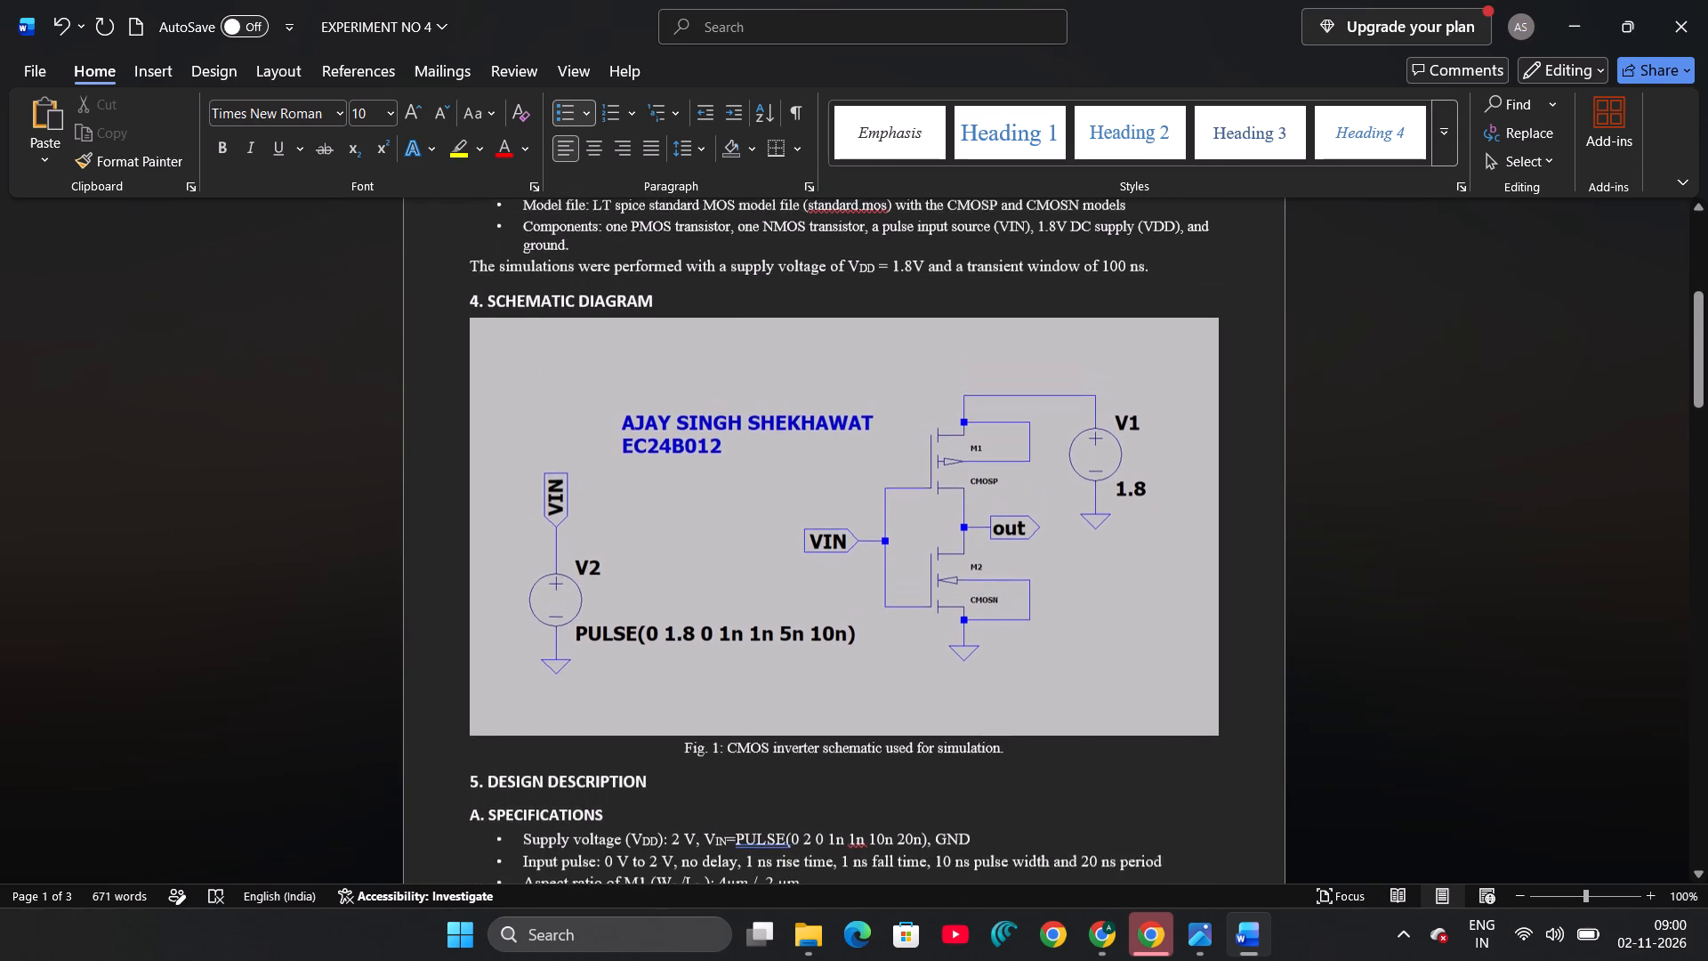
{"action": "scroll", "coordinate": [601, 302], "scroll_direction": "down", "scroll_amount": 1}
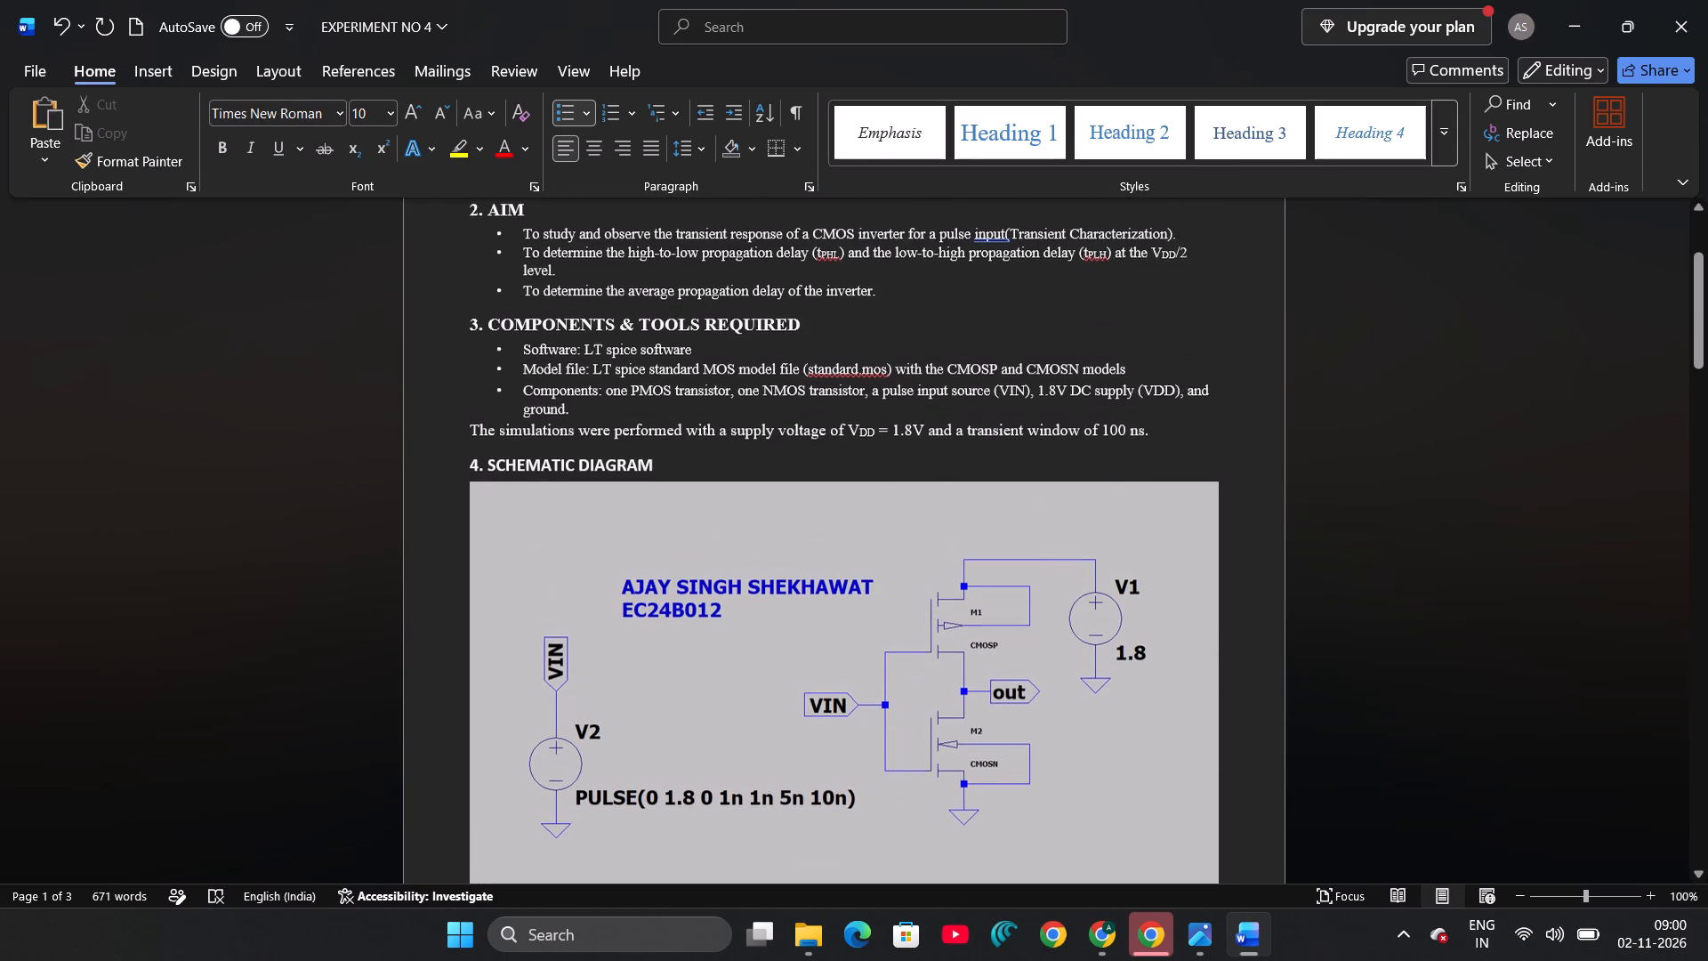
{"action": "scroll", "coordinate": [601, 302], "scroll_direction": "down", "scroll_amount": 4}
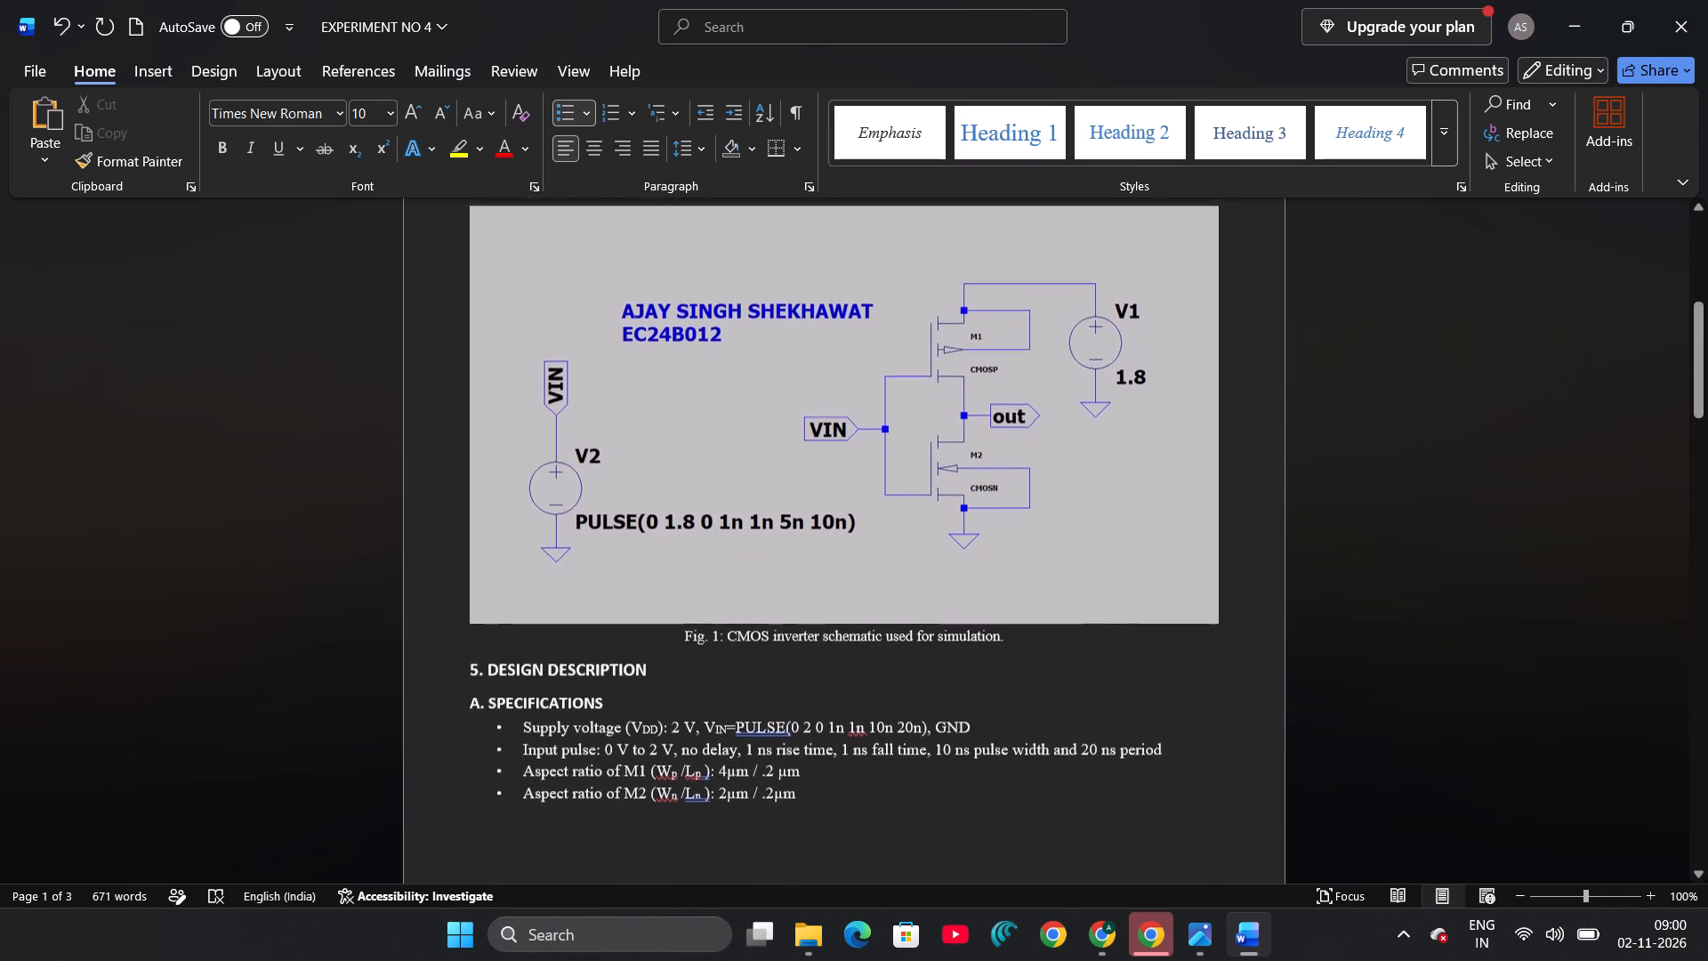
{"action": "scroll", "coordinate": [601, 302], "scroll_direction": "down", "scroll_amount": 5}
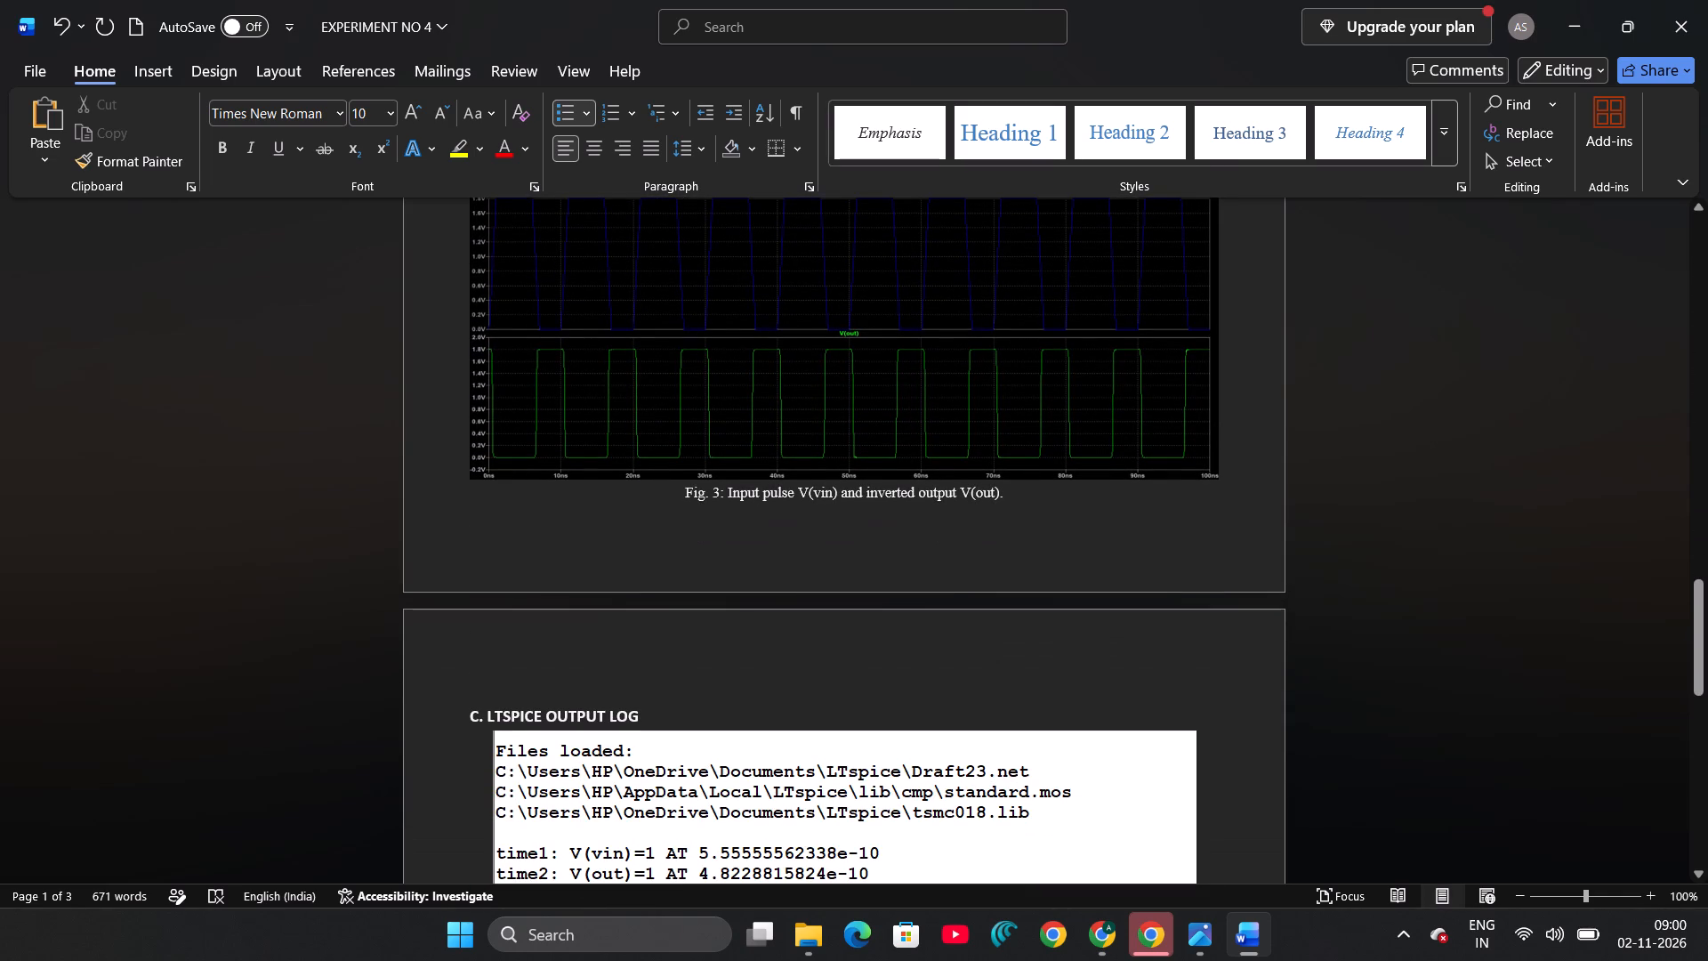
{"action": "scroll", "coordinate": [601, 302], "scroll_direction": "down", "scroll_amount": 3}
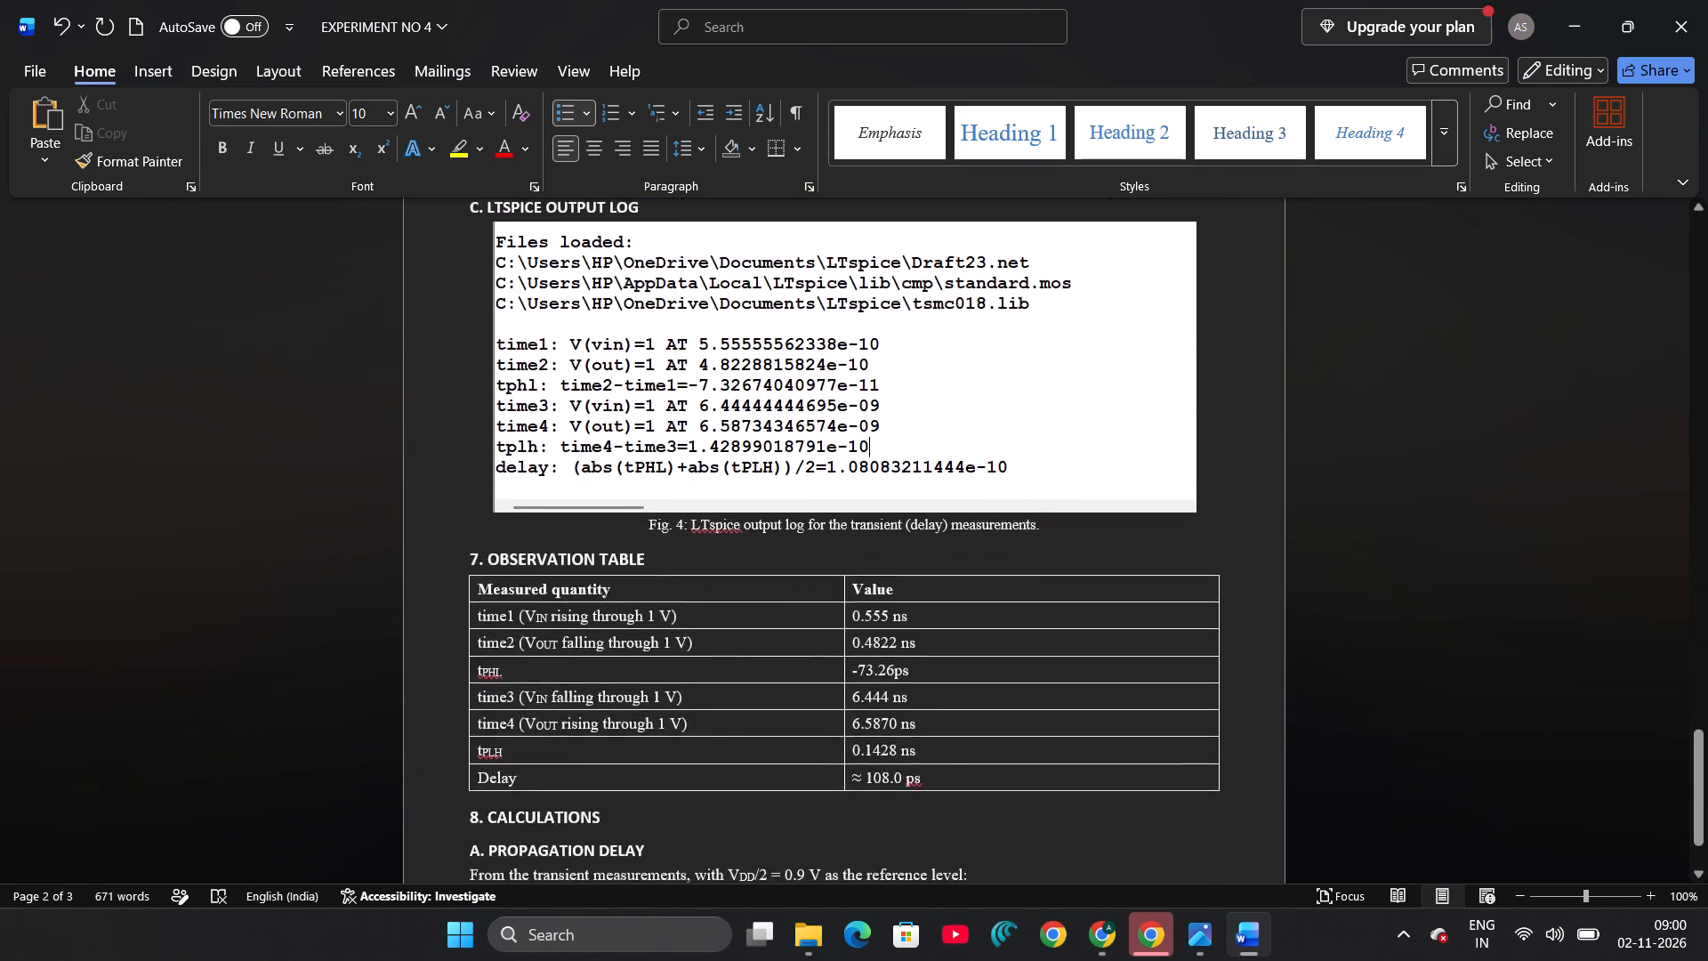
{"action": "scroll", "coordinate": [601, 302], "scroll_direction": "up", "scroll_amount": 5}
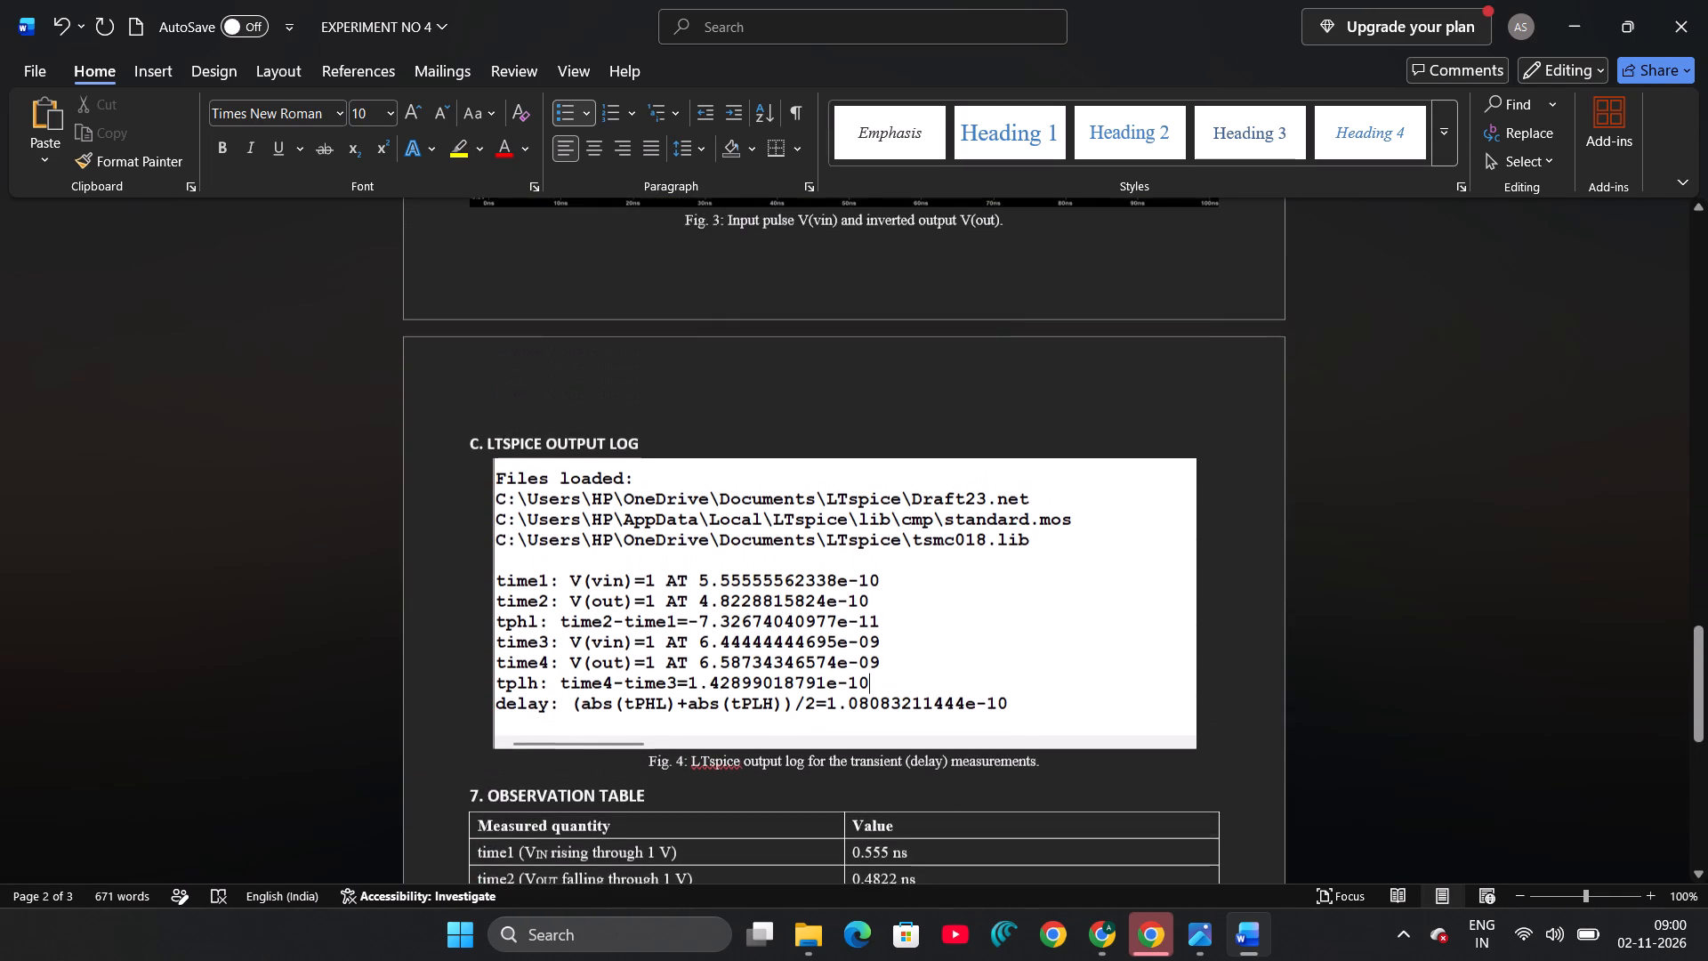
{"action": "scroll", "coordinate": [601, 302], "scroll_direction": "up", "scroll_amount": 4}
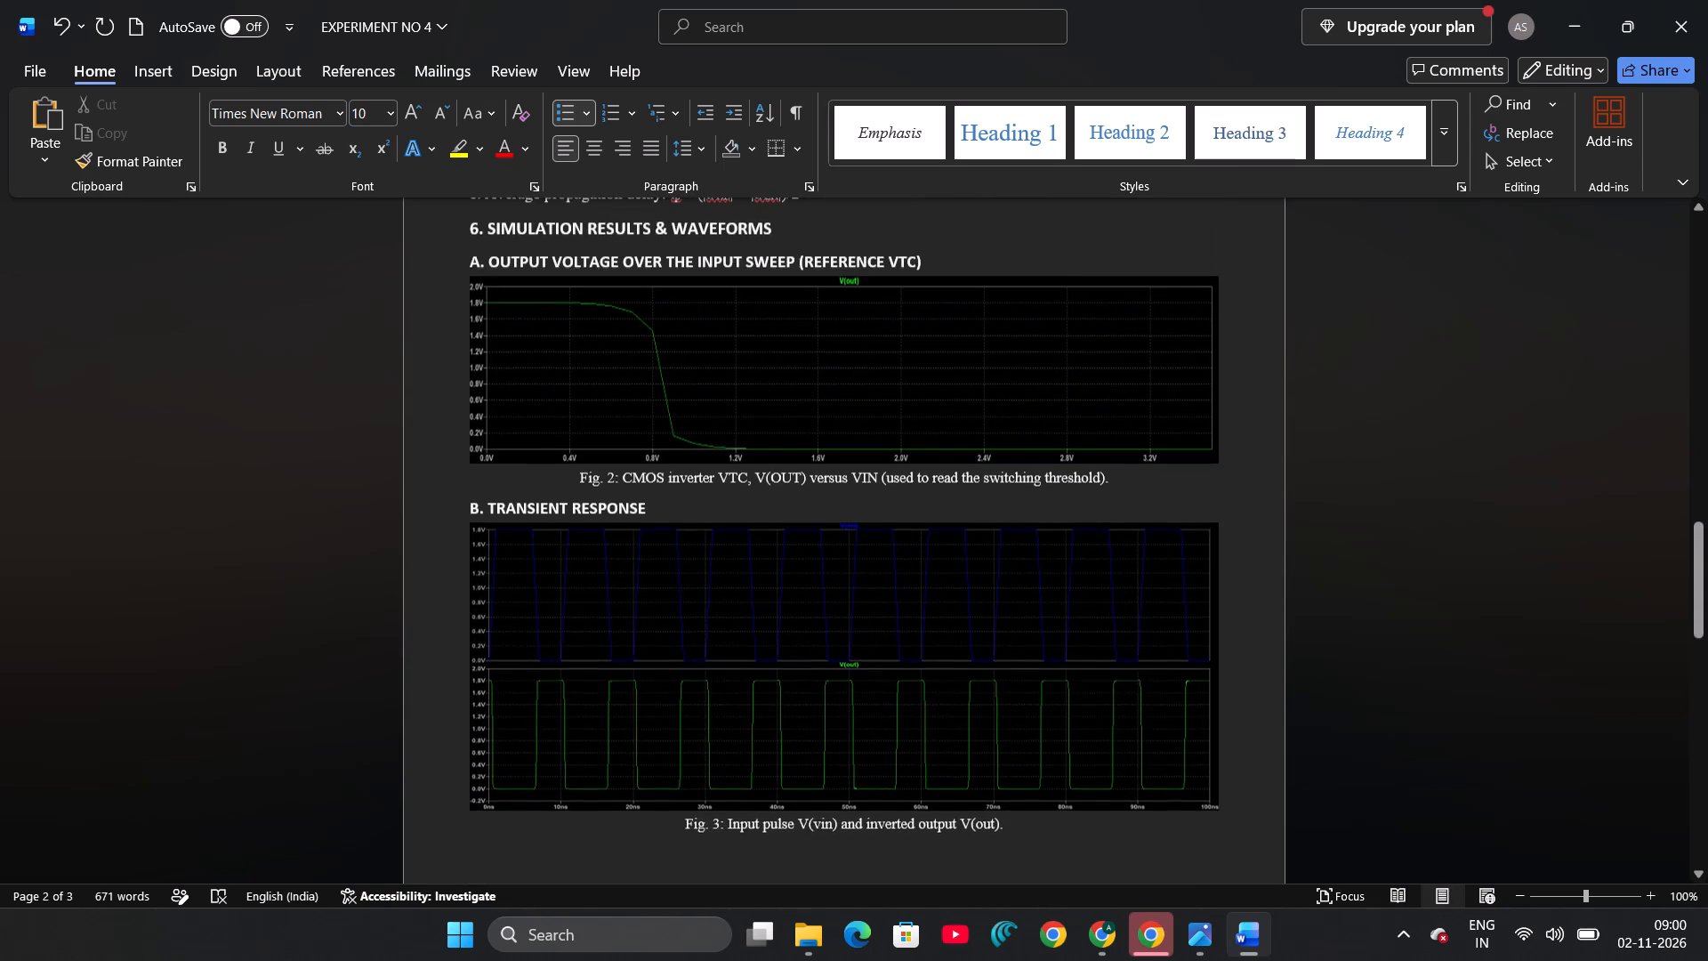
{"action": "scroll", "coordinate": [601, 302], "scroll_direction": "up", "scroll_amount": 1}
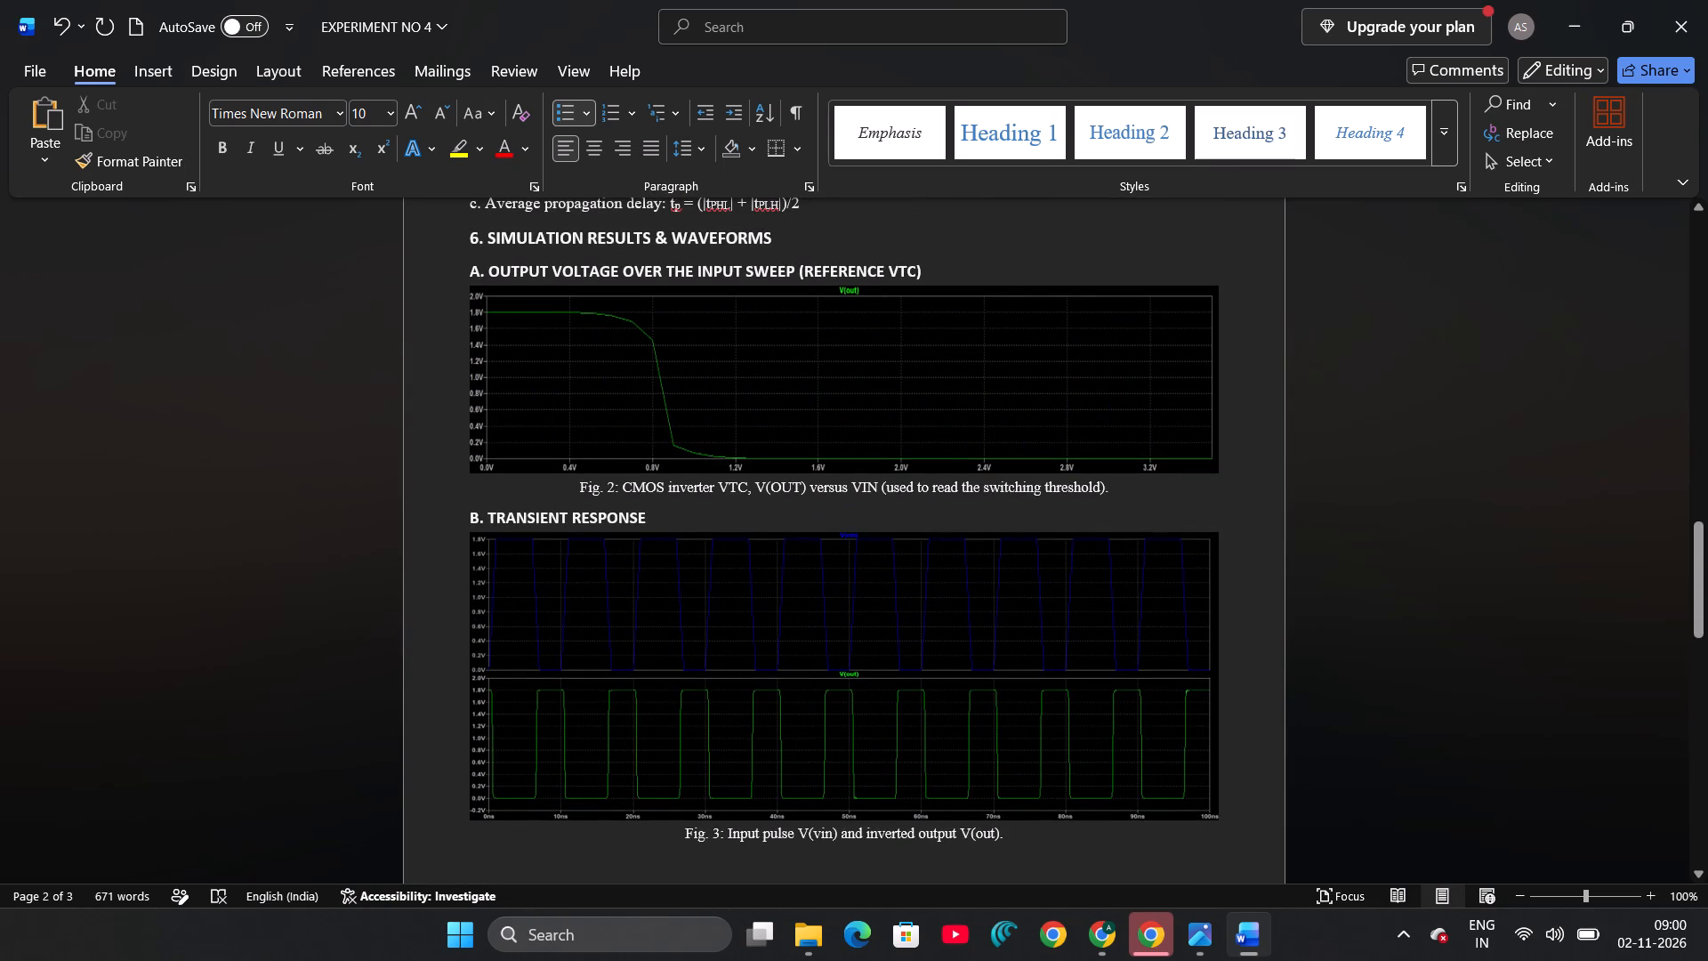
{"action": "scroll", "coordinate": [601, 302], "scroll_direction": "up", "scroll_amount": 2}
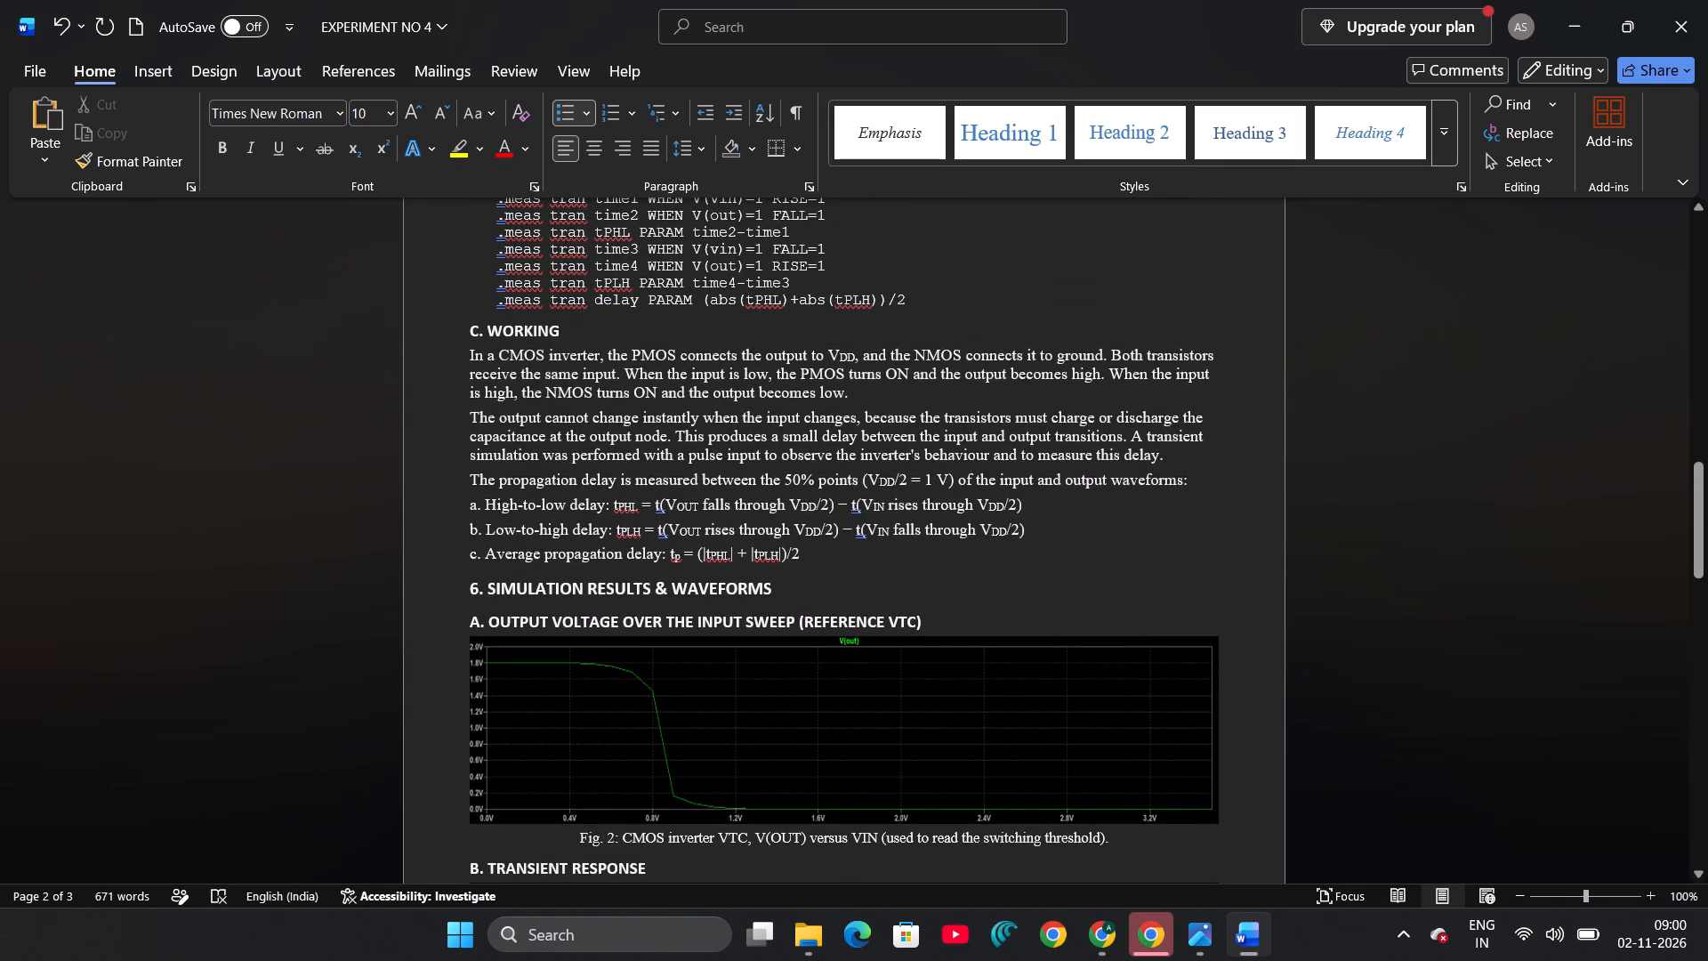
{"action": "scroll", "coordinate": [601, 302], "scroll_direction": "up", "scroll_amount": 5}
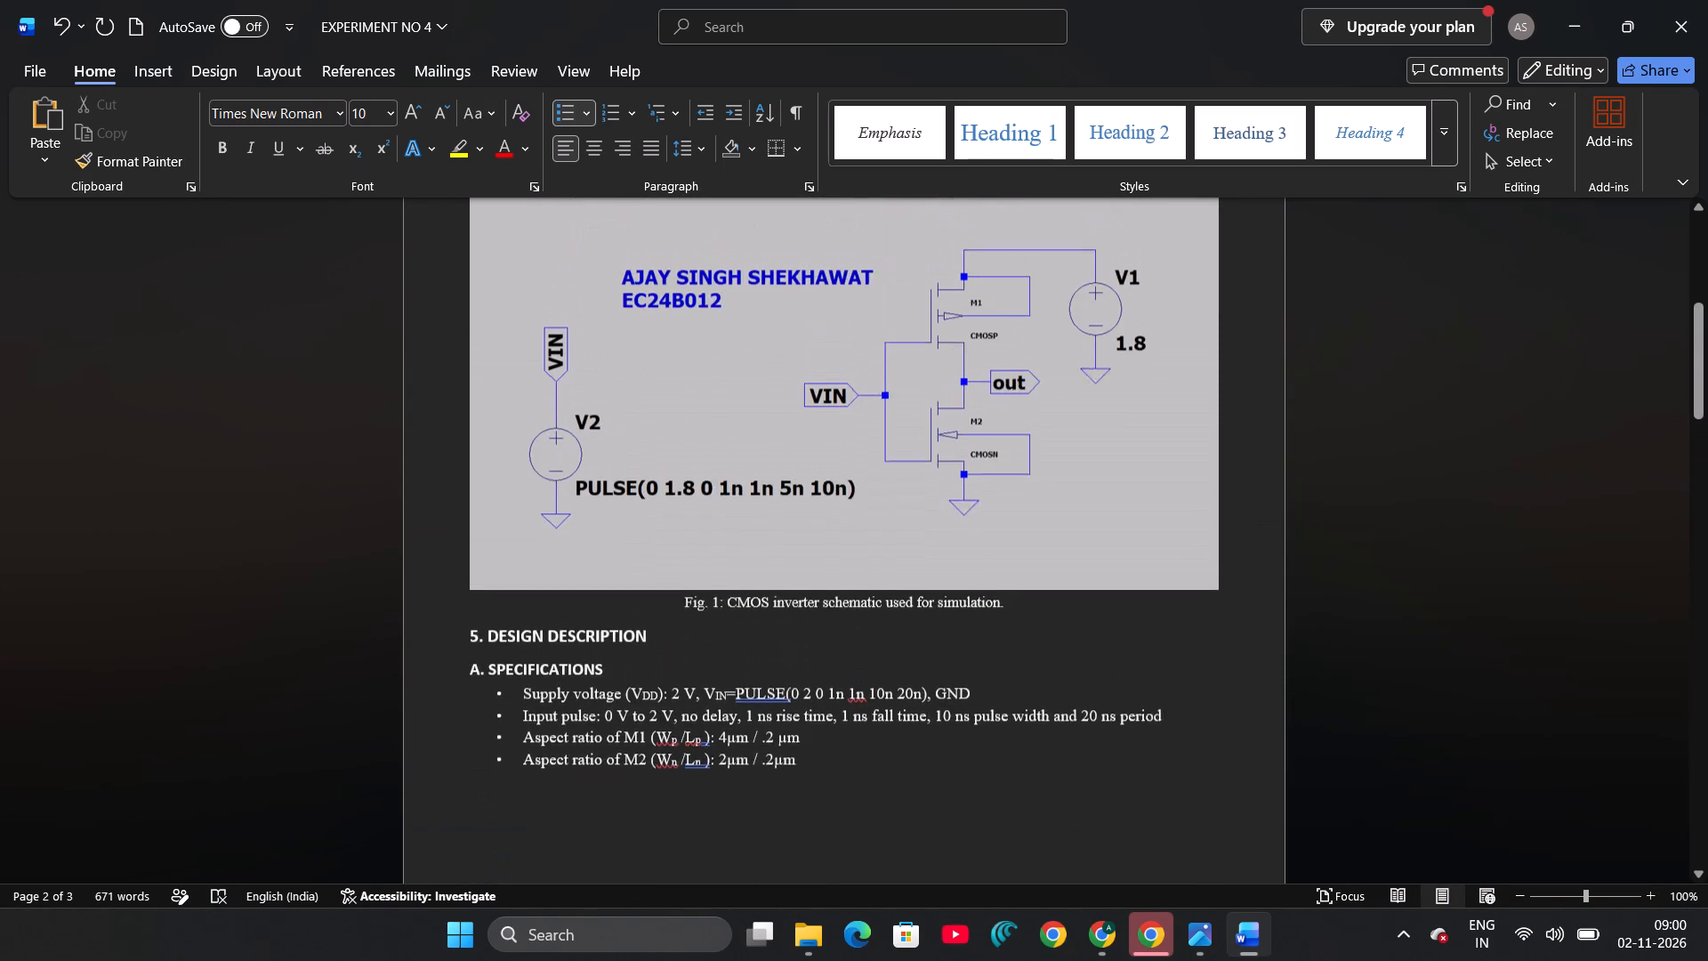
{"action": "scroll", "coordinate": [601, 302], "scroll_direction": "down", "scroll_amount": 1}
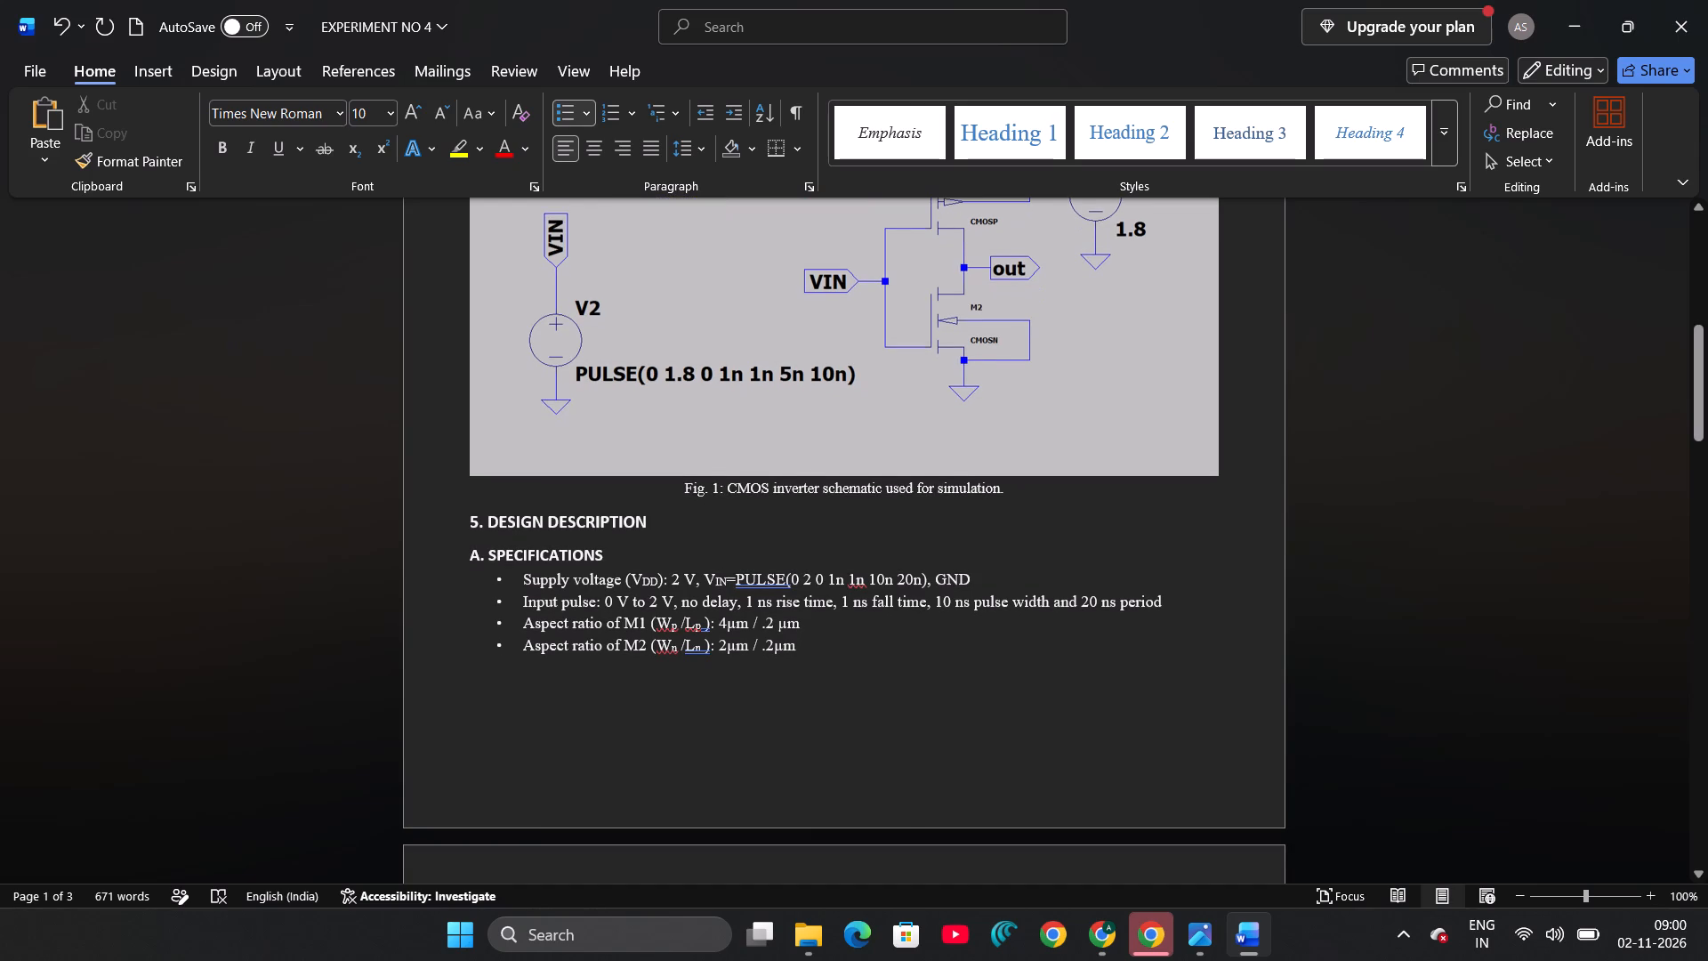
Set the supply voltage (VDD) in the Specifications list to 1.8 V.
{"action": "left_click", "coordinate": [810, 582]}
{"action": "left_click", "coordinate": [680, 583]}
{"action": "key", "text": "BackSpace"}
{"action": "type", "text": "1.8"}
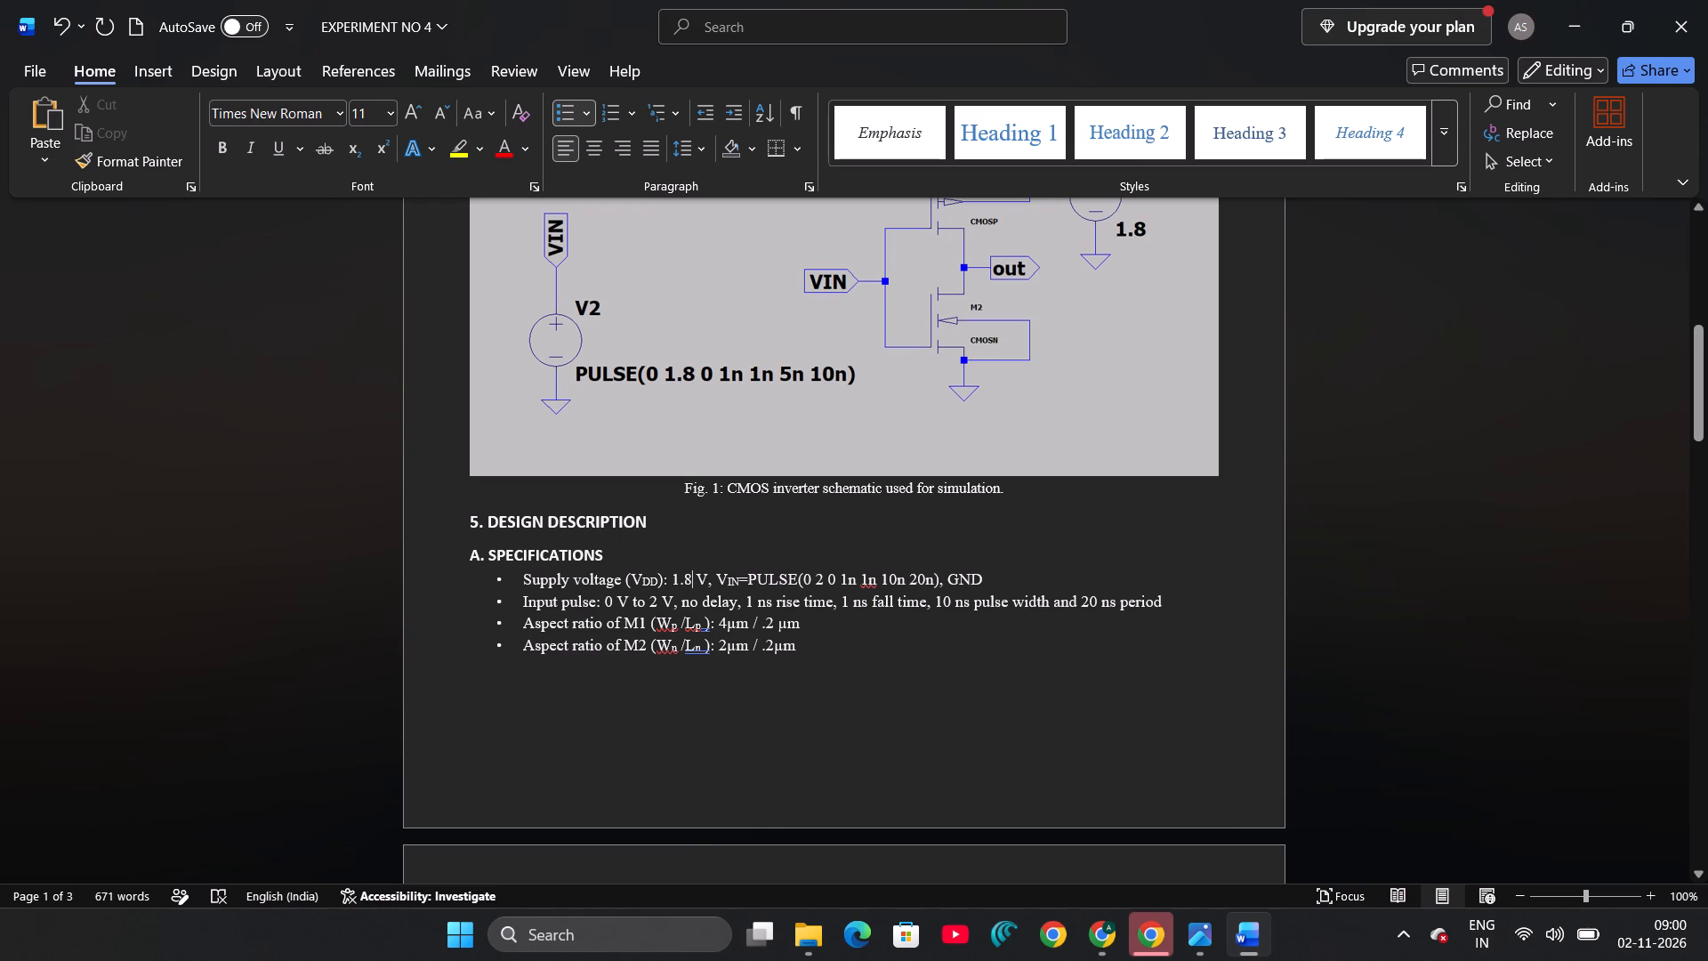
Split the VIN pulse definition off the supply voltage line into its own bullet.
{"action": "left_click", "coordinate": [717, 582]}
{"action": "key", "text": "Return"}
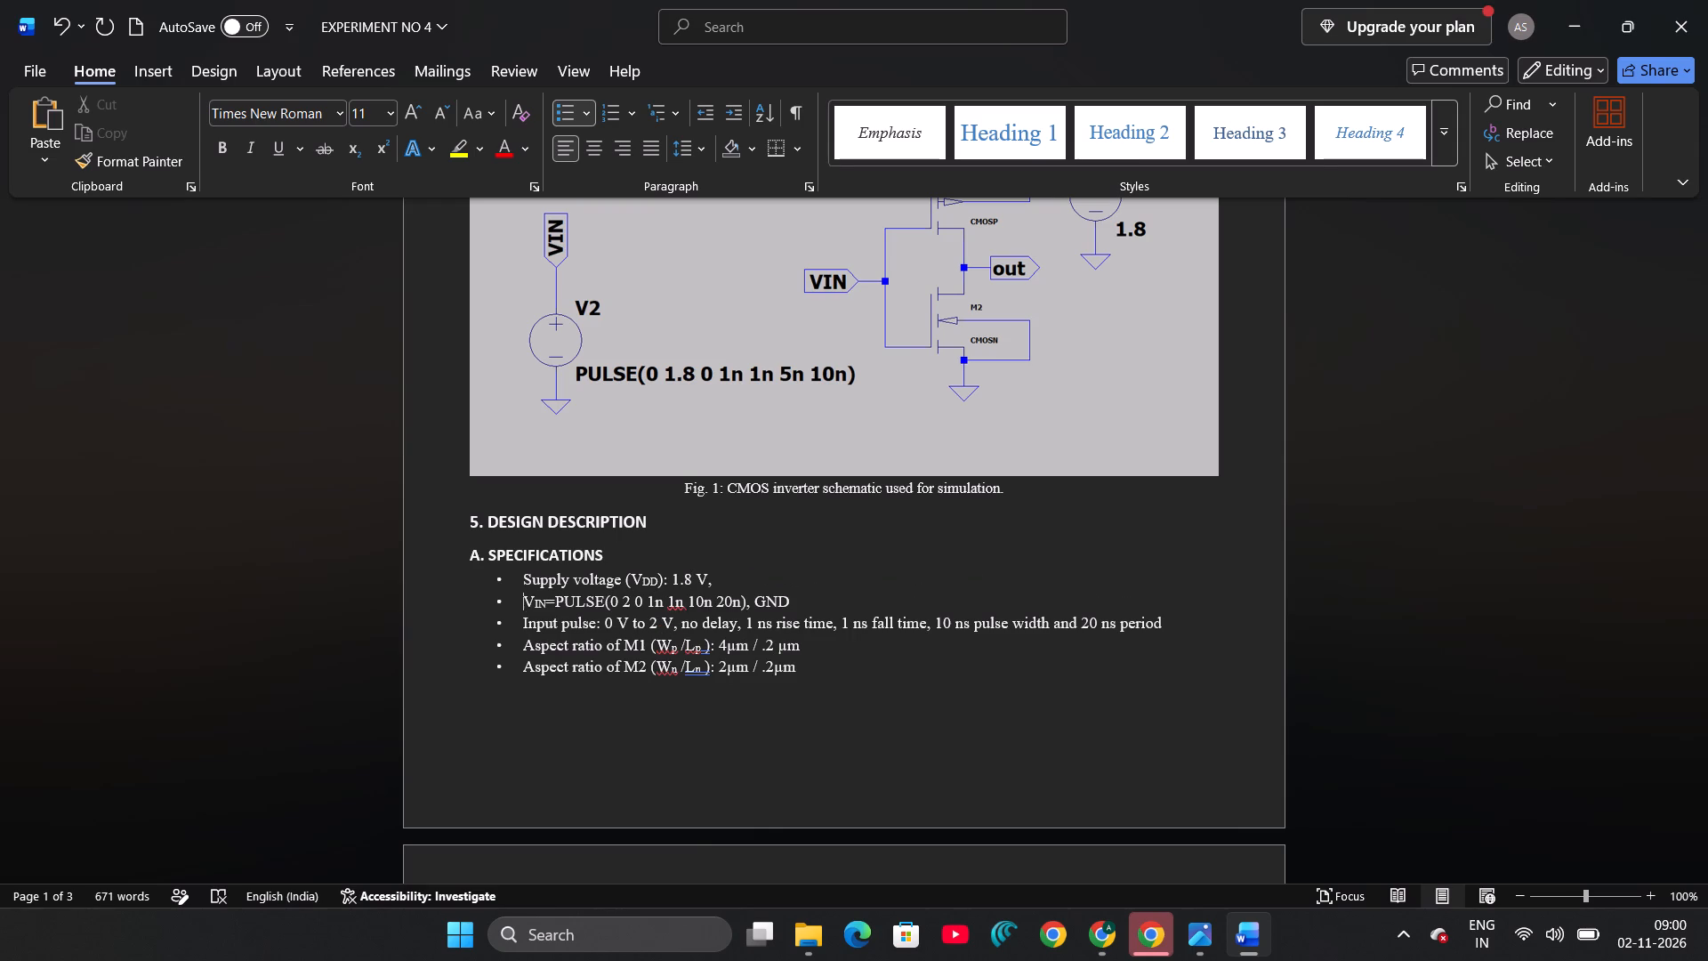
Change the VIN definition in the Specifications to PULSE(0 1.8 0 1n 1n 5n 10n), matching the schematic.
{"action": "left_click", "coordinate": [632, 602]}
{"action": "key", "text": "BackSpace"}
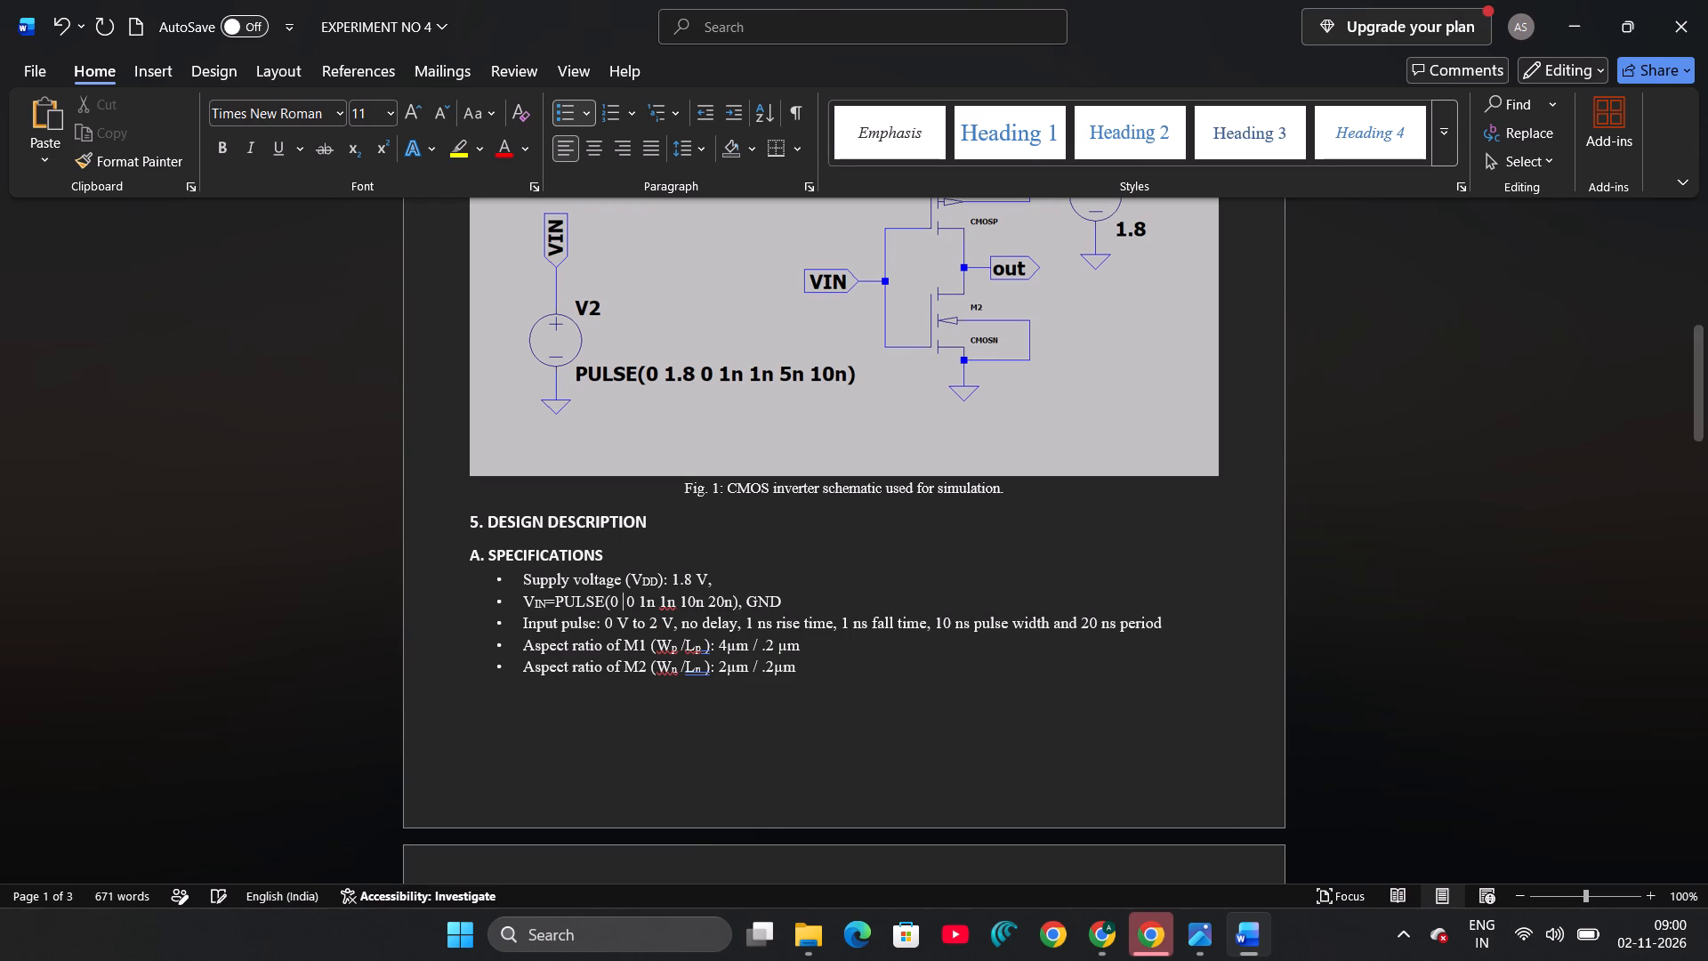
{"action": "type", "text": "1.8"}
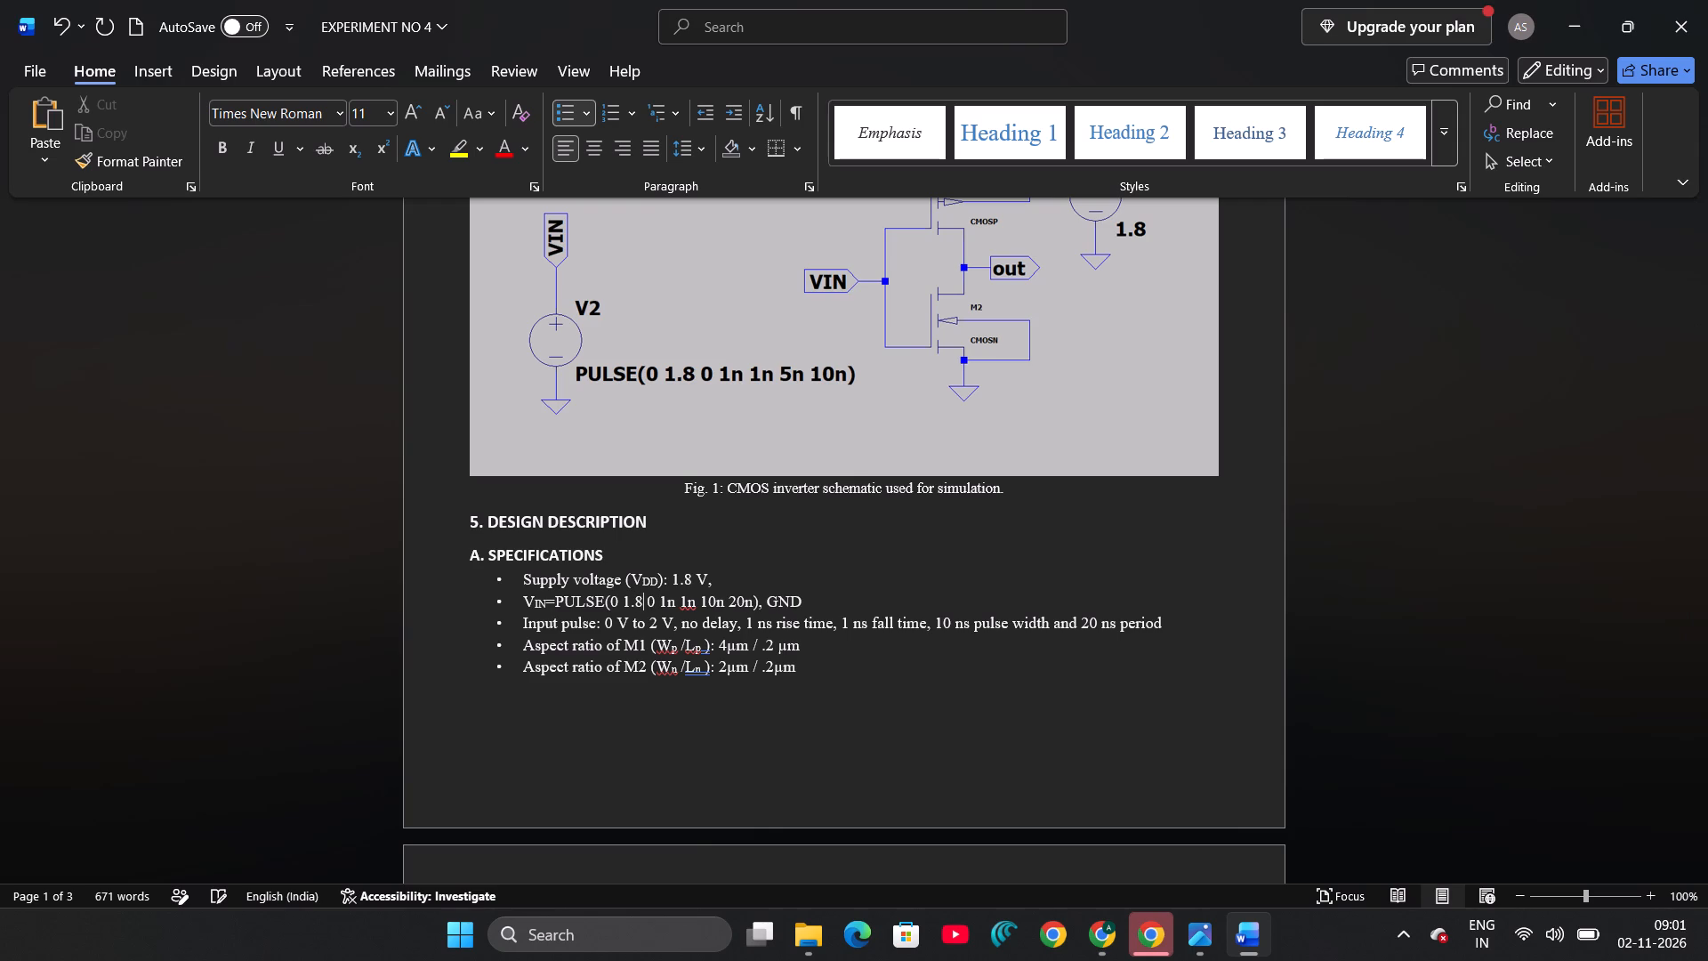
{"action": "left_click", "coordinate": [692, 605]}
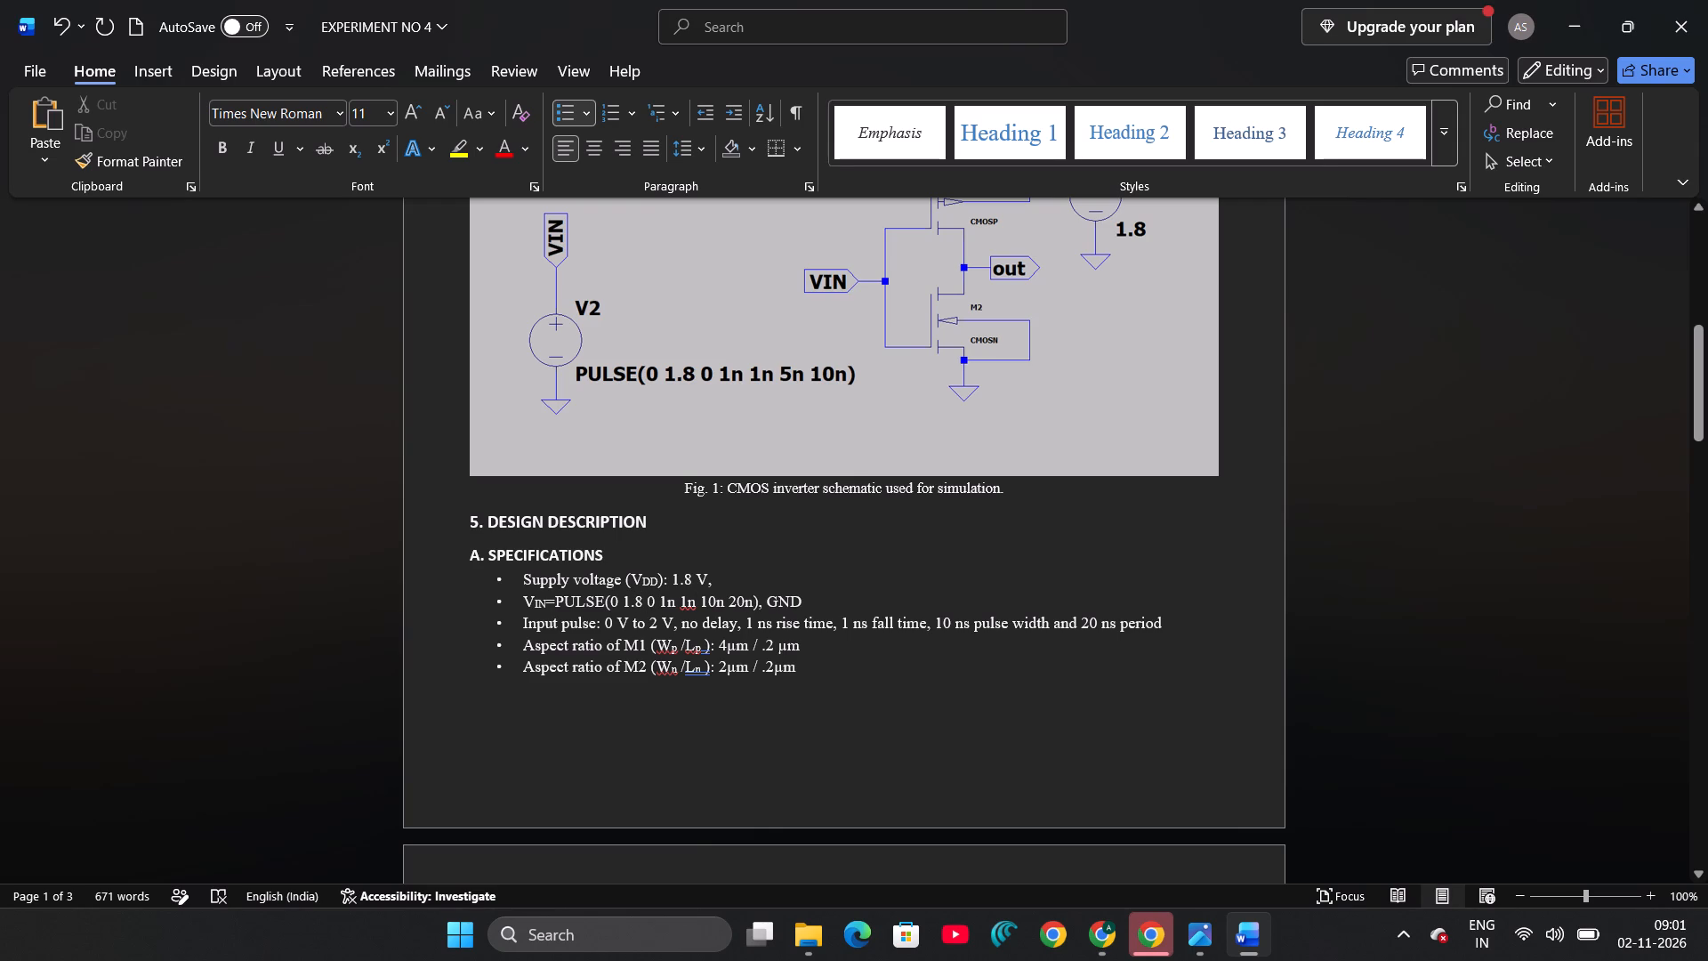
{"action": "left_click", "coordinate": [715, 603]}
{"action": "key", "text": "BackSpace"}
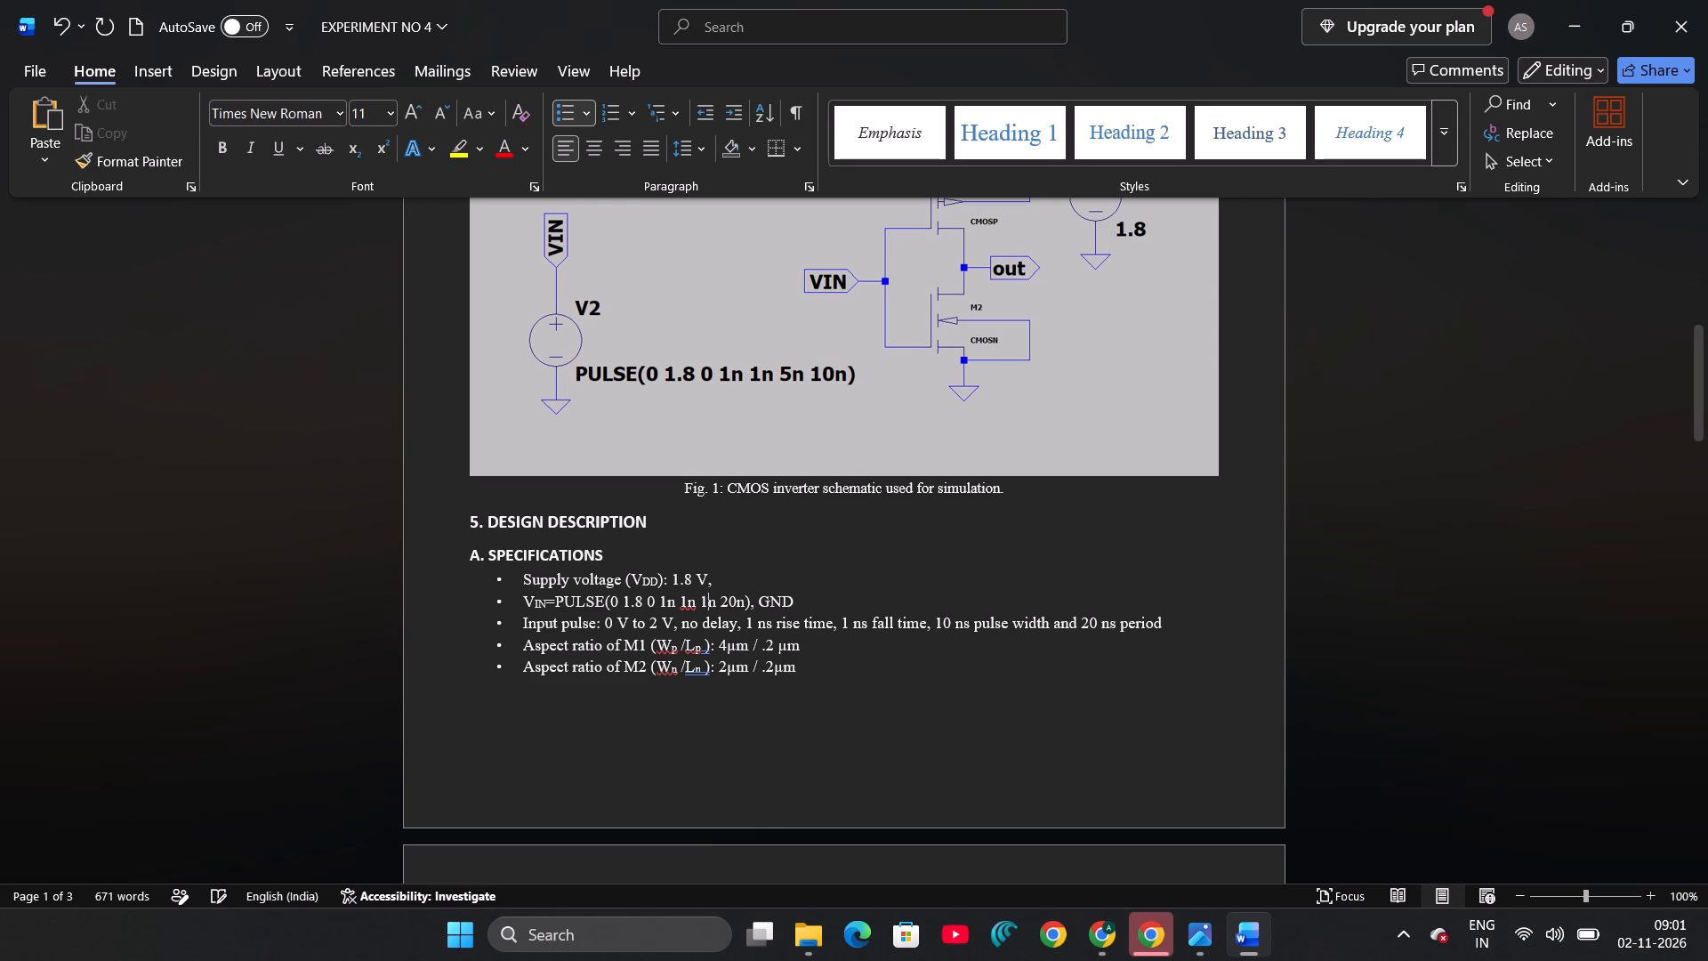
{"action": "key", "text": "BackSpace"}
{"action": "key", "text": "5"}
{"action": "left_click_drag", "start_coordinate": [715, 603], "coordinate": [728, 610]}
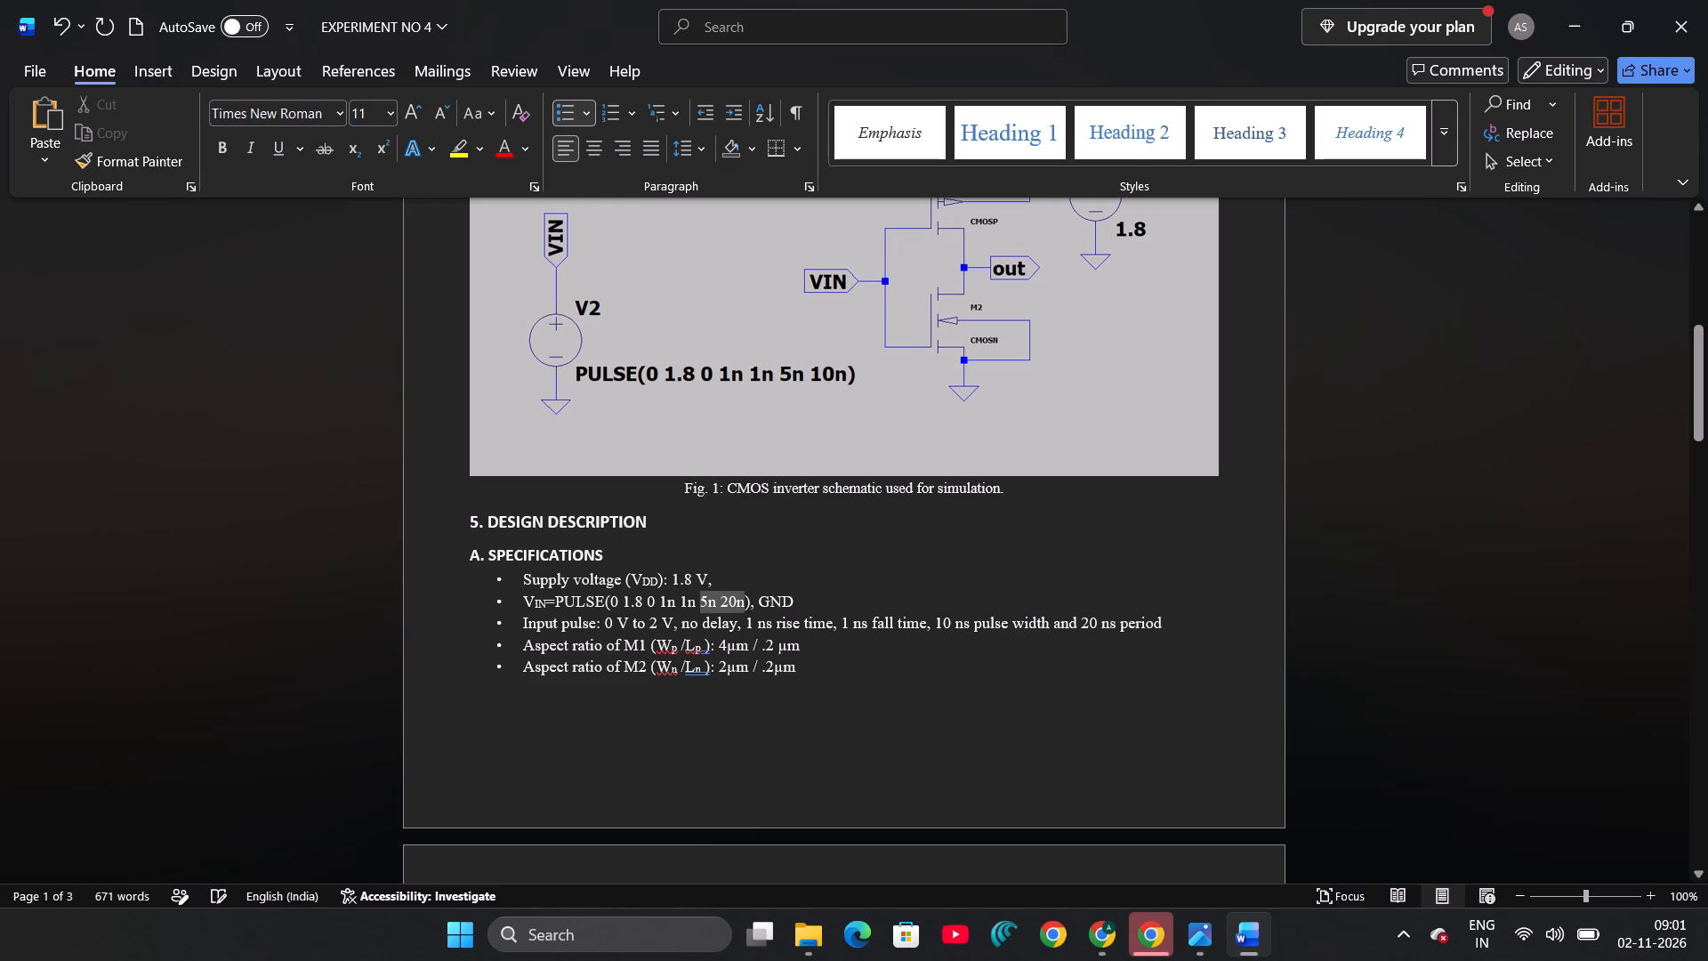
{"action": "left_click_drag", "start_coordinate": [728, 610], "coordinate": [726, 610]}
{"action": "left_click", "coordinate": [726, 610]}
{"action": "key", "text": "BackSpace"}
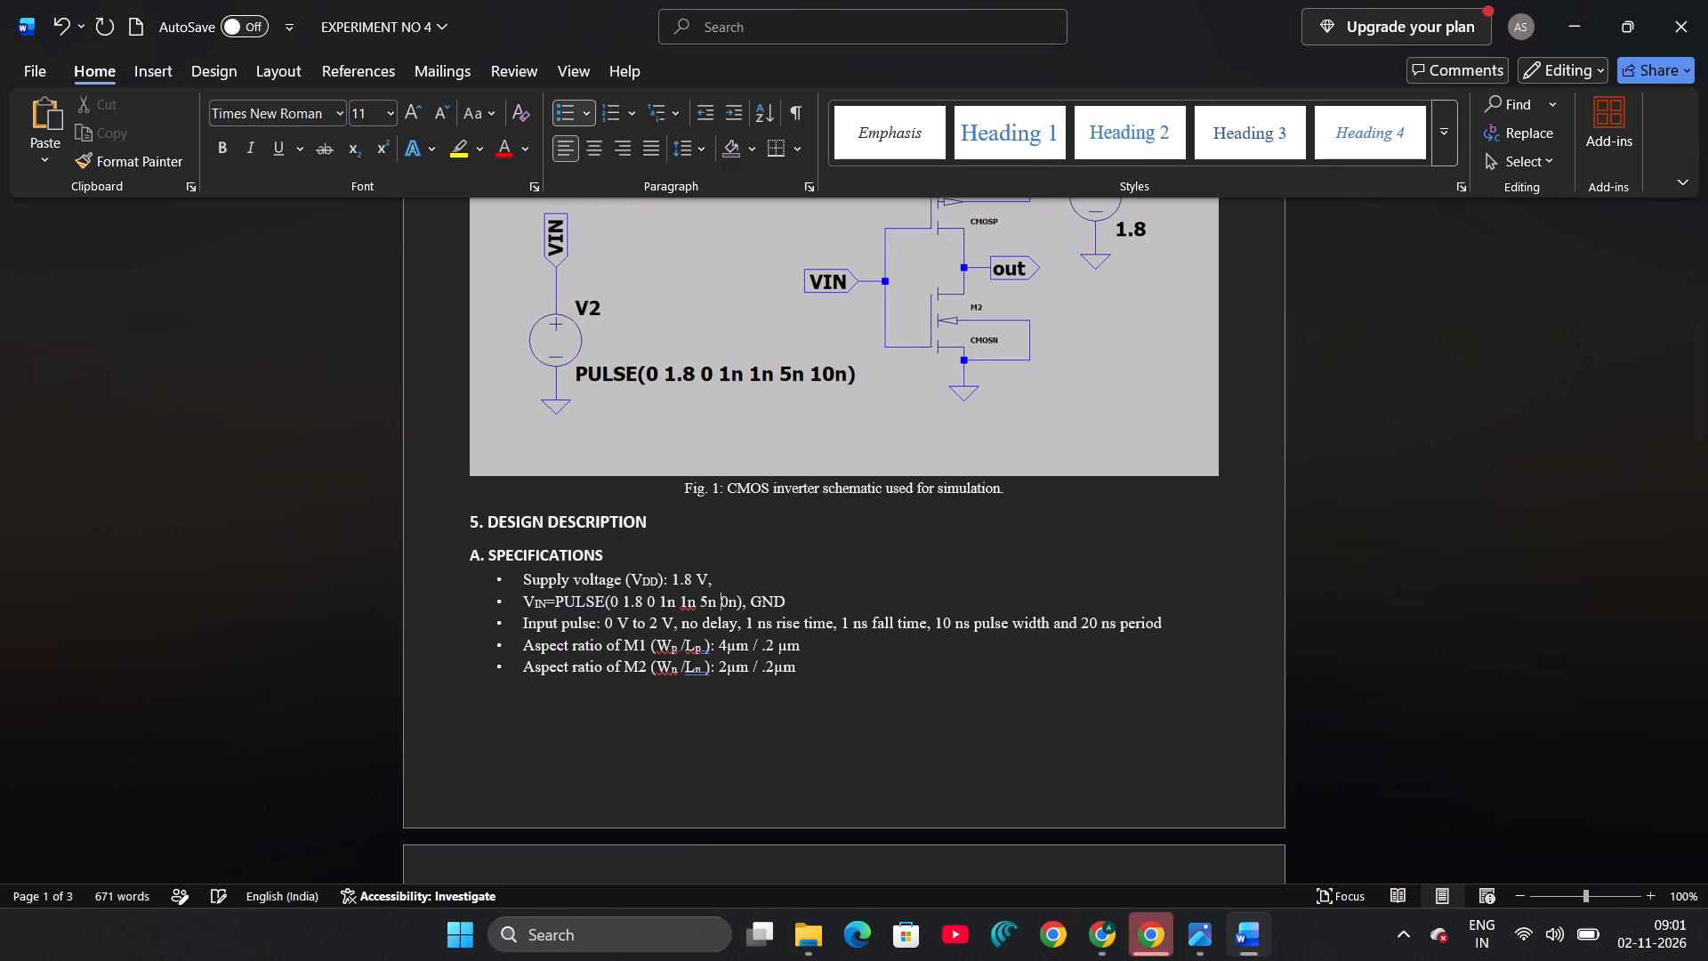
{"action": "key", "text": "1"}
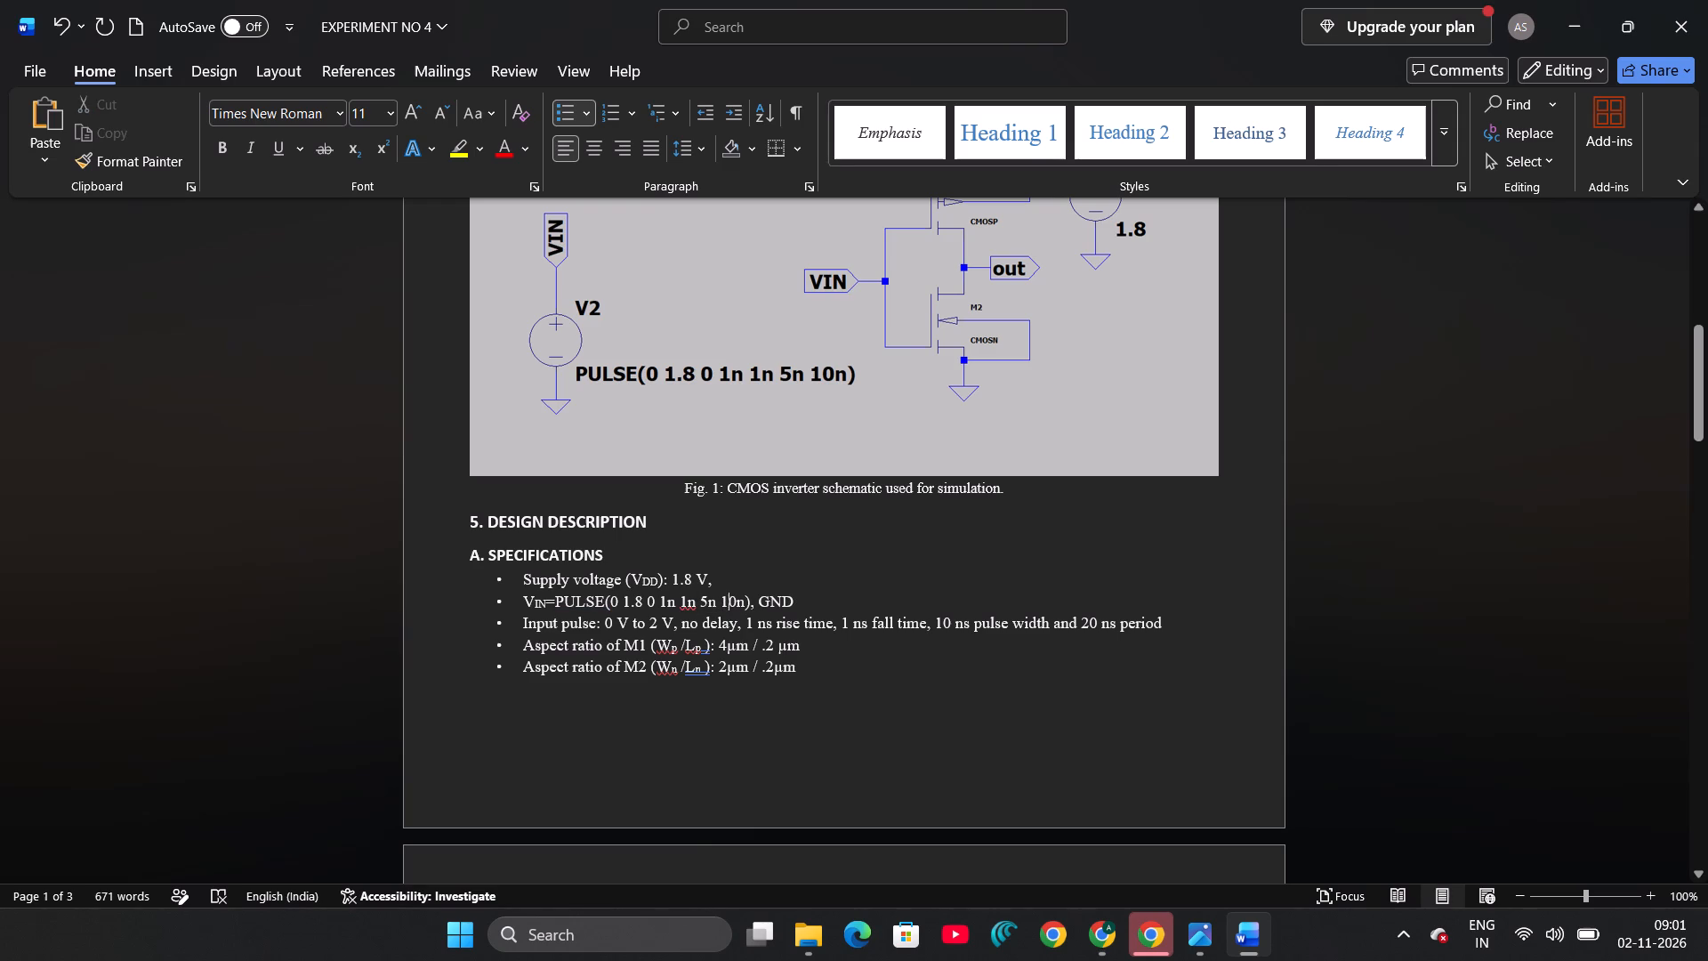
Set the upper level of the Input pulse bullet to 1.8 V.
{"action": "scroll", "coordinate": [529, 612], "scroll_direction": "down", "scroll_amount": 1}
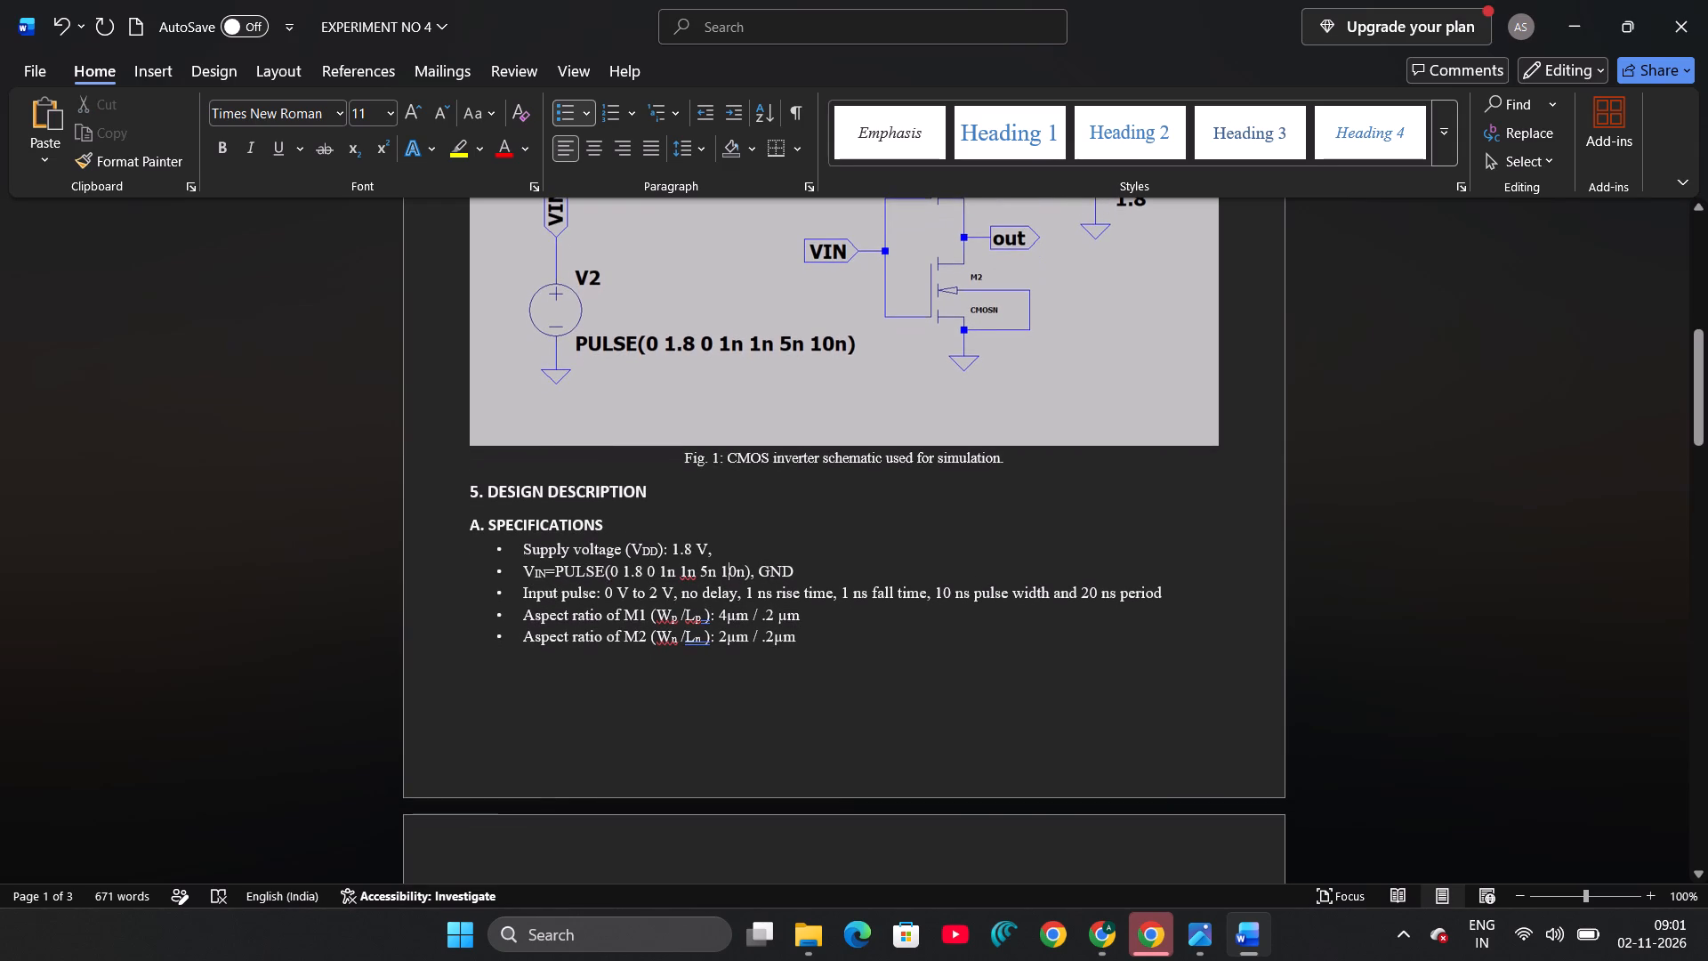
{"action": "left_click", "coordinate": [656, 588]}
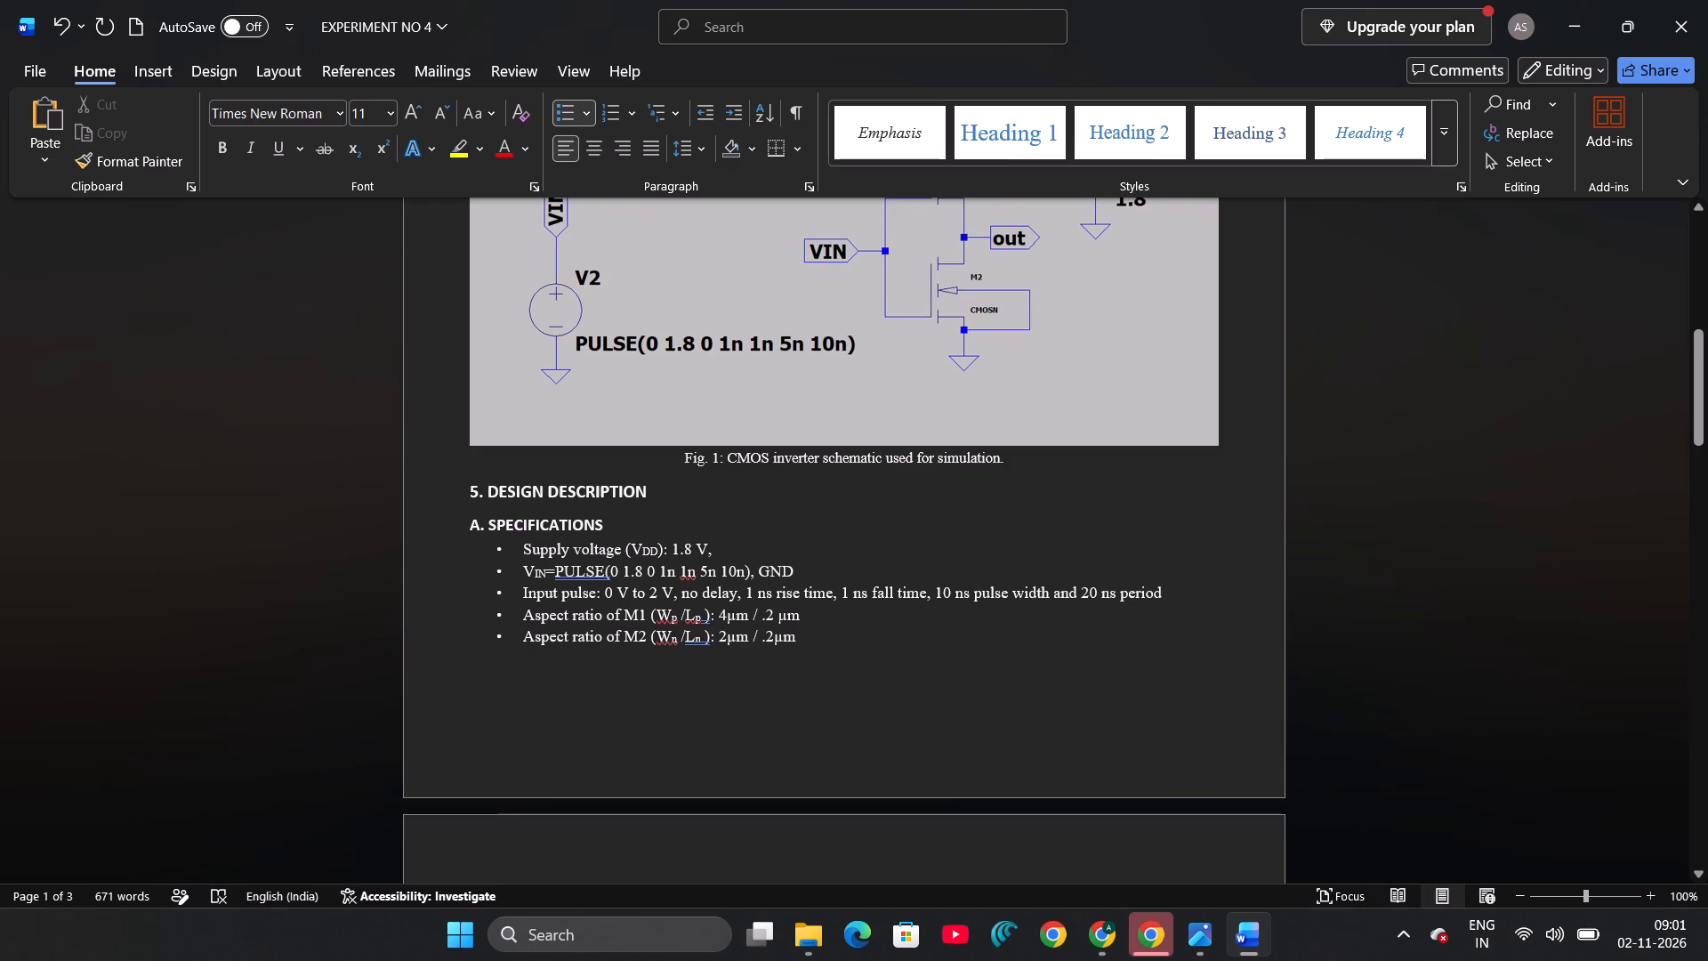
{"action": "key", "text": "BackSpace"}
{"action": "type", "text": "1.8"}
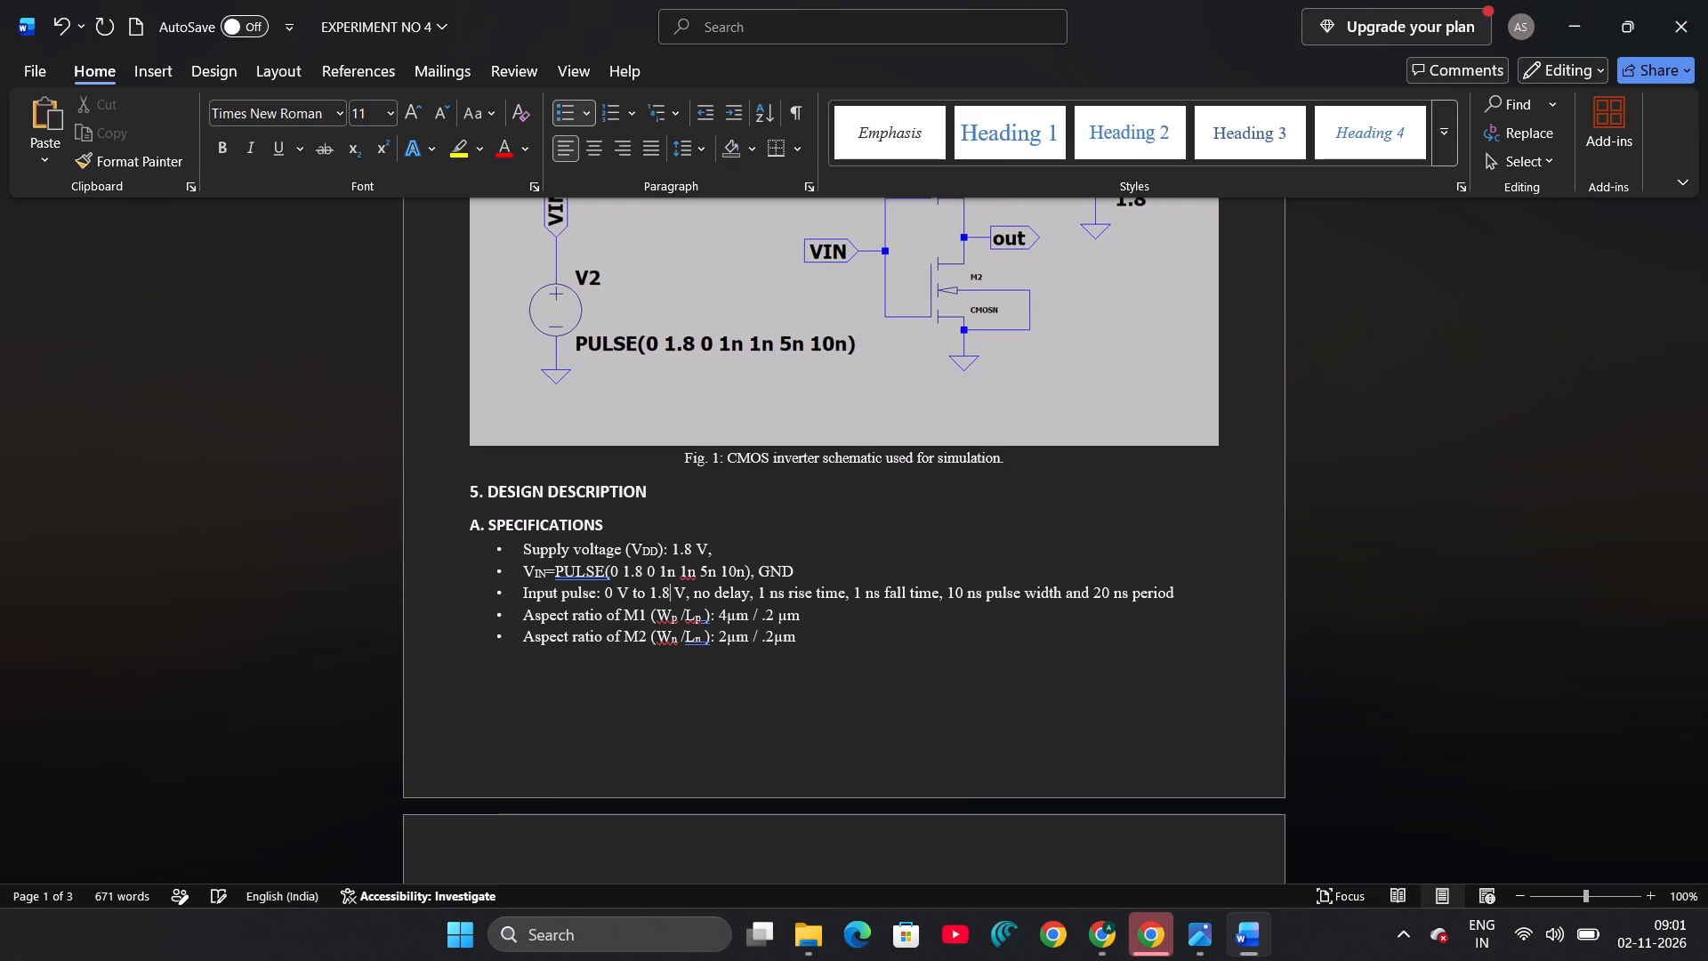
{"action": "key", "text": "0"}
{"action": "key", "text": "BackSpace"}
{"action": "key", "text": "0"}
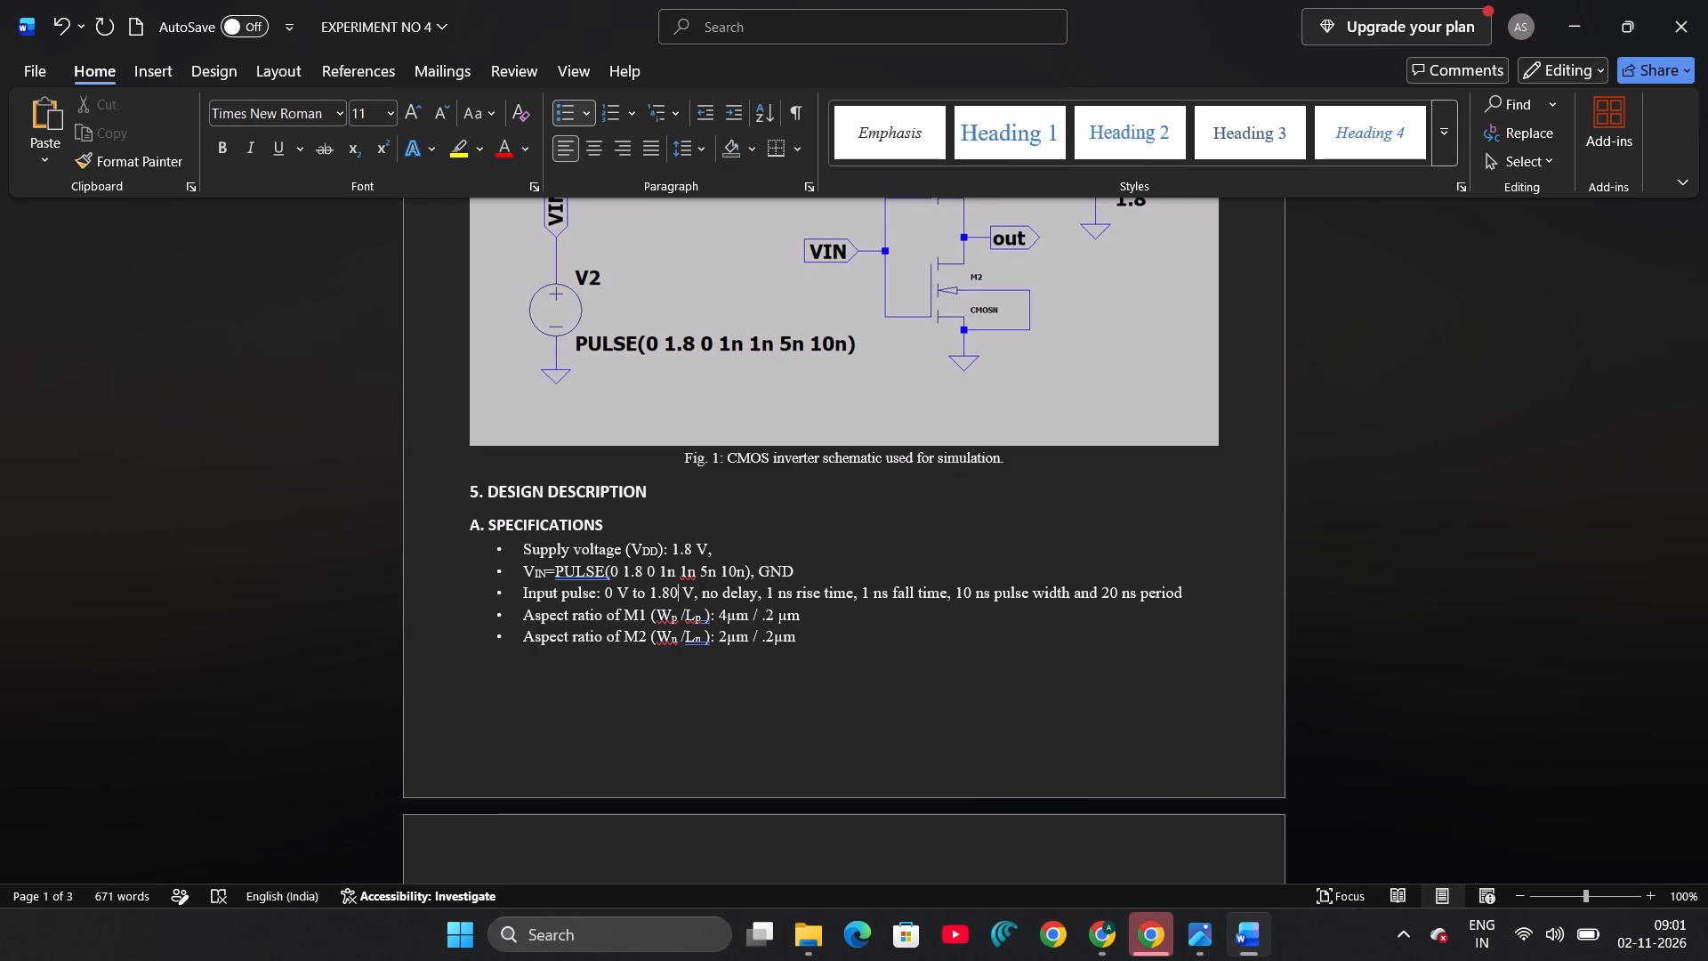
{"action": "key", "text": "BackSpace"}
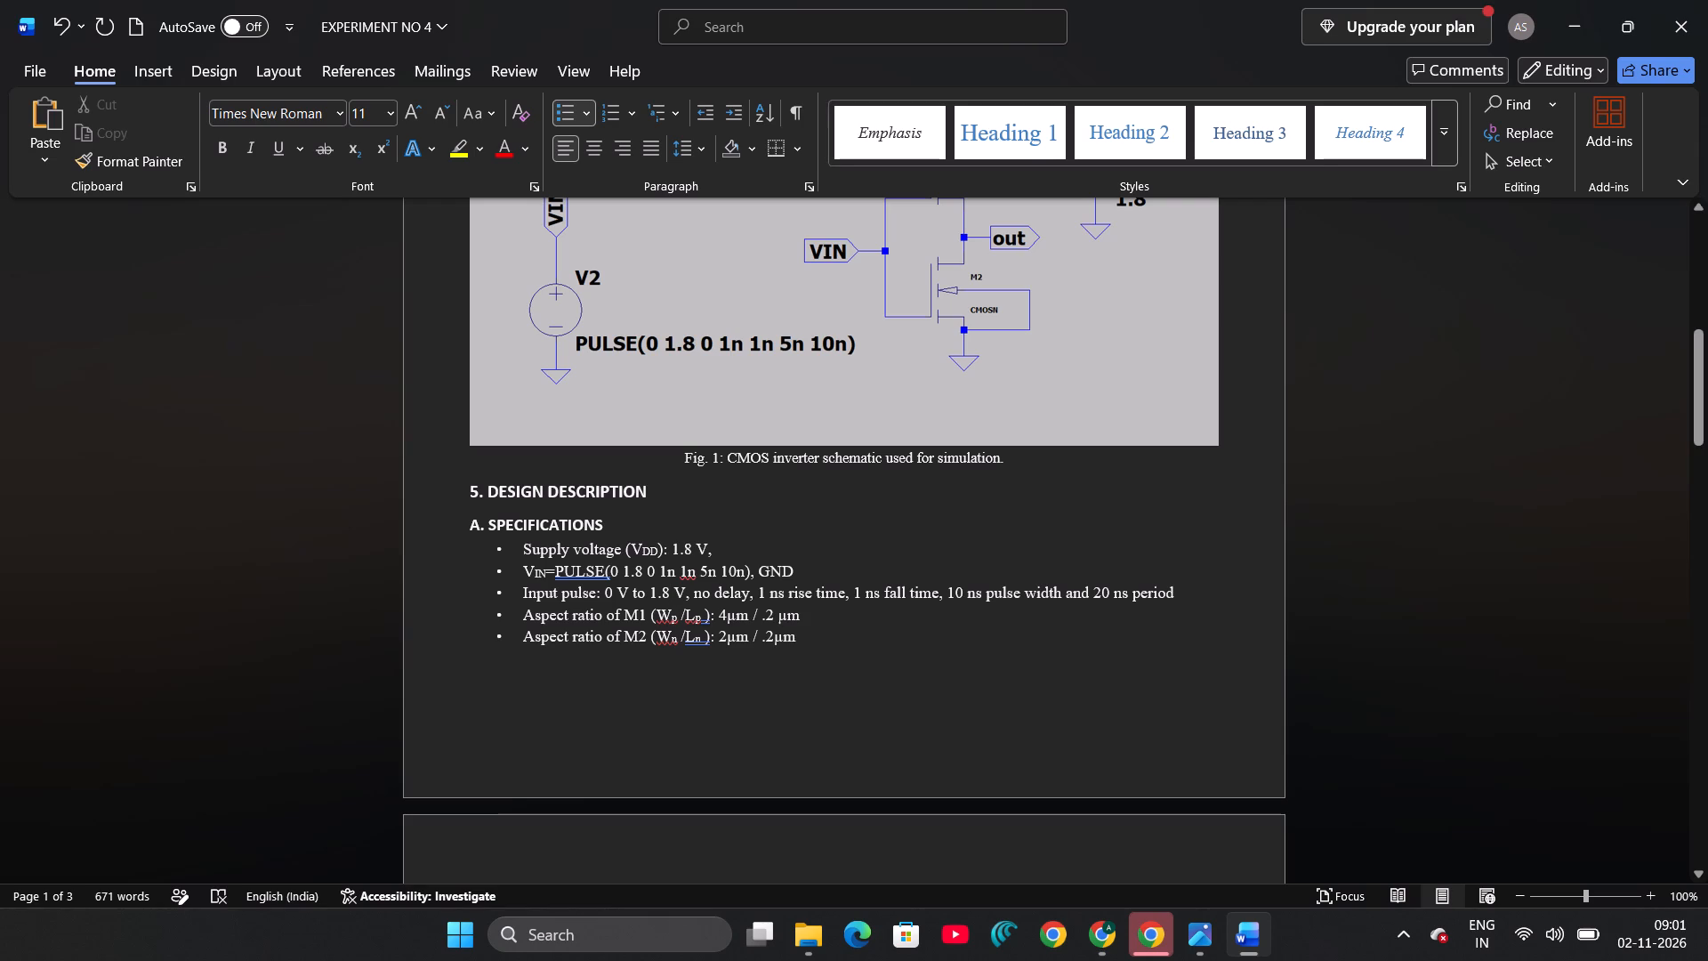
Check the delay, rise, fall, width and period wording of the Input pulse bullet against the schematic's pulse definition.
{"action": "left_click_drag", "start_coordinate": [692, 592], "coordinate": [753, 590]}
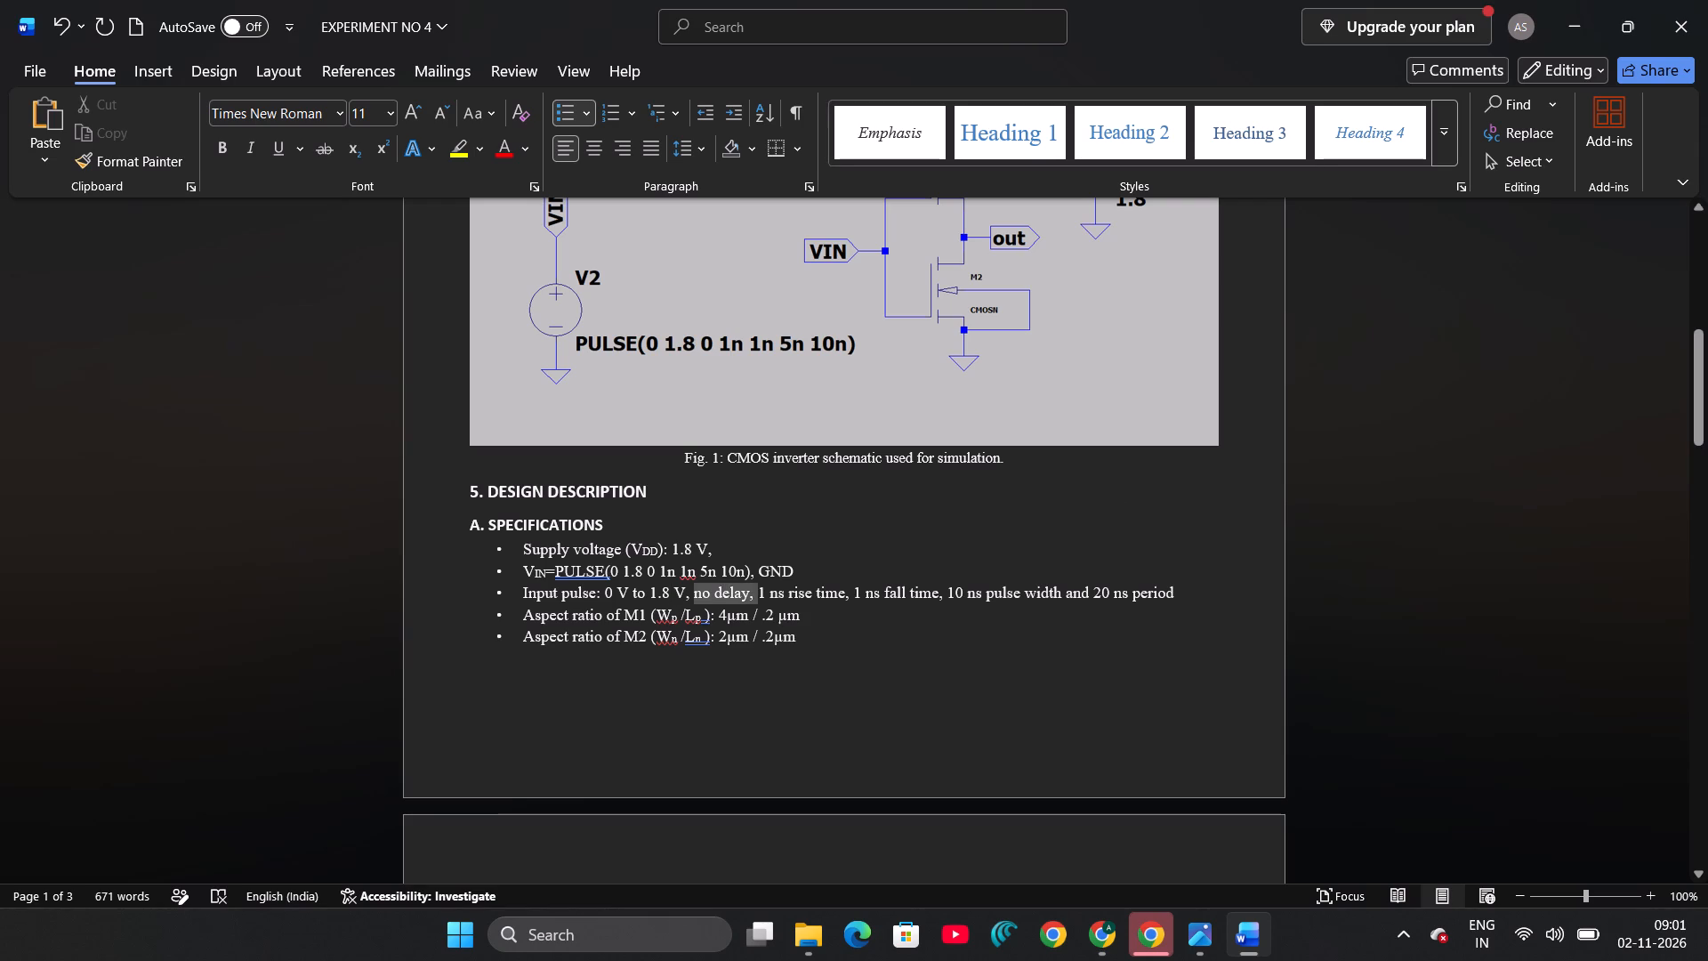
{"action": "left_click", "coordinate": [753, 590]}
{"action": "left_click_drag", "start_coordinate": [760, 596], "coordinate": [1075, 590]}
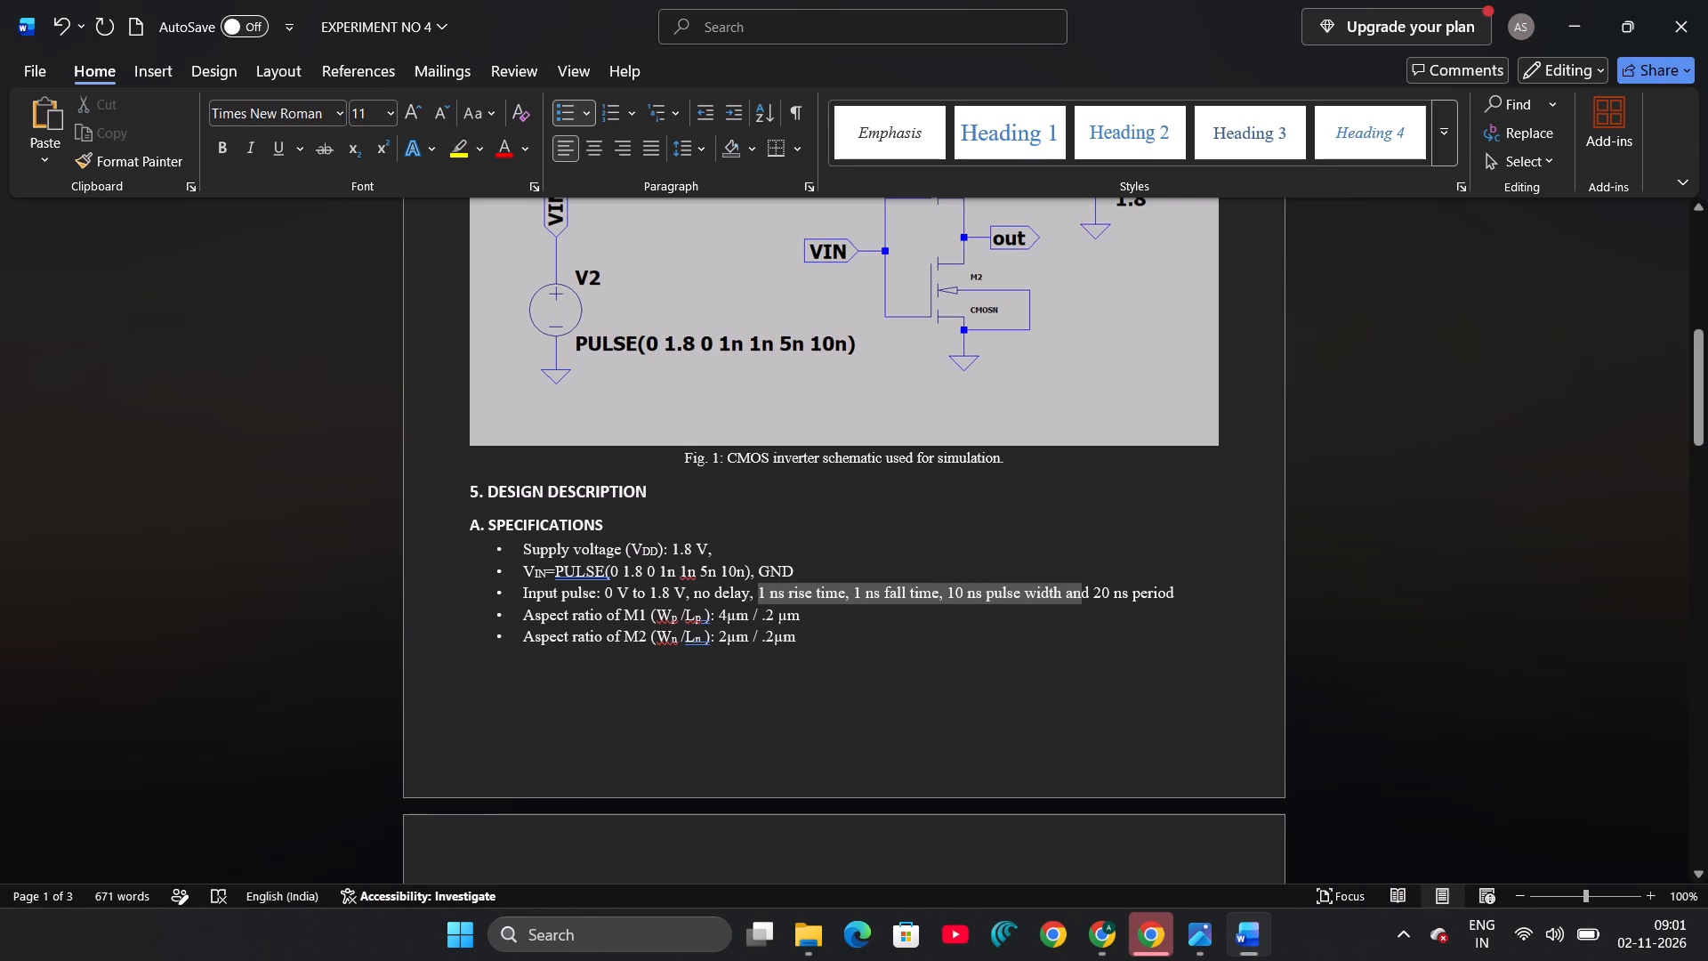
{"action": "left_click_drag", "start_coordinate": [1075, 590], "coordinate": [1165, 591]}
{"action": "left_click", "coordinate": [1165, 591]}
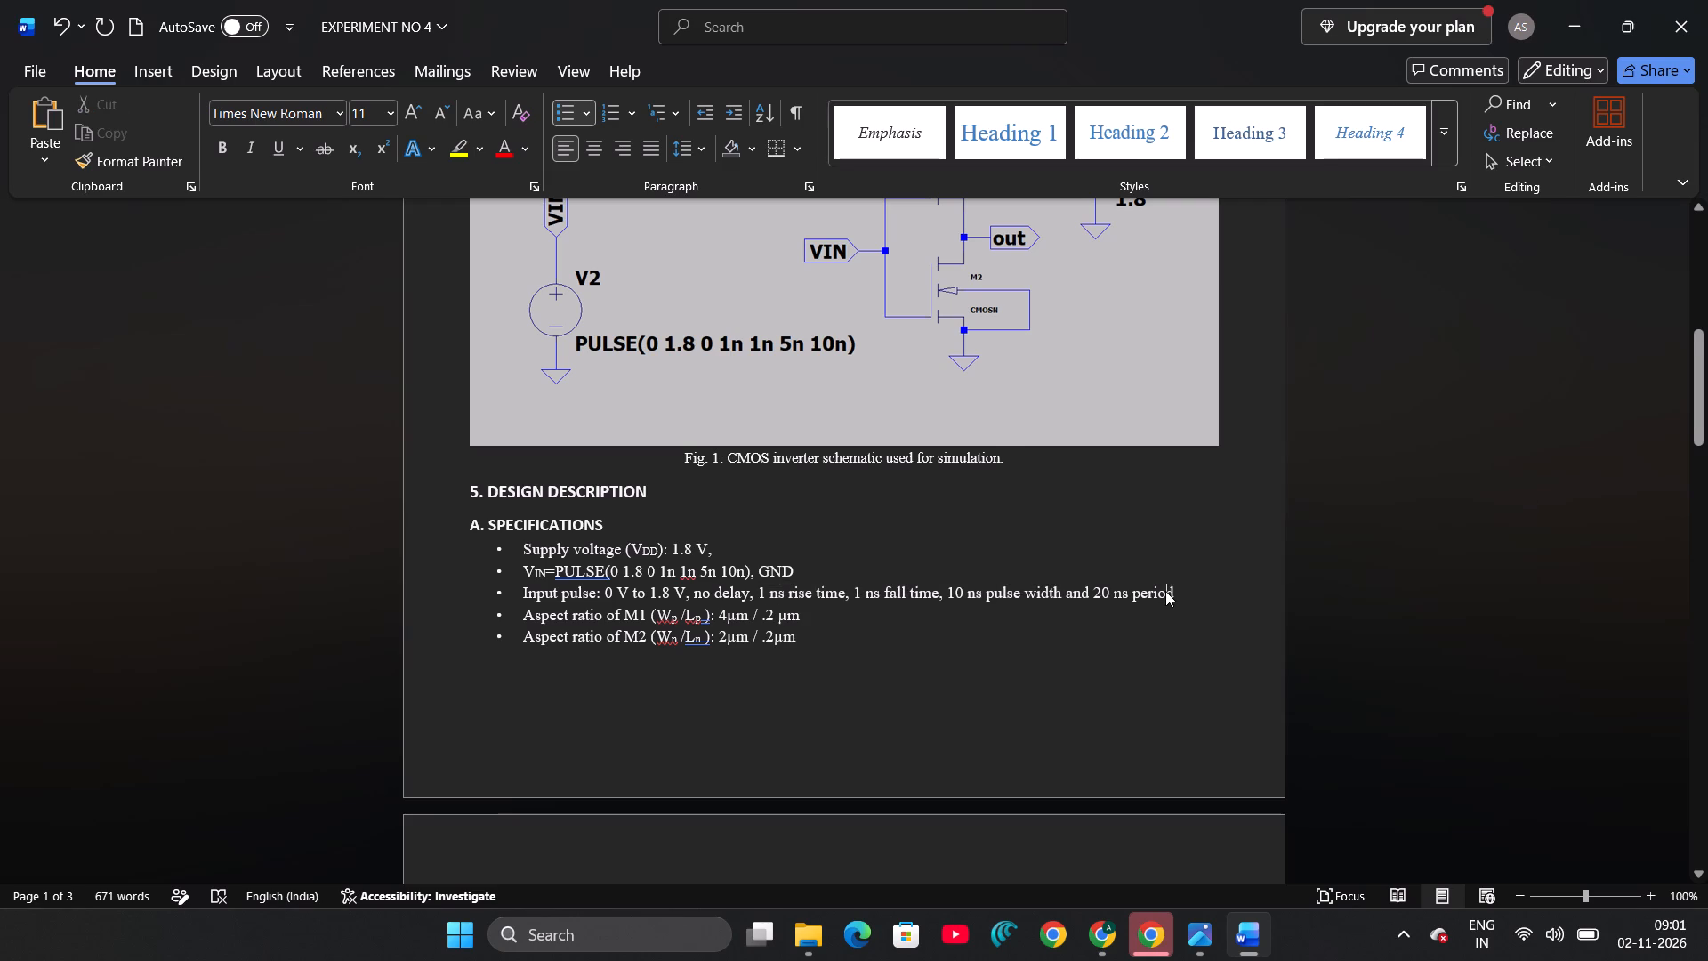
{"action": "scroll", "coordinate": [1165, 591], "scroll_direction": "down", "scroll_amount": 1}
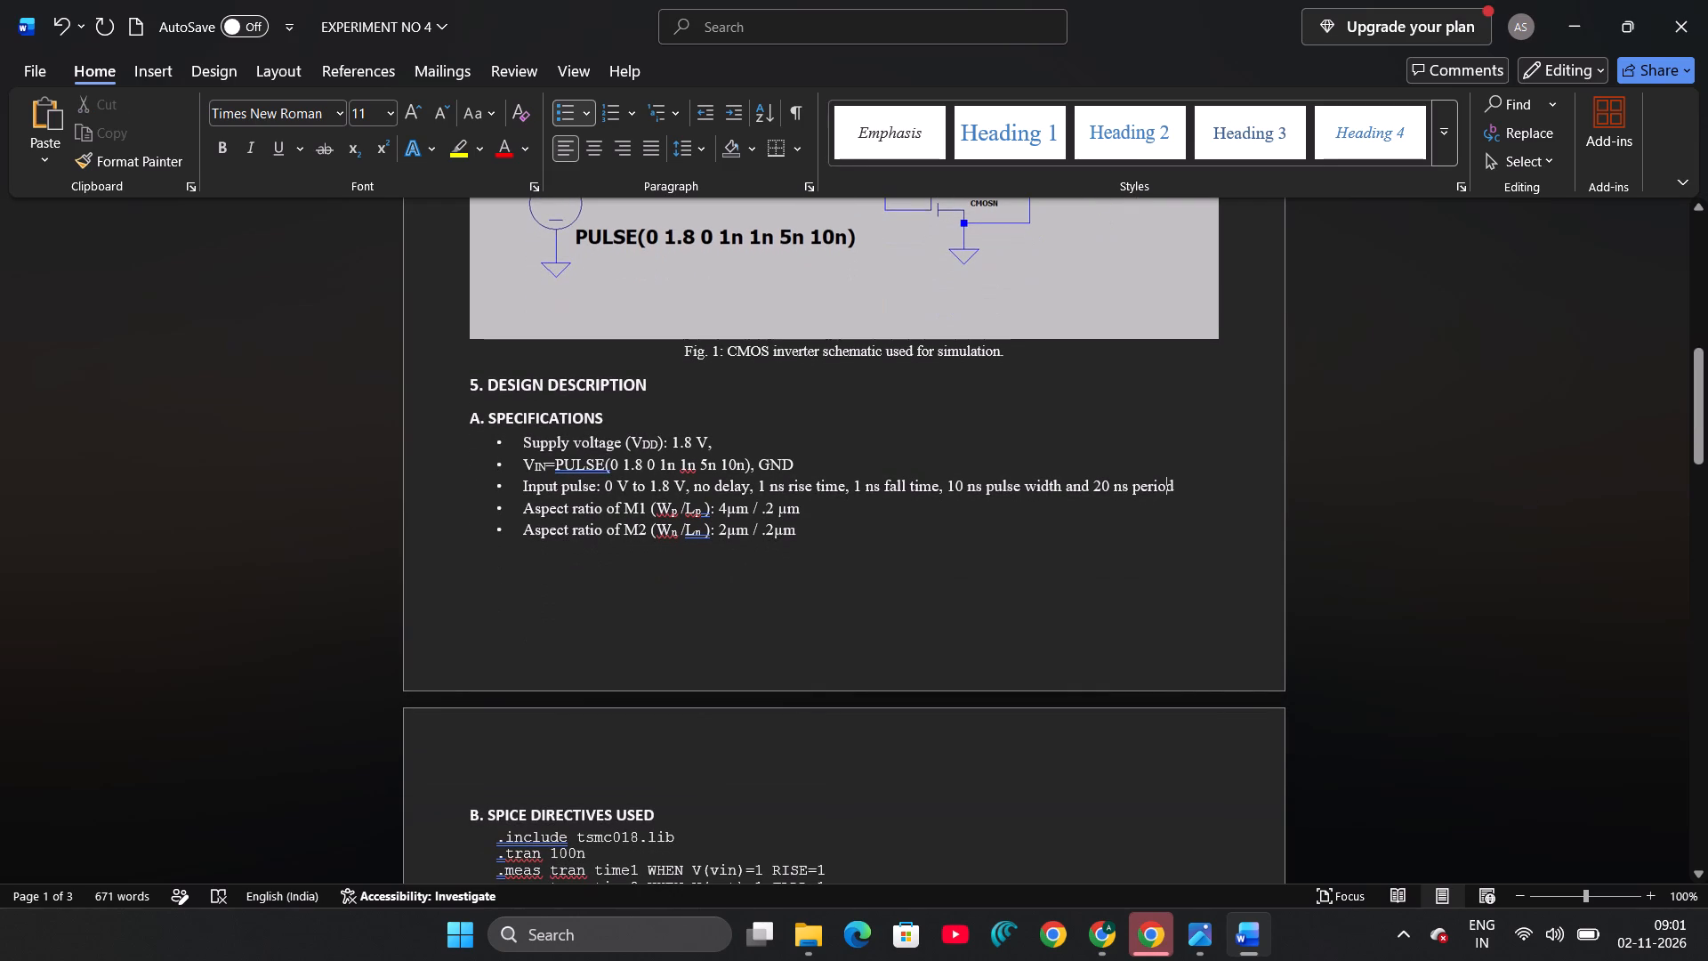
{"action": "scroll", "coordinate": [1165, 591], "scroll_direction": "up", "scroll_amount": 1}
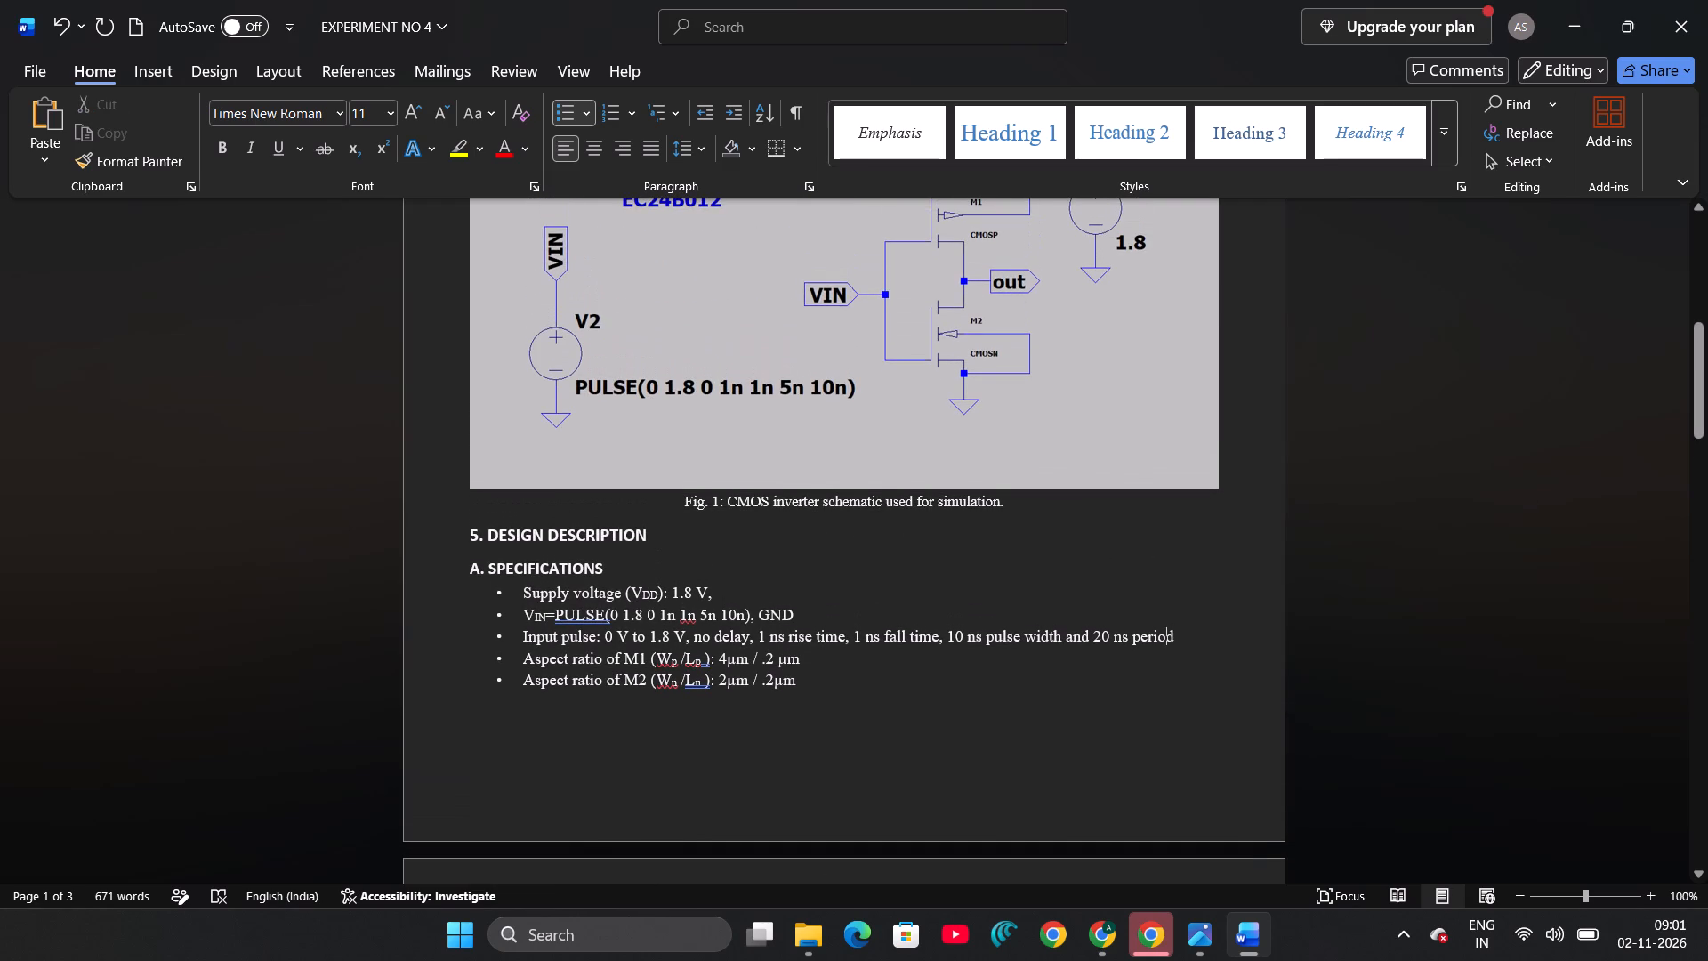
{"action": "scroll", "coordinate": [1165, 591], "scroll_direction": "down", "scroll_amount": 2}
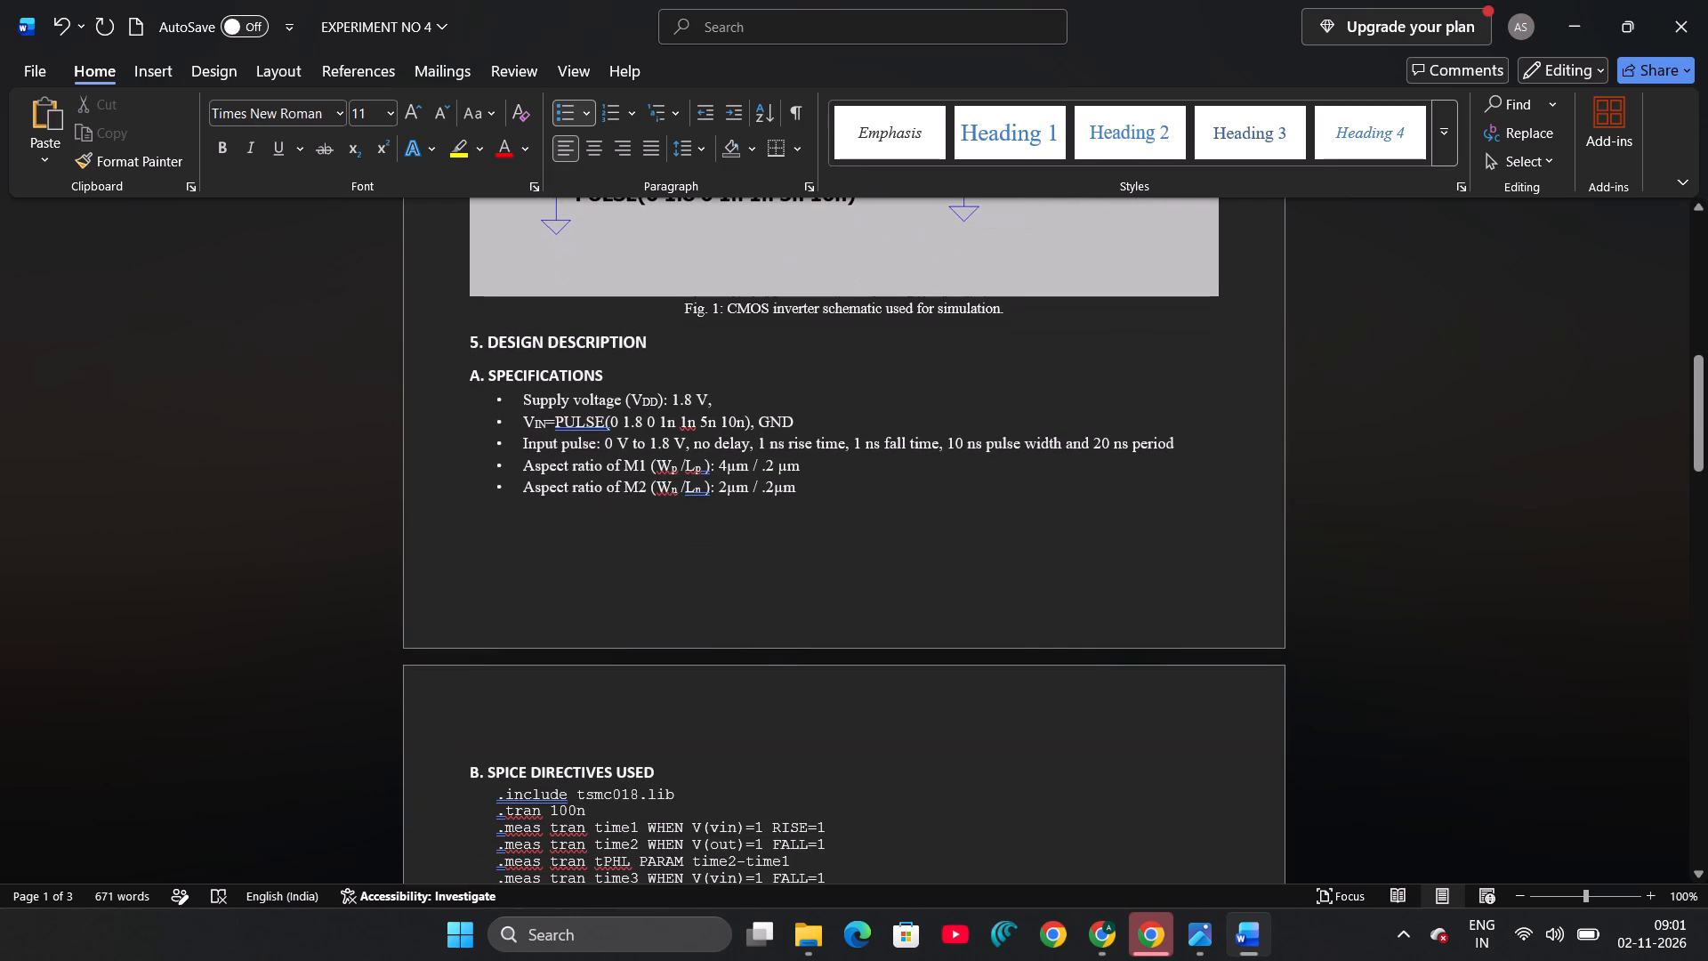
Set the aspect ratios in the Specifications to 8µm / .4 µm for M1 and 4µm / .4µm for M2.
{"action": "left_click", "coordinate": [726, 473]}
{"action": "key", "text": "BackSpace"}
{"action": "key", "text": "8"}
{"action": "left_click", "coordinate": [726, 489]}
{"action": "left_click", "coordinate": [726, 489]}
{"action": "key", "text": "BackSpace"}
{"action": "key", "text": "4"}
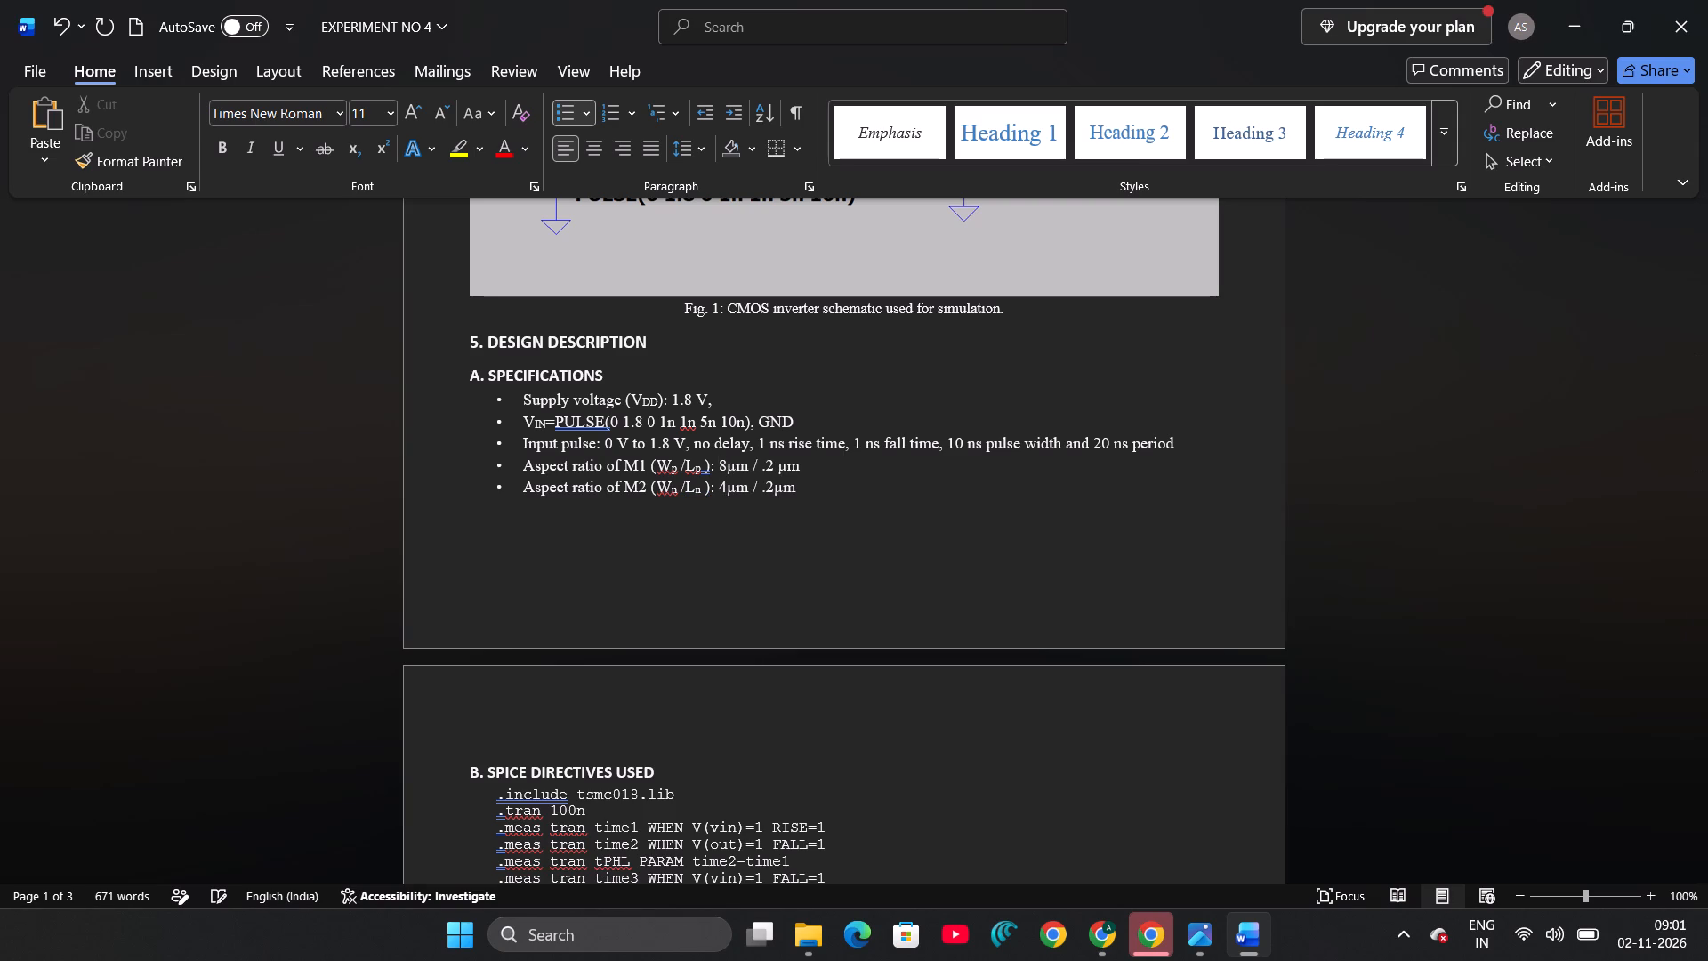
{"action": "left_click", "coordinate": [772, 468]}
{"action": "key", "text": "BackSpace"}
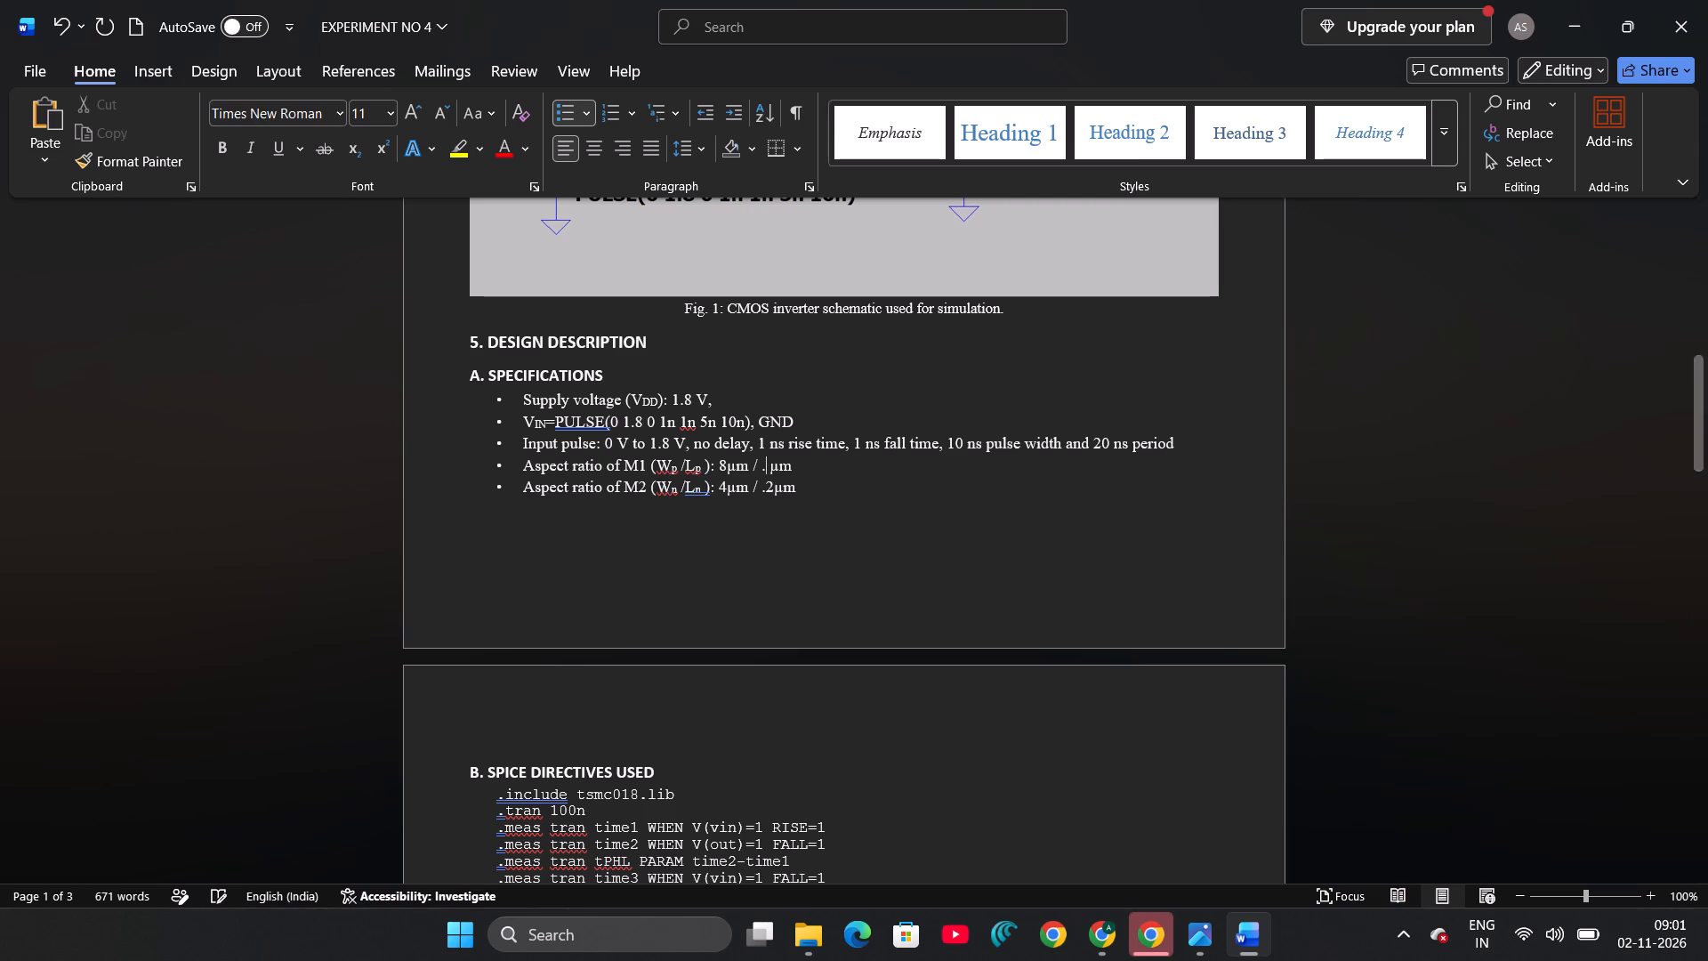
{"action": "key", "text": "4"}
{"action": "left_click", "coordinate": [775, 485]}
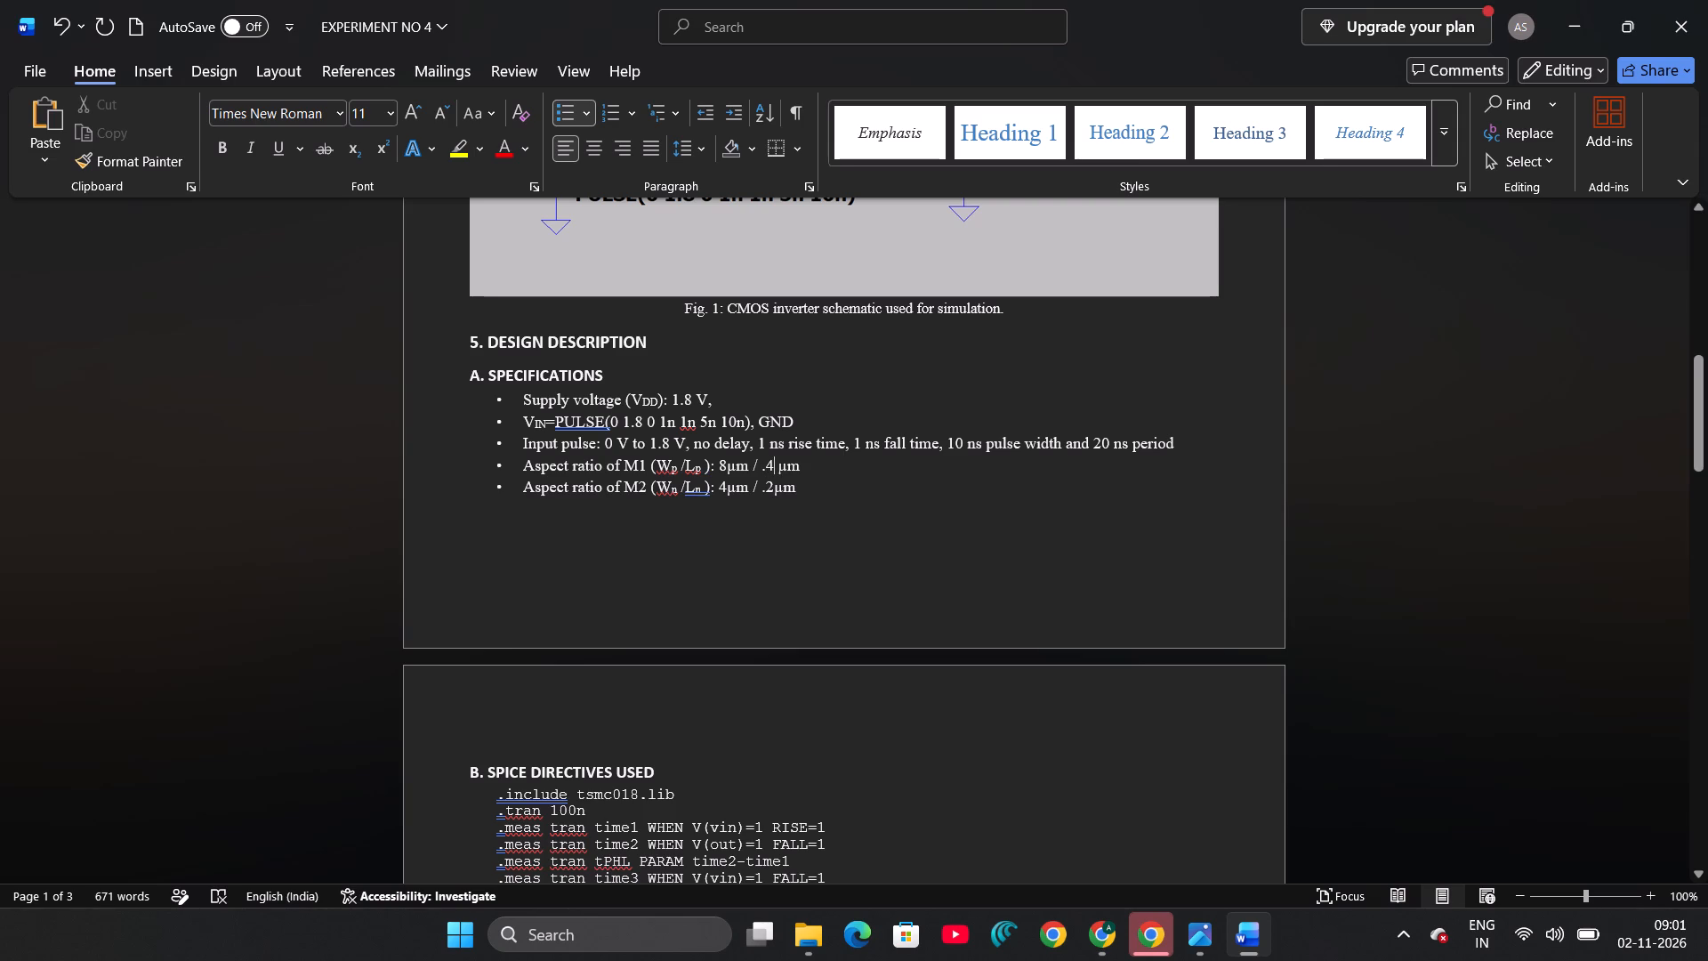
{"action": "key", "text": "BackSpace"}
{"action": "key", "text": "4"}
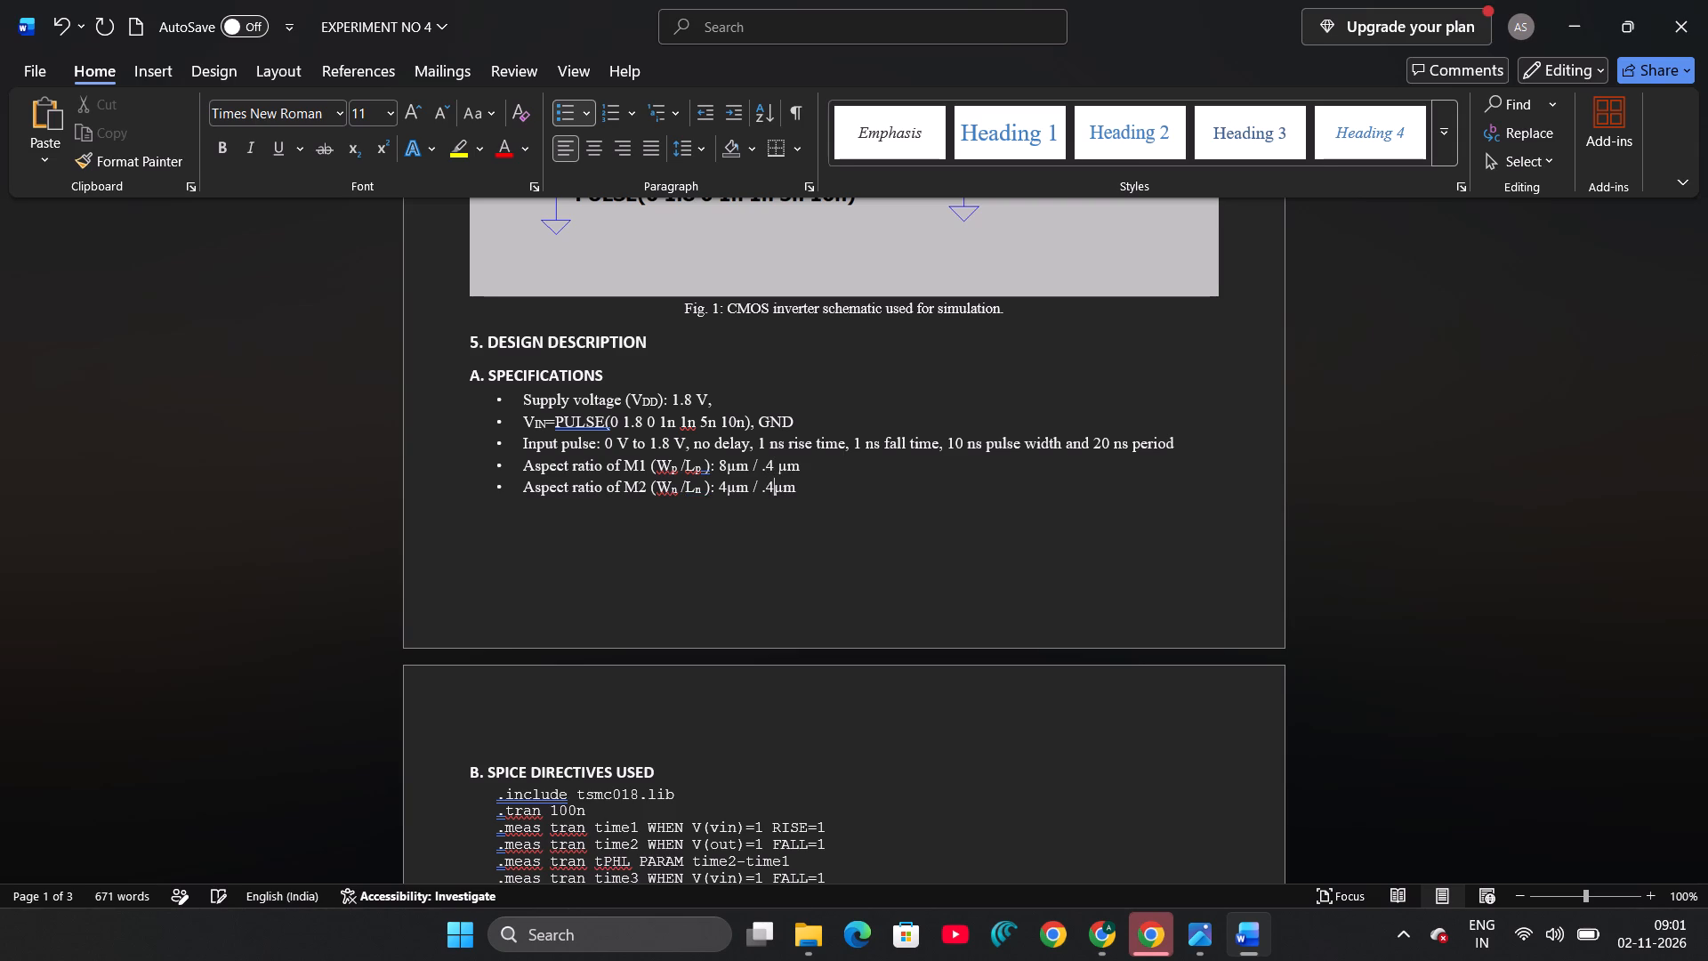
Check the fonts and sizes of the Spice Directives, Design Description and Schematic Diagram headings and the body text above the schematic.
{"action": "scroll", "coordinate": [775, 485], "scroll_direction": "down", "scroll_amount": 1}
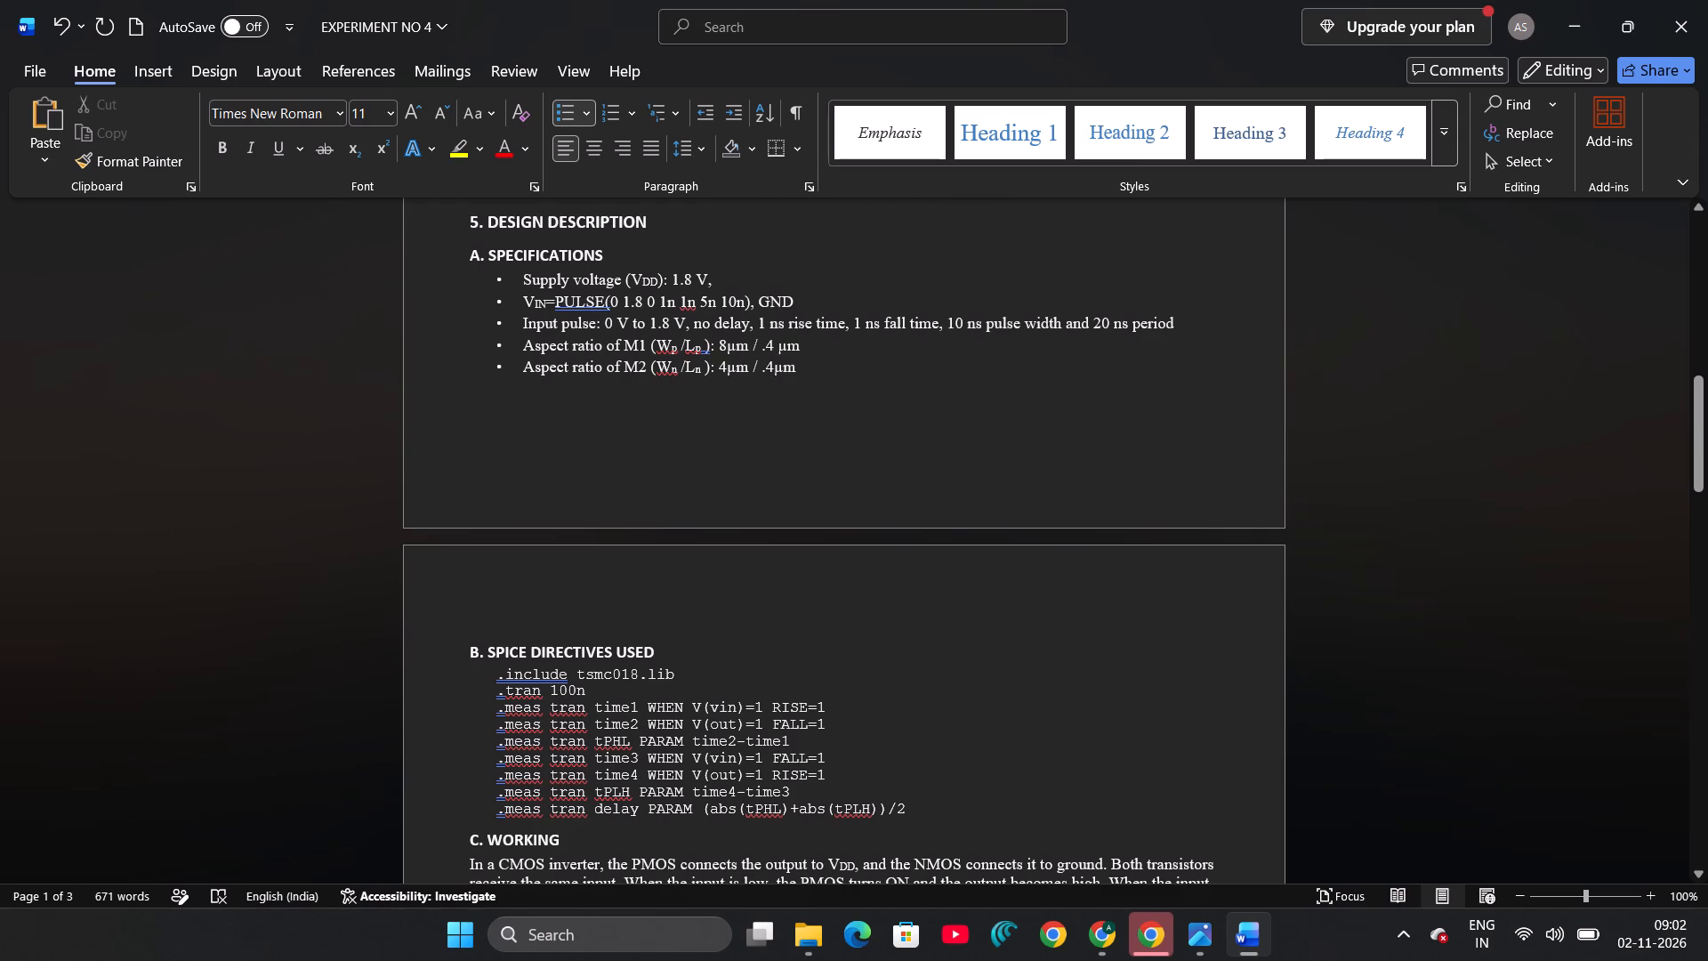
{"action": "scroll", "coordinate": [684, 440], "scroll_direction": "down", "scroll_amount": 1}
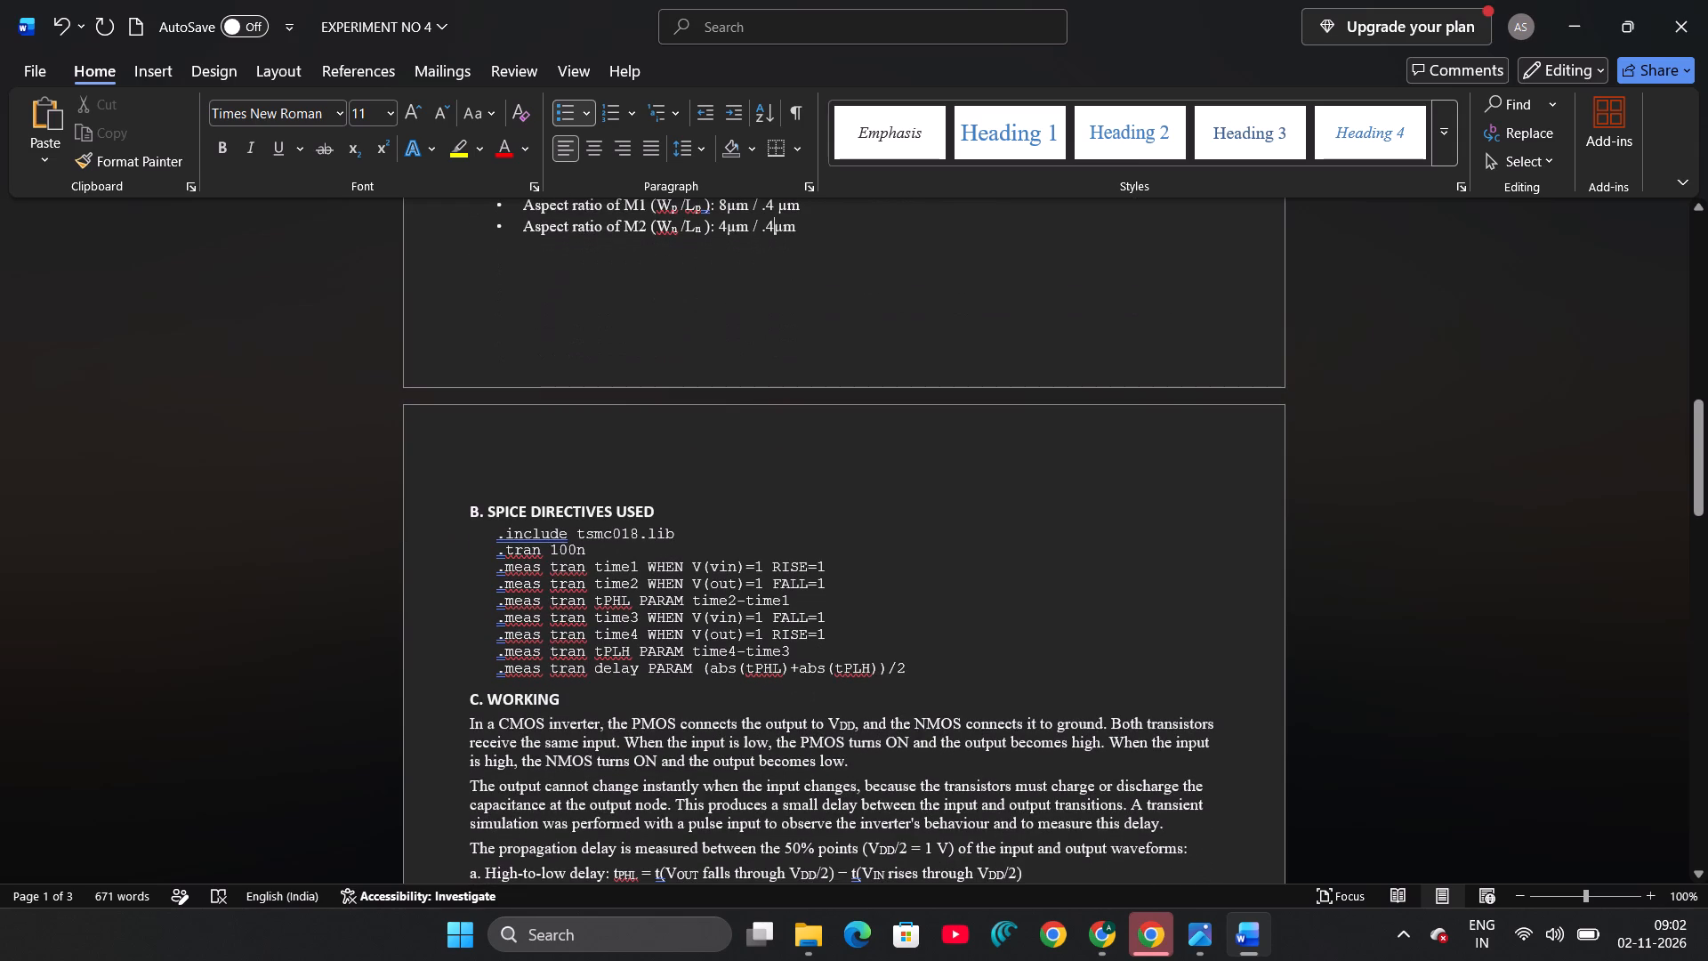
{"action": "left_click", "coordinate": [672, 504]}
{"action": "scroll", "coordinate": [672, 504], "scroll_direction": "up", "scroll_amount": 2}
{"action": "left_click", "coordinate": [661, 483]}
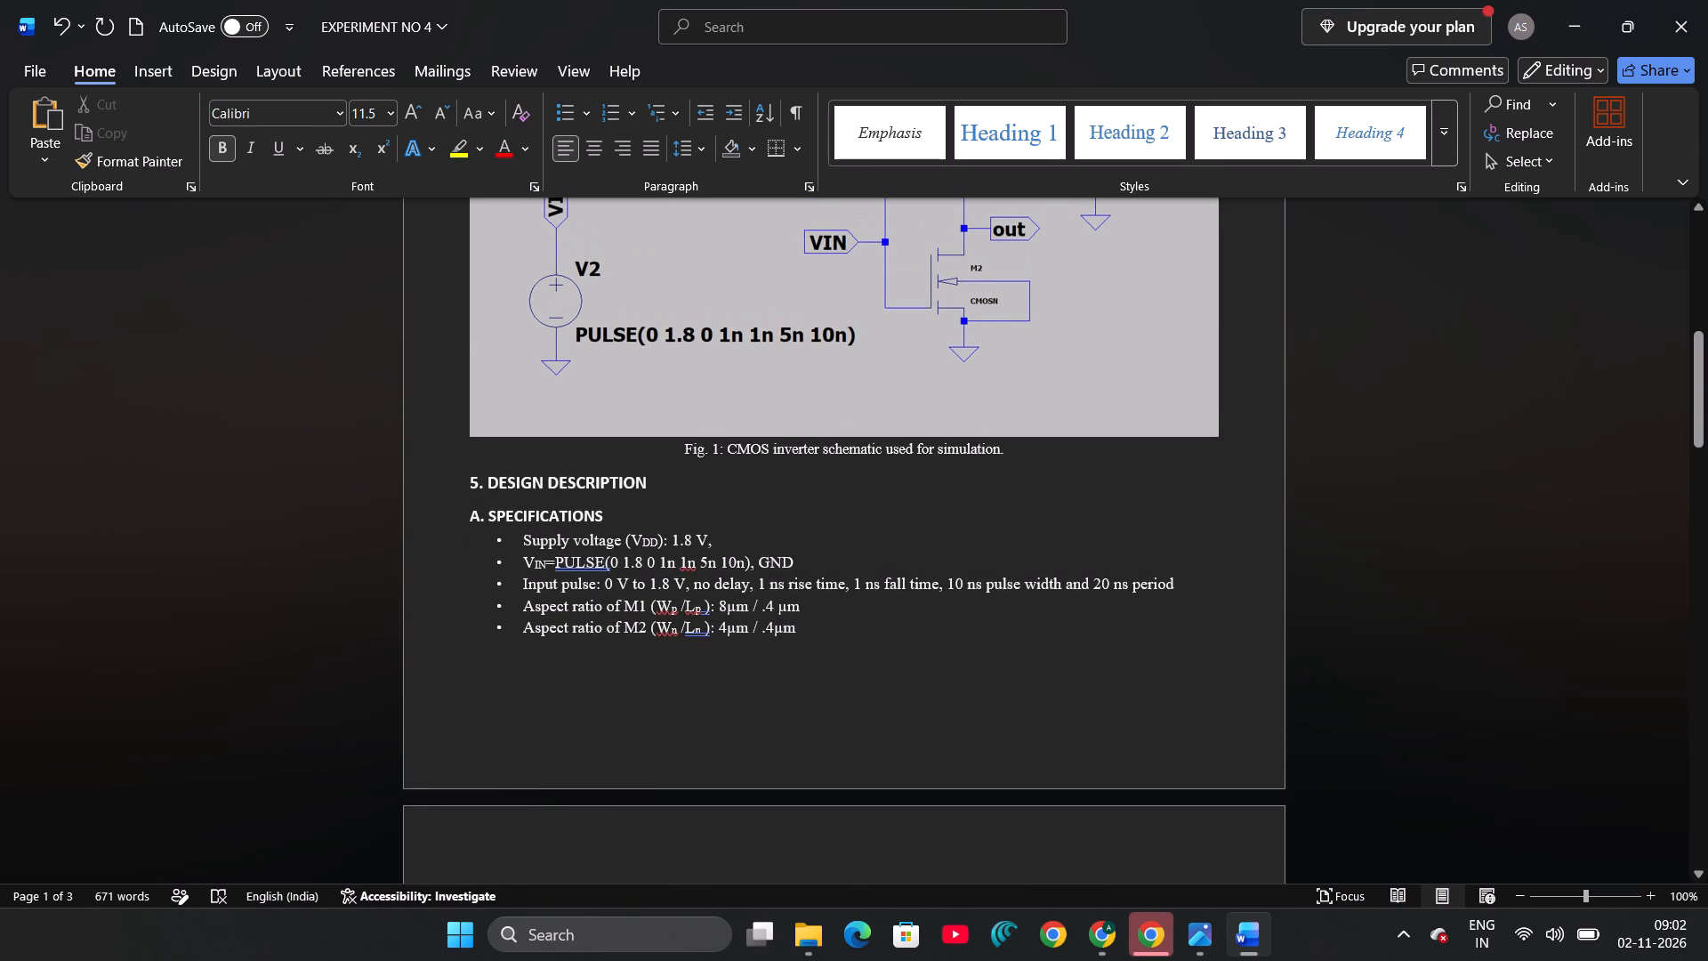
{"action": "scroll", "coordinate": [661, 483], "scroll_direction": "up", "scroll_amount": 3}
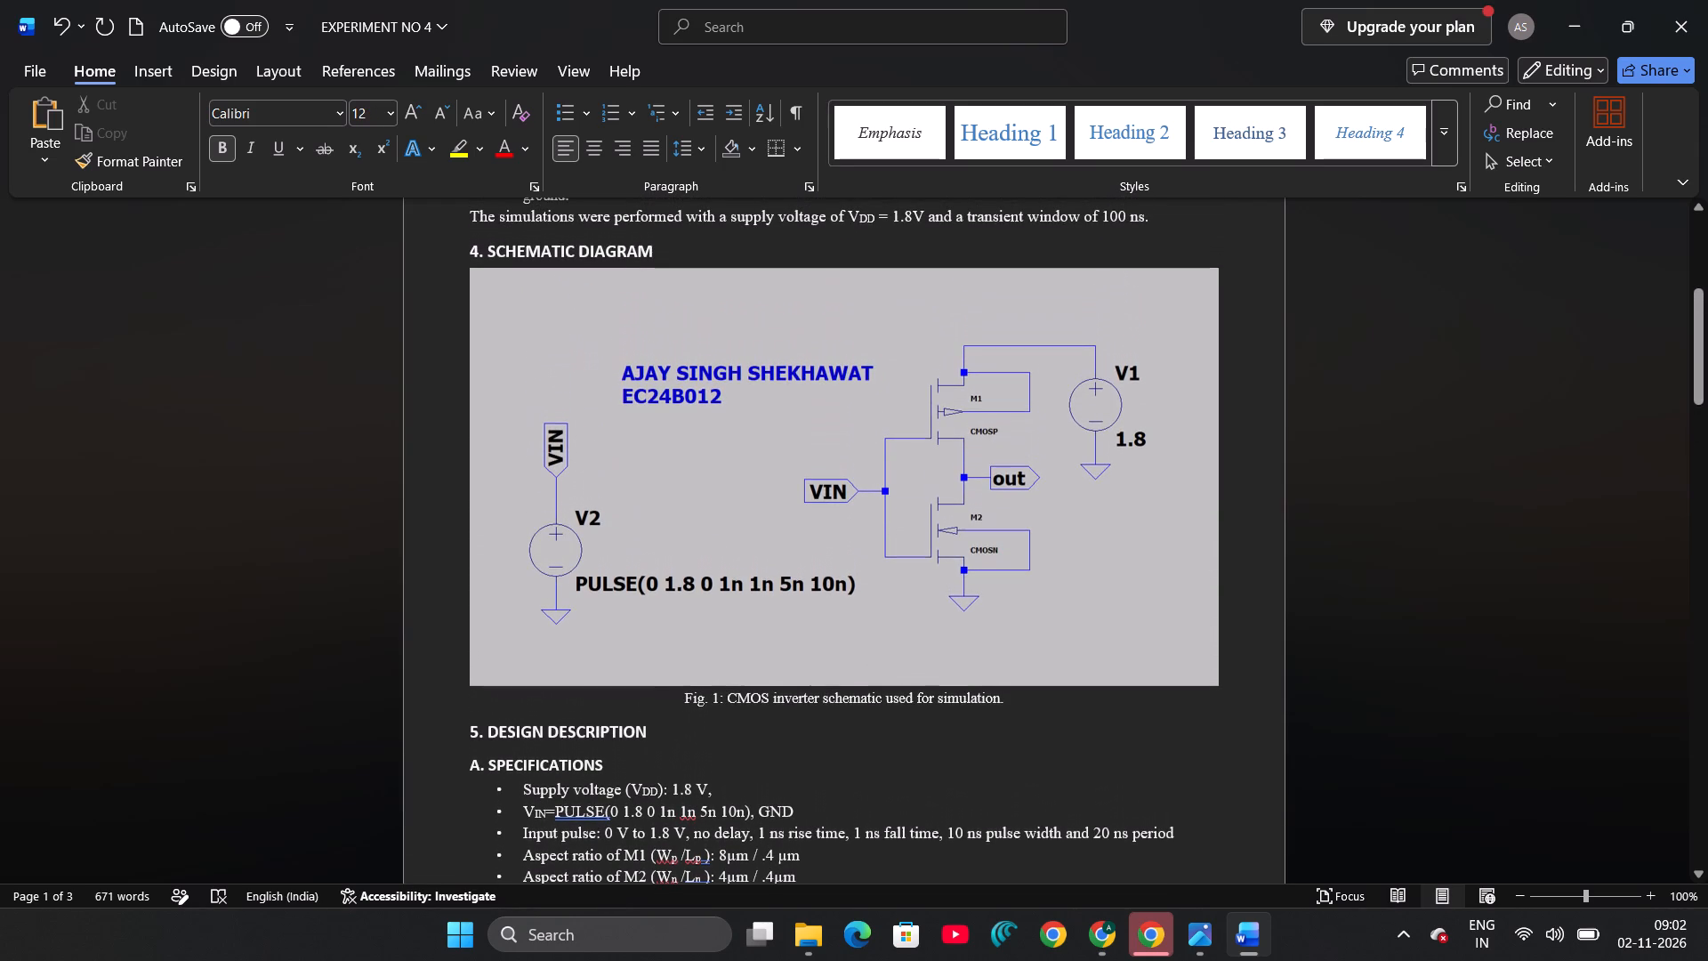
{"action": "left_click", "coordinate": [656, 249]}
{"action": "left_click", "coordinate": [710, 210]}
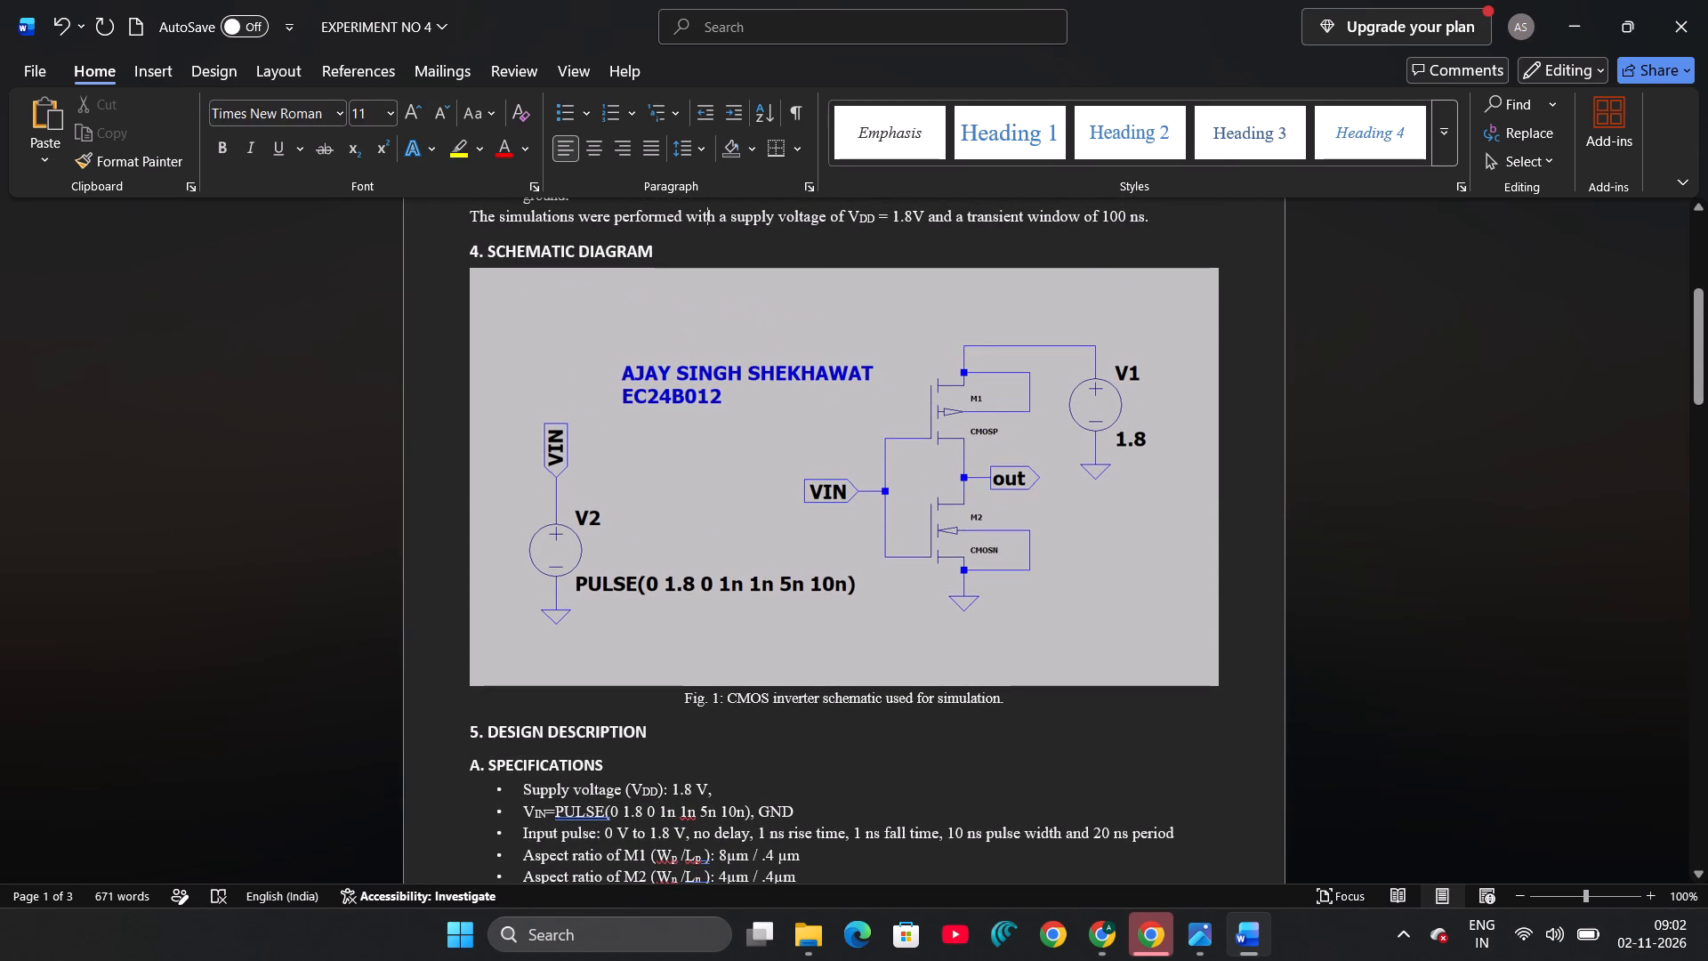
Set the bullets and closing sentence under Components & Tools Required to font size 10.
{"action": "scroll", "coordinate": [732, 240], "scroll_direction": "up", "scroll_amount": 1}
{"action": "left_click_drag", "start_coordinate": [523, 299], "coordinate": [553, 311]}
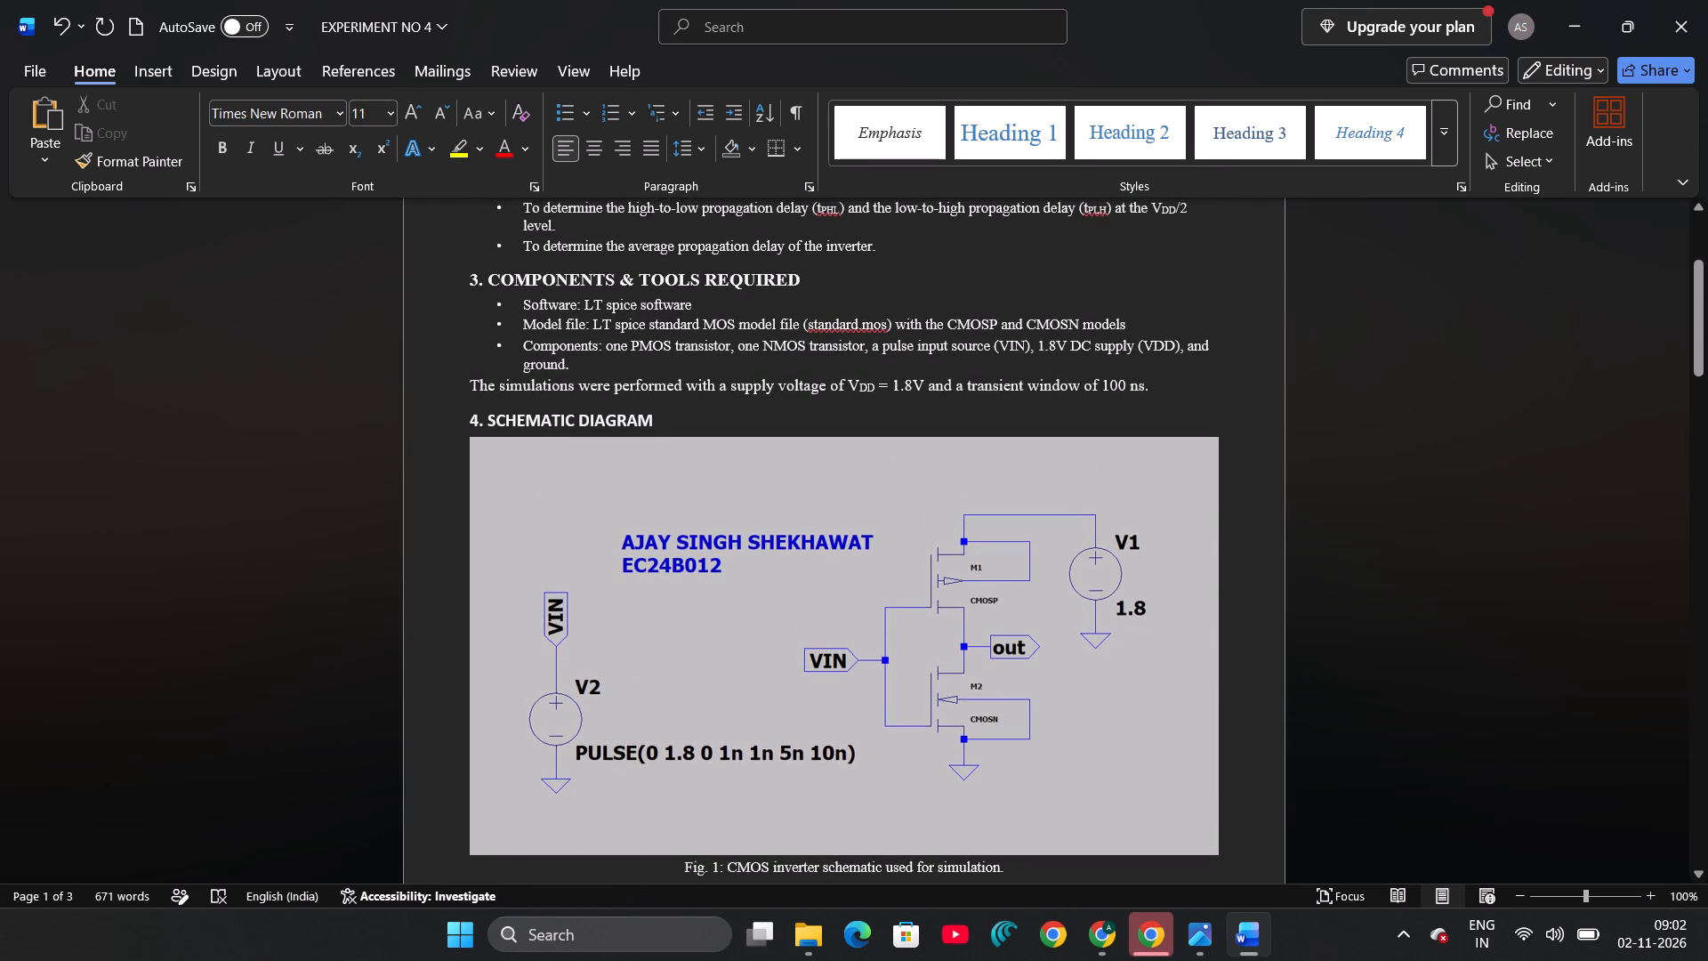
{"action": "left_click_drag", "start_coordinate": [553, 311], "coordinate": [1149, 380]}
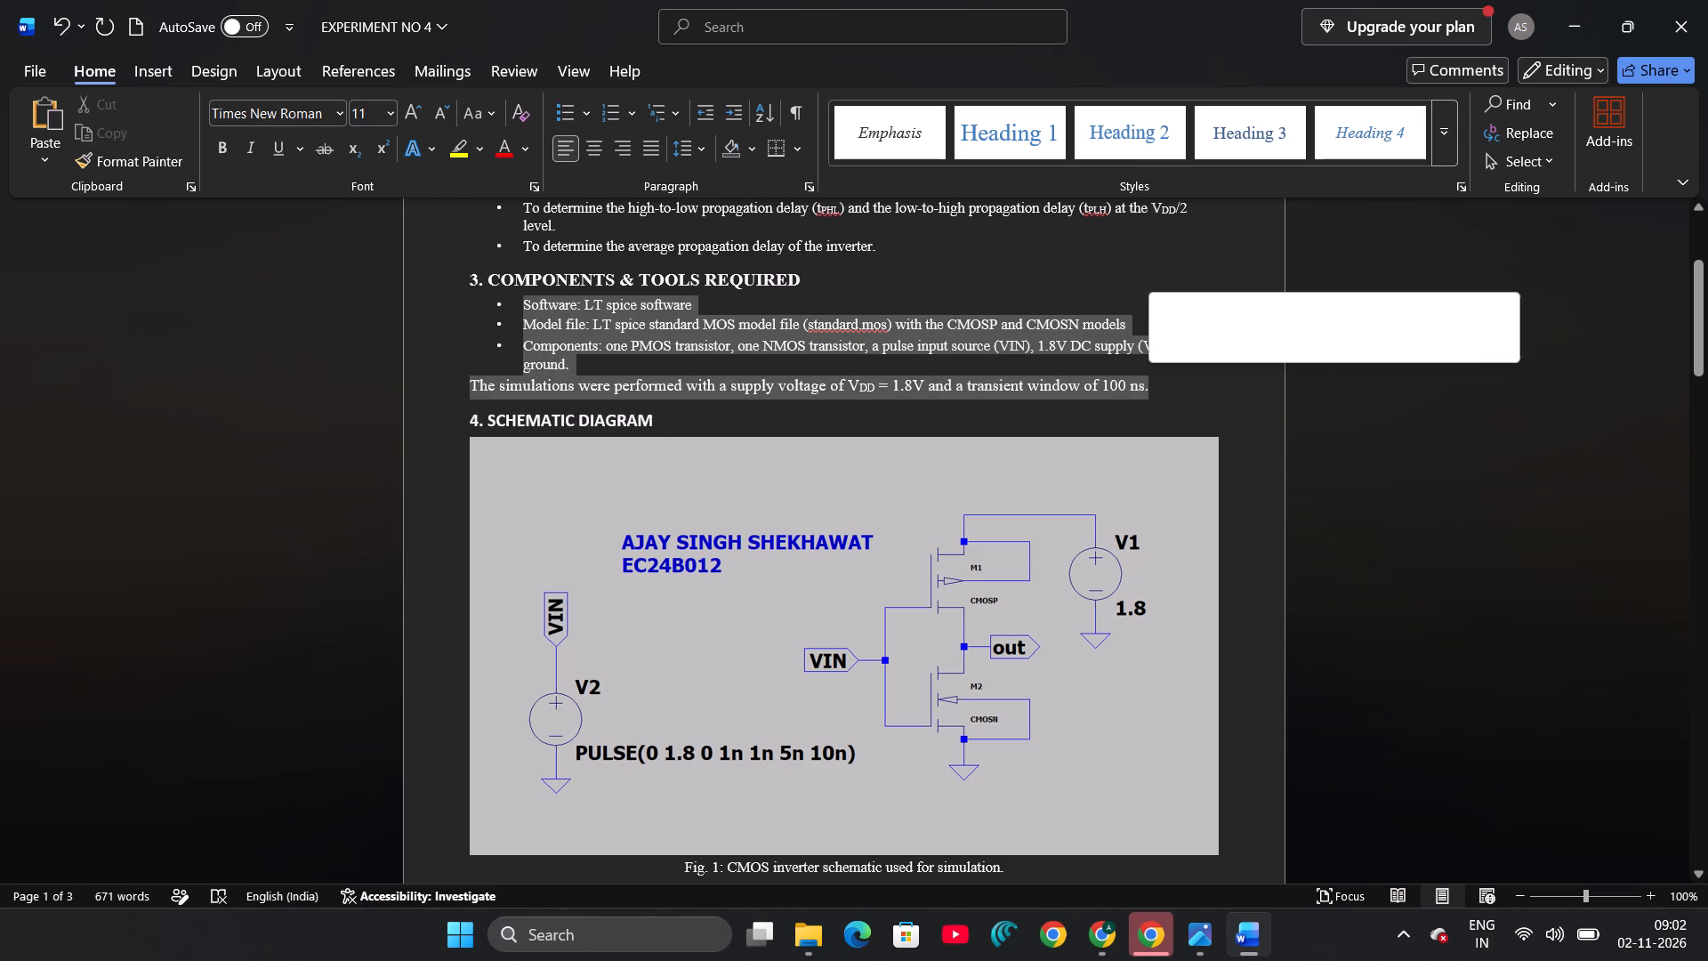
{"action": "left_click", "coordinate": [1318, 303]}
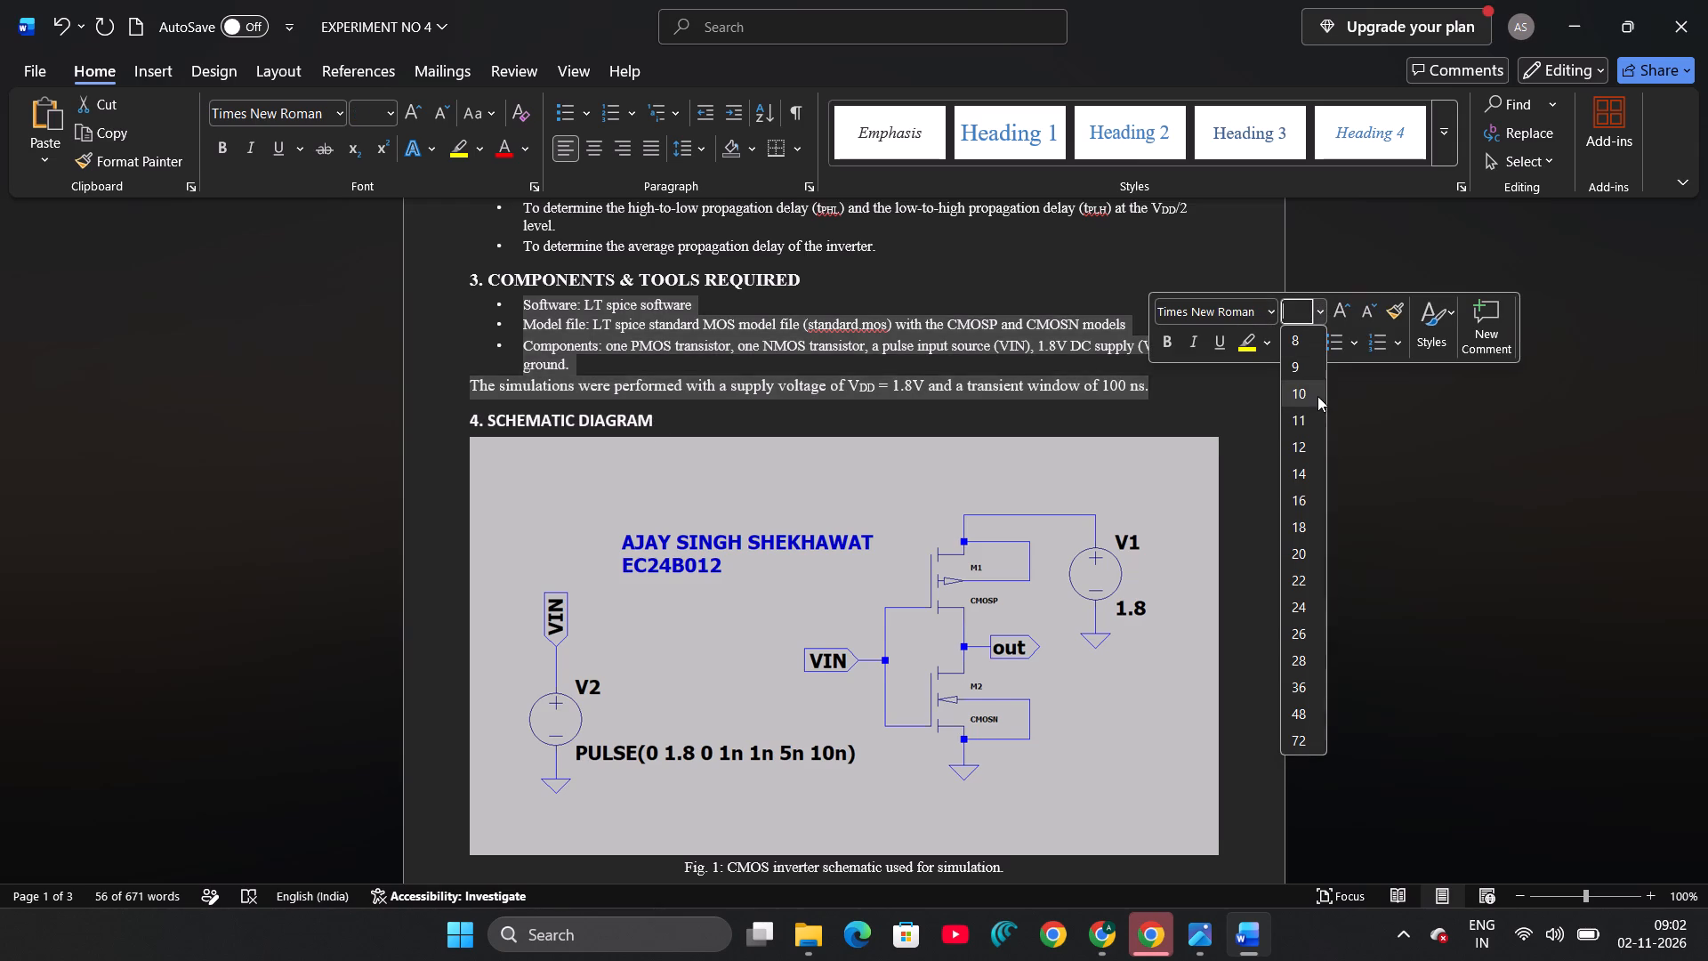
{"action": "left_click", "coordinate": [1316, 399]}
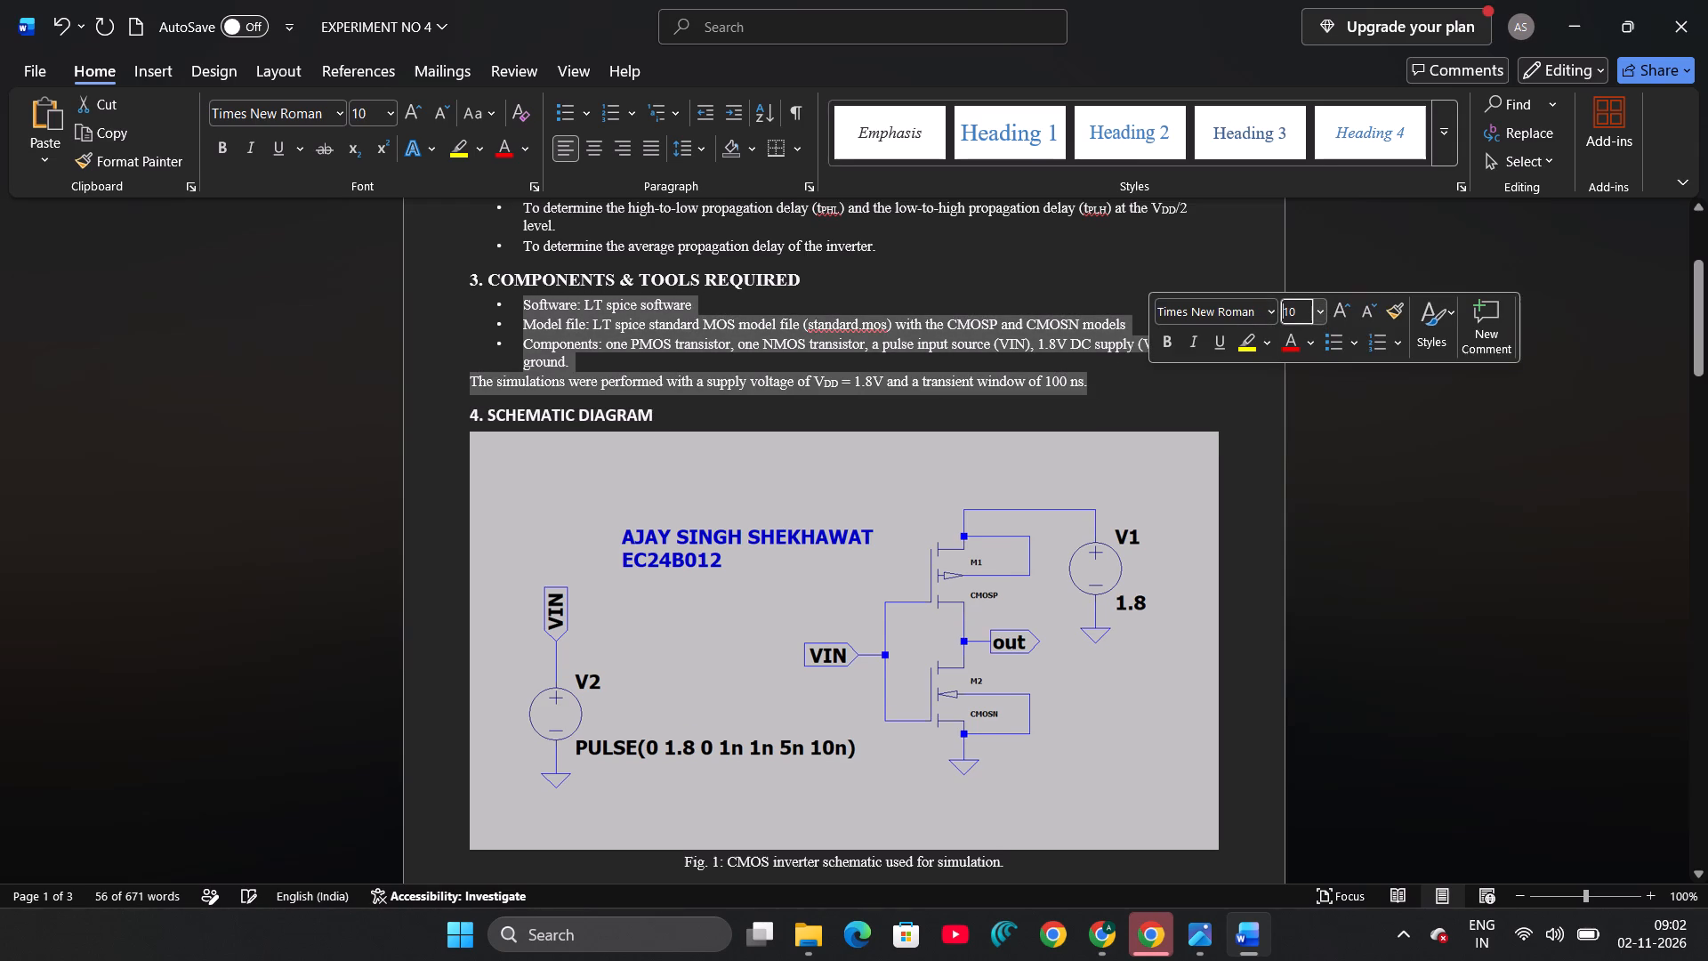
Change the font of the "4. SCHEMATIC DIAGRAM" heading to Times New Roman.
{"action": "left_click_drag", "start_coordinate": [469, 416], "coordinate": [668, 417]}
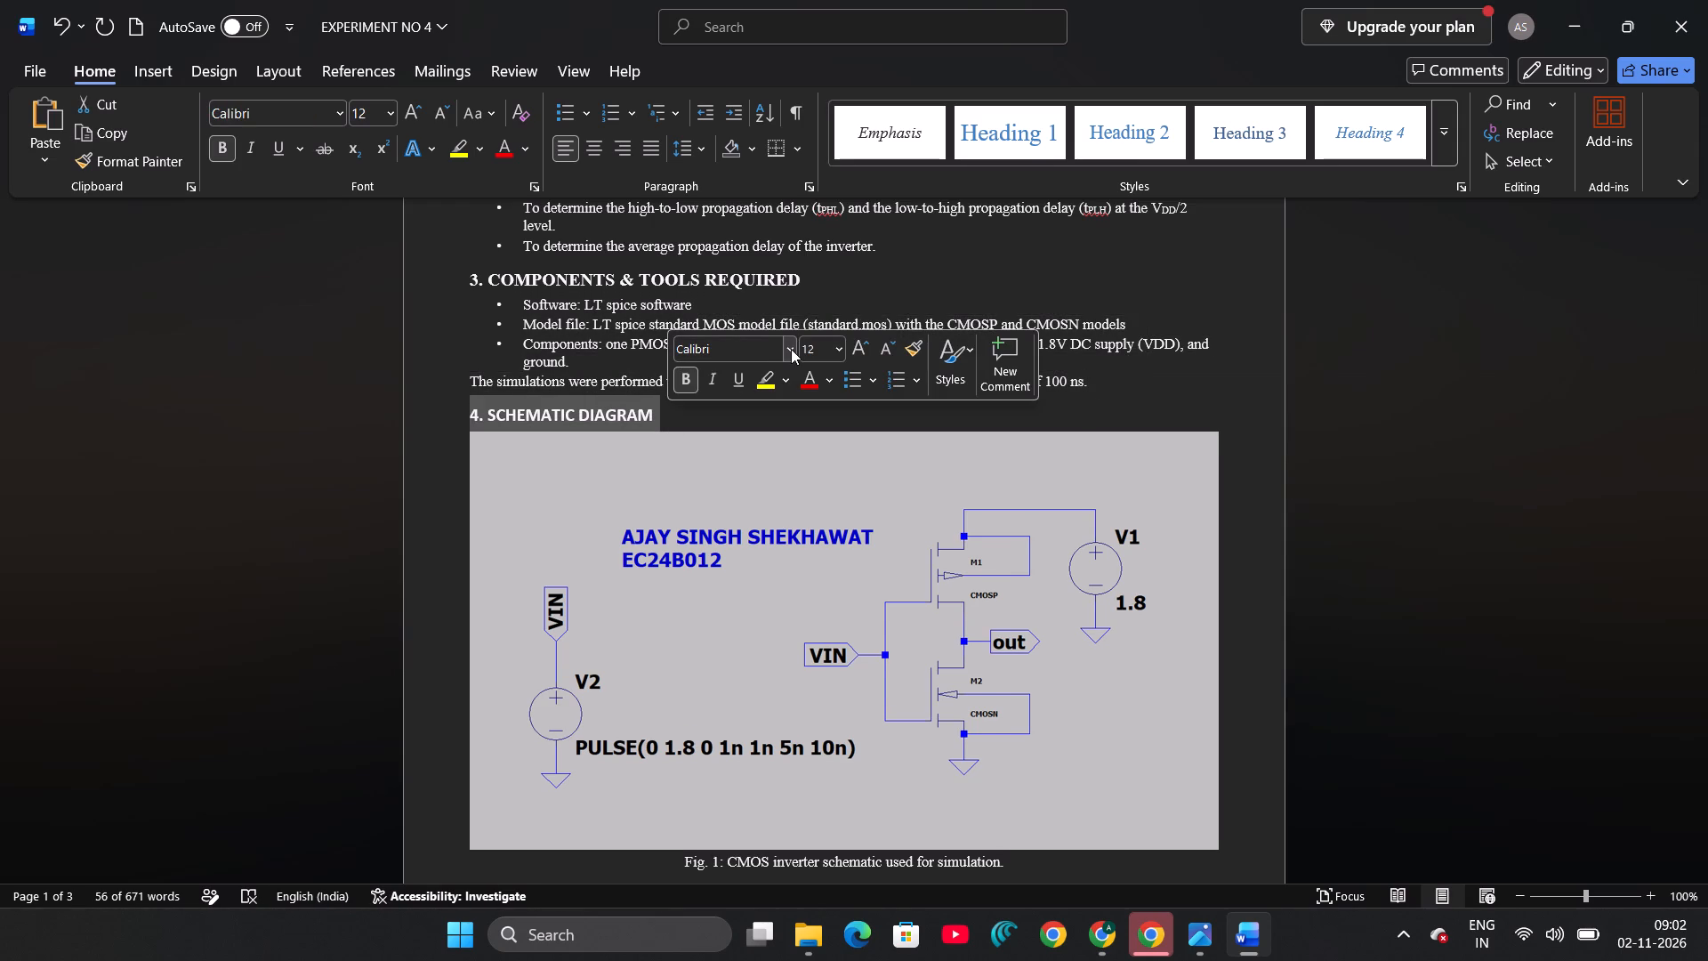
{"action": "left_click", "coordinate": [791, 349]}
{"action": "scroll", "coordinate": [787, 557], "scroll_direction": "up", "scroll_amount": 12}
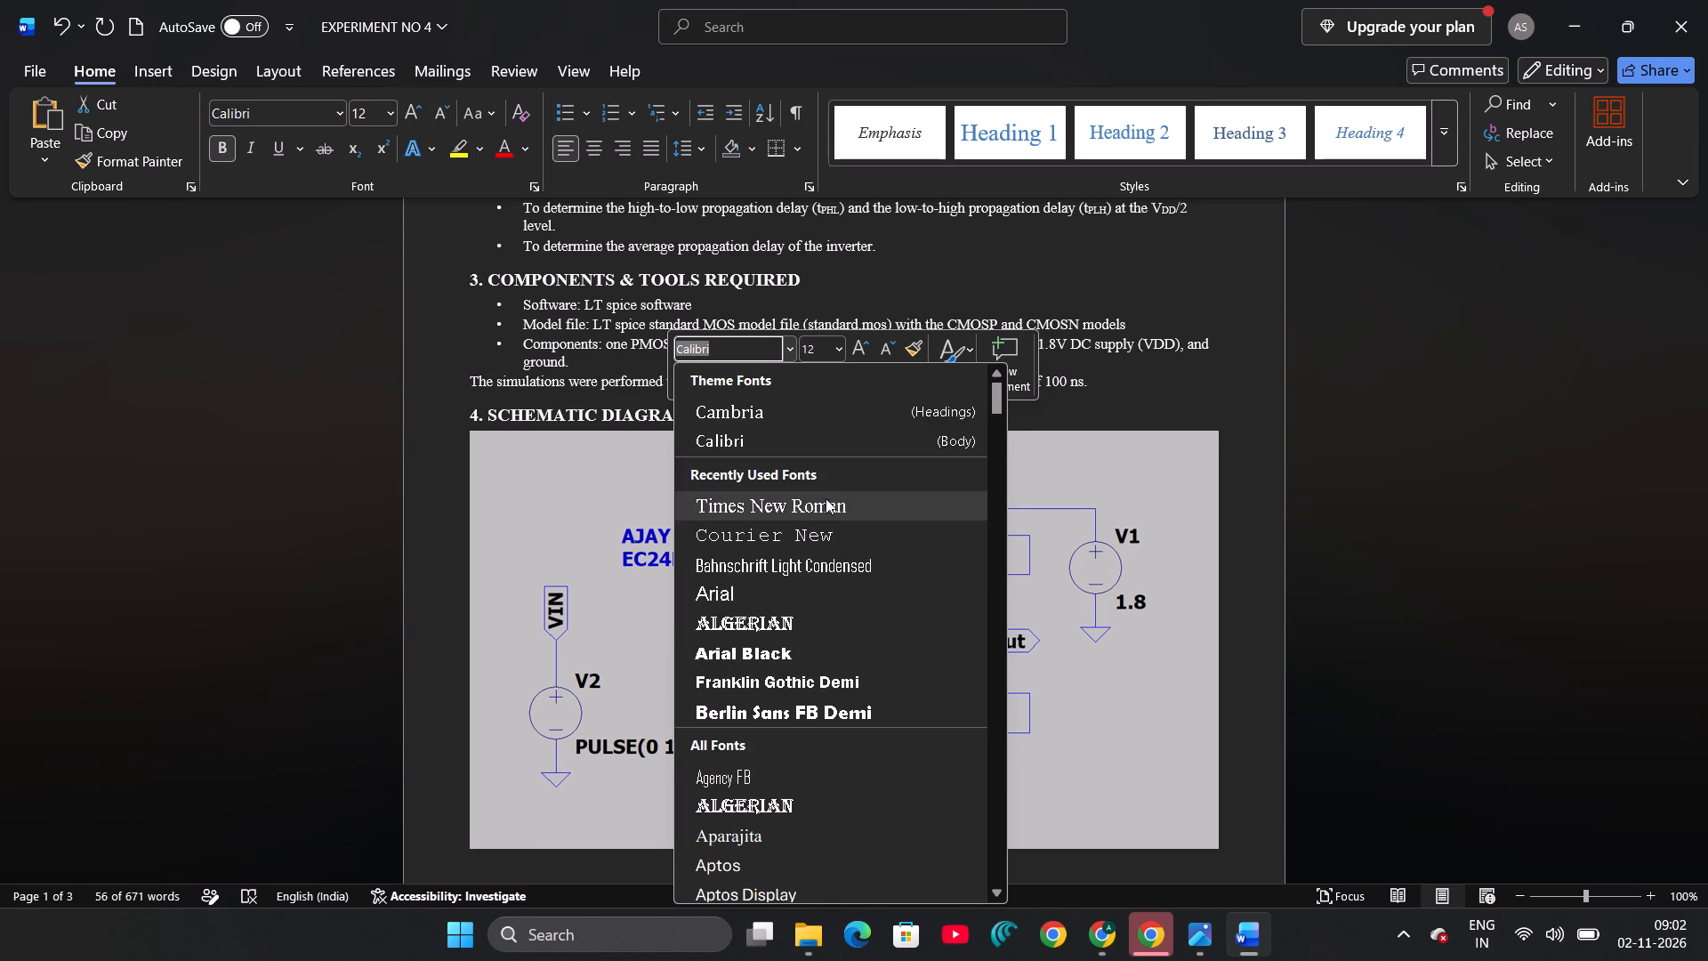
{"action": "left_click", "coordinate": [823, 501]}
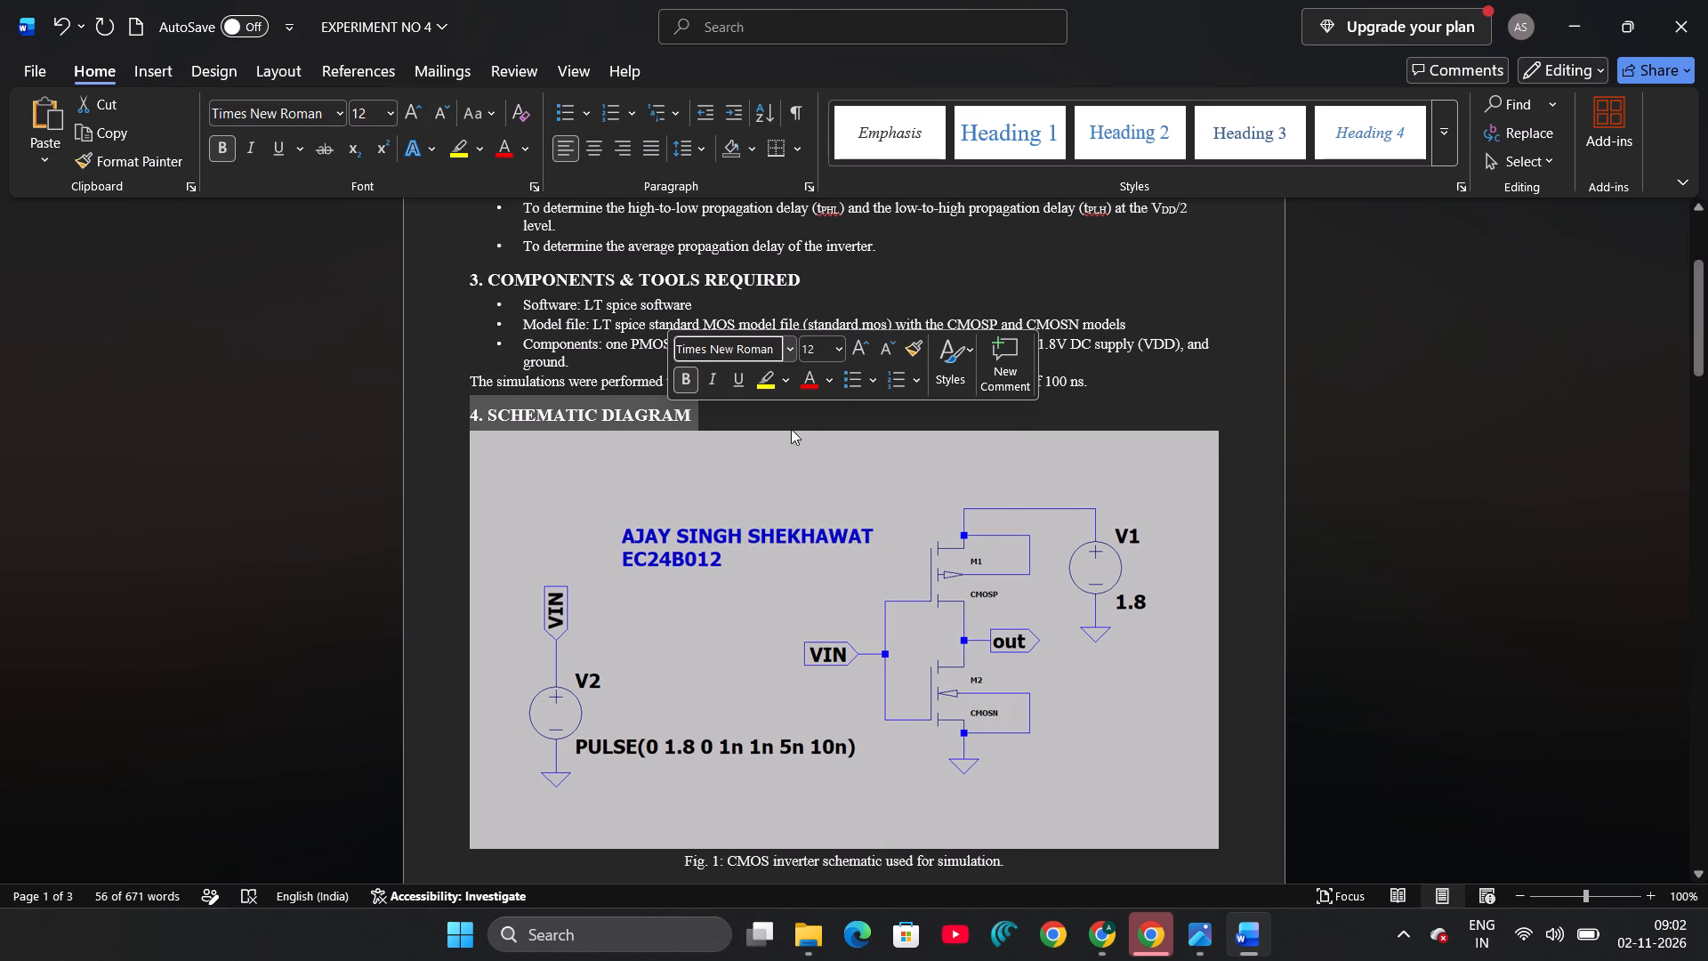
{"action": "left_click", "coordinate": [737, 421]}
Change the font of the "5. DESIGN DESCRIPTION" heading to Times New Roman.
{"action": "scroll", "coordinate": [737, 421], "scroll_direction": "down", "scroll_amount": 3}
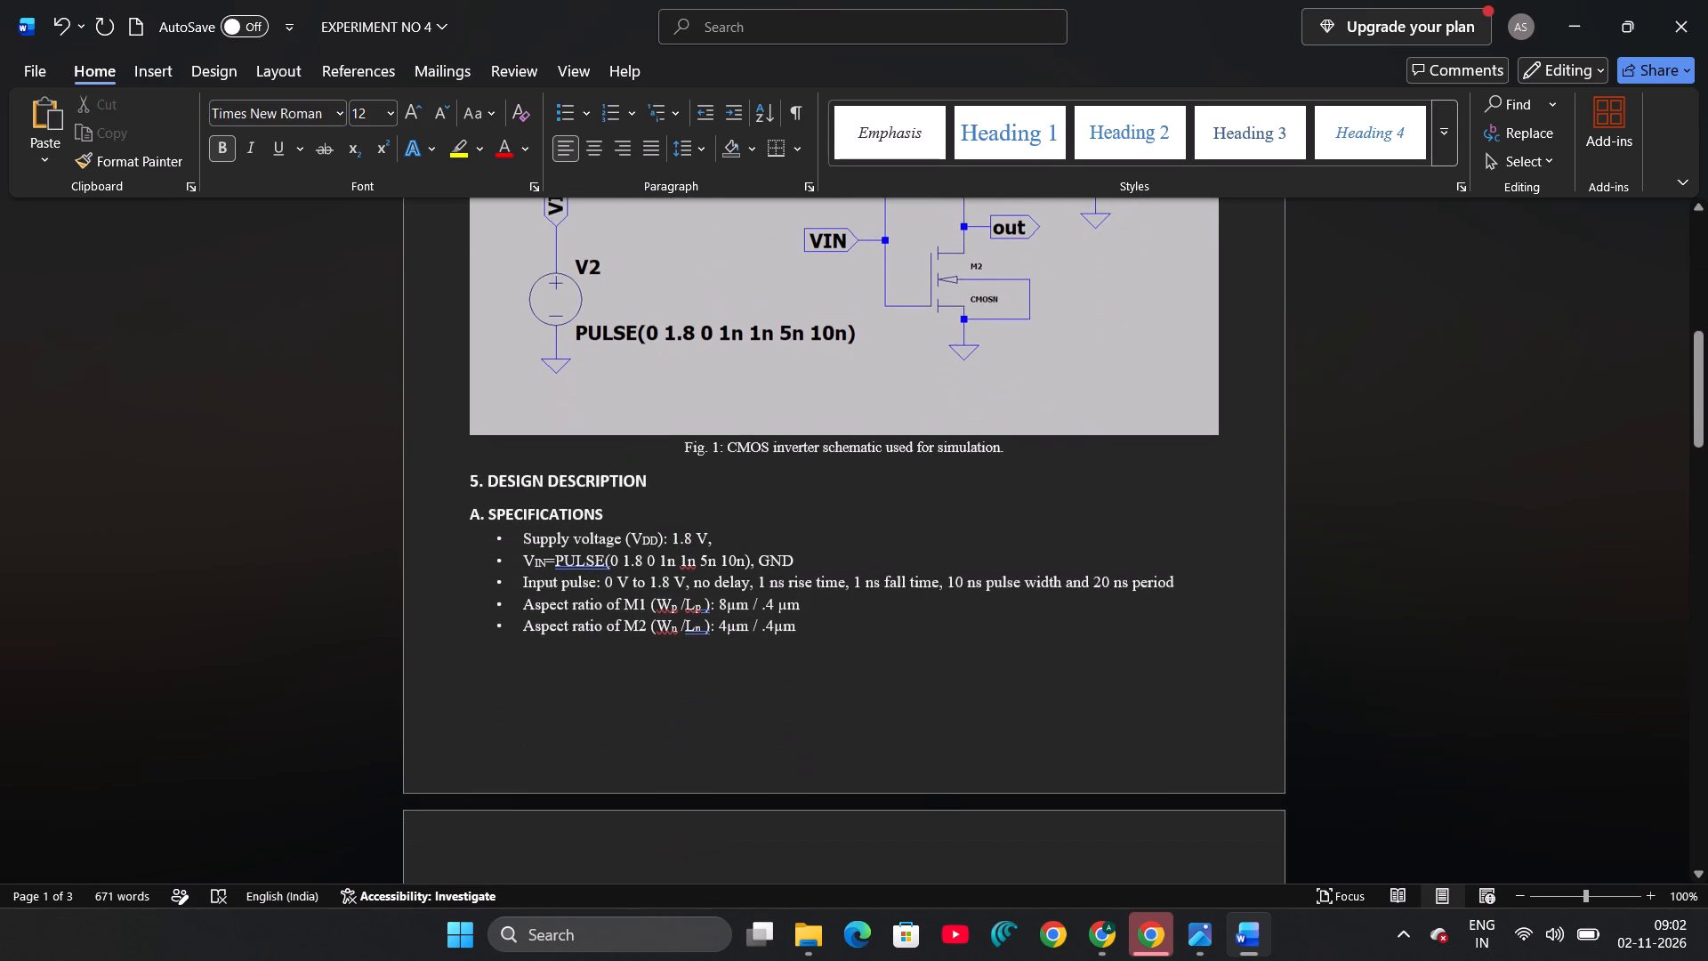
{"action": "left_click_drag", "start_coordinate": [464, 479], "coordinate": [676, 481]}
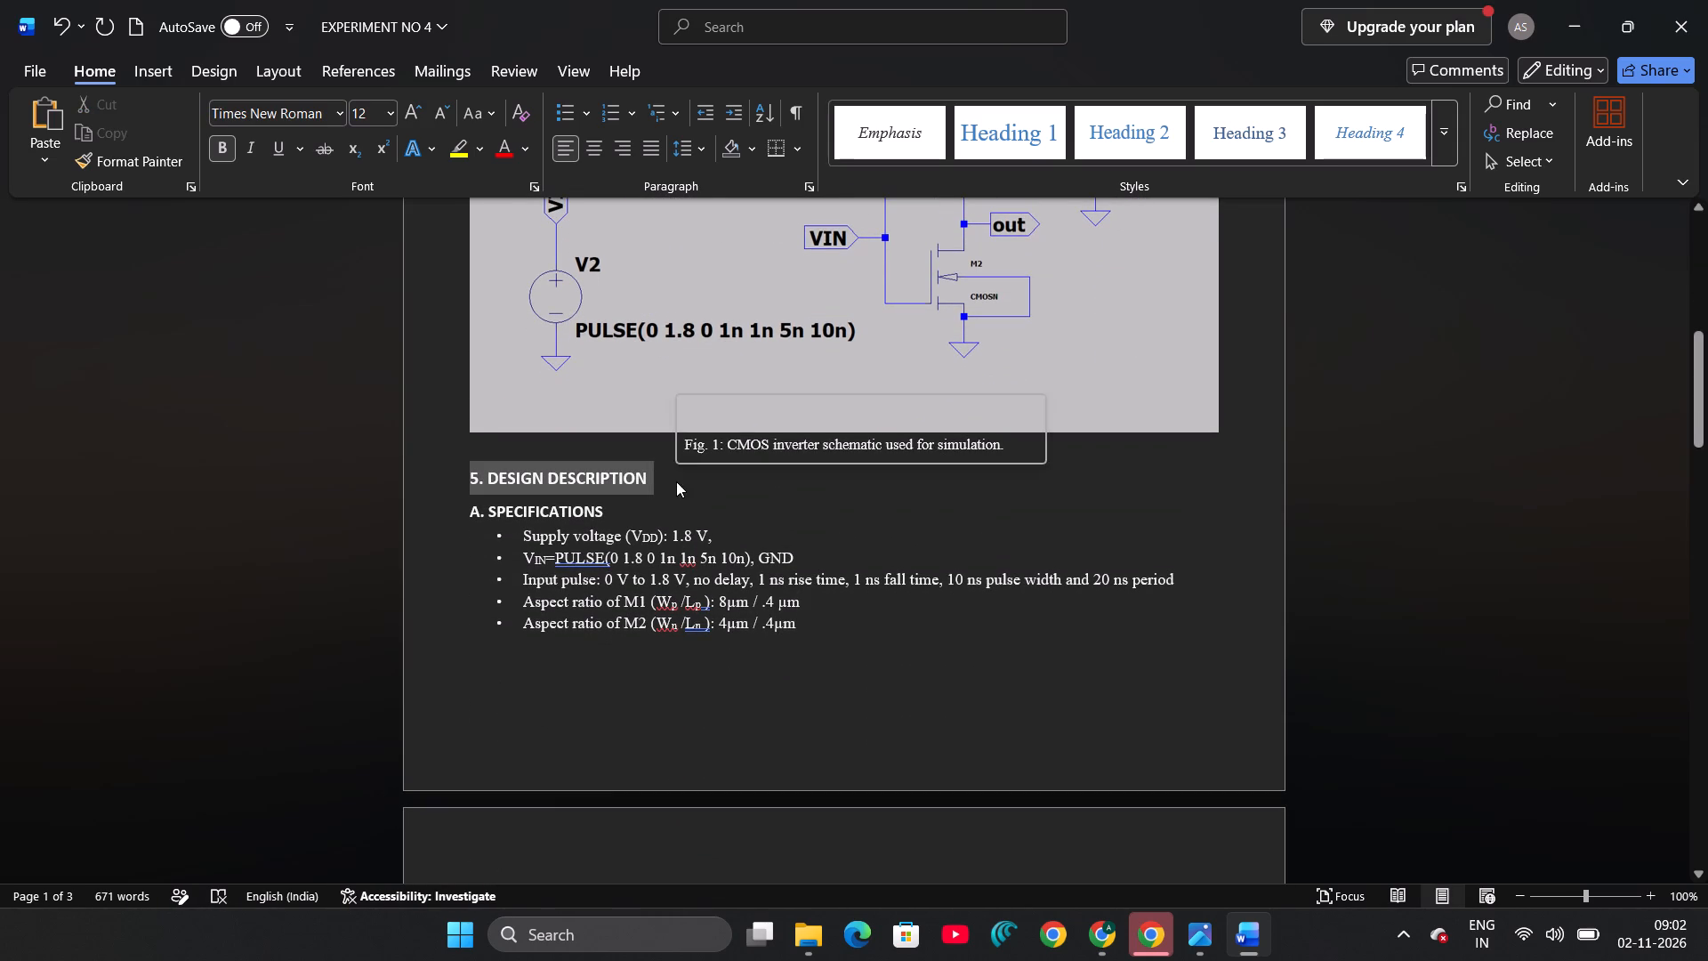
{"action": "left_click", "coordinate": [796, 408]}
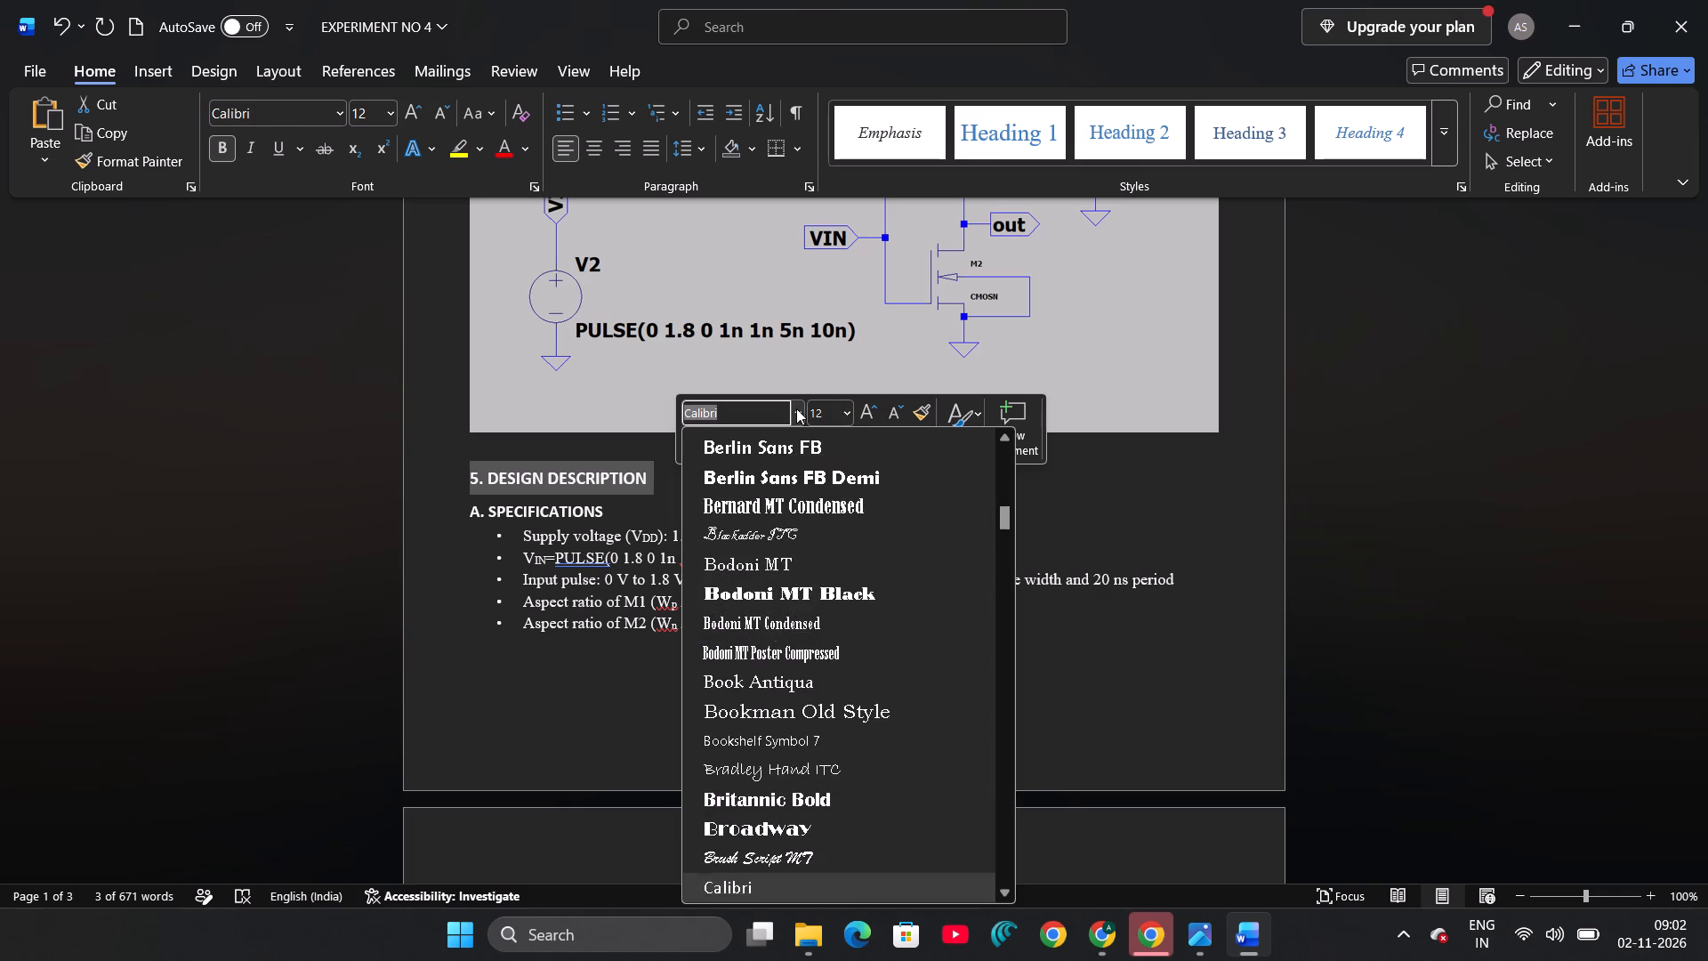
{"action": "scroll", "coordinate": [802, 529], "scroll_direction": "up", "scroll_amount": 5}
{"action": "left_click", "coordinate": [774, 580]}
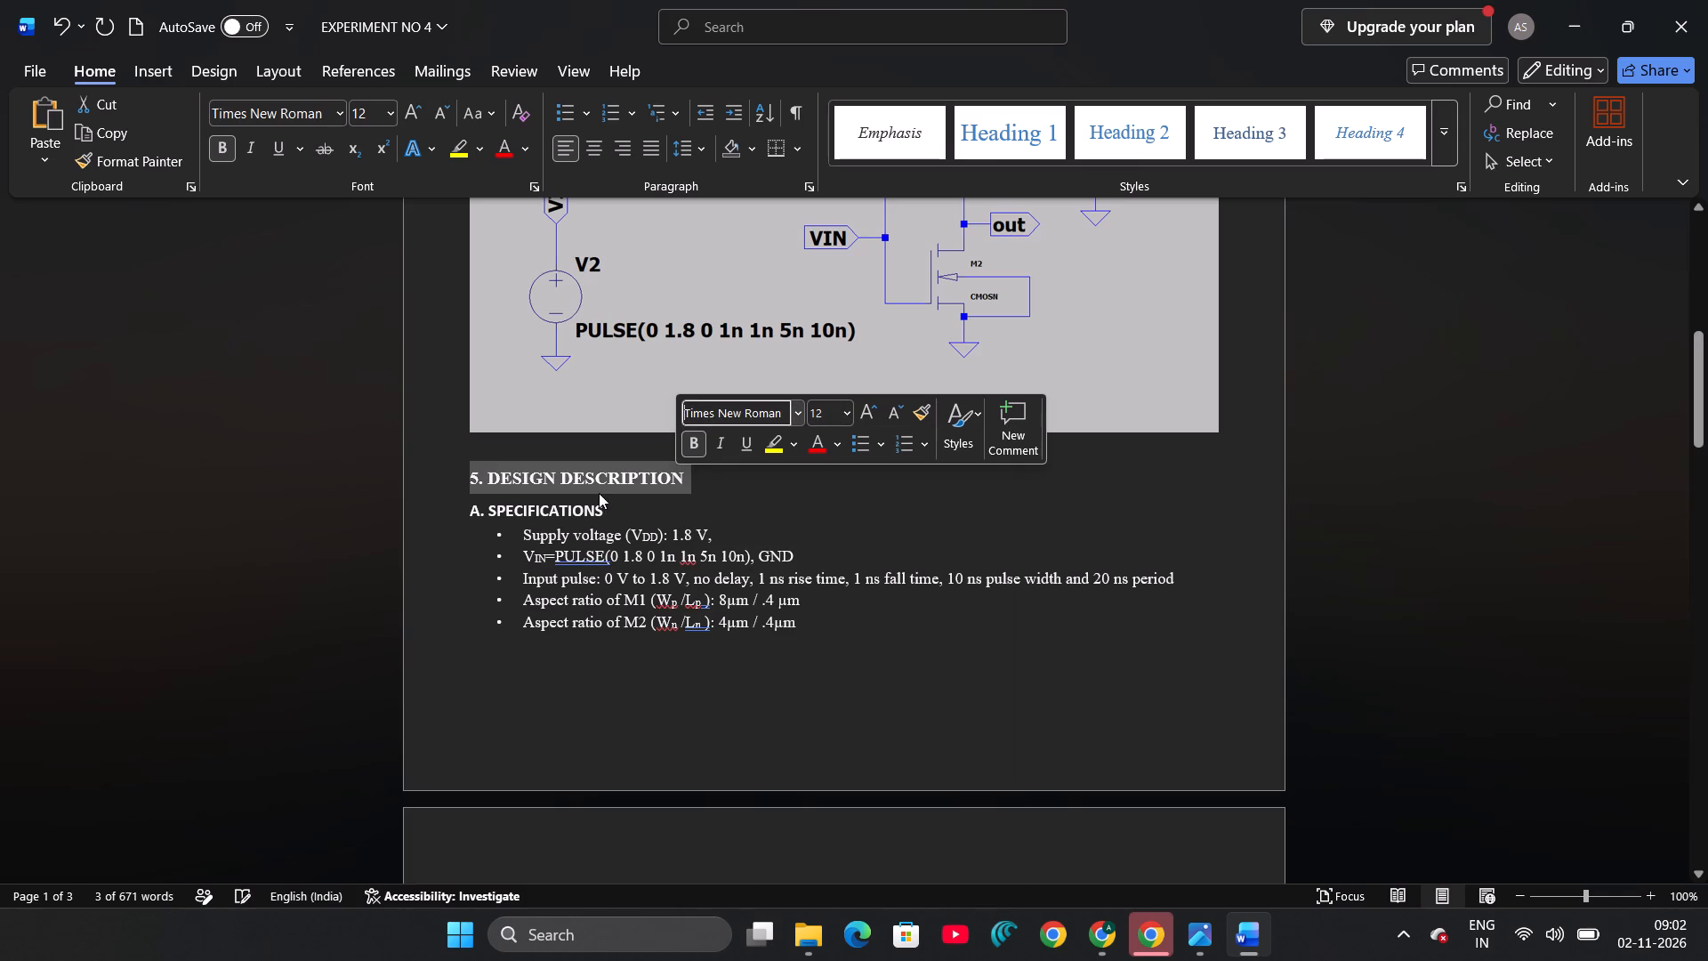
Apply Times New Roman to the "A. SPECIFICATIONS" heading together with its bullet list.
{"action": "left_click_drag", "start_coordinate": [469, 515], "coordinate": [605, 515]}
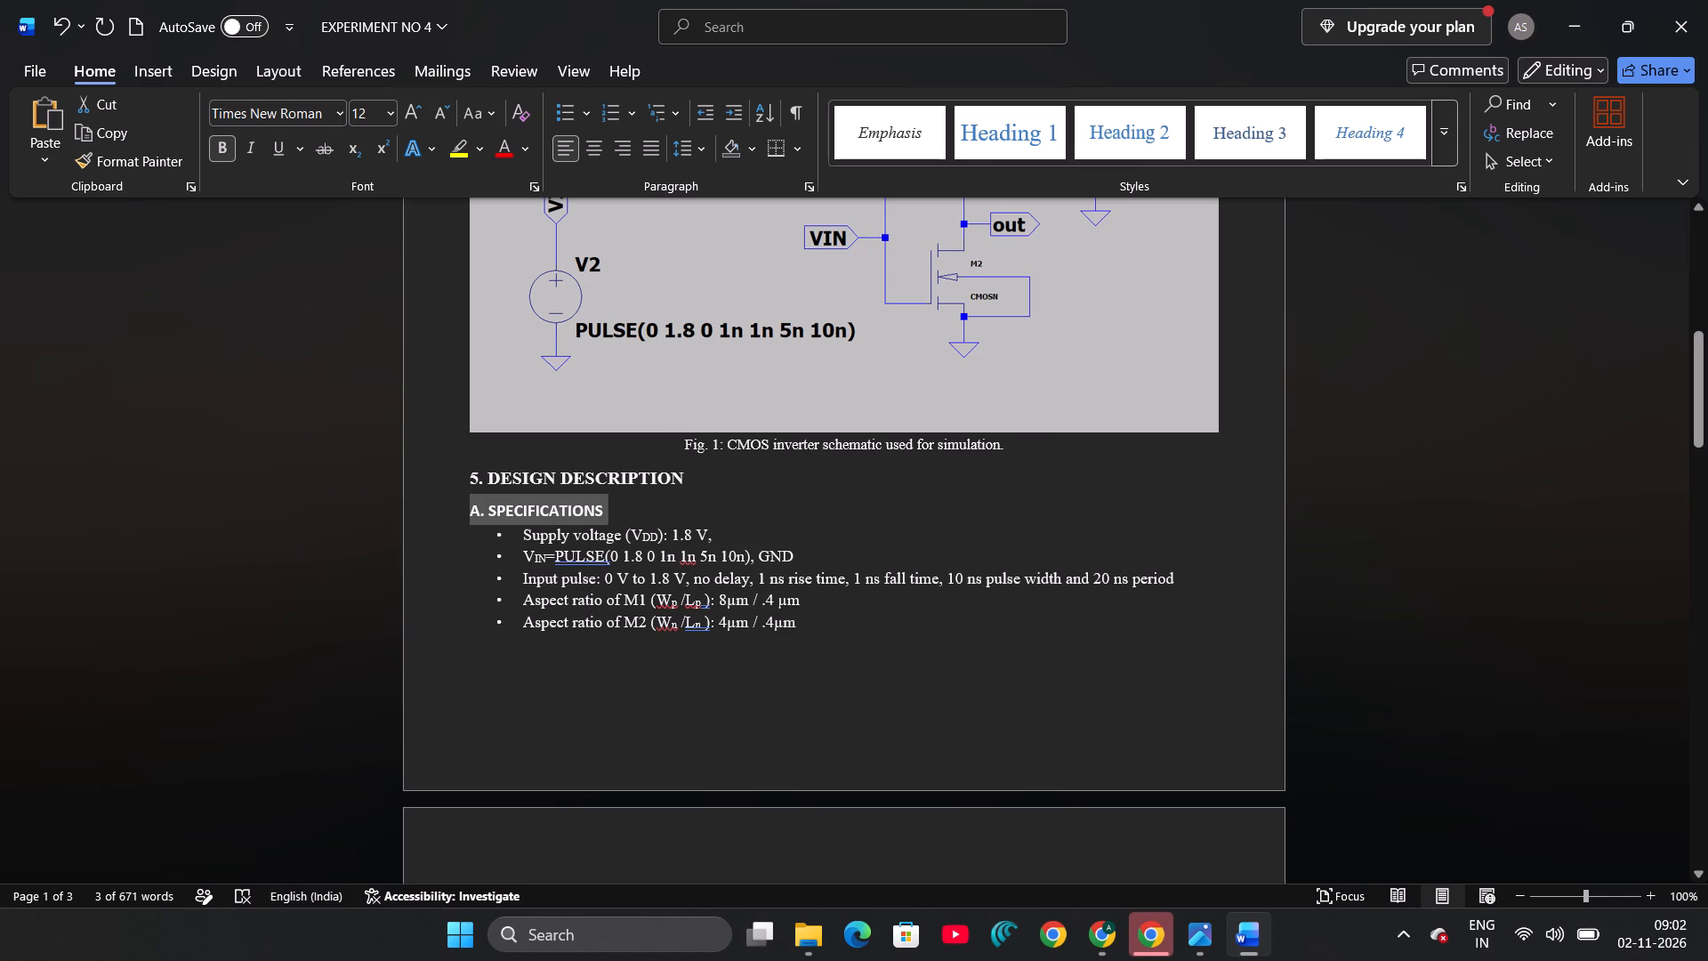
{"action": "left_click_drag", "start_coordinate": [605, 515], "coordinate": [803, 634]}
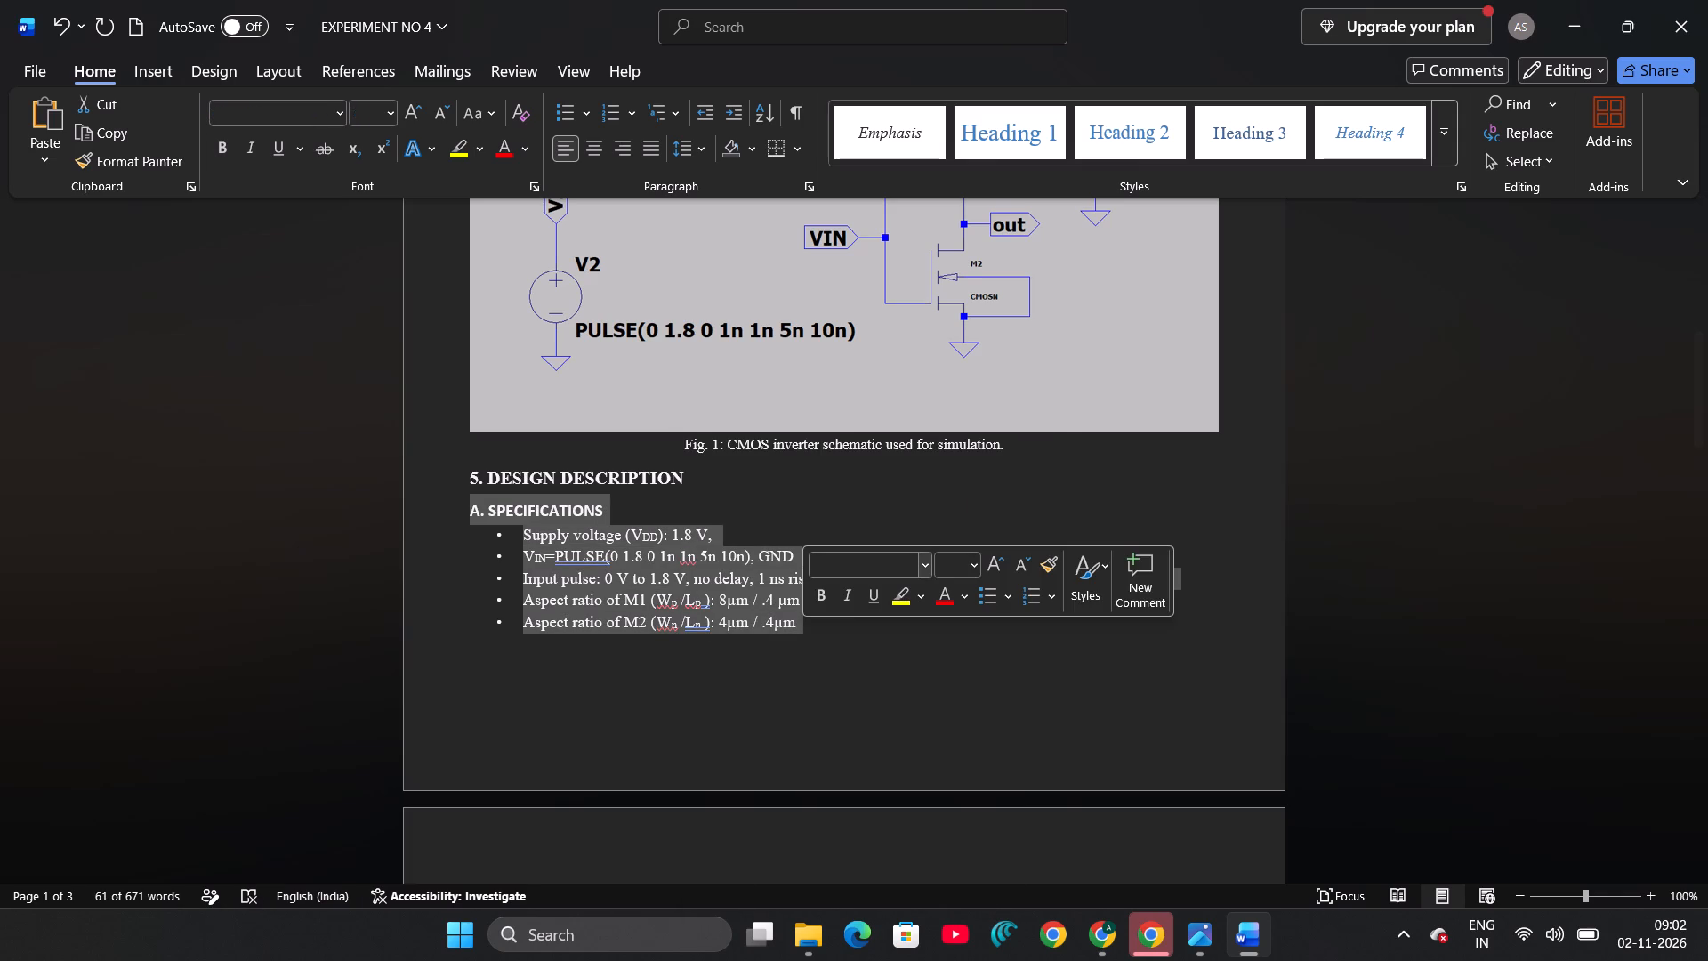
{"action": "left_click", "coordinate": [928, 568]}
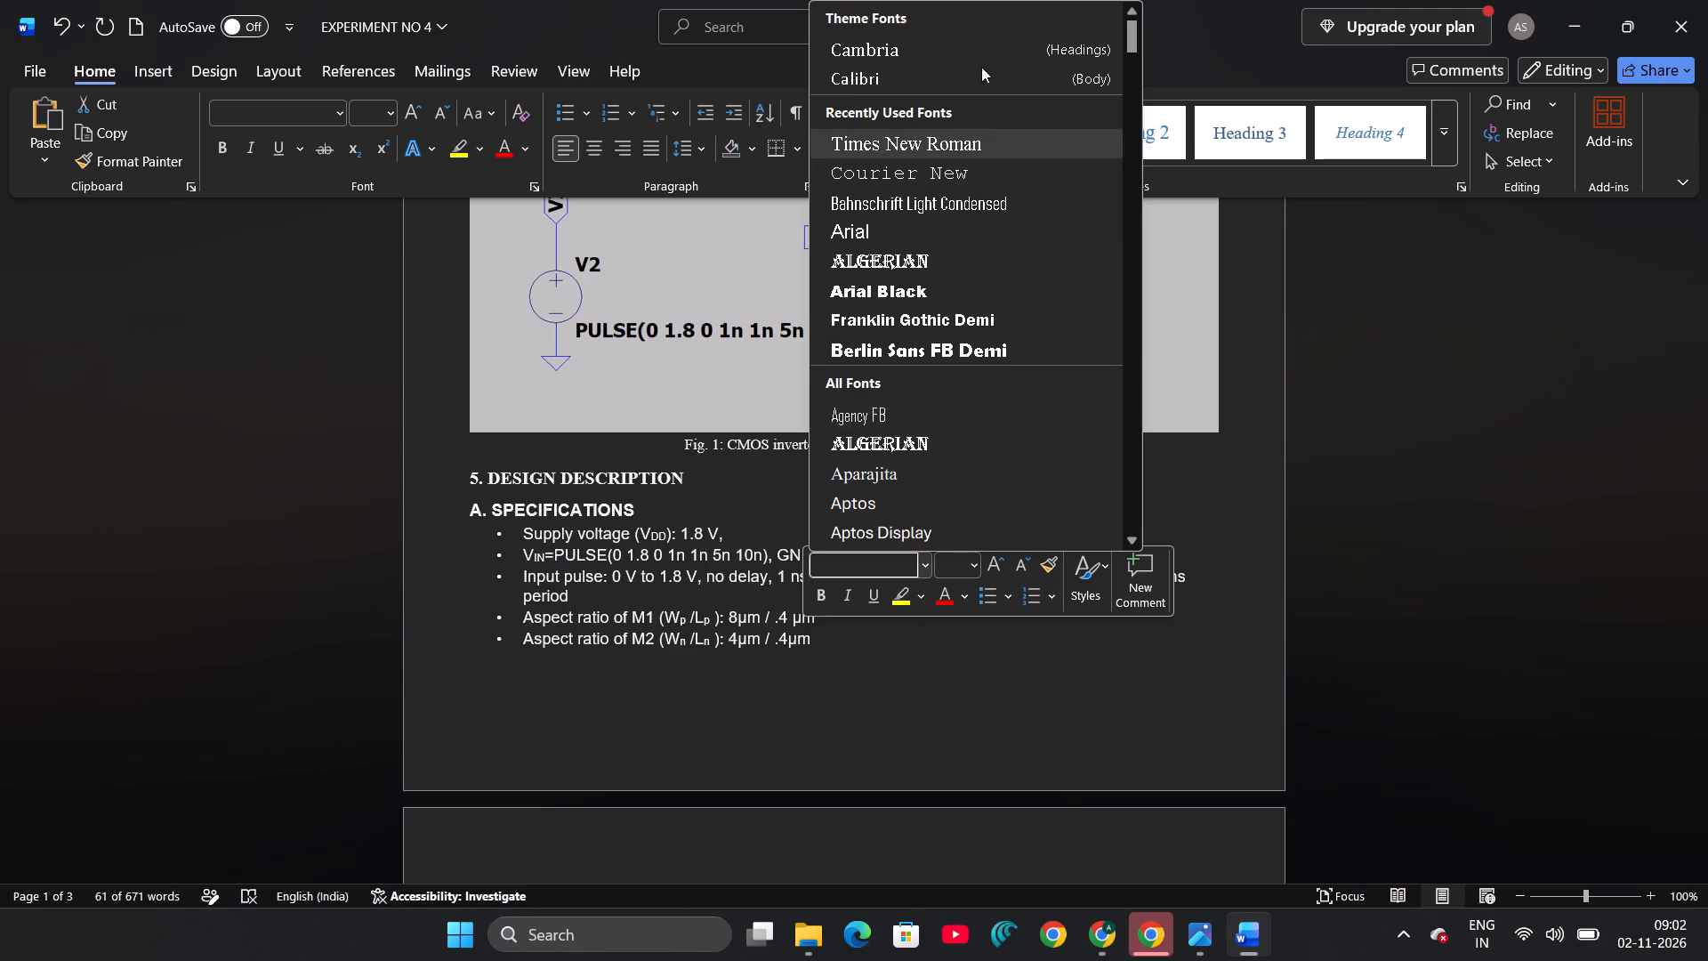
{"action": "left_click", "coordinate": [958, 139]}
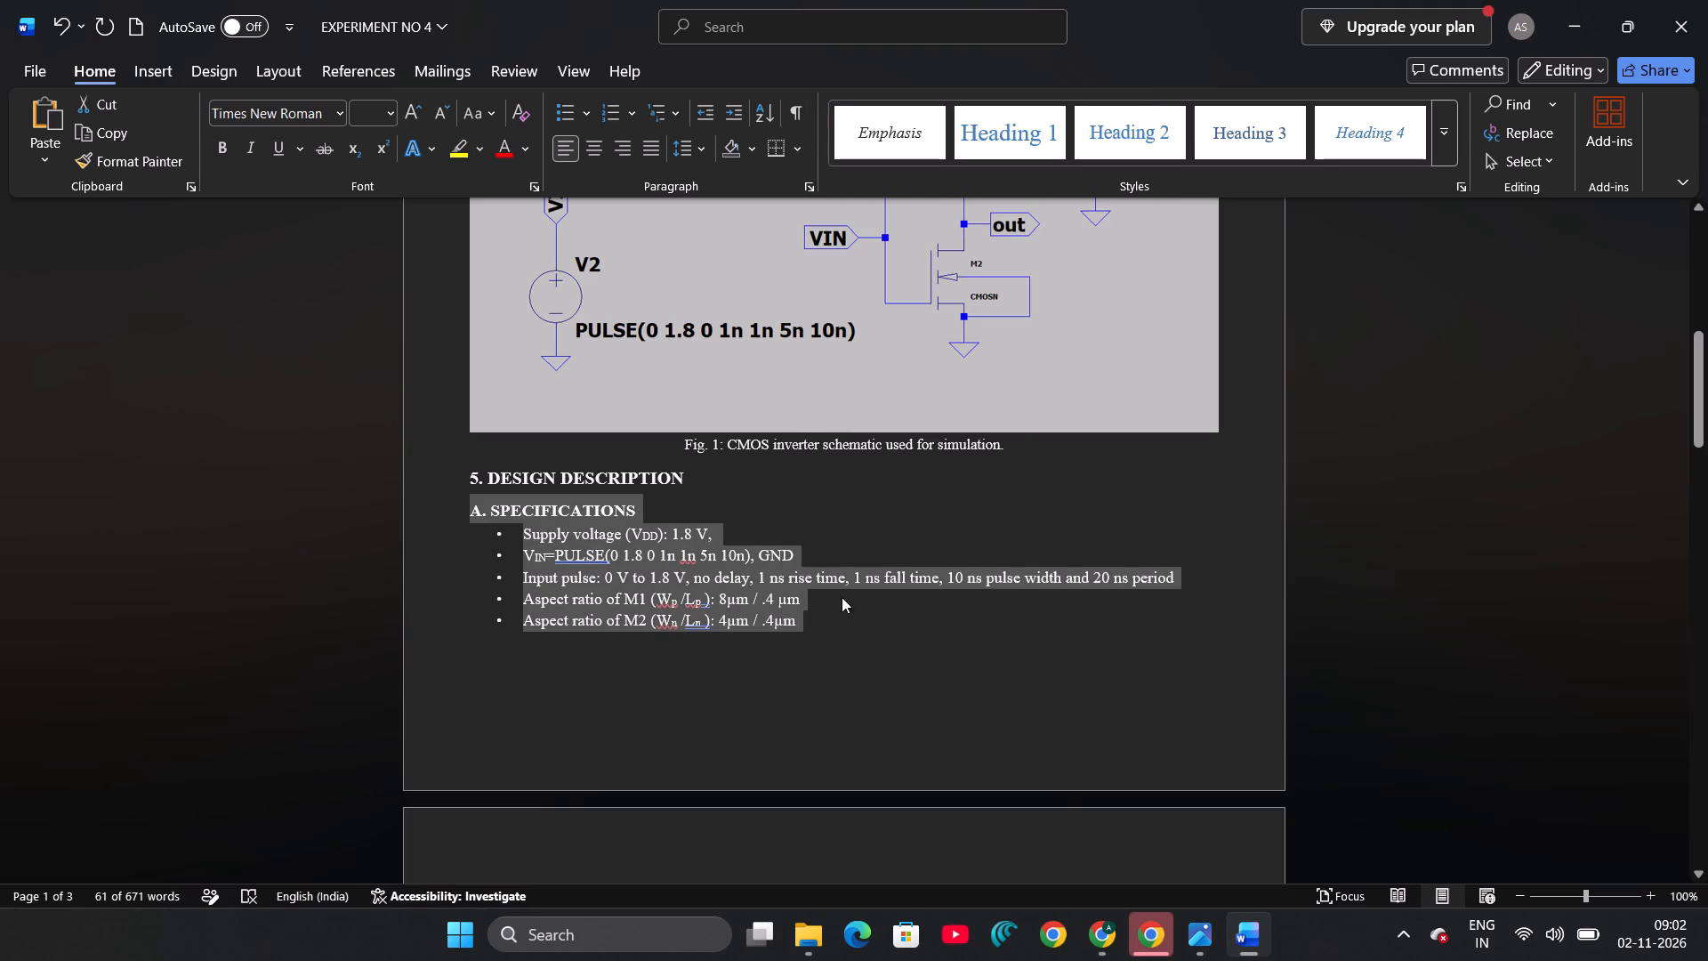
{"action": "left_click", "coordinate": [641, 506]}
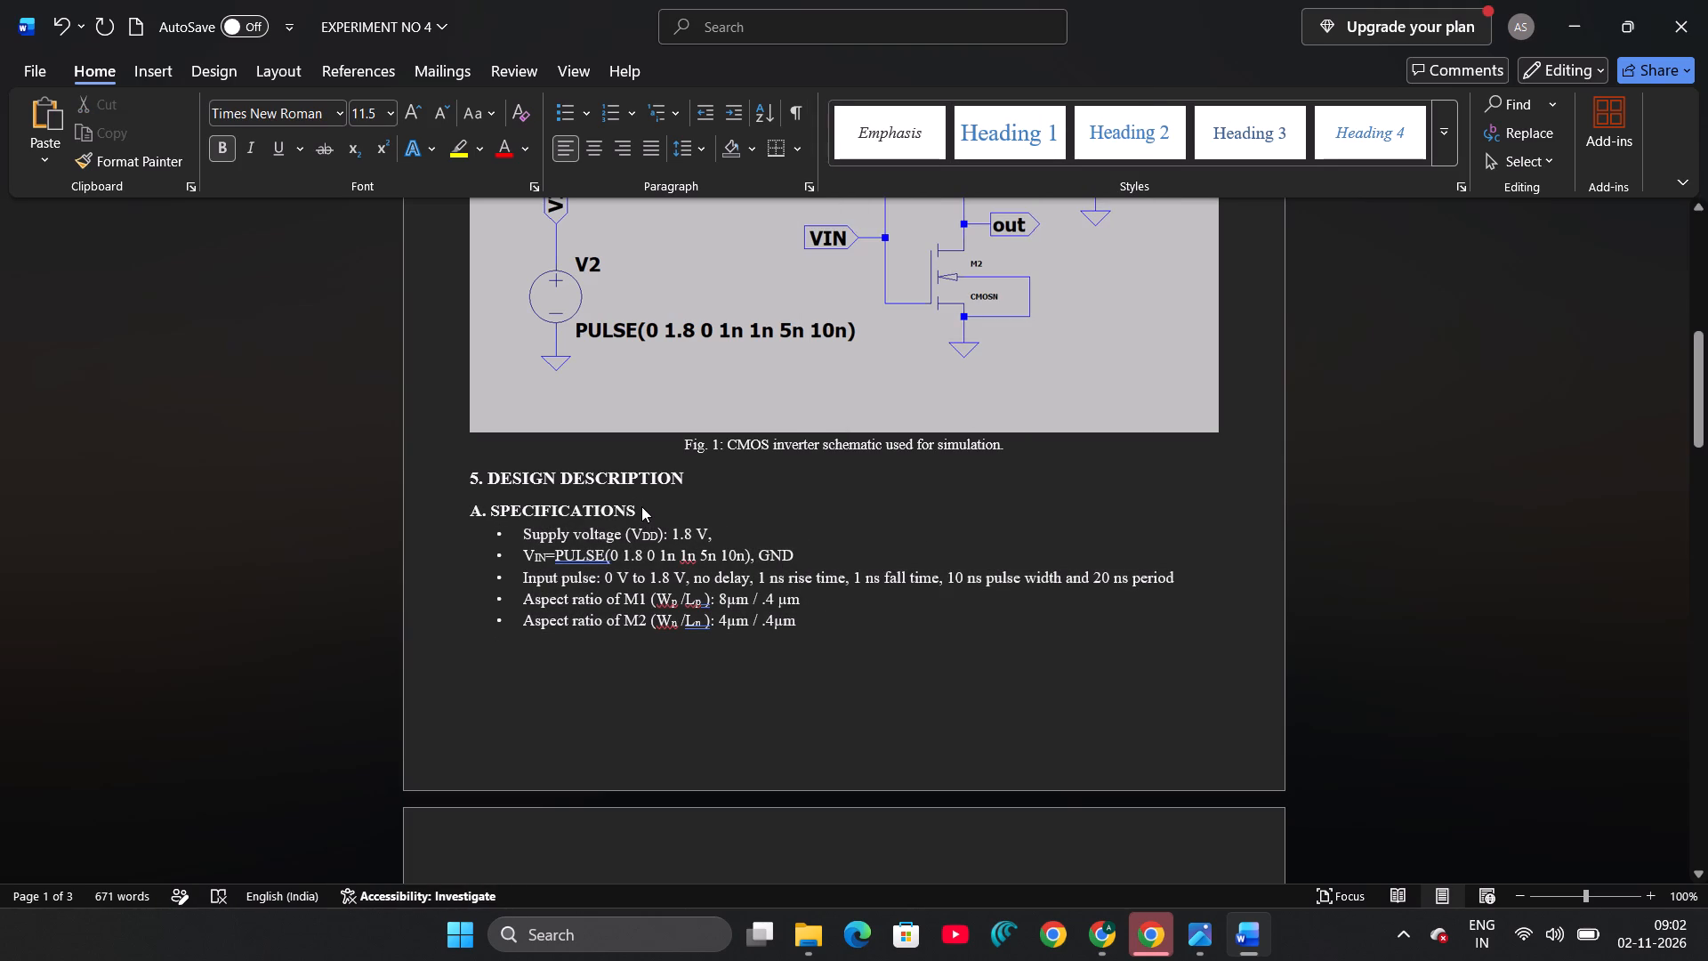
{"action": "left_click", "coordinate": [651, 546]}
Set the five bullets under the Specifications heading to font size 10.
{"action": "left_click_drag", "start_coordinate": [520, 527], "coordinate": [800, 634]}
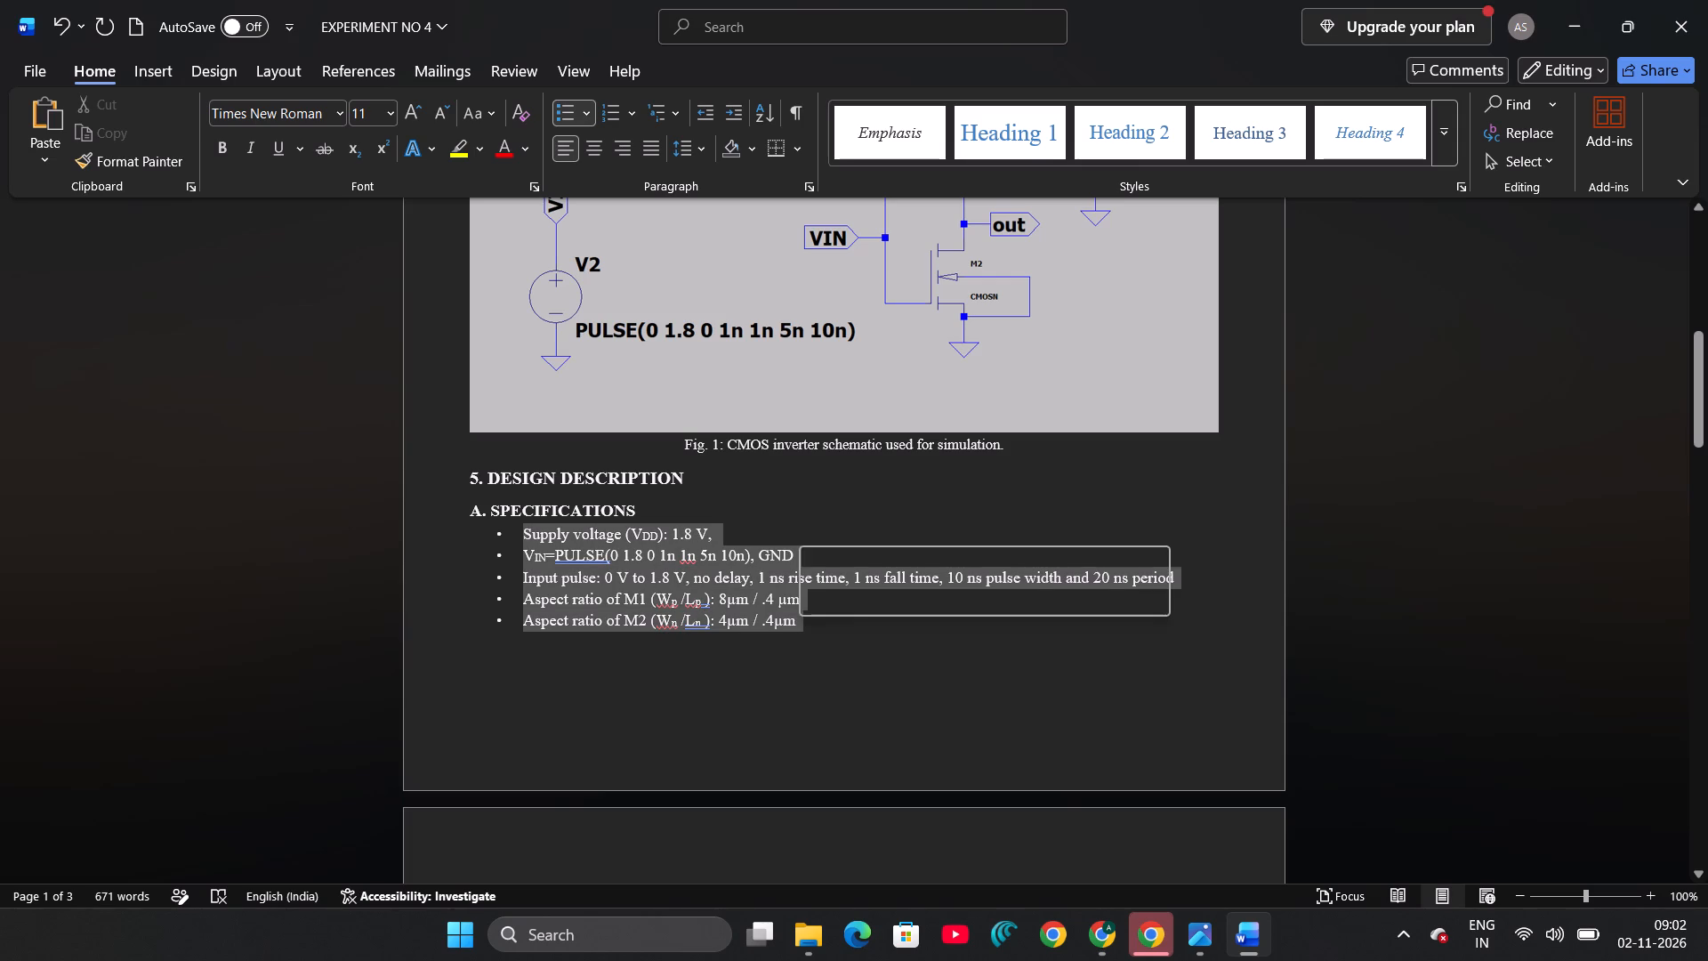
{"action": "left_click", "coordinate": [966, 563]}
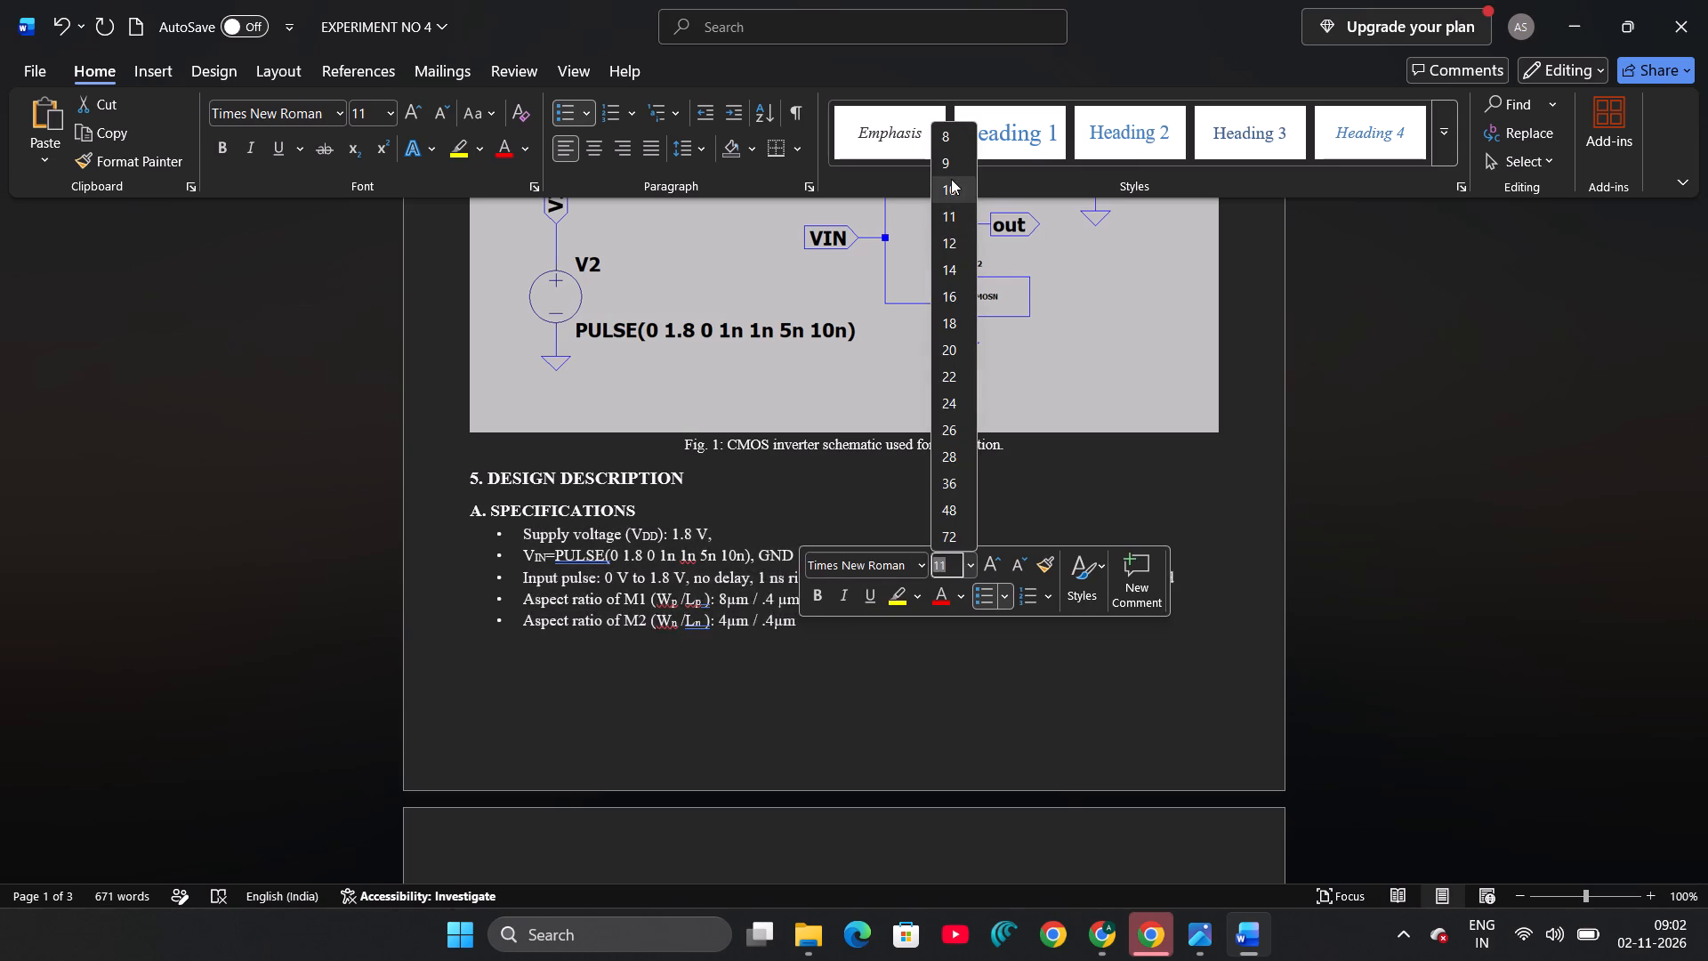
{"action": "left_click", "coordinate": [949, 188]}
{"action": "left_click", "coordinate": [828, 639]}
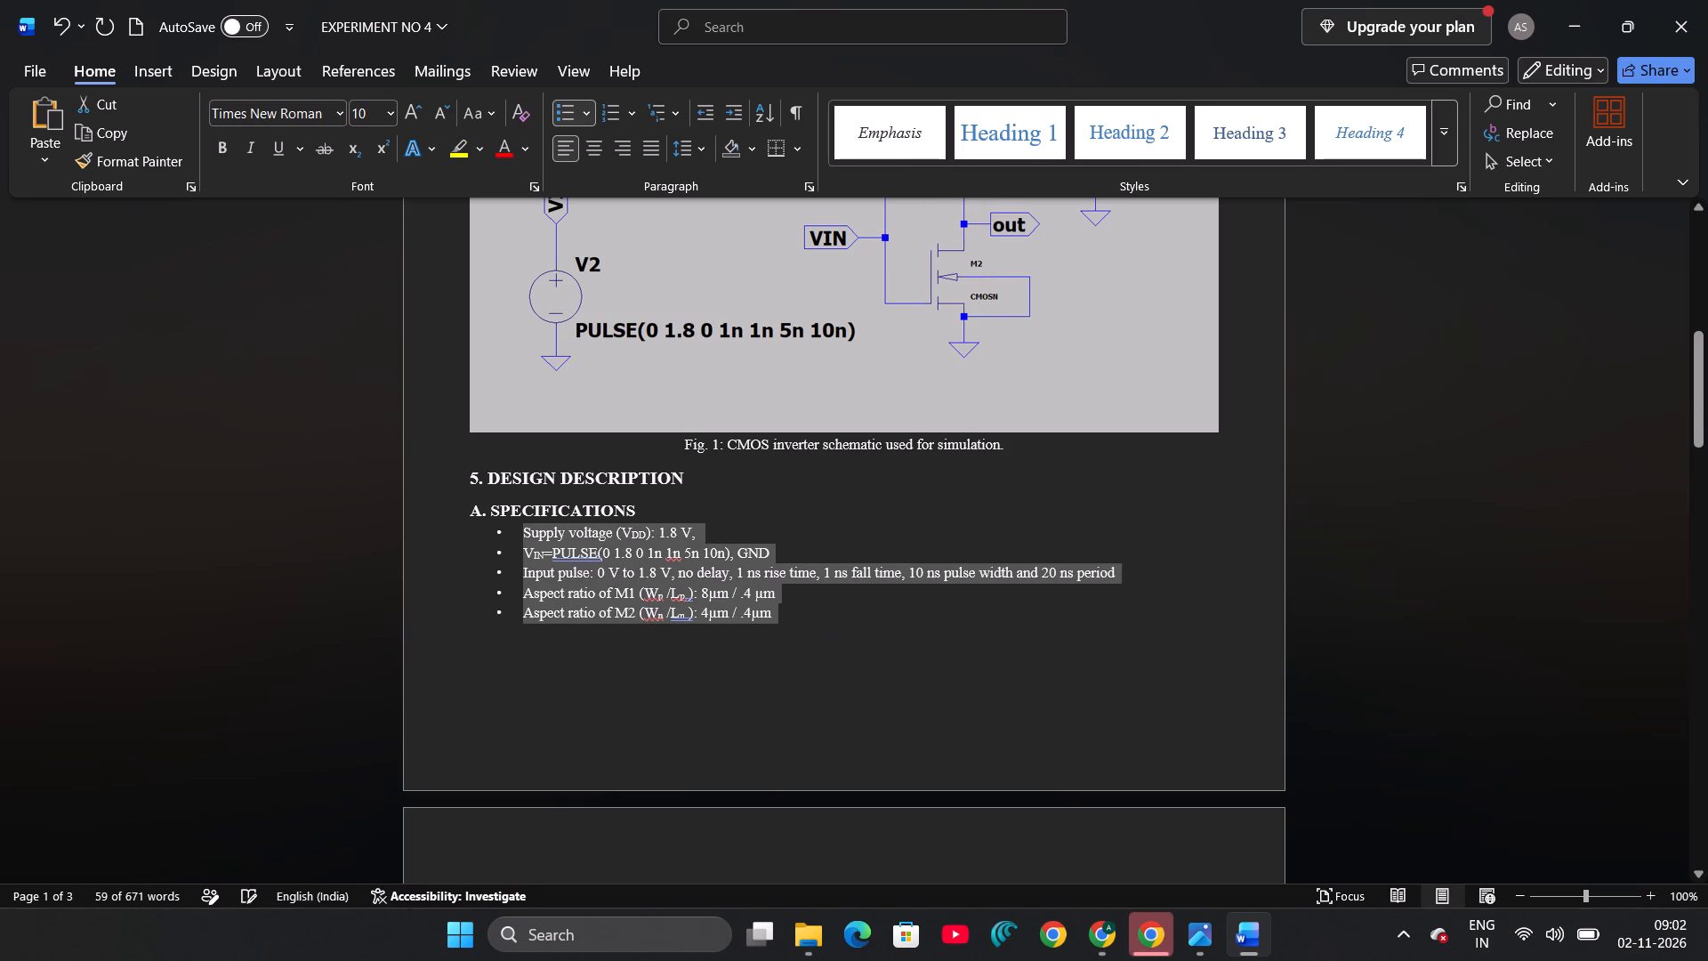
{"action": "scroll", "coordinate": [828, 639], "scroll_direction": "down", "scroll_amount": 3}
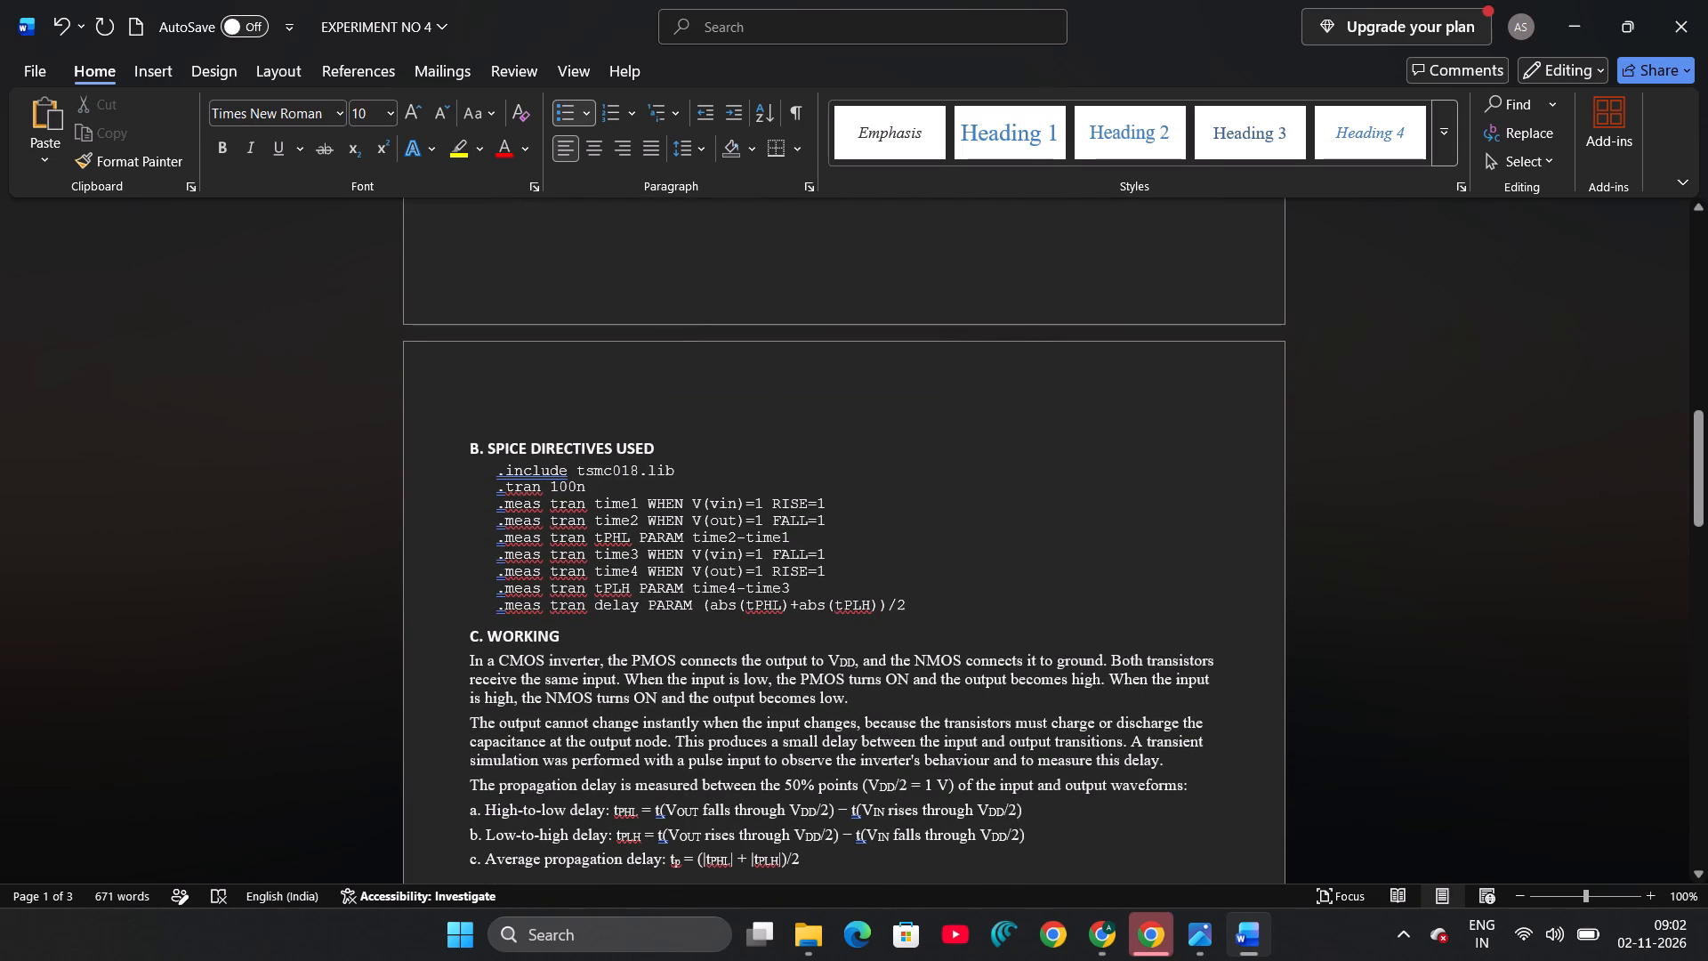
Set the "B. SPICE DIRECTIVES USED" heading to Times New Roman at font size 11.
{"action": "left_click_drag", "start_coordinate": [462, 447], "coordinate": [703, 436]}
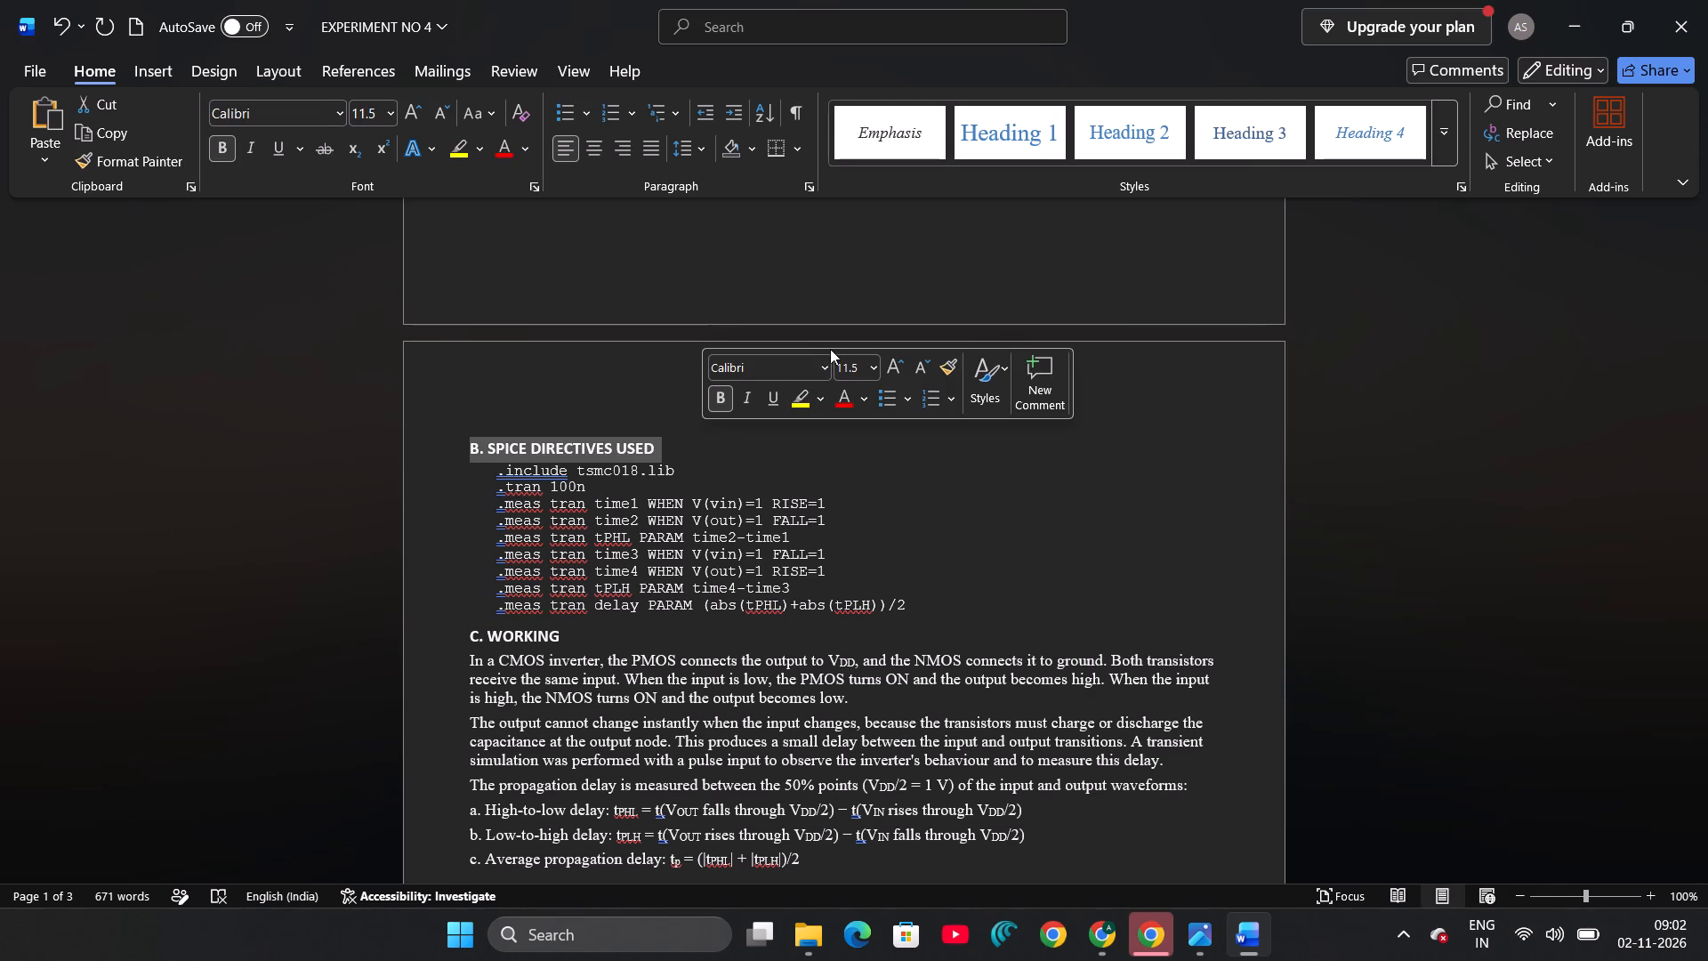
{"action": "left_click", "coordinate": [824, 362]}
{"action": "scroll", "coordinate": [823, 454], "scroll_direction": "up", "scroll_amount": 3}
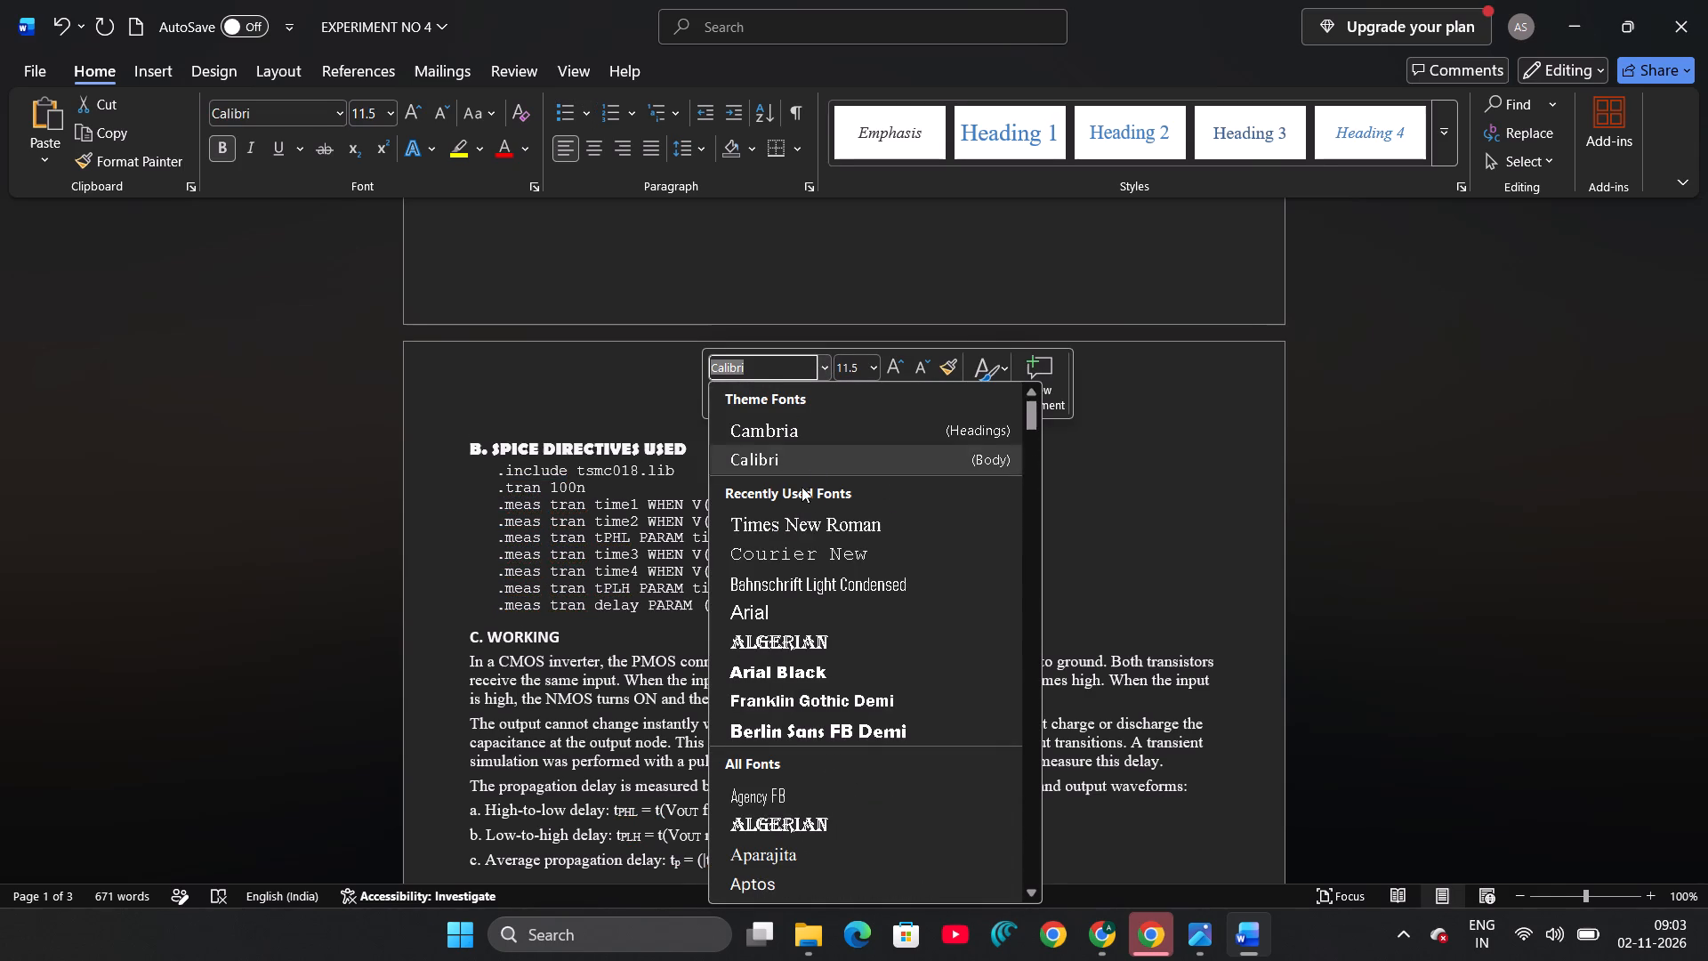
{"action": "left_click", "coordinate": [789, 520]}
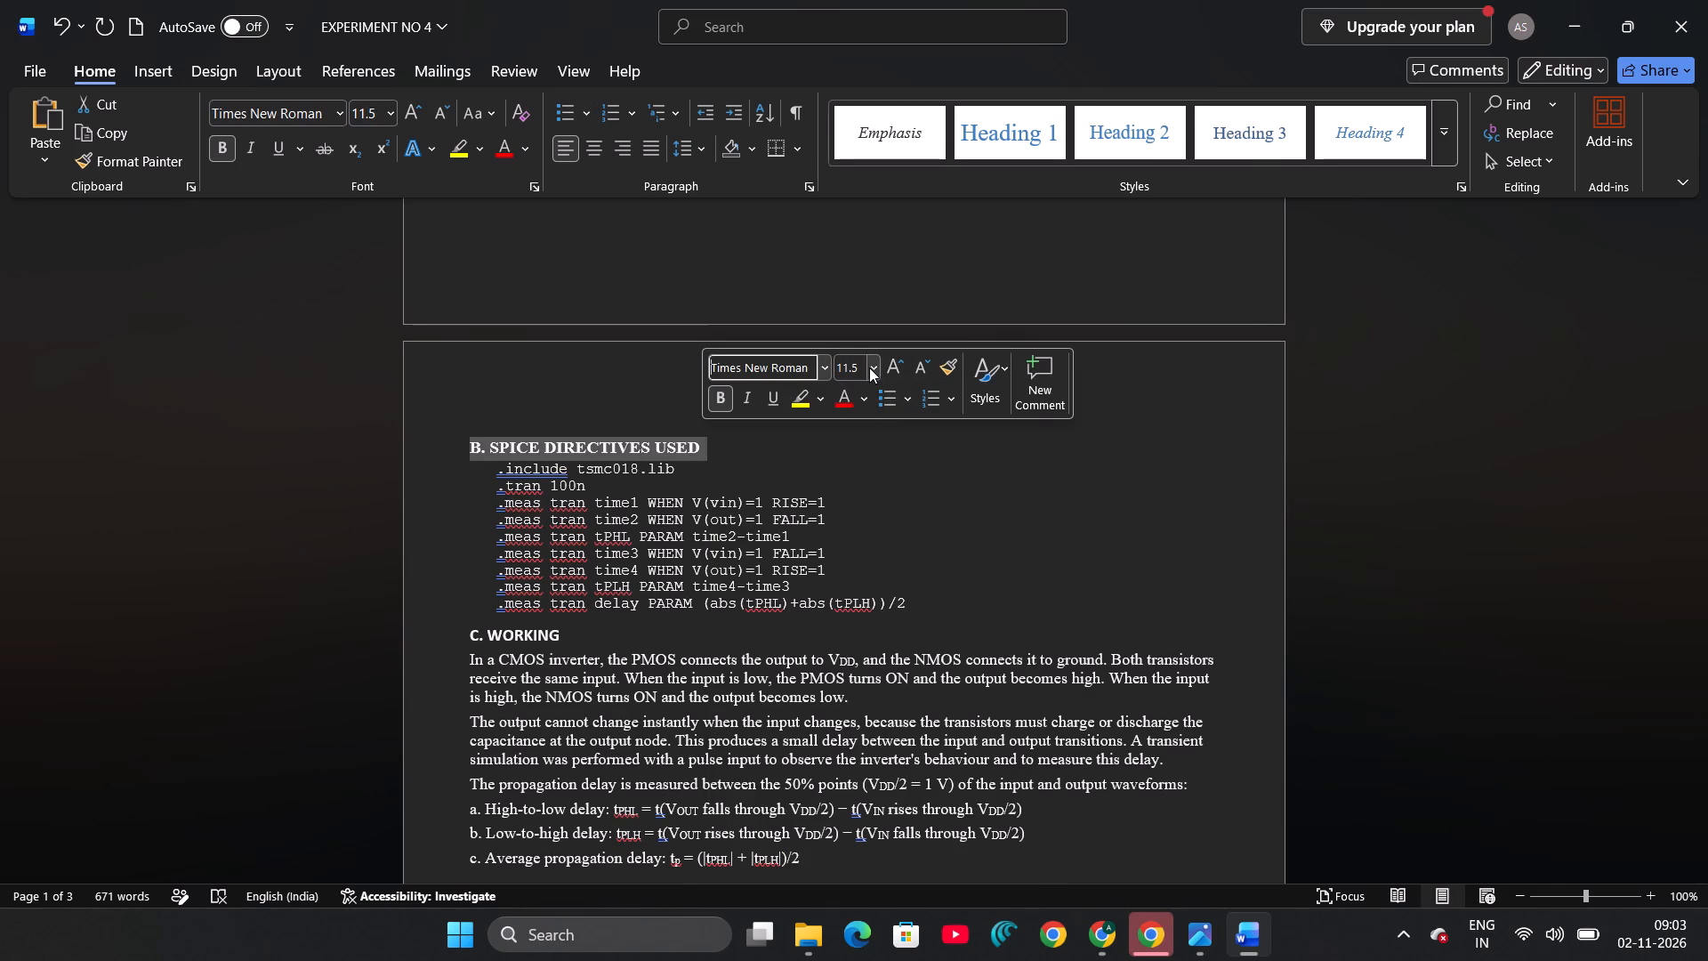
{"action": "left_click", "coordinate": [869, 368]}
{"action": "left_click", "coordinate": [858, 471]}
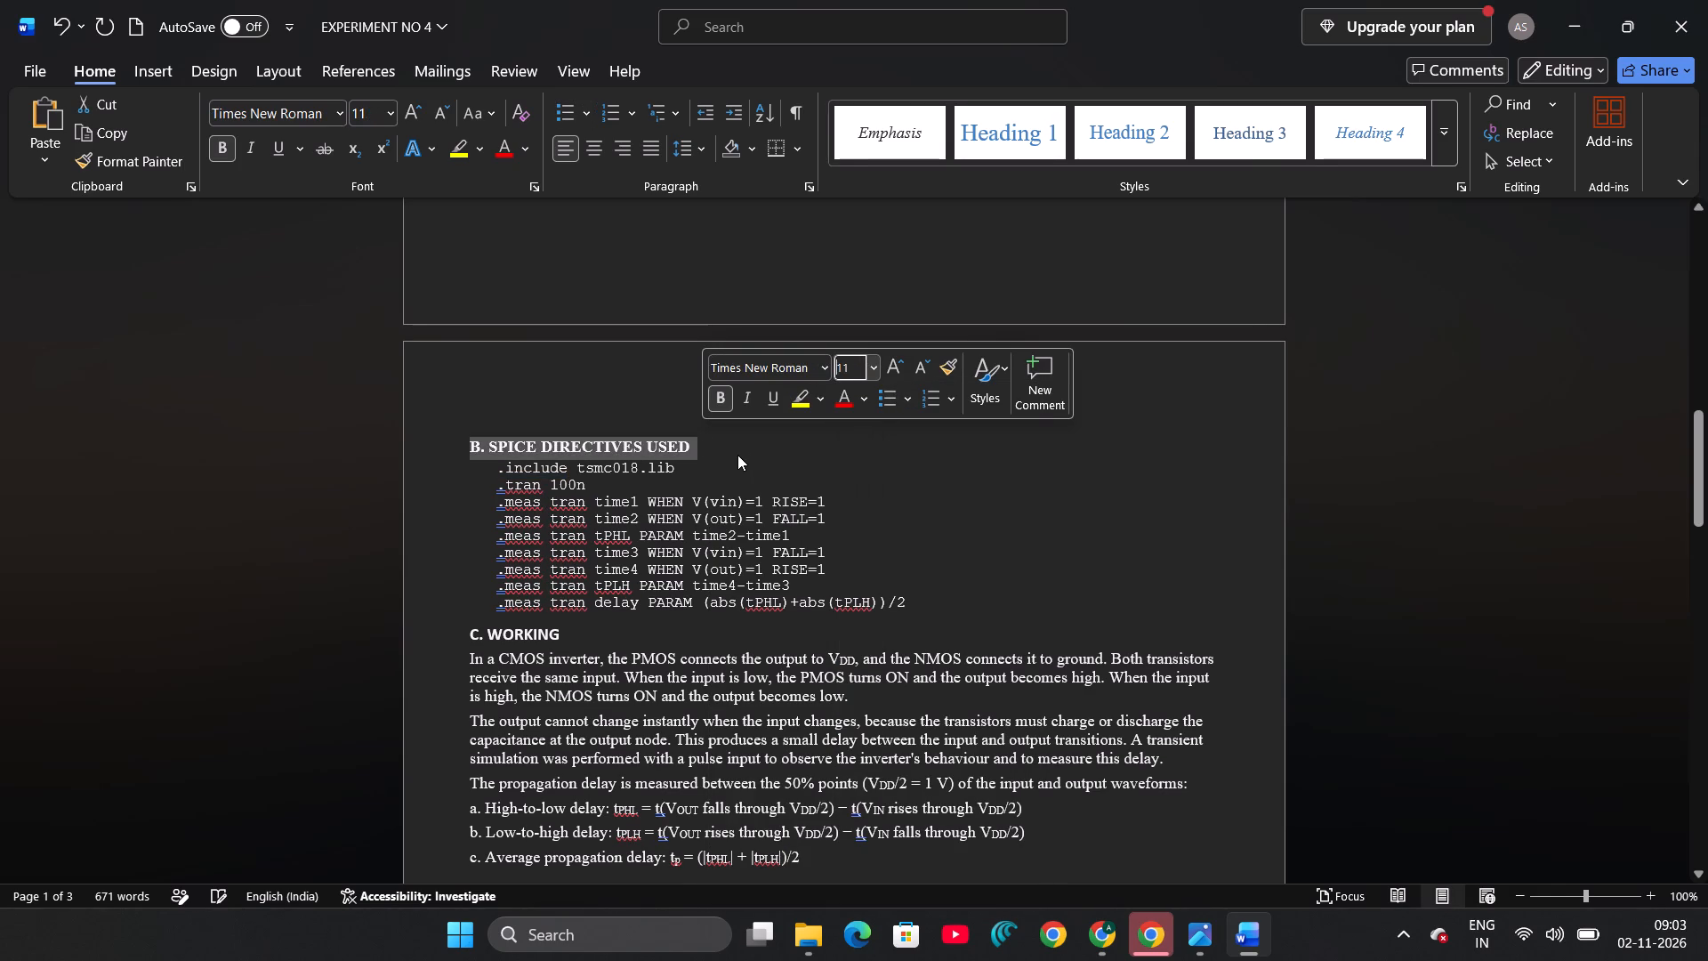
{"action": "left_click", "coordinate": [734, 454]}
Change the font of the "C. WORKING" heading to Times New Roman.
{"action": "scroll", "coordinate": [734, 454], "scroll_direction": "down", "scroll_amount": 1}
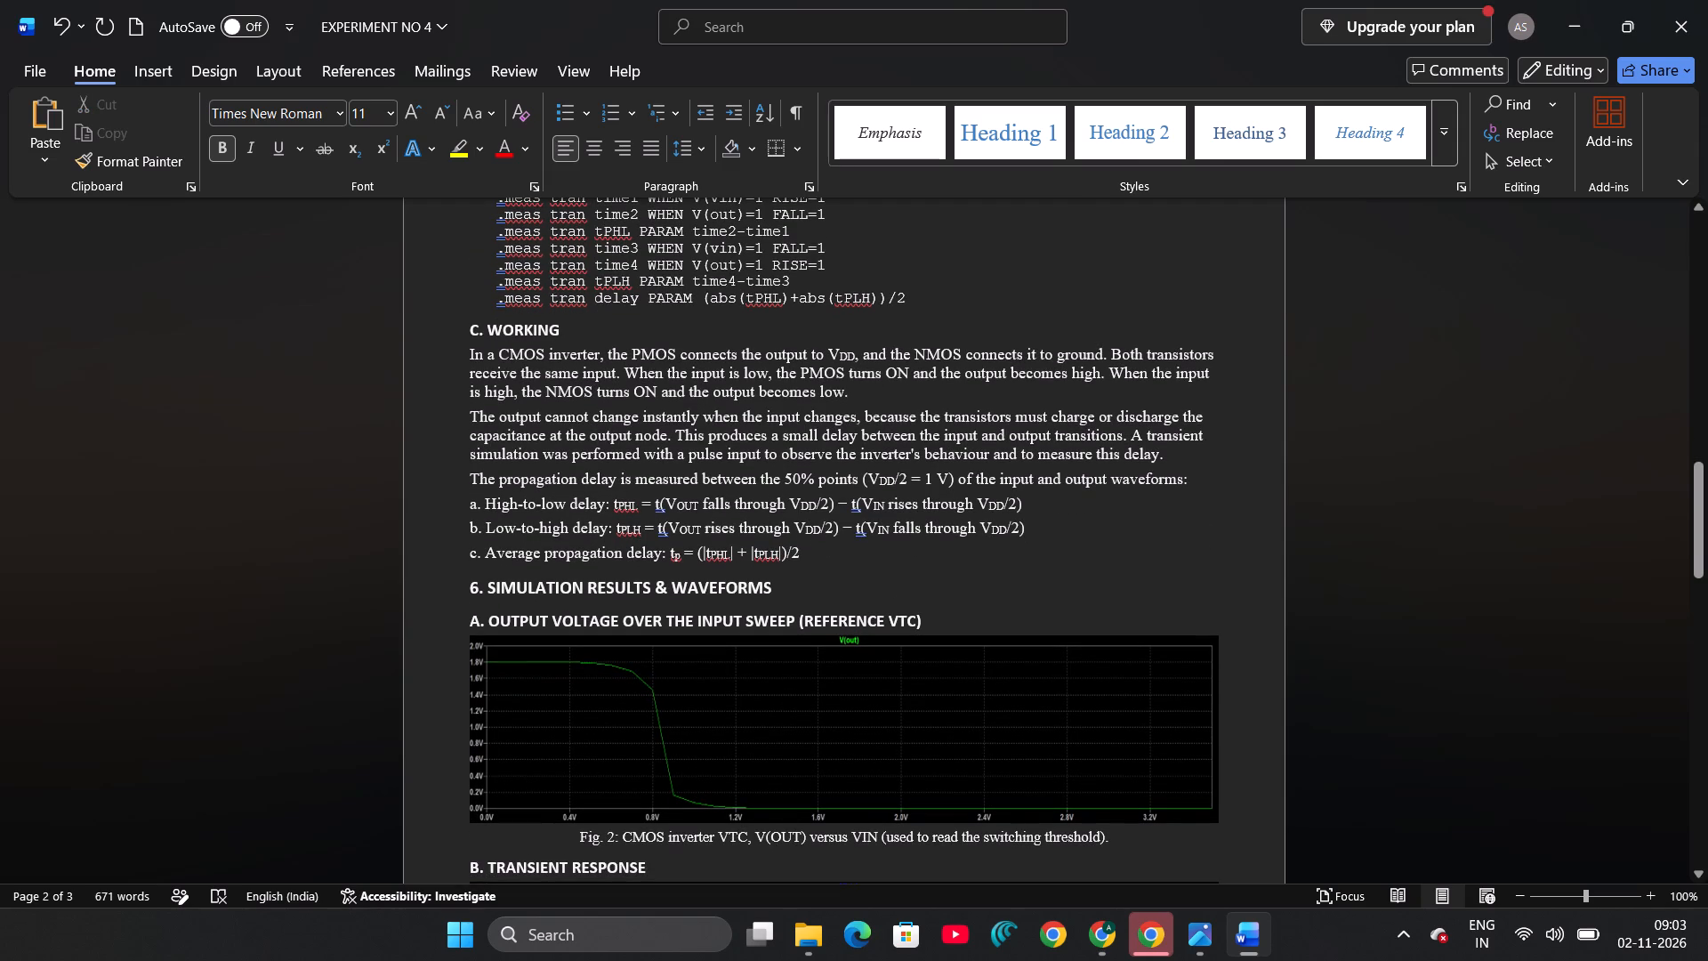
{"action": "left_click_drag", "start_coordinate": [459, 333], "coordinate": [578, 332]}
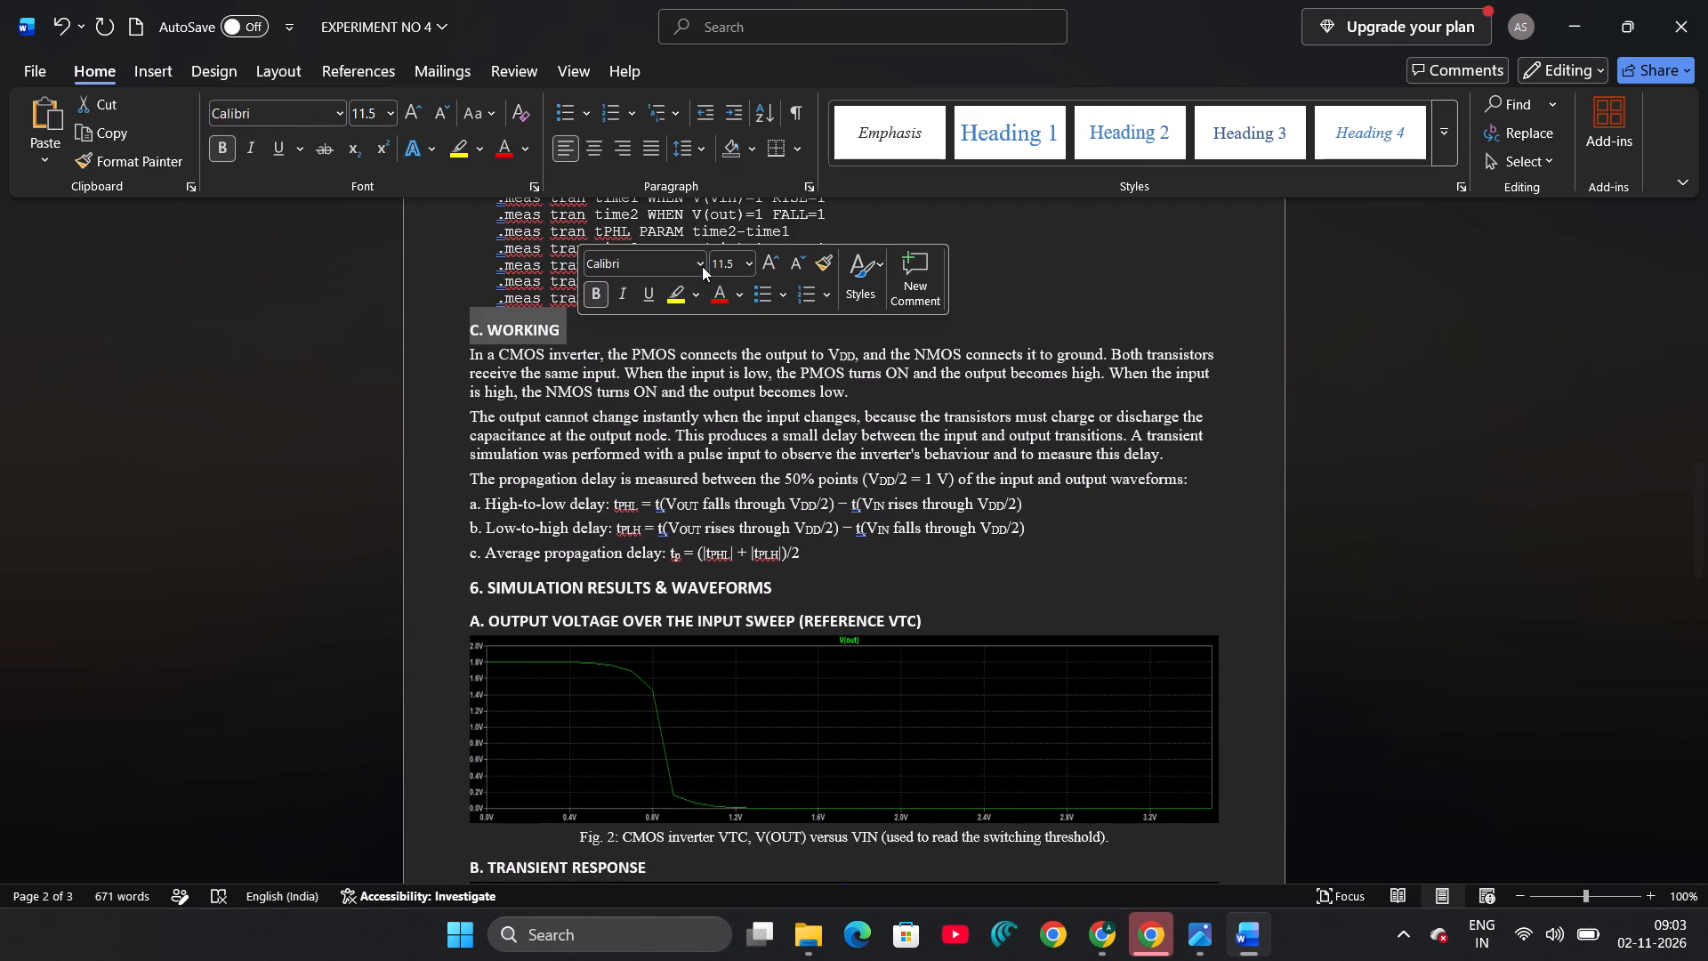
{"action": "left_click", "coordinate": [702, 266]}
{"action": "scroll", "coordinate": [705, 438], "scroll_direction": "up", "scroll_amount": 7}
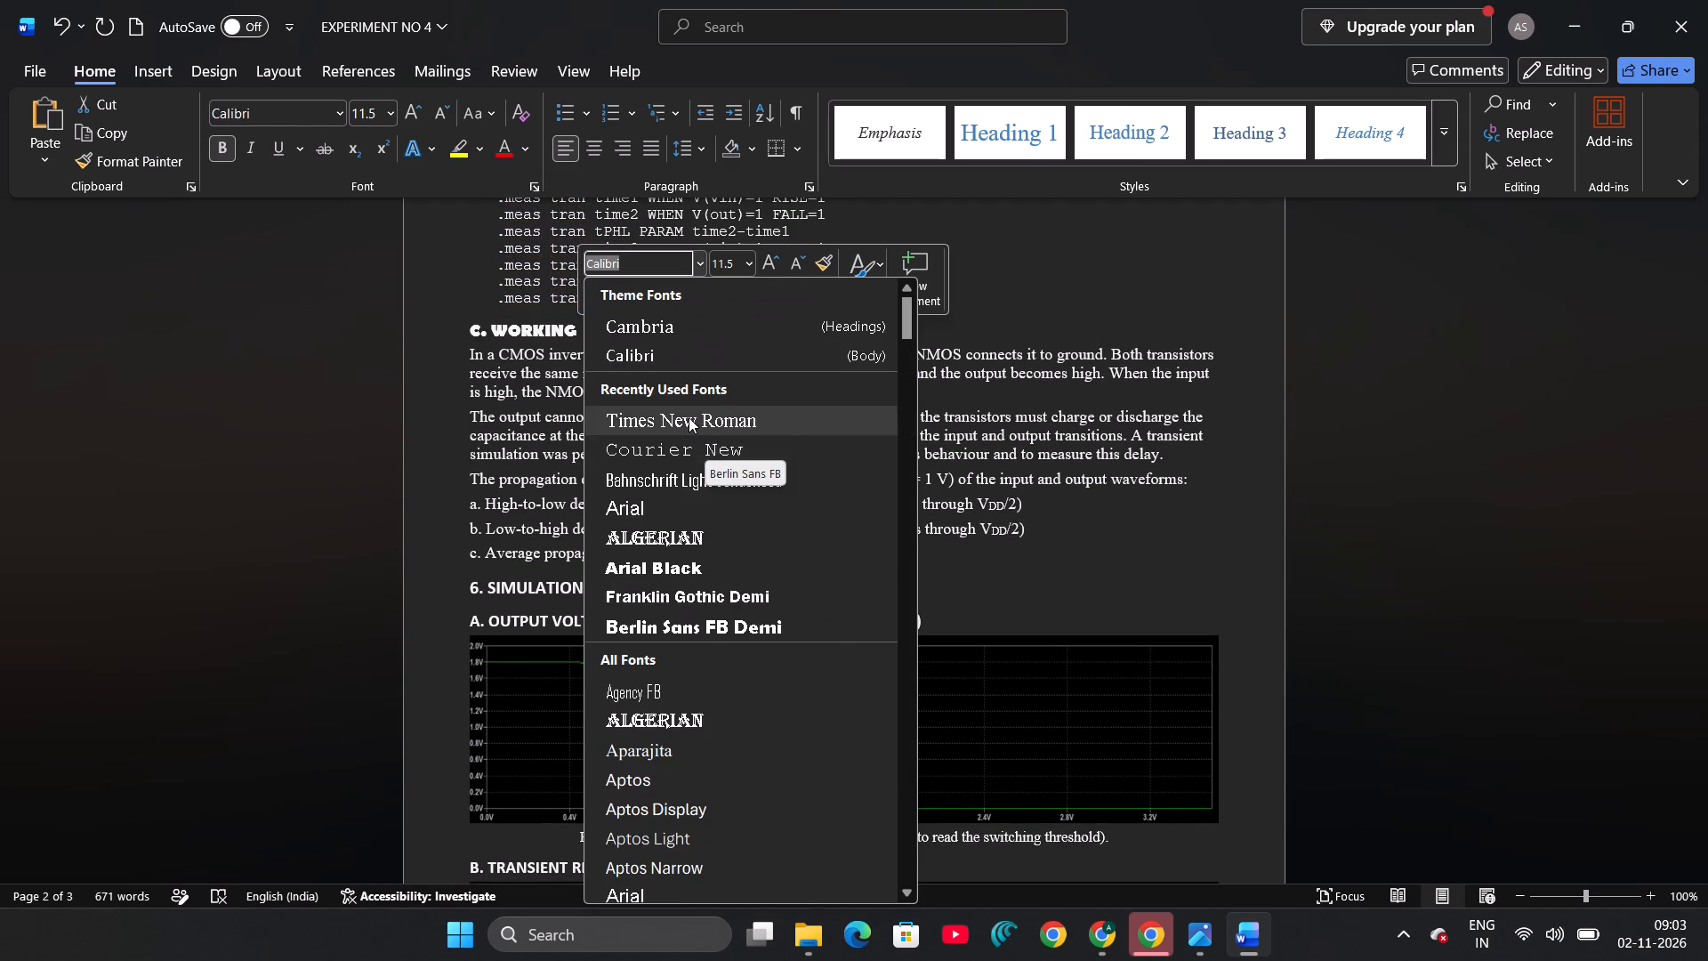
{"action": "left_click", "coordinate": [689, 417]}
{"action": "left_click", "coordinate": [705, 321]}
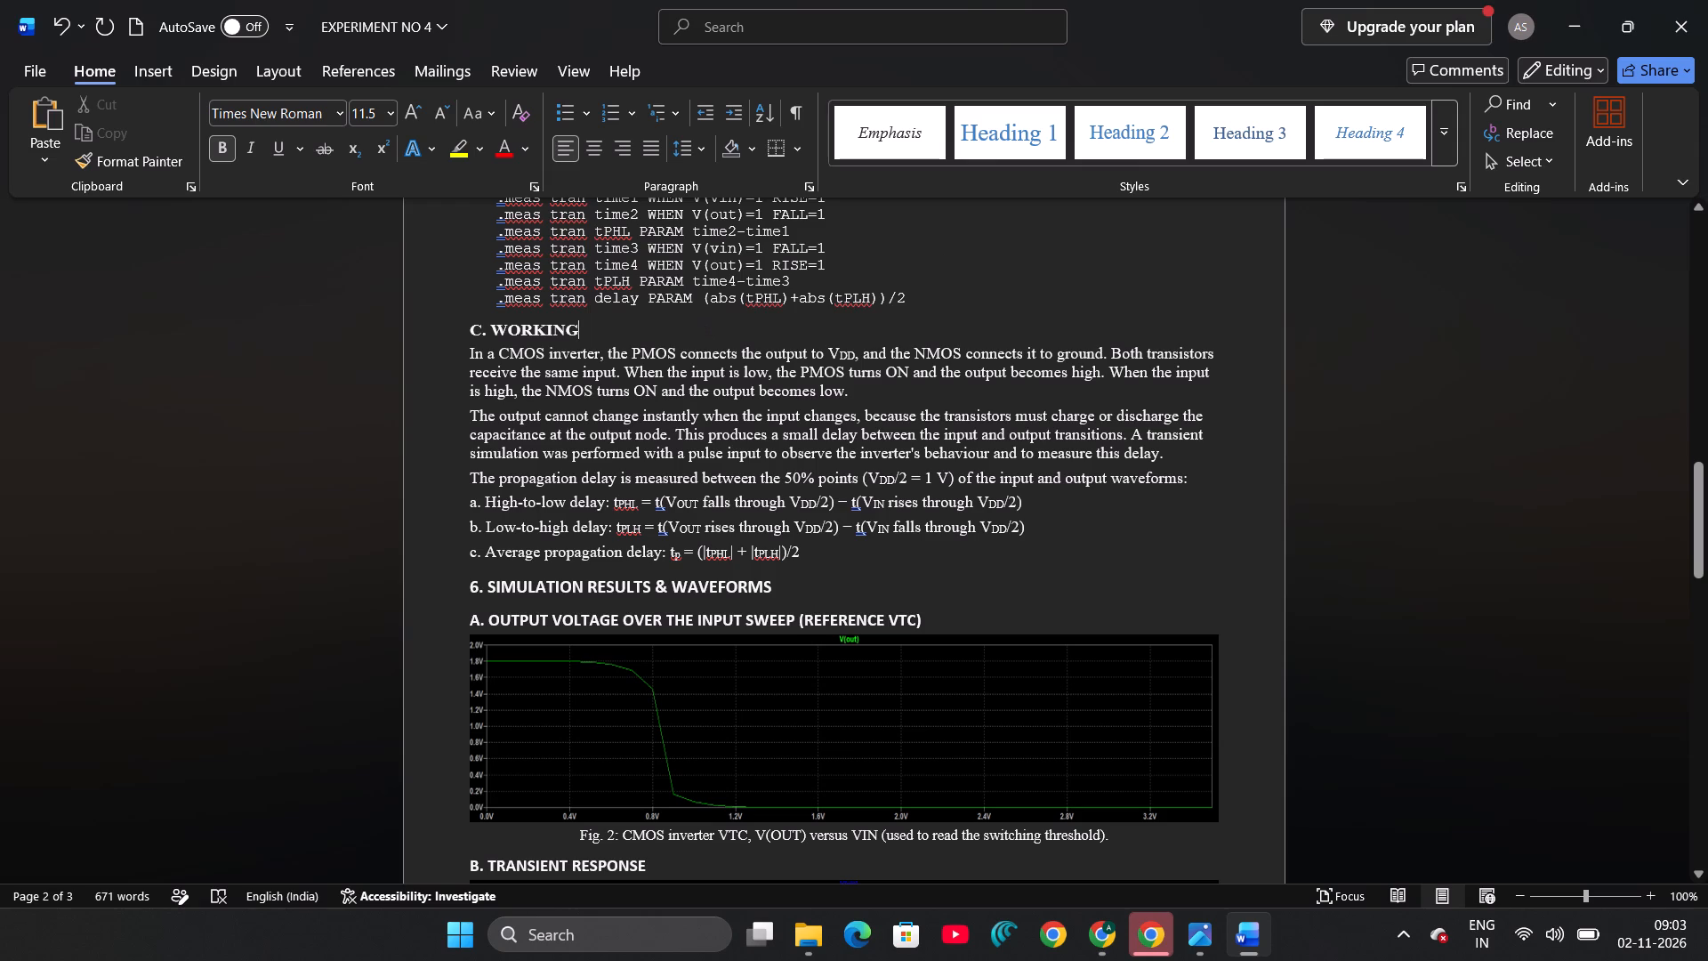
Copy the Working section's text from "In a CMOS inverter" through the sentence ending "input and output waveforms:".
{"action": "left_click_drag", "start_coordinate": [463, 353], "coordinate": [483, 362]}
{"action": "left_click_drag", "start_coordinate": [483, 362], "coordinate": [959, 538]}
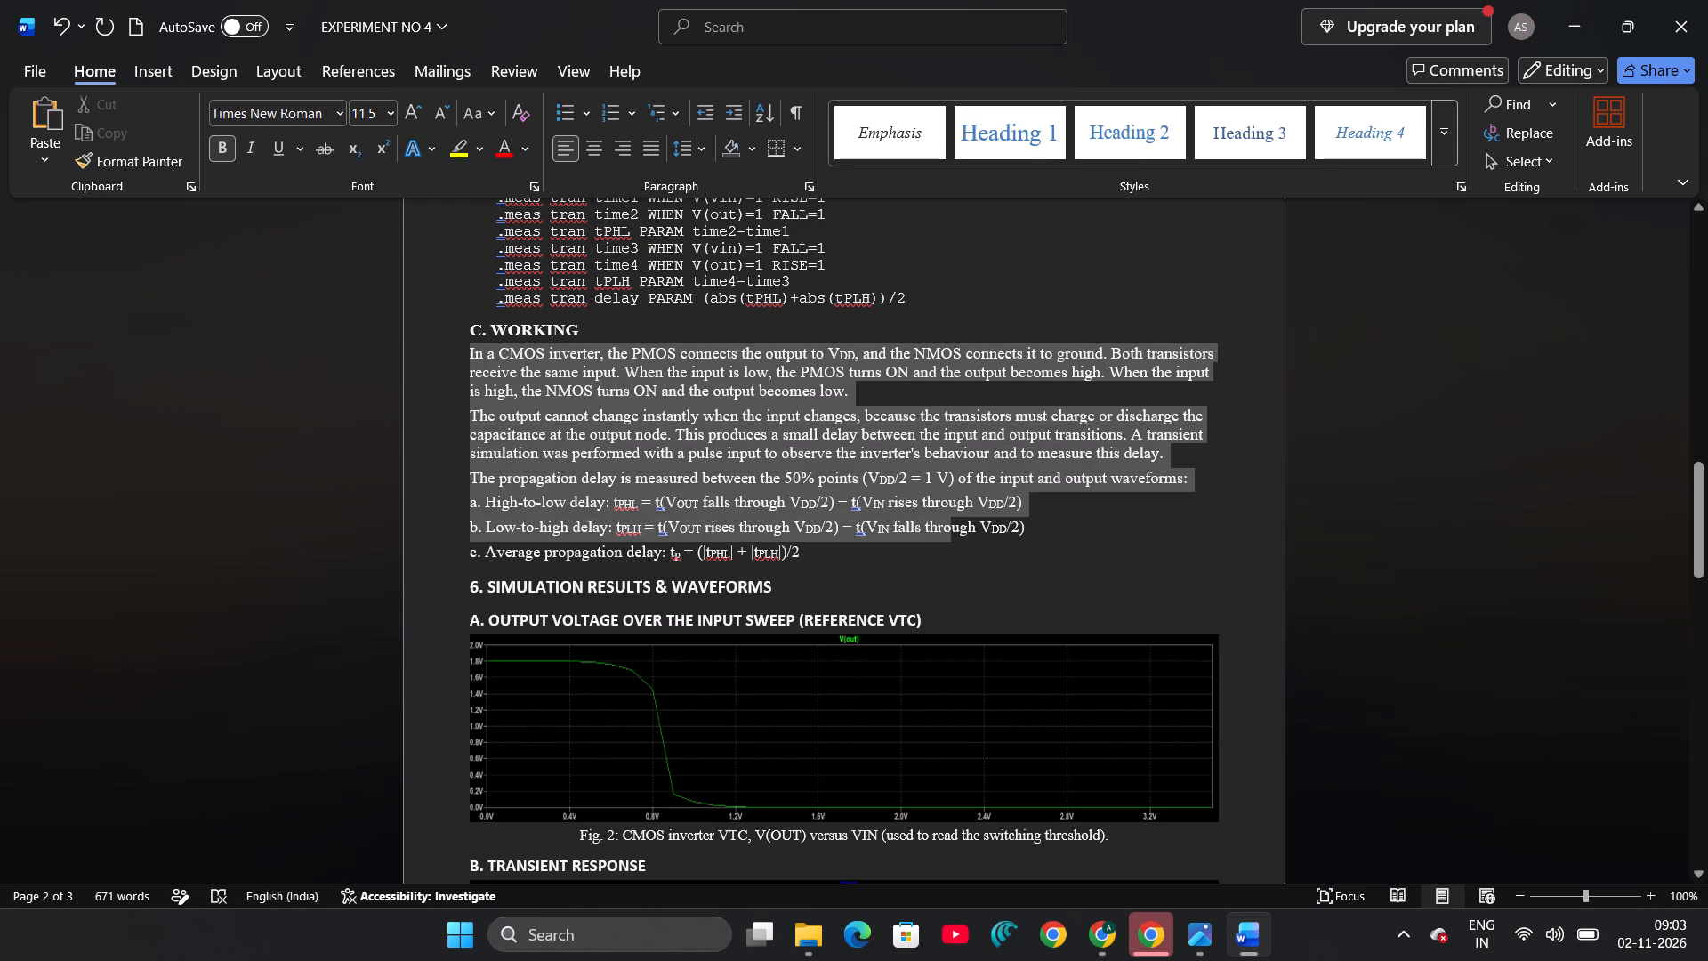
{"action": "left_click_drag", "start_coordinate": [959, 538], "coordinate": [1124, 453]}
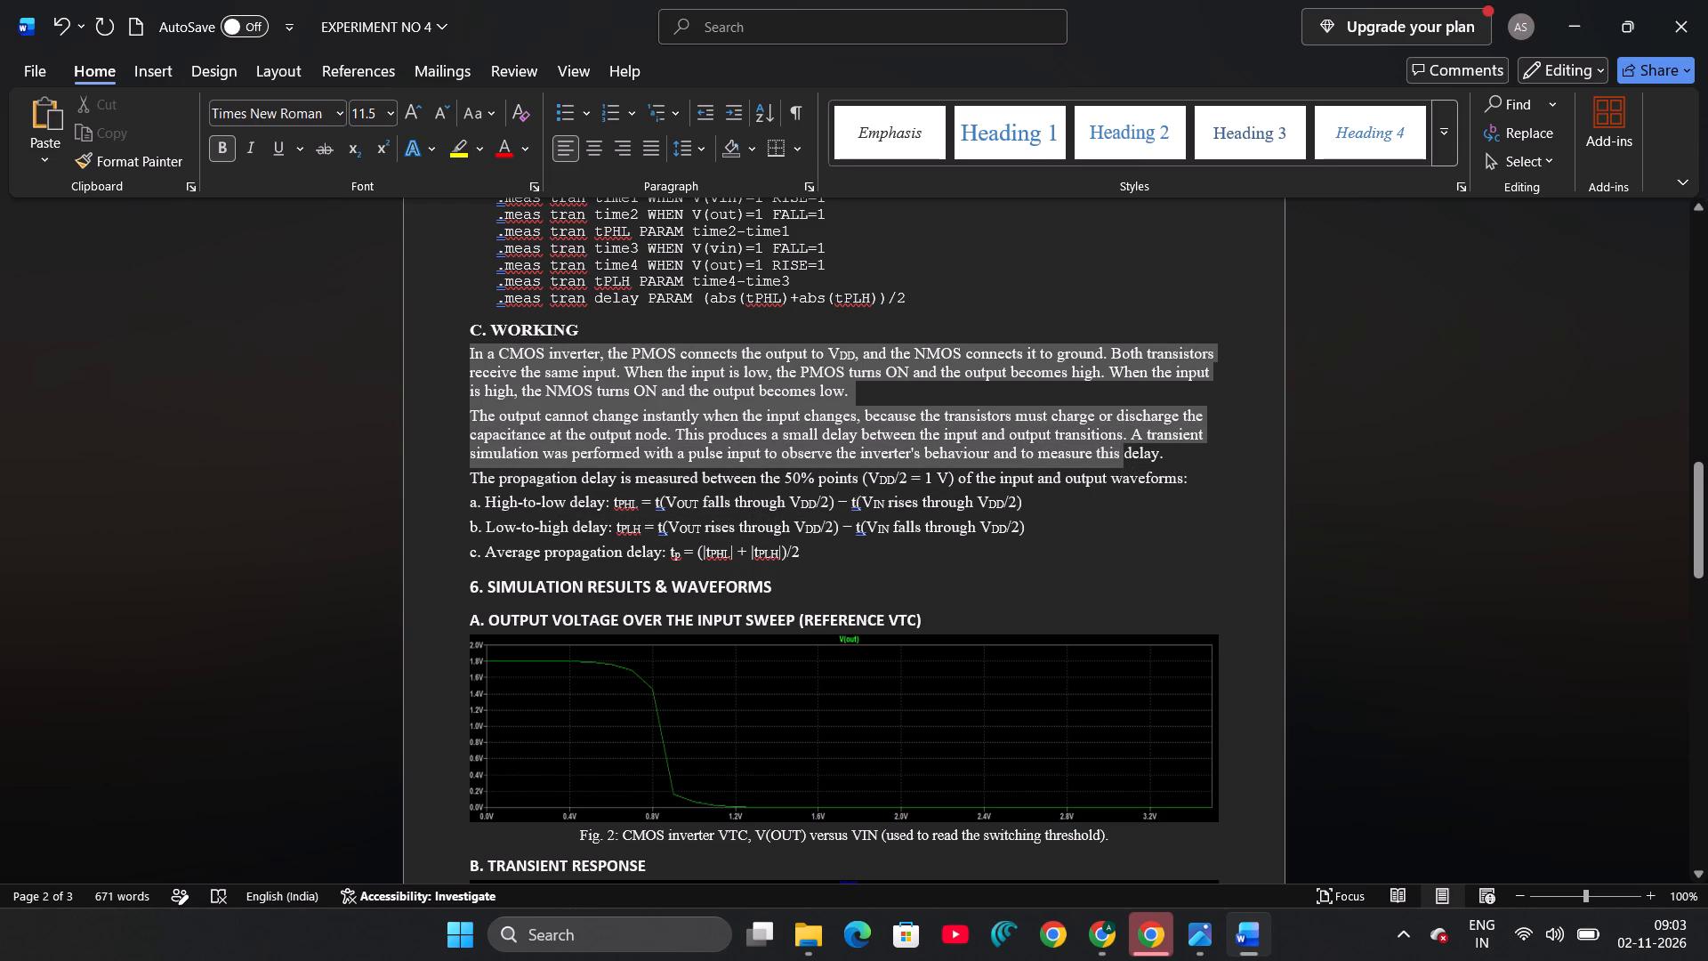
{"action": "left_click_drag", "start_coordinate": [1124, 453], "coordinate": [1167, 458]}
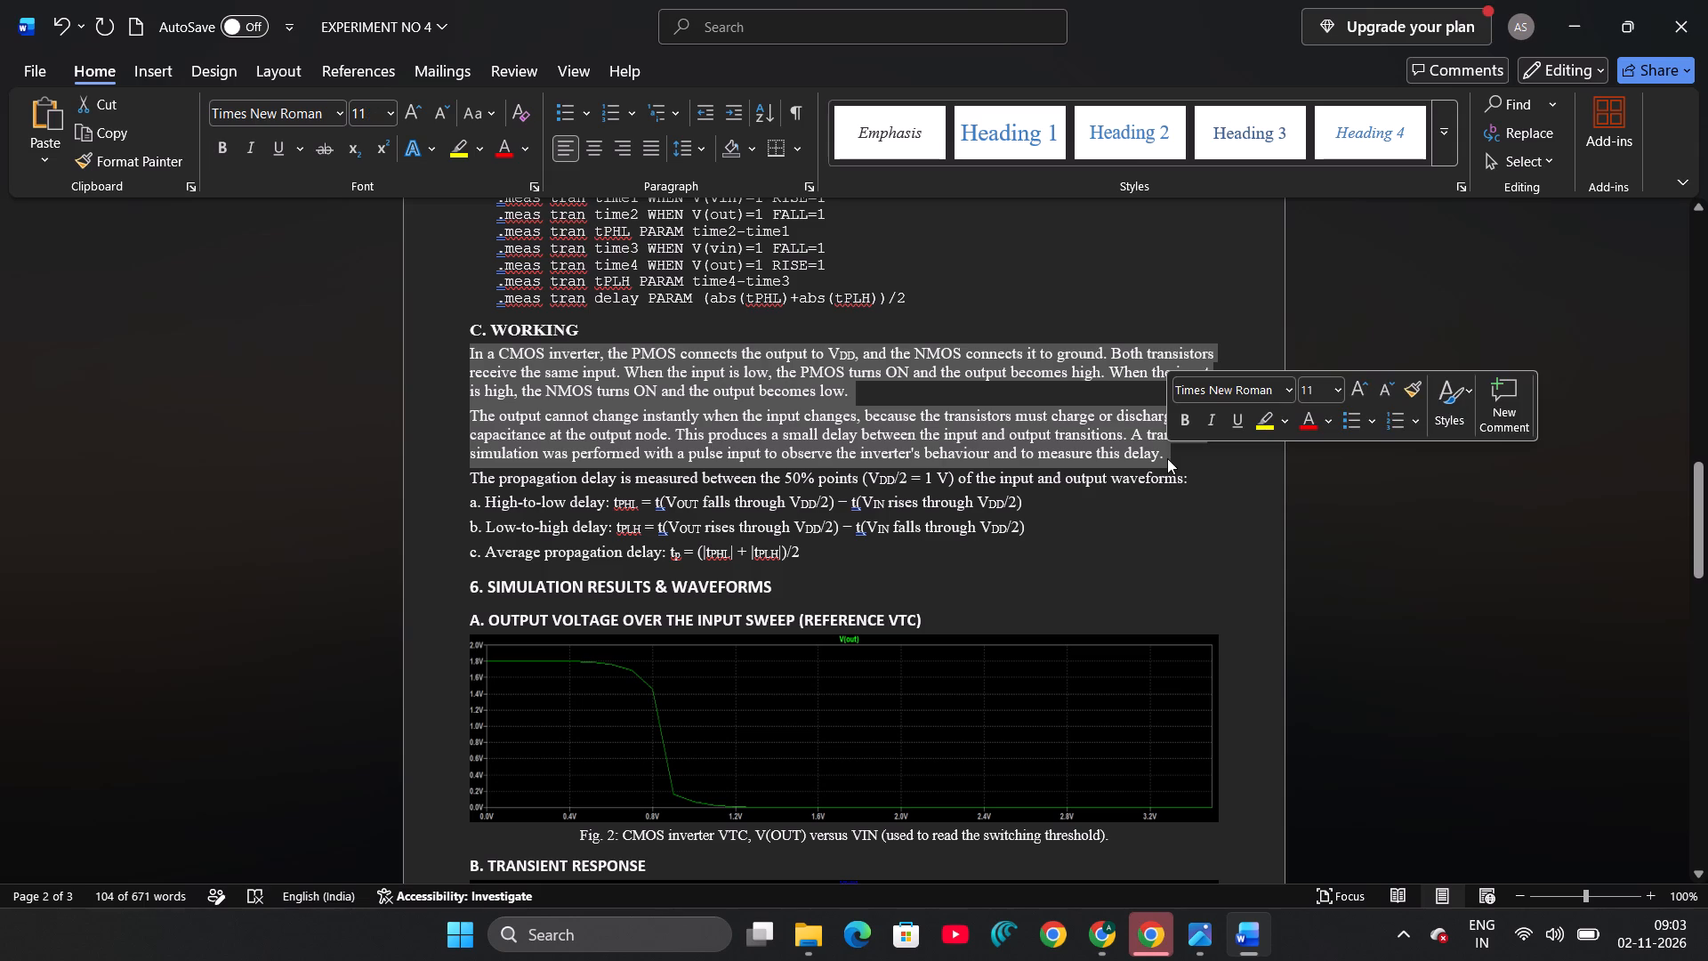
{"action": "left_click", "coordinate": [1003, 528]}
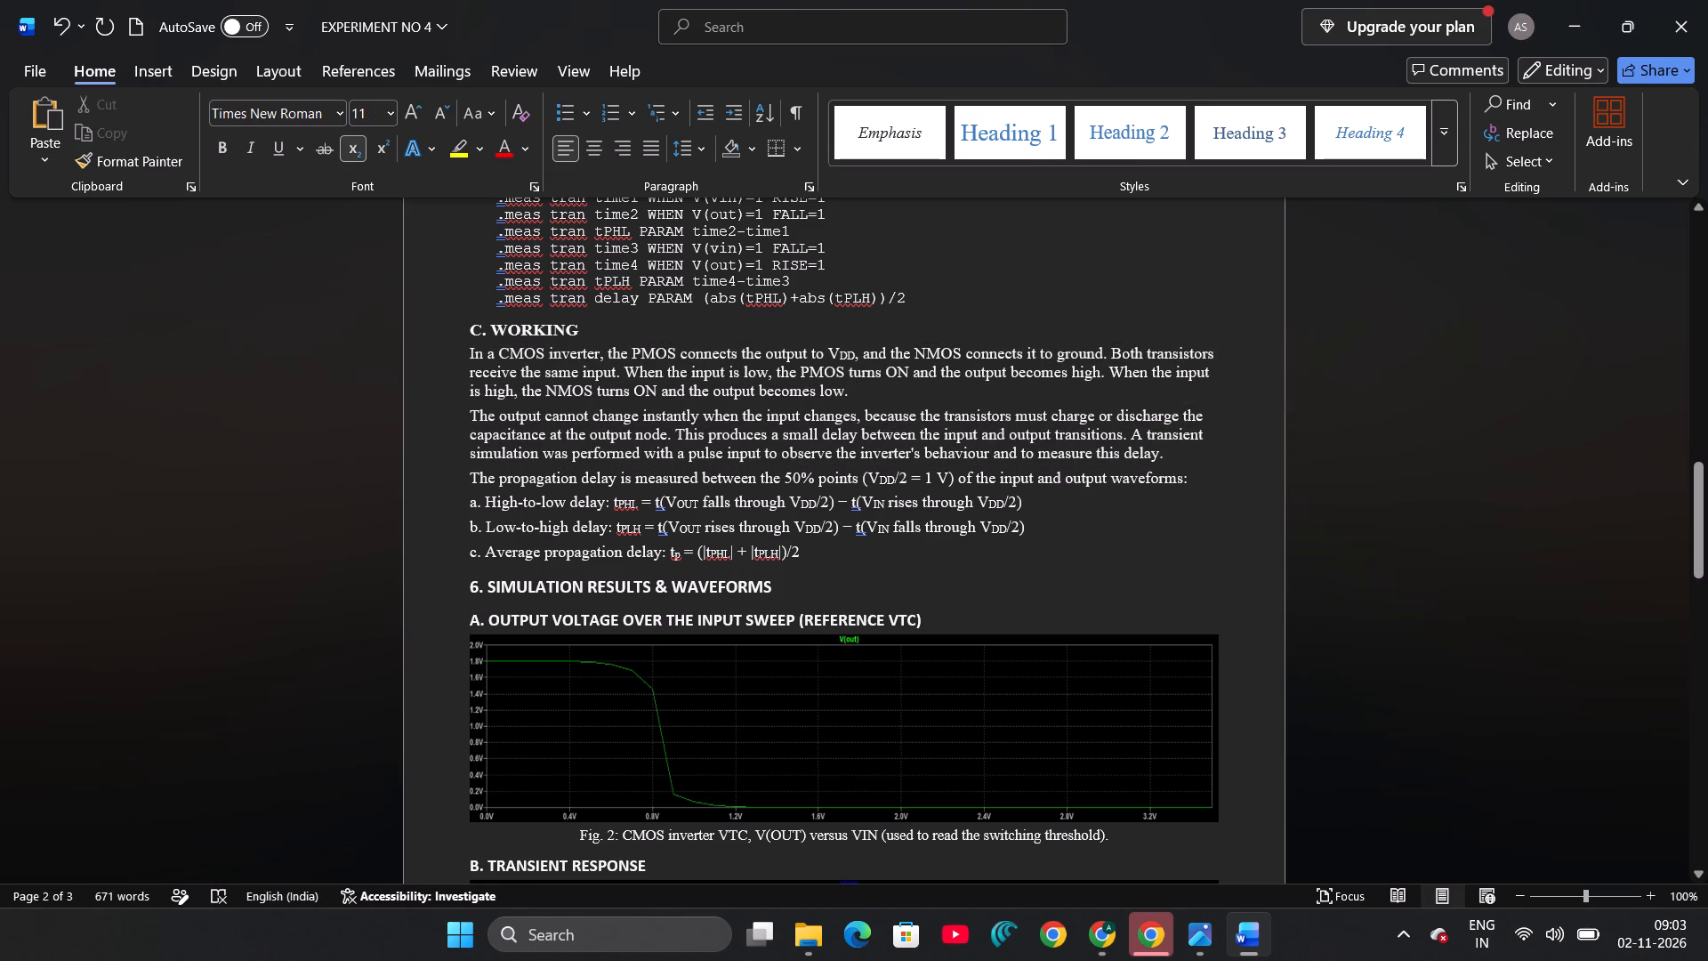
{"action": "left_click_drag", "start_coordinate": [465, 352], "coordinate": [994, 545]}
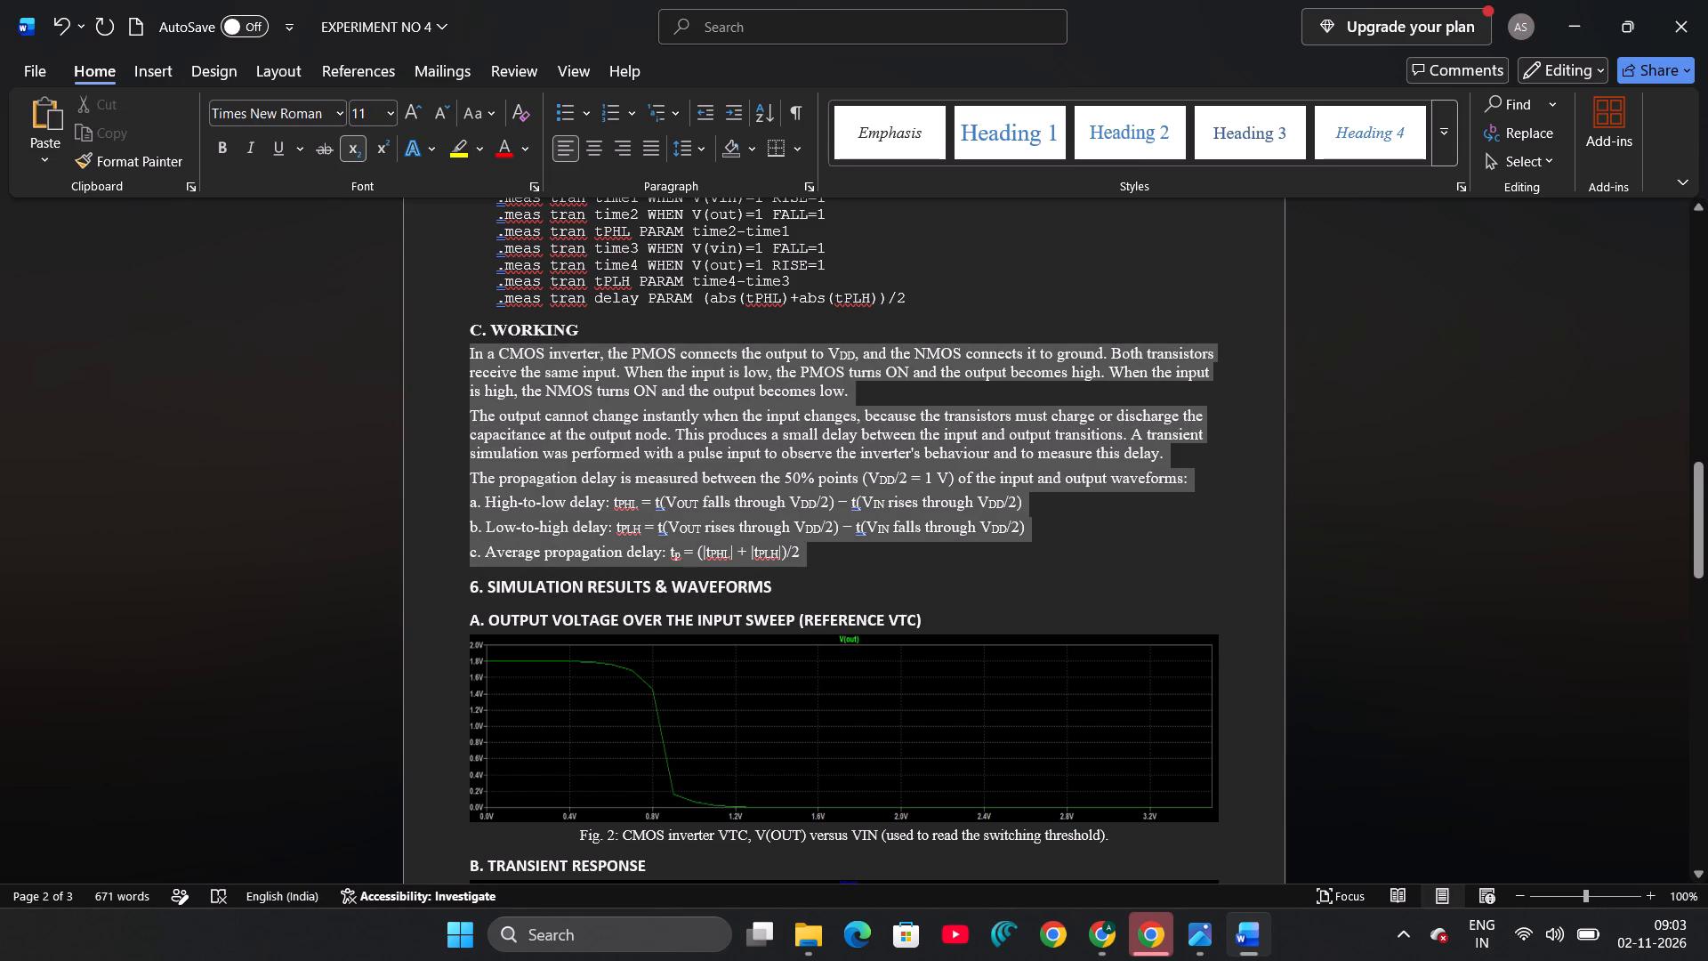
{"action": "left_click_drag", "start_coordinate": [994, 545], "coordinate": [1027, 527]}
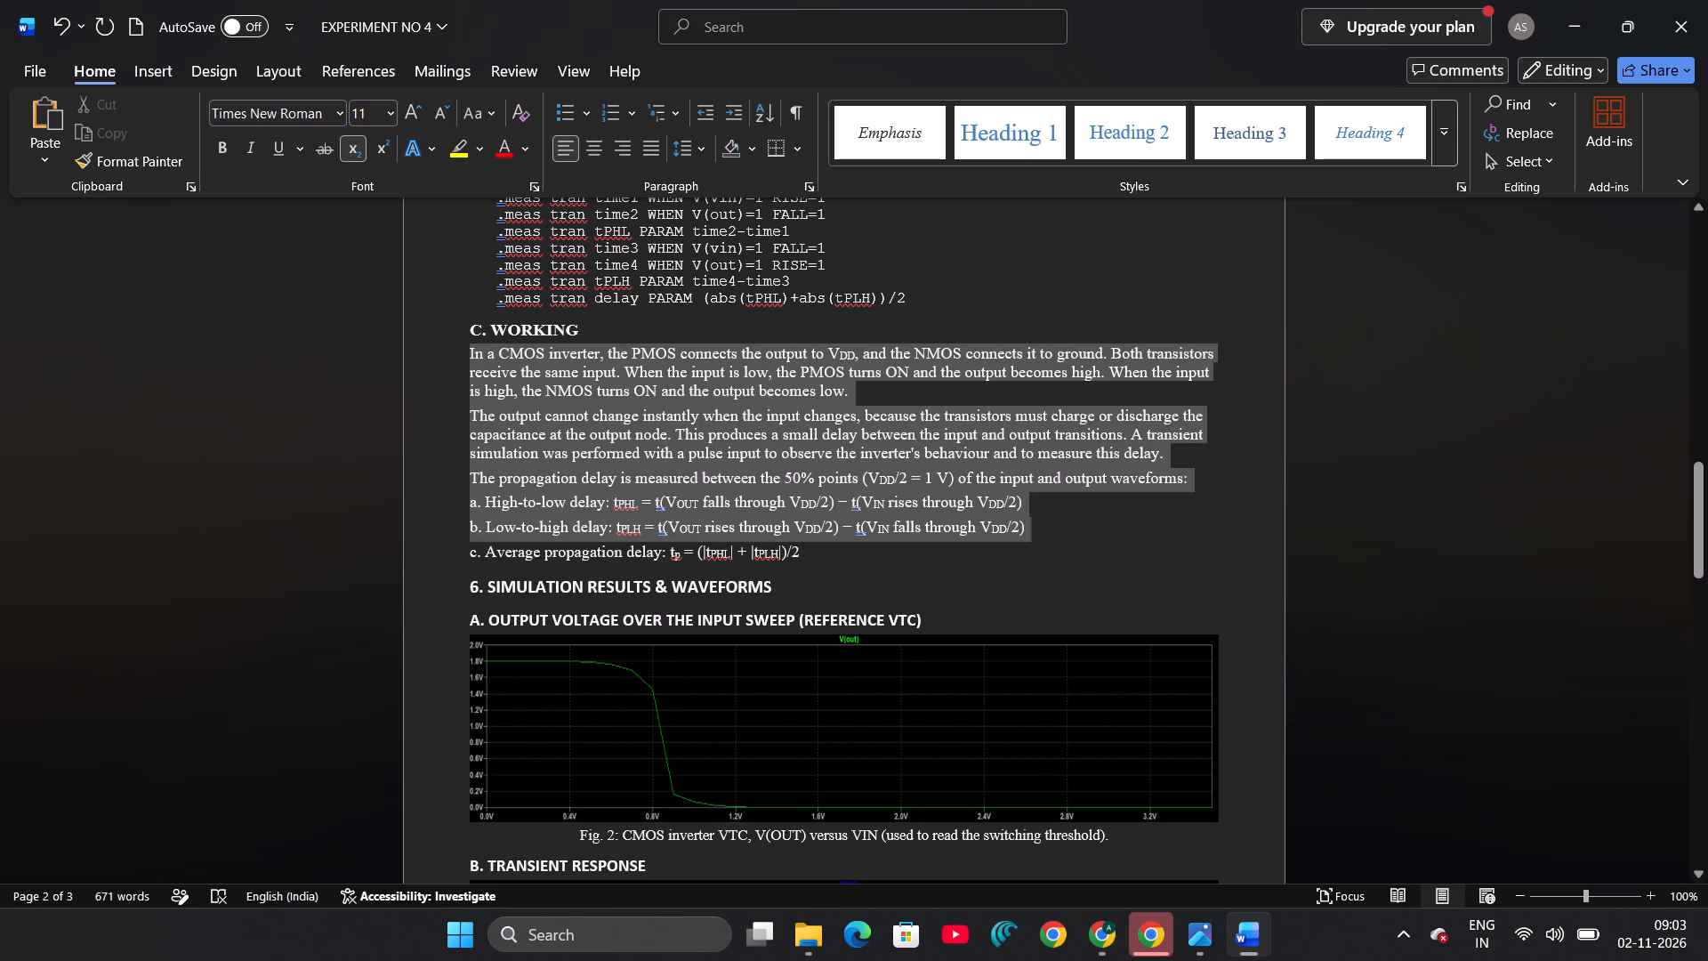
{"action": "left_click_drag", "start_coordinate": [1027, 527], "coordinate": [1182, 470]}
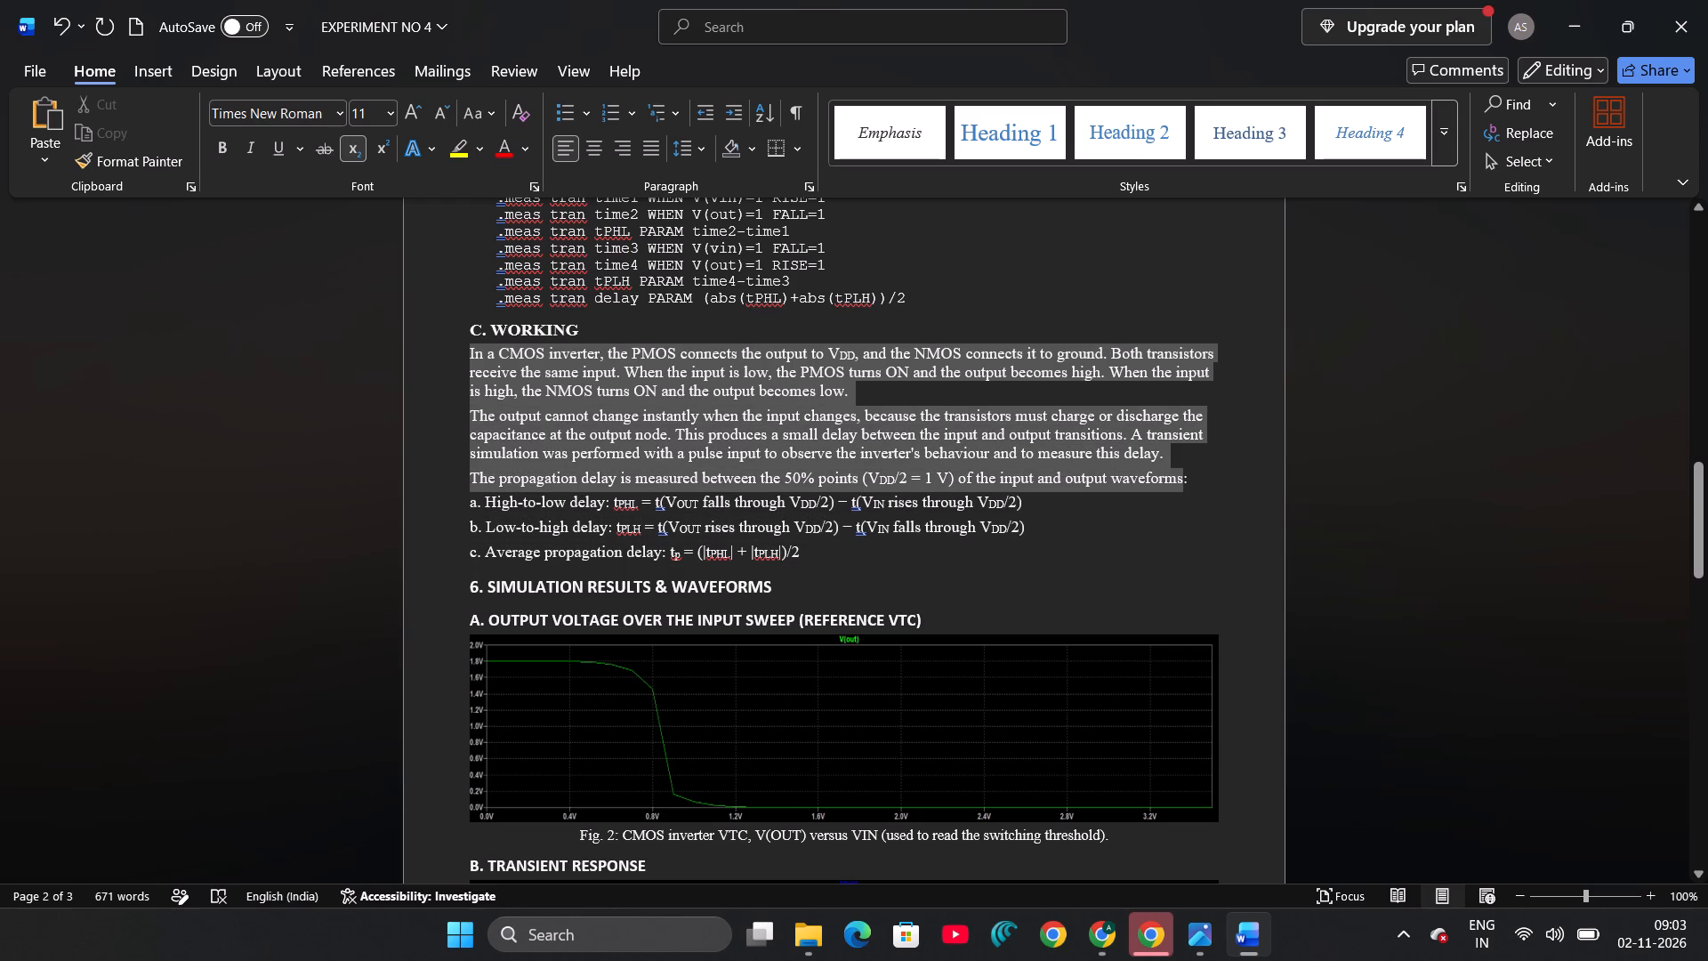
{"action": "left_click_drag", "start_coordinate": [1182, 470], "coordinate": [1192, 475]}
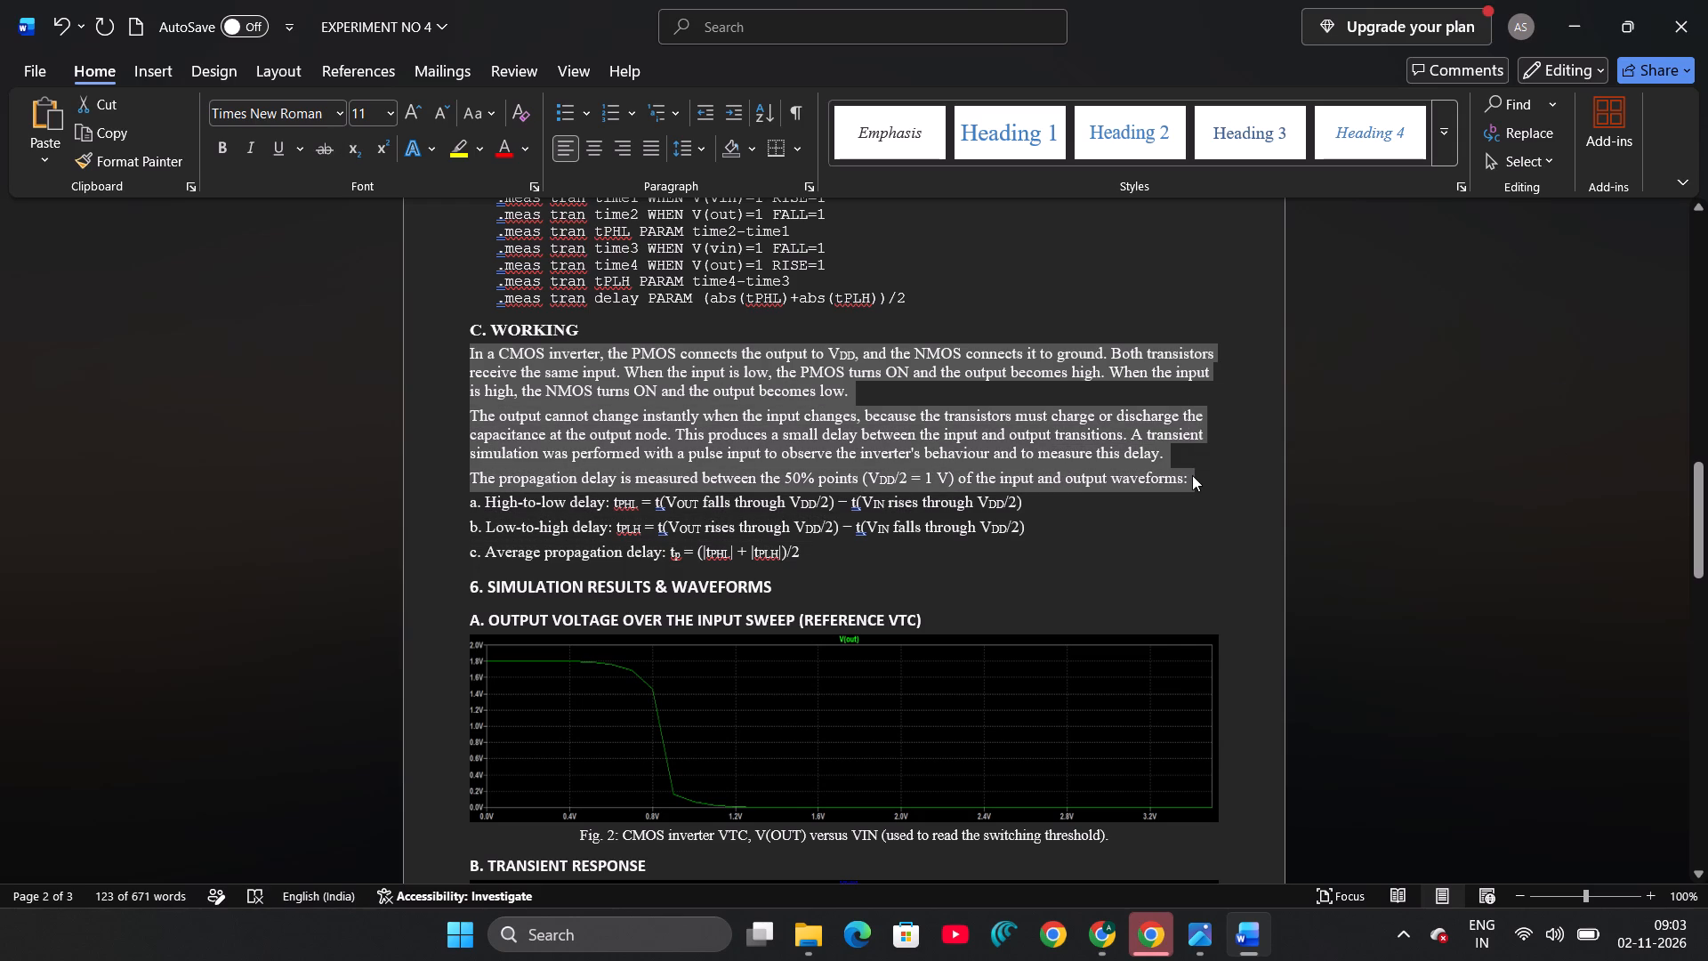
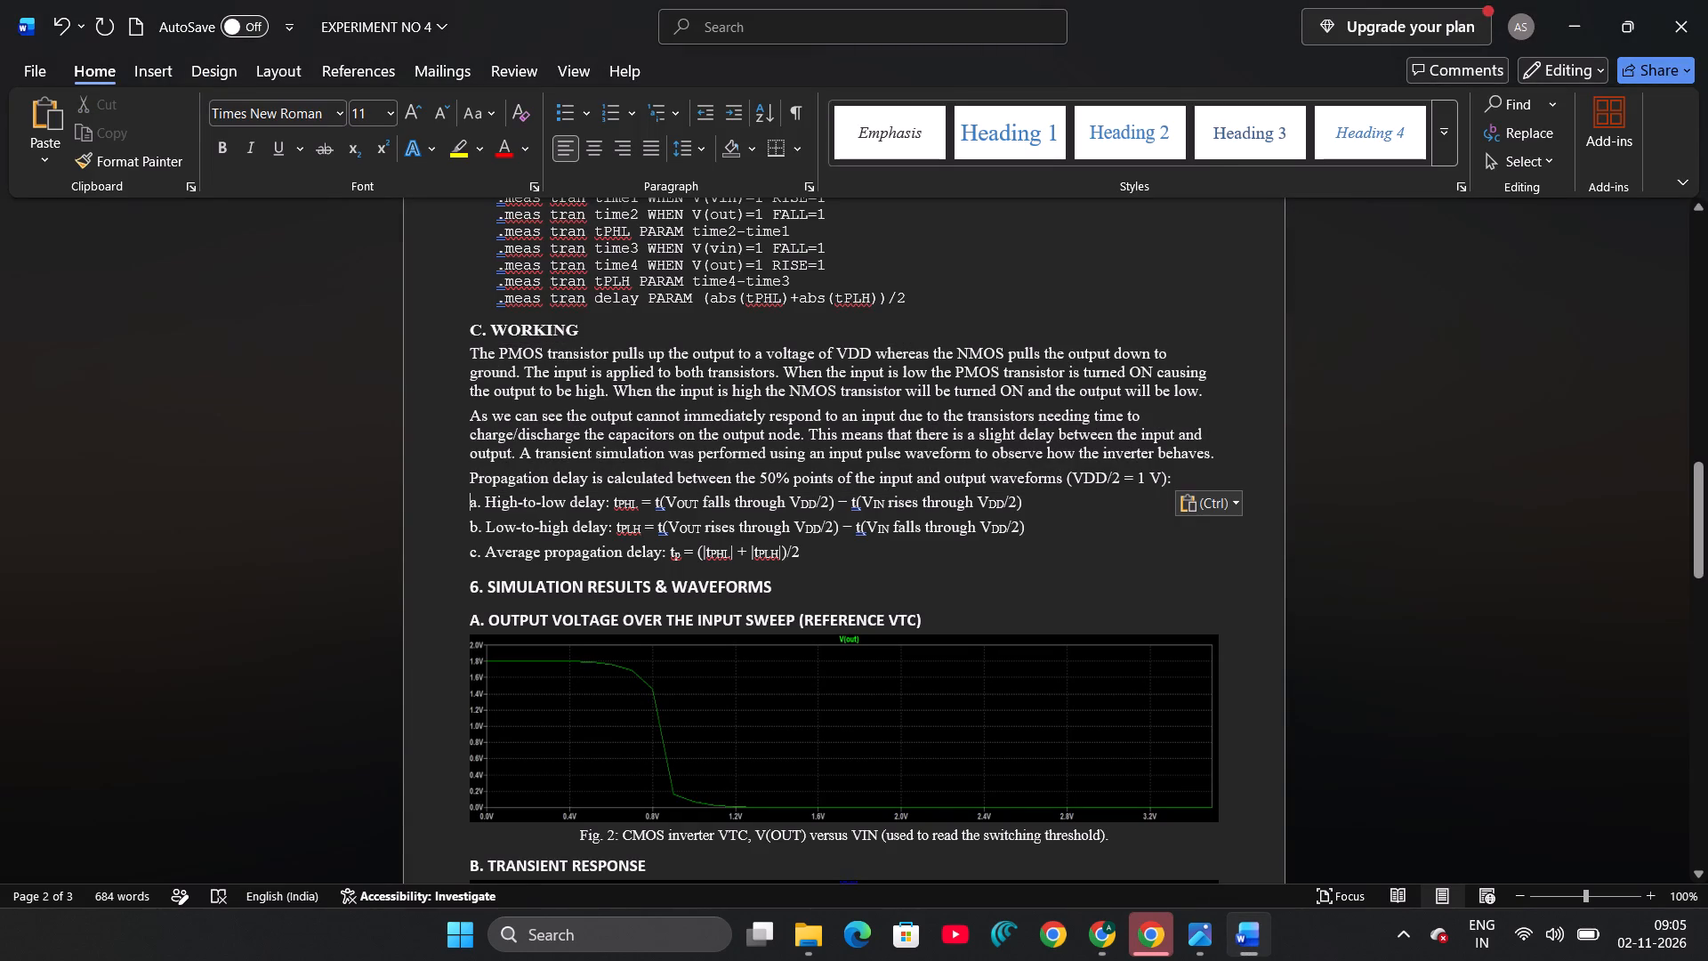
Set the Working section's body text, from the first paragraph through the average propagation delay line, to font size 10.
{"action": "left_click_drag", "start_coordinate": [466, 350], "coordinate": [816, 560]}
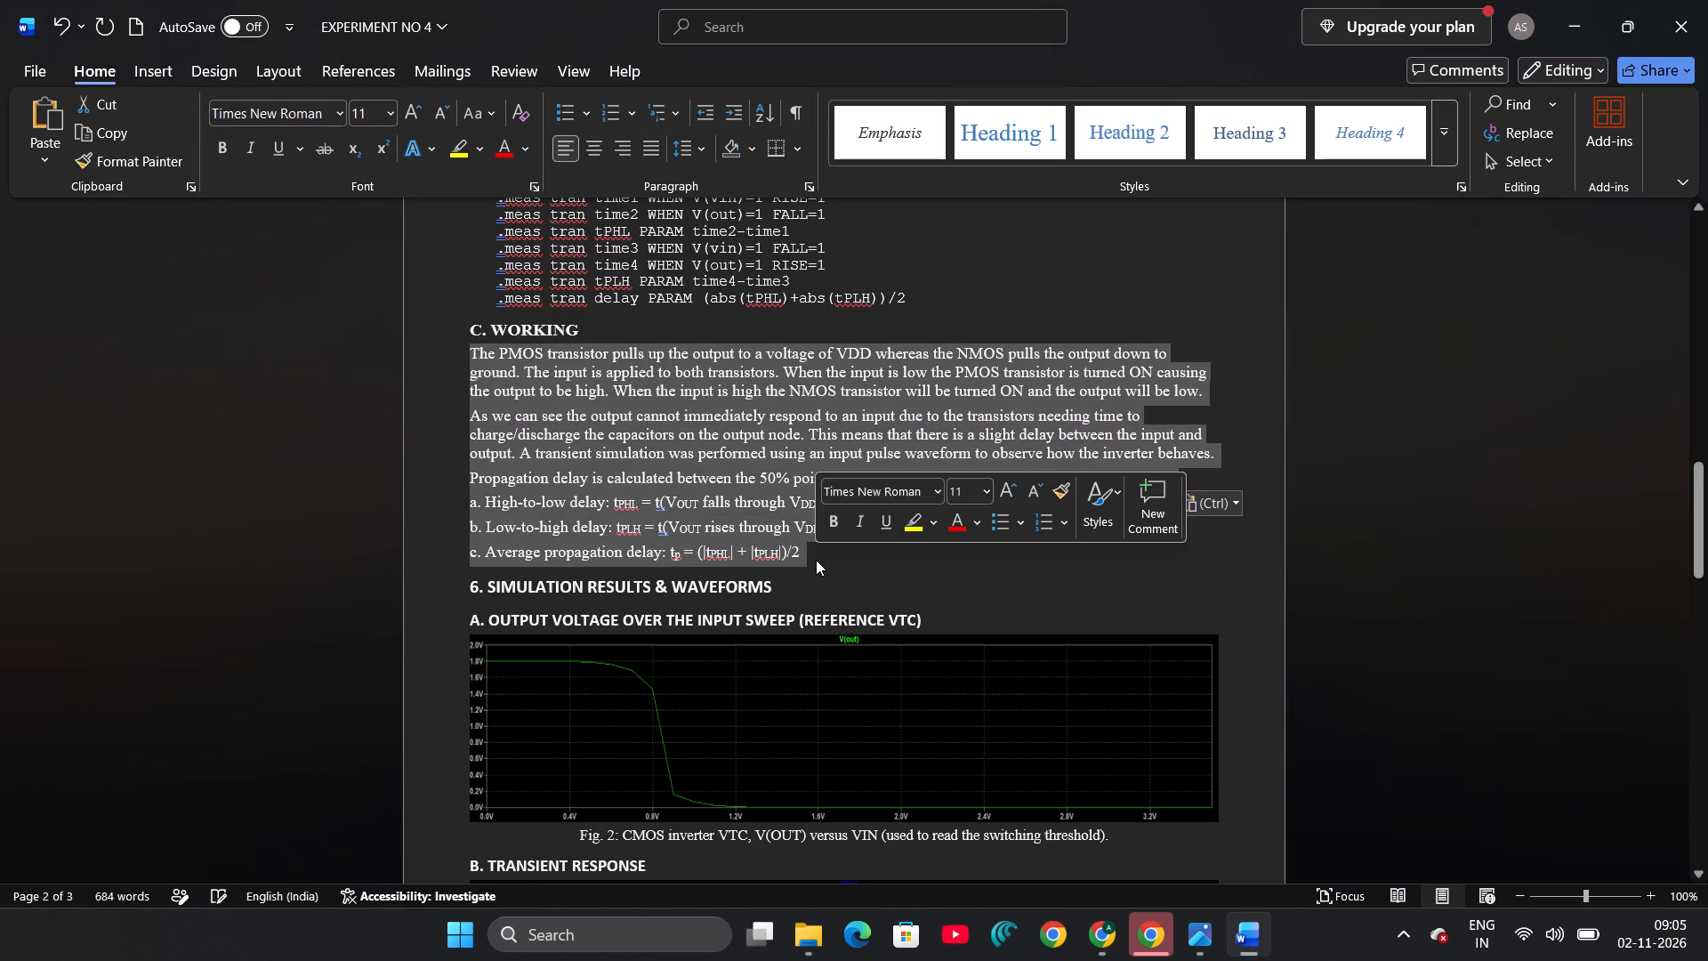
{"action": "left_click", "coordinate": [981, 487]}
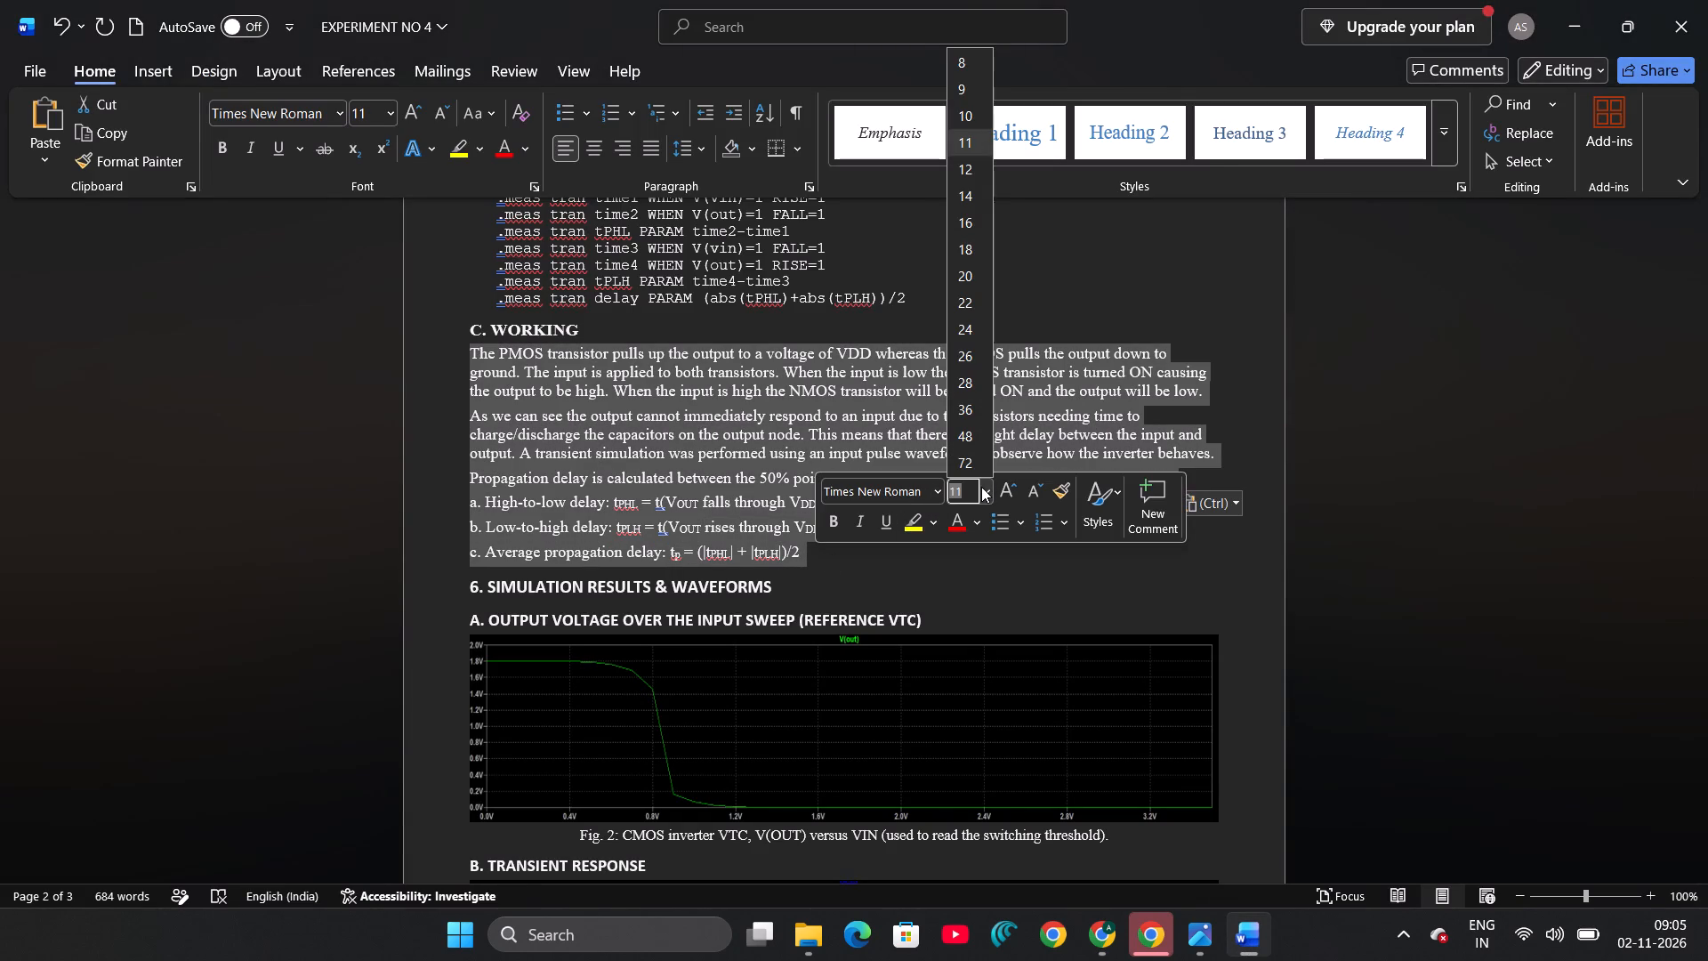
{"action": "left_click", "coordinate": [973, 120]}
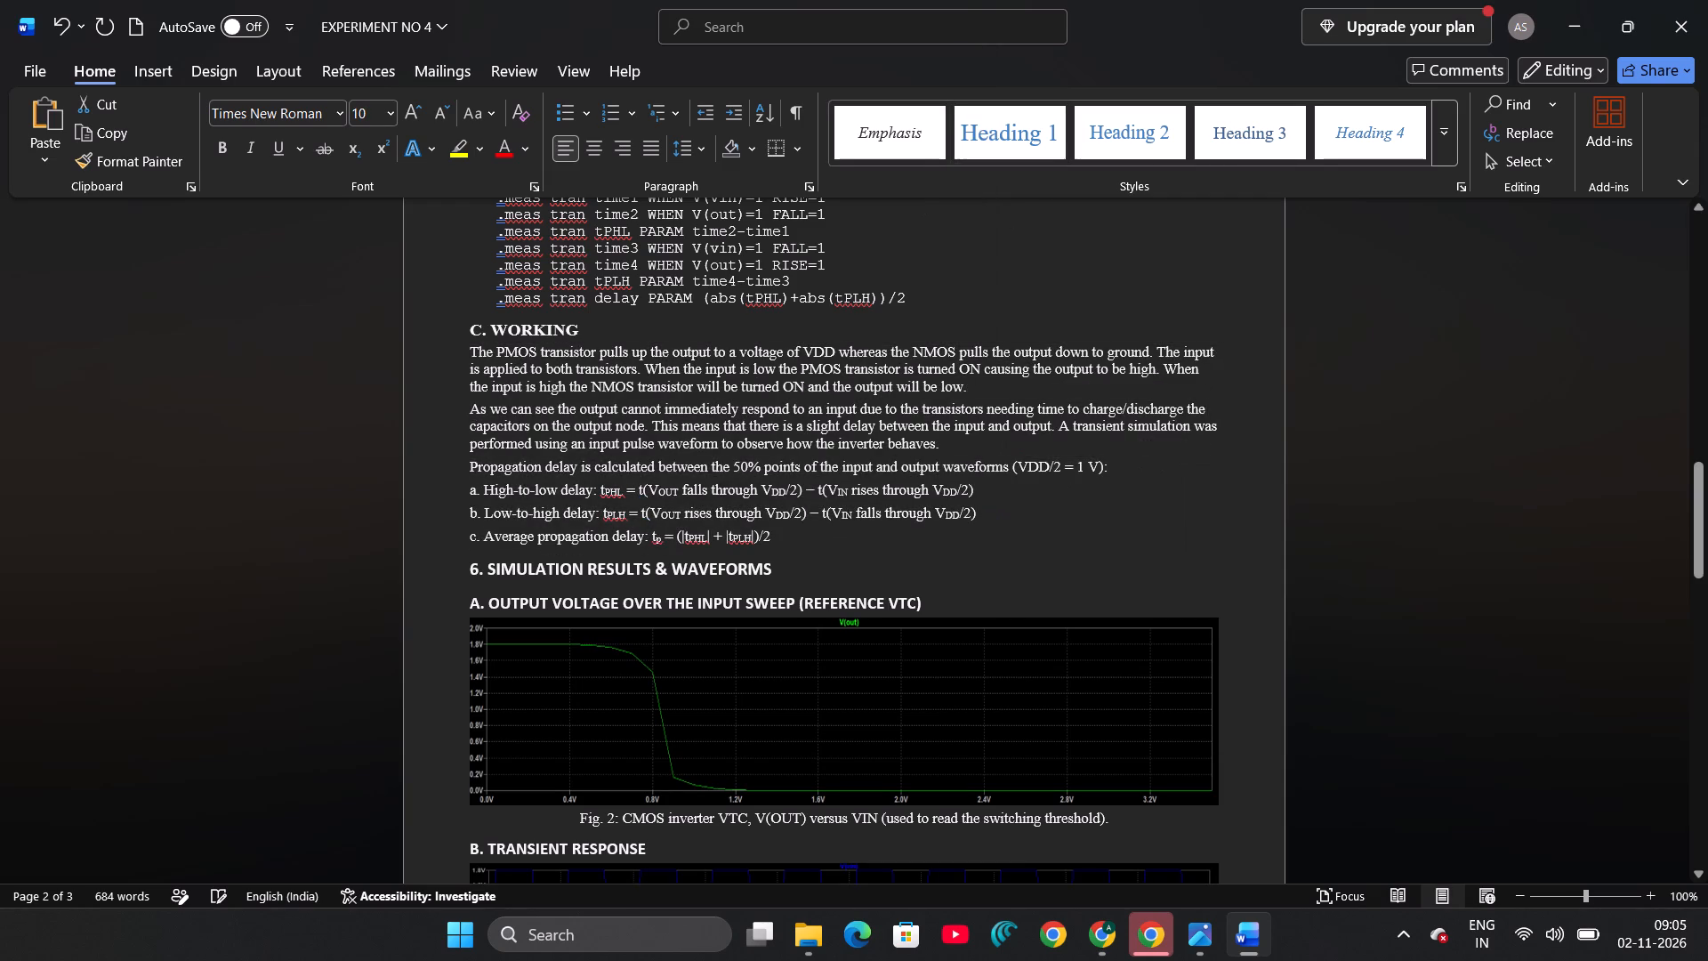
{"action": "left_click", "coordinate": [834, 552]}
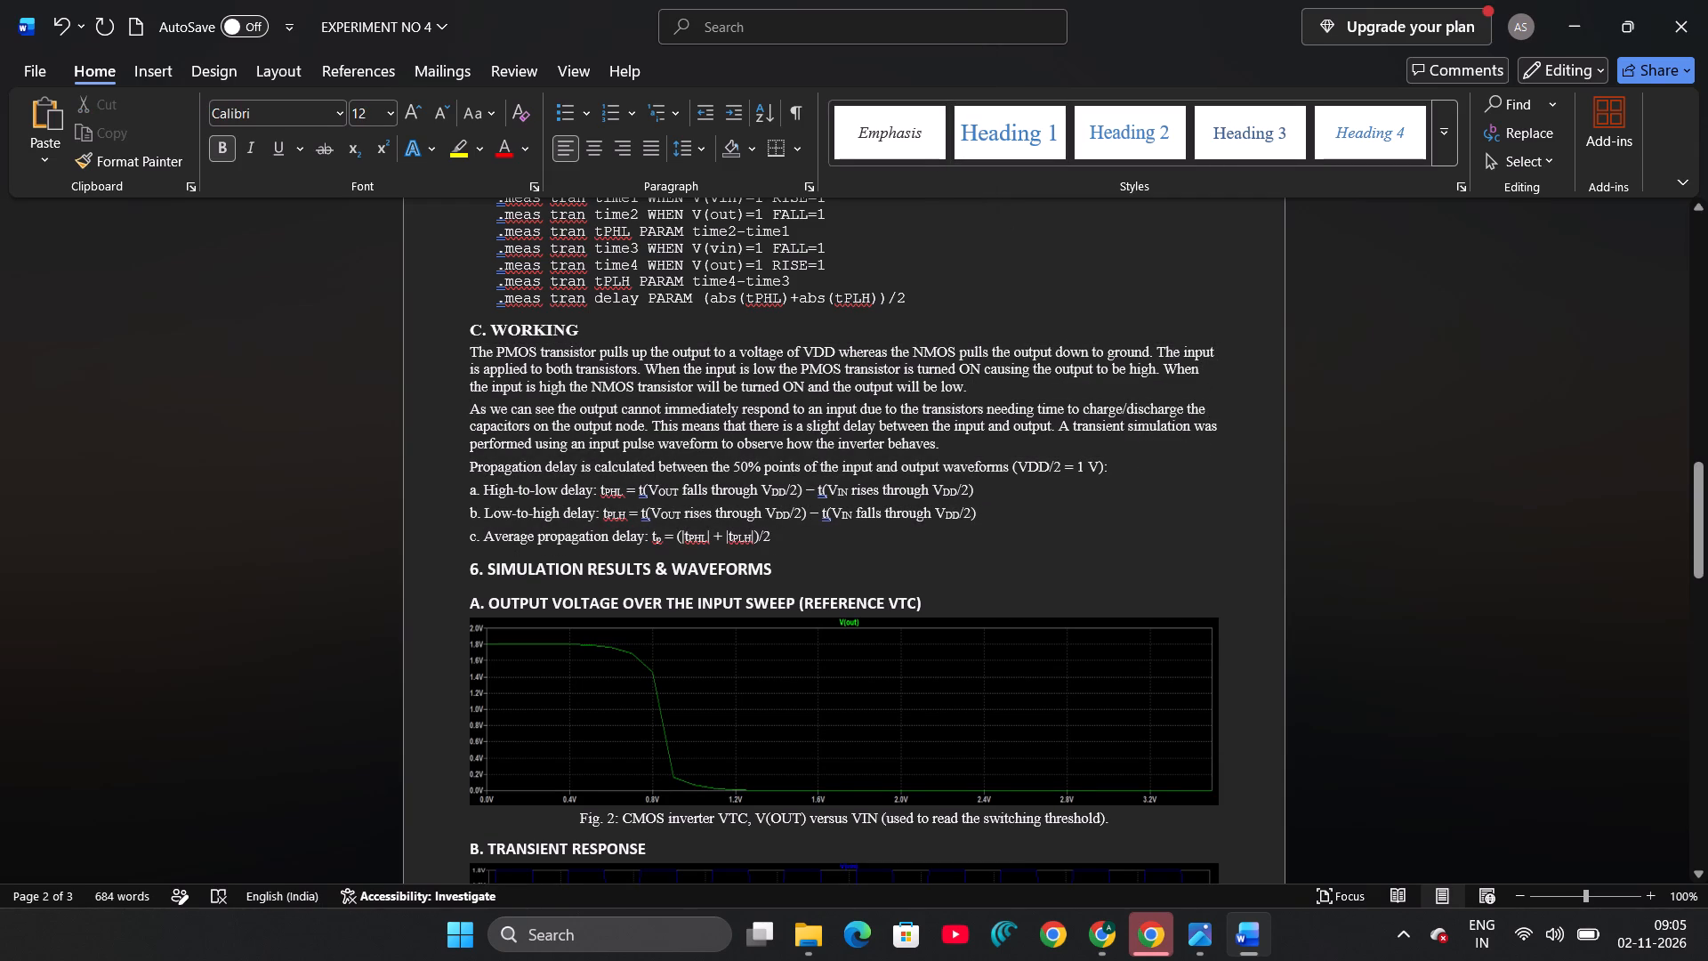
Change the font of the "6. SIMULATION RESULTS & WAVEFORMS" heading to Times New Roman.
{"action": "left_click", "coordinate": [473, 569]}
{"action": "left_click_drag", "start_coordinate": [473, 569], "coordinate": [592, 571]}
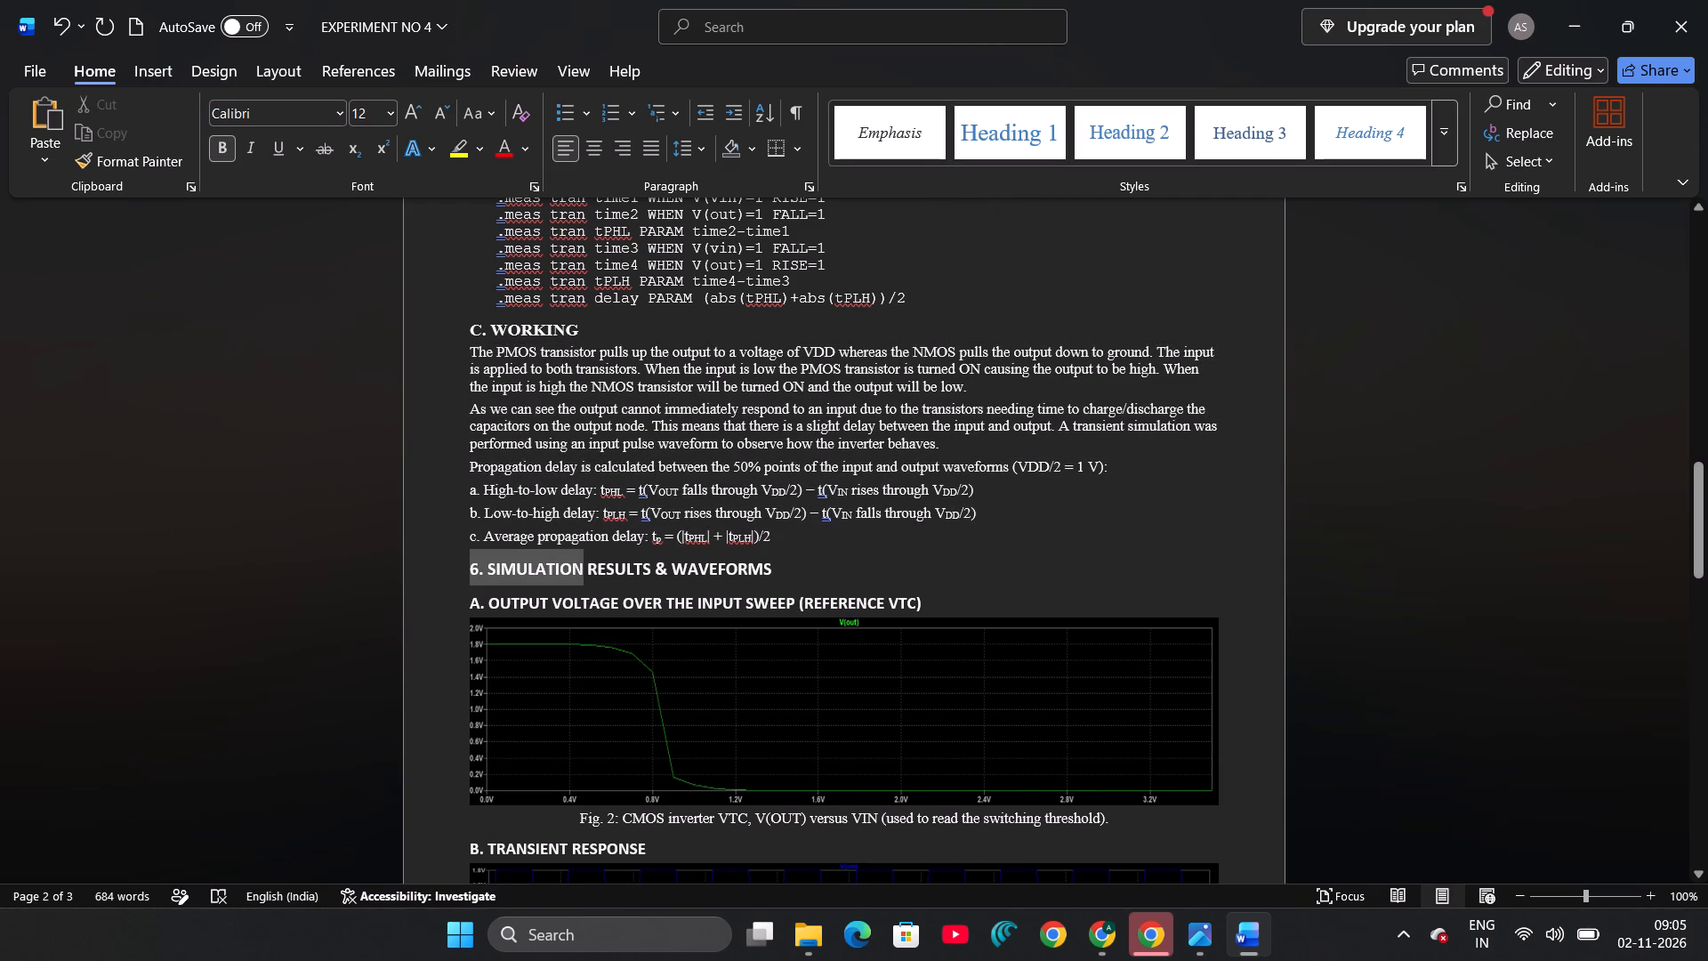
{"action": "left_click_drag", "start_coordinate": [592, 571], "coordinate": [773, 569]}
{"action": "left_click", "coordinate": [898, 507]}
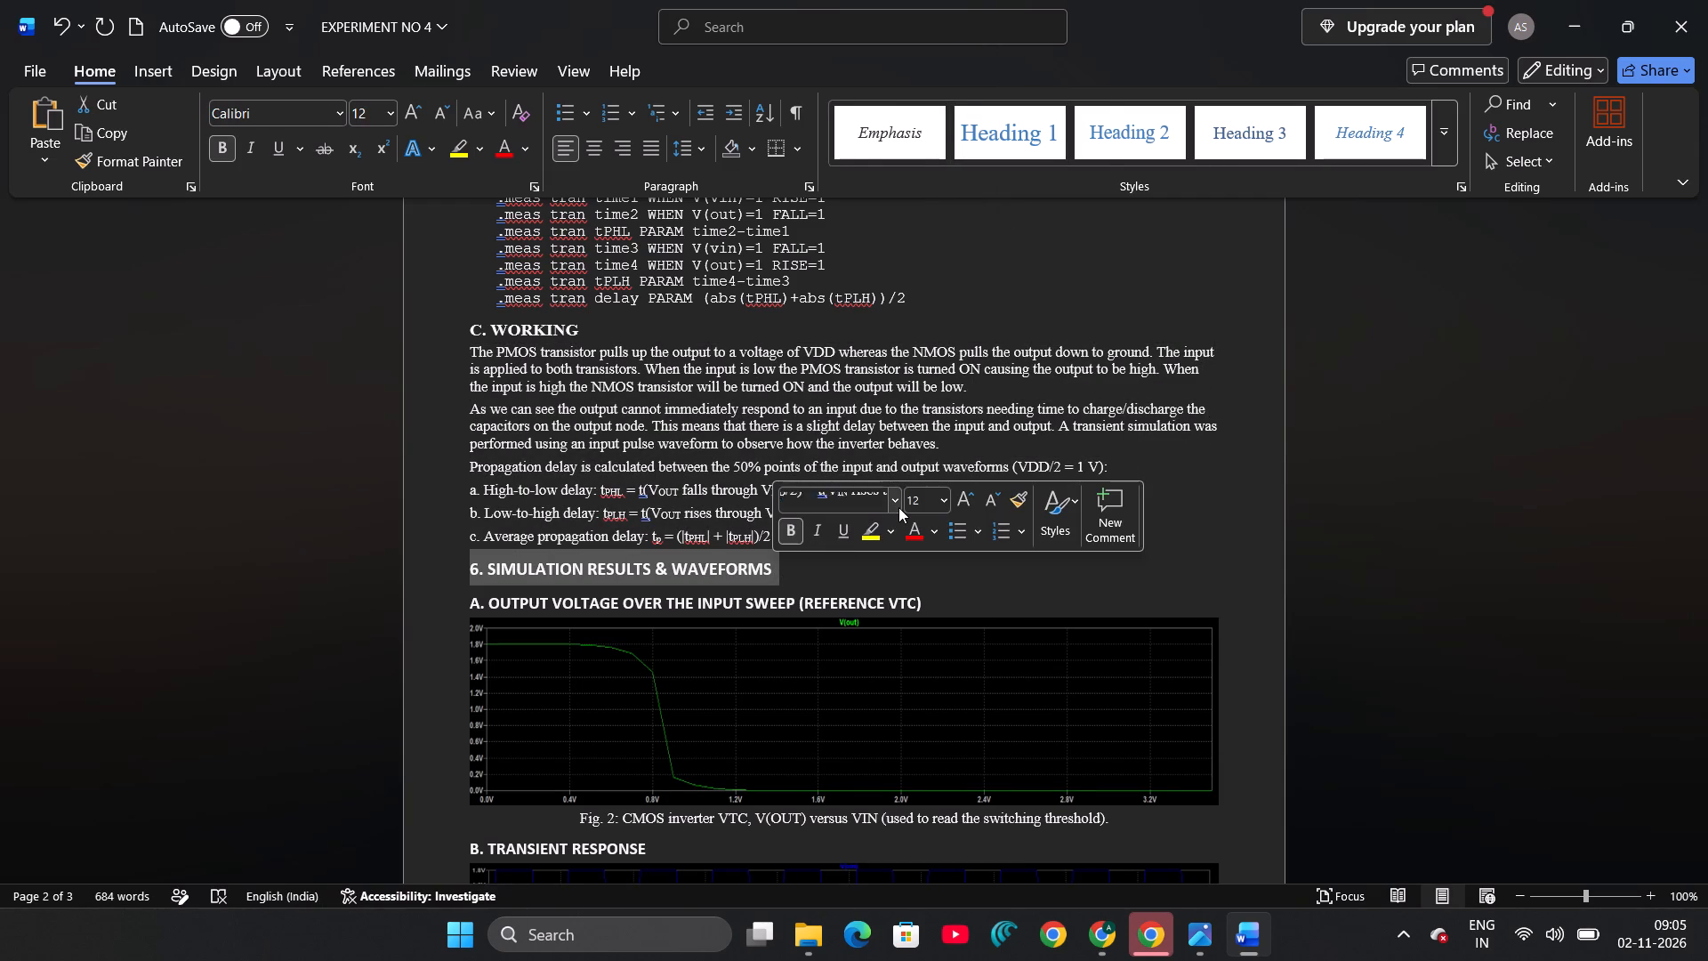
{"action": "scroll", "coordinate": [957, 236], "scroll_direction": "up", "scroll_amount": 6}
{"action": "left_click", "coordinate": [900, 138]}
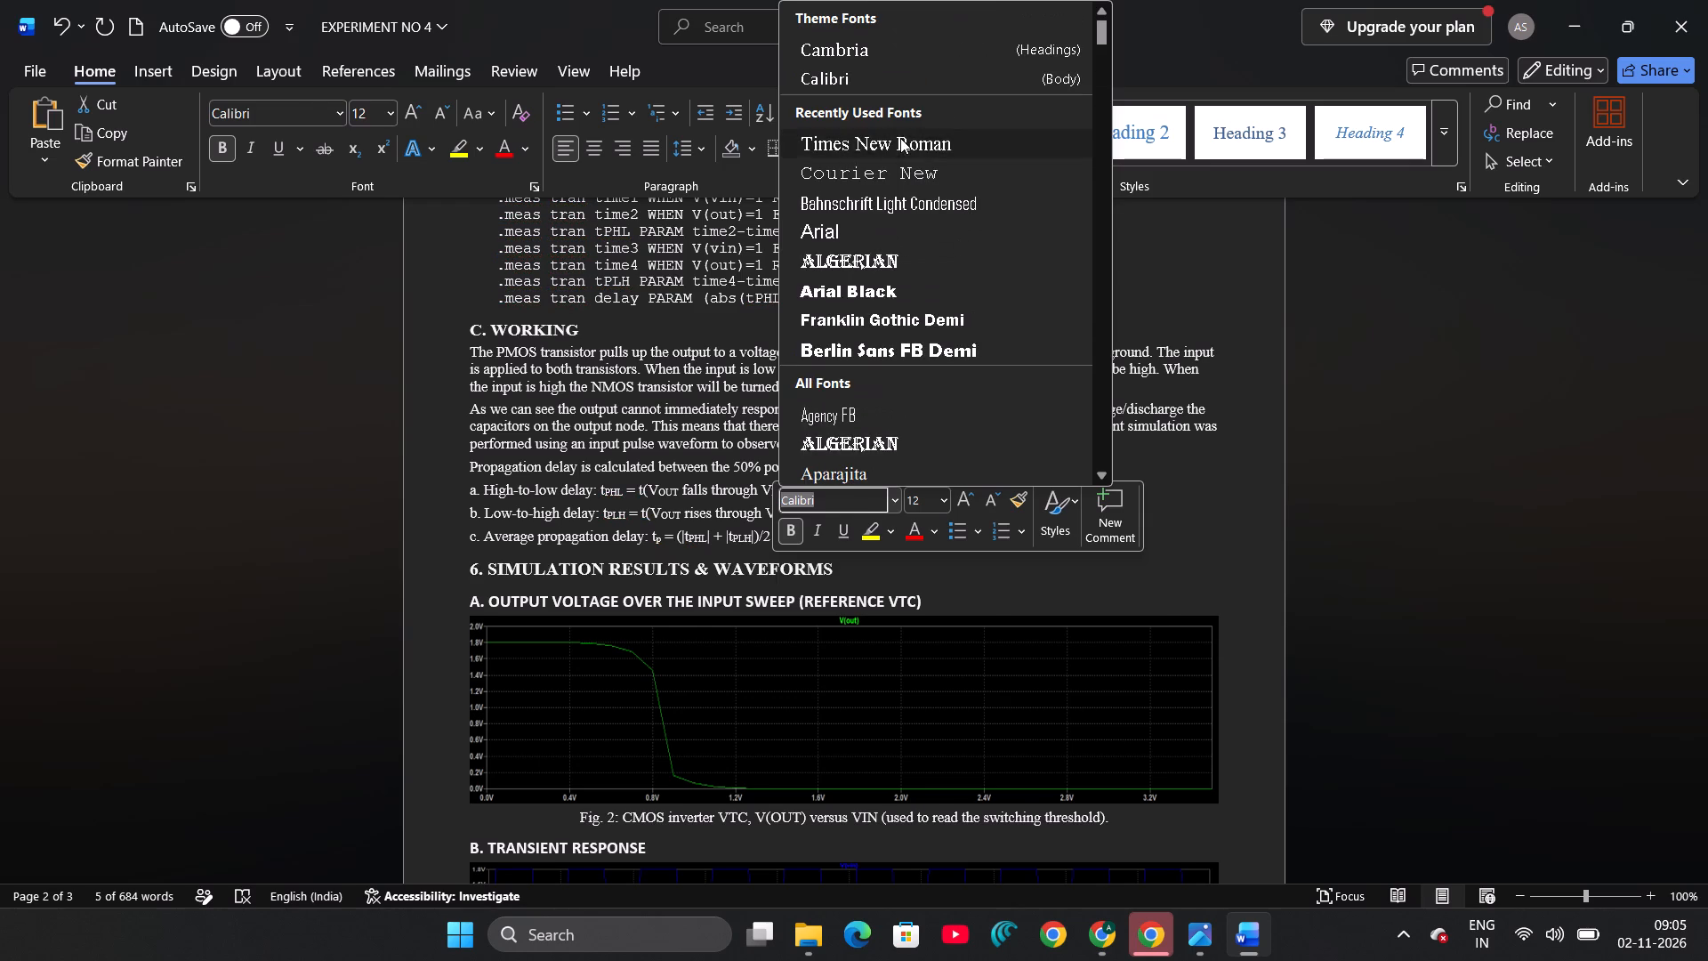
Set the "A. OUTPUT VOLTAGE OVER THE INPUT SWEEP (REFERENCE VTC)" heading to Times New Roman at font size 10.
{"action": "left_click", "coordinate": [924, 605]}
{"action": "left_click_drag", "start_coordinate": [924, 605], "coordinate": [467, 608]}
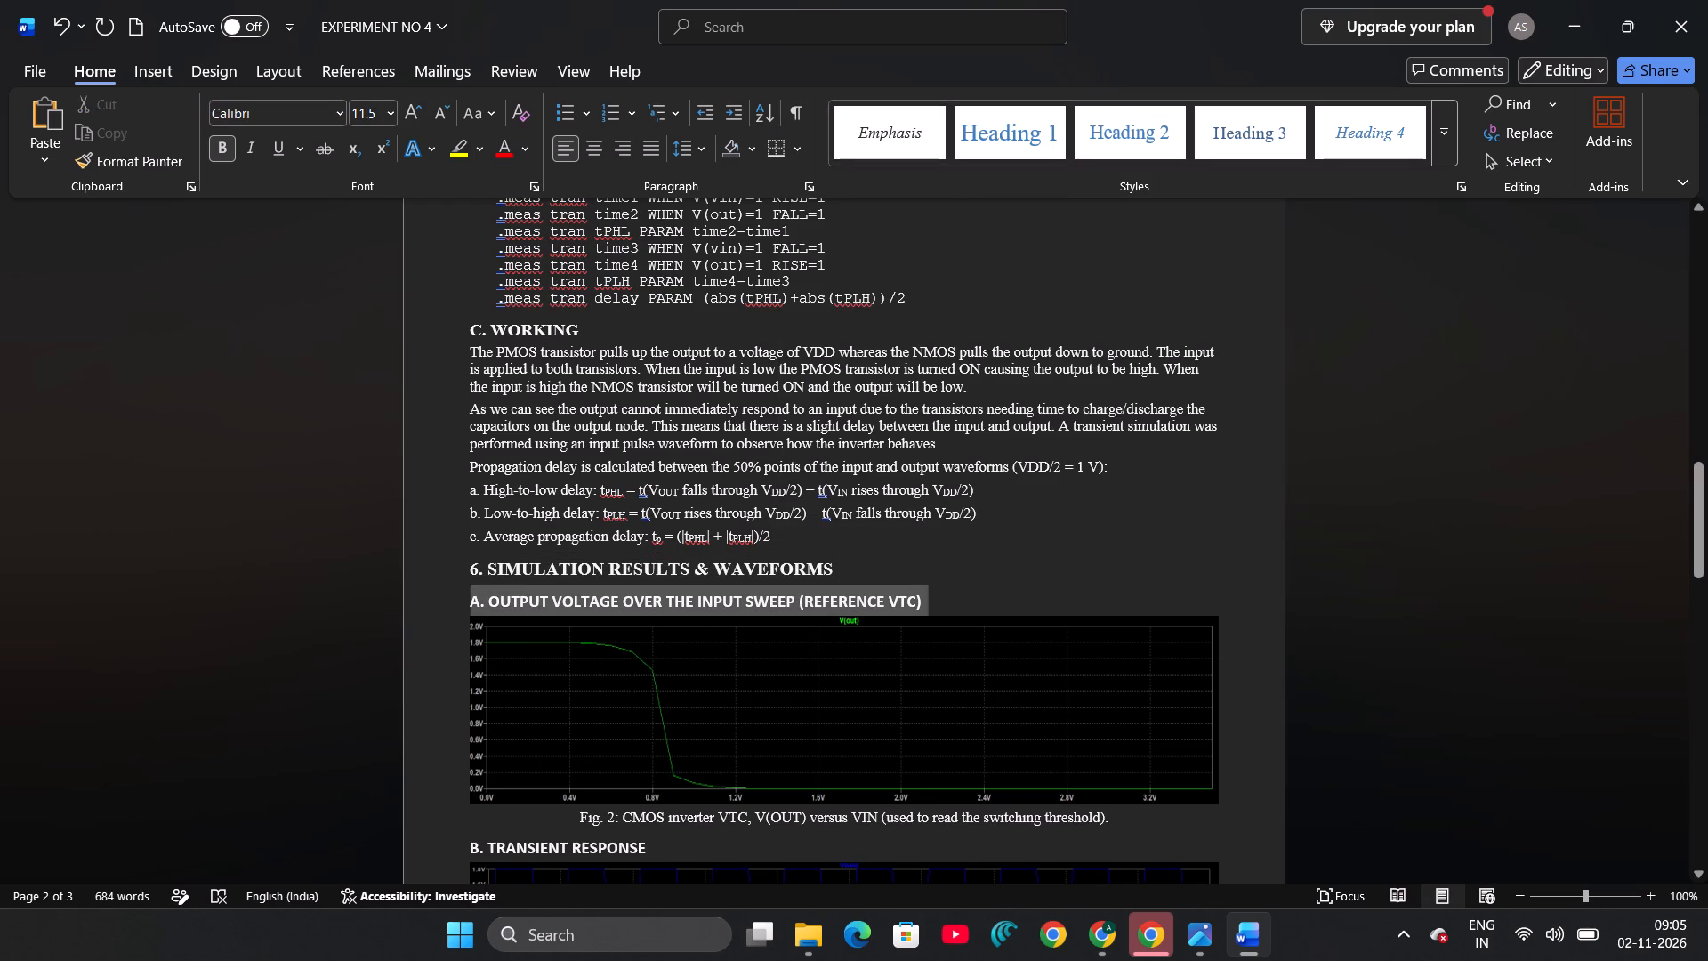
{"action": "left_click_drag", "start_coordinate": [467, 608], "coordinate": [466, 608]}
{"action": "left_click", "coordinate": [588, 540]}
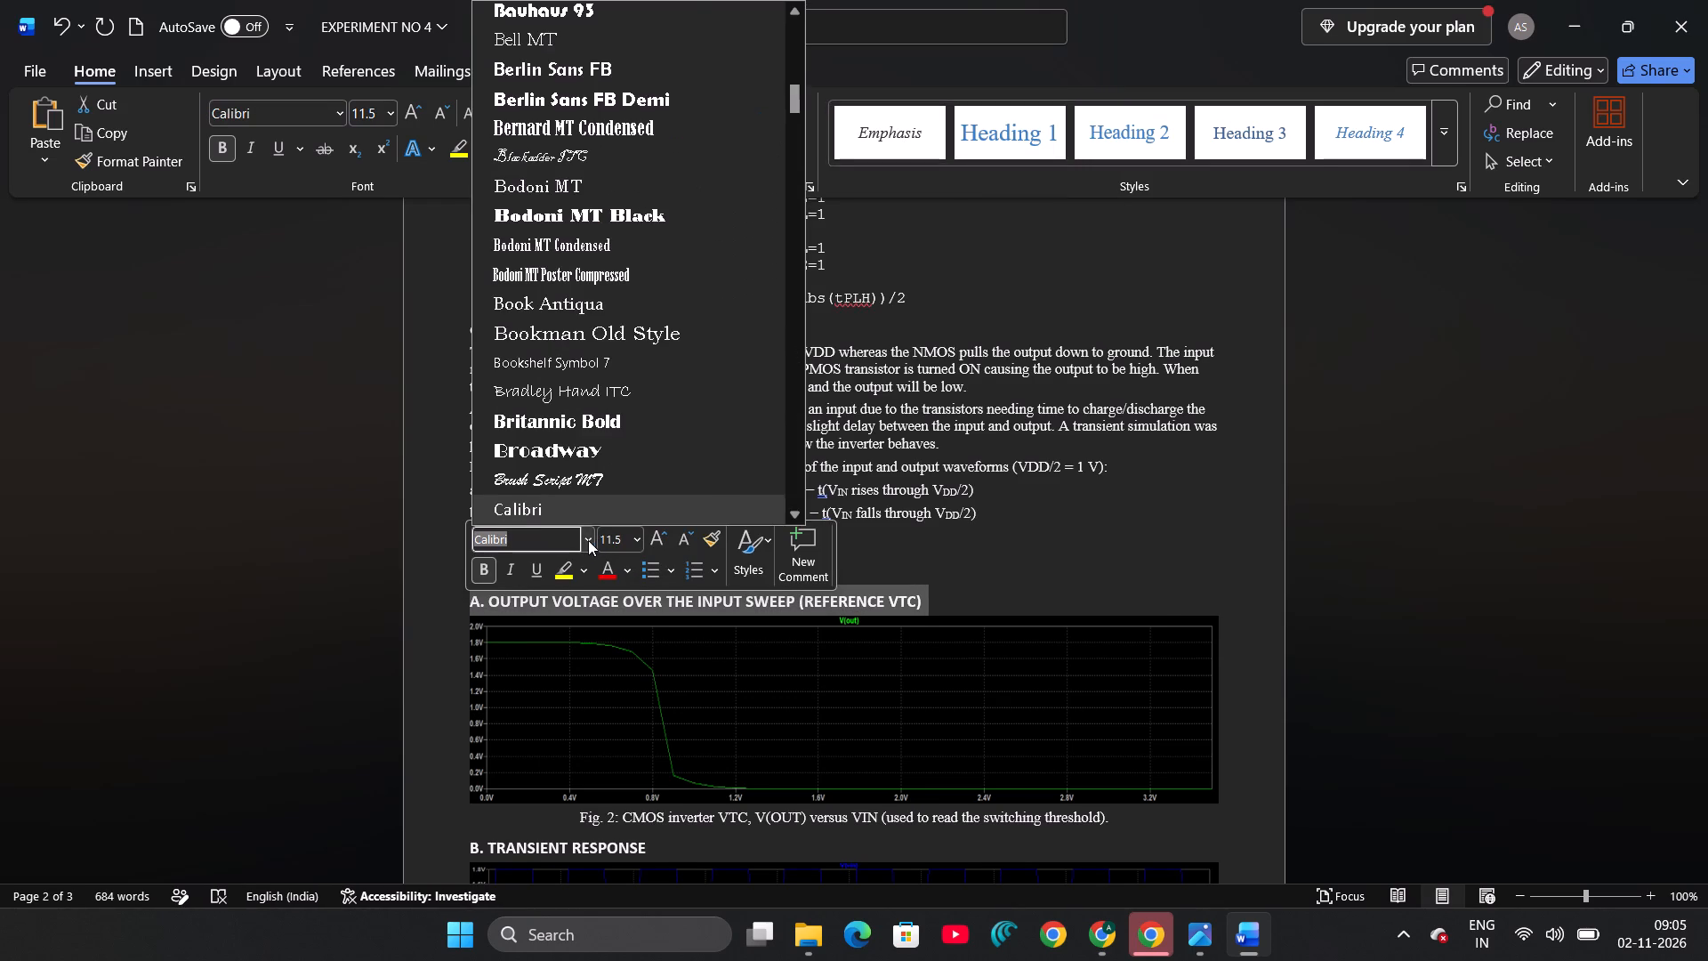
{"action": "scroll", "coordinate": [649, 48], "scroll_direction": "up", "scroll_amount": 2}
{"action": "scroll", "coordinate": [608, 182], "scroll_direction": "up", "scroll_amount": 4}
{"action": "left_click", "coordinate": [608, 146]}
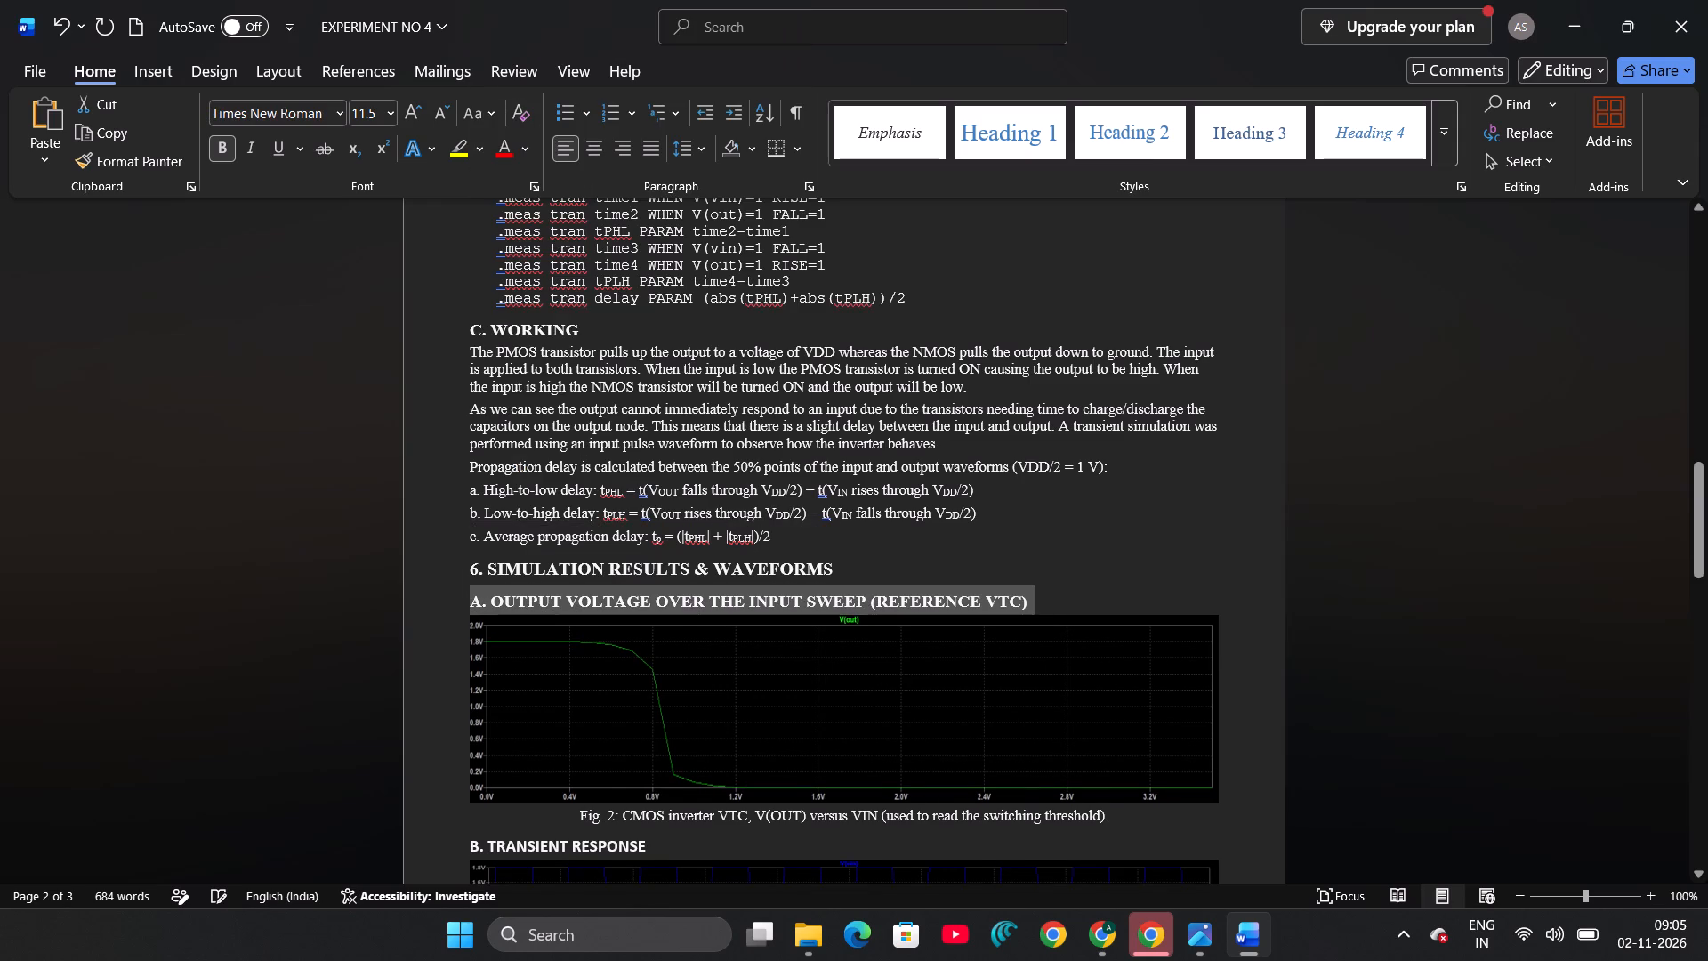
{"action": "left_click", "coordinate": [390, 111]}
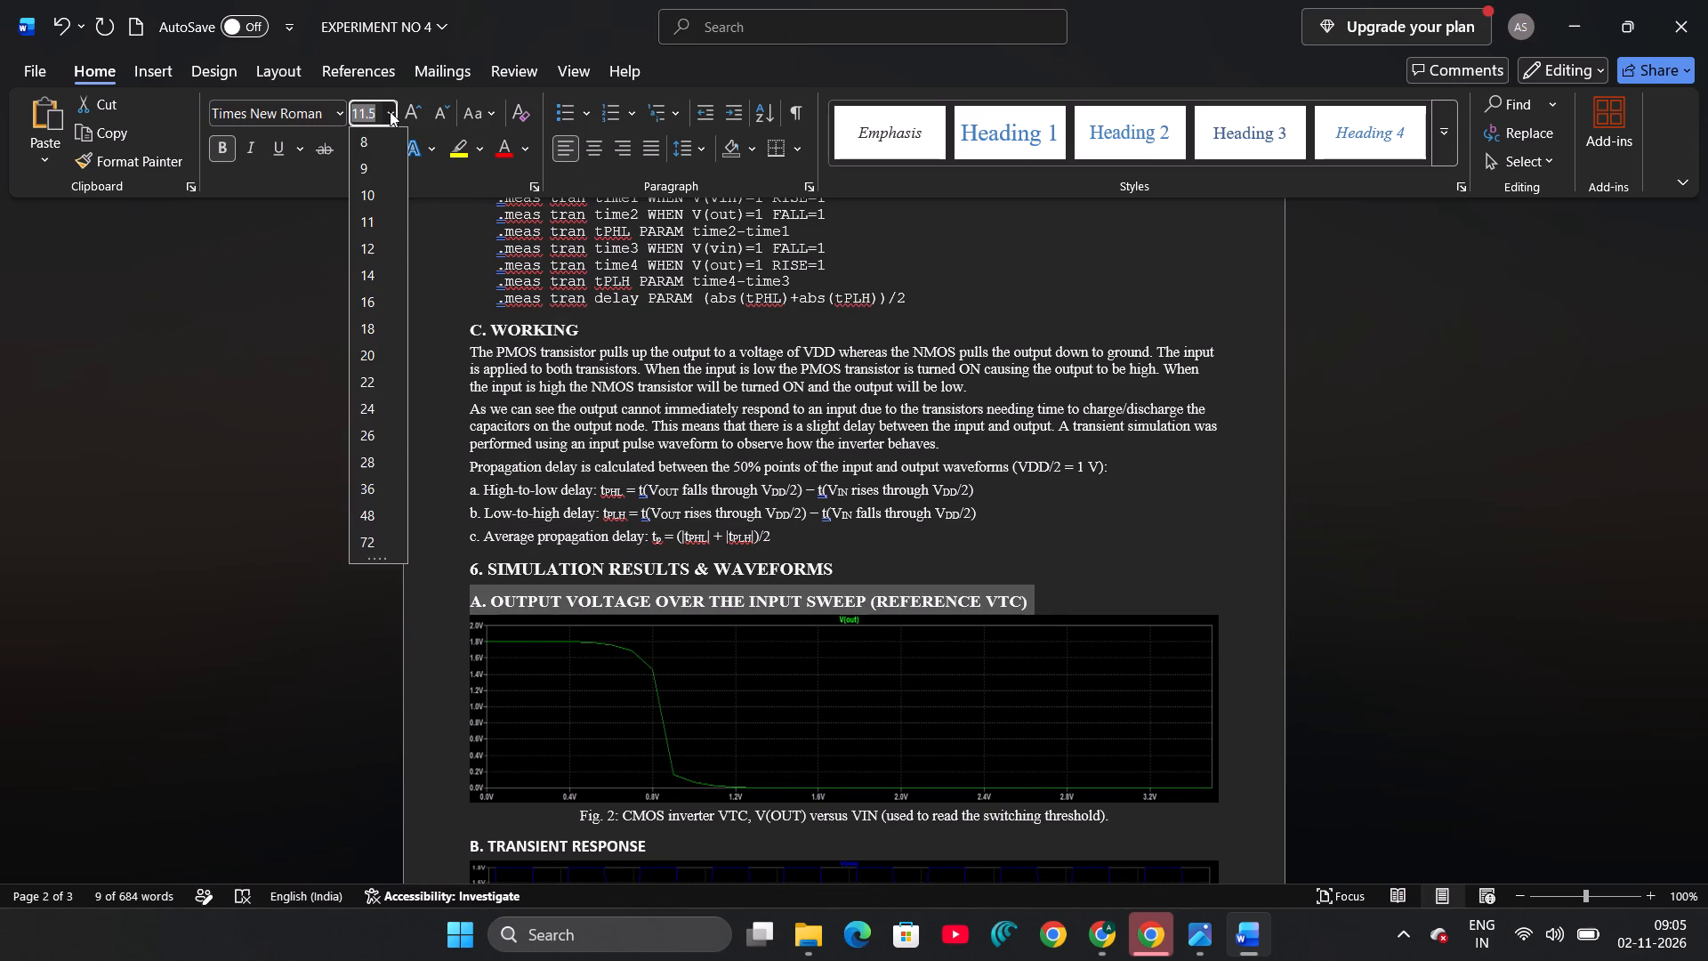
{"action": "left_click", "coordinate": [371, 194]}
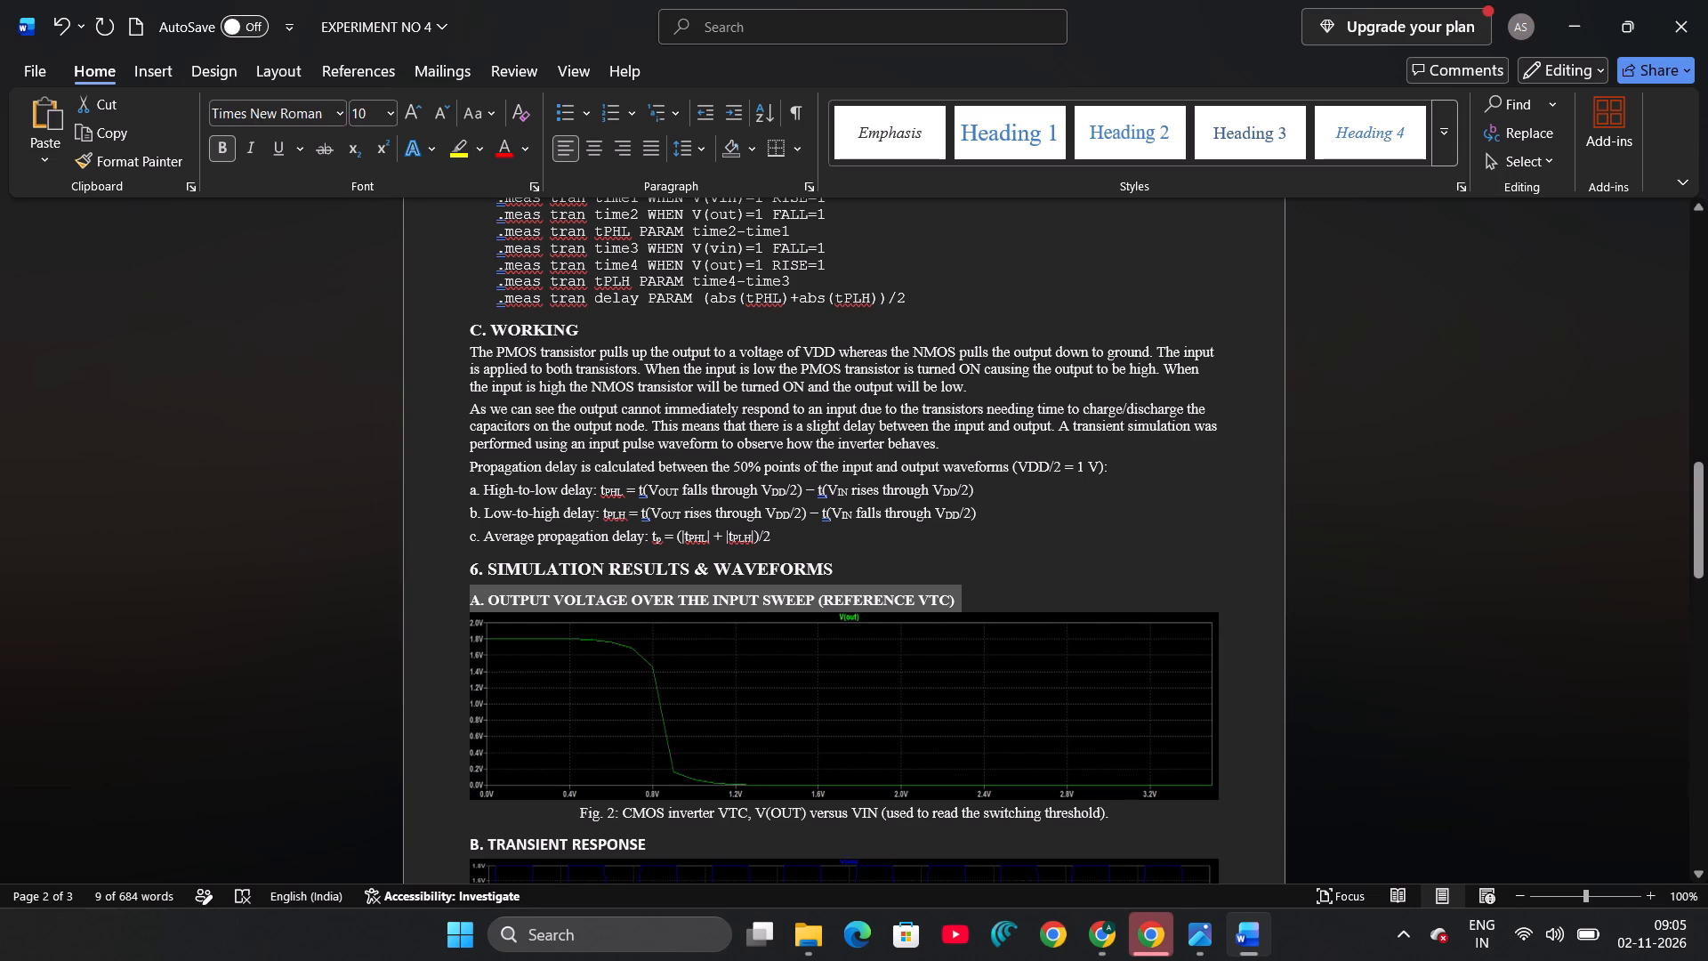
Set the "B. TRANSIENT RESPONSE" heading to Times New Roman at font size 10.
{"action": "scroll", "coordinate": [1001, 585], "scroll_direction": "down", "scroll_amount": 1}
{"action": "left_click", "coordinate": [942, 615]}
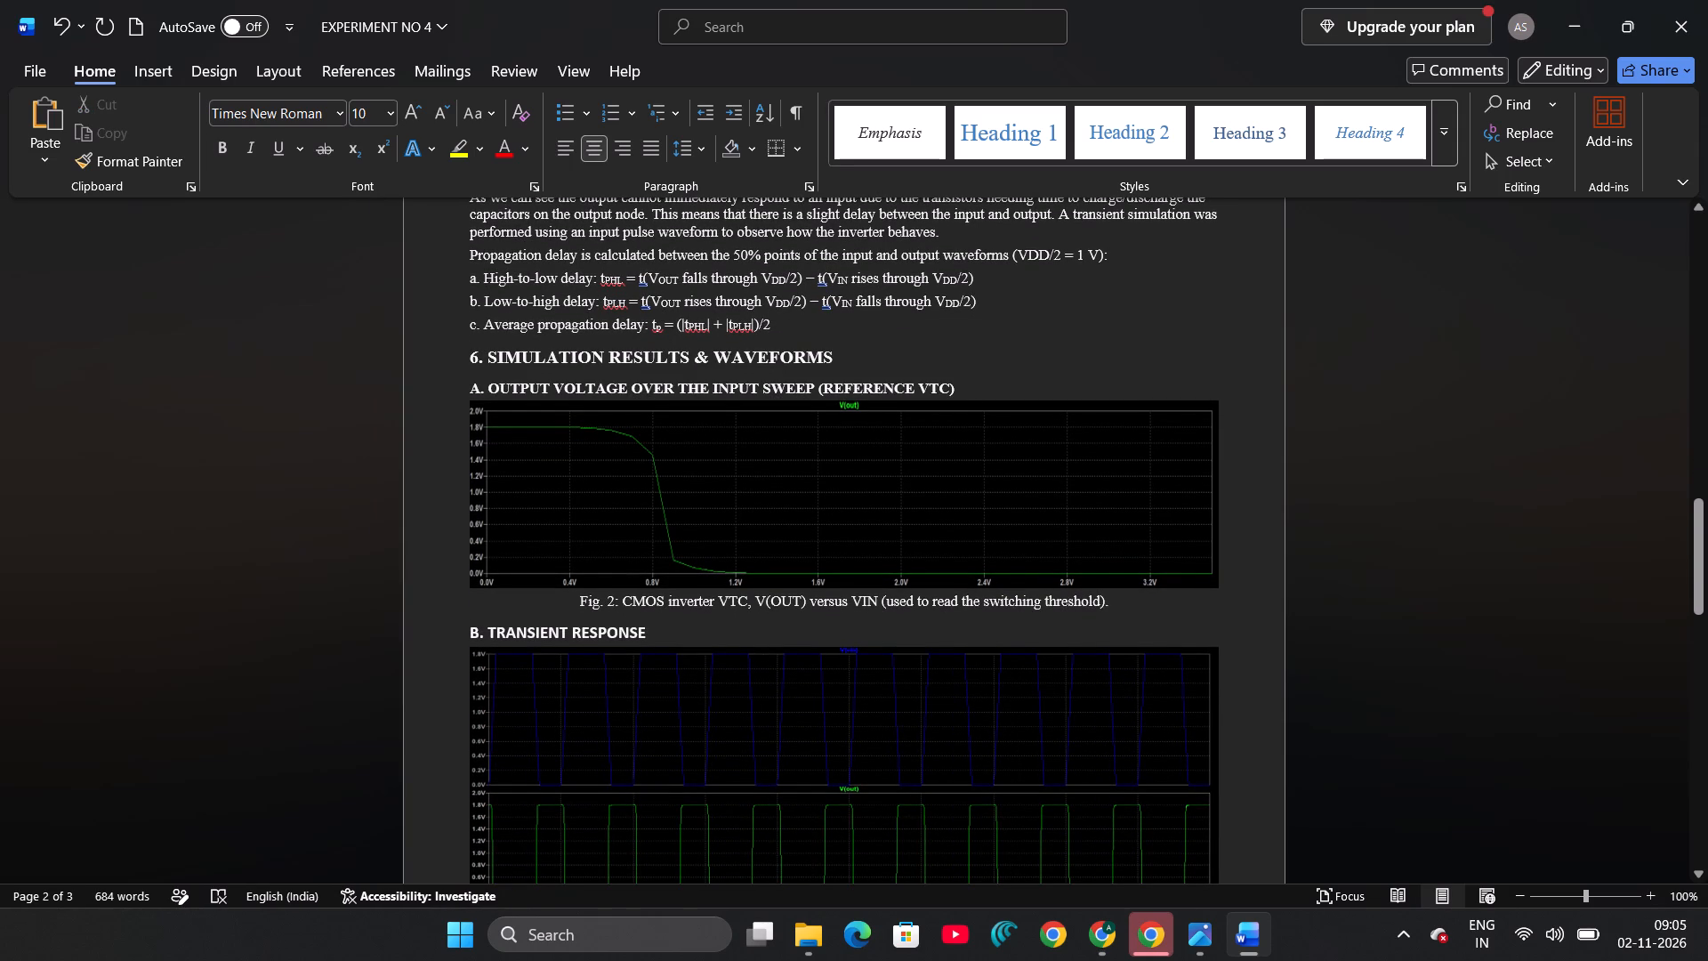
{"action": "left_click_drag", "start_coordinate": [669, 642], "coordinate": [455, 646]}
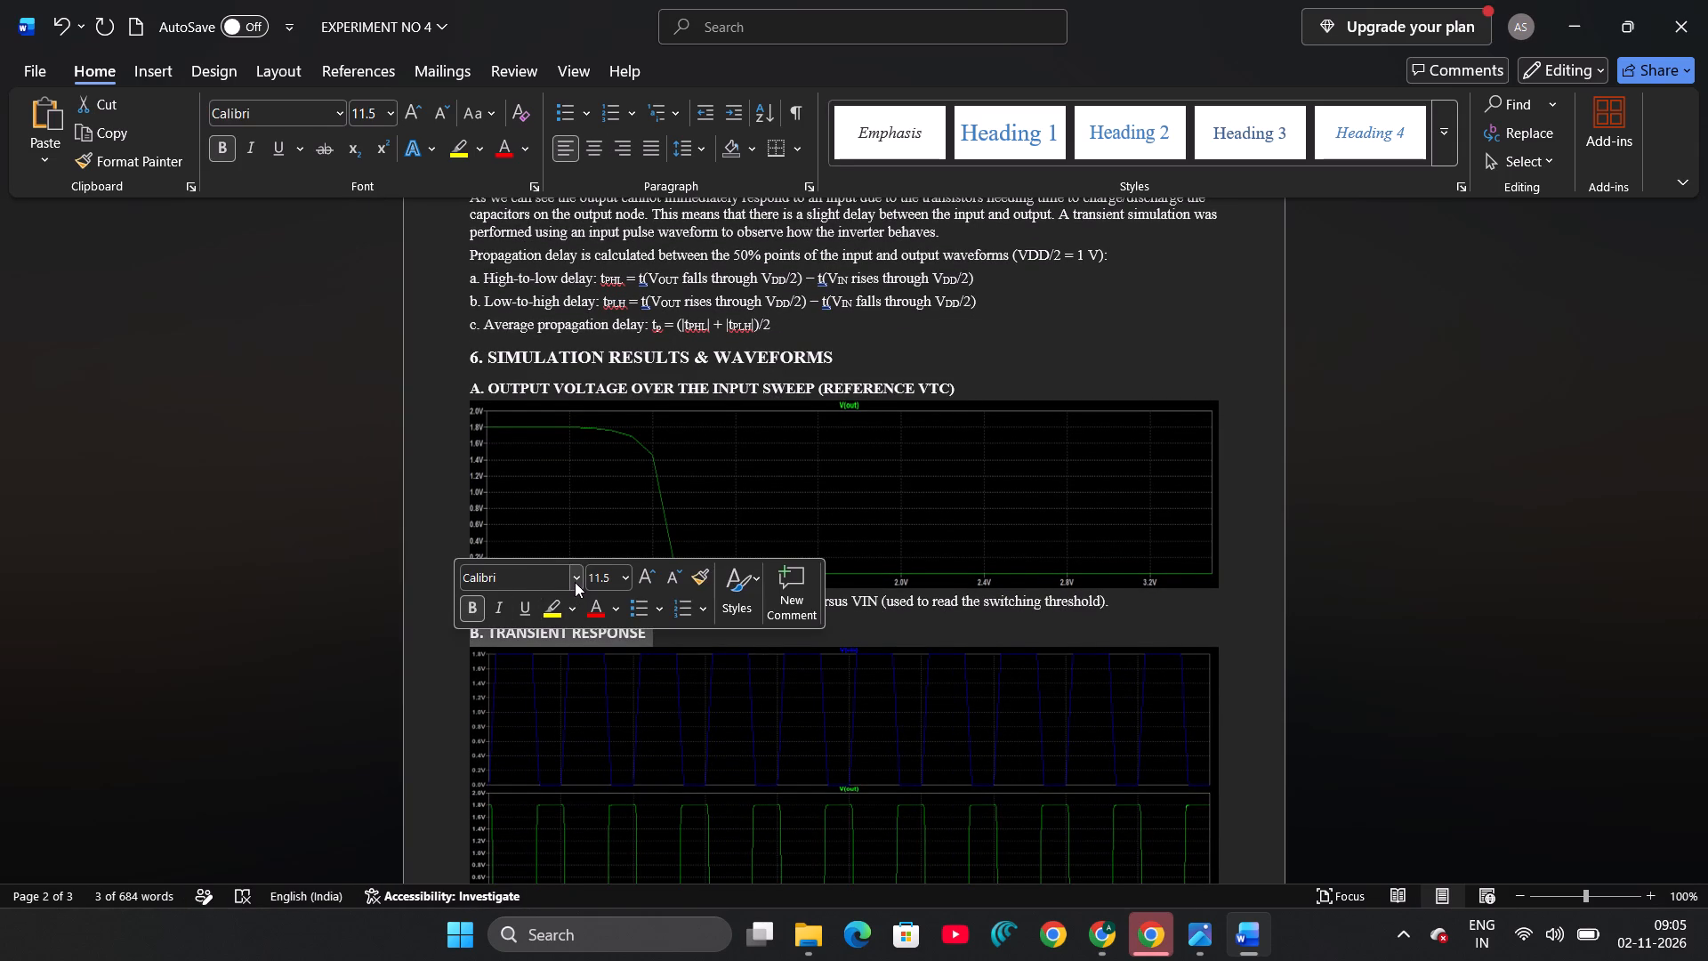
{"action": "left_click", "coordinate": [574, 582]}
{"action": "scroll", "coordinate": [678, 328], "scroll_direction": "up", "scroll_amount": 12}
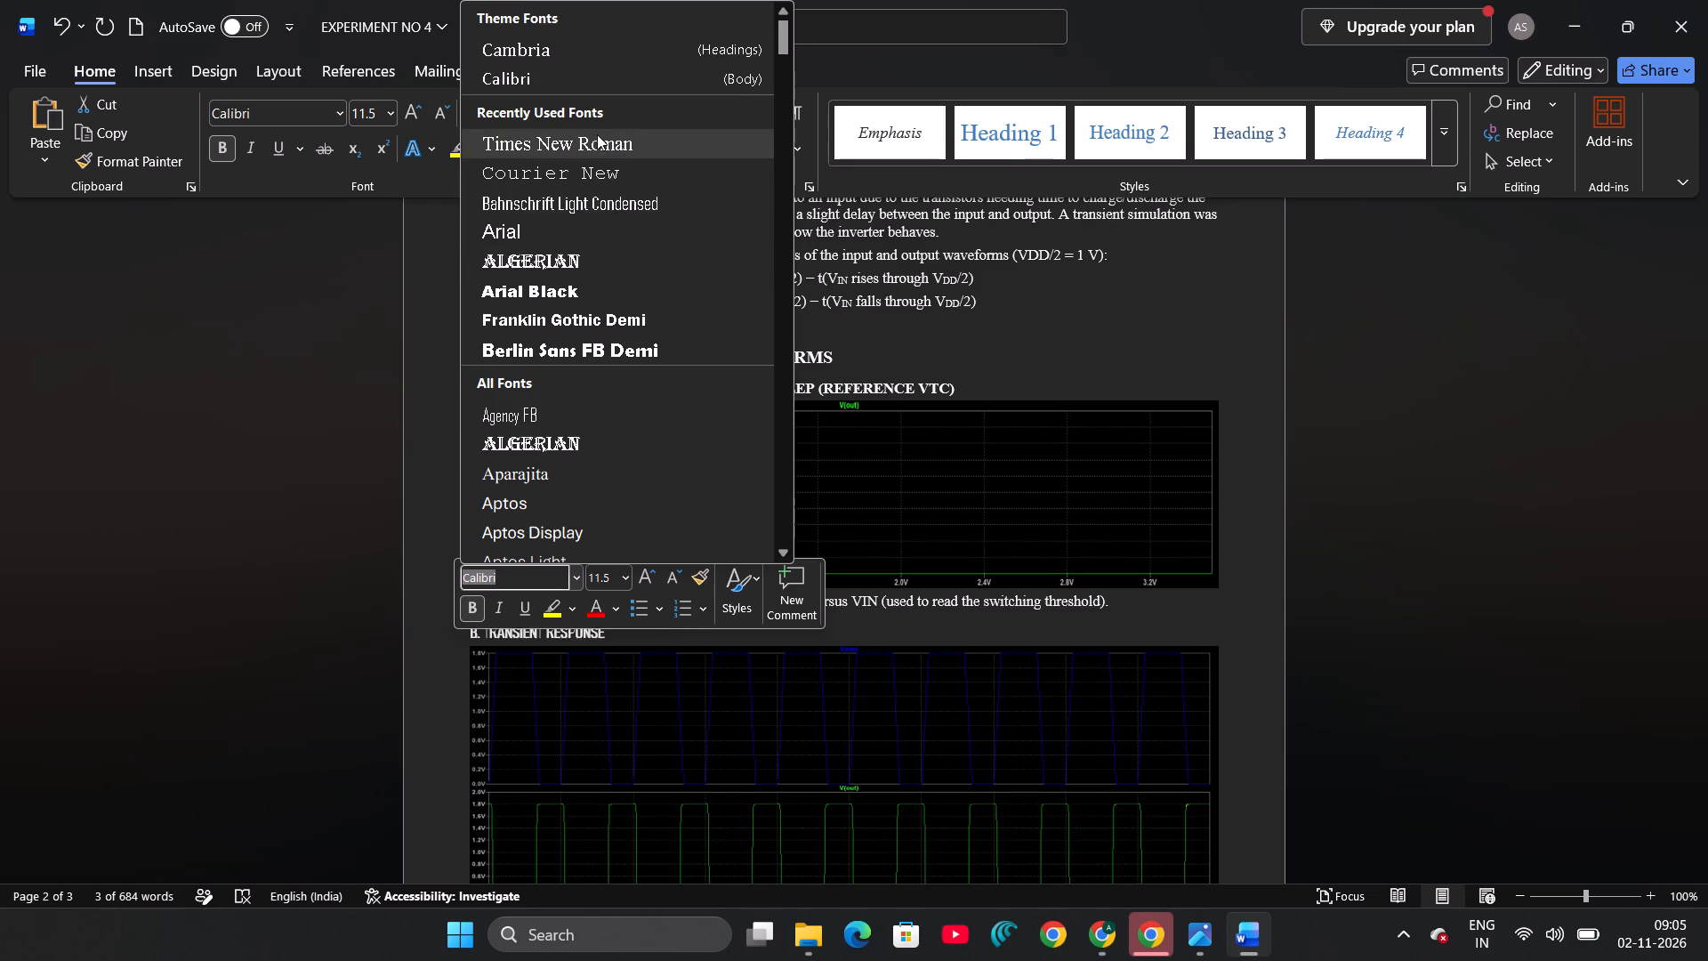
{"action": "left_click", "coordinate": [597, 136]}
{"action": "left_click", "coordinate": [389, 110]}
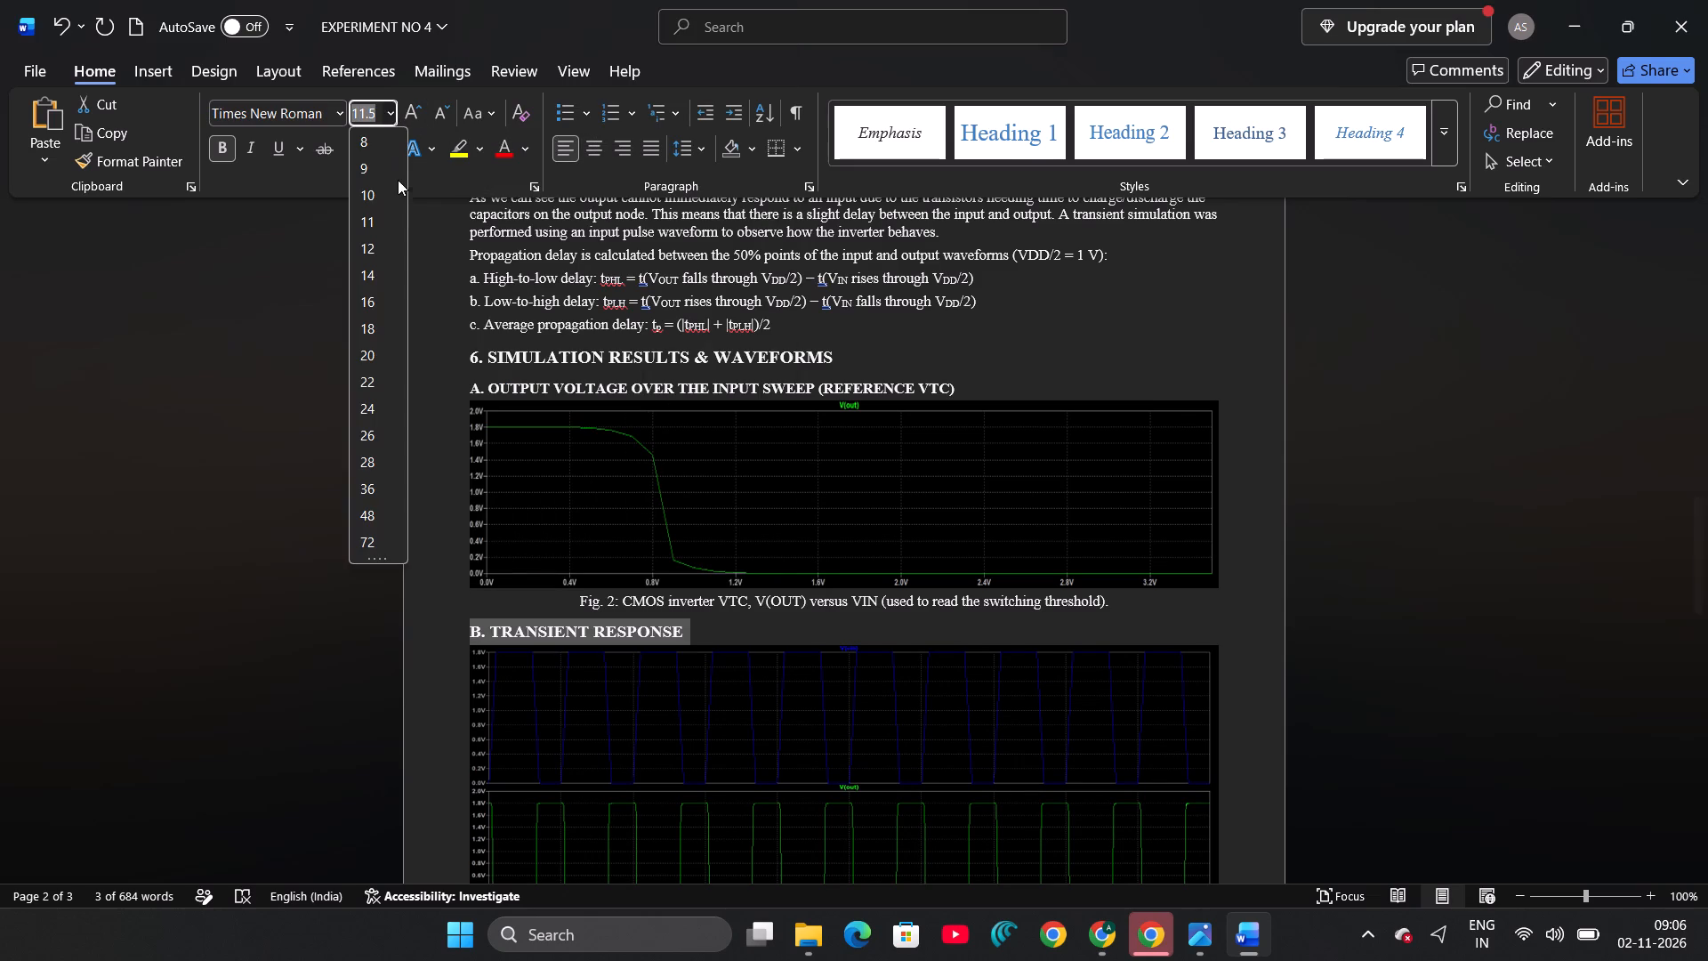
{"action": "left_click", "coordinate": [377, 197]}
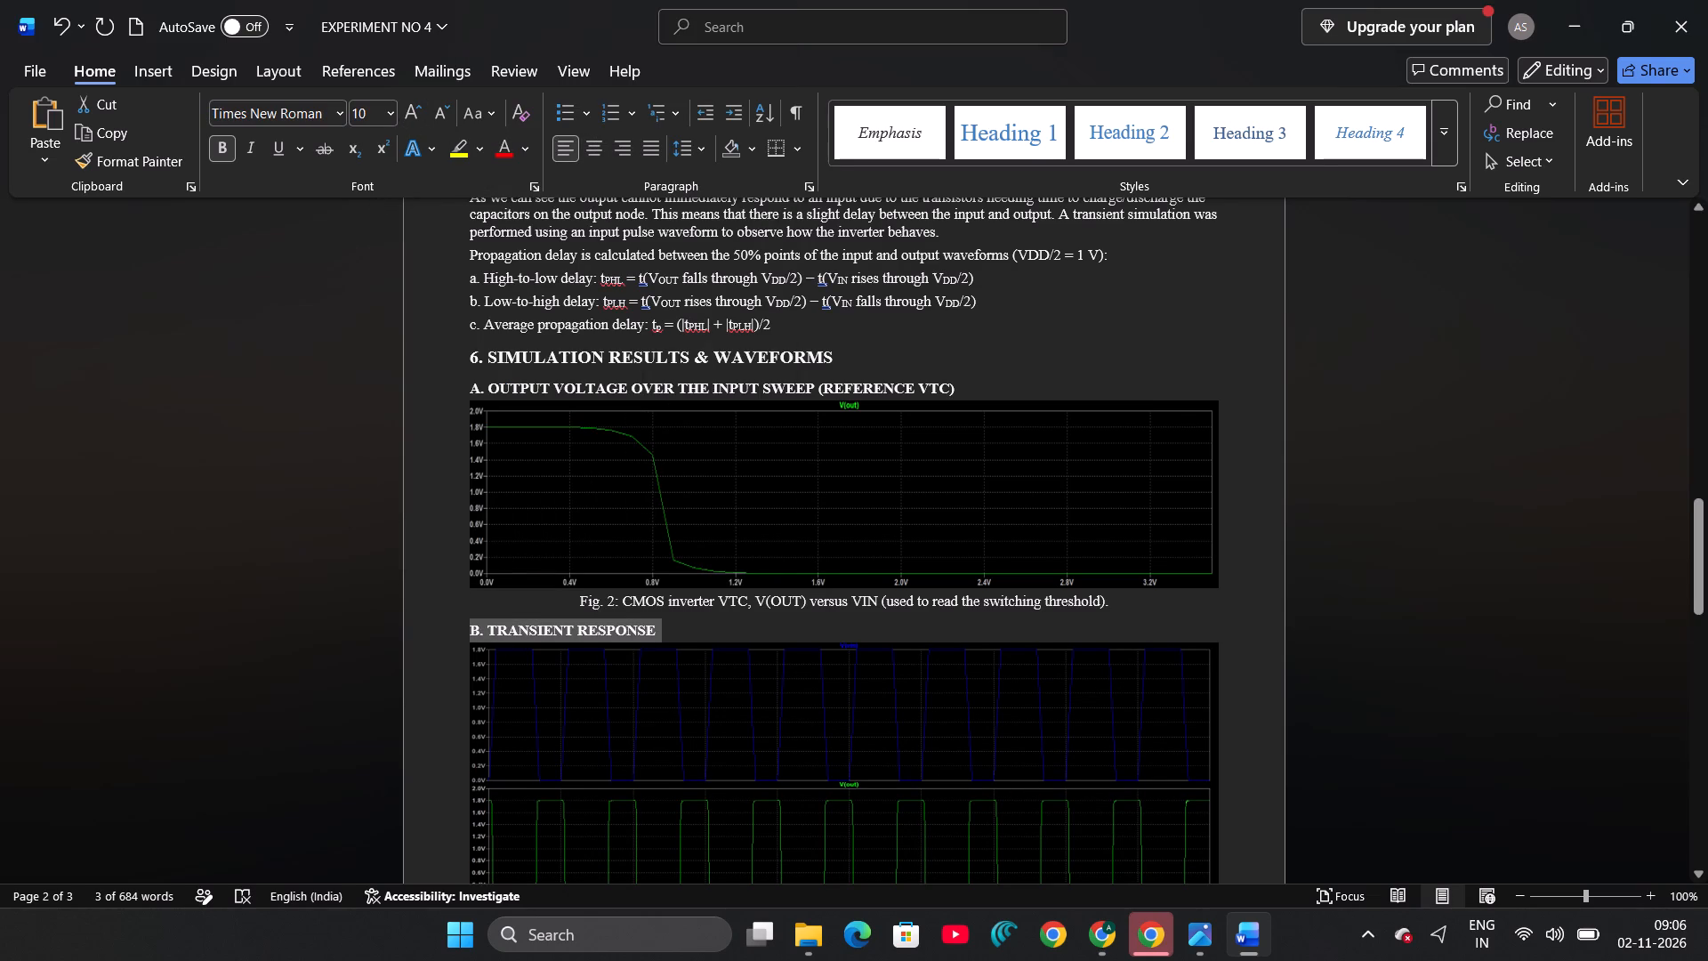
{"action": "left_click", "coordinate": [451, 638]}
Set the "C. LTSPICE OUTPUT LOG" heading to Times New Roman at font size 10.
{"action": "scroll", "coordinate": [451, 638], "scroll_direction": "down", "scroll_amount": 3}
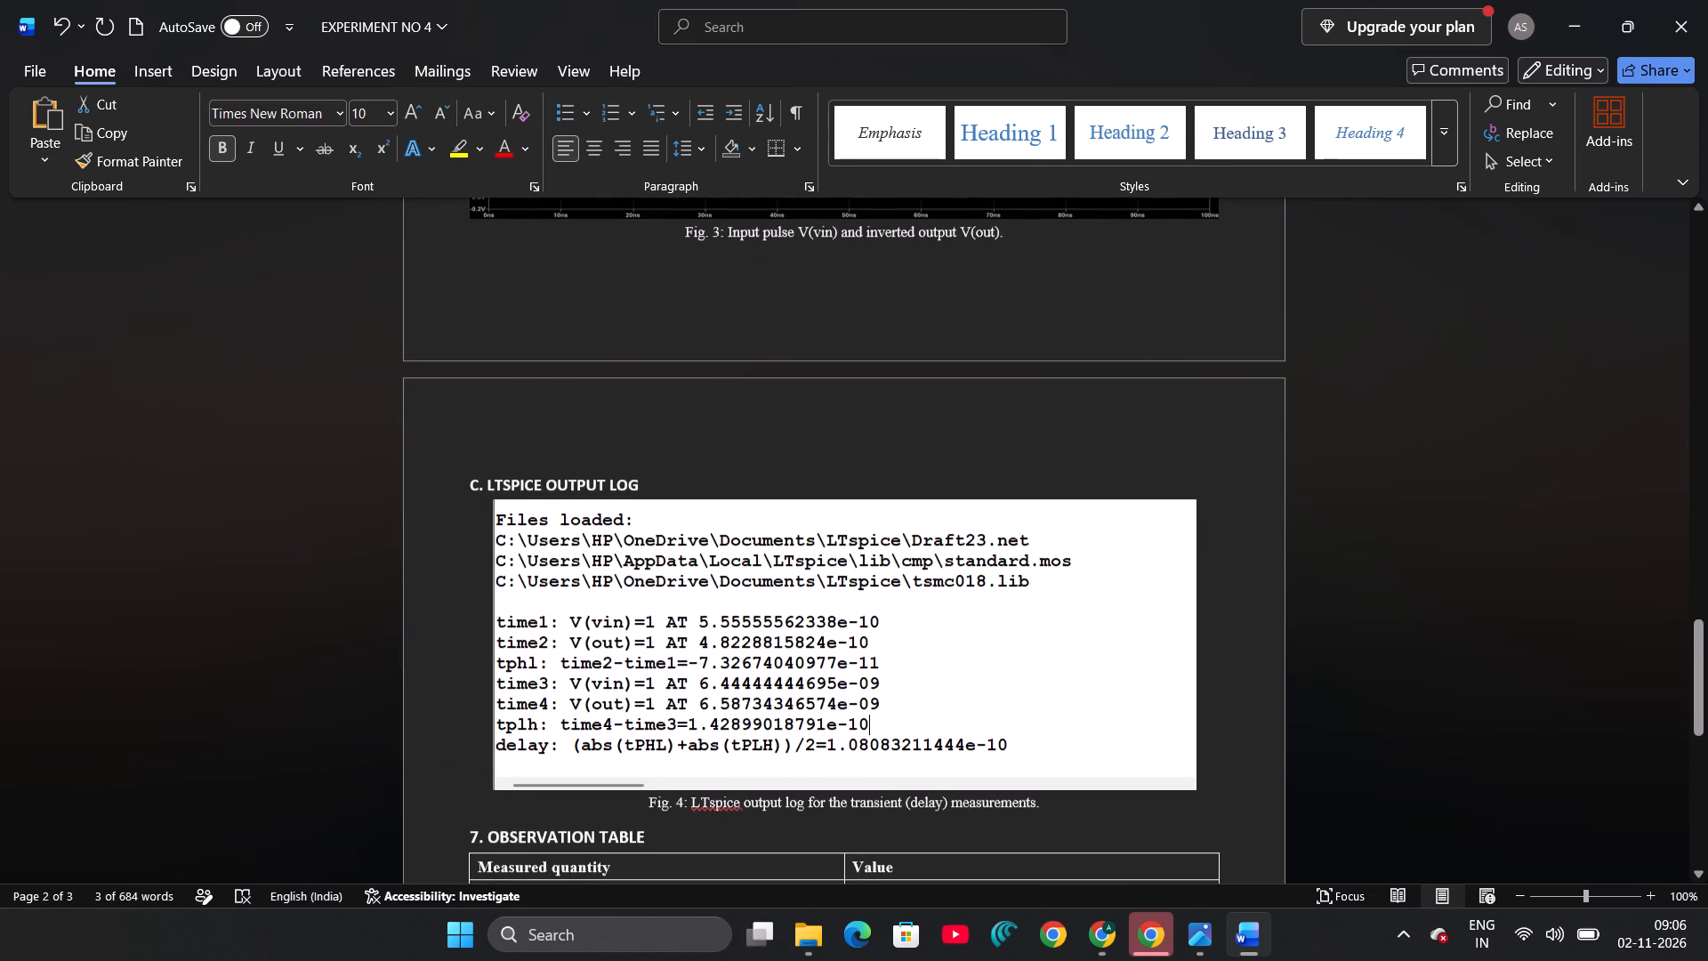
{"action": "left_click_drag", "start_coordinate": [654, 483], "coordinate": [455, 493]}
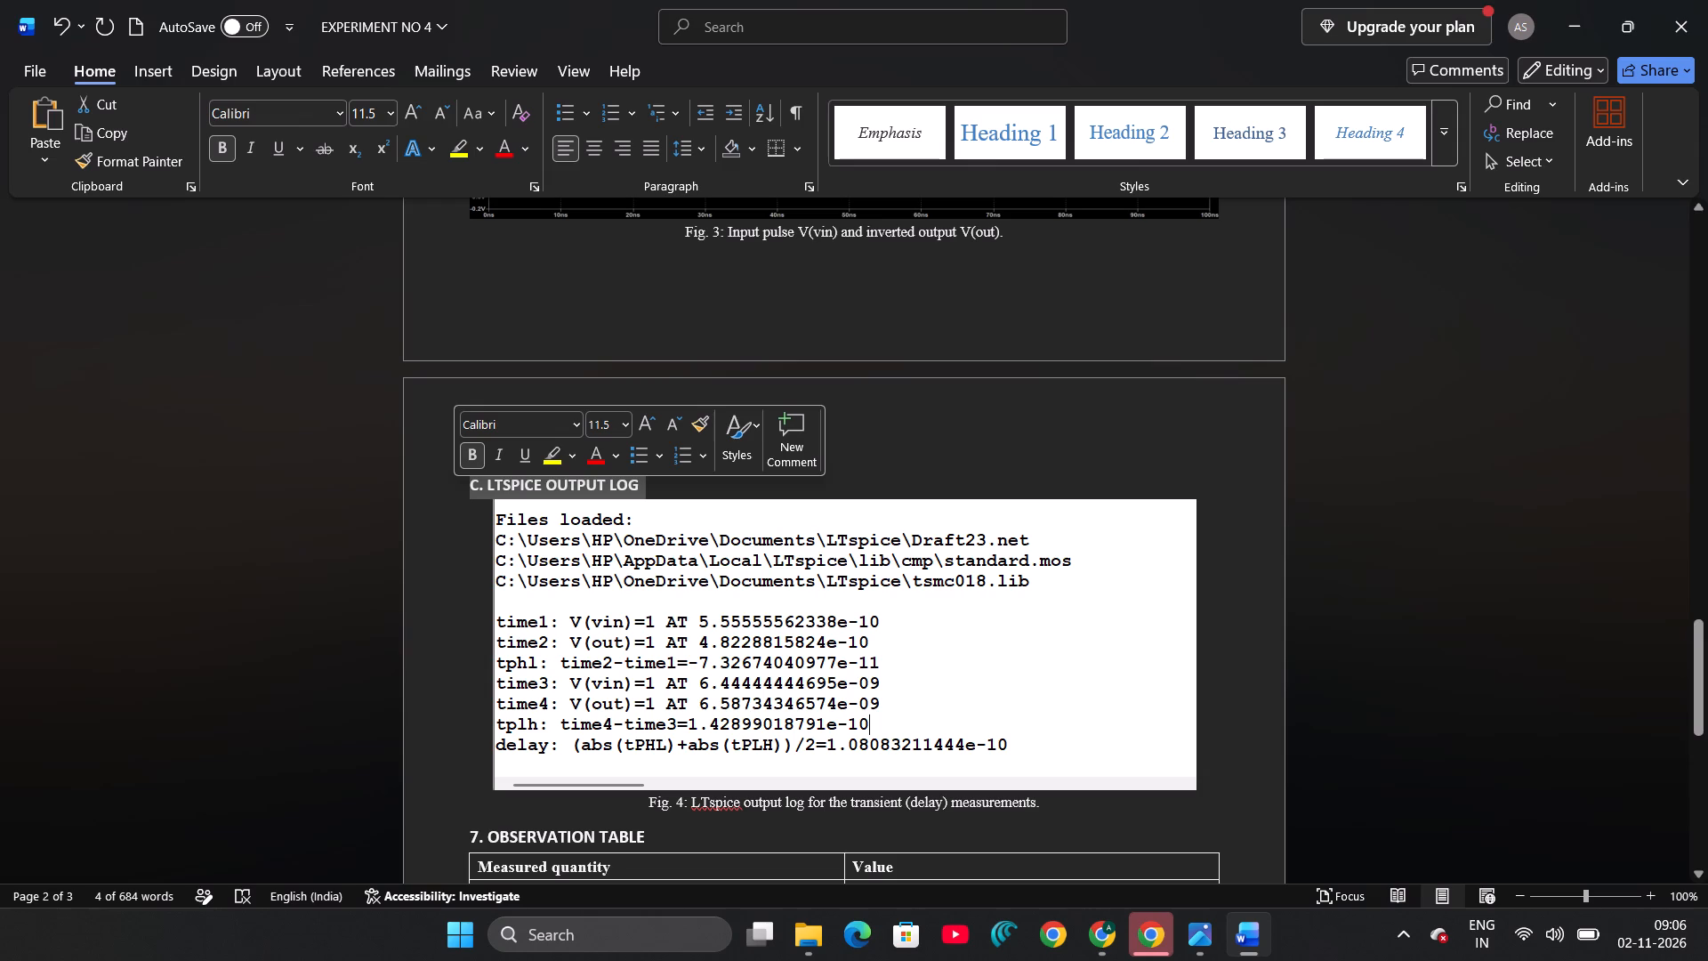
{"action": "left_click", "coordinate": [576, 419]}
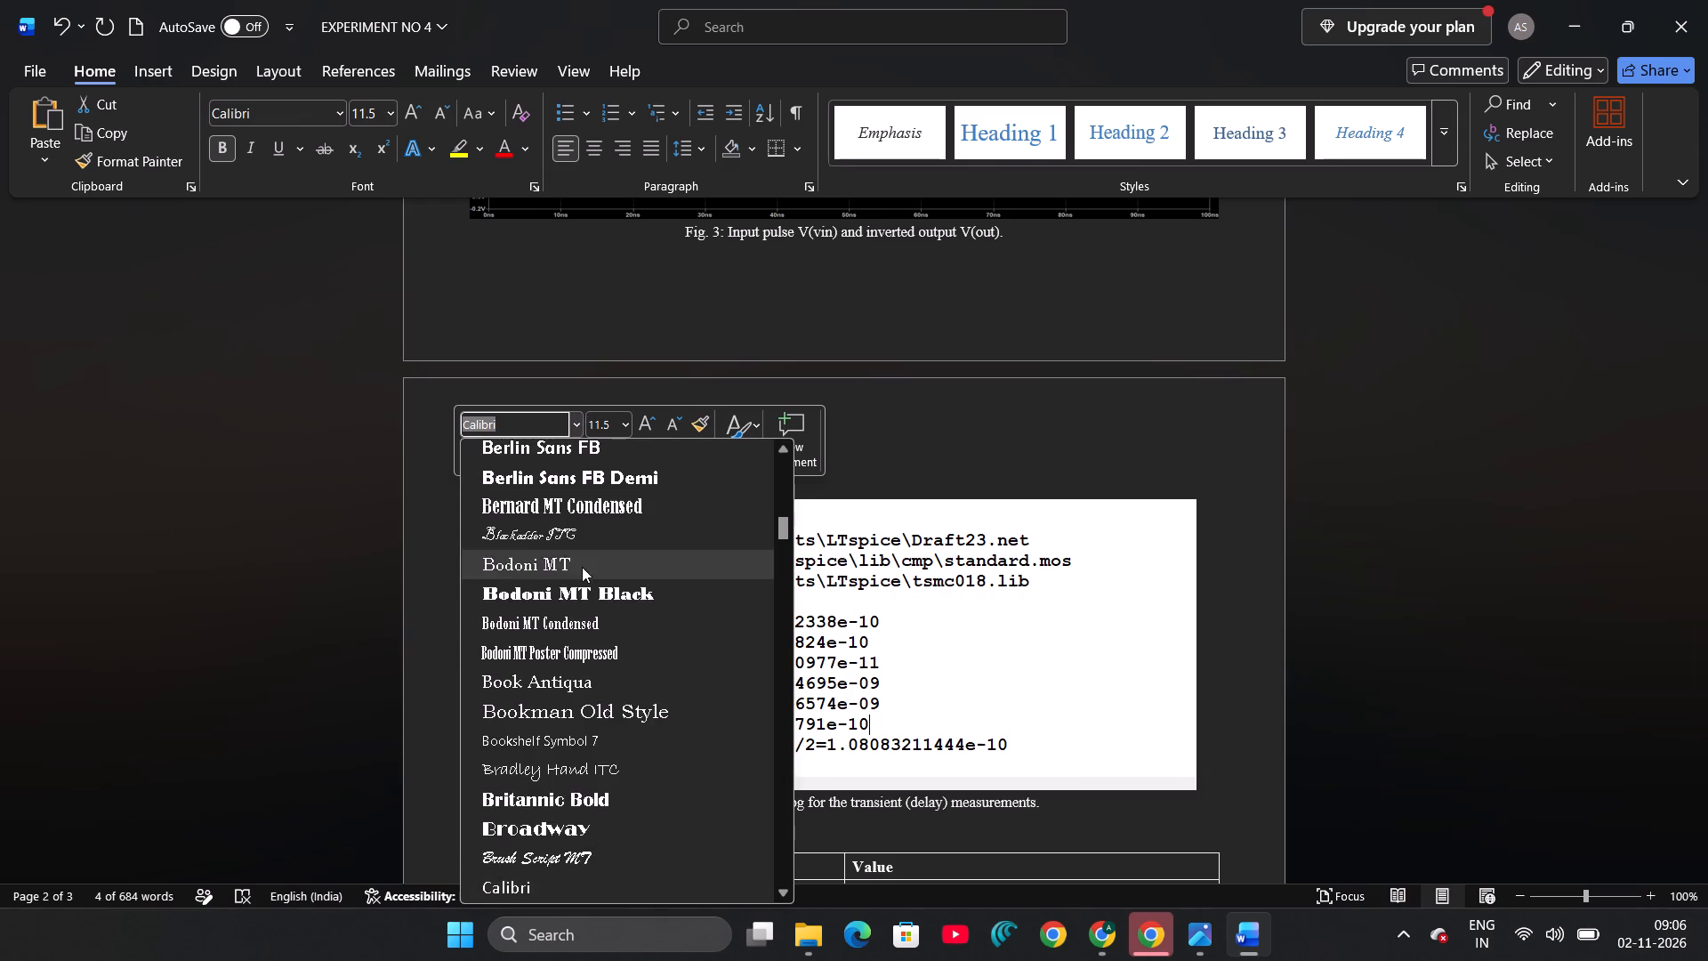
{"action": "scroll", "coordinate": [582, 567], "scroll_direction": "up", "scroll_amount": 14}
{"action": "left_click", "coordinate": [568, 586]}
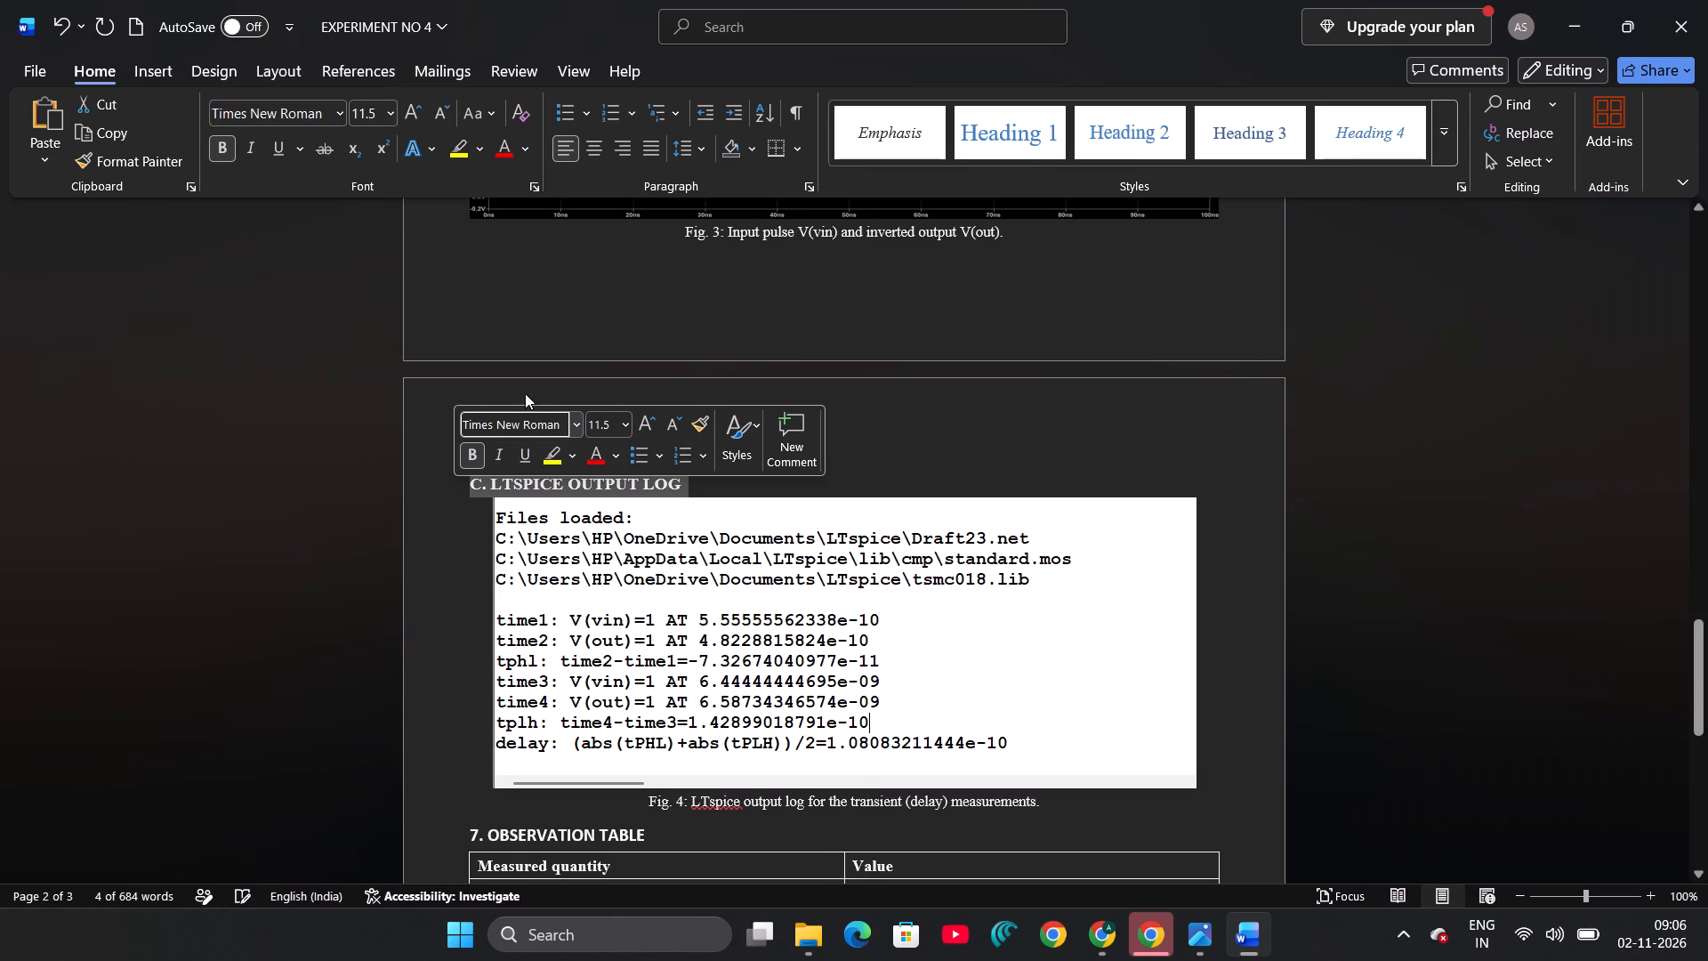
{"action": "left_click", "coordinate": [632, 426]}
{"action": "left_click", "coordinate": [613, 516]}
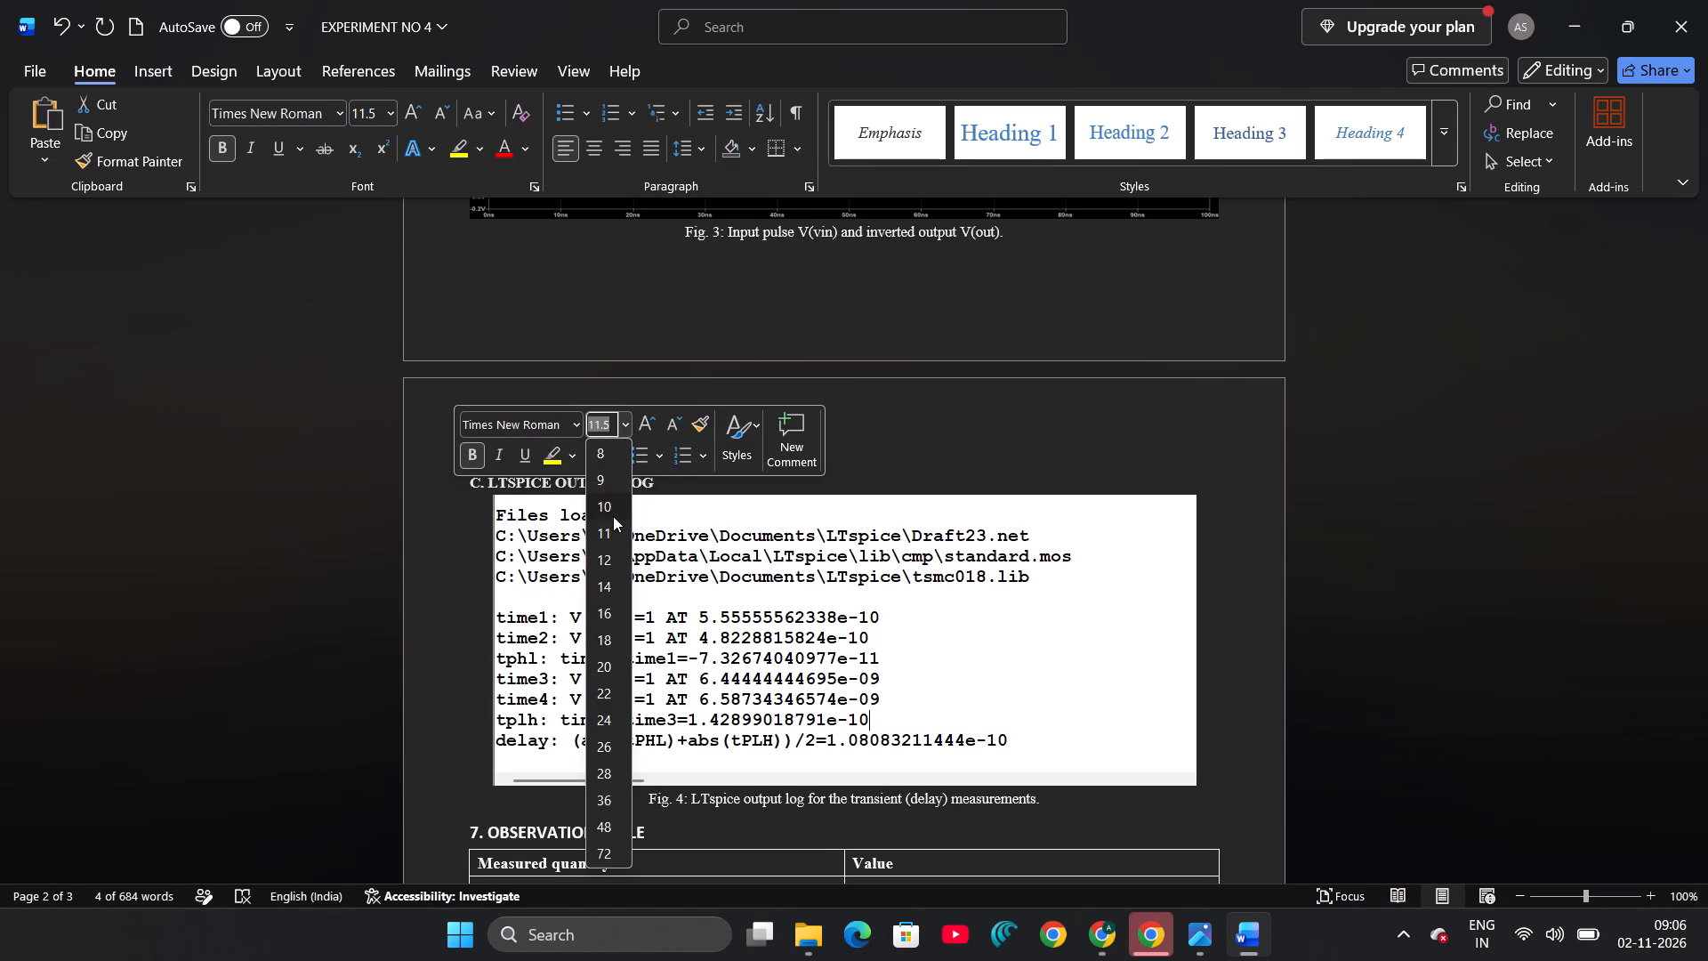
{"action": "left_click", "coordinate": [457, 613]}
Set the "7. OBSERVATION TABLE" heading to Times New Roman at font size 10.
{"action": "scroll", "coordinate": [457, 613], "scroll_direction": "down", "scroll_amount": 2}
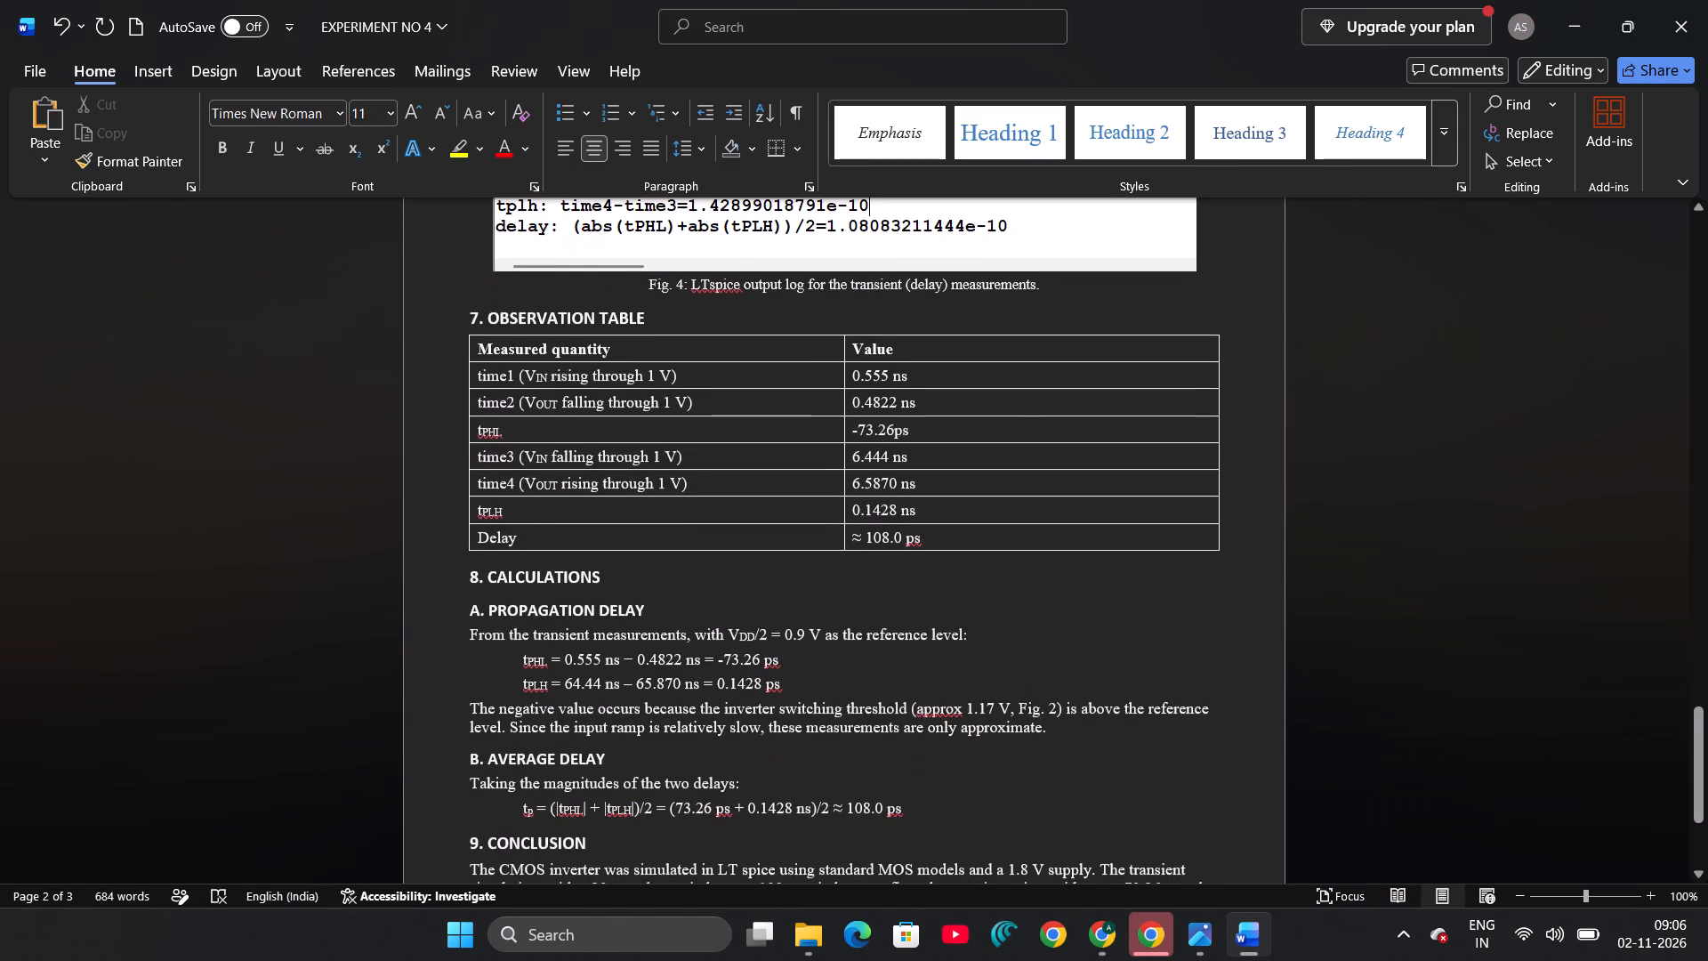
{"action": "left_click_drag", "start_coordinate": [661, 321], "coordinate": [651, 321]}
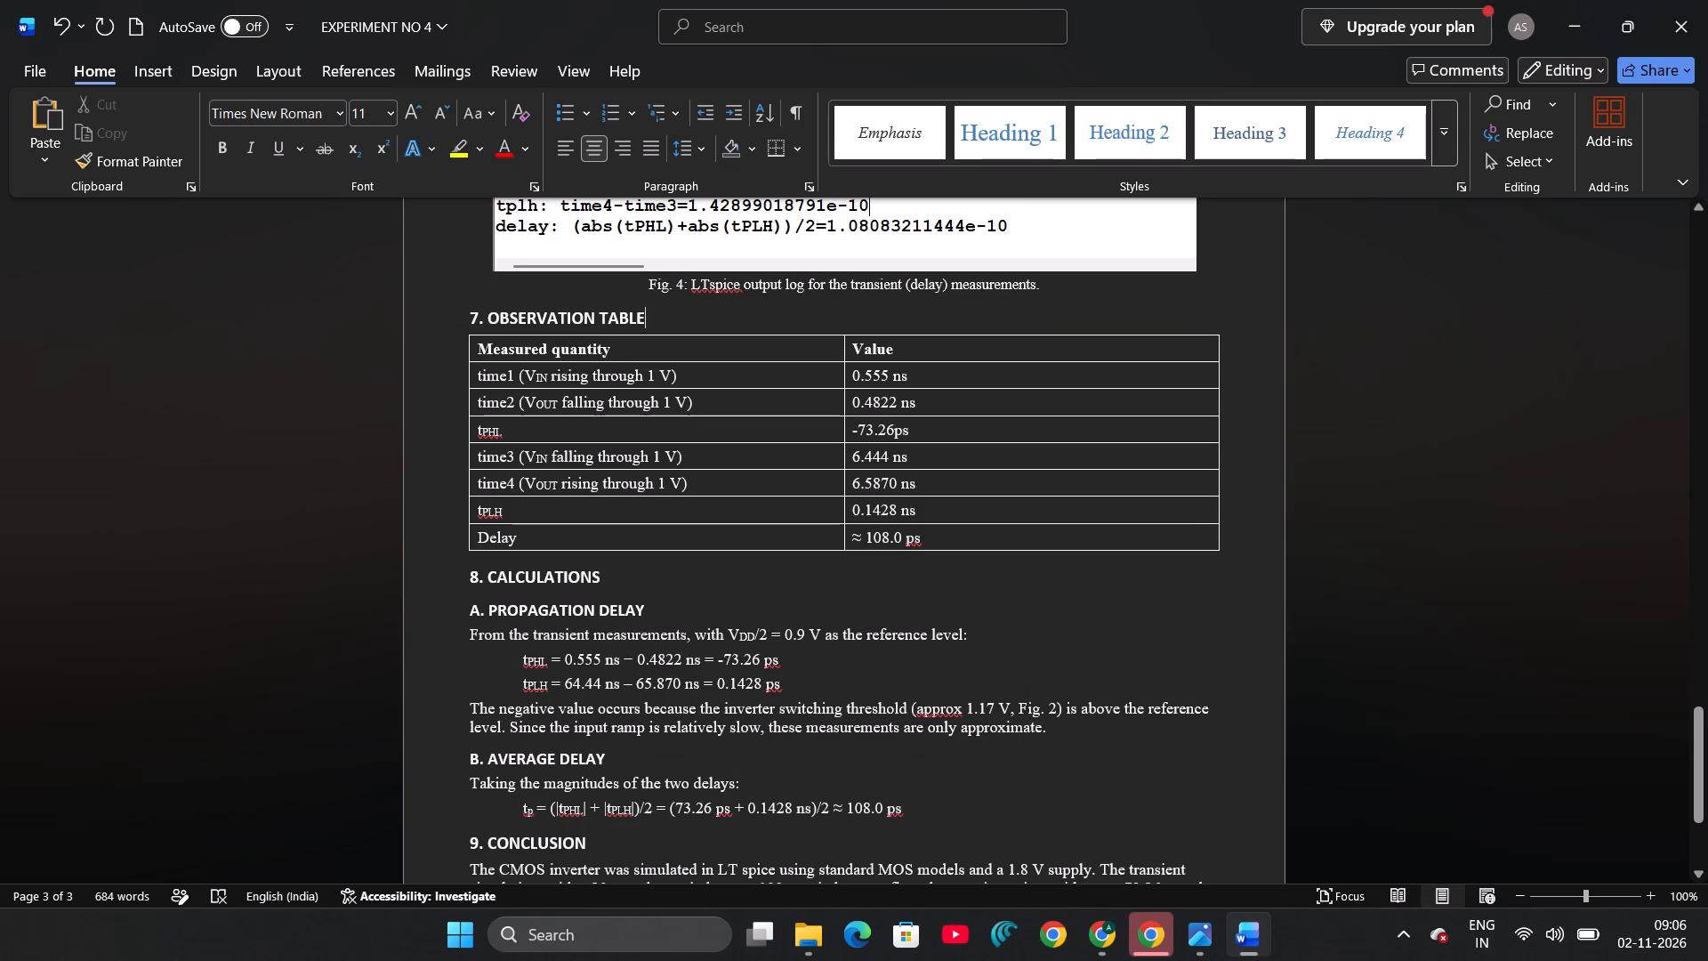
{"action": "left_click_drag", "start_coordinate": [651, 321], "coordinate": [454, 318]}
{"action": "left_click", "coordinate": [571, 253]}
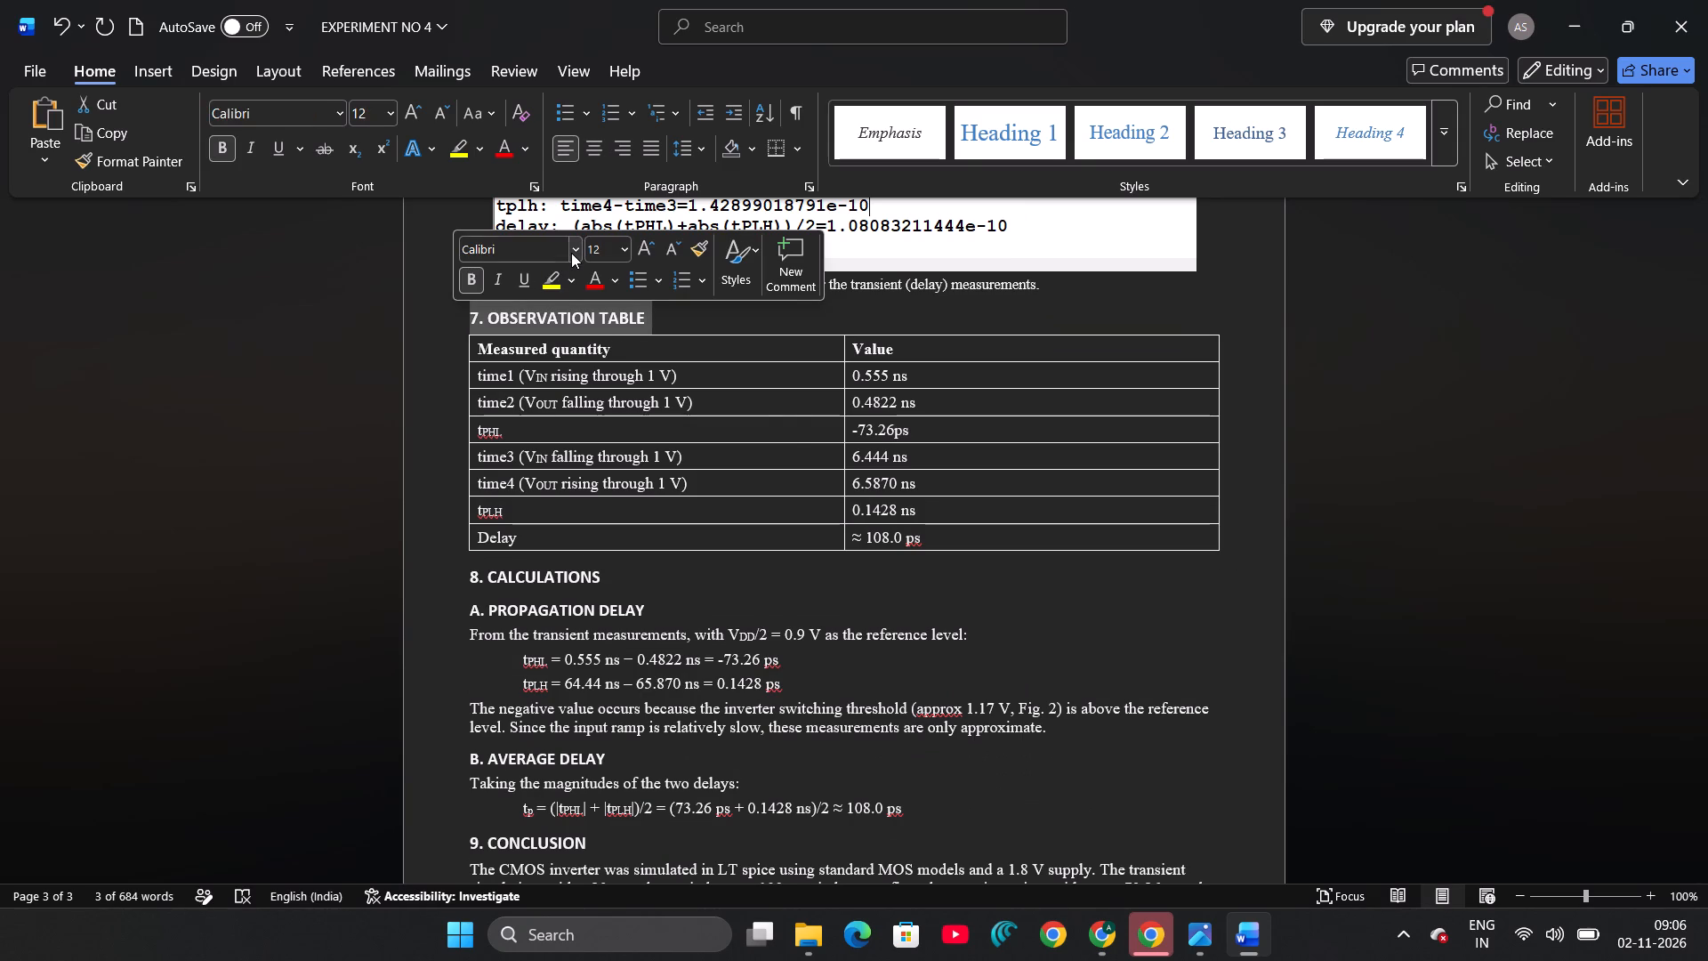
{"action": "scroll", "coordinate": [565, 463], "scroll_direction": "up", "scroll_amount": 13}
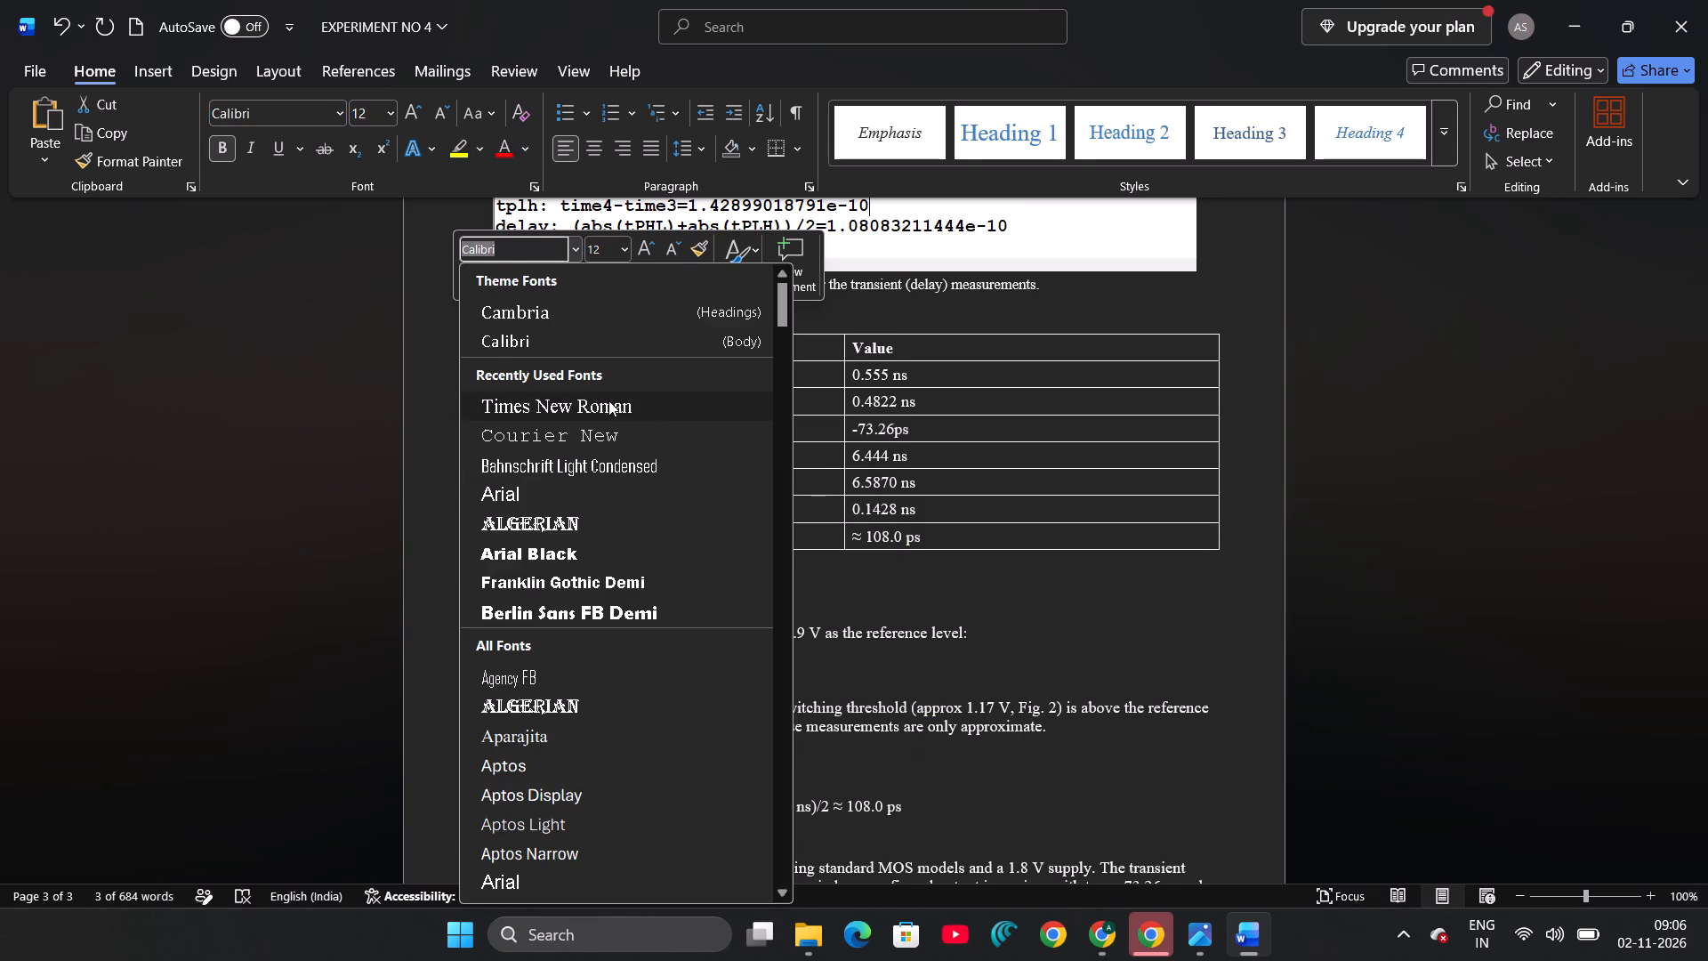
{"action": "left_click", "coordinate": [608, 400]}
{"action": "left_click", "coordinate": [626, 253]}
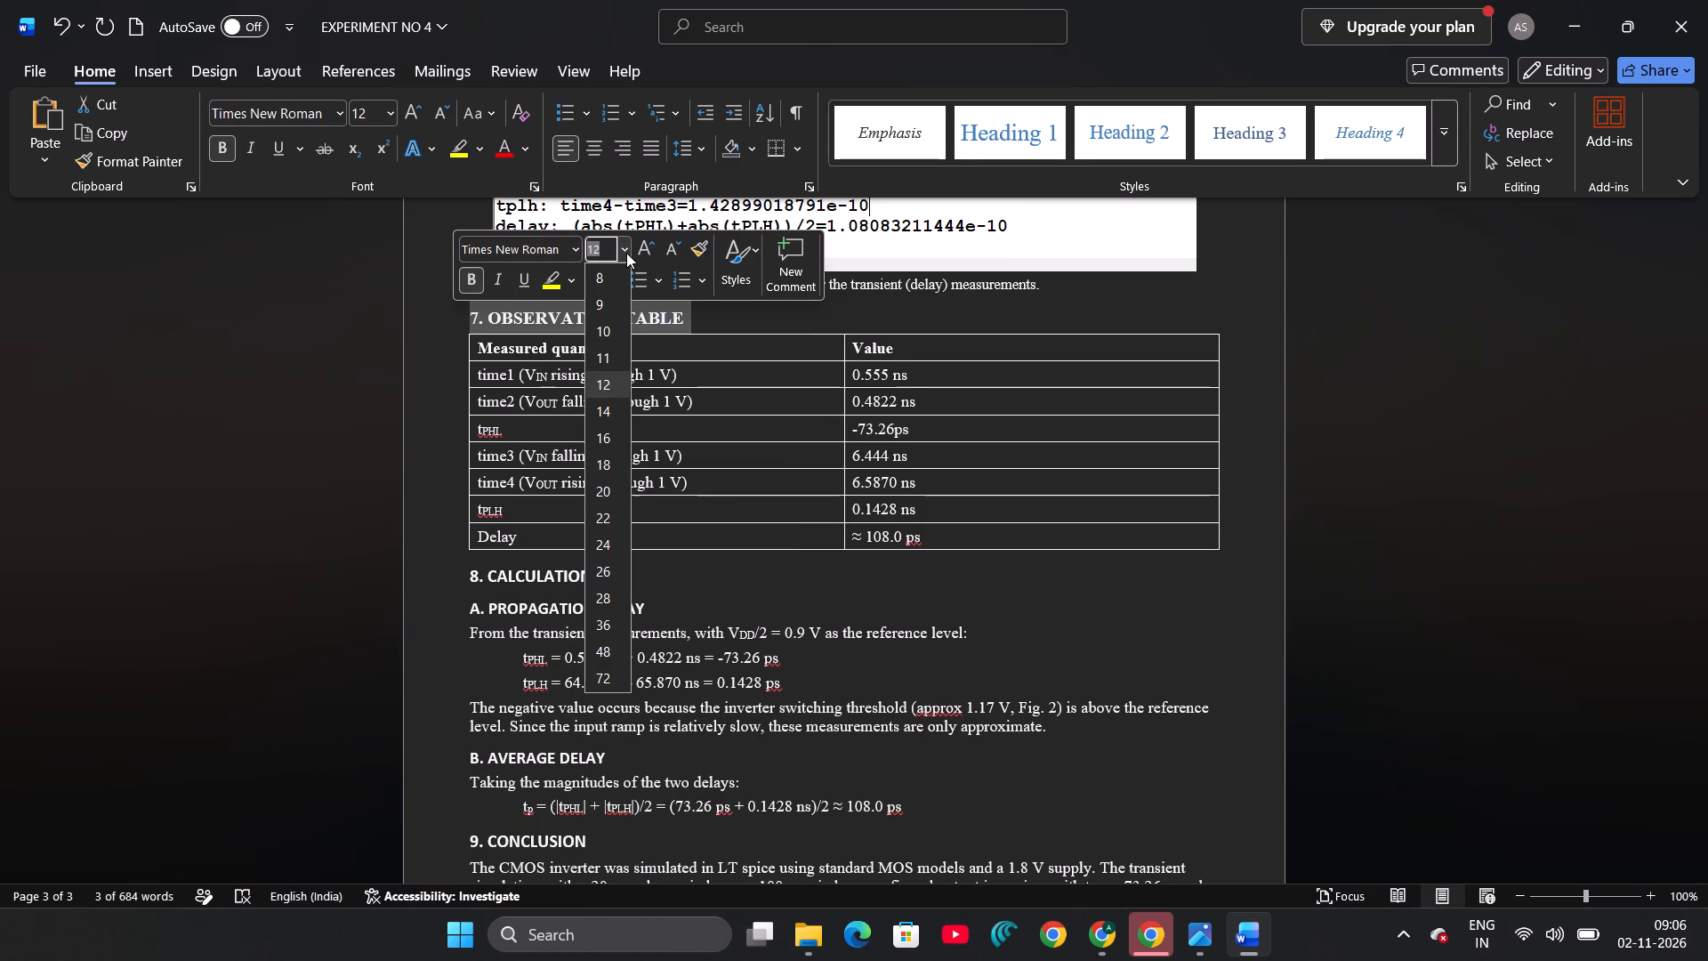
{"action": "left_click", "coordinate": [615, 330]}
{"action": "left_click", "coordinate": [442, 424]}
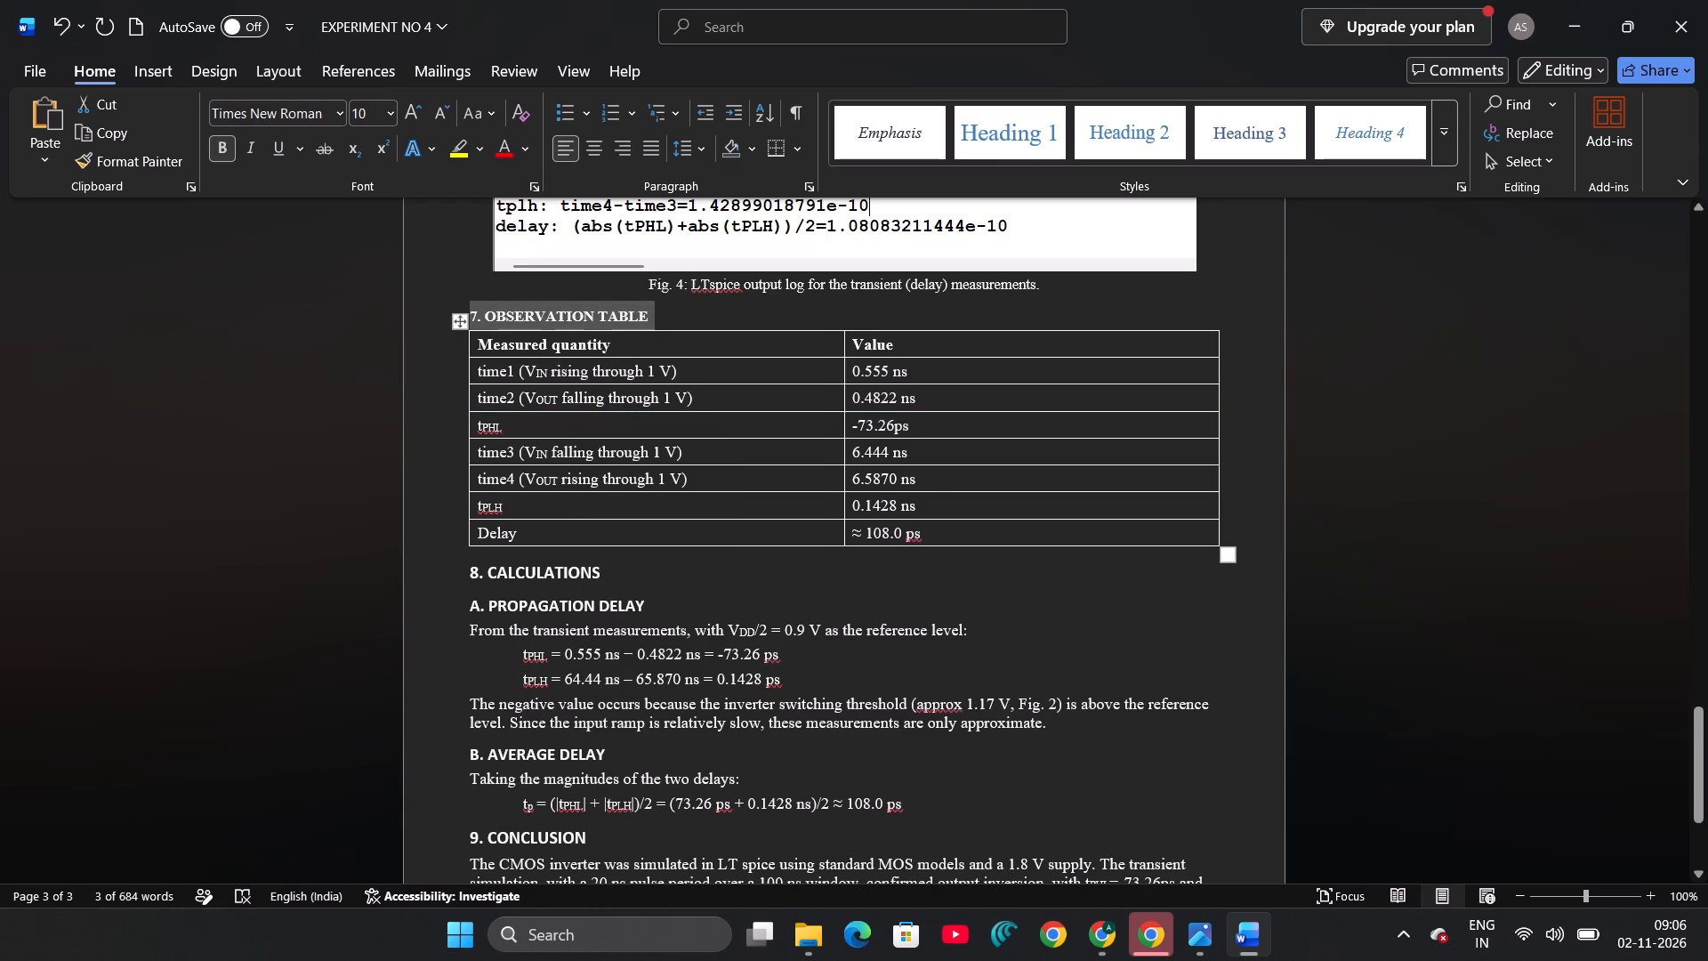
Set the "8. CALCULATIONS" heading to Times New Roman at font size 12.
{"action": "scroll", "coordinate": [442, 424], "scroll_direction": "down", "scroll_amount": 1}
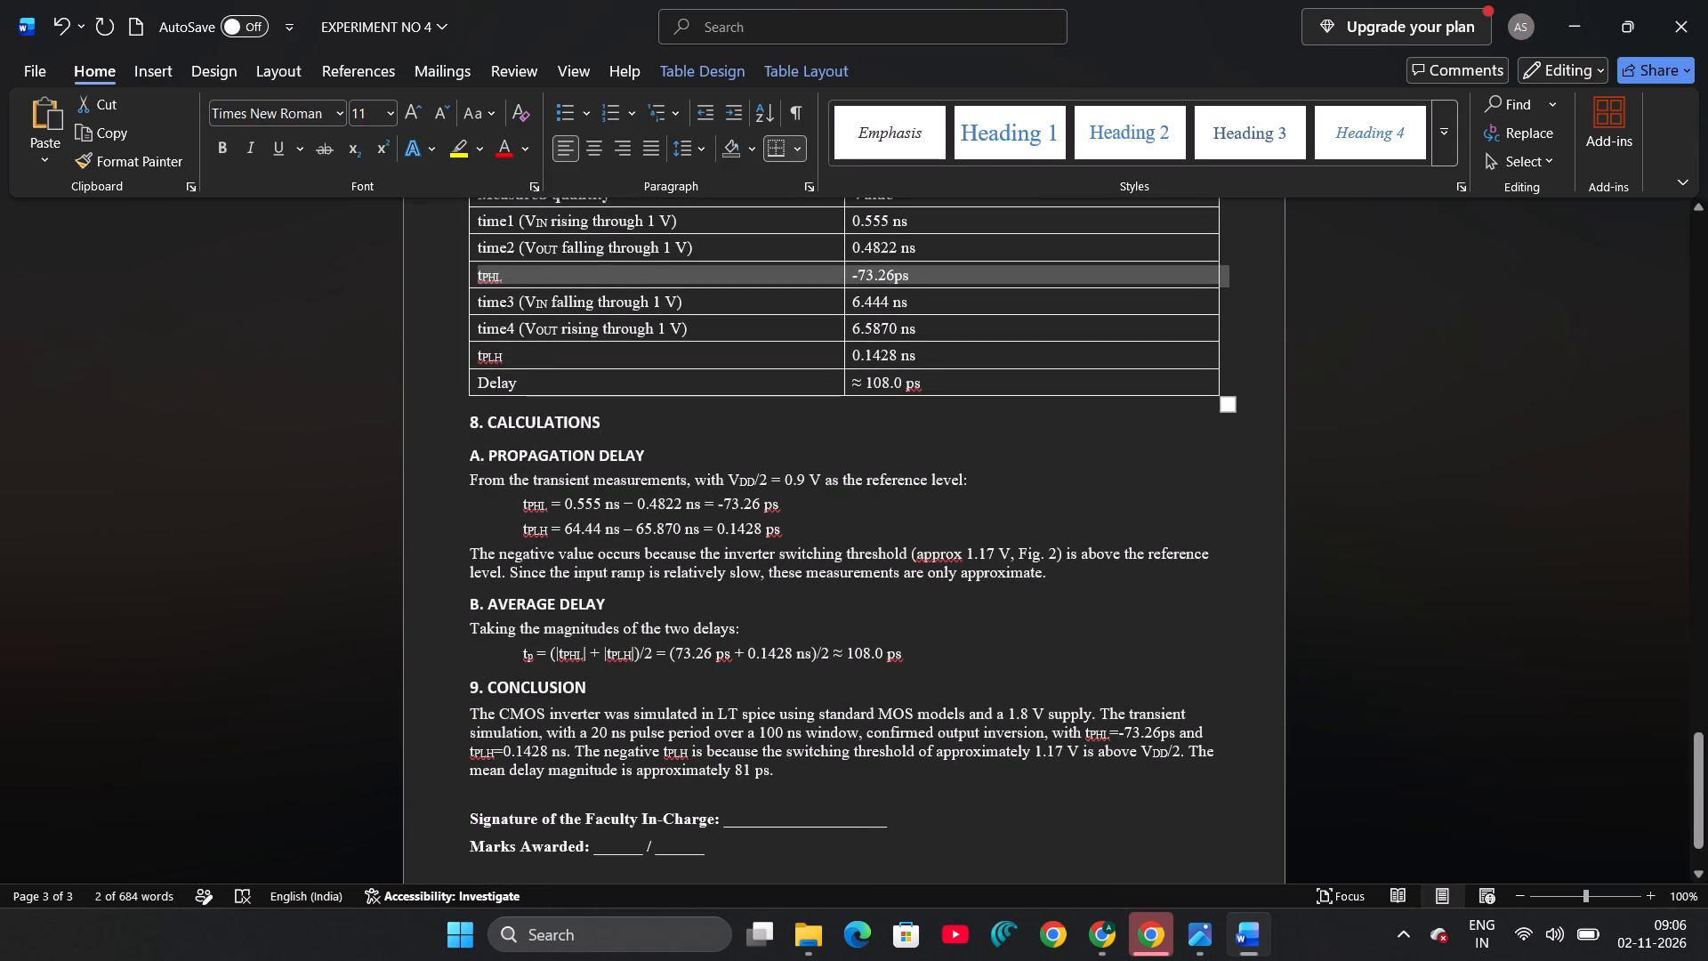
{"action": "left_click_drag", "start_coordinate": [471, 416], "coordinate": [602, 424]}
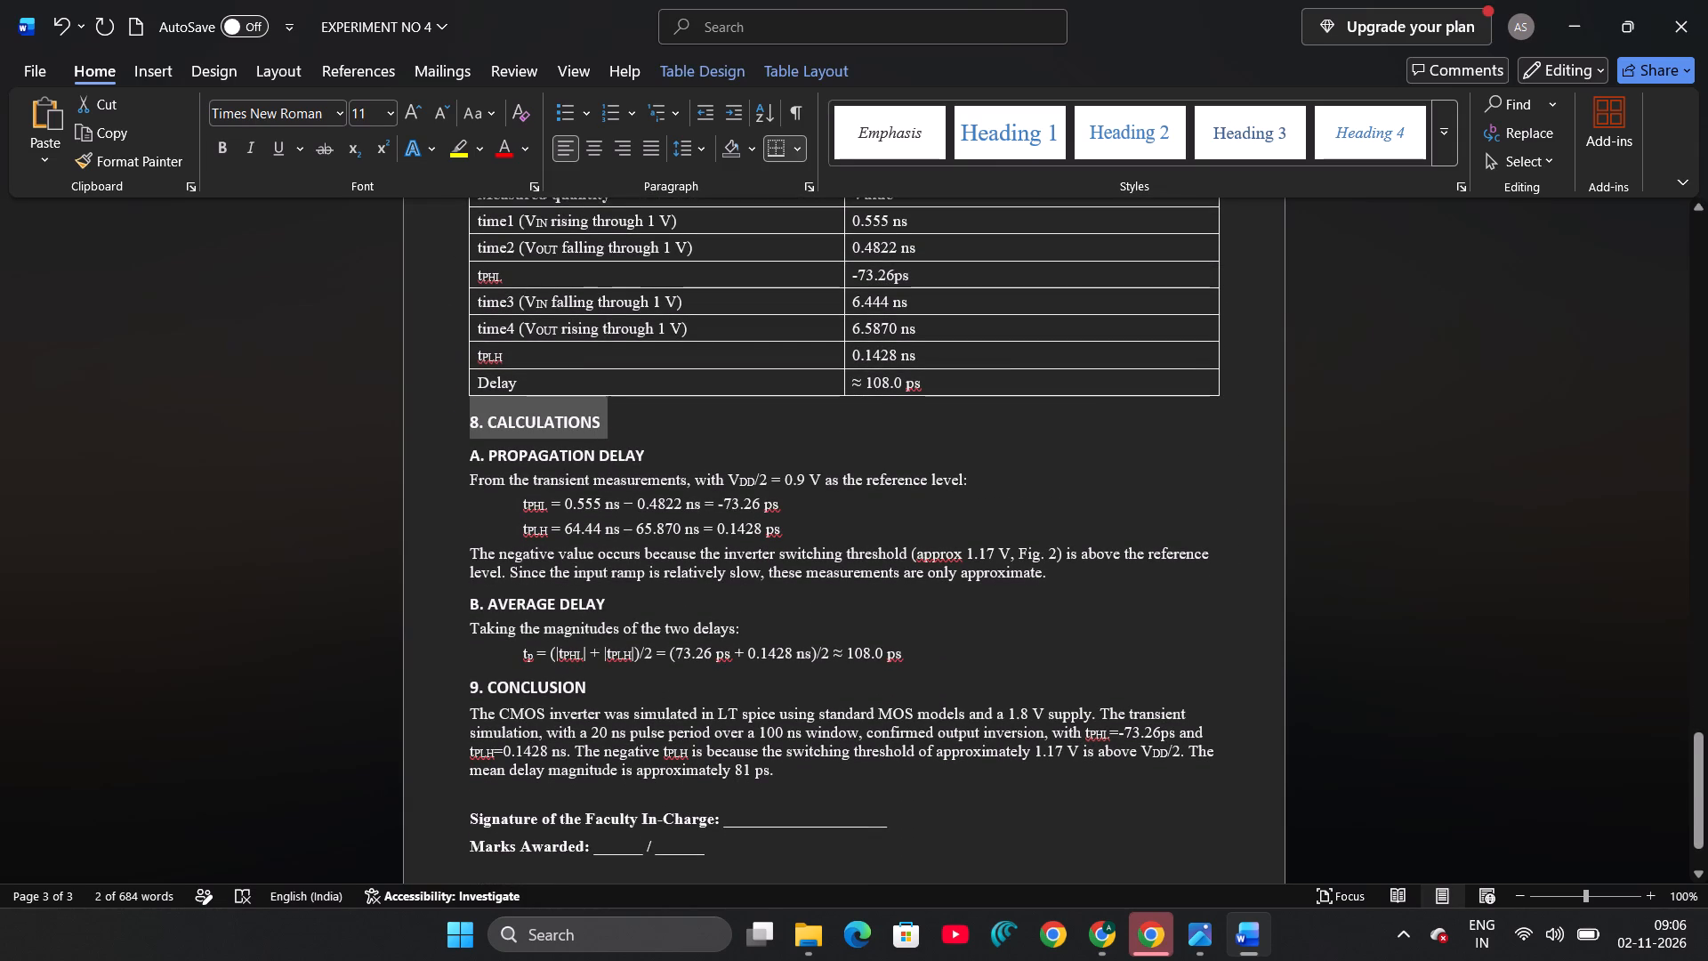
{"action": "left_click_drag", "start_coordinate": [602, 424], "coordinate": [637, 436]}
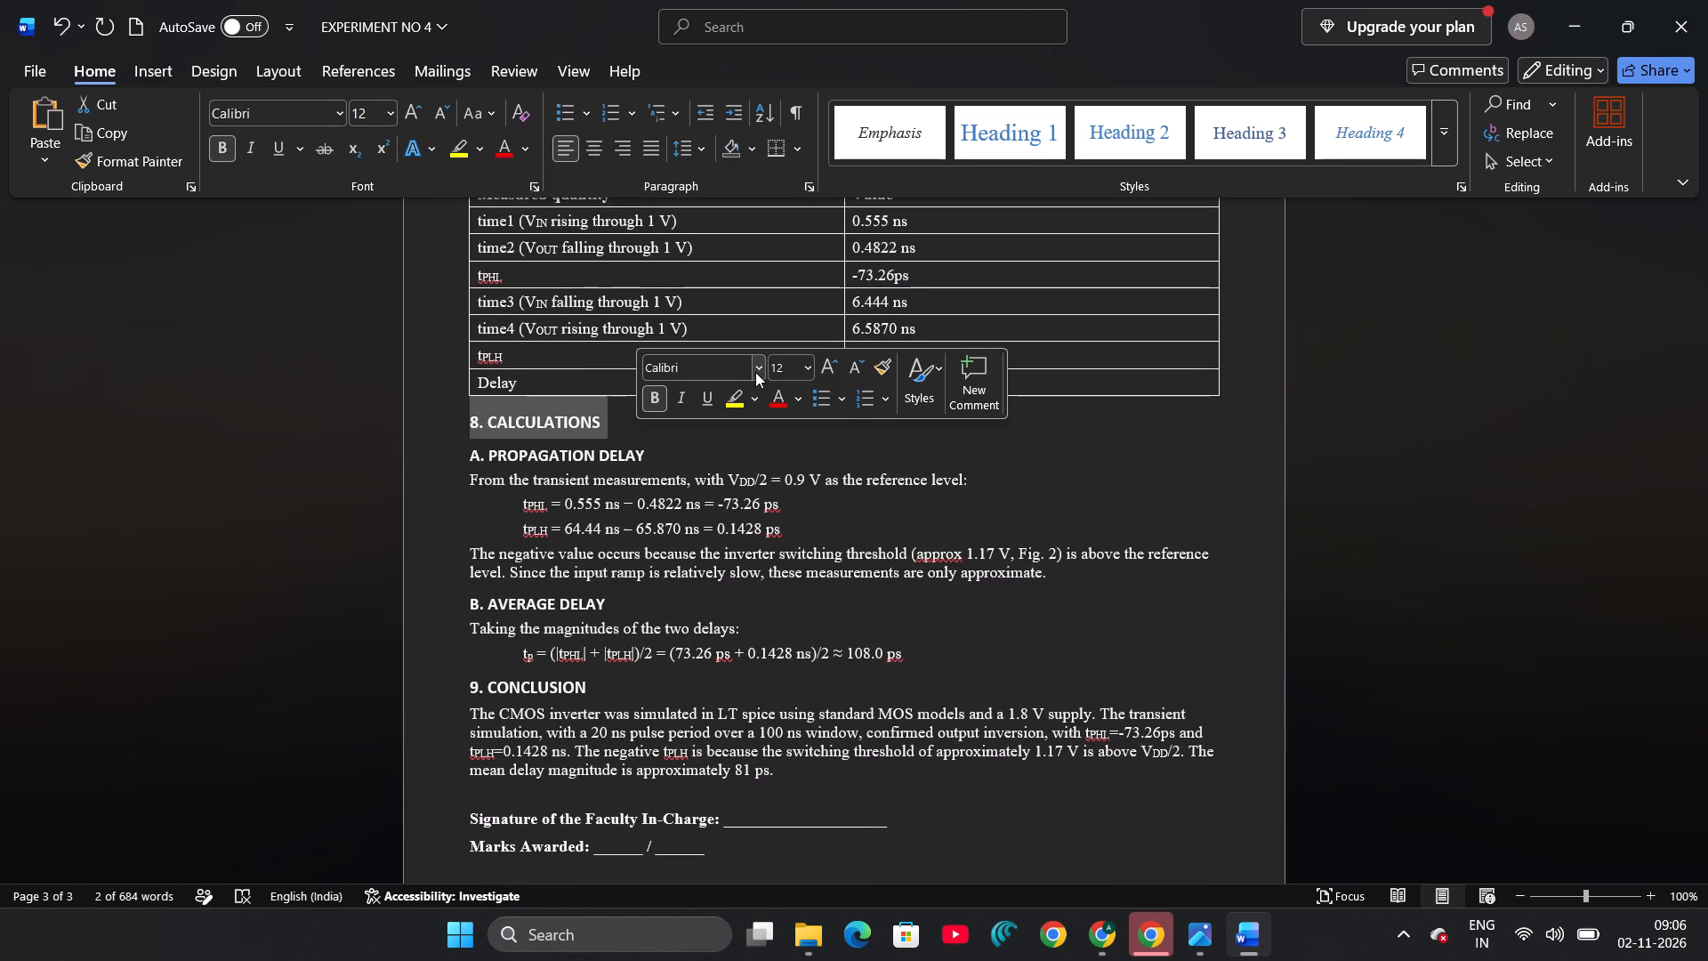
{"action": "left_click", "coordinate": [755, 372]}
{"action": "scroll", "coordinate": [751, 472], "scroll_direction": "up", "scroll_amount": 7}
{"action": "left_click", "coordinate": [730, 526]}
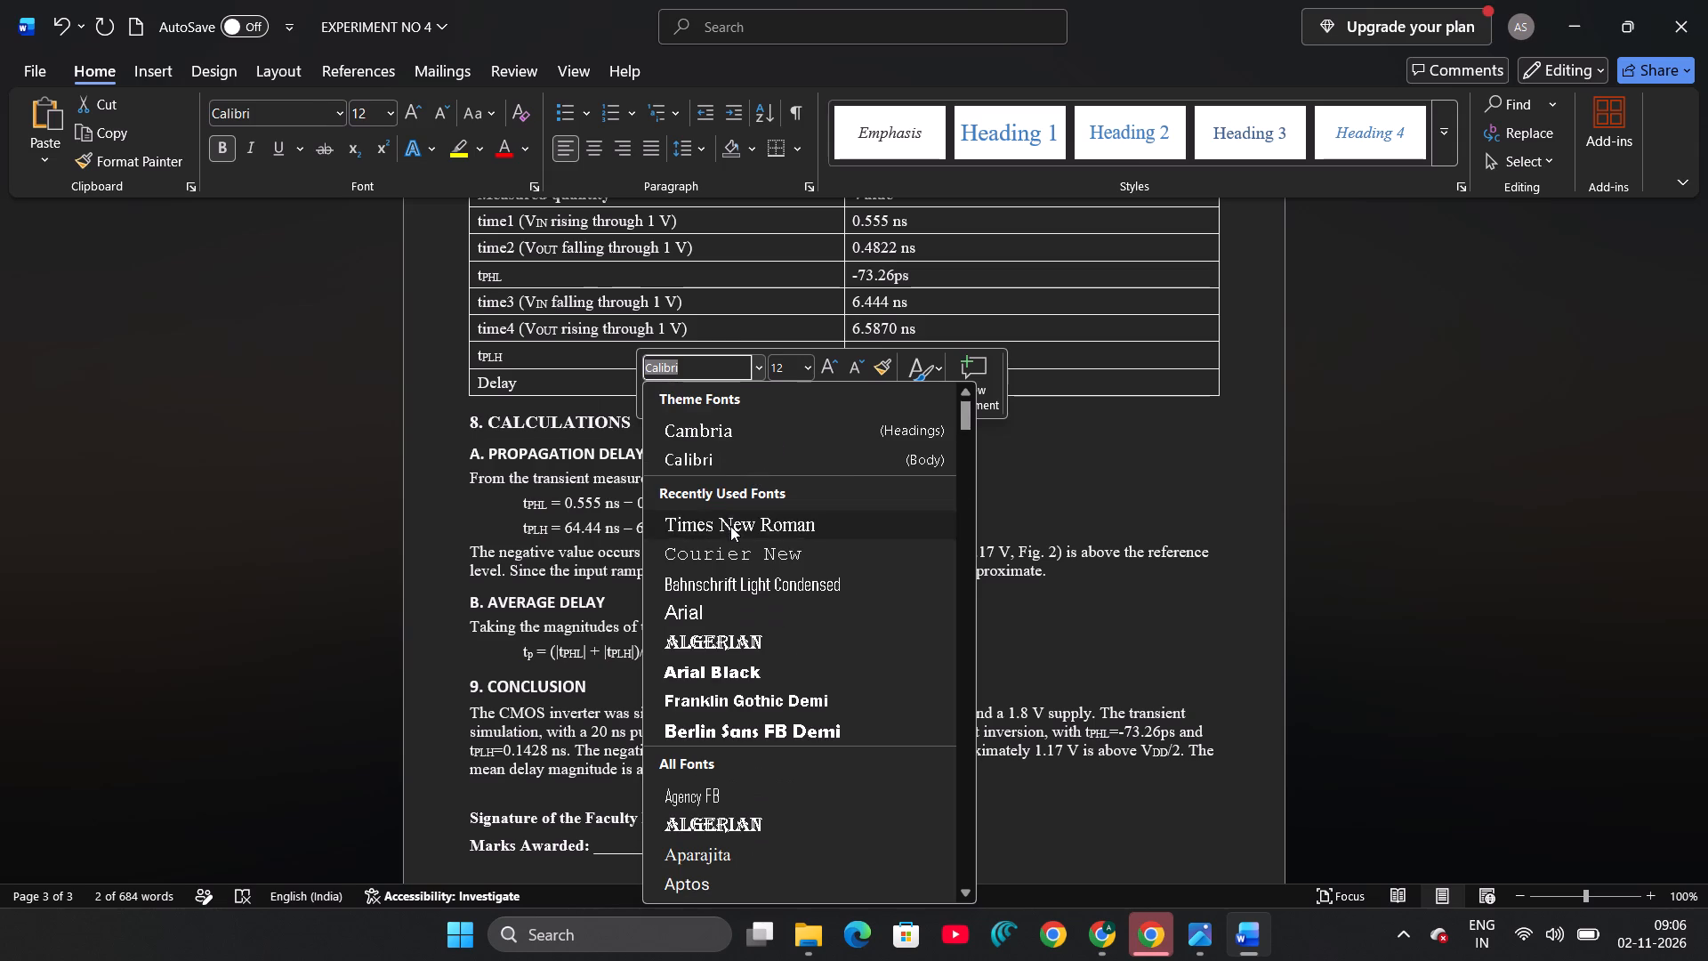
{"action": "left_click", "coordinate": [810, 370]}
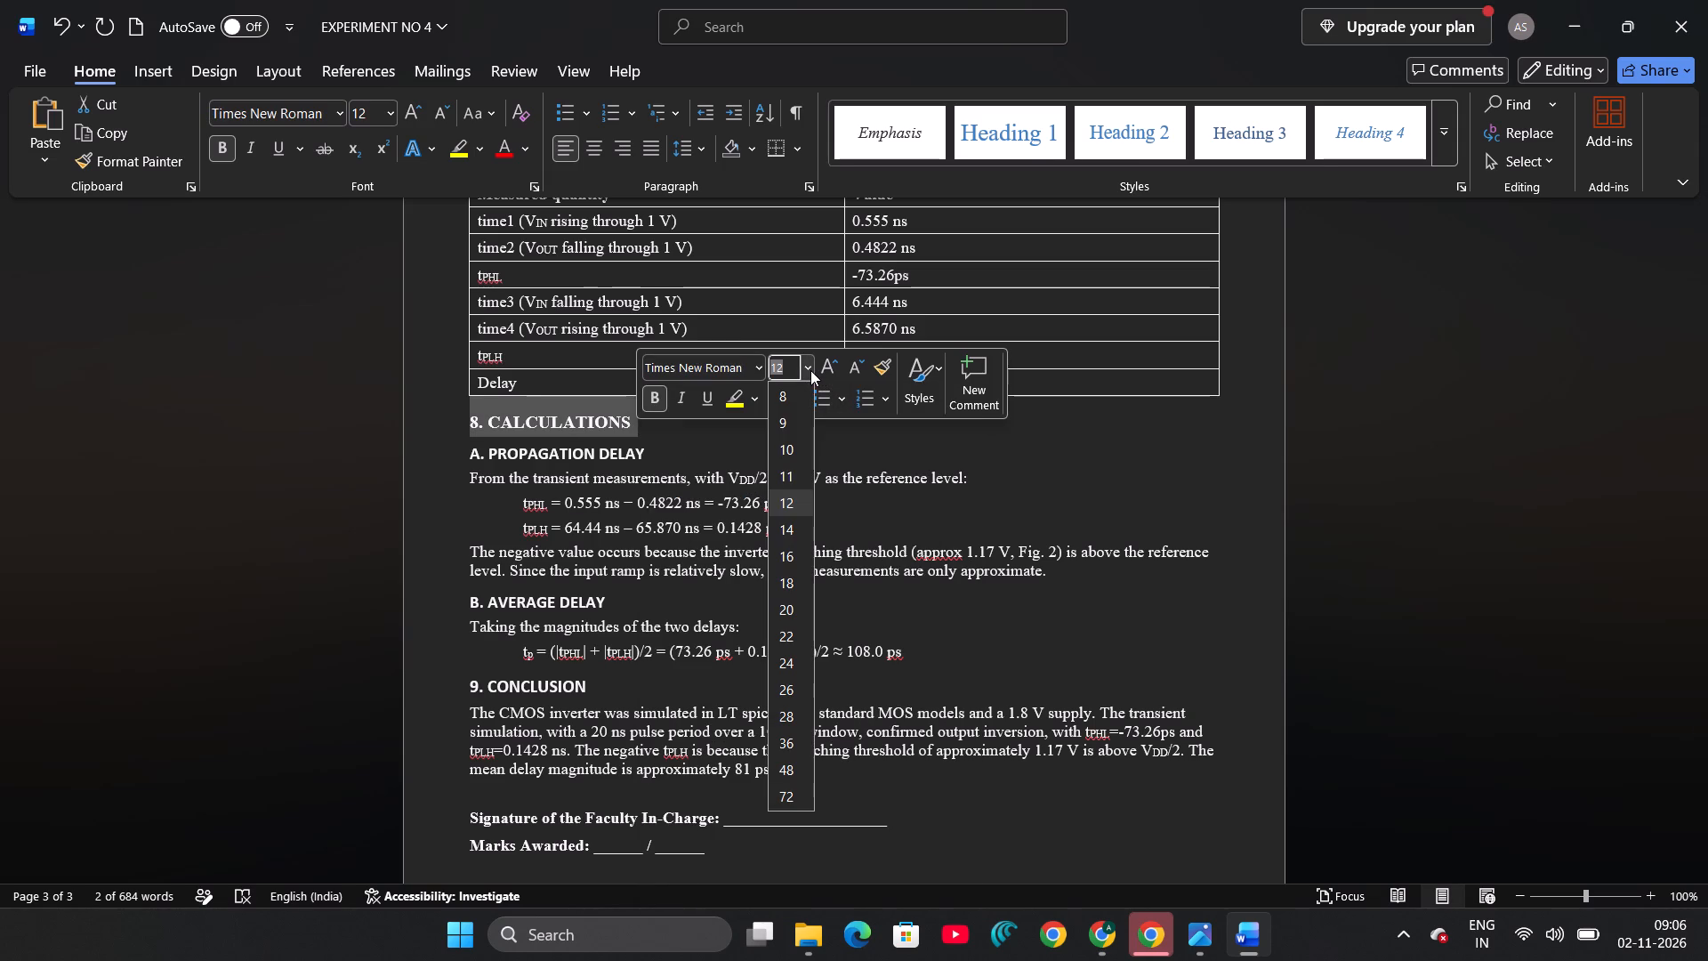
{"action": "left_click", "coordinate": [790, 505]}
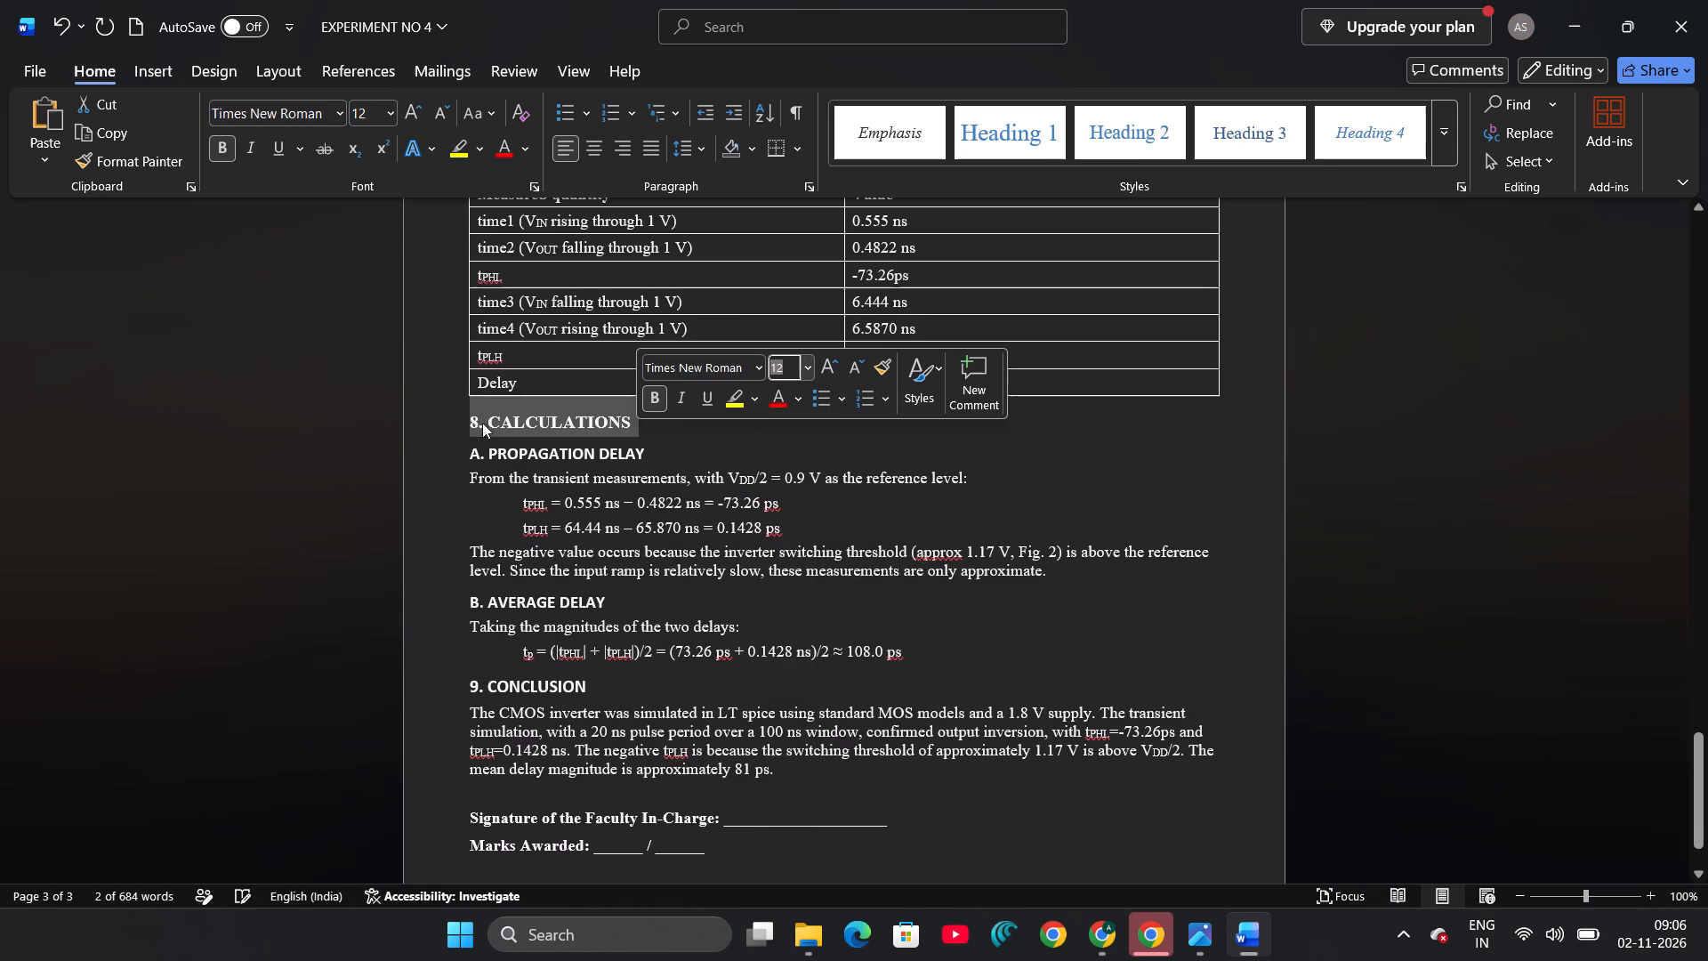
Set the "A. PROPAGATION DELAY" heading to Times New Roman at font size 10.
{"action": "left_click_drag", "start_coordinate": [468, 451], "coordinate": [644, 459]}
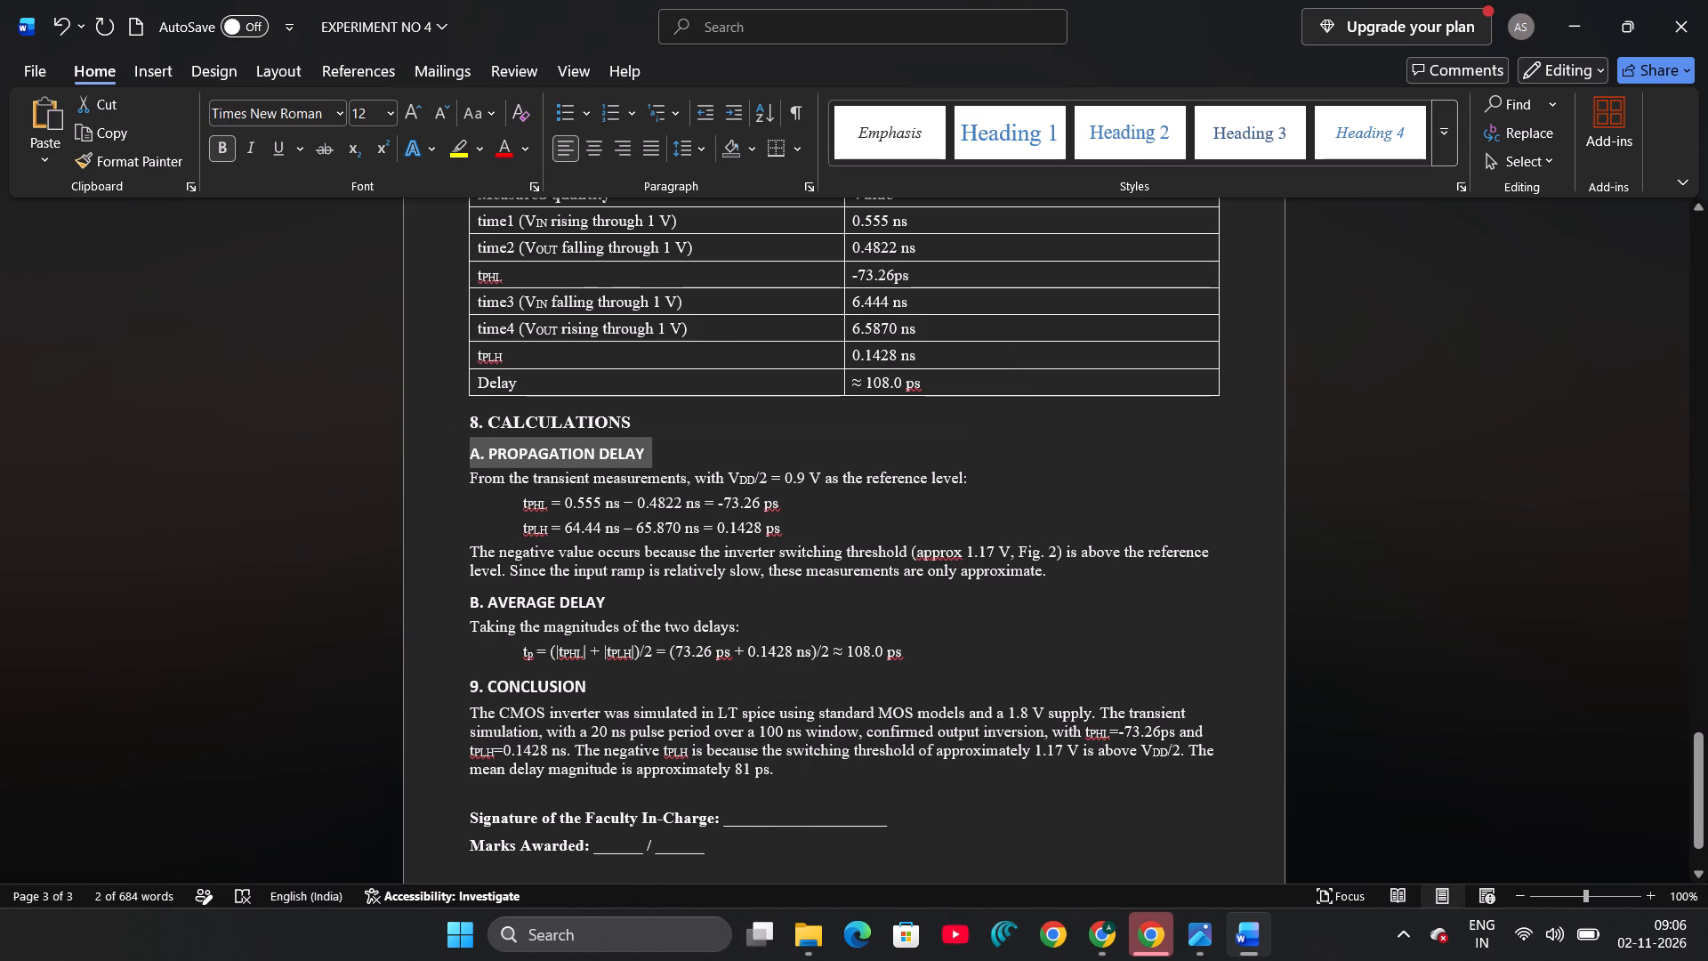
{"action": "left_click_drag", "start_coordinate": [644, 459], "coordinate": [649, 458]}
{"action": "left_click", "coordinate": [771, 391]}
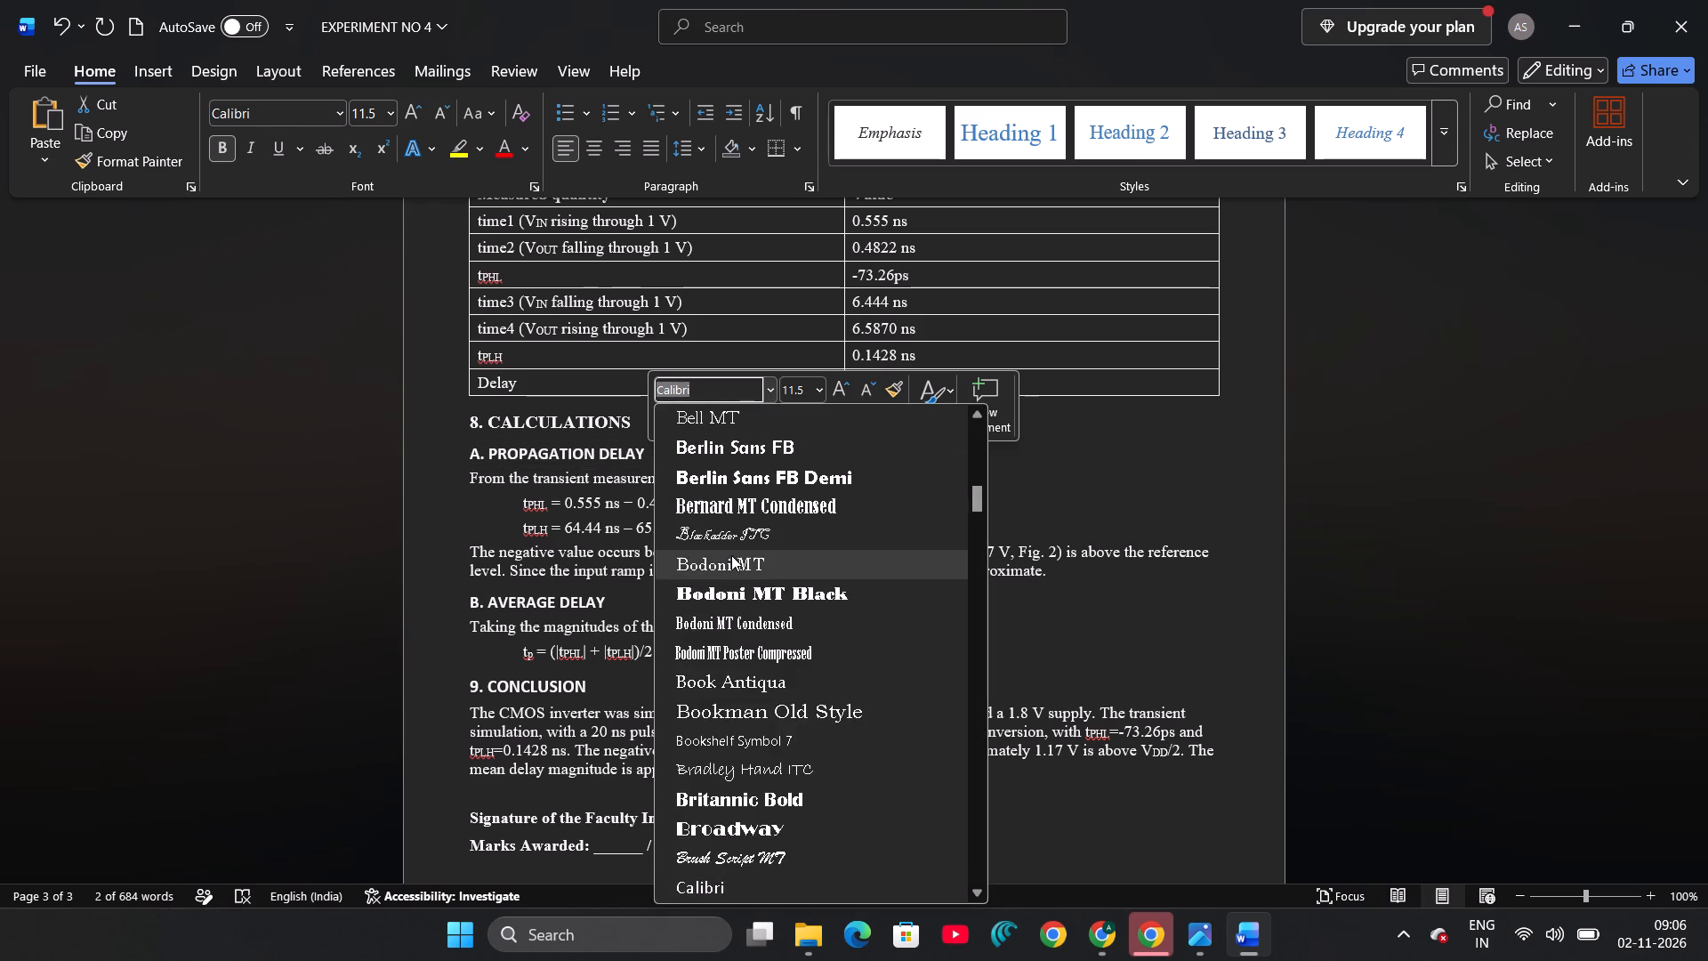
{"action": "scroll", "coordinate": [731, 555], "scroll_direction": "up", "scroll_amount": 7}
{"action": "left_click", "coordinate": [763, 546]}
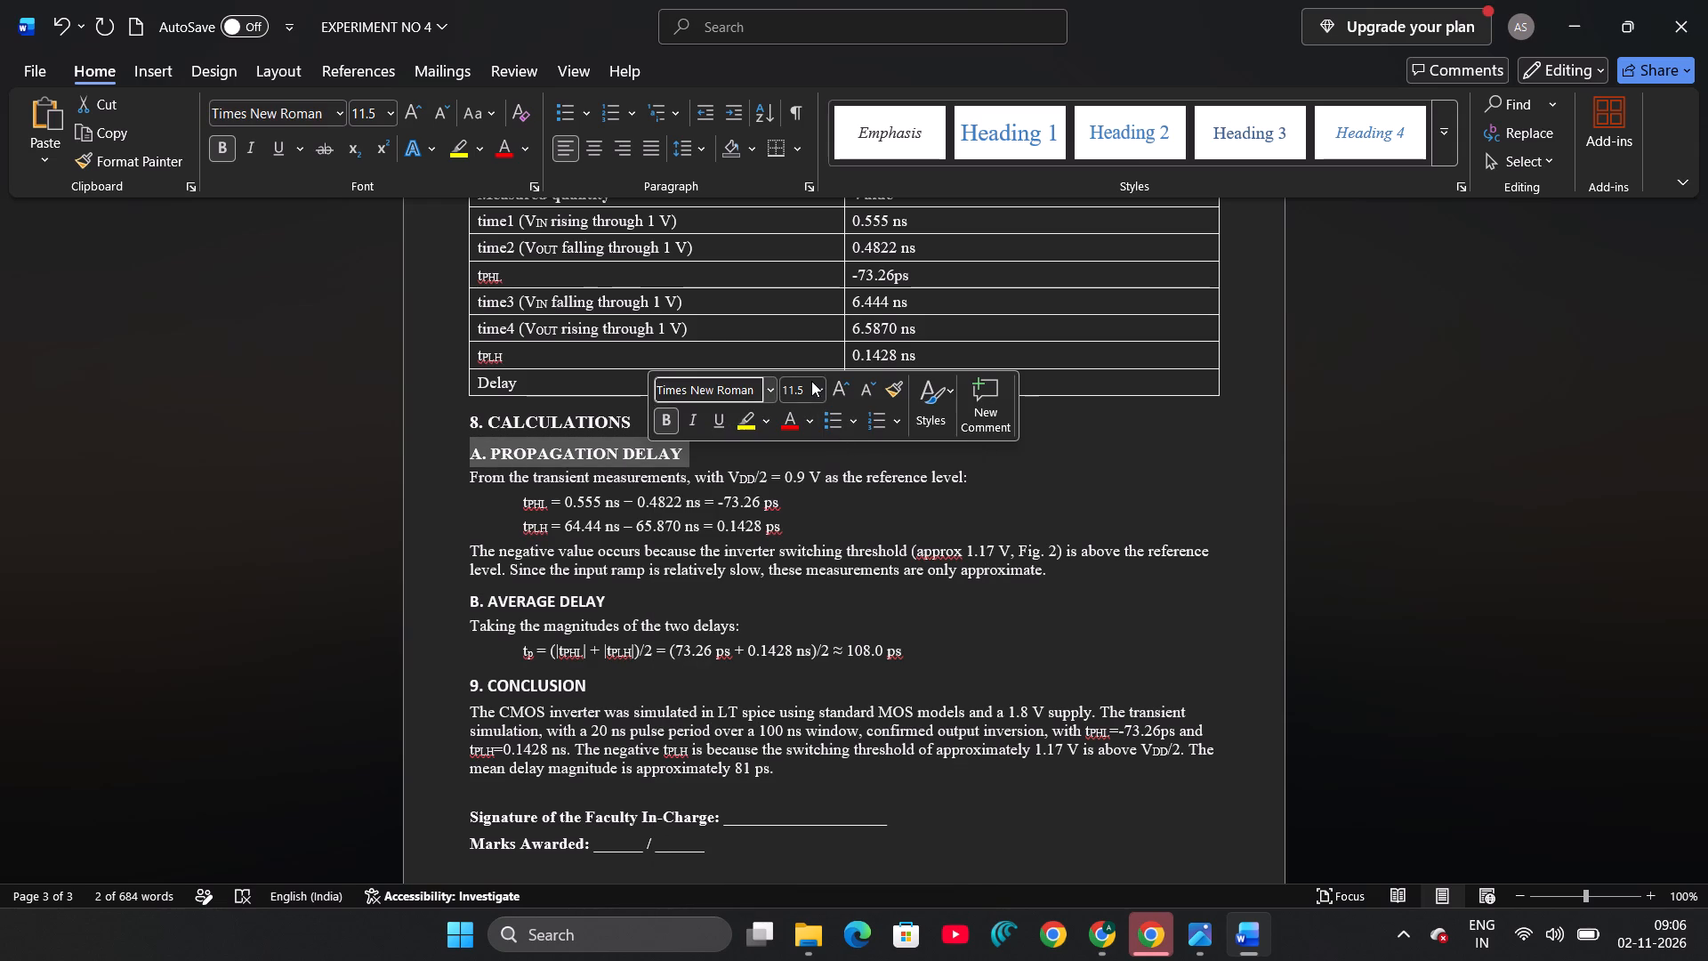
{"action": "left_click", "coordinate": [813, 385]}
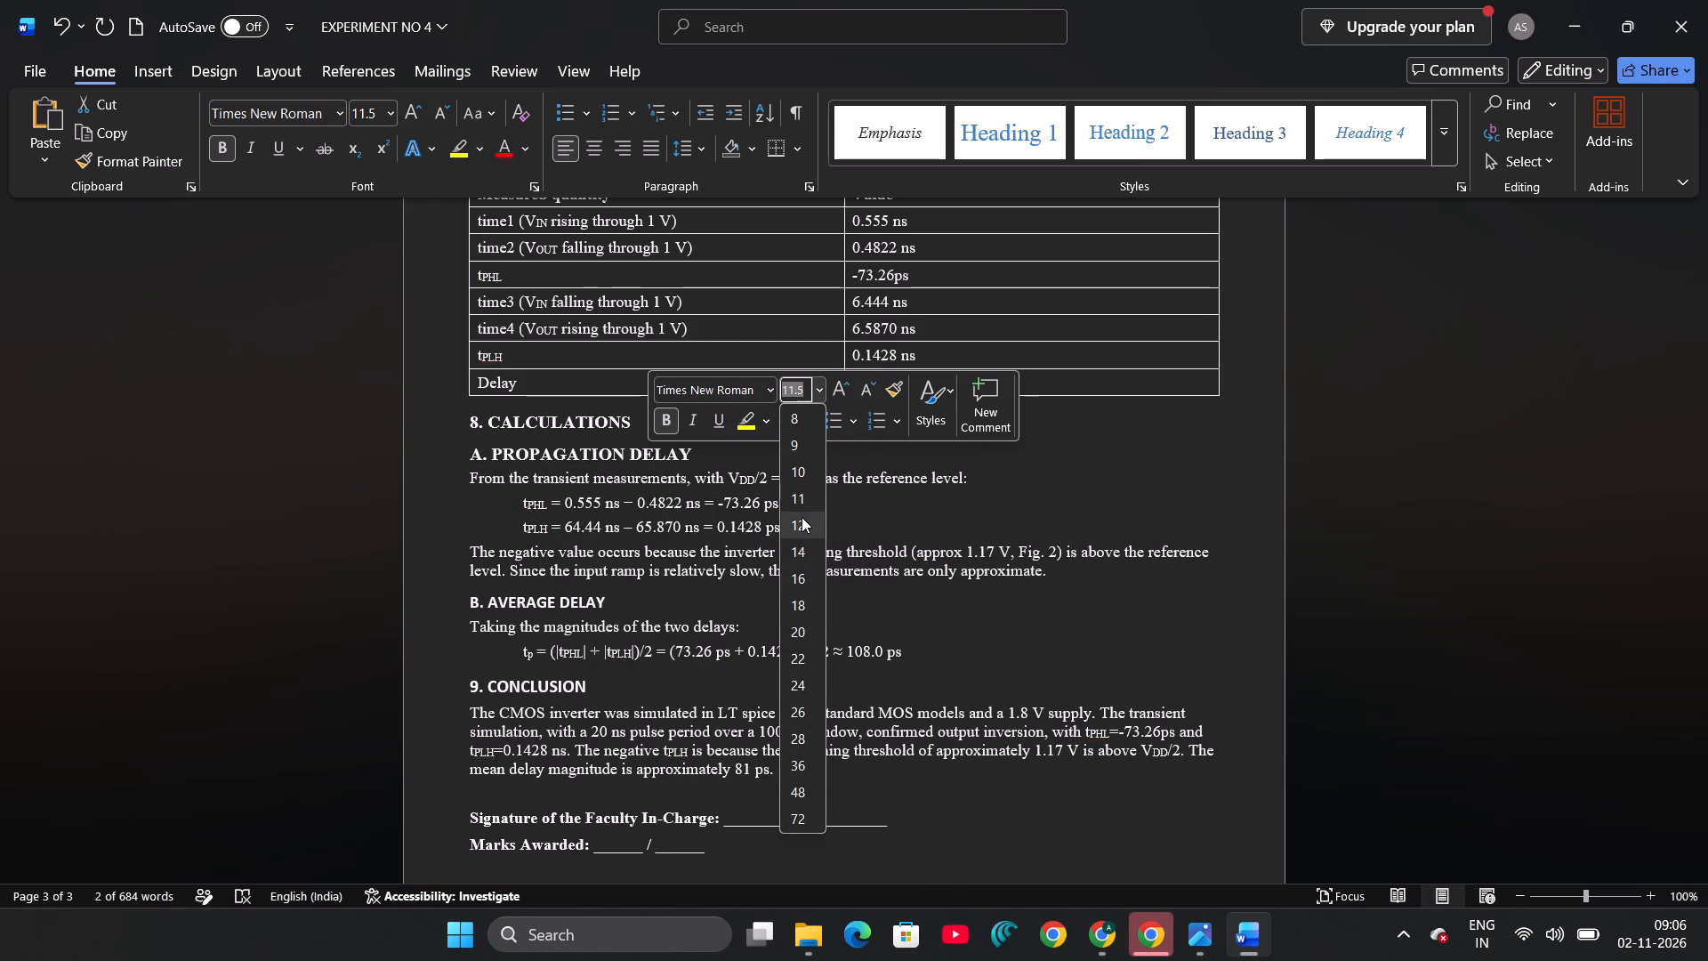
{"action": "left_click", "coordinate": [802, 480]}
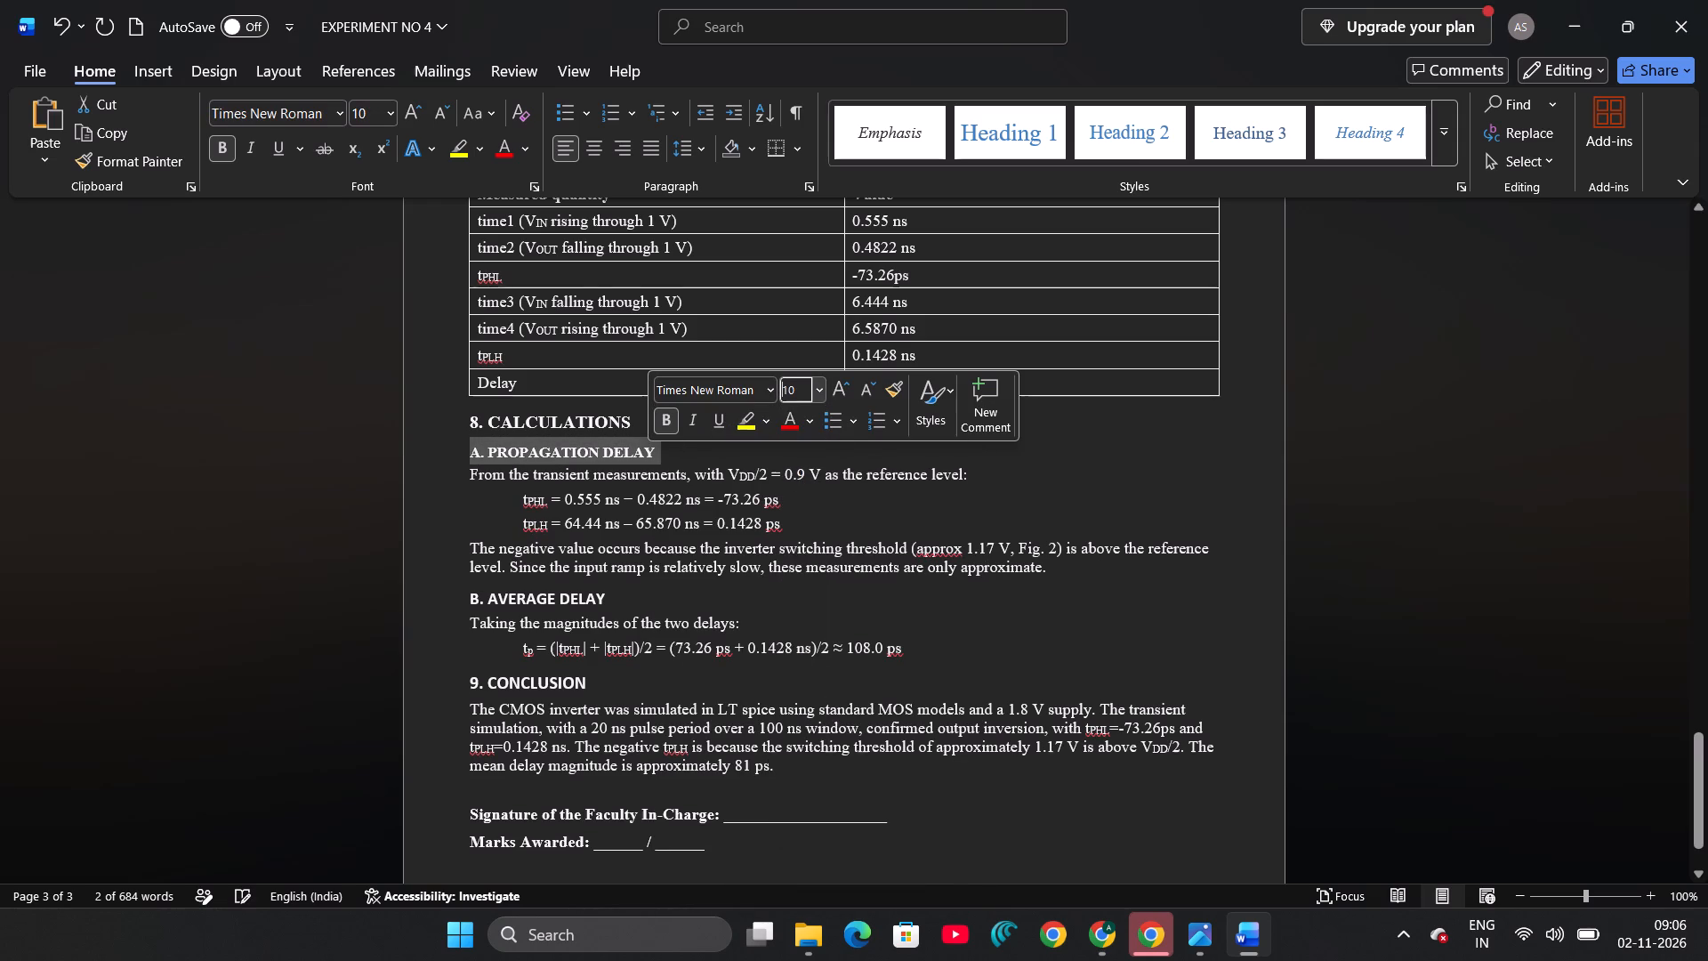
Set the "B. AVERAGE DELAY" heading to Times New Roman at font size 10.
{"action": "left_click_drag", "start_coordinate": [612, 597], "coordinate": [548, 597]}
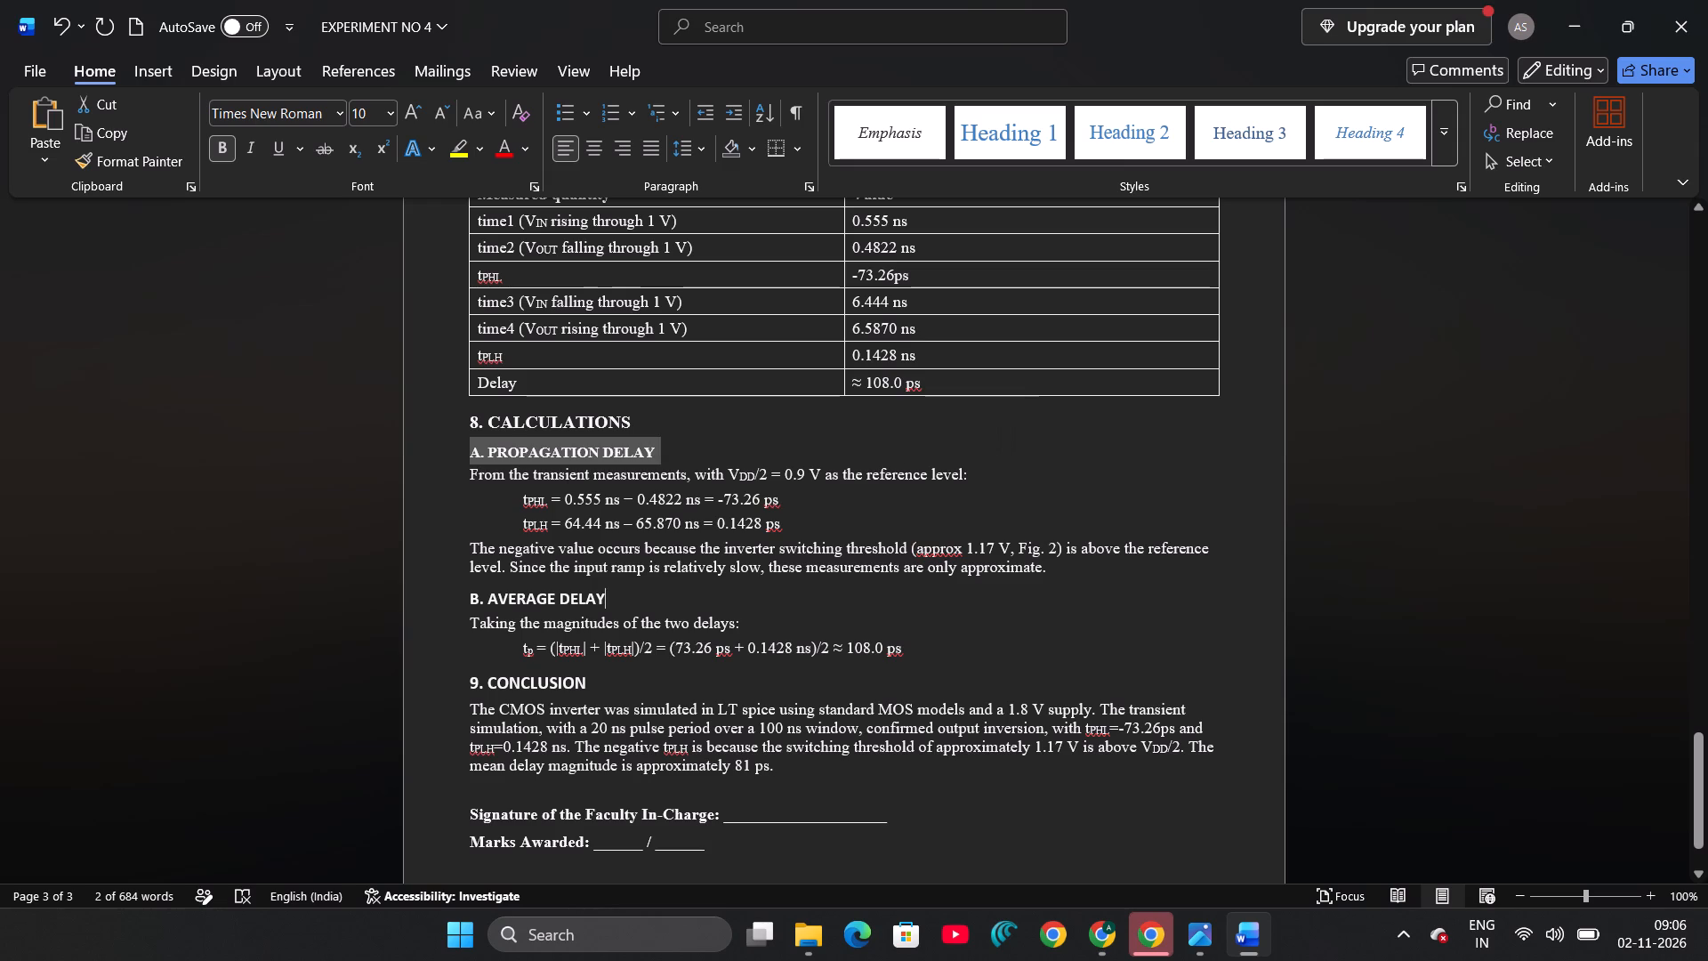
{"action": "left_click_drag", "start_coordinate": [548, 597], "coordinate": [455, 604]}
{"action": "left_click", "coordinate": [573, 533]}
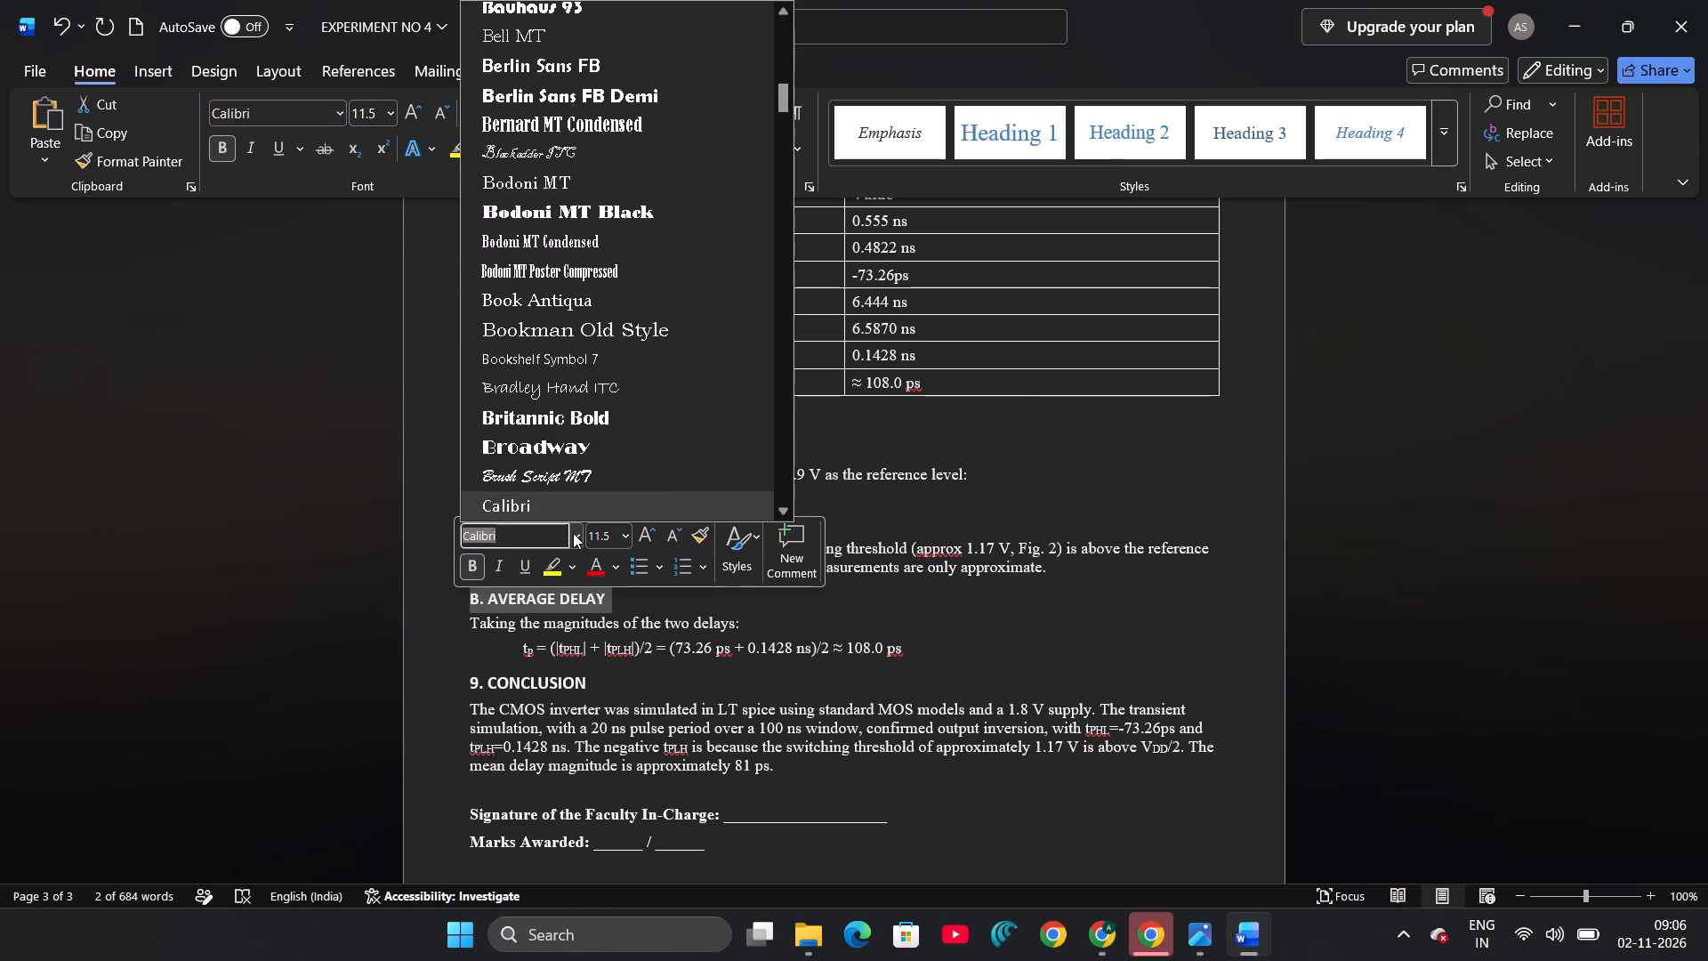
{"action": "scroll", "coordinate": [632, 290], "scroll_direction": "up", "scroll_amount": 5}
{"action": "left_click", "coordinate": [569, 152]}
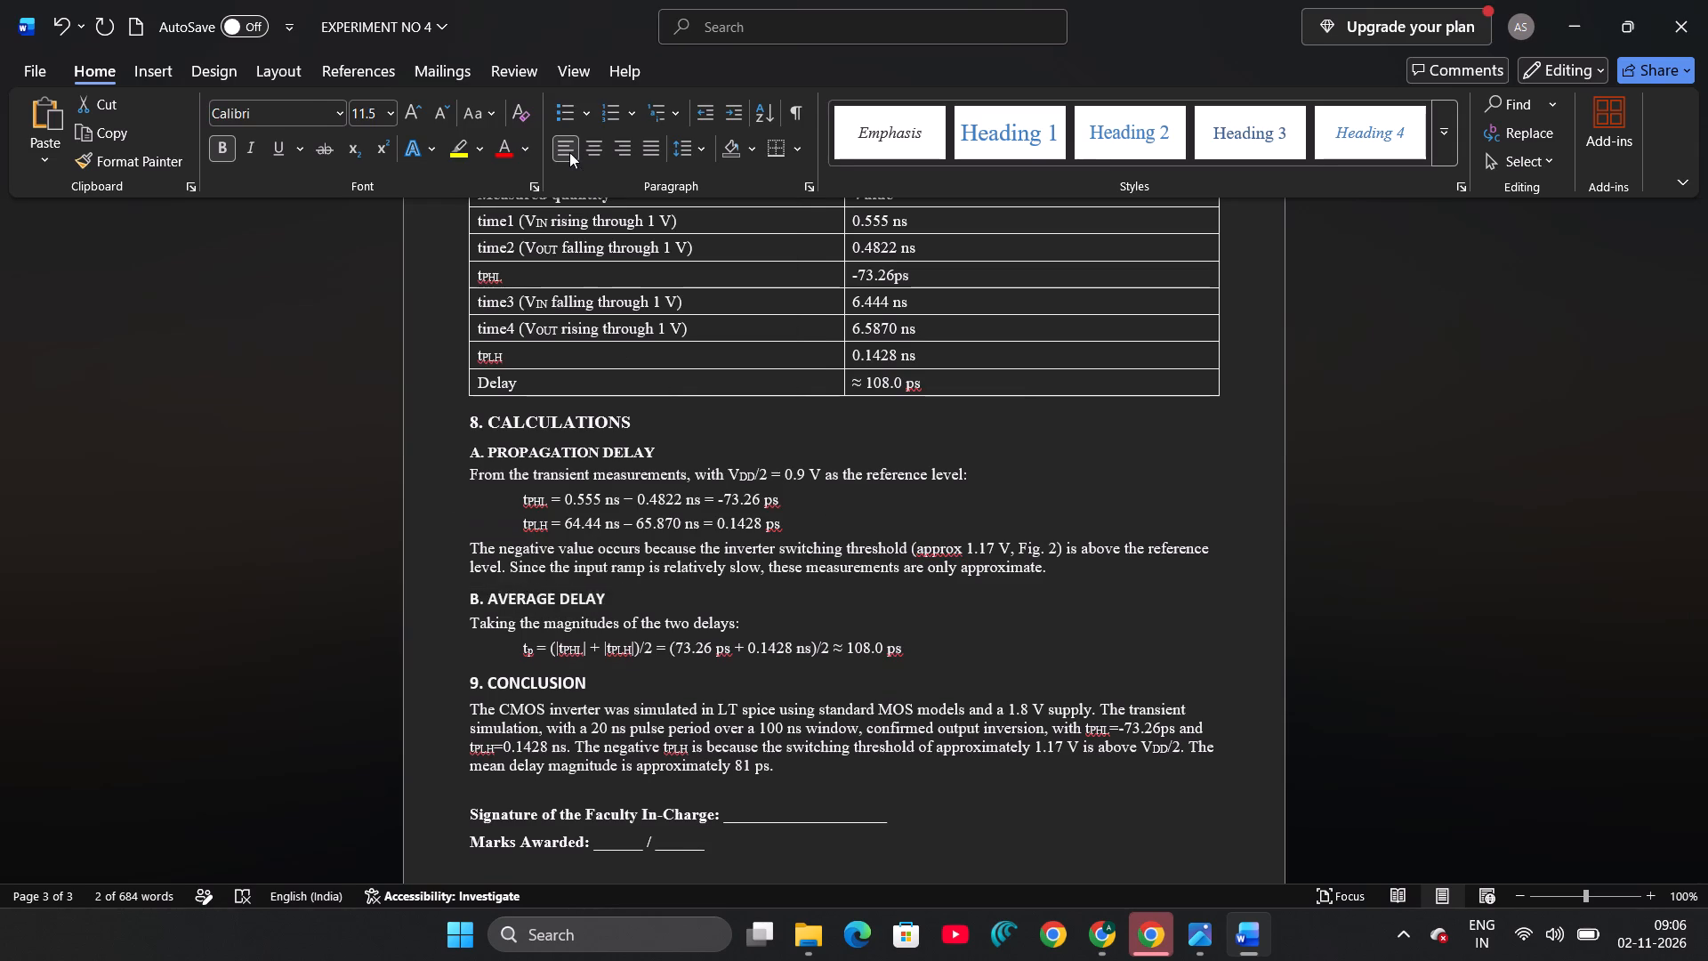
{"action": "left_click_drag", "start_coordinate": [384, 117], "coordinate": [372, 198]}
{"action": "left_click", "coordinate": [372, 198]}
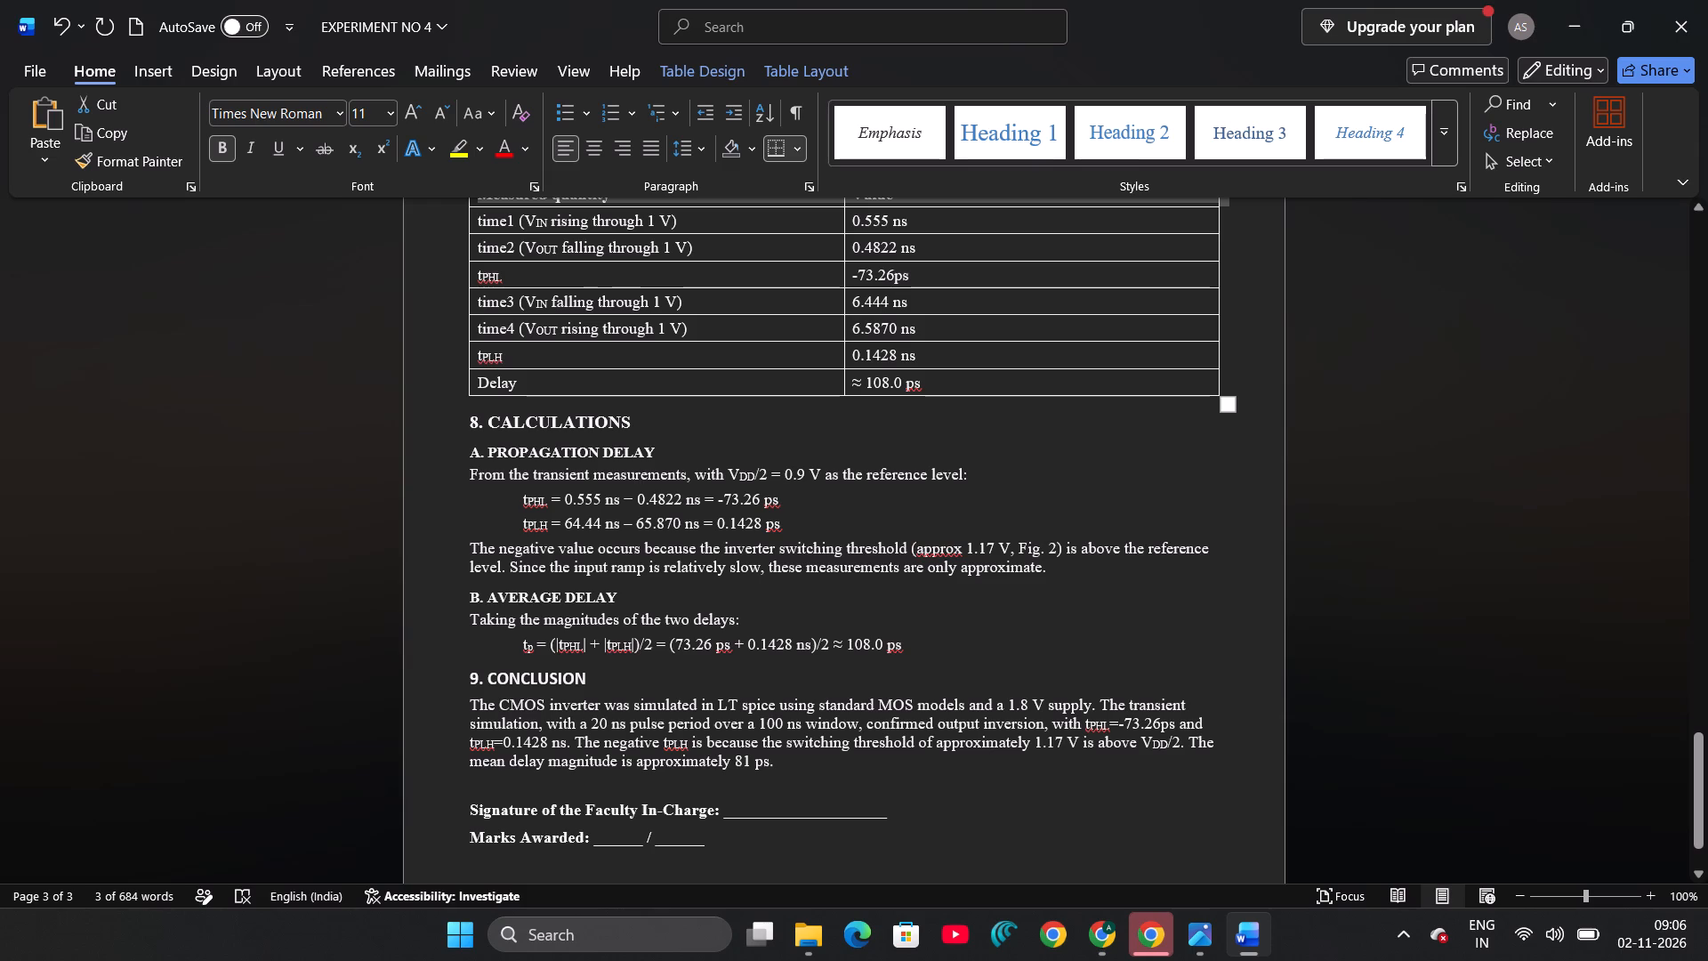
Set the body text and equations under "A. PROPAGATION DELAY" and "B. AVERAGE DELAY" to font size 10.
{"action": "left_click_drag", "start_coordinate": [463, 470], "coordinate": [1051, 566]}
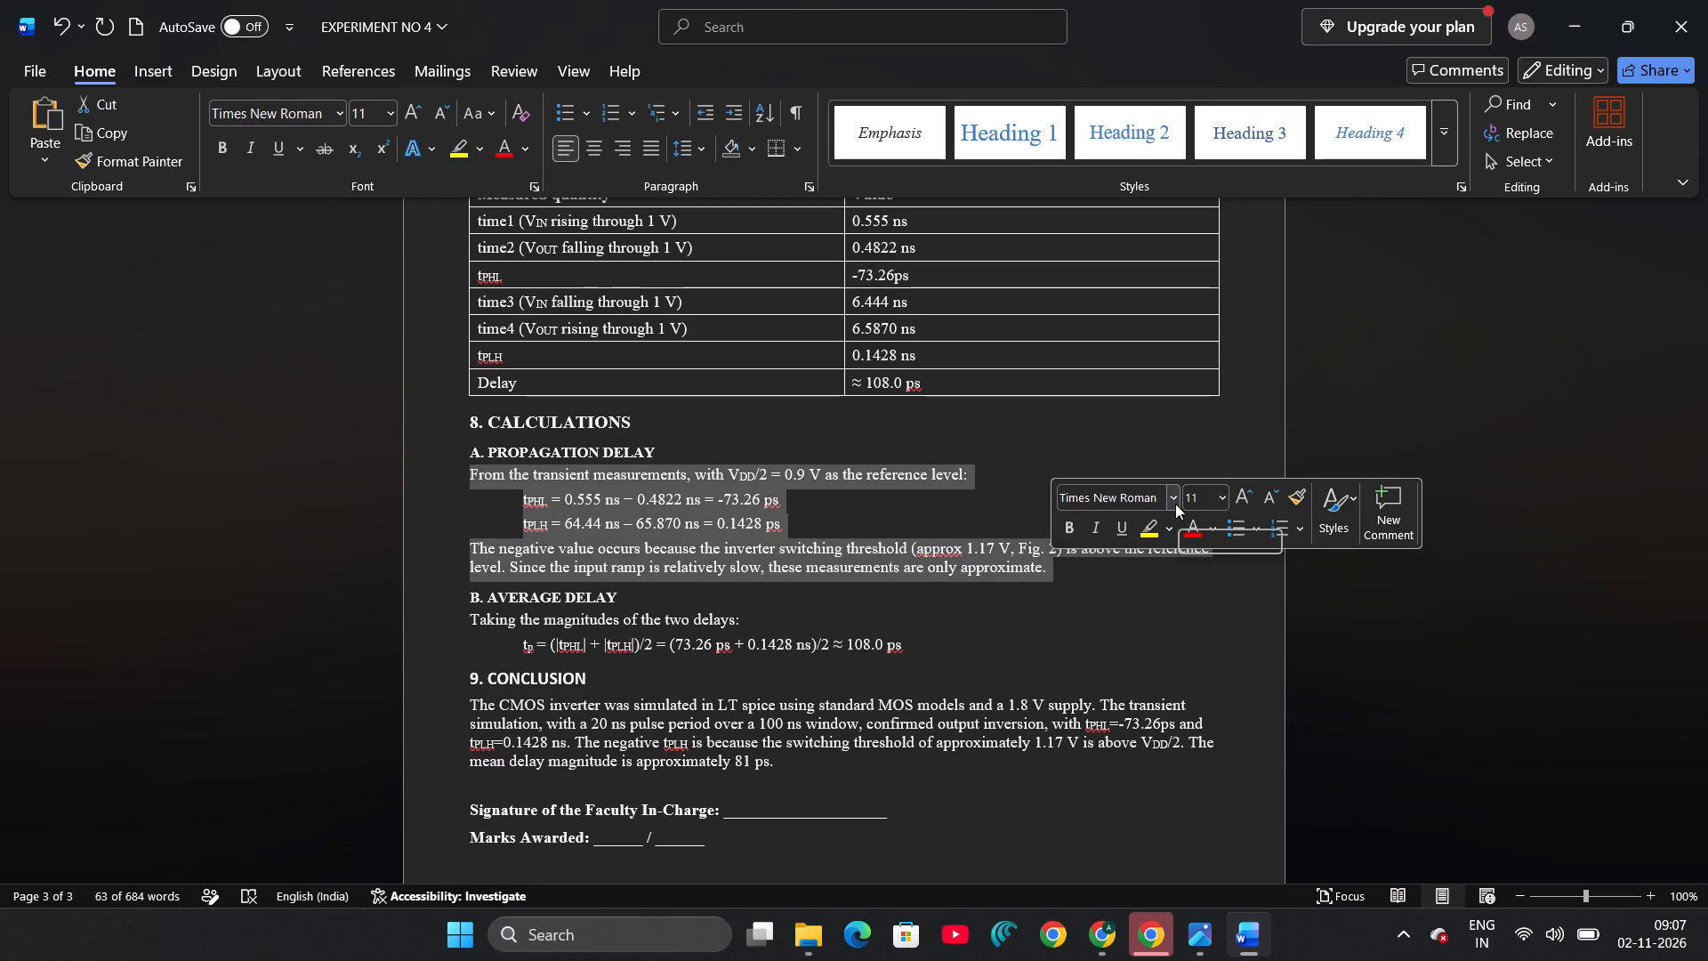
{"action": "left_click", "coordinate": [1226, 504]}
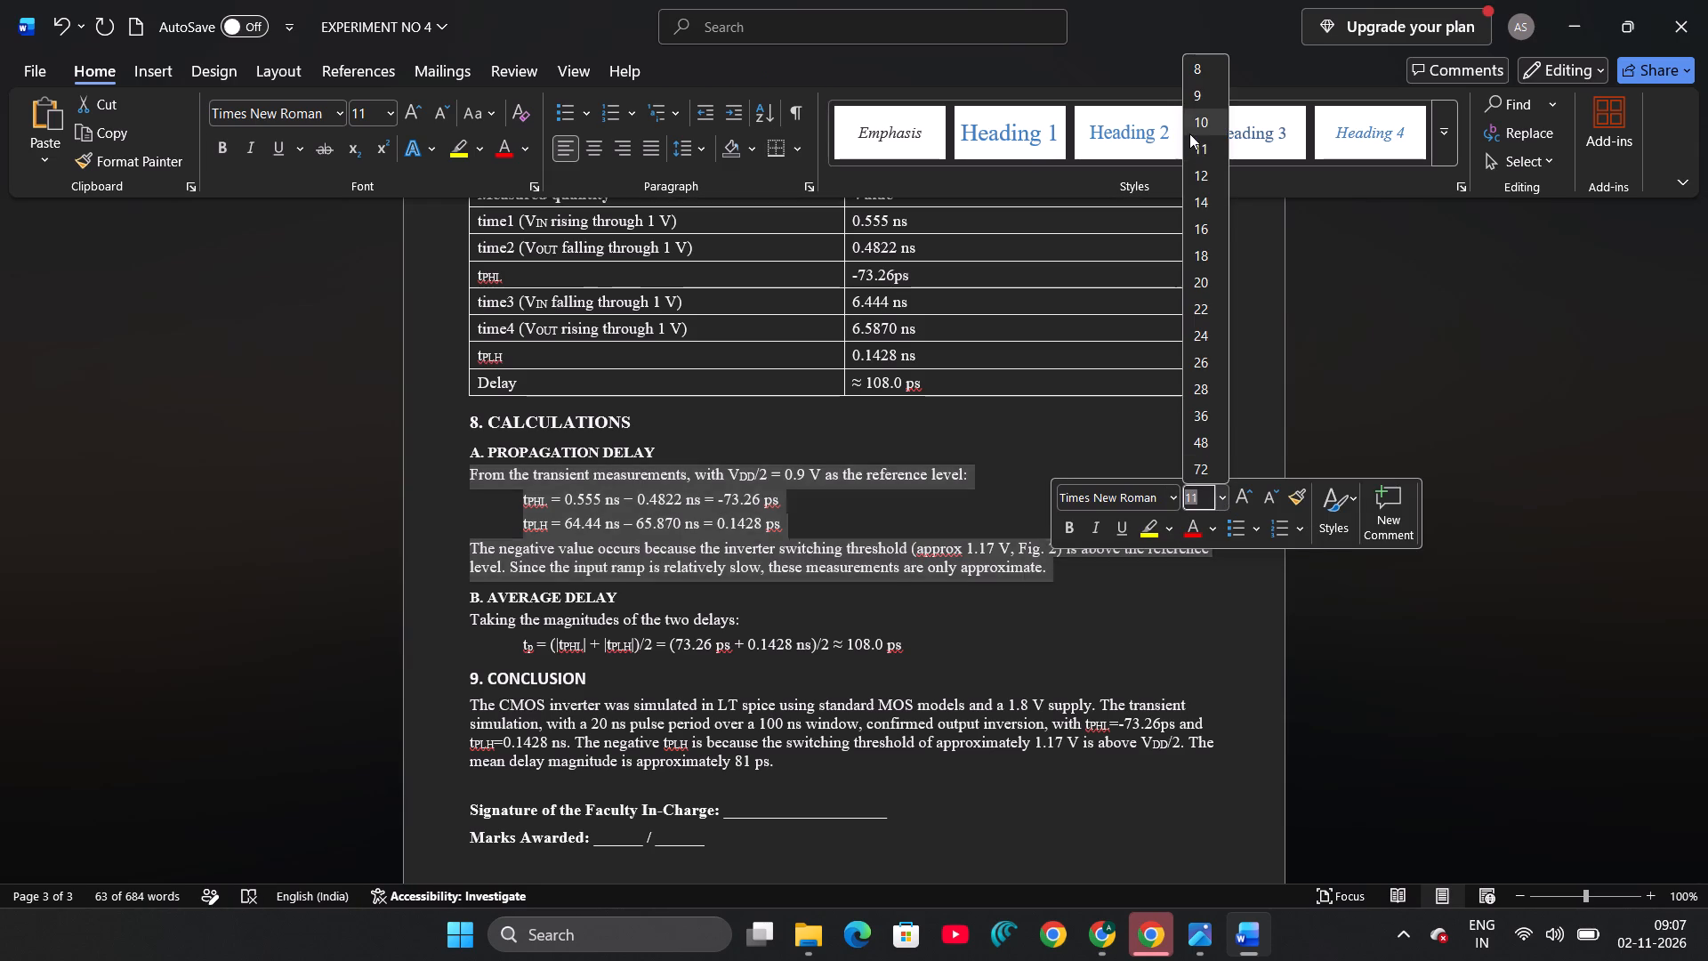
{"action": "left_click", "coordinate": [1188, 133]}
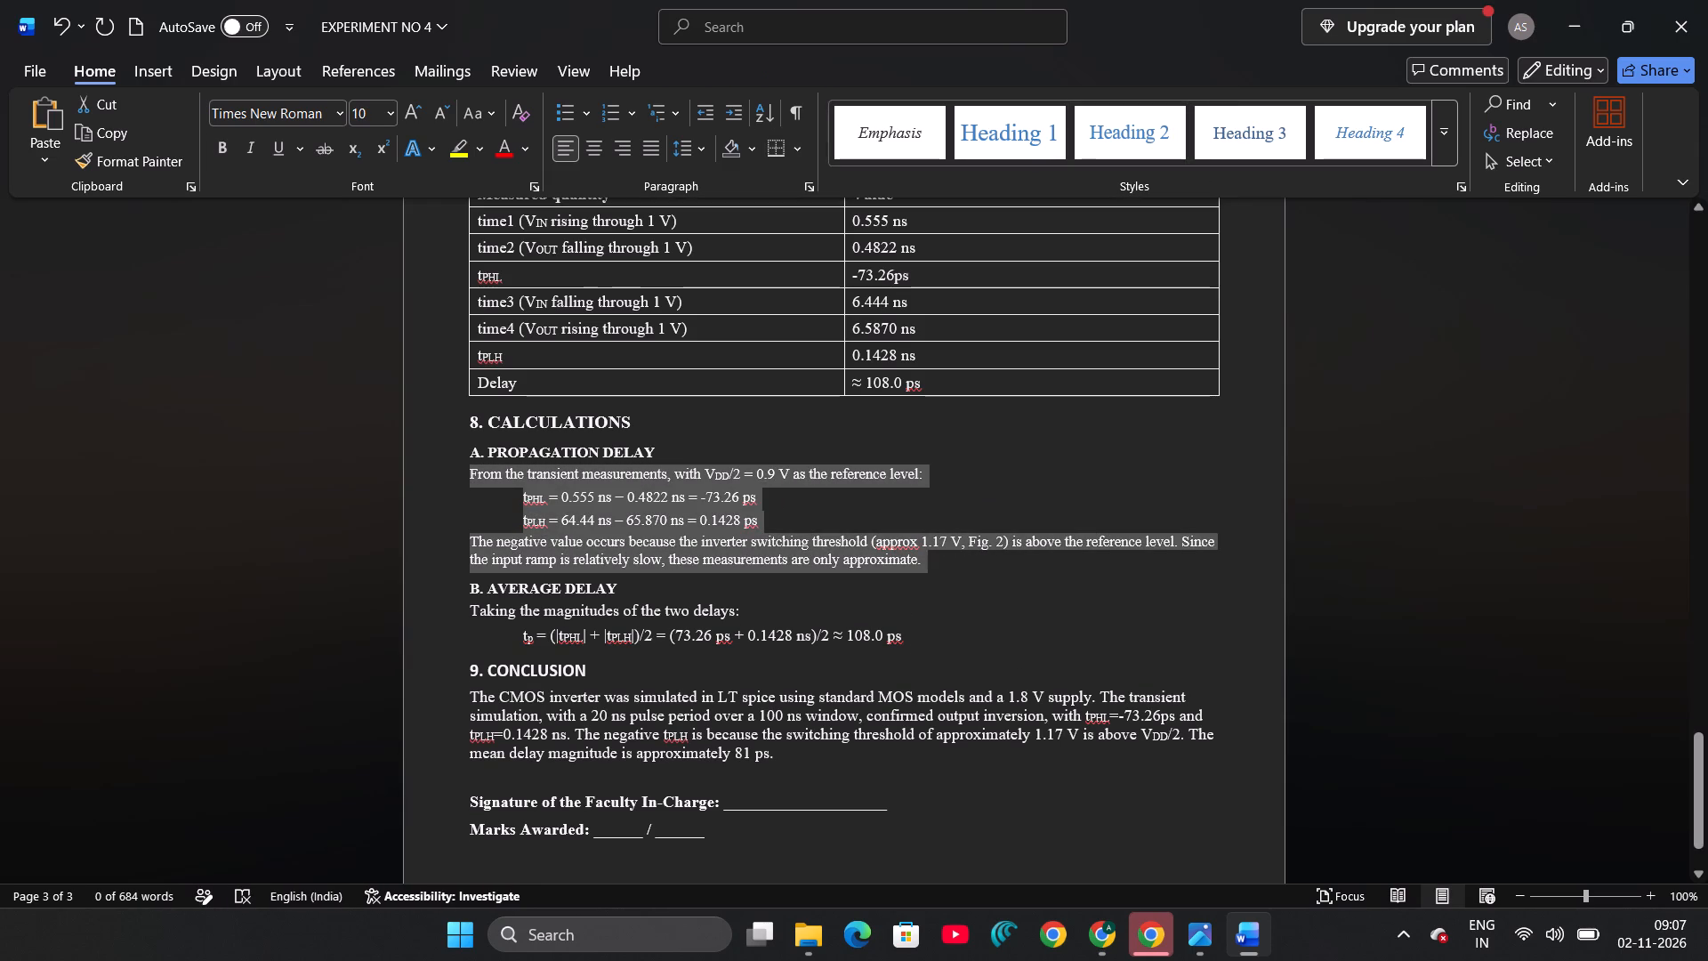
{"action": "left_click_drag", "start_coordinate": [466, 610], "coordinate": [902, 634]}
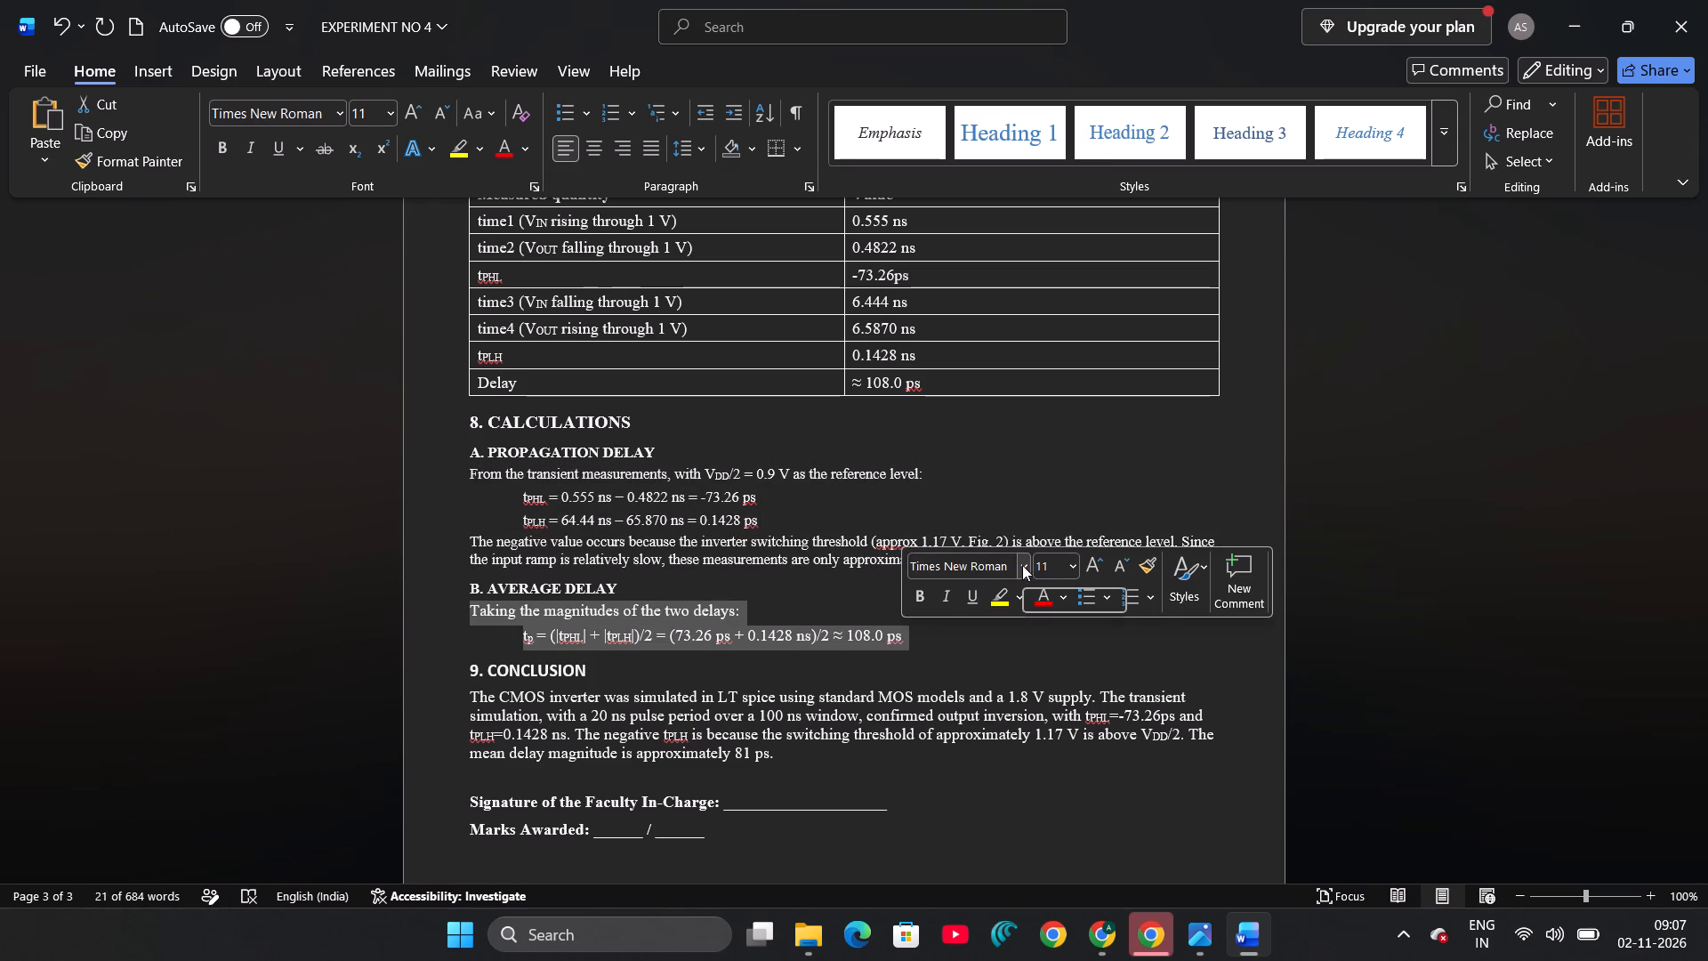
{"action": "left_click", "coordinate": [1078, 564]}
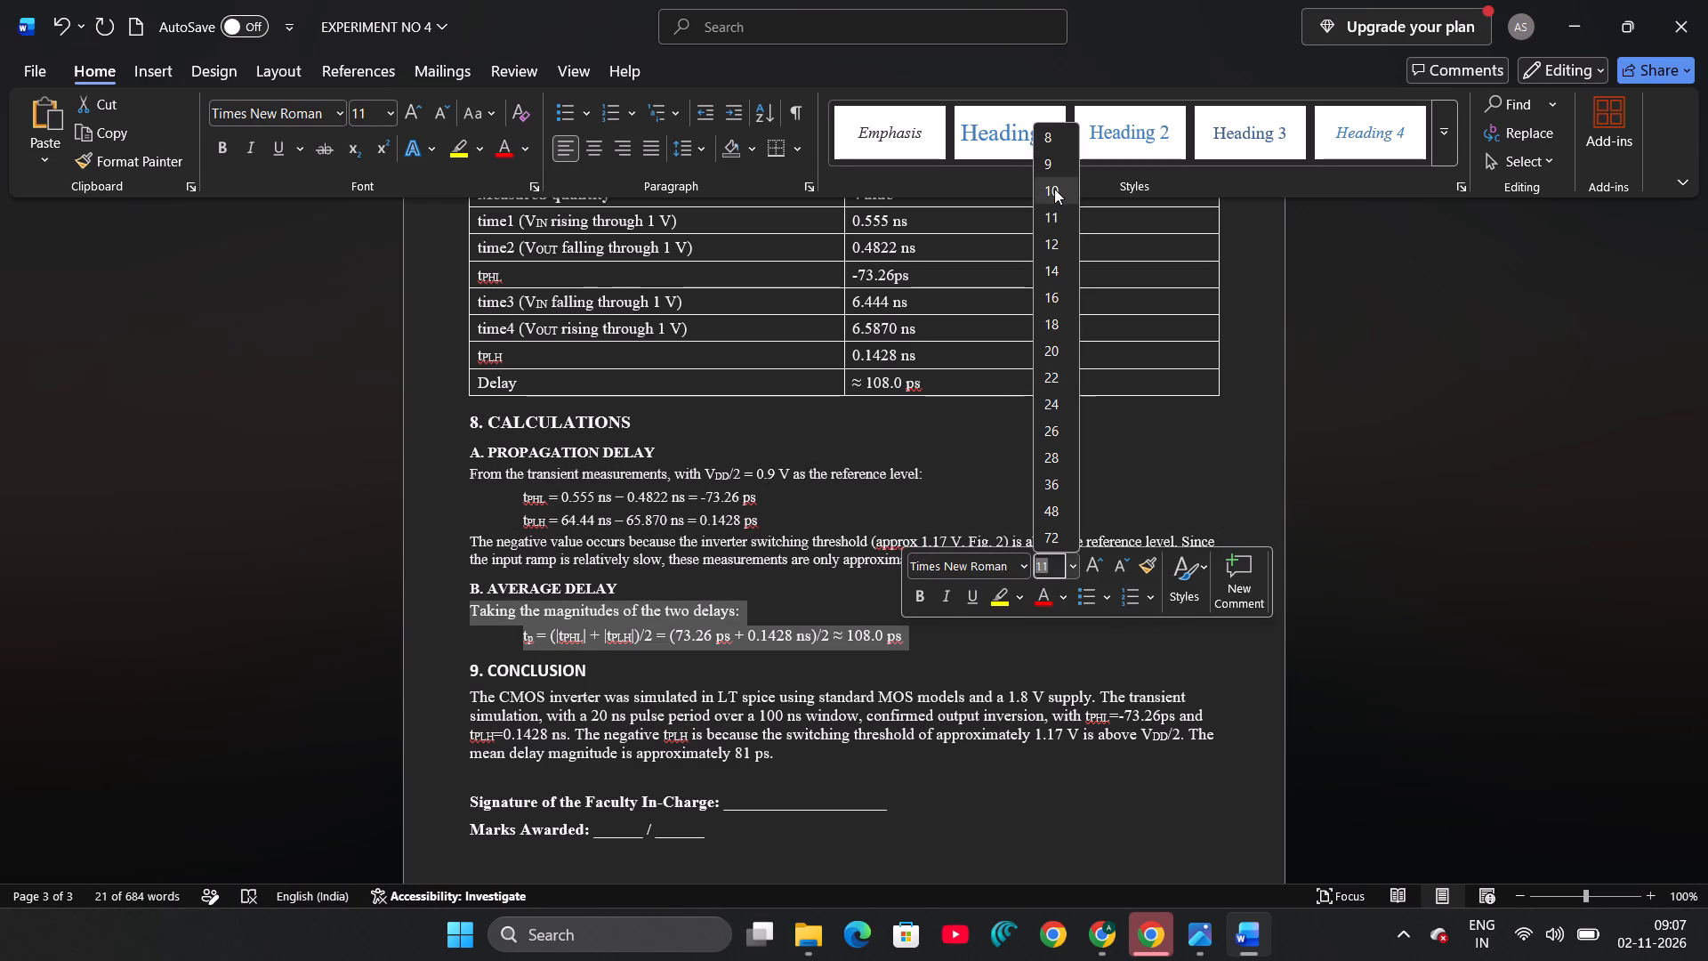
{"action": "left_click", "coordinate": [1054, 189]}
{"action": "left_click", "coordinate": [887, 616]}
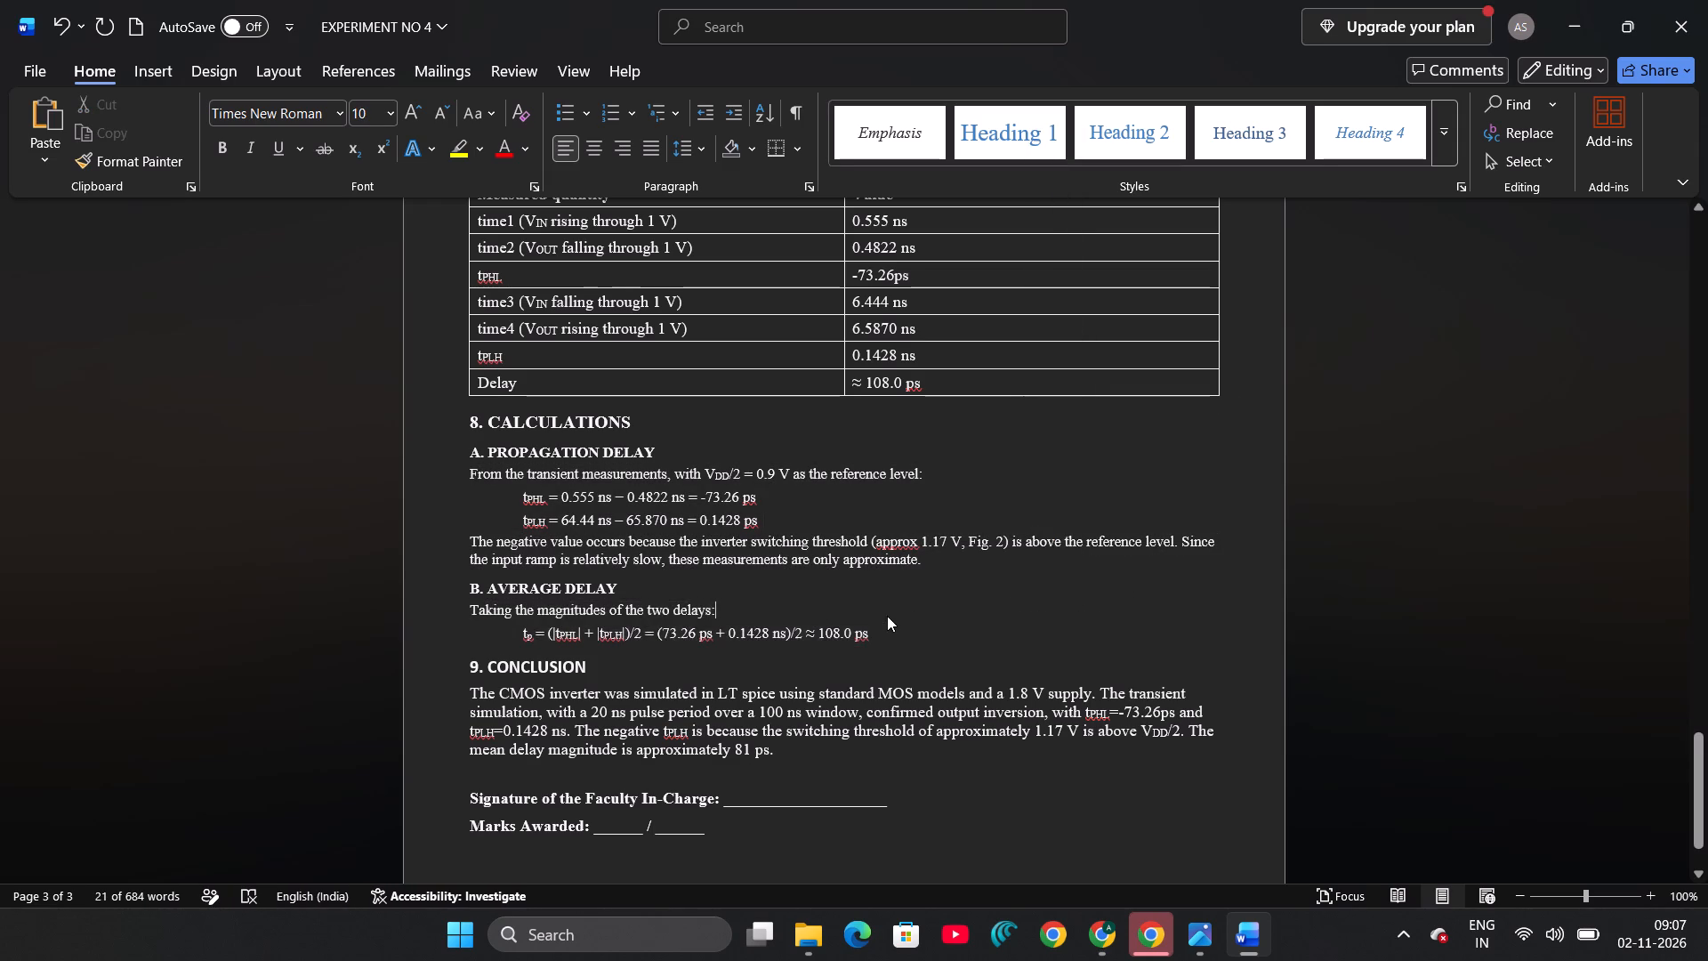
Copy the whole paragraph under the "9. CONCLUSION" heading.
{"action": "scroll", "coordinate": [887, 616], "scroll_direction": "down", "scroll_amount": 1}
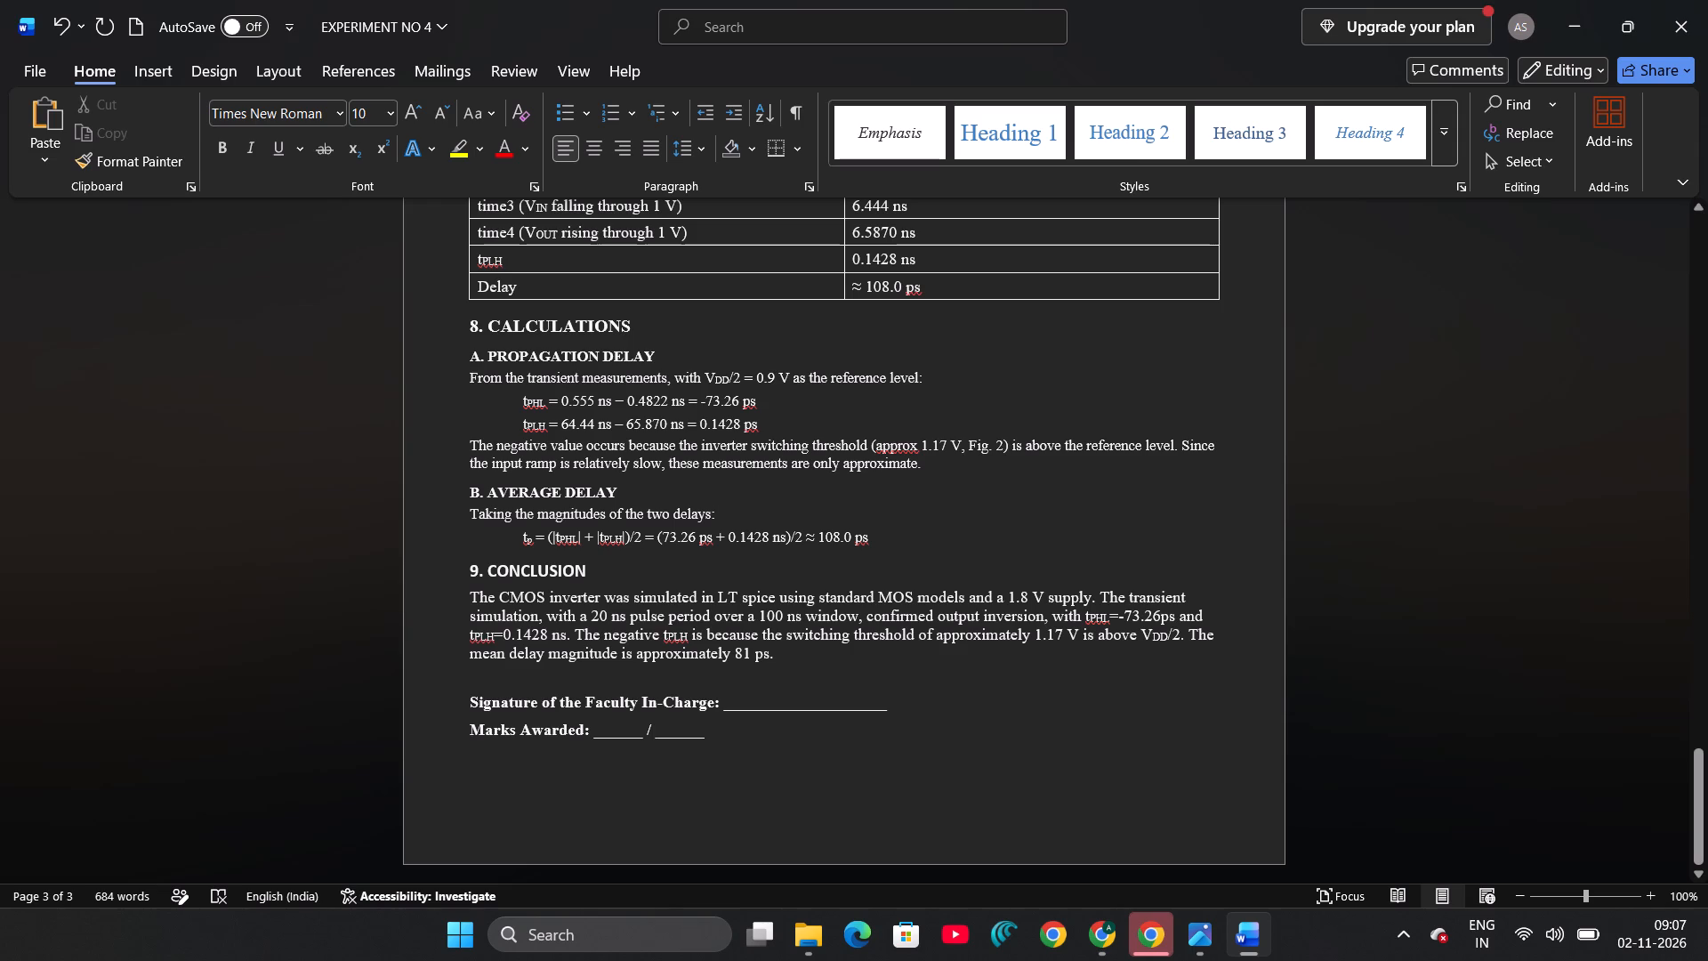
{"action": "left_click_drag", "start_coordinate": [465, 596], "coordinate": [755, 662]}
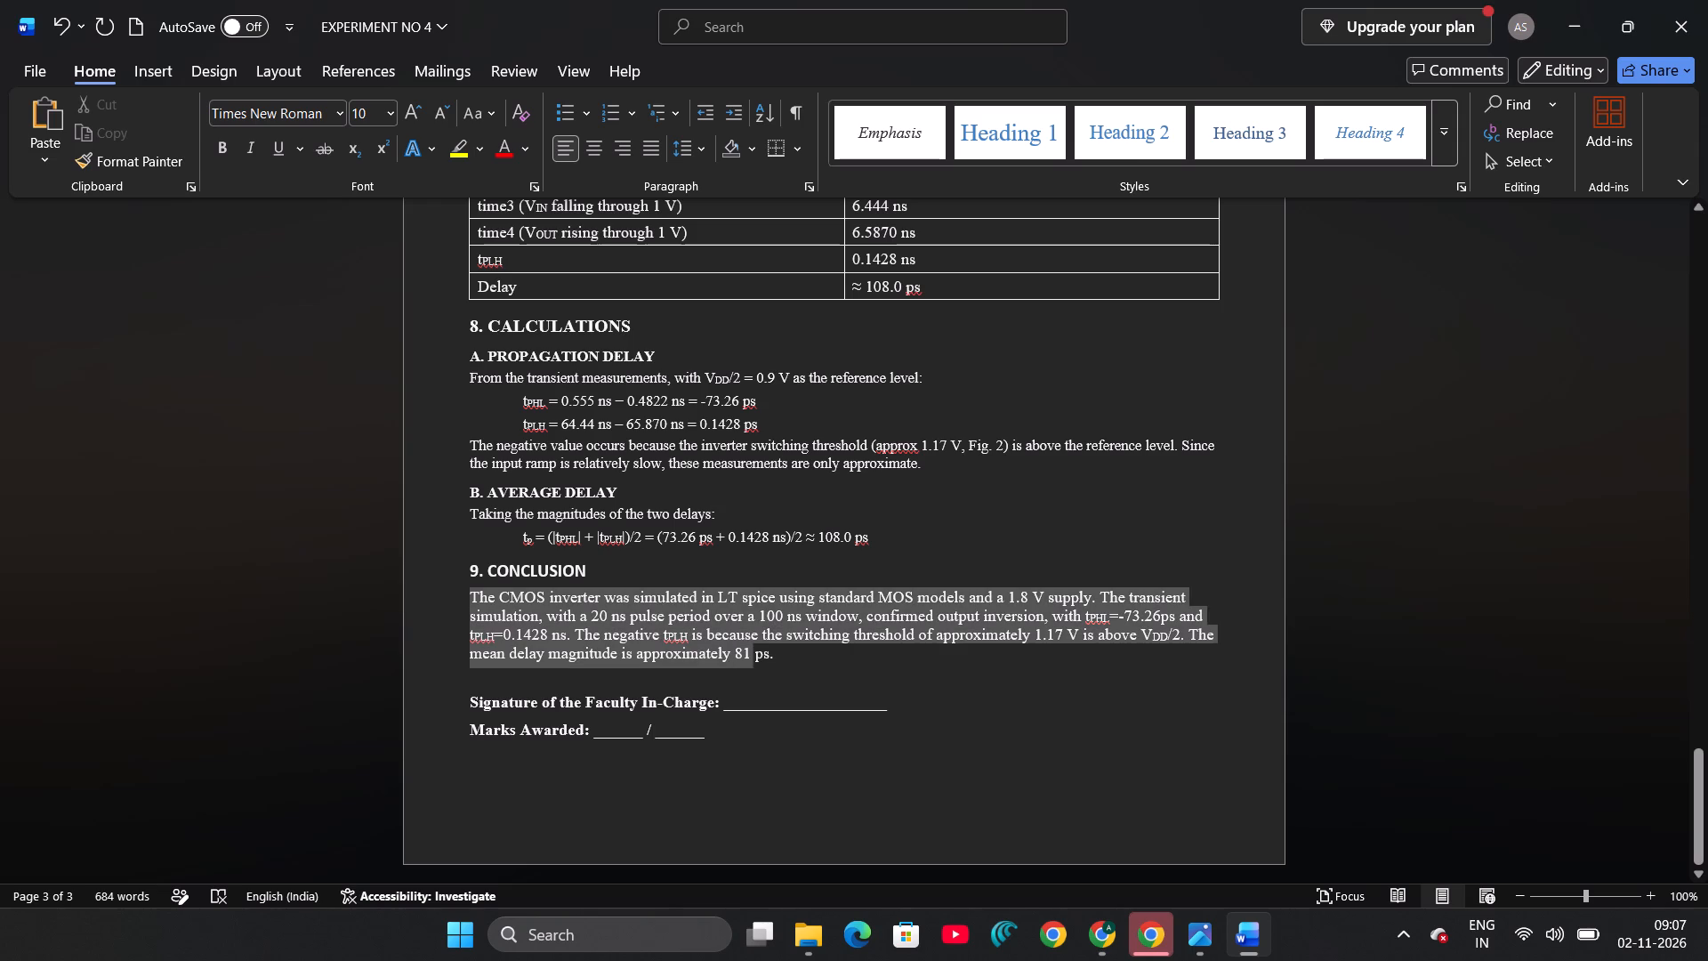
{"action": "left_click_drag", "start_coordinate": [755, 662], "coordinate": [787, 663]}
{"action": "left_click", "coordinate": [787, 663]}
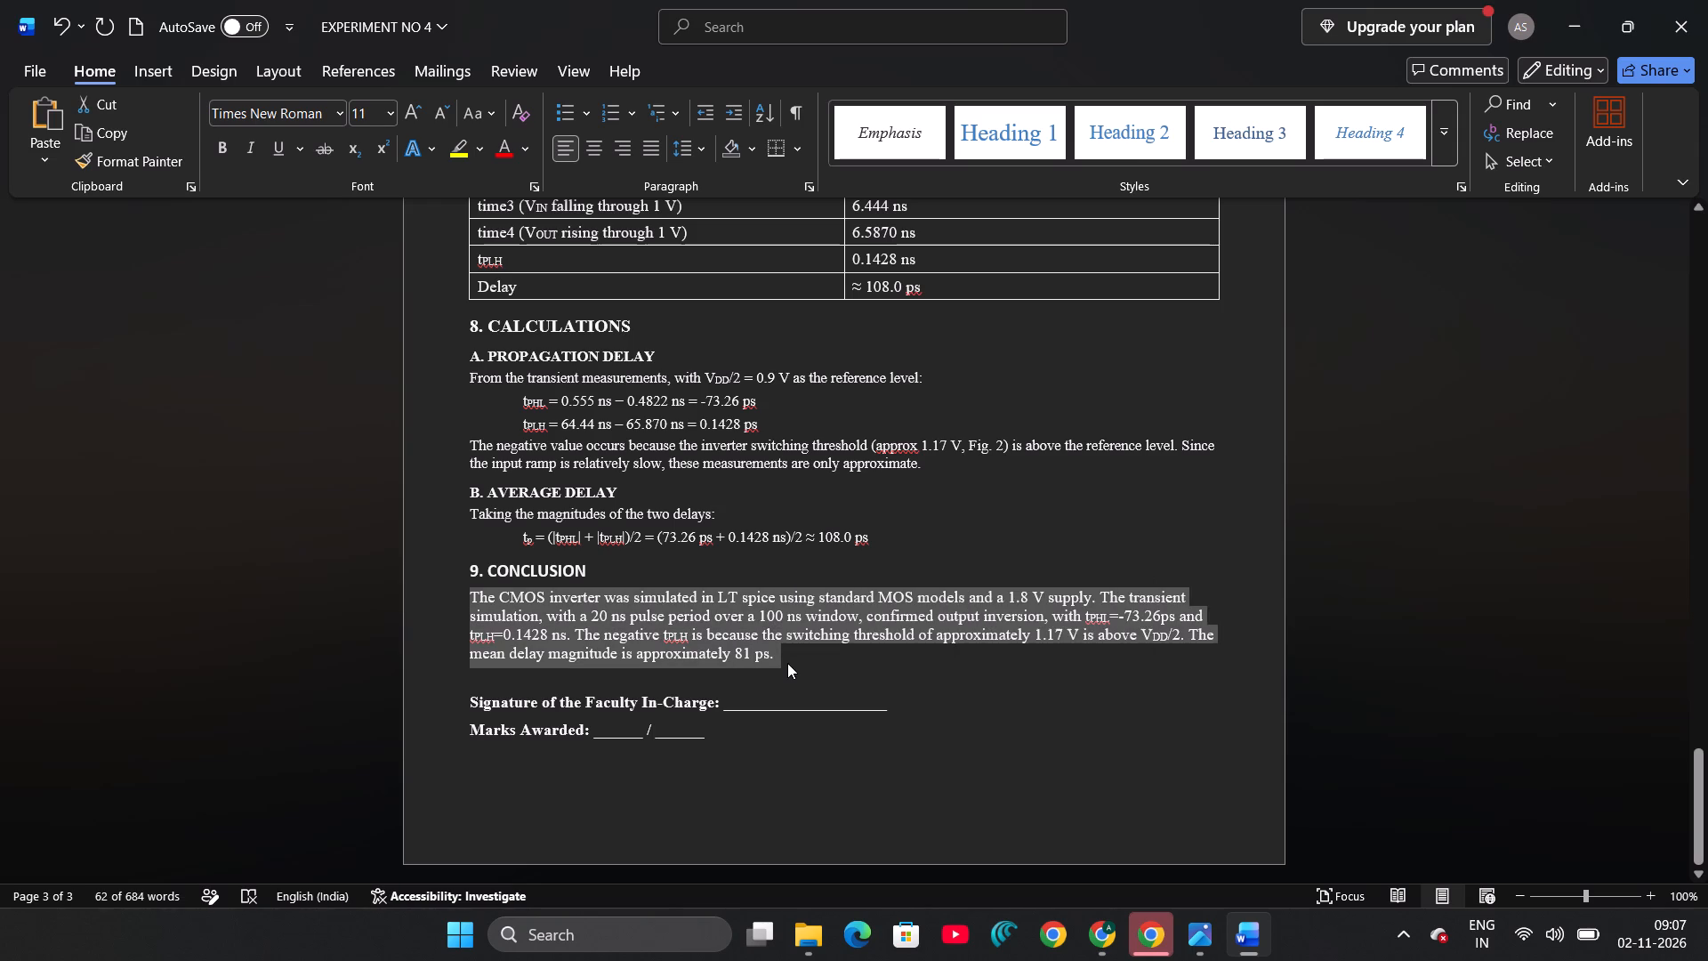
{"action": "left_click_drag", "start_coordinate": [780, 662], "coordinate": [464, 599]}
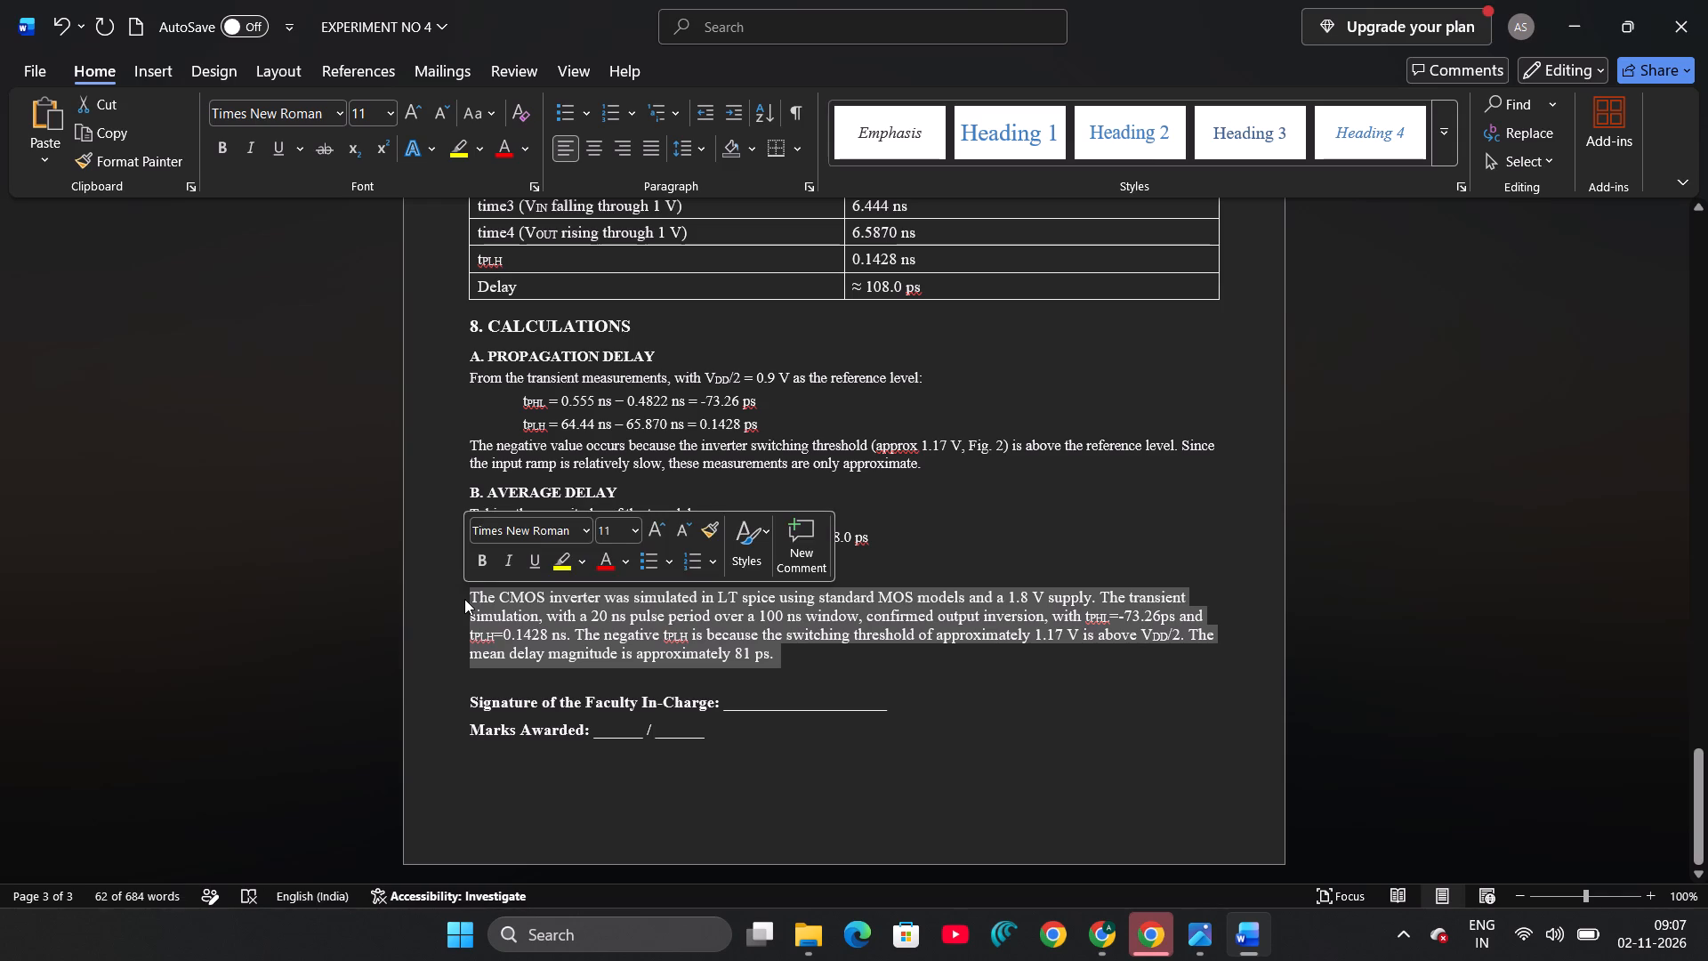
{"action": "key", "text": "ctrl+c"}
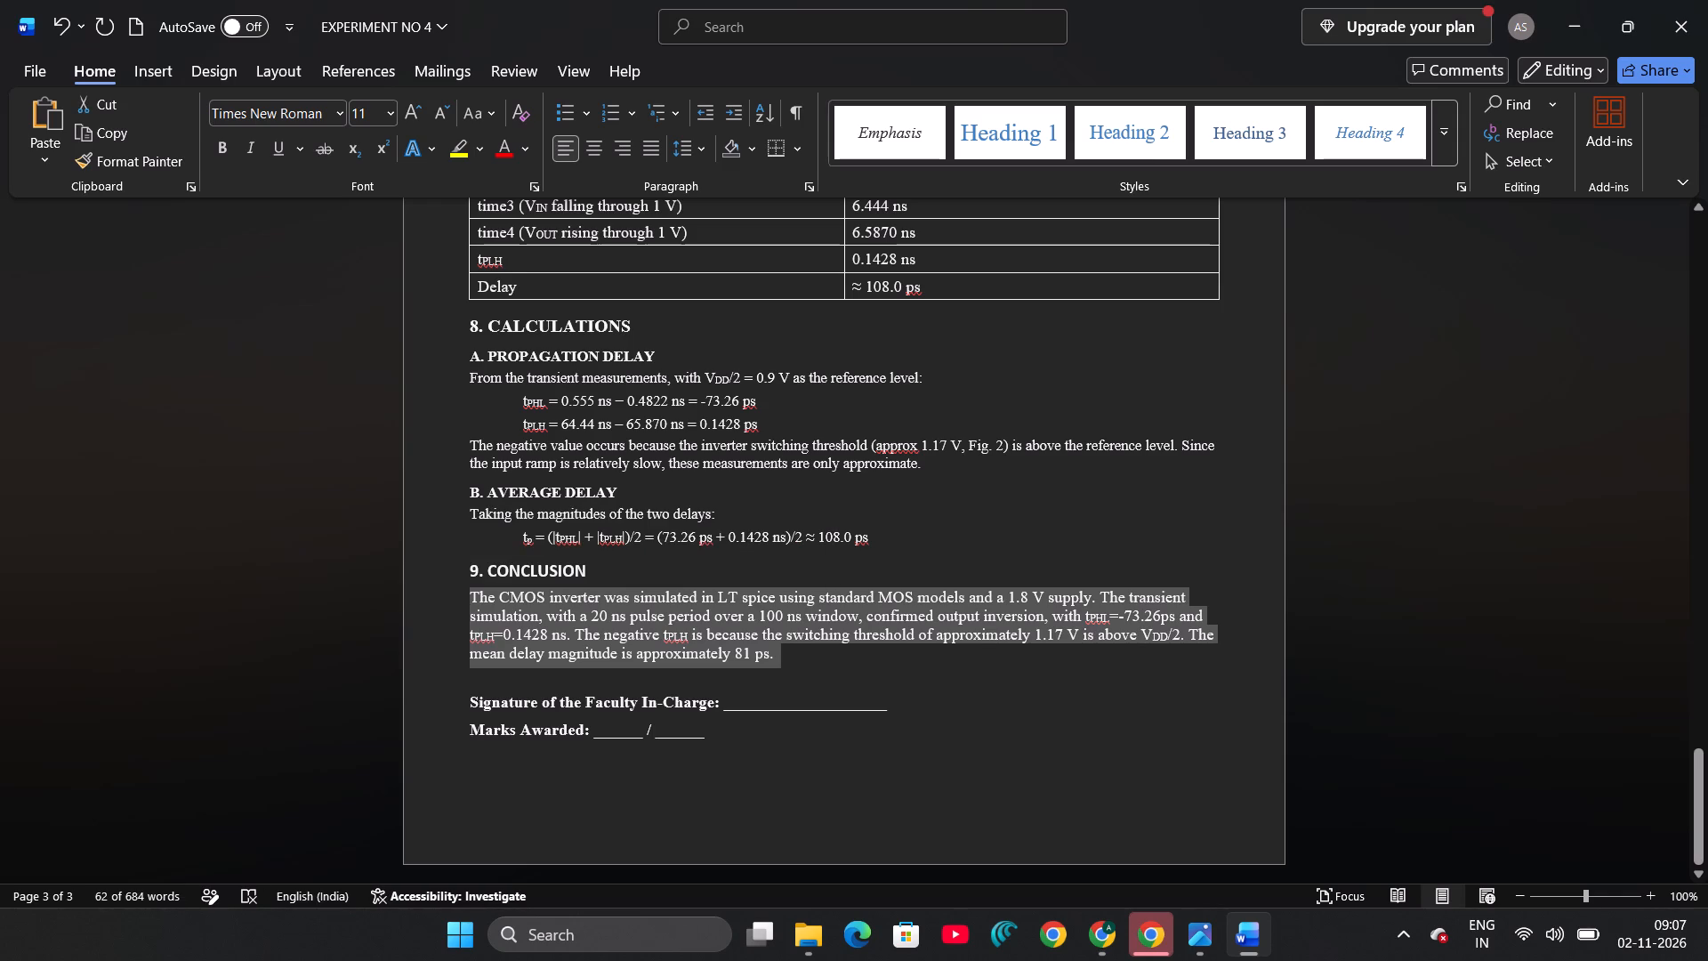
Delete the paragraph starting "The negative value occurs because the inverter switching threshold" under "A. PROPAGATION DELAY".
{"action": "scroll", "coordinate": [641, 424], "scroll_direction": "up", "scroll_amount": 1}
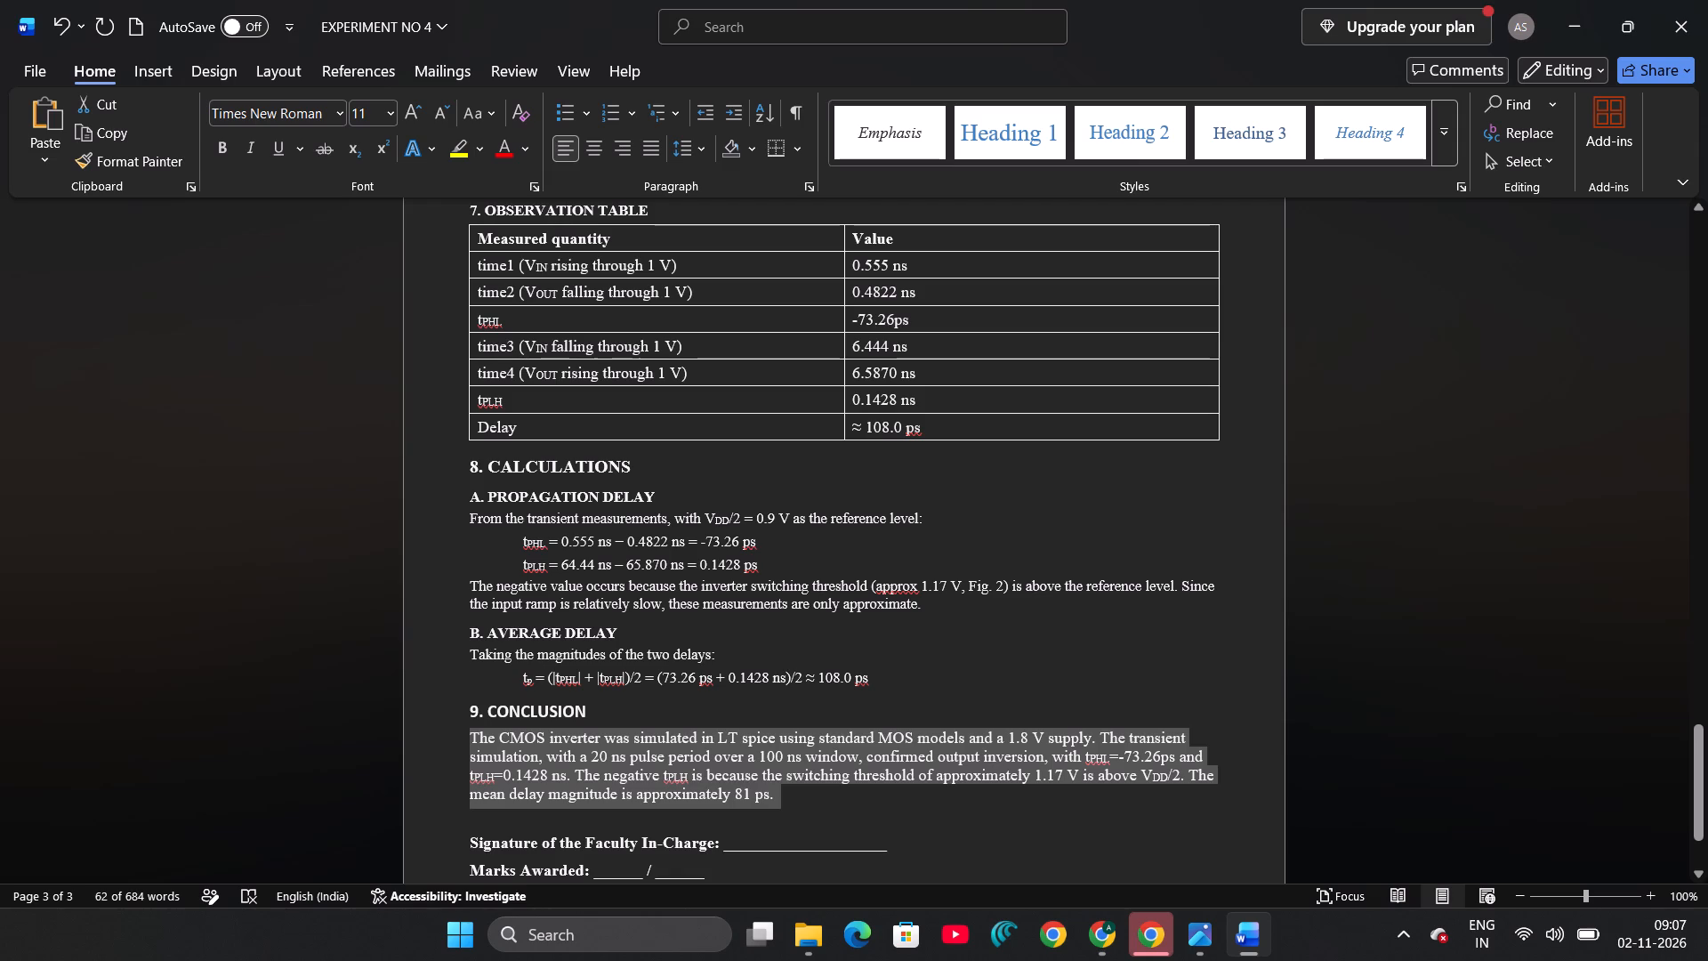
{"action": "left_click_drag", "start_coordinate": [920, 607], "coordinate": [870, 610]}
{"action": "left_click_drag", "start_coordinate": [870, 610], "coordinate": [463, 592]}
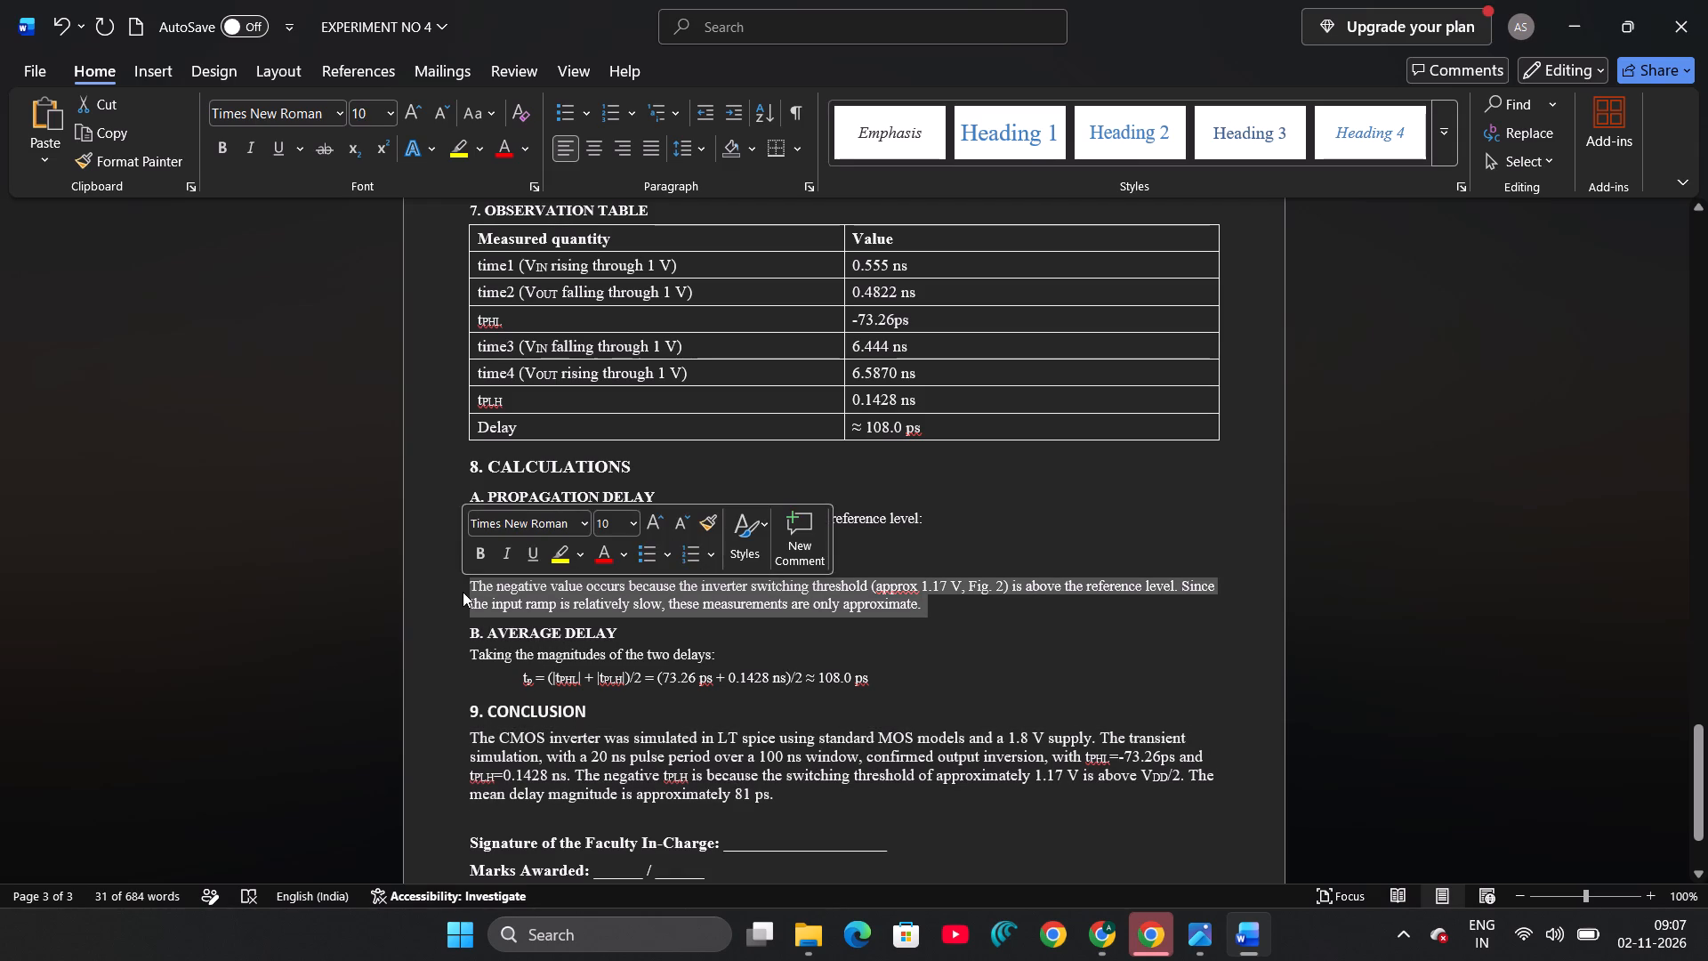
{"action": "key", "text": "BackSpace"}
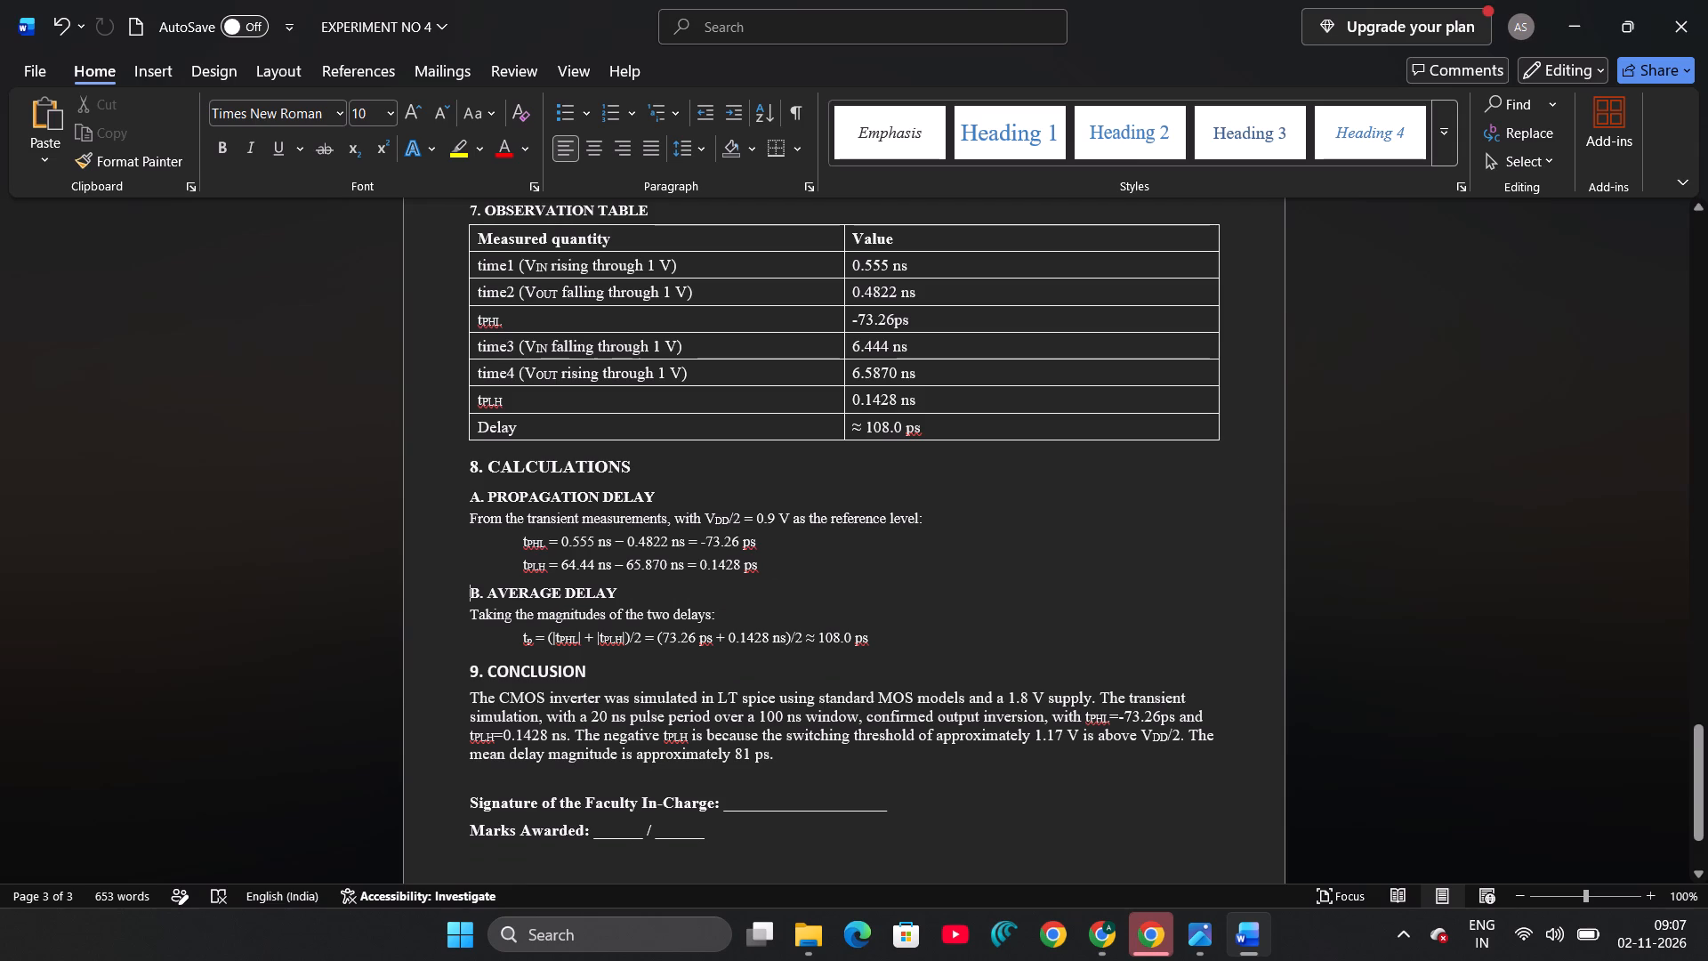
{"action": "scroll", "coordinate": [832, 703], "scroll_direction": "up", "scroll_amount": 3}
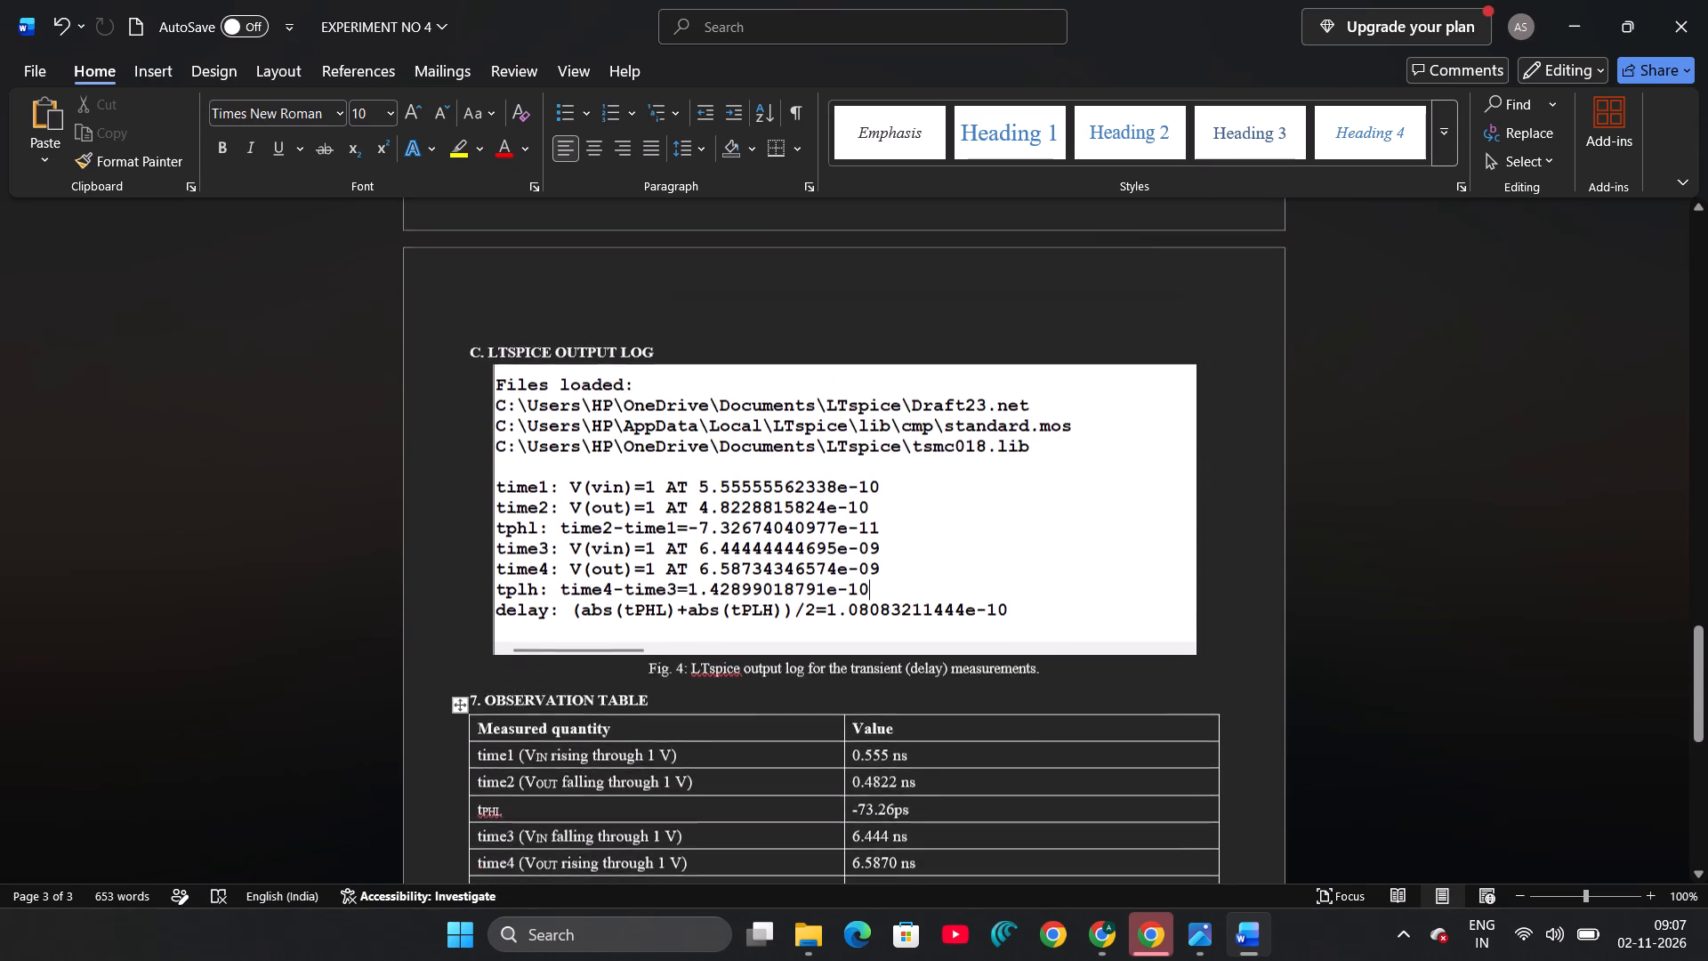
{"action": "scroll", "coordinate": [832, 703], "scroll_direction": "up", "scroll_amount": 6}
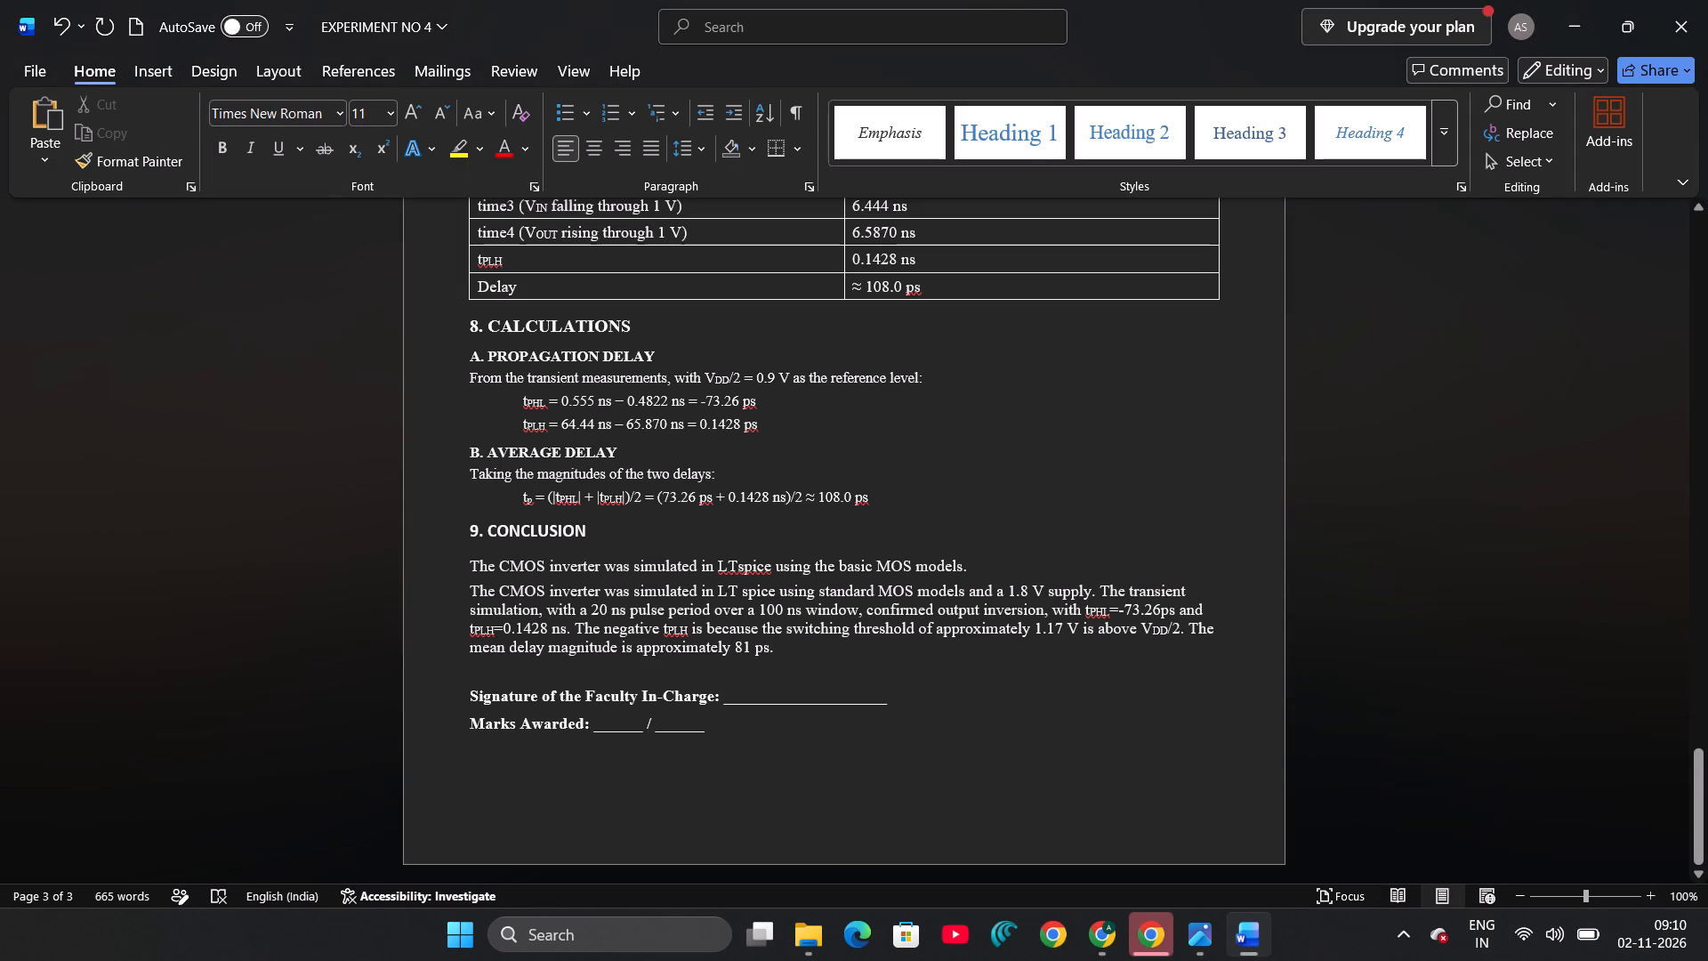
{"action": "key", "text": "ctrl+Return"}
{"action": "key", "text": "ctrl+v"}
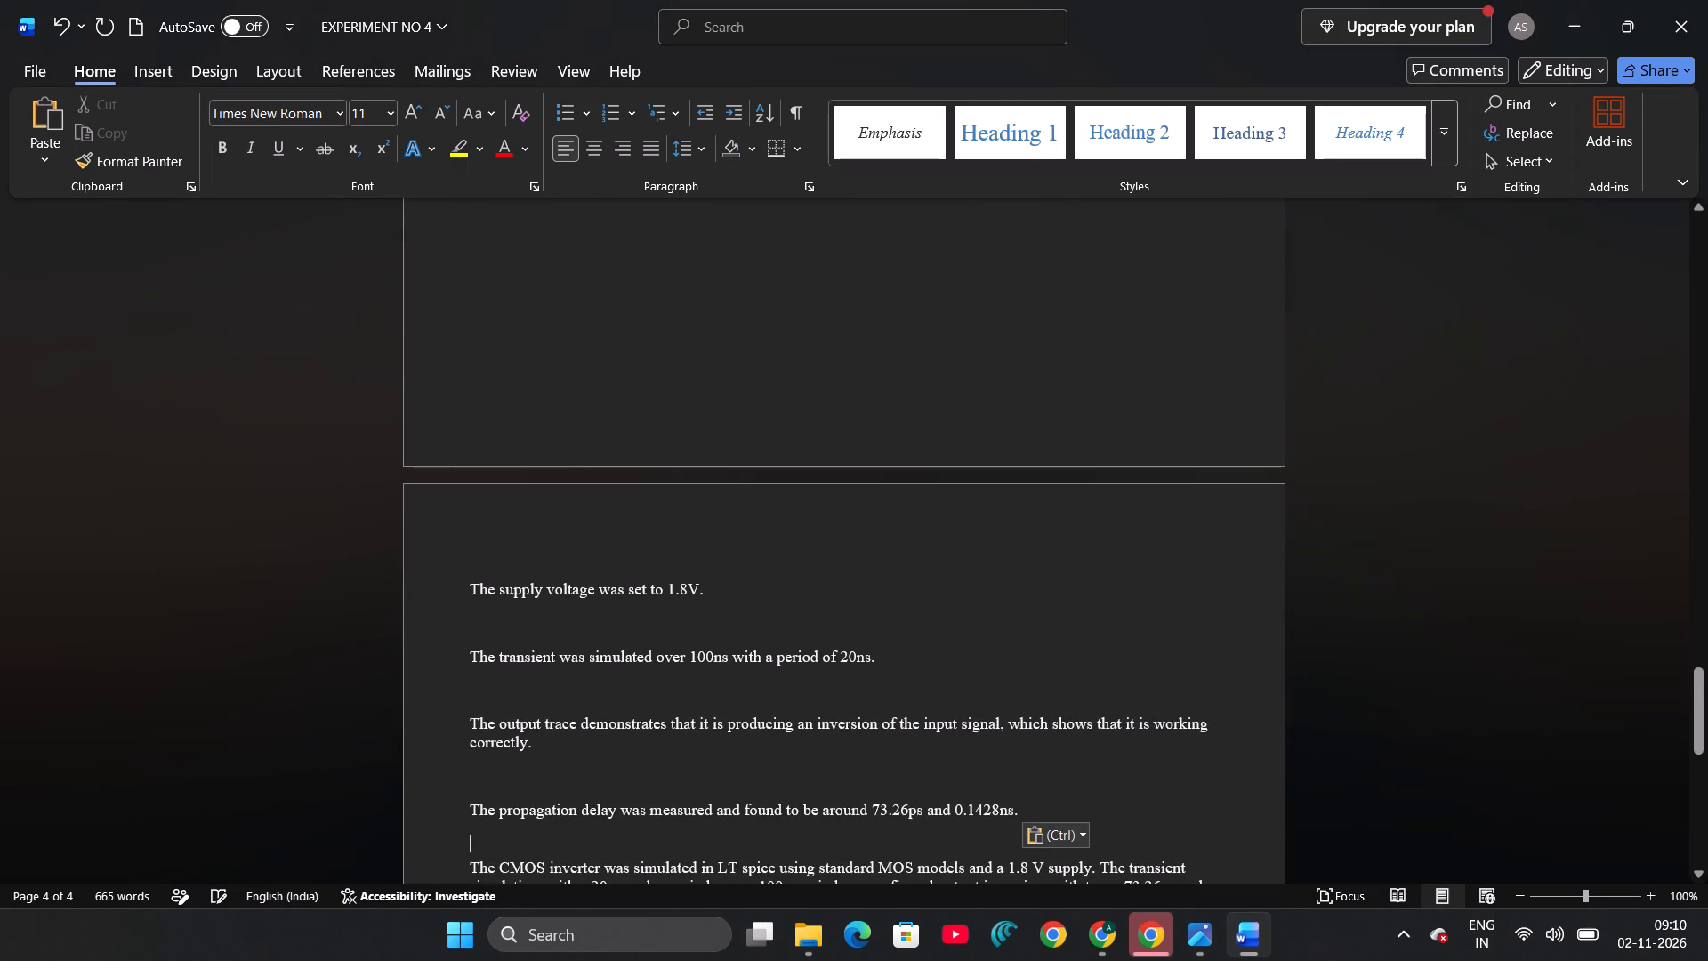
Remove the page break and blank lines before the supply voltage and transient sentences, keeping each on its own line under the first Conclusion sentence.
{"action": "scroll", "coordinate": [1012, 580], "scroll_direction": "up", "scroll_amount": 1}
{"action": "scroll", "coordinate": [487, 809], "scroll_direction": "down", "scroll_amount": 1}
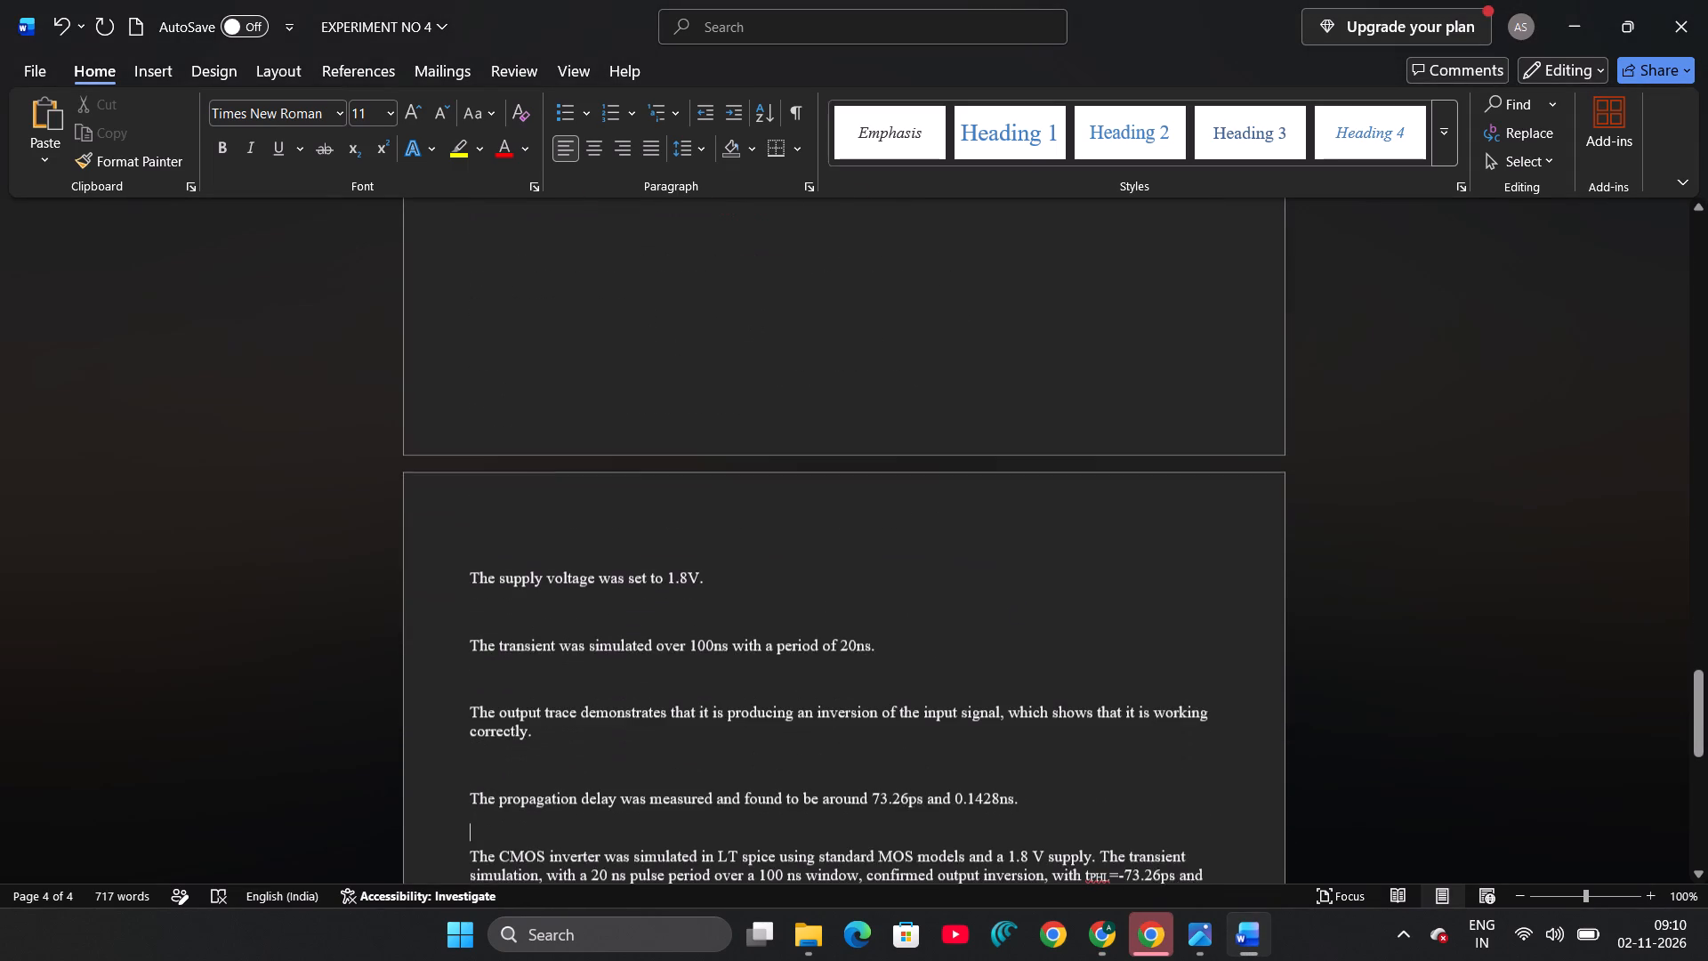
{"action": "left_click", "coordinate": [466, 578]}
{"action": "key", "text": "BackSpace"}
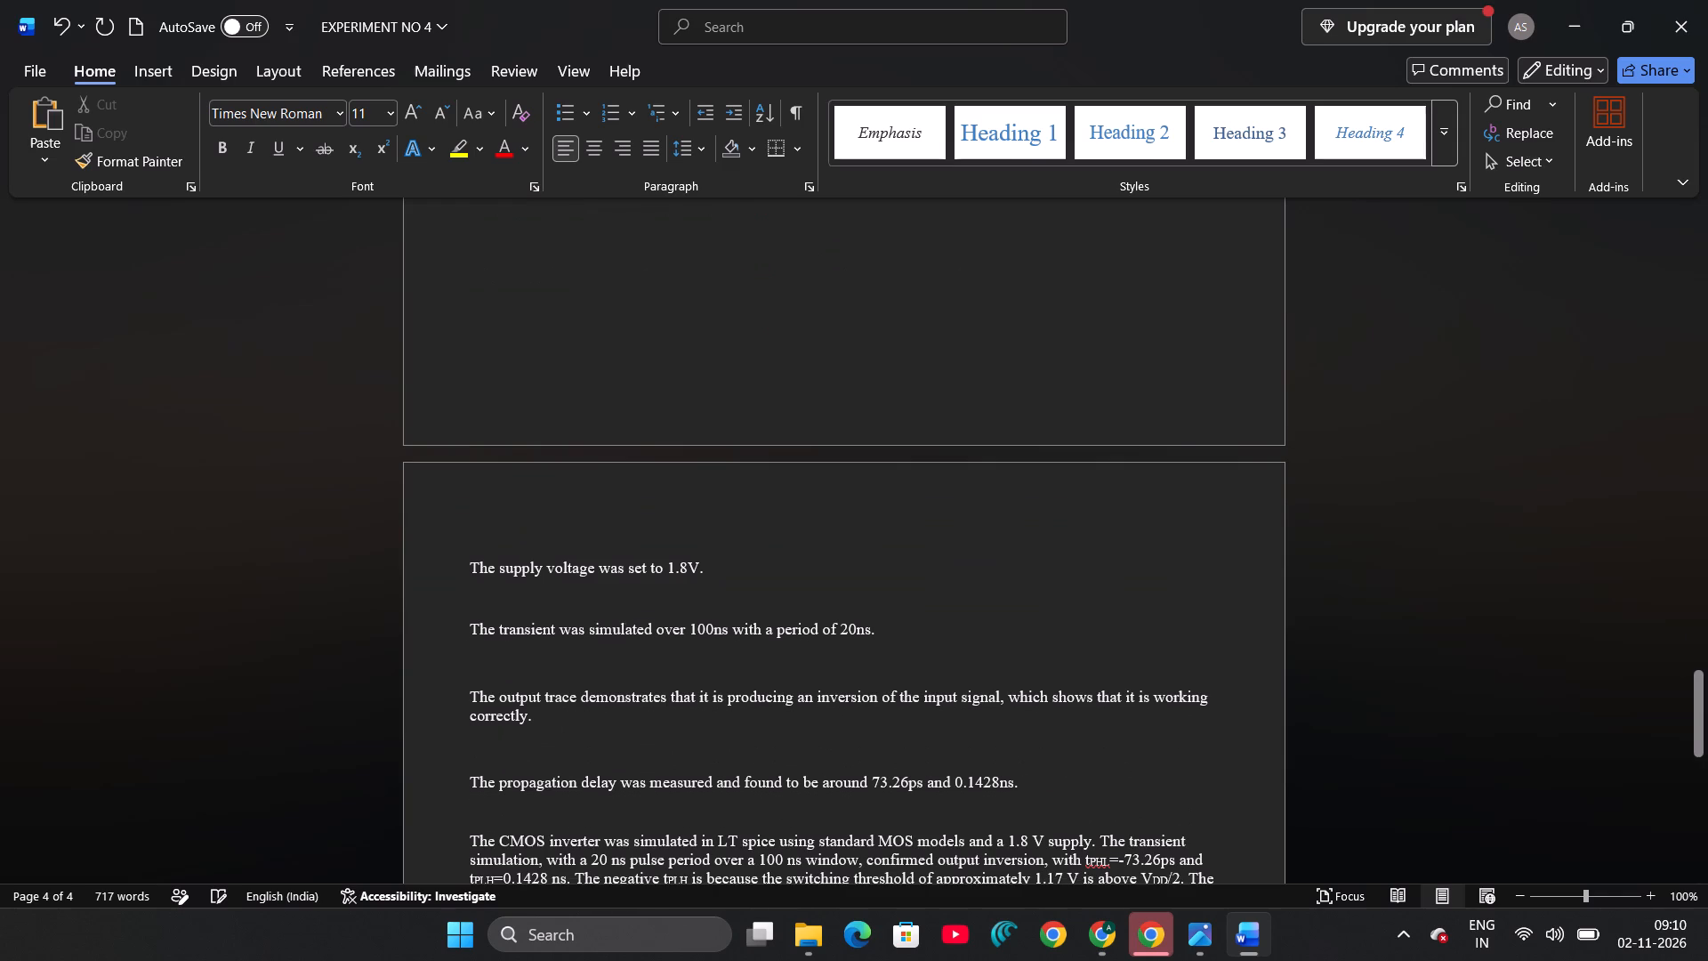
{"action": "key", "text": "BackSpace"}
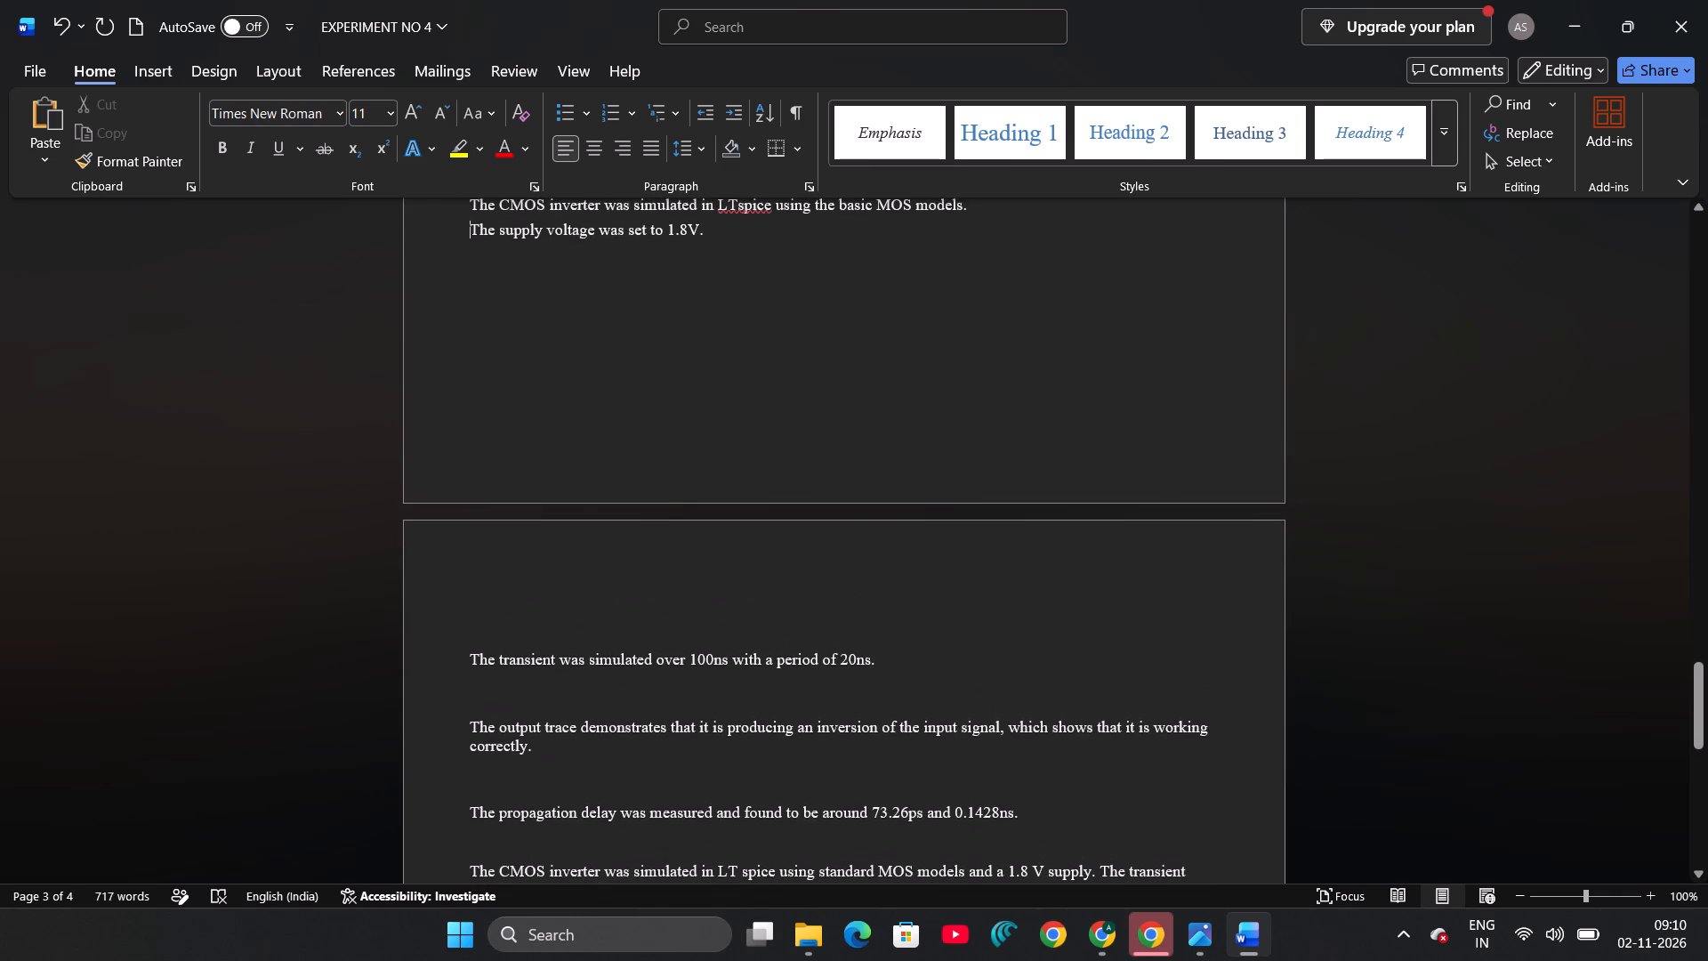
{"action": "left_click", "coordinate": [459, 661]}
{"action": "key", "text": "BackSpace"}
{"action": "key", "text": "BackSpace"}
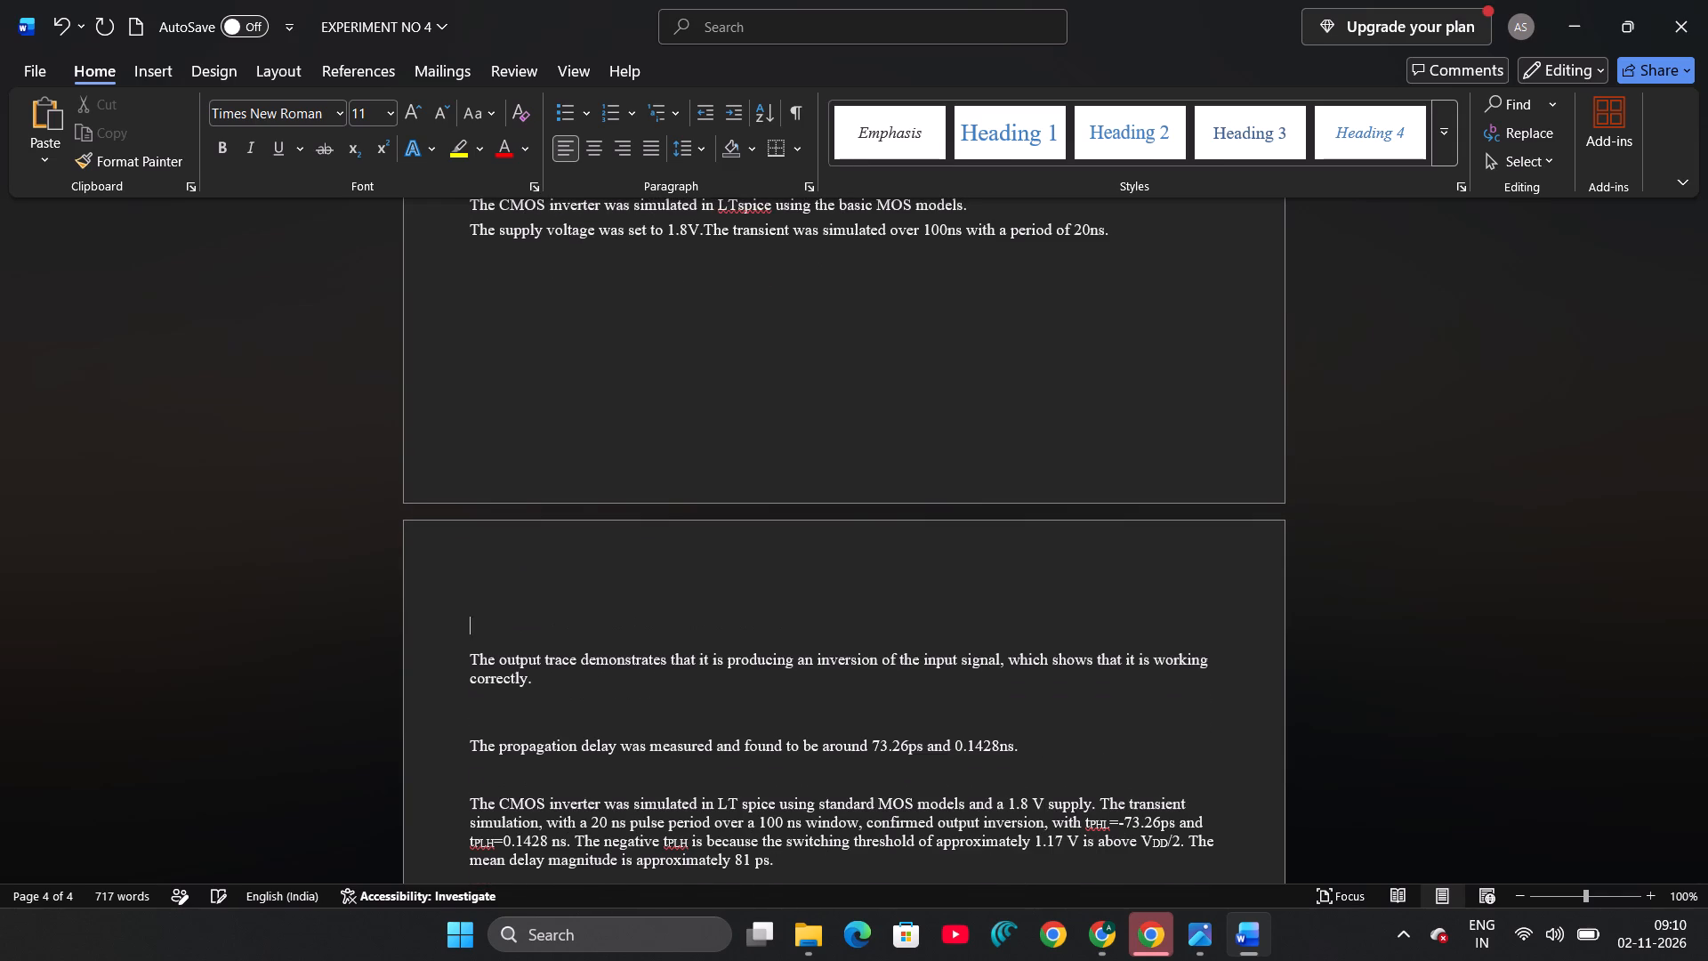
{"action": "key", "text": "Return"}
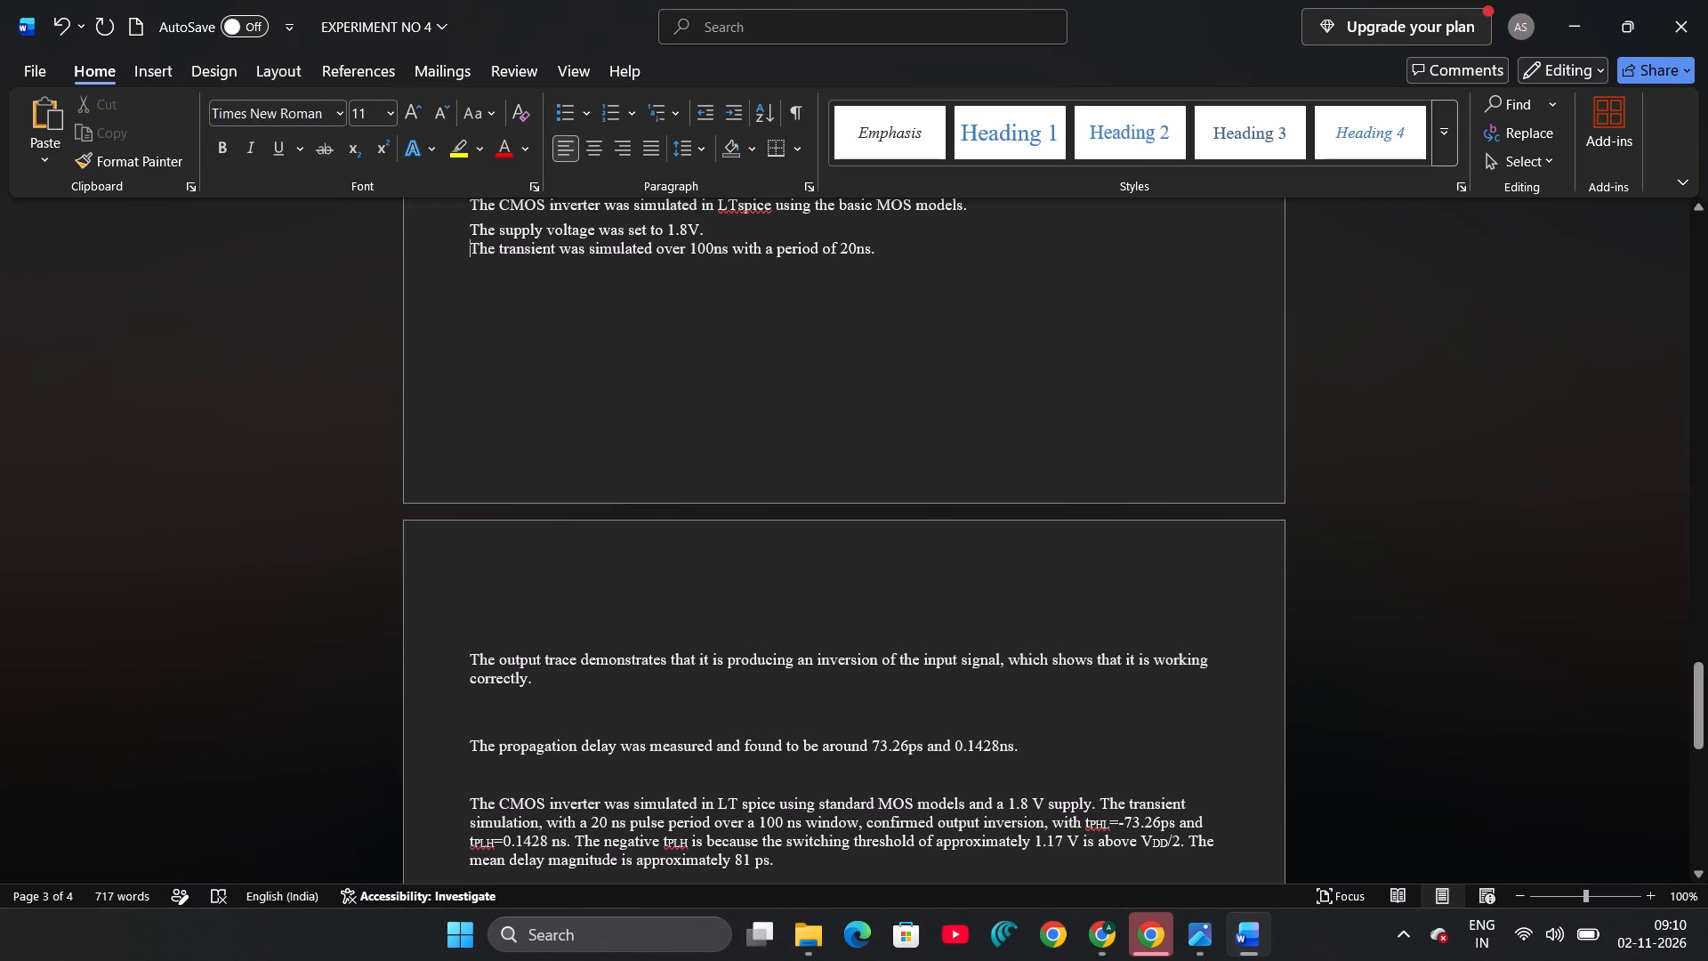
Remove the blank lines before the output trace and propagation delay sentences, keeping each on its own line directly below the transient sentence.
{"action": "left_click", "coordinate": [472, 652]}
{"action": "key", "text": "BackSpace"}
{"action": "key", "text": "BackSpace"}
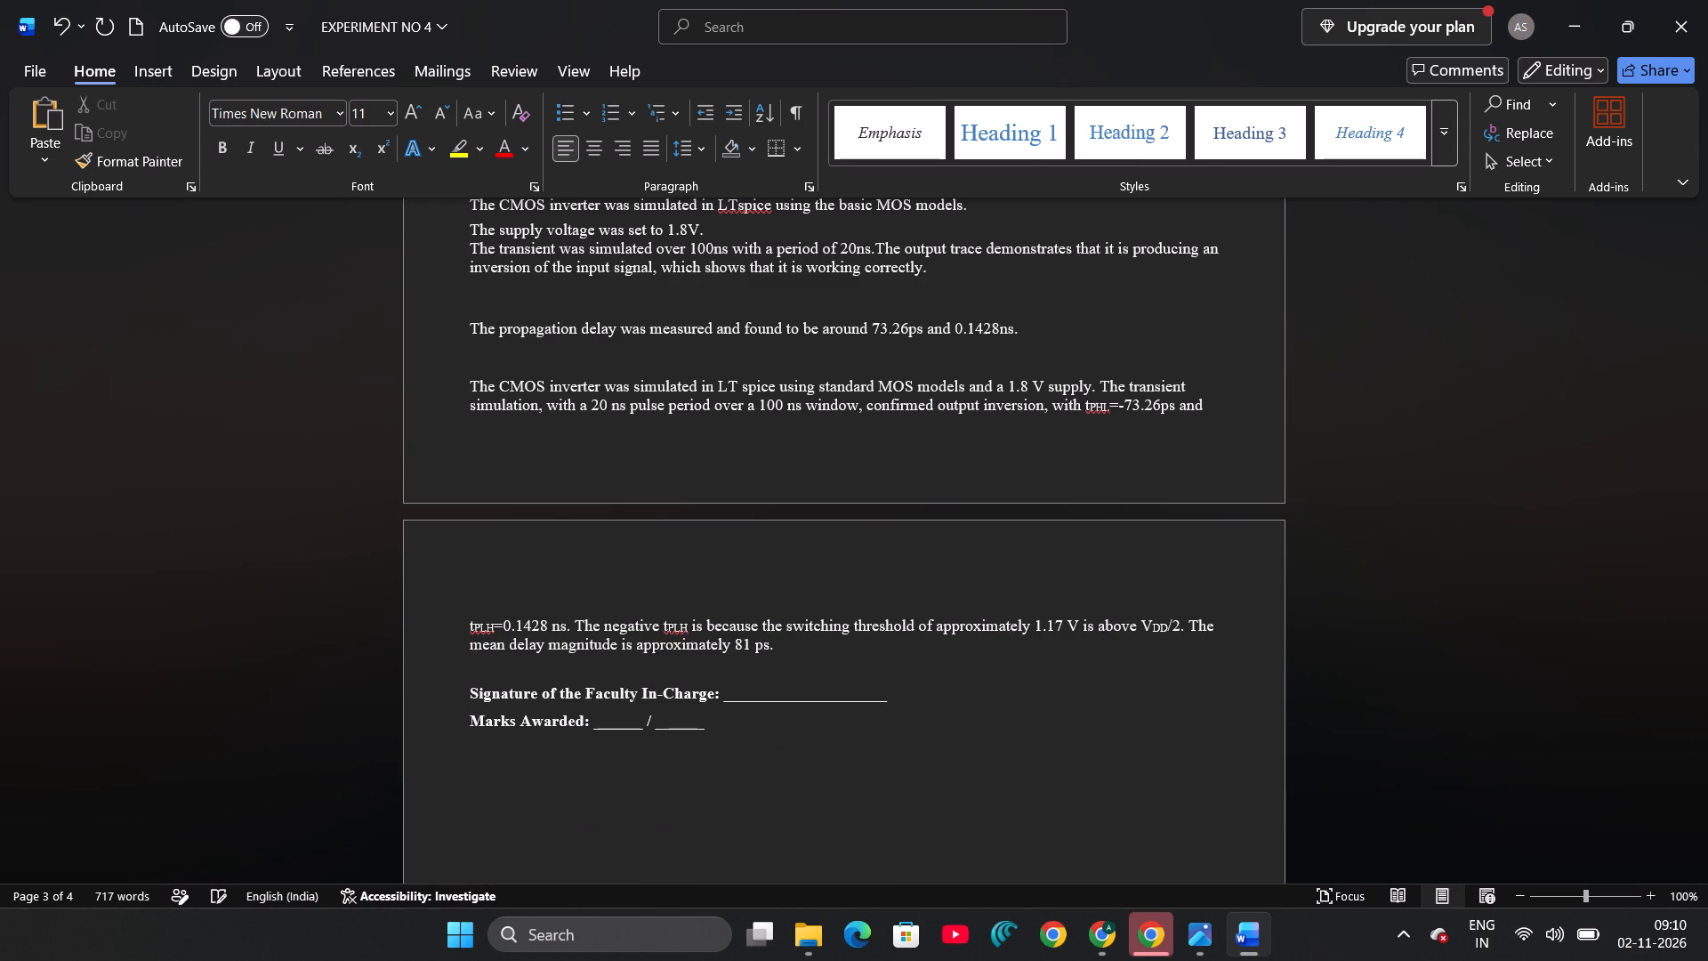
{"action": "key", "text": "Return"}
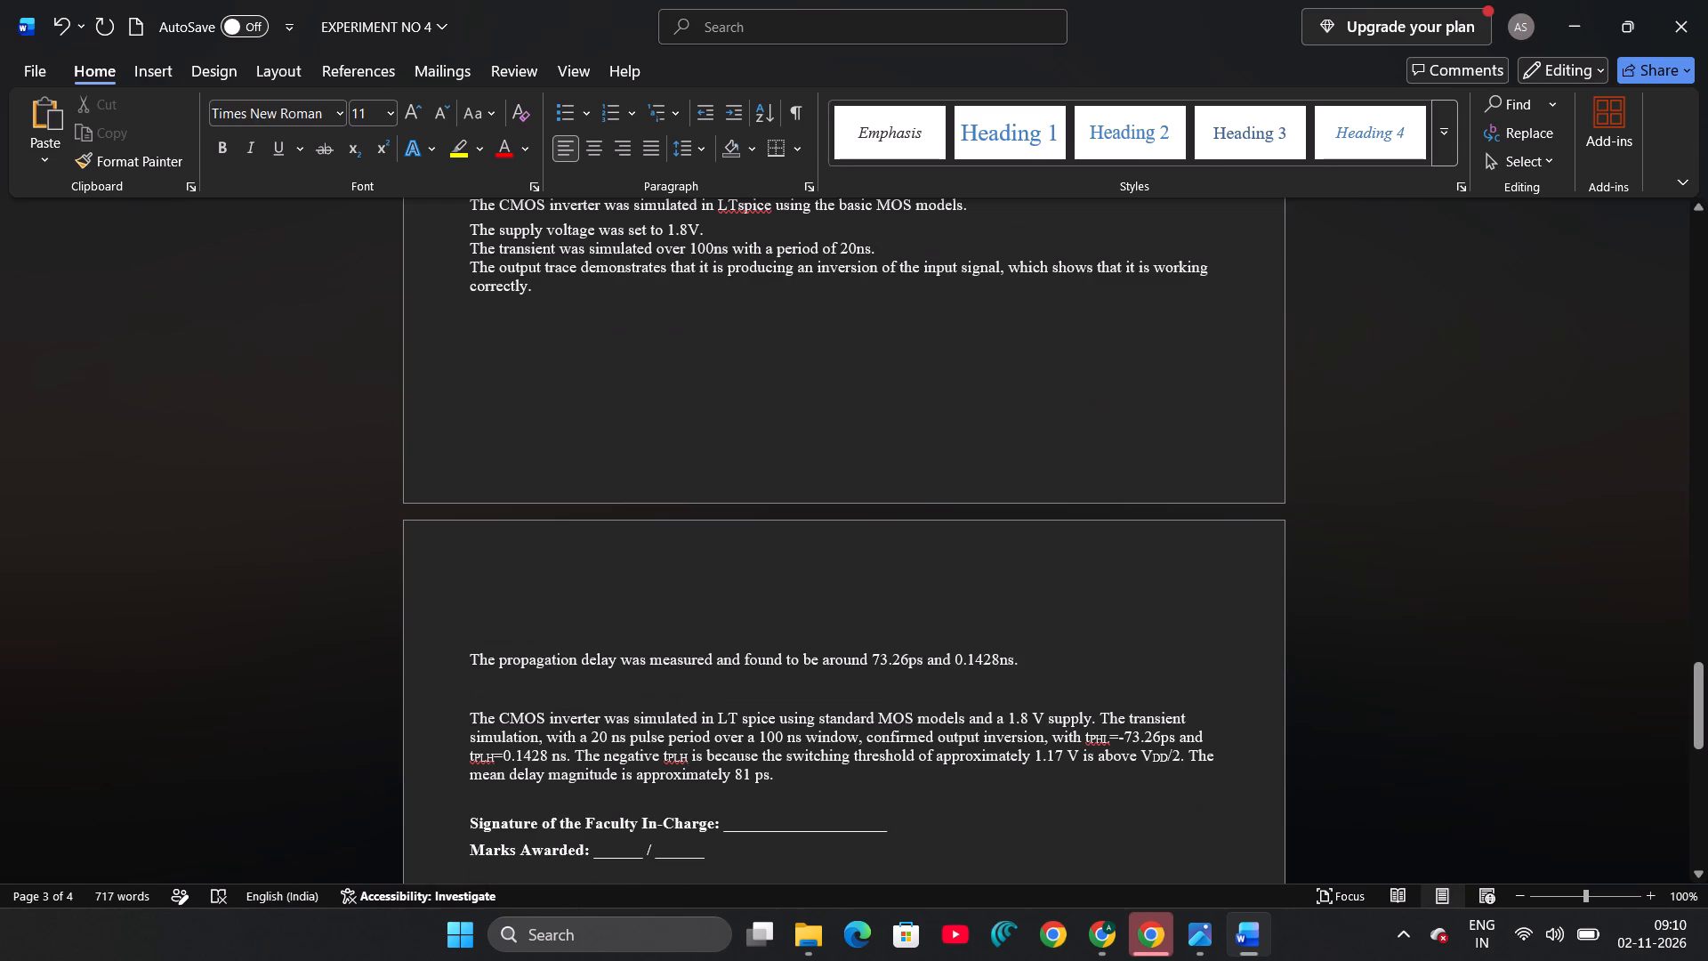
{"action": "left_click", "coordinate": [470, 655]}
{"action": "key", "text": "BackSpace"}
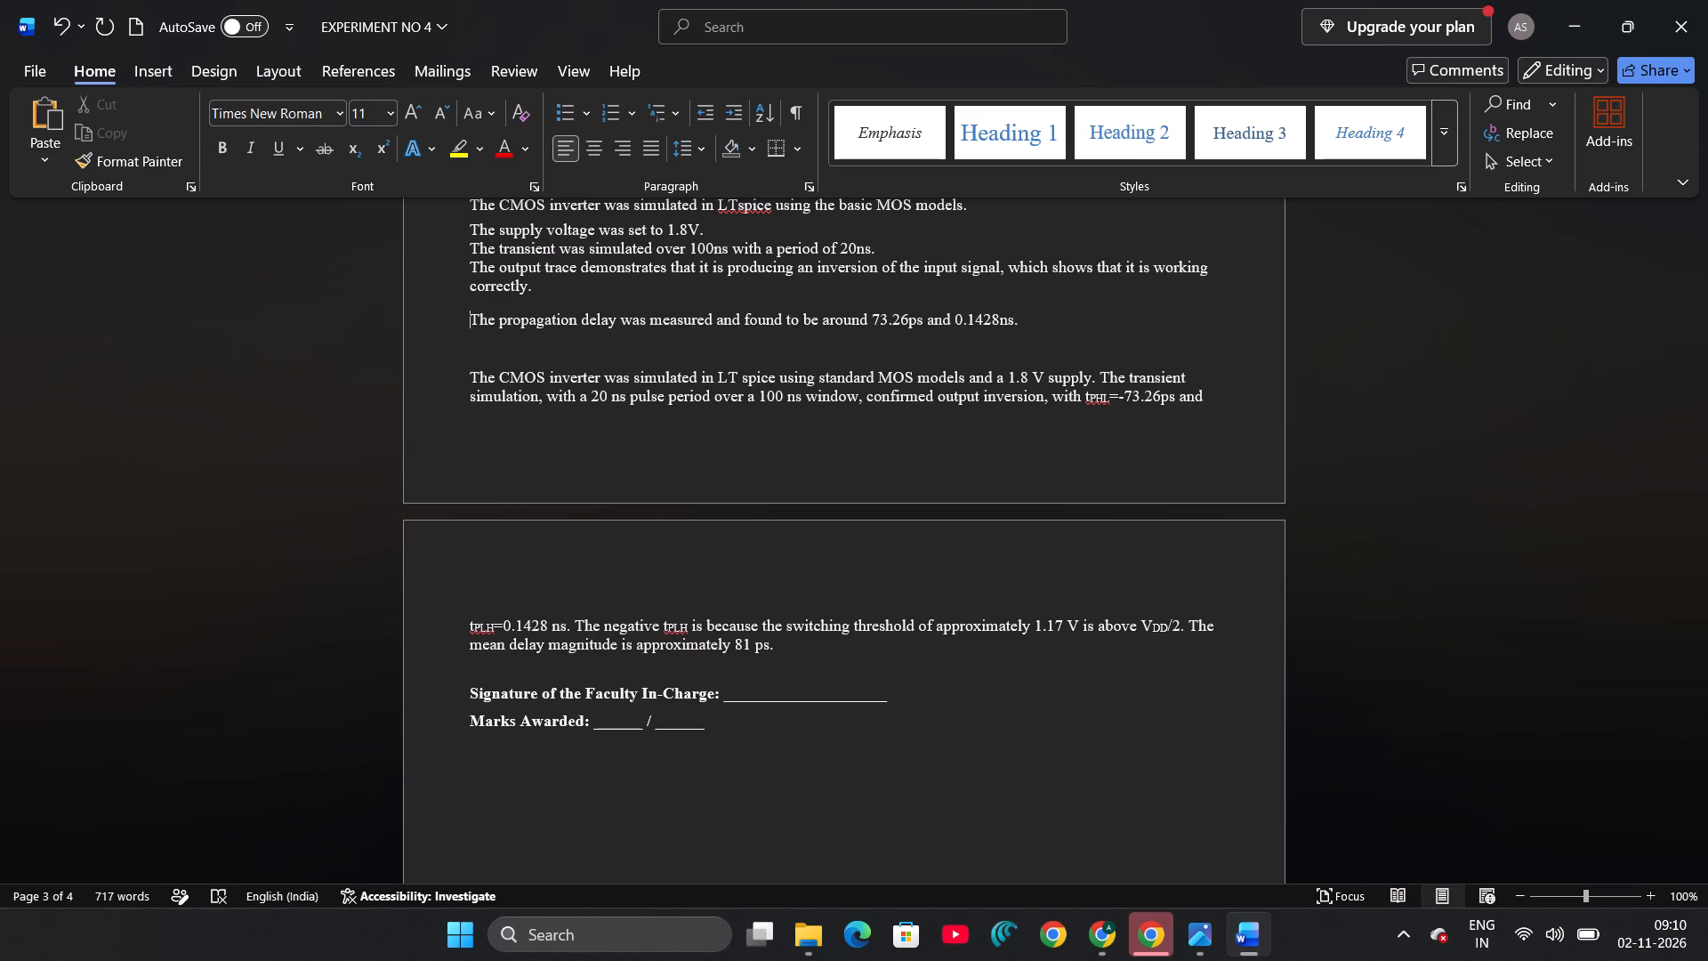
{"action": "key", "text": "BackSpace"}
{"action": "key", "text": "Return"}
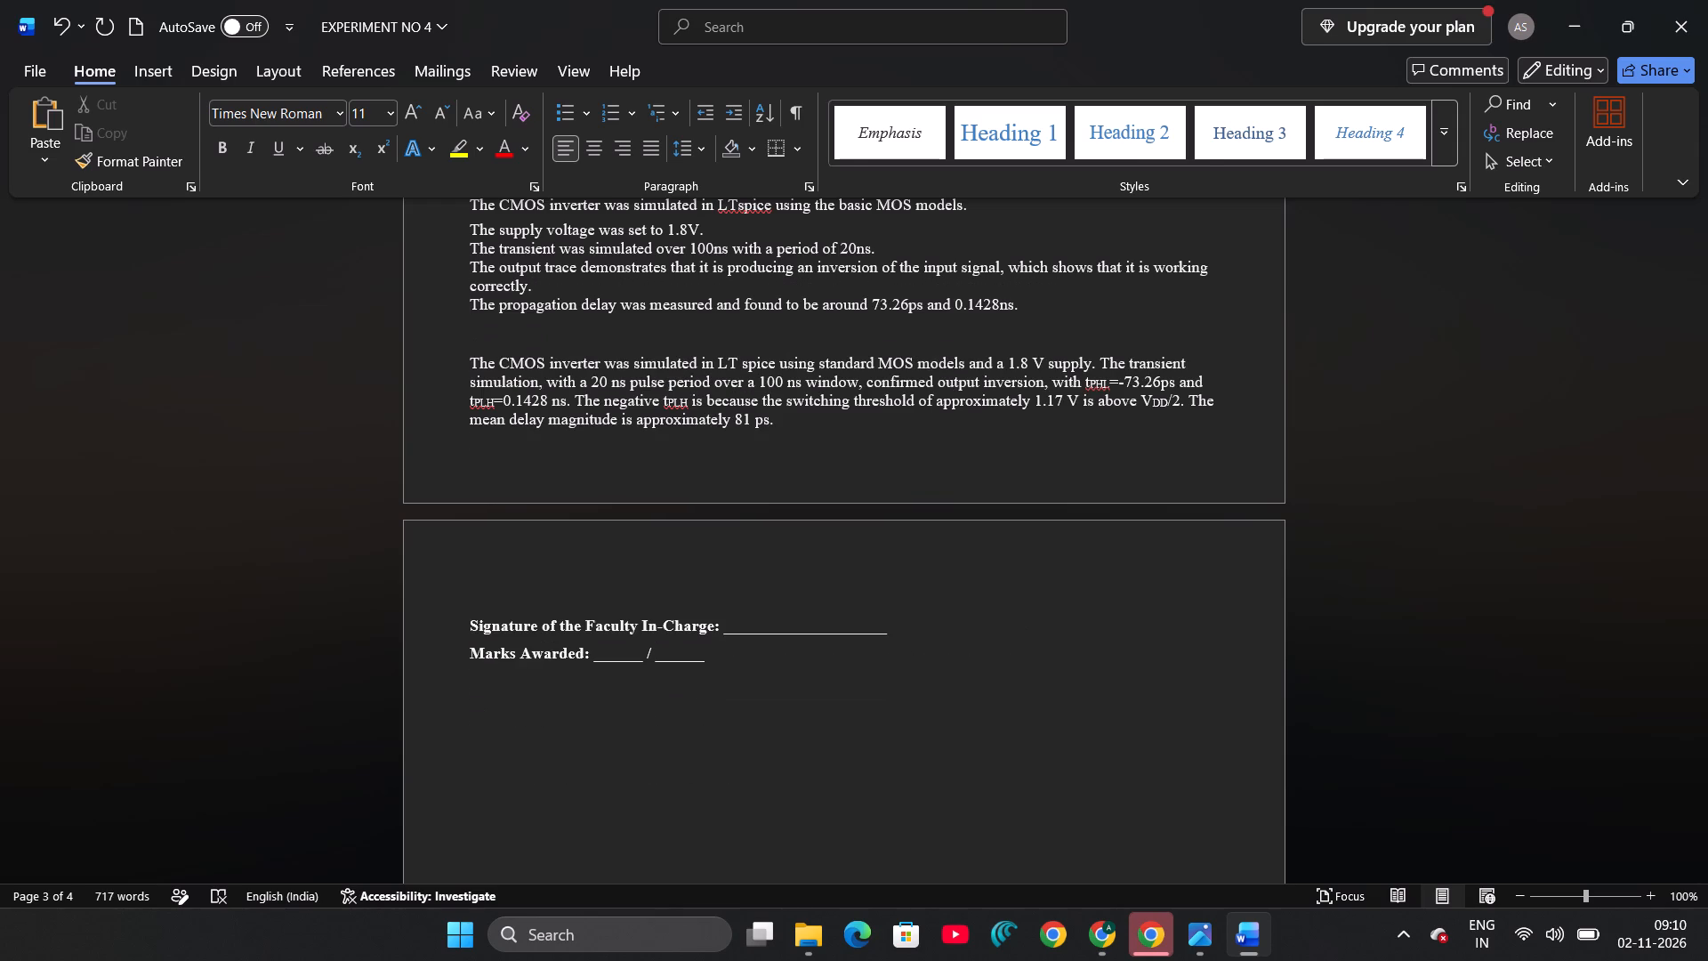
Delete the old Conclusion paragraph about the LT spice simulation, together with the blank line above it.
{"action": "scroll", "coordinate": [470, 655], "scroll_direction": "up", "scroll_amount": 1}
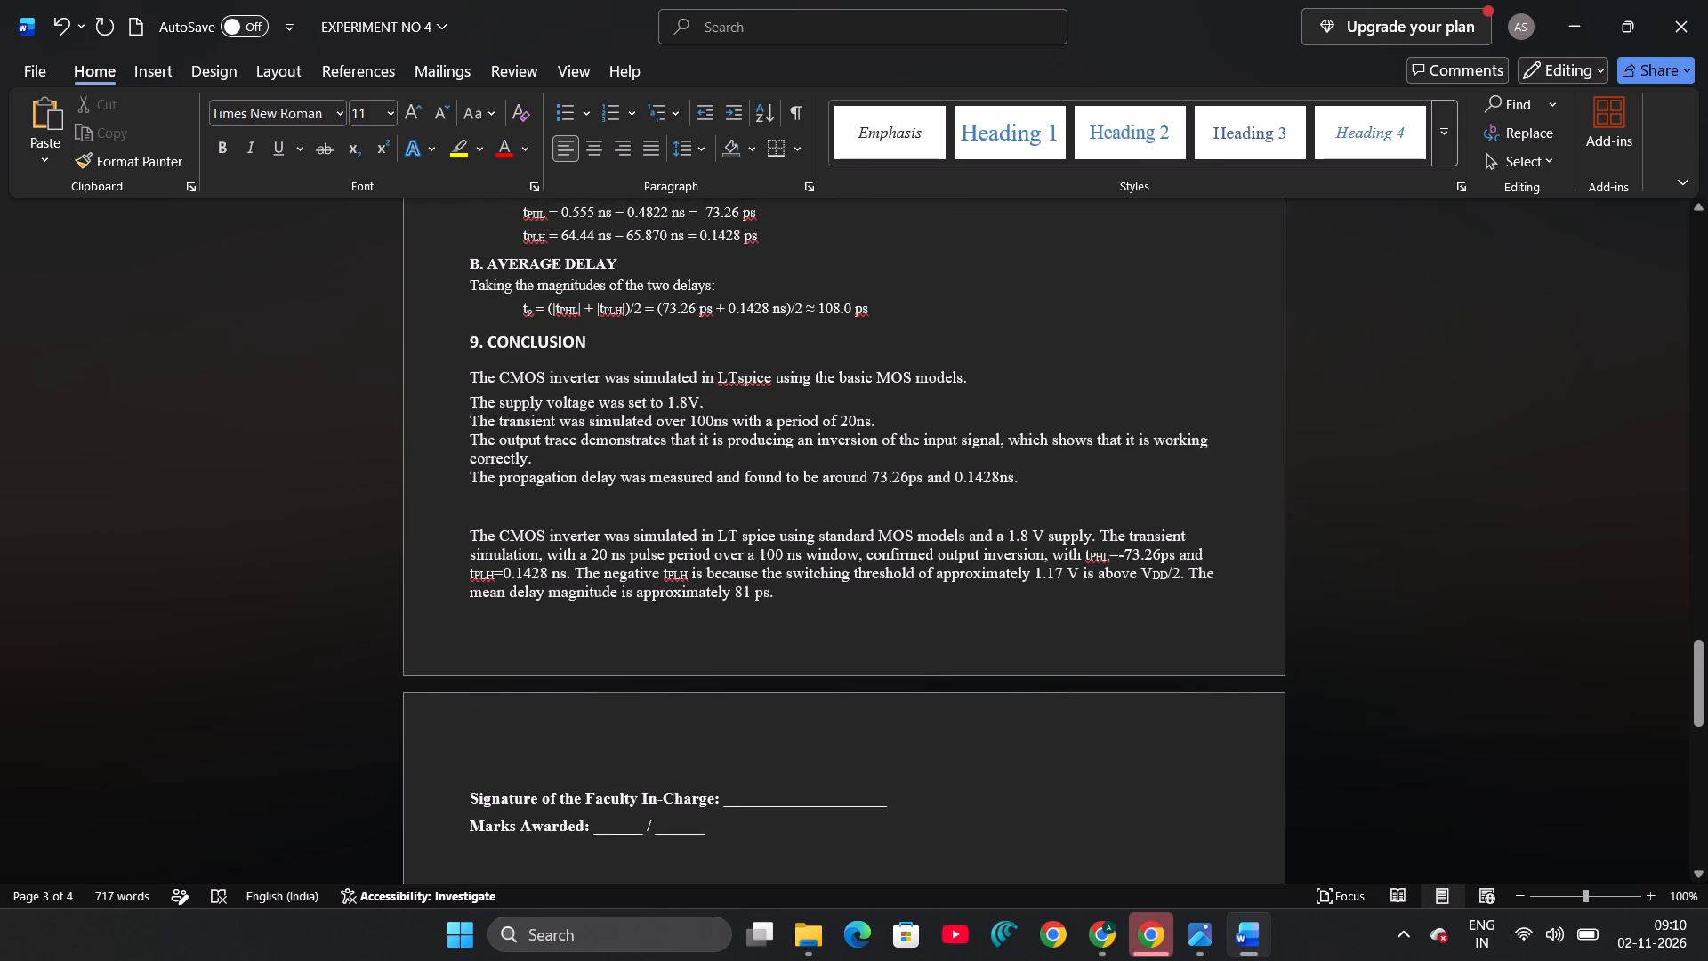
{"action": "left_click_drag", "start_coordinate": [468, 521], "coordinate": [857, 611]}
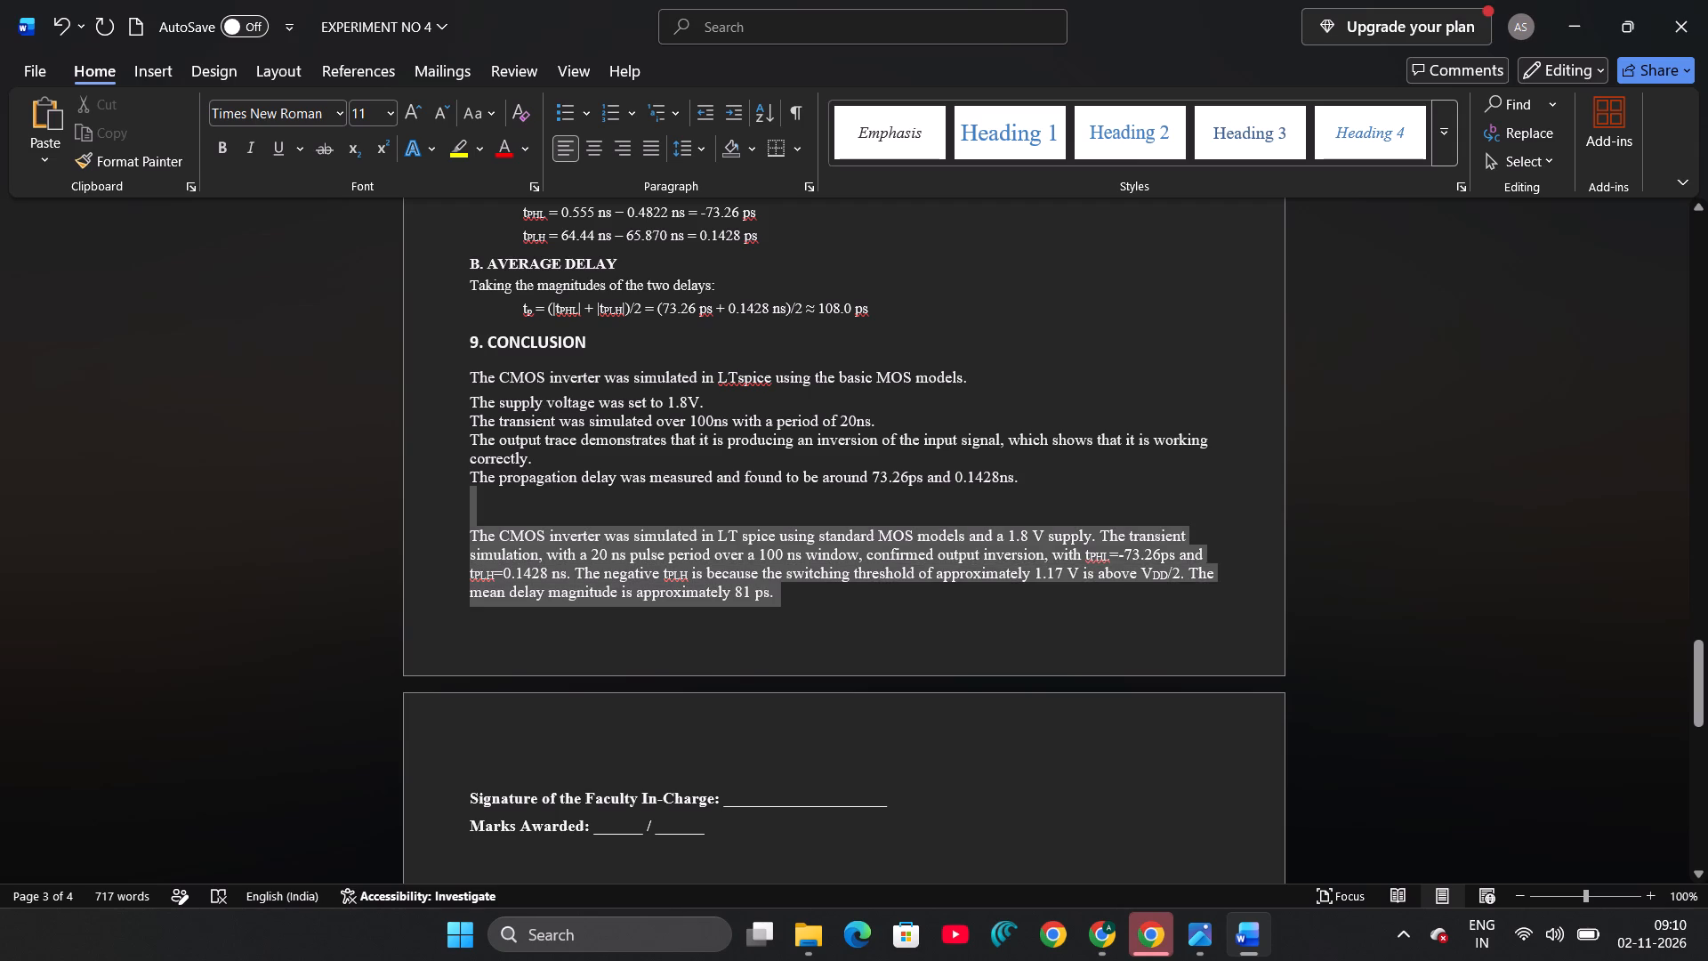
{"action": "left_click_drag", "start_coordinate": [857, 611], "coordinate": [858, 613]}
{"action": "key", "text": "BackSpace"}
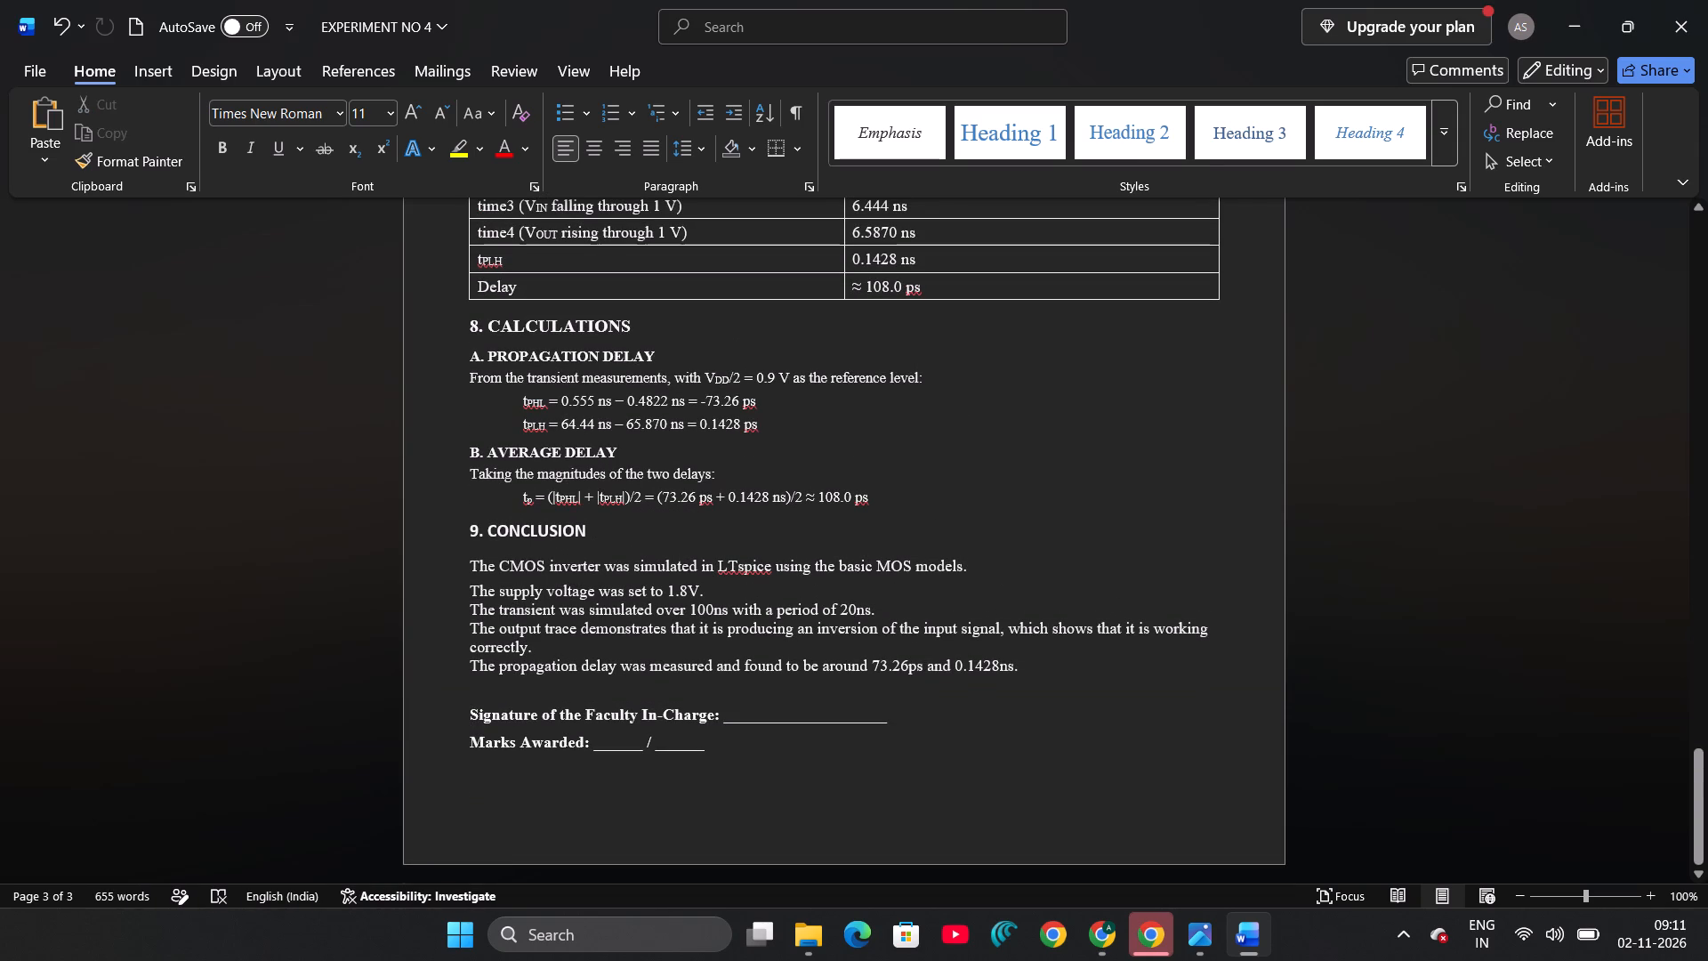
Format all the new Conclusion sentences as a left-aligned bulleted list.
{"action": "left_click_drag", "start_coordinate": [465, 568], "coordinate": [1027, 672]}
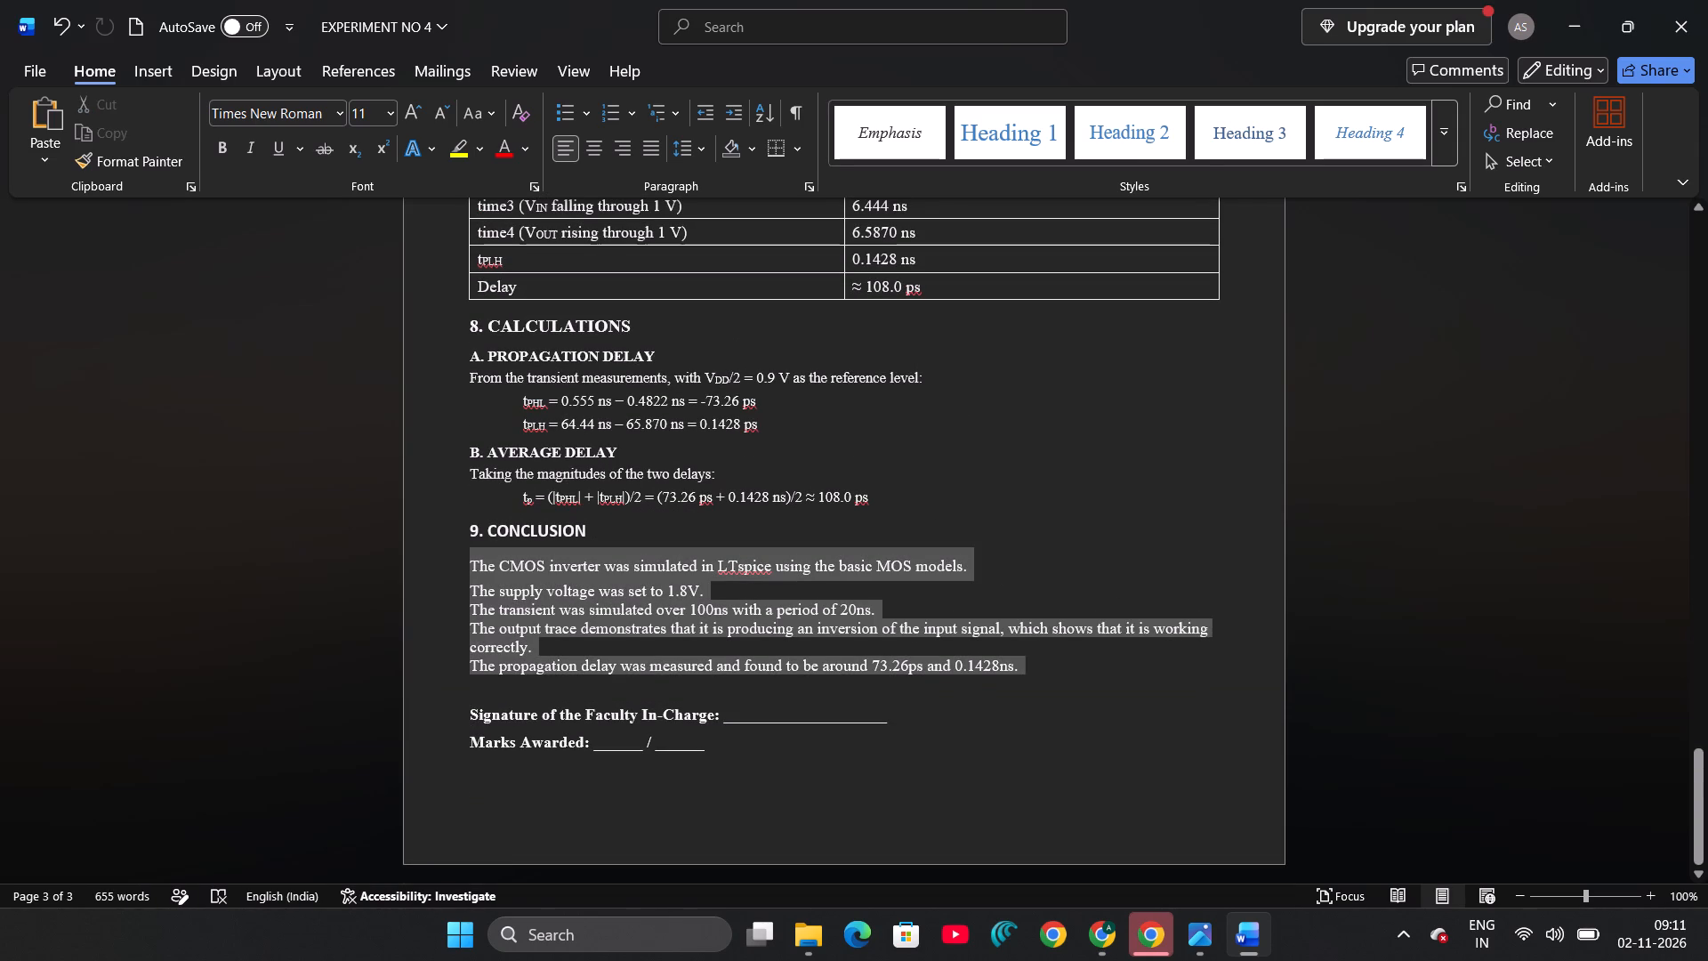
{"action": "left_click_drag", "start_coordinate": [1027, 672], "coordinate": [1027, 674]}
{"action": "left_click", "coordinate": [480, 563]}
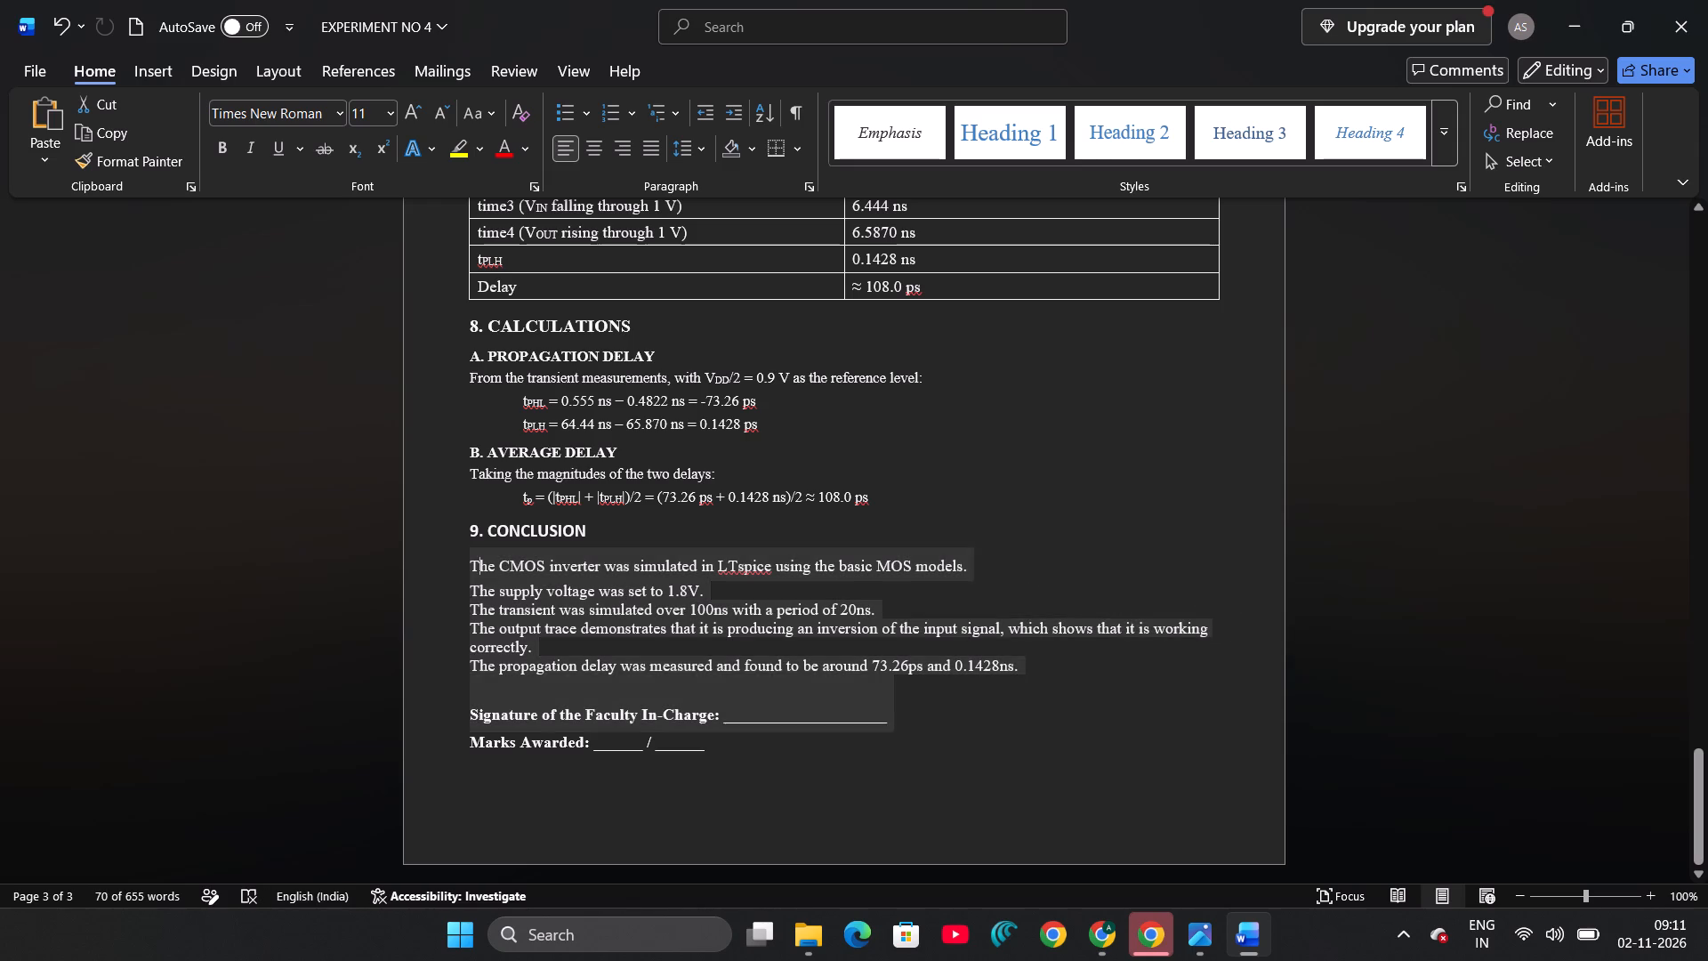
{"action": "left_click_drag", "start_coordinate": [466, 557], "coordinate": [1028, 650]}
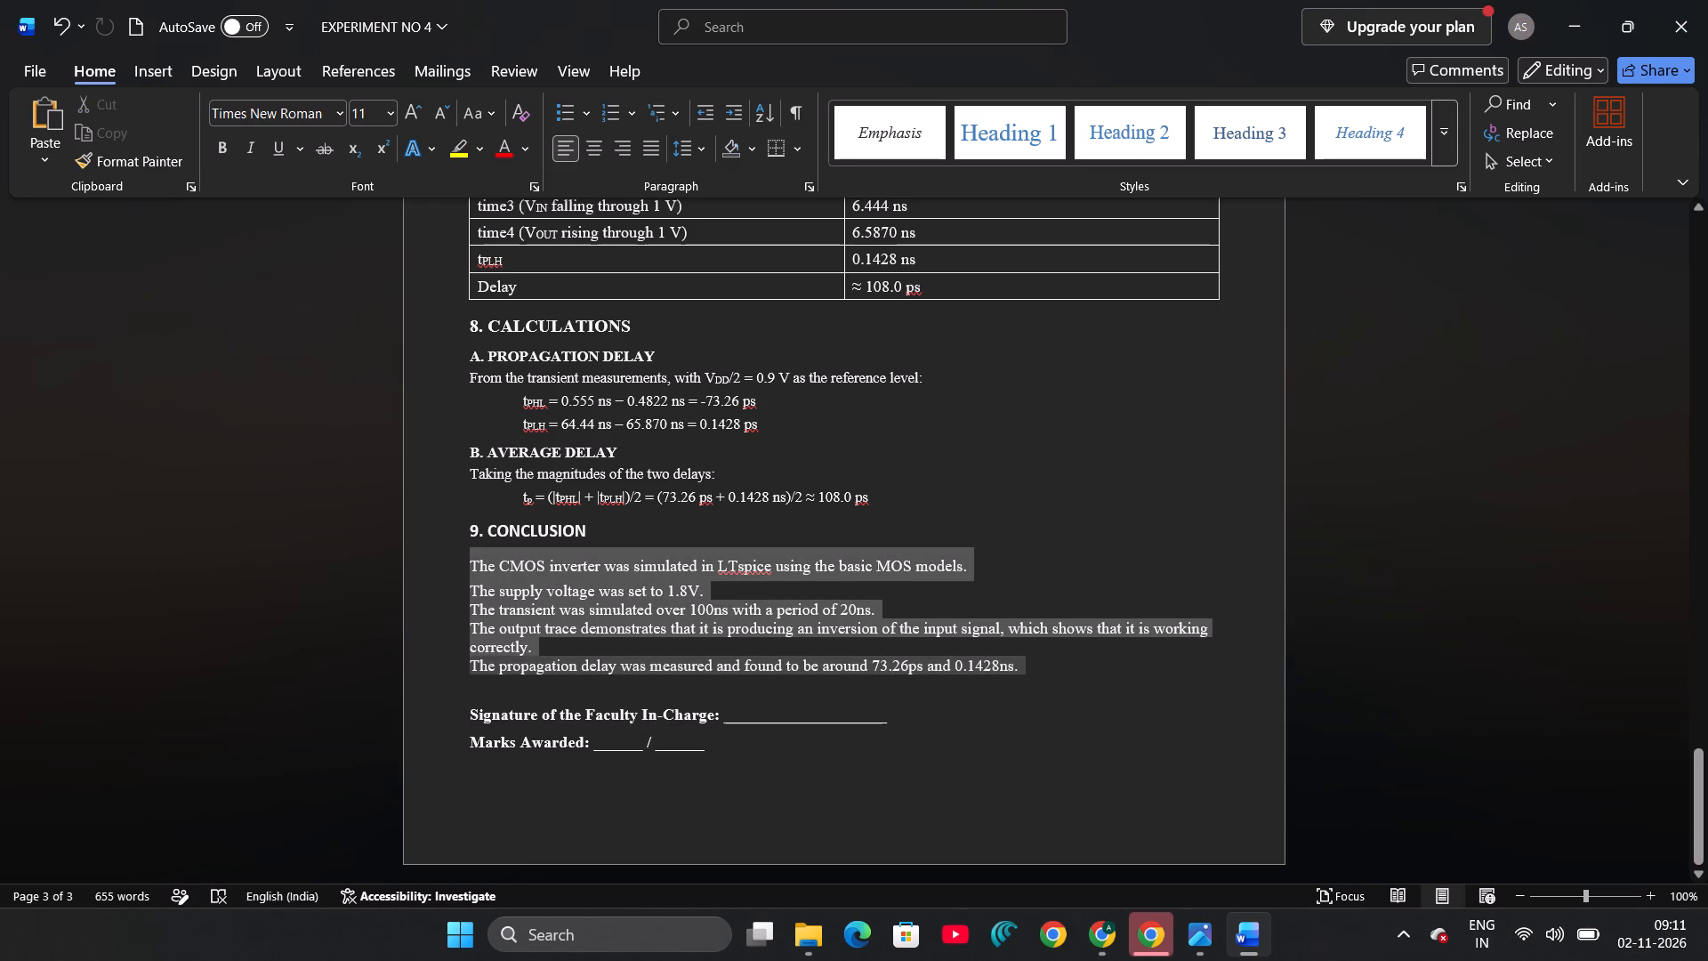
{"action": "left_click_drag", "start_coordinate": [1028, 650], "coordinate": [1035, 664]}
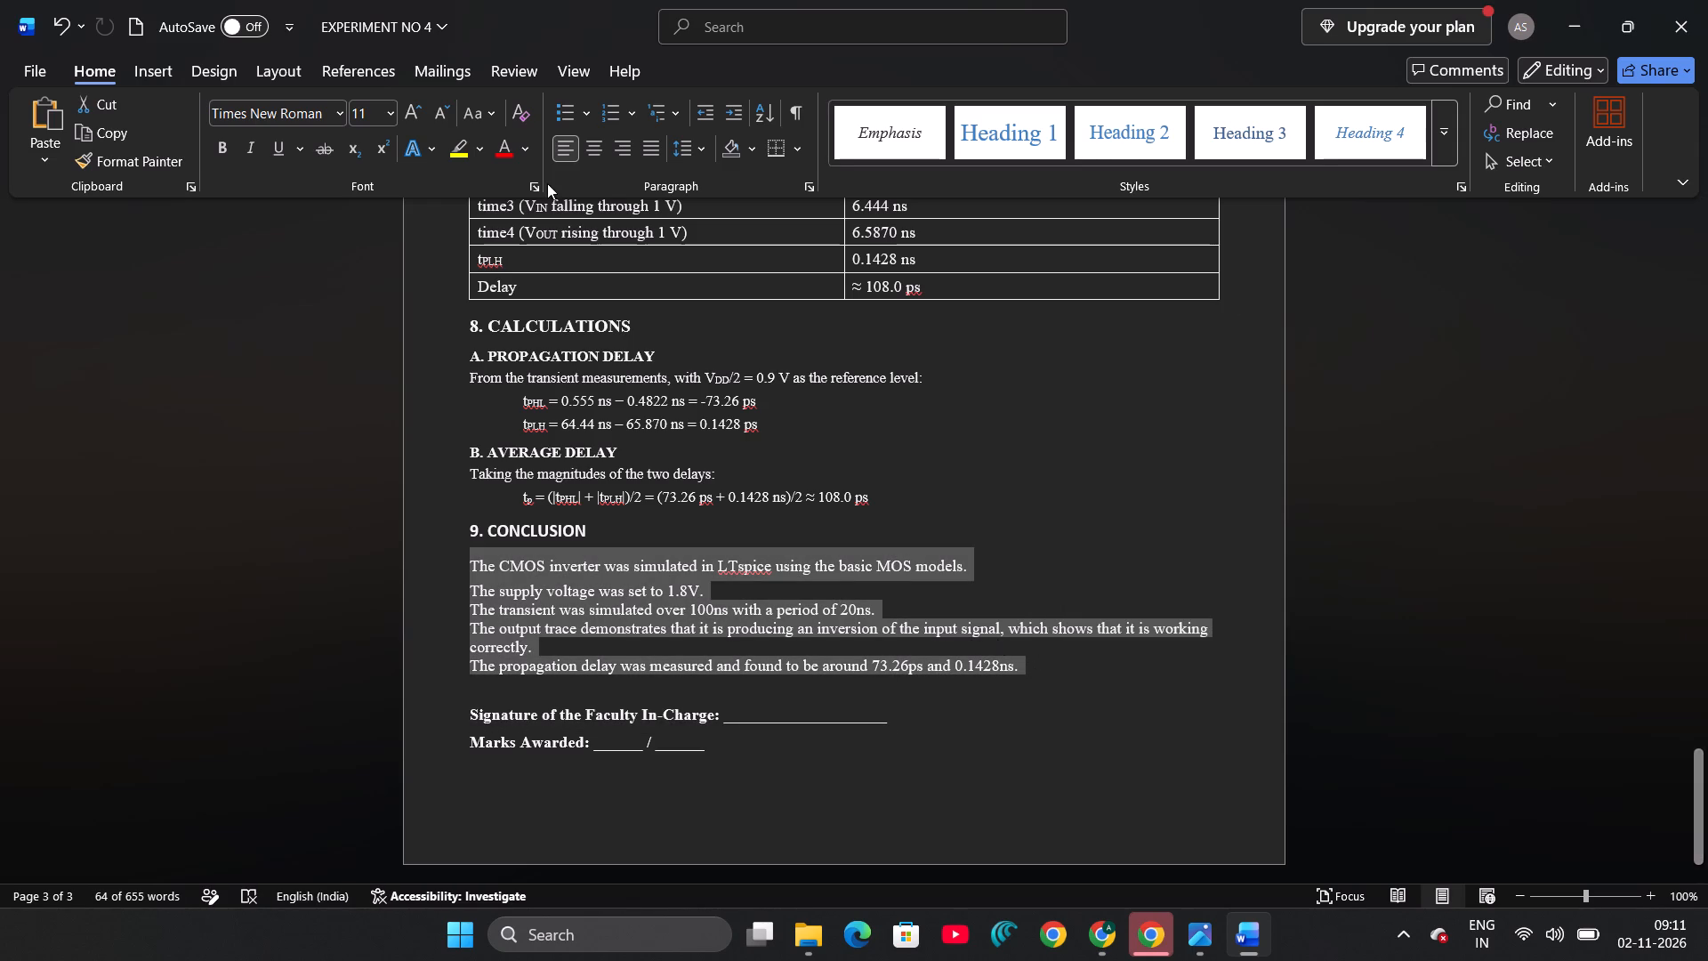
{"action": "left_click", "coordinate": [601, 159]}
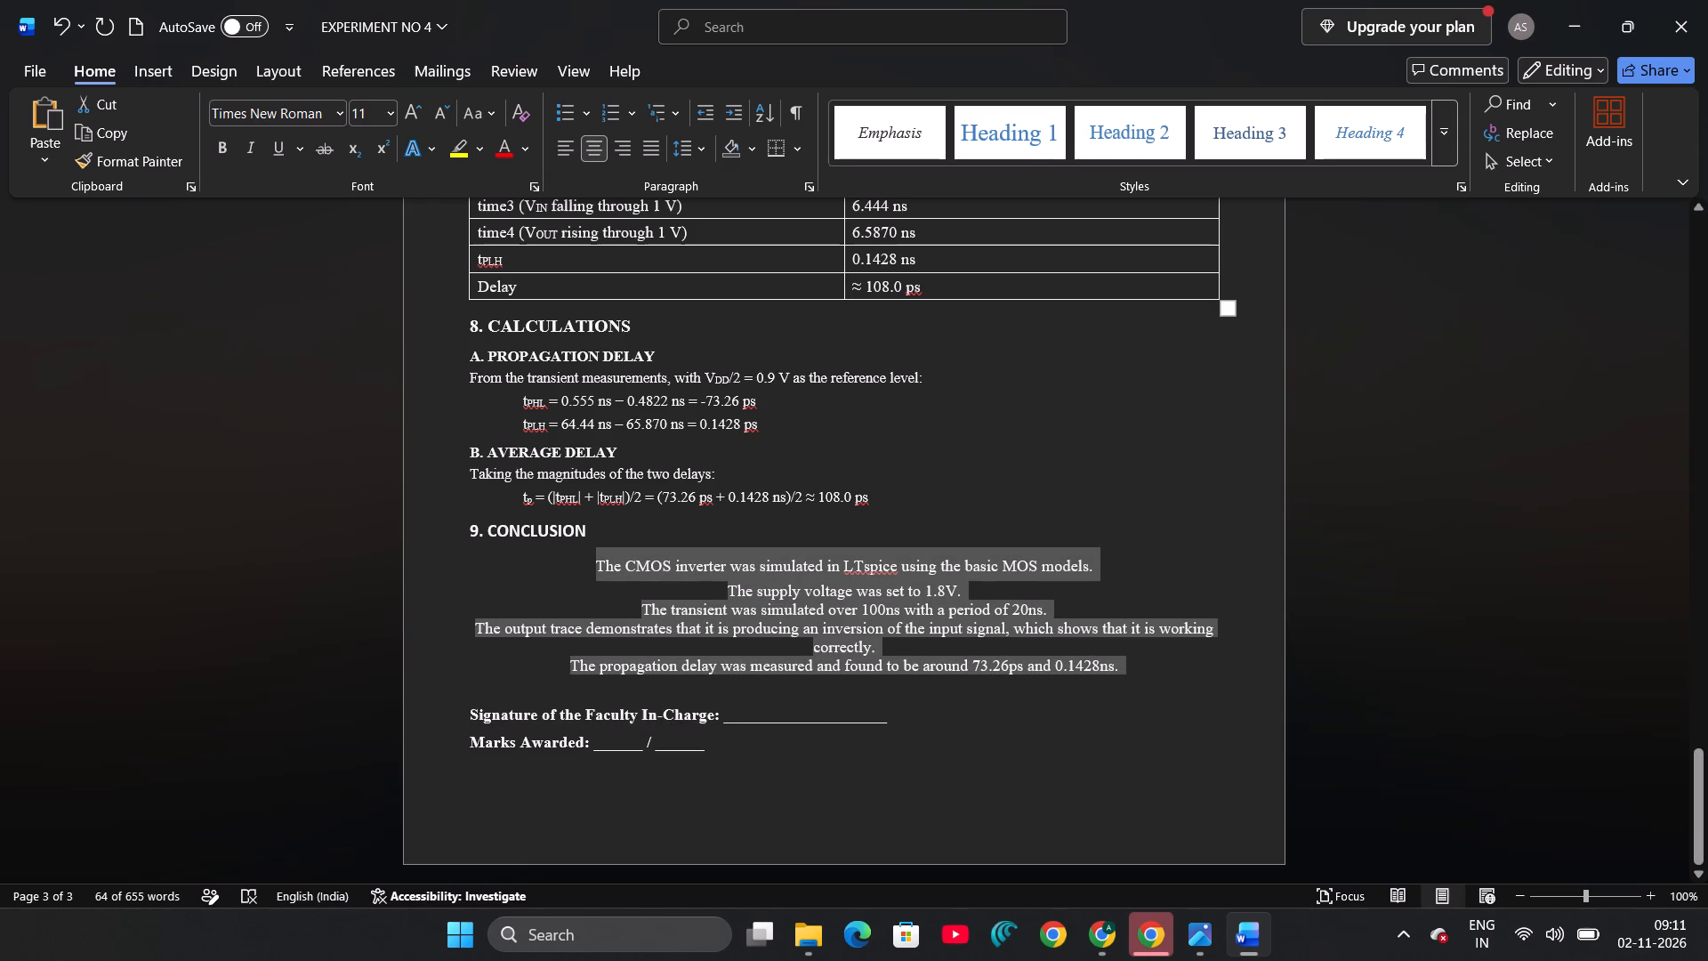
{"action": "left_click", "coordinate": [574, 115]}
{"action": "left_click", "coordinate": [601, 154]}
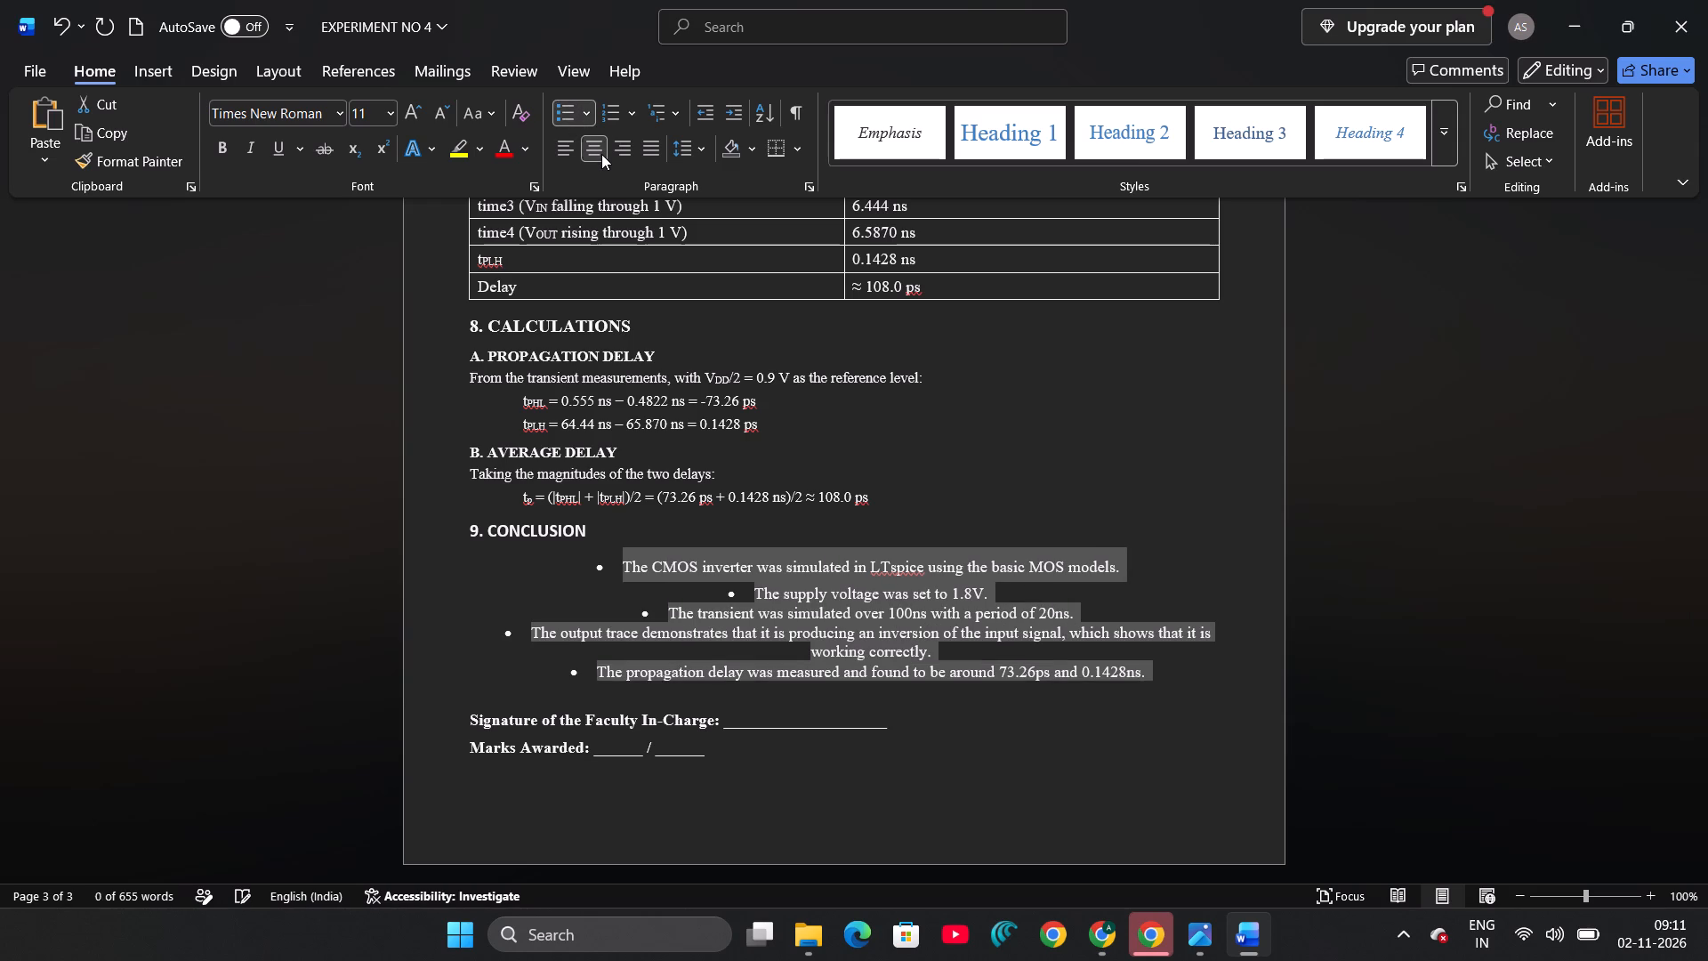
{"action": "left_click", "coordinate": [487, 594]}
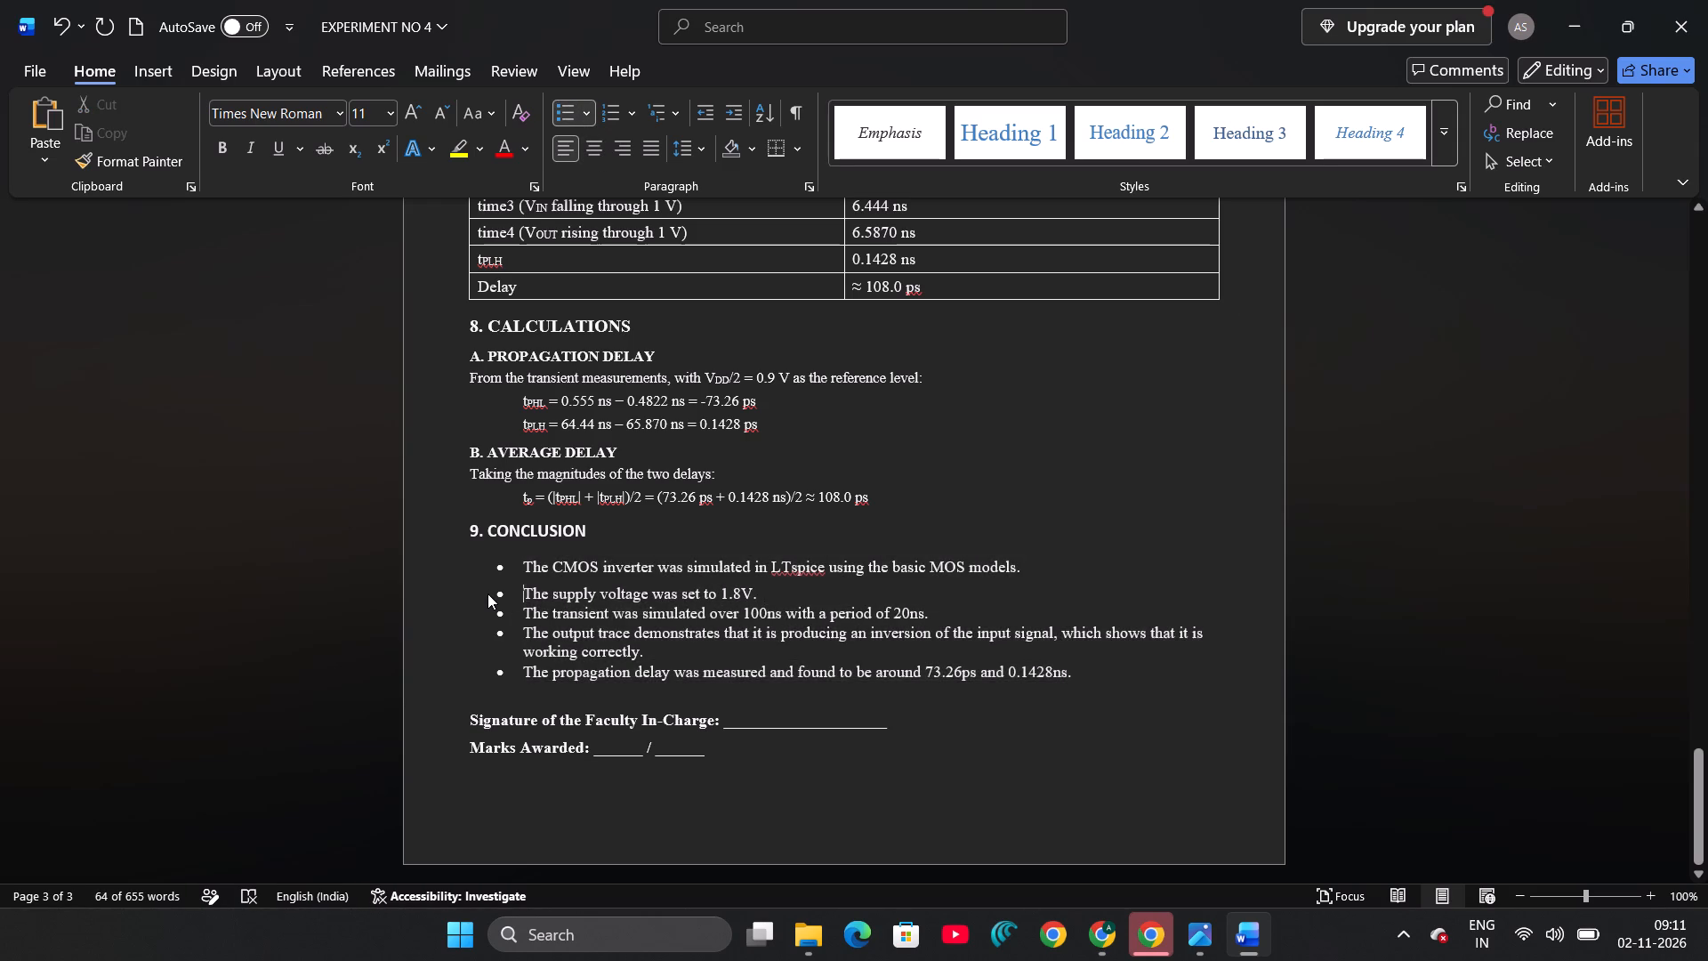
Change the period in the transient simulation bullet to 10ns.
{"action": "scroll", "coordinate": [487, 594], "scroll_direction": "up", "scroll_amount": 1}
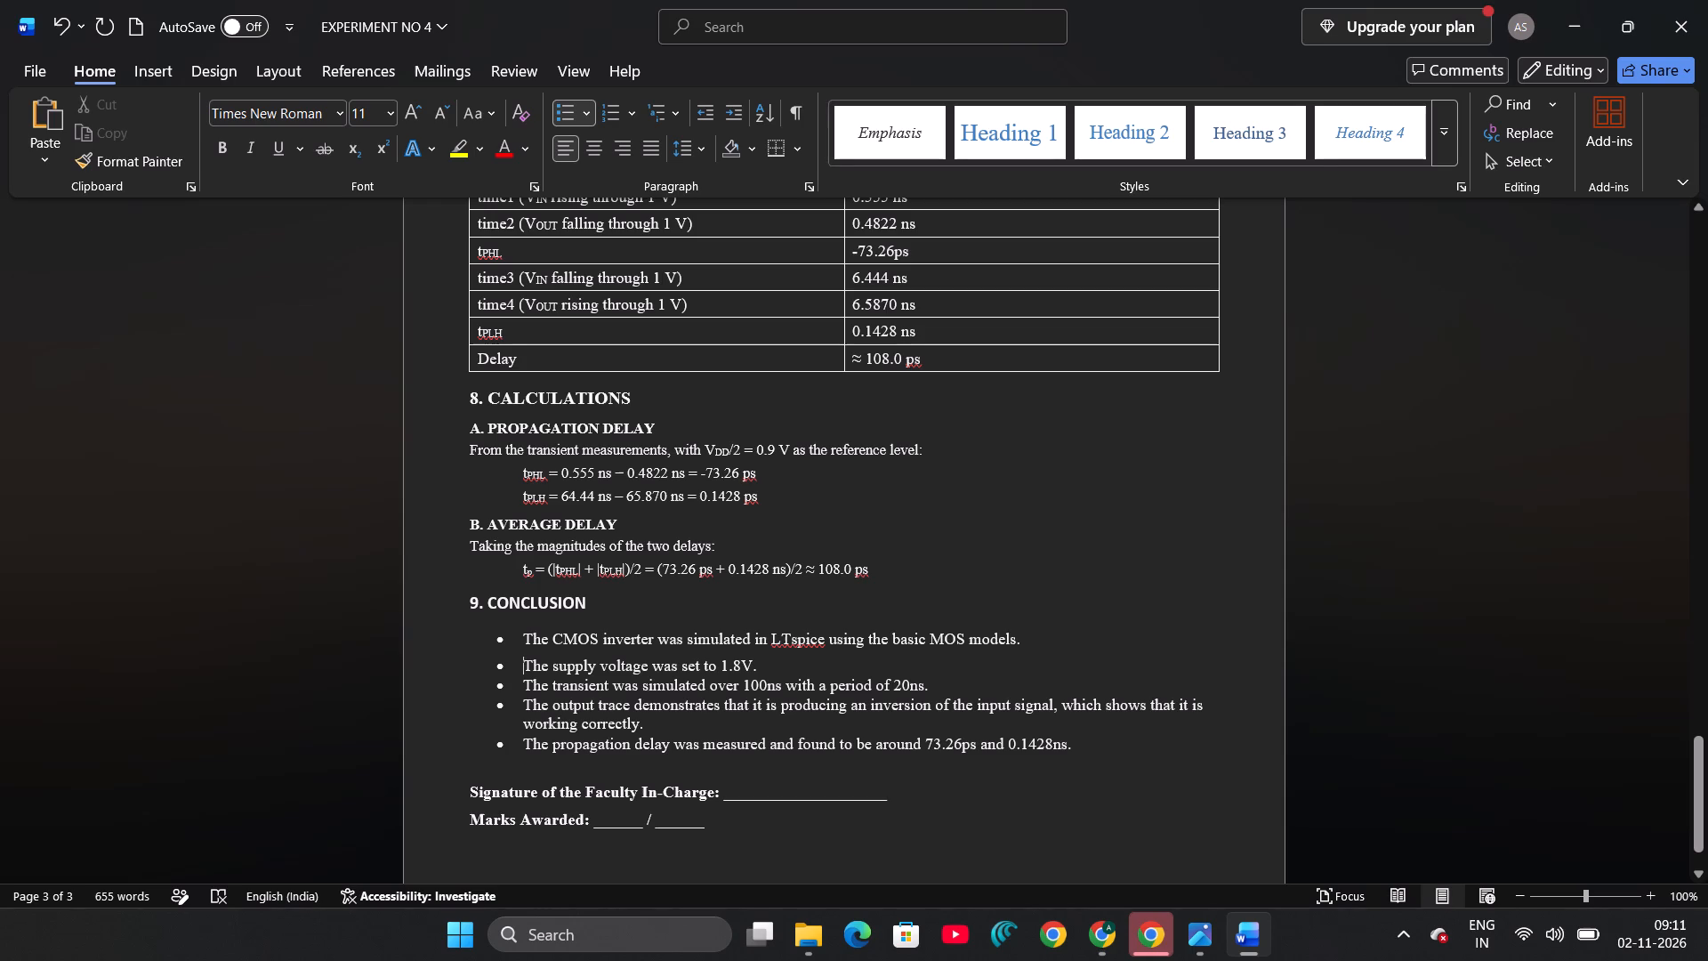
{"action": "left_click", "coordinate": [903, 690]}
{"action": "key", "text": "BackSpace"}
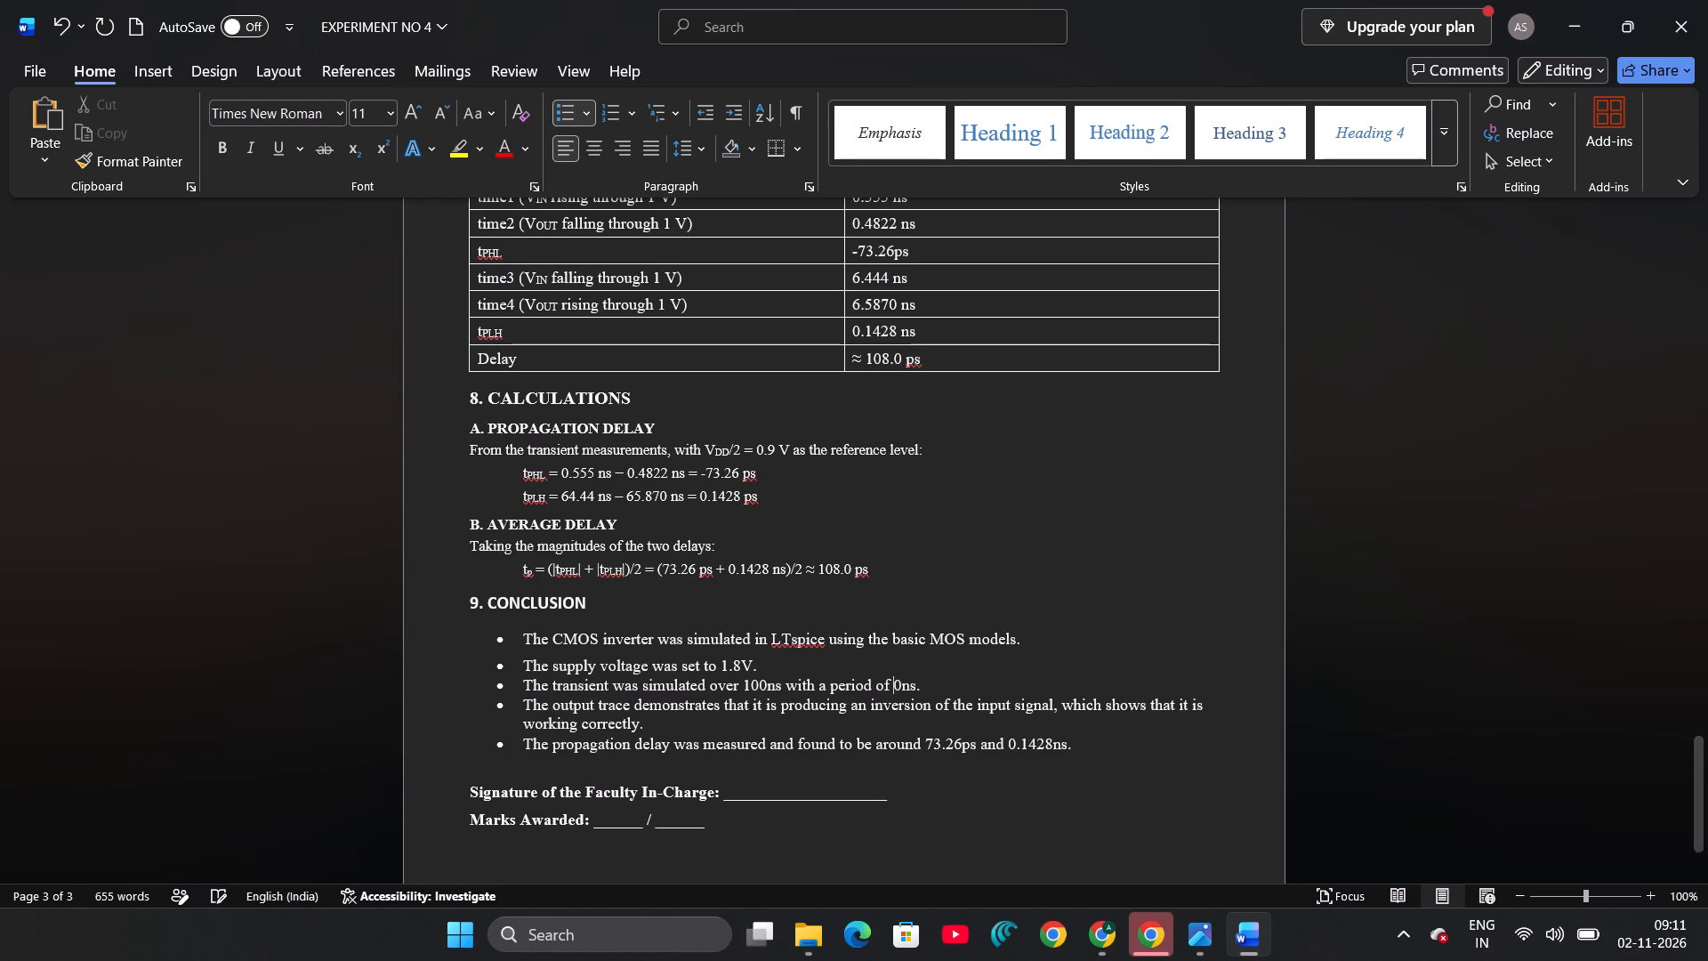
{"action": "key", "text": "1"}
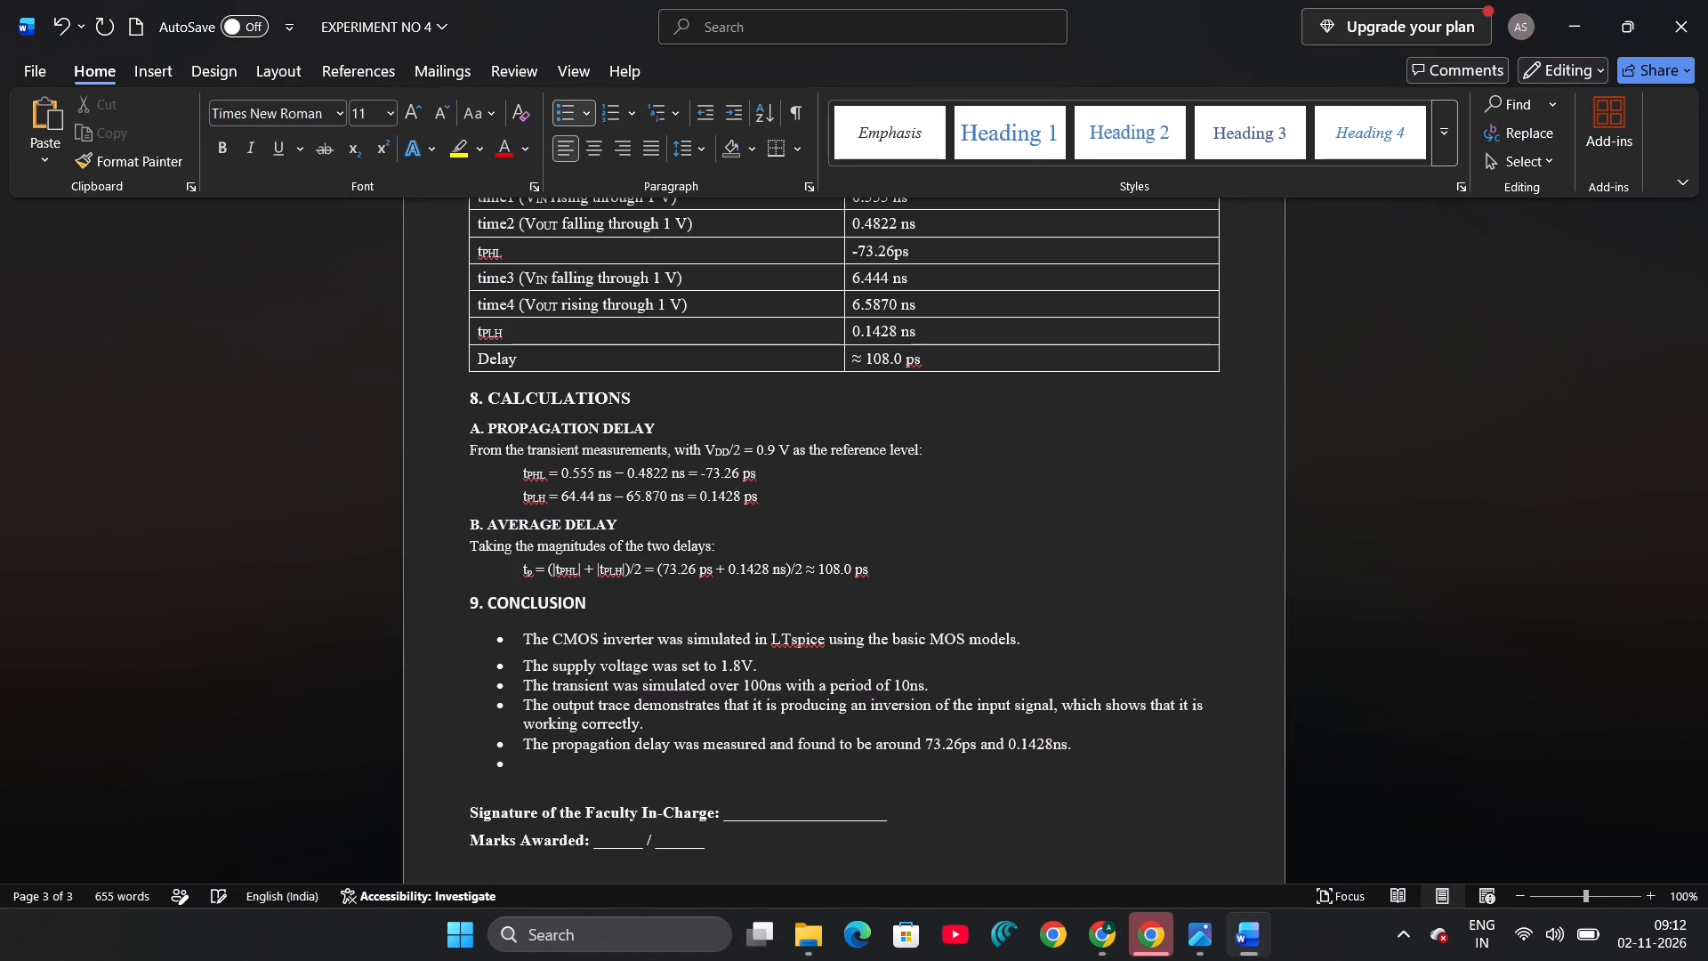
{"action": "key", "text": "ctrl+v"}
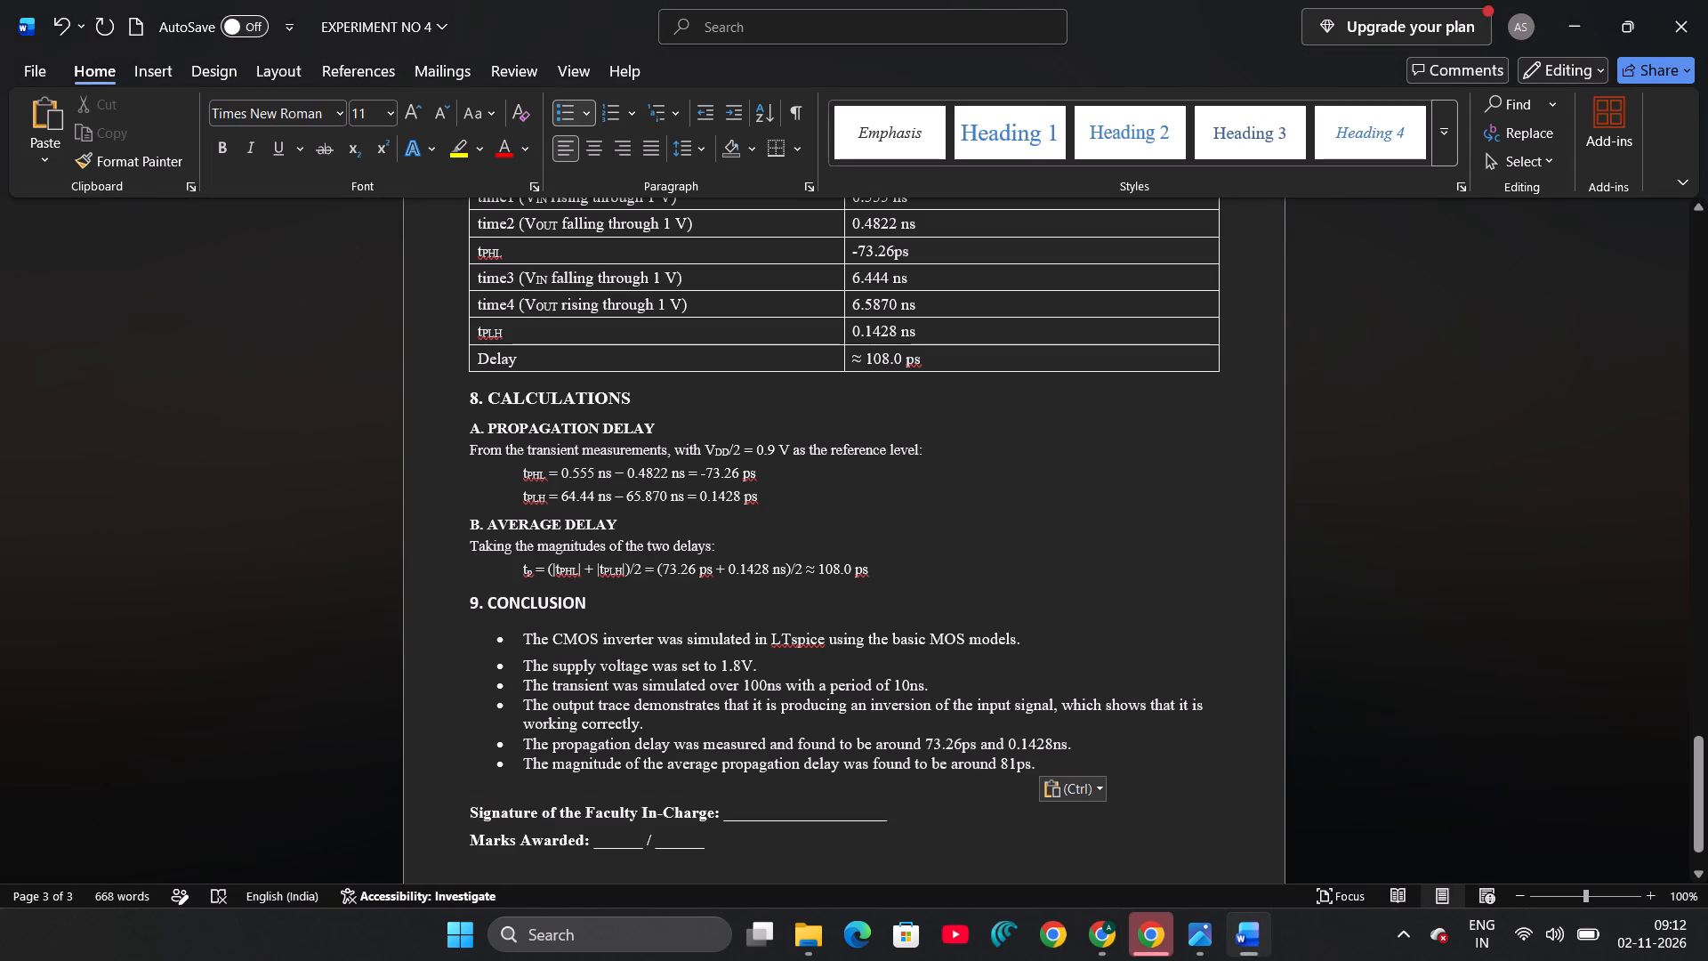
Change the average propagation delay in the last Conclusion bullet to 108ps.
{"action": "left_click", "coordinate": [1018, 762]}
{"action": "key", "text": "BackSpace"}
{"action": "key", "text": "BackSpace"}
{"action": "type", "text": "10"}
{"action": "key", "text": "8"}
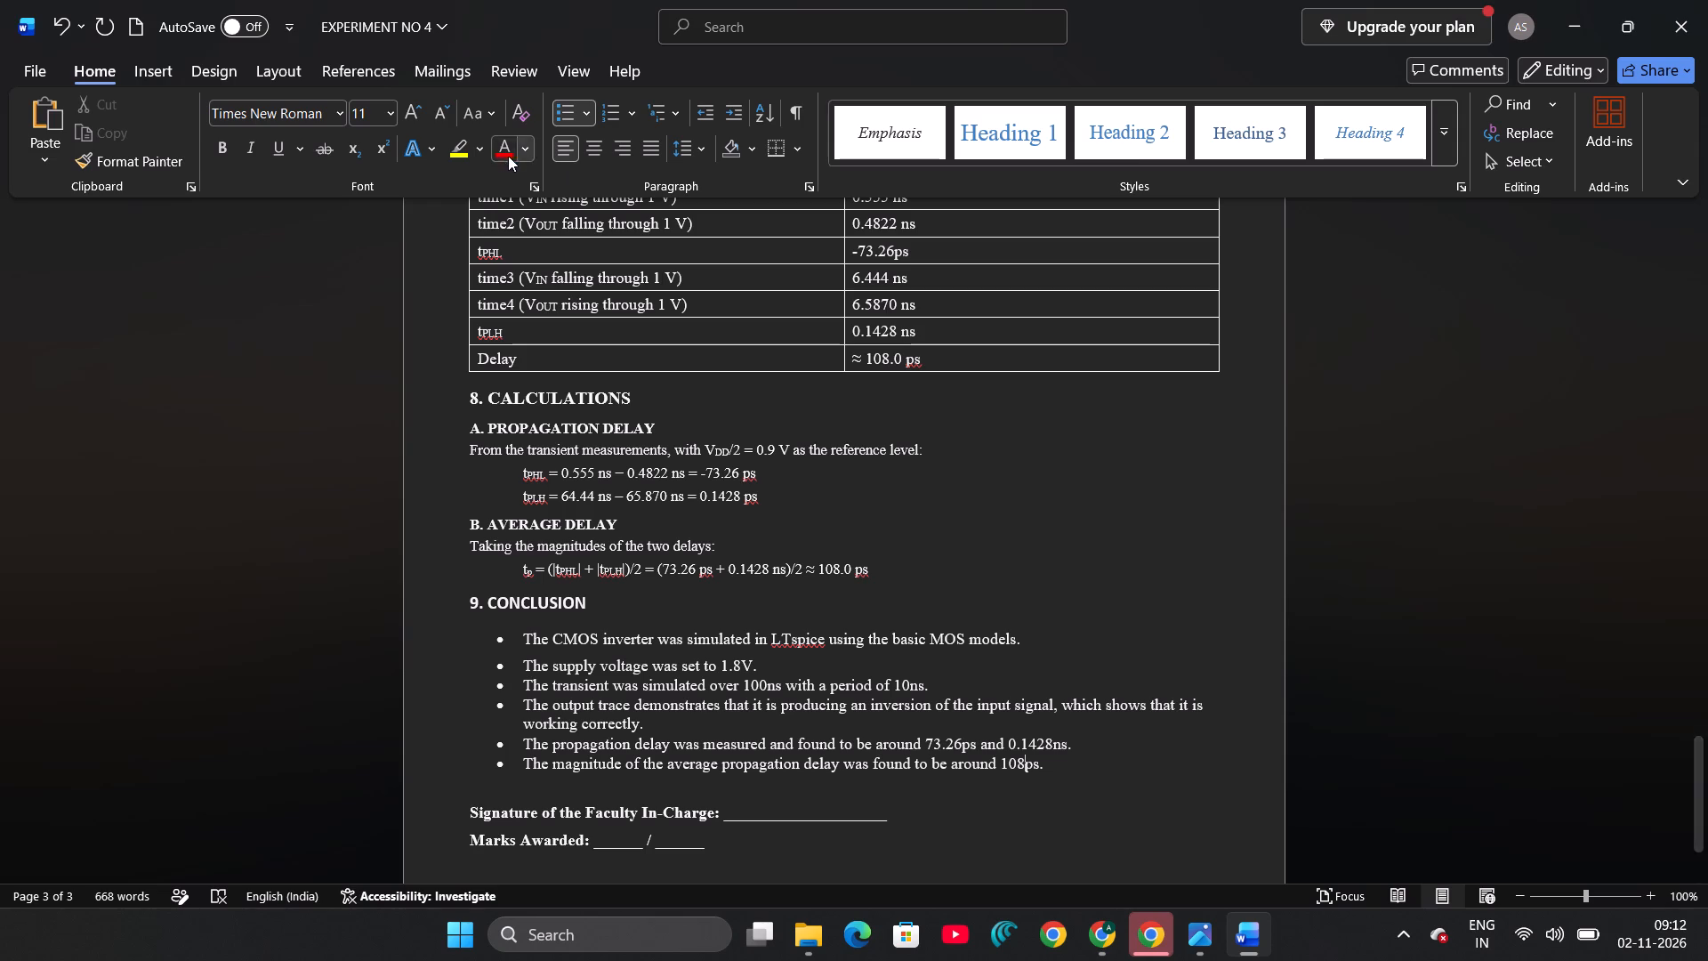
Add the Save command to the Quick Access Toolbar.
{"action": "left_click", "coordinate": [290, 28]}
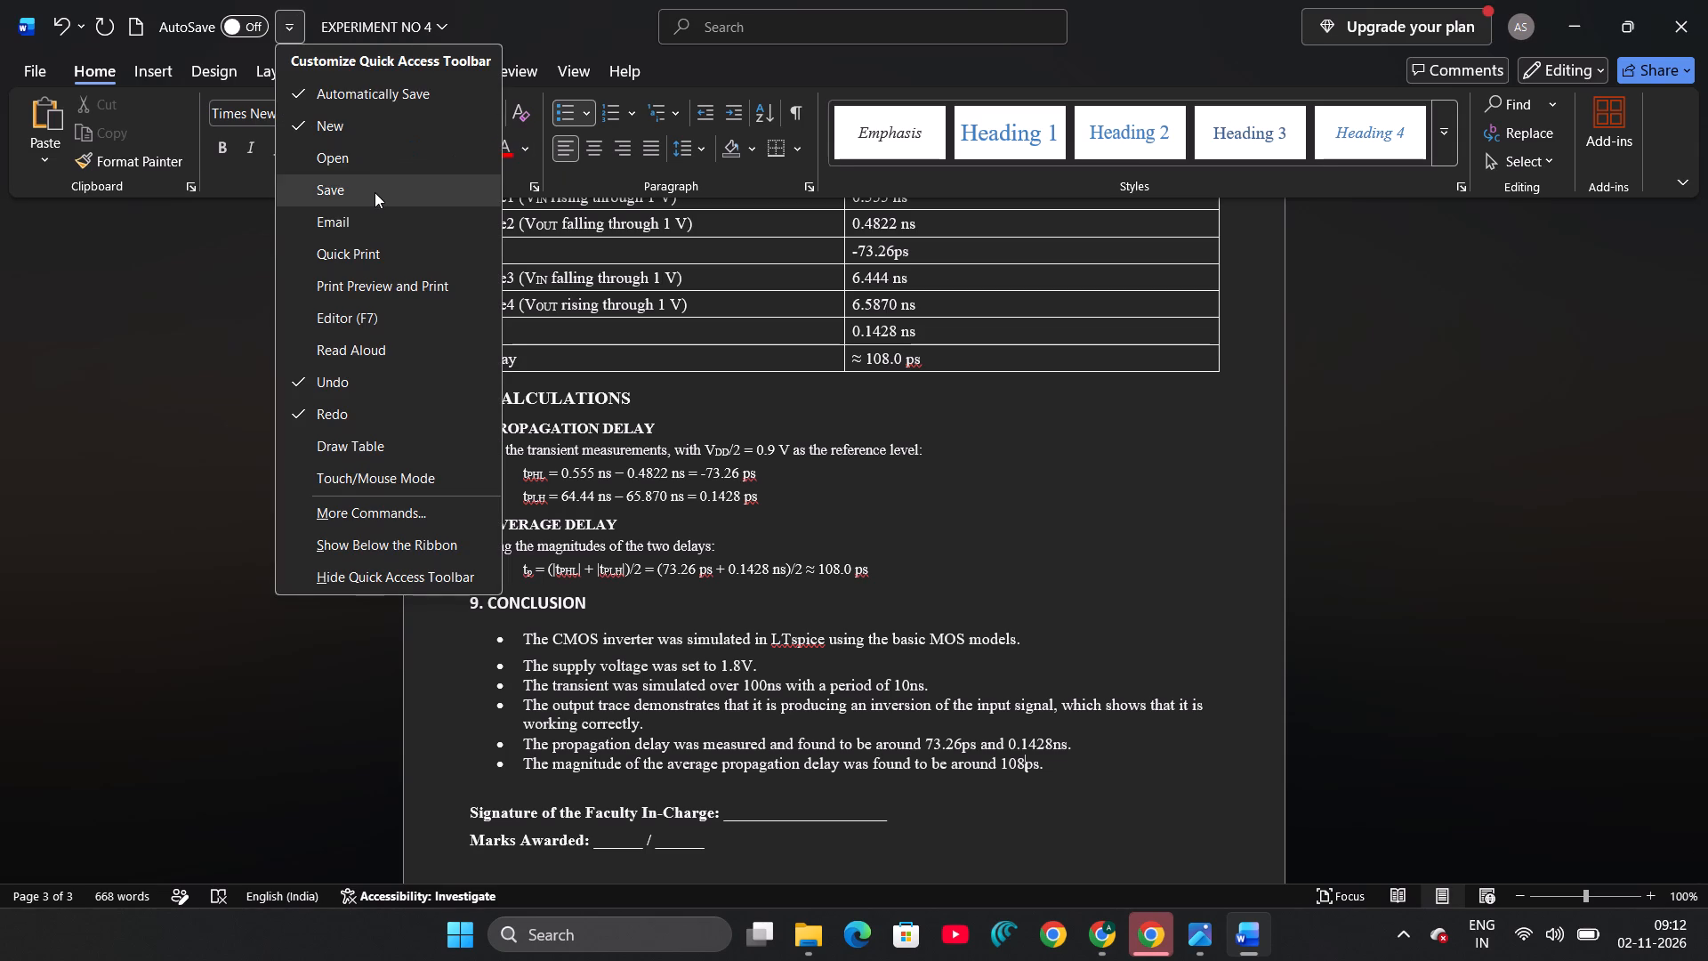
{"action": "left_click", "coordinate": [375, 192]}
Review EXPERIMENT NO 4 from the Conclusion back up to the title.
{"action": "scroll", "coordinate": [499, 474], "scroll_direction": "up", "scroll_amount": 1}
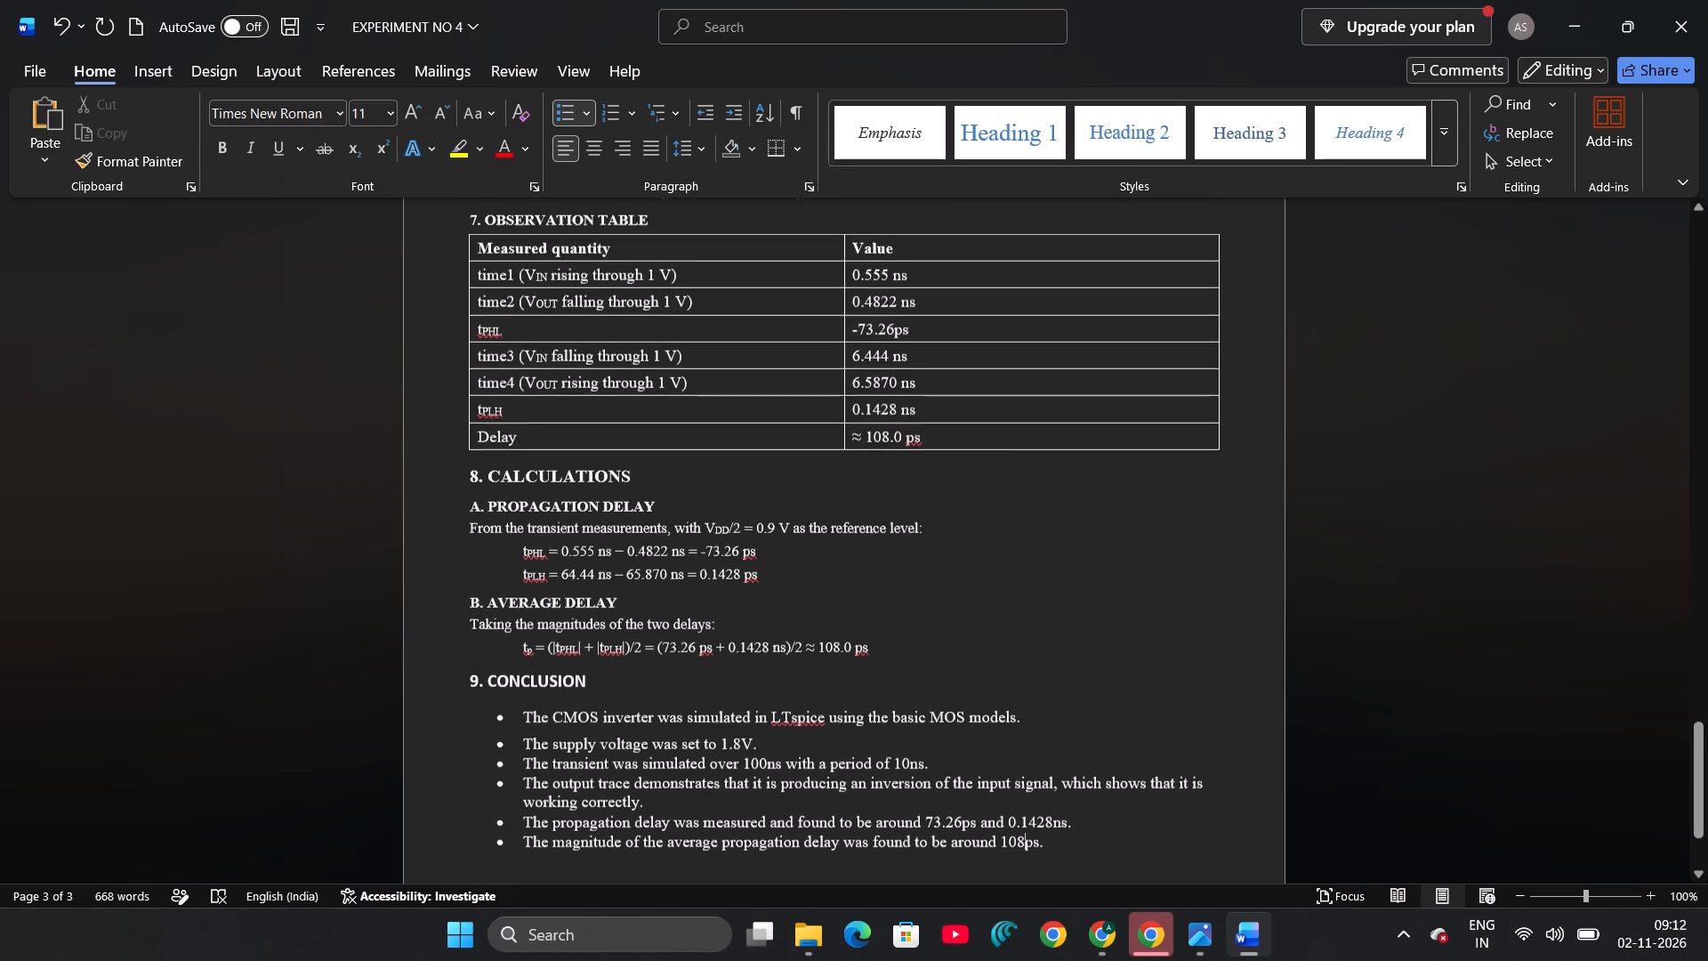
{"action": "scroll", "coordinate": [499, 474], "scroll_direction": "up", "scroll_amount": 1}
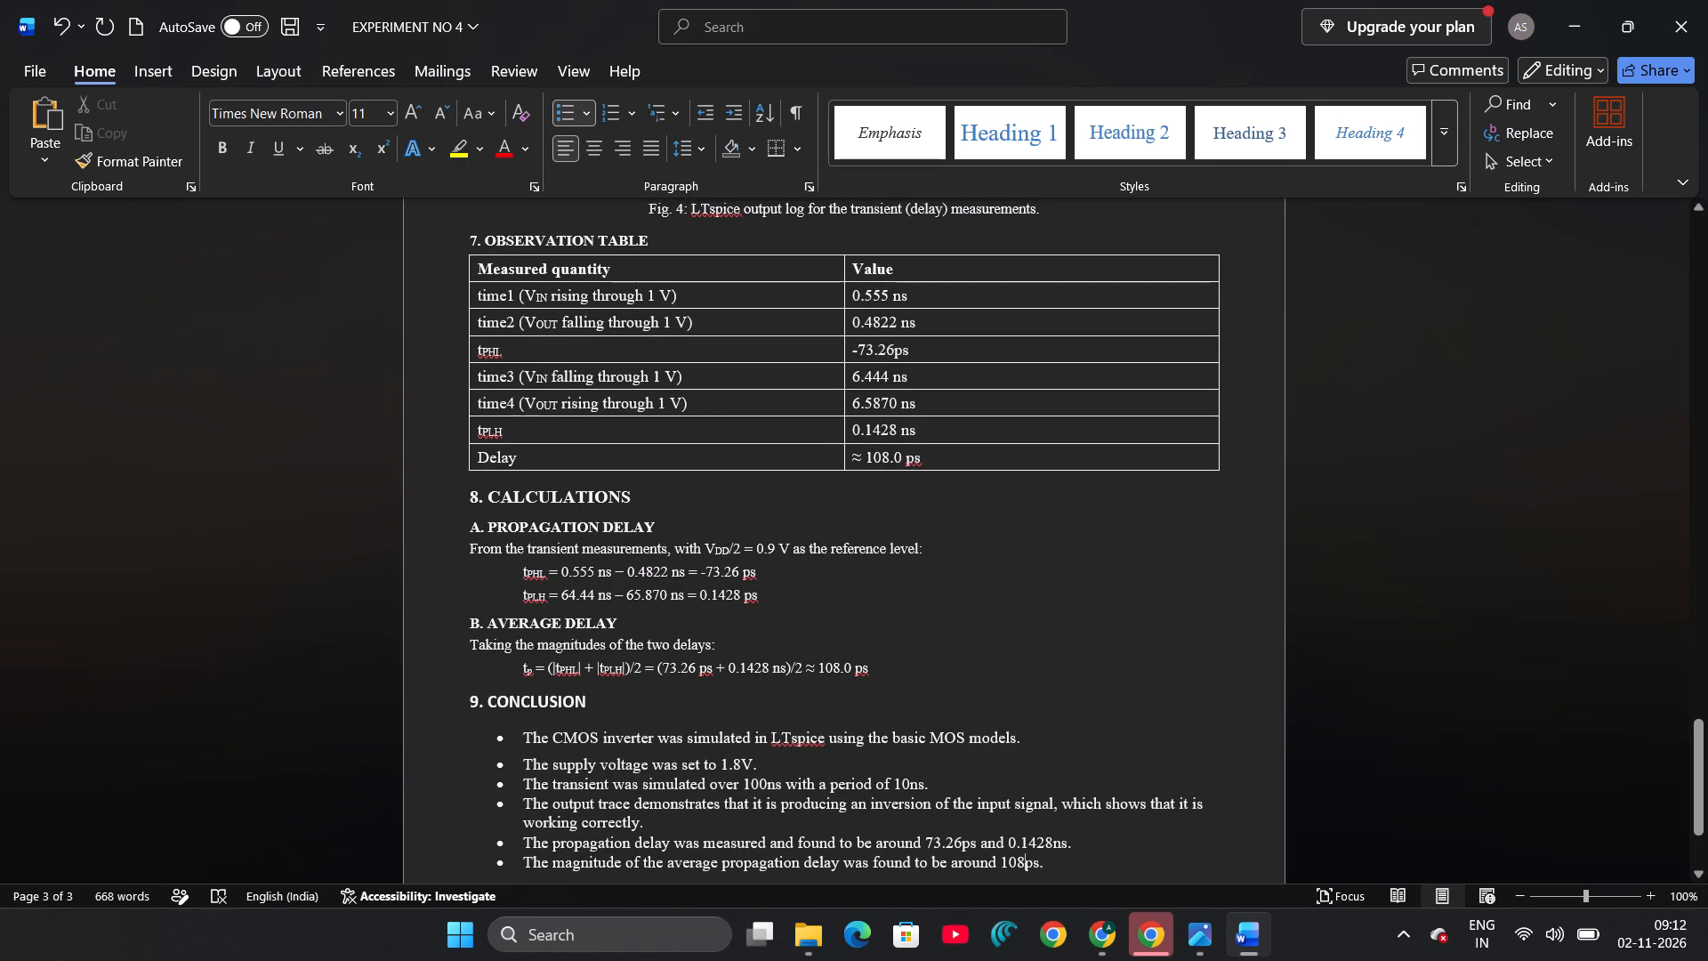
{"action": "scroll", "coordinate": [499, 474], "scroll_direction": "up", "scroll_amount": 4}
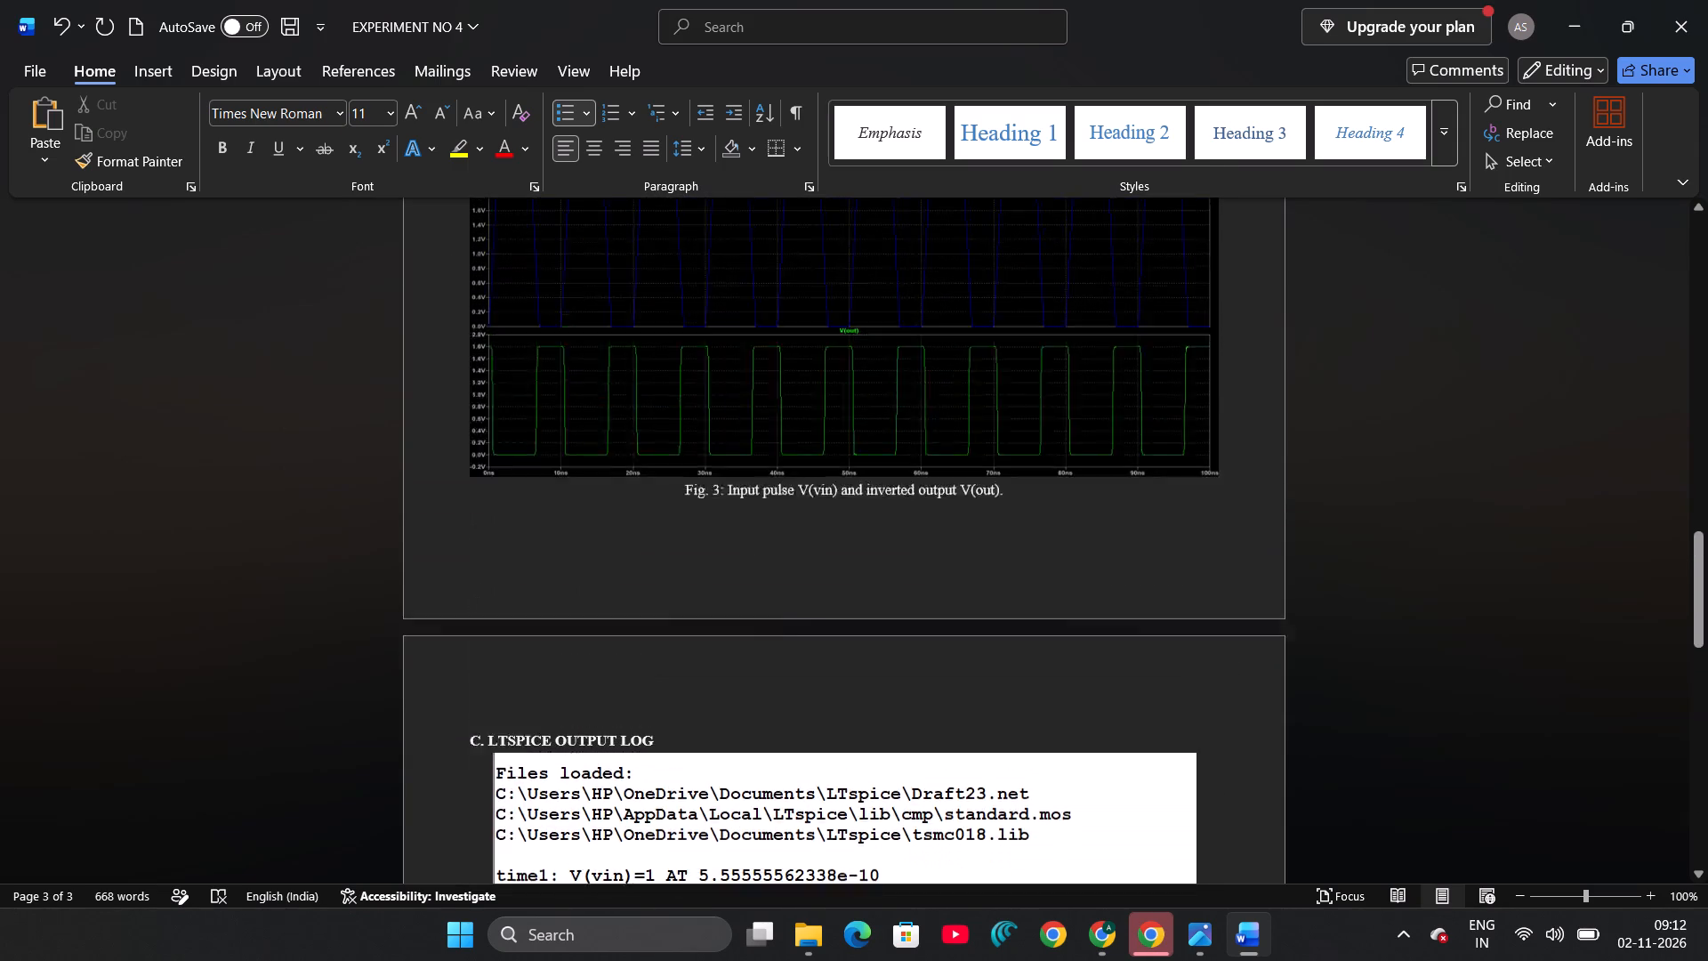
{"action": "scroll", "coordinate": [499, 474], "scroll_direction": "up", "scroll_amount": 7}
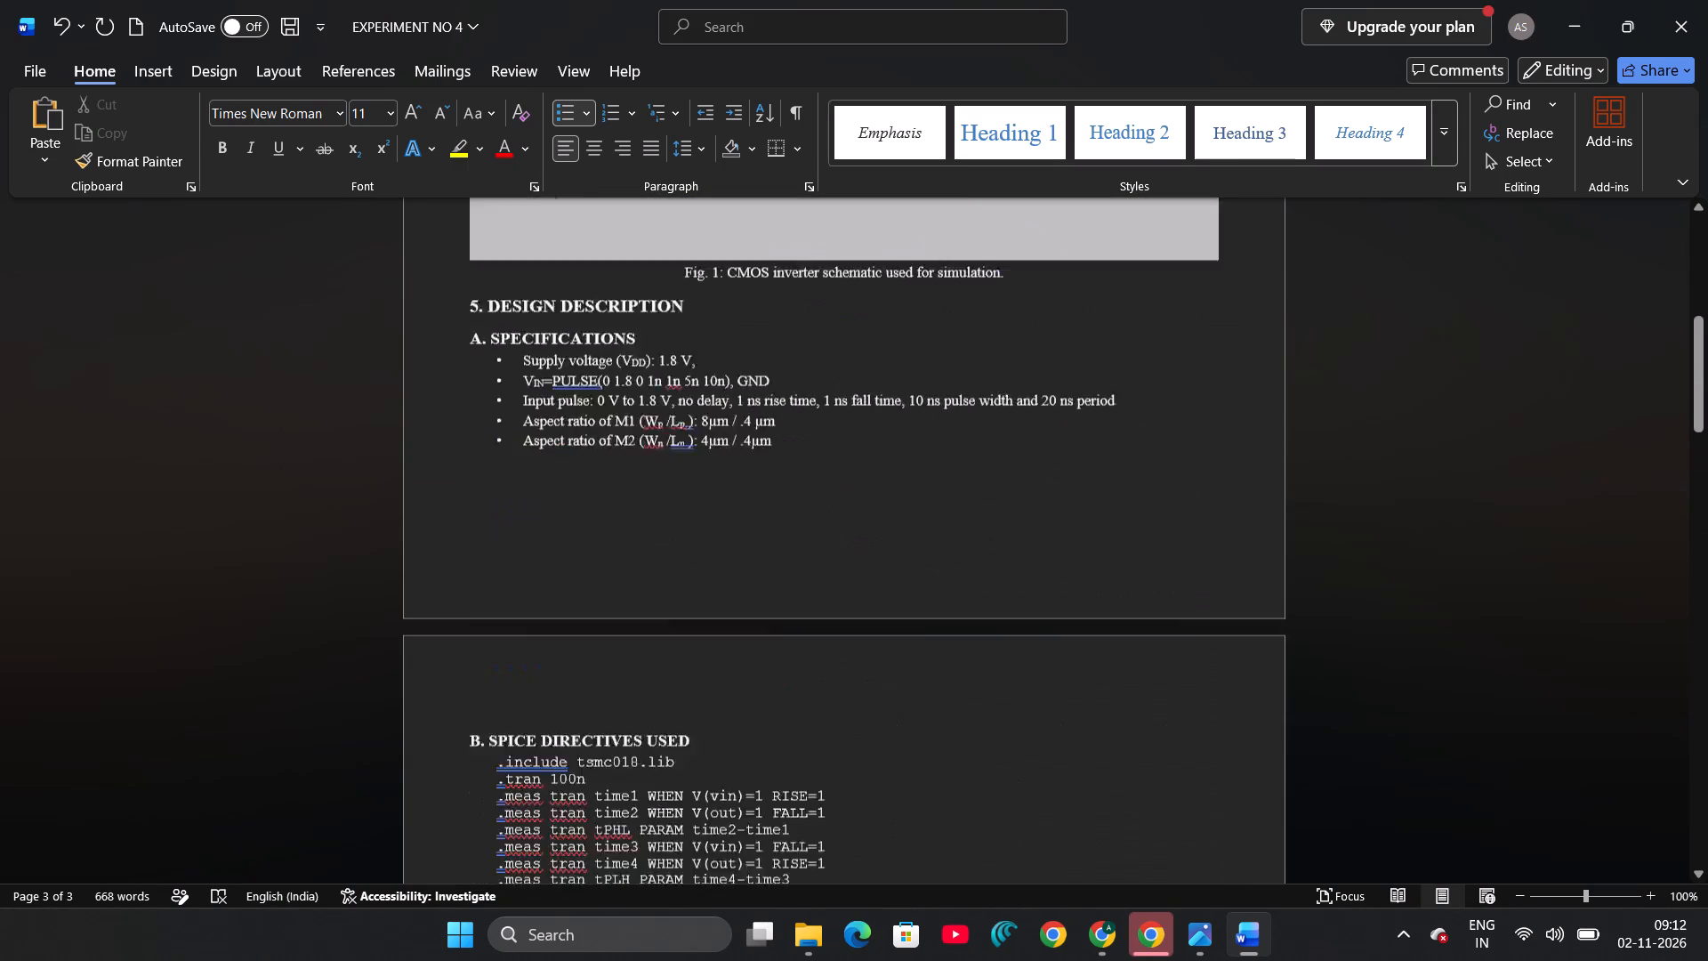
{"action": "scroll", "coordinate": [499, 474], "scroll_direction": "up", "scroll_amount": 5}
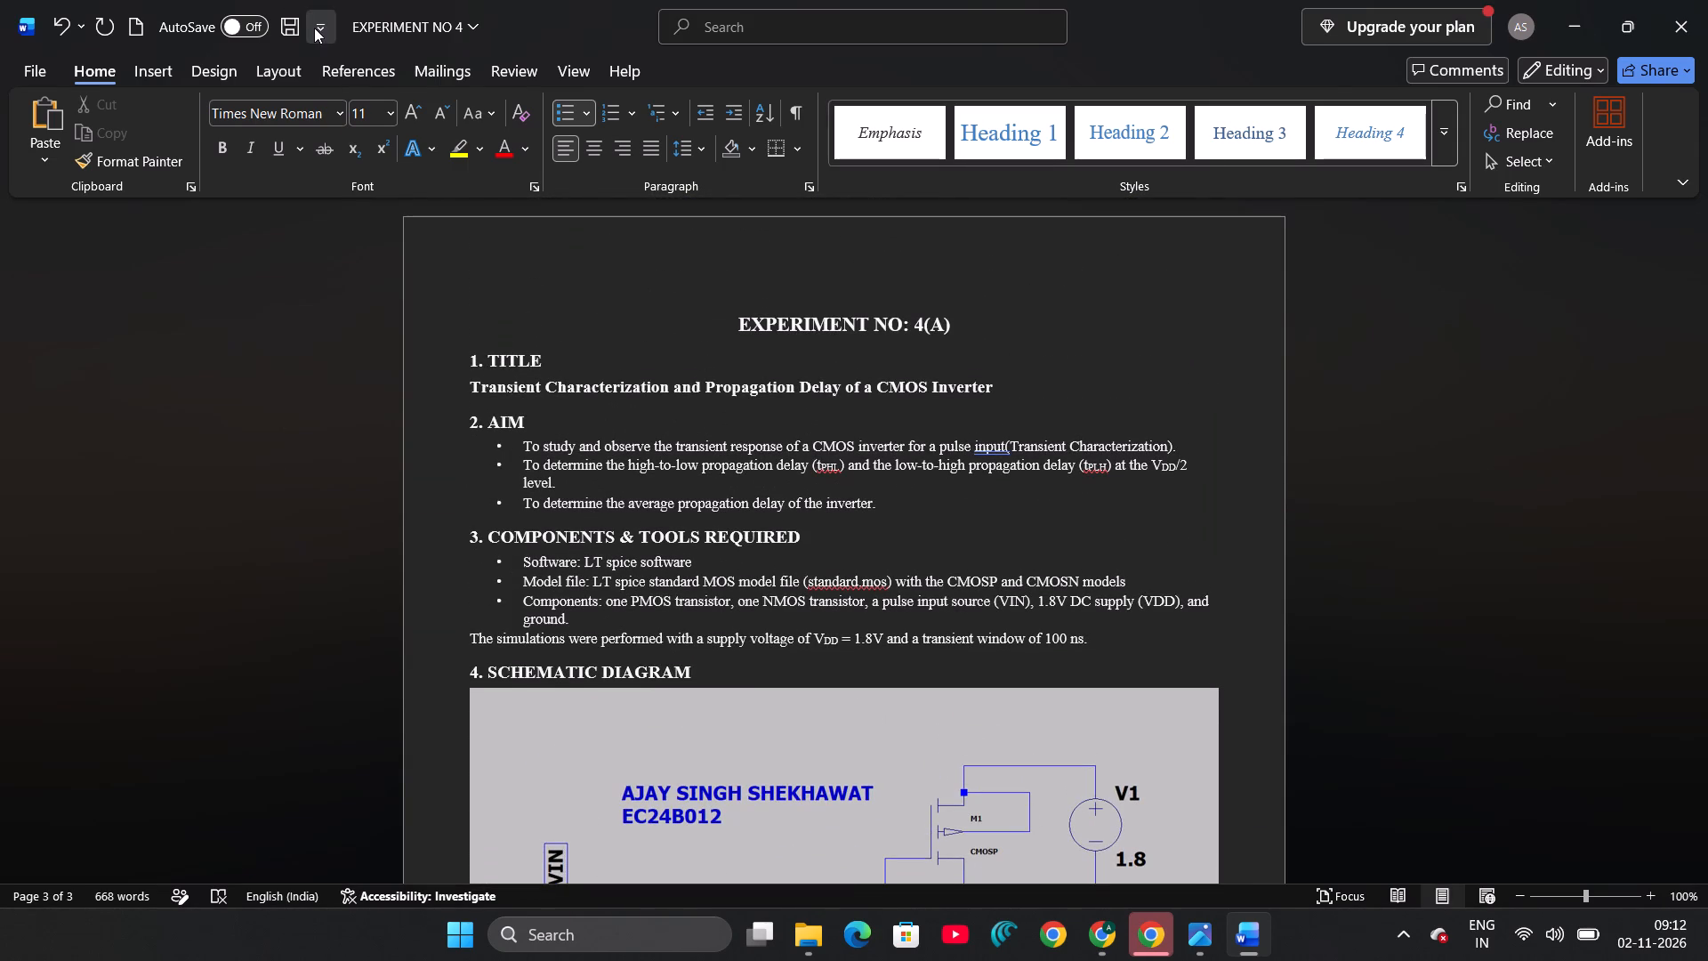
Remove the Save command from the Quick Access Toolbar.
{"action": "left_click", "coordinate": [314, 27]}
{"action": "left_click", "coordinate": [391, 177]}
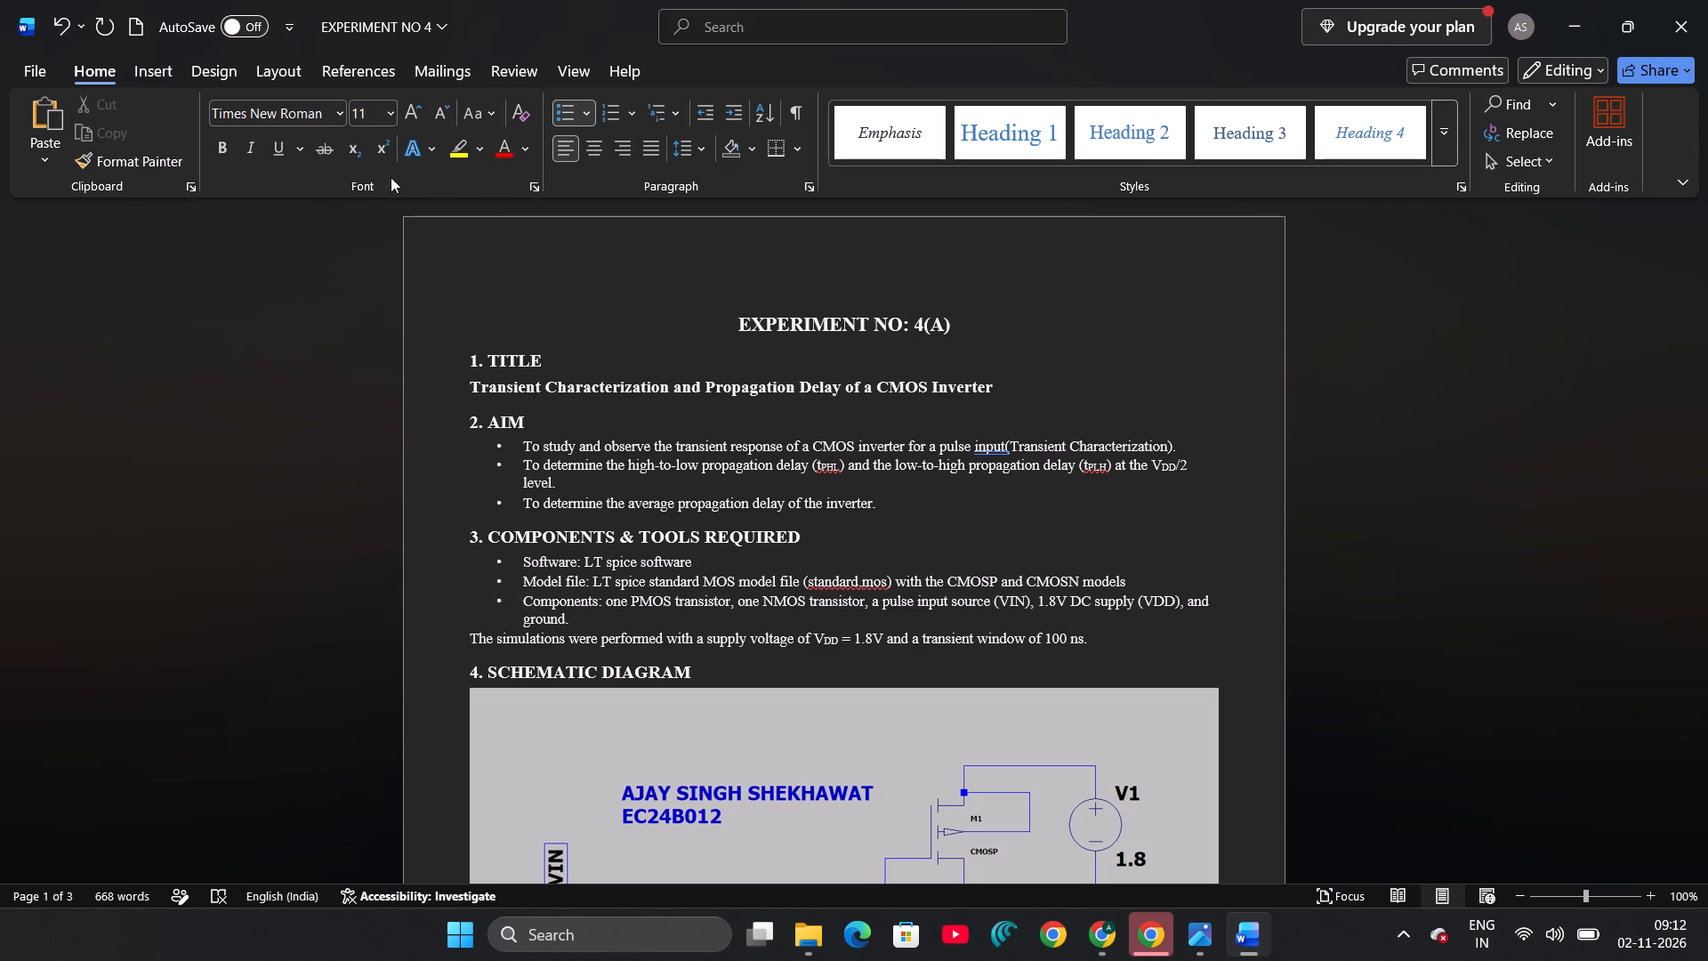
Insert a space between "input" and "(Transient Characterization)" in the first Aim bullet.
{"action": "left_click", "coordinate": [1003, 448]}
{"action": "key", "text": "Right"}
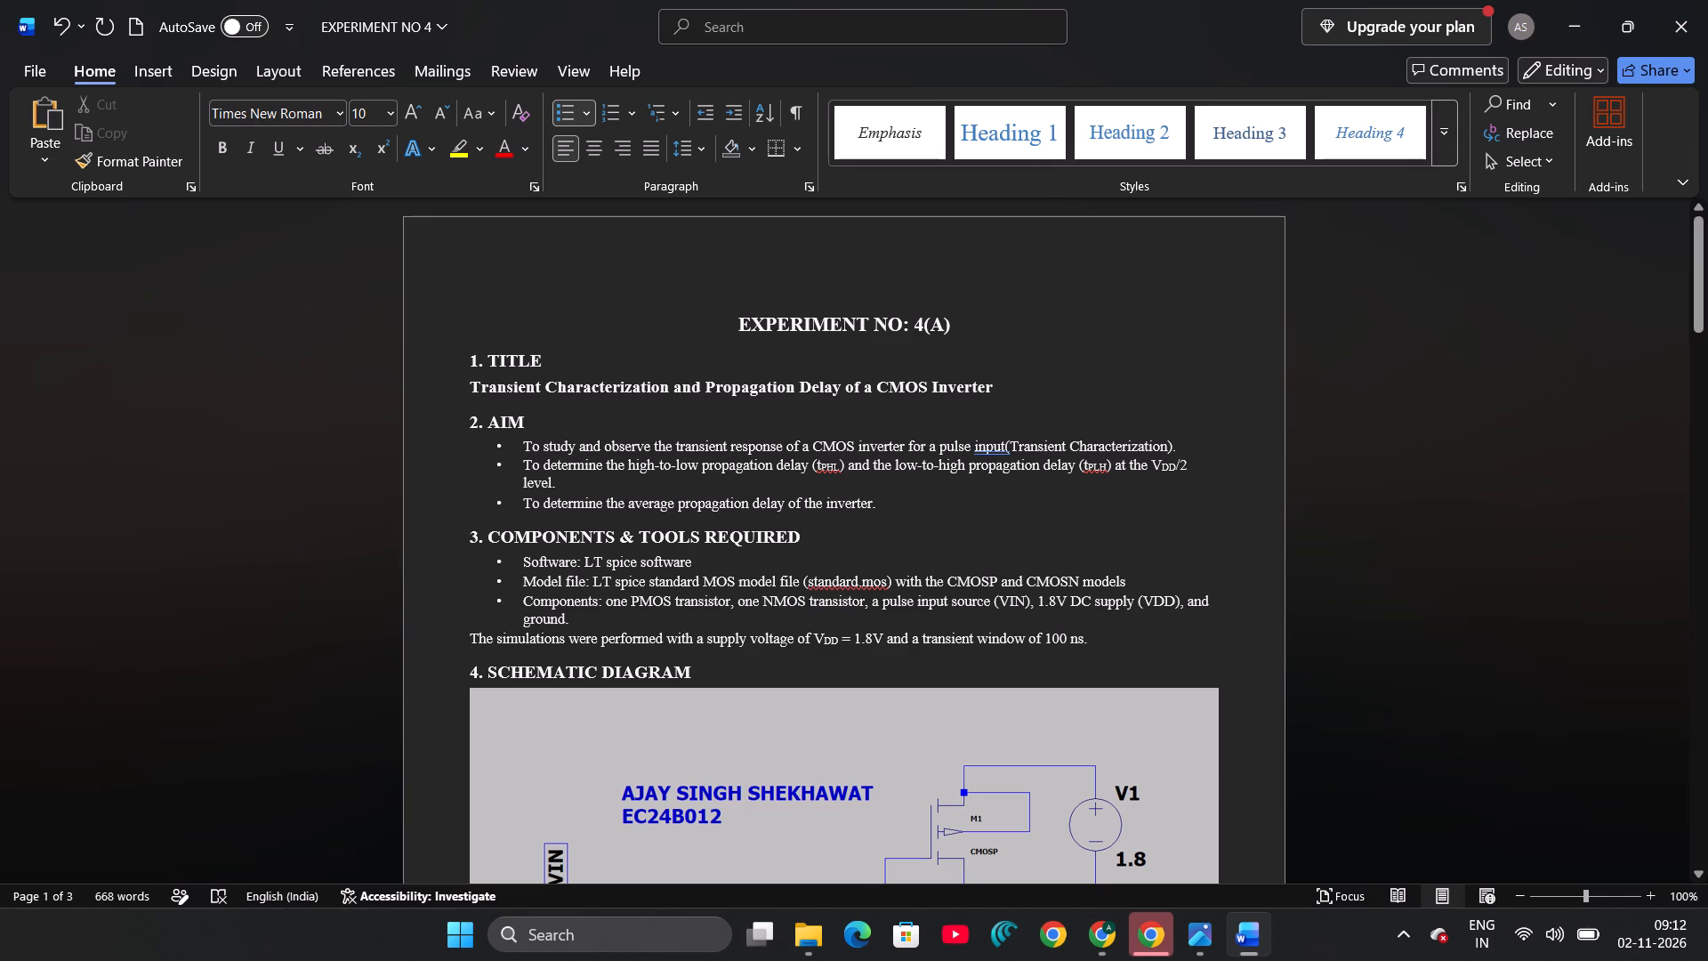
{"action": "key", "text": "space"}
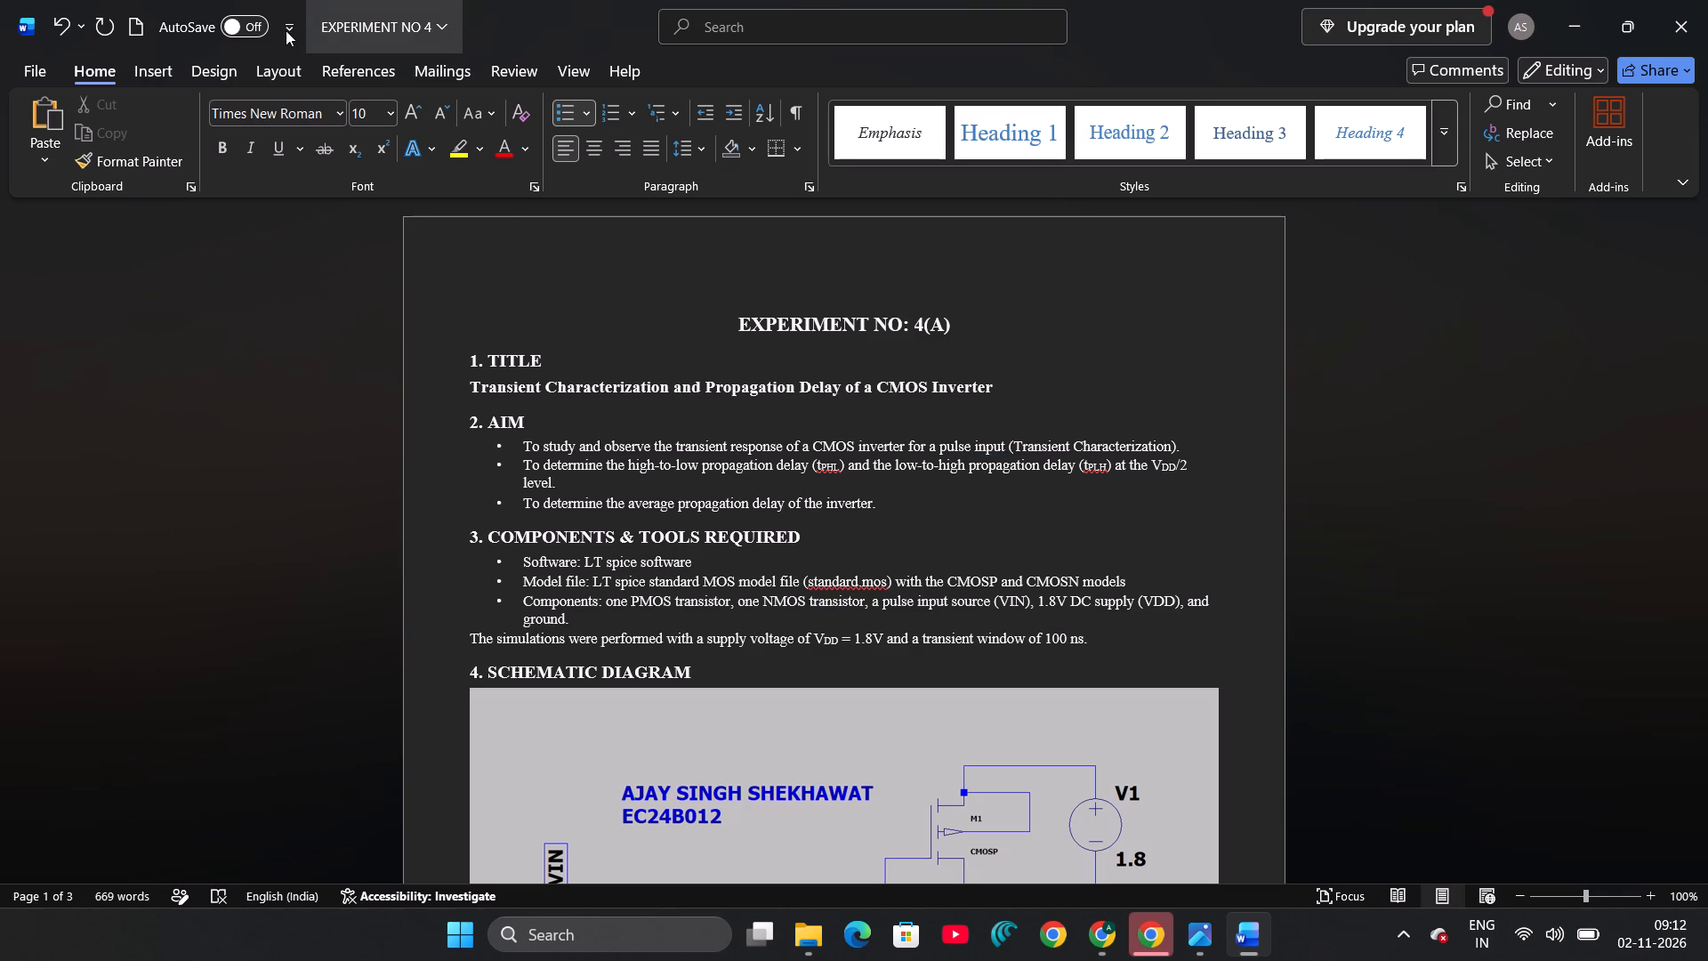
Add the Save command to the Quick Access Toolbar.
{"action": "left_click", "coordinate": [286, 30]}
{"action": "left_click", "coordinate": [344, 184]}
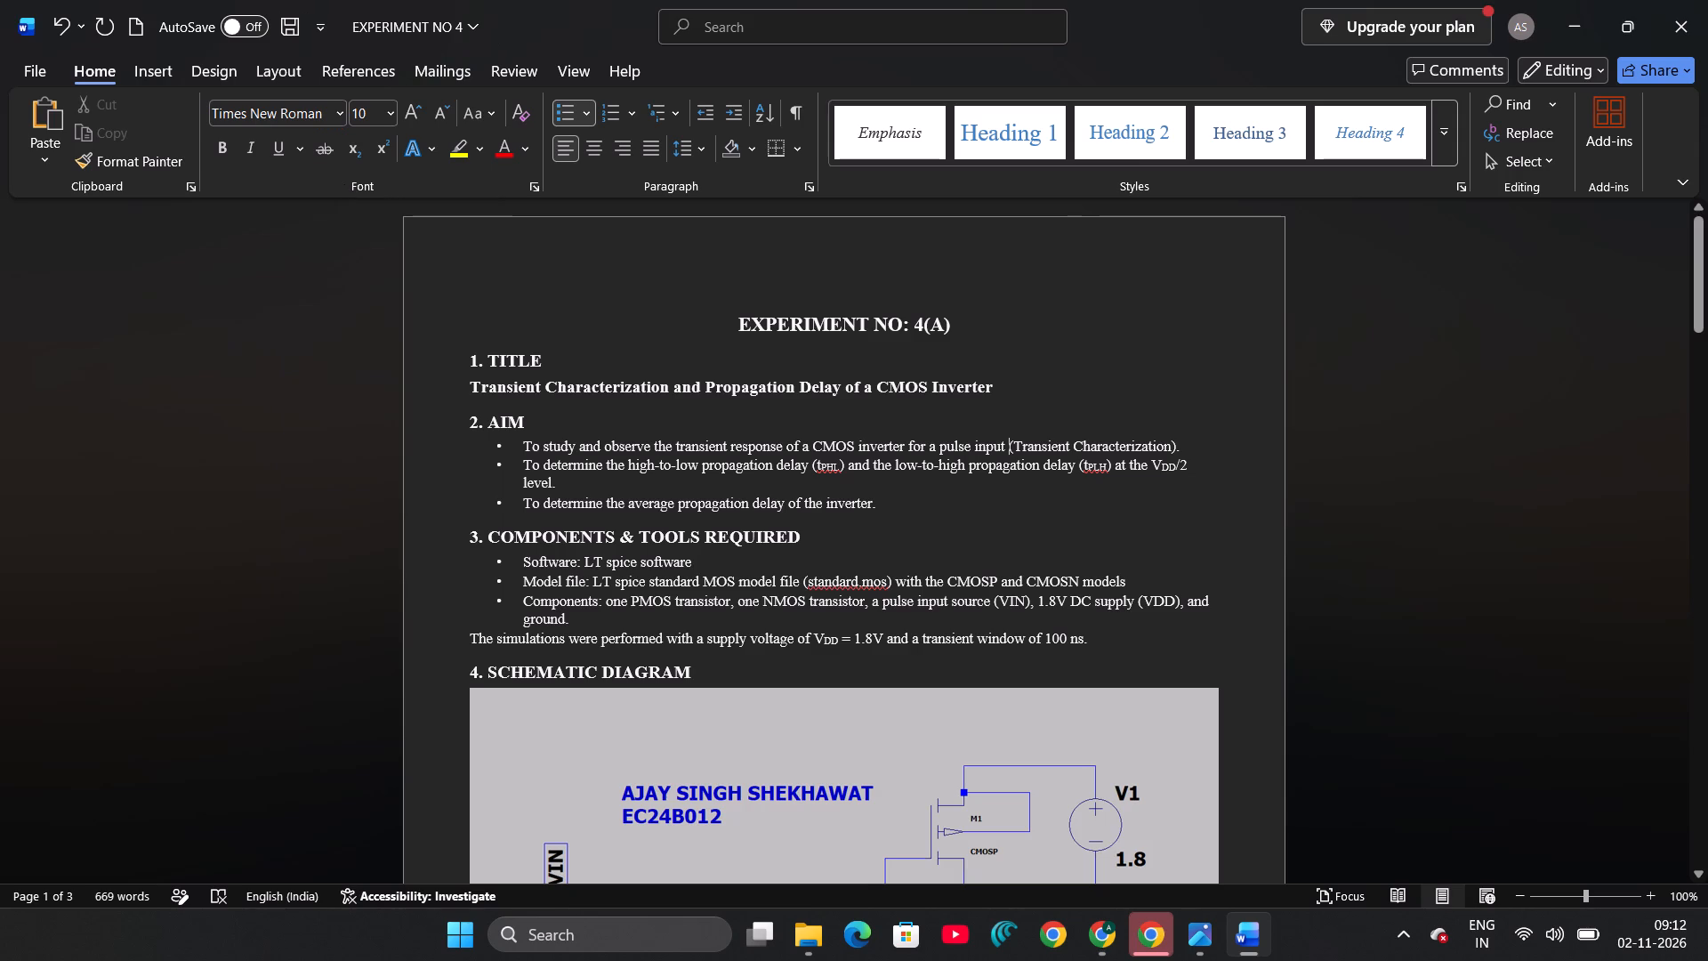
Check the report from the schematic through to the Conclusion, including the VDD/2 reference level stated under Calculations.
{"action": "scroll", "coordinate": [850, 499], "scroll_direction": "down", "scroll_amount": 3}
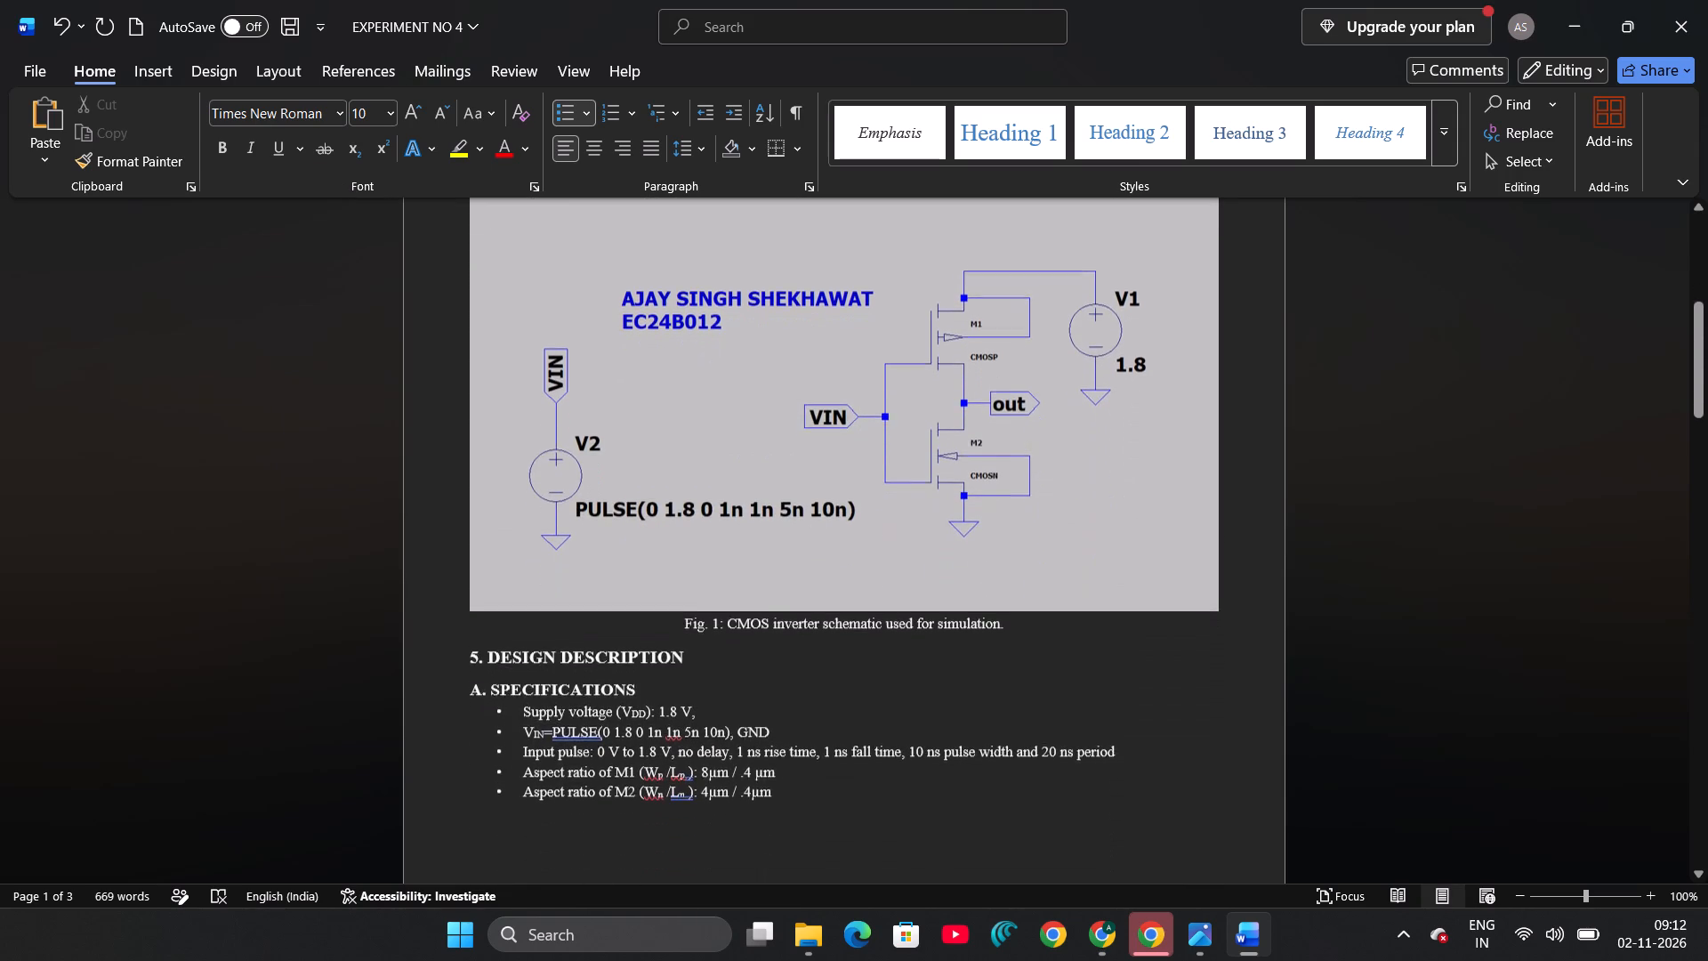
{"action": "scroll", "coordinate": [850, 499], "scroll_direction": "down", "scroll_amount": 3}
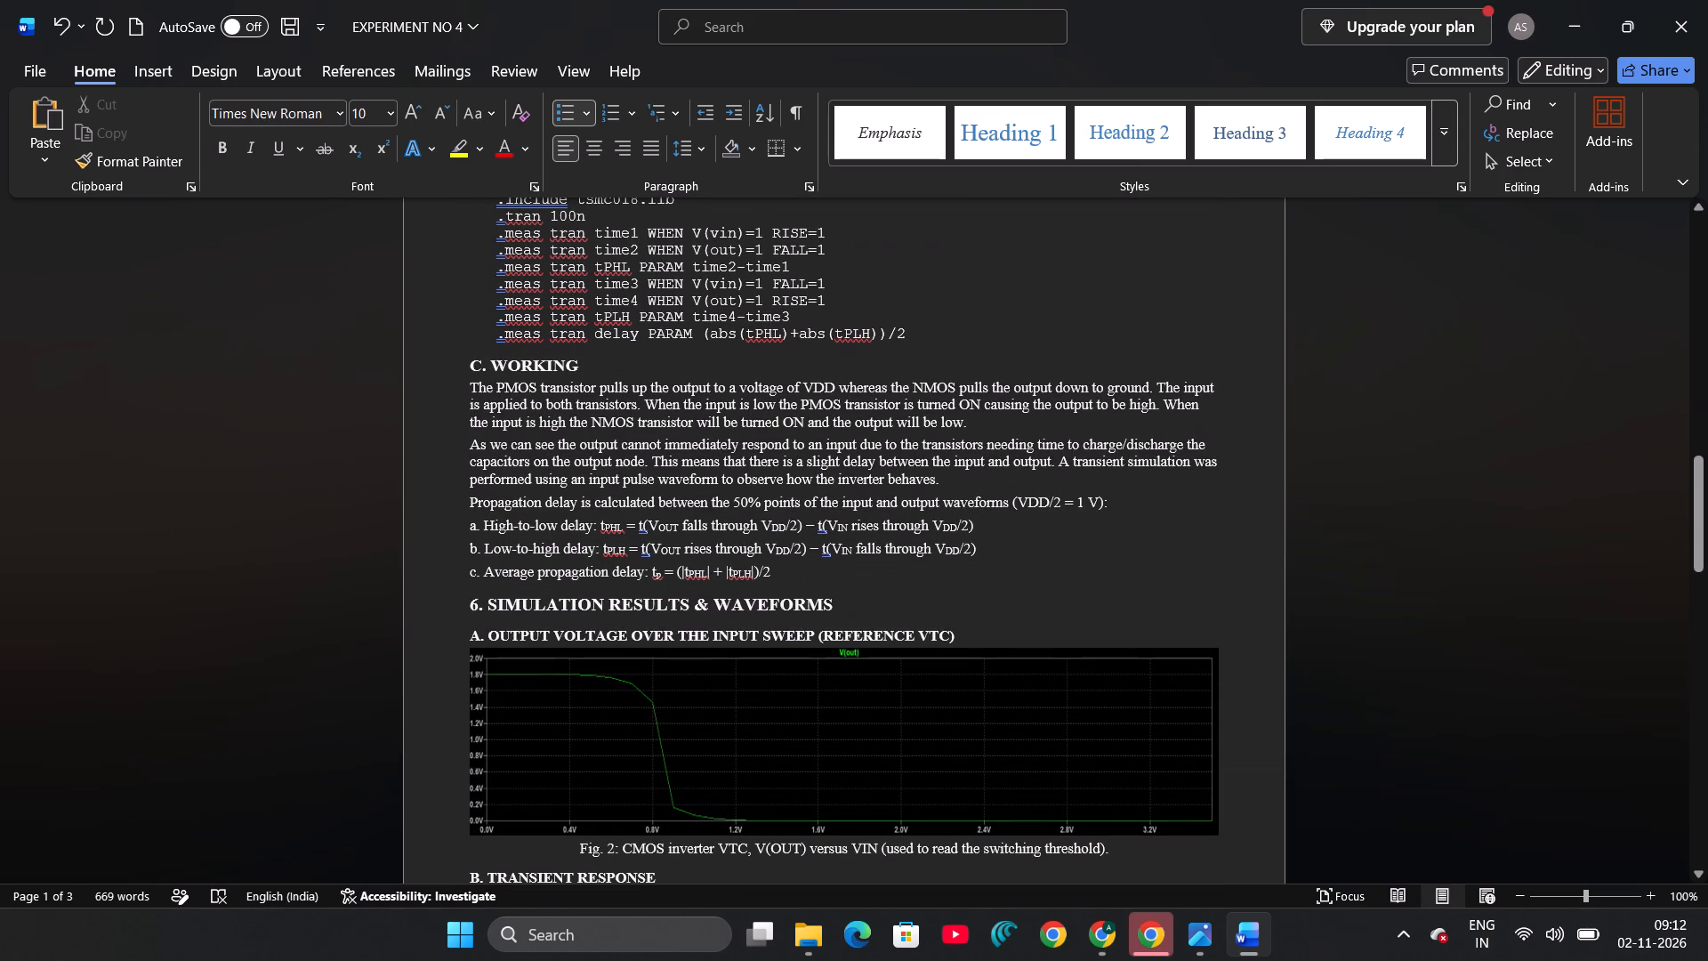
{"action": "scroll", "coordinate": [850, 499], "scroll_direction": "down", "scroll_amount": 3}
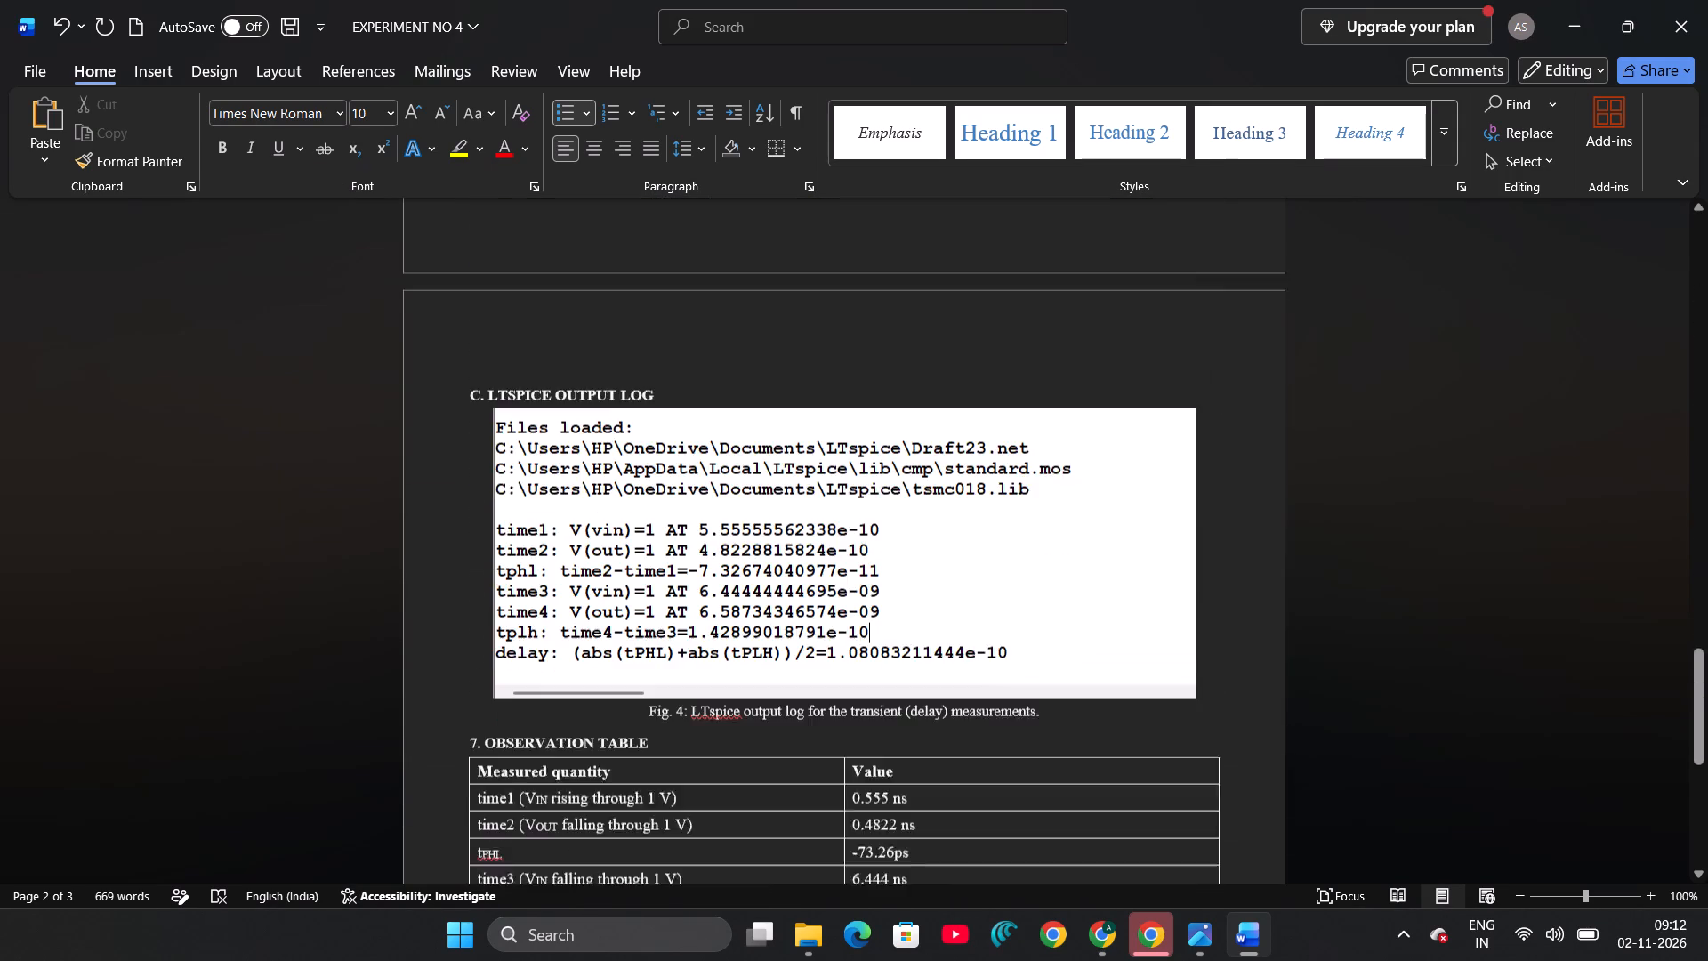
{"action": "scroll", "coordinate": [850, 499], "scroll_direction": "down", "scroll_amount": 4}
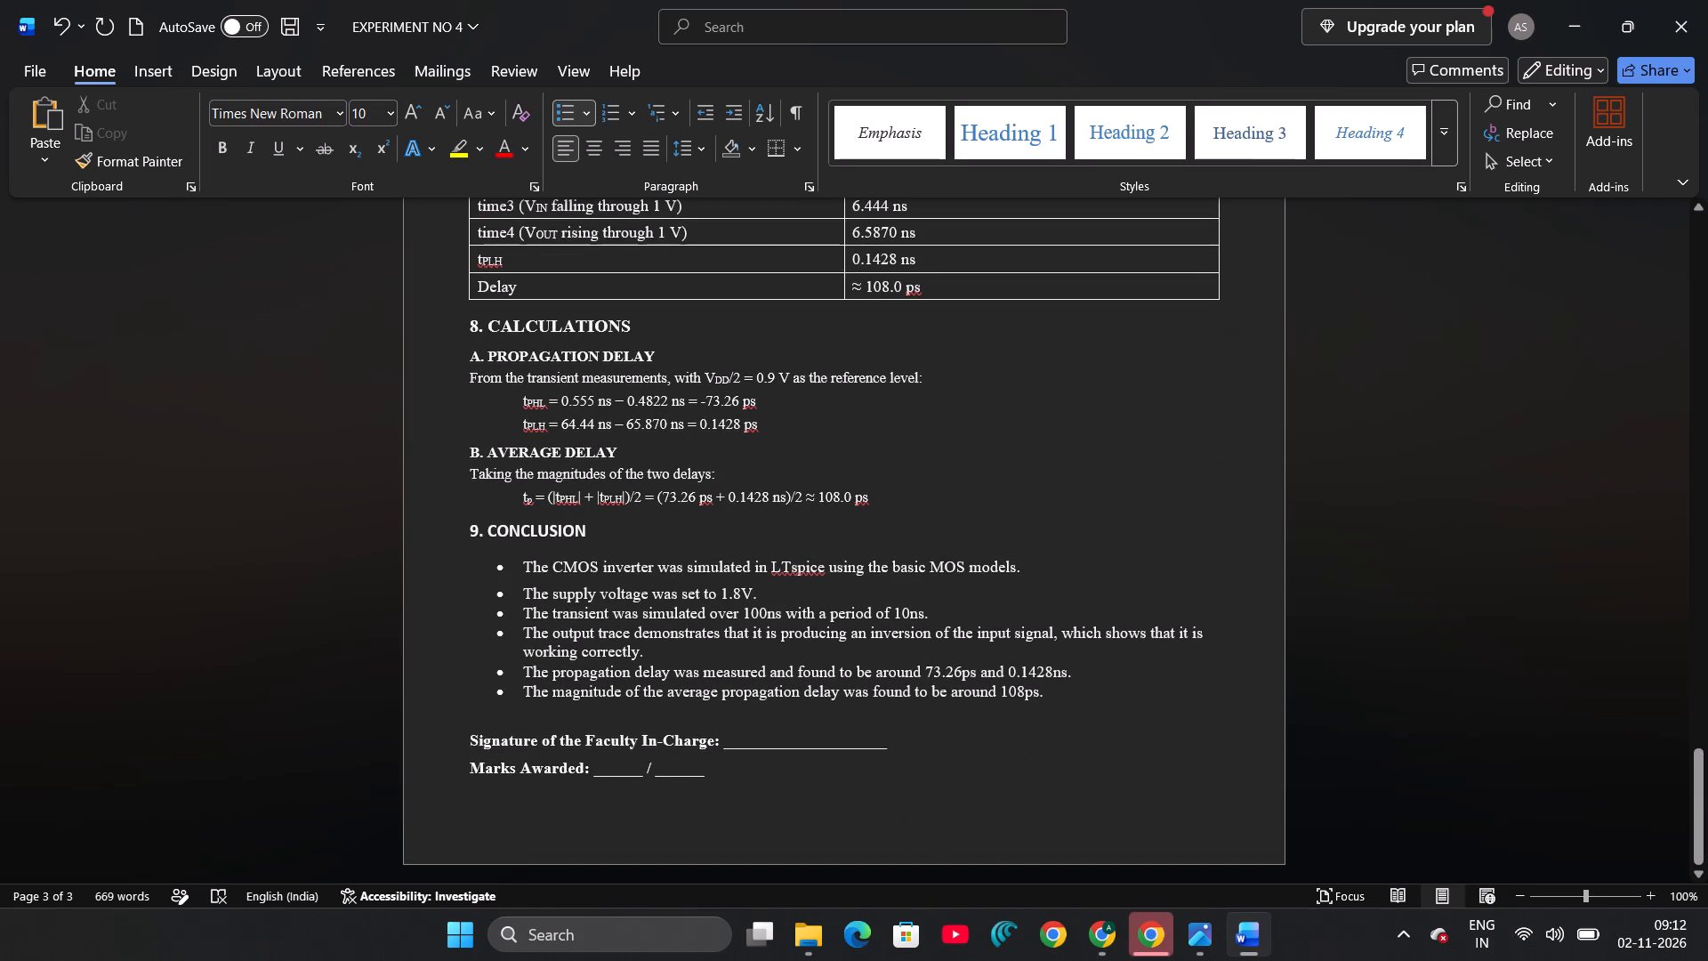
{"action": "left_click_drag", "start_coordinate": [793, 378], "coordinate": [698, 375]}
{"action": "left_click", "coordinate": [698, 375]}
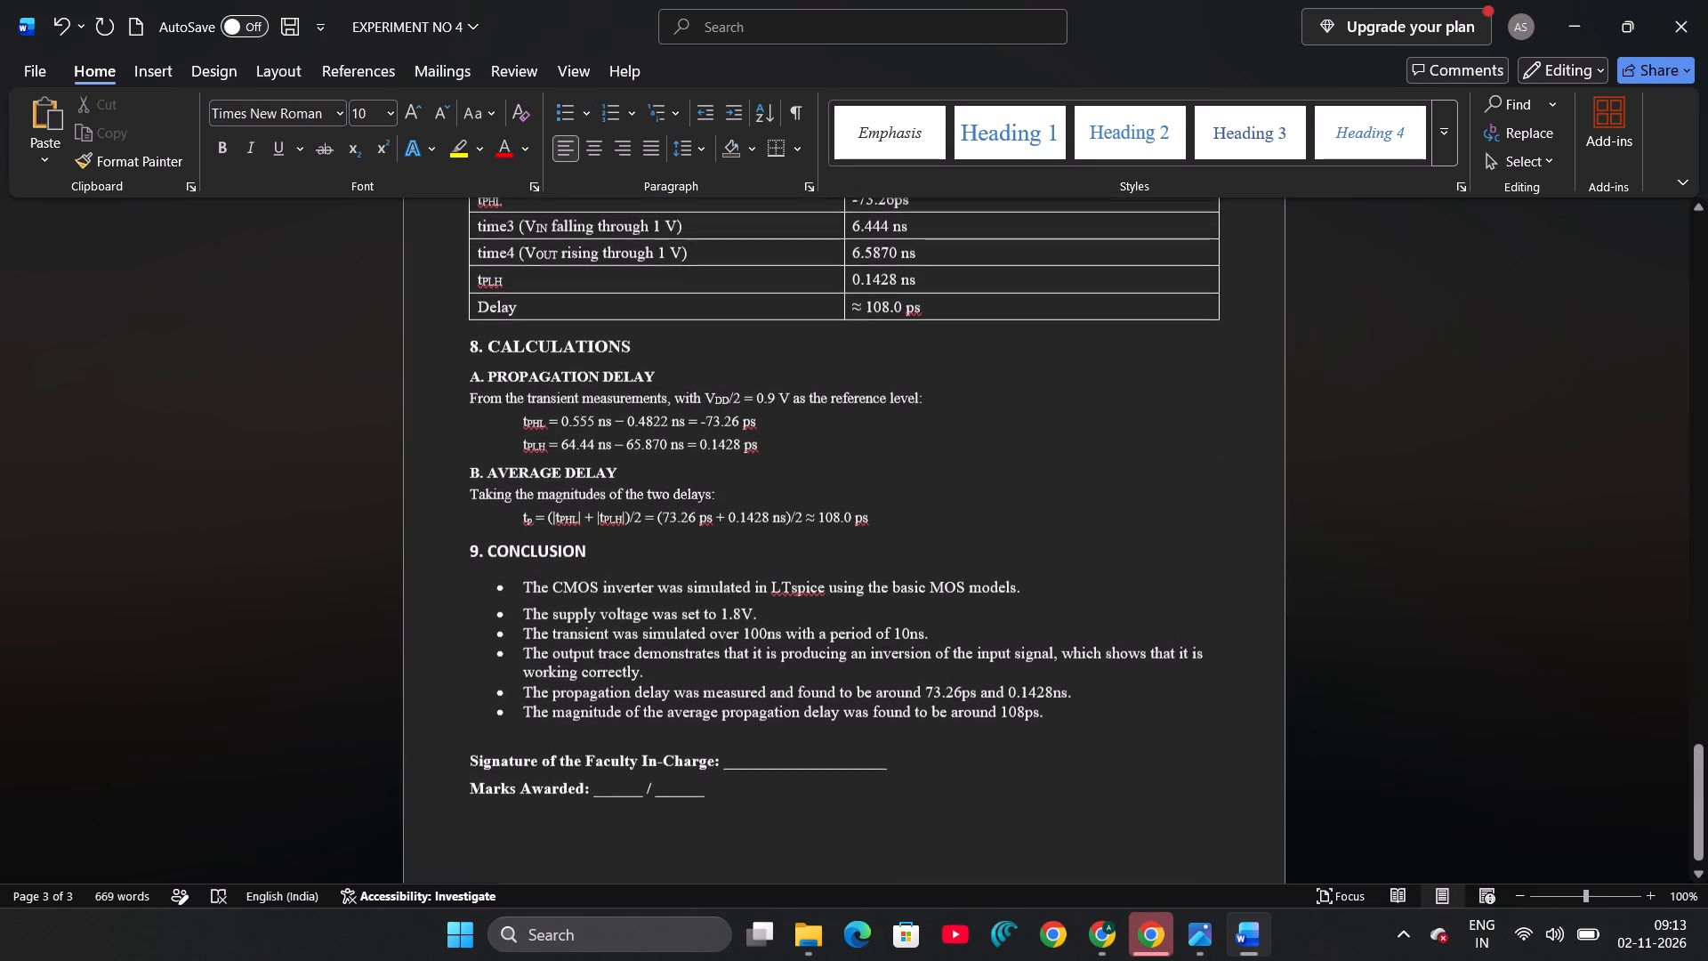
Change the VDD/2 value in the Working section's propagation delay sentence to 0.9 V.
{"action": "scroll", "coordinate": [698, 375], "scroll_direction": "up", "scroll_amount": 3}
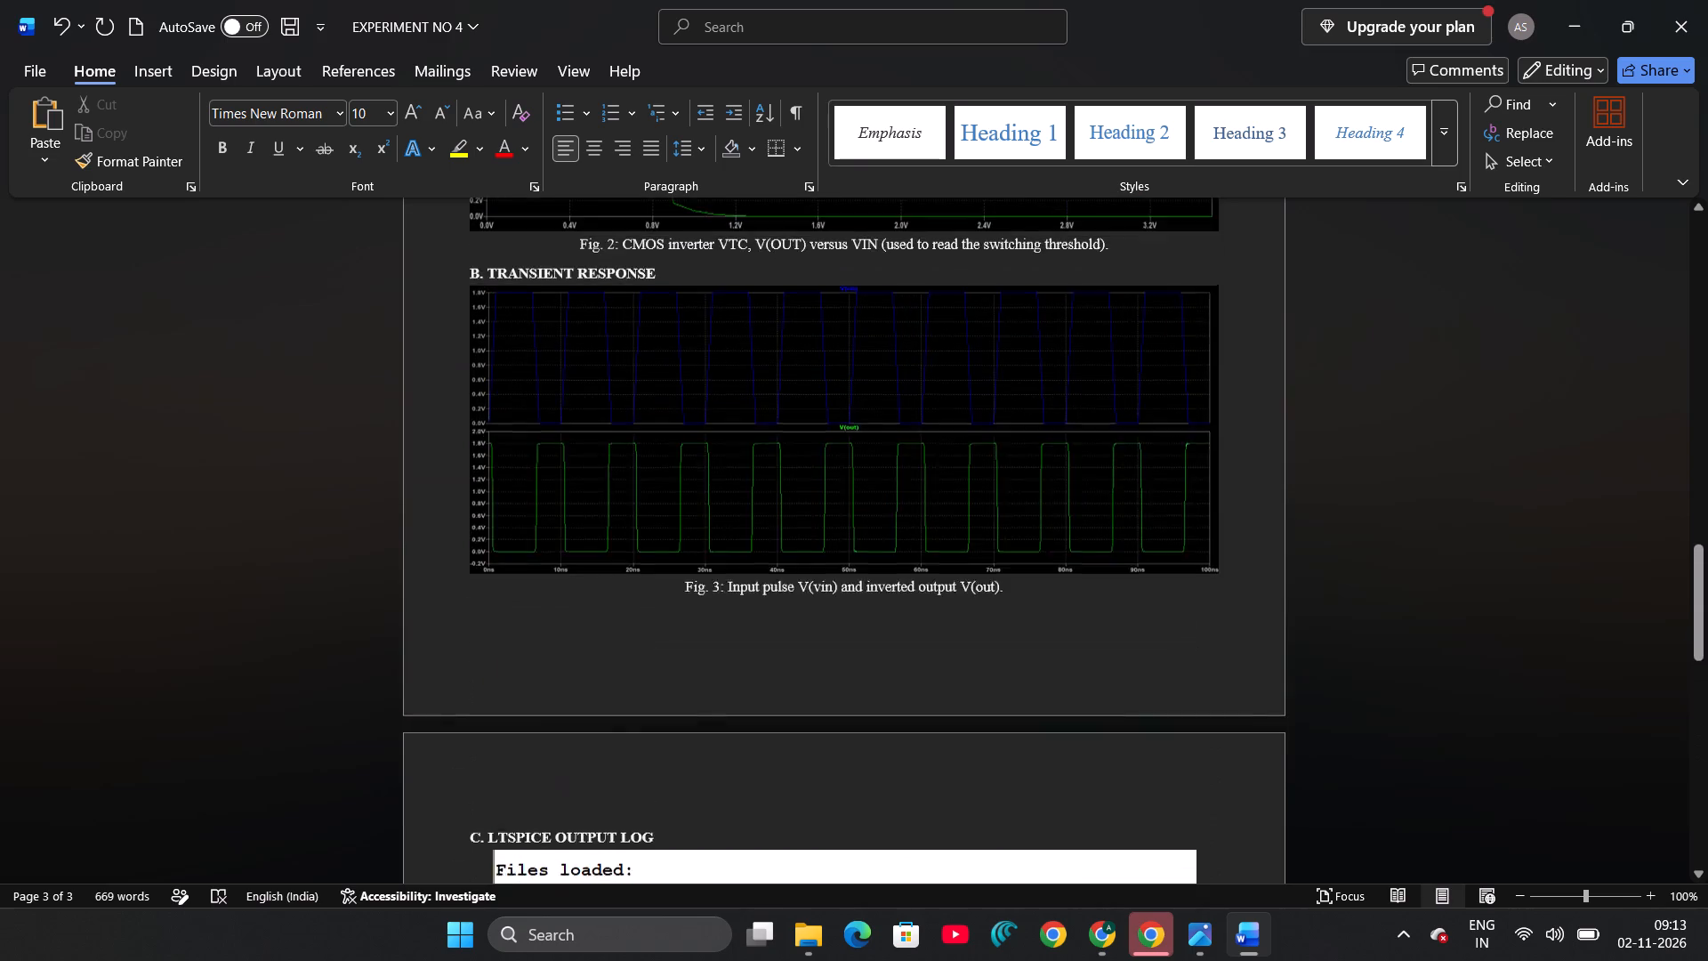
{"action": "scroll", "coordinate": [698, 375], "scroll_direction": "up", "scroll_amount": 3}
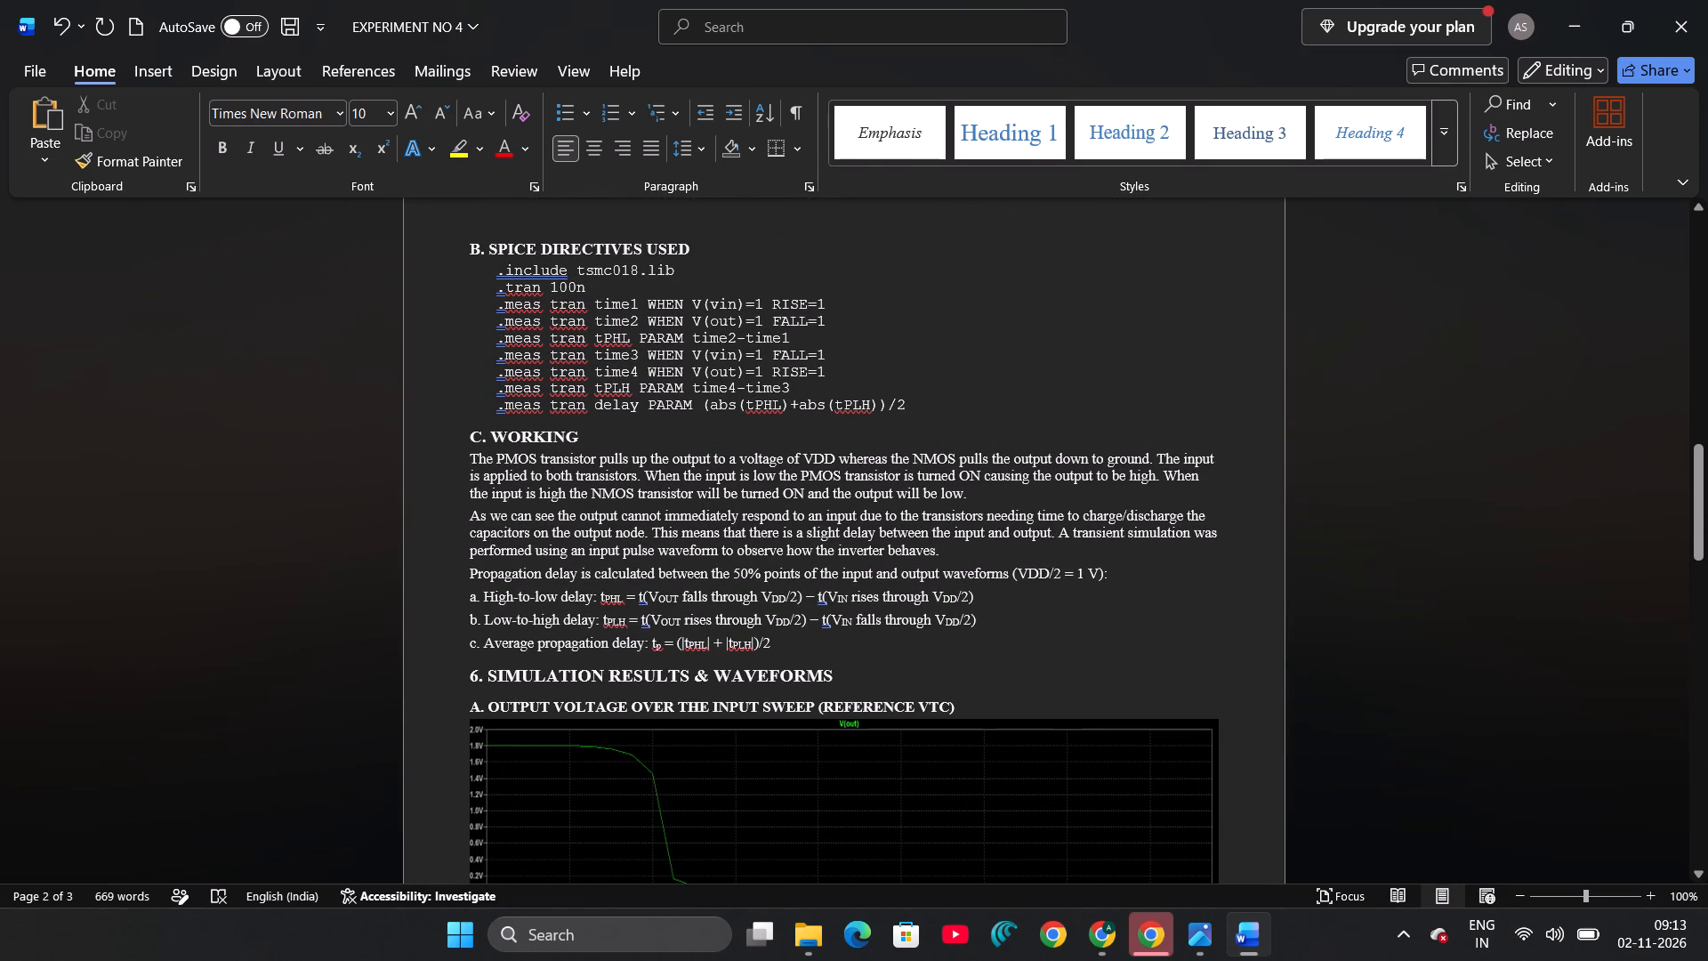
{"action": "left_click", "coordinate": [1084, 577]}
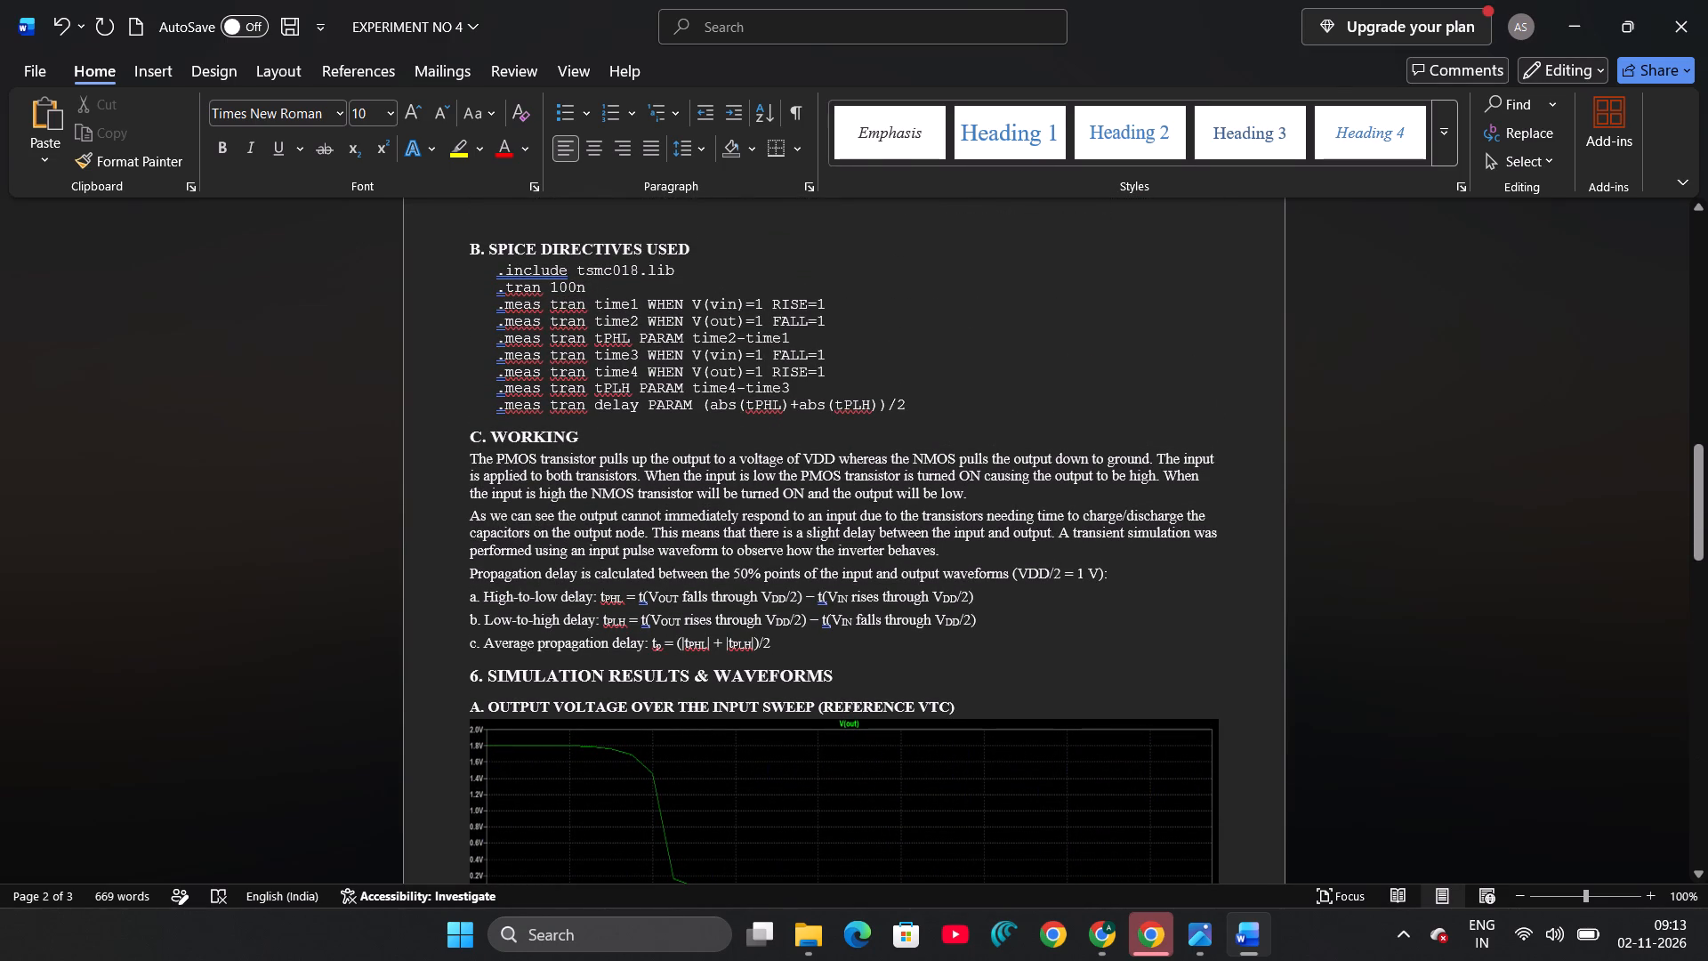
{"action": "key", "text": "BackSpace"}
{"action": "type", "text": "0.9"}
{"action": "left_click", "coordinate": [1084, 577]}
Set the "9. CONCLUSION" heading's font to Times New Roman.
{"action": "scroll", "coordinate": [1084, 577], "scroll_direction": "down", "scroll_amount": 2}
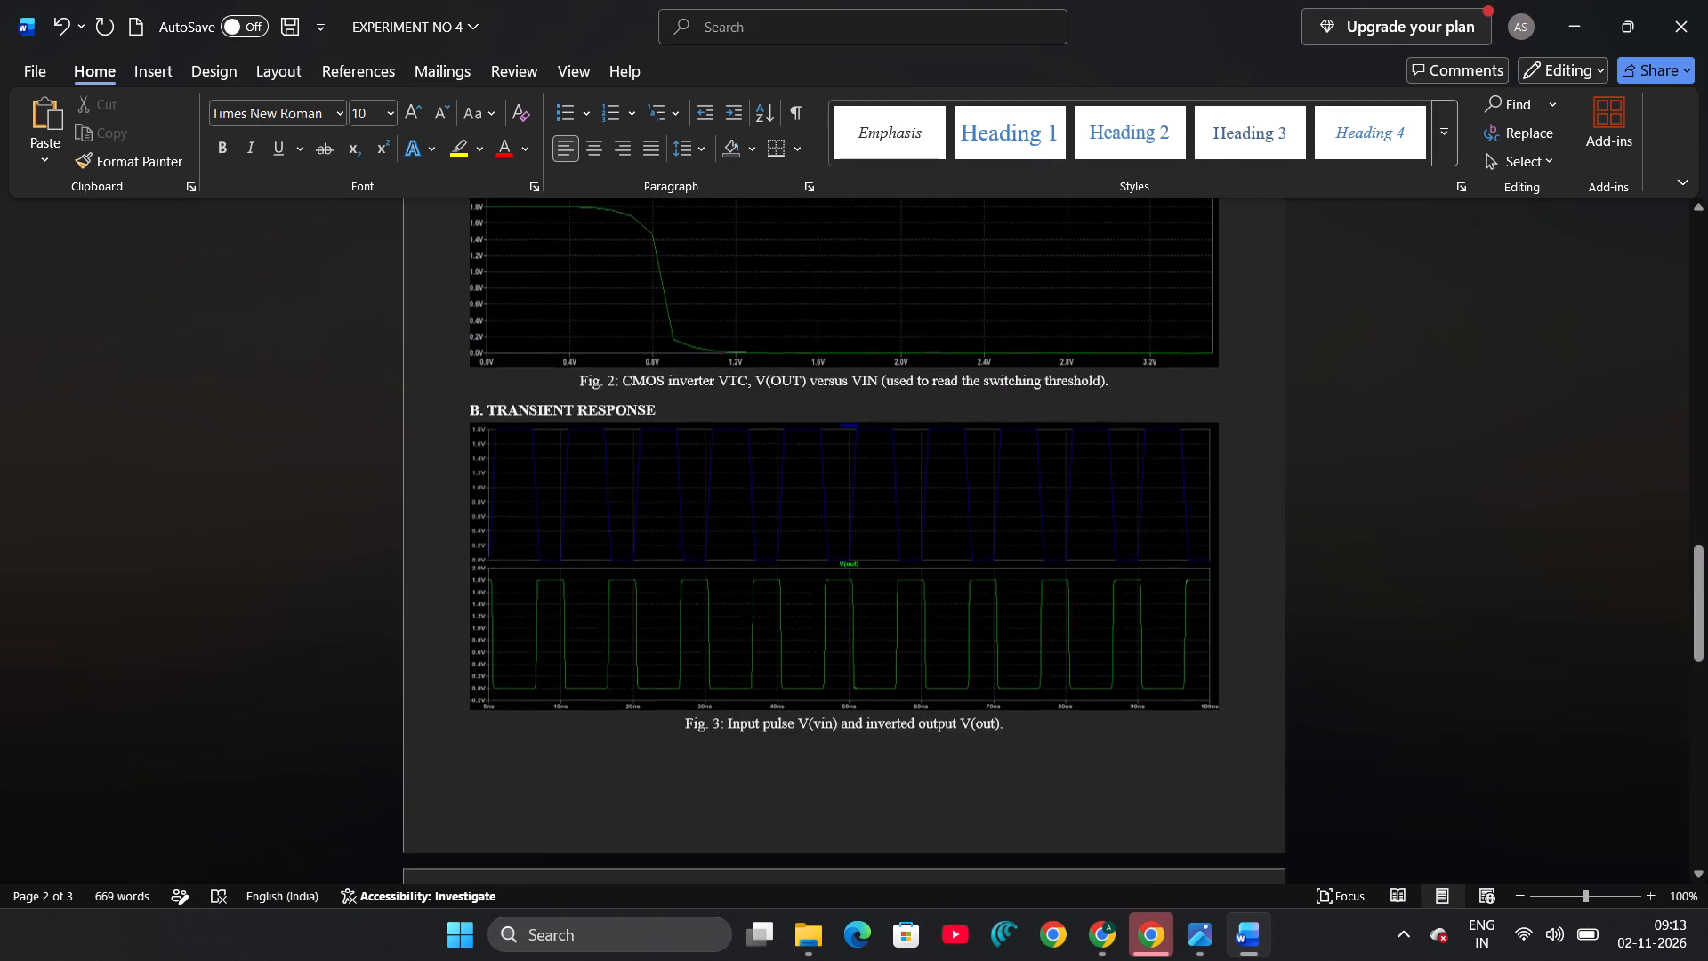
{"action": "scroll", "coordinate": [1084, 577], "scroll_direction": "down", "scroll_amount": 3}
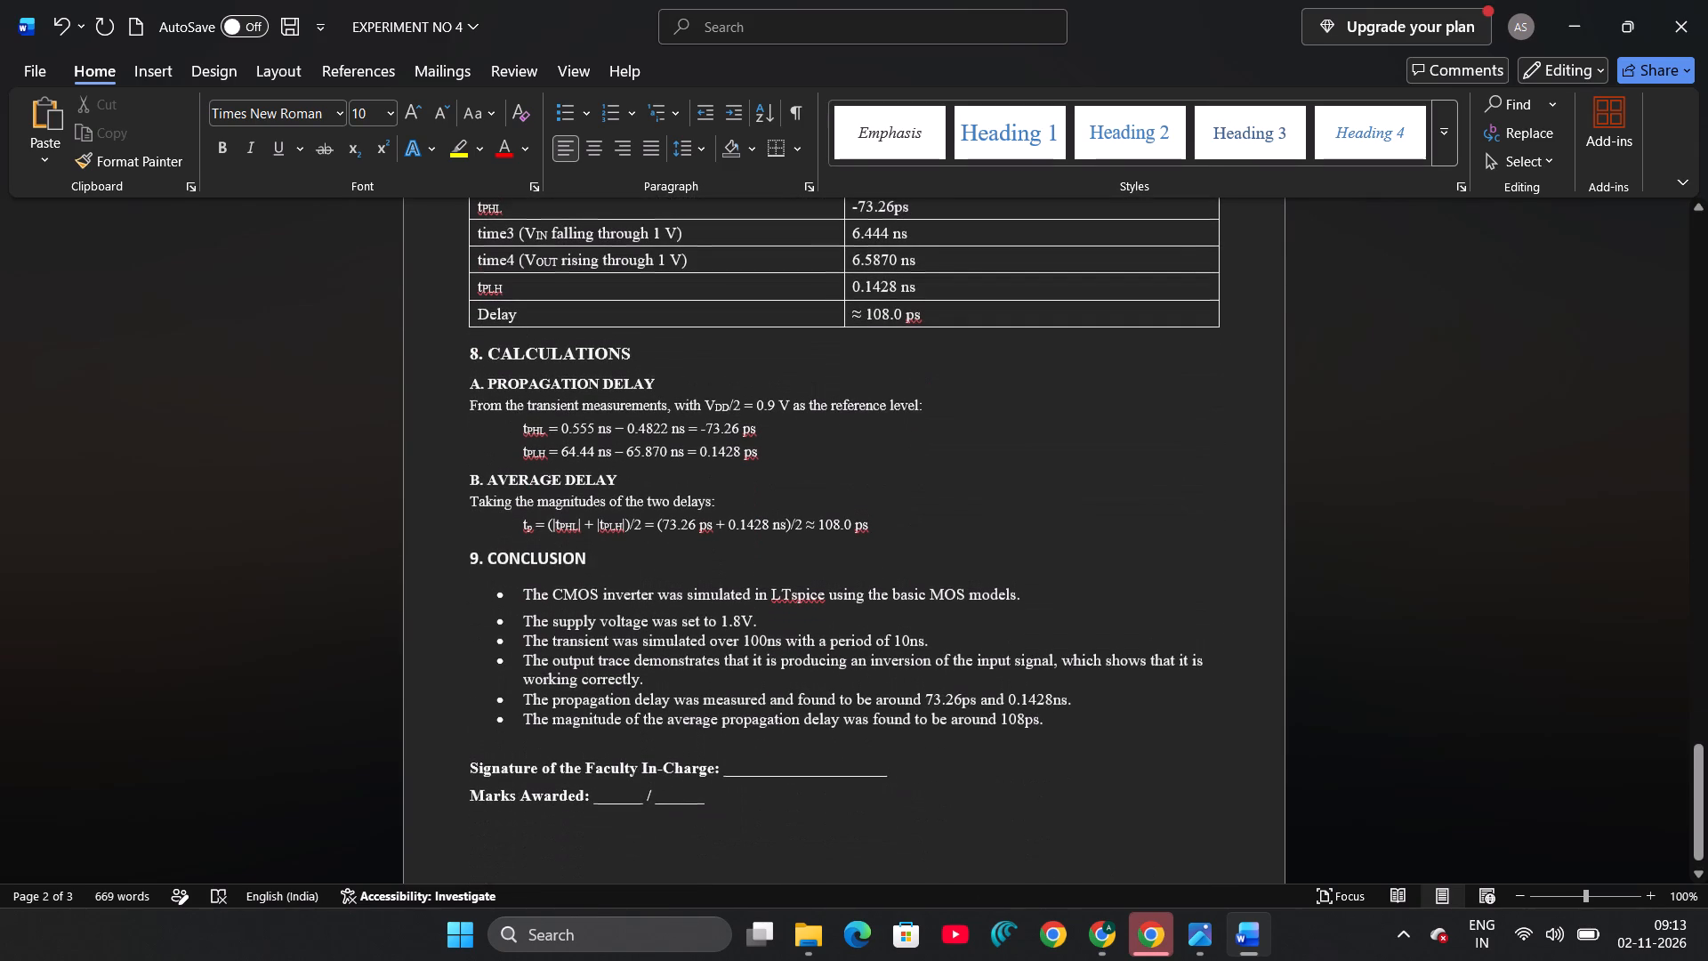
{"action": "left_click", "coordinate": [811, 496]}
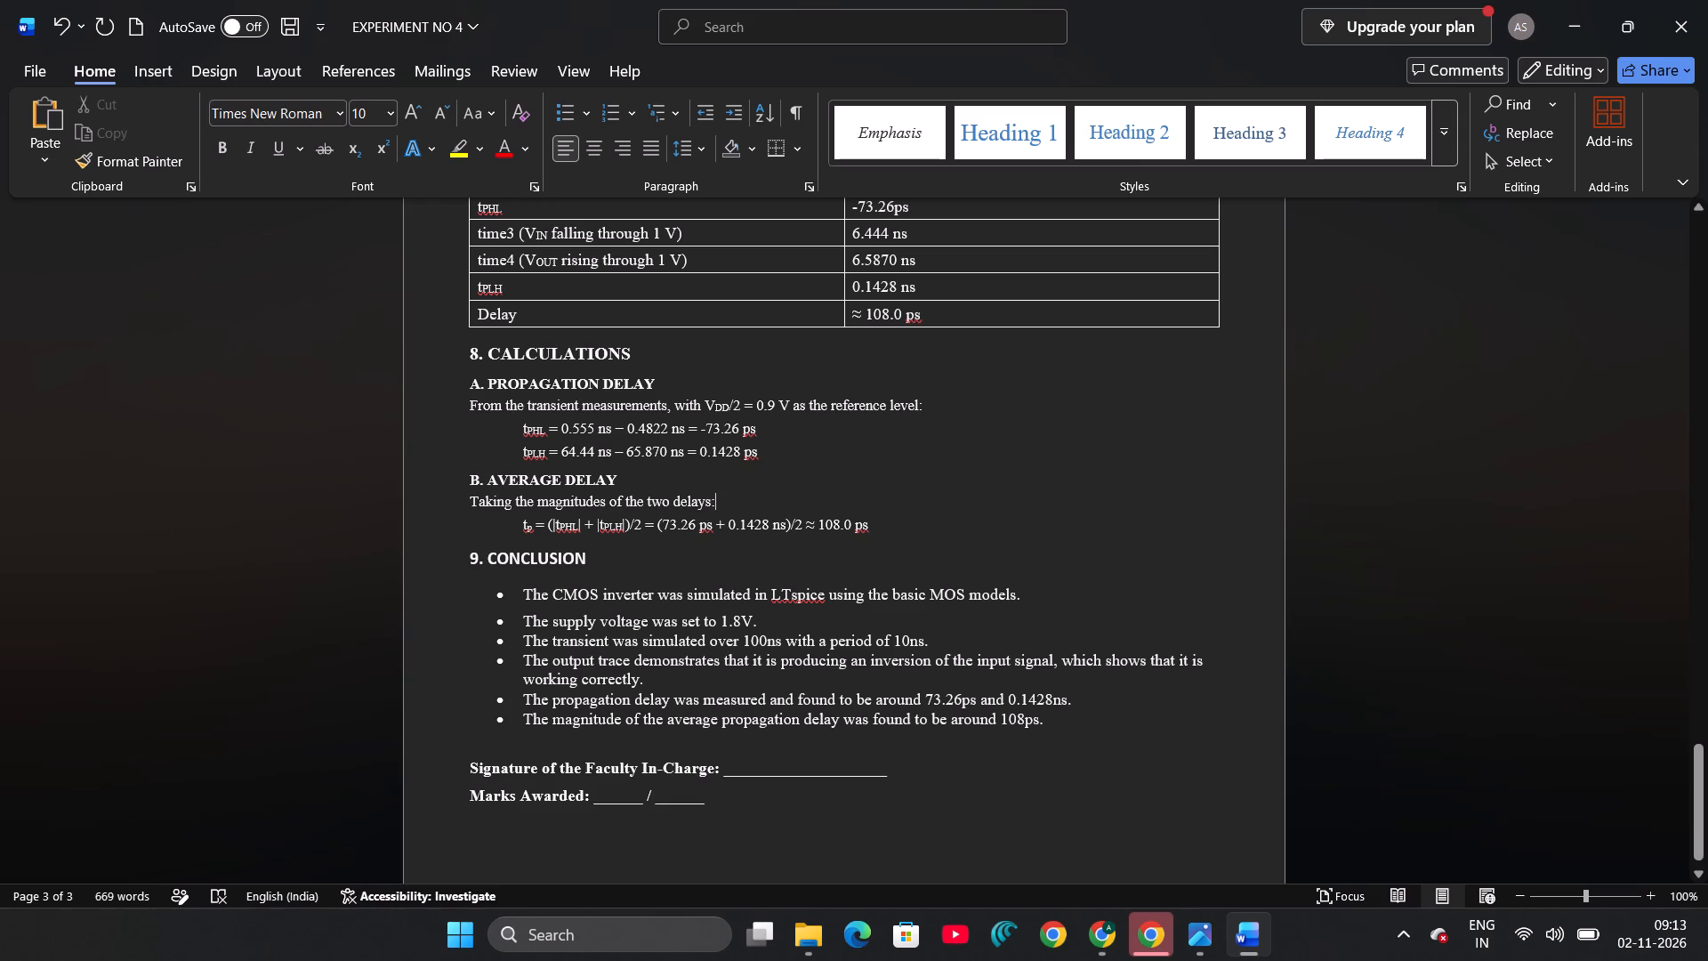
{"action": "left_click_drag", "start_coordinate": [589, 551], "coordinate": [463, 563]}
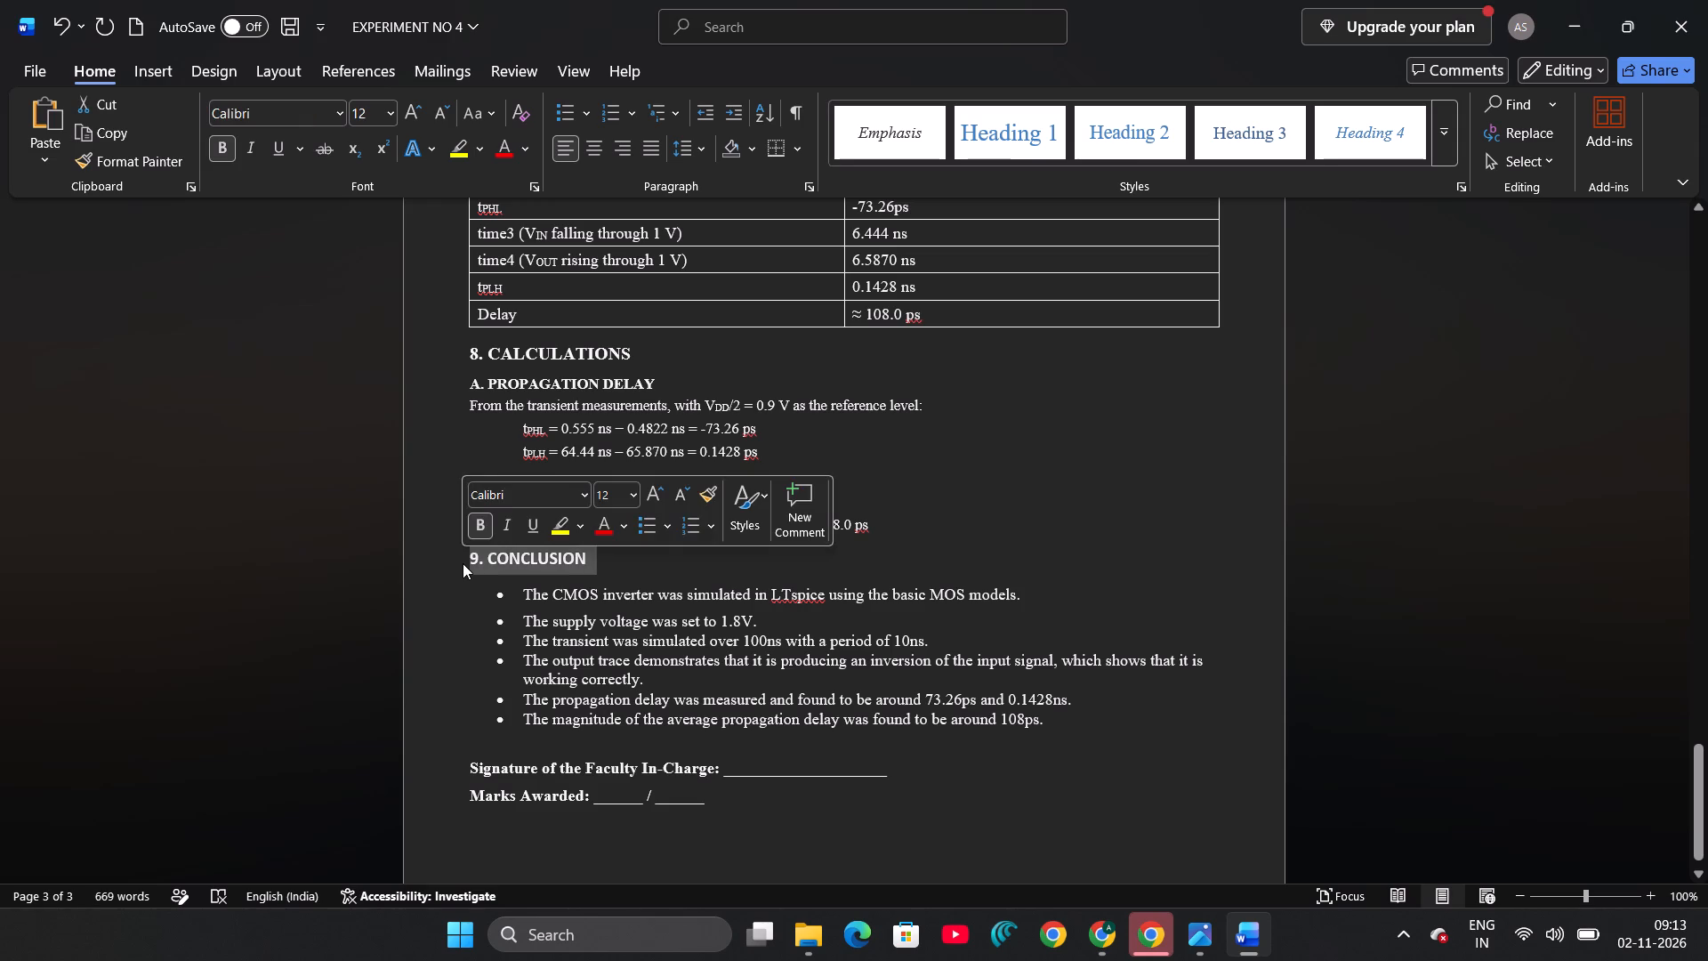
{"action": "left_click", "coordinate": [336, 107]}
{"action": "scroll", "coordinate": [383, 244], "scroll_direction": "up", "scroll_amount": 18}
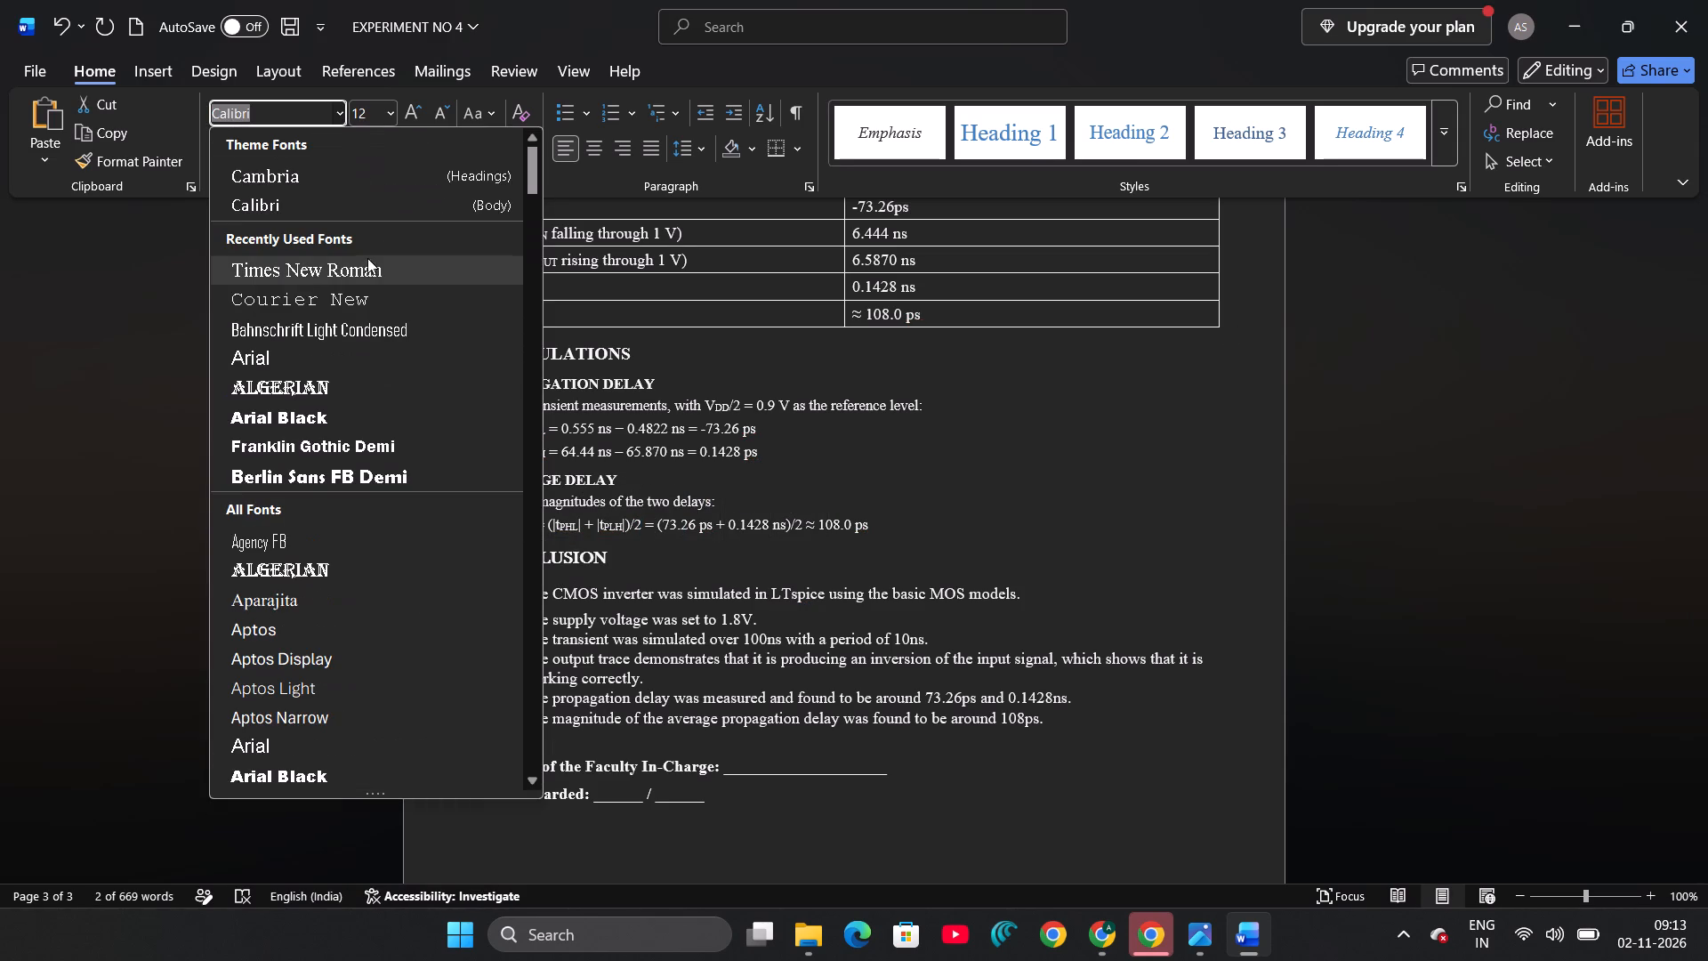
{"action": "left_click", "coordinate": [356, 271]}
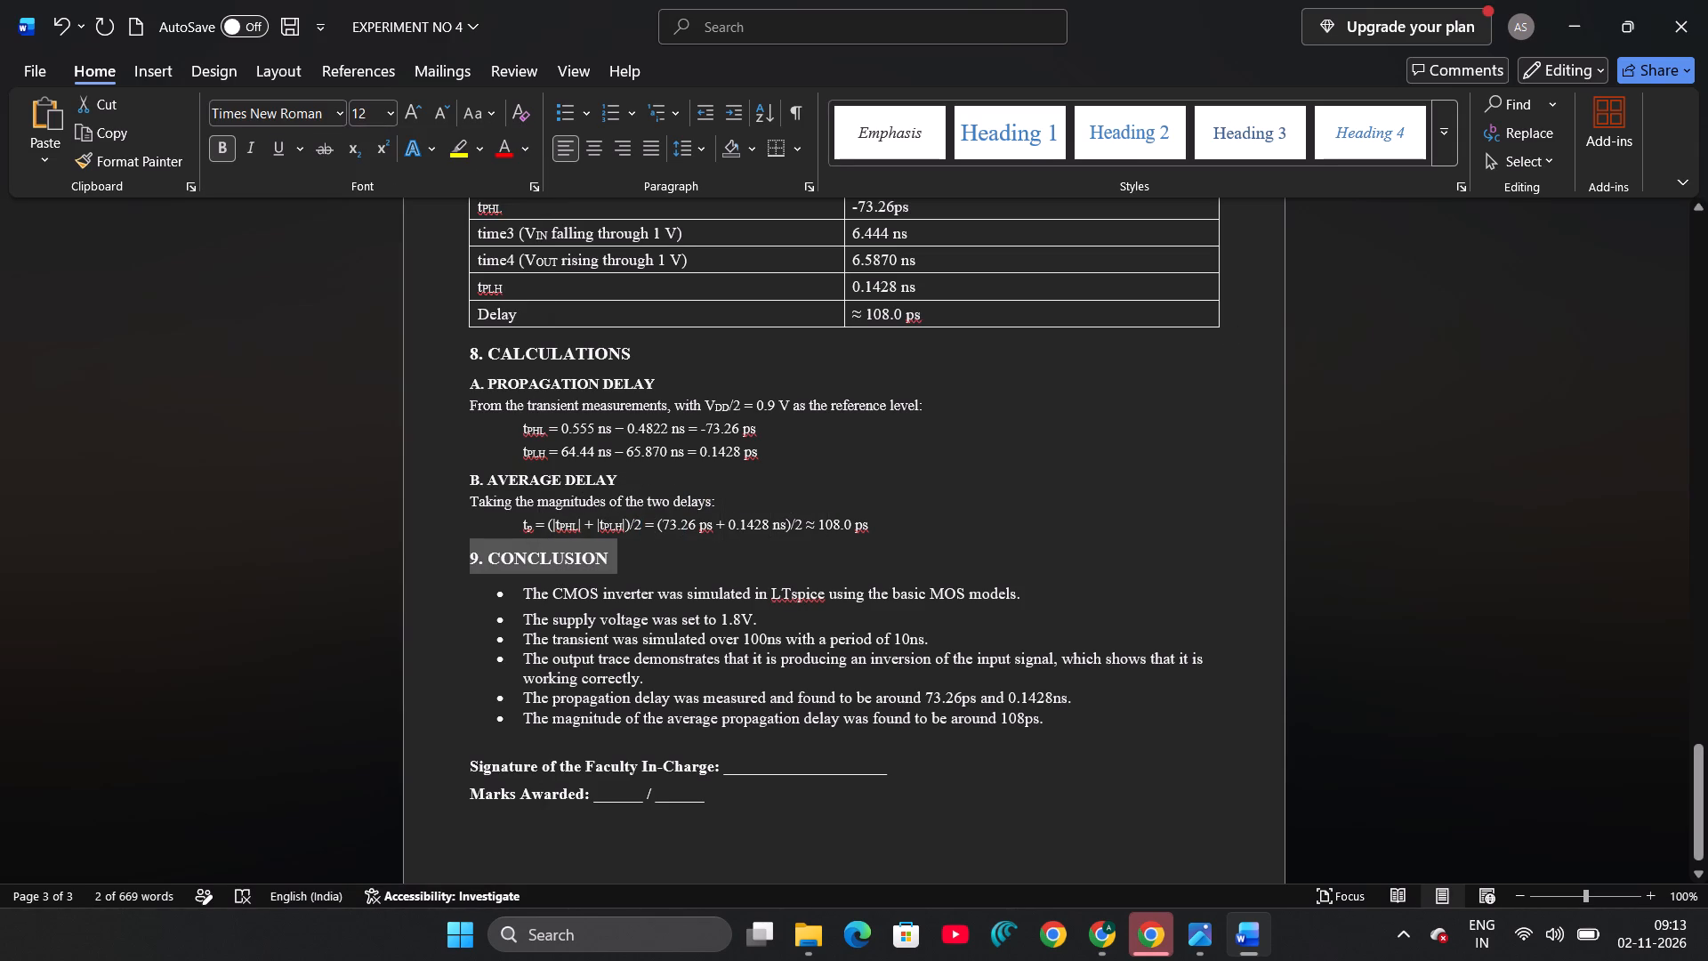
Set the font size of all the Conclusion bullets to 10.
{"action": "left_click_drag", "start_coordinate": [520, 585], "coordinate": [1076, 715]}
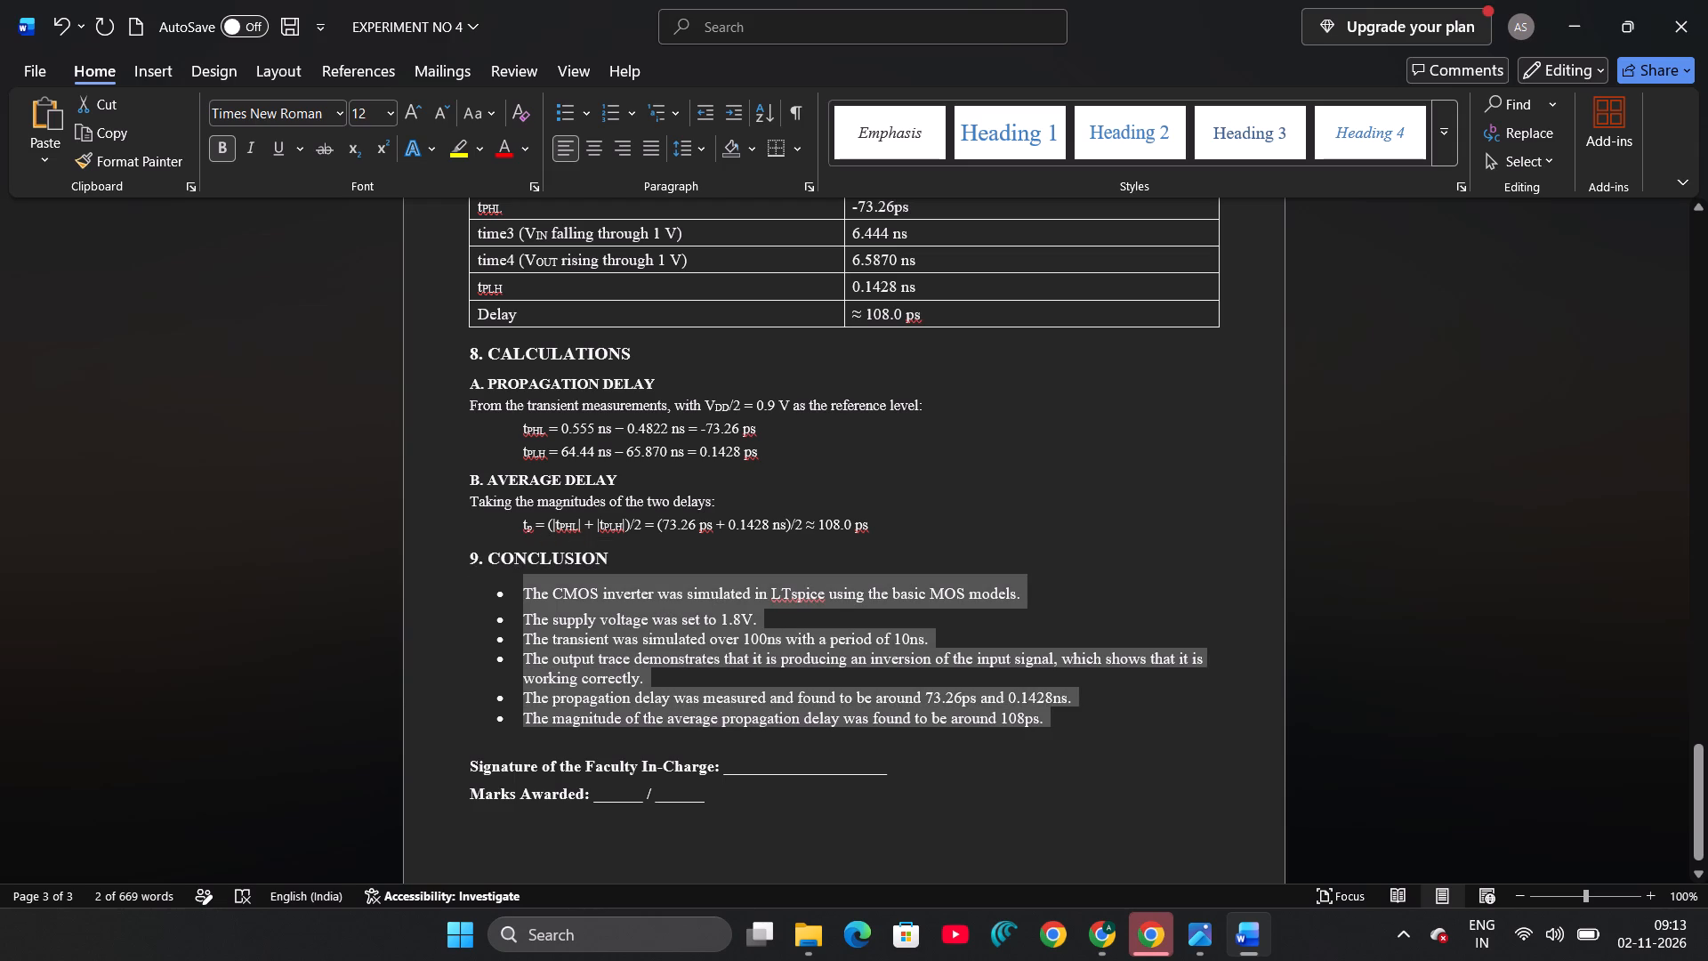
{"action": "left_click_drag", "start_coordinate": [1076, 715], "coordinate": [1053, 722]}
{"action": "left_click", "coordinate": [1225, 653]}
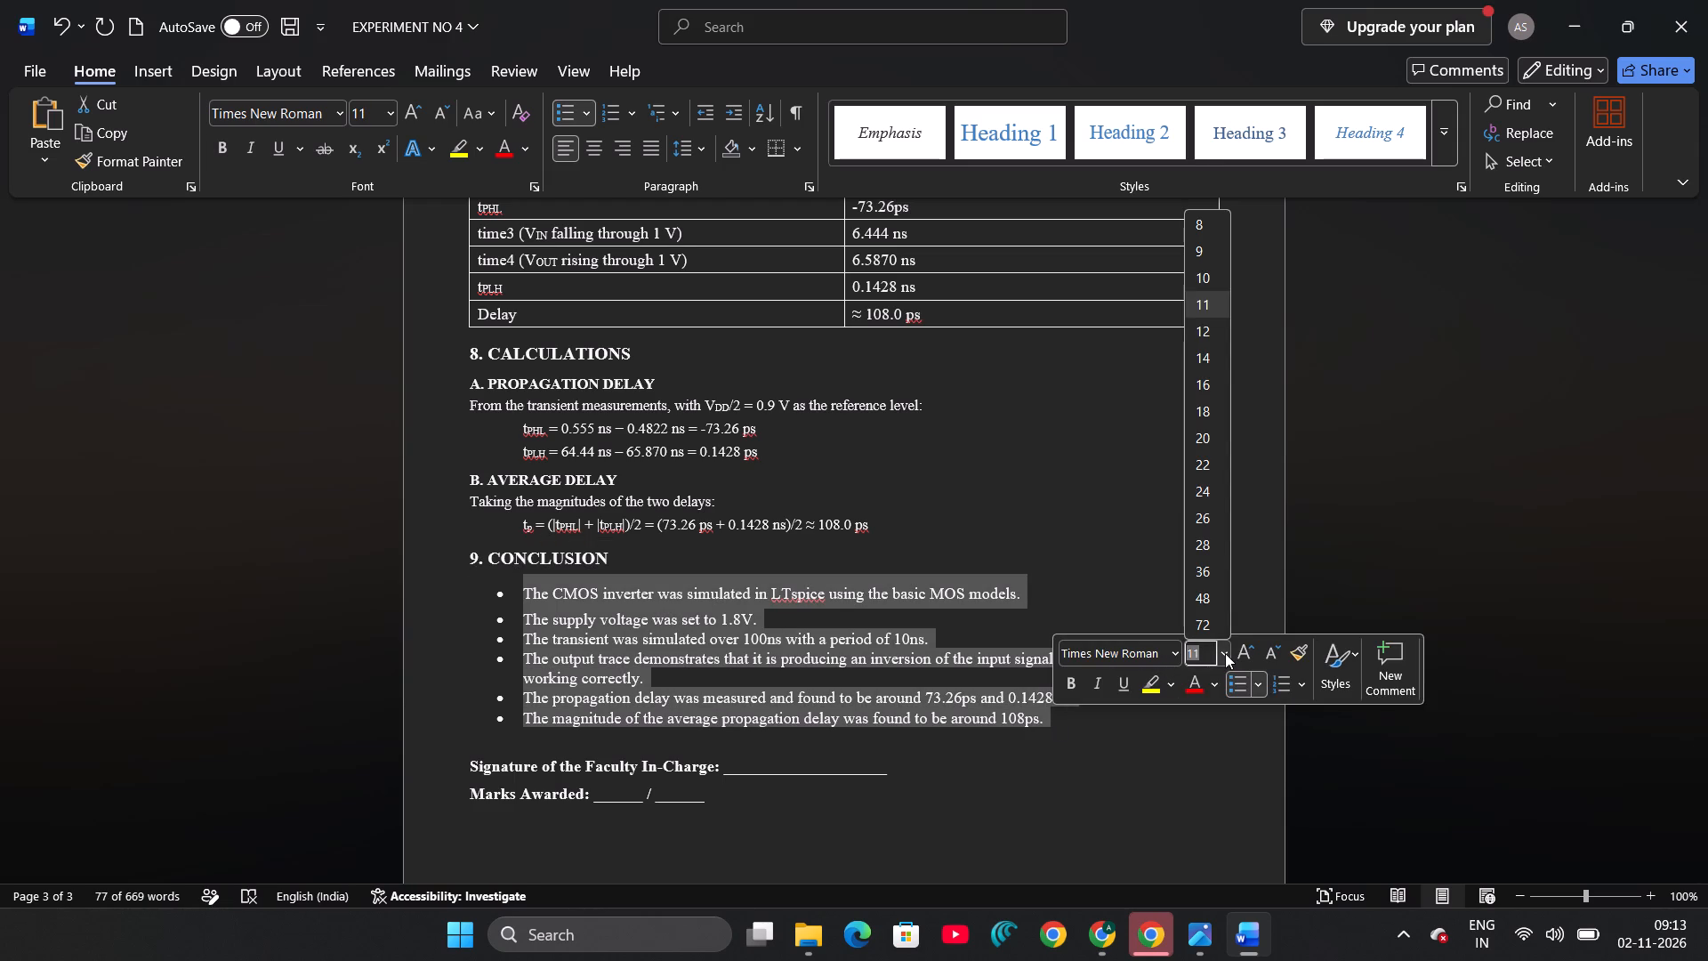
{"action": "left_click", "coordinate": [1200, 276]}
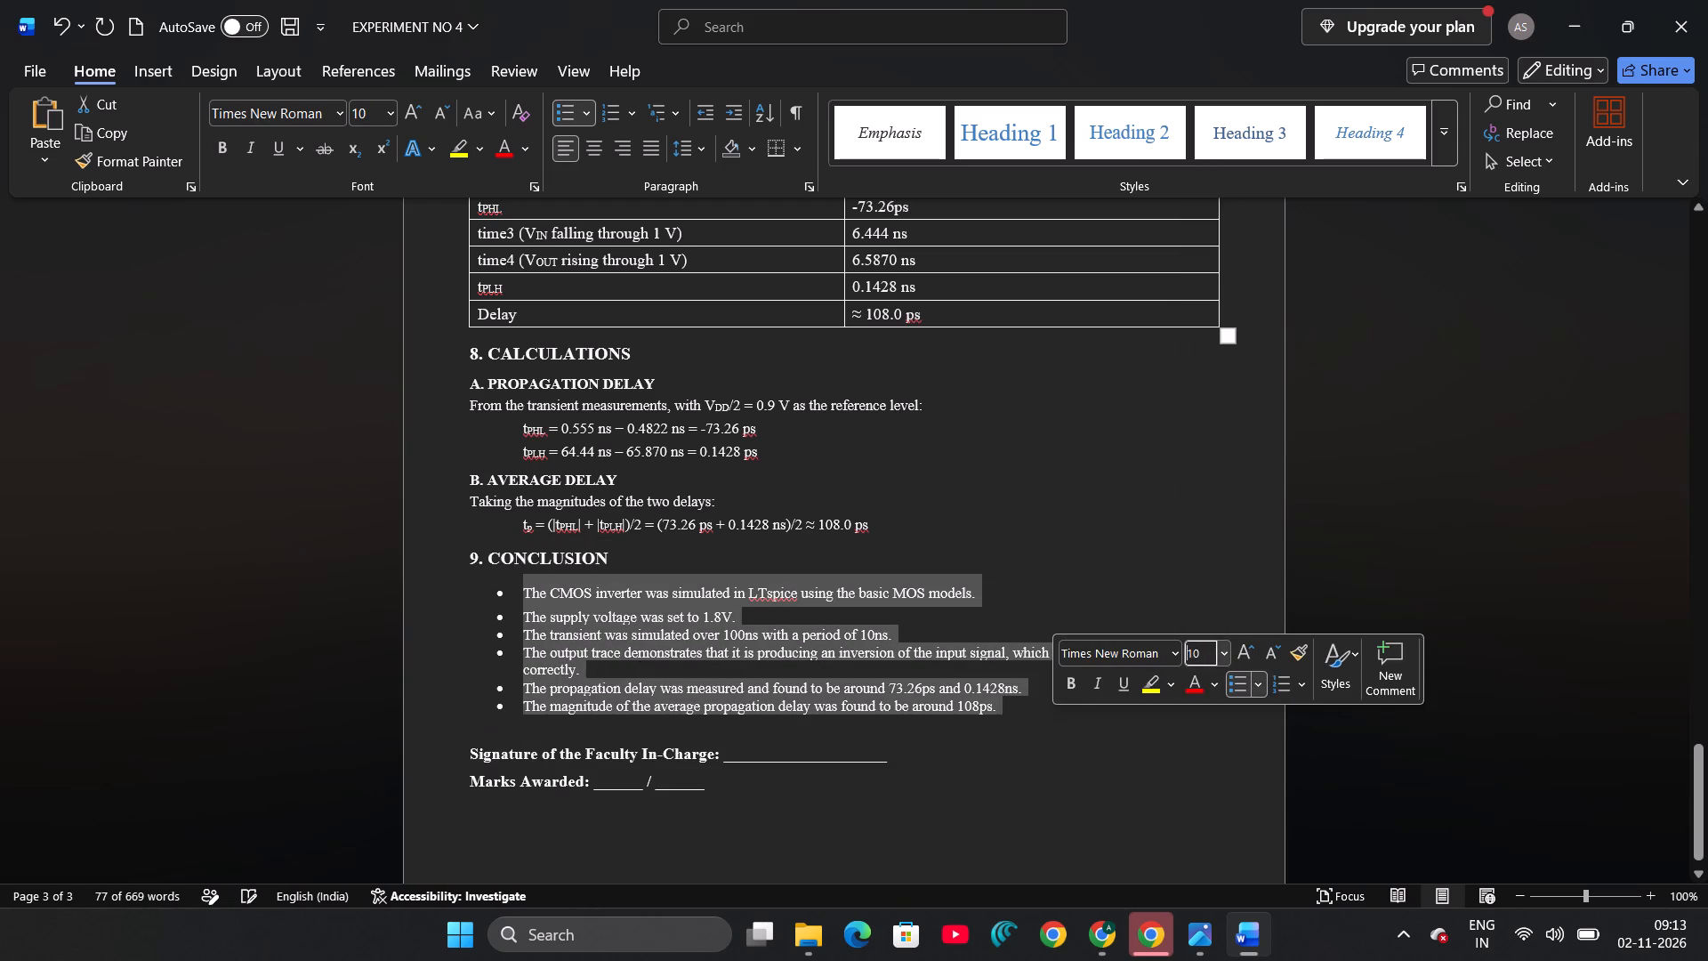
{"action": "left_click", "coordinate": [1026, 540]}
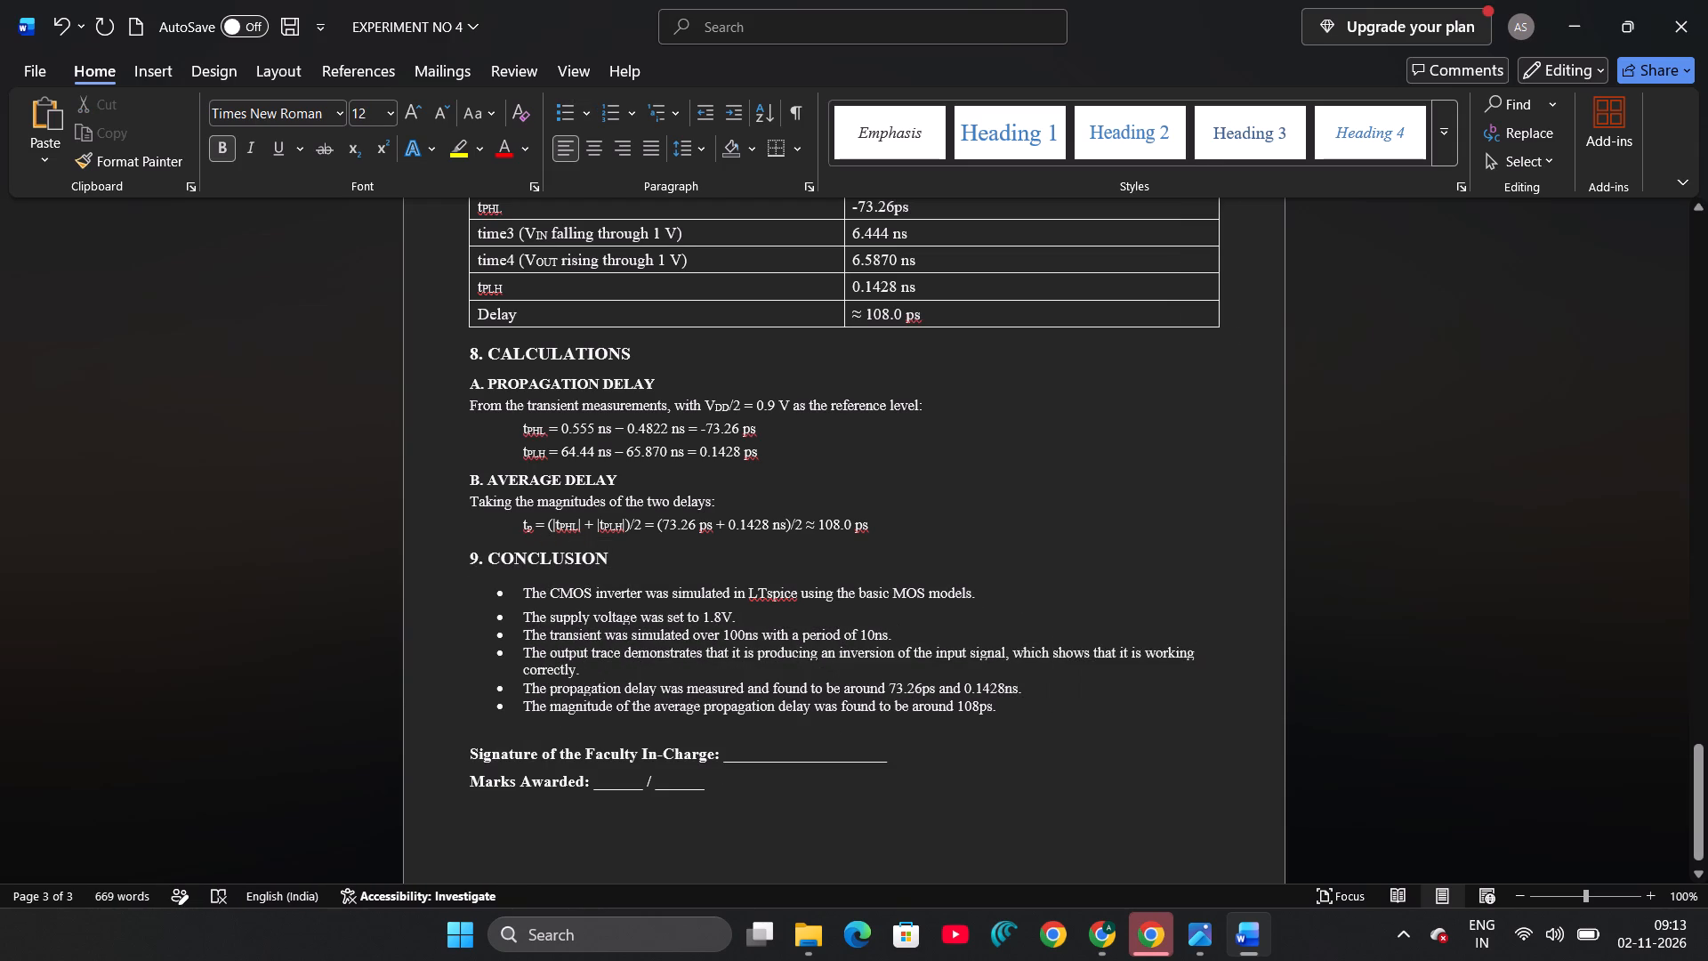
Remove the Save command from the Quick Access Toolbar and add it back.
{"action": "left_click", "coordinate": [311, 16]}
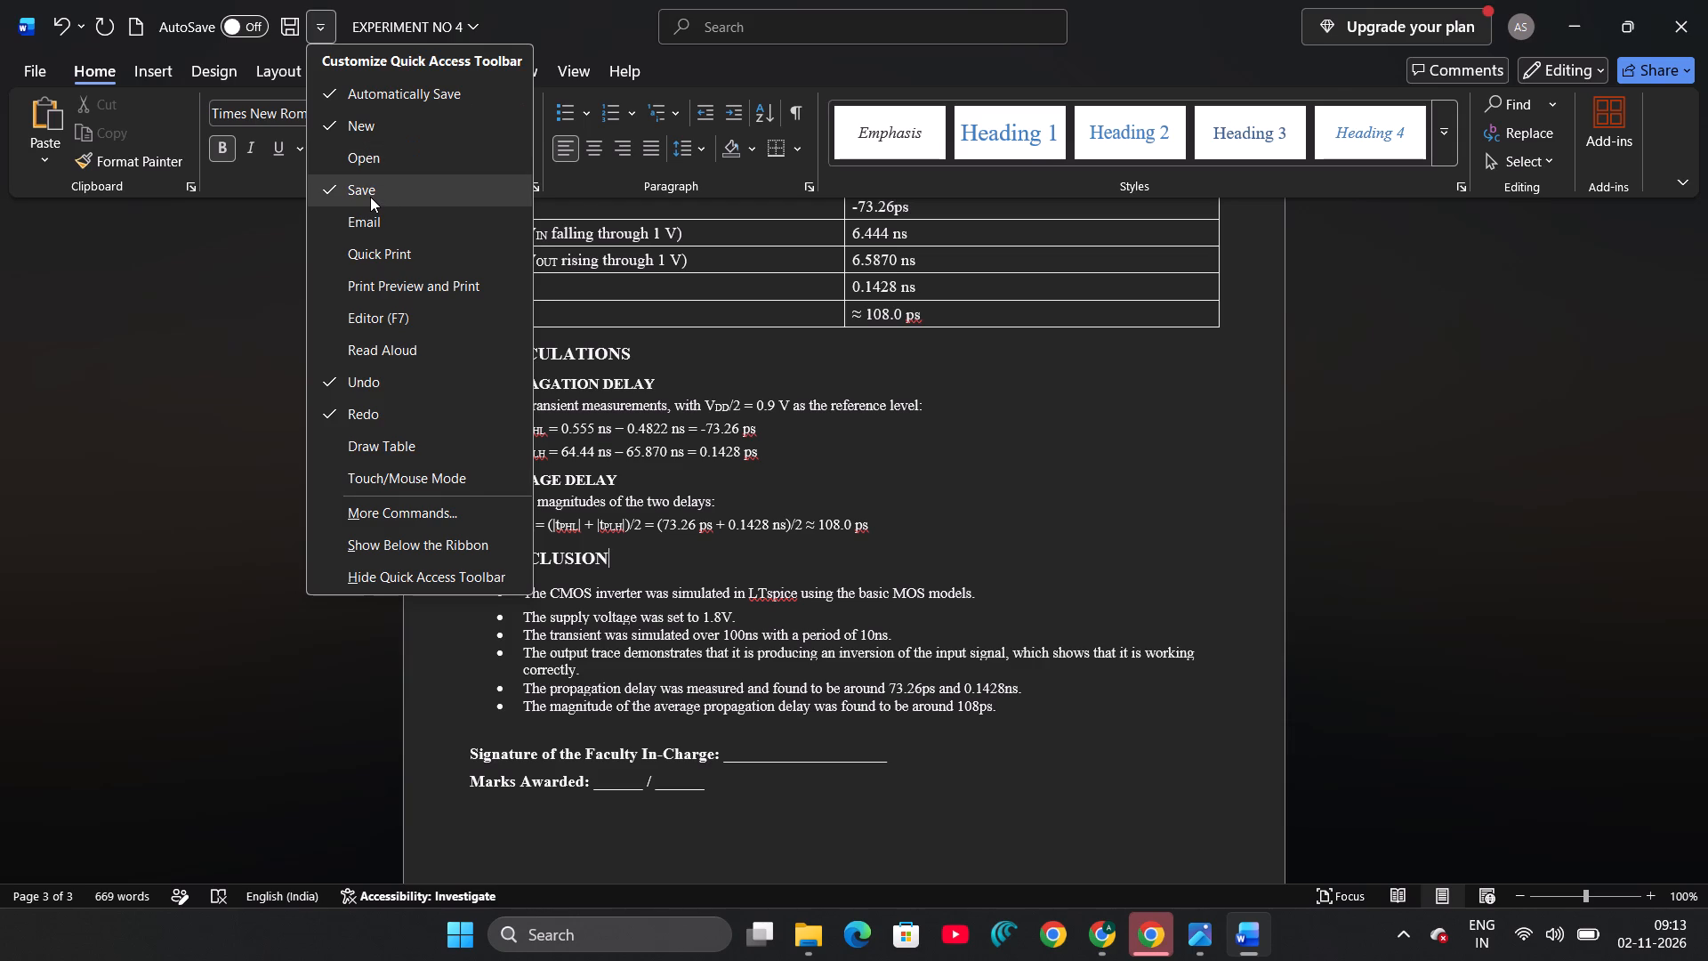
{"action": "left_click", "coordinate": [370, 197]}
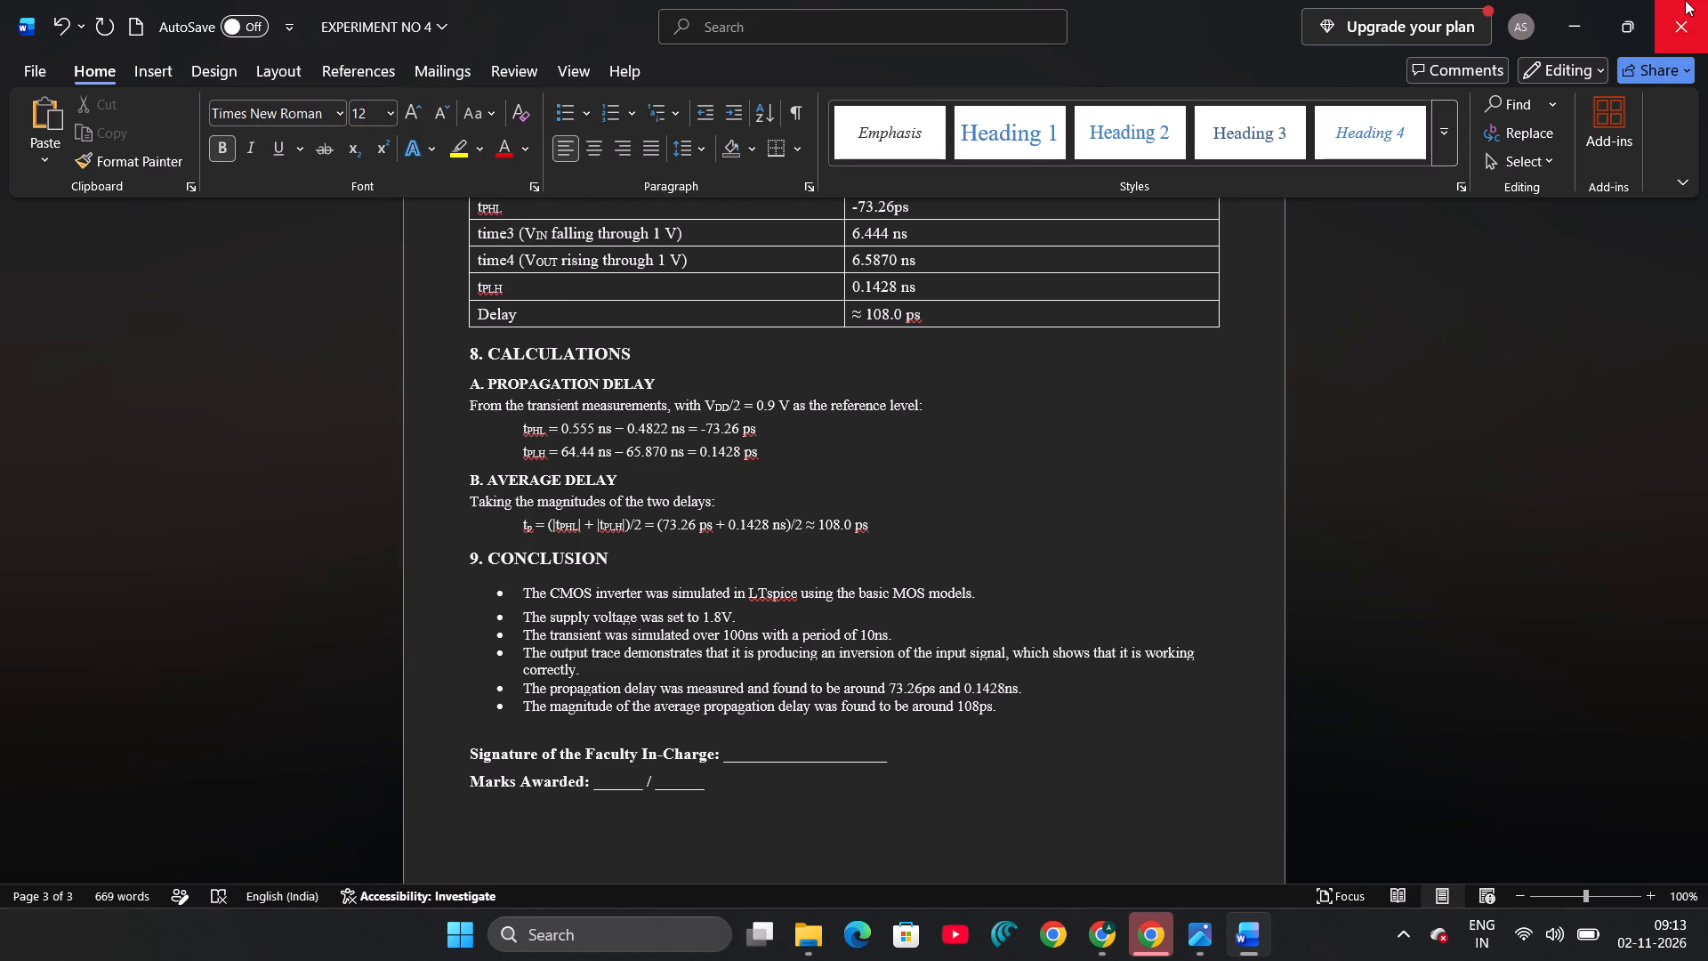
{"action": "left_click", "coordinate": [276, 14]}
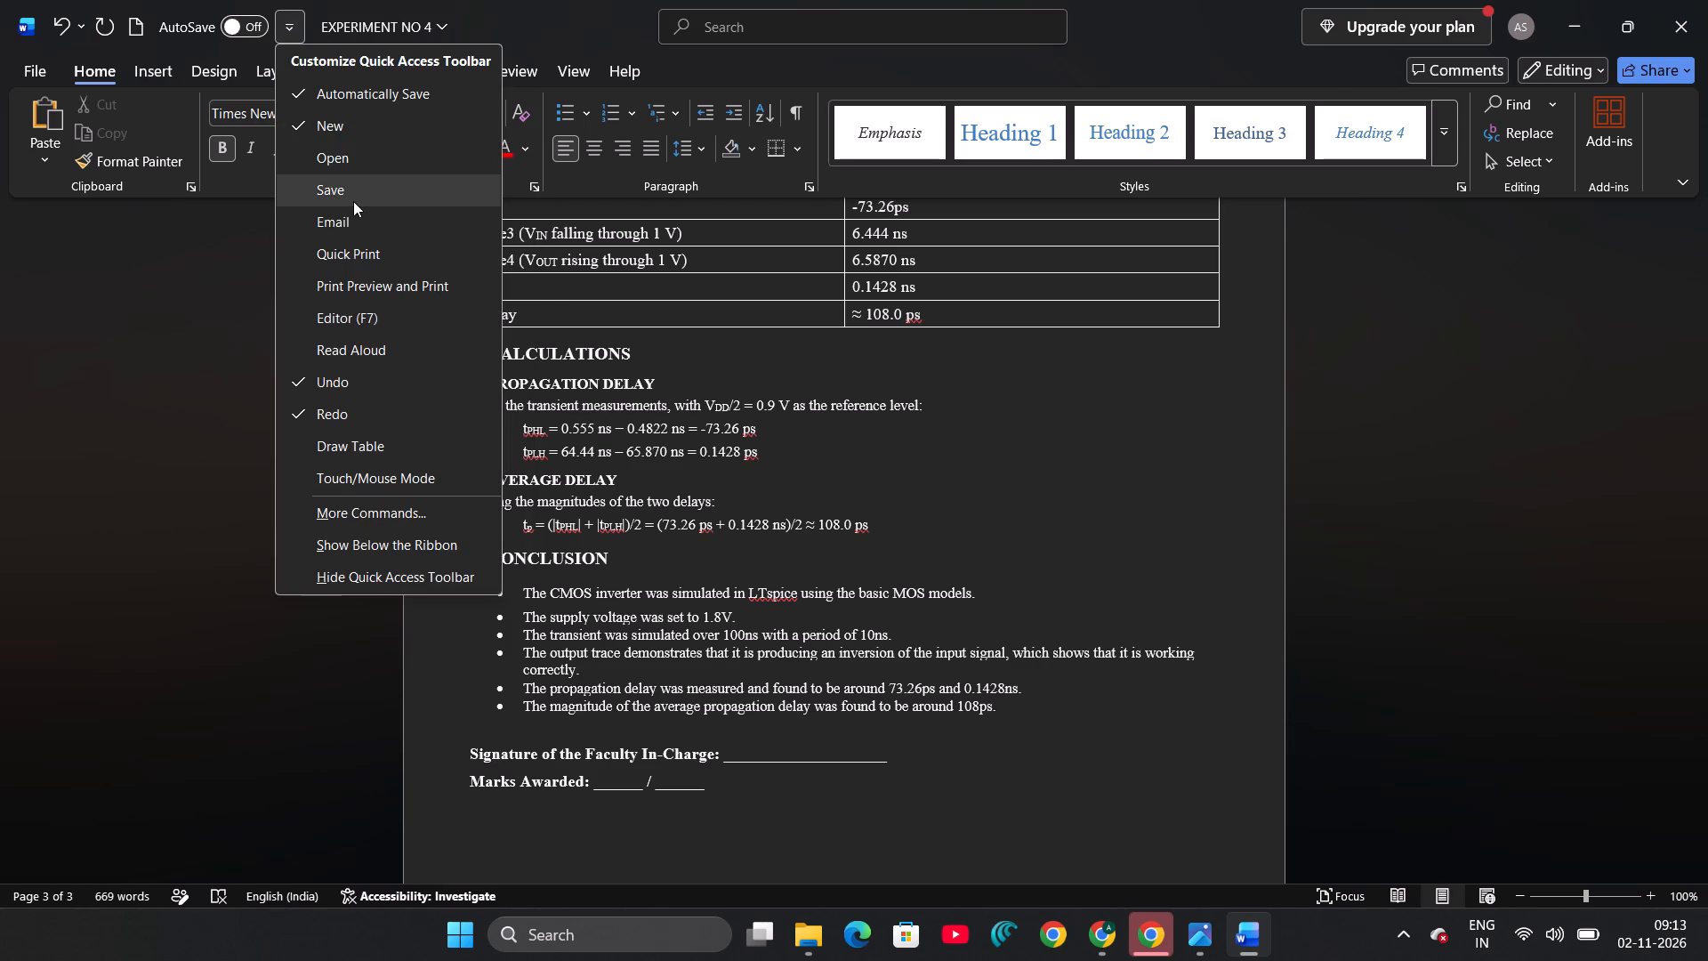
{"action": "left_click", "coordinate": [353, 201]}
Close EXPERIMENT NO 4, saving the changes in the digital folder.
{"action": "scroll", "coordinate": [359, 461], "scroll_direction": "up", "scroll_amount": 20}
{"action": "scroll", "coordinate": [359, 461], "scroll_direction": "up", "scroll_amount": 3}
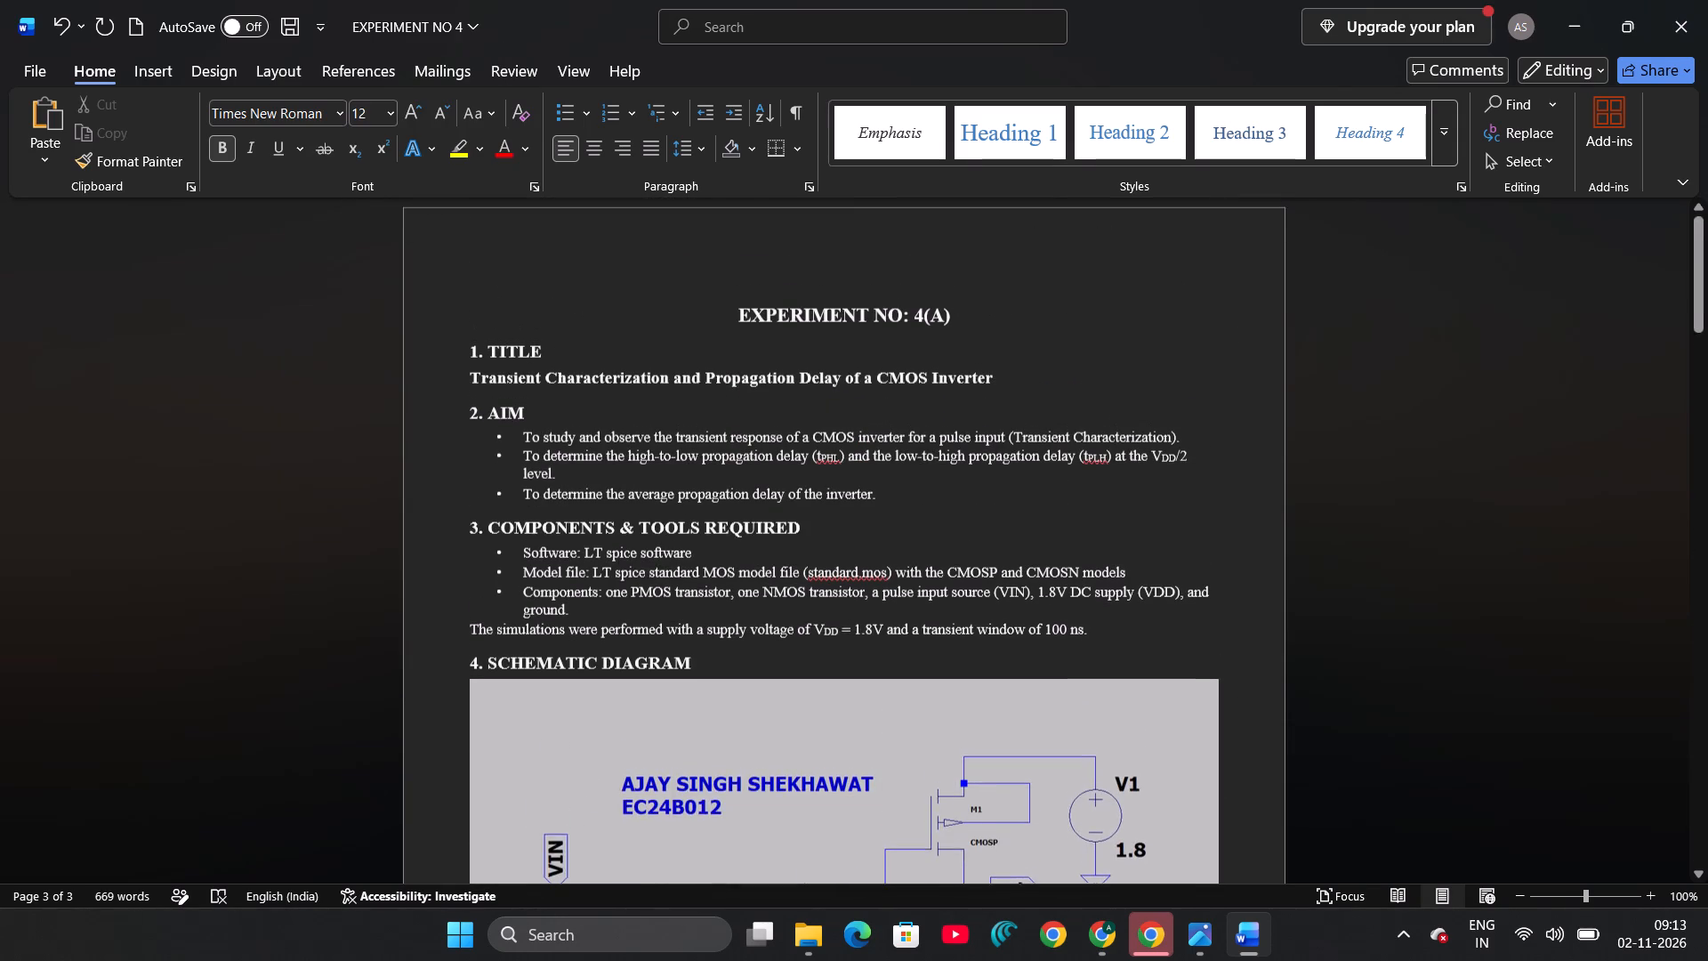
{"action": "left_click", "coordinate": [1707, 0]}
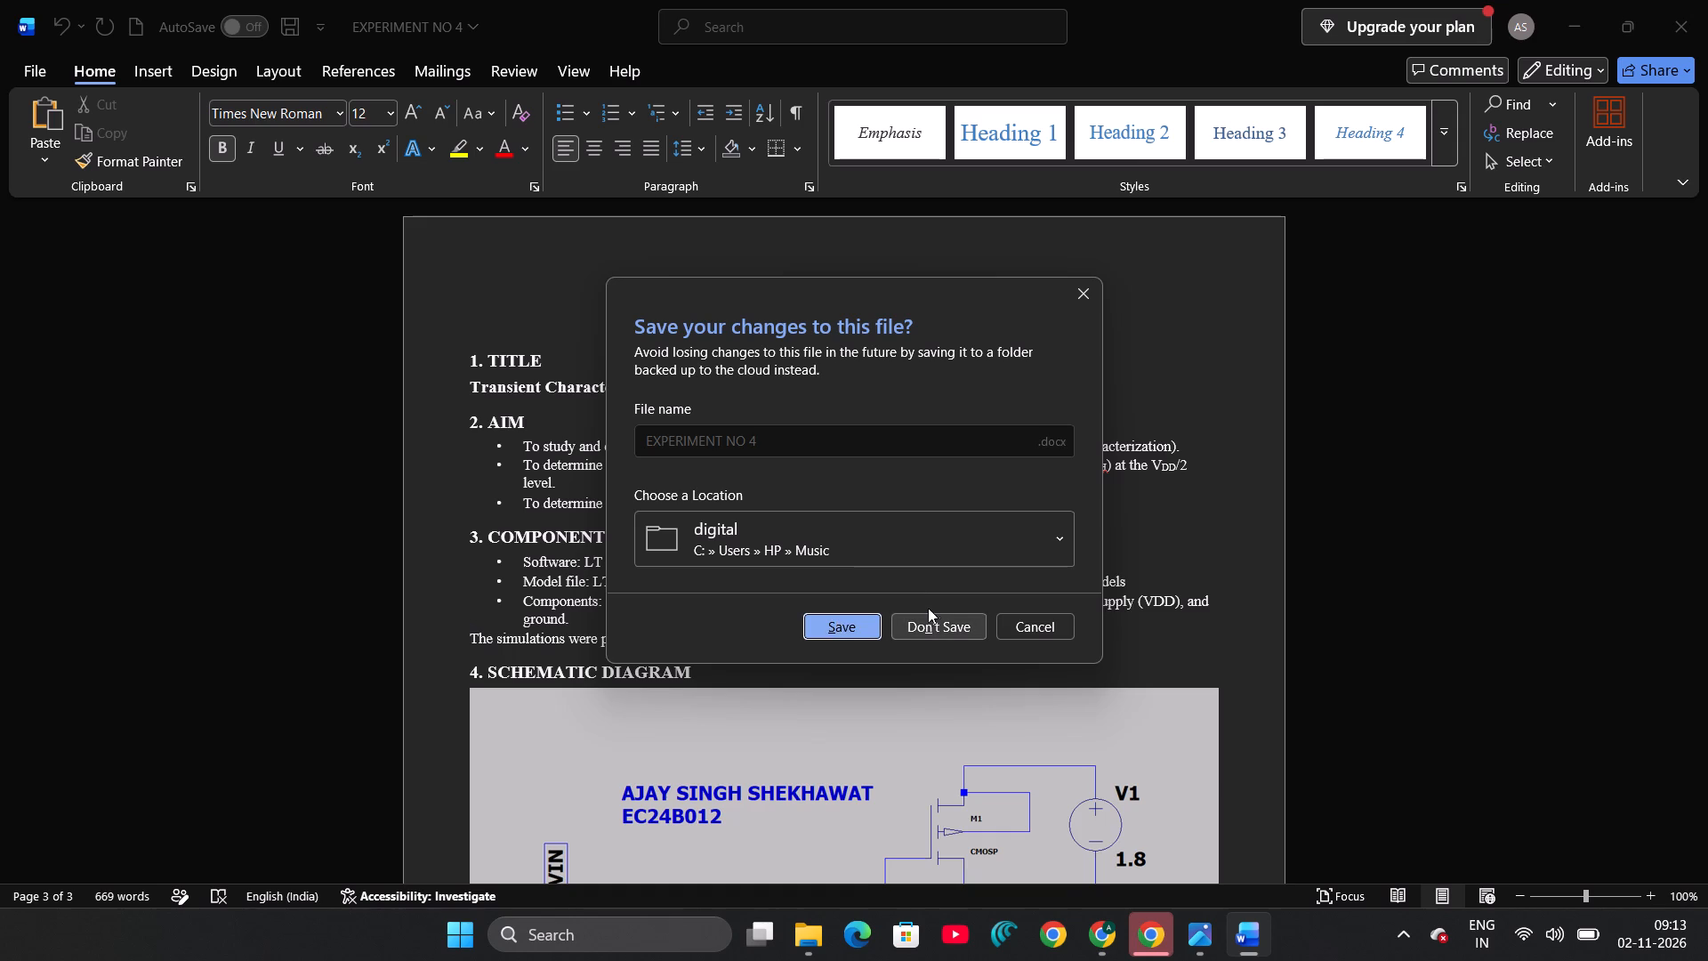
{"action": "left_click", "coordinate": [833, 624]}
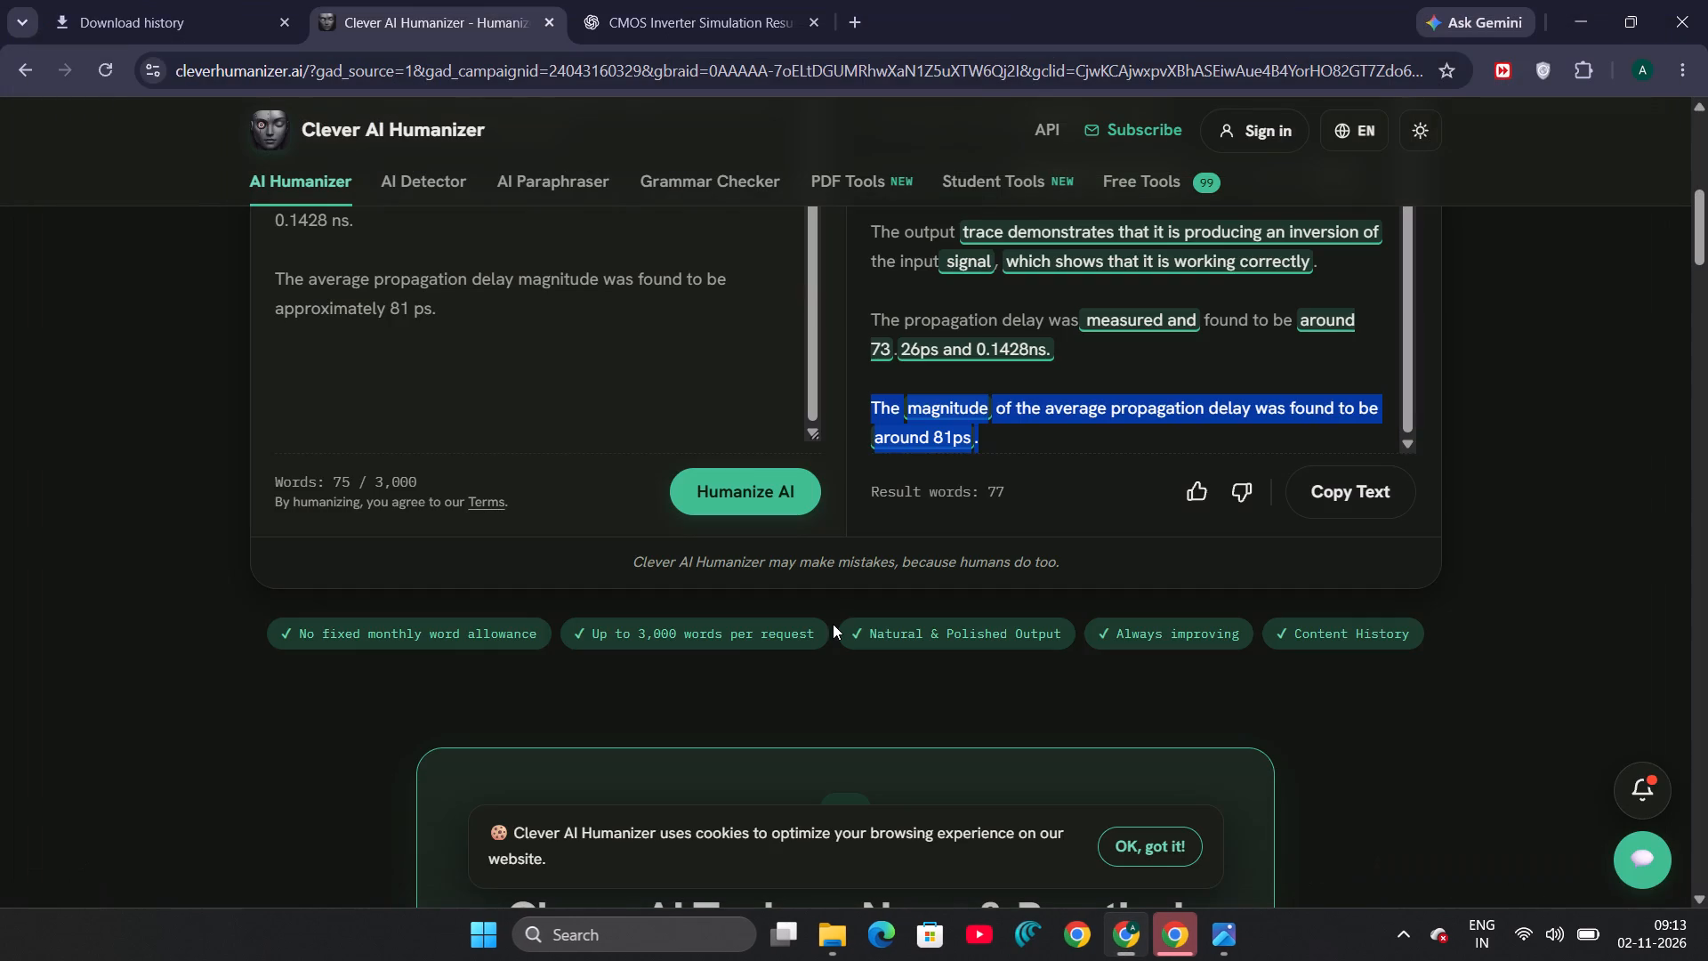
Open the EXPERIMENT NO 5 document from the digital folder.
{"action": "left_click", "coordinate": [837, 941]}
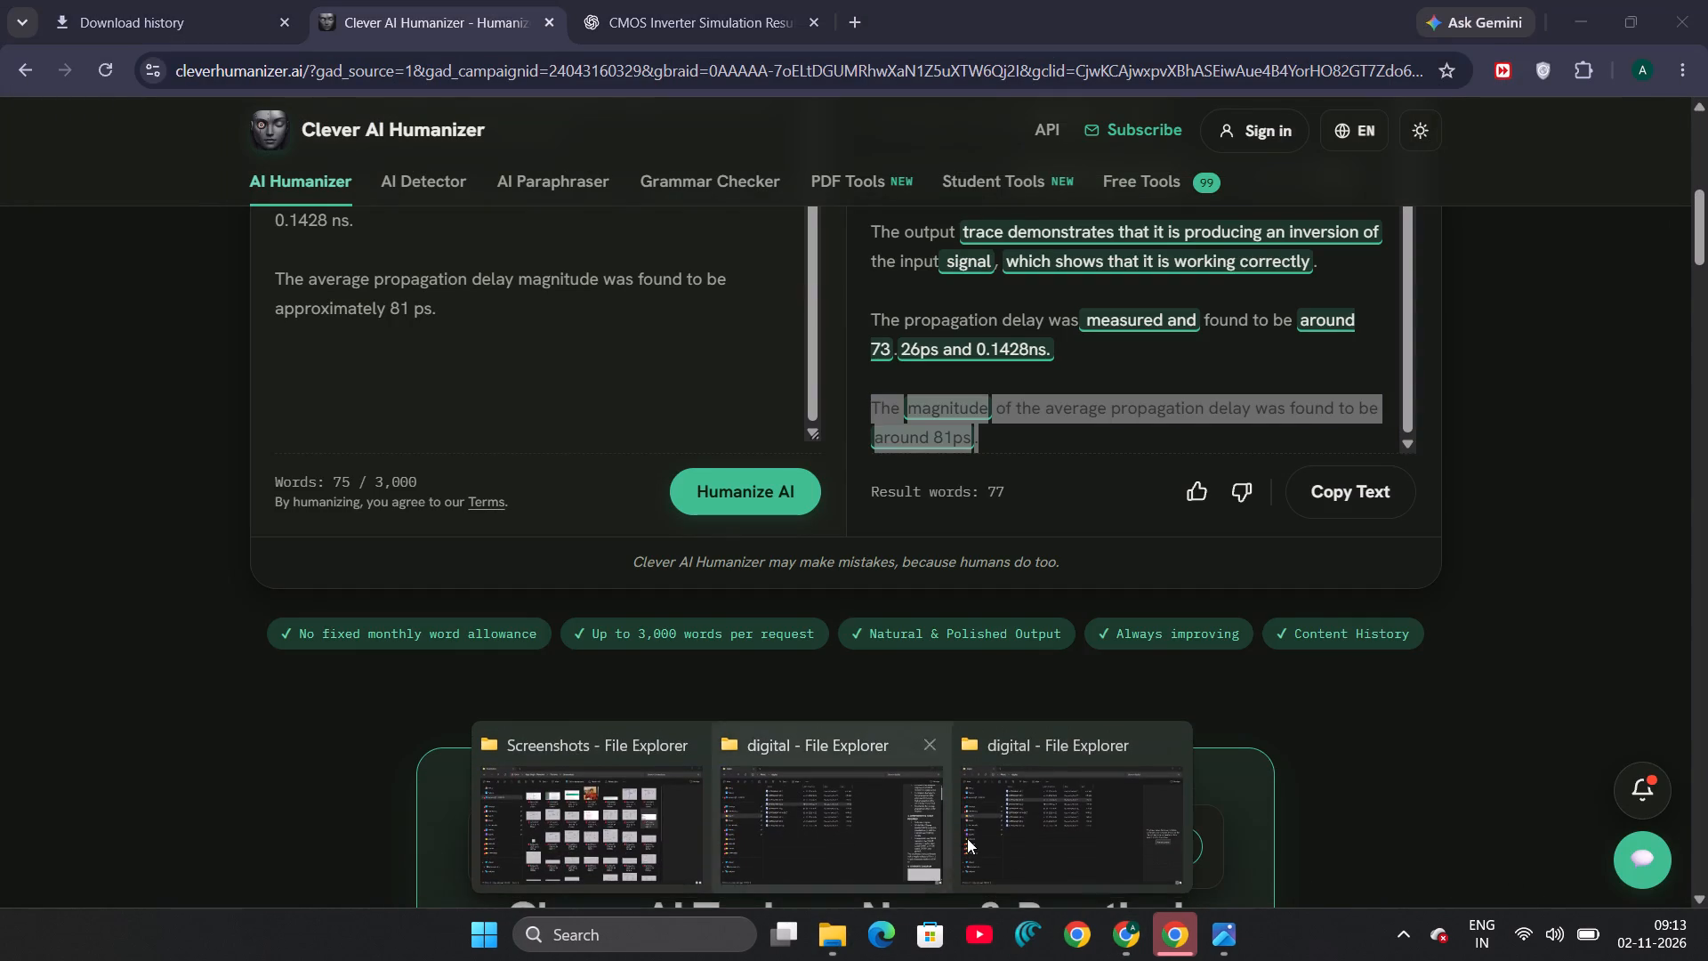
{"action": "left_click", "coordinate": [995, 830]}
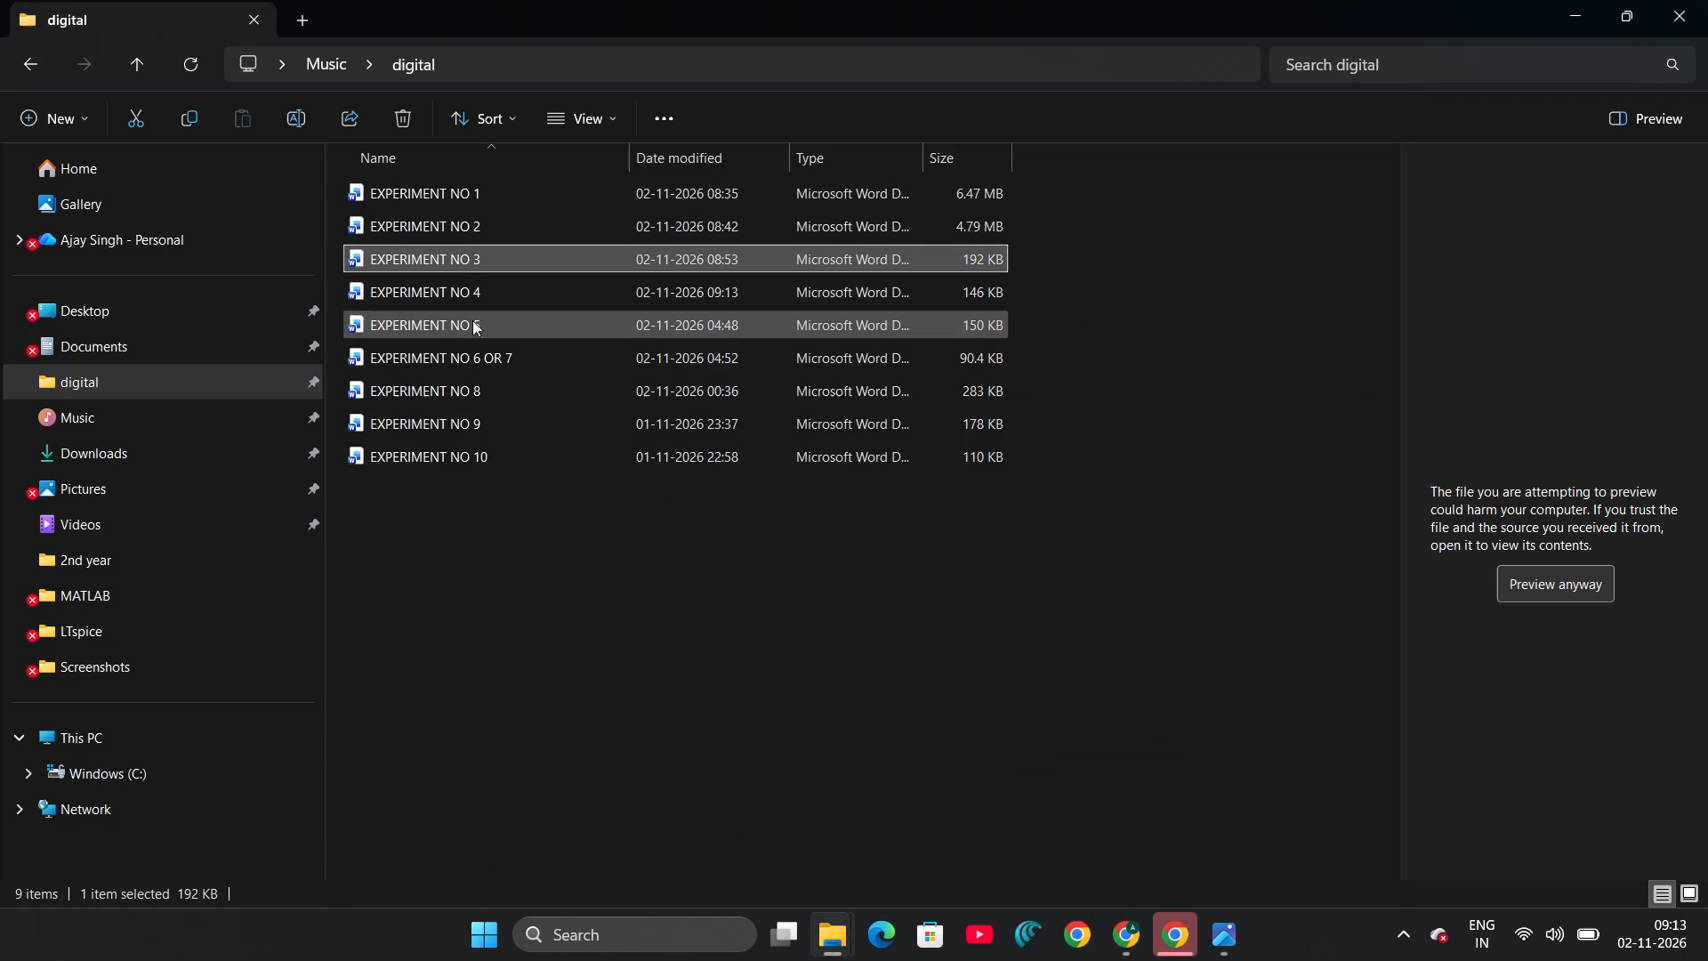
{"action": "double_click", "coordinate": [483, 319]}
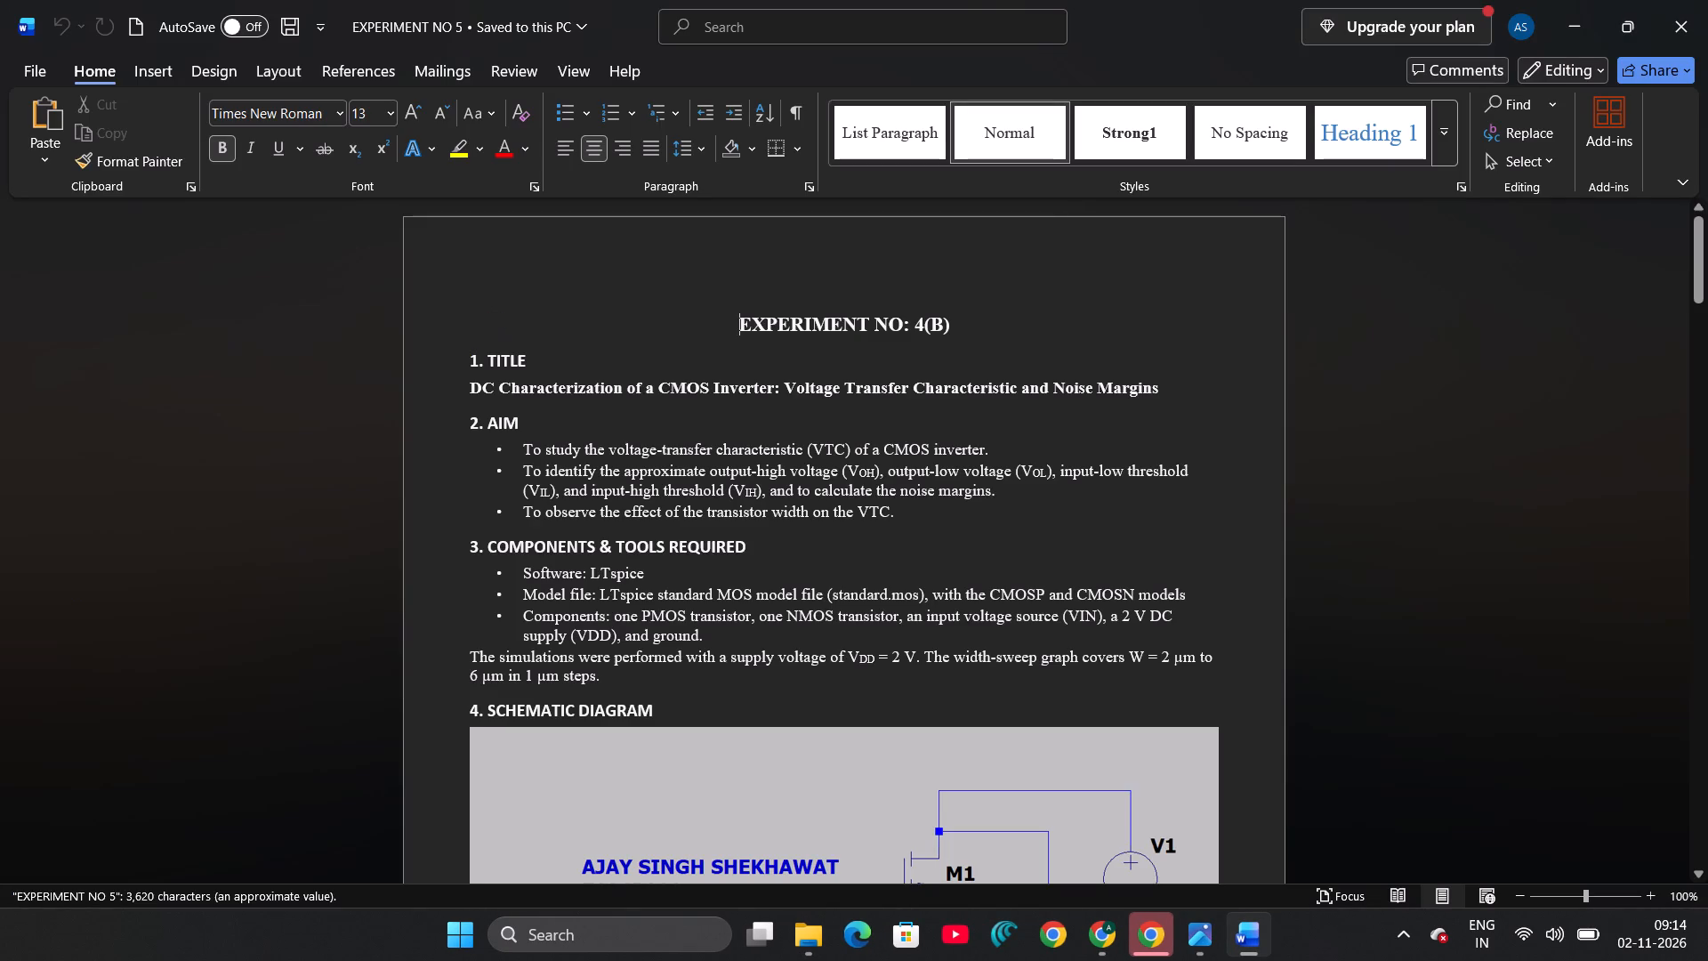
Examine the font and size of the experiment number heading and the TITLE section lines.
{"action": "left_click", "coordinate": [962, 328]}
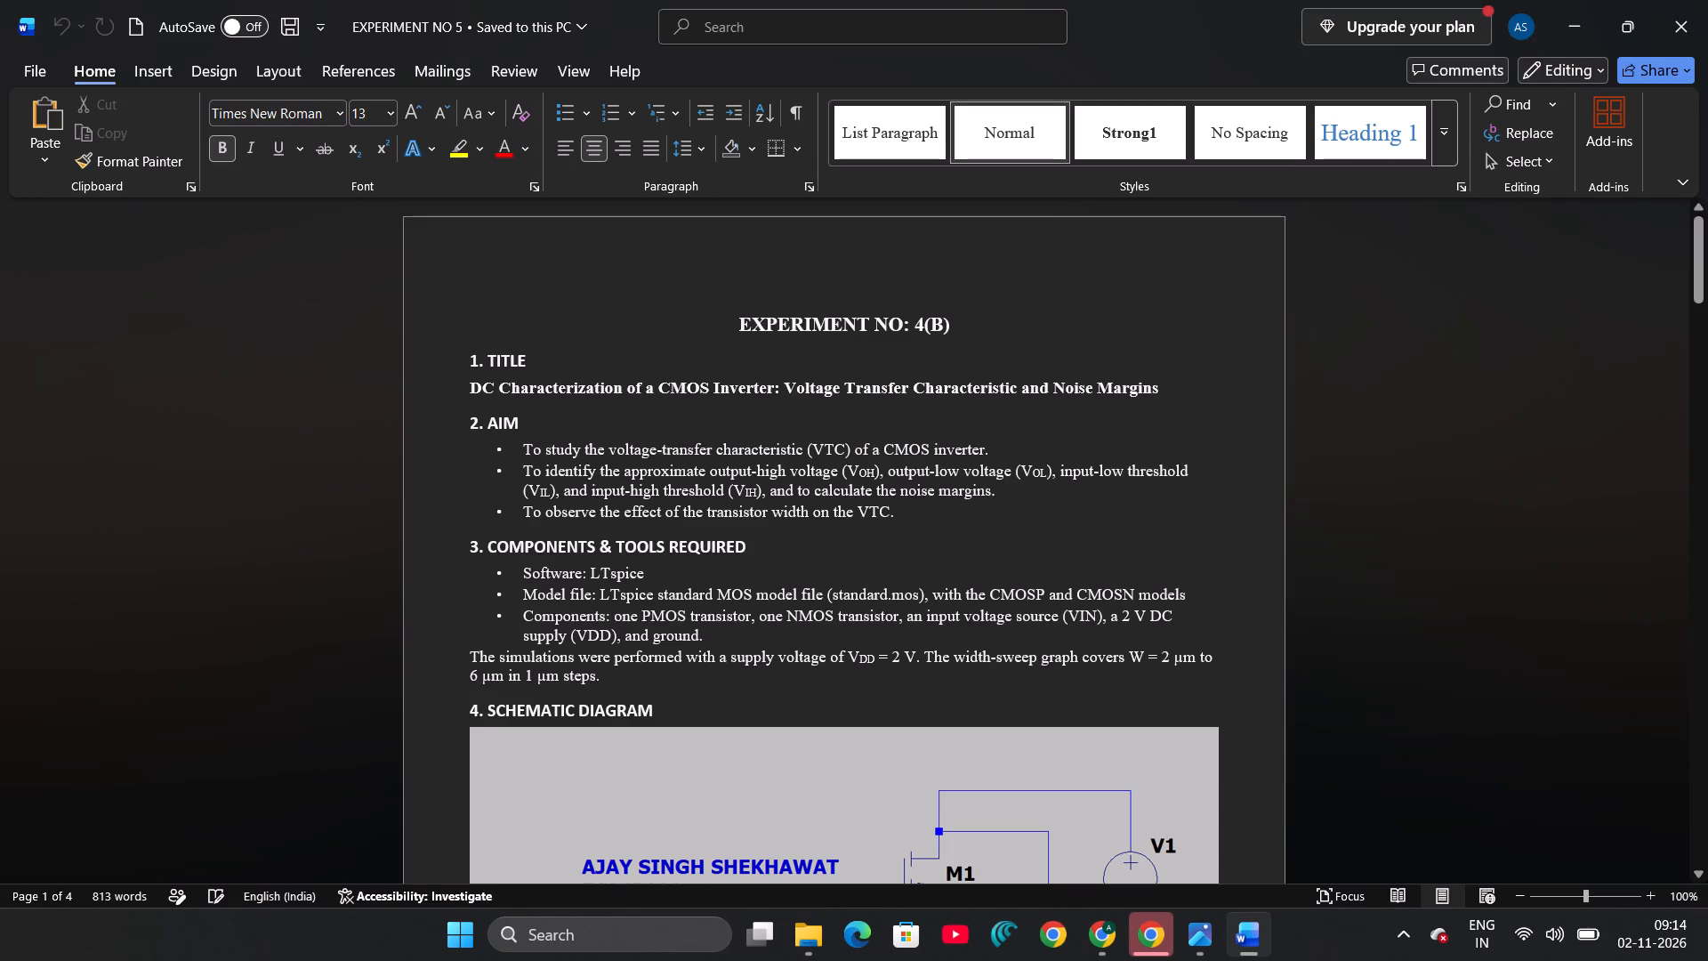
{"action": "left_click_drag", "start_coordinate": [955, 327], "coordinate": [926, 327]}
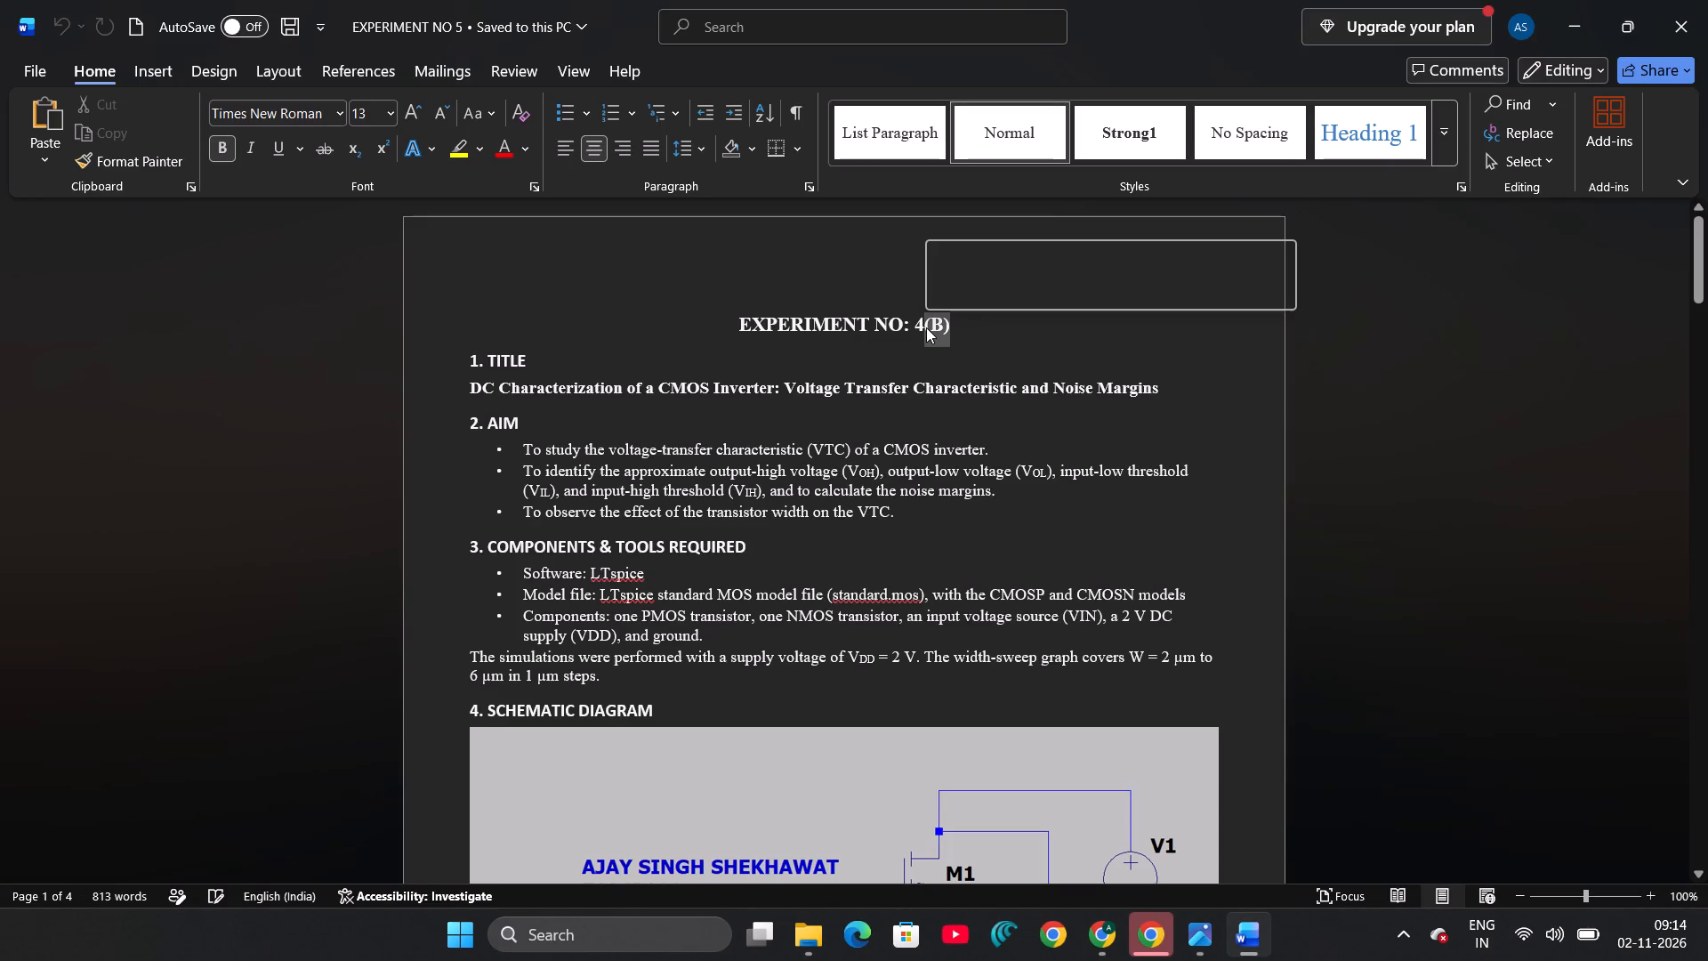
{"action": "left_click", "coordinate": [926, 327]}
{"action": "left_click_drag", "start_coordinate": [471, 379], "coordinate": [784, 391]}
{"action": "left_click", "coordinate": [784, 391]}
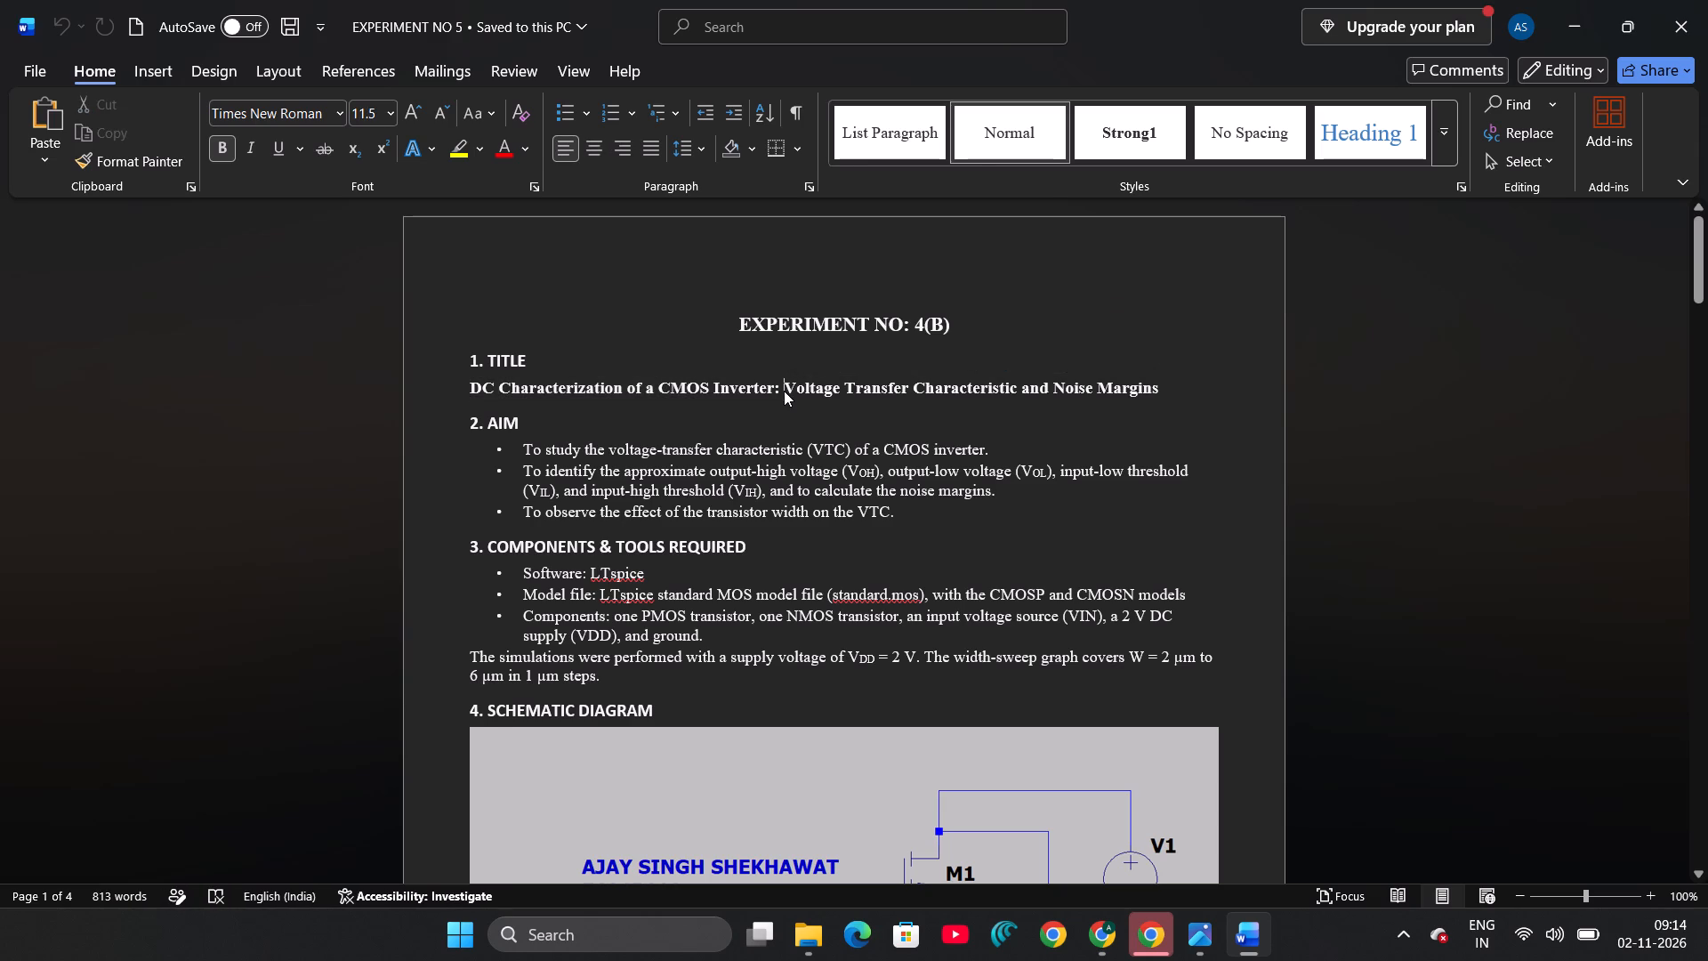
{"action": "left_click_drag", "start_coordinate": [779, 389], "coordinate": [1116, 409]}
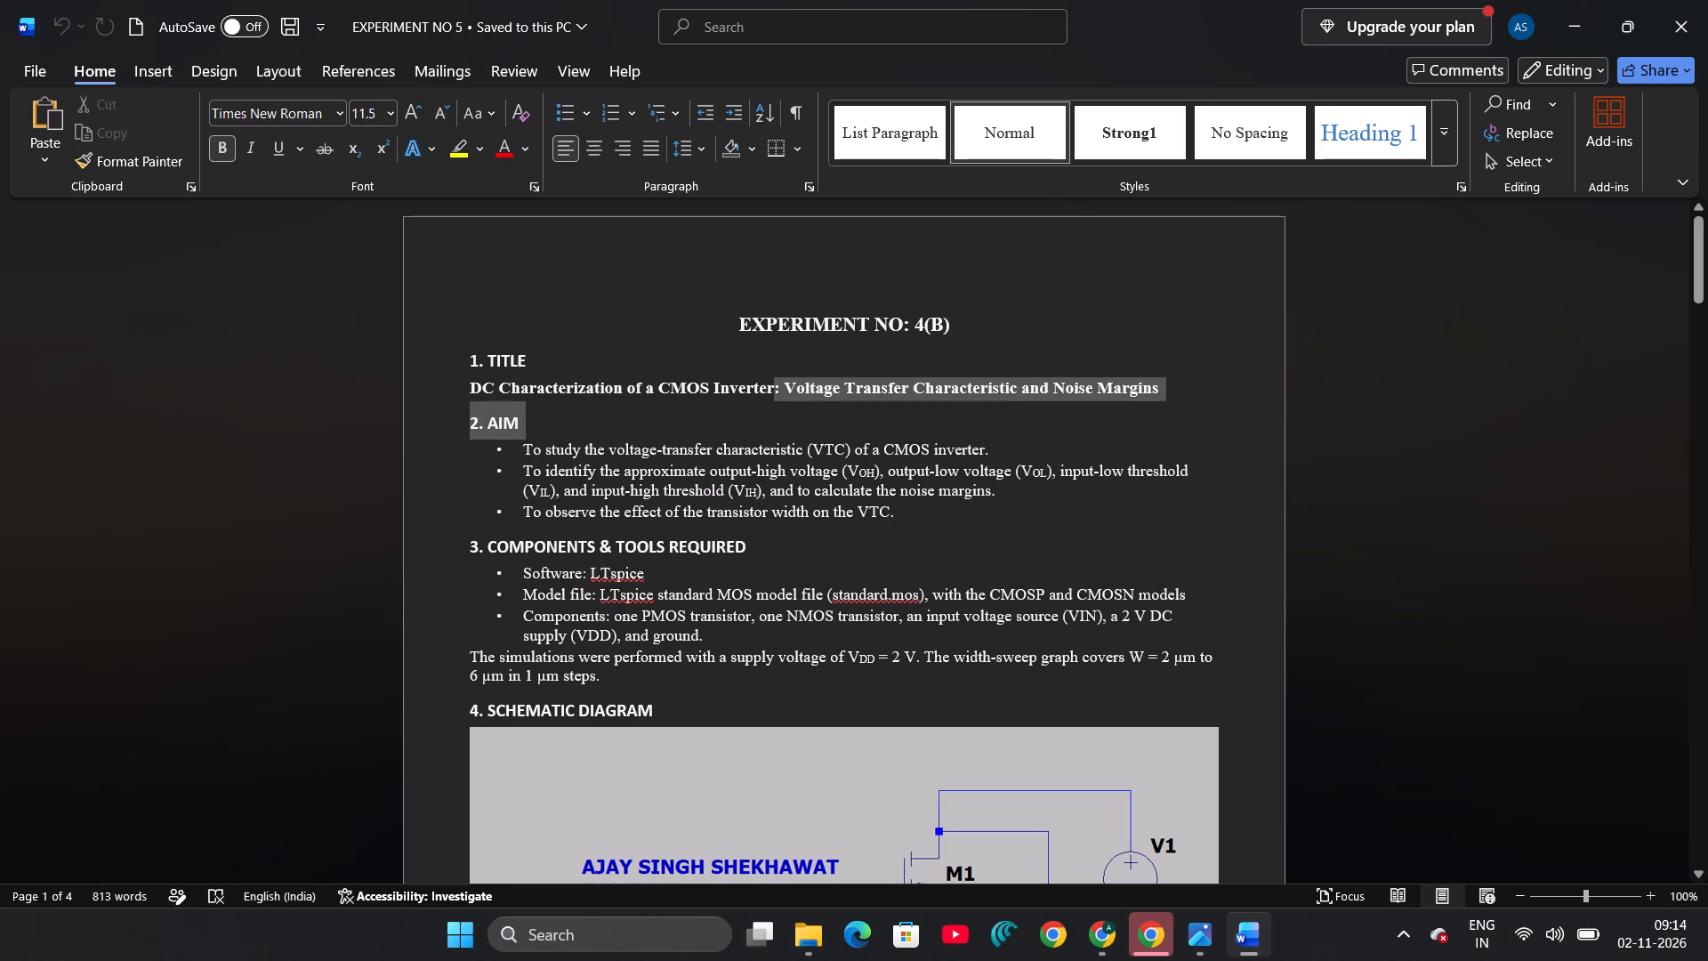
{"action": "left_click_drag", "start_coordinate": [1116, 409], "coordinate": [1148, 400]}
{"action": "left_click", "coordinate": [1148, 400]}
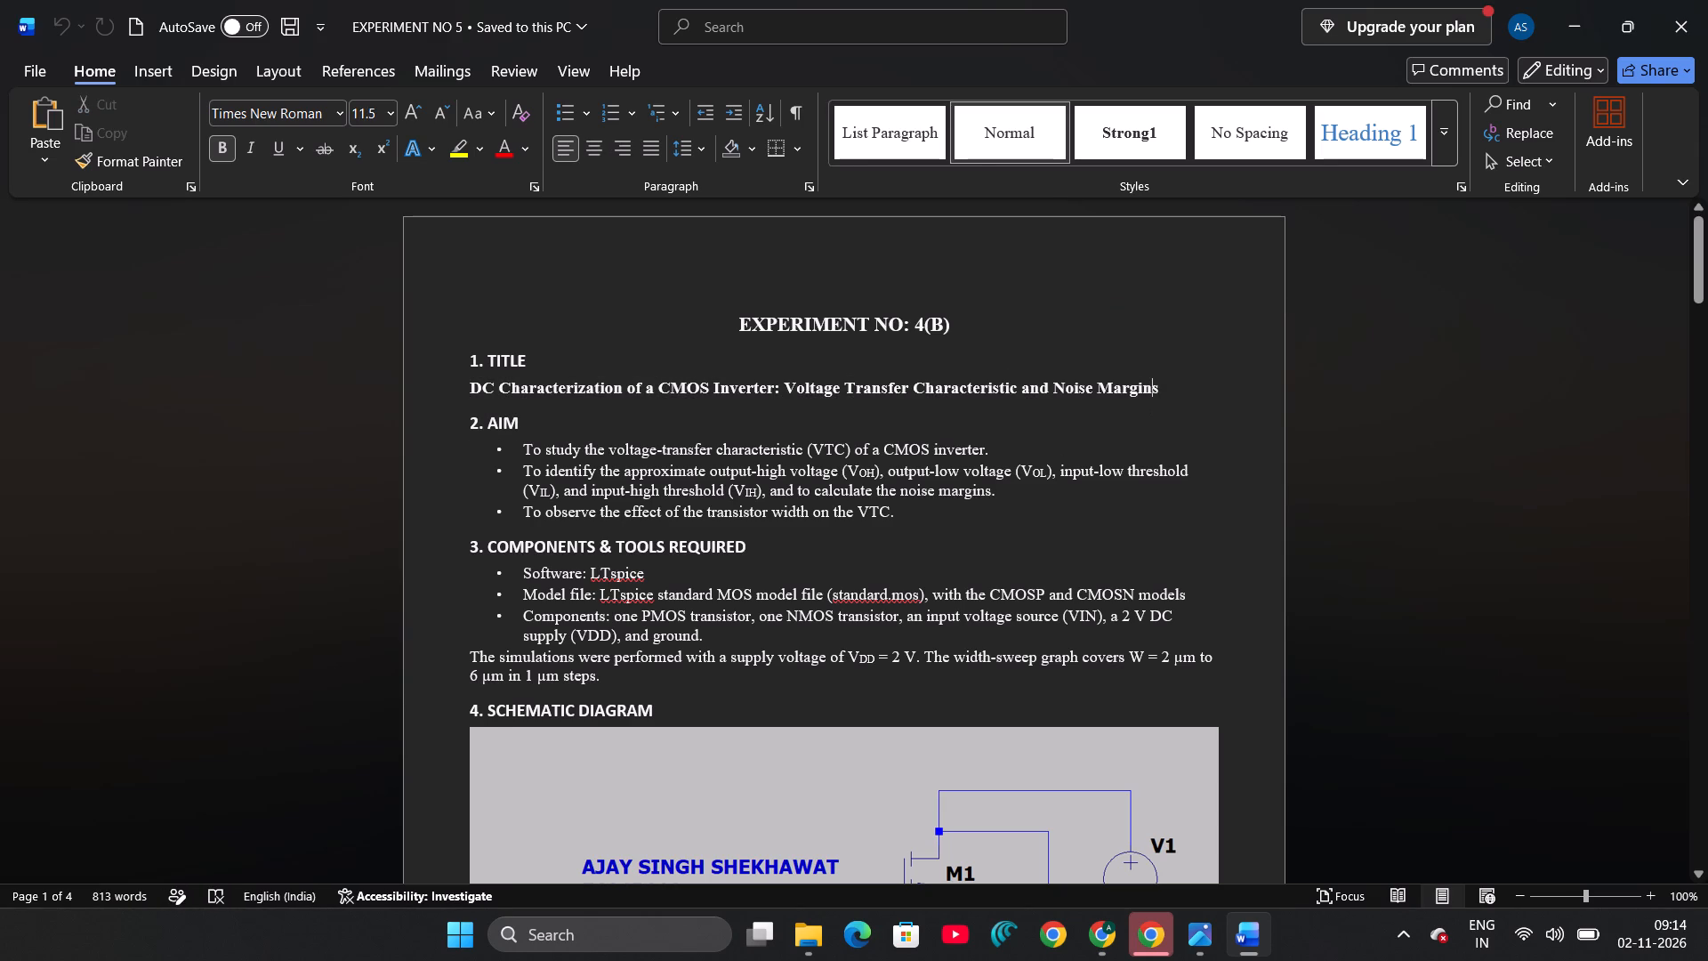
{"action": "left_click_drag", "start_coordinate": [1161, 388], "coordinate": [475, 372]}
{"action": "left_click", "coordinate": [475, 372]}
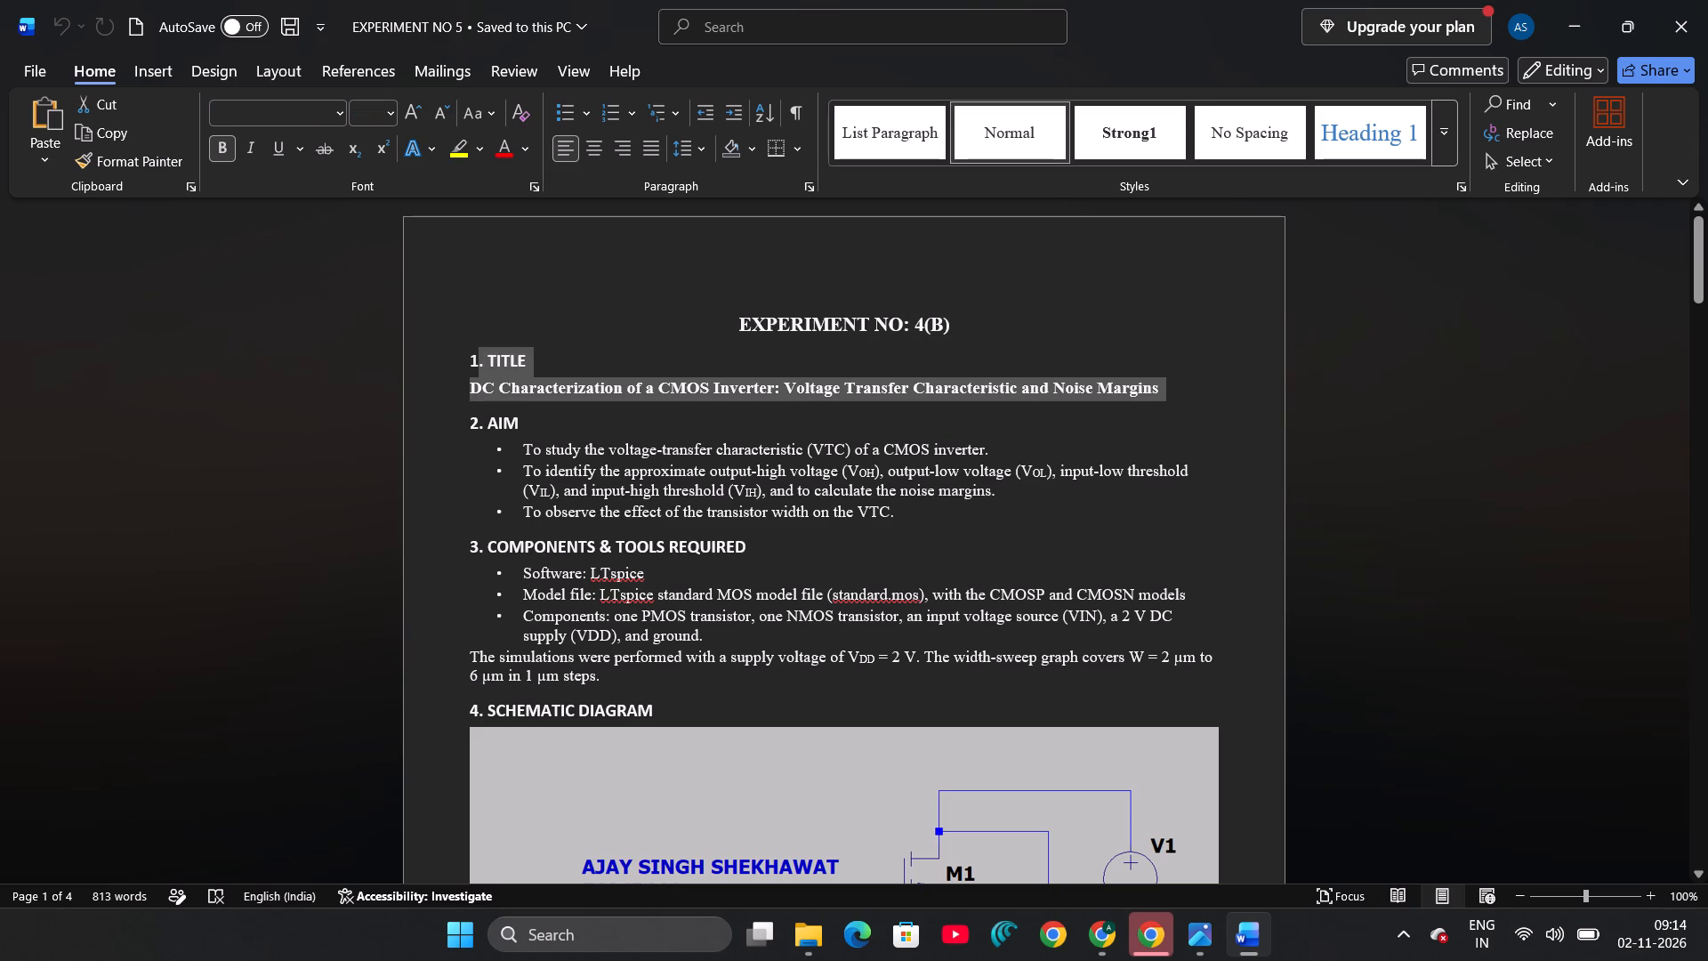
{"action": "left_click_drag", "start_coordinate": [532, 360], "coordinate": [448, 378]}
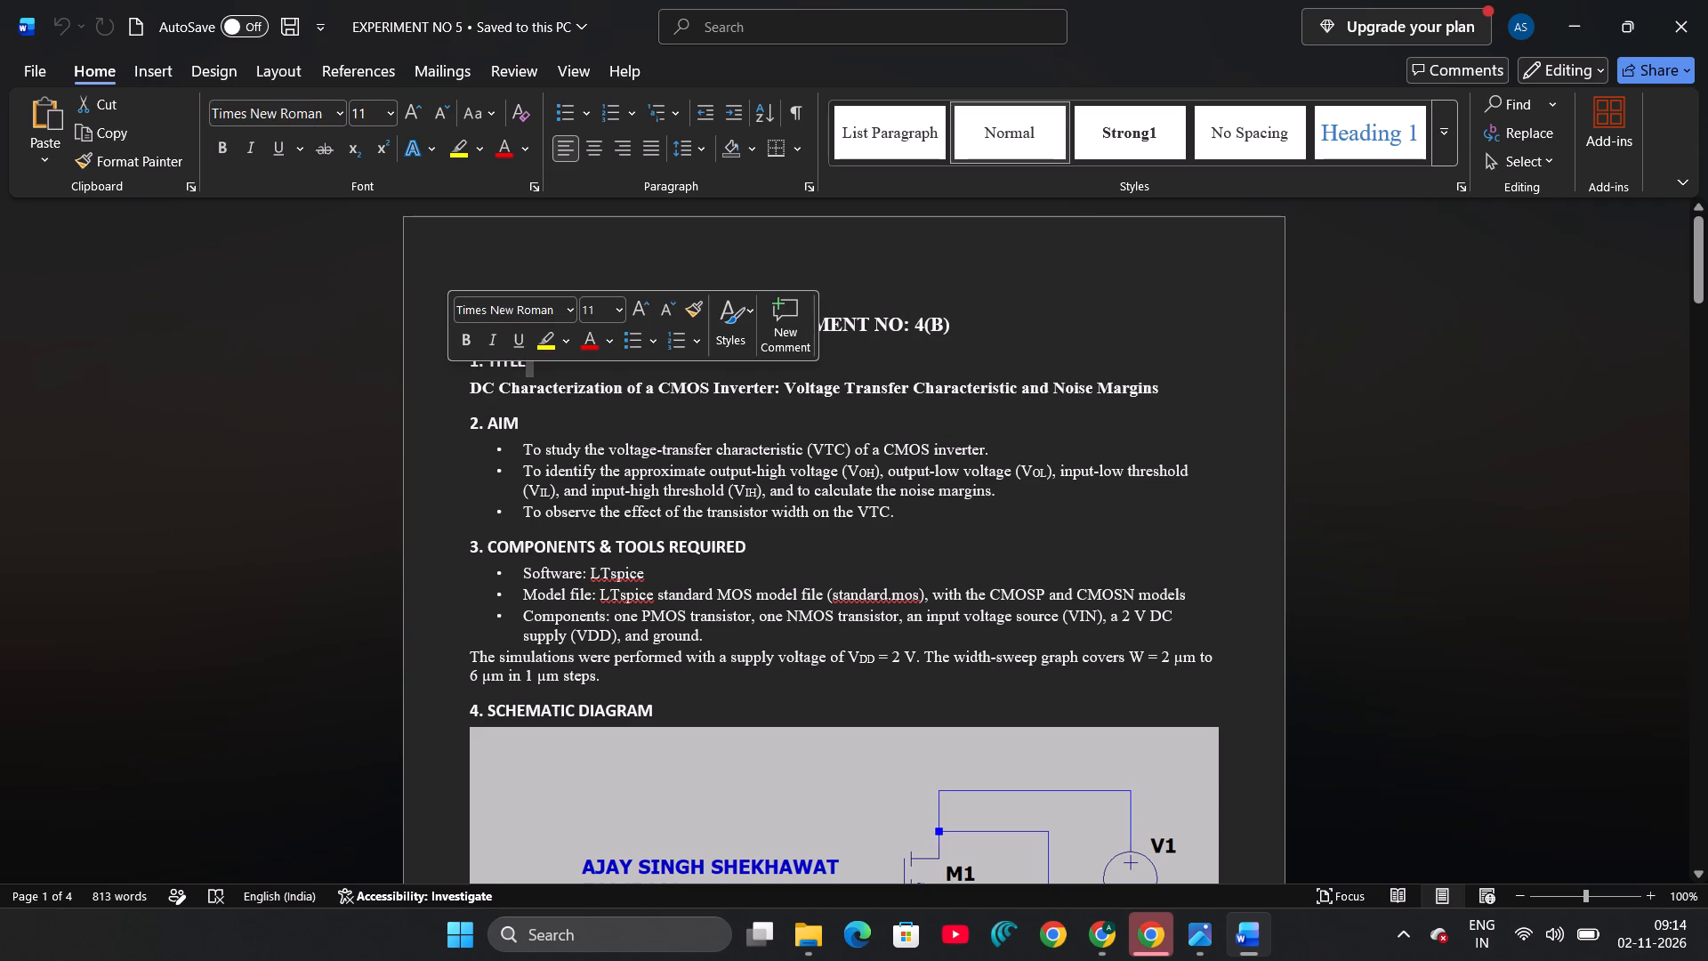
{"action": "left_click", "coordinate": [911, 324]}
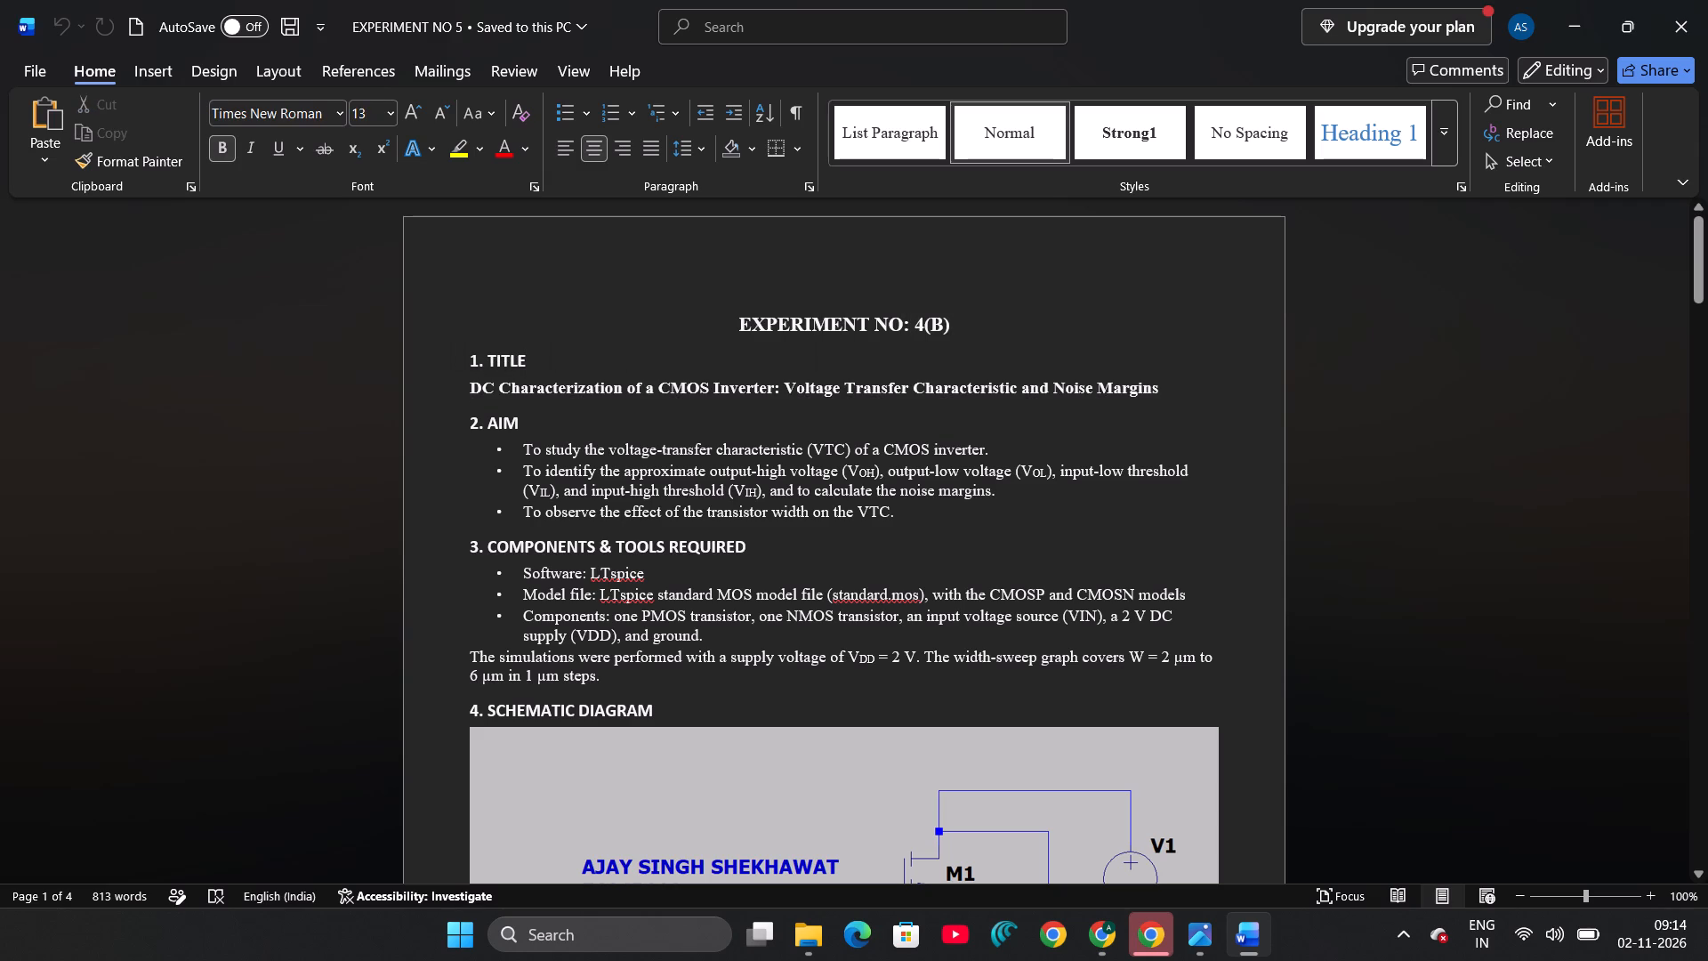
Set the font size of the "EXPERIMENT NO: 4(B)" heading to 12.
{"action": "left_click_drag", "start_coordinate": [731, 326], "coordinate": [957, 328]}
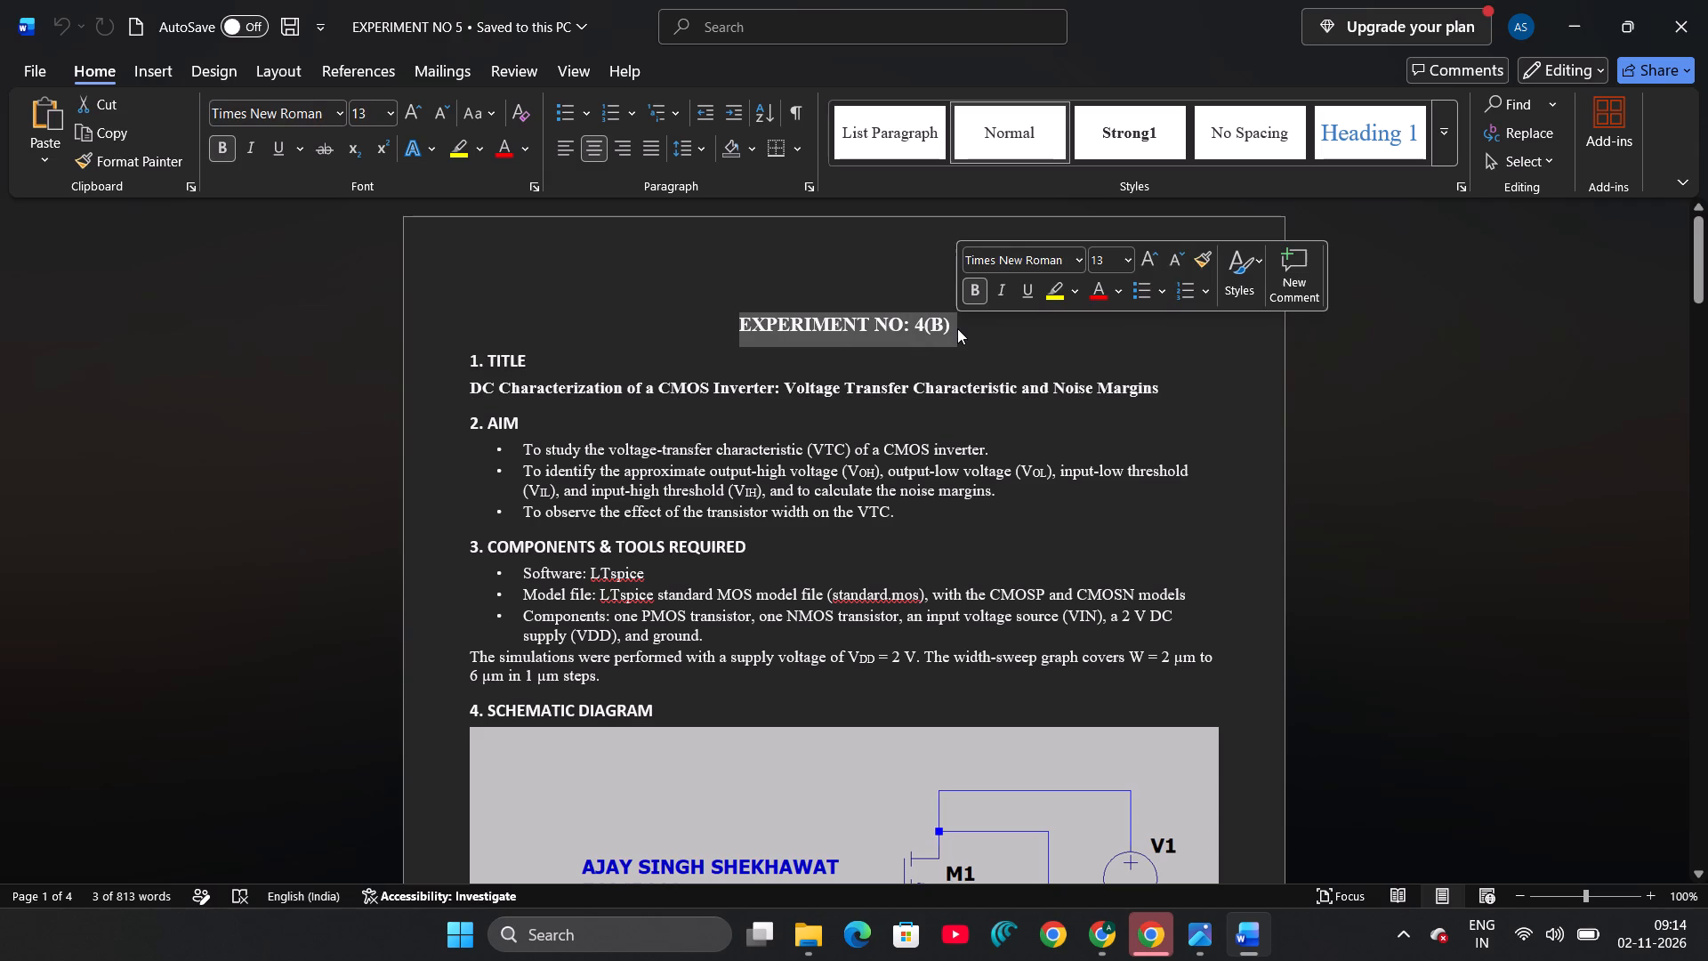
{"action": "left_click", "coordinate": [1124, 254]}
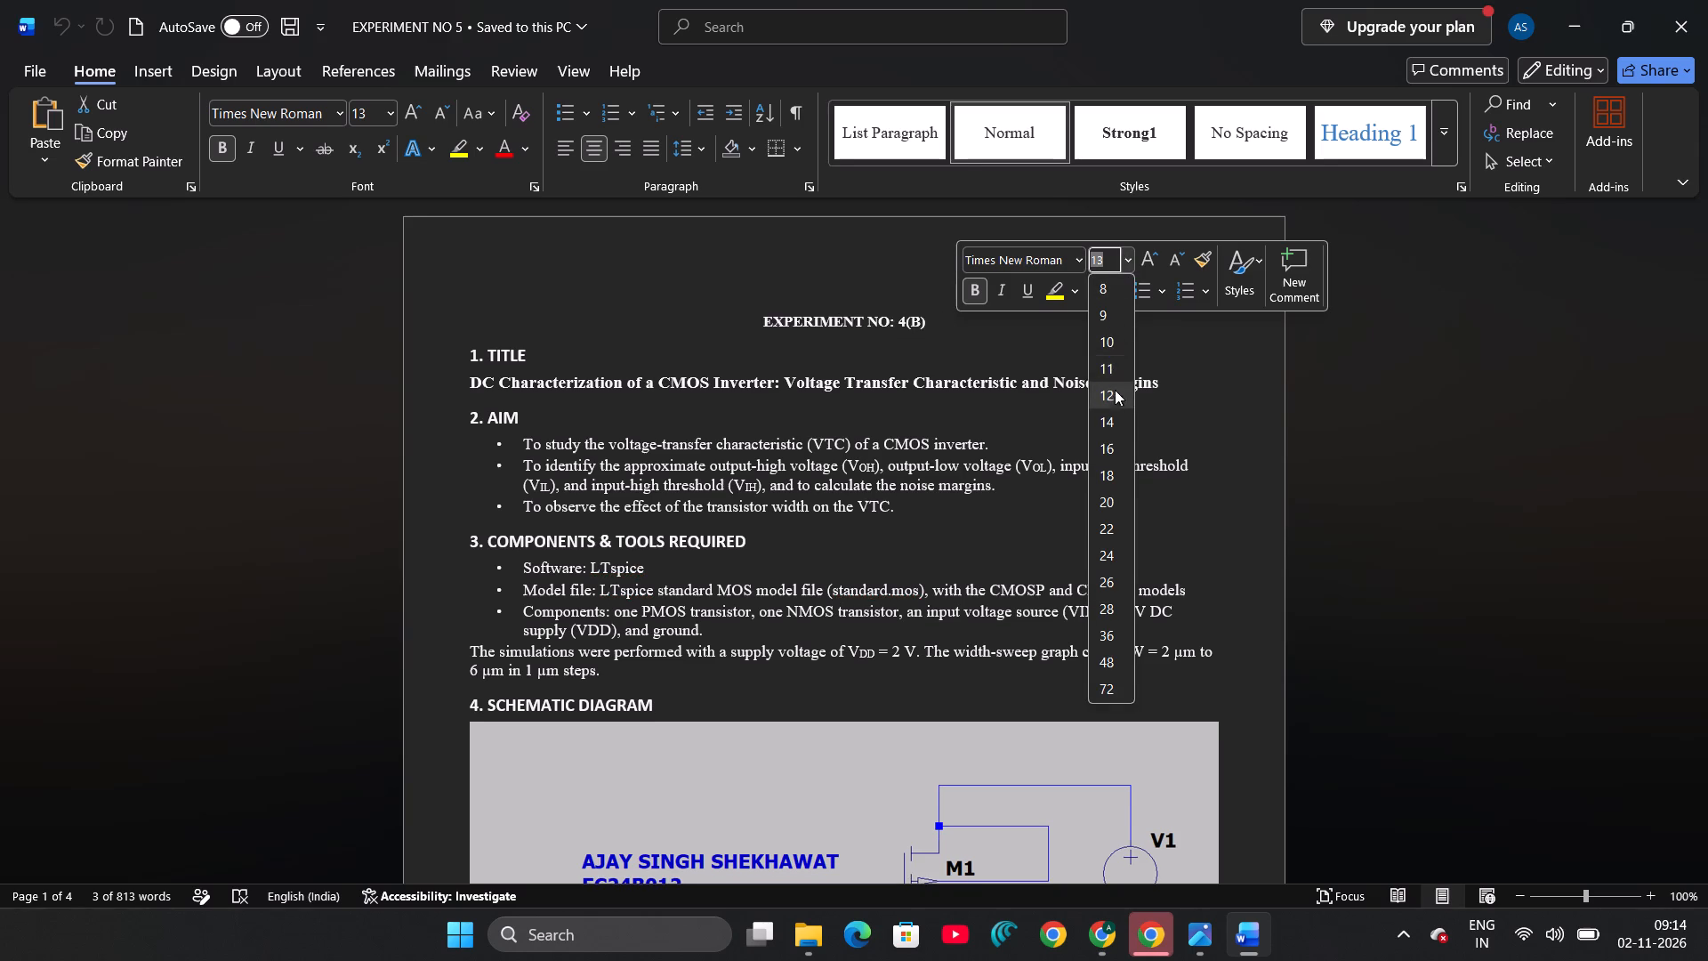
{"action": "left_click", "coordinate": [1116, 396]}
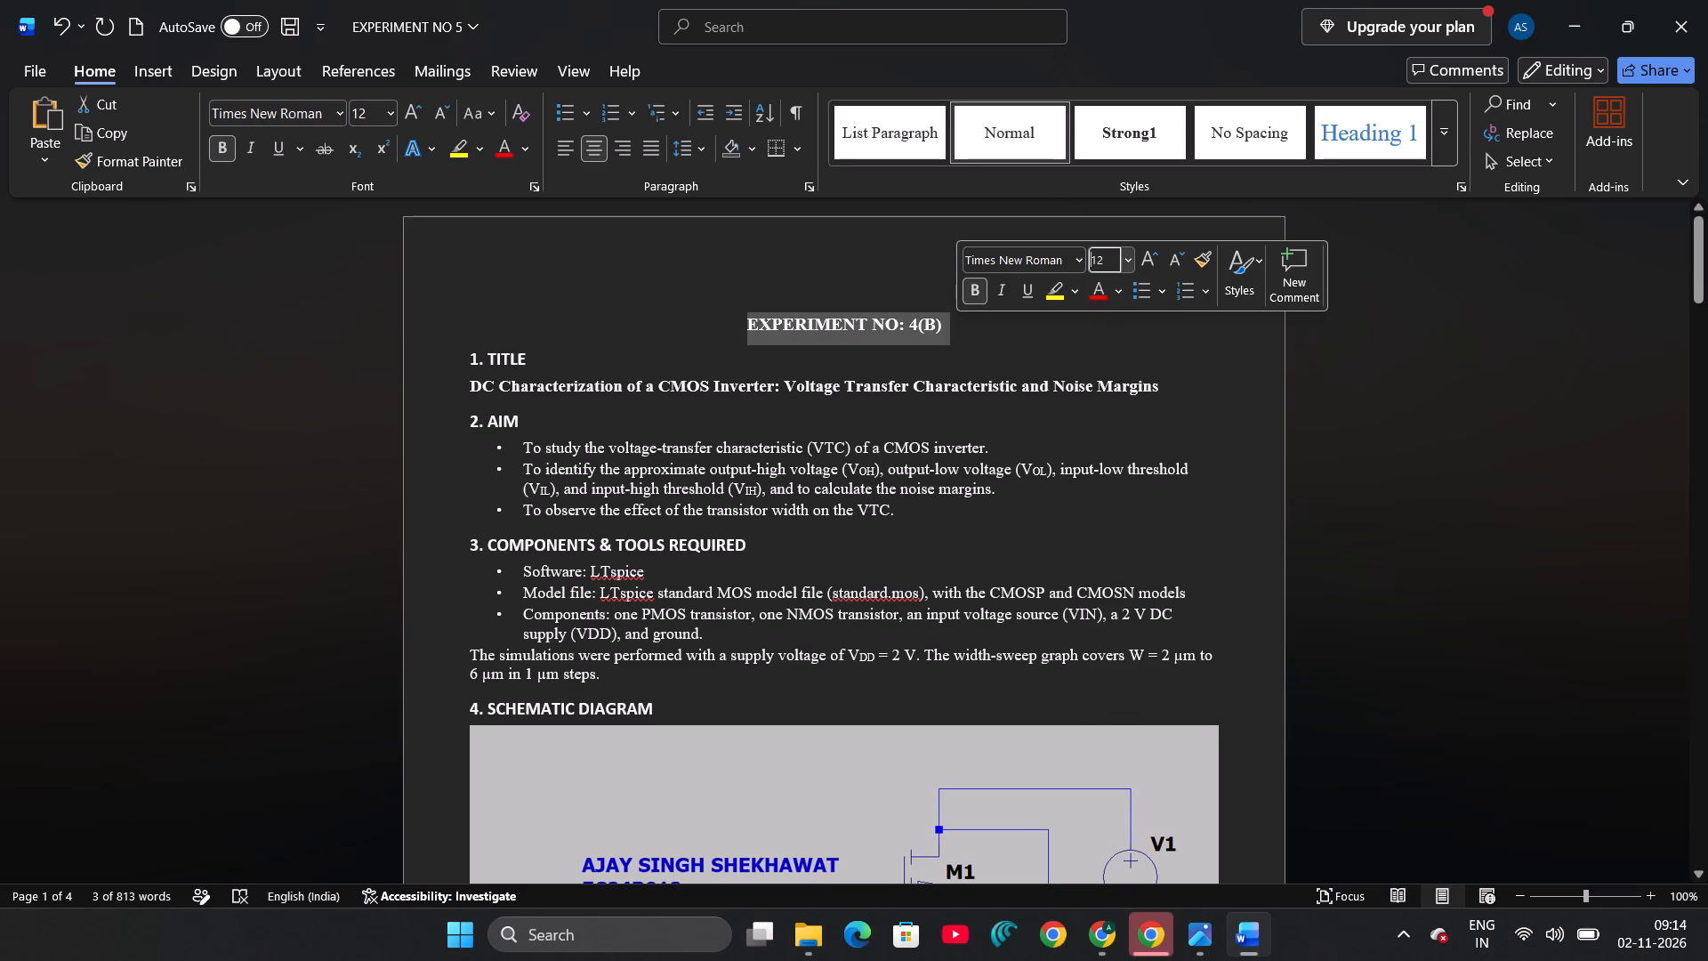
Format the "1. TITLE" heading in Times New Roman at size 12.
{"action": "left_click_drag", "start_coordinate": [533, 357], "coordinate": [466, 358]}
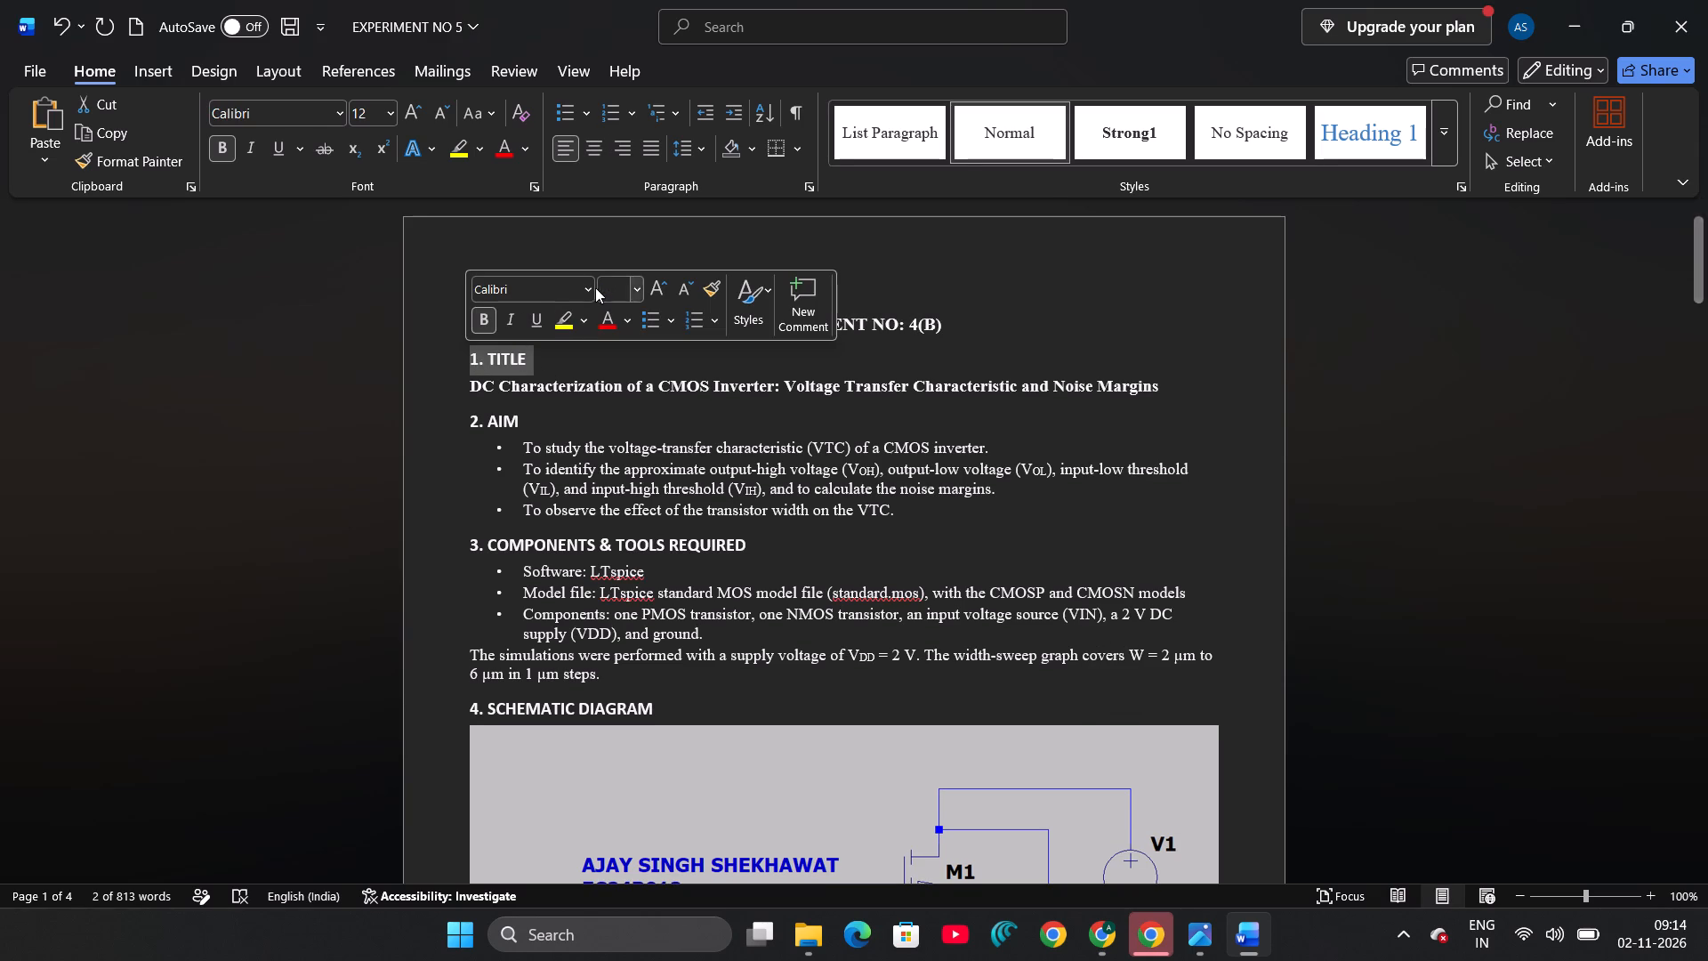
{"action": "left_click", "coordinate": [590, 290]}
{"action": "scroll", "coordinate": [599, 474], "scroll_direction": "up", "scroll_amount": 11}
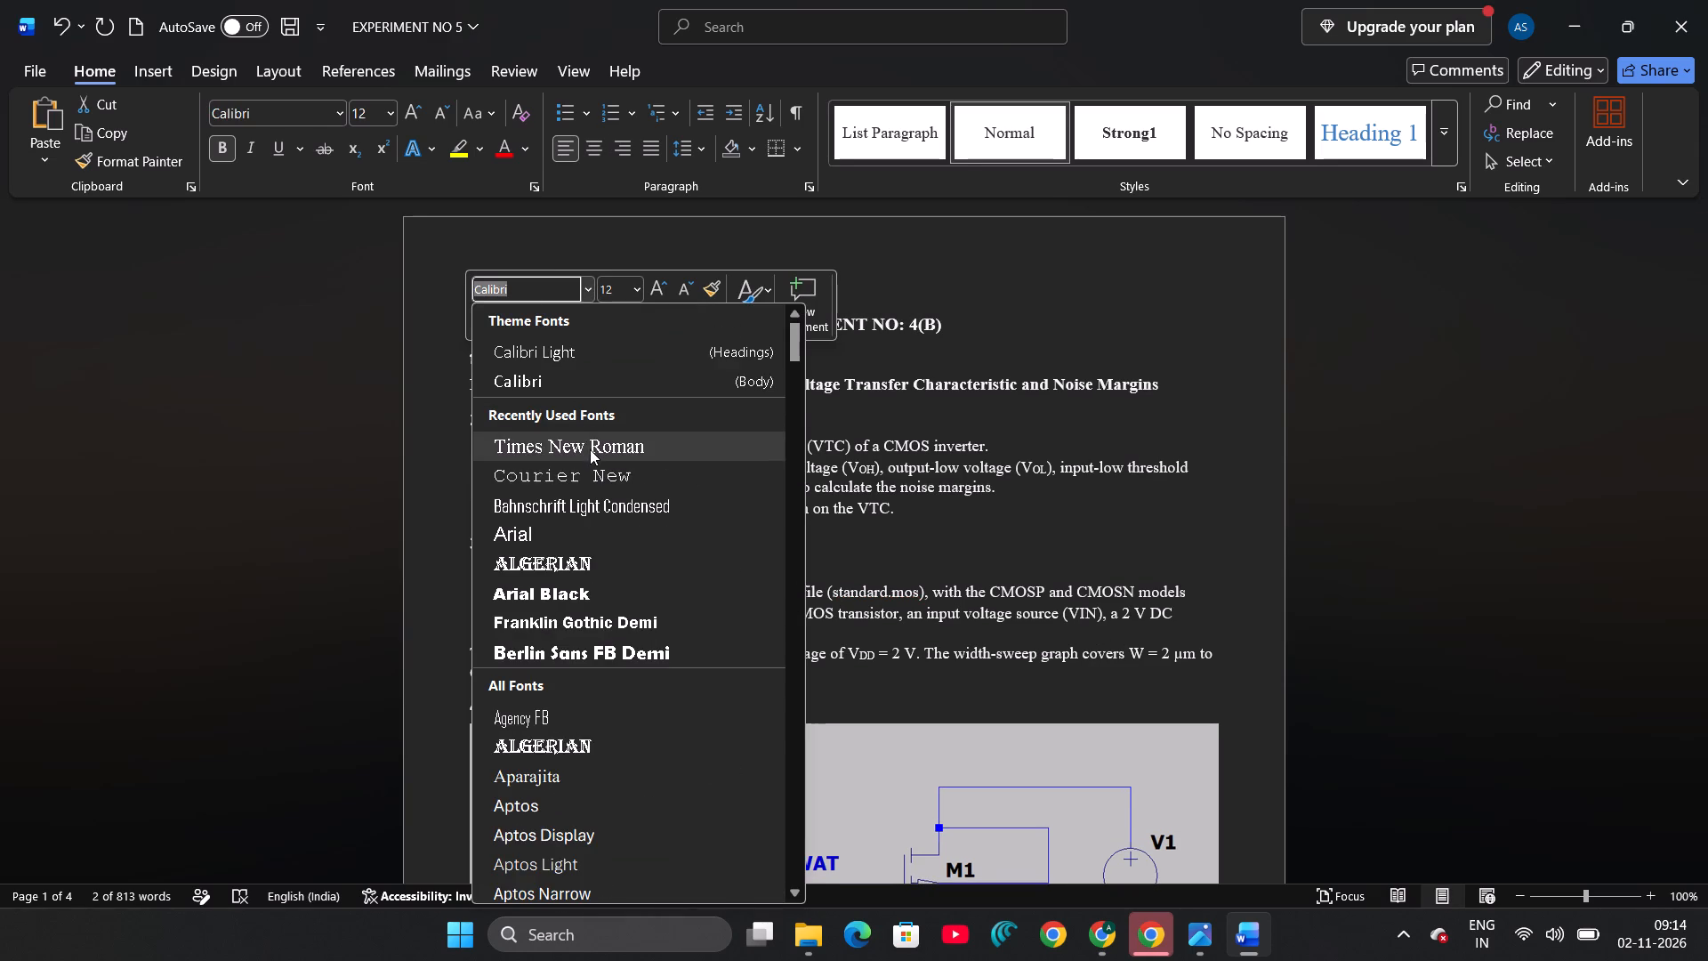
{"action": "left_click", "coordinate": [590, 450]}
{"action": "left_click", "coordinate": [638, 288]}
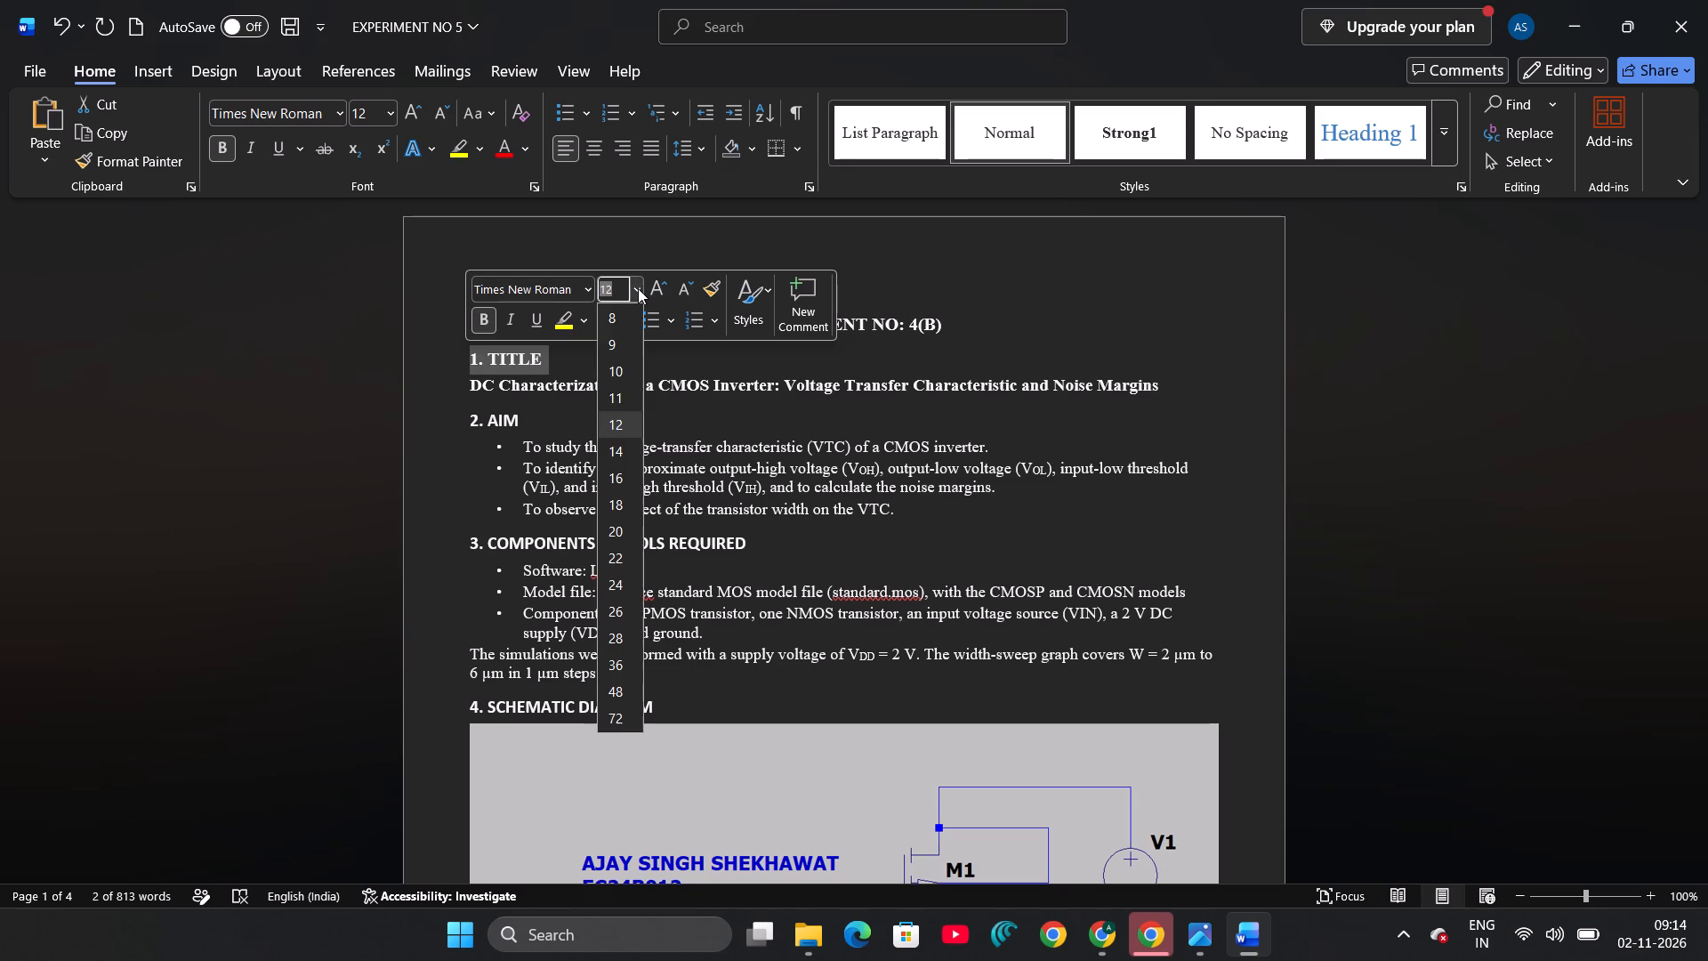
{"action": "left_click", "coordinate": [619, 423]}
{"action": "left_click", "coordinate": [531, 395]}
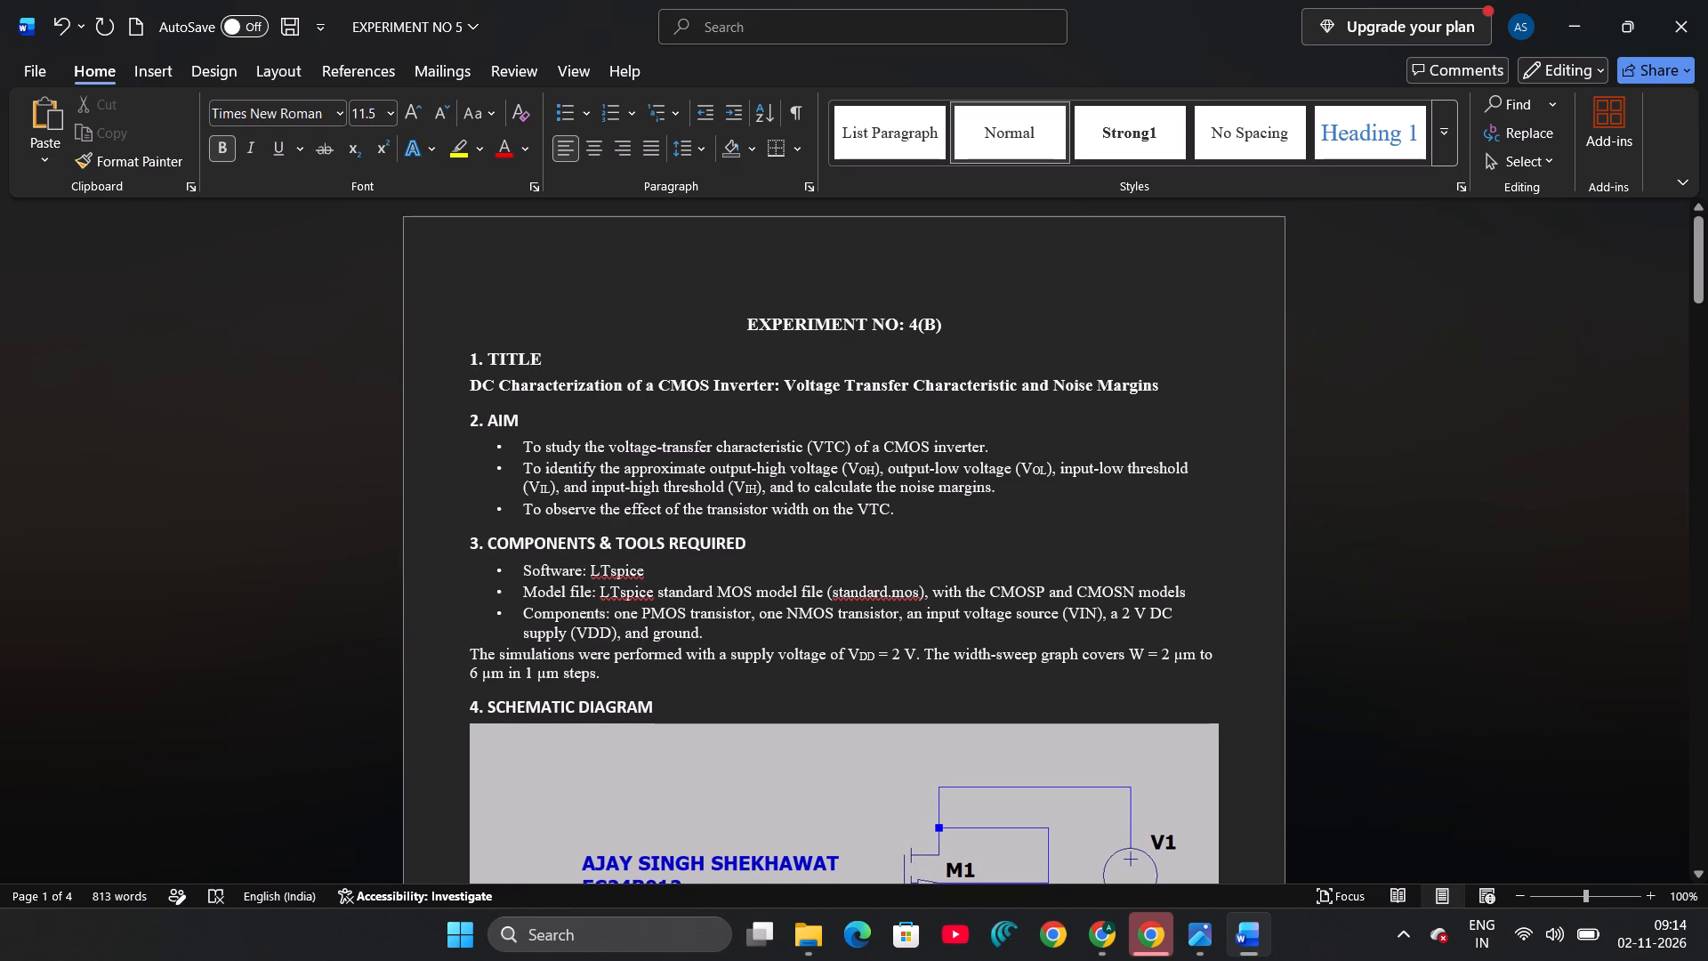
Format the "2. AIM" heading in Times New Roman at size 12.
{"action": "left_click_drag", "start_coordinate": [536, 427], "coordinate": [445, 427]}
{"action": "left_click_drag", "start_coordinate": [445, 427], "coordinate": [444, 427]}
{"action": "left_click", "coordinate": [563, 362]}
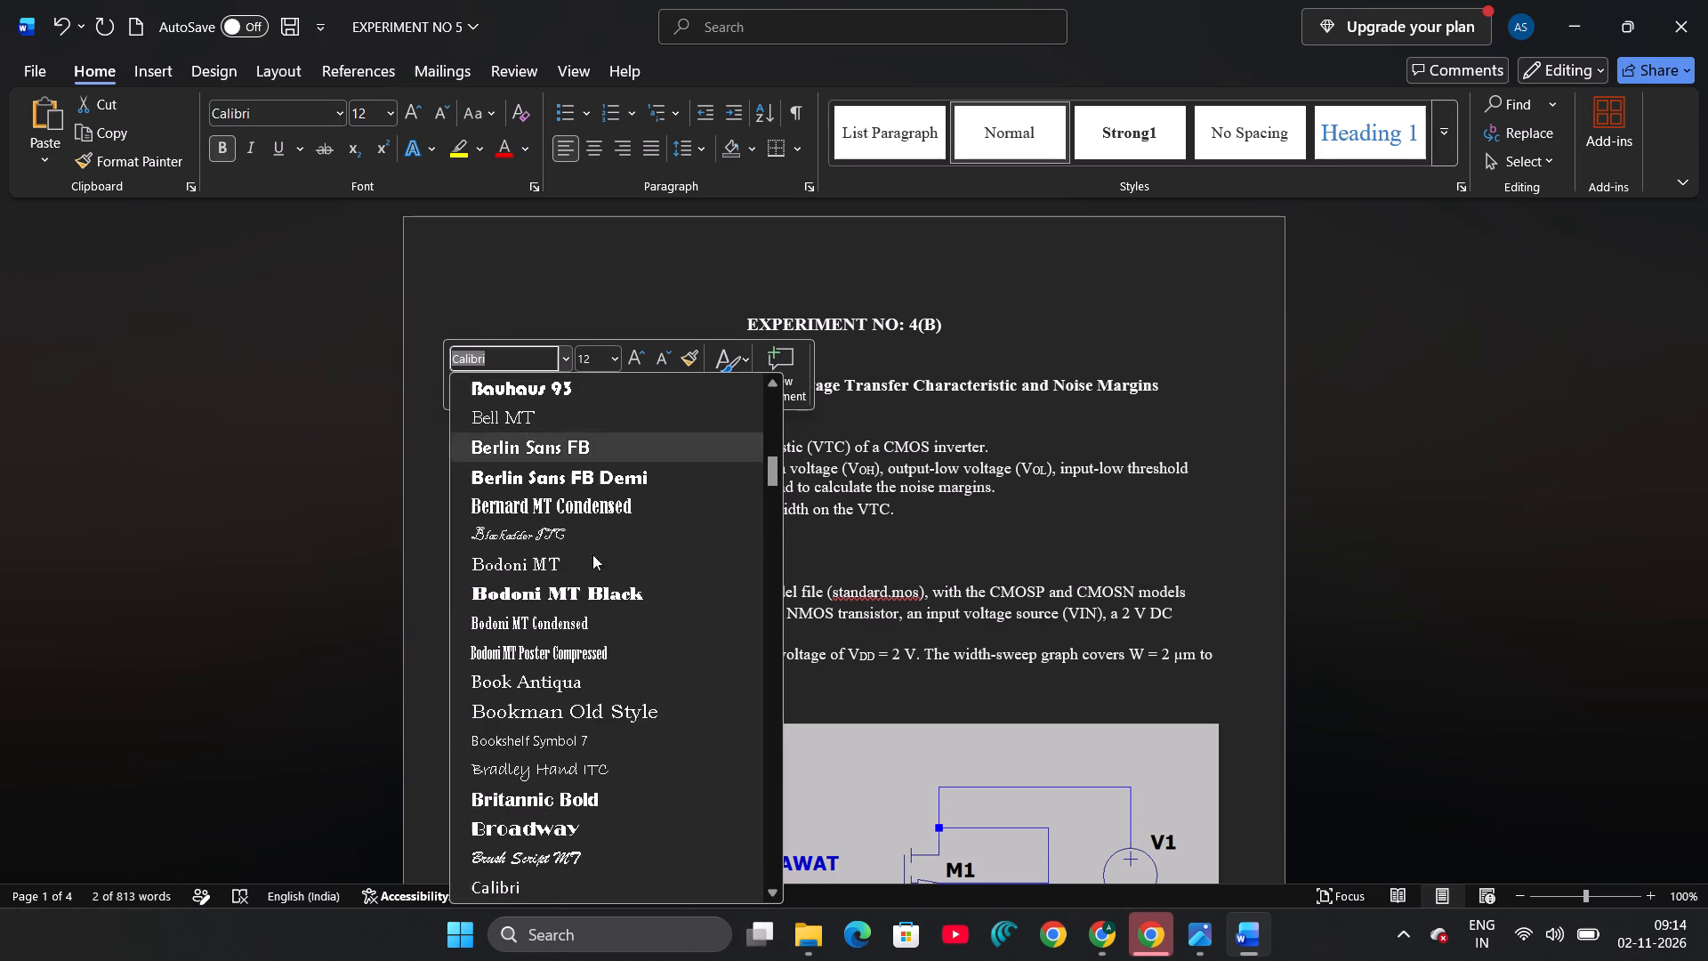
{"action": "scroll", "coordinate": [599, 588], "scroll_direction": "up", "scroll_amount": 11}
{"action": "left_click", "coordinate": [573, 519]}
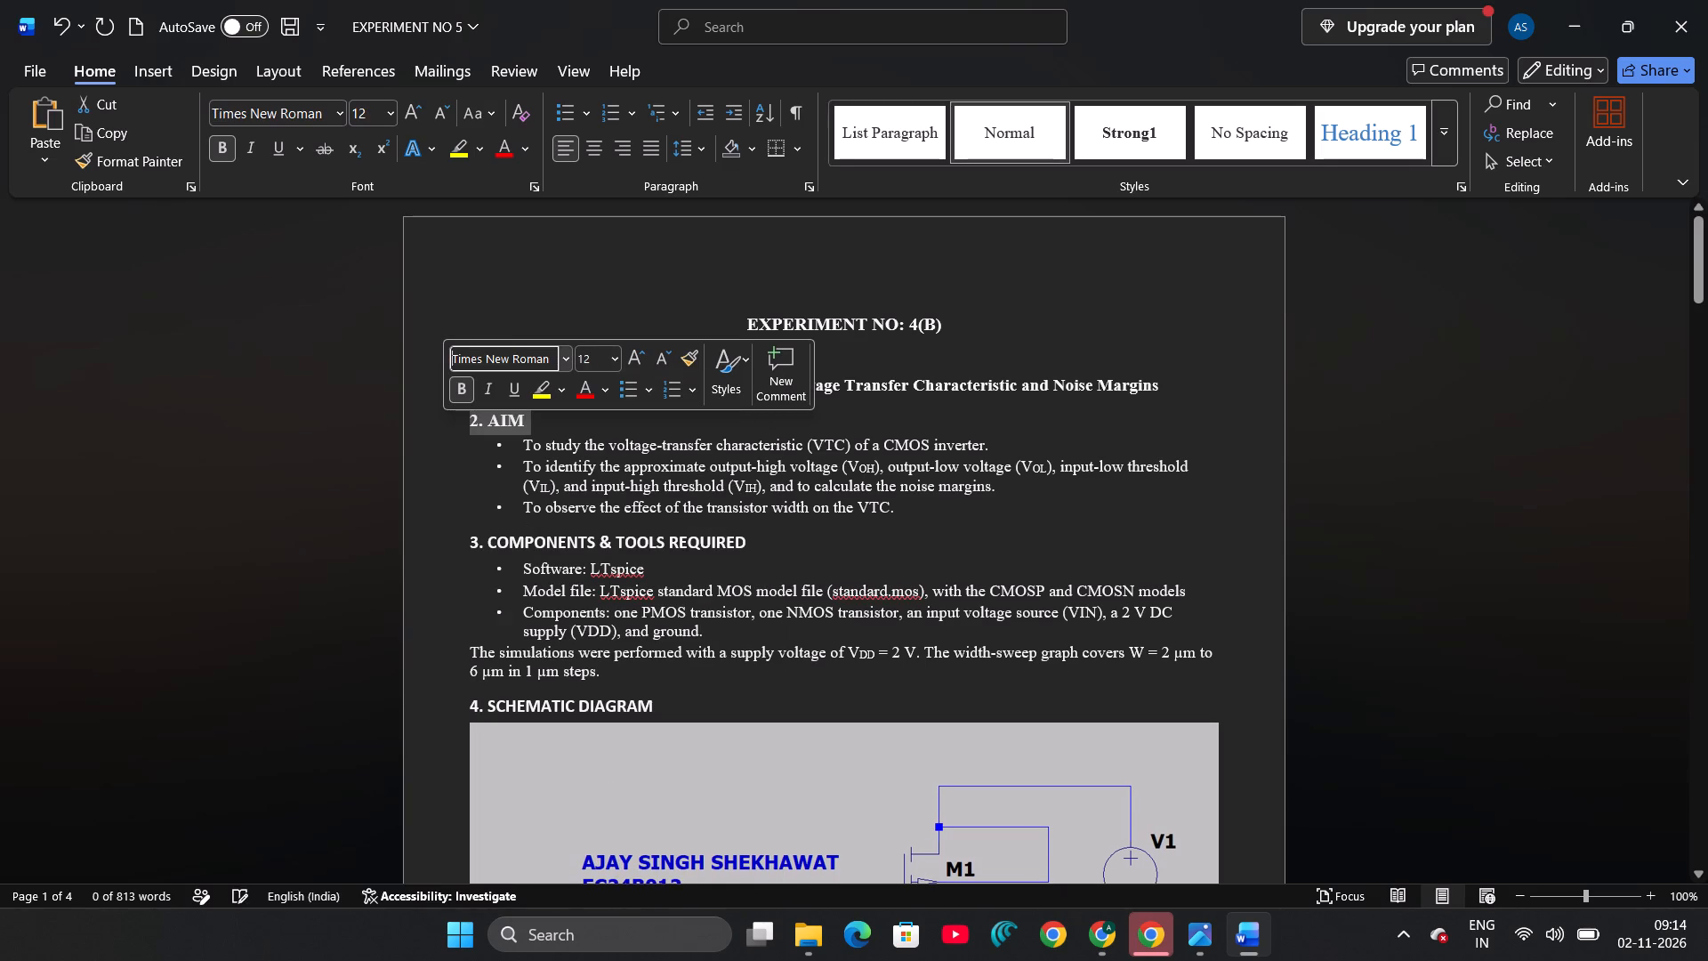
{"action": "left_click", "coordinate": [615, 351]}
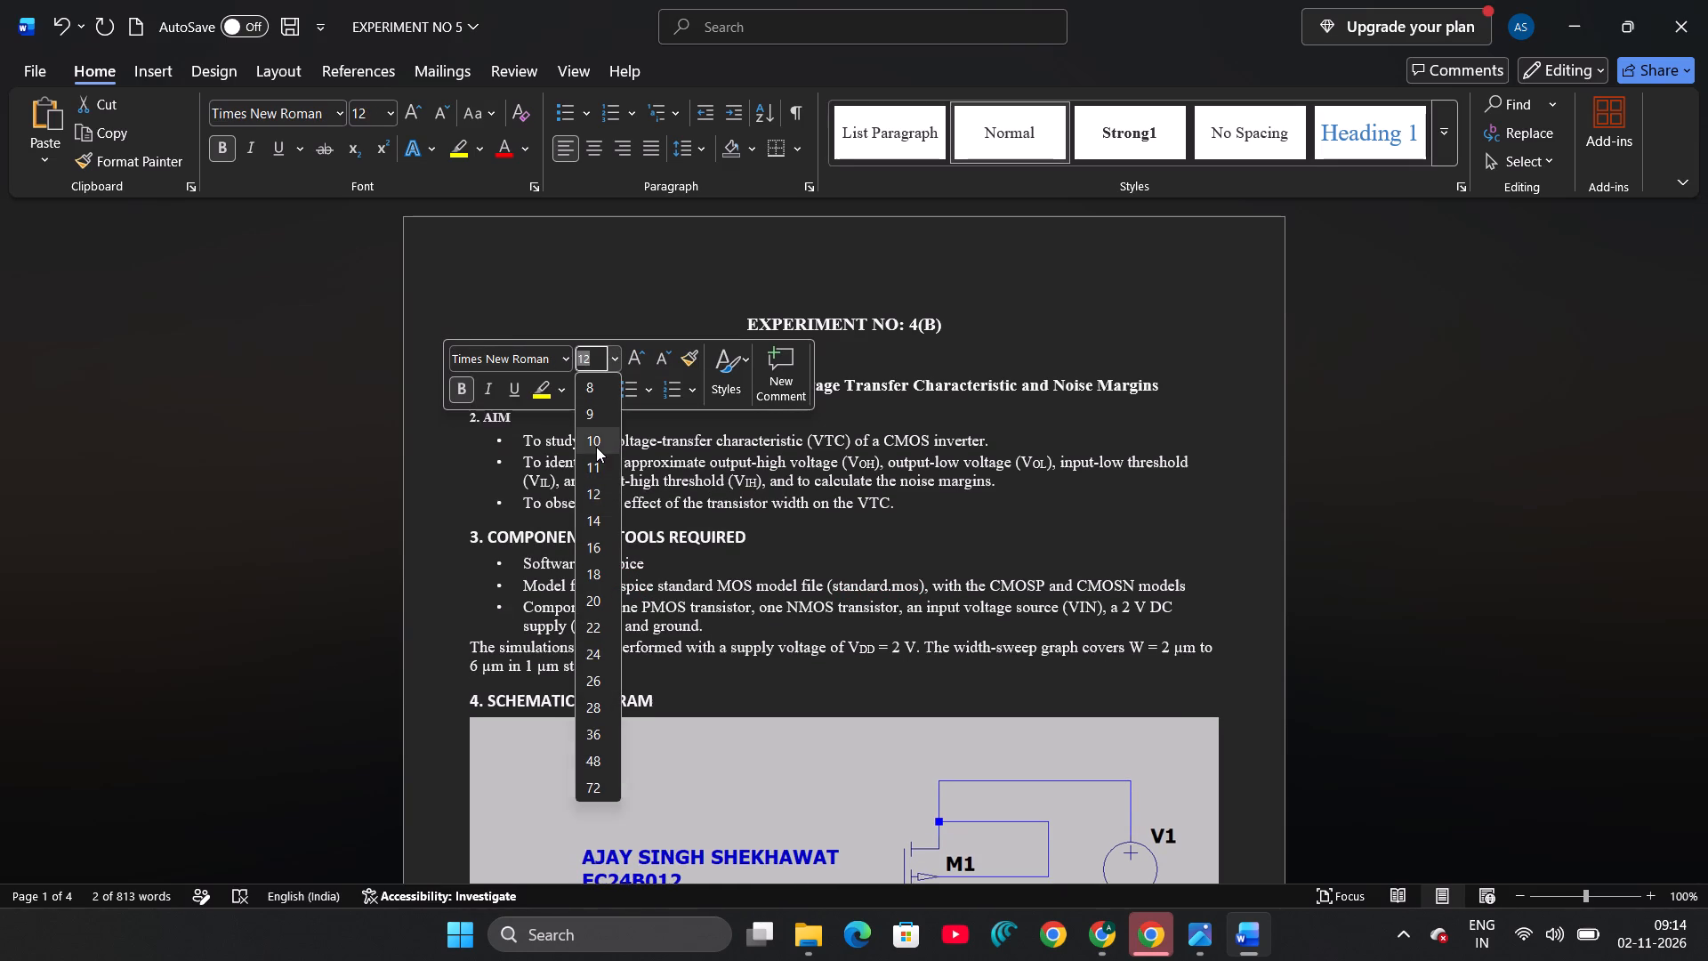
{"action": "left_click", "coordinate": [593, 493]}
{"action": "left_click", "coordinate": [612, 439]}
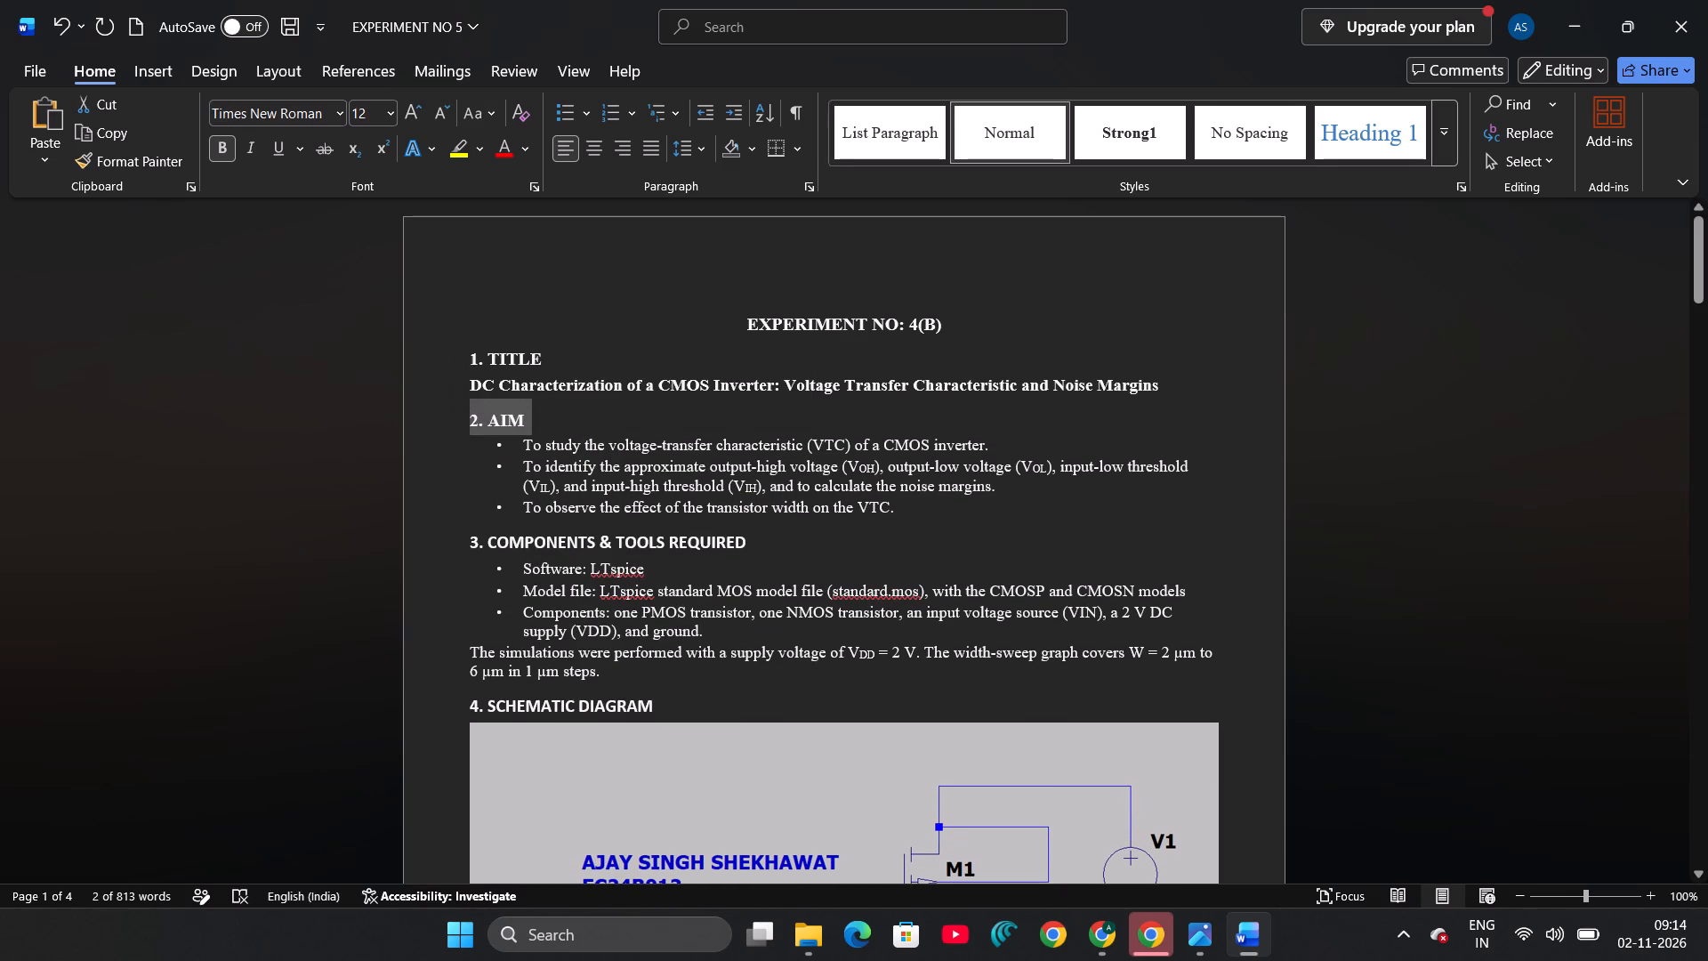
{"action": "left_click_drag", "start_coordinate": [522, 445], "coordinate": [871, 516]}
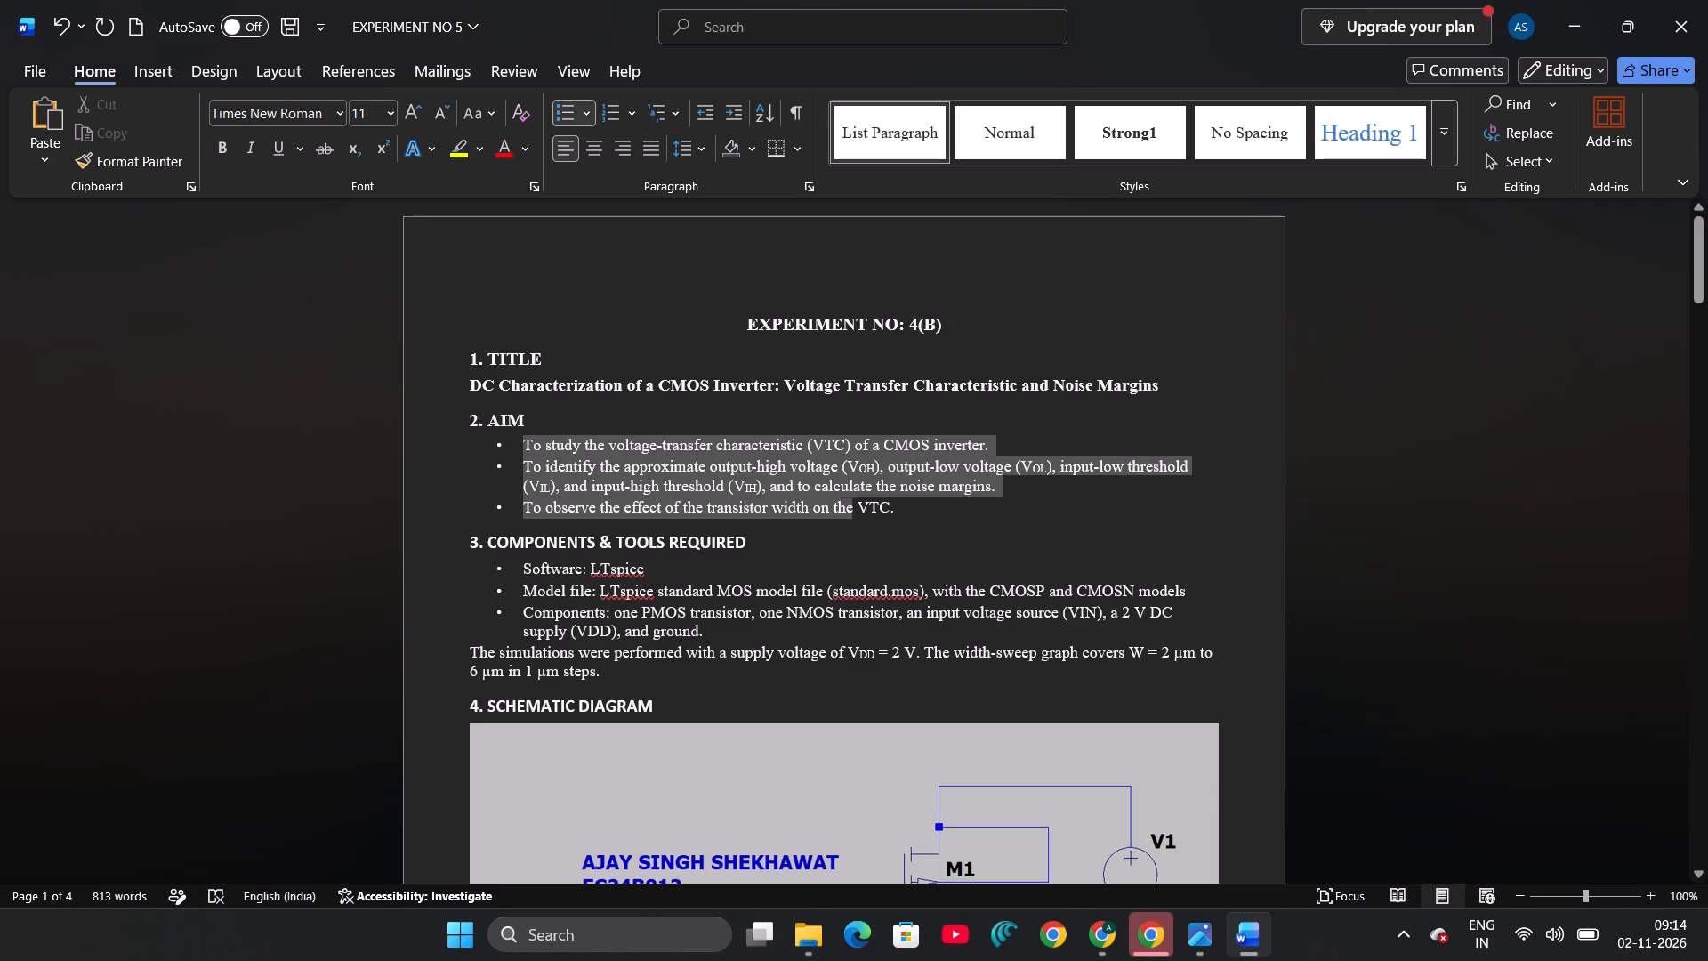
{"action": "left_click_drag", "start_coordinate": [871, 516], "coordinate": [909, 516]}
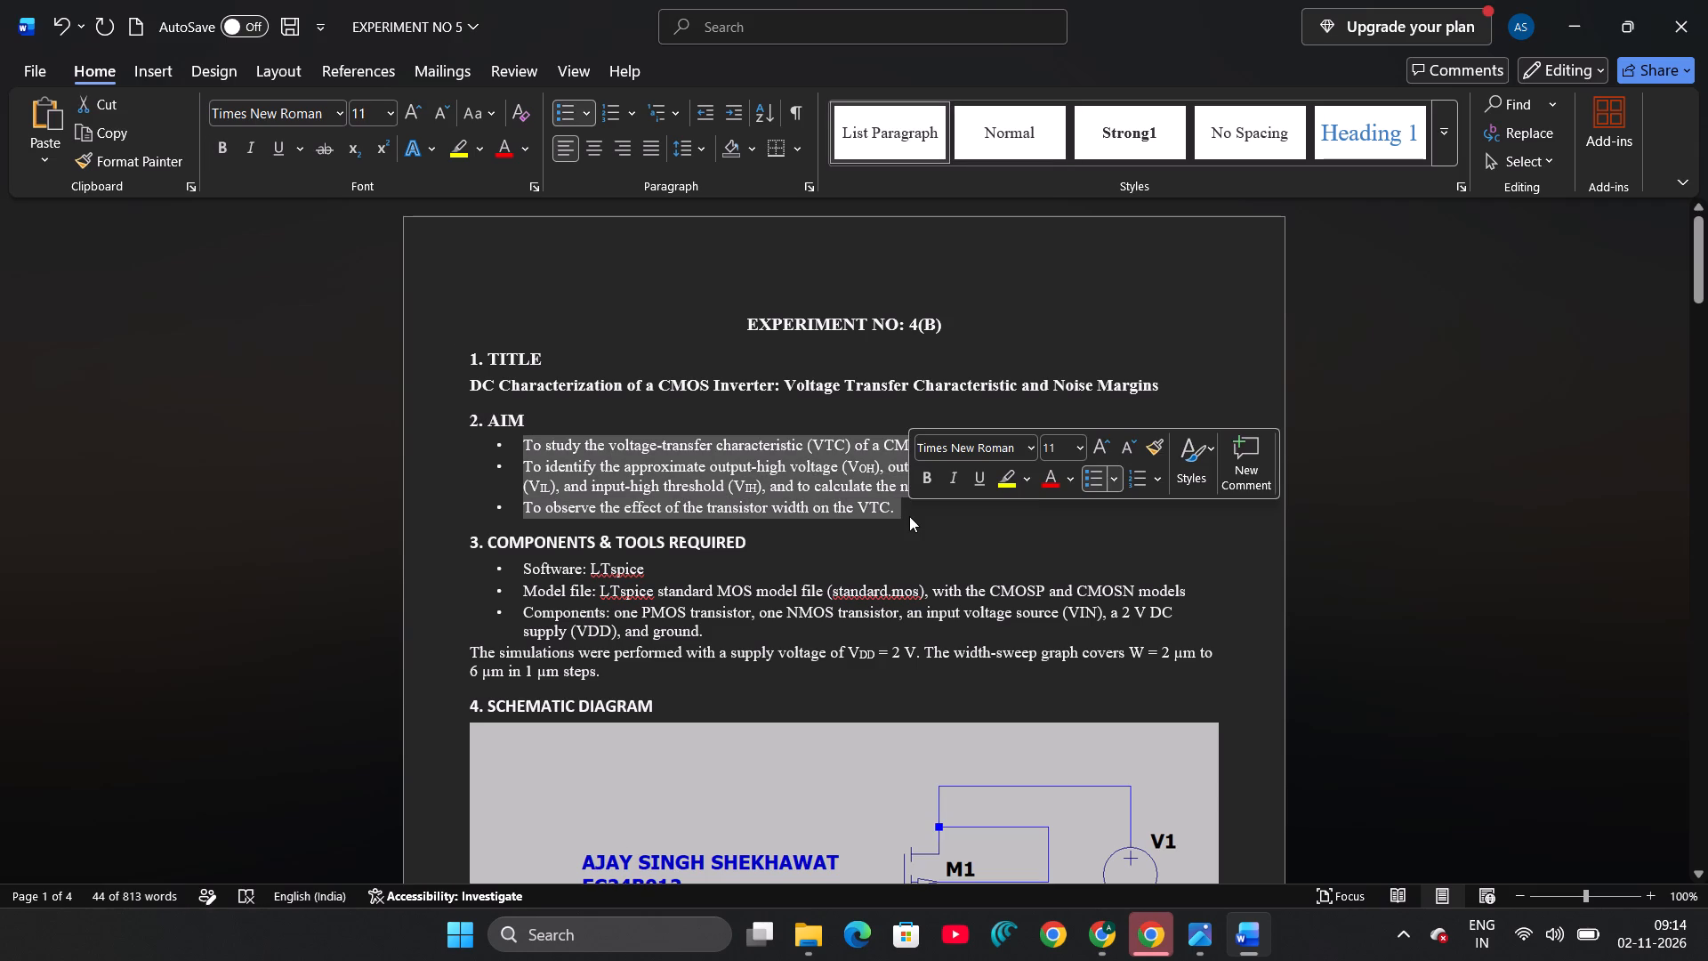
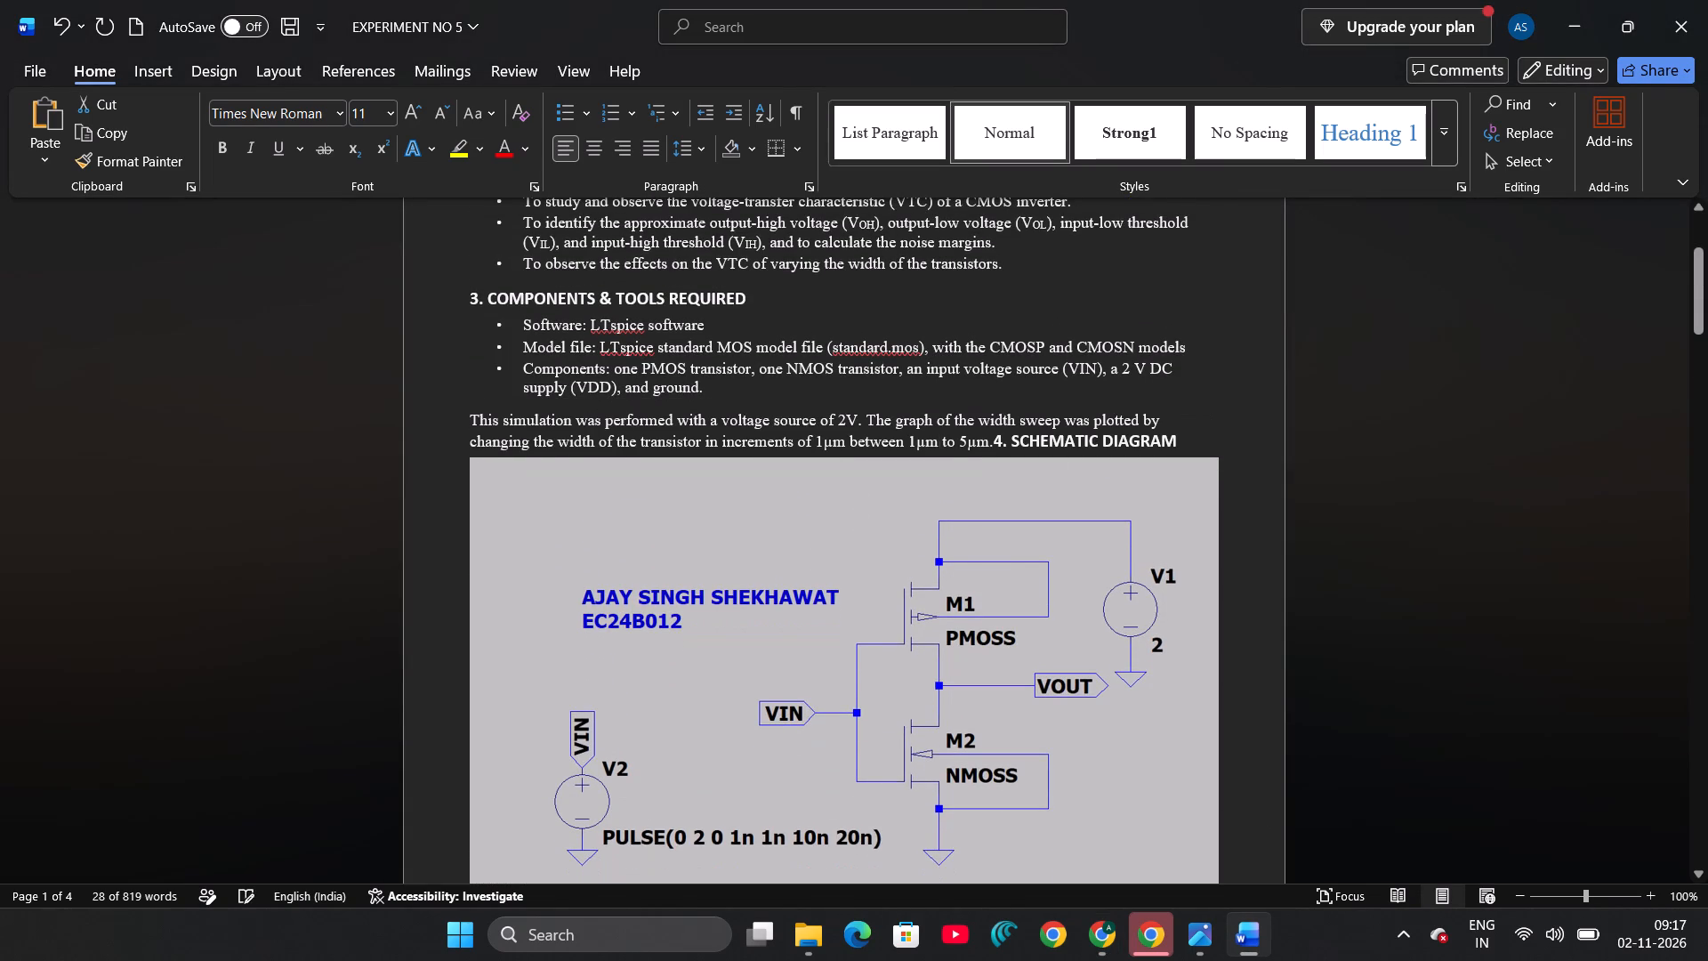
{"action": "key", "text": "Return"}
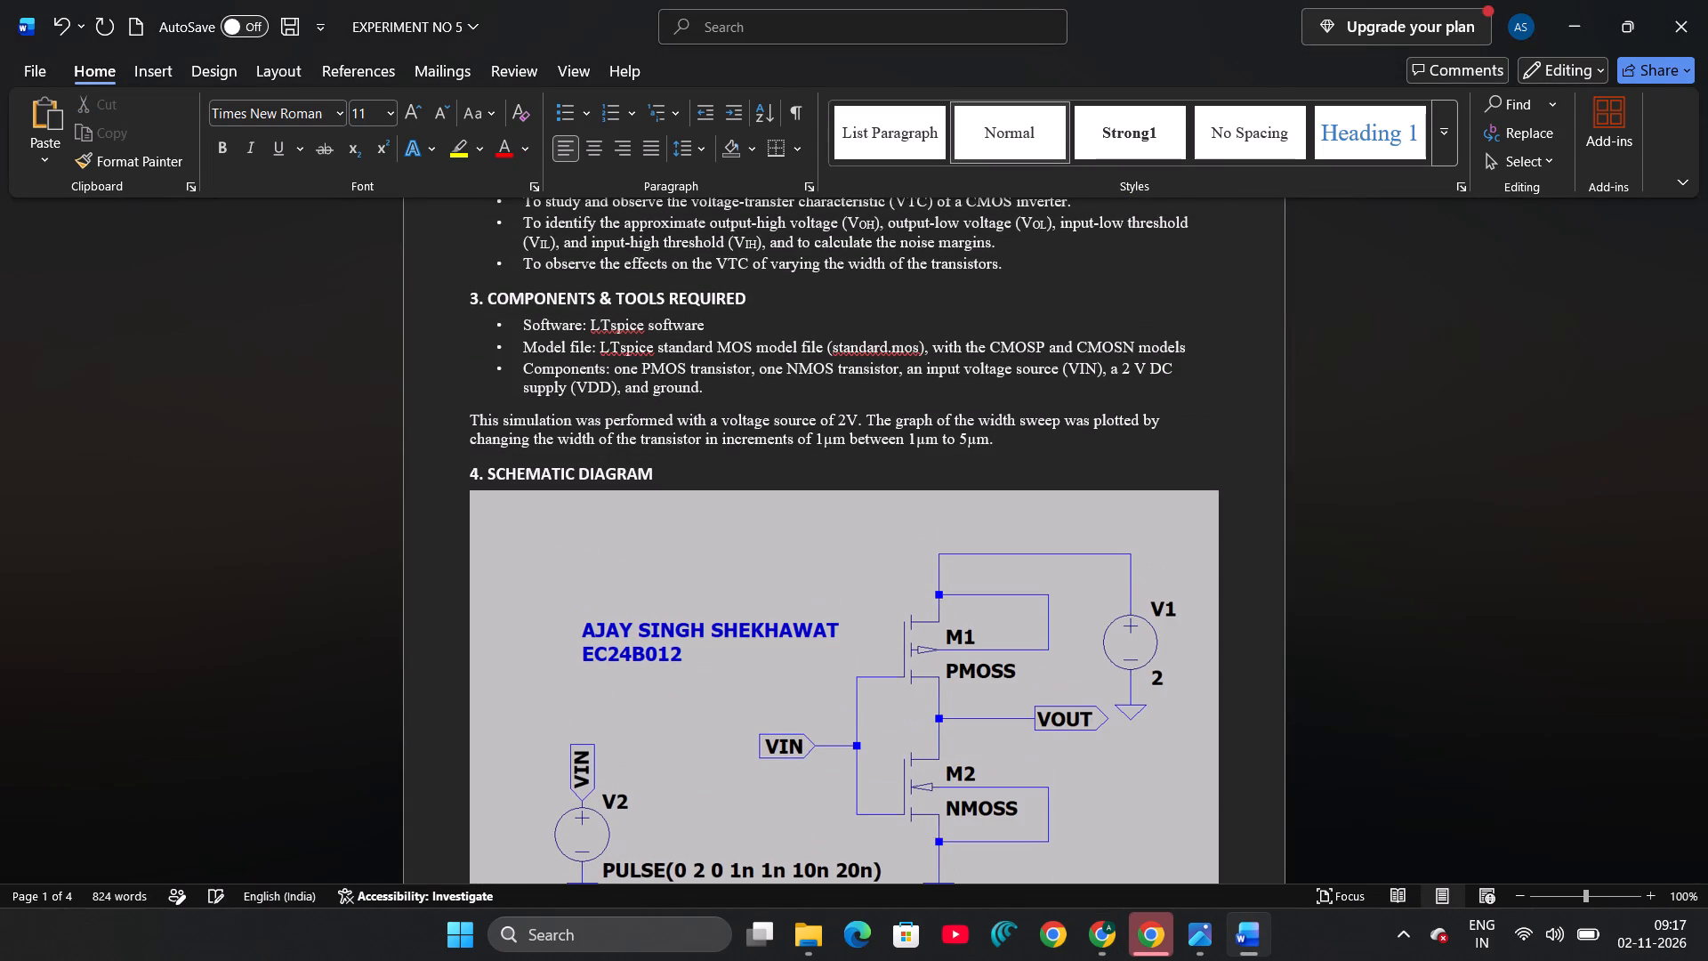
{"action": "scroll", "coordinate": [486, 305], "scroll_direction": "up", "scroll_amount": 1}
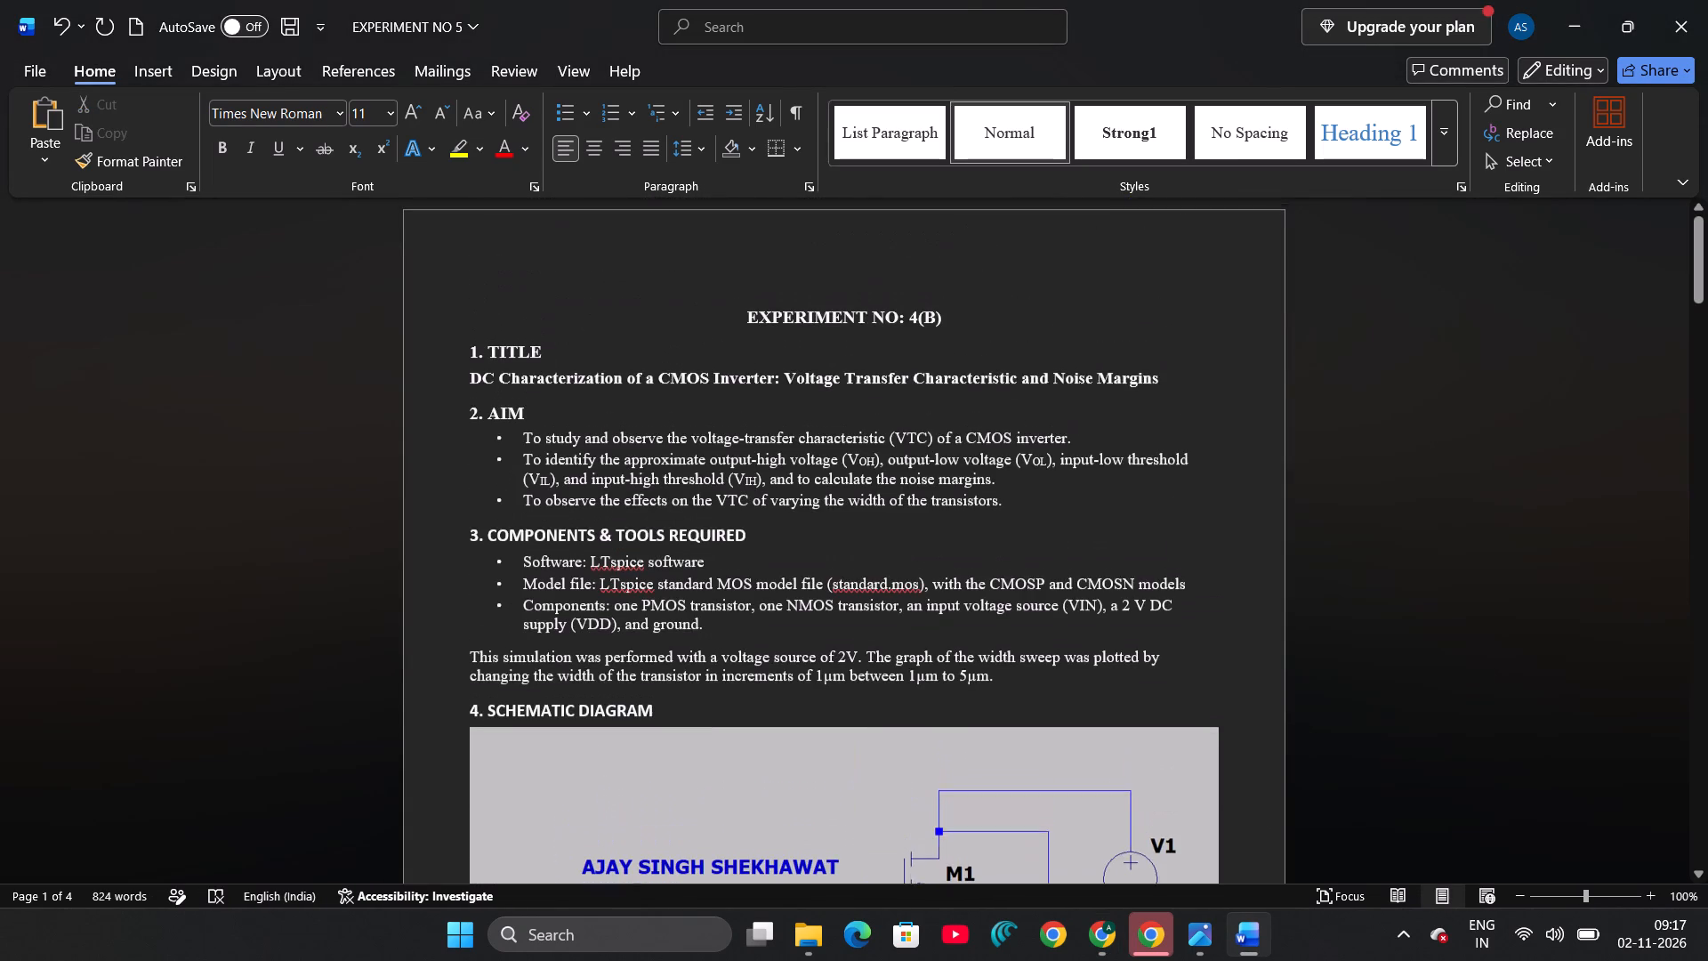
Set the three bullet points under the "2. AIM" heading to font size 10.
{"action": "left_click", "coordinate": [528, 419]}
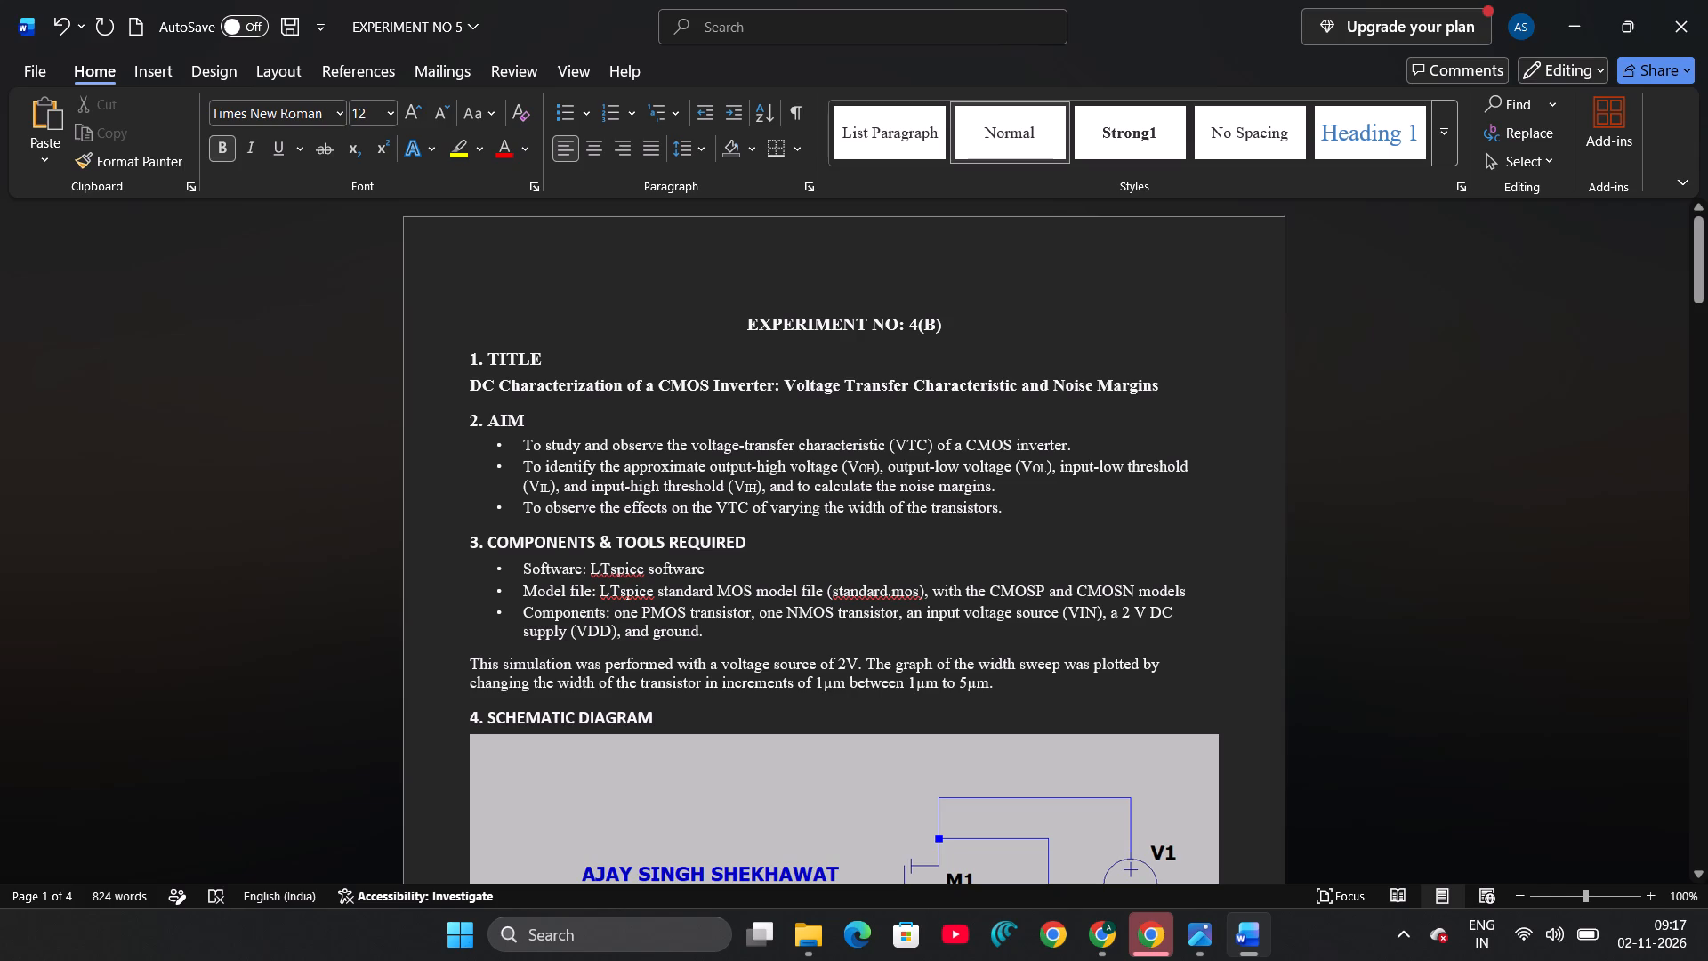
{"action": "left_click", "coordinate": [560, 452]}
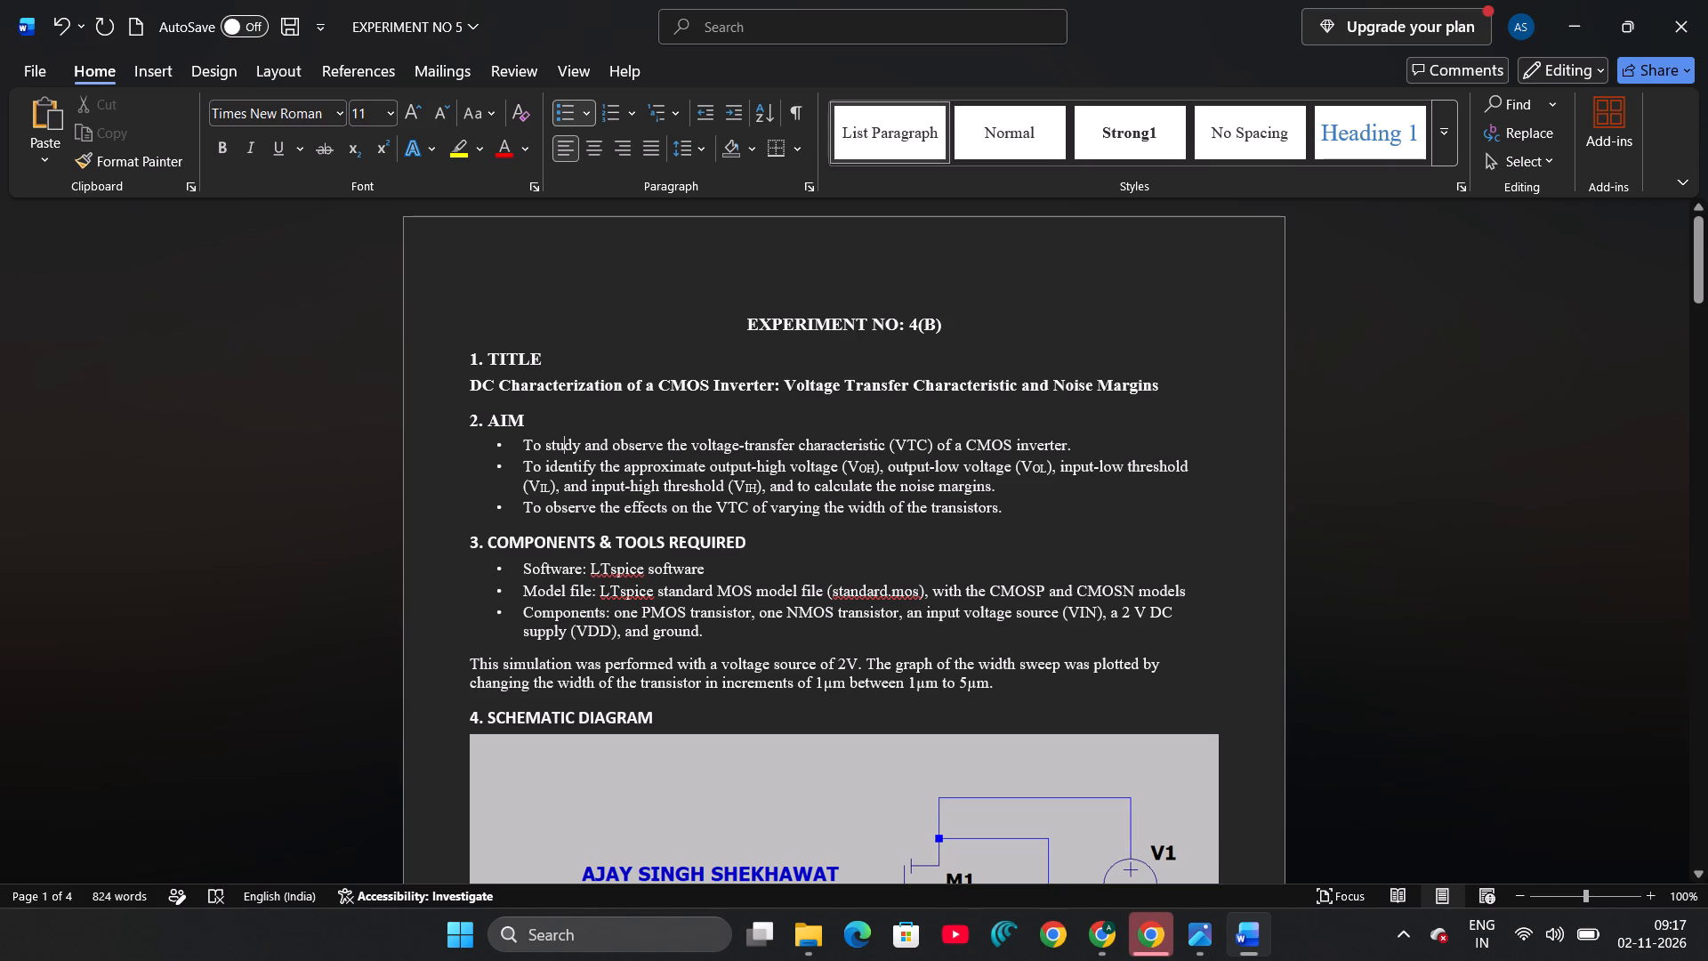
{"action": "left_click_drag", "start_coordinate": [505, 442], "coordinate": [1014, 508]}
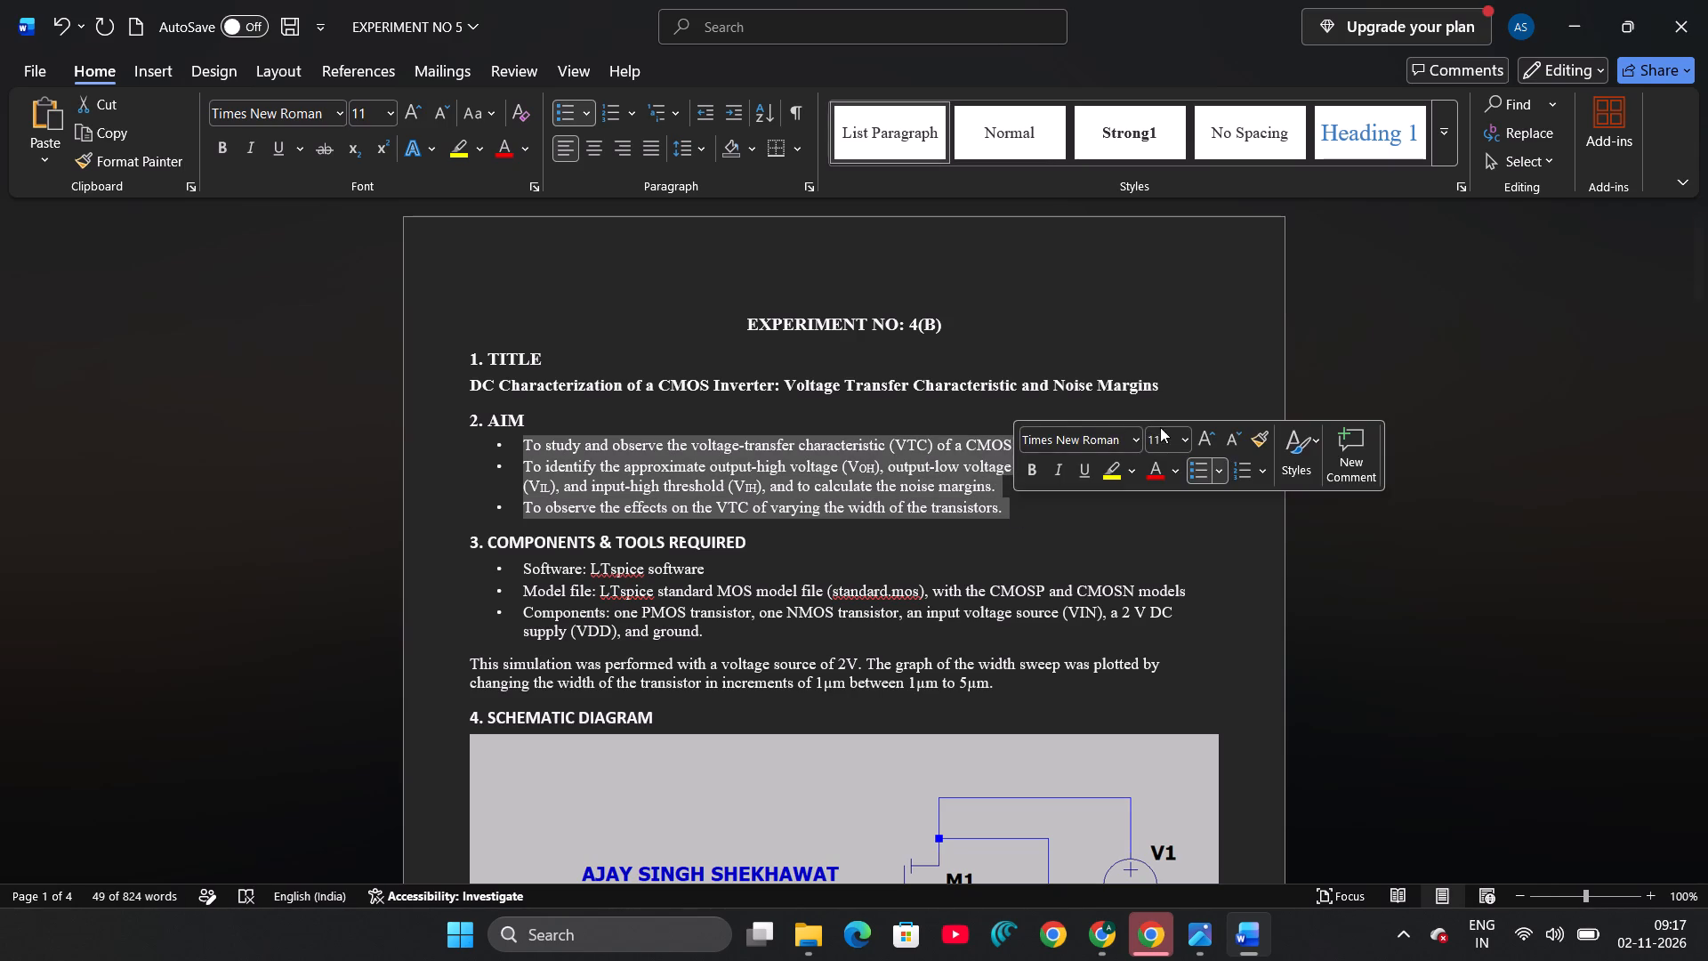
{"action": "left_click", "coordinate": [1189, 446]}
{"action": "left_click", "coordinate": [1173, 527]}
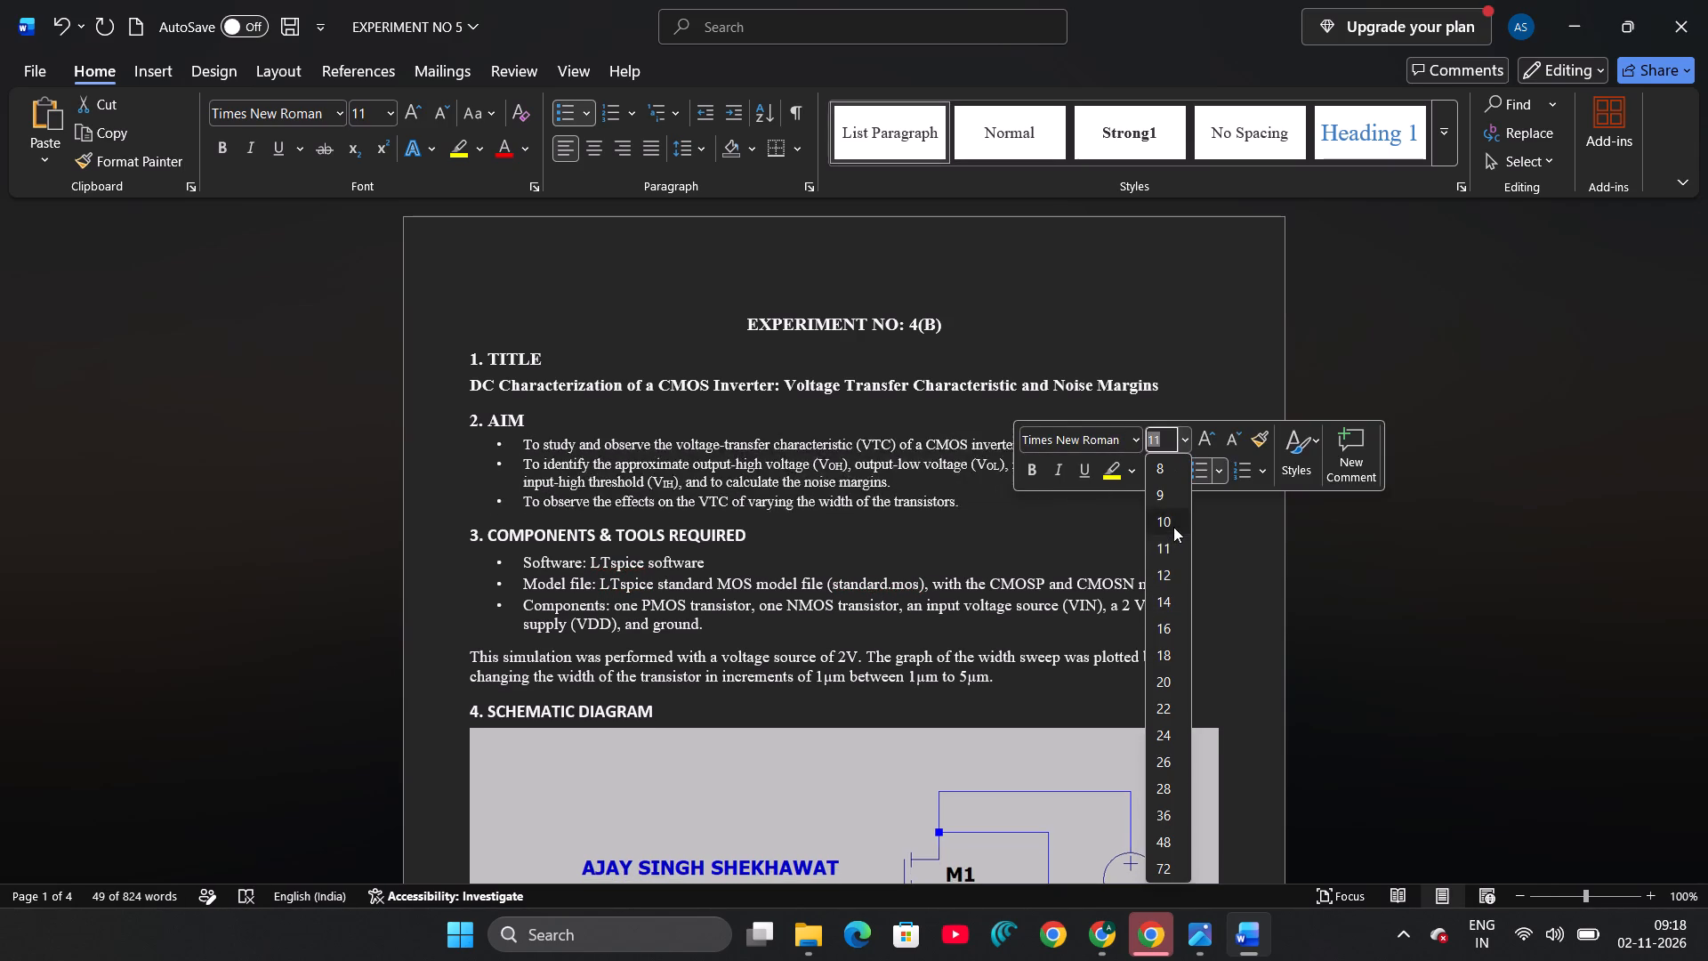
Change the font of the "3. COMPONENTS & TOOLS REQUIRED" heading to Times New Roman.
{"action": "left_click_drag", "start_coordinate": [469, 530], "coordinate": [535, 533]}
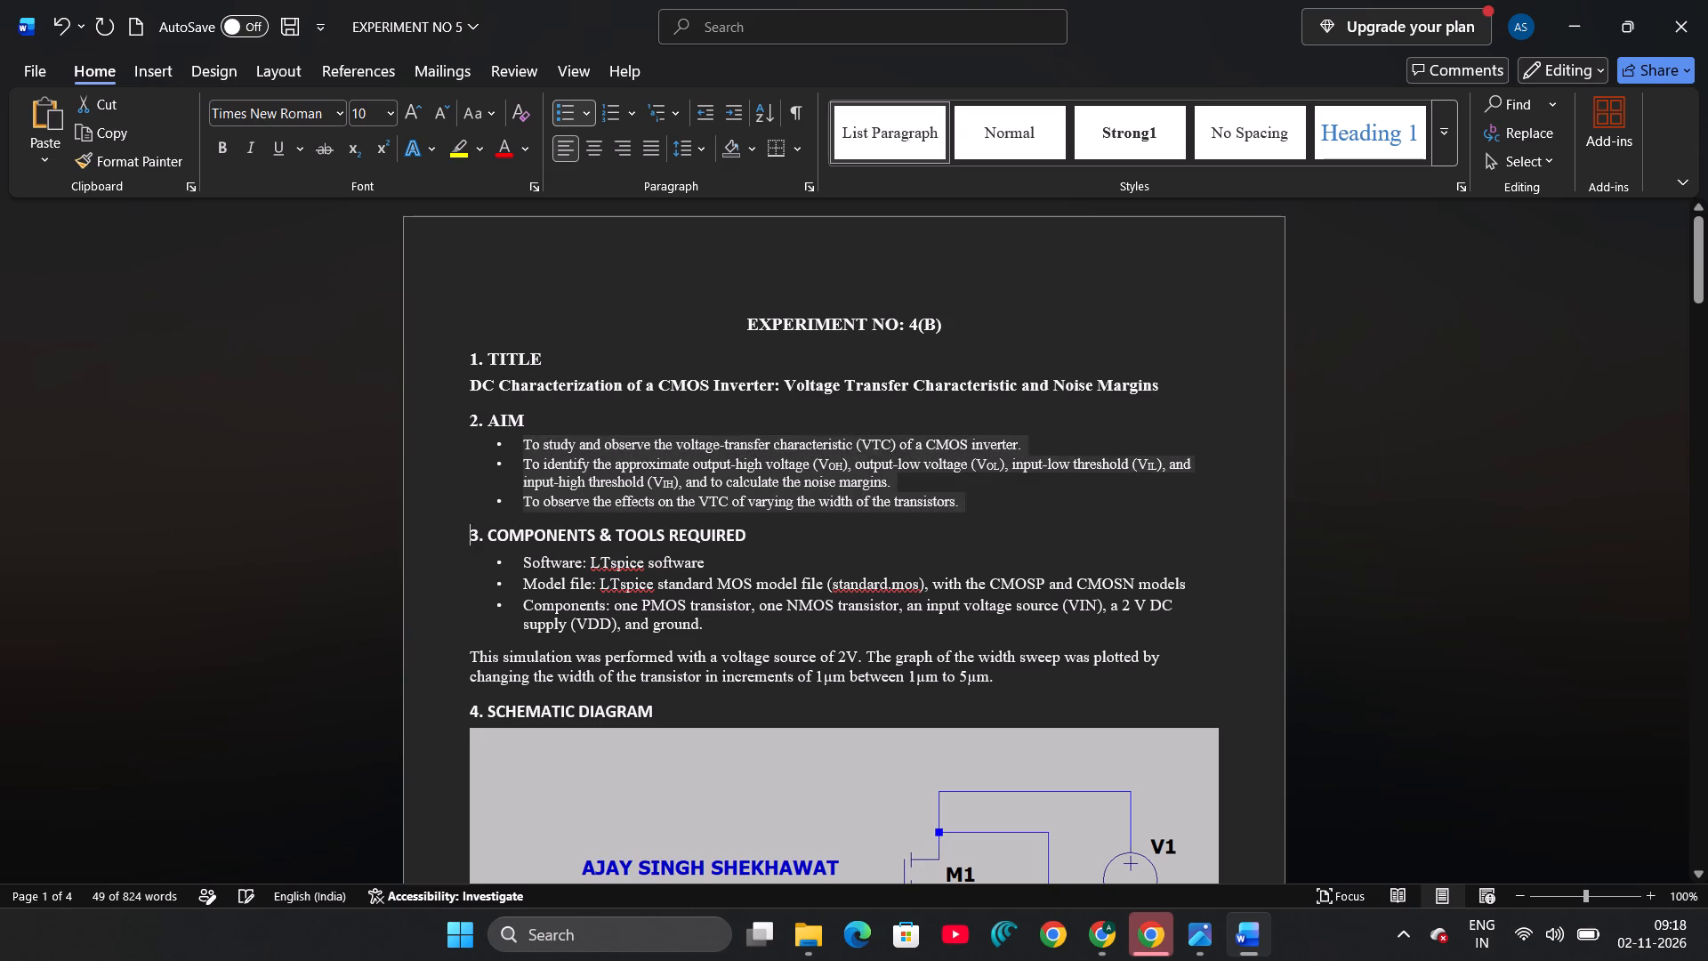
{"action": "left_click_drag", "start_coordinate": [535, 533], "coordinate": [758, 523]}
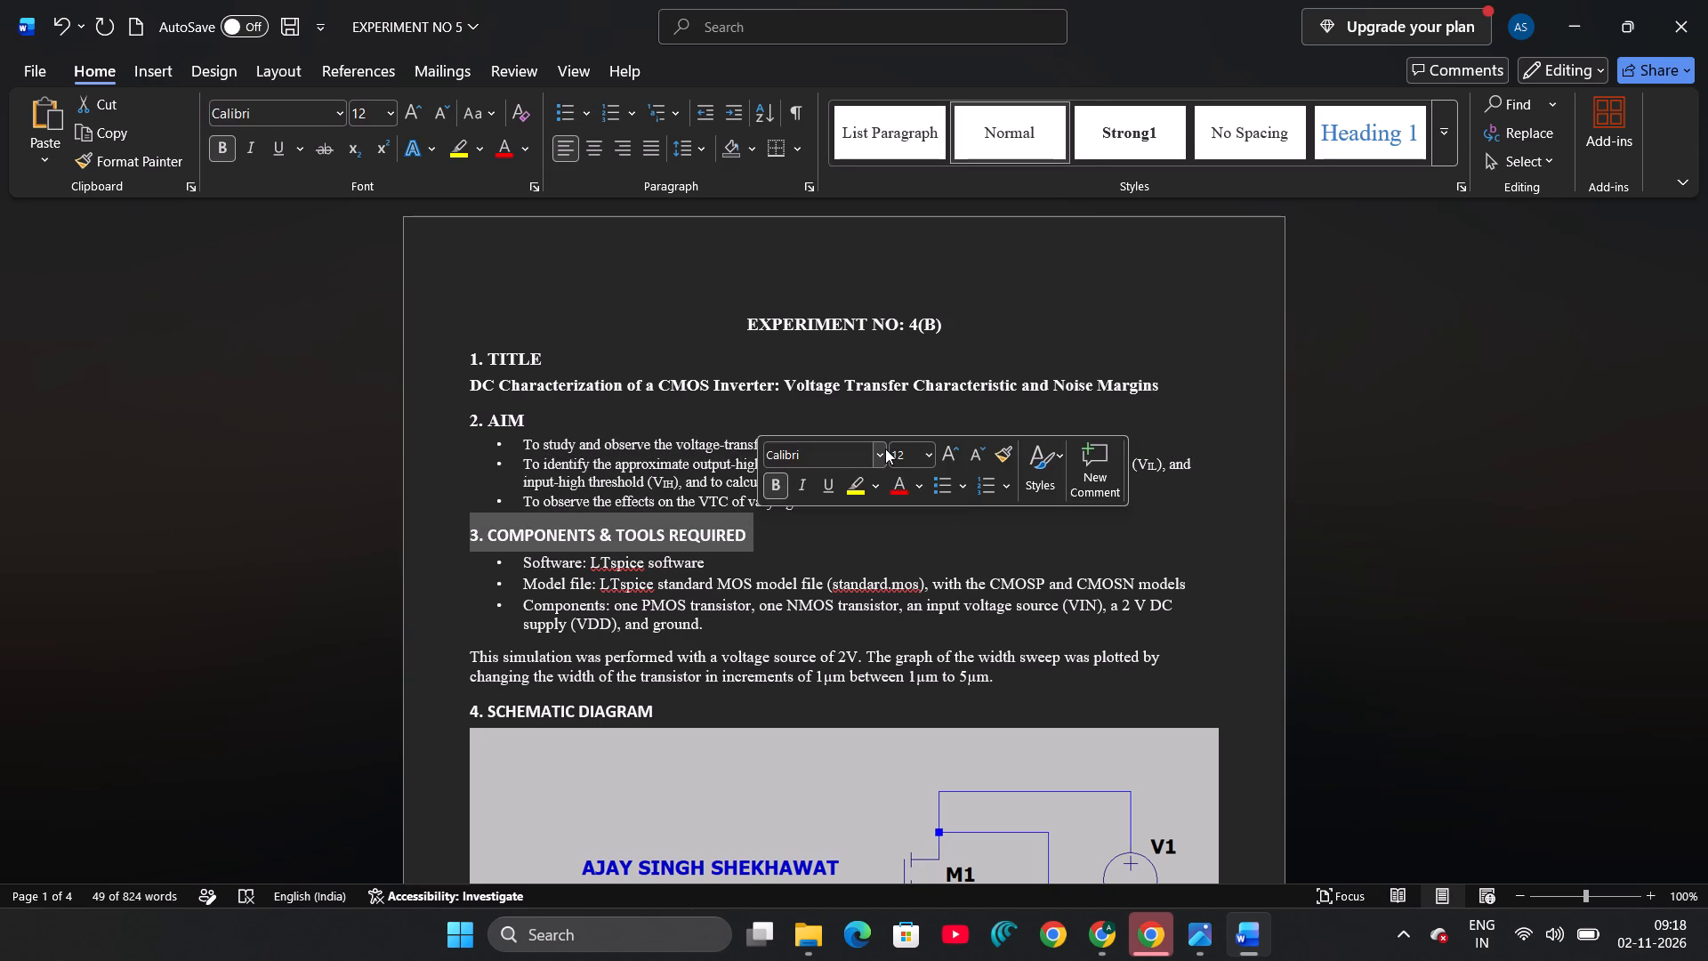
{"action": "left_click", "coordinate": [885, 448]}
{"action": "scroll", "coordinate": [987, 179], "scroll_direction": "up", "scroll_amount": 9}
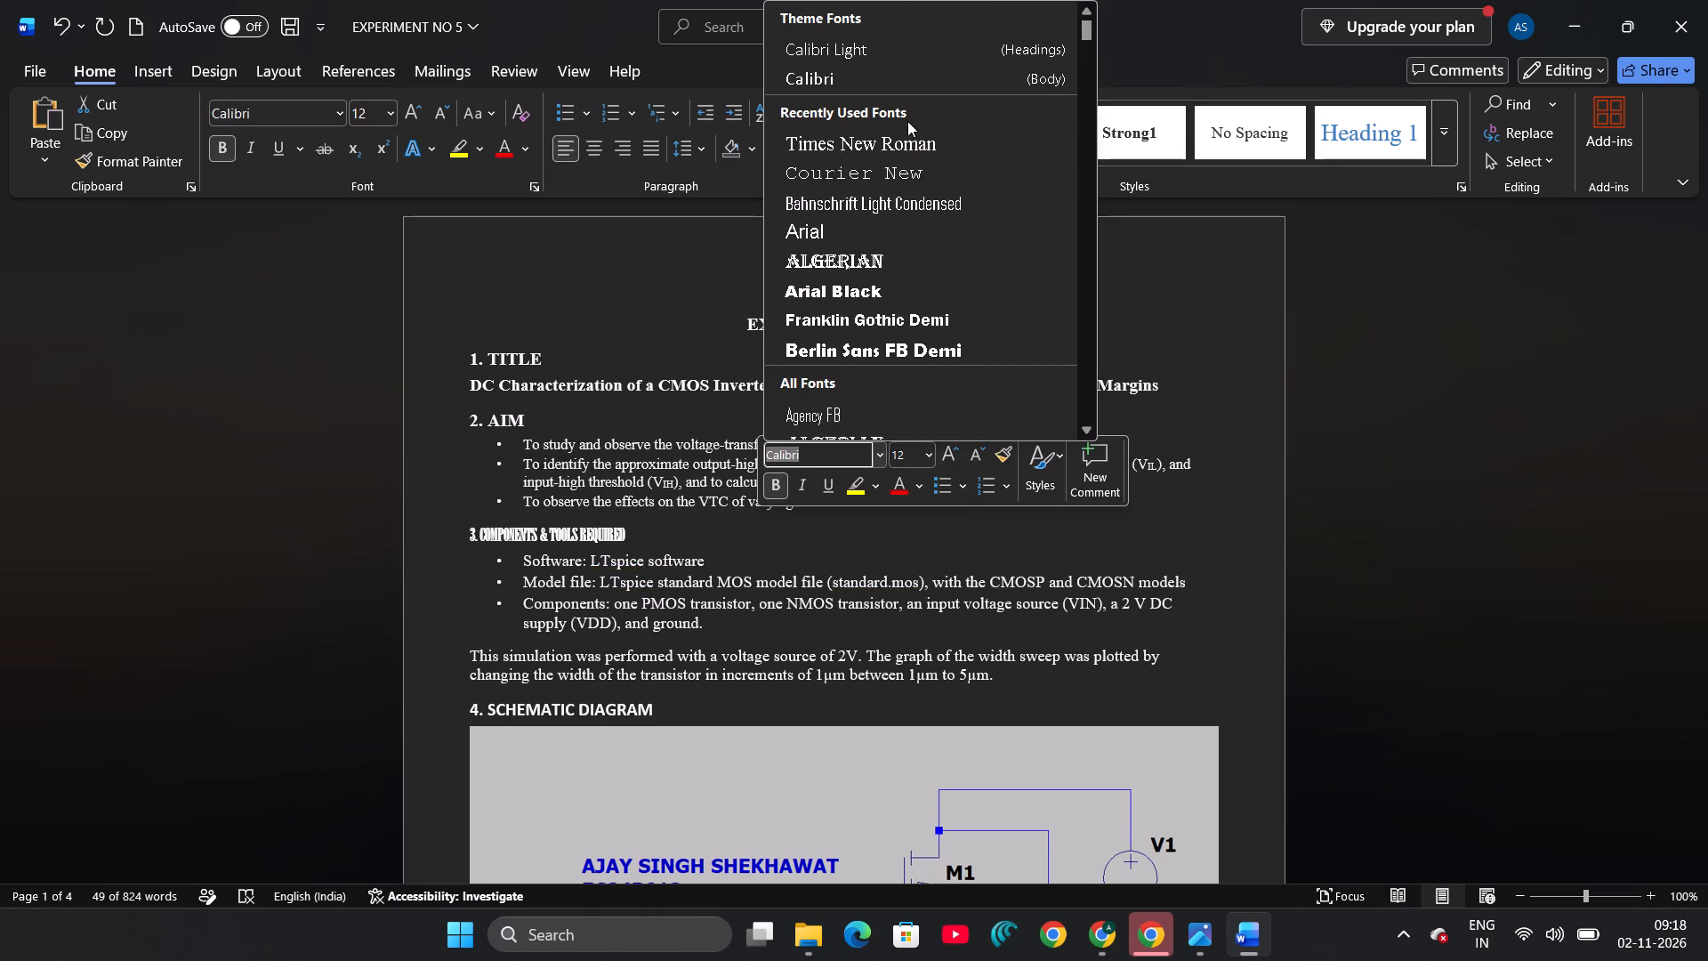
{"action": "left_click", "coordinate": [906, 139]}
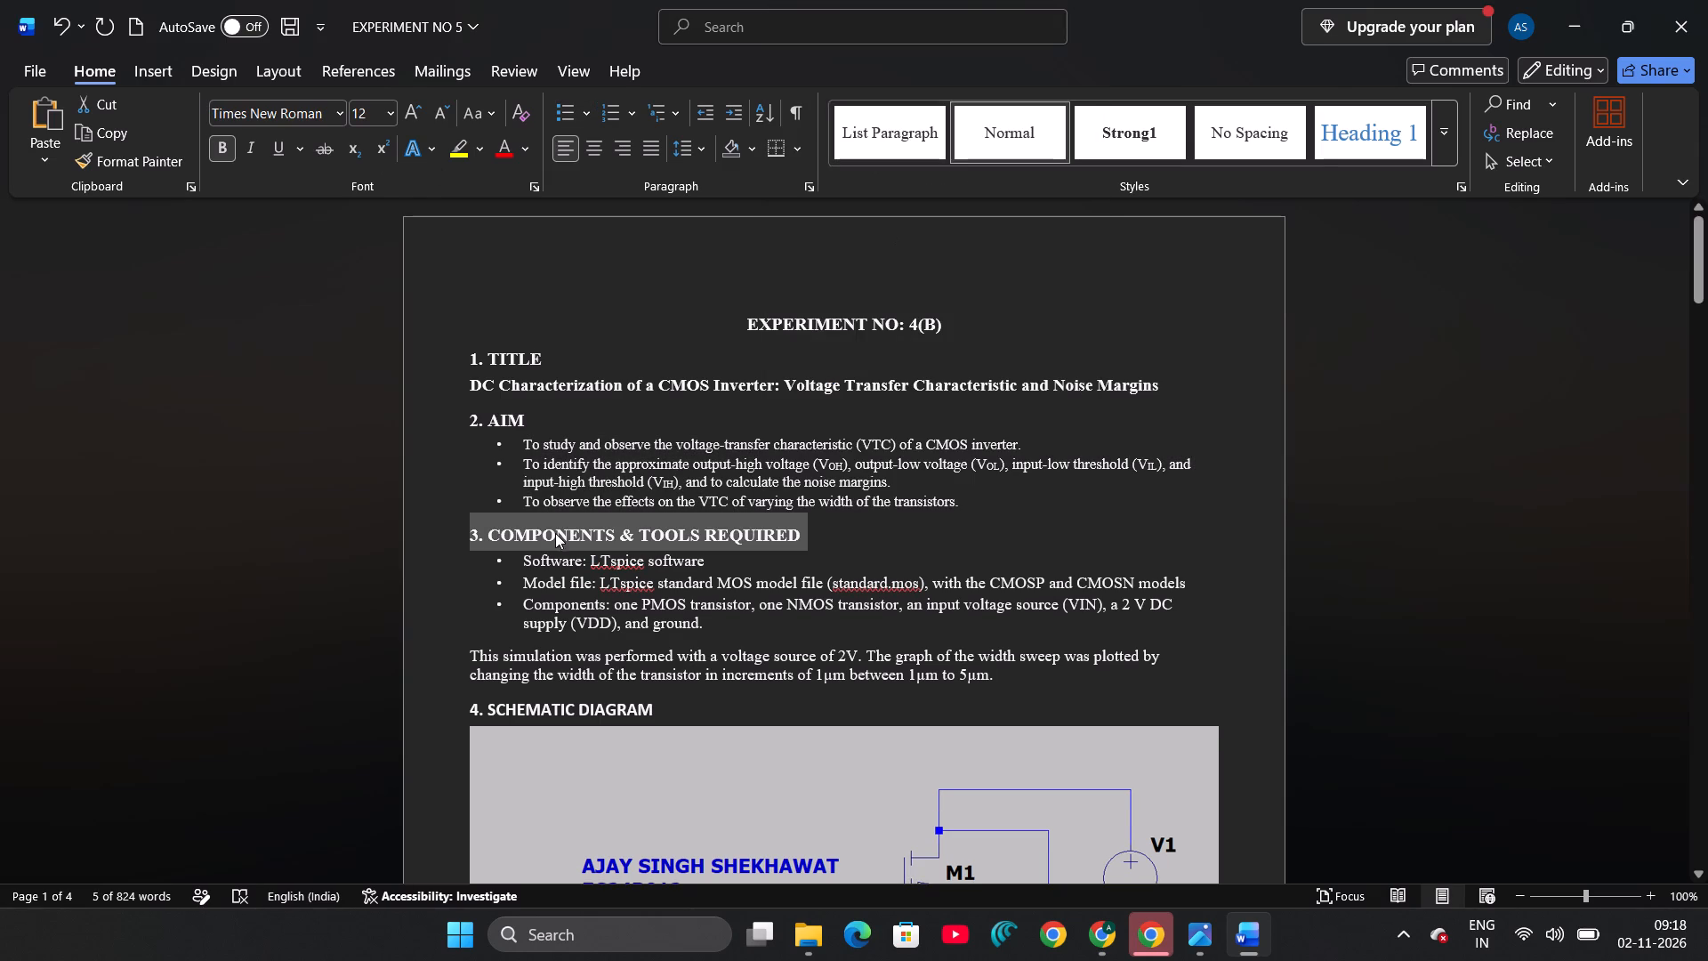
Set the software, model file and components bullets under section 3 to font size 10.
{"action": "left_click_drag", "start_coordinate": [519, 561], "coordinate": [712, 631]}
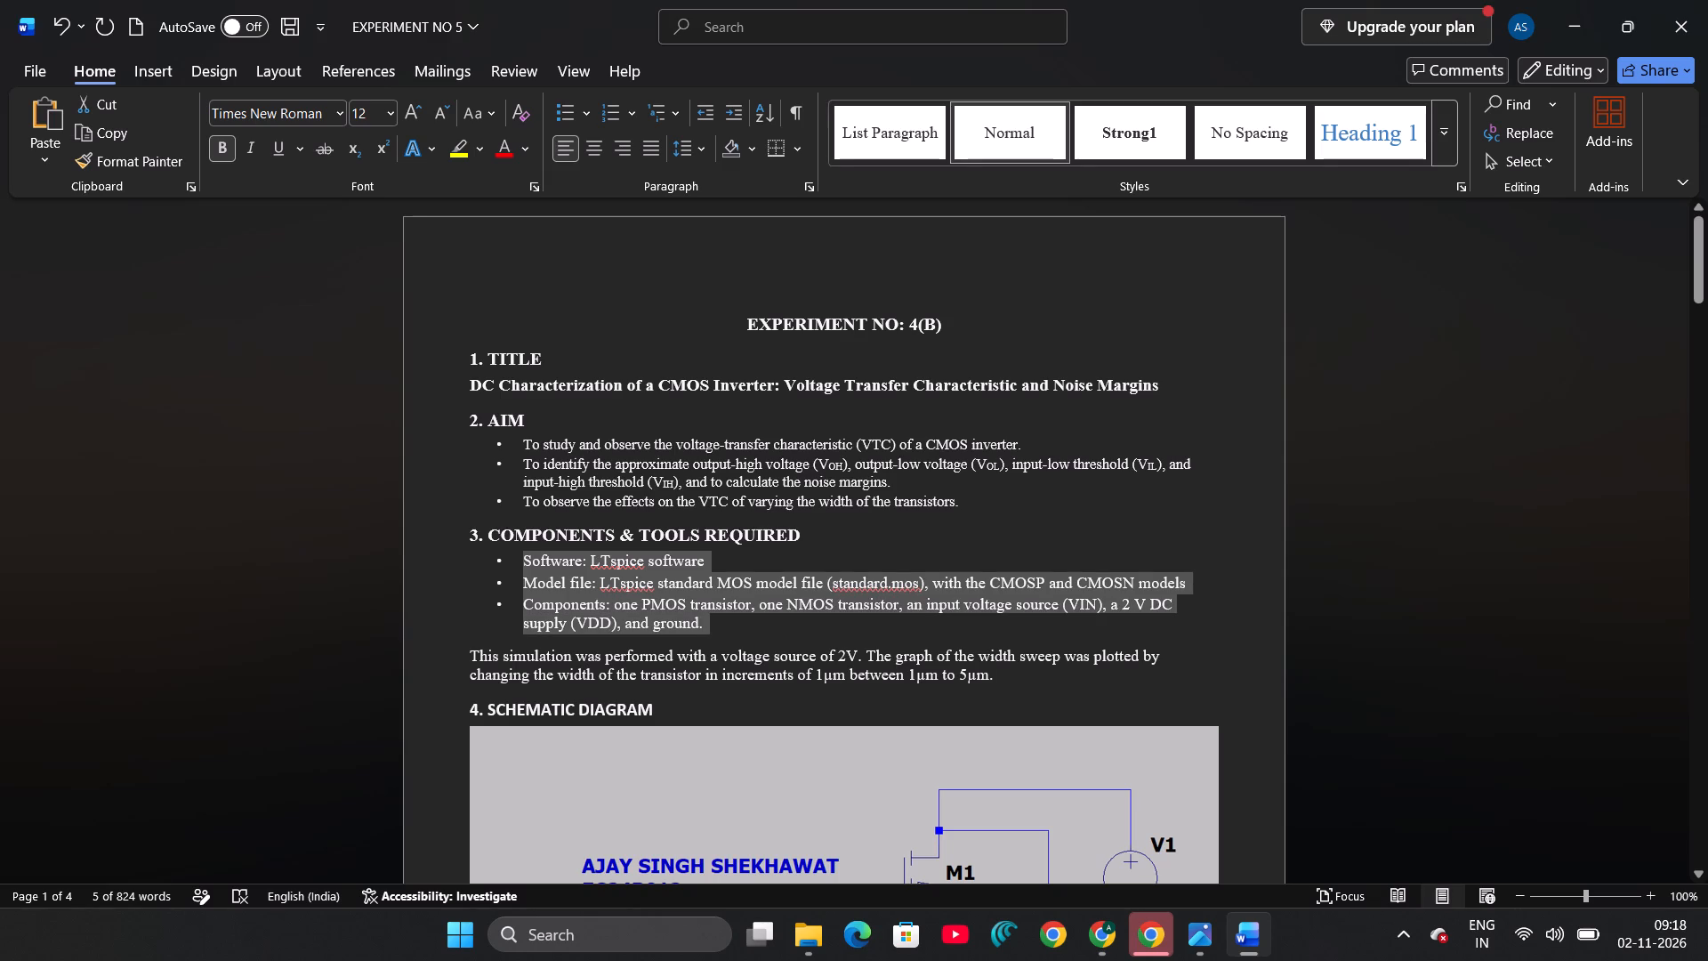
{"action": "left_click_drag", "start_coordinate": [712, 631], "coordinate": [713, 632]}
{"action": "left_click", "coordinate": [890, 564]}
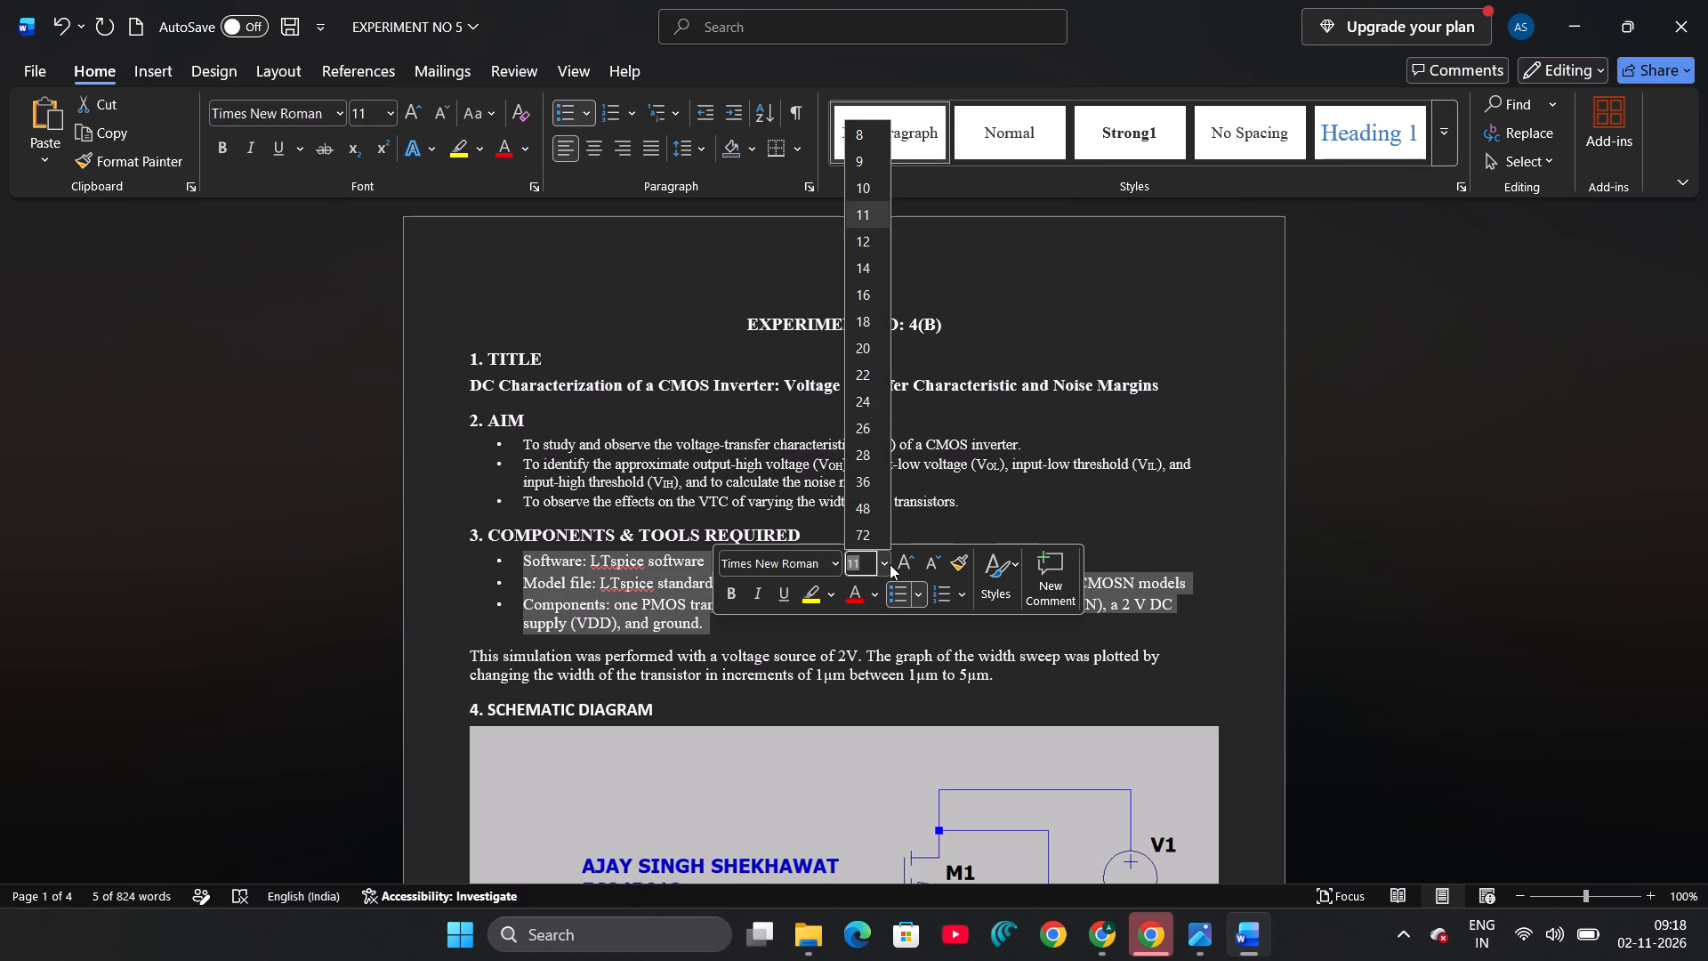
{"action": "left_click", "coordinate": [862, 181]}
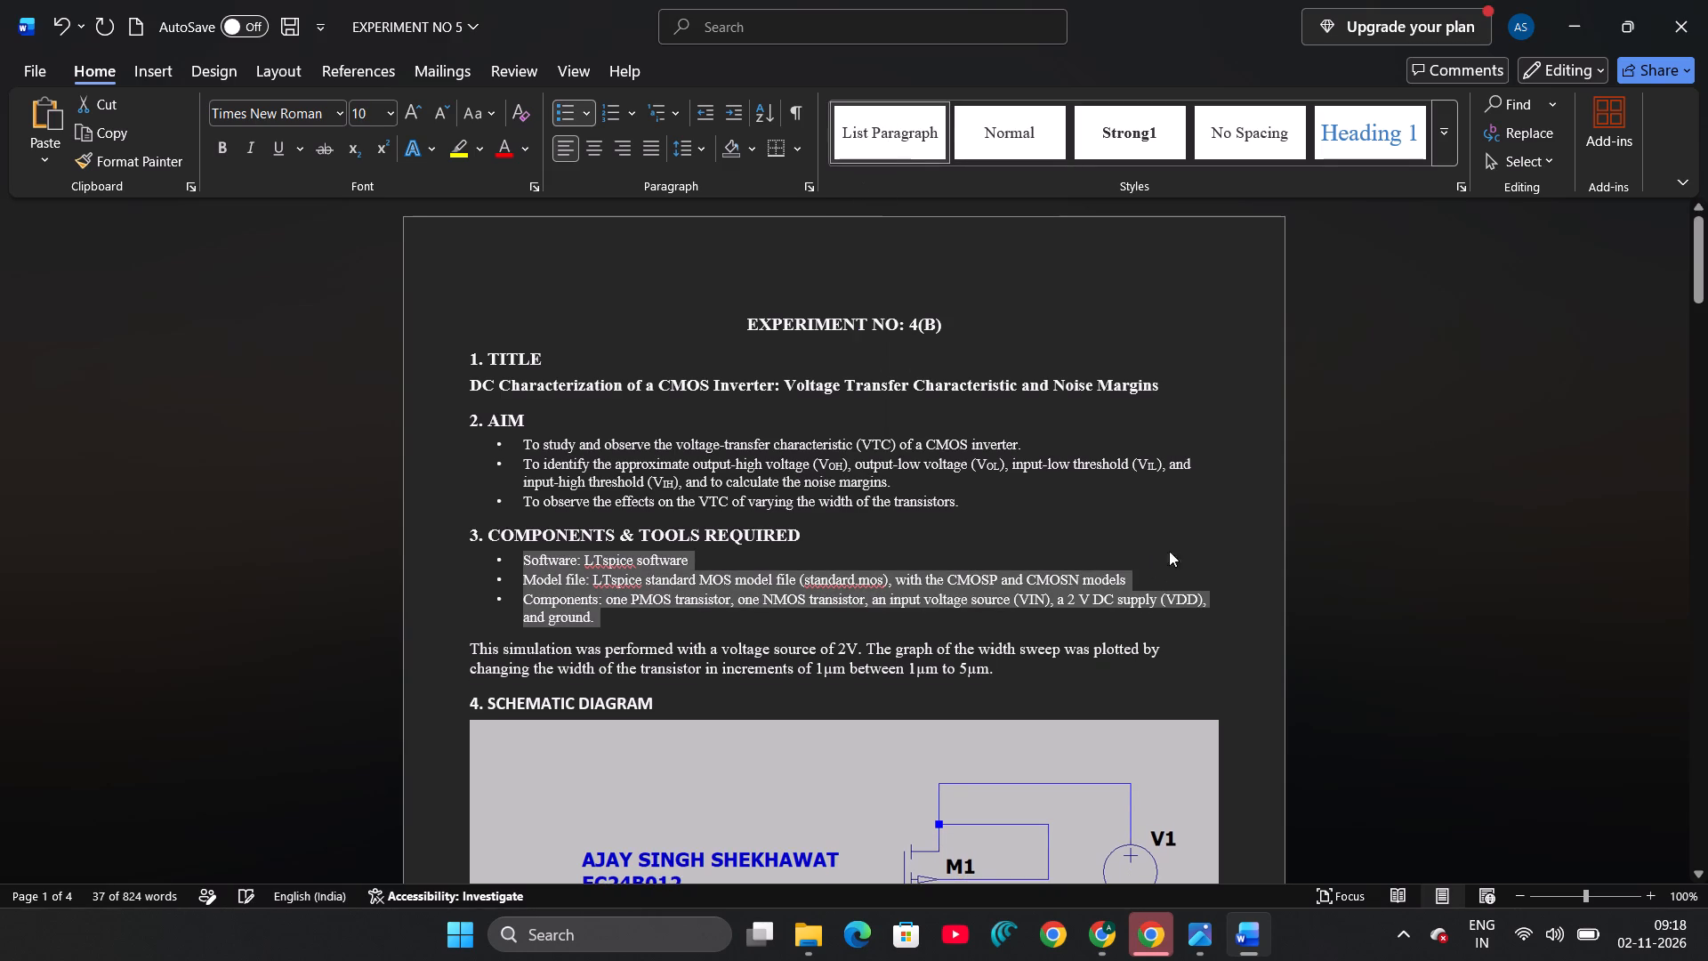
{"action": "left_click", "coordinate": [1113, 591]}
Set the simulation voltage and width-sweep paragraph above the schematic diagram heading to font size 10.
{"action": "scroll", "coordinate": [1113, 591], "scroll_direction": "down", "scroll_amount": 1}
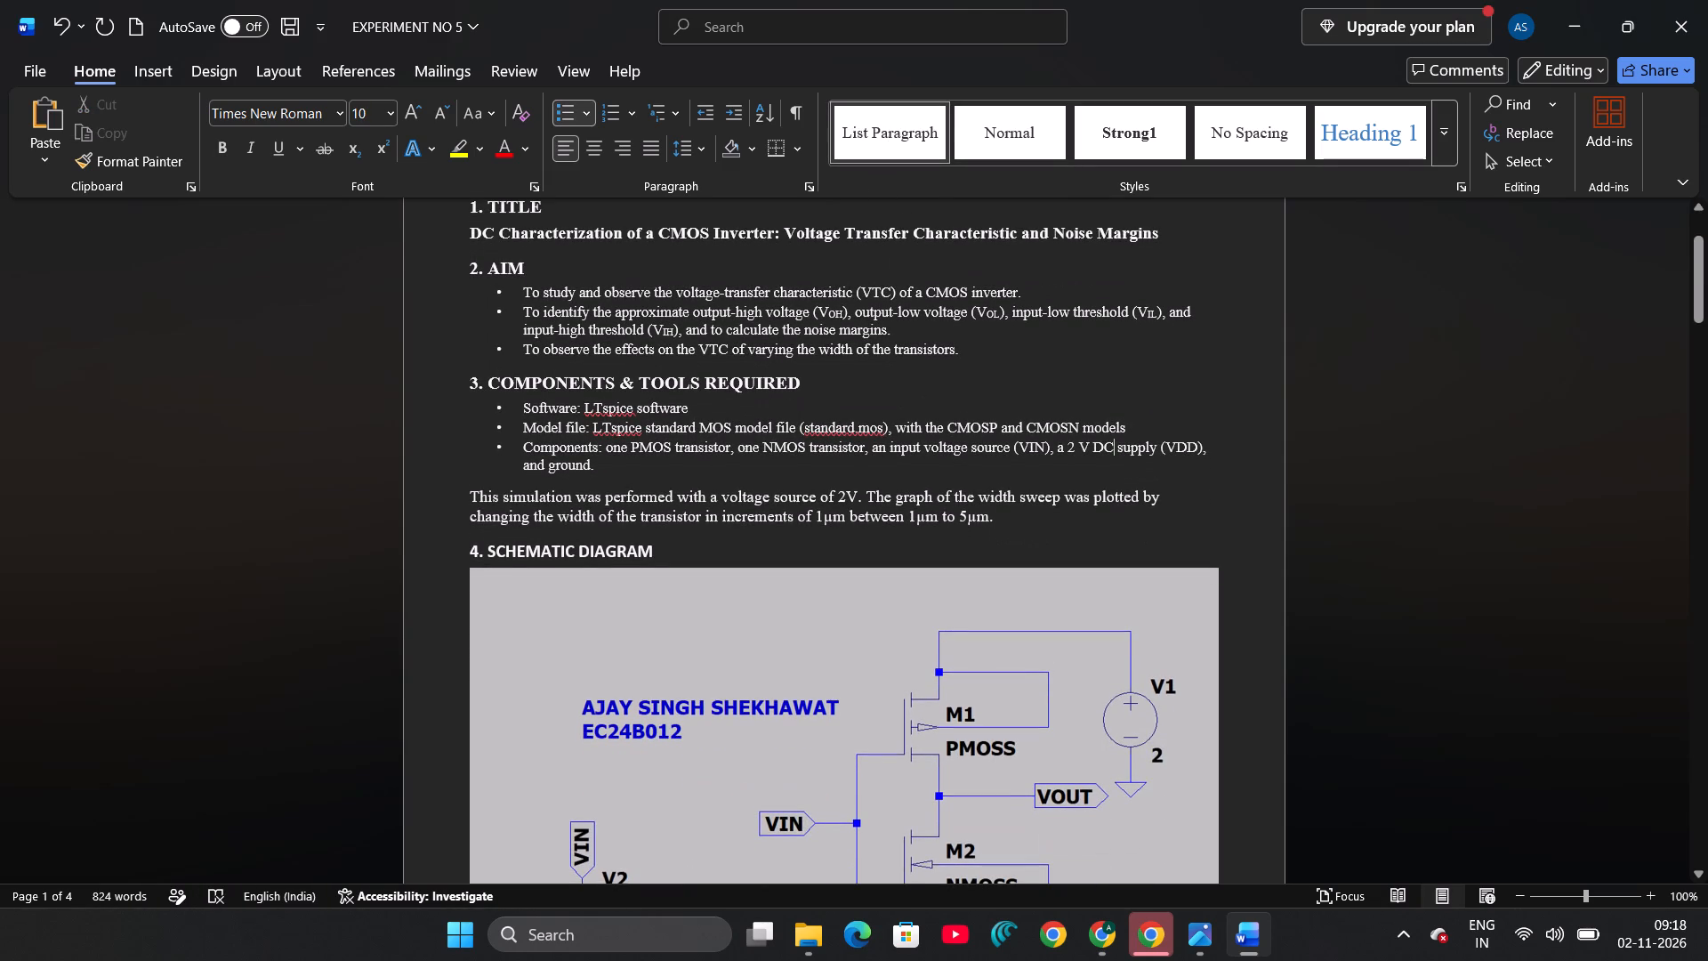
{"action": "left_click_drag", "start_coordinate": [467, 496], "coordinate": [1019, 527]}
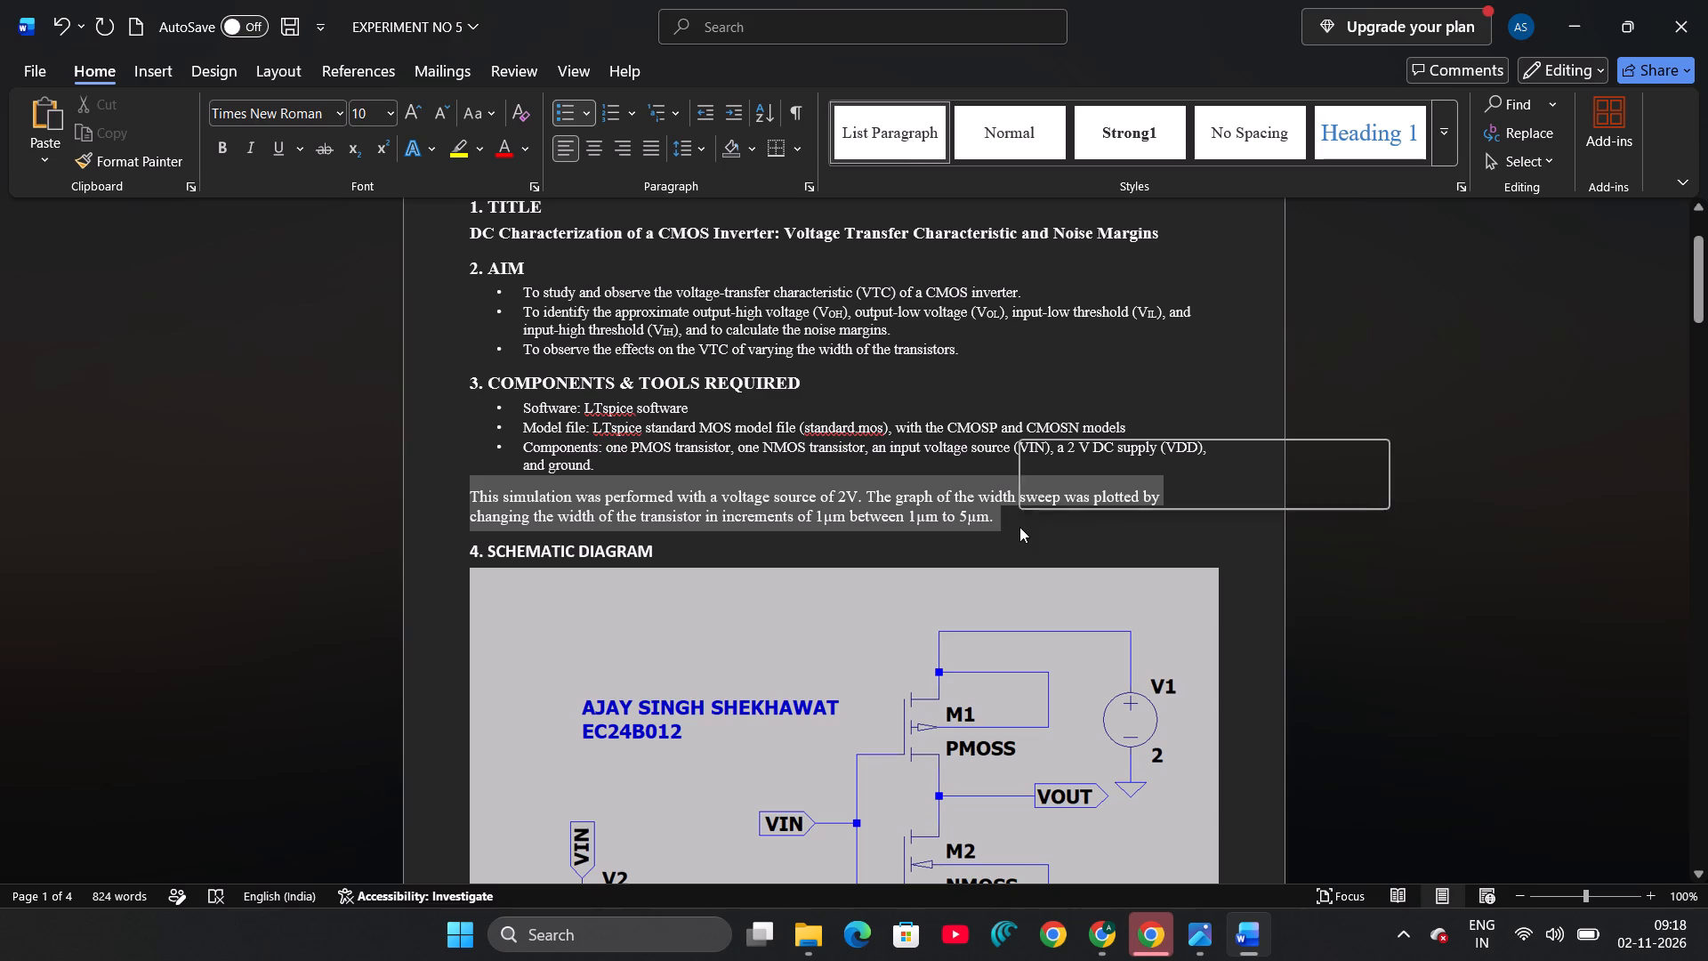
{"action": "left_click", "coordinate": [1188, 461]}
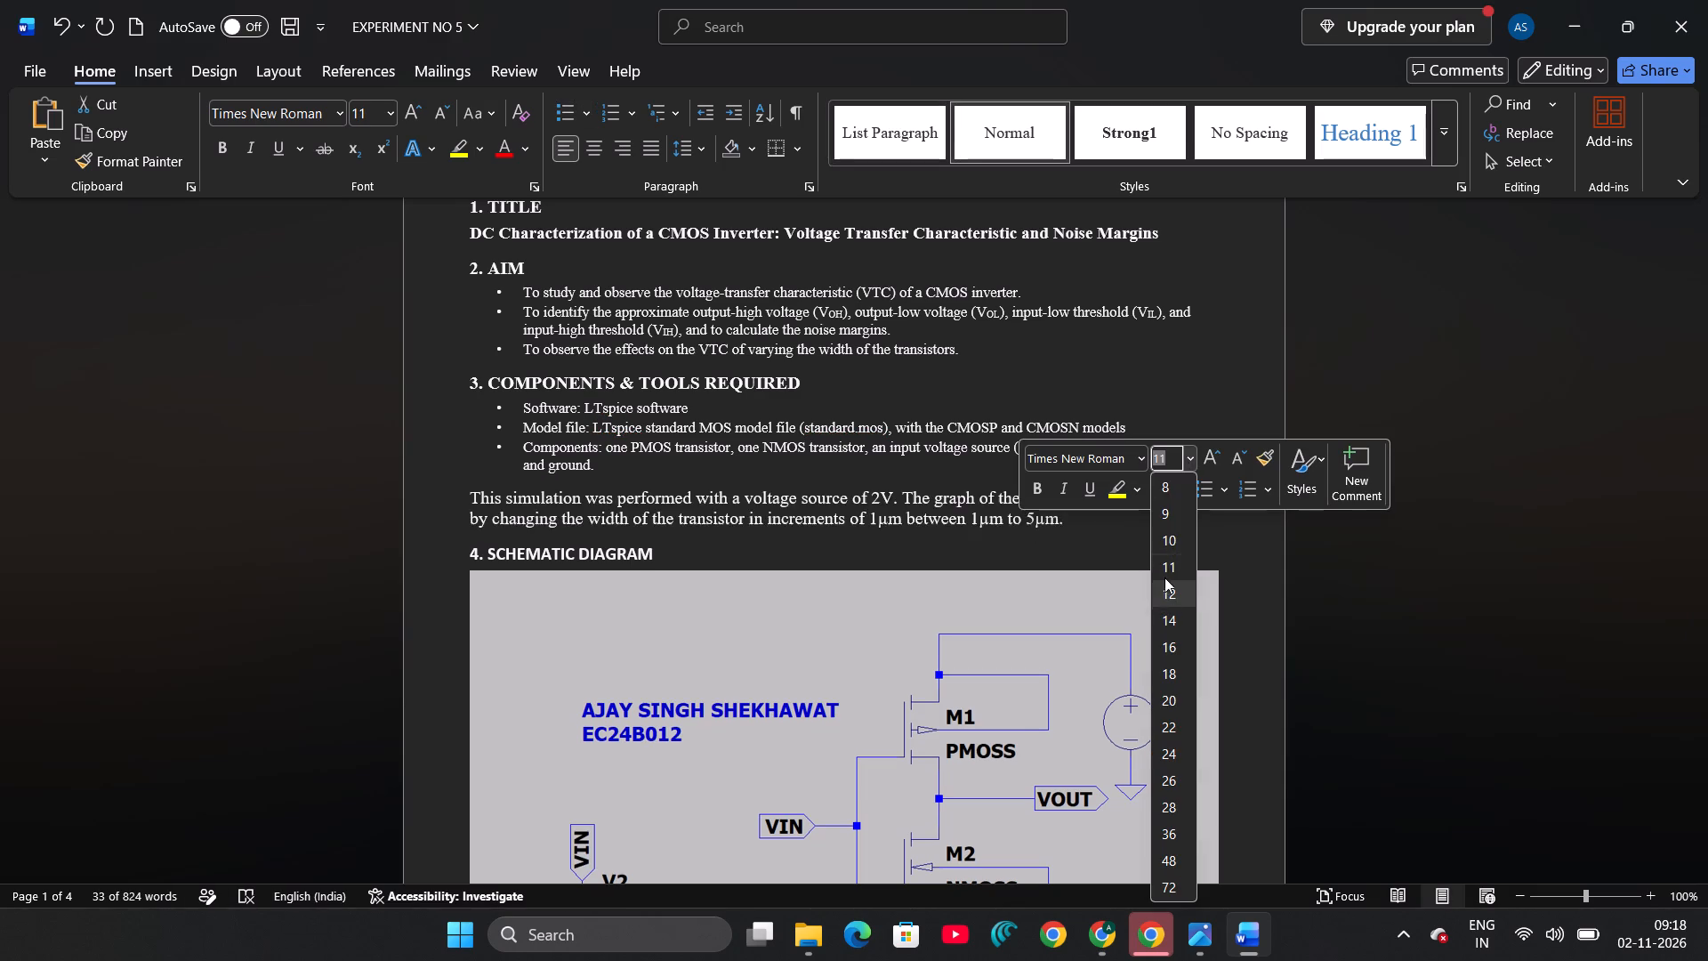
{"action": "left_click", "coordinate": [1180, 544]}
{"action": "left_click", "coordinate": [854, 503]}
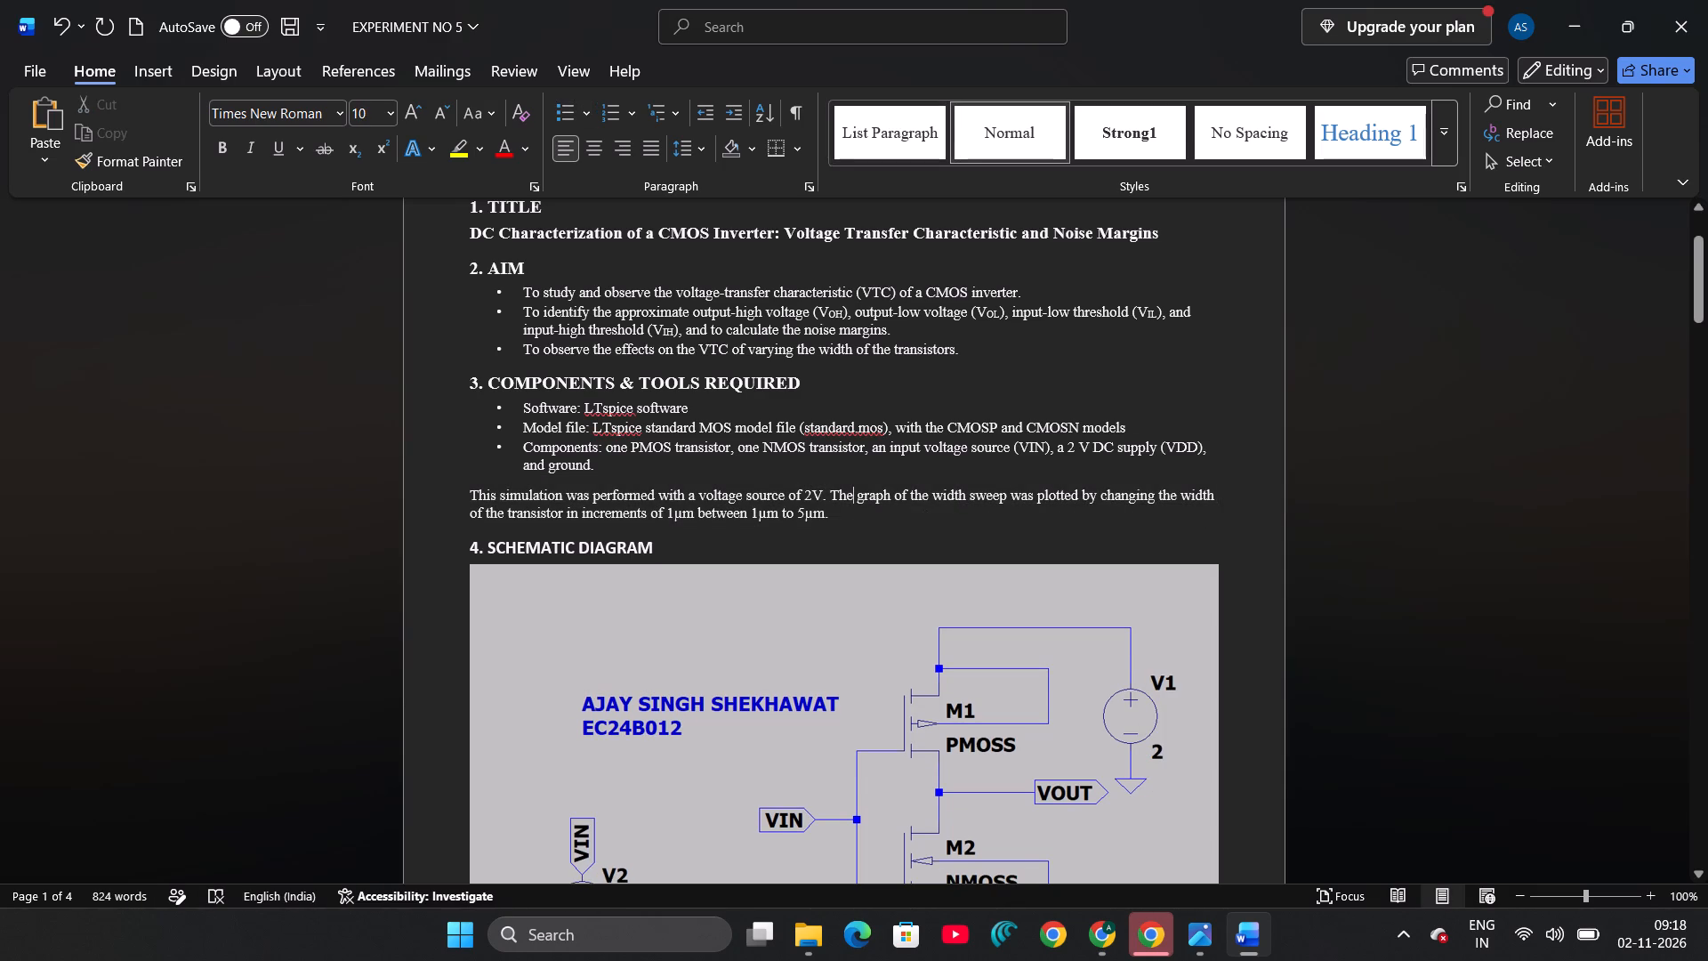
Change the font of the "4. SCHEMATIC DIAGRAM" heading to Times New Roman.
{"action": "left_click_drag", "start_coordinate": [469, 550], "coordinate": [670, 544]}
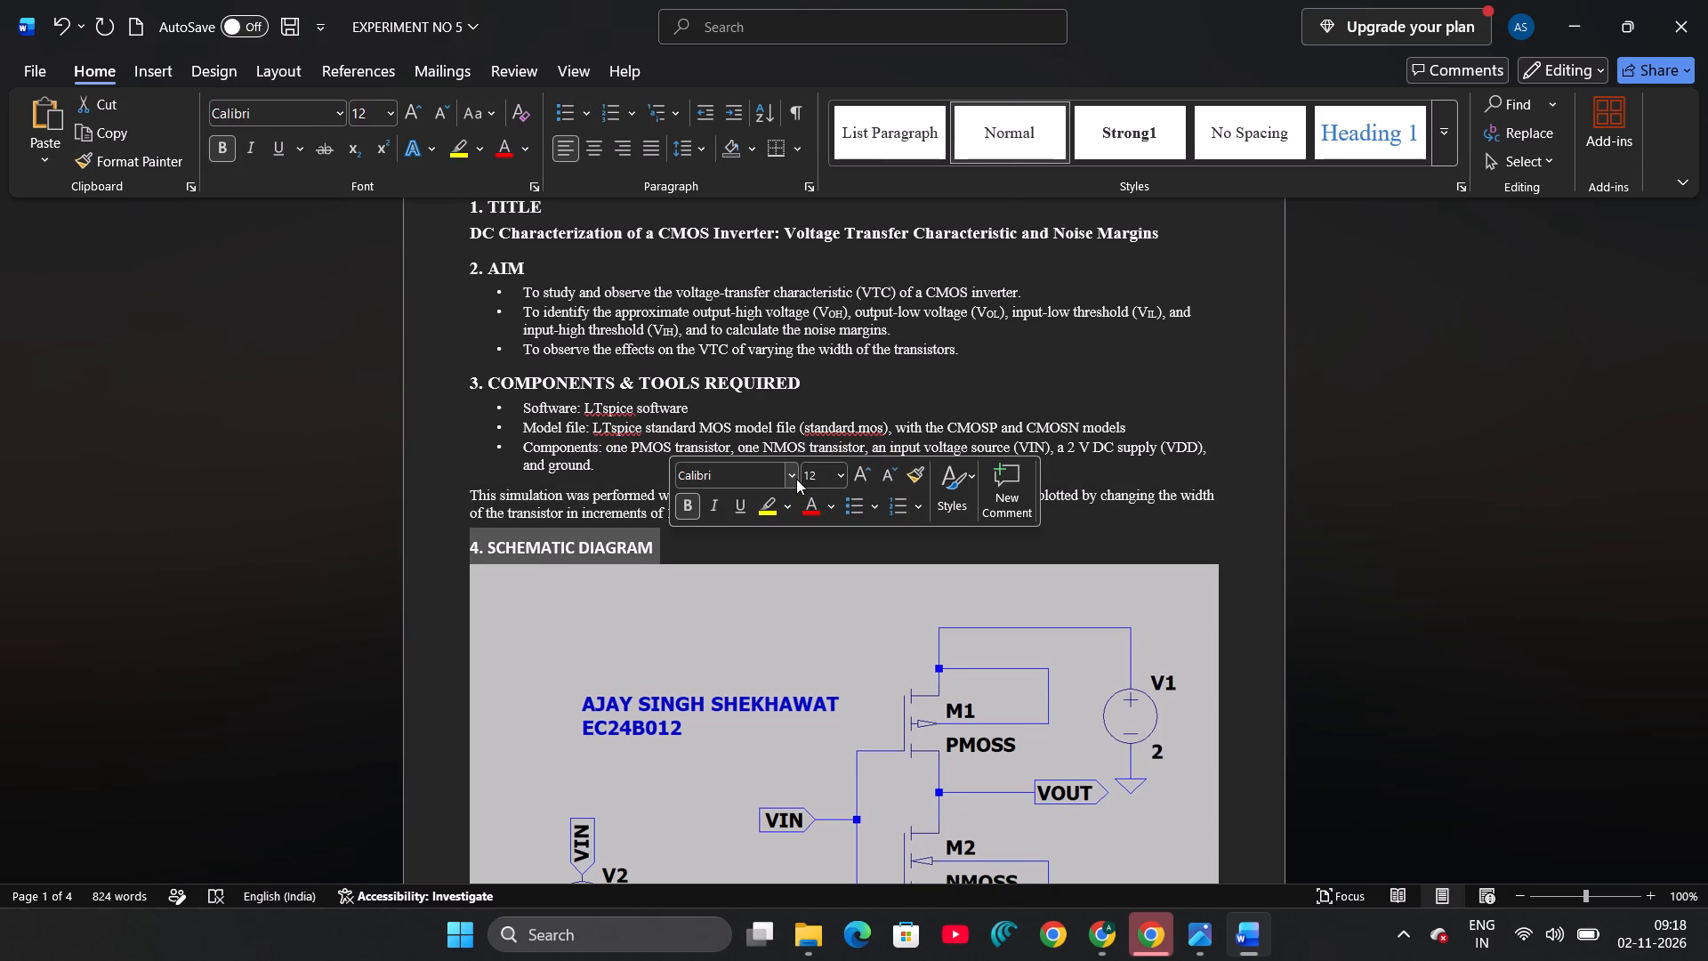
{"action": "left_click", "coordinate": [796, 479]}
{"action": "scroll", "coordinate": [854, 224], "scroll_direction": "up", "scroll_amount": 7}
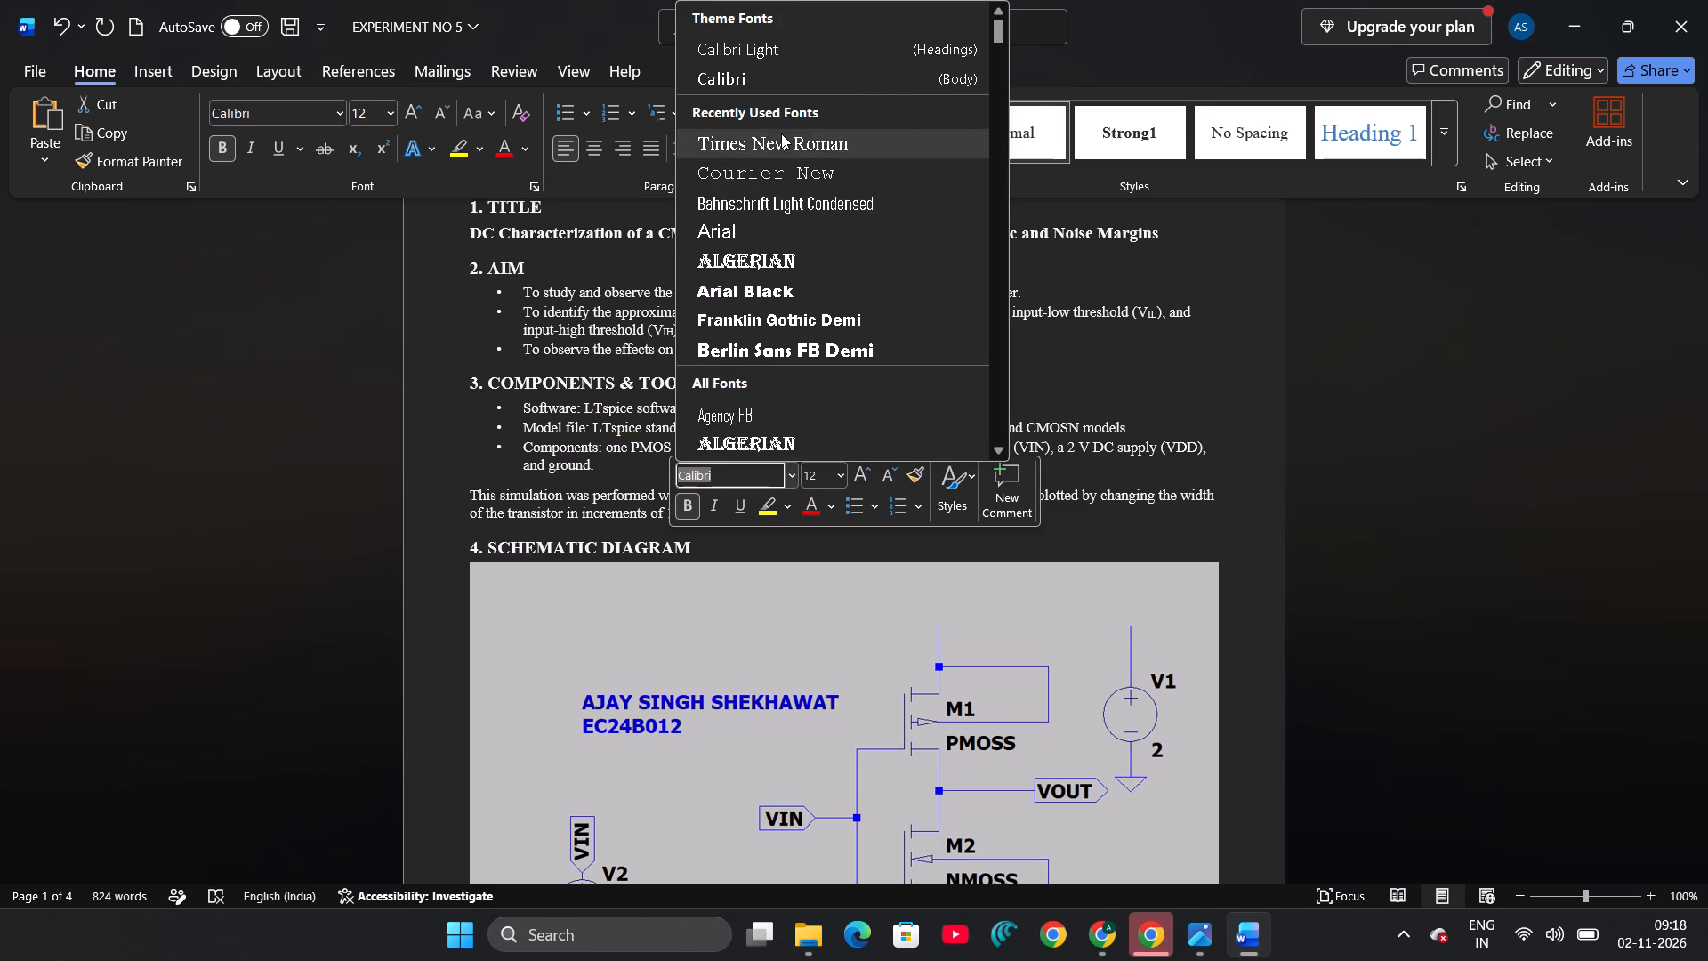
{"action": "left_click", "coordinate": [781, 133]}
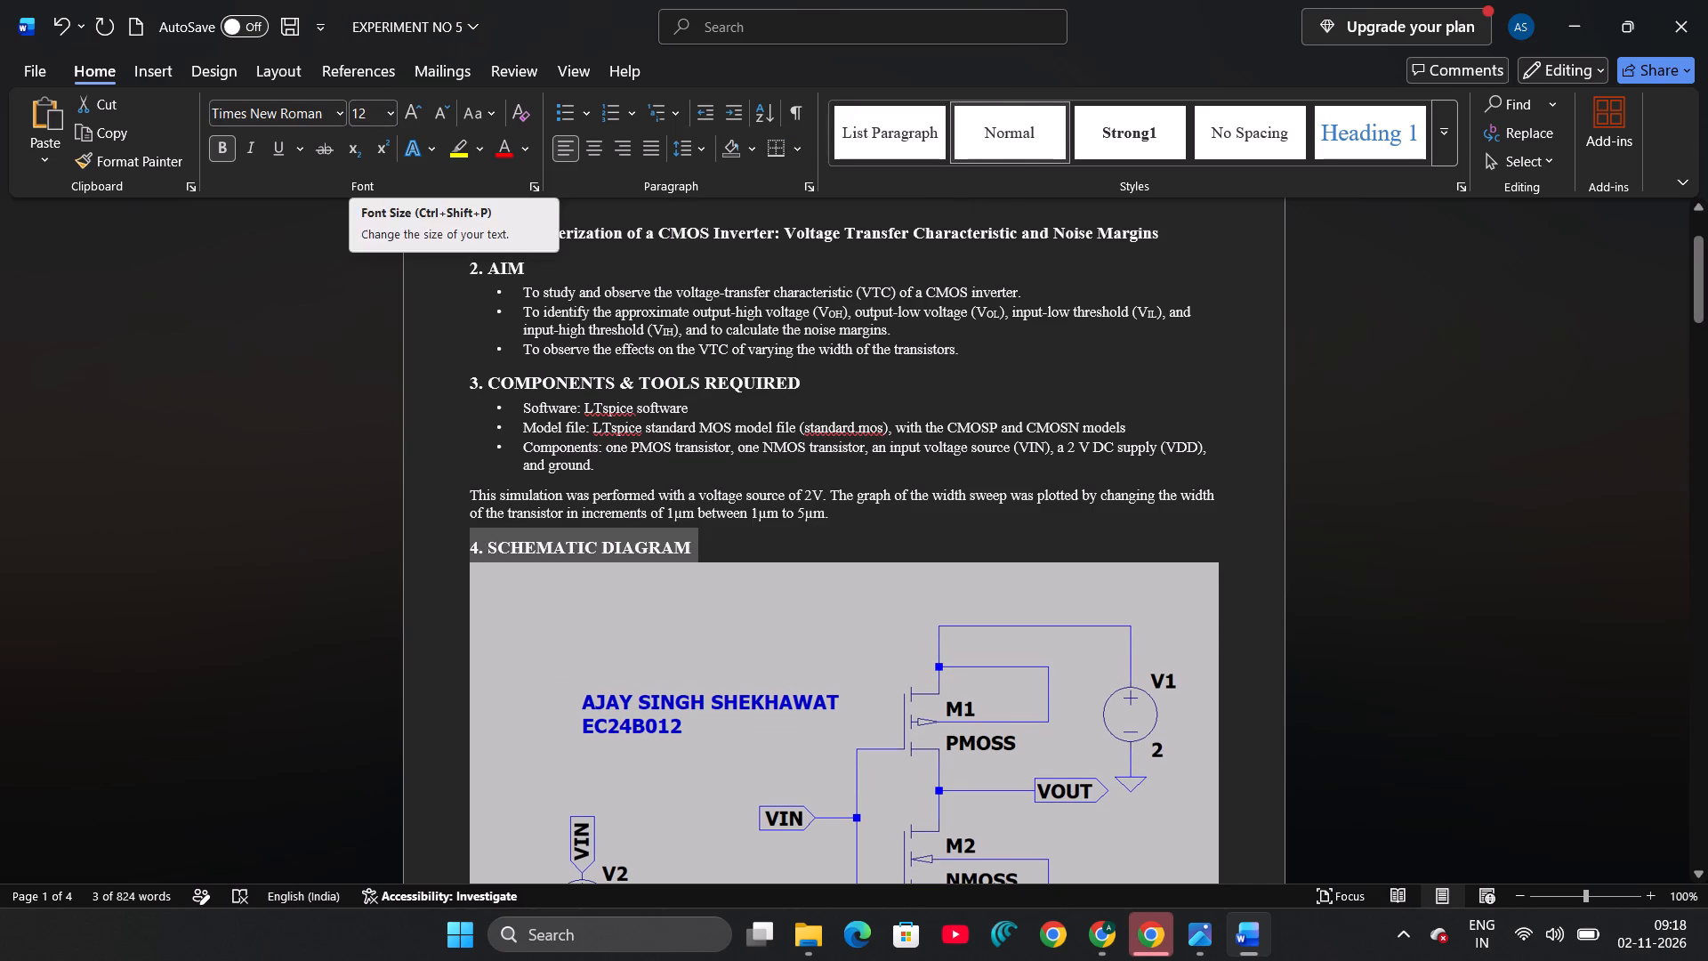
Replace "used for simulation." in the Fig. 1 caption with "of CMOS inverter", copying the inverter name from the caption itself.
{"action": "scroll", "coordinate": [411, 552], "scroll_direction": "down", "scroll_amount": 1}
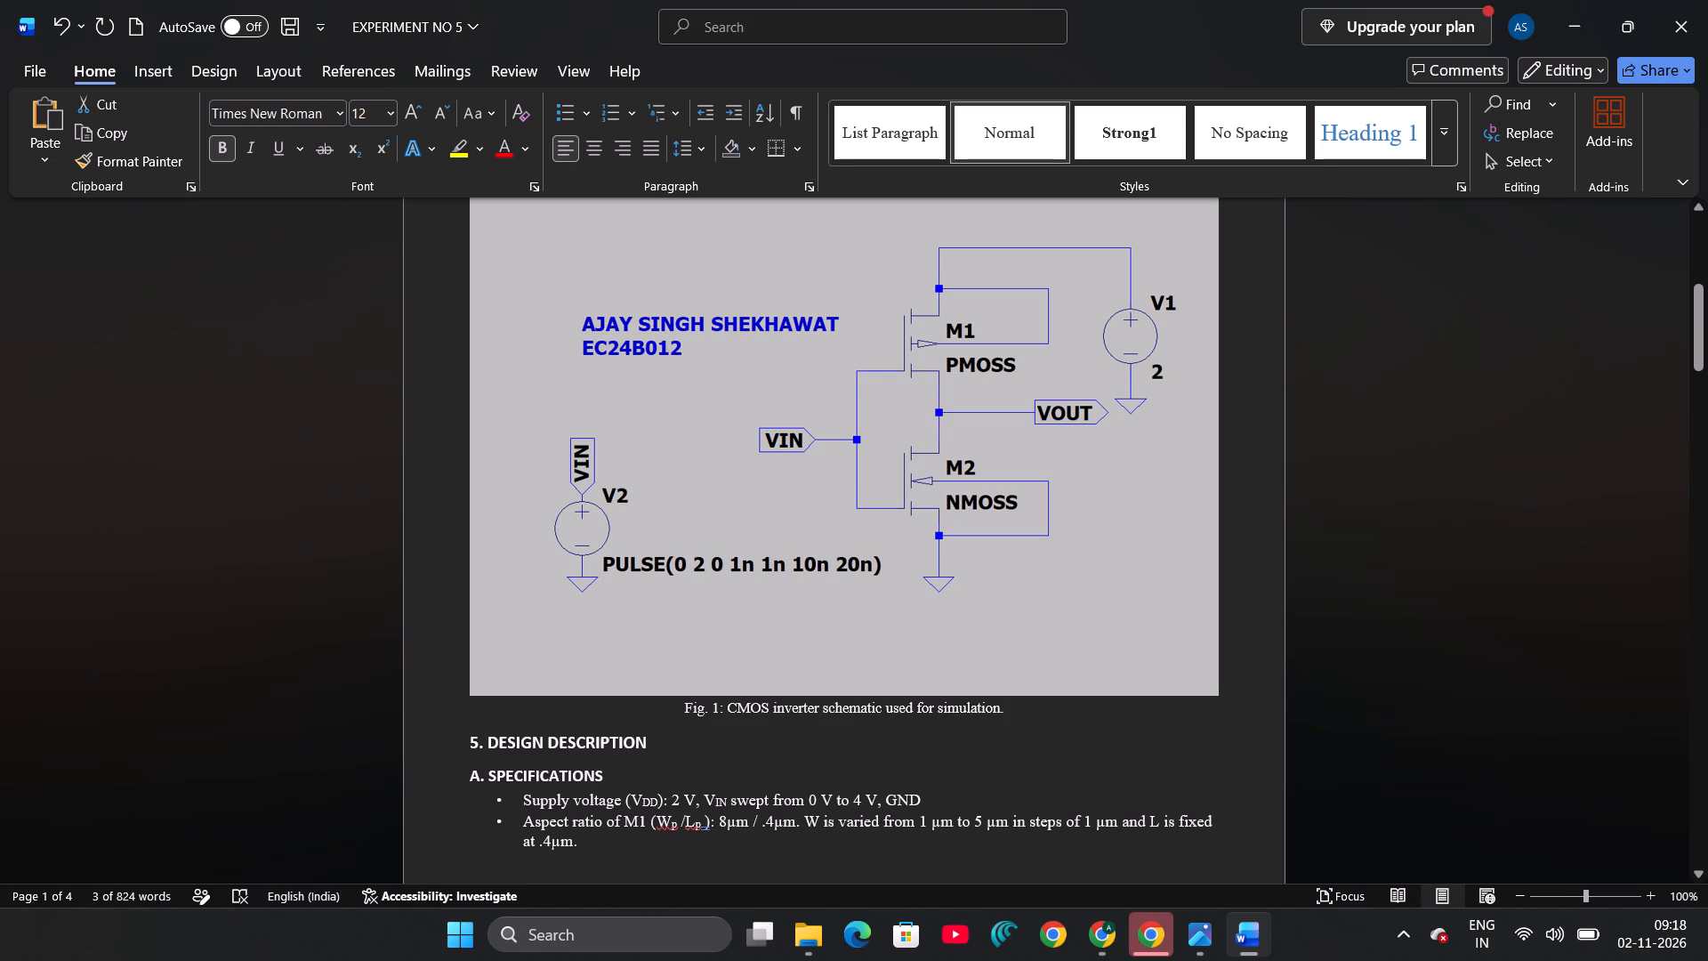
{"action": "left_click_drag", "start_coordinate": [728, 711], "coordinate": [866, 715]}
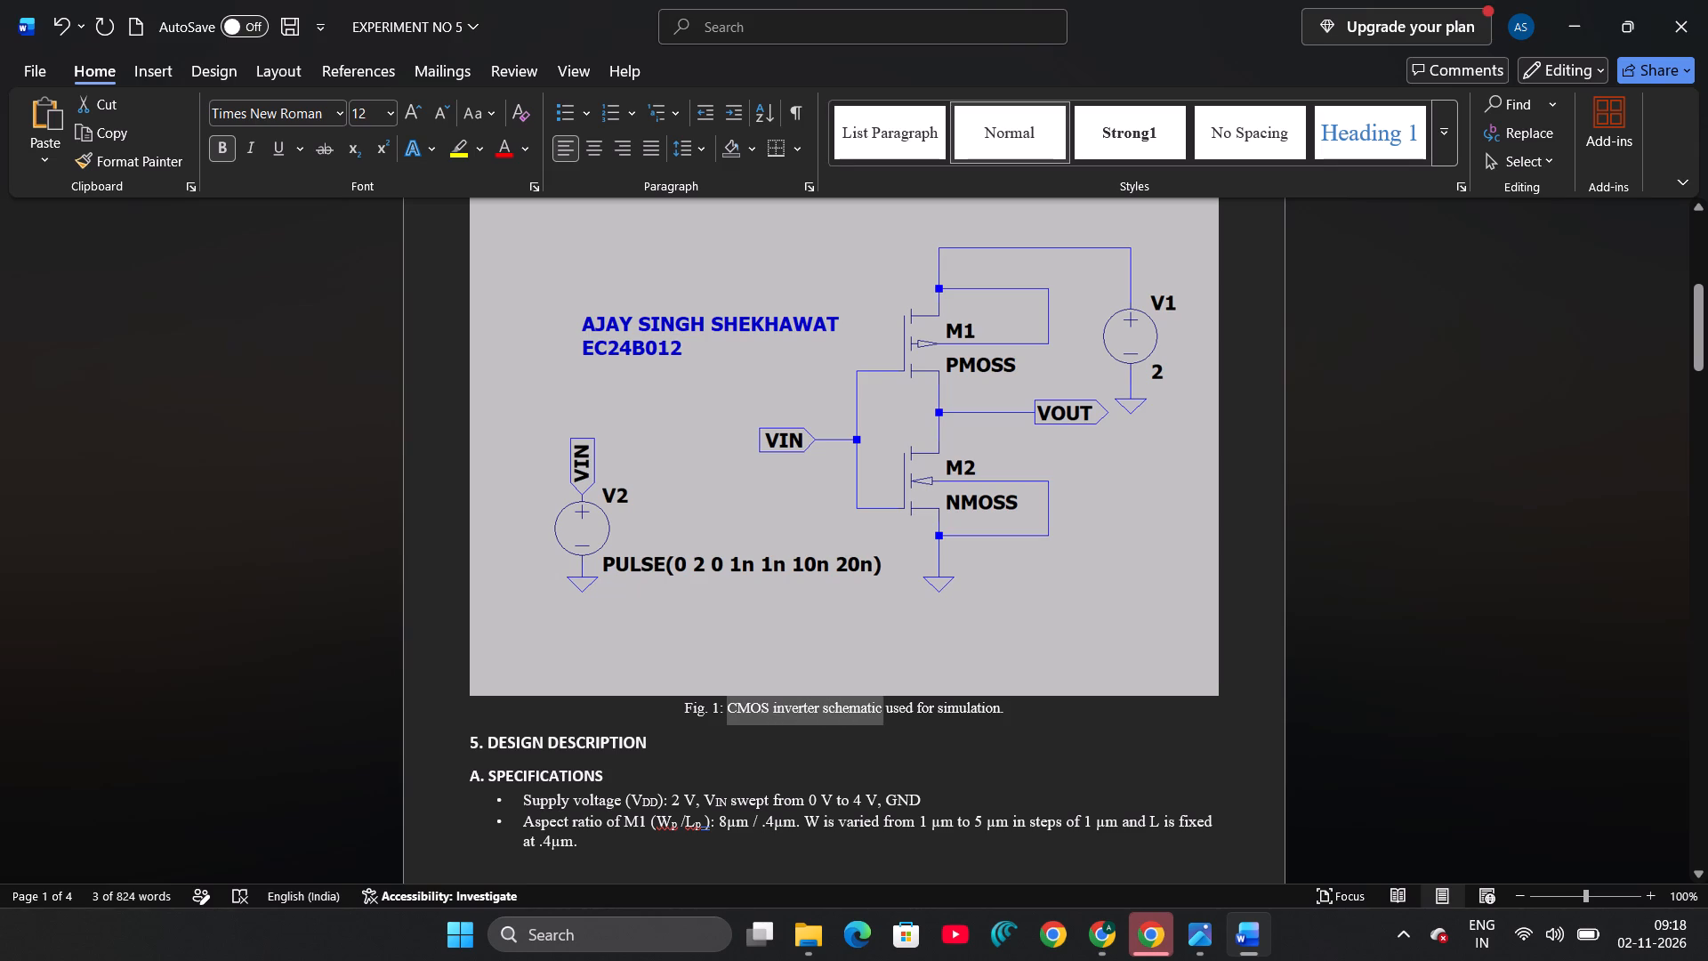
{"action": "left_click_drag", "start_coordinate": [866, 715], "coordinate": [1010, 710]}
{"action": "left_click", "coordinate": [1010, 710]}
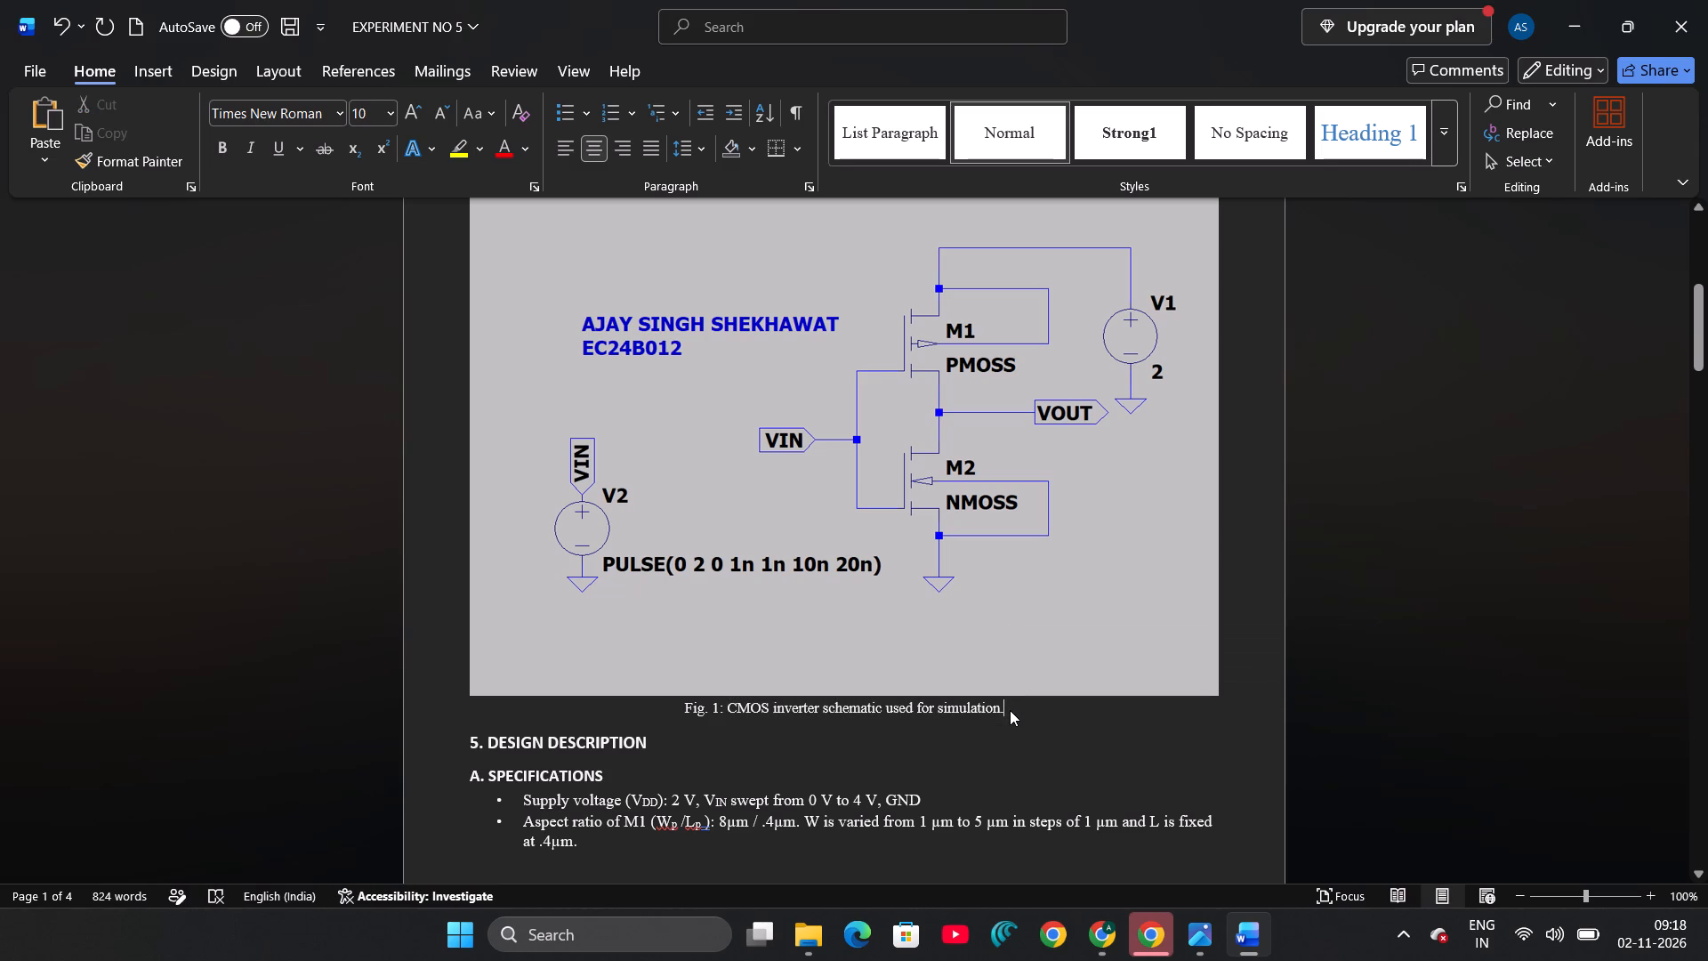
{"action": "key", "text": "BackSpace"}
{"action": "key", "text": "BackSpace"}
{"action": "key", "text": "BackSpace"}
{"action": "key", "text": "BackSpace"}
{"action": "key", "text": "BackSpace"}
{"action": "key", "text": "BackSpace"}
{"action": "key", "text": "BackSpace"}
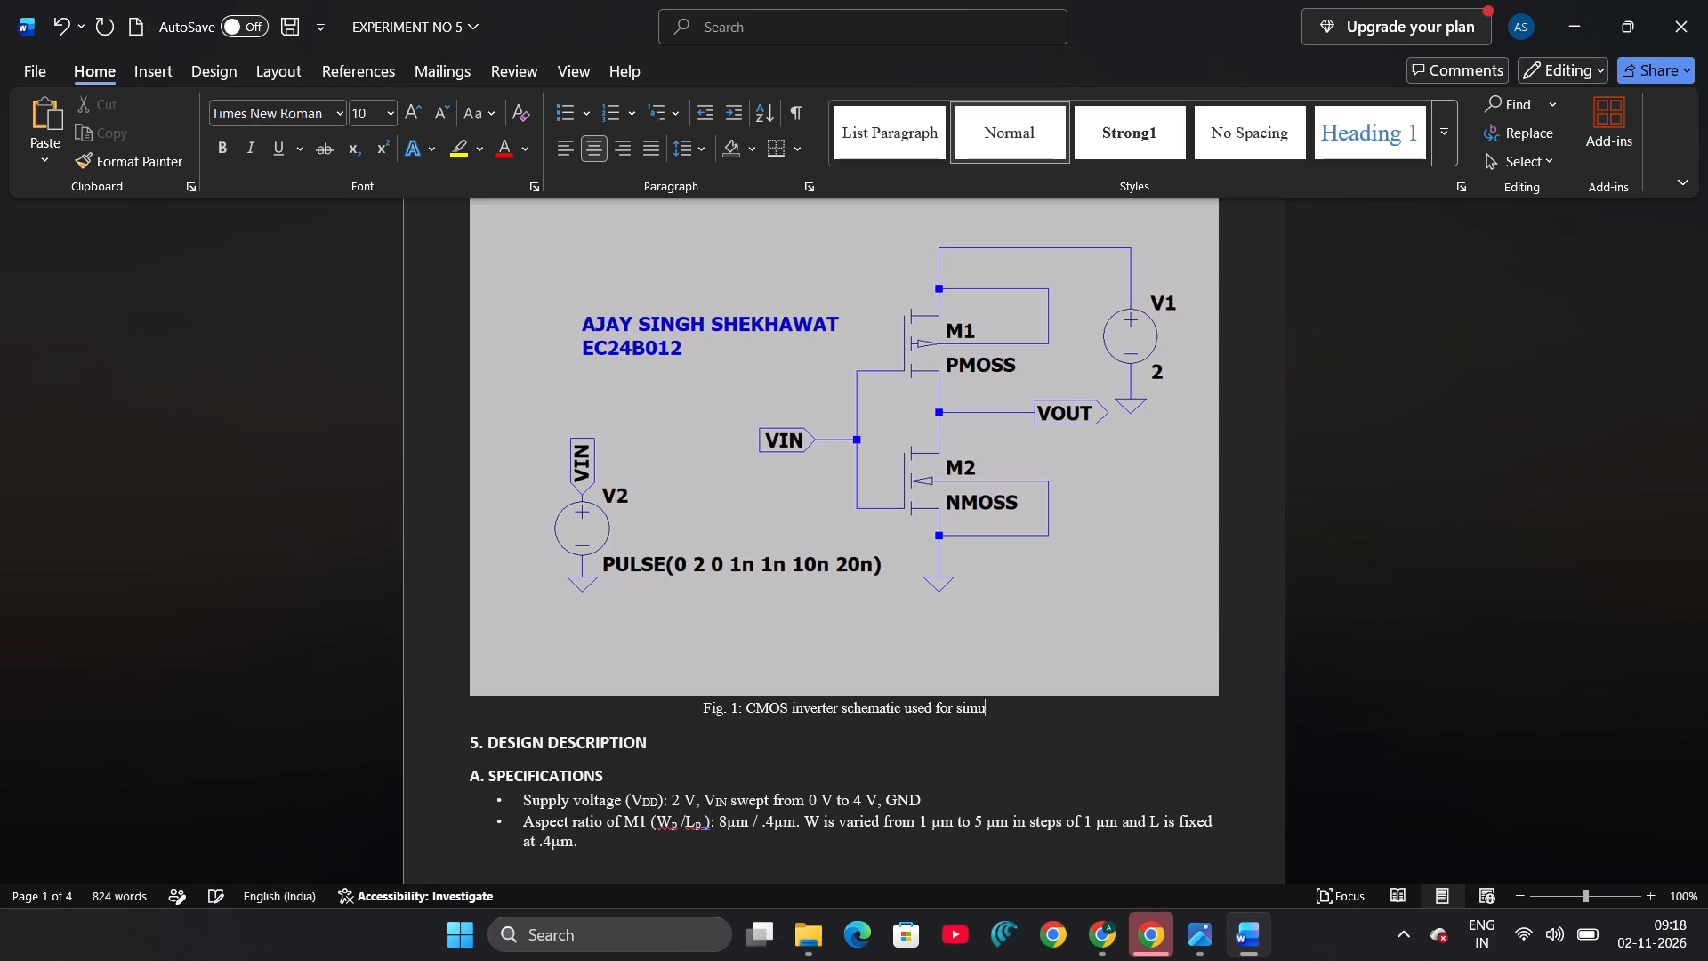
{"action": "key", "text": "BackSpace"}
{"action": "key", "text": "BackSpace"}
{"action": "key", "text": "BackSpace"}
{"action": "key", "text": "BackSpace"}
{"action": "key", "text": "BackSpace"}
{"action": "key", "text": "BackSpace"}
{"action": "key", "text": "BackSpace"}
{"action": "key", "text": "BackSpace"}
{"action": "key", "text": "BackSpace"}
{"action": "key", "text": "BackSpace"}
{"action": "key", "text": "BackSpace"}
{"action": "key", "text": "BackSpace"}
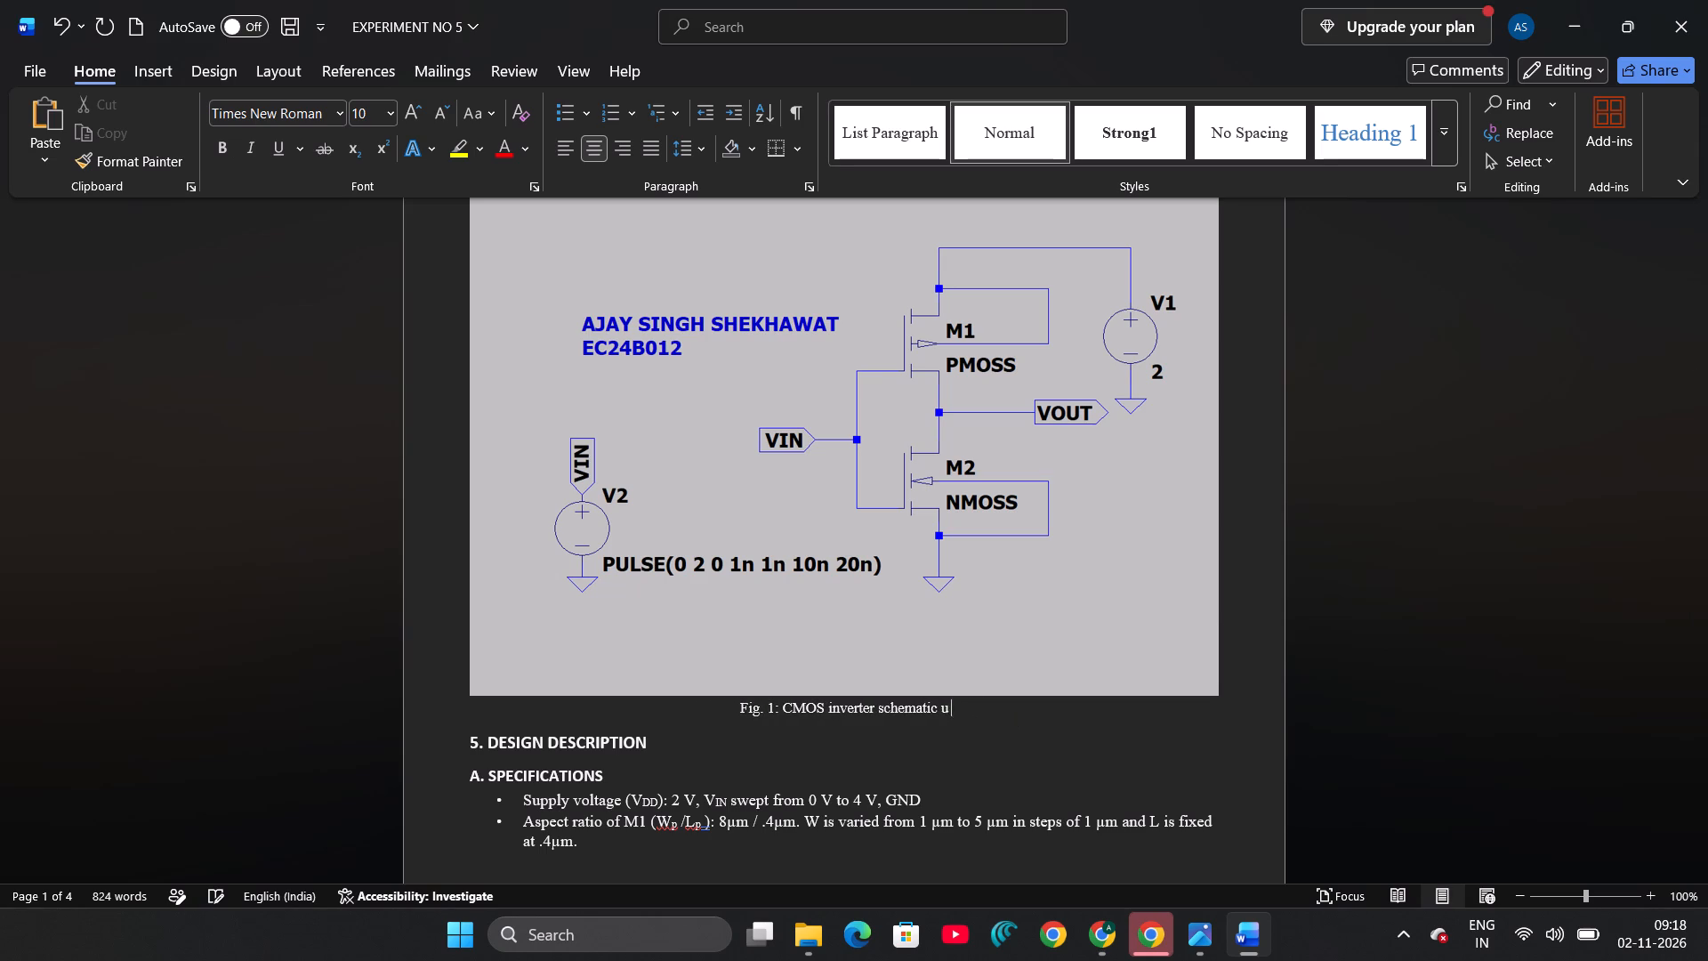
{"action": "key", "text": "BackSpace"}
{"action": "type", "text": "of"}
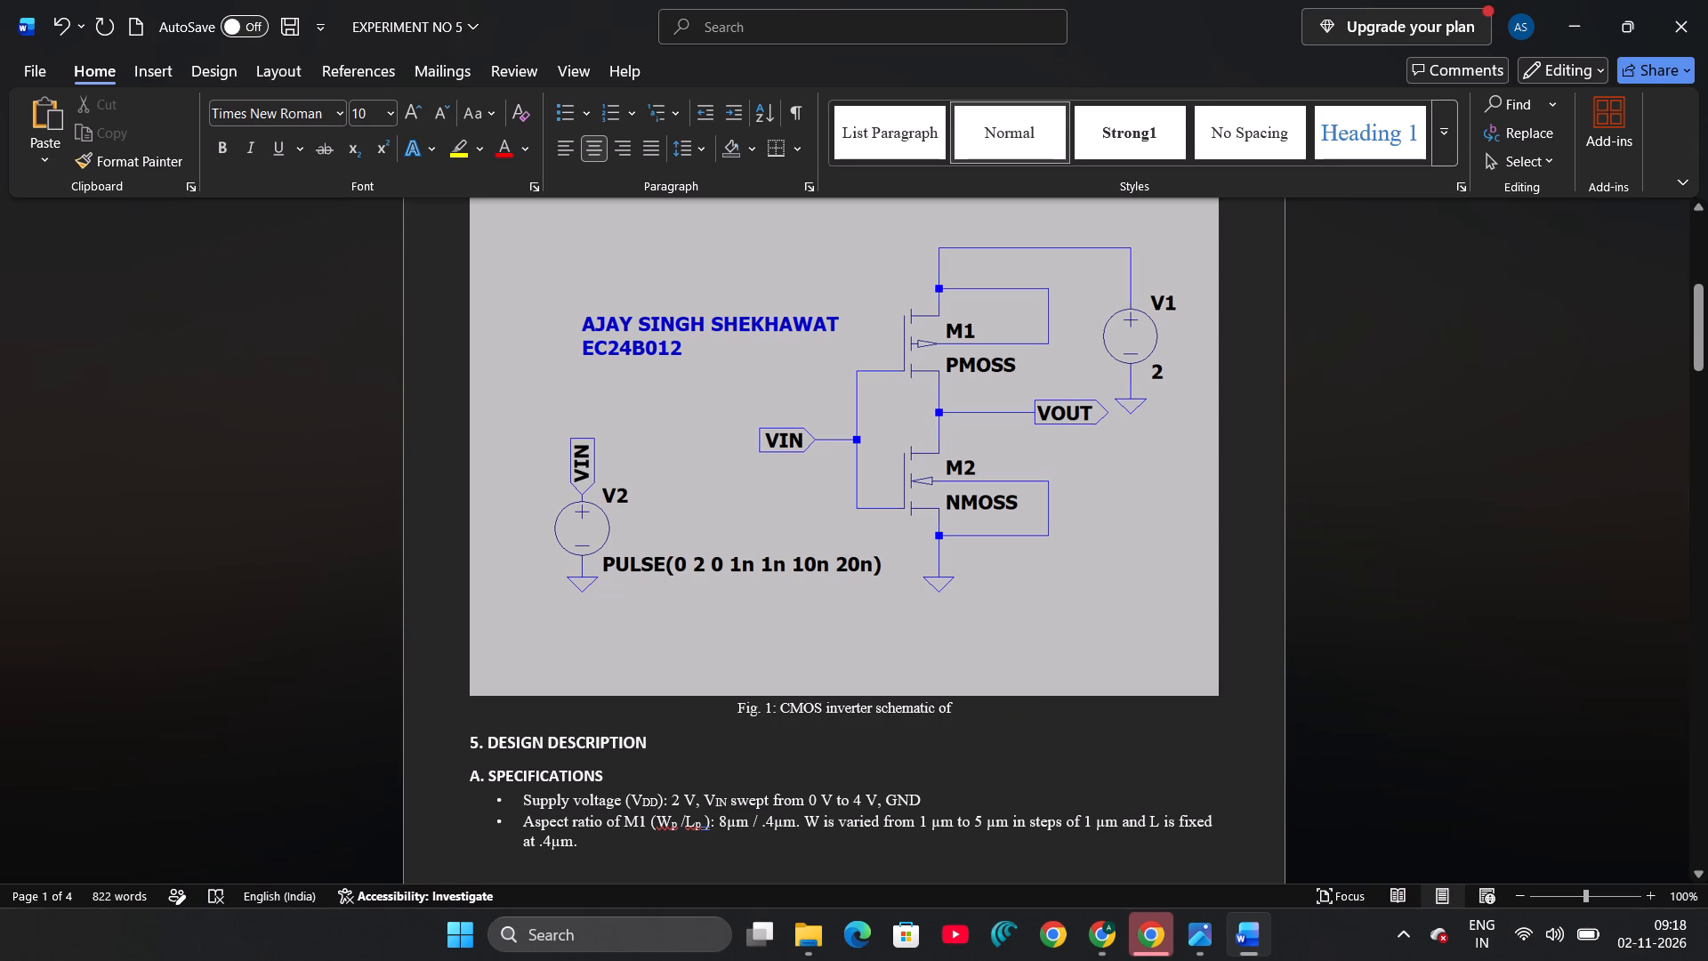
{"action": "left_click_drag", "start_coordinate": [874, 709], "coordinate": [794, 712]}
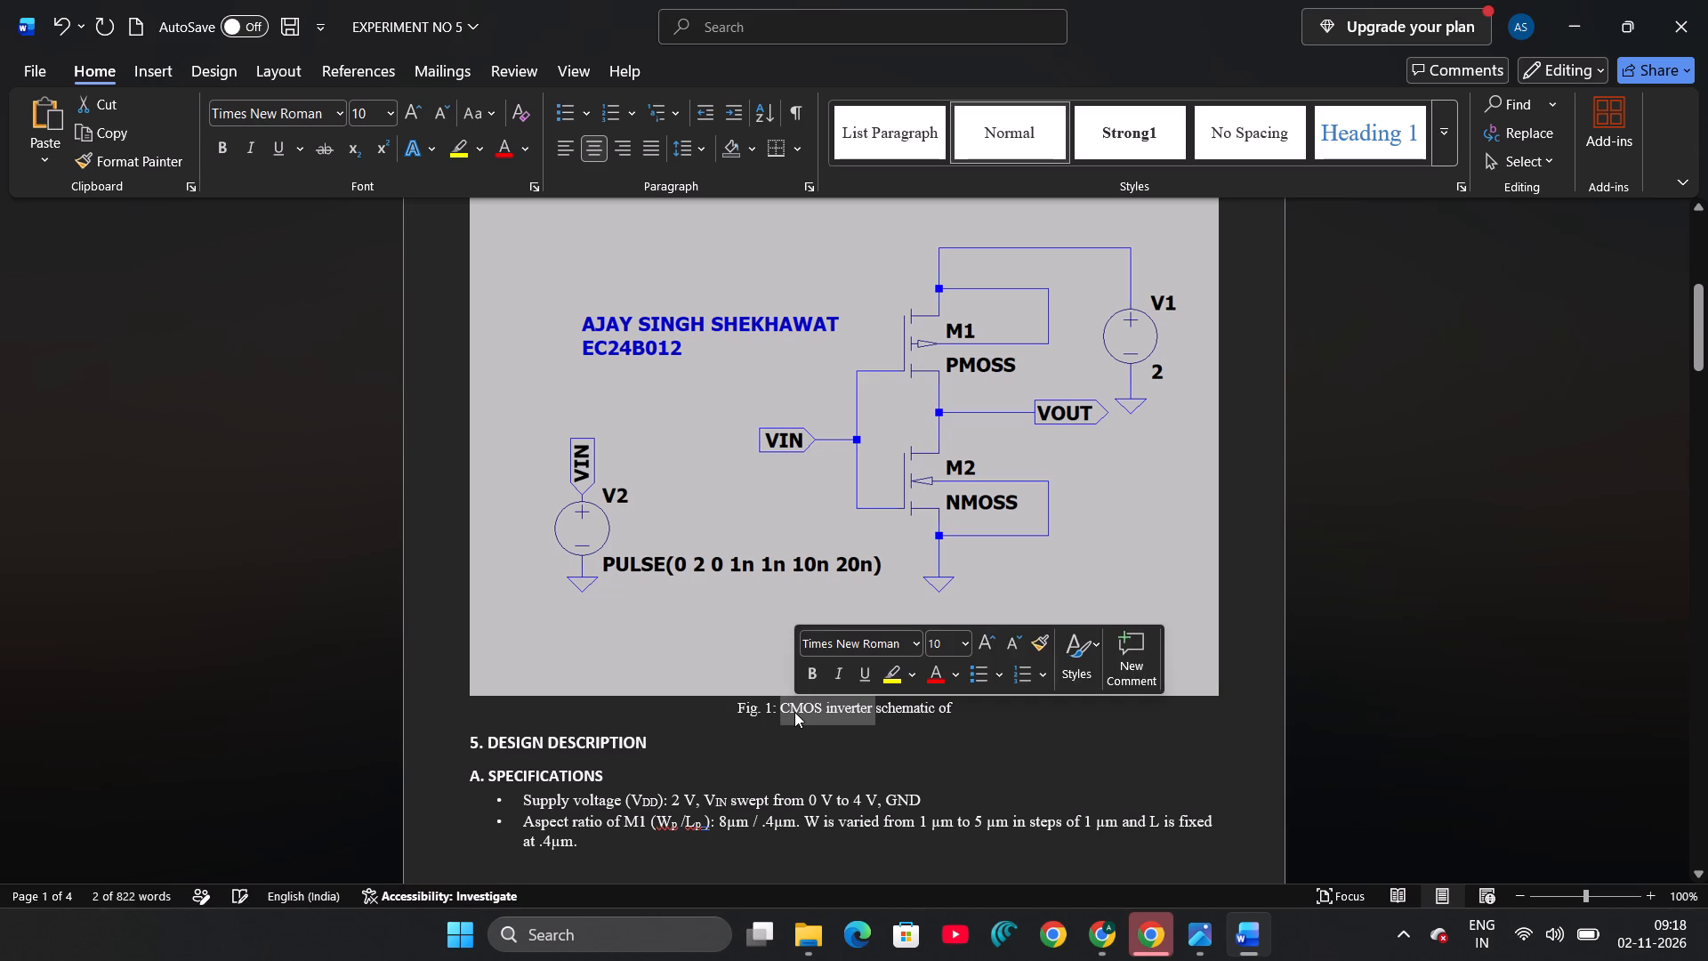
{"action": "key", "text": "ctrl+c"}
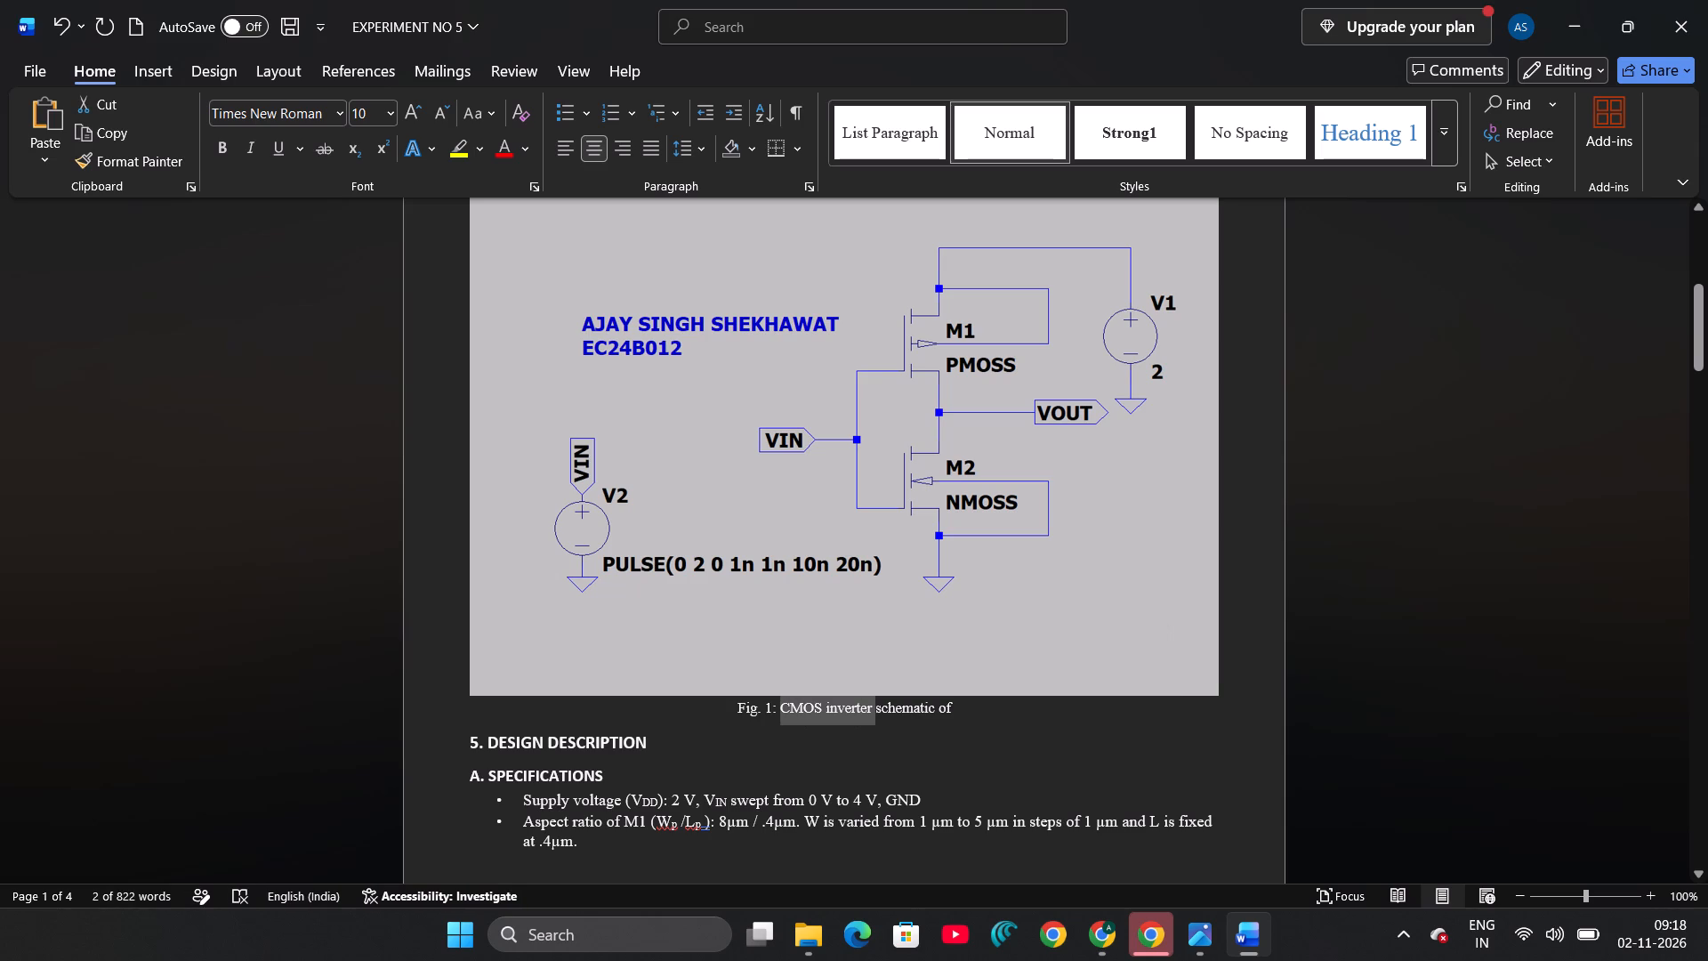
{"action": "left_click", "coordinate": [964, 713]}
{"action": "key", "text": "space"}
{"action": "key", "text": "ctrl+v"}
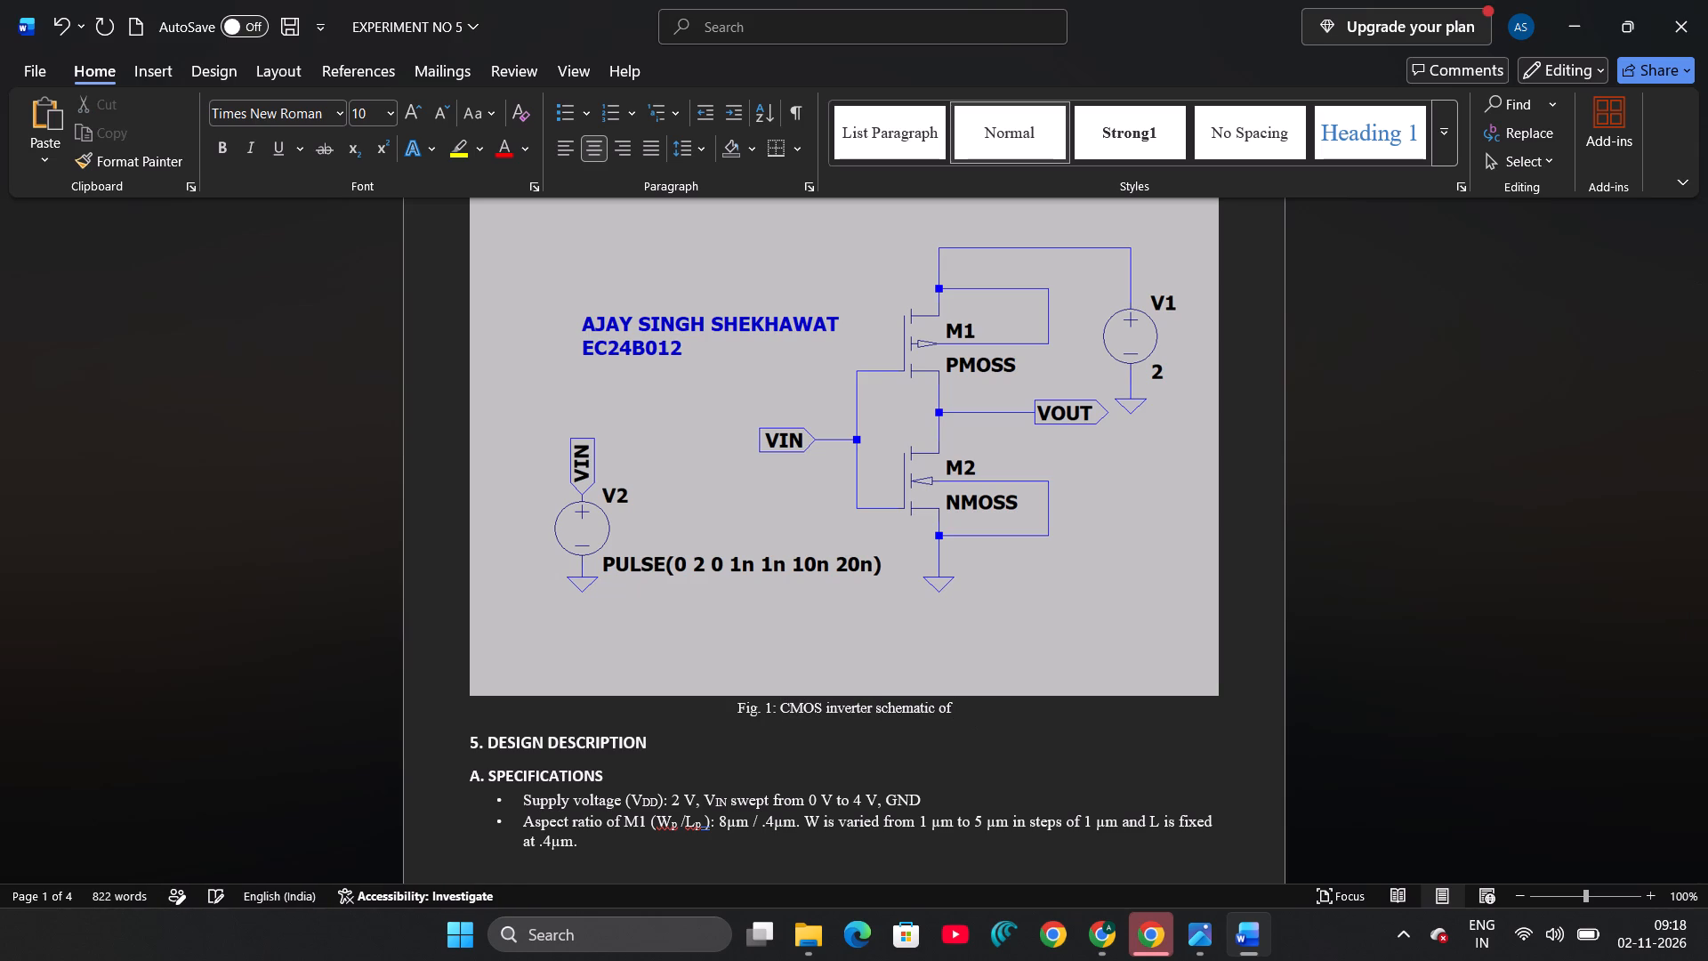
Delete the leading "CMOS inverter" and extra space so the caption reads "Fig. 1: schematic of CMOS inverter".
{"action": "left_click", "coordinate": [824, 716]}
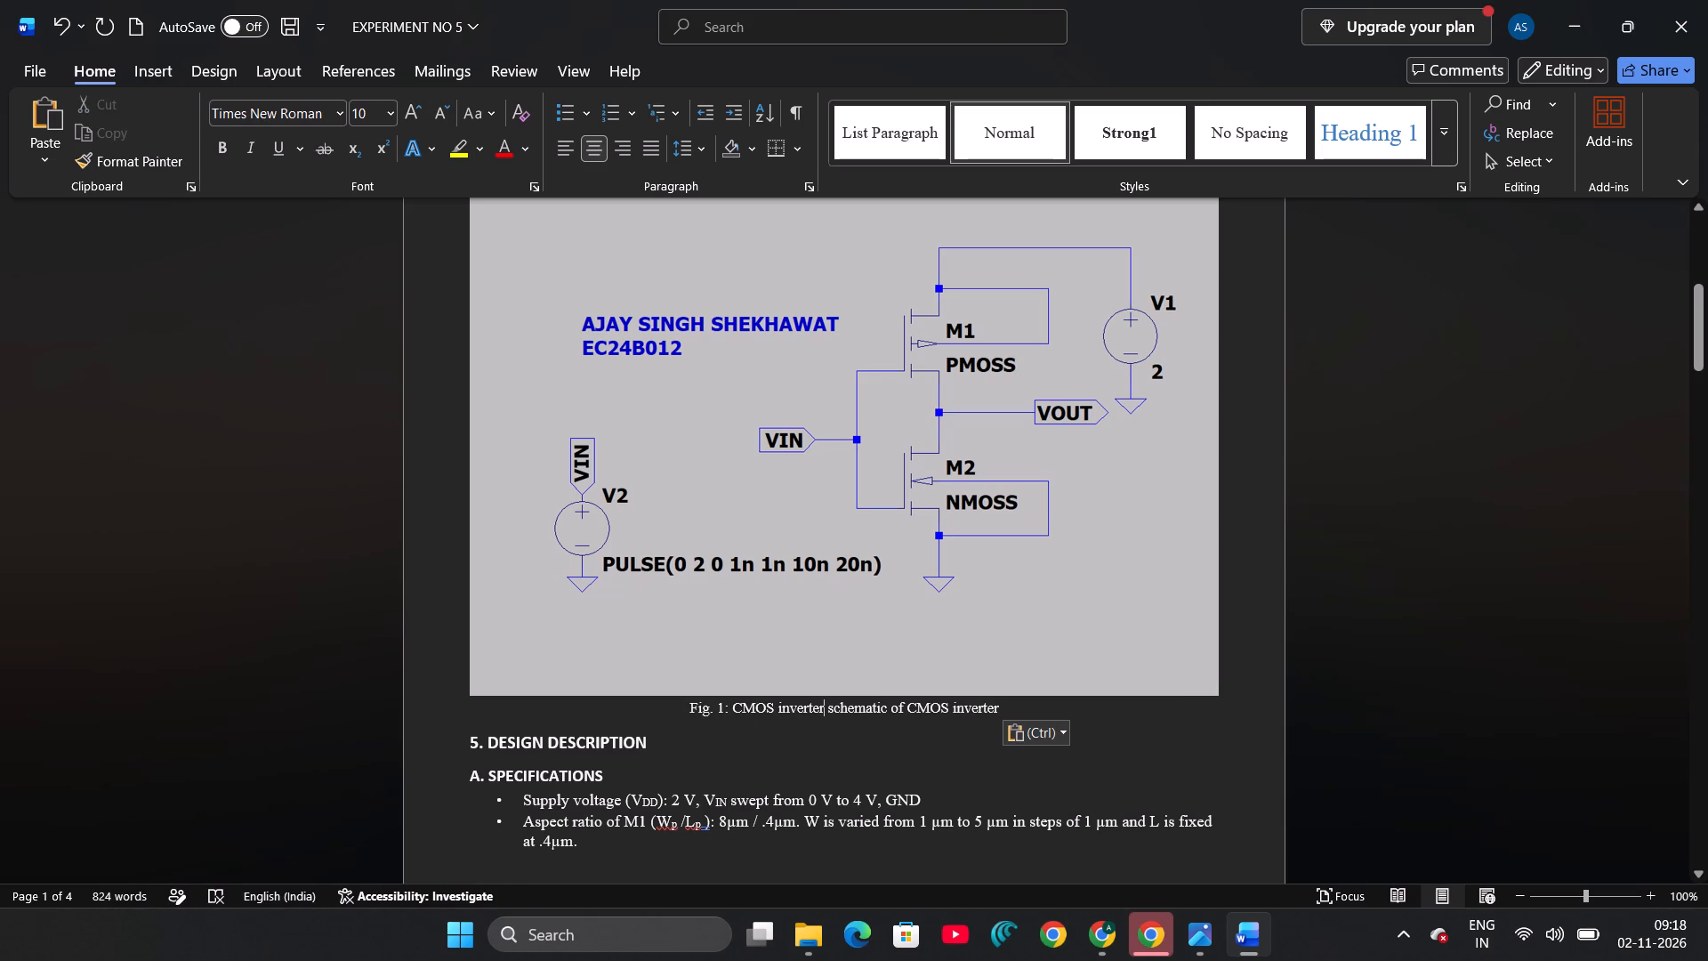
{"action": "key", "text": "BackSpace"}
{"action": "key", "text": "BackSpace"}
{"action": "key", "text": "BackSpace"}
{"action": "key", "text": "BackSpace"}
{"action": "key", "text": "BackSpace"}
{"action": "key", "text": "BackSpace"}
{"action": "key", "text": "BackSpace"}
{"action": "key", "text": "BackSpace"}
{"action": "key", "text": "BackSpace"}
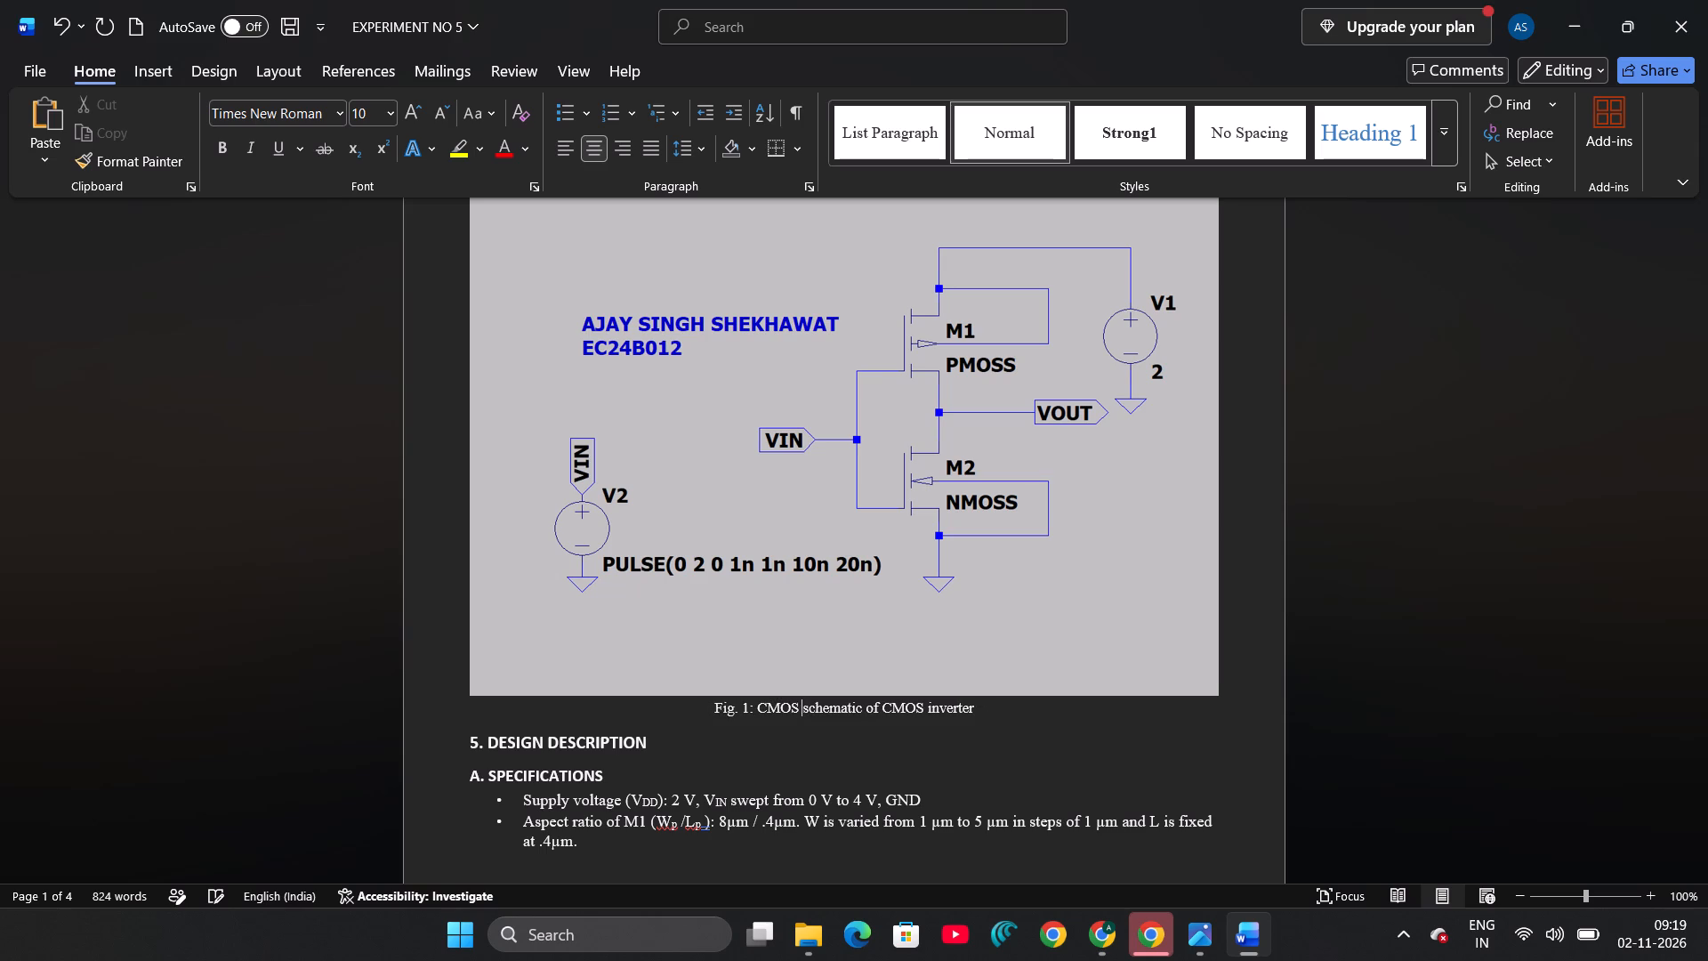
{"action": "key", "text": "BackSpace"}
{"action": "key", "text": "BackSpace"}
{"action": "key", "text": "BackSpace"}
{"action": "key", "text": "BackSpace"}
{"action": "key", "text": "Right"}
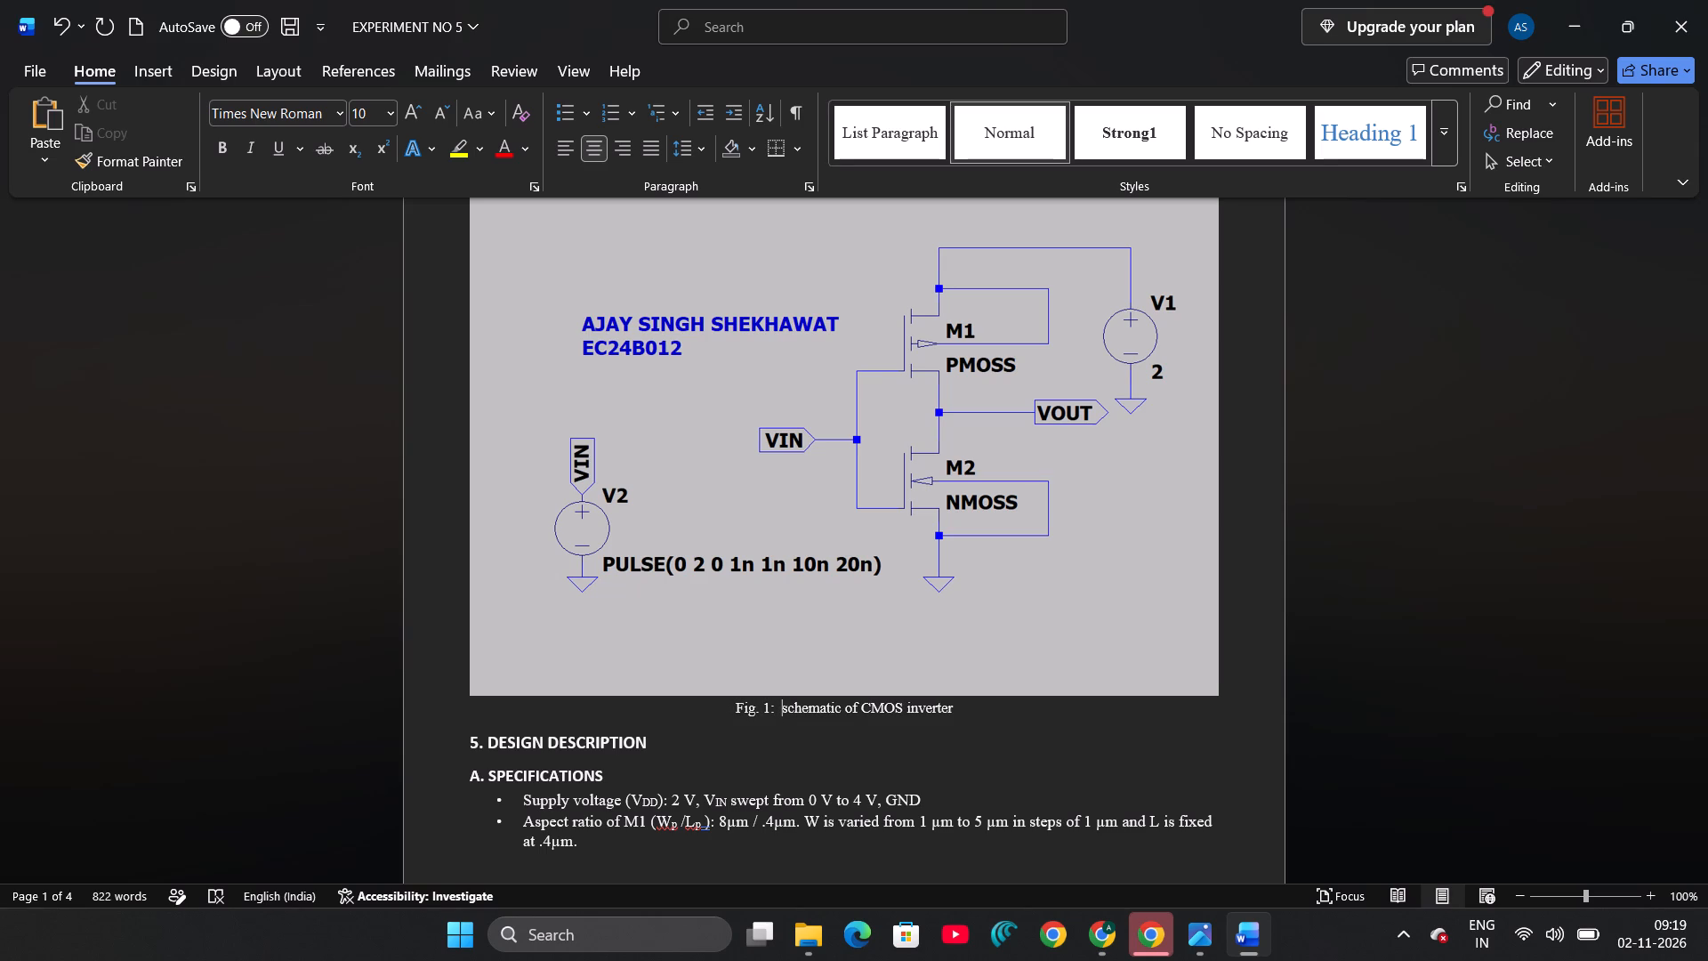
{"action": "key", "text": "BackSpace"}
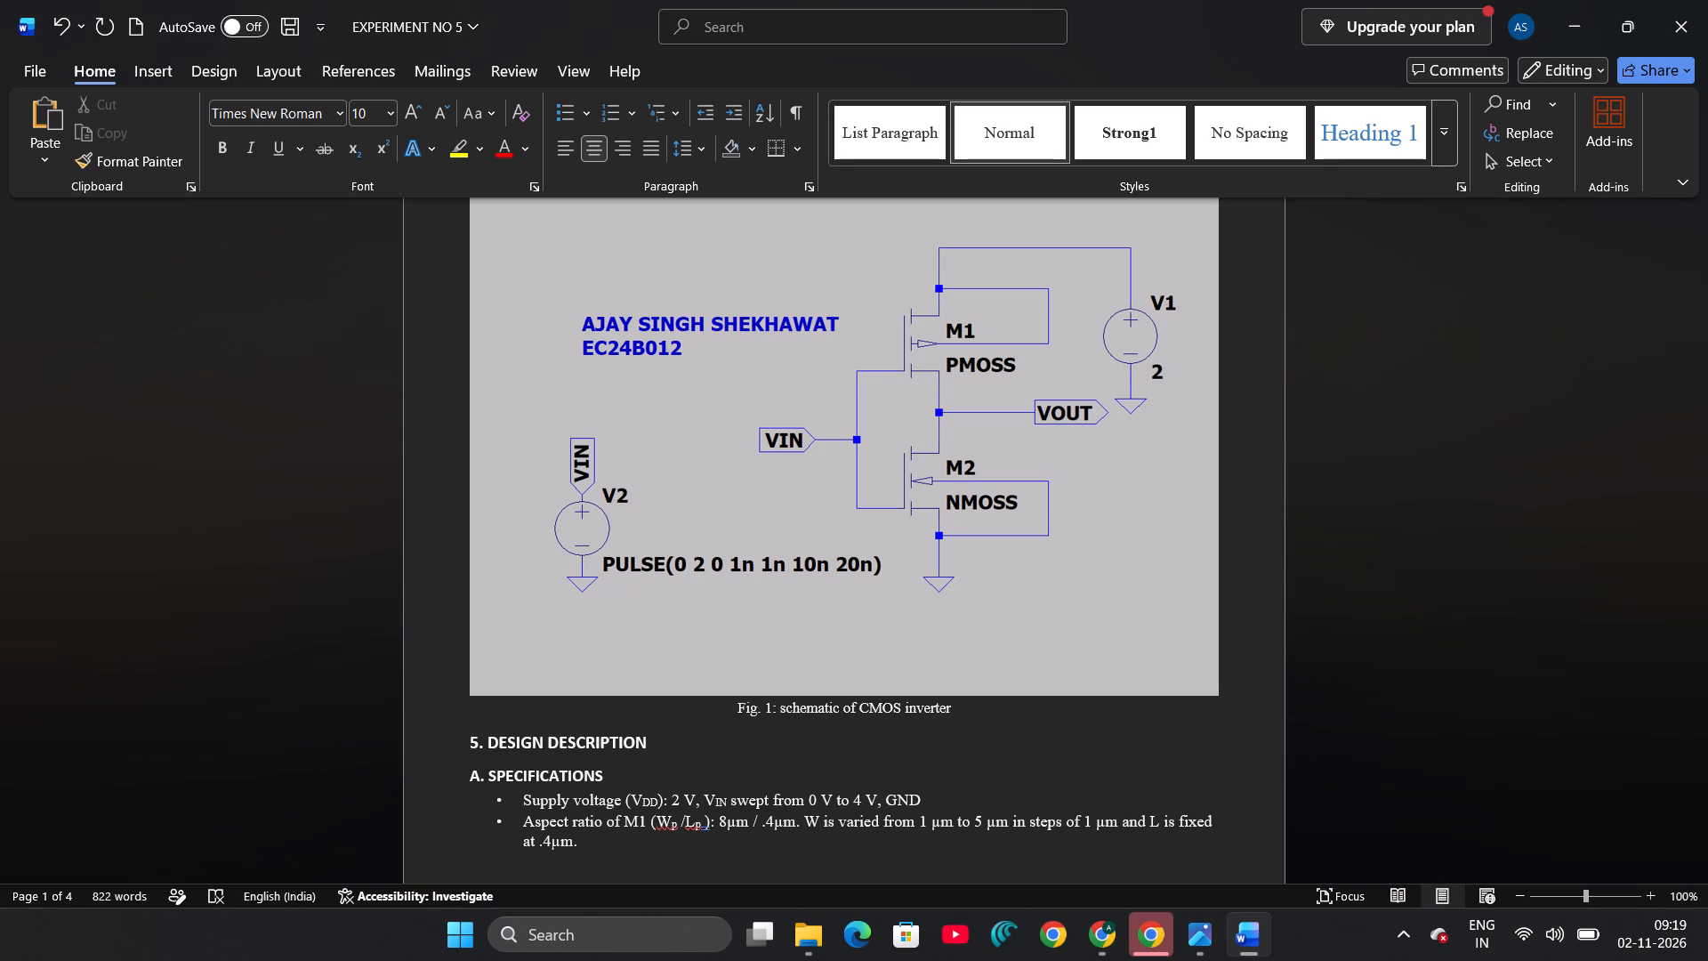
Change the font of the "5. DESIGN DESCRIPTION" heading to Times New Roman.
{"action": "scroll", "coordinate": [824, 716], "scroll_direction": "down", "scroll_amount": 2}
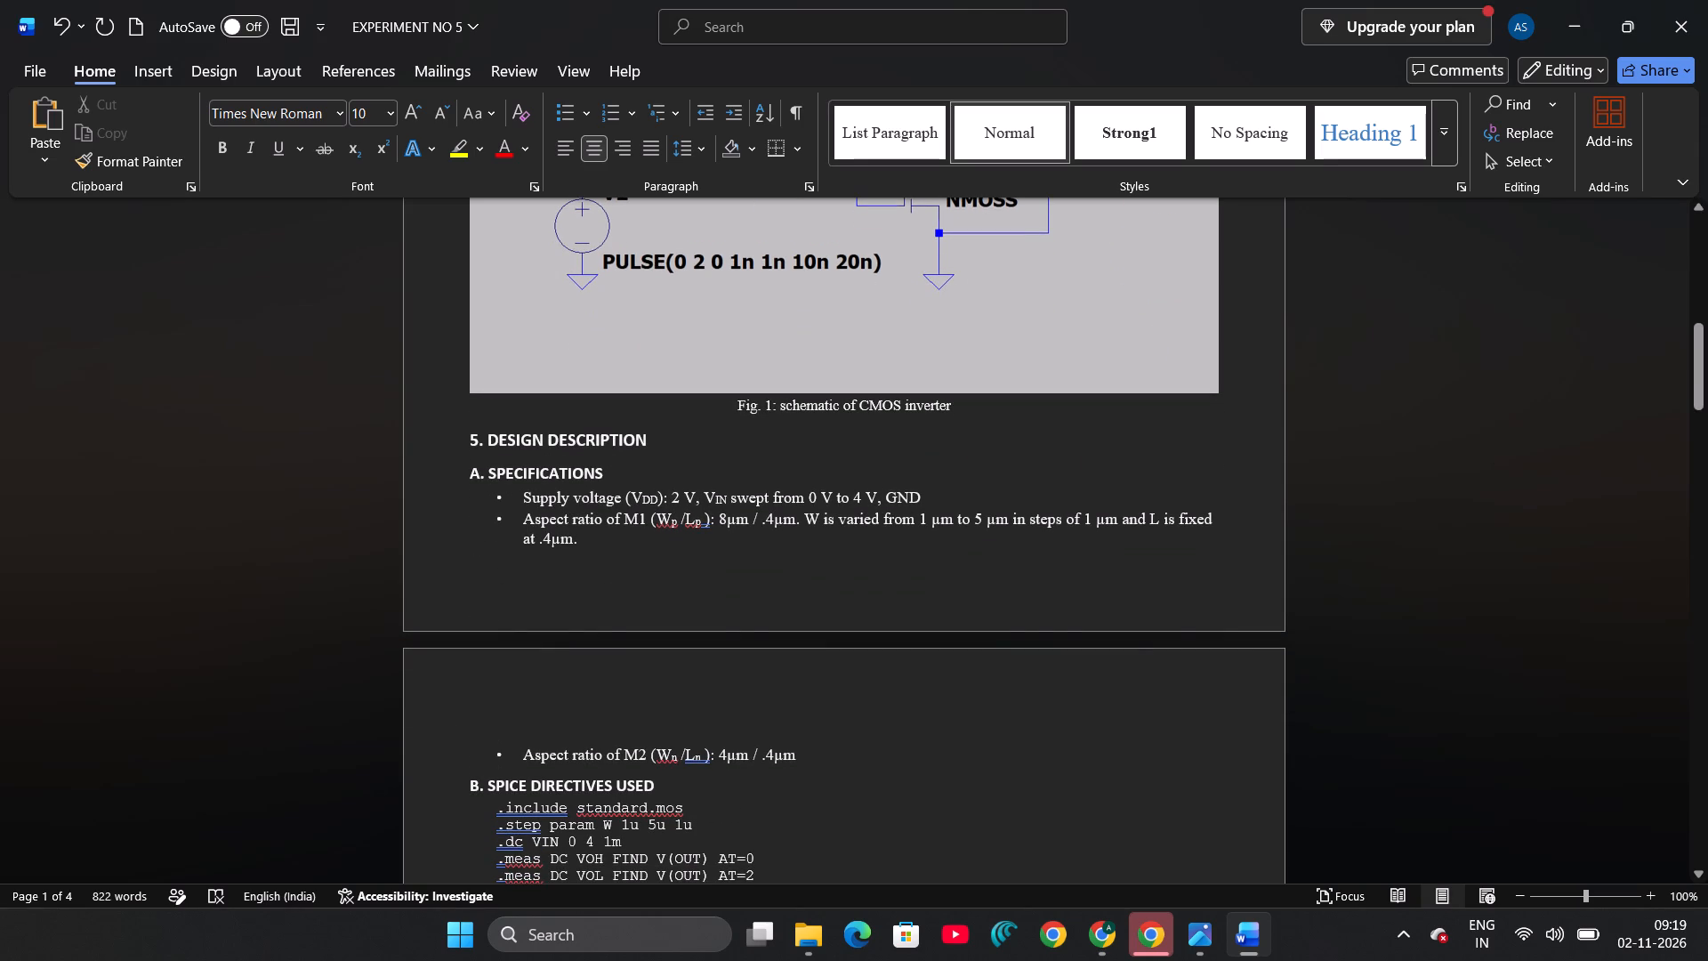
{"action": "left_click_drag", "start_coordinate": [469, 429], "coordinate": [646, 435]}
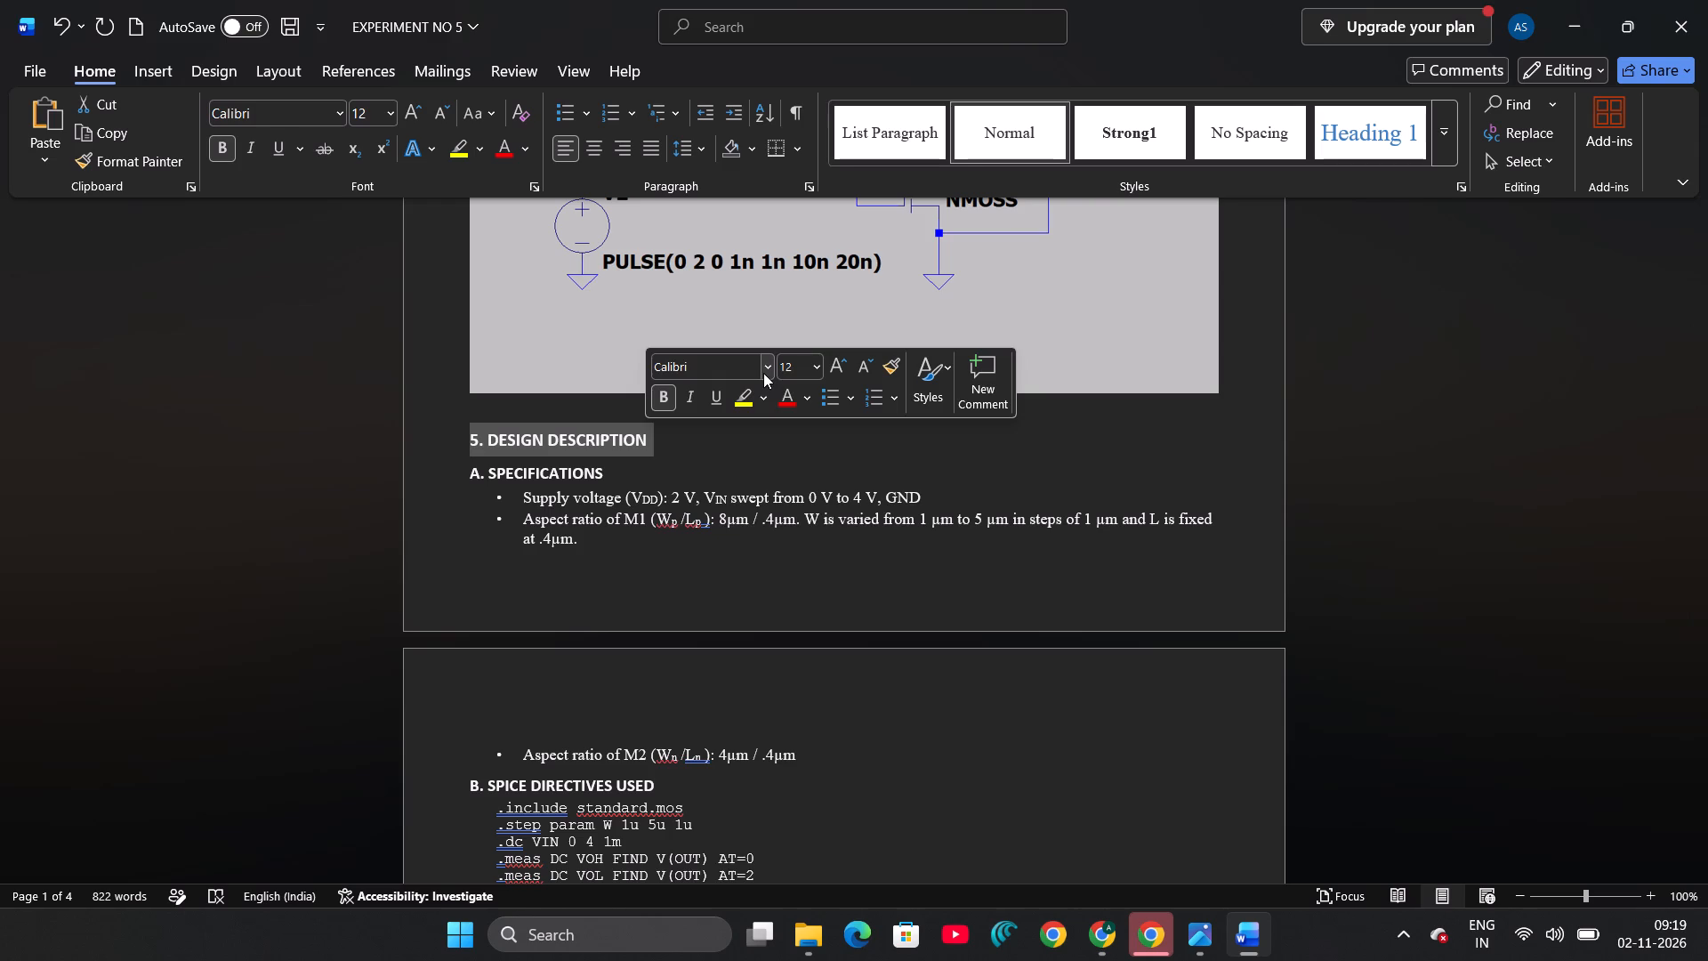
{"action": "left_click", "coordinate": [763, 373]}
{"action": "scroll", "coordinate": [713, 533], "scroll_direction": "up", "scroll_amount": 10}
{"action": "left_click", "coordinate": [772, 521]}
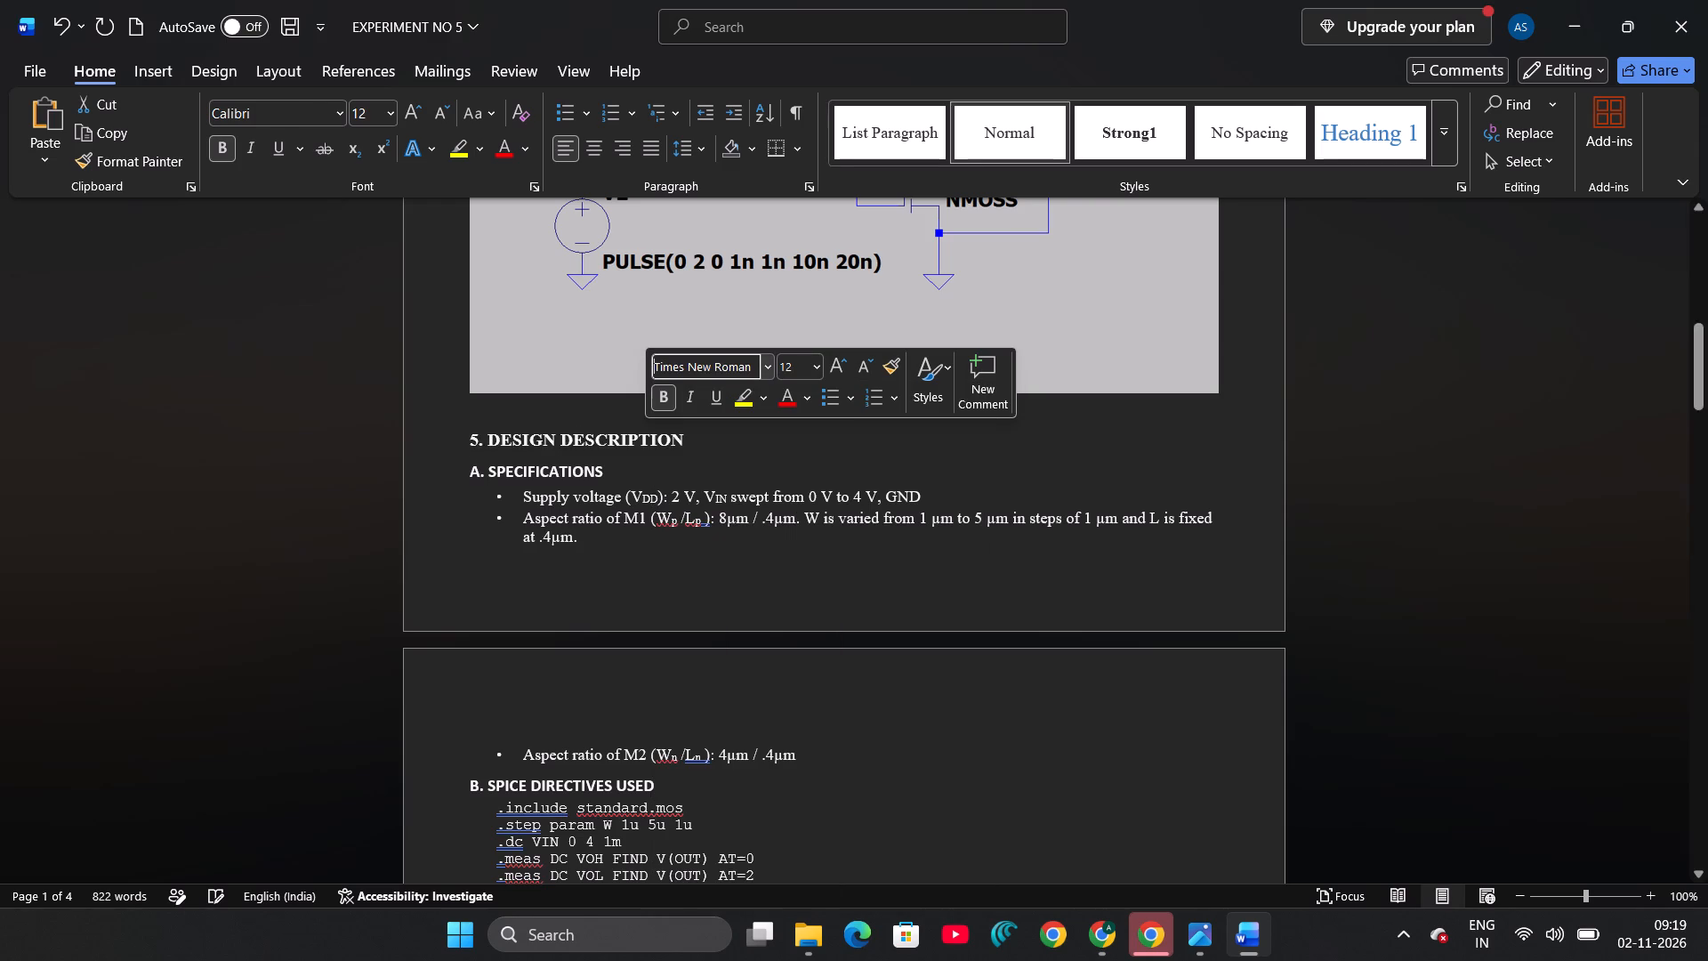
Format the "A. SPECIFICATIONS" heading in Times New Roman at size 10.
{"action": "left_click_drag", "start_coordinate": [605, 466], "coordinate": [496, 472]}
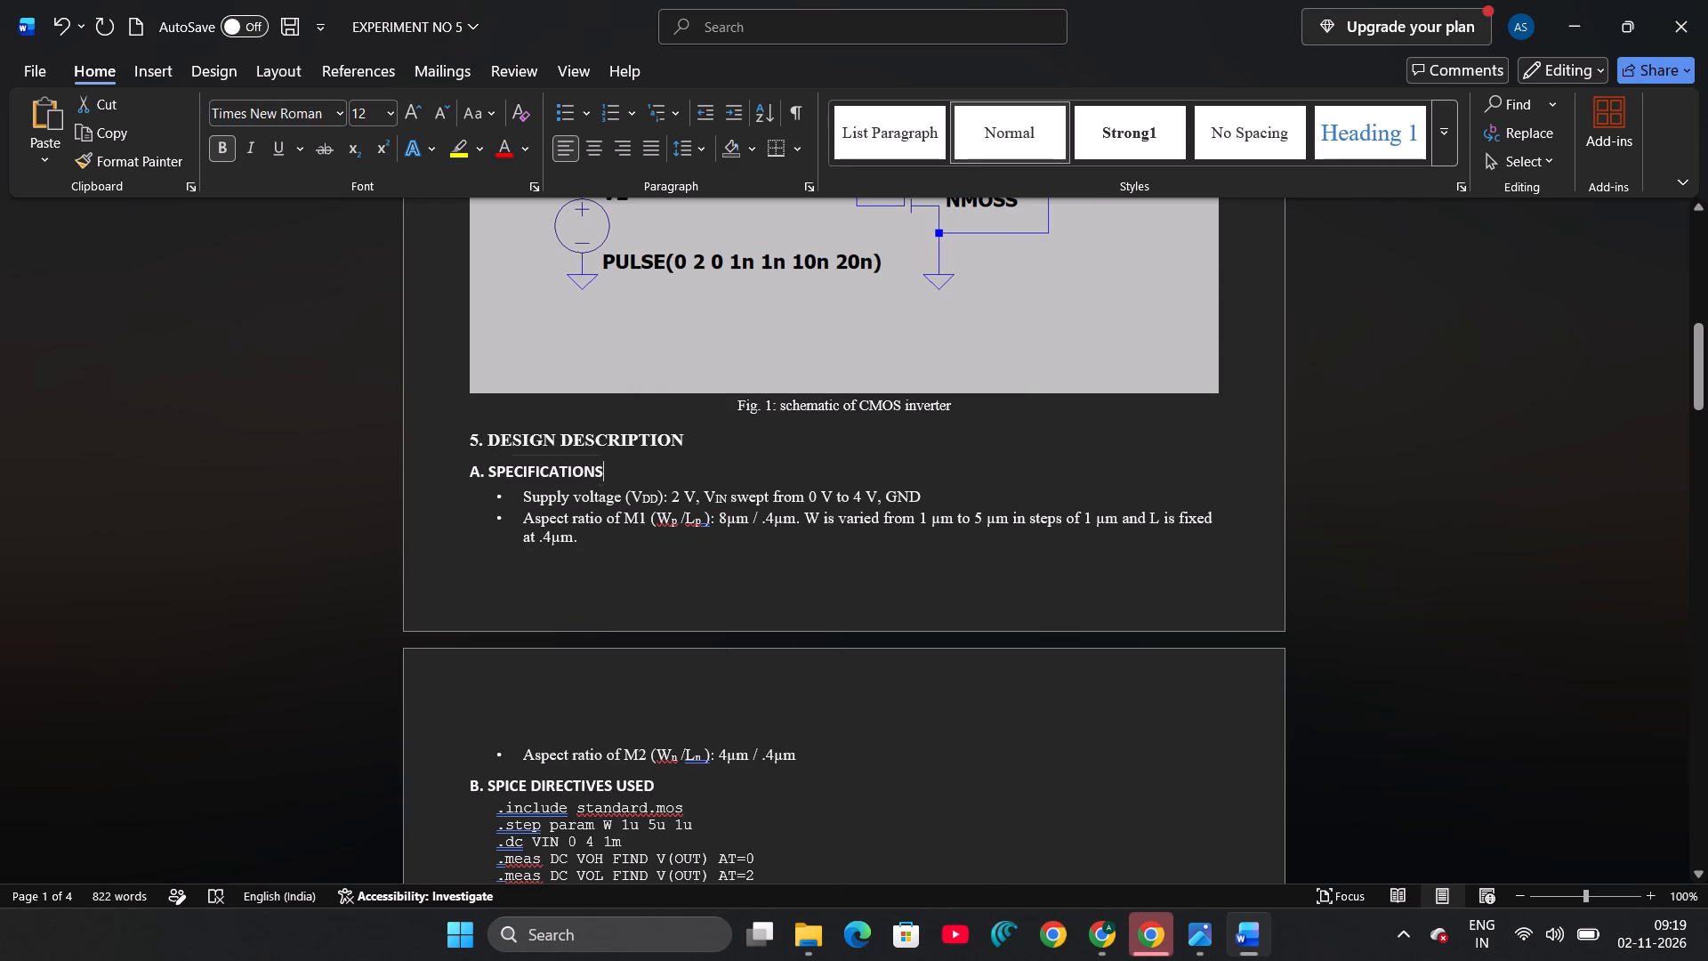
{"action": "left_click_drag", "start_coordinate": [496, 472], "coordinate": [473, 473]}
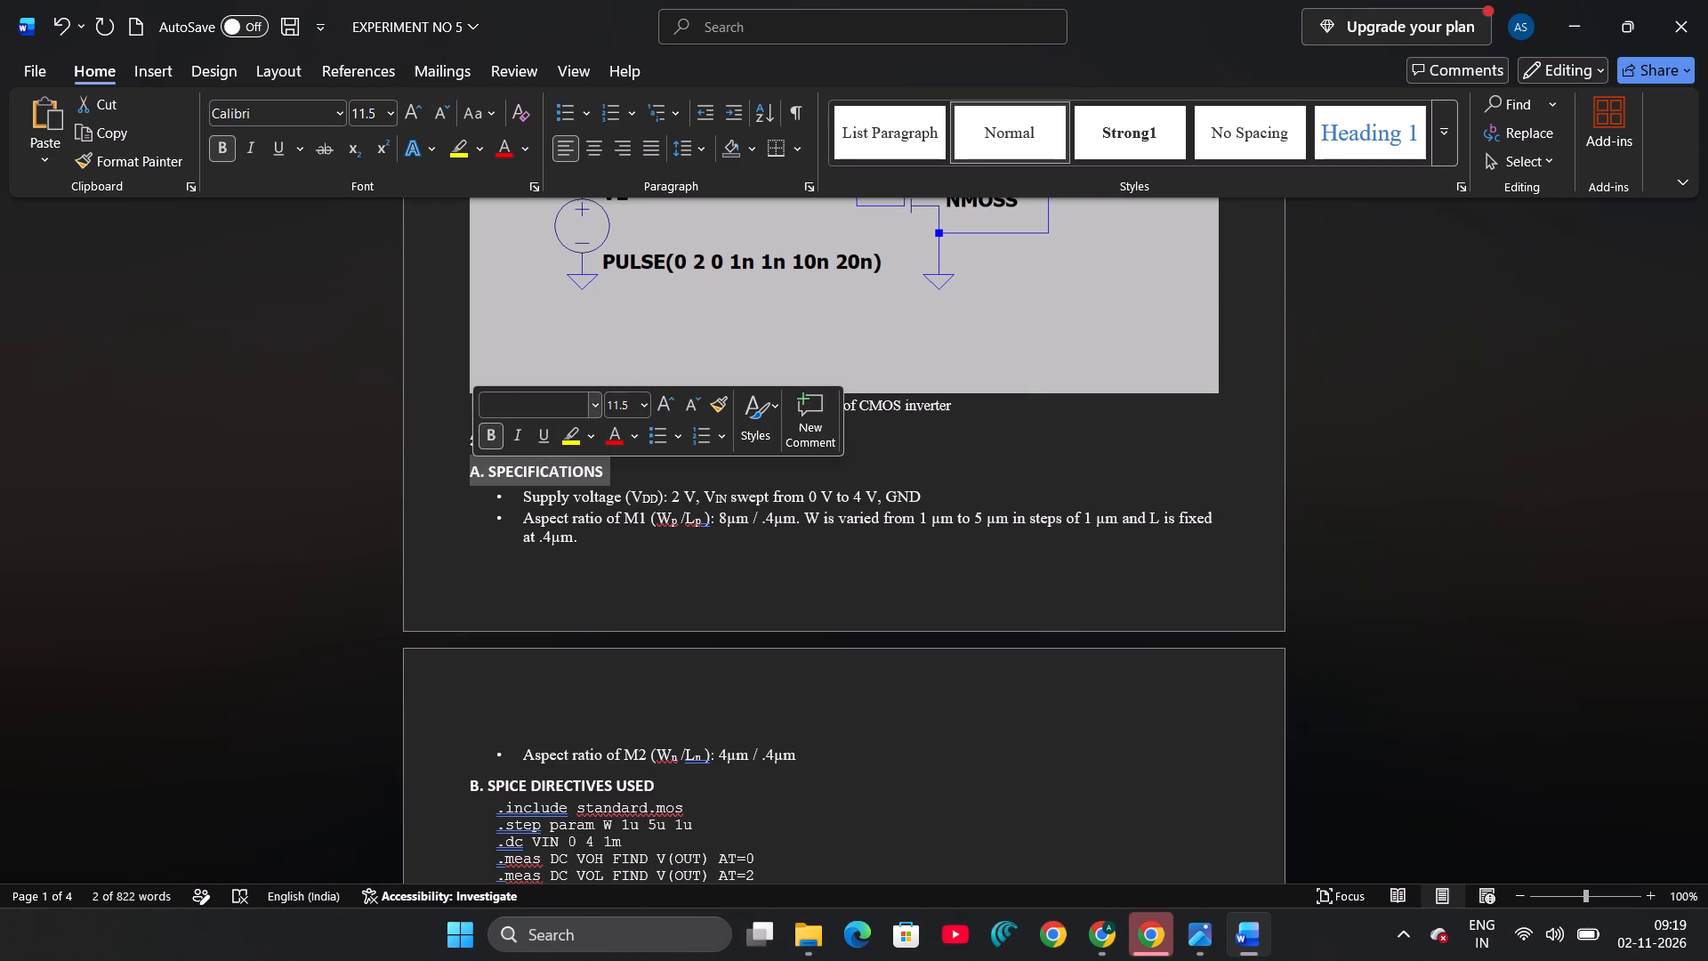
{"action": "left_click", "coordinate": [592, 404]}
{"action": "scroll", "coordinate": [603, 594], "scroll_direction": "up", "scroll_amount": 10}
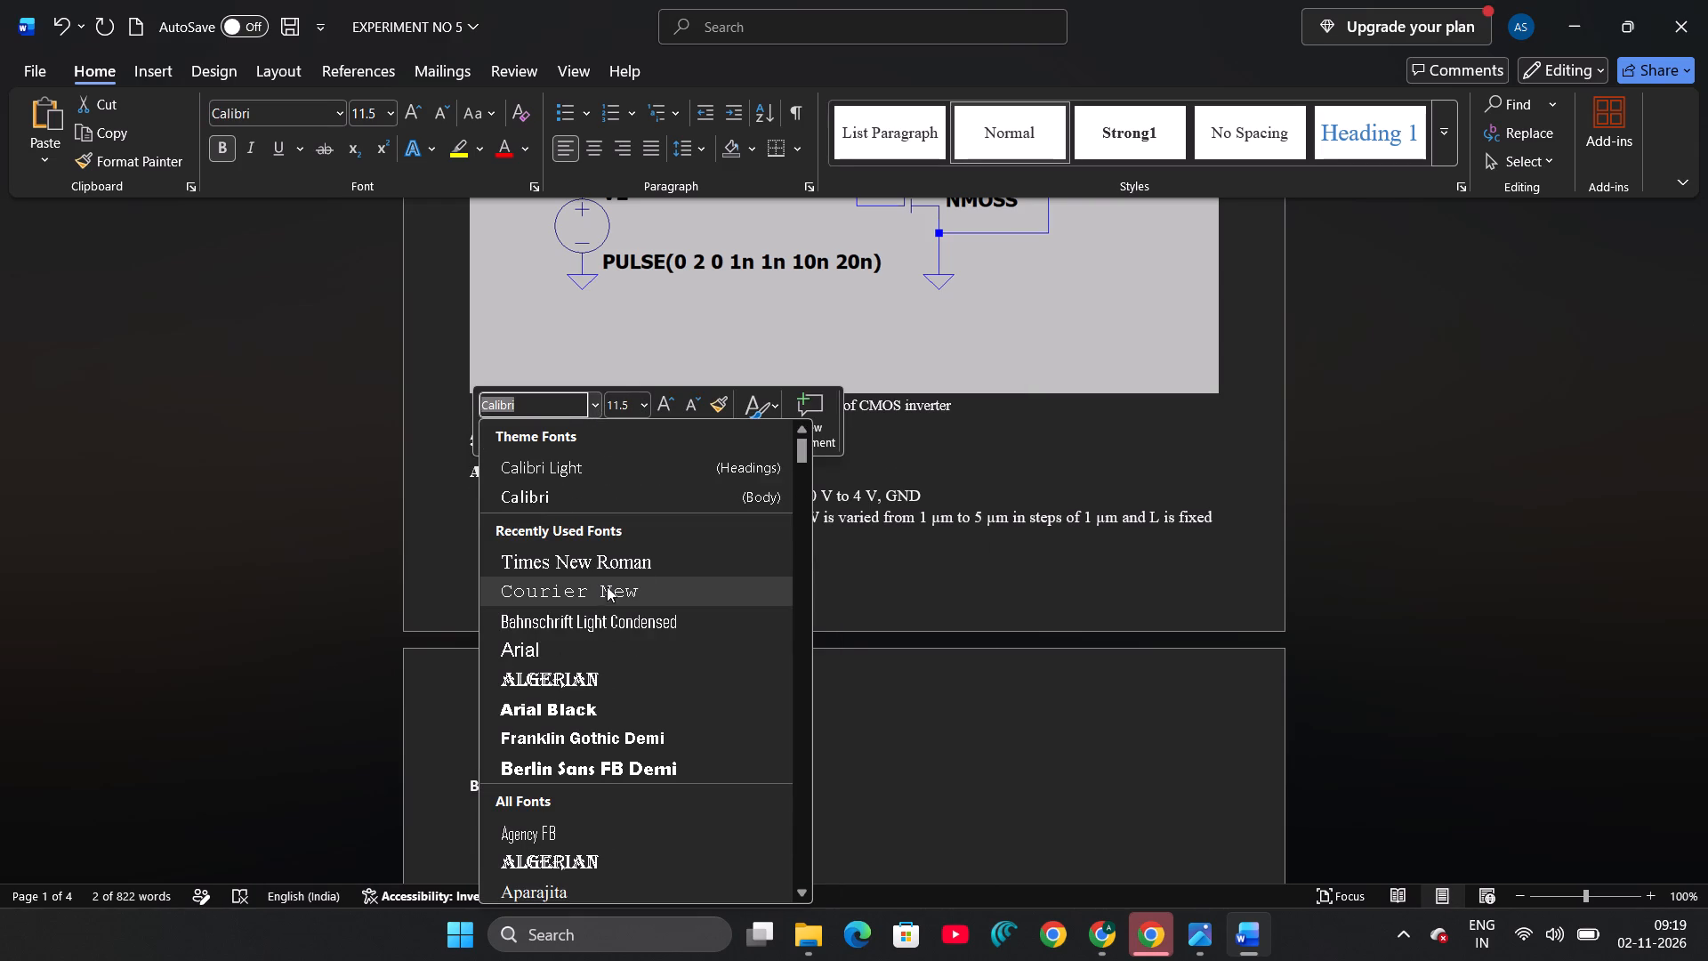
{"action": "left_click", "coordinate": [636, 564]}
{"action": "left_click", "coordinate": [649, 402]}
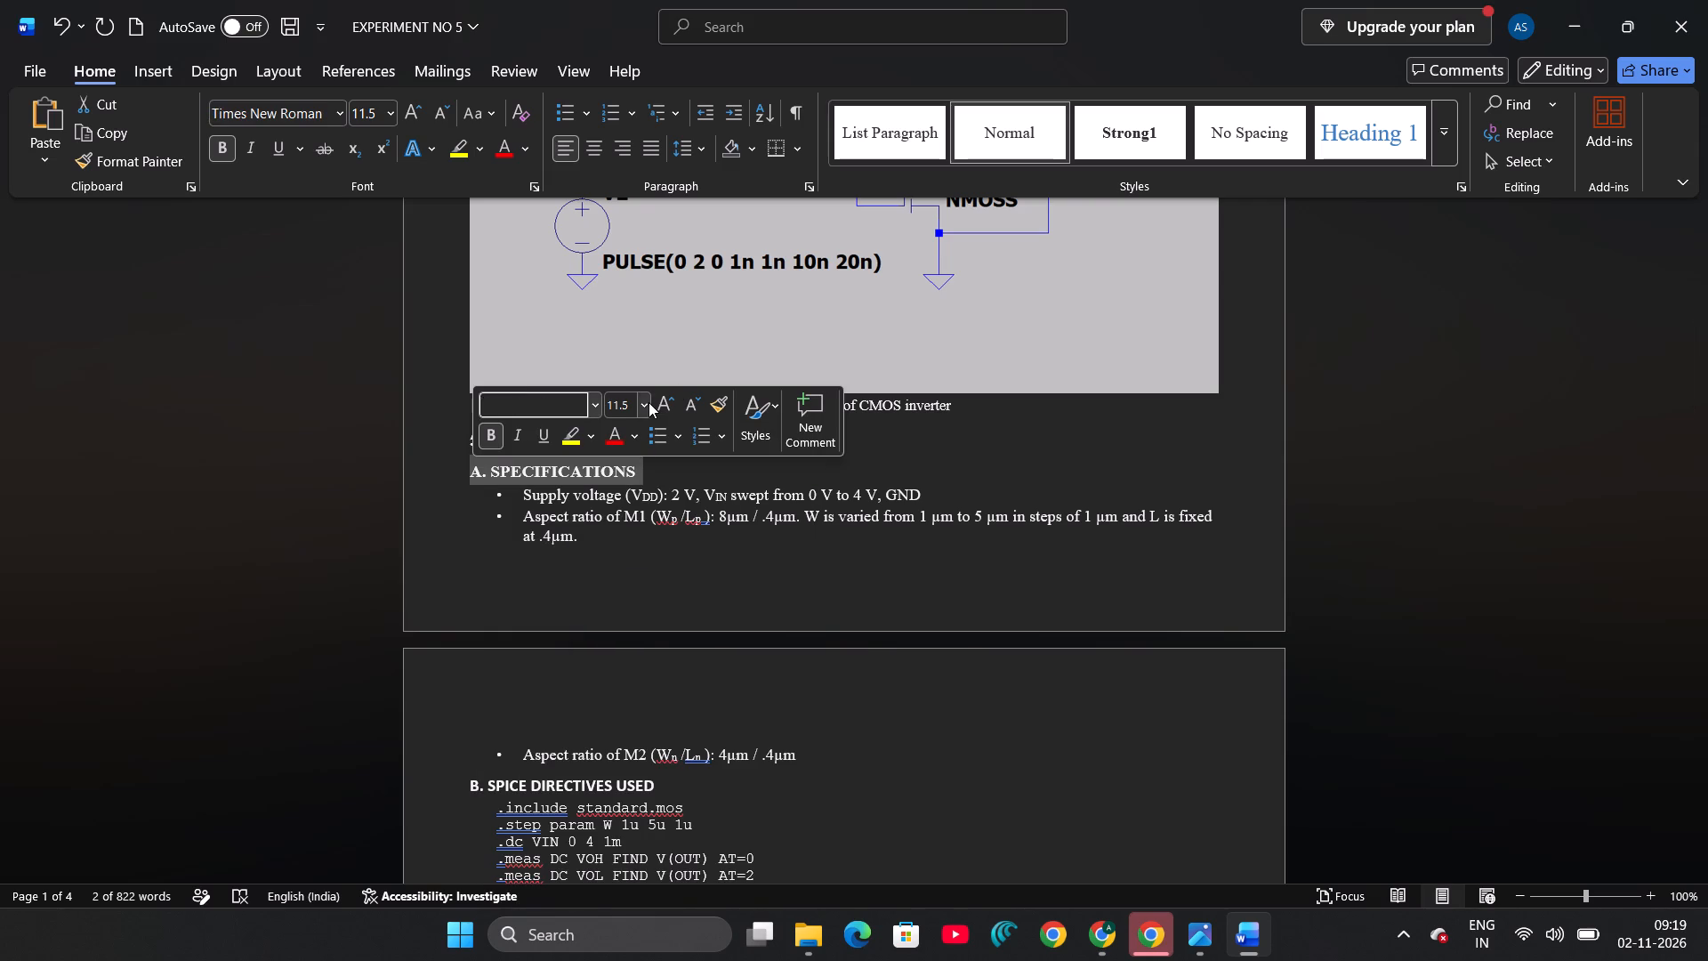
{"action": "left_click", "coordinate": [630, 492]}
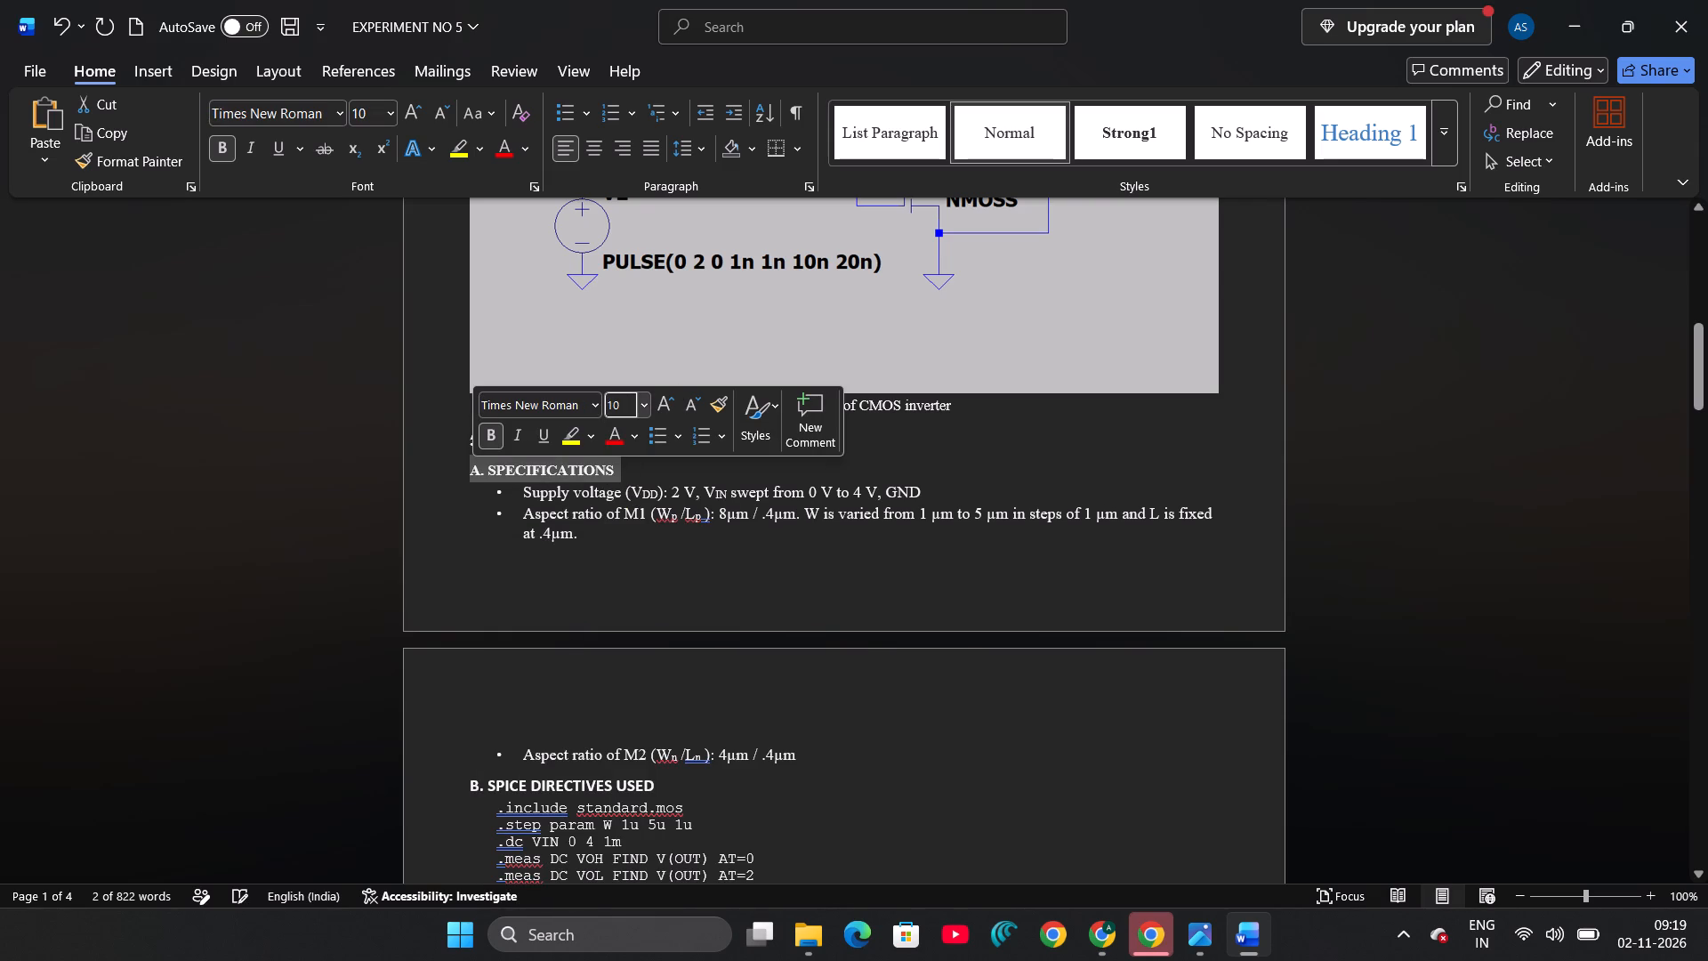
Set the three bullet points under "A. SPECIFICATIONS" to font size 10.
{"action": "left_click_drag", "start_coordinate": [520, 494], "coordinate": [568, 534]}
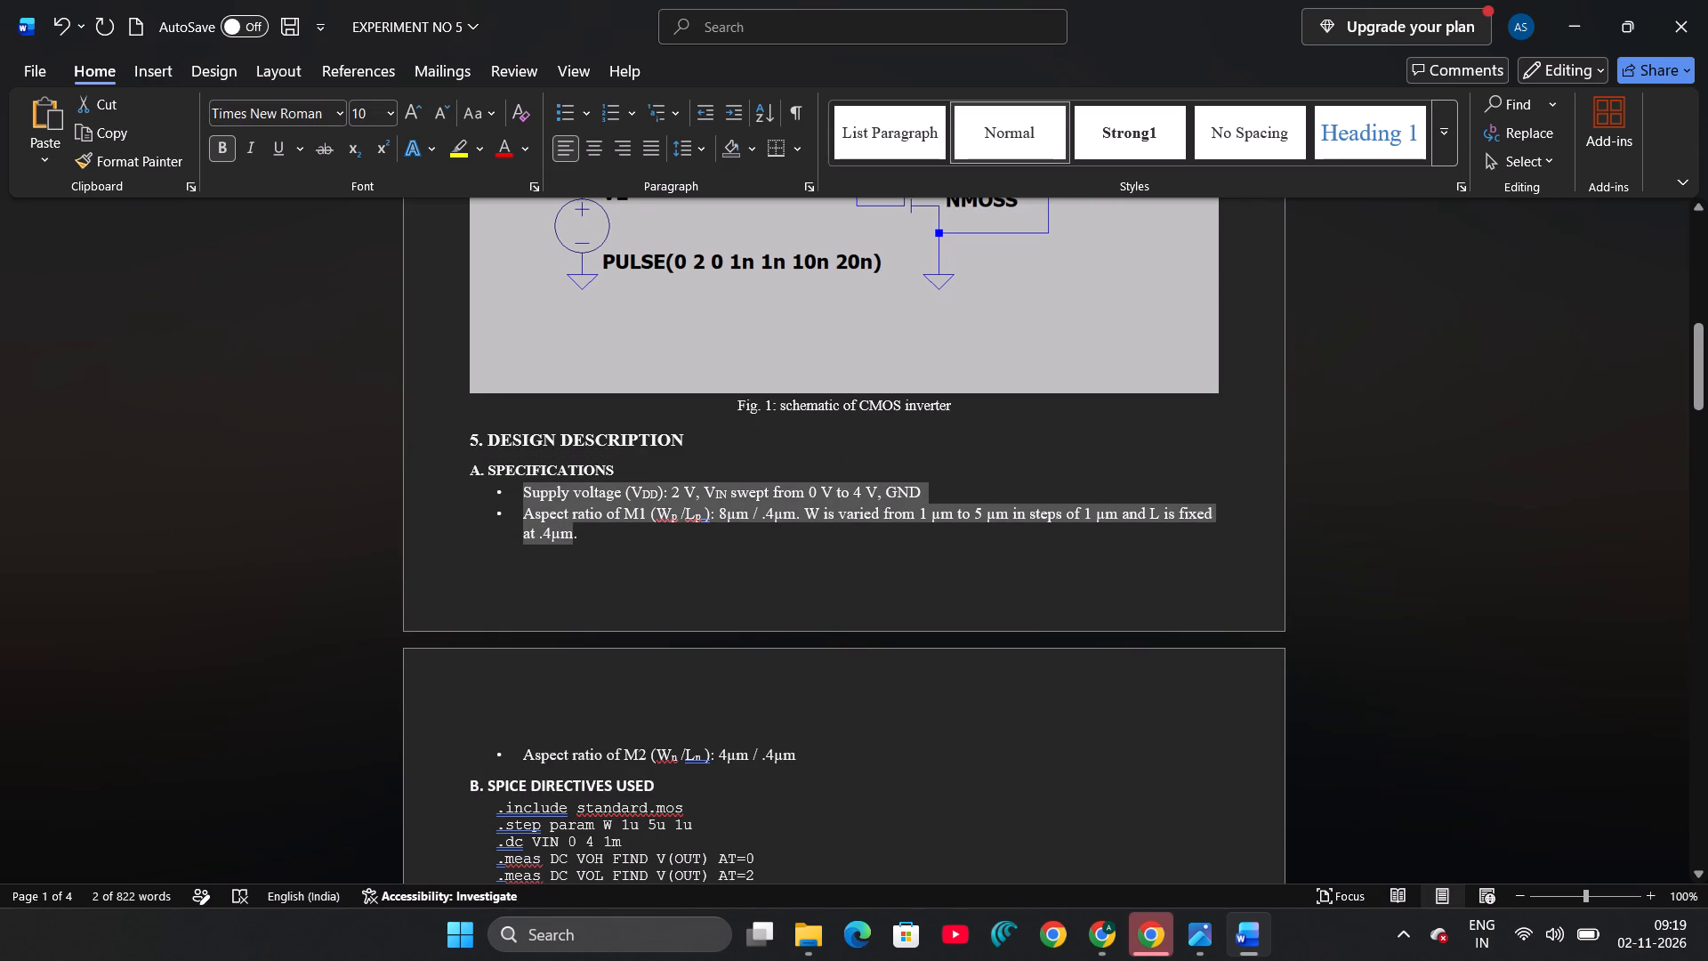
{"action": "left_click_drag", "start_coordinate": [568, 534], "coordinate": [592, 539]}
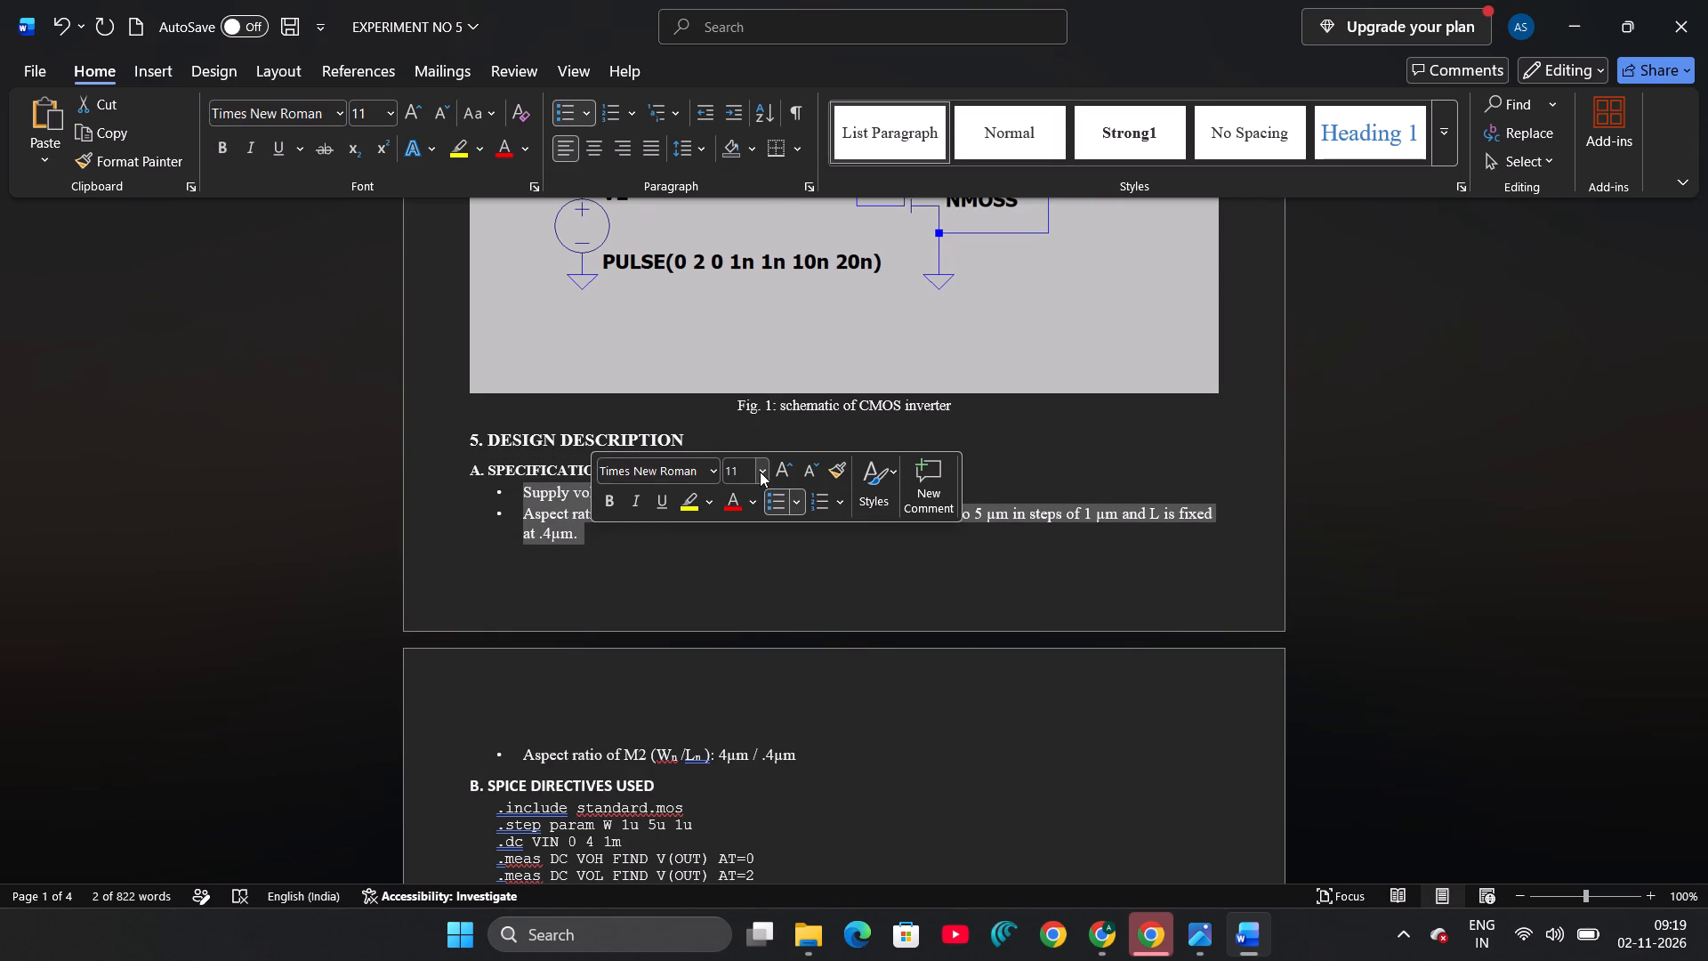
{"action": "left_click", "coordinate": [761, 473]}
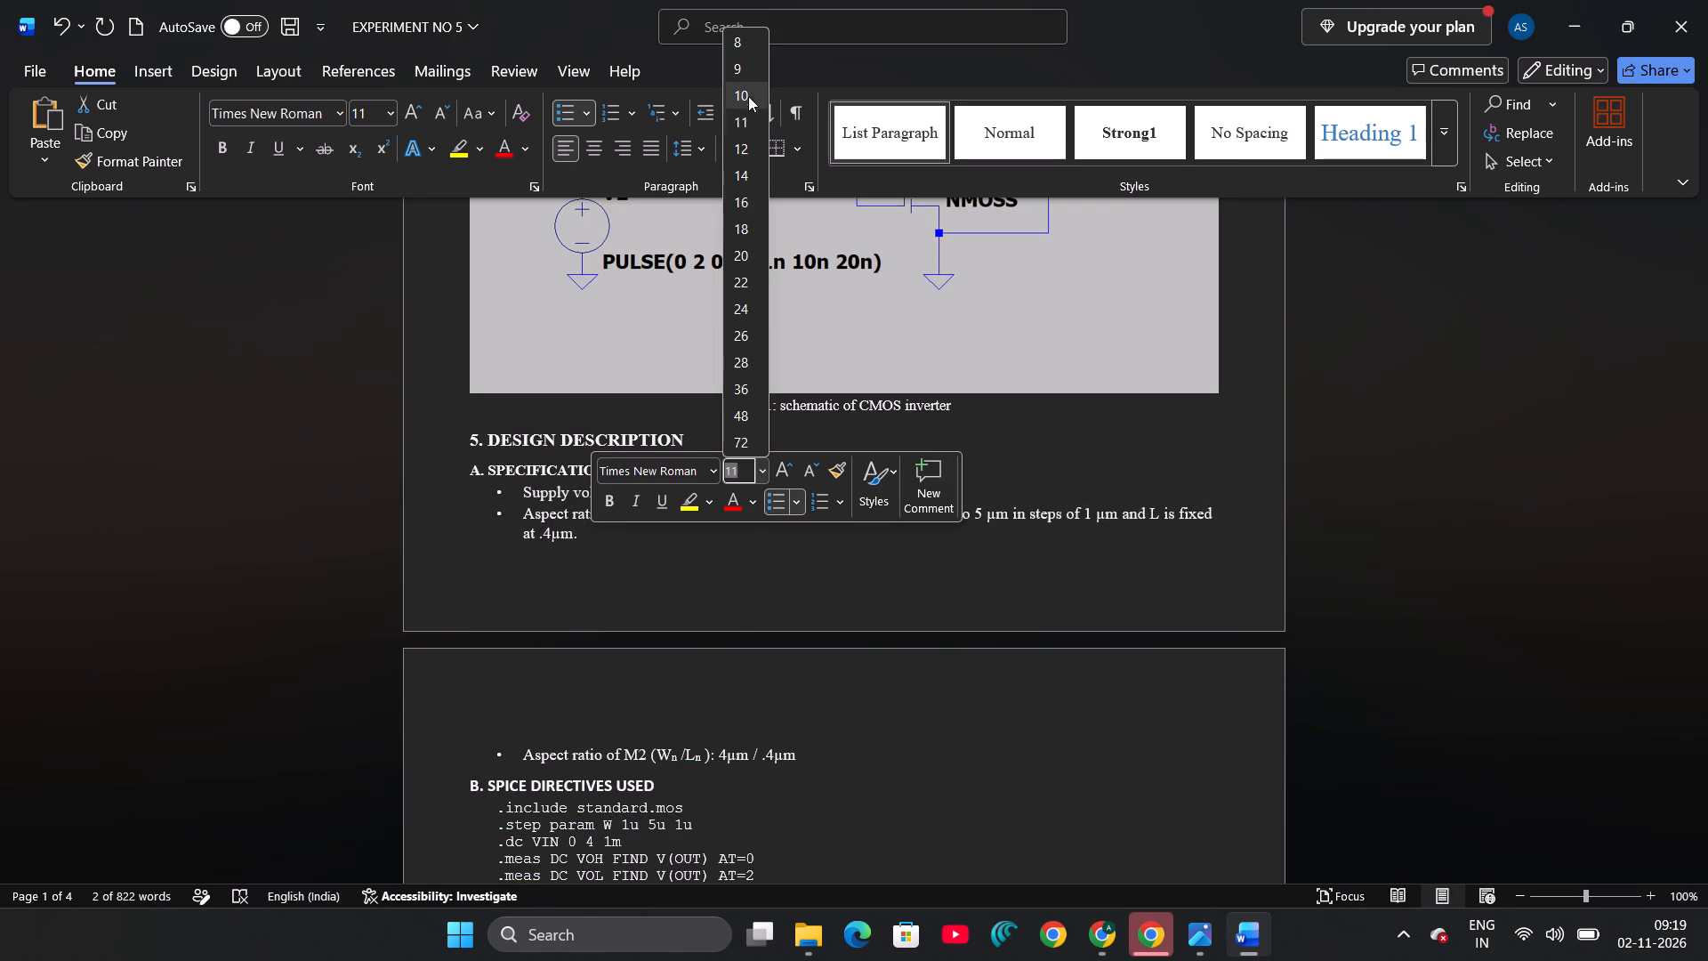
{"action": "left_click", "coordinate": [747, 90]}
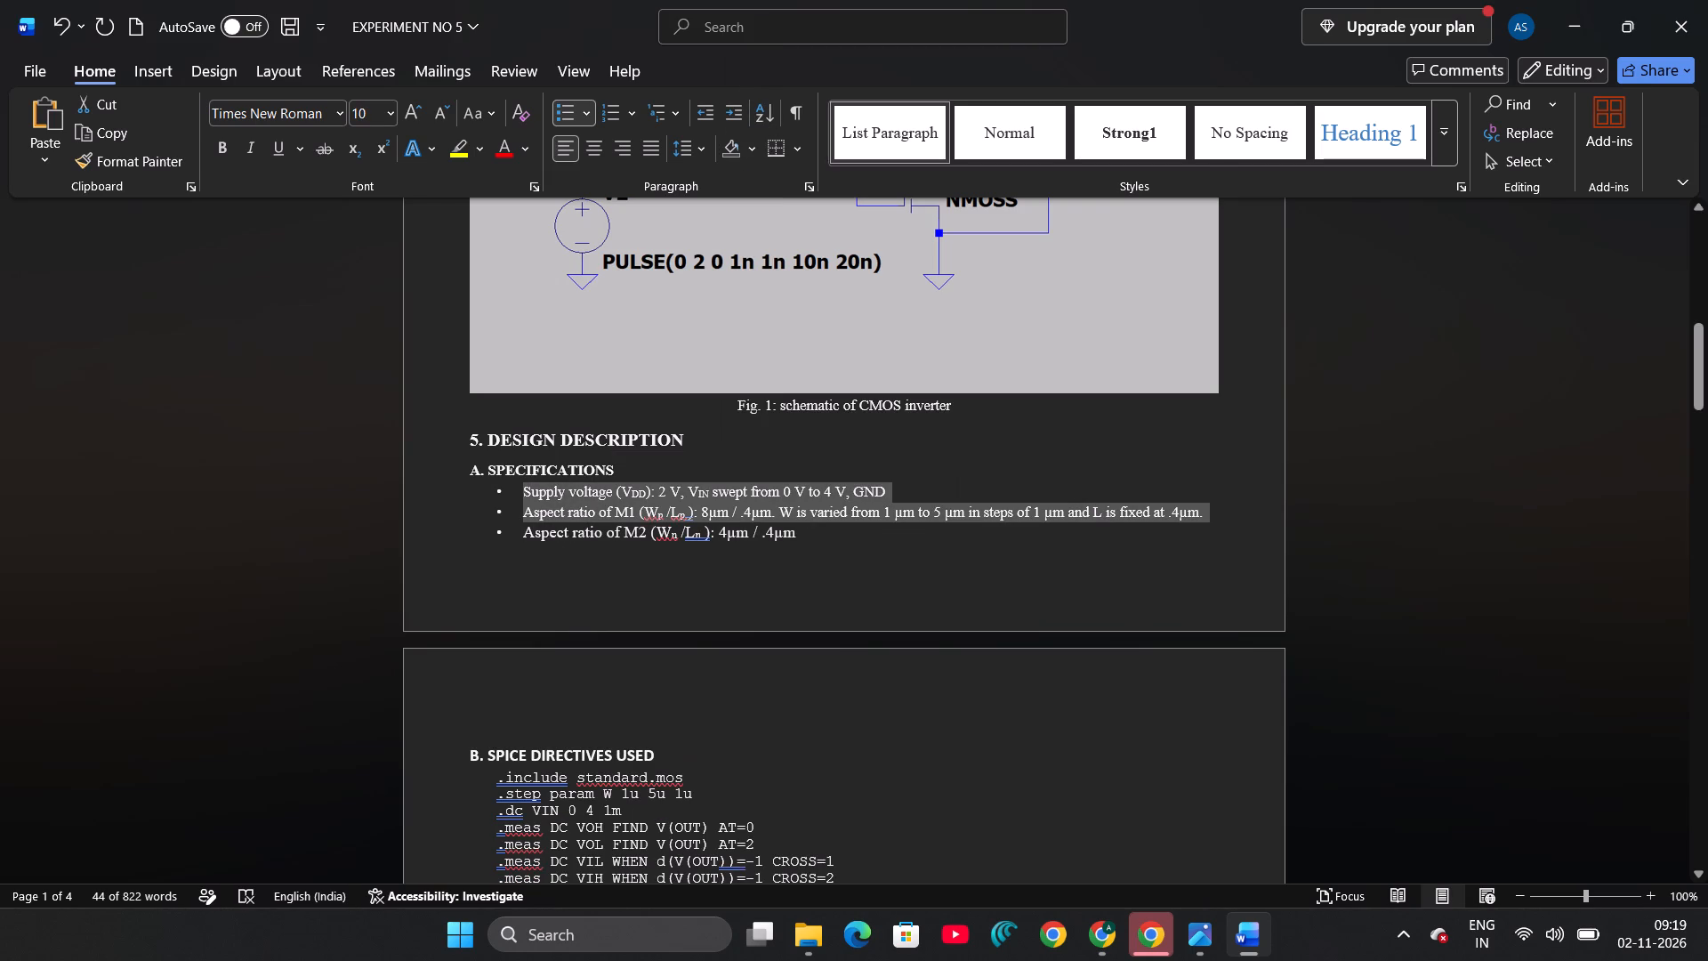
{"action": "left_click_drag", "start_coordinate": [823, 538], "coordinate": [520, 512]}
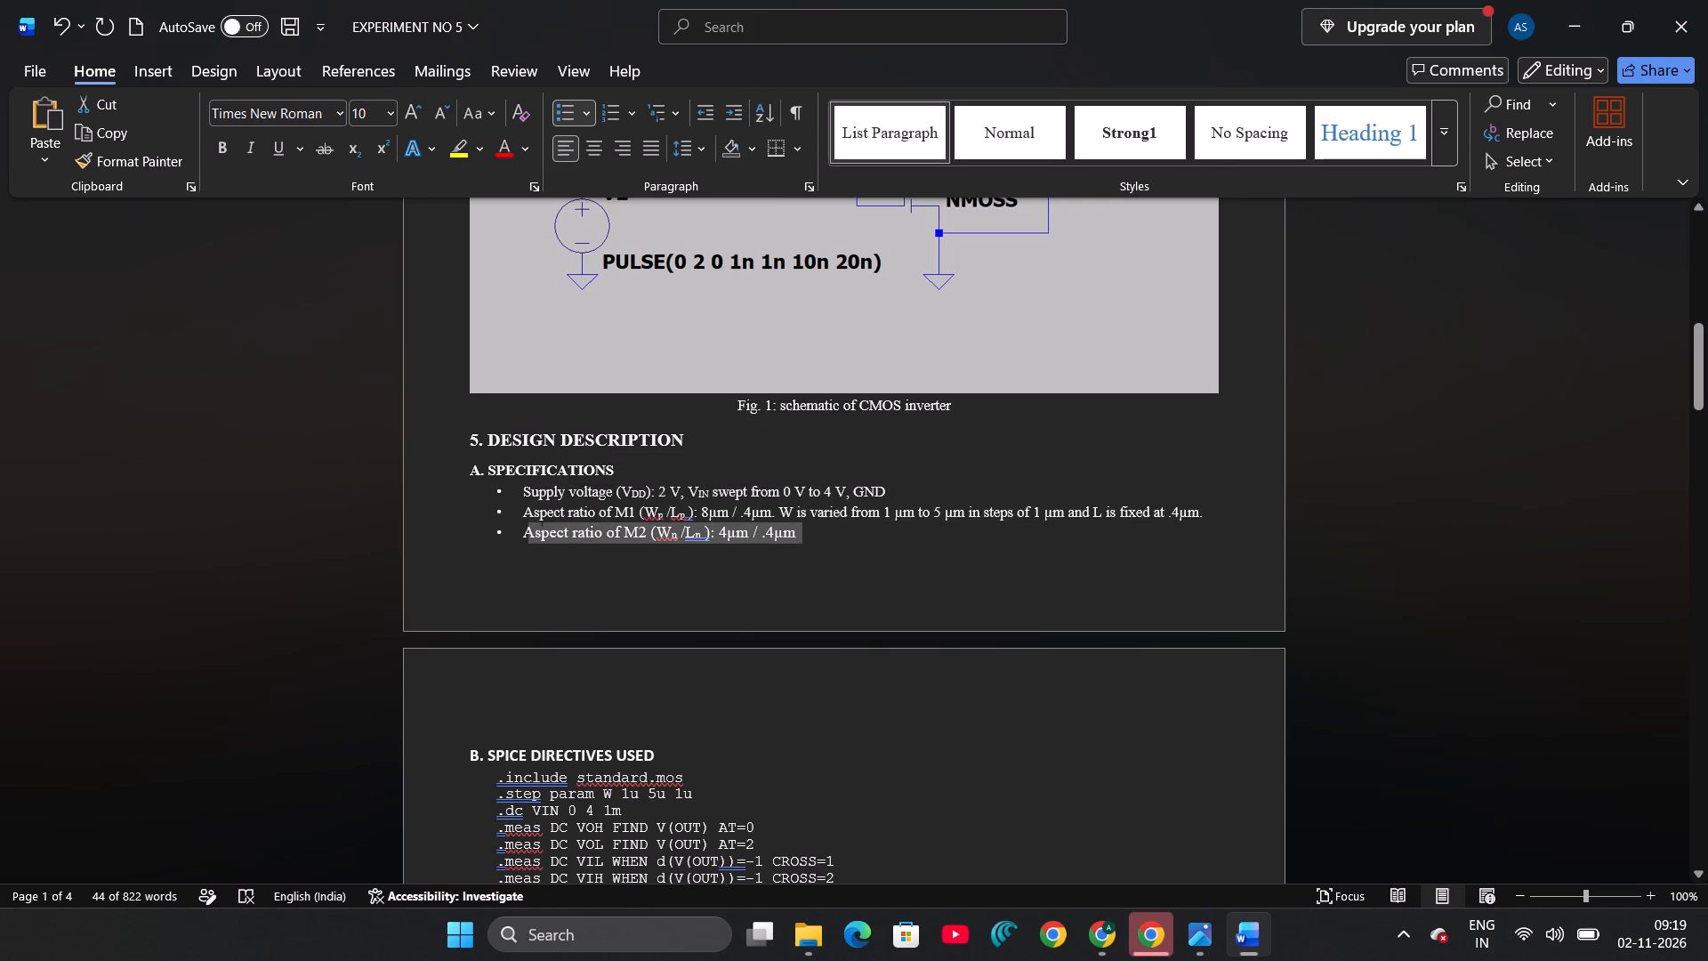
{"action": "left_click_drag", "start_coordinate": [520, 512], "coordinate": [509, 493]}
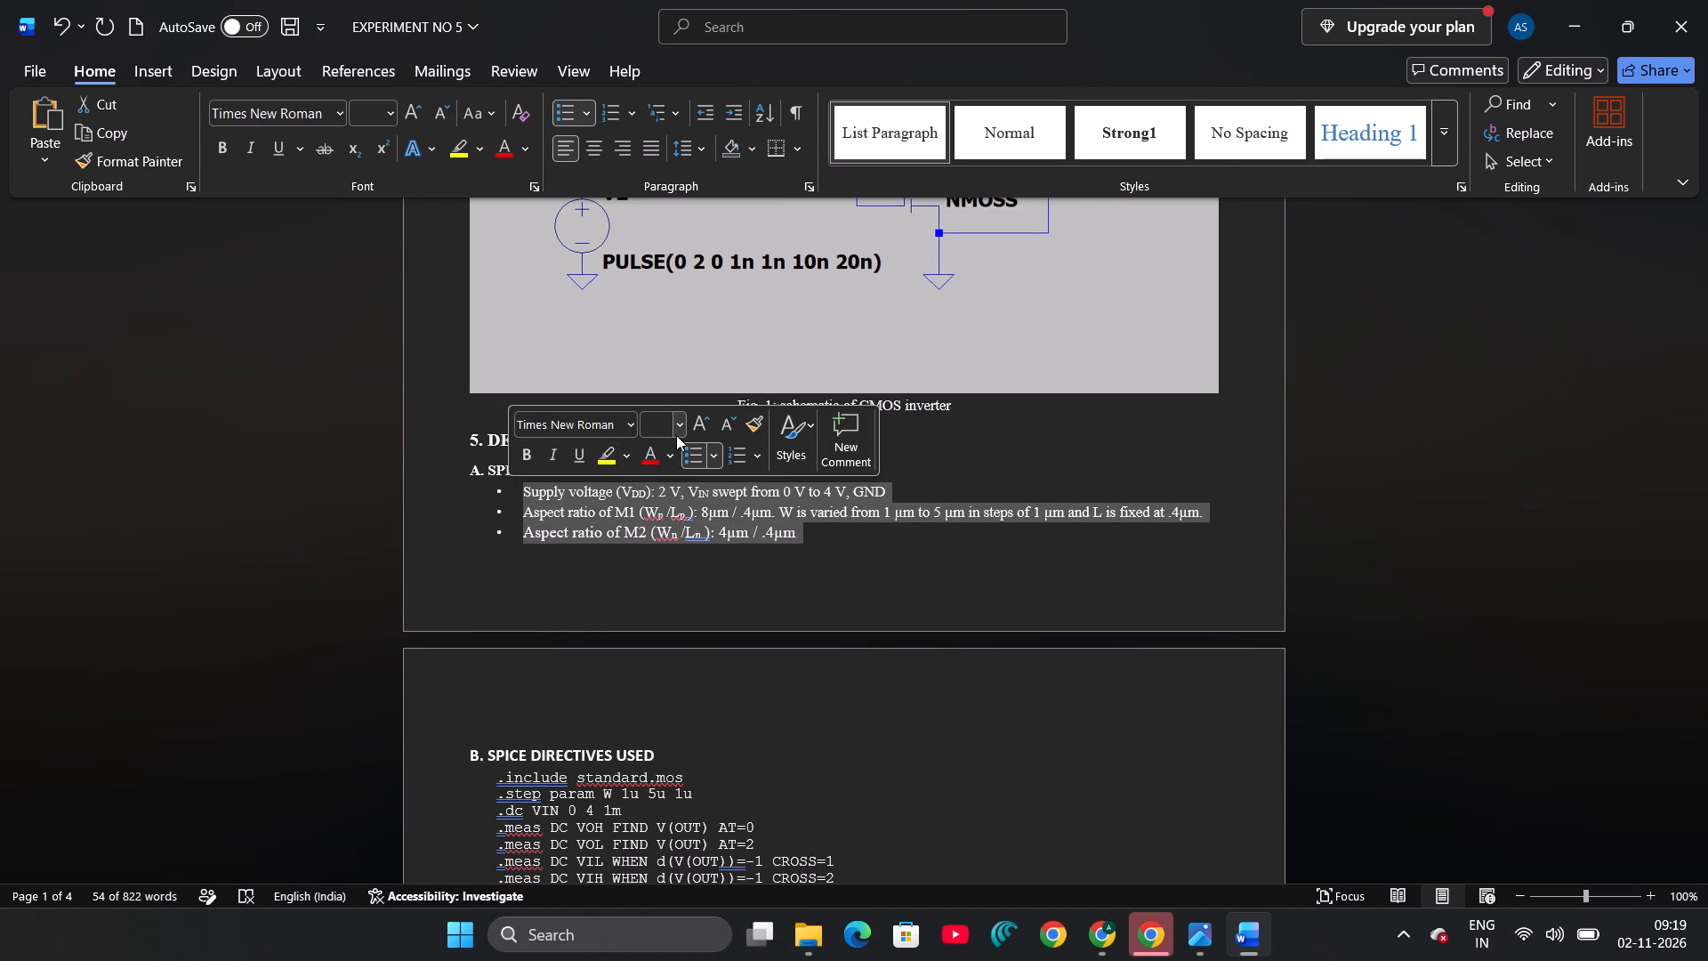
{"action": "left_click", "coordinate": [675, 435]}
{"action": "left_click", "coordinate": [662, 508]}
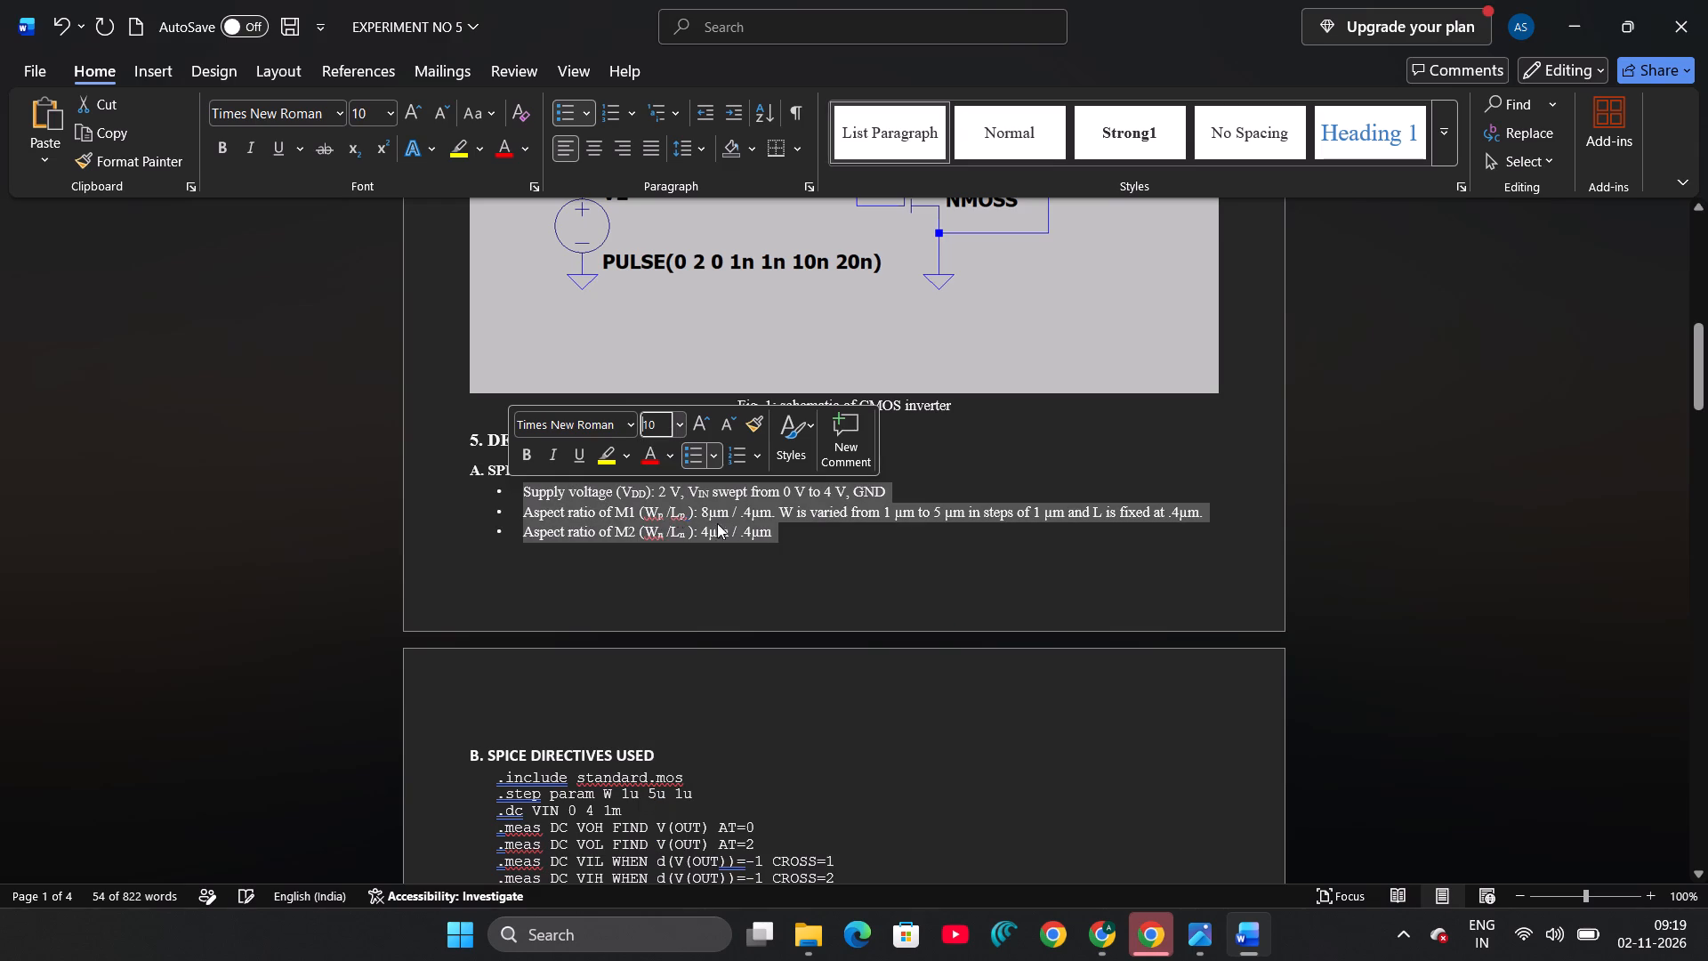
{"action": "left_click", "coordinate": [802, 537]}
Format the "B. SPICE DIRECTIVES USED" heading at size 10 in Times New Roman.
{"action": "scroll", "coordinate": [802, 537], "scroll_direction": "down", "scroll_amount": 1}
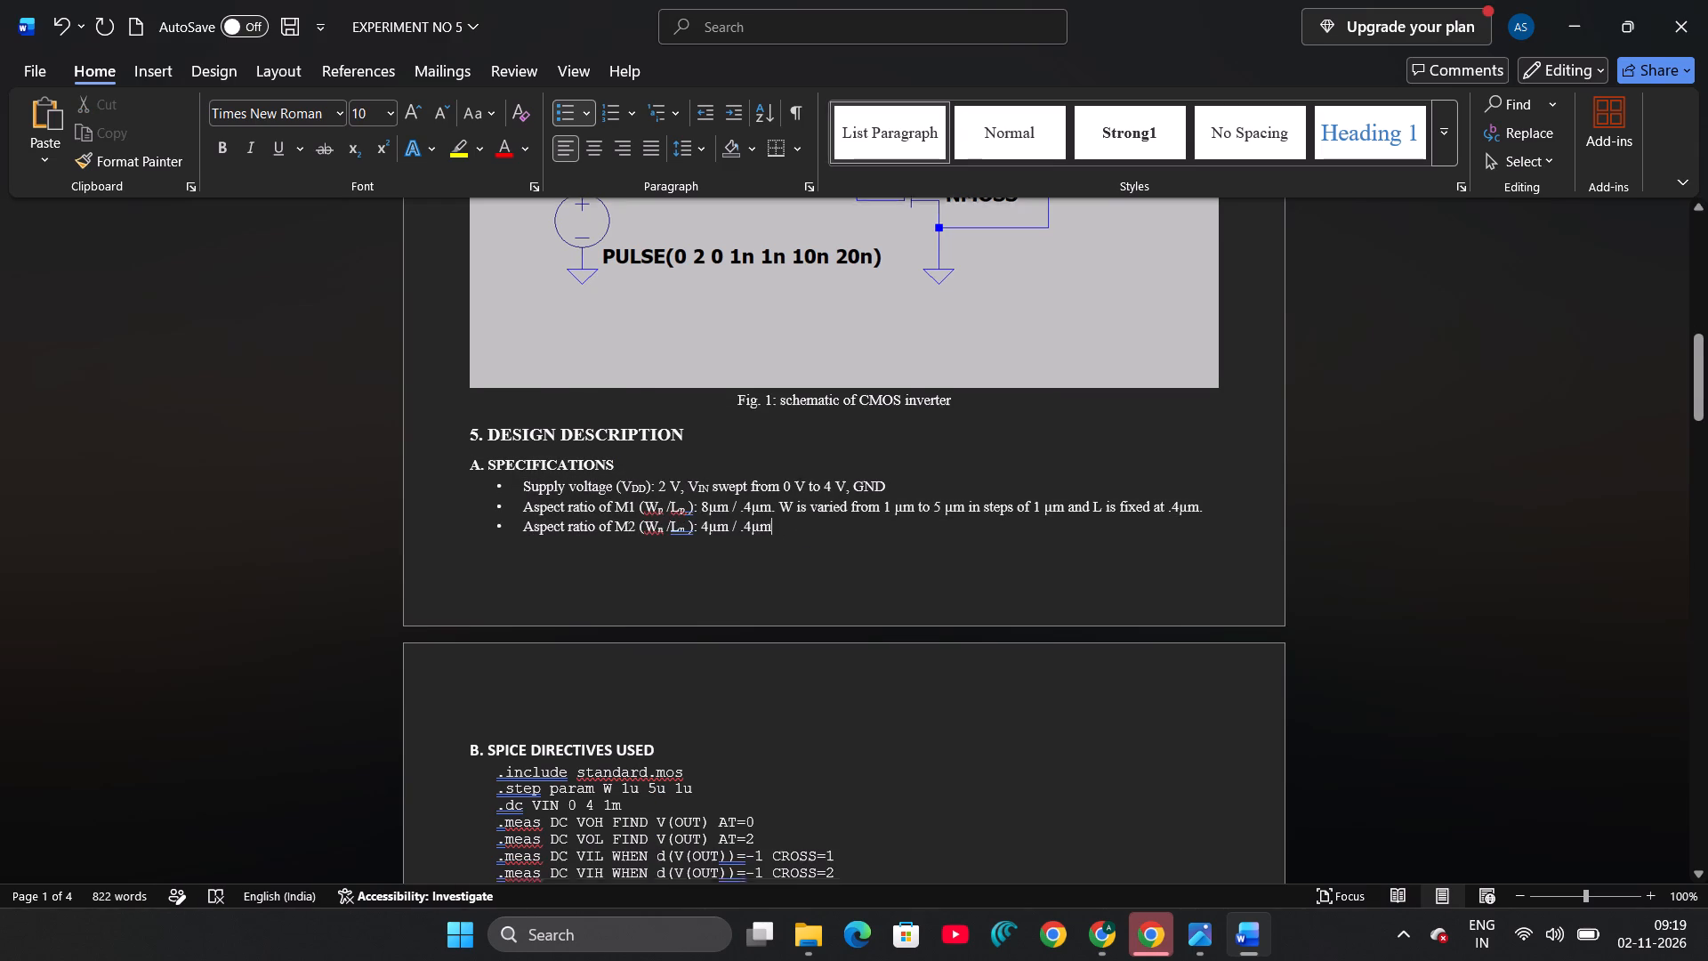
{"action": "scroll", "coordinate": [802, 537], "scroll_direction": "down", "scroll_amount": 1}
{"action": "left_click_drag", "start_coordinate": [661, 648], "coordinate": [454, 650]}
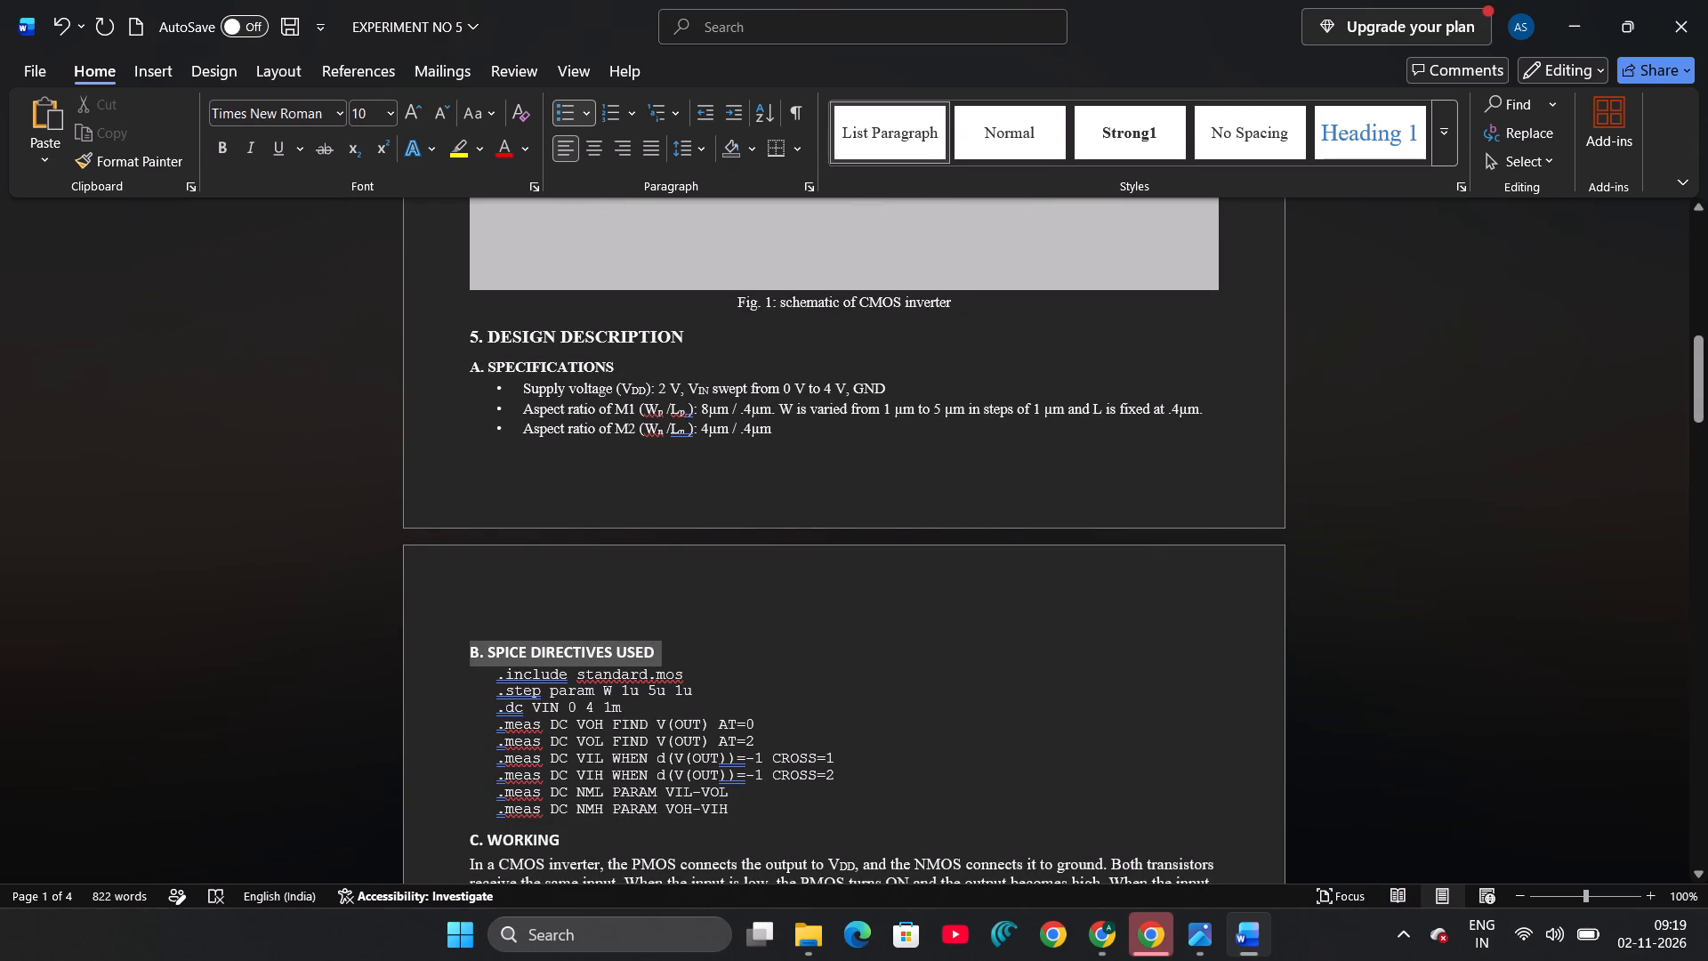
{"action": "left_click", "coordinate": [629, 589]}
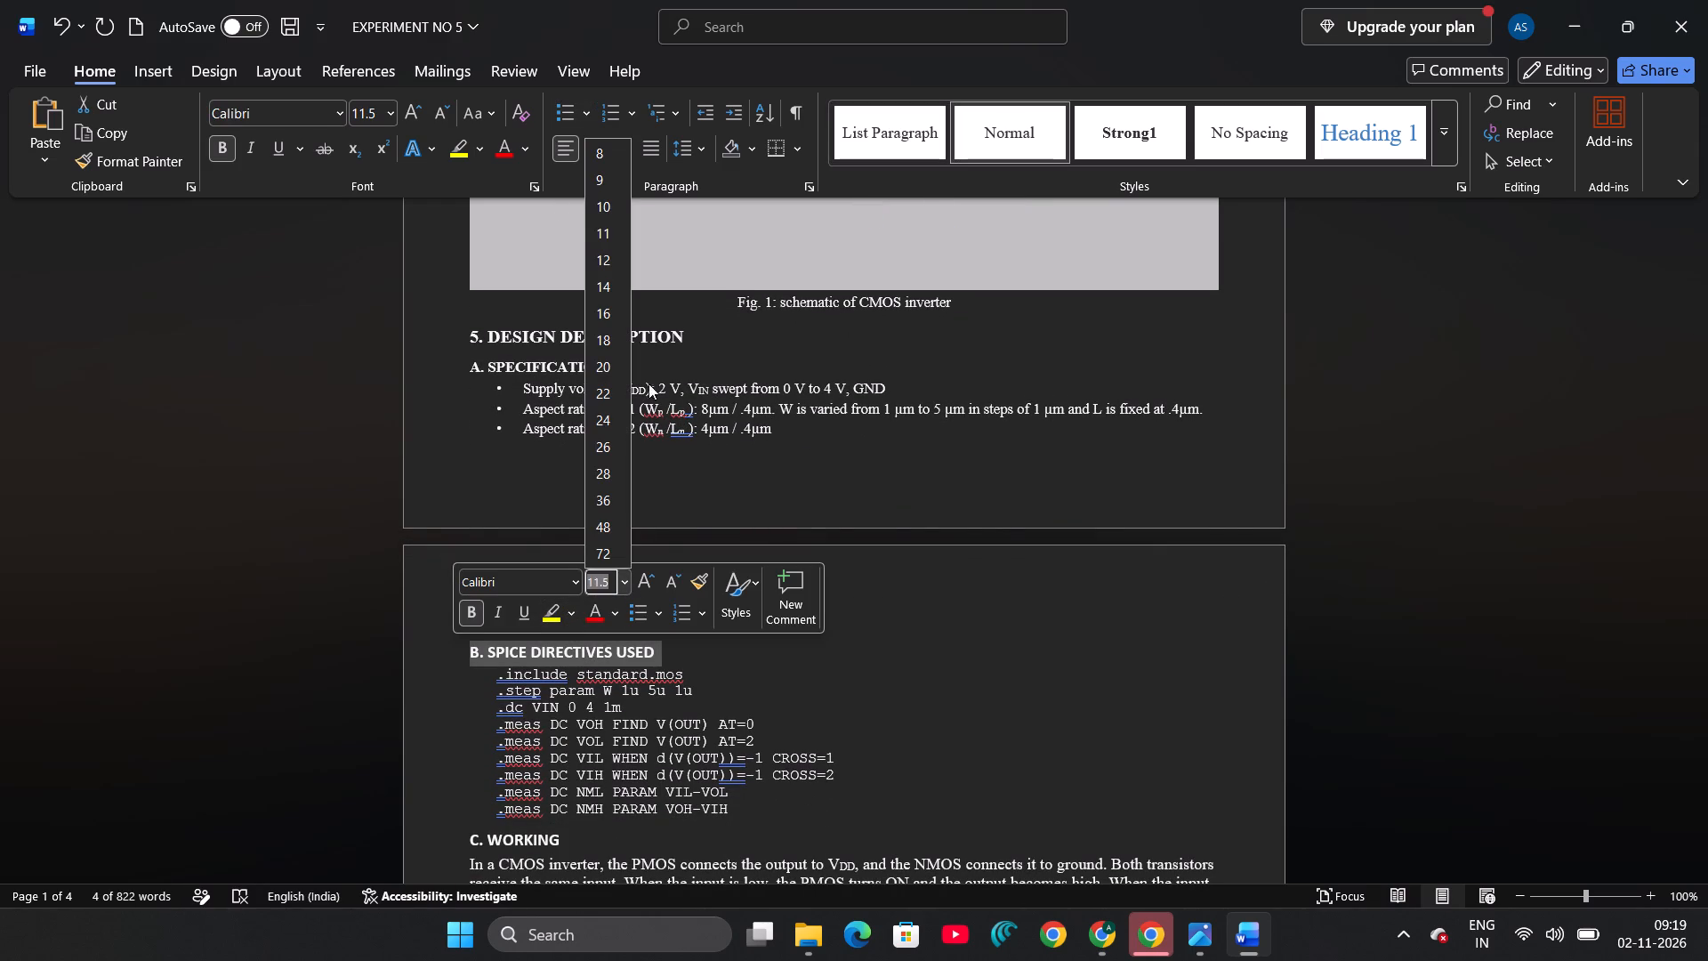
{"action": "left_click", "coordinate": [611, 206]}
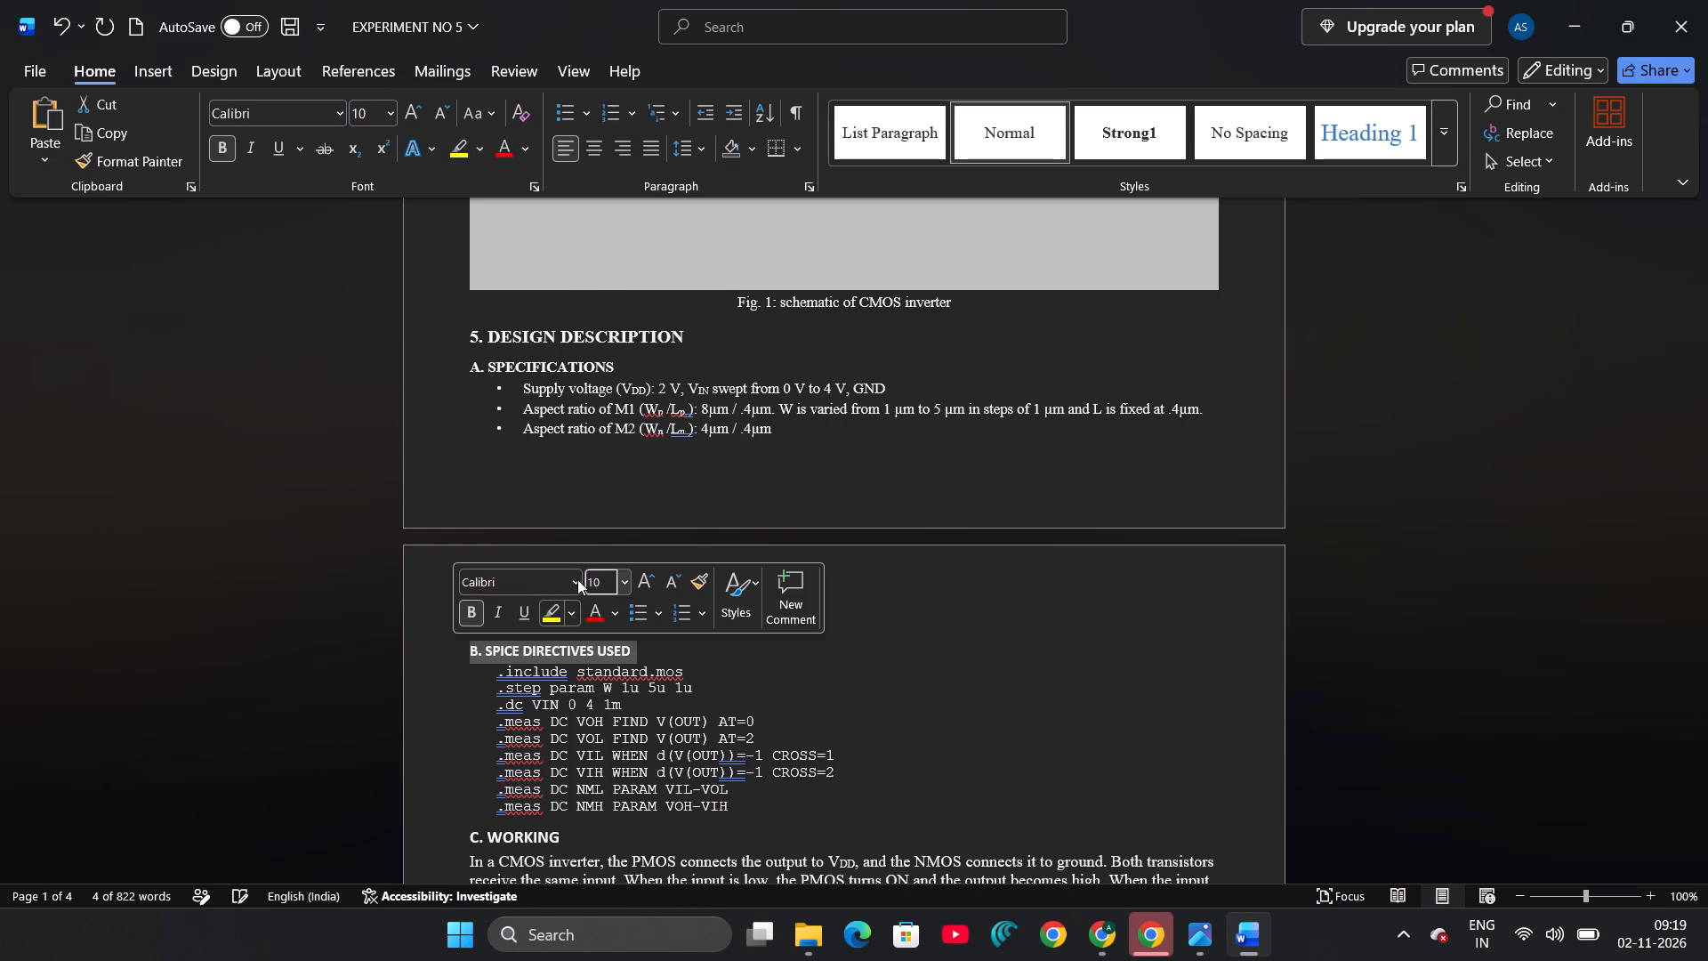
{"action": "left_click", "coordinate": [577, 579]}
{"action": "scroll", "coordinate": [625, 253], "scroll_direction": "up", "scroll_amount": 5}
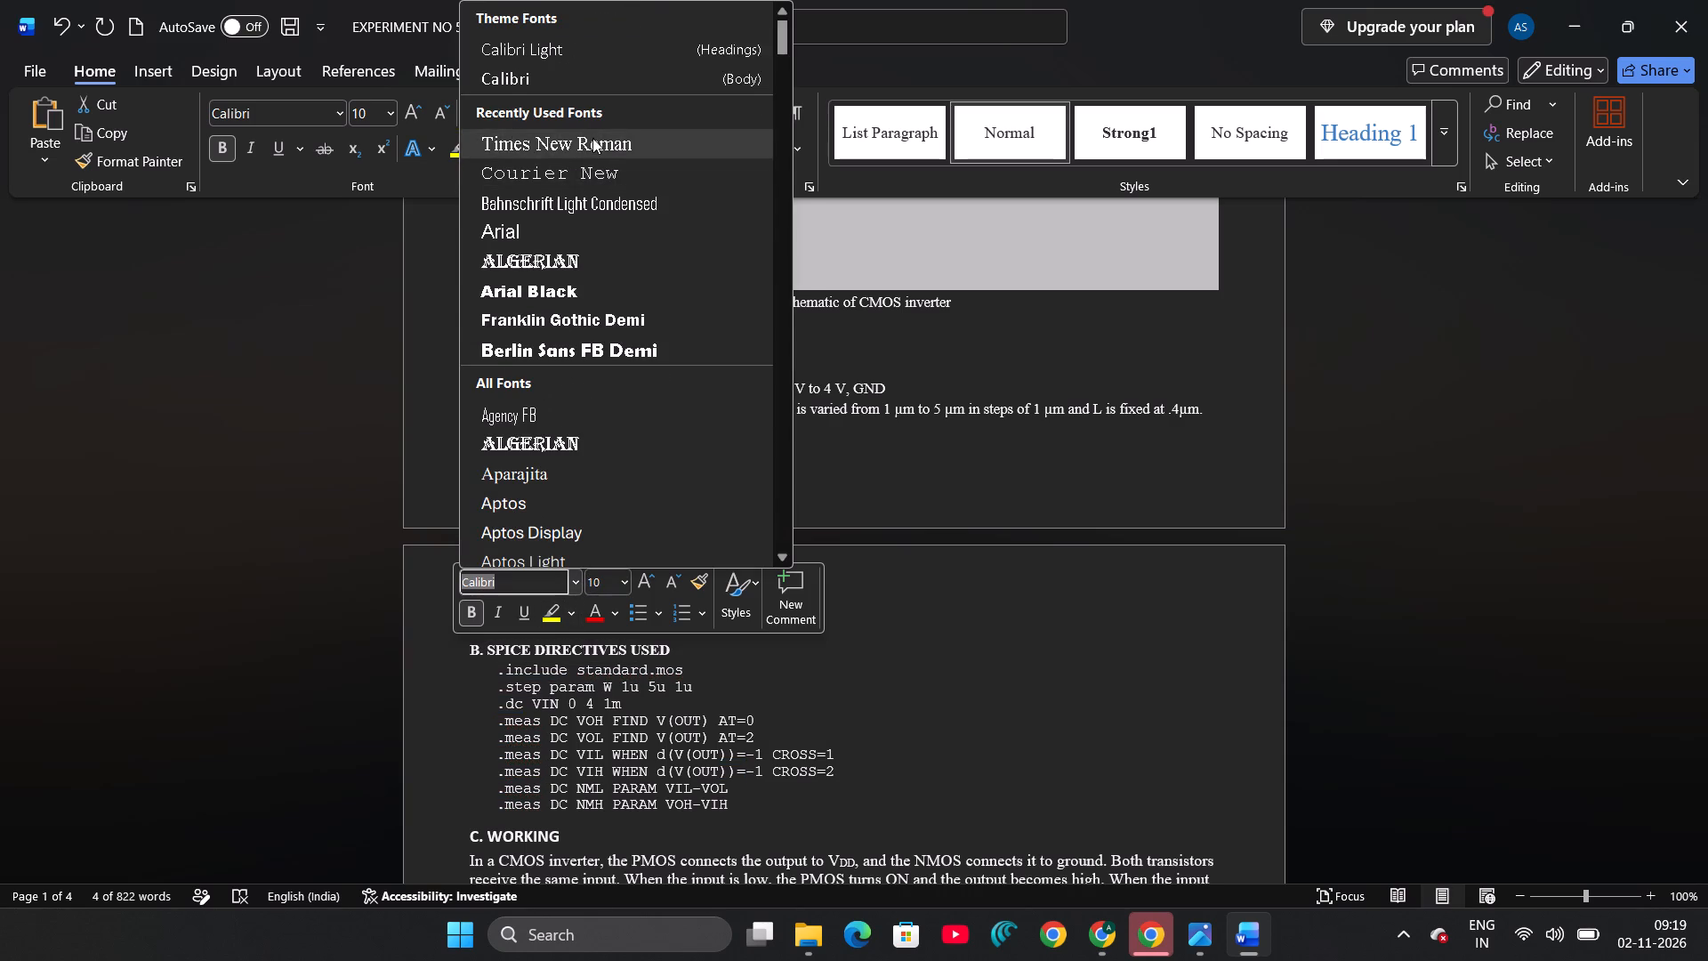
{"action": "left_click", "coordinate": [592, 138]}
{"action": "left_click", "coordinate": [494, 678]}
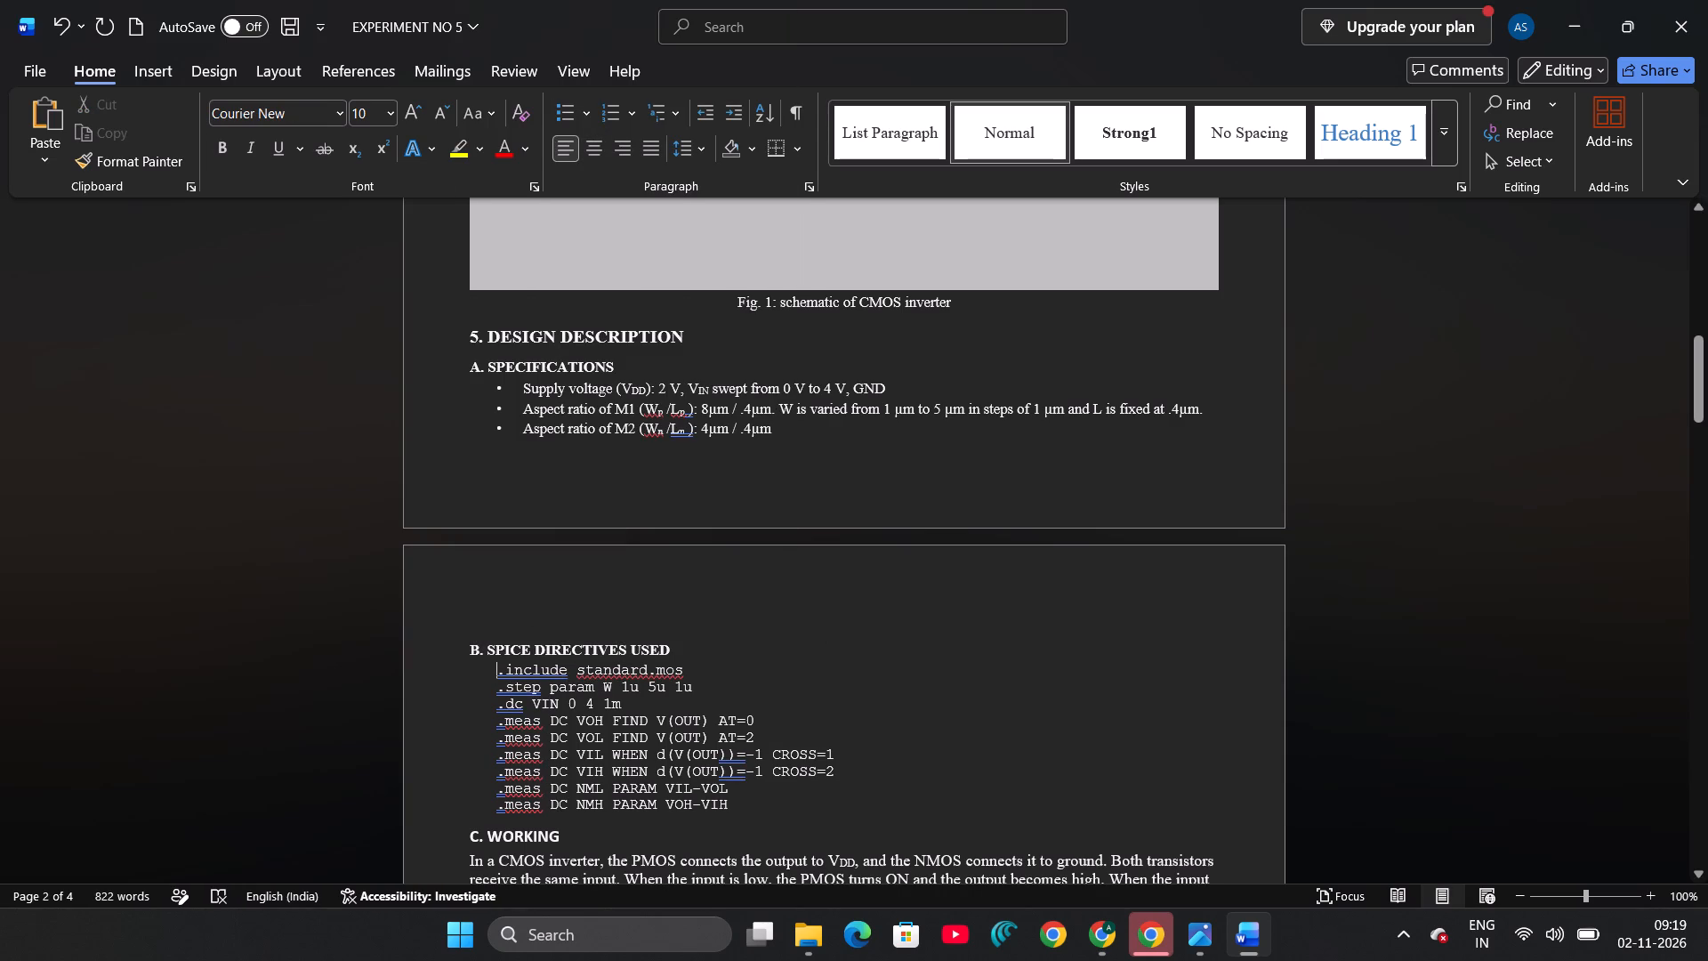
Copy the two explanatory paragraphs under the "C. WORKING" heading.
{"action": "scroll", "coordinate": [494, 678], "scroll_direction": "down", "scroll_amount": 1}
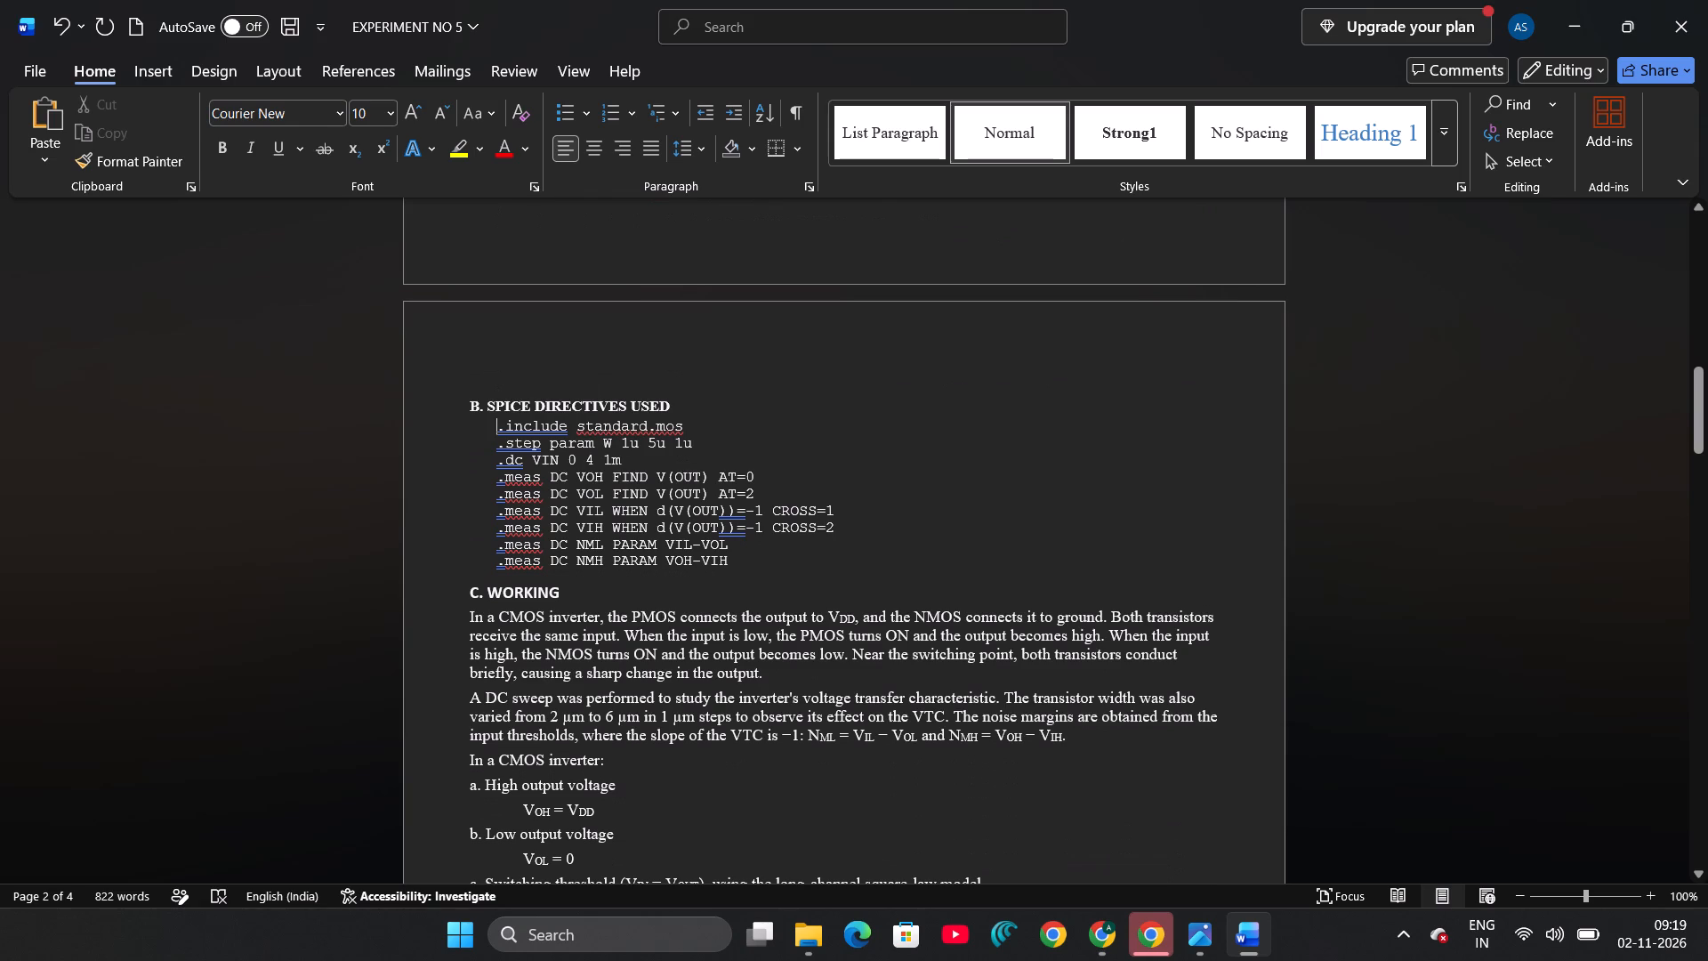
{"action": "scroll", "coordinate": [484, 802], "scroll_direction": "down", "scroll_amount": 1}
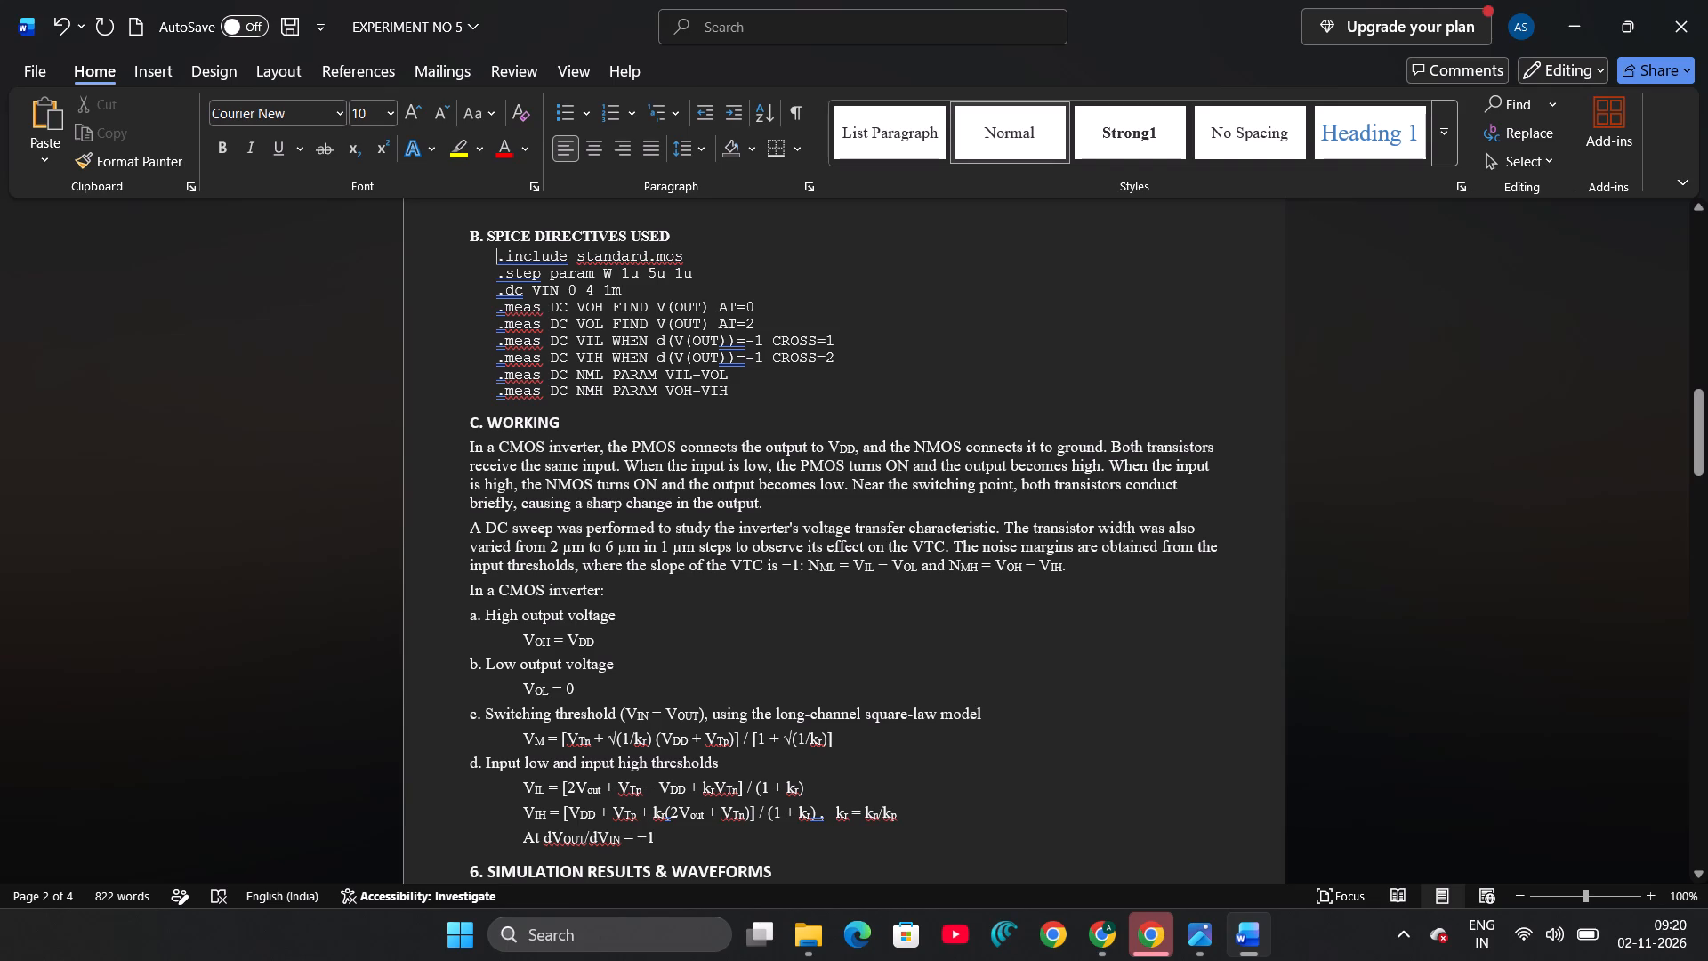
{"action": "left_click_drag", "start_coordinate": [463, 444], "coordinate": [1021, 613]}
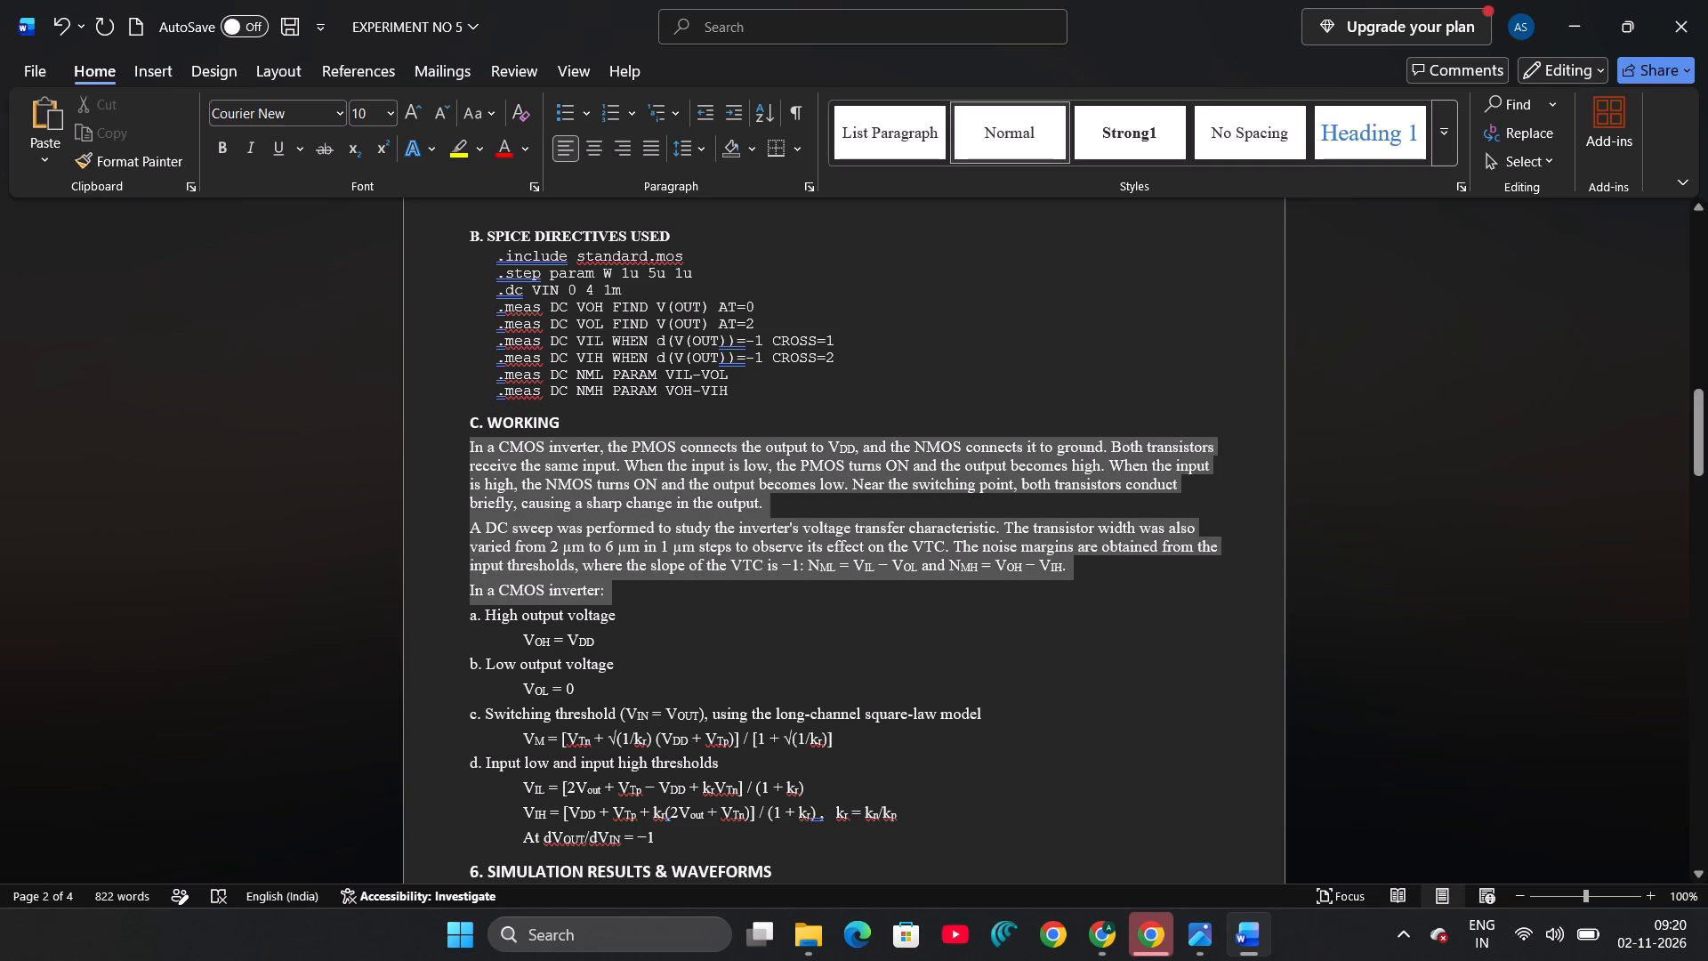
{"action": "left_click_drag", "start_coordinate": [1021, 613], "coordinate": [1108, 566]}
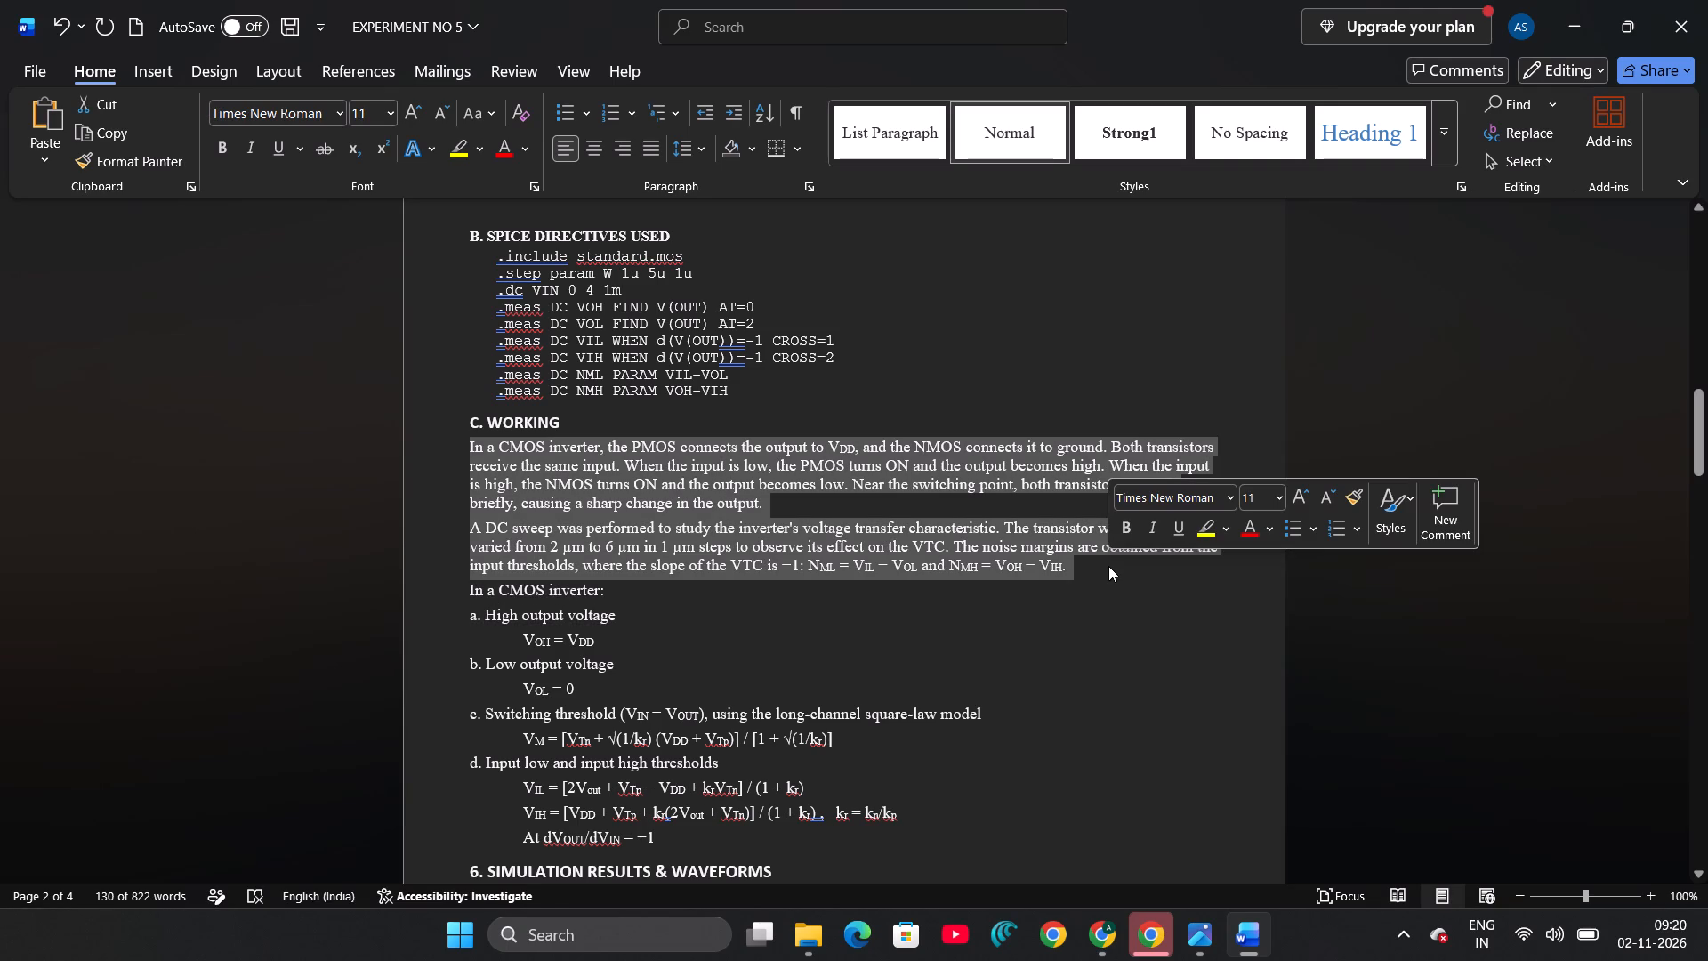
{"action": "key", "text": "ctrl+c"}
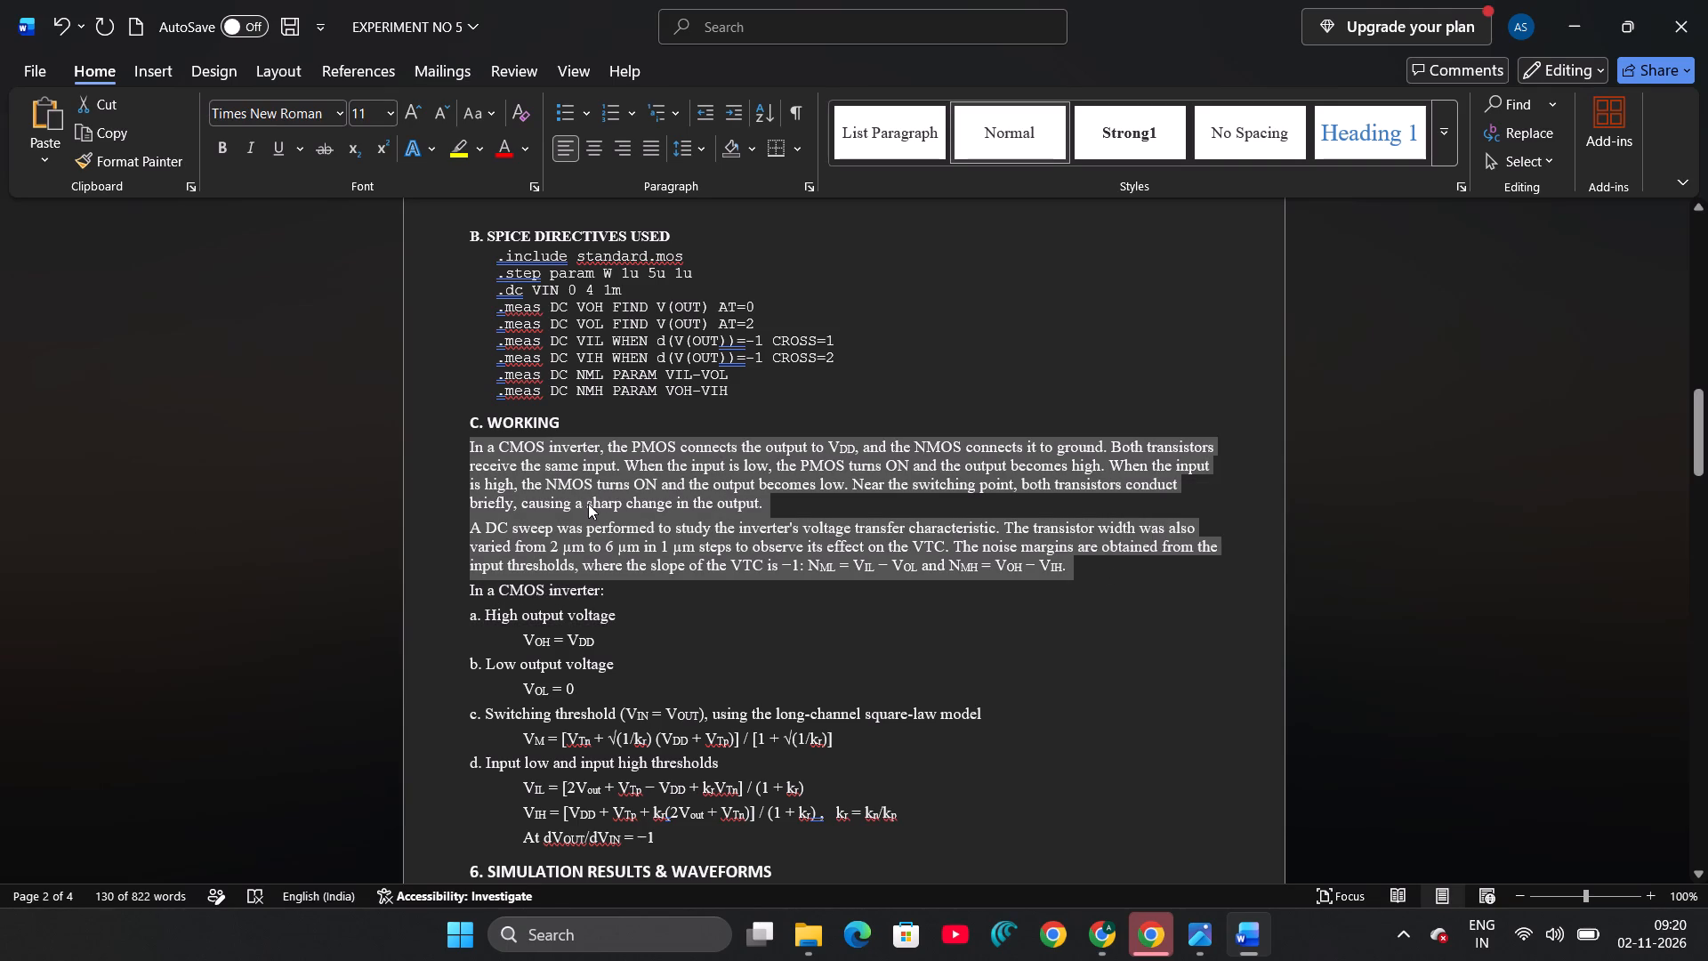
Change the transistor width range in the DC sweep paragraph to 1 µm to 5 µm.
{"action": "left_click", "coordinate": [578, 525]}
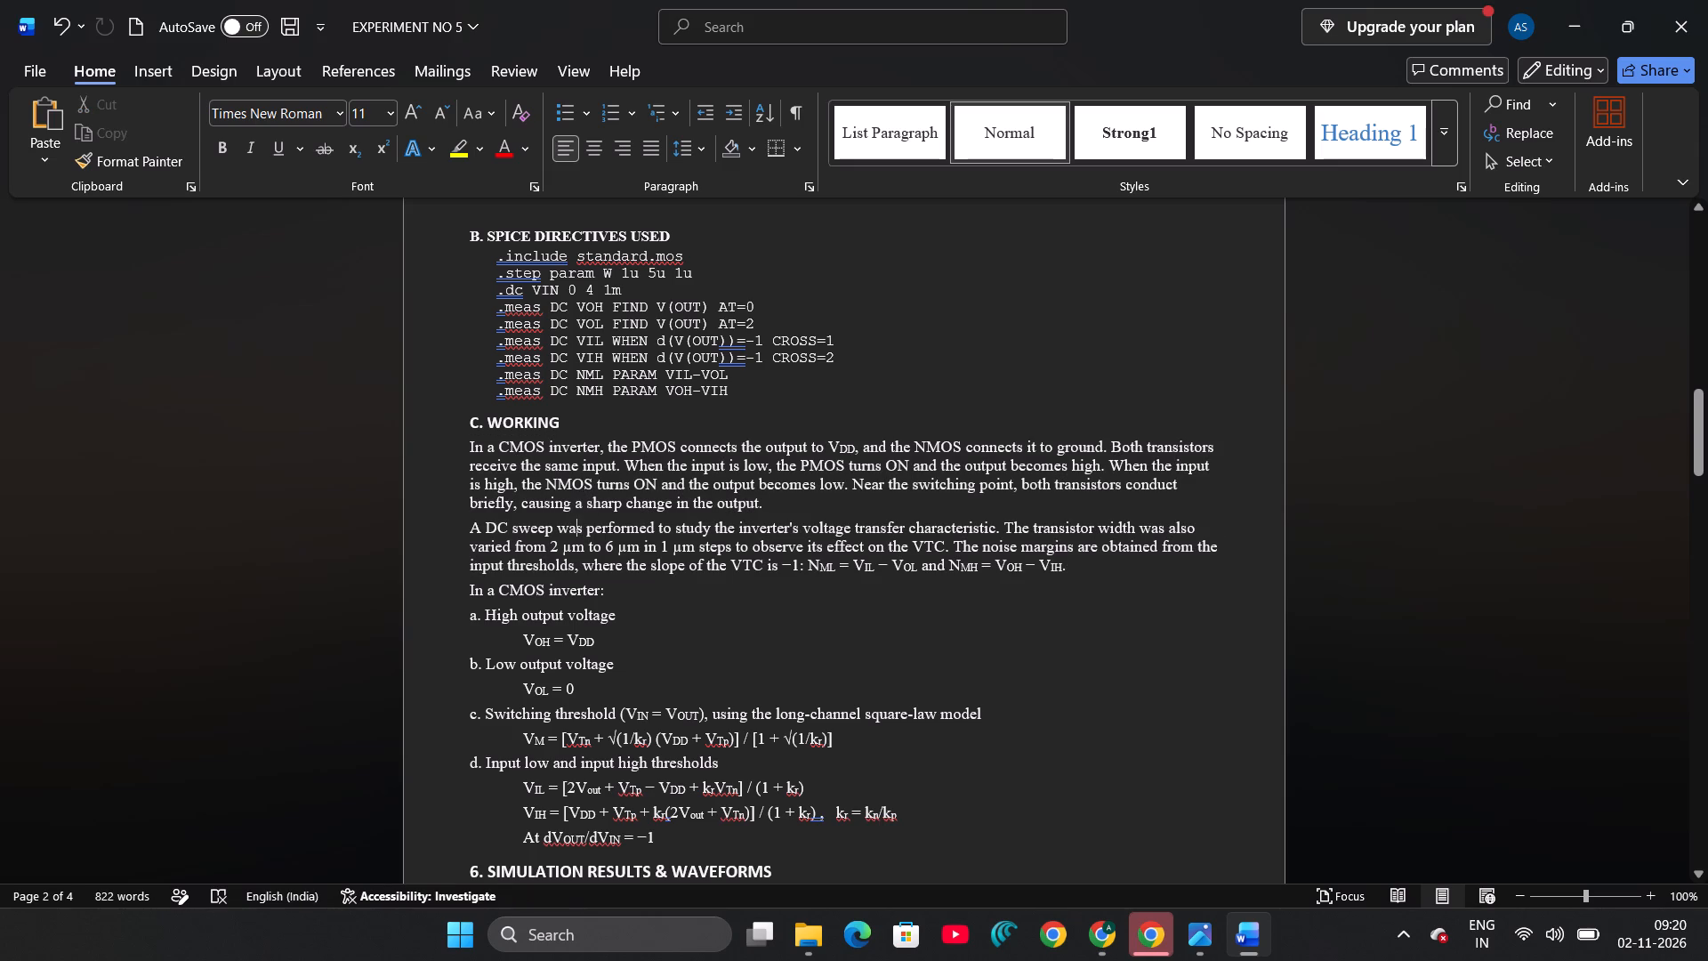
{"action": "left_click", "coordinate": [557, 550]}
{"action": "key", "text": "BackSpace"}
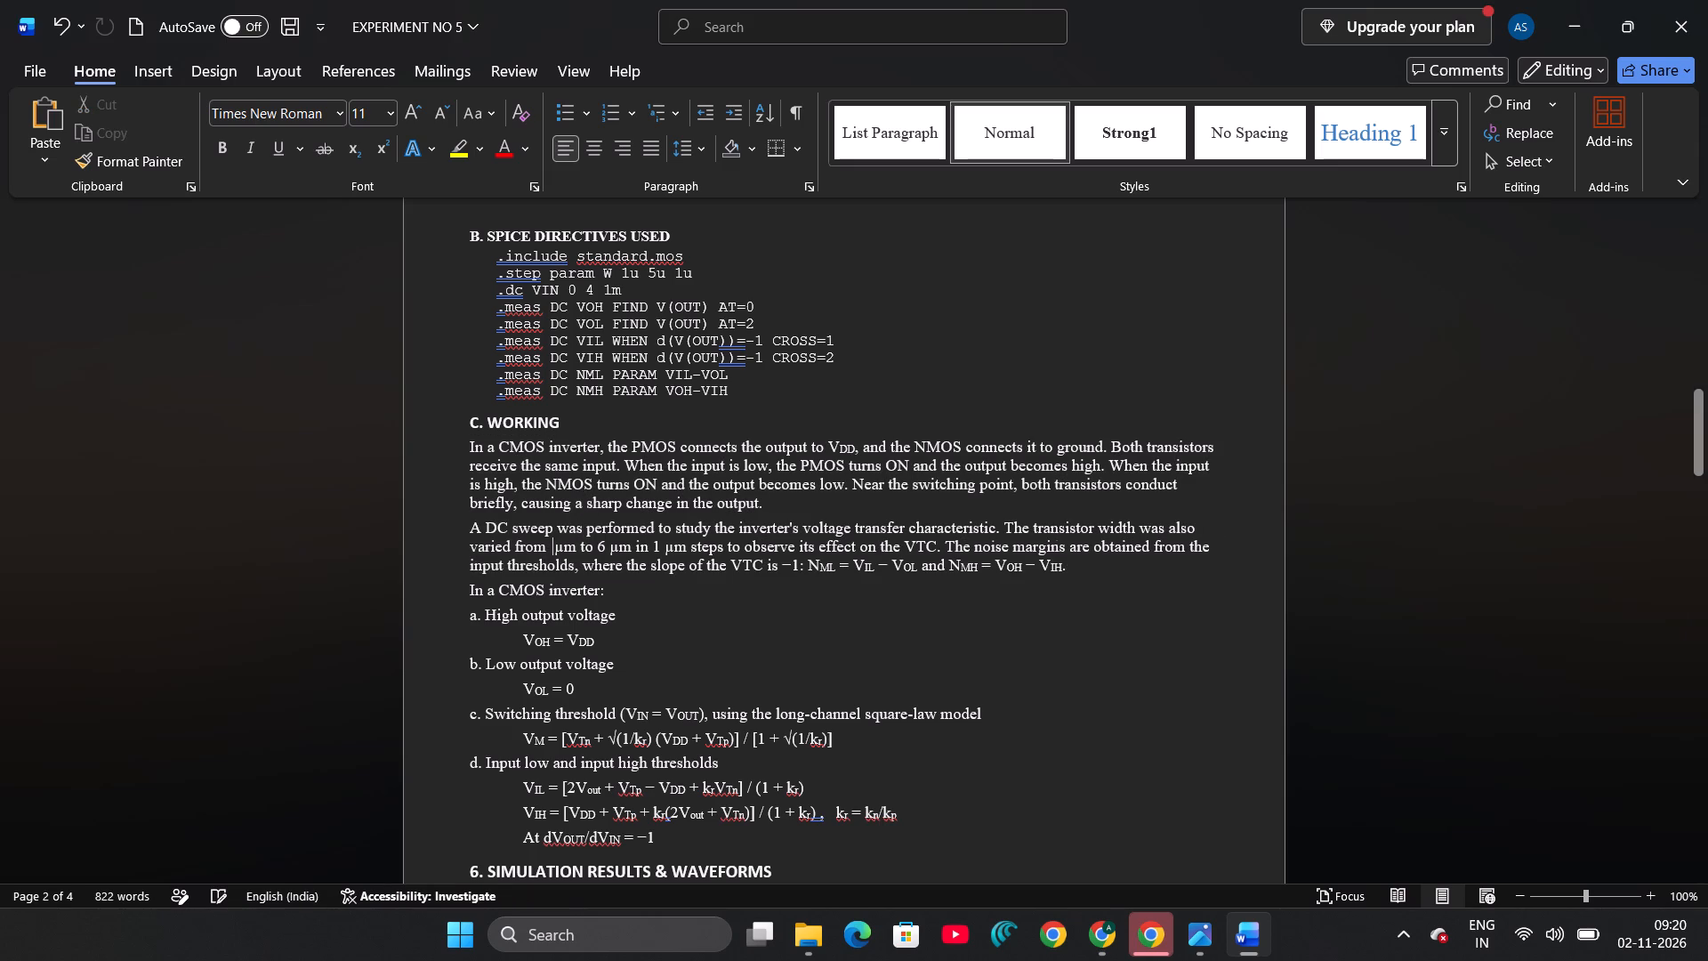
{"action": "key", "text": "1"}
{"action": "key", "text": "Right"}
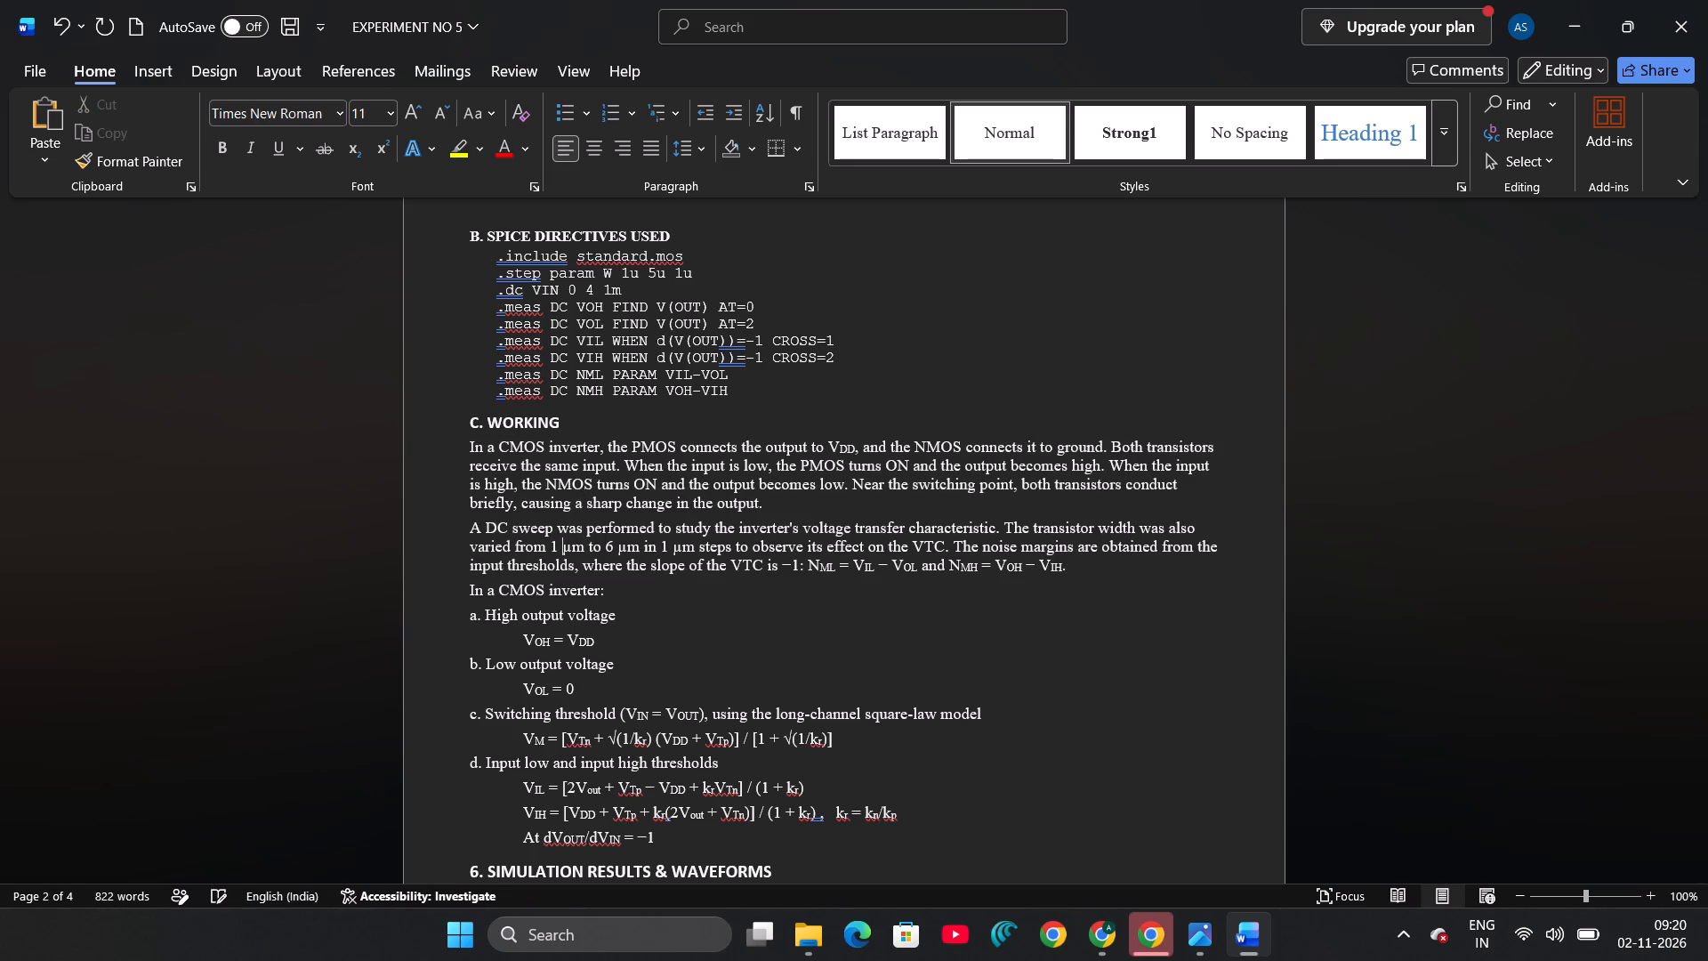
{"action": "key", "text": "Right"}
{"action": "key", "text": "Right"}
{"action": "key", "text": "Right"}
{"action": "key", "text": "Right"}
{"action": "key", "text": "Right"}
{"action": "key", "text": "Right"}
{"action": "key", "text": "Right"}
{"action": "key", "text": "BackSpace"}
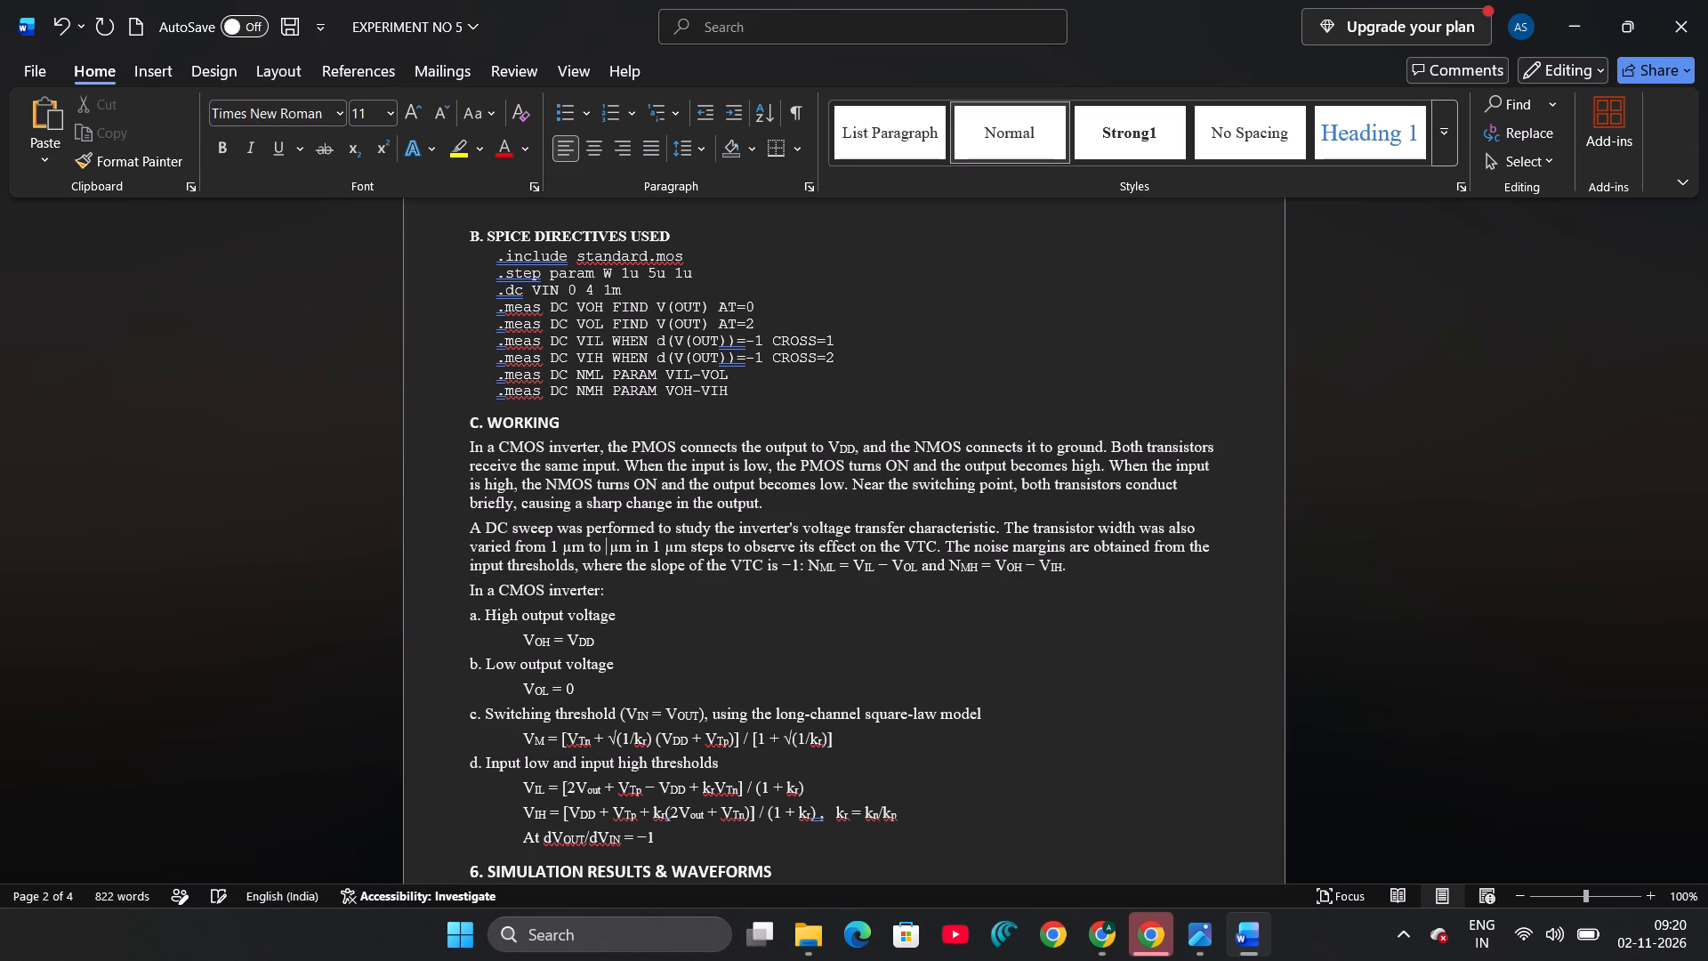
{"action": "key", "text": "5"}
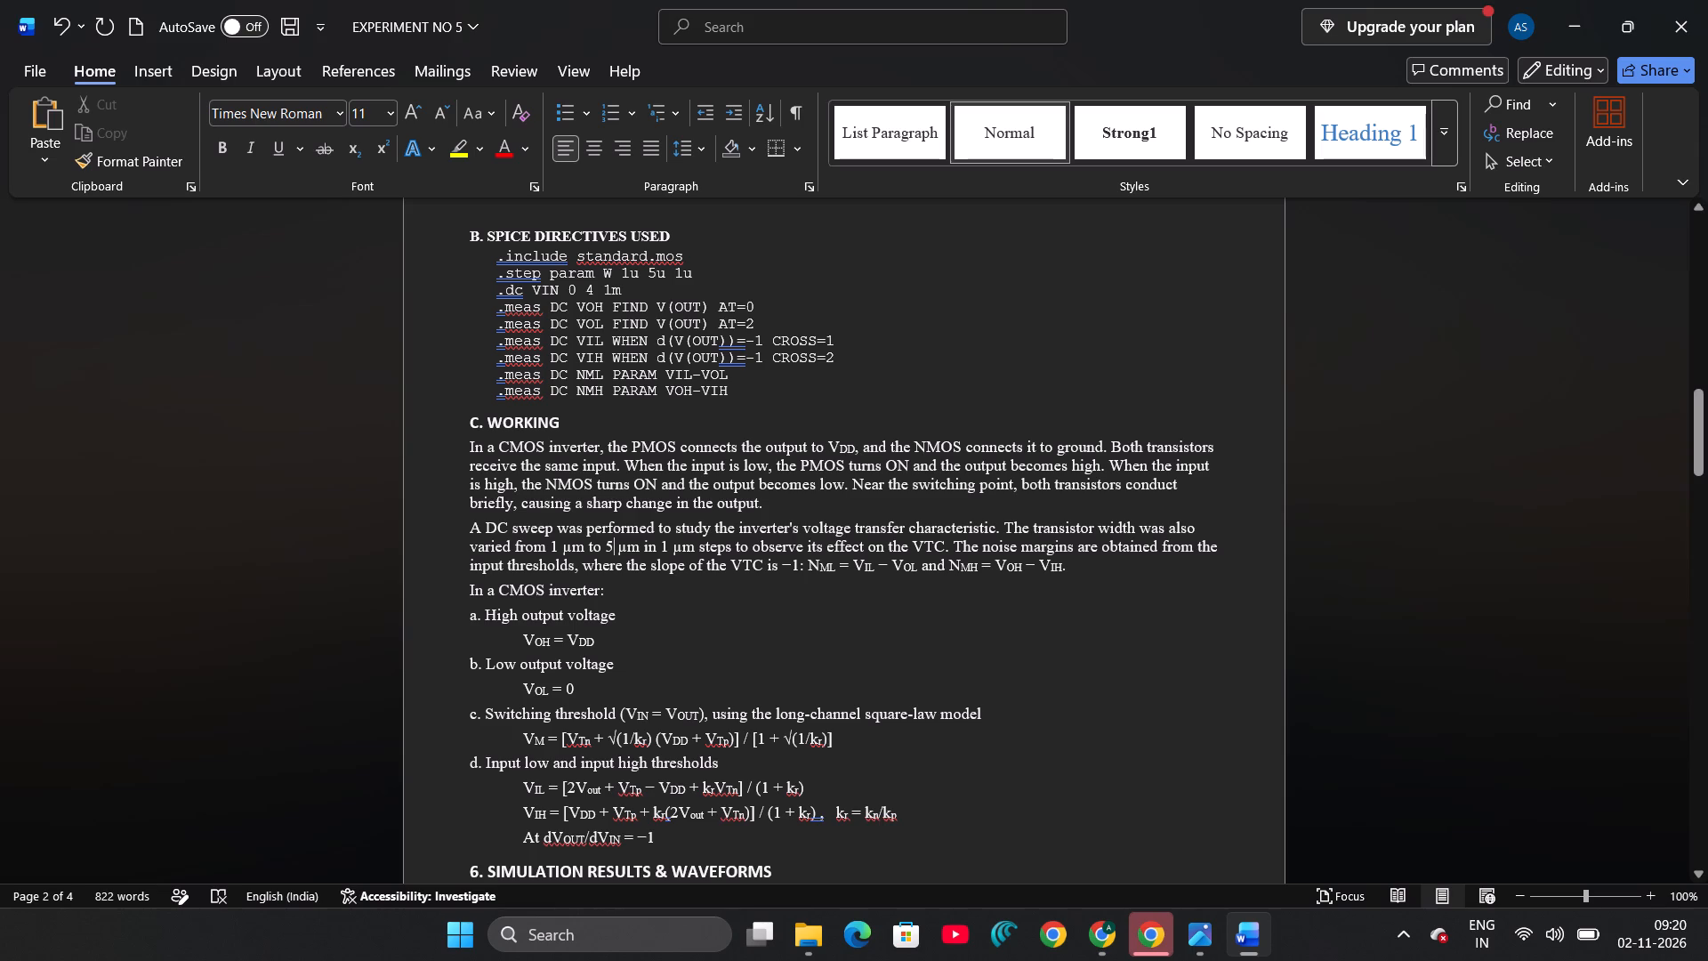
Copy the two paragraphs under "C. WORKING", from "In a CMOS inverter" through the noise margin formulas.
{"action": "left_click_drag", "start_coordinate": [466, 442], "coordinate": [1059, 575]}
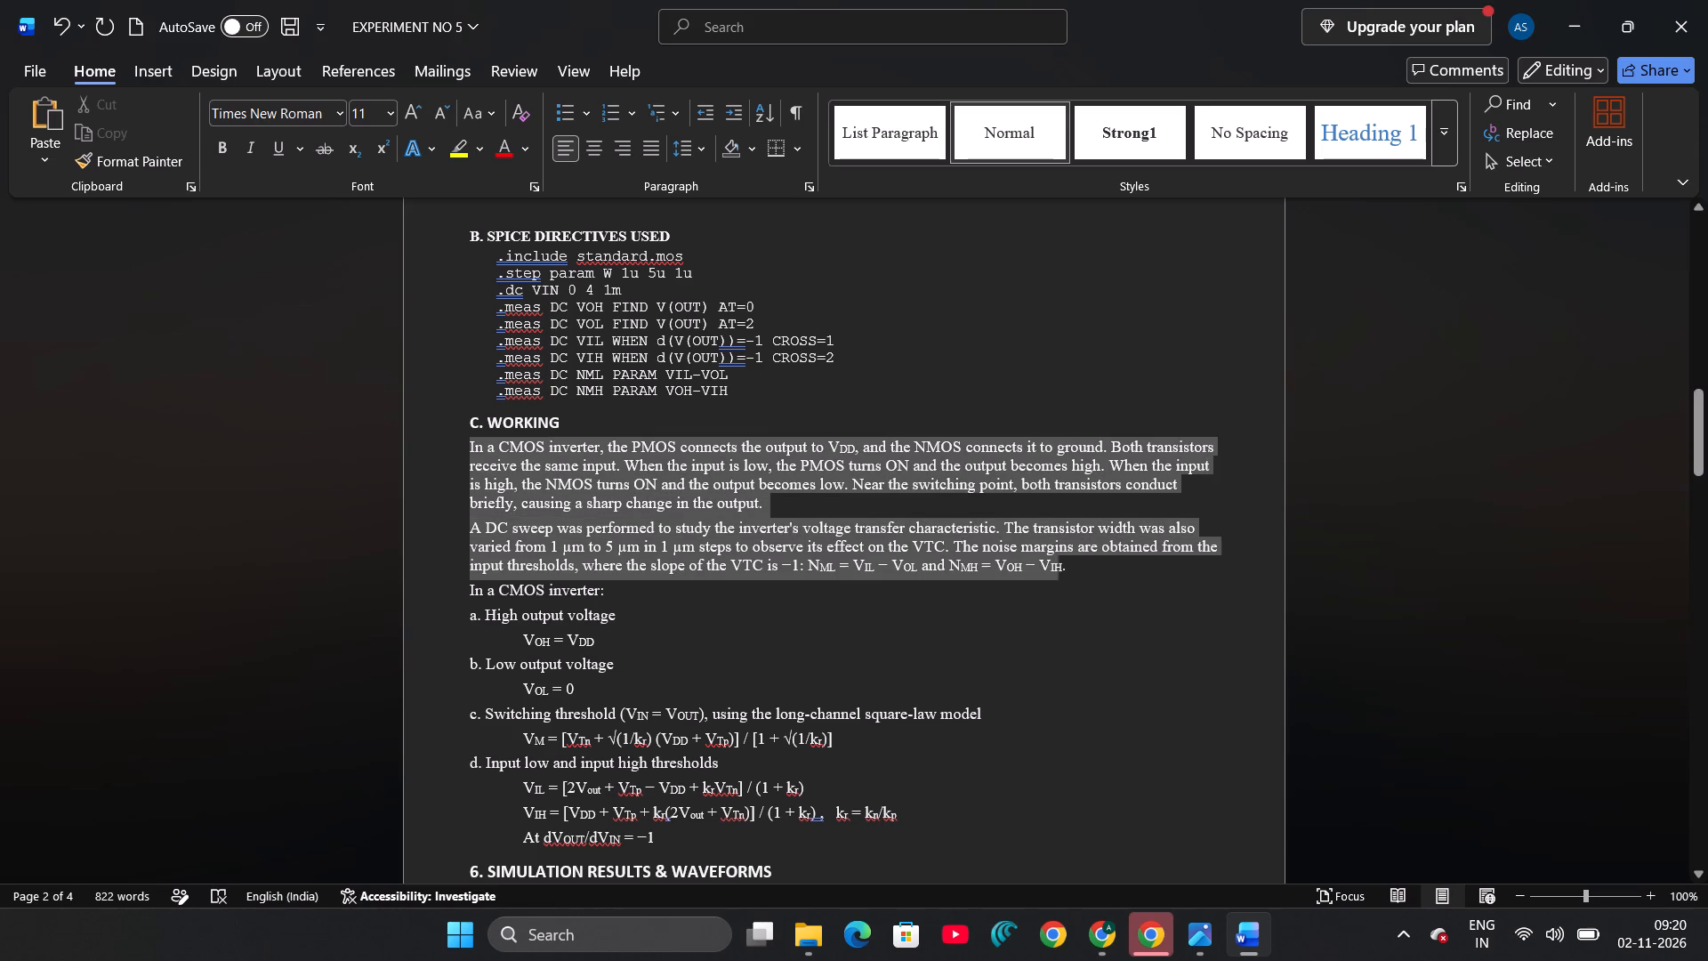
{"action": "left_click_drag", "start_coordinate": [1059, 575], "coordinate": [1066, 574]}
{"action": "key", "text": "ctrl+c"}
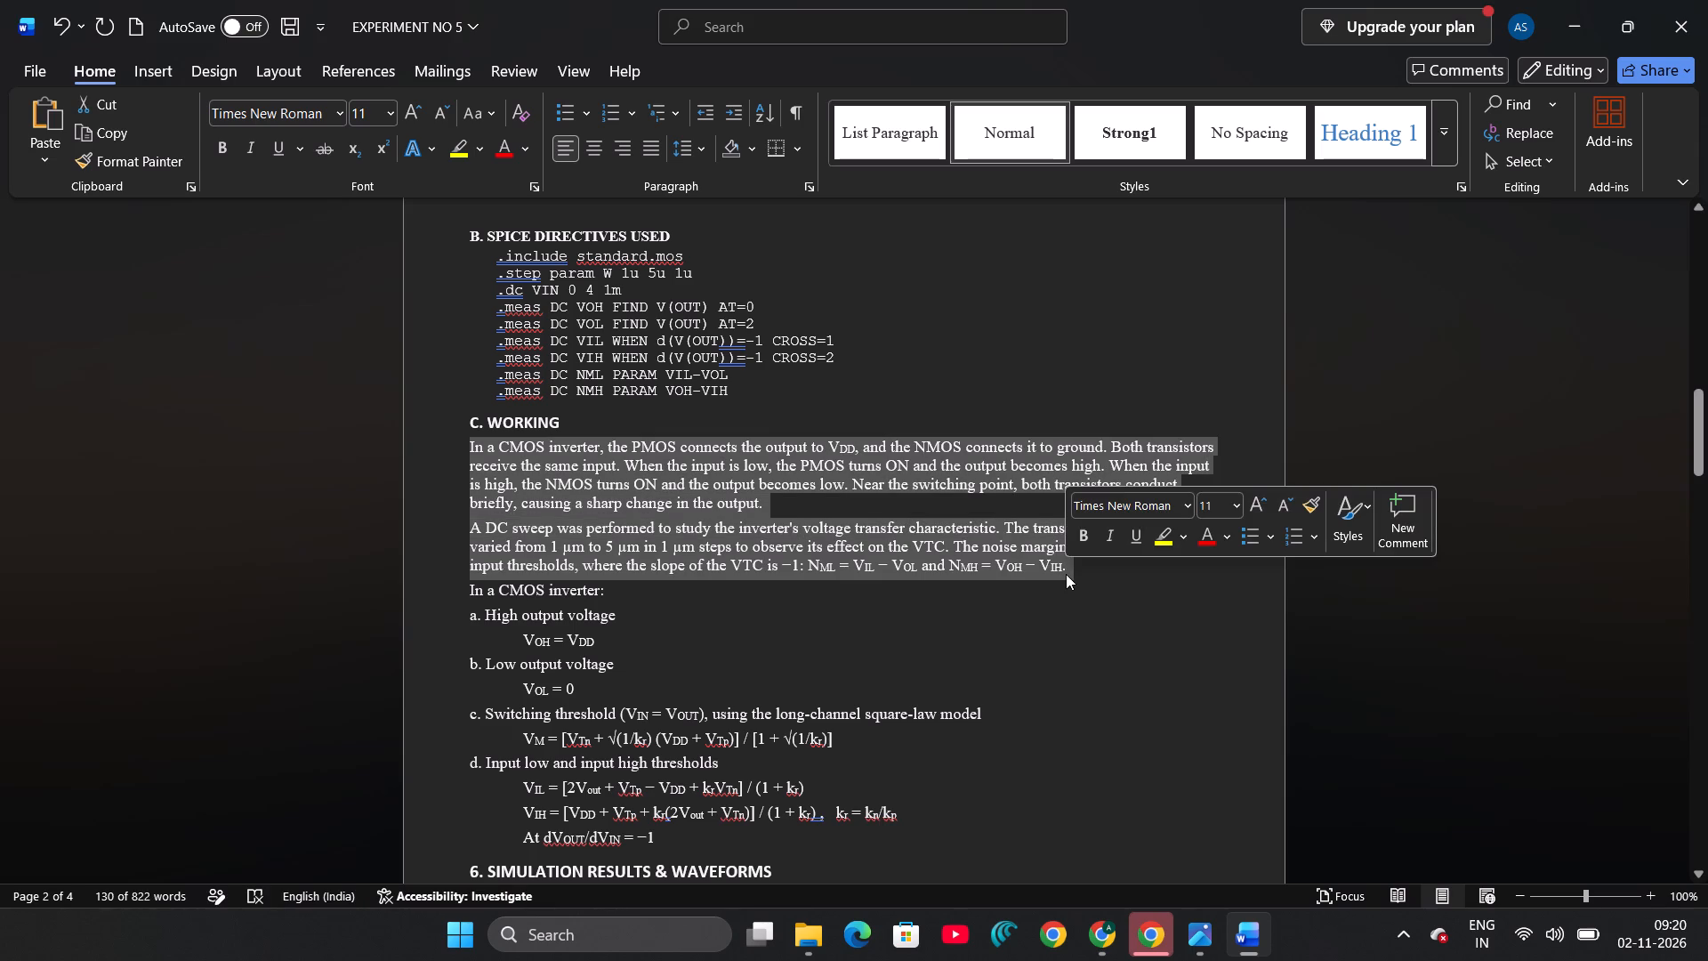
Format the "C. WORKING" heading in Times New Roman at size 12.
{"action": "left_click", "coordinate": [568, 428]}
{"action": "left_click_drag", "start_coordinate": [579, 428], "coordinate": [430, 417]}
{"action": "left_click", "coordinate": [550, 348]}
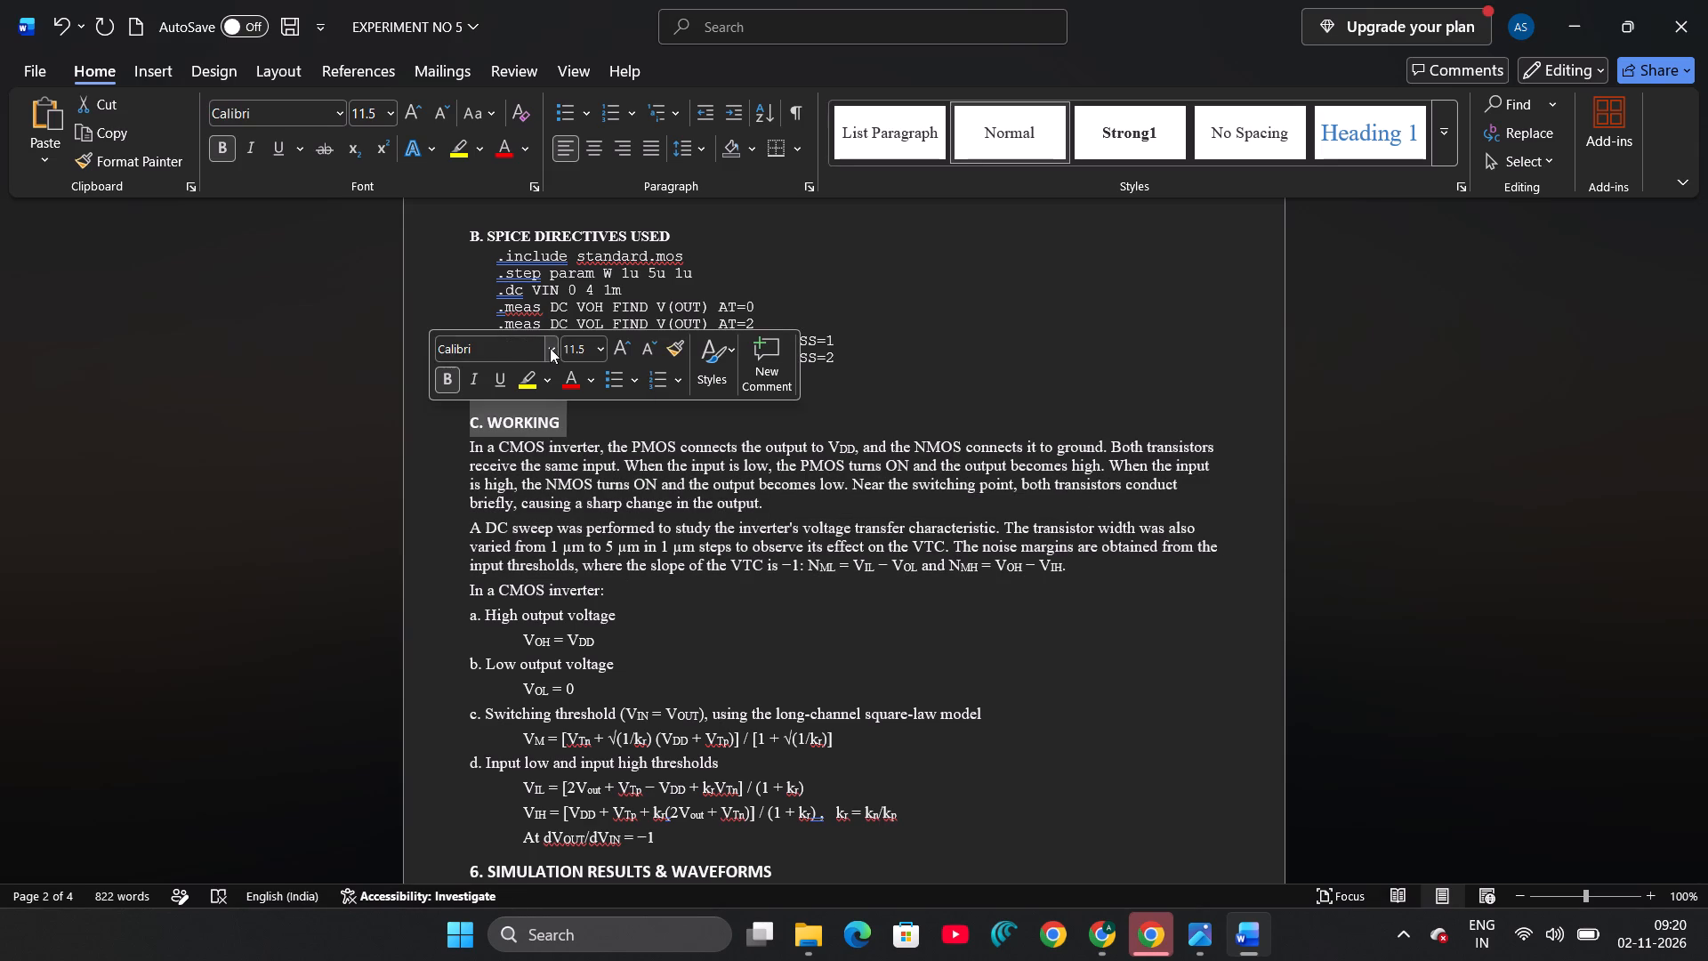
{"action": "scroll", "coordinate": [544, 543], "scroll_direction": "up", "scroll_amount": 8}
{"action": "left_click", "coordinate": [538, 511]}
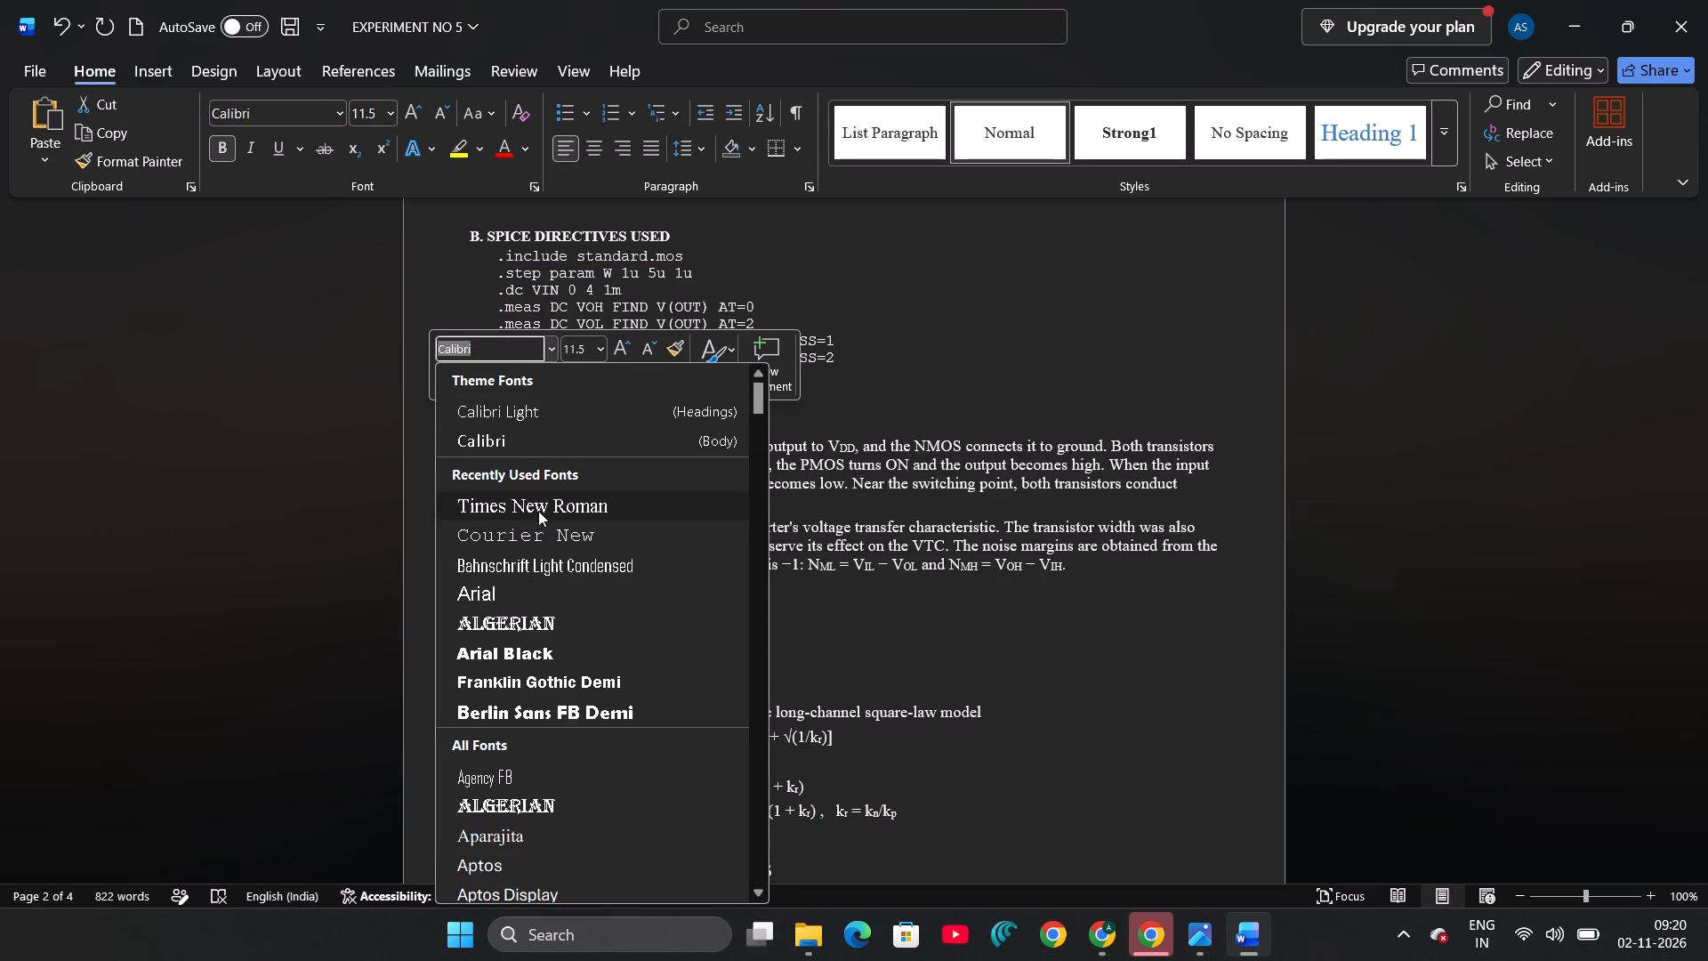
{"action": "left_click", "coordinate": [601, 339]}
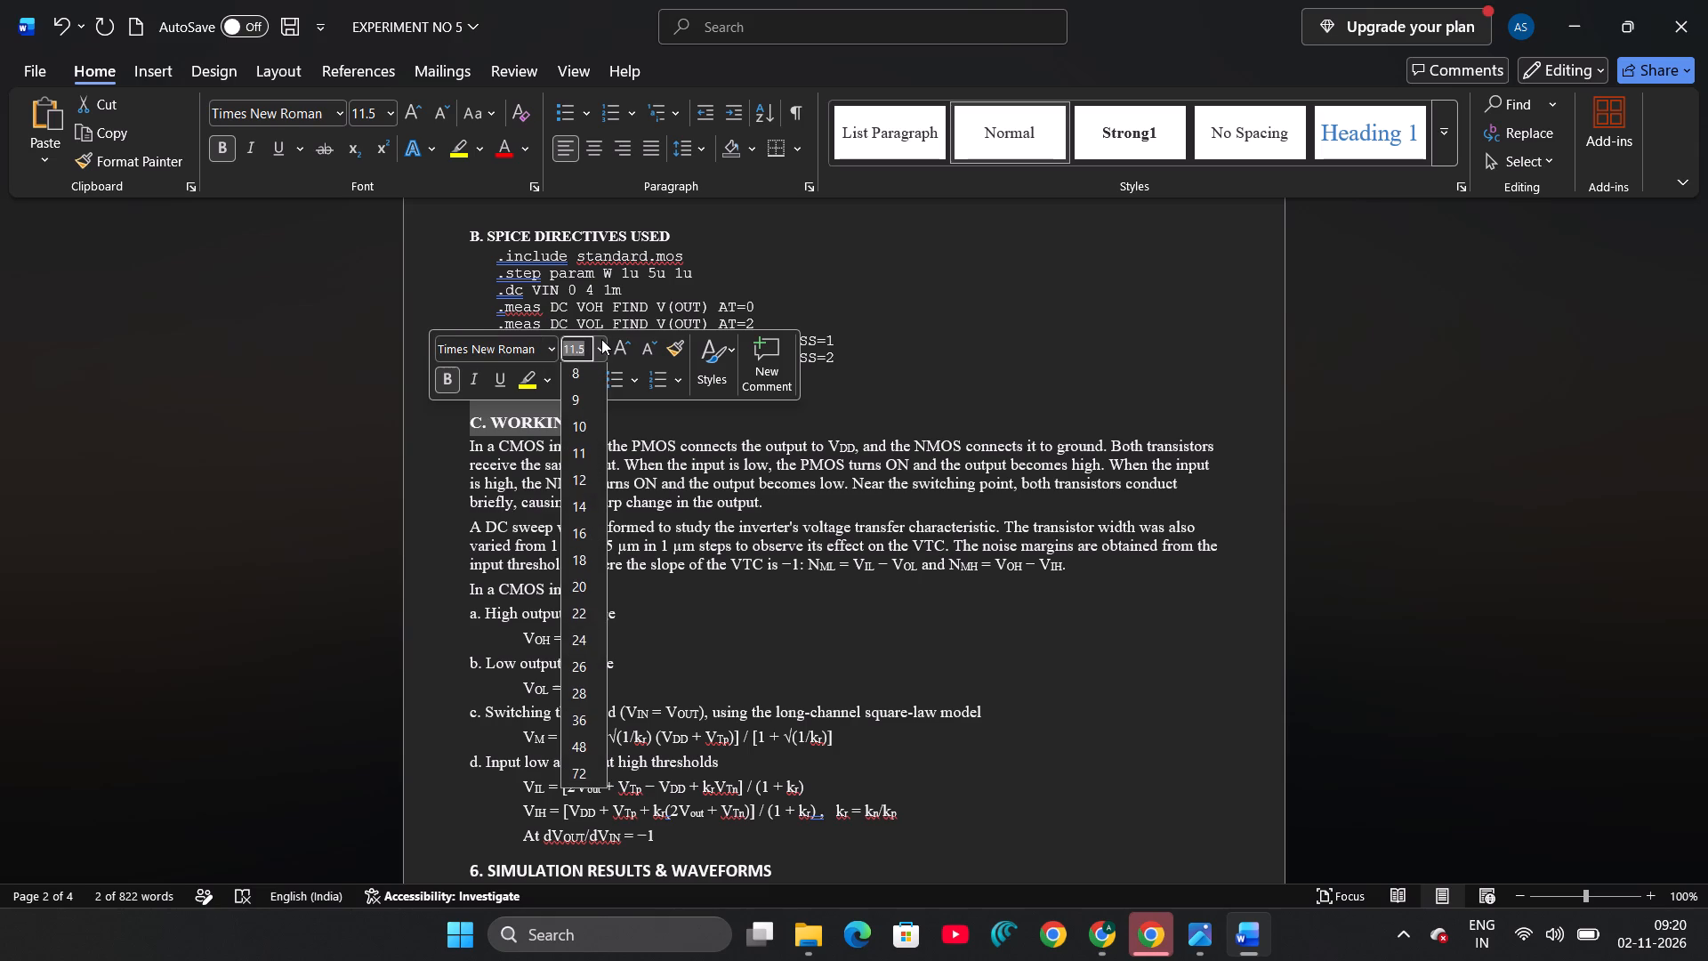
{"action": "left_click", "coordinate": [582, 487]}
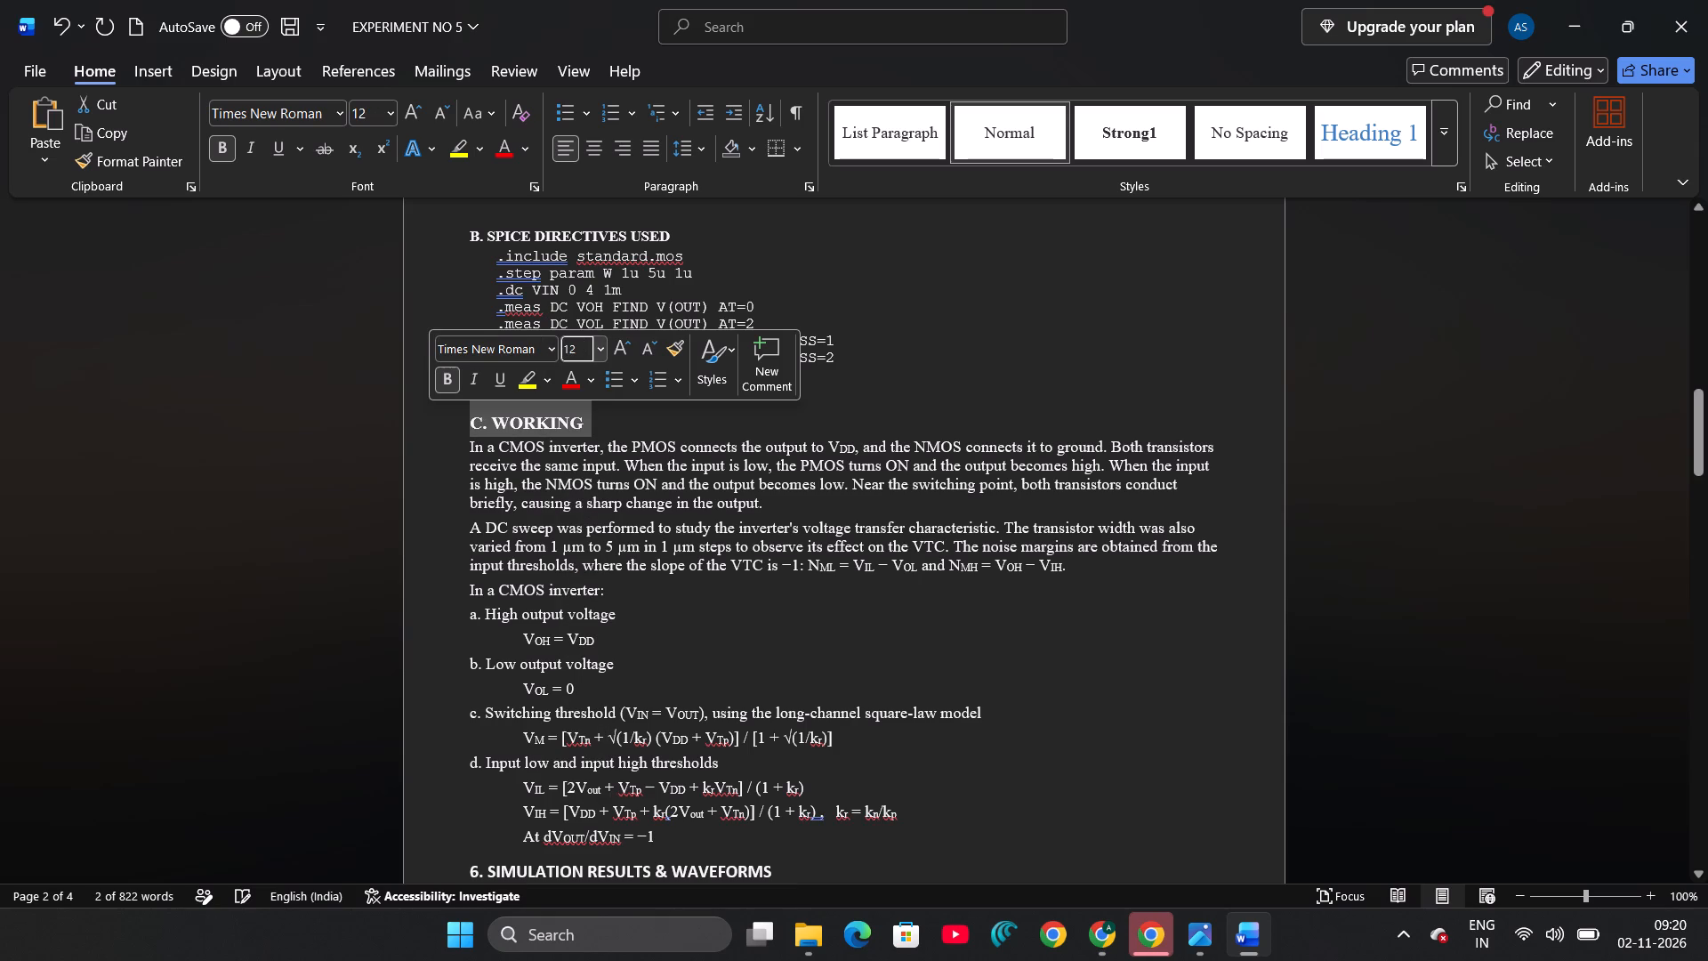
{"action": "left_click", "coordinate": [1114, 938]}
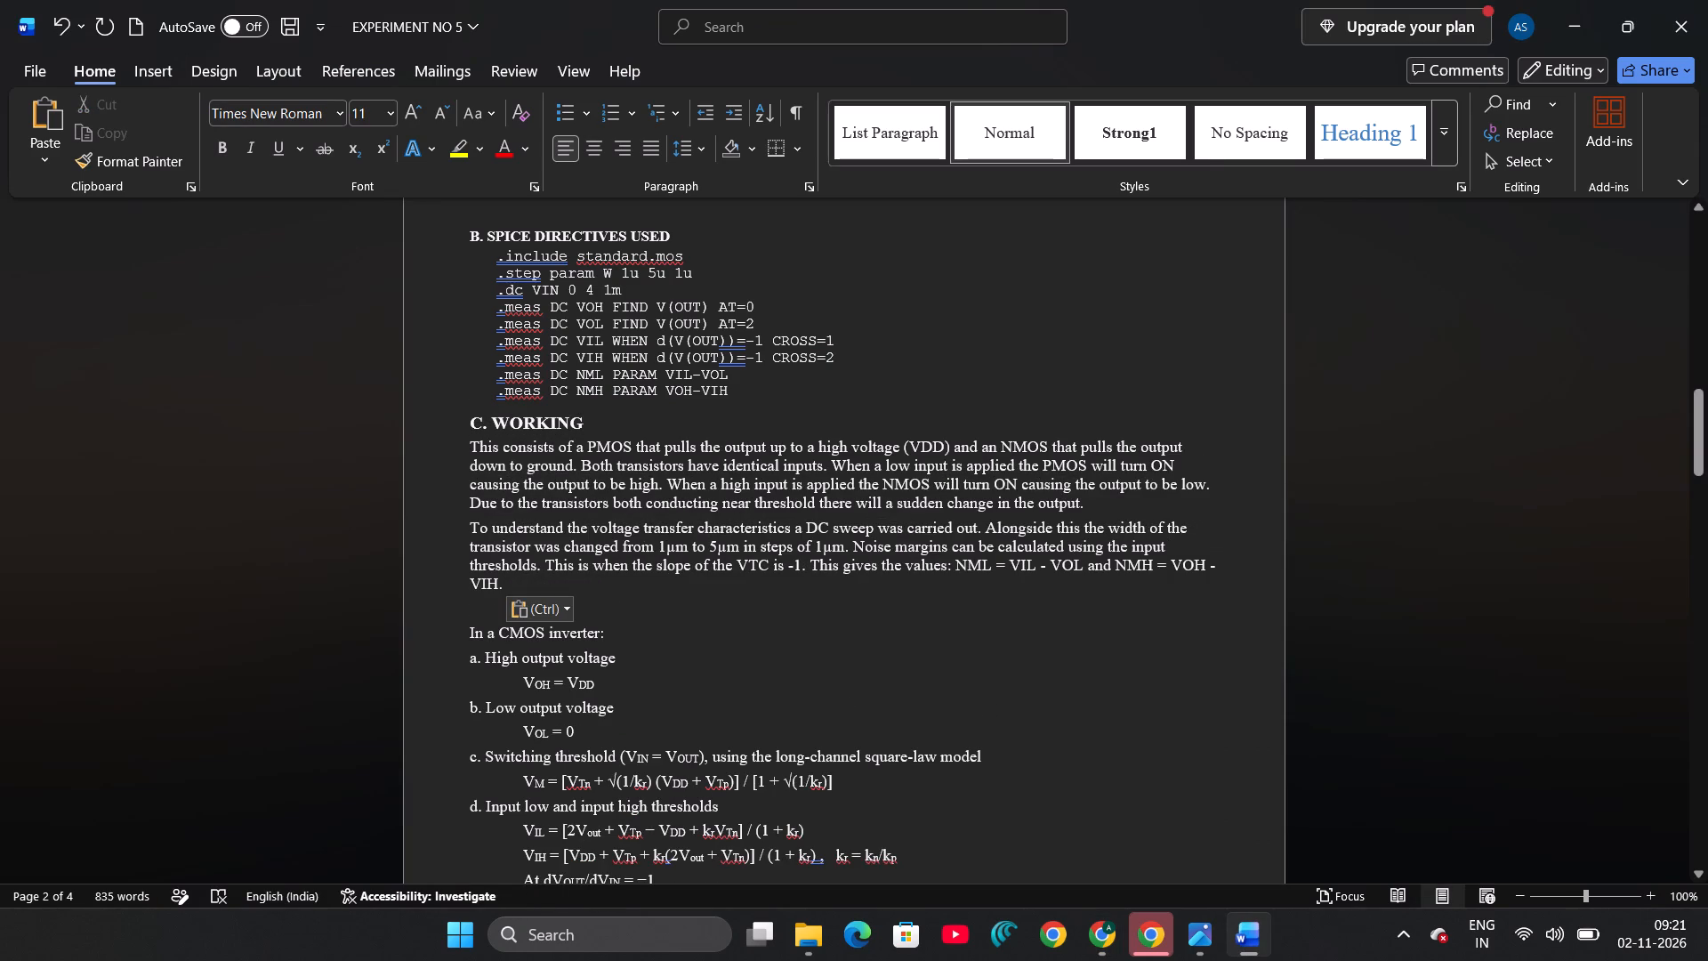
Set the two reworded paragraphs under "C. WORKING" to font size 10.
{"action": "left_click_drag", "start_coordinate": [467, 444], "coordinate": [517, 592]}
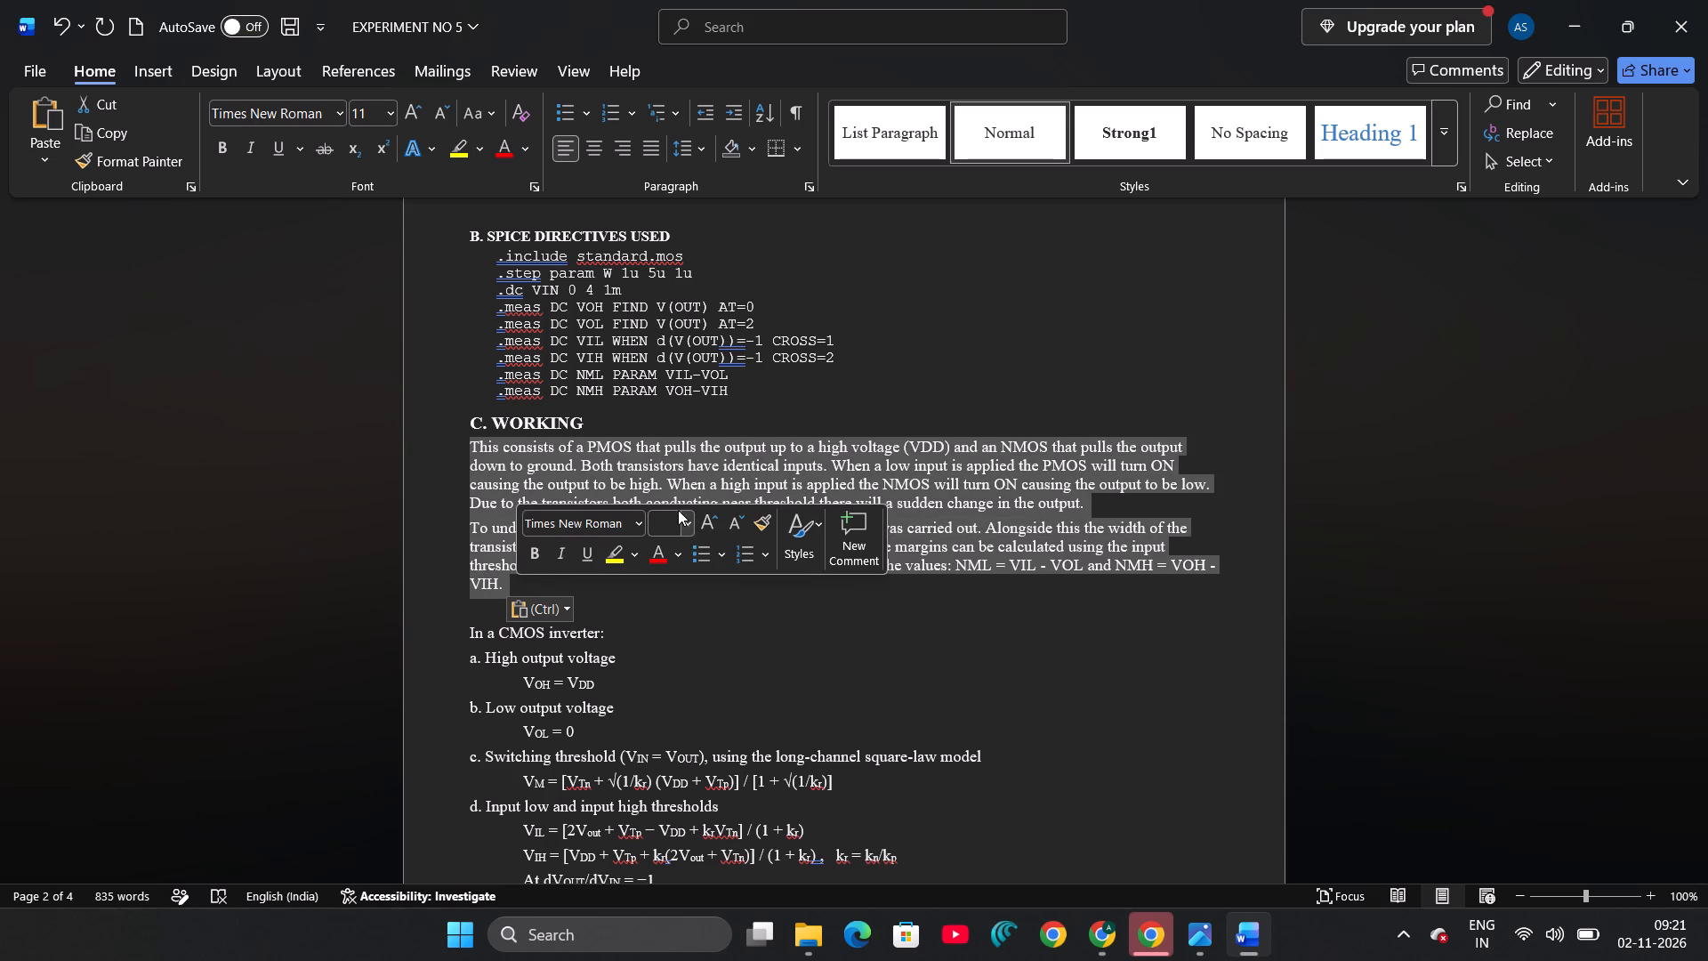
{"action": "left_click", "coordinate": [681, 517]}
{"action": "left_click", "coordinate": [677, 152]}
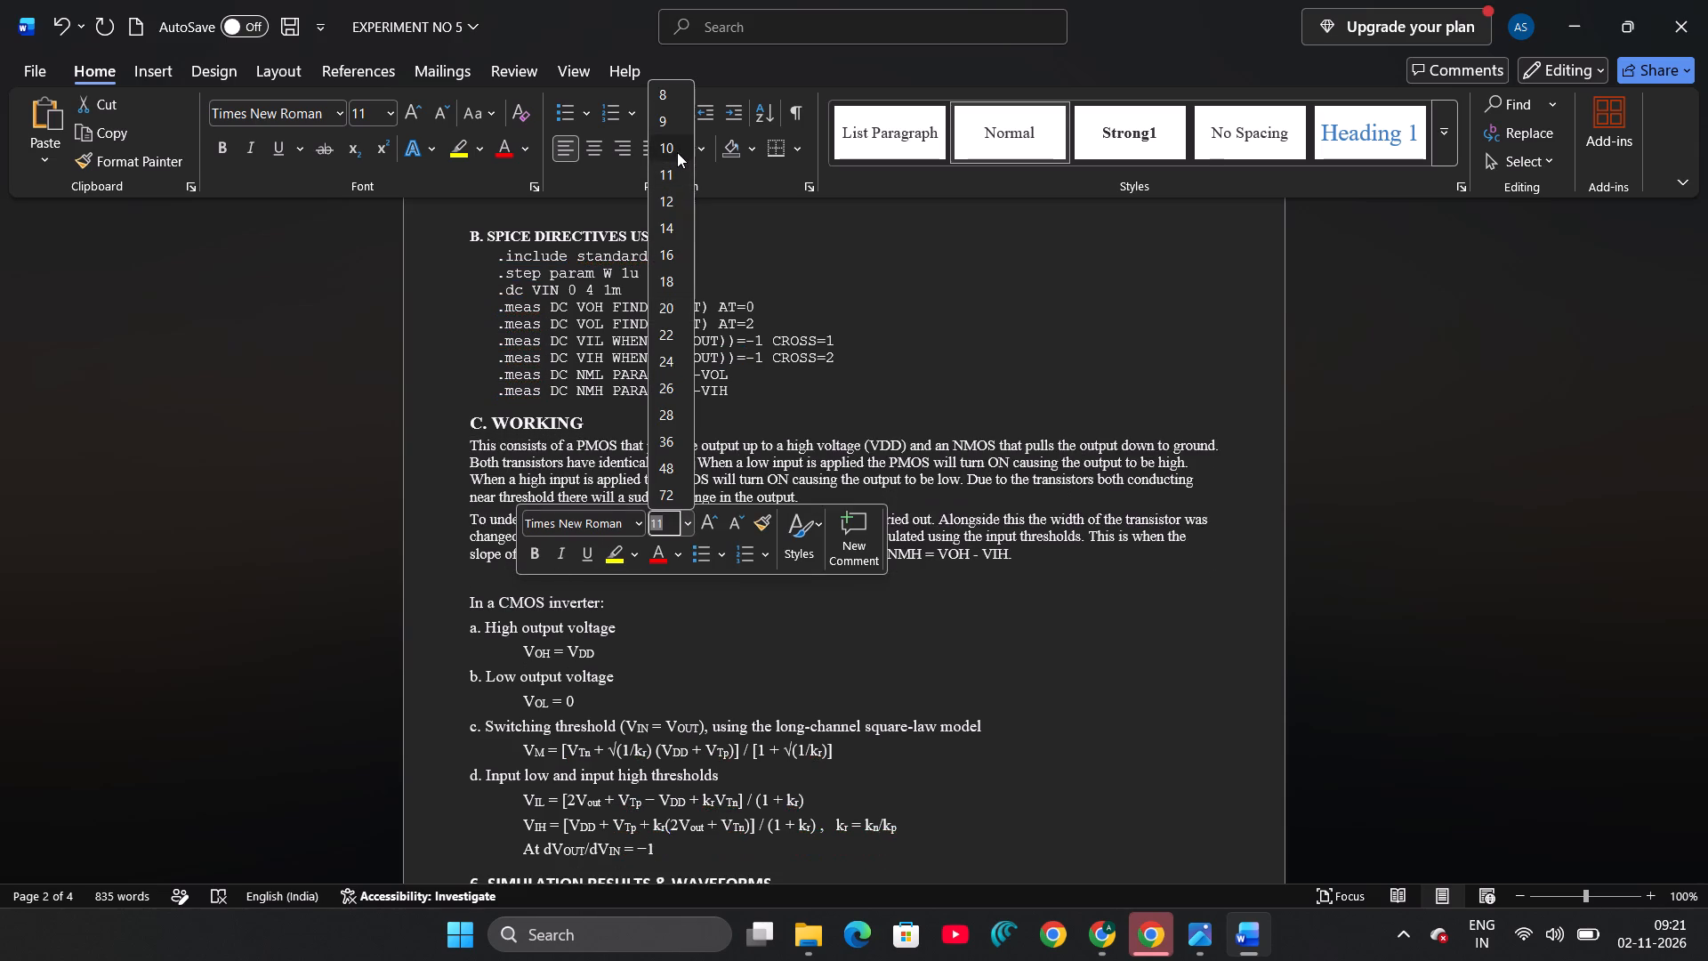
{"action": "left_click", "coordinate": [943, 564]}
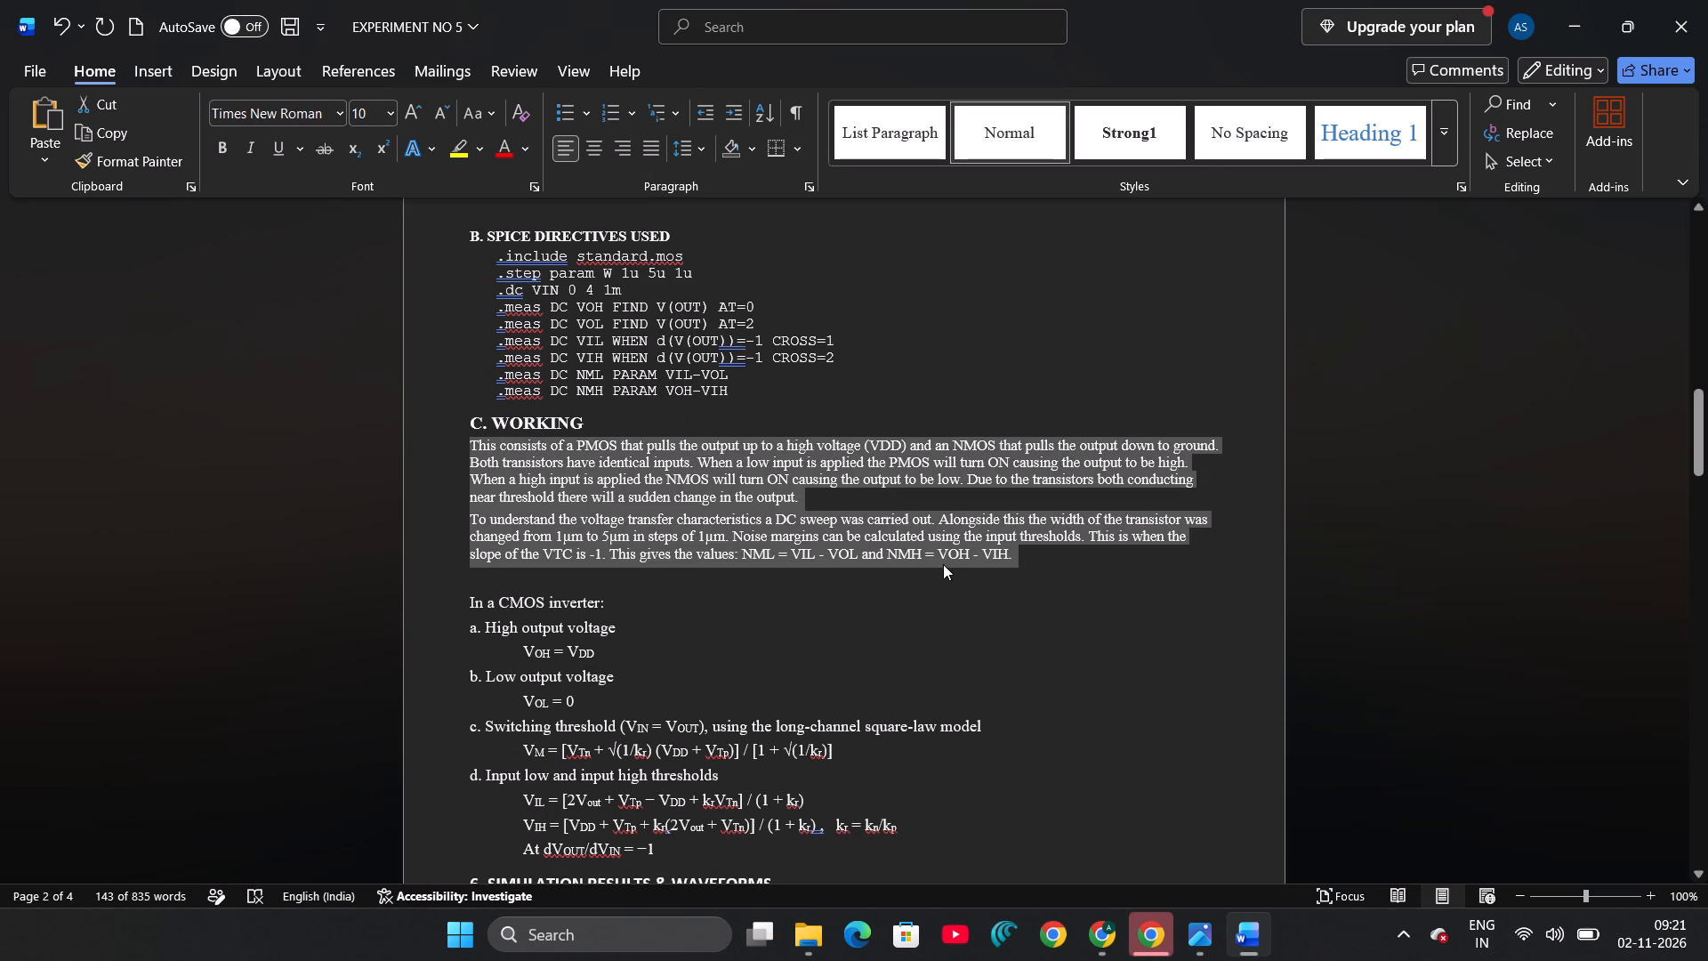
Set the text from "In a CMOS inverter:" through the last threshold formula line to font size 10.
{"action": "left_click", "coordinate": [463, 603]}
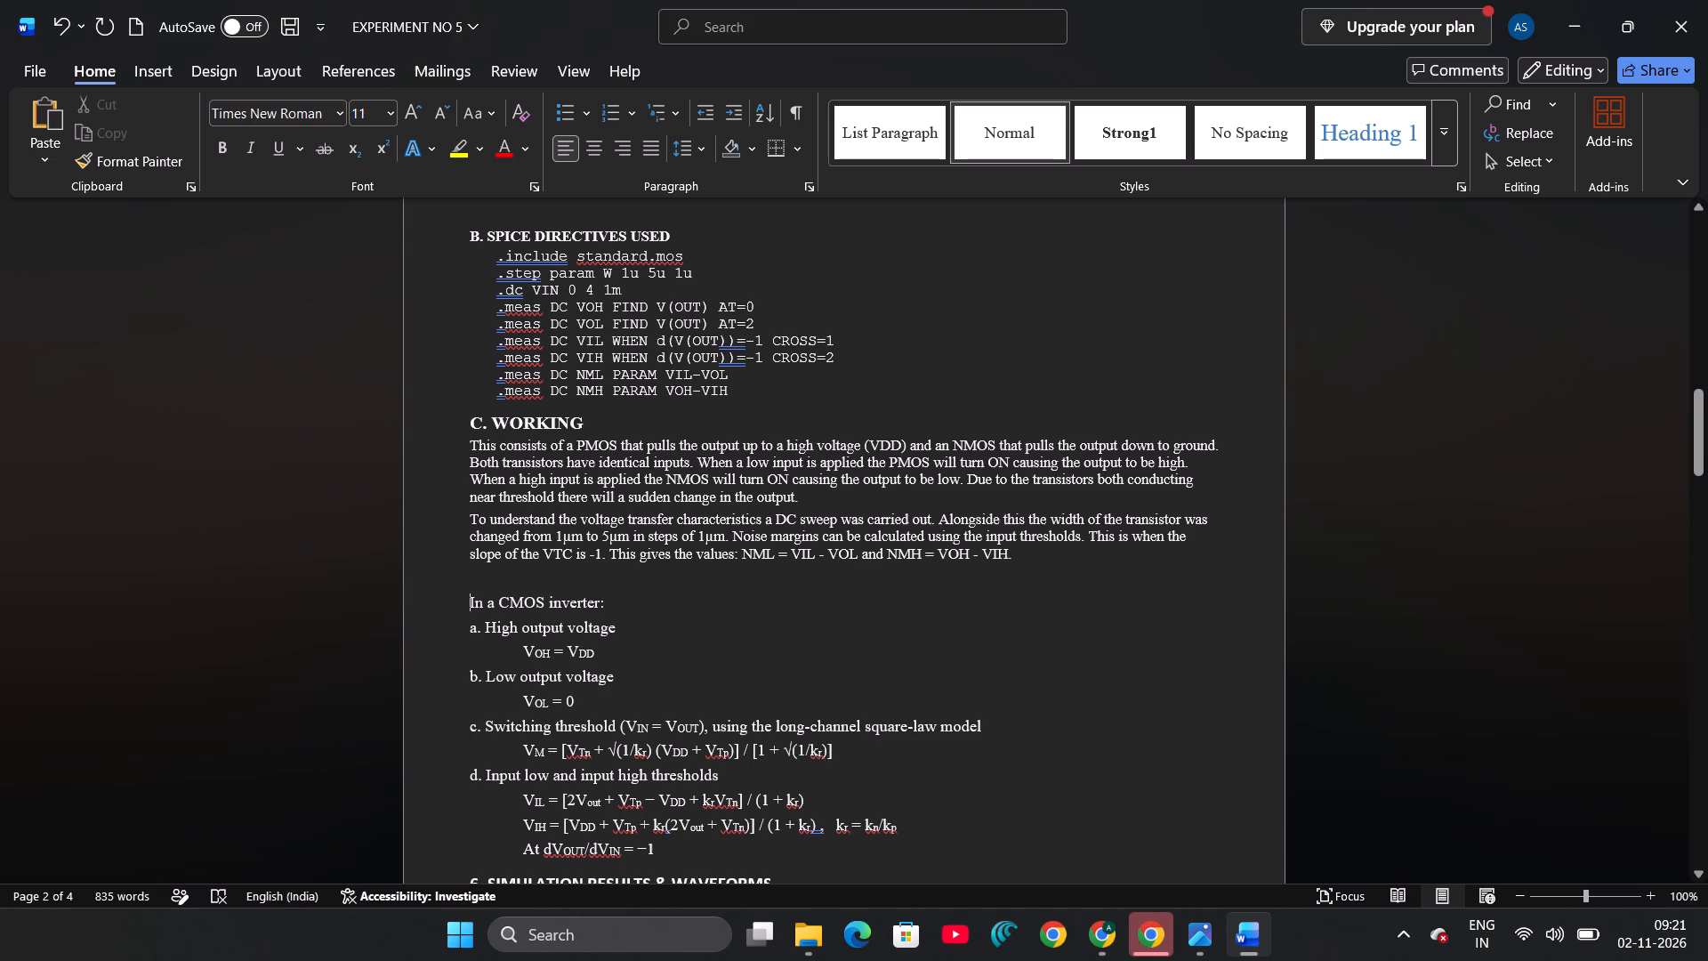
{"action": "left_click_drag", "start_coordinate": [463, 603], "coordinate": [701, 858]}
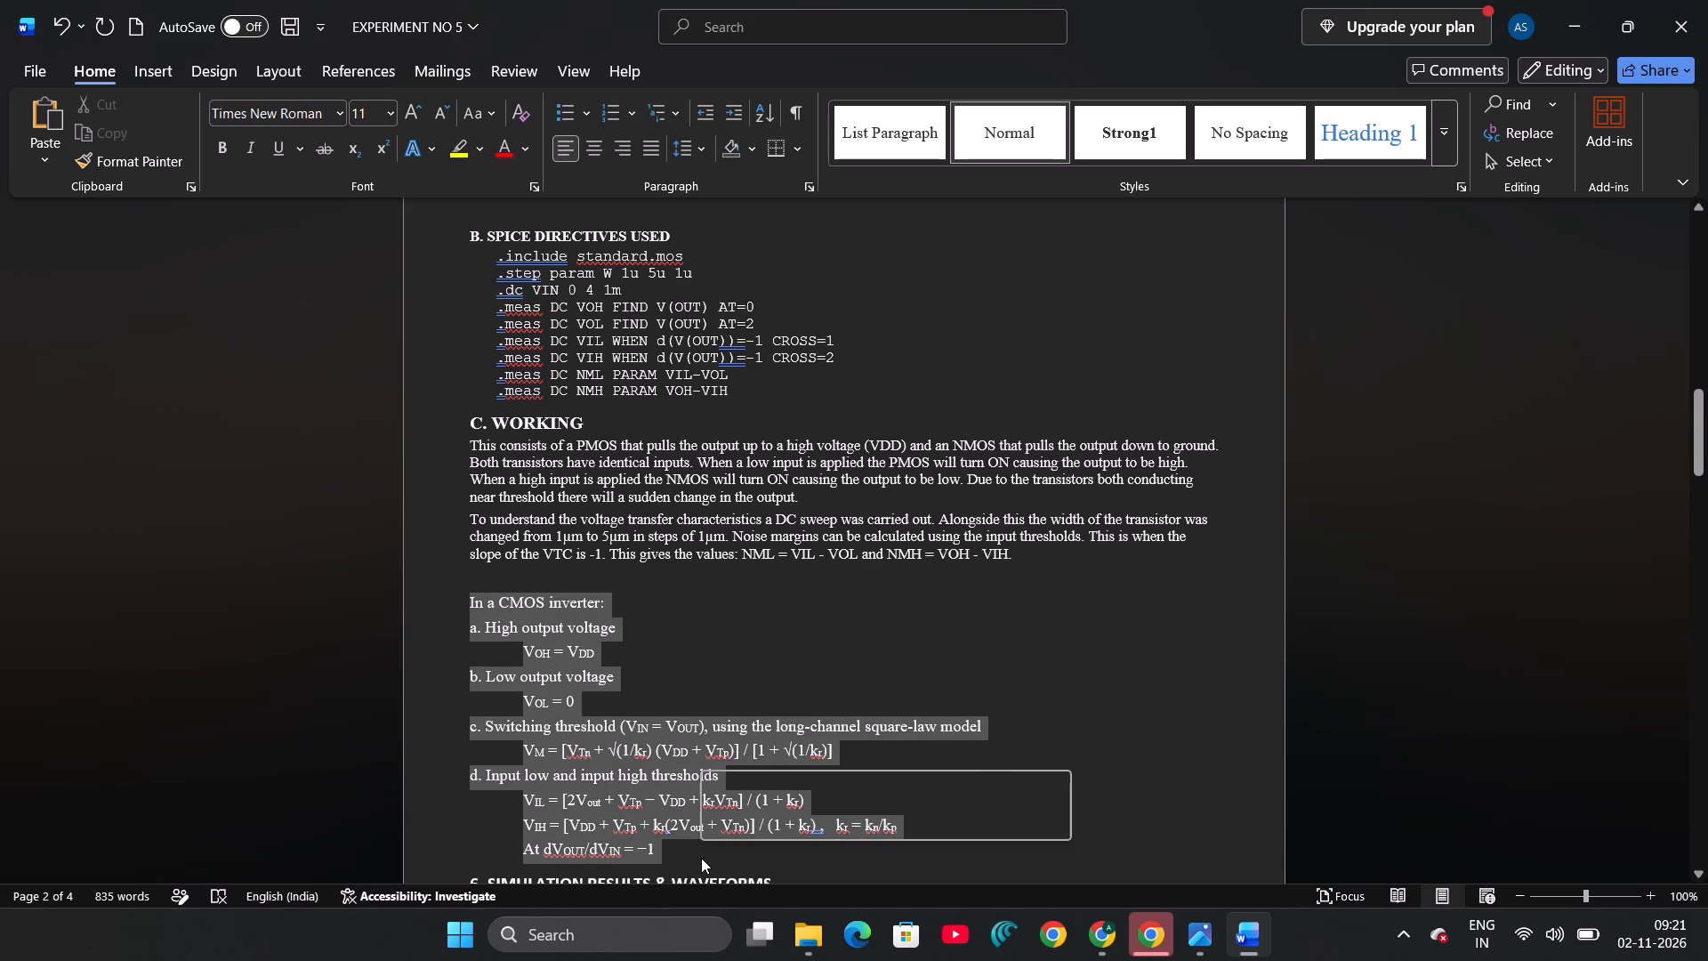
{"action": "left_click", "coordinate": [866, 788]}
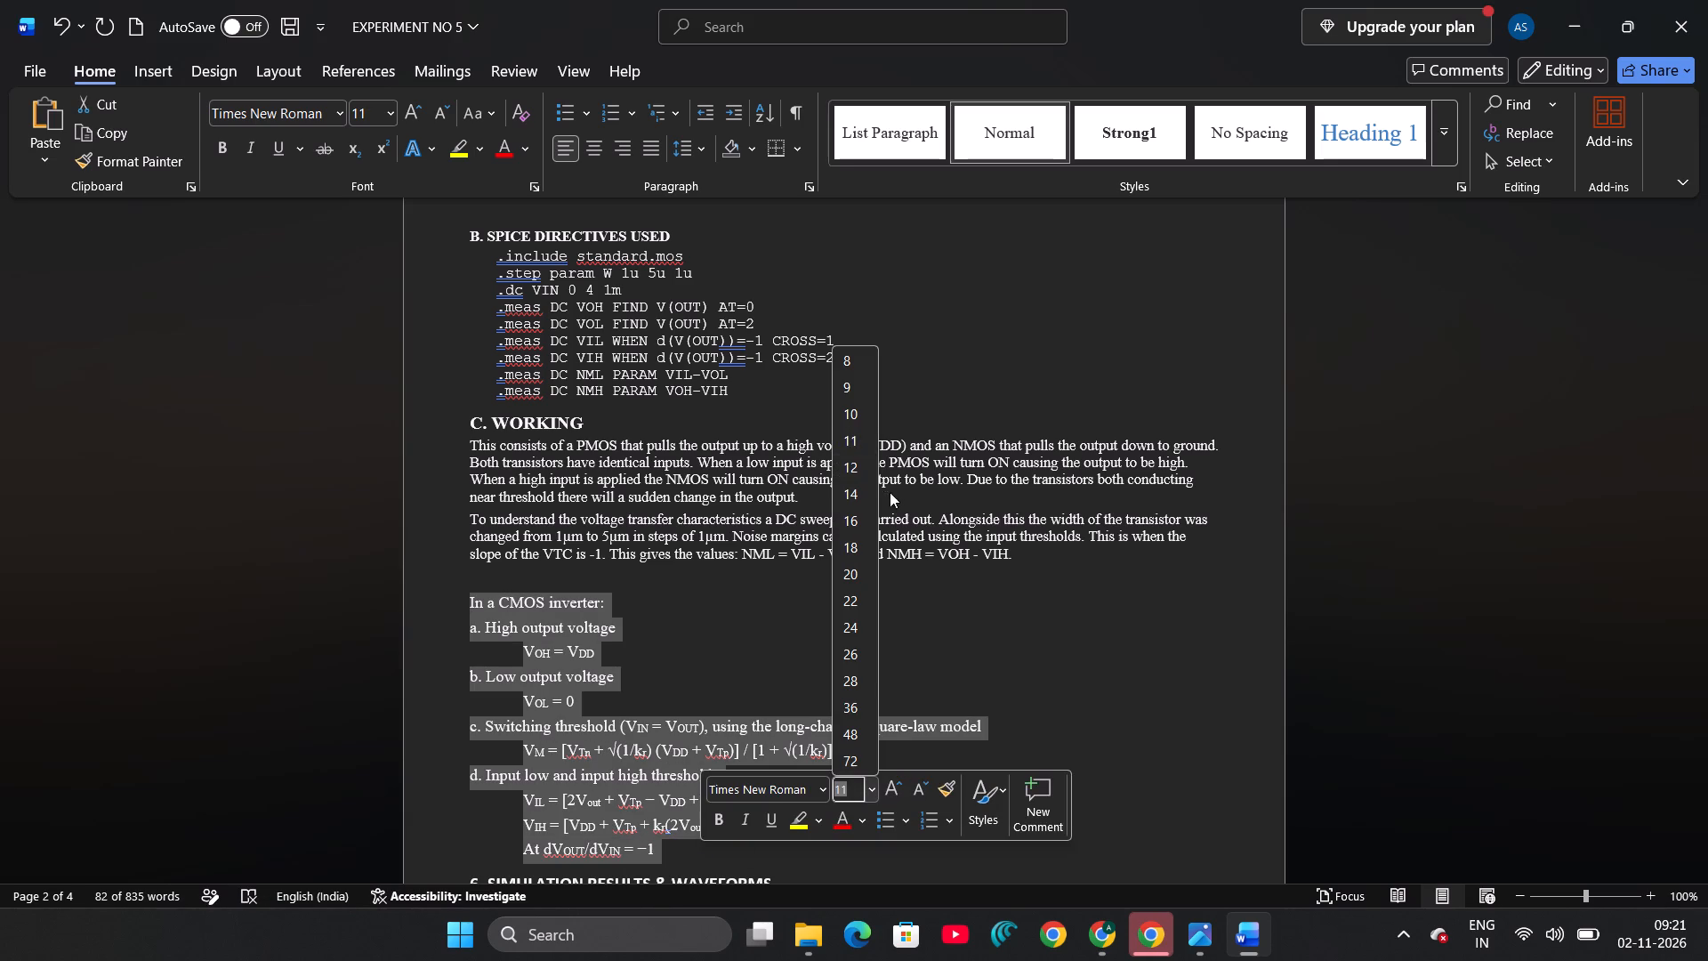
{"action": "left_click", "coordinate": [855, 420]}
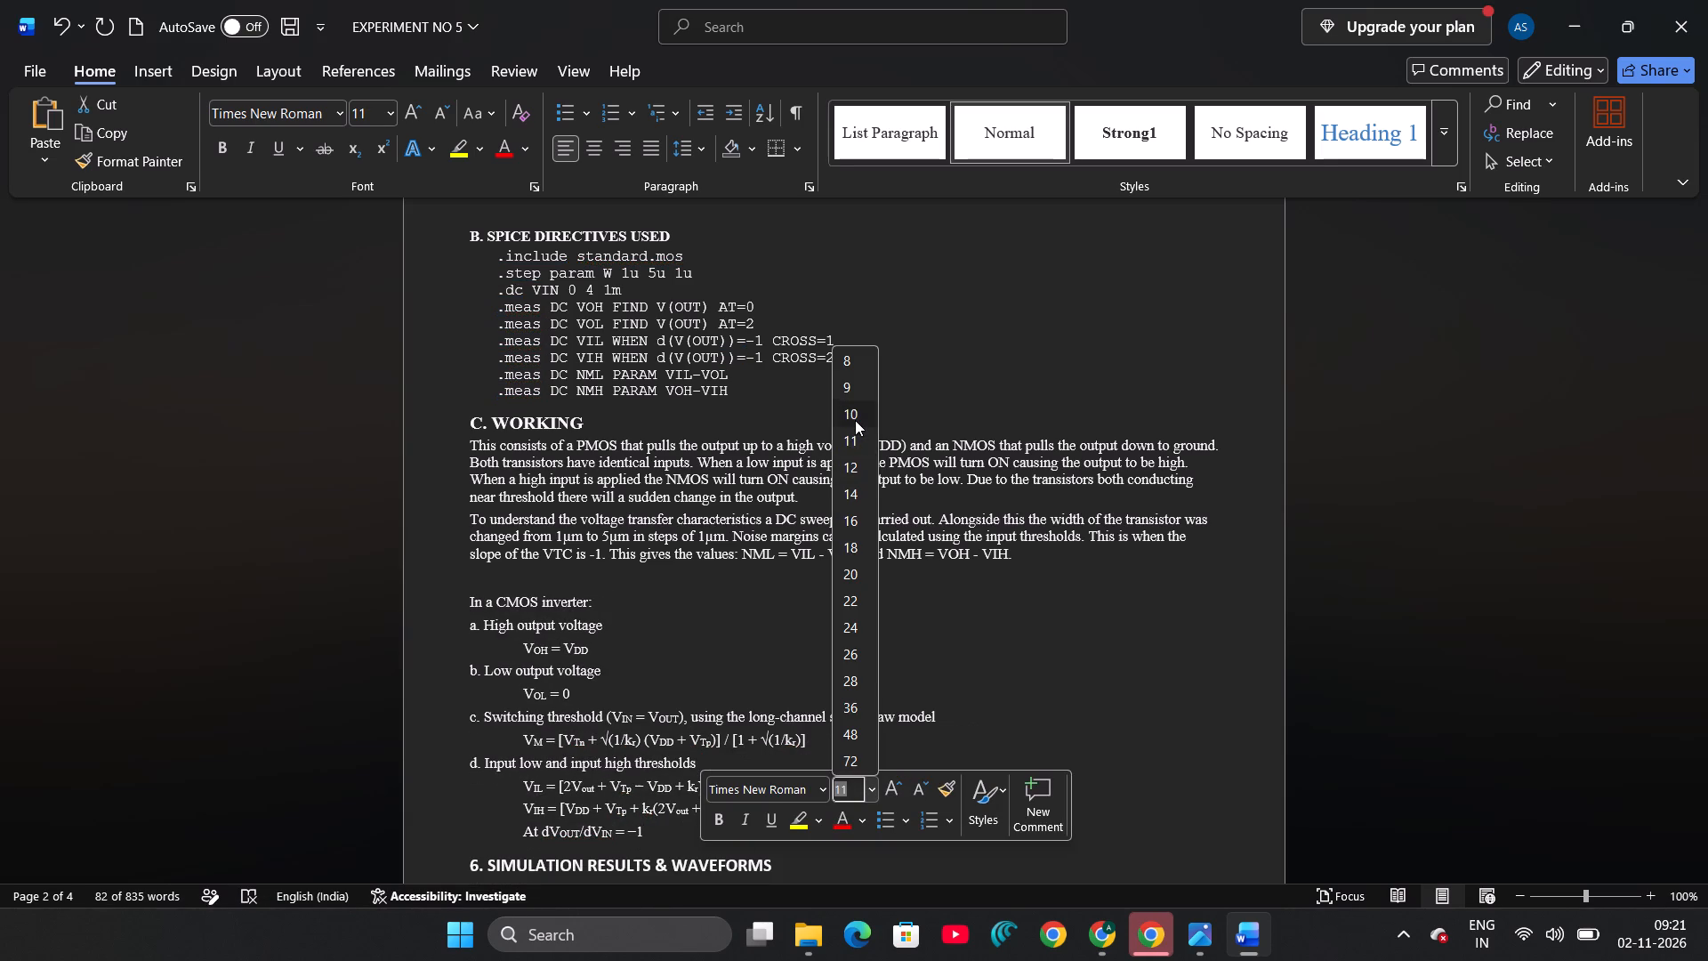
Remove the blank line above "In a CMOS inverter:".
{"action": "left_click", "coordinate": [460, 595]}
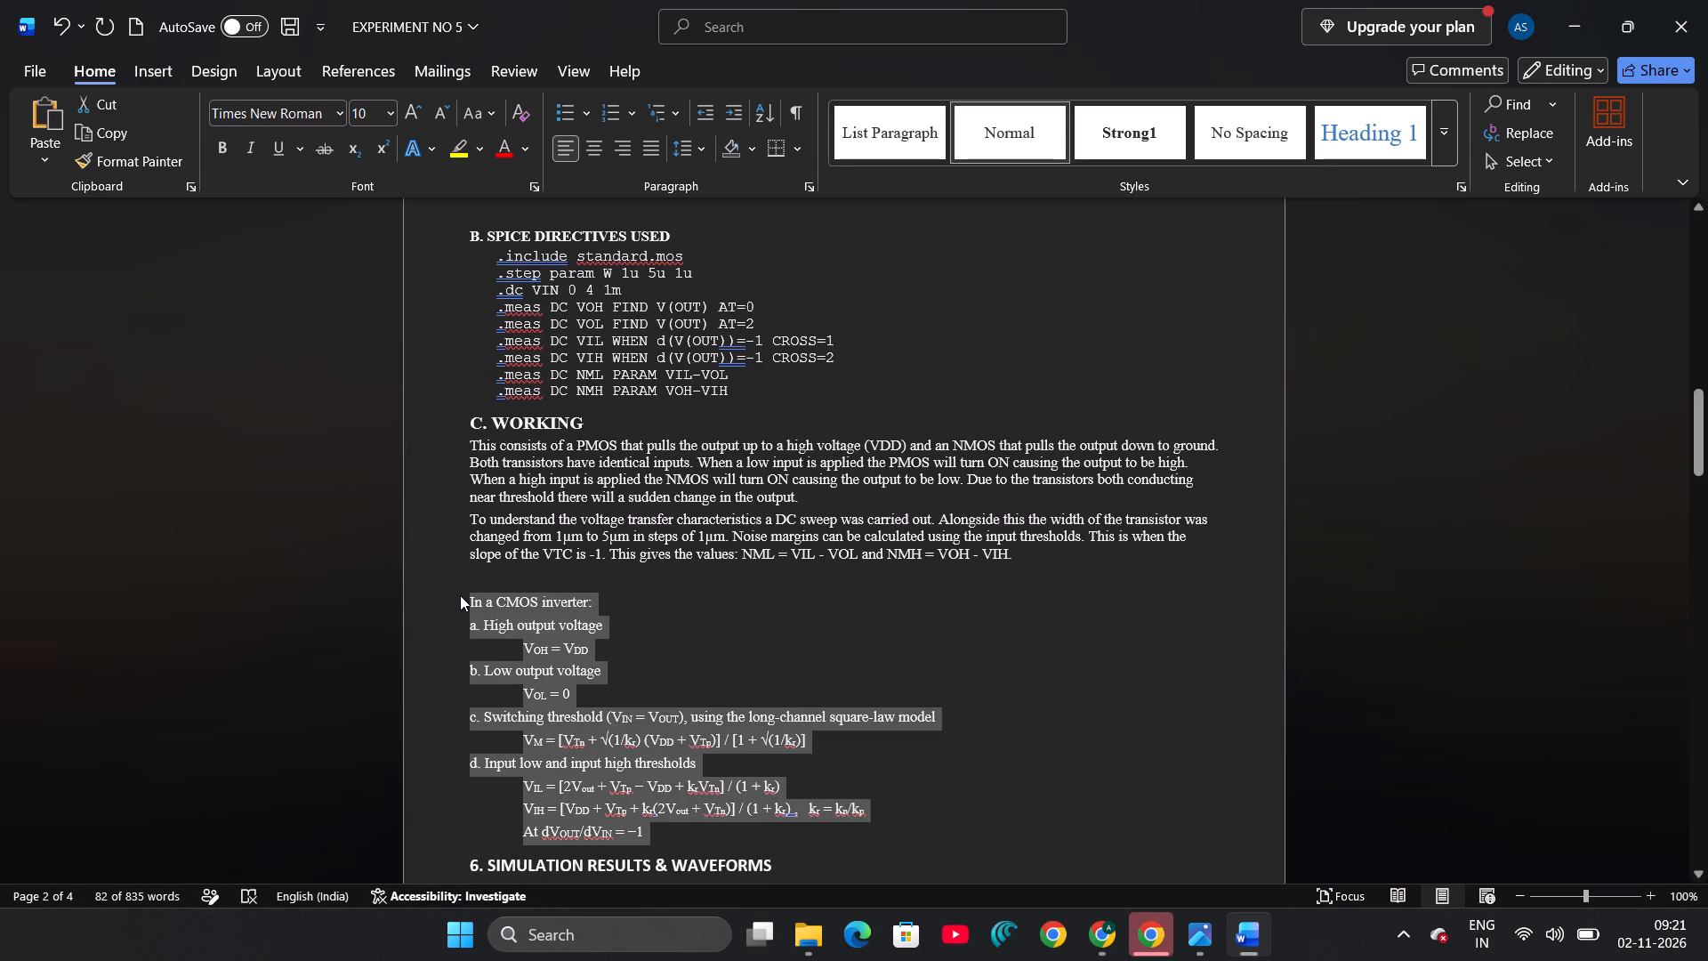
{"action": "key", "text": "BackSpace"}
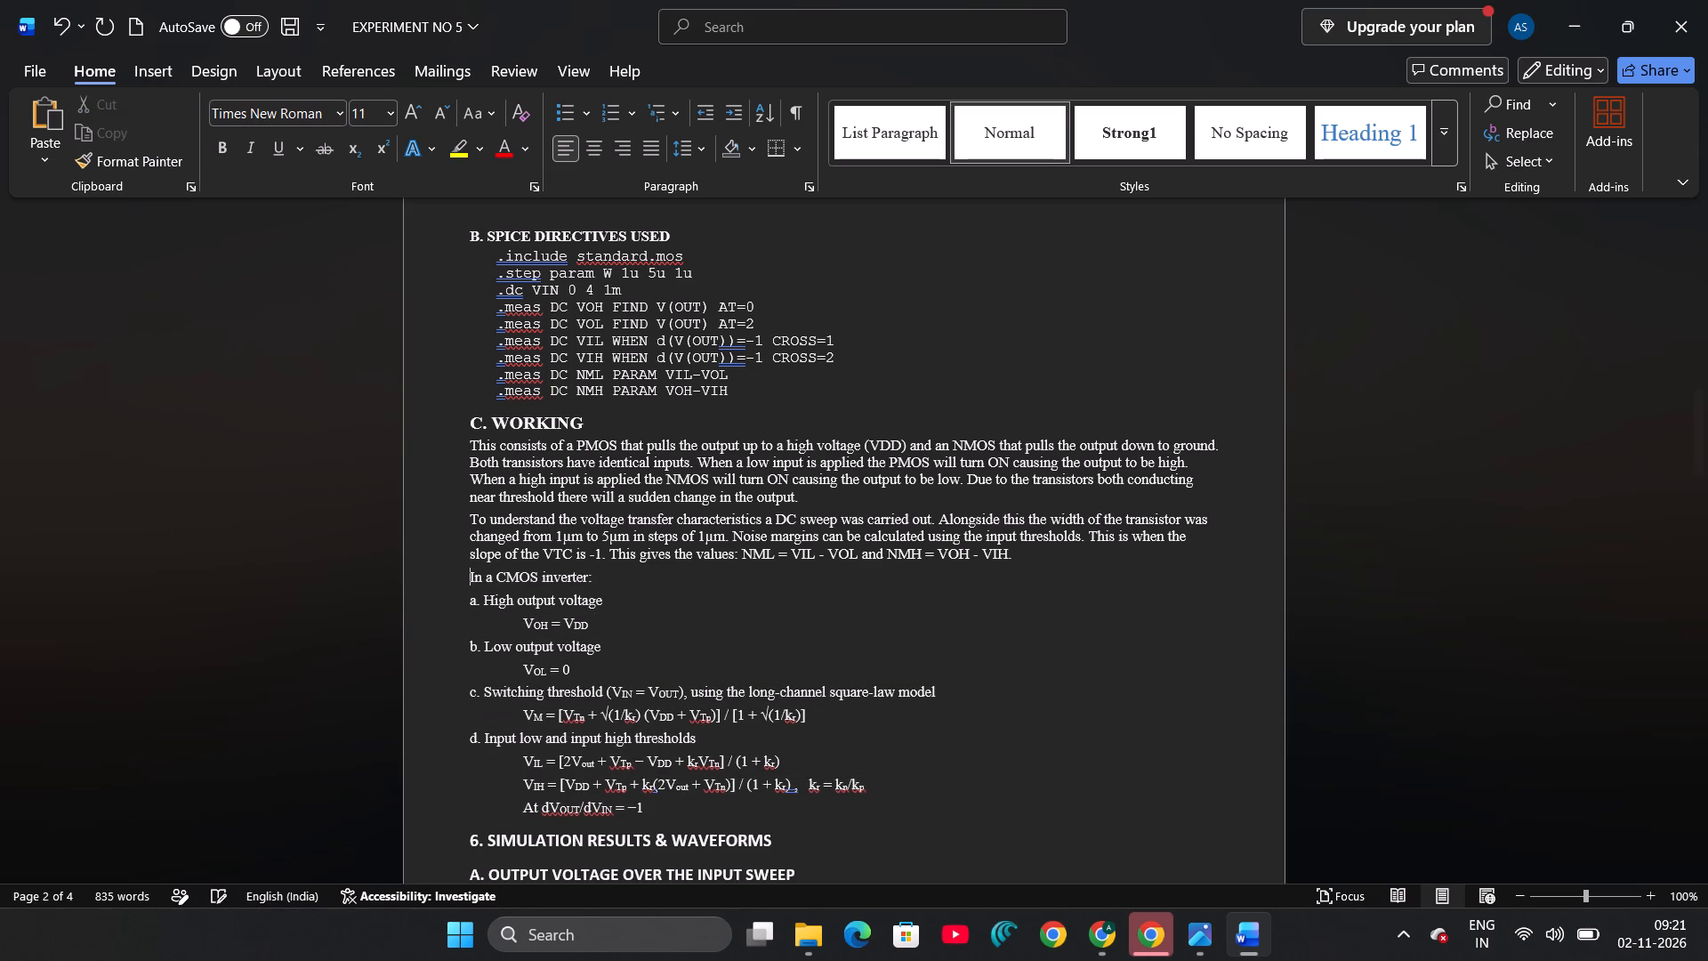
Change the "6. SIMULATION RESULTS & WAVEFORMS" heading font to Times New Roman.
{"action": "scroll", "coordinate": [355, 625], "scroll_direction": "down", "scroll_amount": 1}
{"action": "left_click_drag", "start_coordinate": [463, 503], "coordinate": [769, 511]}
{"action": "left_click", "coordinate": [893, 432]}
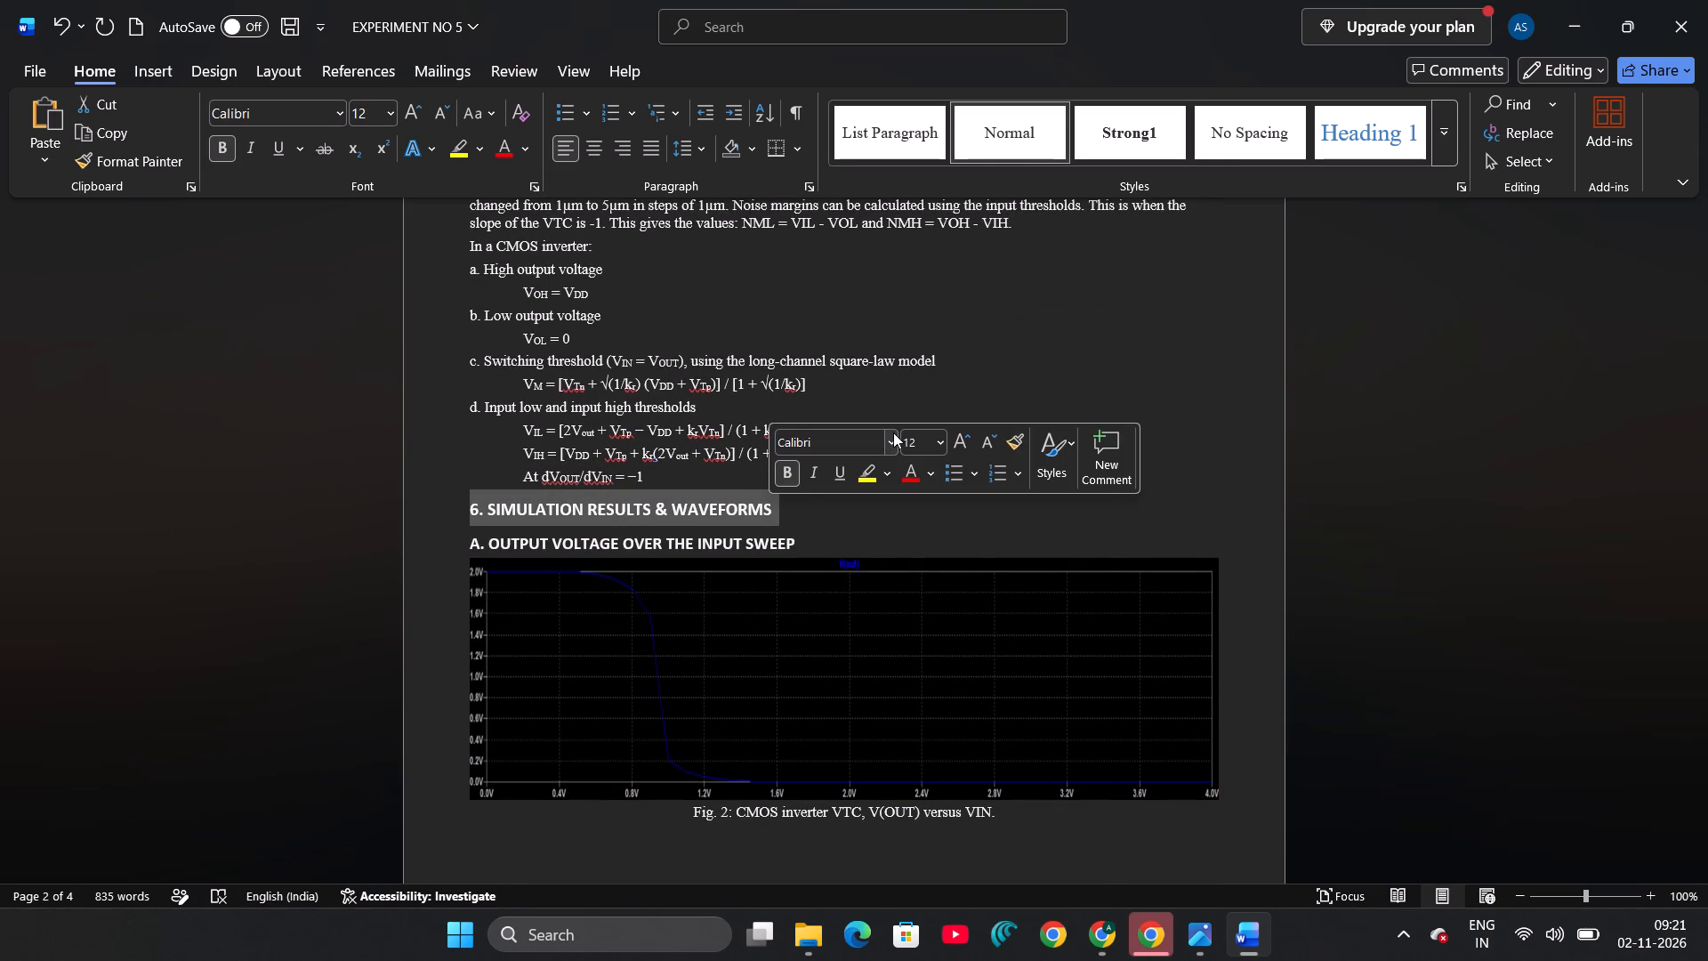
{"action": "scroll", "coordinate": [889, 560], "scroll_direction": "up", "scroll_amount": 12}
{"action": "left_click", "coordinate": [865, 597]}
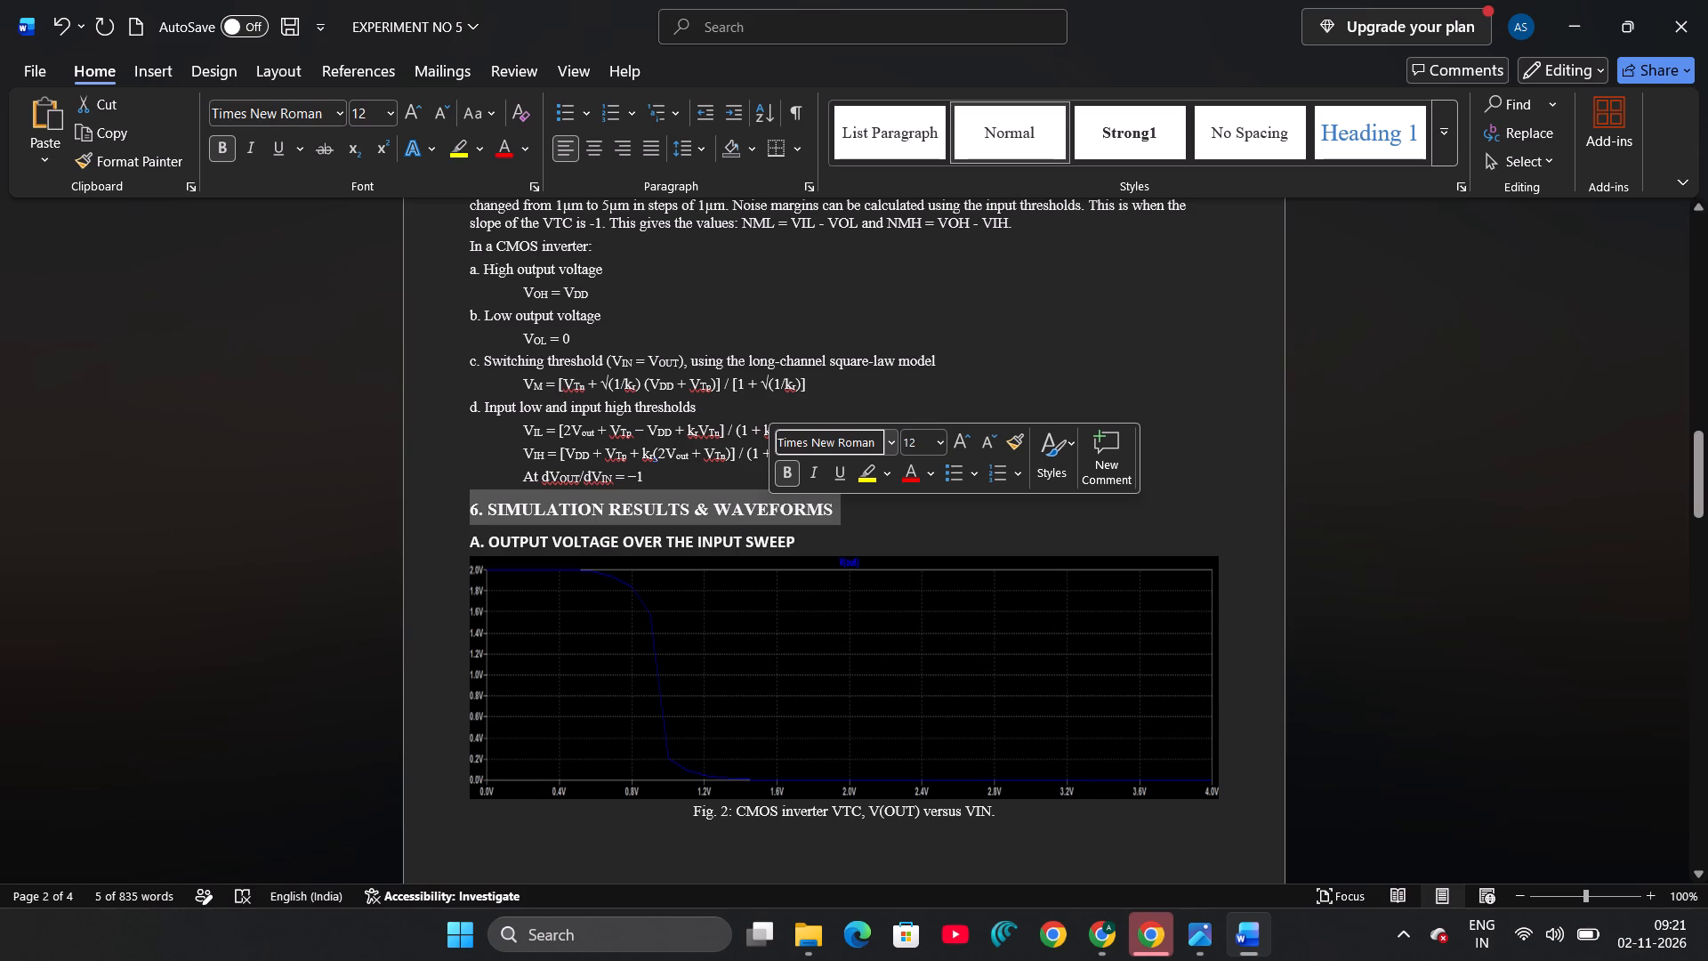
Format the "A. OUTPUT VOLTAGE OVER THE INPUT SWEEP" heading in Times New Roman at size 10.
{"action": "left_click_drag", "start_coordinate": [812, 532], "coordinate": [446, 548]}
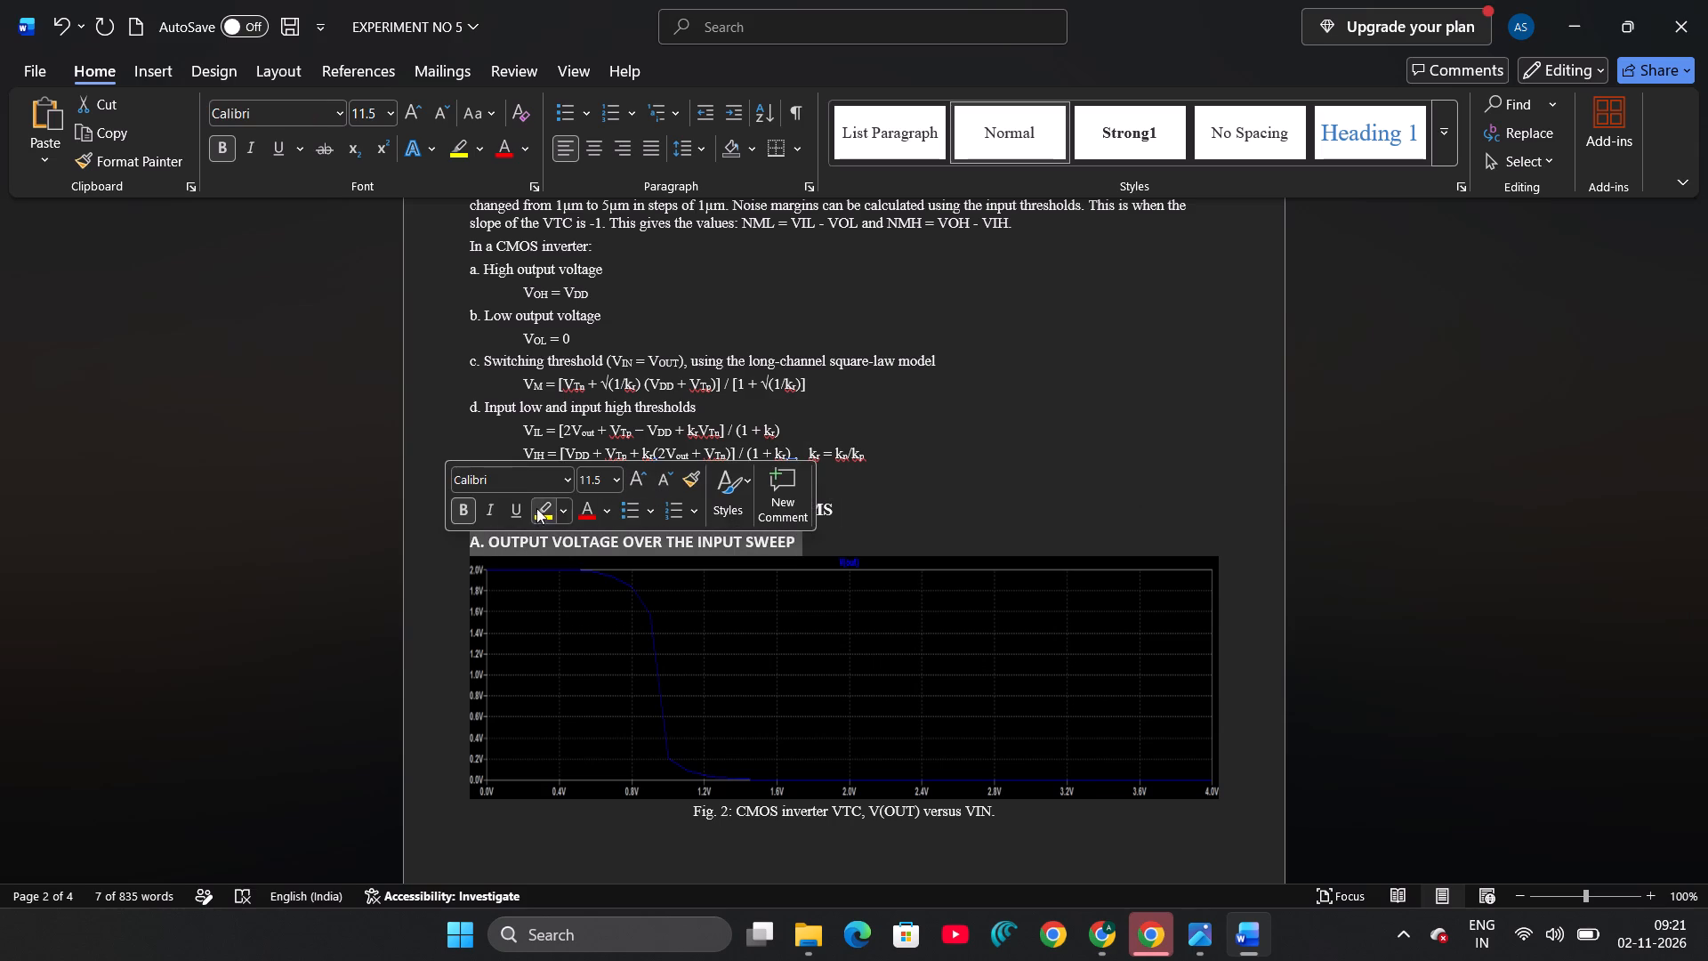
{"action": "left_click", "coordinate": [565, 481]}
{"action": "scroll", "coordinate": [640, 91], "scroll_direction": "up", "scroll_amount": 9}
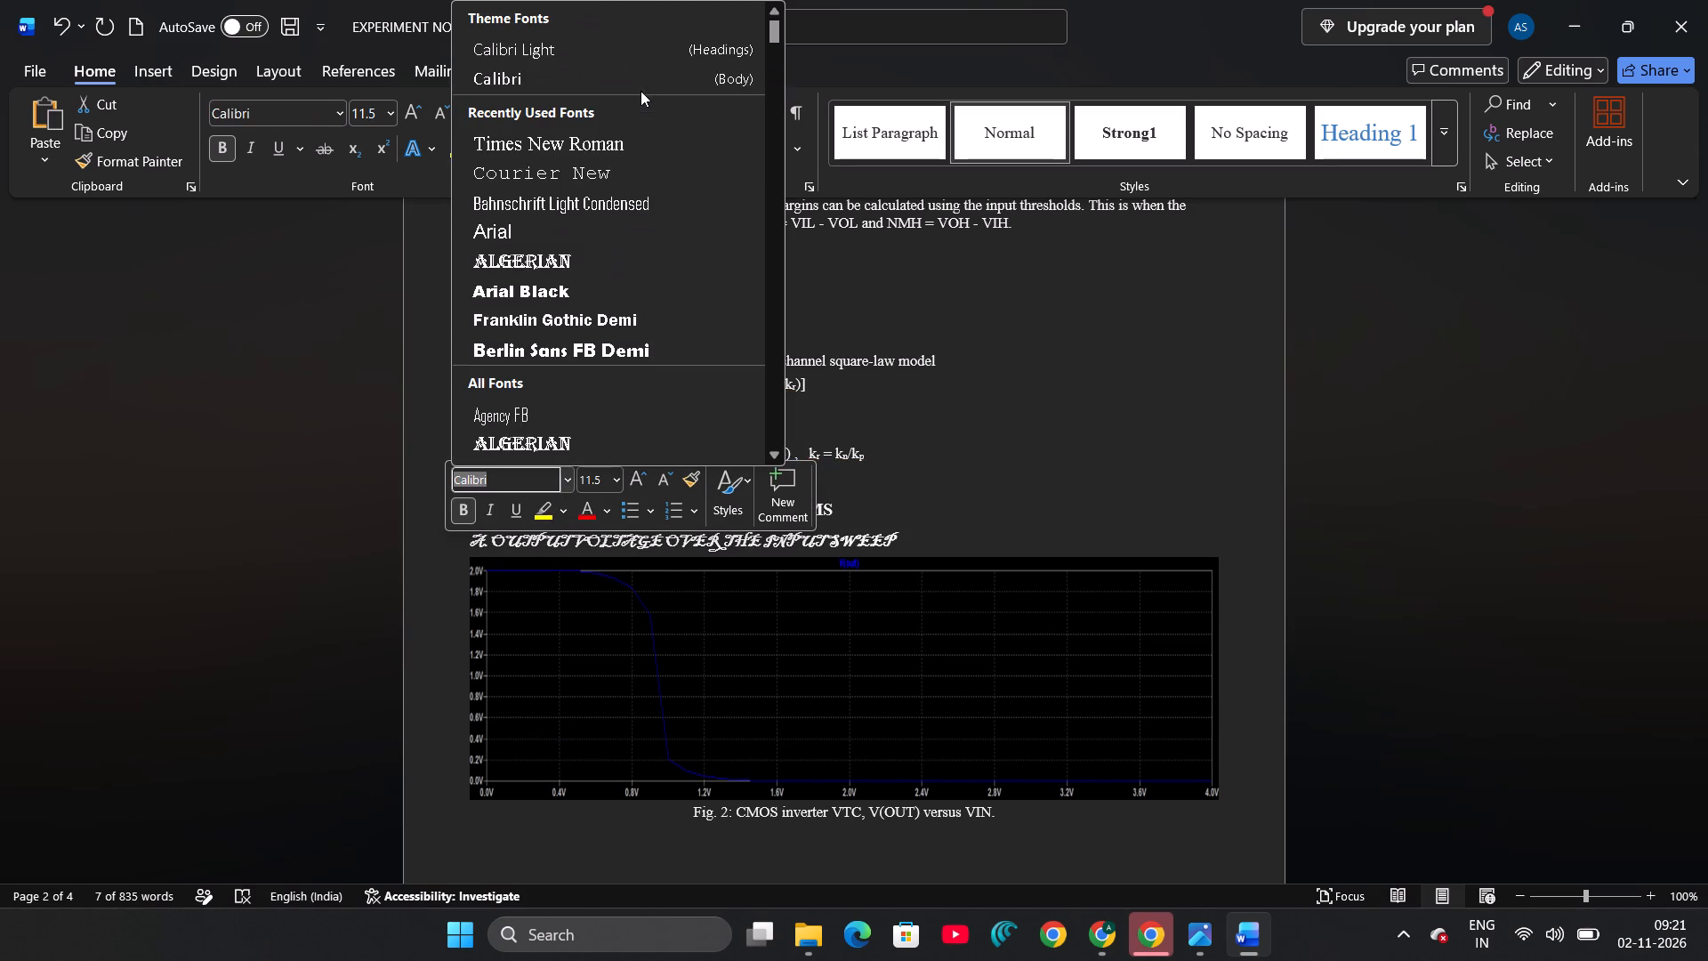
{"action": "left_click", "coordinate": [595, 139]}
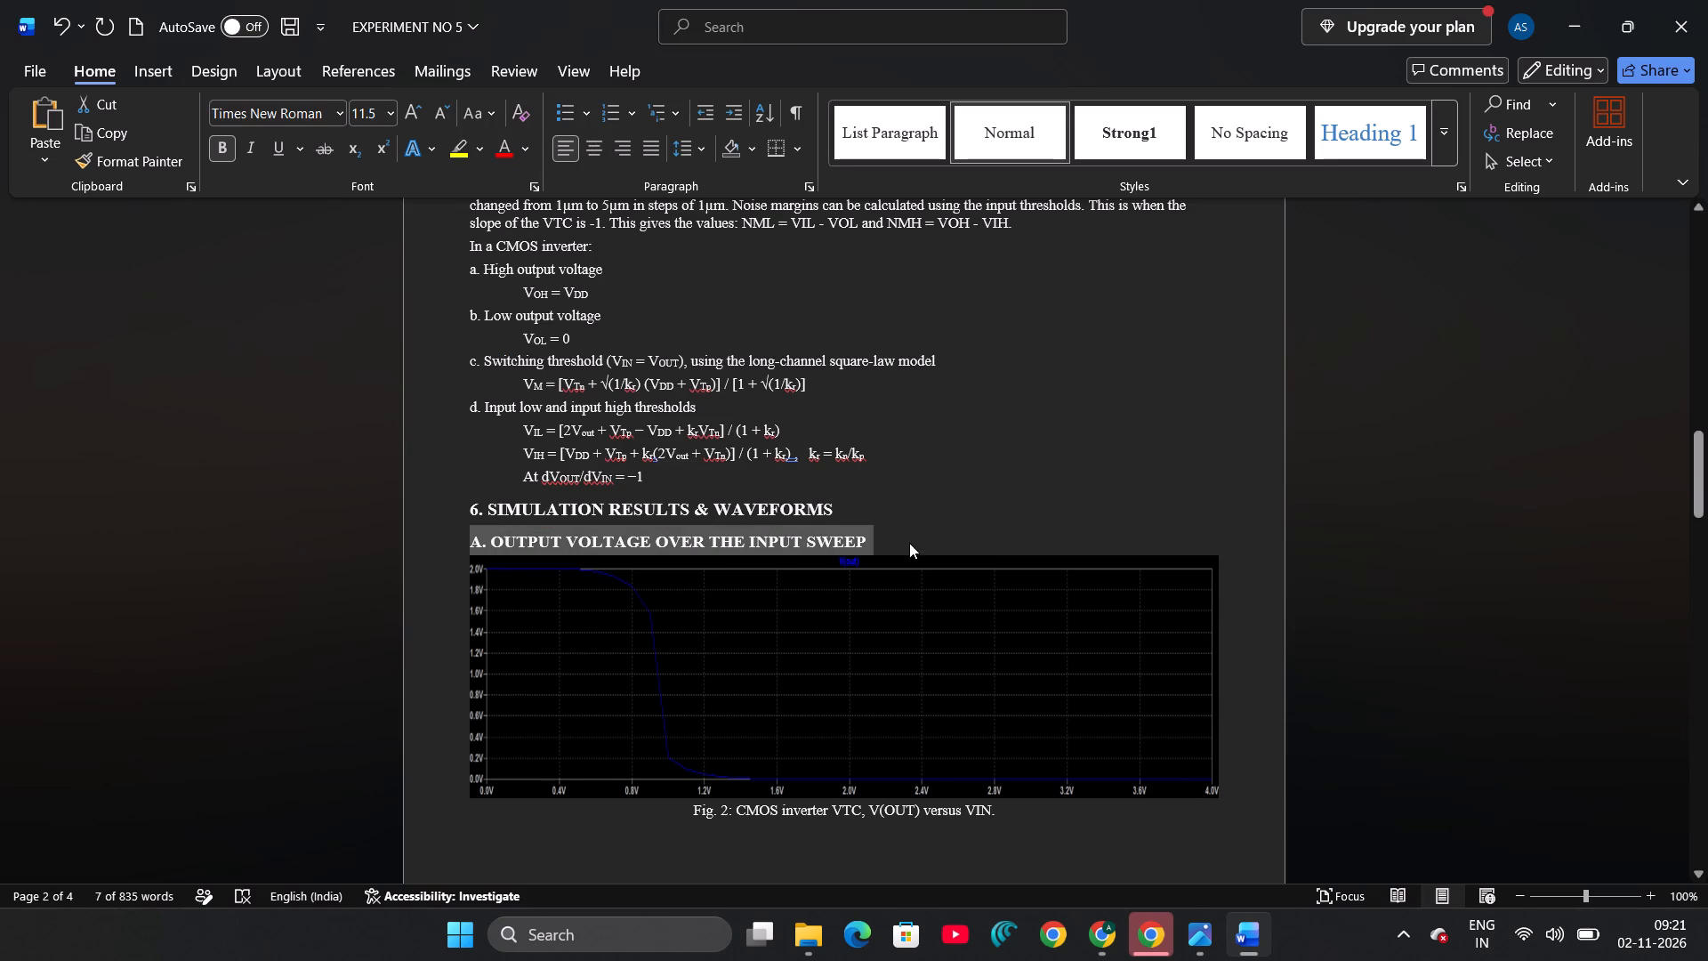
{"action": "left_click", "coordinate": [384, 115]}
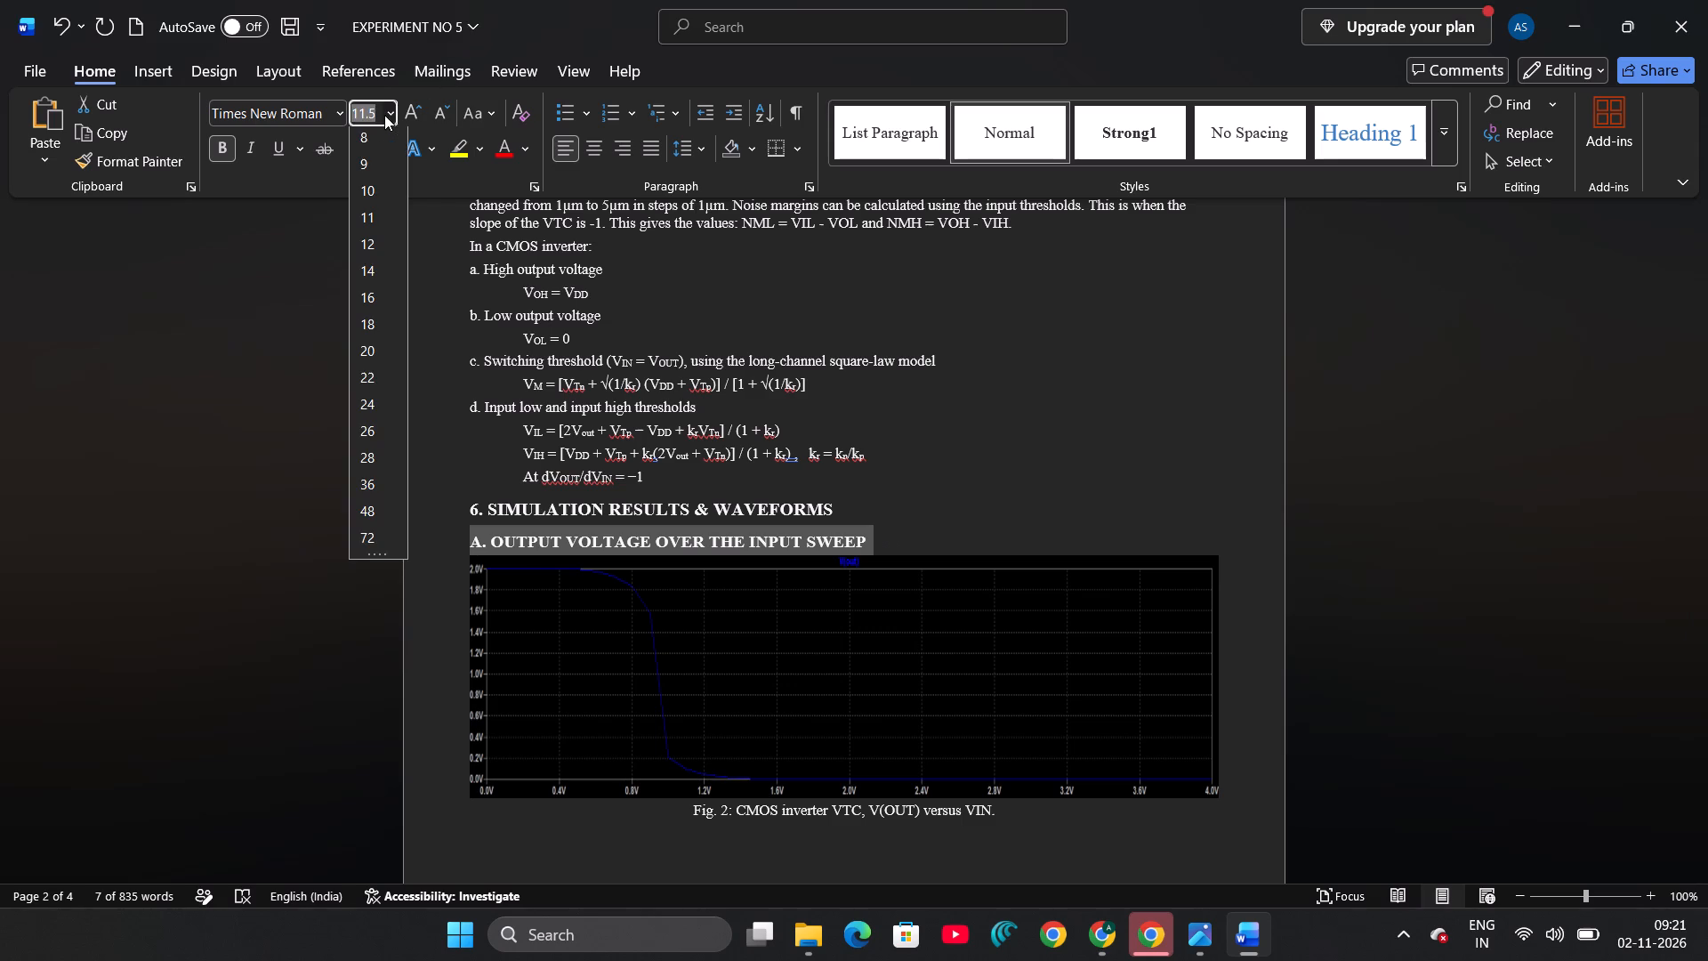
{"action": "left_click", "coordinate": [377, 198]}
Format the "B. WIDTH SWEEP" heading in Times New Roman at size 10.
{"action": "scroll", "coordinate": [640, 685], "scroll_direction": "down", "scroll_amount": 1}
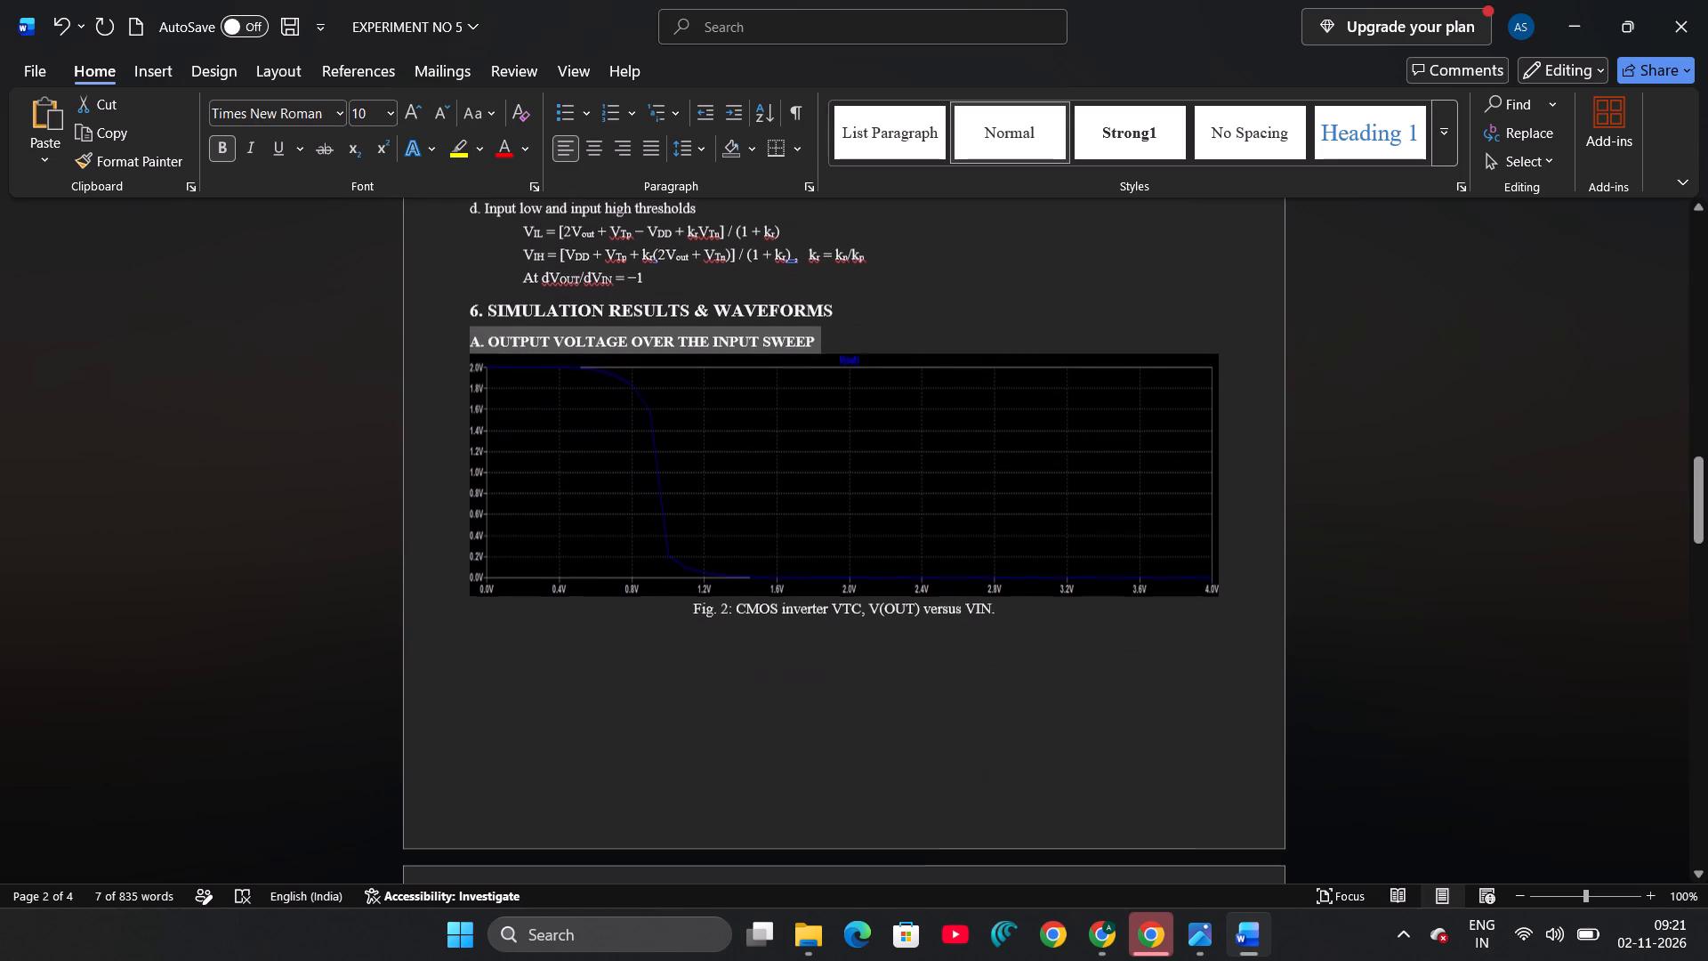
{"action": "left_click", "coordinate": [961, 611]}
{"action": "scroll", "coordinate": [961, 611], "scroll_direction": "down", "scroll_amount": 1}
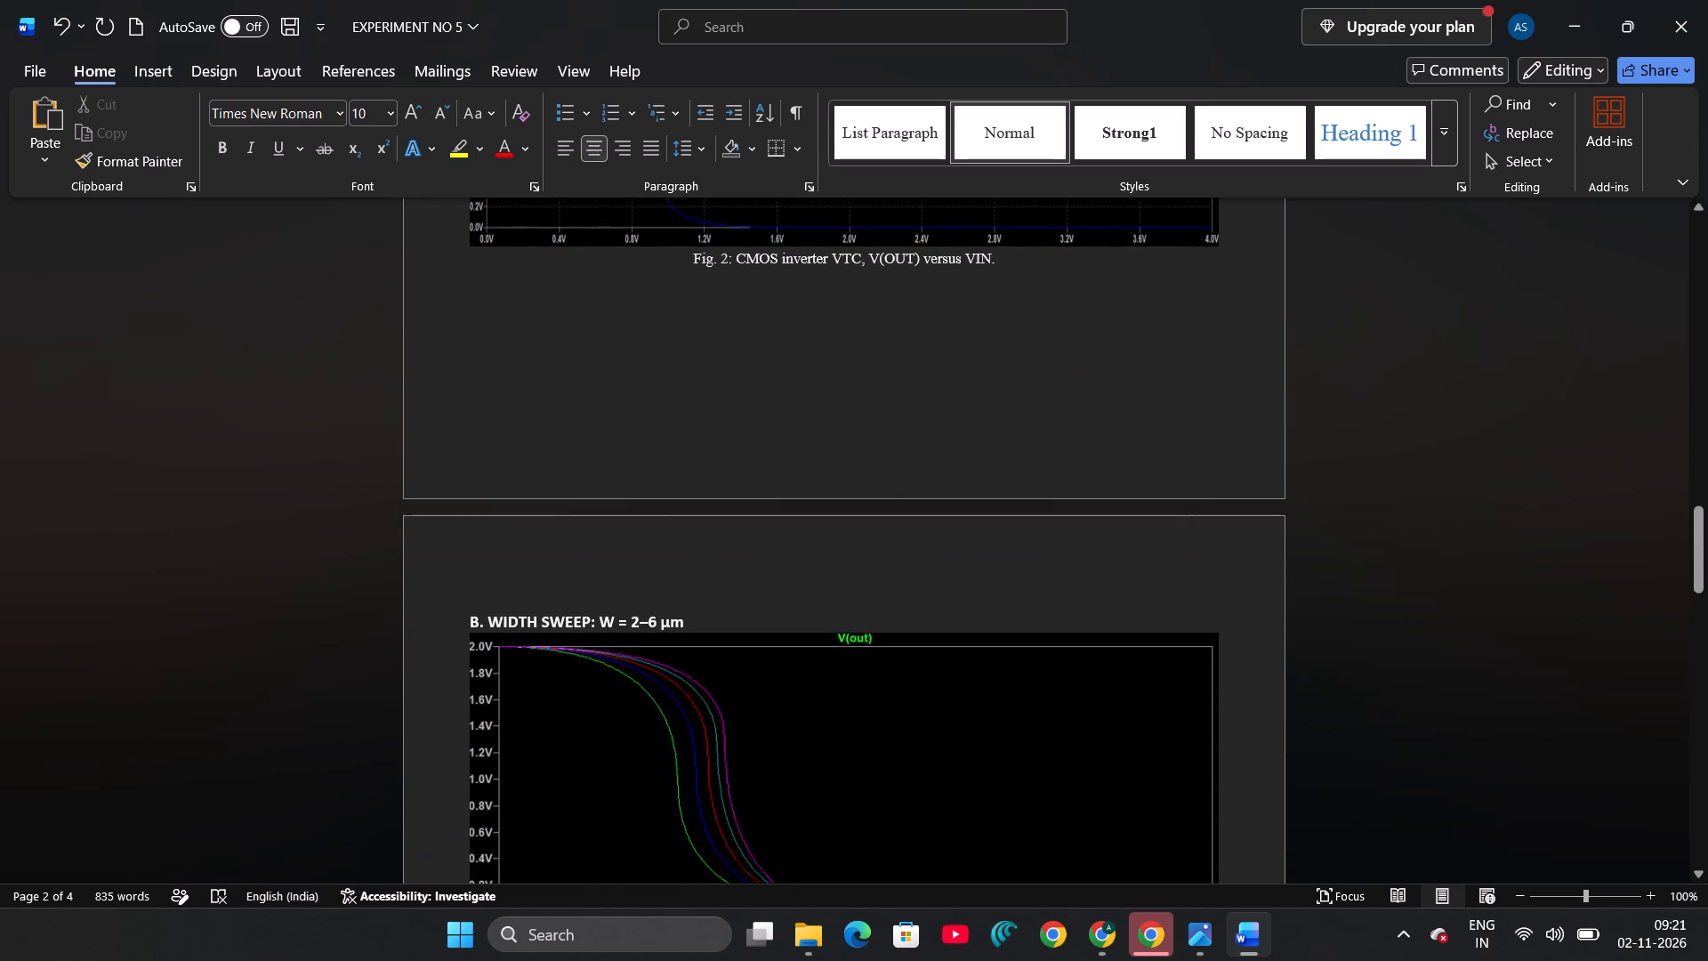
{"action": "scroll", "coordinate": [961, 611], "scroll_direction": "down", "scroll_amount": 1}
{"action": "left_click_drag", "start_coordinate": [684, 279], "coordinate": [662, 279]}
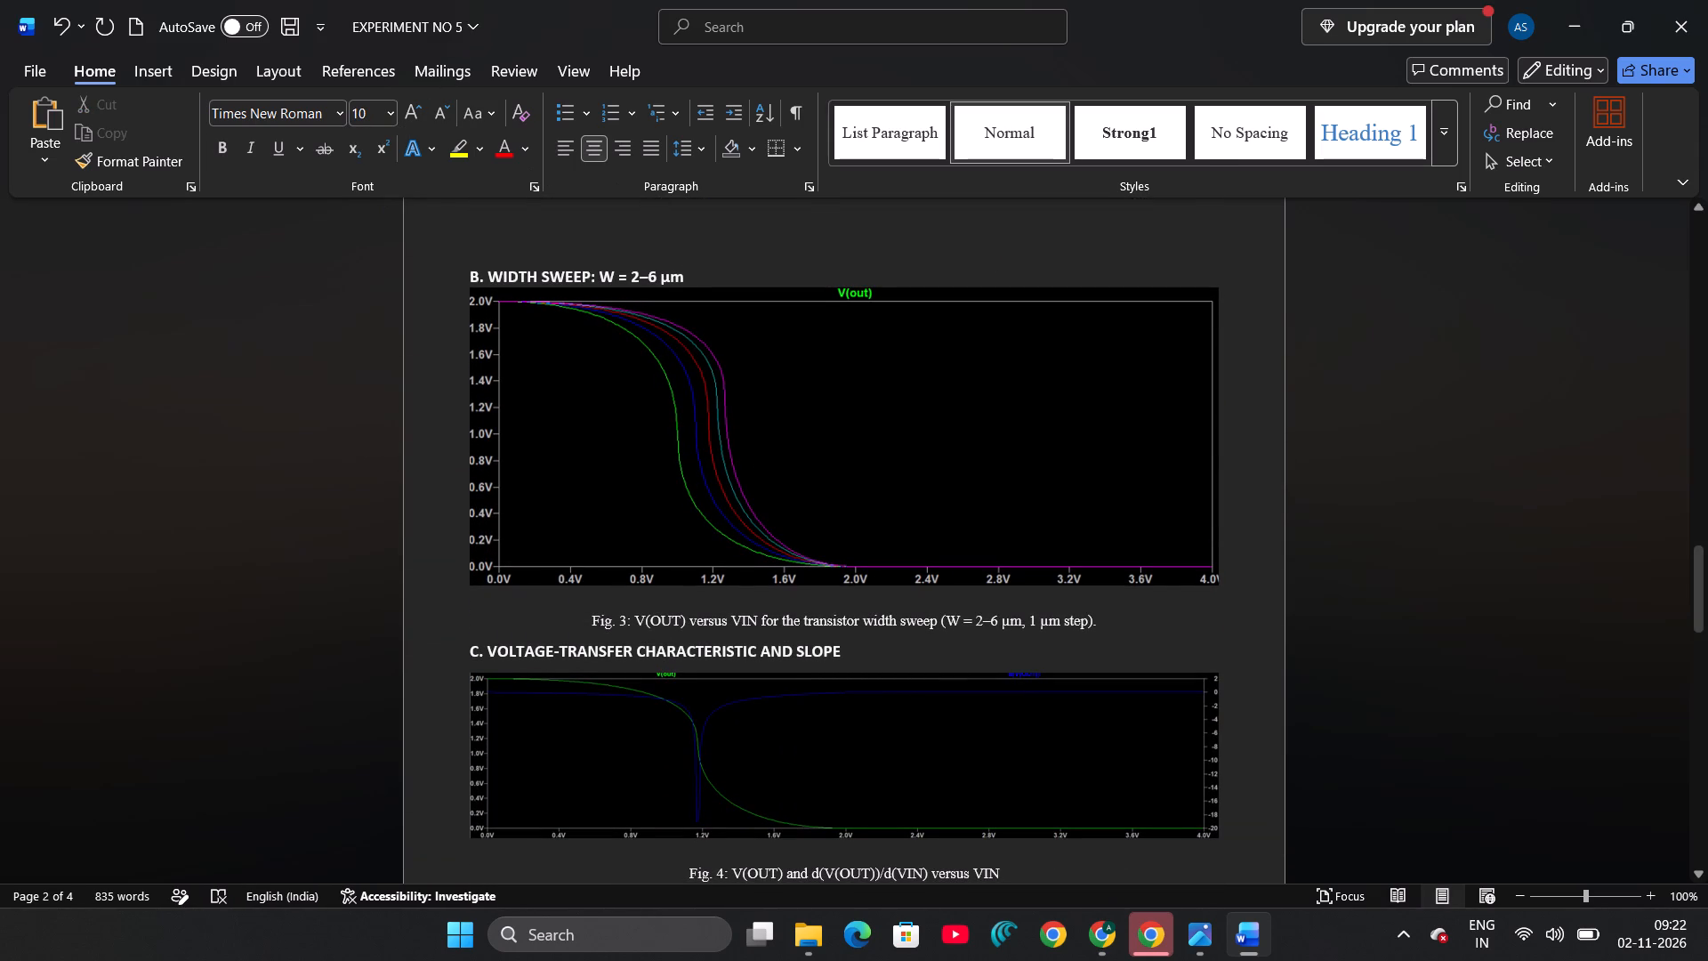
{"action": "left_click_drag", "start_coordinate": [662, 279], "coordinate": [459, 271]}
{"action": "left_click", "coordinate": [577, 204]}
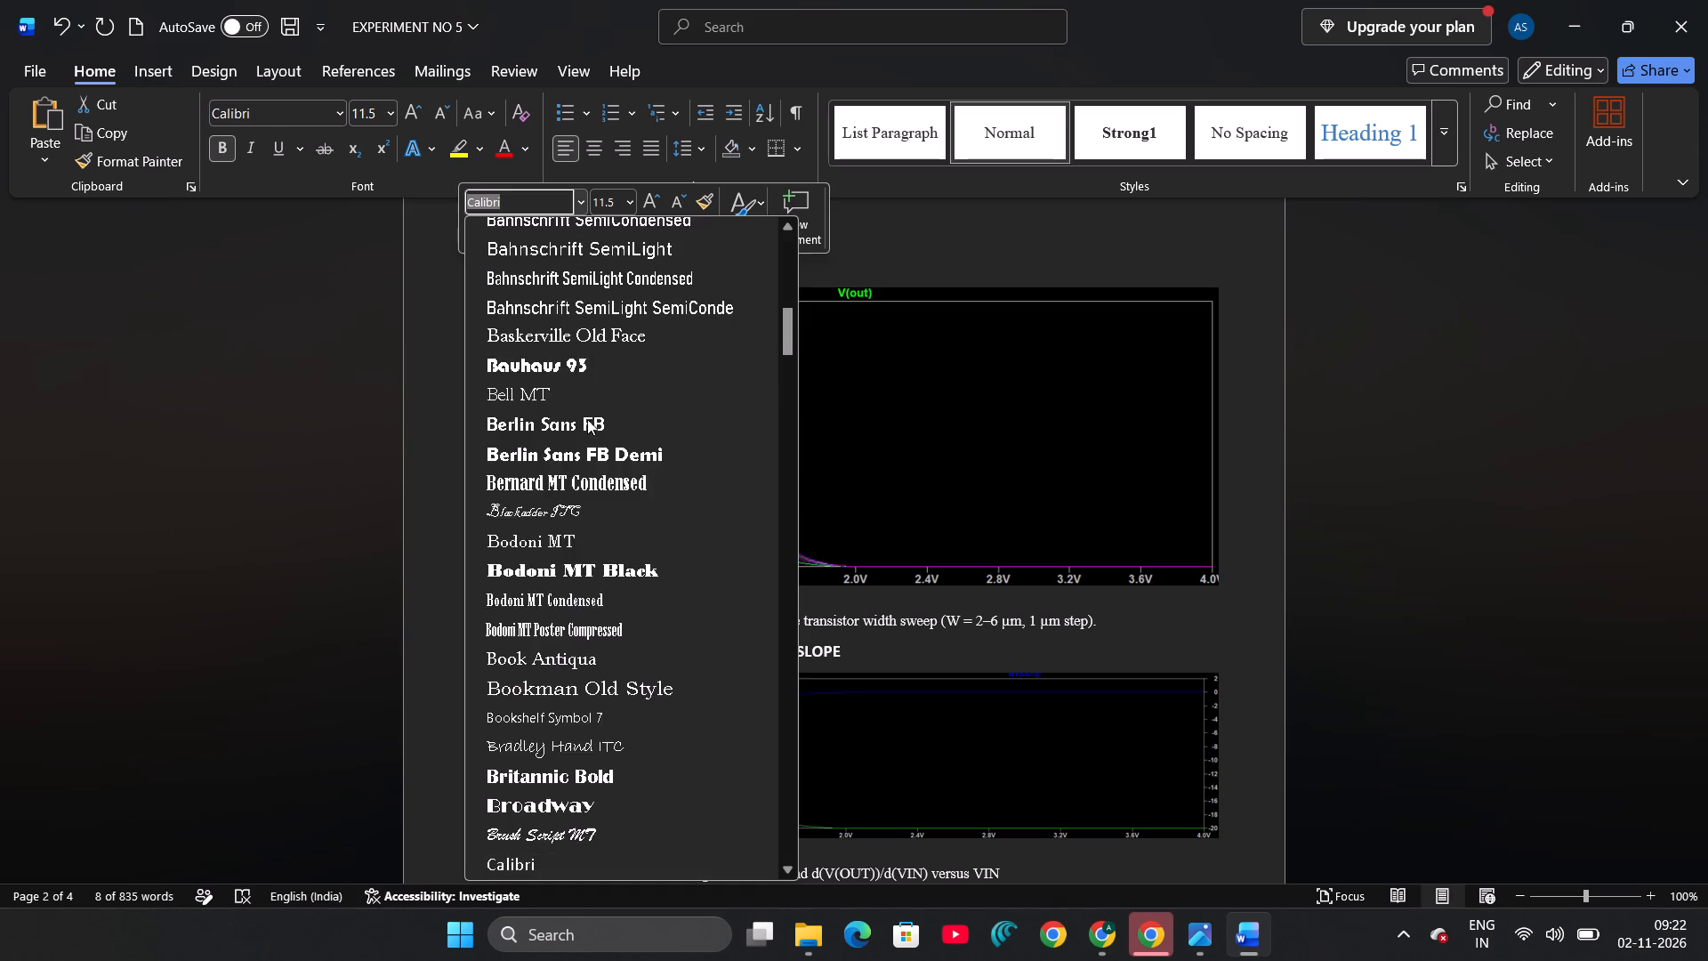
{"action": "scroll", "coordinate": [588, 442], "scroll_direction": "up", "scroll_amount": 11}
{"action": "left_click", "coordinate": [638, 351]}
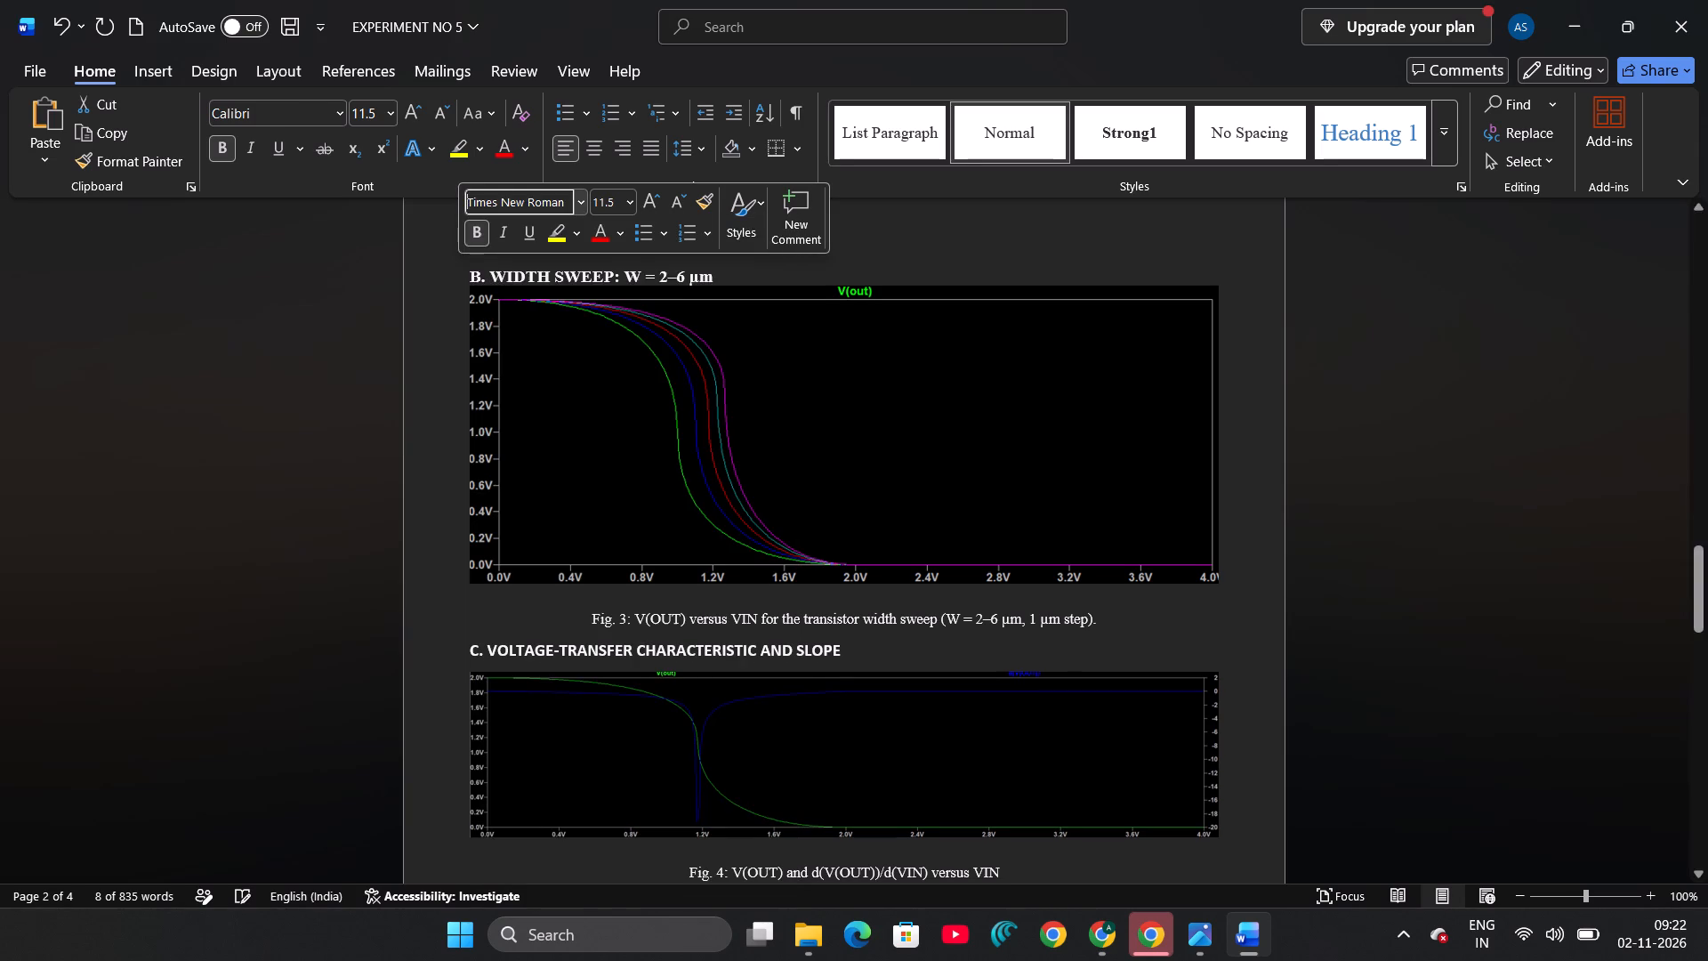
{"action": "left_click", "coordinate": [391, 107]}
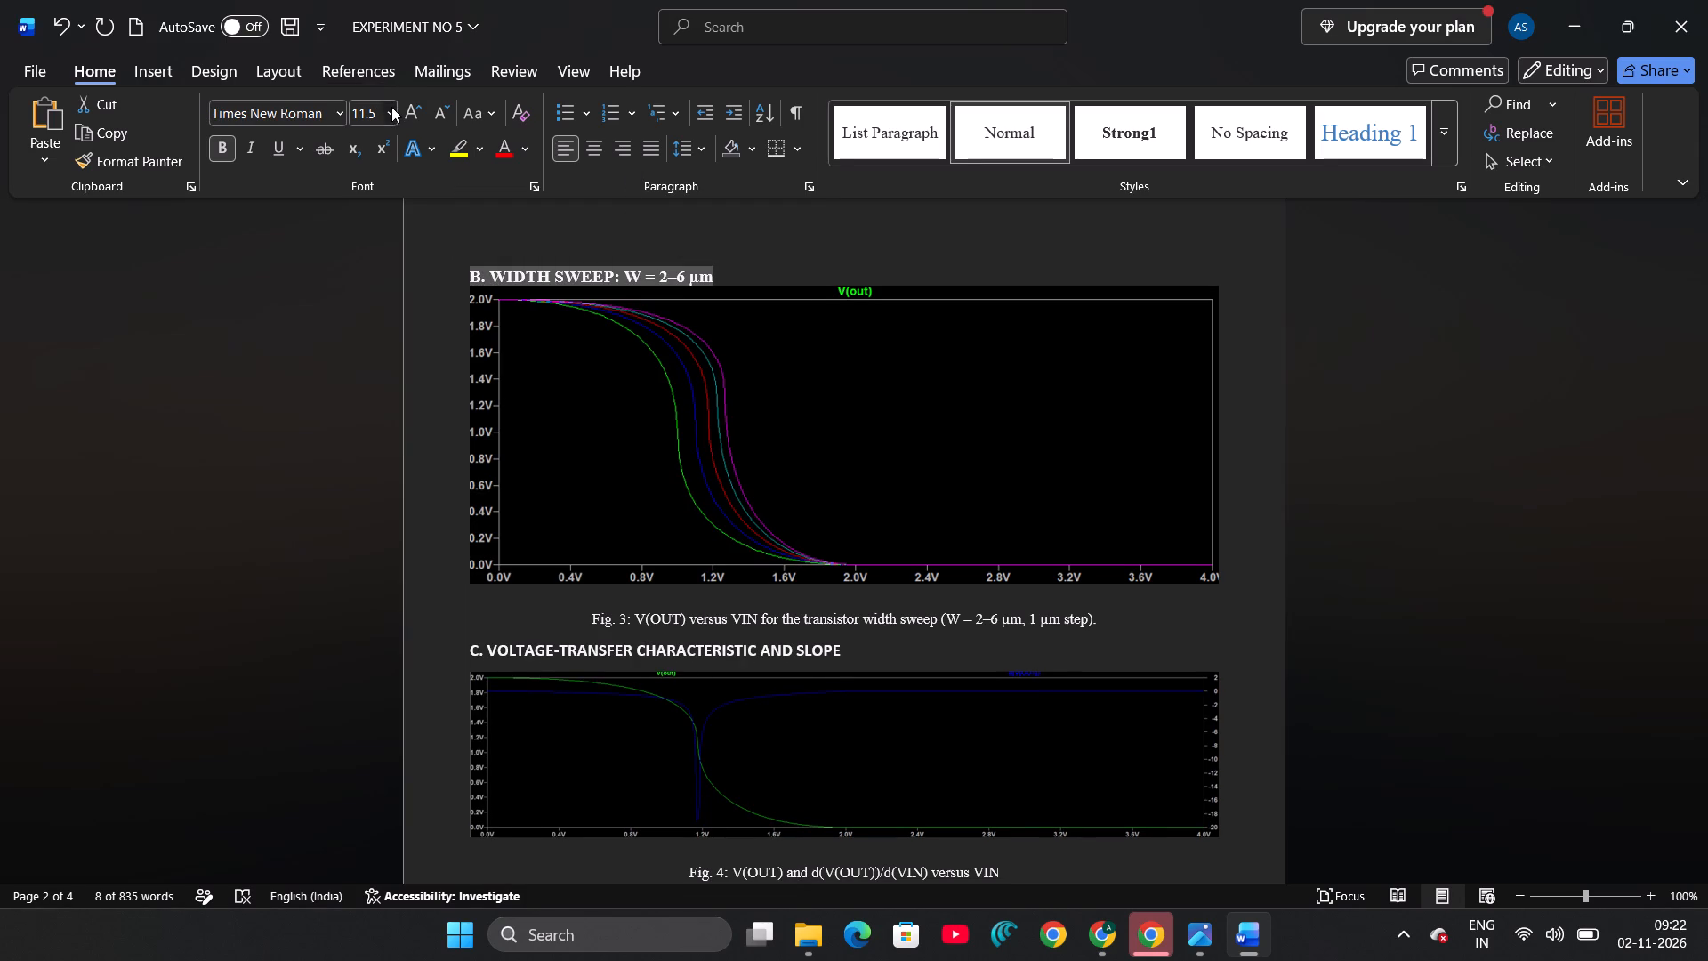
{"action": "left_click", "coordinate": [378, 187]}
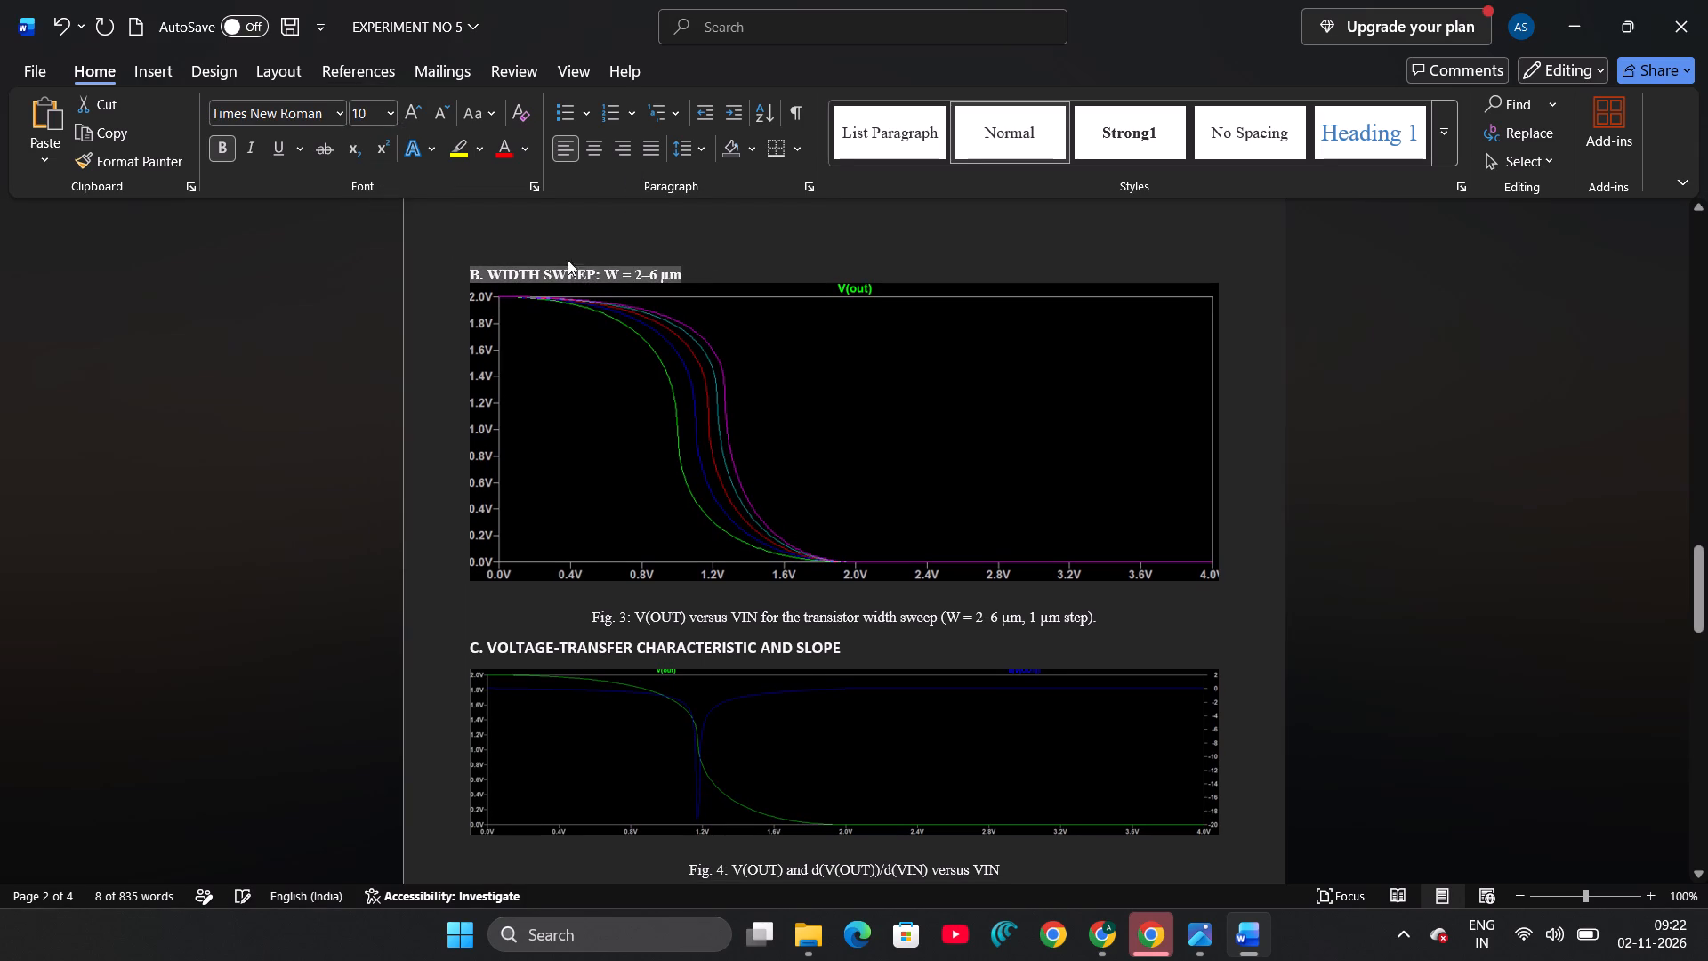
Change the width range in the "B. WIDTH SWEEP" heading to W = 1–5 µm.
{"action": "left_click", "coordinate": [644, 272]}
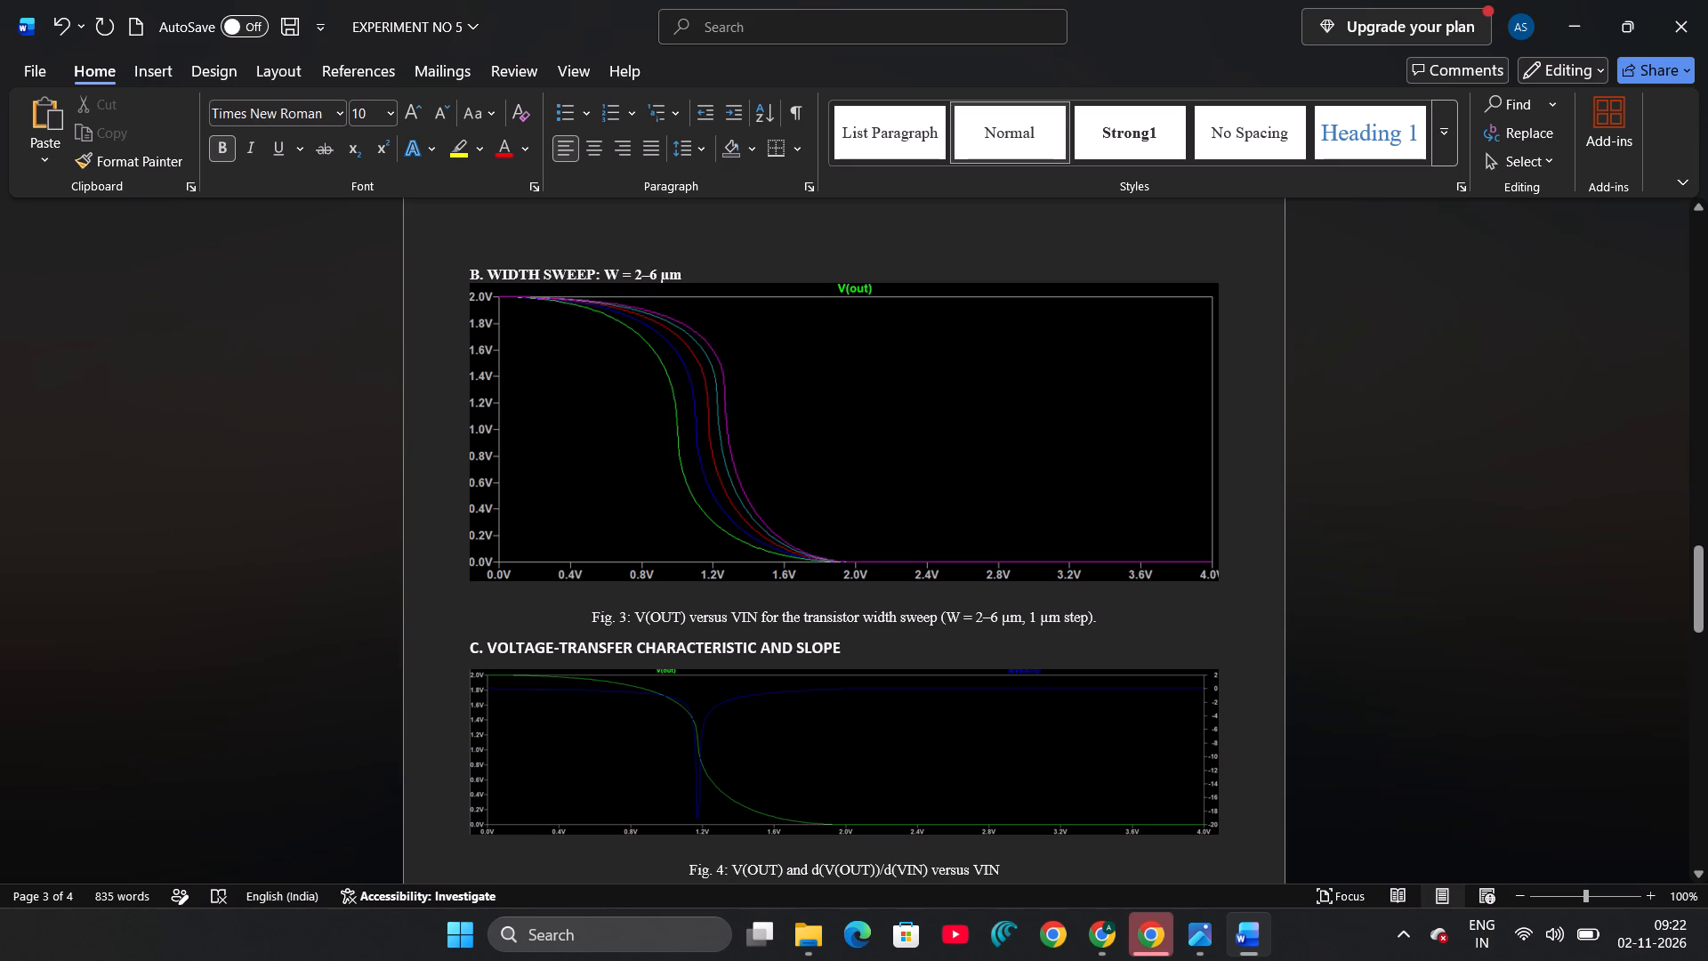
{"action": "key", "text": "BackSpace"}
{"action": "key", "text": "1"}
{"action": "key", "text": "Right"}
{"action": "key", "text": "Right"}
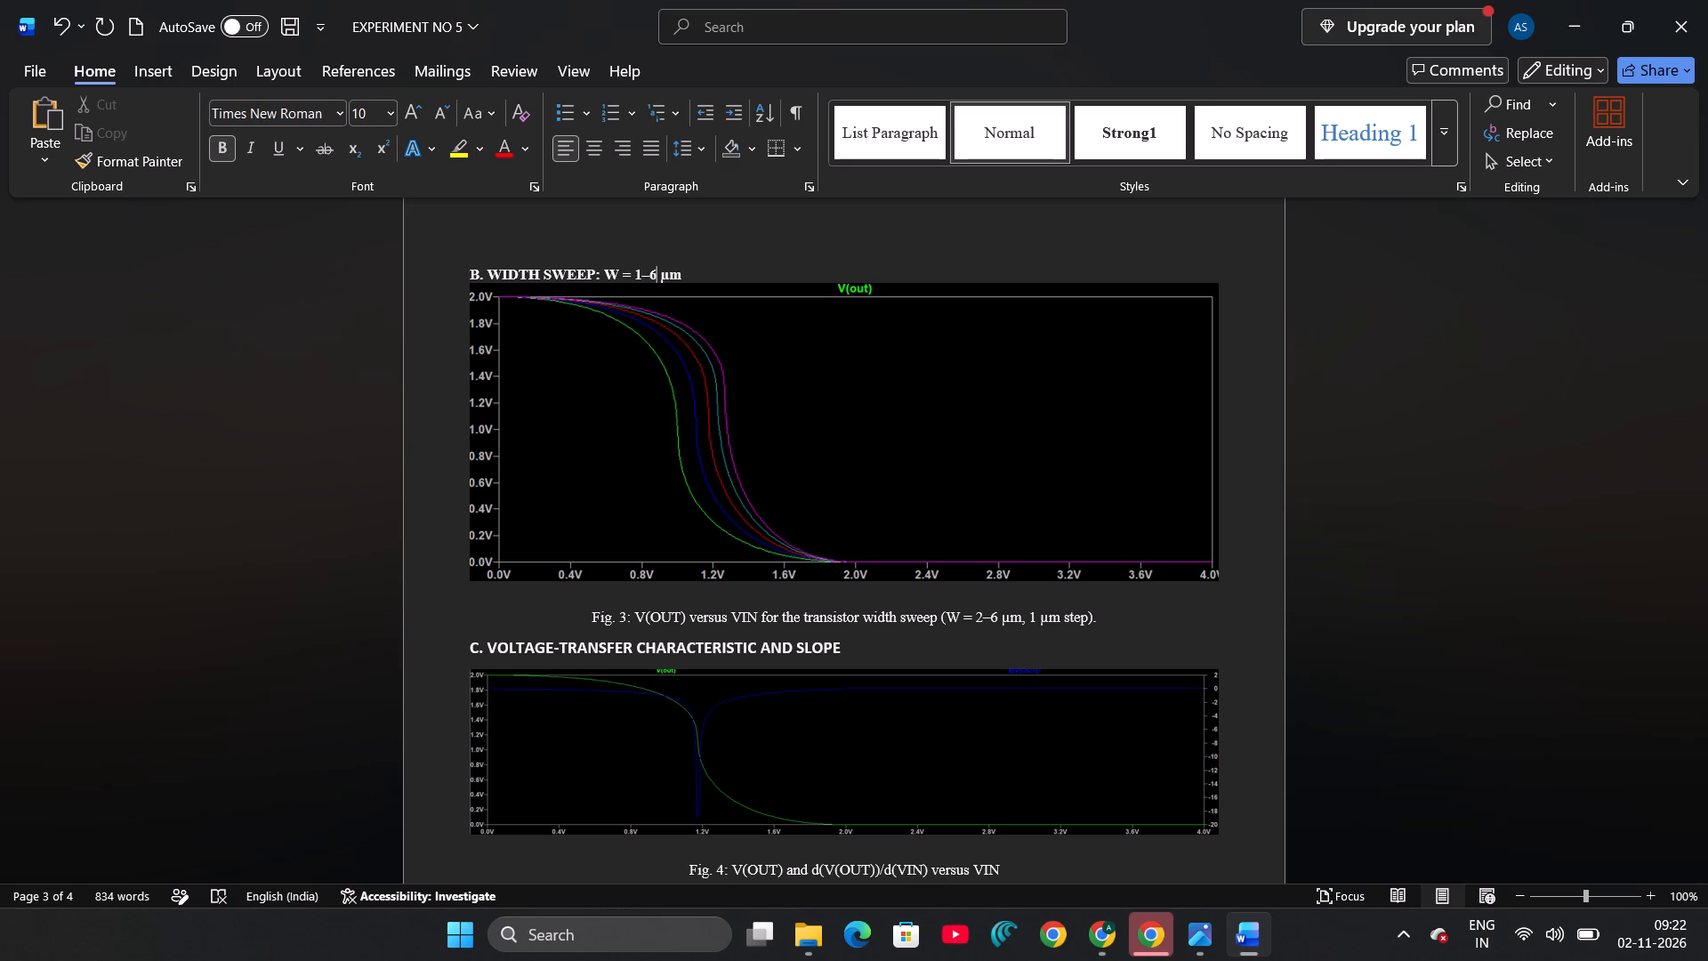
{"action": "key", "text": "Right"}
{"action": "key", "text": "Left"}
{"action": "key", "text": "BackSpace"}
{"action": "key", "text": "5"}
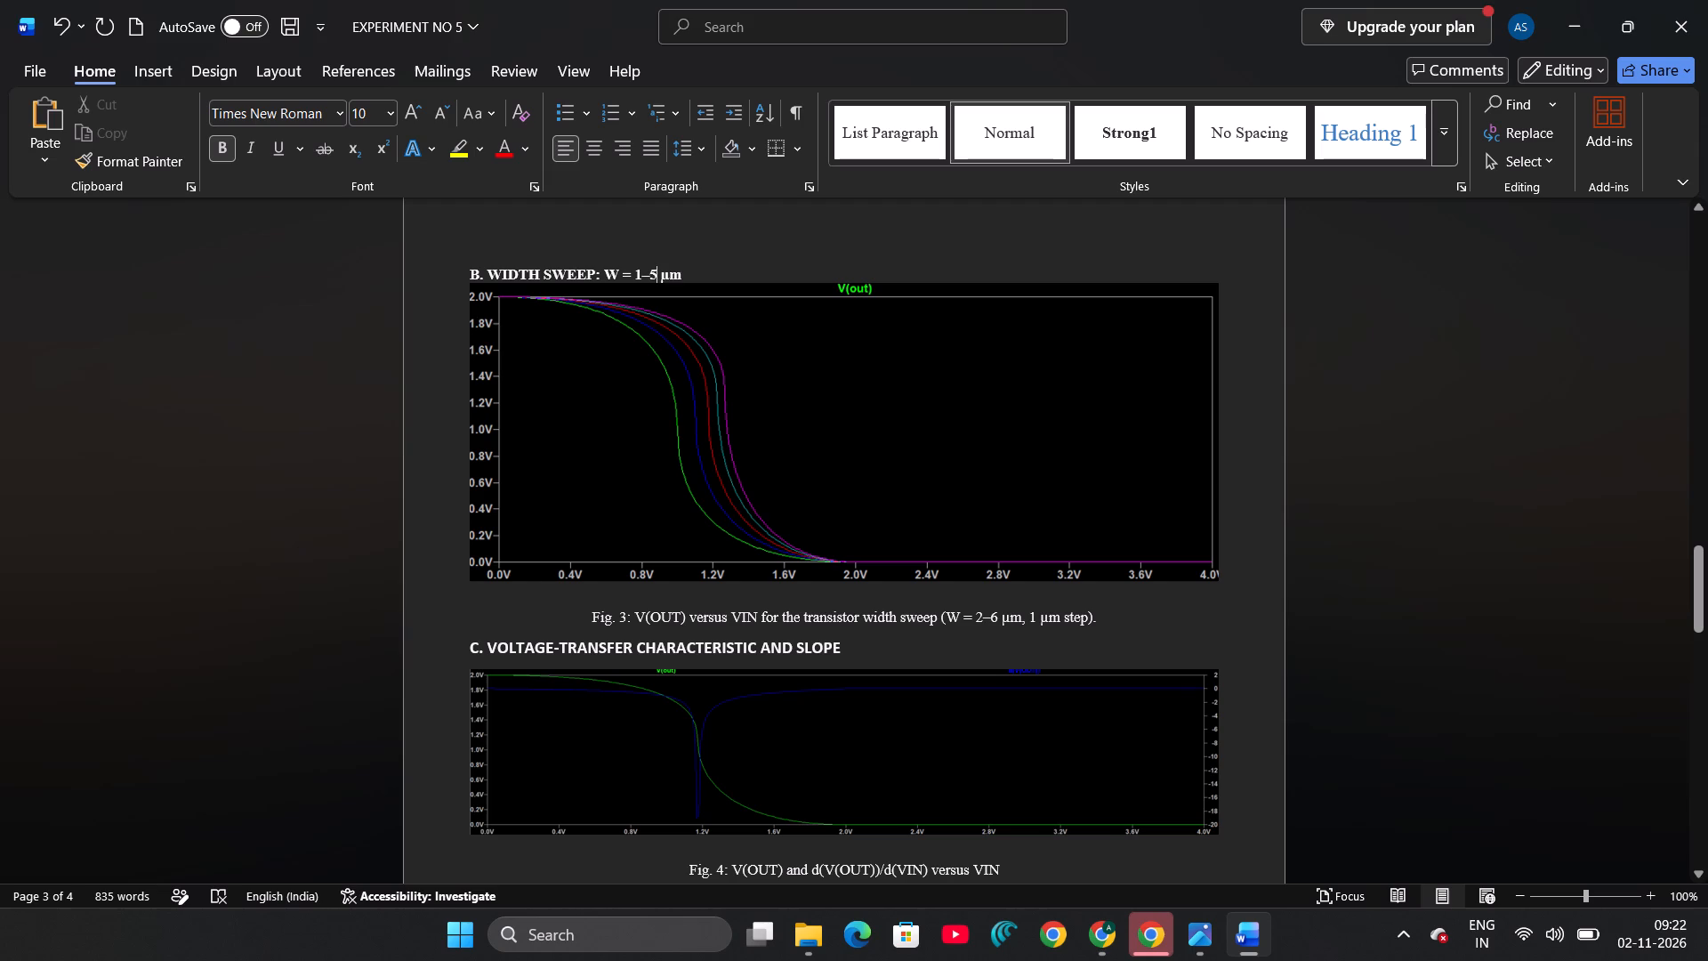
Change the width range in the Fig. 3 caption to W = 1–5 µm.
{"action": "left_click", "coordinate": [982, 620]}
{"action": "key", "text": "BackSpace"}
{"action": "key", "text": "1"}
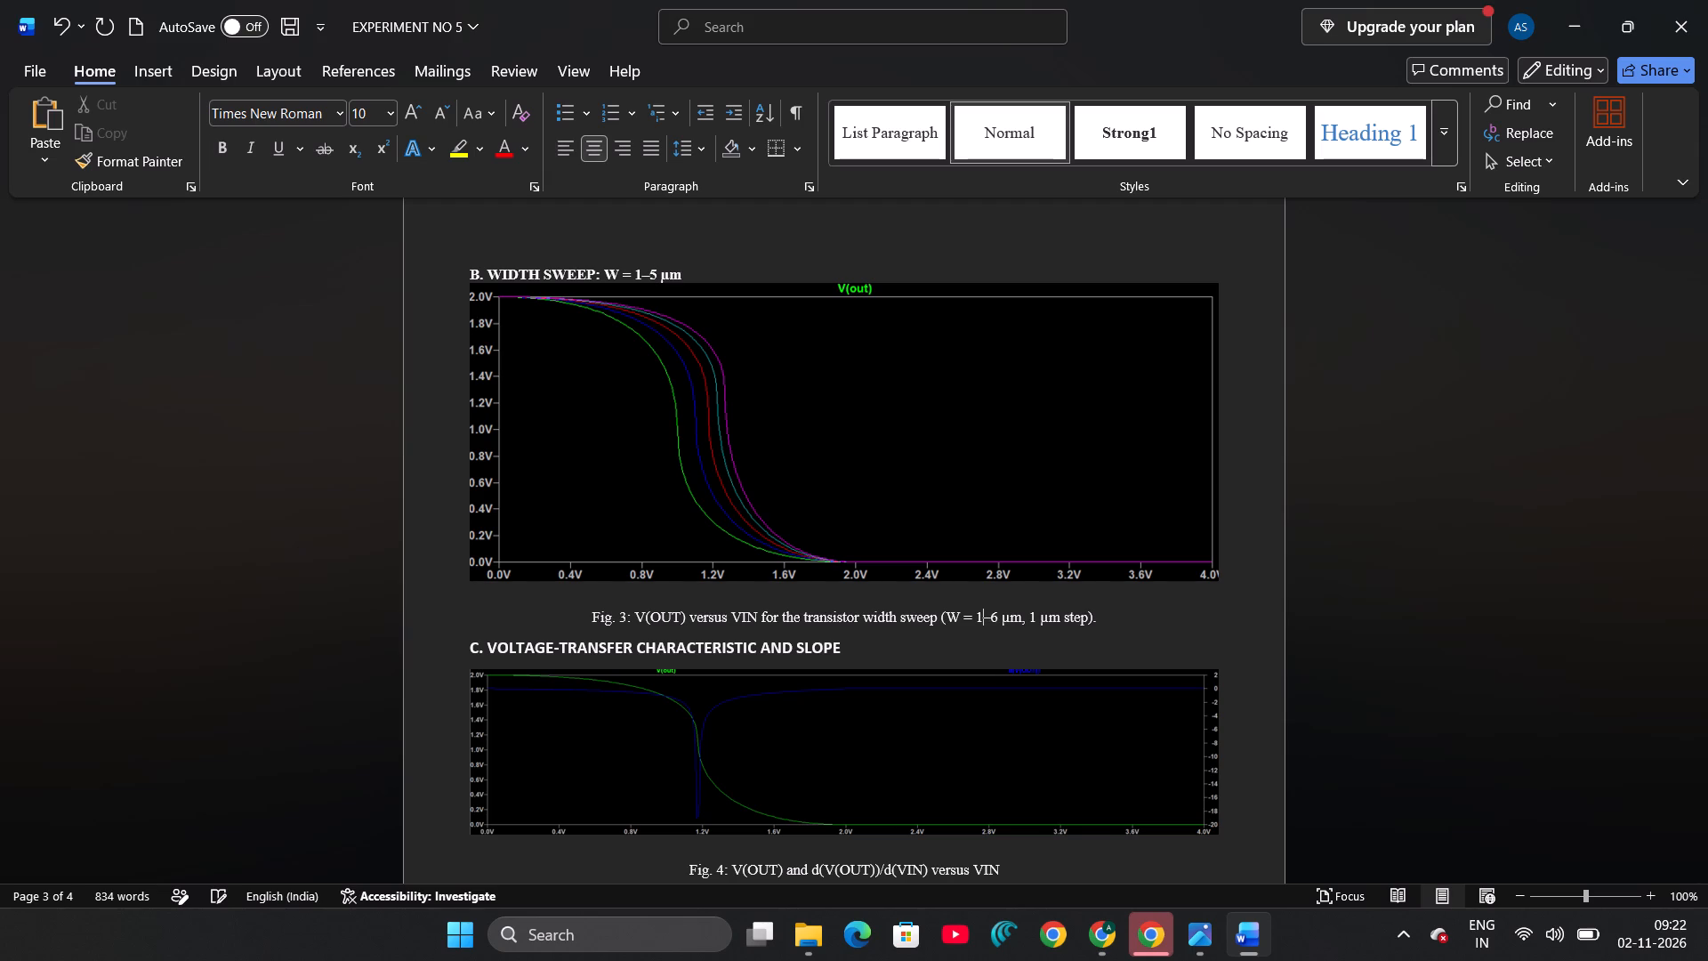
{"action": "key", "text": "Right"}
{"action": "key", "text": "Right"}
{"action": "key", "text": "BackSpace"}
{"action": "key", "text": "5"}
Format the "C. VOLTAGE-TRANSFER CHARACTERISTIC AND SLOPE" heading in Times New Roman at size 10.
{"action": "scroll", "coordinate": [479, 681], "scroll_direction": "down", "scroll_amount": 1}
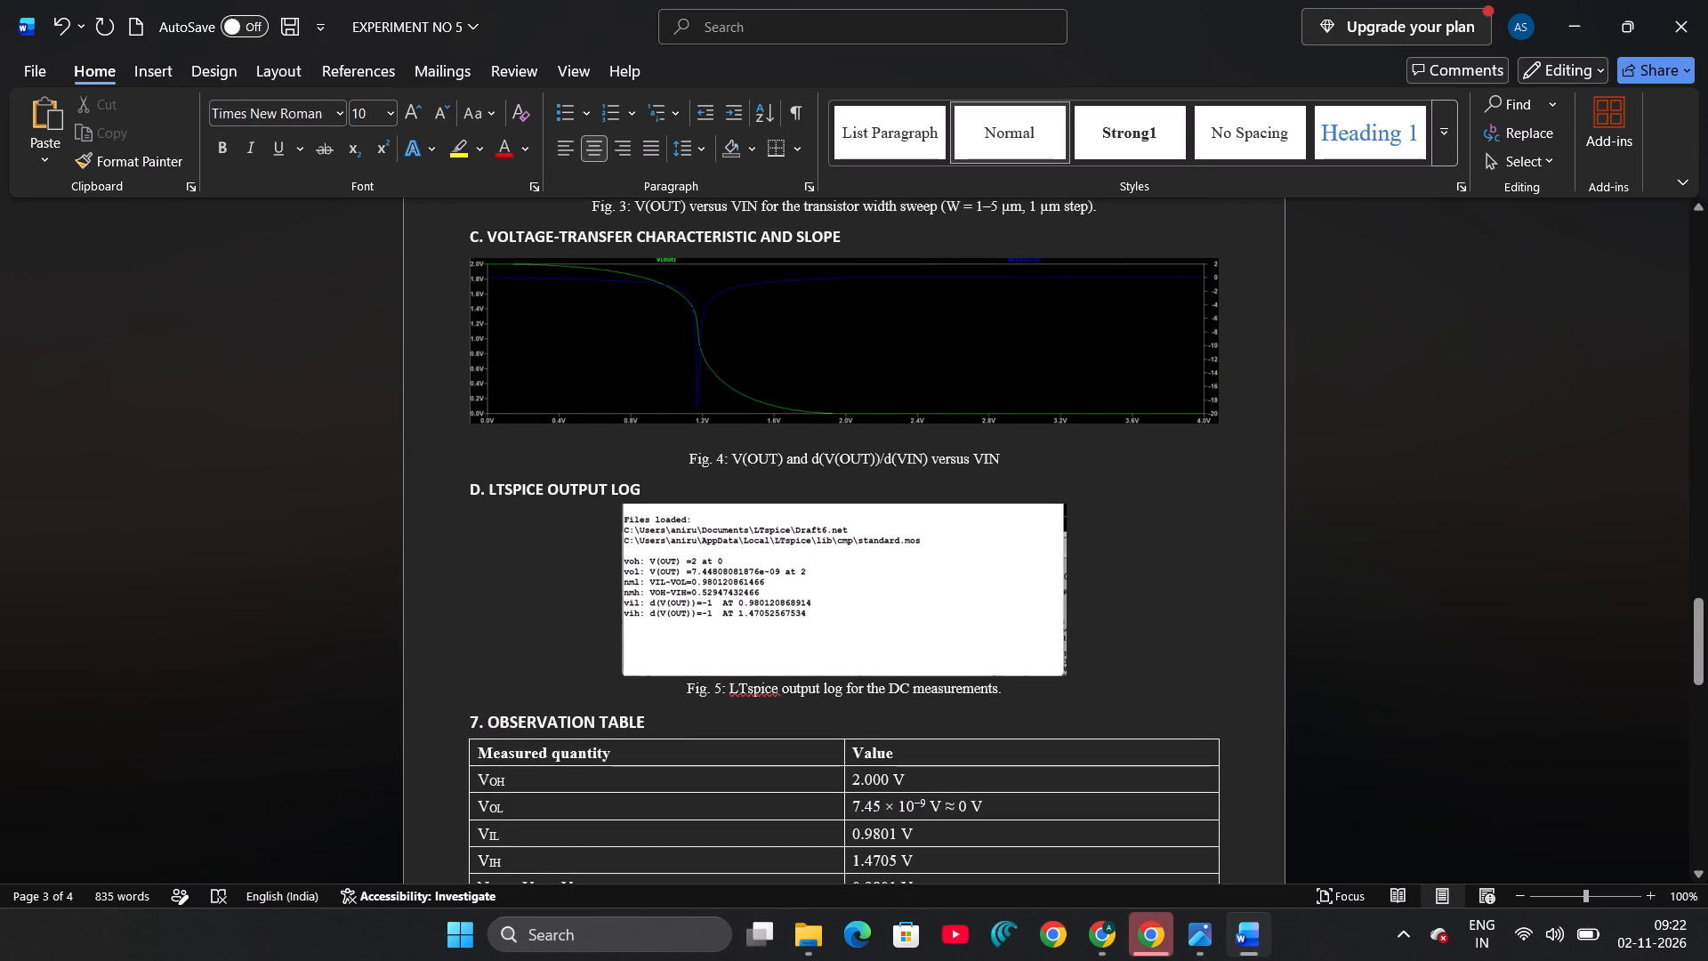
{"action": "left_click_drag", "start_coordinate": [849, 240], "coordinate": [489, 245]}
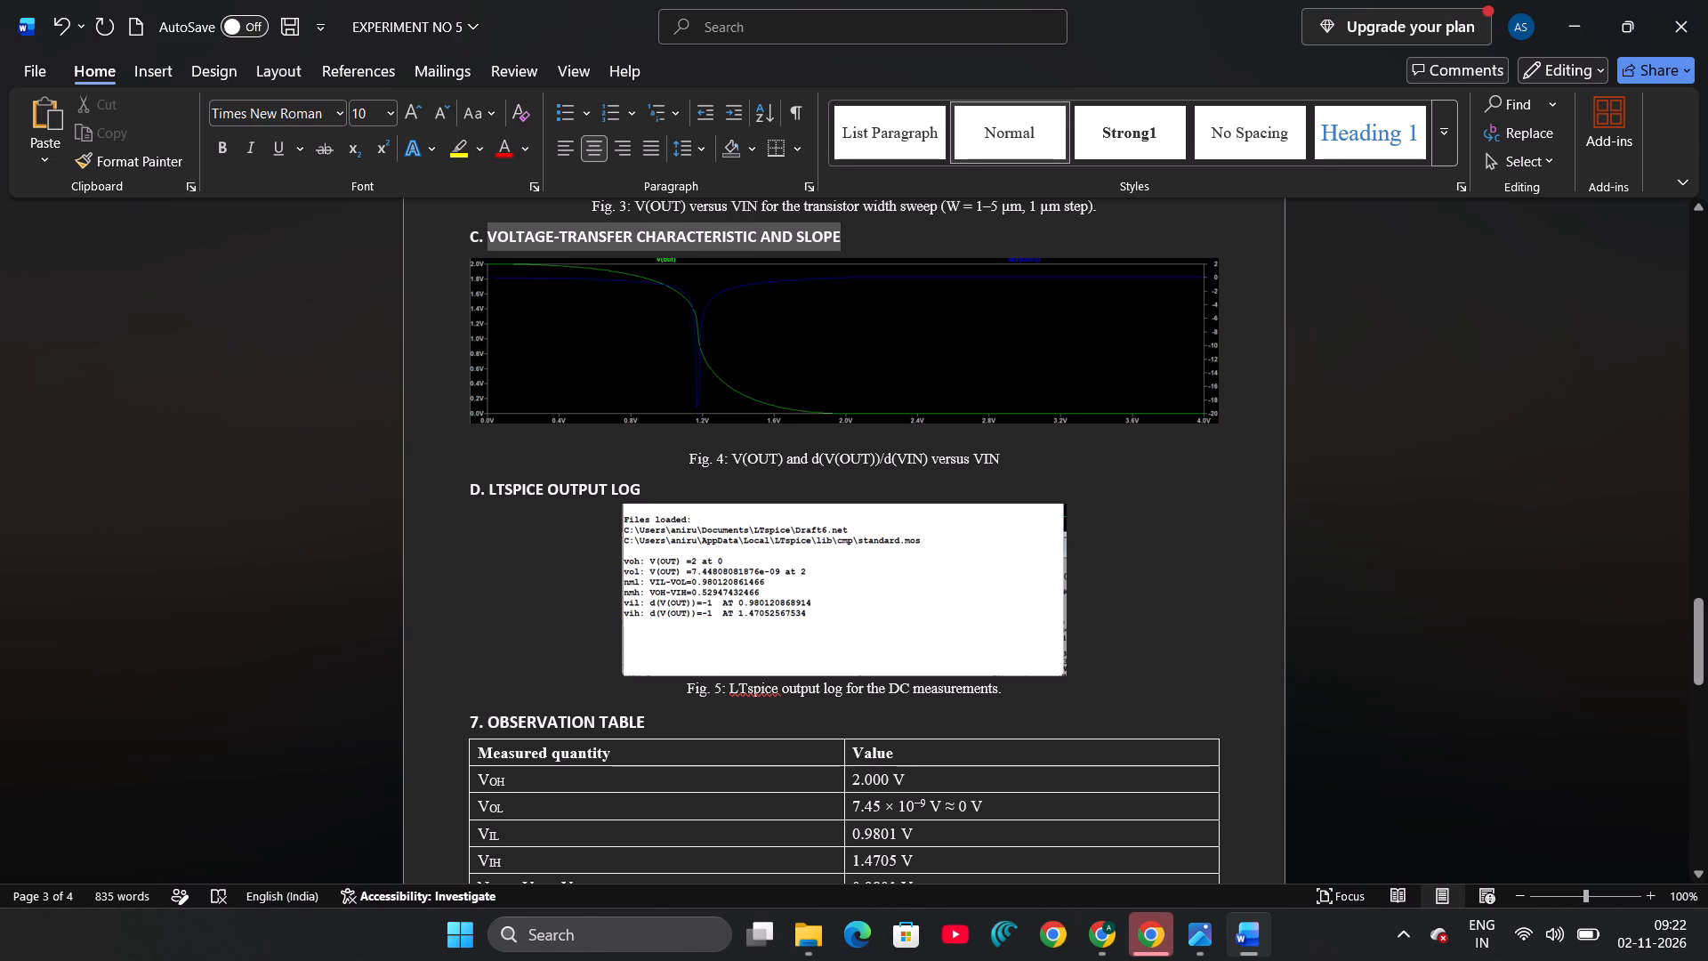
{"action": "left_click_drag", "start_coordinate": [489, 245], "coordinate": [471, 241]}
{"action": "left_click", "coordinate": [342, 108]}
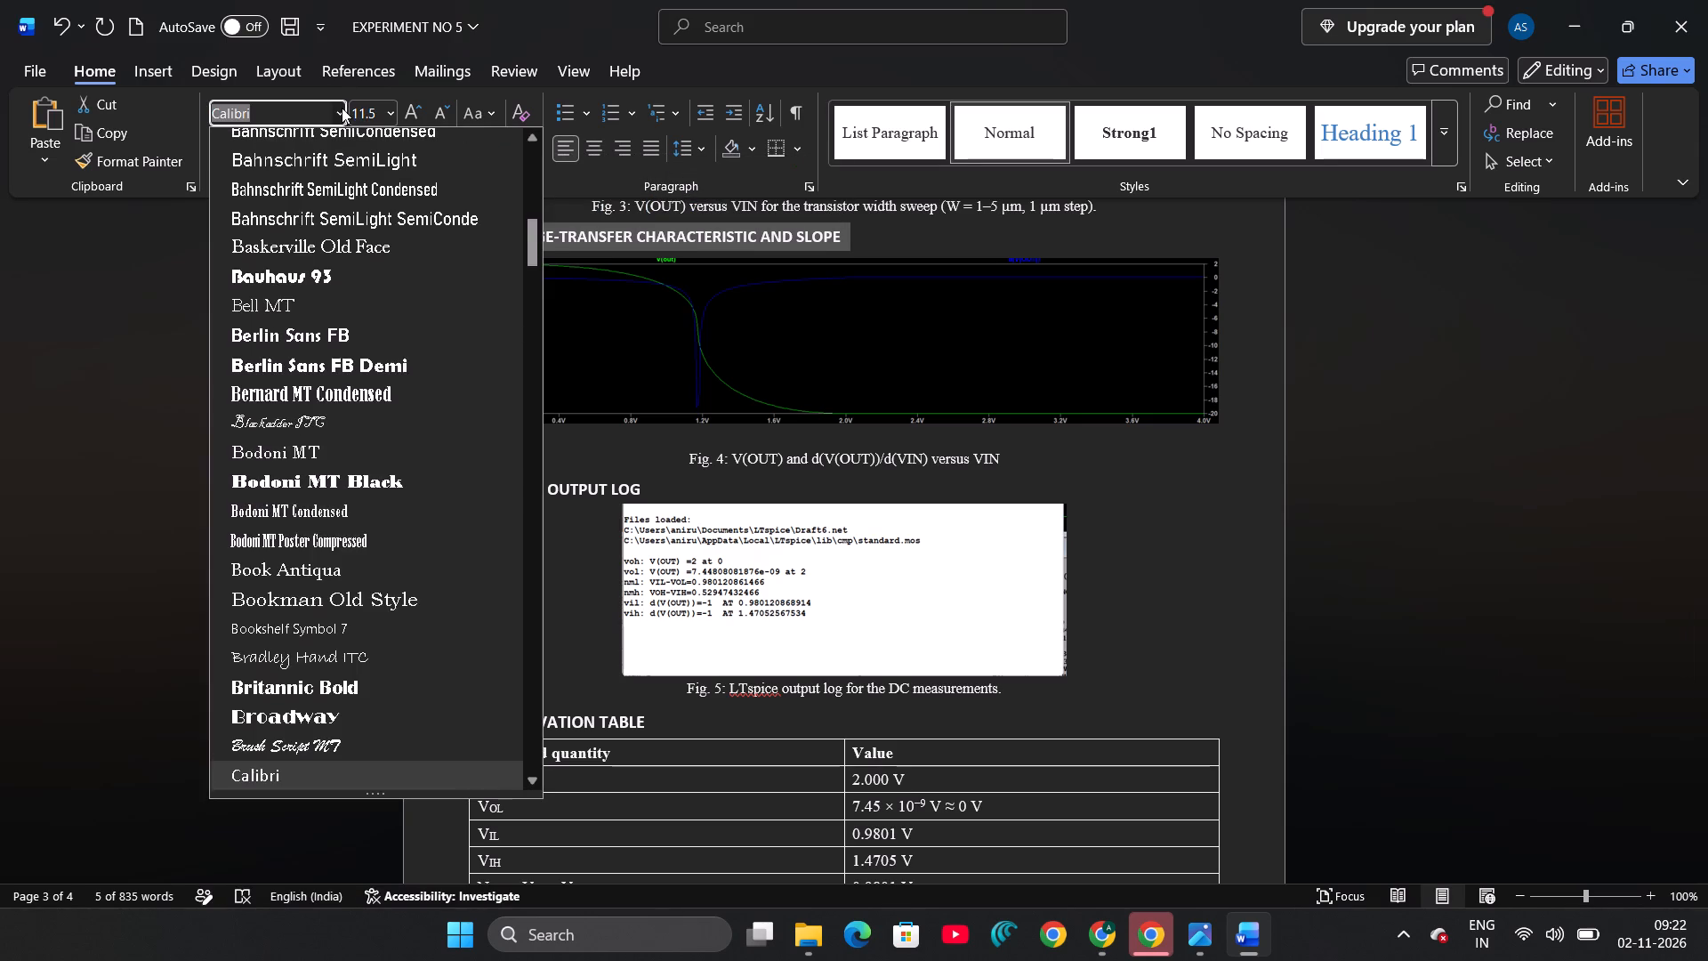
{"action": "scroll", "coordinate": [348, 294], "scroll_direction": "up", "scroll_amount": 6}
{"action": "left_click", "coordinate": [355, 275]}
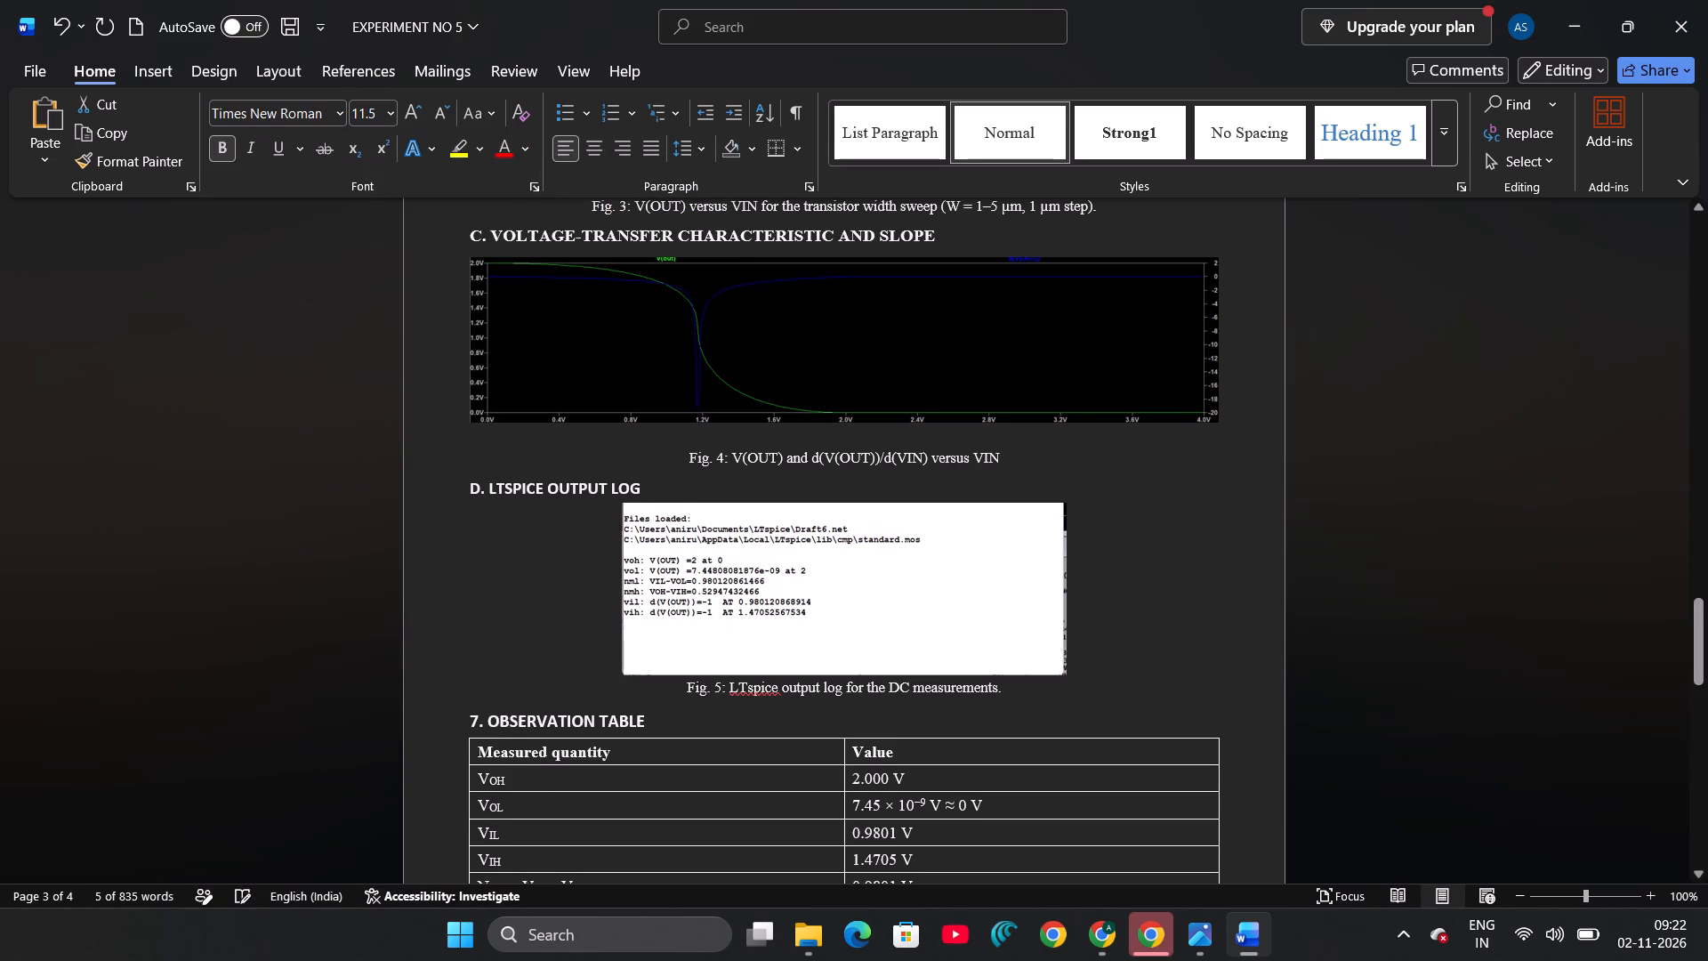
{"action": "left_click", "coordinate": [386, 114]}
{"action": "left_click", "coordinate": [379, 195]}
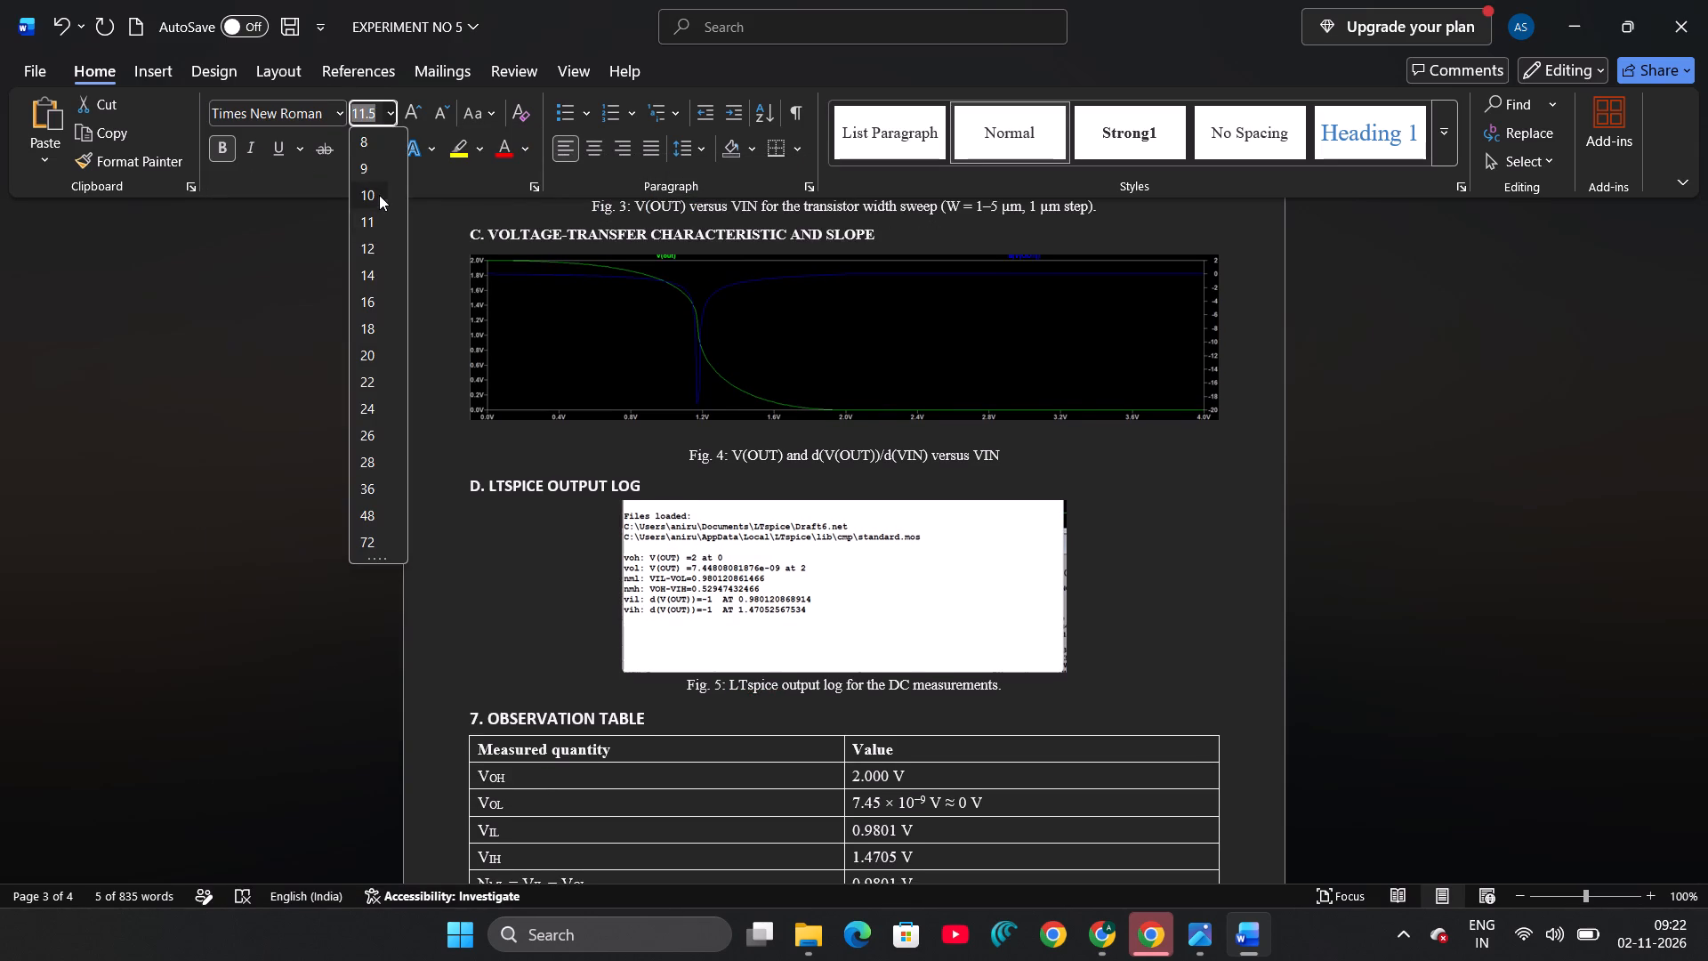
{"action": "left_click", "coordinate": [461, 411]}
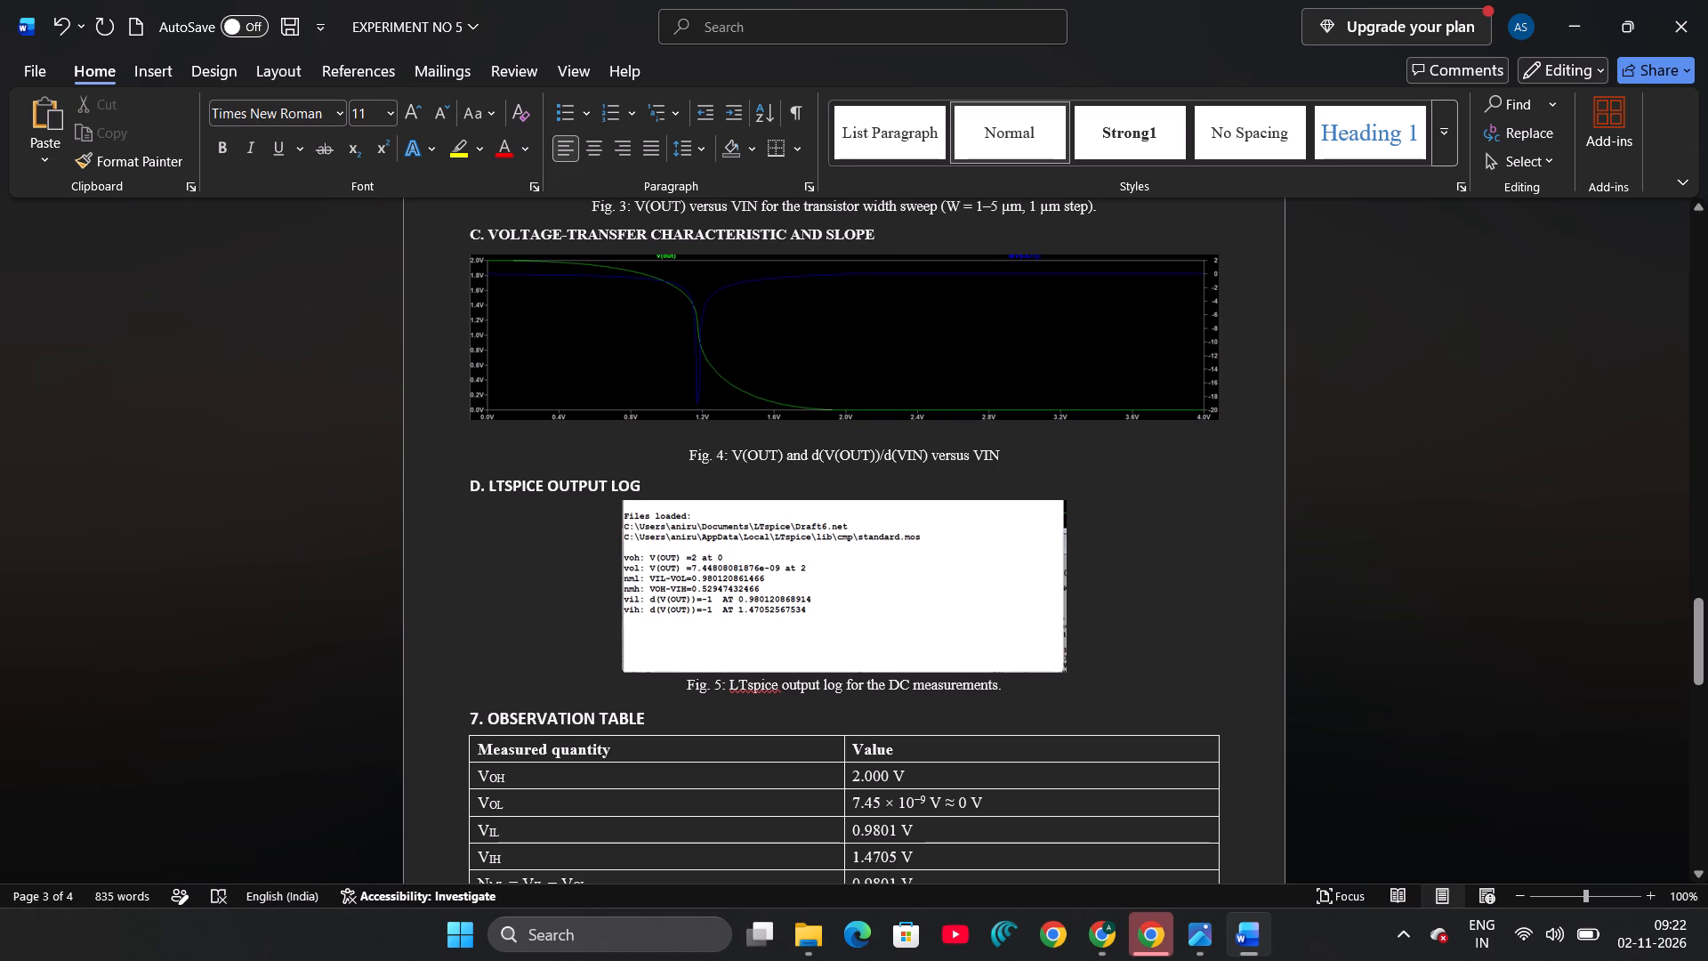
{"action": "left_click", "coordinate": [724, 460]}
Format the "D. LTSPICE OUTPUT LOG" heading in Times New Roman at size 10.
{"action": "left_click_drag", "start_coordinate": [645, 481], "coordinate": [482, 478]}
{"action": "left_click_drag", "start_coordinate": [470, 481], "coordinate": [660, 498]}
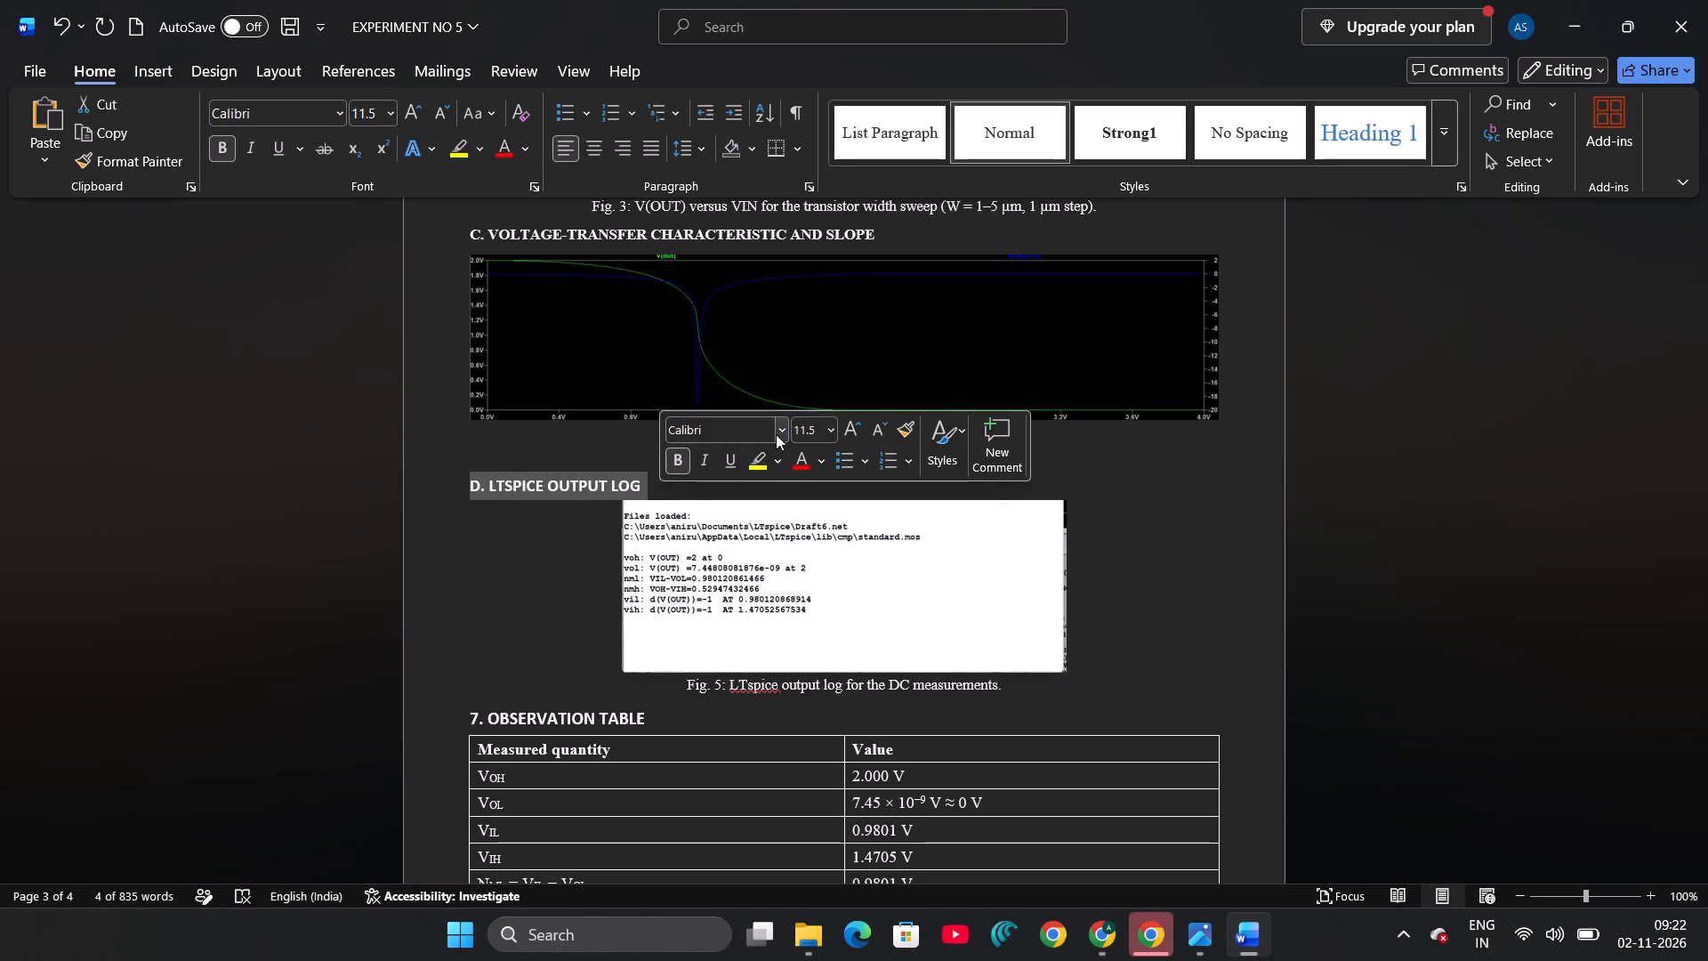
{"action": "left_click", "coordinate": [776, 434]}
{"action": "scroll", "coordinate": [754, 564], "scroll_direction": "up", "scroll_amount": 8}
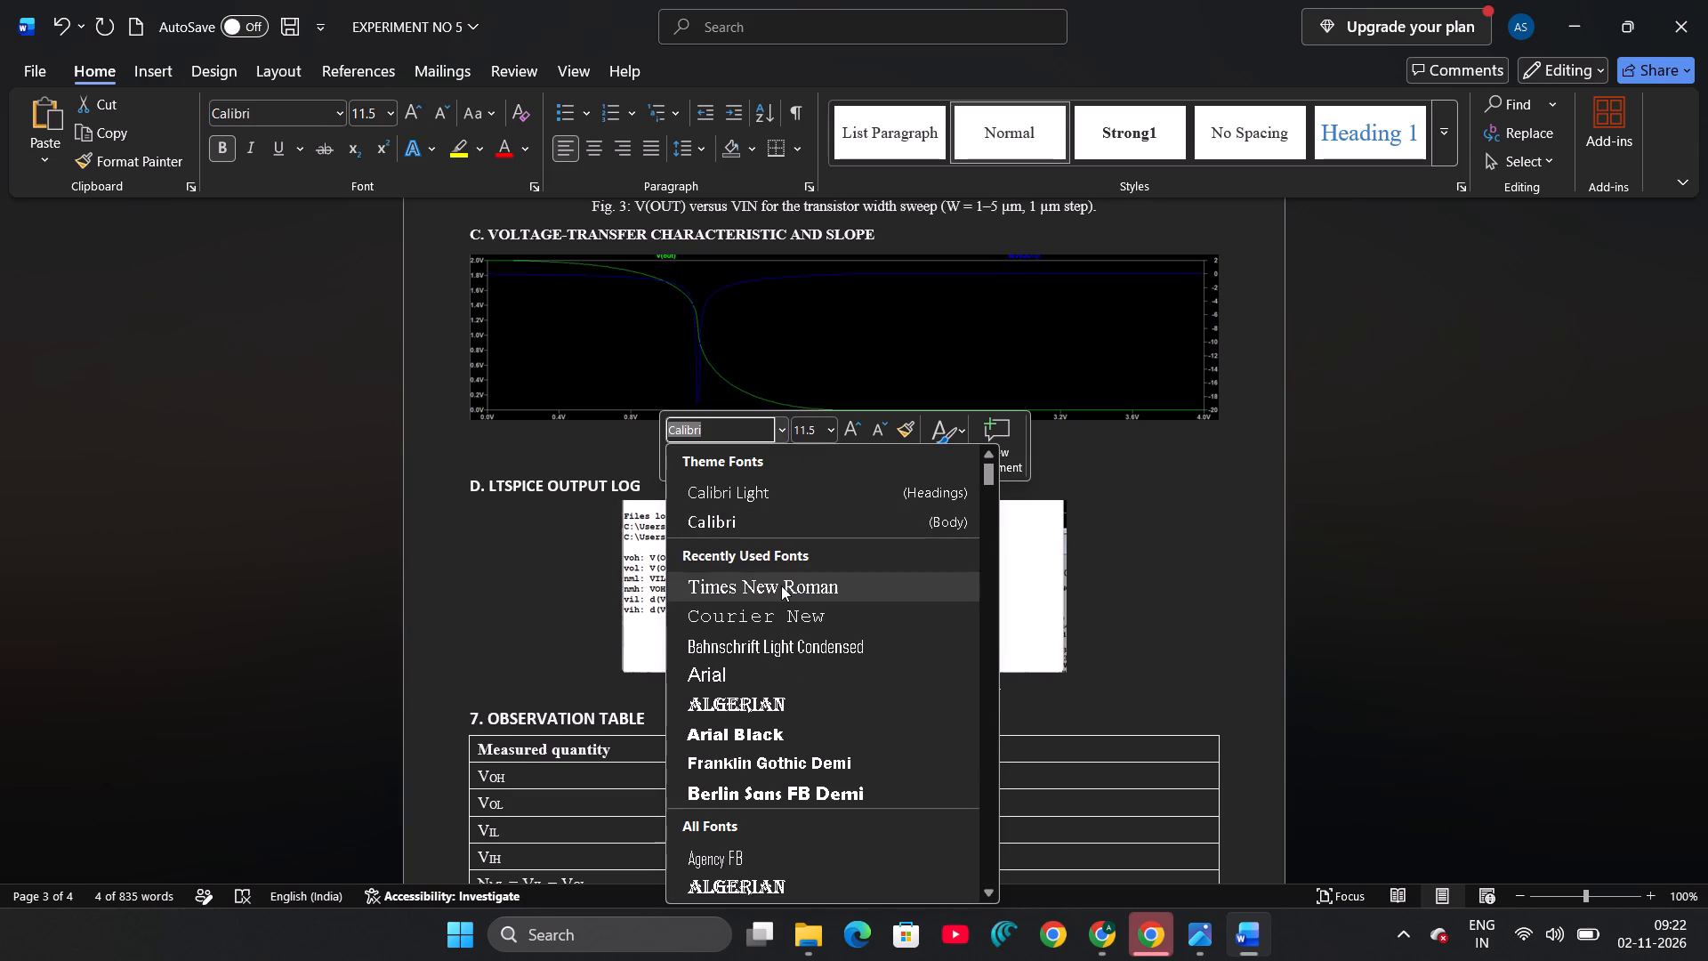
{"action": "left_click", "coordinate": [781, 585]}
{"action": "left_click", "coordinate": [836, 432]}
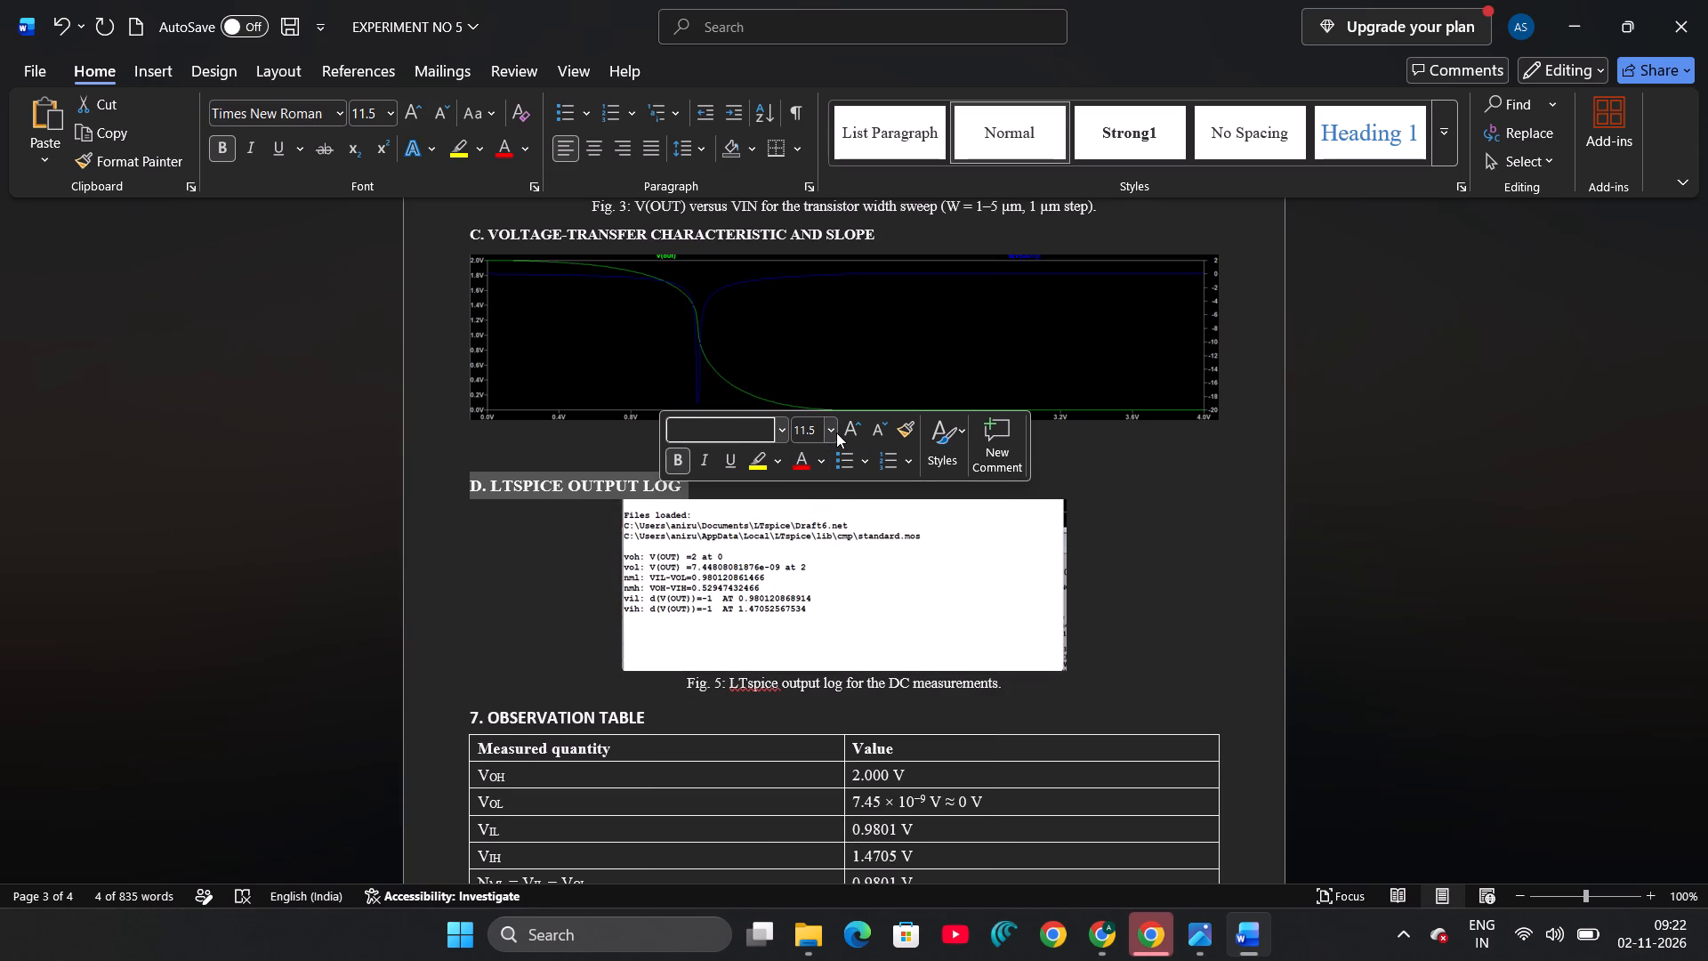
{"action": "left_click", "coordinate": [816, 516]}
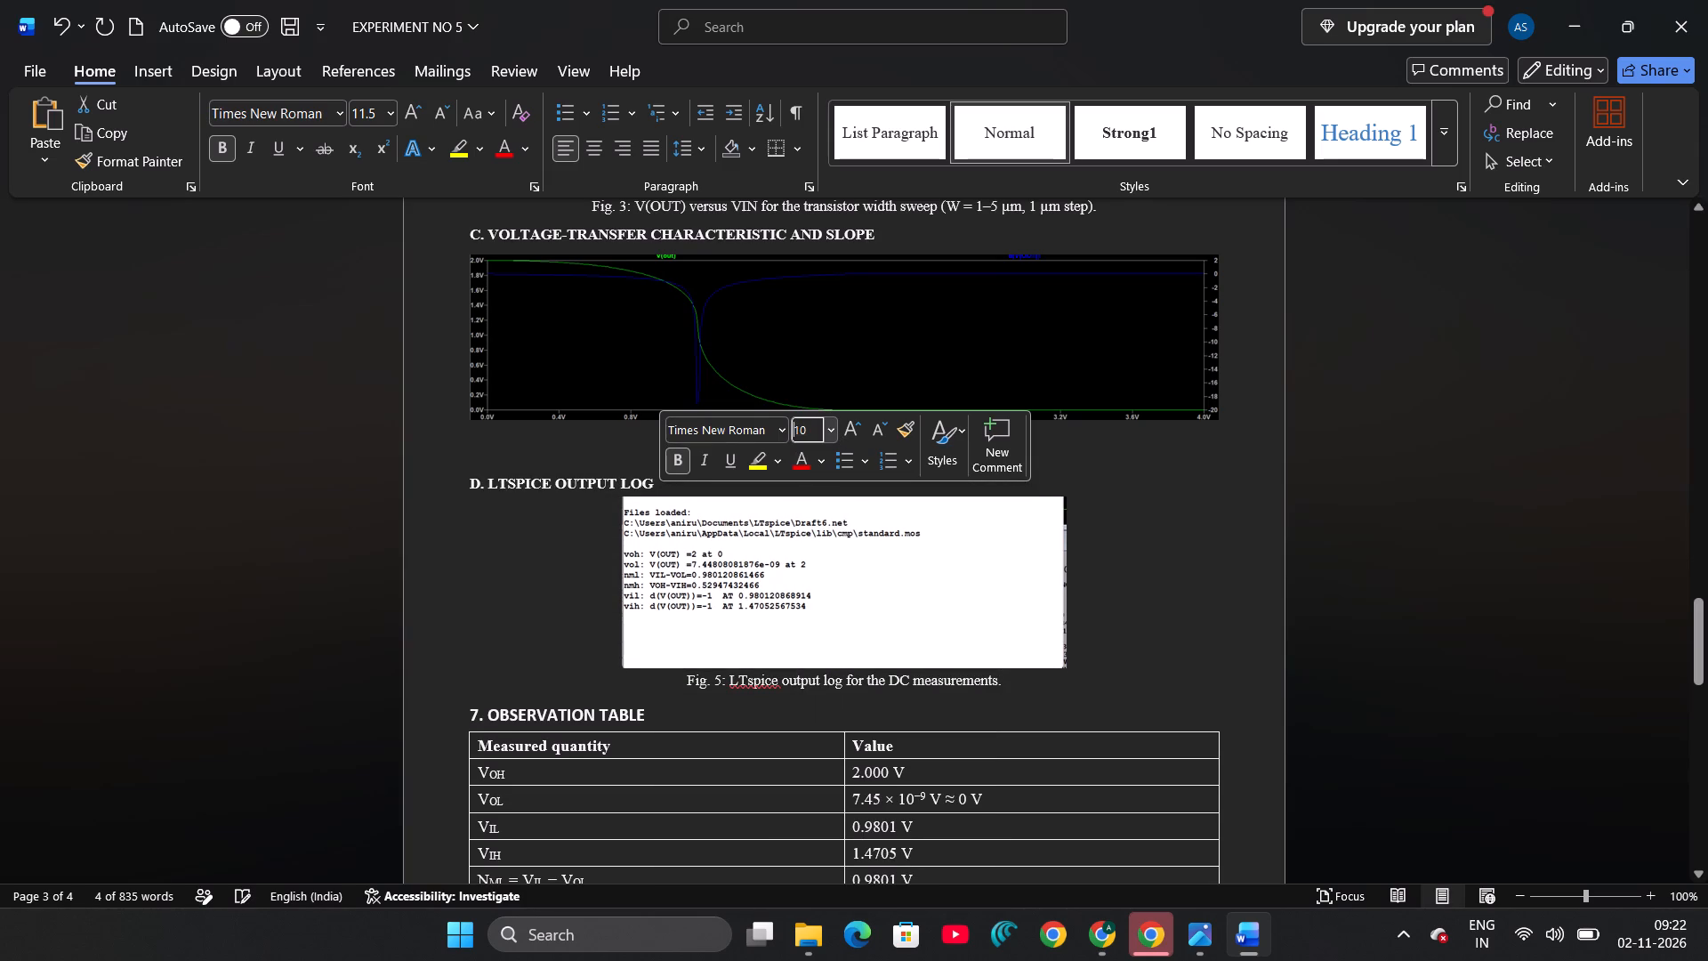
Enlarge the LTspice output log picture to nearly the full text width and stretch it taller to fill most of the page's remaining space.
{"action": "left_click", "coordinate": [716, 610]}
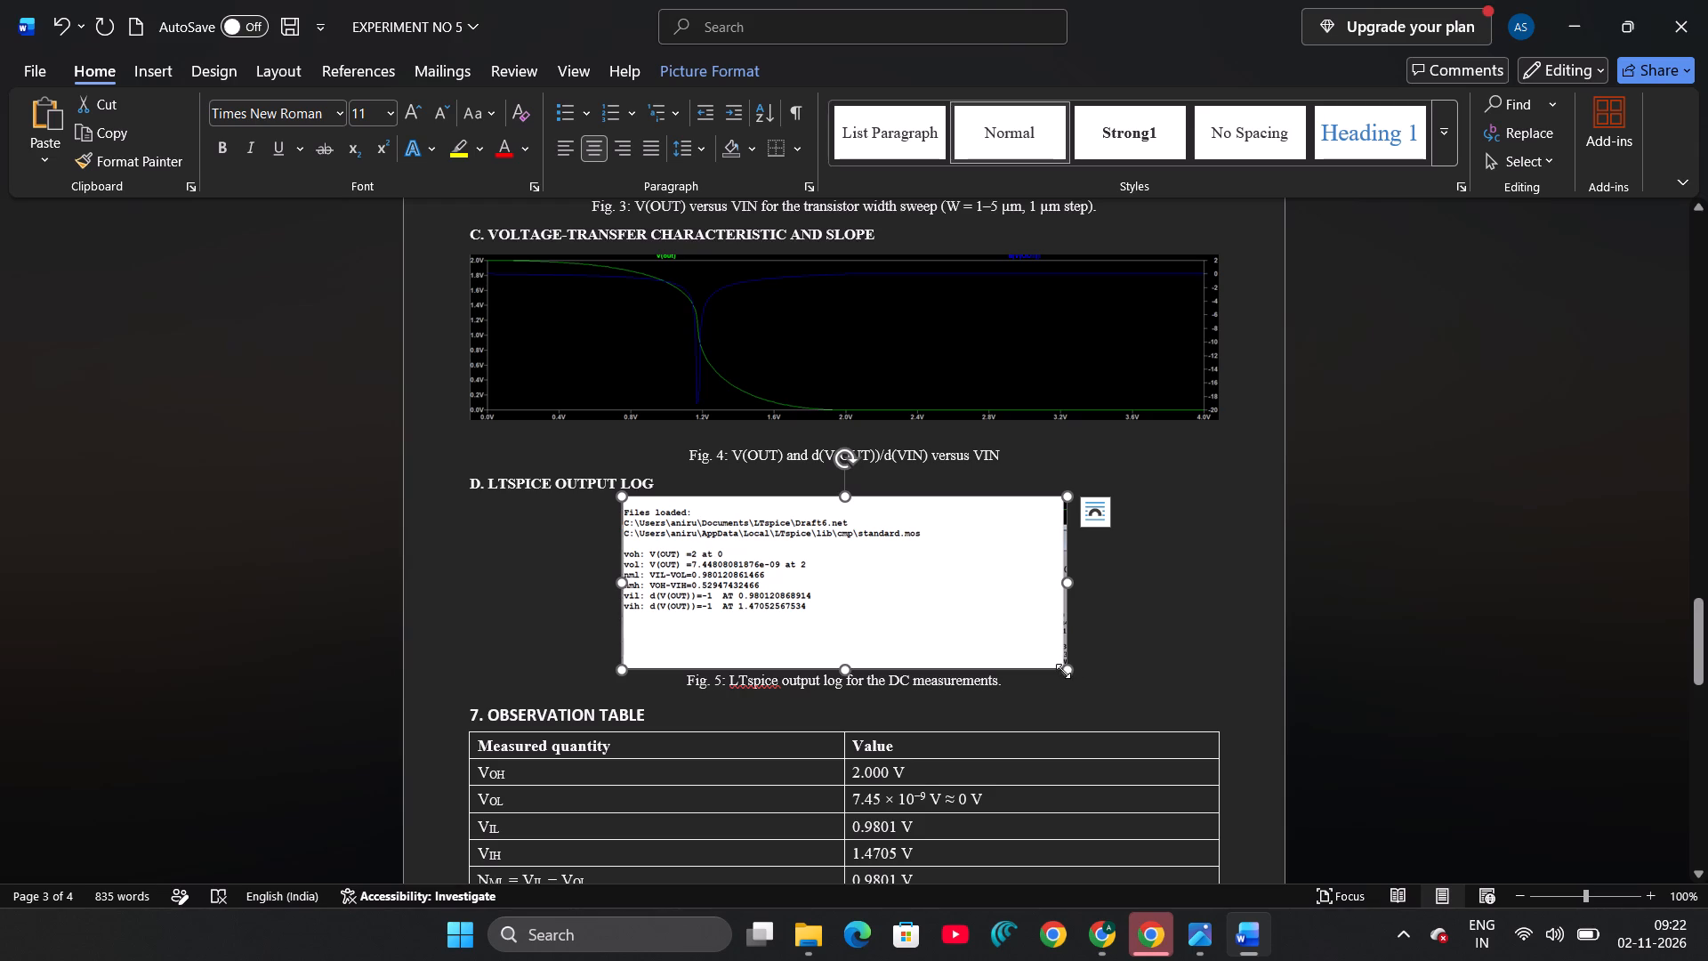
{"action": "left_click_drag", "start_coordinate": [1062, 670], "coordinate": [1156, 739]}
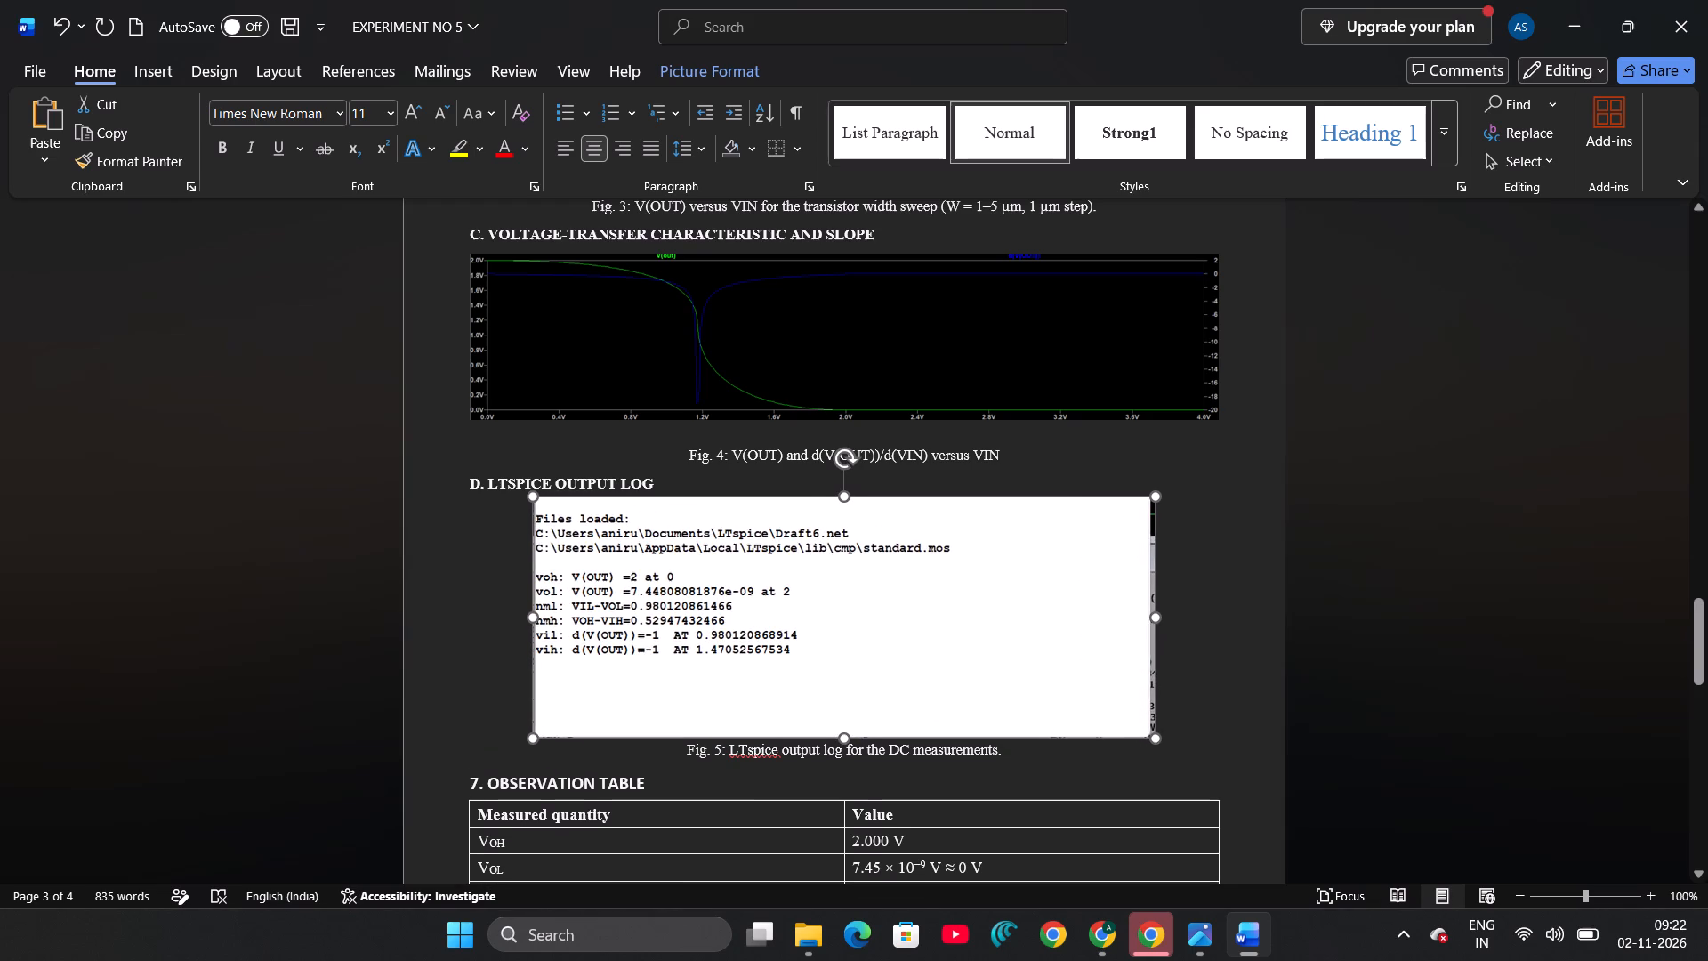
{"action": "left_click_drag", "start_coordinate": [1156, 739], "coordinate": [1162, 742]}
{"action": "scroll", "coordinate": [1162, 742], "scroll_direction": "down", "scroll_amount": 1}
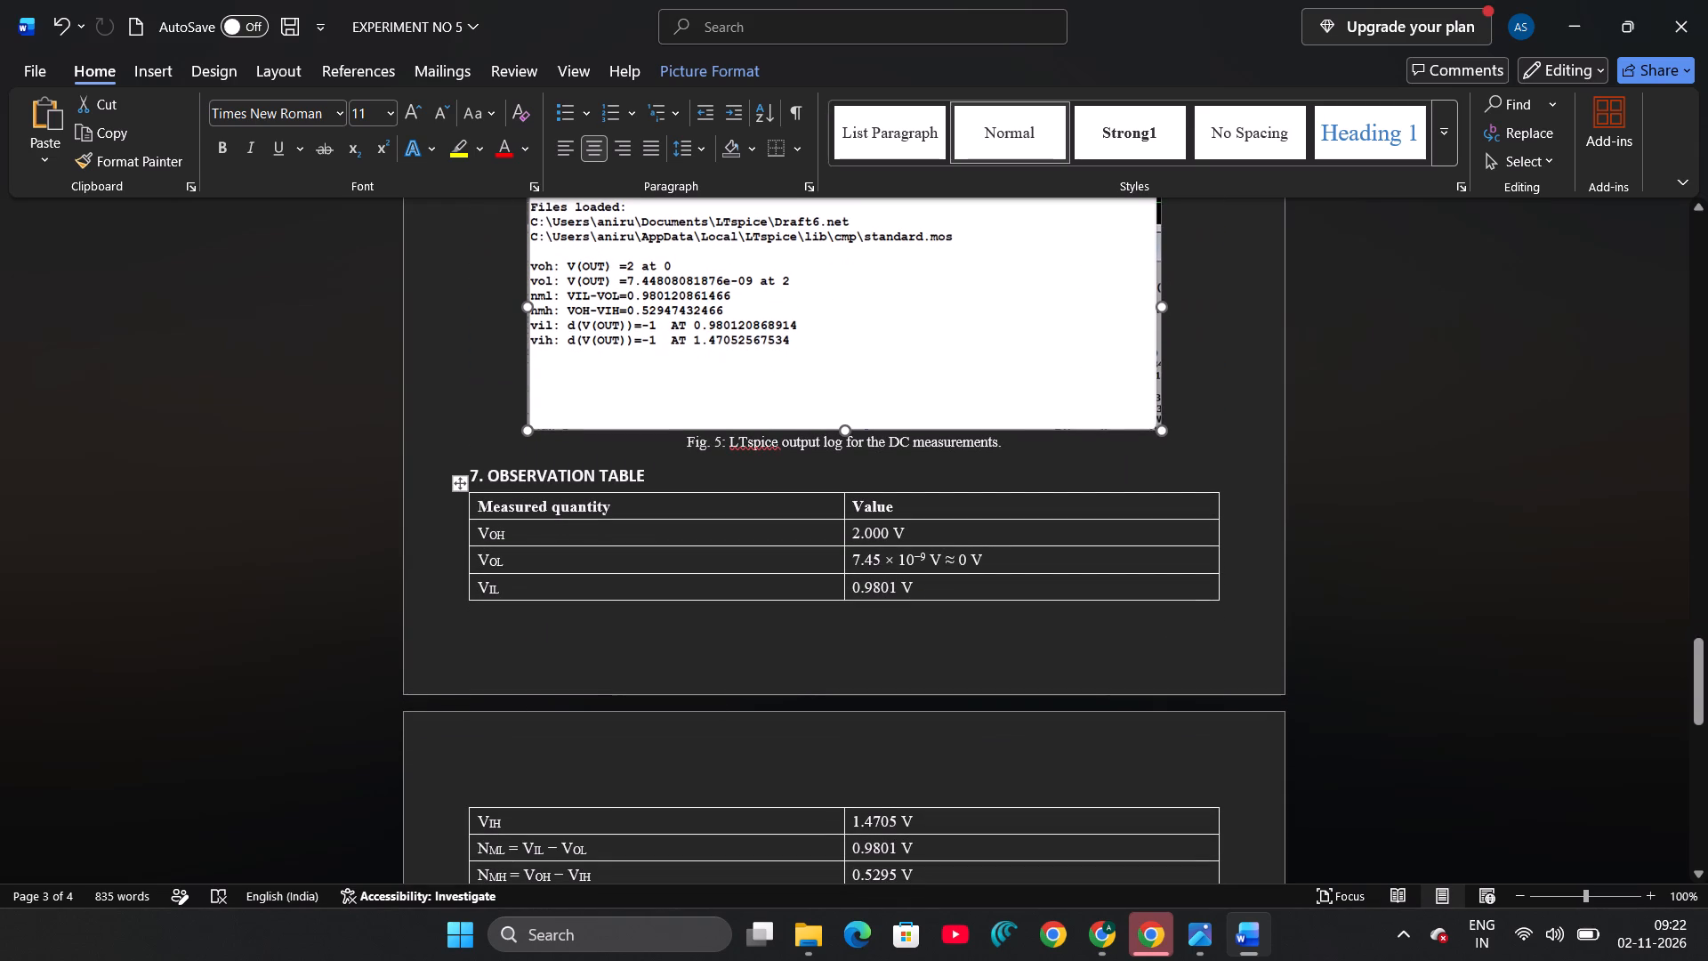
{"action": "scroll", "coordinate": [1162, 742], "scroll_direction": "up", "scroll_amount": 1}
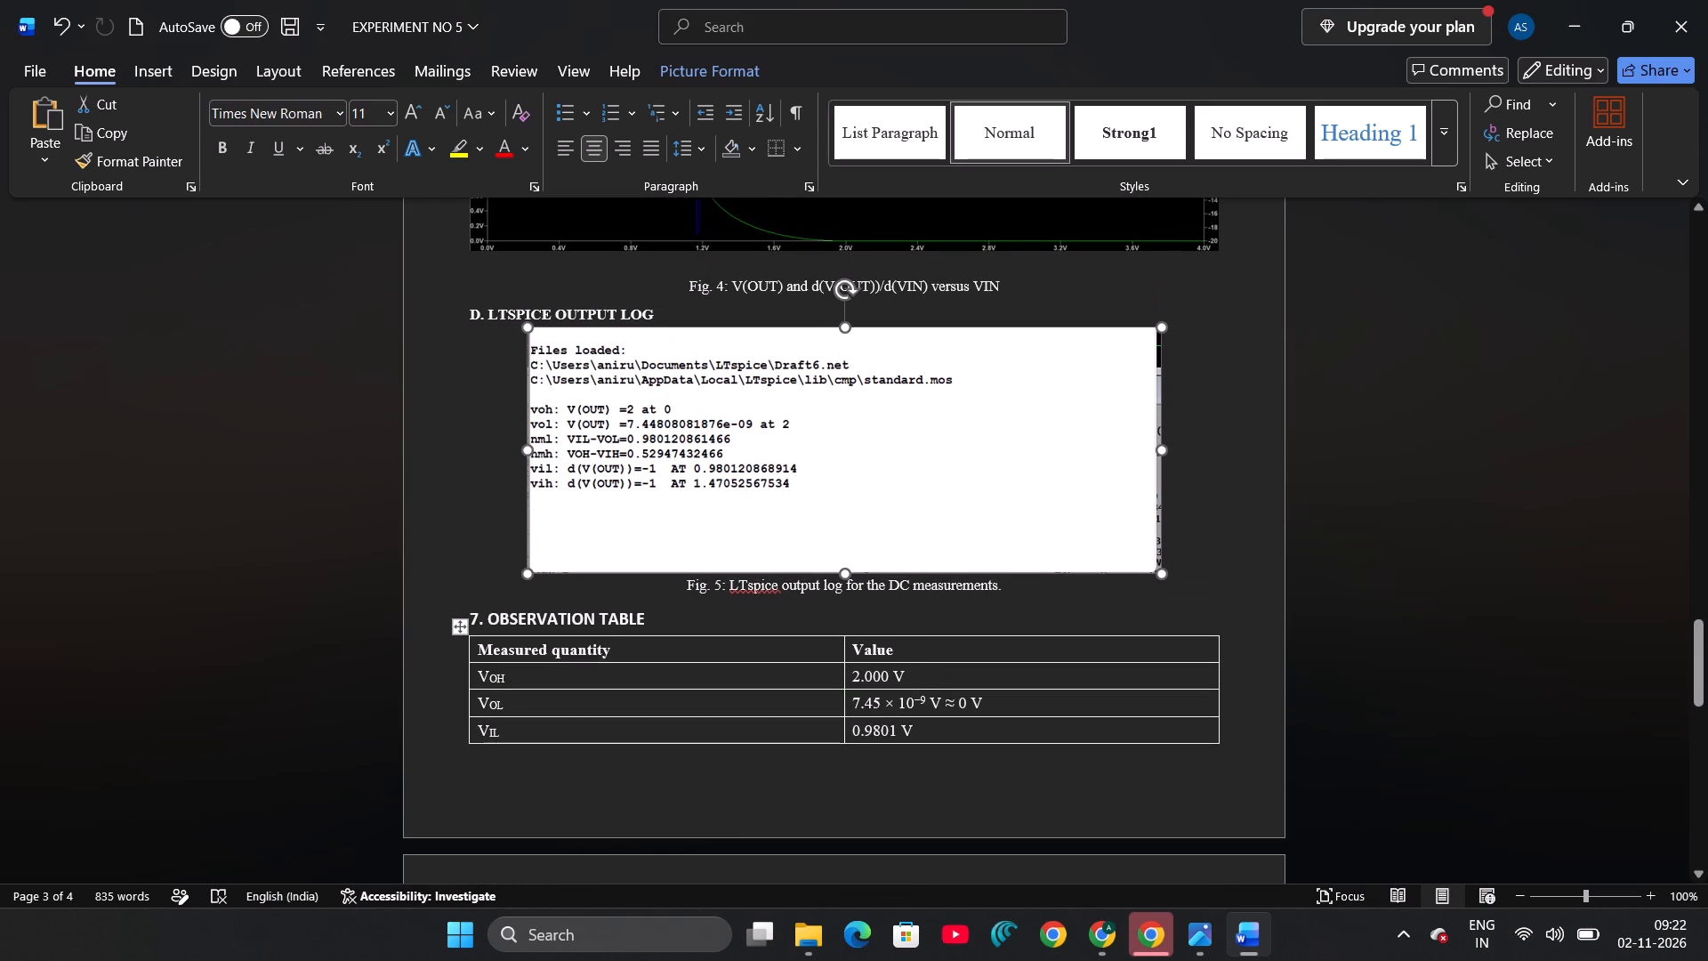
{"action": "left_click_drag", "start_coordinate": [840, 576], "coordinate": [839, 611]}
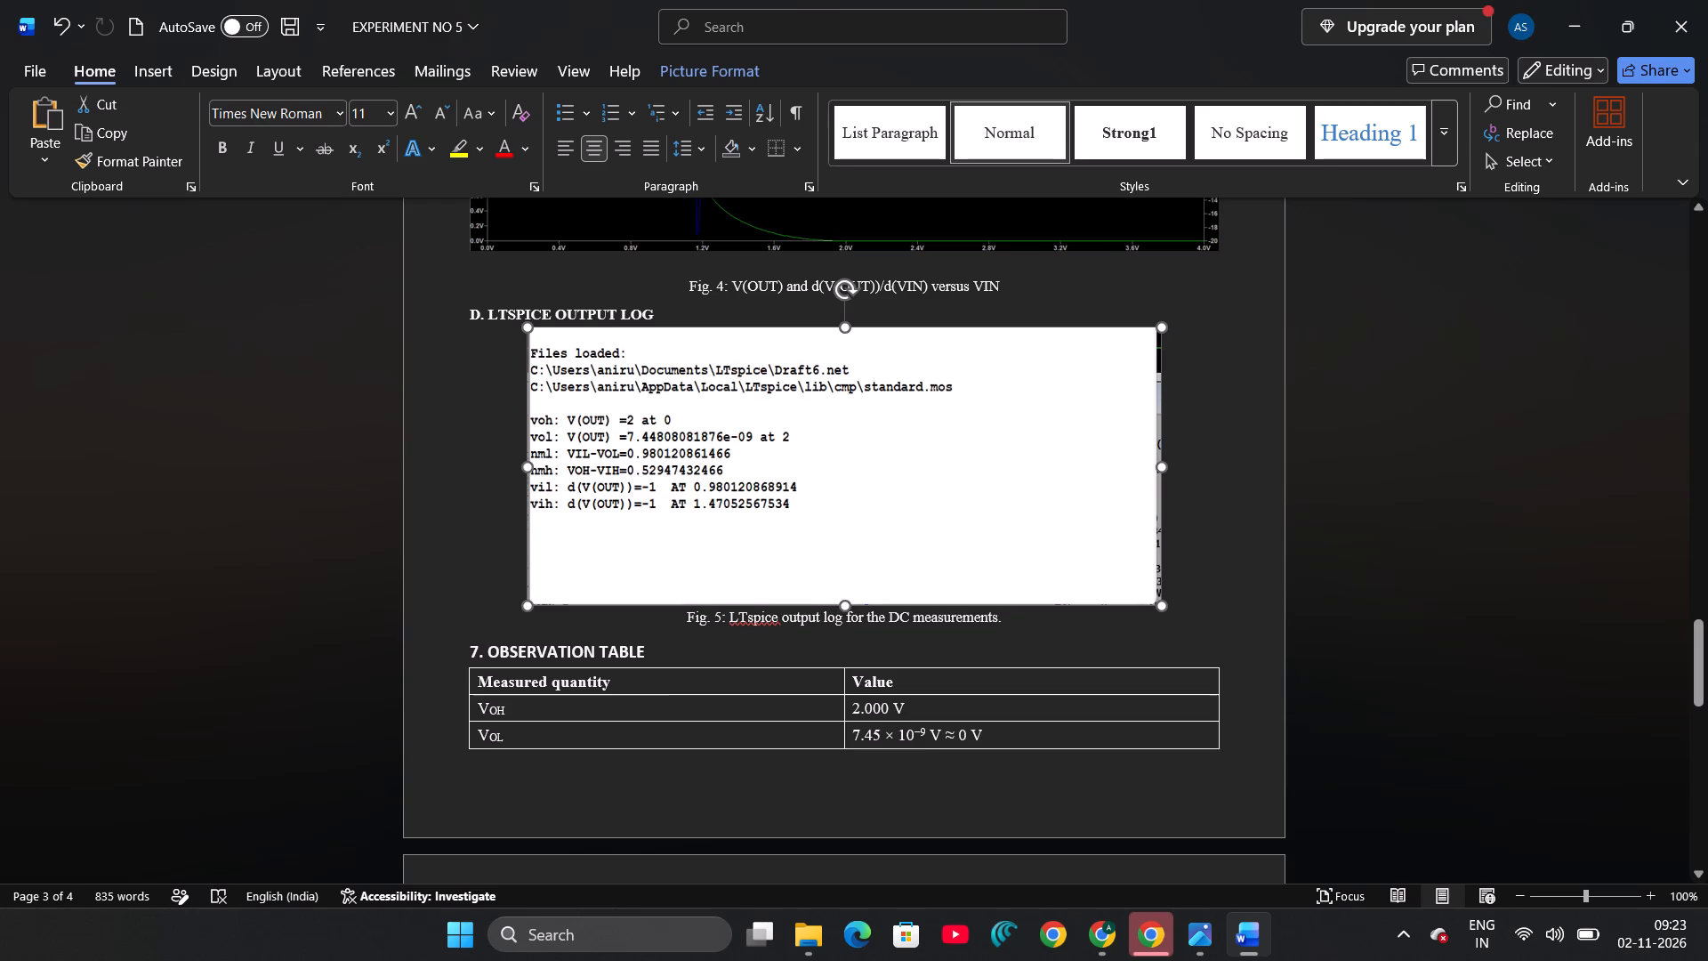
{"action": "left_click_drag", "start_coordinate": [839, 611], "coordinate": [840, 691]}
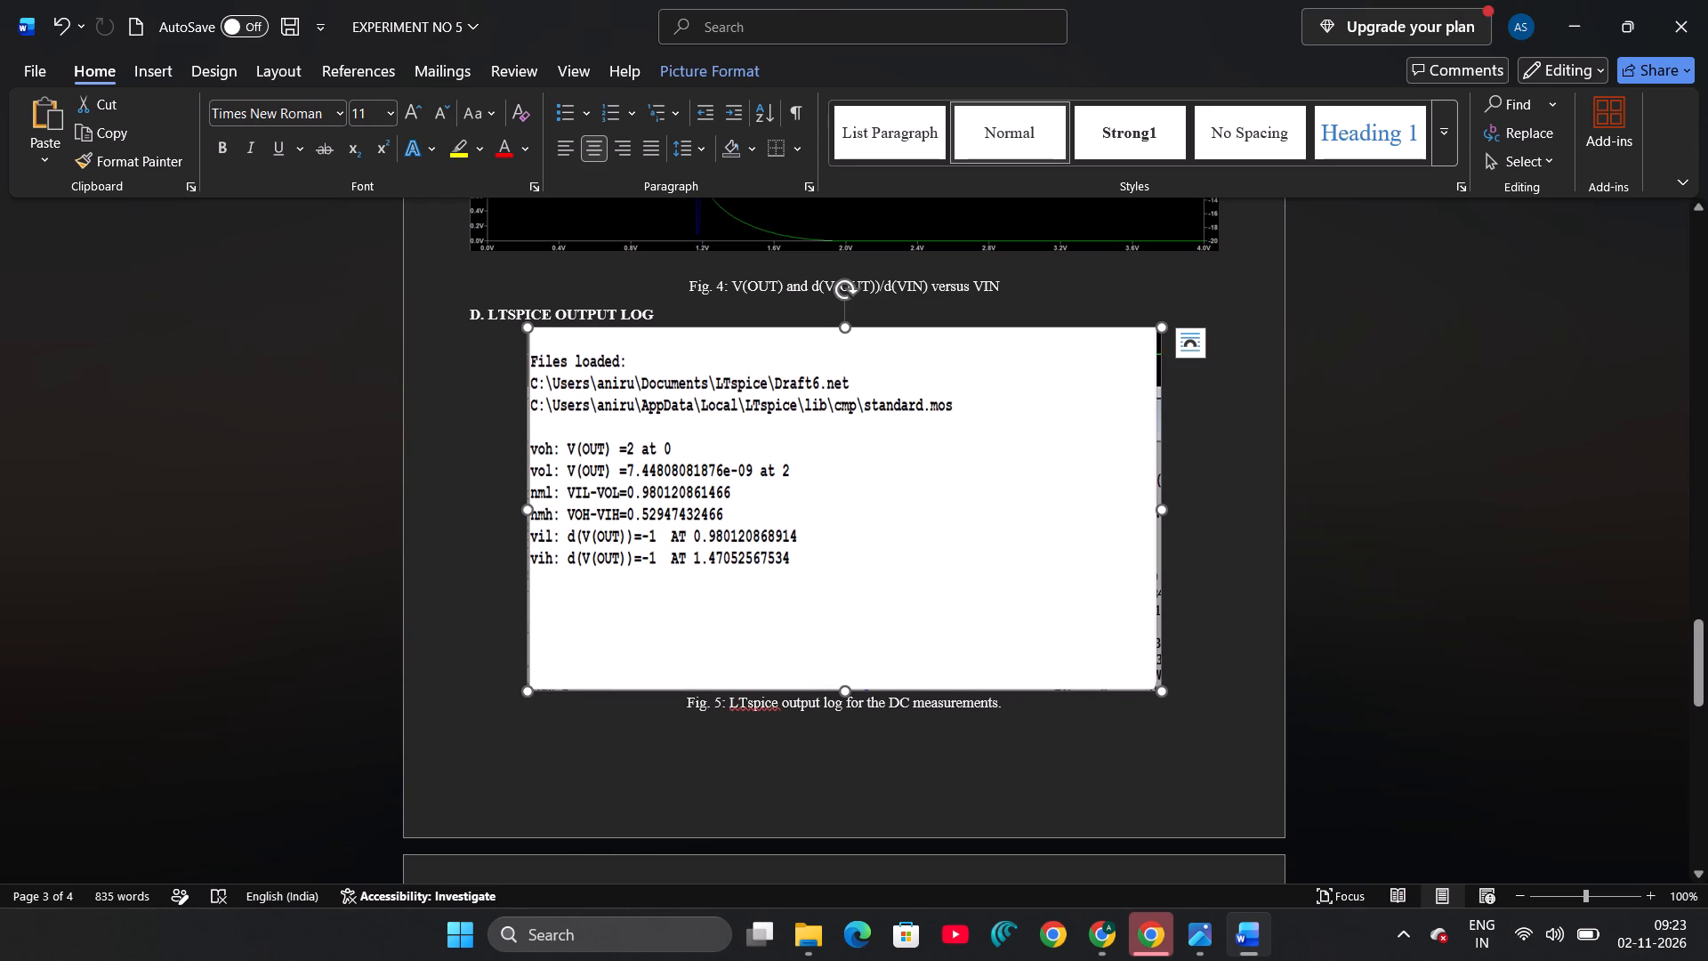
{"action": "left_click_drag", "start_coordinate": [1157, 510], "coordinate": [1227, 513]}
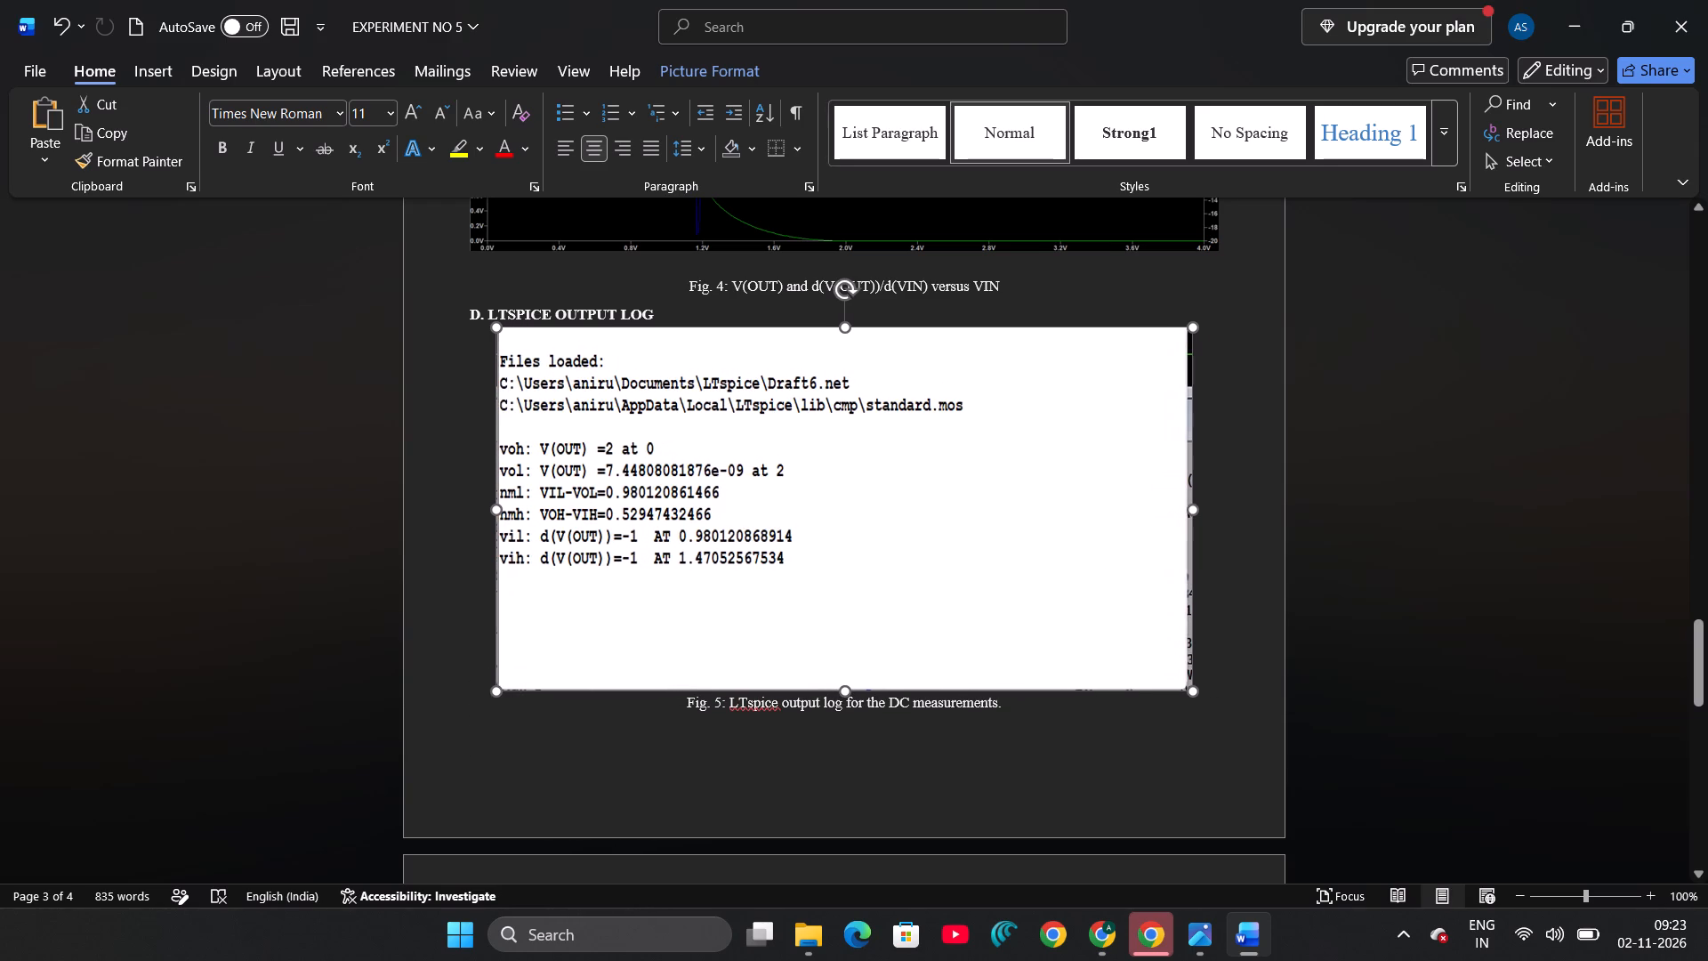
{"action": "left_click_drag", "start_coordinate": [1227, 513], "coordinate": [1250, 513]}
Examine the page layout around the enlarged output log, along with the observation table, calculations and conclusion.
{"action": "scroll", "coordinate": [1250, 513], "scroll_direction": "down", "scroll_amount": 2}
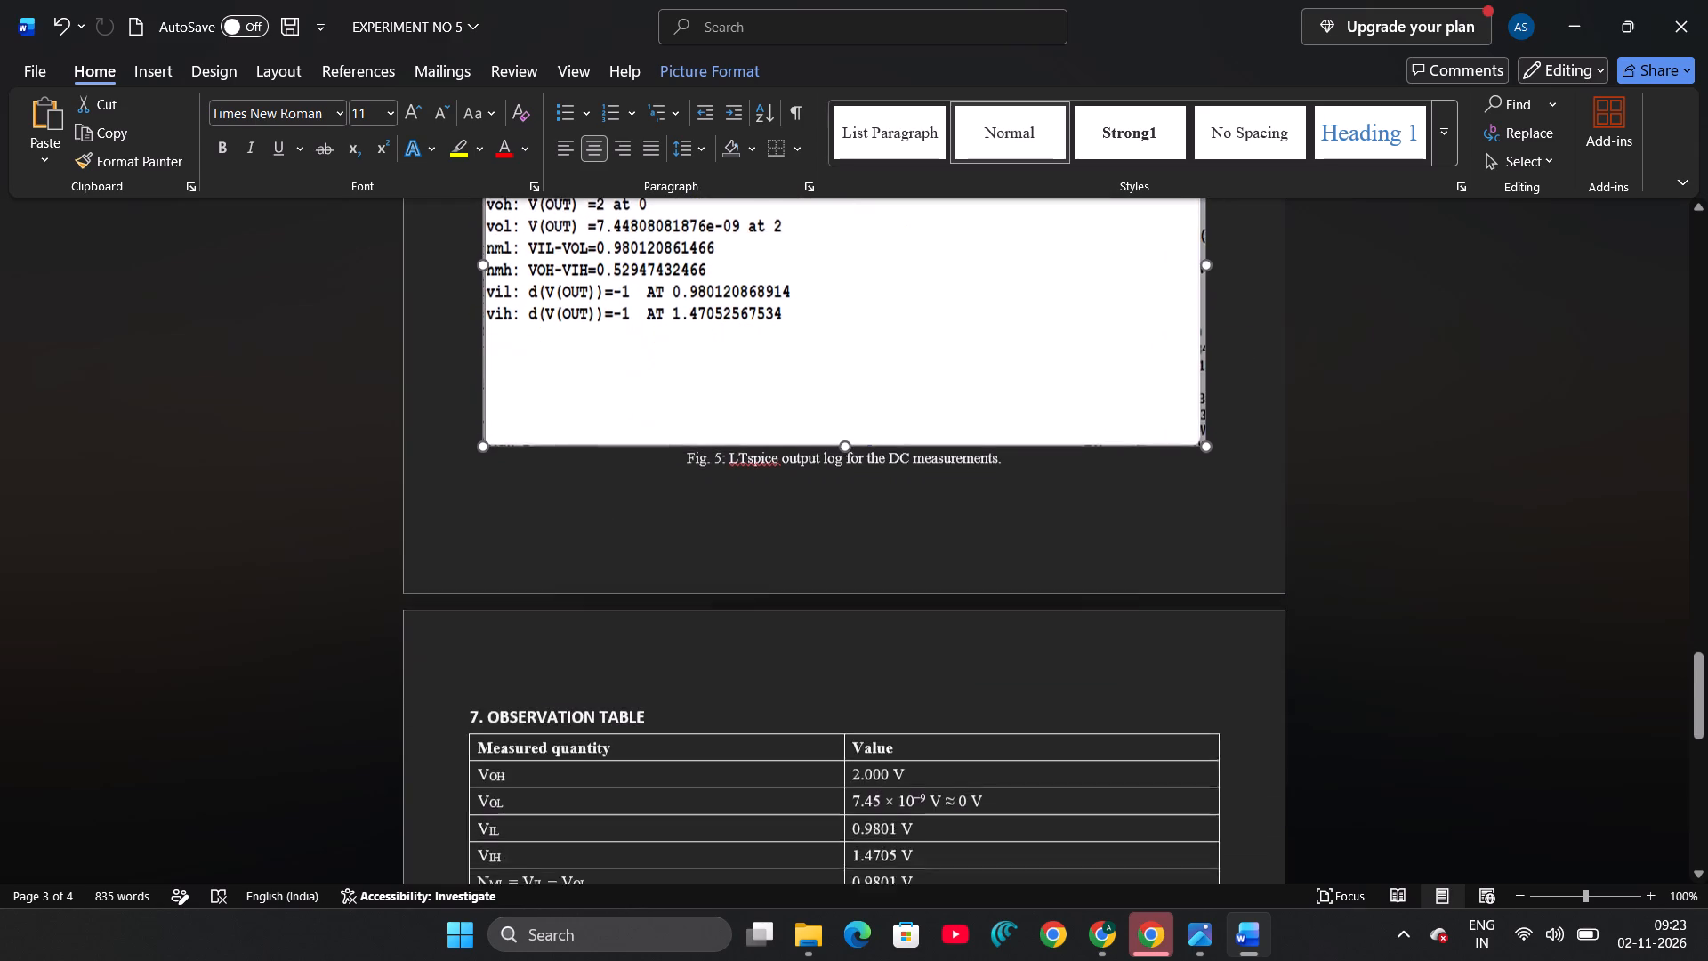
{"action": "scroll", "coordinate": [1250, 513], "scroll_direction": "down", "scroll_amount": 2}
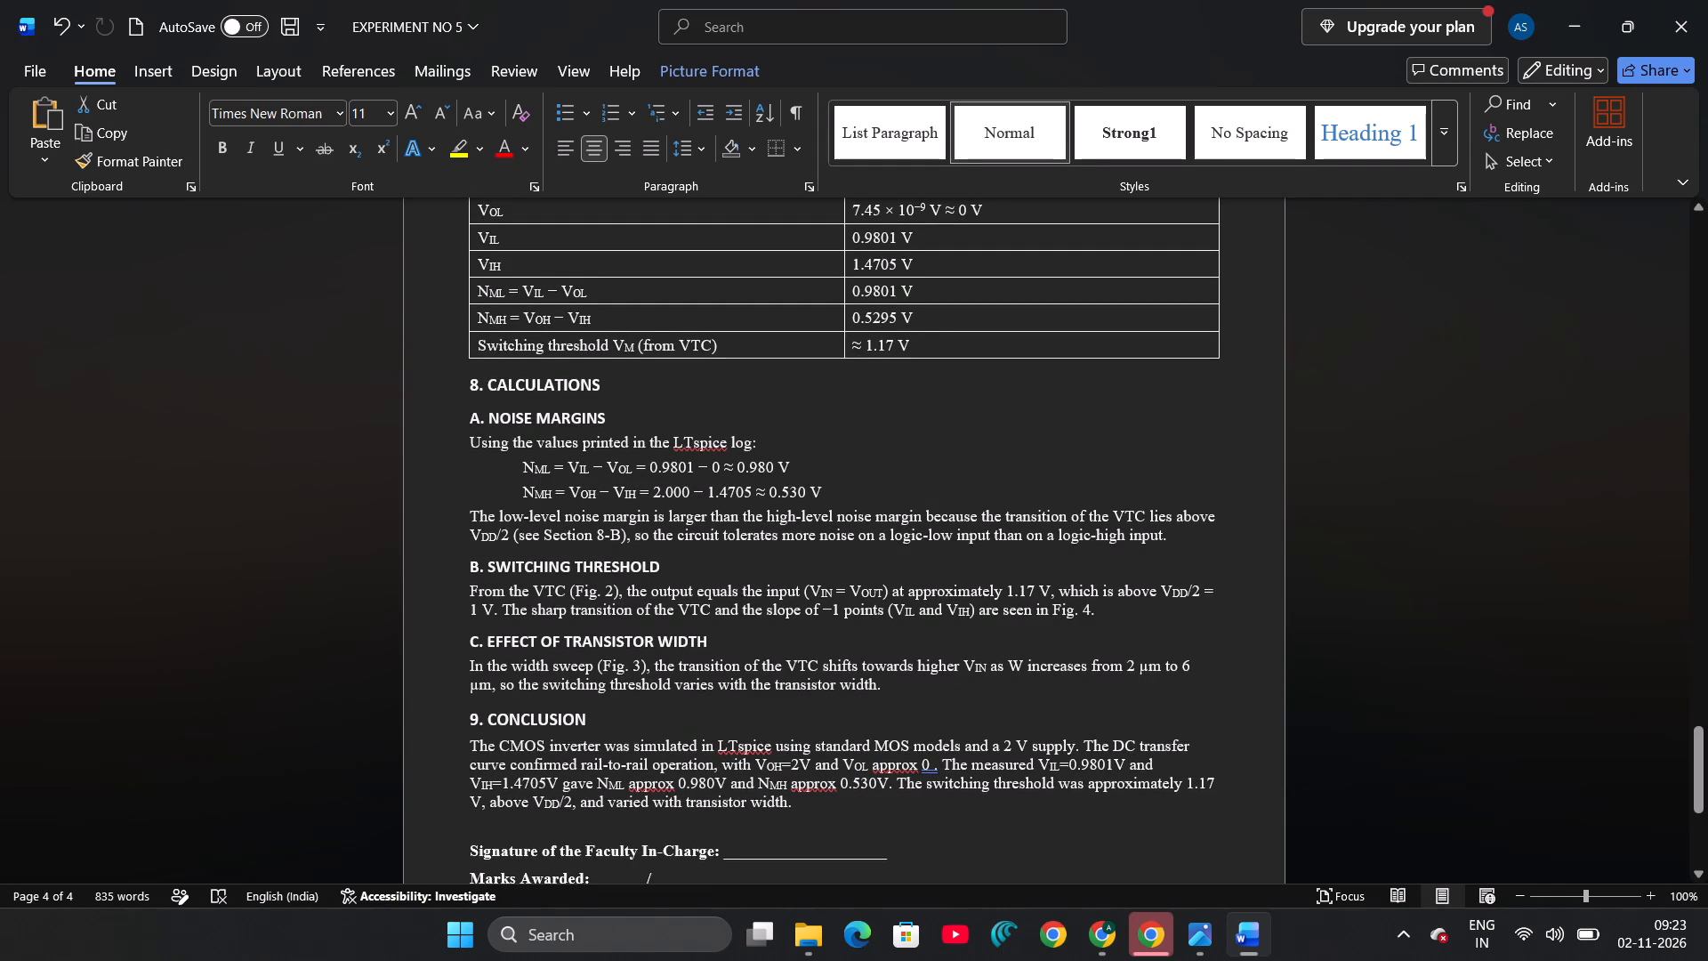
{"action": "scroll", "coordinate": [1250, 513], "scroll_direction": "up", "scroll_amount": 3}
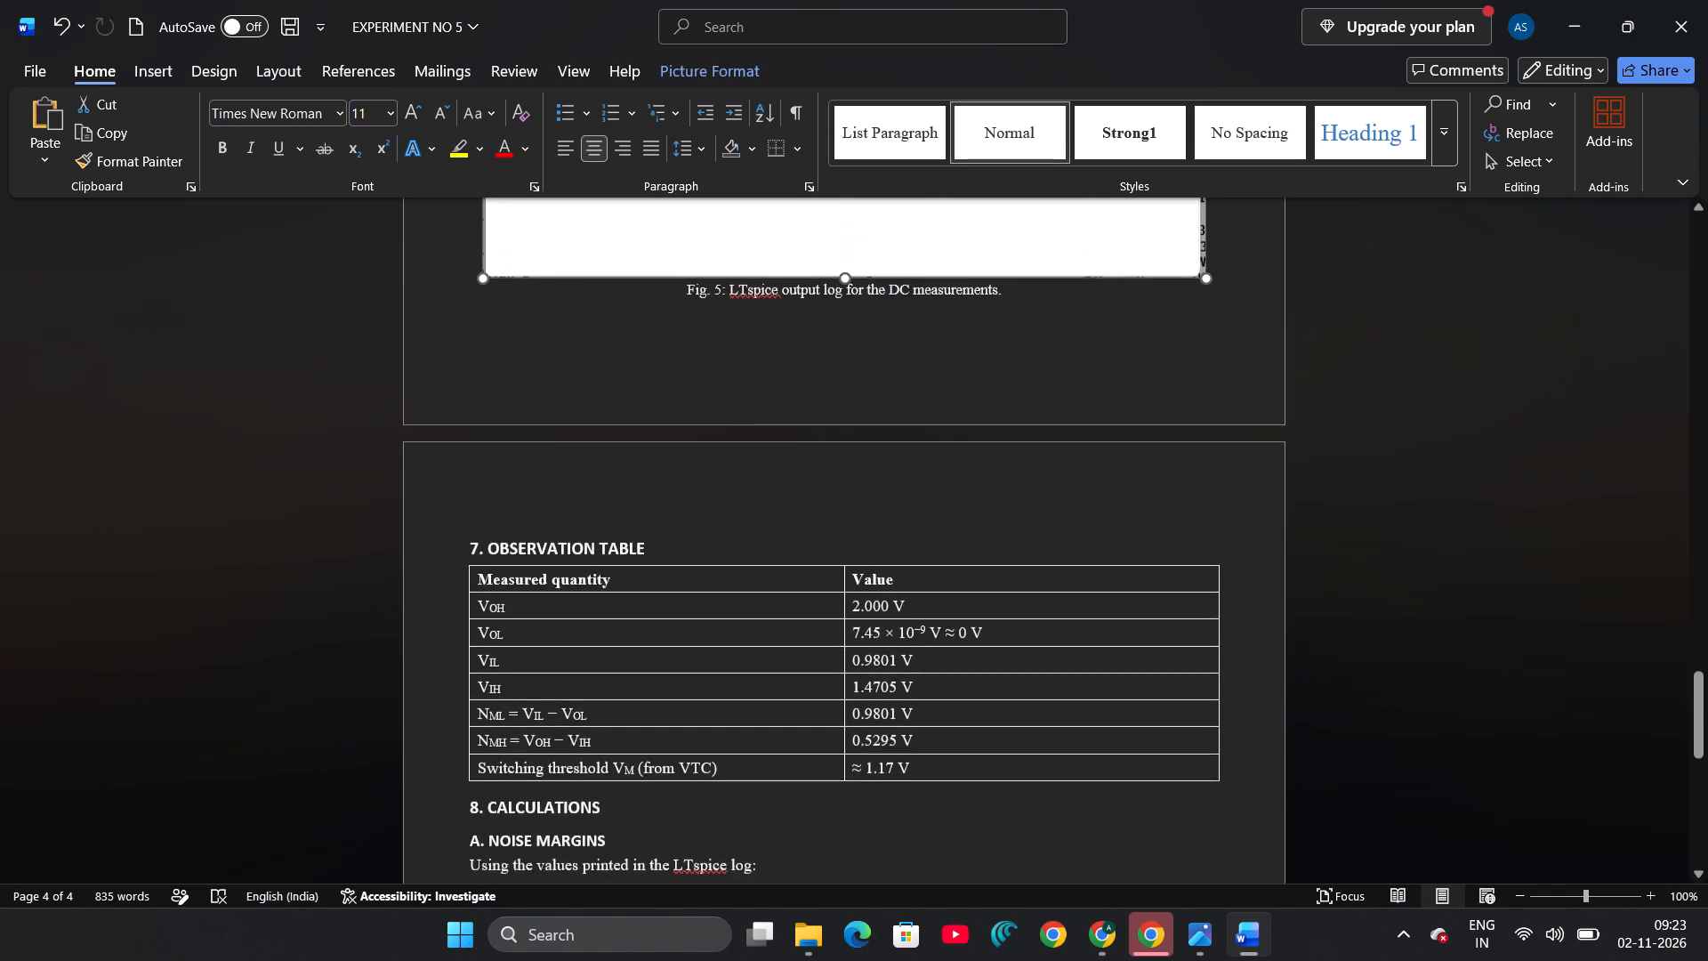
{"action": "scroll", "coordinate": [1250, 513], "scroll_direction": "up", "scroll_amount": 1}
{"action": "scroll", "coordinate": [1250, 513], "scroll_direction": "down", "scroll_amount": 2}
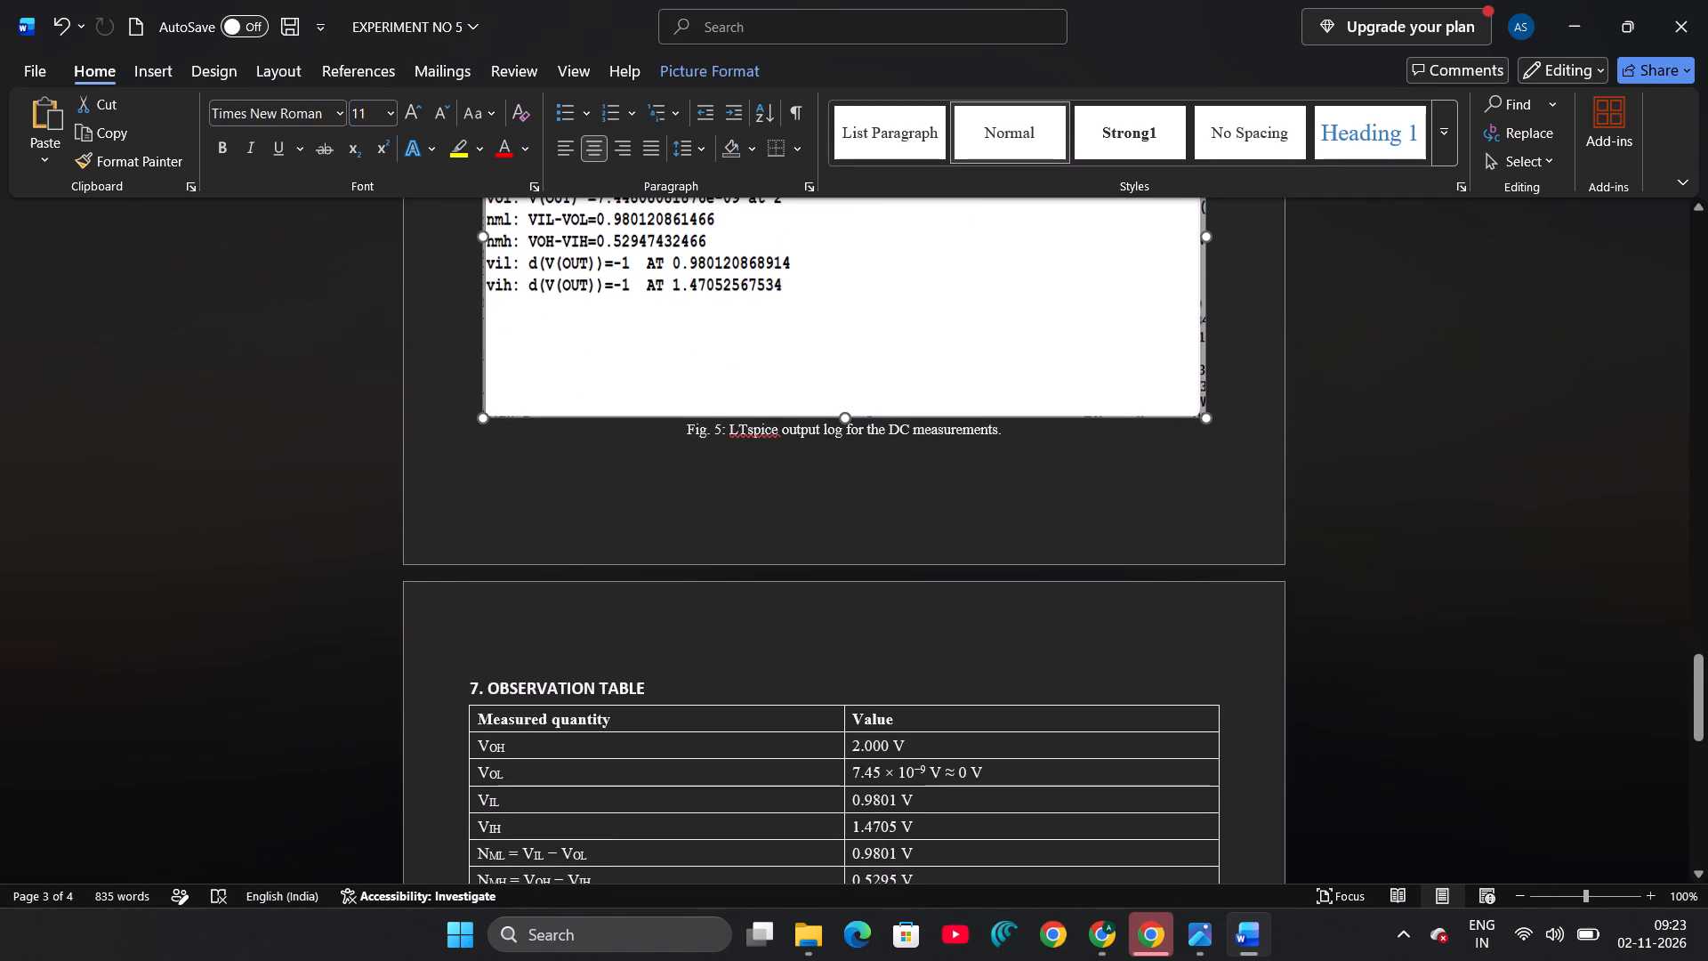
{"action": "scroll", "coordinate": [1250, 513], "scroll_direction": "down", "scroll_amount": 3}
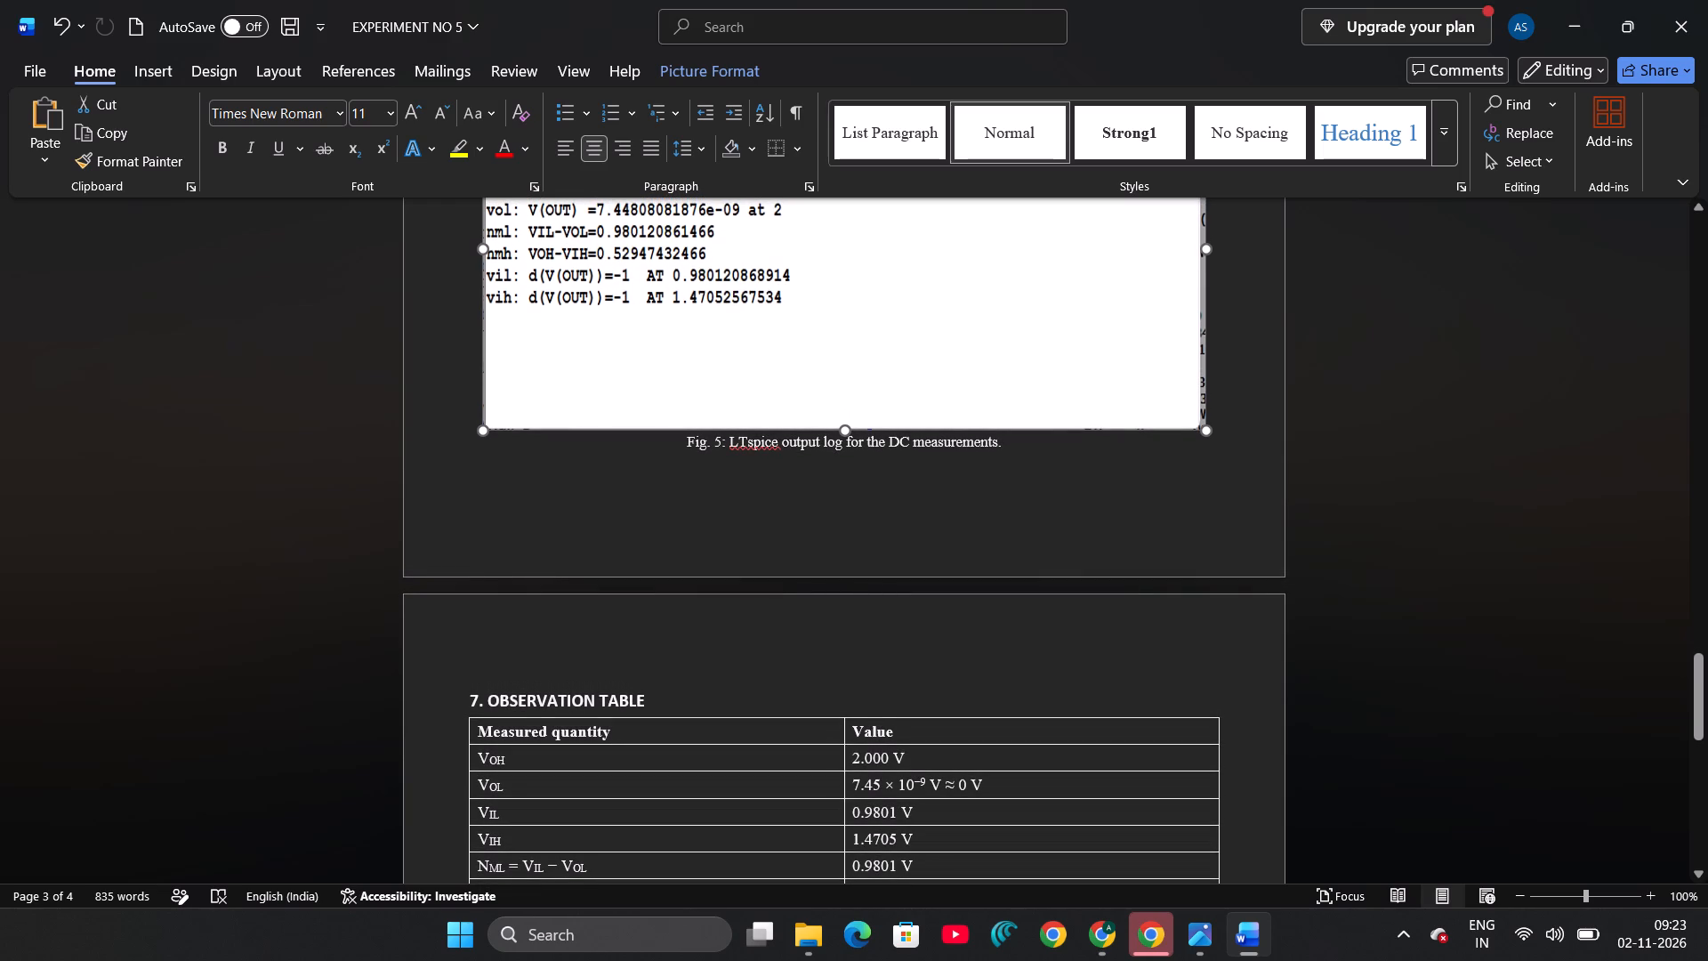
{"action": "scroll", "coordinate": [1250, 513], "scroll_direction": "down", "scroll_amount": 3}
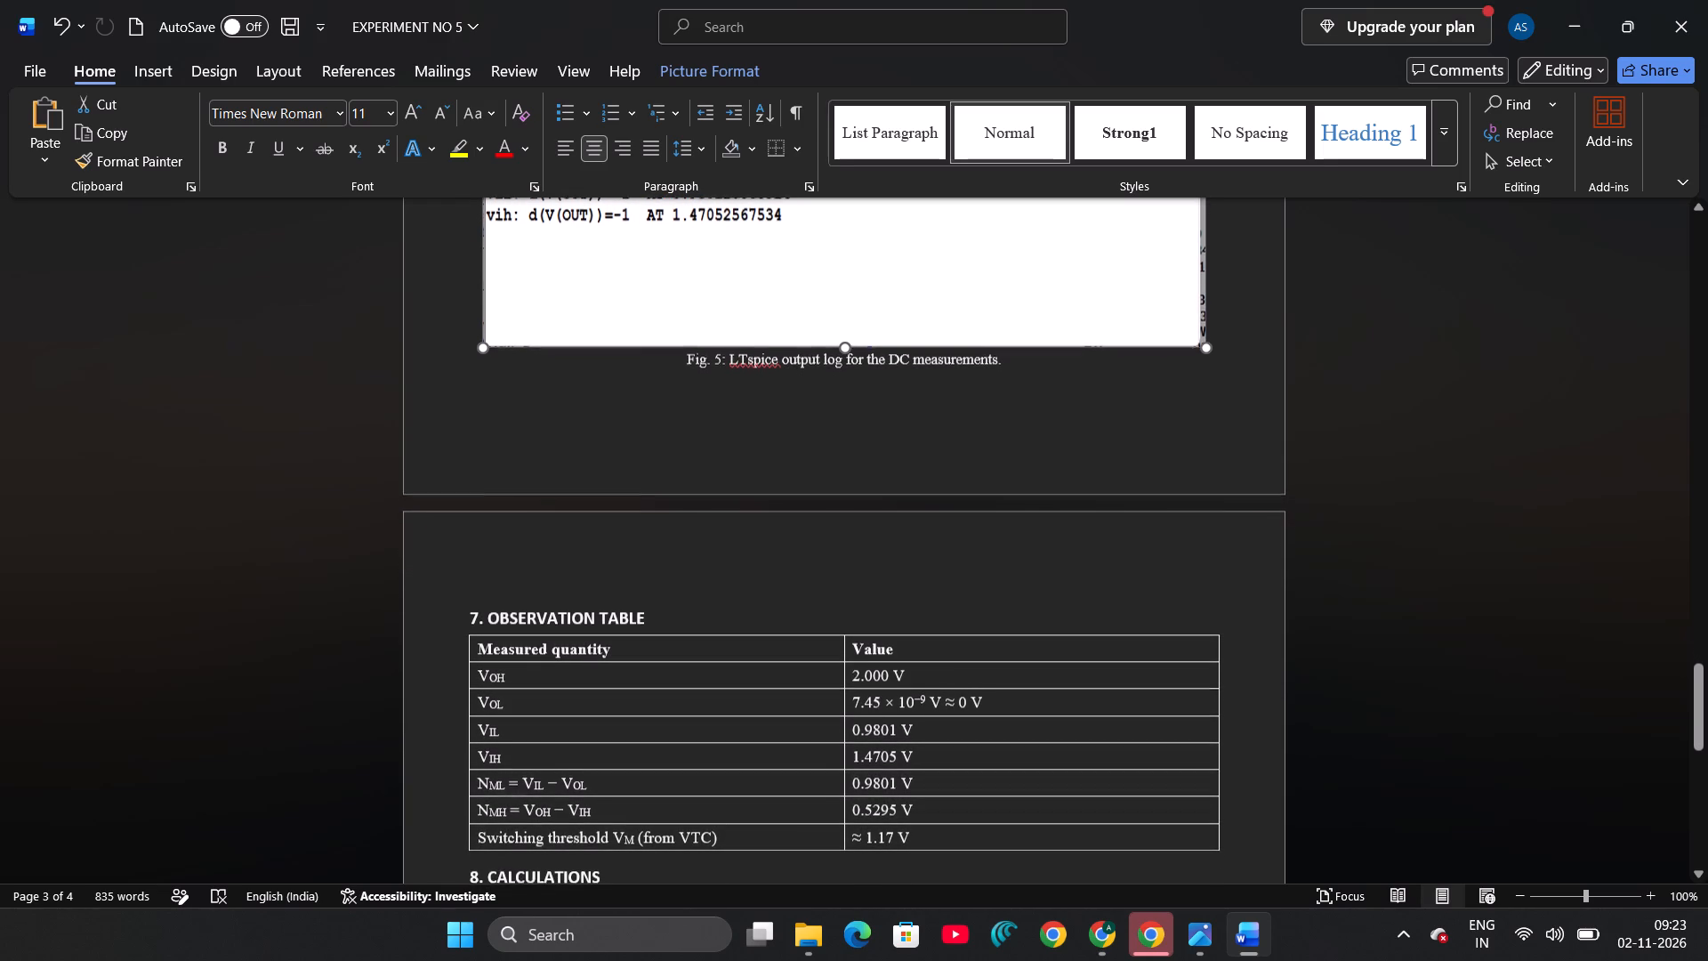
{"action": "scroll", "coordinate": [1250, 513], "scroll_direction": "down", "scroll_amount": 1}
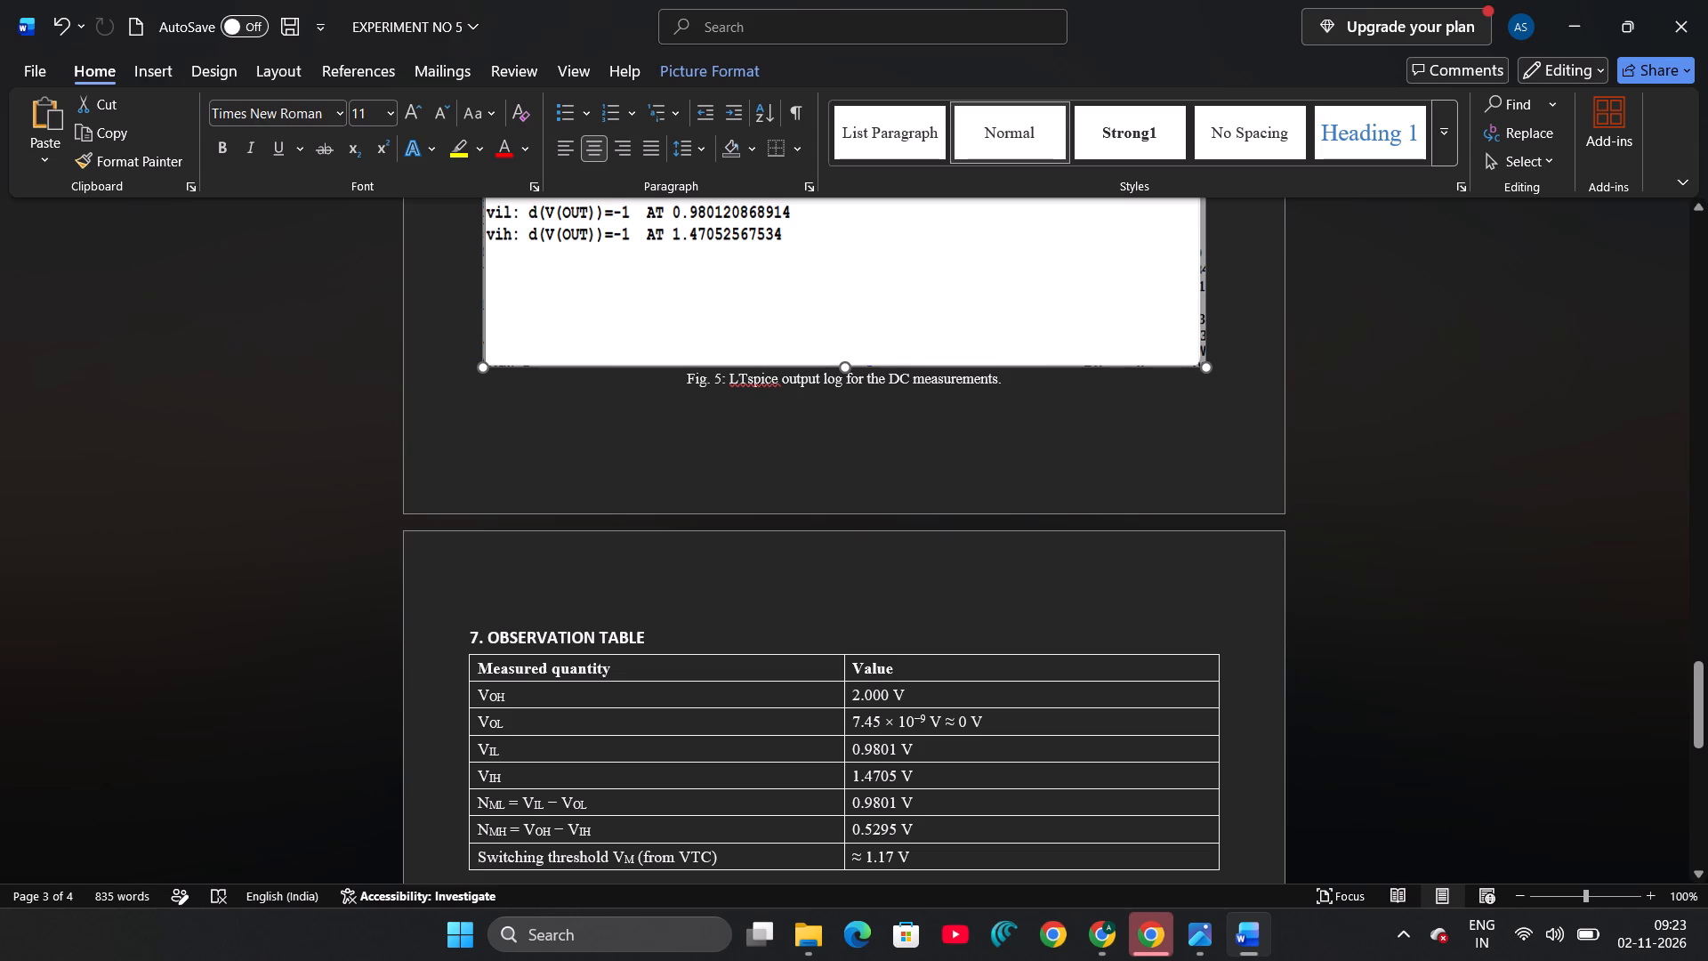
{"action": "scroll", "coordinate": [1250, 513], "scroll_direction": "up", "scroll_amount": 1}
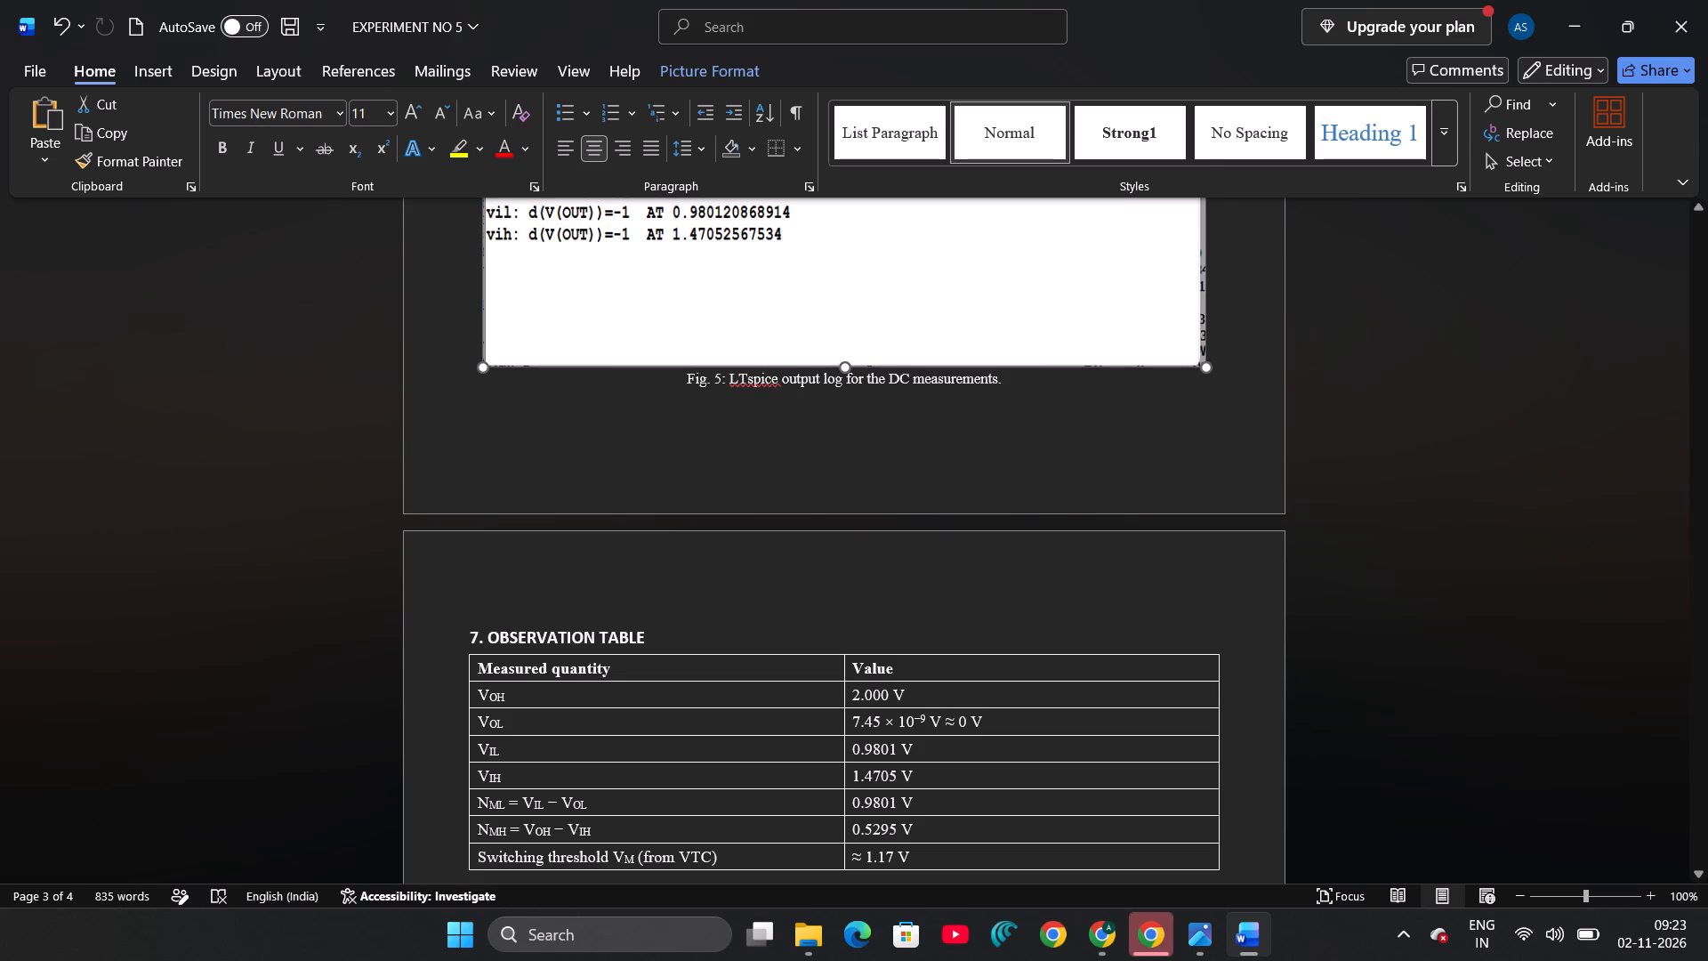
{"action": "scroll", "coordinate": [1250, 513], "scroll_direction": "up", "scroll_amount": 1}
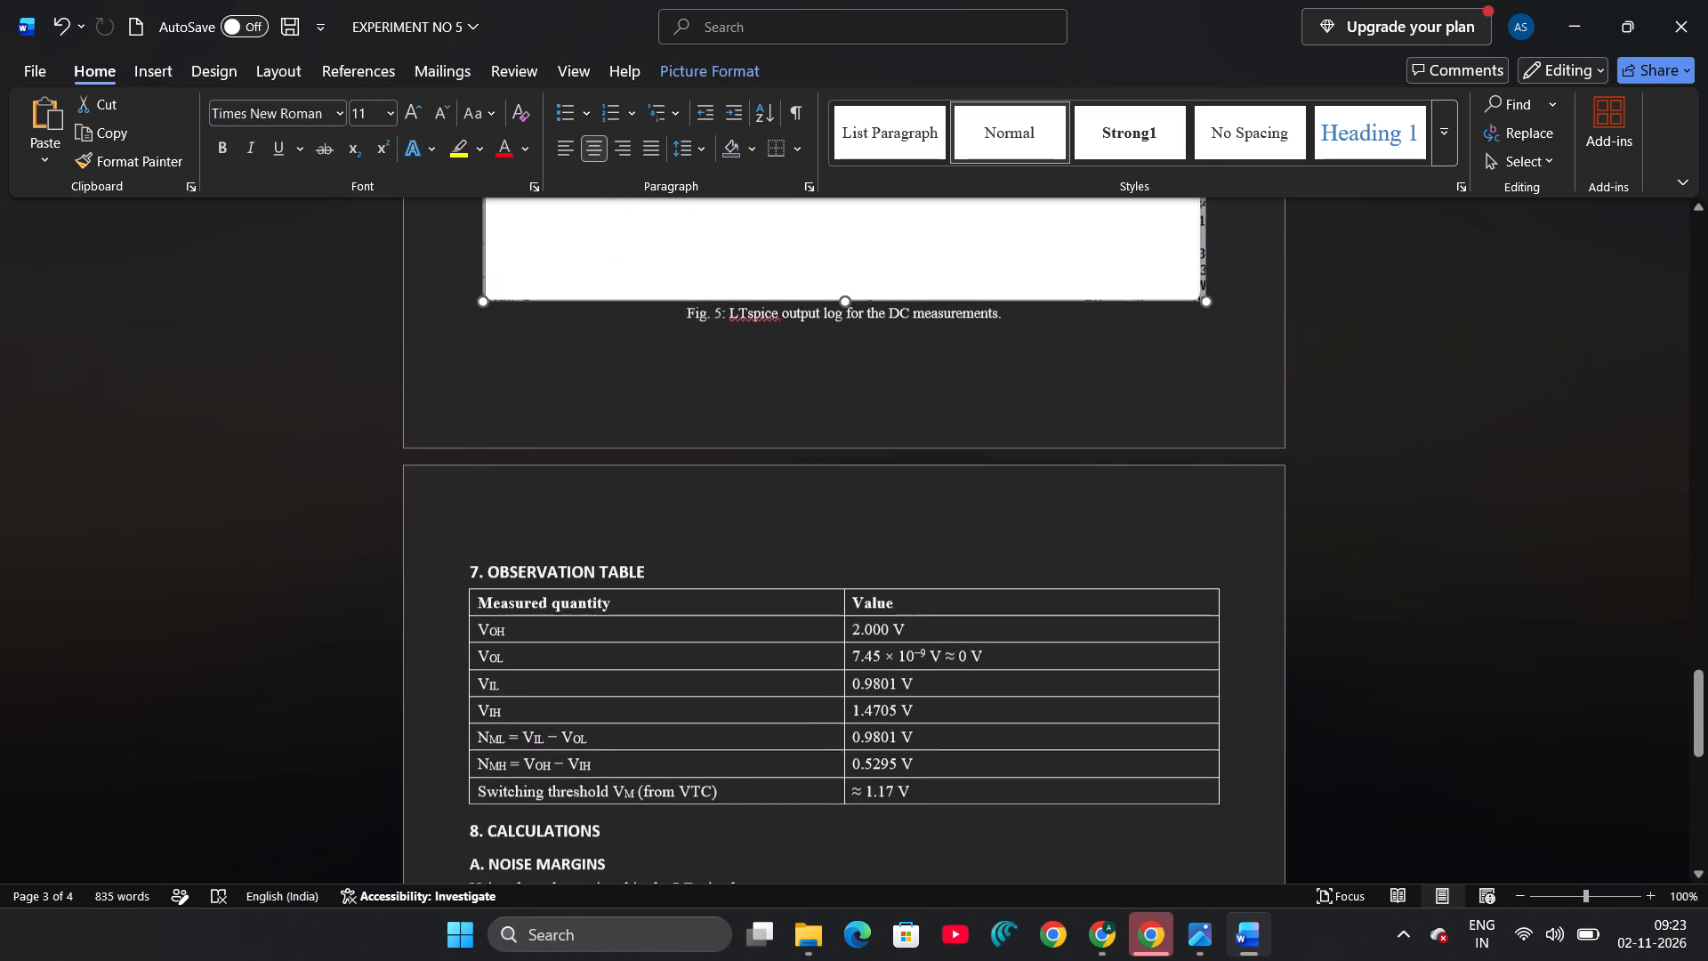
{"action": "scroll", "coordinate": [1250, 513], "scroll_direction": "up", "scroll_amount": 1}
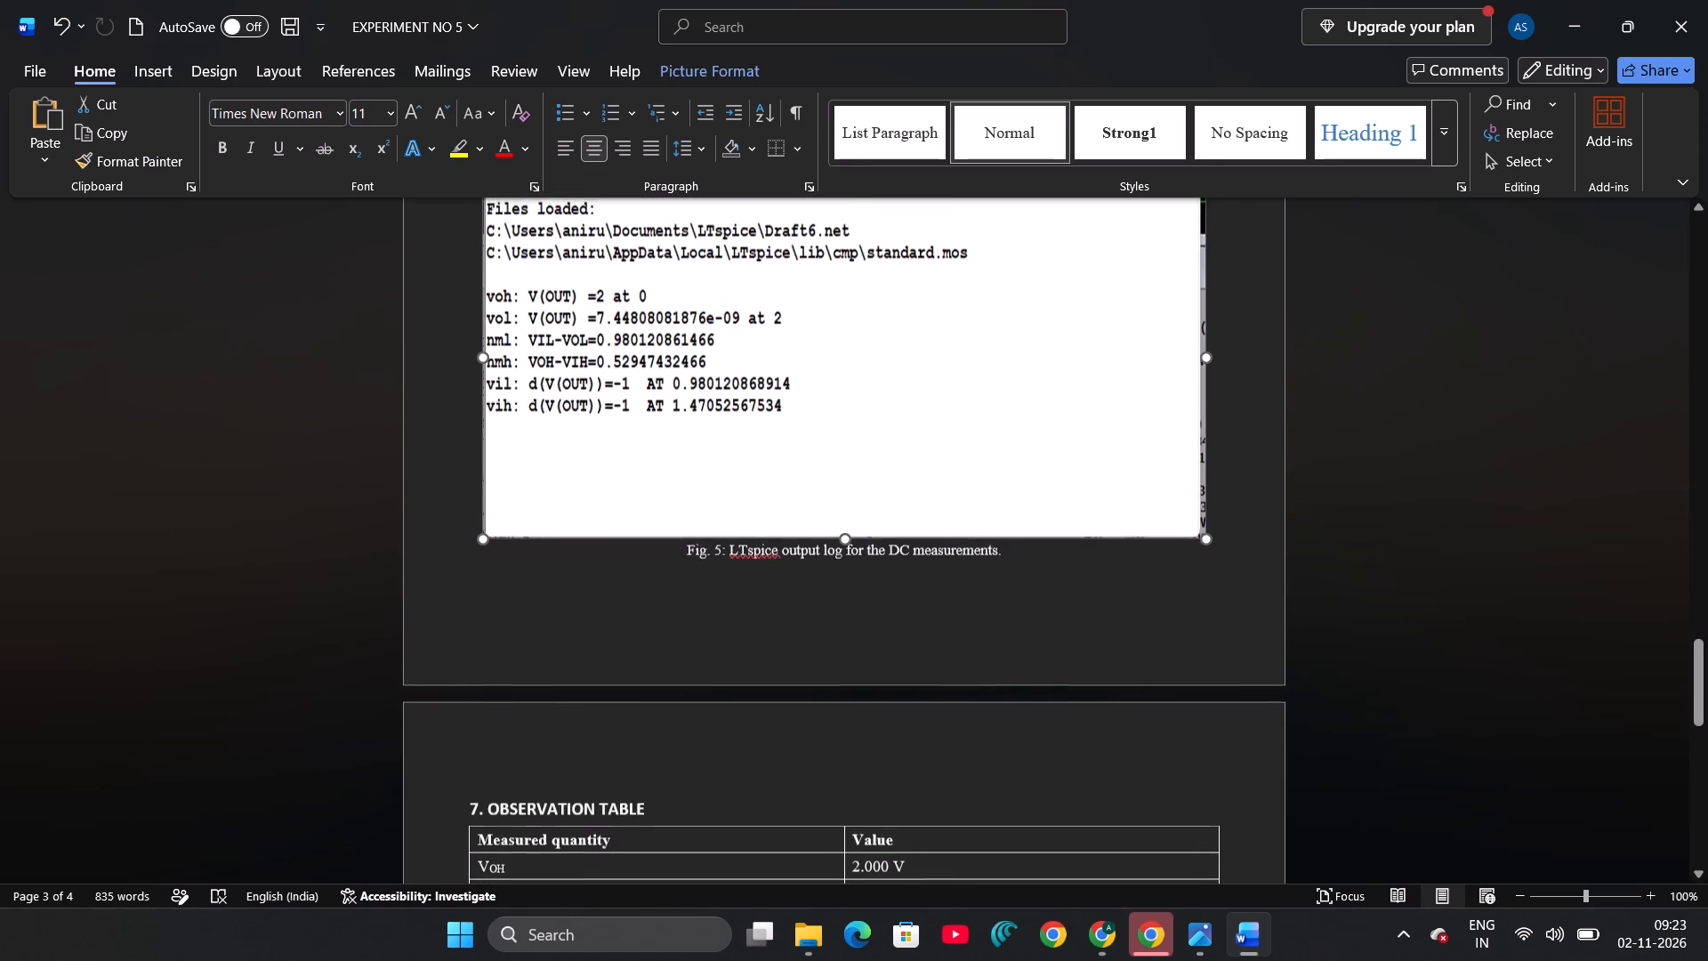
Review the observation table, calculations and conclusion text on the report's last page.
{"action": "scroll", "coordinate": [1250, 513], "scroll_direction": "up", "scroll_amount": 1}
{"action": "scroll", "coordinate": [1250, 521], "scroll_direction": "down", "scroll_amount": 2}
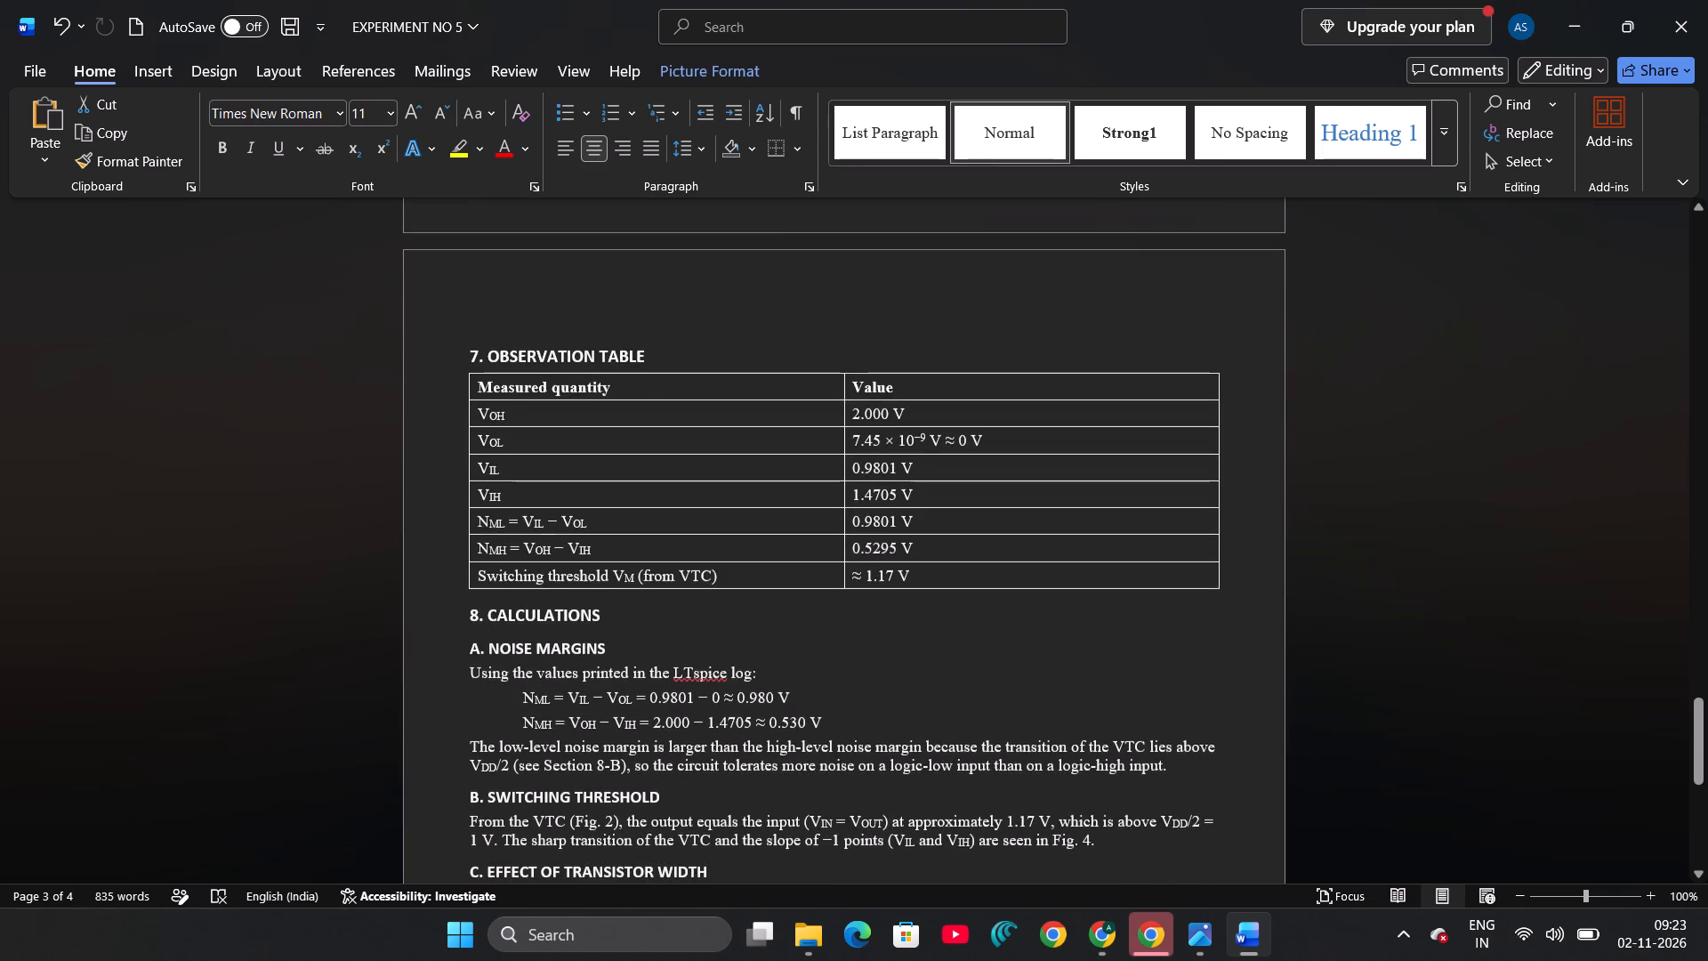
{"action": "scroll", "coordinate": [1250, 521], "scroll_direction": "down", "scroll_amount": 1}
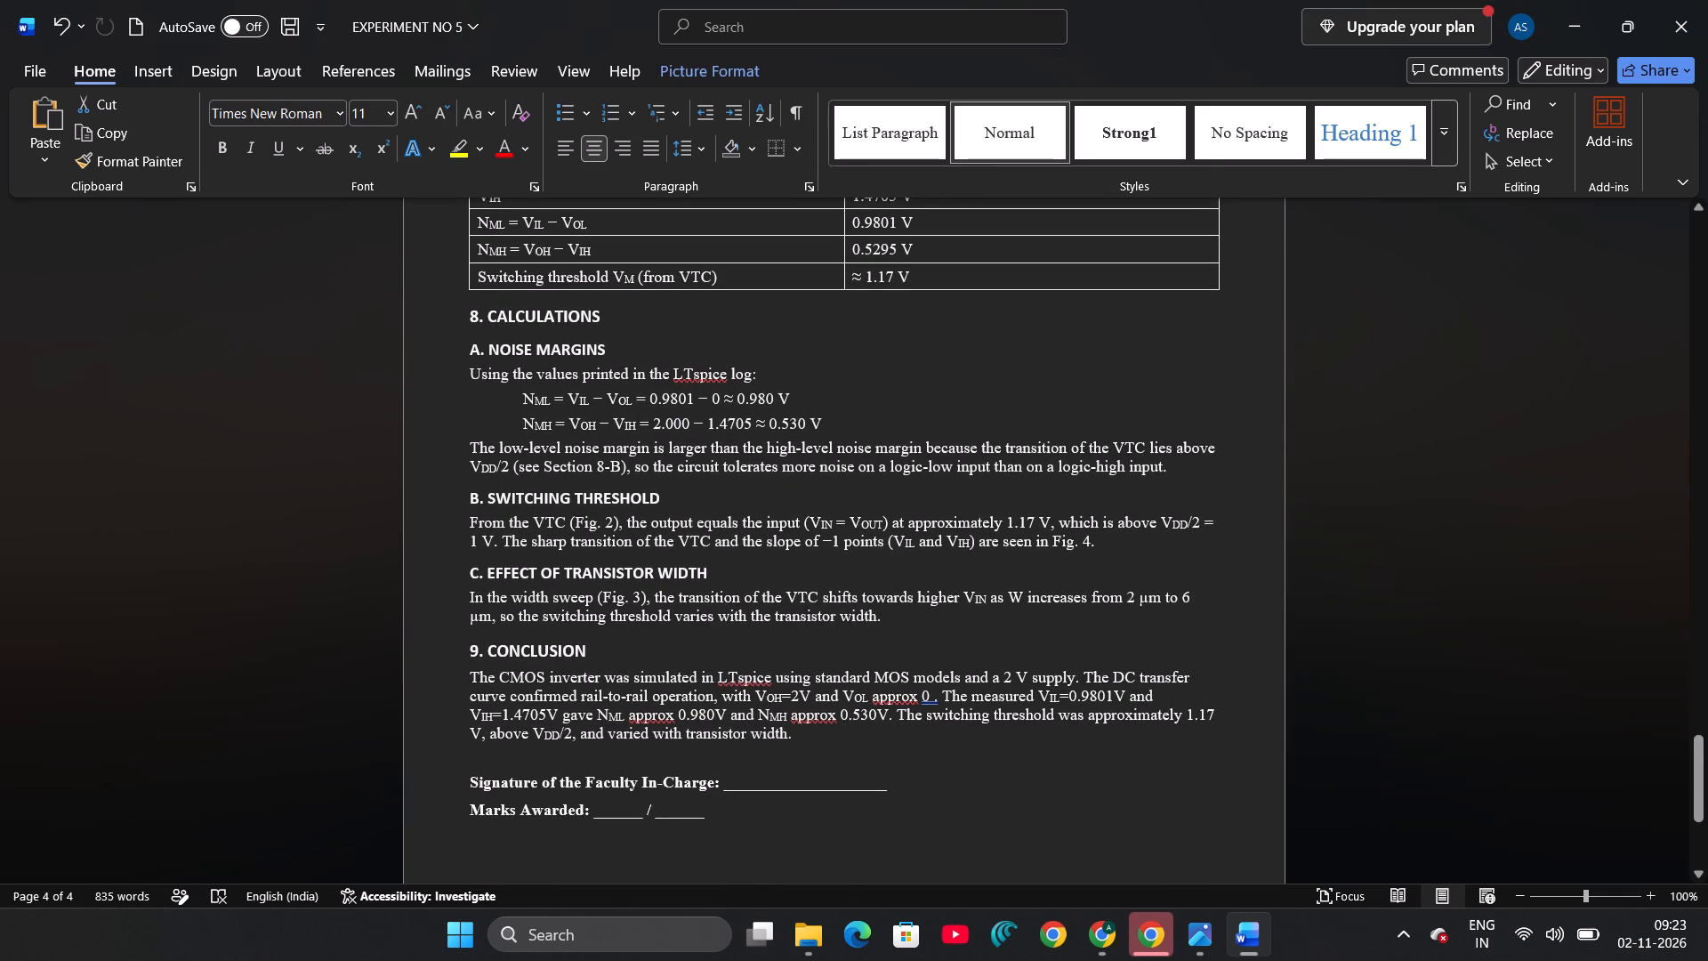
{"action": "left_click_drag", "start_coordinate": [466, 444], "coordinate": [856, 553]}
{"action": "left_click", "coordinate": [856, 553]}
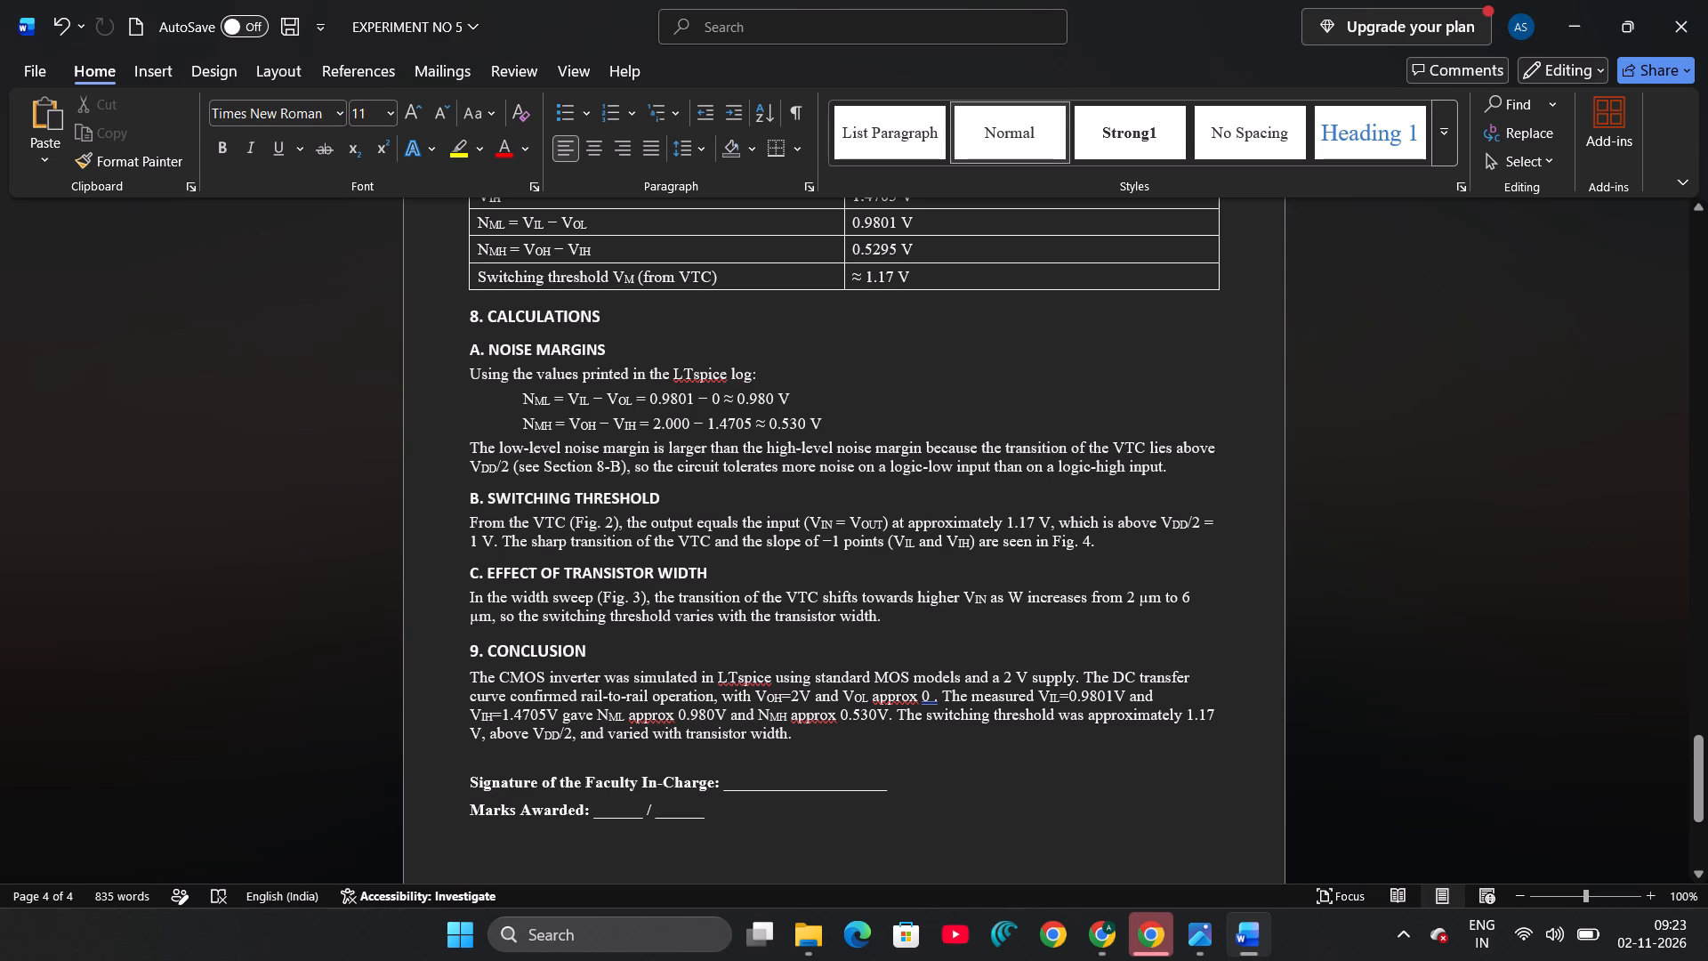
{"action": "left_click_drag", "start_coordinate": [809, 745], "coordinate": [461, 673]}
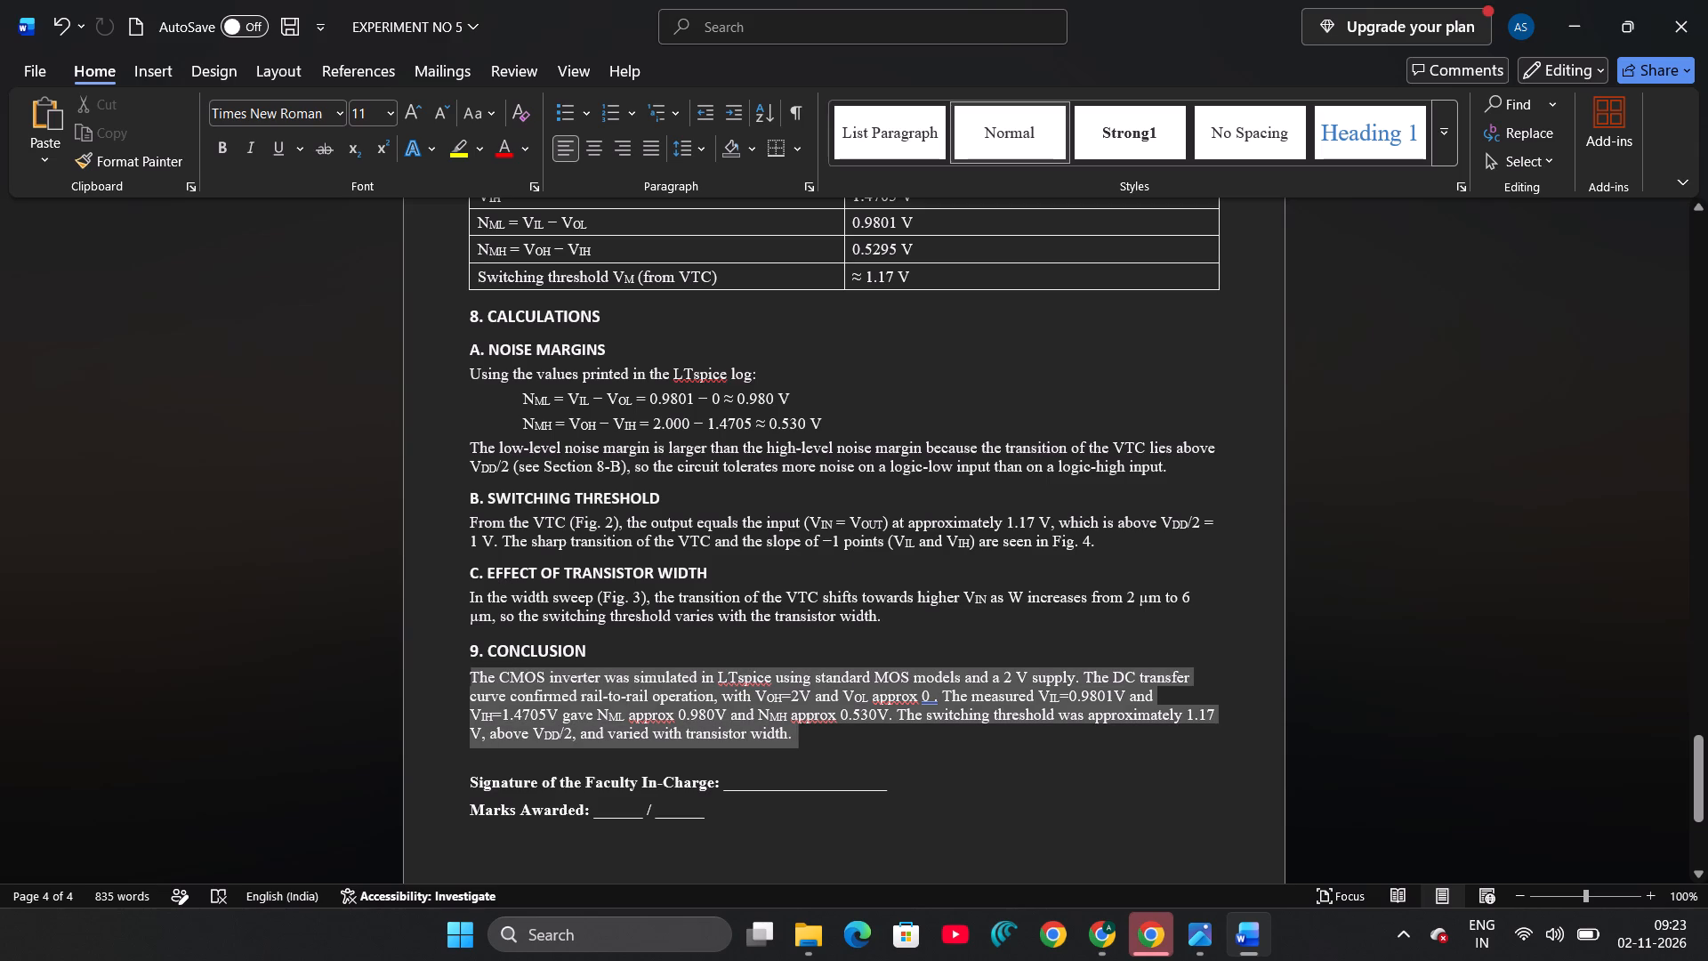
{"action": "left_click_drag", "start_coordinate": [461, 673], "coordinate": [449, 670]}
{"action": "left_click", "coordinate": [449, 670]}
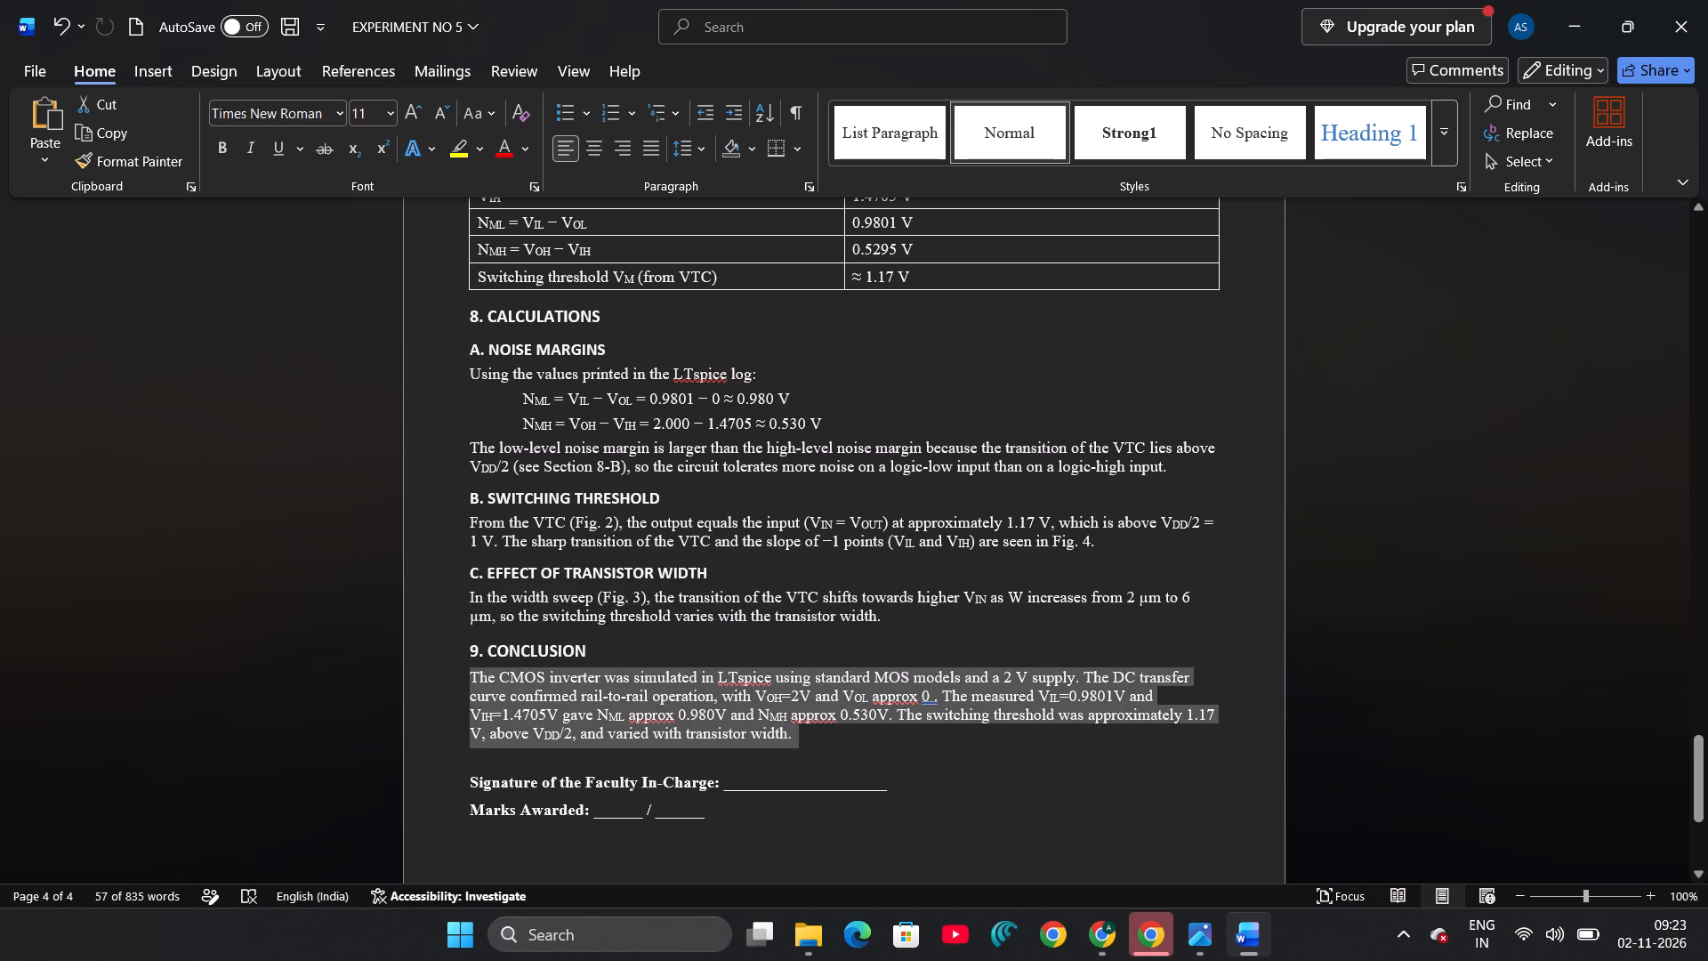
{"action": "left_click", "coordinate": [467, 734]}
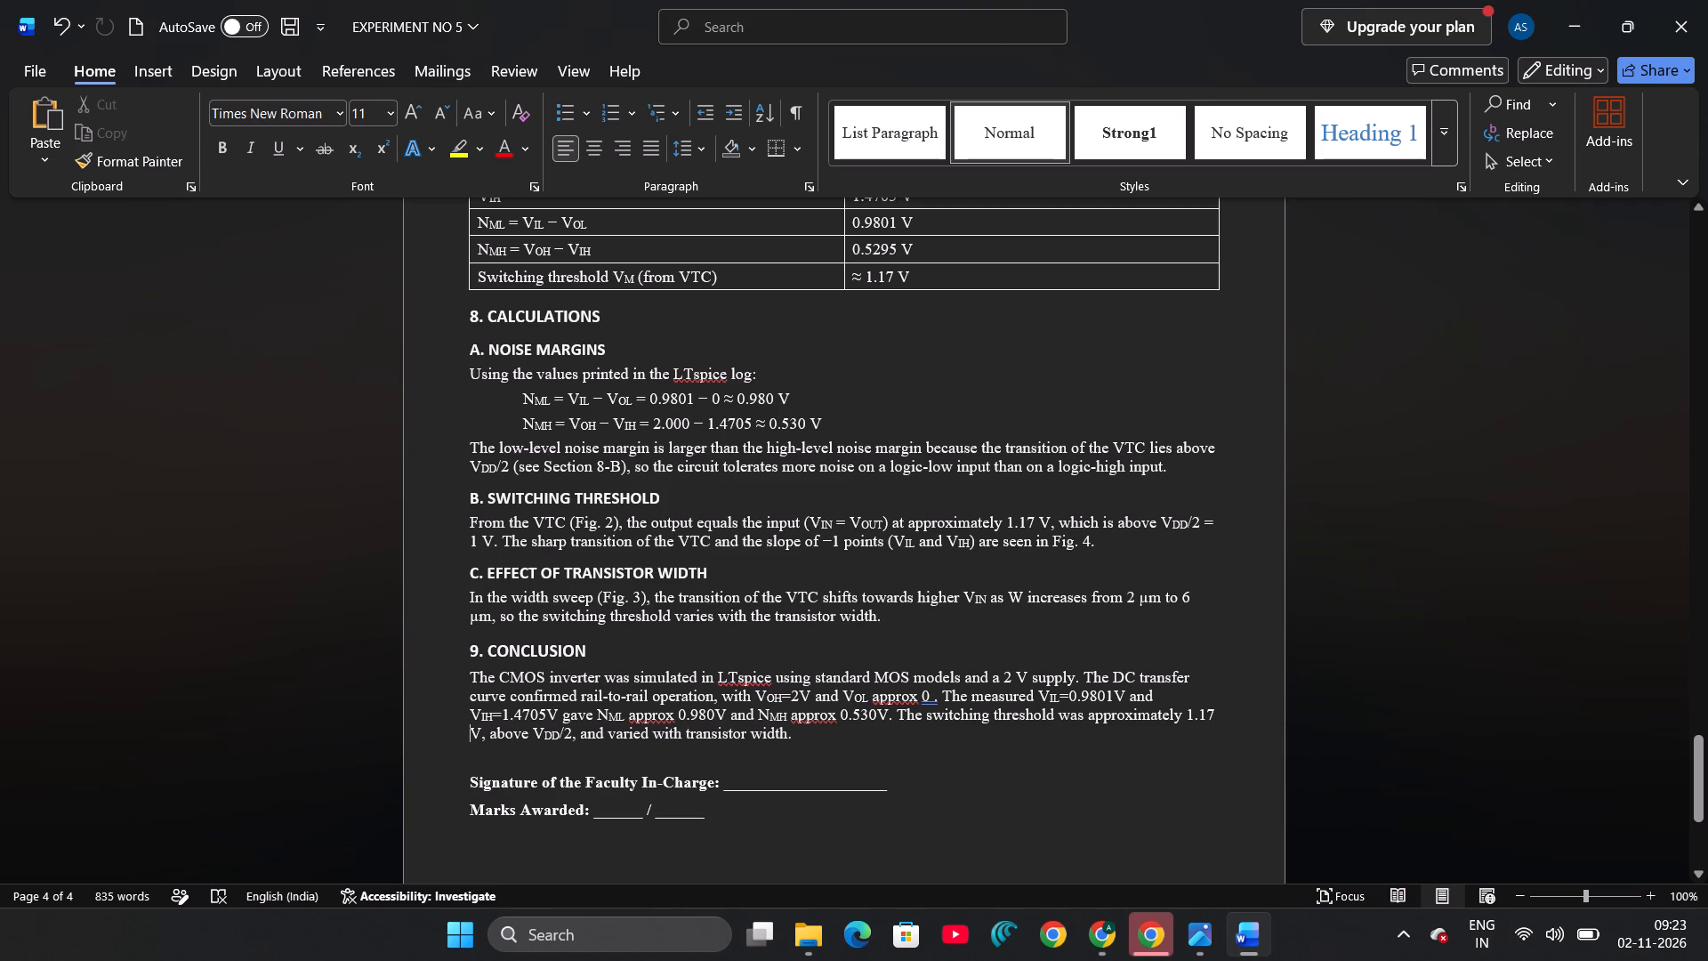
{"action": "left_click_drag", "start_coordinate": [809, 747], "coordinate": [479, 703]}
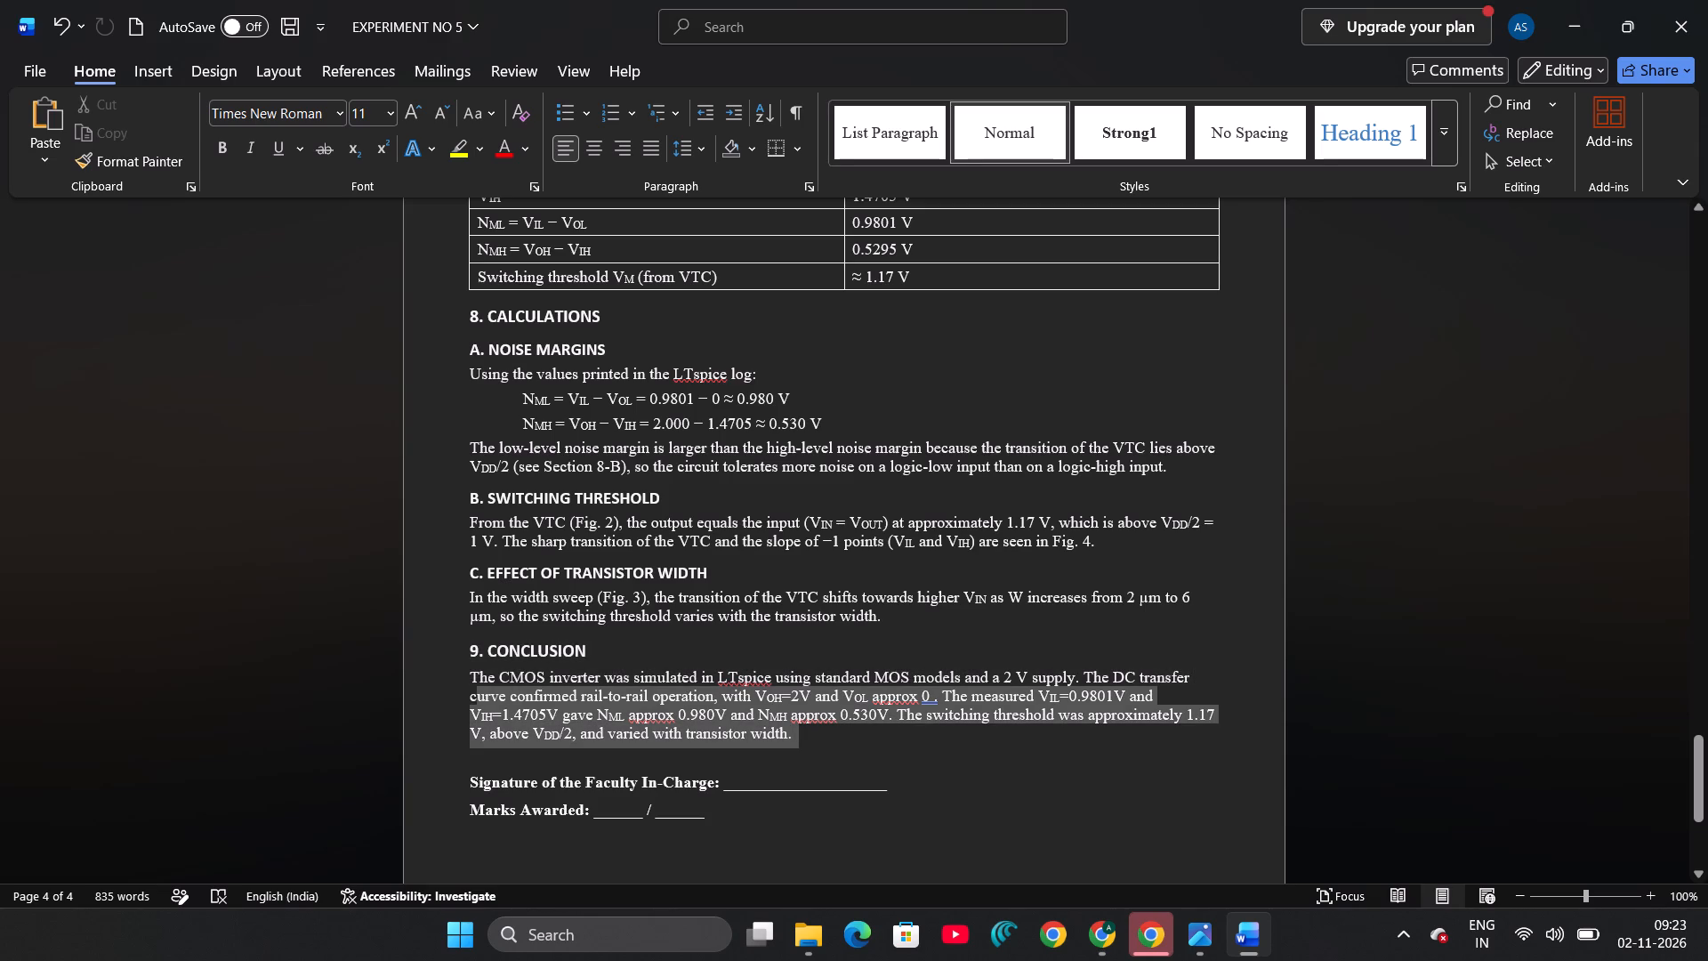
{"action": "left_click_drag", "start_coordinate": [479, 703], "coordinate": [463, 690]}
{"action": "left_click", "coordinate": [463, 690]}
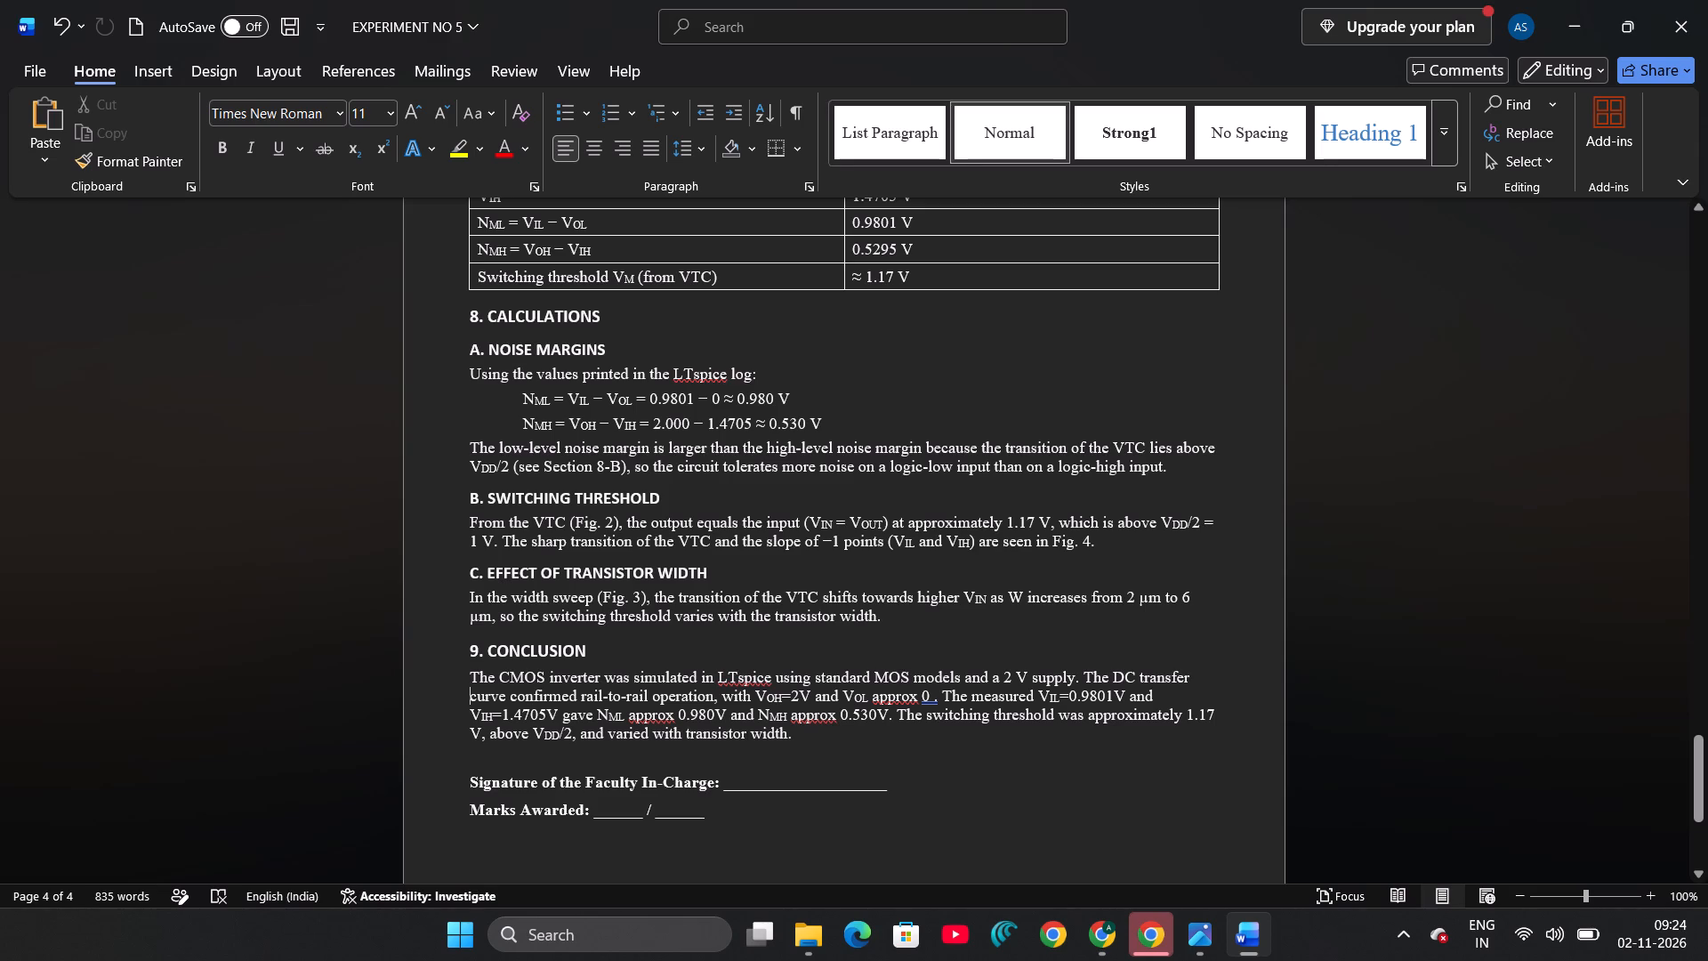
{"action": "left_click_drag", "start_coordinate": [468, 495], "coordinate": [791, 600]}
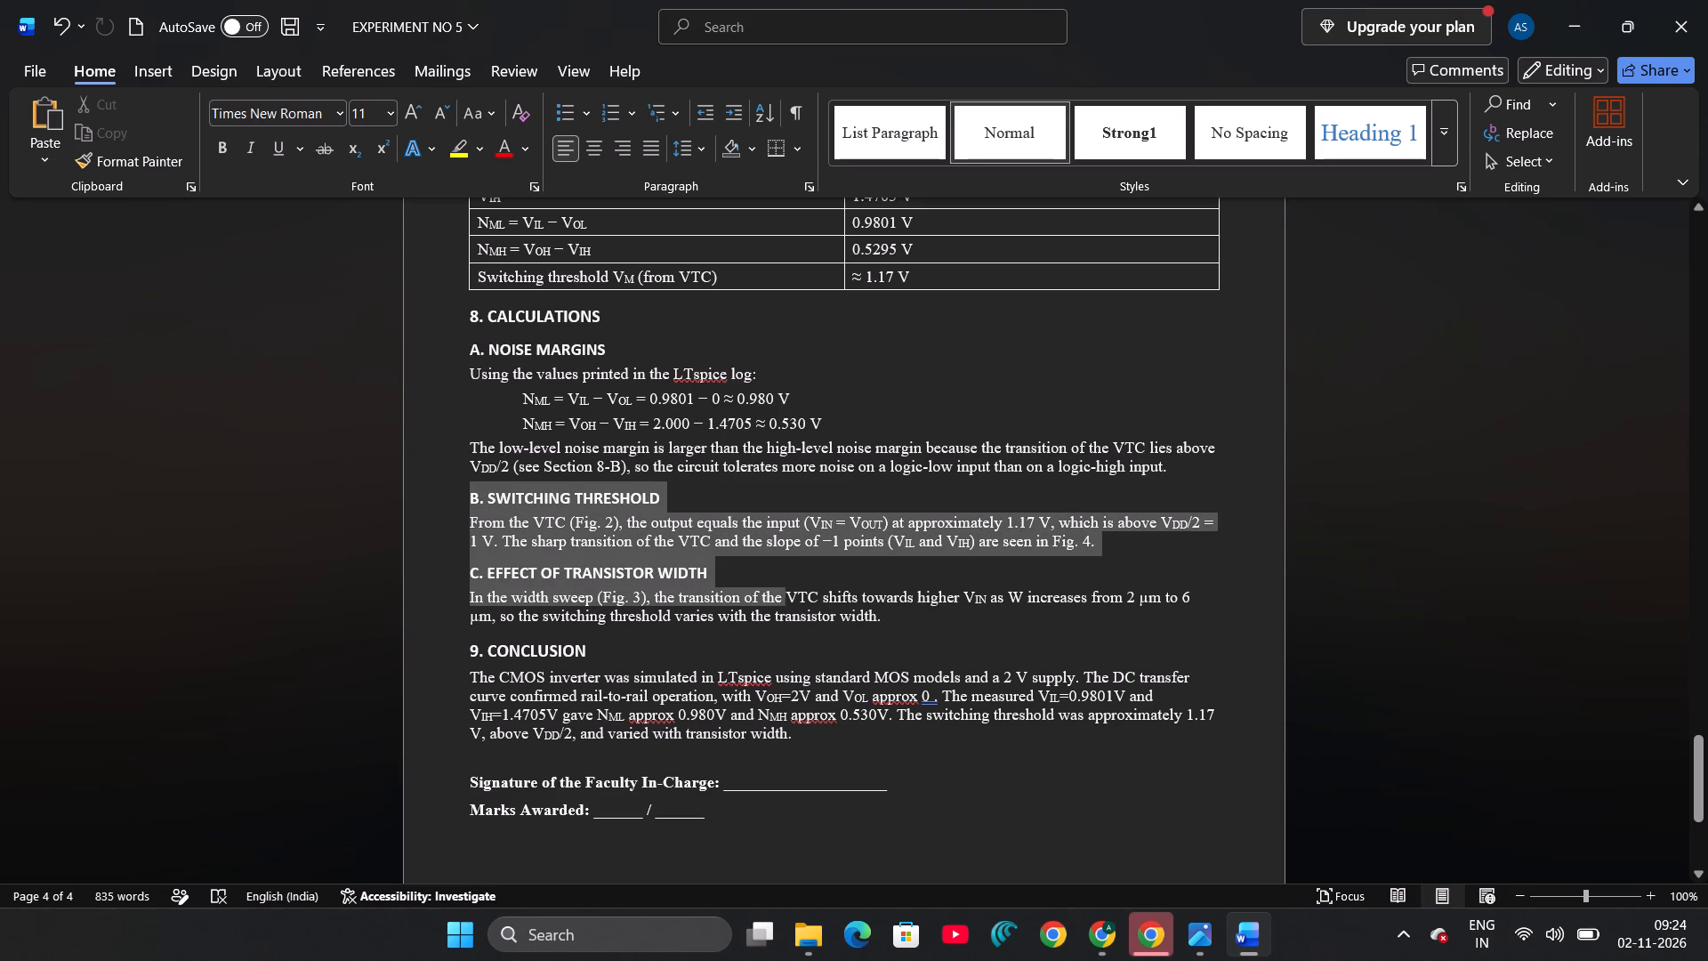
{"action": "left_click_drag", "start_coordinate": [791, 600], "coordinate": [880, 614]}
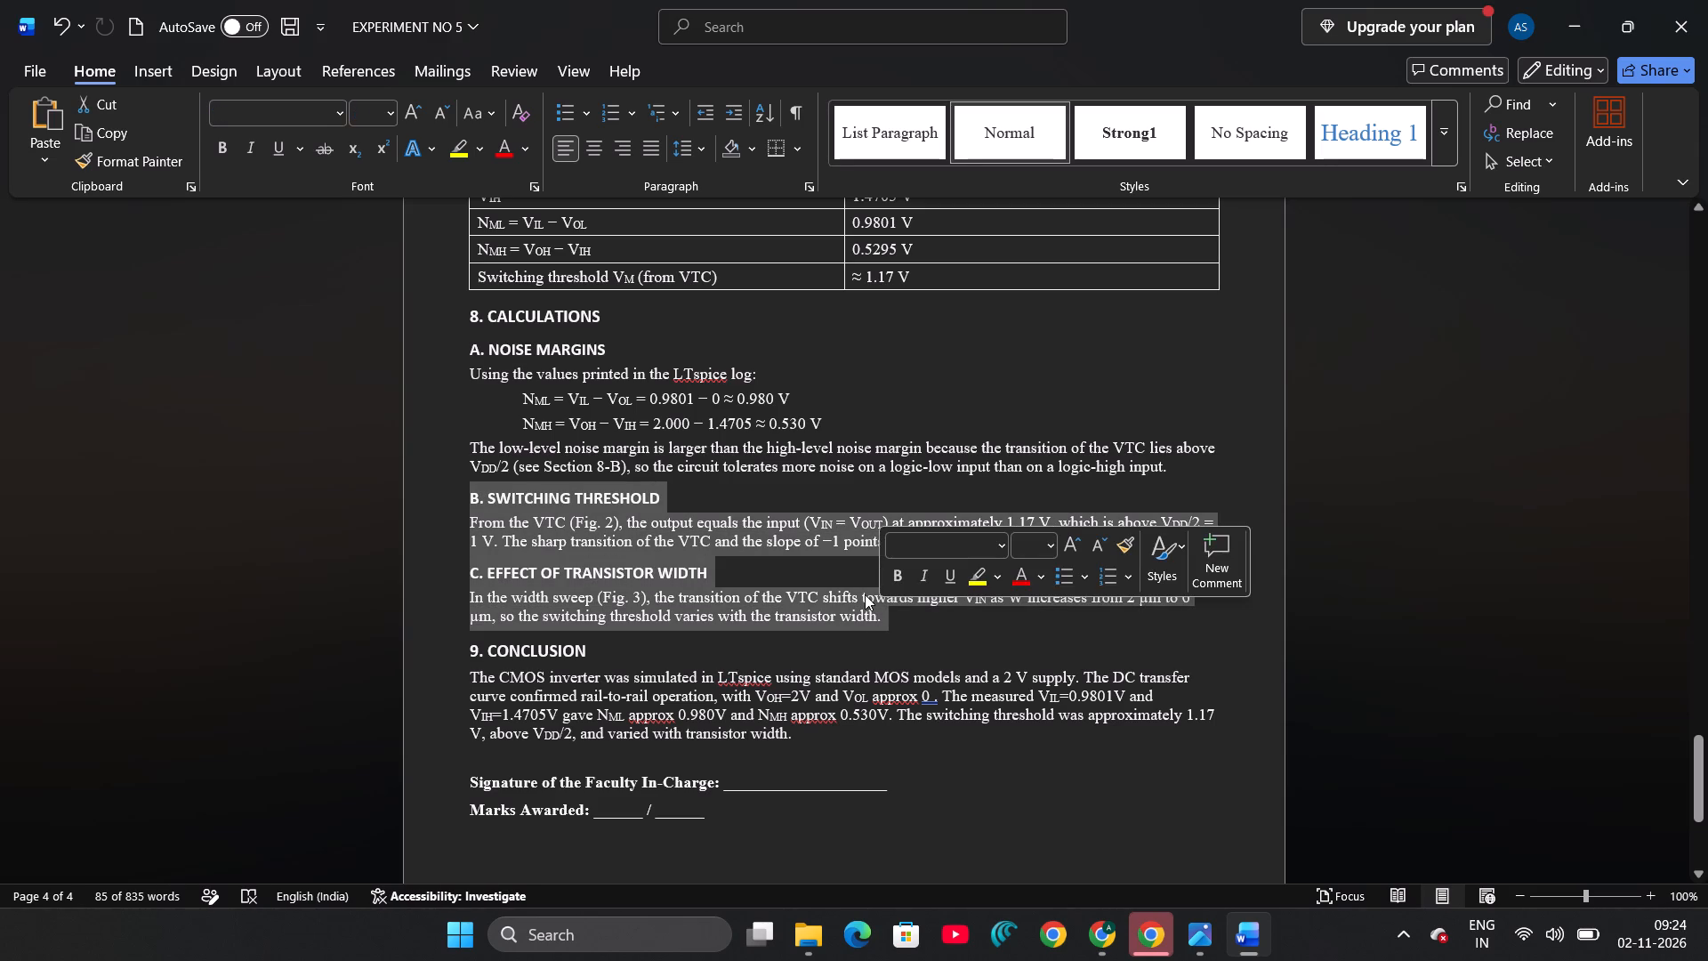
{"action": "key", "text": "ctrl+c"}
{"action": "left_click", "coordinate": [1095, 938]}
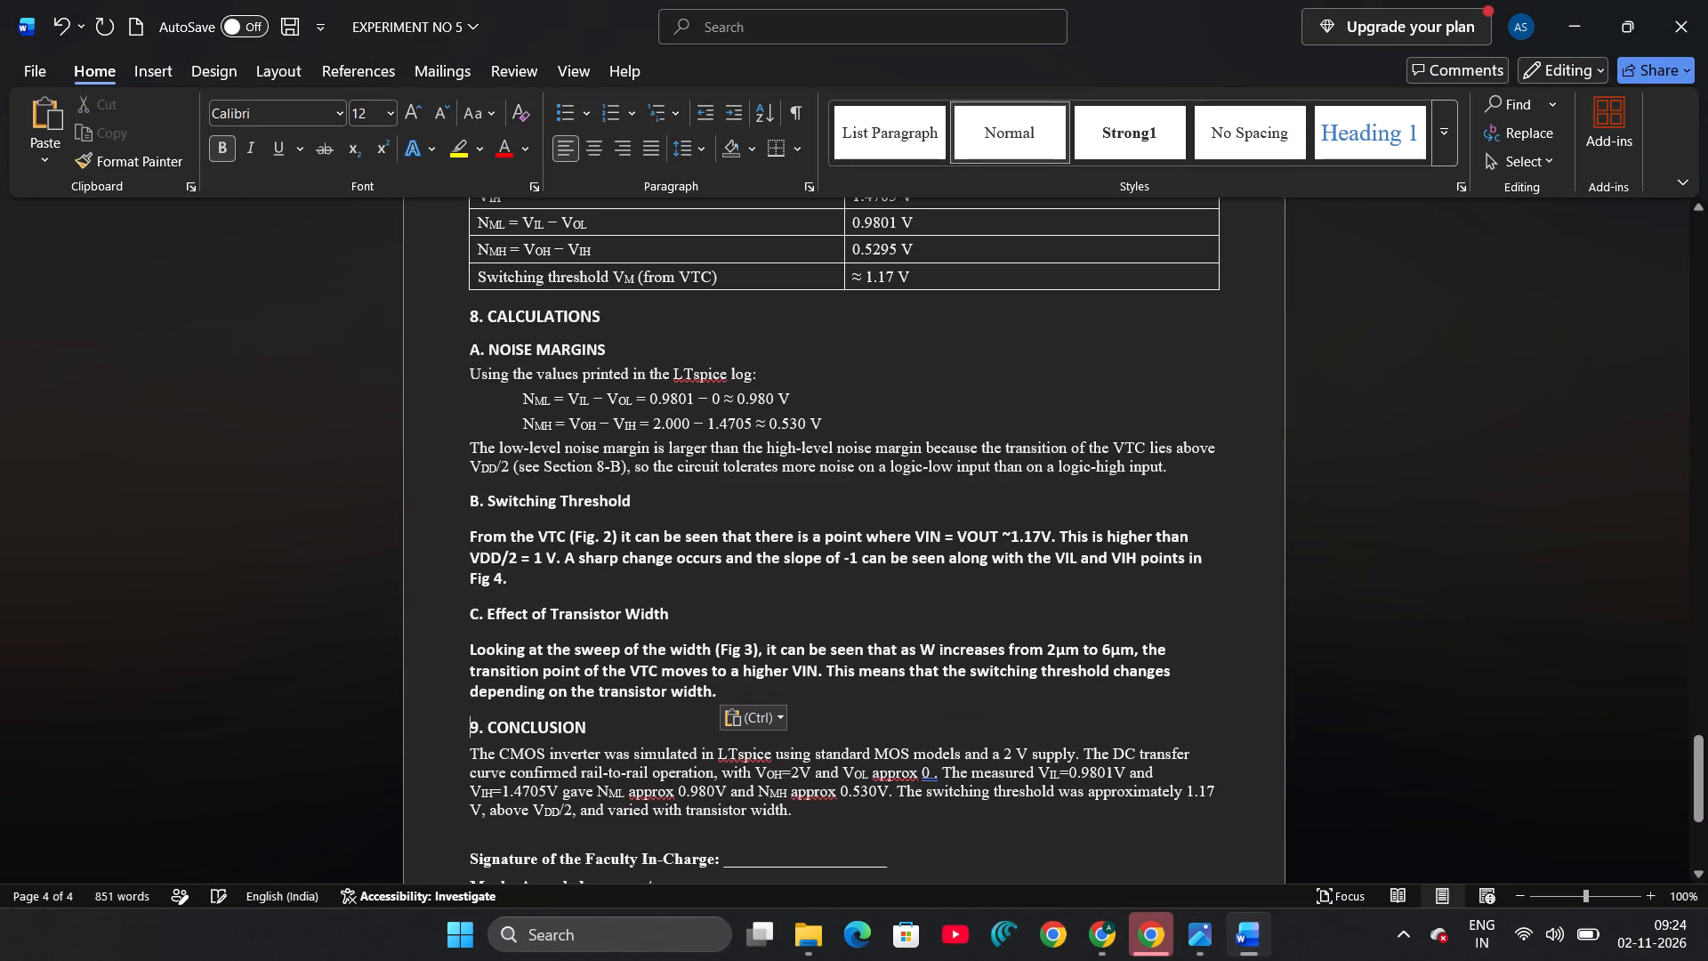
Change the "7. OBSERVATION TABLE" heading's font to Times New Roman.
{"action": "left_click_drag", "start_coordinate": [642, 504], "coordinate": [488, 508]}
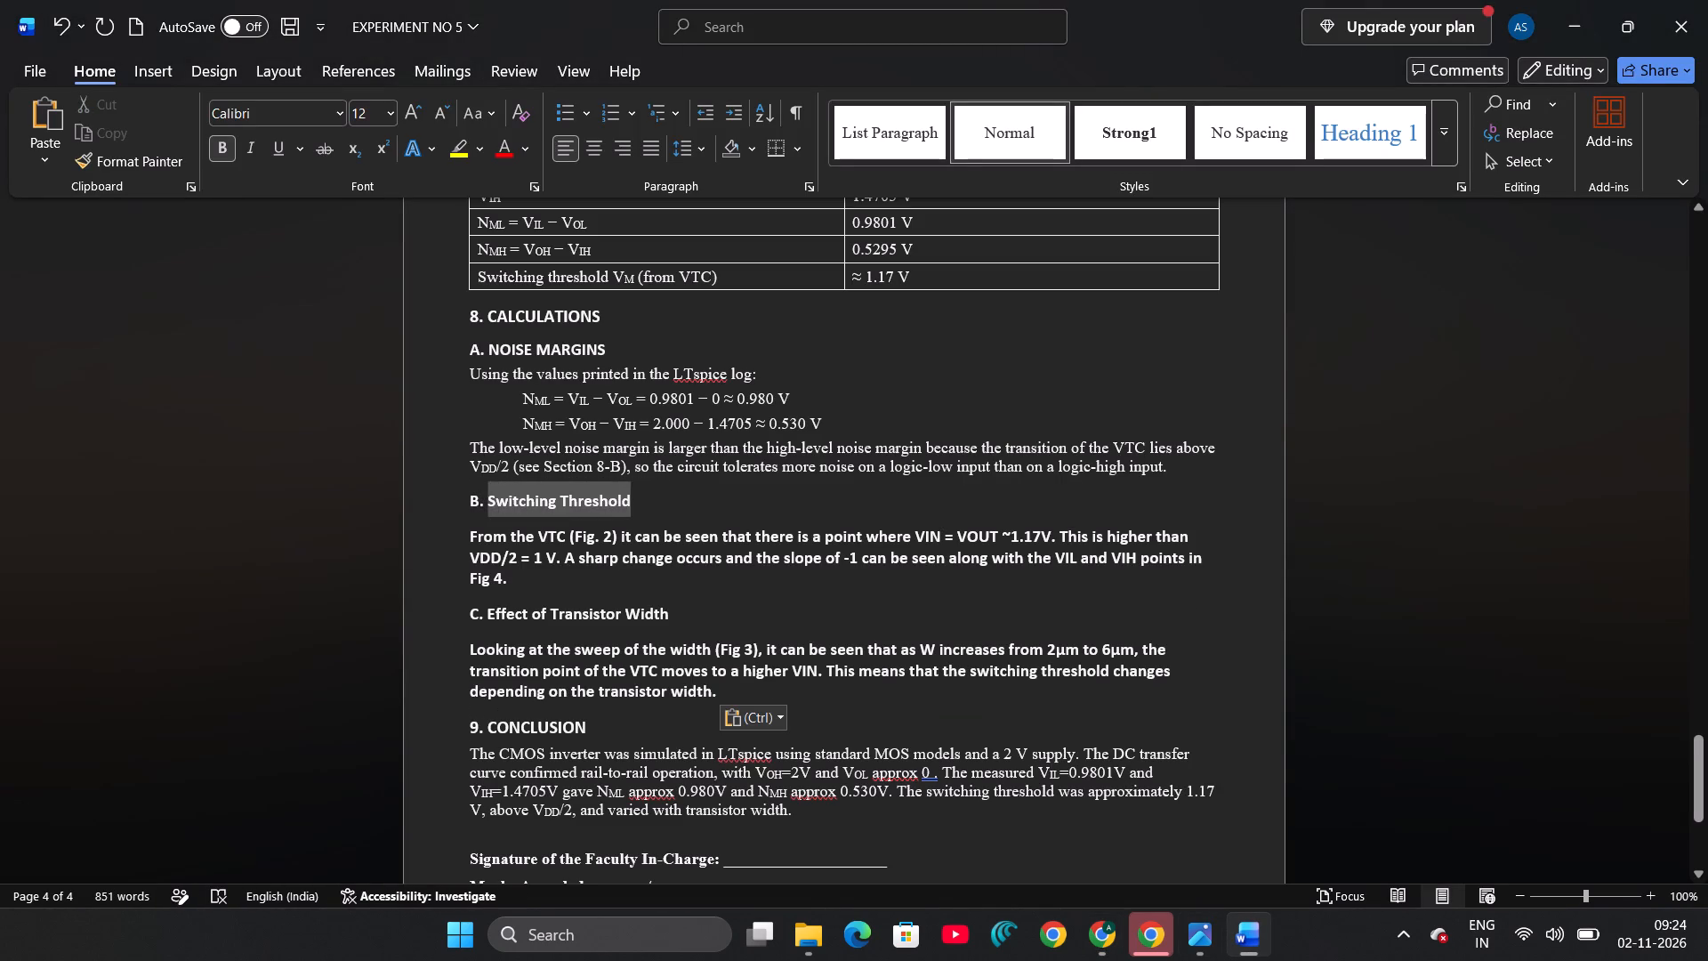
{"action": "left_click_drag", "start_coordinate": [488, 508], "coordinate": [464, 511]}
{"action": "scroll", "coordinate": [616, 318], "scroll_direction": "up", "scroll_amount": 1}
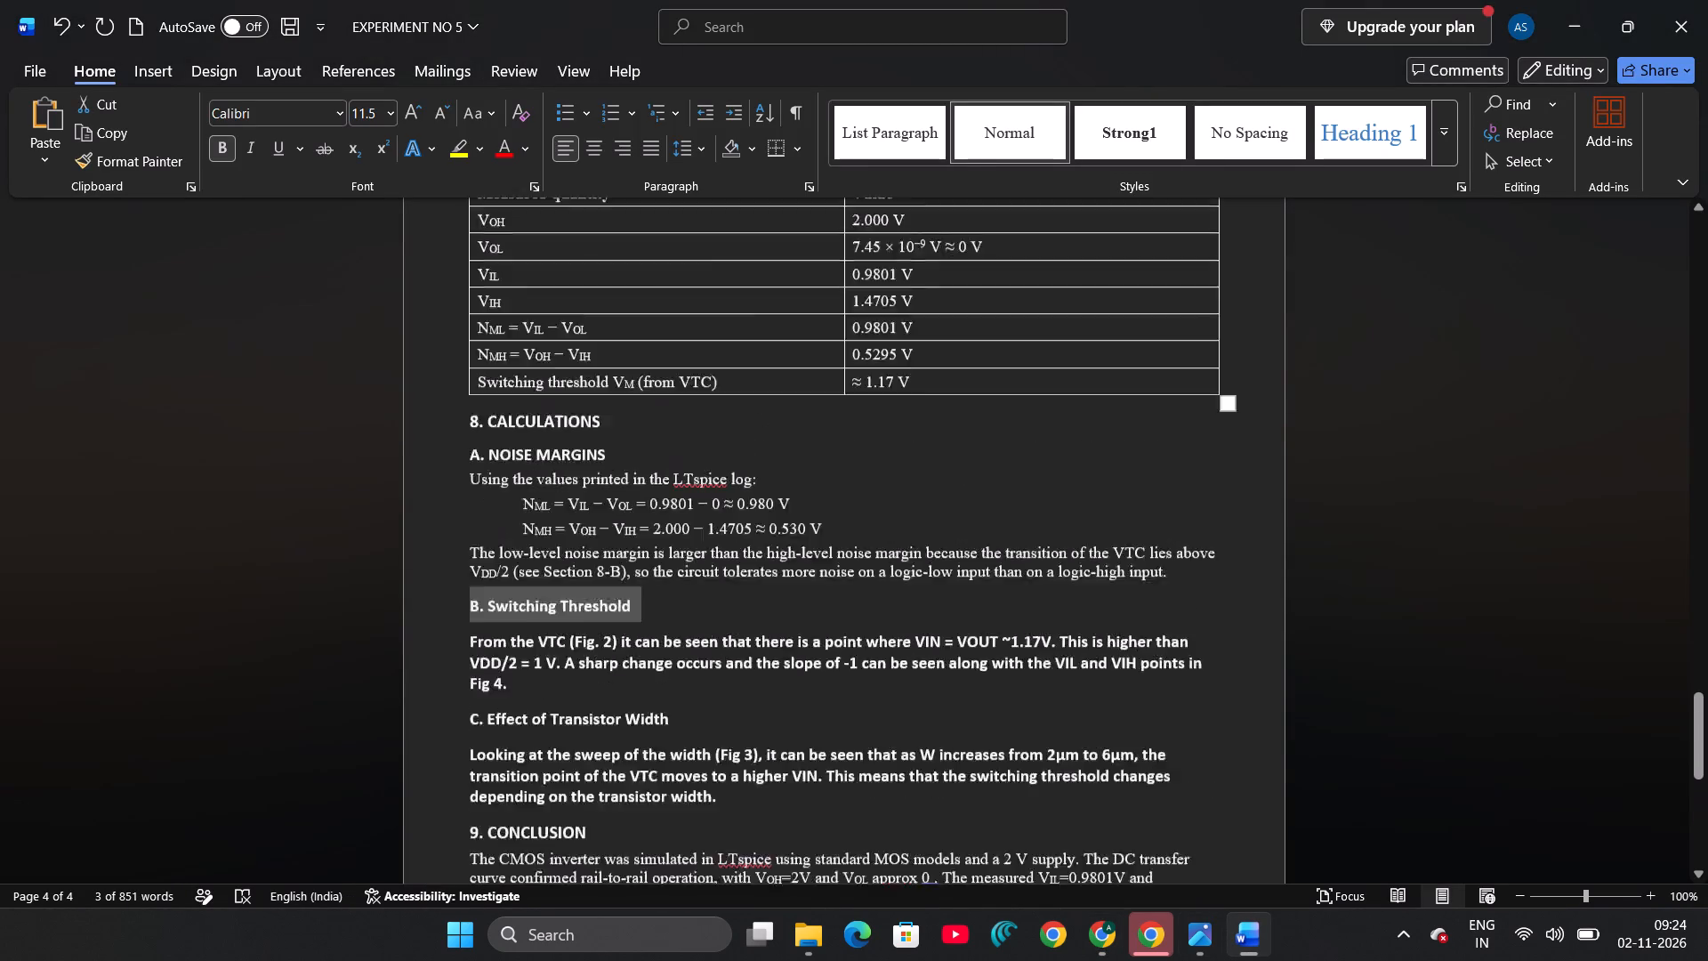
{"action": "scroll", "coordinate": [616, 318], "scroll_direction": "up", "scroll_amount": 1}
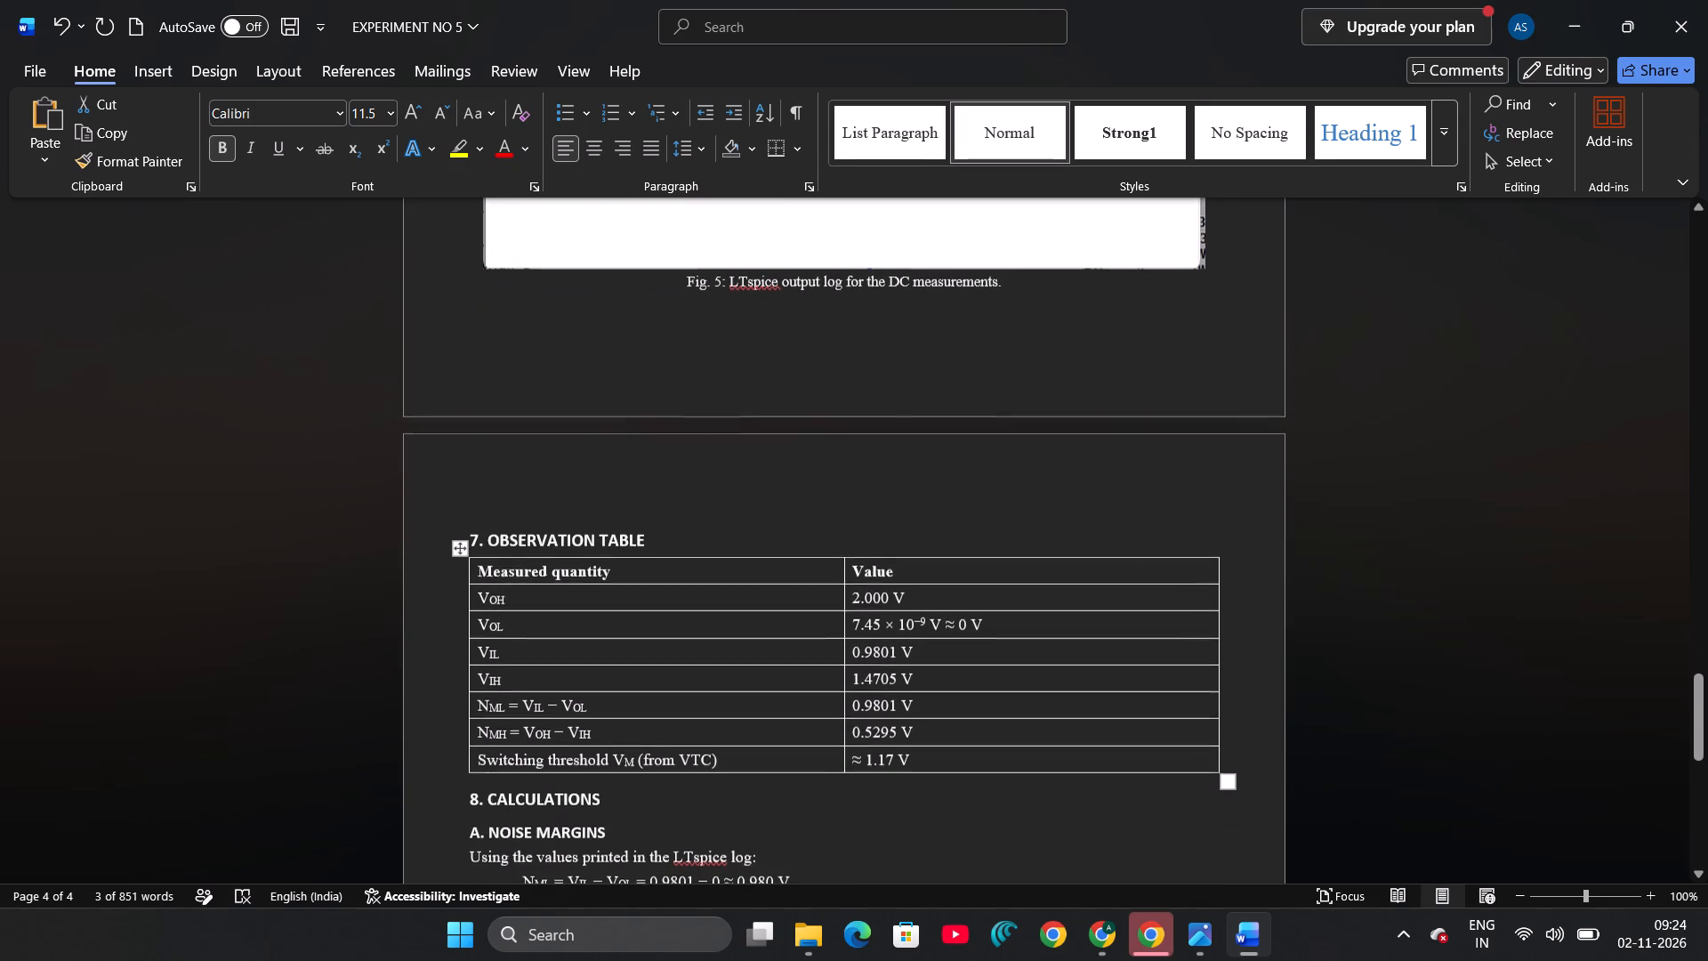
{"action": "left_click_drag", "start_coordinate": [665, 543], "coordinate": [421, 547]}
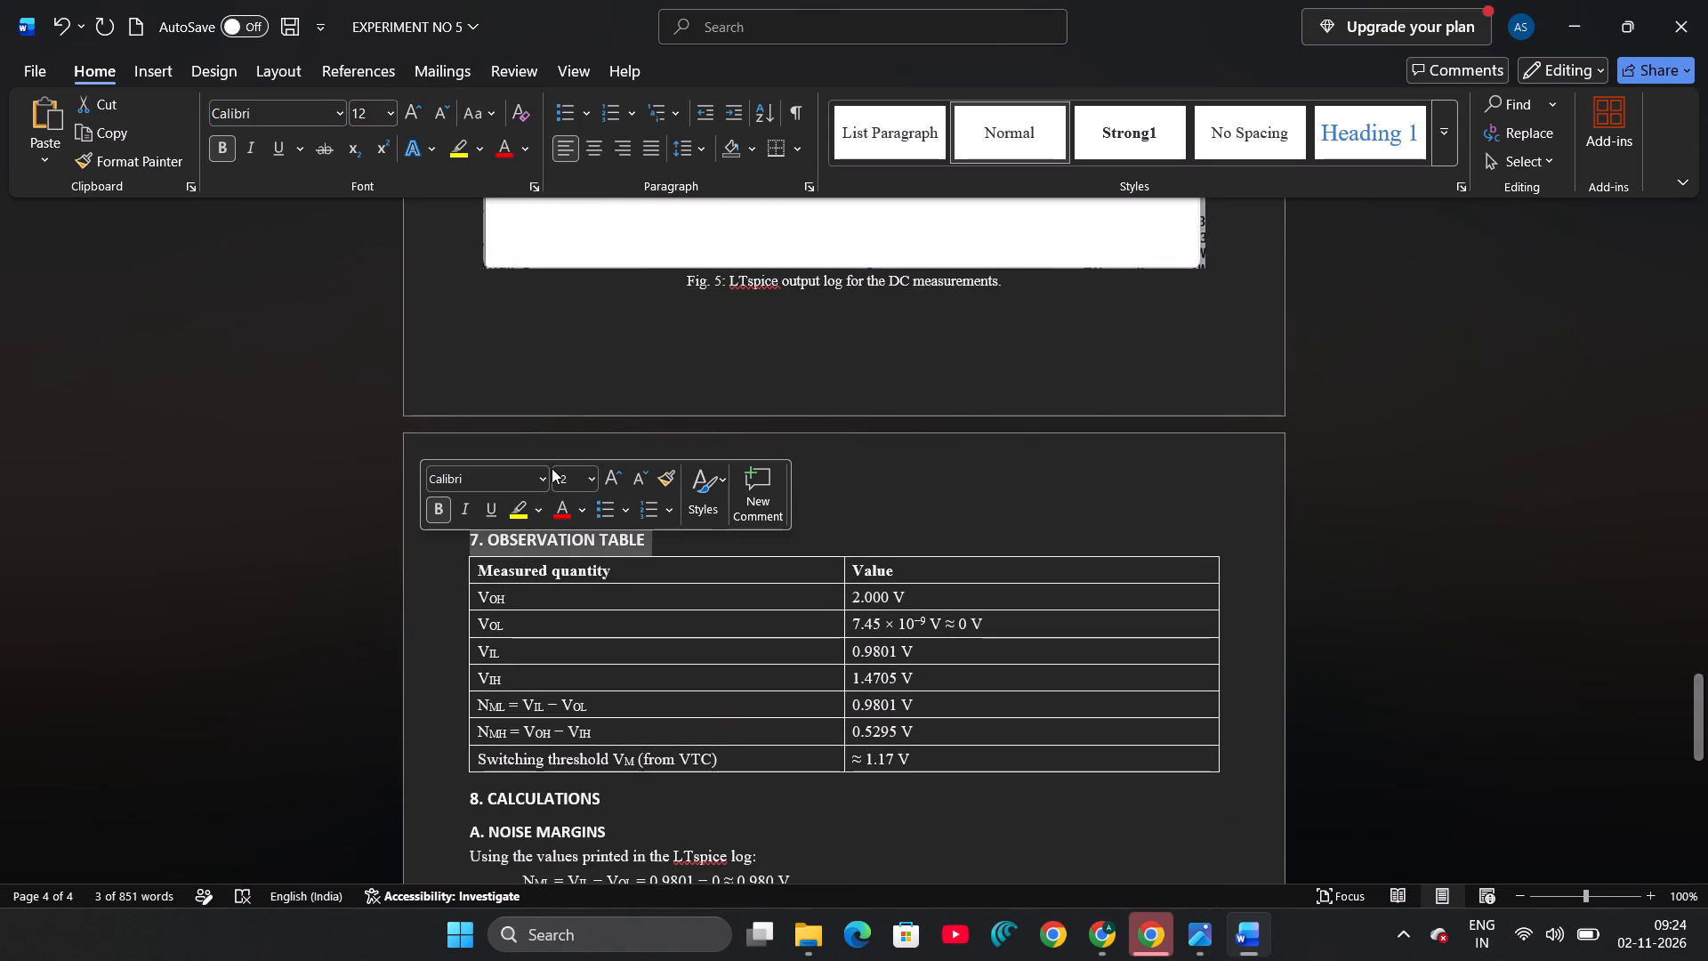
{"action": "left_click", "coordinate": [543, 474]}
{"action": "scroll", "coordinate": [616, 236], "scroll_direction": "up", "scroll_amount": 9}
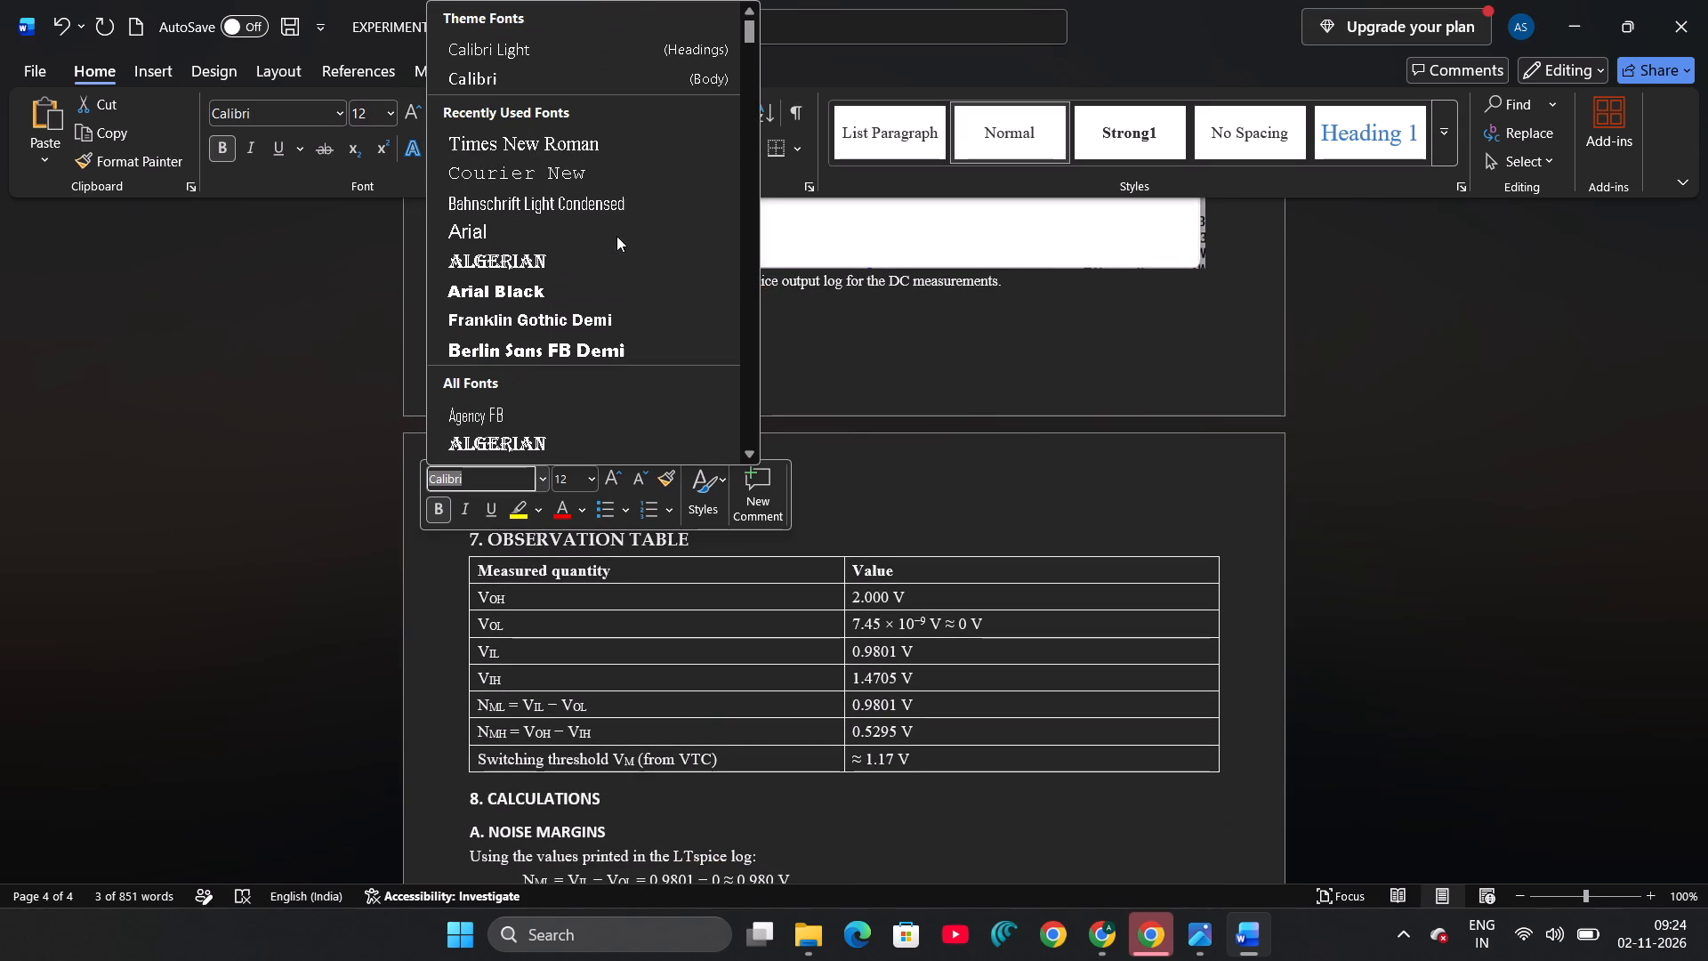
{"action": "left_click", "coordinate": [558, 141]}
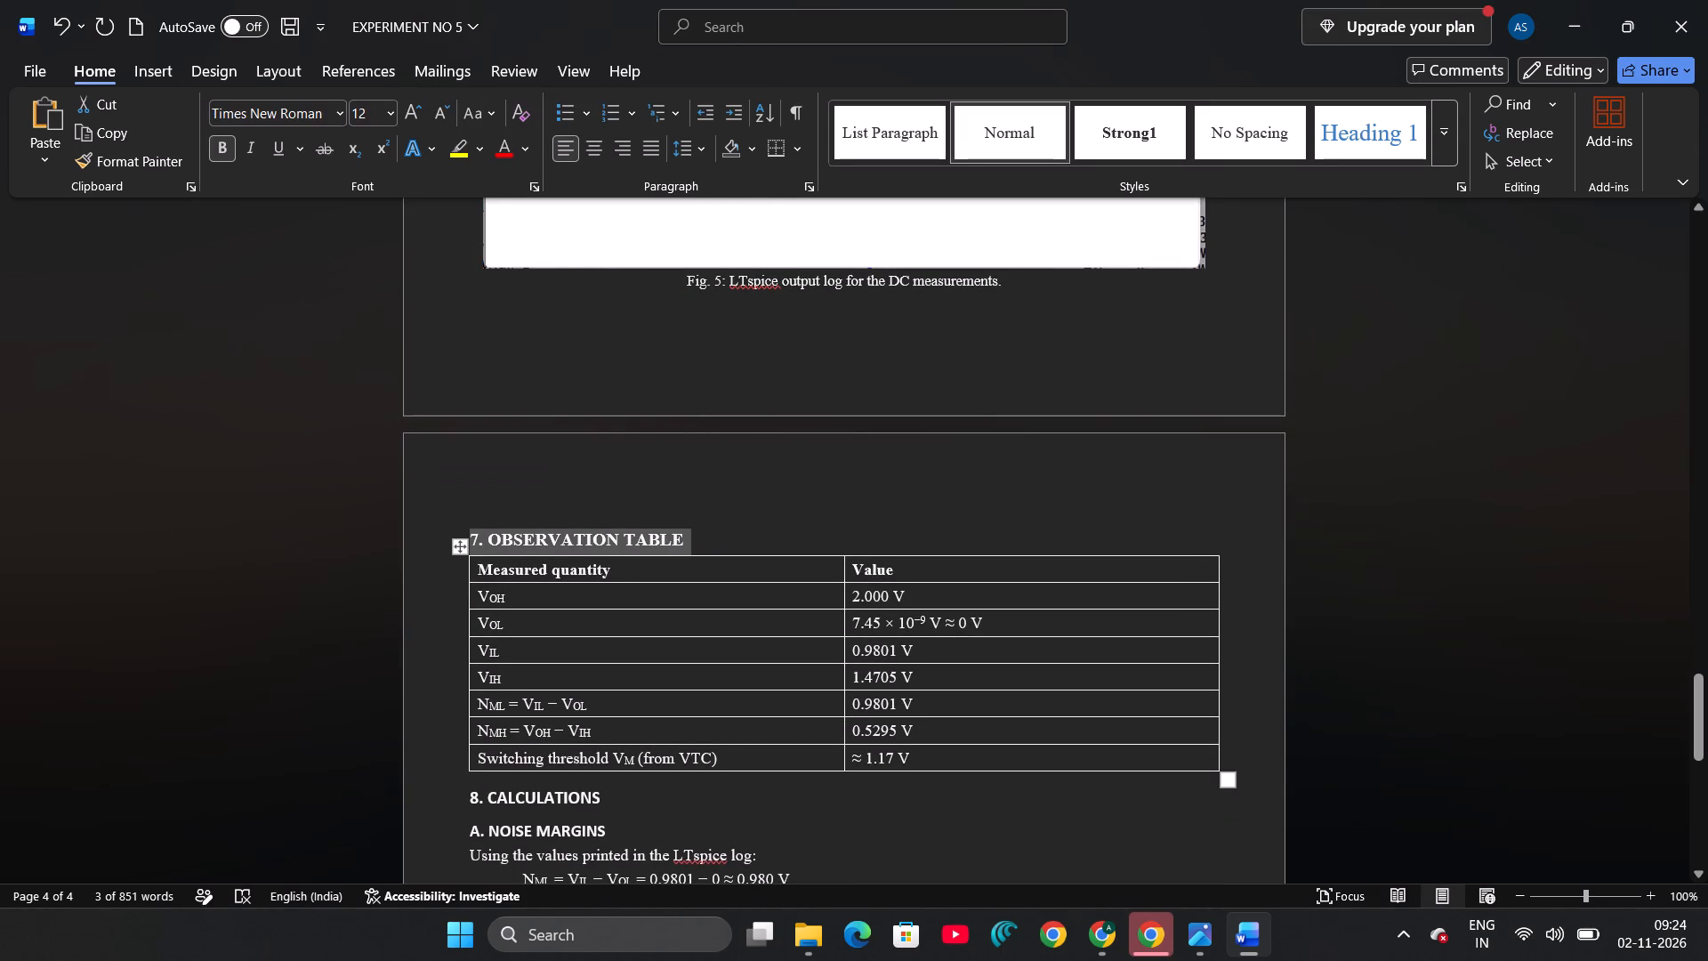
Change the "8. CALCULATIONS" heading's font to Times New Roman.
{"action": "left_click_drag", "start_coordinate": [605, 808], "coordinate": [414, 820]}
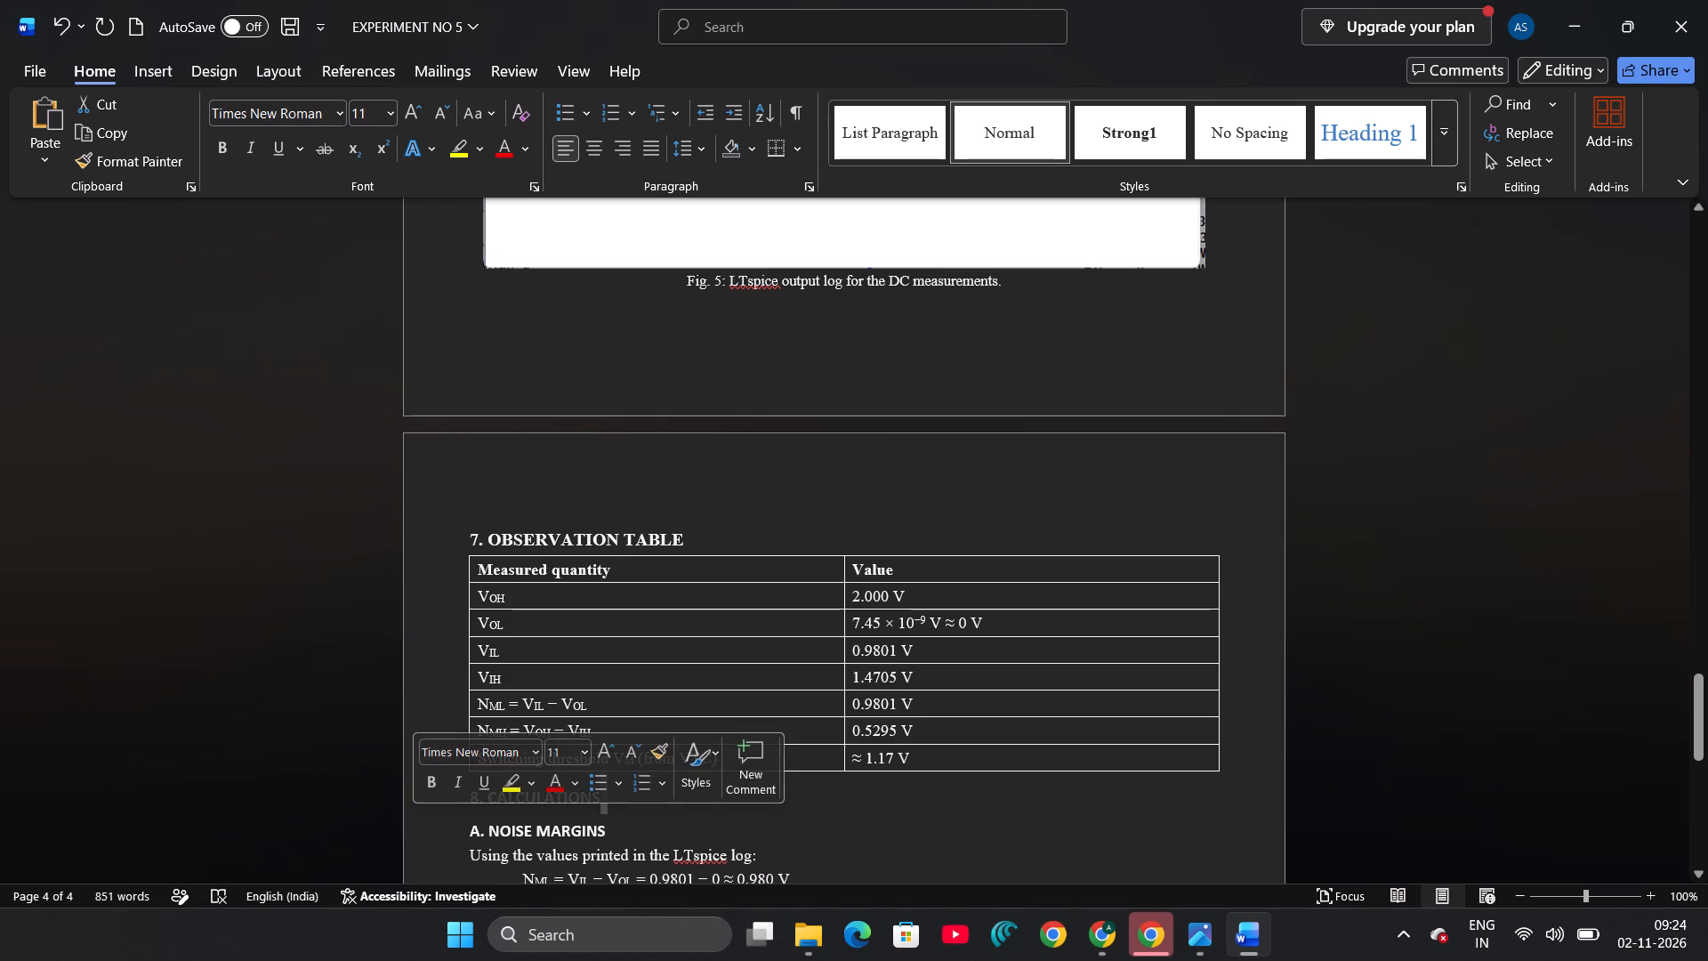
{"action": "left_click", "coordinate": [431, 827]}
{"action": "left_click", "coordinate": [447, 824]}
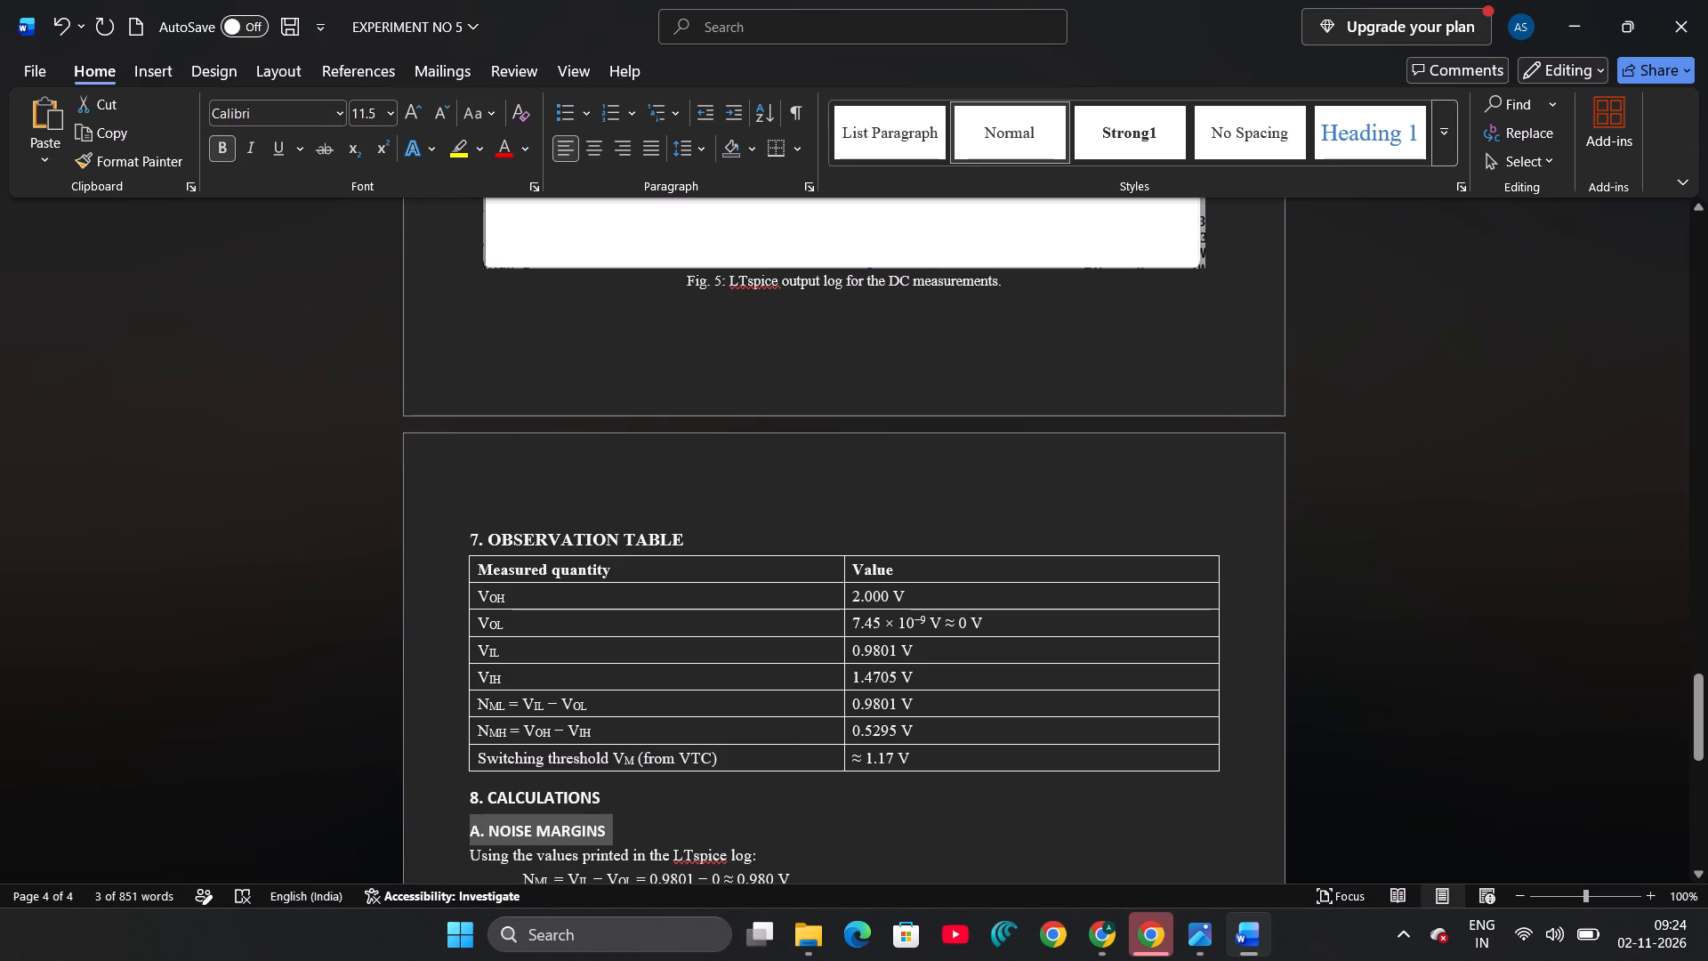
{"action": "left_click_drag", "start_coordinate": [469, 787], "coordinate": [605, 791]}
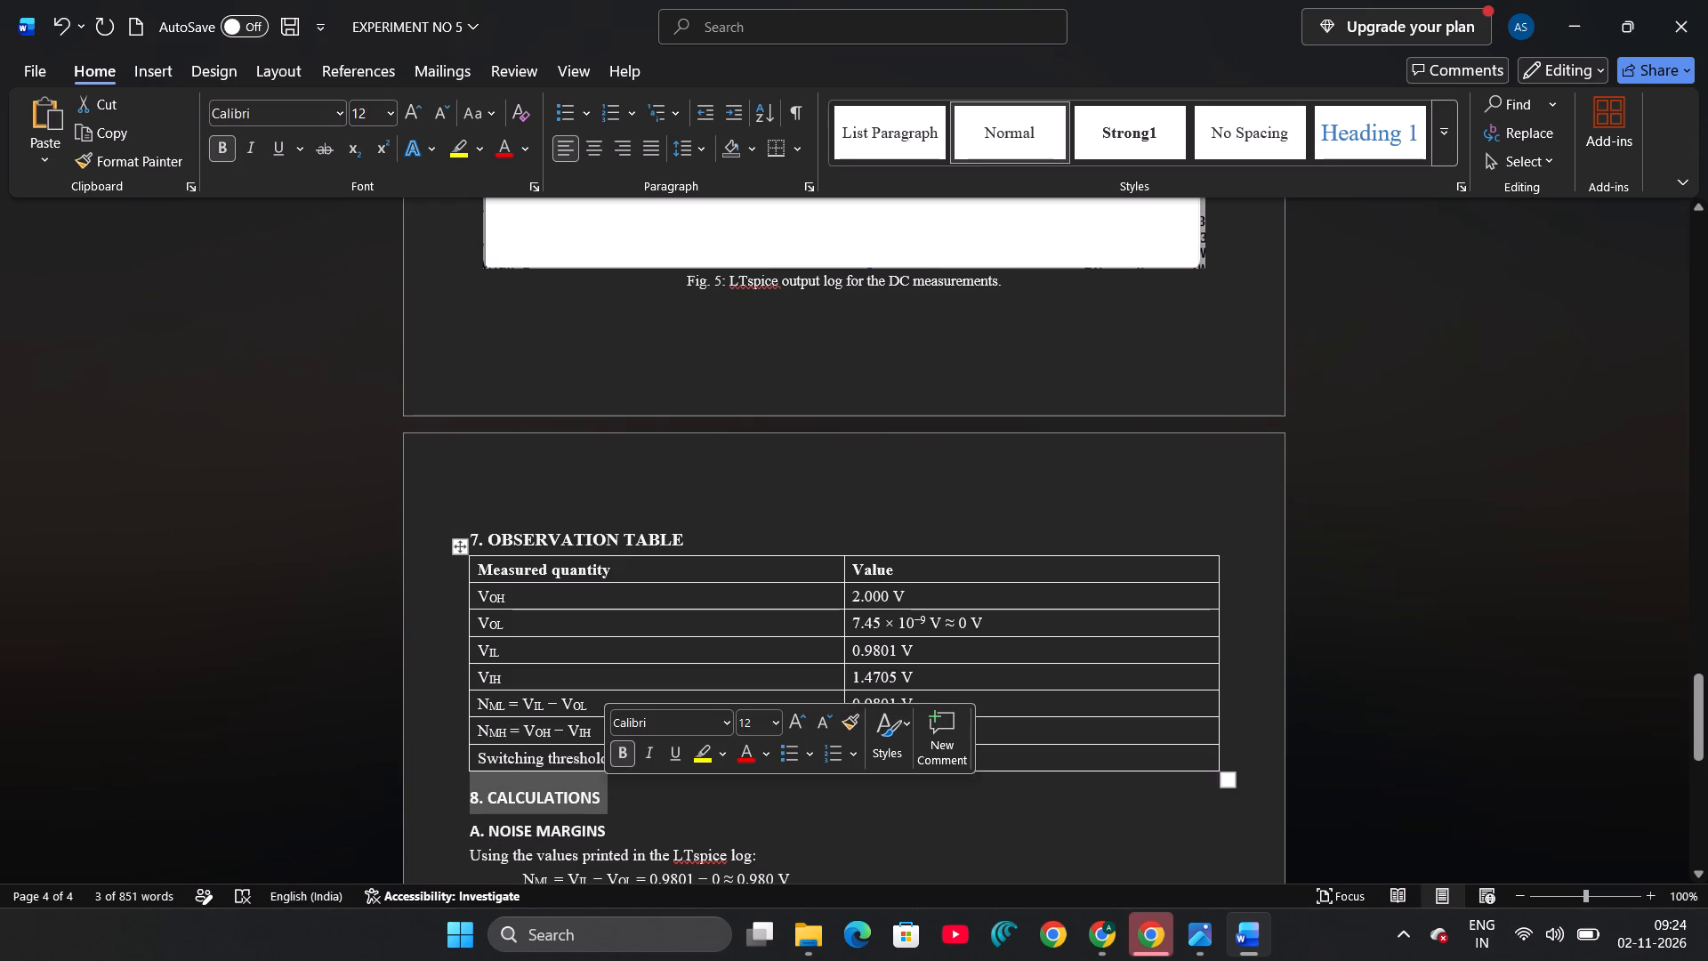
{"action": "left_click", "coordinate": [726, 722]}
{"action": "scroll", "coordinate": [687, 459], "scroll_direction": "up", "scroll_amount": 10}
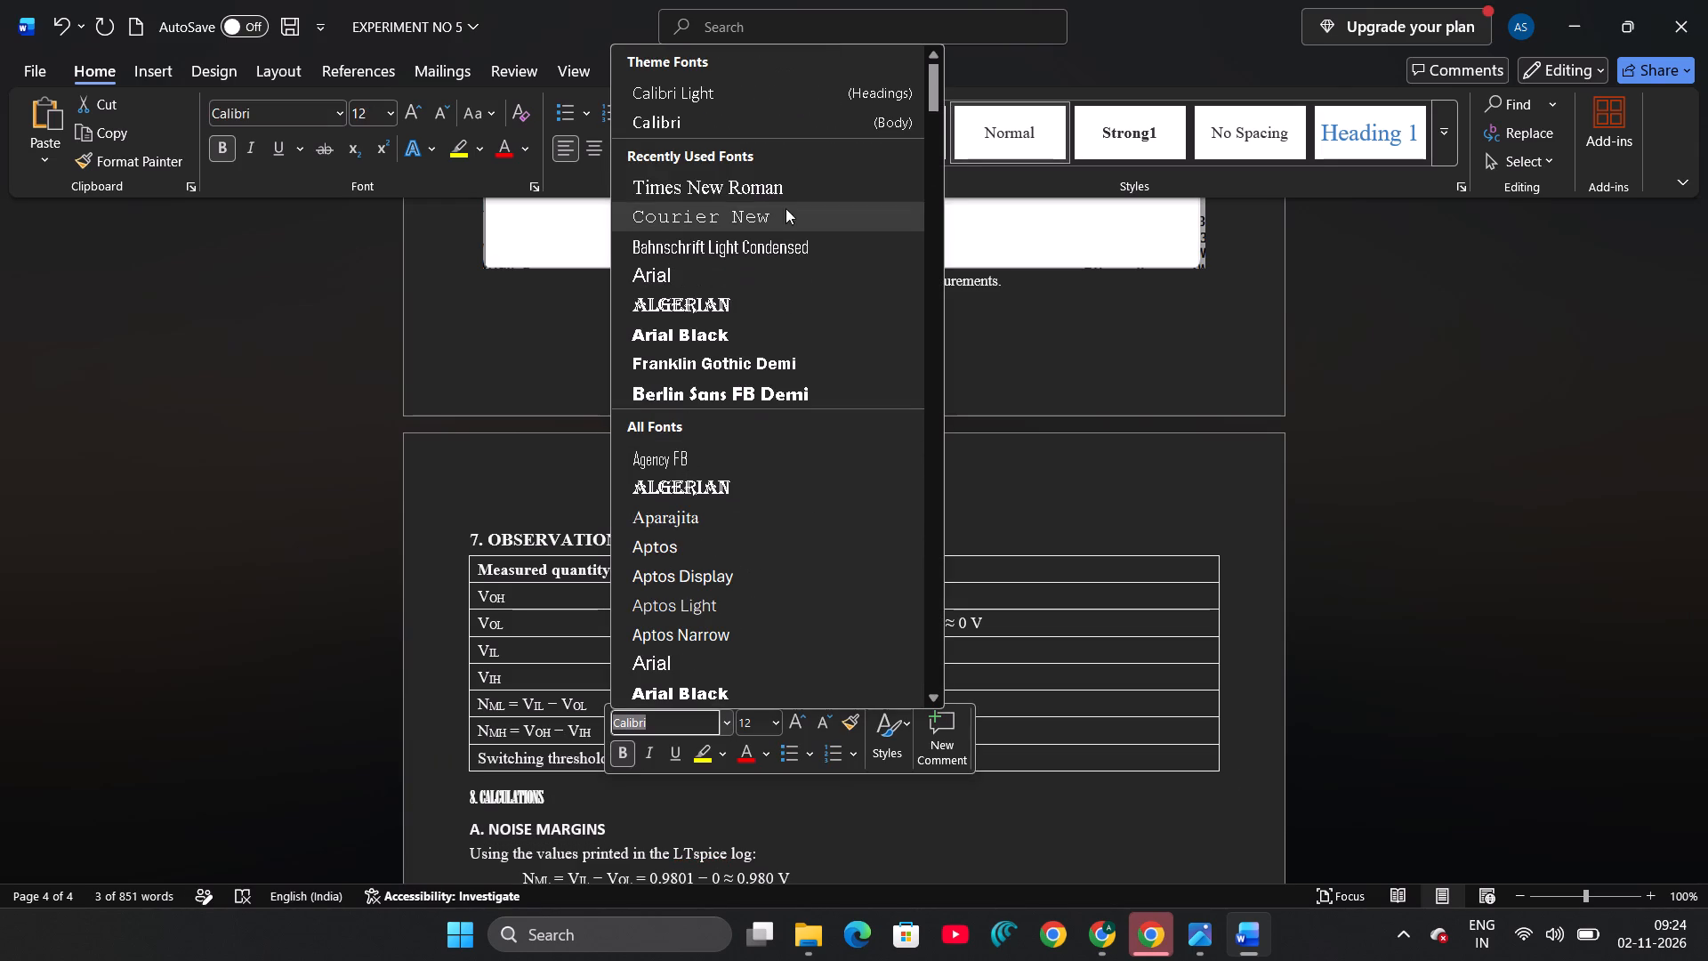
{"action": "left_click", "coordinate": [755, 182]}
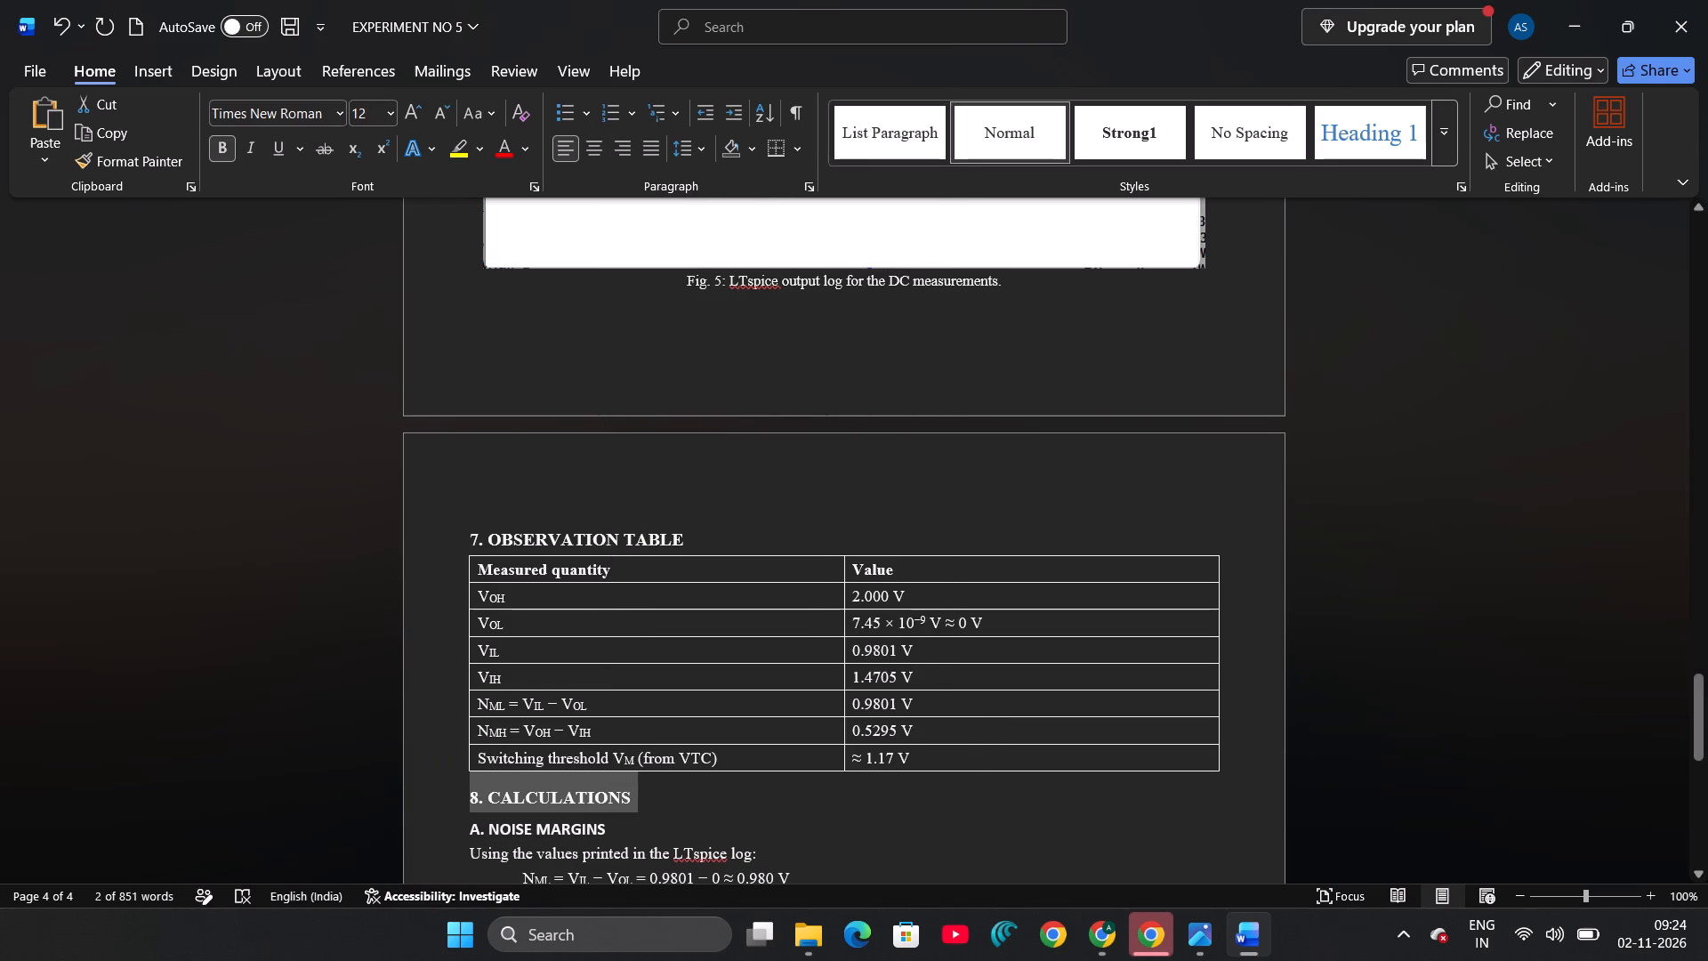
Format the "A. NOISE MARGINS" heading under Calculations in Times New Roman at size 10.
{"action": "scroll", "coordinate": [537, 476], "scroll_direction": "down", "scroll_amount": 1}
{"action": "left_click_drag", "start_coordinate": [623, 469], "coordinate": [479, 481]}
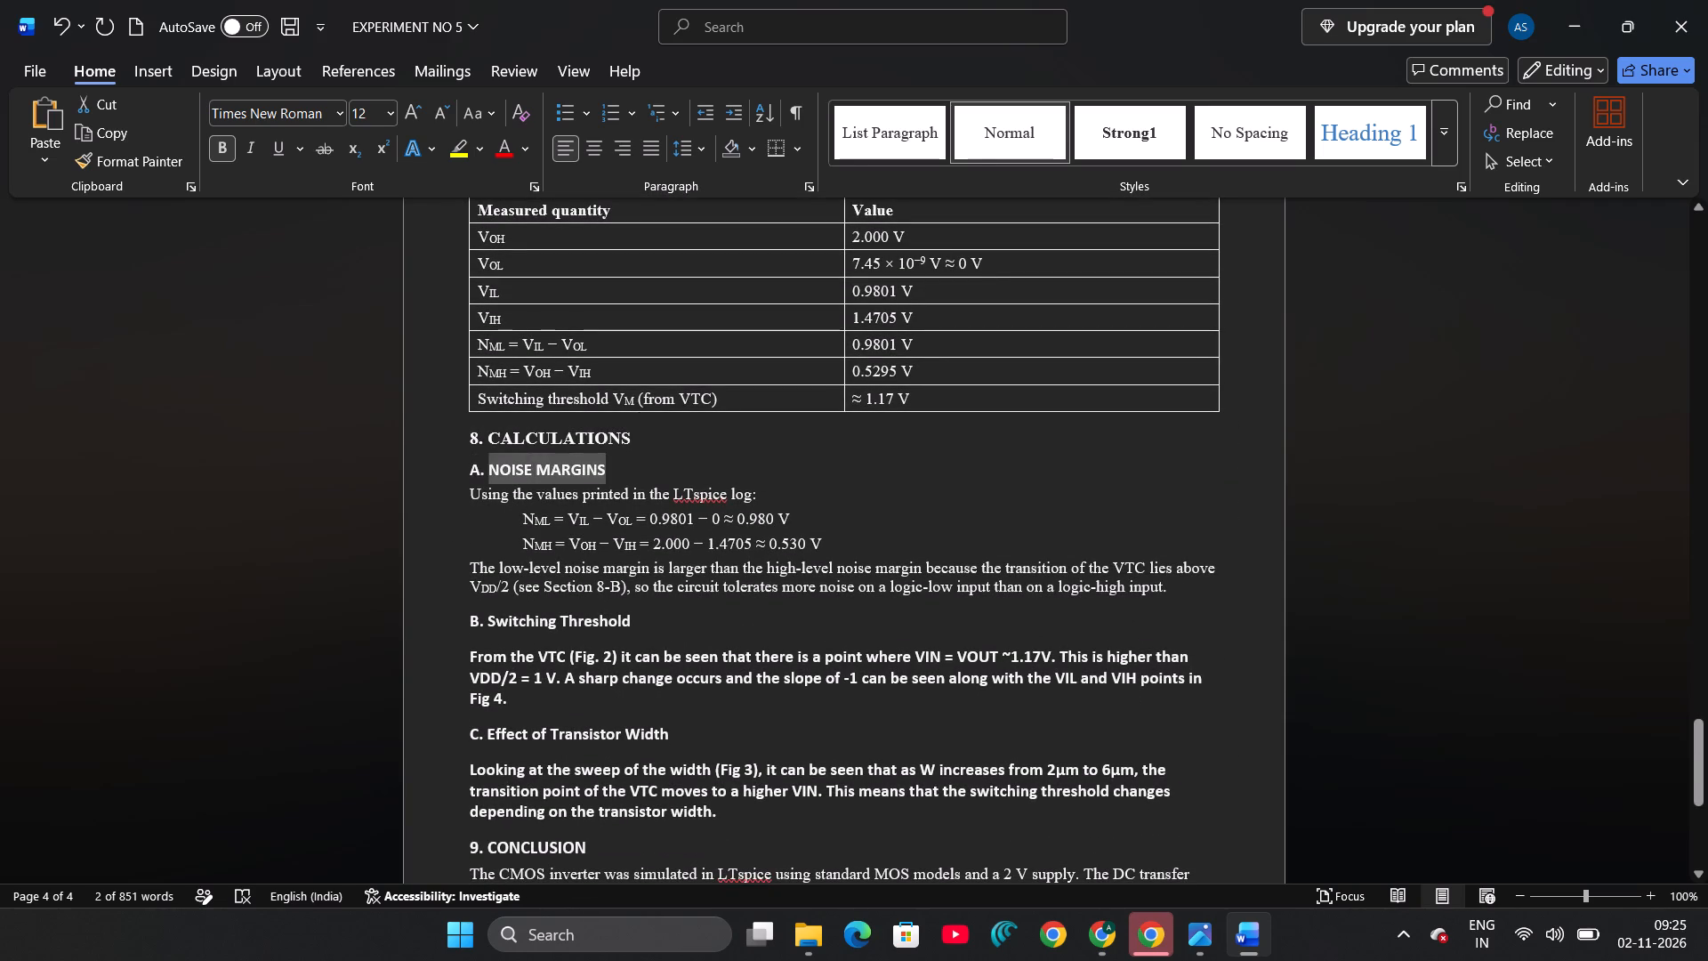
{"action": "left_click_drag", "start_coordinate": [479, 481], "coordinate": [465, 480]}
{"action": "left_click", "coordinate": [585, 417]}
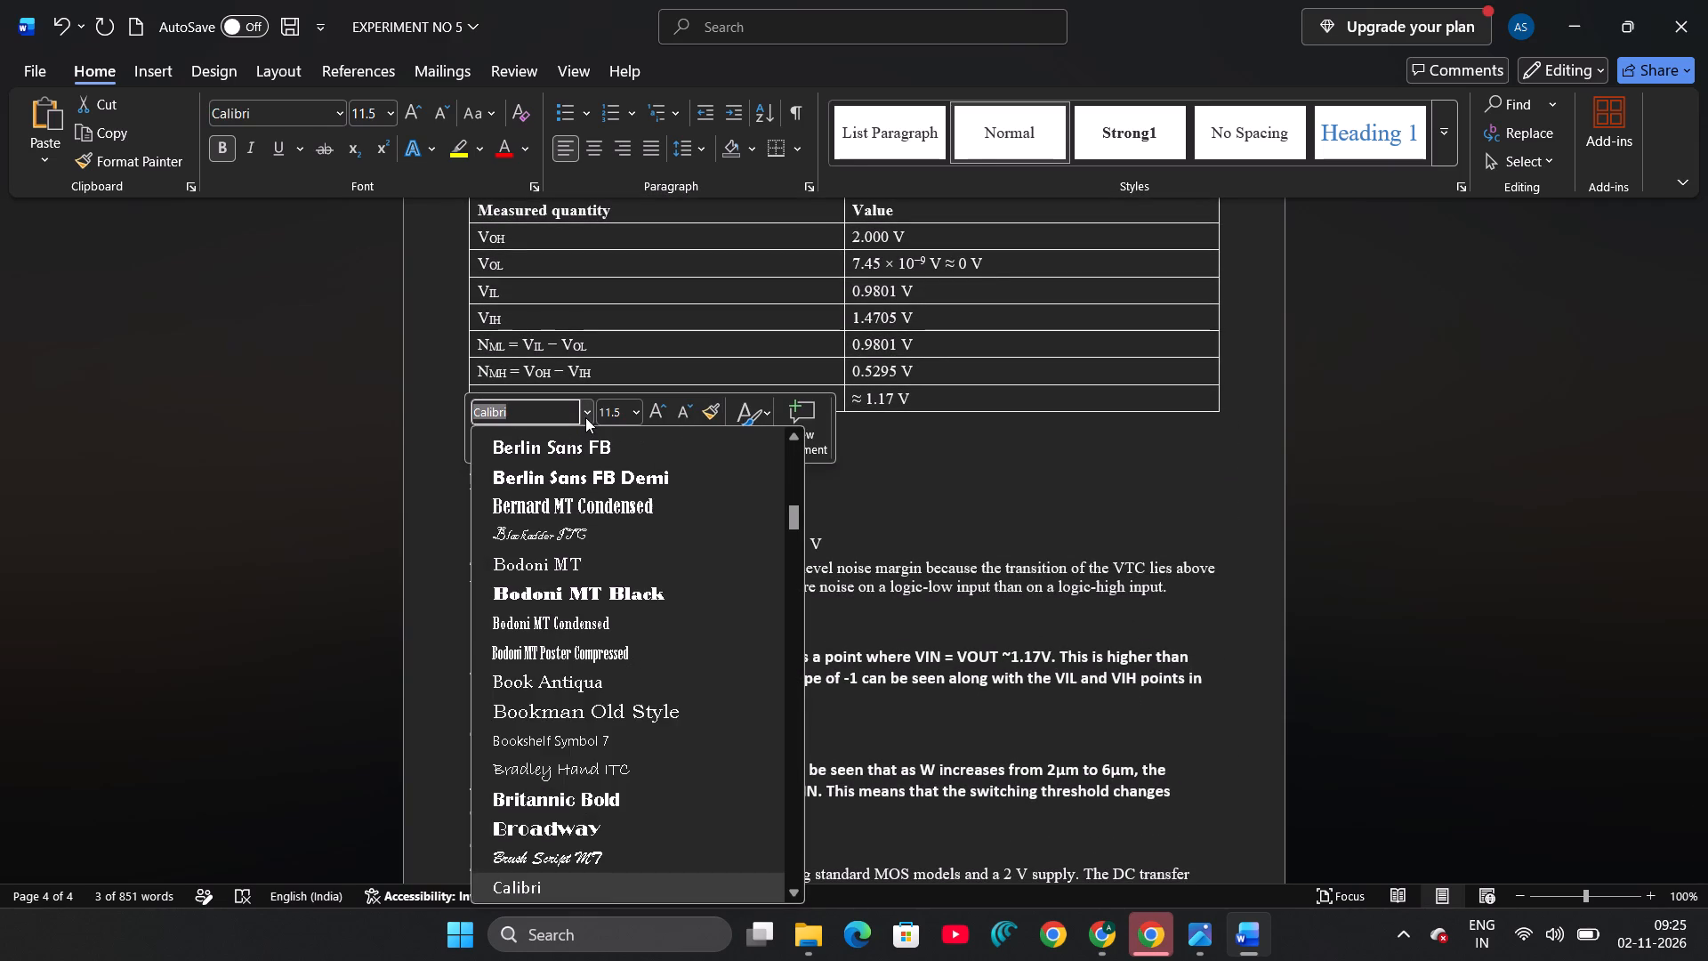
{"action": "scroll", "coordinate": [617, 598], "scroll_direction": "up", "scroll_amount": 8}
{"action": "left_click", "coordinate": [623, 578]}
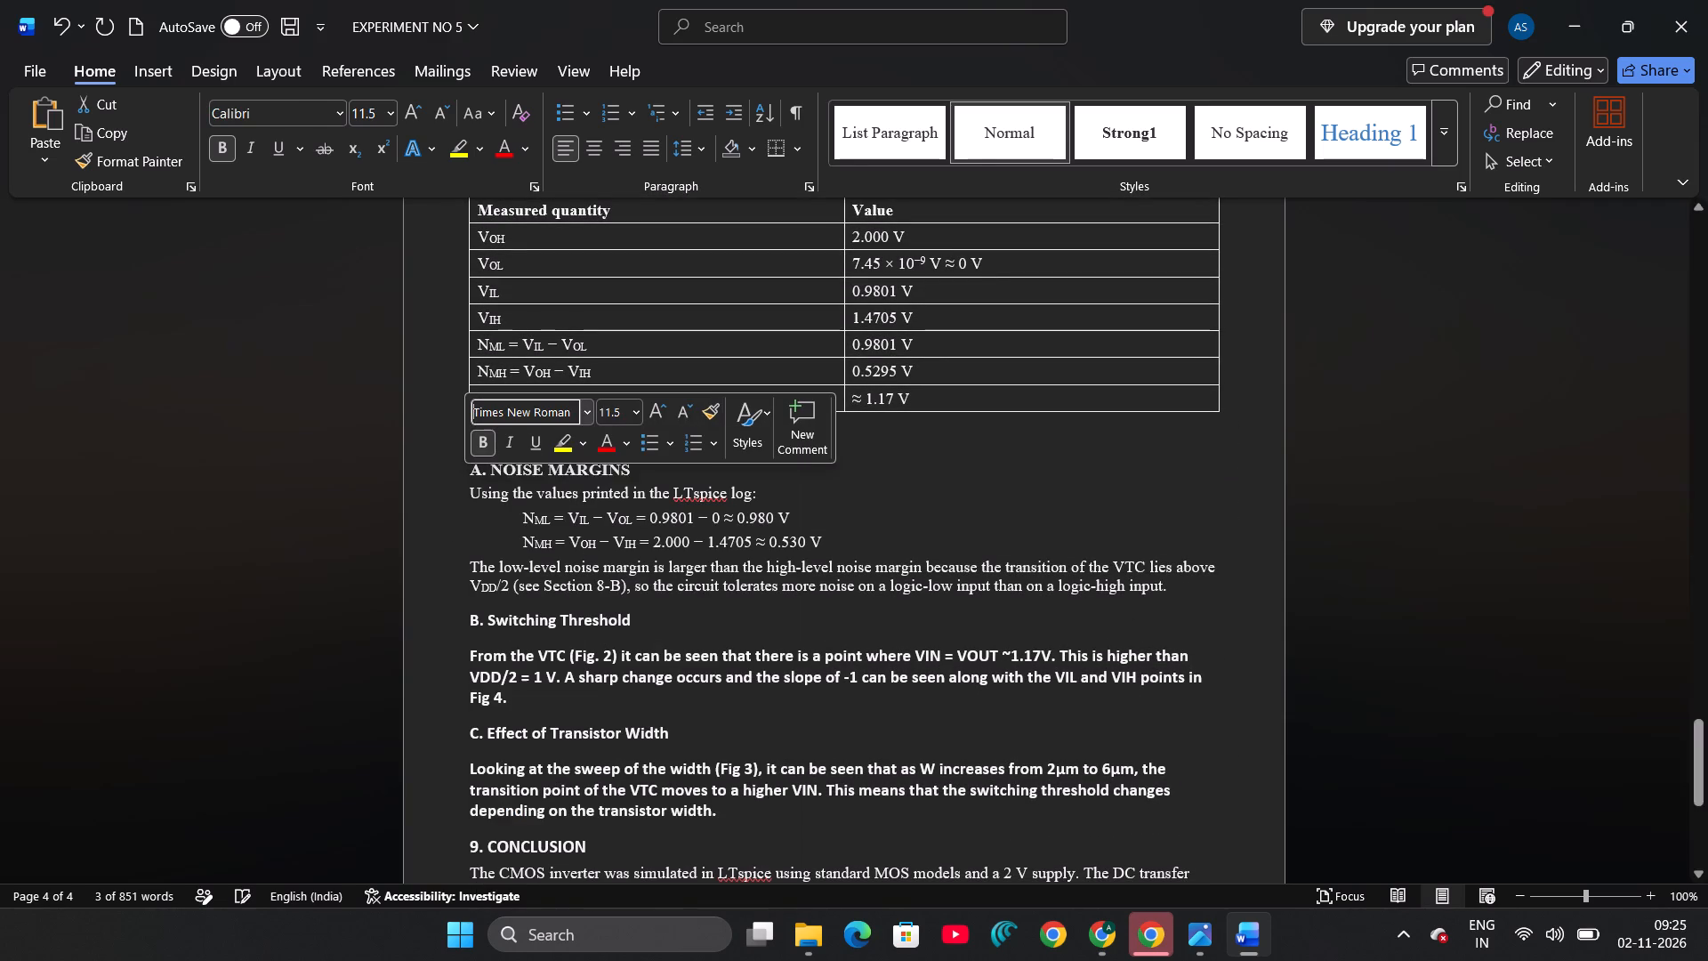
{"action": "left_click", "coordinate": [634, 416]}
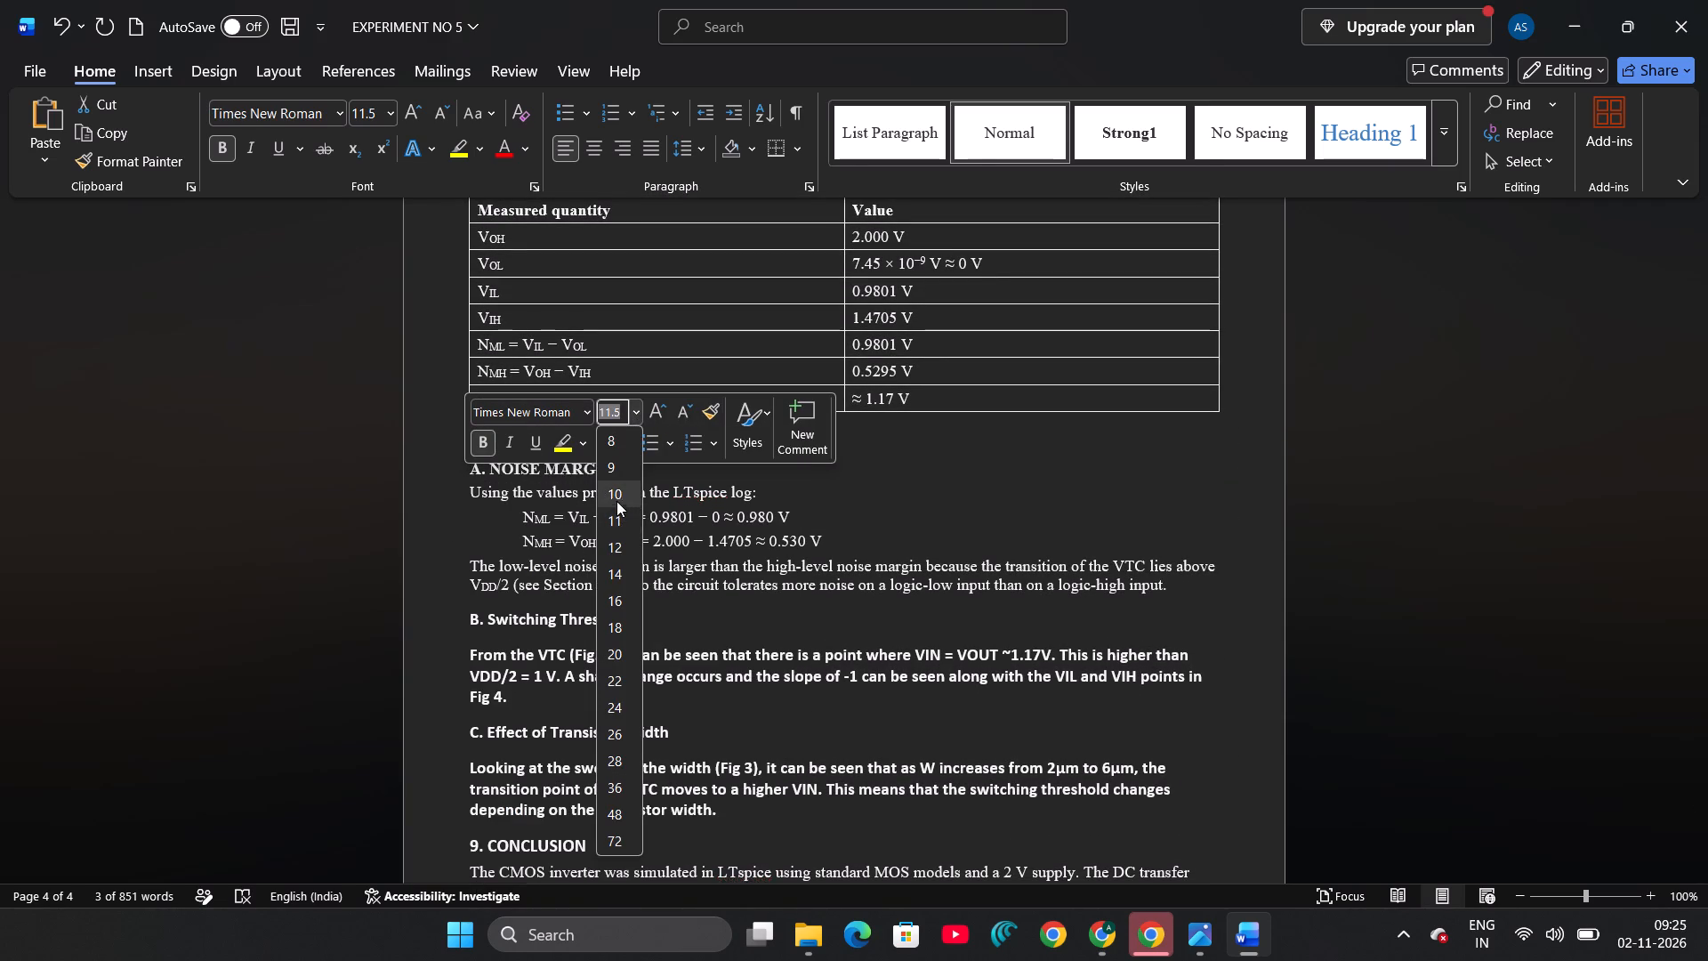
{"action": "left_click", "coordinate": [616, 499]}
{"action": "scroll", "coordinate": [486, 564], "scroll_direction": "down", "scroll_amount": 1}
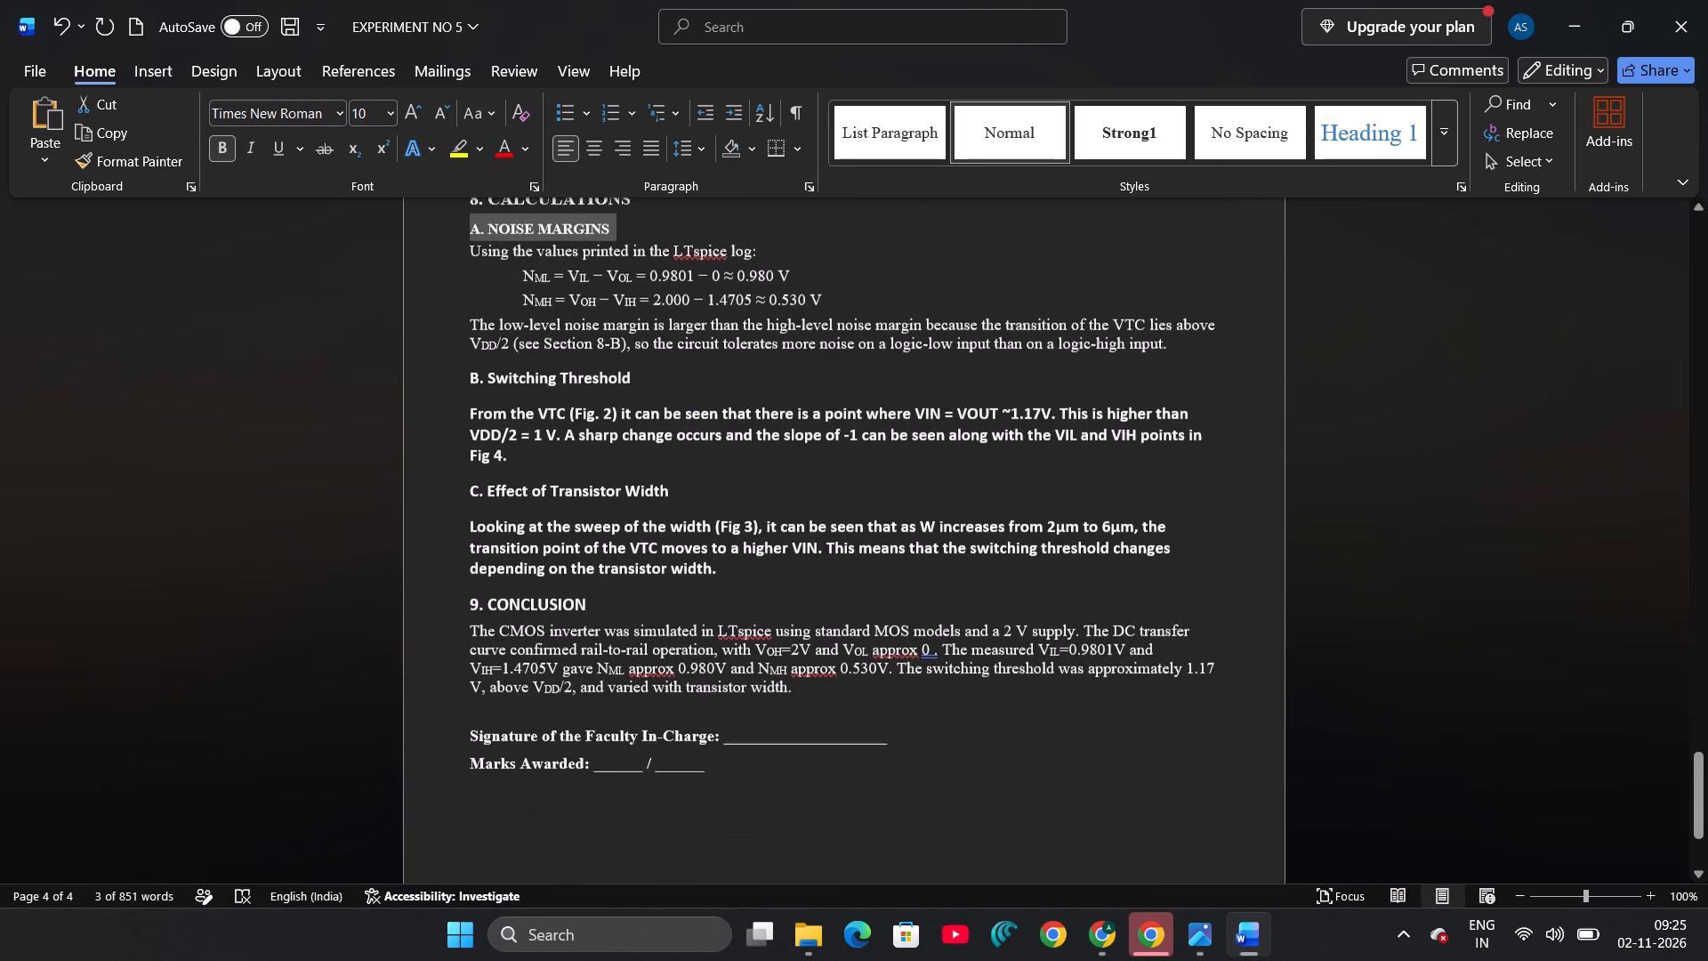
Format the "B. Switching Threshold" heading under Calculations in Times New Roman at size 10.
{"action": "left_click_drag", "start_coordinate": [640, 364], "coordinate": [470, 368]}
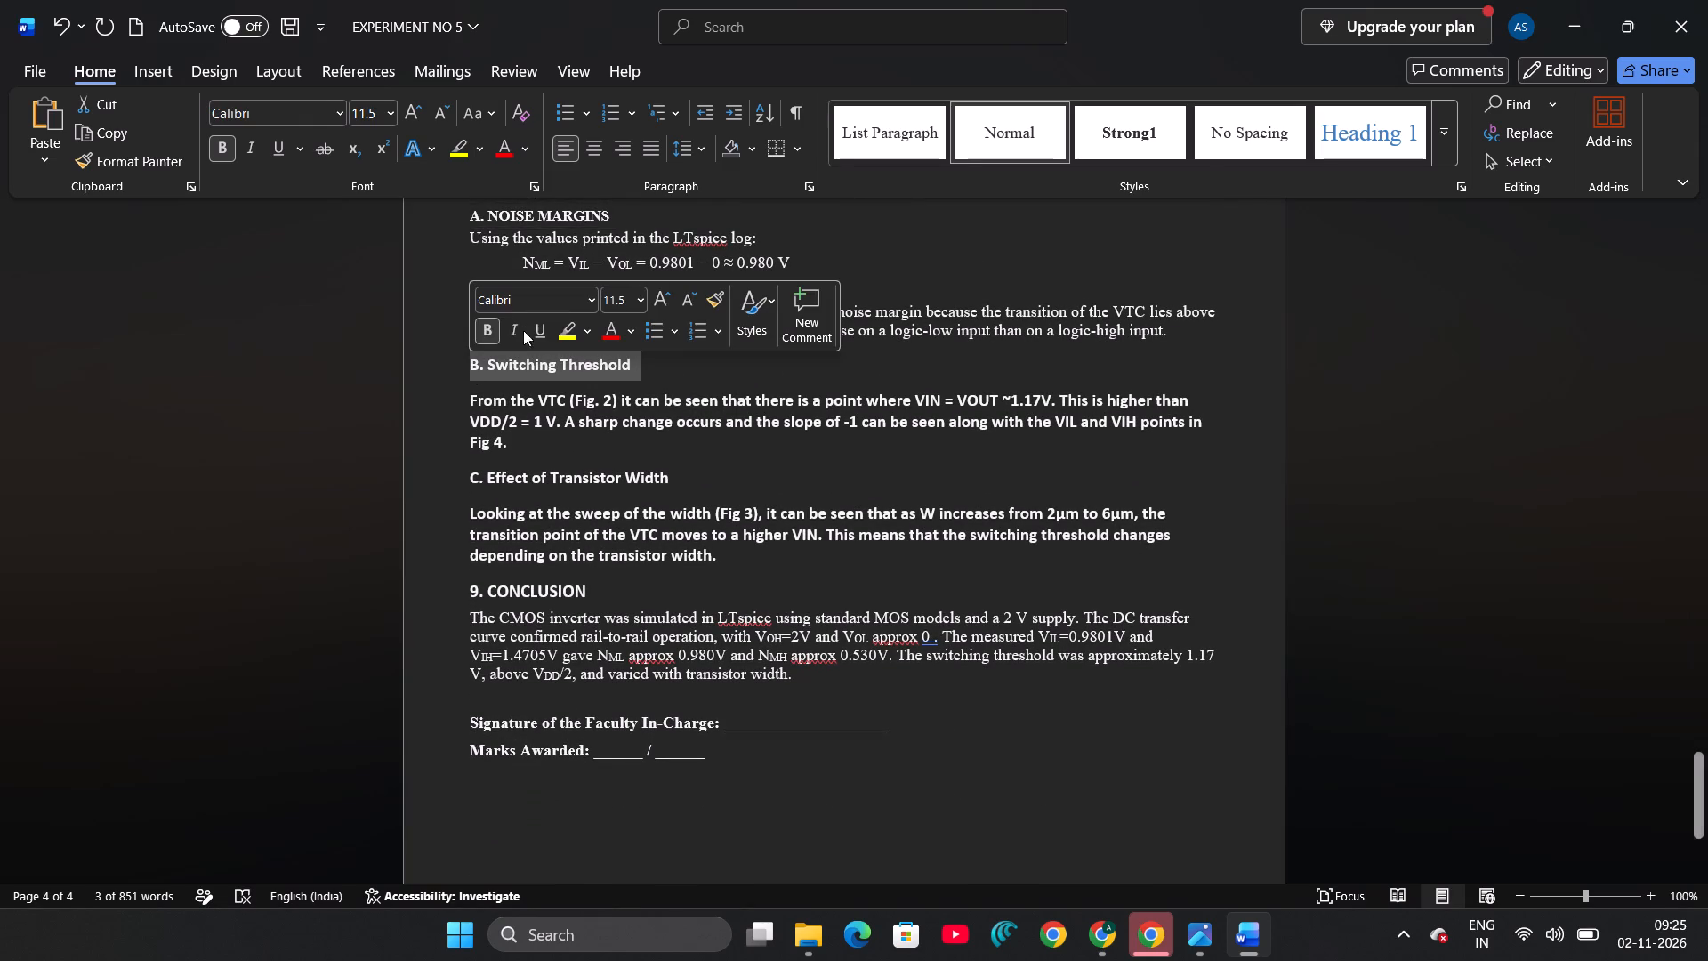
{"action": "left_click", "coordinate": [590, 306]}
{"action": "scroll", "coordinate": [621, 546], "scroll_direction": "up", "scroll_amount": 8}
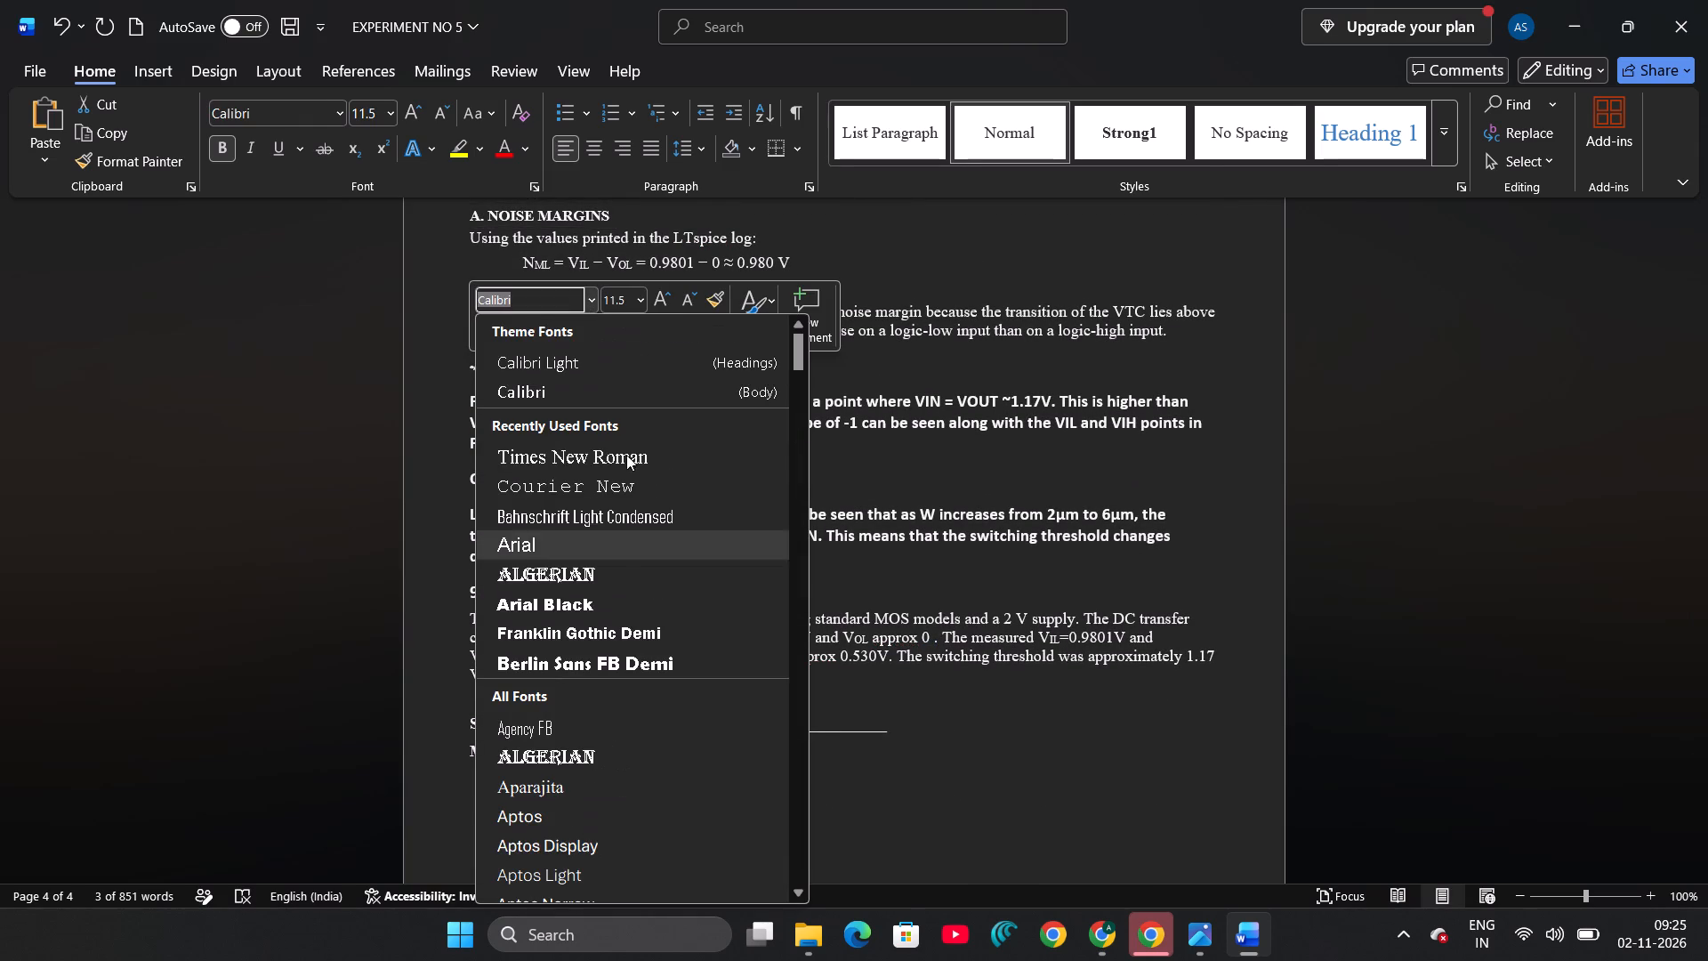
{"action": "left_click", "coordinate": [623, 456]}
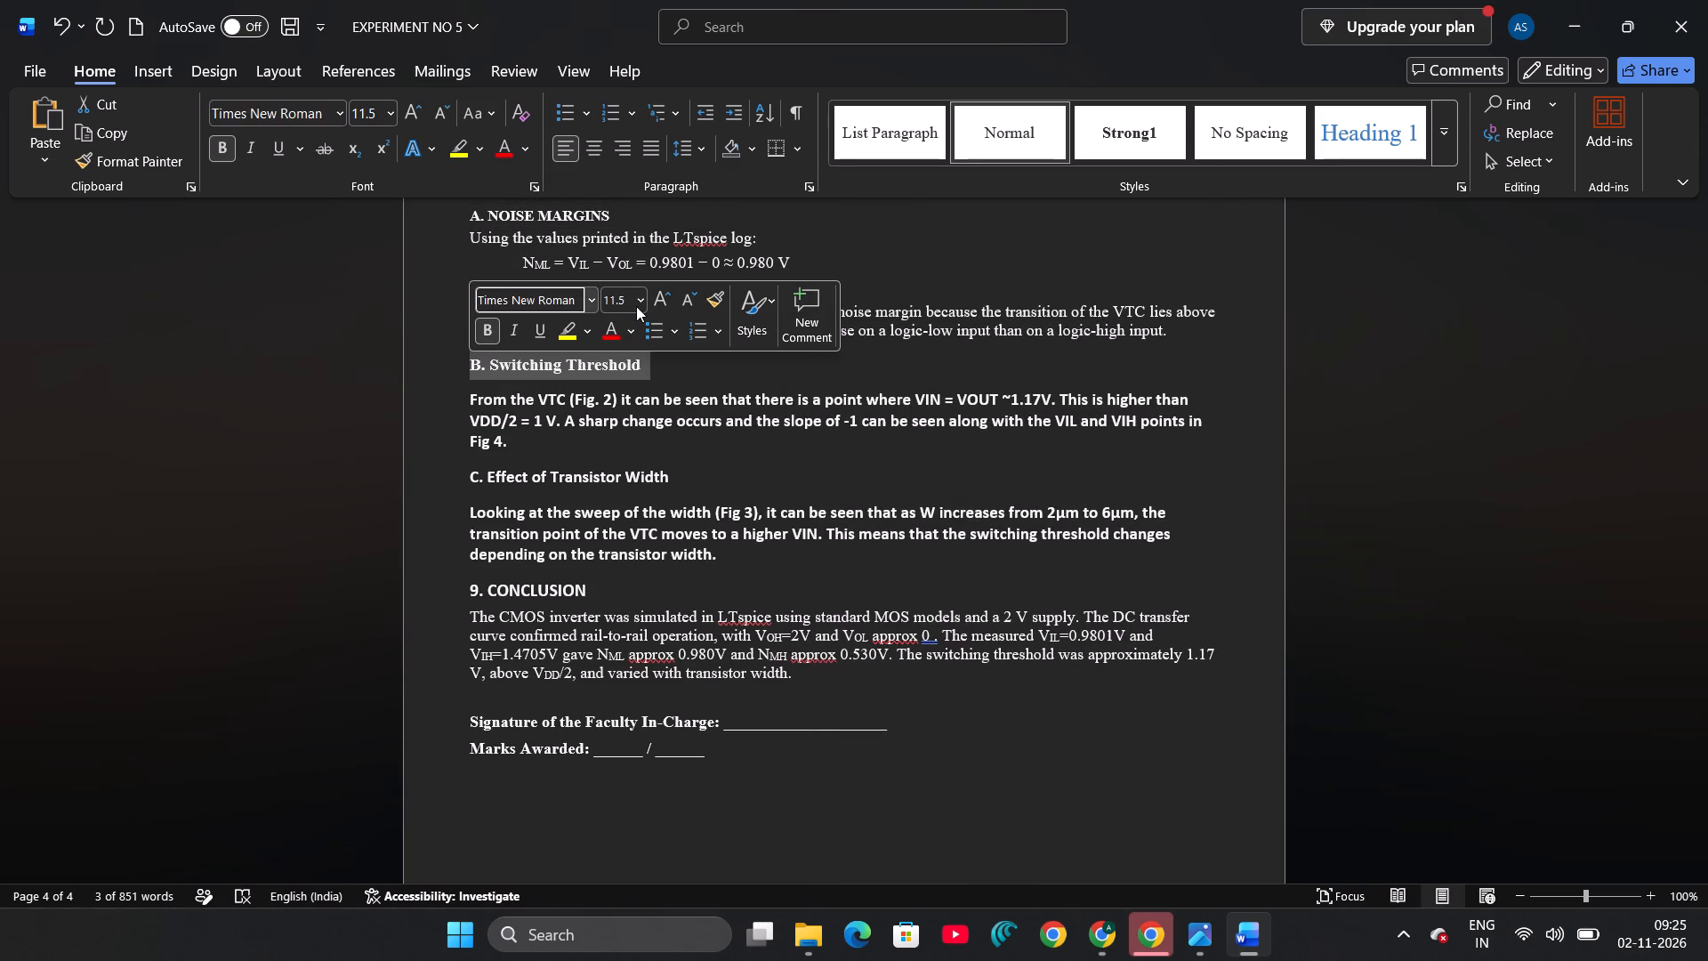
{"action": "left_click", "coordinate": [636, 306]}
{"action": "left_click", "coordinate": [633, 377]}
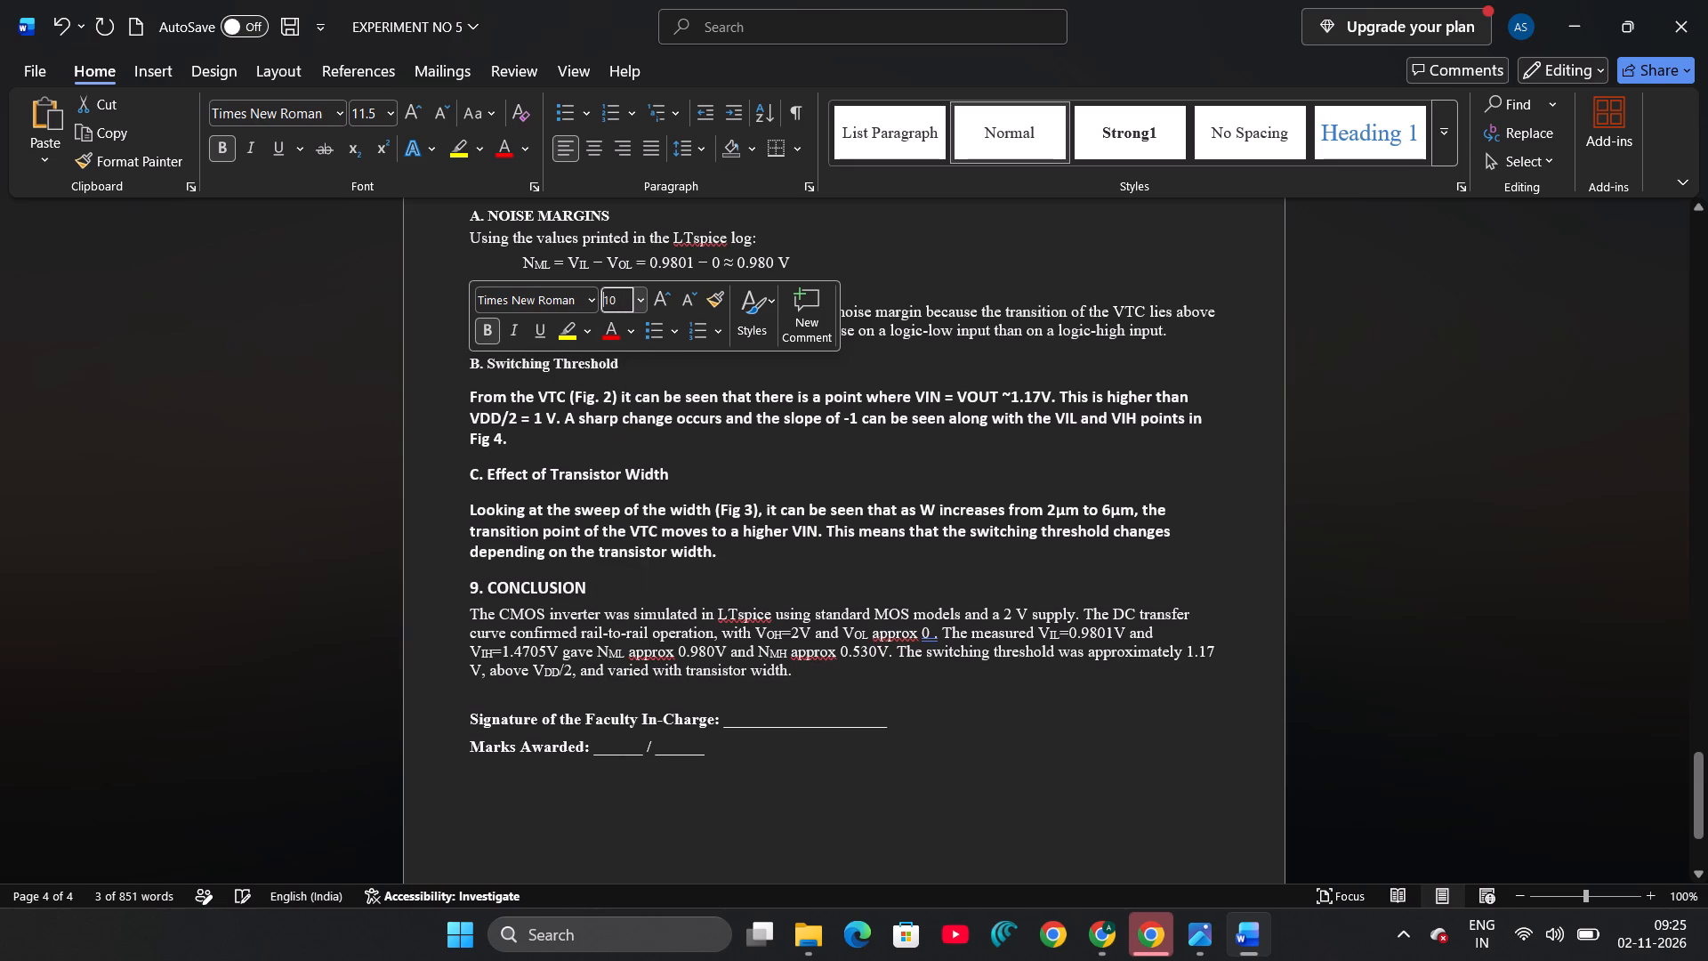
Format the "C. Effect of Transistor Width" heading in Times New Roman at size 10.
{"action": "left_click_drag", "start_coordinate": [699, 467], "coordinate": [471, 478]}
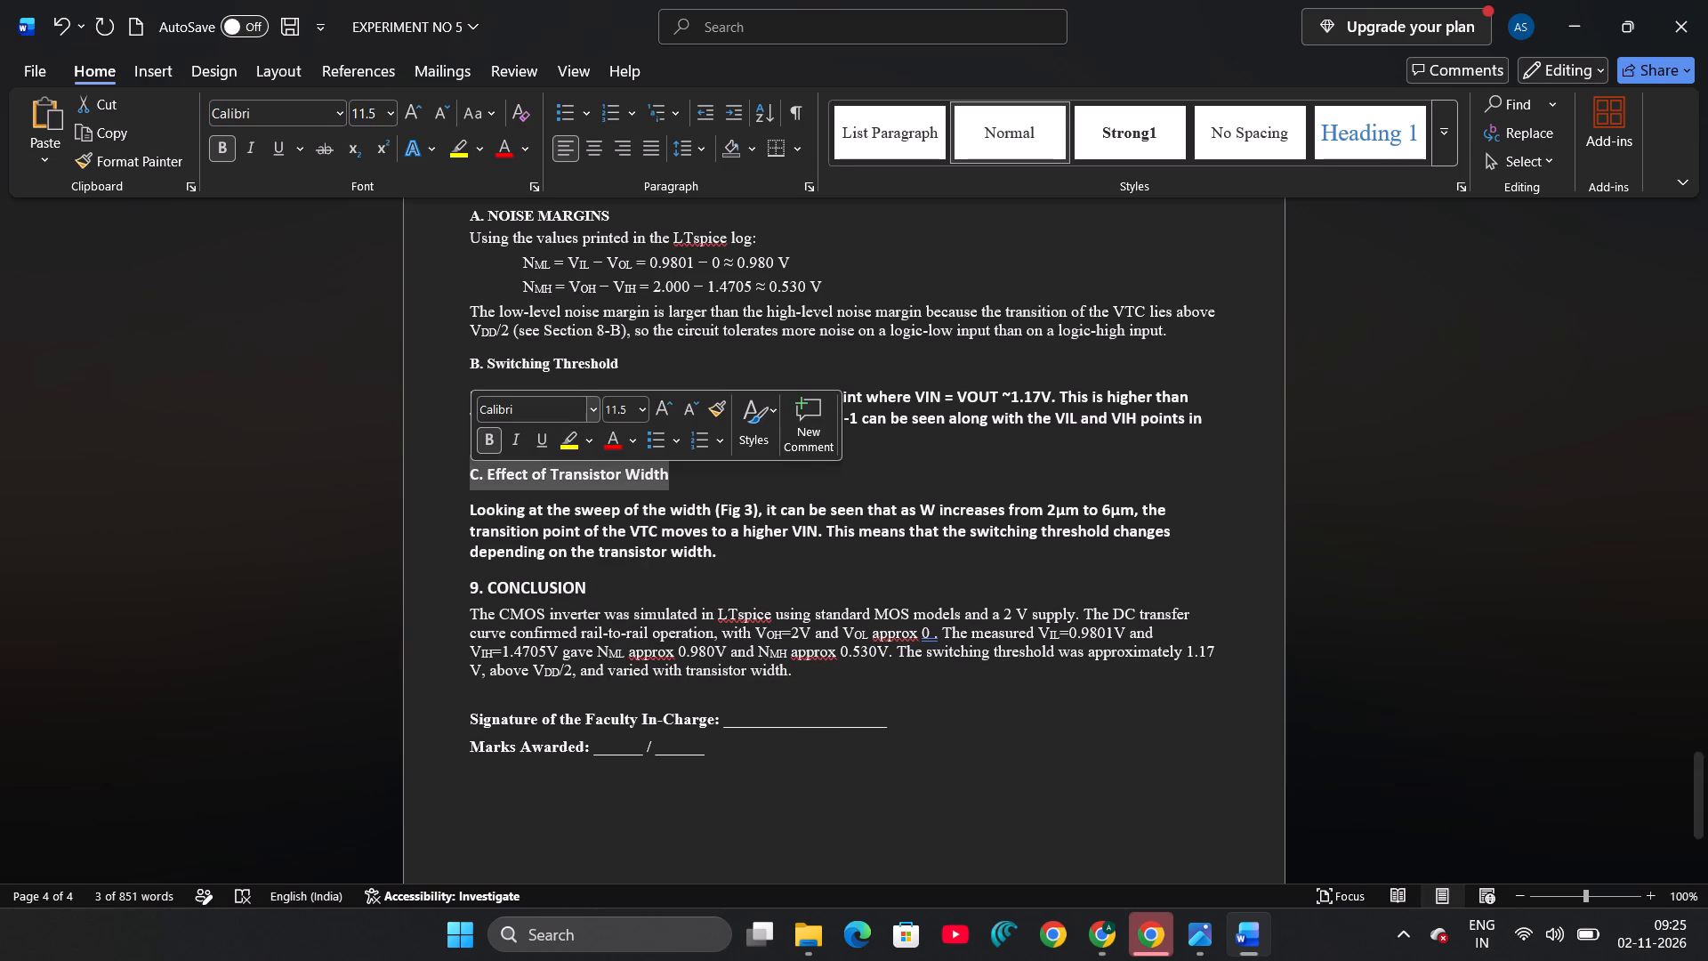
{"action": "left_click", "coordinate": [595, 412]}
{"action": "scroll", "coordinate": [672, 618], "scroll_direction": "up", "scroll_amount": 11}
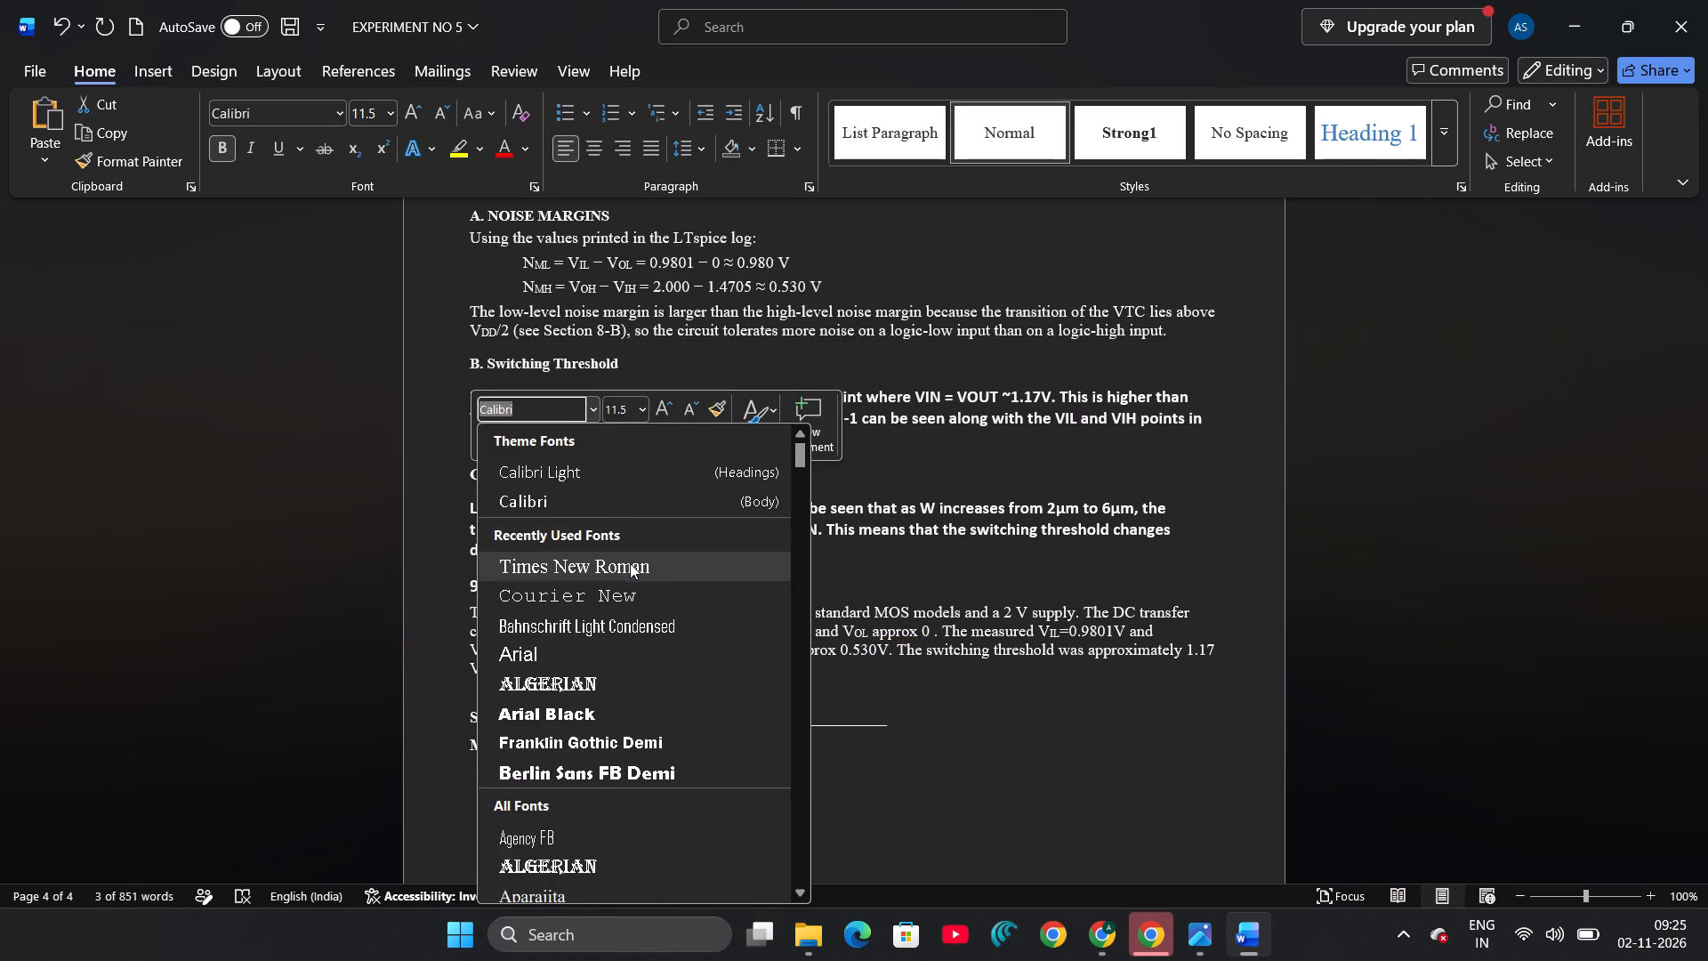
{"action": "left_click", "coordinate": [630, 563]}
{"action": "left_click_drag", "start_coordinate": [640, 411], "coordinate": [637, 516]}
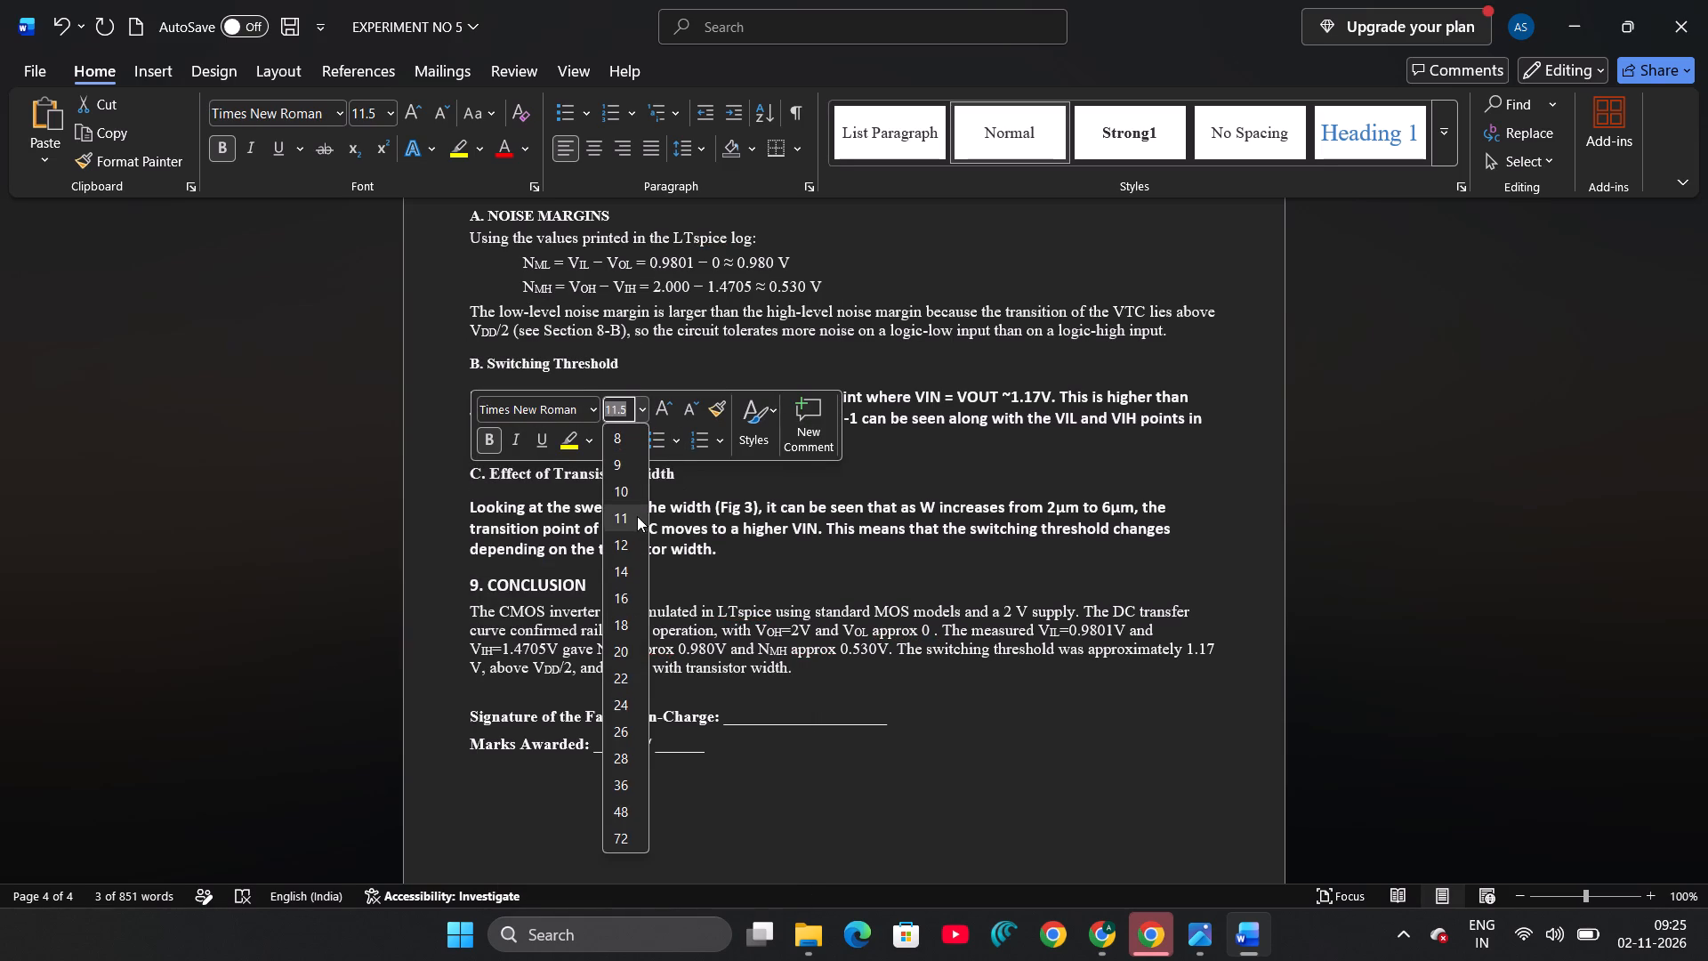
{"action": "left_click_drag", "start_coordinate": [637, 516], "coordinate": [631, 497]}
{"action": "left_click", "coordinate": [631, 497]}
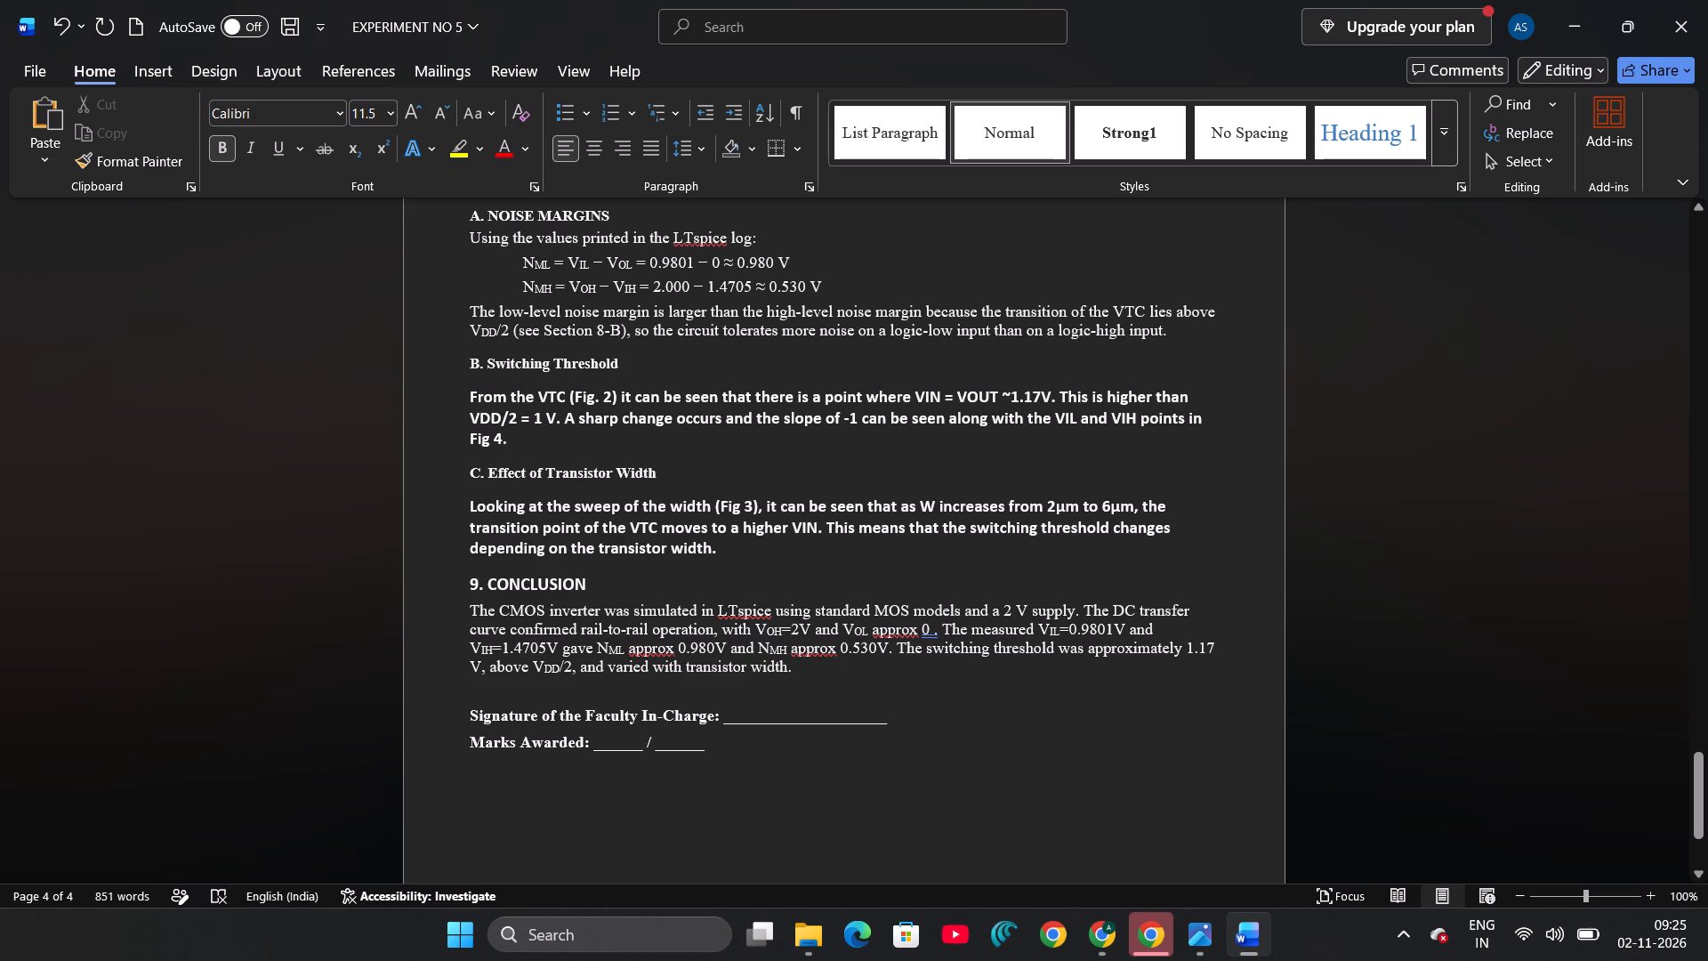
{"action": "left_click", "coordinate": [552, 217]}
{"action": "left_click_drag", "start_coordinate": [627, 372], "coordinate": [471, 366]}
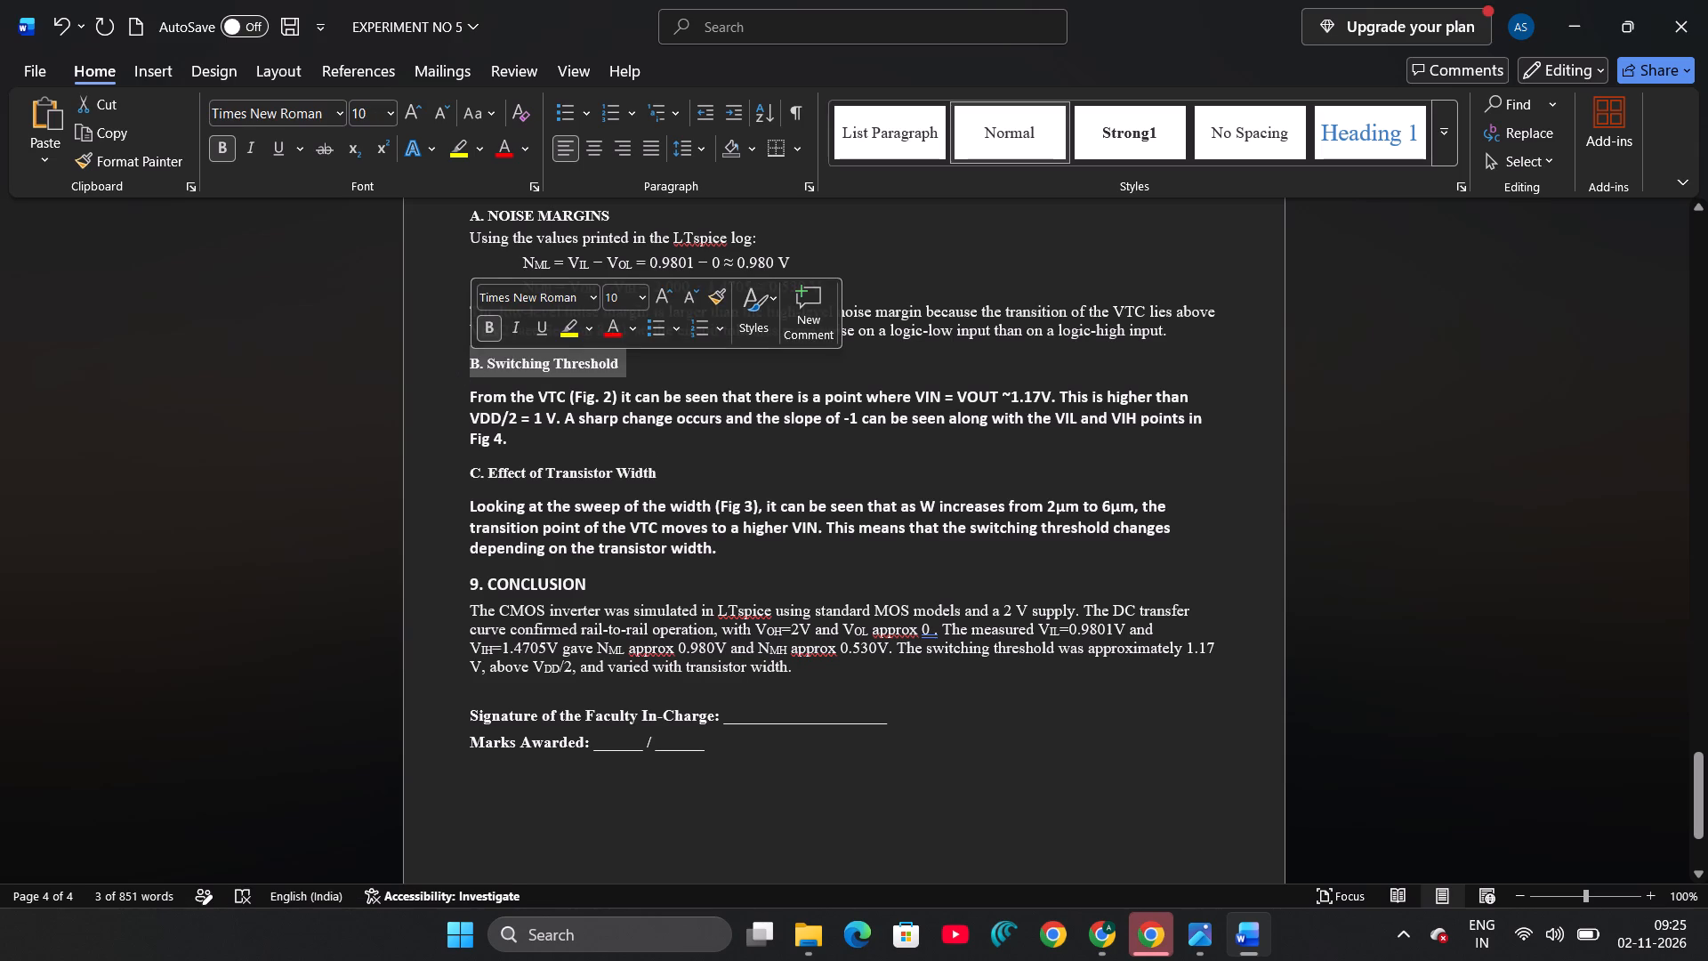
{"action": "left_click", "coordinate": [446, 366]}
Format the paragraph under "B. Switching Threshold" in Times New Roman at size 10 and remove its bold.
{"action": "left_click_drag", "start_coordinate": [470, 393], "coordinate": [526, 438]}
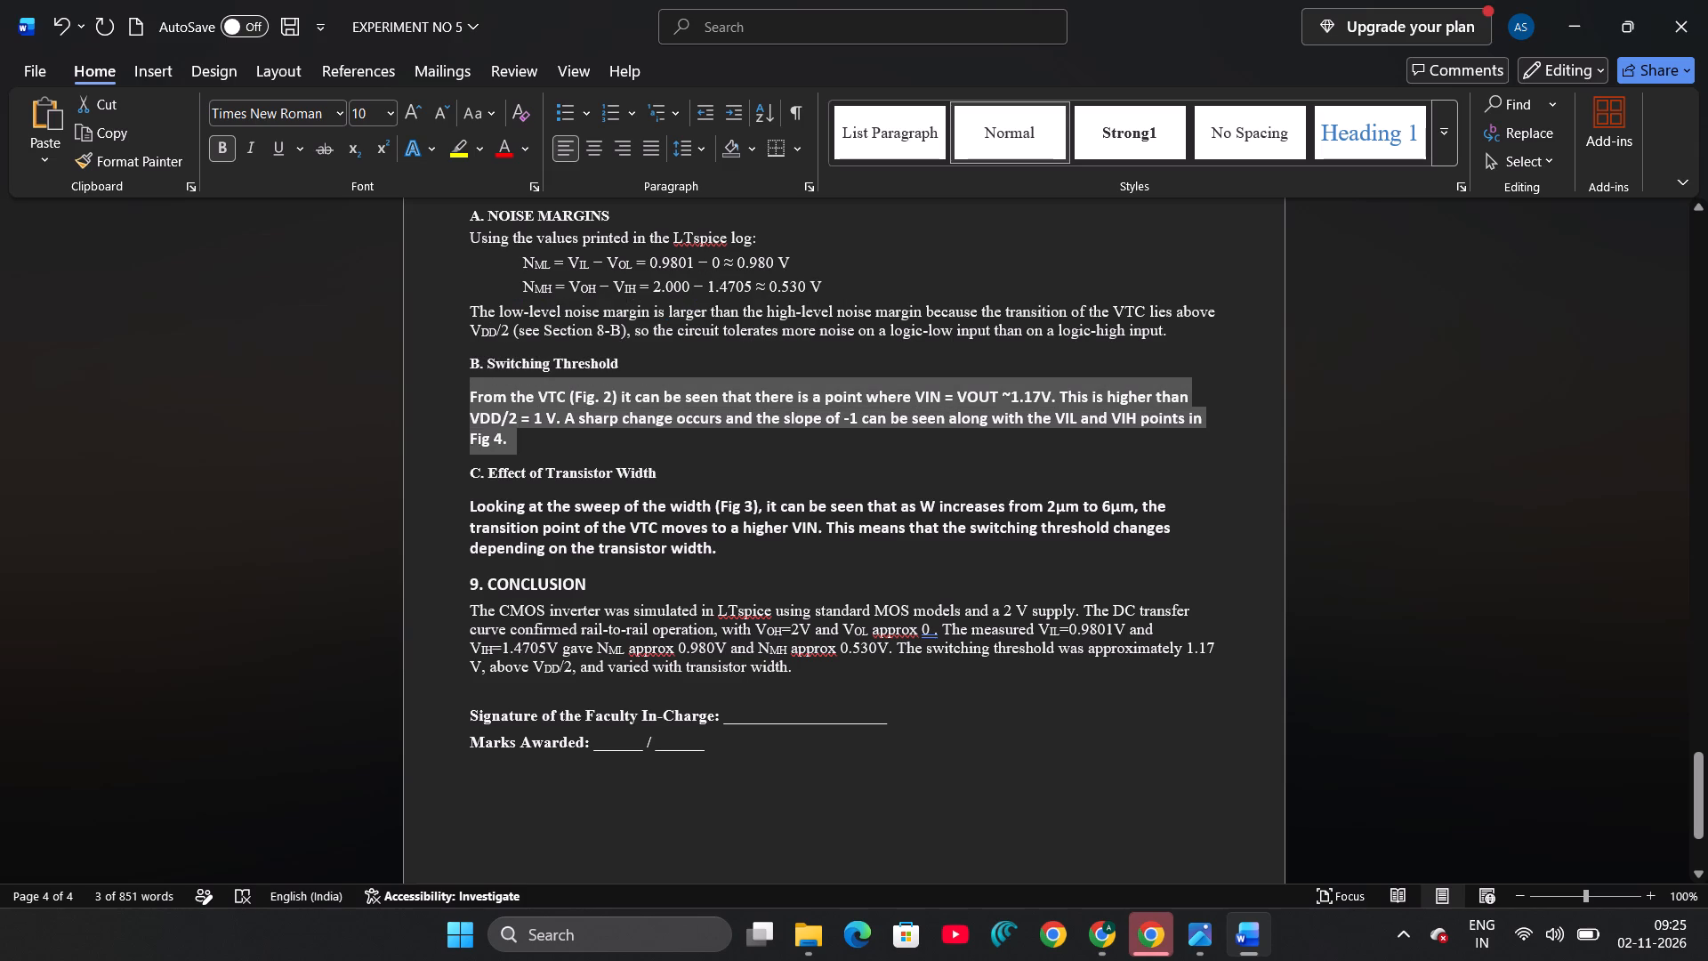
{"action": "left_click_drag", "start_coordinate": [526, 438], "coordinate": [527, 439]}
{"action": "left_click", "coordinate": [643, 371]}
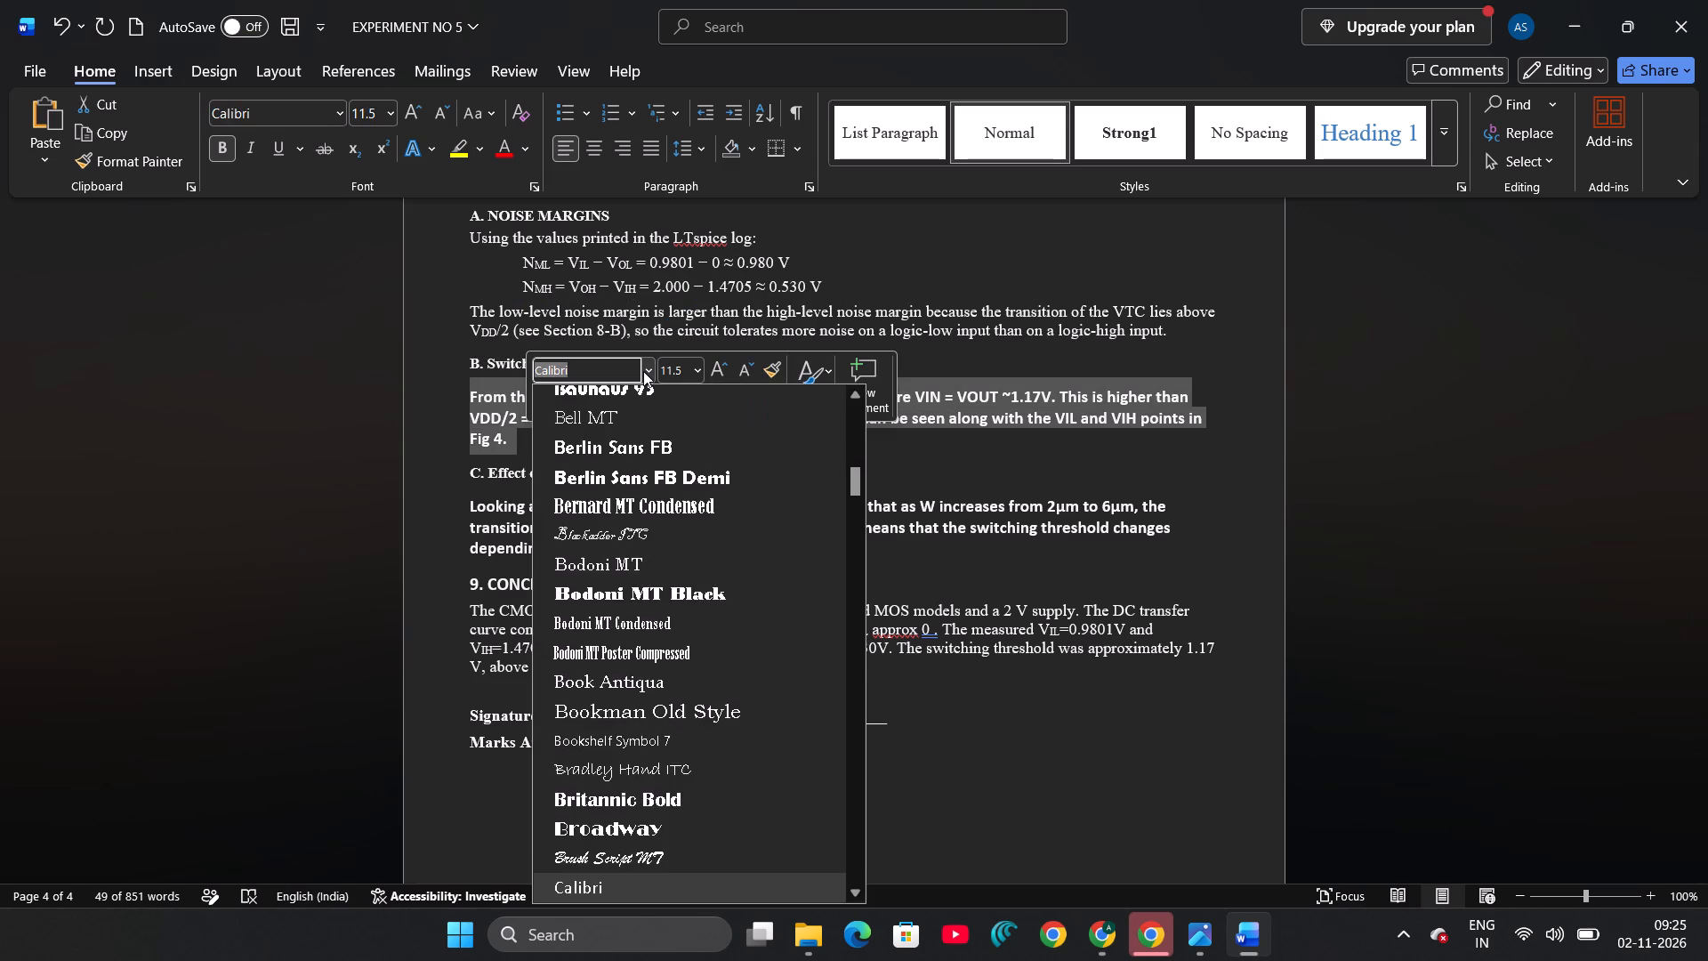
{"action": "scroll", "coordinate": [649, 529], "scroll_direction": "up", "scroll_amount": 6}
{"action": "left_click", "coordinate": [657, 528]}
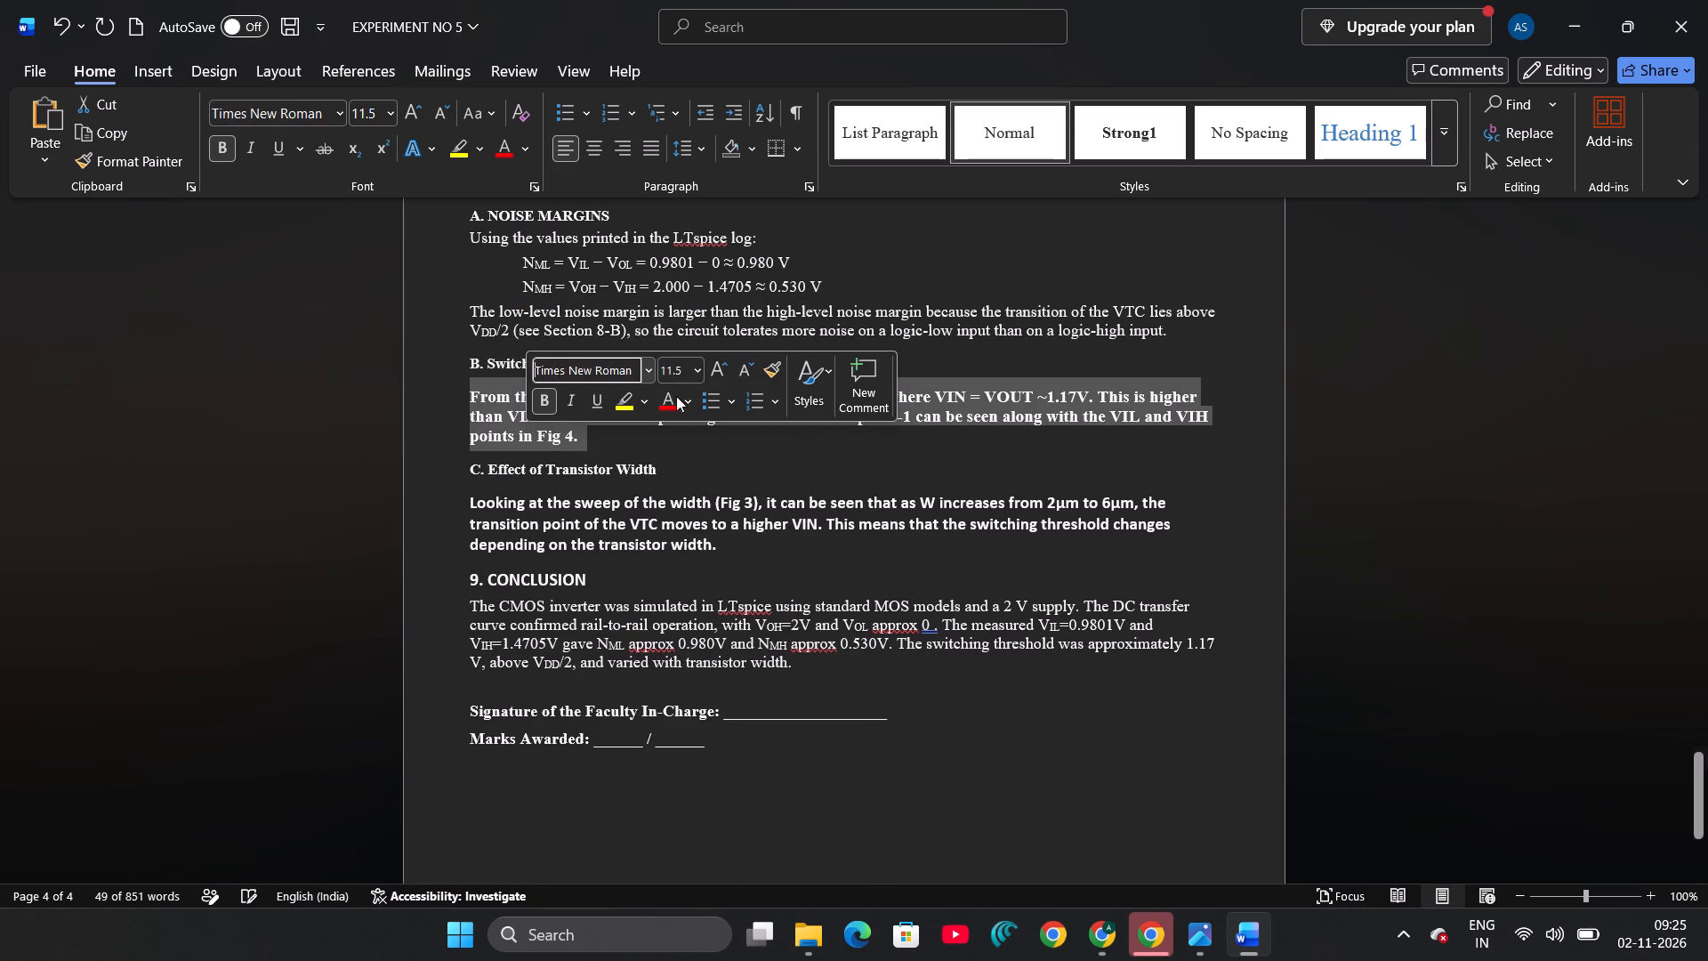
{"action": "left_click_drag", "start_coordinate": [696, 370], "coordinate": [687, 457]}
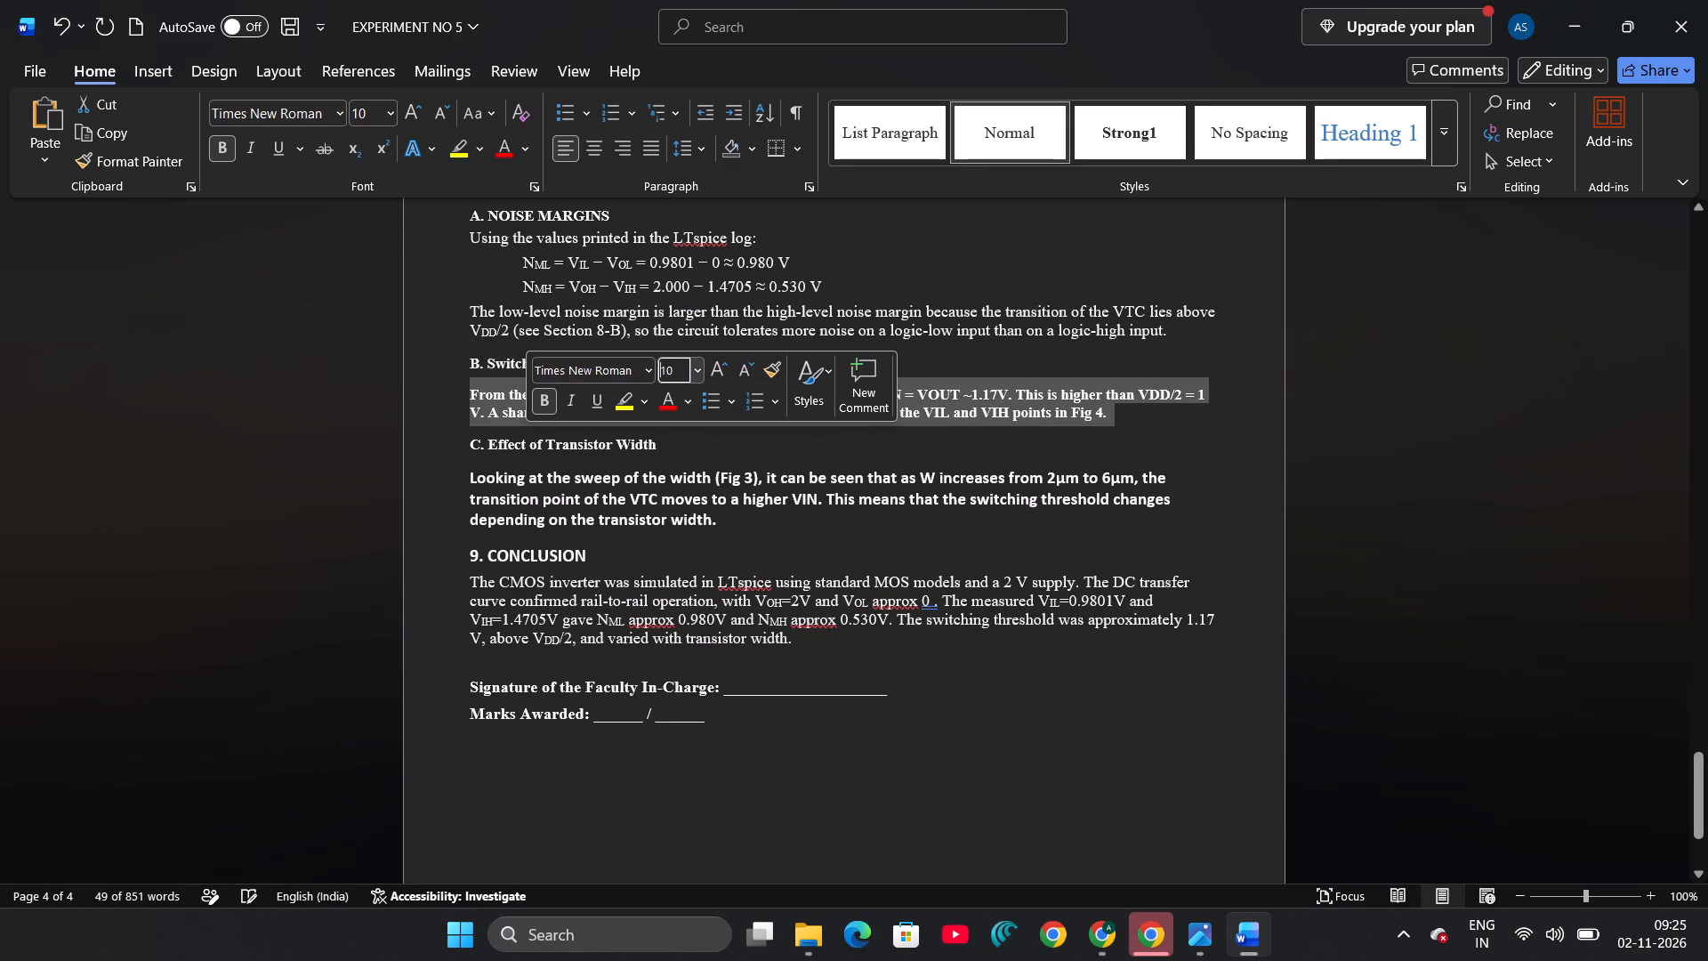
{"action": "left_click", "coordinate": [544, 403]}
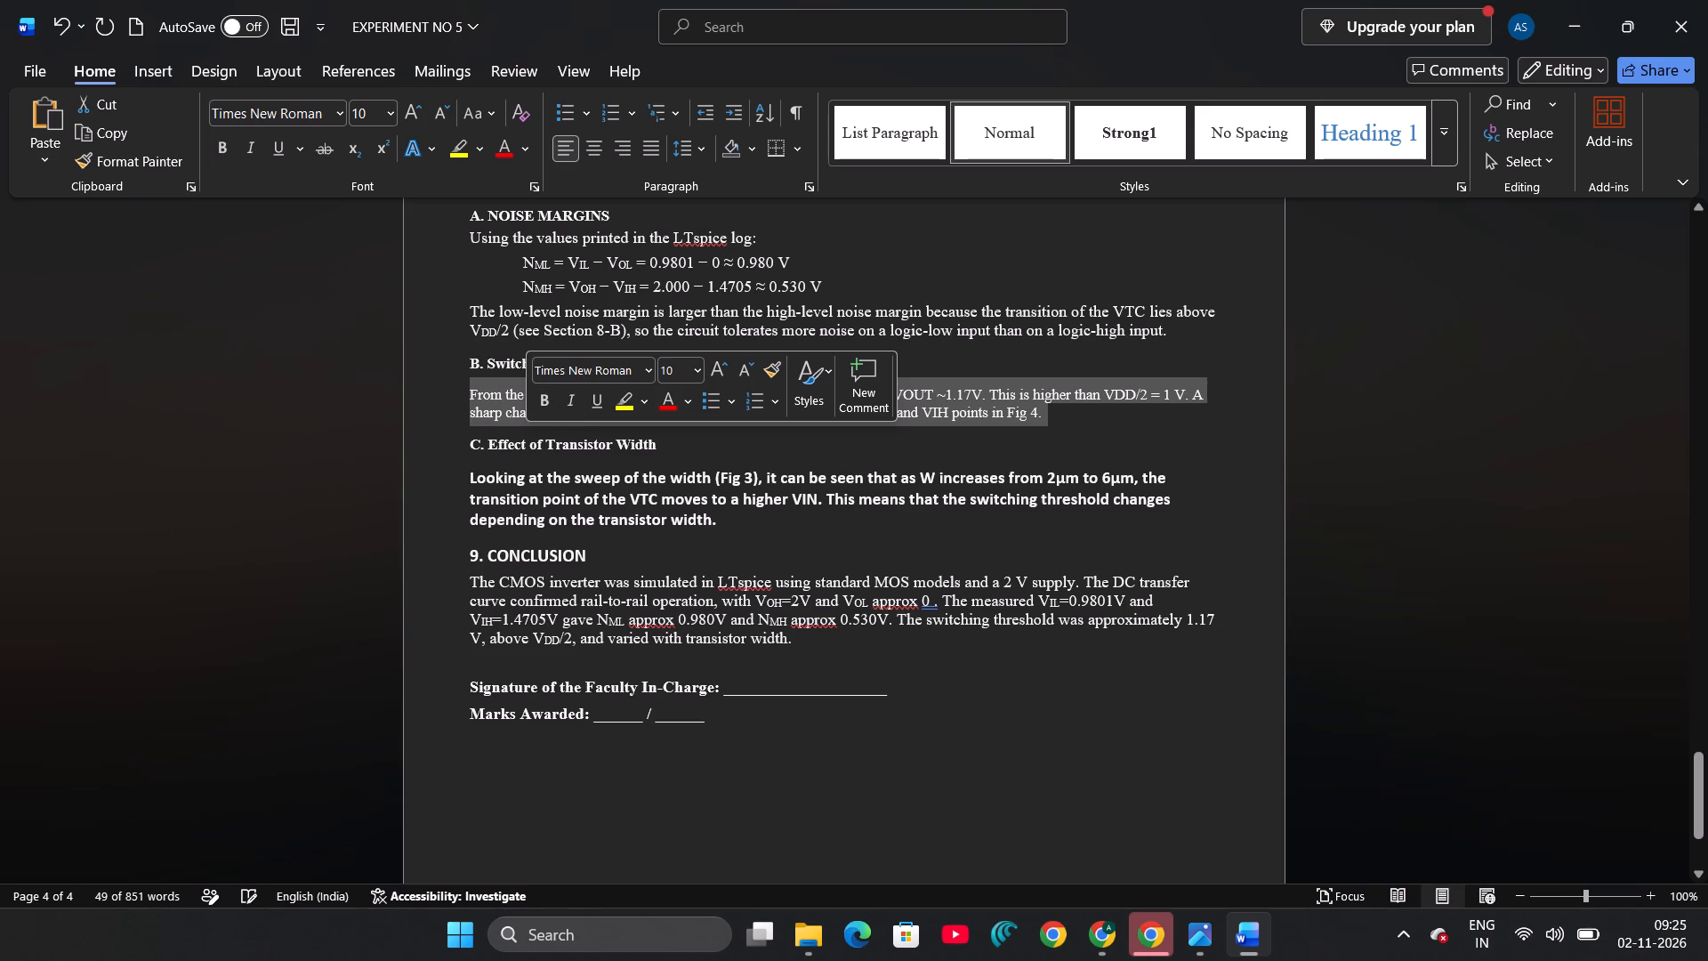
Format the paragraph under "C. Effect of Transistor Width" in Times New Roman at size 10 and remove its bold.
{"action": "left_click_drag", "start_coordinate": [735, 530], "coordinate": [483, 481]}
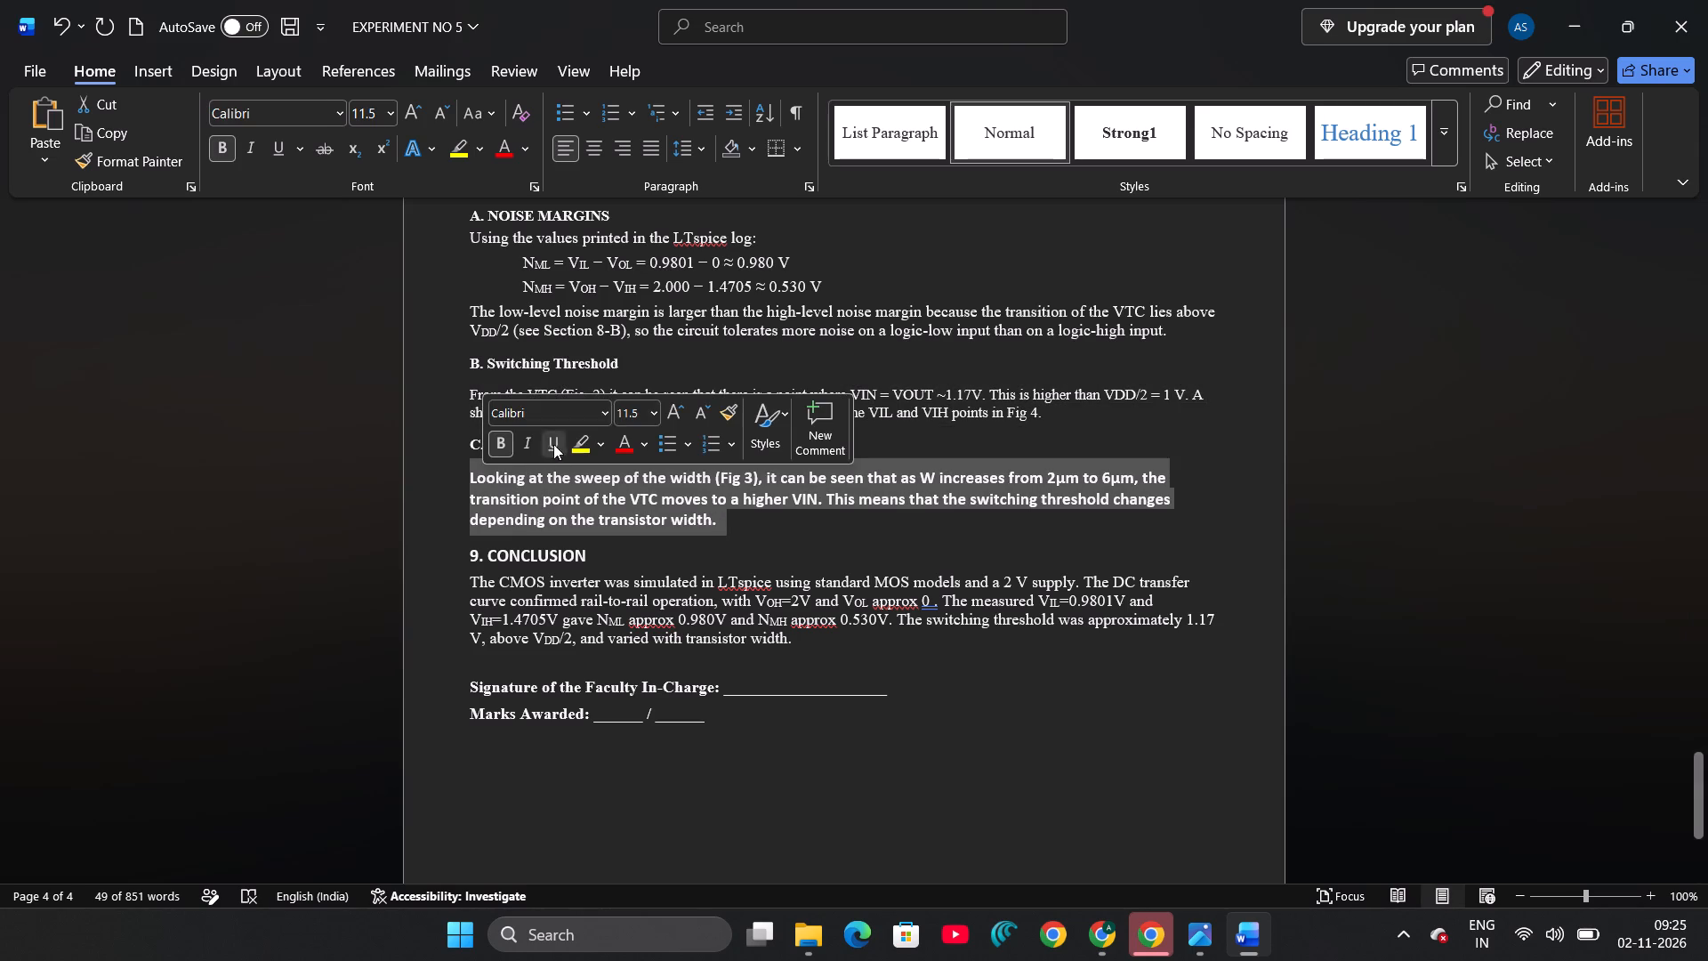
{"action": "left_click", "coordinate": [602, 412]}
{"action": "scroll", "coordinate": [670, 632], "scroll_direction": "up", "scroll_amount": 8}
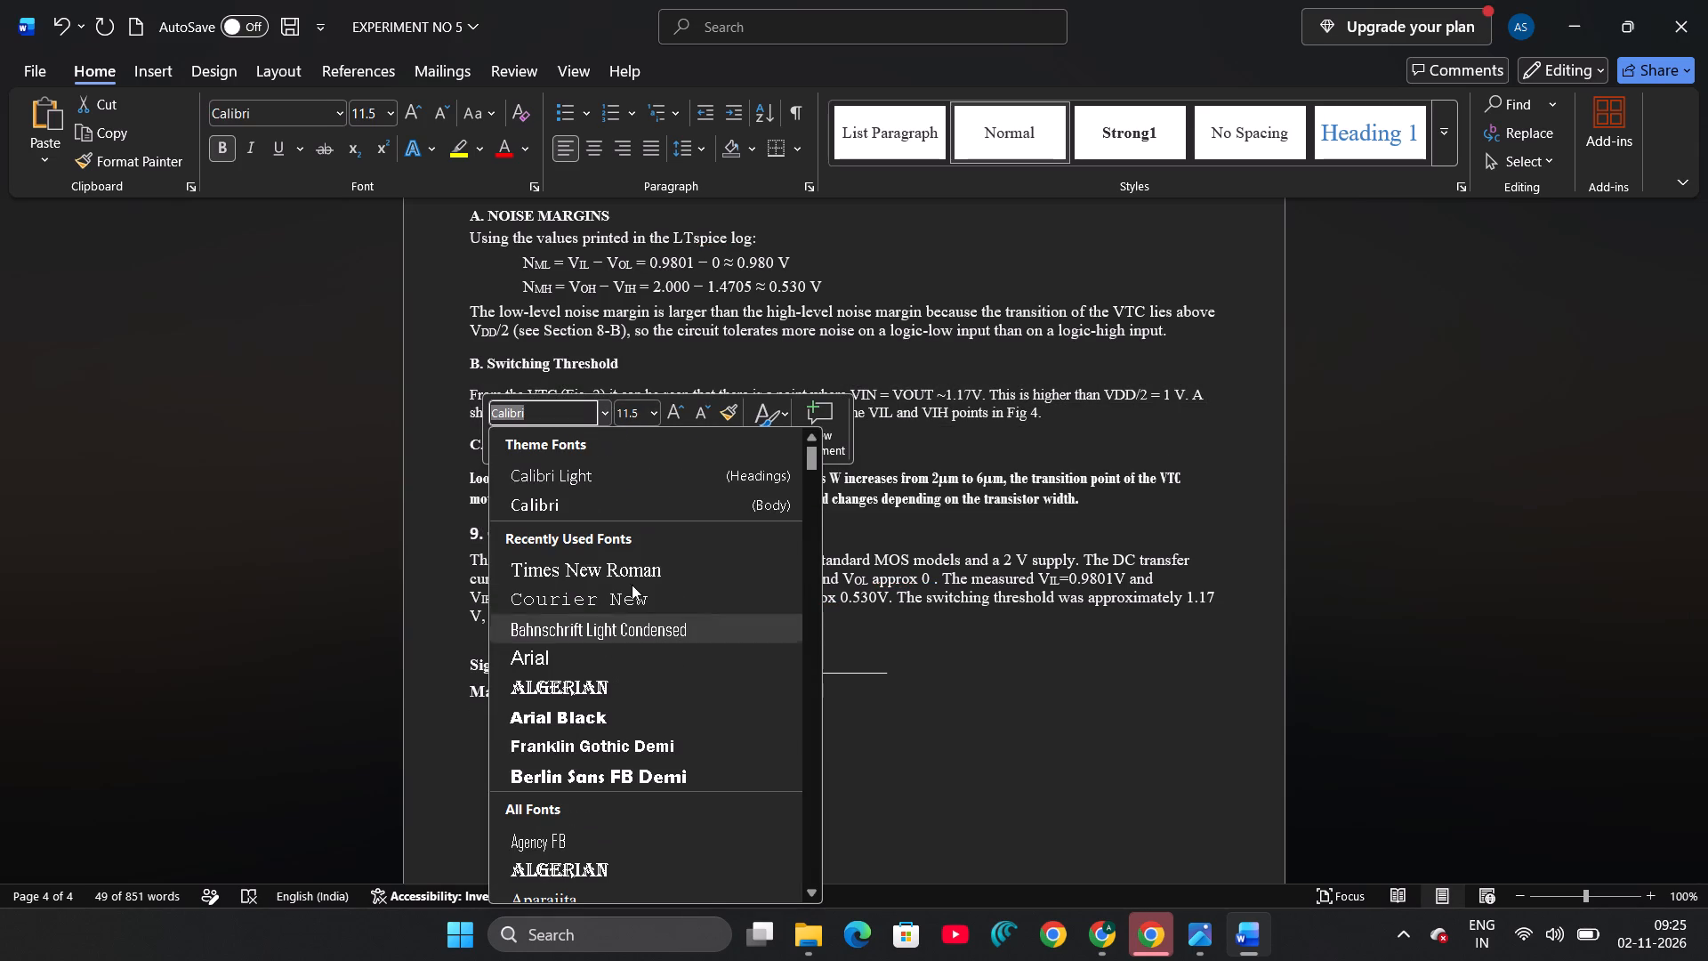
{"action": "left_click", "coordinate": [624, 577]}
{"action": "left_click", "coordinate": [495, 443]}
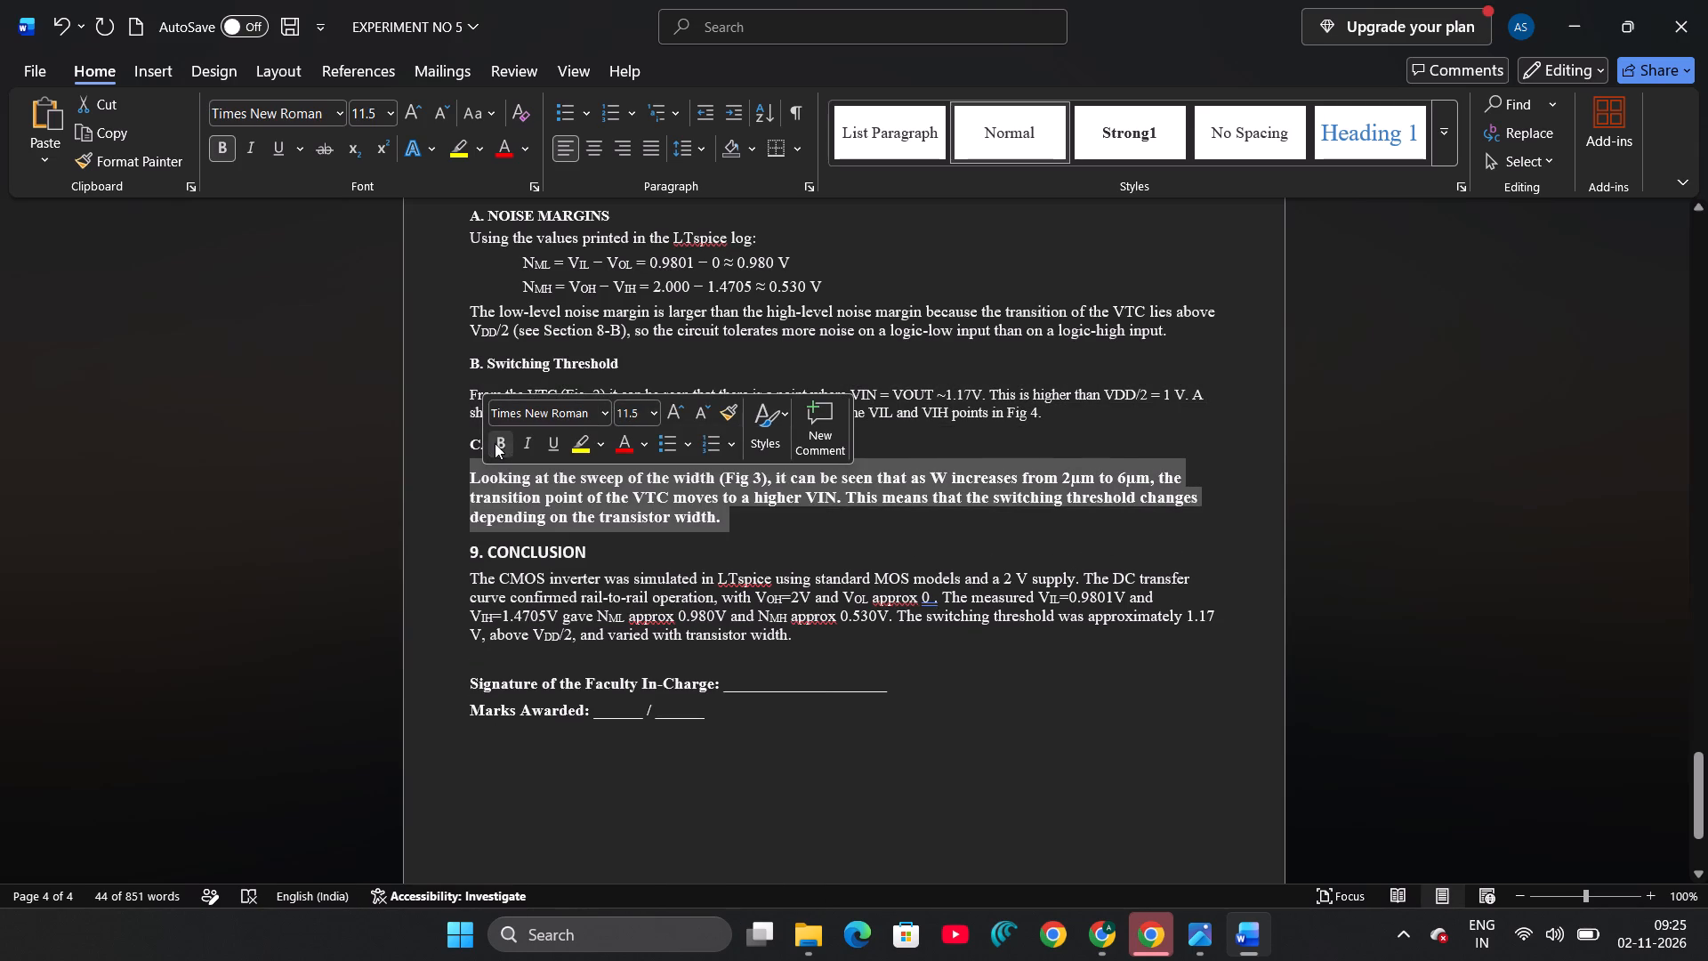
{"action": "left_click", "coordinate": [656, 417]}
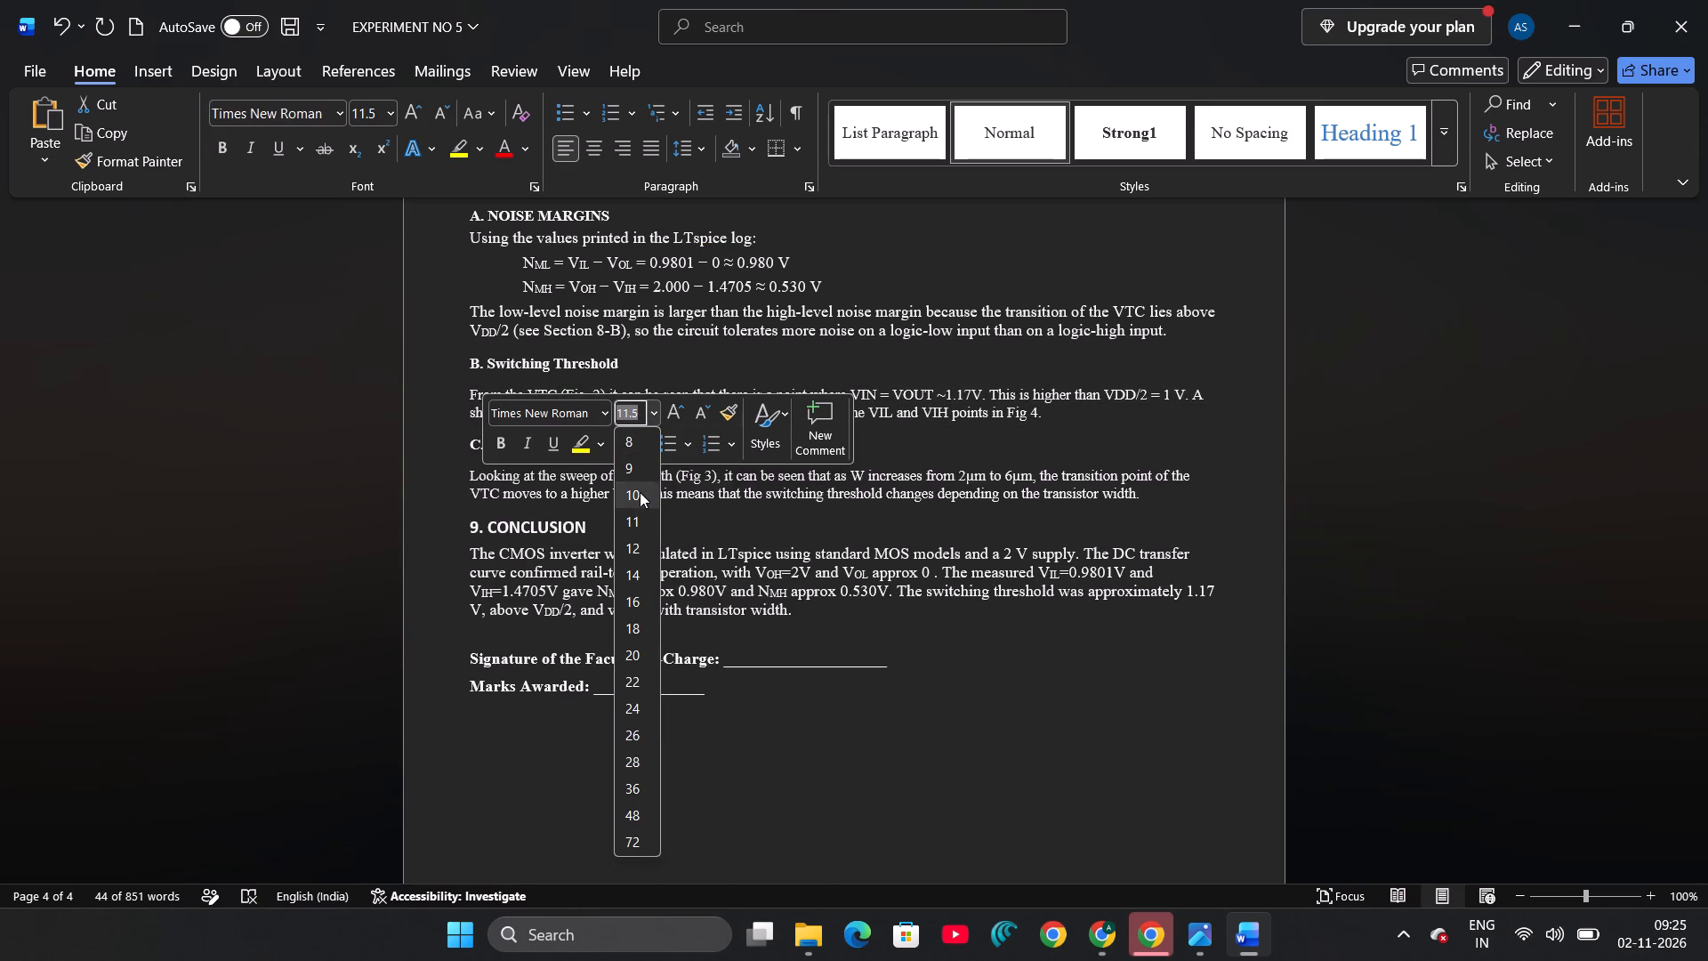
{"action": "left_click", "coordinate": [640, 492]}
{"action": "left_click", "coordinate": [815, 523]}
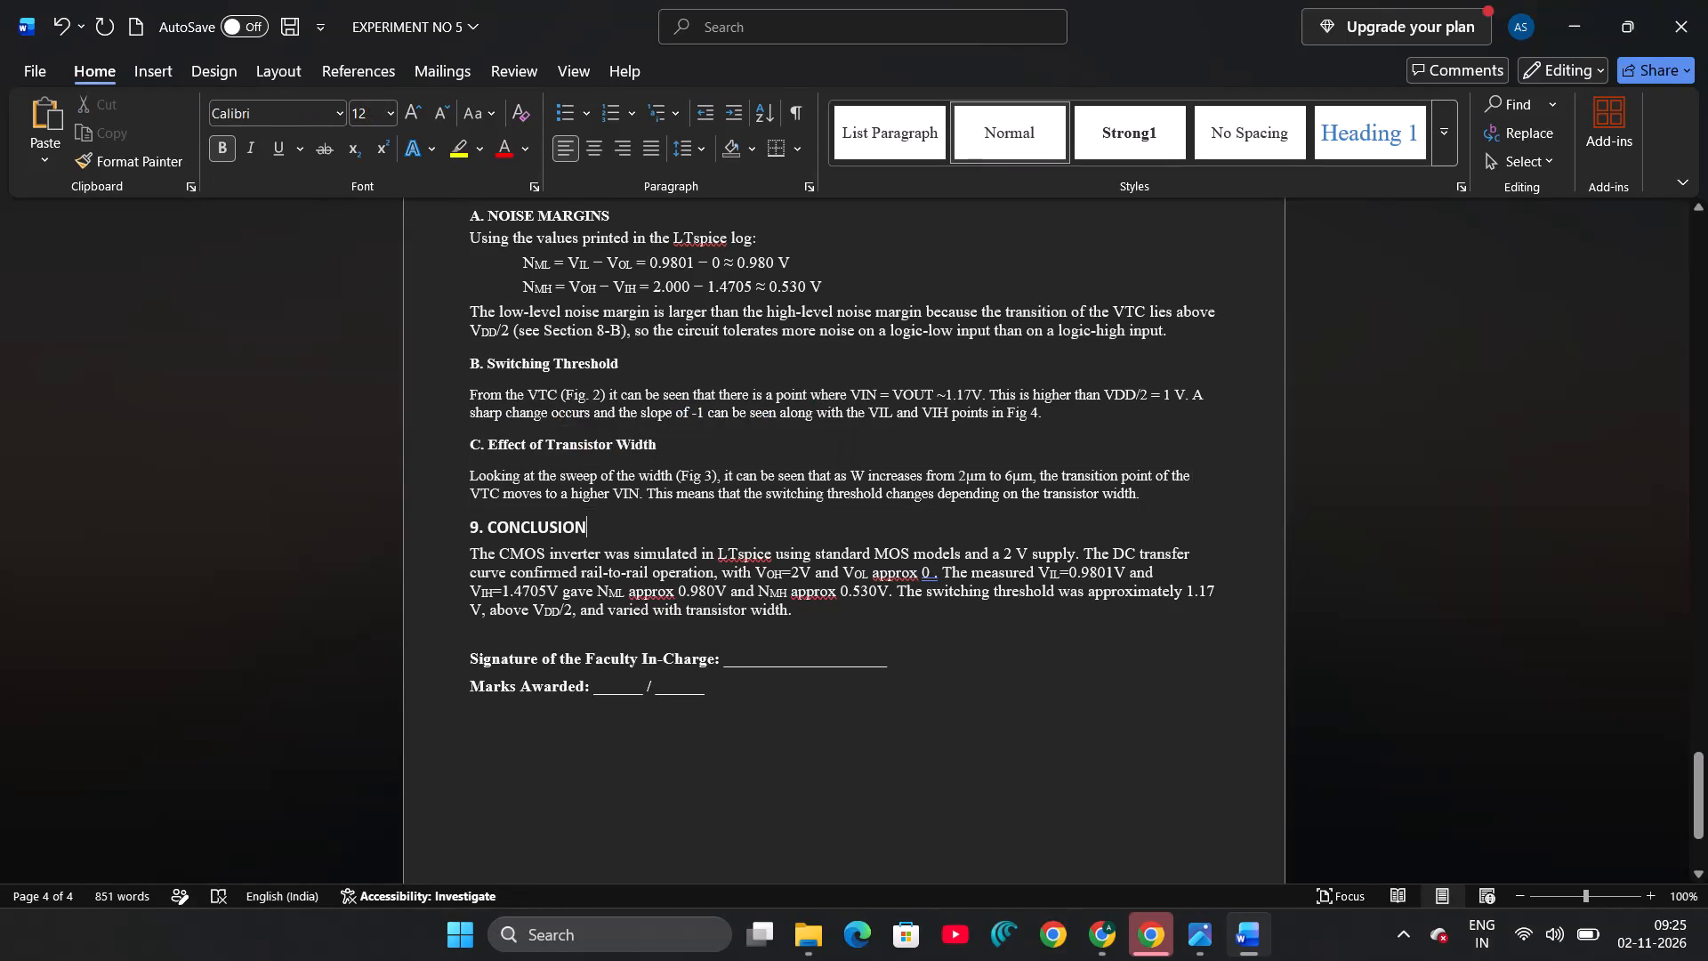
{"action": "left_click_drag", "start_coordinate": [467, 549], "coordinate": [813, 608]}
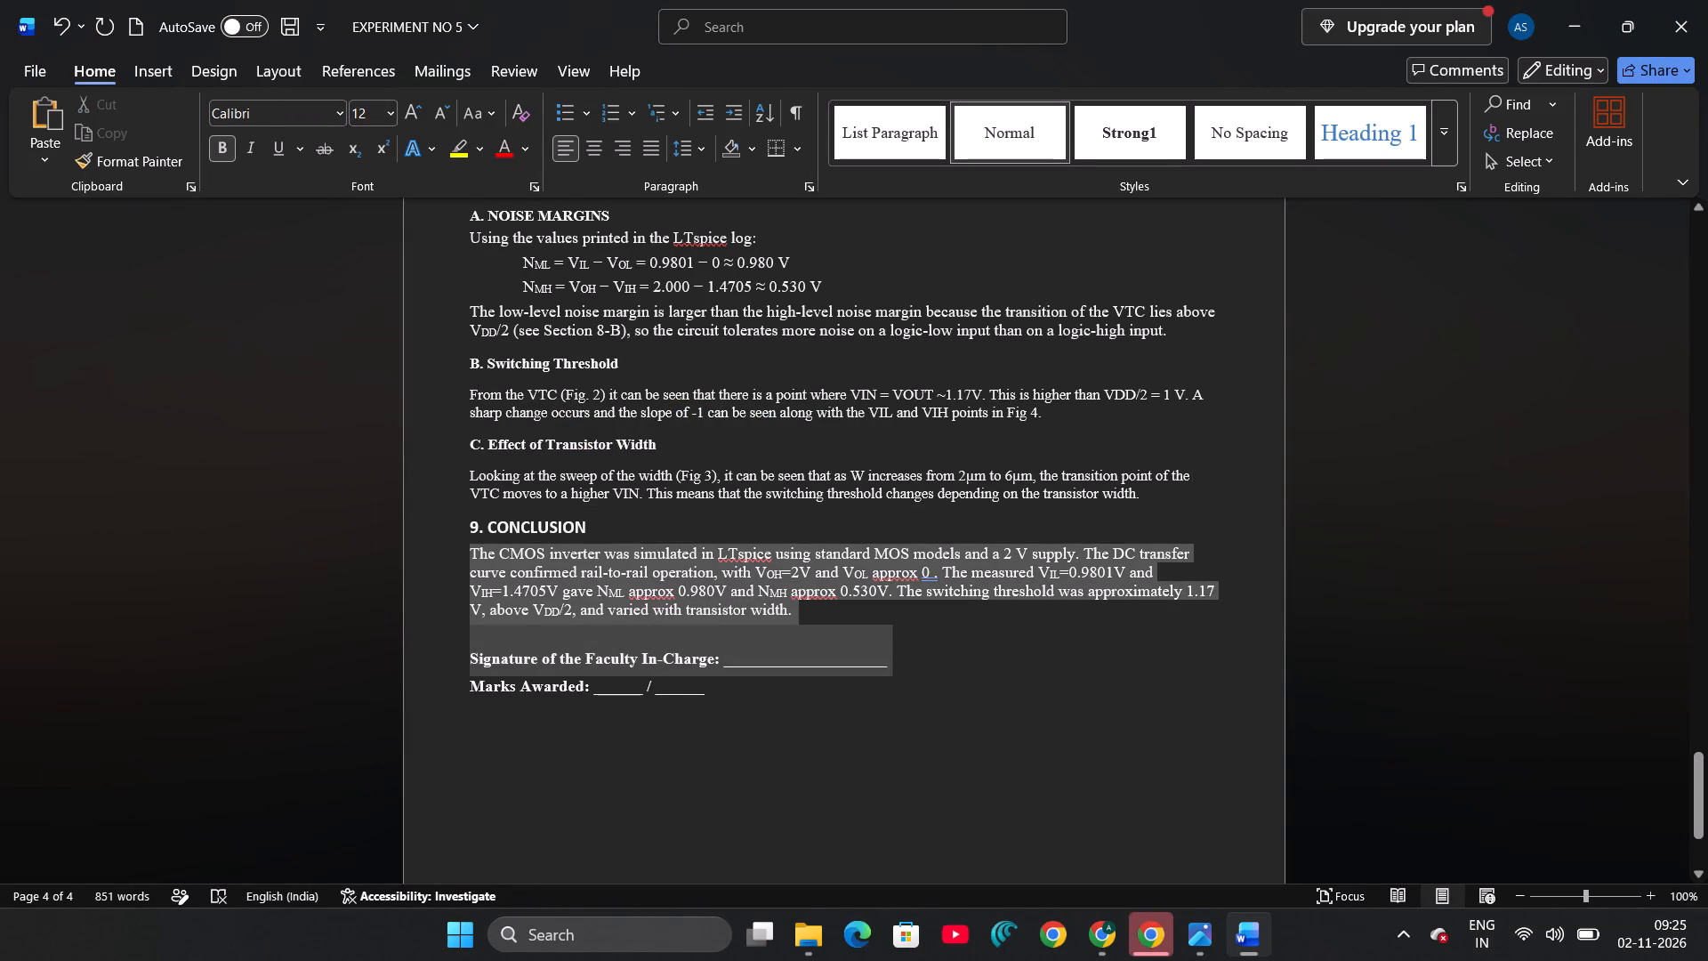
{"action": "left_click_drag", "start_coordinate": [813, 608], "coordinate": [806, 609]}
{"action": "key", "text": "ctrl+c"}
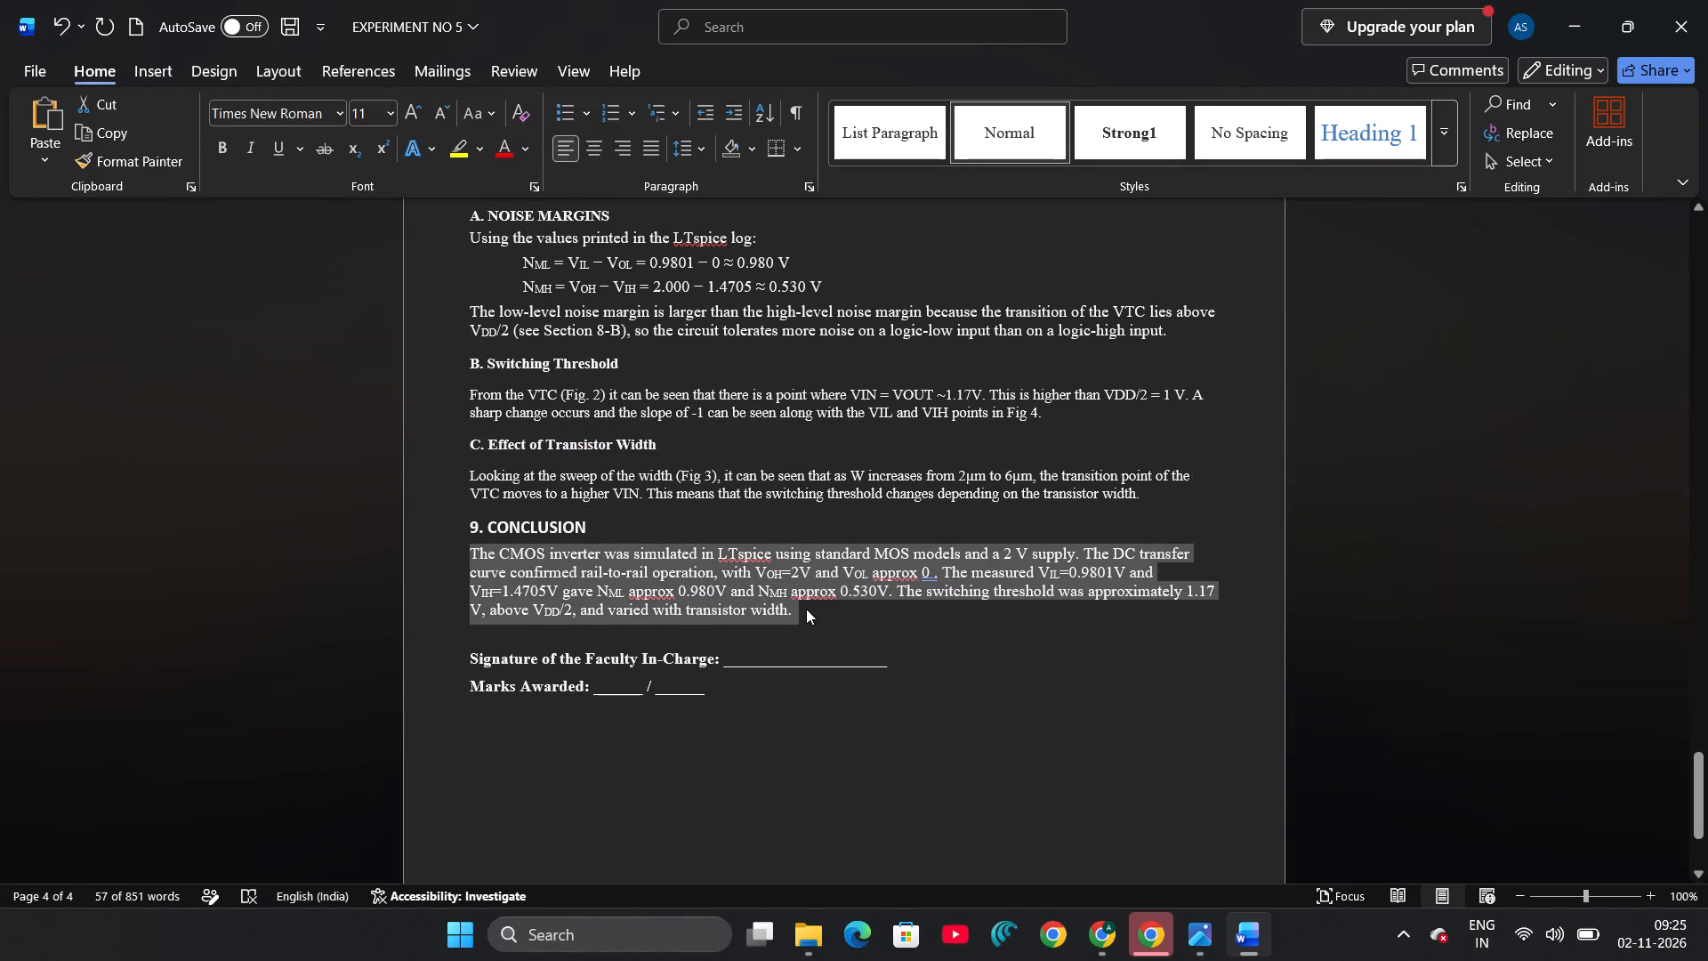
{"action": "left_click", "coordinate": [1090, 944]}
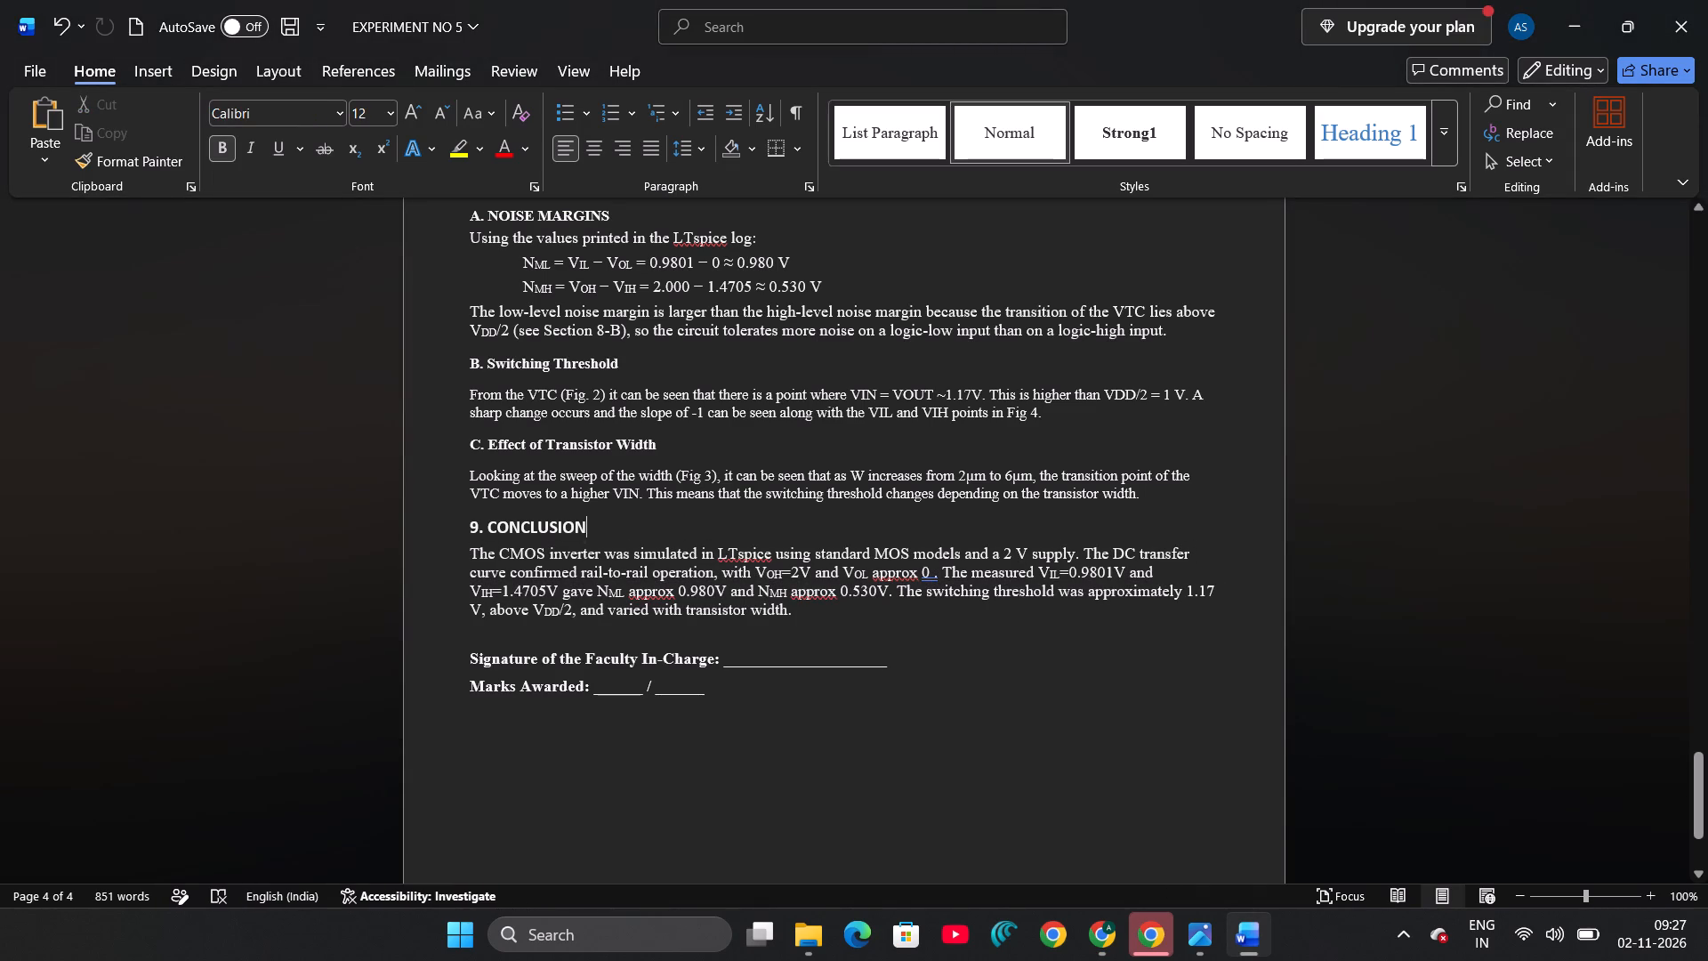
{"action": "left_click_drag", "start_coordinate": [607, 529], "coordinate": [455, 527]}
{"action": "left_click", "coordinate": [577, 457]}
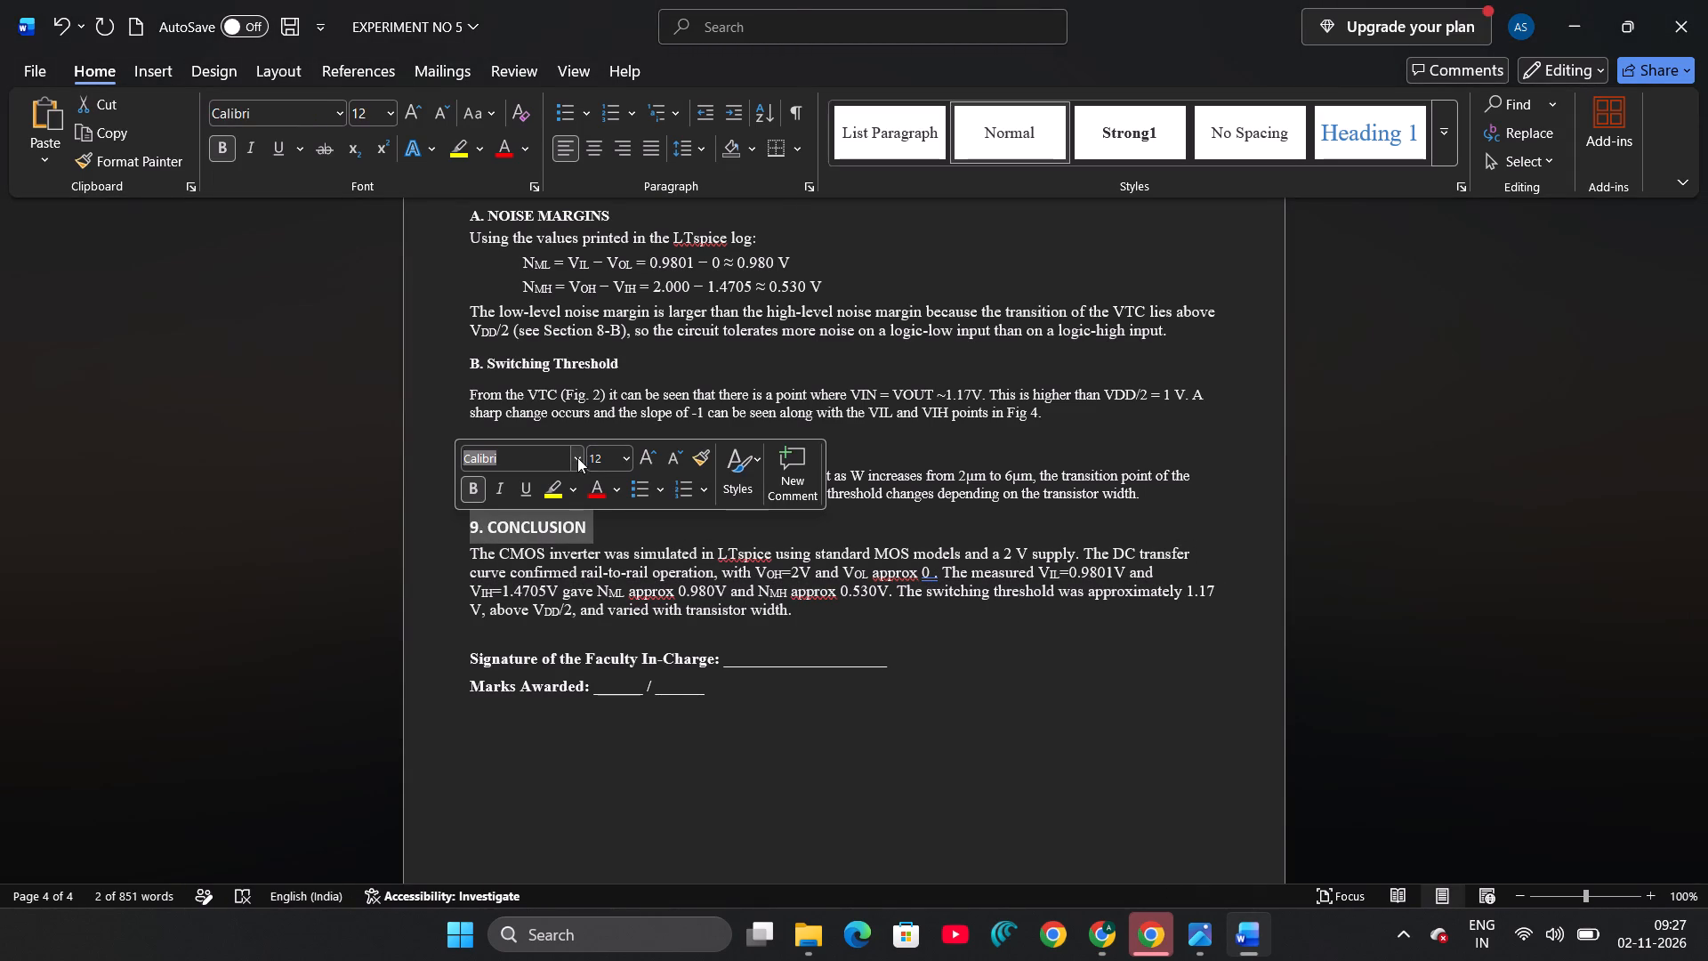
{"action": "scroll", "coordinate": [700, 171], "scroll_direction": "up", "scroll_amount": 7}
{"action": "left_click", "coordinate": [597, 150]}
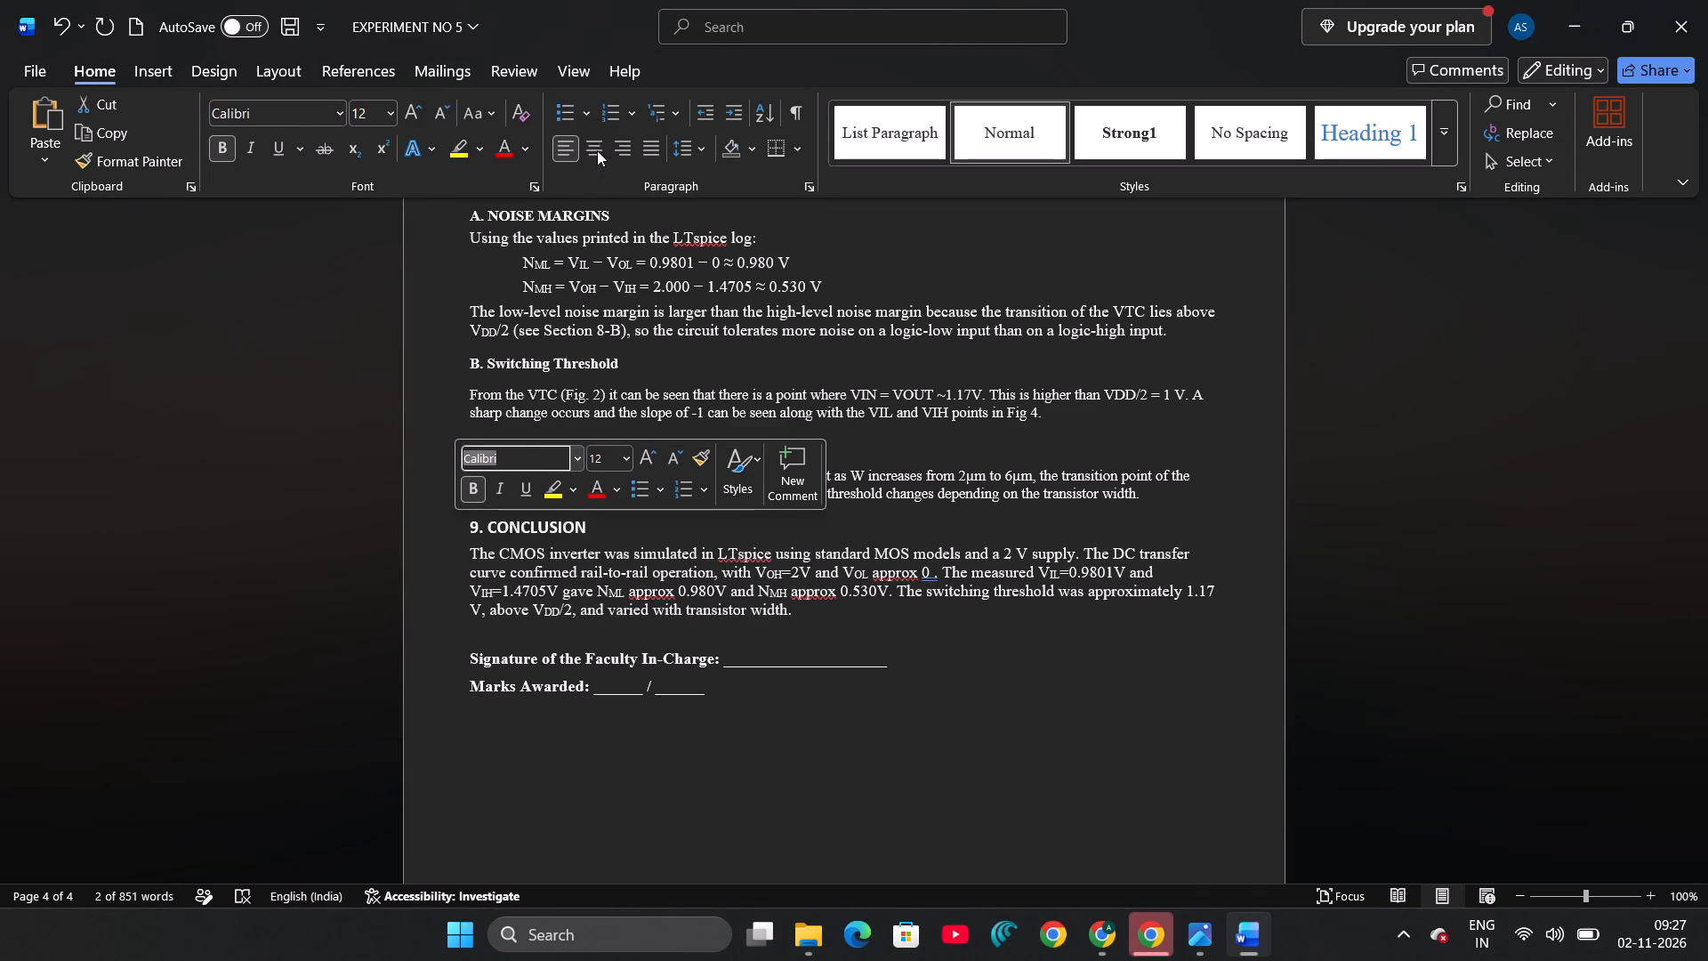
{"action": "scroll", "coordinate": [487, 323], "scroll_direction": "up", "scroll_amount": 1}
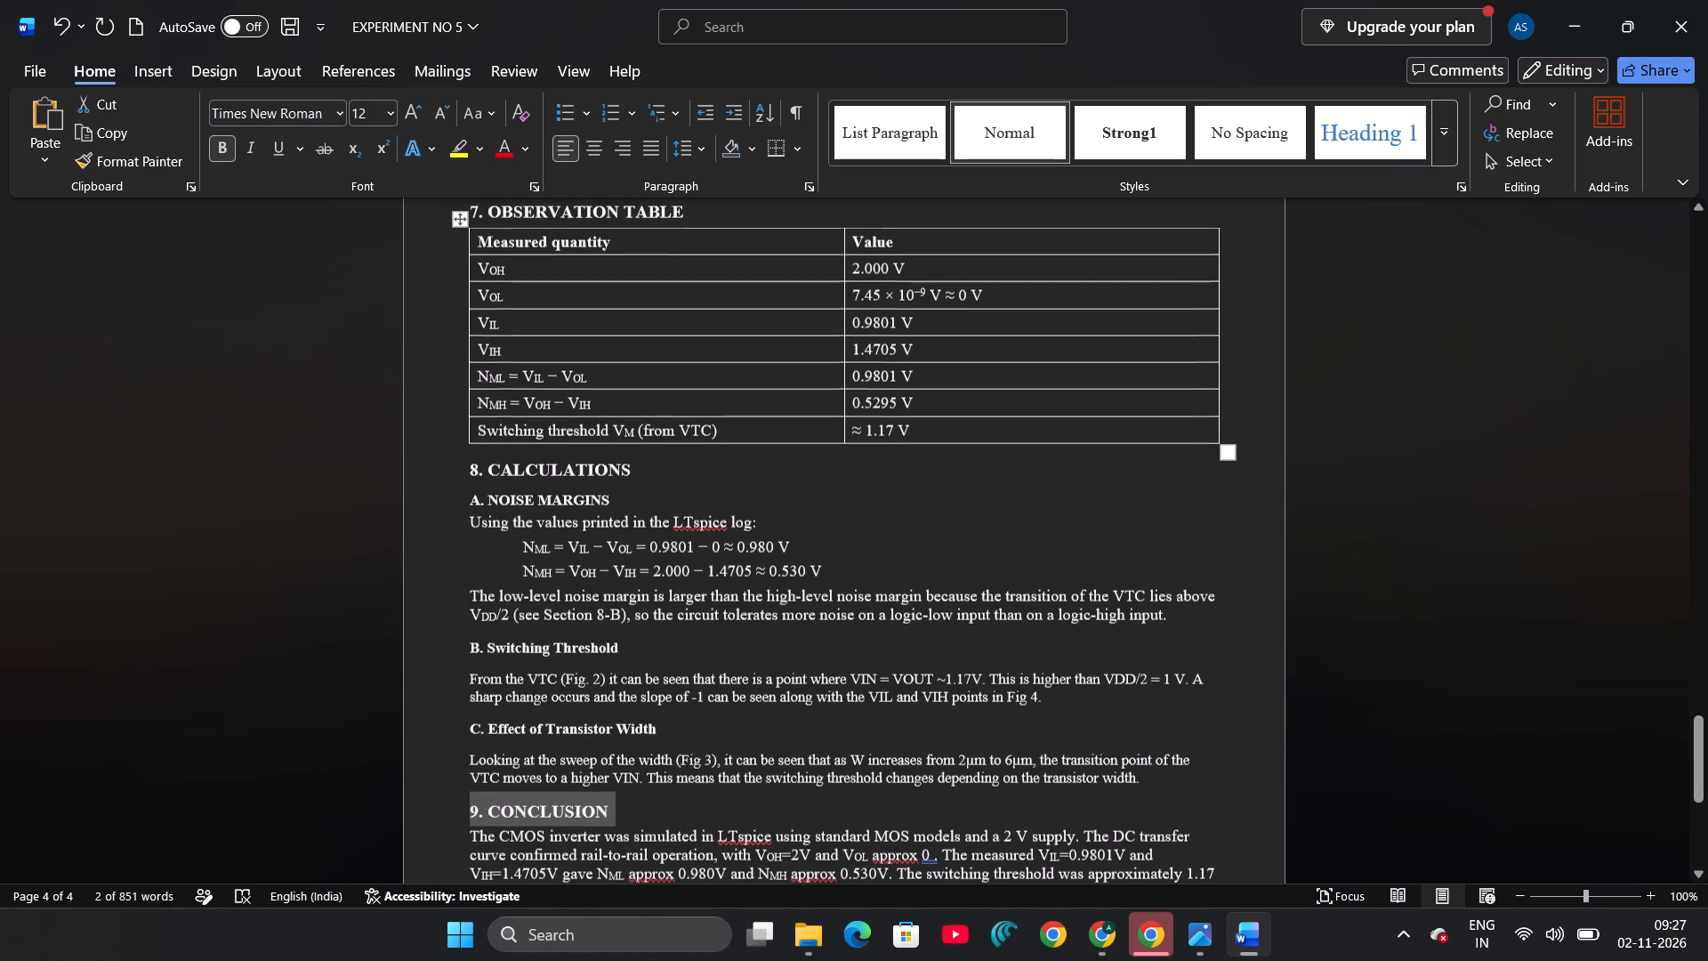
{"action": "left_click", "coordinate": [647, 485]}
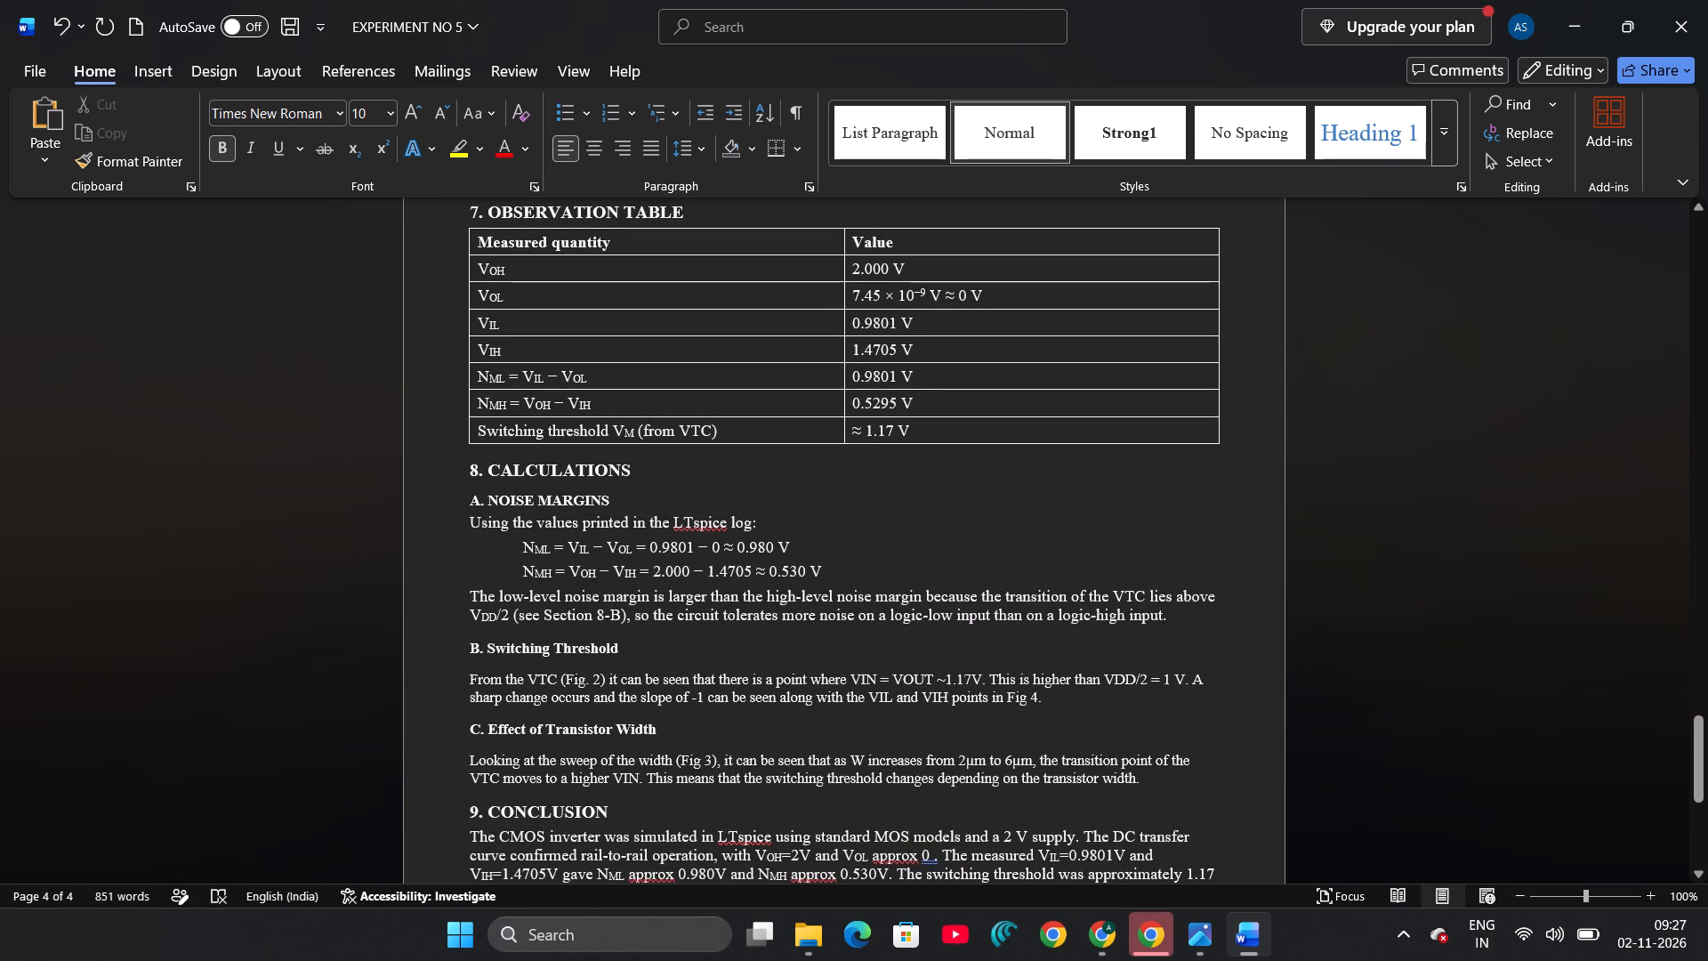
{"action": "left_click", "coordinate": [633, 472]}
Replace the paragraph under "9. CONCLUSION" with the copied humanized points.
{"action": "scroll", "coordinate": [633, 472], "scroll_direction": "down", "scroll_amount": 2}
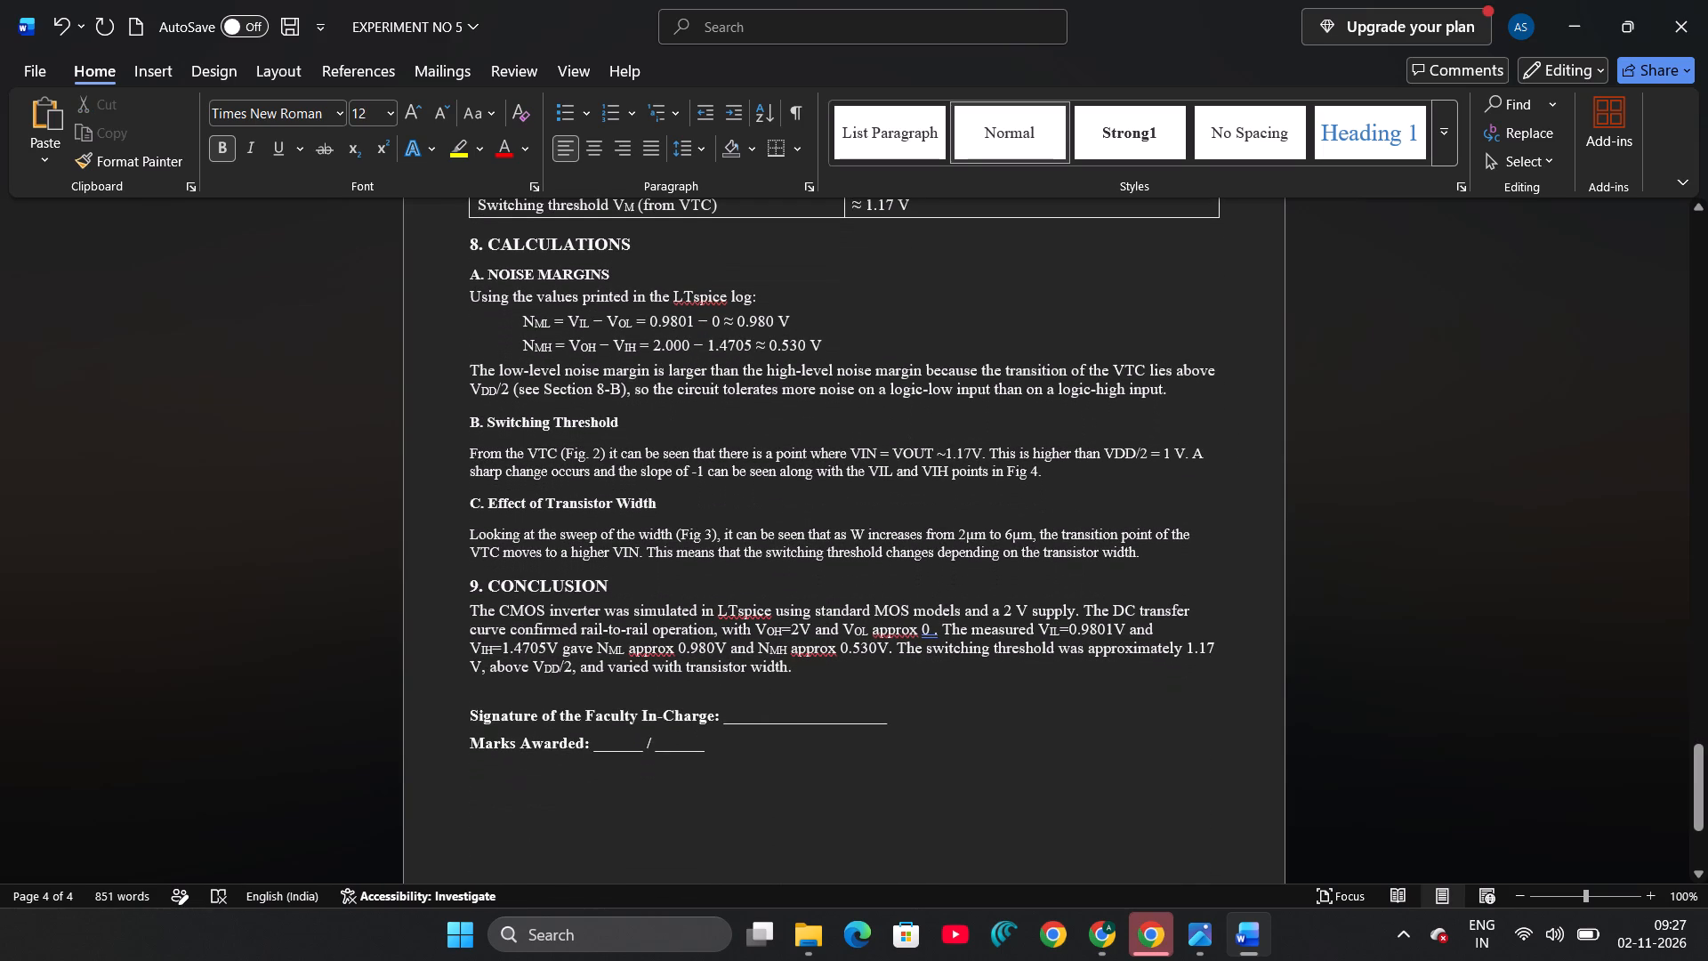
{"action": "left_click_drag", "start_coordinate": [467, 605], "coordinate": [799, 666]}
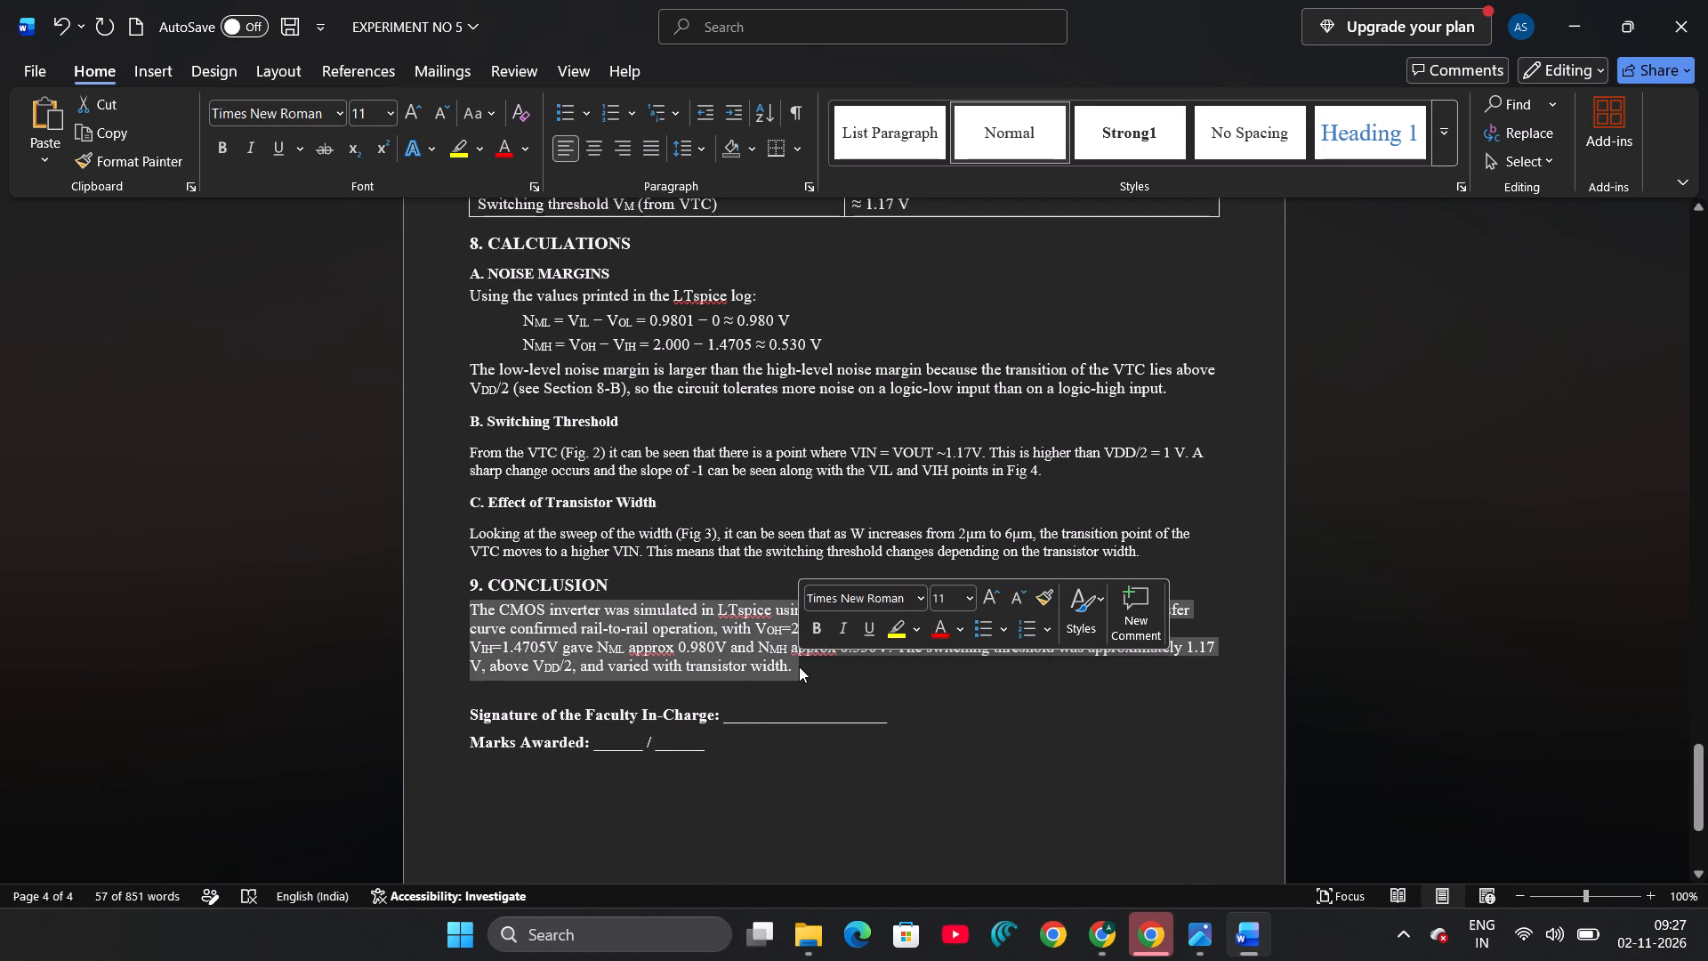
{"action": "key", "text": "ctrl+v"}
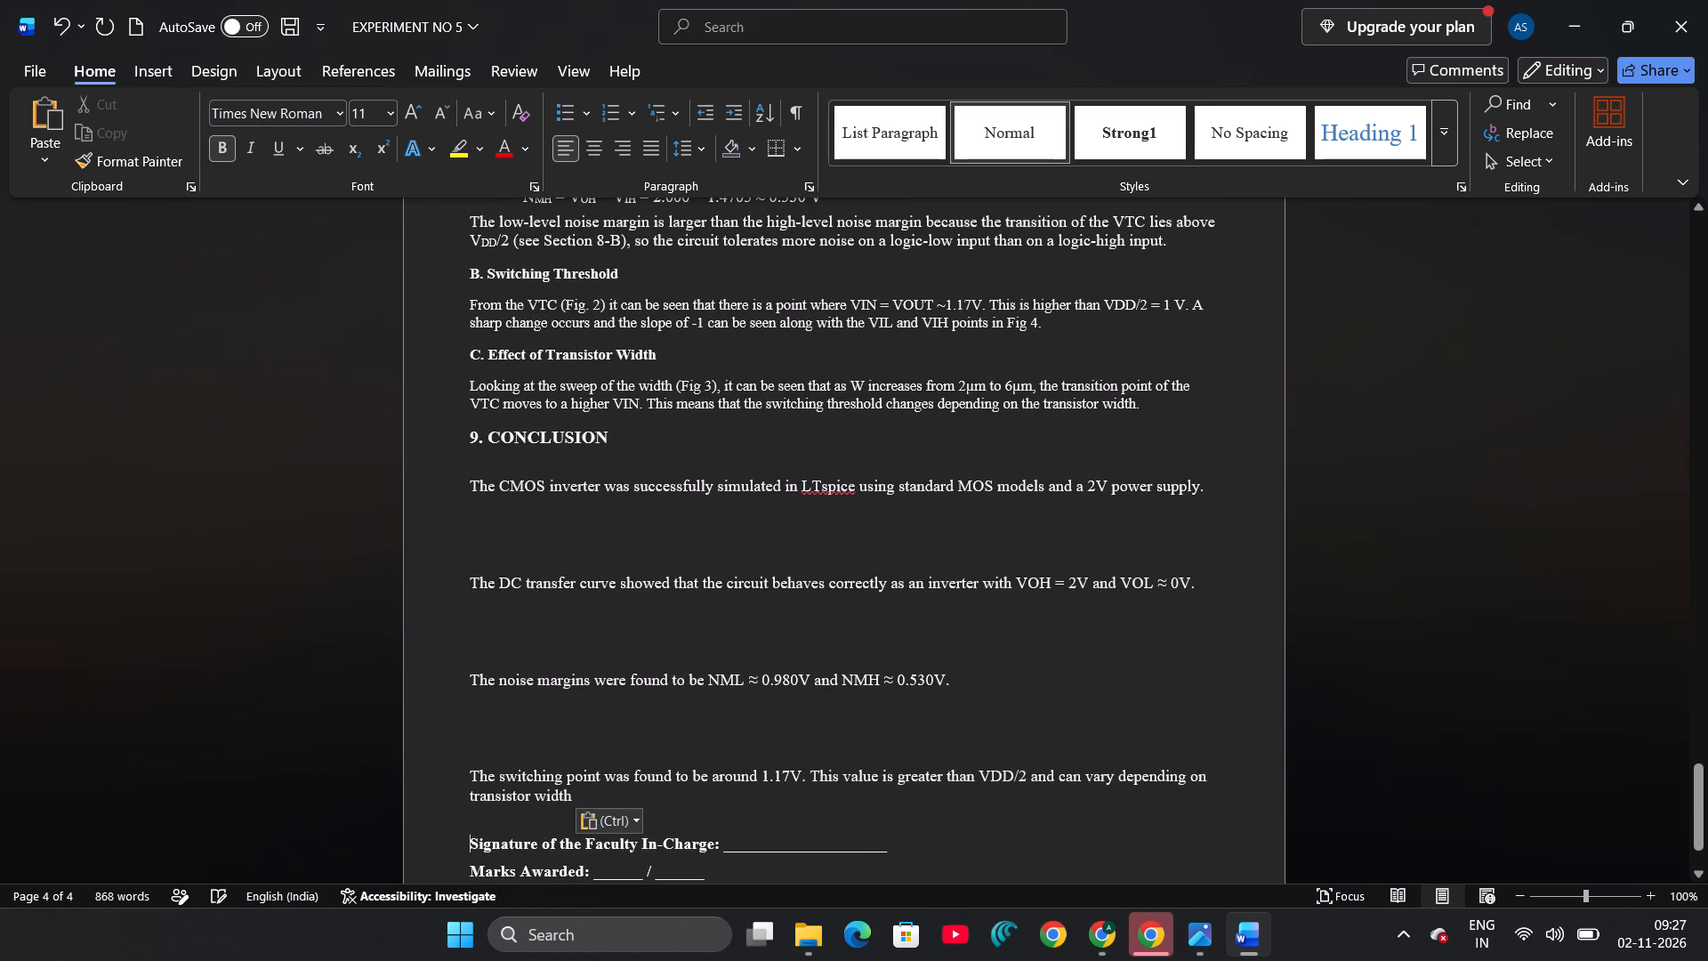
Remove the extra blank lines between the four conclusion points, keeping each point as its own paragraph.
{"action": "left_click", "coordinate": [466, 571]}
{"action": "key", "text": "BackSpace"}
{"action": "key", "text": "BackSpace"}
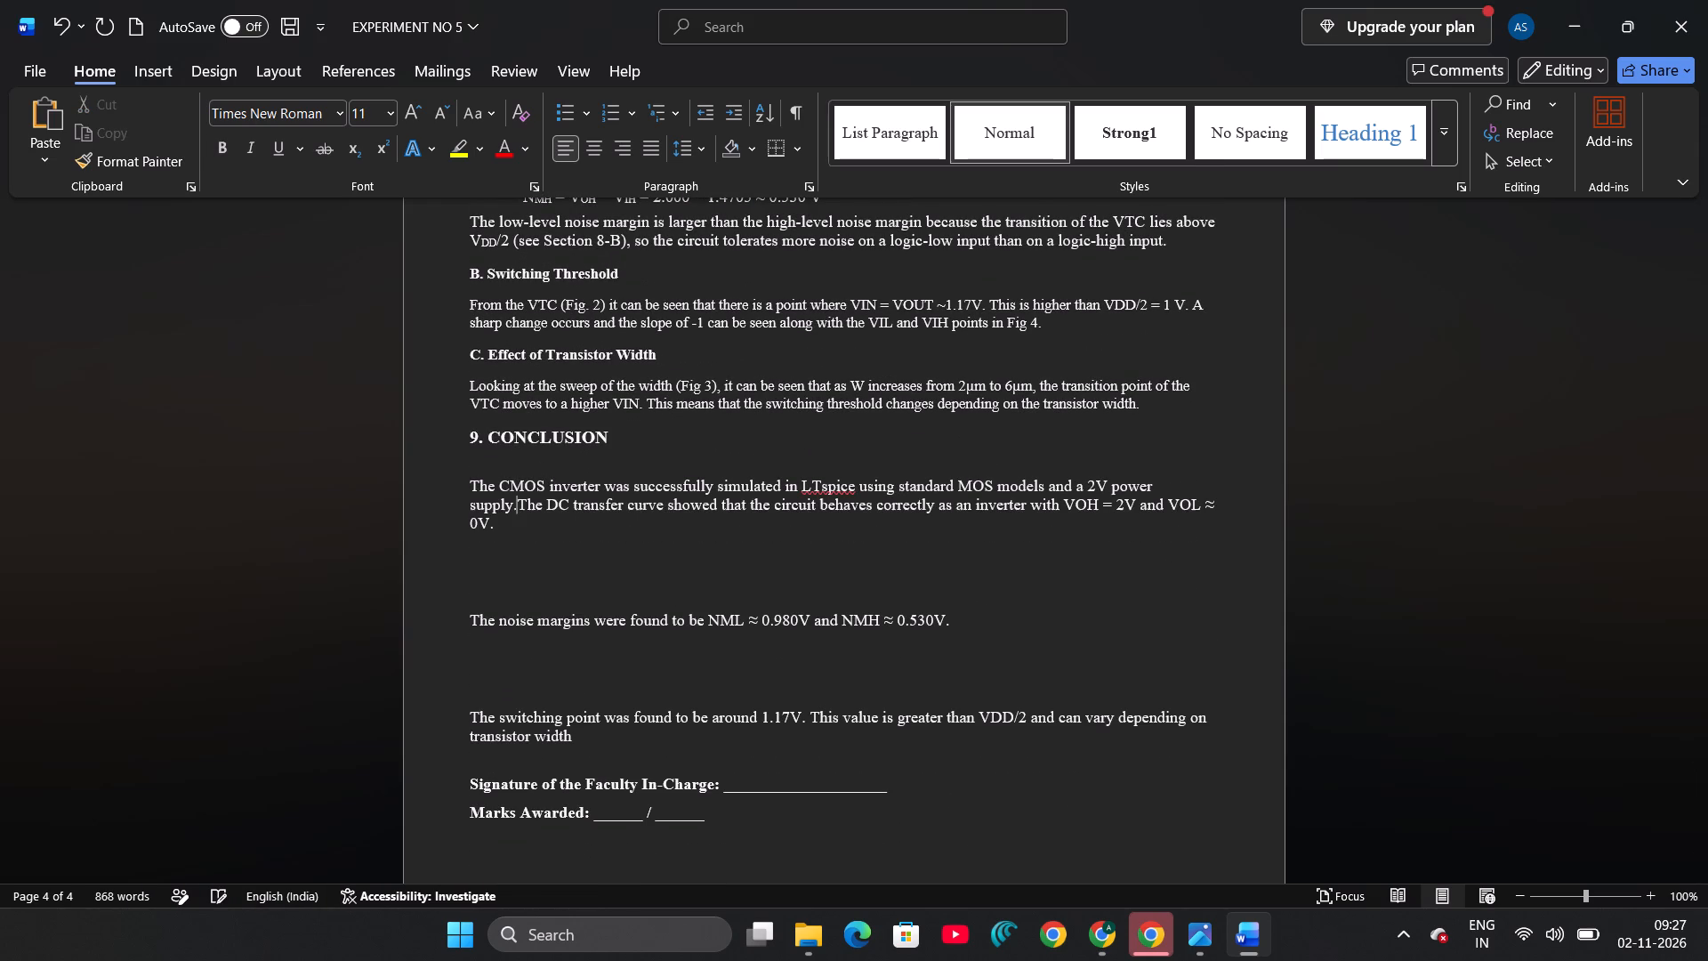
{"action": "key", "text": "Return"}
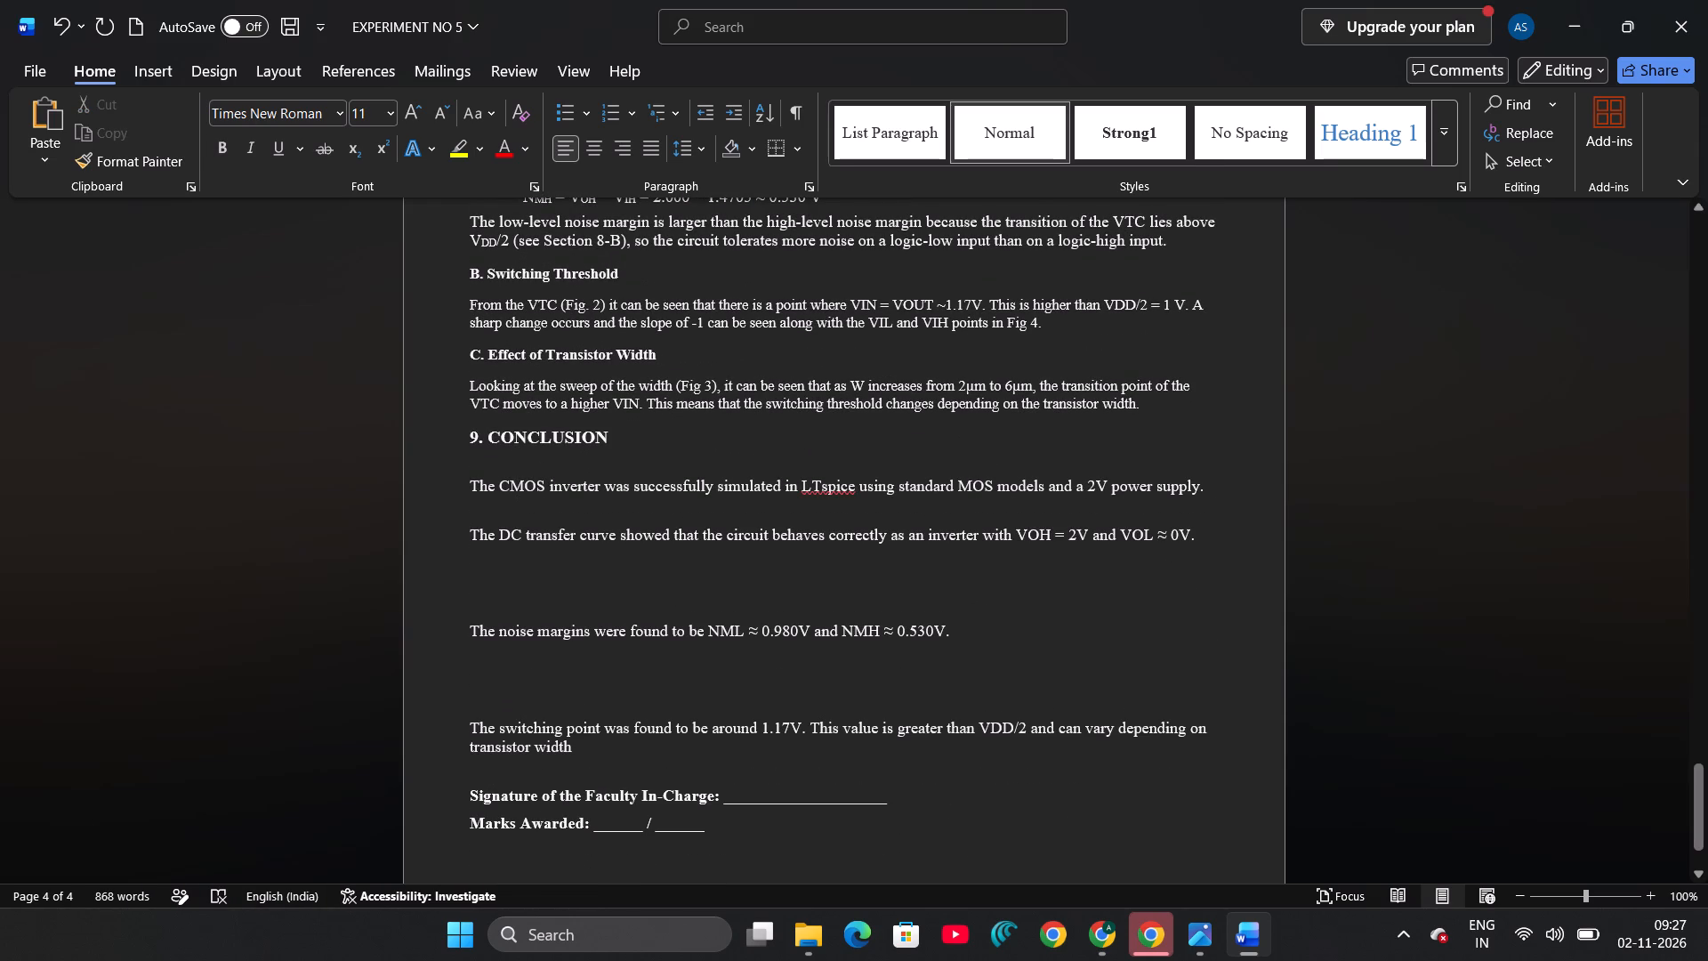
{"action": "left_click", "coordinate": [473, 631]}
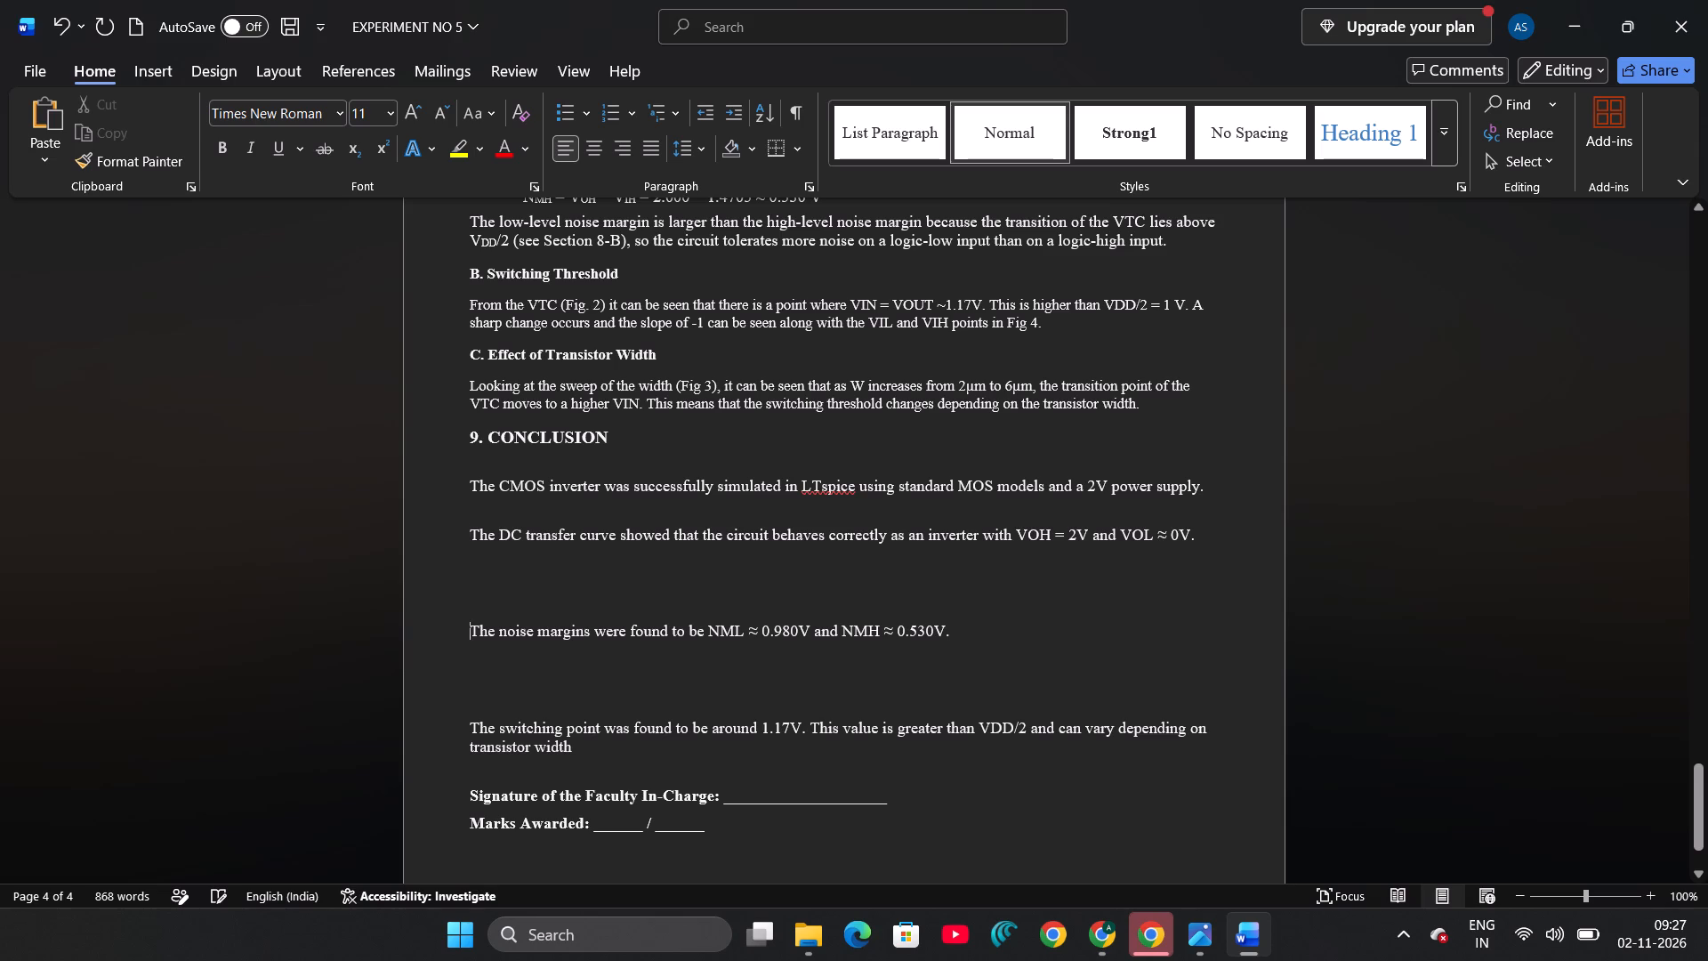
{"action": "key", "text": "BackSpace"}
{"action": "key", "text": "BackSpace"}
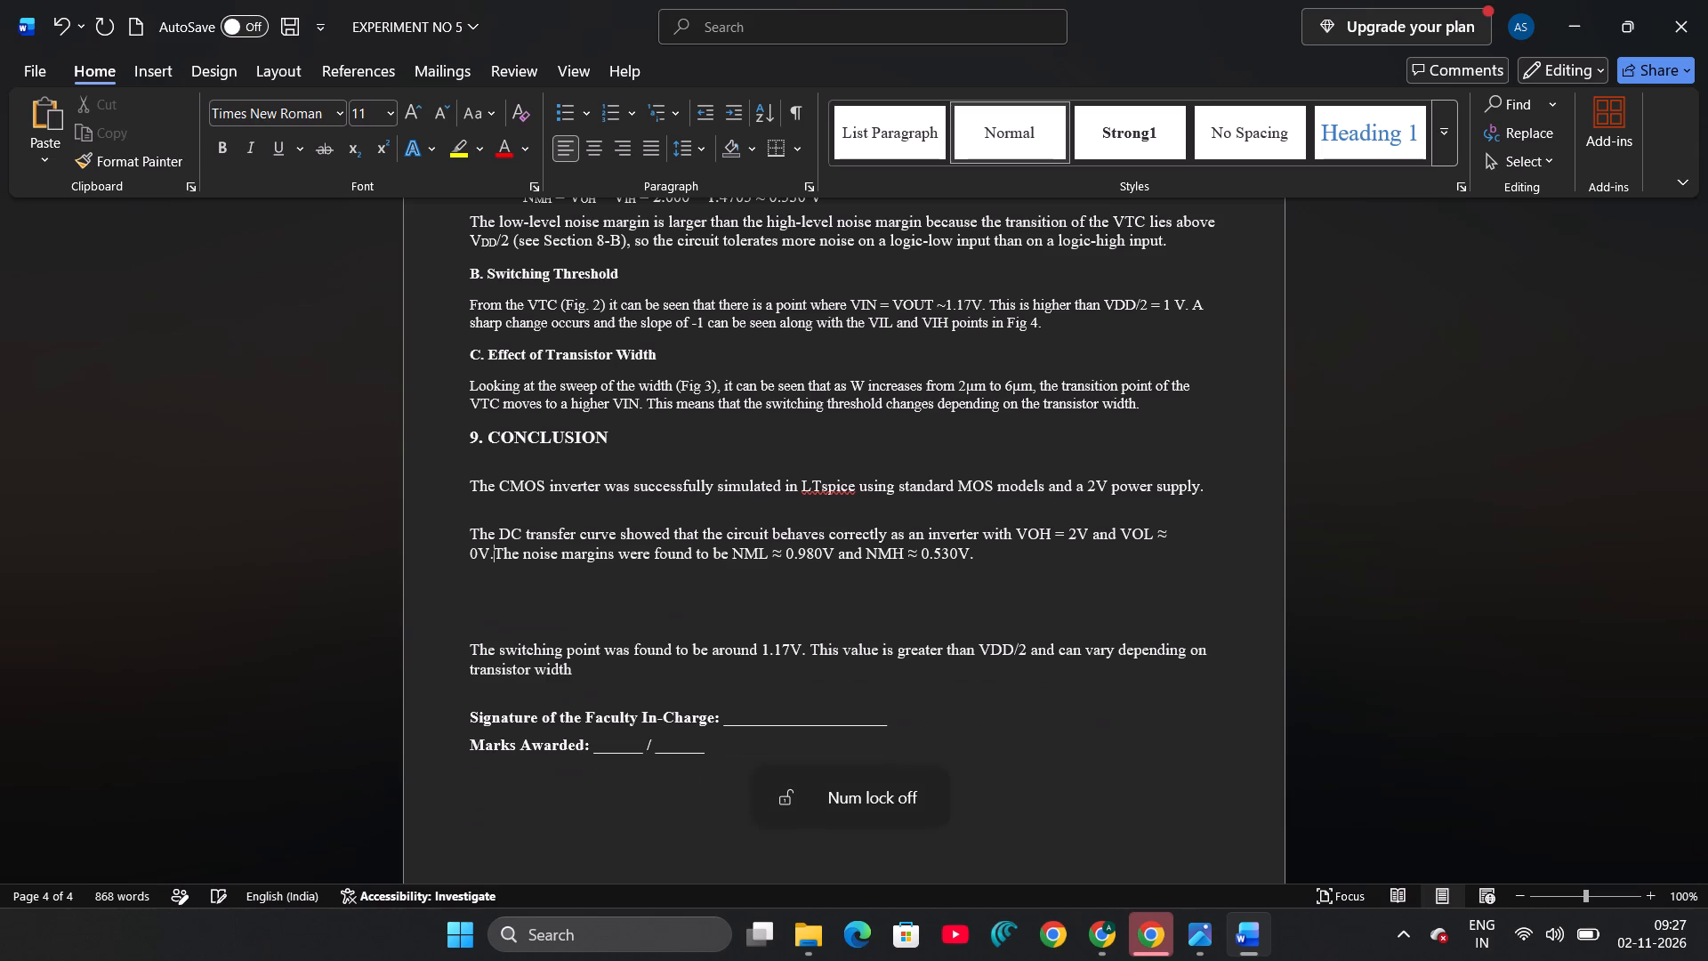
{"action": "key", "text": "Return"}
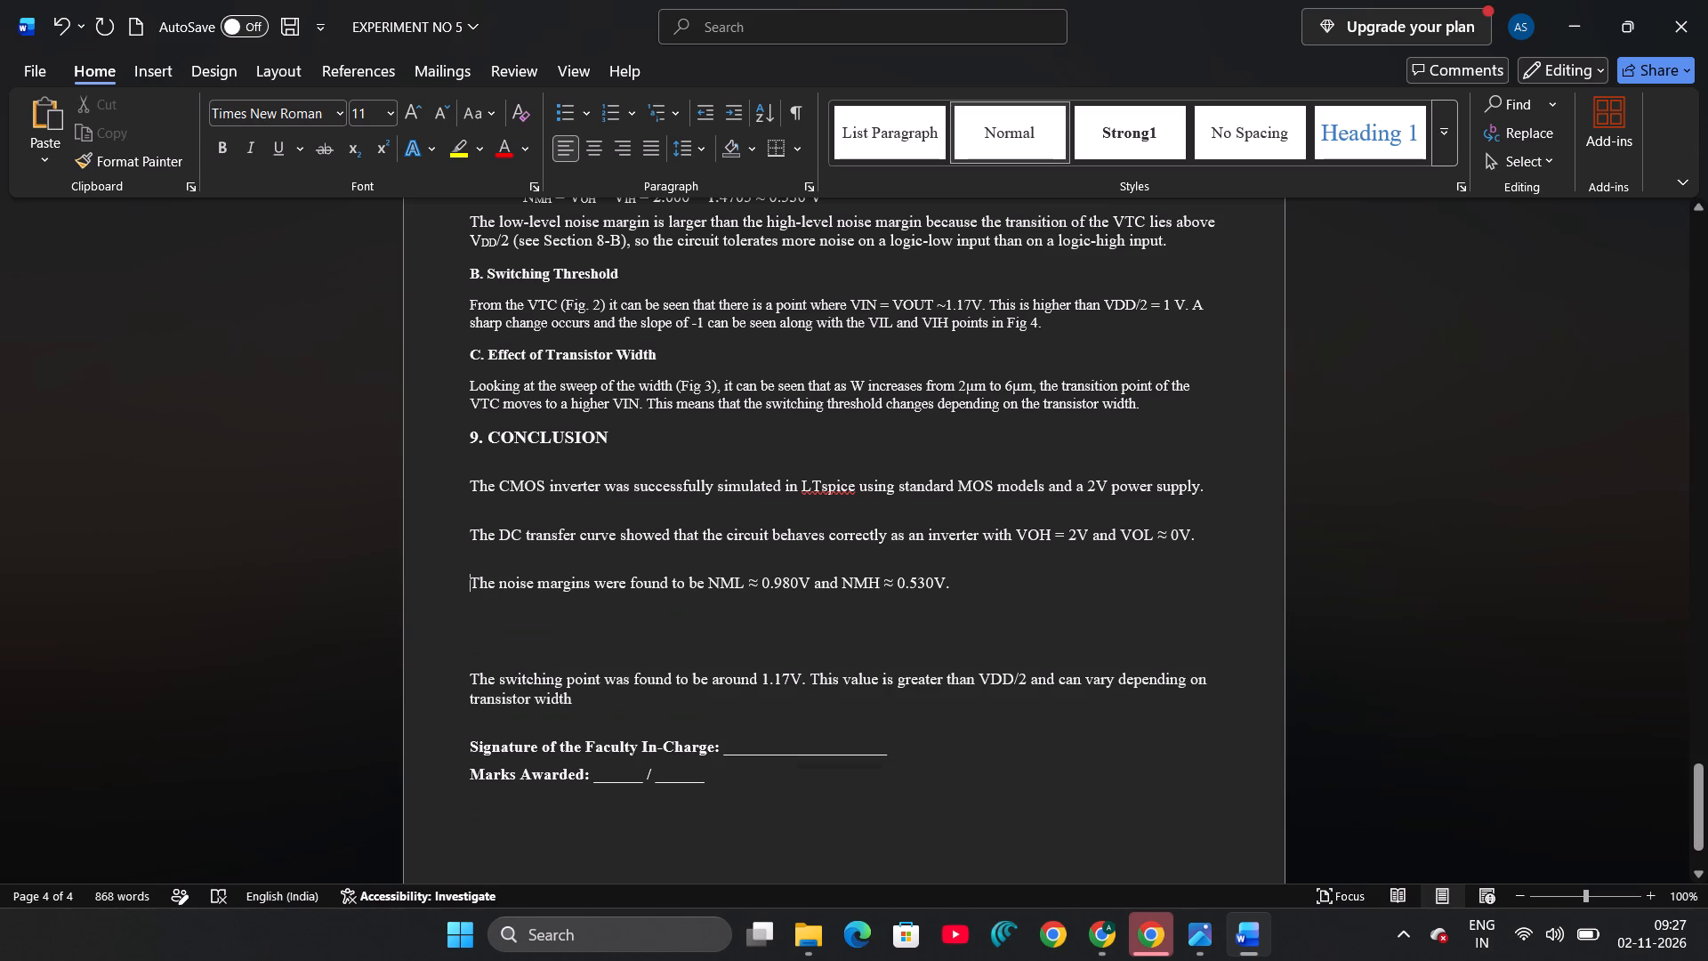
{"action": "double_click", "coordinate": [471, 675]}
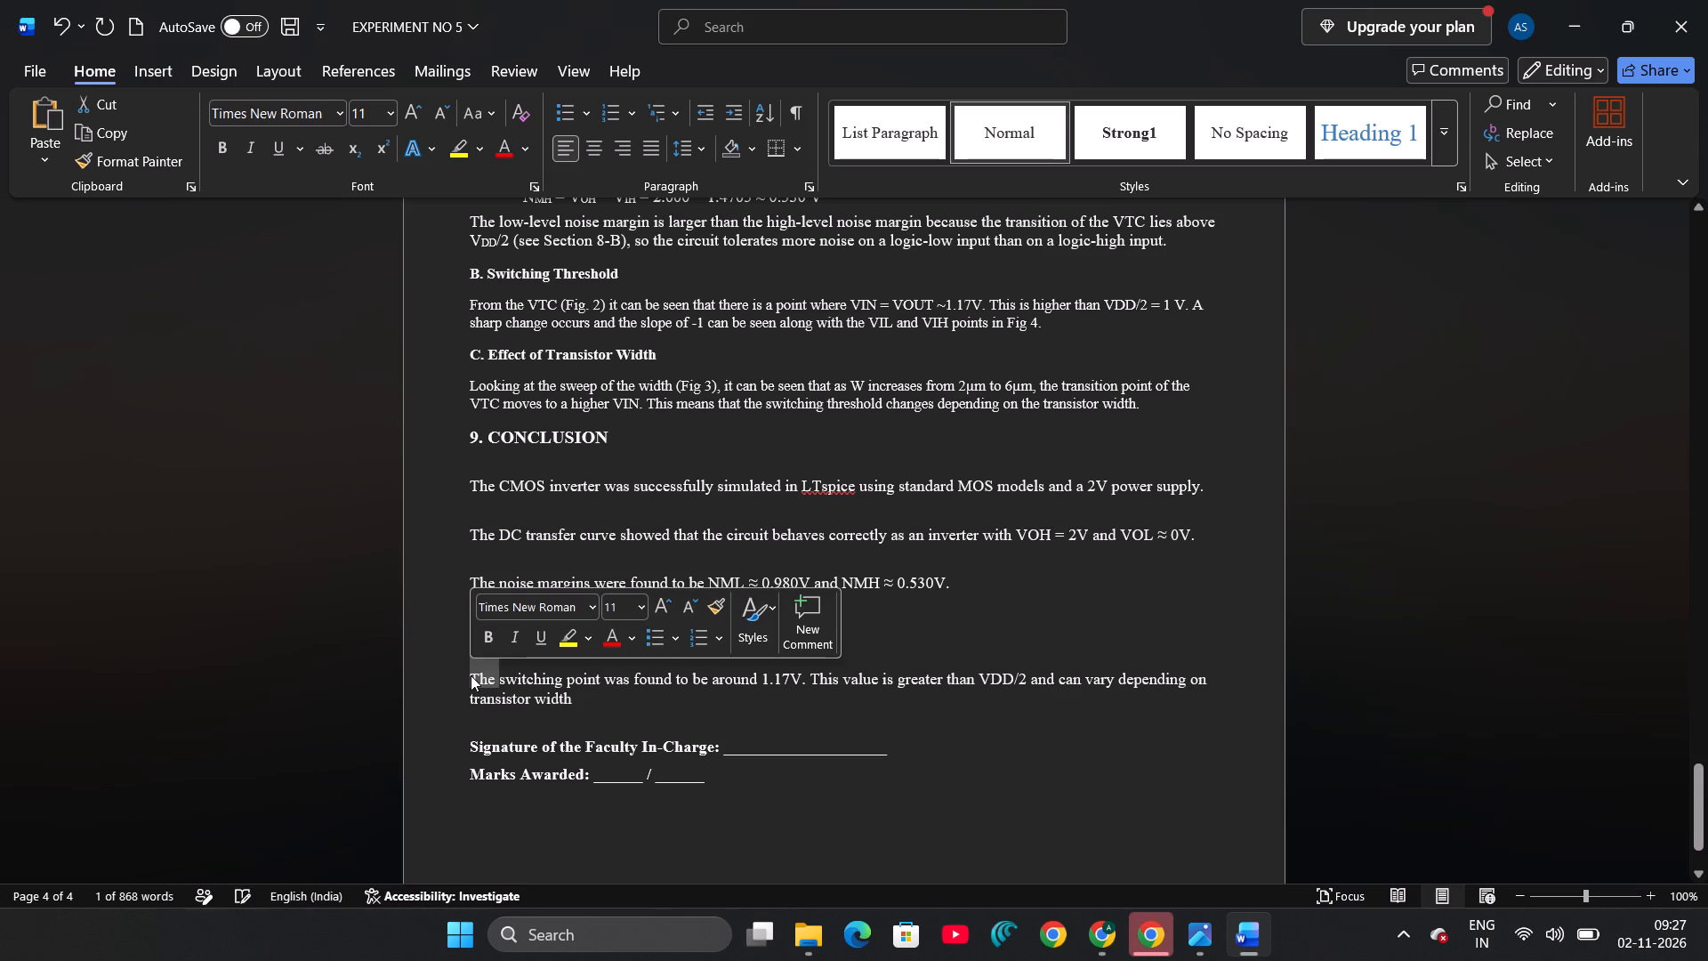
{"action": "left_click", "coordinate": [471, 675]}
{"action": "key", "text": "BackSpace"}
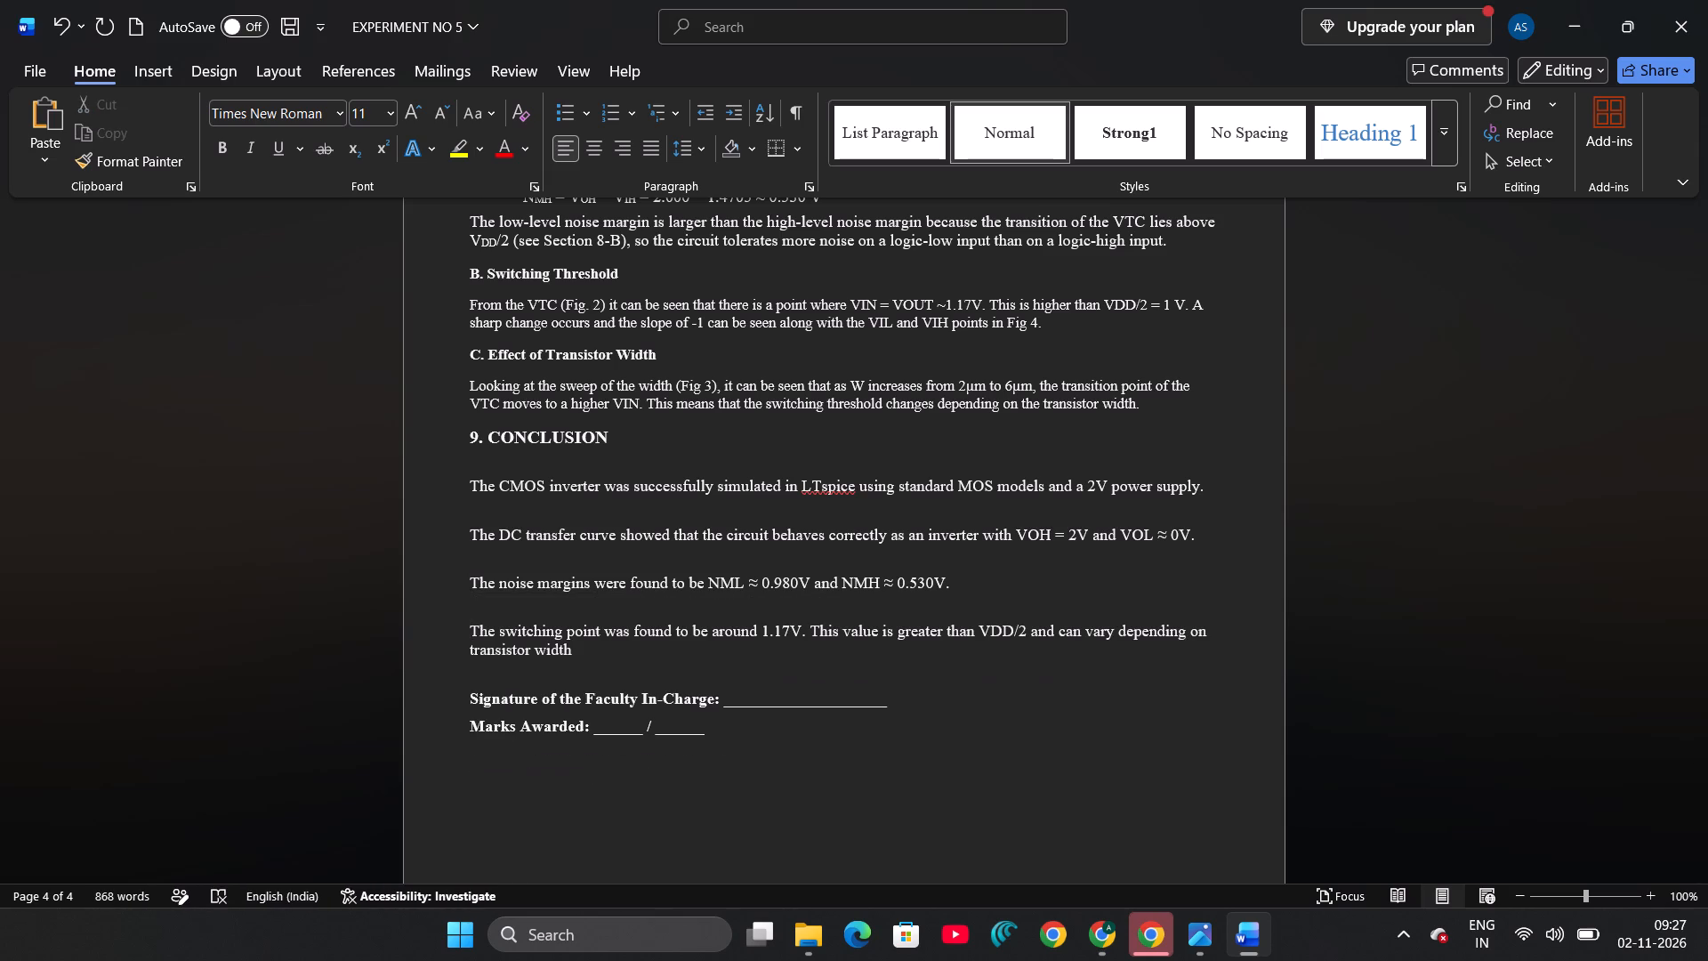
{"action": "key", "text": "BackSpace"}
{"action": "key", "text": "Return"}
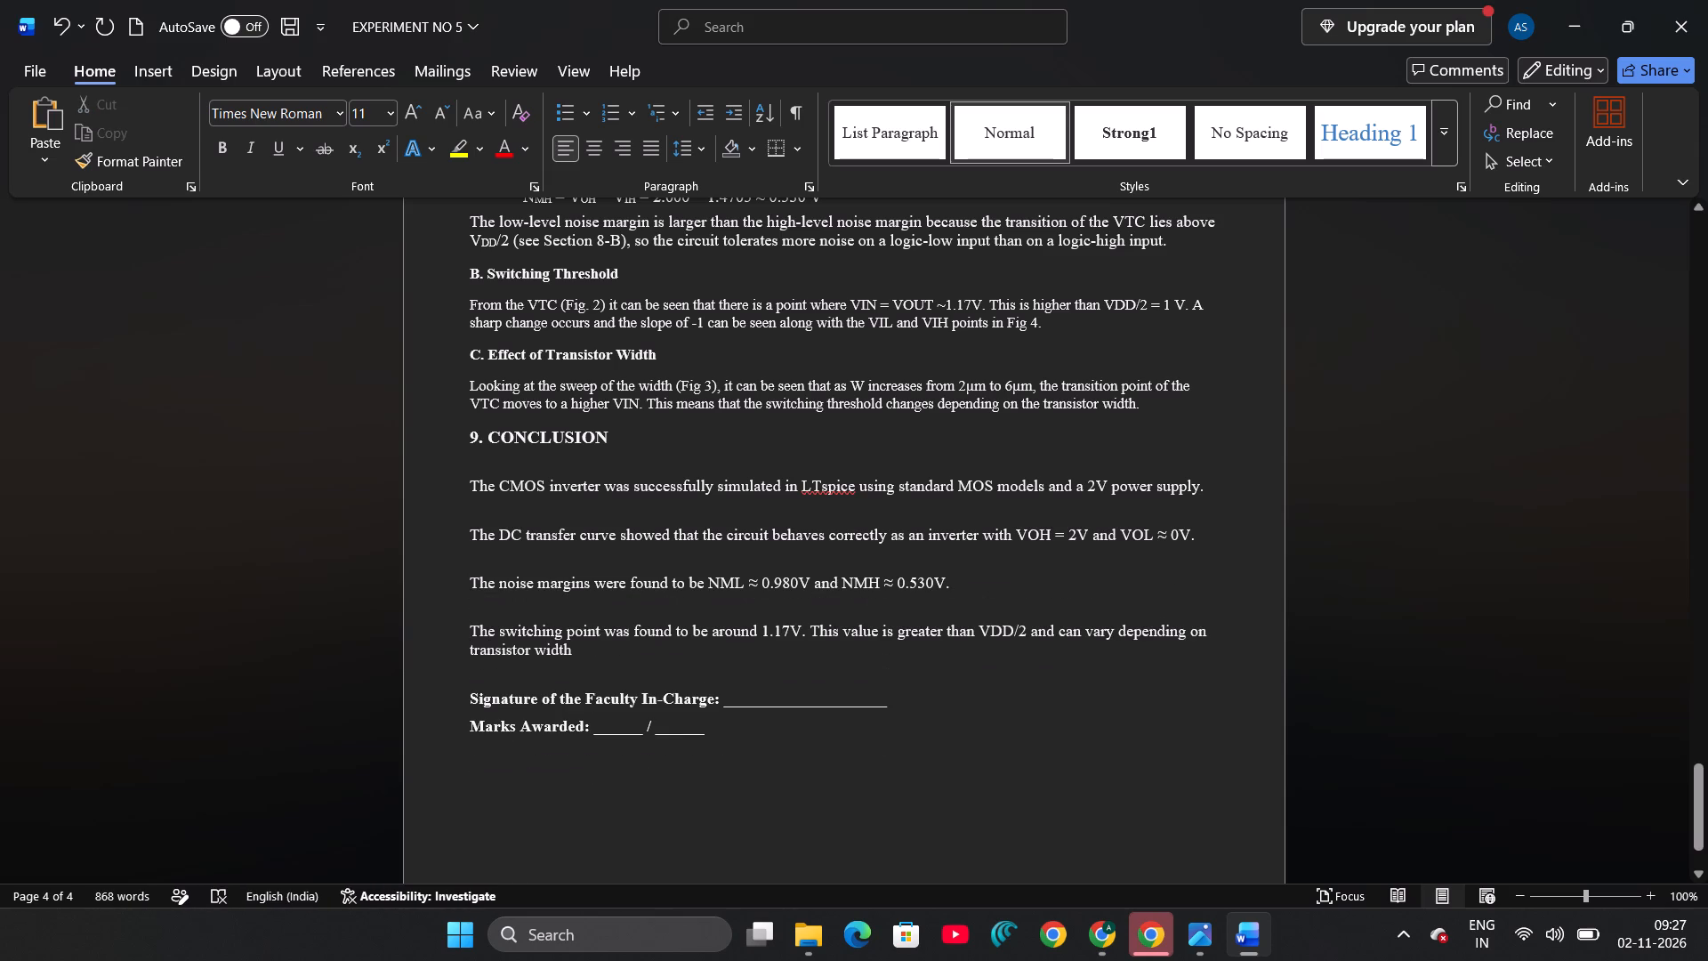
Format the four conclusion points as a bulleted list.
{"action": "left_click_drag", "start_coordinate": [464, 464], "coordinate": [616, 654]}
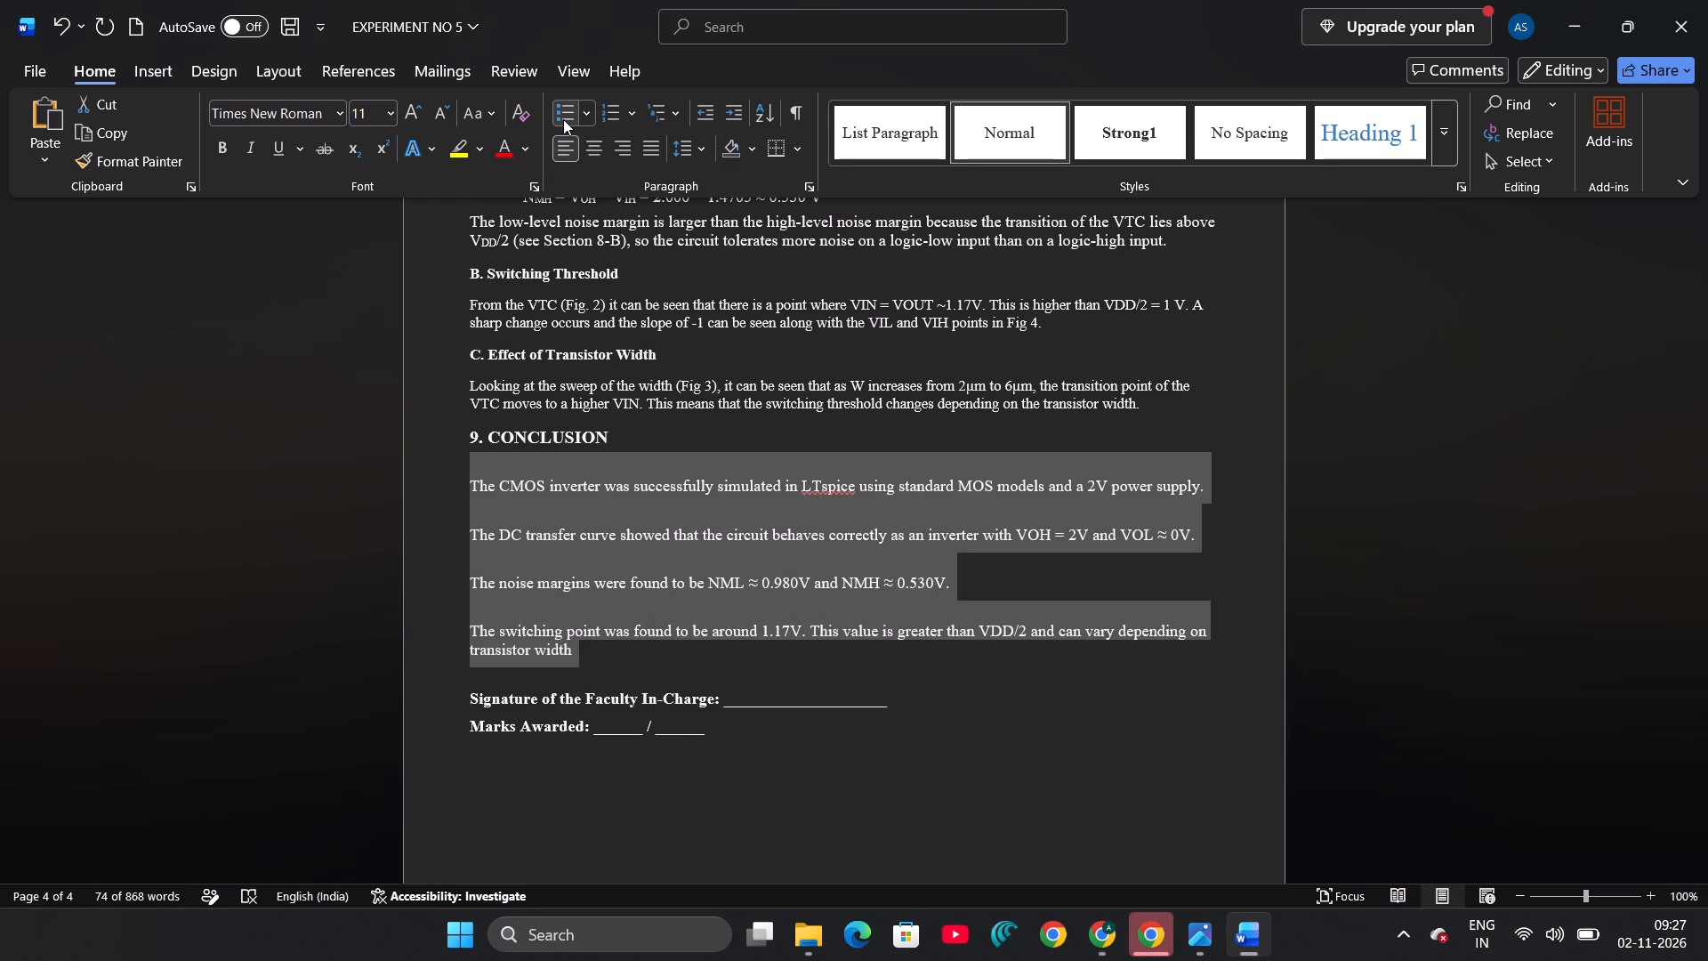
{"action": "left_click", "coordinate": [563, 119]}
{"action": "left_click", "coordinate": [491, 548]}
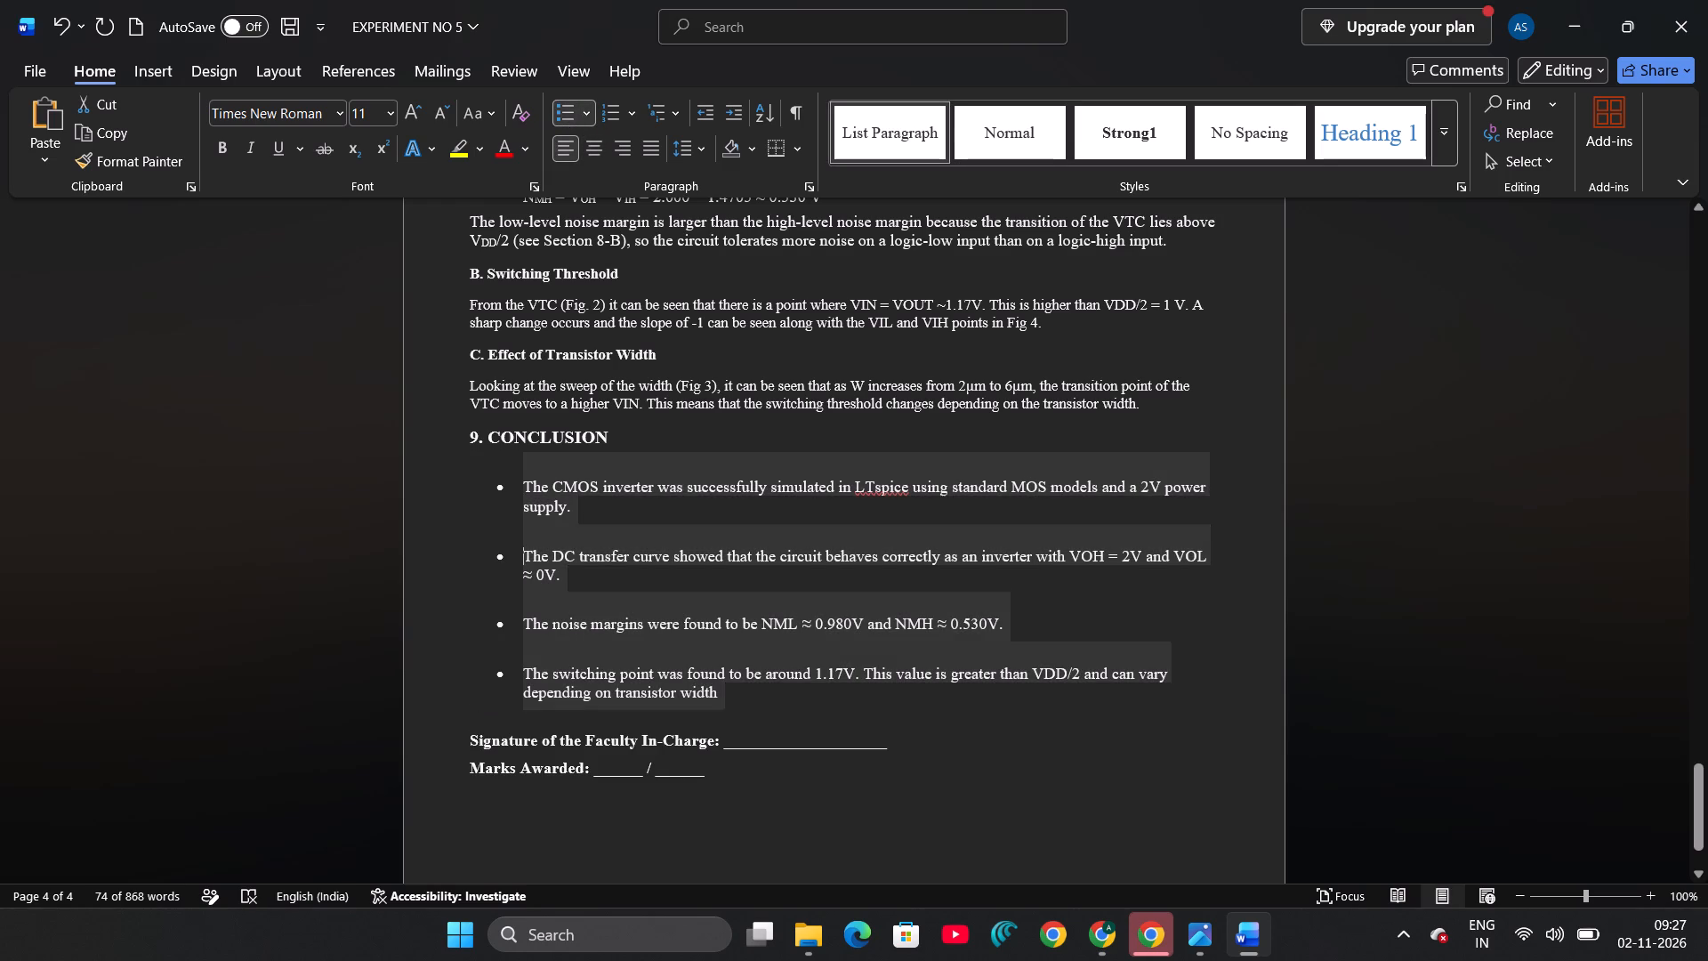
{"action": "left_click", "coordinate": [528, 536]}
{"action": "left_click", "coordinate": [600, 529]}
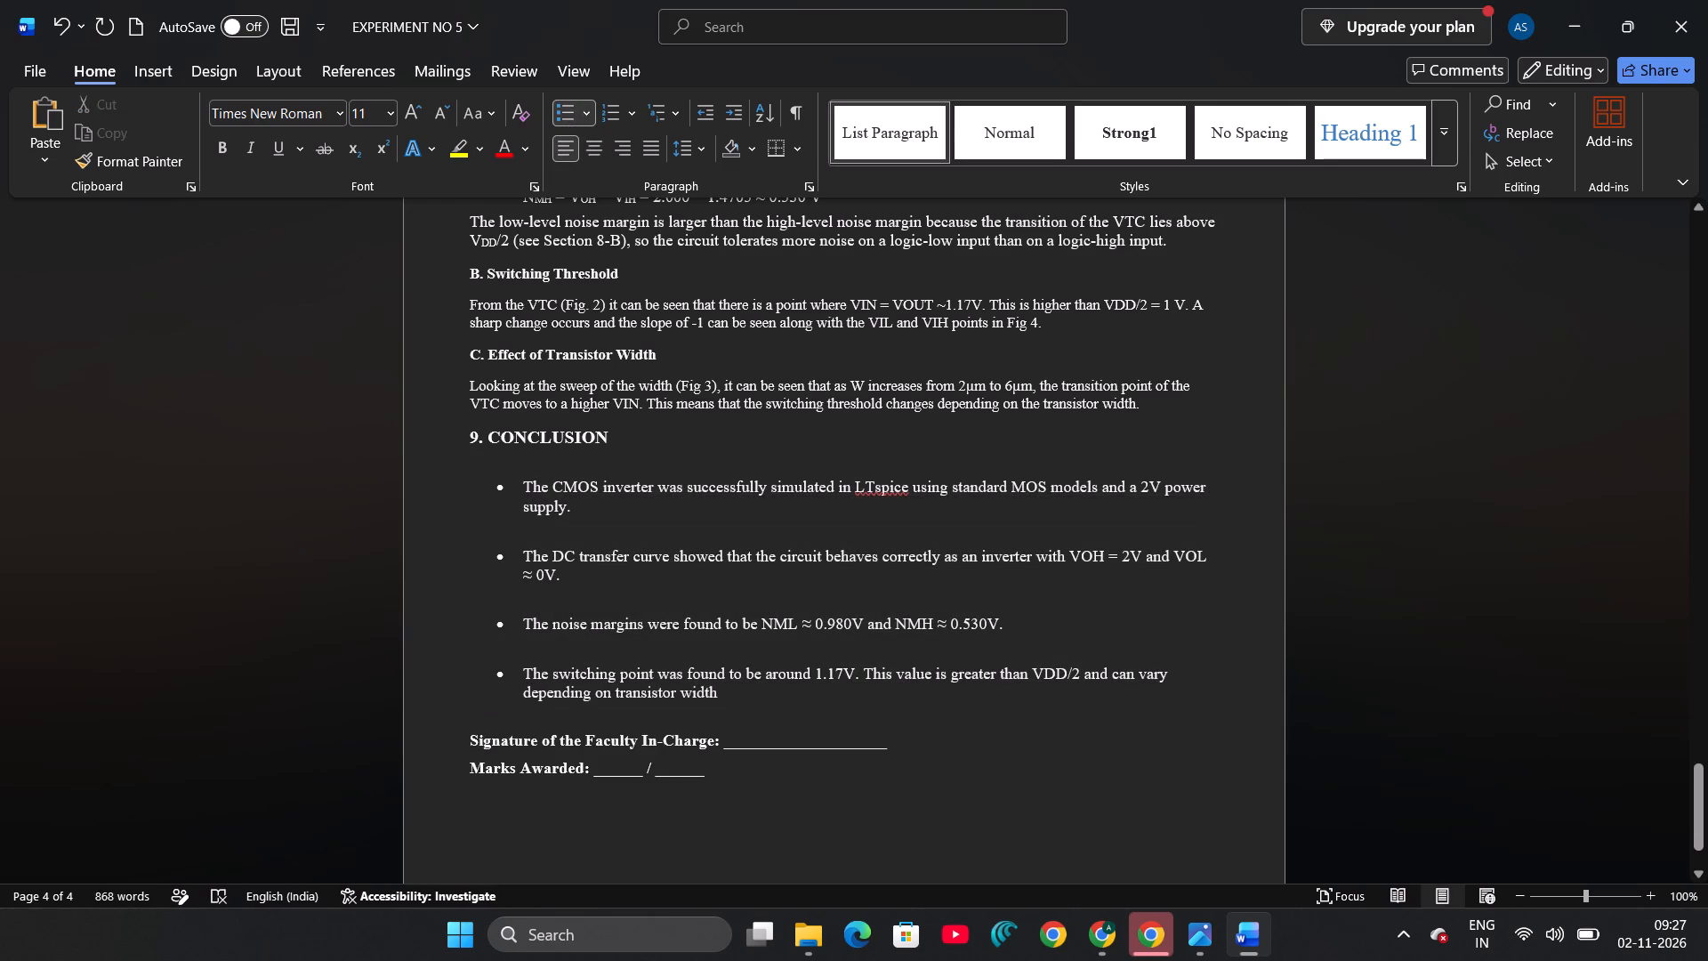
{"action": "left_click", "coordinate": [608, 519]}
{"action": "left_click", "coordinate": [761, 669]}
Replace the approximately-equal signs before 0.980V and 0.530V with equals signs in the noise-margins conclusion point.
{"action": "scroll", "coordinate": [1021, 580], "scroll_direction": "up", "scroll_amount": 4}
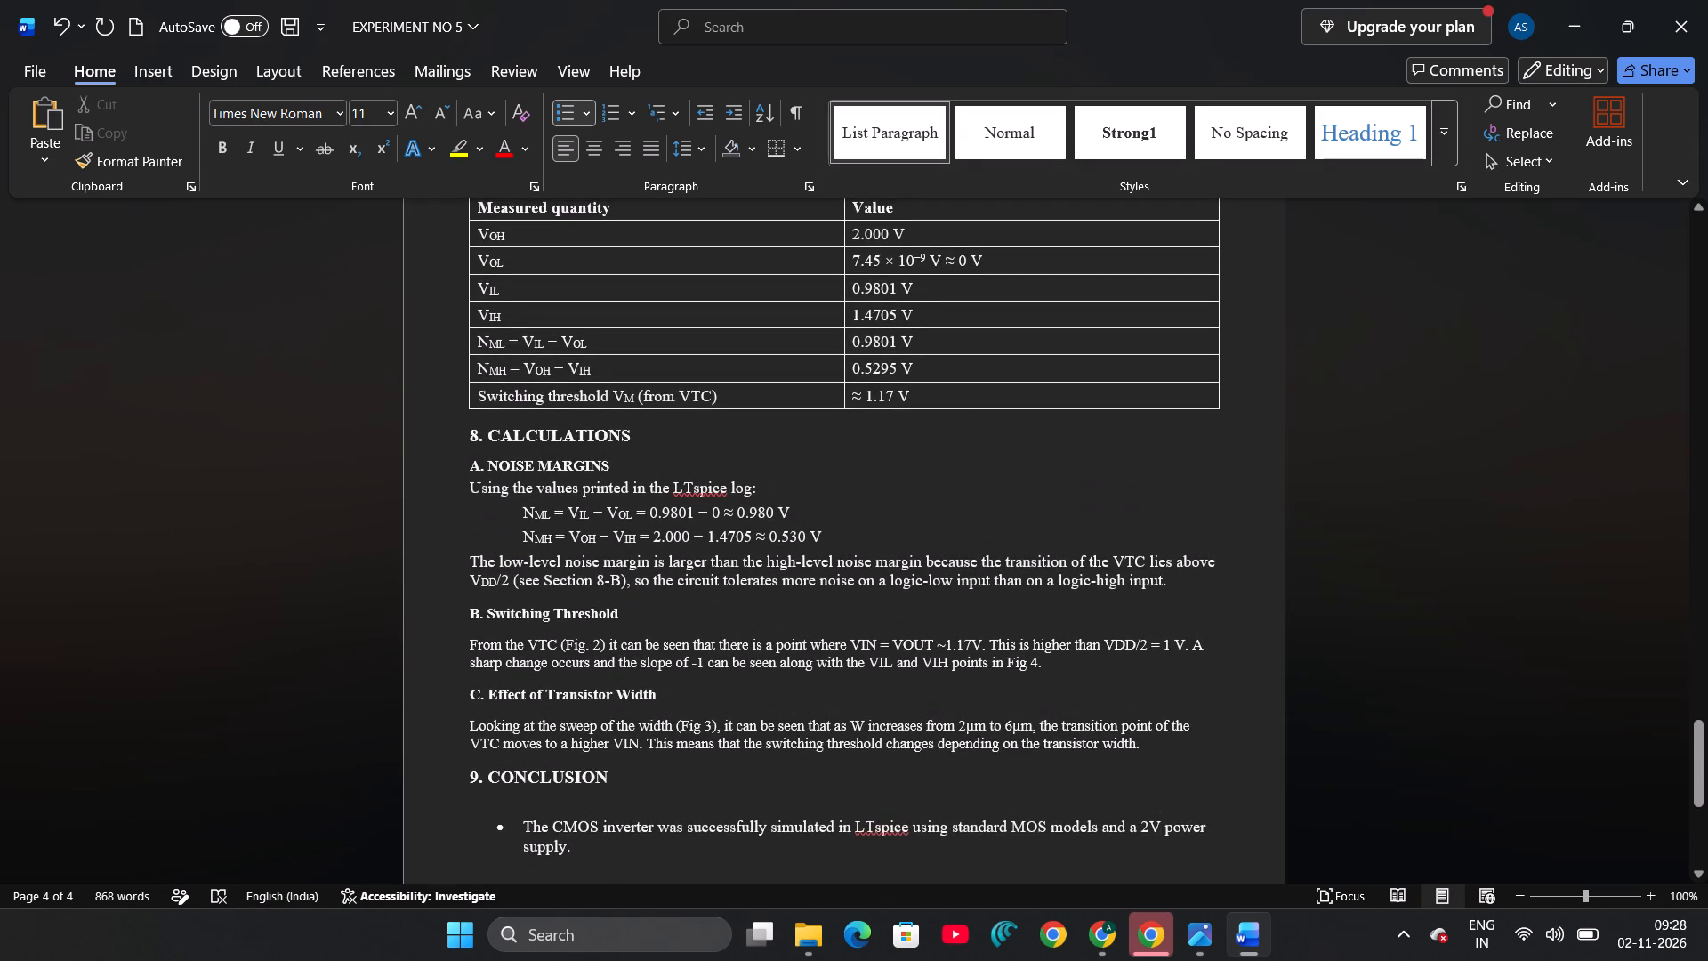
{"action": "scroll", "coordinate": [1021, 580], "scroll_direction": "down", "scroll_amount": 1}
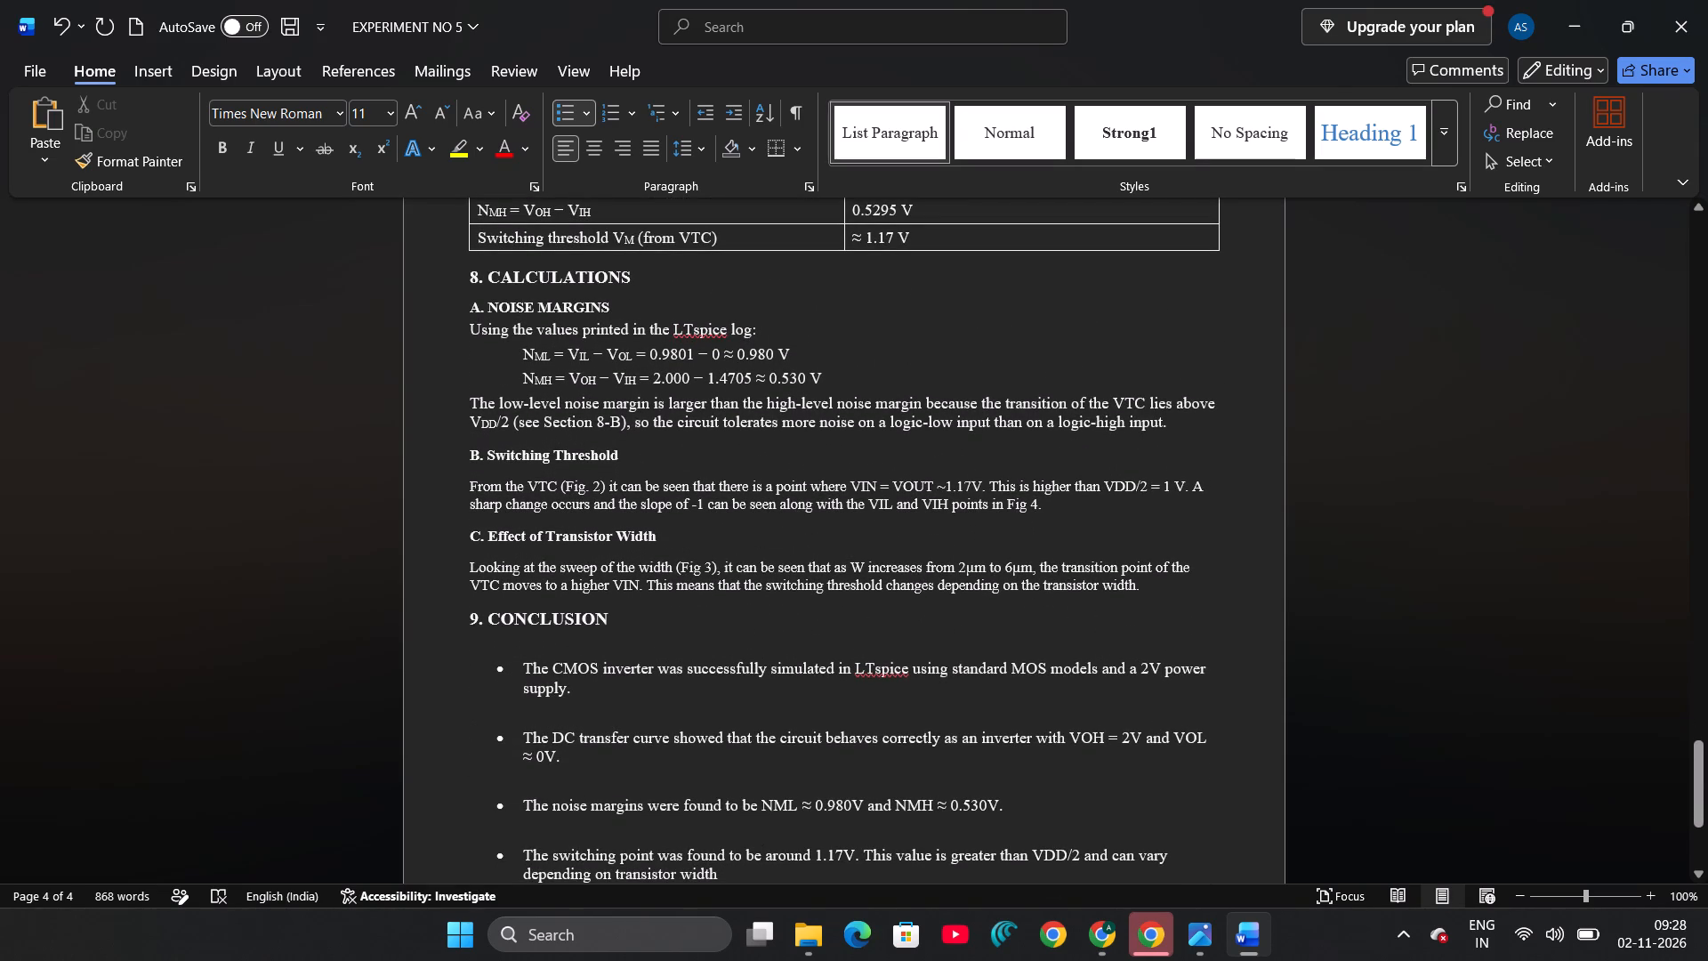
{"action": "left_click", "coordinate": [808, 807]}
{"action": "key", "text": "BackSpace"}
{"action": "key", "text": "equal"}
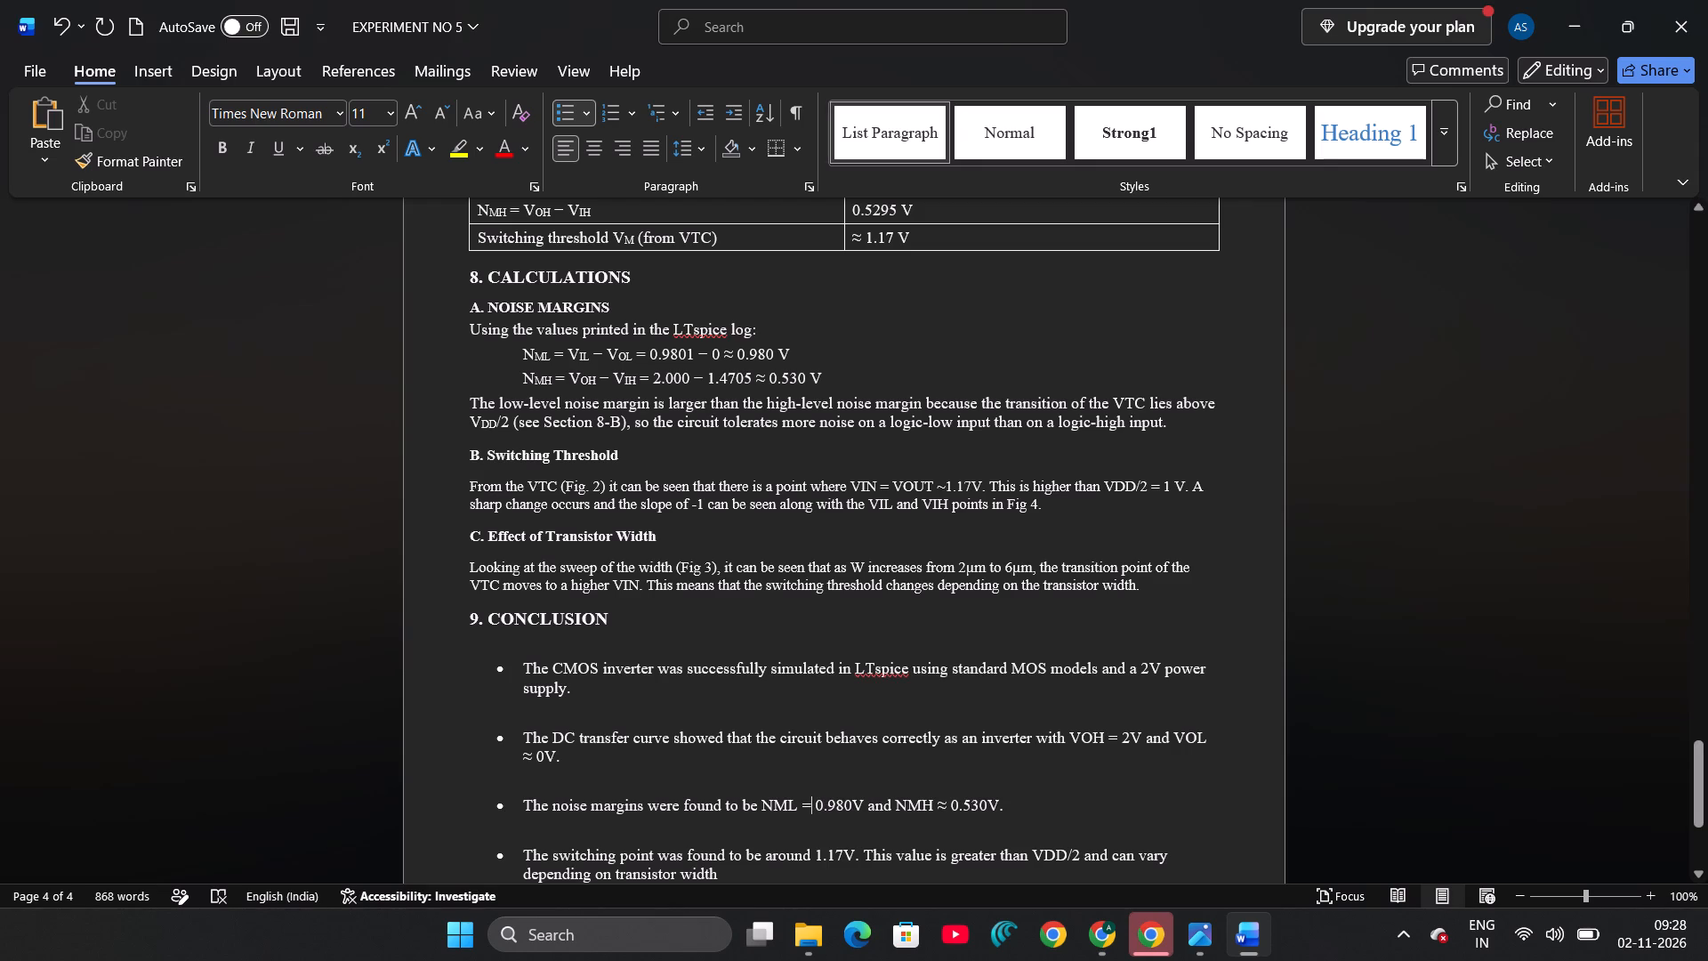
{"action": "left_click", "coordinate": [949, 808]}
{"action": "key", "text": "BackSpace"}
{"action": "key", "text": "BackSpace"}
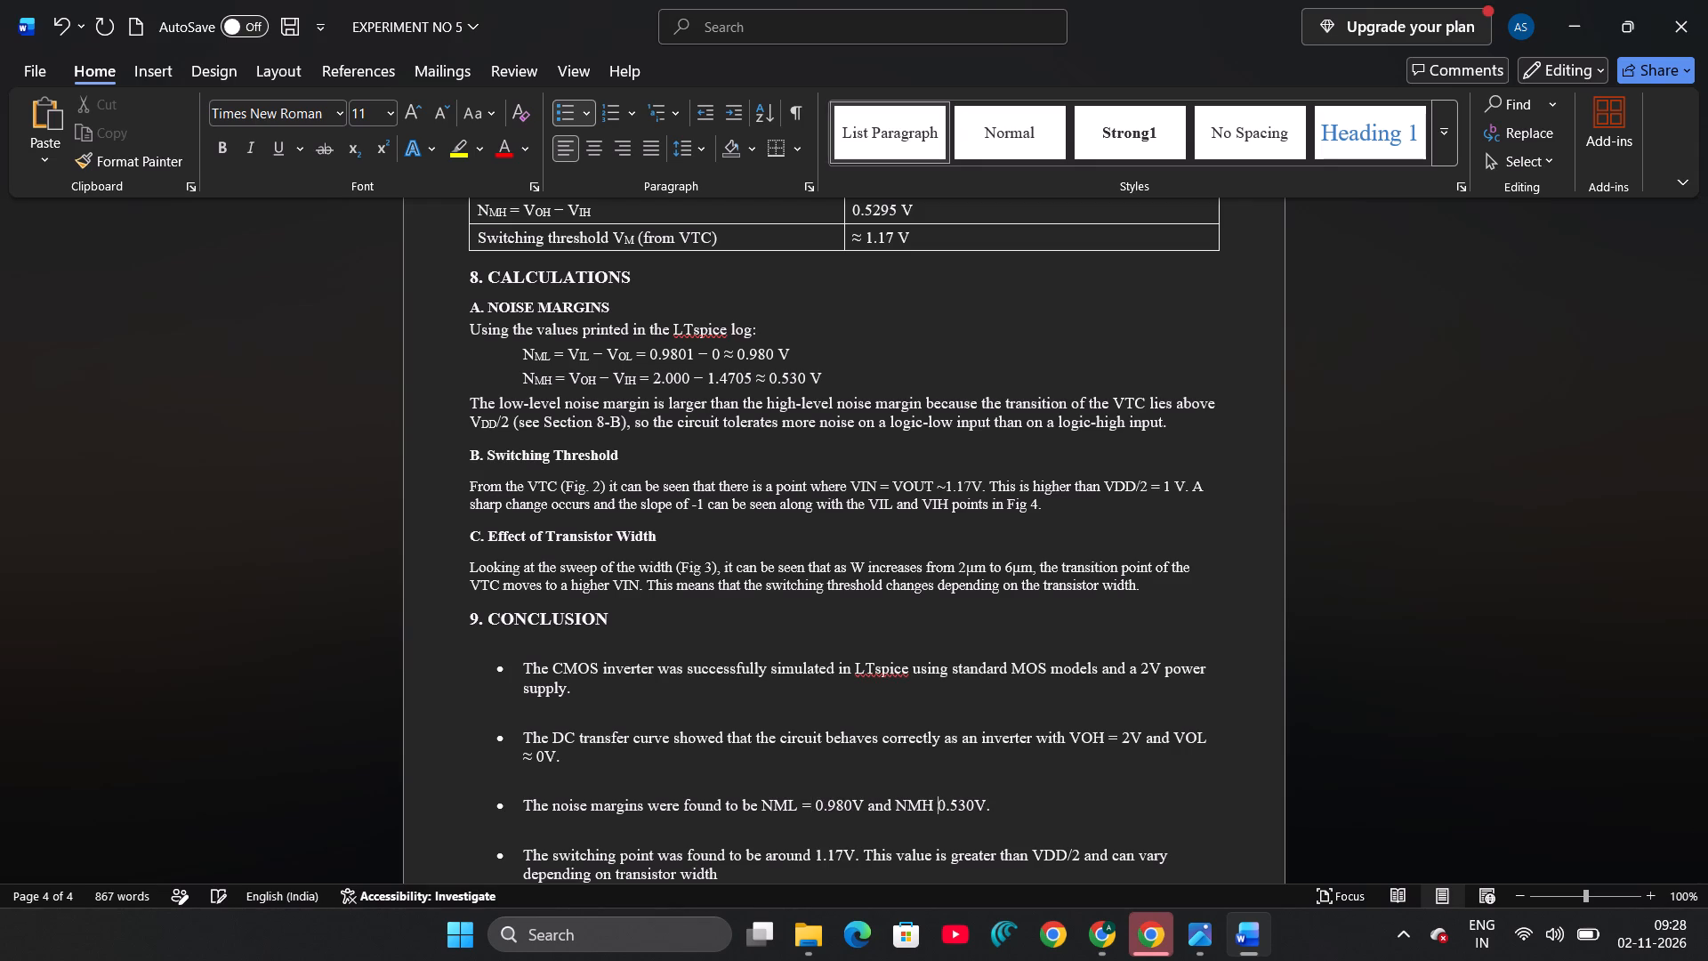
{"action": "key", "text": "equal"}
{"action": "key", "text": "space"}
End the last conclusion point with a full stop and add an unbulleted blank line below it.
{"action": "scroll", "coordinate": [949, 808], "scroll_direction": "down", "scroll_amount": 1}
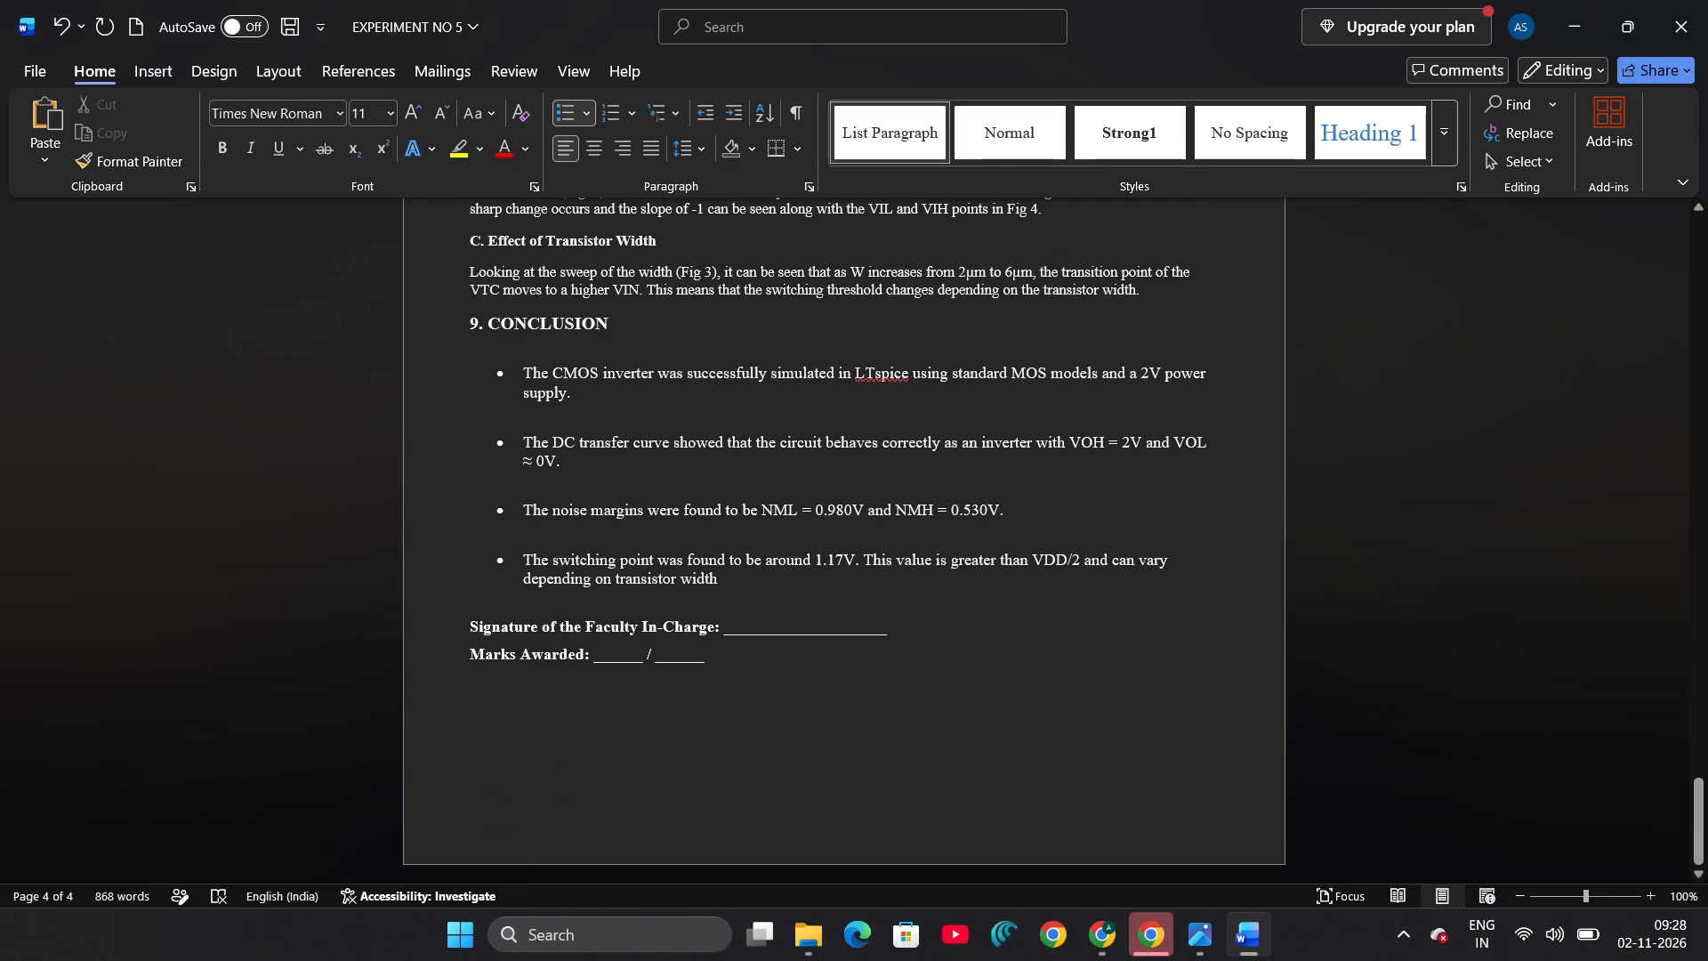
{"action": "left_click", "coordinate": [742, 593]}
{"action": "key", "text": "period"}
{"action": "key", "text": "Return"}
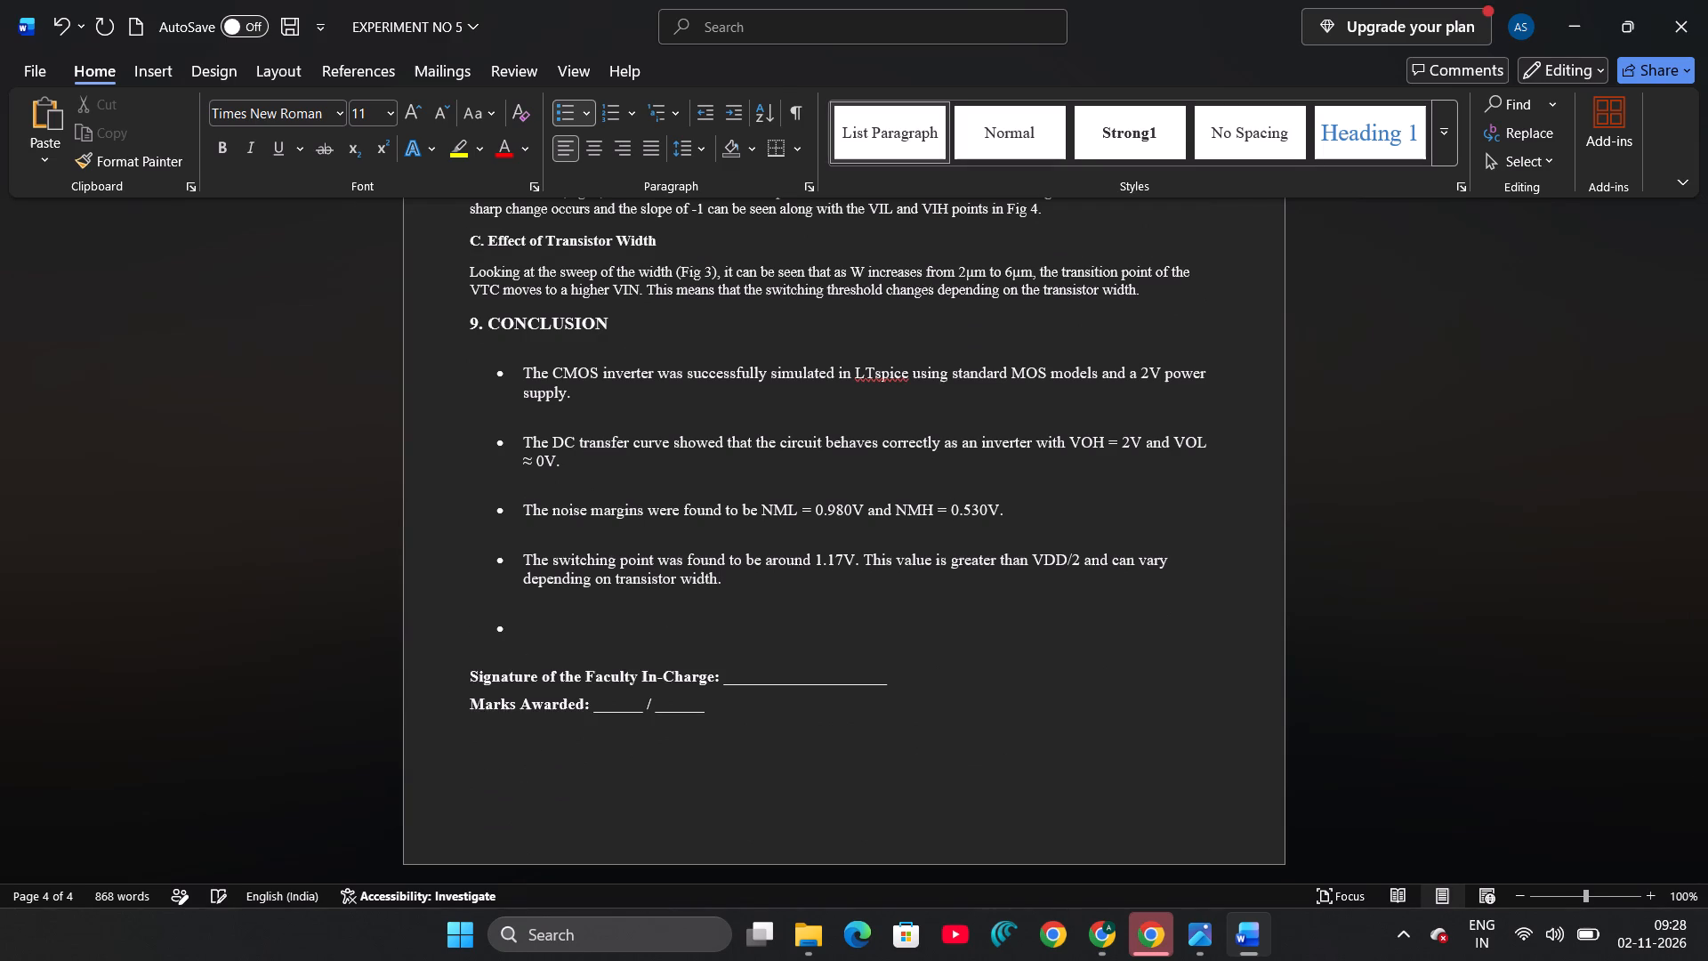
{"action": "key", "text": "BackSpace"}
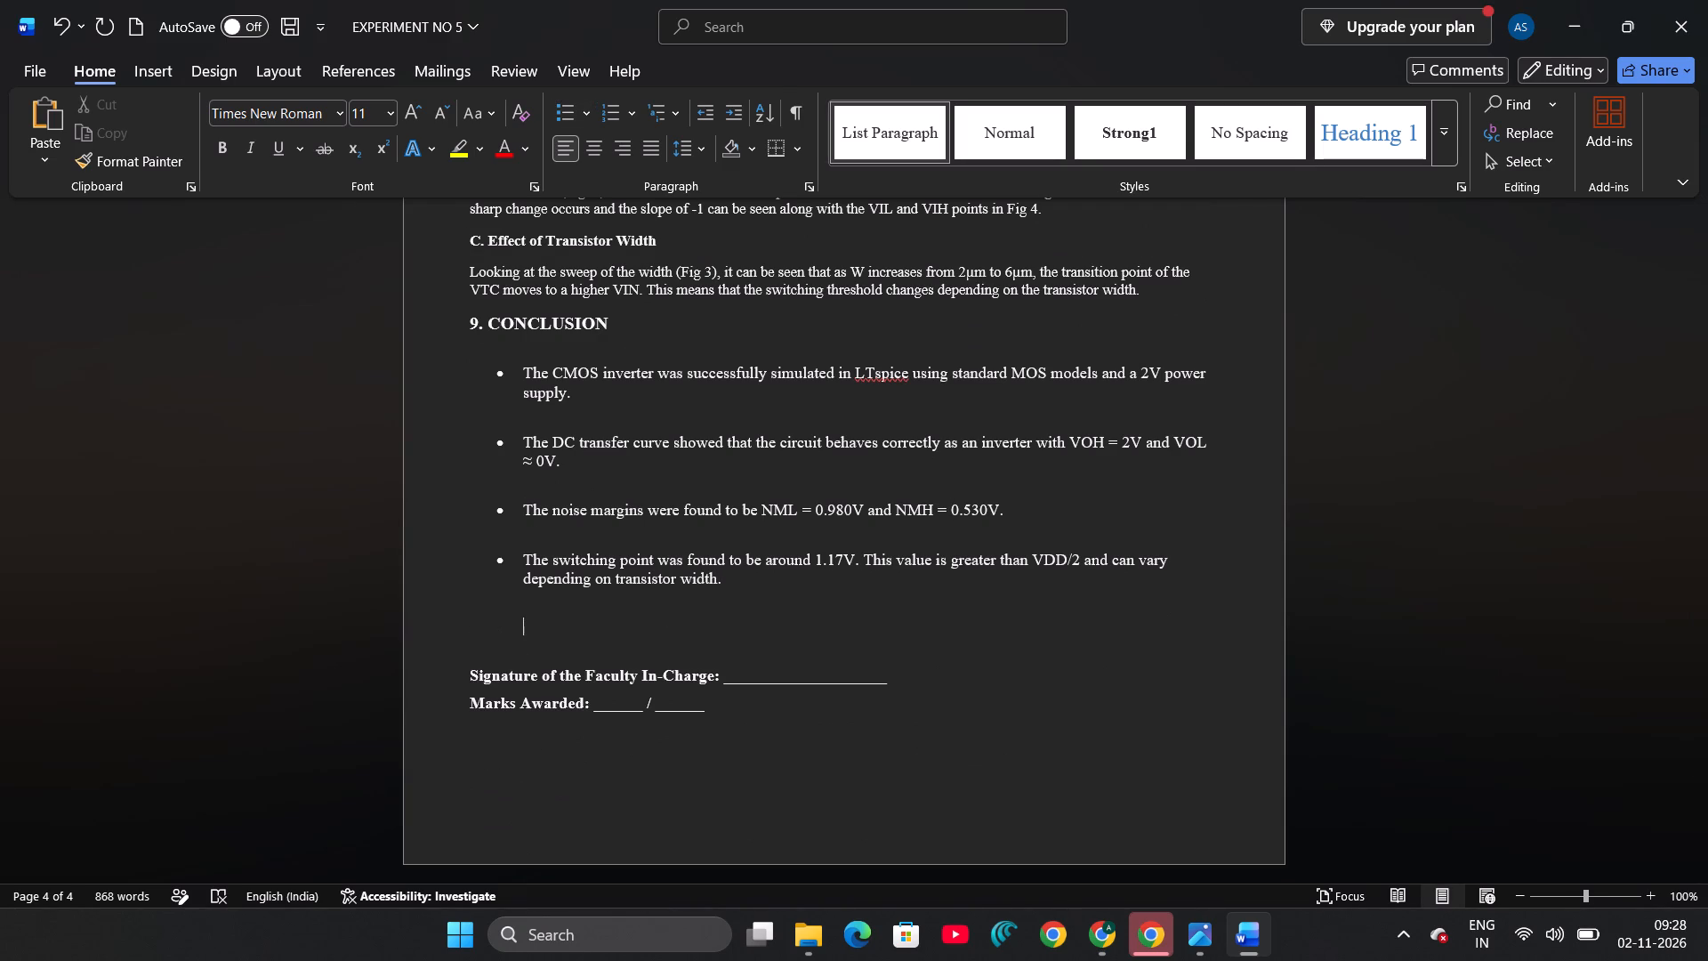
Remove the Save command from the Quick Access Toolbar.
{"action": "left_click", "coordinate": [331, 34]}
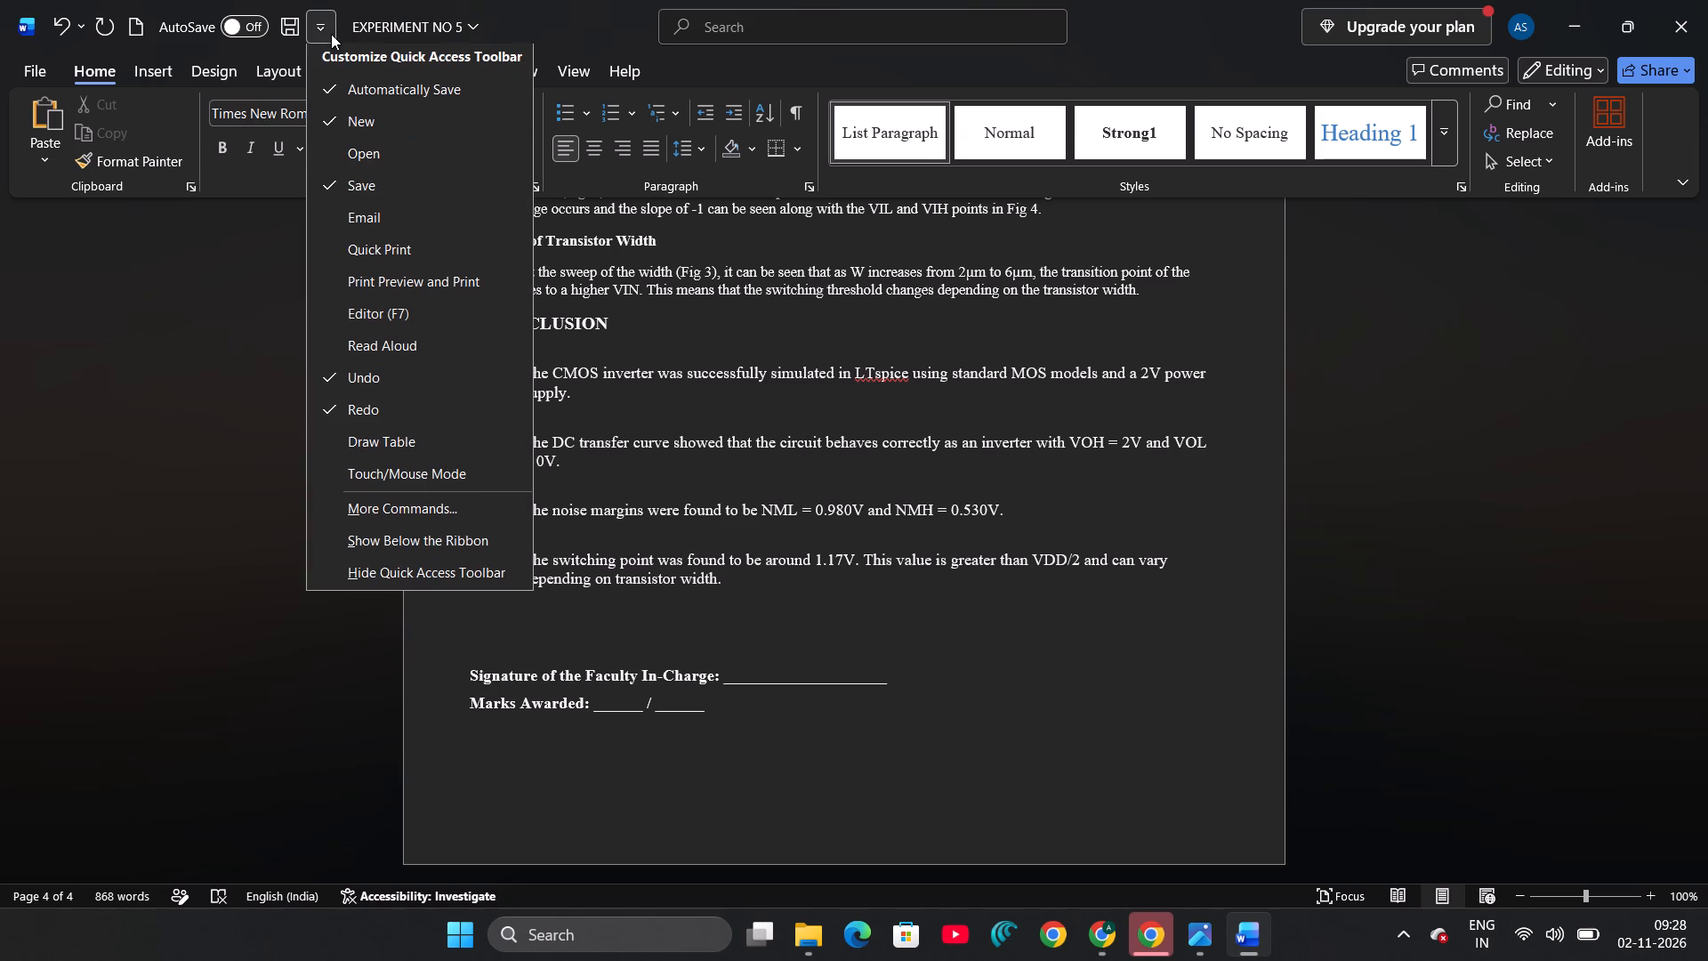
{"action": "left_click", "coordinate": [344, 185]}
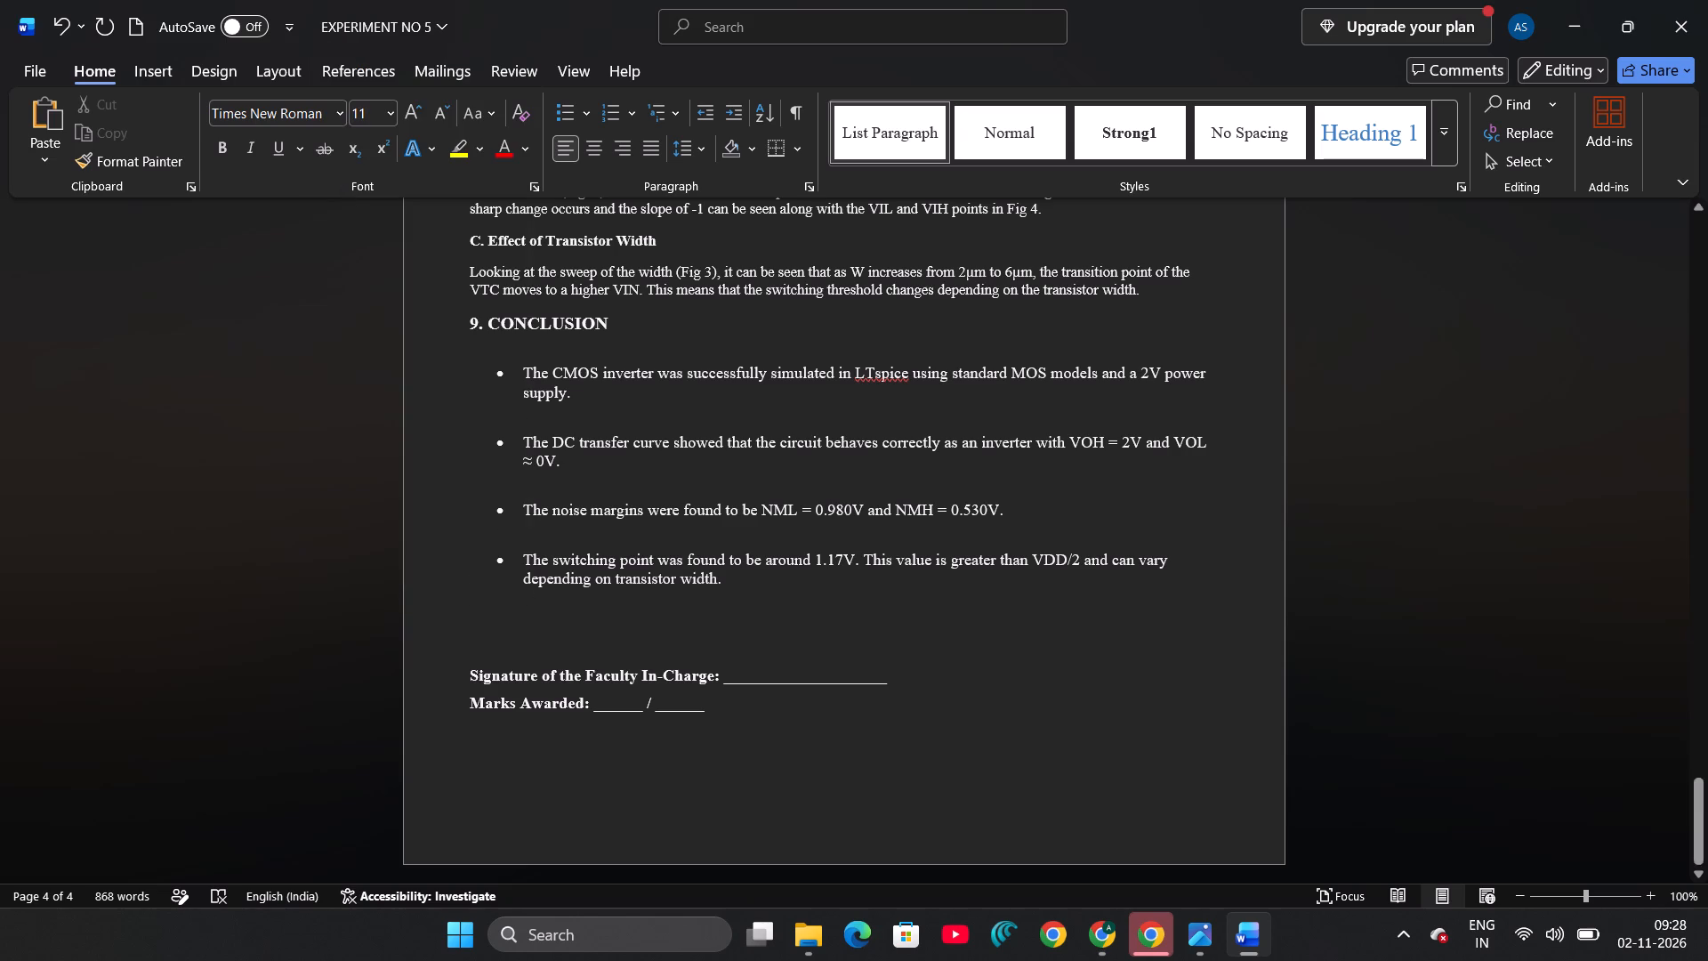
Look back through the report from the conclusion past the tables and plots to the title on the first page.
{"action": "scroll", "coordinate": [348, 460], "scroll_direction": "up", "scroll_amount": 3}
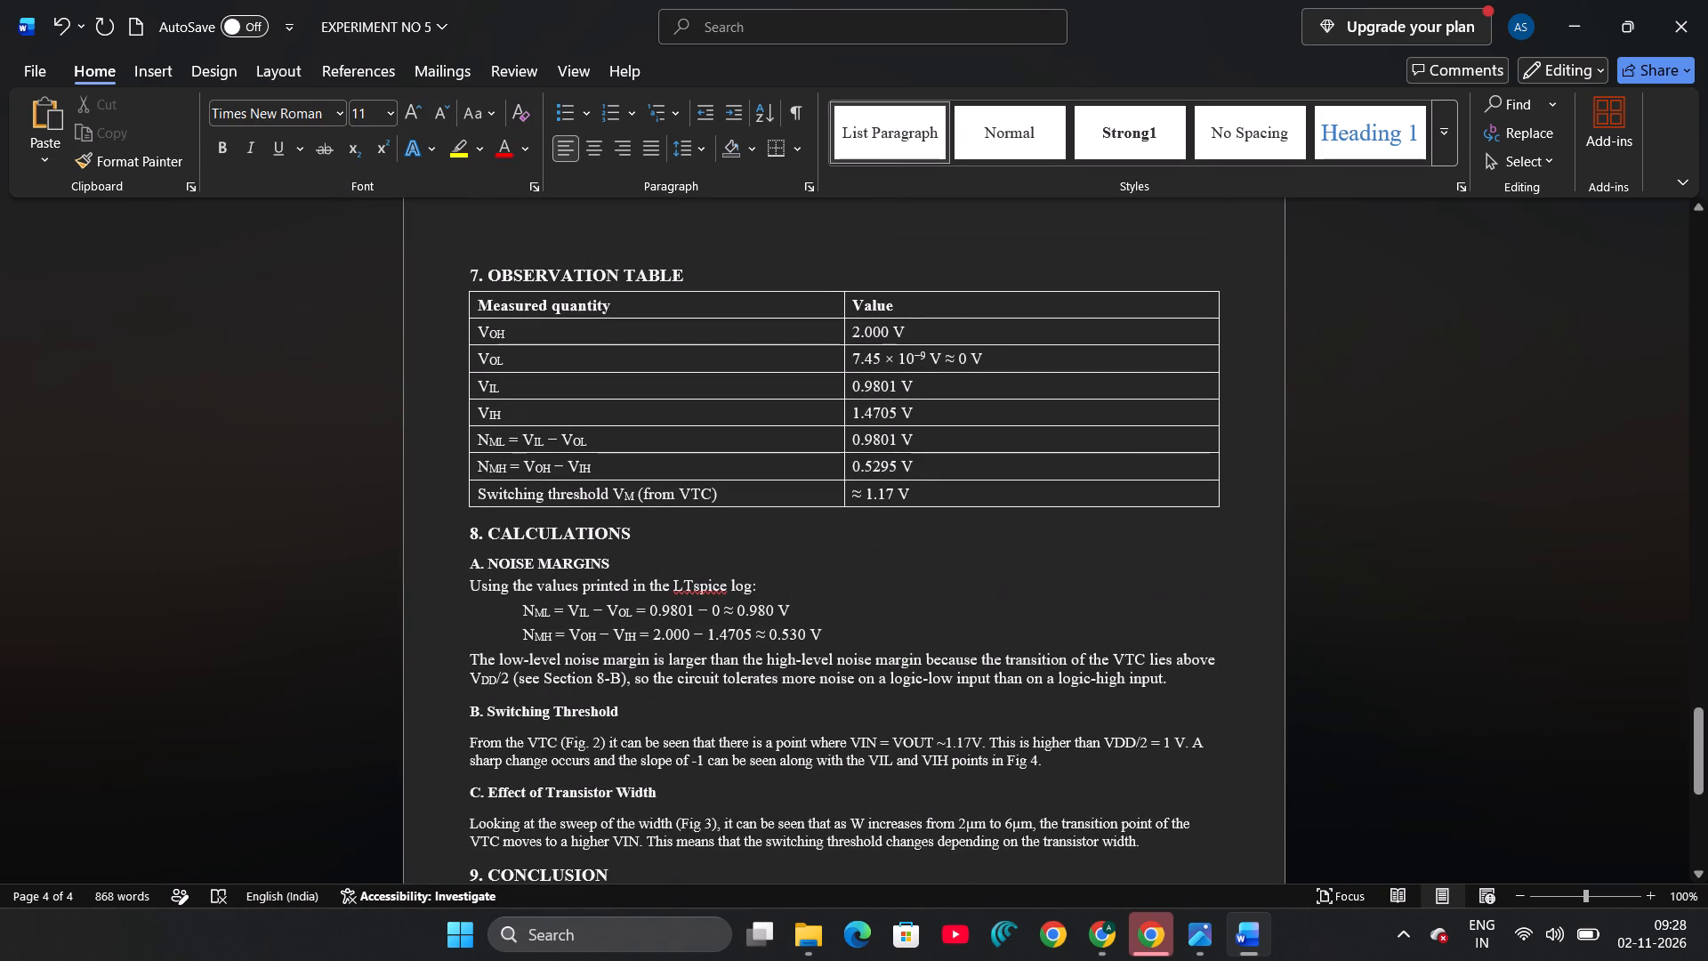
{"action": "scroll", "coordinate": [348, 460], "scroll_direction": "up", "scroll_amount": 1}
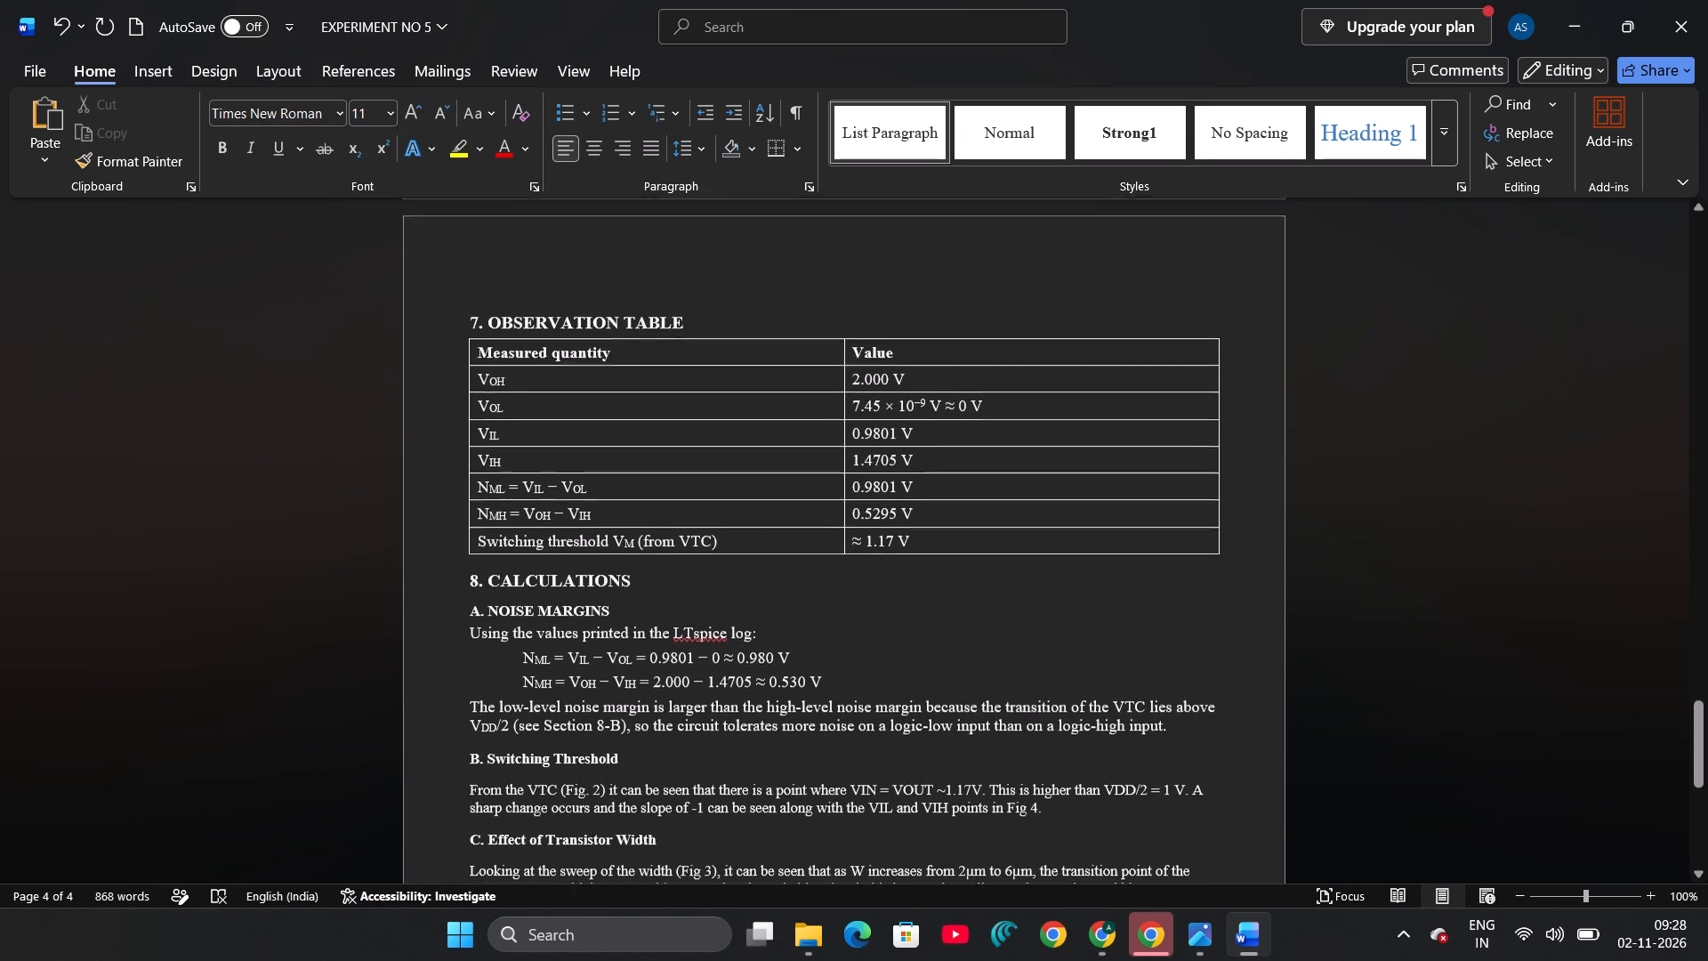
{"action": "scroll", "coordinate": [348, 460], "scroll_direction": "up", "scroll_amount": 6}
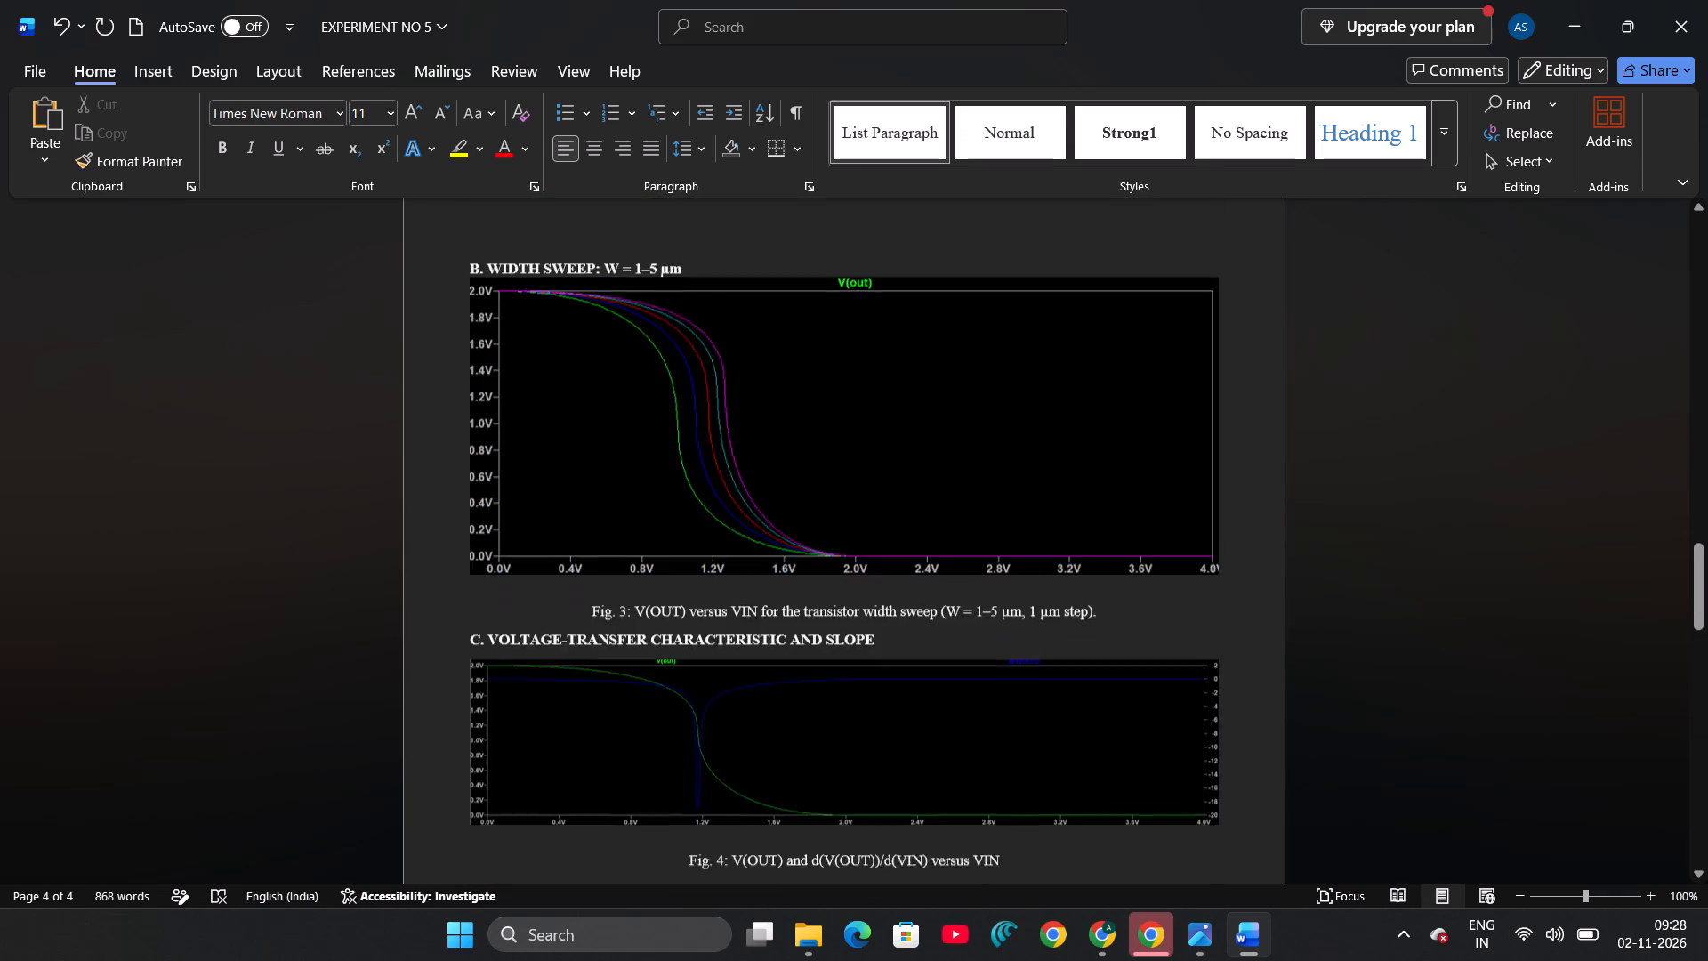
{"action": "scroll", "coordinate": [348, 460], "scroll_direction": "up", "scroll_amount": 11}
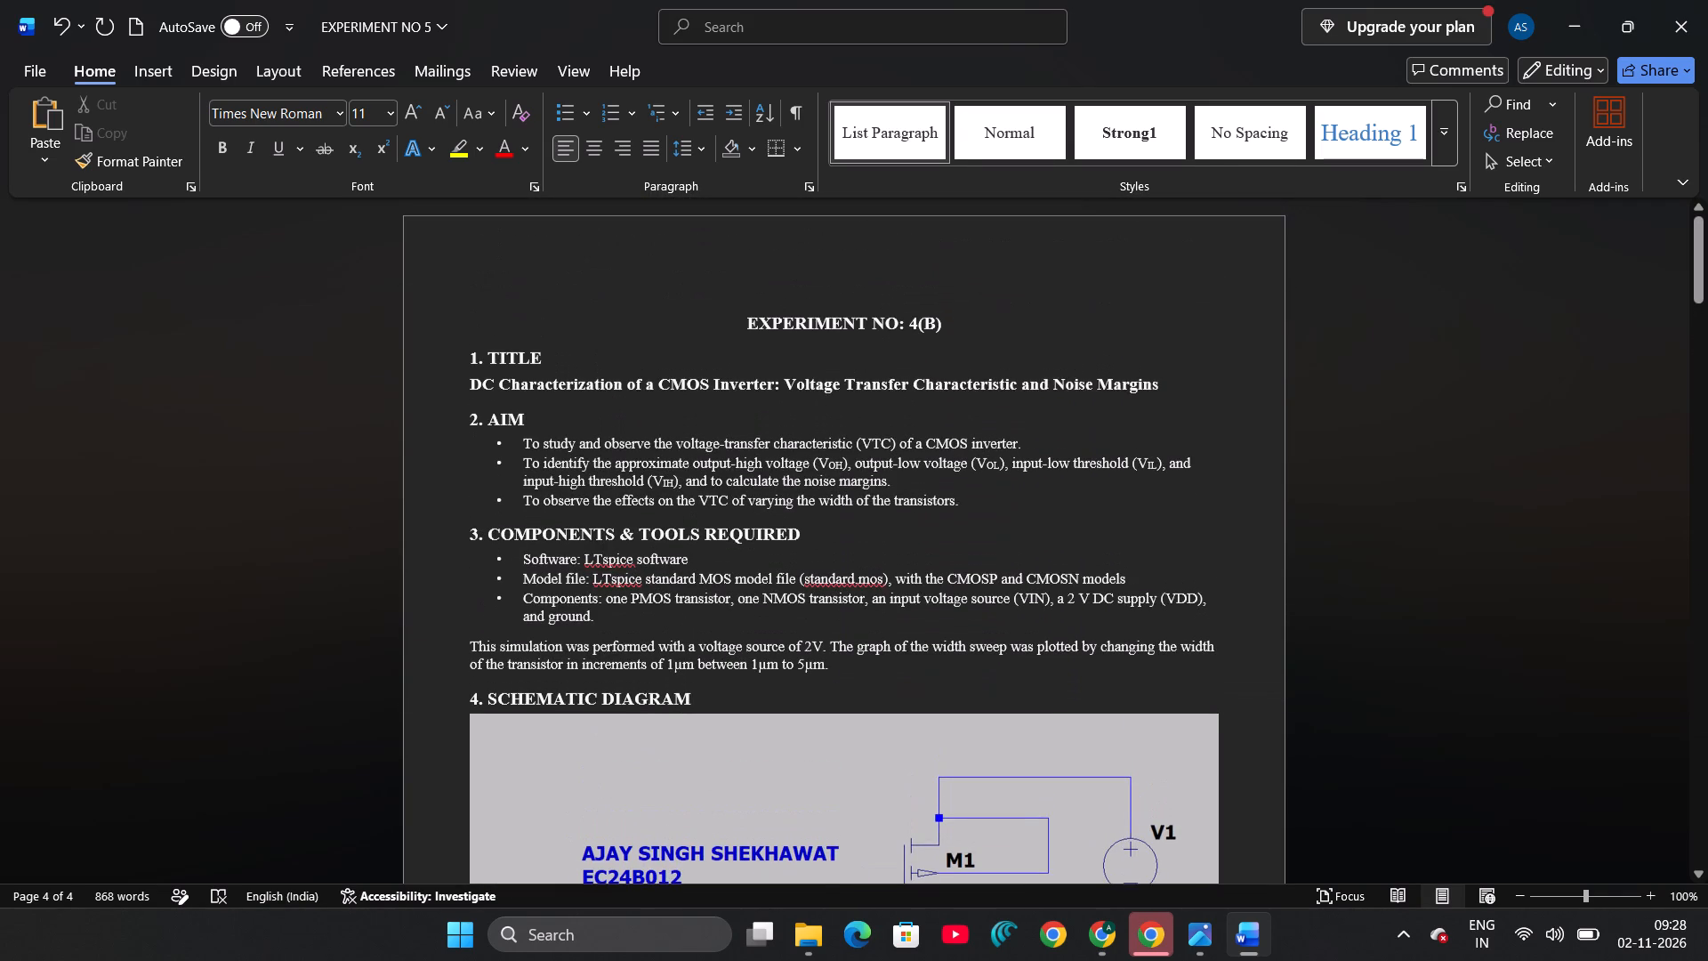
{"action": "scroll", "coordinate": [348, 460], "scroll_direction": "up", "scroll_amount": 2}
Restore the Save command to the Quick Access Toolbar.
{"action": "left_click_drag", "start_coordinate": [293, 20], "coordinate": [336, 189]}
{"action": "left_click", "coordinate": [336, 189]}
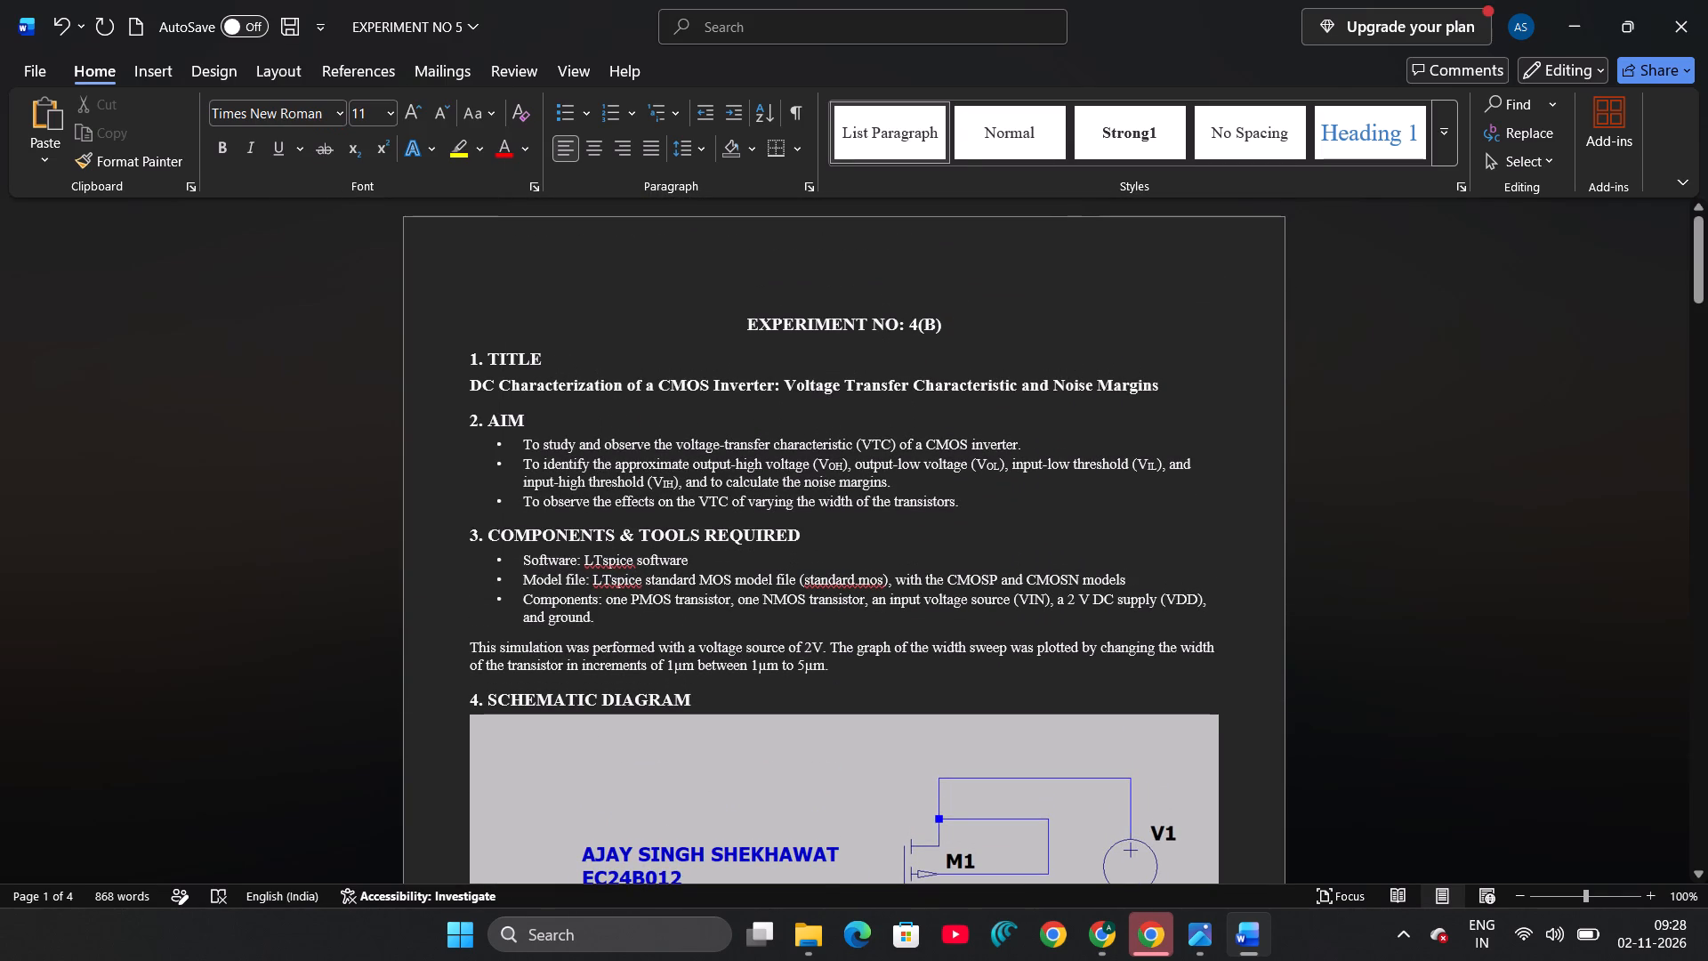
Set the font size of the "DC Characterization of a CMOS Inverter" title line under "1. TITLE" to 10.
{"action": "left_click", "coordinate": [890, 327]}
{"action": "left_click", "coordinate": [537, 351]}
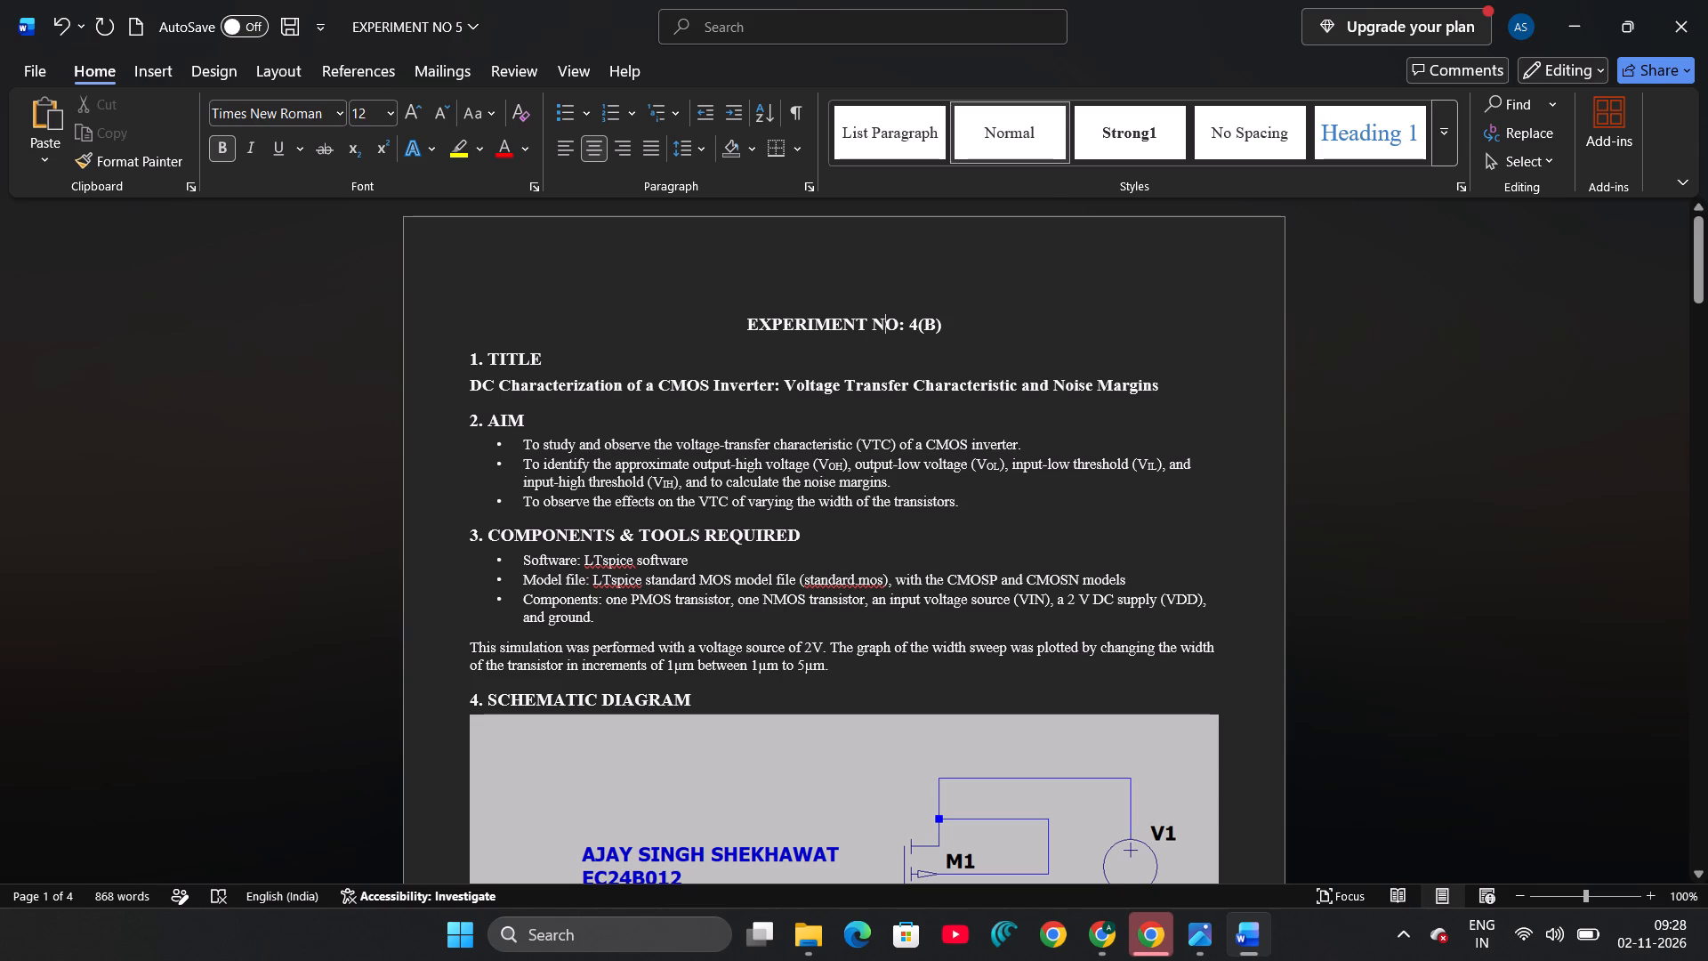
{"action": "left_click", "coordinate": [586, 390]}
{"action": "left_click_drag", "start_coordinate": [470, 385], "coordinate": [1137, 398]}
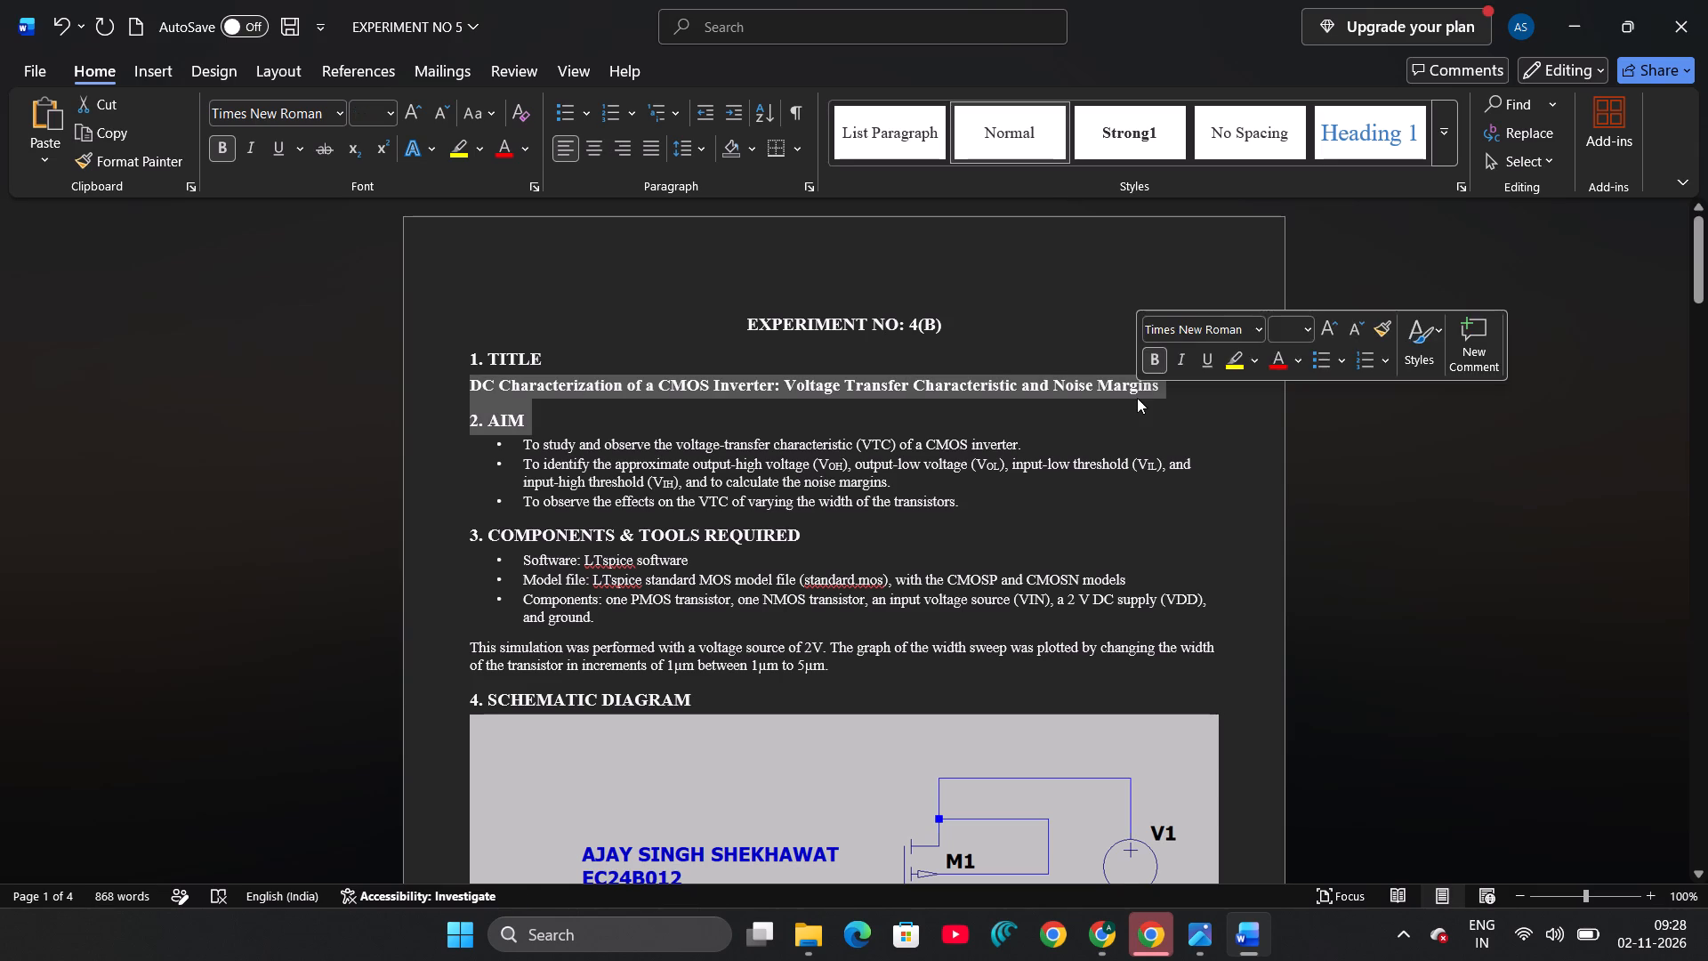
{"action": "left_click", "coordinate": [1161, 393]}
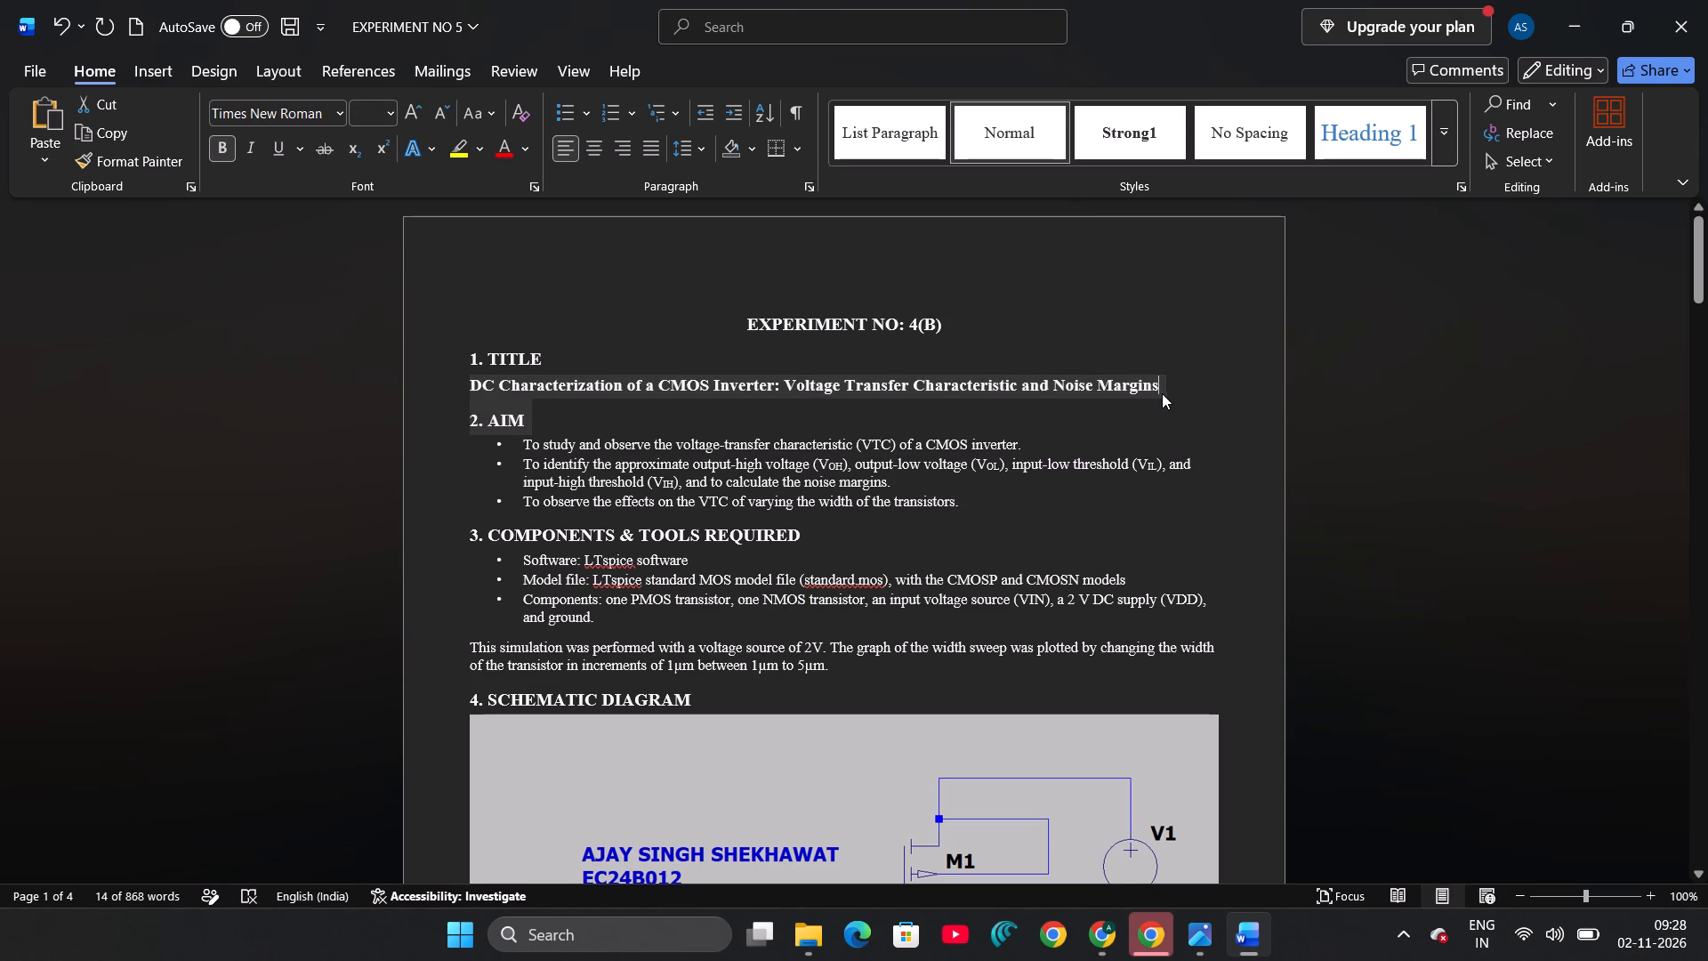
{"action": "left_click_drag", "start_coordinate": [1164, 392], "coordinate": [451, 385]}
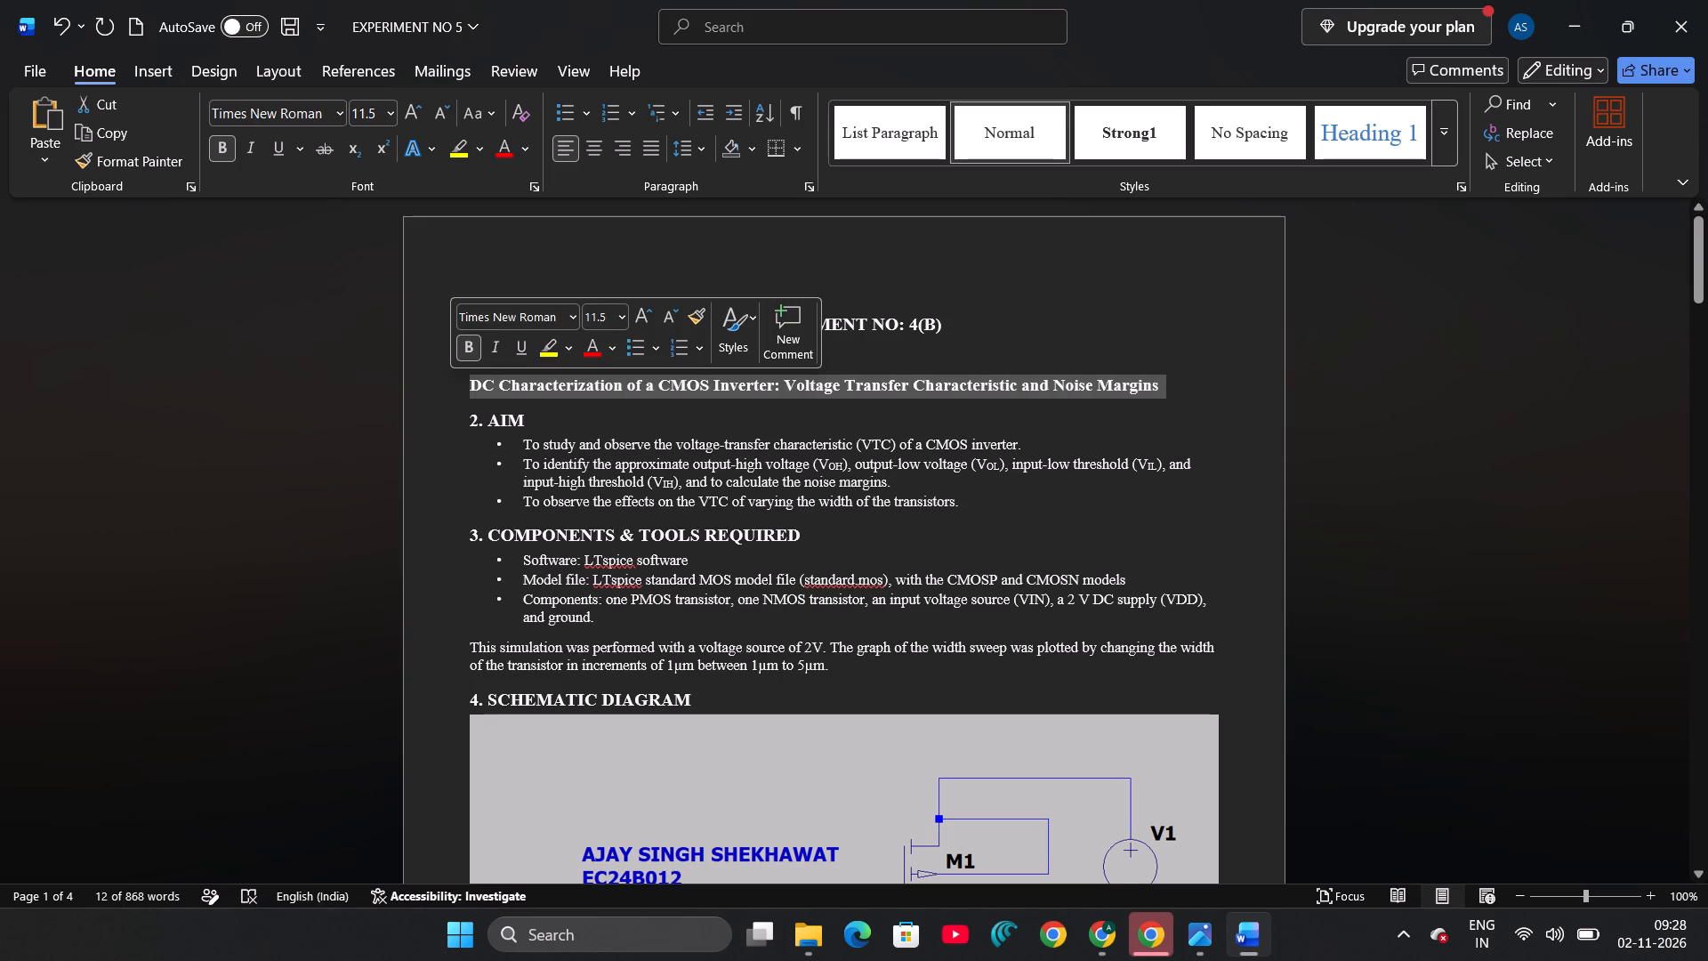
{"action": "left_click", "coordinate": [619, 318]}
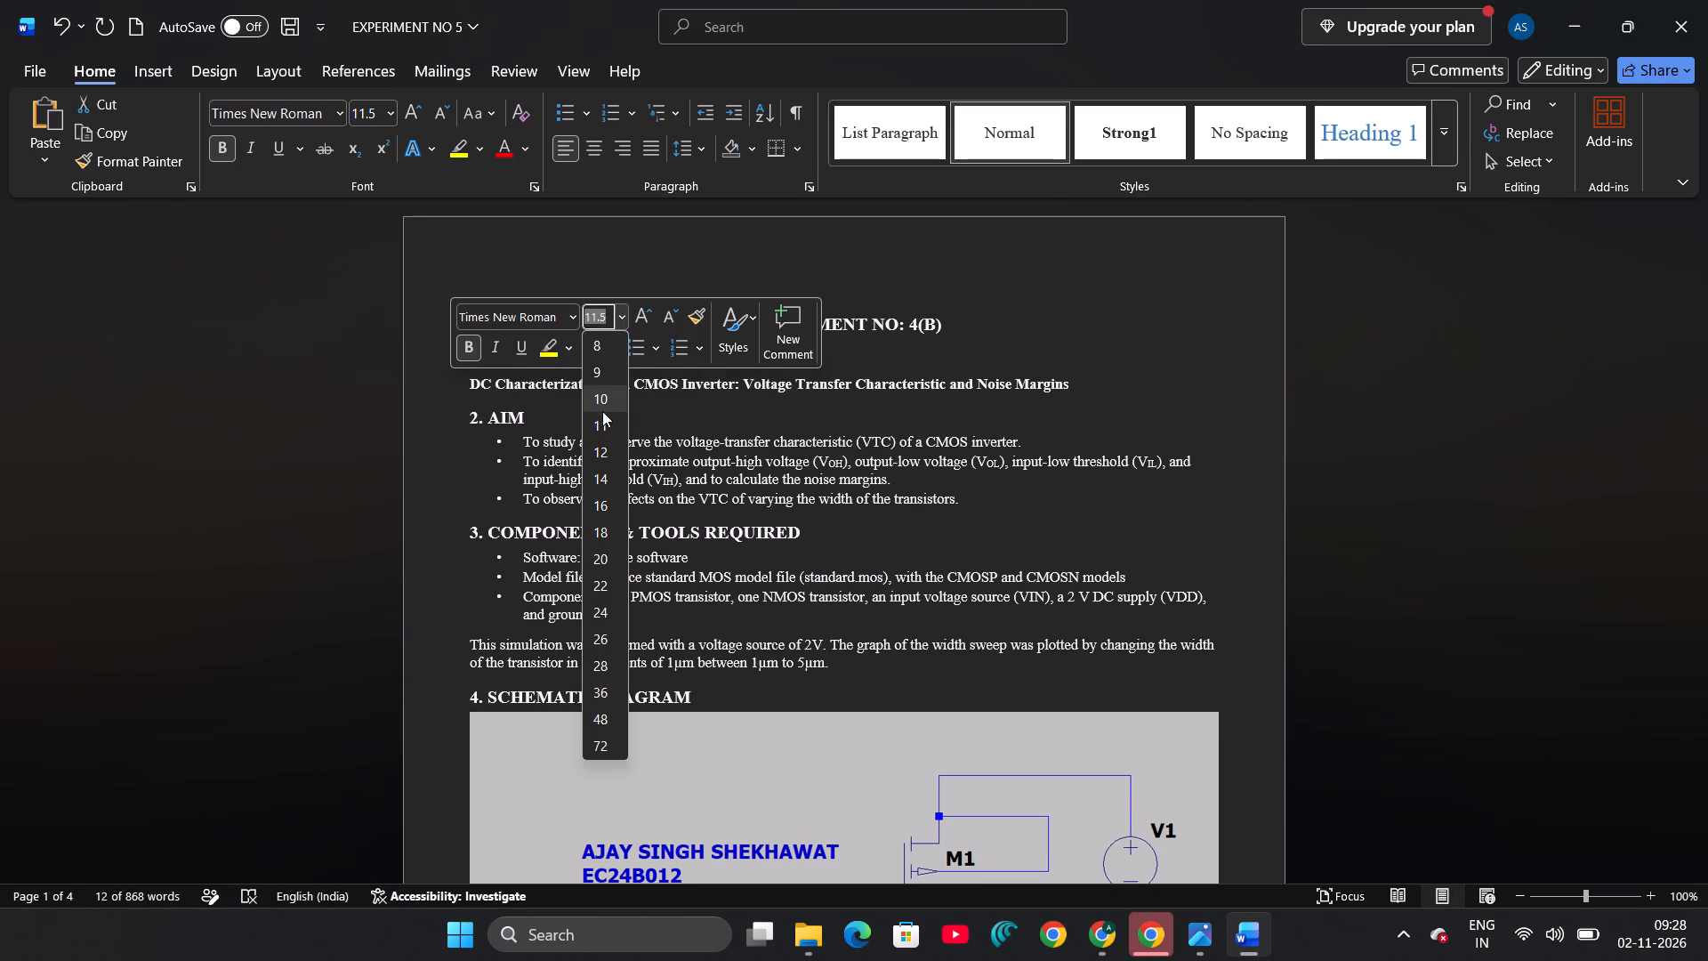
{"action": "left_click", "coordinate": [602, 411]}
Check the font and size of the headings and body text from "2. AIM" through "B. SPICE DIRECTIVES USED".
{"action": "left_click", "coordinate": [662, 410]}
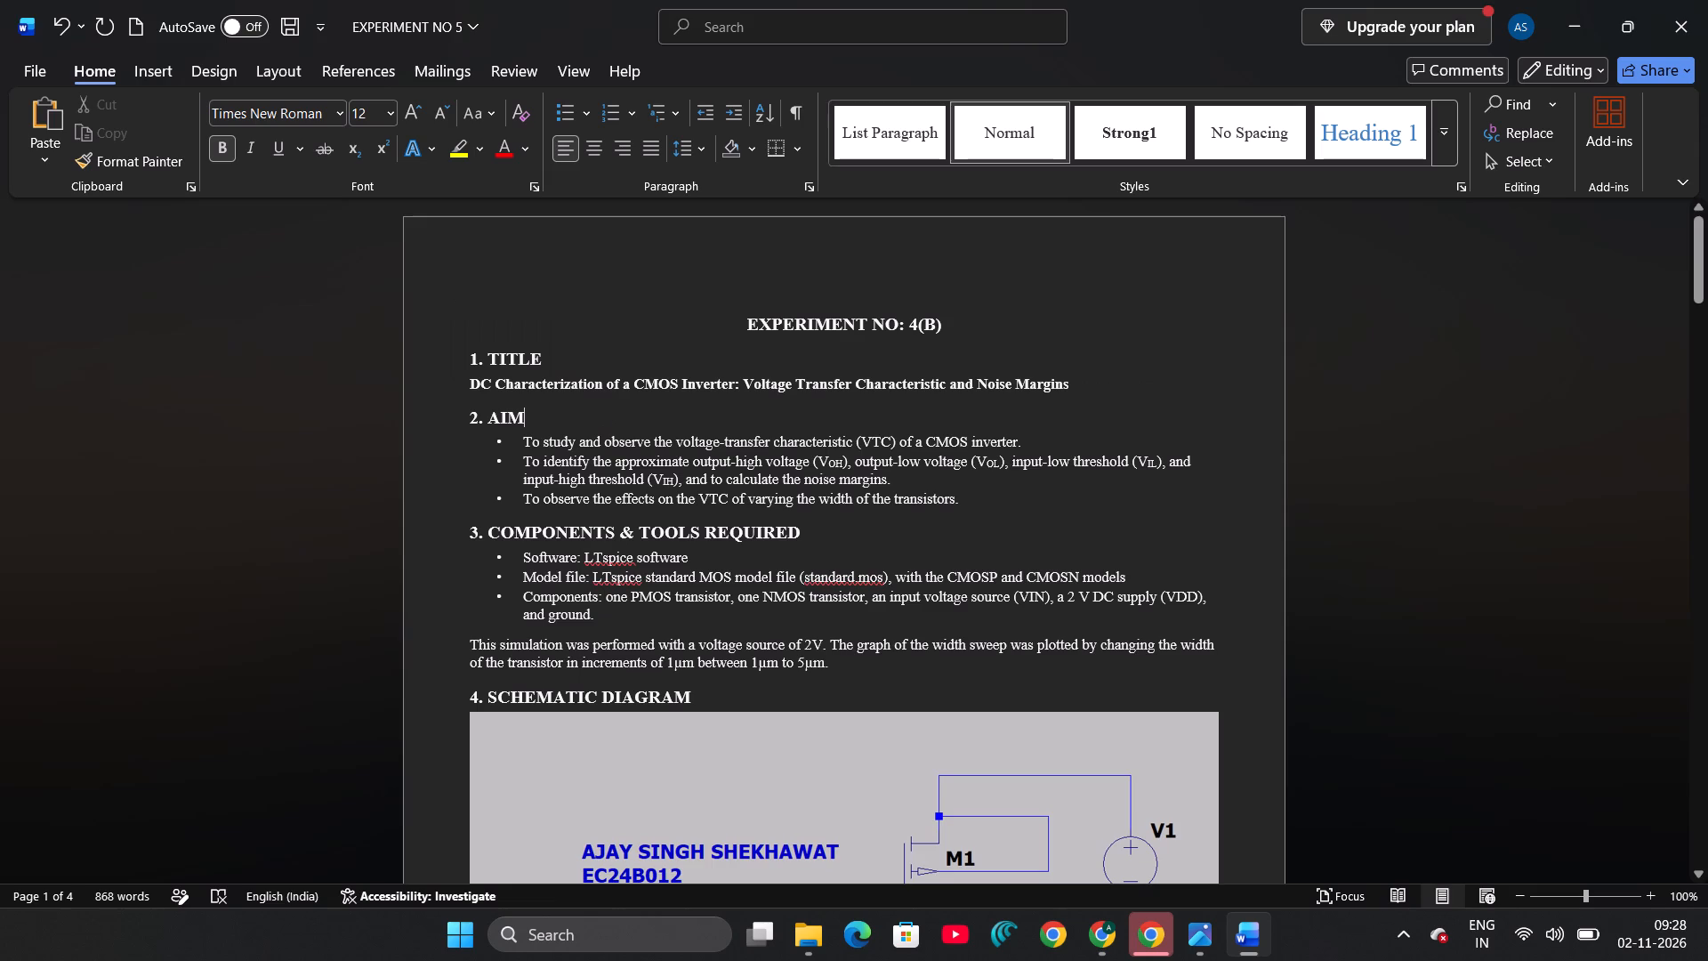
{"action": "left_click", "coordinate": [620, 454]}
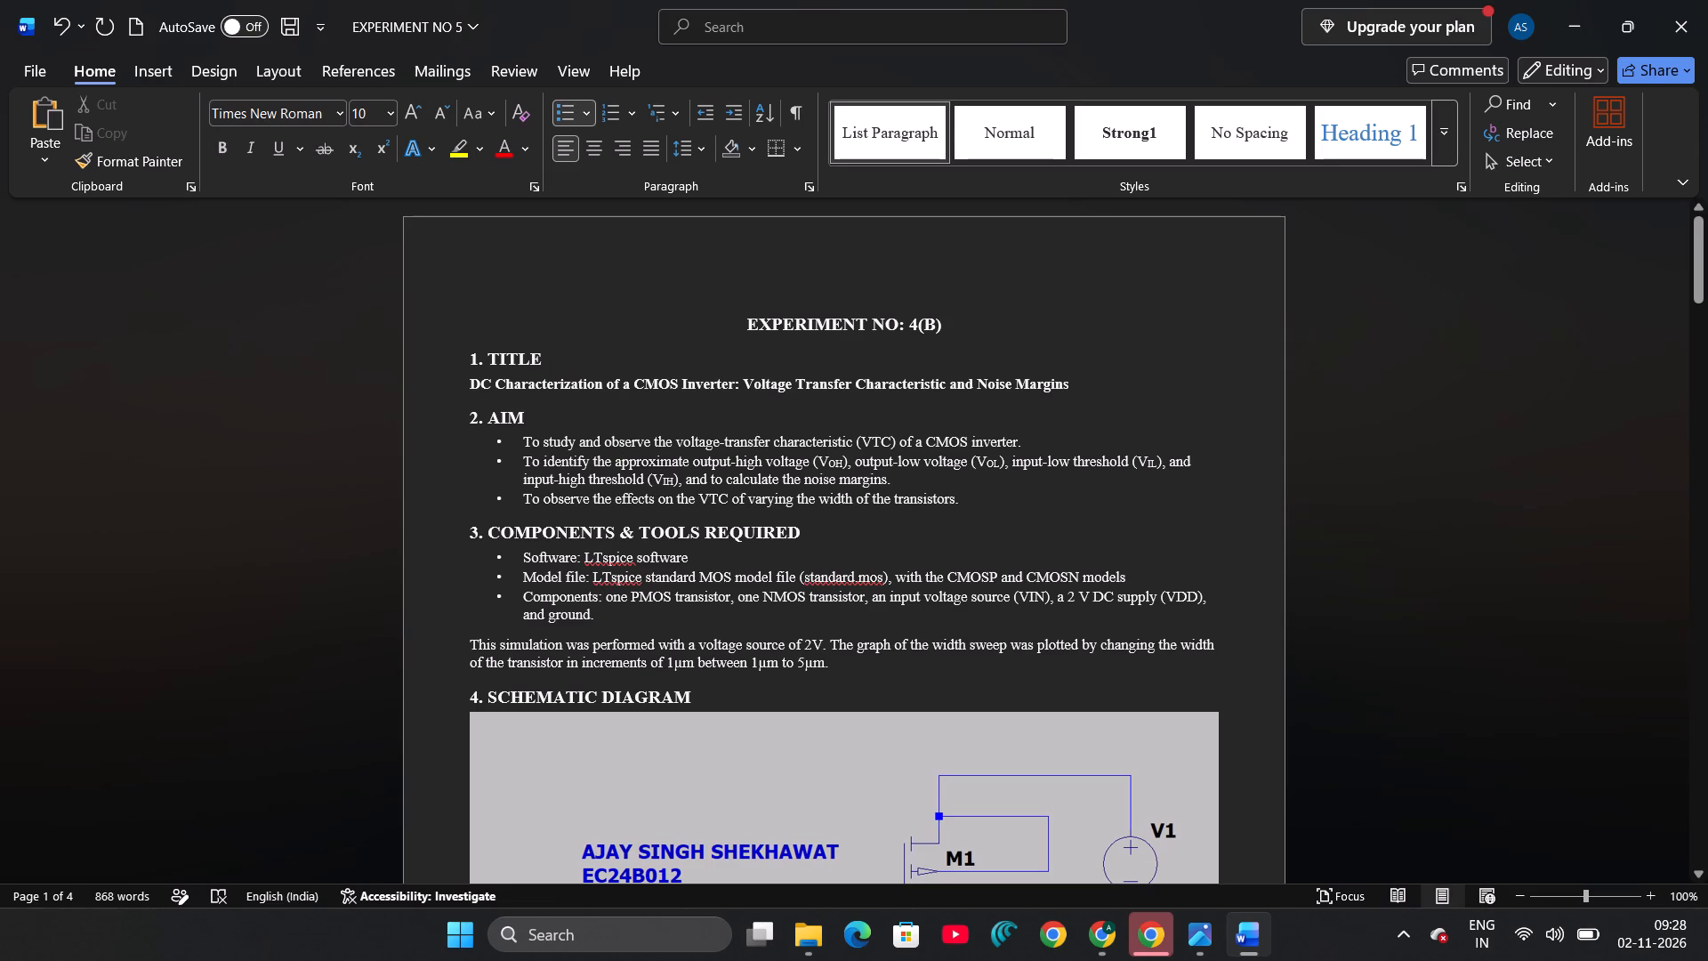
{"action": "left_click", "coordinate": [646, 534]}
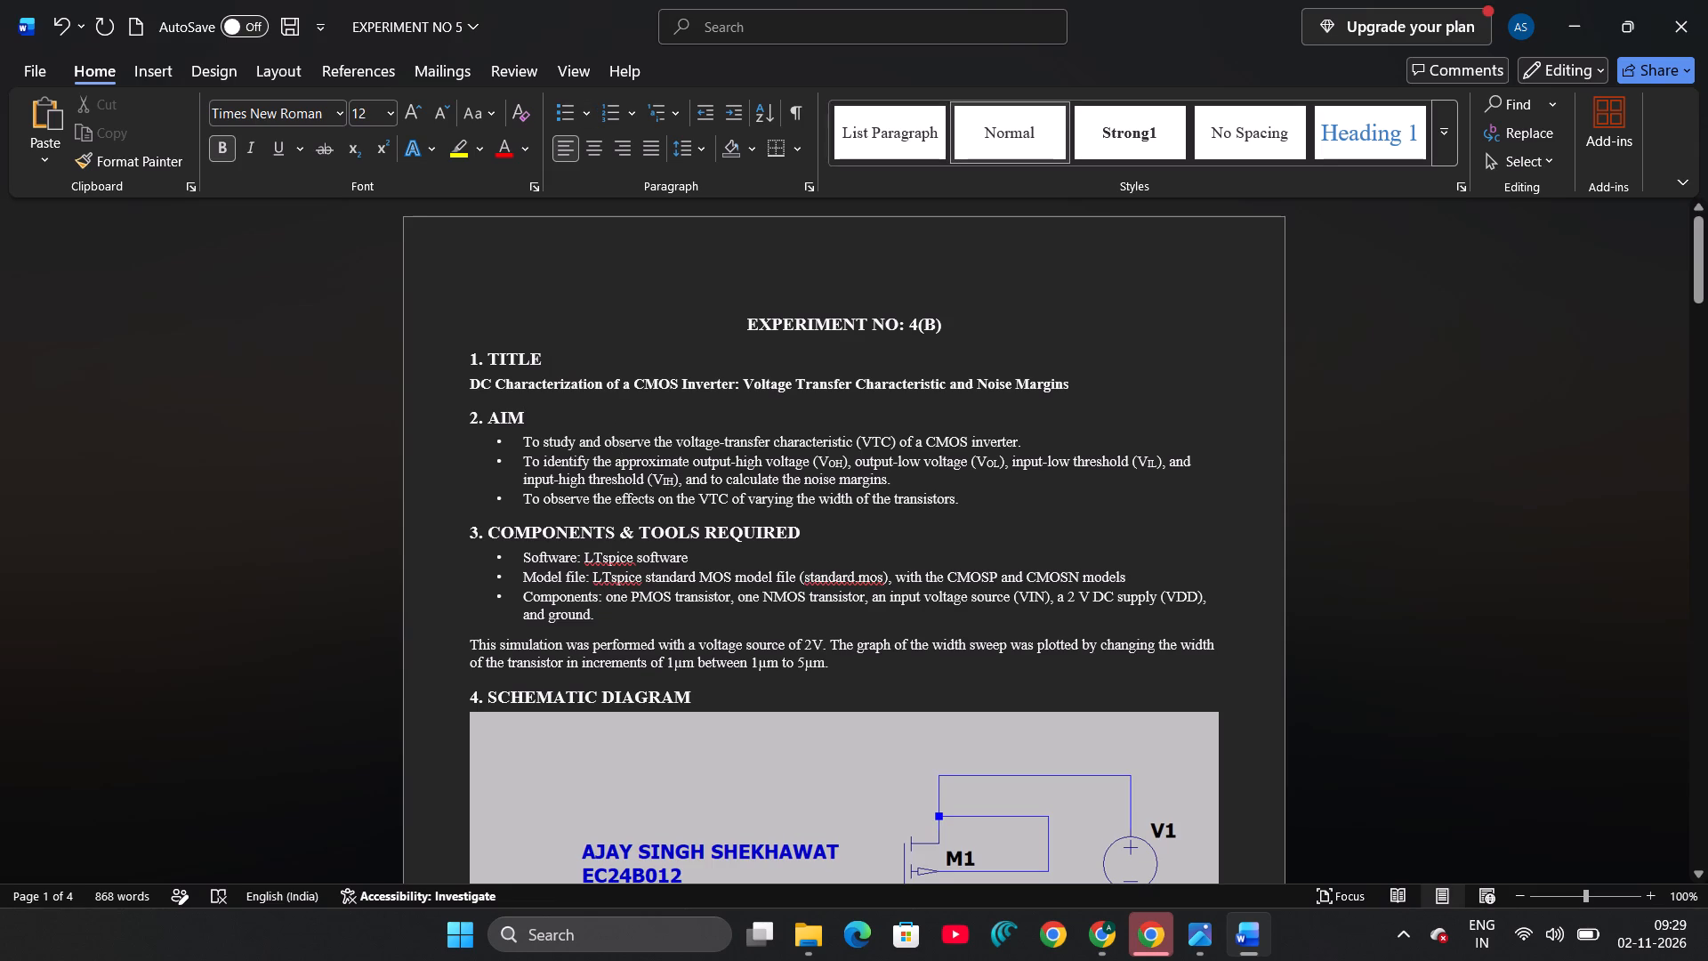
{"action": "left_click", "coordinate": [630, 583]}
{"action": "scroll", "coordinate": [630, 583], "scroll_direction": "down", "scroll_amount": 1}
{"action": "left_click", "coordinate": [750, 432]}
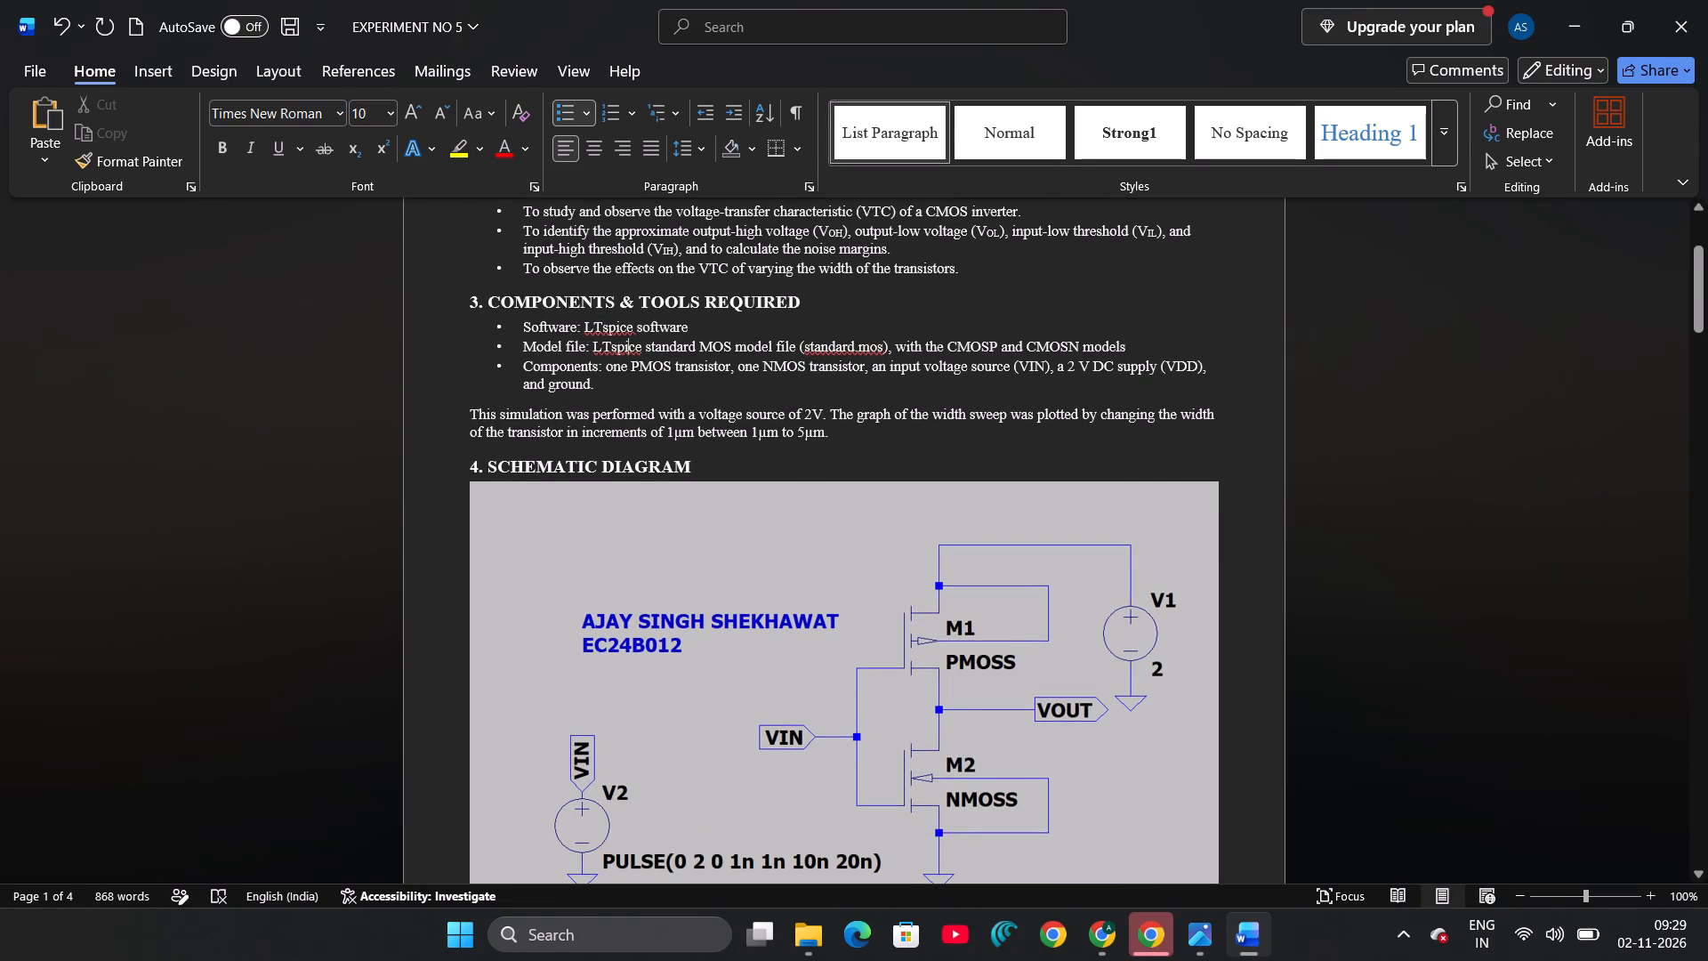
{"action": "left_click", "coordinate": [643, 472]}
{"action": "scroll", "coordinate": [643, 472], "scroll_direction": "down", "scroll_amount": 1}
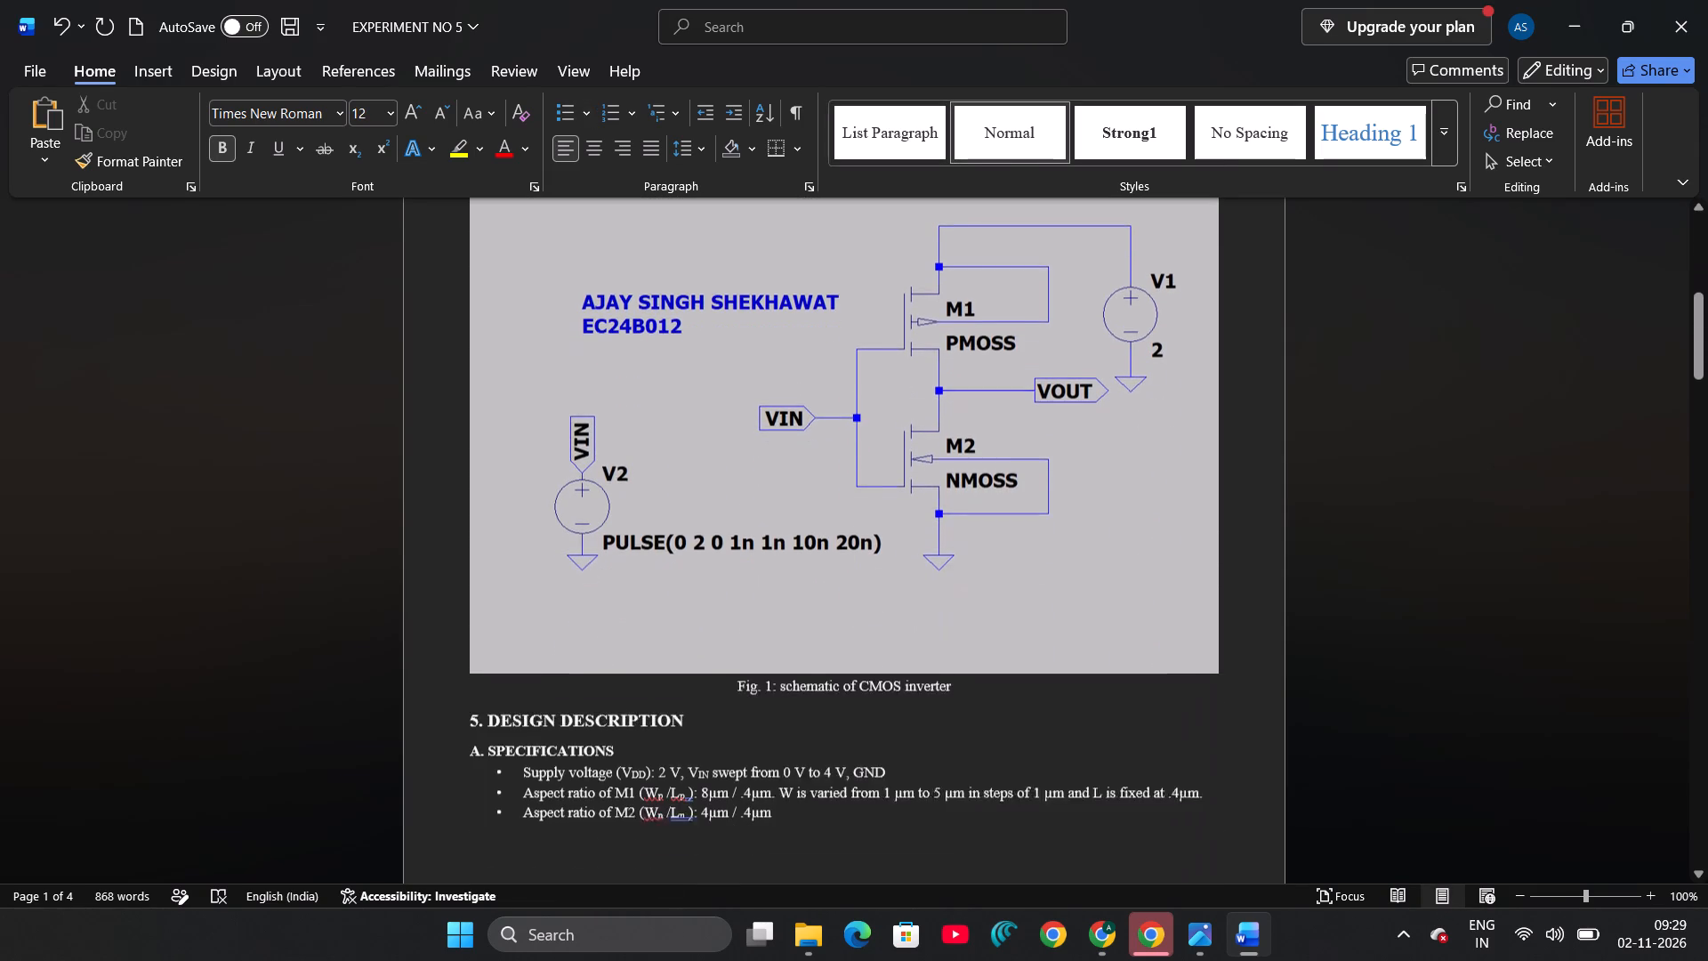
{"action": "scroll", "coordinate": [643, 472], "scroll_direction": "down", "scroll_amount": 2}
{"action": "left_click", "coordinate": [612, 618]}
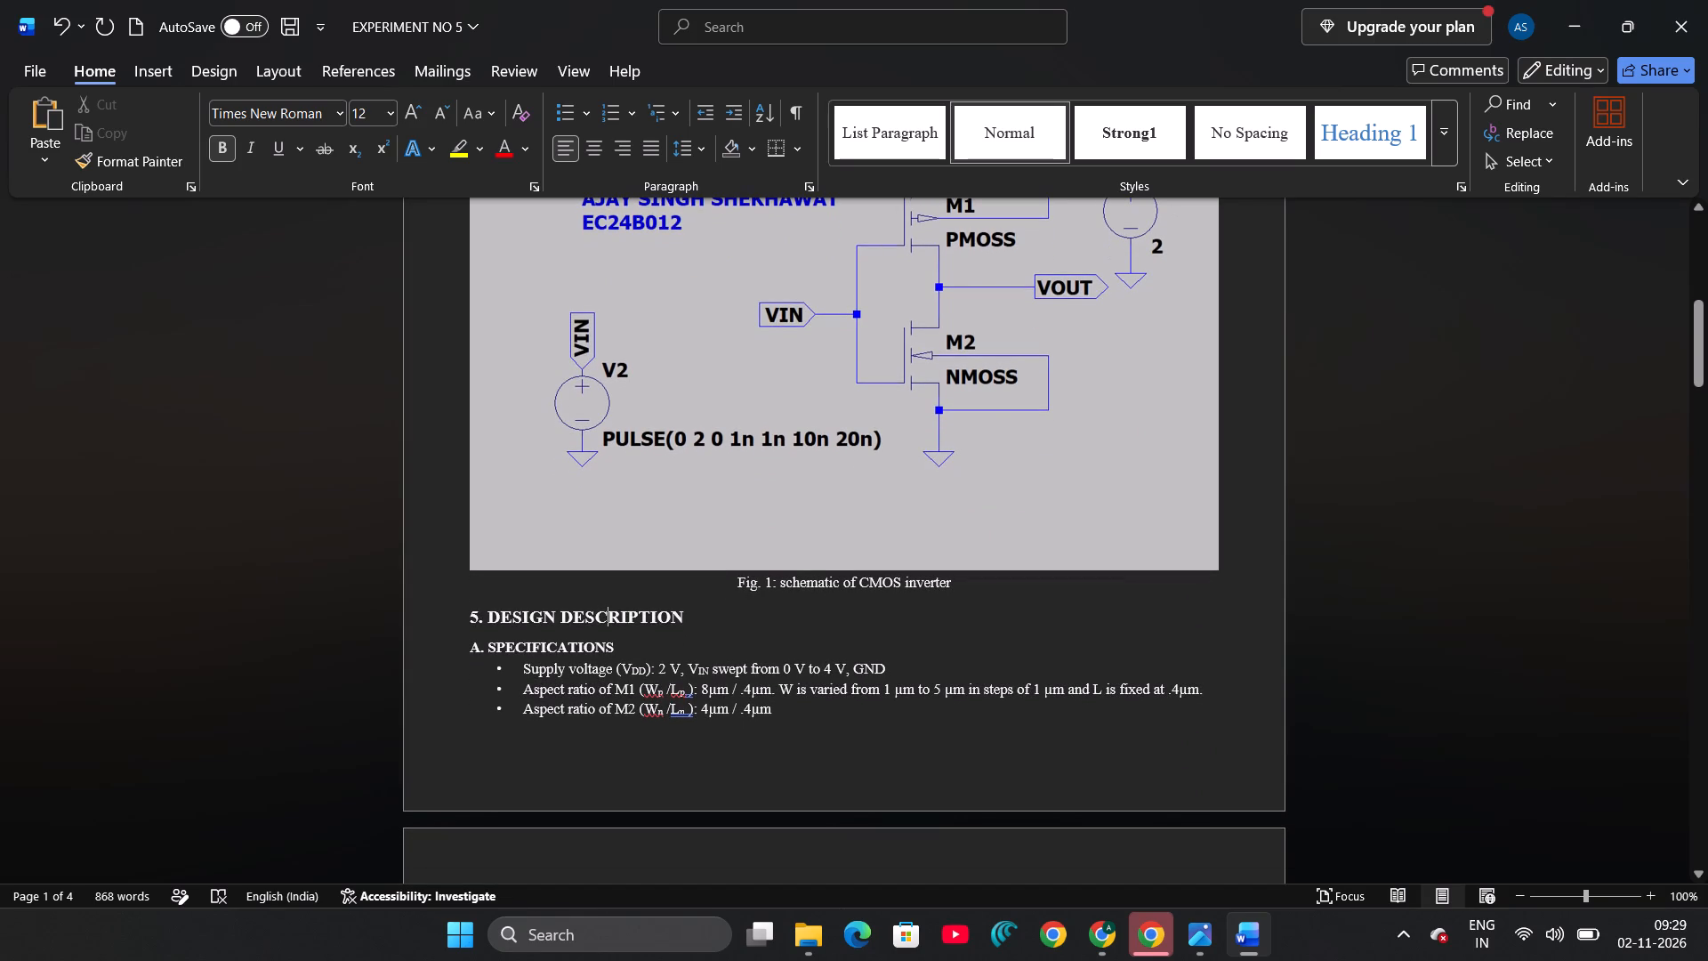
{"action": "left_click", "coordinate": [580, 652]}
{"action": "left_click", "coordinate": [668, 691]}
{"action": "scroll", "coordinate": [668, 691], "scroll_direction": "down", "scroll_amount": 2}
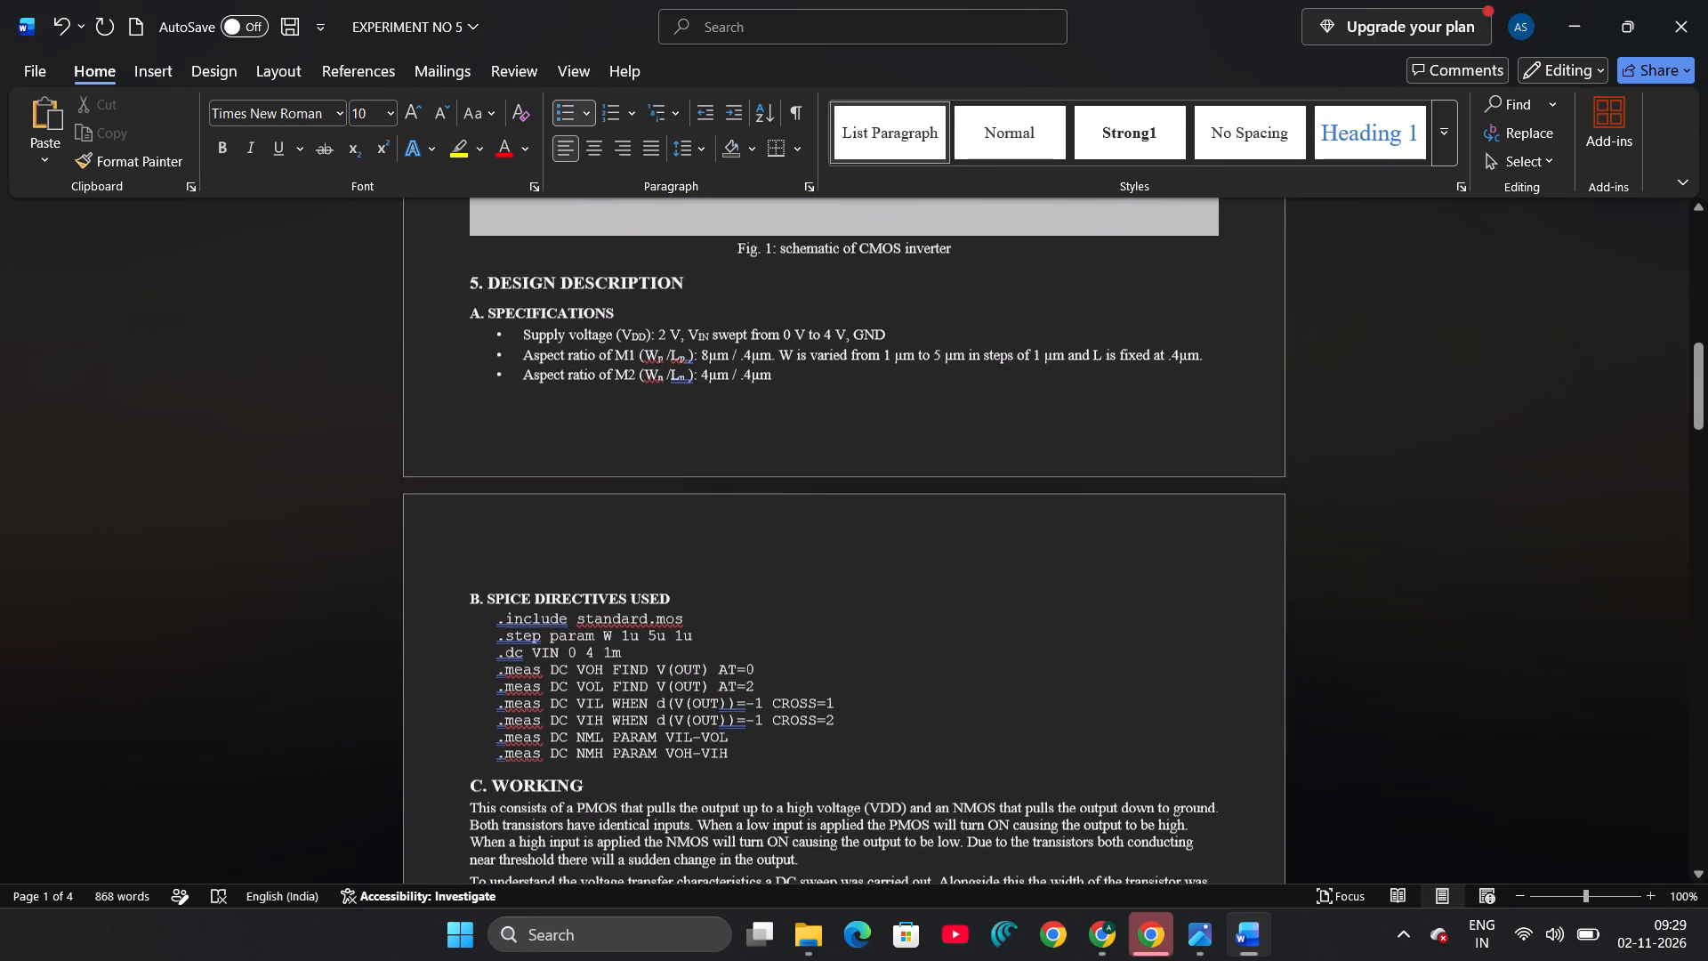
{"action": "left_click", "coordinate": [600, 682]}
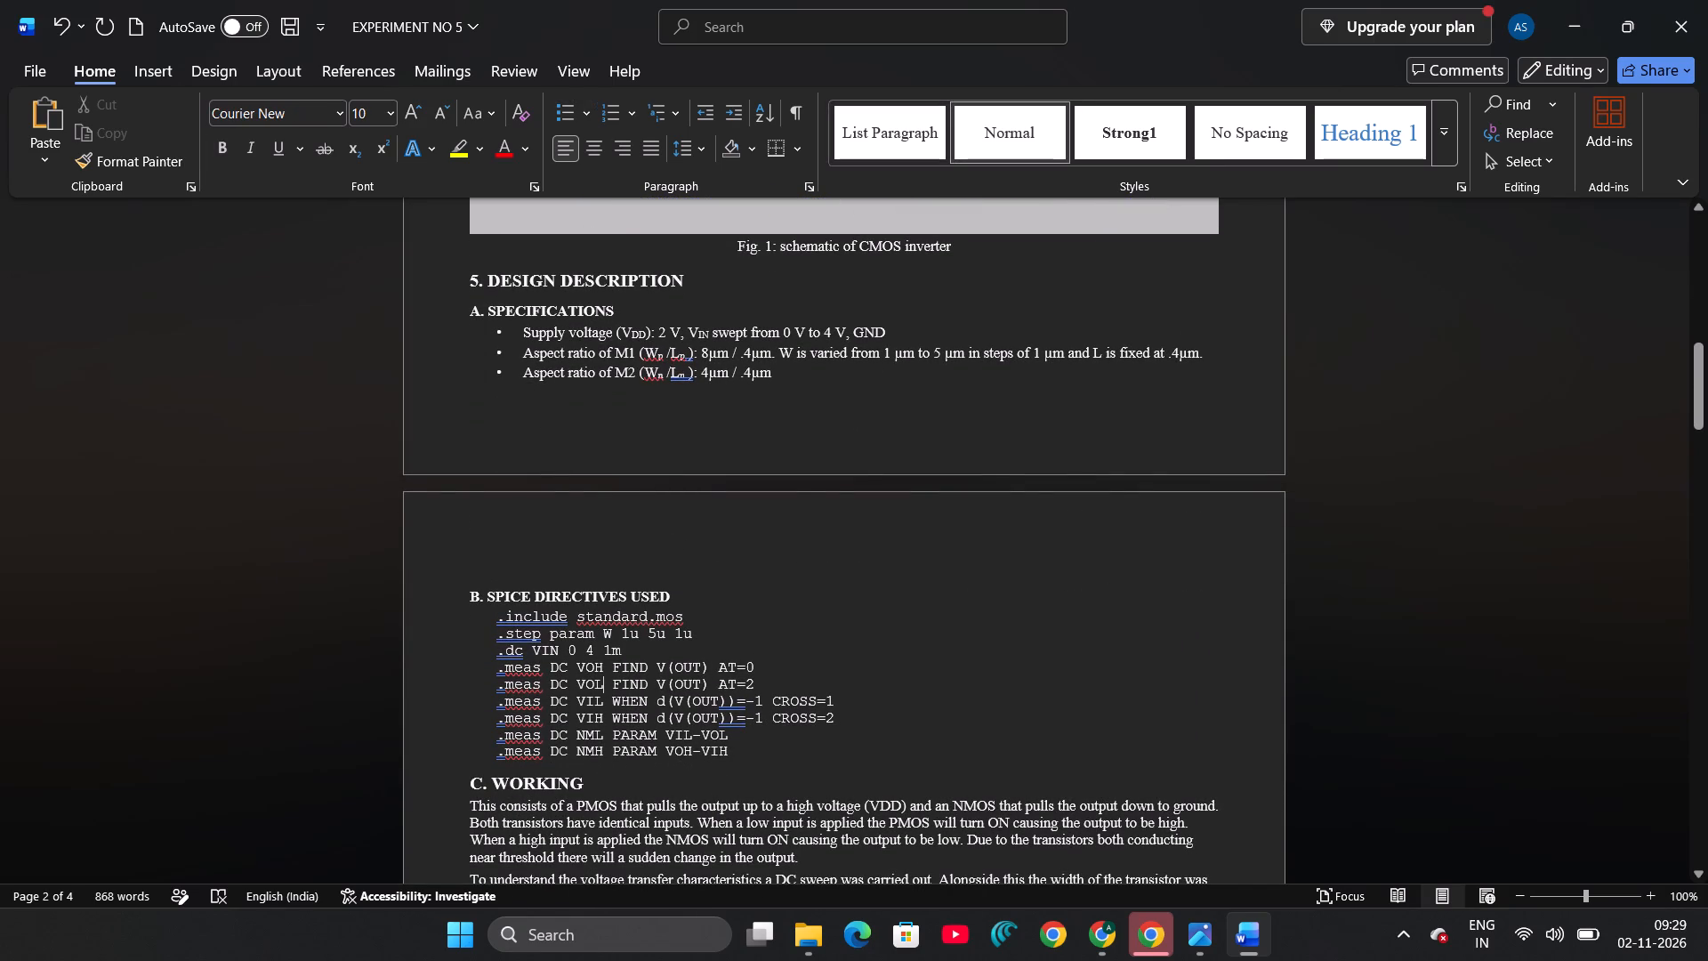
{"action": "left_click", "coordinate": [564, 588]}
{"action": "scroll", "coordinate": [564, 588], "scroll_direction": "down", "scroll_amount": 1}
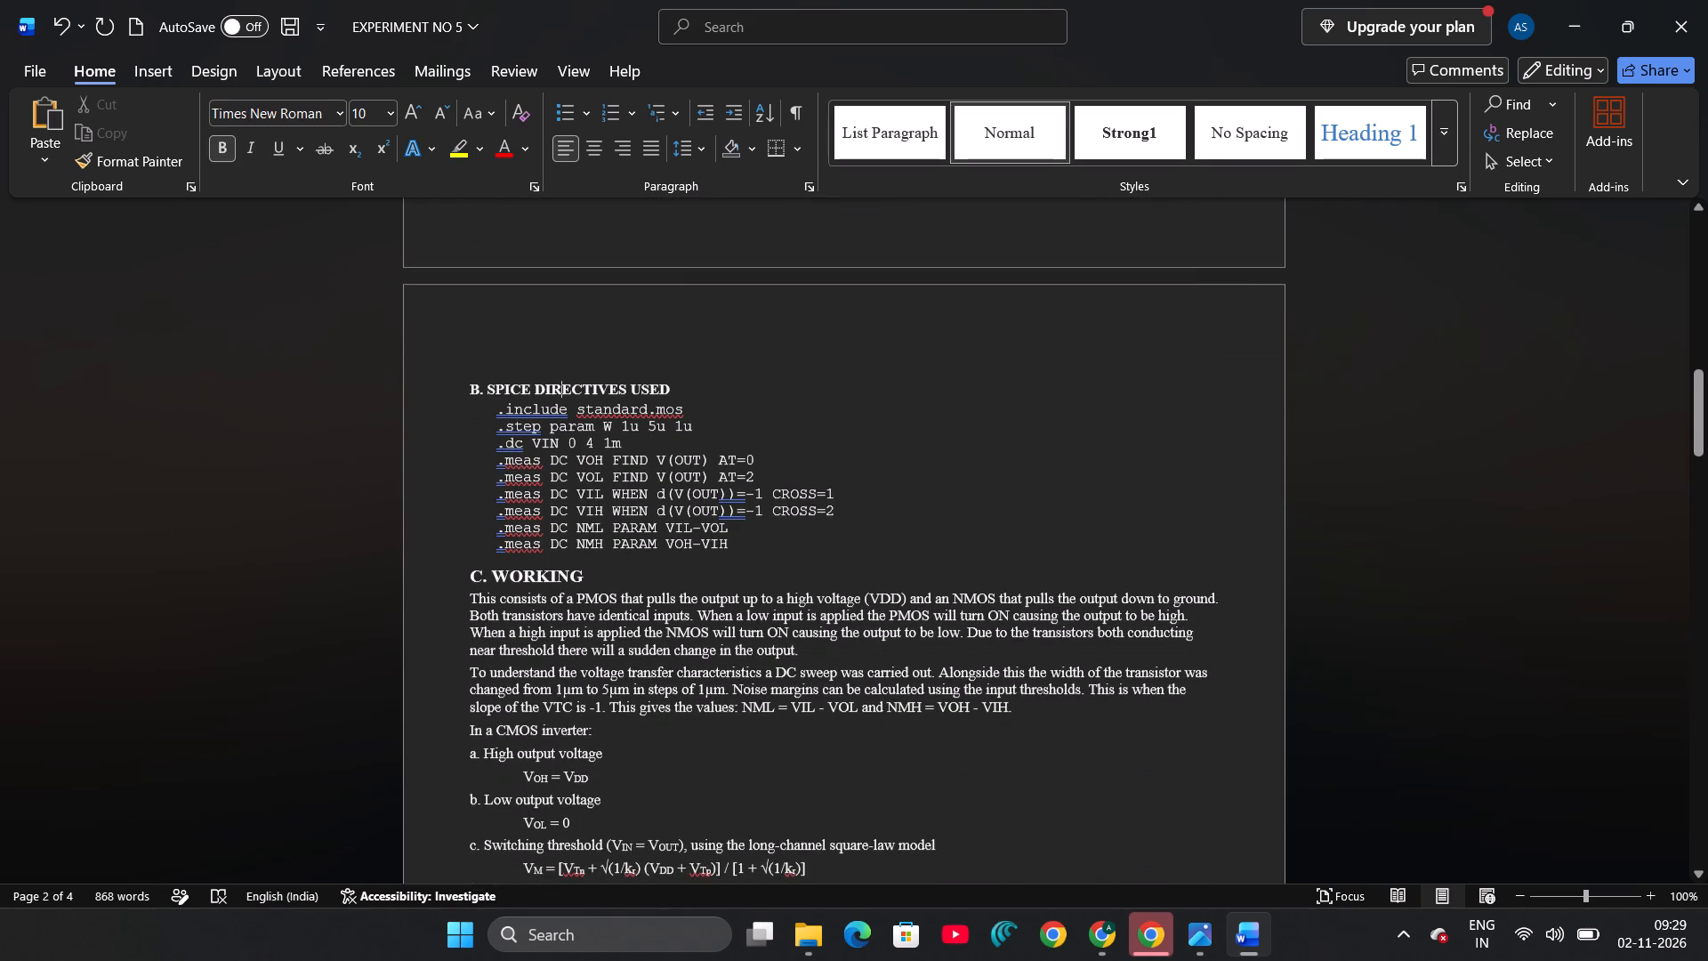
Set the font size of the "C. WORKING" heading to 10.
{"action": "left_click", "coordinate": [555, 577]}
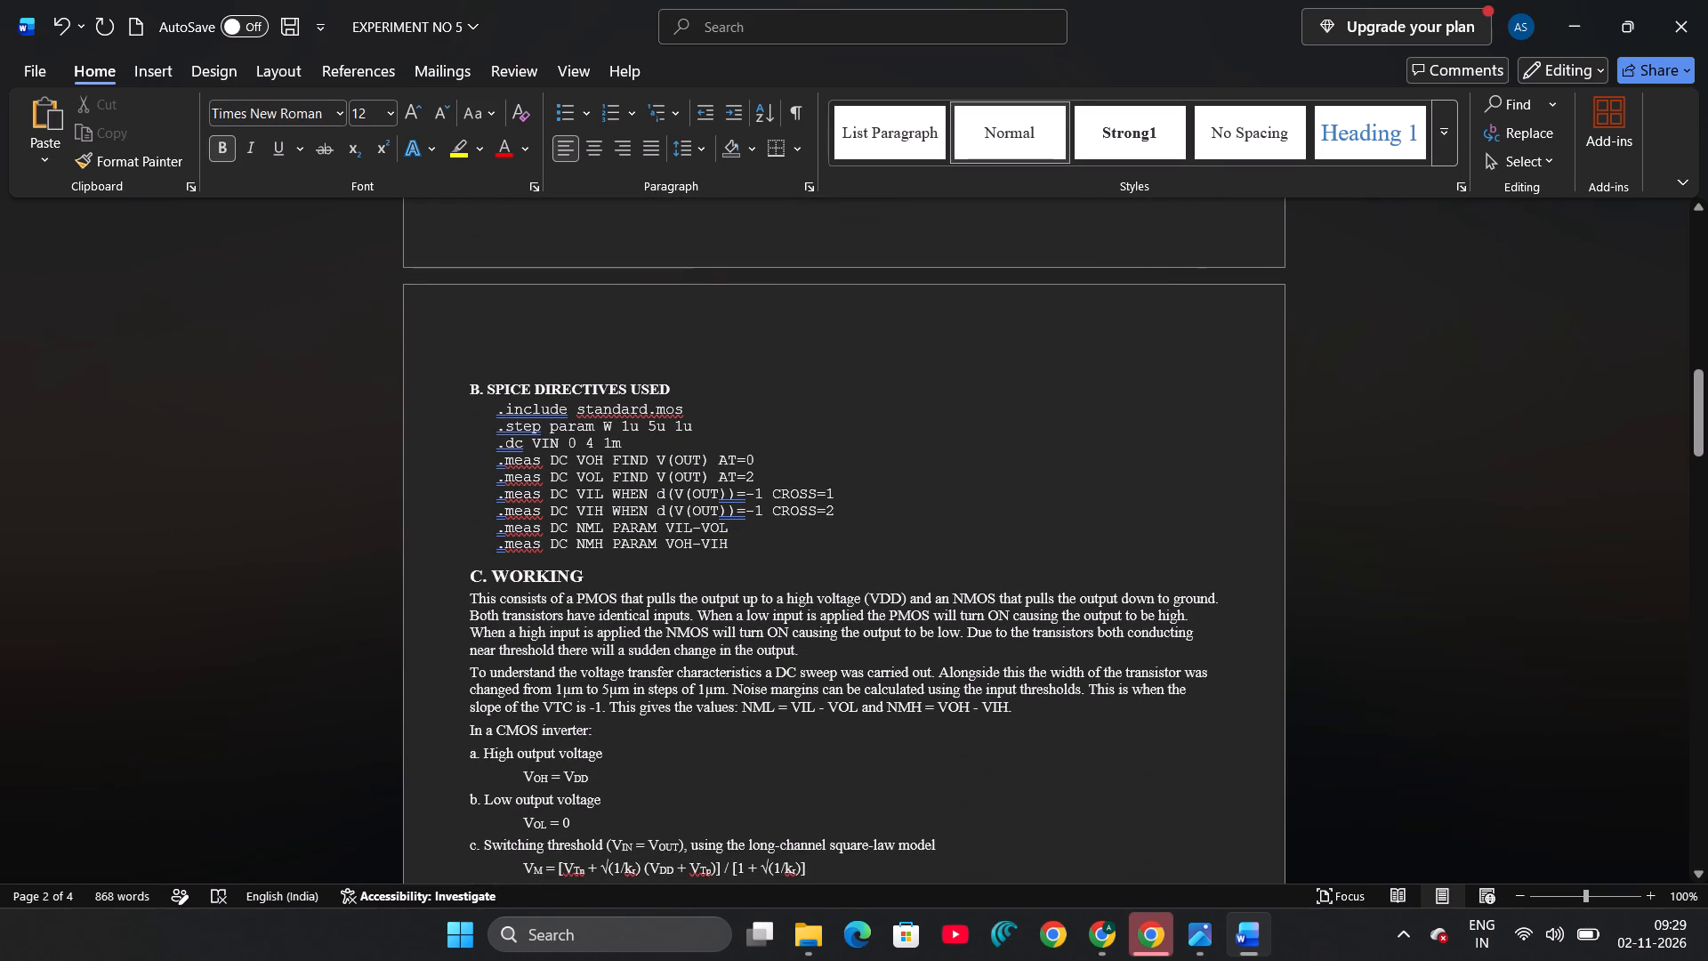
{"action": "left_click_drag", "start_coordinate": [594, 577], "coordinate": [467, 574]}
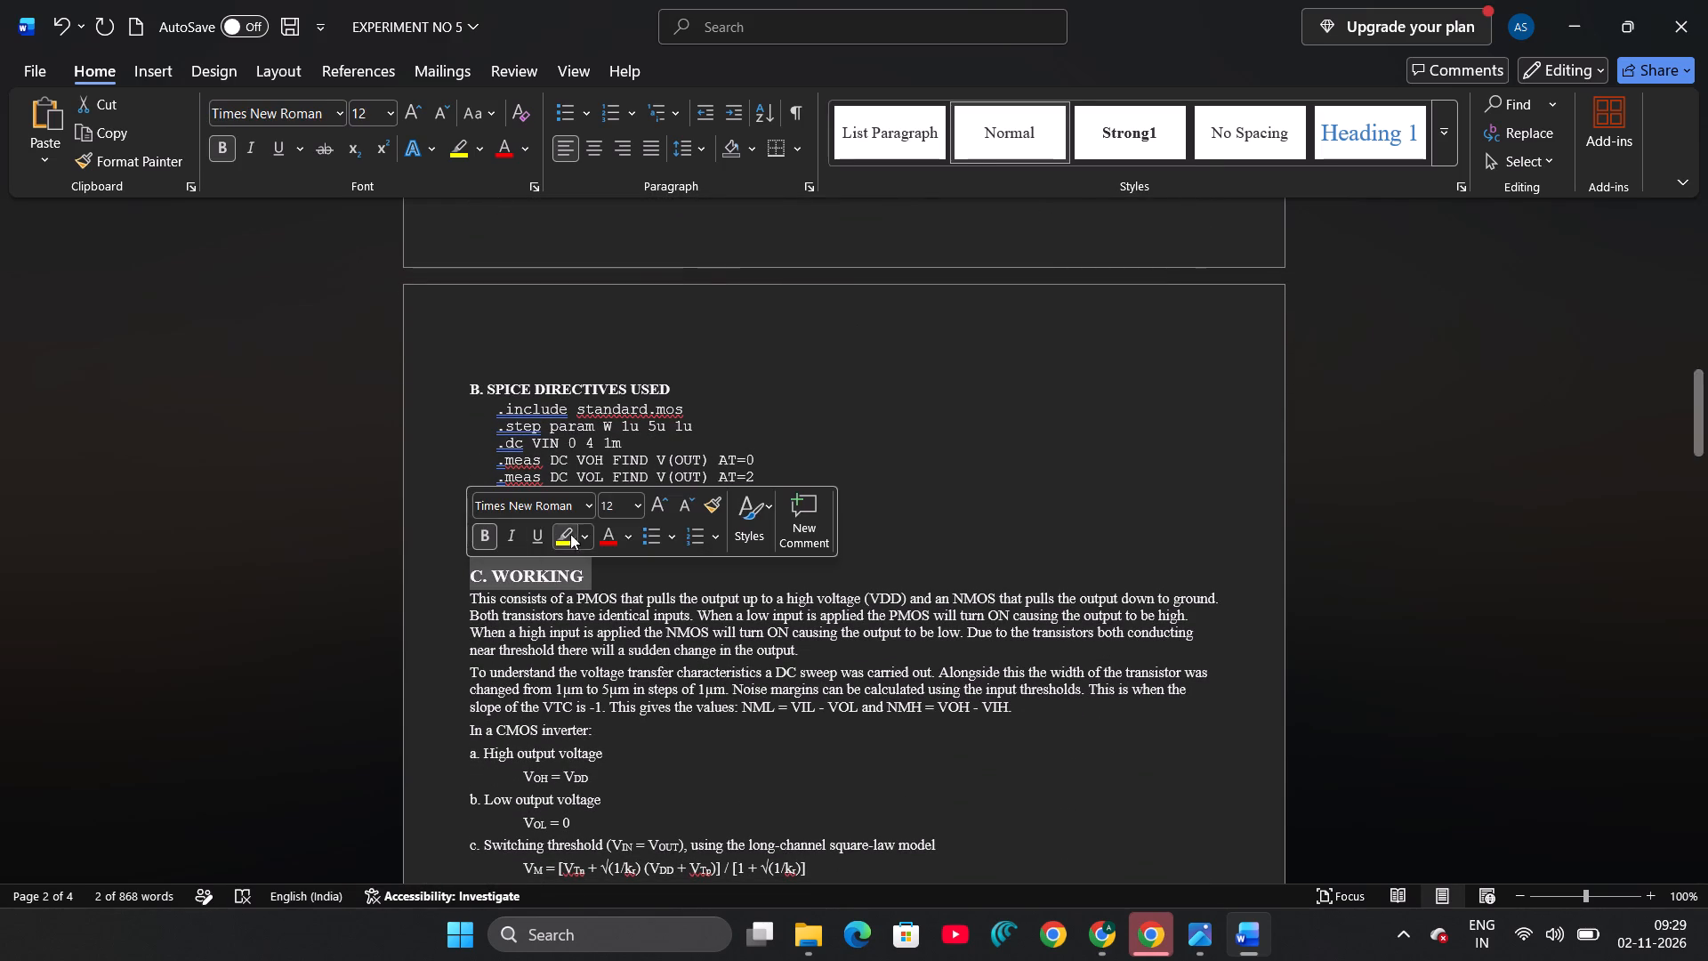
{"action": "left_click", "coordinate": [632, 513]}
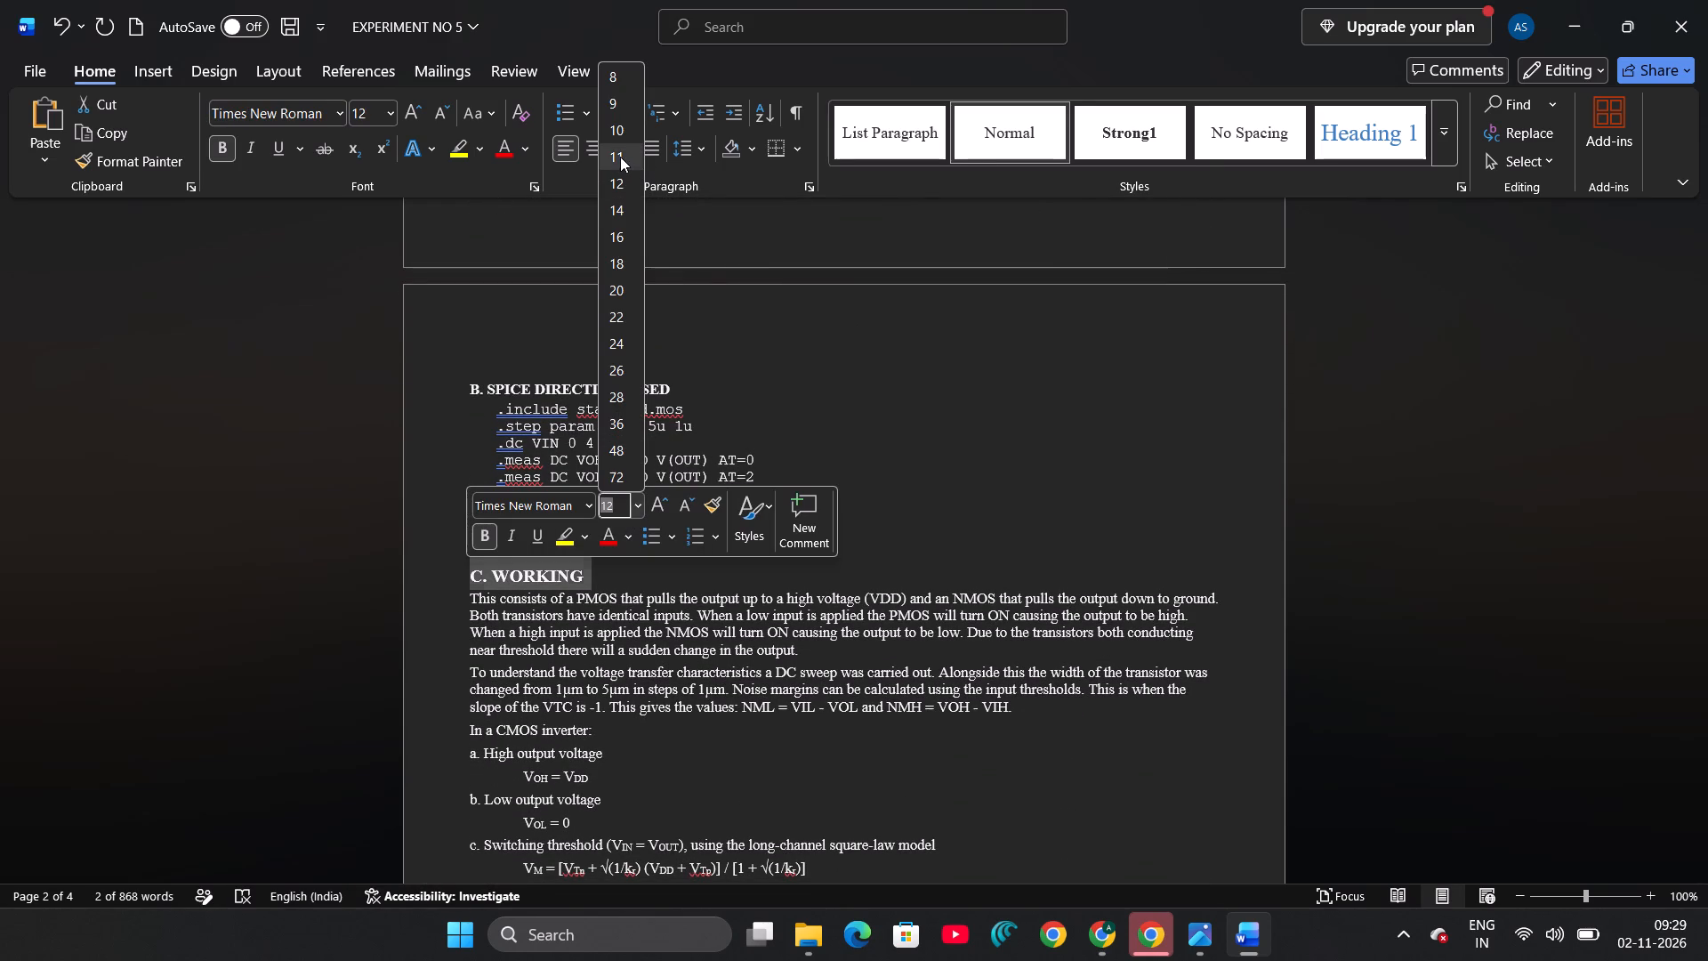
{"action": "left_click", "coordinate": [616, 136]}
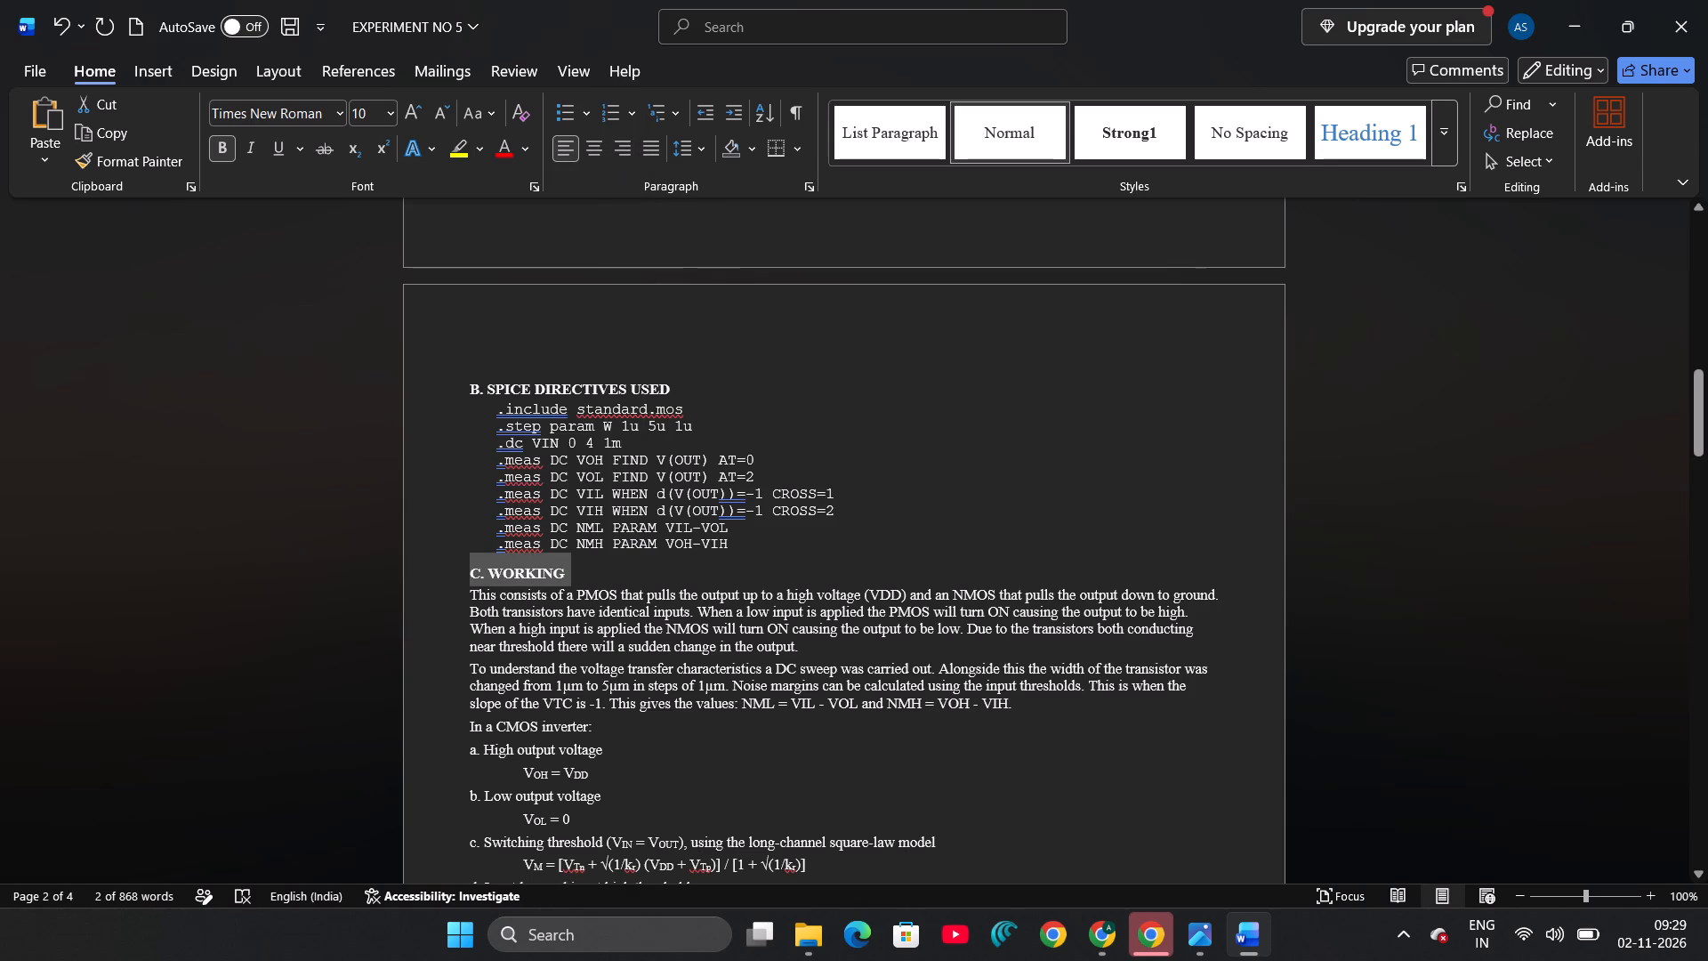
{"action": "left_click", "coordinate": [650, 629]}
Check the font and size of the text and headings from the working section's formulas through "8. CALCULATIONS".
{"action": "scroll", "coordinate": [764, 695], "scroll_direction": "down", "scroll_amount": 1}
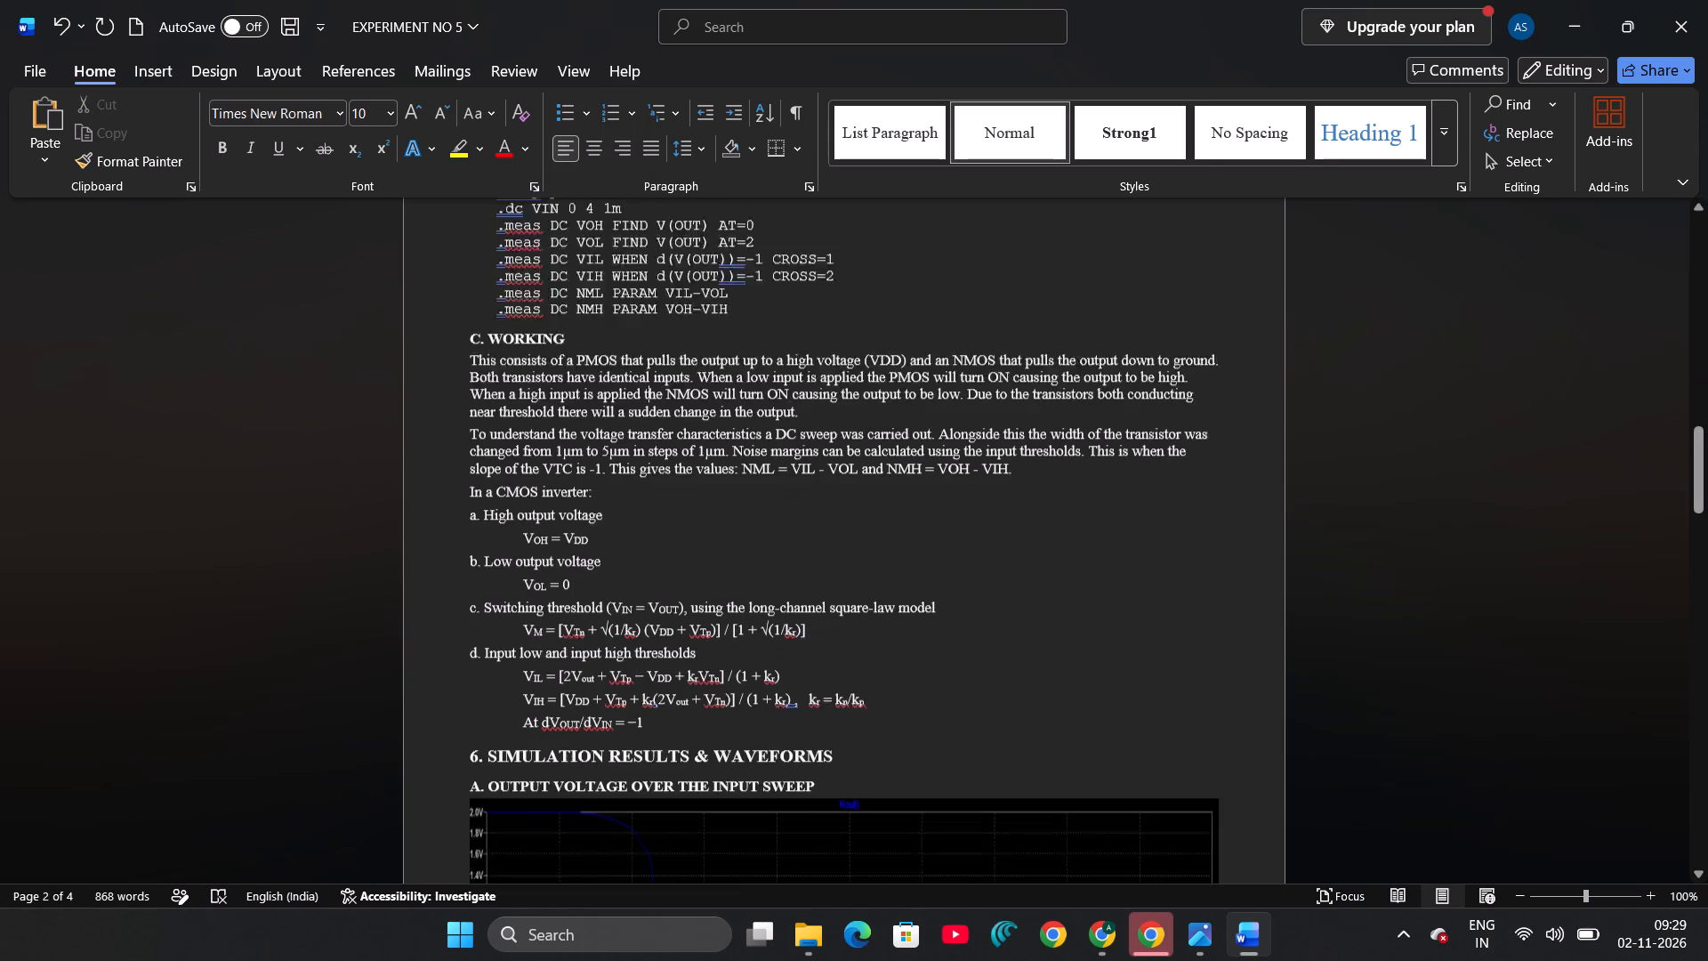
{"action": "scroll", "coordinate": [764, 695], "scroll_direction": "down", "scroll_amount": 1}
{"action": "left_click", "coordinate": [691, 473]}
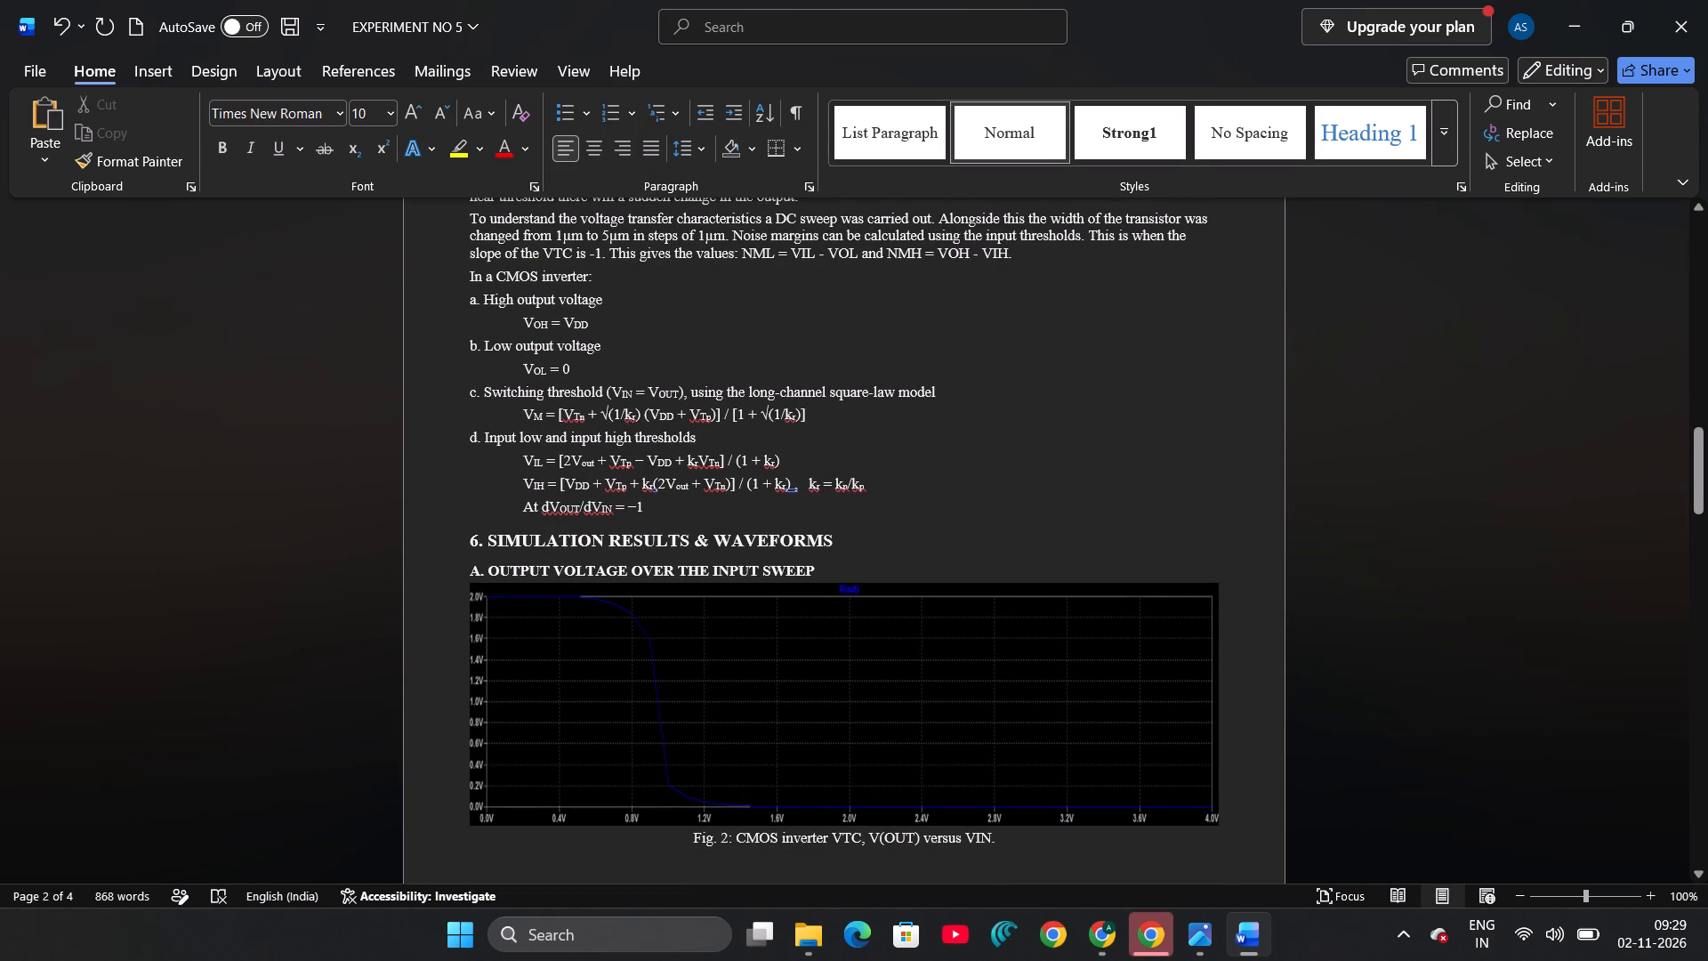
{"action": "left_click", "coordinate": [712, 537]}
{"action": "left_click", "coordinate": [689, 579]}
{"action": "scroll", "coordinate": [689, 579], "scroll_direction": "down", "scroll_amount": 2}
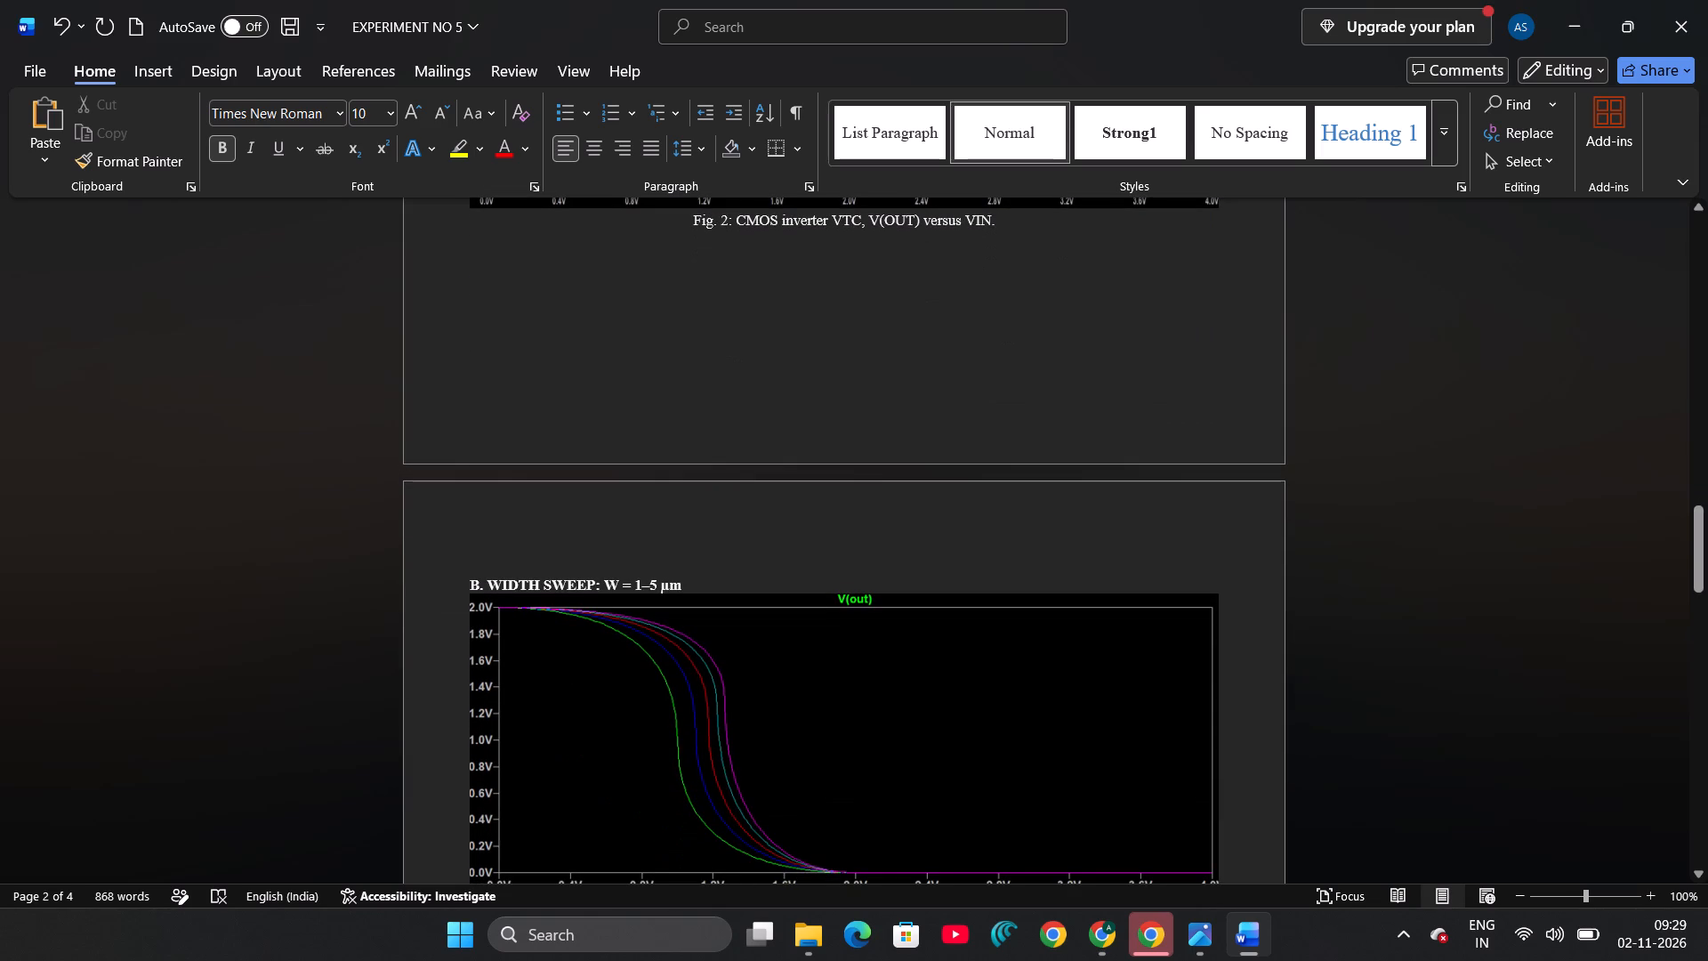
{"action": "left_click", "coordinate": [647, 583]}
{"action": "scroll", "coordinate": [647, 583], "scroll_direction": "down", "scroll_amount": 2}
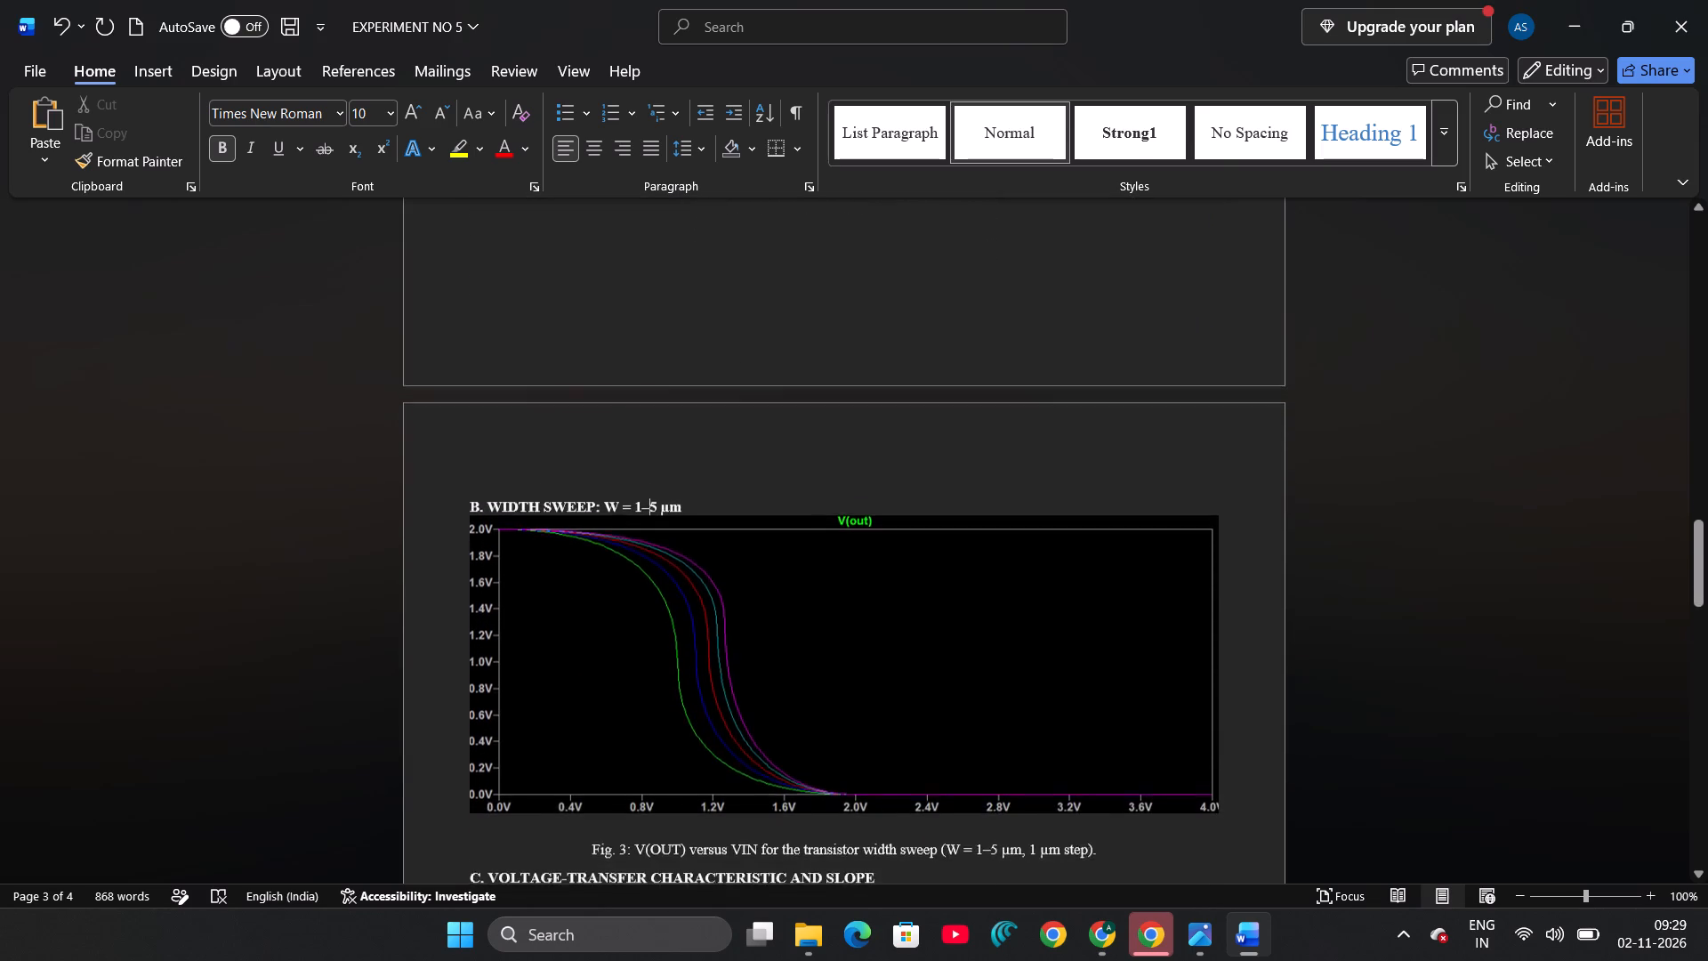
{"action": "scroll", "coordinate": [647, 583], "scroll_direction": "down", "scroll_amount": 1}
{"action": "left_click", "coordinate": [712, 529]}
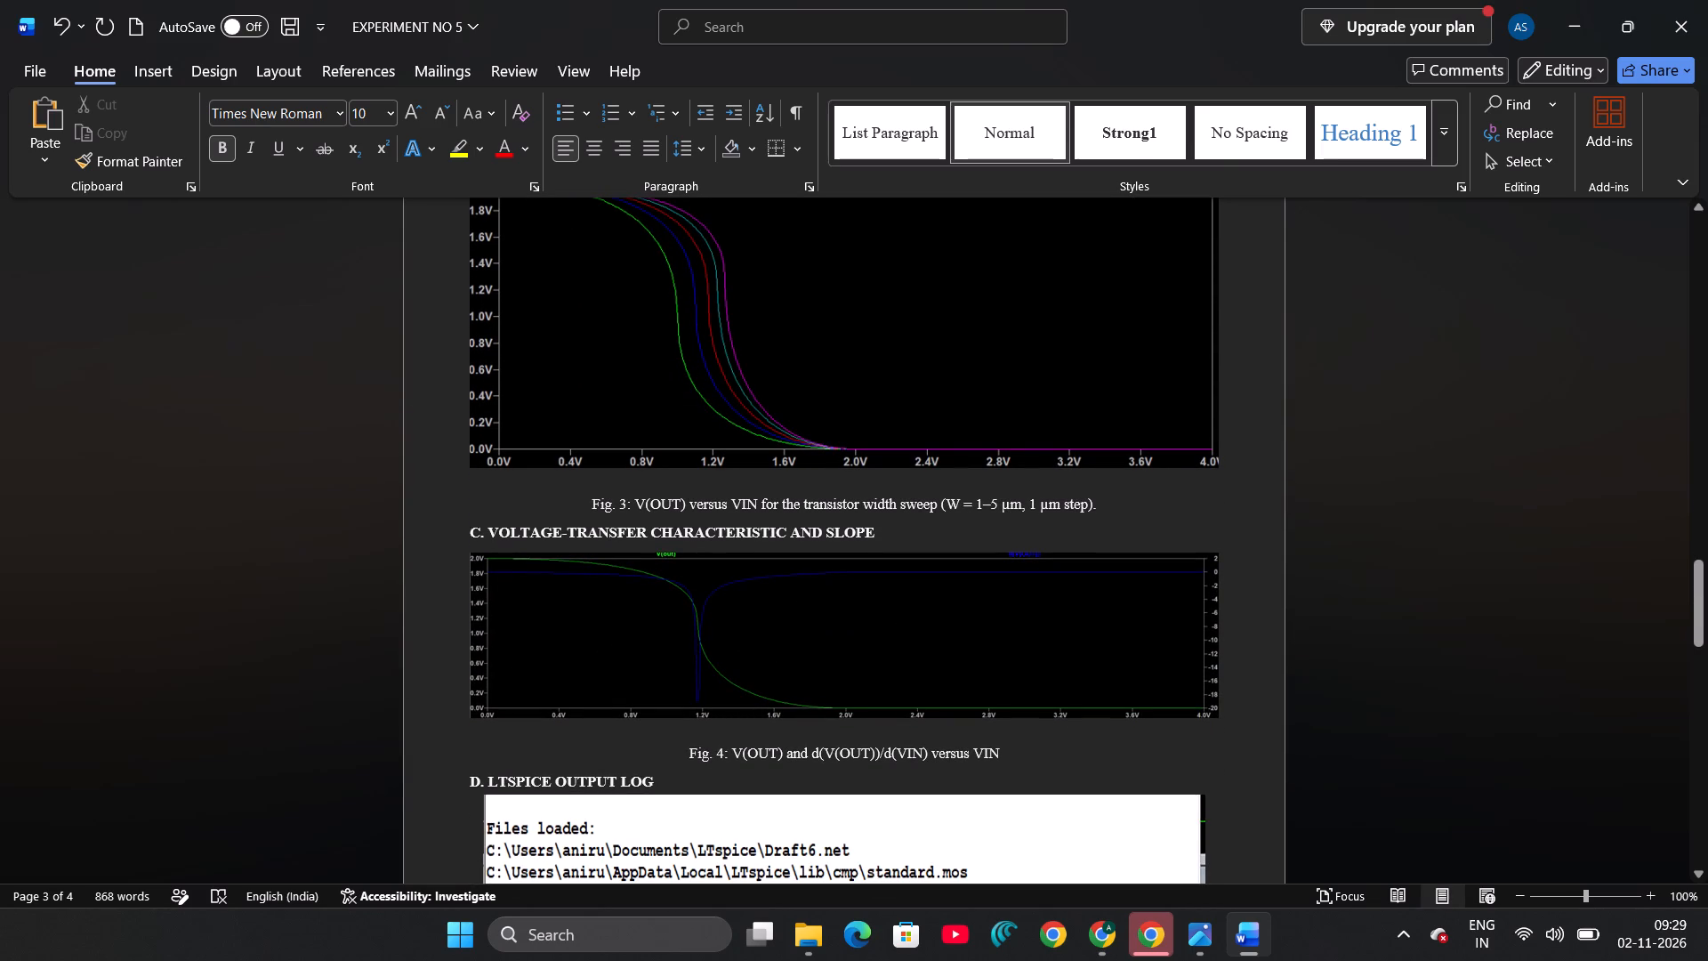
{"action": "scroll", "coordinate": [712, 529], "scroll_direction": "down", "scroll_amount": 1}
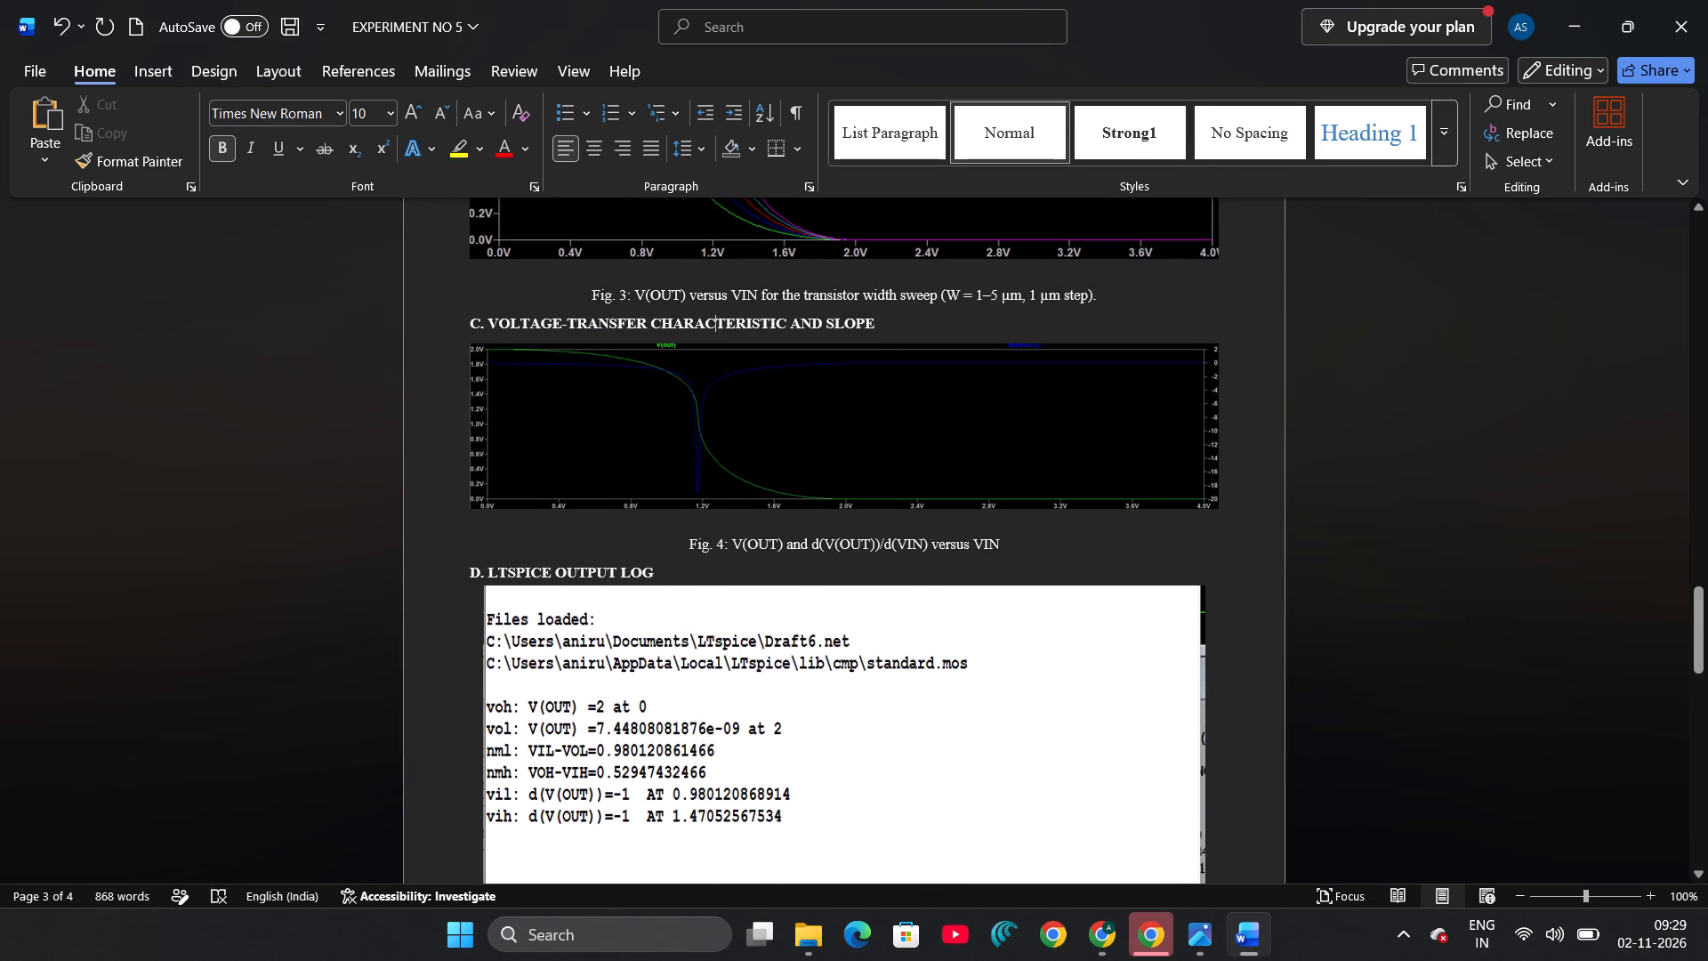
{"action": "left_click", "coordinate": [597, 579]}
{"action": "scroll", "coordinate": [597, 579], "scroll_direction": "down", "scroll_amount": 3}
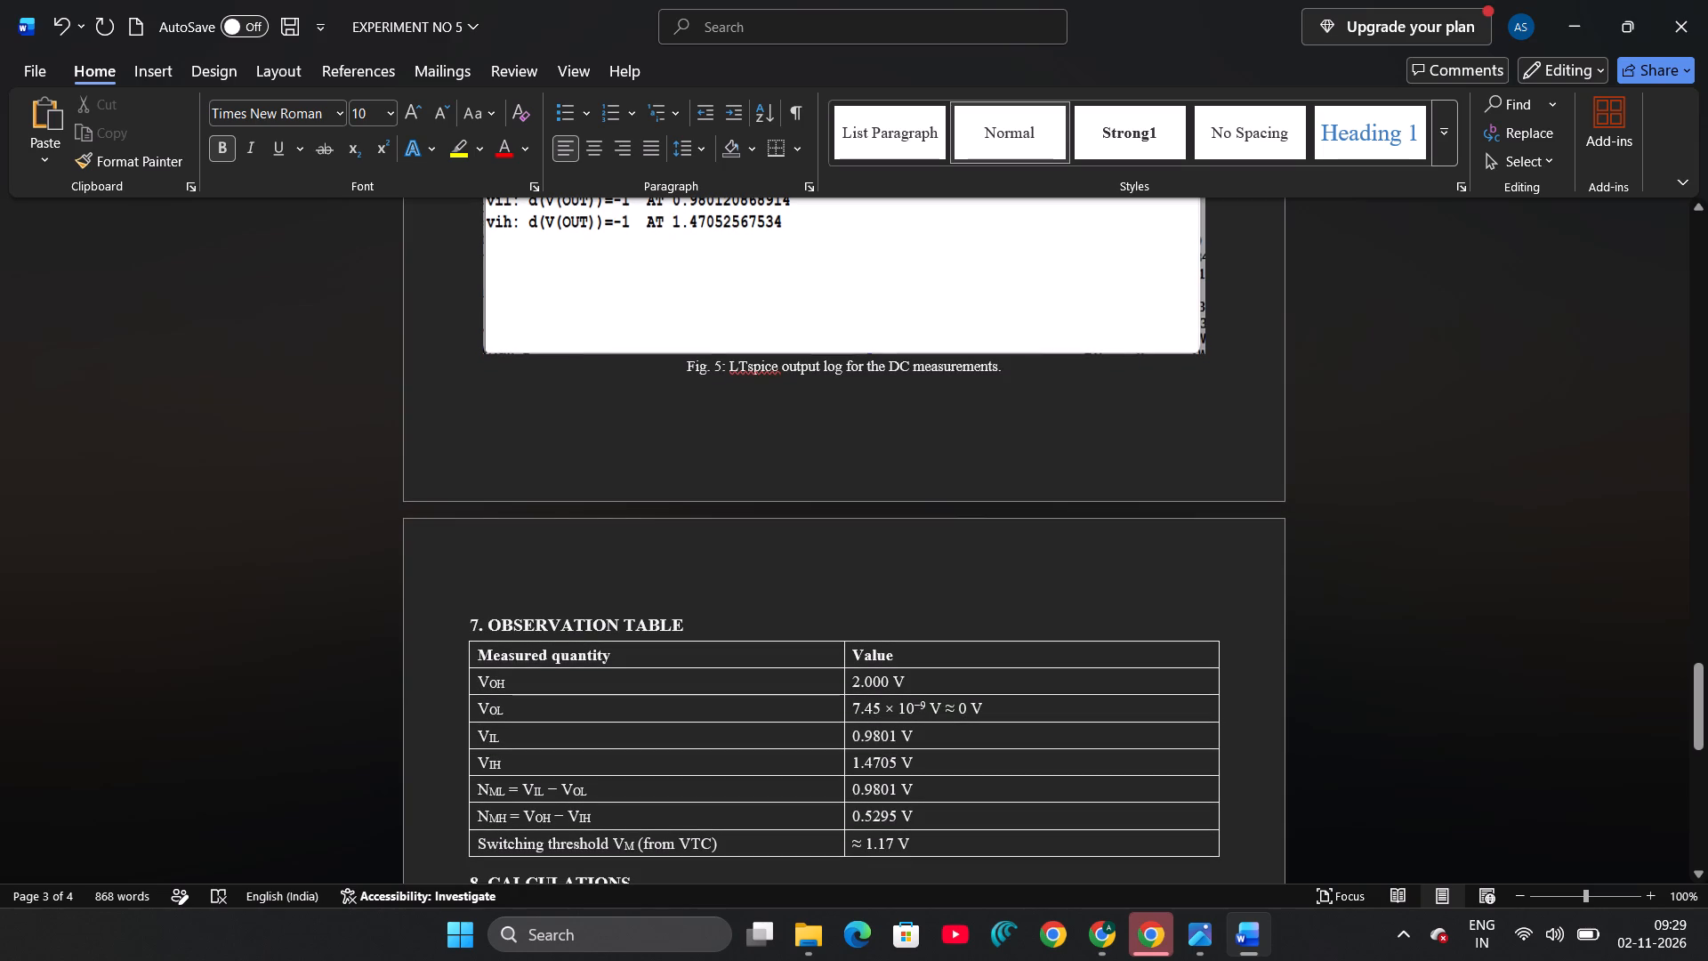
{"action": "left_click", "coordinate": [587, 614]}
{"action": "scroll", "coordinate": [587, 614], "scroll_direction": "down", "scroll_amount": 1}
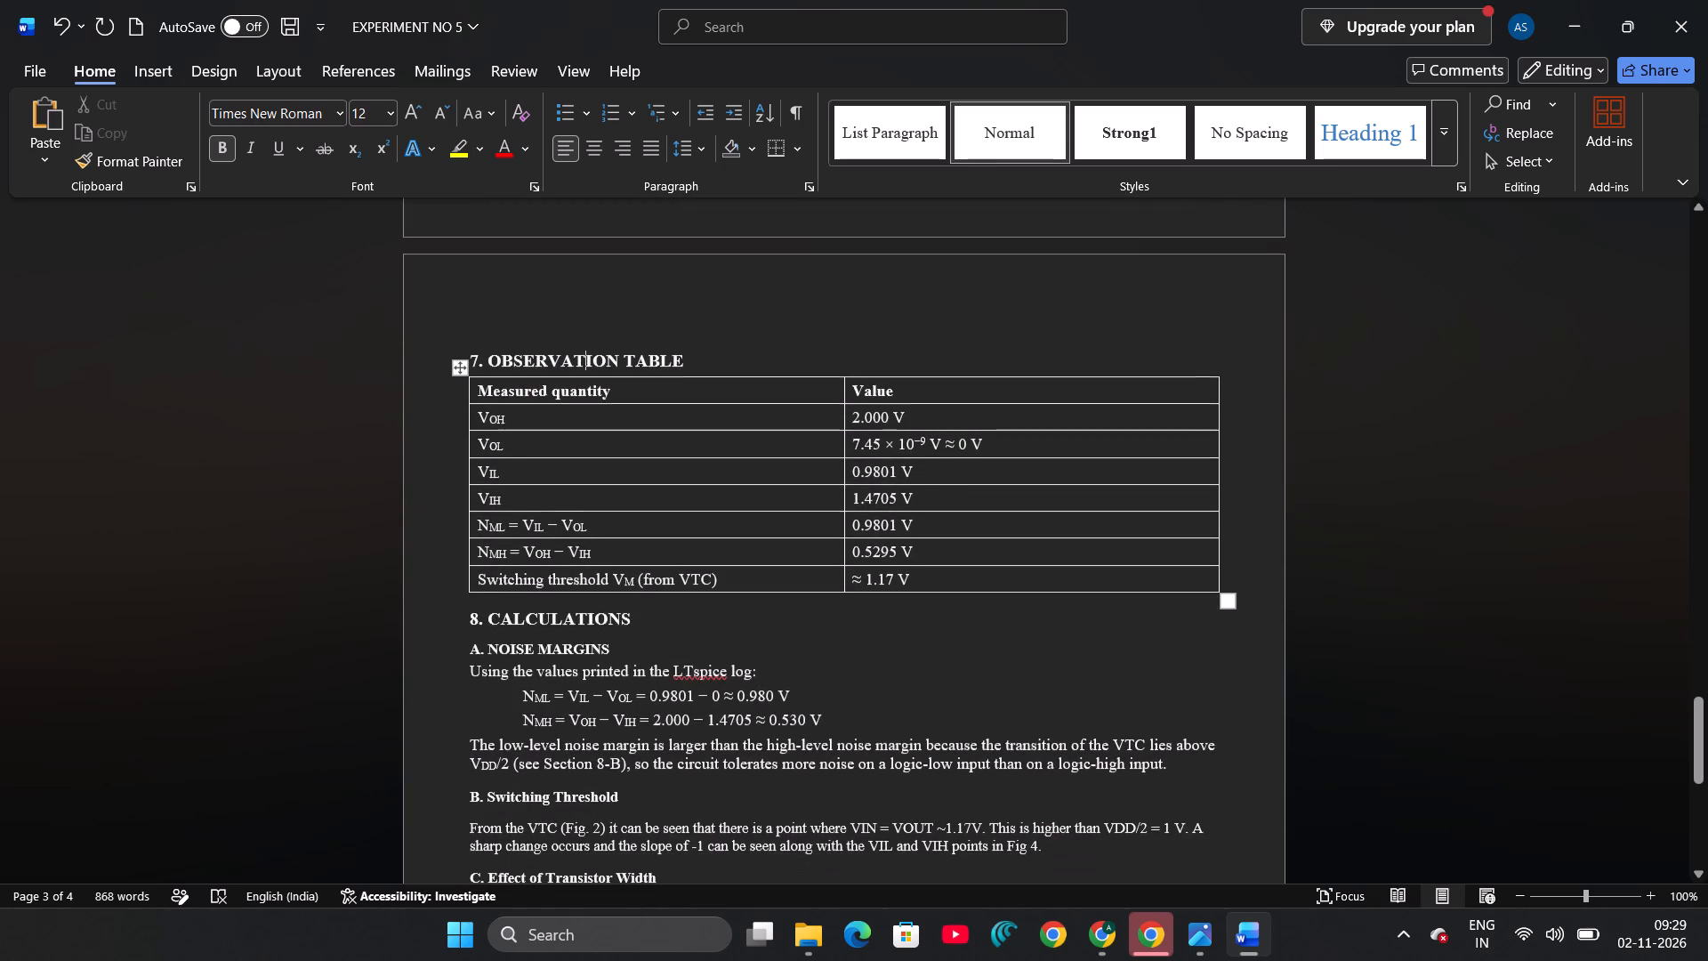
{"action": "left_click", "coordinate": [543, 607]}
{"action": "scroll", "coordinate": [543, 607], "scroll_direction": "down", "scroll_amount": 1}
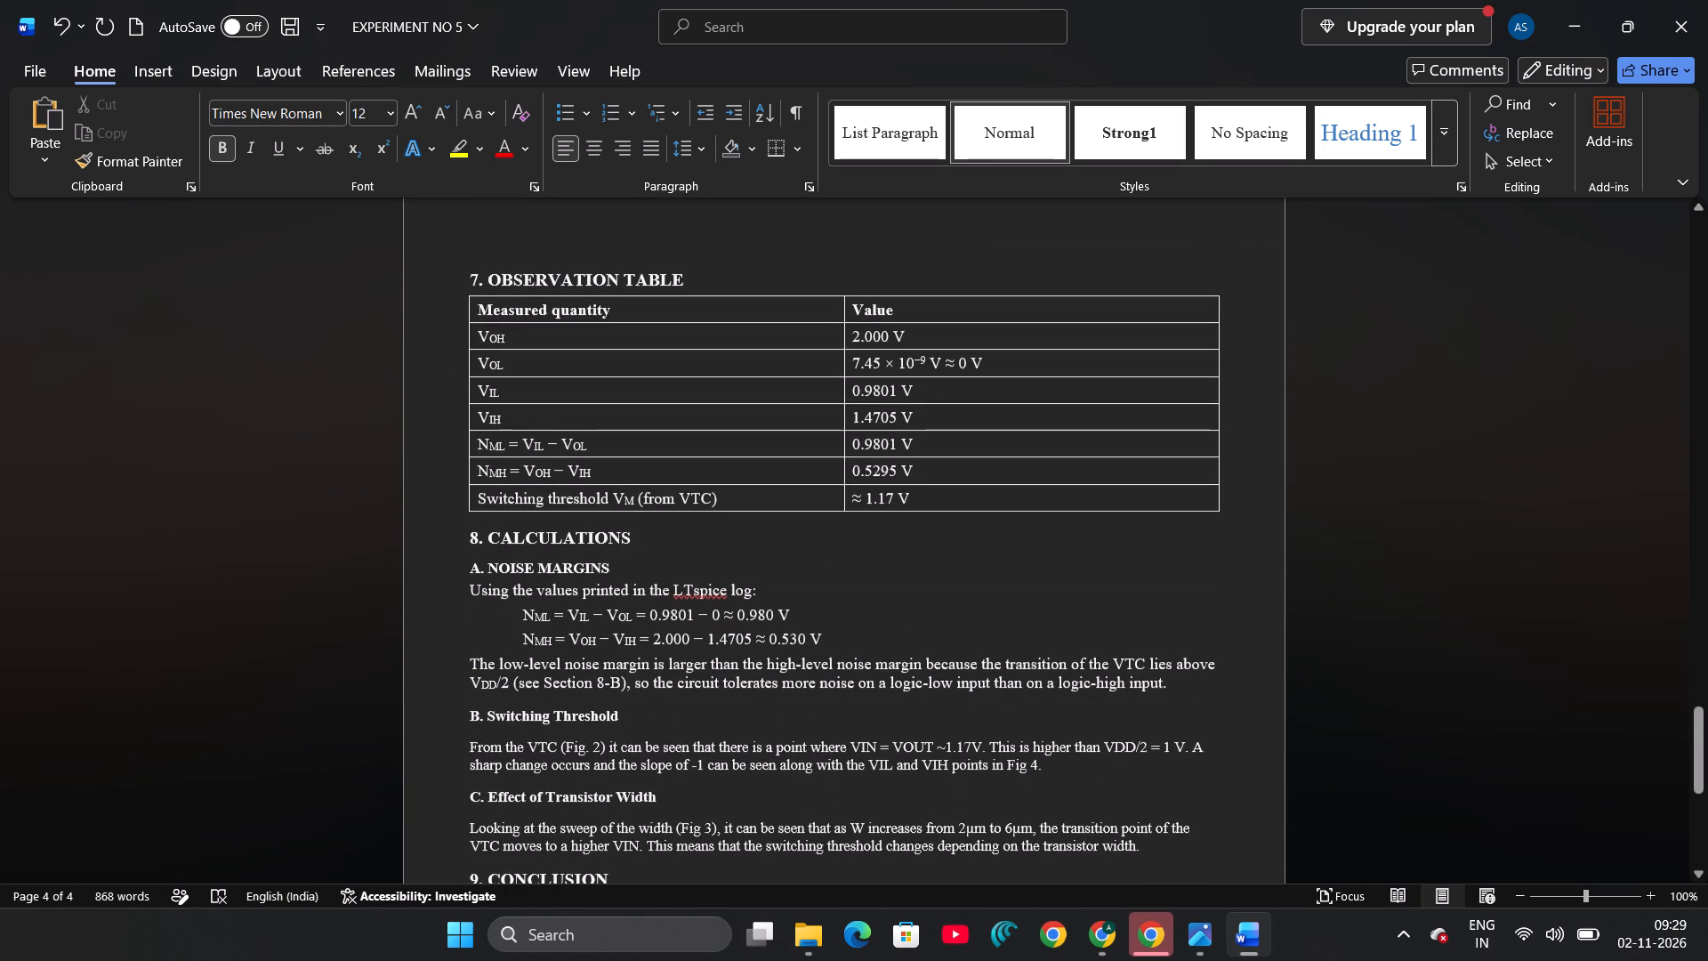
Set the font size of the body text and equations under "A. NOISE MARGINS" to 10.
{"action": "left_click", "coordinate": [528, 589]}
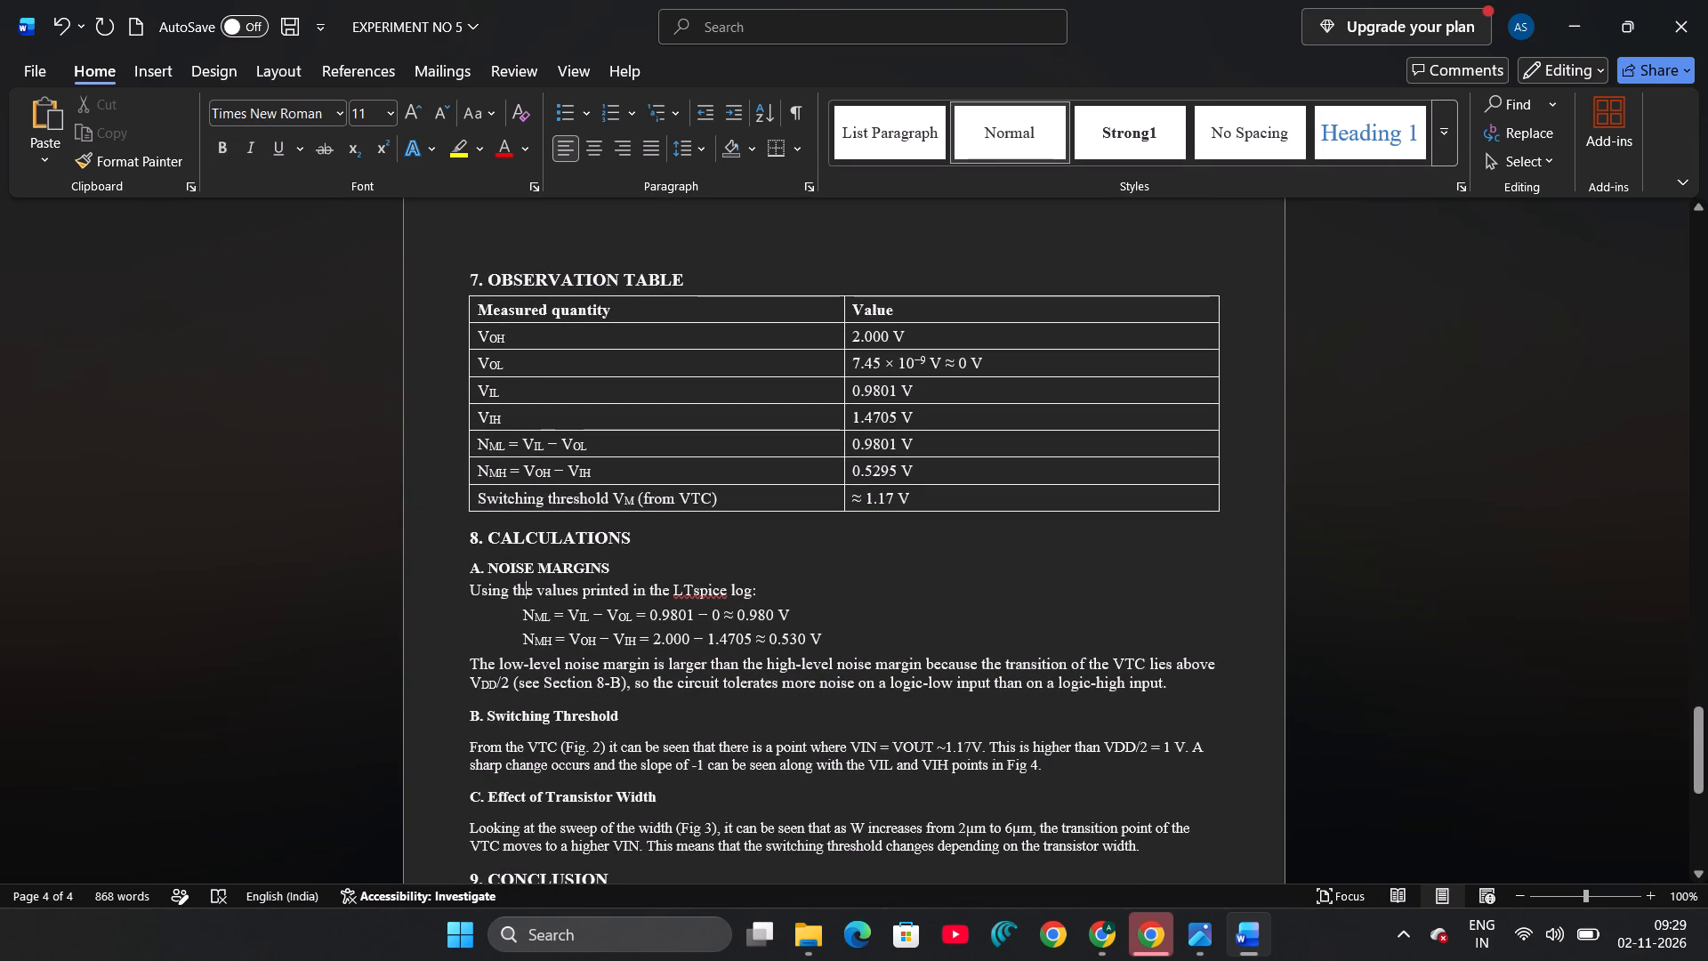
{"action": "left_click_drag", "start_coordinate": [456, 585], "coordinate": [1019, 715]}
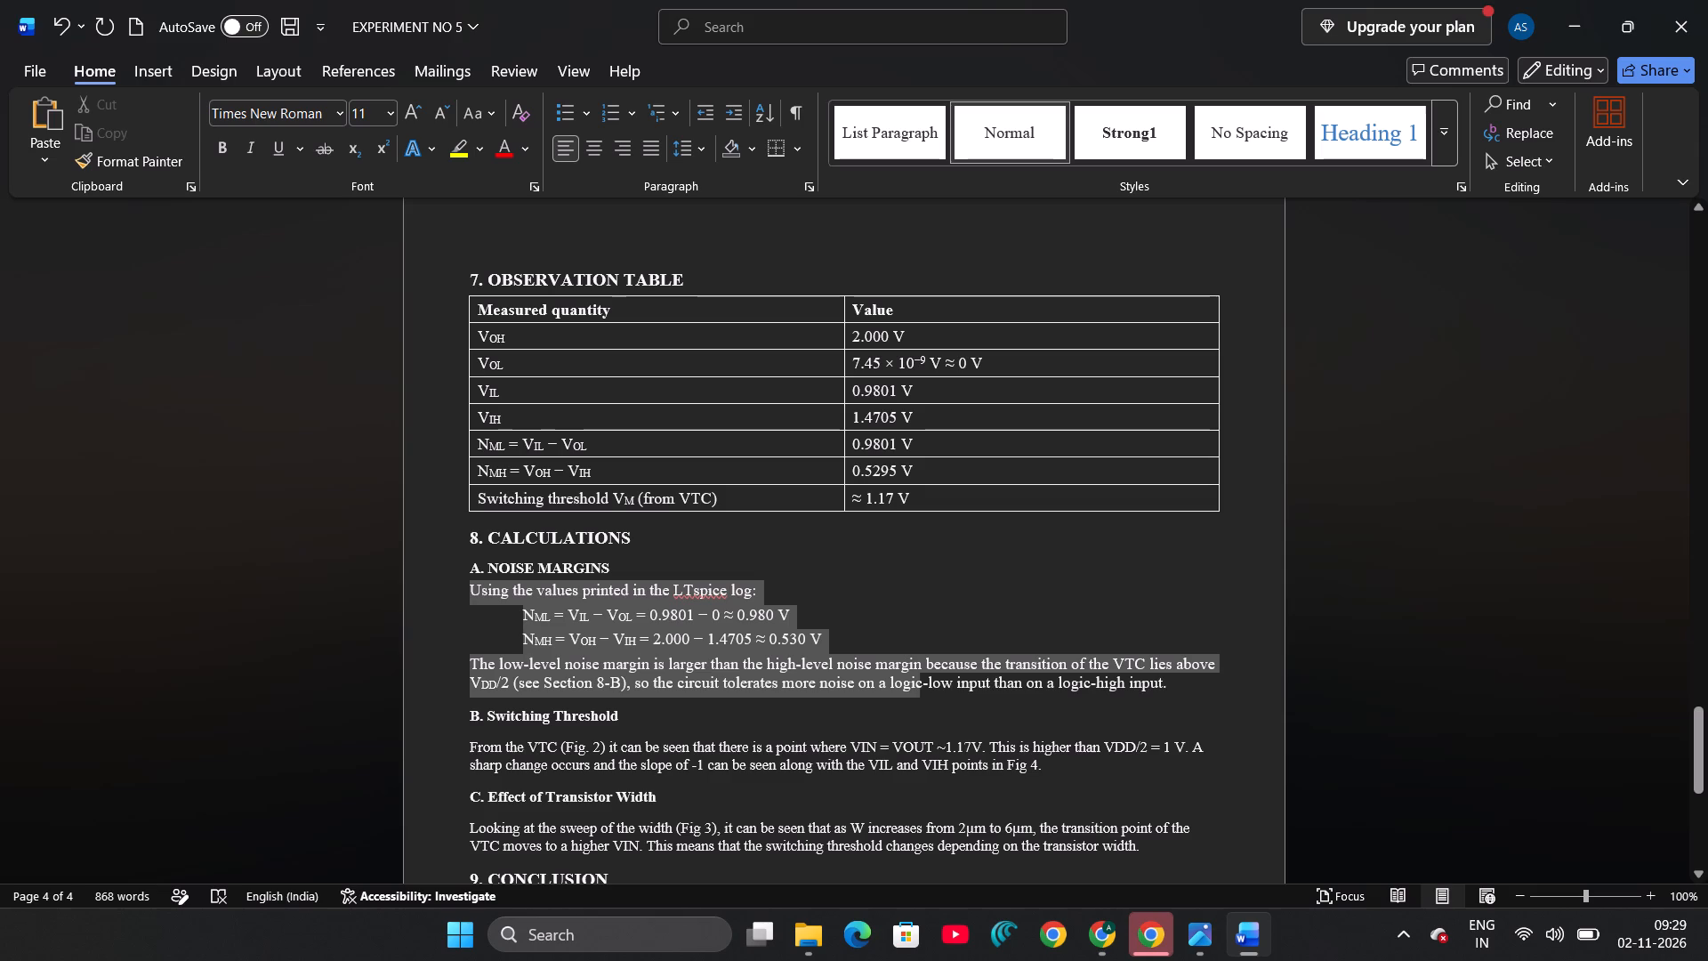
{"action": "left_click_drag", "start_coordinate": [1019, 715], "coordinate": [1244, 680]}
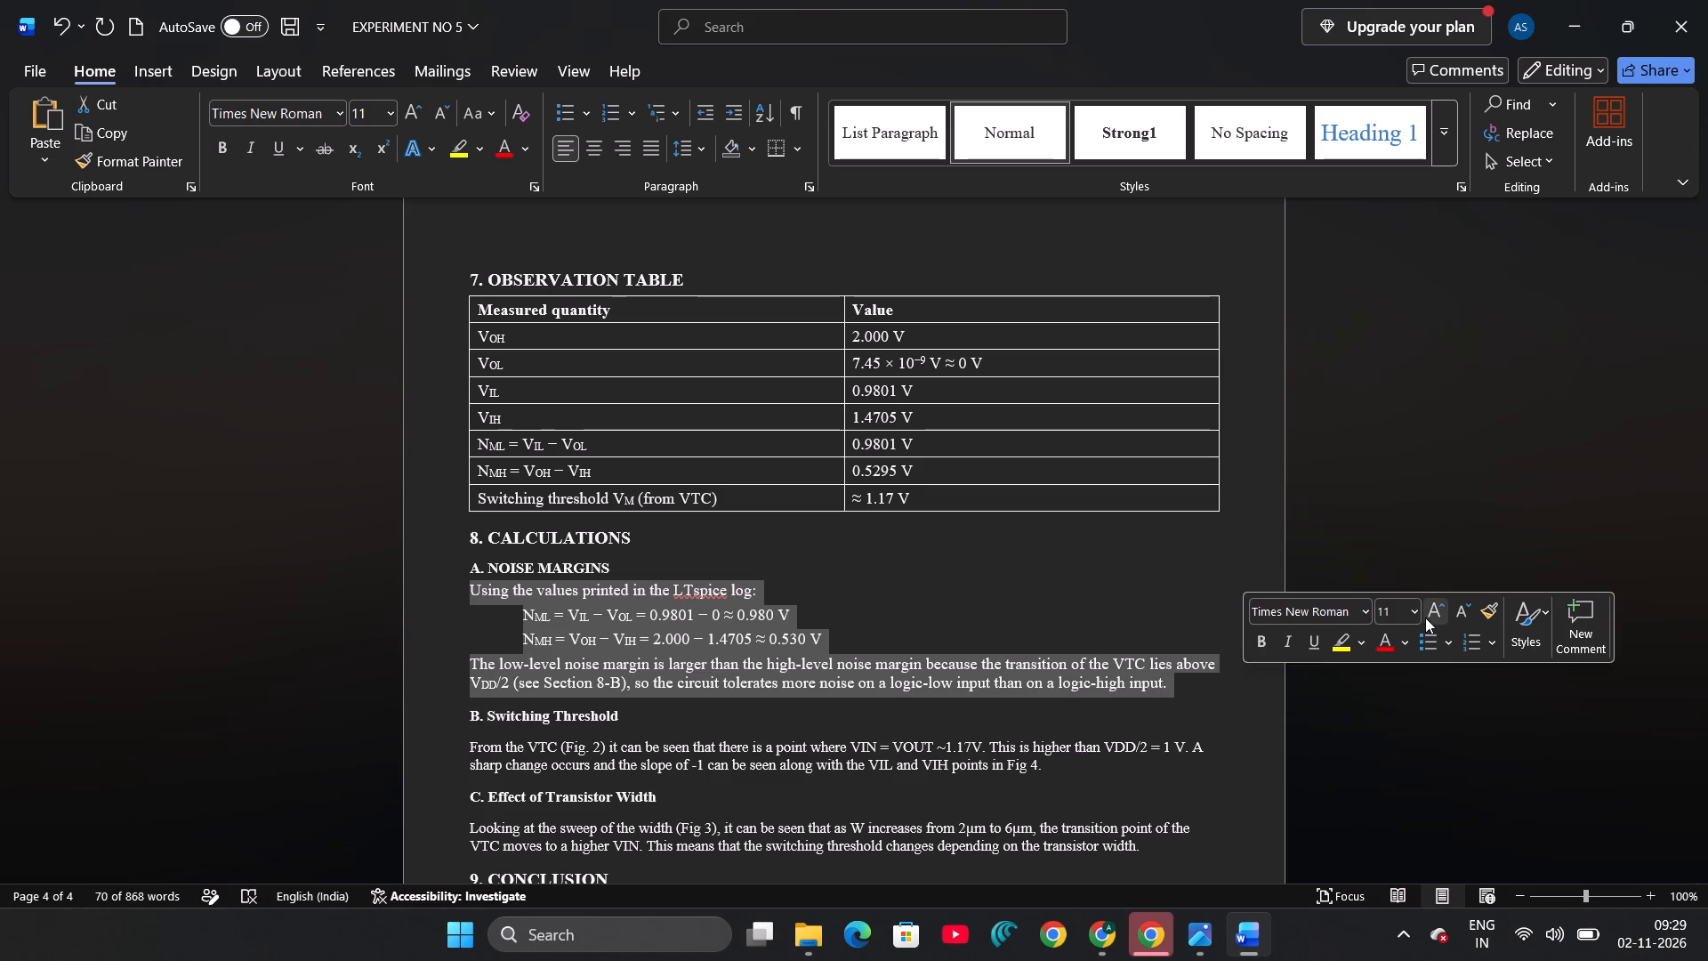
{"action": "left_click", "coordinate": [1408, 617]}
{"action": "left_click", "coordinate": [1400, 230]}
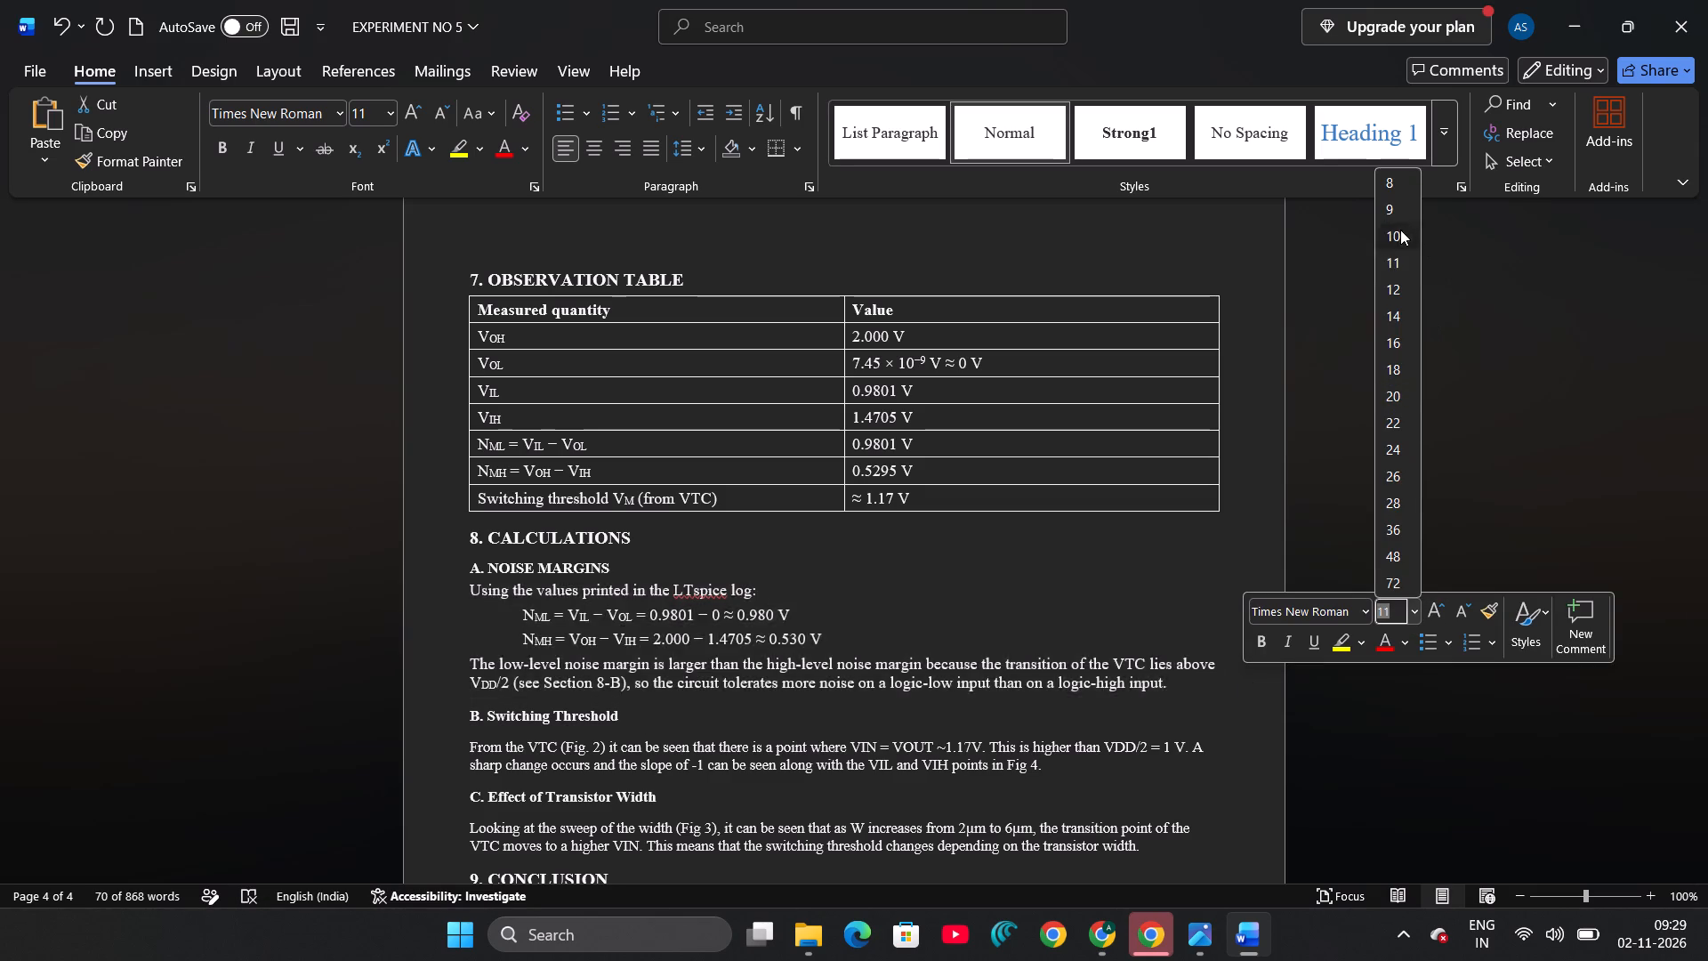
{"action": "left_click", "coordinate": [761, 594]}
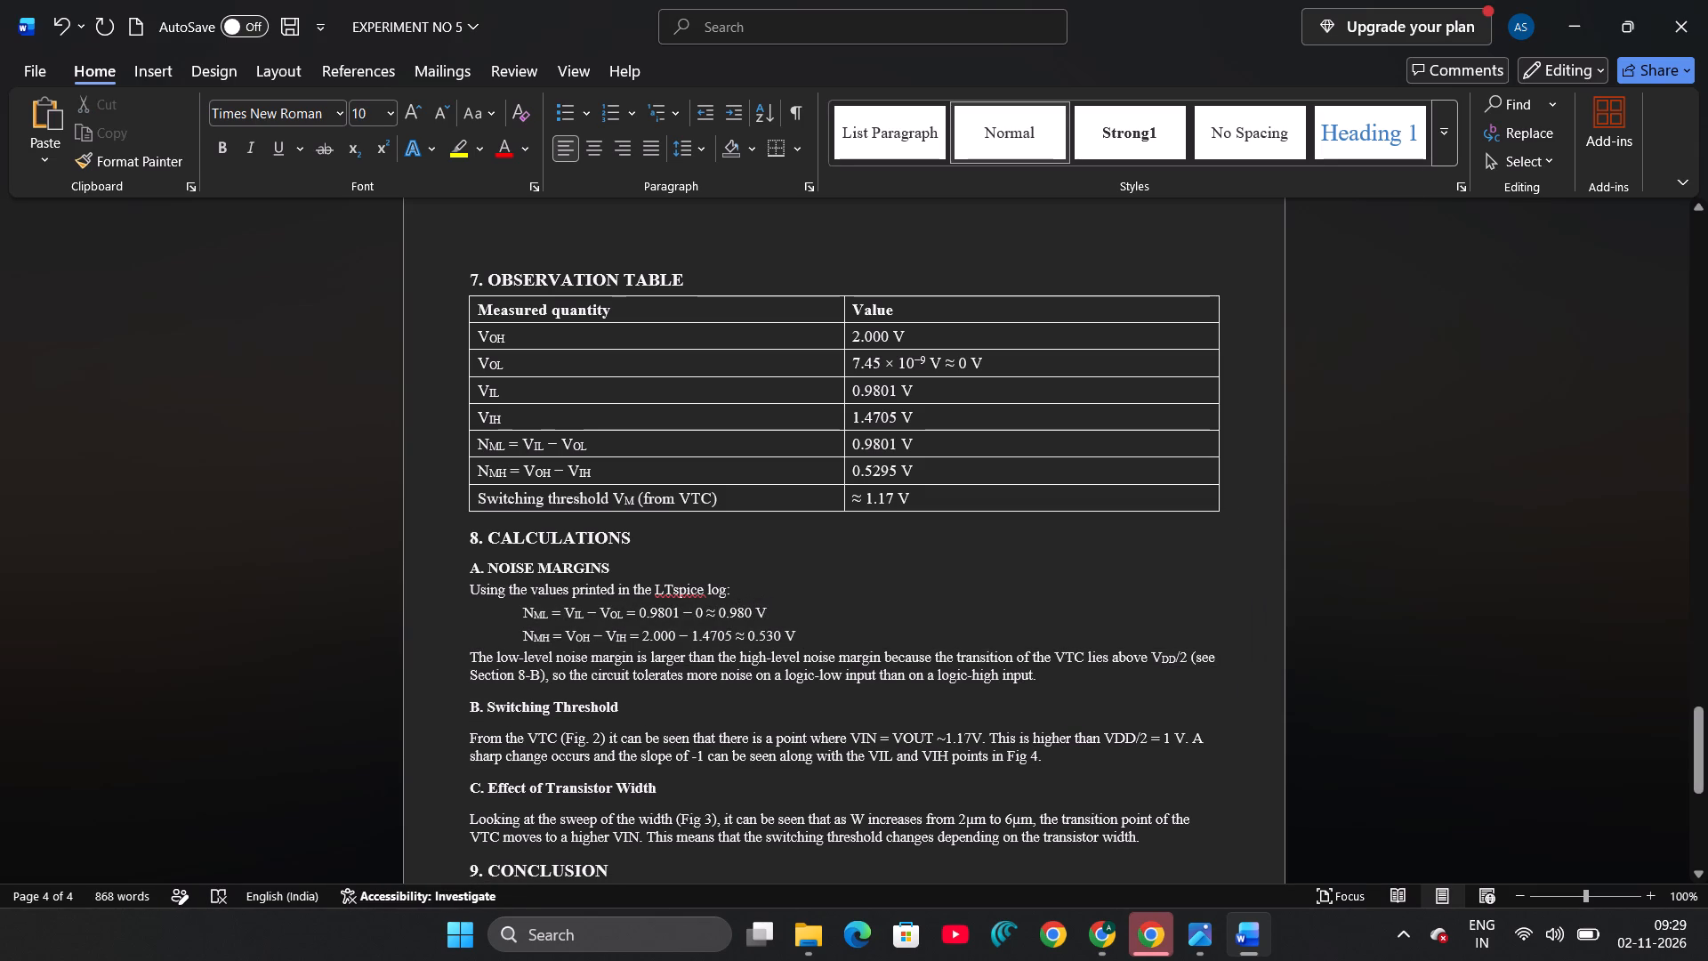
Check the font size of the calculations subheadings and paragraphs from "A. NOISE MARGINS" through the "9. CONCLUSION" heading.
{"action": "left_click", "coordinate": [593, 561]}
{"action": "left_click", "coordinate": [591, 714]}
{"action": "left_click", "coordinate": [626, 765]}
{"action": "left_click", "coordinate": [697, 722]}
{"action": "left_click", "coordinate": [573, 817]}
{"action": "scroll", "coordinate": [573, 817], "scroll_direction": "down", "scroll_amount": 1}
{"action": "left_click", "coordinate": [609, 530]}
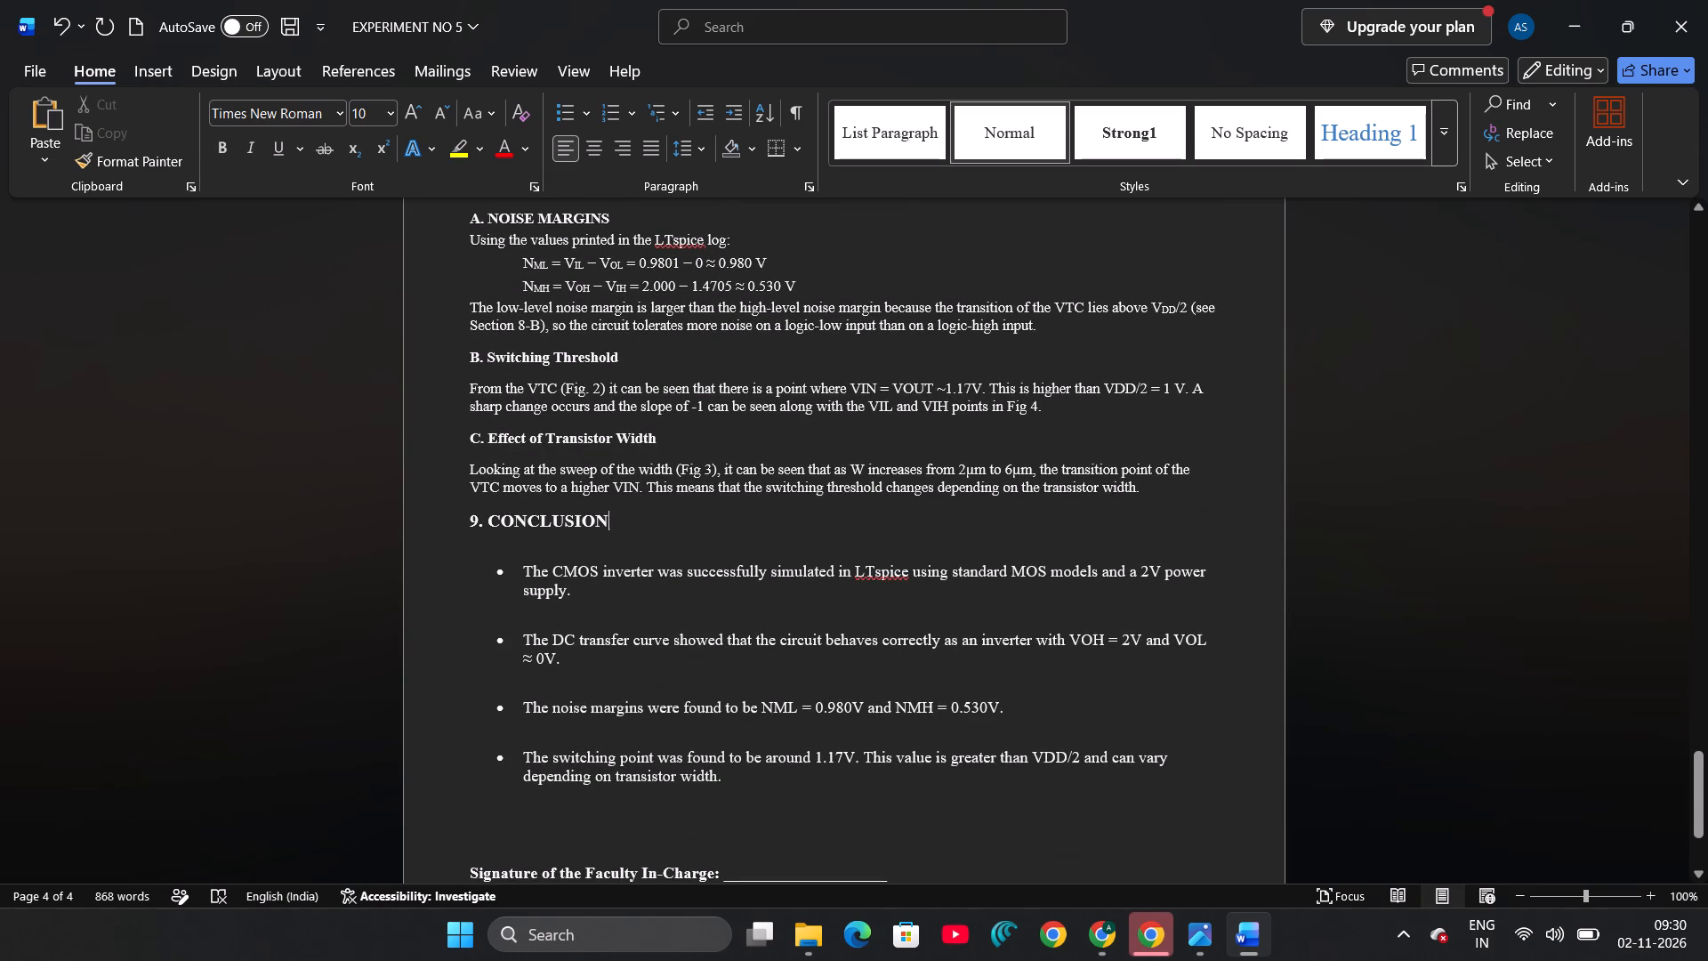
Set the font size of the four bullet points under "9. CONCLUSION" to 10.
{"action": "left_click", "coordinate": [604, 580]}
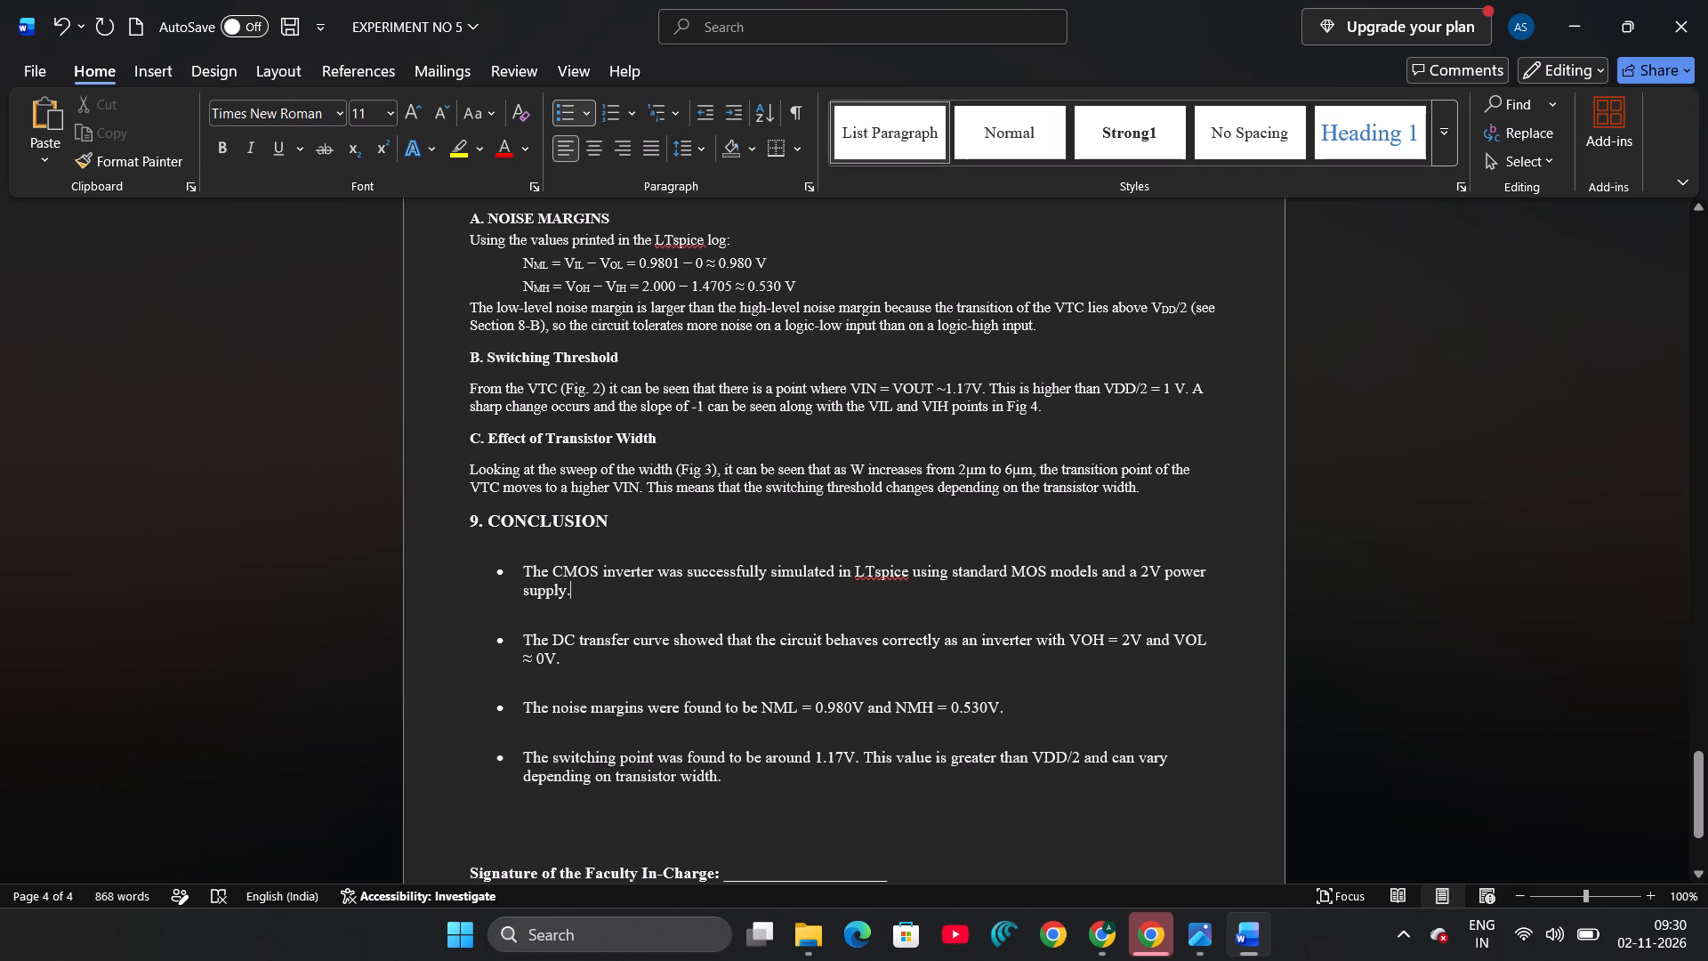
{"action": "left_click_drag", "start_coordinate": [520, 565], "coordinate": [725, 775]}
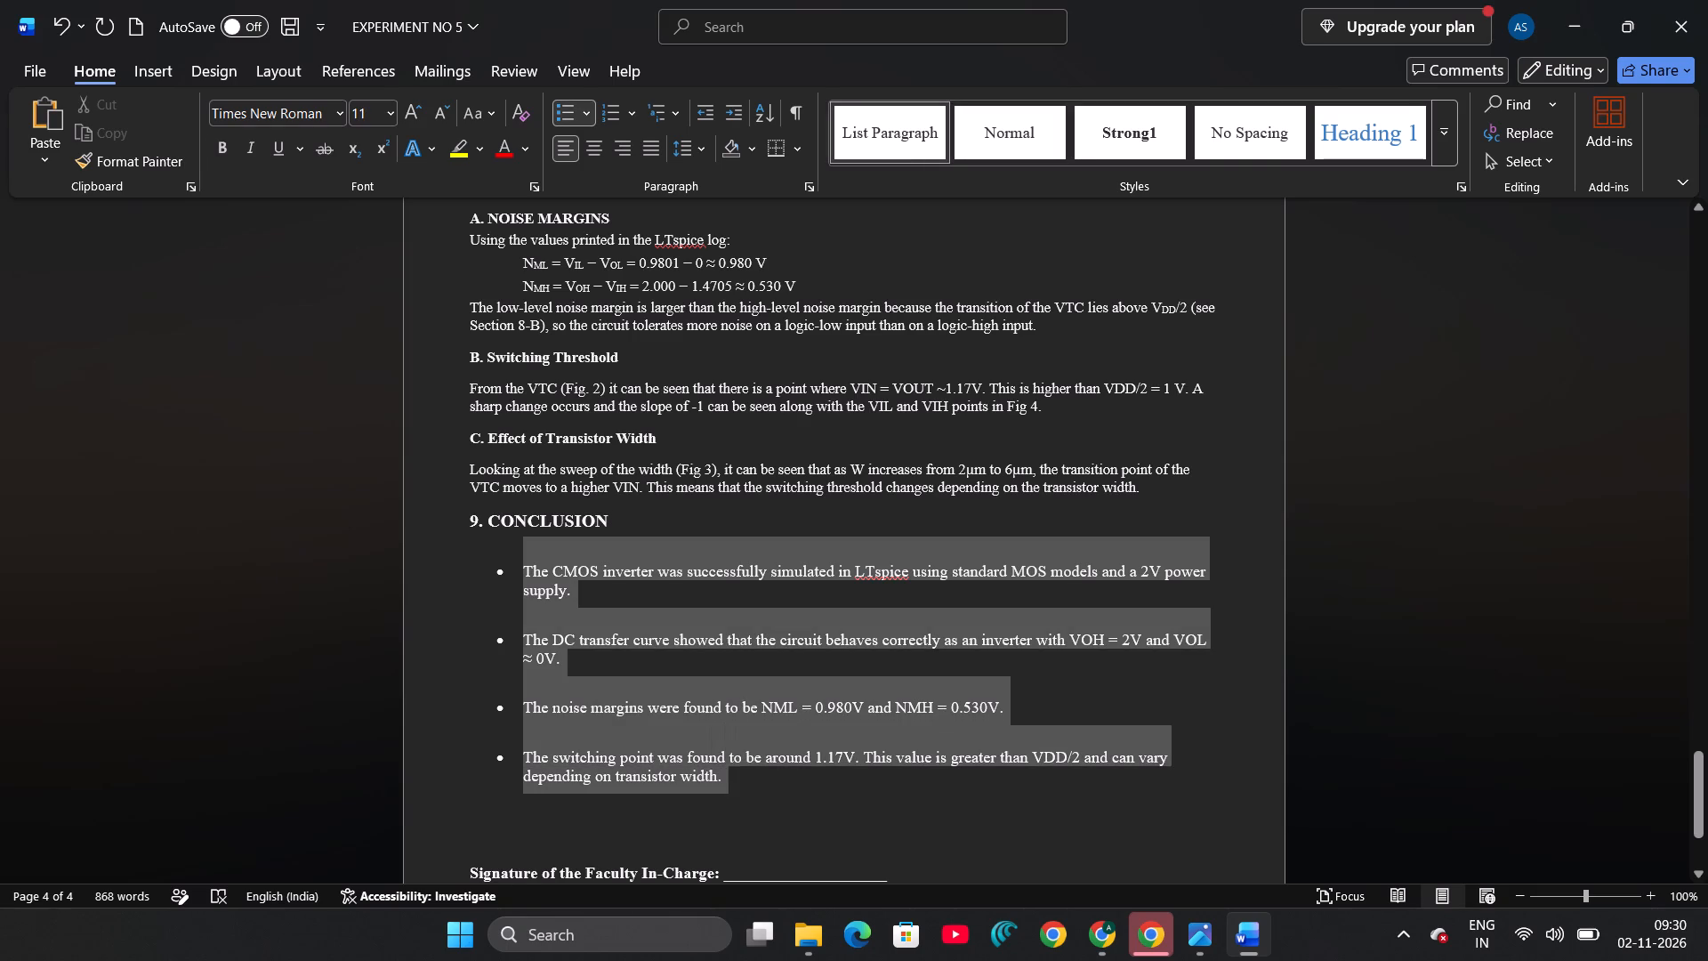
{"action": "left_click_drag", "start_coordinate": [725, 775], "coordinate": [730, 789]}
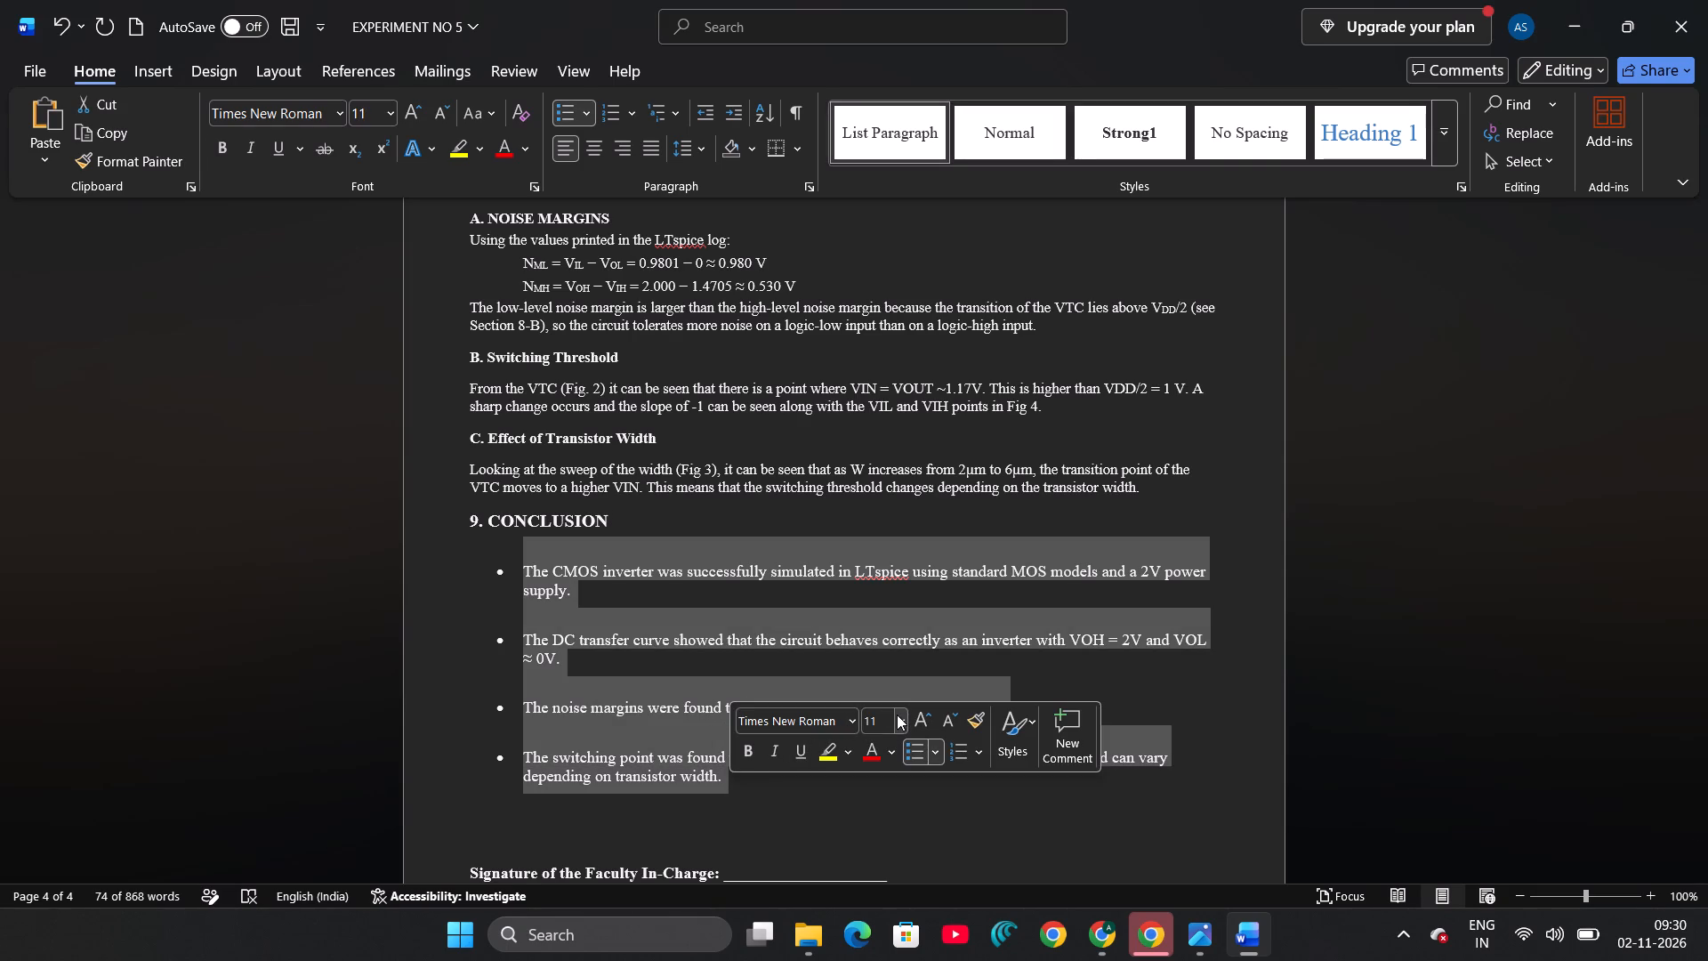
{"action": "left_click", "coordinate": [897, 715]}
{"action": "left_click", "coordinate": [882, 352]}
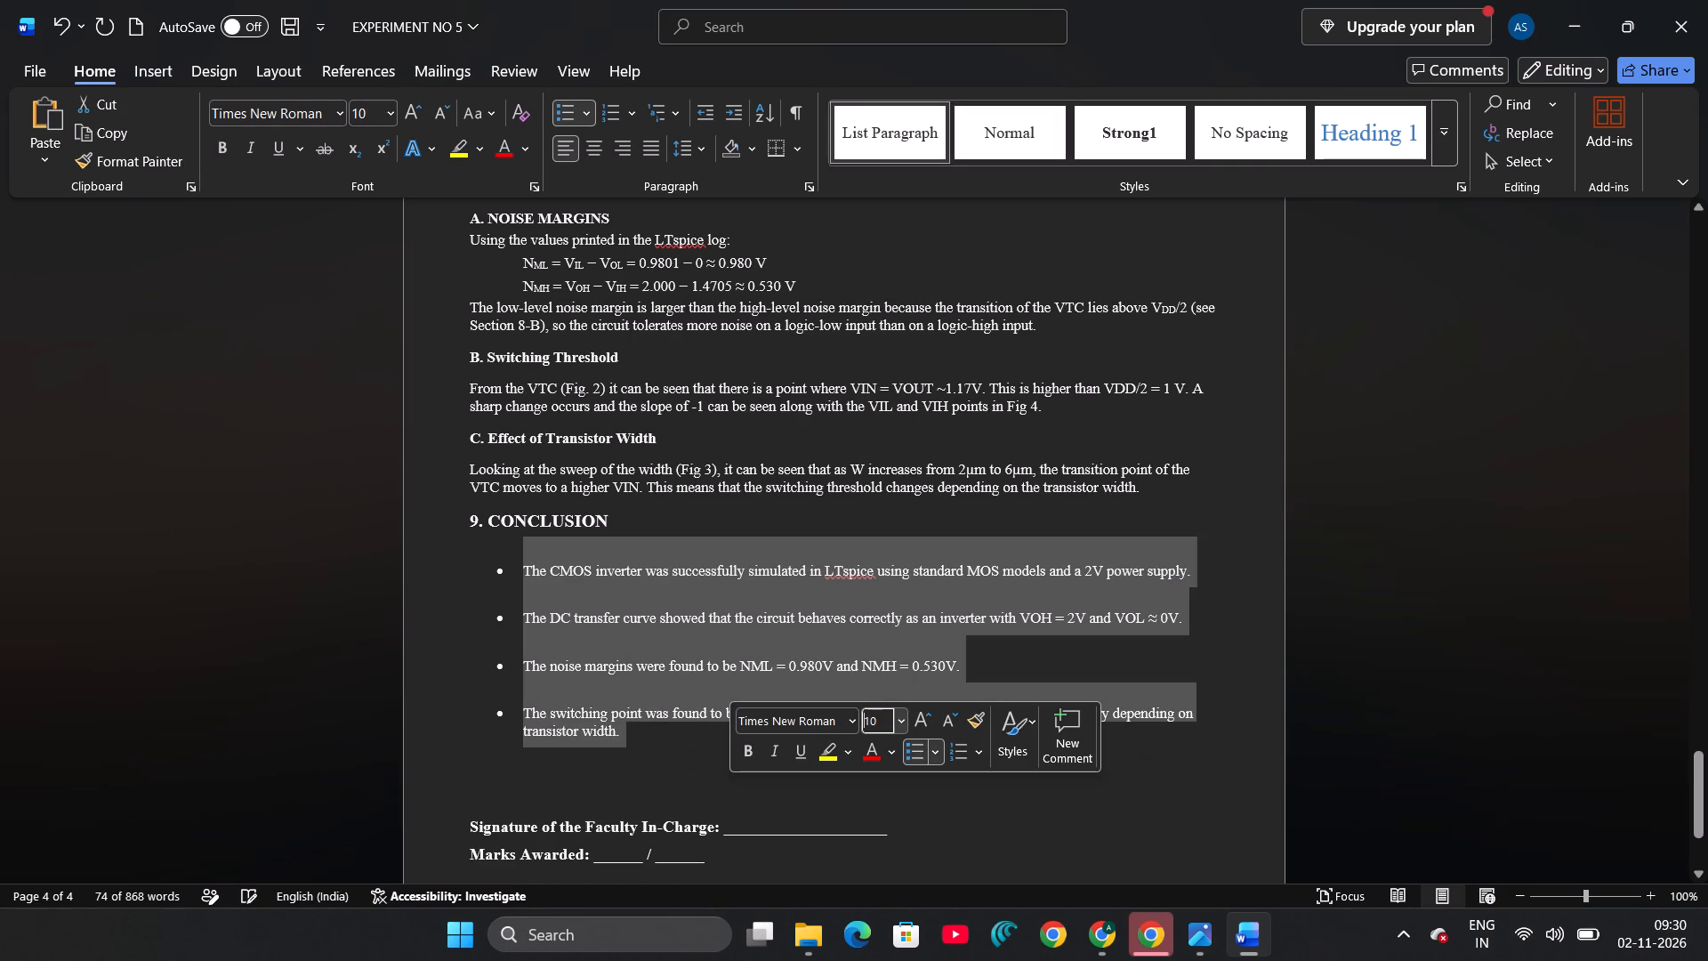
{"action": "left_click", "coordinate": [645, 538]}
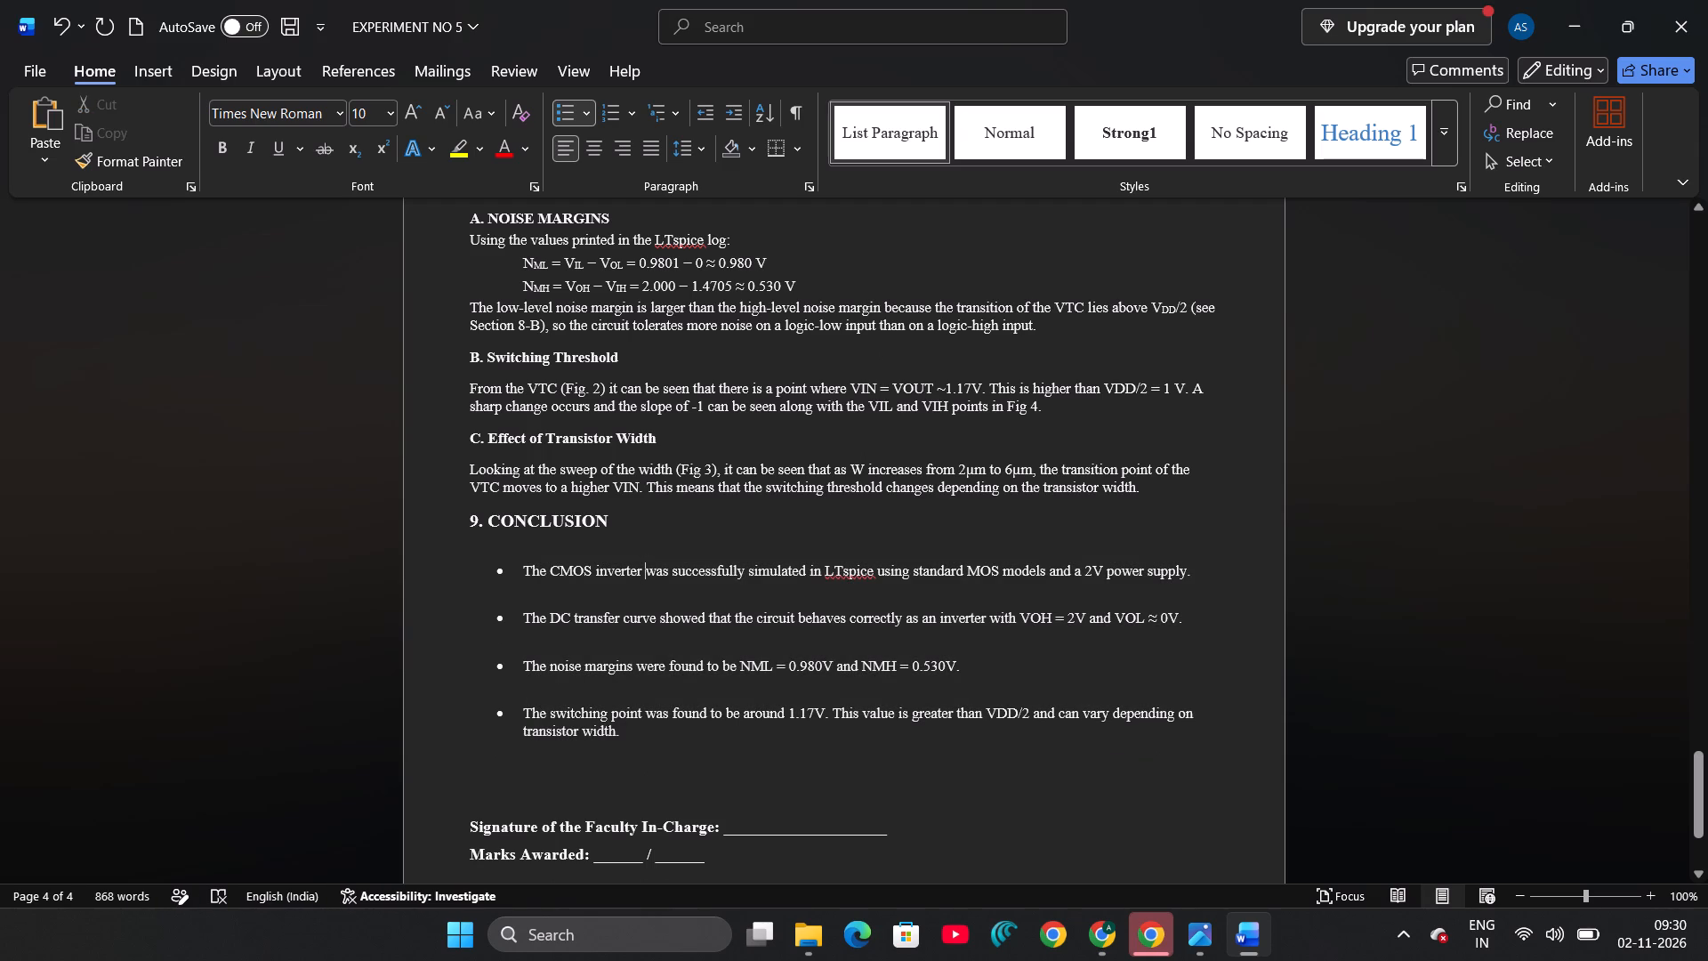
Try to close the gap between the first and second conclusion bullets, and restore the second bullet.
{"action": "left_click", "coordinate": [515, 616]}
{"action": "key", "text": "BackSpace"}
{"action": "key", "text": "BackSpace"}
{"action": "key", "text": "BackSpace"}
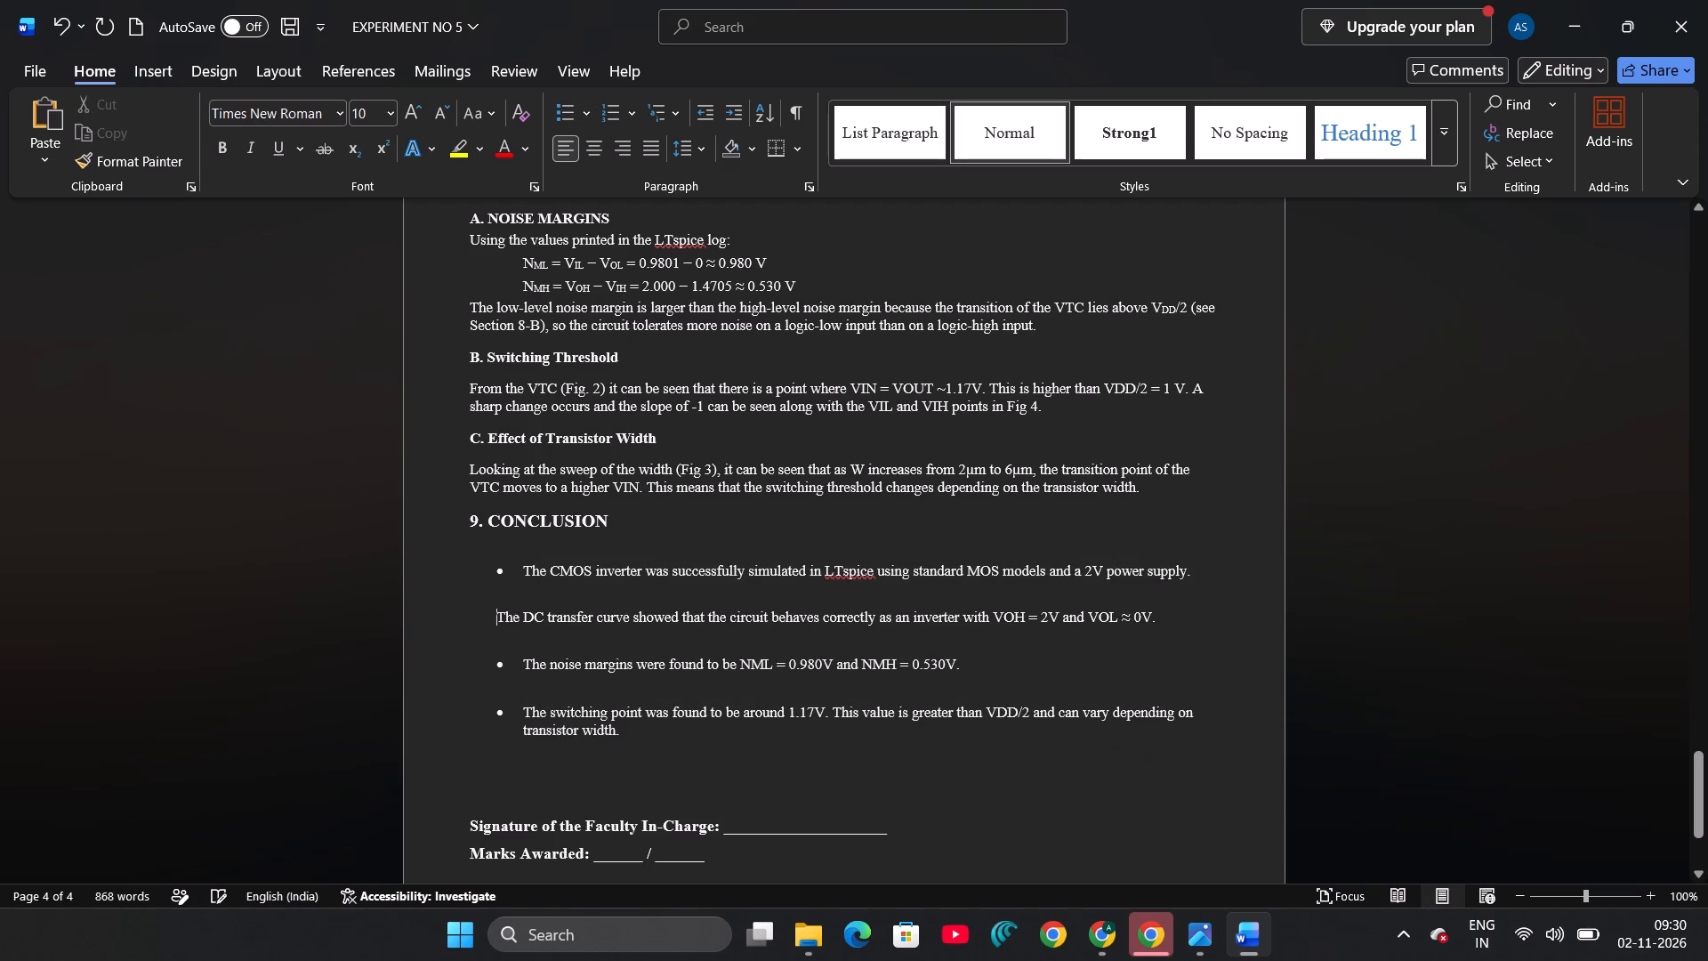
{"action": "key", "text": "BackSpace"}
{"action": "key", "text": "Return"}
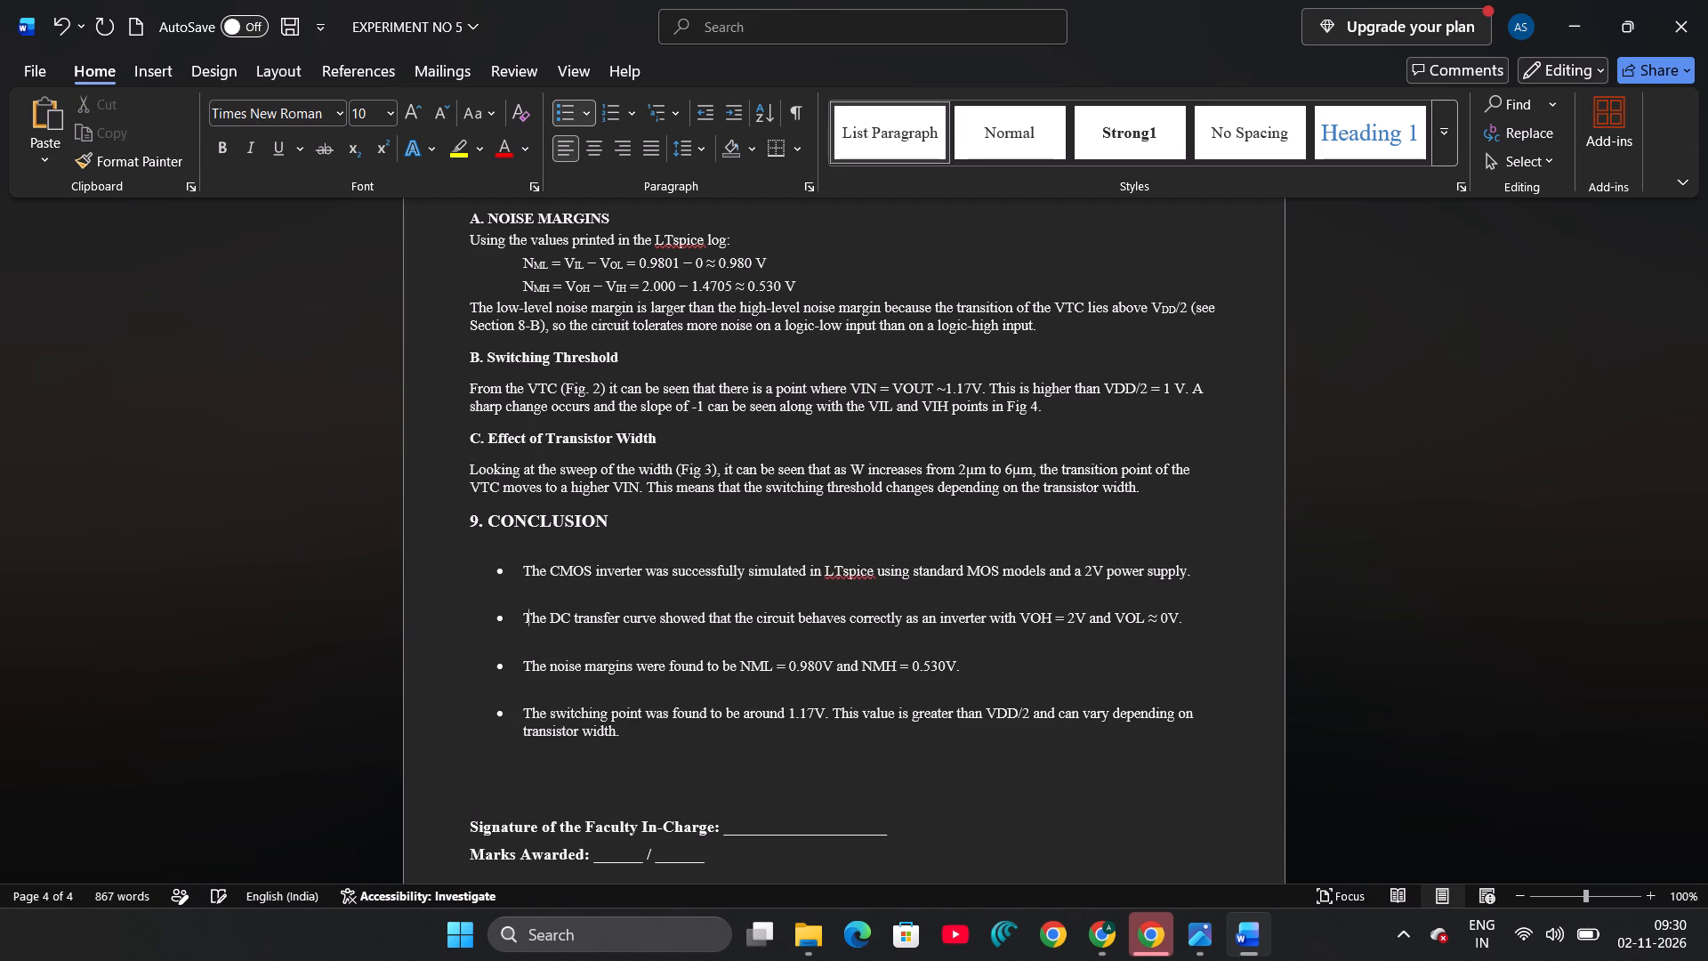
Remove the Save command from the Quick Access Toolbar.
{"action": "scroll", "coordinate": [338, 617], "scroll_direction": "down", "scroll_amount": 1}
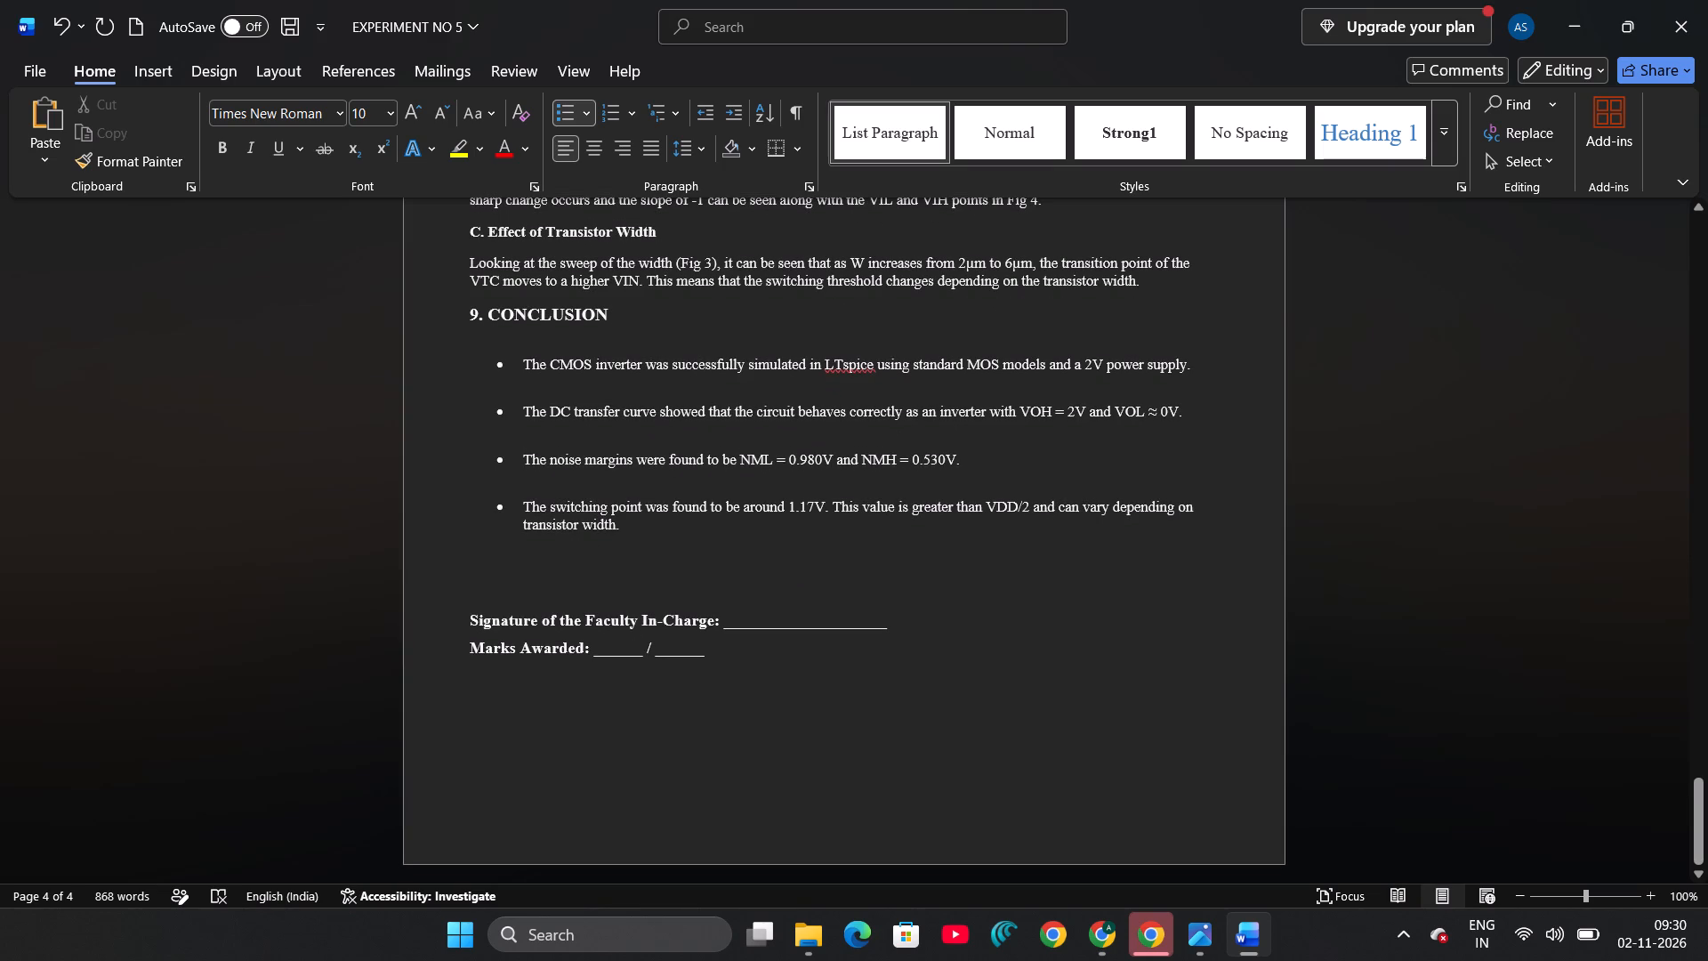
{"action": "left_click", "coordinate": [312, 32]}
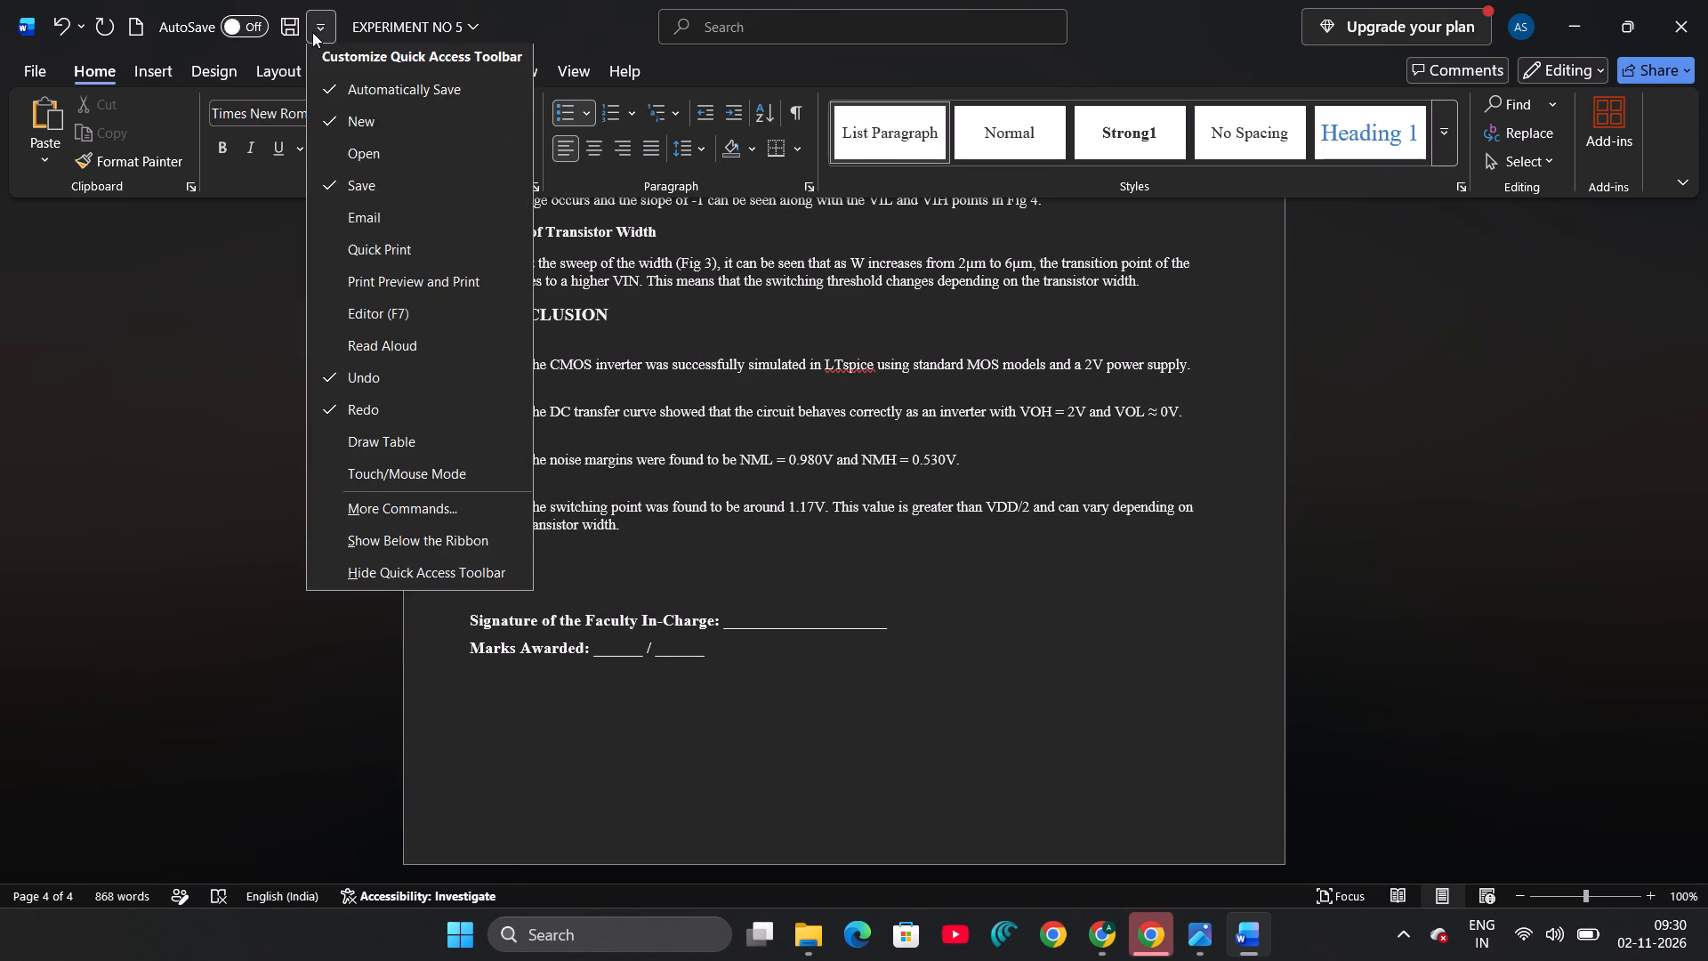
{"action": "left_click", "coordinate": [332, 191]}
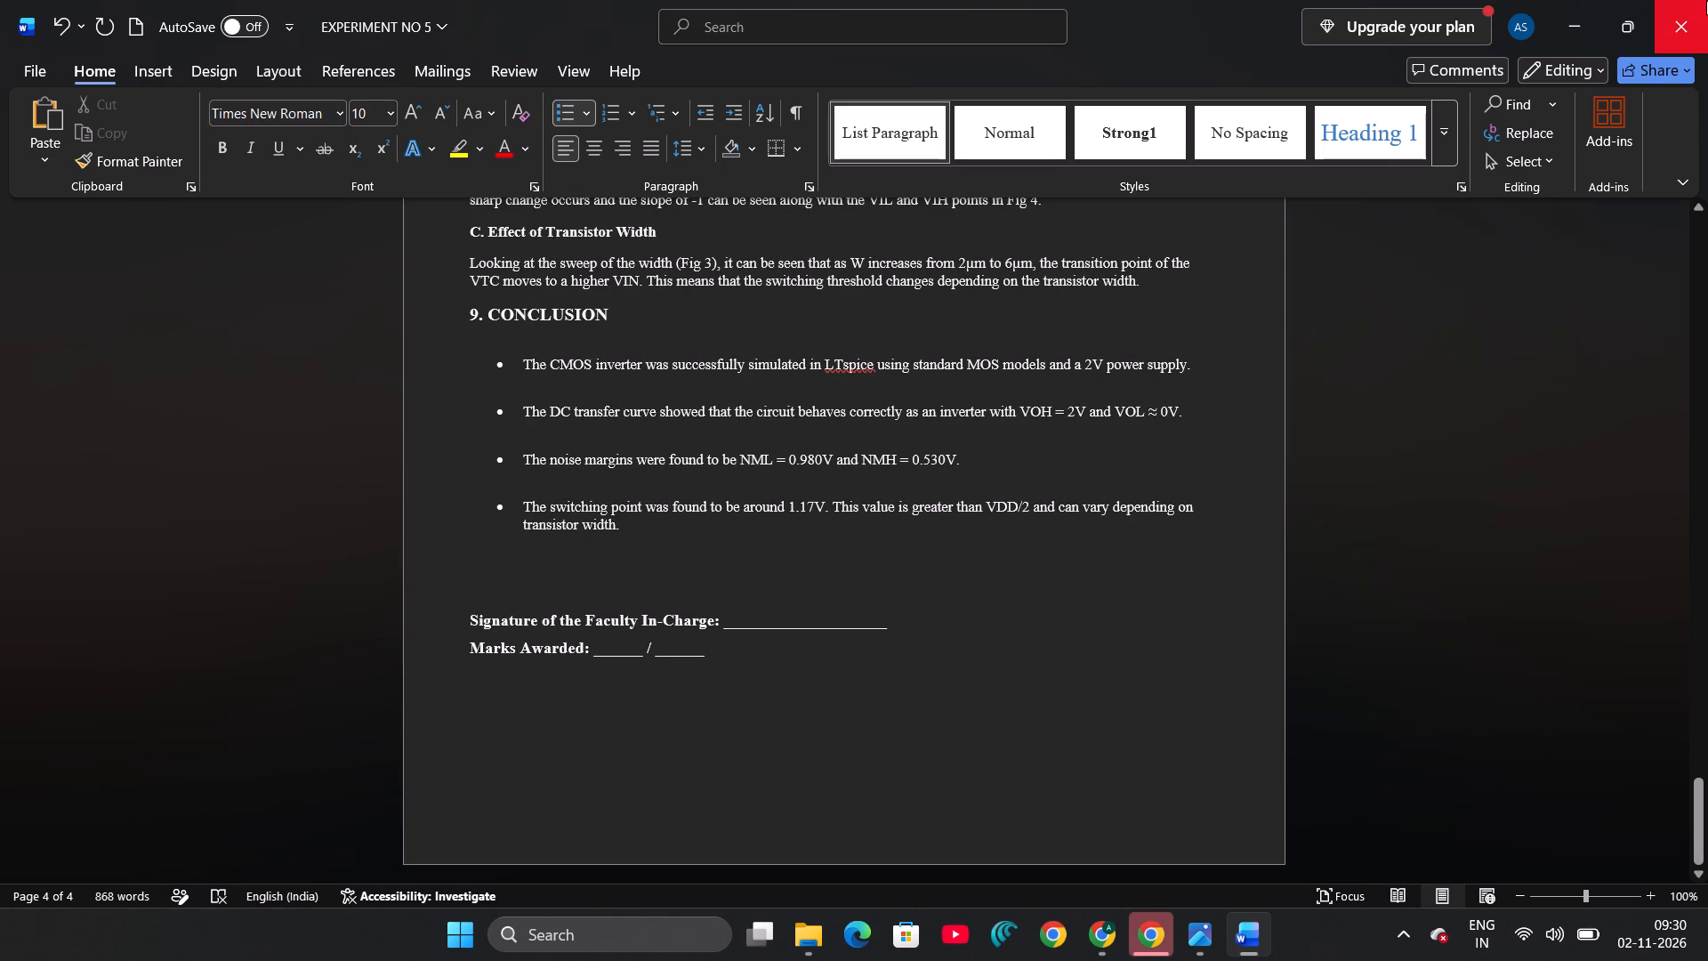
Close the EXPERIMENT NO 5 report and save its changes.
{"action": "left_click", "coordinate": [1706, 0]}
{"action": "left_click", "coordinate": [840, 630]}
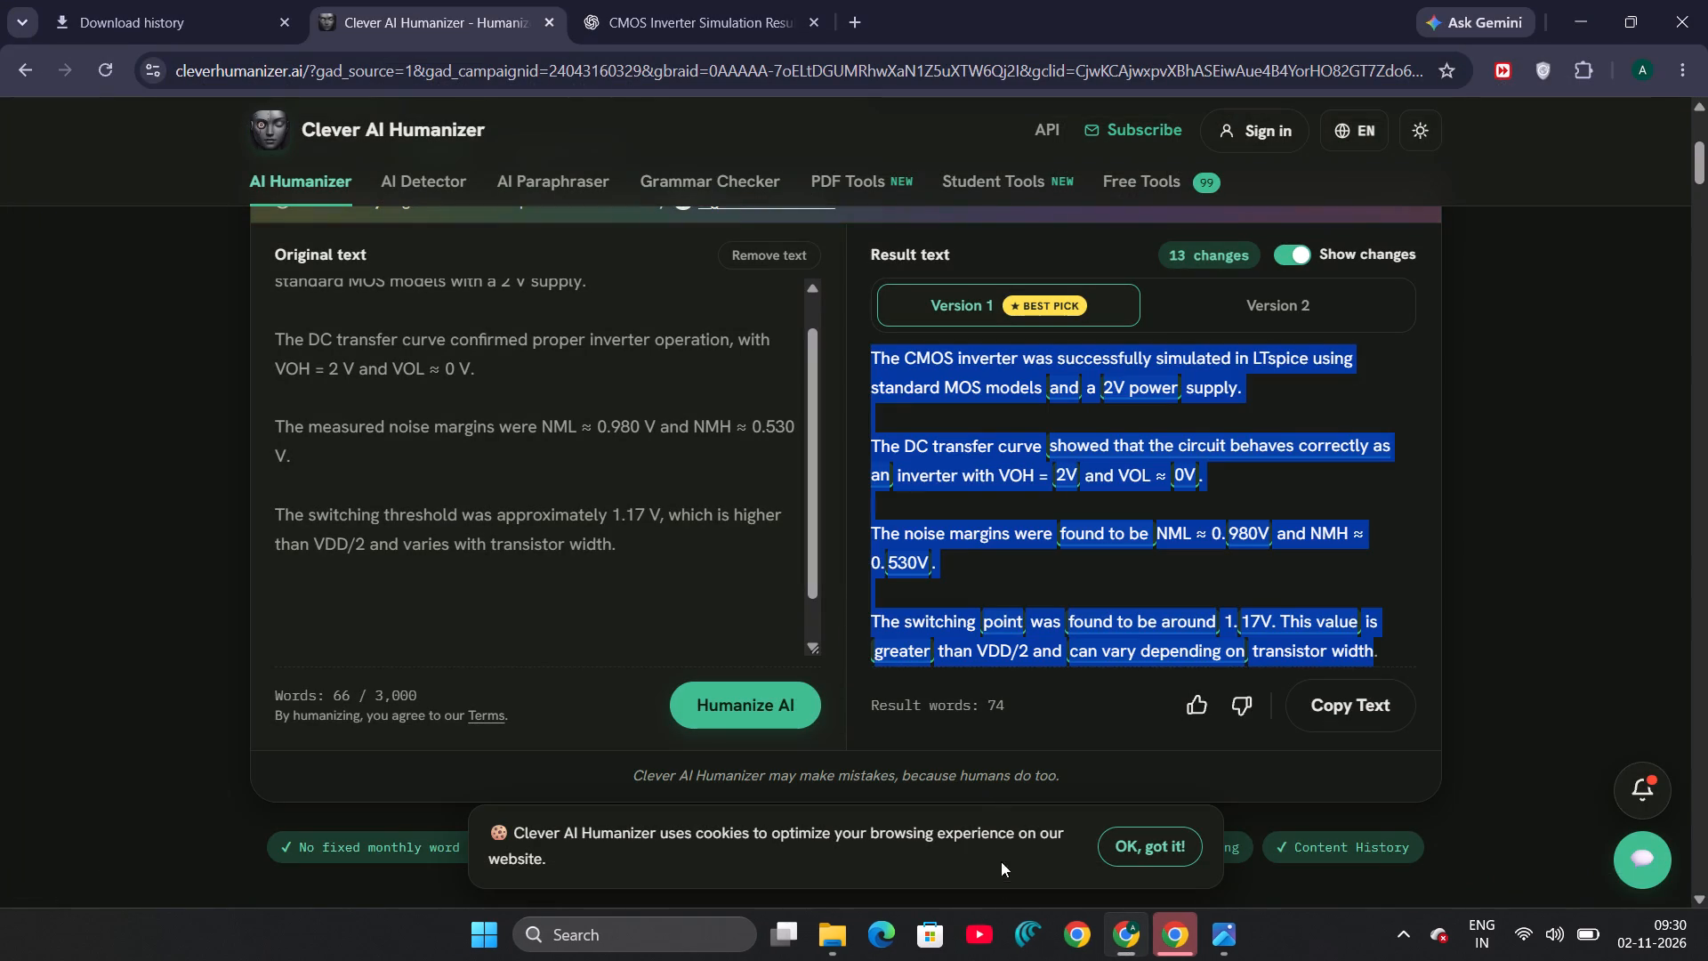
Switch to File Explorer at the "digital" folder containing the experiment reports.
{"action": "left_click", "coordinate": [832, 946]}
{"action": "left_click", "coordinate": [1055, 812]}
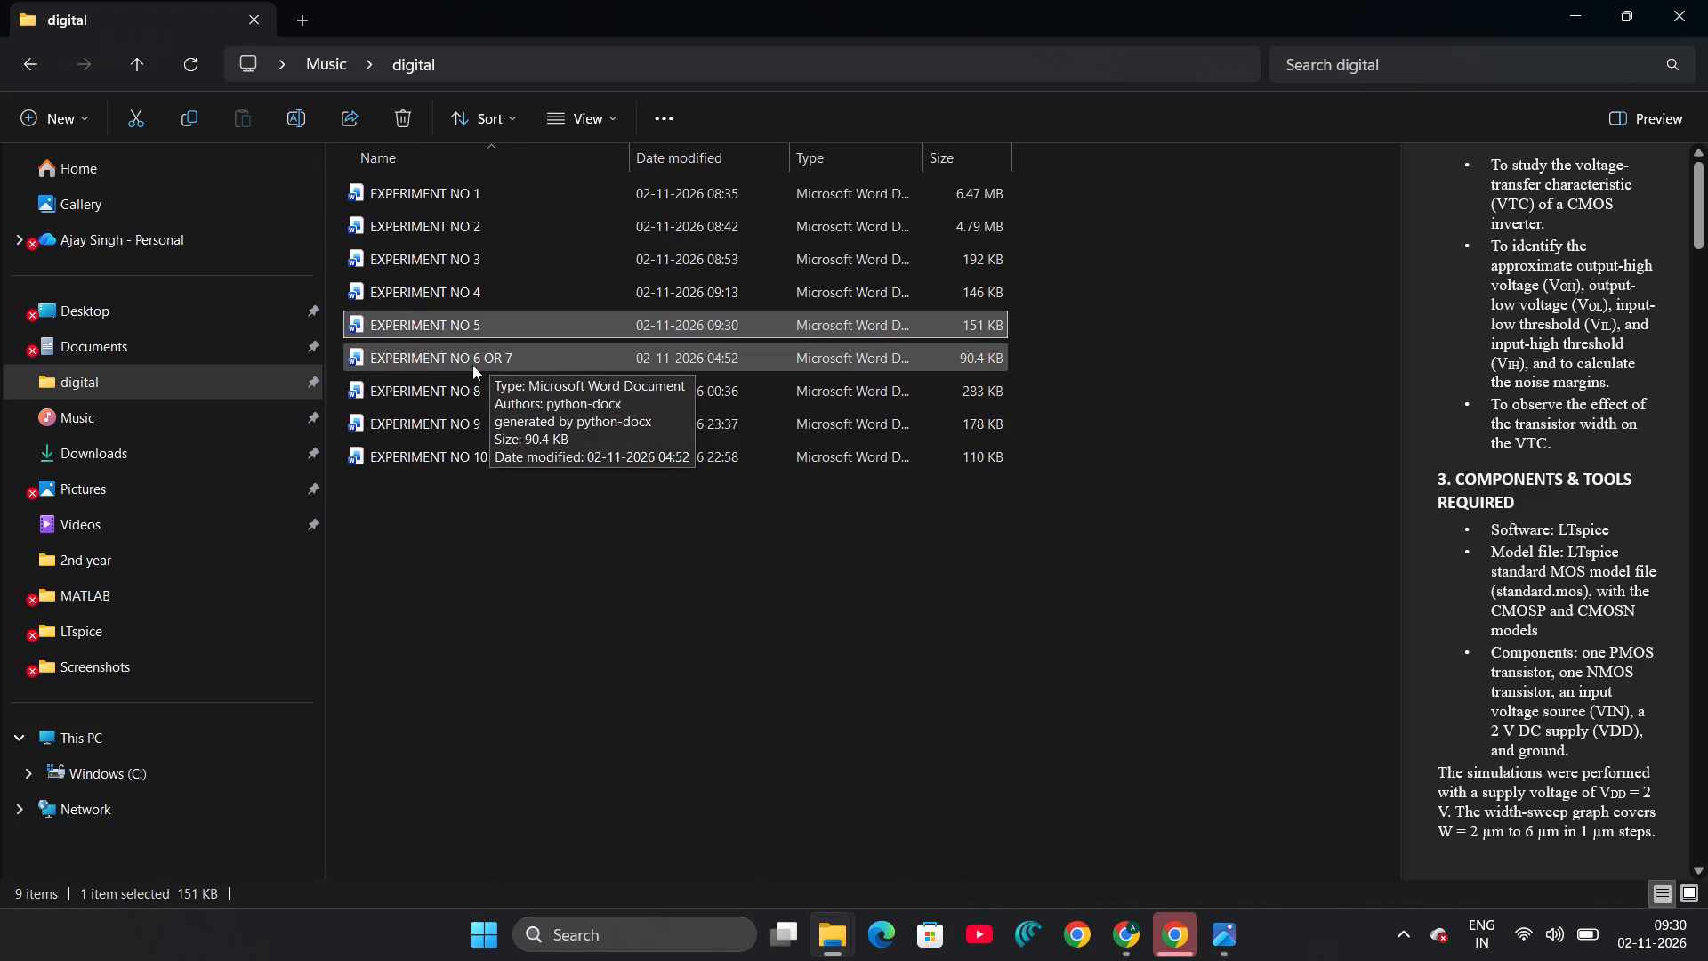
Open the EXPERIMENT NO 8 report from the "digital" folder in Word.
{"action": "double_click", "coordinate": [439, 385]}
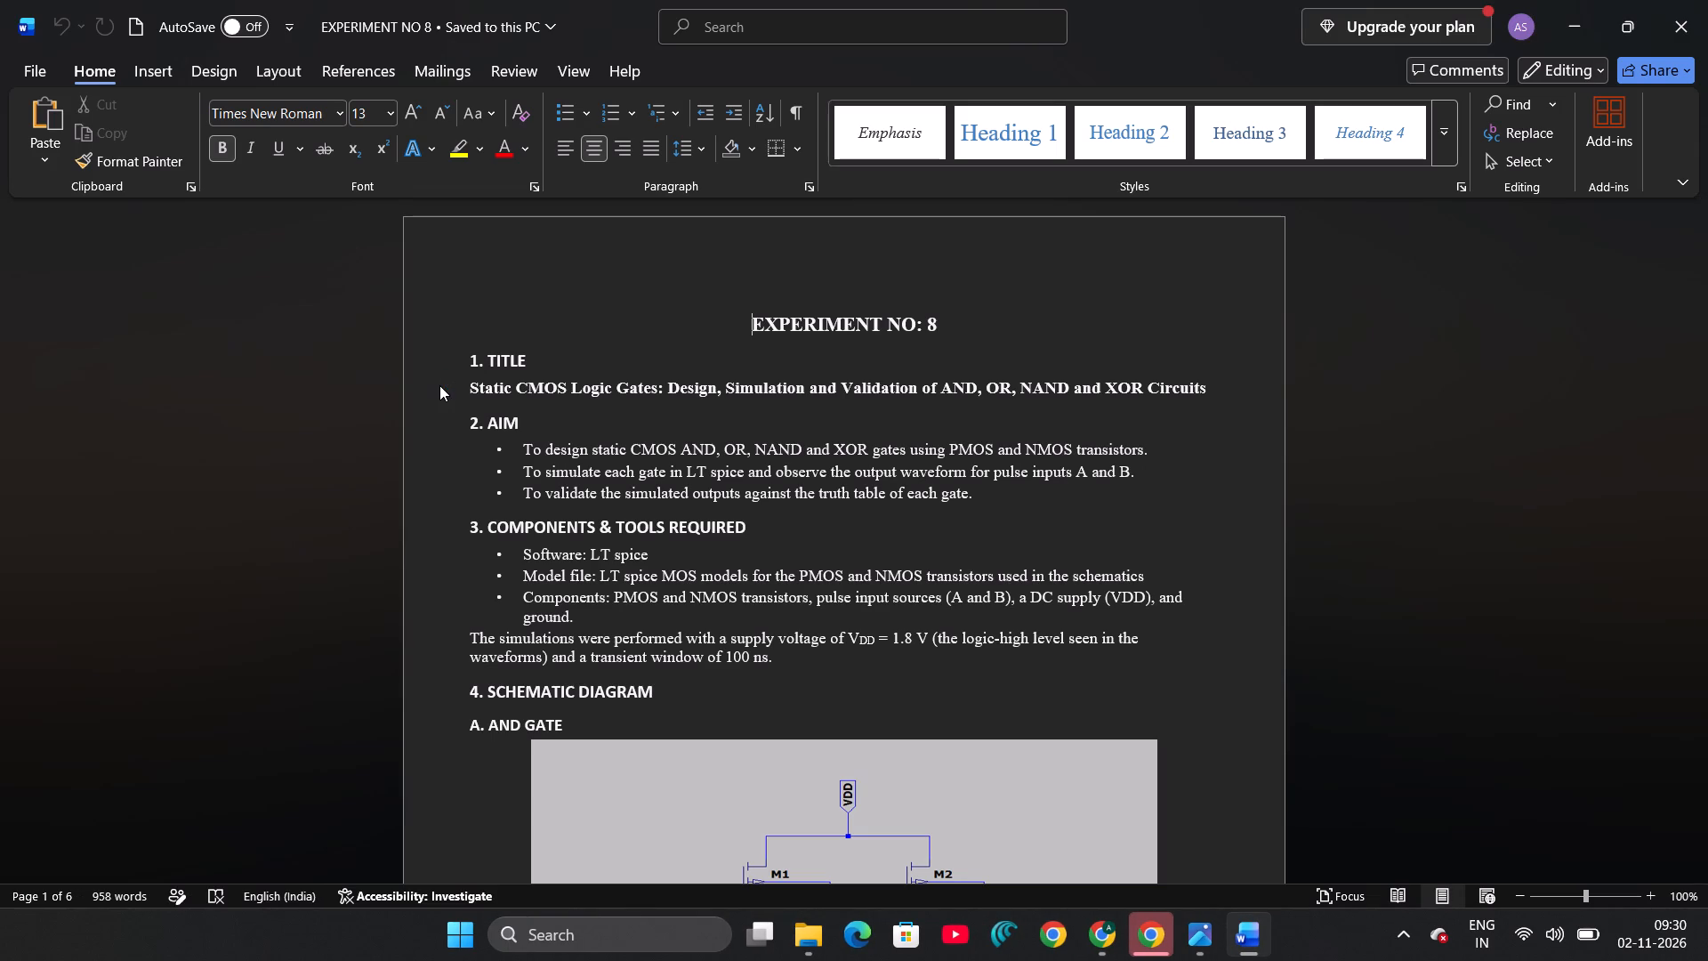
Copy all three bullet points under the "2. AIM" heading of the EXPERIMENT NO 8 report.
{"action": "scroll", "coordinate": [439, 385], "scroll_direction": "down", "scroll_amount": 1}
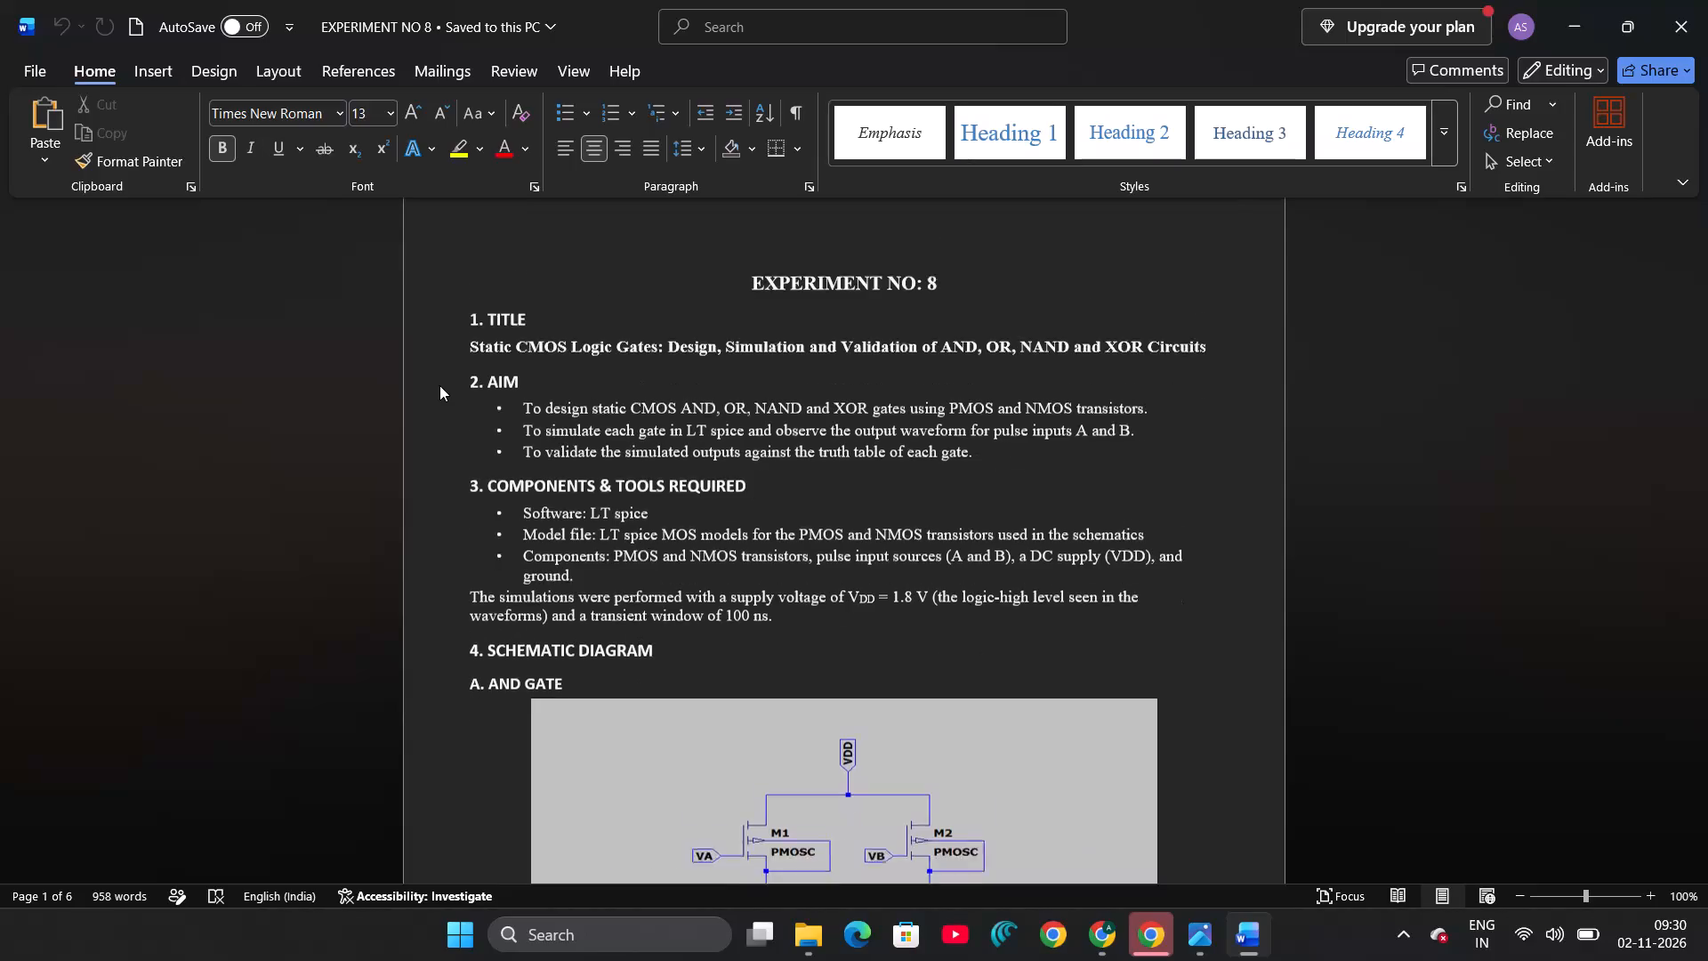
{"action": "scroll", "coordinate": [439, 385], "scroll_direction": "down", "scroll_amount": 1}
{"action": "scroll", "coordinate": [439, 385], "scroll_direction": "up", "scroll_amount": 1}
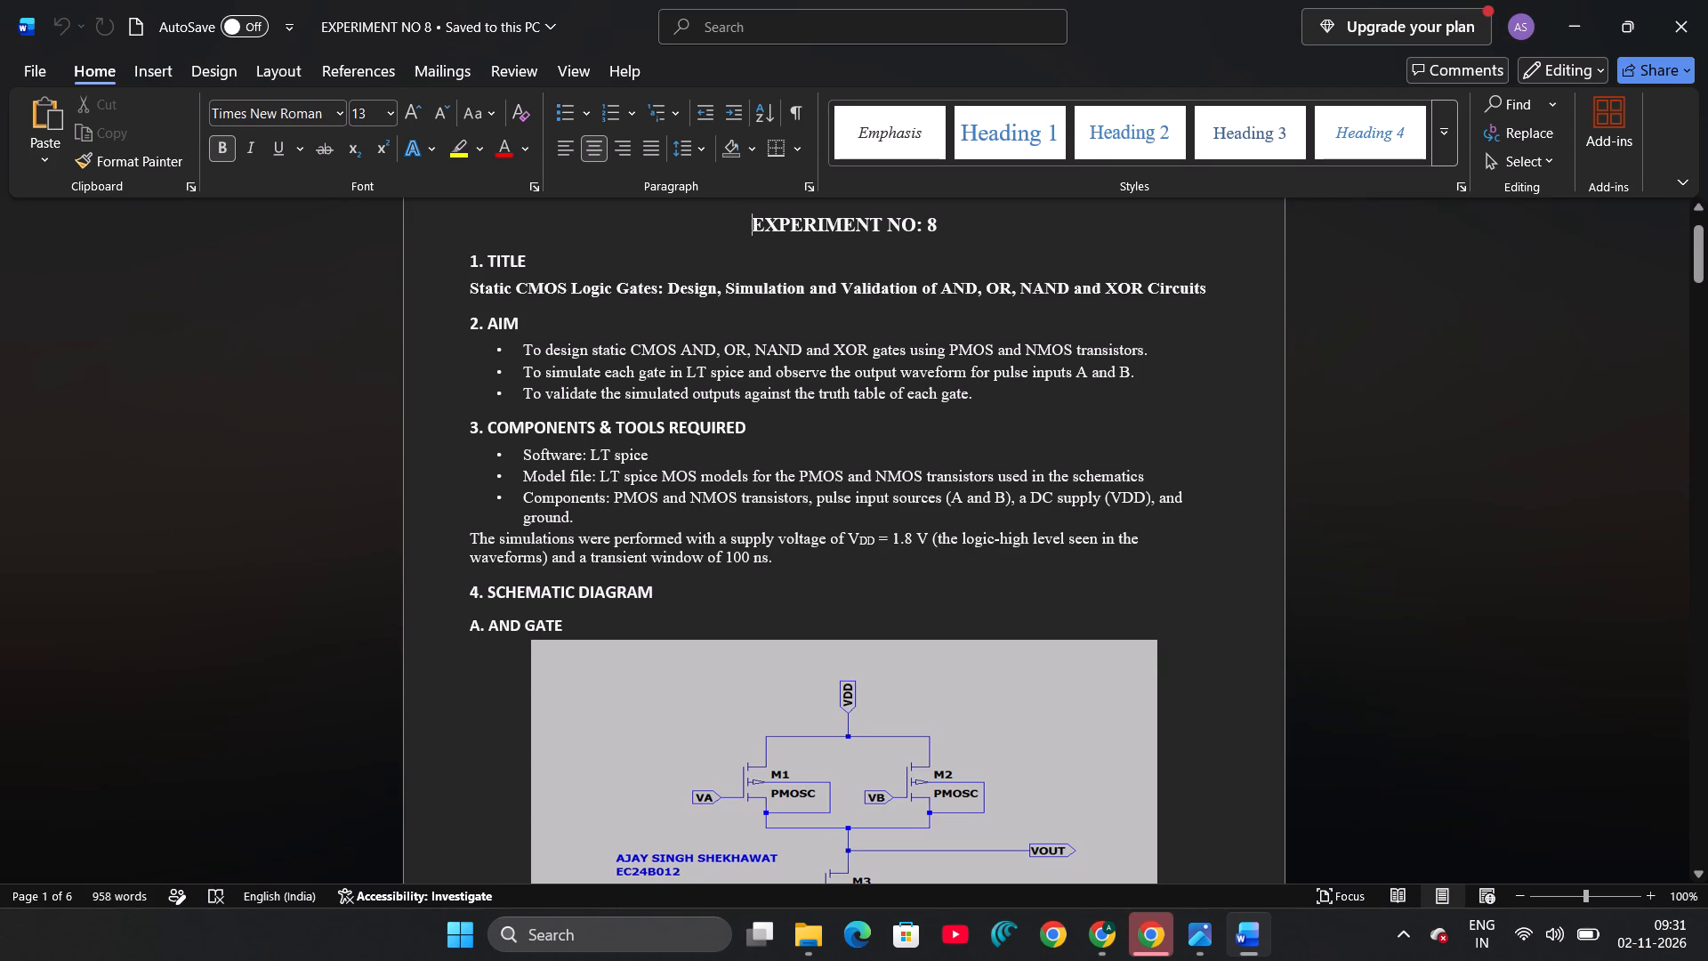
{"action": "left_click_drag", "start_coordinate": [916, 287], "coordinate": [867, 290]}
{"action": "left_click_drag", "start_coordinate": [867, 290], "coordinate": [839, 294]}
{"action": "left_click", "coordinate": [839, 294]}
{"action": "left_click_drag", "start_coordinate": [518, 346], "coordinate": [907, 384]}
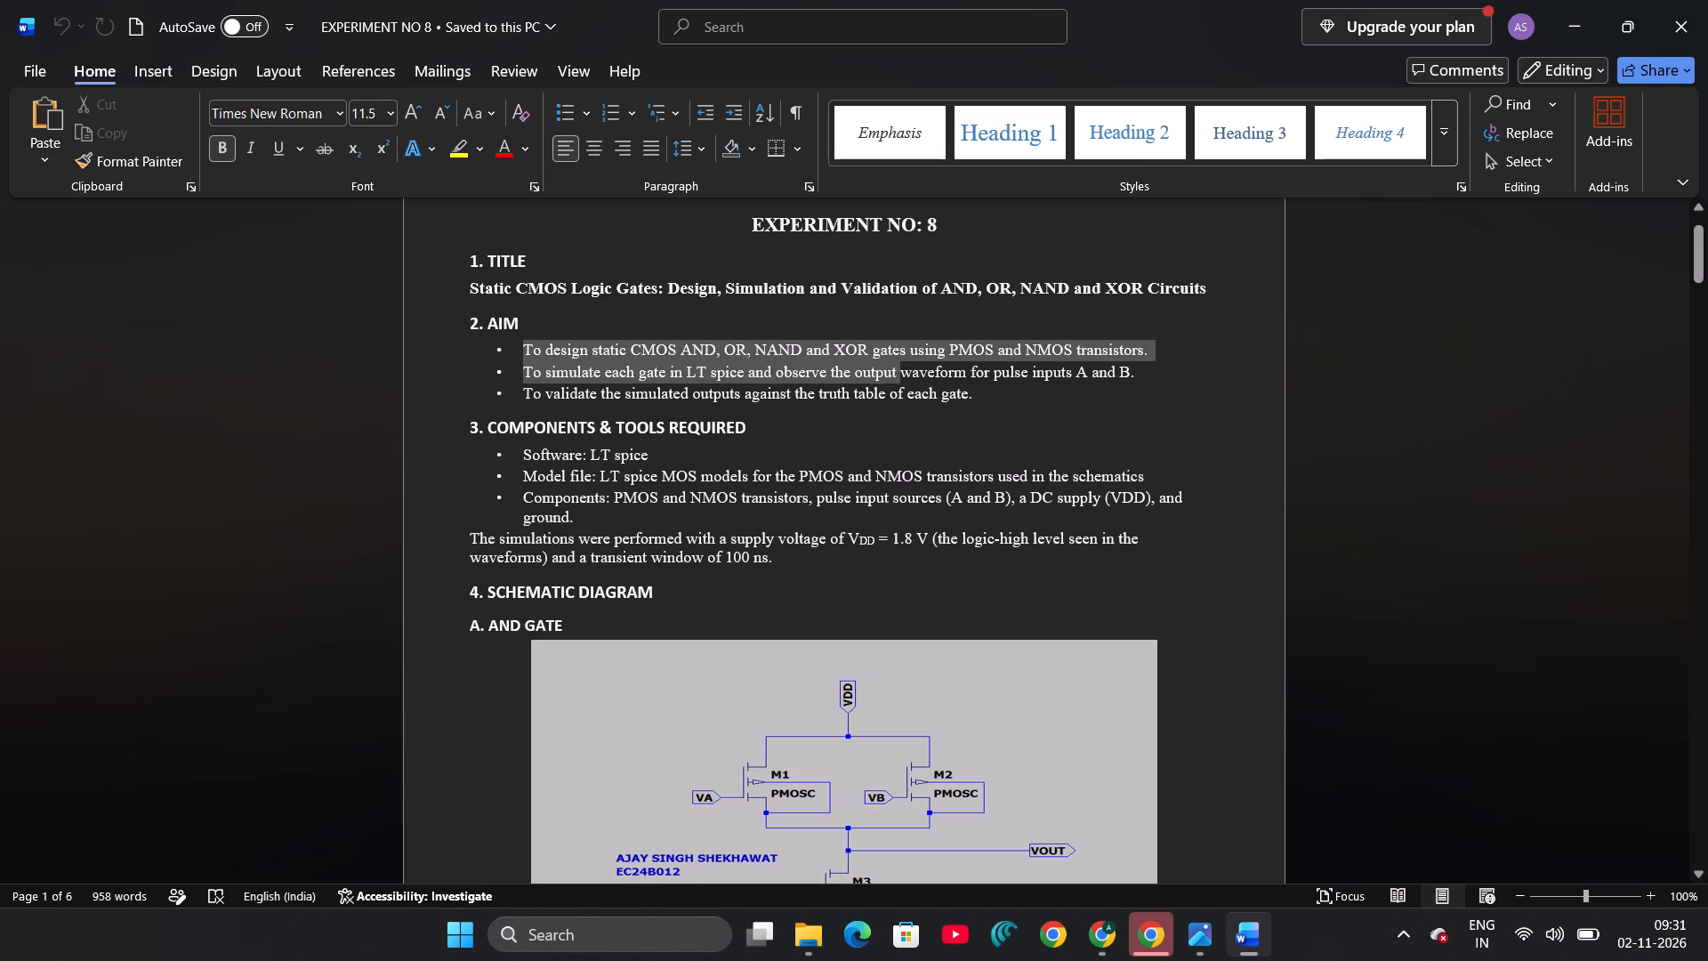
{"action": "left_click_drag", "start_coordinate": [907, 384], "coordinate": [980, 403]}
{"action": "key", "text": "ctrl+c"}
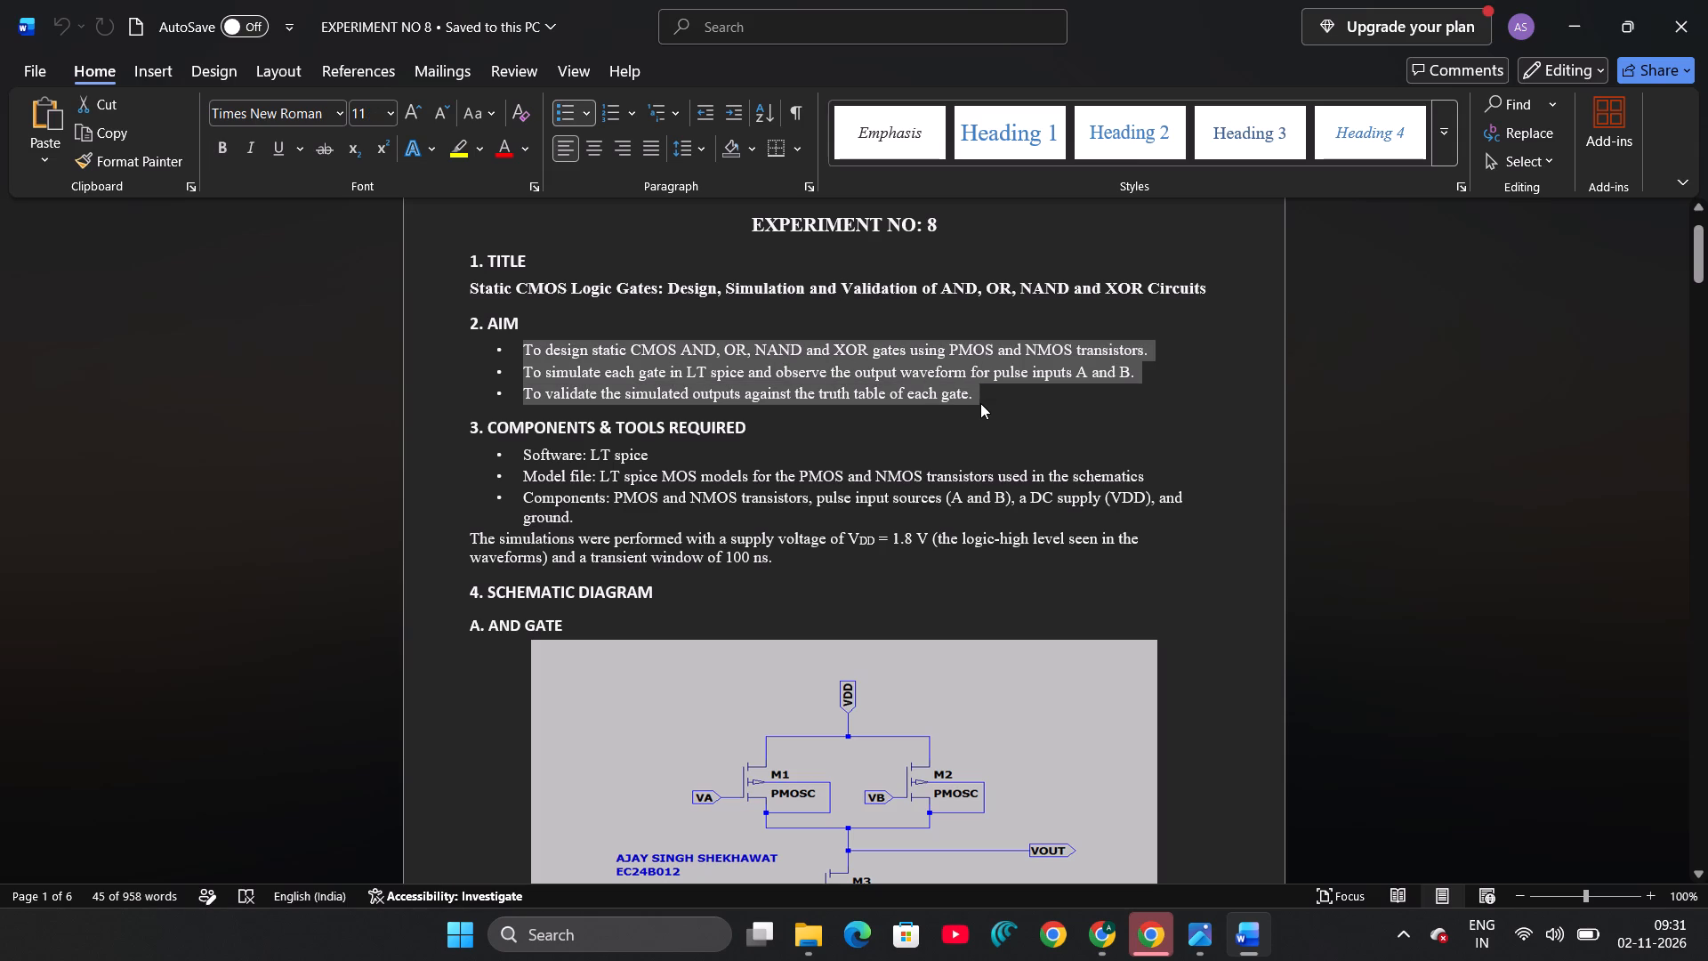
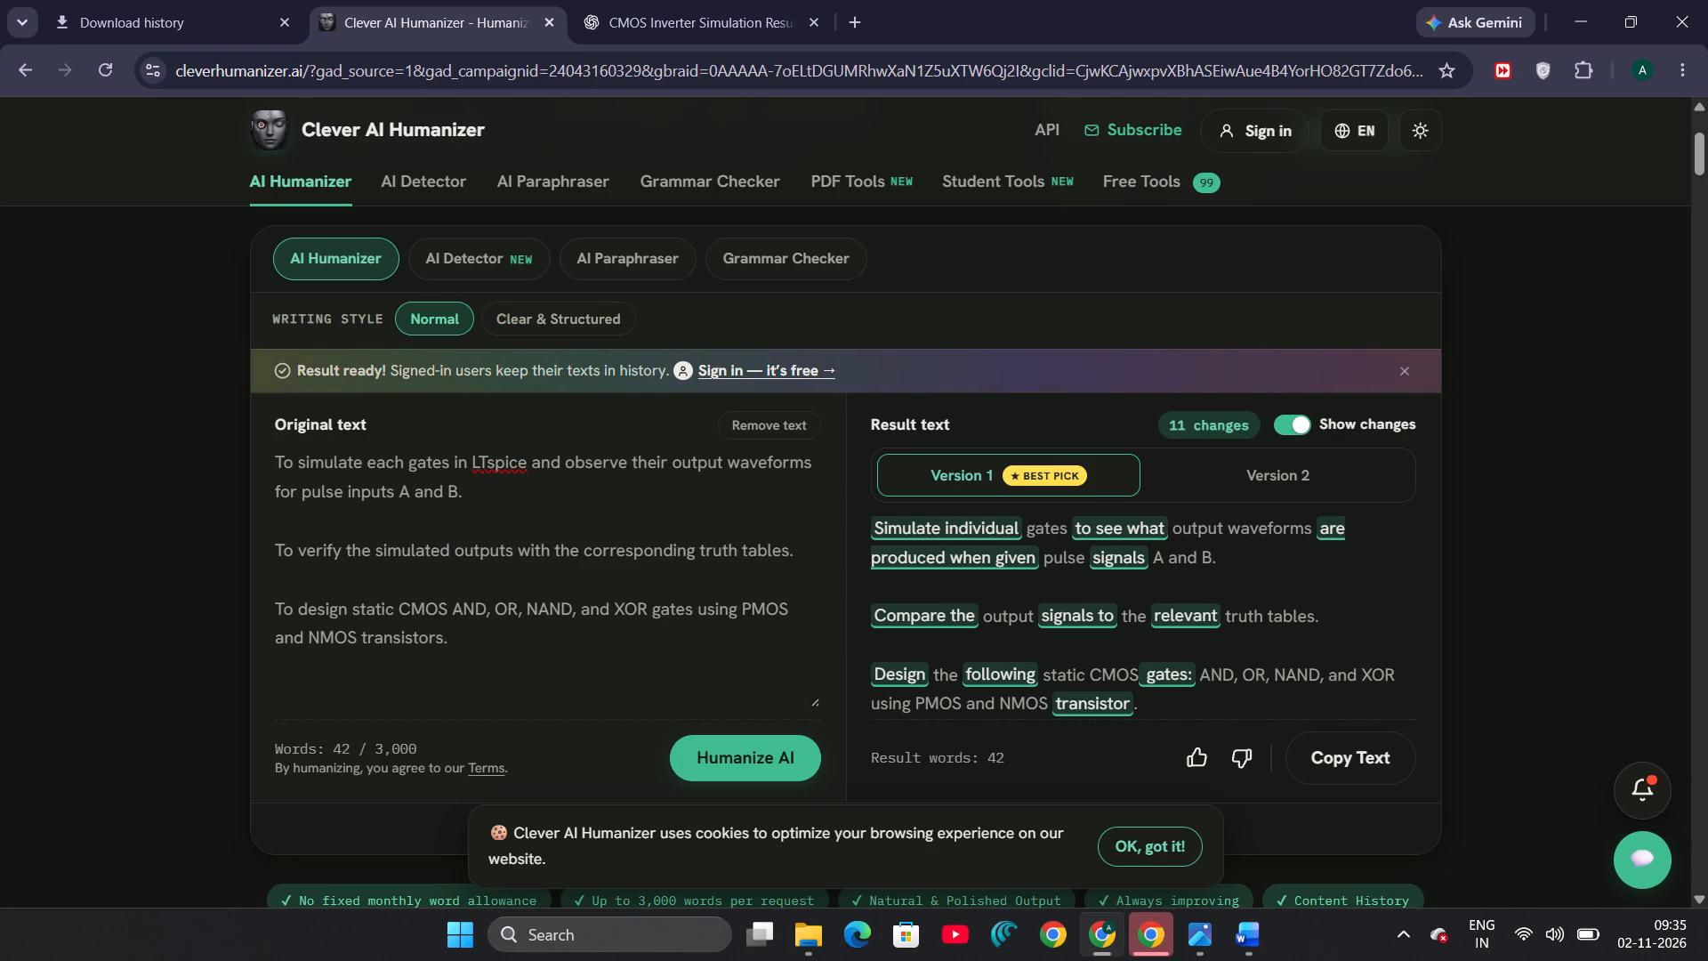
{"action": "left_click_drag", "start_coordinate": [1320, 618], "coordinate": [876, 611]}
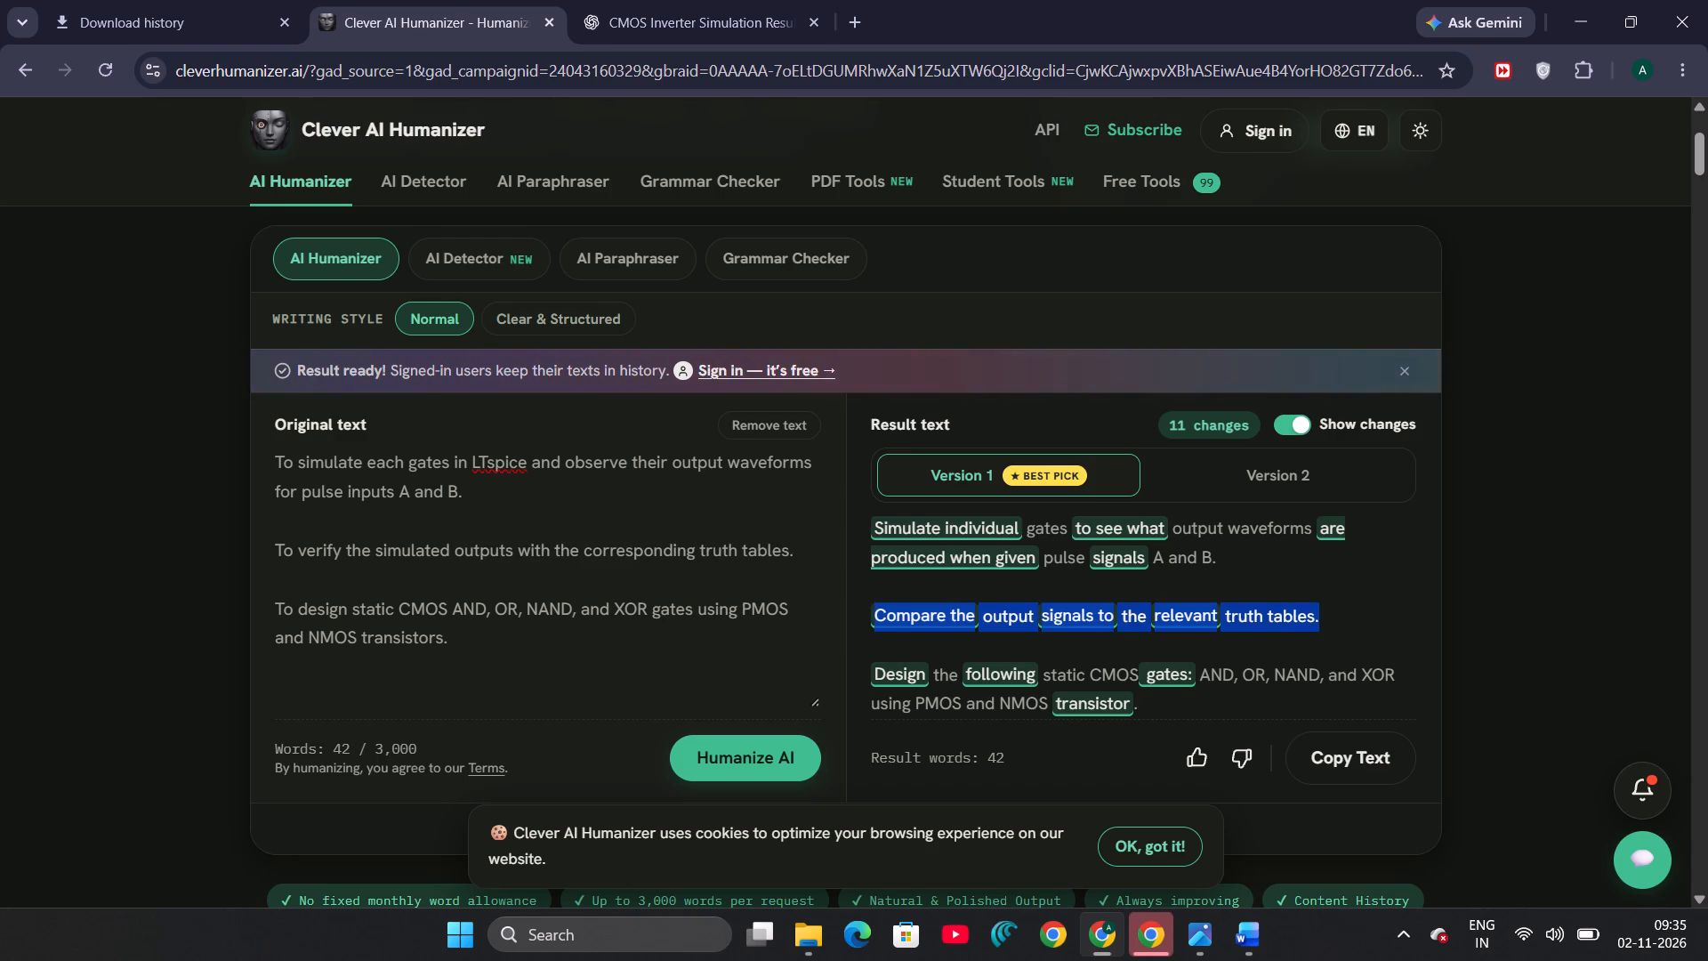
{"action": "left_click", "coordinate": [876, 611]}
{"action": "scroll", "coordinate": [876, 611], "scroll_direction": "down", "scroll_amount": 1}
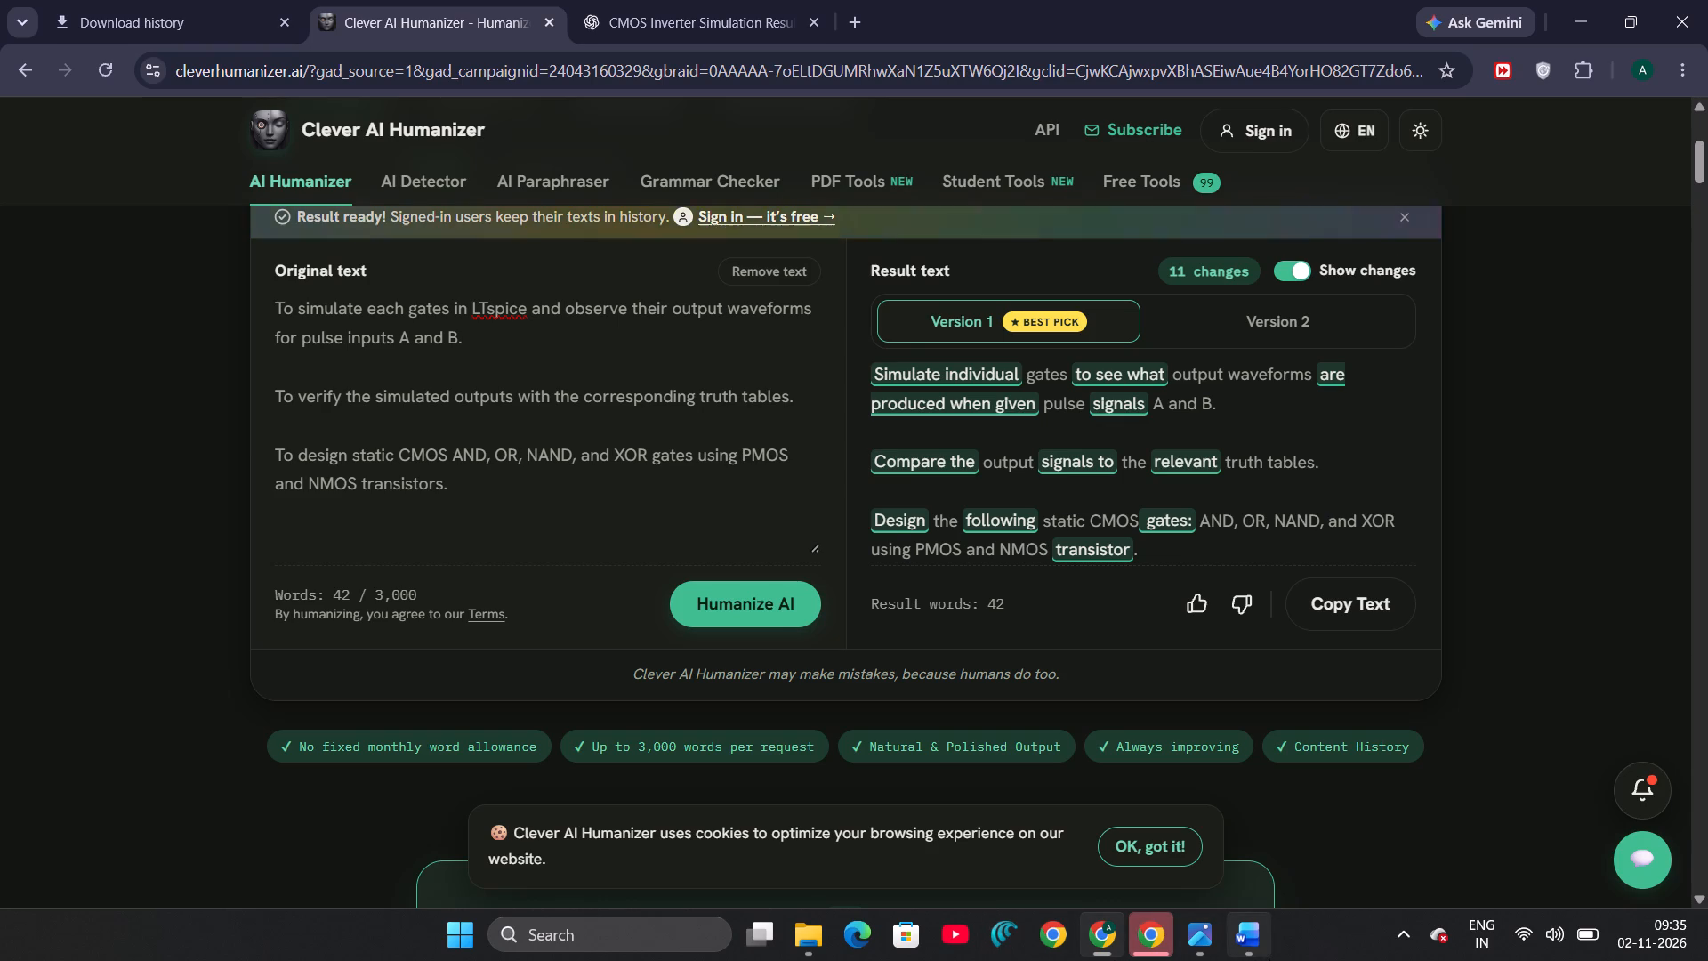
Switch to the Word report and replace "validate" with "verify" in the third Aim bullet.
{"action": "left_click", "coordinate": [1269, 959]}
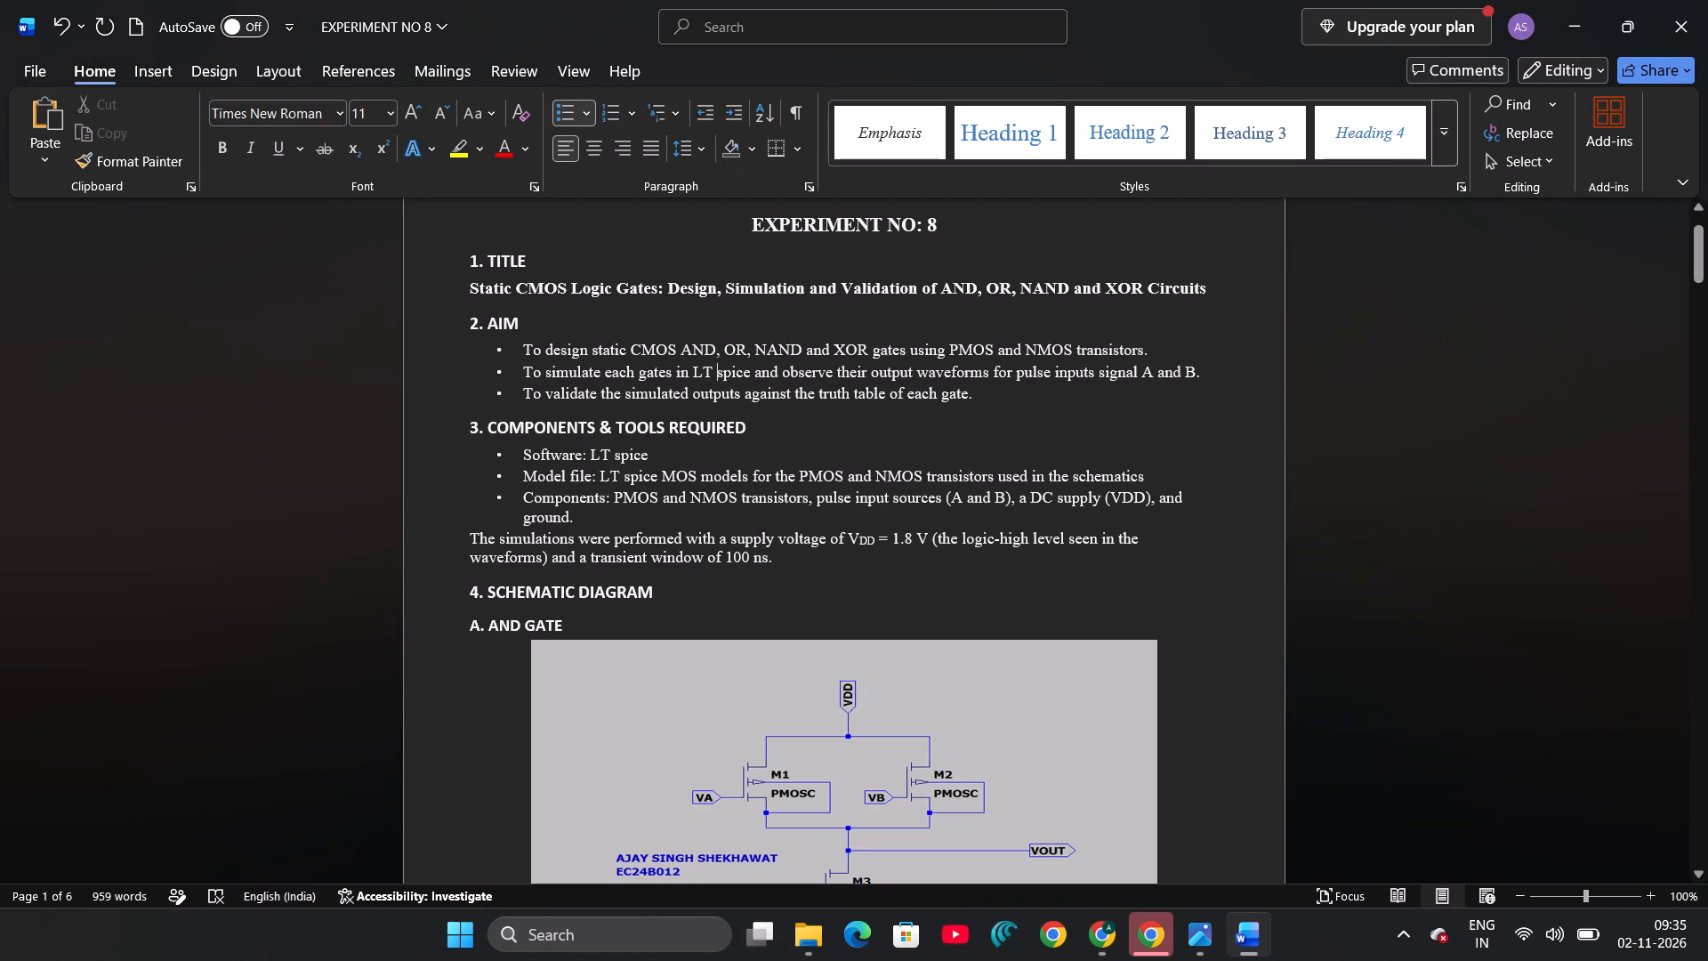
{"action": "left_click", "coordinate": [594, 394]}
{"action": "key", "text": "BackSpace"}
{"action": "key", "text": "BackSpace"}
{"action": "key", "text": "BackSpace"}
{"action": "key", "text": "BackSpace"}
{"action": "key", "text": "BackSpace"}
{"action": "key", "text": "BackSpace"}
{"action": "key", "text": "BackSpace"}
{"action": "key", "text": "BackSpace"}
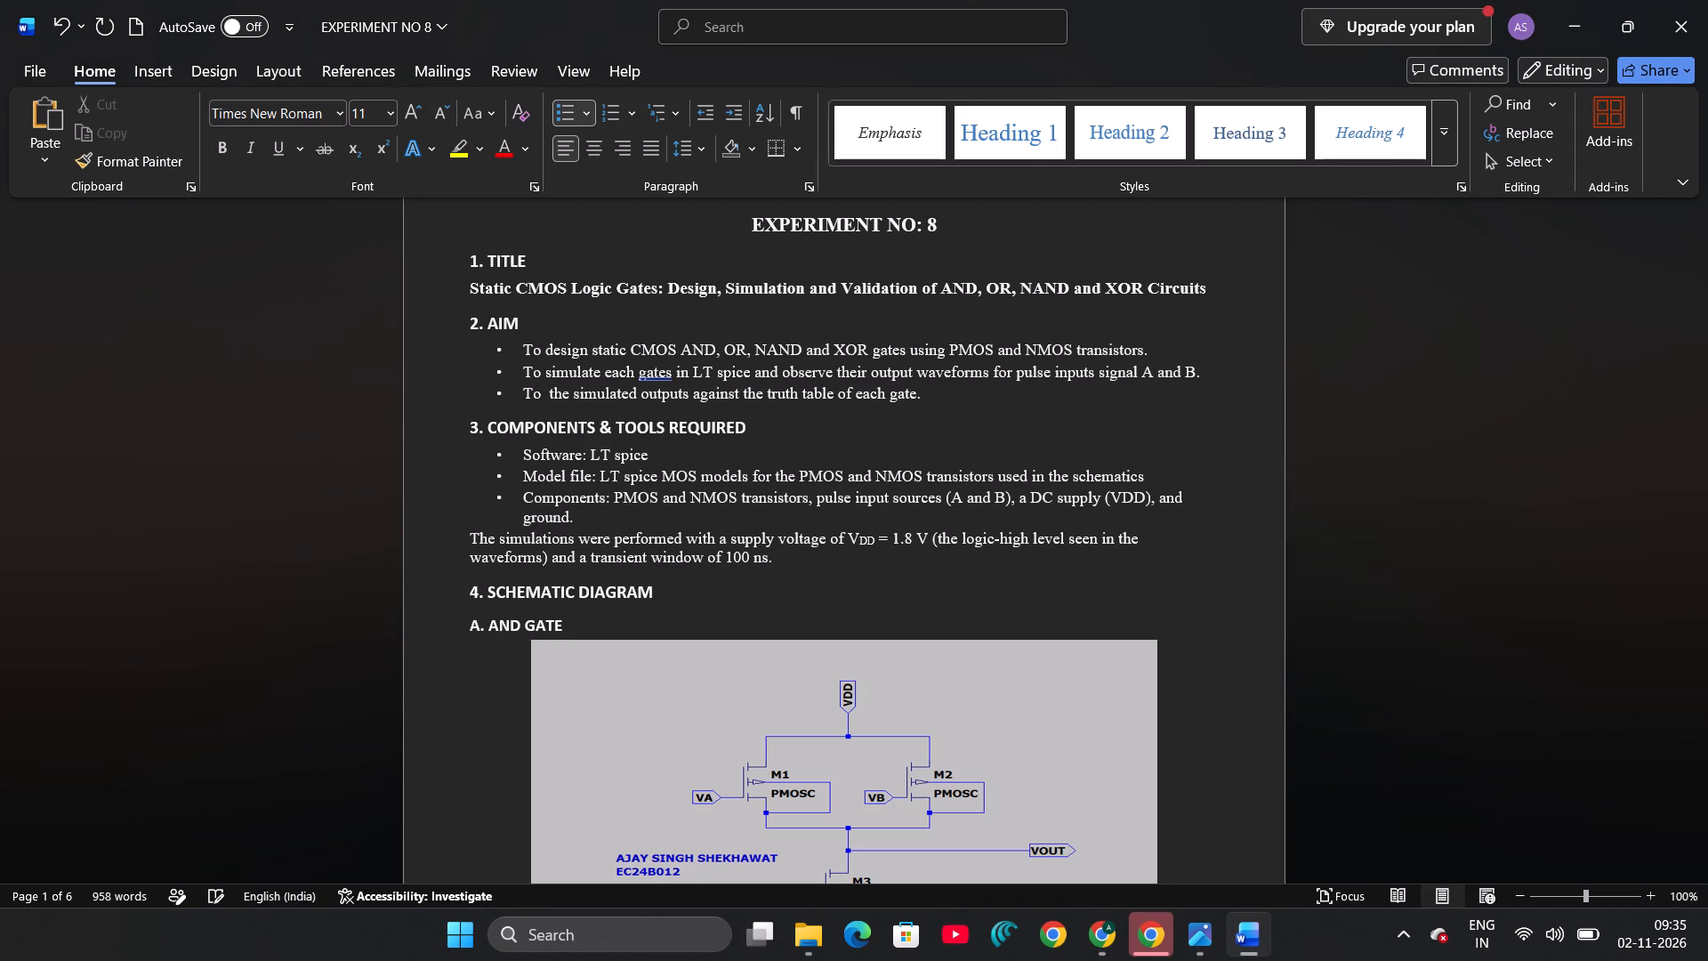
{"action": "type", "text": "verify"}
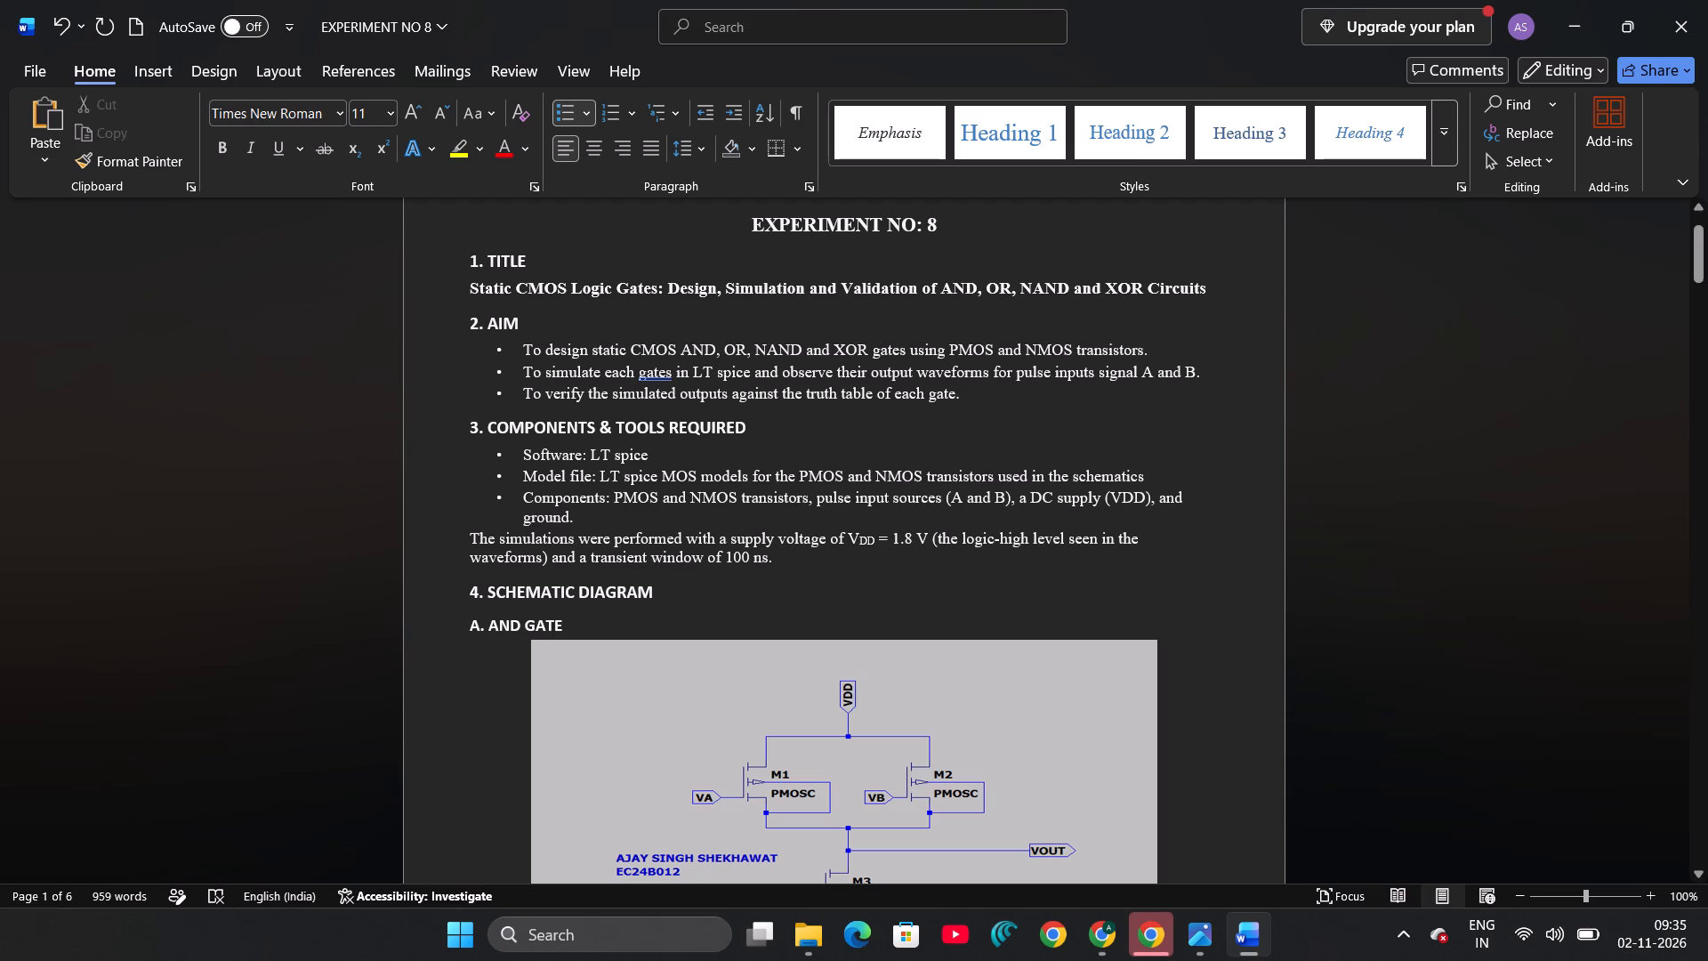
Insert "observe and" before "design" in the first Aim bullet.
{"action": "left_click_drag", "start_coordinate": [967, 395], "coordinate": [705, 371]}
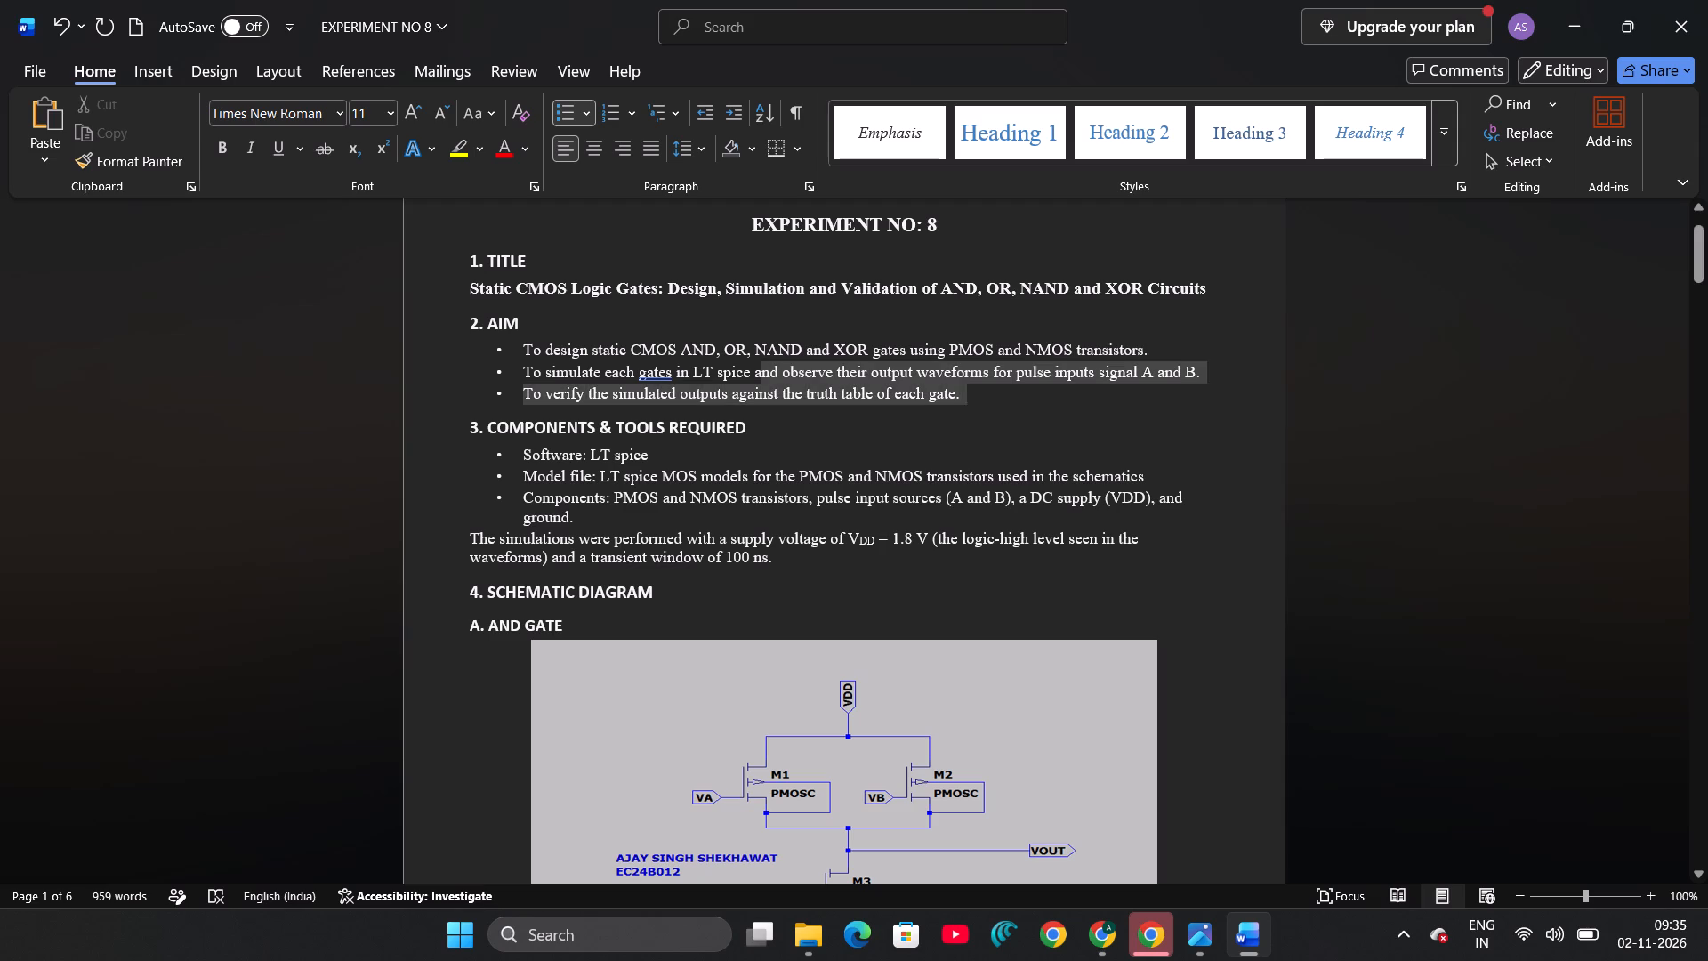
{"action": "left_click_drag", "start_coordinate": [705, 371], "coordinate": [529, 373]}
{"action": "left_click", "coordinate": [529, 373]}
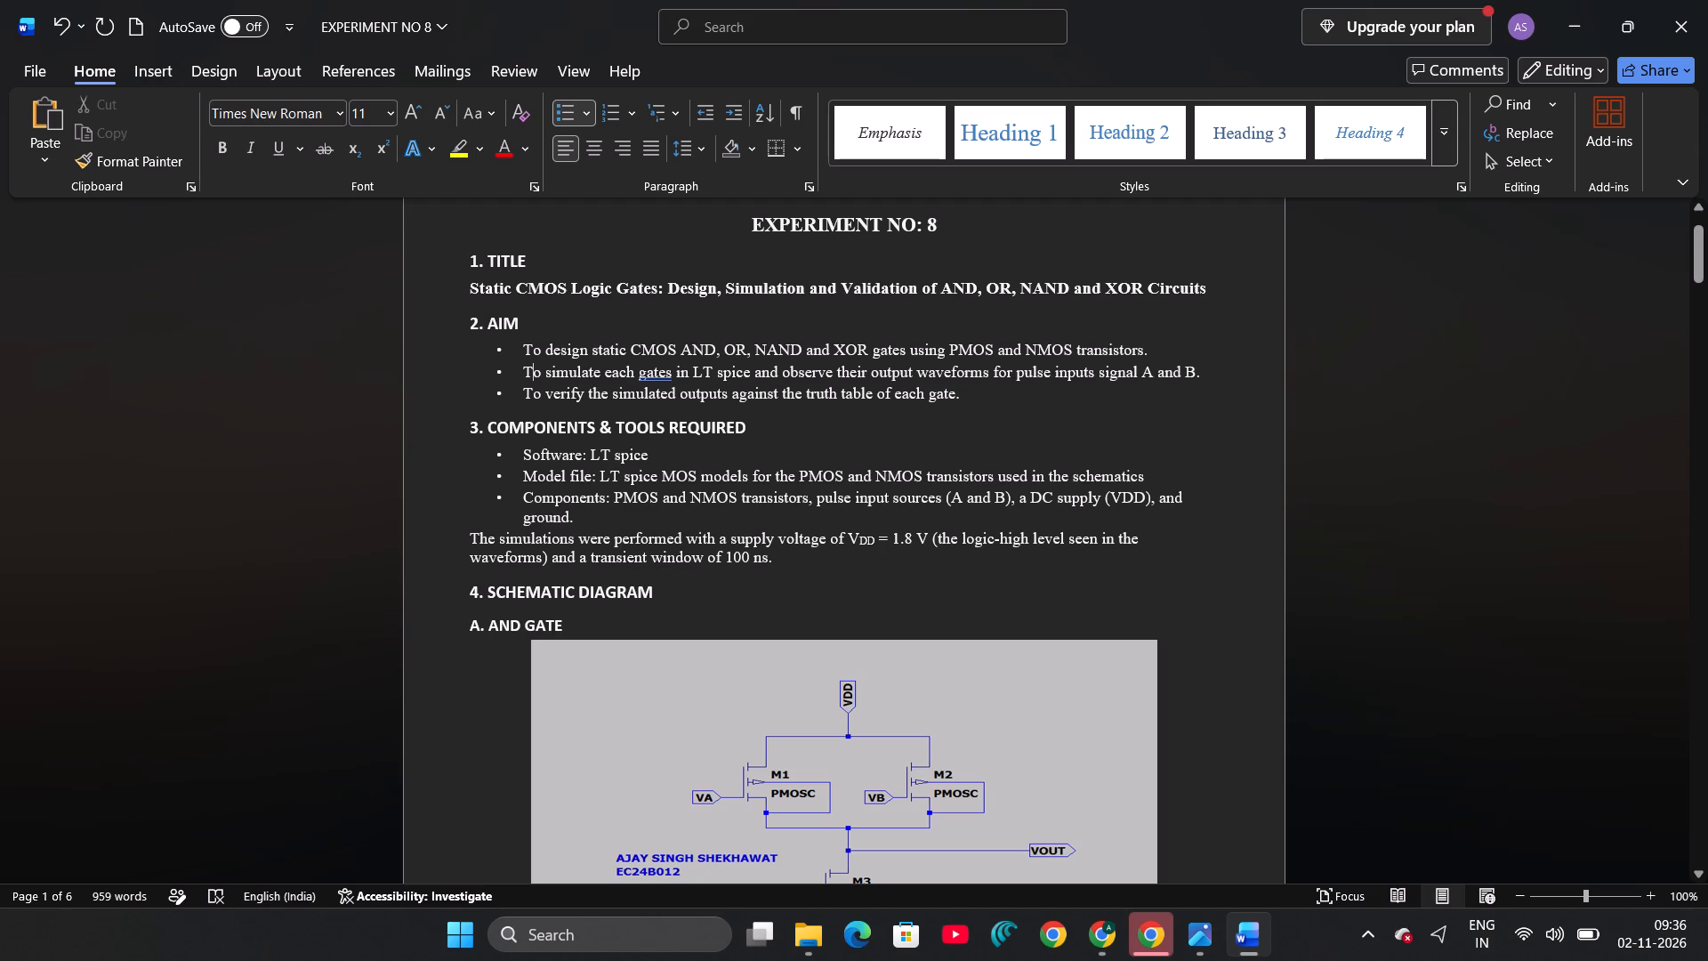
{"action": "left_click", "coordinate": [544, 344]}
{"action": "type", "text": "observe"}
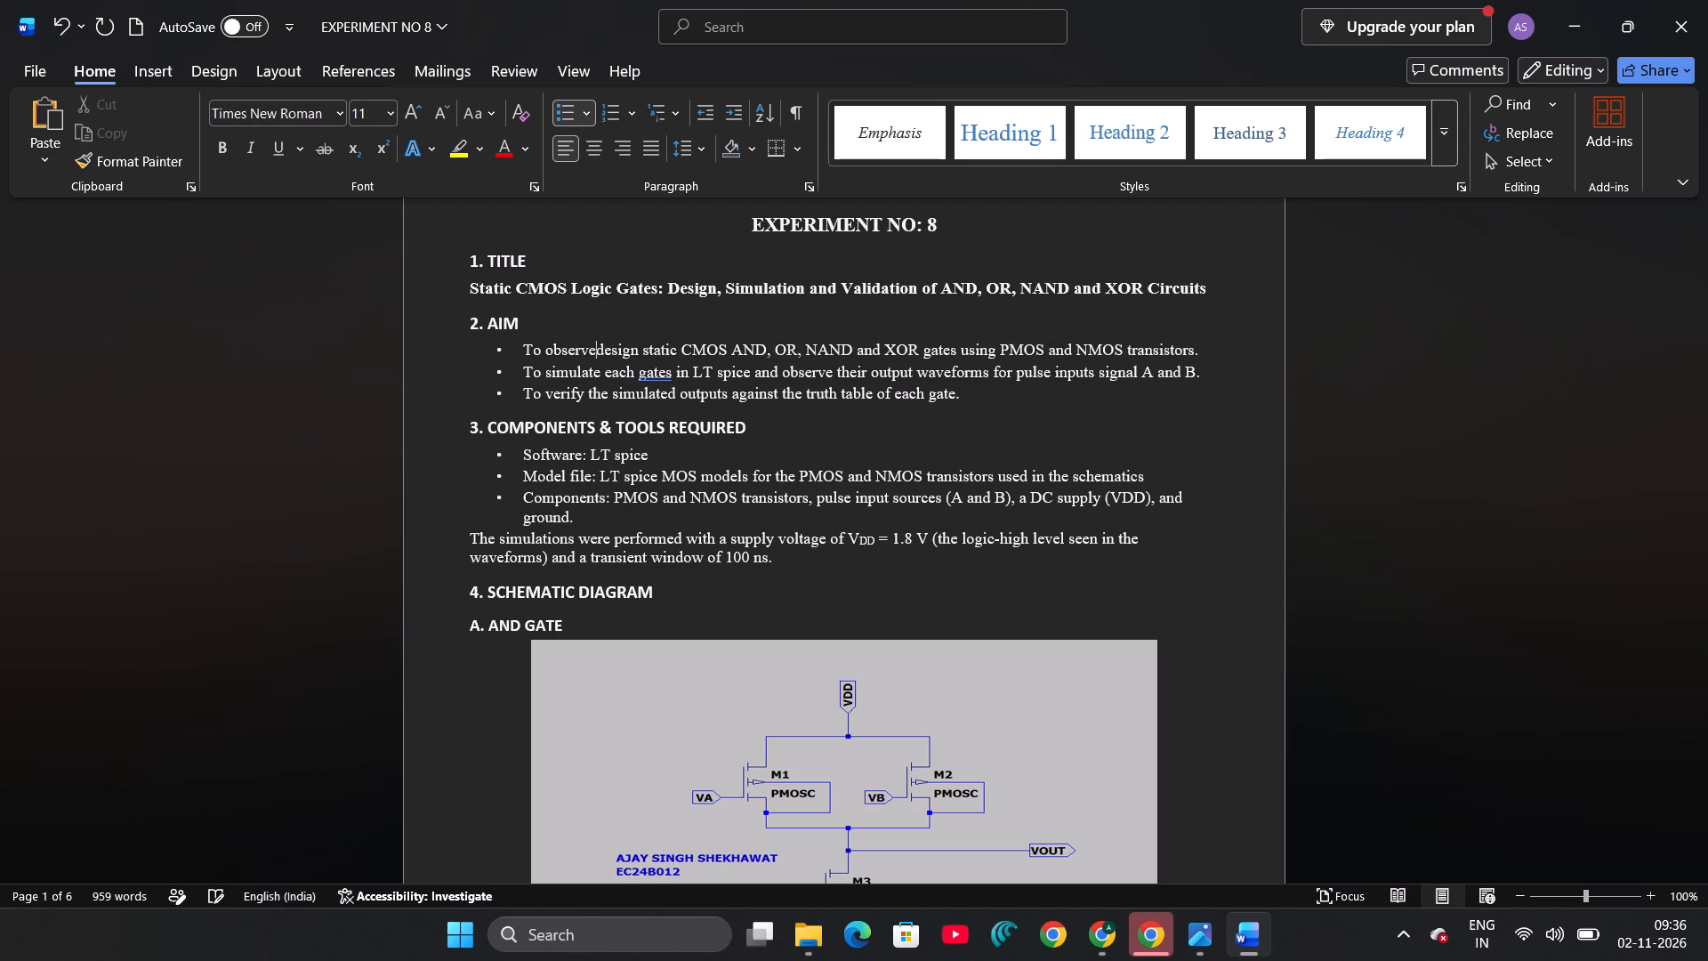
{"action": "key", "text": "space"}
{"action": "type", "text": "and"}
{"action": "key", "text": "space"}
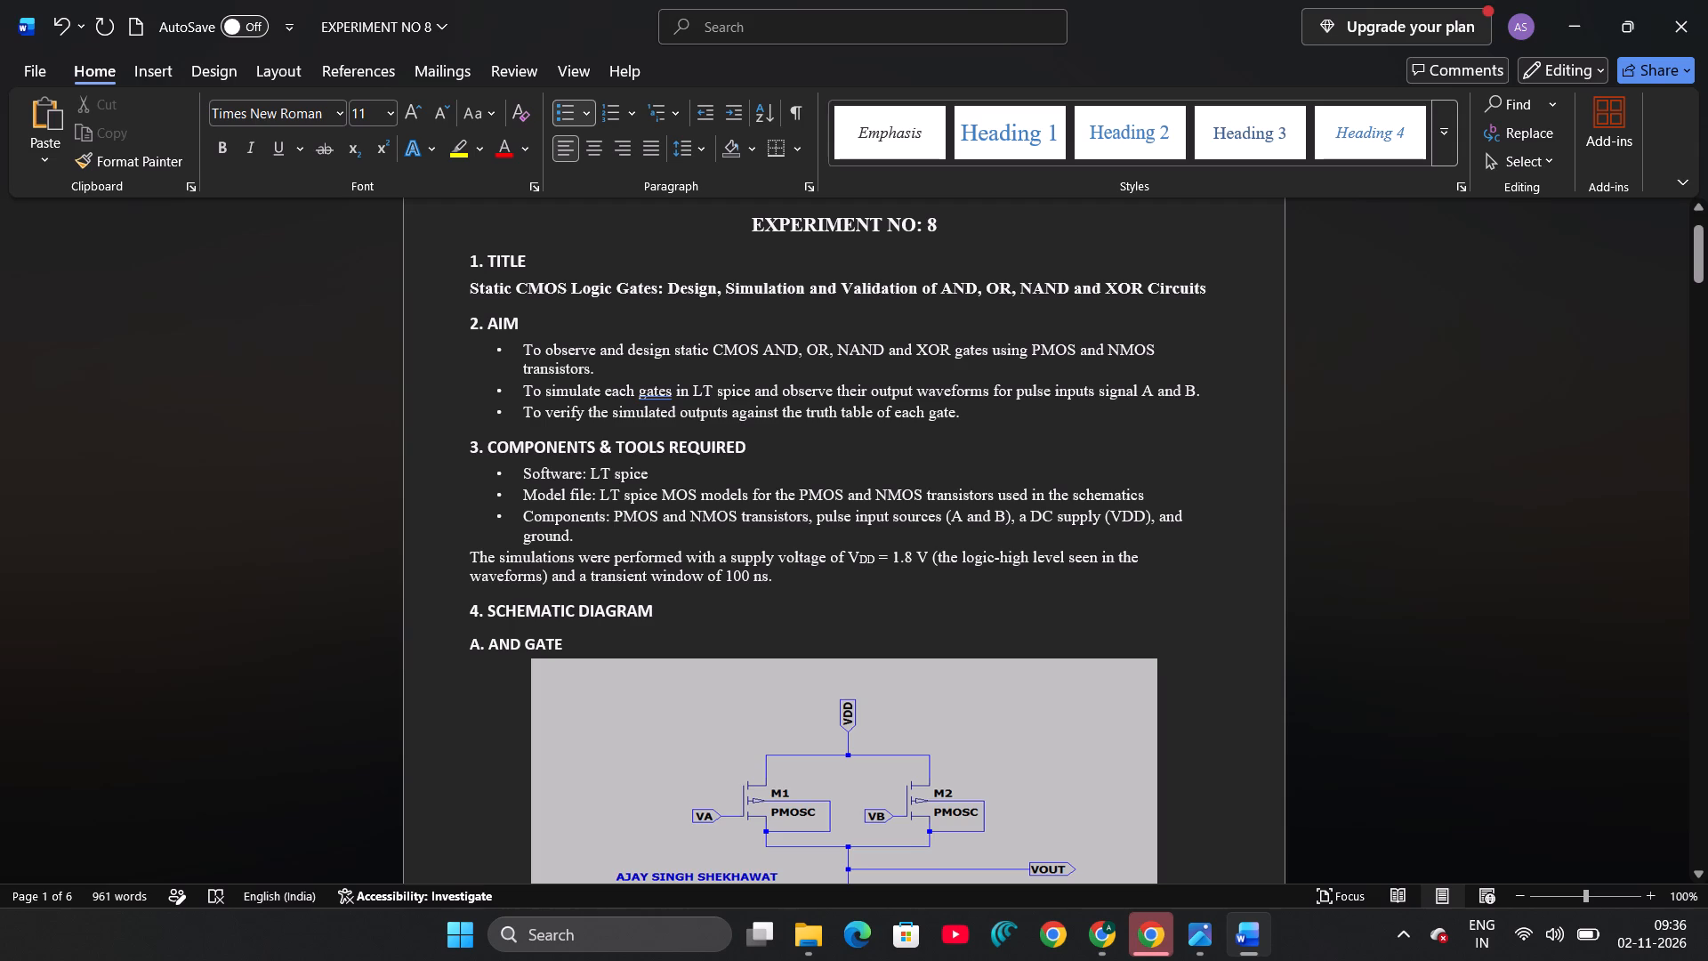
Add "software" after "LT spice" in the Software bullet under Components & Tools Required.
{"action": "left_click", "coordinate": [657, 476]}
{"action": "key", "text": "space"}
{"action": "type", "text": "software"}
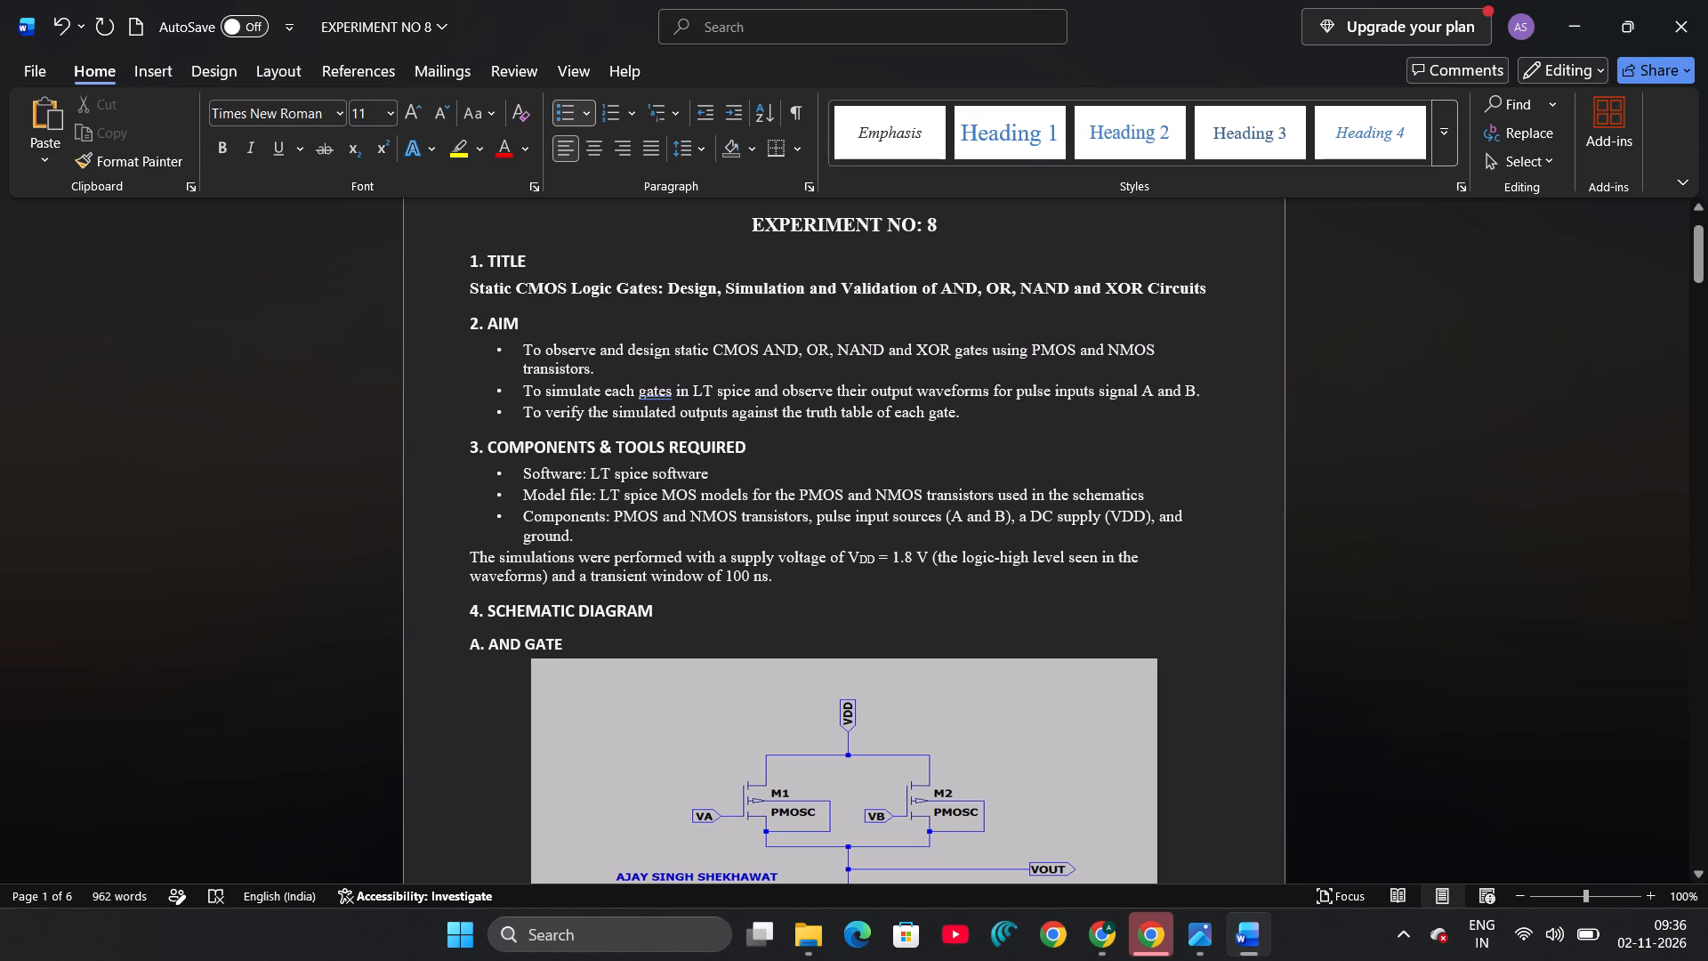
Review the wording of the Model file and Components bullets under Components & Tools Required.
{"action": "left_click_drag", "start_coordinate": [594, 493], "coordinate": [1146, 502]}
{"action": "left_click", "coordinate": [1146, 502]}
{"action": "left_click_drag", "start_coordinate": [1147, 499], "coordinate": [989, 489]}
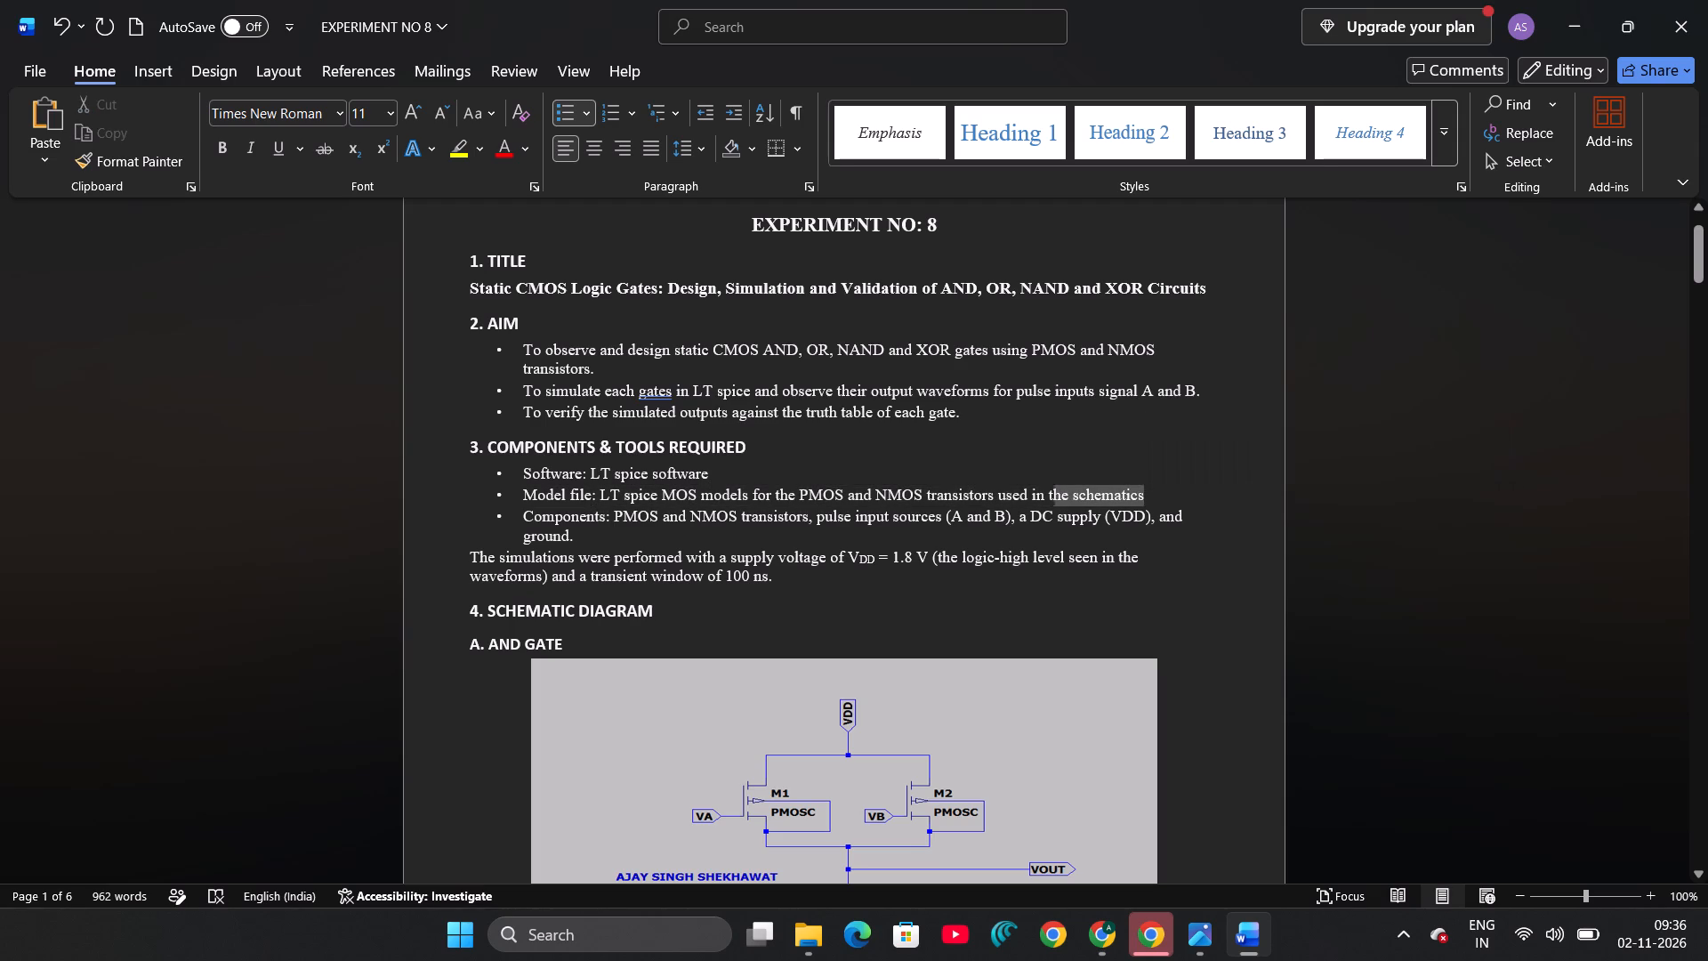
{"action": "left_click_drag", "start_coordinate": [989, 489], "coordinate": [777, 496]}
{"action": "left_click", "coordinate": [777, 496]}
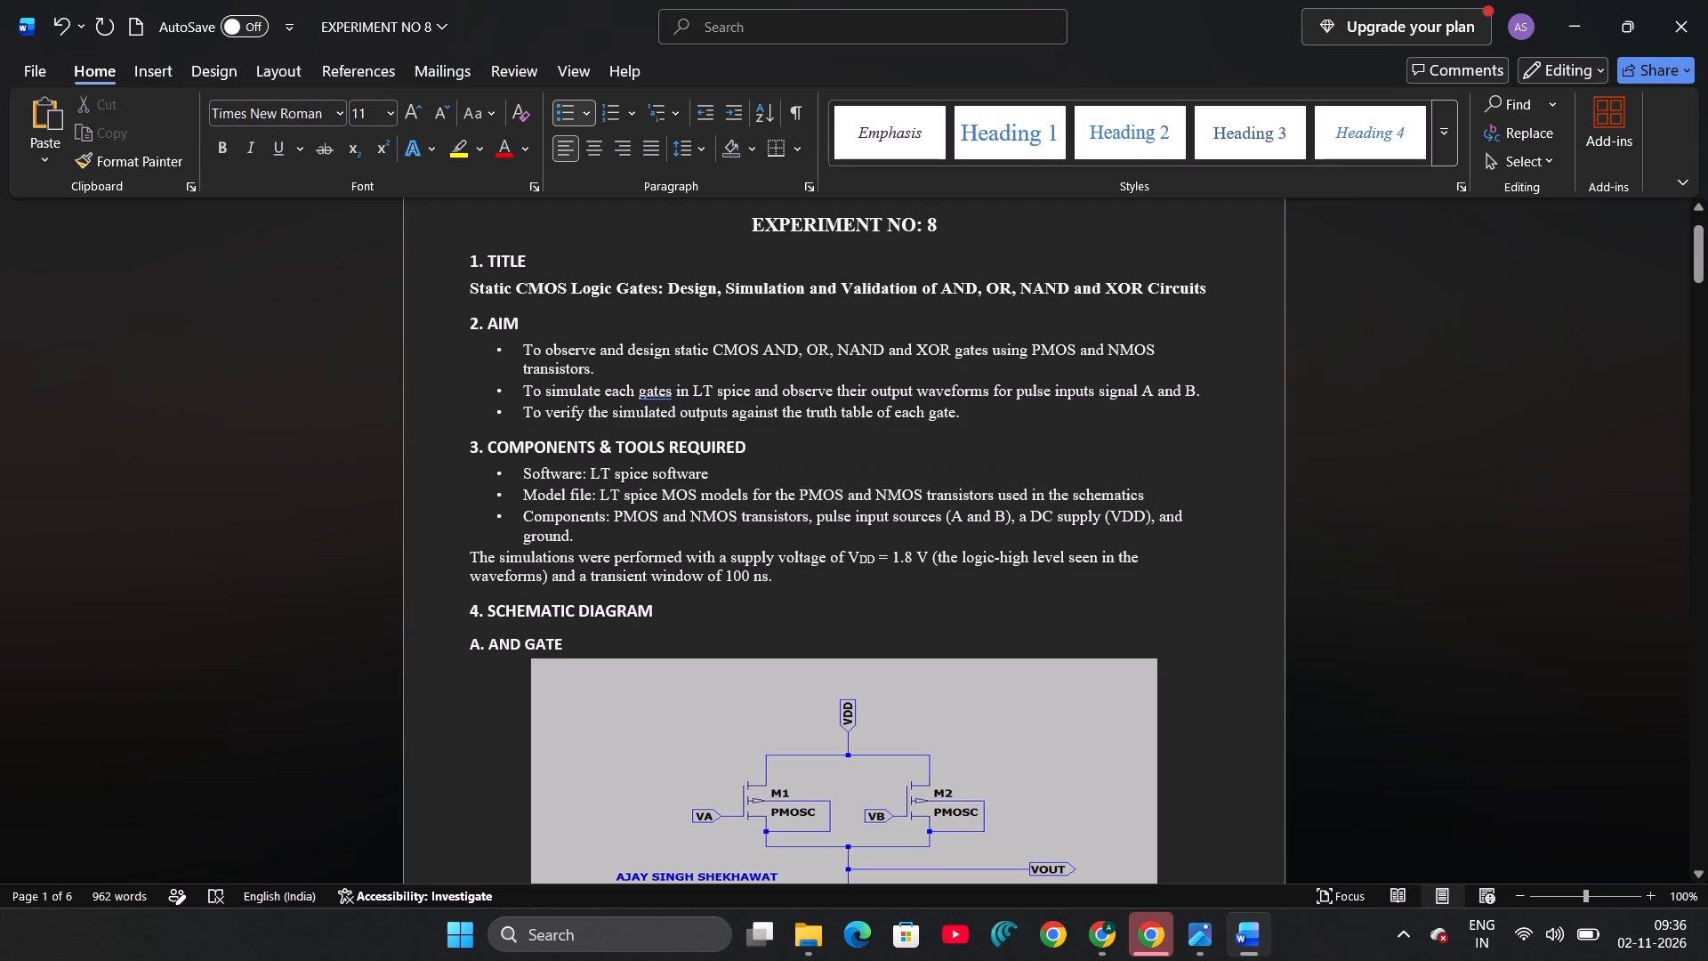
{"action": "scroll", "coordinate": [705, 519], "scroll_direction": "down", "scroll_amount": 1}
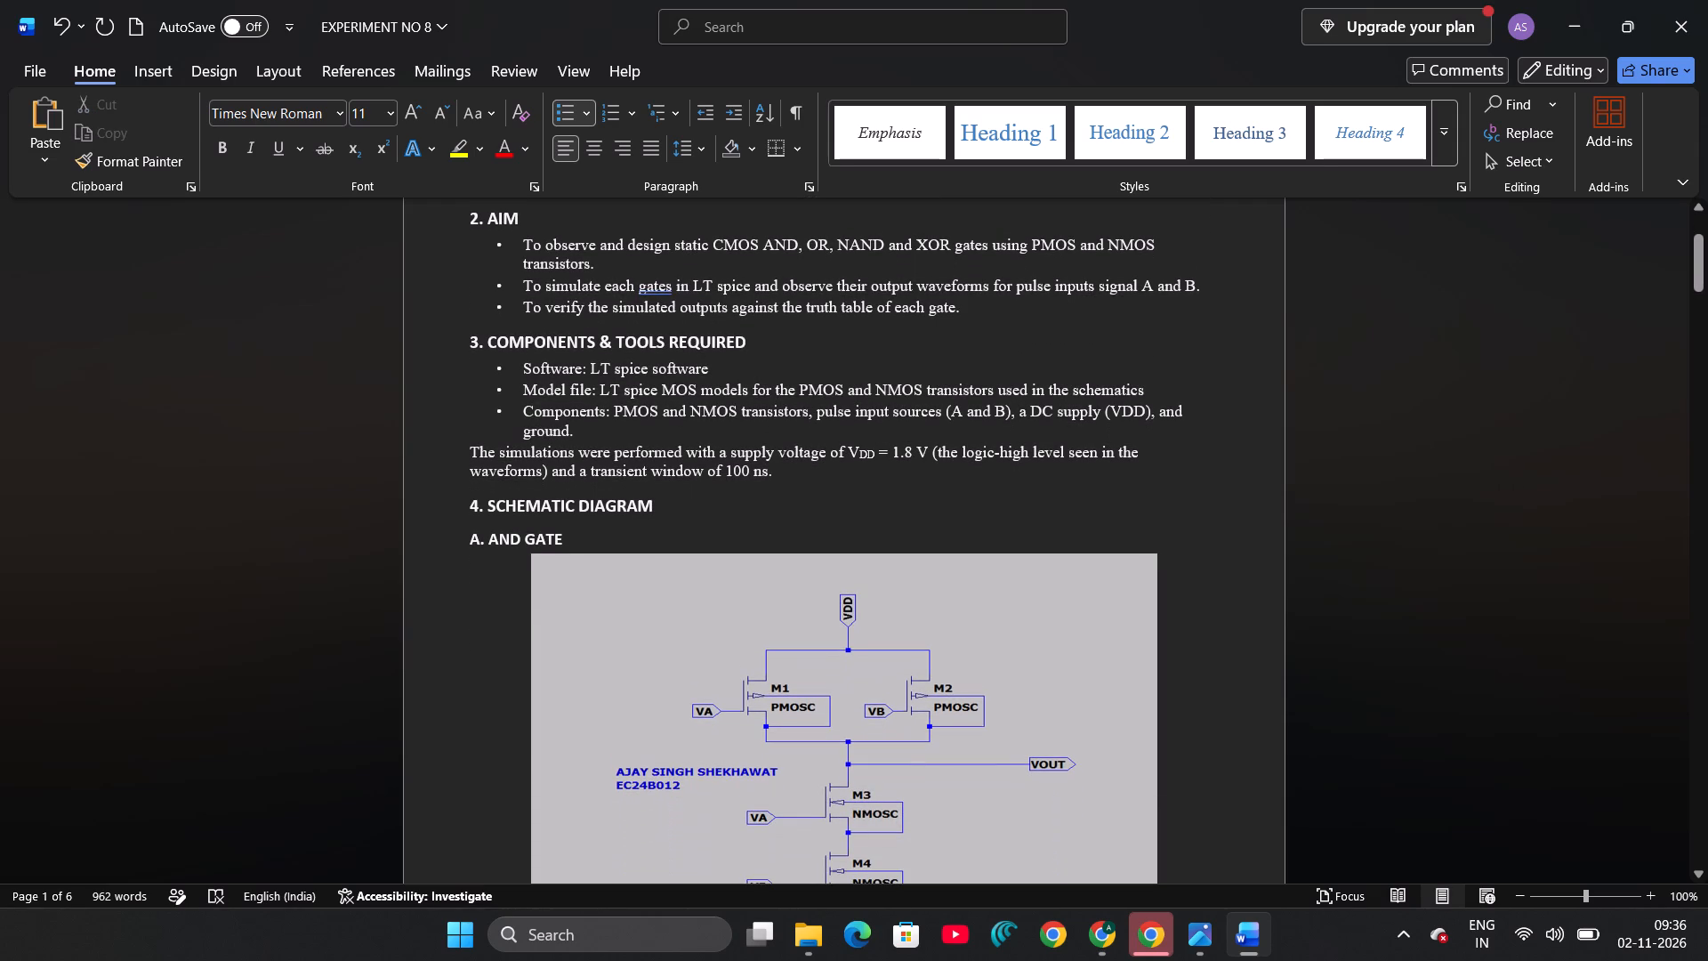
{"action": "left_click_drag", "start_coordinate": [610, 409], "coordinate": [702, 433]}
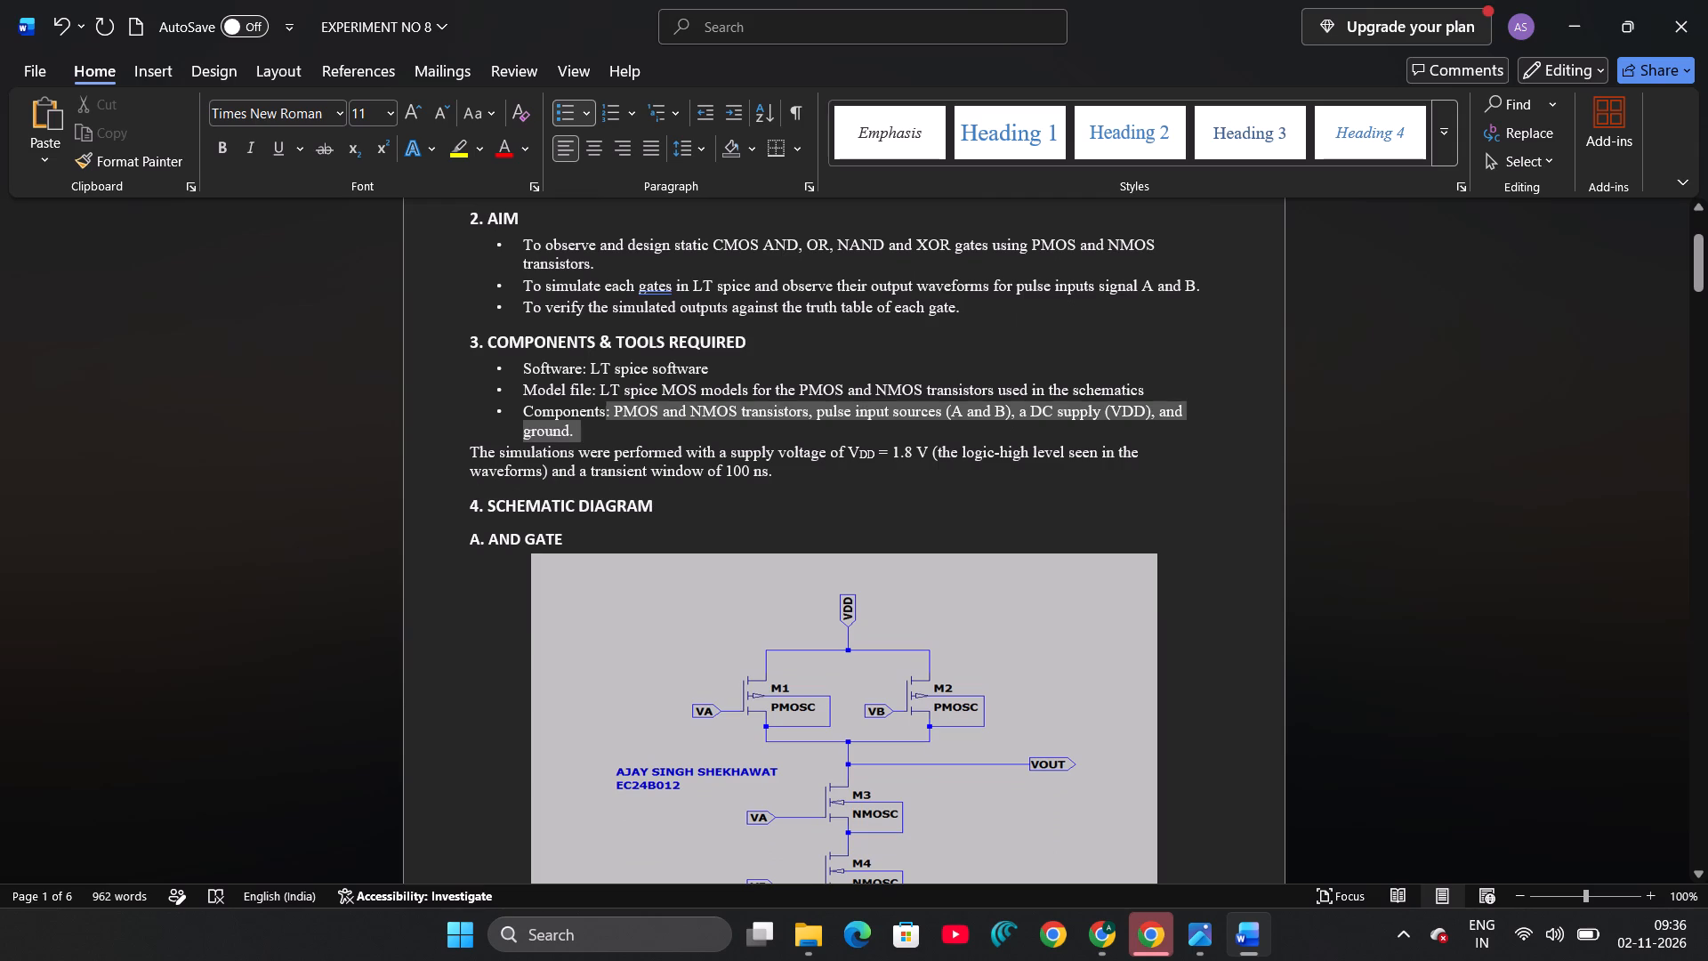
{"action": "left_click_drag", "start_coordinate": [702, 433], "coordinate": [899, 424]}
{"action": "left_click", "coordinate": [899, 424]}
{"action": "left_click_drag", "start_coordinate": [818, 409], "coordinate": [1009, 411]}
{"action": "left_click", "coordinate": [1009, 411]}
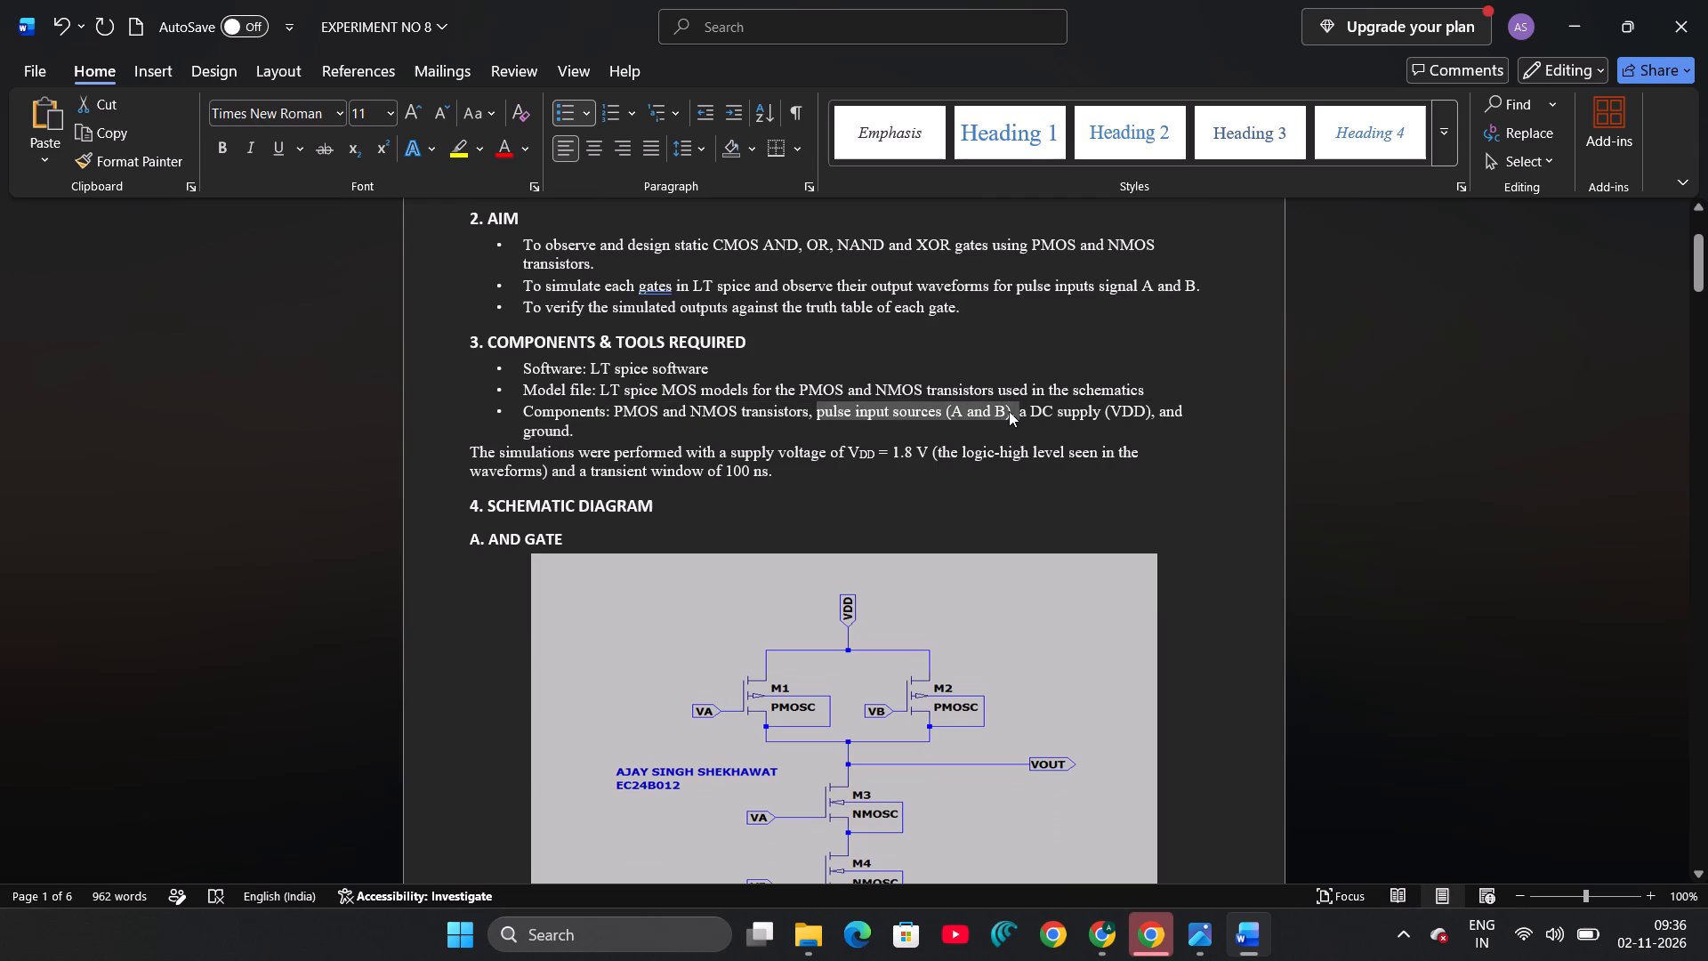
{"action": "scroll", "coordinate": [1009, 411], "scroll_direction": "down", "scroll_amount": 1}
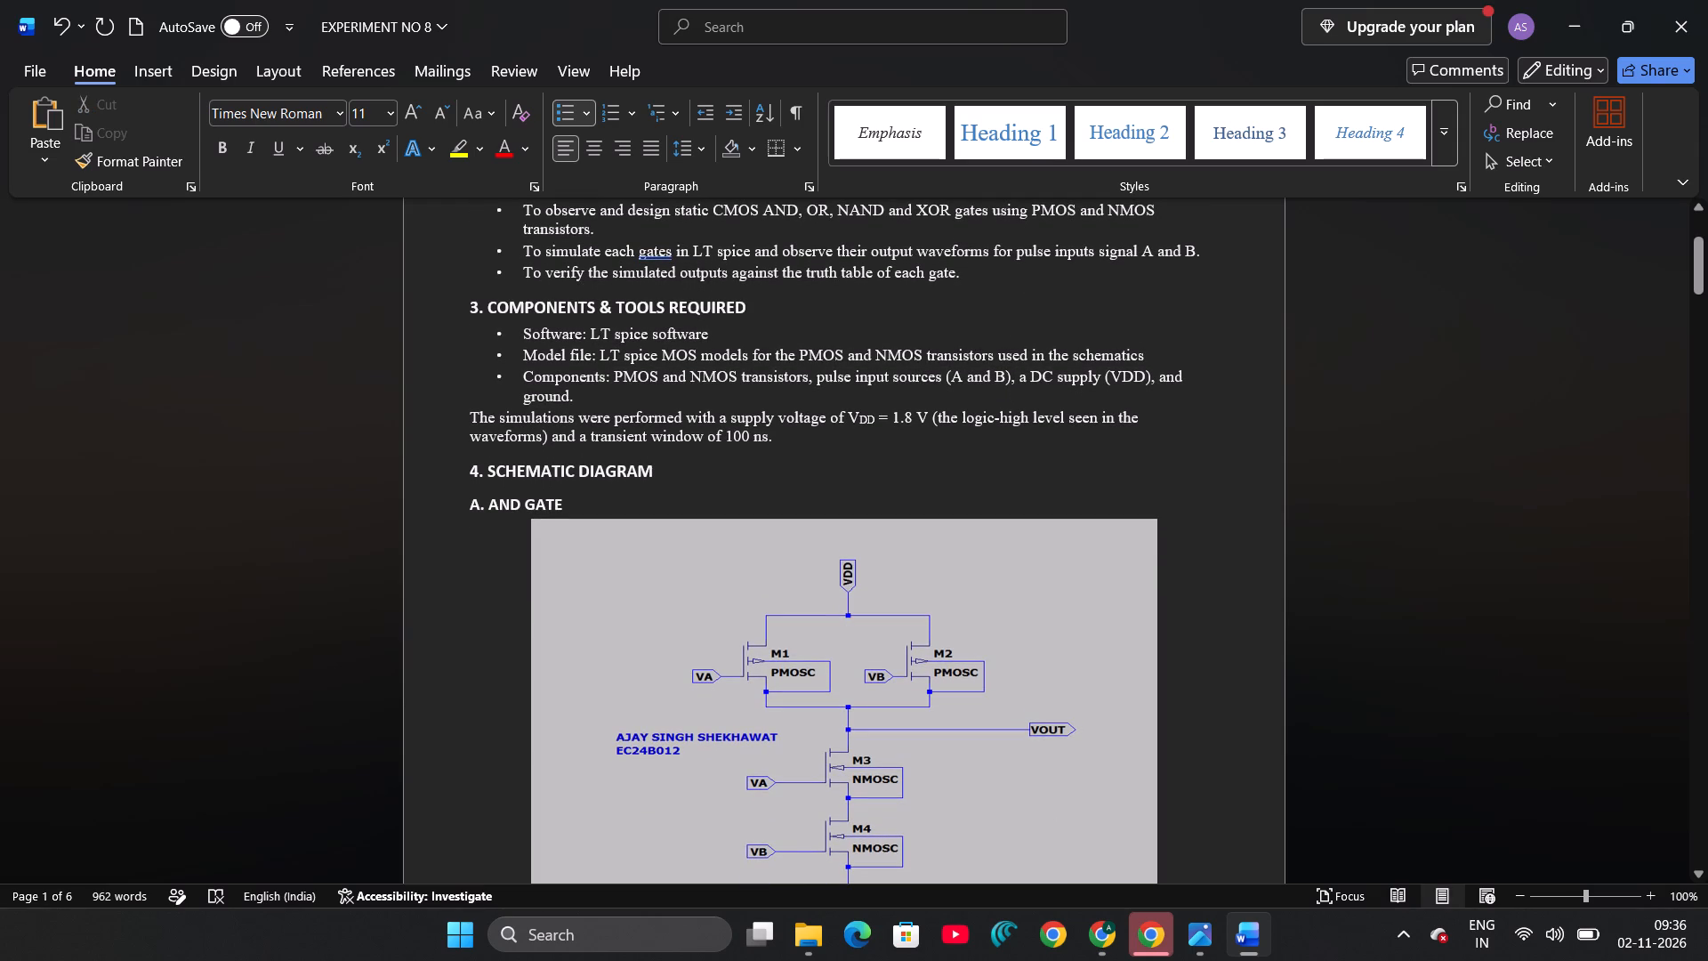
{"action": "left_click_drag", "start_coordinate": [1019, 375], "coordinate": [1179, 384]}
{"action": "left_click", "coordinate": [1179, 384]}
Insert "2" before "pulse input sources (A and B)" in the Components bullet.
{"action": "left_click", "coordinate": [818, 376]}
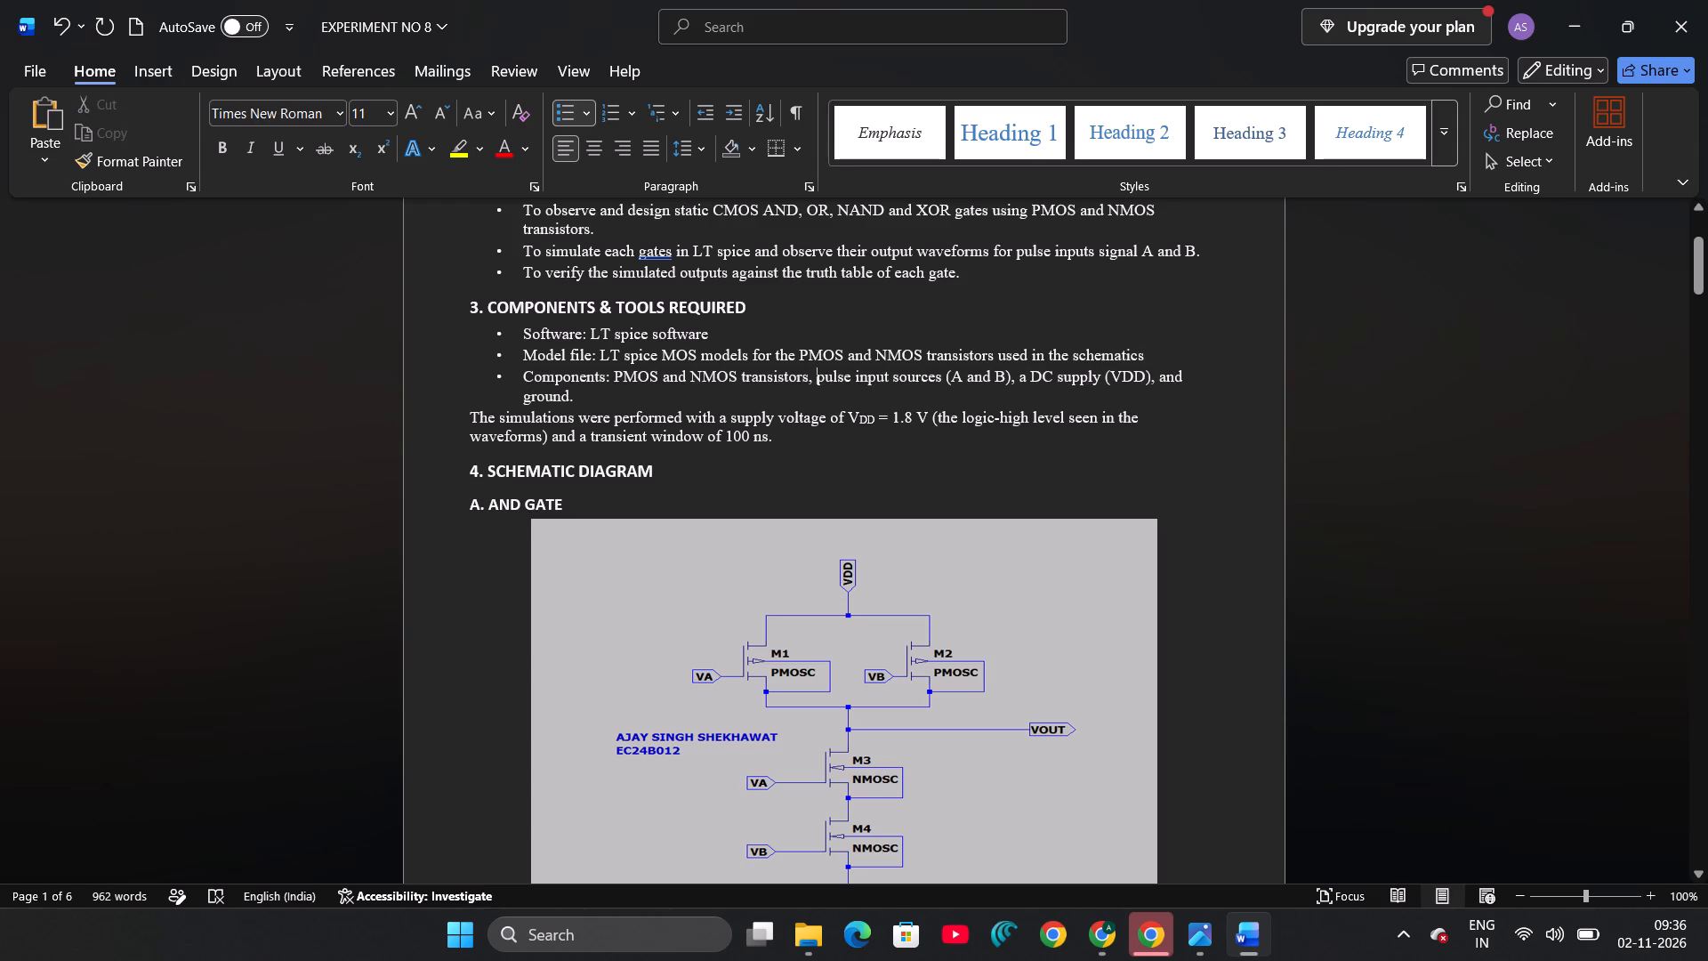
{"action": "type", "text": "2"}
{"action": "key", "text": "space"}
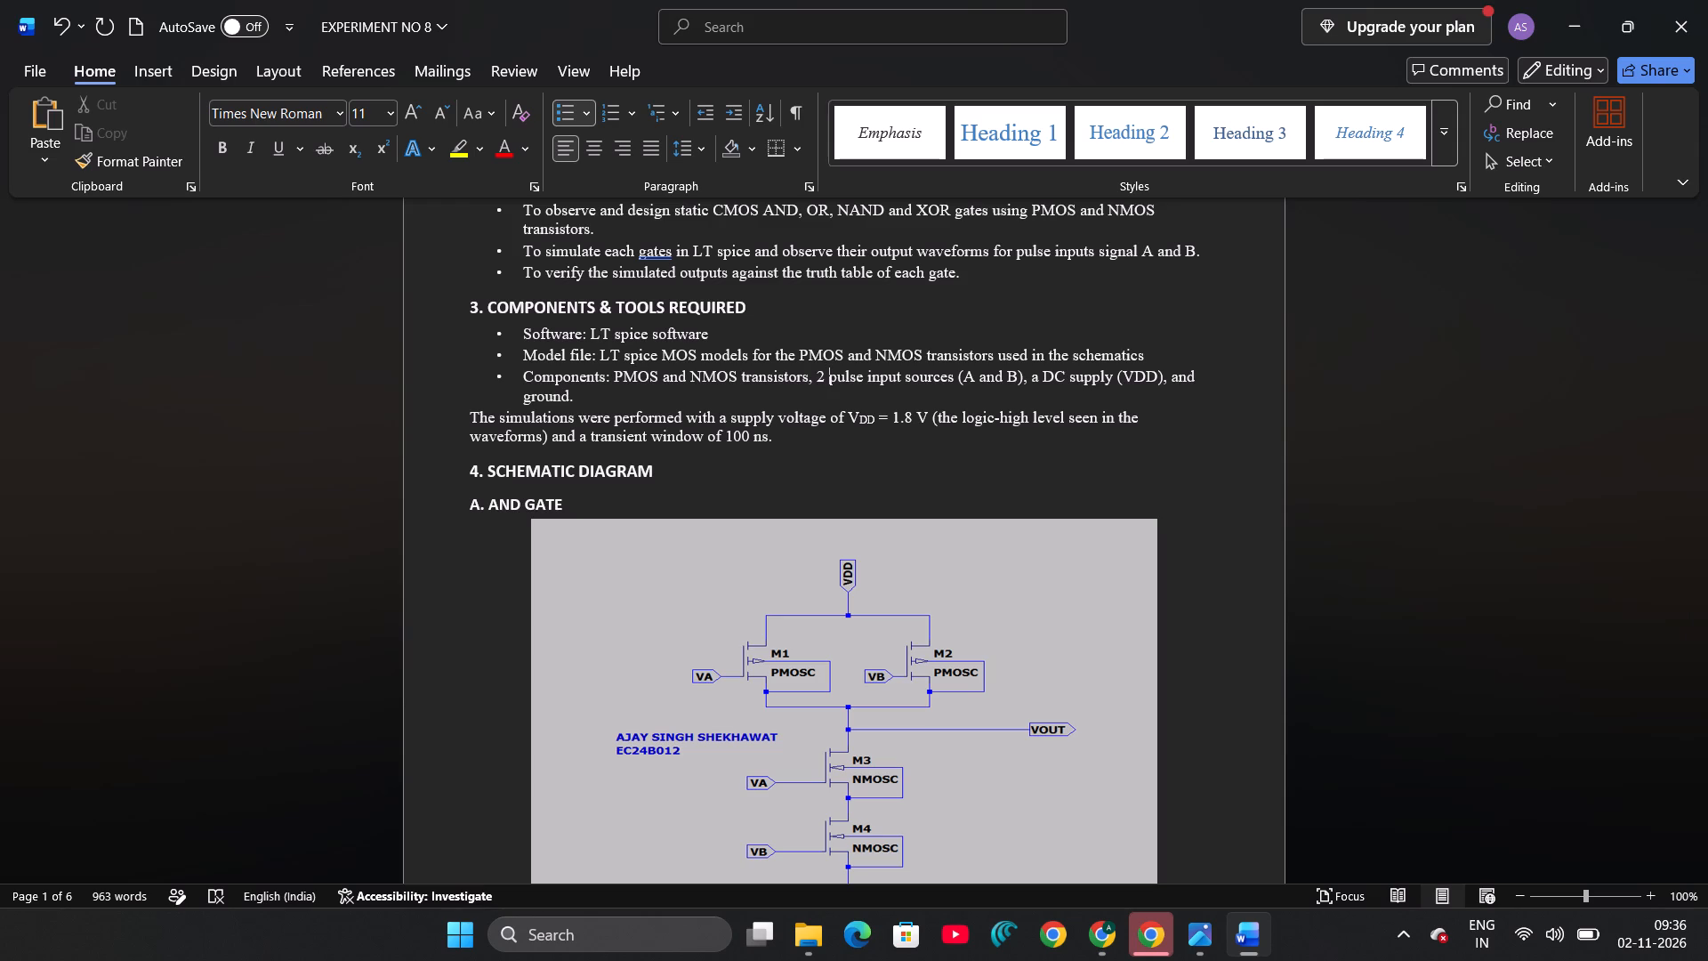
Delete the paragraph about the simulations' supply voltage and transient window below the Components bullet.
{"action": "scroll", "coordinate": [713, 396], "scroll_direction": "down", "scroll_amount": 1}
{"action": "scroll", "coordinate": [713, 396], "scroll_direction": "up", "scroll_amount": 1}
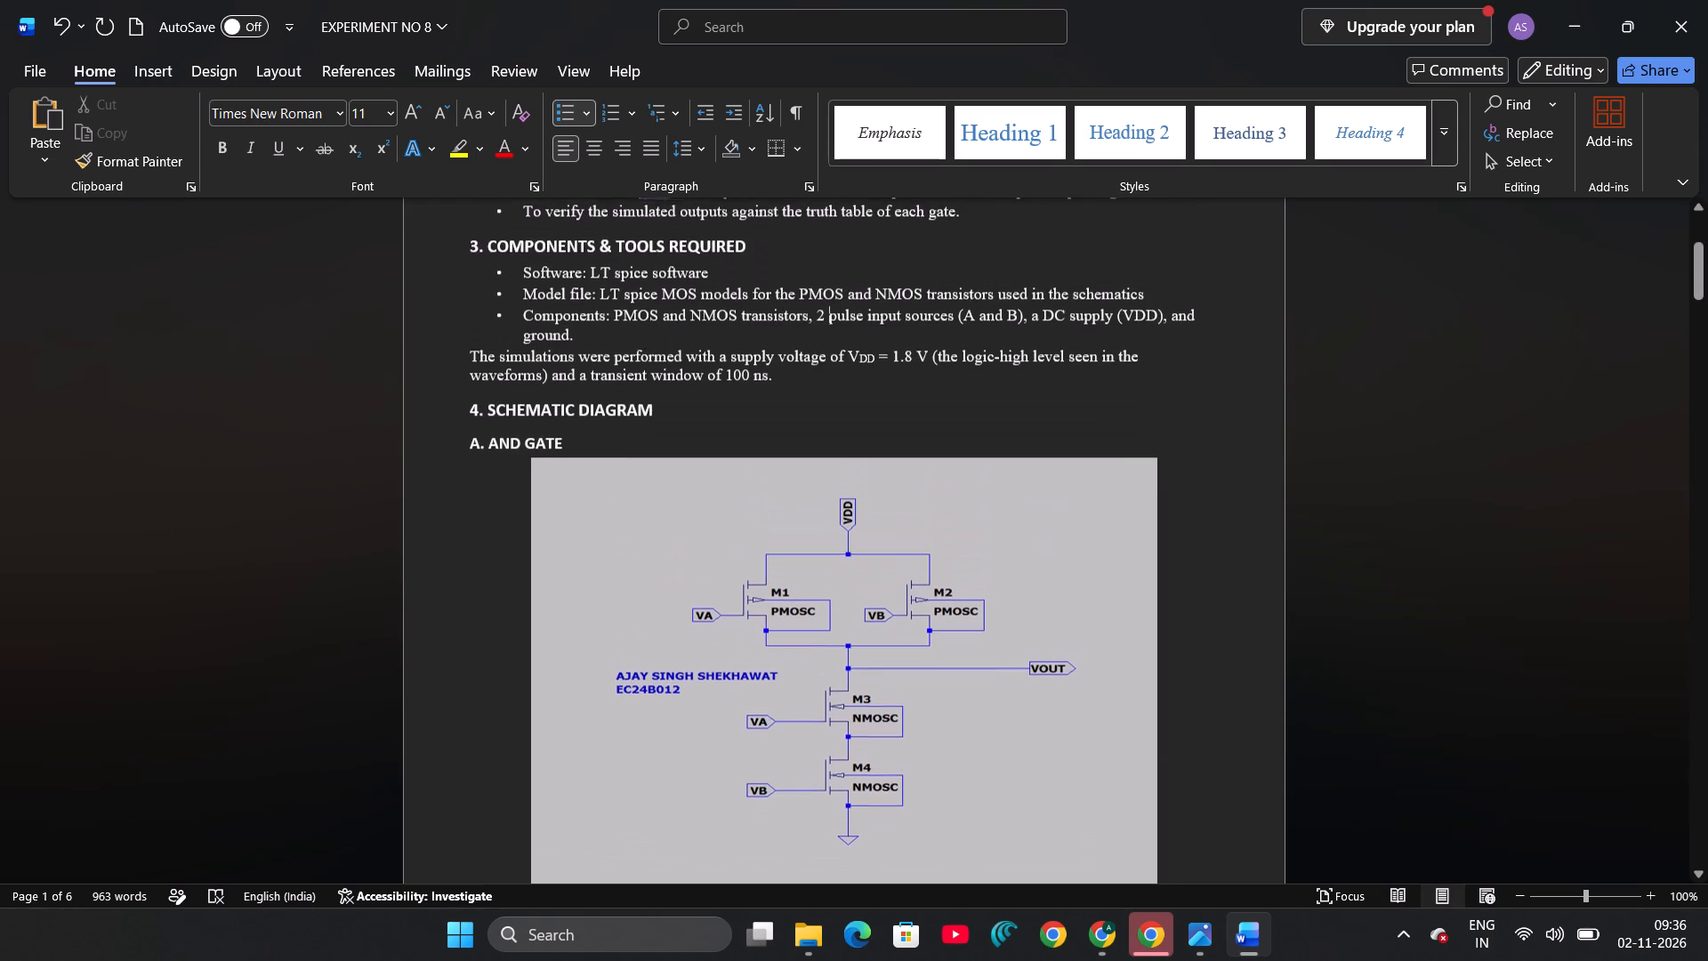
{"action": "scroll", "coordinate": [713, 396], "scroll_direction": "up", "scroll_amount": 1}
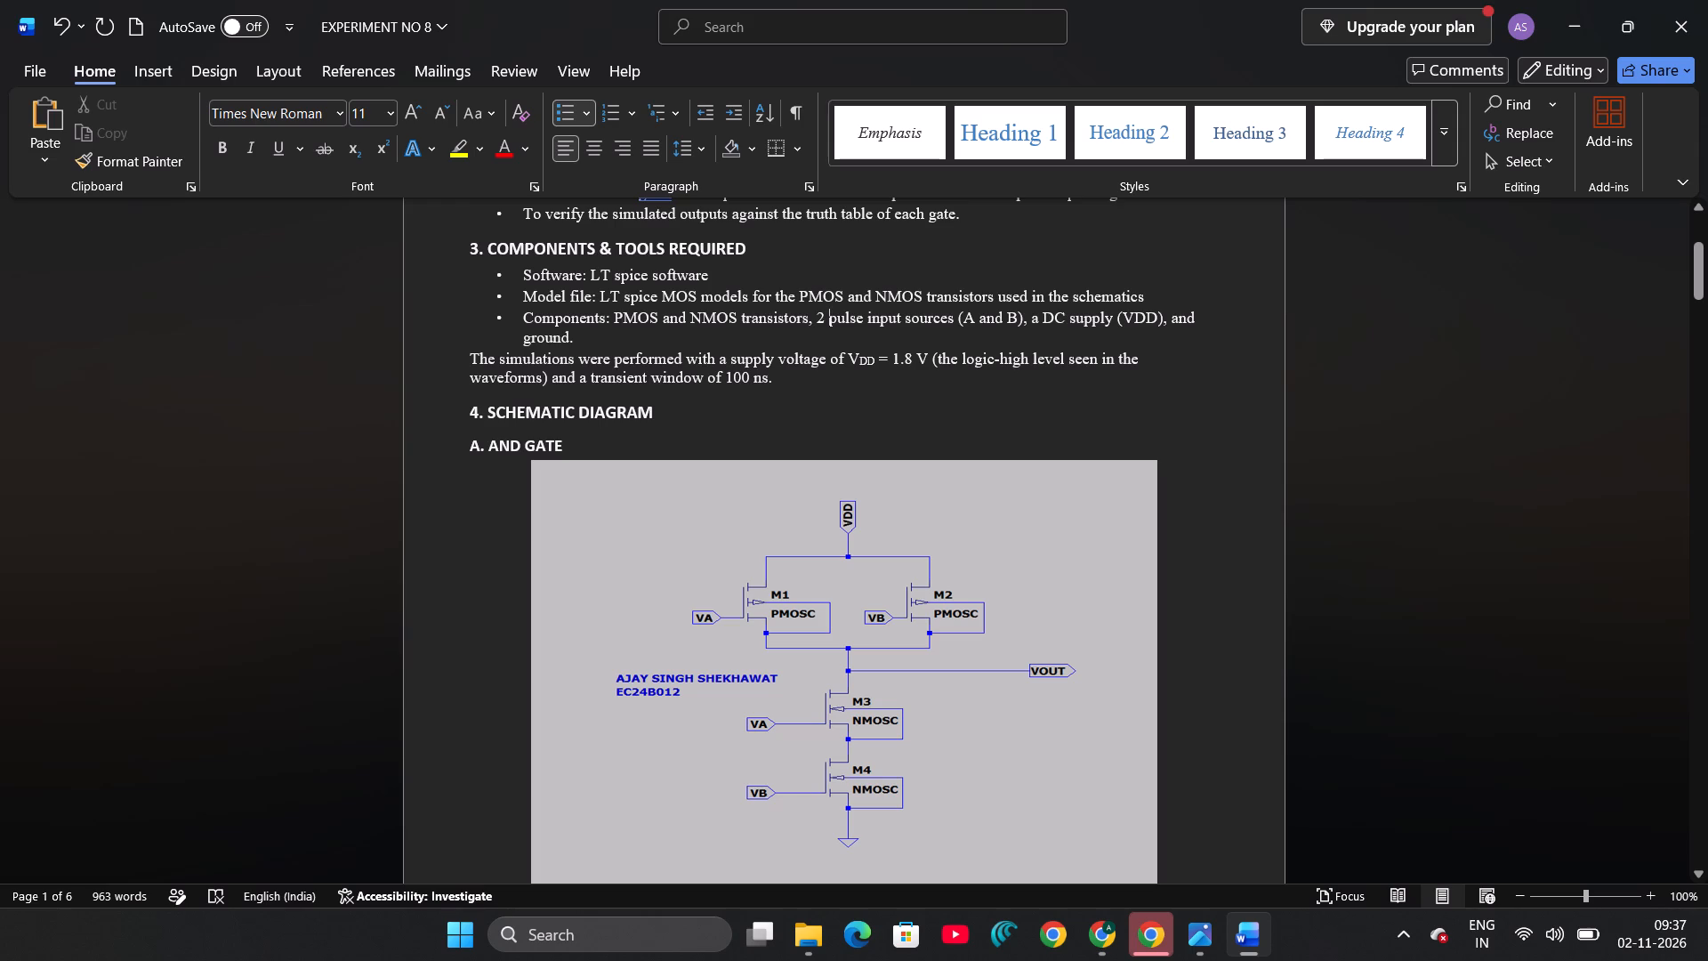
{"action": "scroll", "coordinate": [467, 356], "scroll_direction": "down", "scroll_amount": 1}
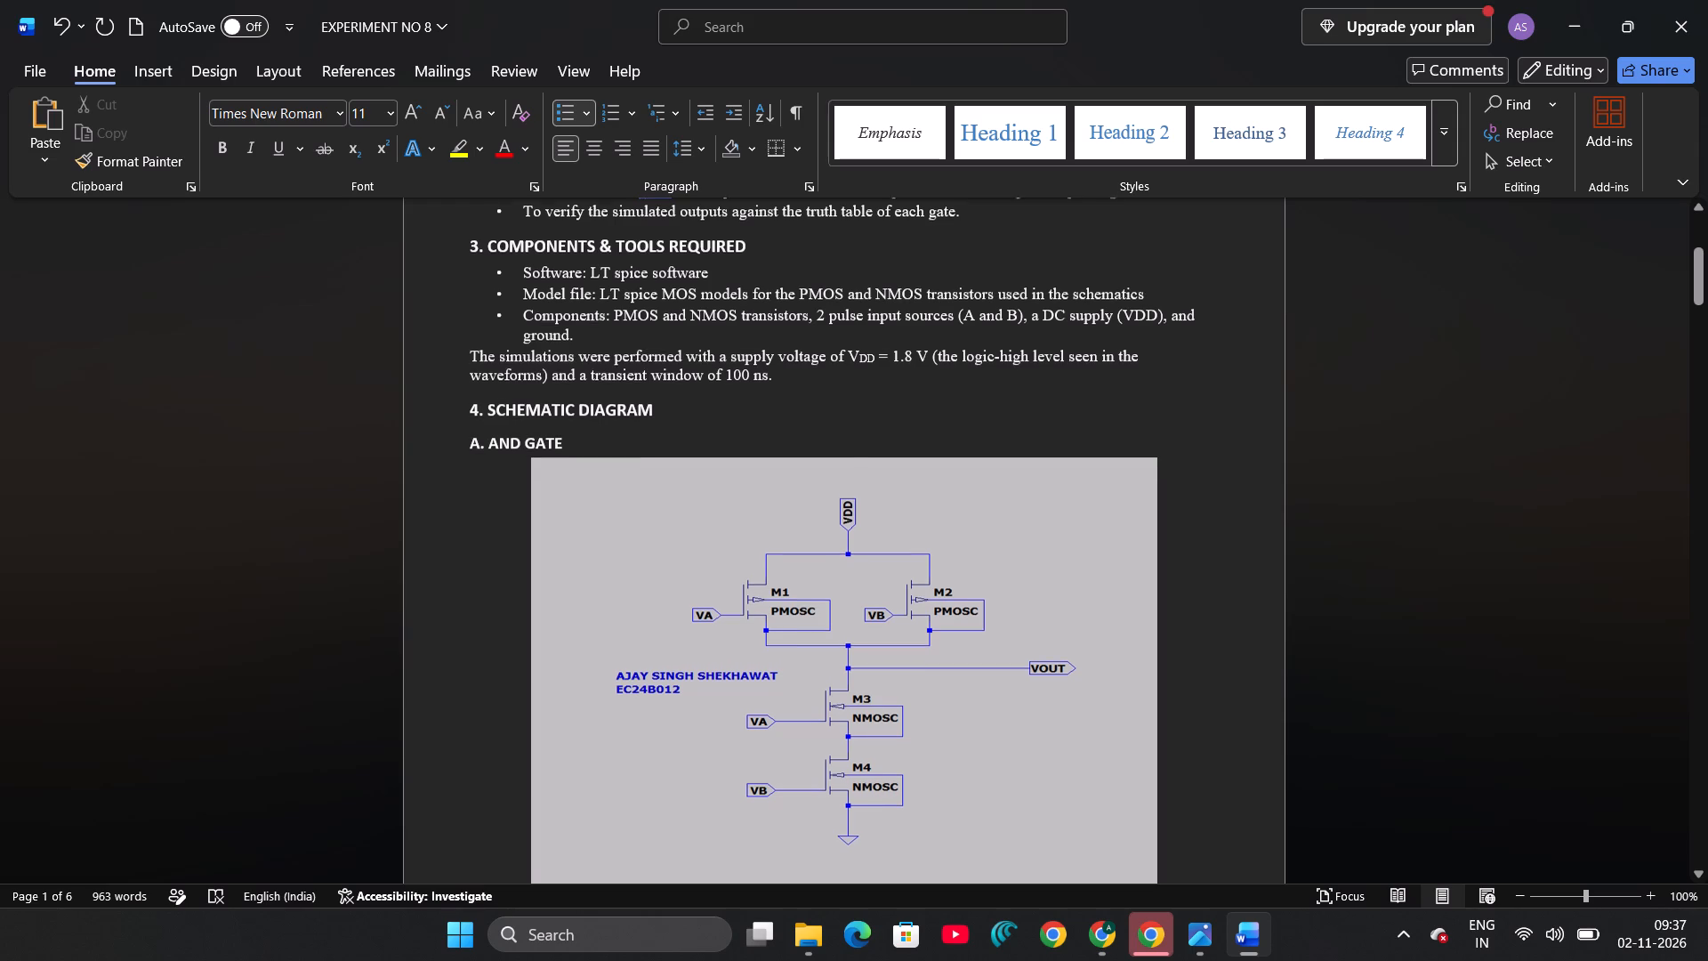
{"action": "scroll", "coordinate": [467, 356], "scroll_direction": "down", "scroll_amount": 1}
{"action": "scroll", "coordinate": [467, 356], "scroll_direction": "up", "scroll_amount": 1}
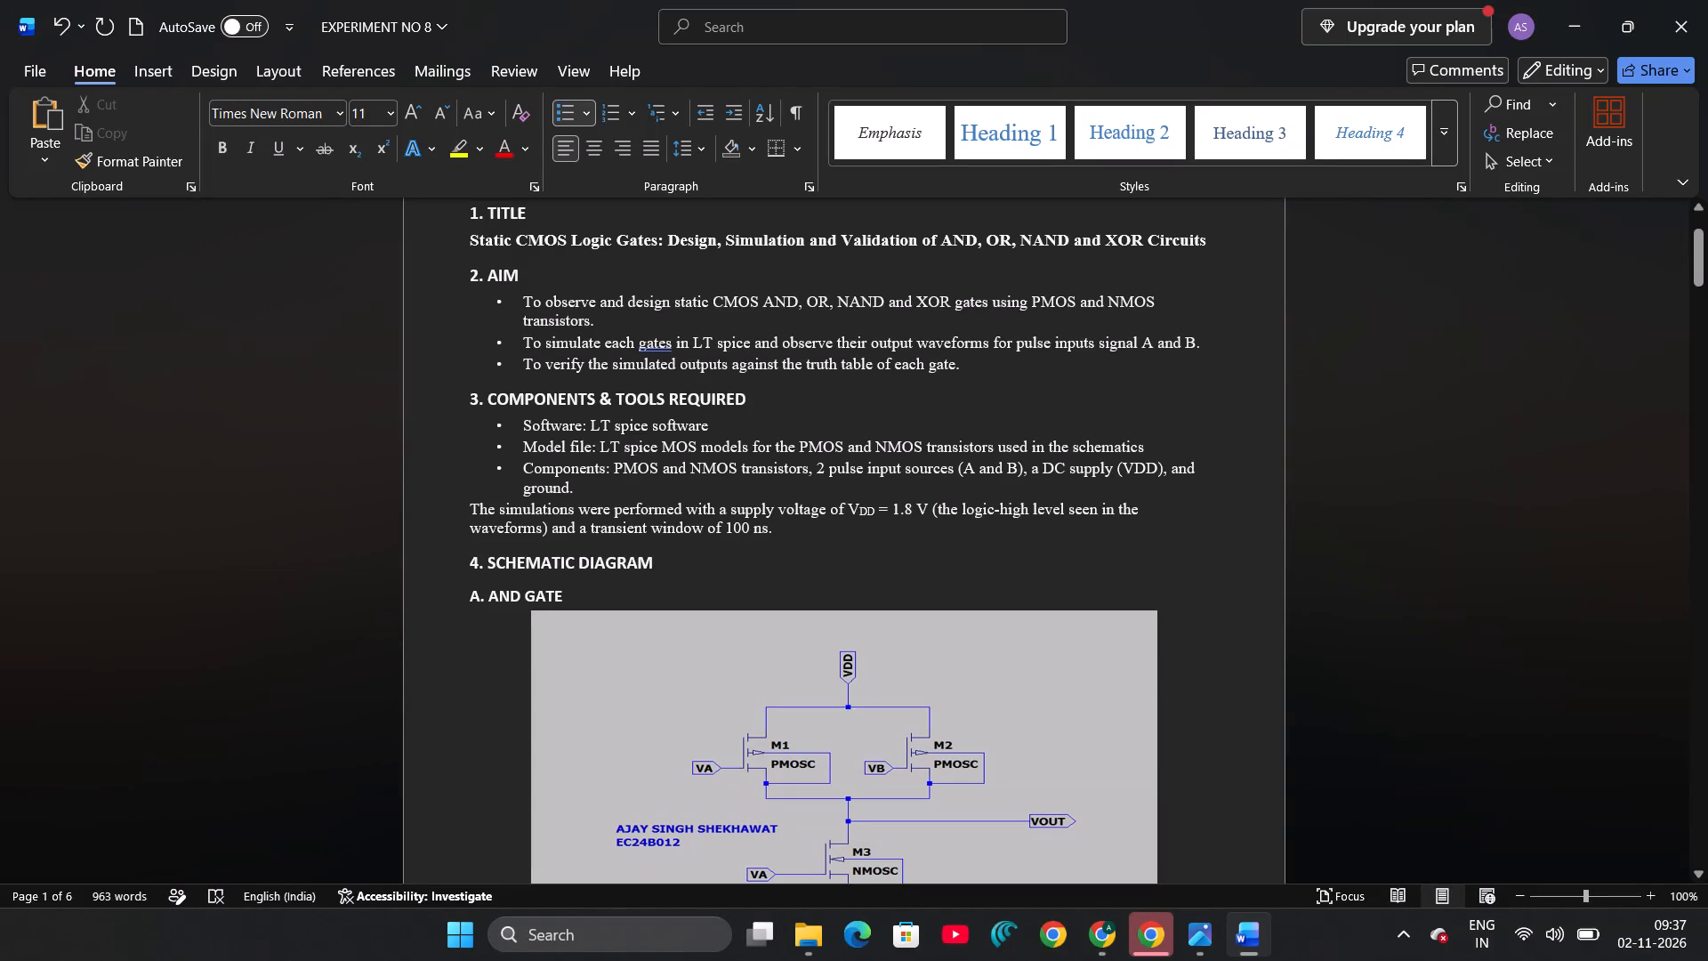
{"action": "left_click_drag", "start_coordinate": [468, 509], "coordinate": [777, 524]}
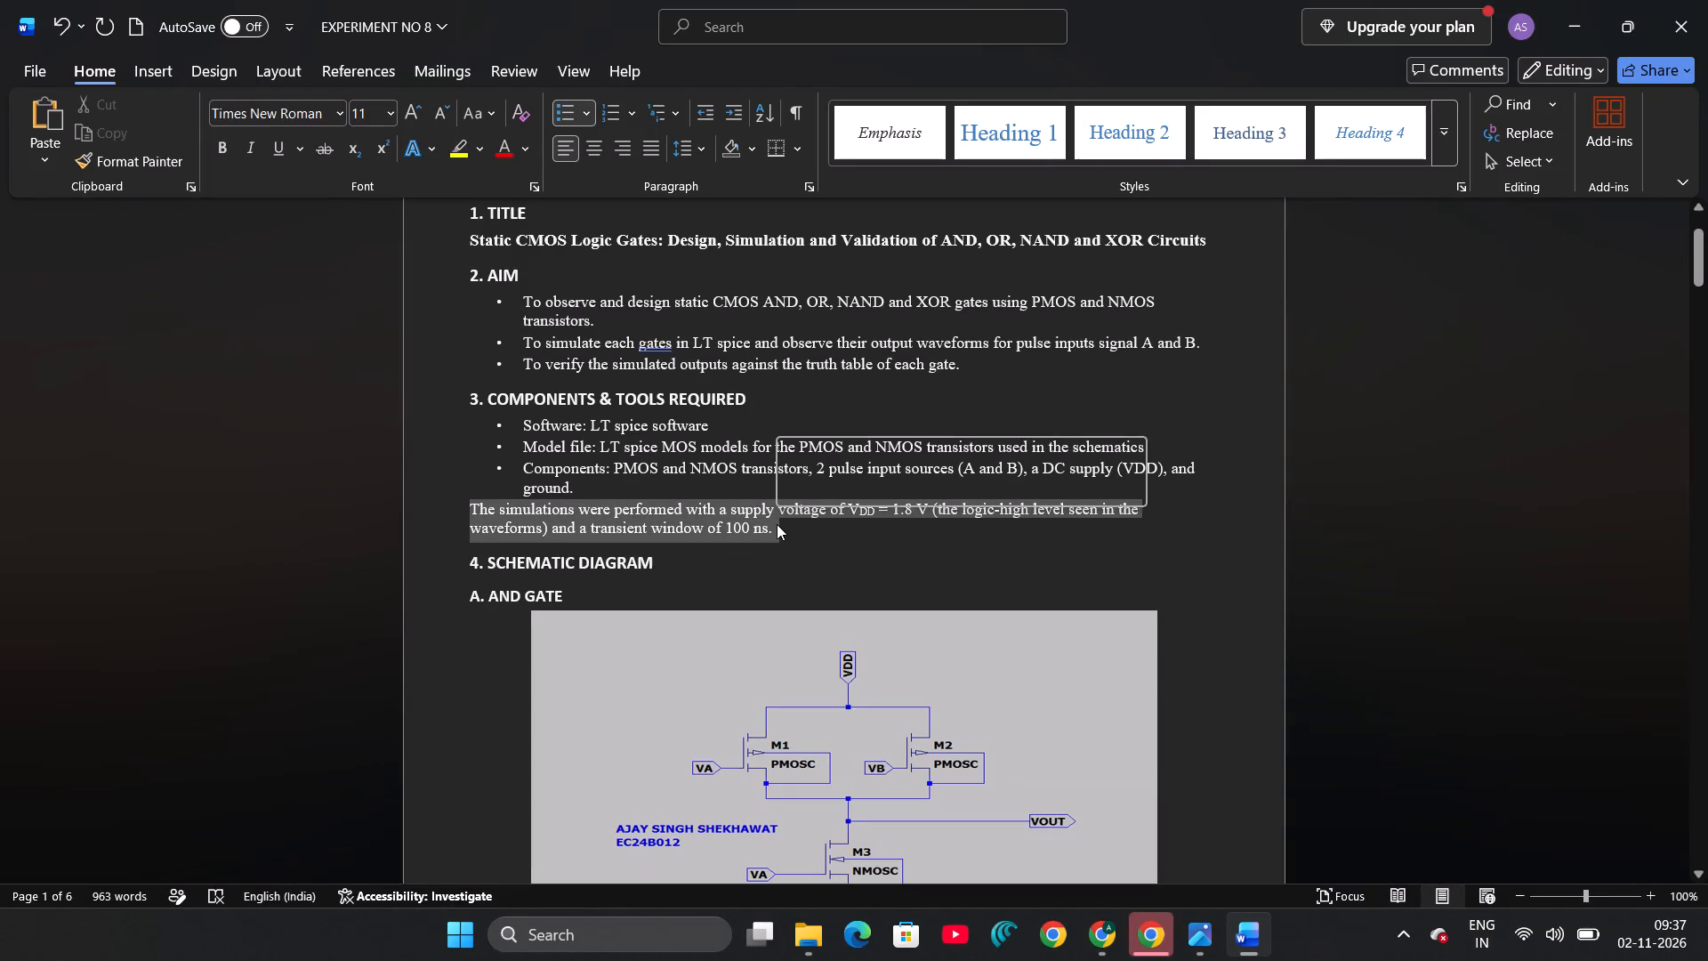
{"action": "key", "text": "BackSpace"}
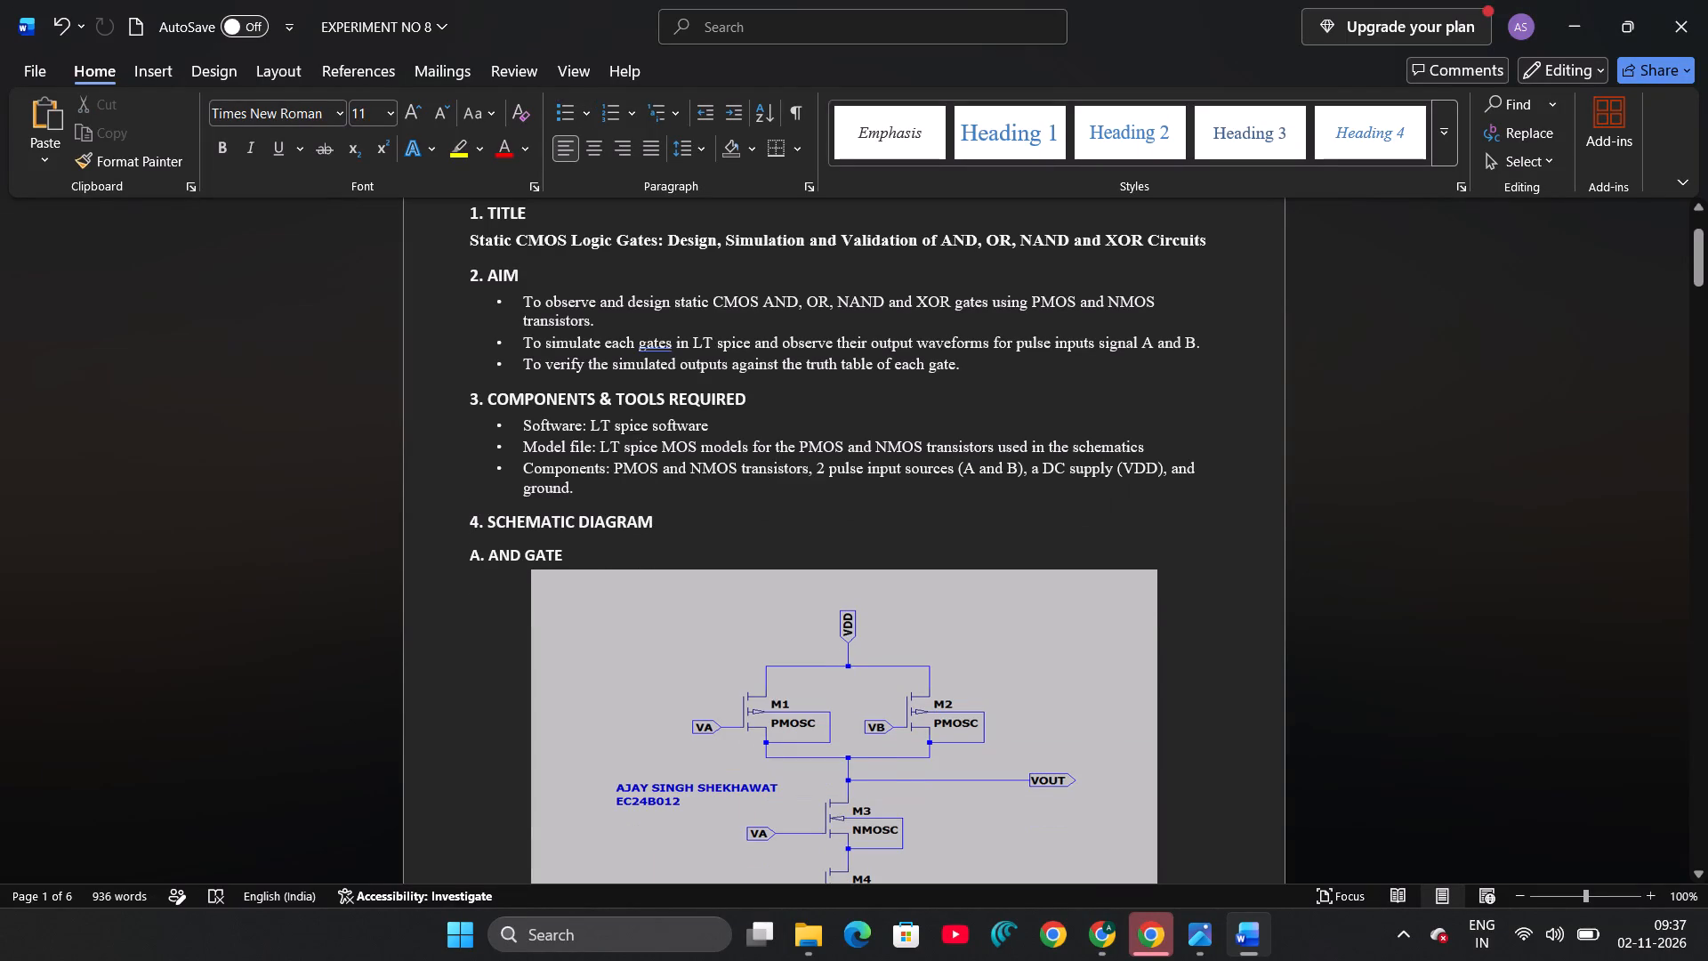
Look through the Schematic Diagram section, checking the AND, OR, NAND and XOR gate figures and captions.
{"action": "scroll", "coordinate": [540, 553], "scroll_direction": "down", "scroll_amount": 2}
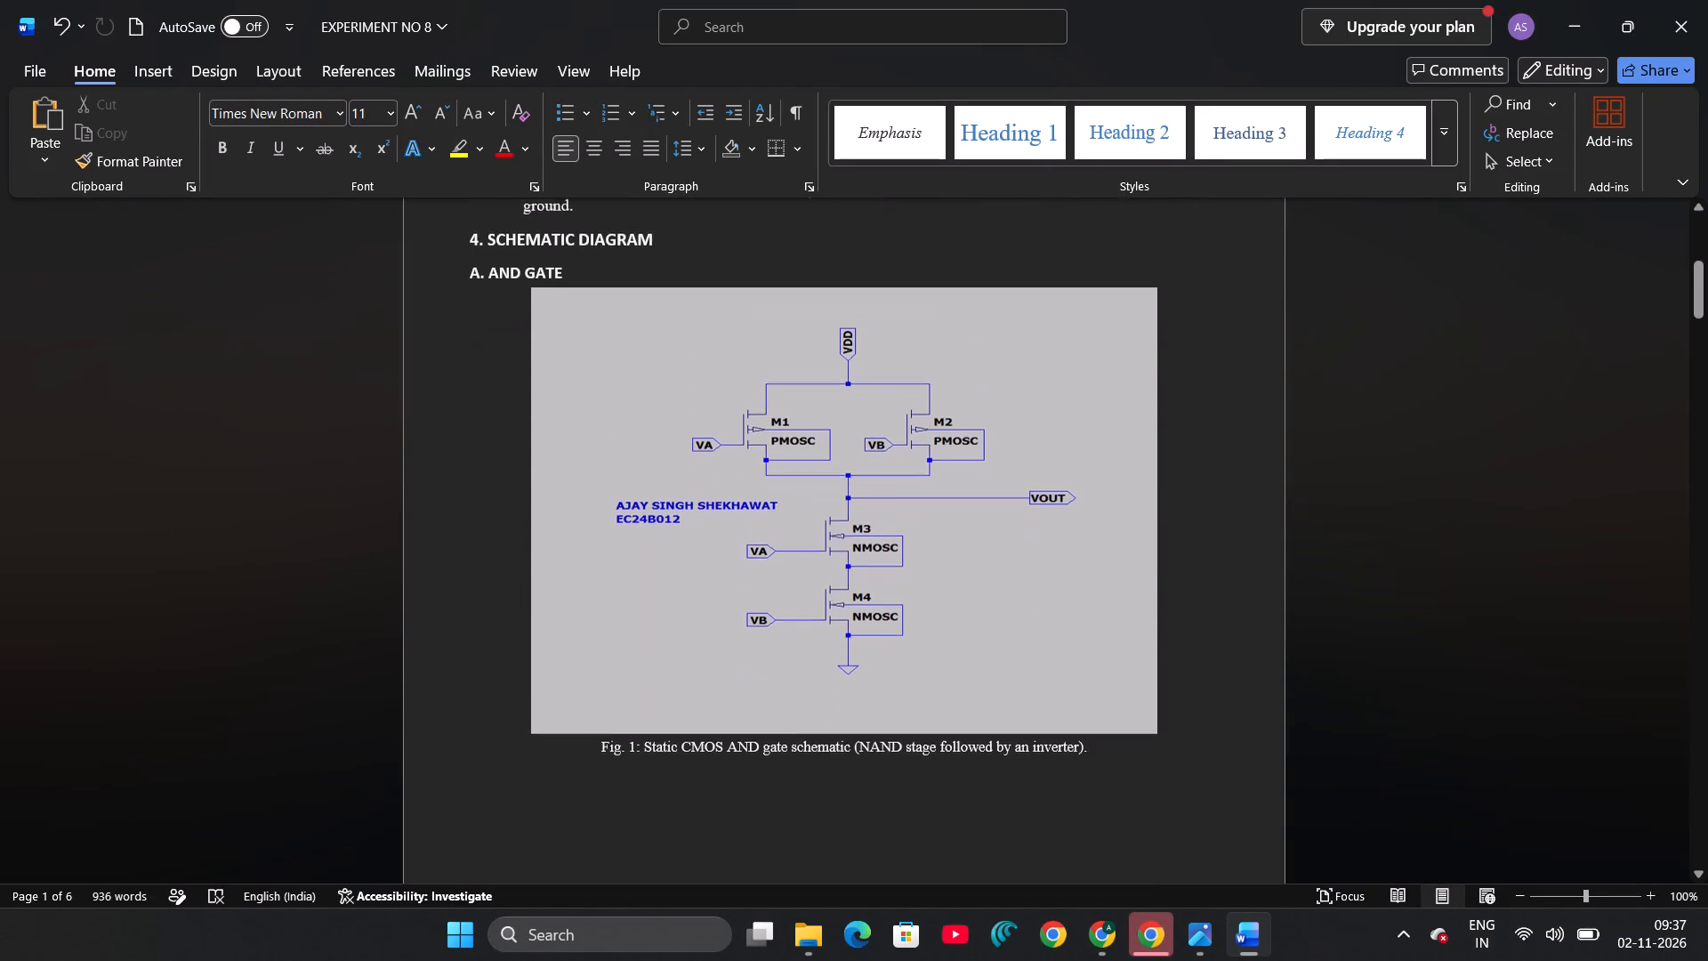
{"action": "scroll", "coordinate": [540, 553], "scroll_direction": "down", "scroll_amount": 1}
{"action": "scroll", "coordinate": [540, 553], "scroll_direction": "up", "scroll_amount": 2}
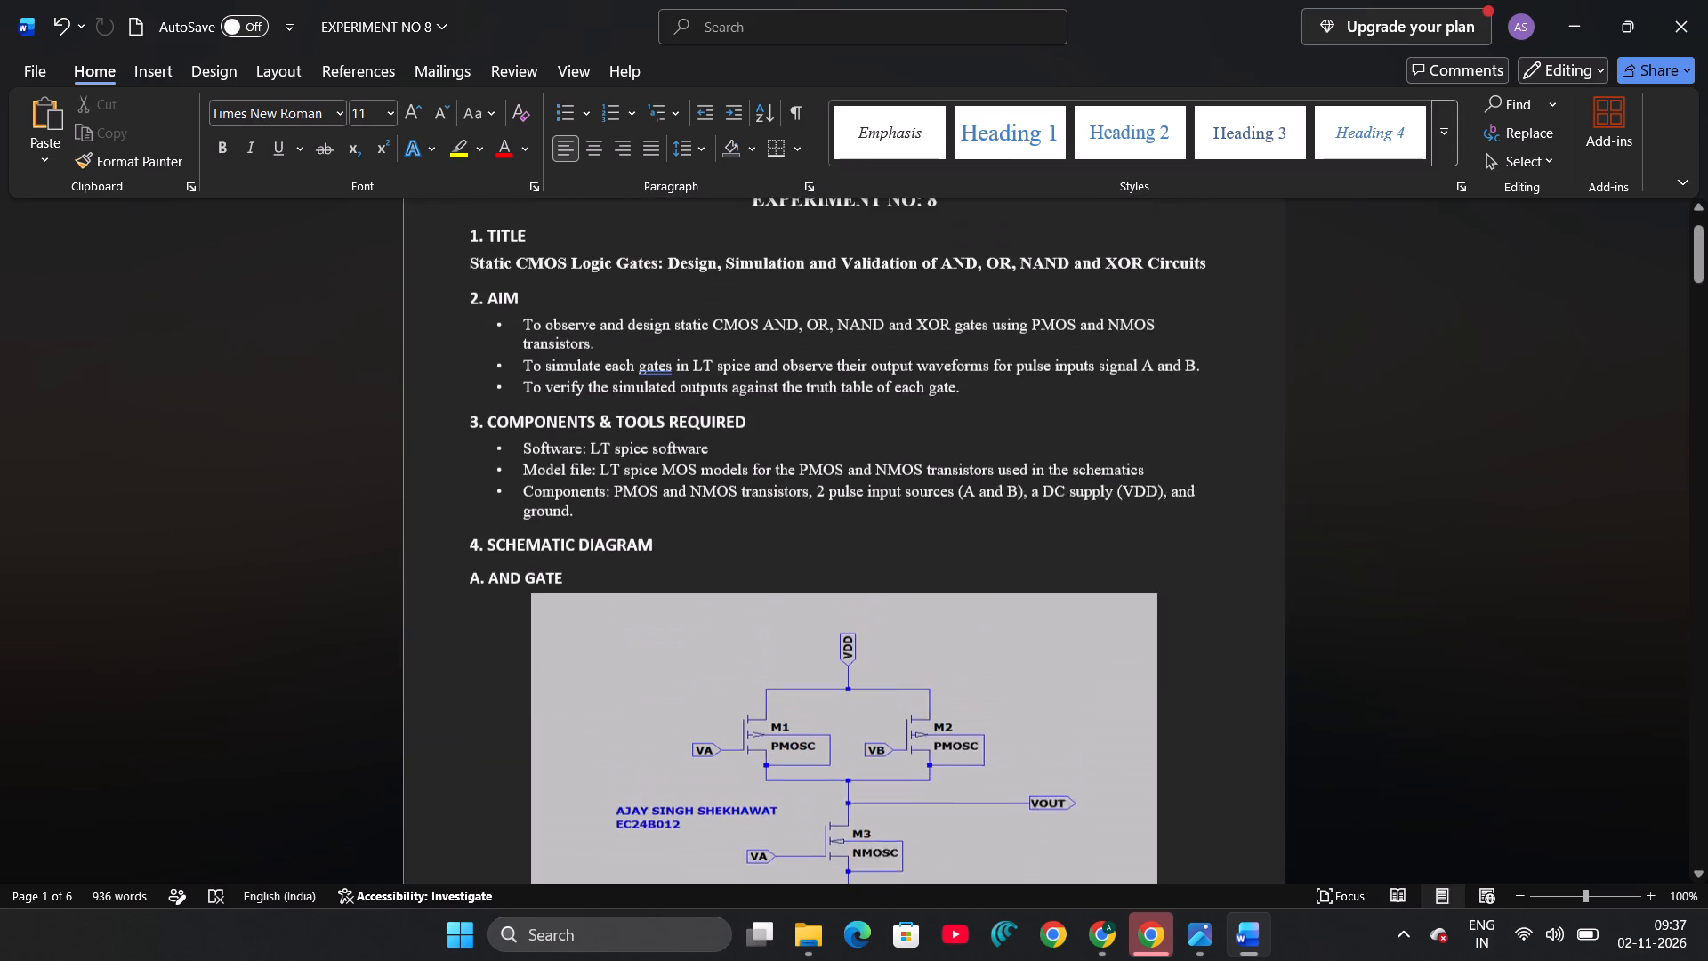
{"action": "scroll", "coordinate": [470, 555], "scroll_direction": "down", "scroll_amount": 1}
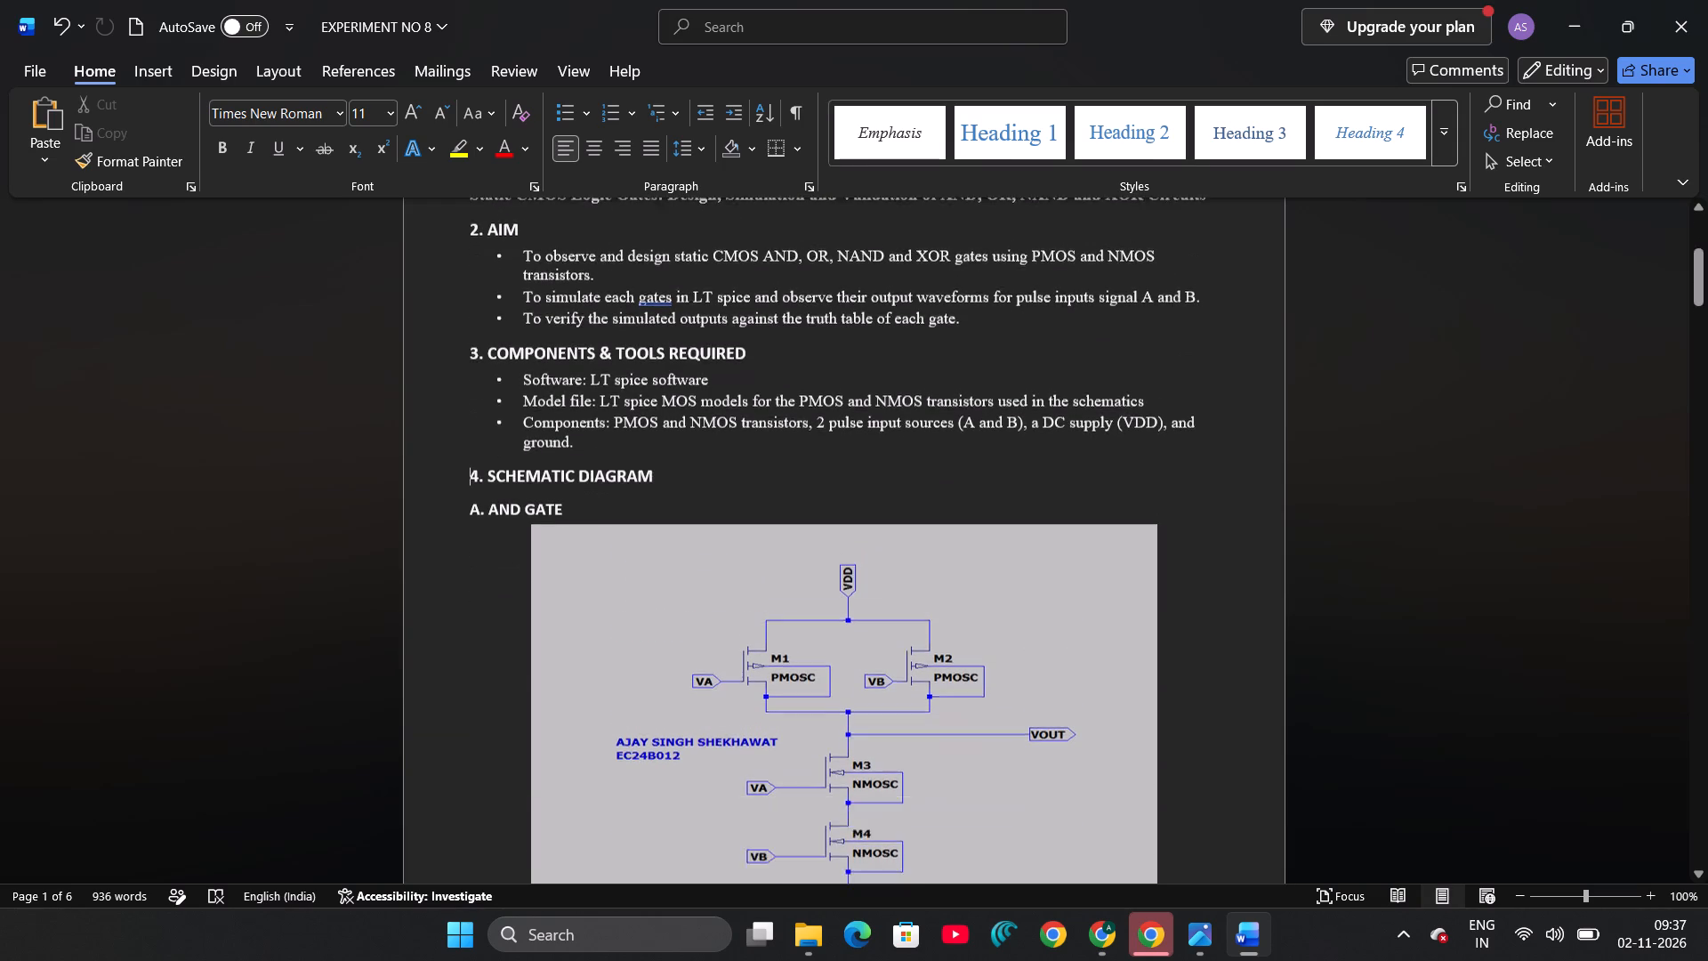
{"action": "scroll", "coordinate": [470, 555], "scroll_direction": "down", "scroll_amount": 3}
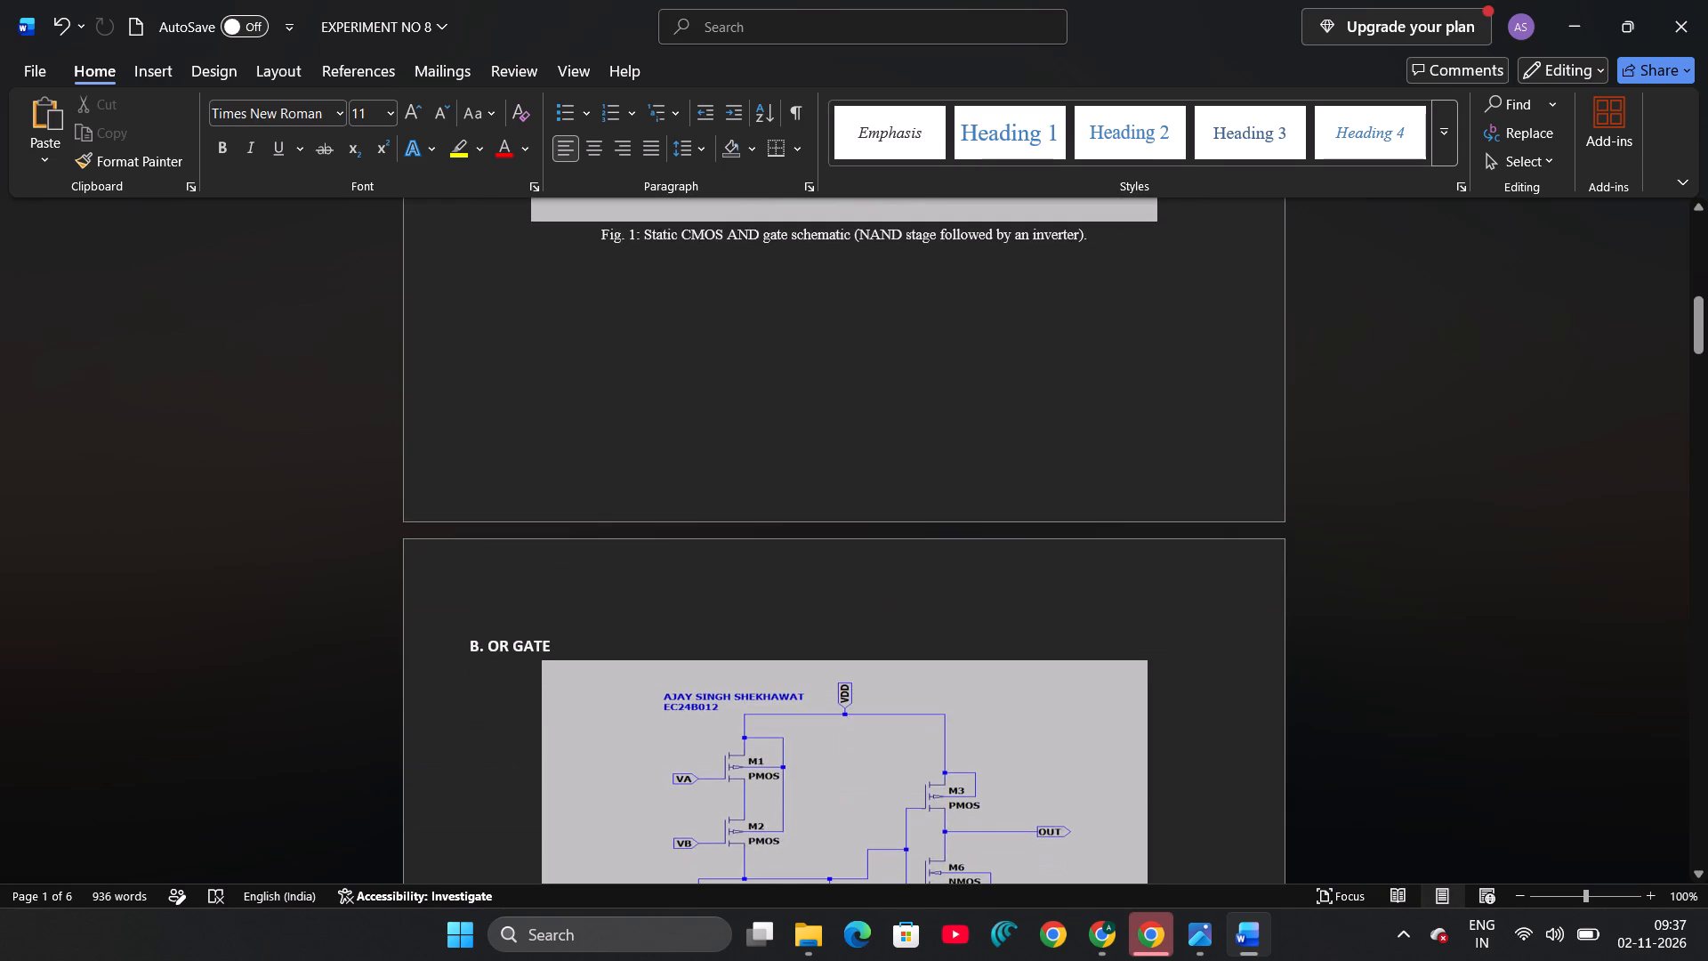
{"action": "scroll", "coordinate": [470, 555], "scroll_direction": "down", "scroll_amount": 1}
{"action": "scroll", "coordinate": [470, 555], "scroll_direction": "up", "scroll_amount": 4}
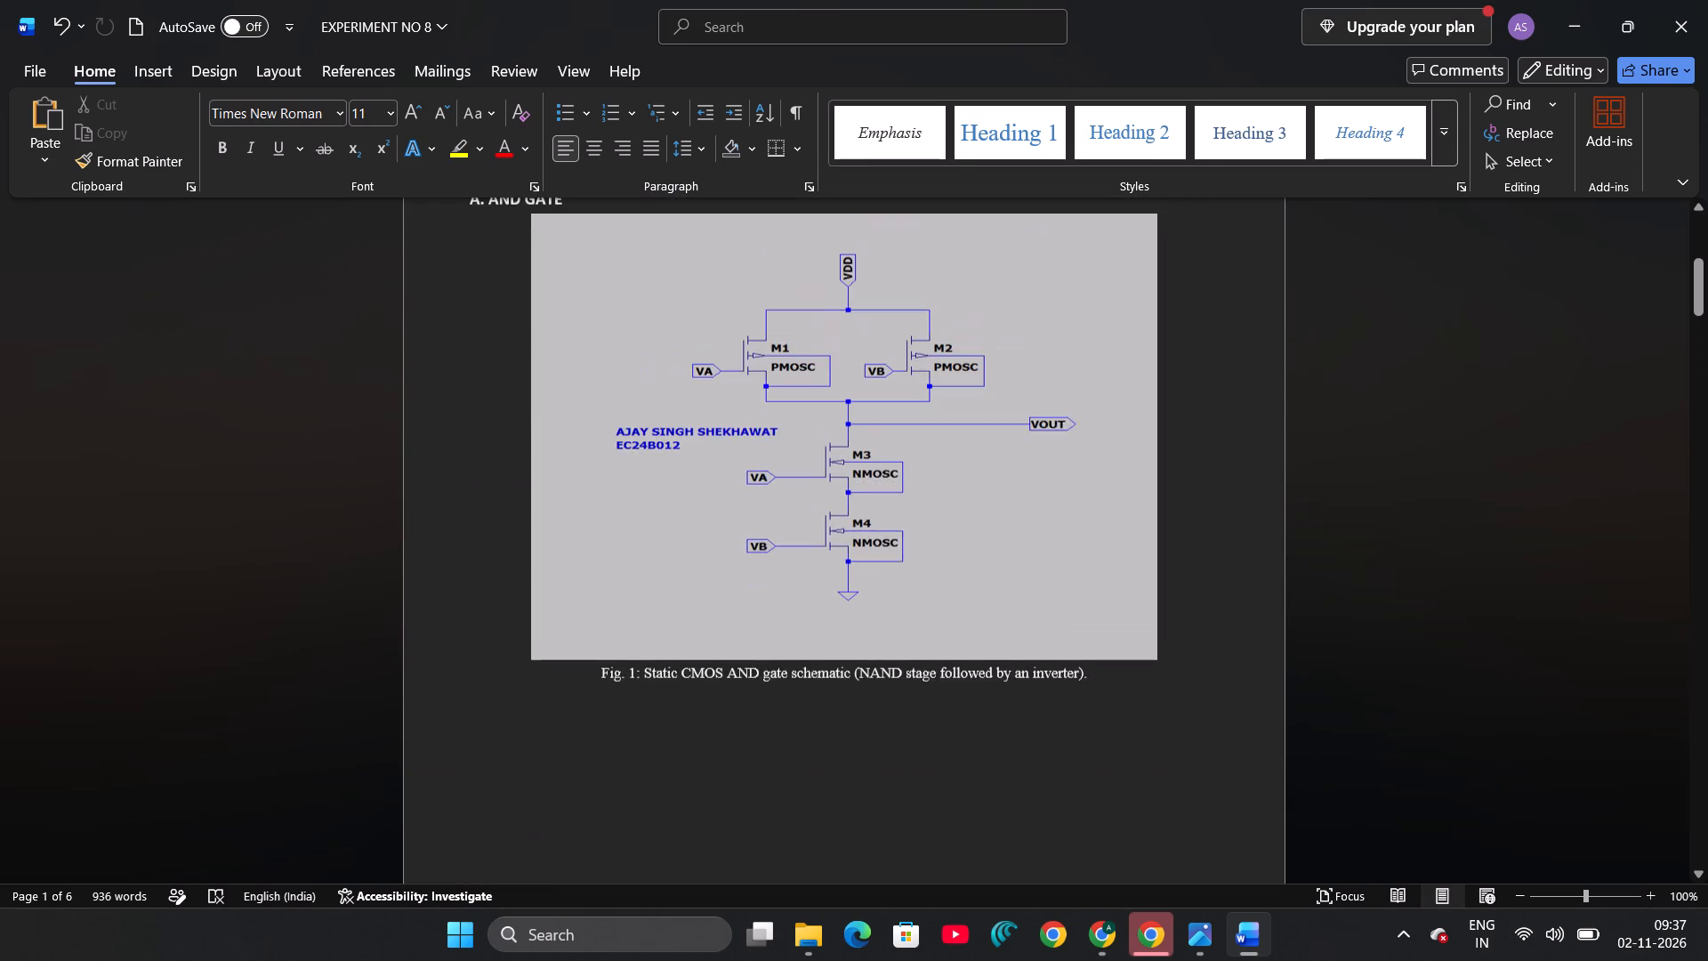
{"action": "right_click", "coordinate": [470, 555]}
{"action": "scroll", "coordinate": [470, 555], "scroll_direction": "down", "scroll_amount": 1}
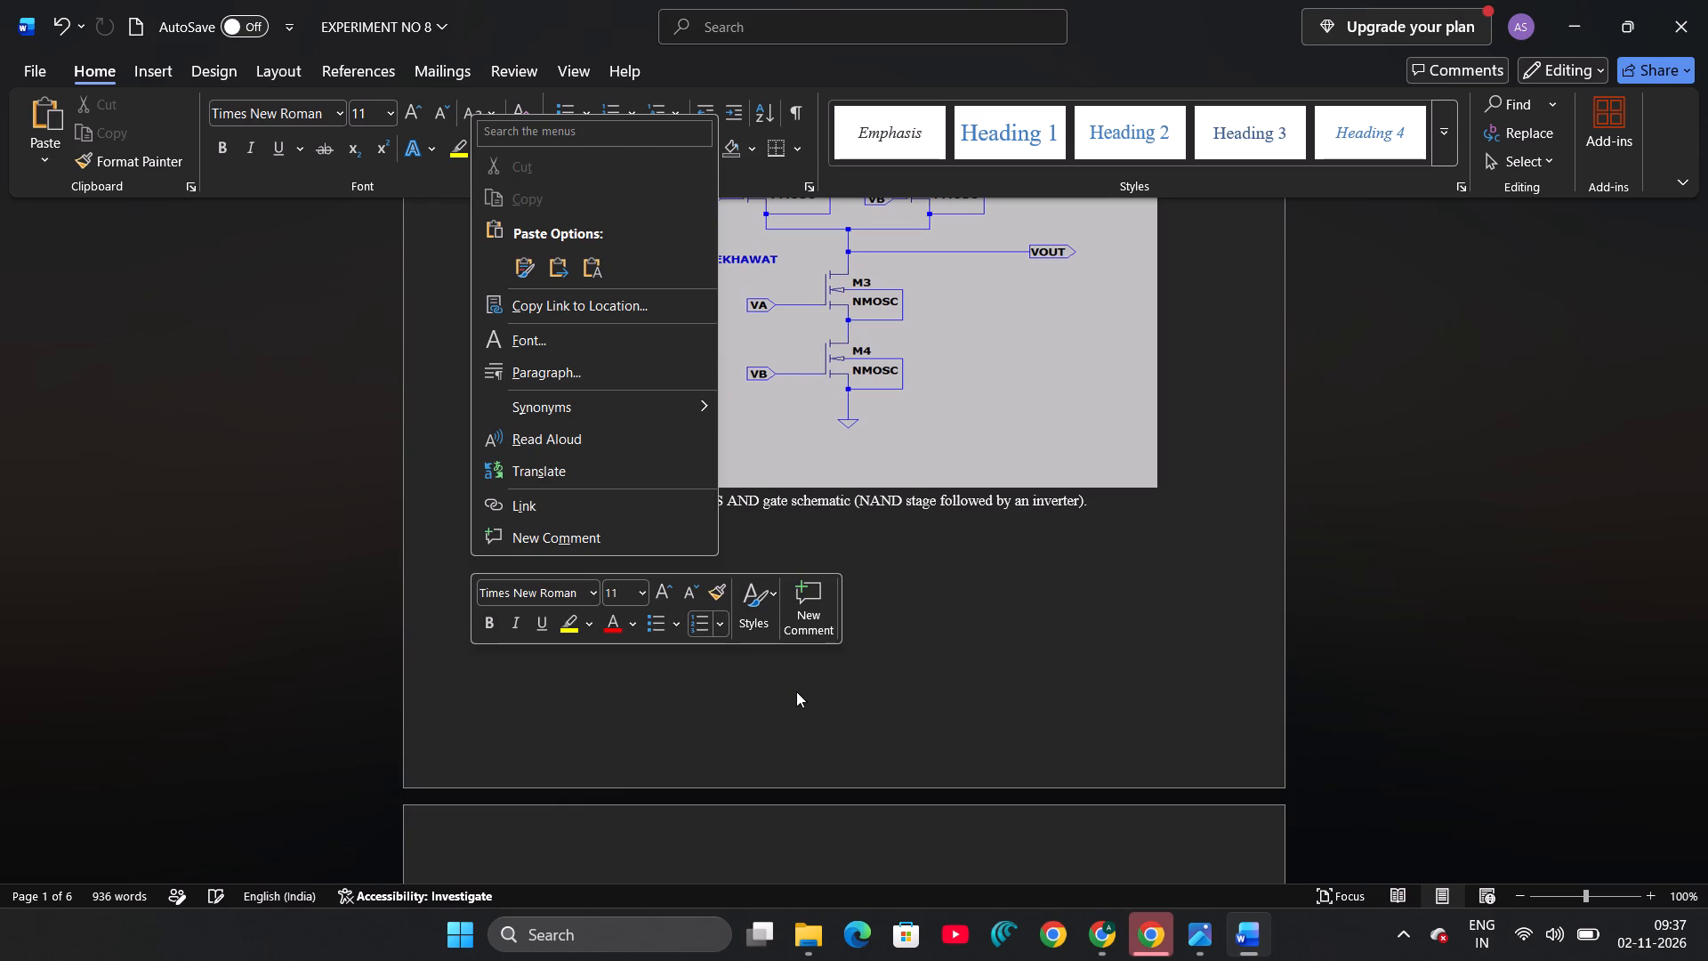
{"action": "left_click", "coordinate": [796, 691]}
{"action": "scroll", "coordinate": [796, 691], "scroll_direction": "down", "scroll_amount": 2}
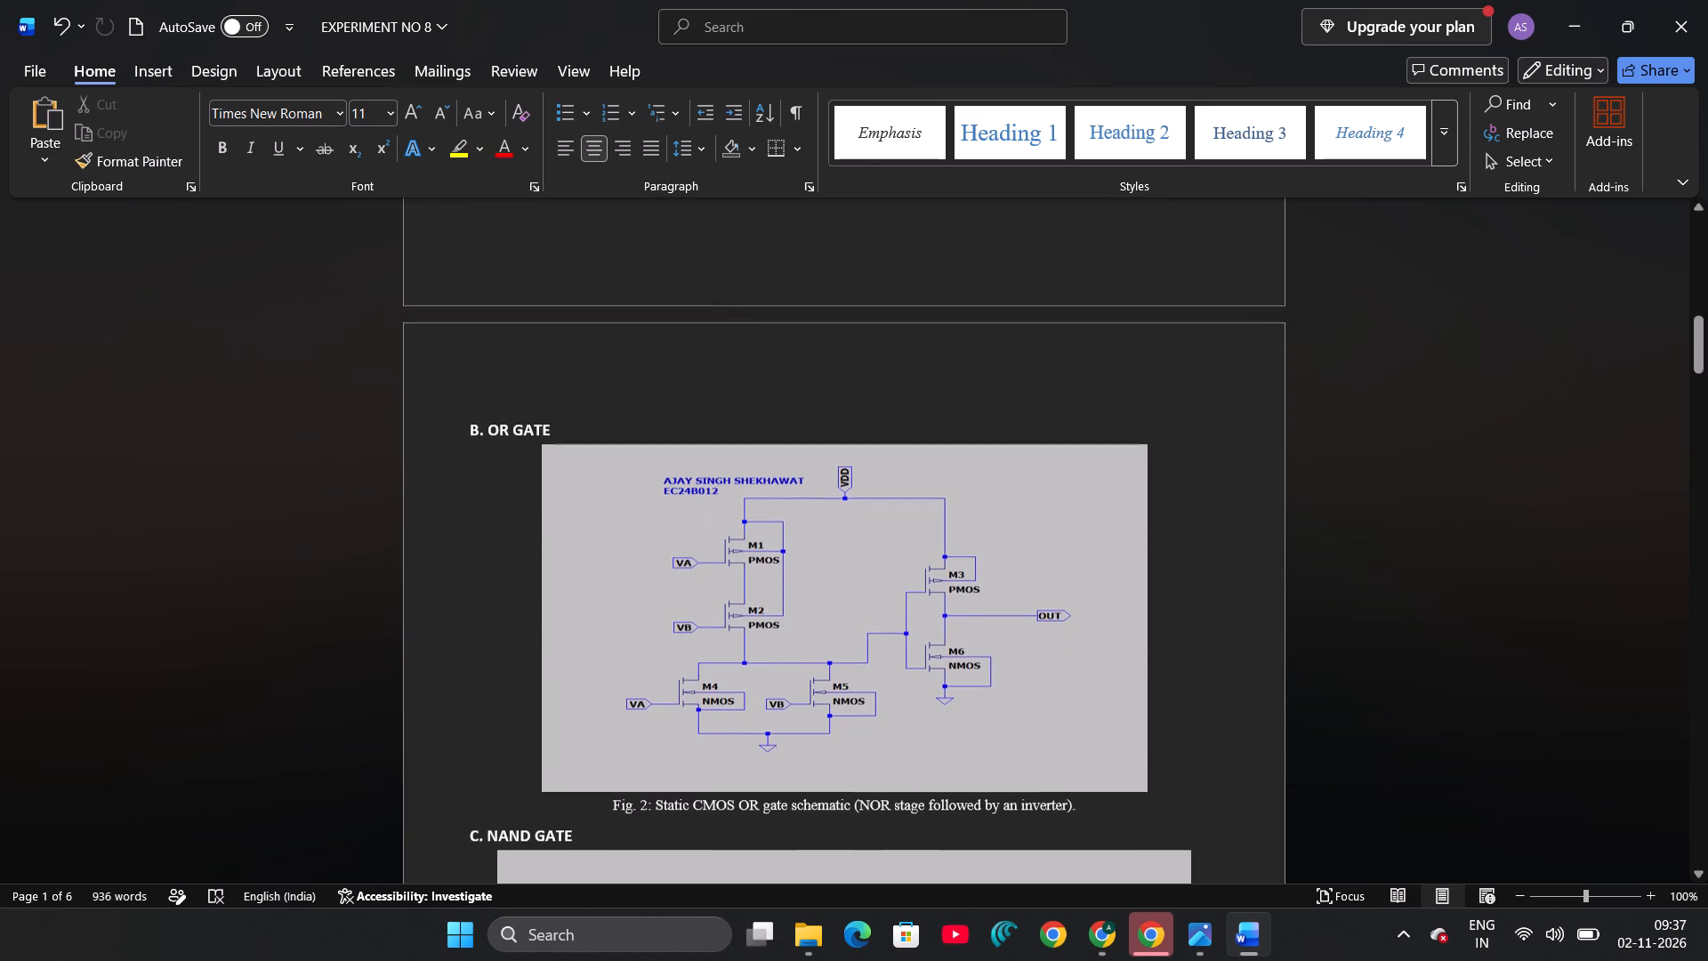
{"action": "scroll", "coordinate": [796, 691], "scroll_direction": "down", "scroll_amount": 2}
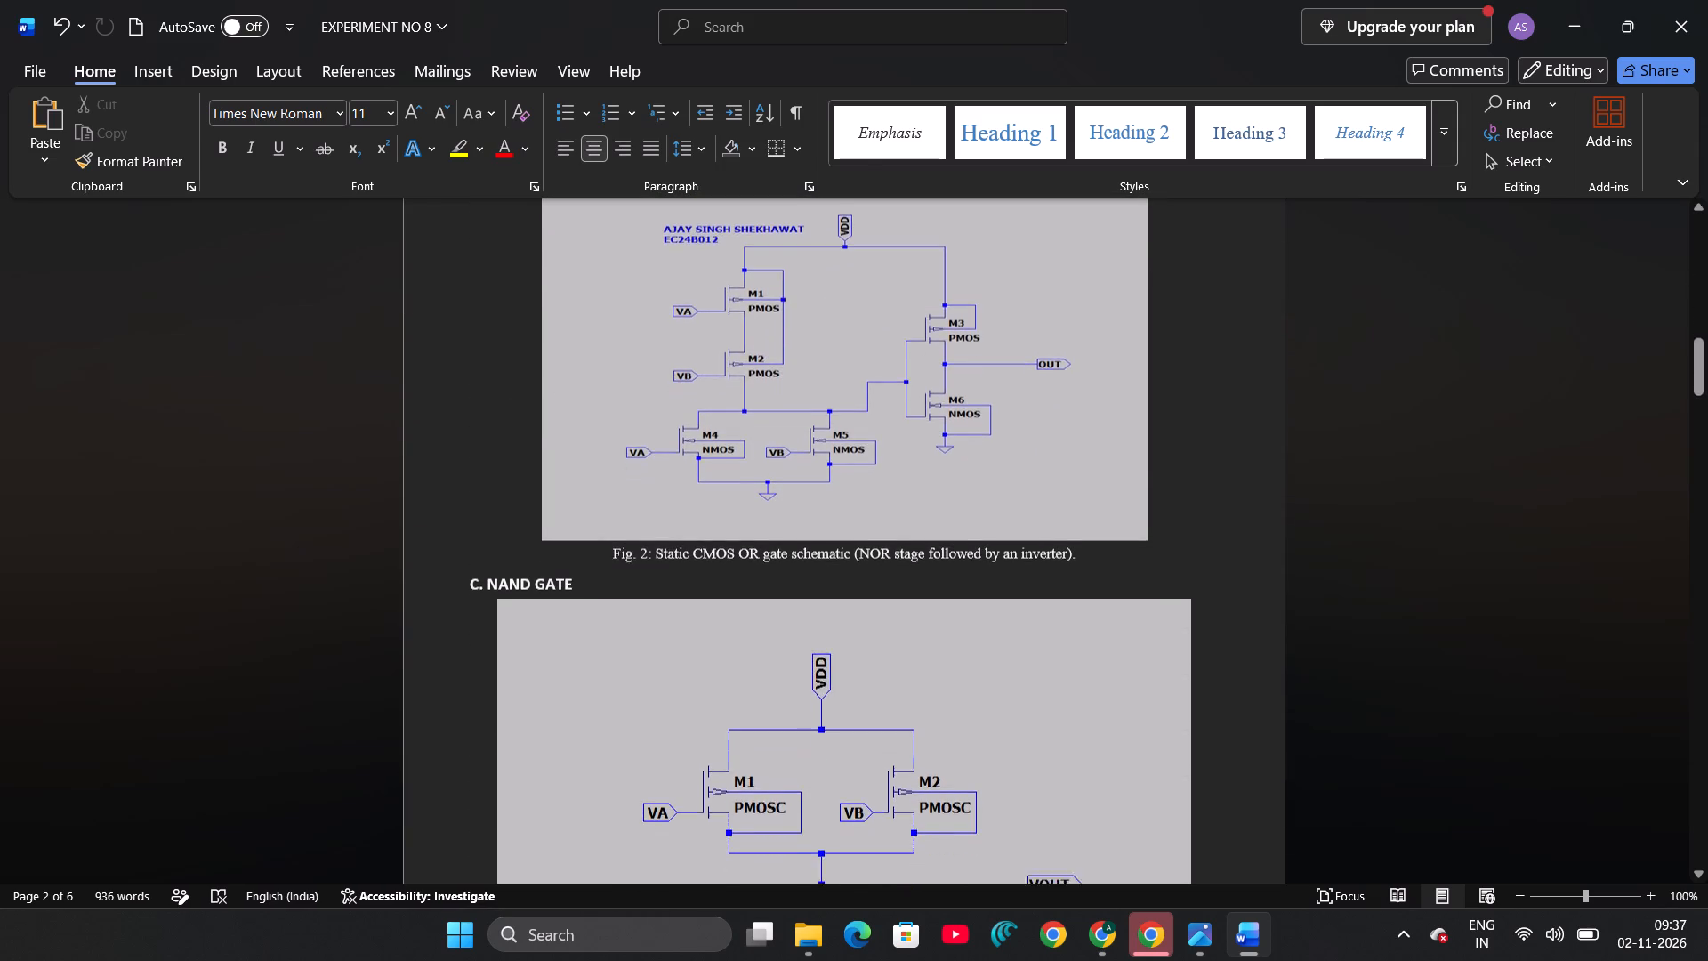
{"action": "scroll", "coordinate": [796, 691], "scroll_direction": "down", "scroll_amount": 3}
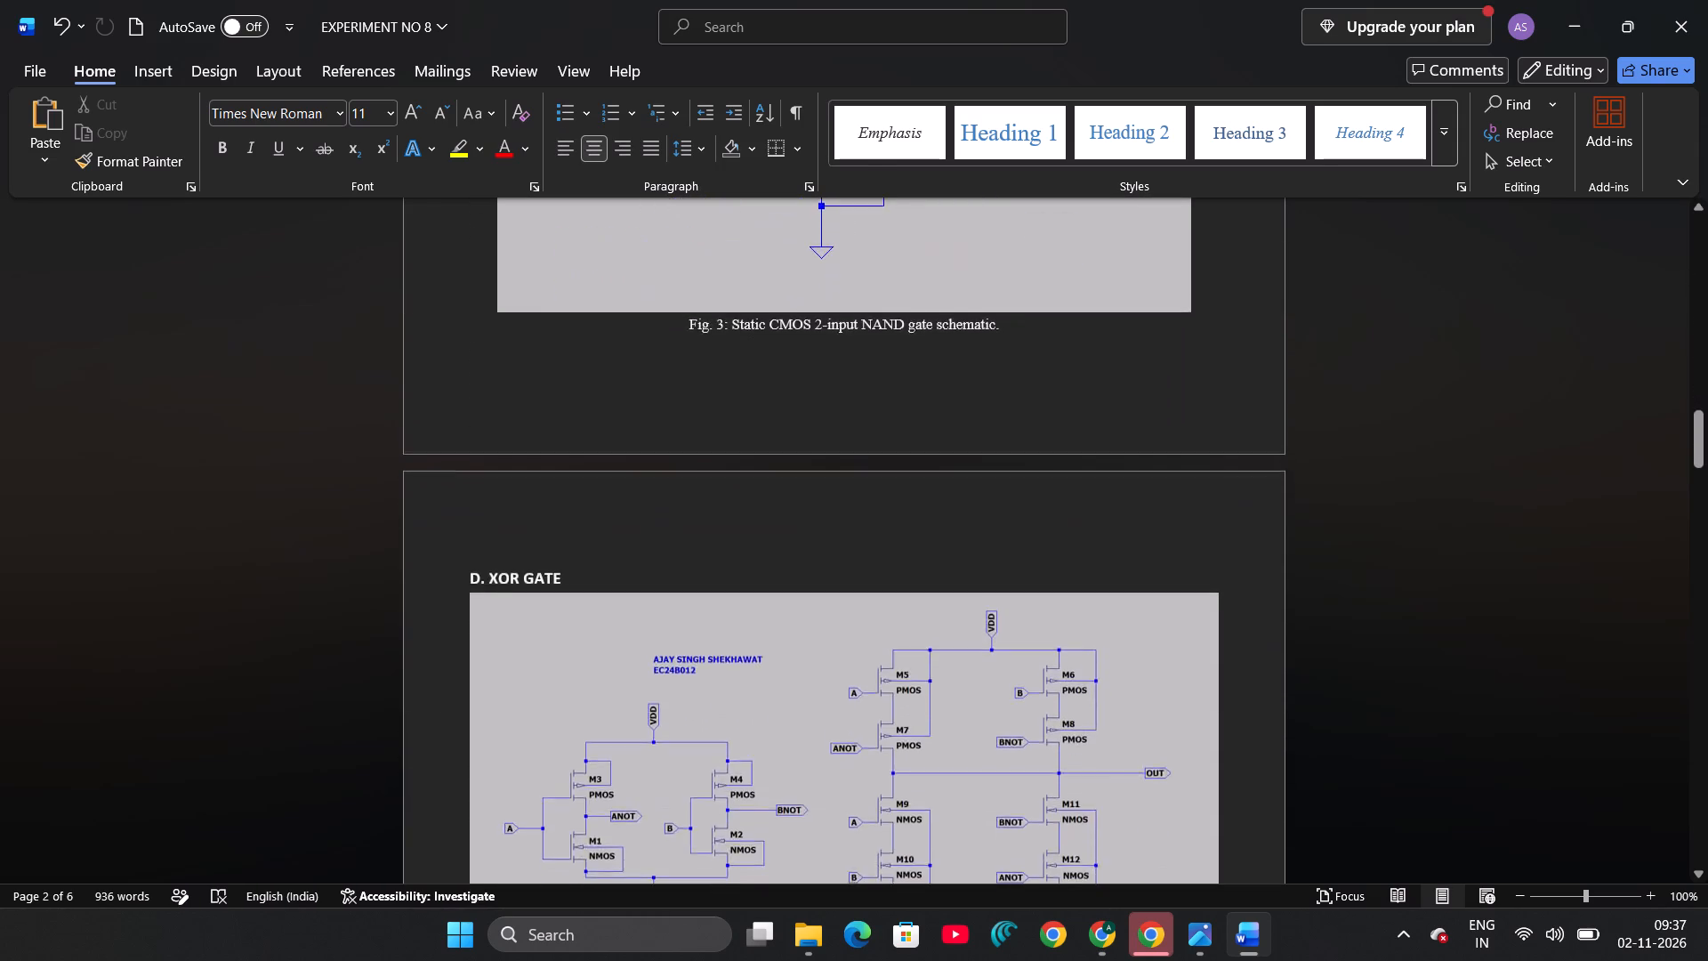
{"action": "scroll", "coordinate": [796, 691], "scroll_direction": "down", "scroll_amount": 2}
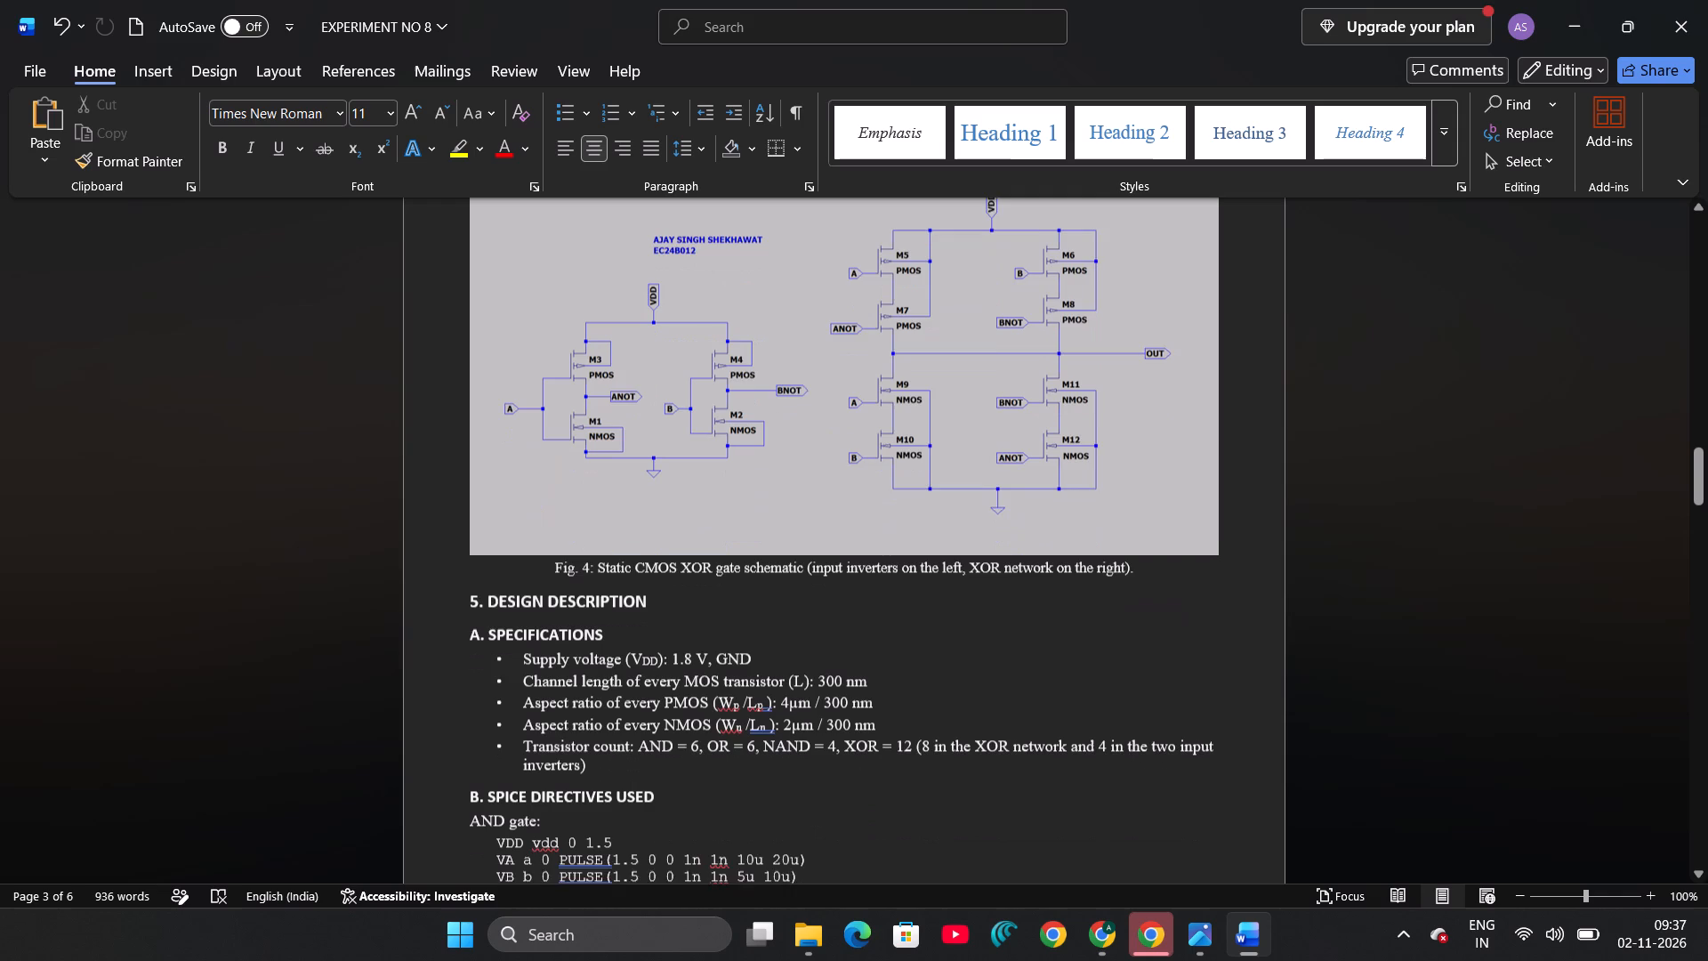
Examine the Specifications bullets and compare their supply voltage with the SPICE directives listed for each gate.
{"action": "scroll", "coordinate": [796, 691], "scroll_direction": "down", "scroll_amount": 1}
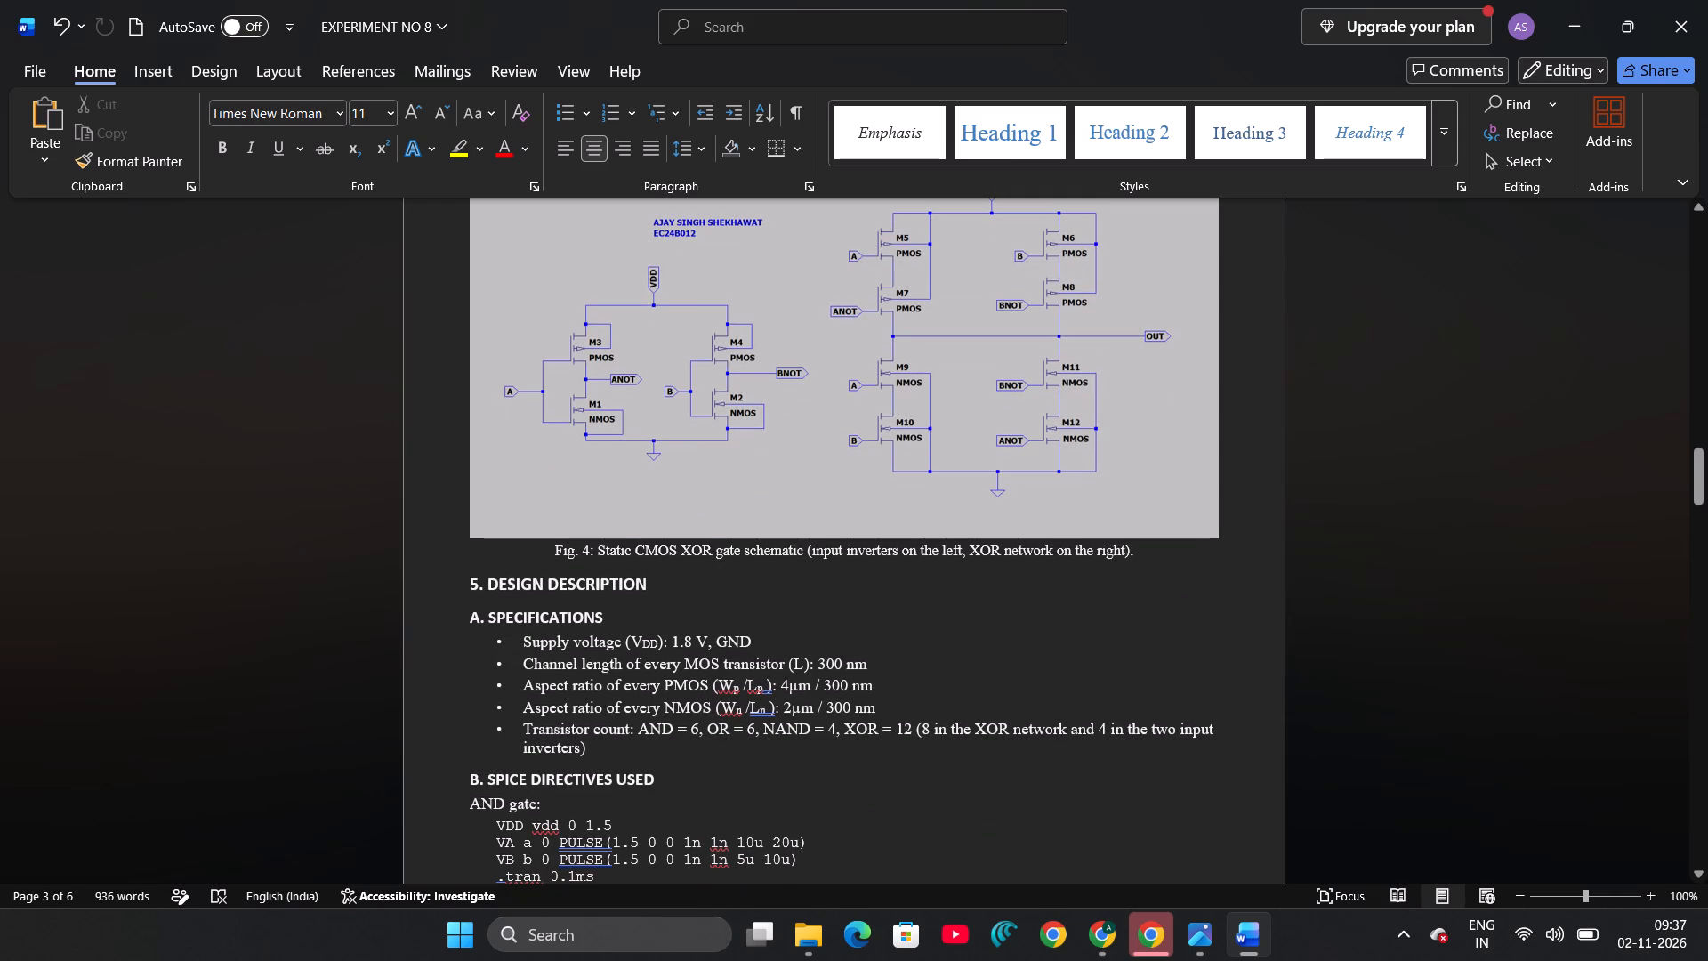
{"action": "scroll", "coordinate": [693, 641], "scroll_direction": "right", "scroll_amount": 1}
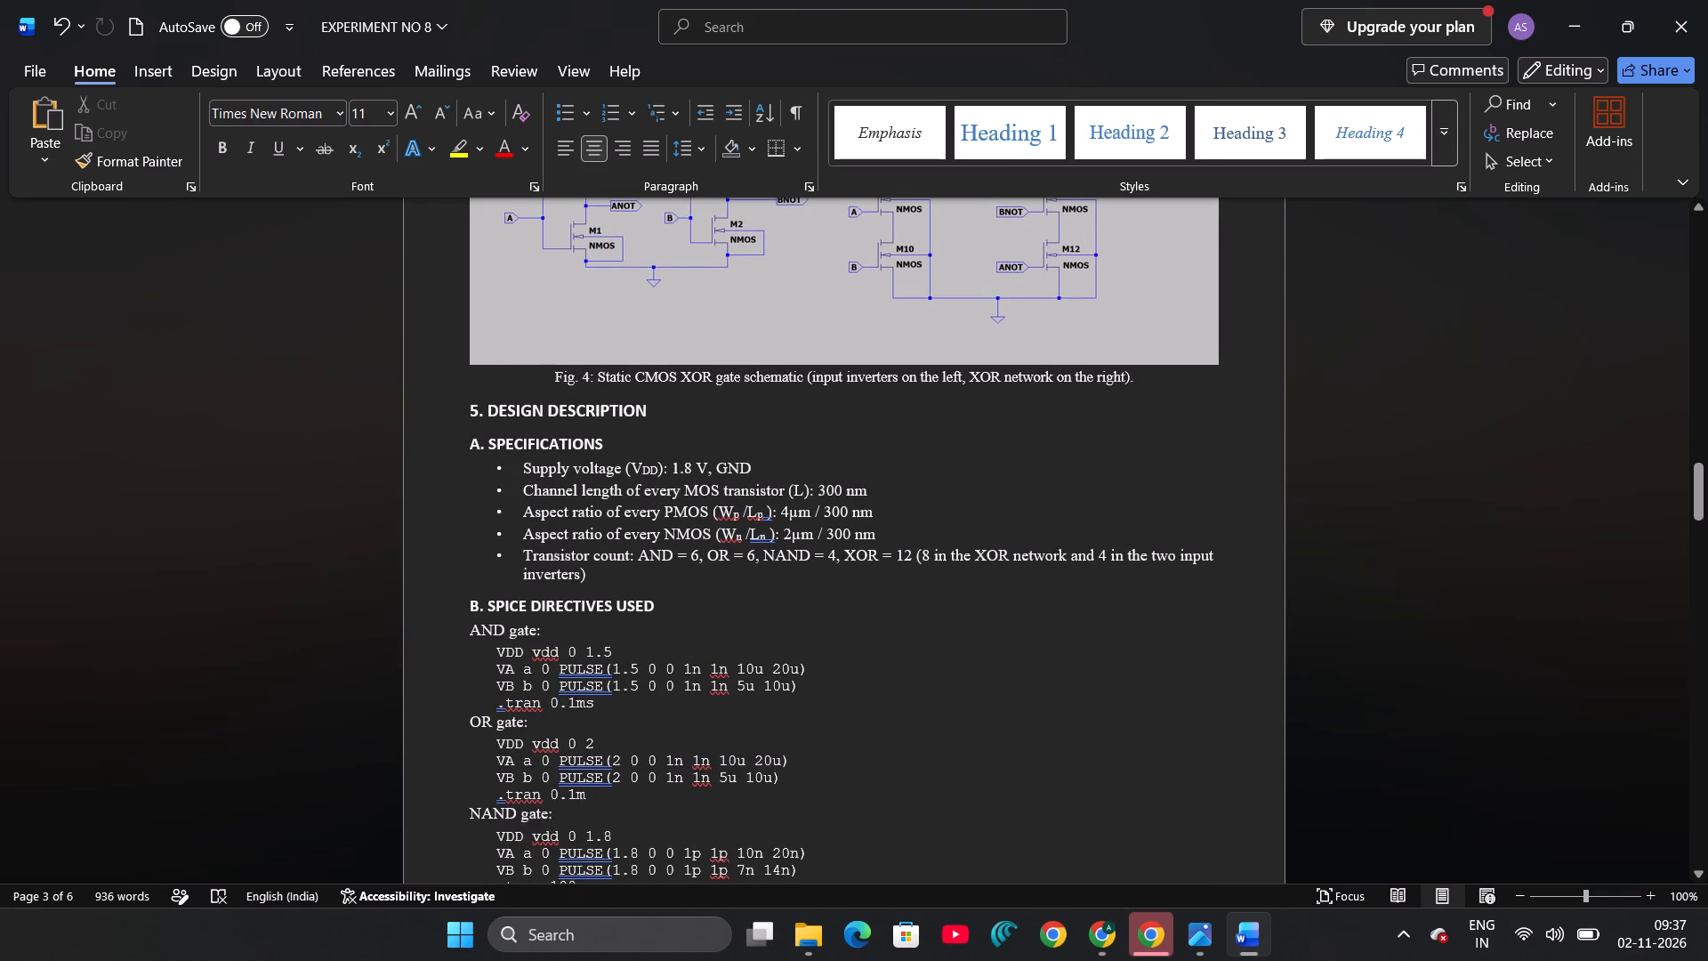
{"action": "left_click_drag", "start_coordinate": [753, 464], "coordinate": [729, 464]}
{"action": "left_click_drag", "start_coordinate": [729, 464], "coordinate": [519, 465]}
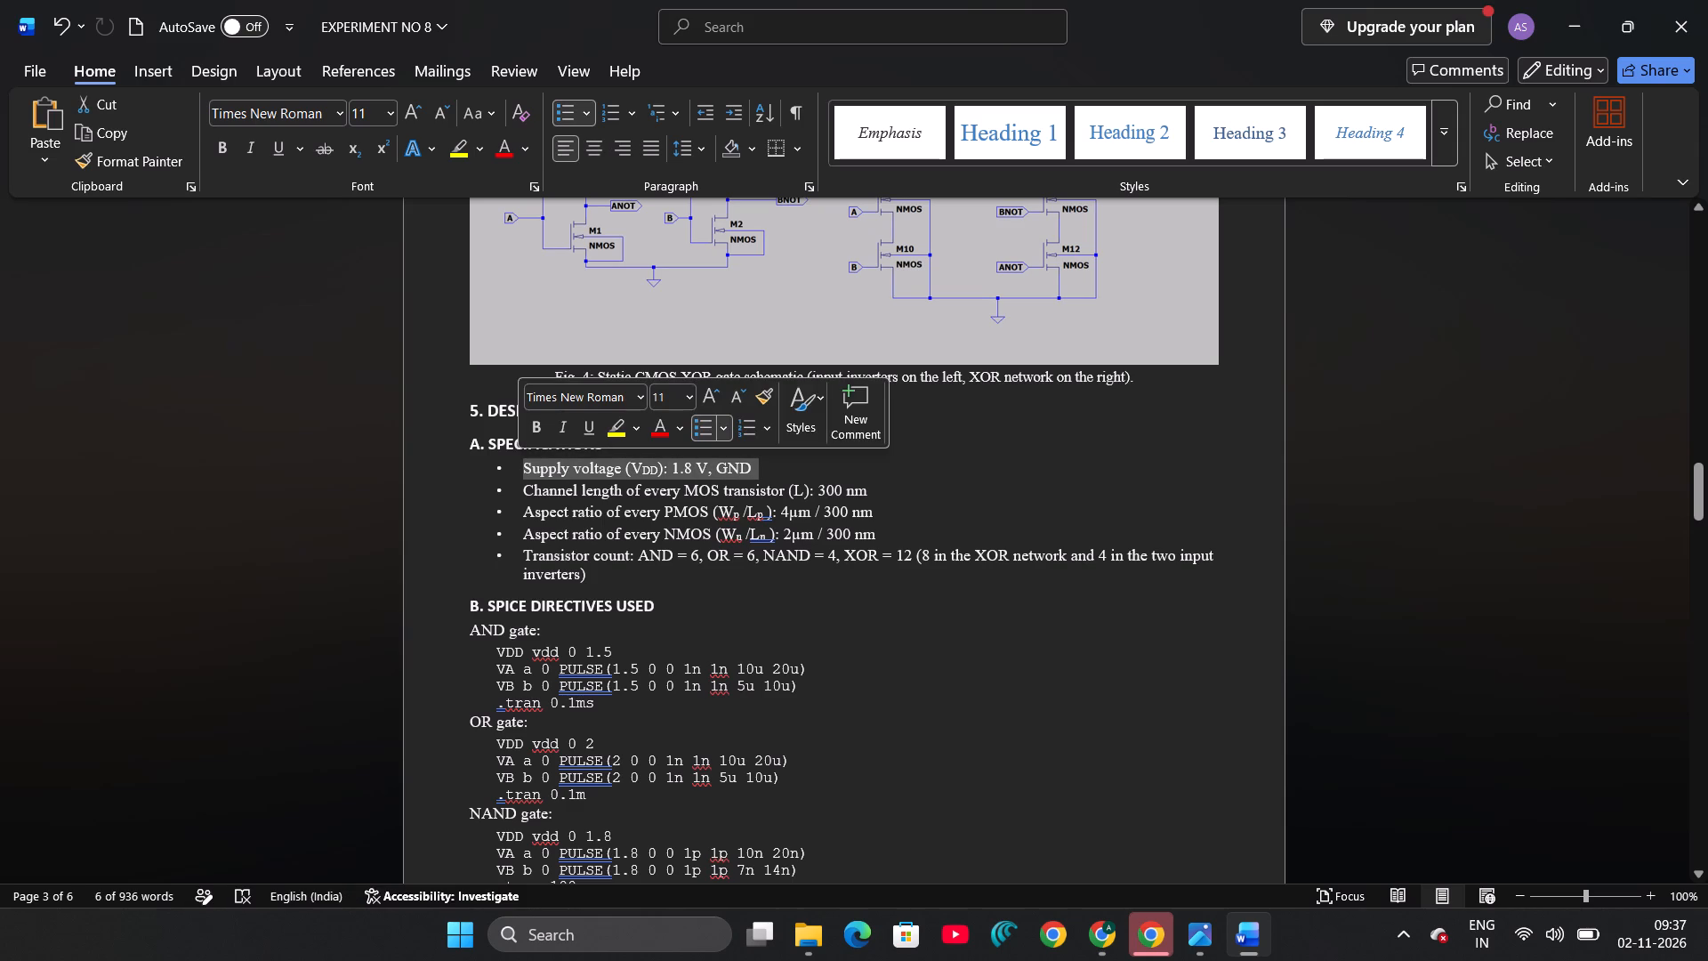
{"action": "left_click", "coordinate": [504, 587]}
{"action": "scroll", "coordinate": [504, 587], "scroll_direction": "down", "scroll_amount": 1}
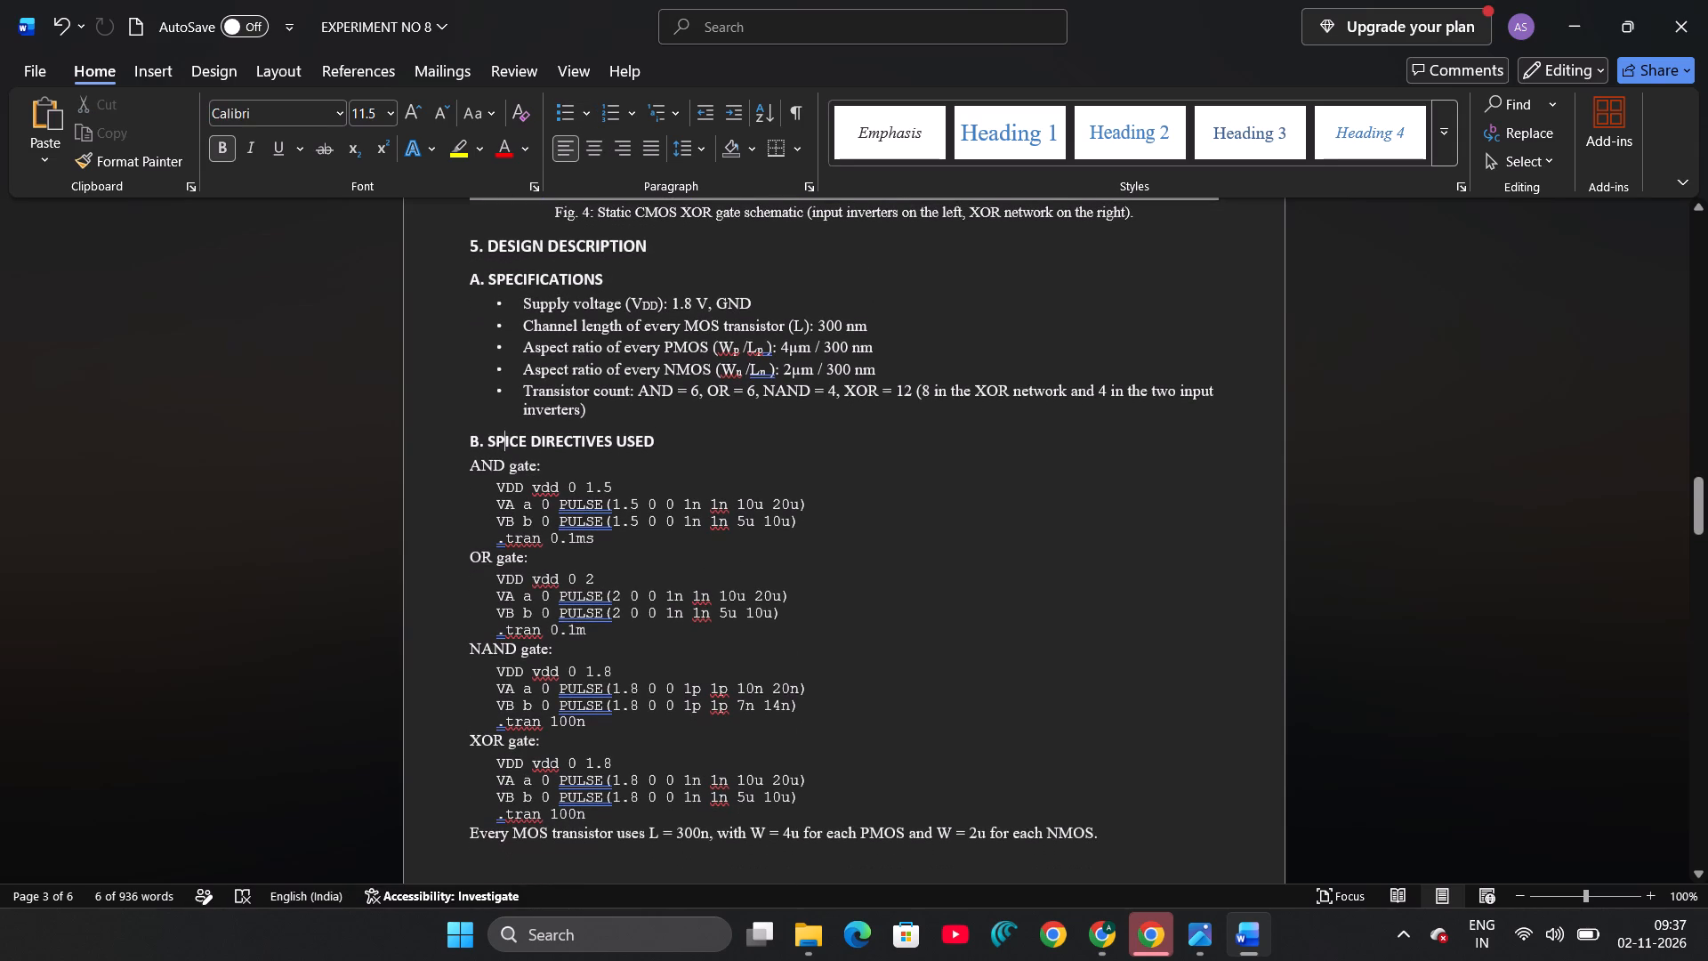
{"action": "scroll", "coordinate": [504, 587], "scroll_direction": "down", "scroll_amount": 1}
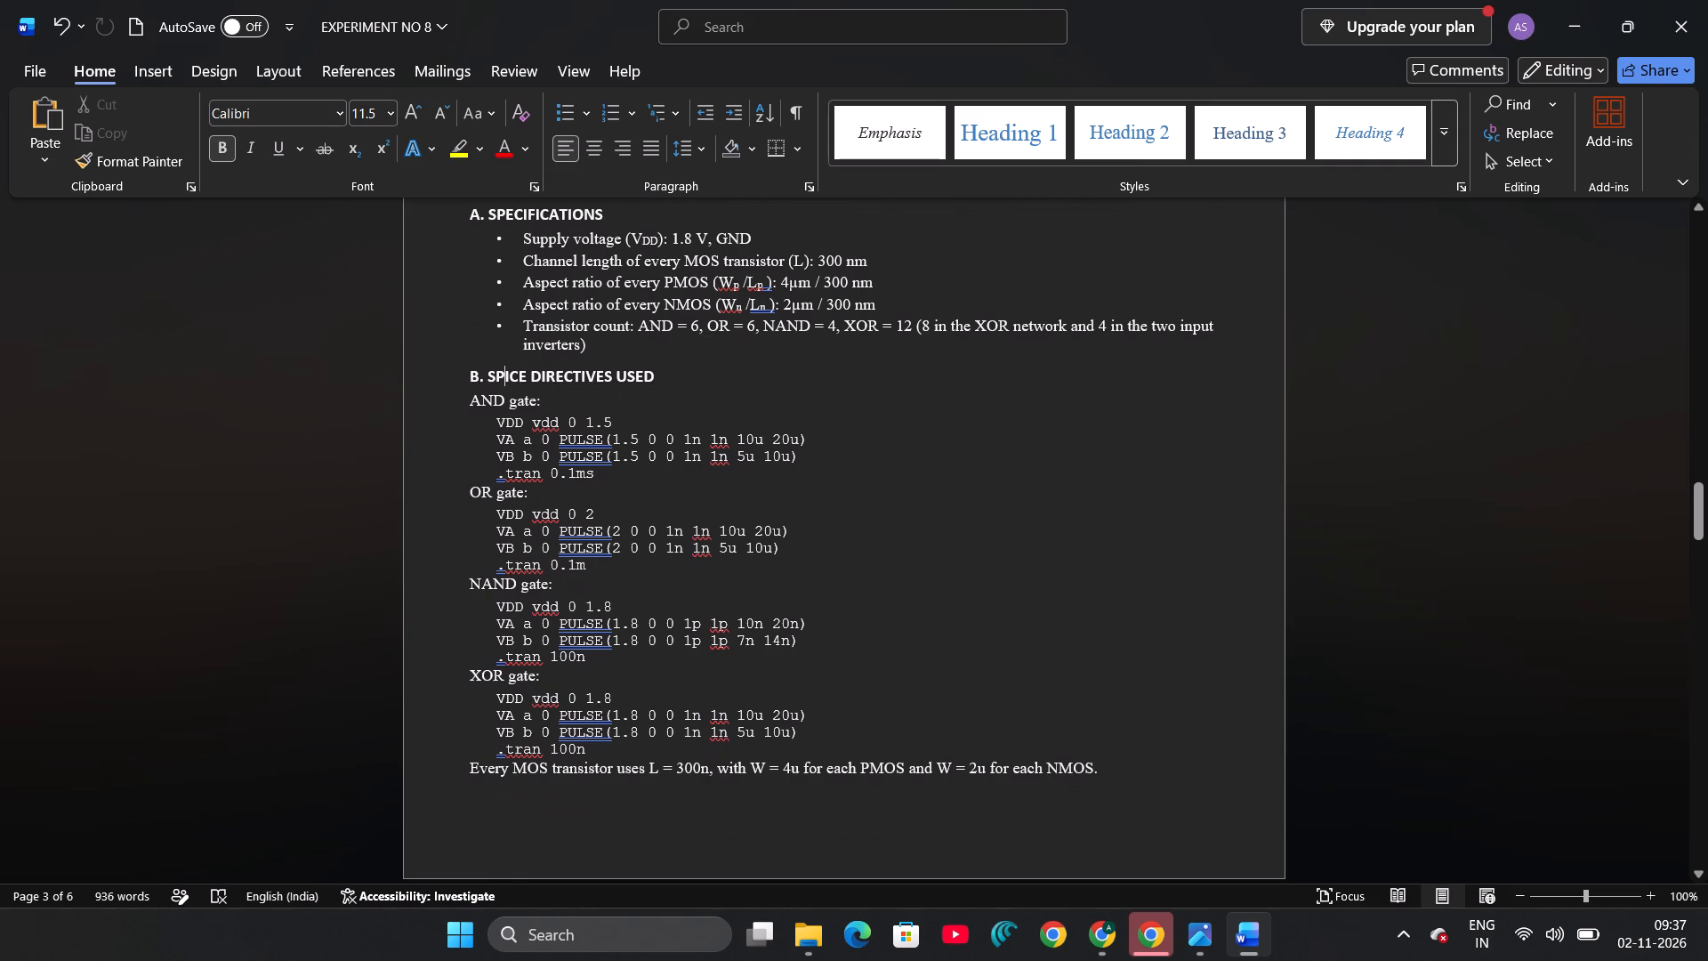
{"action": "scroll", "coordinate": [504, 587], "scroll_direction": "up", "scroll_amount": 1}
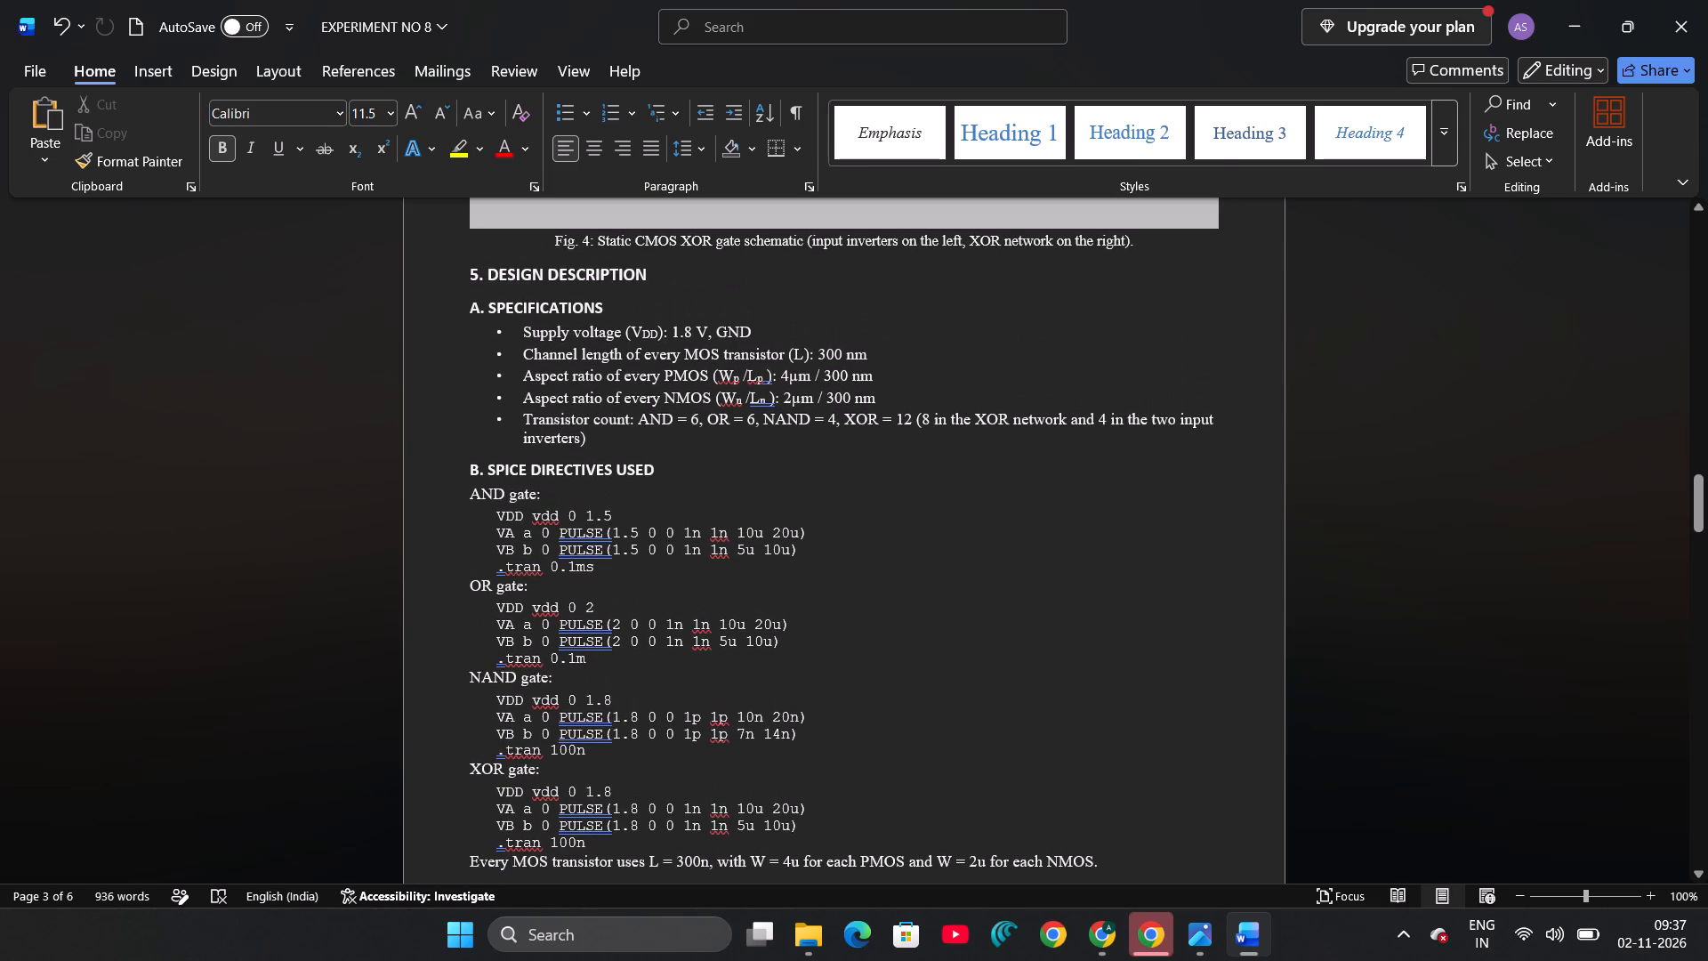
Replace the supply voltage text in the first Specifications bullet so the bullet reads "GND : Ground".
{"action": "left_click_drag", "start_coordinate": [705, 328], "coordinate": [675, 328]}
{"action": "left_click_drag", "start_coordinate": [675, 328], "coordinate": [670, 330]}
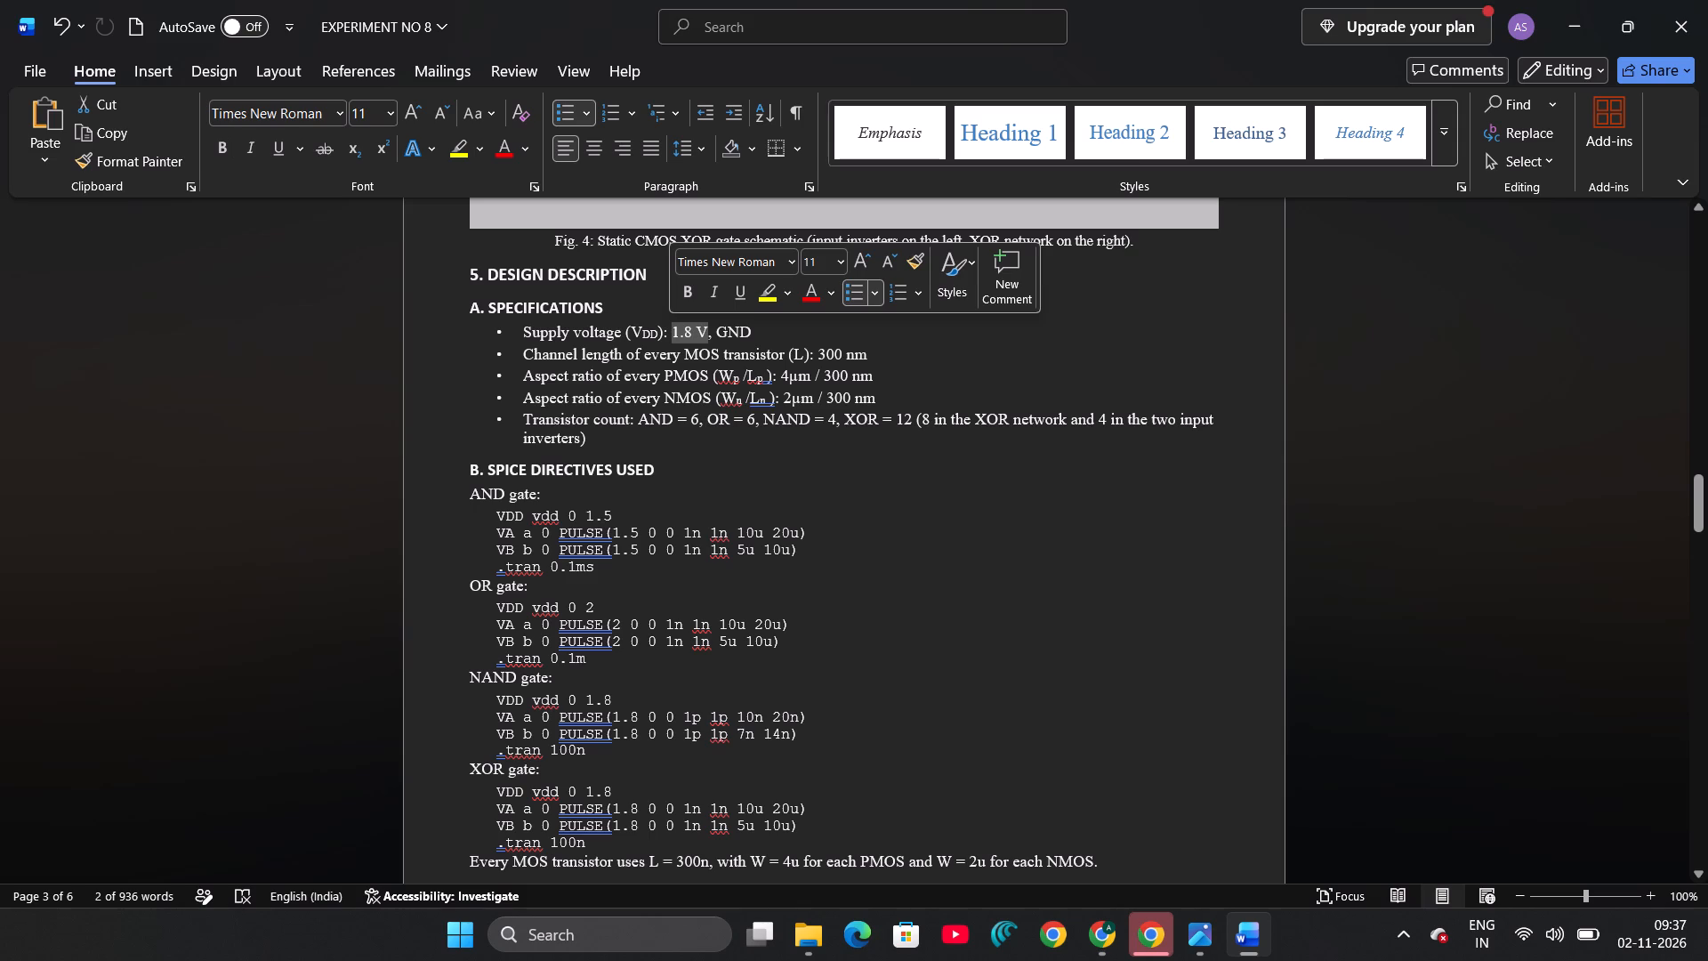
{"action": "left_click_drag", "start_coordinate": [517, 327], "coordinate": [656, 333]}
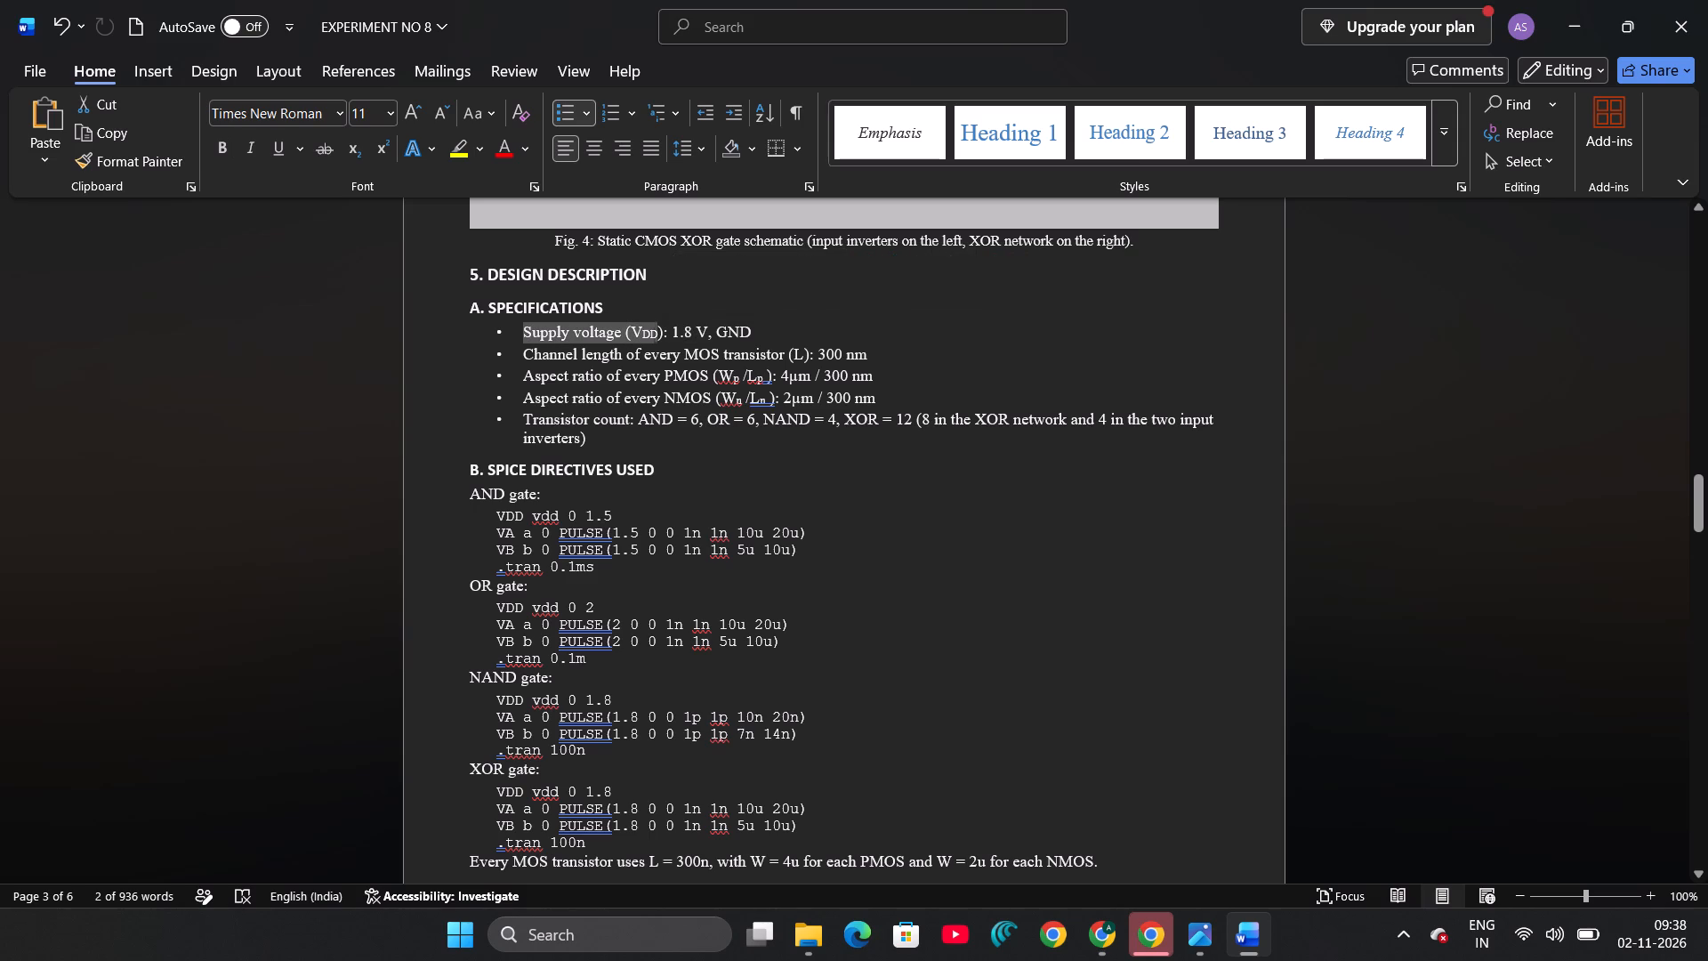
{"action": "left_click_drag", "start_coordinate": [656, 333], "coordinate": [707, 331]}
{"action": "left_click_drag", "start_coordinate": [707, 331], "coordinate": [711, 333]}
{"action": "key", "text": "BackSpace"}
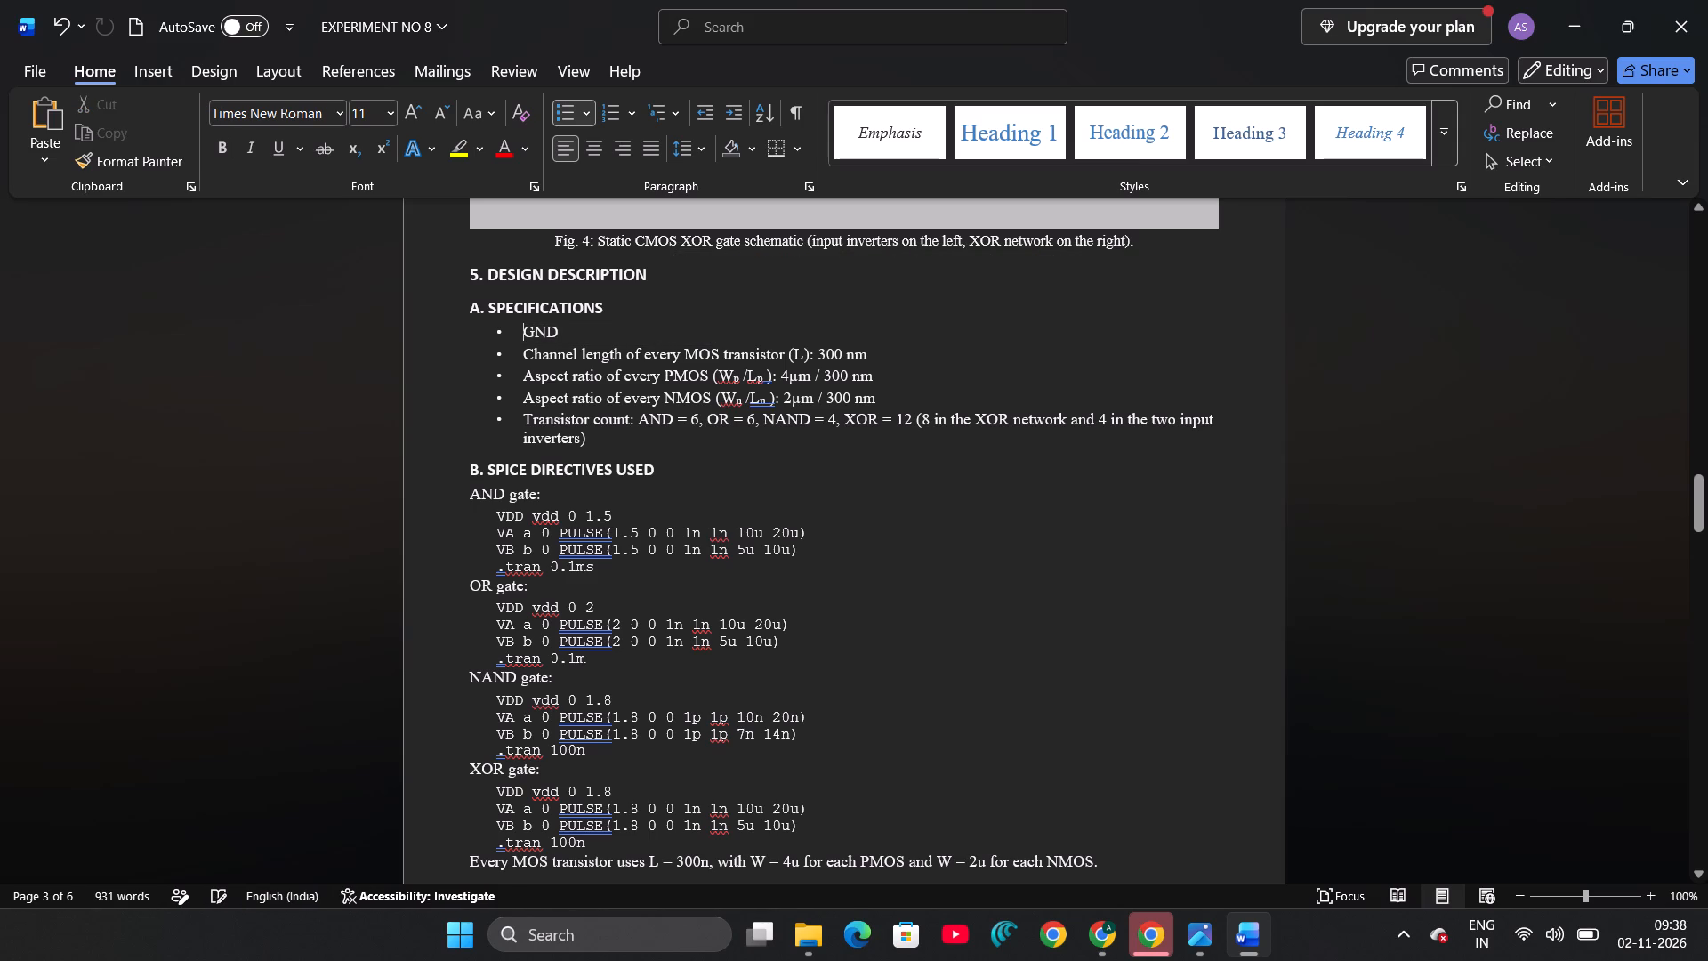
{"action": "key", "text": "Right"}
{"action": "key", "text": "Right"}
{"action": "key", "text": "Right"}
{"action": "key", "text": "space"}
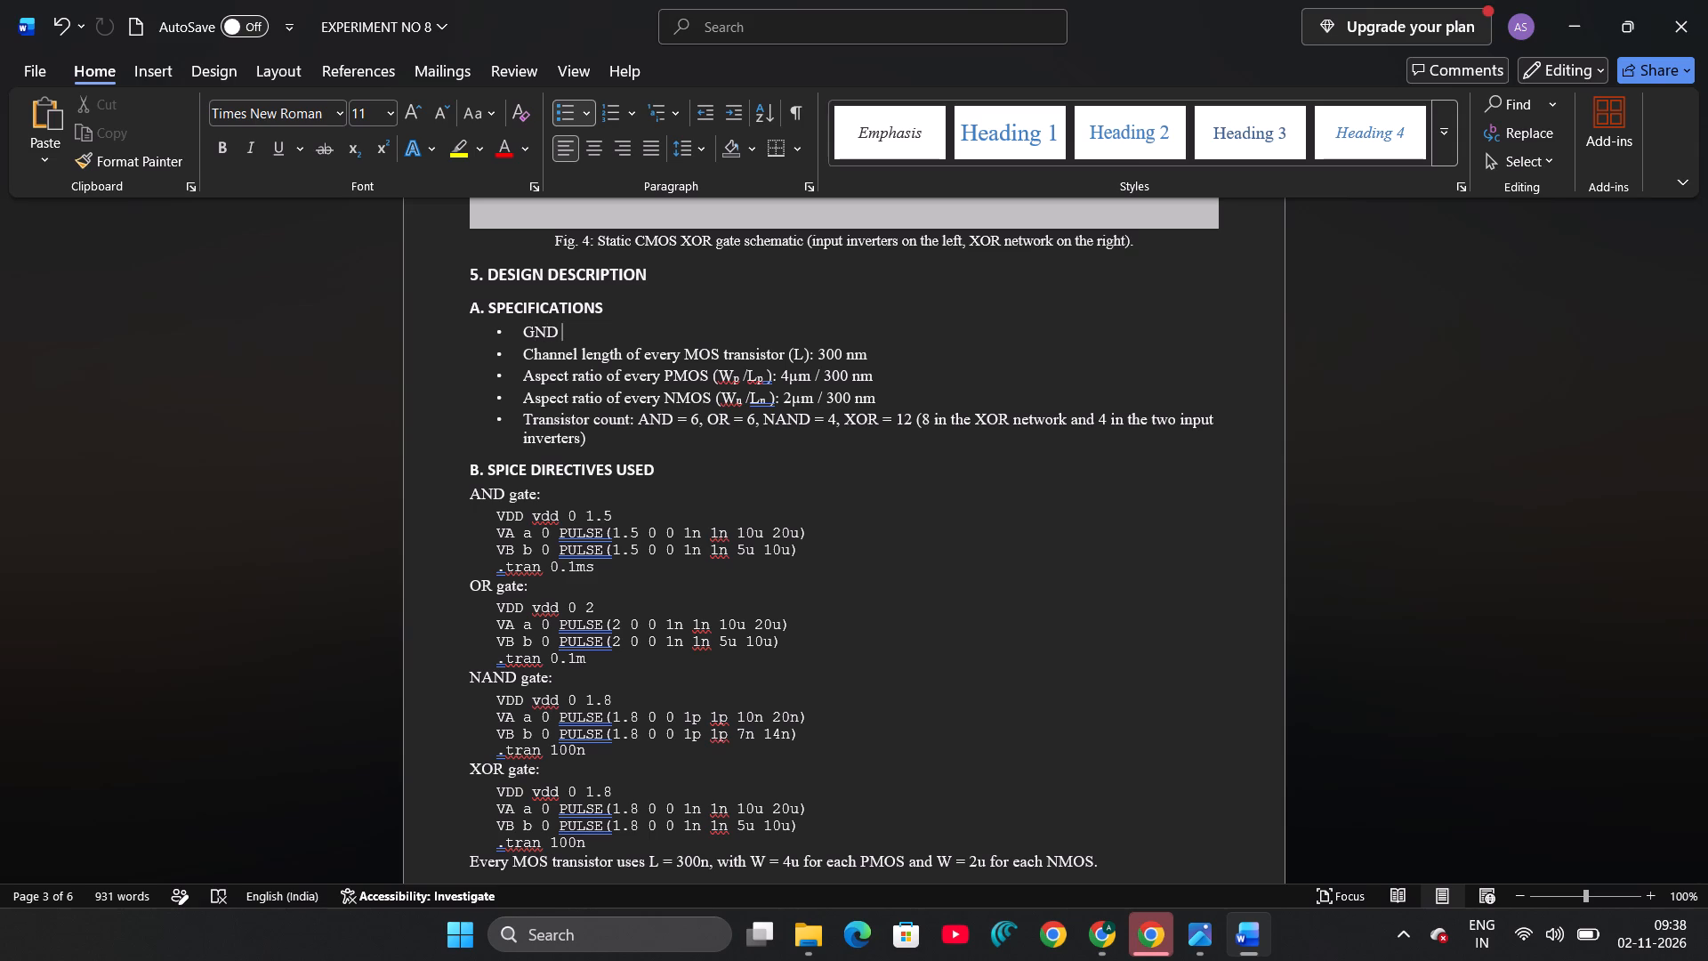
{"action": "type", "text": ":"}
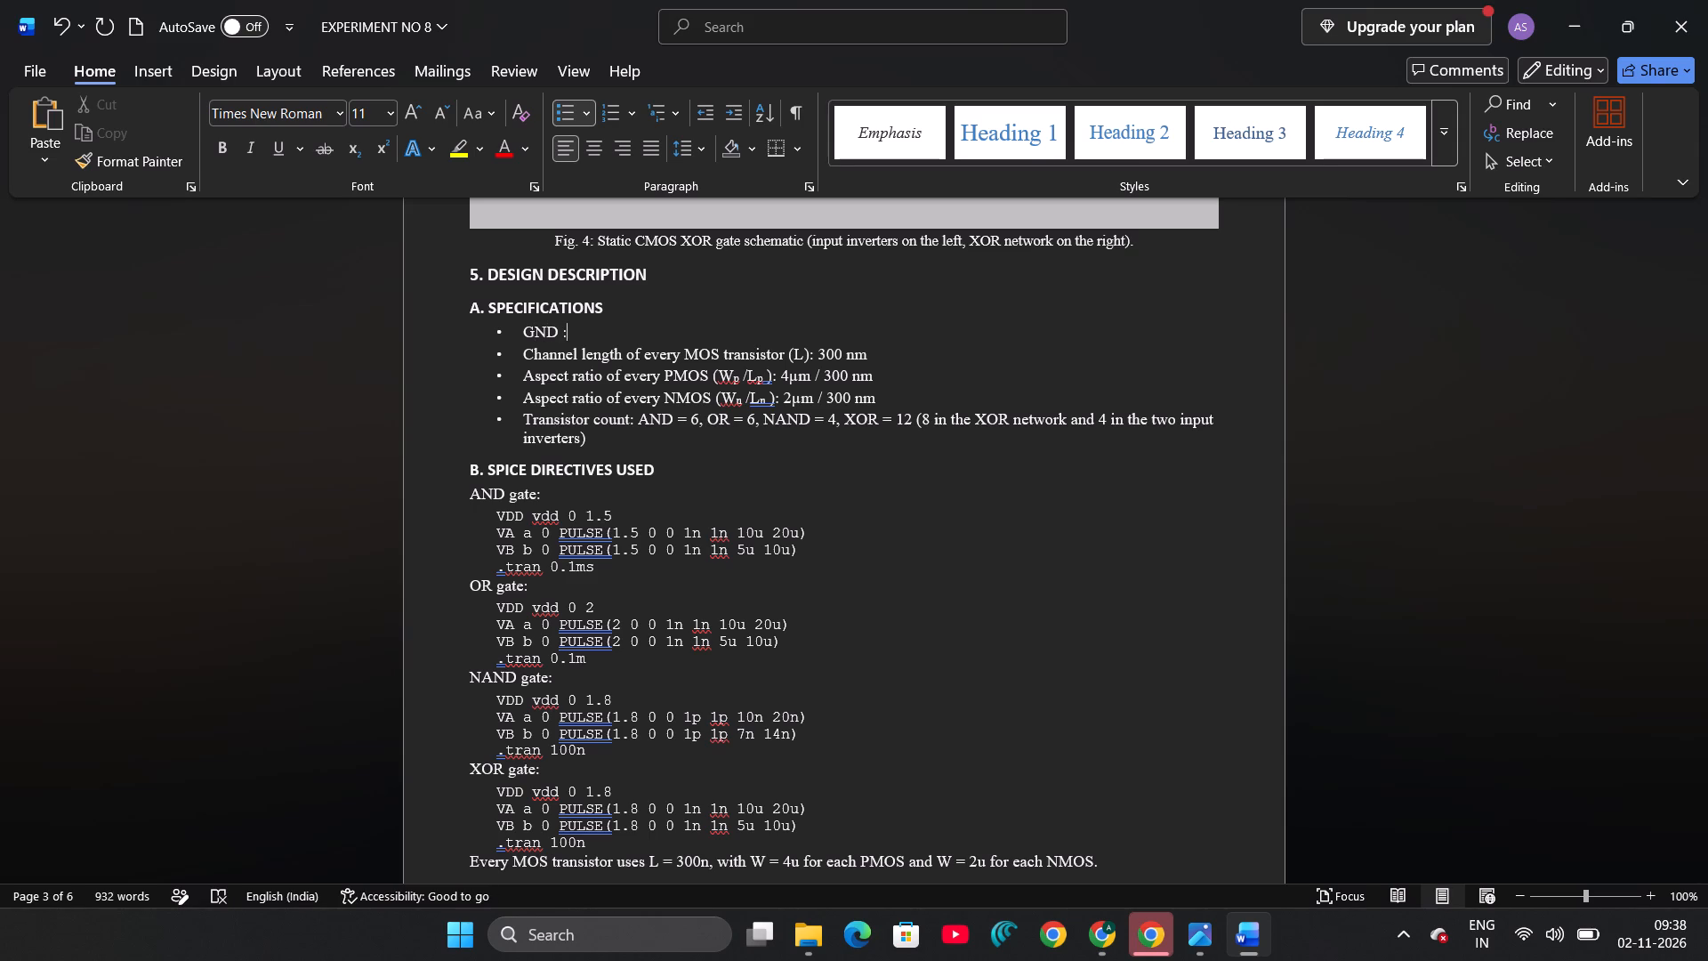
{"action": "key", "text": "space"}
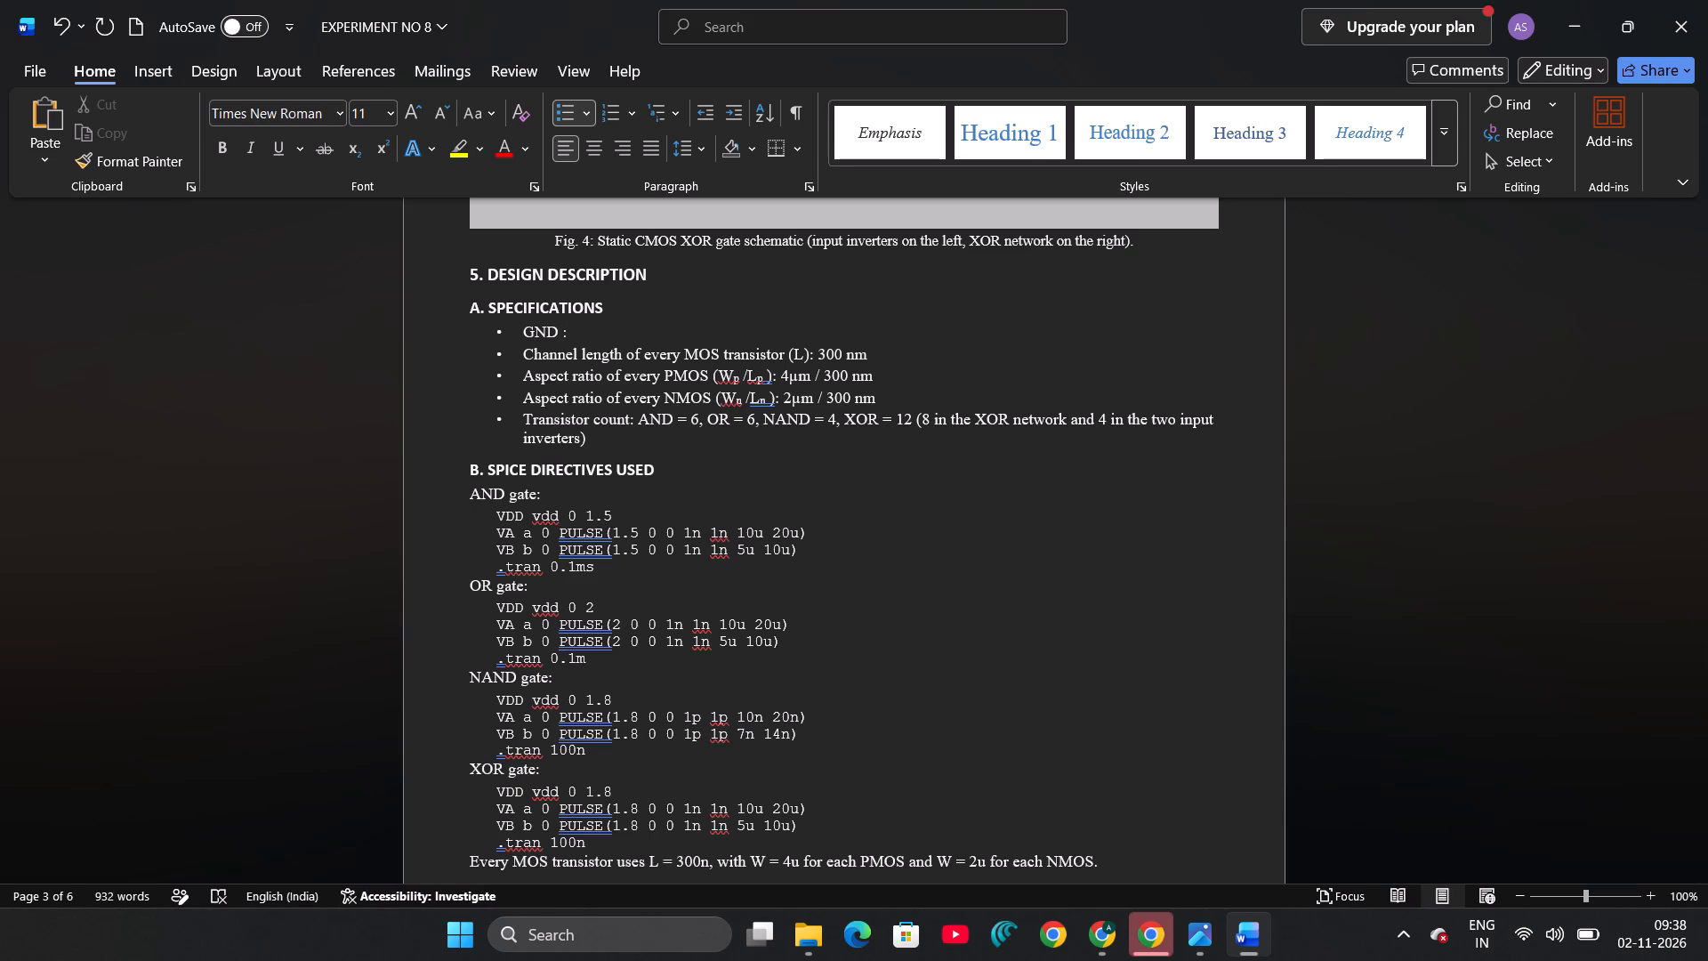
{"action": "key", "text": "g"}
{"action": "type", "text": "round"}
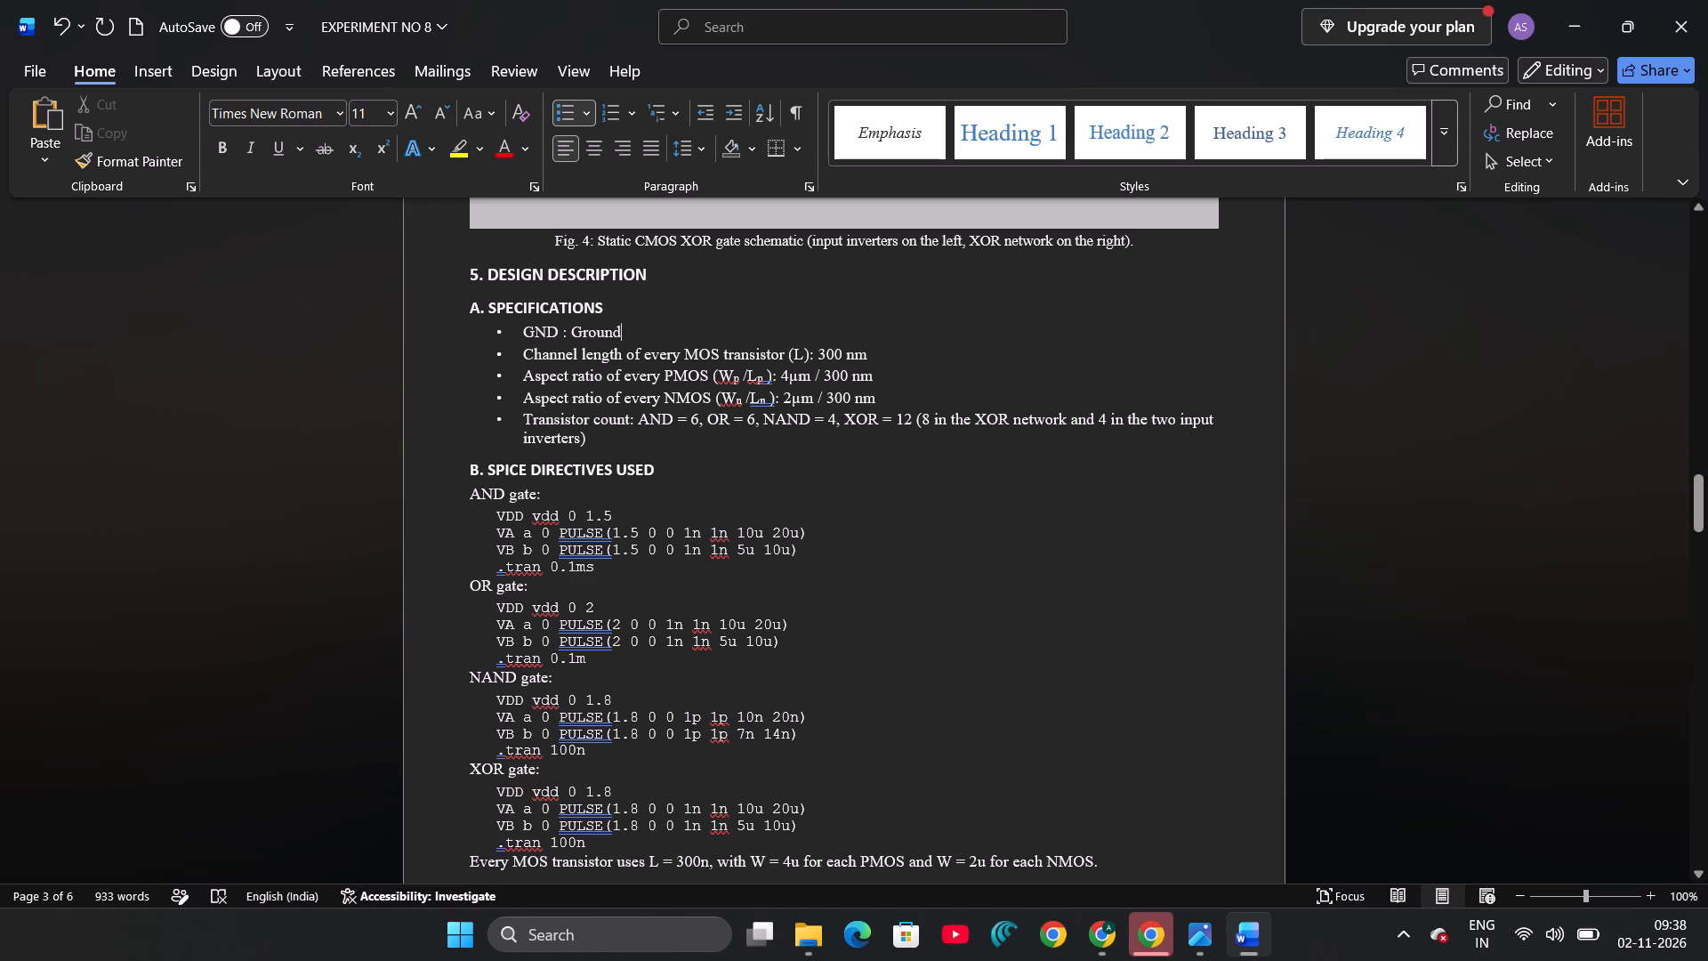
Change the widths in the Specifications aspect ratio bullets to 8µm for every PMOS and 4µm for every NMOS.
{"action": "left_click", "coordinate": [826, 355]}
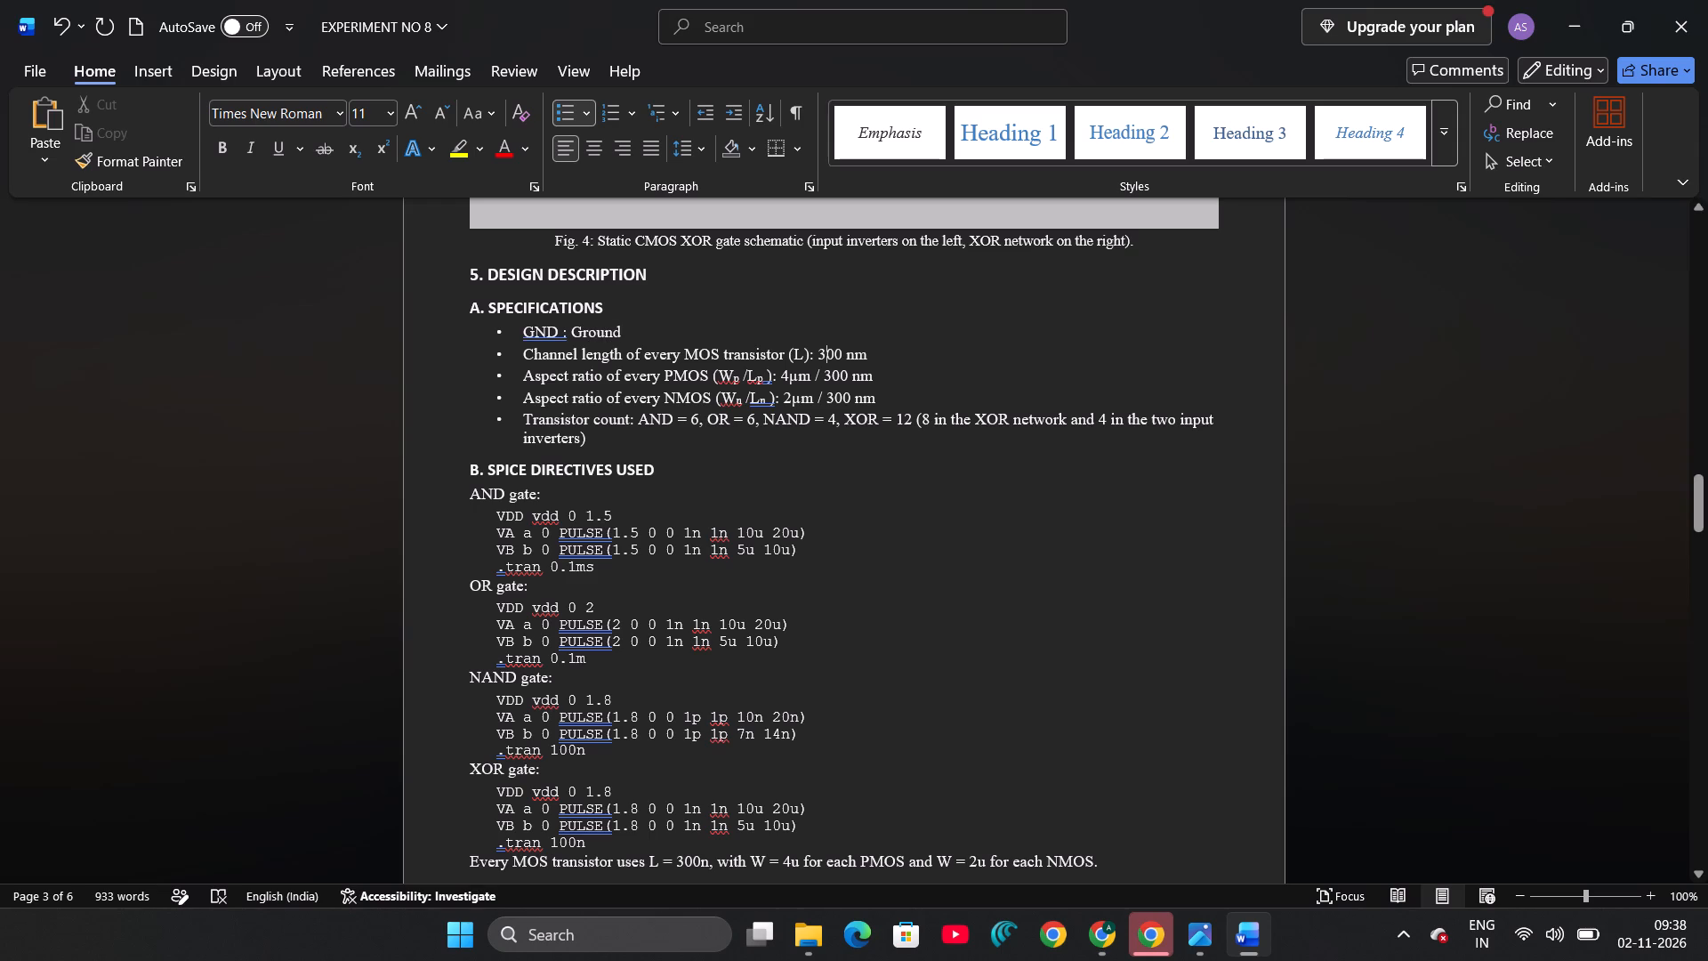
{"action": "left_click", "coordinate": [789, 378]}
{"action": "key", "text": "BackSpace"}
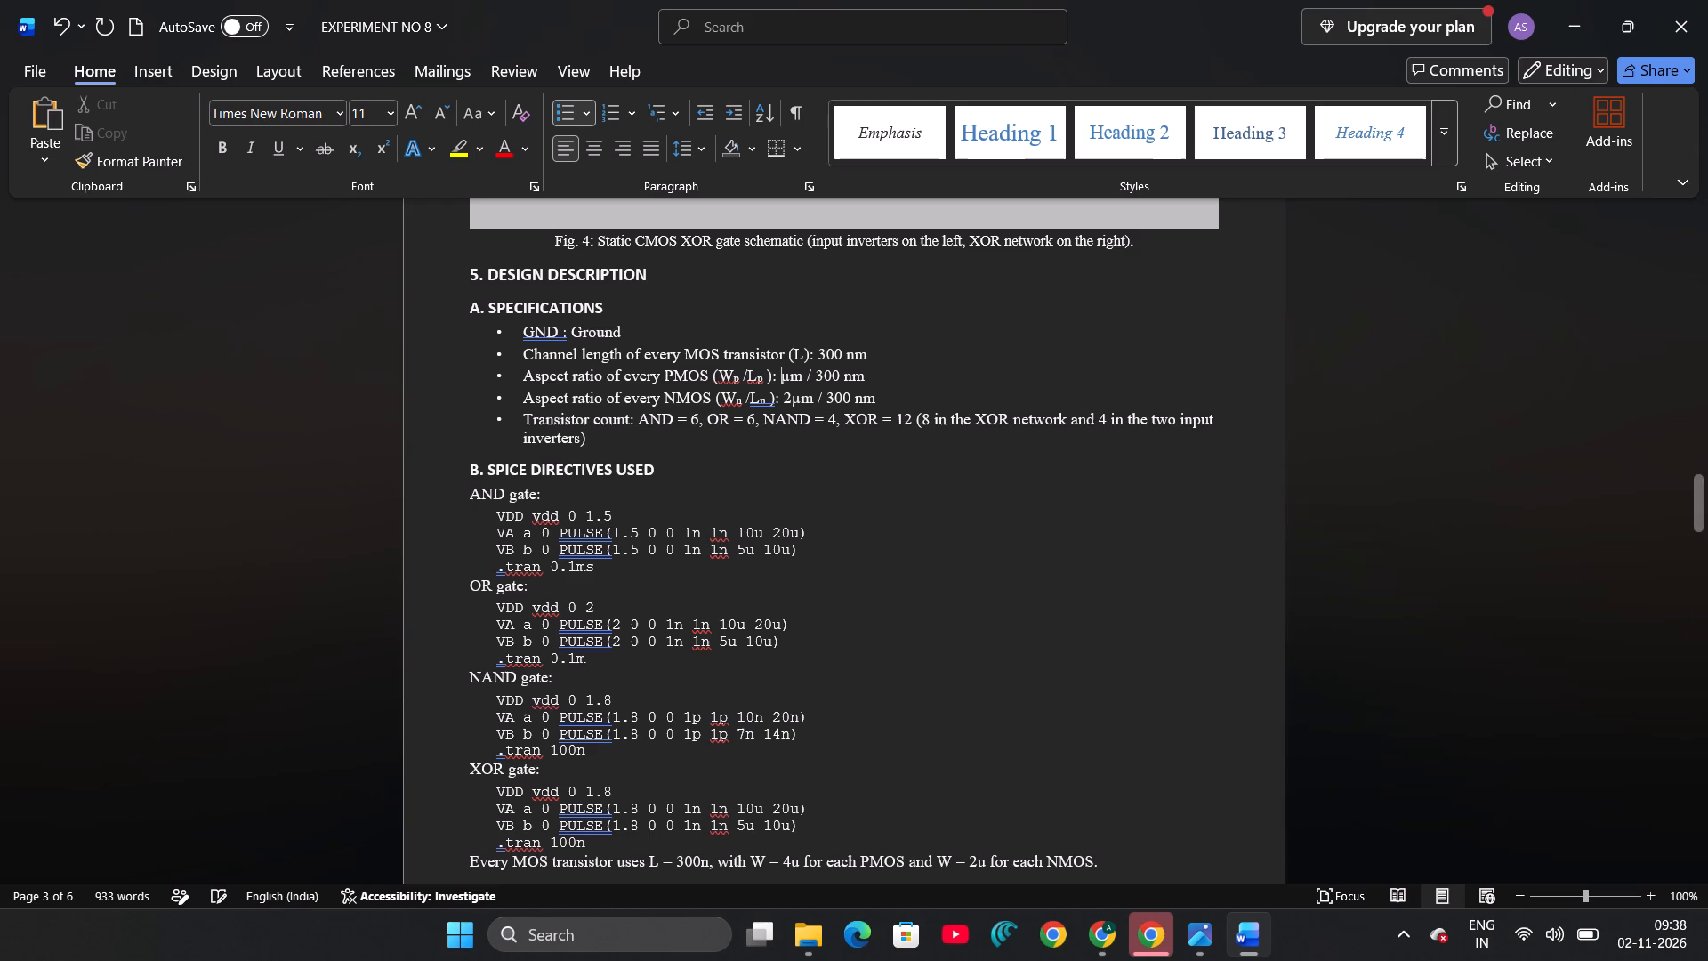
{"action": "key", "text": "8"}
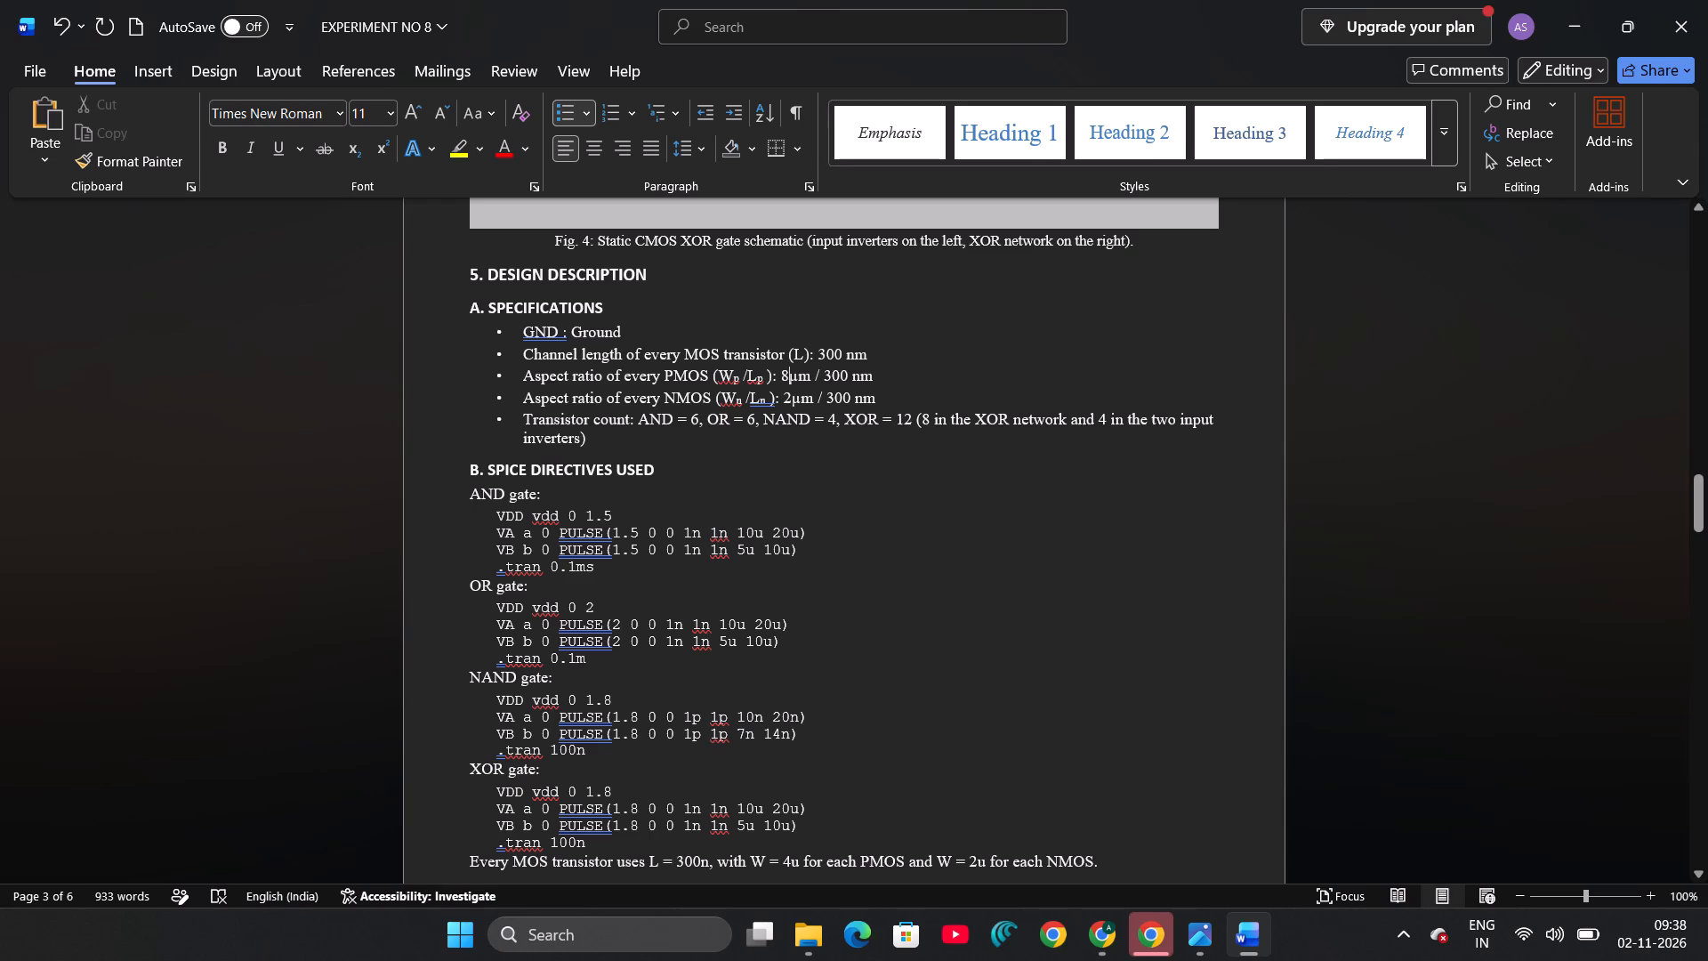
{"action": "left_click", "coordinate": [787, 400]}
{"action": "key", "text": "Right"}
{"action": "key", "text": "BackSpace"}
{"action": "key", "text": "4"}
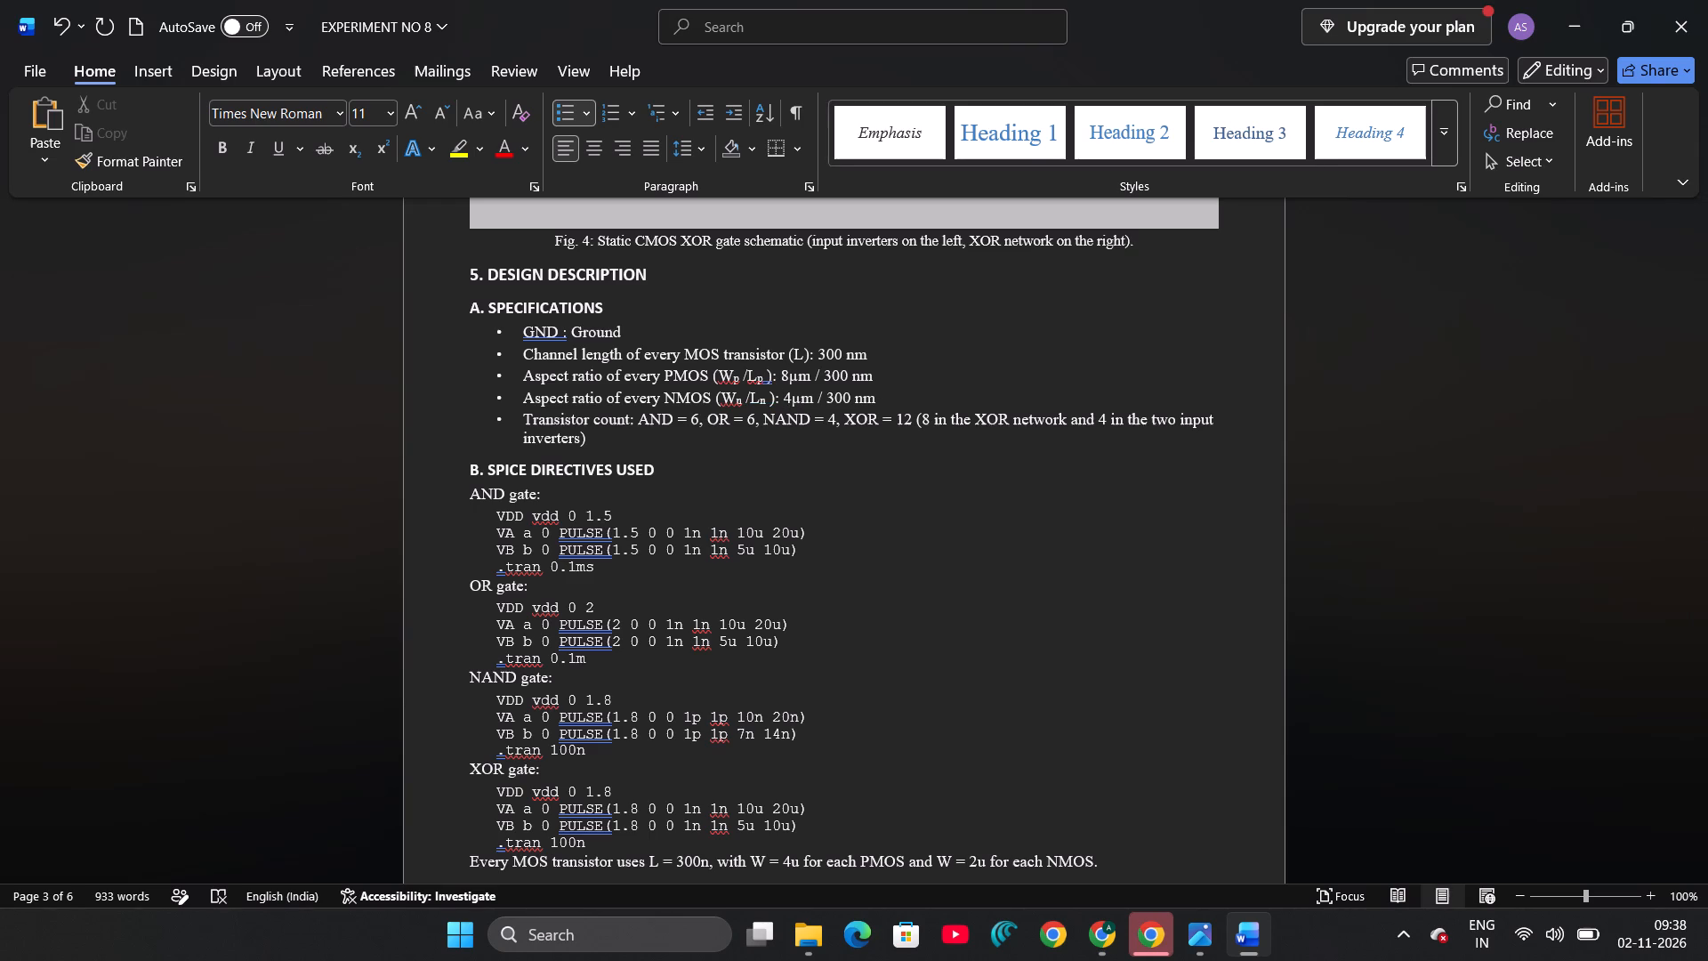
Review the transistor count bullet and the AND gate's SPICE directives for correctness.
{"action": "left_click_drag", "start_coordinate": [603, 416], "coordinate": [660, 443]}
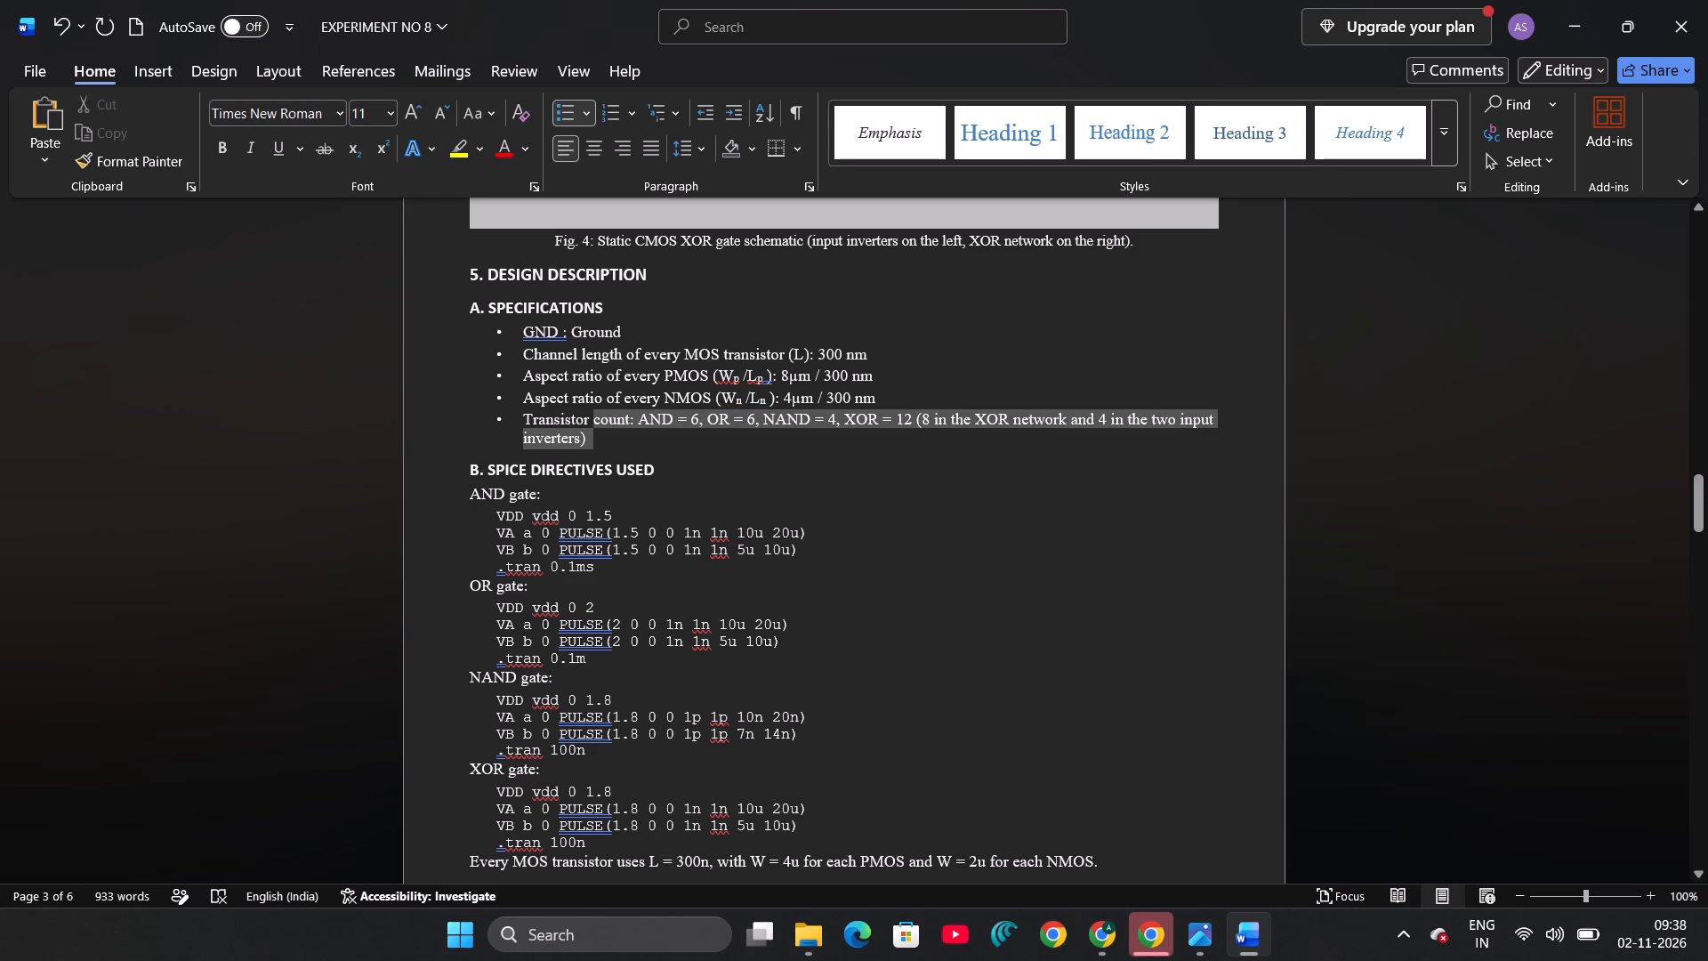
{"action": "left_click_drag", "start_coordinate": [660, 443], "coordinate": [679, 446]}
{"action": "left_click", "coordinate": [679, 446]}
{"action": "scroll", "coordinate": [679, 446], "scroll_direction": "down", "scroll_amount": 1}
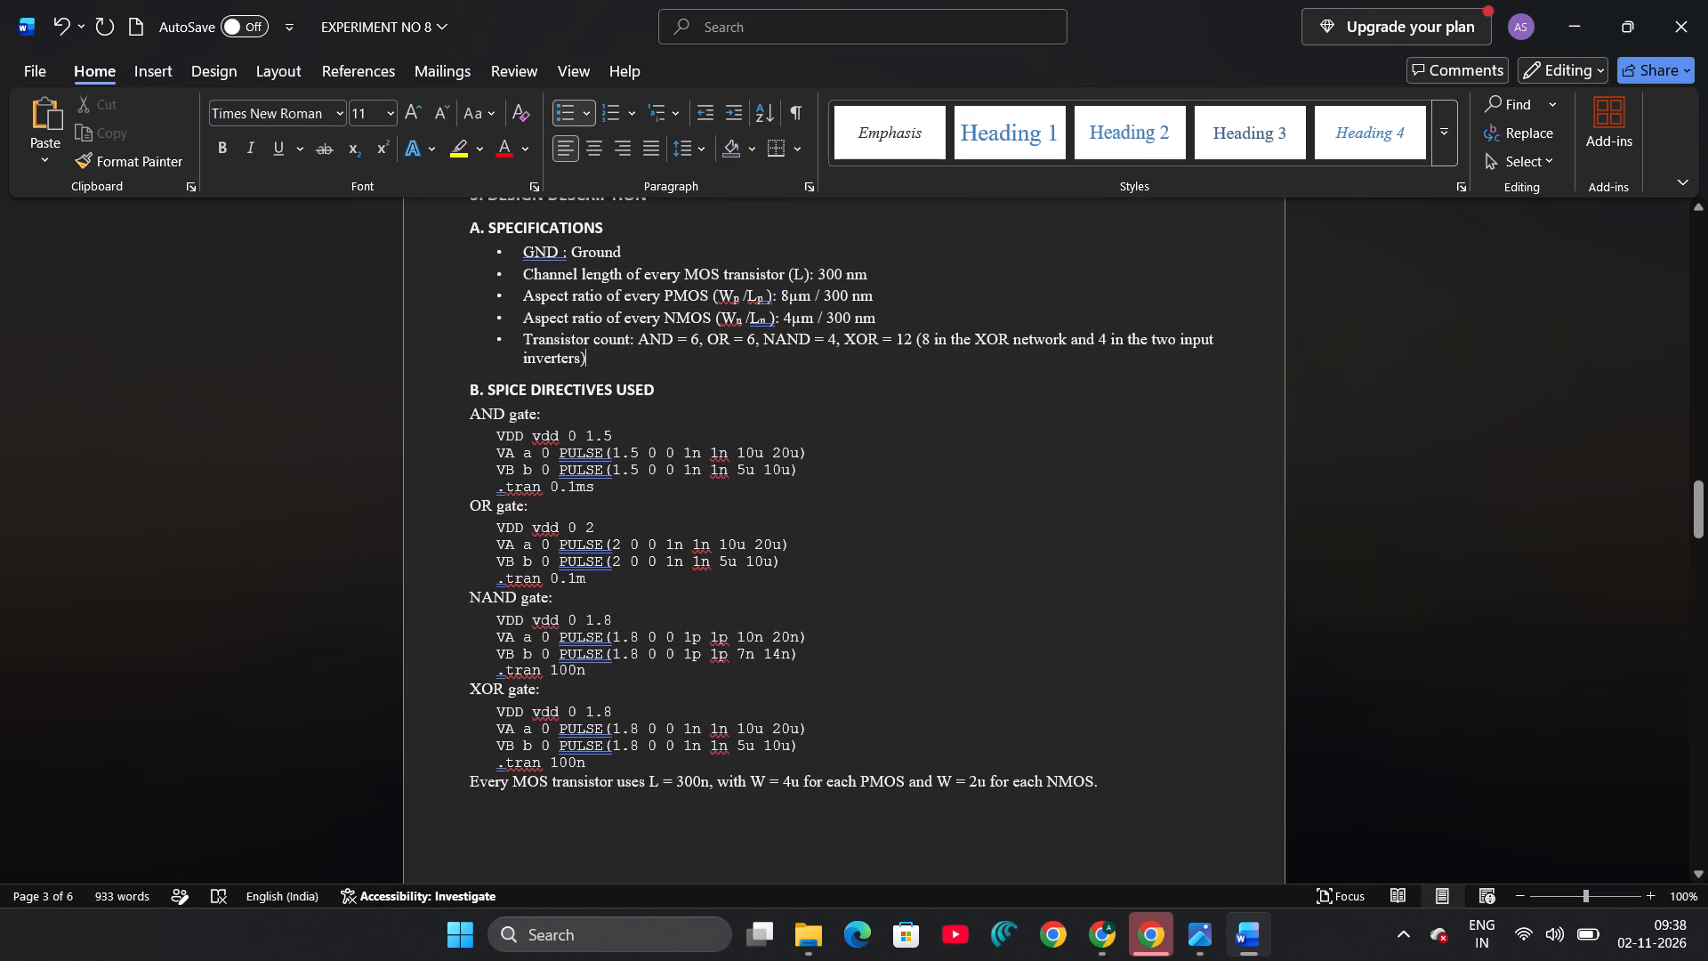
{"action": "left_click", "coordinate": [596, 393]}
{"action": "left_click", "coordinate": [596, 440]}
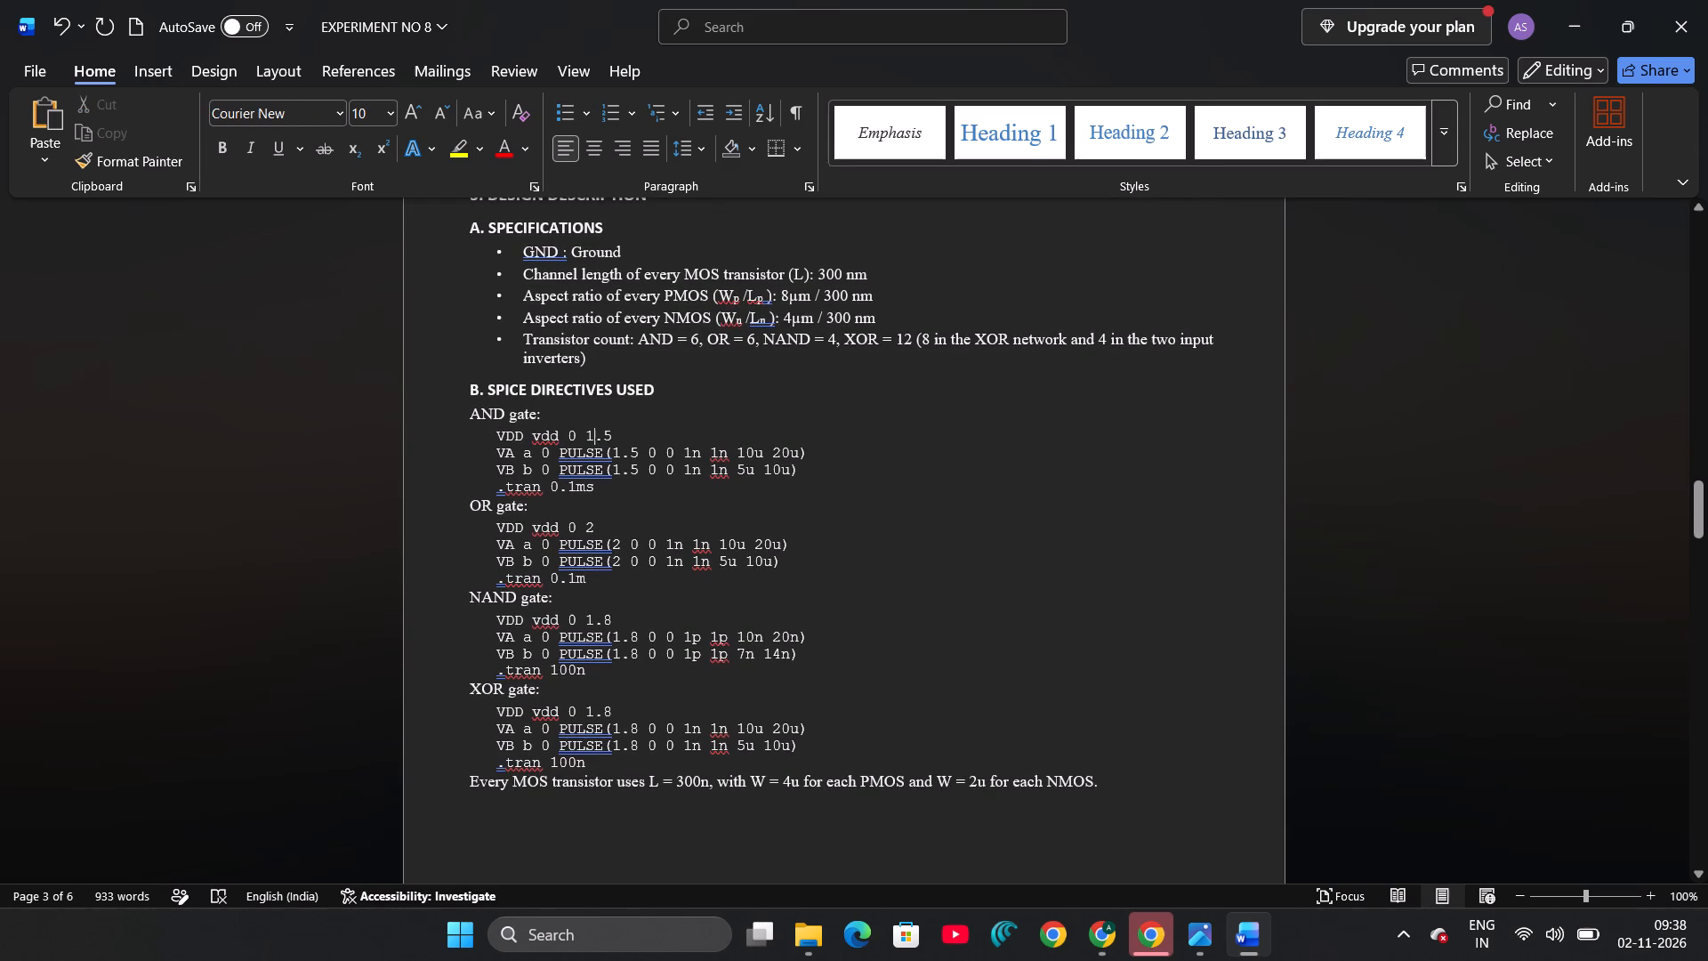
{"action": "left_click_drag", "start_coordinate": [479, 432], "coordinate": [624, 487]}
{"action": "left_click", "coordinate": [624, 487]}
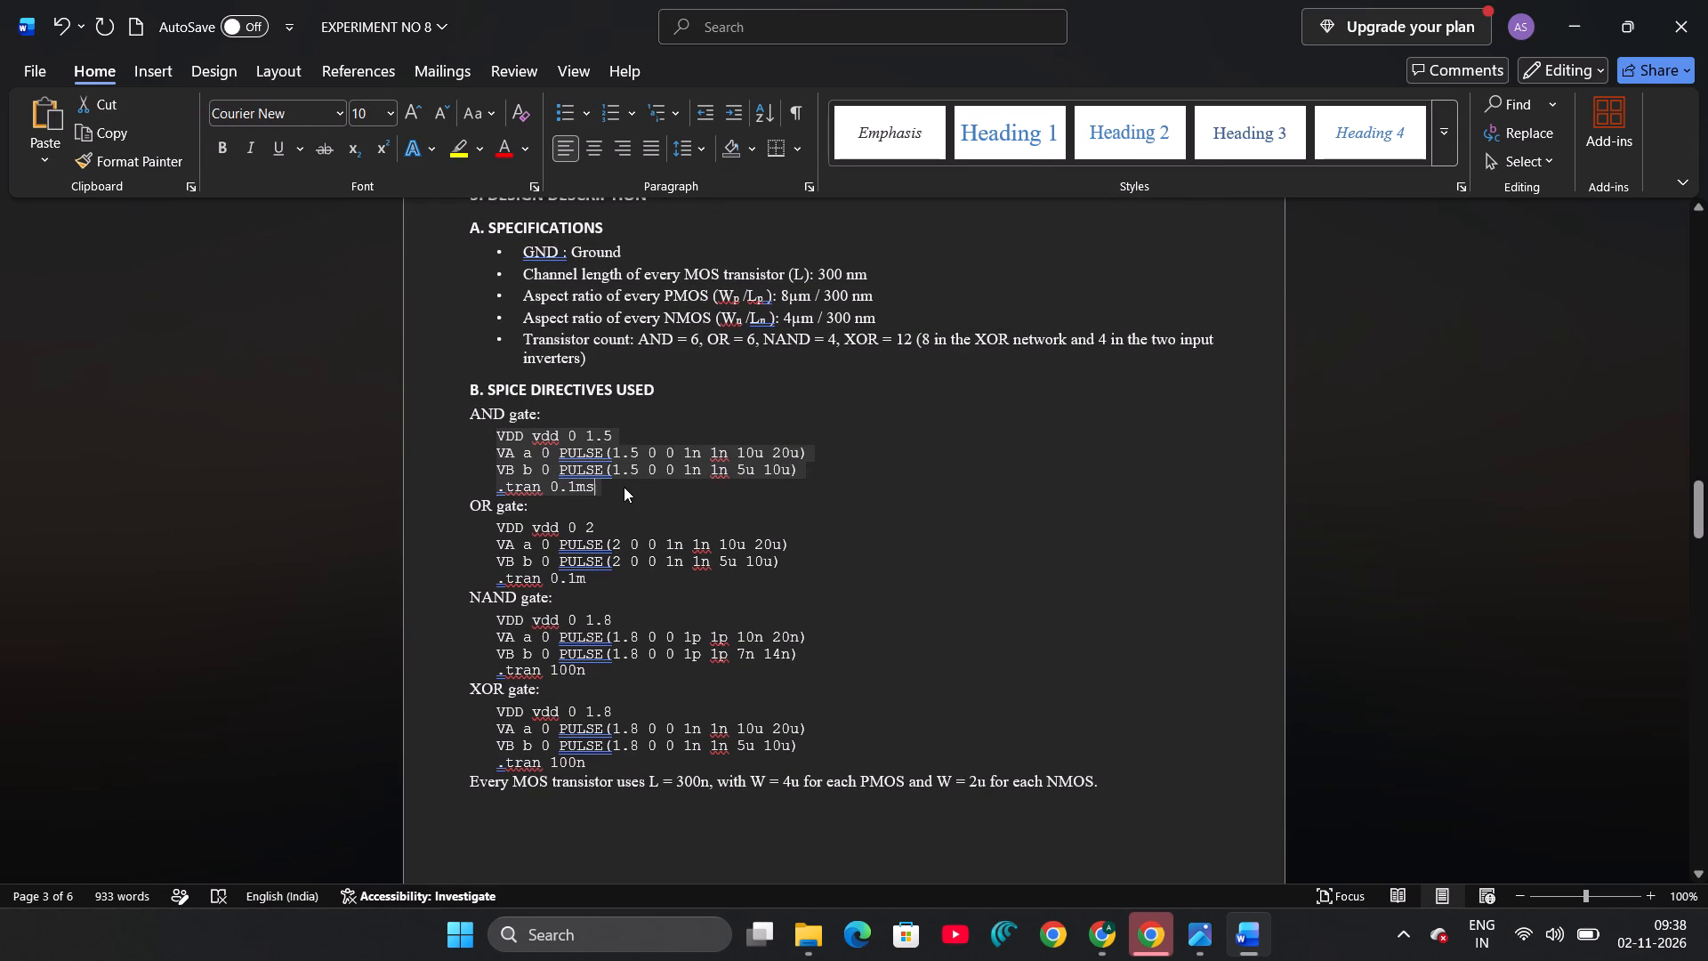
{"action": "scroll", "coordinate": [624, 487], "scroll_direction": "down", "scroll_amount": 2}
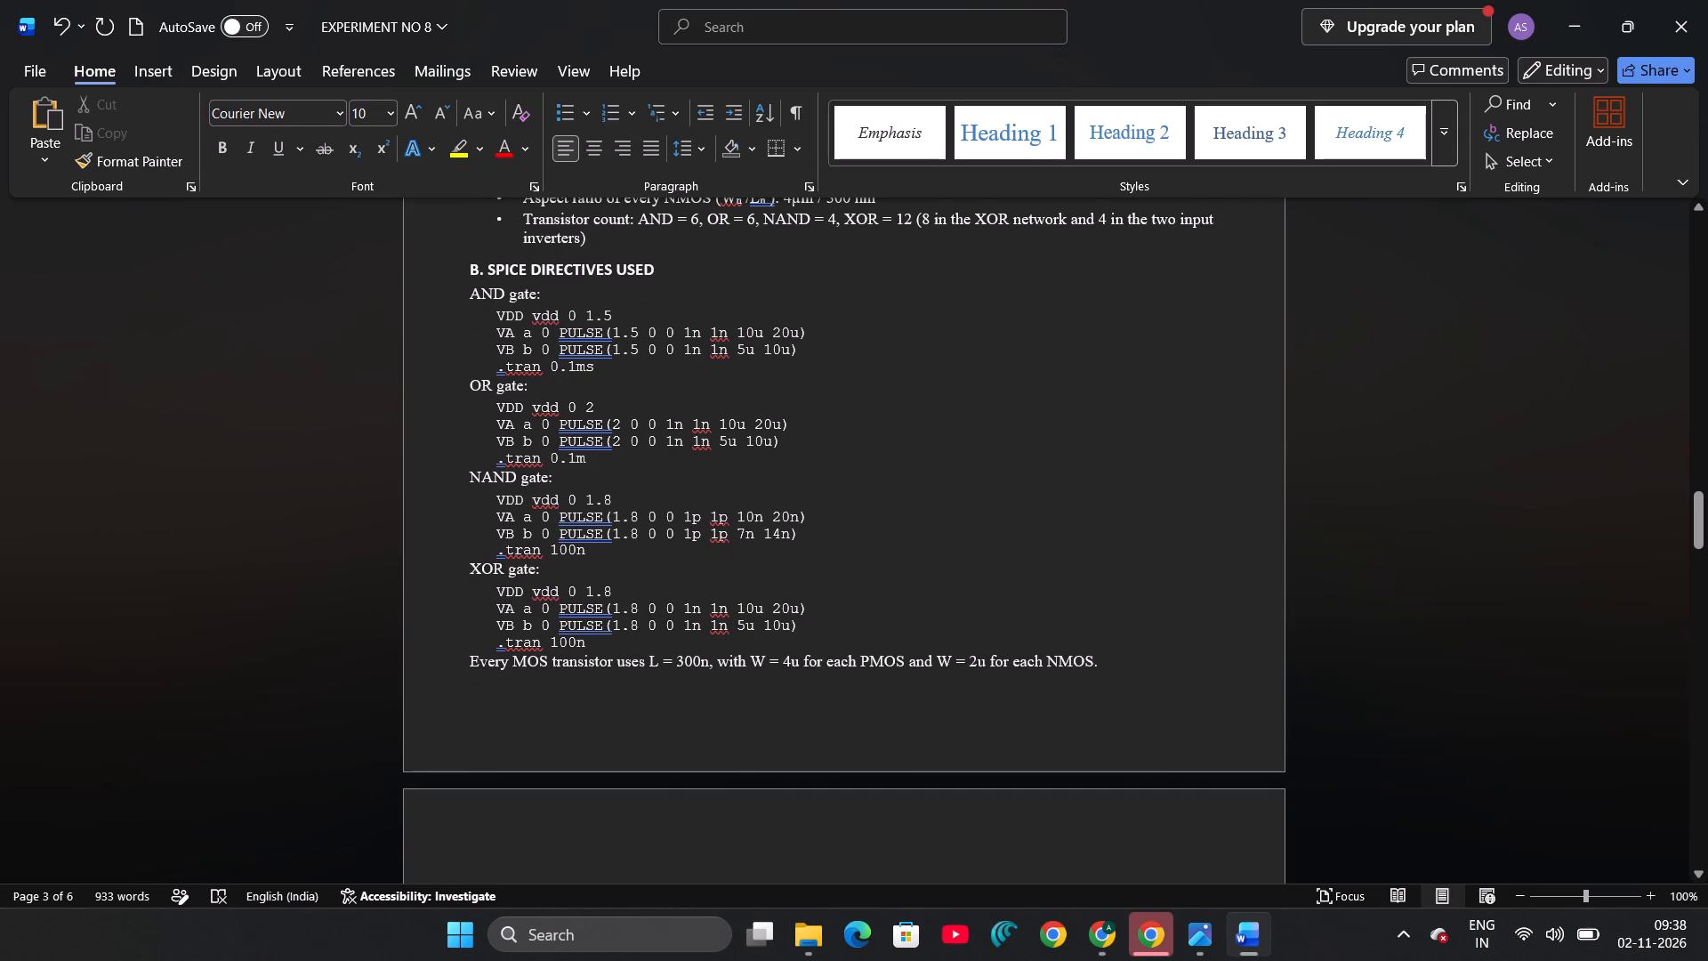
{"action": "left_click_drag", "start_coordinate": [801, 352], "coordinate": [664, 351]}
{"action": "left_click", "coordinate": [664, 351]}
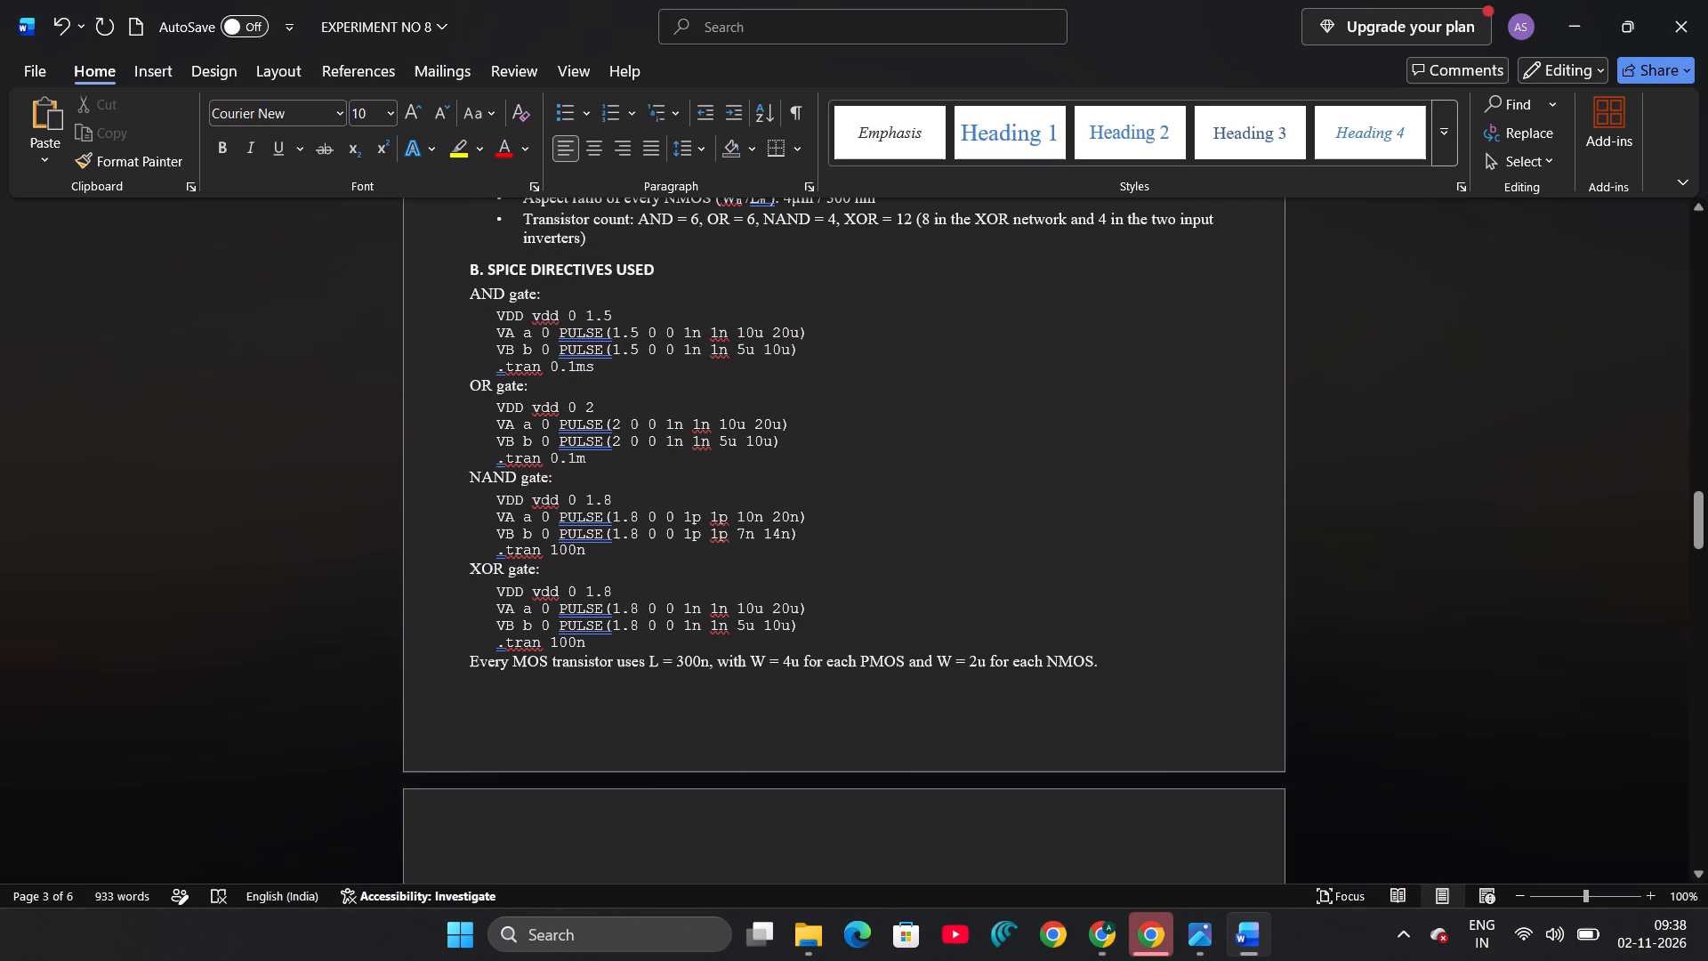
Complete the time unit in the OR gate's .tran directive so it reads 0.1ms, matching the AND gate.
{"action": "left_click", "coordinate": [586, 367]}
{"action": "left_click", "coordinate": [591, 463]}
{"action": "key", "text": "s"}
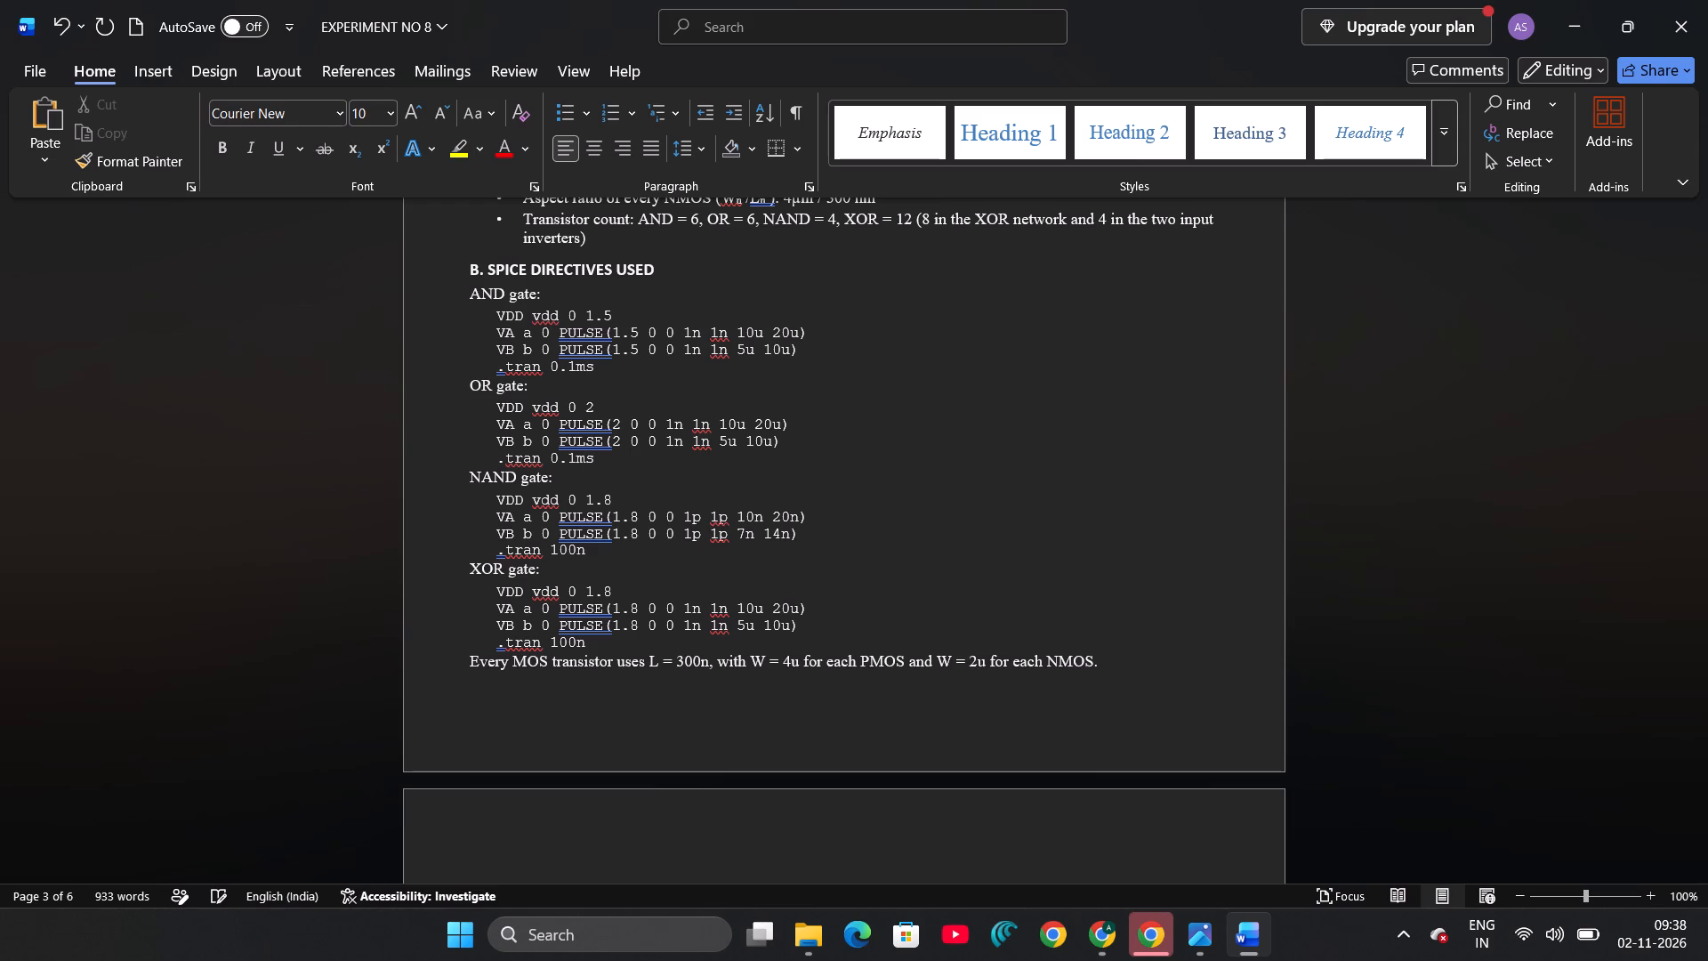
Change the simulation time in the XOR gate's .tran directive to 0.1ms.
{"action": "scroll", "coordinate": [105, 521], "scroll_direction": "down", "scroll_amount": 1}
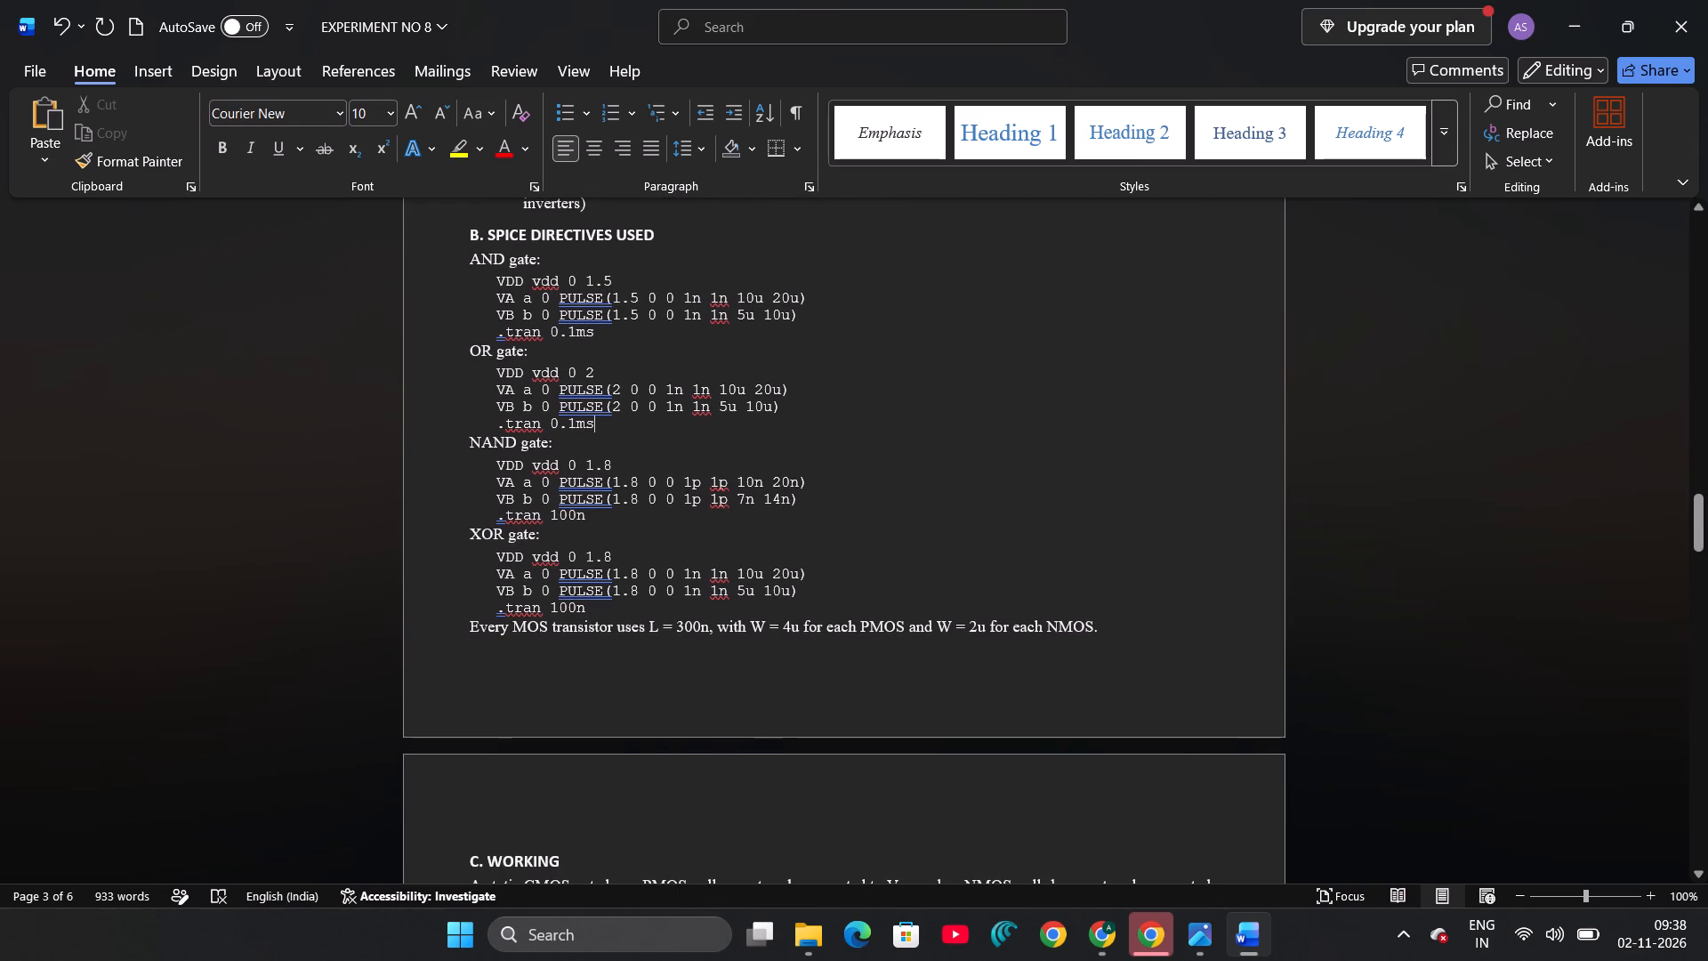
{"action": "left_click", "coordinate": [587, 608]}
{"action": "left_click_drag", "start_coordinate": [595, 610], "coordinate": [547, 611]}
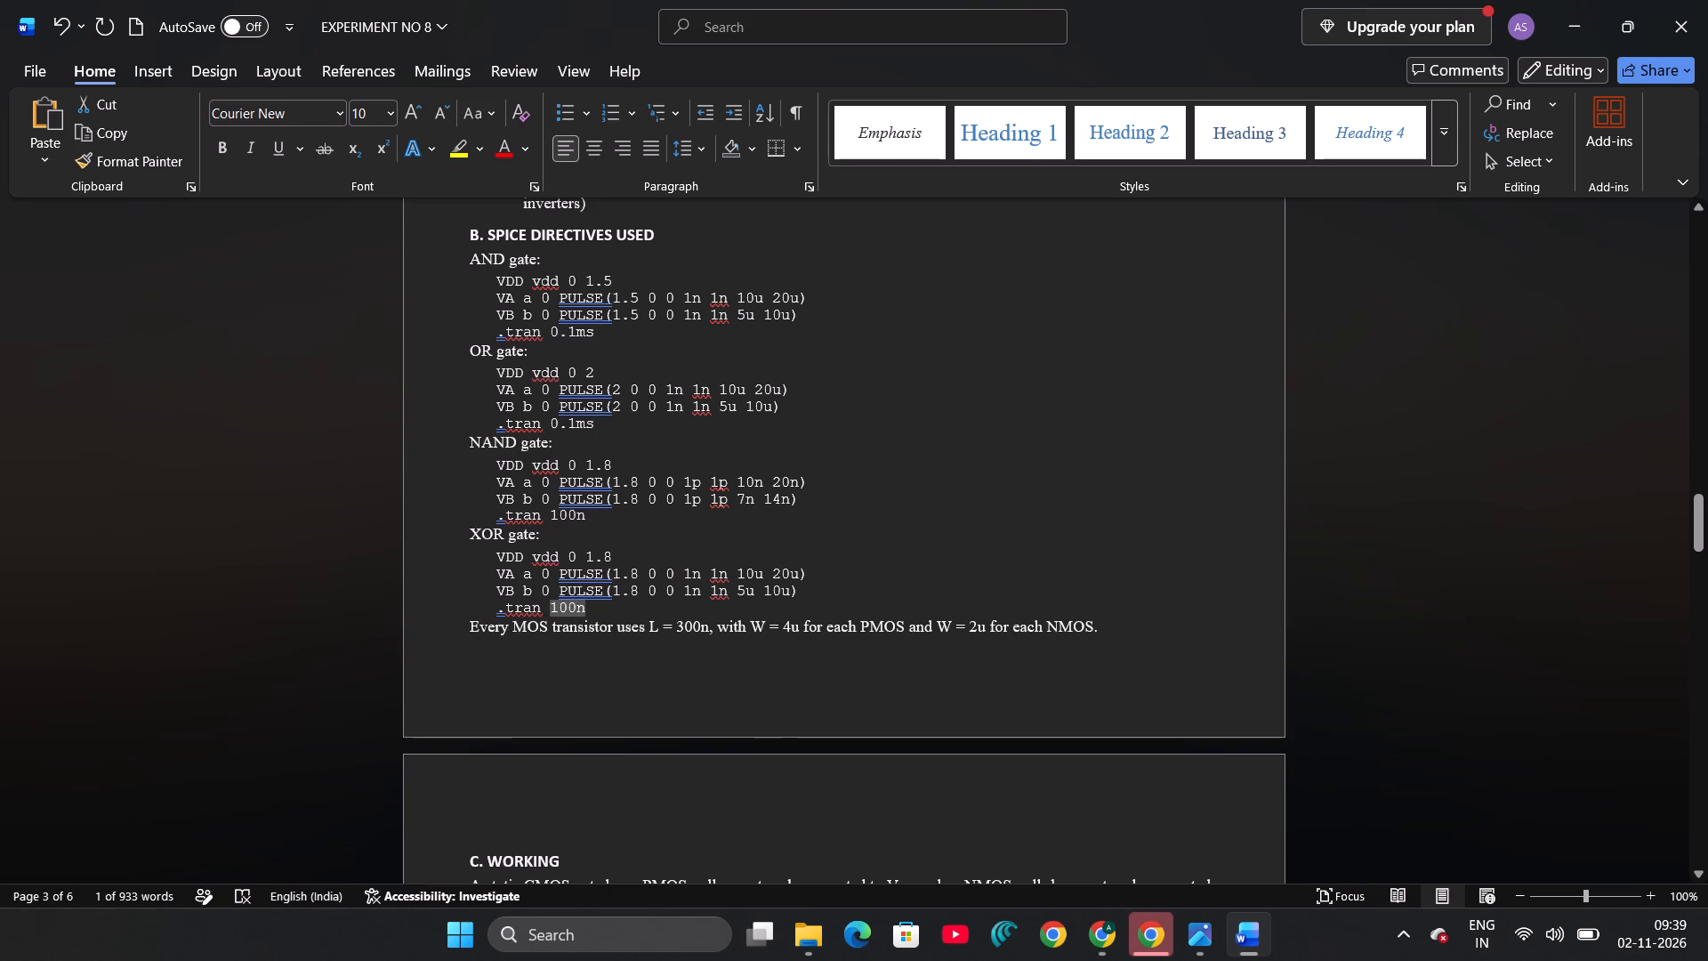
{"action": "left_click", "coordinate": [589, 611]}
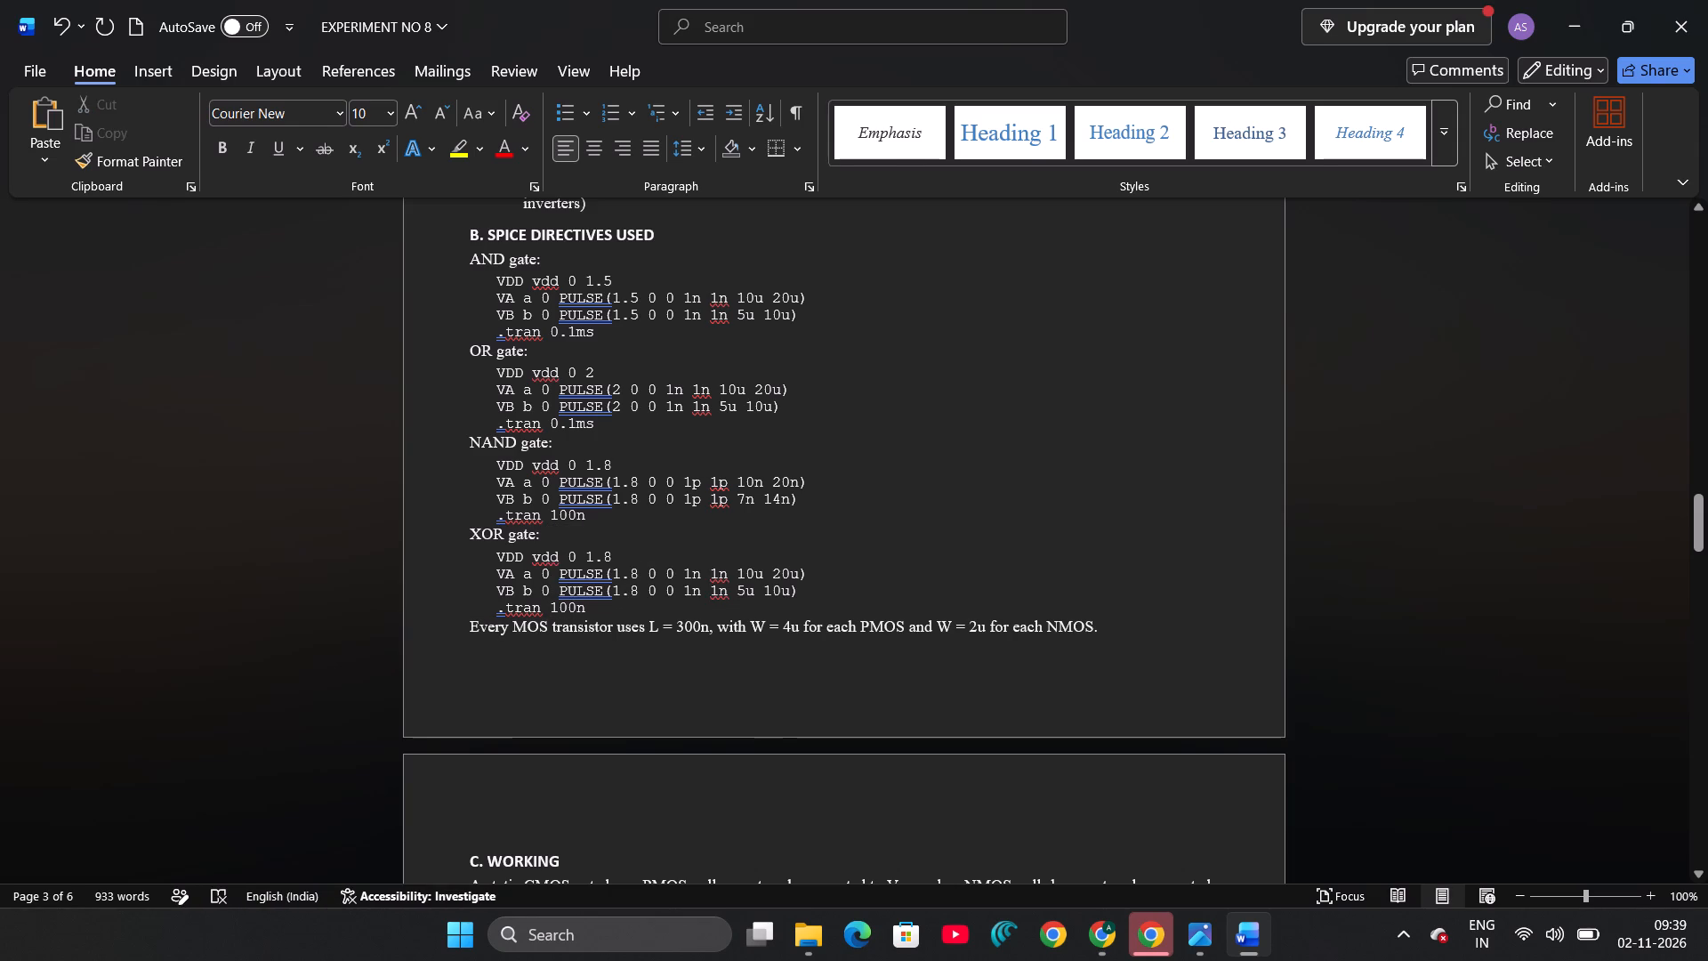
{"action": "key", "text": "BackSpace"}
{"action": "key", "text": "BackSpace"}
{"action": "key", "text": "BackSpace"}
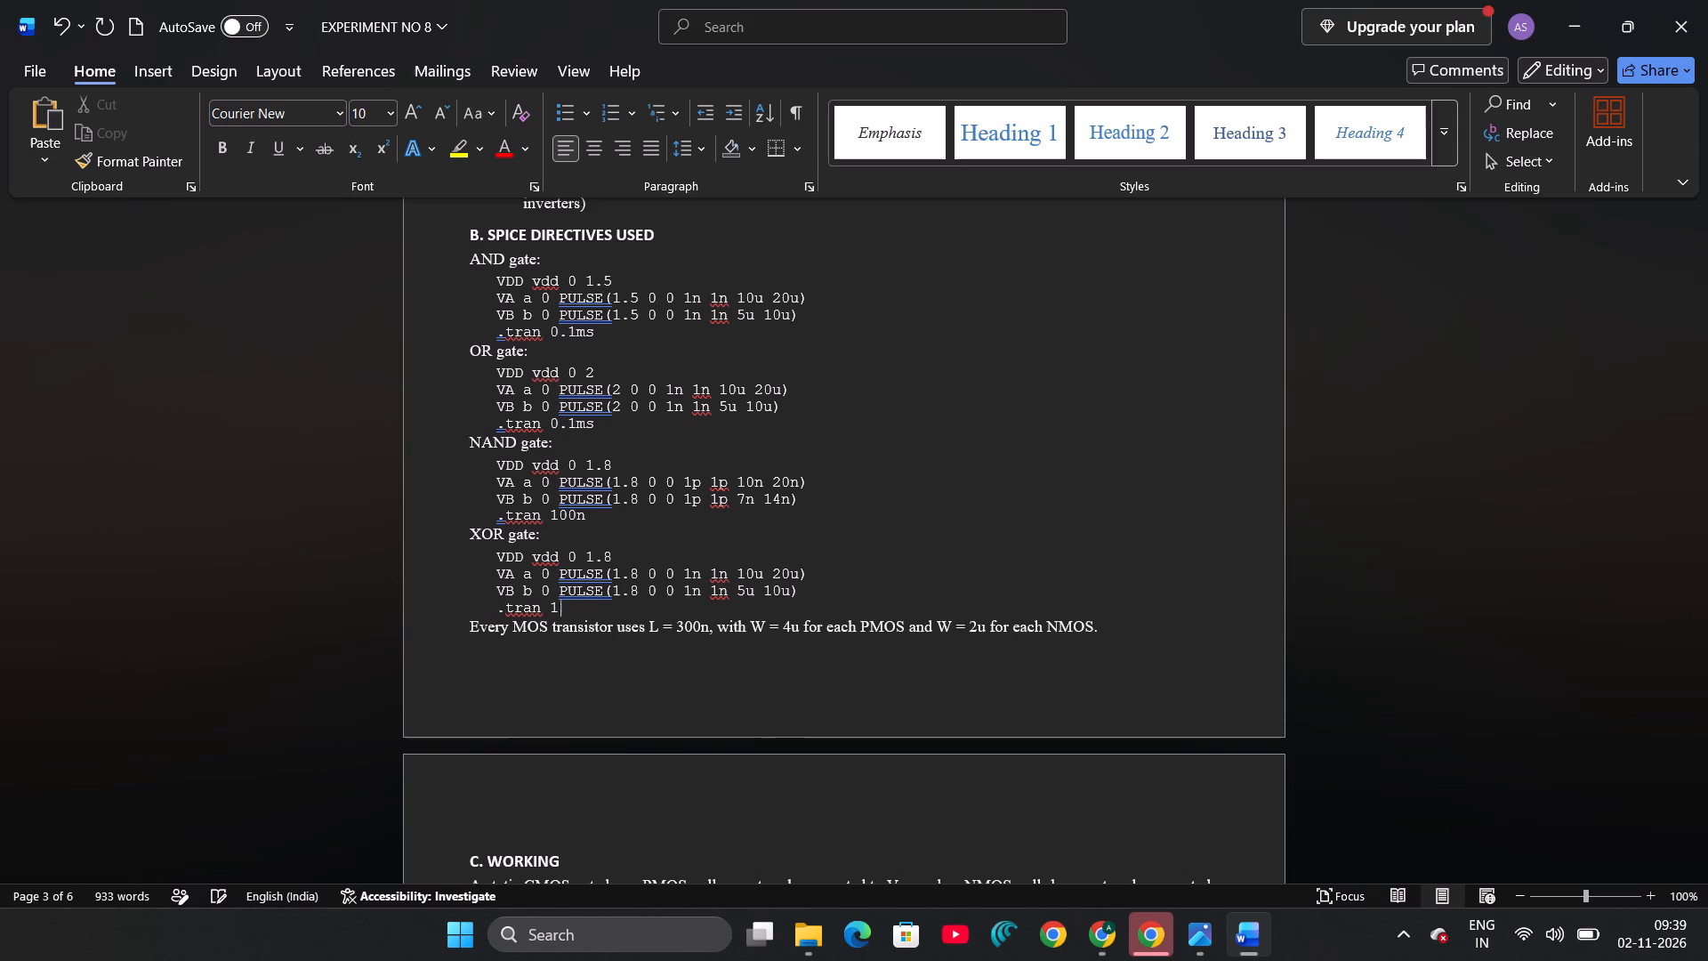
{"action": "key", "text": "BackSpace"}
{"action": "type", "text": "0.1"}
{"action": "key", "text": "m"}
{"action": "key", "text": "s"}
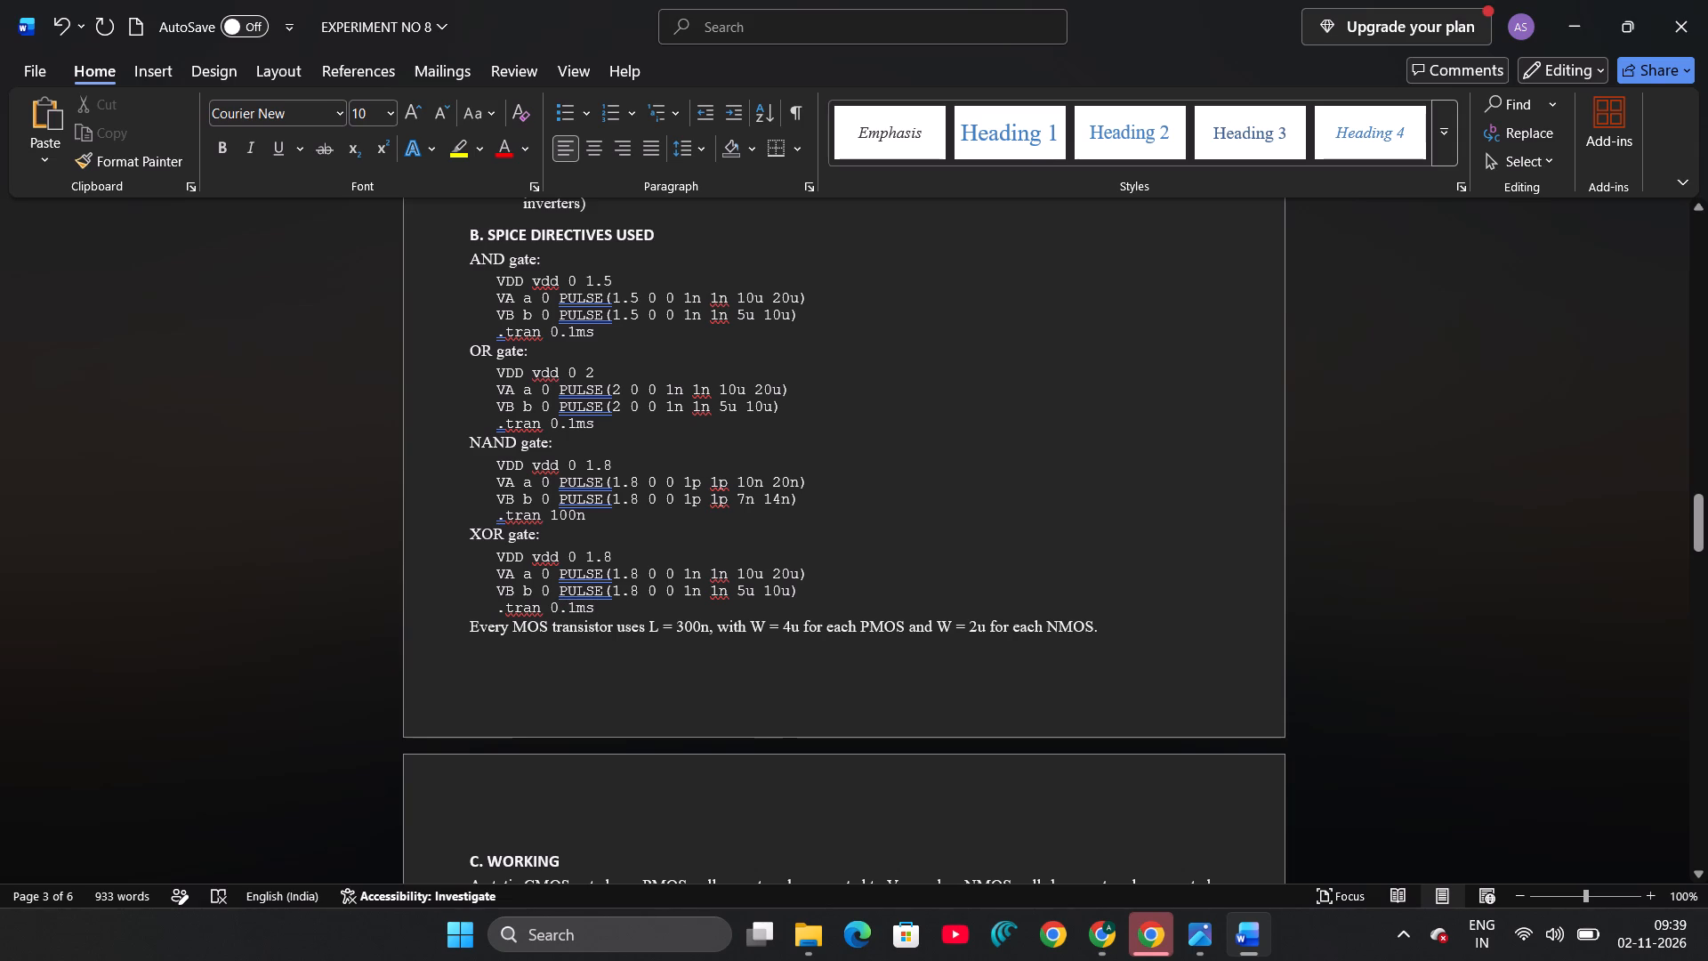
Change the widths in the sentence below the SPICE directives to W = 8u for each PMOS and W = 4u for each NMOS.
{"action": "scroll", "coordinate": [742, 548], "scroll_direction": "down", "scroll_amount": 1}
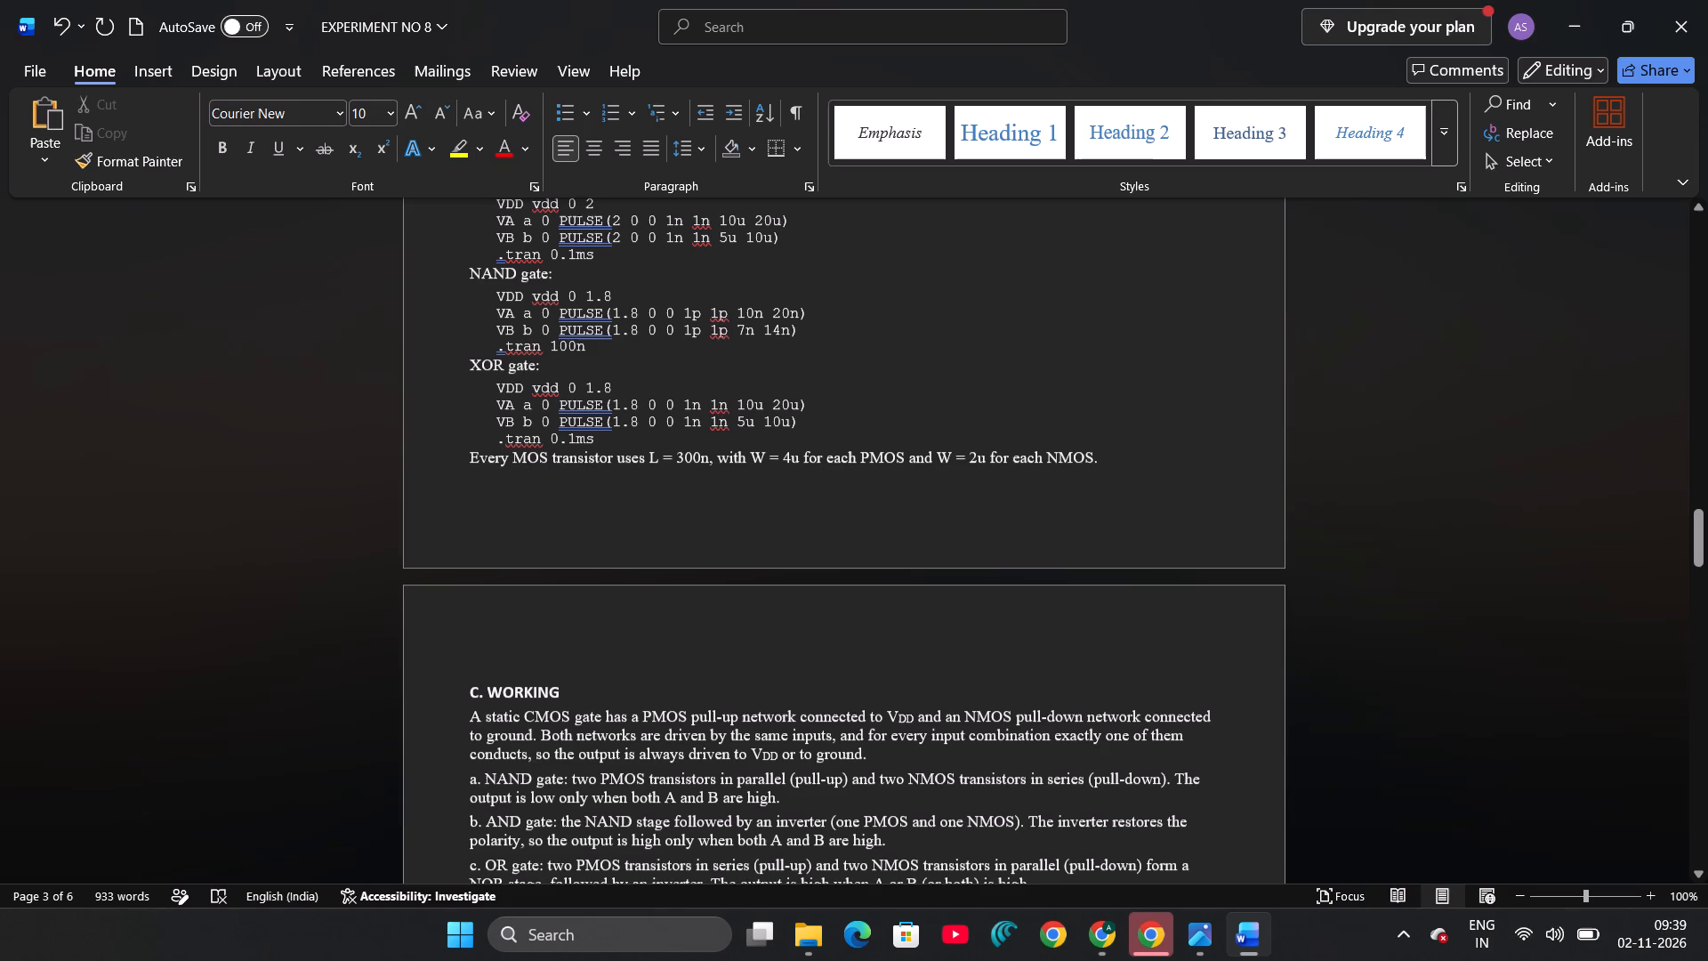
{"action": "left_click_drag", "start_coordinate": [868, 458], "coordinate": [1092, 481]}
{"action": "left_click", "coordinate": [1092, 481]}
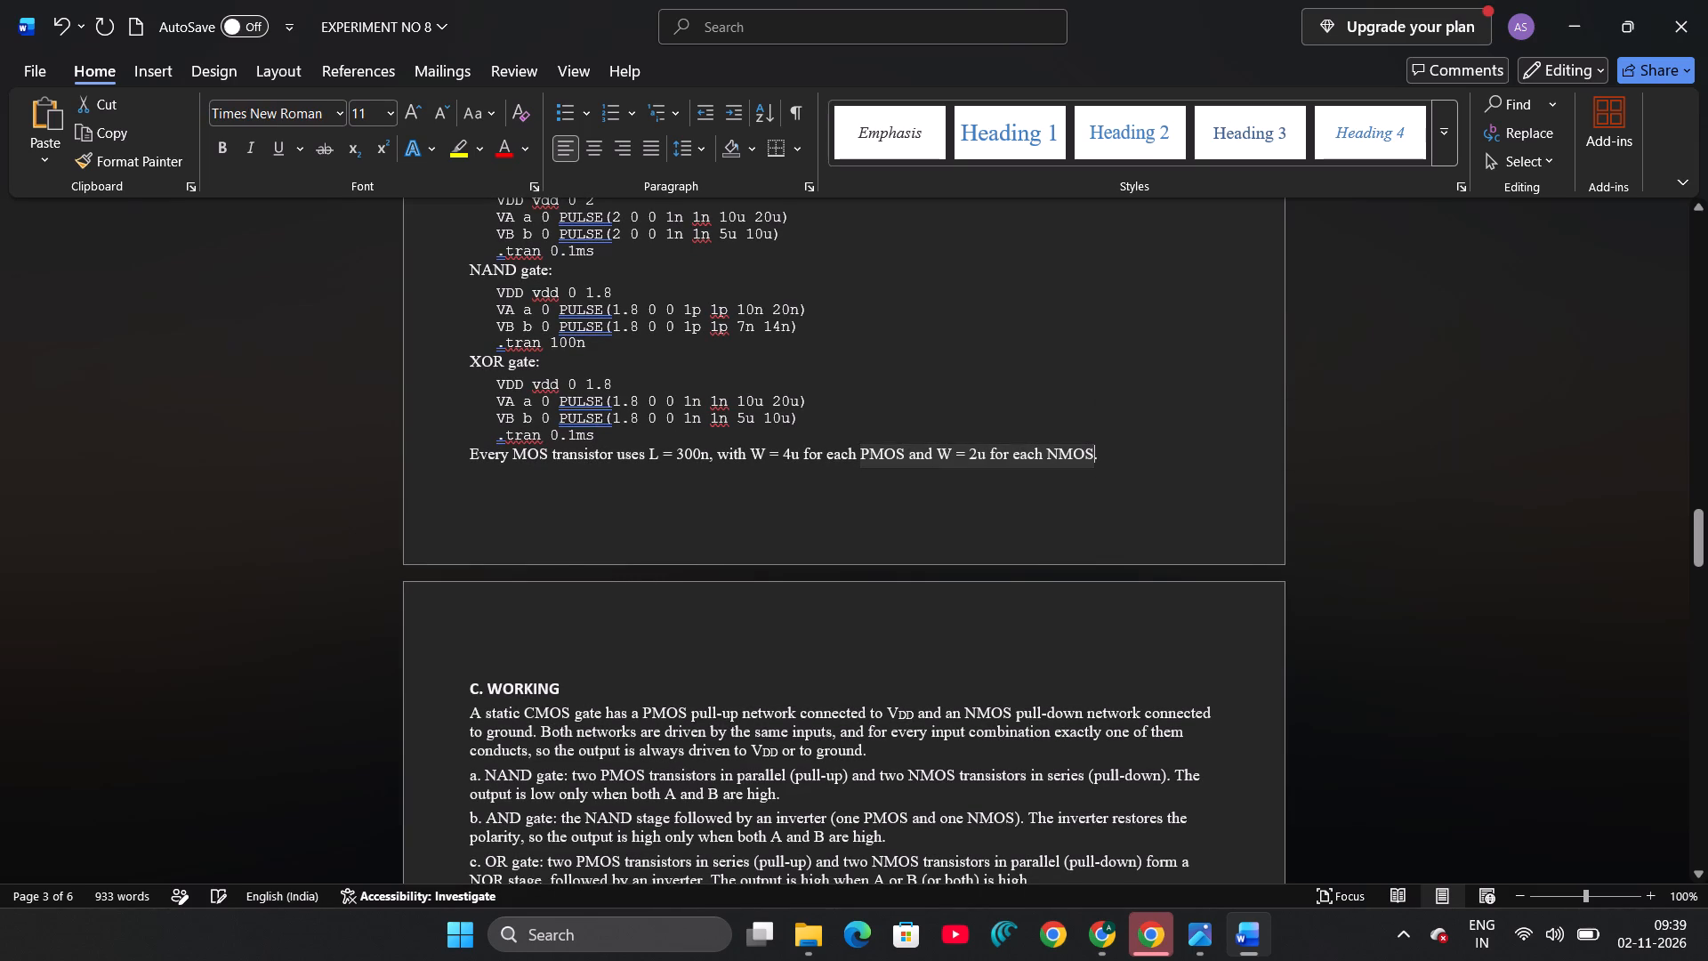
{"action": "left_click", "coordinate": [789, 456]}
{"action": "key", "text": "BackSpace"}
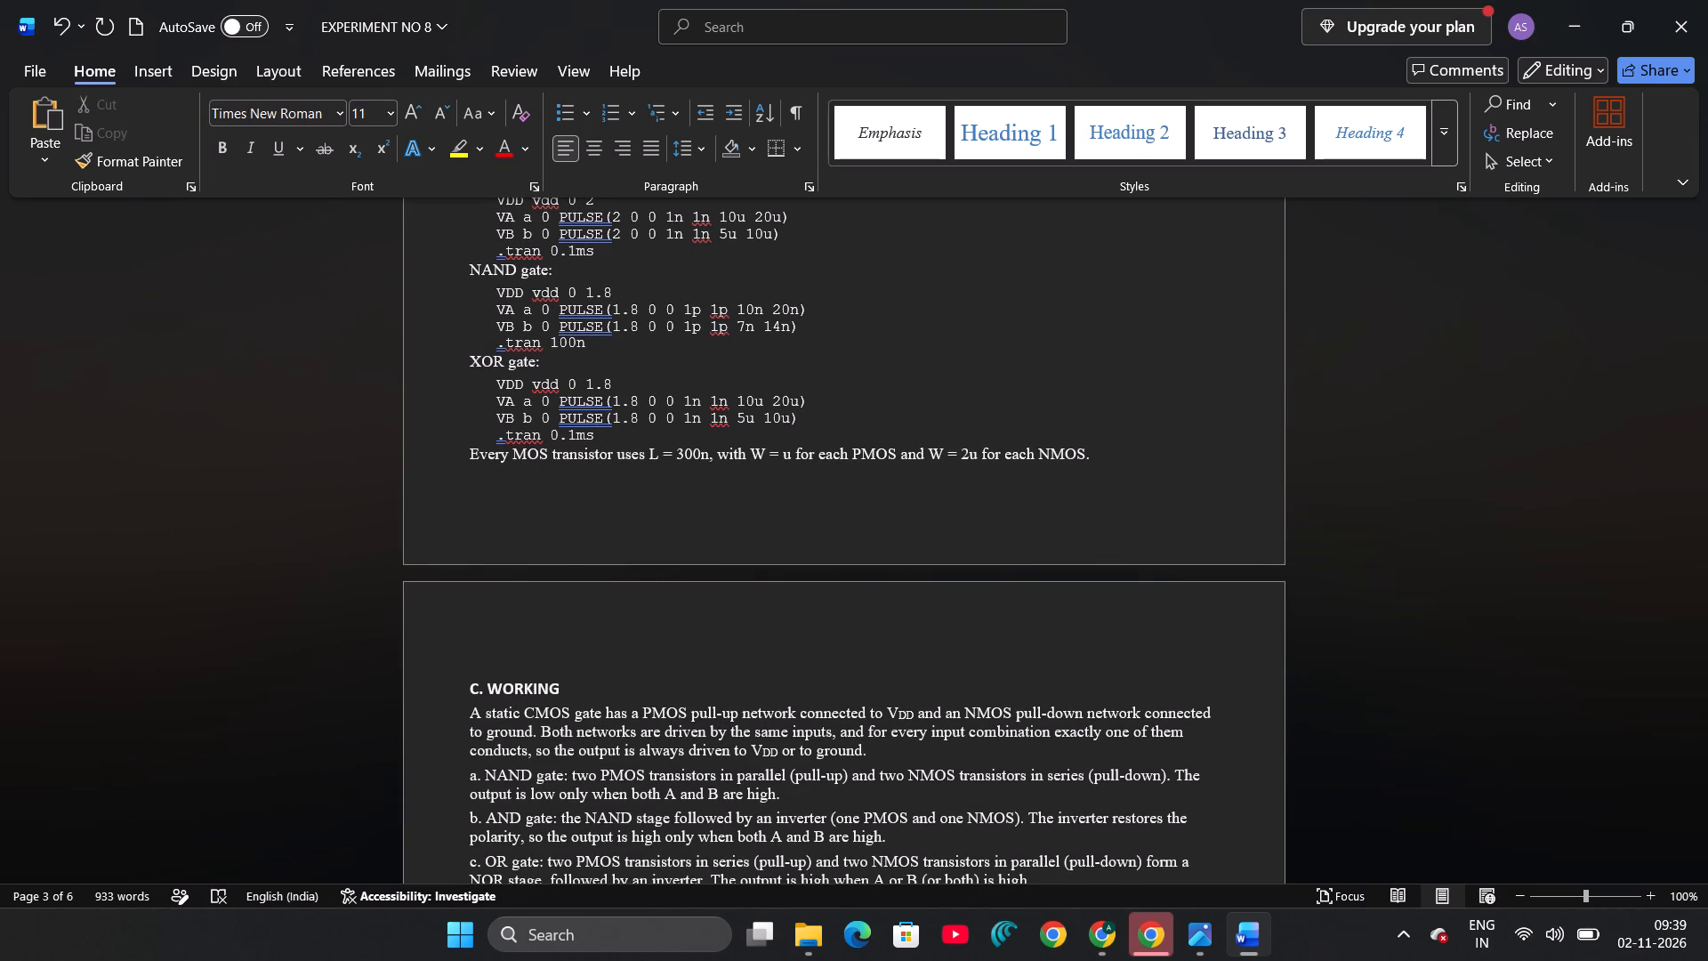
{"action": "key", "text": "8"}
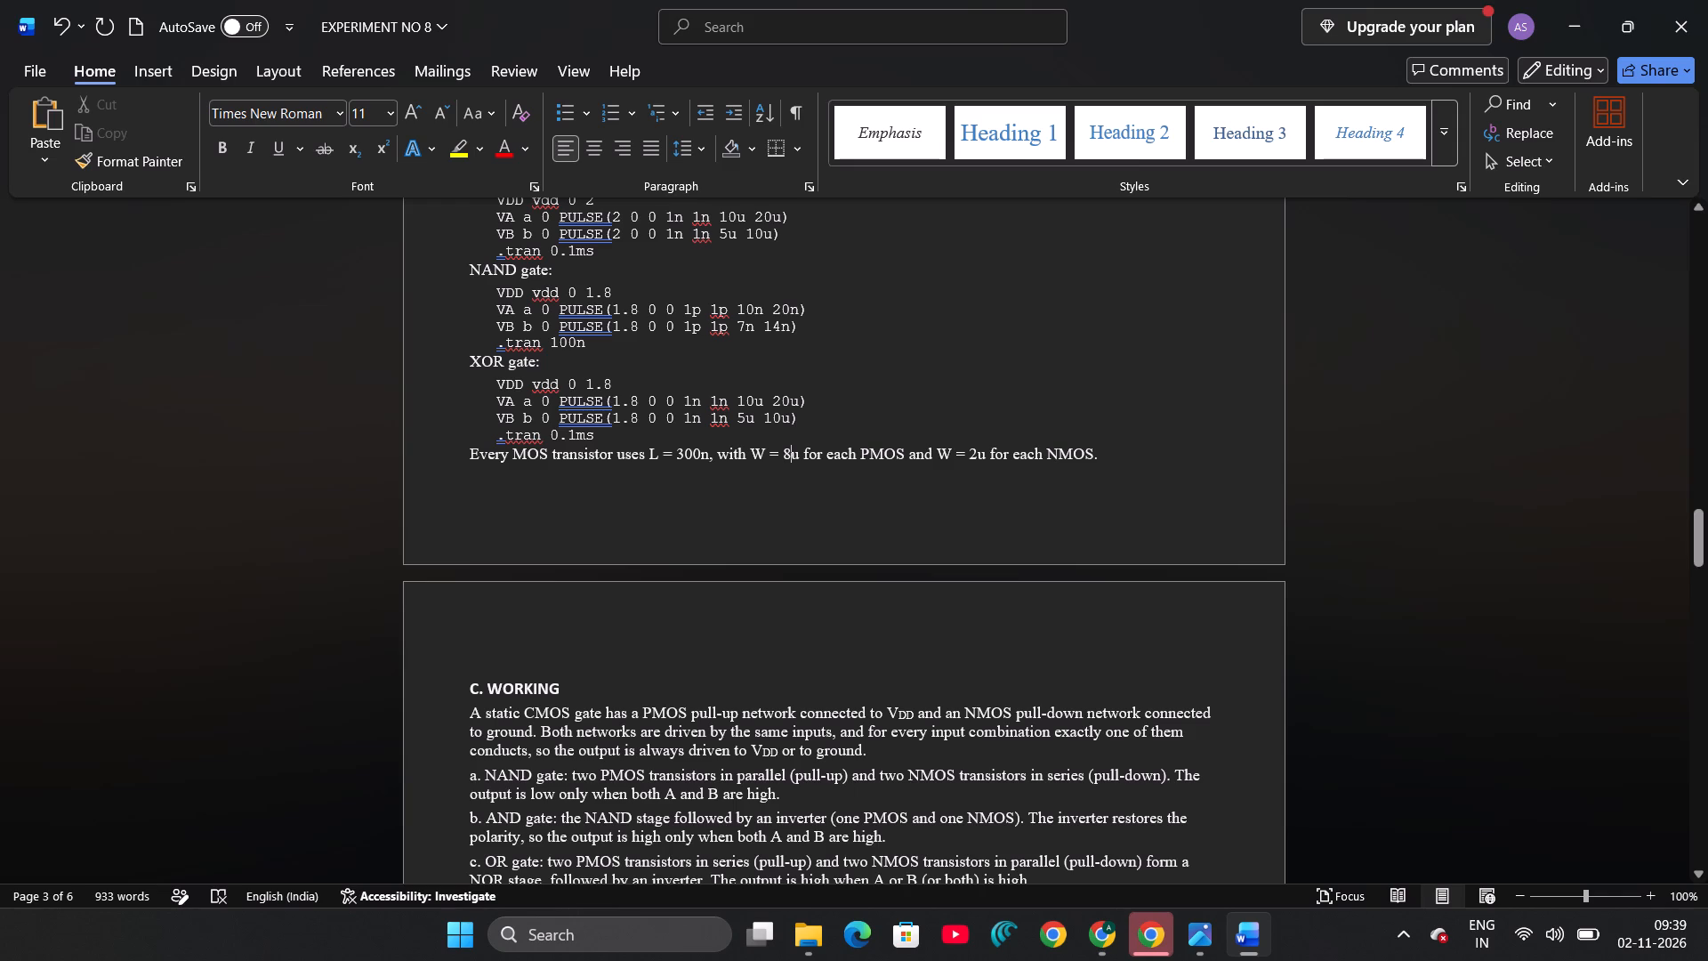
{"action": "left_click", "coordinate": [976, 456]}
{"action": "key", "text": "BackSpace"}
{"action": "key", "text": "8"}
{"action": "key", "text": "BackSpace"}
{"action": "key", "text": "4"}
Replace the letter u in both widths of that sentence with the µ symbol copied from the PMOS aspect ratio bullet.
{"action": "scroll", "coordinate": [415, 495], "scroll_direction": "up", "scroll_amount": 1}
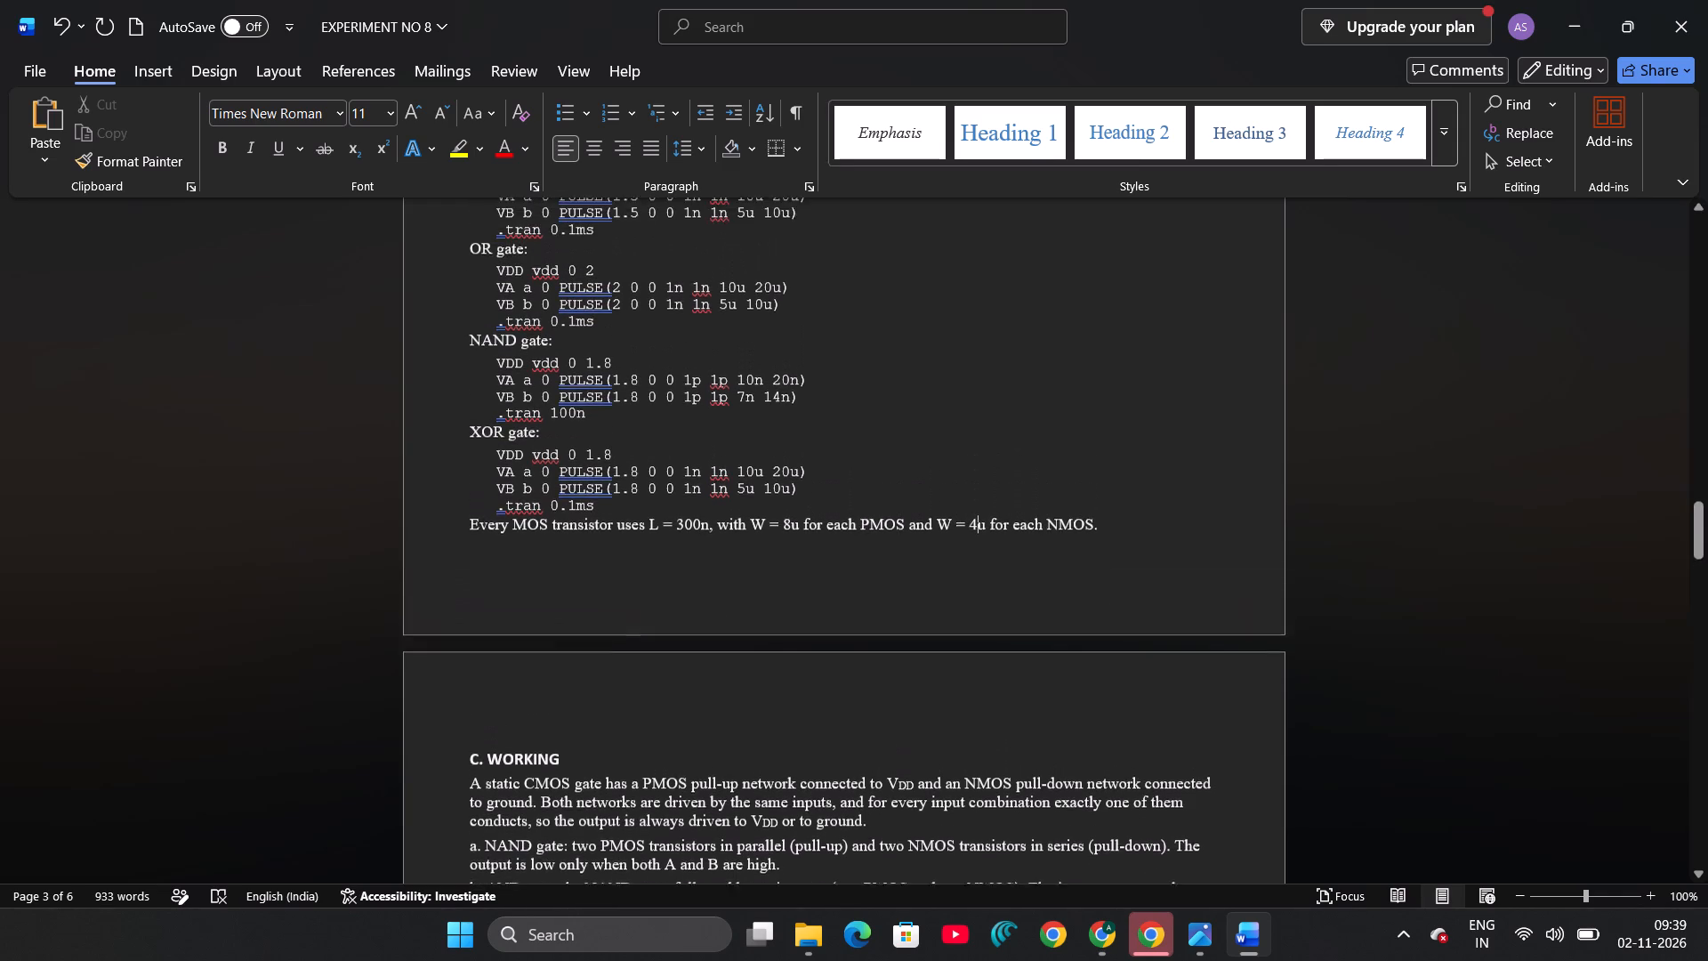
{"action": "scroll", "coordinate": [415, 495], "scroll_direction": "up", "scroll_amount": 2}
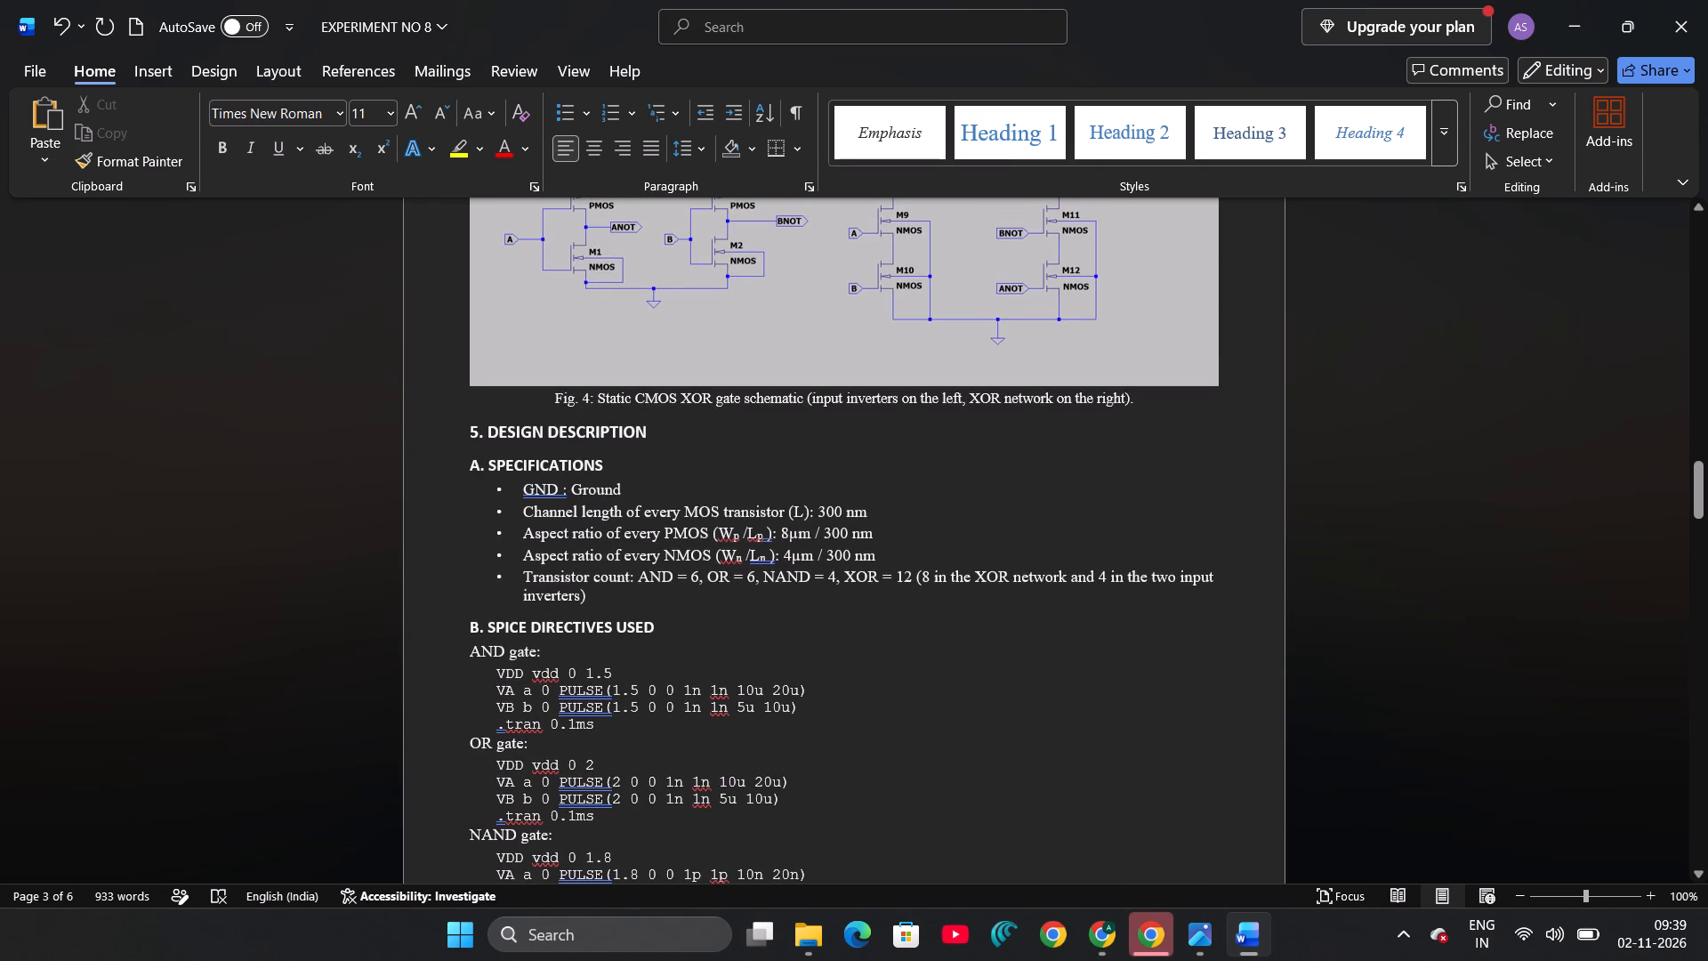
{"action": "left_click_drag", "start_coordinate": [795, 537], "coordinate": [786, 537]}
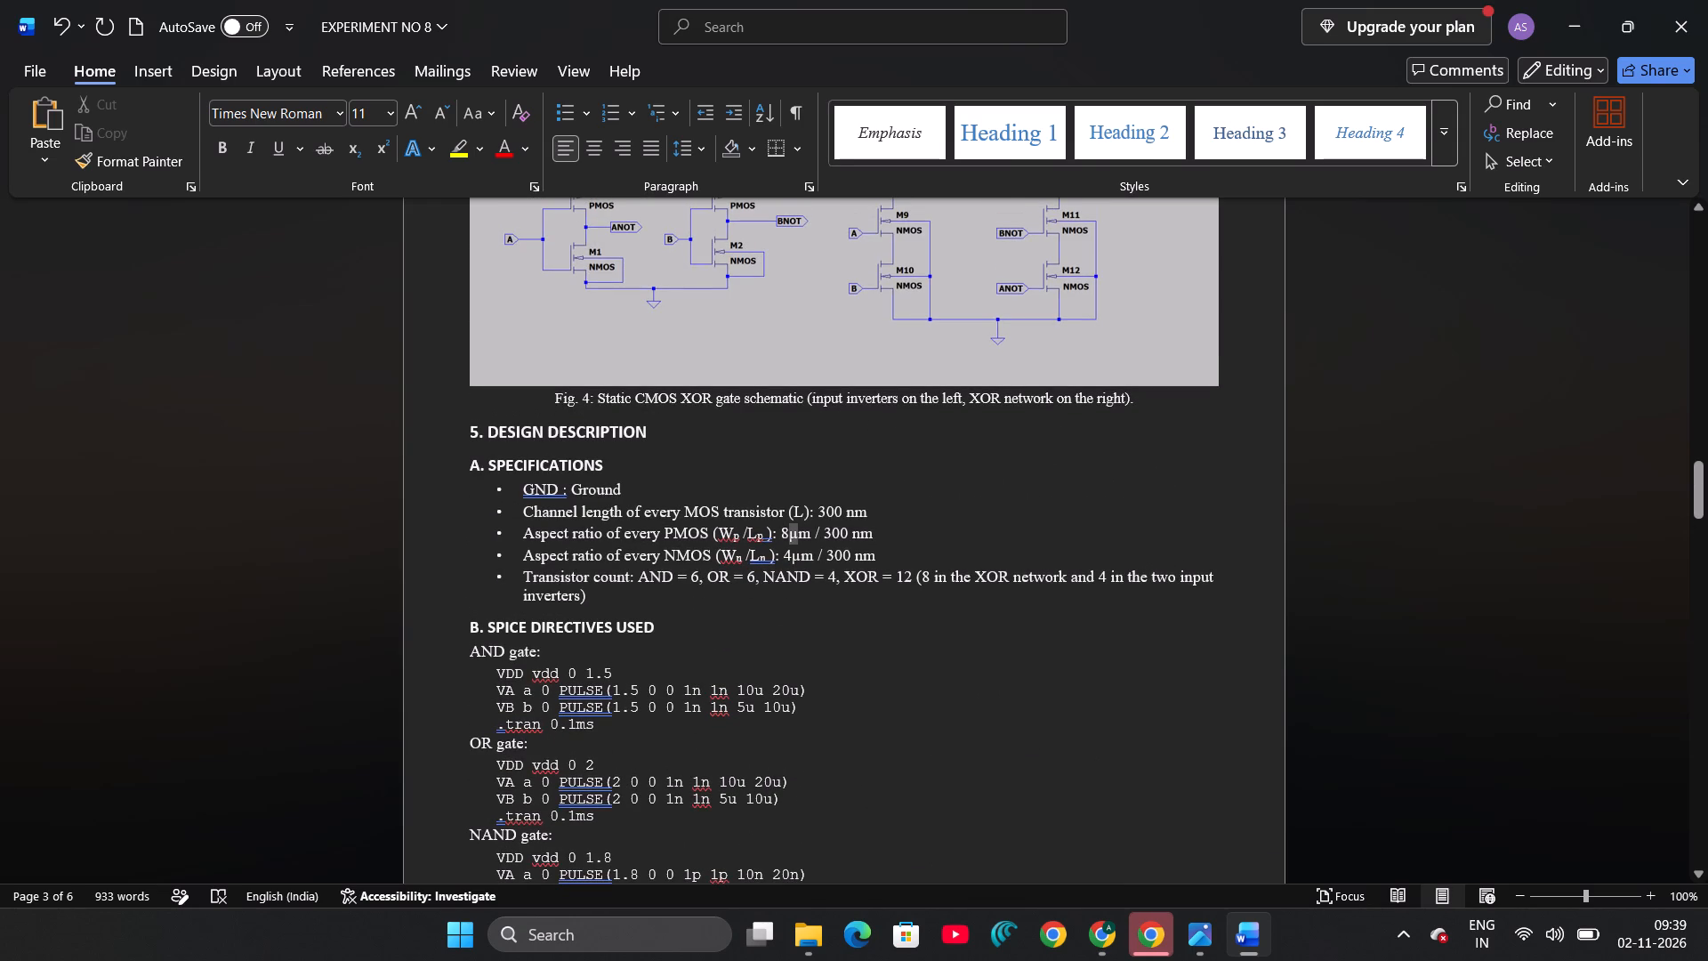
{"action": "left_click_drag", "start_coordinate": [786, 537], "coordinate": [785, 537]}
{"action": "left_click", "coordinate": [793, 537]}
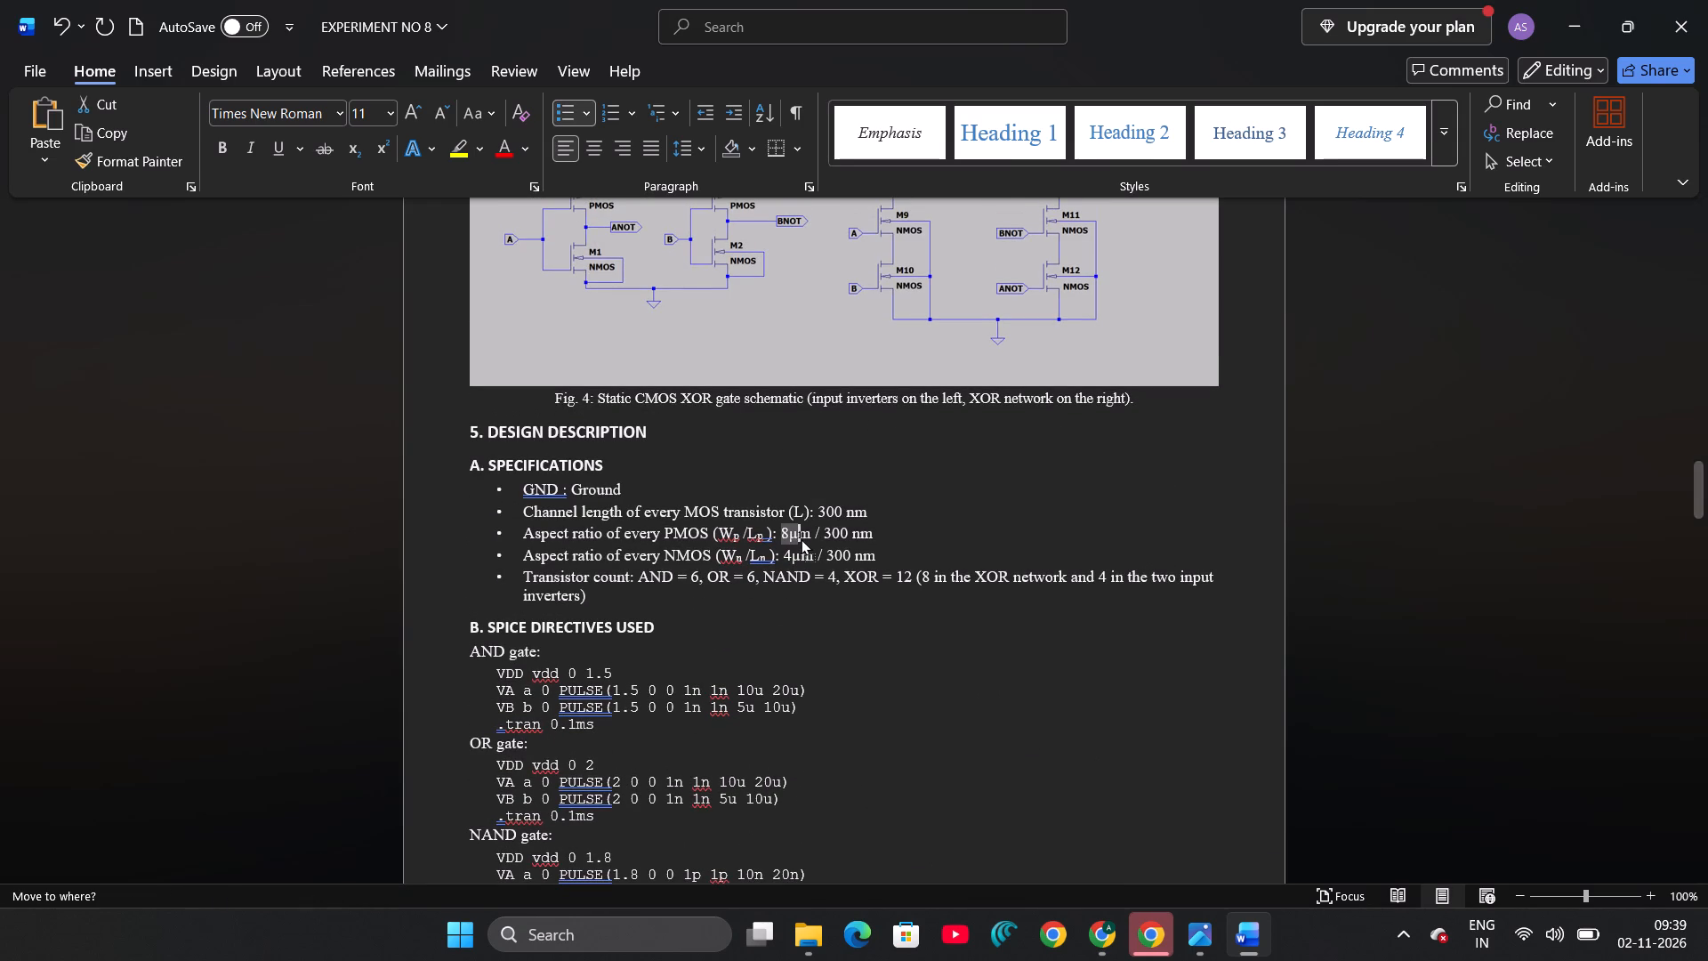
{"action": "left_click", "coordinate": [796, 540]}
{"action": "left_click", "coordinate": [796, 540]}
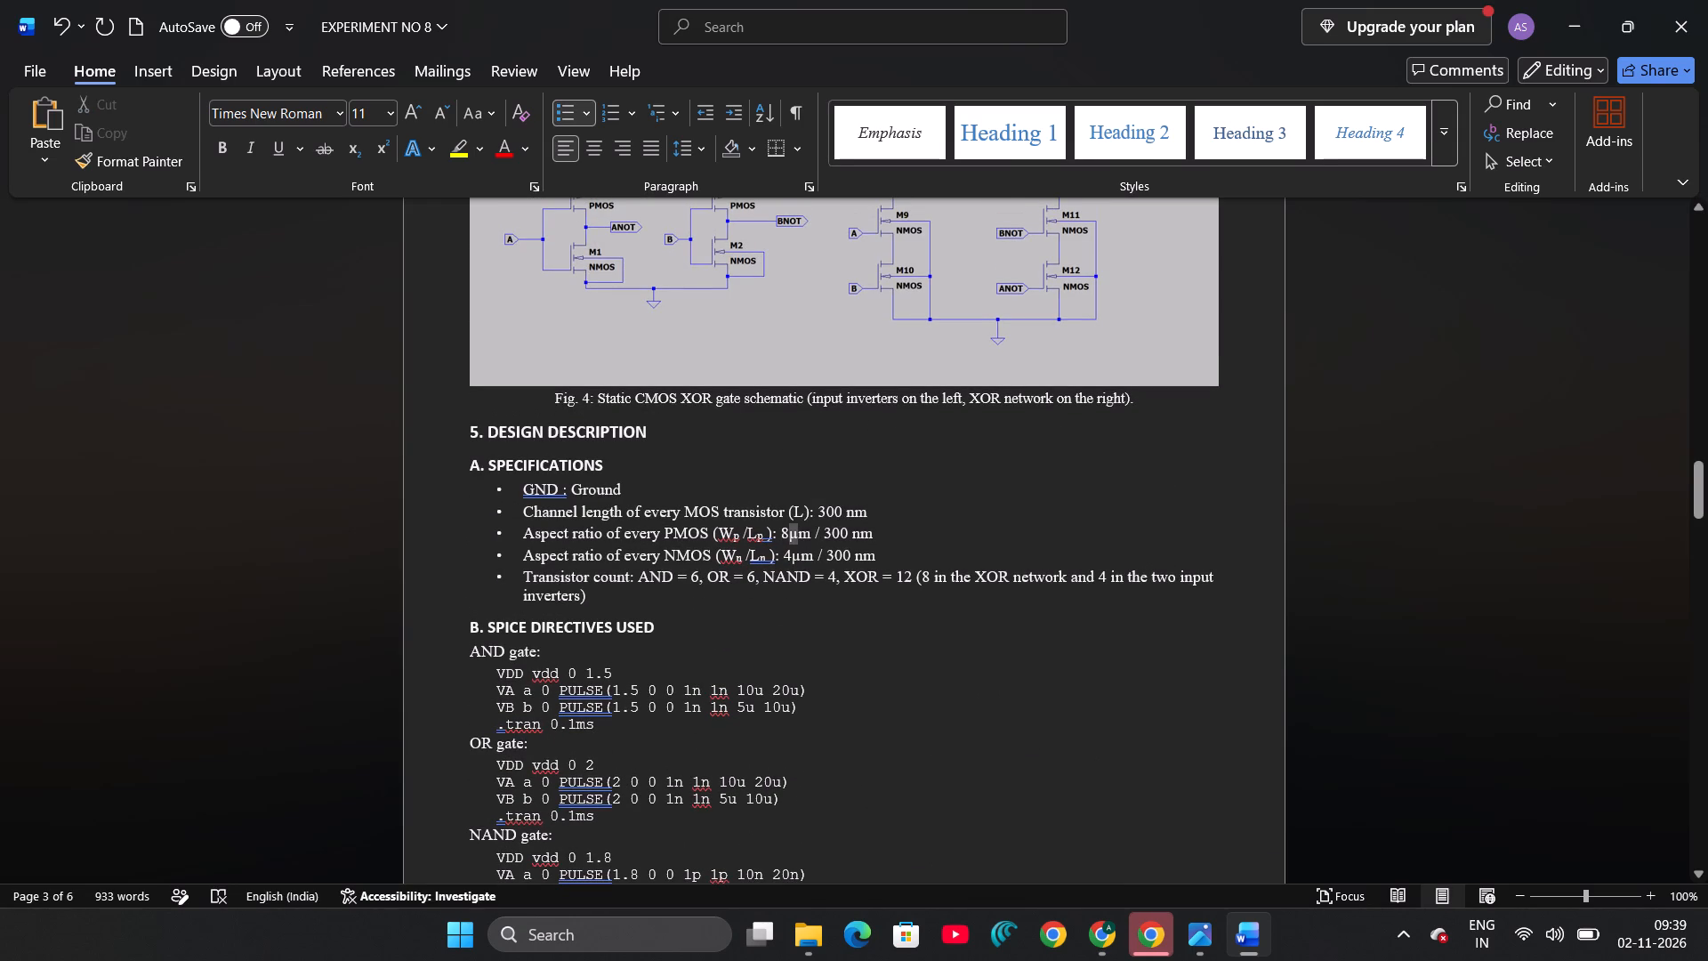
{"action": "key", "text": "ctrl+c"}
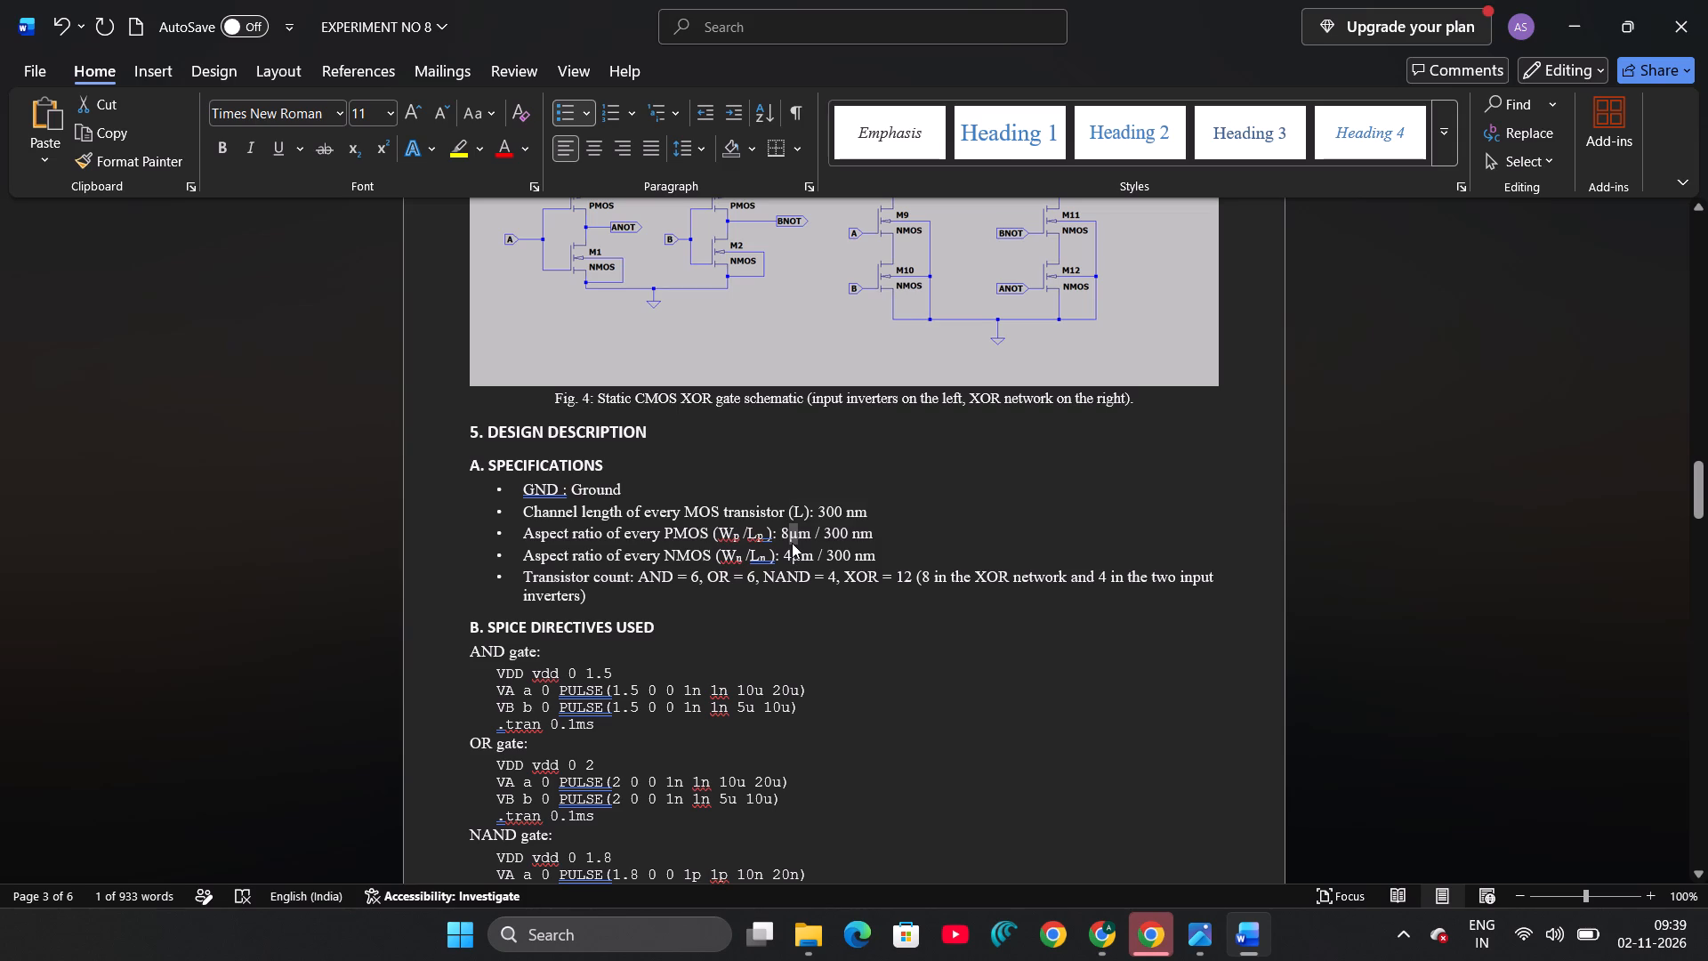
{"action": "scroll", "coordinate": [792, 543], "scroll_direction": "down", "scroll_amount": 4}
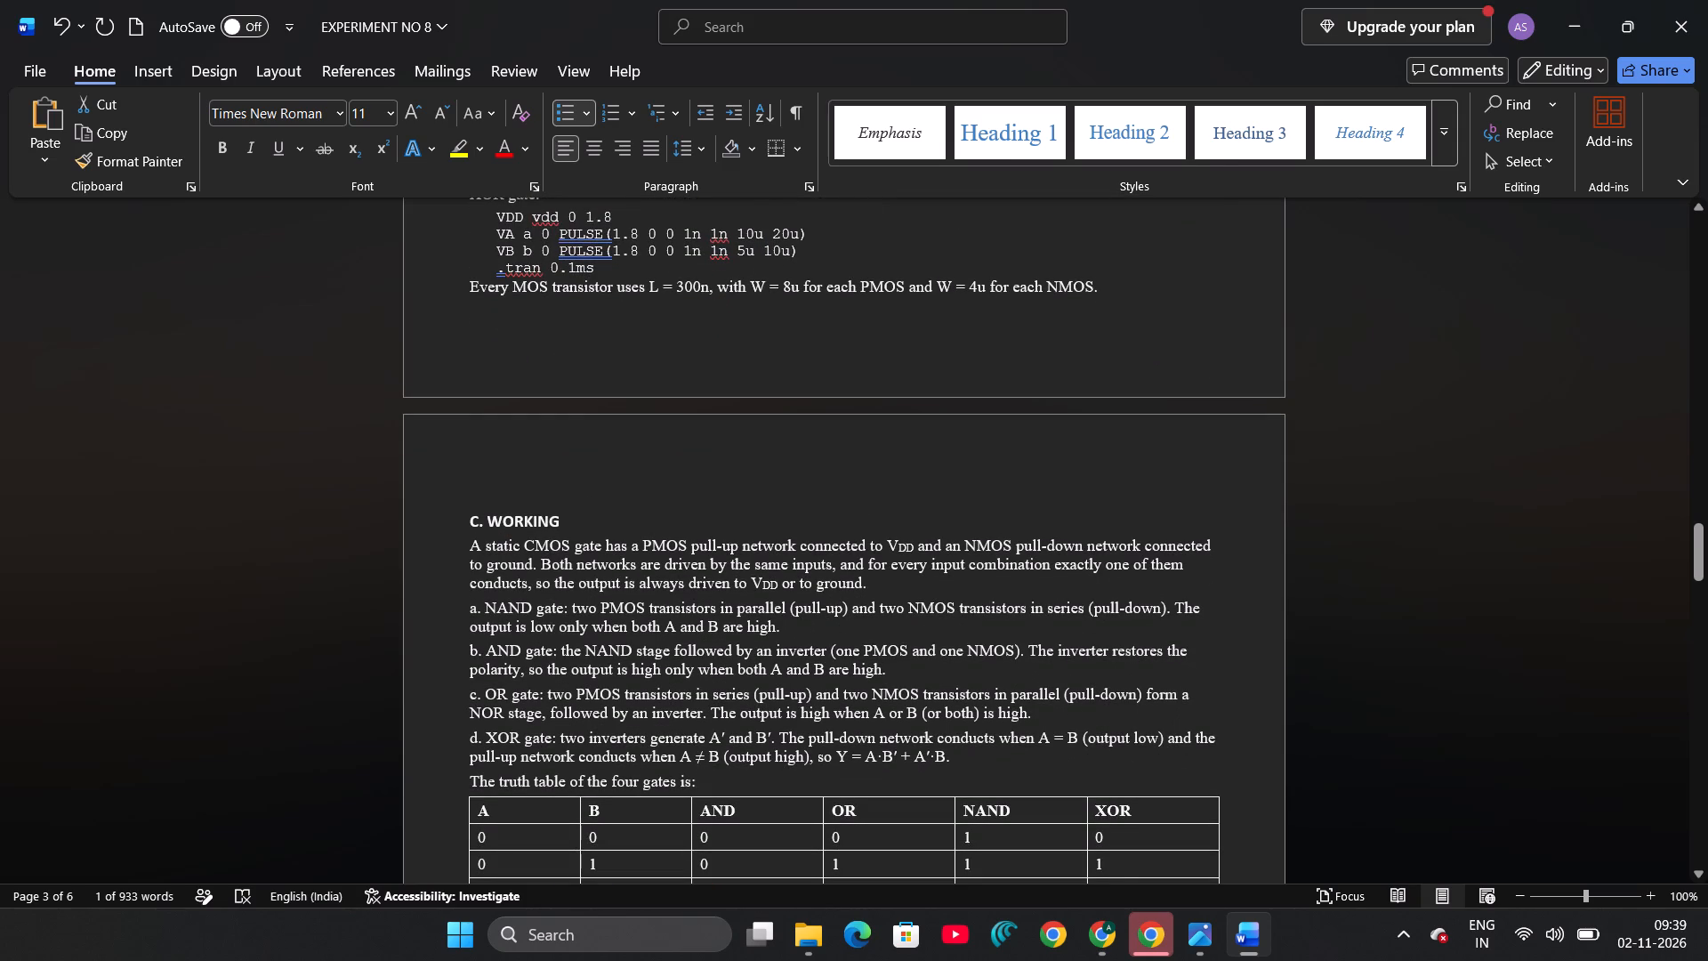
{"action": "left_click", "coordinate": [795, 294]}
{"action": "key", "text": "ctrl+v"}
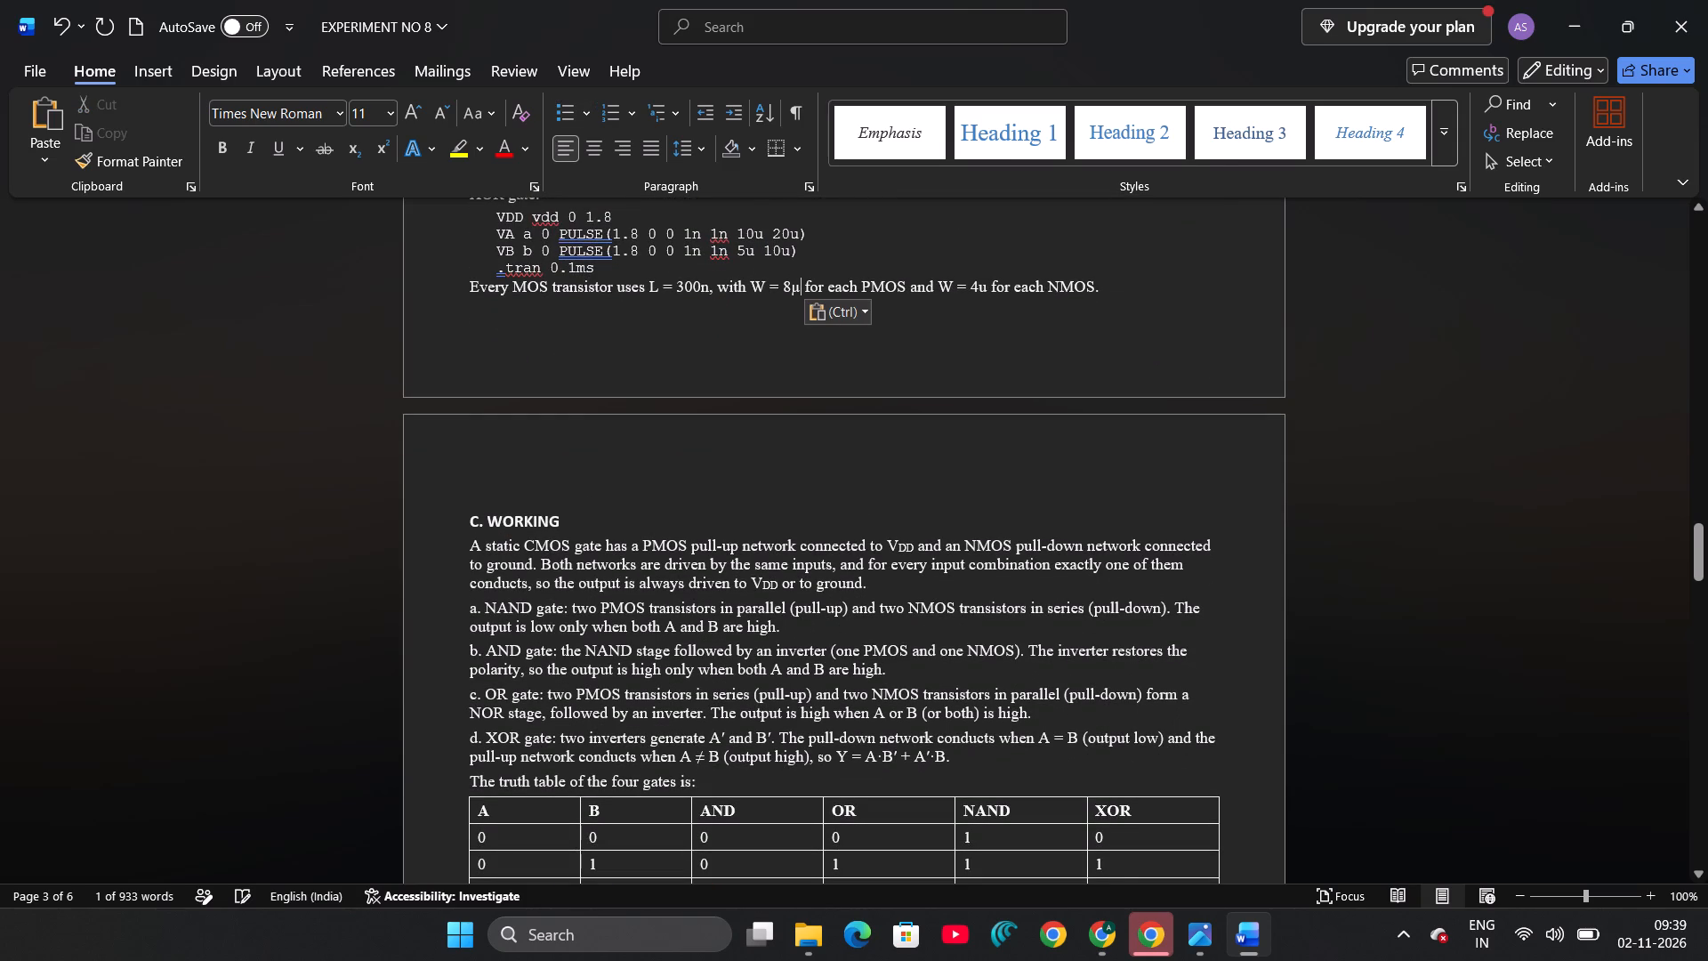
{"action": "left_click_drag", "start_coordinate": [987, 290], "coordinate": [979, 292]}
{"action": "key", "text": "ctrl+v"}
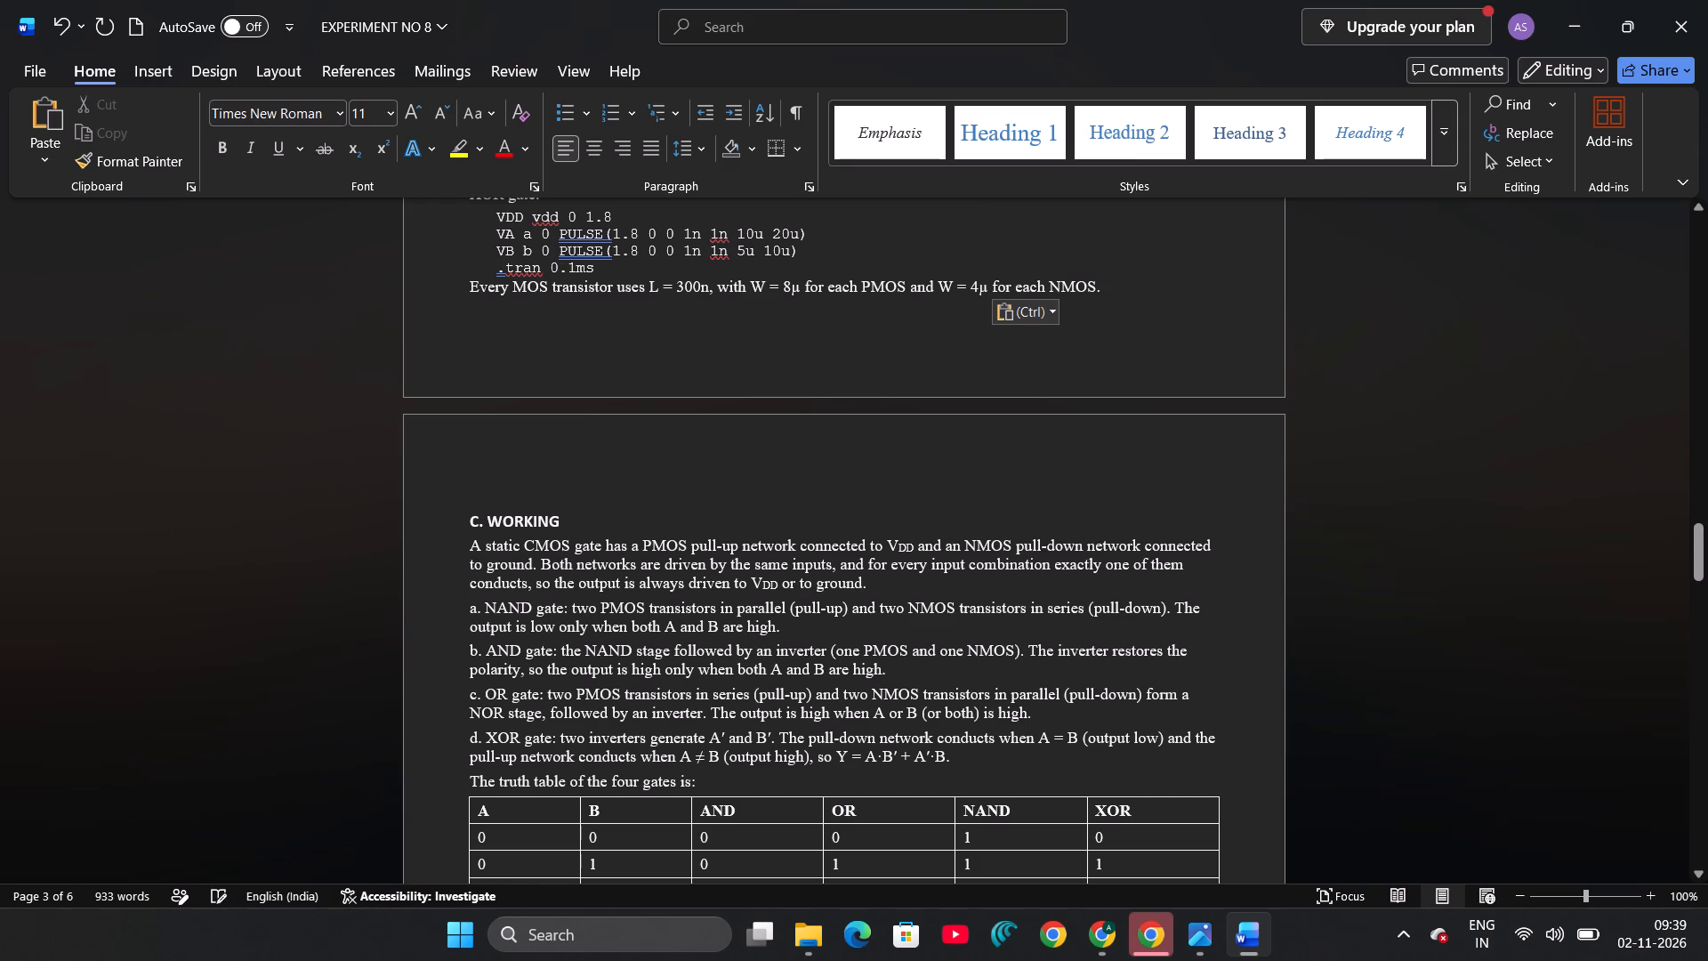
Review the transistor sizing sentence and the Working text down to the truth table introduction, copying the AND gate paragraph's first line.
{"action": "left_click", "coordinate": [697, 346]}
{"action": "left_click_drag", "start_coordinate": [621, 288], "coordinate": [1096, 311]}
{"action": "left_click", "coordinate": [1096, 311]}
{"action": "scroll", "coordinate": [712, 525], "scroll_direction": "down", "scroll_amount": 1}
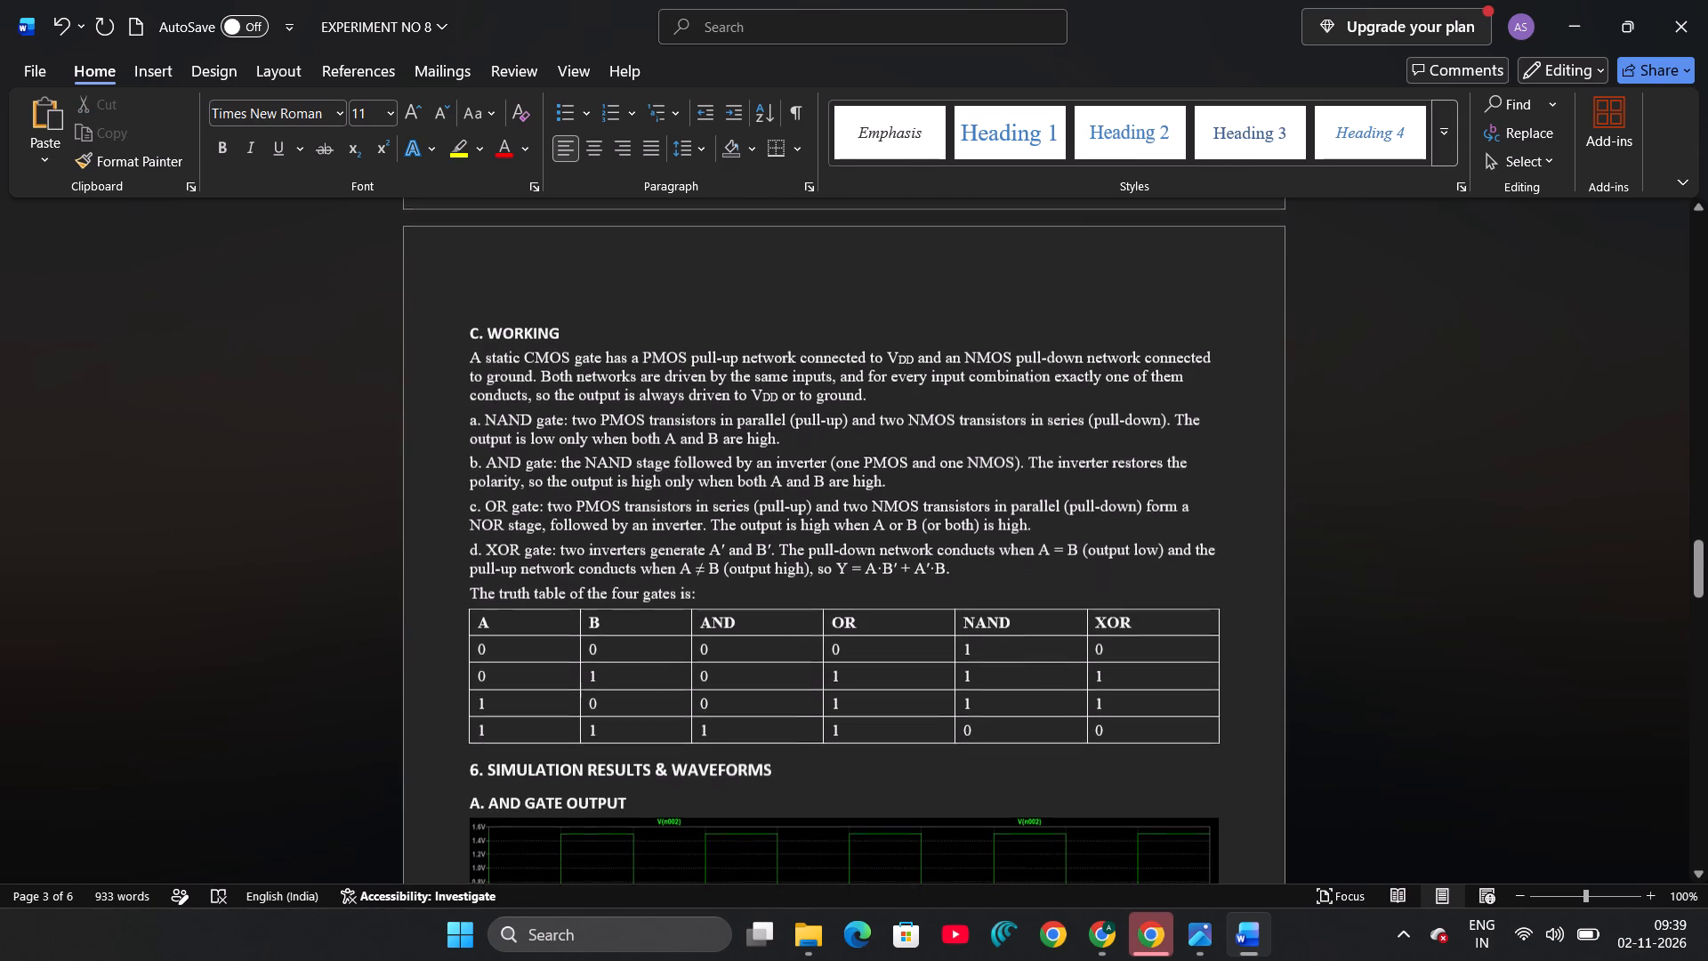
{"action": "left_click_drag", "start_coordinate": [467, 345], "coordinate": [962, 542]}
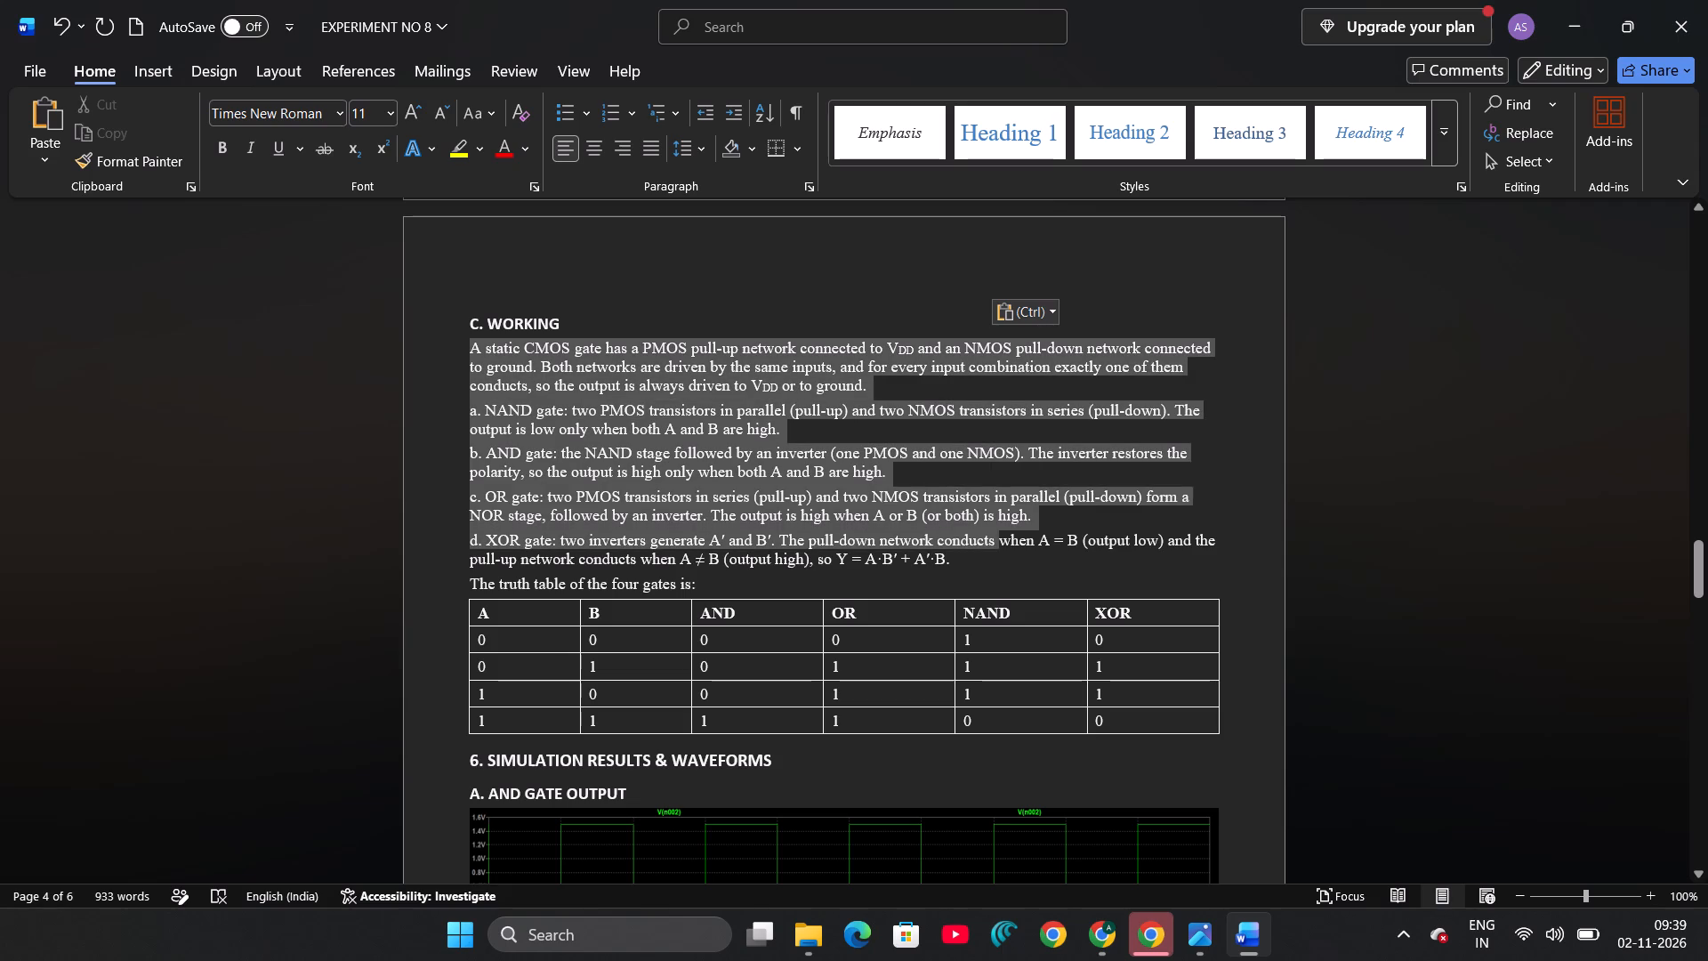
{"action": "left_click_drag", "start_coordinate": [962, 542], "coordinate": [974, 559]}
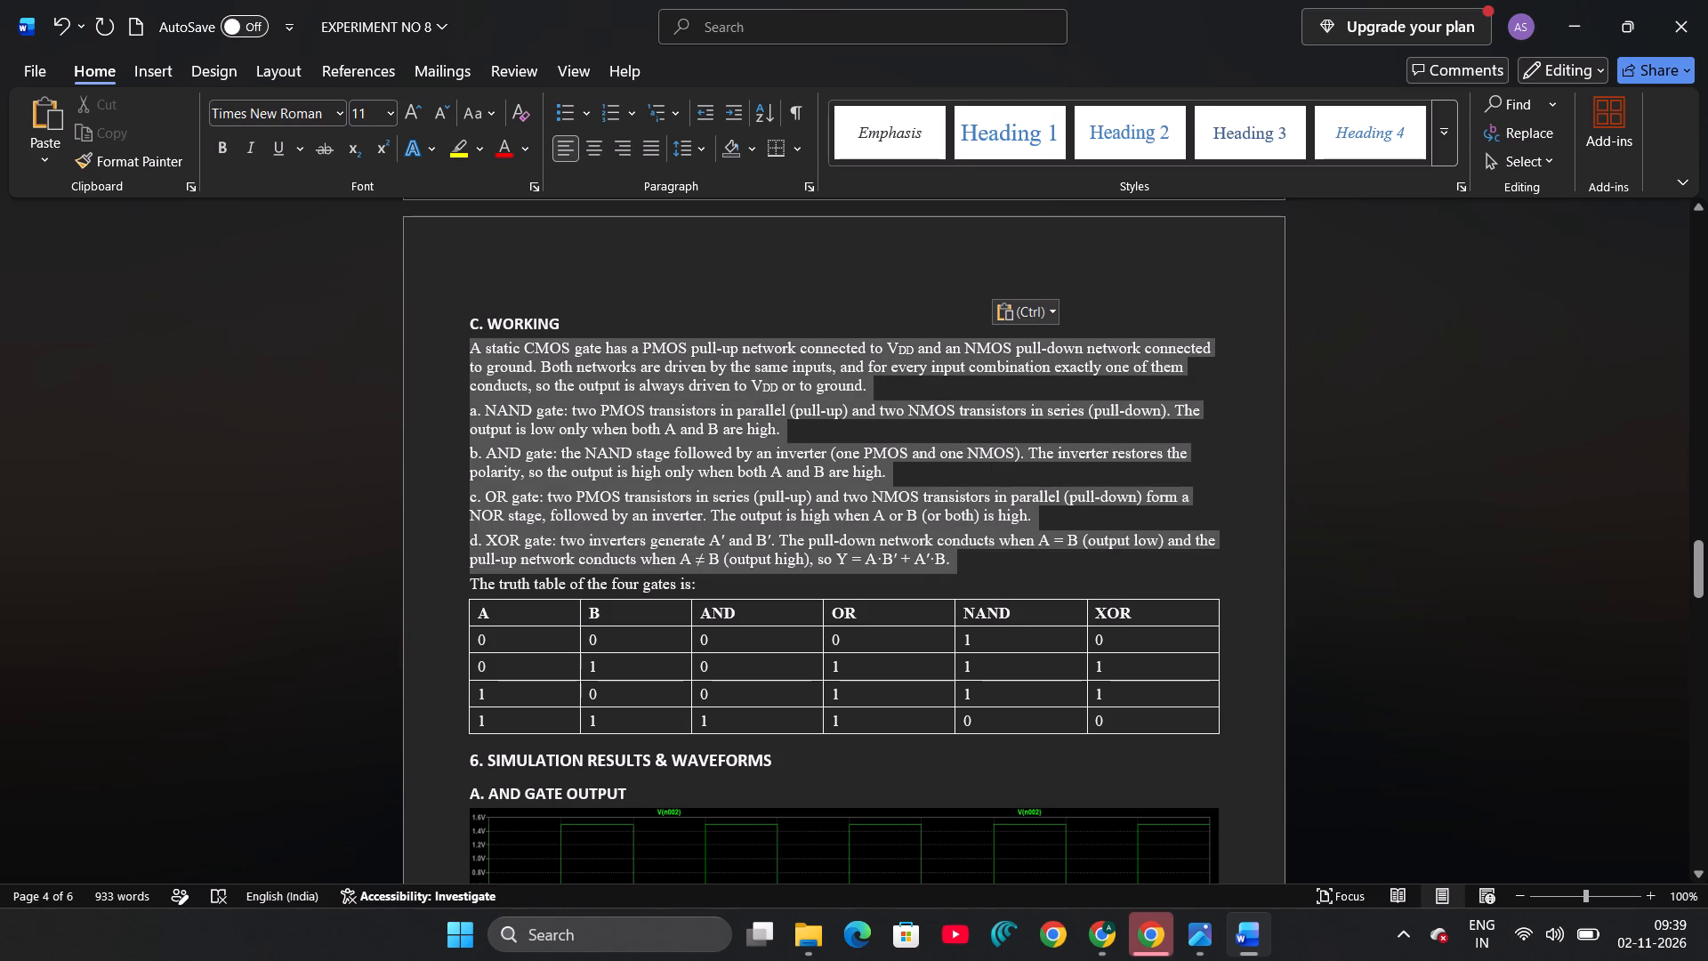
{"action": "left_click_drag", "start_coordinate": [974, 559], "coordinate": [697, 579]}
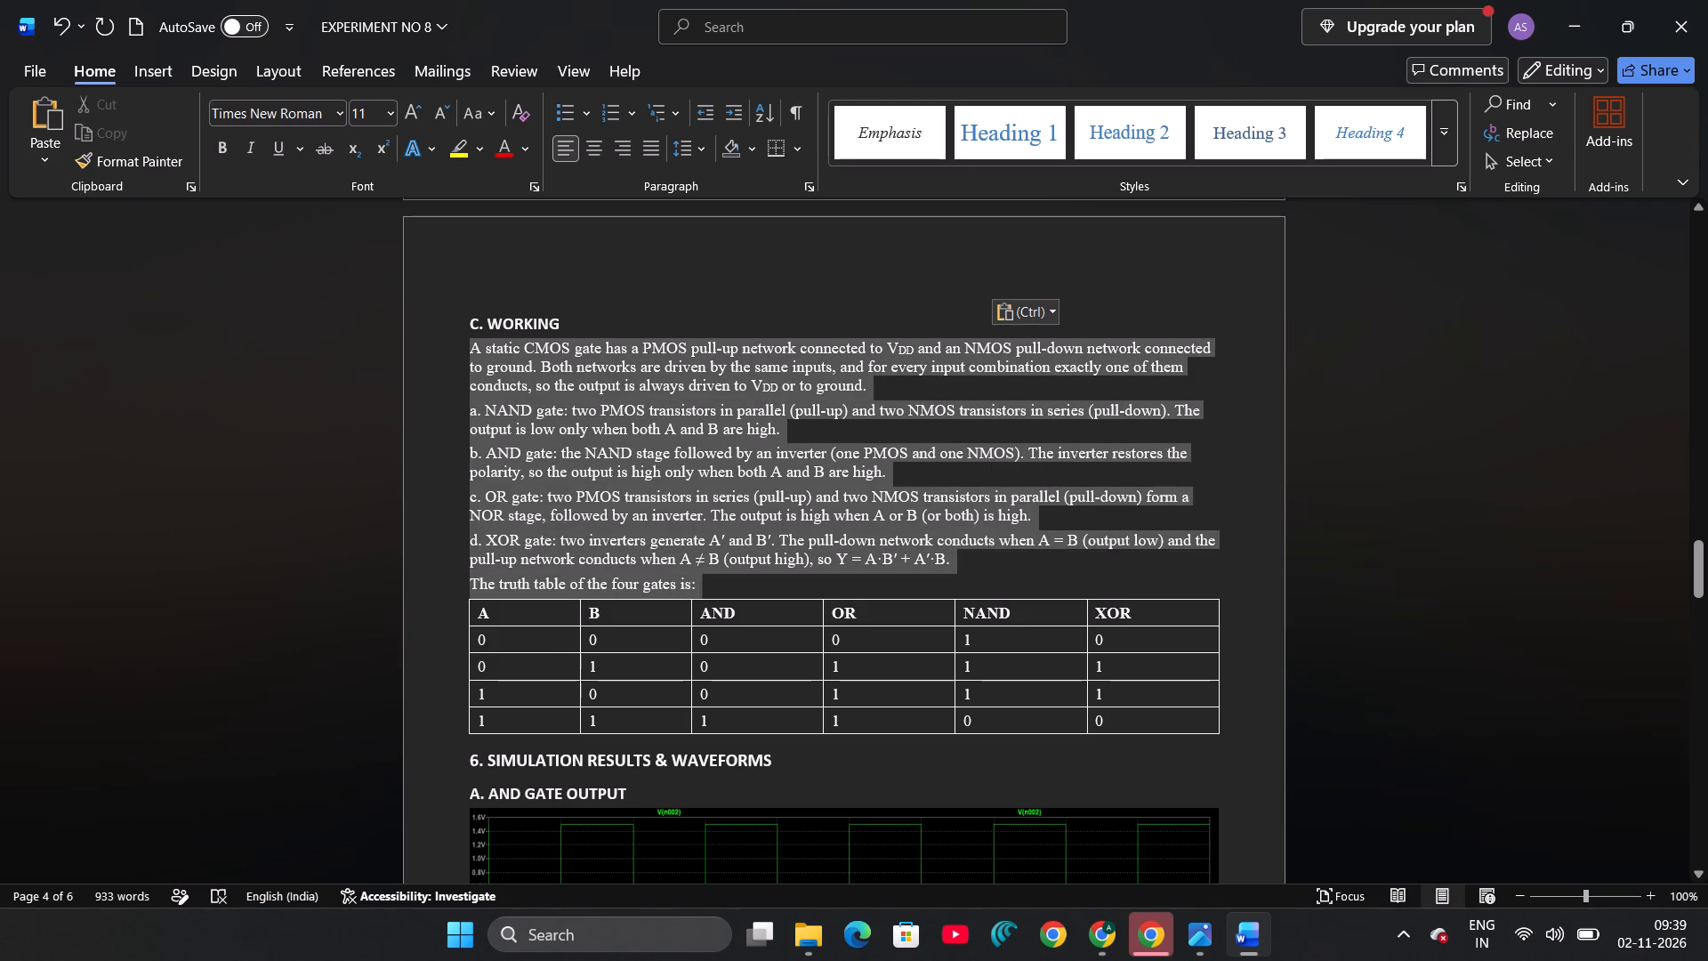
{"action": "left_click_drag", "start_coordinate": [697, 579], "coordinate": [699, 579]}
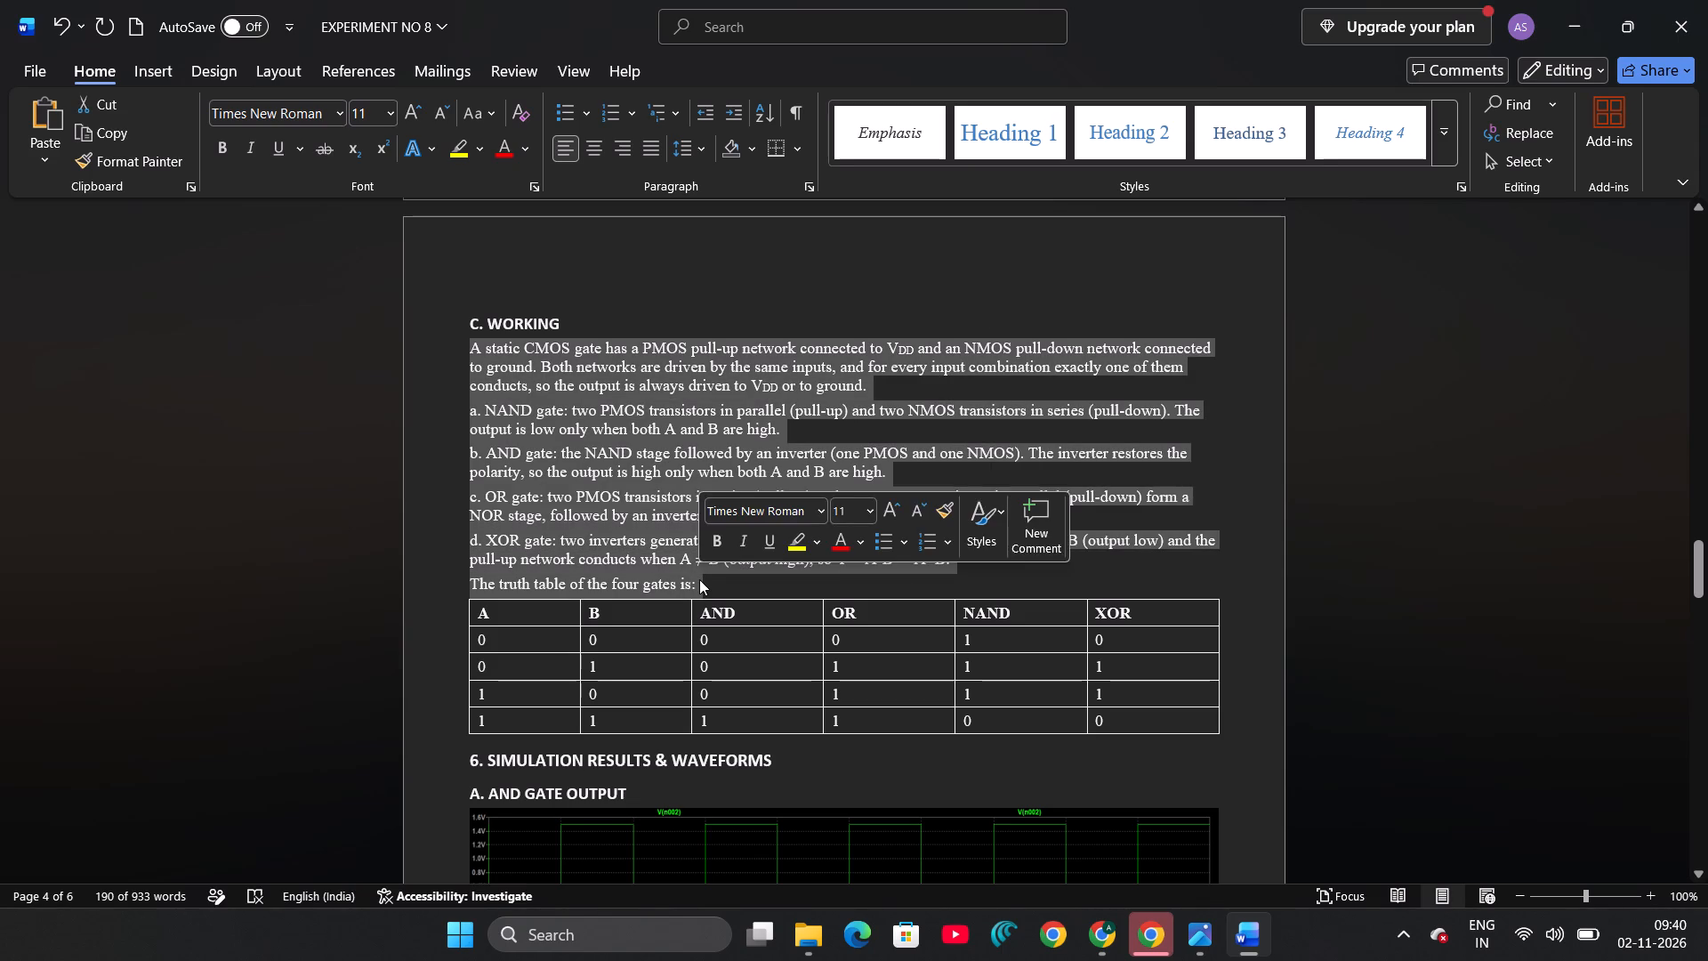
{"action": "scroll", "coordinate": [699, 579], "scroll_direction": "down", "scroll_amount": 1}
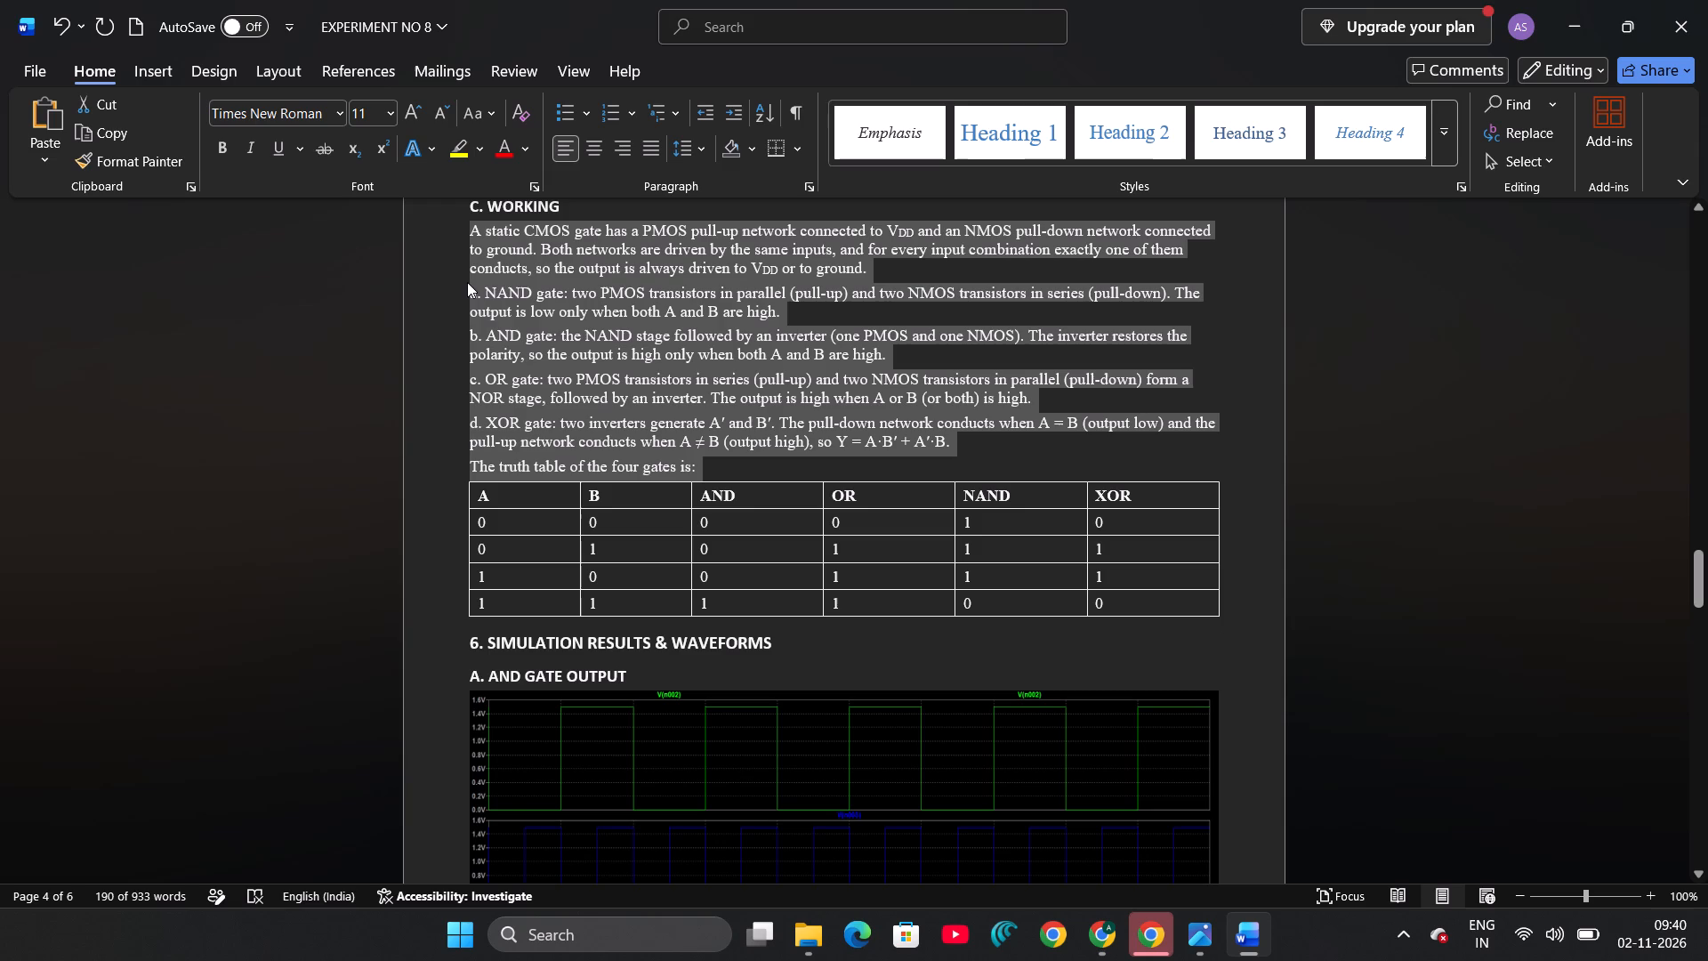
{"action": "left_click", "coordinate": [330, 335], "text": "ctrl"}
{"action": "key", "text": "ctrl+c"}
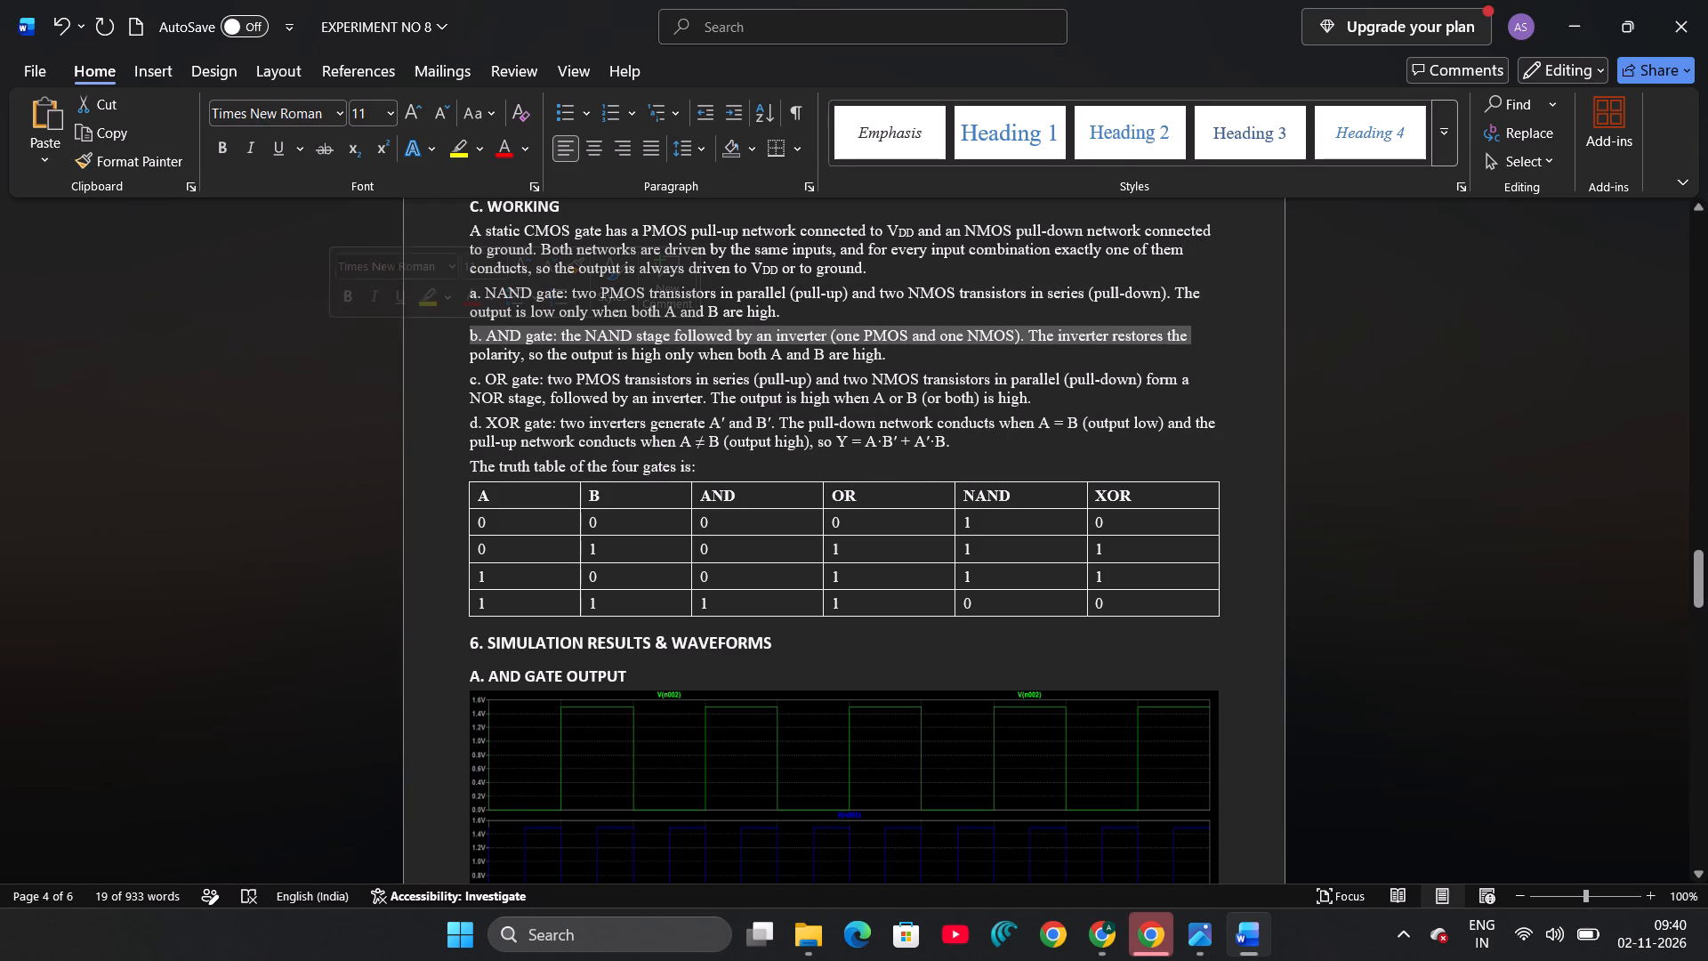
{"action": "left_click", "coordinate": [429, 464]}
Take a rectangular screenshot of the NAND gate waveform plot in Fig. 7, leaving out the white strip along its upper edge.
{"action": "scroll", "coordinate": [429, 464], "scroll_direction": "down", "scroll_amount": 3}
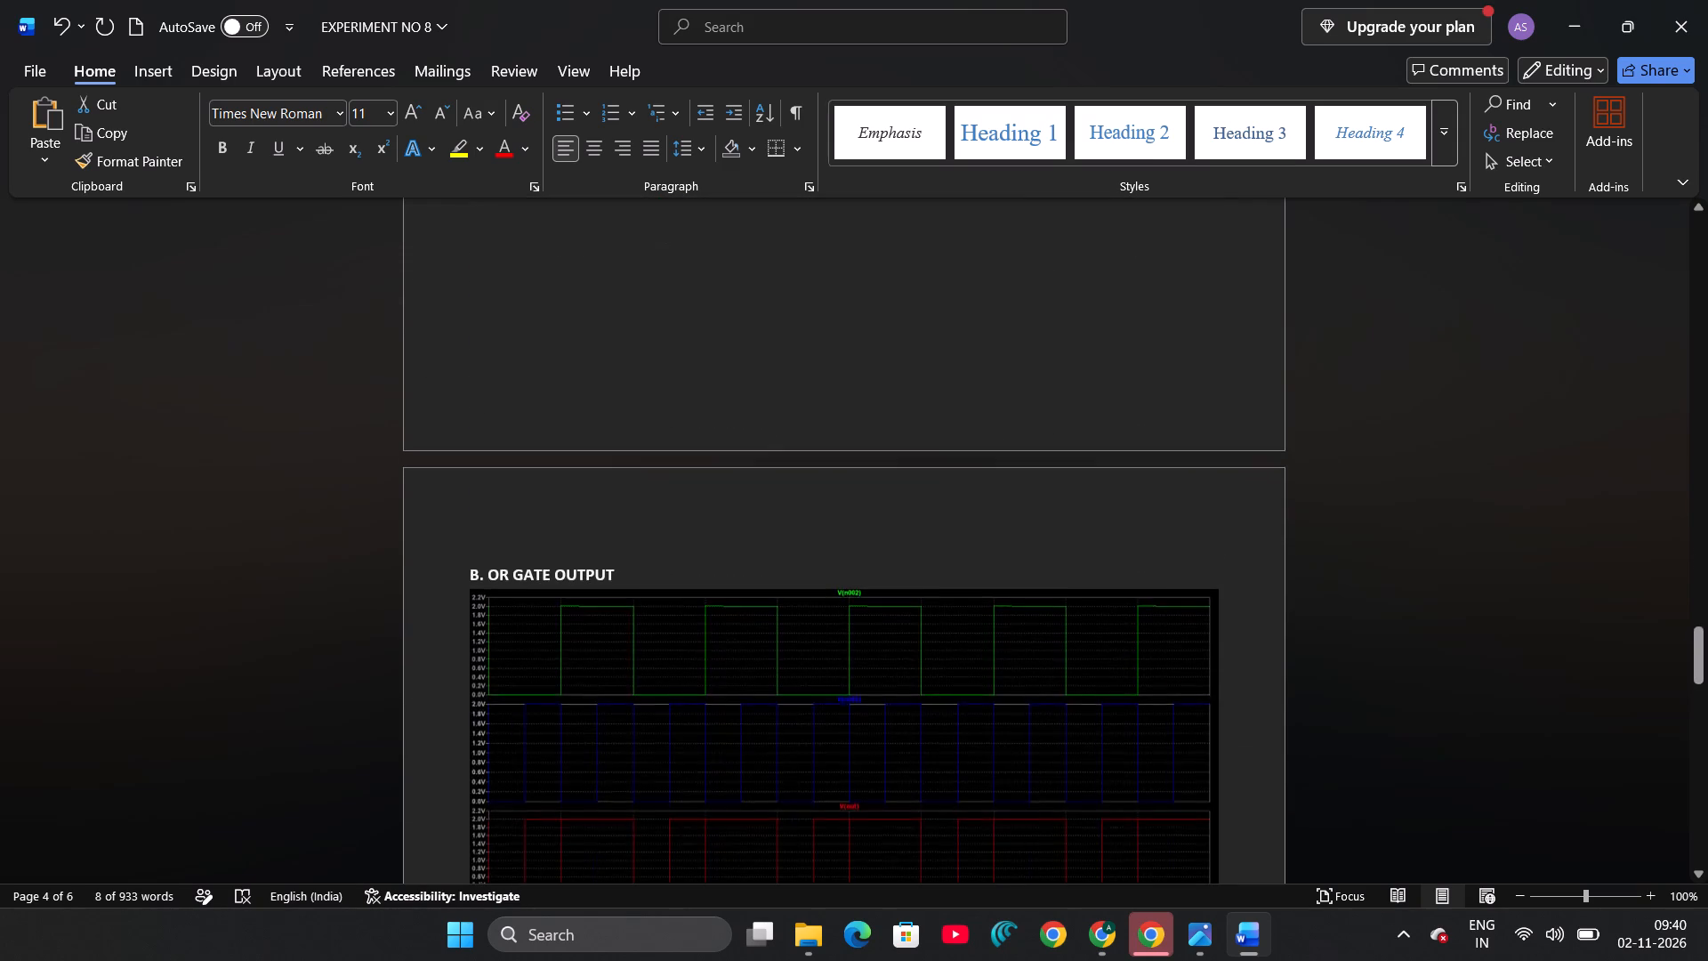
{"action": "scroll", "coordinate": [429, 464], "scroll_direction": "down", "scroll_amount": 1}
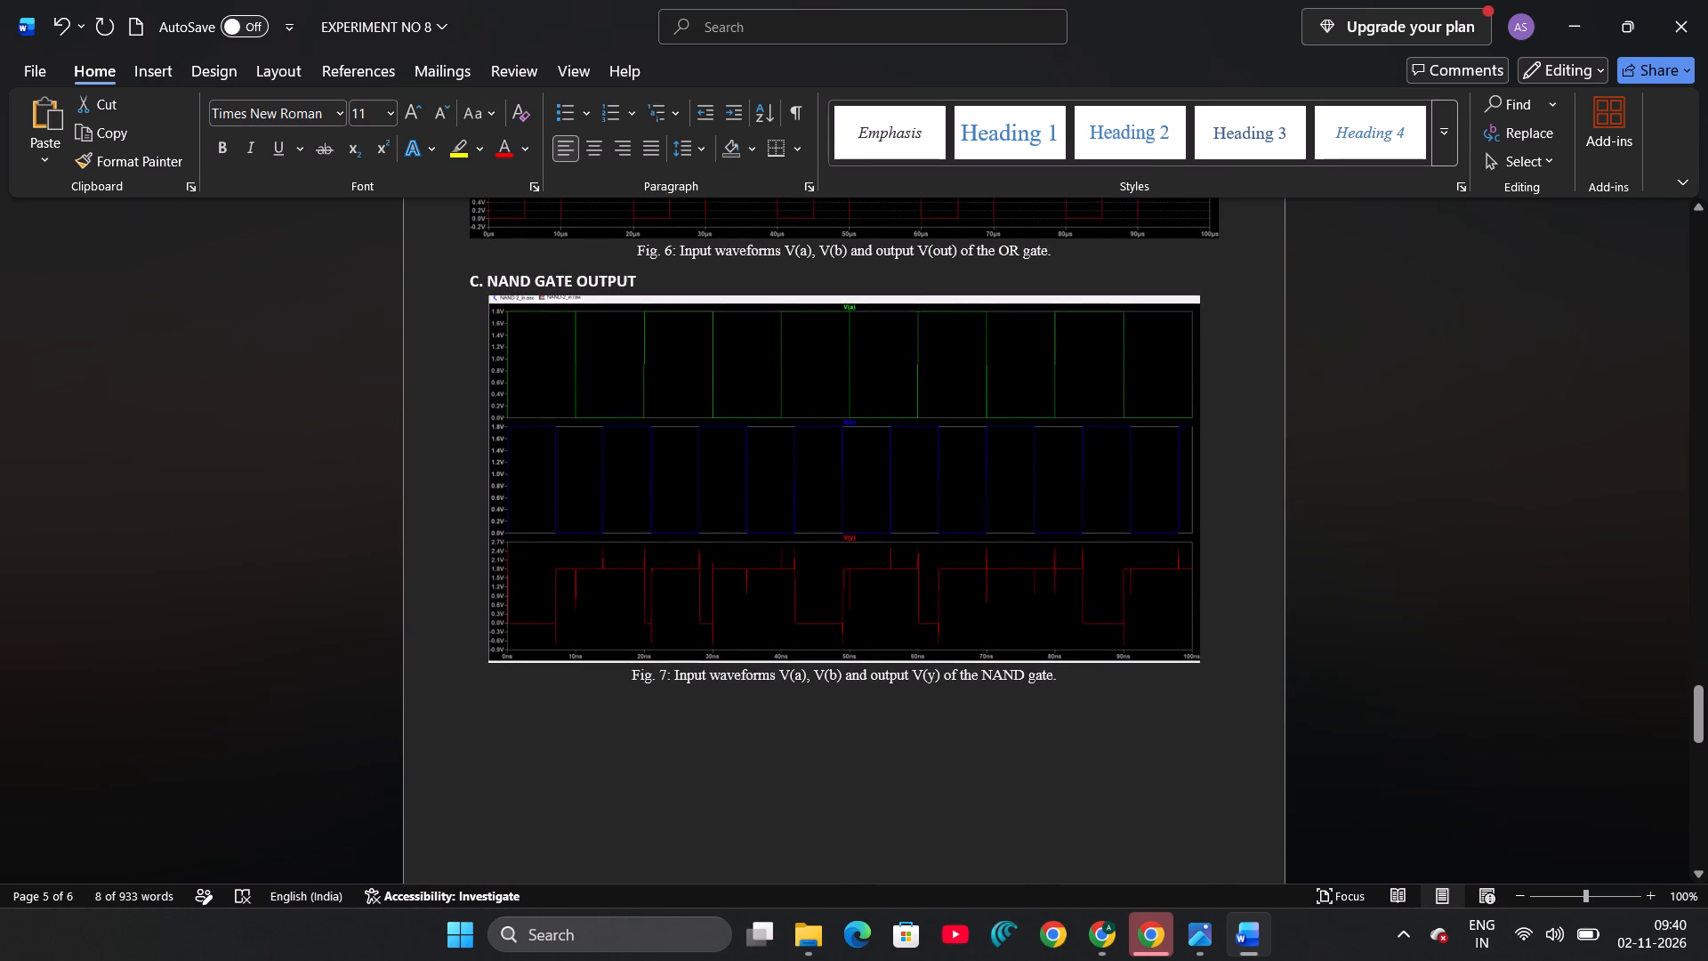
{"action": "key", "text": "Print"}
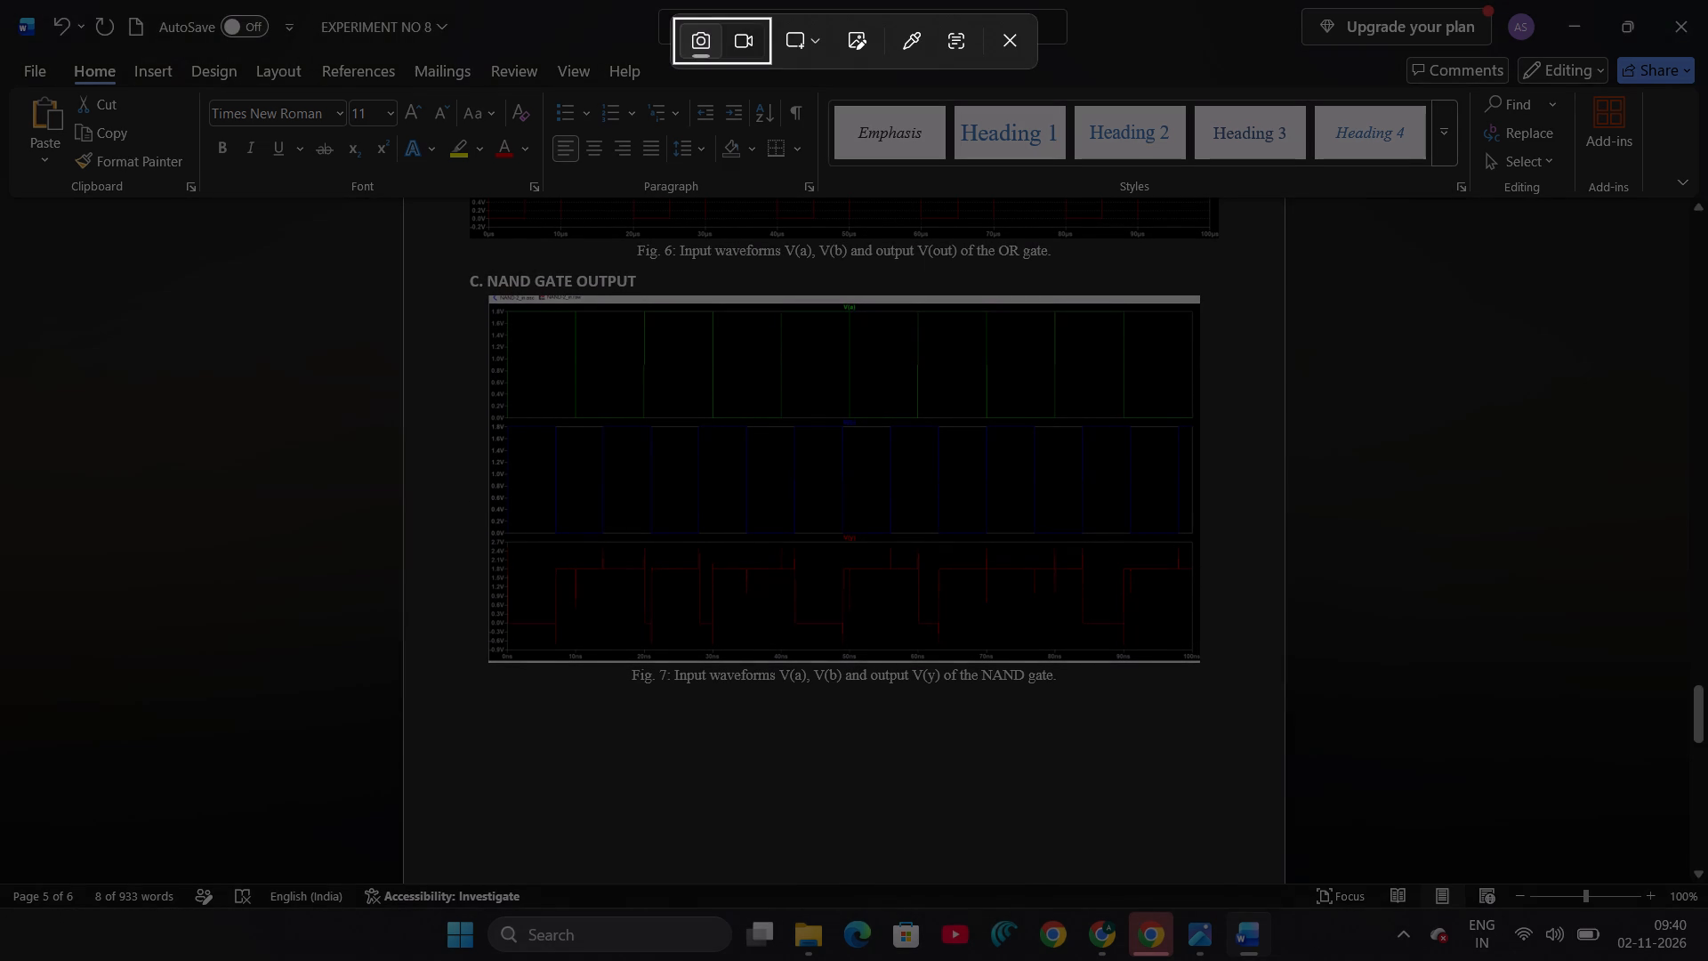
{"action": "left_click", "coordinate": [802, 28]}
{"action": "left_click", "coordinate": [823, 48]}
{"action": "left_click_drag", "start_coordinate": [490, 304], "coordinate": [1213, 615]}
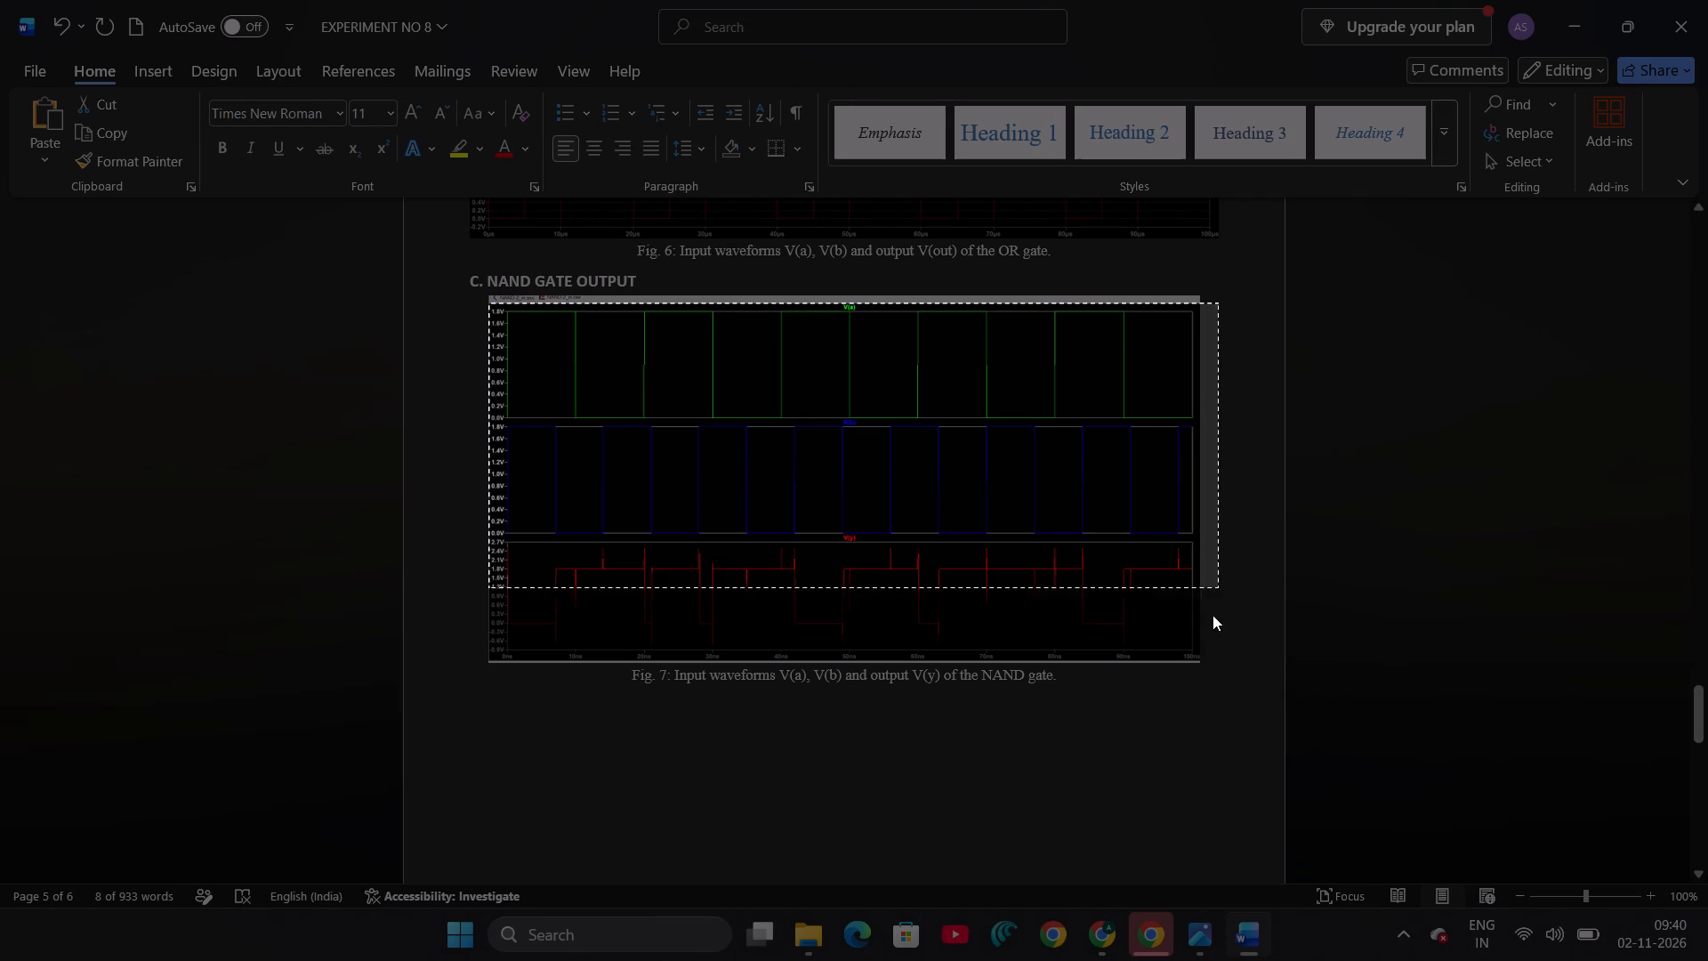
{"action": "left_click_drag", "start_coordinate": [1213, 615], "coordinate": [1201, 661]}
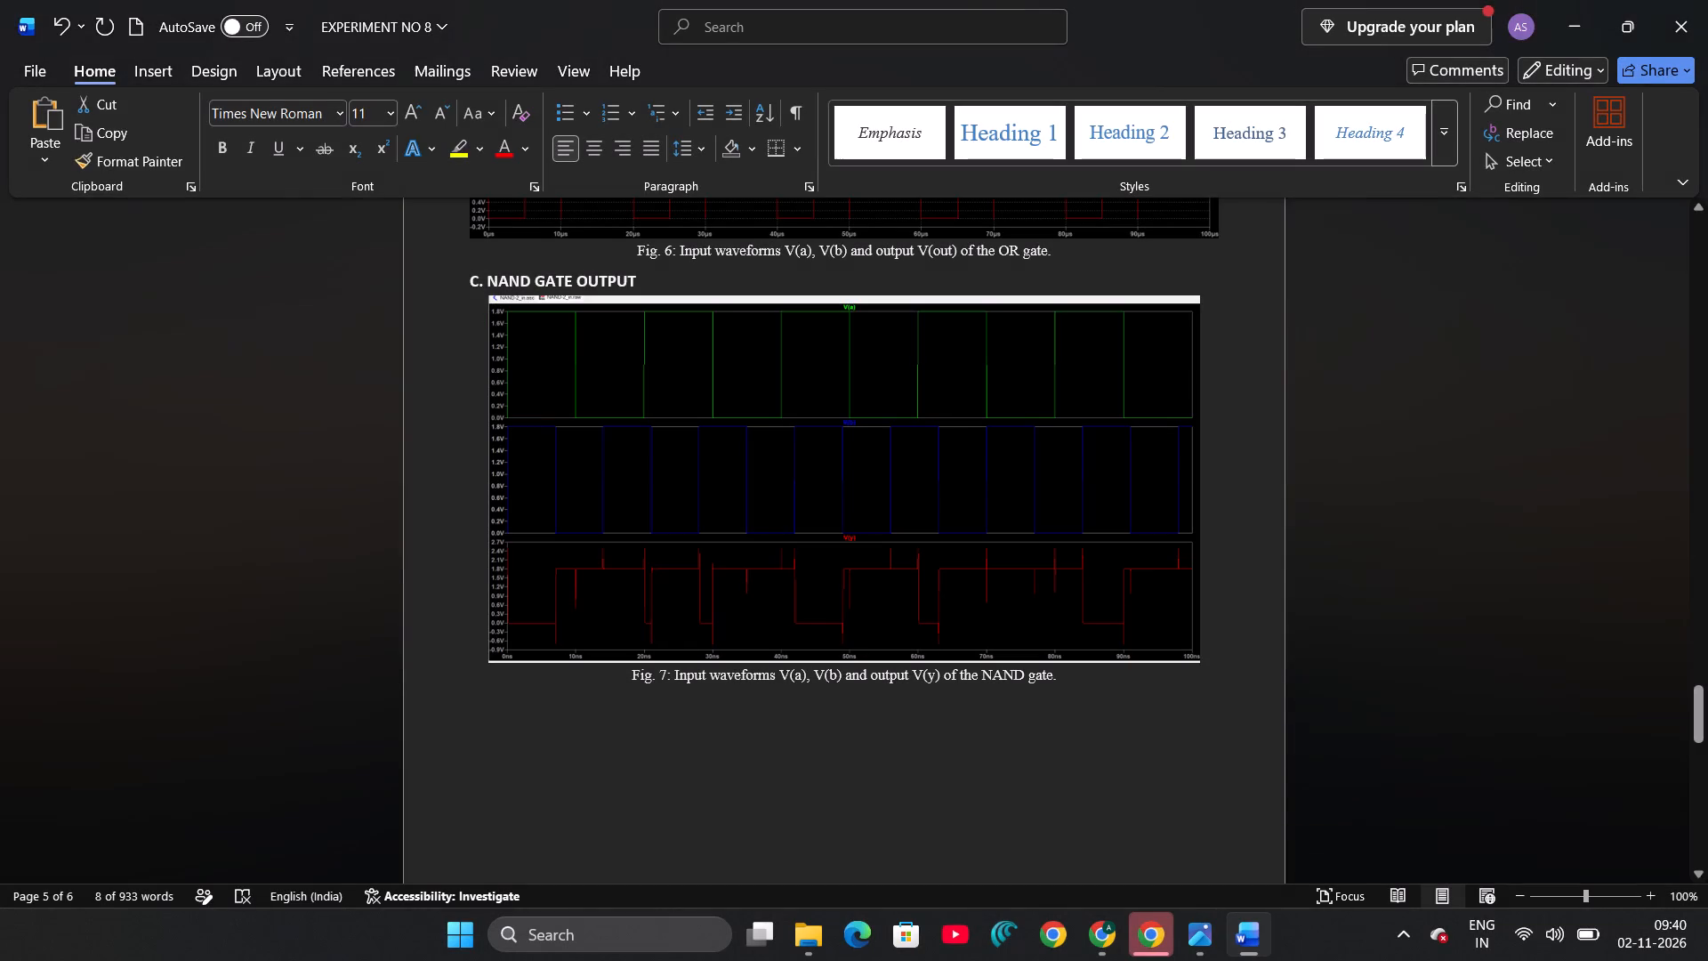
Insert the captured waveform plot above the Fig. 7 caption and delete the old NAND gate picture.
{"action": "left_click", "coordinate": [1209, 646]}
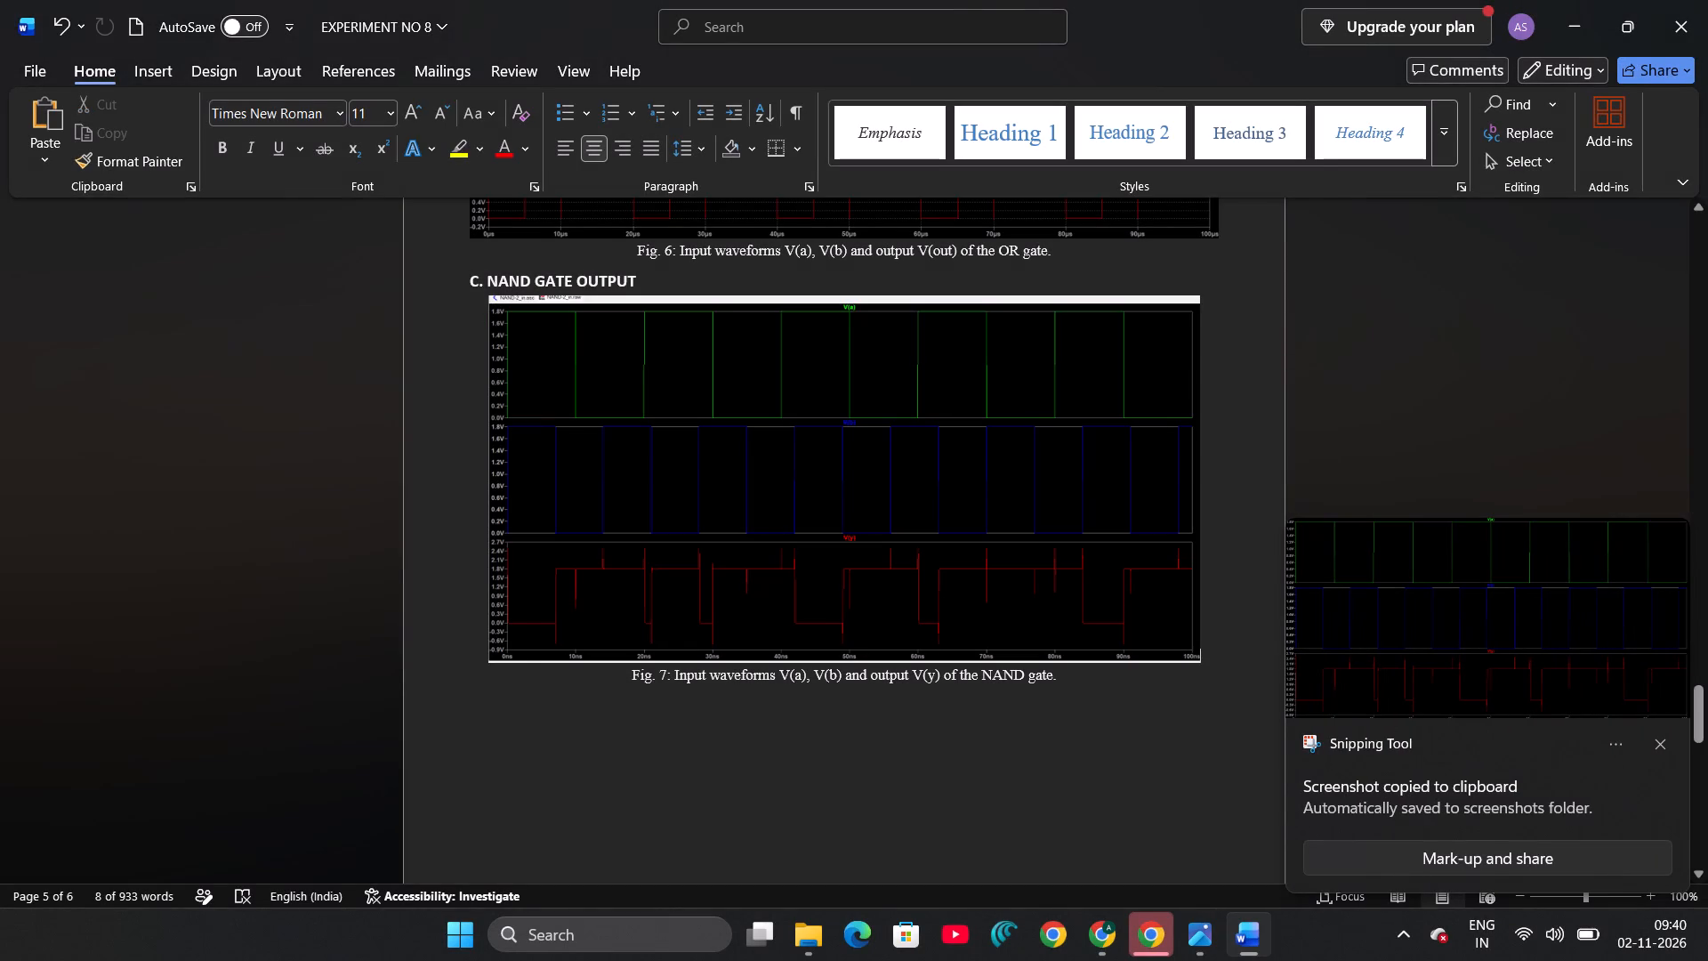
{"action": "key", "text": "ctrl+v"}
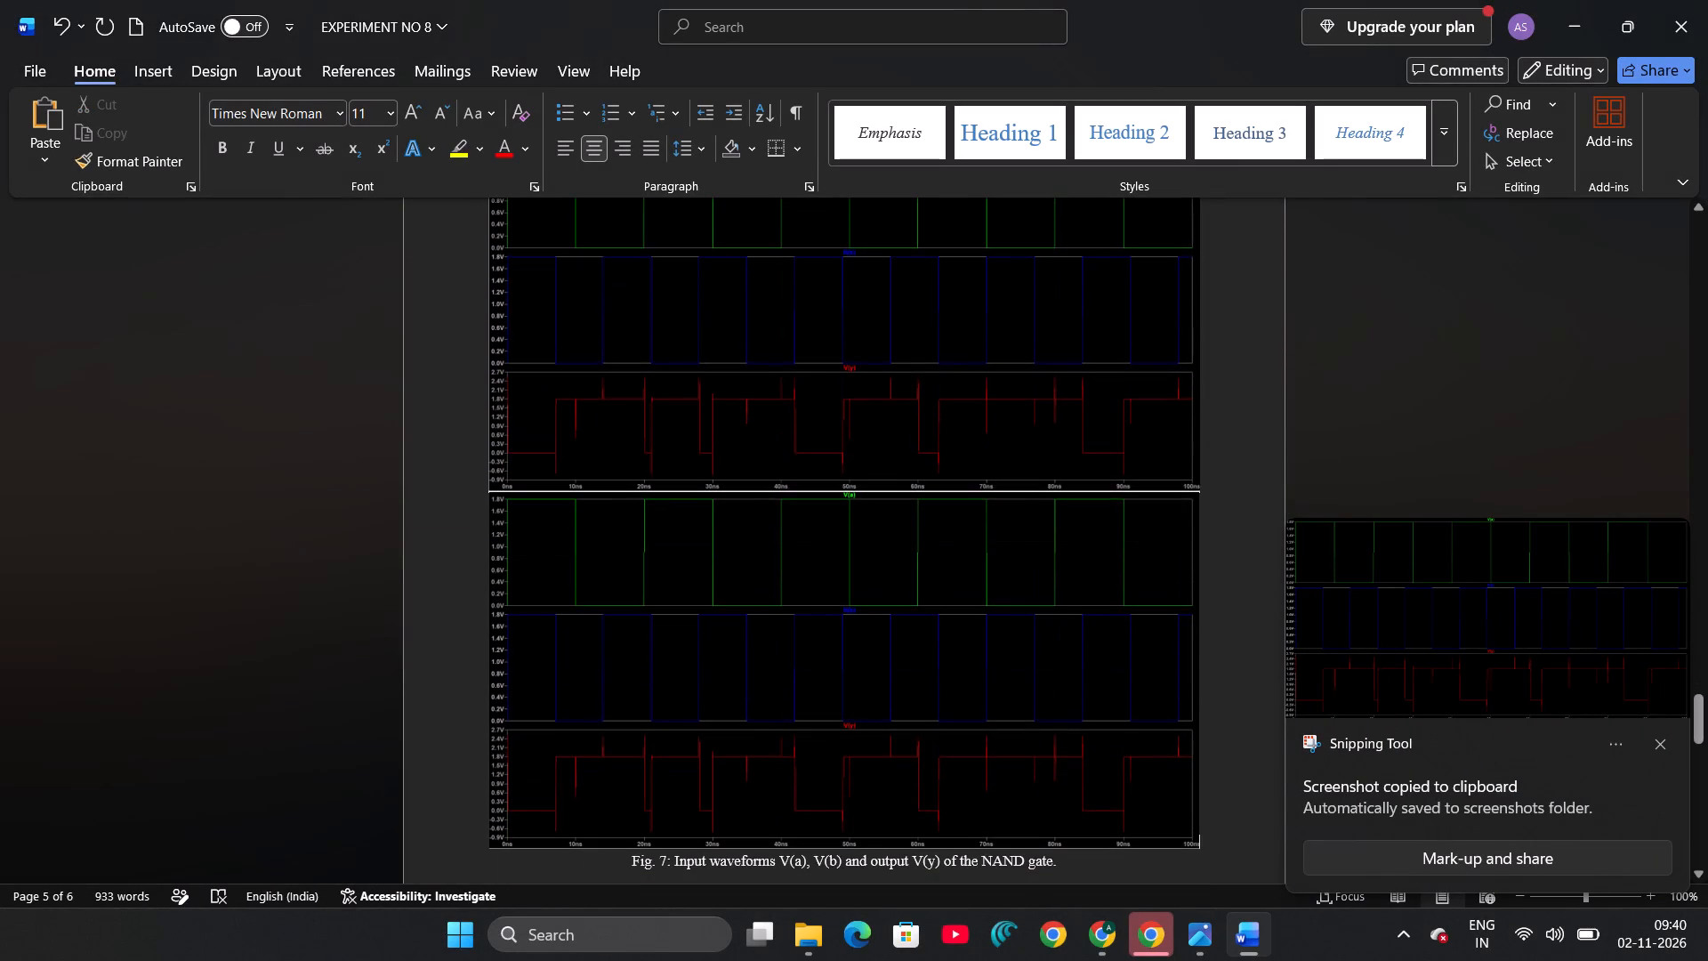
{"action": "left_click", "coordinate": [1207, 488]}
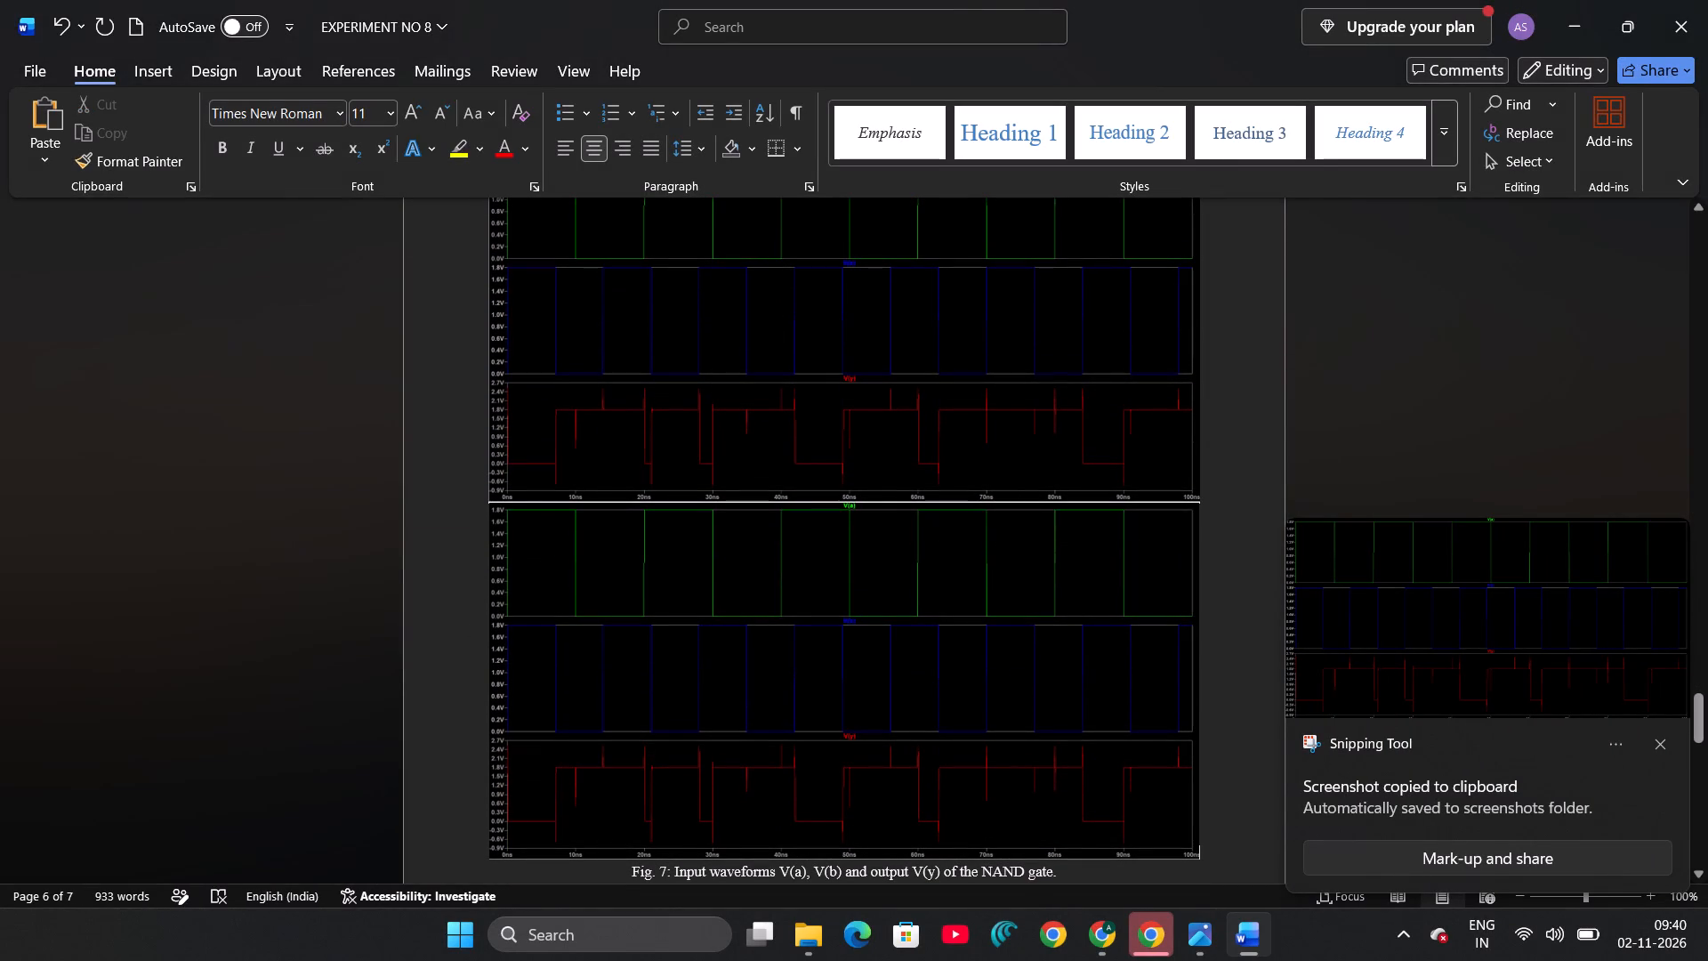
{"action": "key", "text": "BackSpace"}
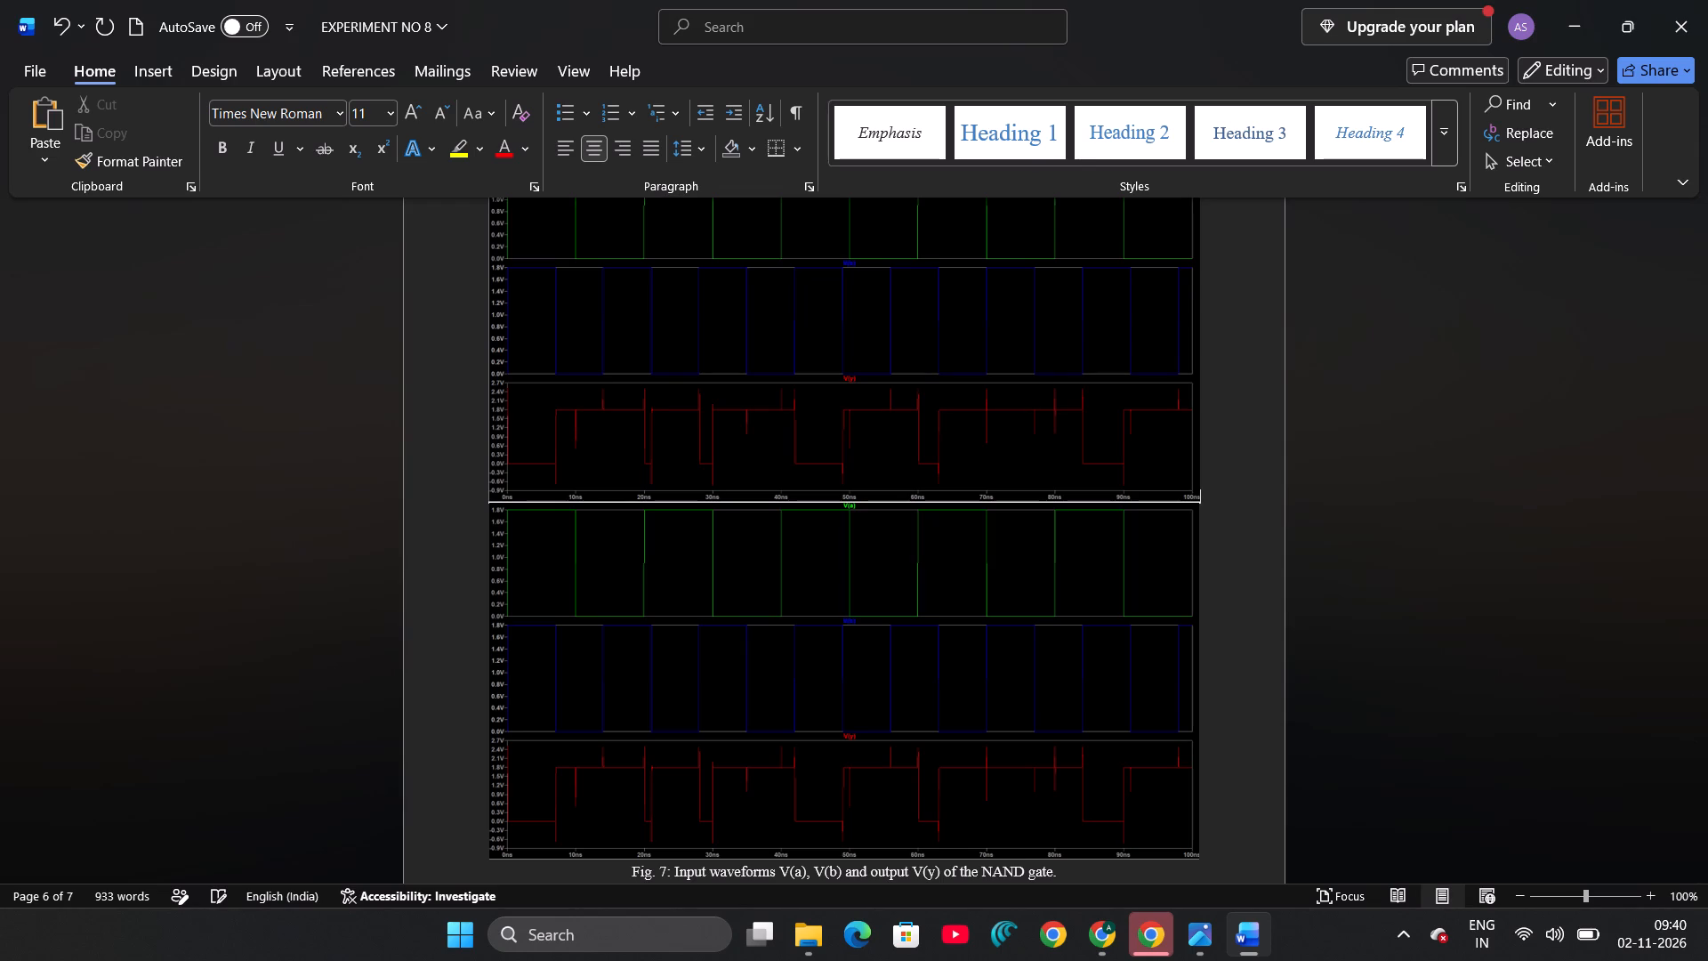
{"action": "key", "text": "BackSpace"}
{"action": "key", "text": "BackSpace"}
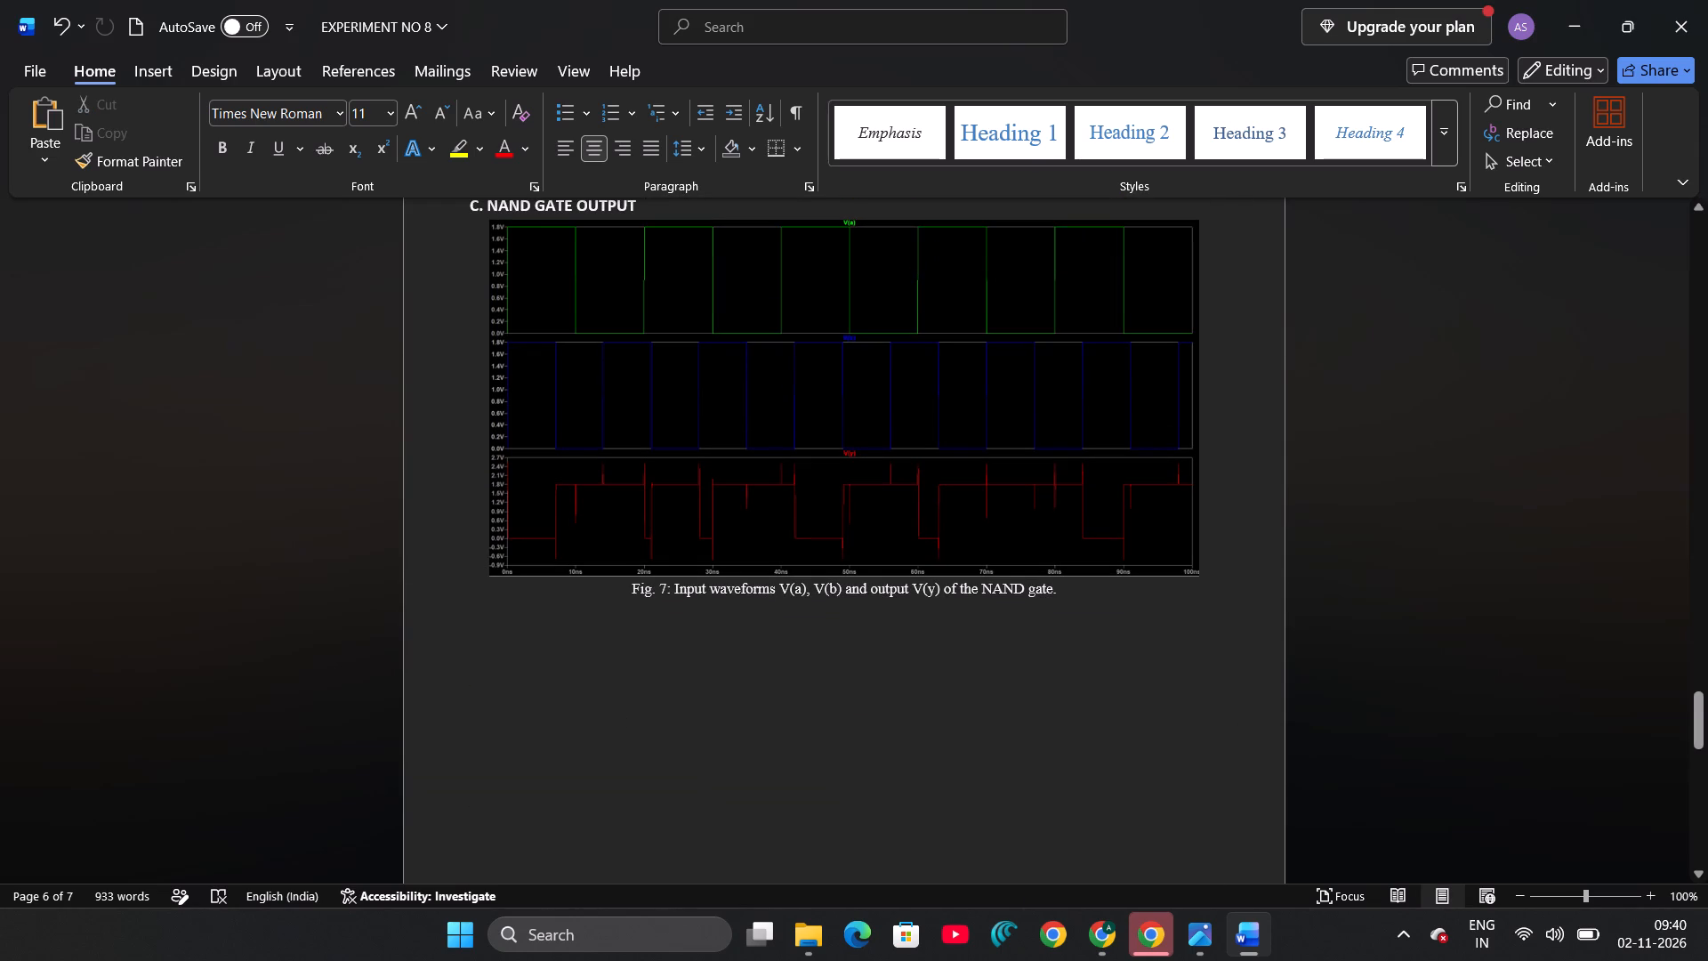
Enlarge the new NAND gate waveform picture in height and width so it spans the text width like the OR gate figure.
{"action": "scroll", "coordinate": [710, 422], "scroll_direction": "up", "scroll_amount": 1}
{"action": "left_click", "coordinate": [829, 614]}
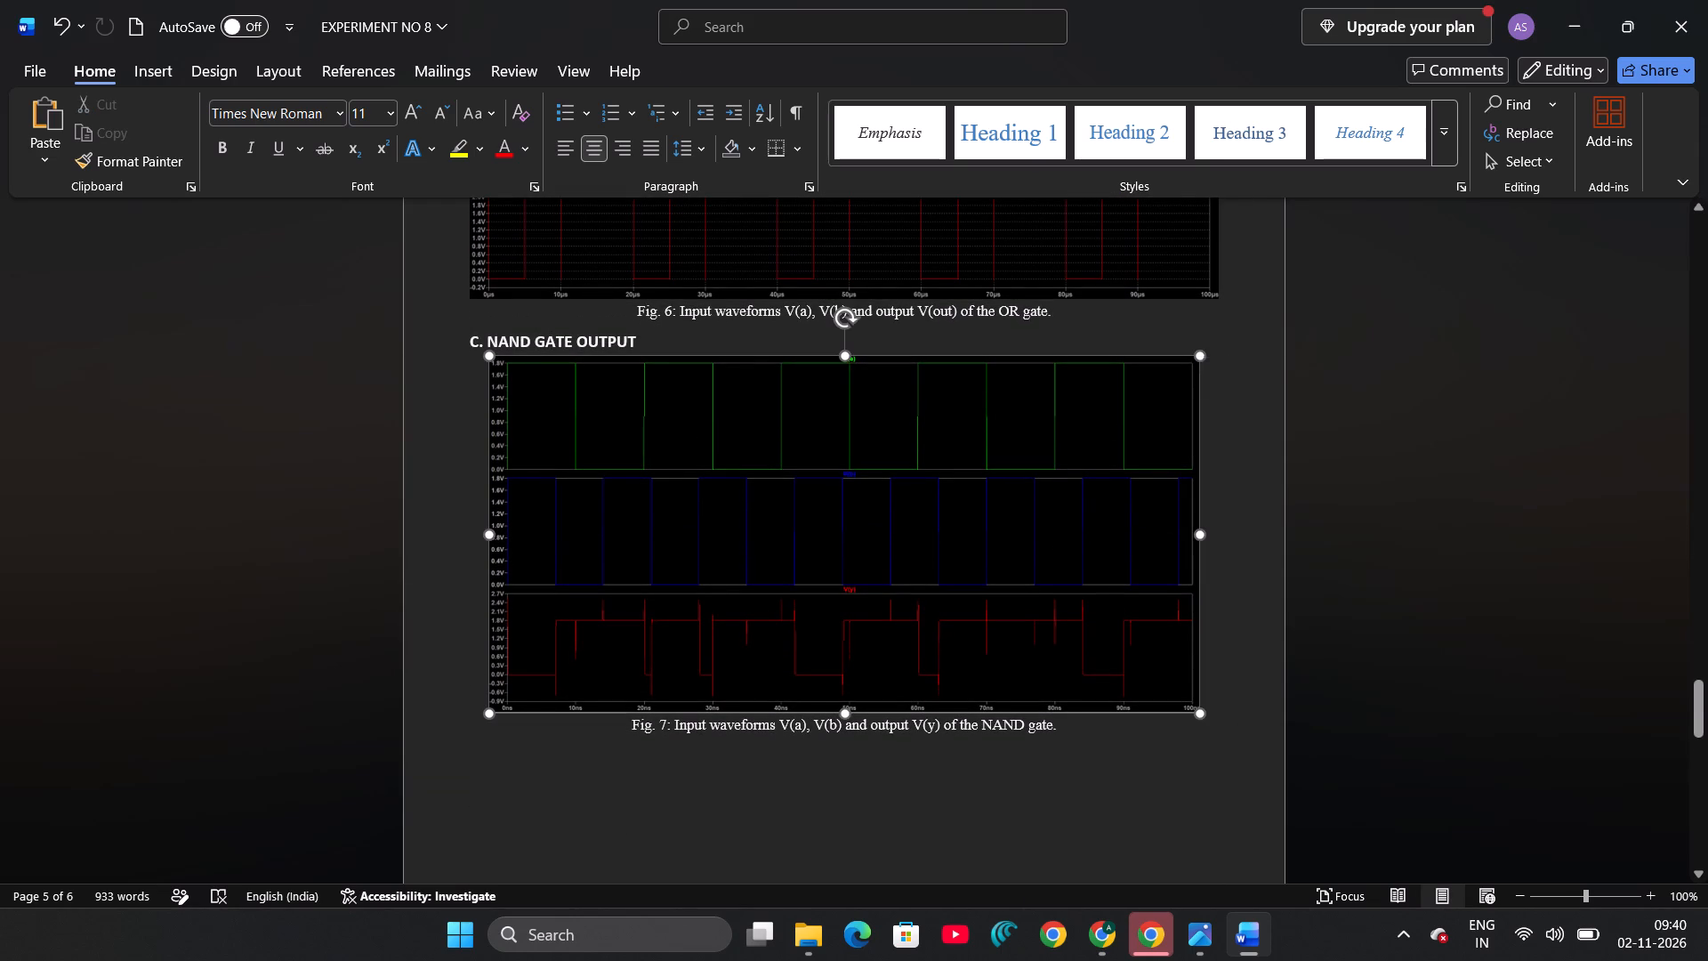
{"action": "left_click_drag", "start_coordinate": [844, 711], "coordinate": [850, 780]}
{"action": "left_click_drag", "start_coordinate": [490, 785], "coordinate": [489, 804]}
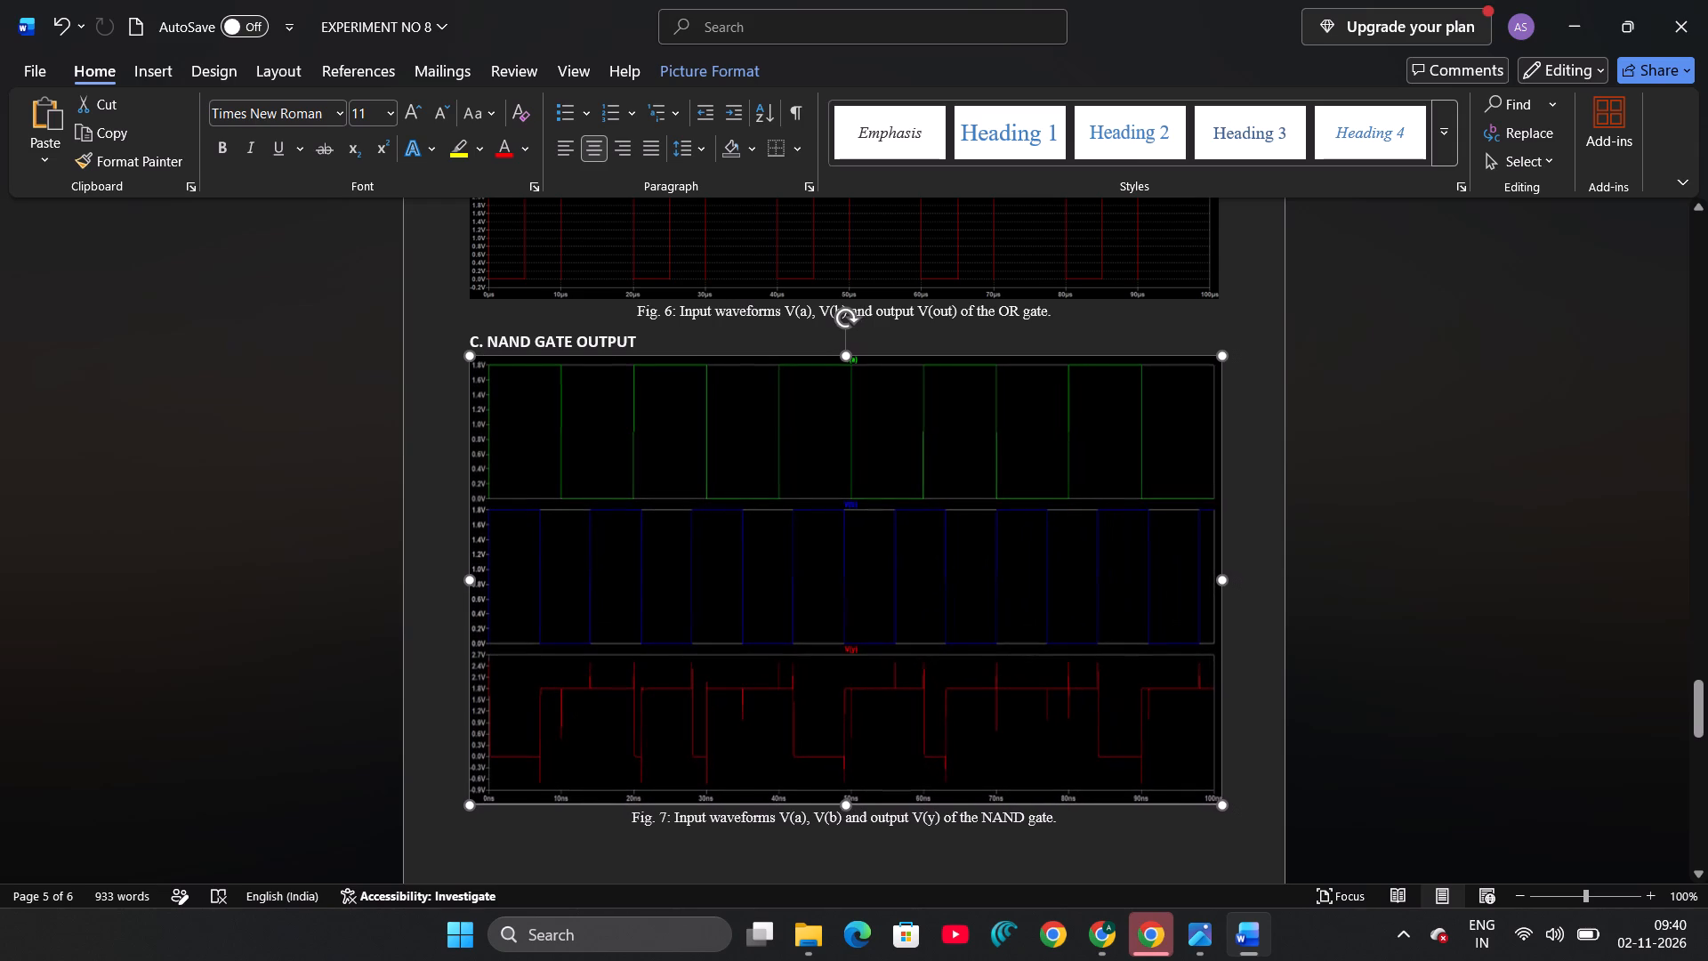
{"action": "left_click_drag", "start_coordinate": [489, 804], "coordinate": [488, 804]}
{"action": "left_click", "coordinate": [434, 658]}
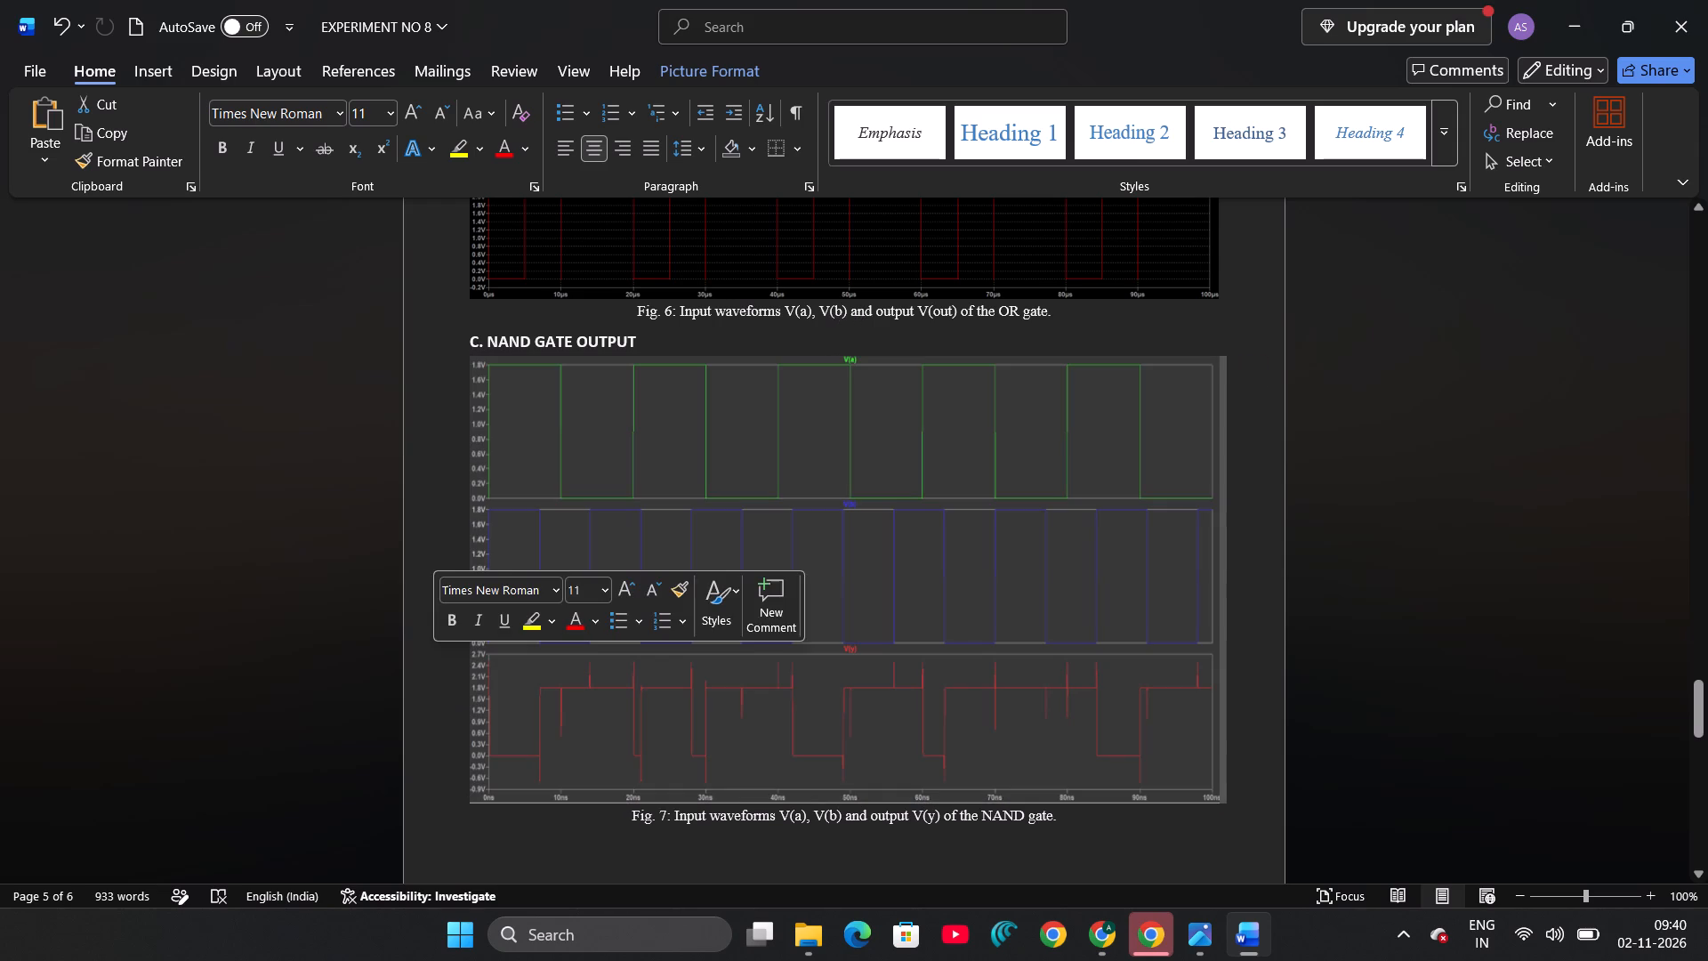
{"action": "left_click", "coordinate": [426, 730]}
Set the PMOS width Wp in the Conclusion paragraph to 8 µm.
{"action": "scroll", "coordinate": [794, 878], "scroll_direction": "down", "scroll_amount": 1}
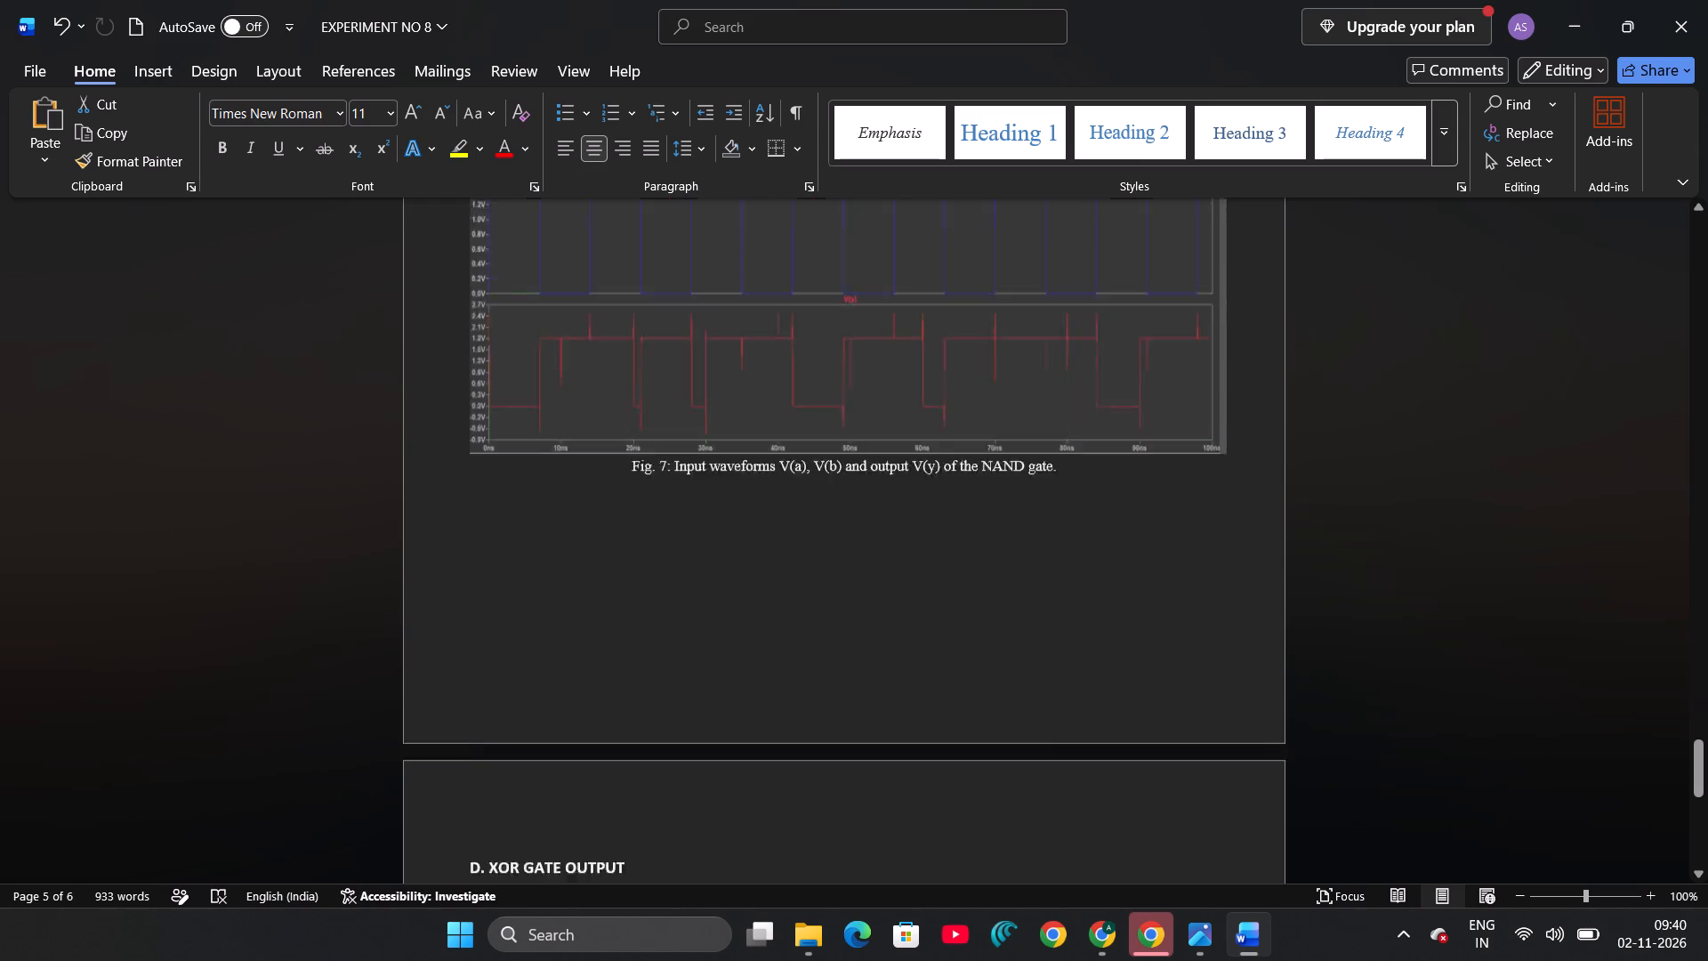
{"action": "scroll", "coordinate": [794, 878], "scroll_direction": "down", "scroll_amount": 3}
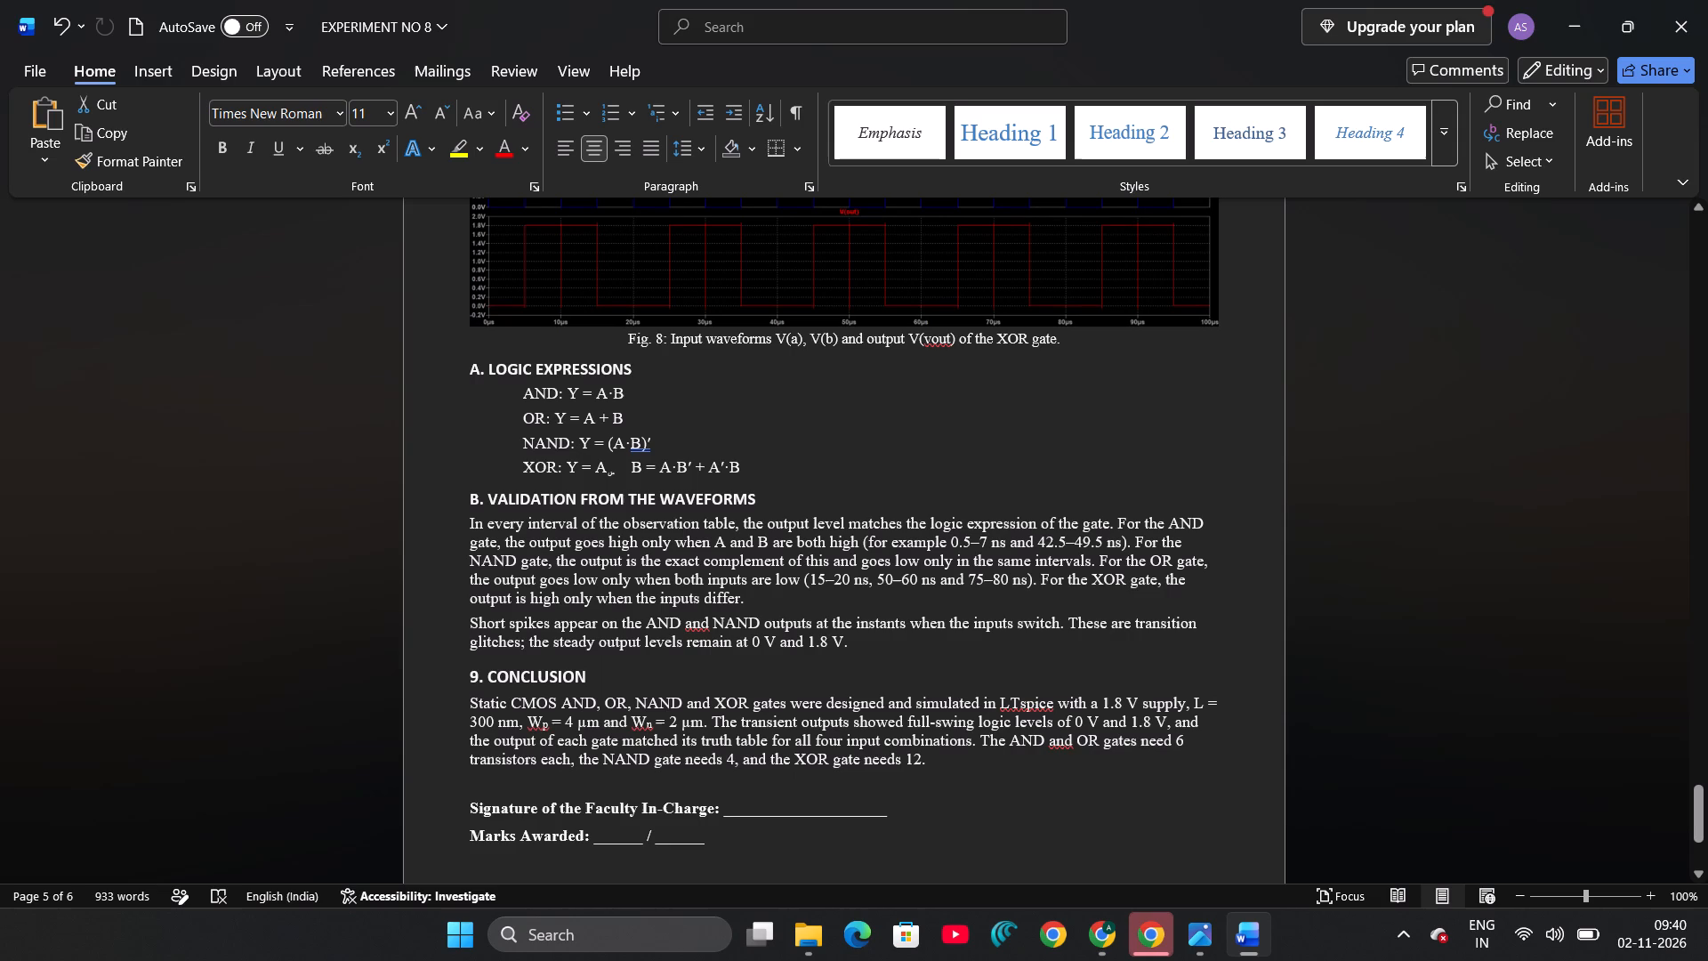
{"action": "left_click", "coordinate": [797, 503]}
{"action": "scroll", "coordinate": [797, 503], "scroll_direction": "down", "scroll_amount": 1}
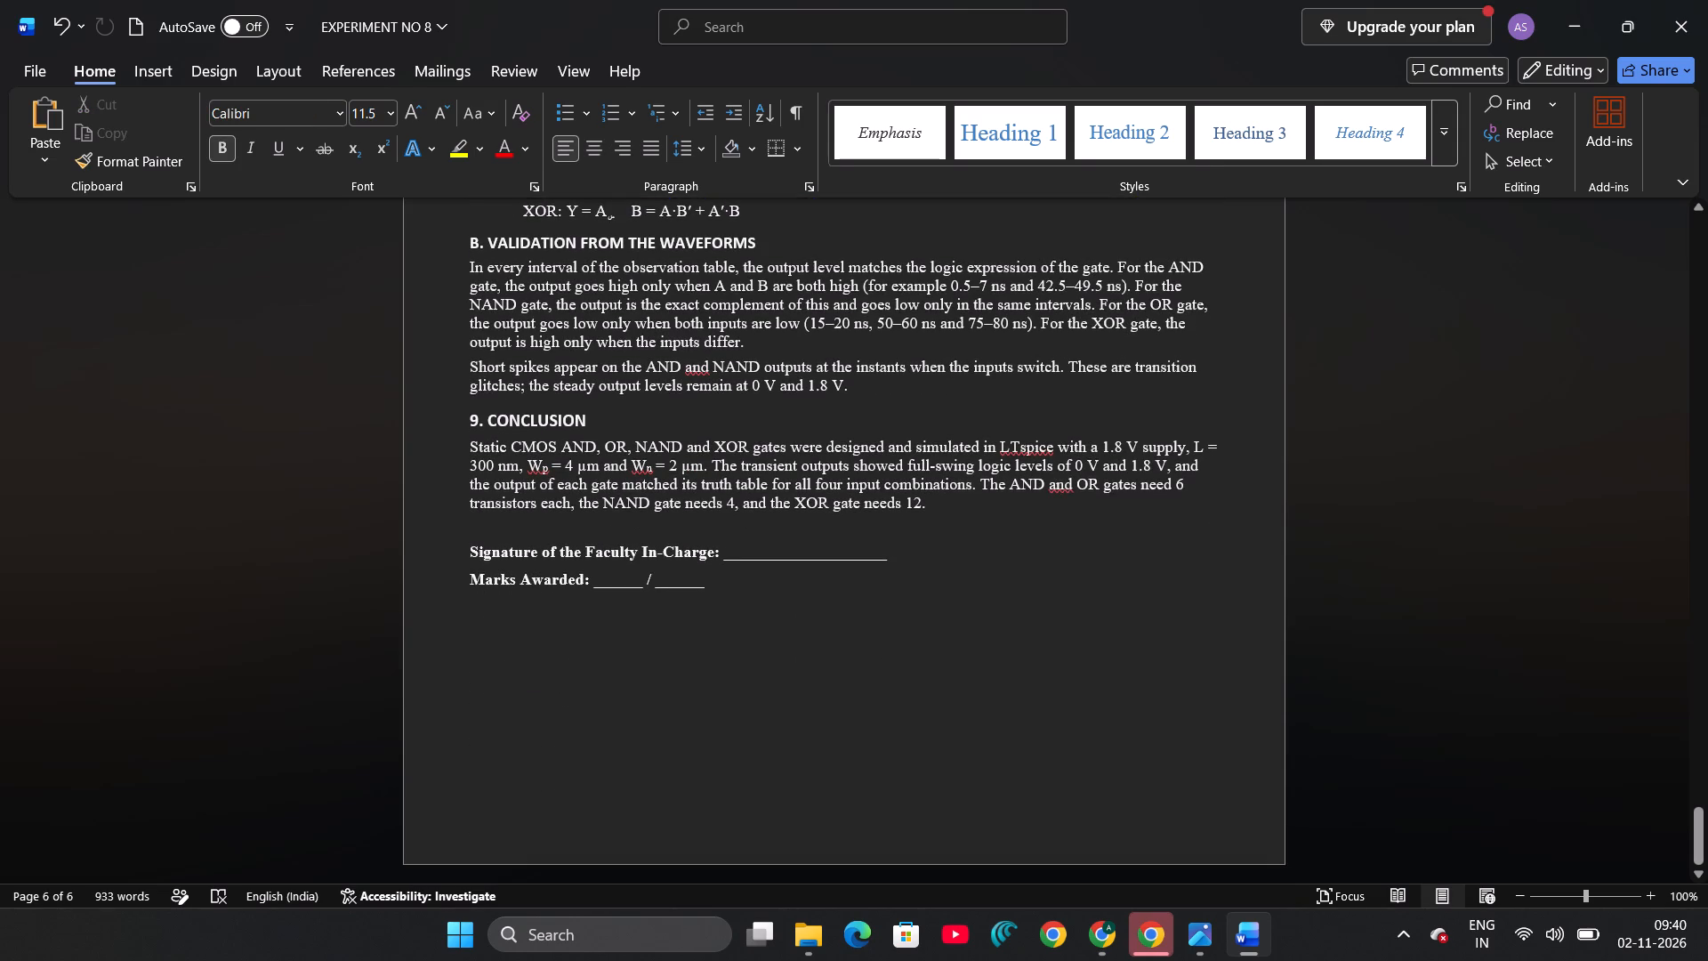
{"action": "left_click", "coordinate": [572, 464]}
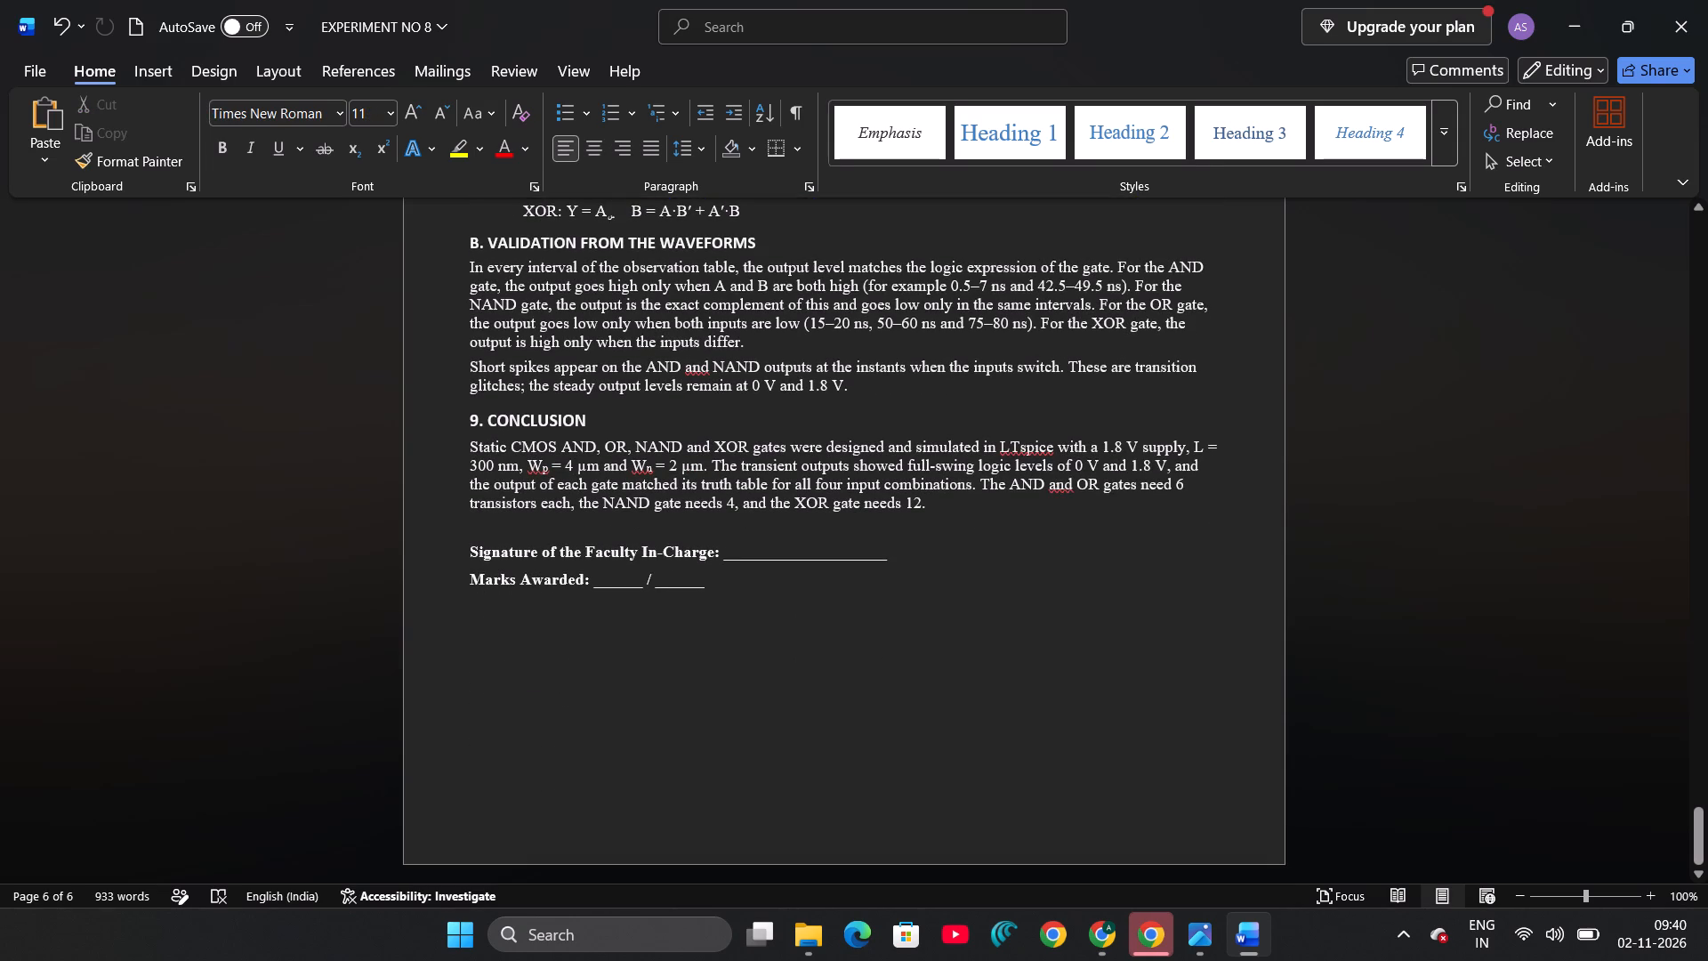
{"action": "key", "text": "BackSpace"}
{"action": "key", "text": "8"}
Set the NMOS width Wn in the Conclusion paragraph to 4 µm.
{"action": "key", "text": "Right"}
{"action": "key", "text": "Right"}
{"action": "key", "text": "Right"}
{"action": "key", "text": "Right"}
{"action": "key", "text": "Right"}
{"action": "key", "text": "Right"}
{"action": "key", "text": "Right"}
{"action": "key", "text": "Right"}
{"action": "key", "text": "Right"}
{"action": "key", "text": "Right"}
{"action": "key", "text": "Right"}
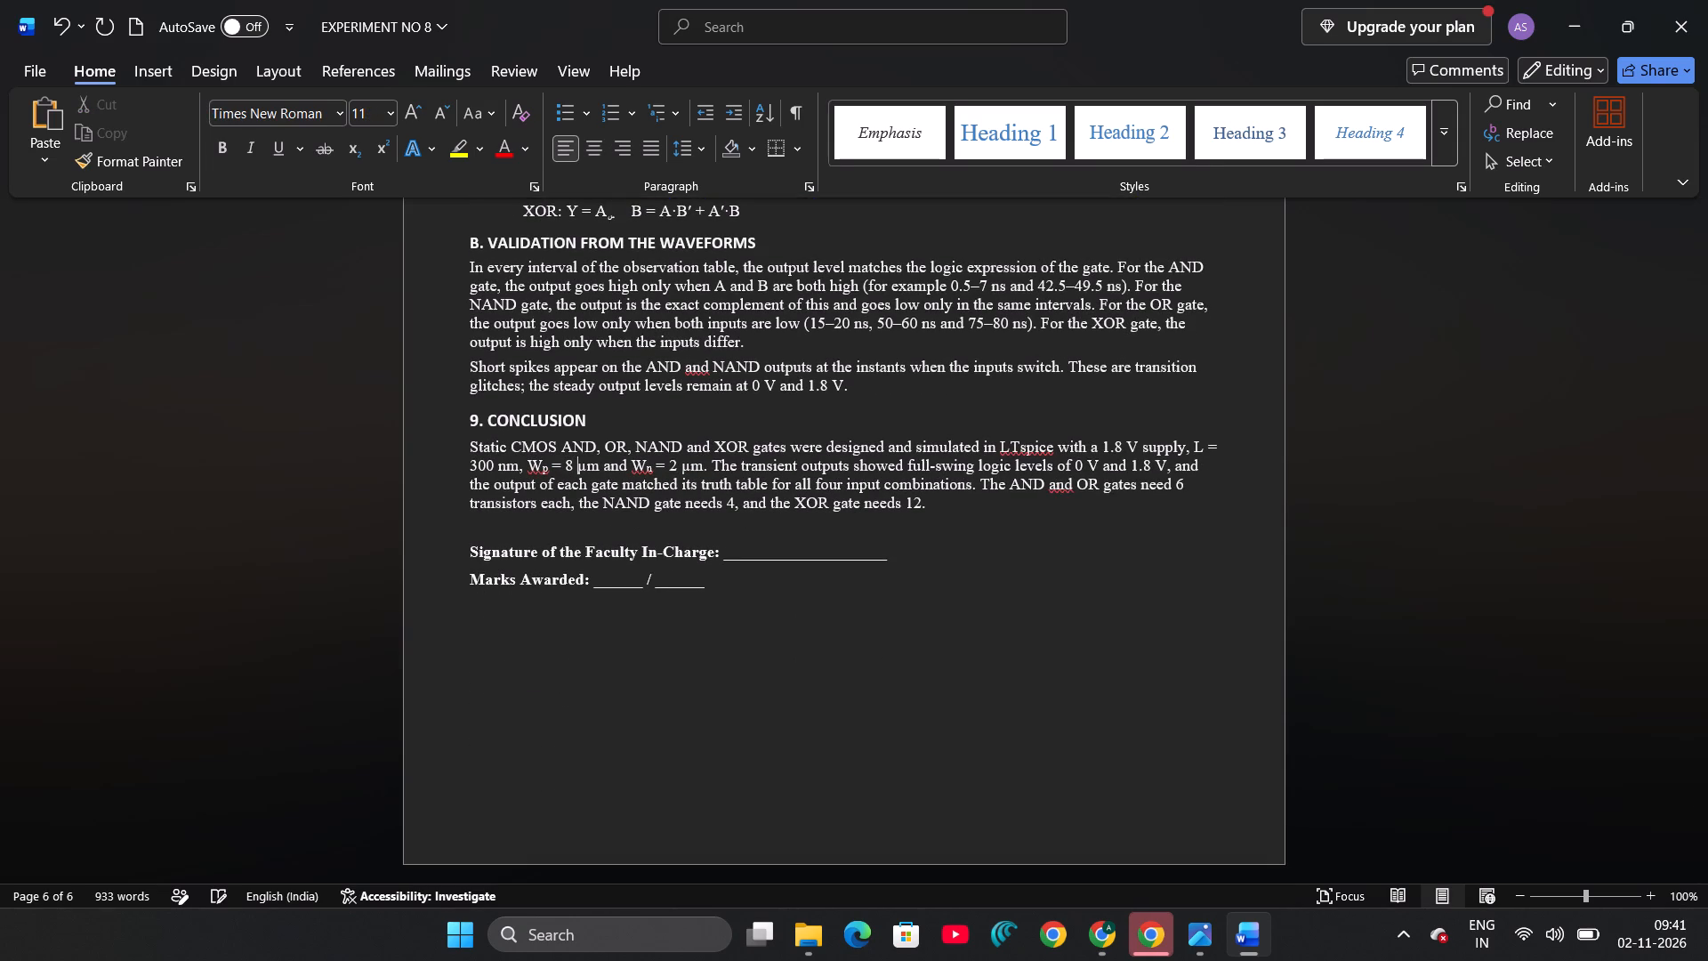
{"action": "key", "text": "Right"}
{"action": "key", "text": "Right"}
{"action": "key", "text": "Right"}
{"action": "key", "text": "BackSpace"}
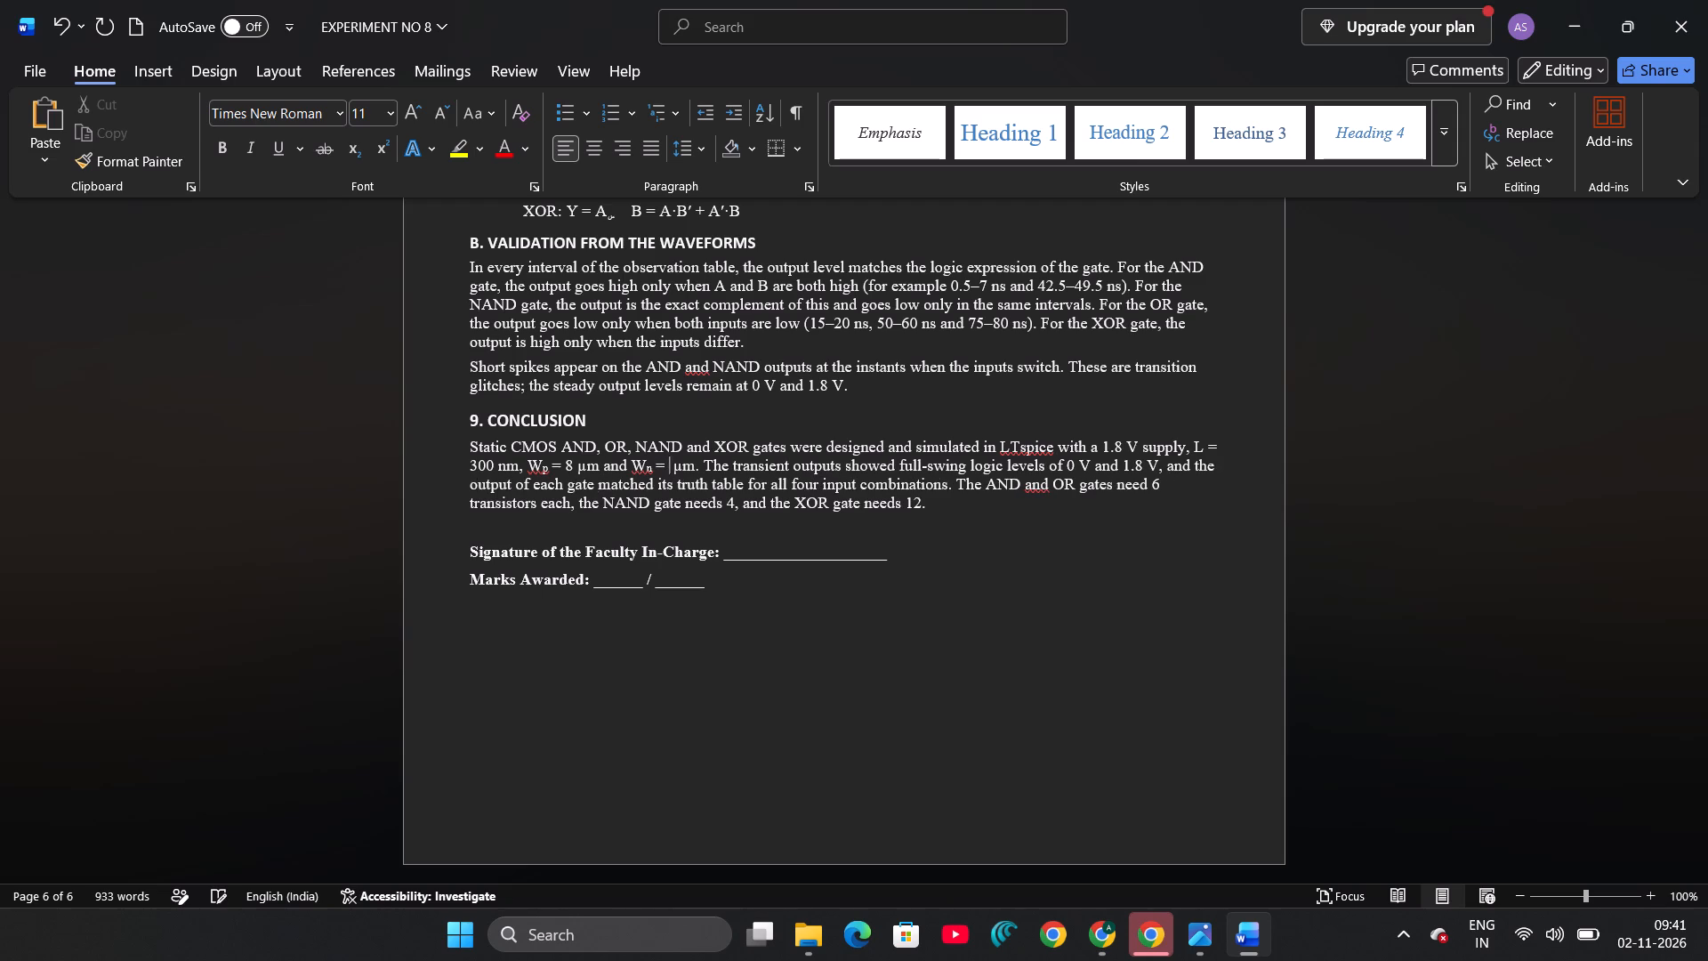
{"action": "key", "text": "4"}
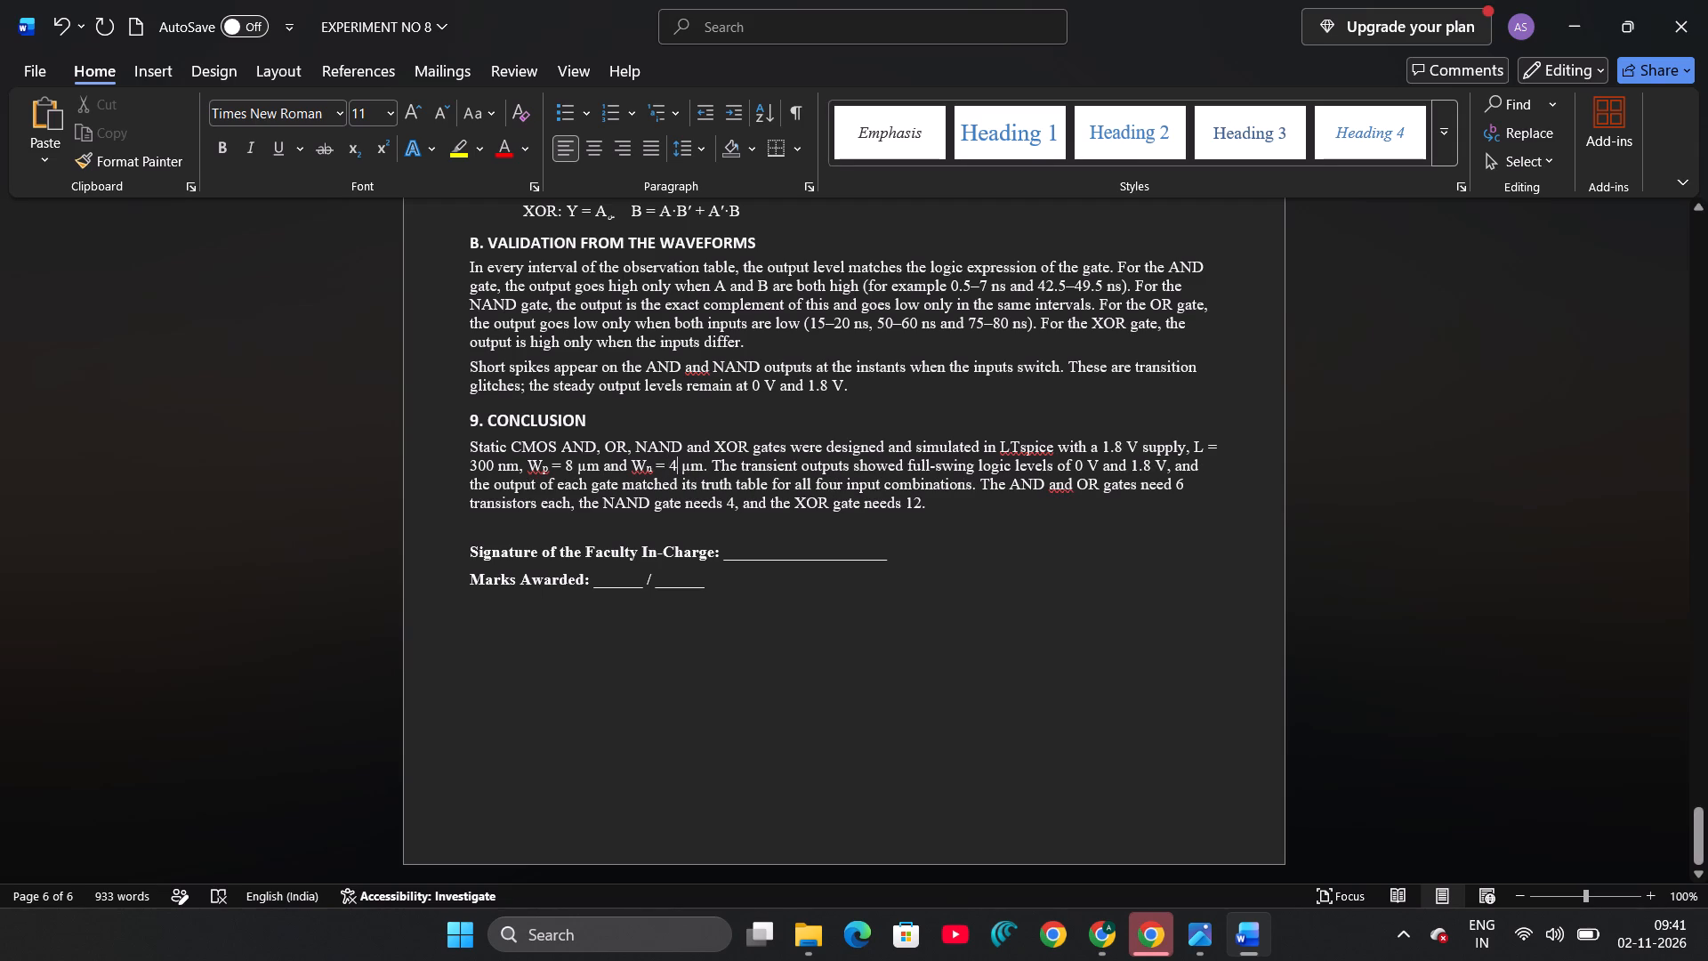
Delete the phrase "with a 1.8 V supply" after LTspice in the Conclusion's first sentence.
{"action": "left_click_drag", "start_coordinate": [1139, 447], "coordinate": [1103, 447]}
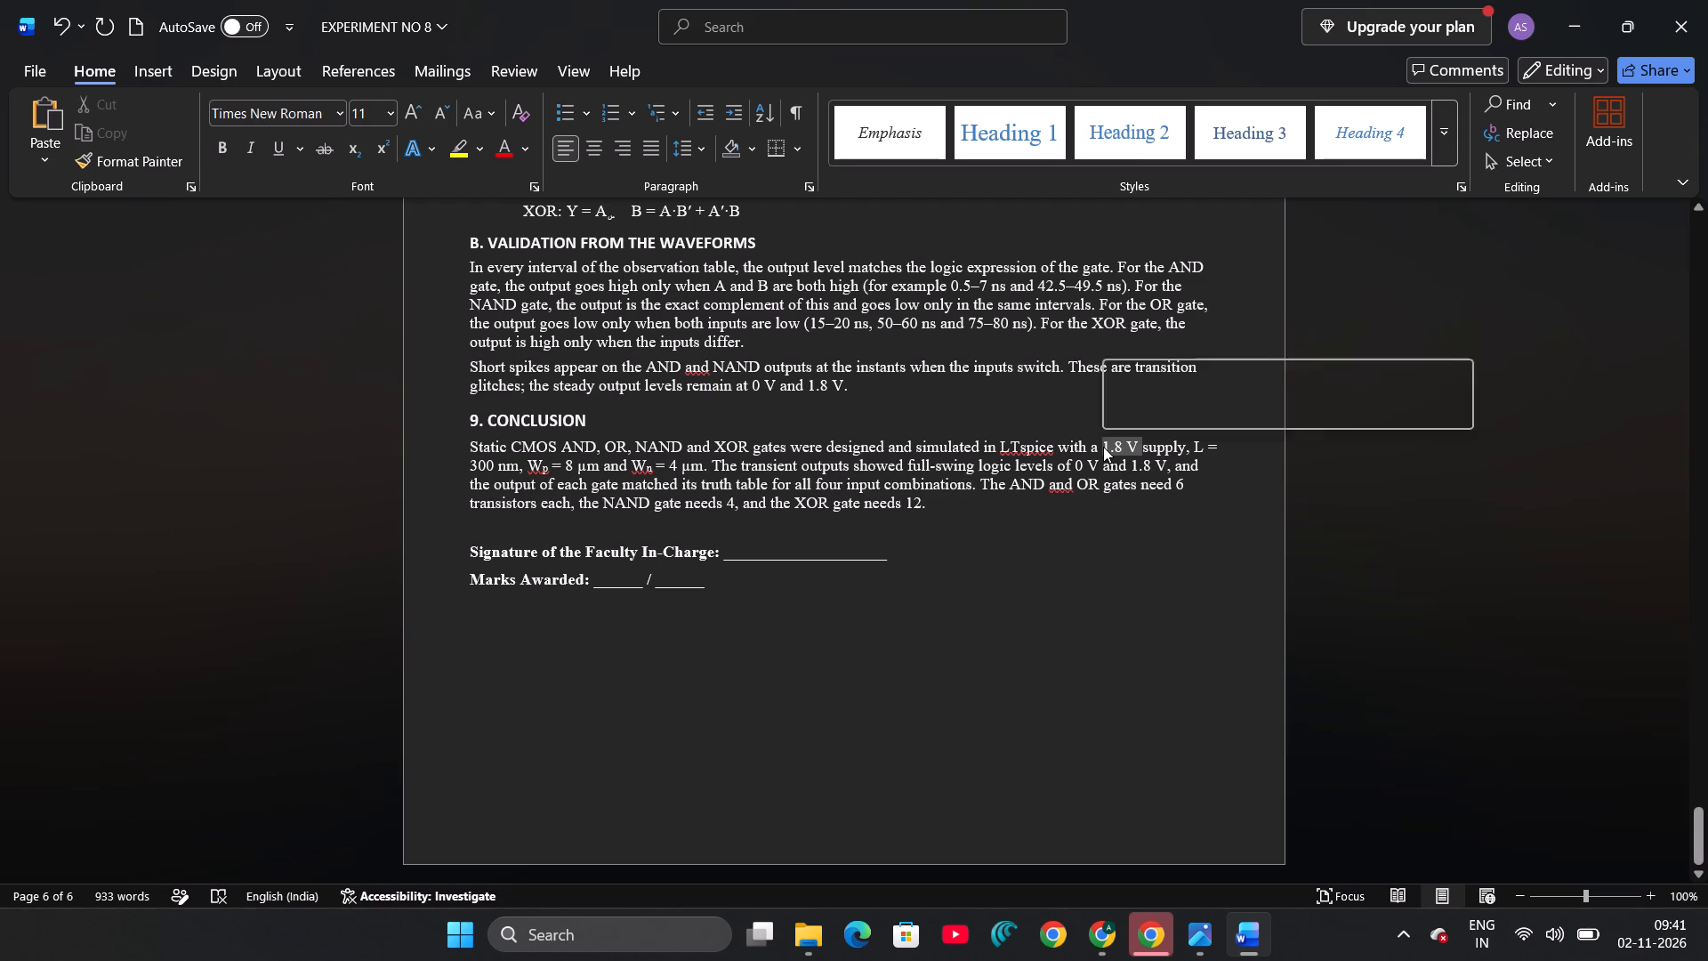
{"action": "left_click", "coordinate": [1103, 447]}
{"action": "left_click_drag", "start_coordinate": [1057, 447], "coordinate": [1132, 461]}
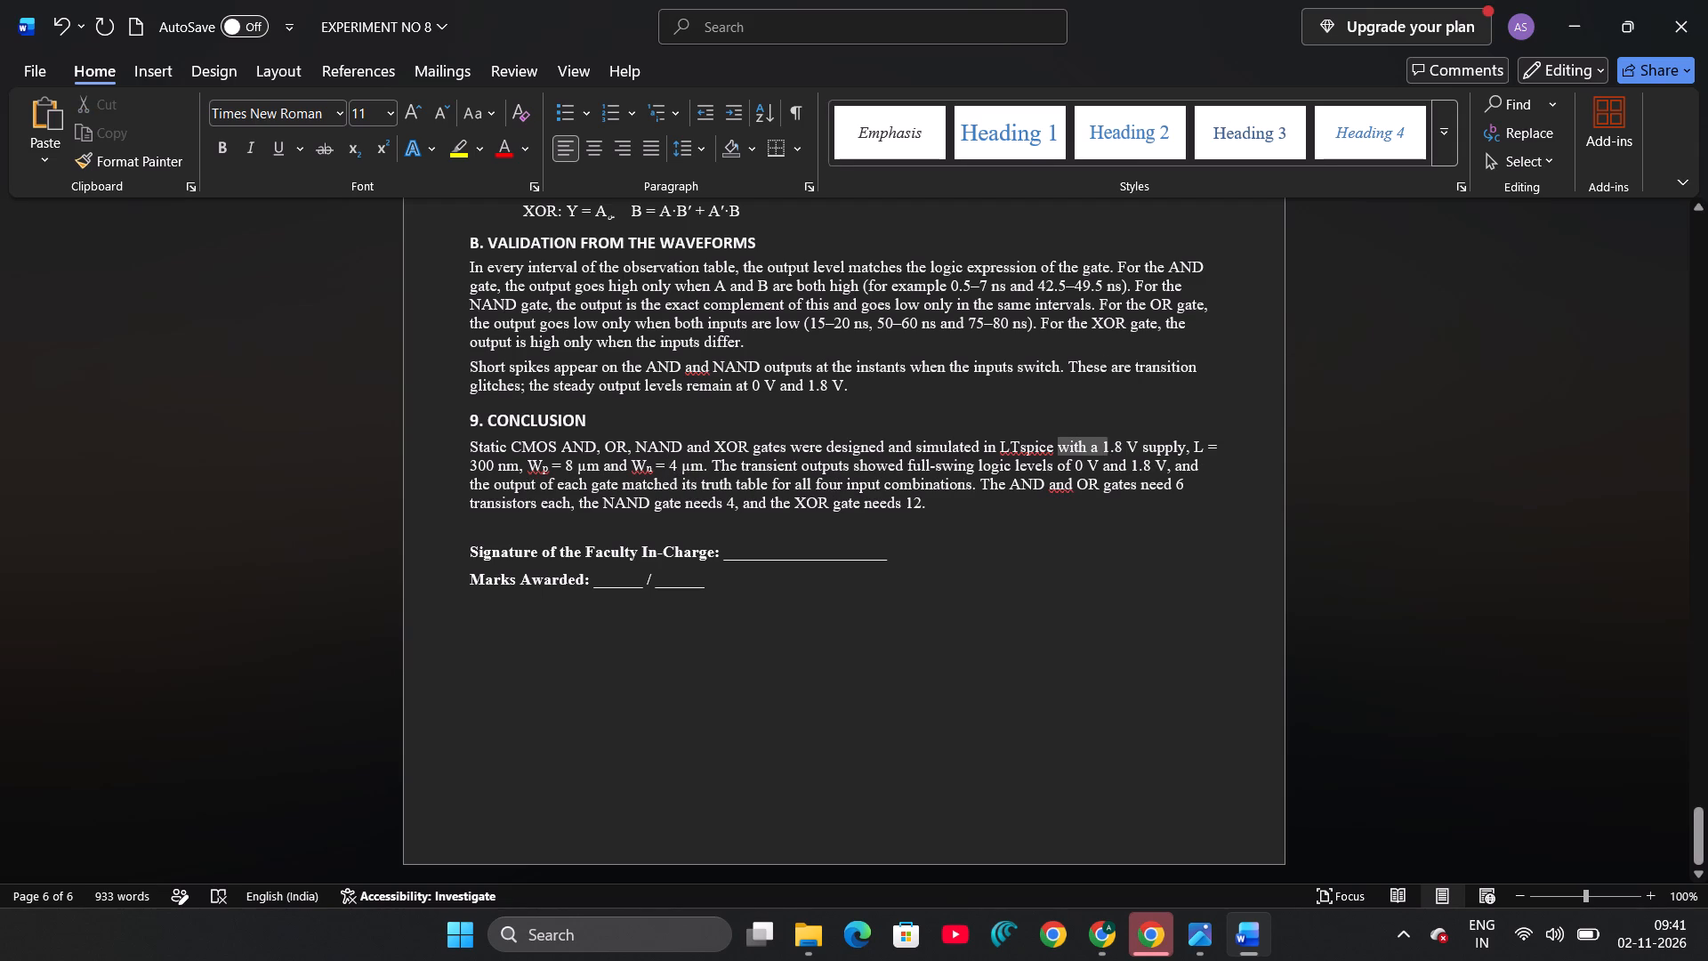
{"action": "left_click_drag", "start_coordinate": [1132, 461], "coordinate": [1180, 447]}
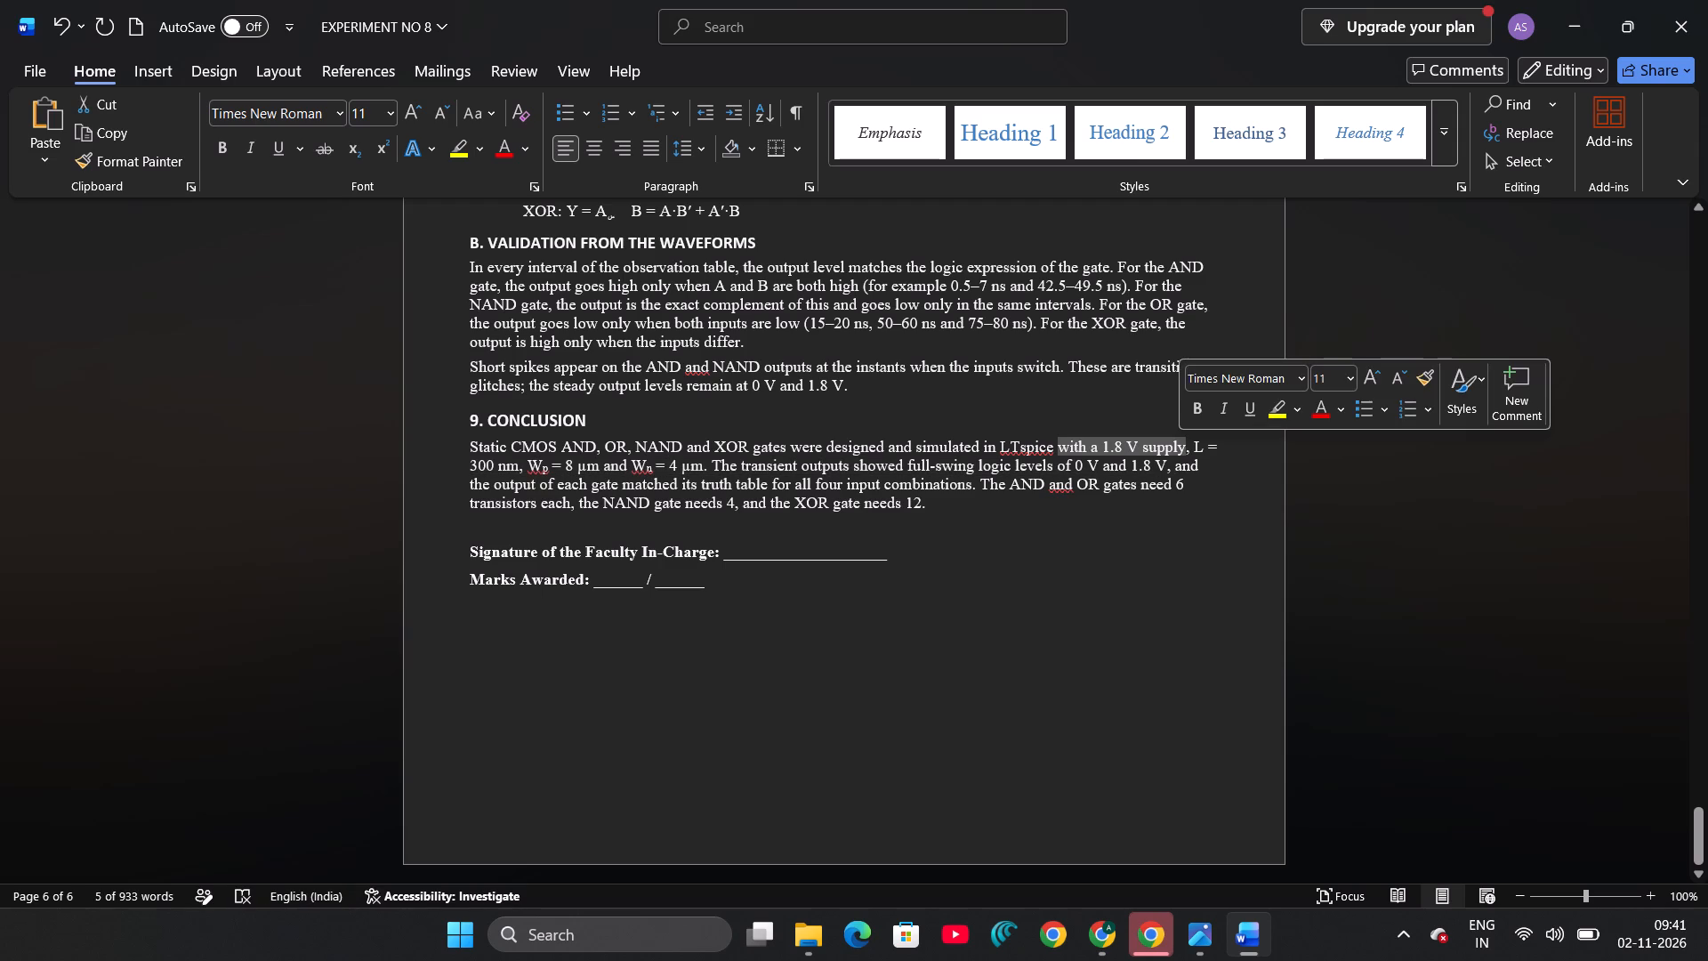
{"action": "key", "text": "BackSpace"}
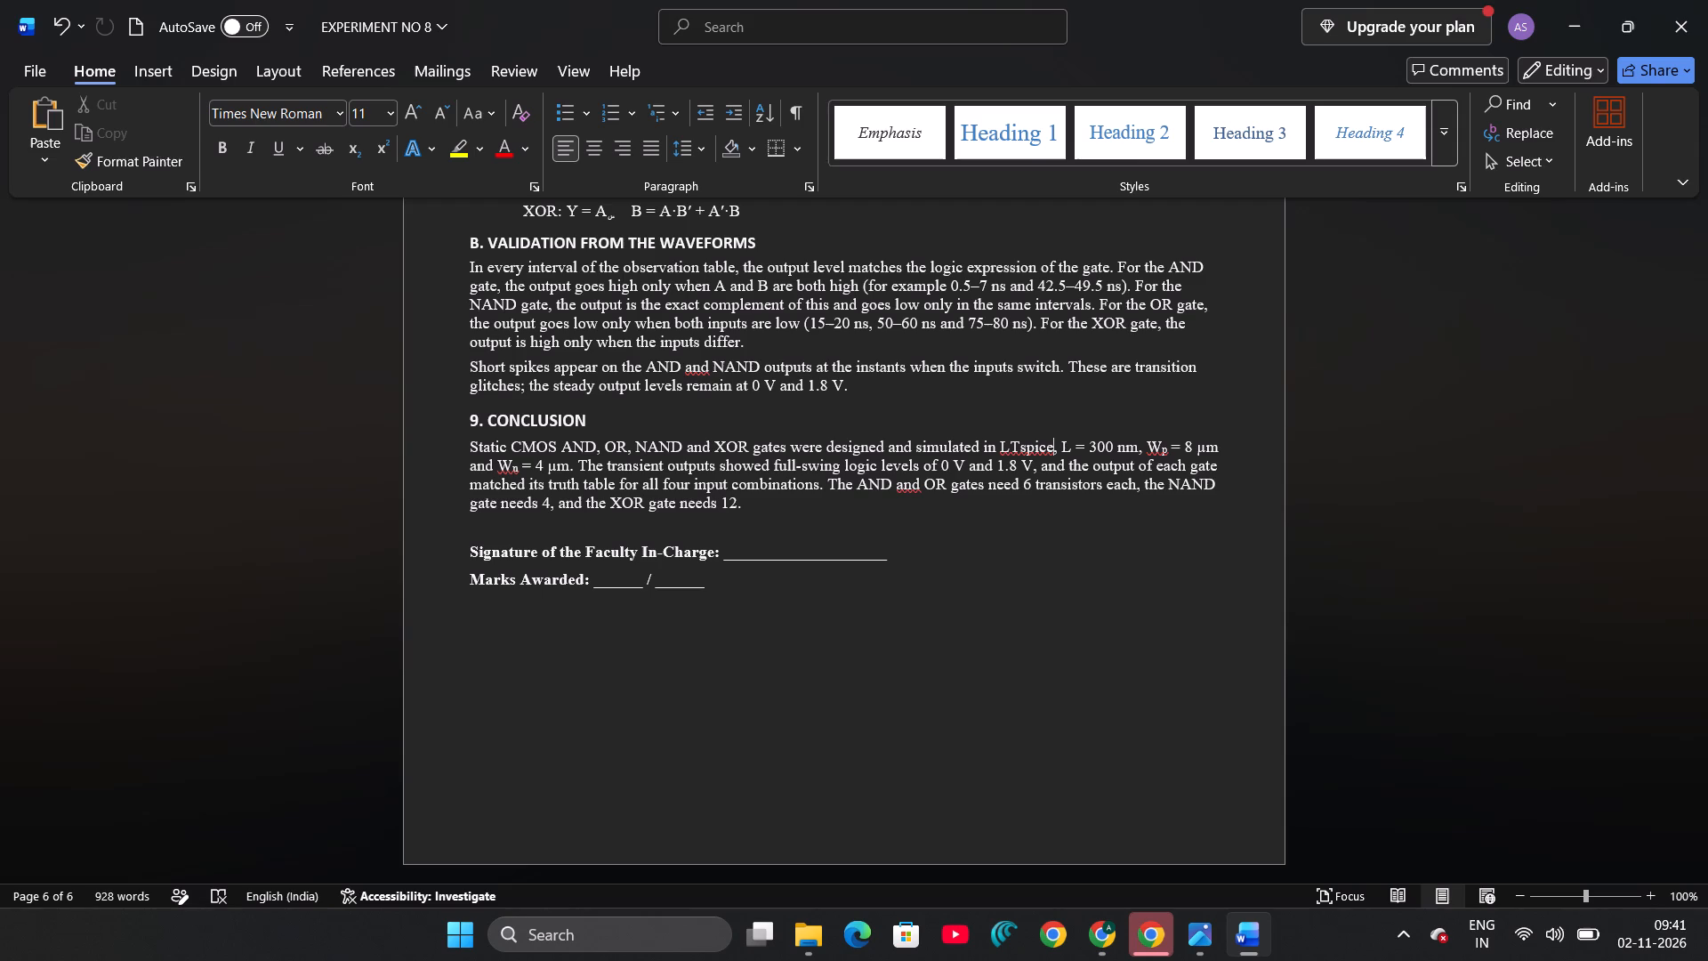
Replace "1.8 V" in the Conclusion's full-swing logic levels sentence with "high voltage", separated by a space from "and".
{"action": "left_click_drag", "start_coordinate": [890, 395], "coordinate": [1036, 465]}
{"action": "left_click", "coordinate": [1036, 465]}
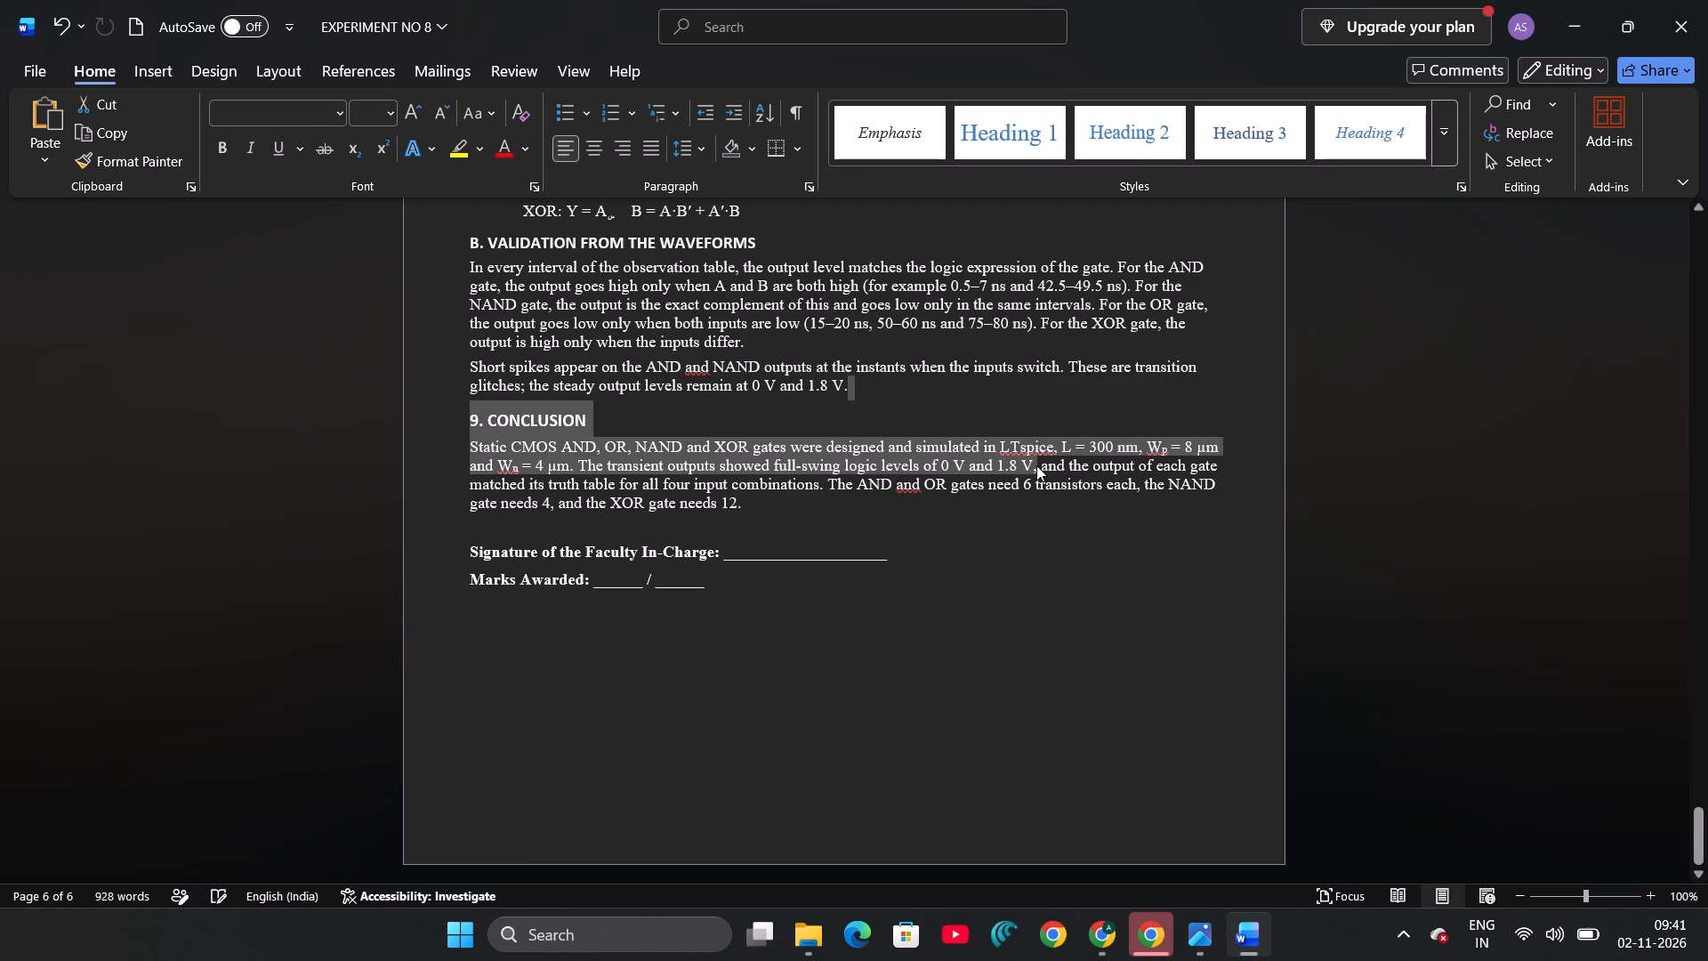
{"action": "left_click_drag", "start_coordinate": [1032, 463], "coordinate": [998, 469]}
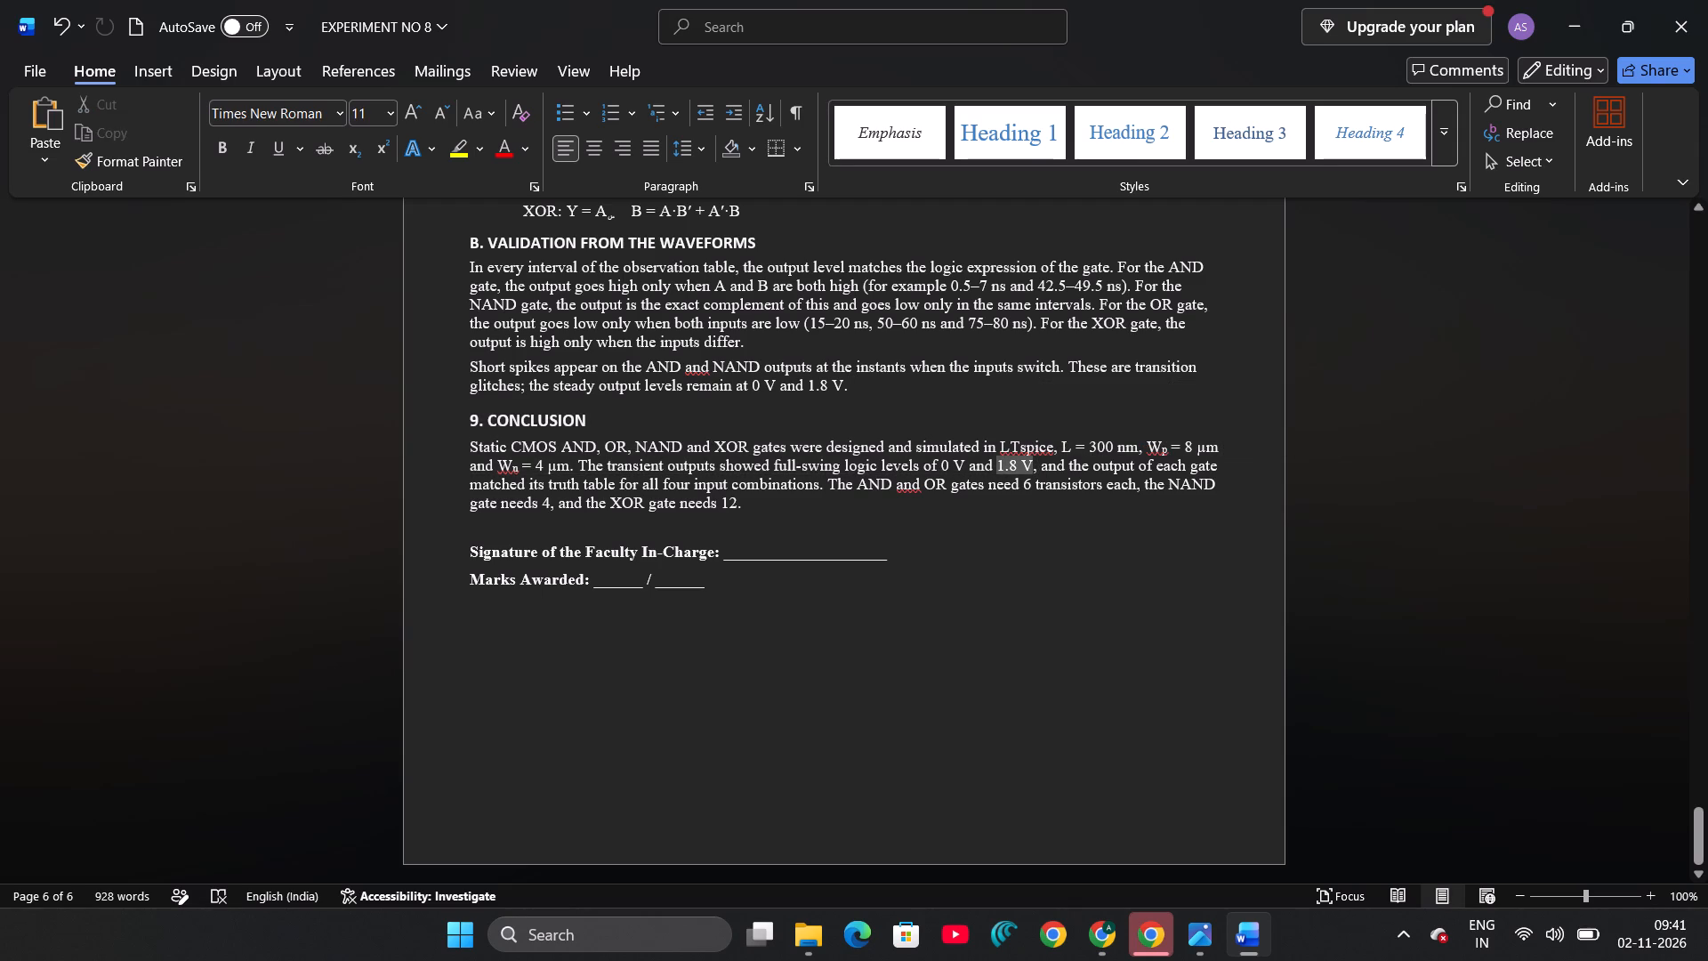
{"action": "left_click_drag", "start_coordinate": [998, 469], "coordinate": [998, 468]}
{"action": "key", "text": "BackSpace"}
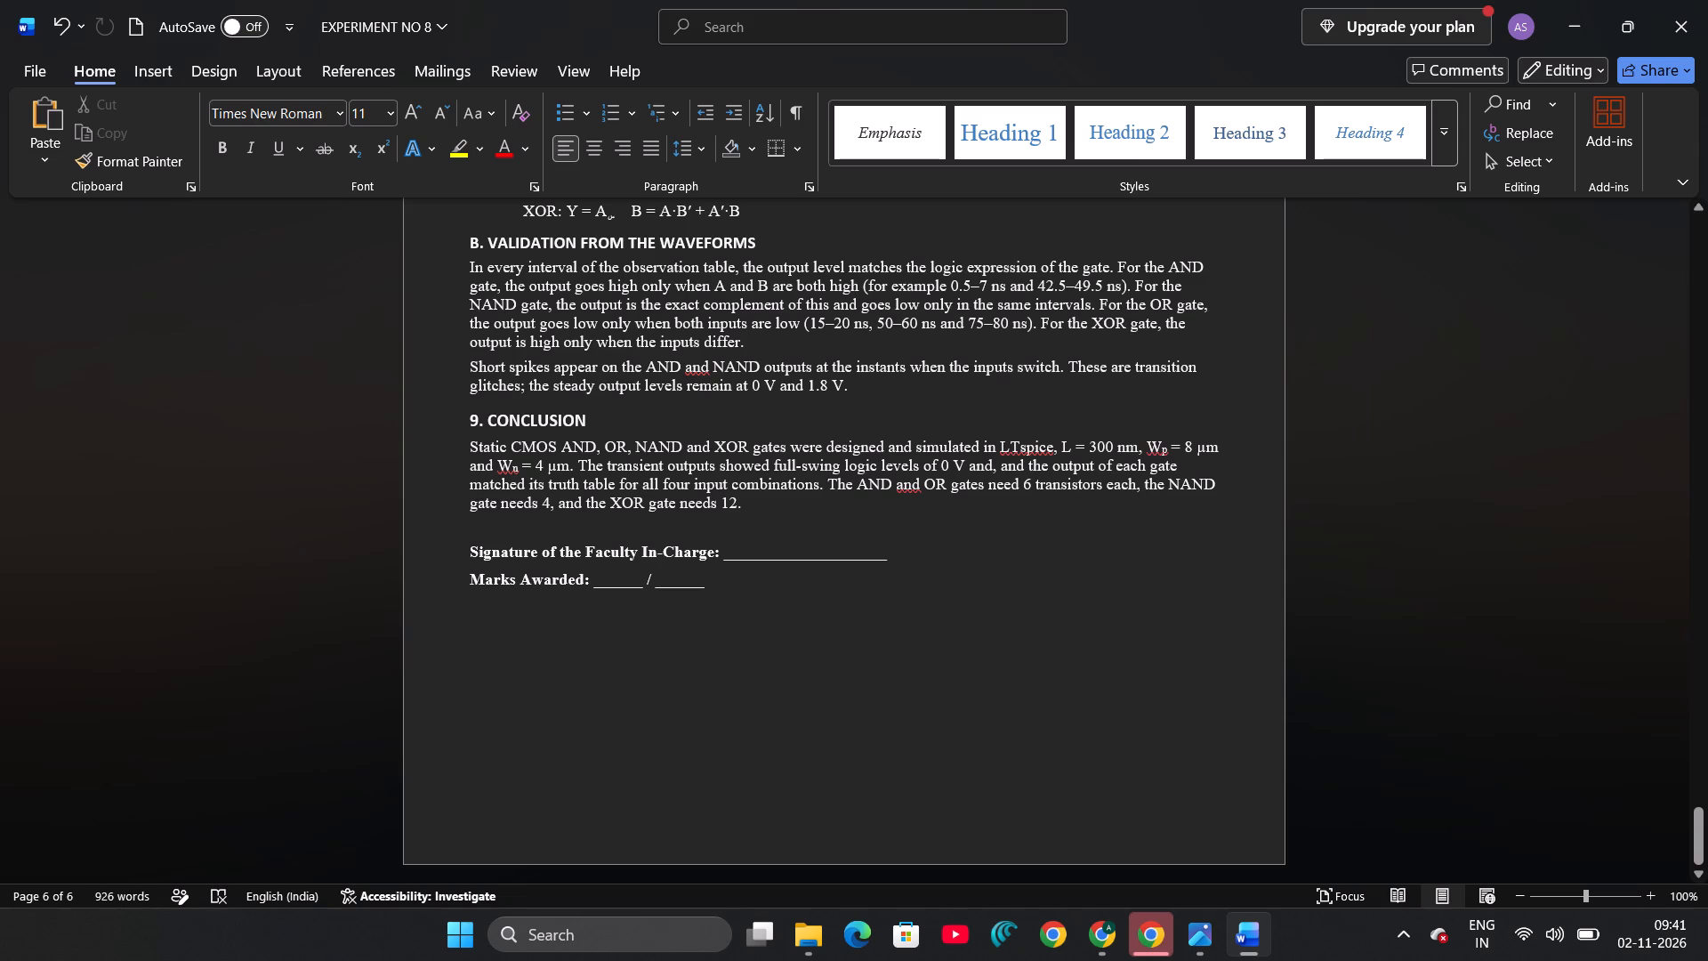
{"action": "type", "text": "high voltage"}
{"action": "key", "text": "space"}
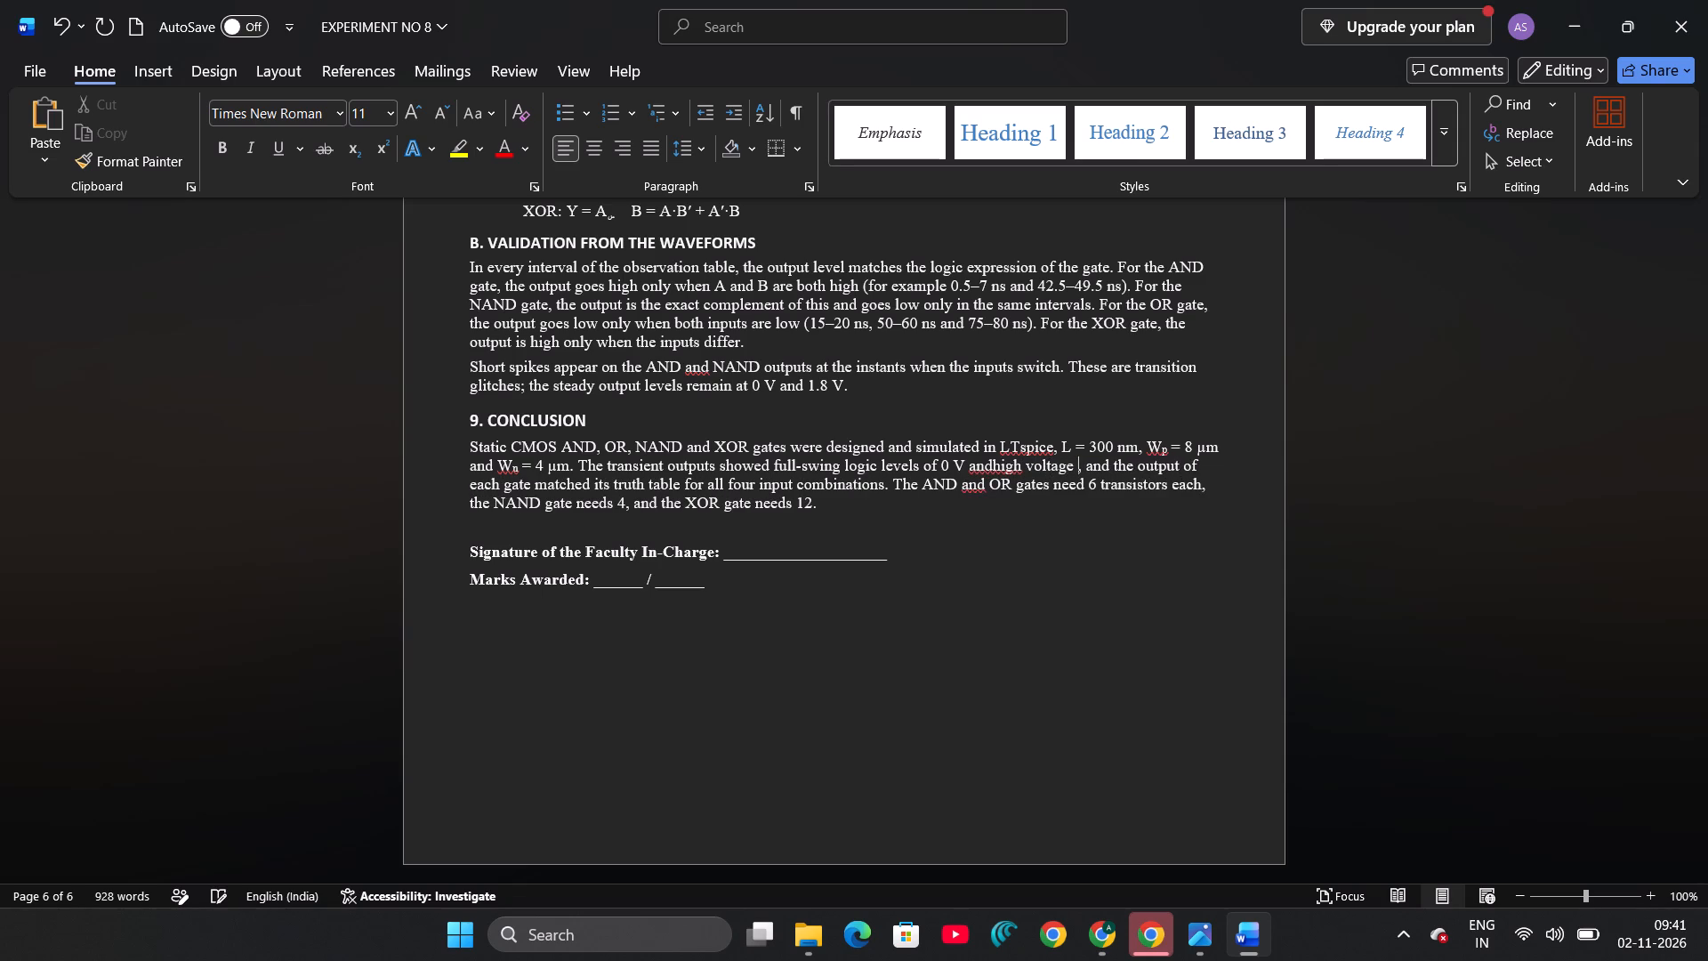
{"action": "left_click", "coordinate": [992, 463]}
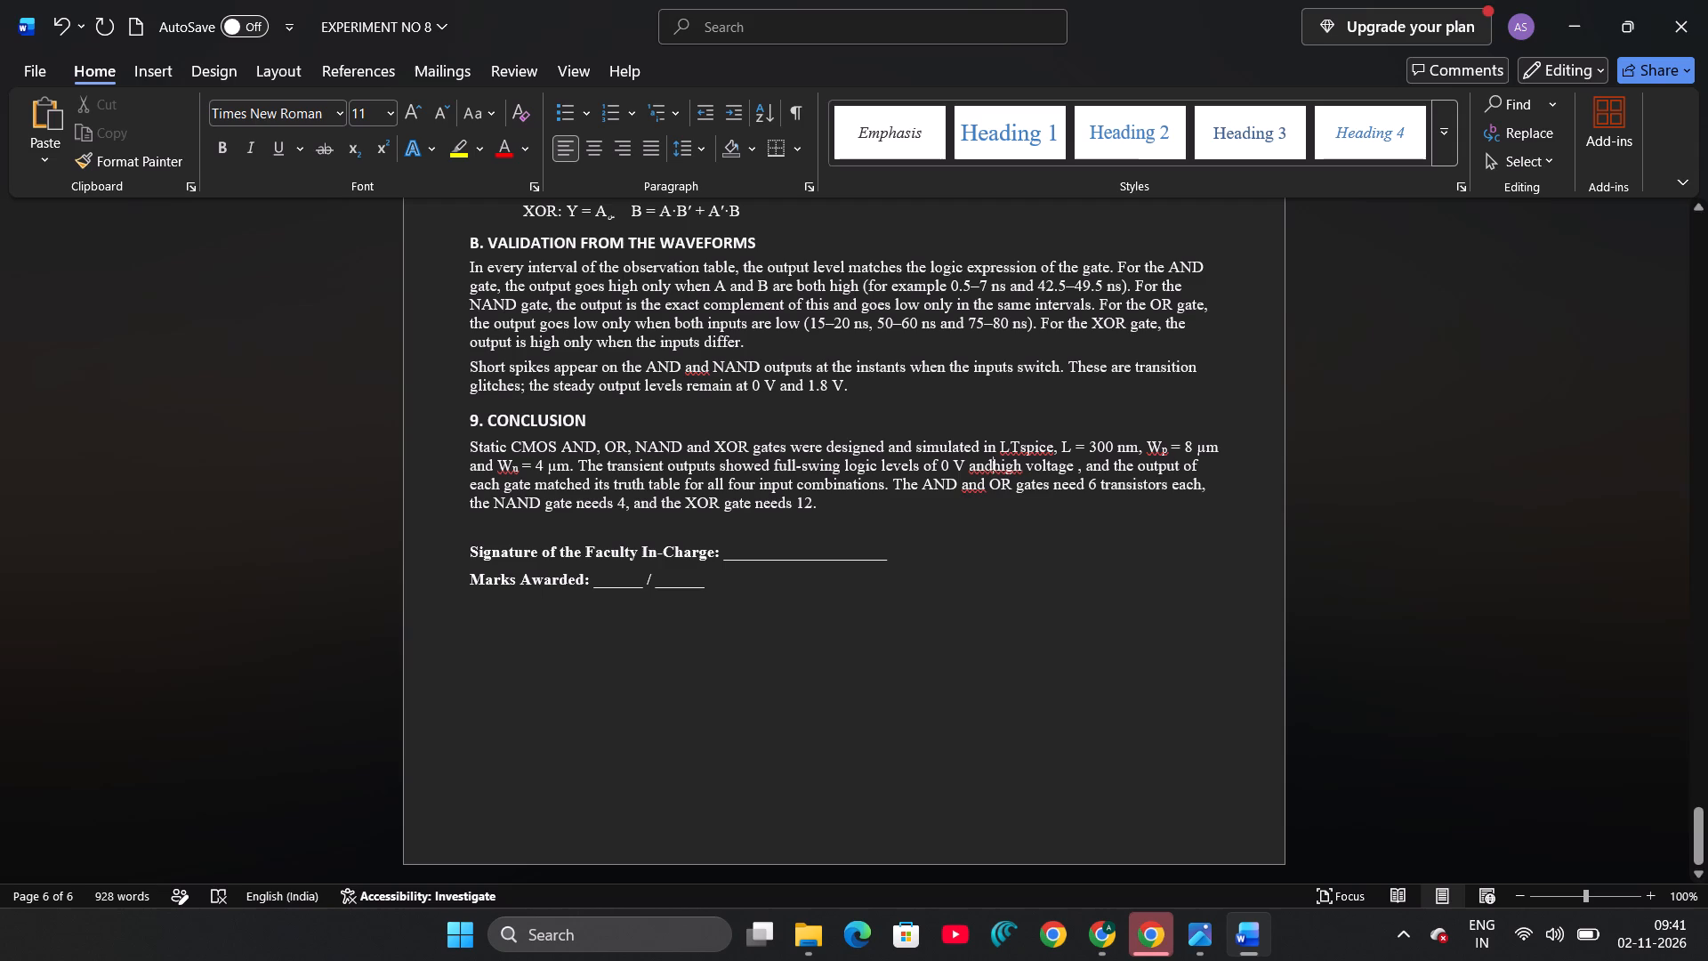
{"action": "key", "text": "space"}
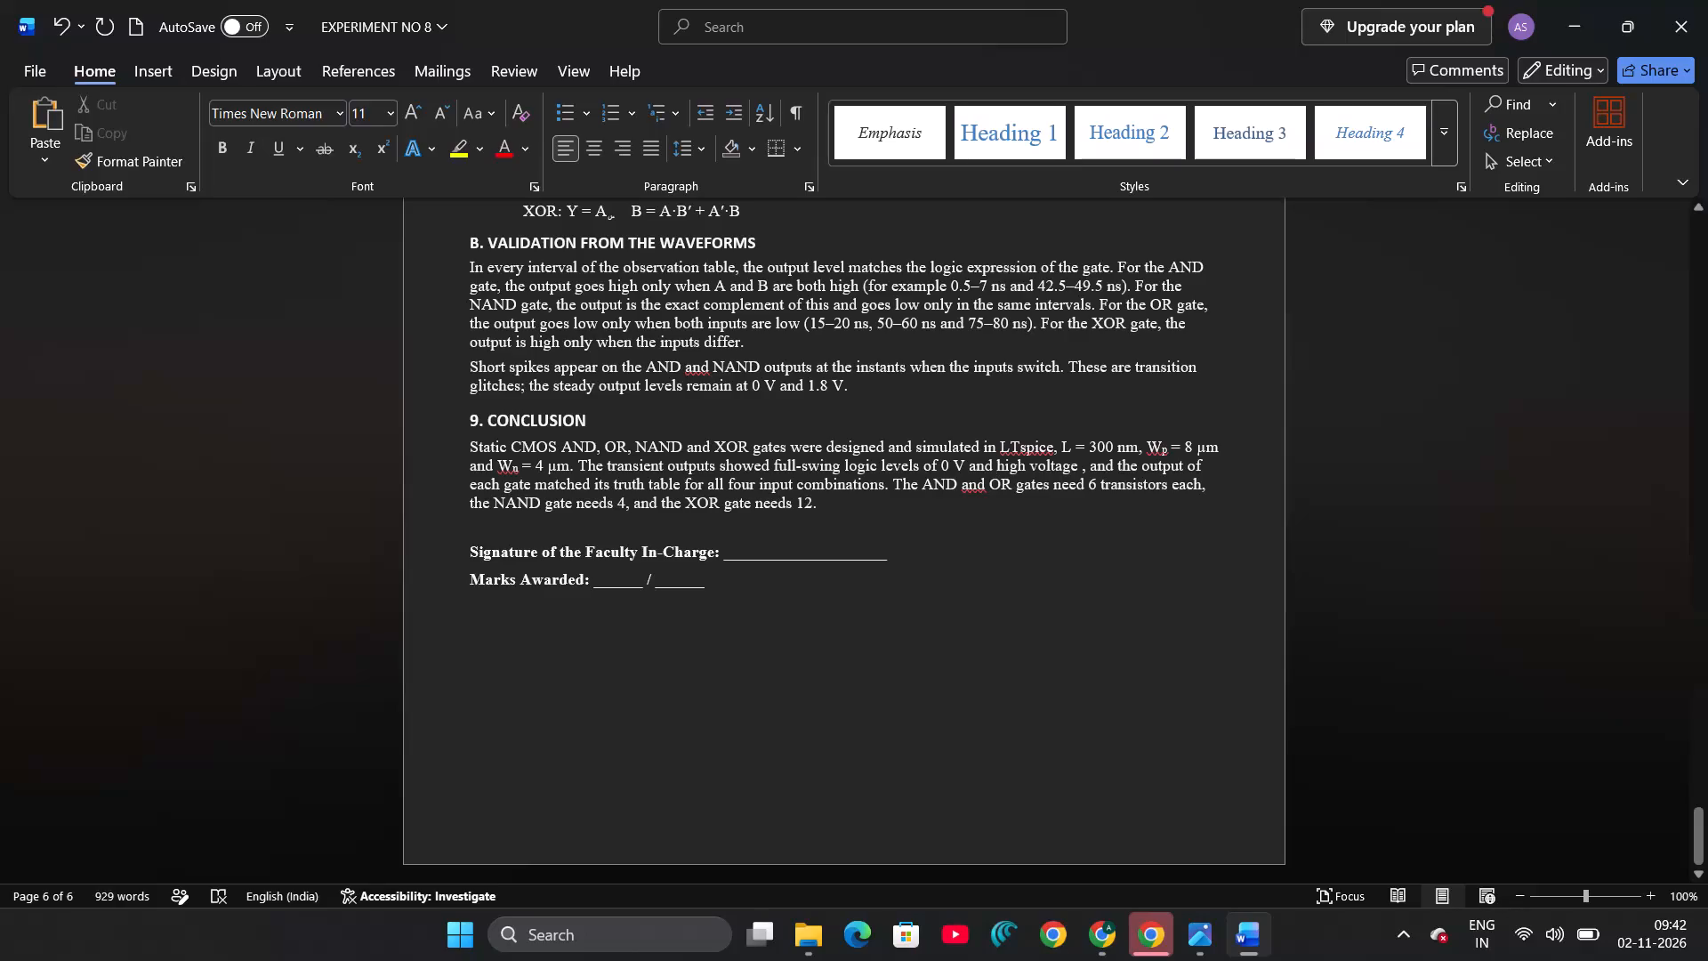
Add the Save command to the quick access commands beside the document title.
{"action": "scroll", "coordinate": [688, 389], "scroll_direction": "up", "scroll_amount": 5}
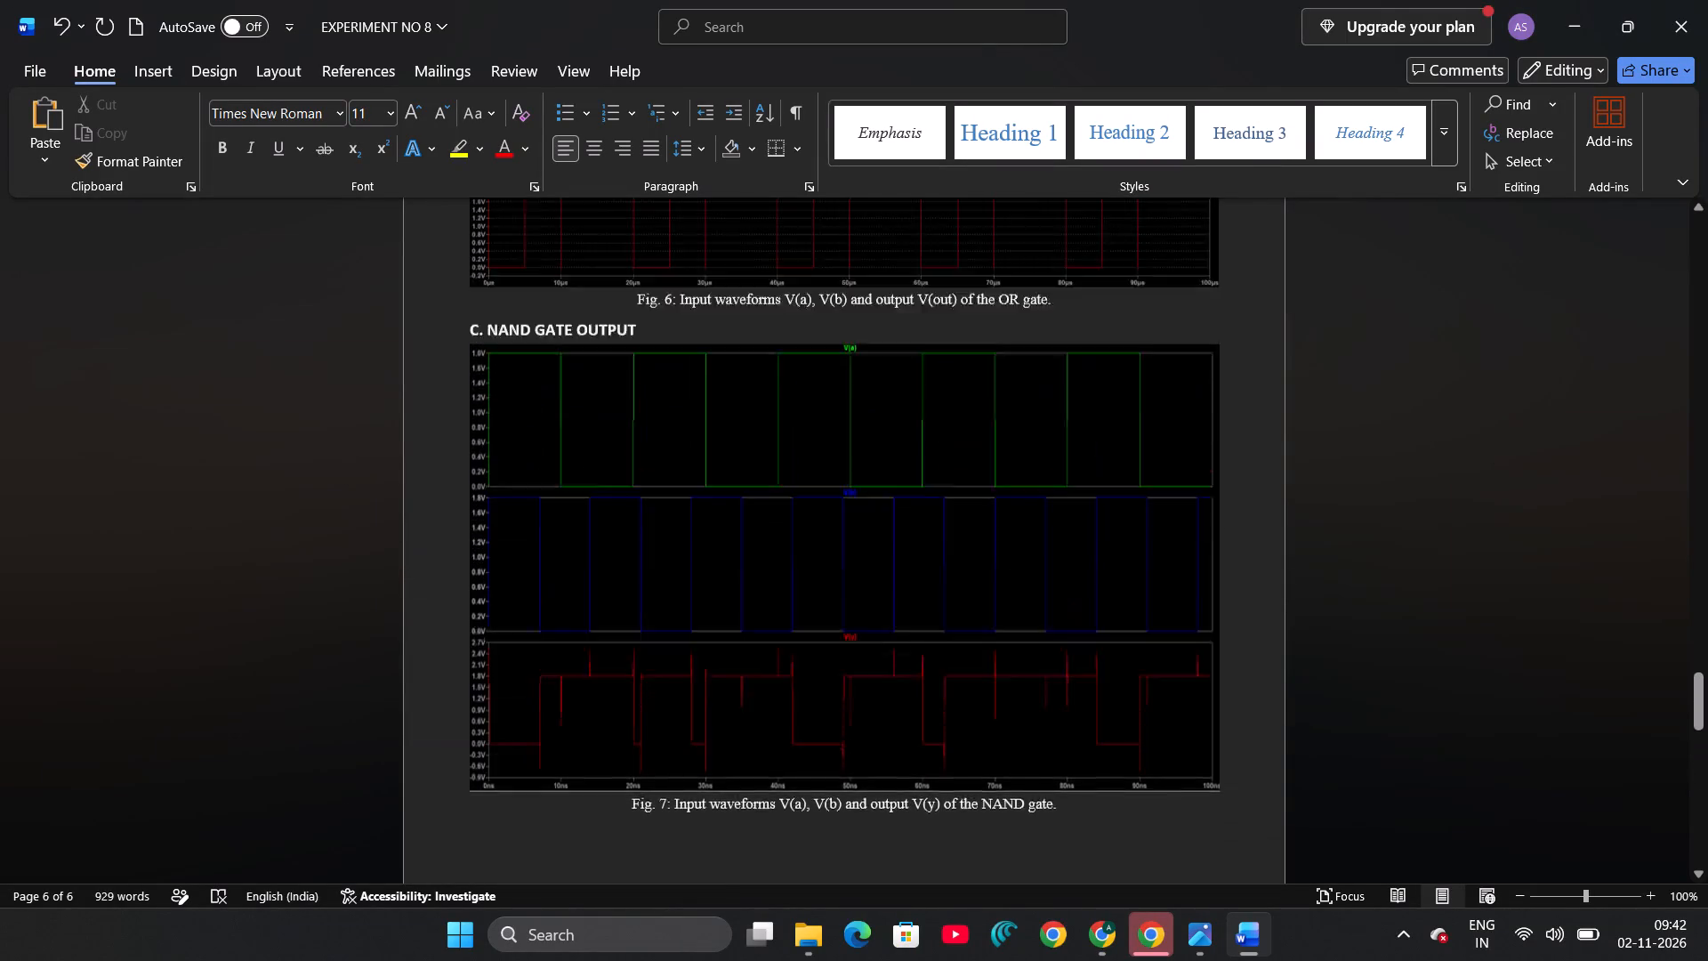
{"action": "scroll", "coordinate": [688, 389], "scroll_direction": "up", "scroll_amount": 3}
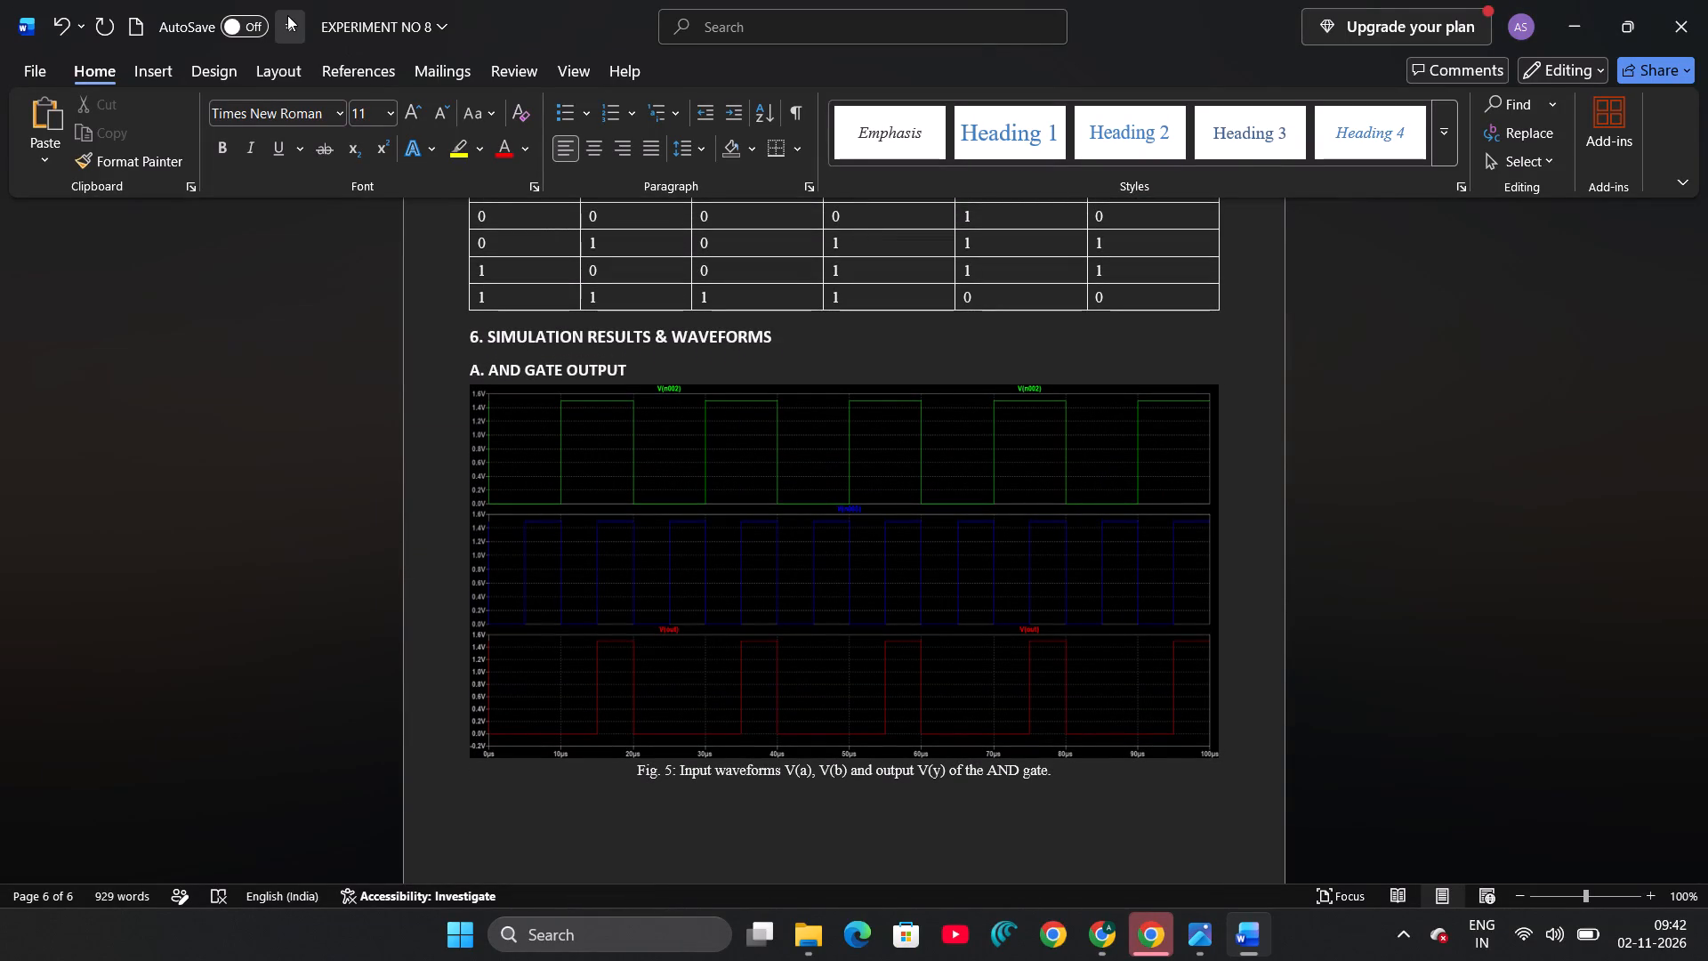
{"action": "left_click", "coordinate": [287, 15]}
{"action": "left_click", "coordinate": [362, 193]}
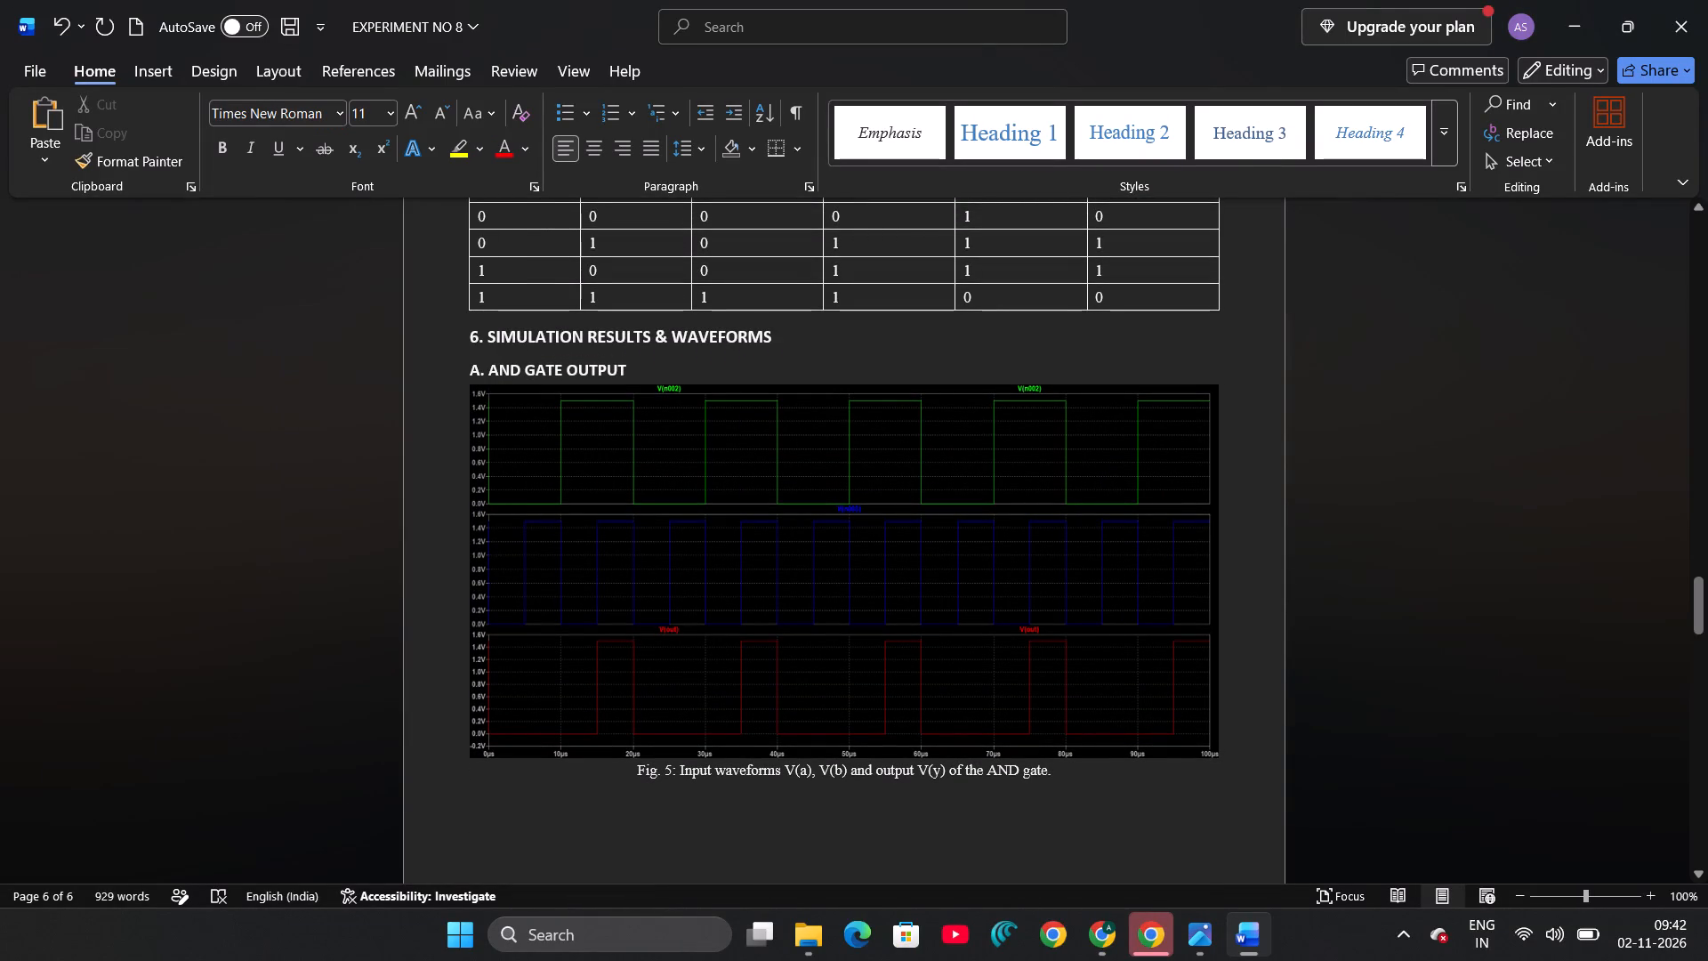
{"action": "scroll", "coordinate": [474, 494], "scroll_direction": "up", "scroll_amount": 3}
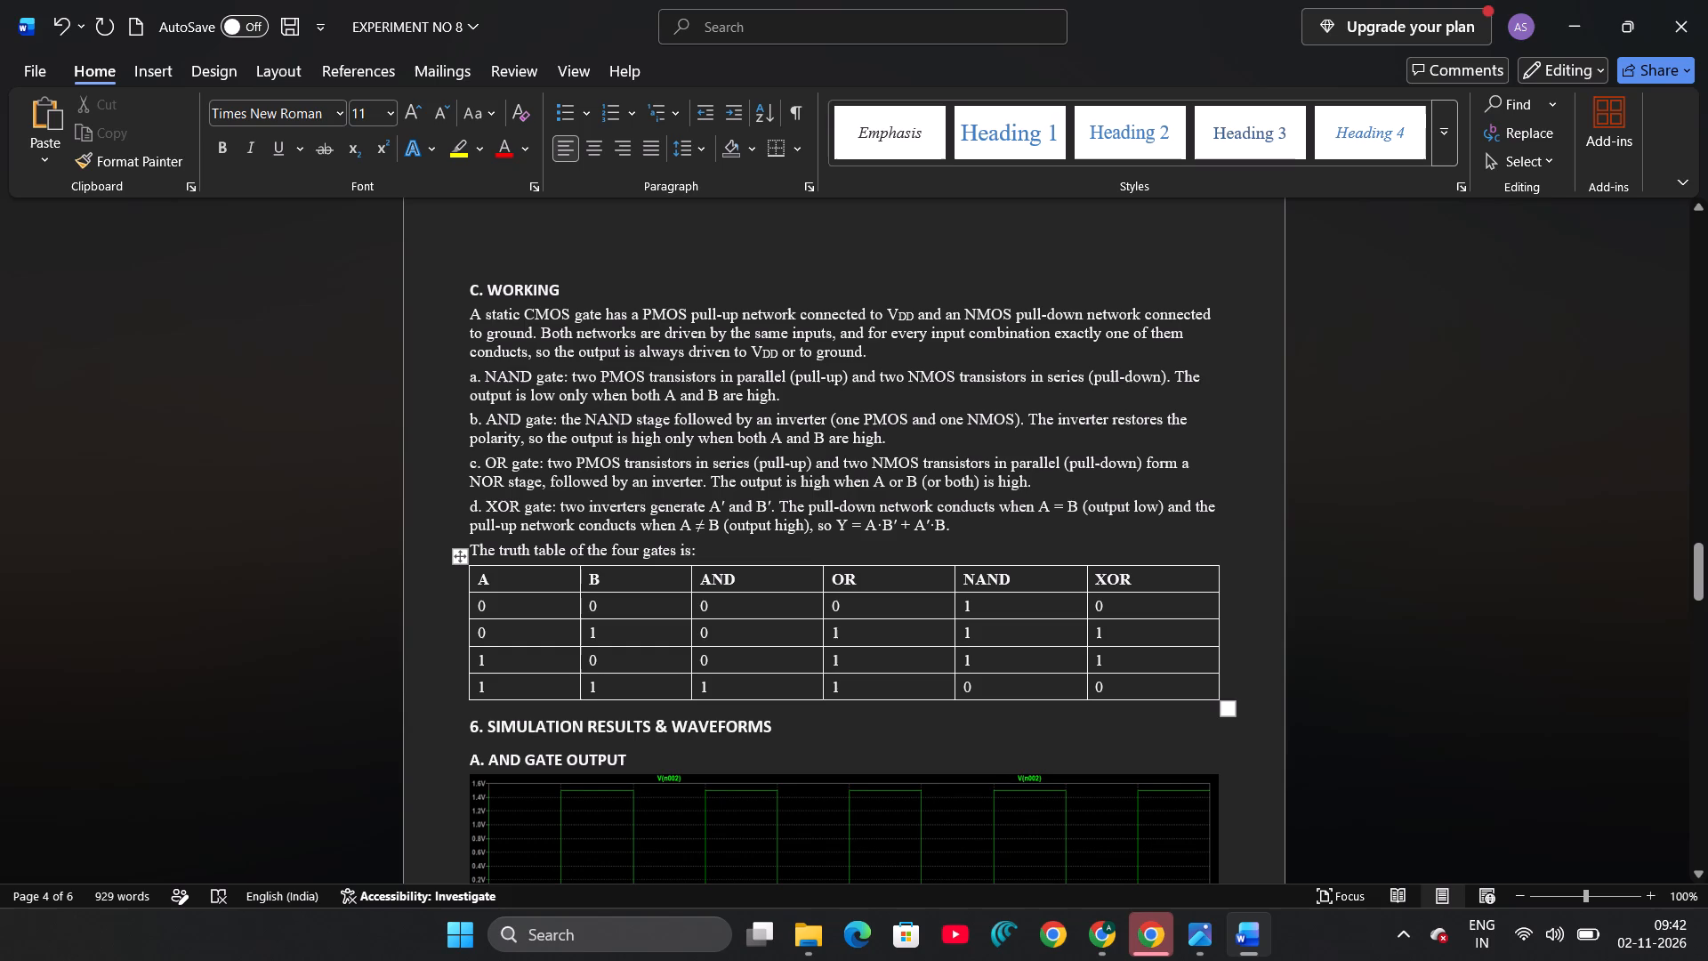
{"action": "left_click_drag", "start_coordinate": [471, 316], "coordinate": [966, 531]}
{"action": "key", "text": "ctrl+c"}
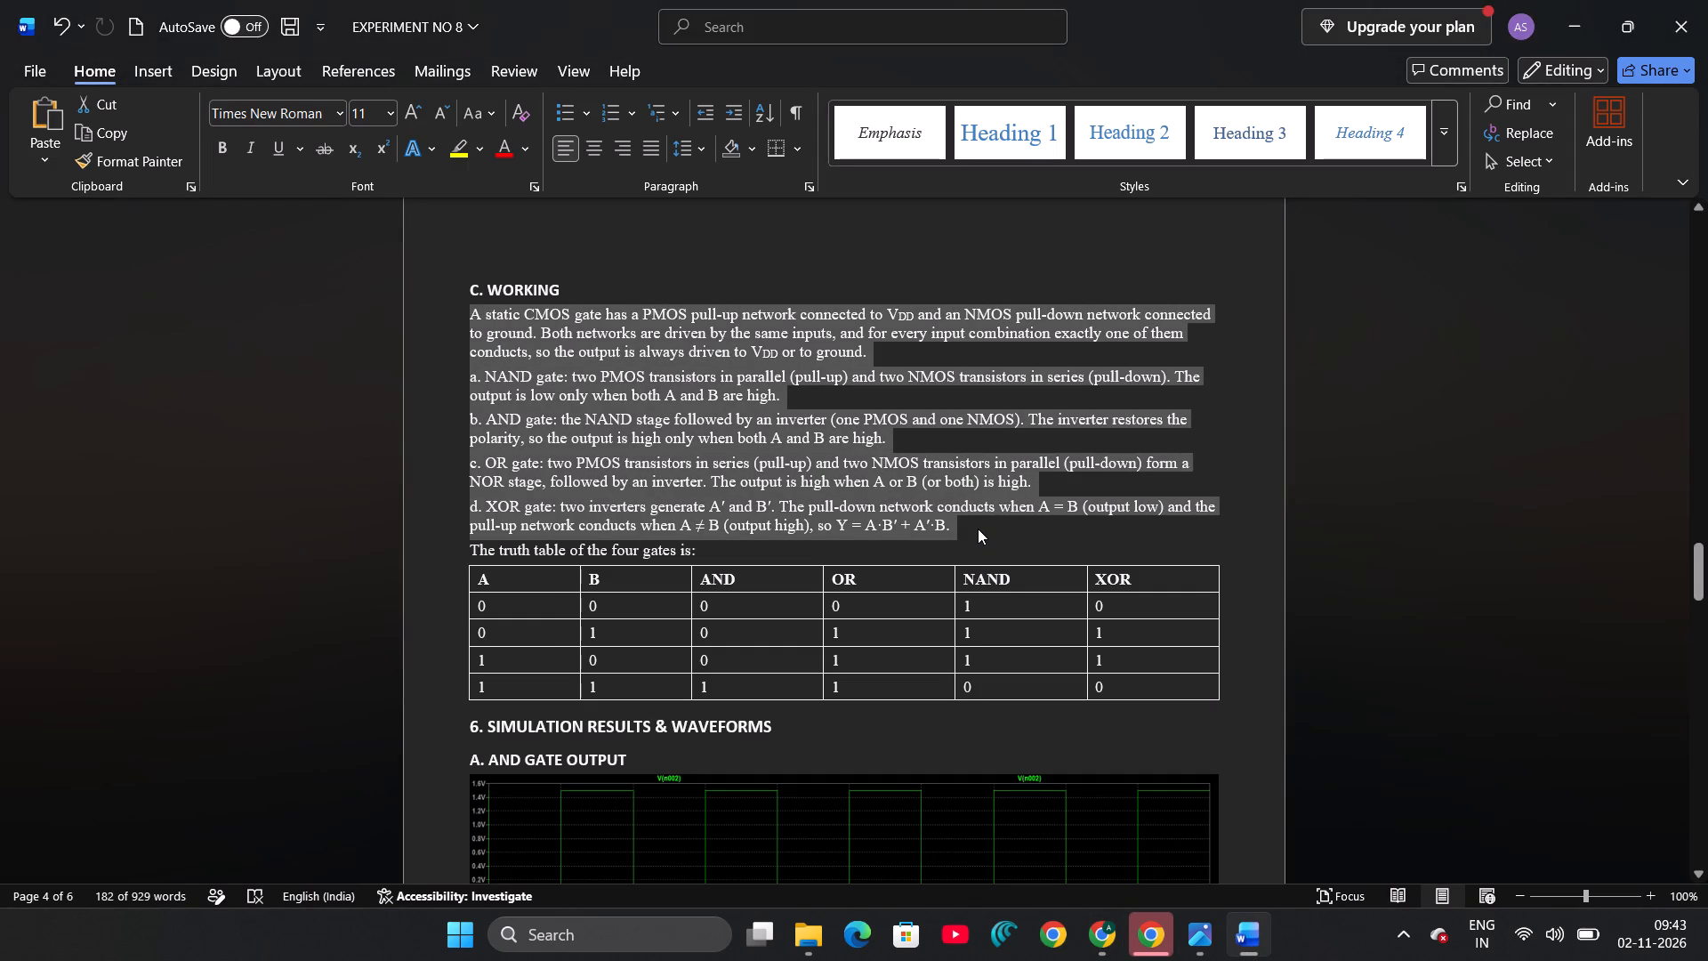
{"action": "left_click", "coordinate": [818, 523]}
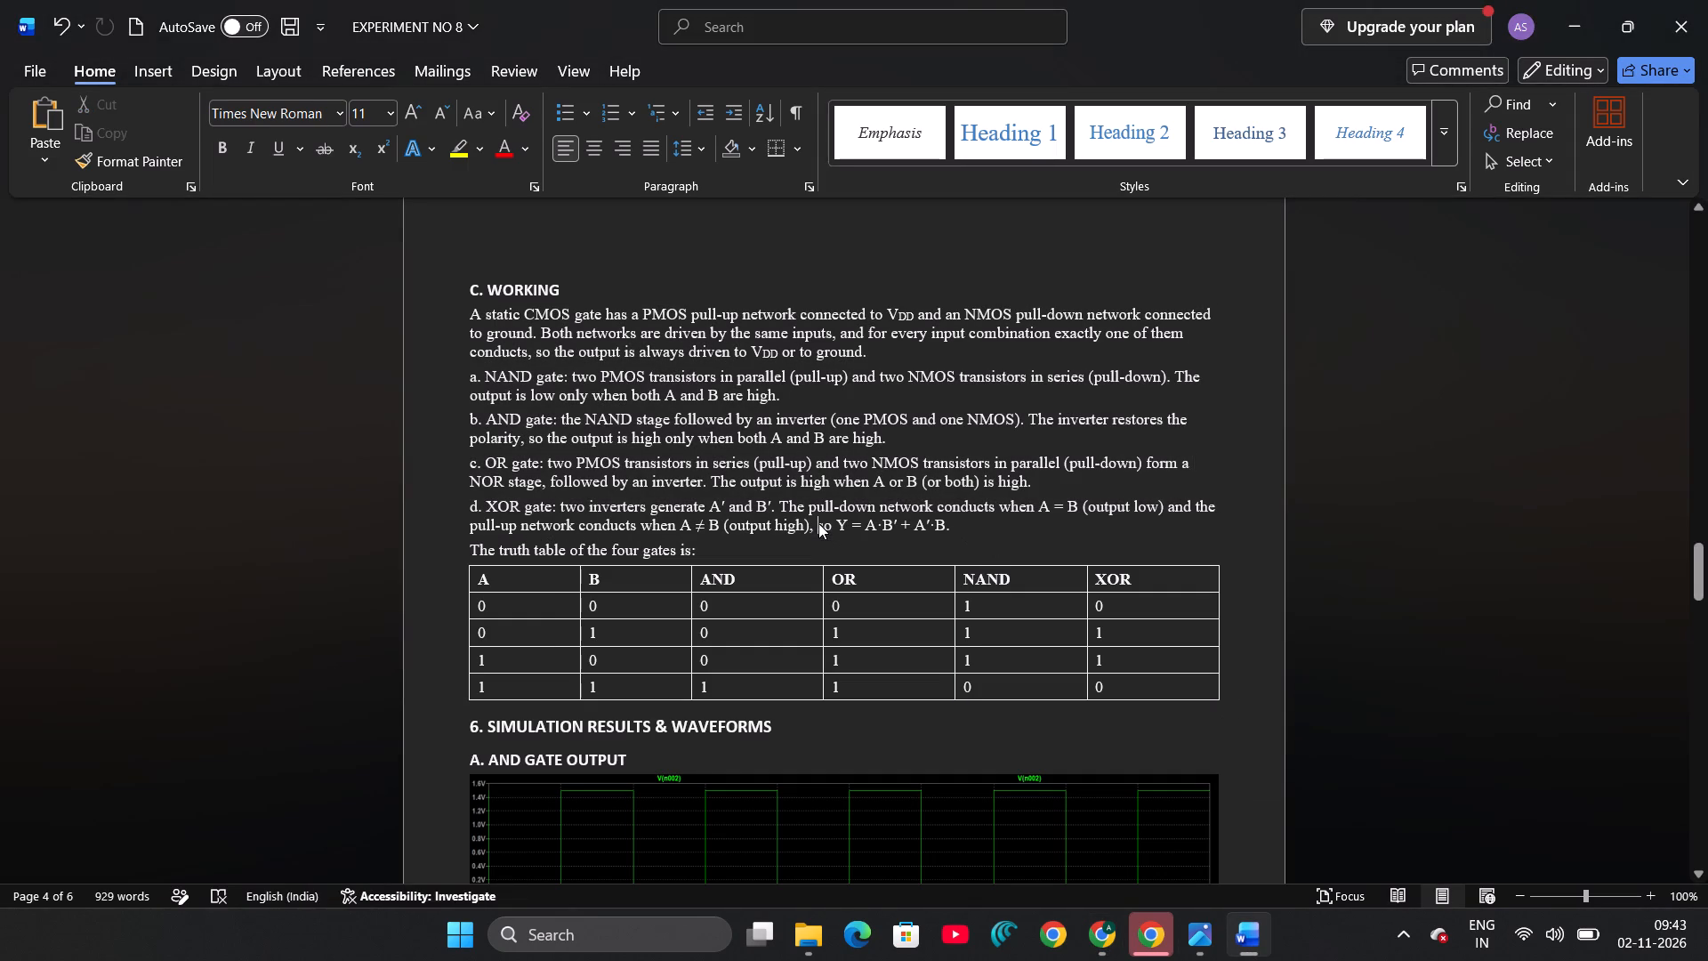
{"action": "left_click_drag", "start_coordinate": [829, 534], "coordinate": [826, 534]}
{"action": "left_click_drag", "start_coordinate": [826, 534], "coordinate": [470, 313]}
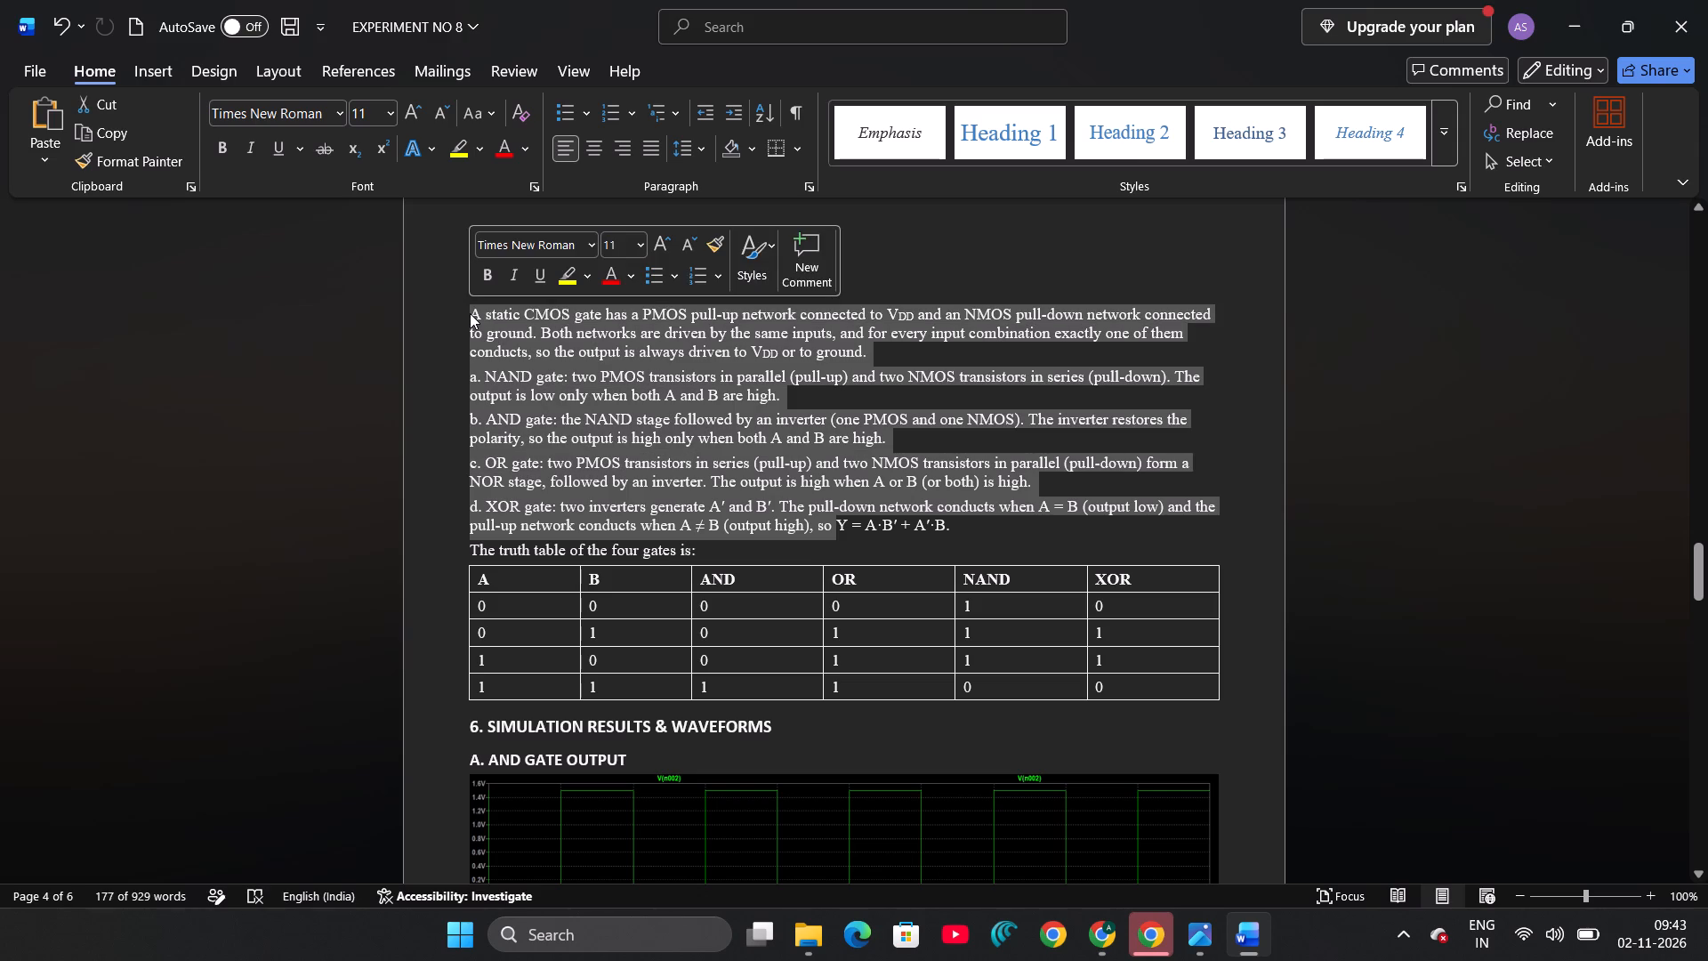
{"action": "key", "text": "ctrl+v"}
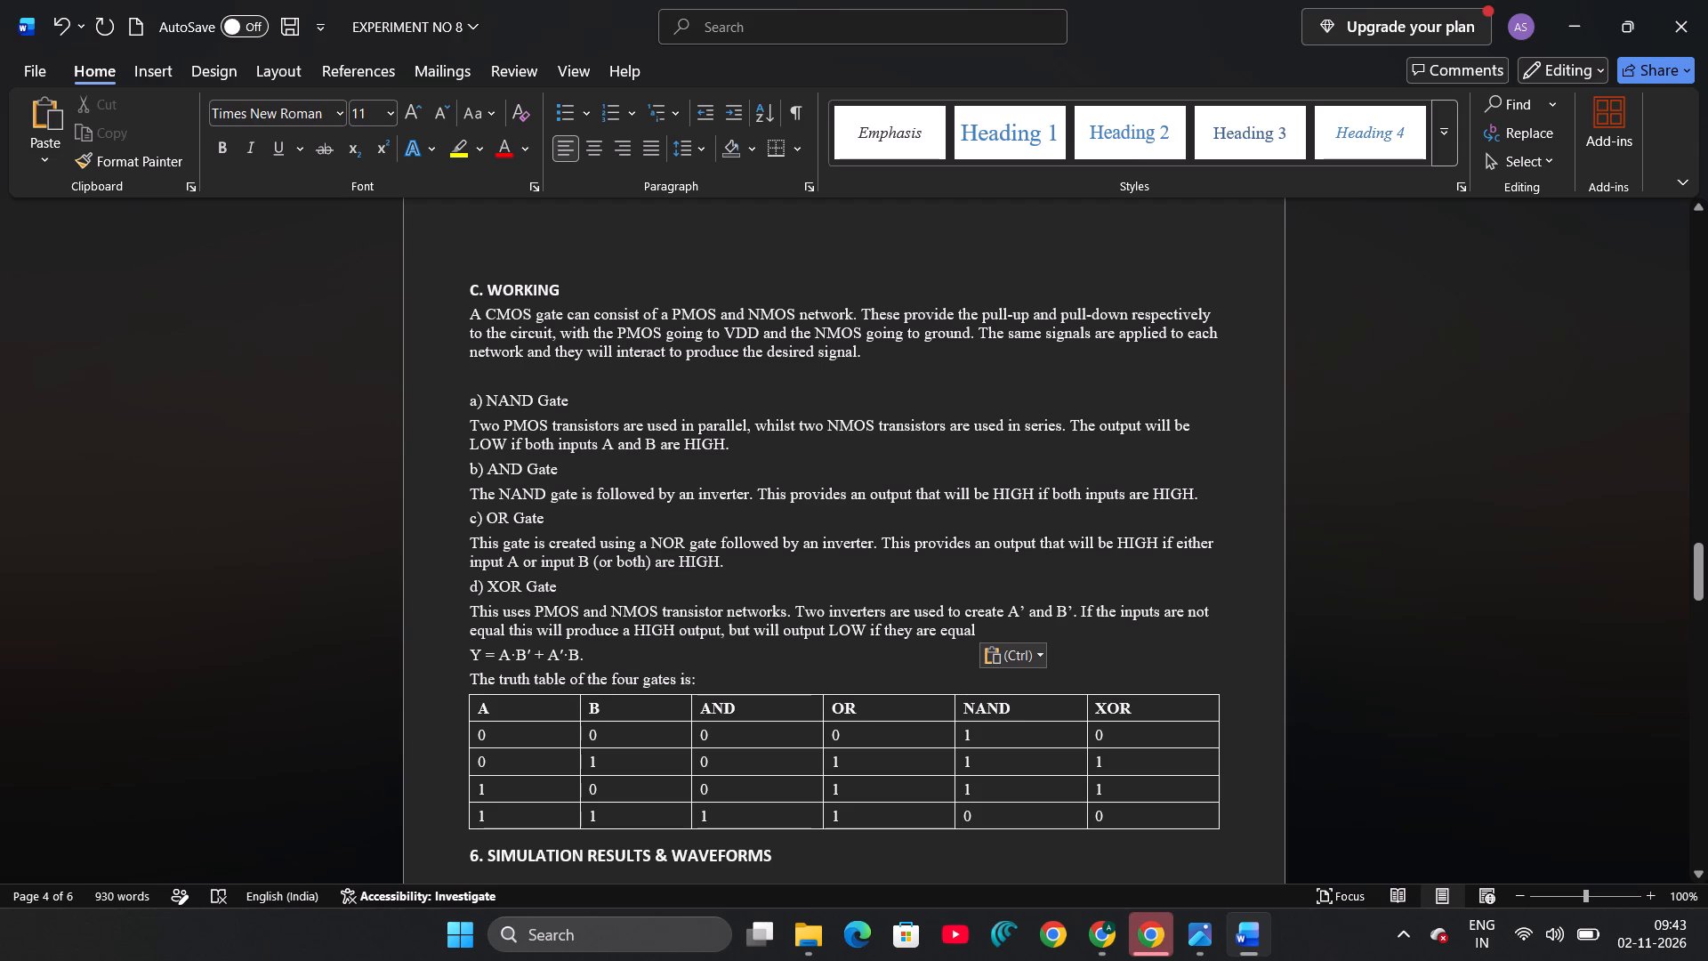
Remove the blank line above "a) NAND Gate" in the Working section.
{"action": "left_click", "coordinate": [473, 386]}
{"action": "key", "text": "BackSpace"}
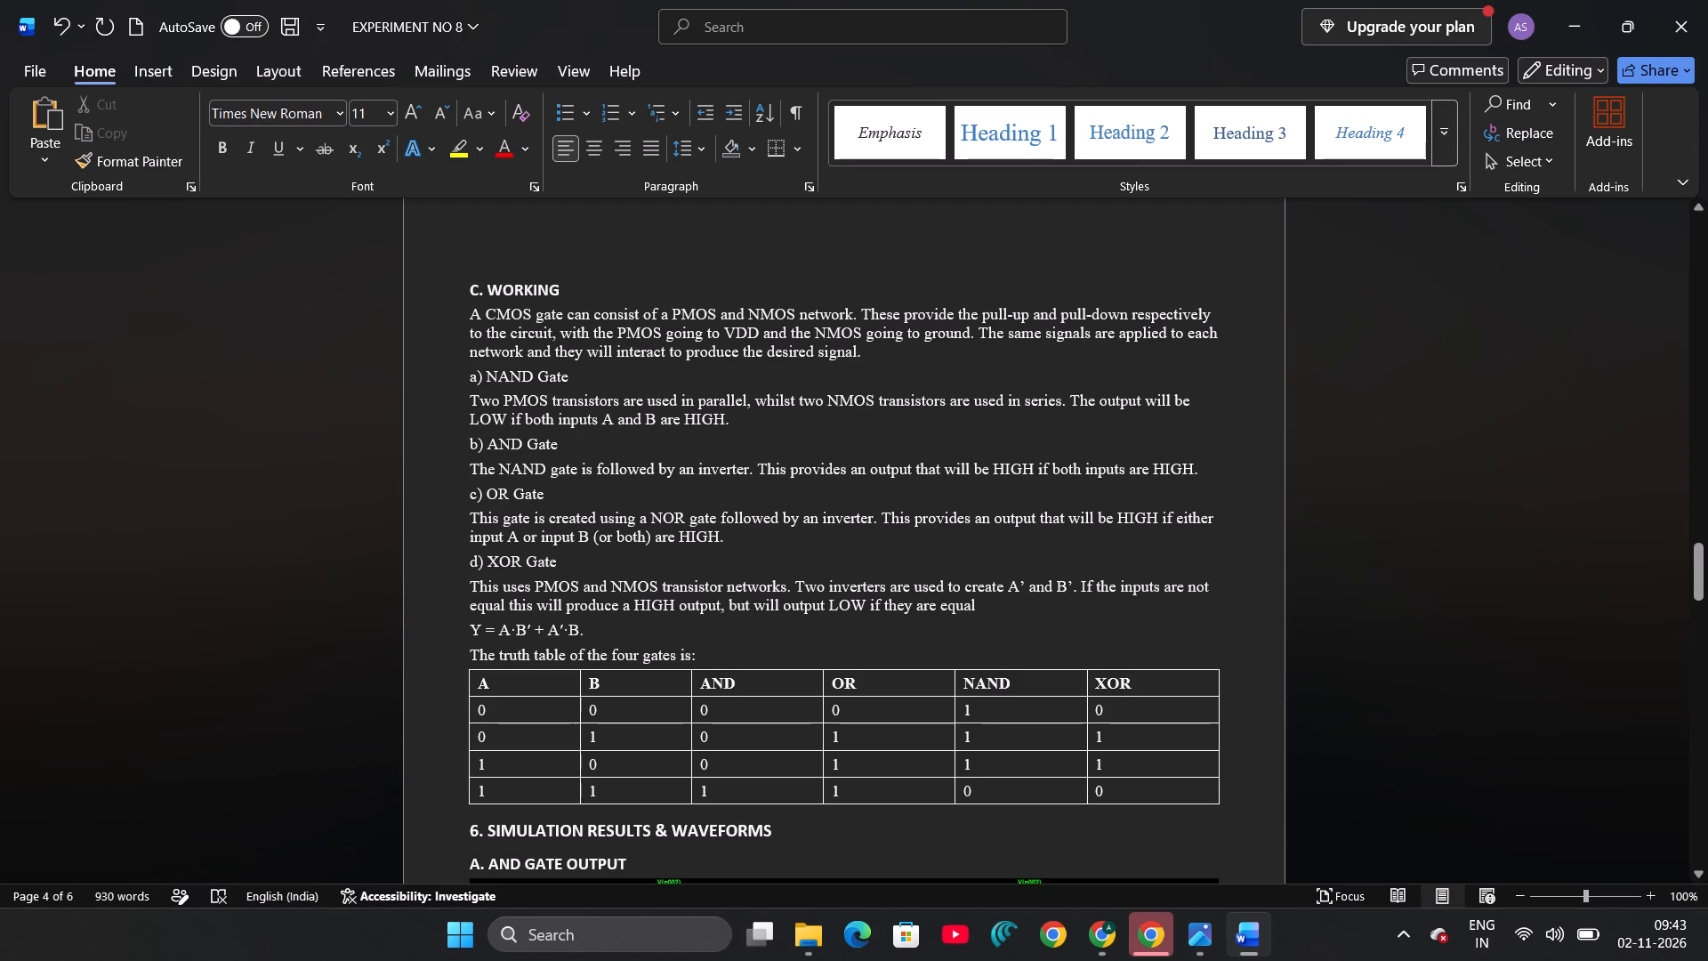
Shorten the XOR line under Logic Expressions to "XOR: Y = A·B′ + A′·B" by removing the intermediate A, B and equals sign.
{"action": "scroll", "coordinate": [477, 257], "scroll_direction": "down", "scroll_amount": 1}
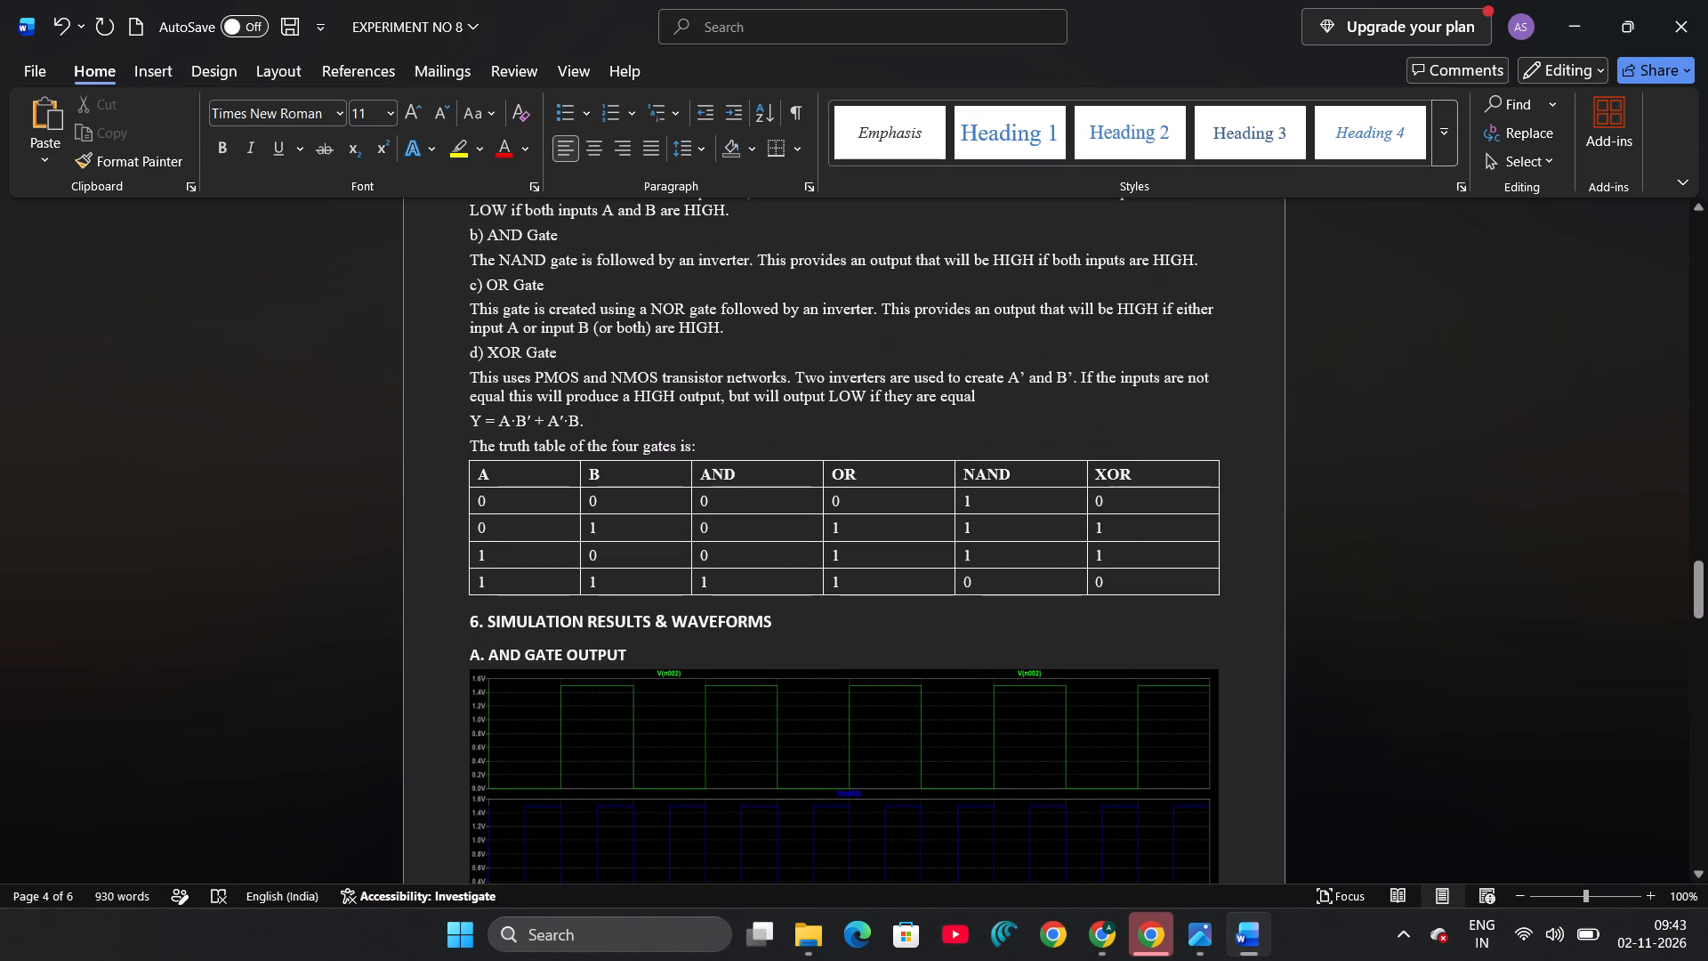
{"action": "scroll", "coordinate": [585, 449], "scroll_direction": "down", "scroll_amount": 3}
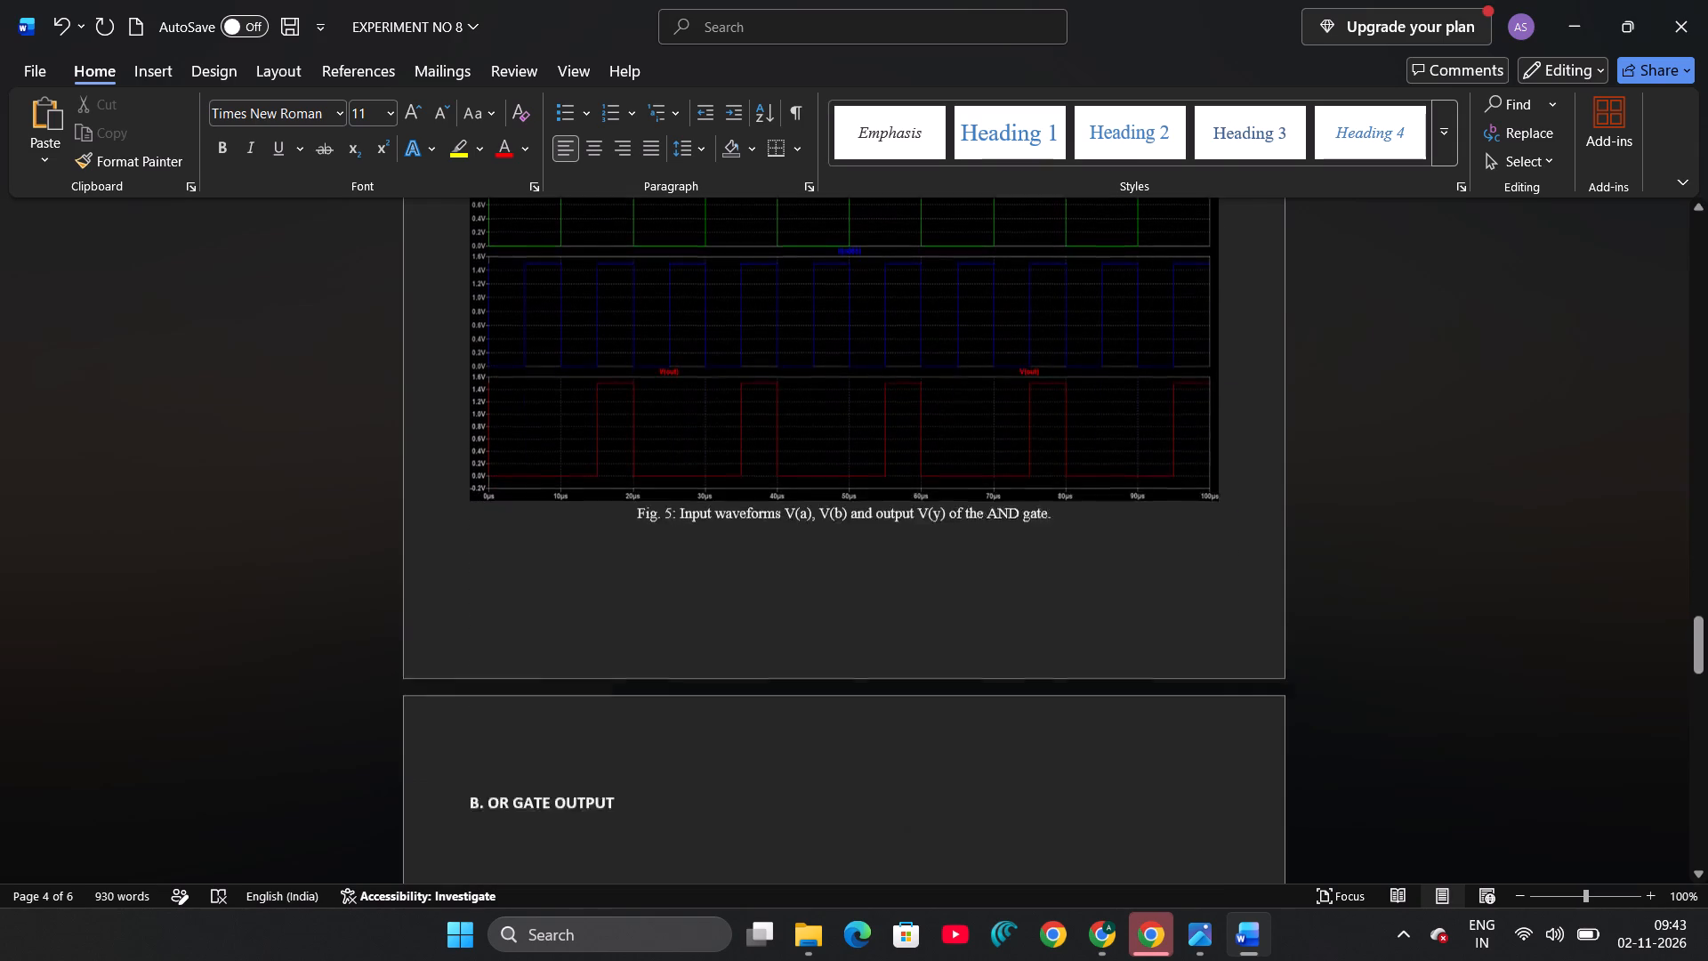
{"action": "scroll", "coordinate": [585, 449], "scroll_direction": "down", "scroll_amount": 7}
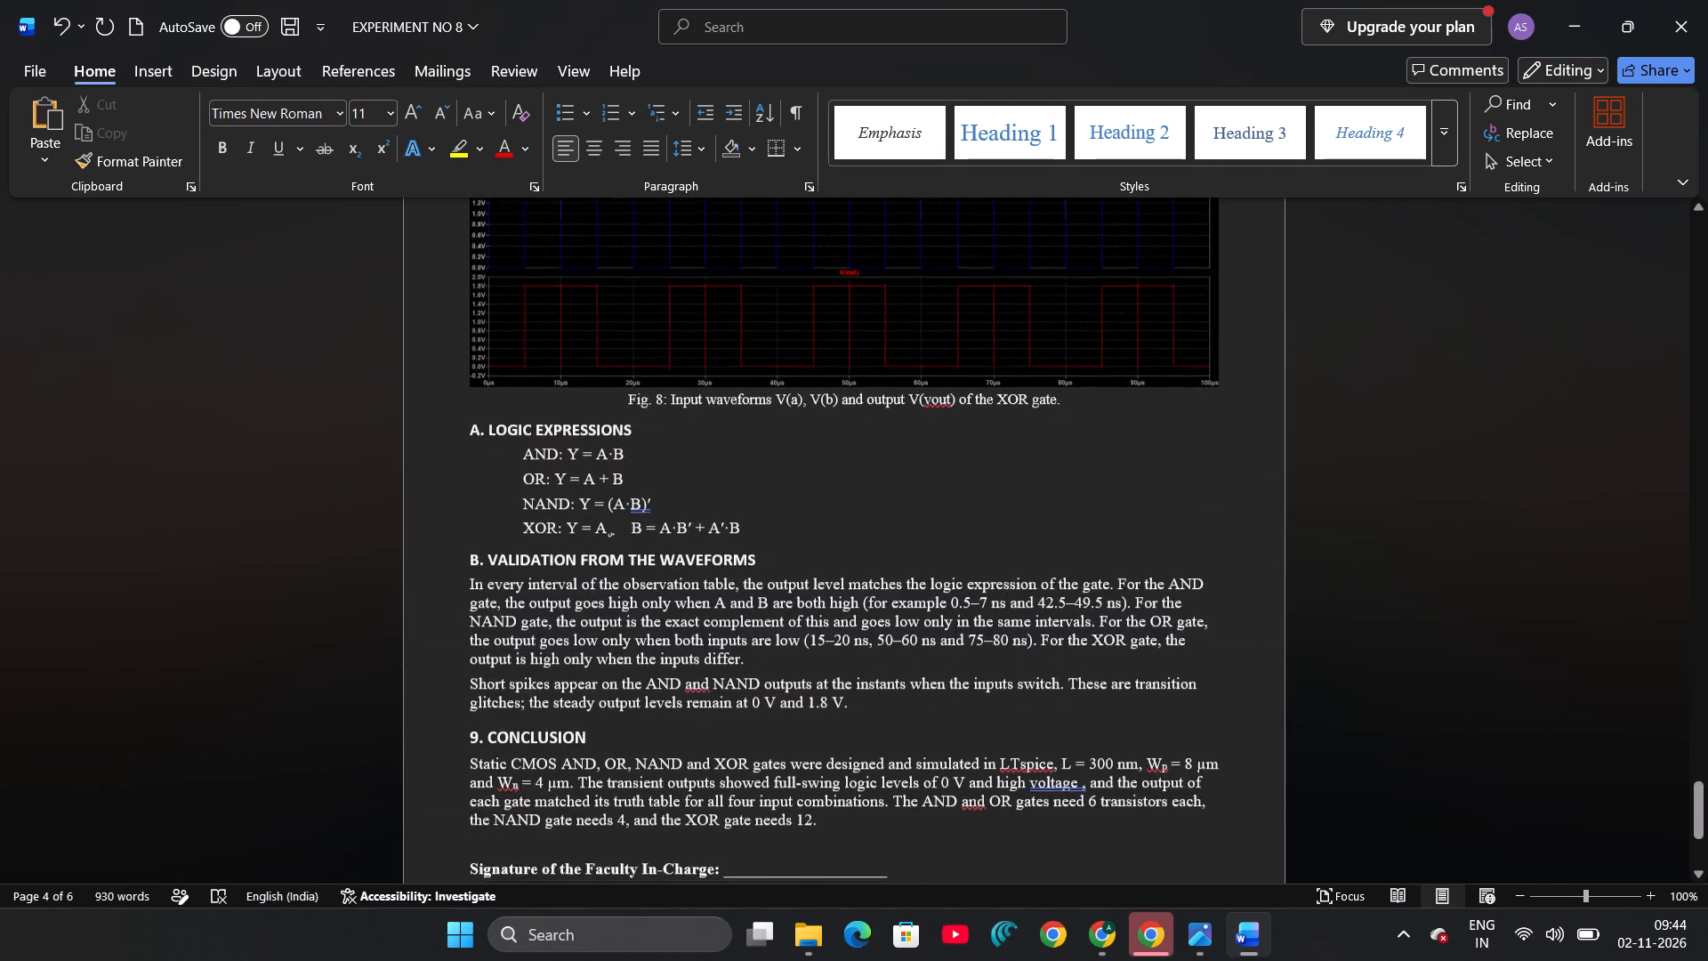
{"action": "scroll", "coordinate": [585, 449], "scroll_direction": "down", "scroll_amount": 1}
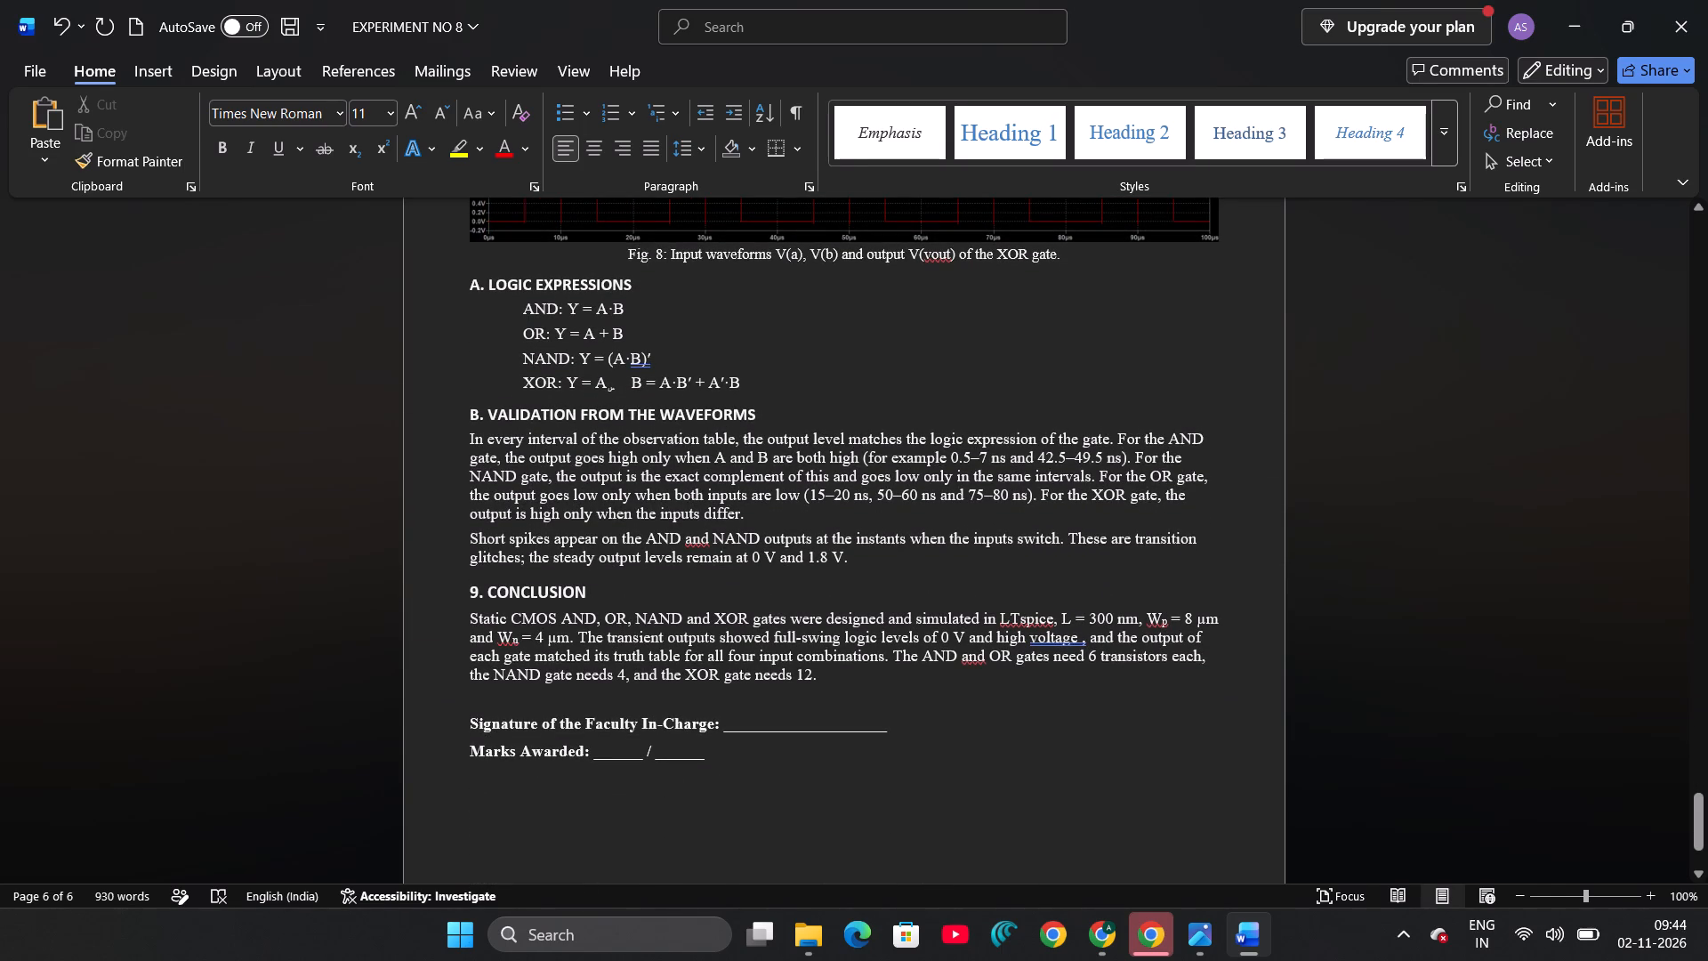
{"action": "left_click", "coordinate": [621, 385]}
{"action": "key", "text": "BackSpace"}
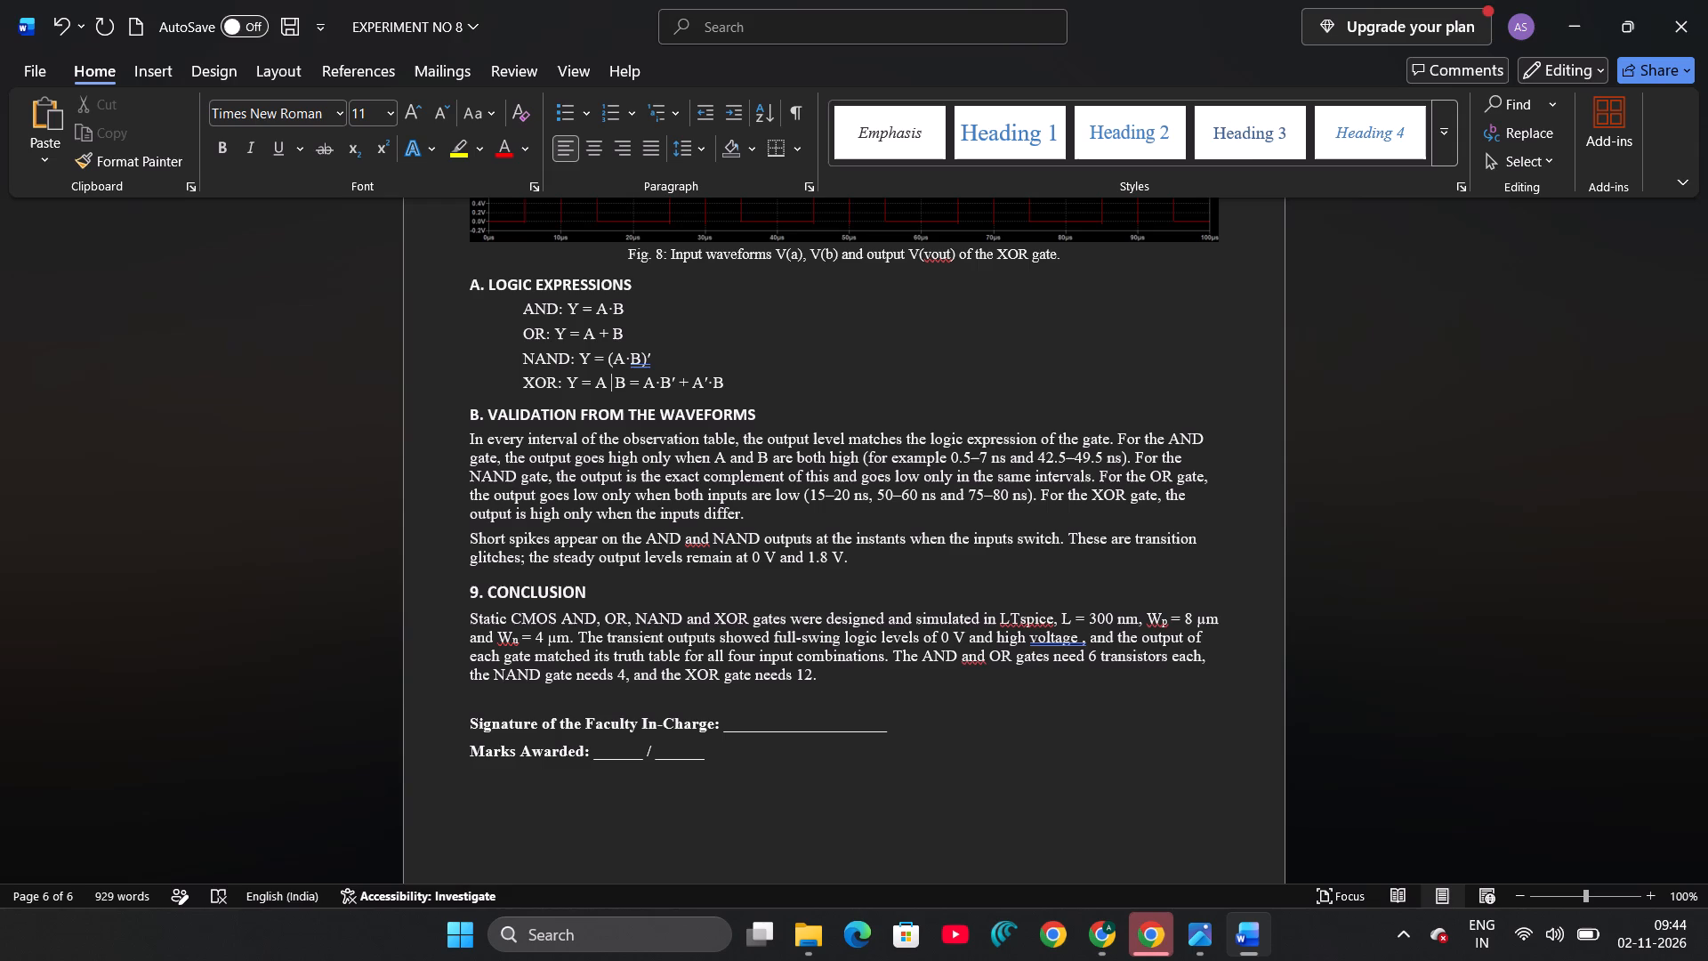
{"action": "key", "text": "Right"}
{"action": "key", "text": "Right"}
{"action": "key", "text": "Right"}
{"action": "key", "text": "Right"}
{"action": "key", "text": "BackSpace"}
{"action": "key", "text": "BackSpace"}
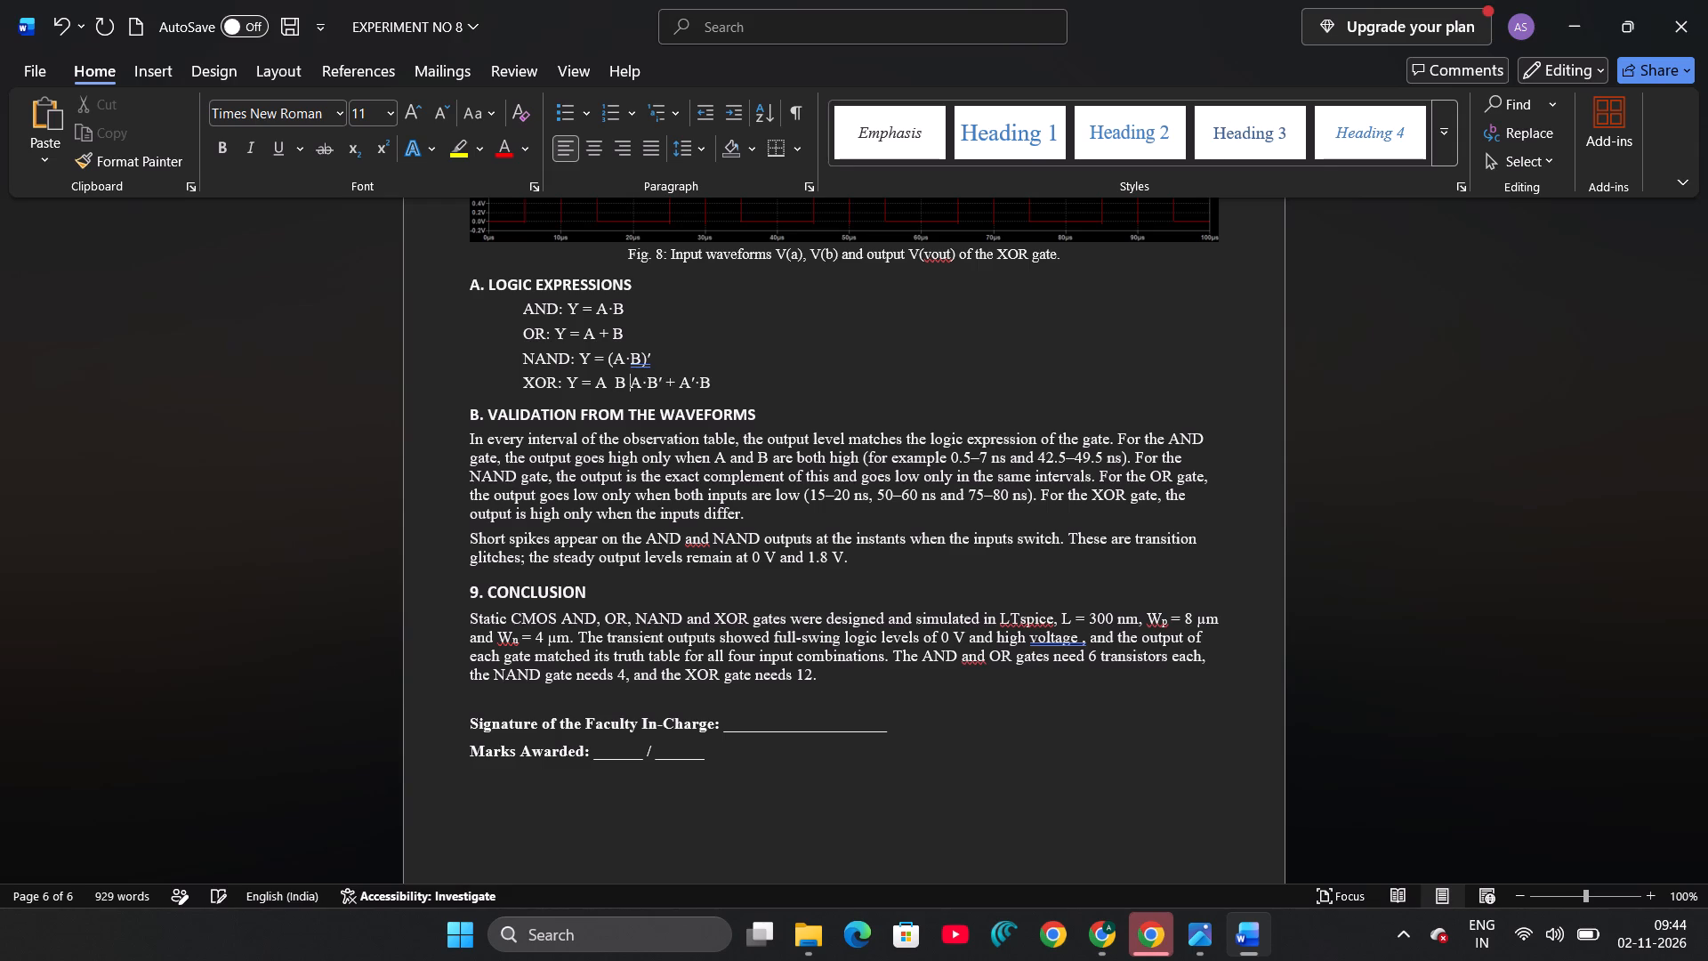
{"action": "key", "text": "BackSpace"}
{"action": "key", "text": "BackSpace"}
{"action": "key", "text": "BackSpace"}
{"action": "key", "text": "BackSpace"}
{"action": "key", "text": "Right"}
{"action": "key", "text": "BackSpace"}
{"action": "left_click", "coordinate": [649, 358]}
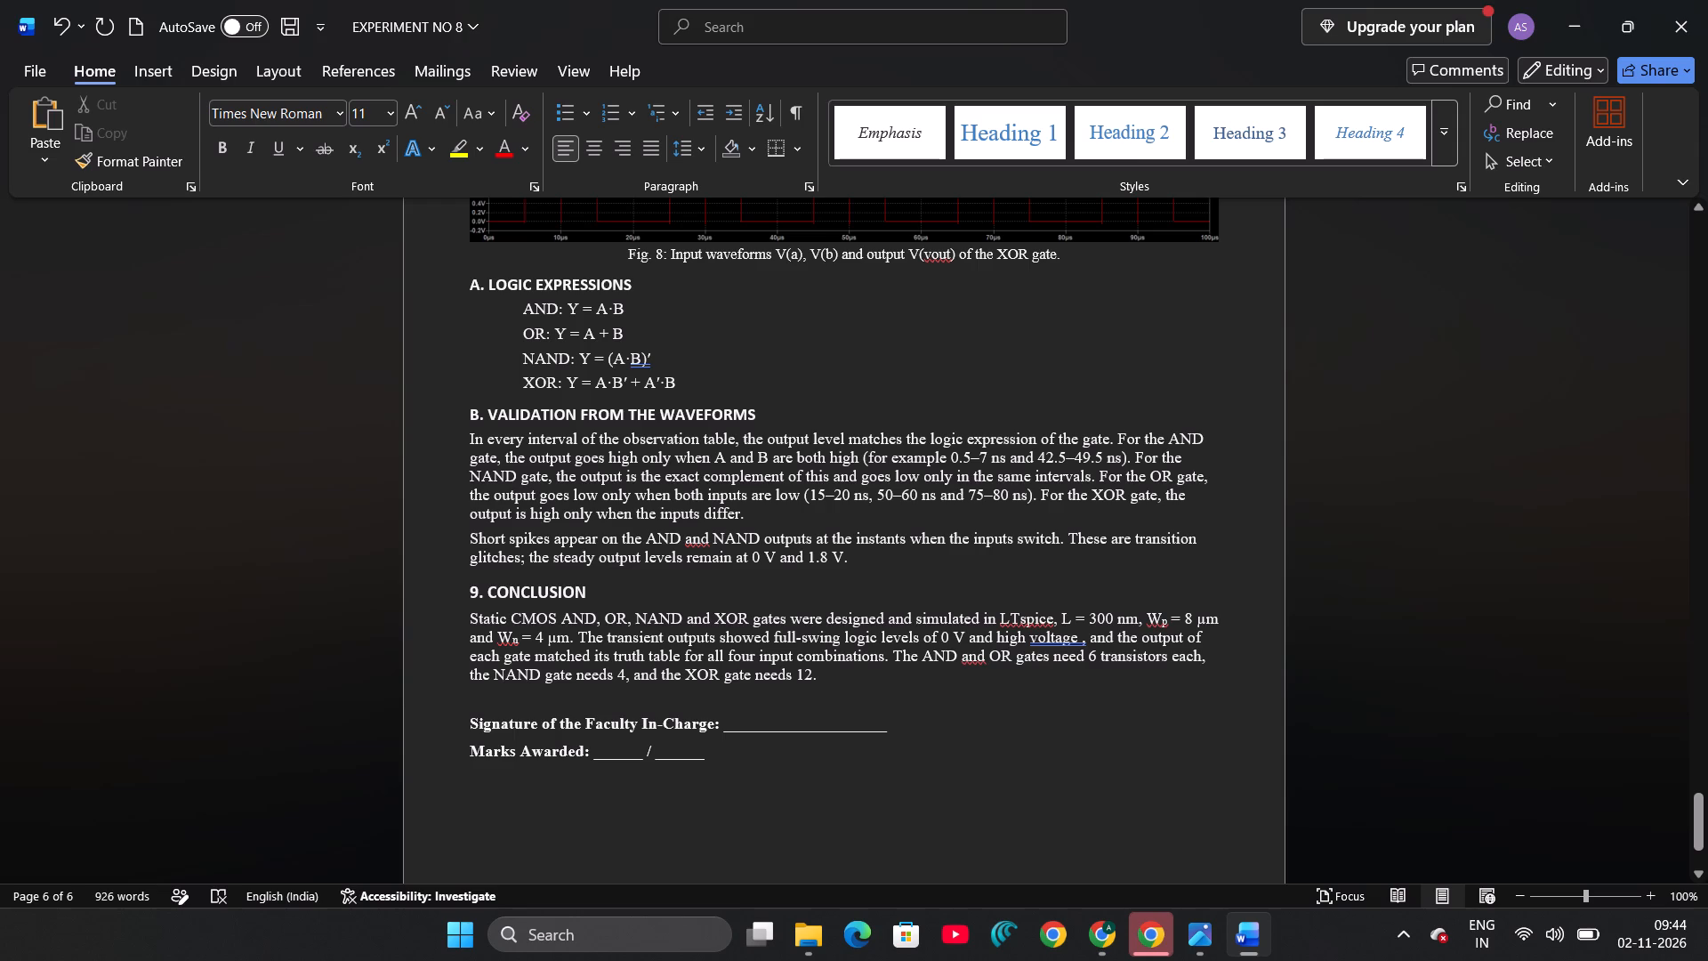
Delete the sentence "These are transition glitches; the steady output levels remain at 0 V and 1.8 V." from the waveform validation section.
{"action": "left_click_drag", "start_coordinate": [462, 423], "coordinate": [498, 440]}
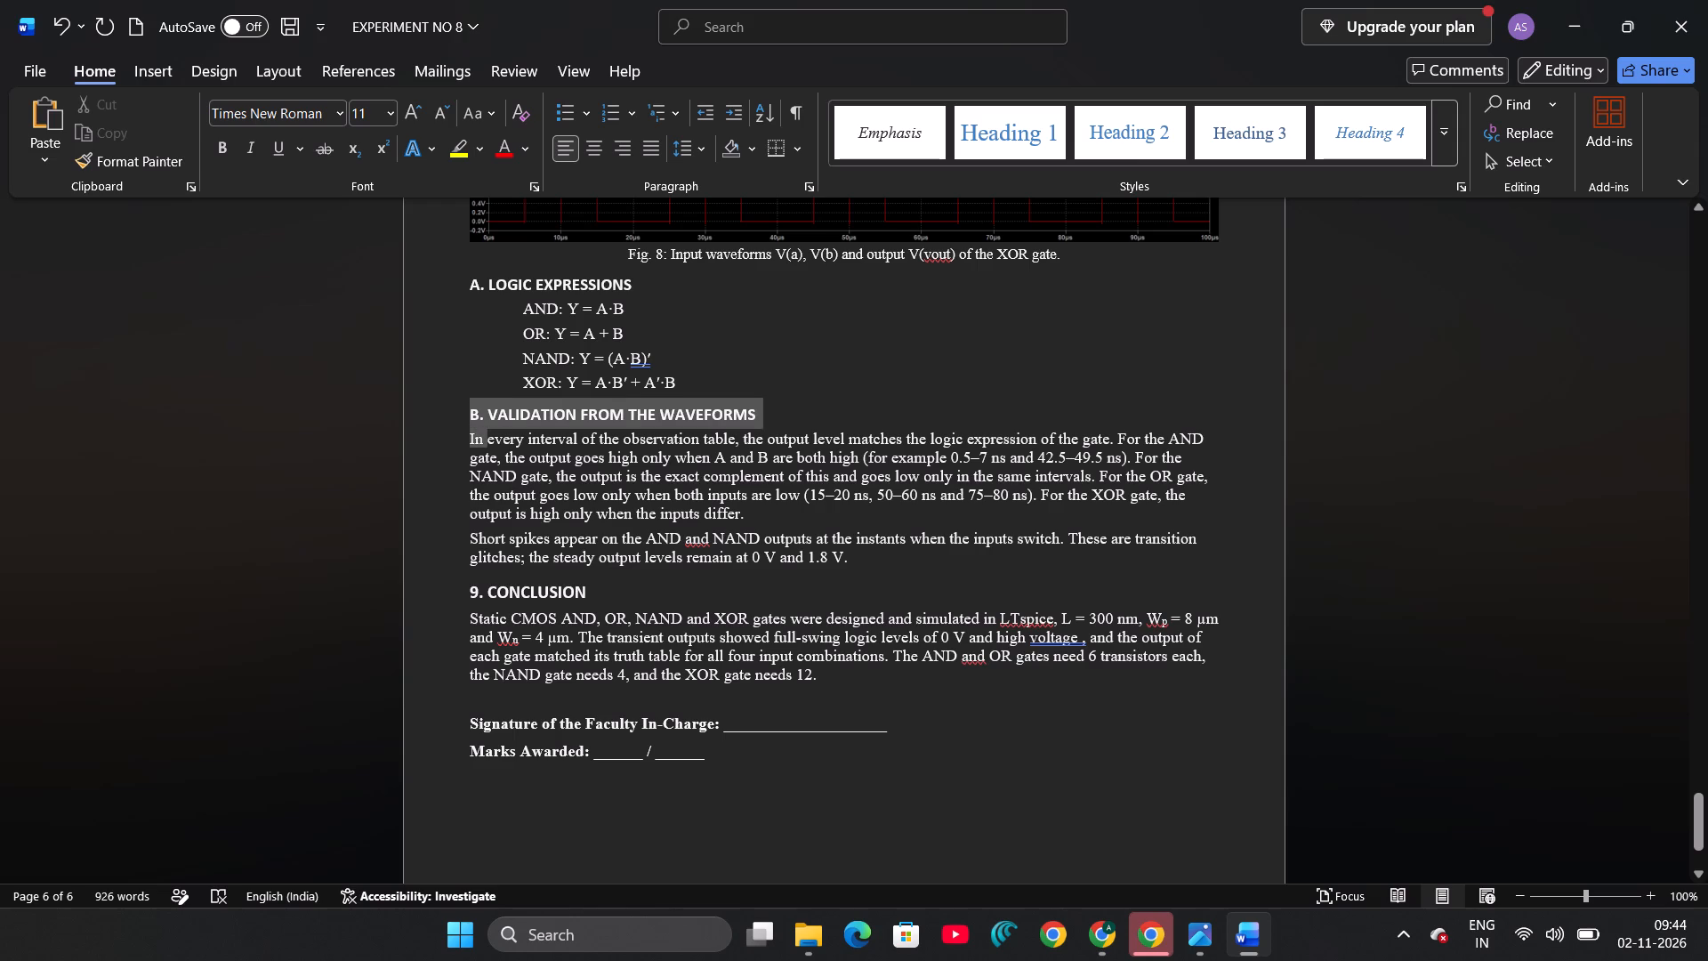
{"action": "left_click_drag", "start_coordinate": [498, 440], "coordinate": [850, 558]}
{"action": "left_click", "coordinate": [850, 558]}
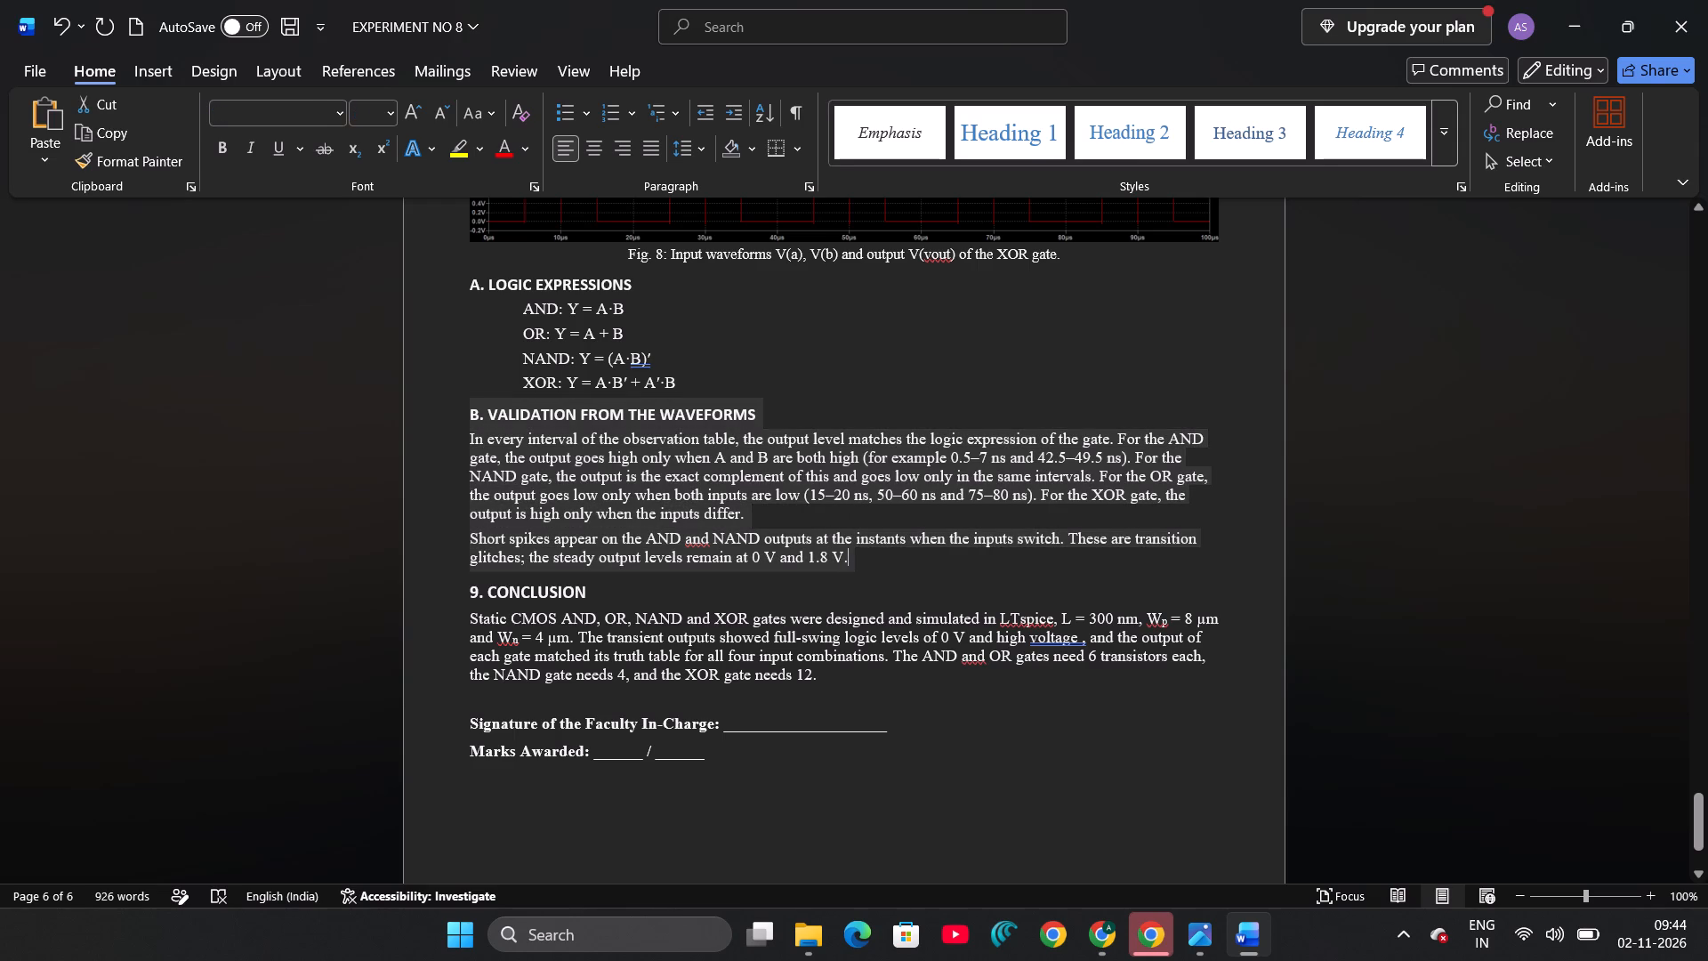
{"action": "left_click_drag", "start_coordinate": [848, 557], "coordinate": [754, 557]}
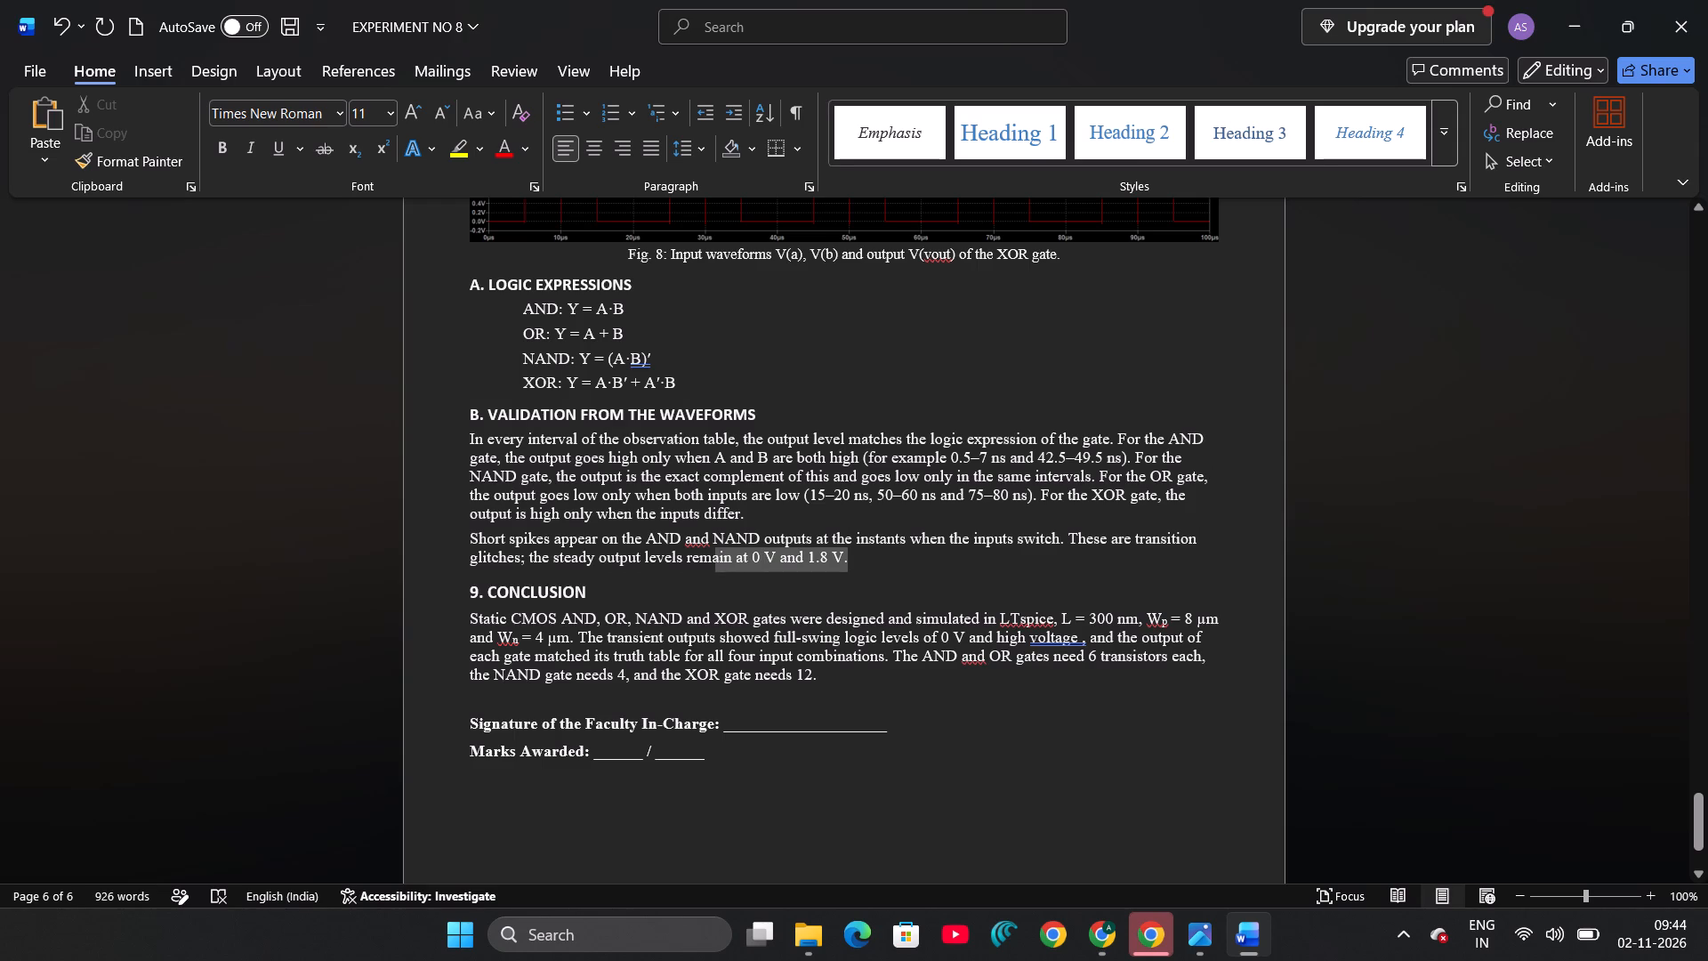
{"action": "left_click_drag", "start_coordinate": [754, 557], "coordinate": [1075, 558]}
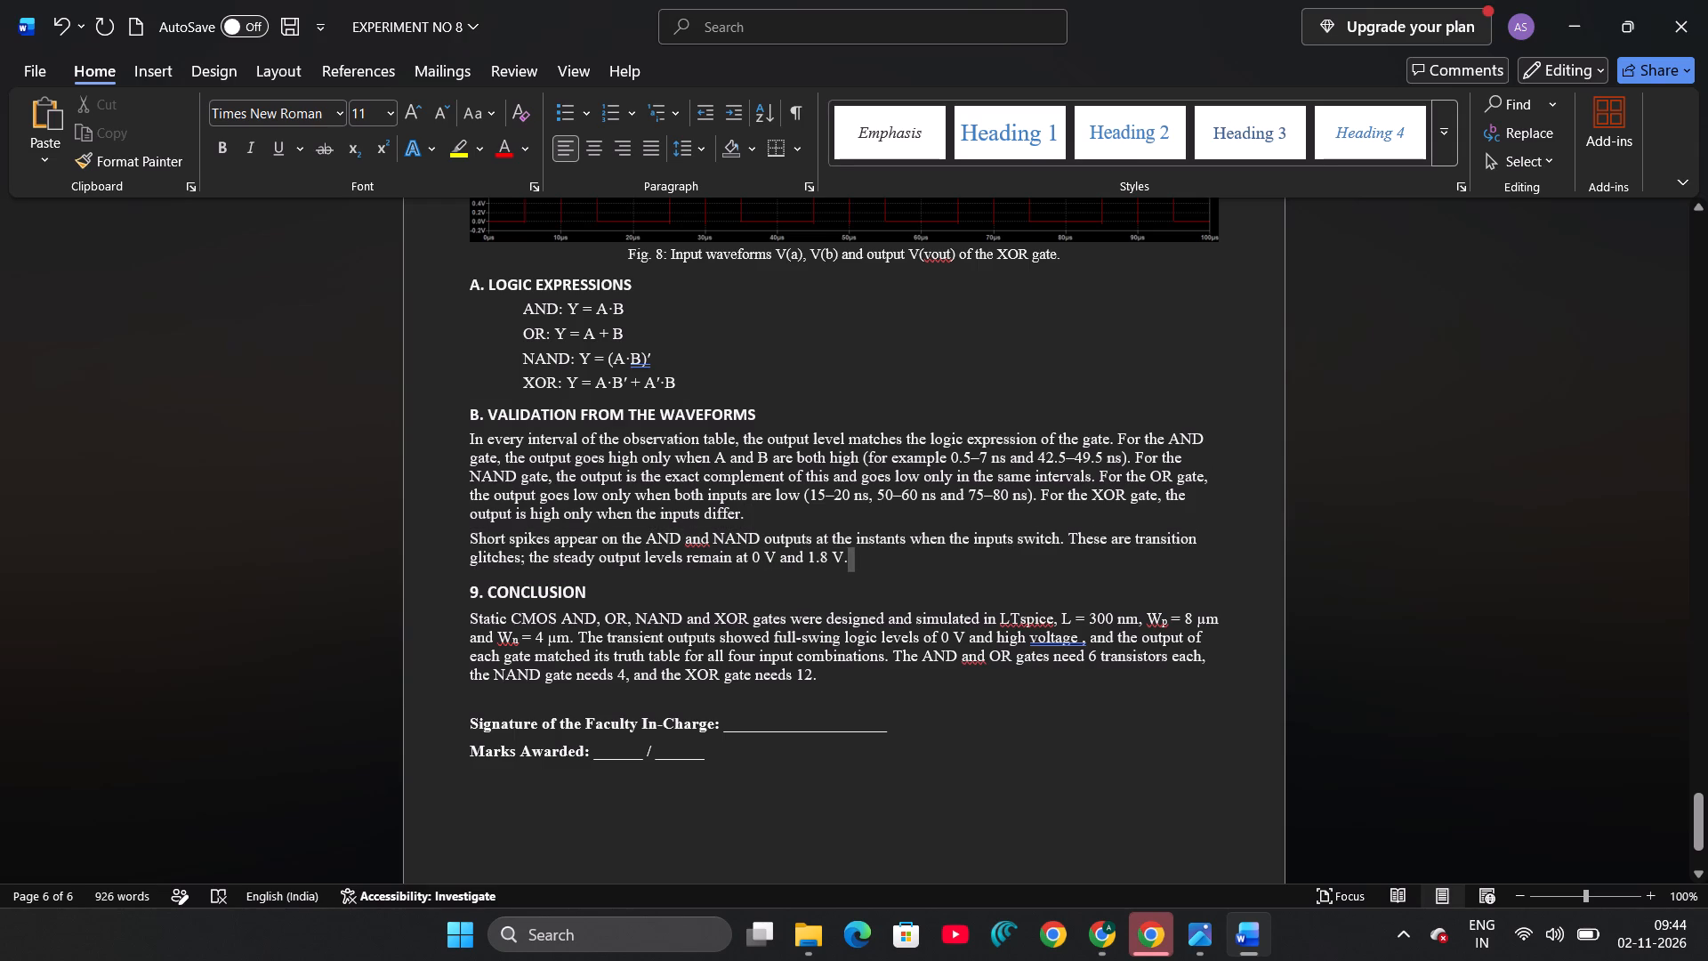
{"action": "left_click_drag", "start_coordinate": [1075, 558], "coordinate": [1064, 542]}
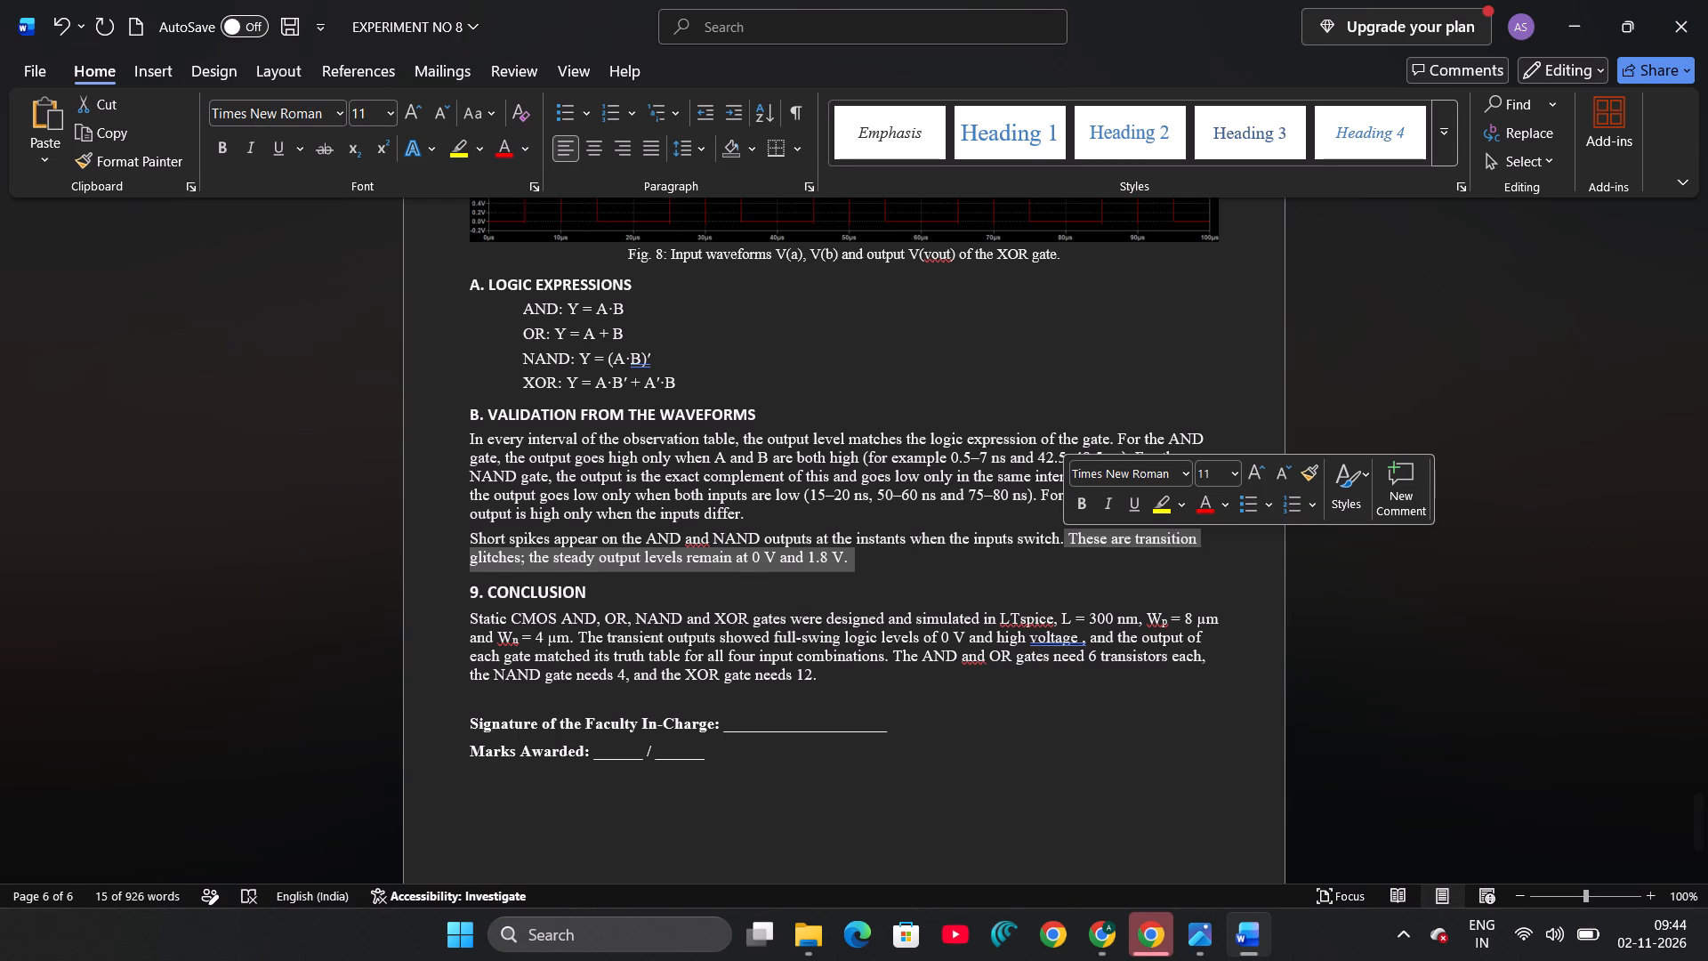
{"action": "key", "text": "BackSpace"}
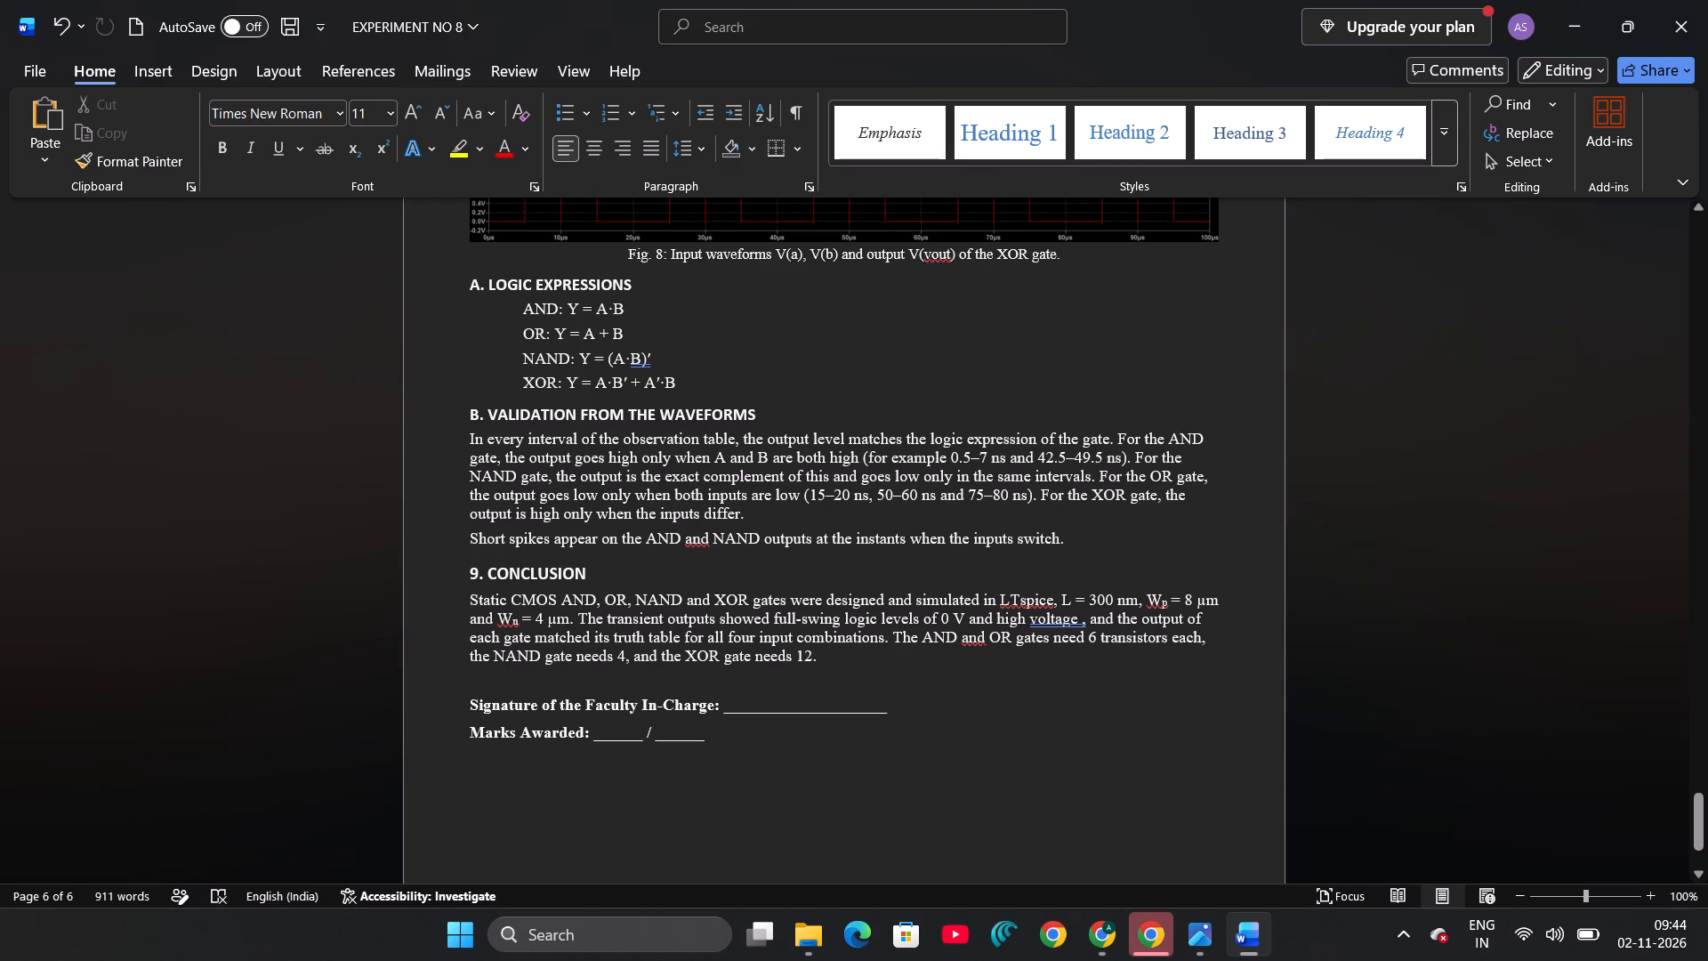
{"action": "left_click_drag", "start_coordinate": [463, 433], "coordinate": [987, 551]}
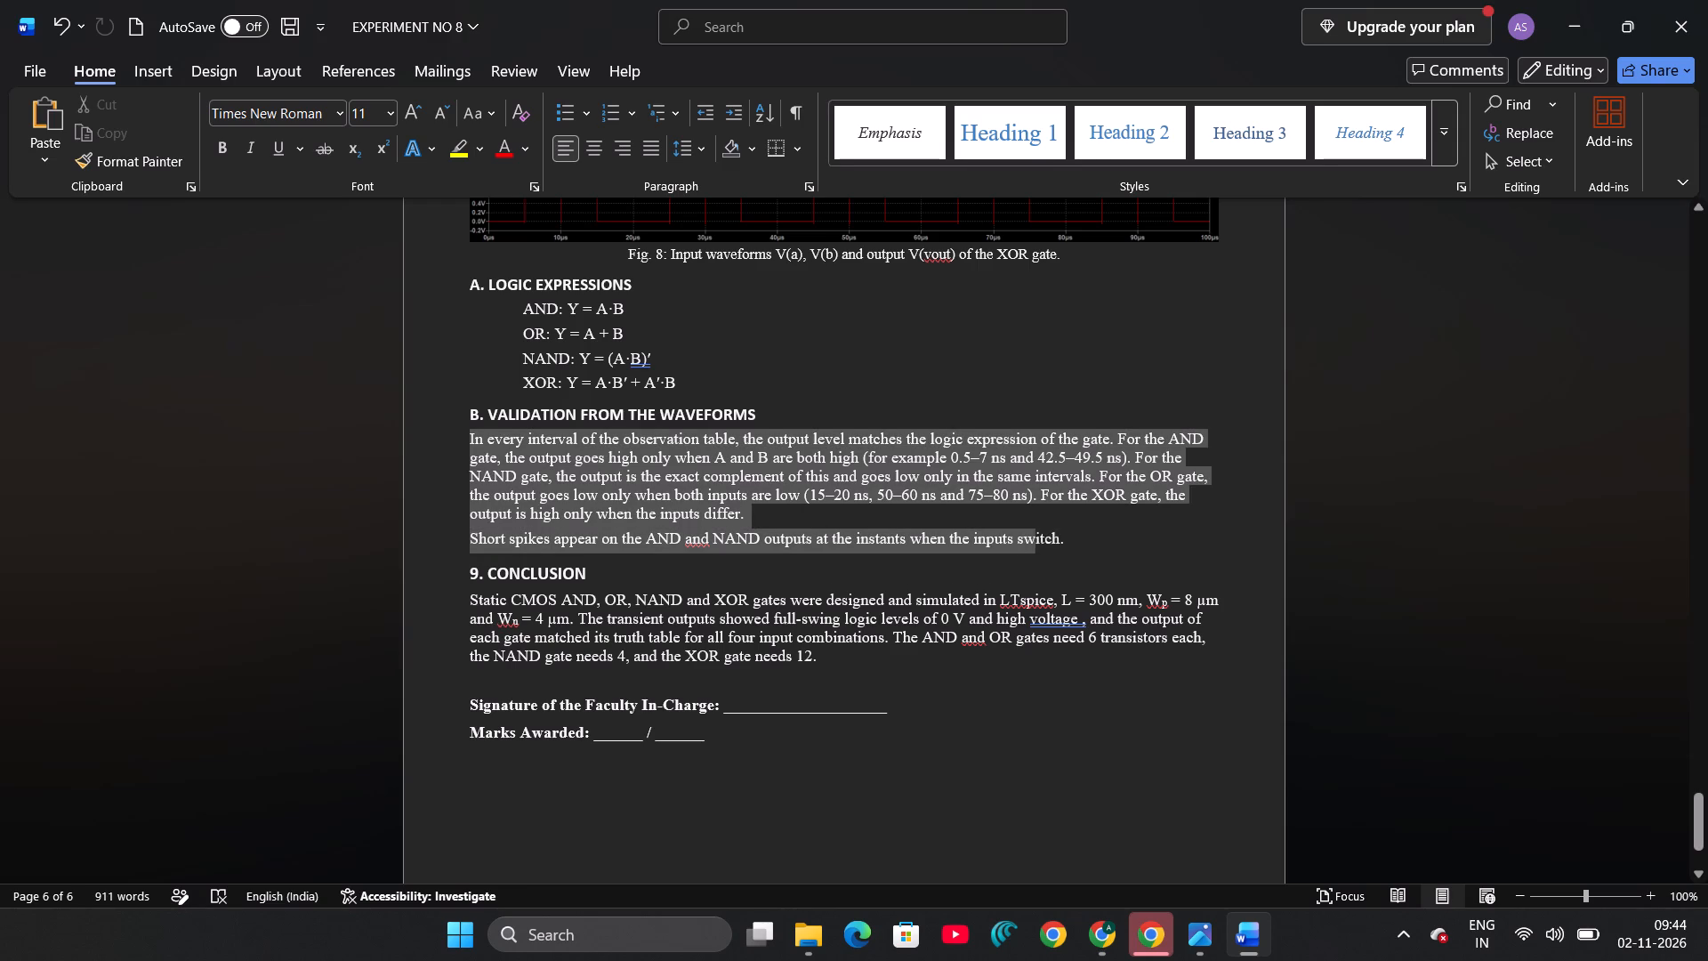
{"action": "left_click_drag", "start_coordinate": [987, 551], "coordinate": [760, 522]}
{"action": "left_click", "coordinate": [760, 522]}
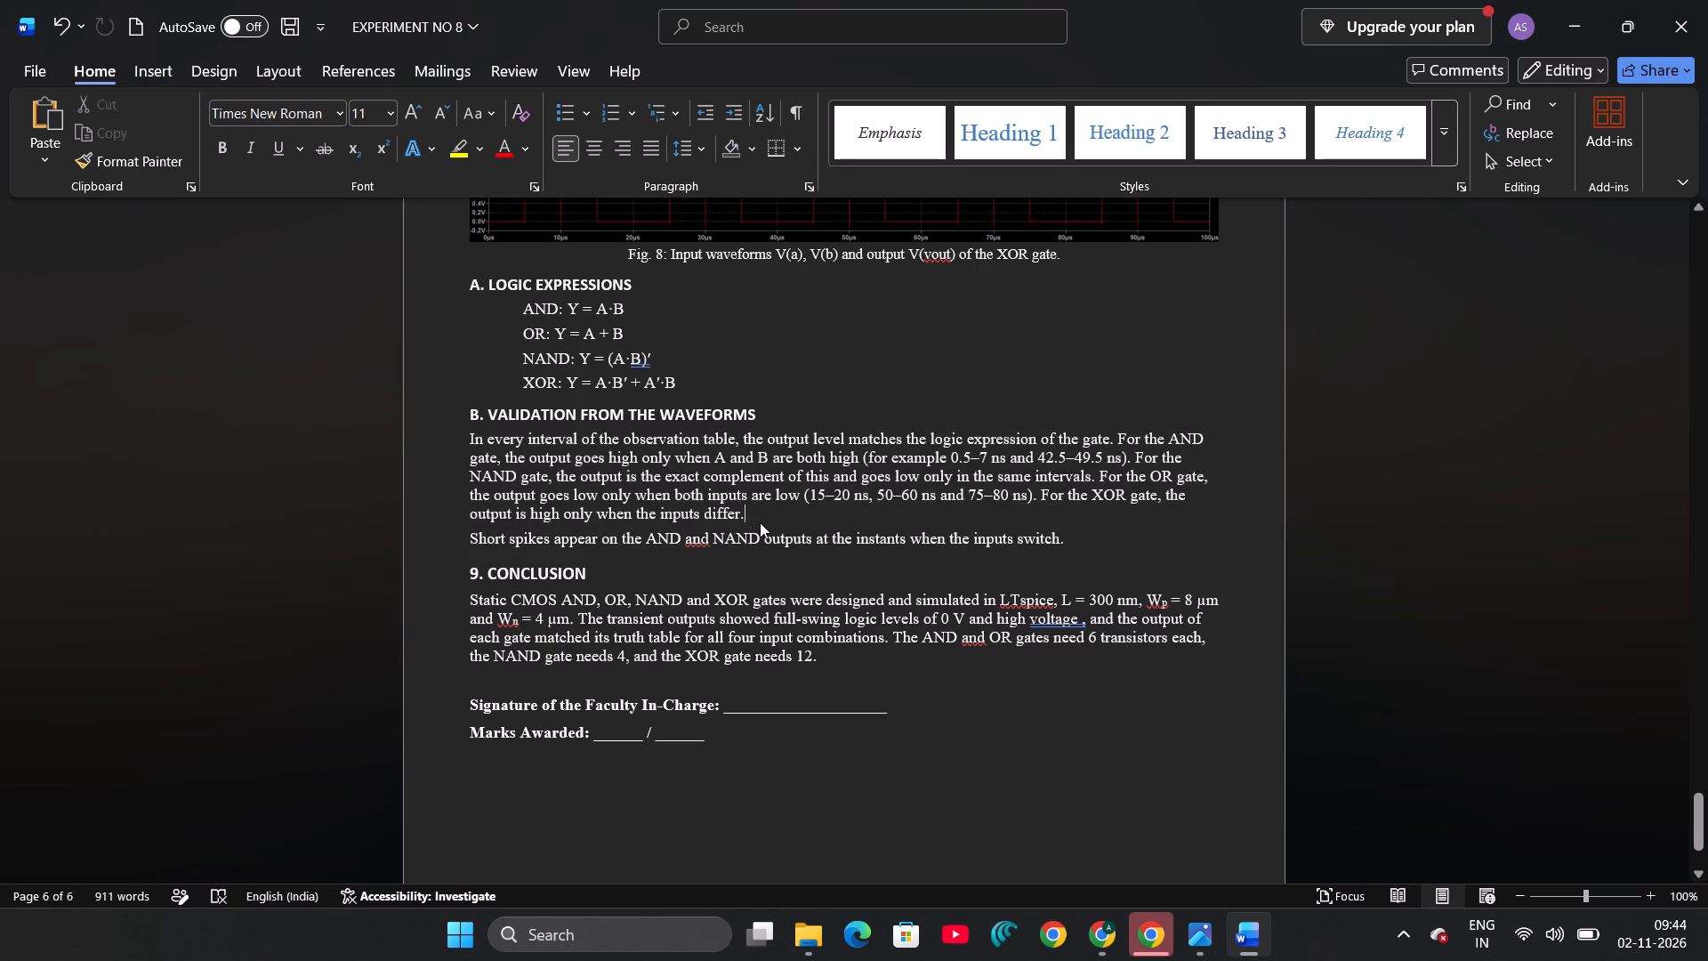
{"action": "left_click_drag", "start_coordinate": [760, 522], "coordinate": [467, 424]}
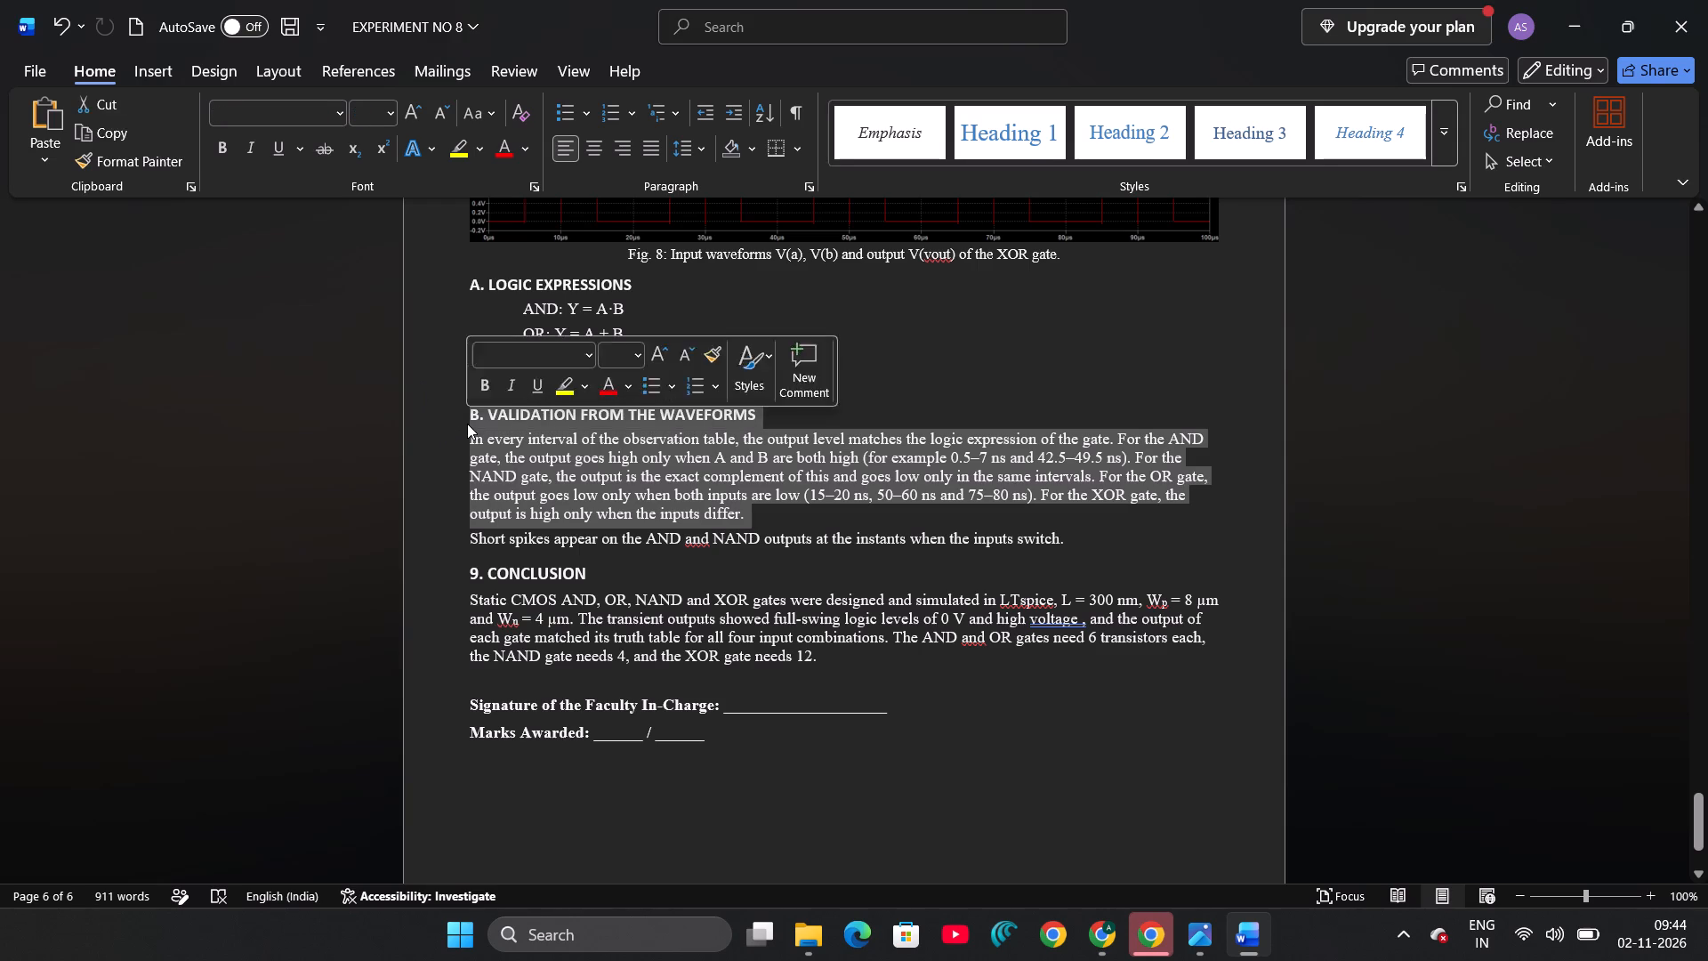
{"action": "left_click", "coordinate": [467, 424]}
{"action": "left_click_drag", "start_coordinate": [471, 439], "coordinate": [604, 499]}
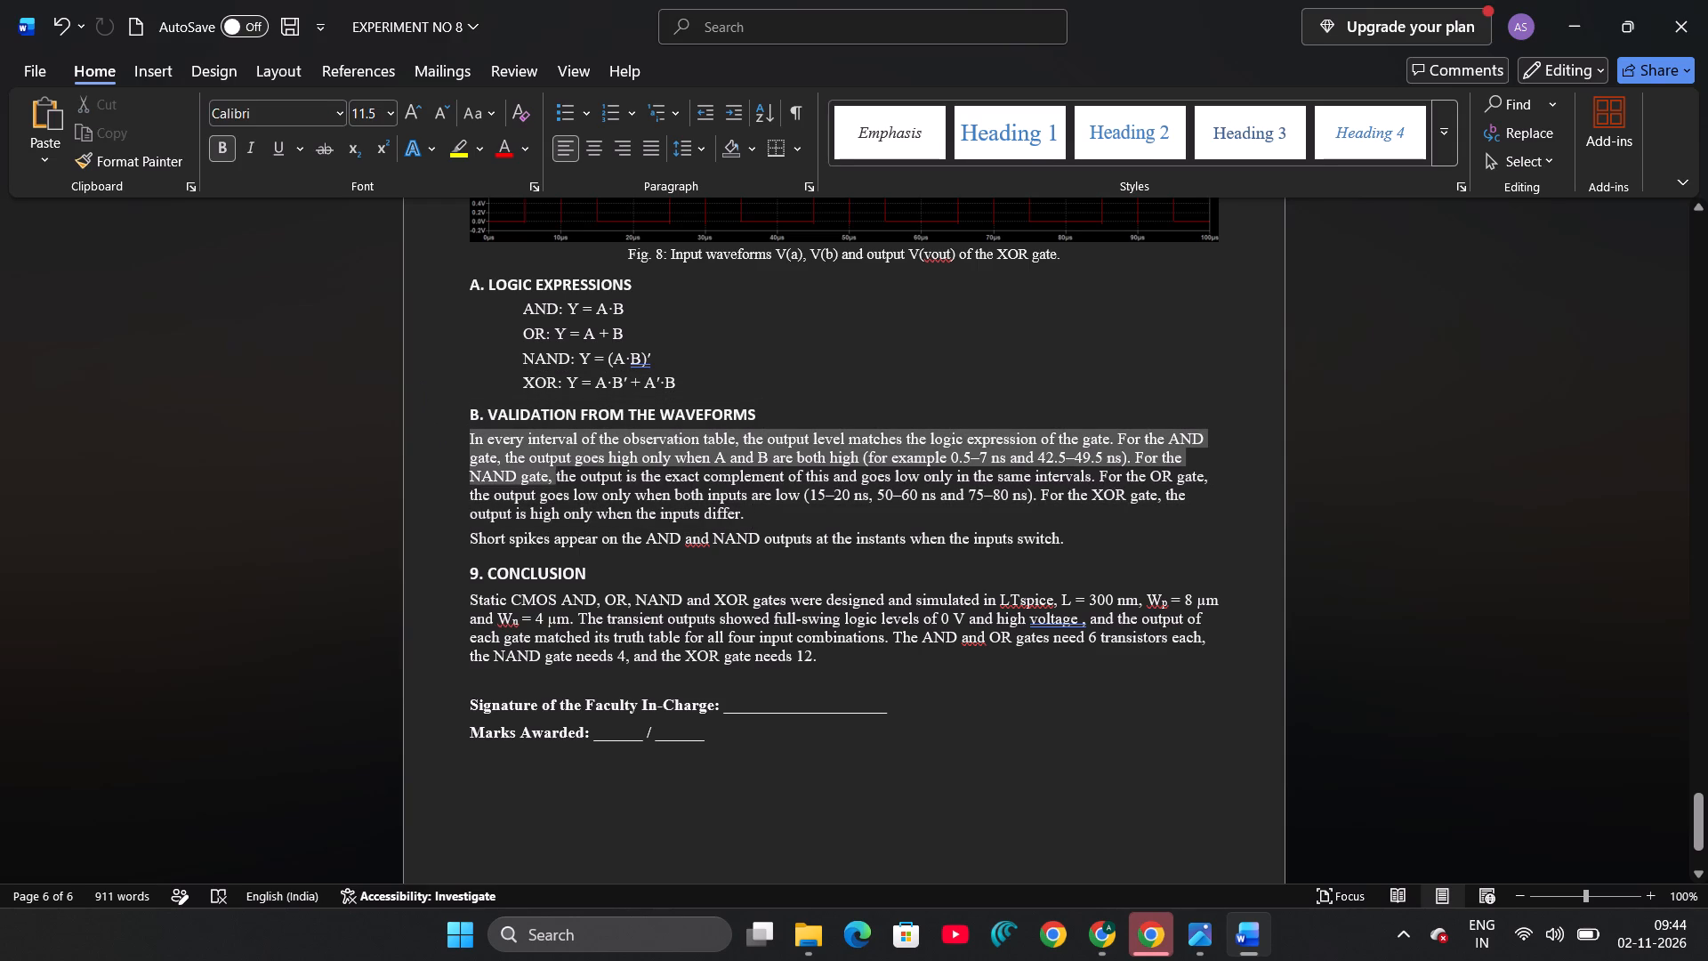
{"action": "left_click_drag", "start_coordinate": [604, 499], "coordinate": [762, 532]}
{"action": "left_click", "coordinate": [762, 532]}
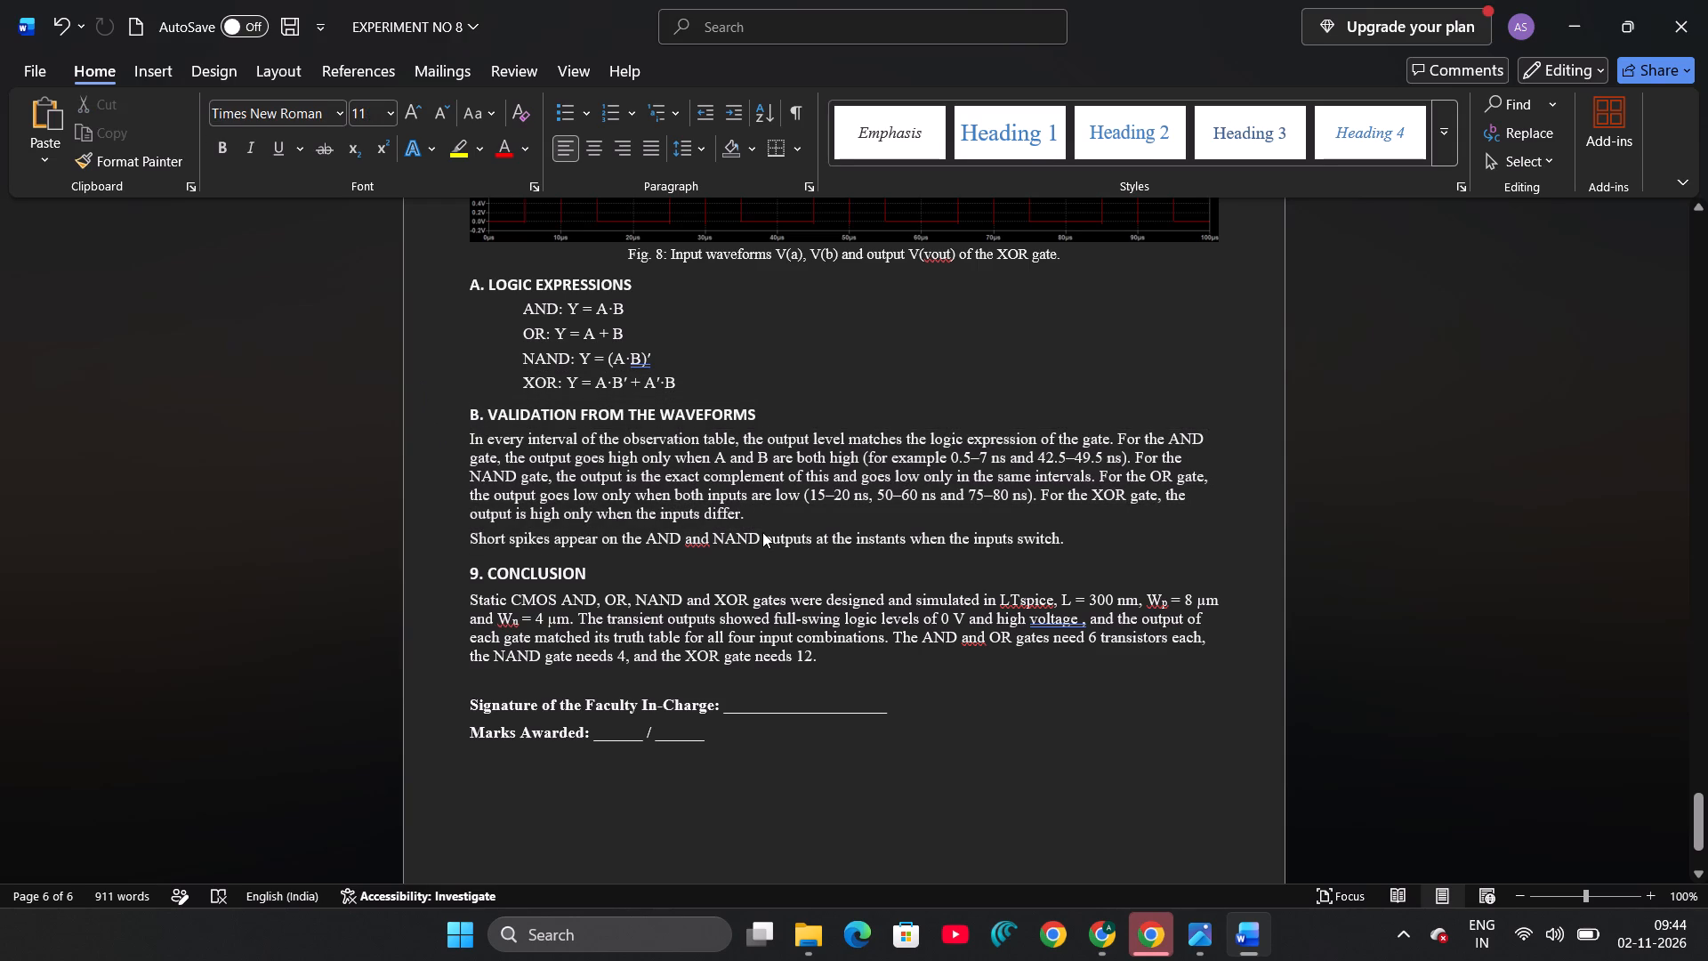
{"action": "scroll", "coordinate": [762, 532], "scroll_direction": "down", "scroll_amount": 1}
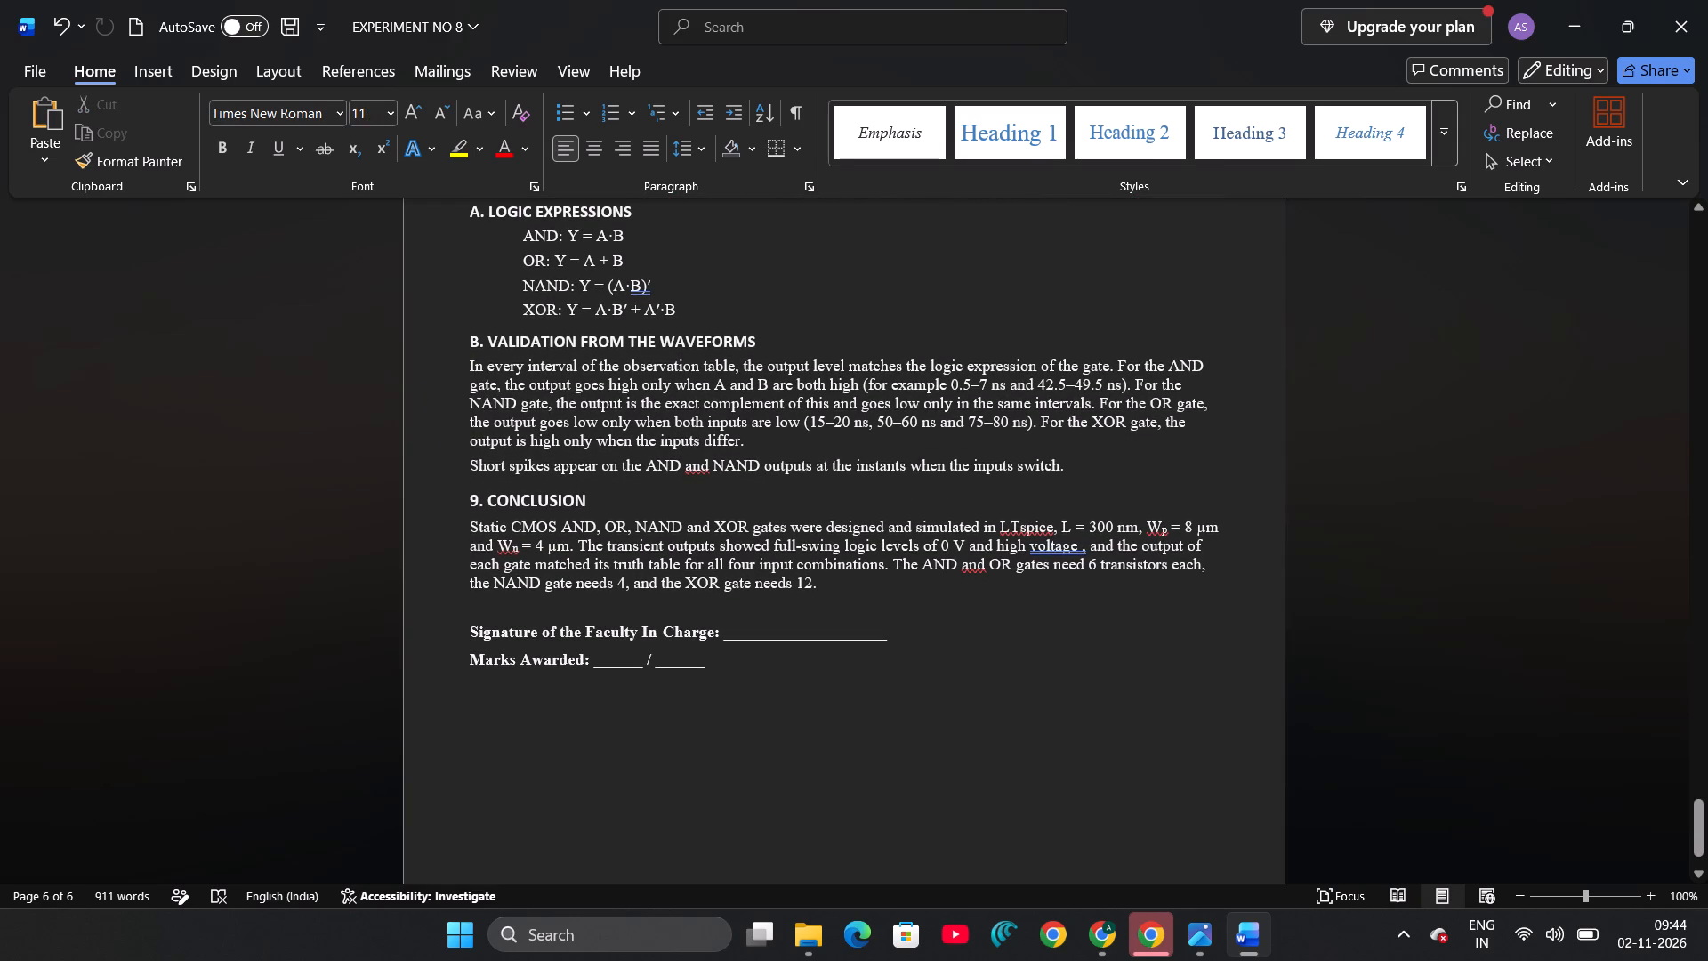
{"action": "left_click_drag", "start_coordinate": [823, 593], "coordinate": [464, 529]}
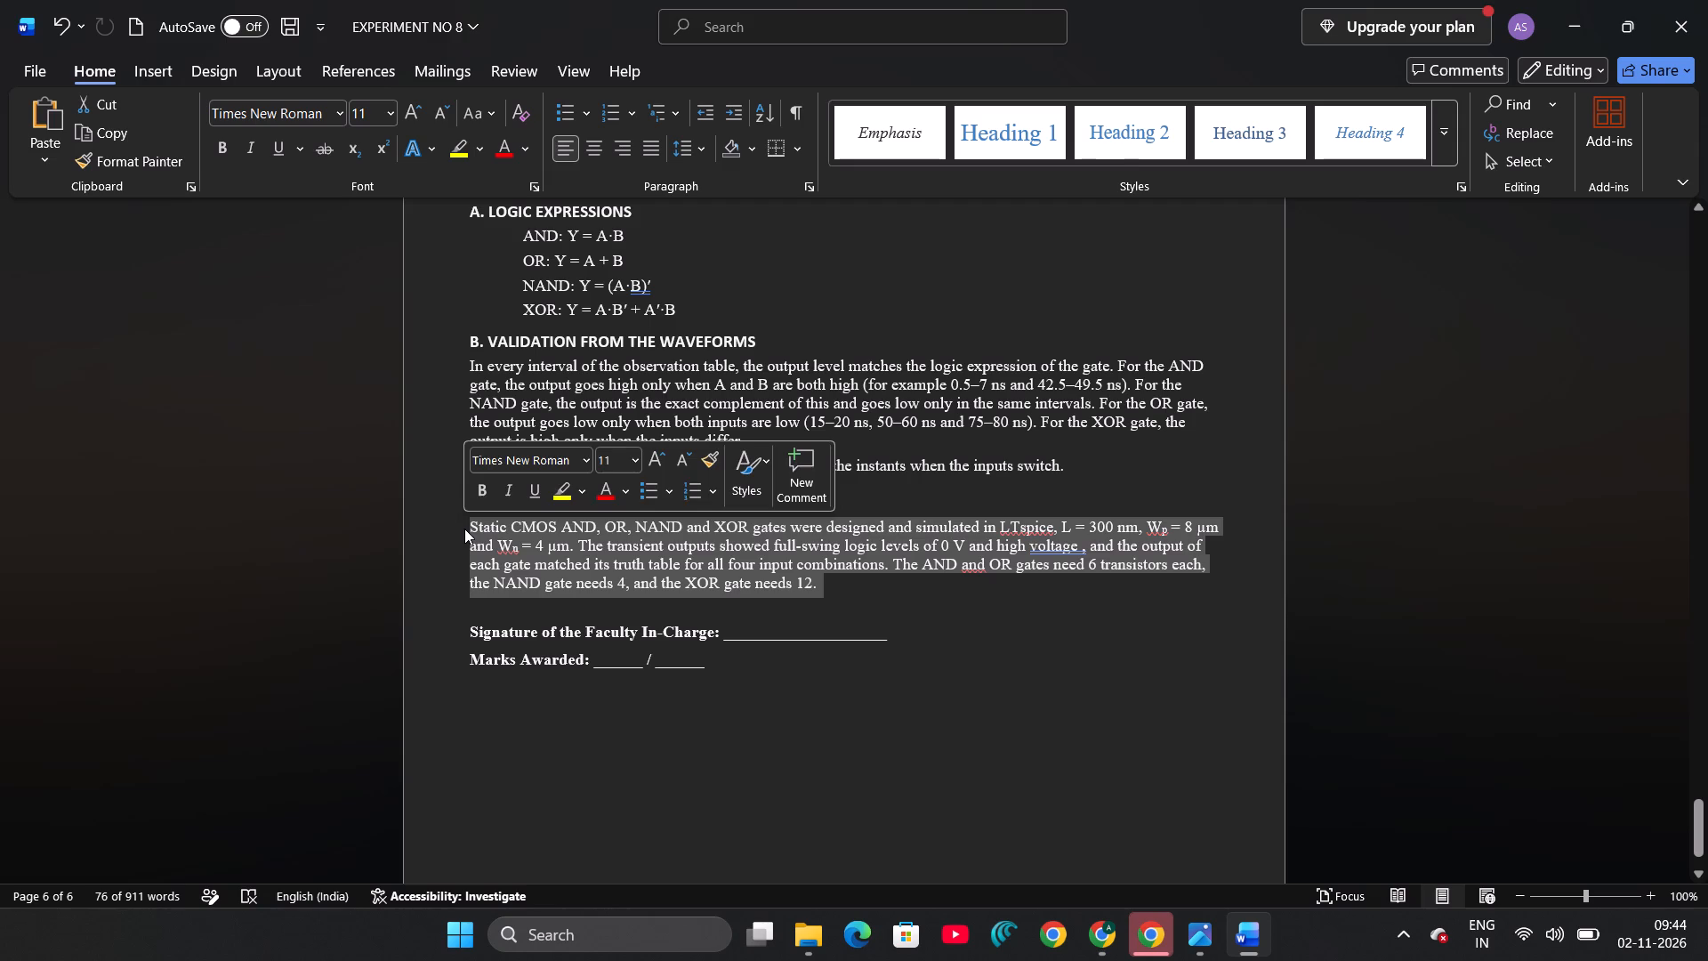
{"action": "key", "text": "ctrl+c"}
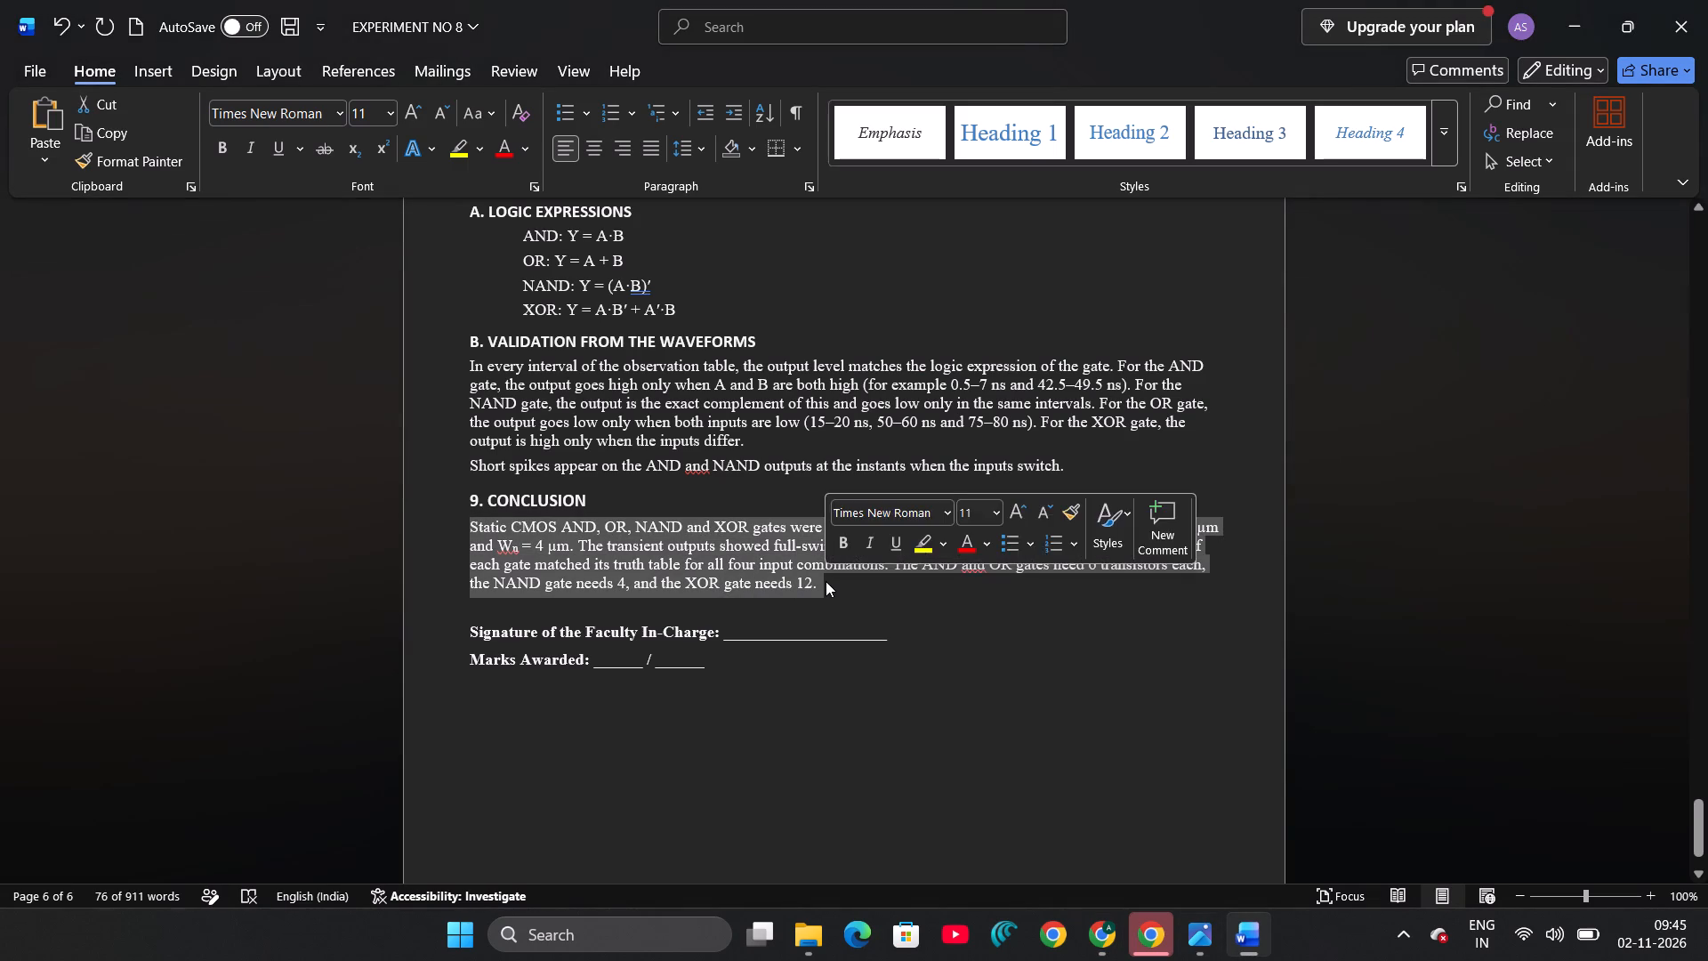
{"action": "key", "text": "ctrl+v"}
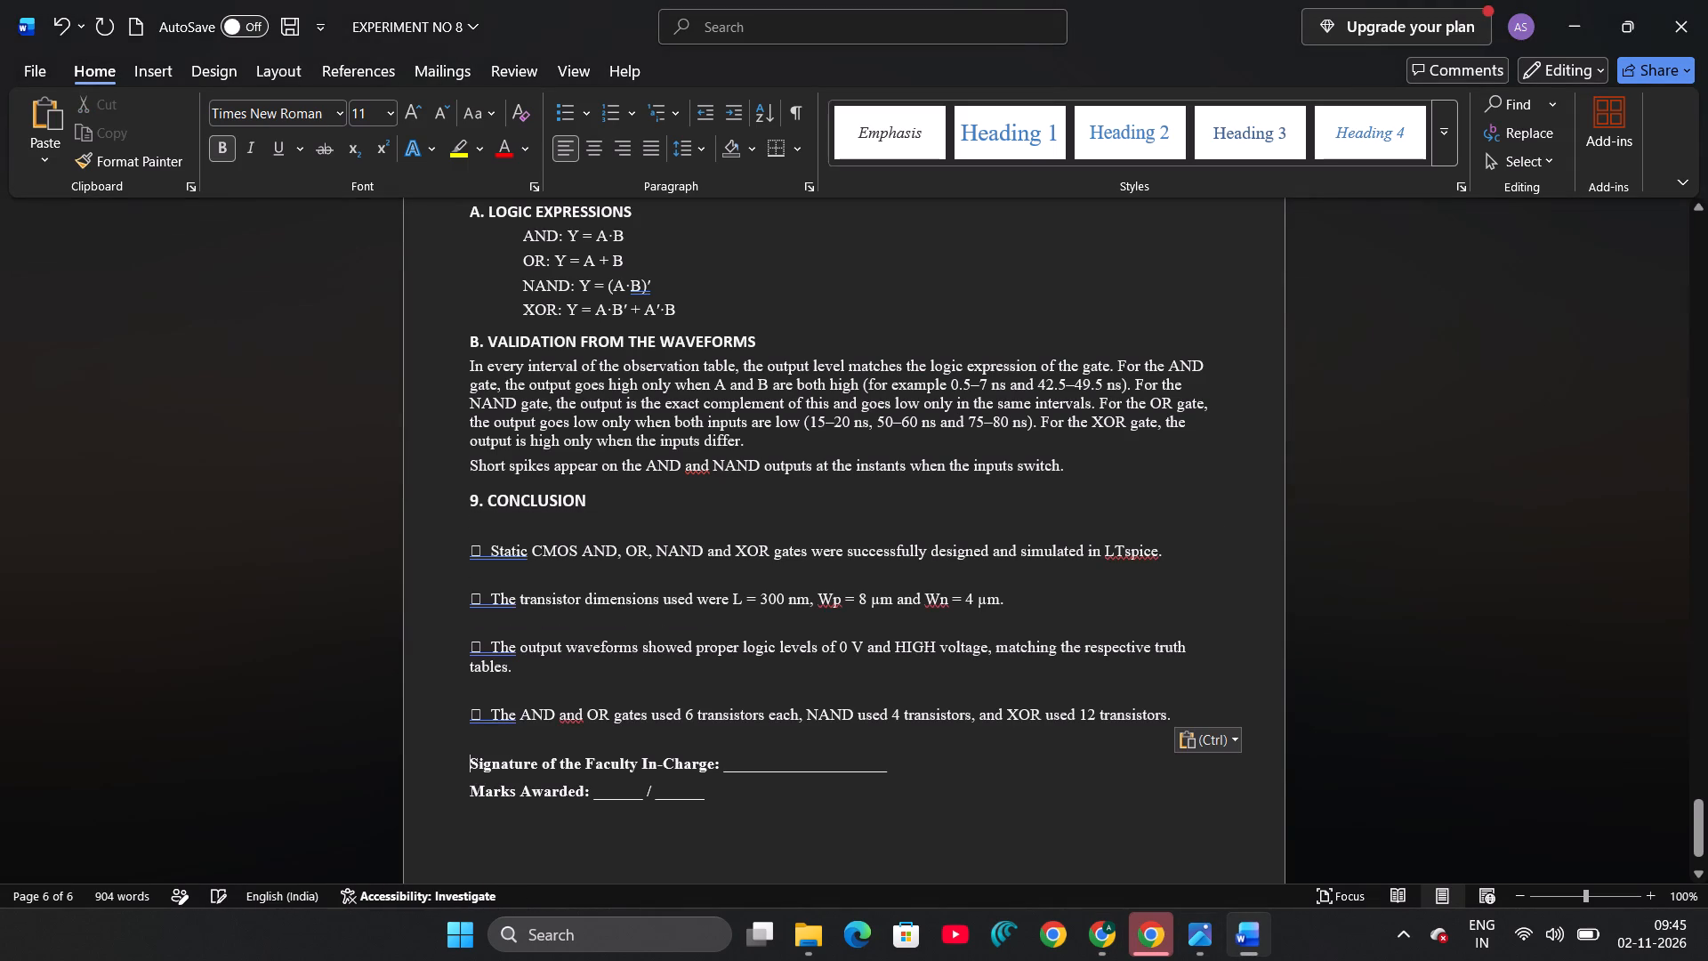
Remove the box symbols starting the four Conclusion lines, plus the leading spaces on the second, third and fourth lines.
{"action": "left_click", "coordinate": [486, 549]}
{"action": "key", "text": "BackSpace"}
{"action": "key", "text": "BackSpace"}
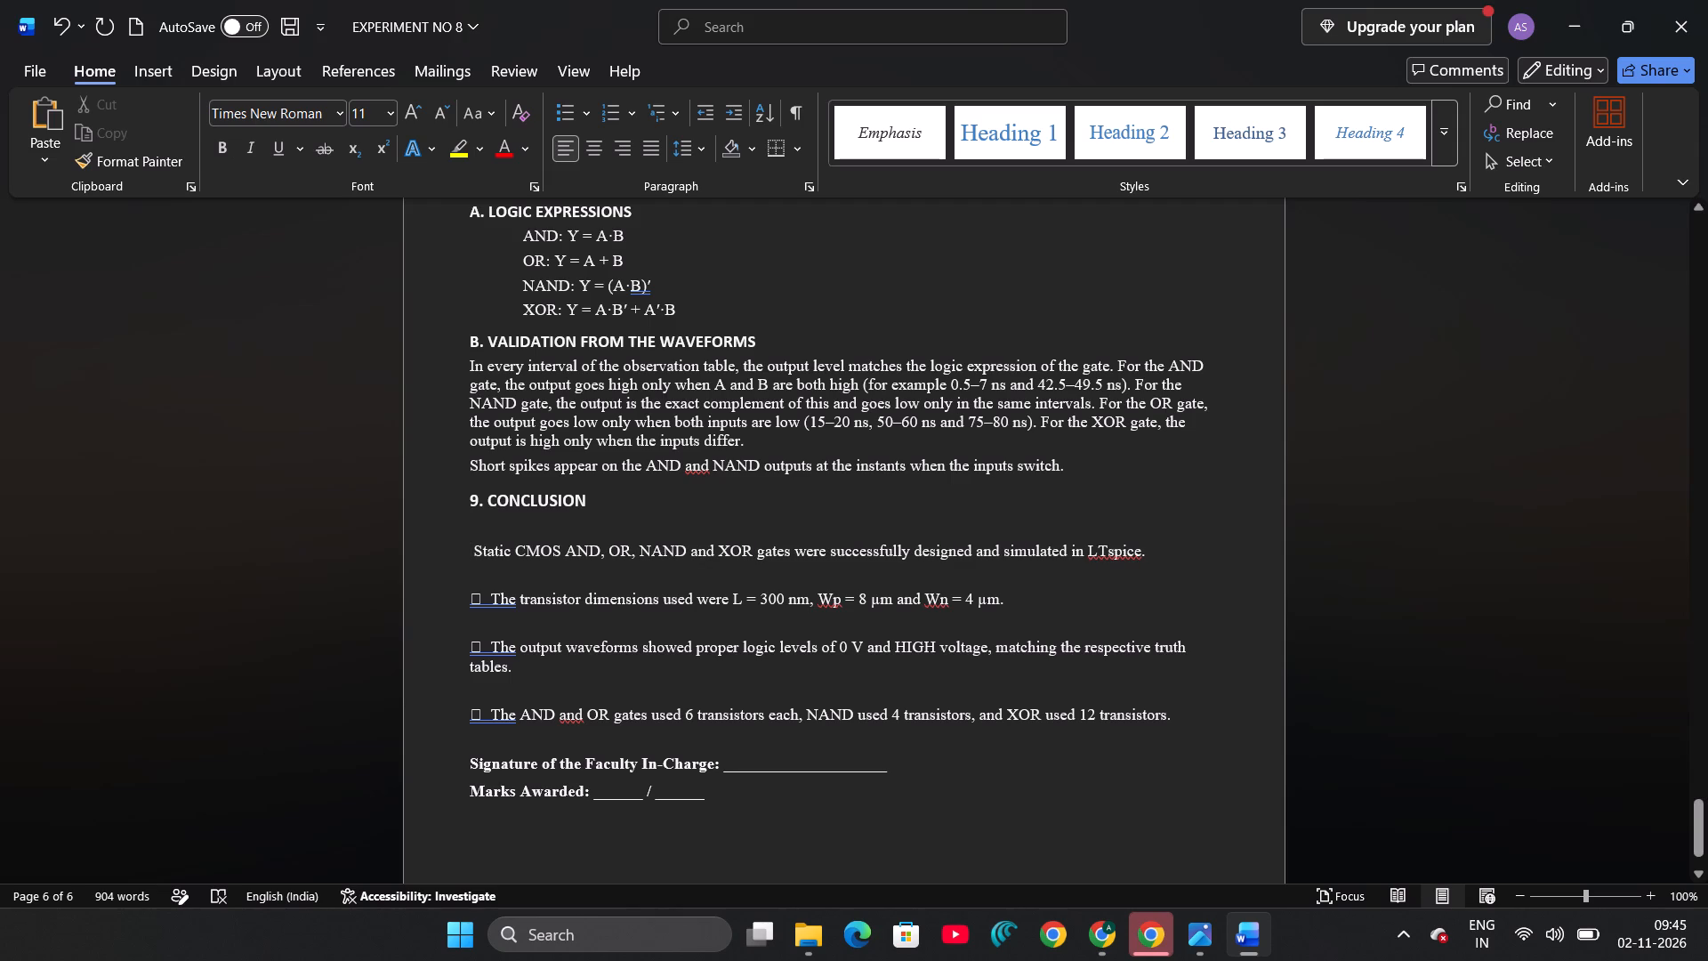
{"action": "left_click", "coordinate": [487, 588]}
{"action": "key", "text": "BackSpace"}
{"action": "key", "text": "BackSpace"}
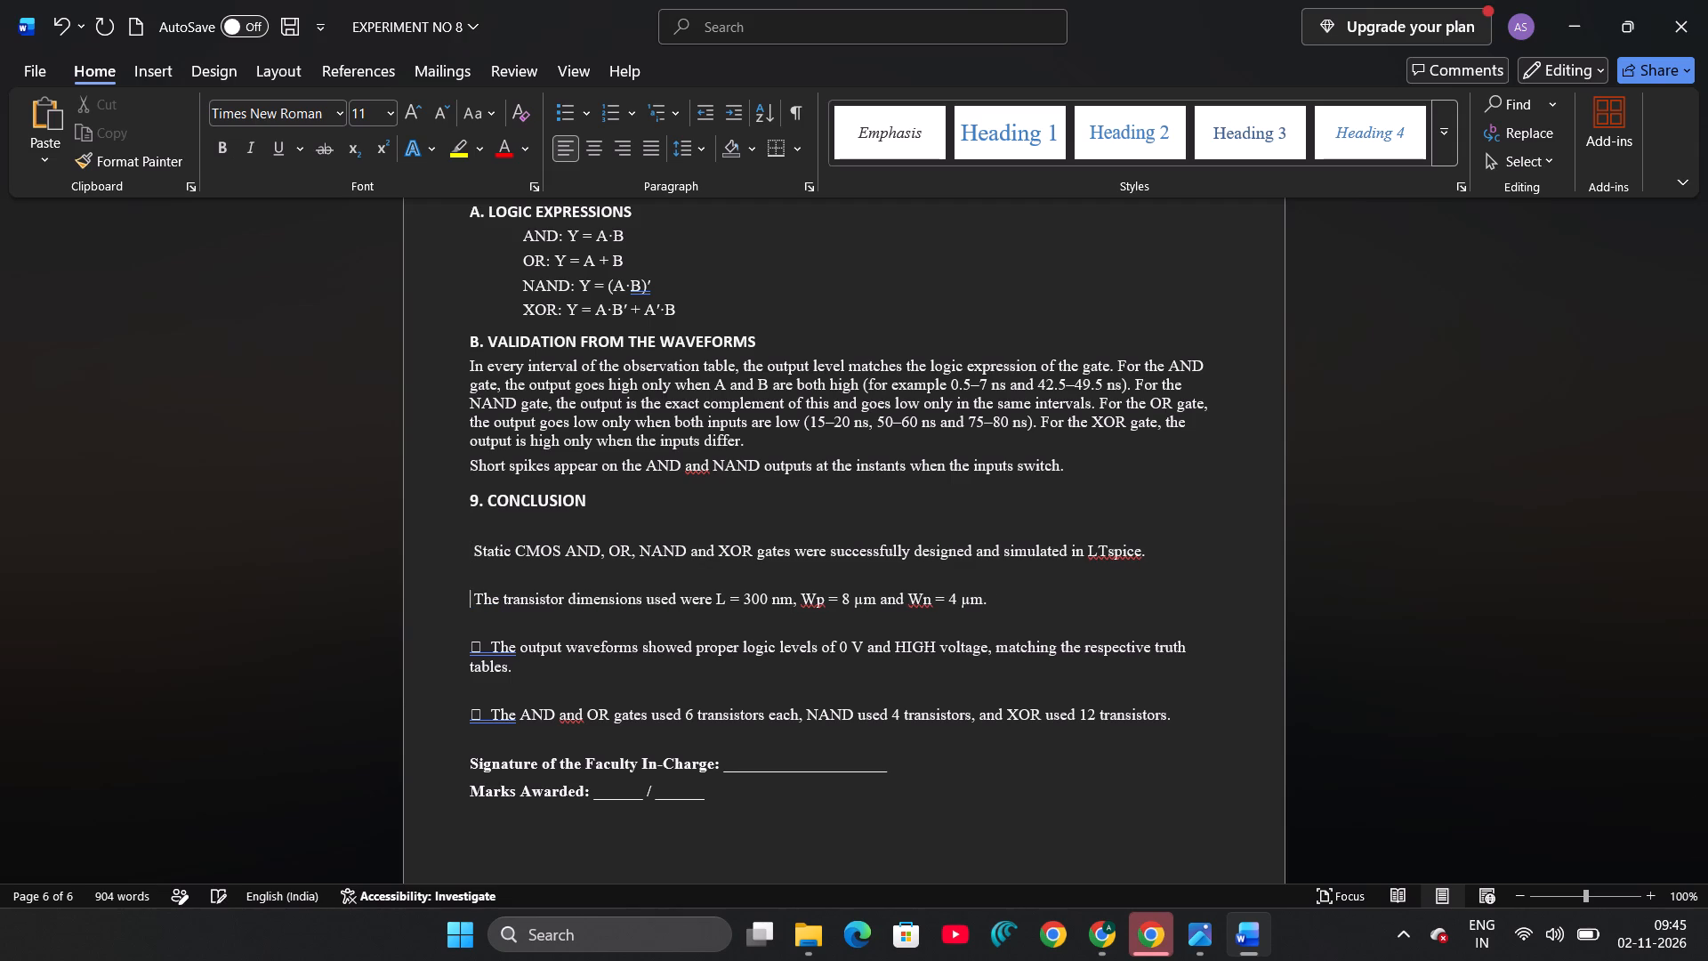
{"action": "key", "text": "Right"}
{"action": "key", "text": "BackSpace"}
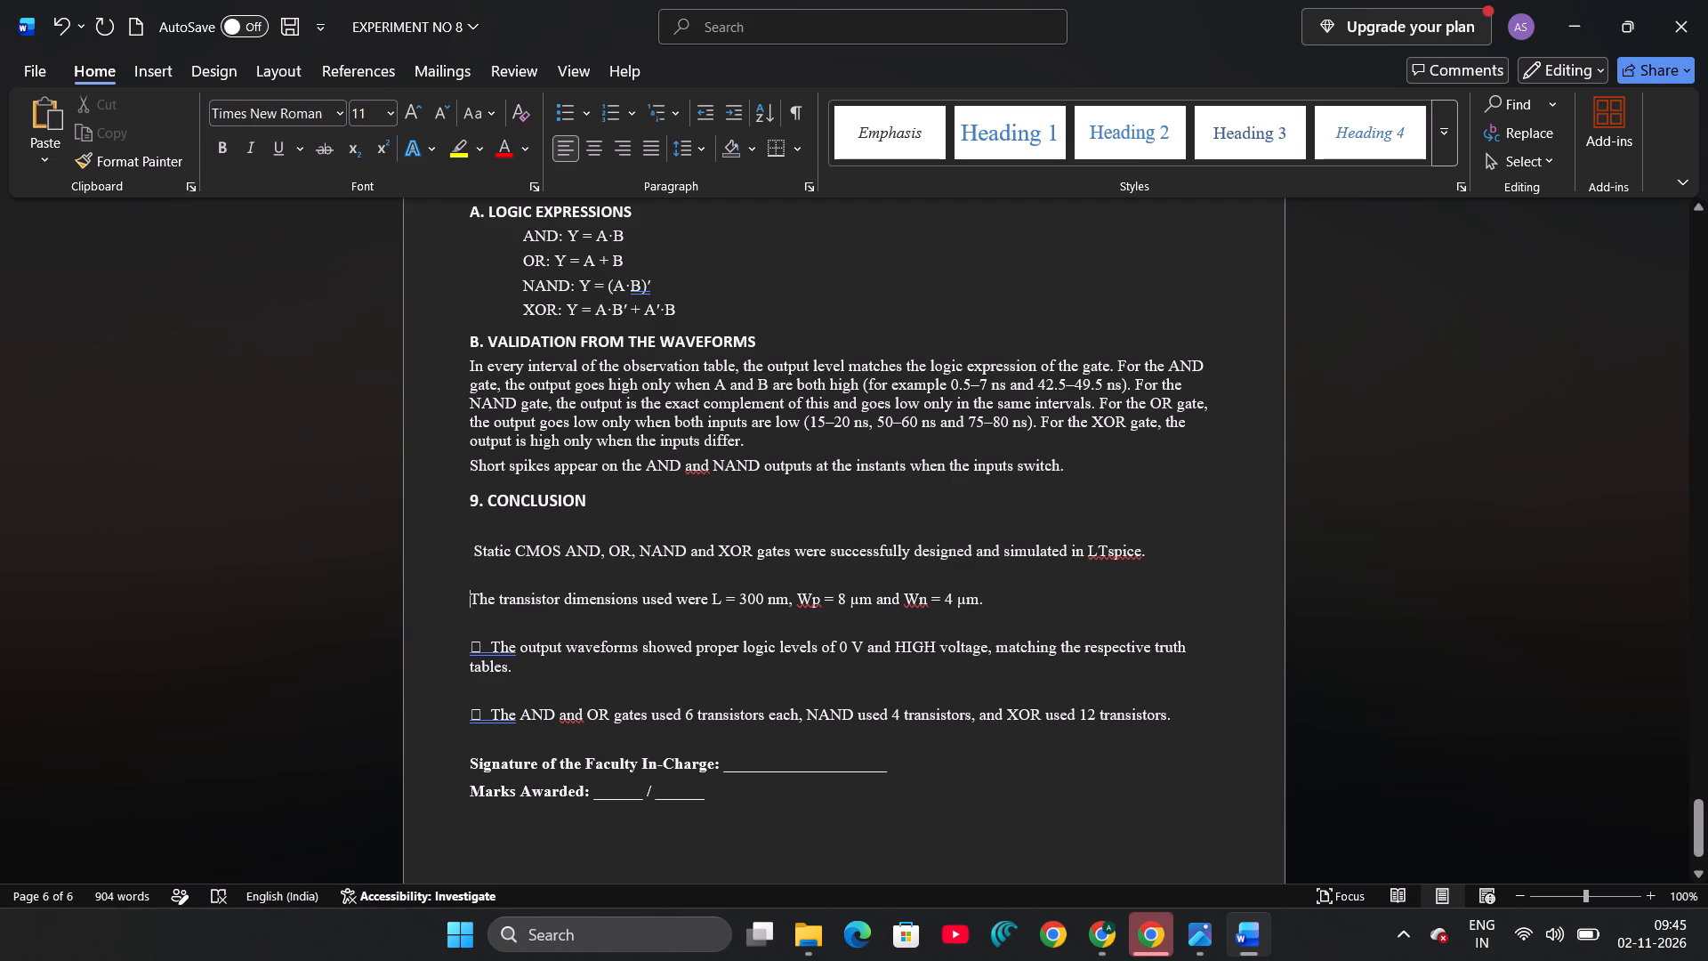
{"action": "left_click", "coordinate": [487, 647]}
{"action": "key", "text": "BackSpace"}
{"action": "key", "text": "BackSpace"}
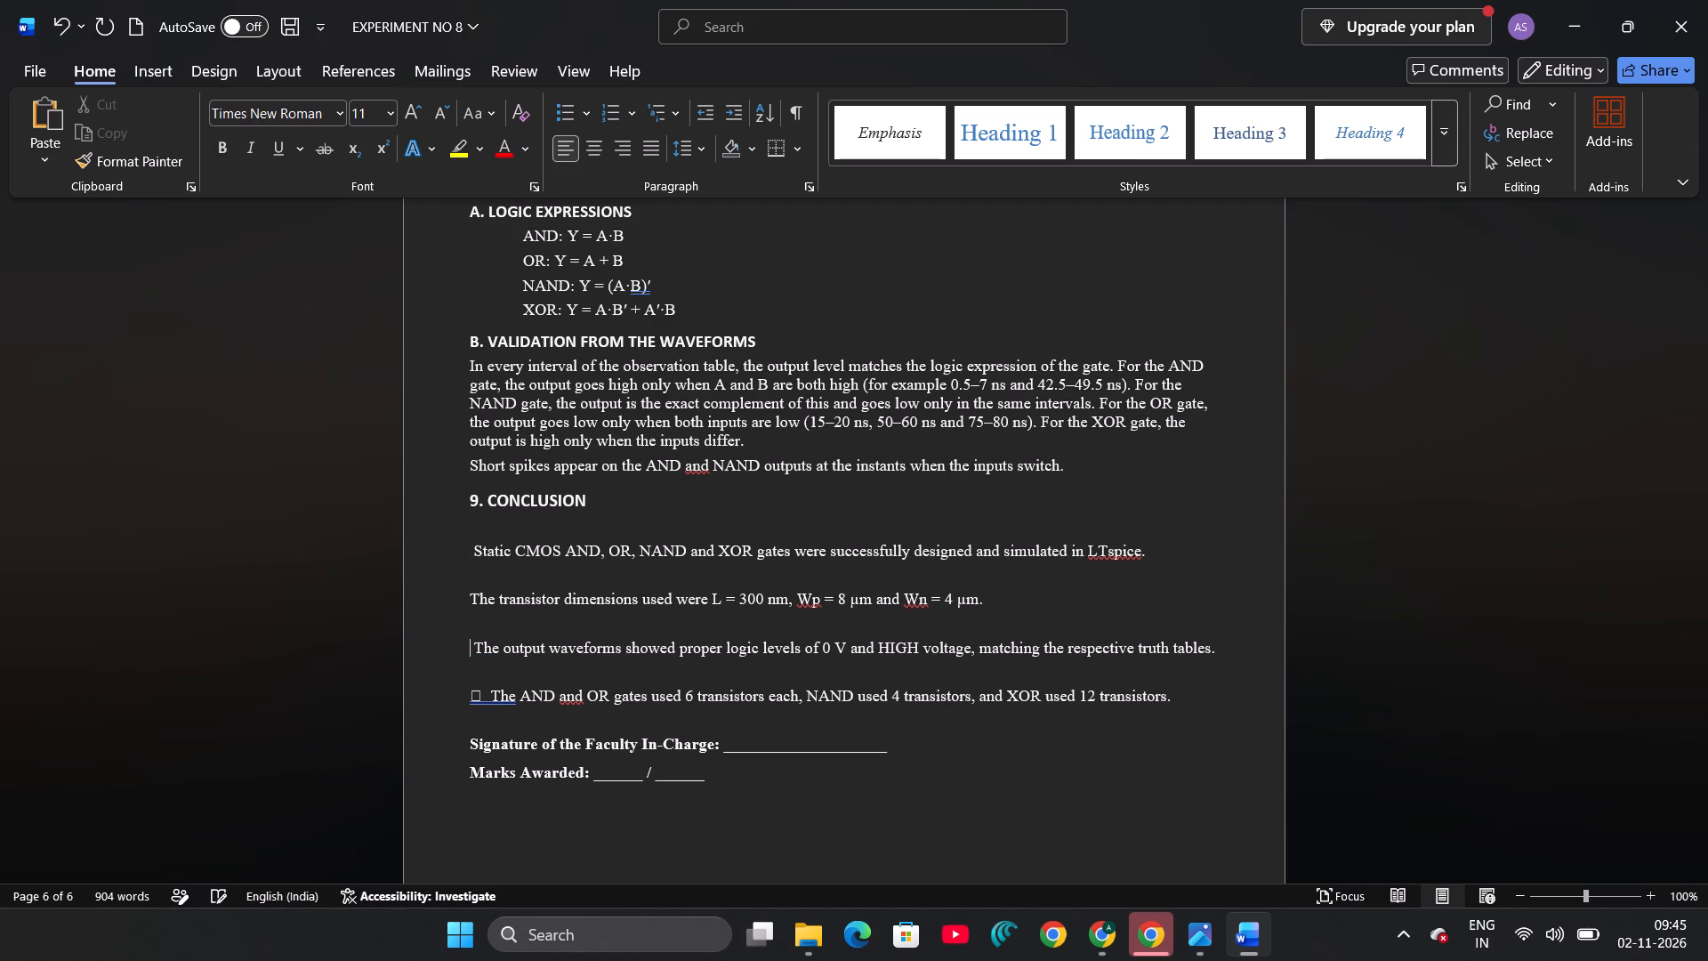
{"action": "left_click", "coordinate": [492, 694]}
{"action": "key", "text": "BackSpace"}
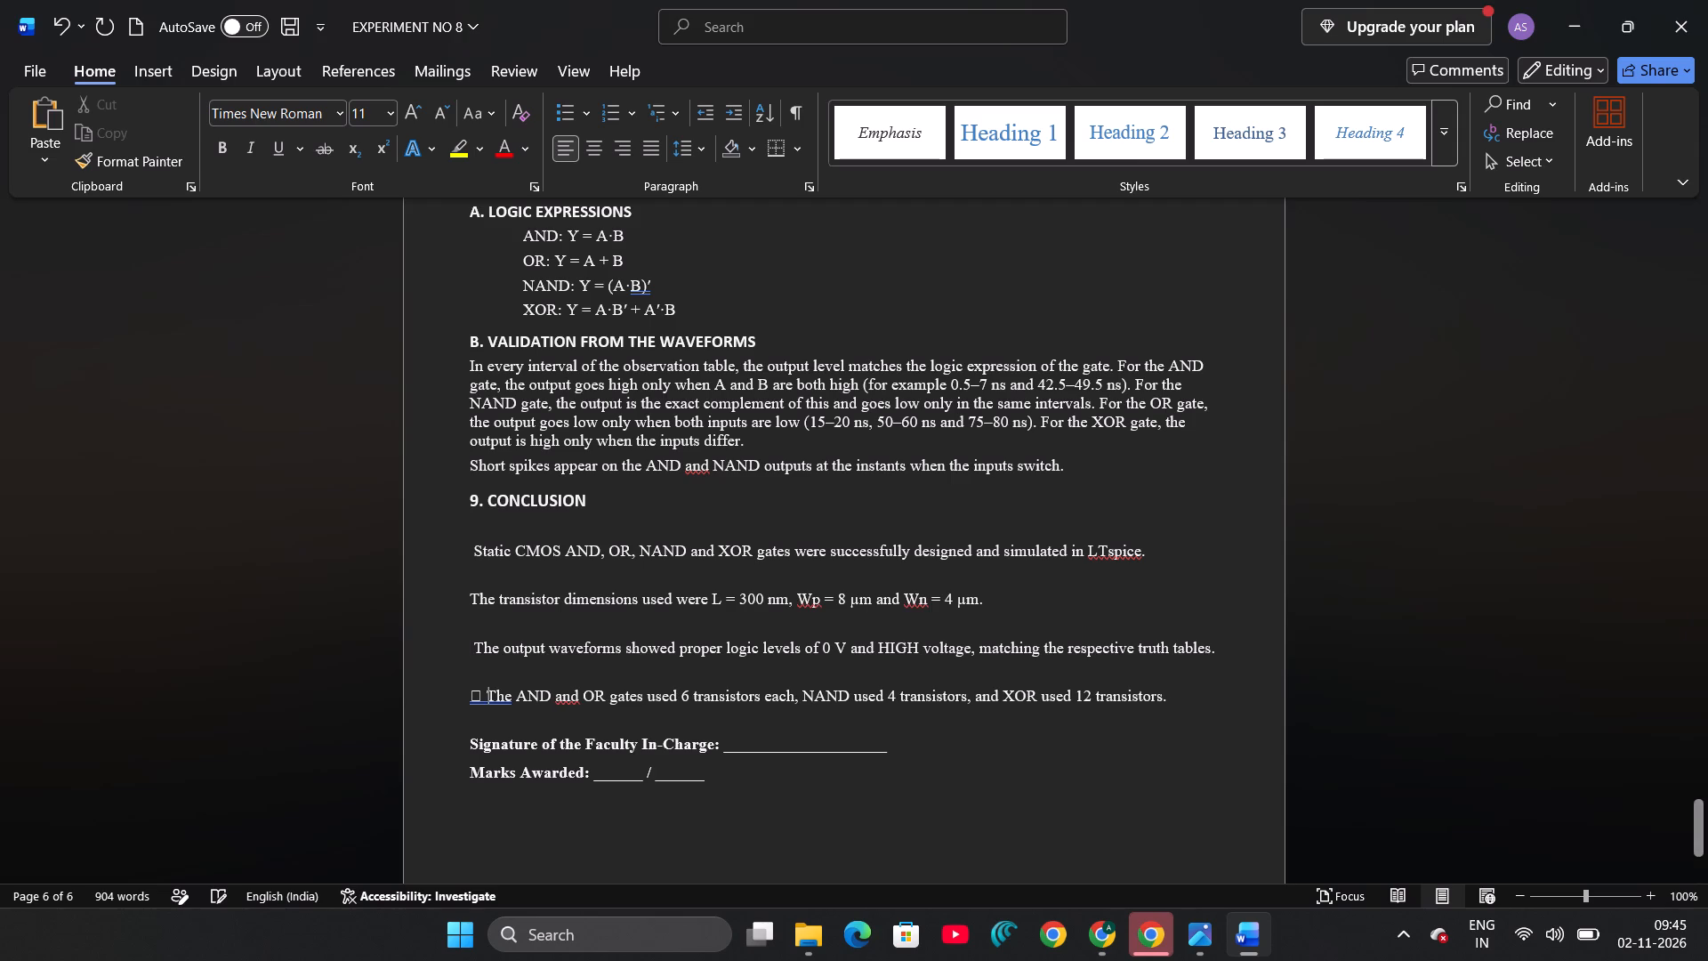
{"action": "key", "text": "BackSpace"}
{"action": "key", "text": "BackSpace"}
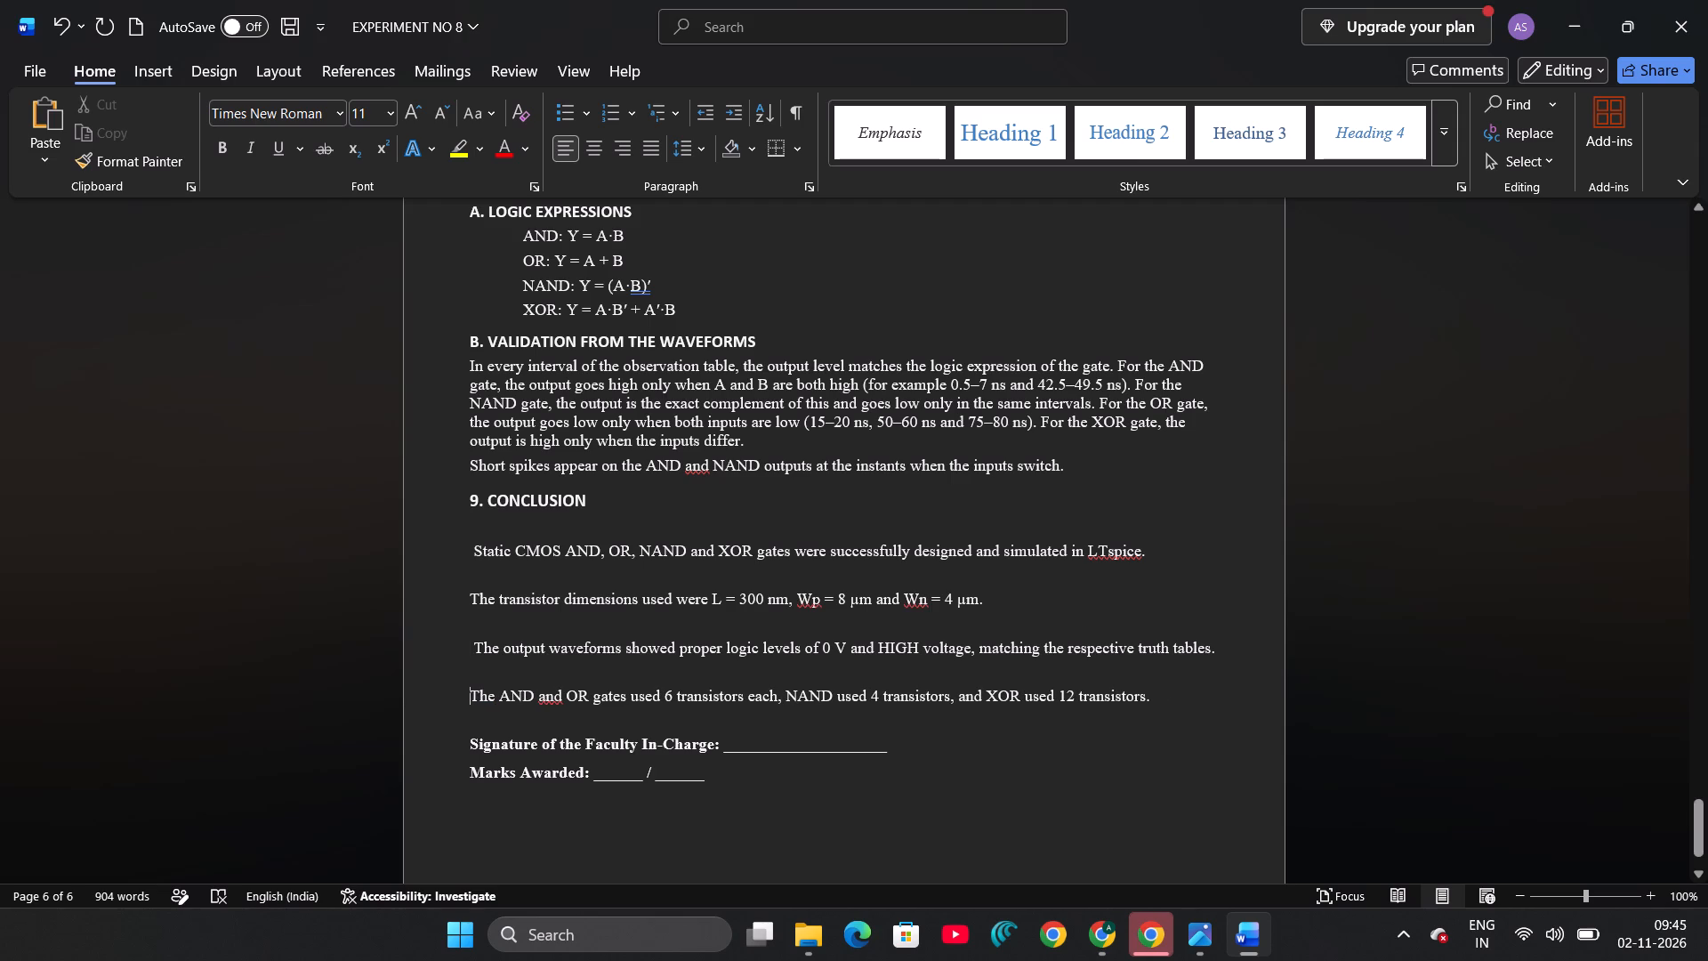
{"action": "left_click", "coordinate": [476, 652]}
{"action": "key", "text": "BackSpace"}
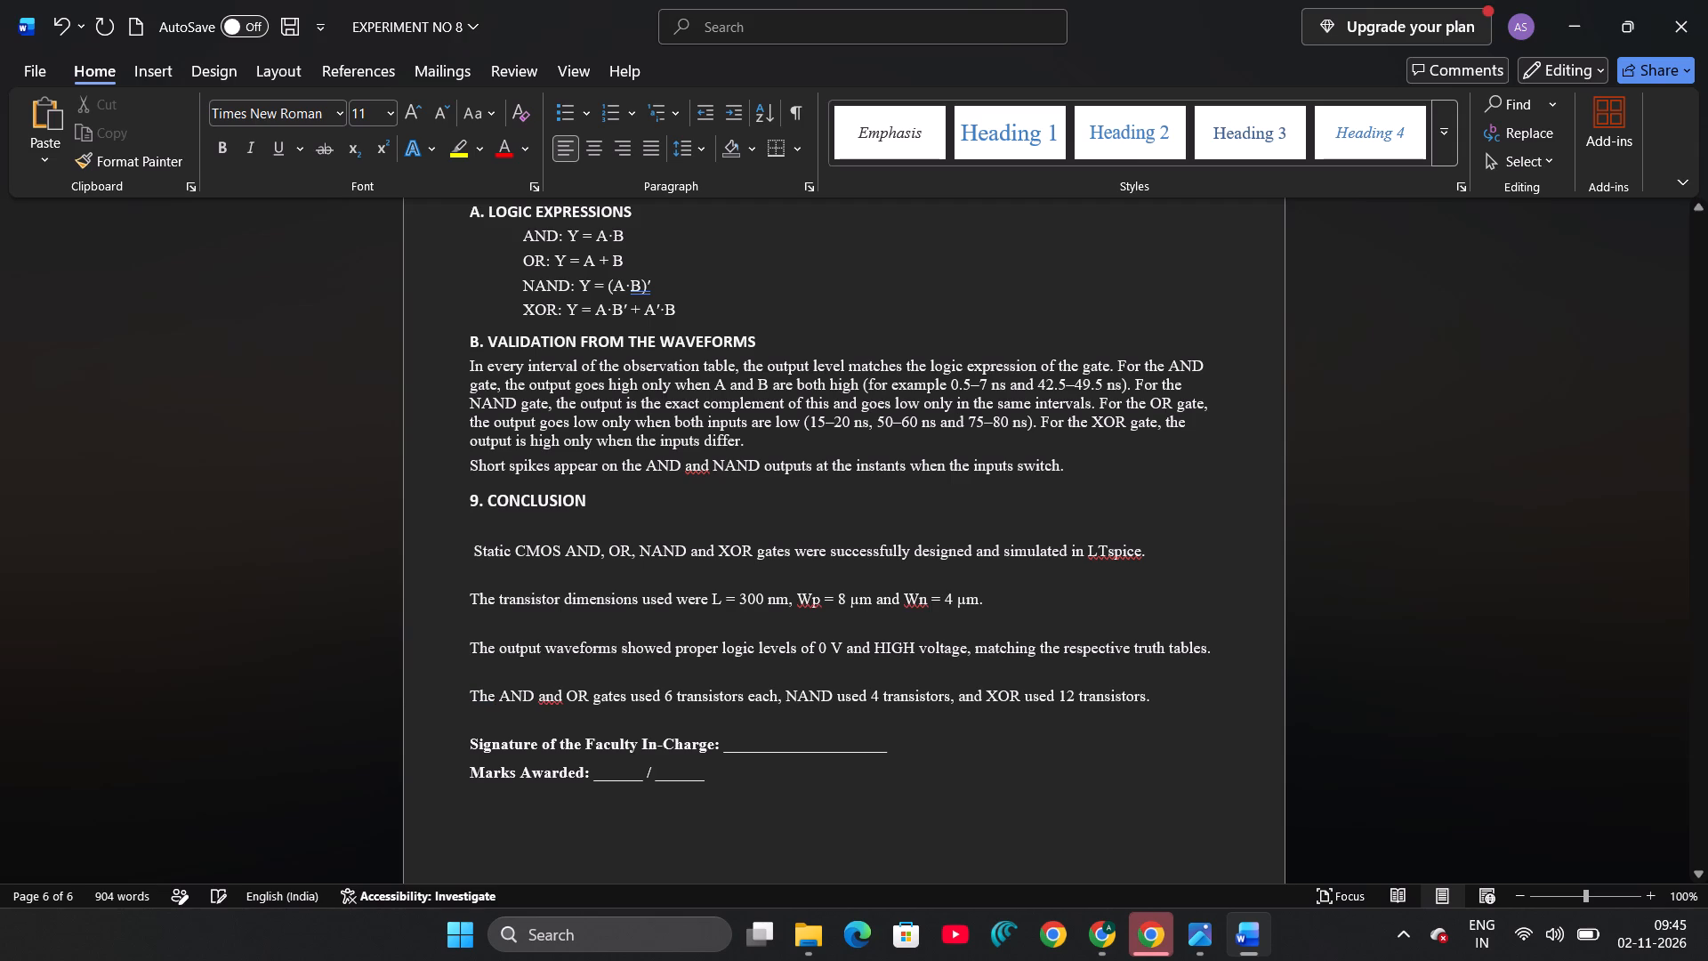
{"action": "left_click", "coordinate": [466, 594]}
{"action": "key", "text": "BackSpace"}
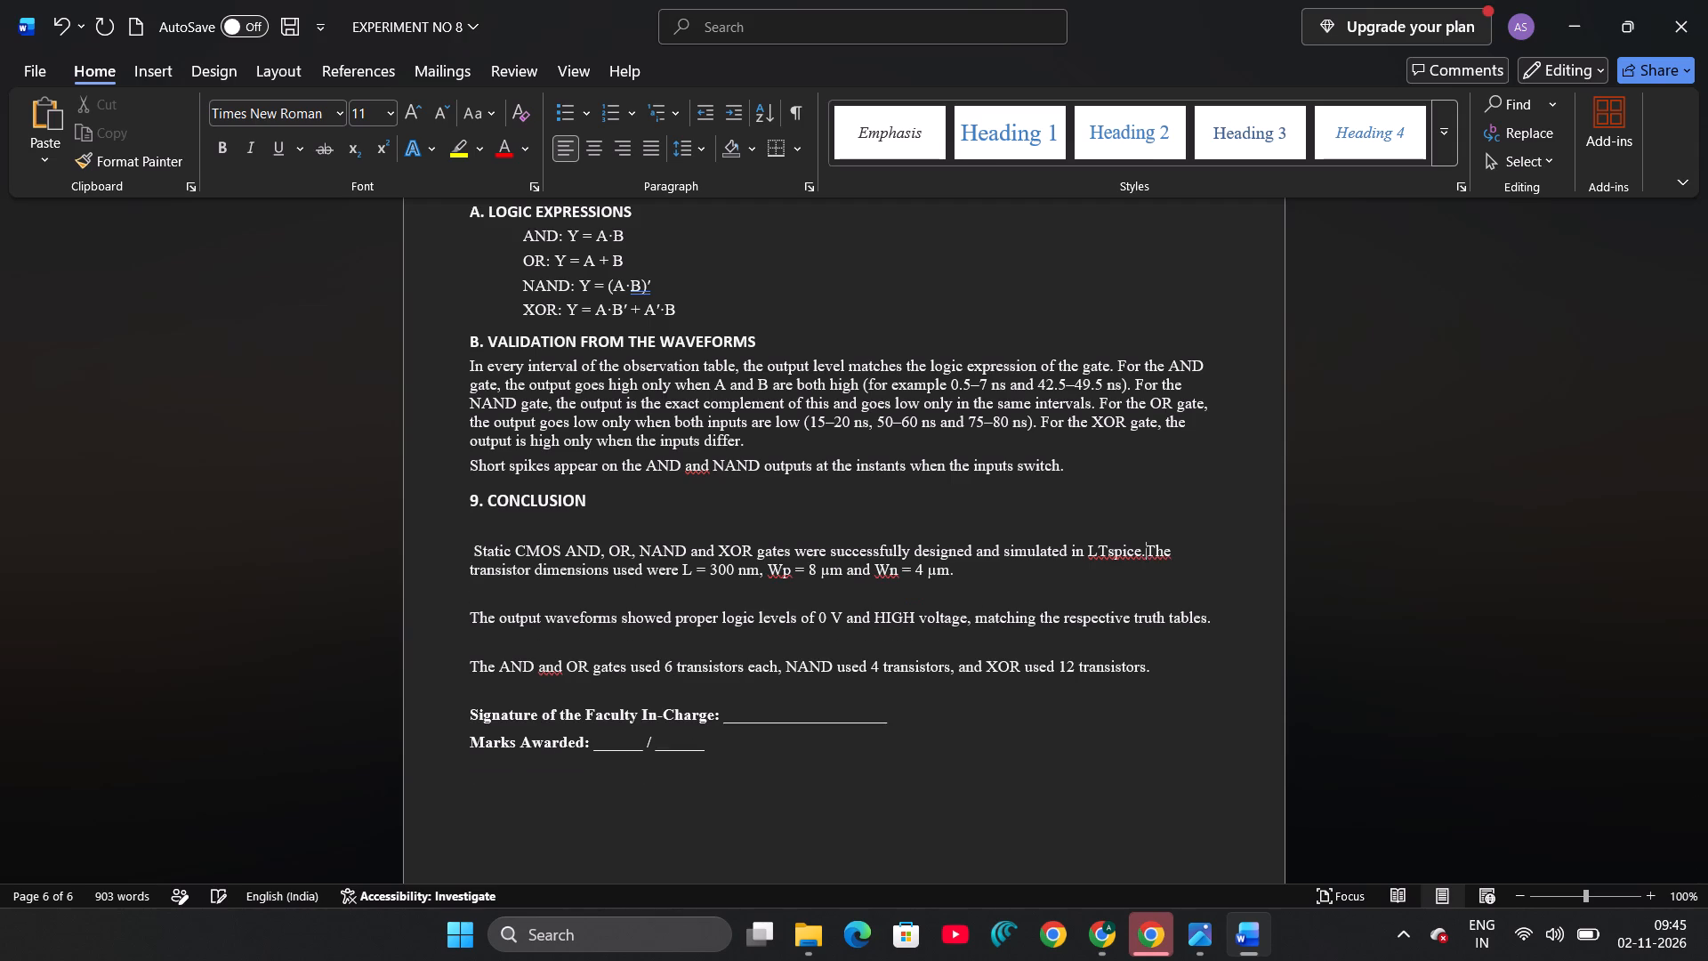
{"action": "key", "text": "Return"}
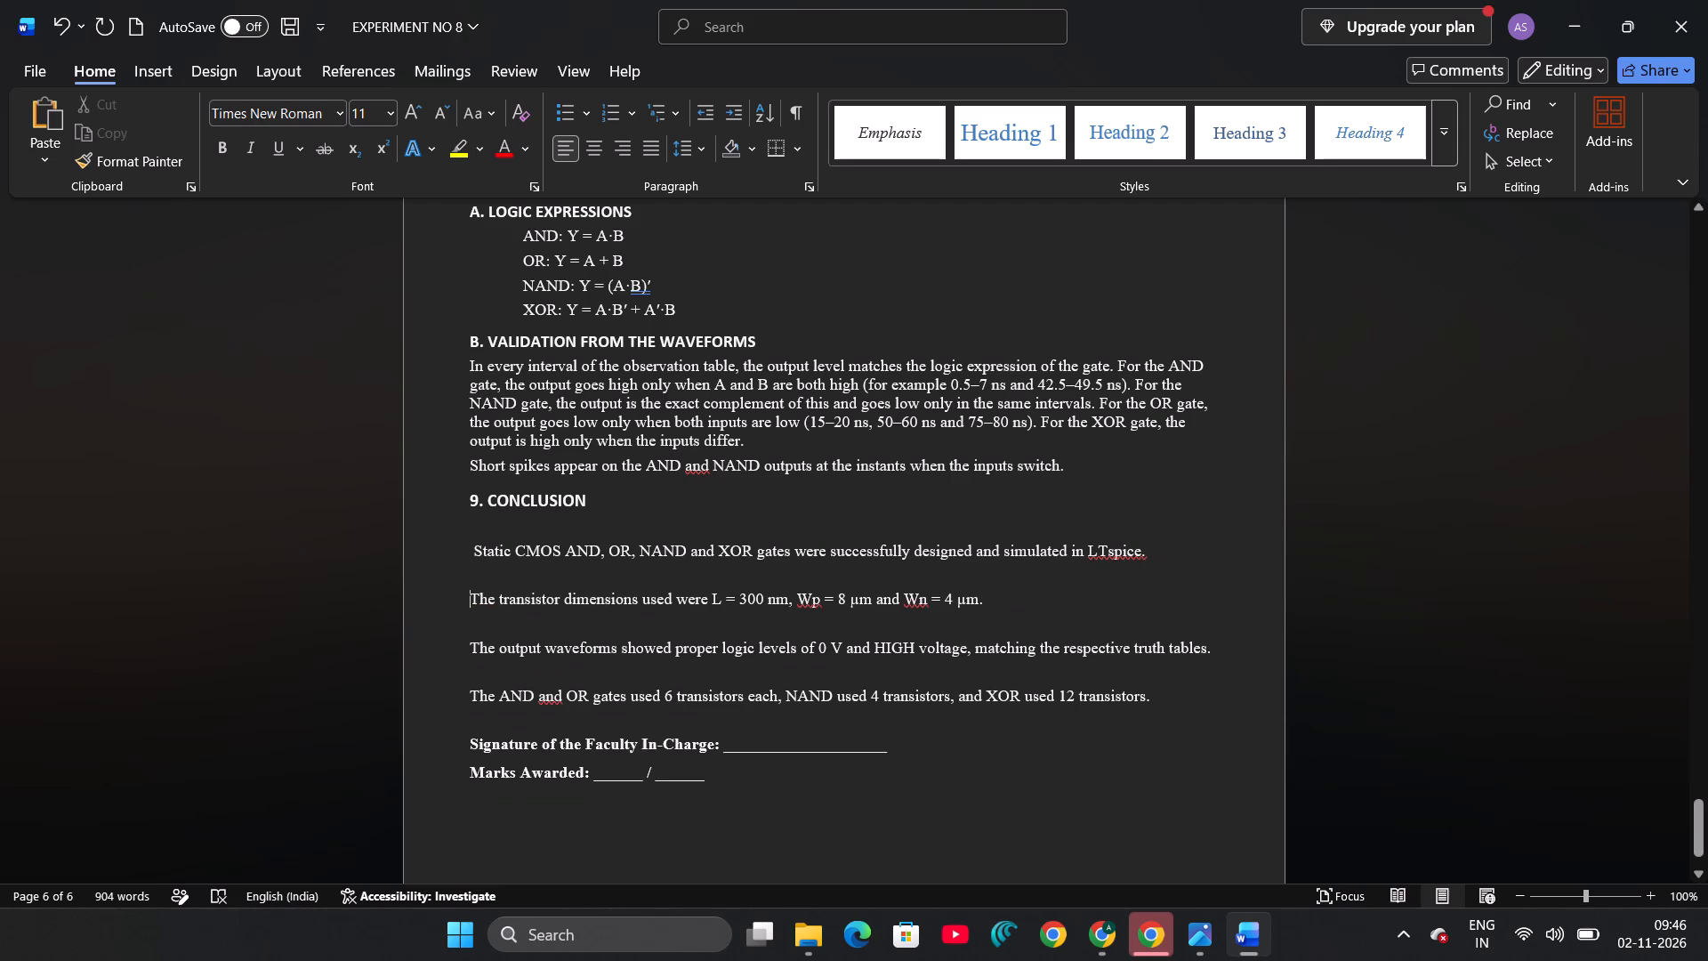
Set the four Conclusion lines to font size 10 and format them as a bulleted list.
{"action": "left_click_drag", "start_coordinate": [473, 547], "coordinate": [1203, 705]}
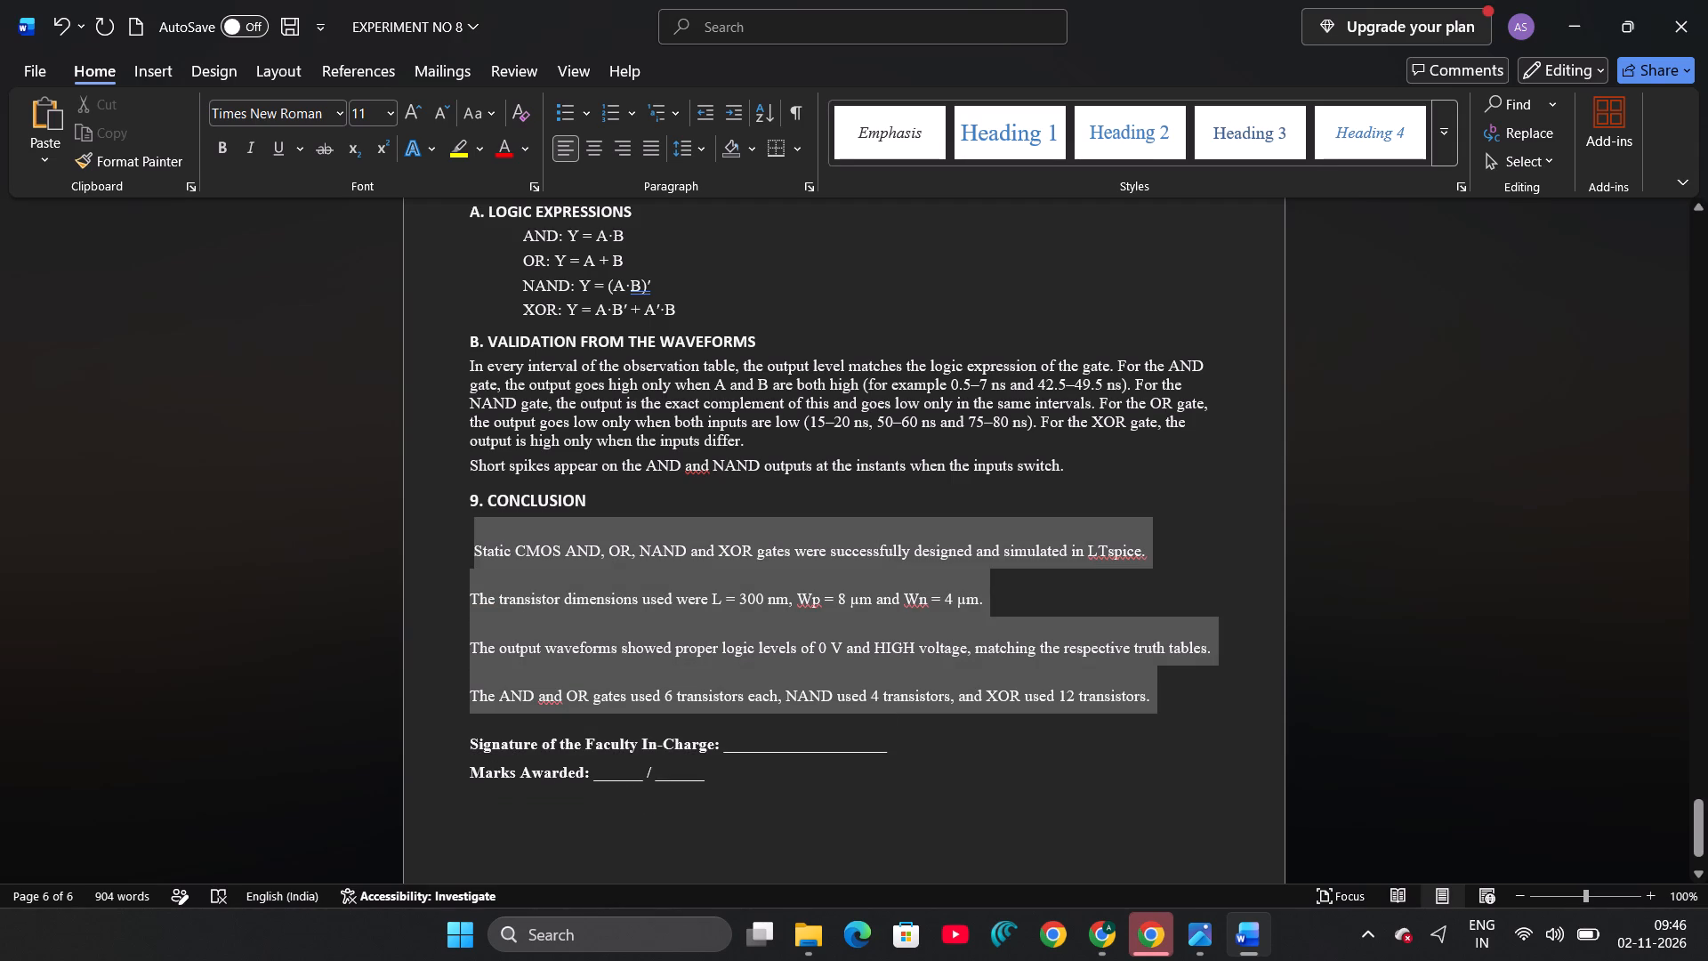
{"action": "left_click_drag", "start_coordinate": [1203, 705], "coordinate": [1201, 704]}
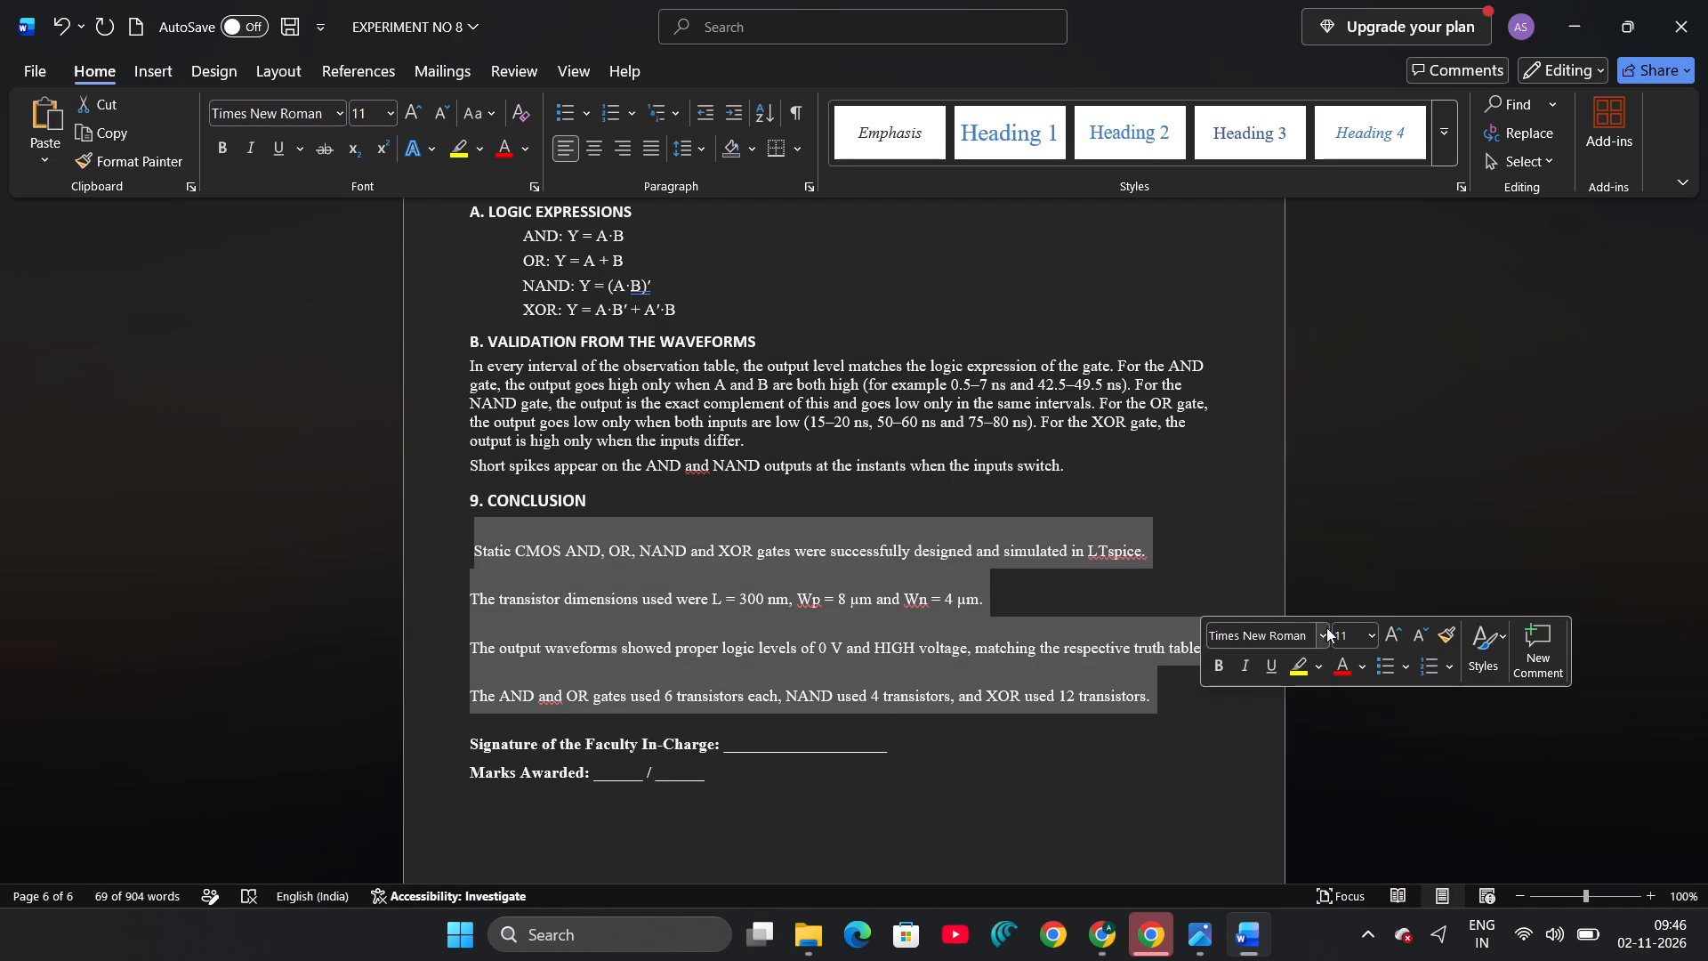
{"action": "left_click", "coordinate": [1370, 633]}
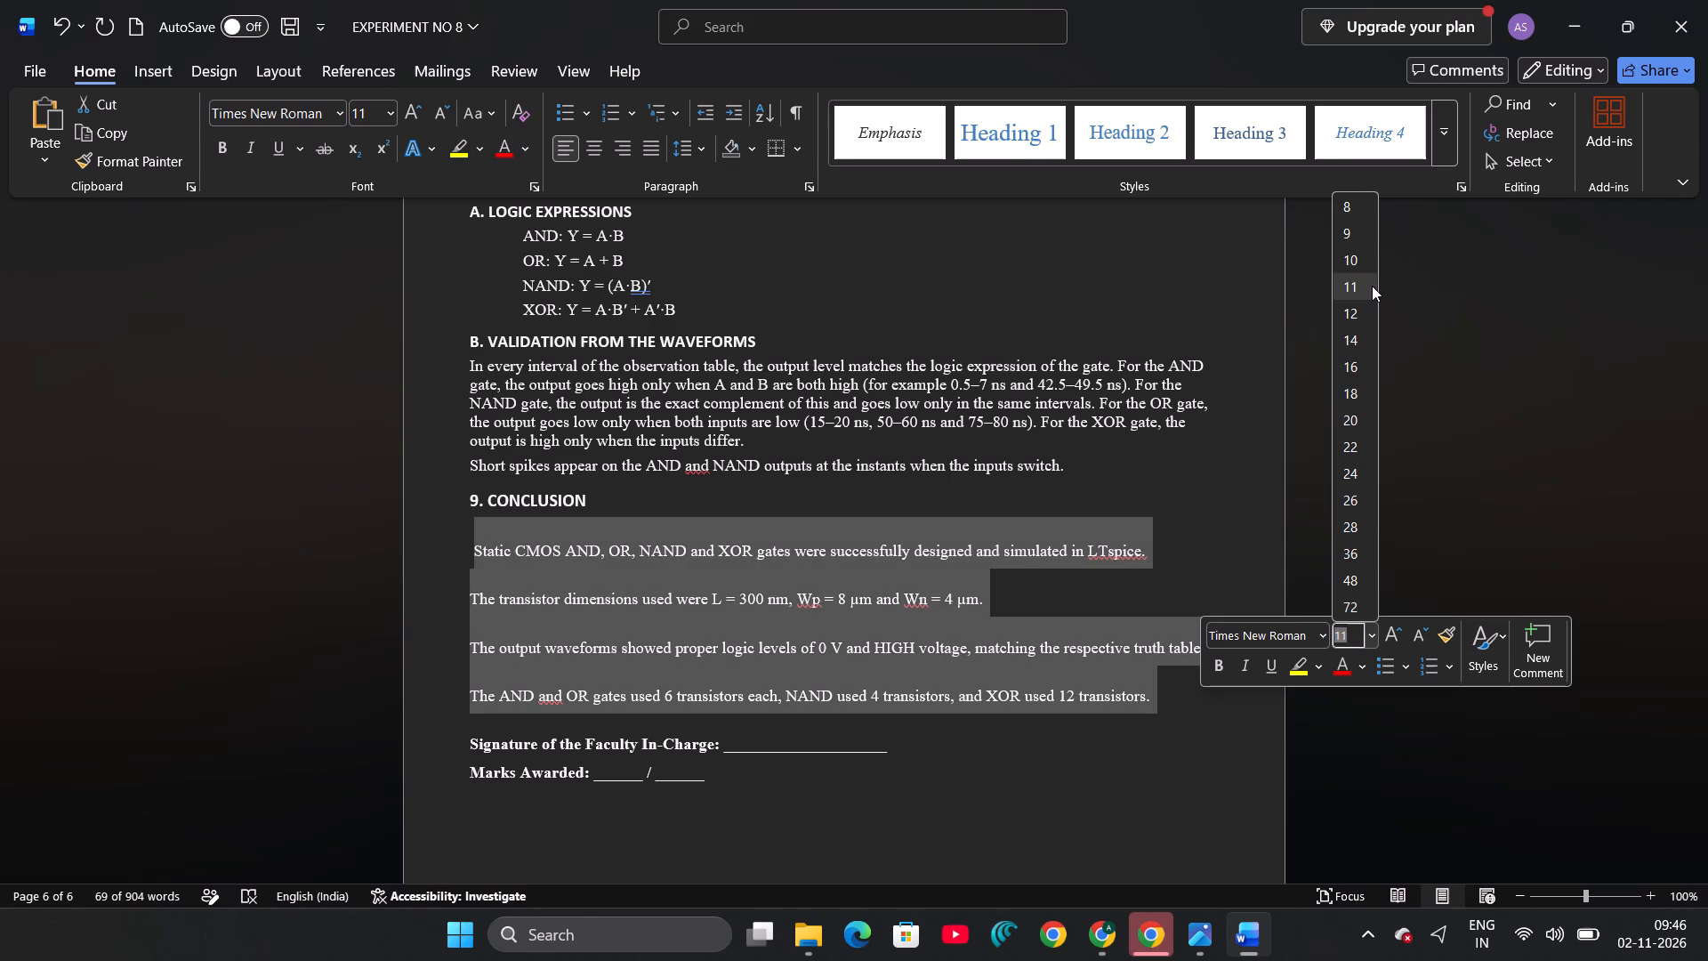
{"action": "left_click", "coordinate": [1359, 269]}
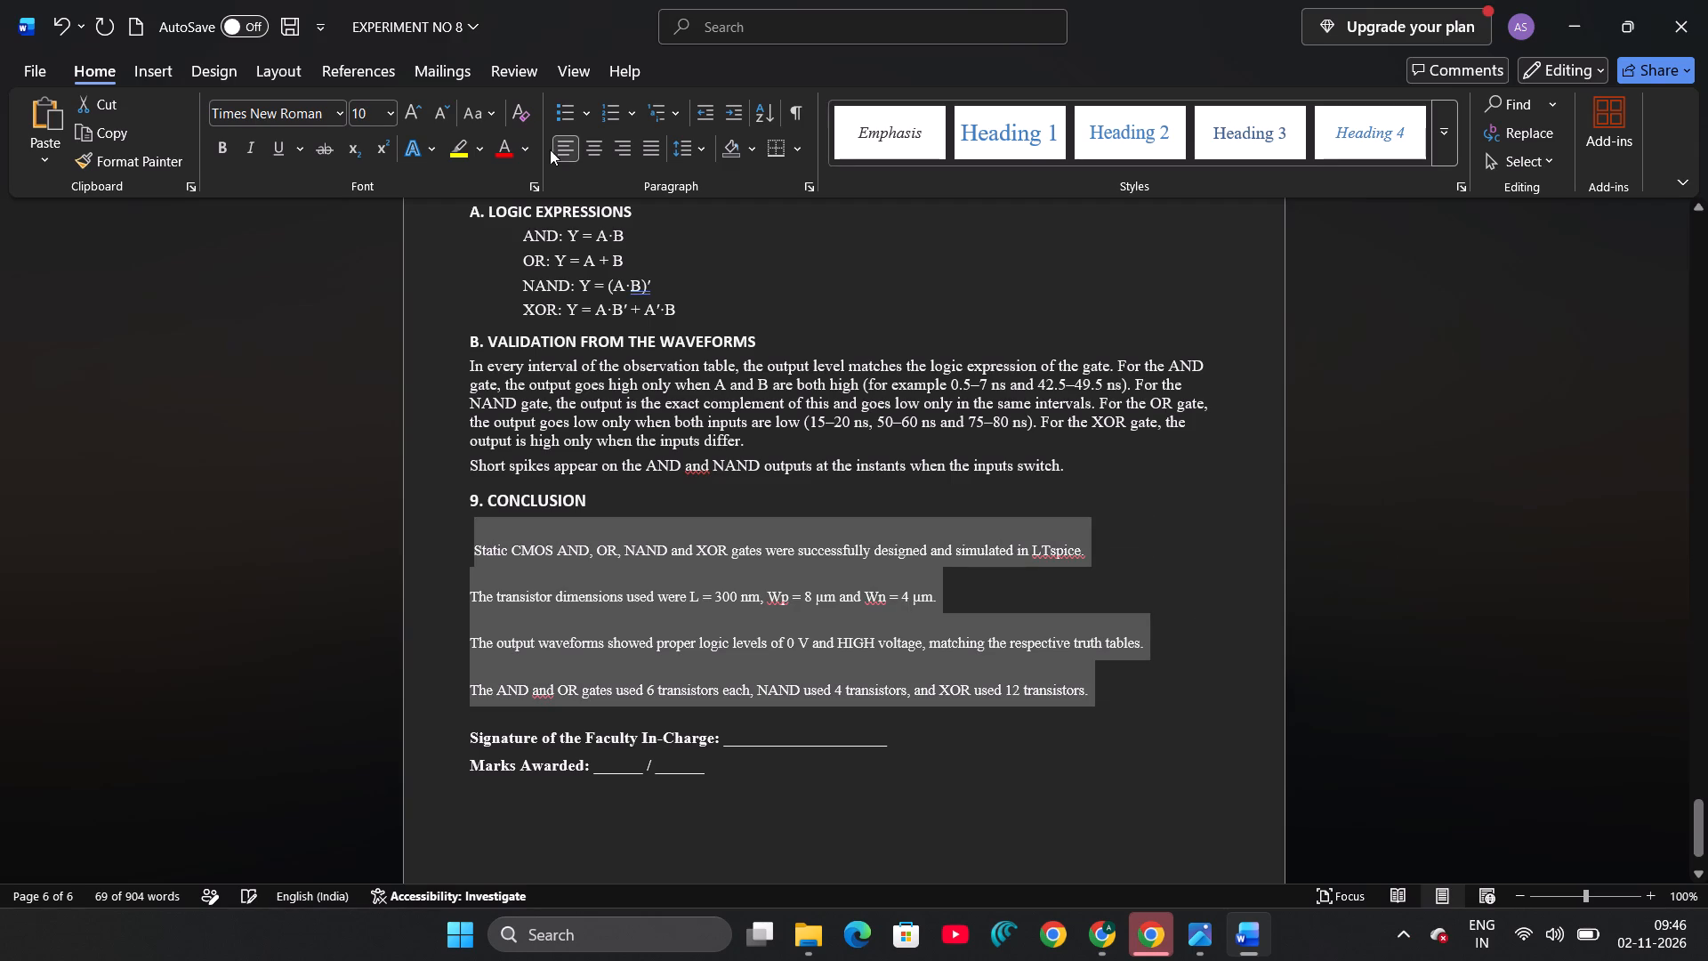
{"action": "left_click", "coordinate": [567, 115]}
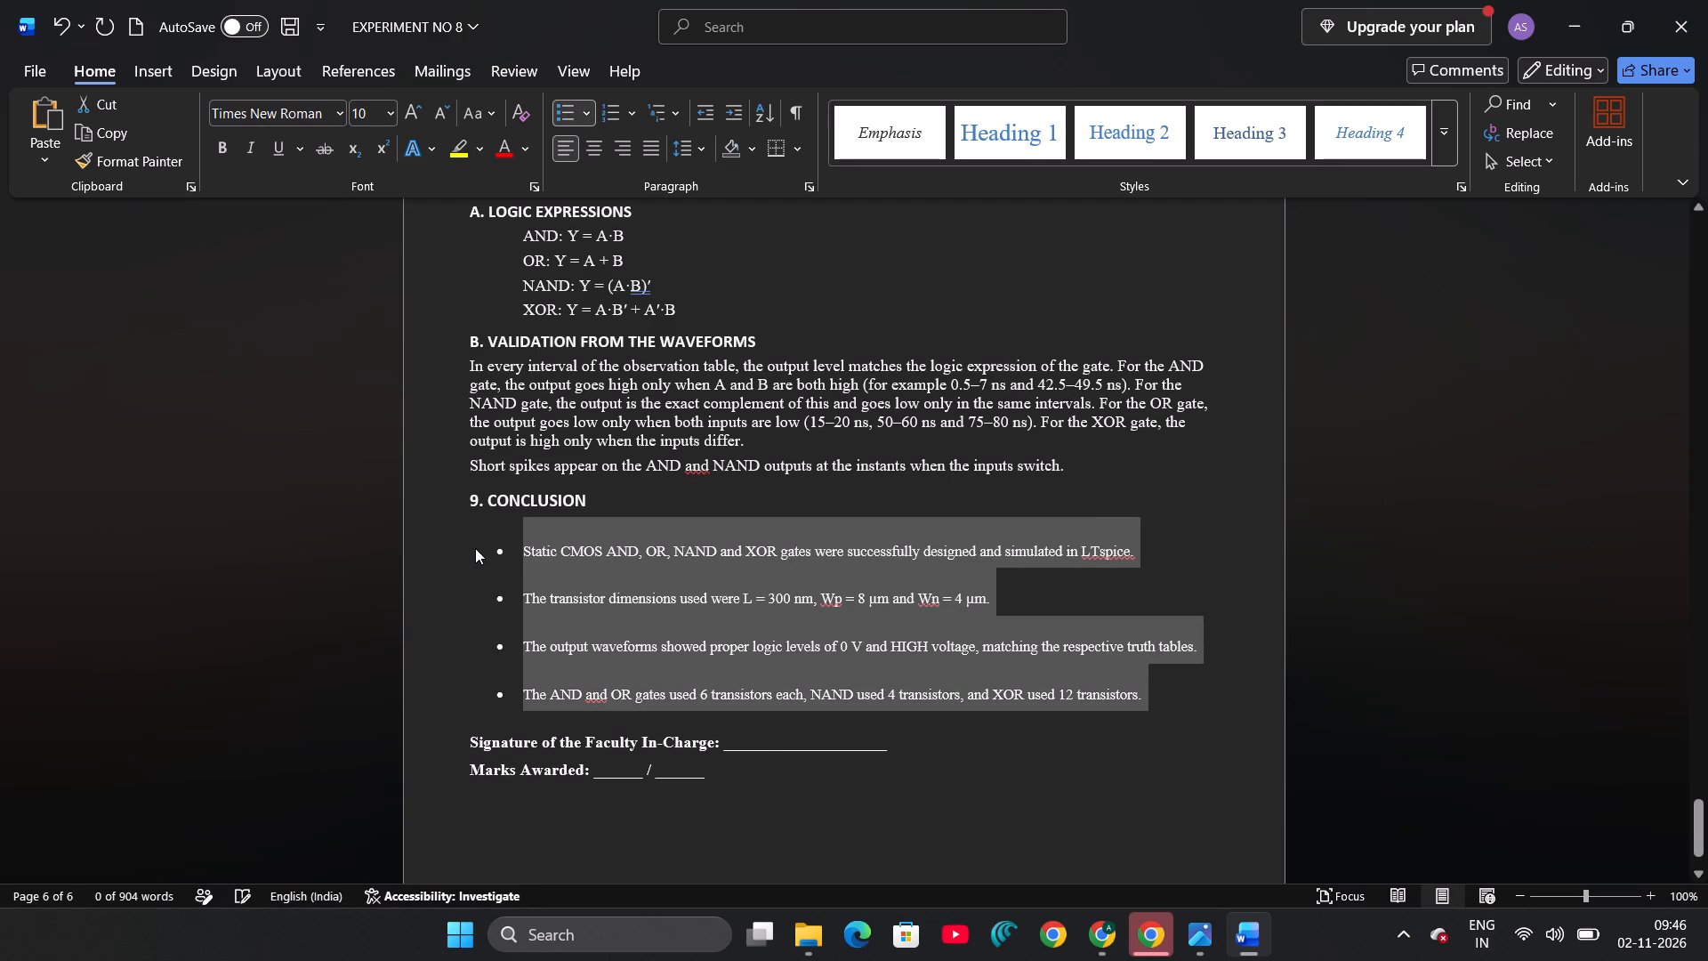
{"action": "left_click", "coordinate": [474, 549]}
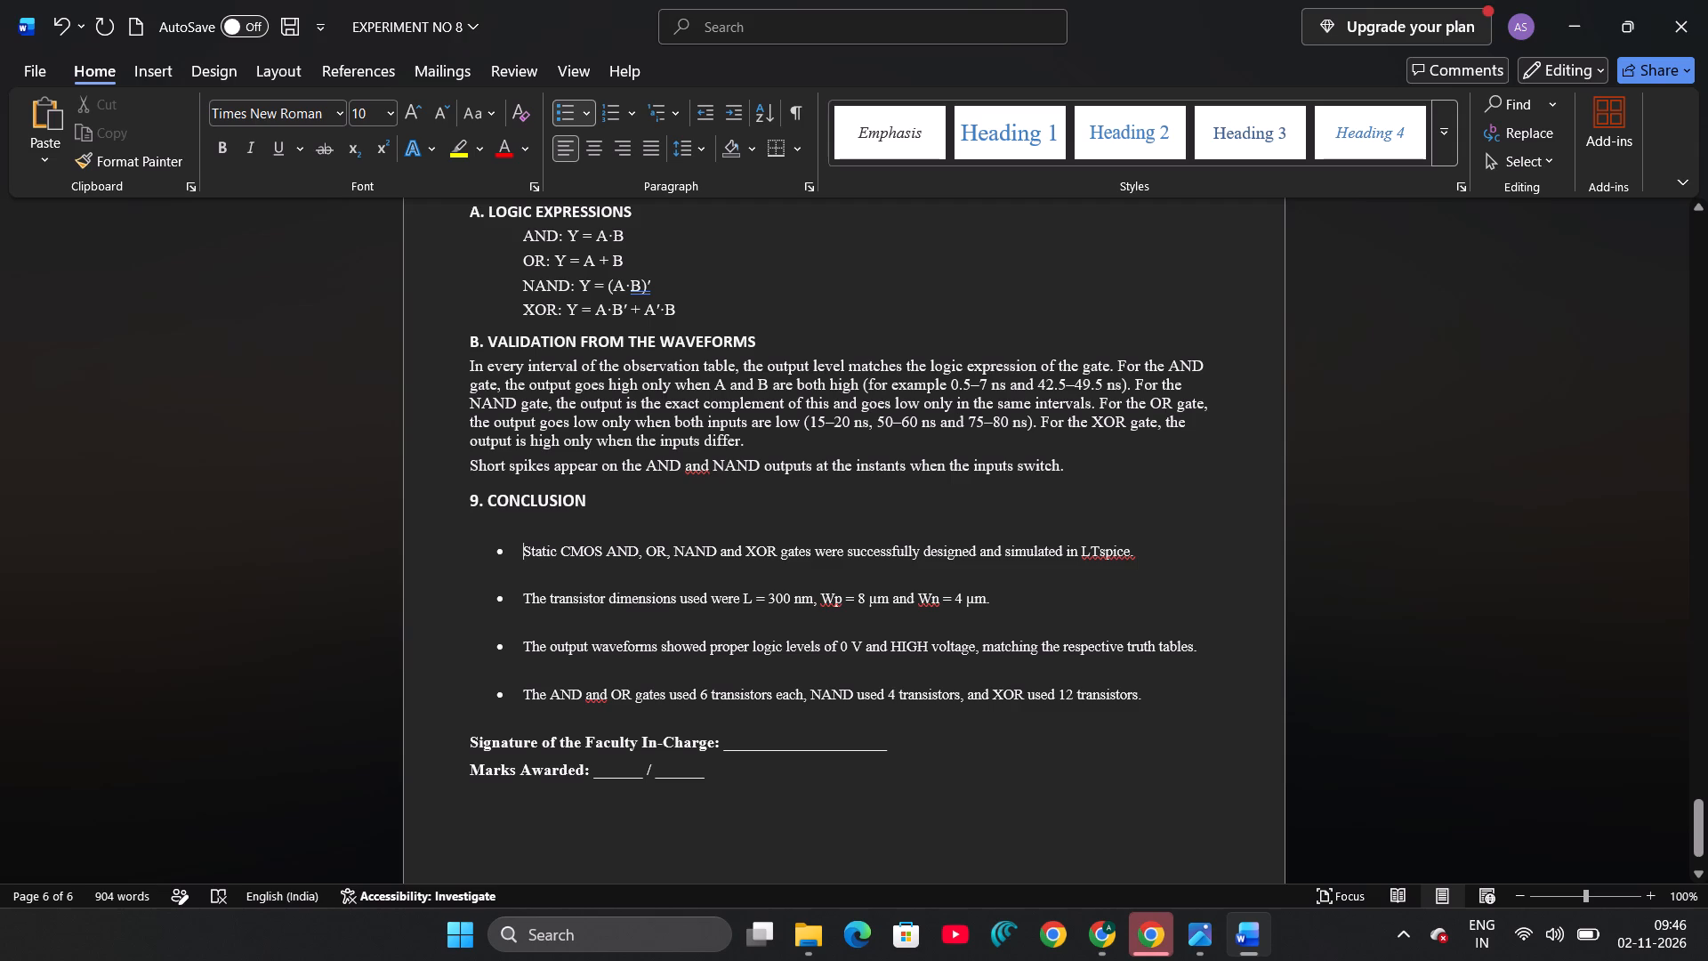
Remove the Save command from the Quick Access Toolbar.
{"action": "left_click", "coordinate": [325, 25]}
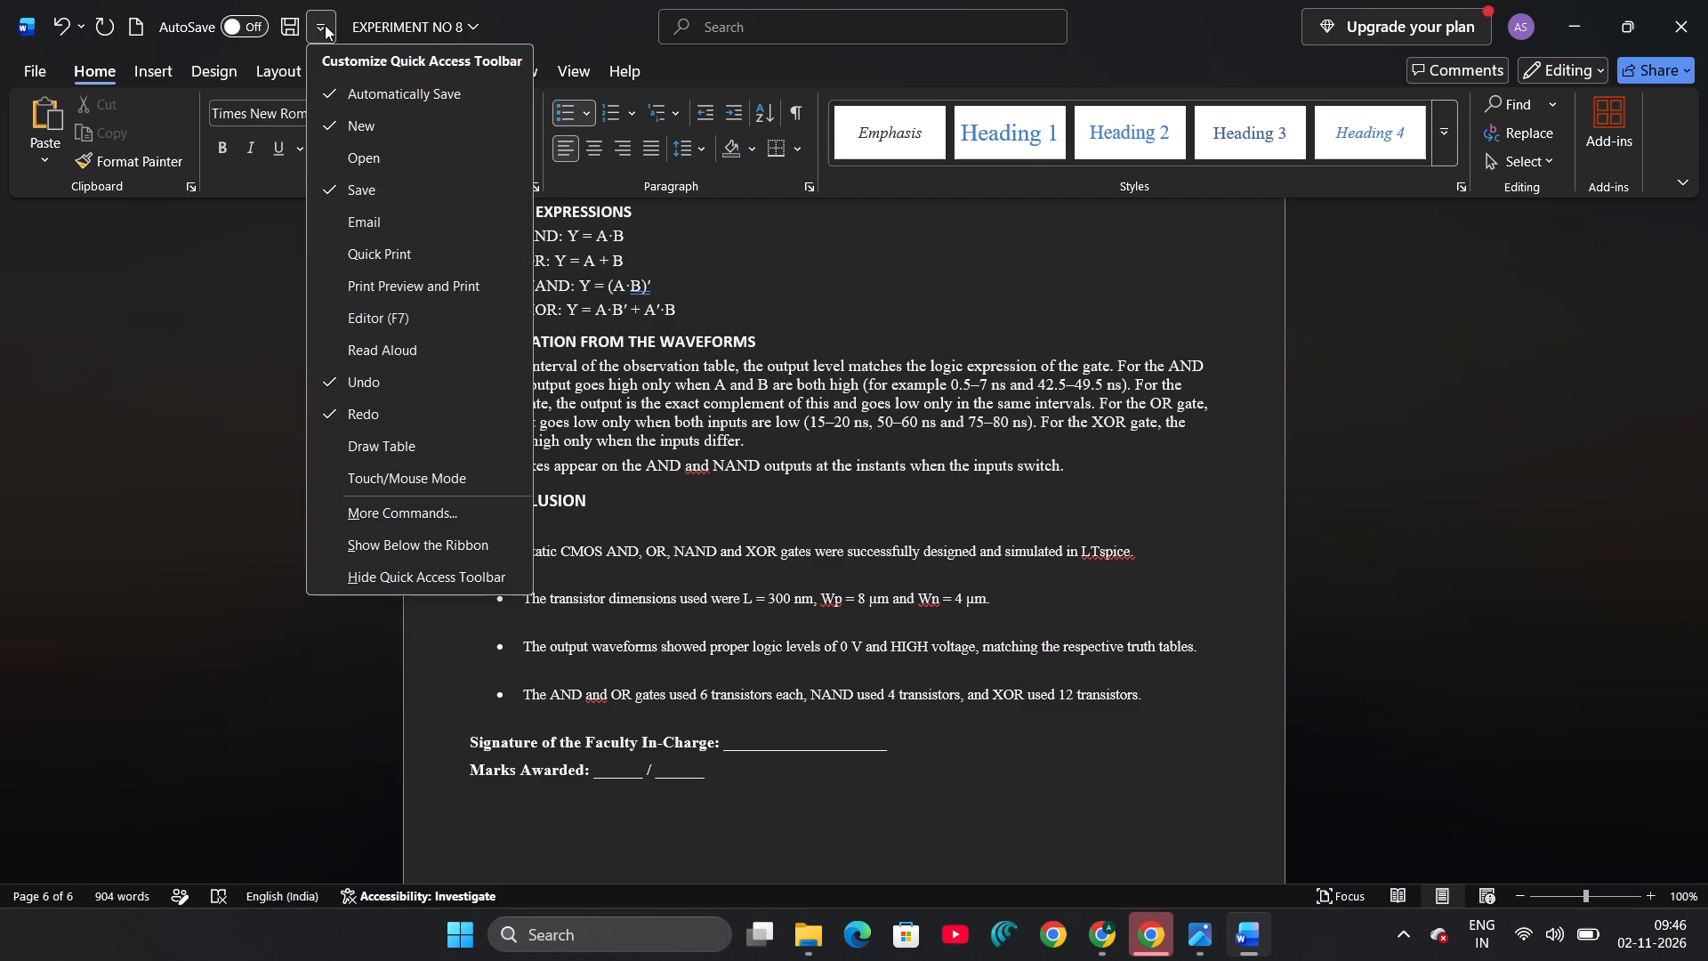
{"action": "left_click", "coordinate": [351, 178]}
Set the "EXPERIMENT NO: 8" heading at the start of the report to font size 12.
{"action": "scroll", "coordinate": [481, 478], "scroll_direction": "up", "scroll_amount": 9}
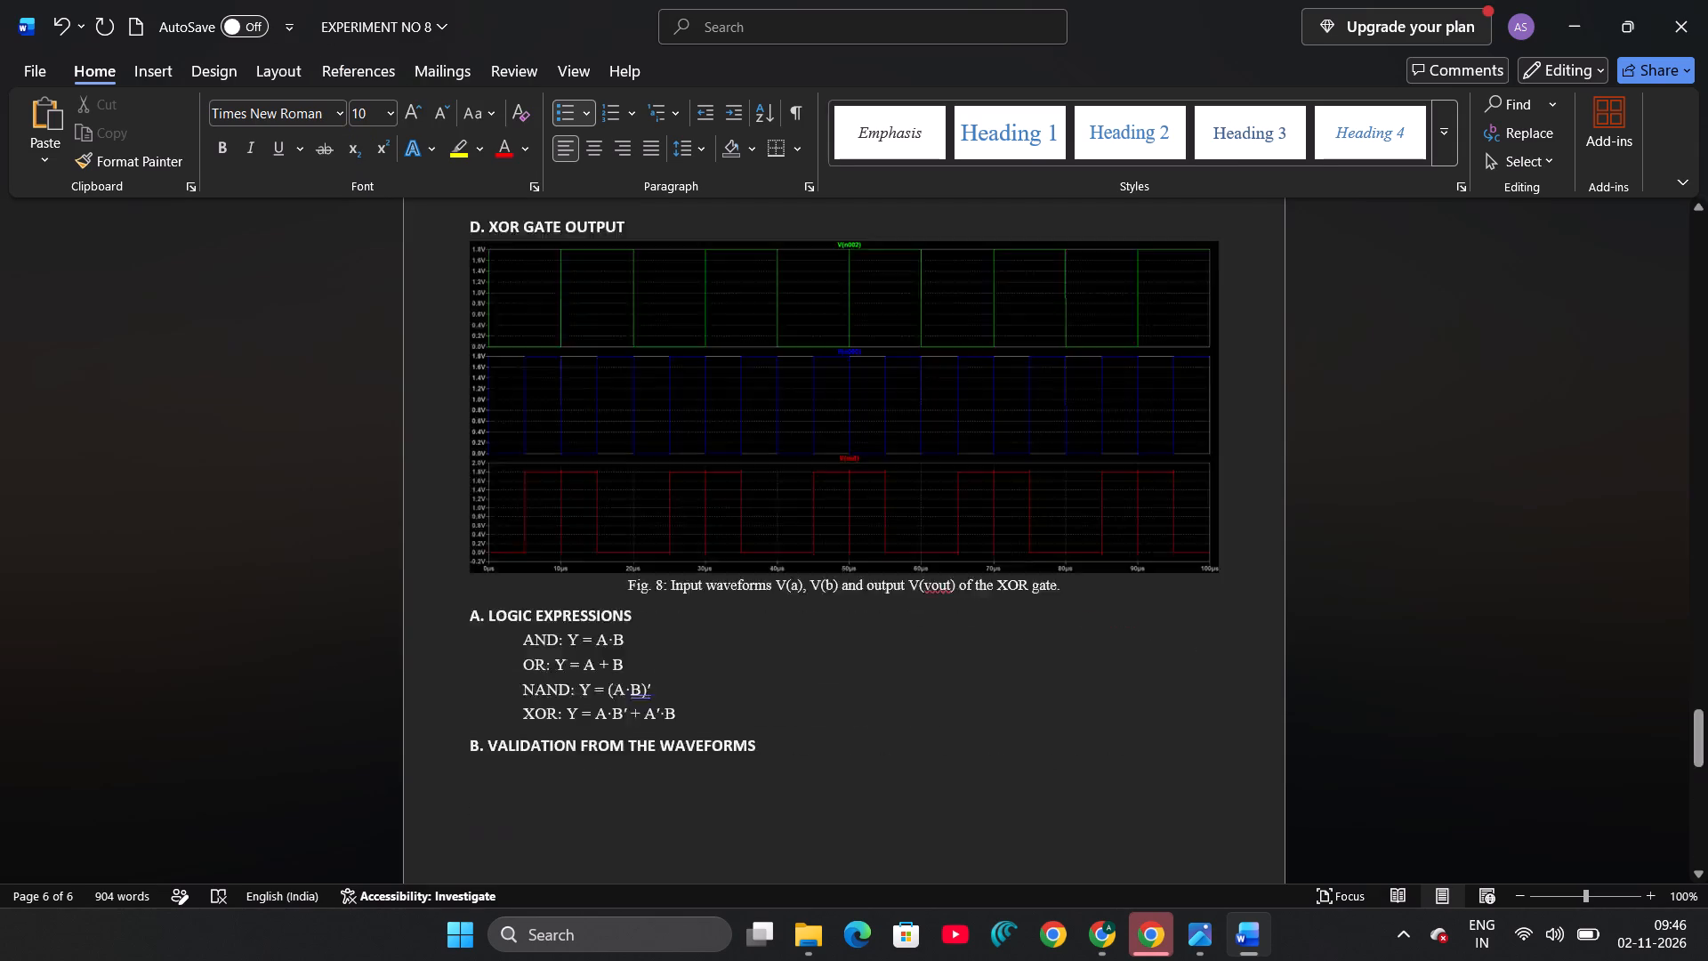
{"action": "scroll", "coordinate": [481, 478], "scroll_direction": "up", "scroll_amount": 9}
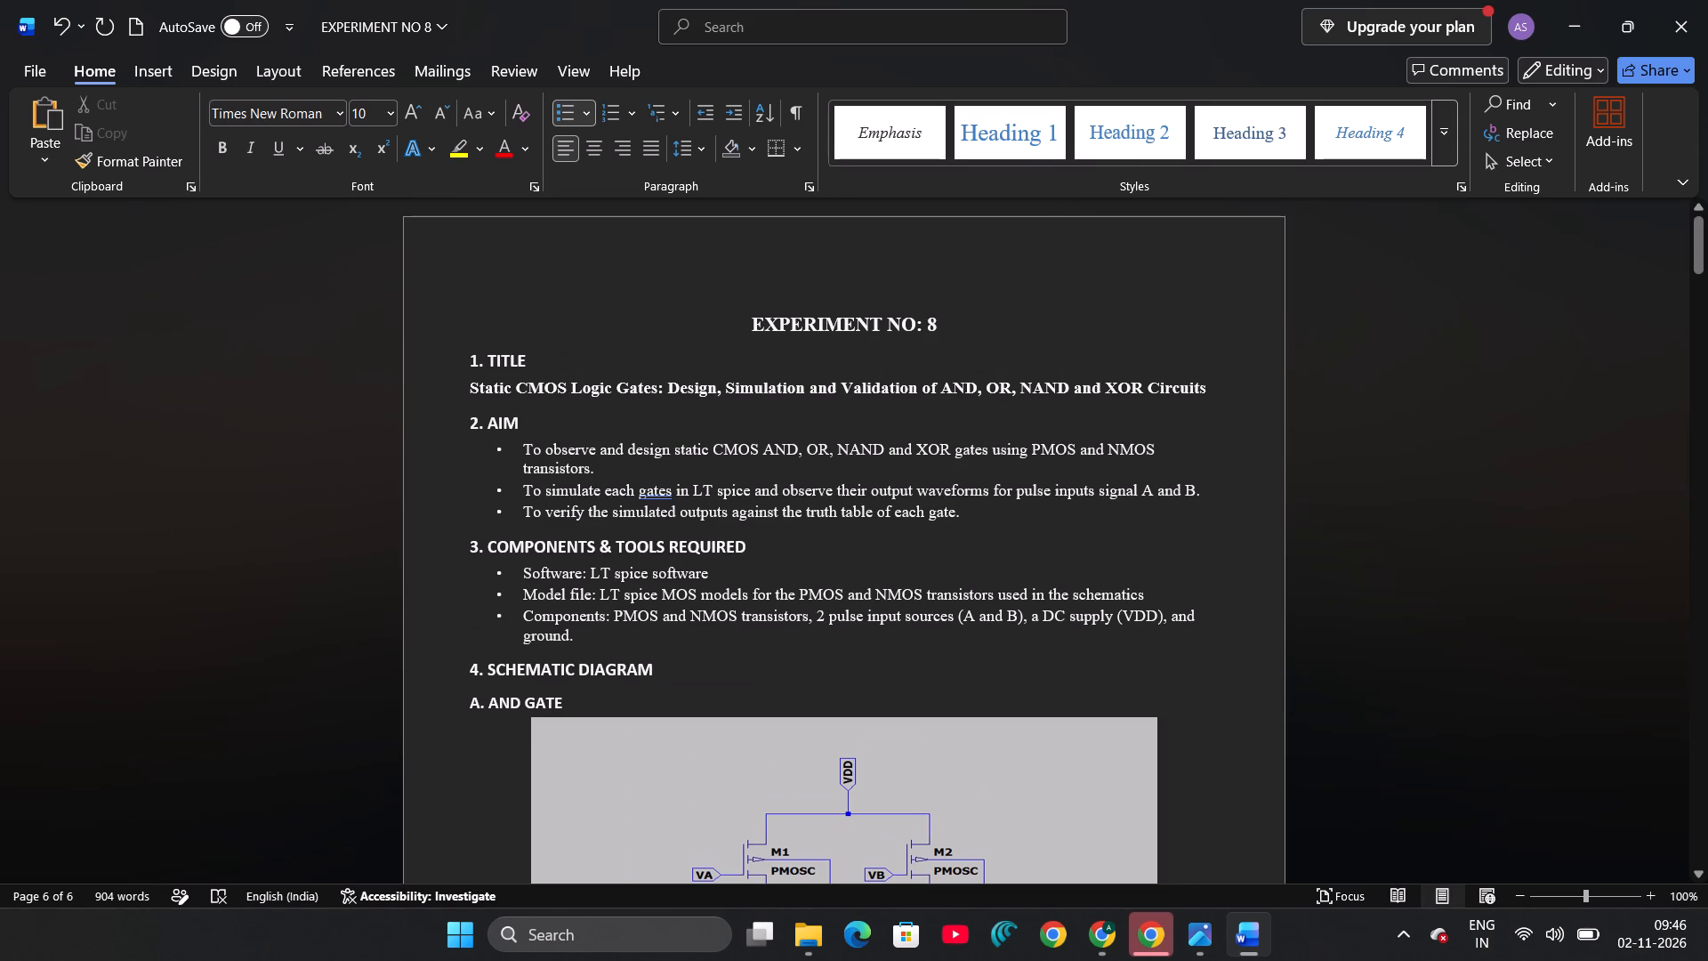
{"action": "left_click_drag", "start_coordinate": [745, 322], "coordinate": [997, 321]}
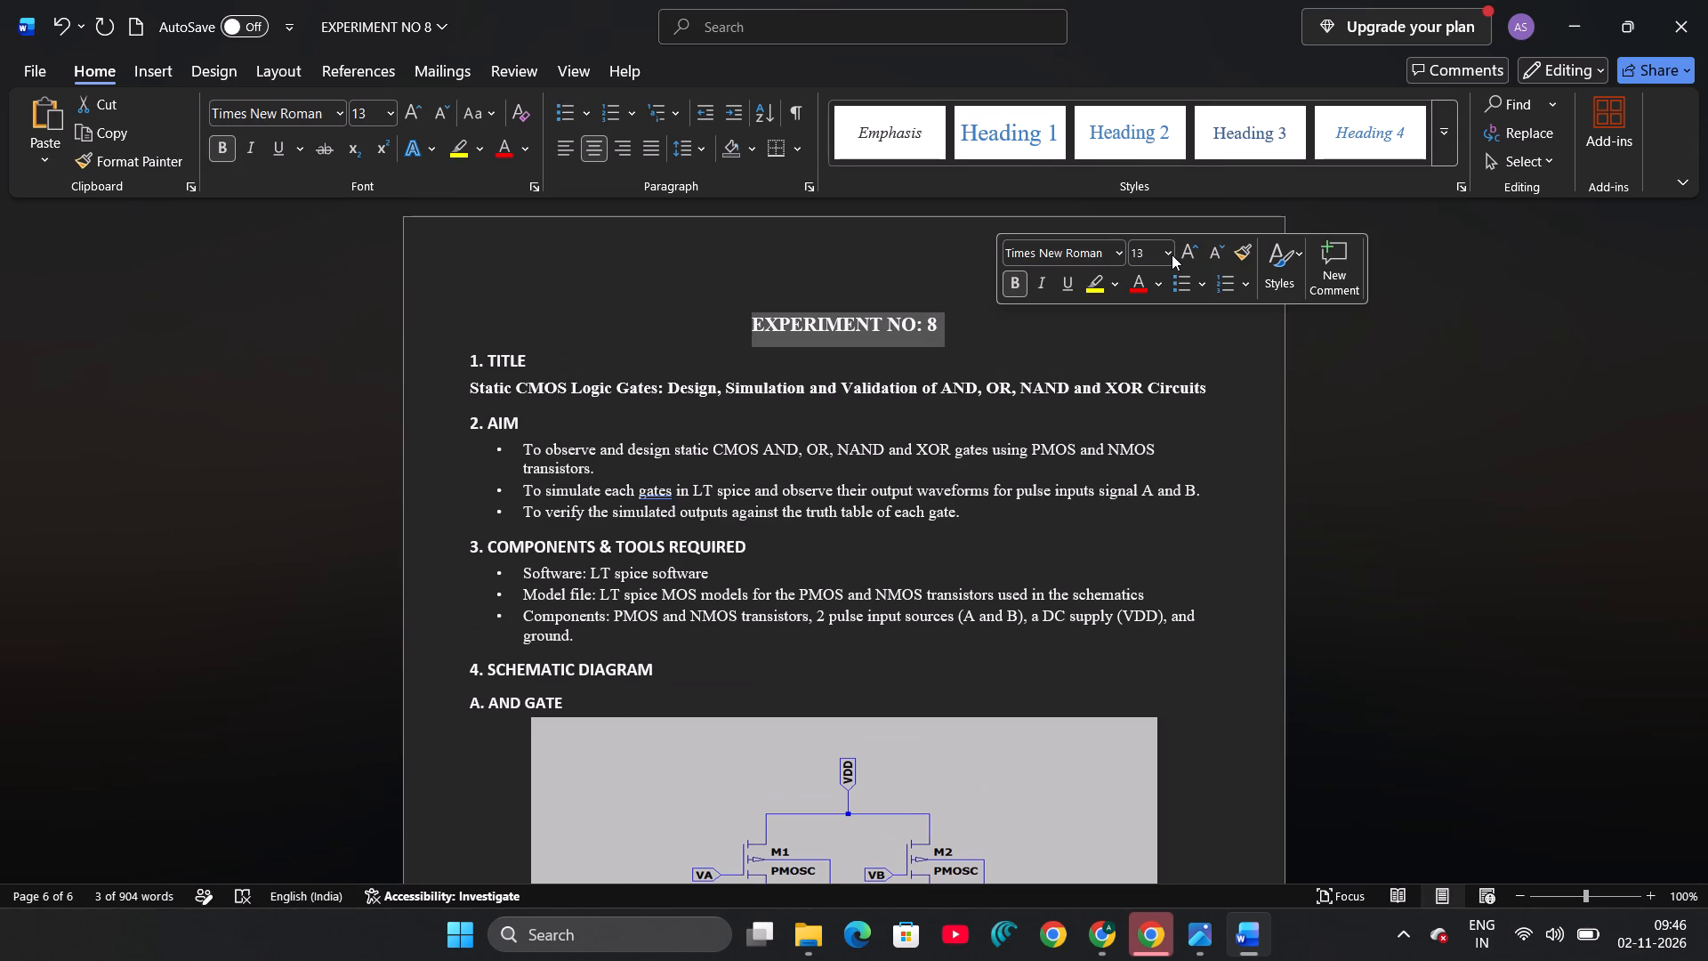
{"action": "left_click", "coordinate": [1172, 254]}
{"action": "left_click", "coordinate": [1145, 386]}
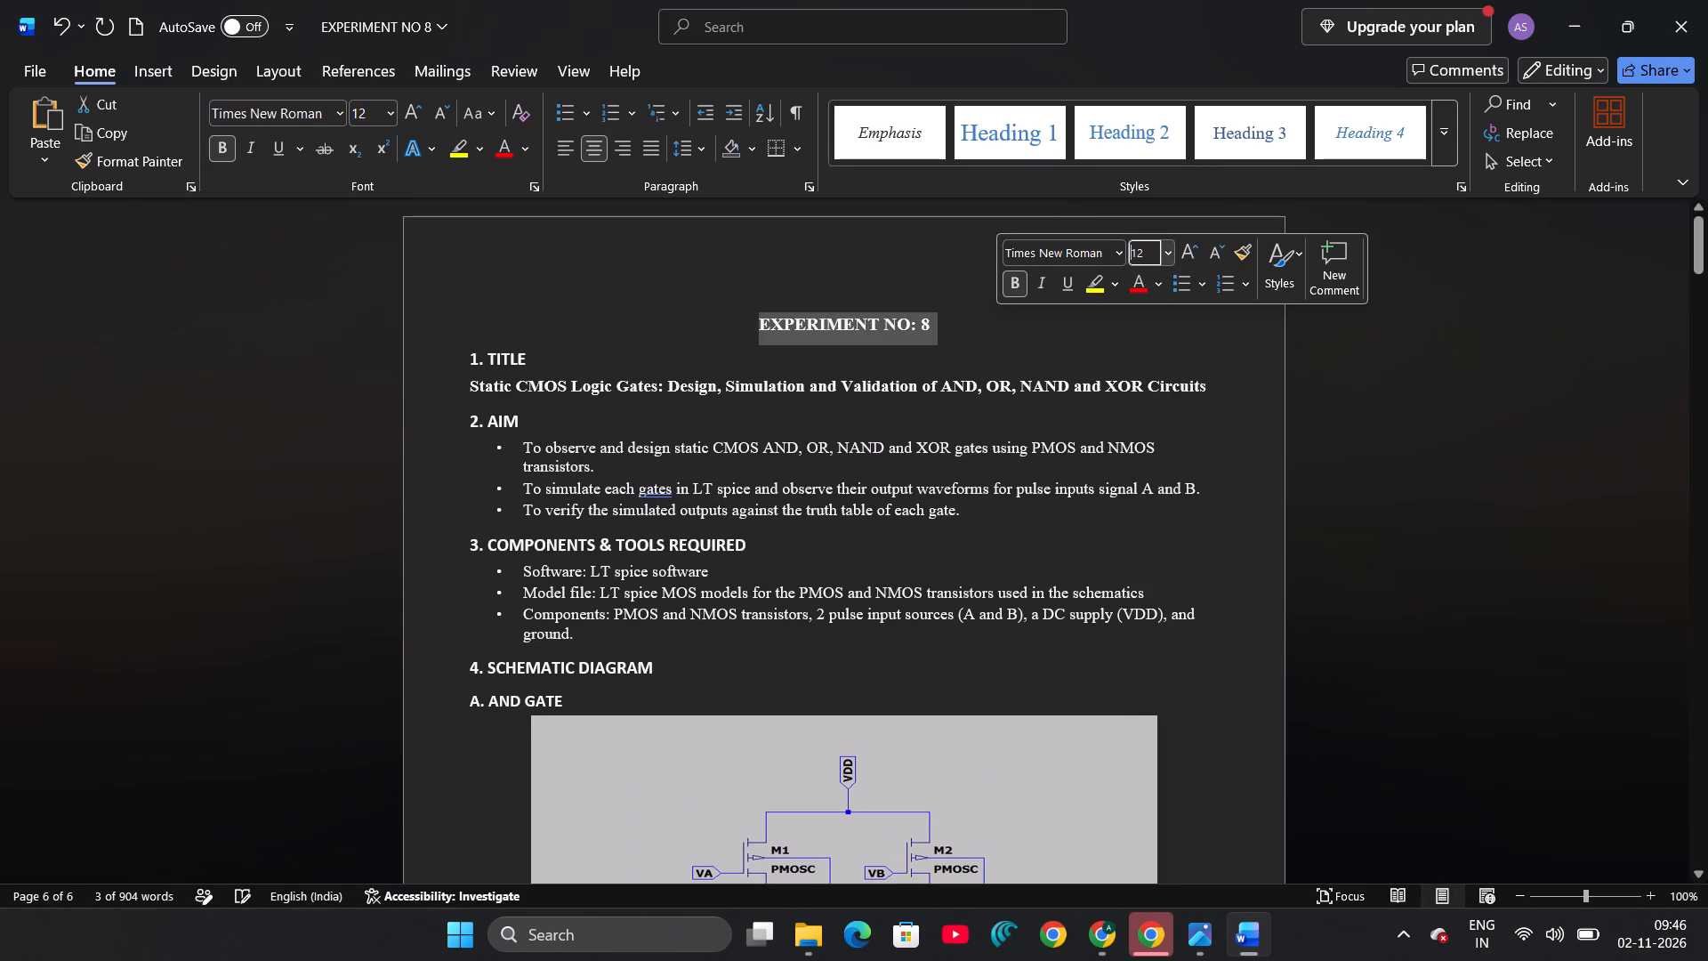
Change the font of the "1. TITLE" heading to Times New Roman.
{"action": "left_click_drag", "start_coordinate": [536, 365], "coordinate": [466, 364]}
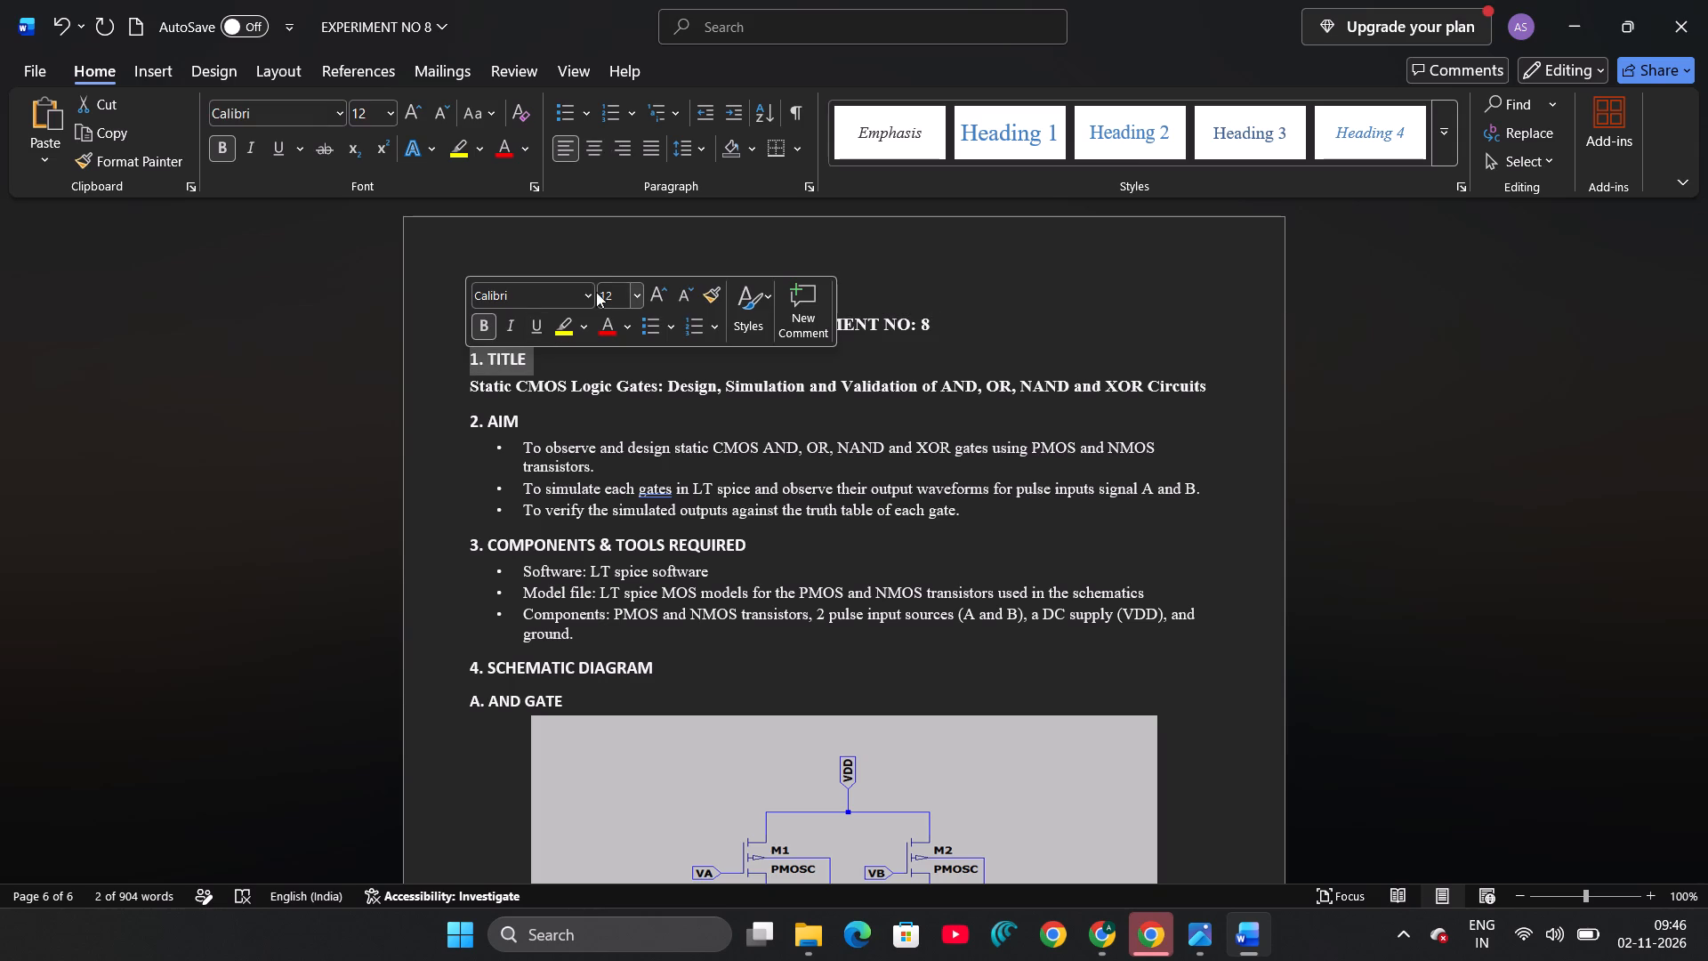
{"action": "left_click", "coordinate": [584, 295]}
{"action": "scroll", "coordinate": [638, 523], "scroll_direction": "up", "scroll_amount": 9}
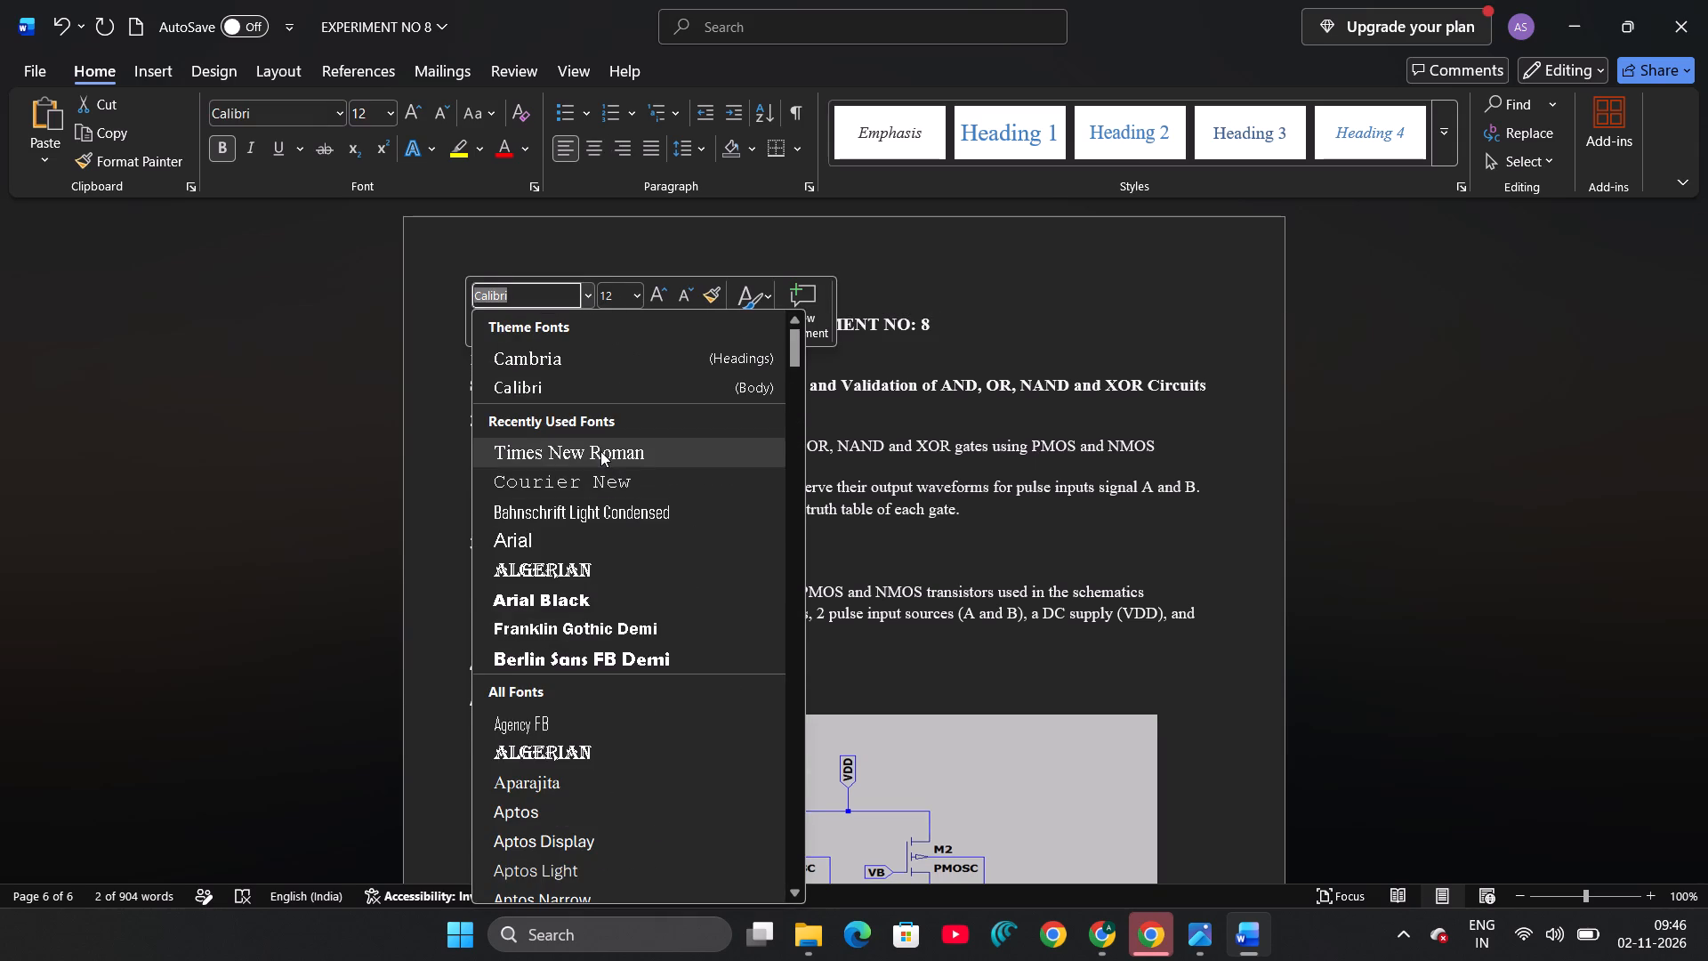
{"action": "left_click", "coordinate": [600, 451]}
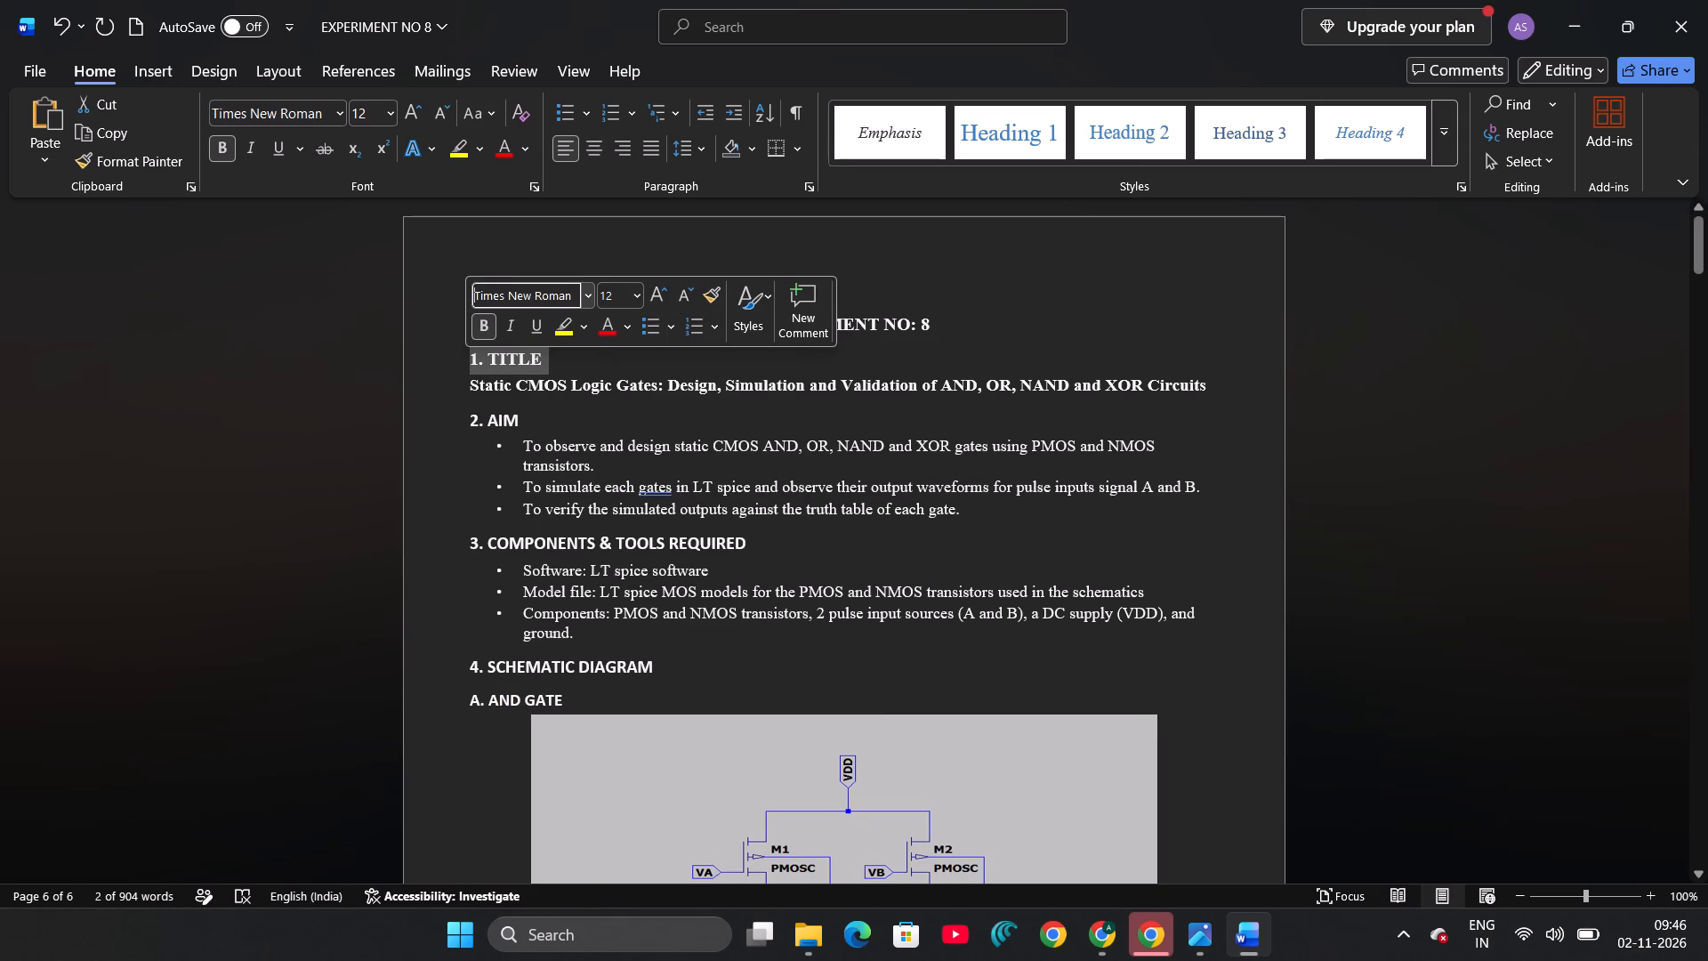
Set the report title line "Static CMOS Logic Gates: Design, Simulation and Validation…" to font size 10.
{"action": "left_click", "coordinate": [522, 390]}
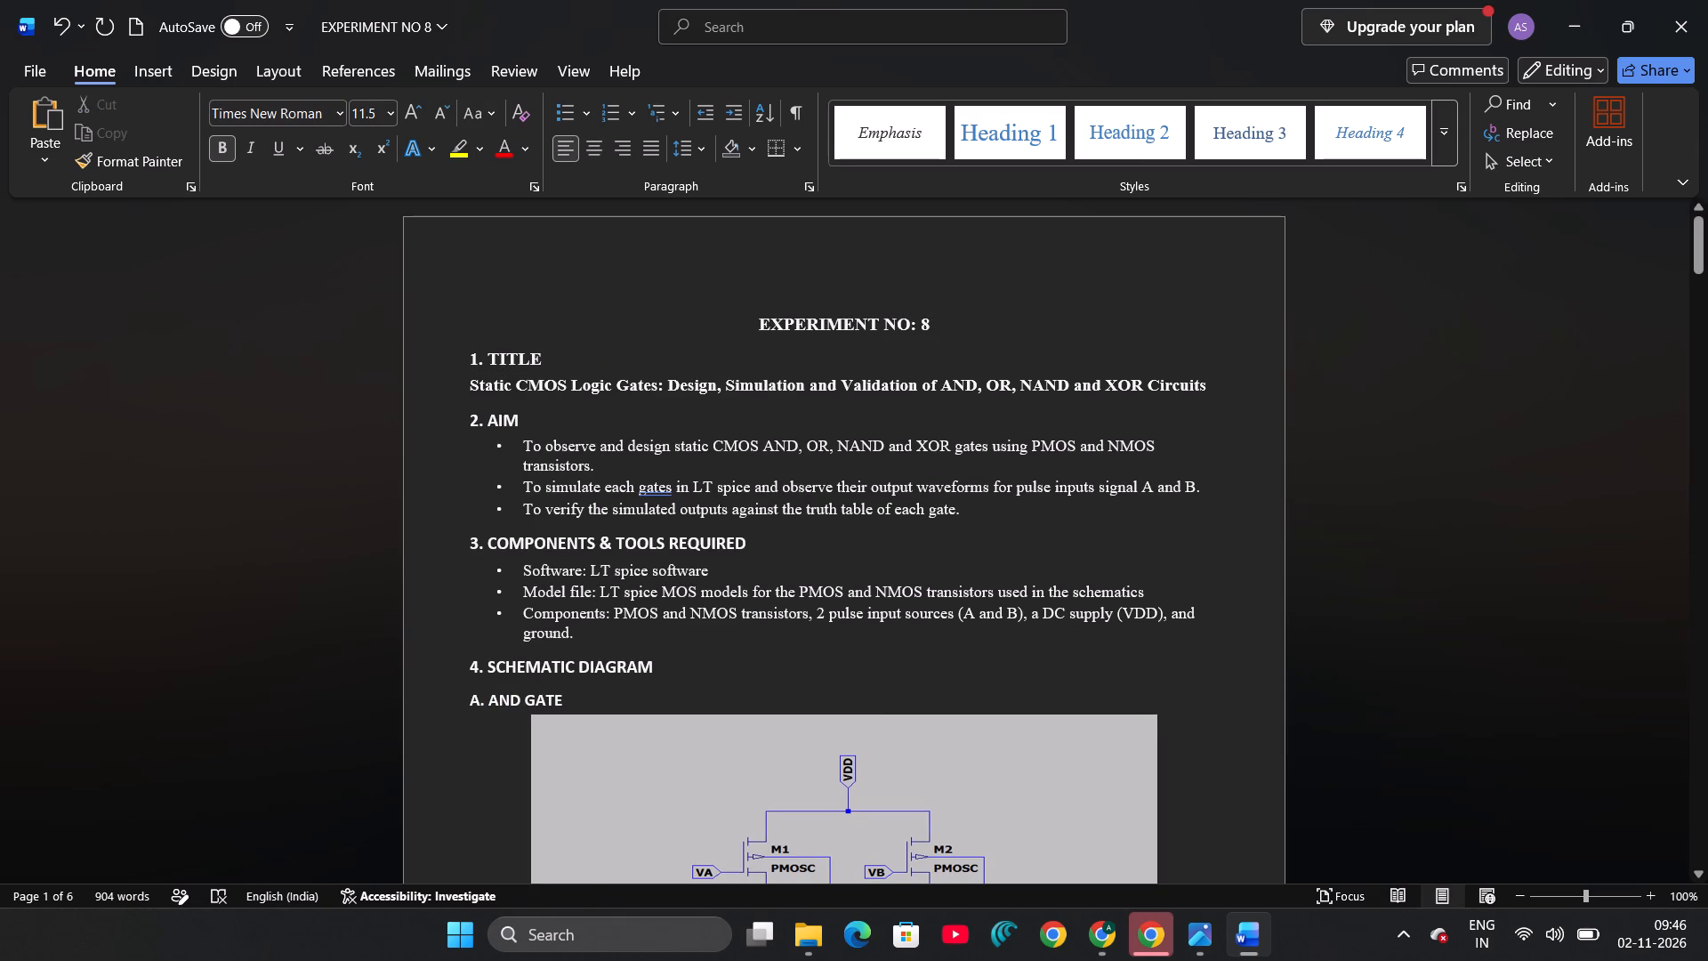
{"action": "left_click_drag", "start_coordinate": [468, 384], "coordinate": [1208, 382]}
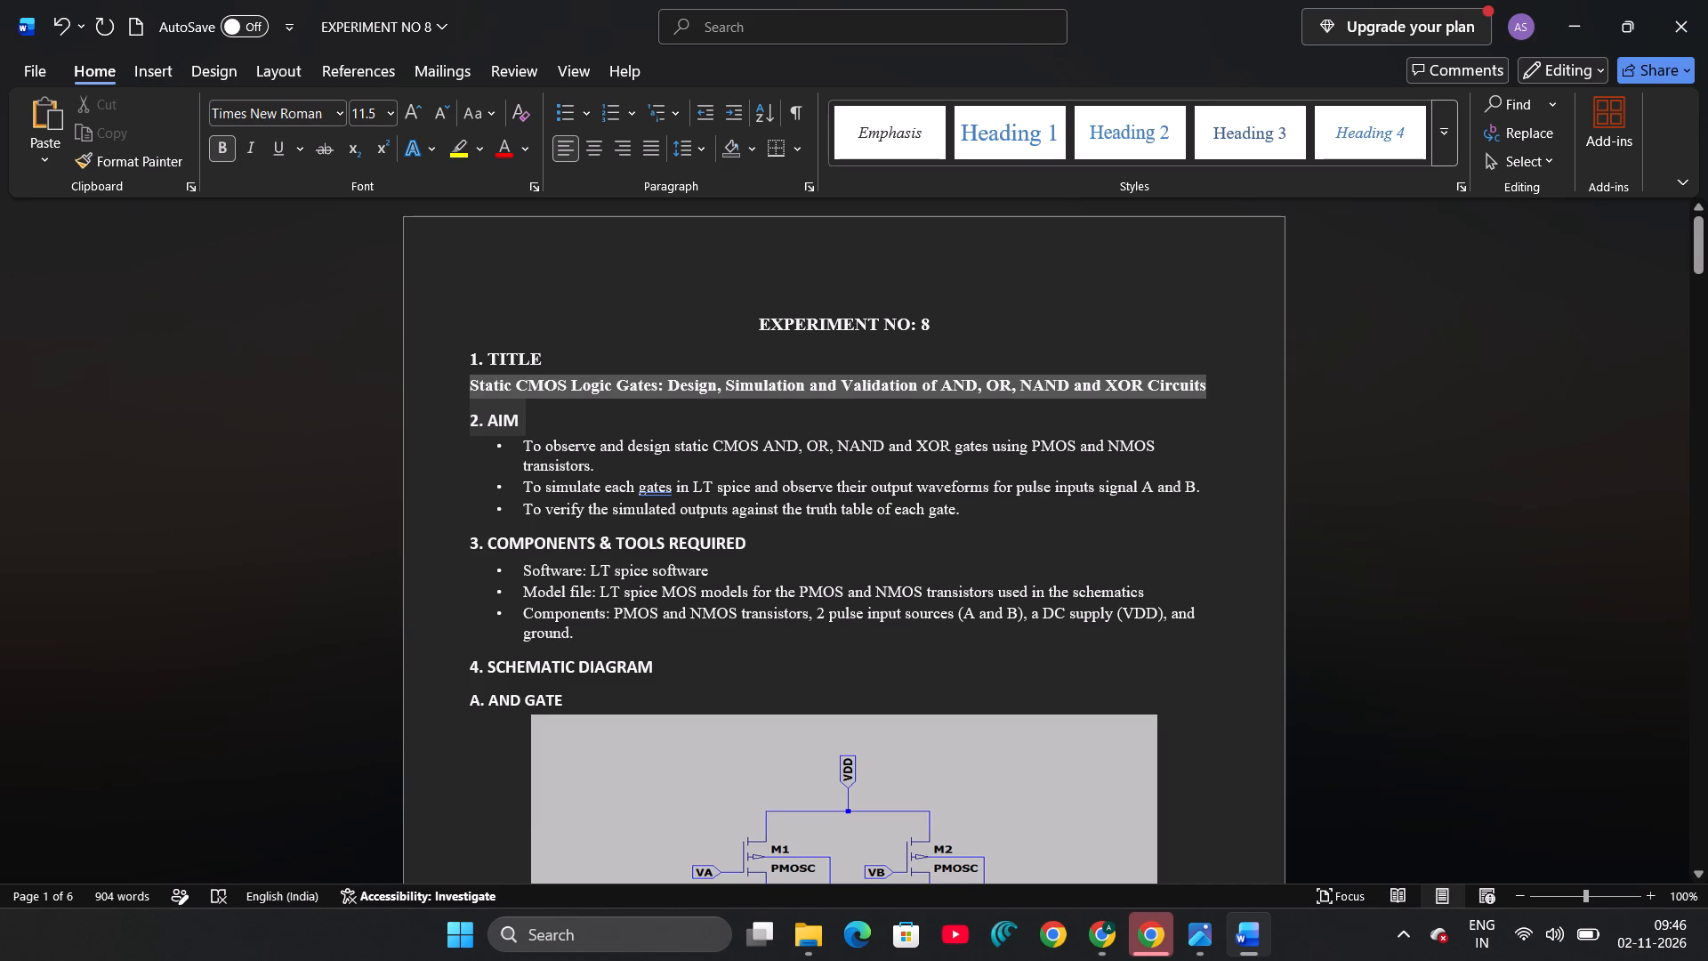
{"action": "left_click", "coordinate": [1375, 318]}
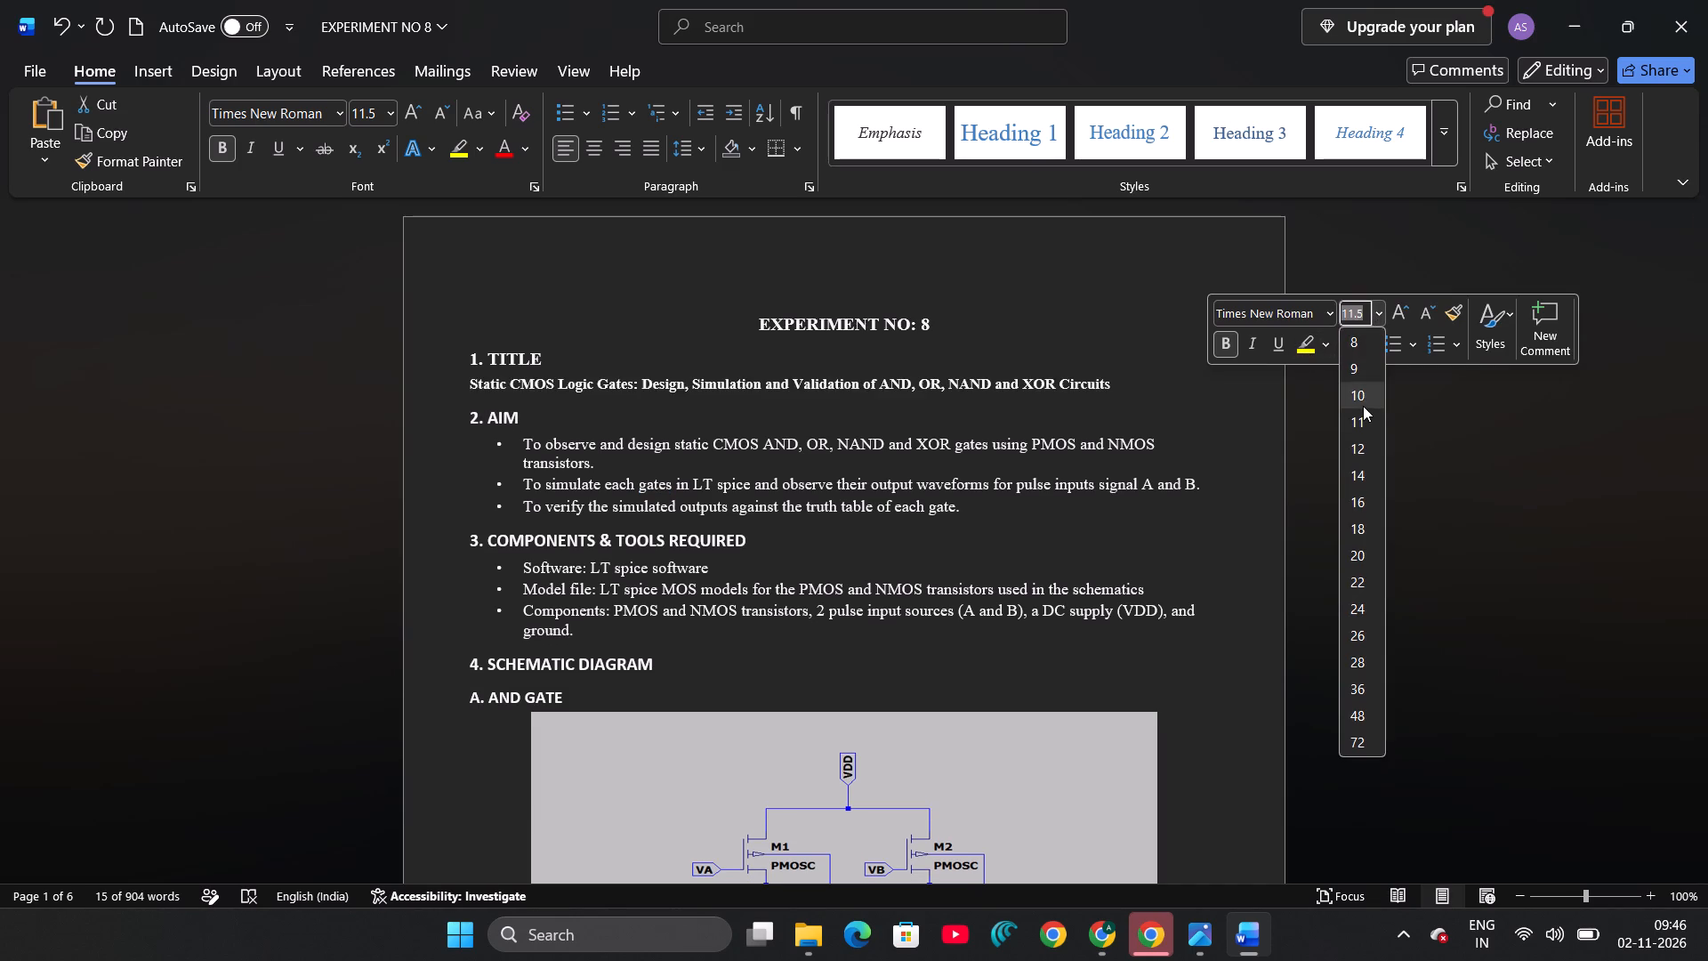
{"action": "left_click", "coordinate": [1363, 406]}
Format the "2. AIM" heading in Times New Roman at font size 12.
{"action": "left_click_drag", "start_coordinate": [523, 420], "coordinate": [457, 421]}
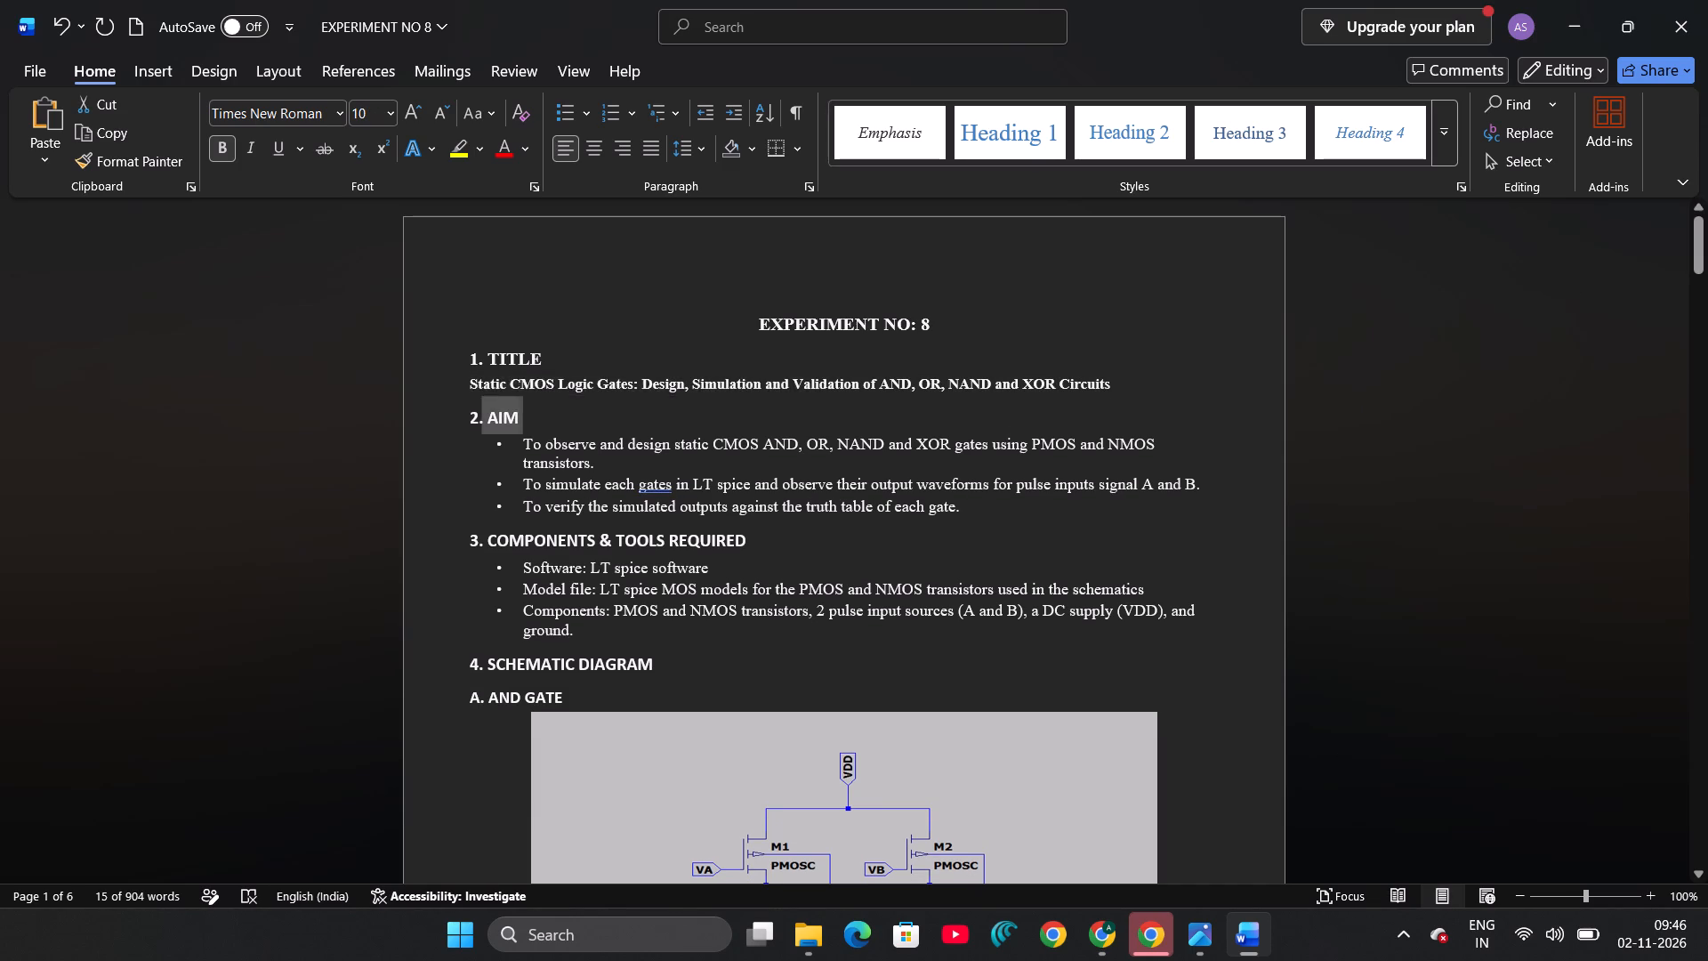
{"action": "left_click_drag", "start_coordinate": [457, 421], "coordinate": [452, 421]}
{"action": "left_click", "coordinate": [569, 354]}
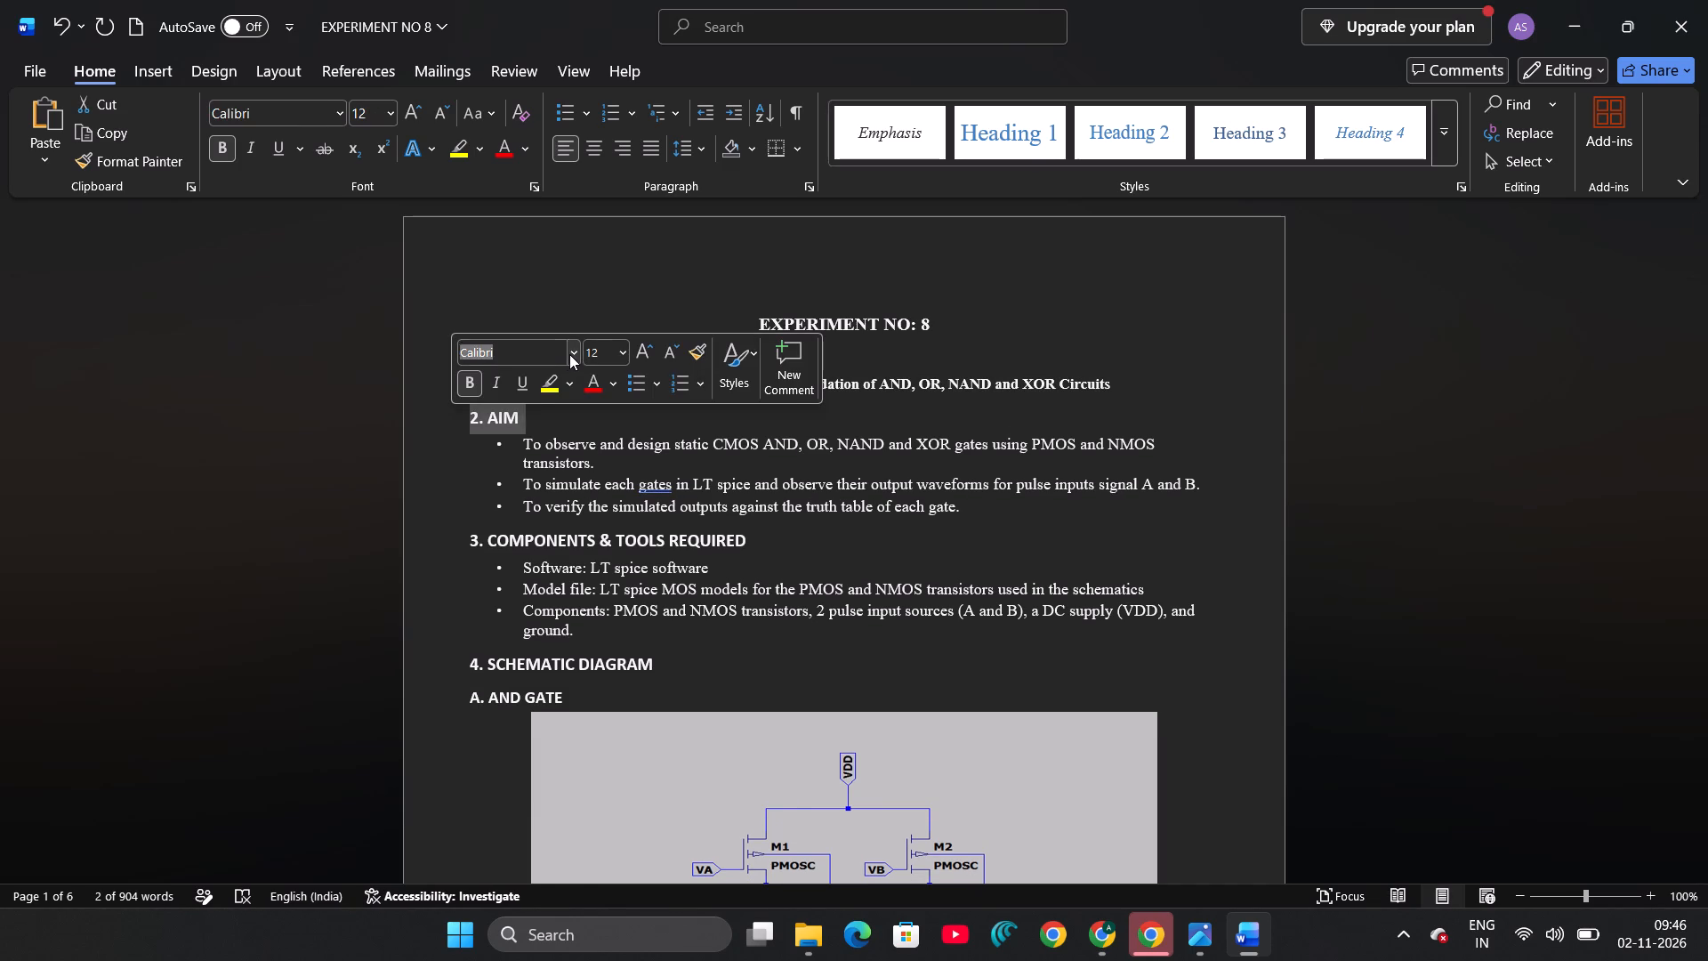
{"action": "scroll", "coordinate": [629, 561], "scroll_direction": "up", "scroll_amount": 9}
{"action": "left_click", "coordinate": [590, 505]}
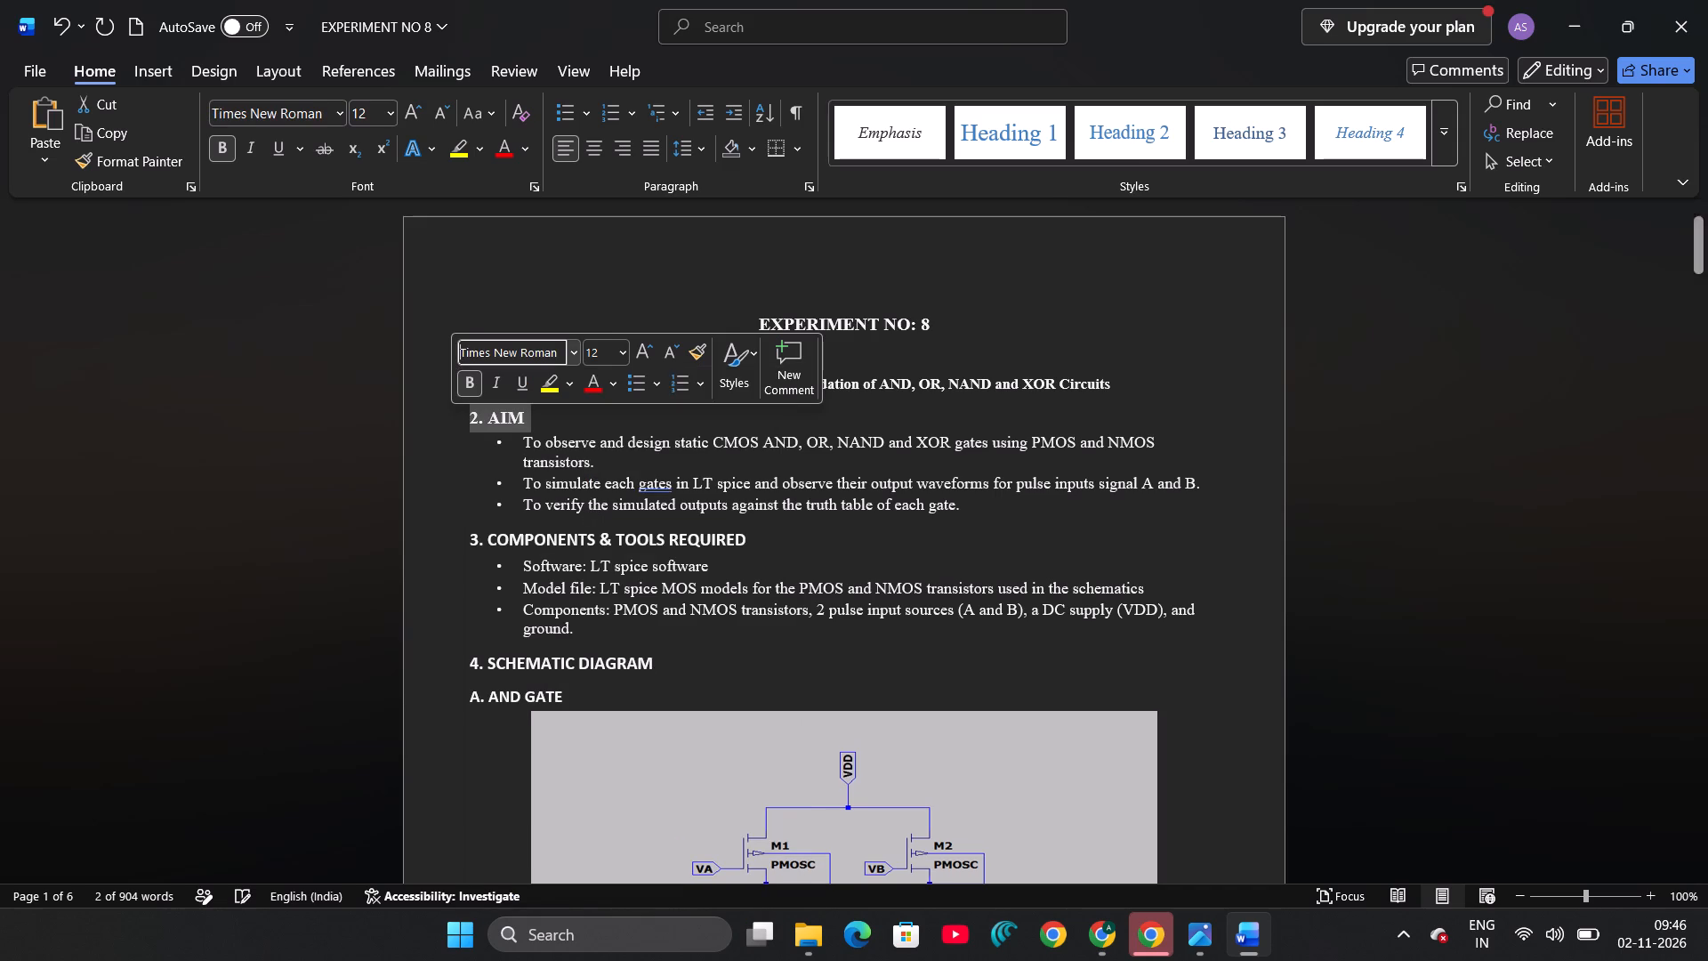
{"action": "left_click", "coordinate": [621, 349]}
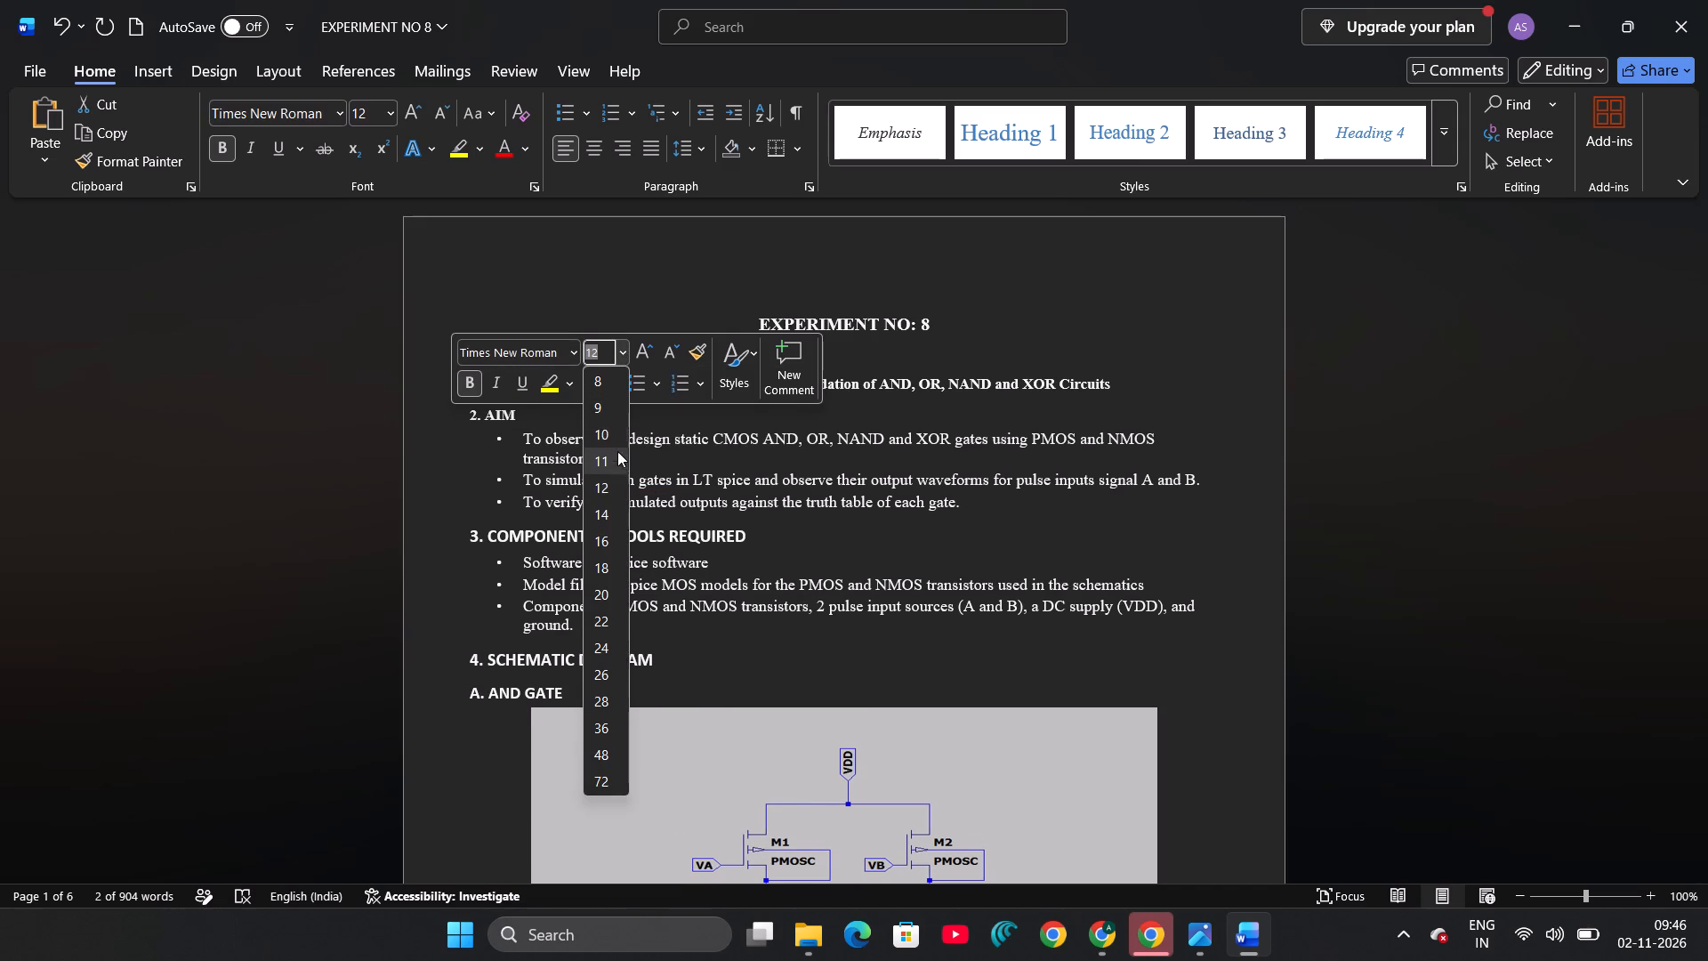
{"action": "left_click", "coordinate": [612, 492]}
Set the three bullet points under the AIM heading to font size 10.
{"action": "left_click_drag", "start_coordinate": [520, 437], "coordinate": [653, 456]}
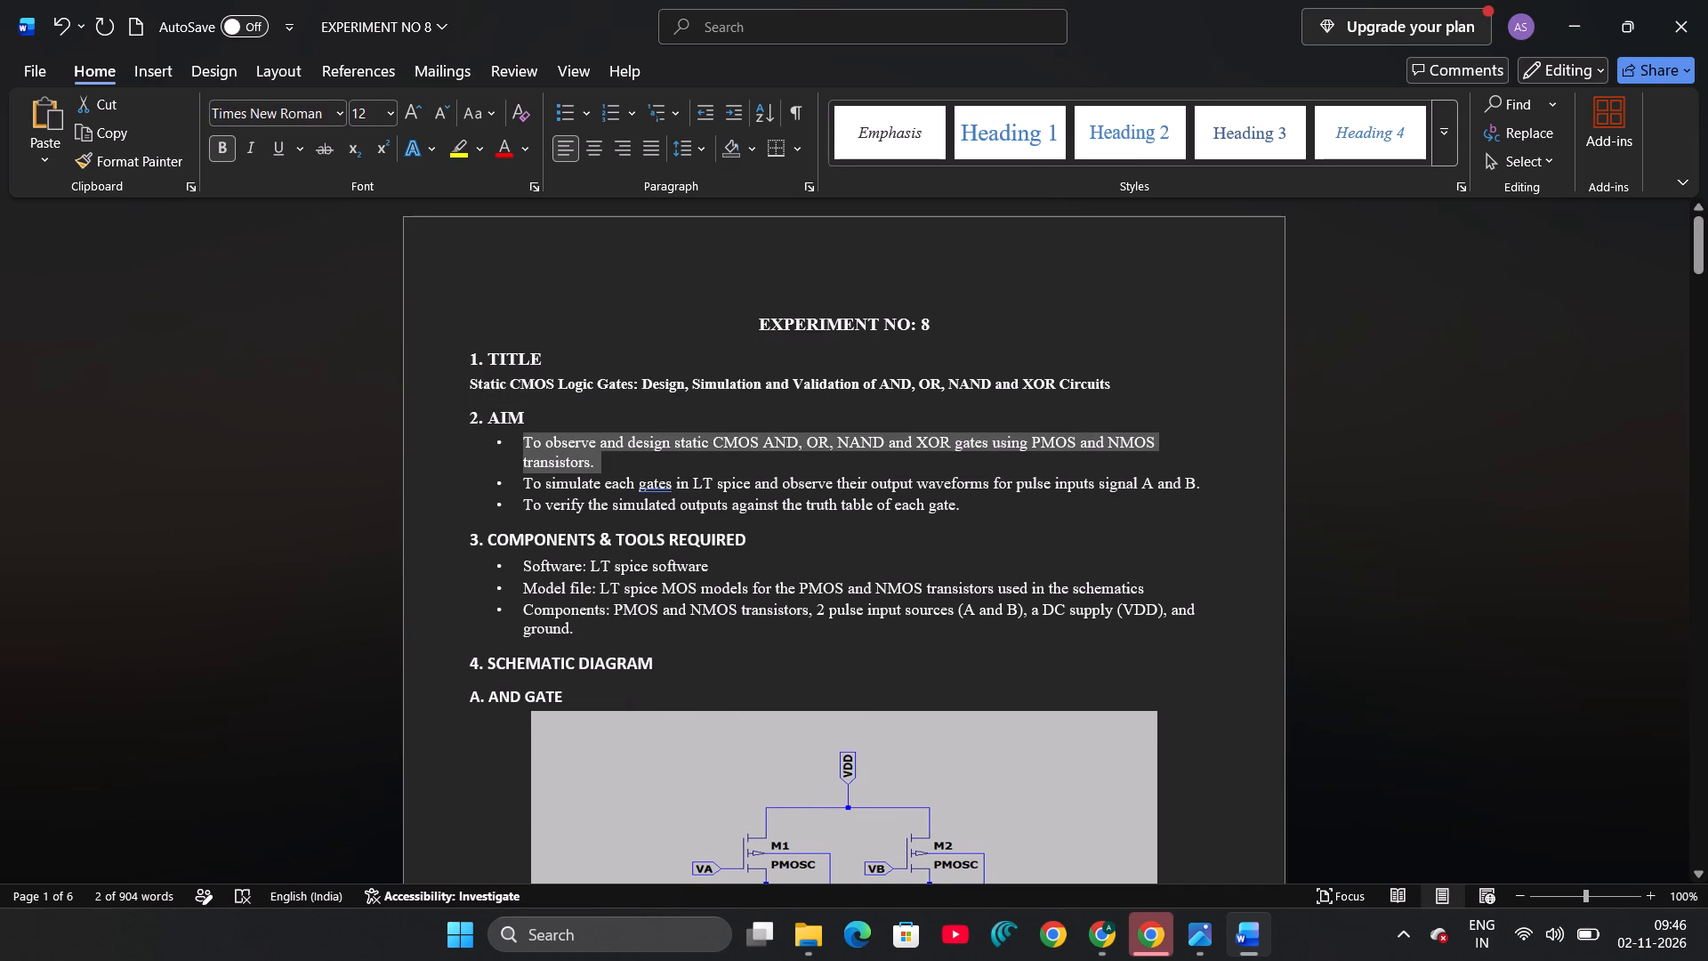
{"action": "left_click_drag", "start_coordinate": [653, 456], "coordinate": [962, 513]}
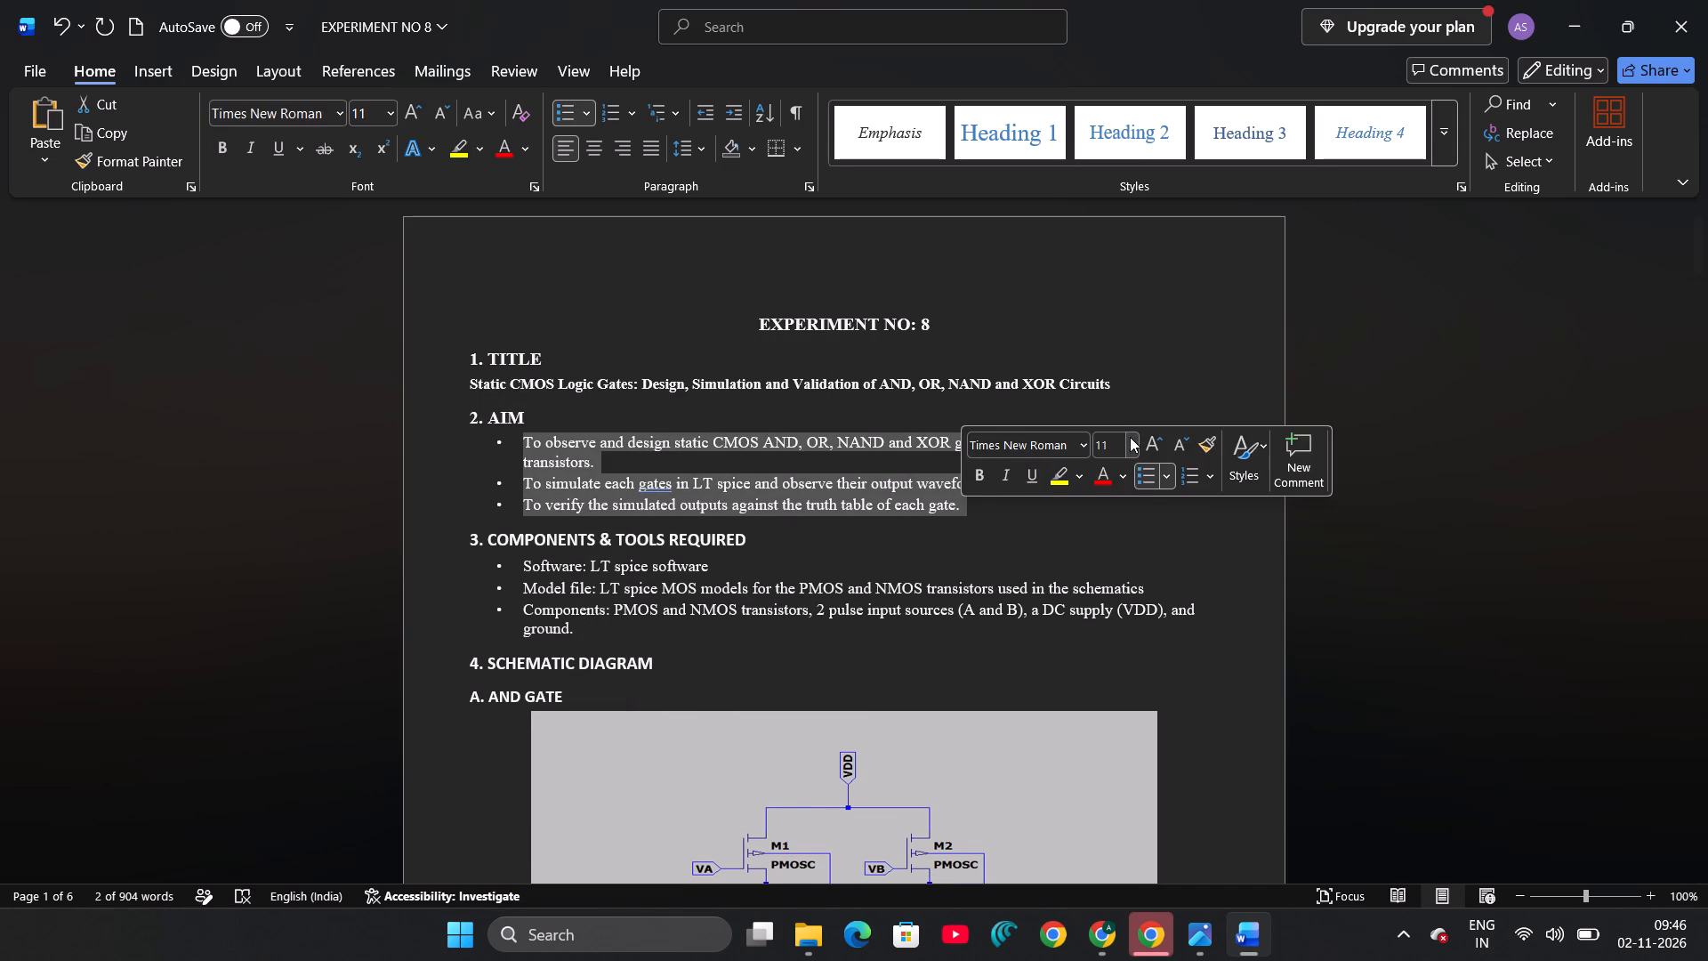
{"action": "left_click", "coordinate": [1130, 437]}
{"action": "left_click", "coordinate": [1119, 528]}
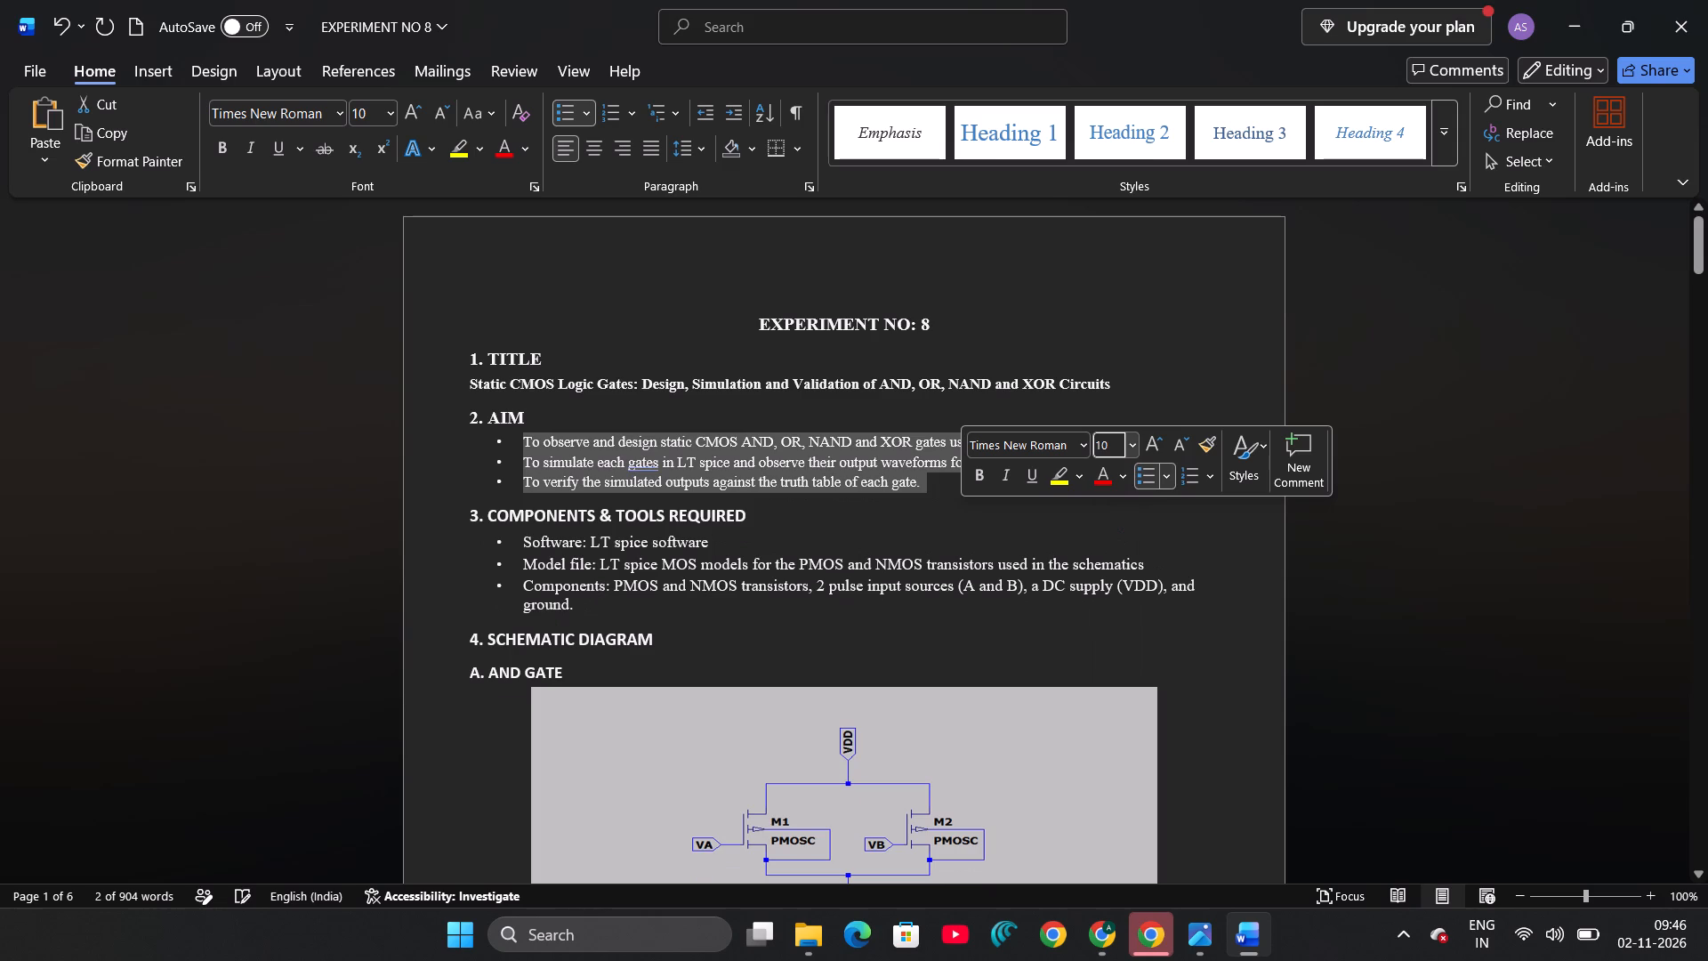
Format the "3. COMPONENTS & TOOLS REQUIRED" heading in Times New Roman at font size 12.
{"action": "left_click_drag", "start_coordinate": [759, 506], "coordinate": [450, 511]}
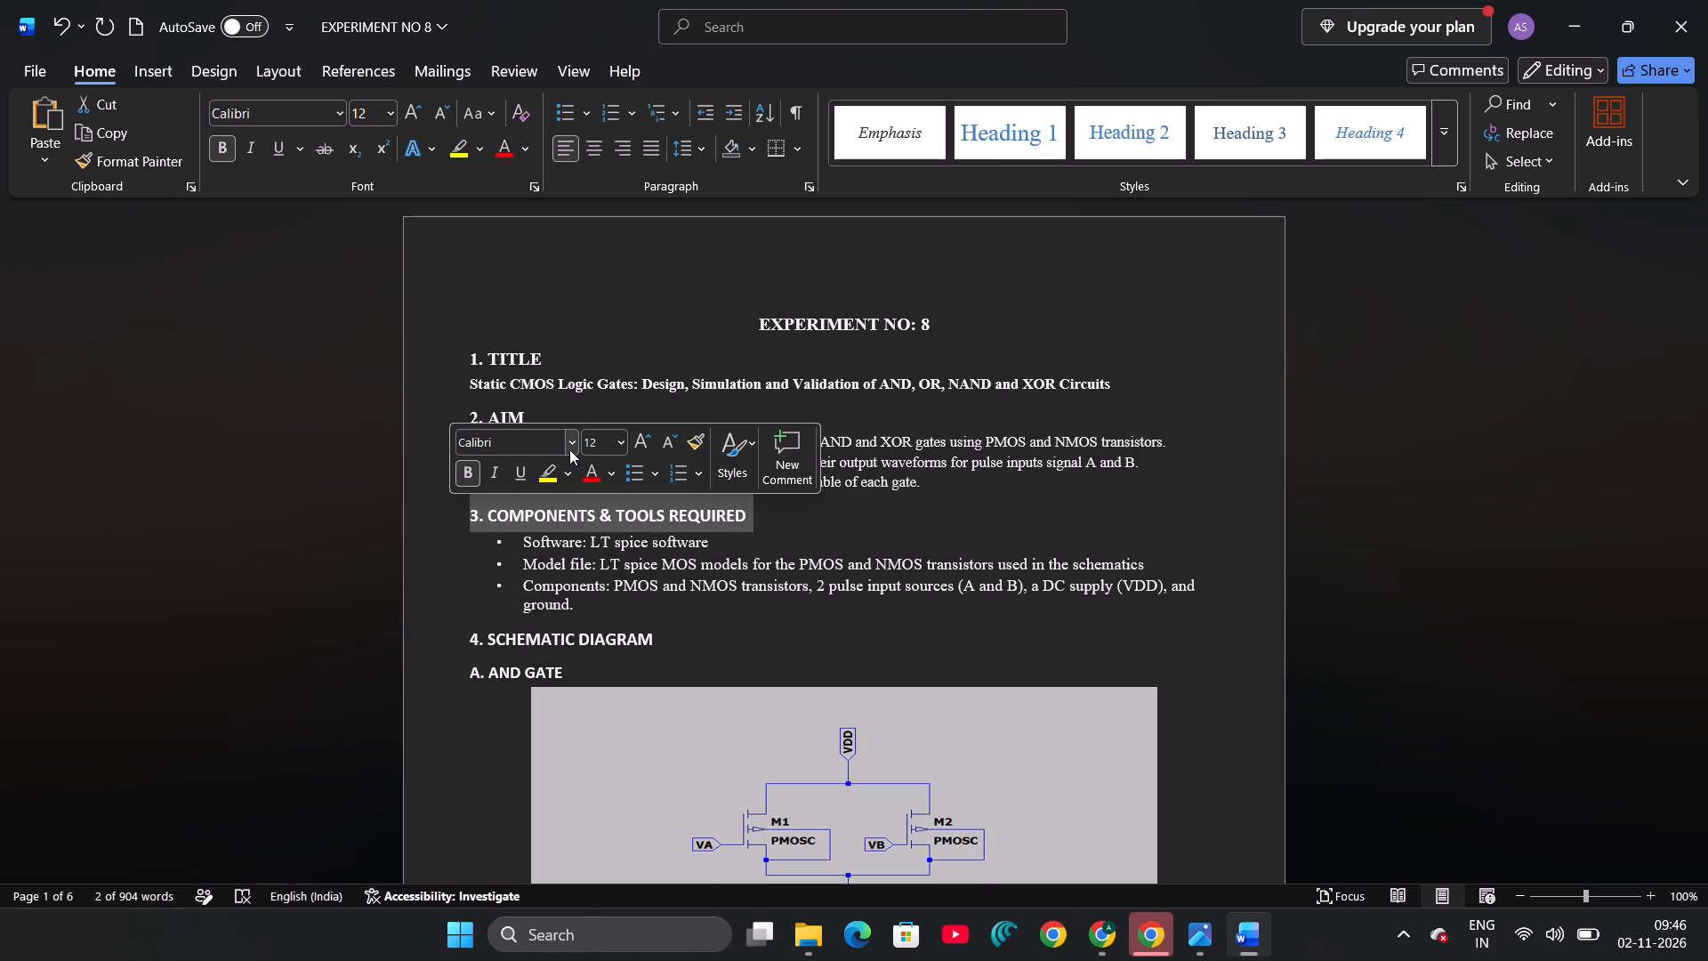
{"action": "left_click", "coordinate": [570, 446]}
{"action": "scroll", "coordinate": [576, 692], "scroll_direction": "up", "scroll_amount": 9}
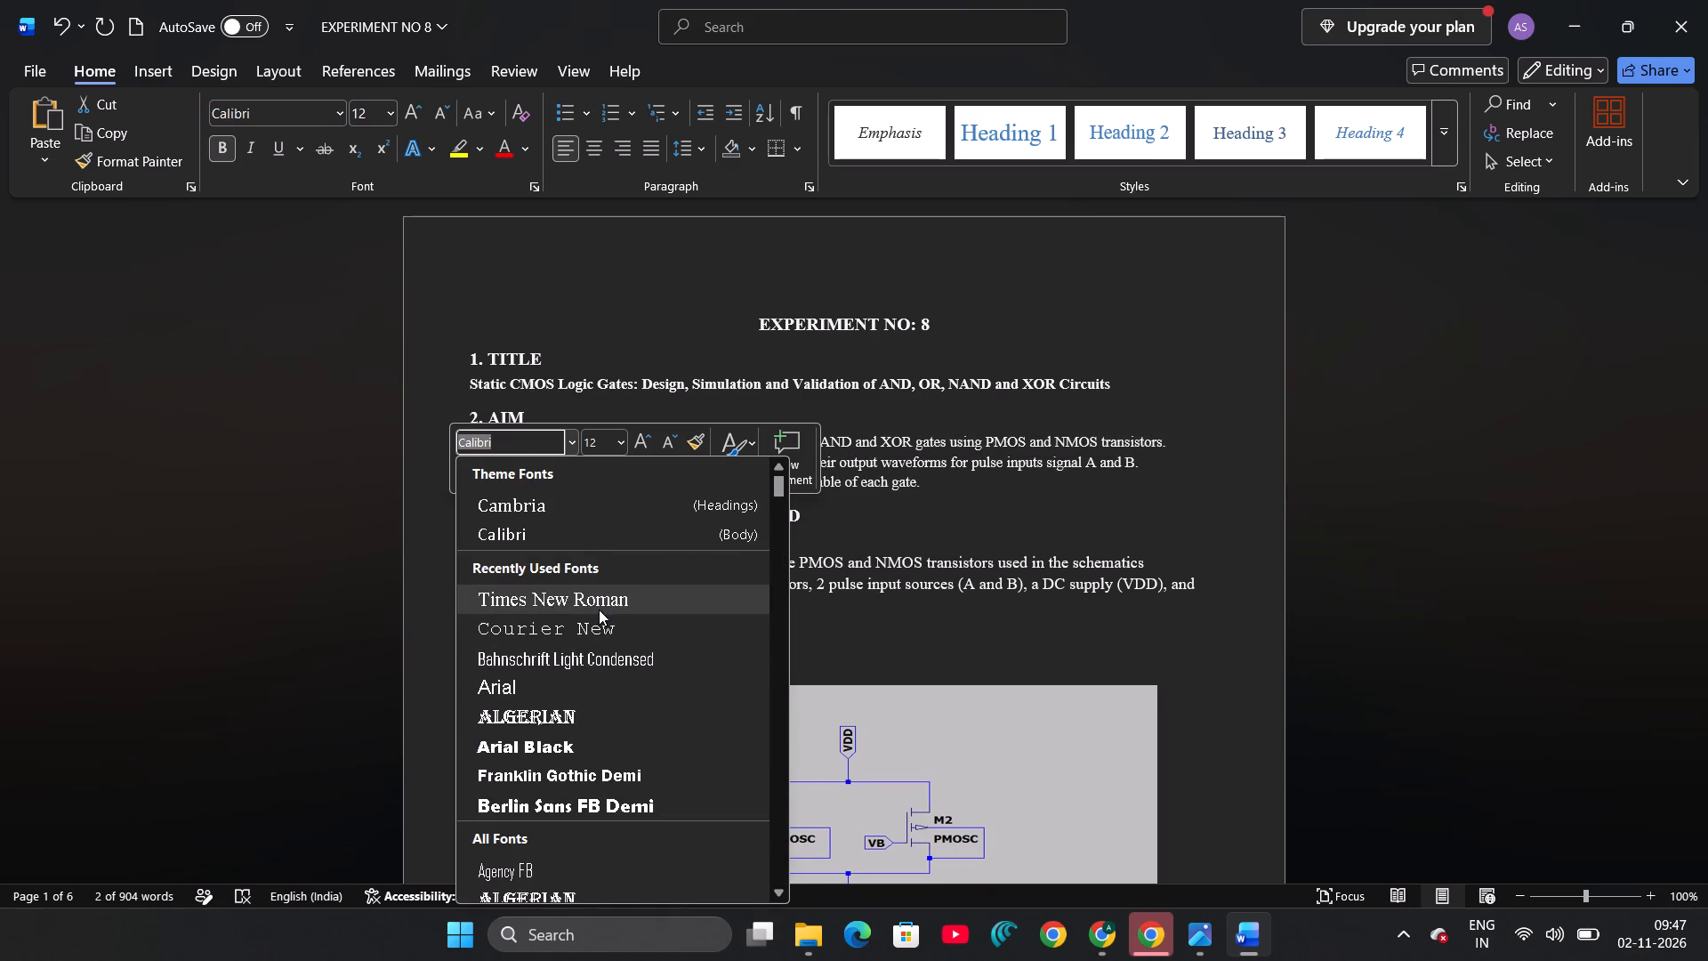
{"action": "left_click", "coordinate": [599, 610]}
{"action": "left_click", "coordinate": [615, 440]}
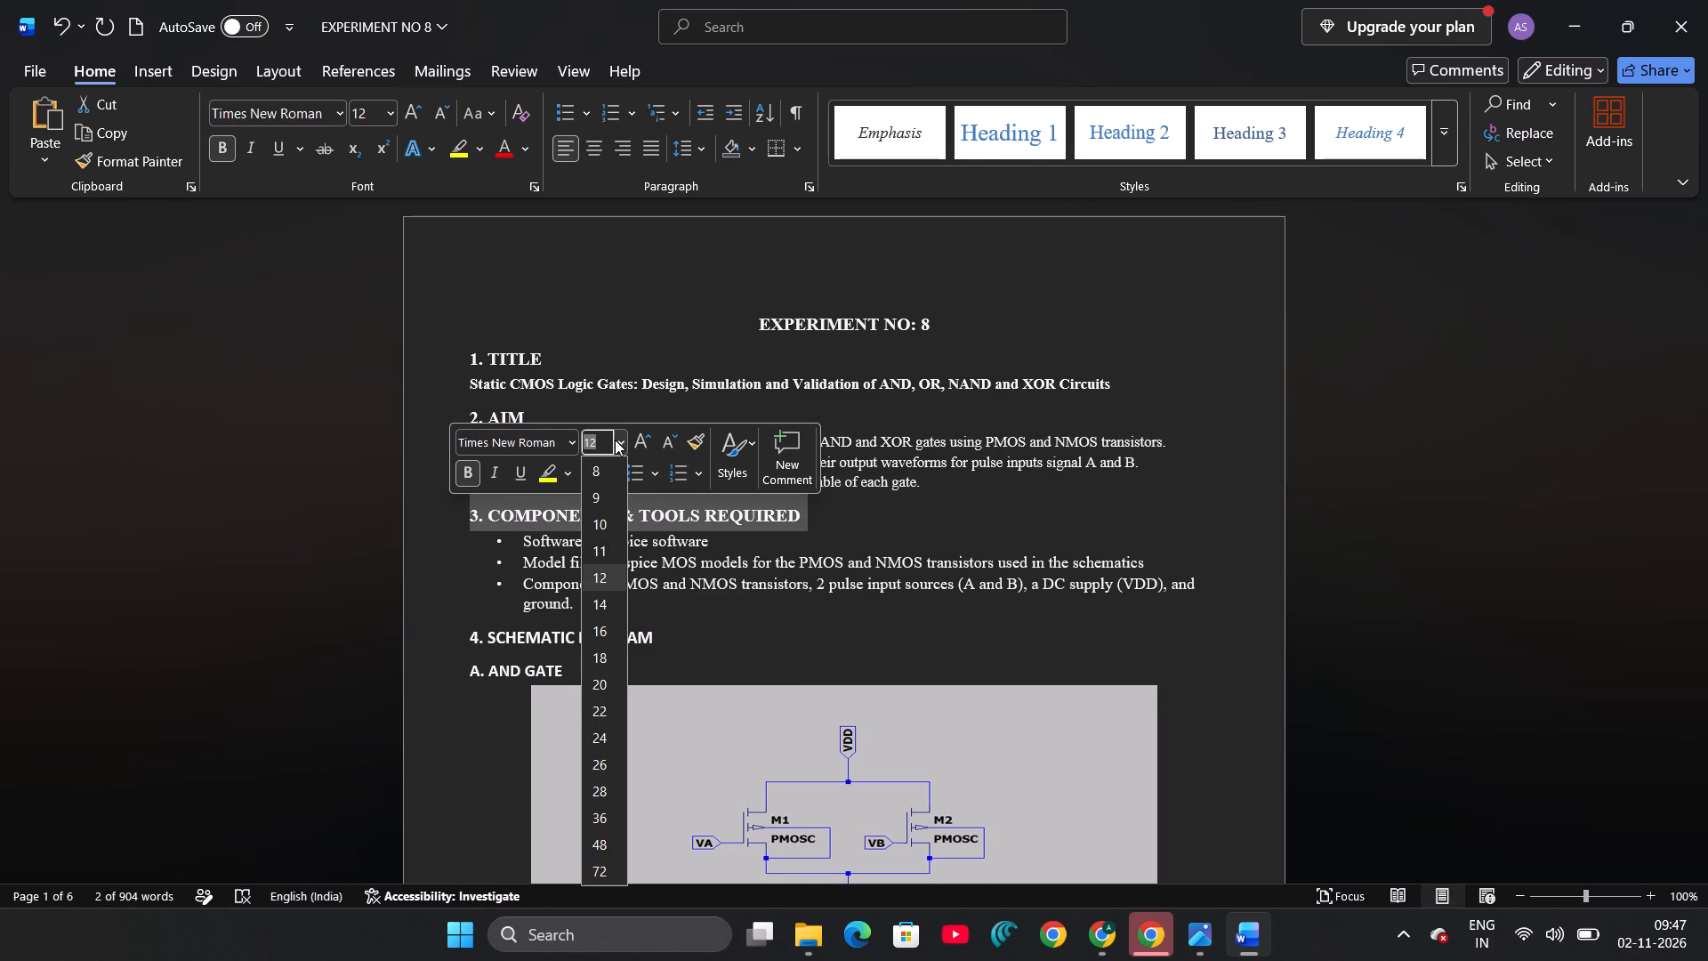
{"action": "left_click", "coordinate": [610, 572]}
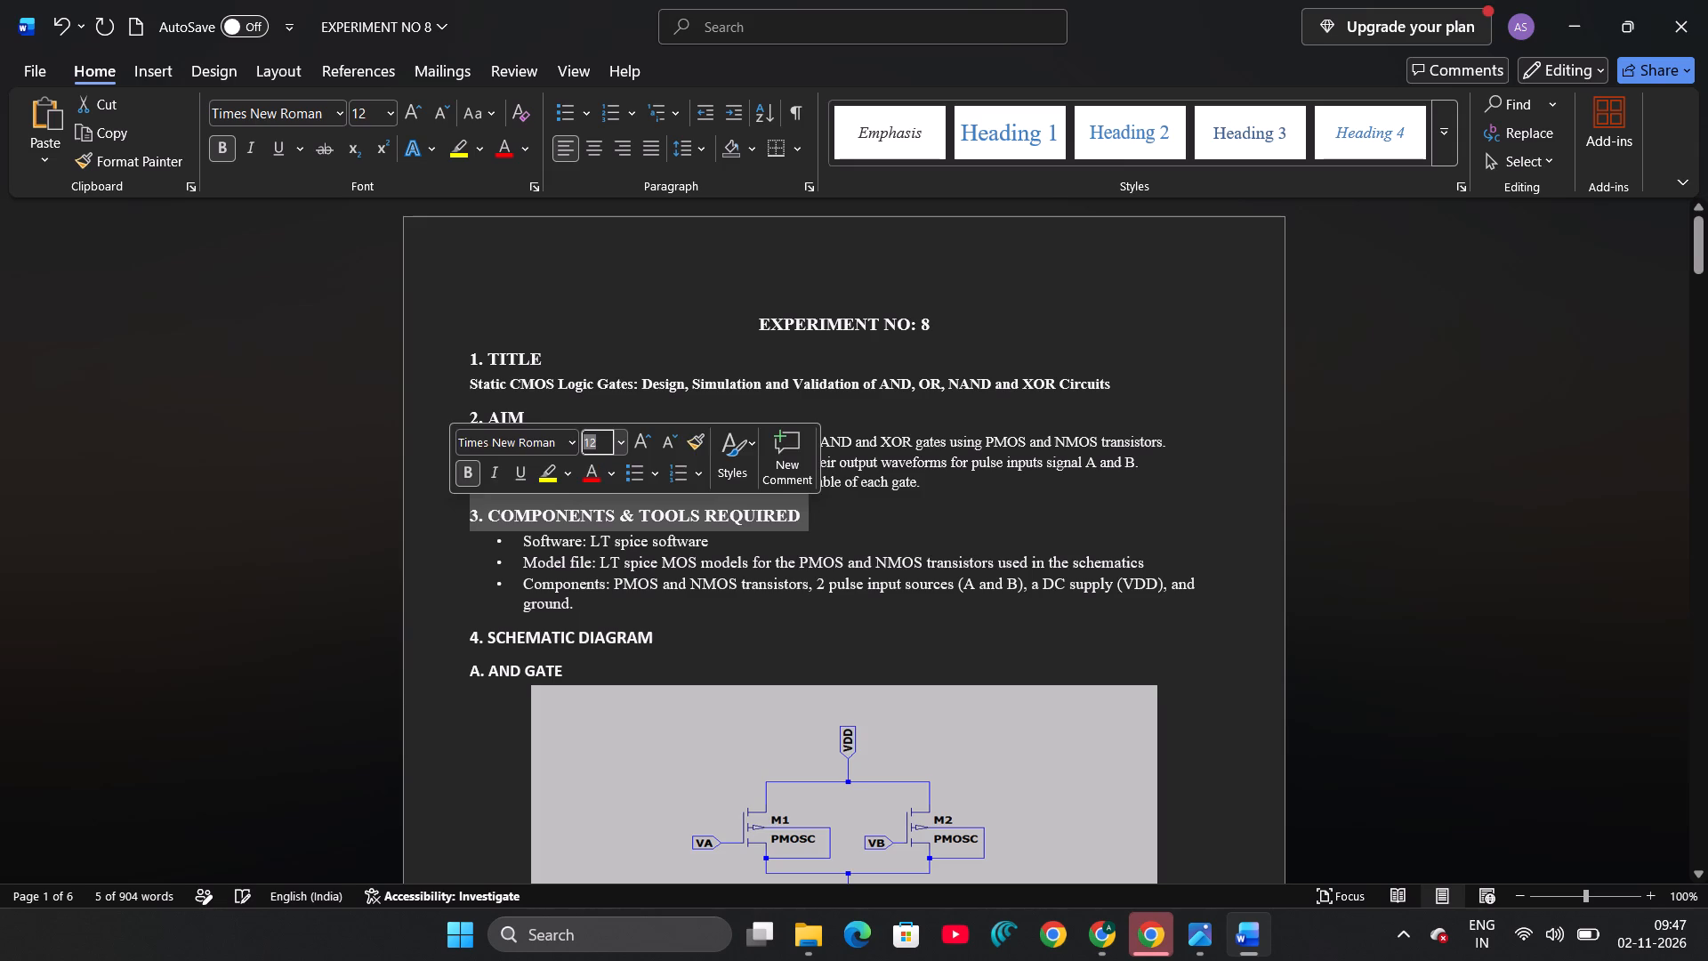
Set the three bullet points under COMPONENTS & TOOLS REQUIRED to font size 10.
{"action": "left_click_drag", "start_coordinate": [517, 537], "coordinate": [636, 600]}
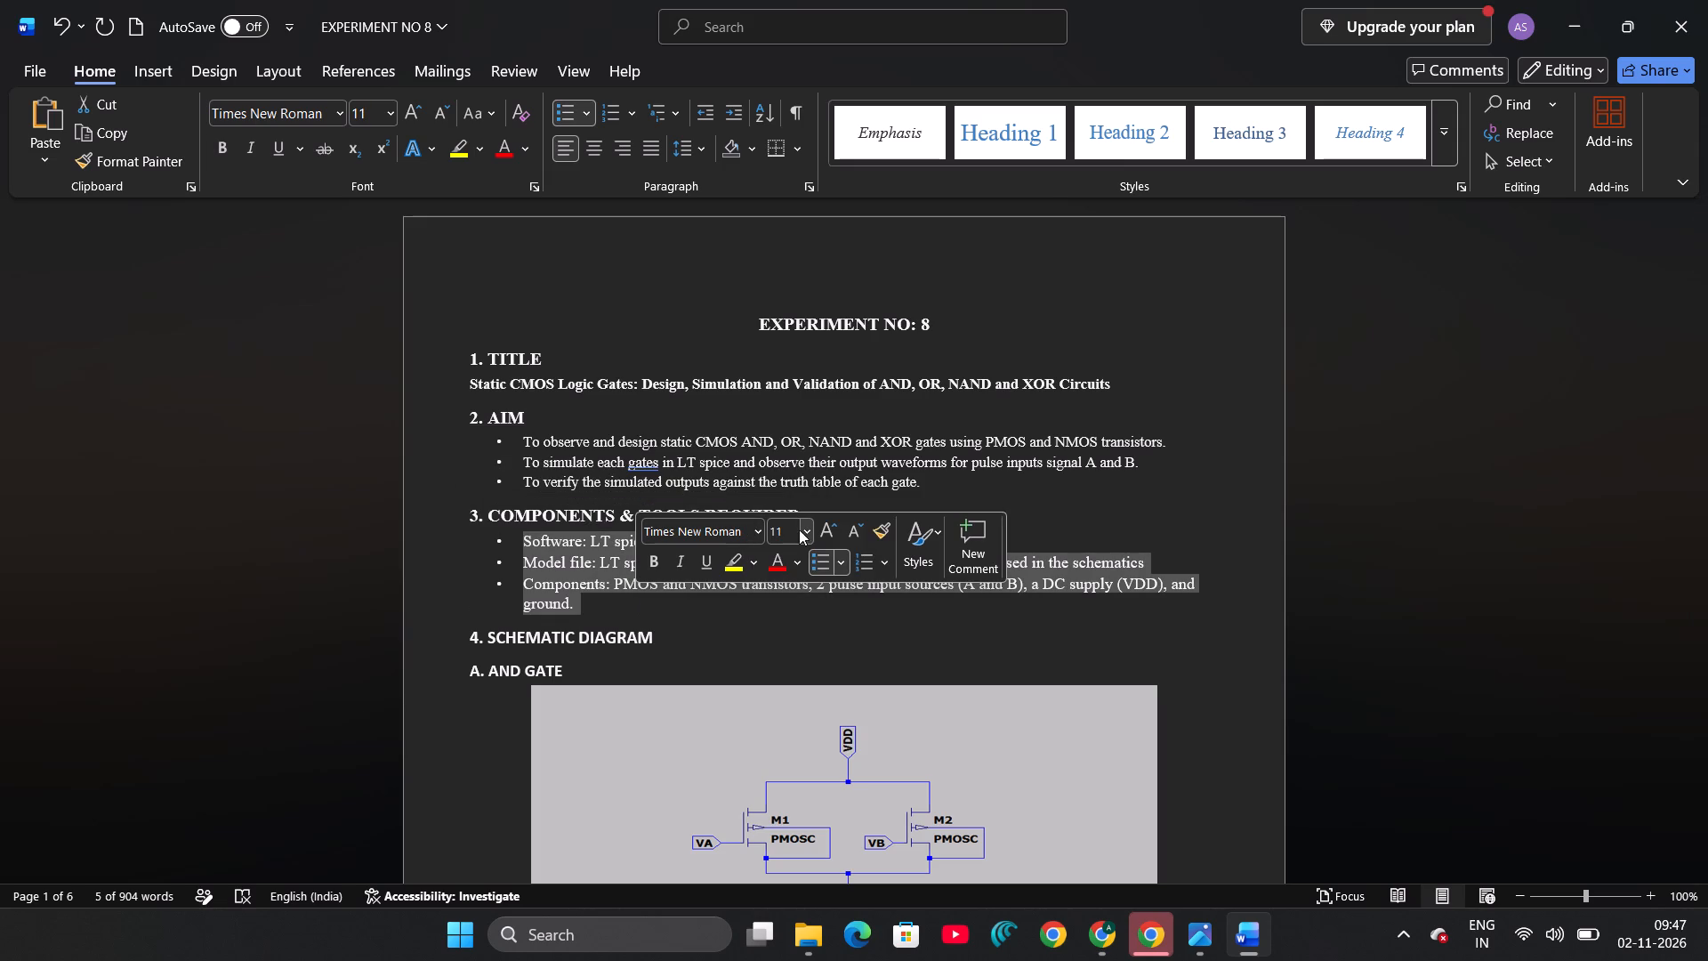
{"action": "left_click", "coordinate": [798, 531]}
{"action": "left_click", "coordinate": [802, 532]}
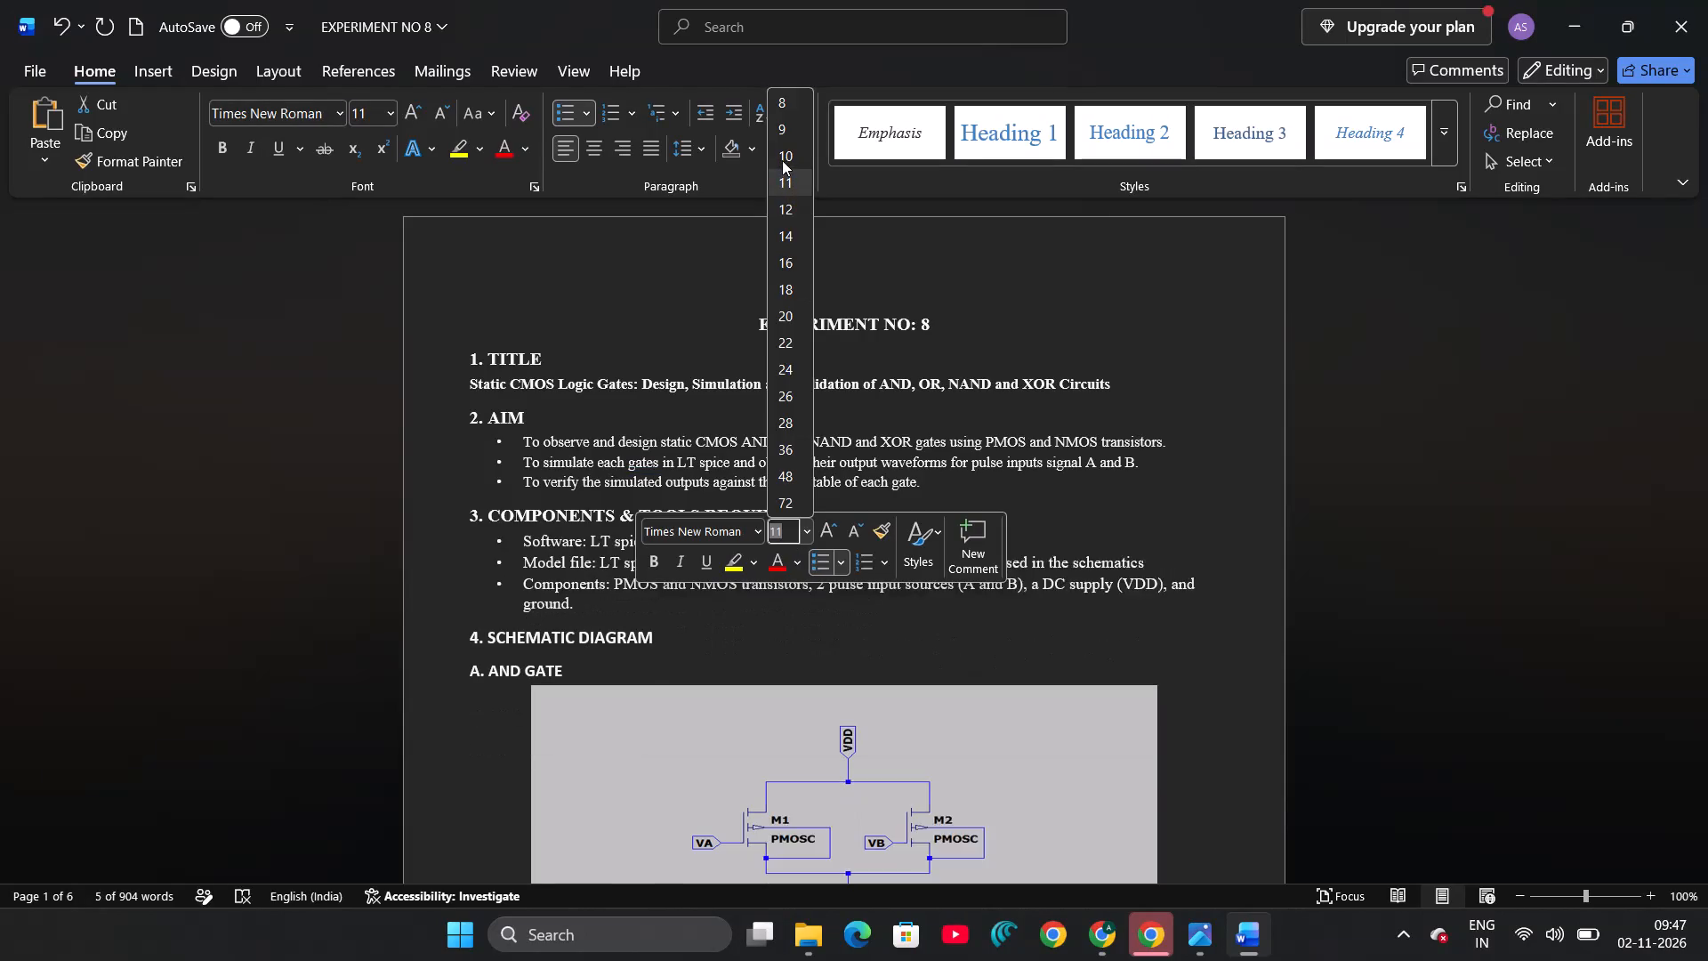
{"action": "left_click", "coordinate": [782, 162]}
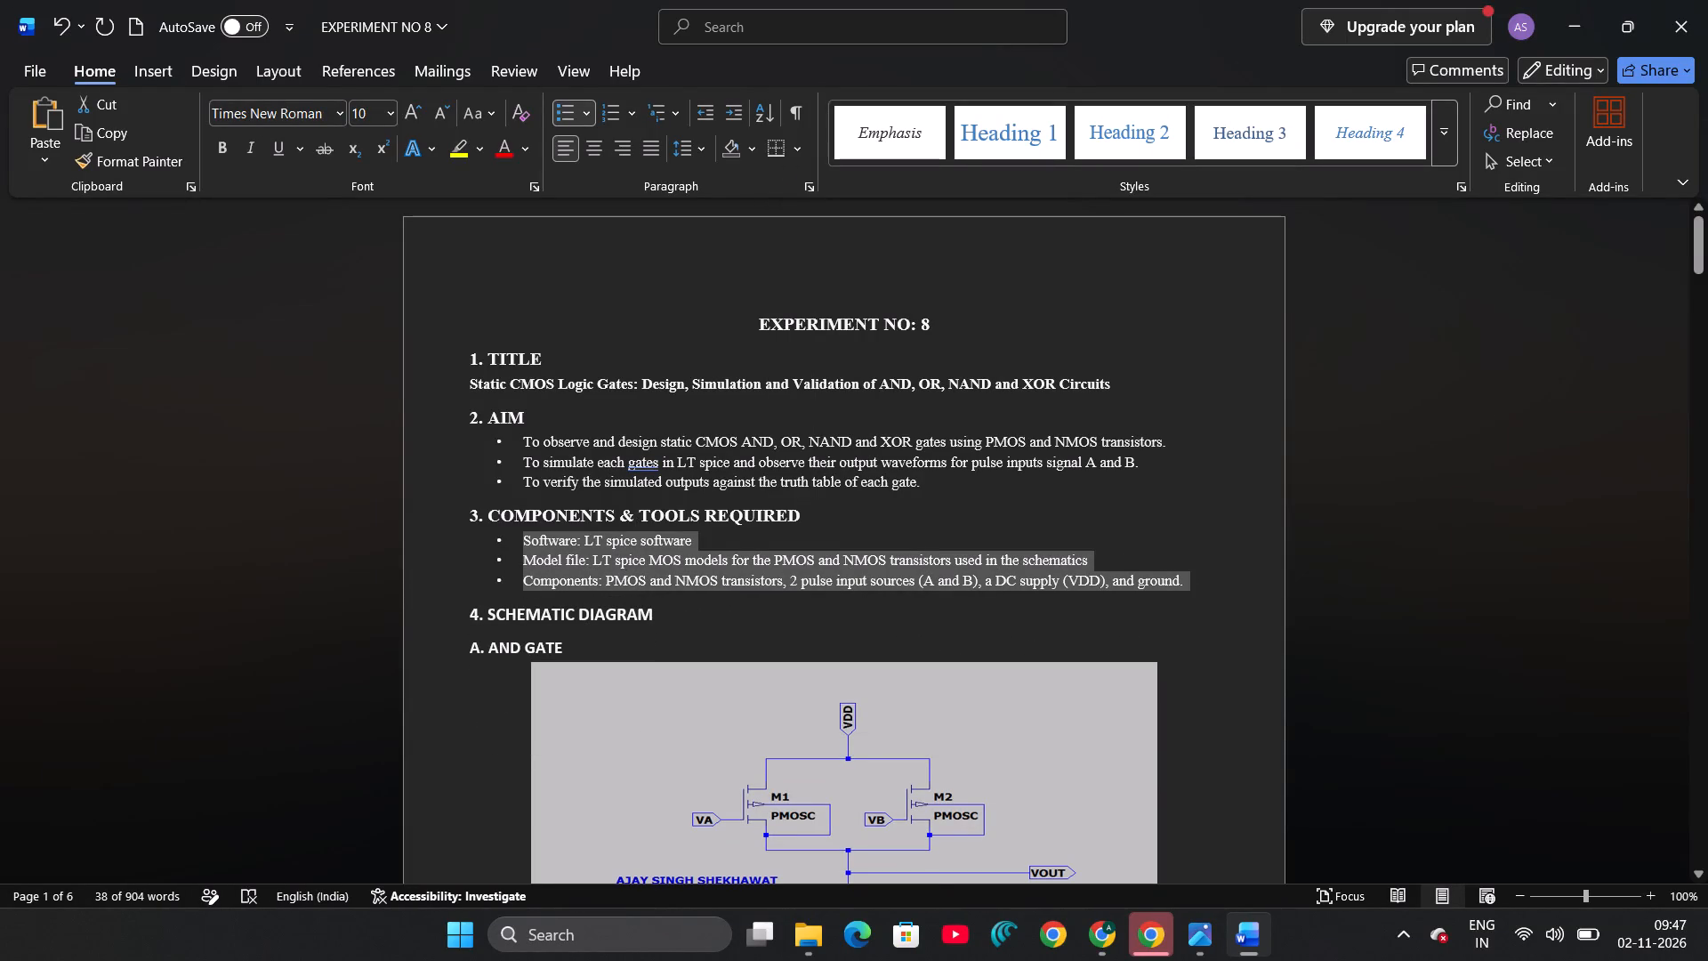
Set the "4. SCHEMATIC DIAGRAM" heading in Times New Roman.
{"action": "left_click_drag", "start_coordinate": [466, 611], "coordinate": [647, 621]}
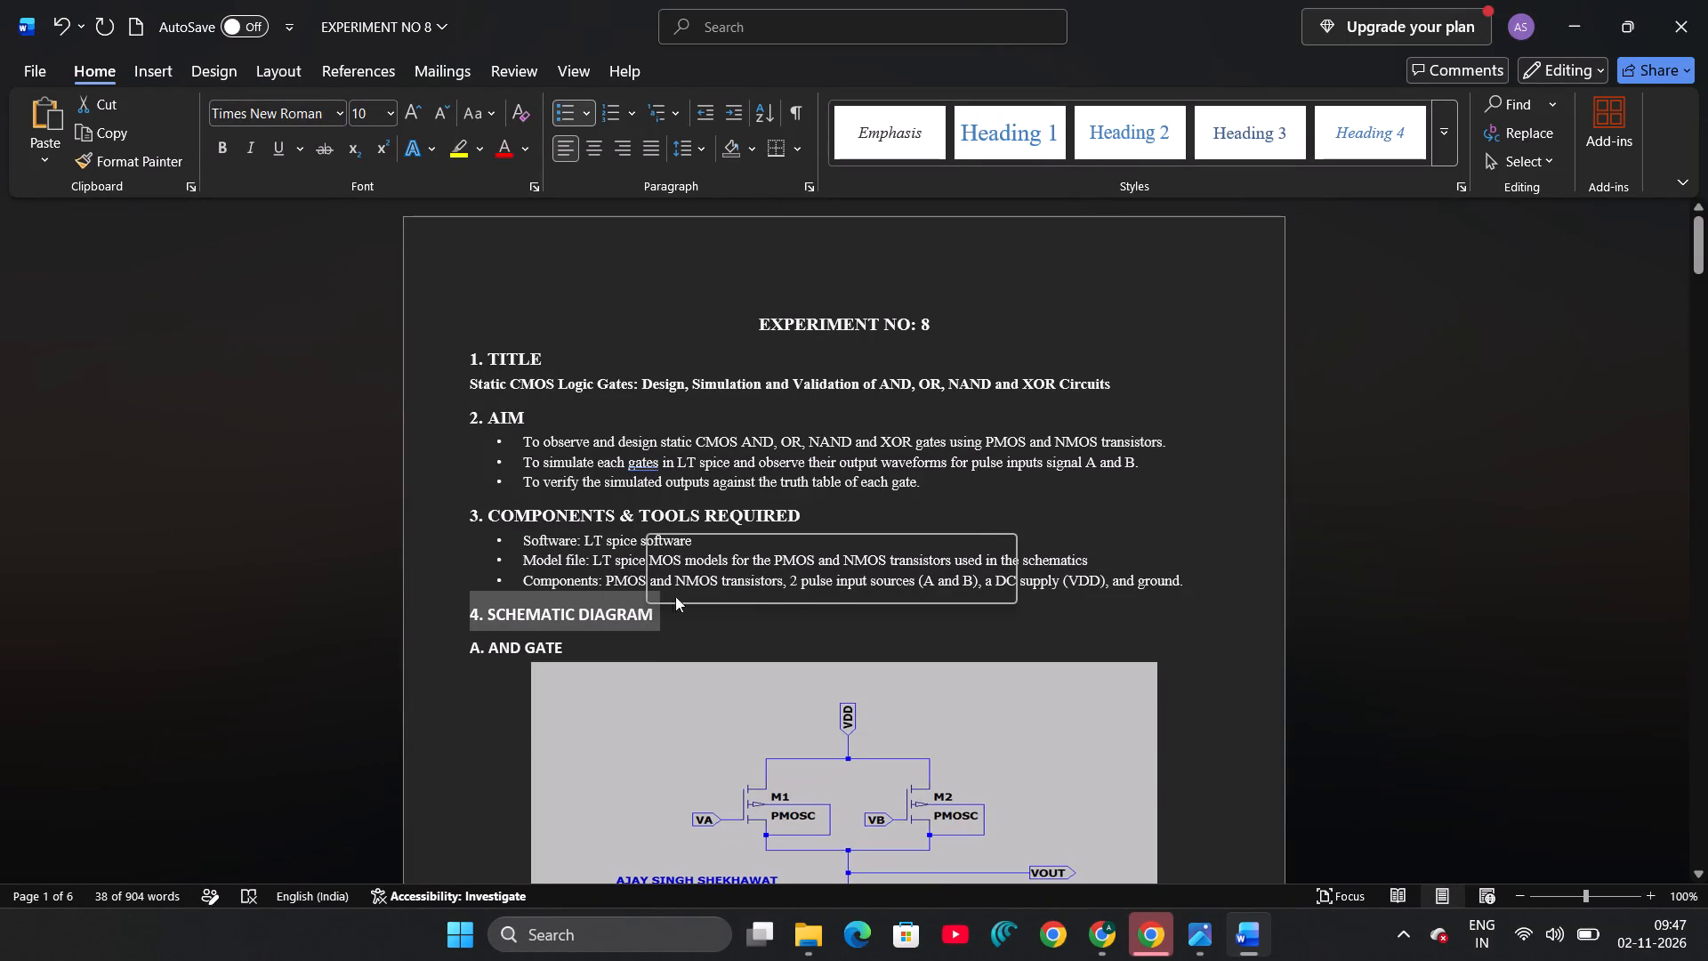
{"action": "left_click", "coordinate": [766, 553]}
{"action": "scroll", "coordinate": [842, 146], "scroll_direction": "up", "scroll_amount": 4}
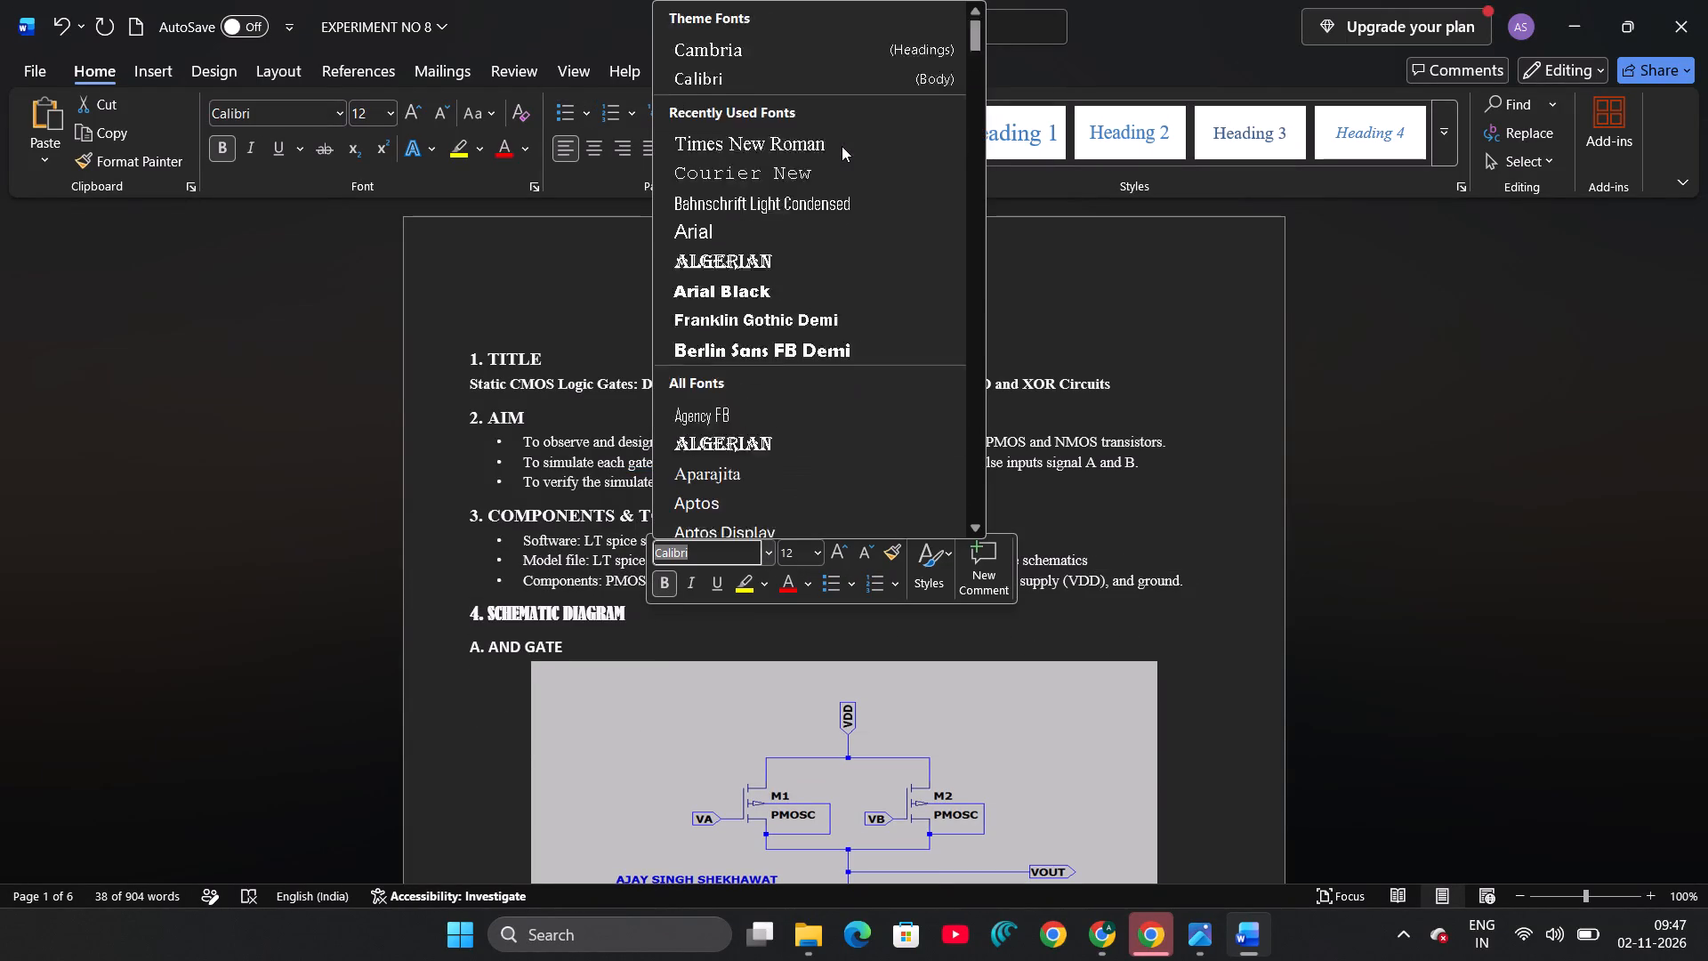
{"action": "scroll", "coordinate": [842, 146], "scroll_direction": "up", "scroll_amount": 6}
{"action": "left_click", "coordinate": [806, 143]}
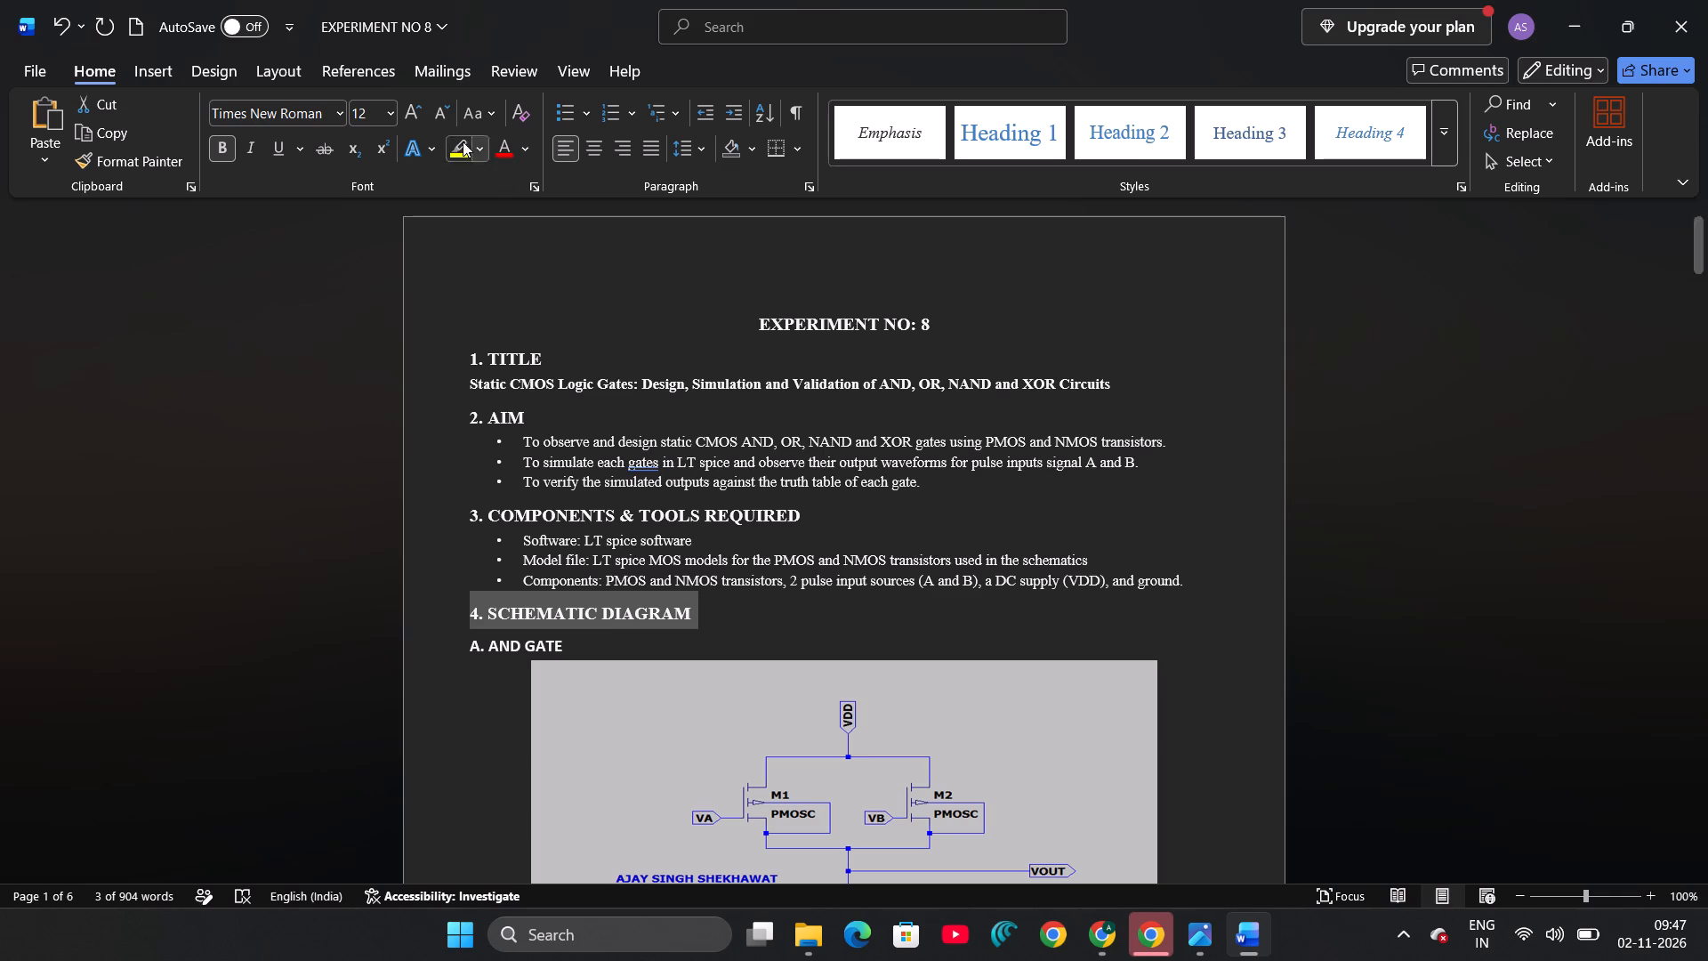
Format the "A. AND GATE" subheading under SCHEMATIC DIAGRAM in Times New Roman at font size 10.
{"action": "left_click_drag", "start_coordinate": [570, 651], "coordinate": [442, 641]}
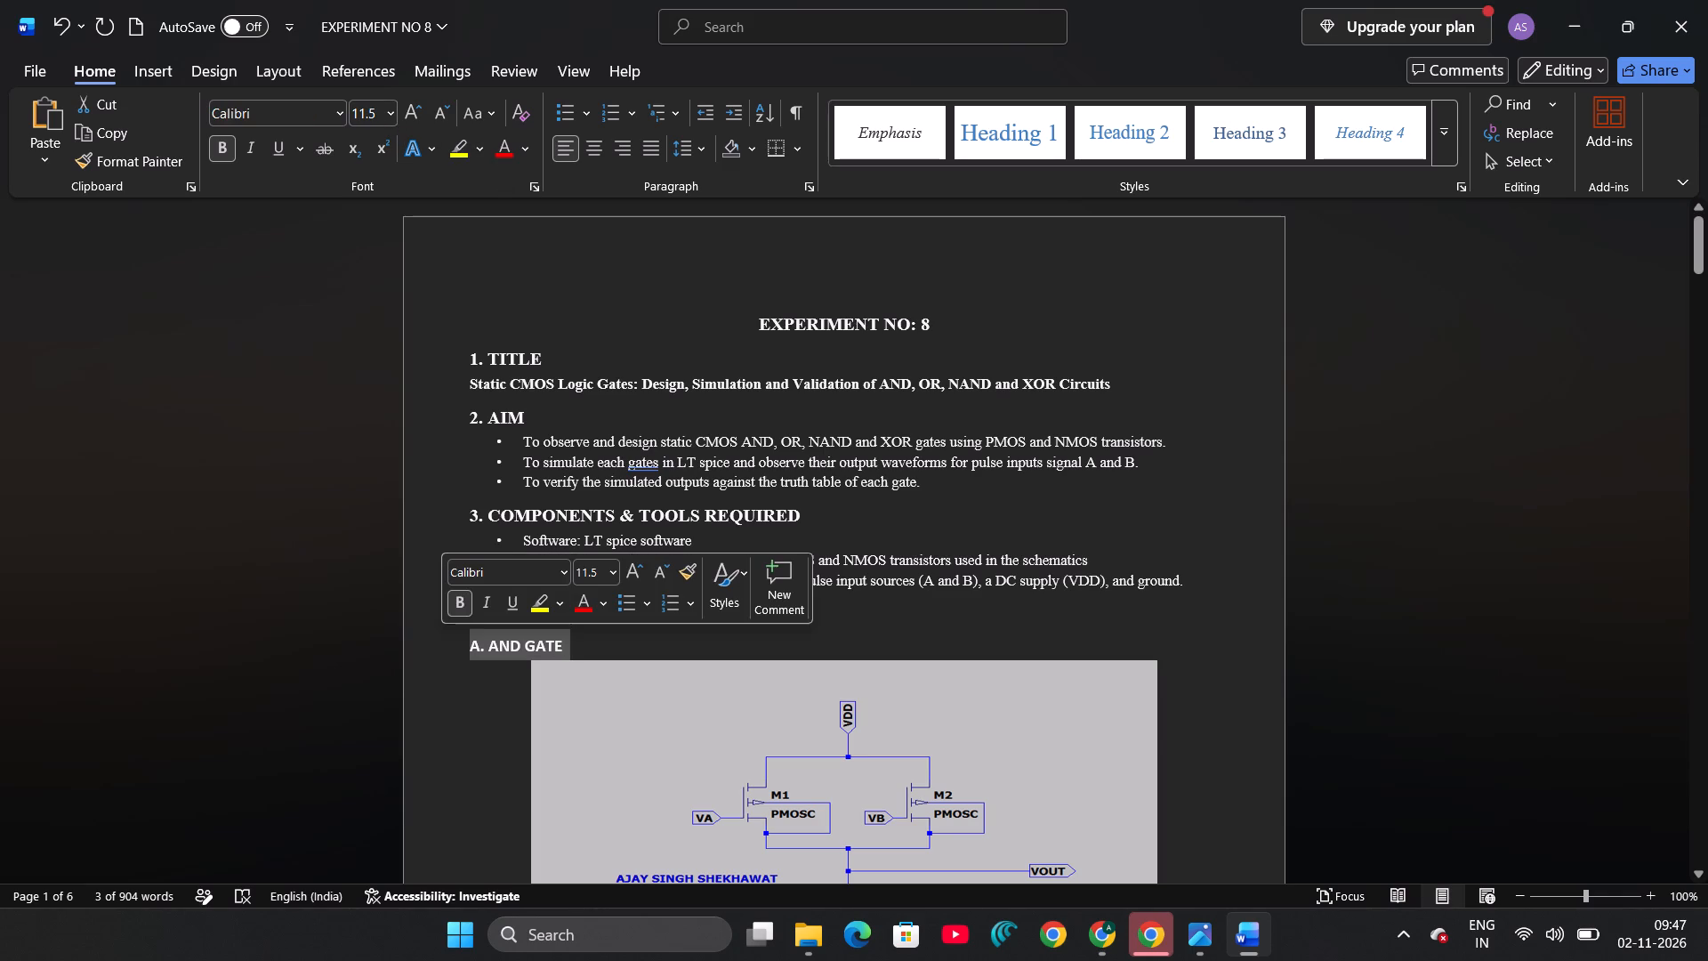
{"action": "left_click", "coordinate": [560, 573]}
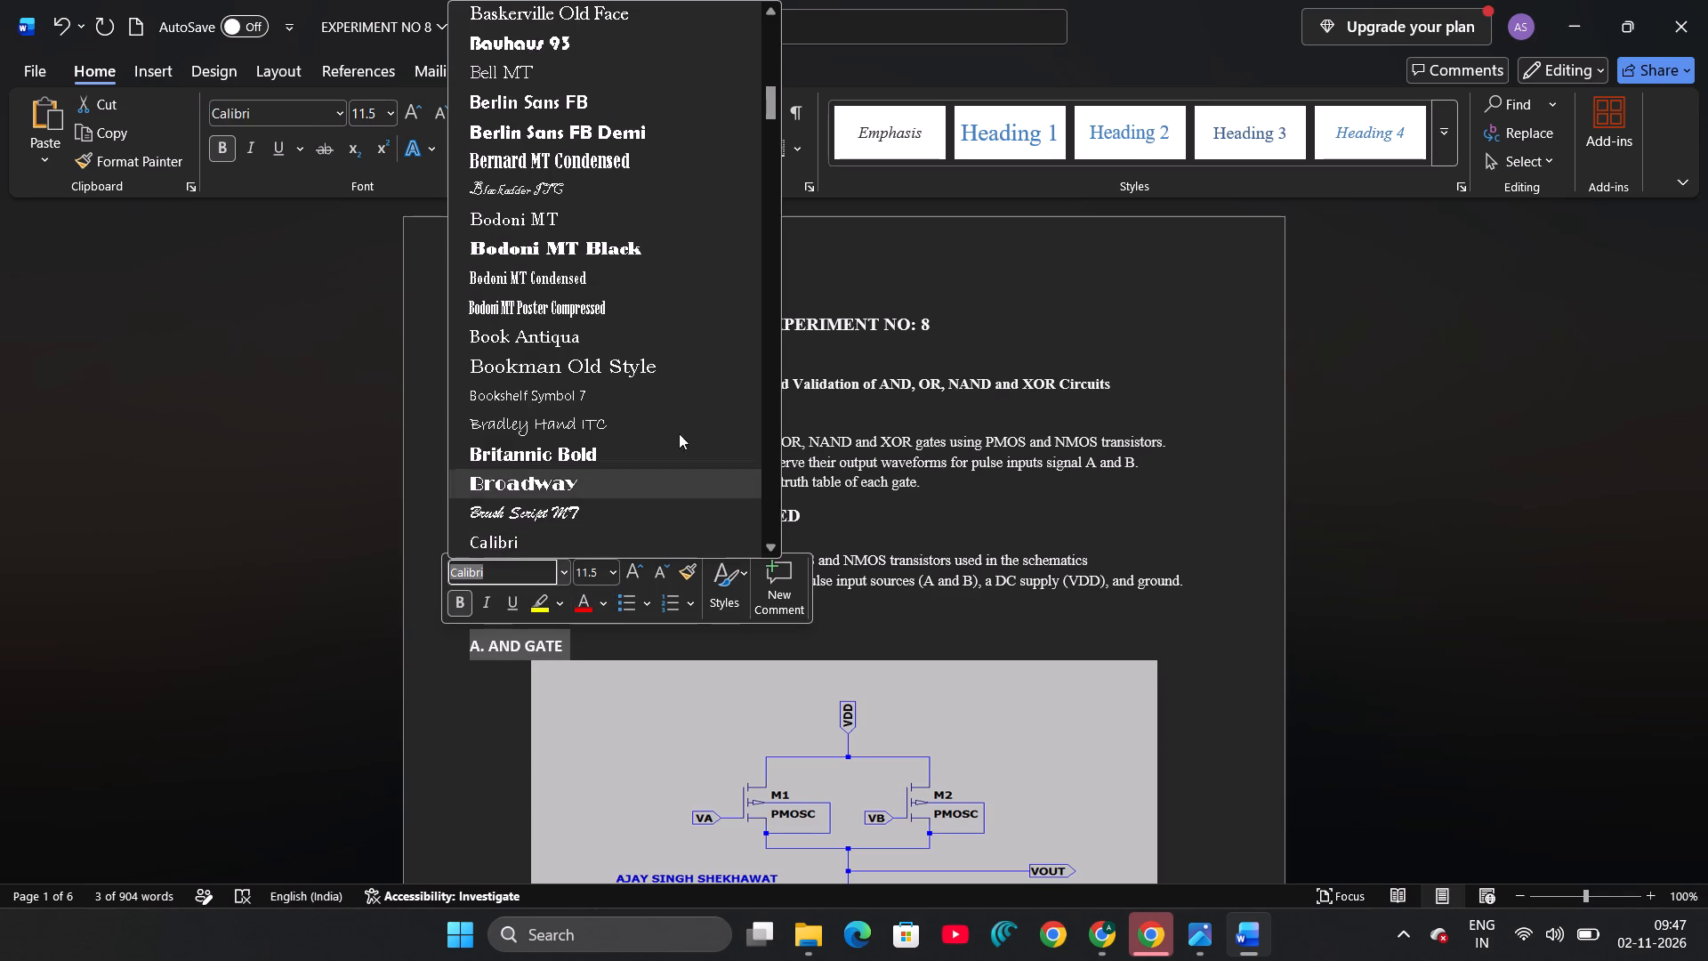
{"action": "scroll", "coordinate": [726, 236], "scroll_direction": "up", "scroll_amount": 8}
{"action": "left_click", "coordinate": [586, 135]}
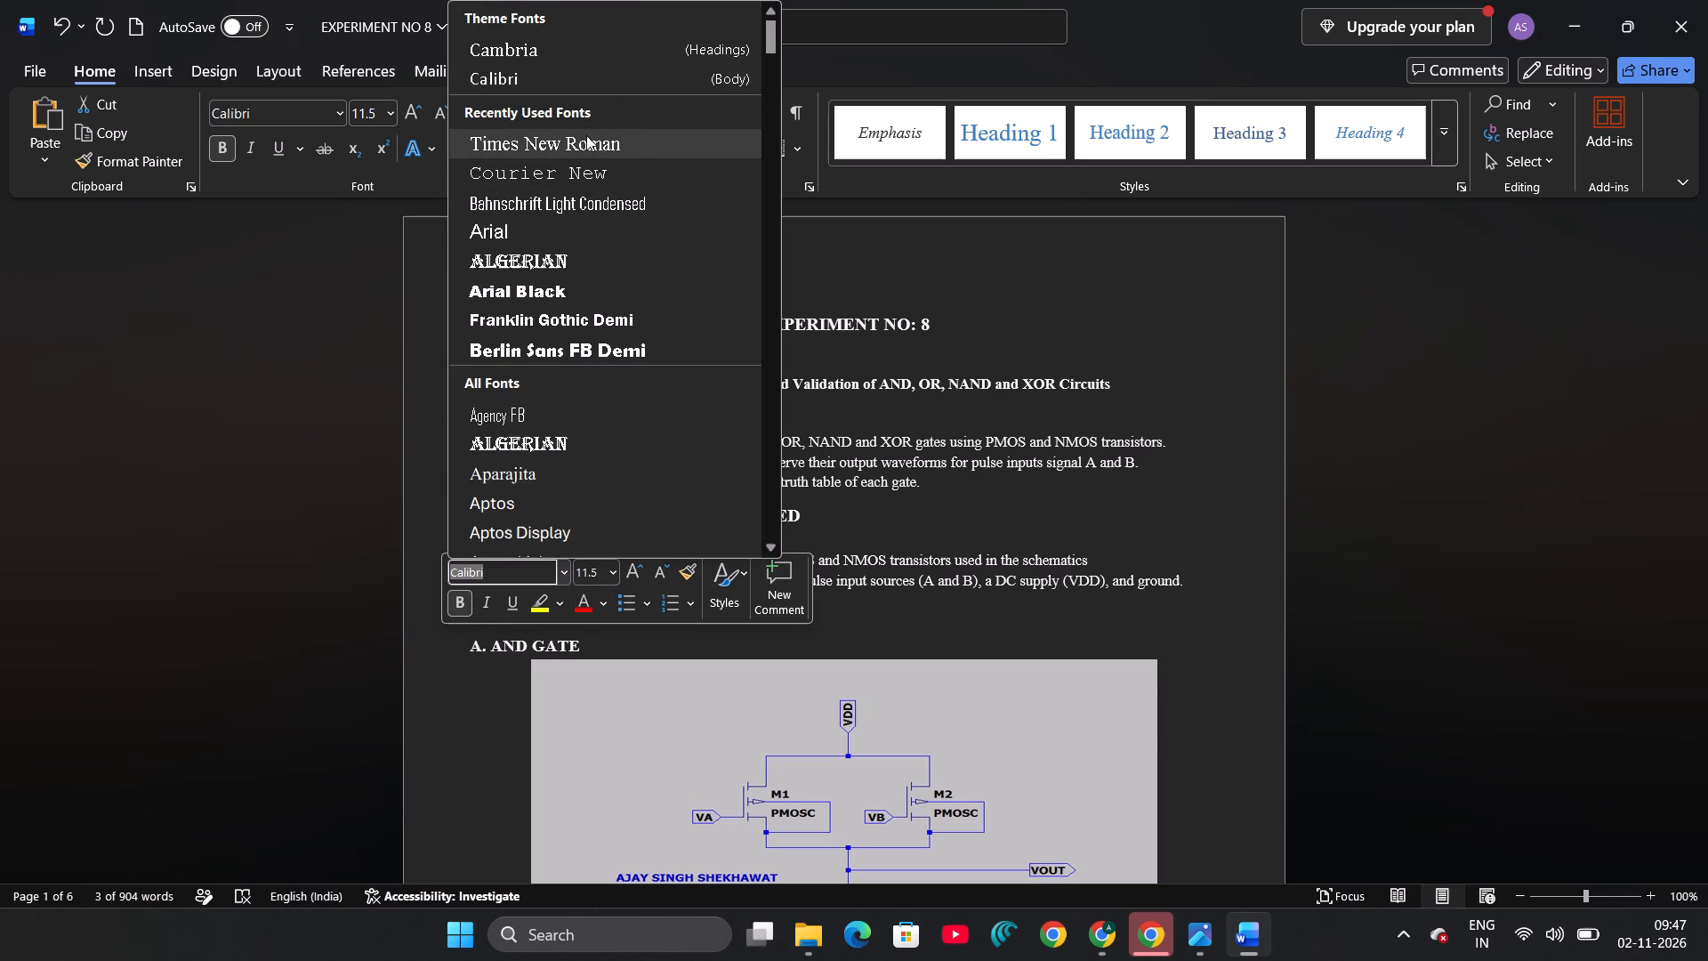
{"action": "left_click", "coordinate": [386, 118]}
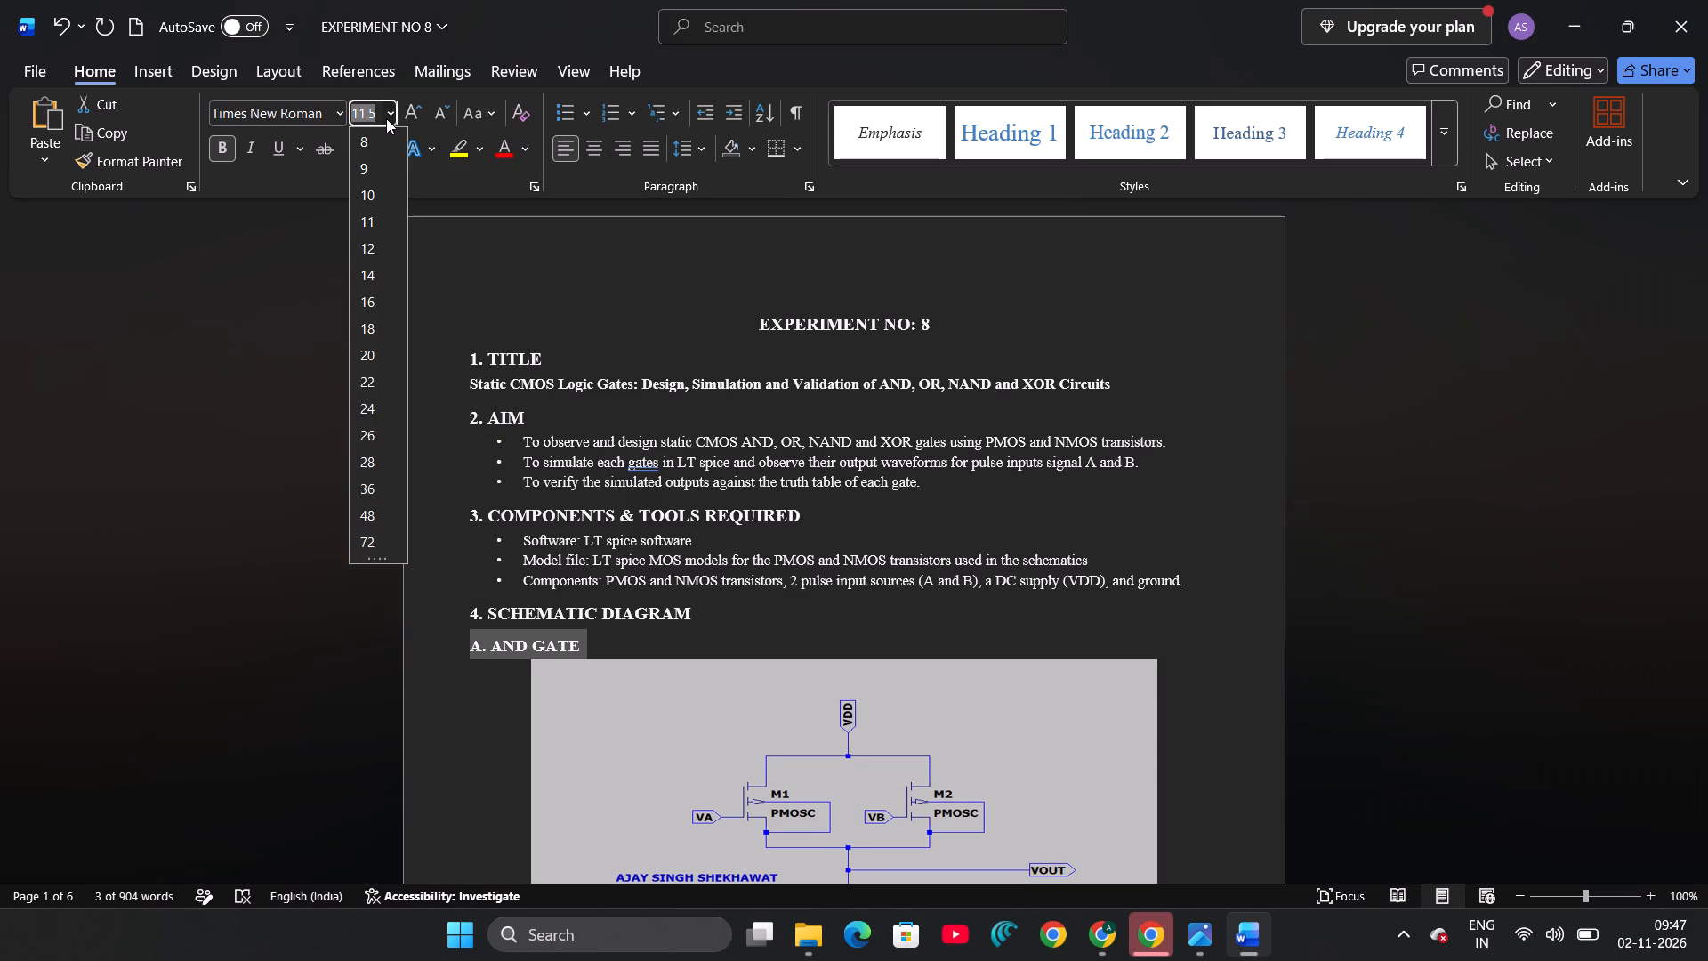
{"action": "left_click", "coordinate": [368, 201]}
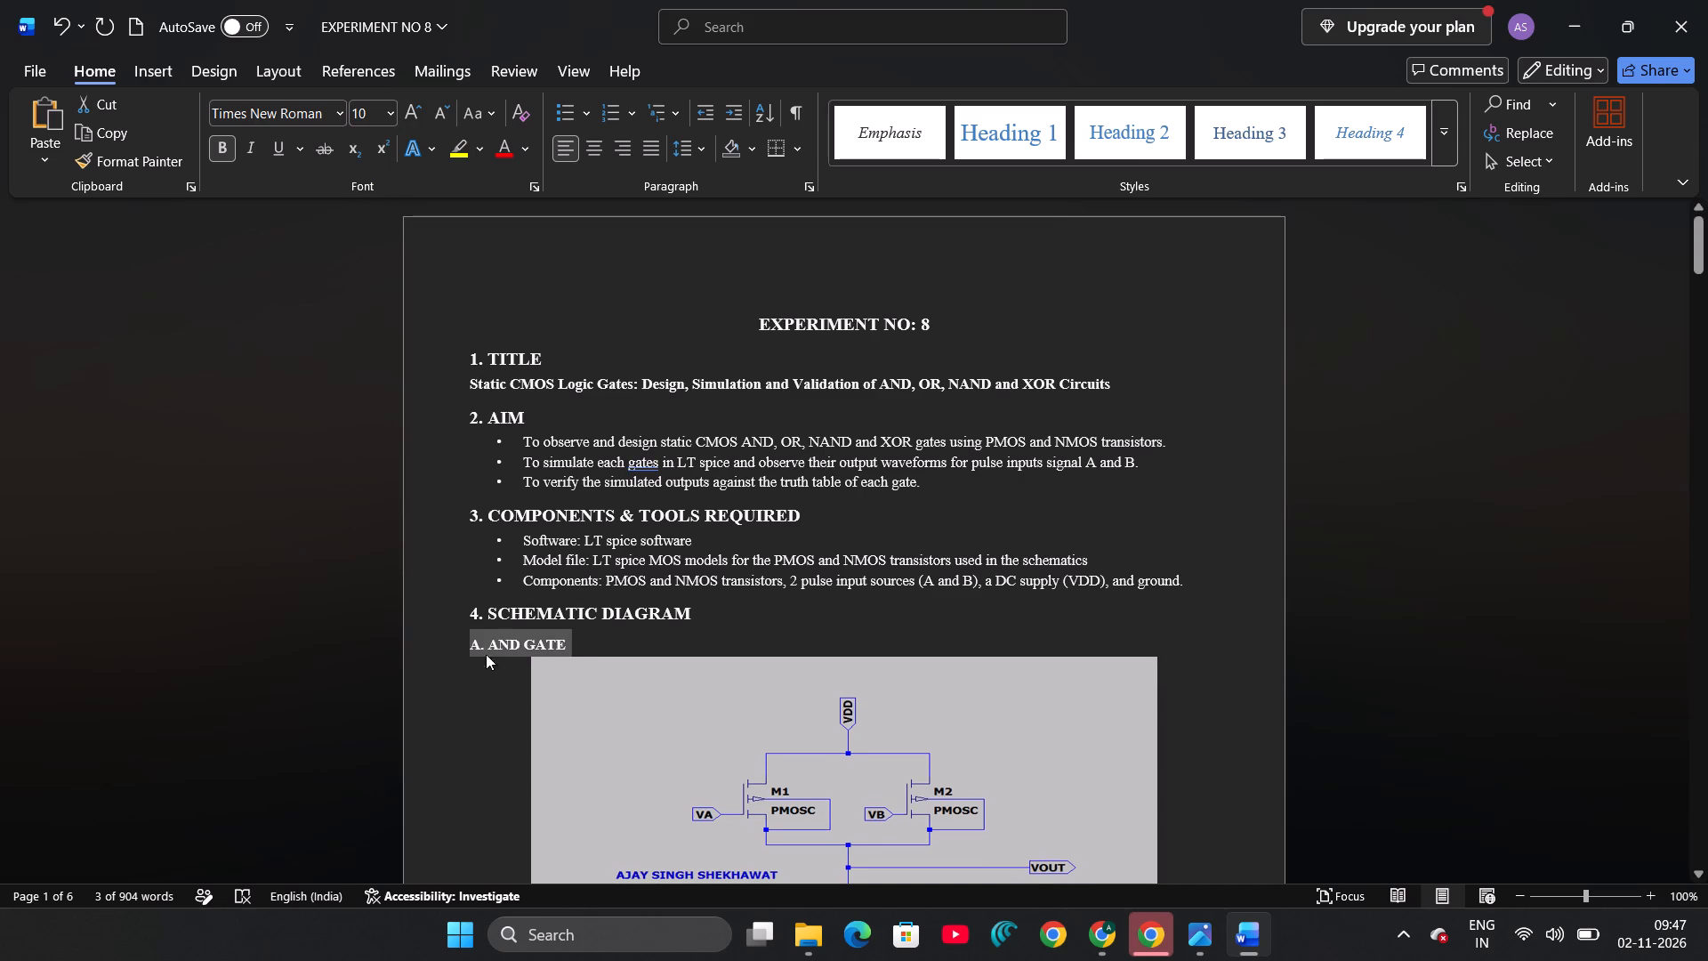
Format the "B. OR GATE" subheading above the OR schematic in Times New Roman at font size 10.
{"action": "scroll", "coordinate": [477, 682], "scroll_direction": "down", "scroll_amount": 5}
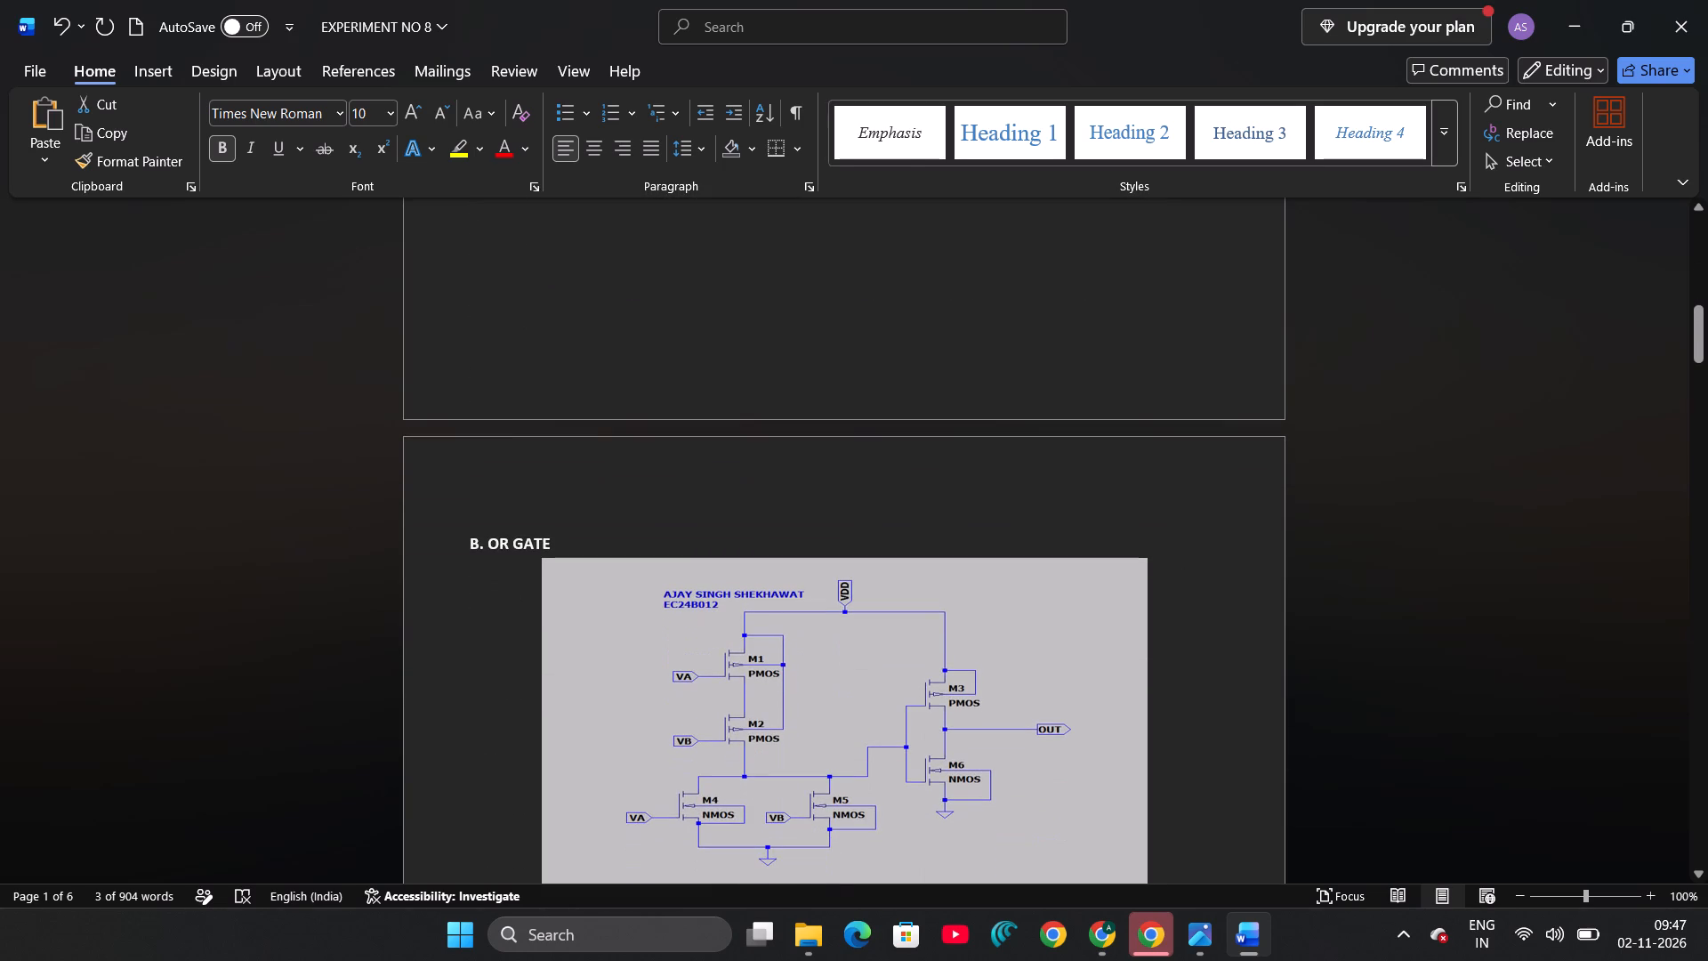
{"action": "left_click_drag", "start_coordinate": [558, 547], "coordinate": [444, 547]}
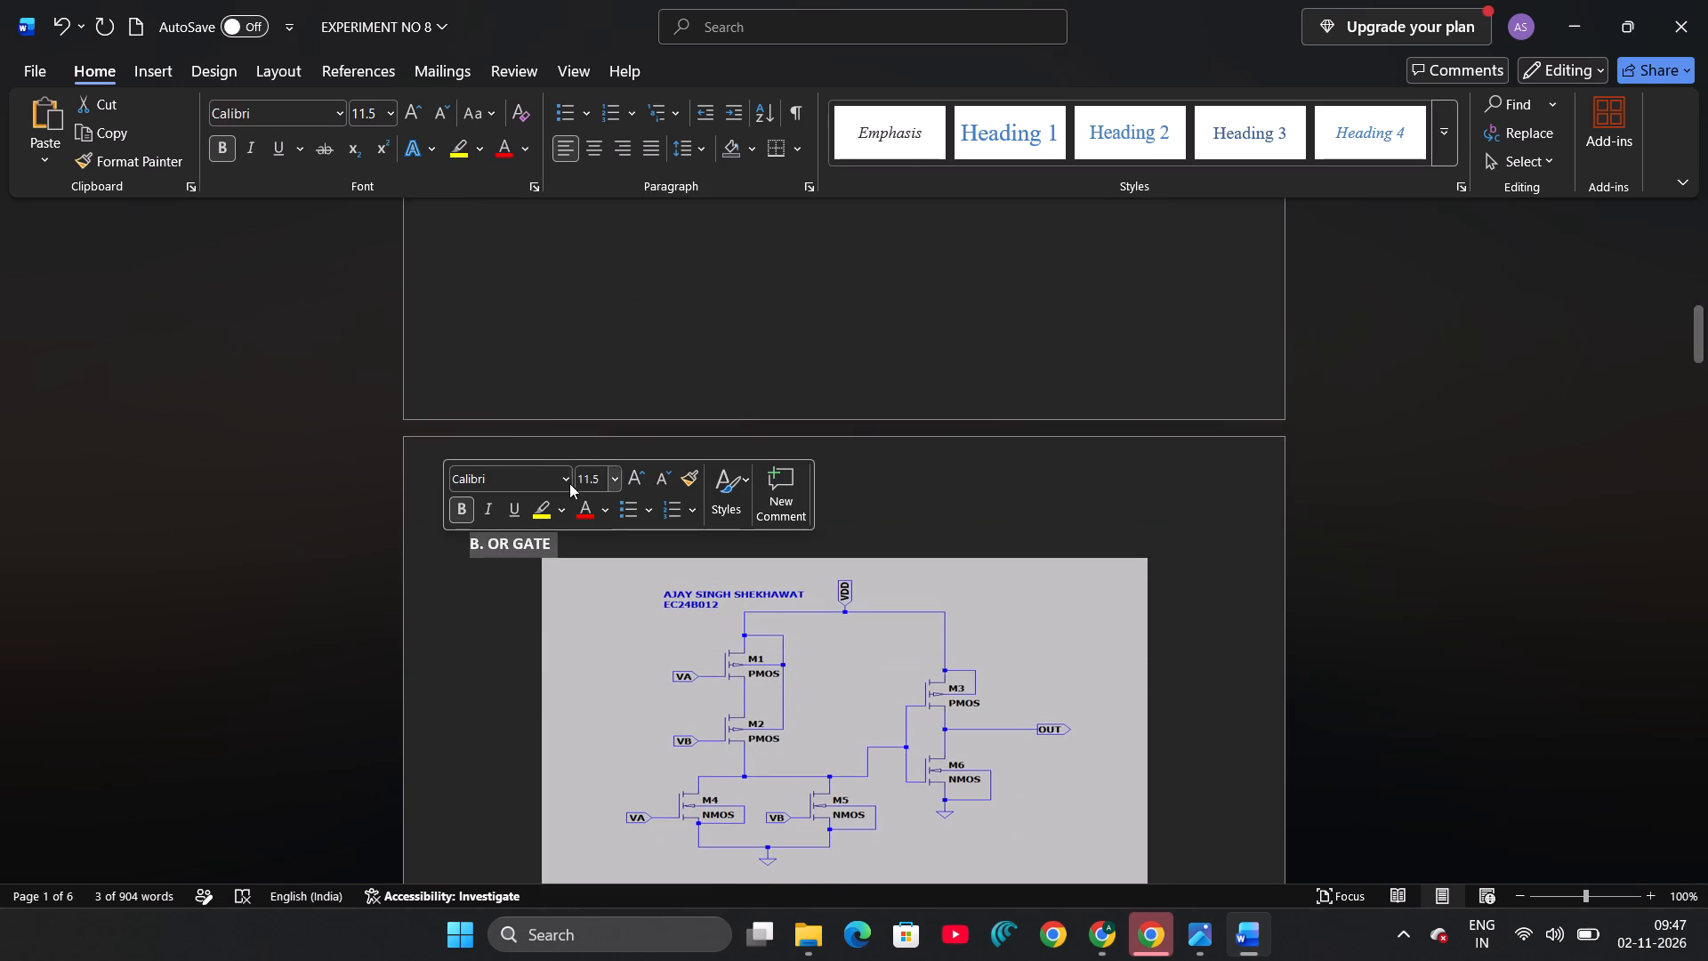
{"action": "left_click", "coordinate": [563, 487]}
{"action": "scroll", "coordinate": [601, 151], "scroll_direction": "up", "scroll_amount": 10}
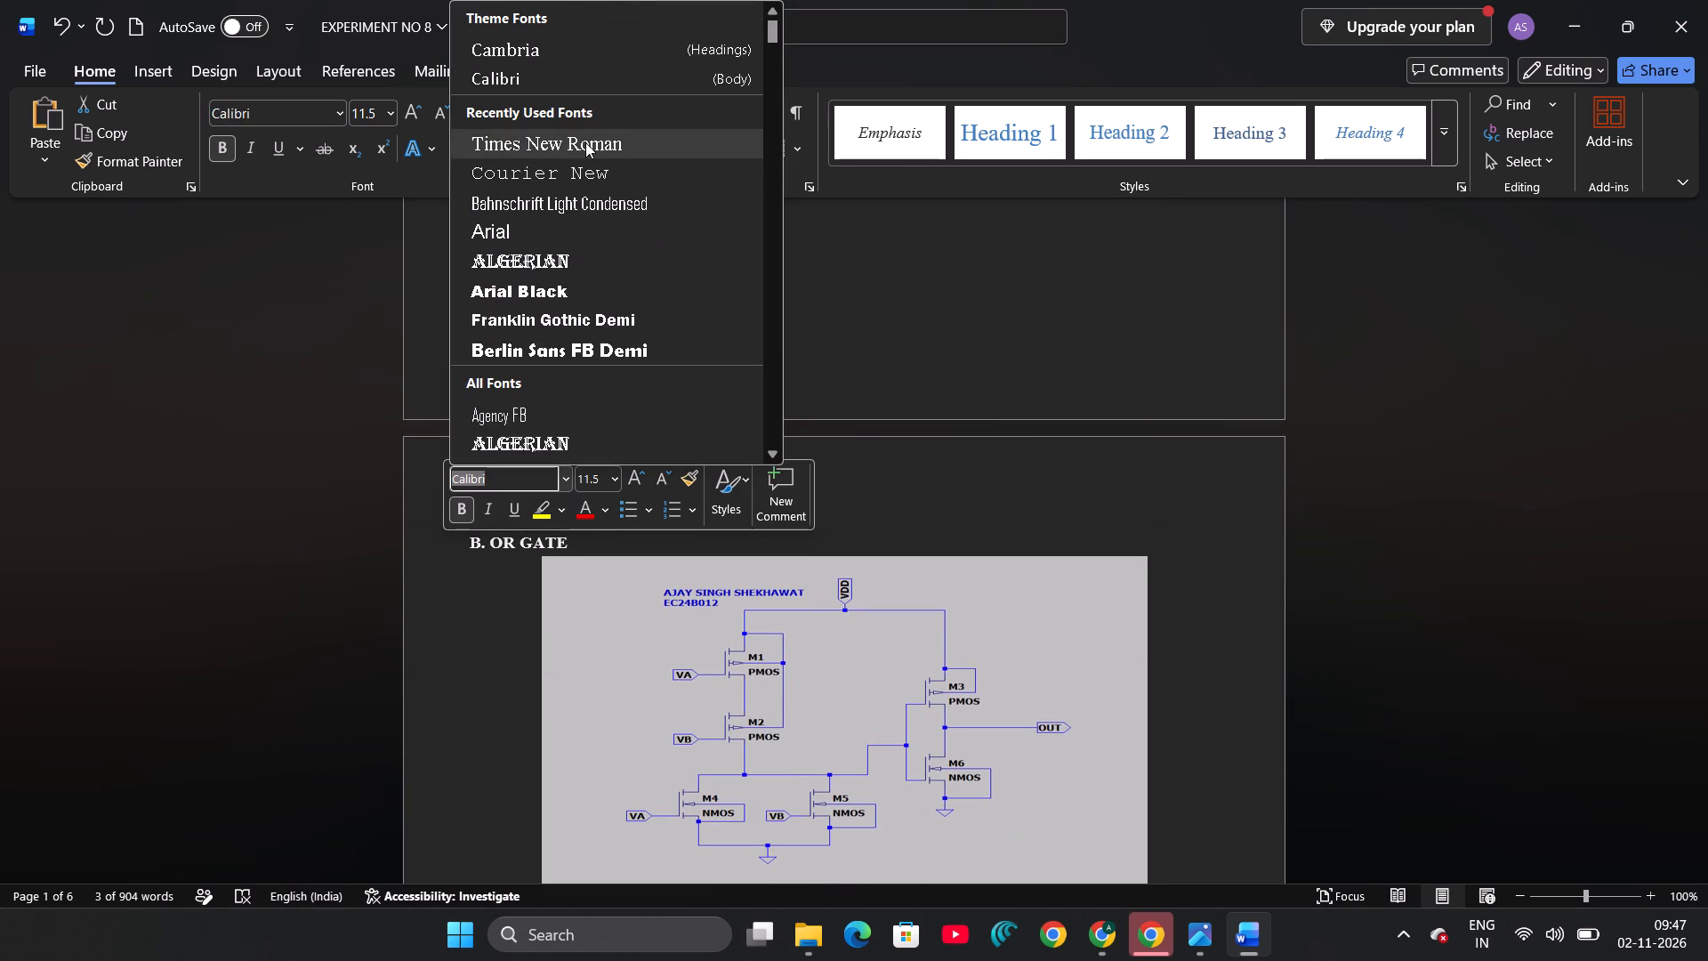
{"action": "left_click", "coordinate": [585, 142]}
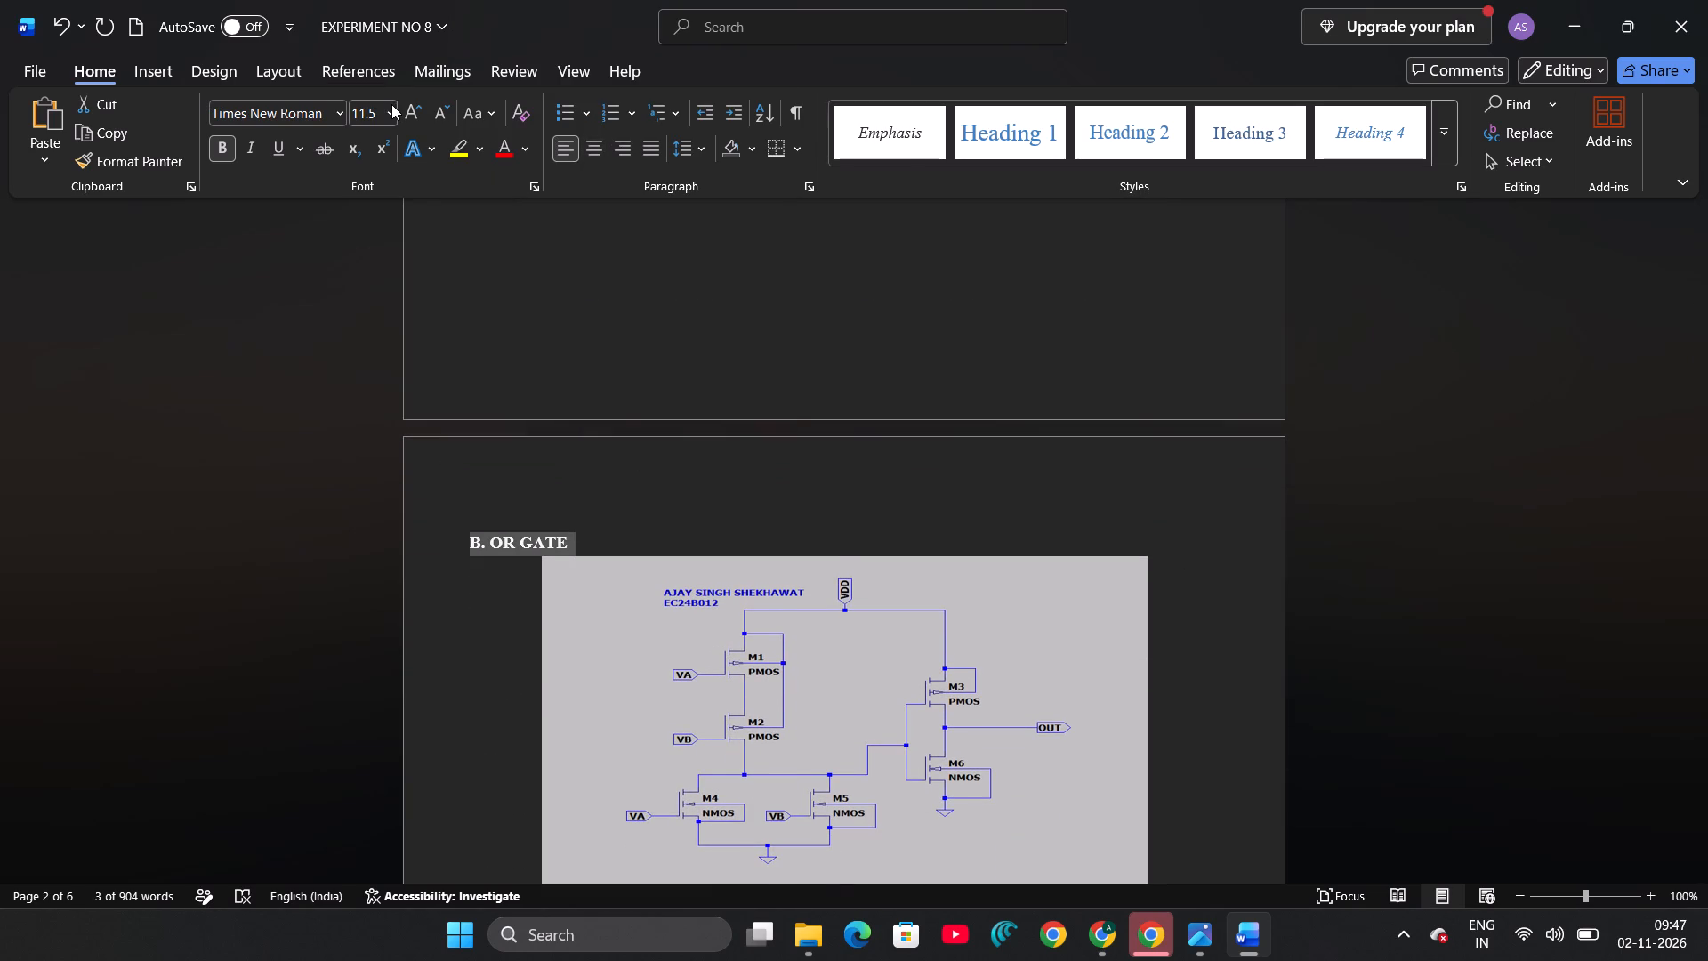
{"action": "left_click_drag", "start_coordinate": [391, 104], "coordinate": [372, 204]}
{"action": "left_click", "coordinate": [372, 204]}
Format the "C. NAND GATE" subheading above the NAND schematic in Times New Roman at font size 10.
{"action": "scroll", "coordinate": [658, 453], "scroll_direction": "down", "scroll_amount": 1}
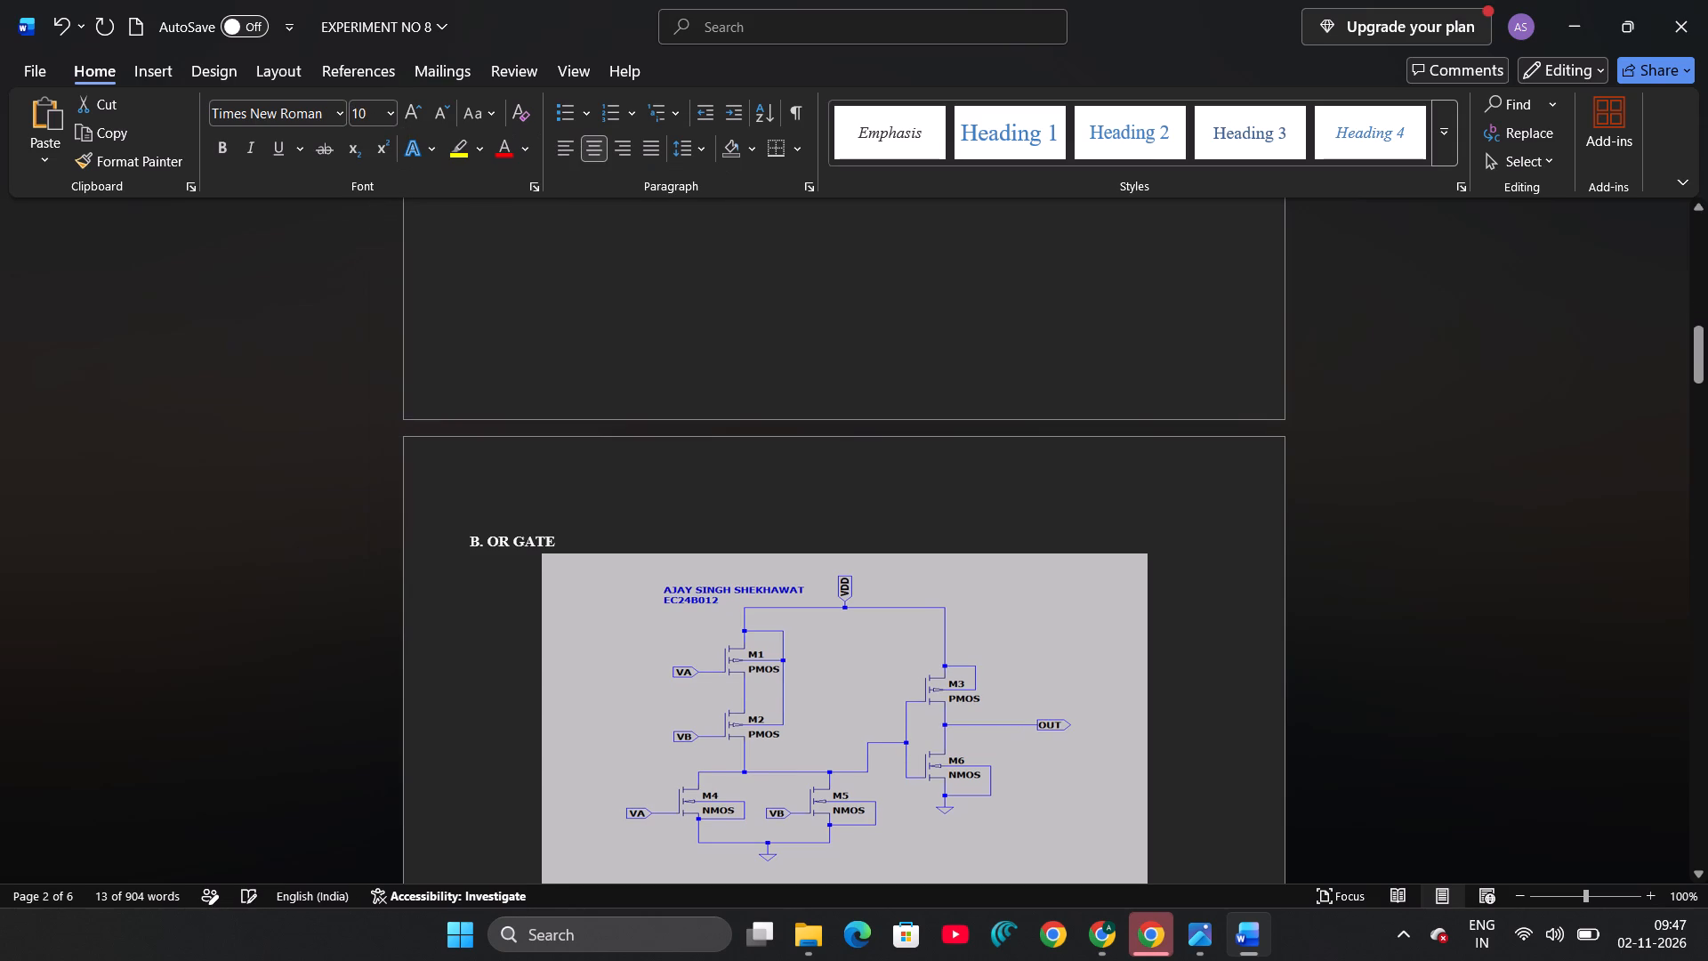
{"action": "scroll", "coordinate": [658, 453], "scroll_direction": "down", "scroll_amount": 1}
{"action": "scroll", "coordinate": [636, 506], "scroll_direction": "up", "scroll_amount": 1}
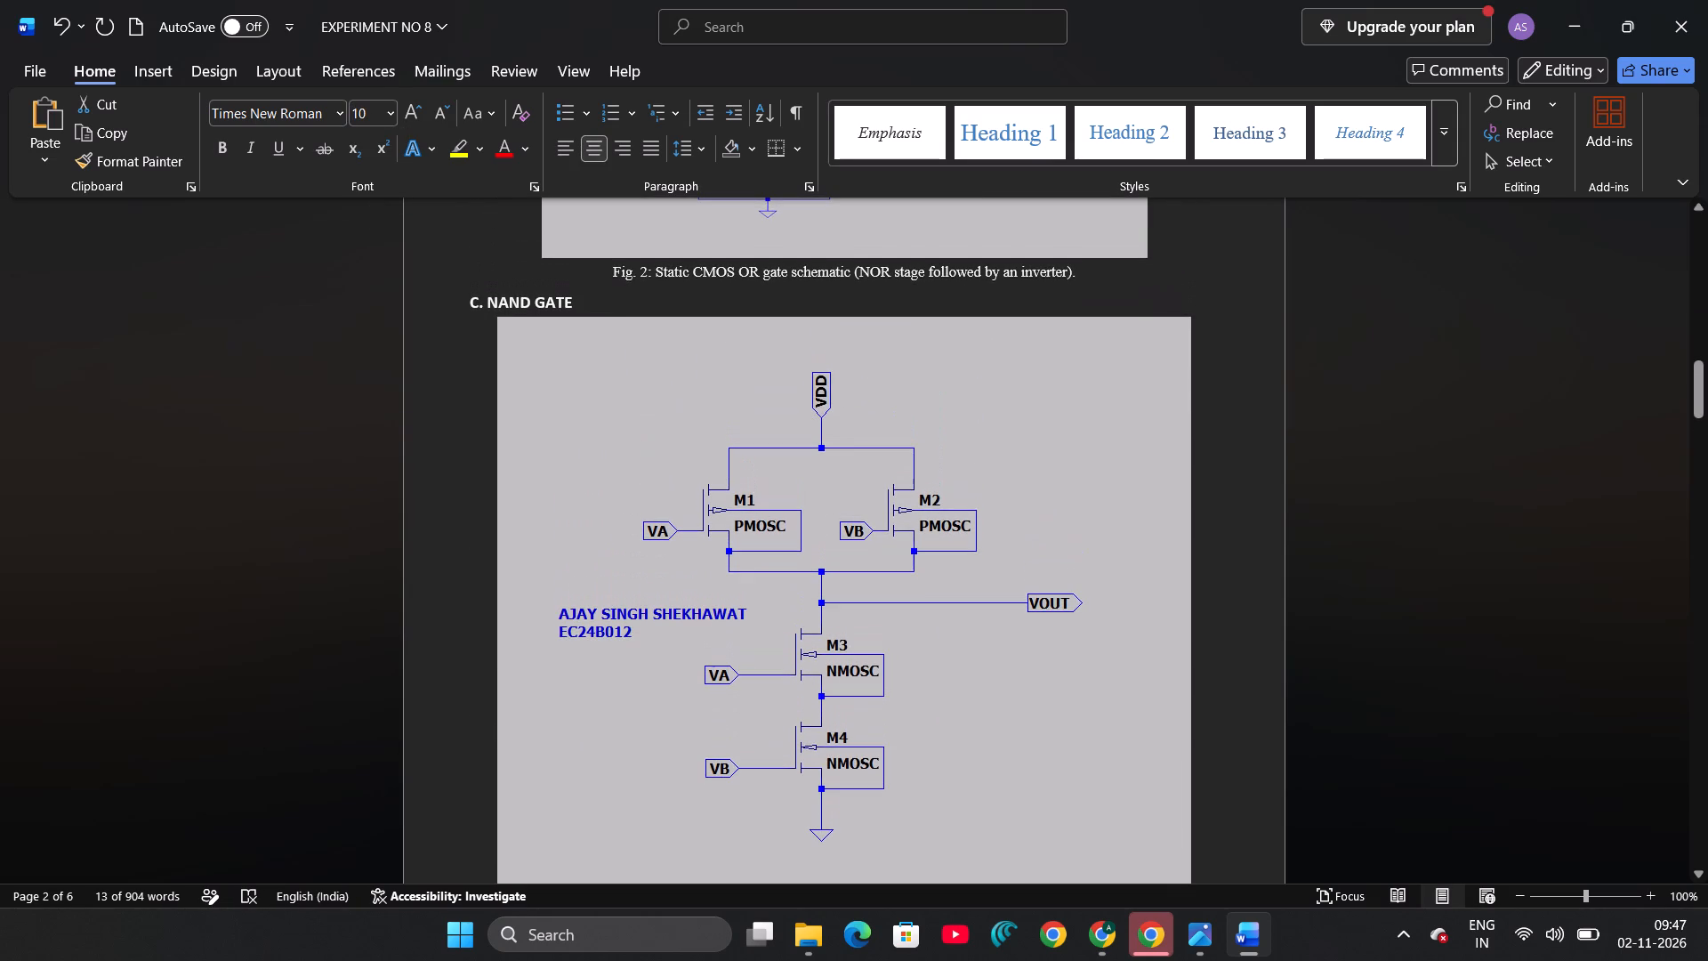
{"action": "left_click_drag", "start_coordinate": [578, 298], "coordinate": [468, 304]}
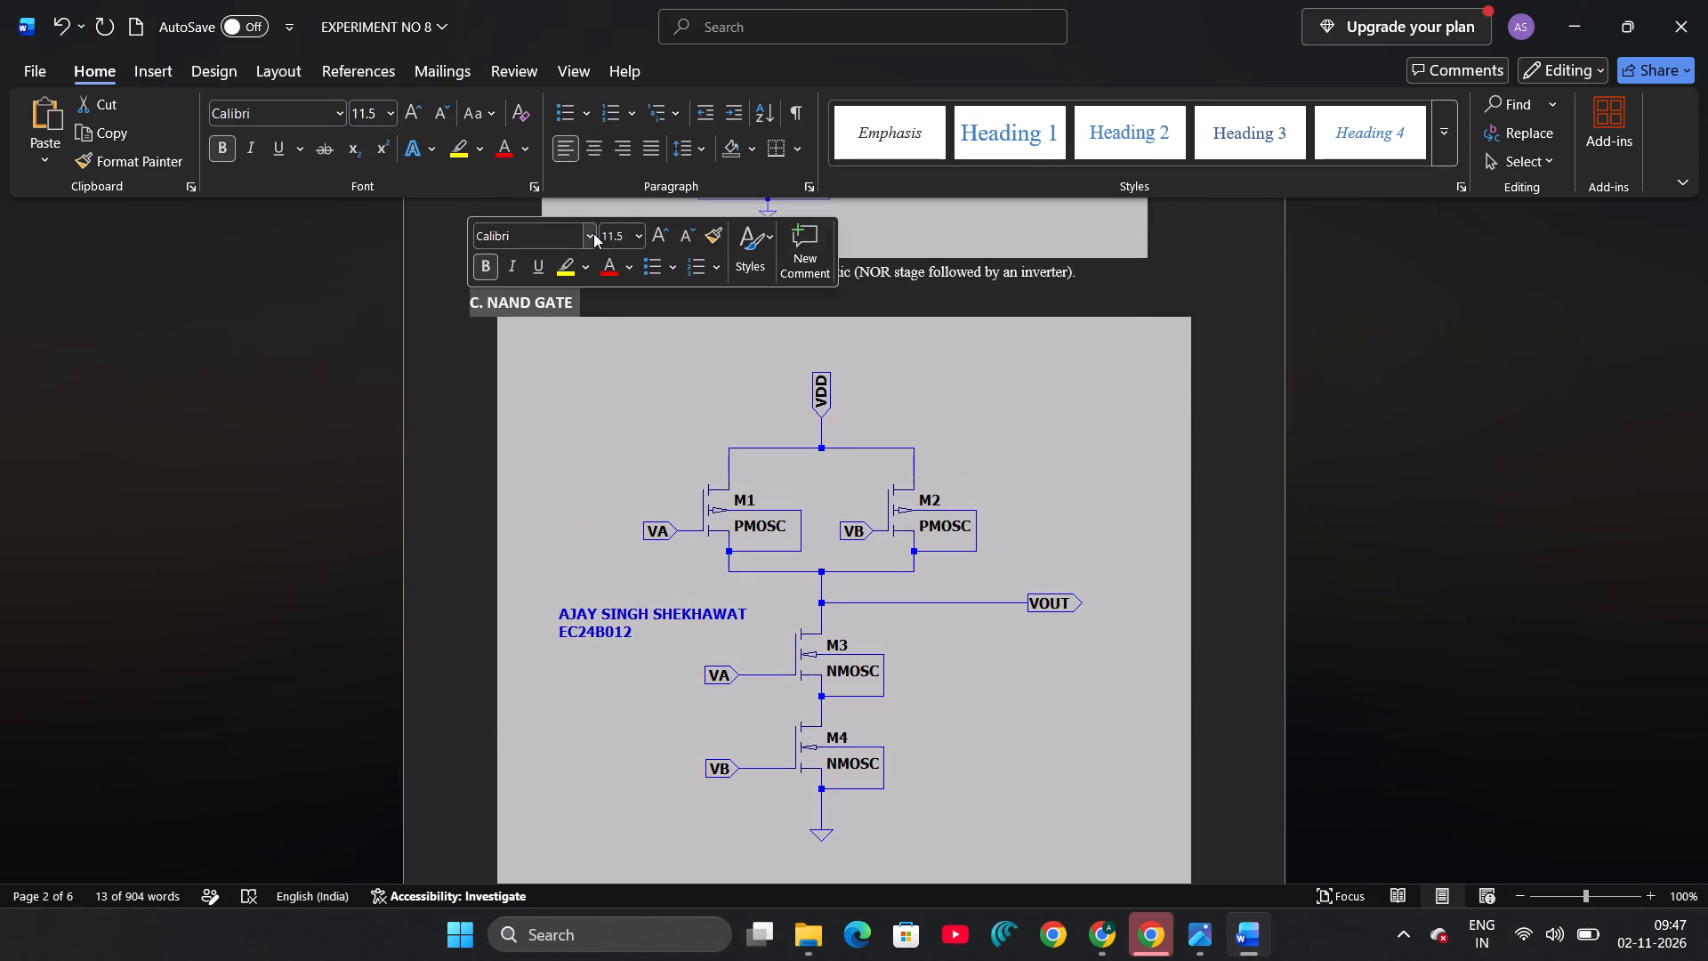
{"action": "left_click", "coordinate": [592, 233]}
{"action": "scroll", "coordinate": [594, 389], "scroll_direction": "up", "scroll_amount": 7}
{"action": "left_click", "coordinate": [618, 390]}
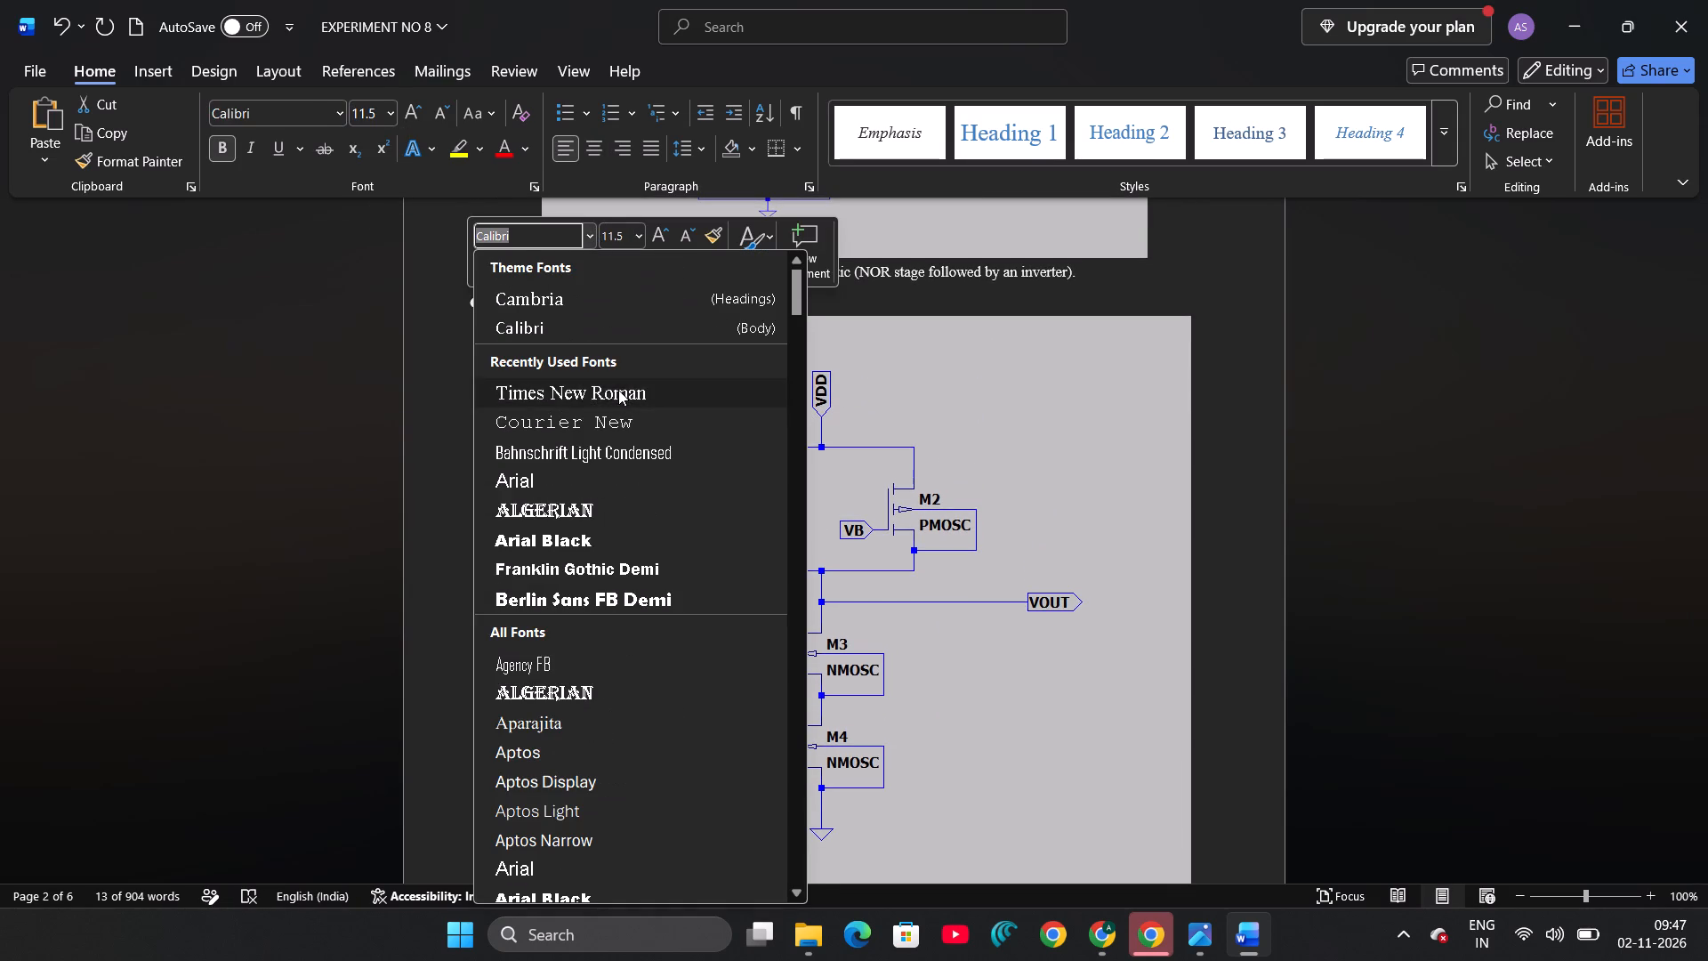
{"action": "left_click", "coordinate": [639, 233]}
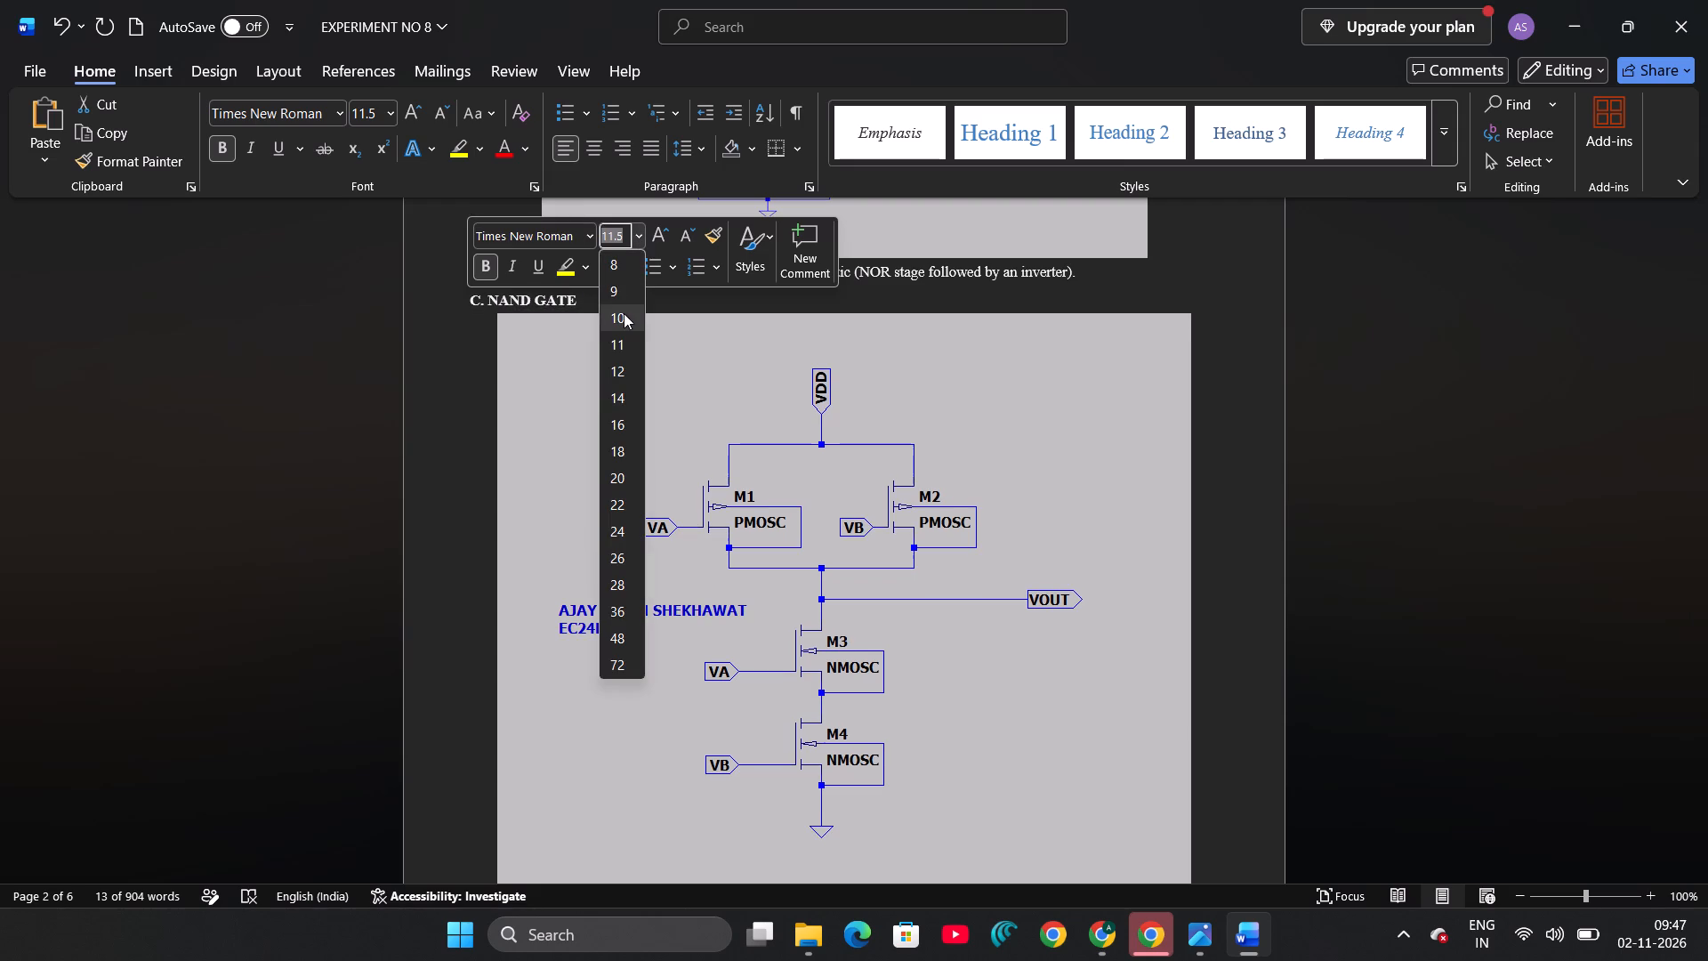
{"action": "left_click", "coordinate": [624, 313]}
Format the "D. XOR GATE" subheading above the XOR schematic in Times New Roman at font size 10.
{"action": "scroll", "coordinate": [492, 410], "scroll_direction": "down", "scroll_amount": 2}
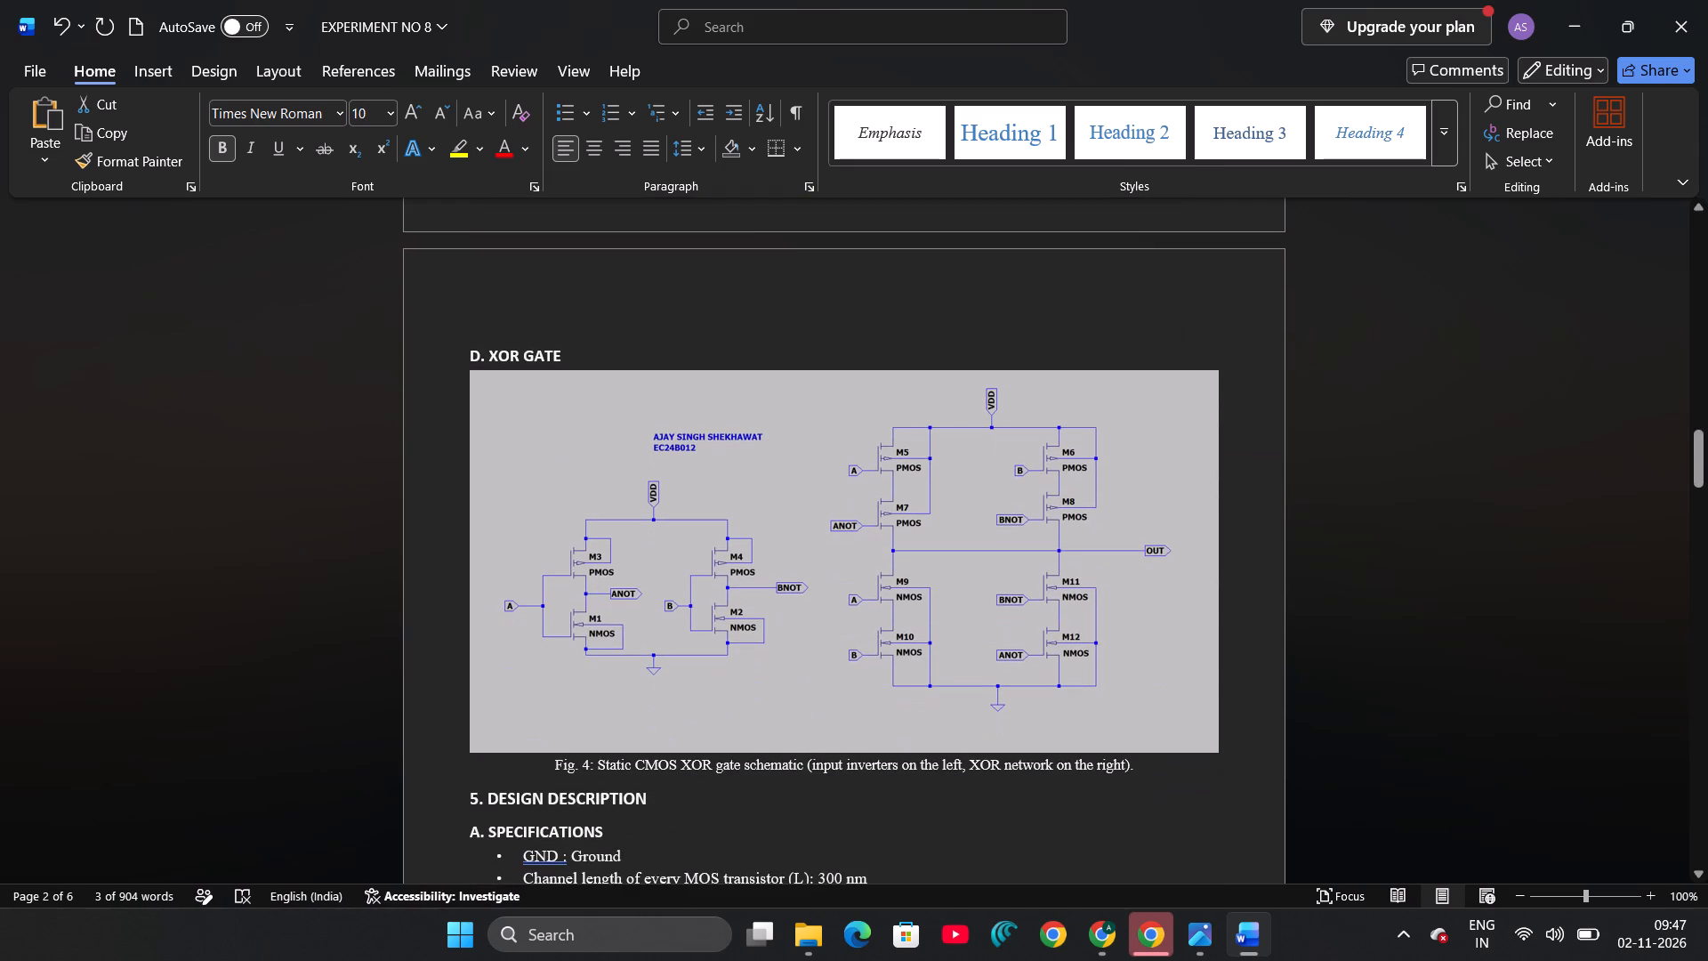
{"action": "left_click_drag", "start_coordinate": [576, 353], "coordinate": [461, 354]}
{"action": "left_click", "coordinate": [583, 291]}
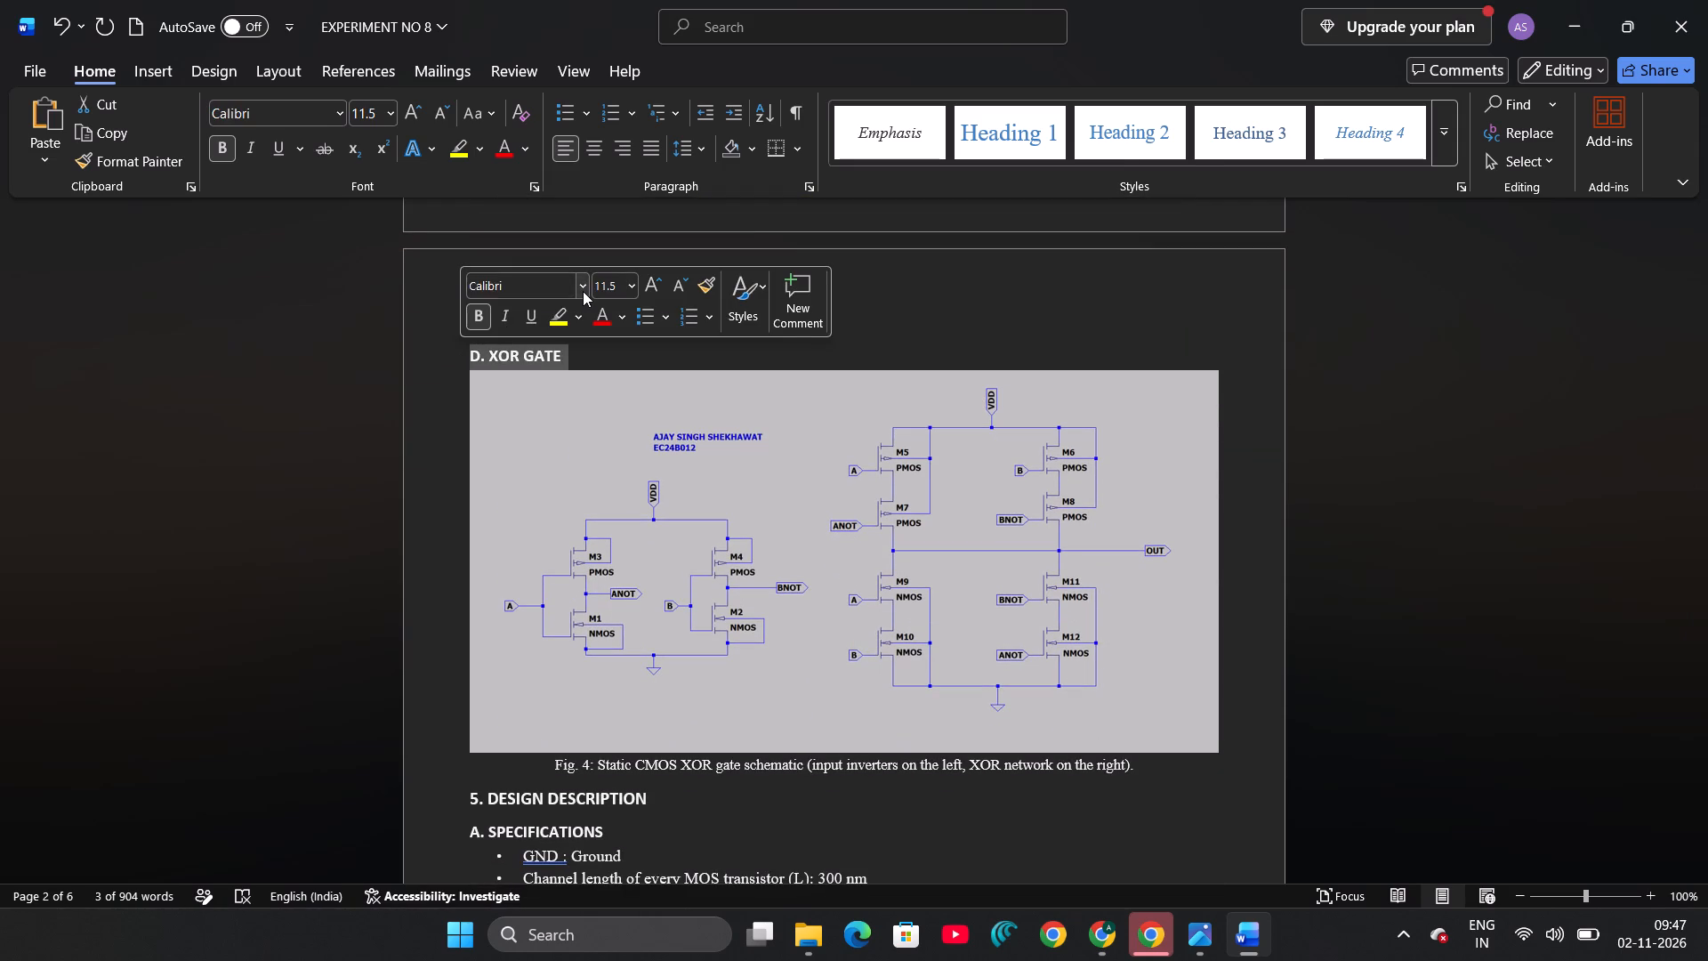
{"action": "scroll", "coordinate": [561, 432], "scroll_direction": "up", "scroll_amount": 11}
{"action": "left_click", "coordinate": [576, 439]}
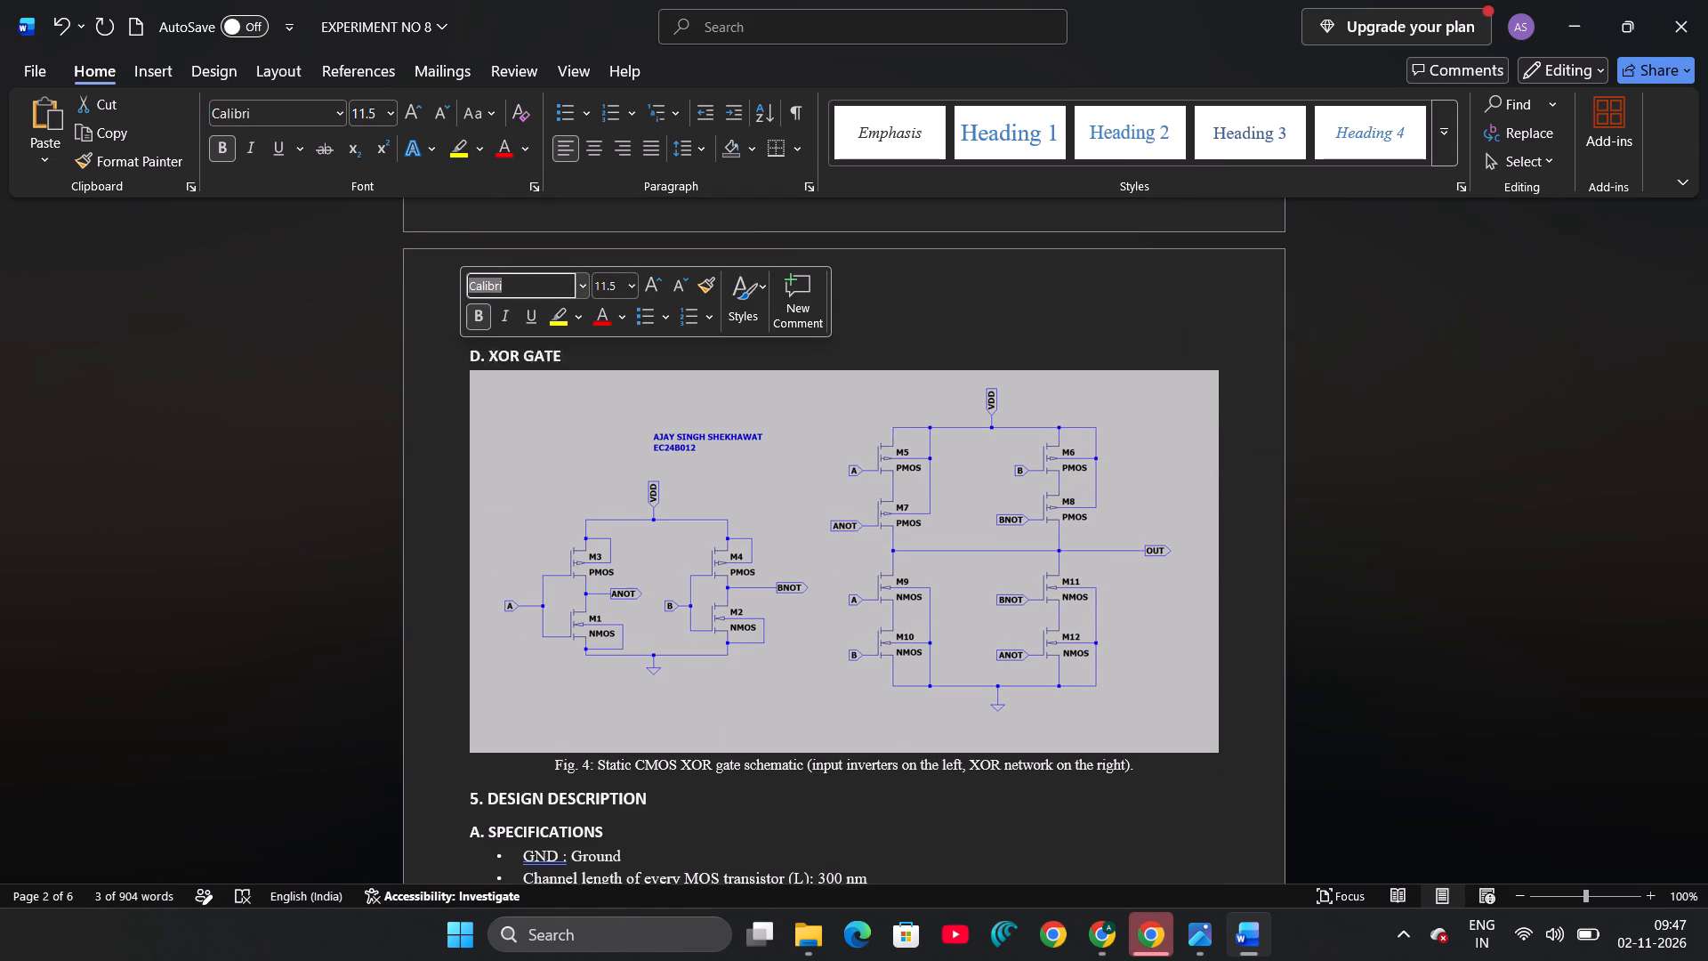
{"action": "left_click", "coordinate": [630, 286]}
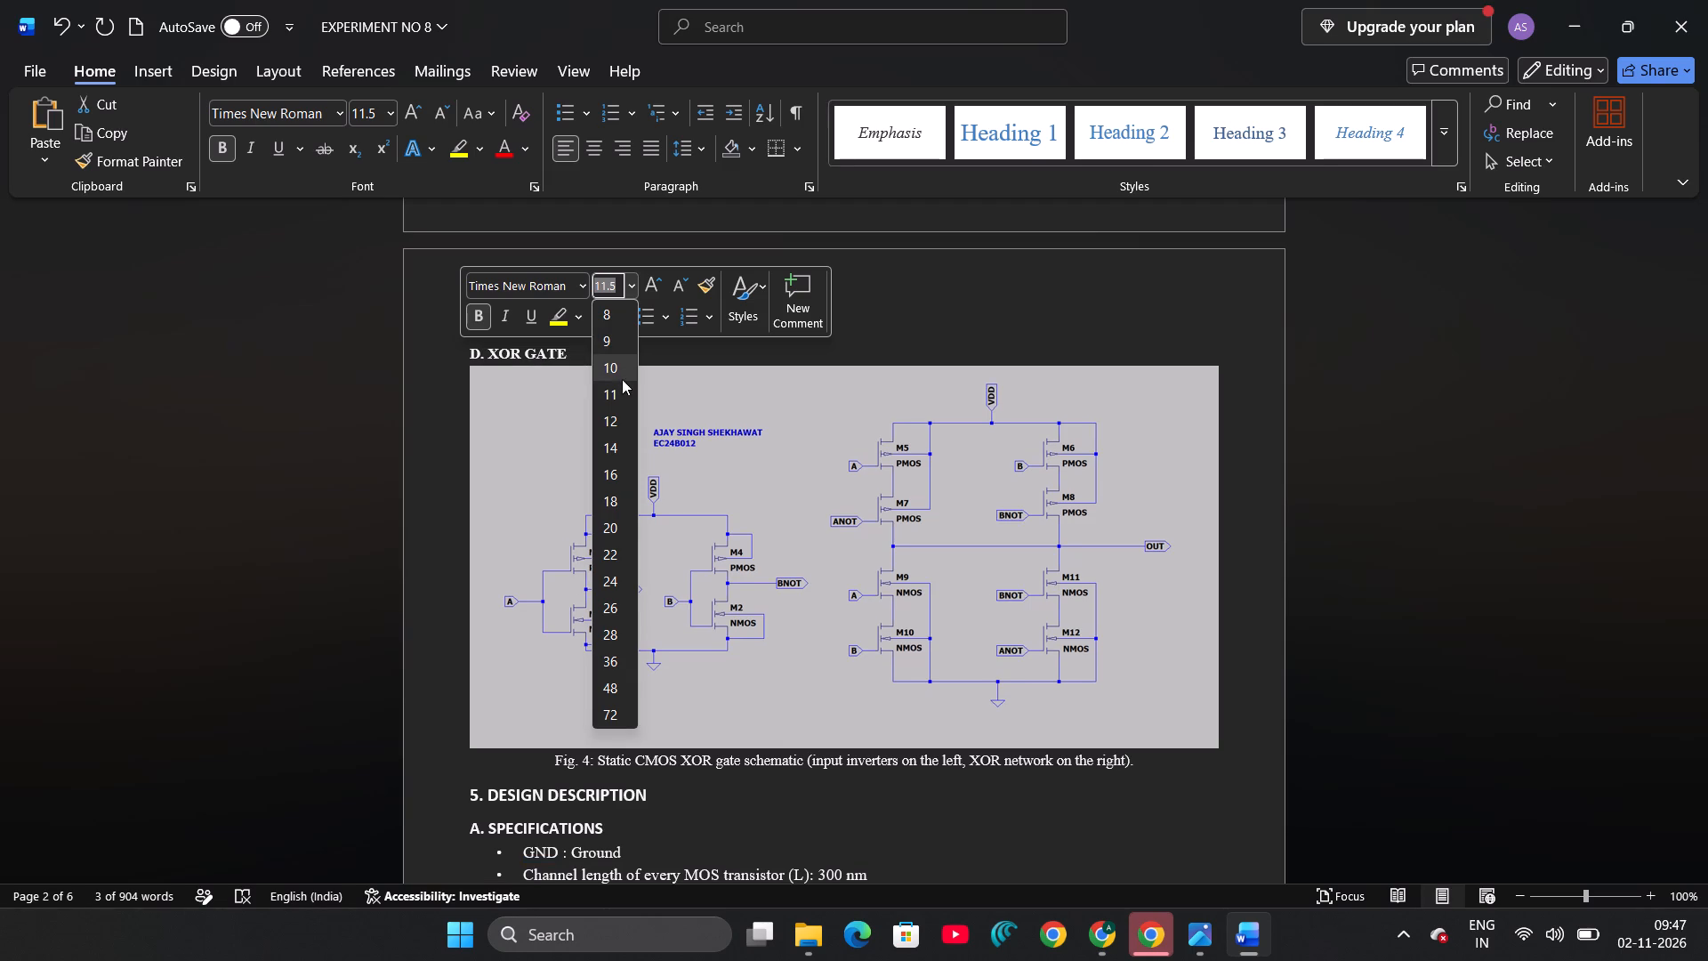
{"action": "left_click", "coordinate": [615, 372]}
{"action": "left_click", "coordinate": [455, 426]}
Review the fonts and layout of the remaining sections, from DESIGN DESCRIPTION through to the CONCLUSION and signature lines.
{"action": "scroll", "coordinate": [455, 426], "scroll_direction": "down", "scroll_amount": 2}
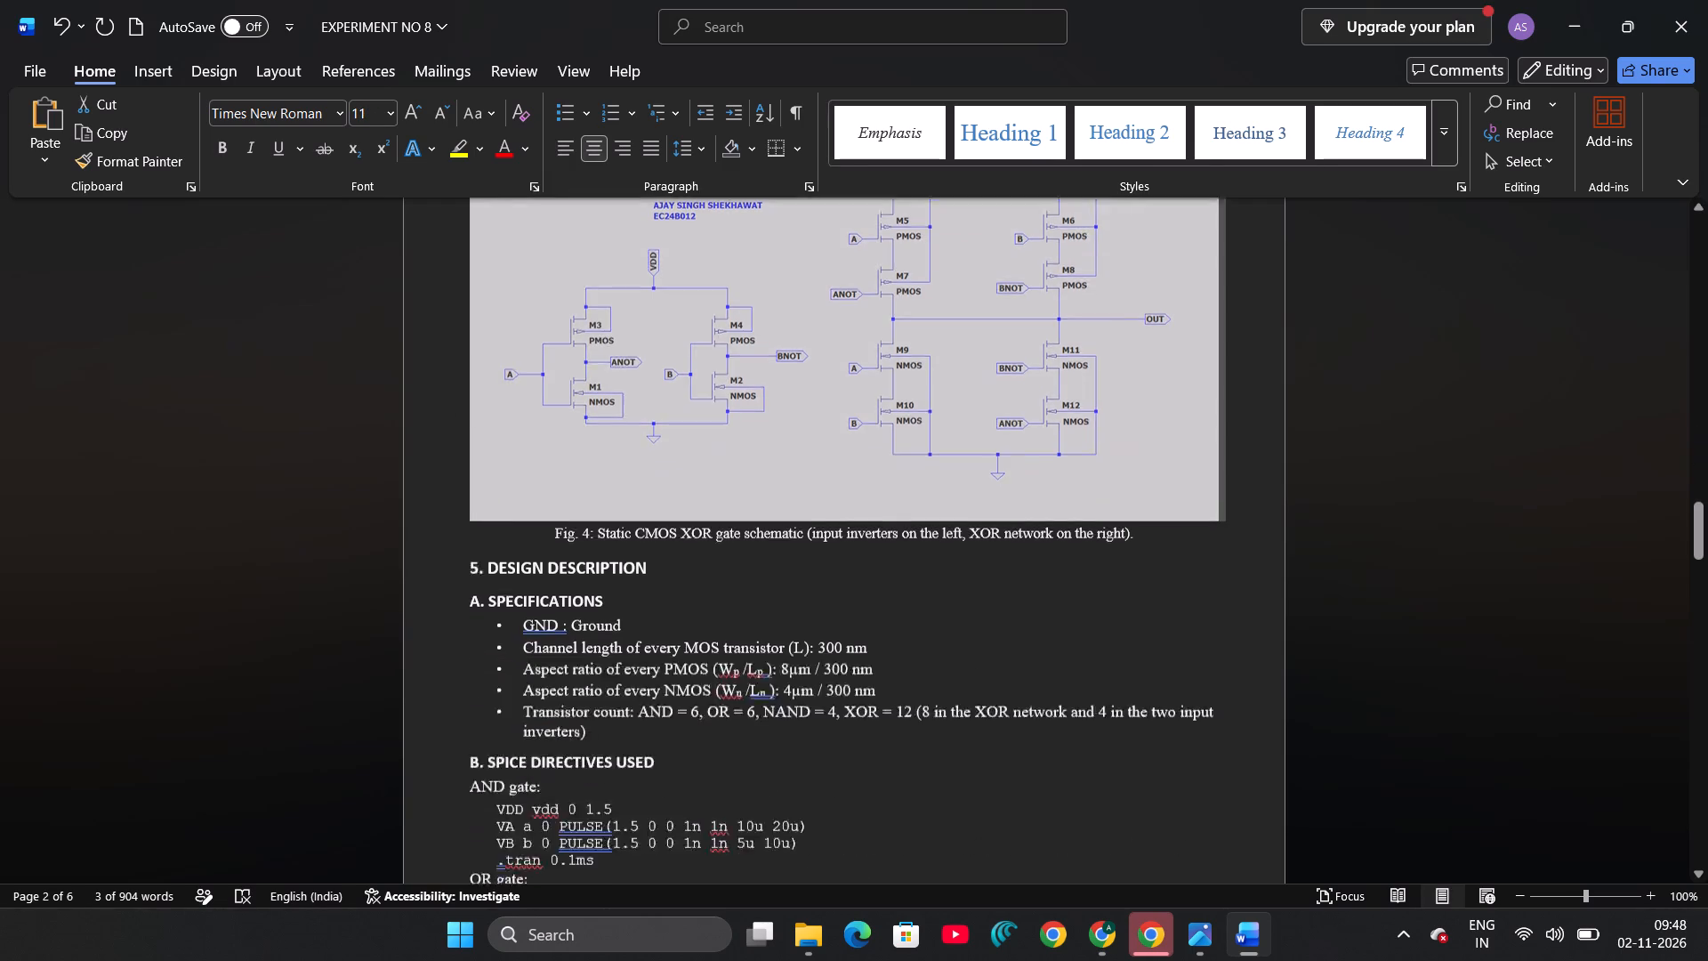
{"action": "scroll", "coordinate": [455, 426], "scroll_direction": "down", "scroll_amount": 1}
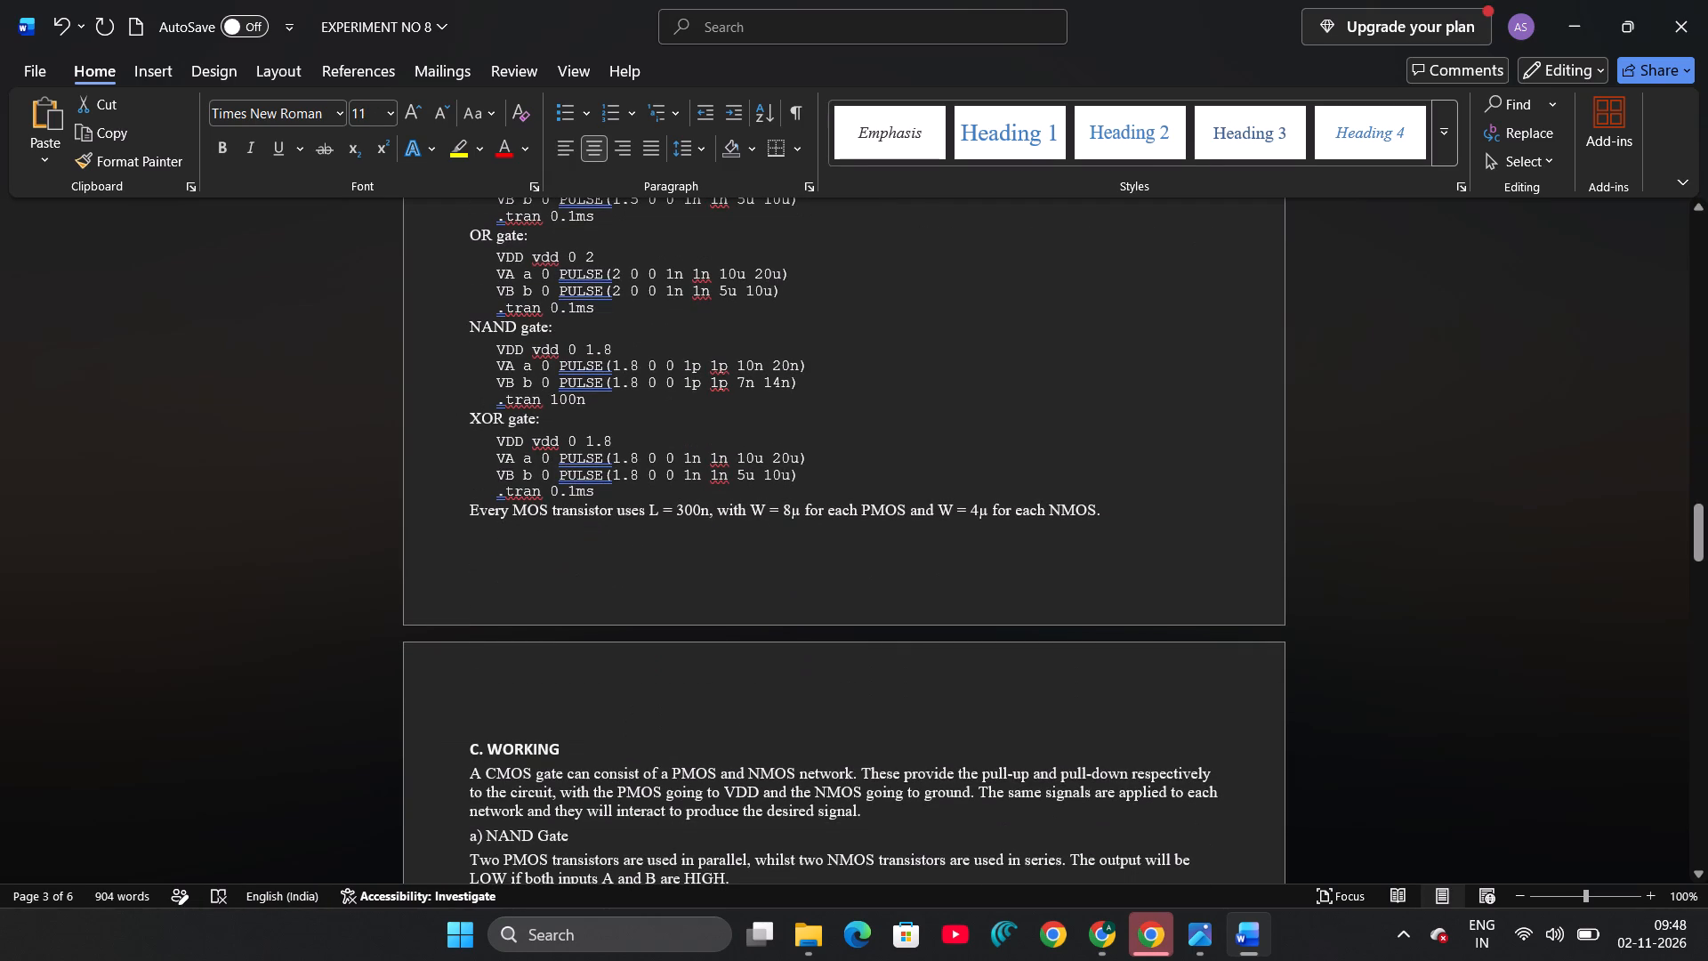
{"action": "scroll", "coordinate": [455, 426], "scroll_direction": "down", "scroll_amount": 1}
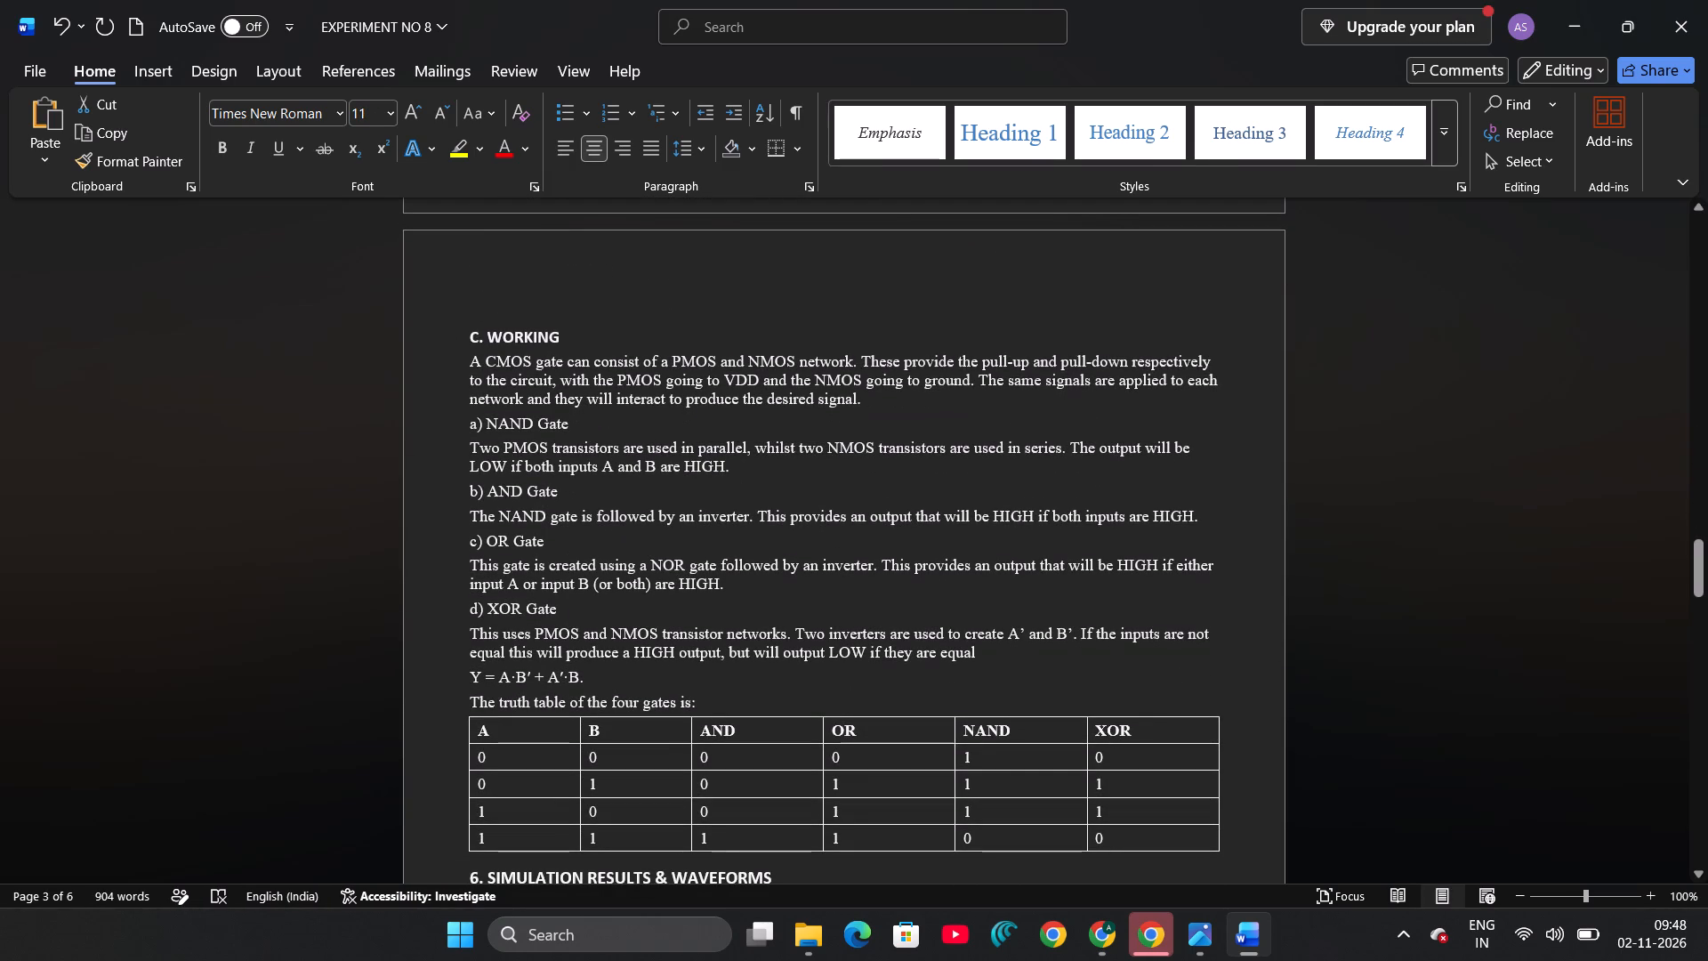
{"action": "scroll", "coordinate": [455, 426], "scroll_direction": "down", "scroll_amount": 7}
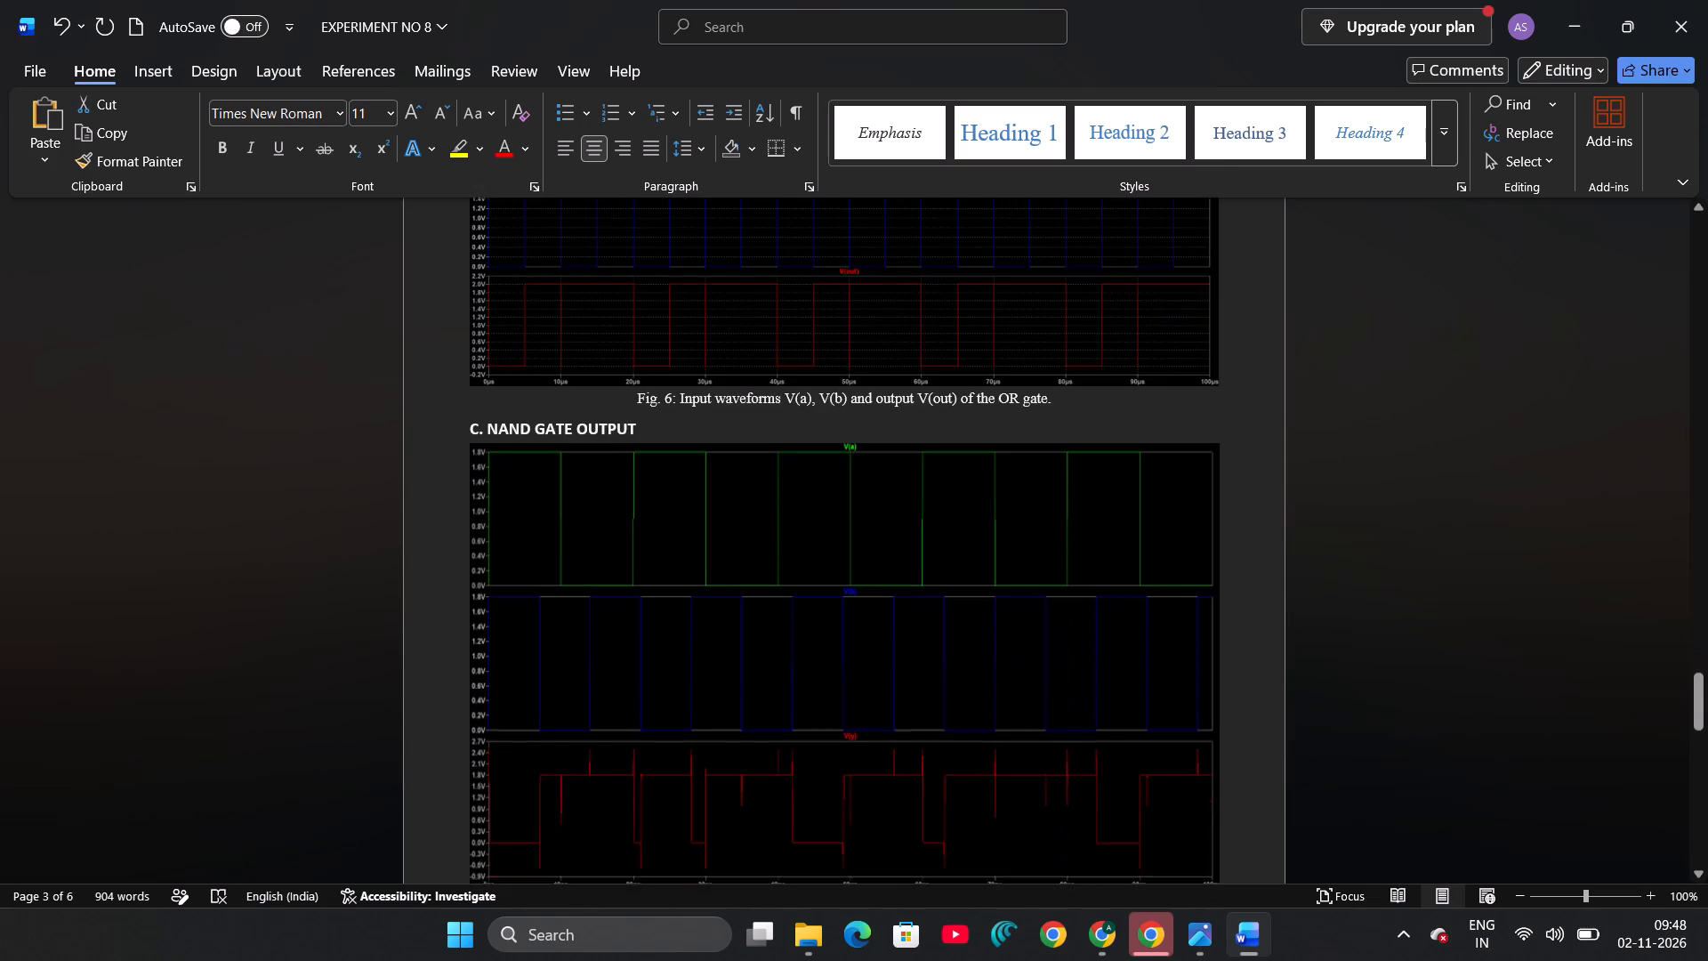
{"action": "scroll", "coordinate": [455, 426], "scroll_direction": "down", "scroll_amount": 12}
{"action": "scroll", "coordinate": [455, 426], "scroll_direction": "right", "scroll_amount": 1}
{"action": "scroll", "coordinate": [455, 426], "scroll_direction": "up", "scroll_amount": 1}
{"action": "scroll", "coordinate": [455, 426], "scroll_direction": "right", "scroll_amount": 5}
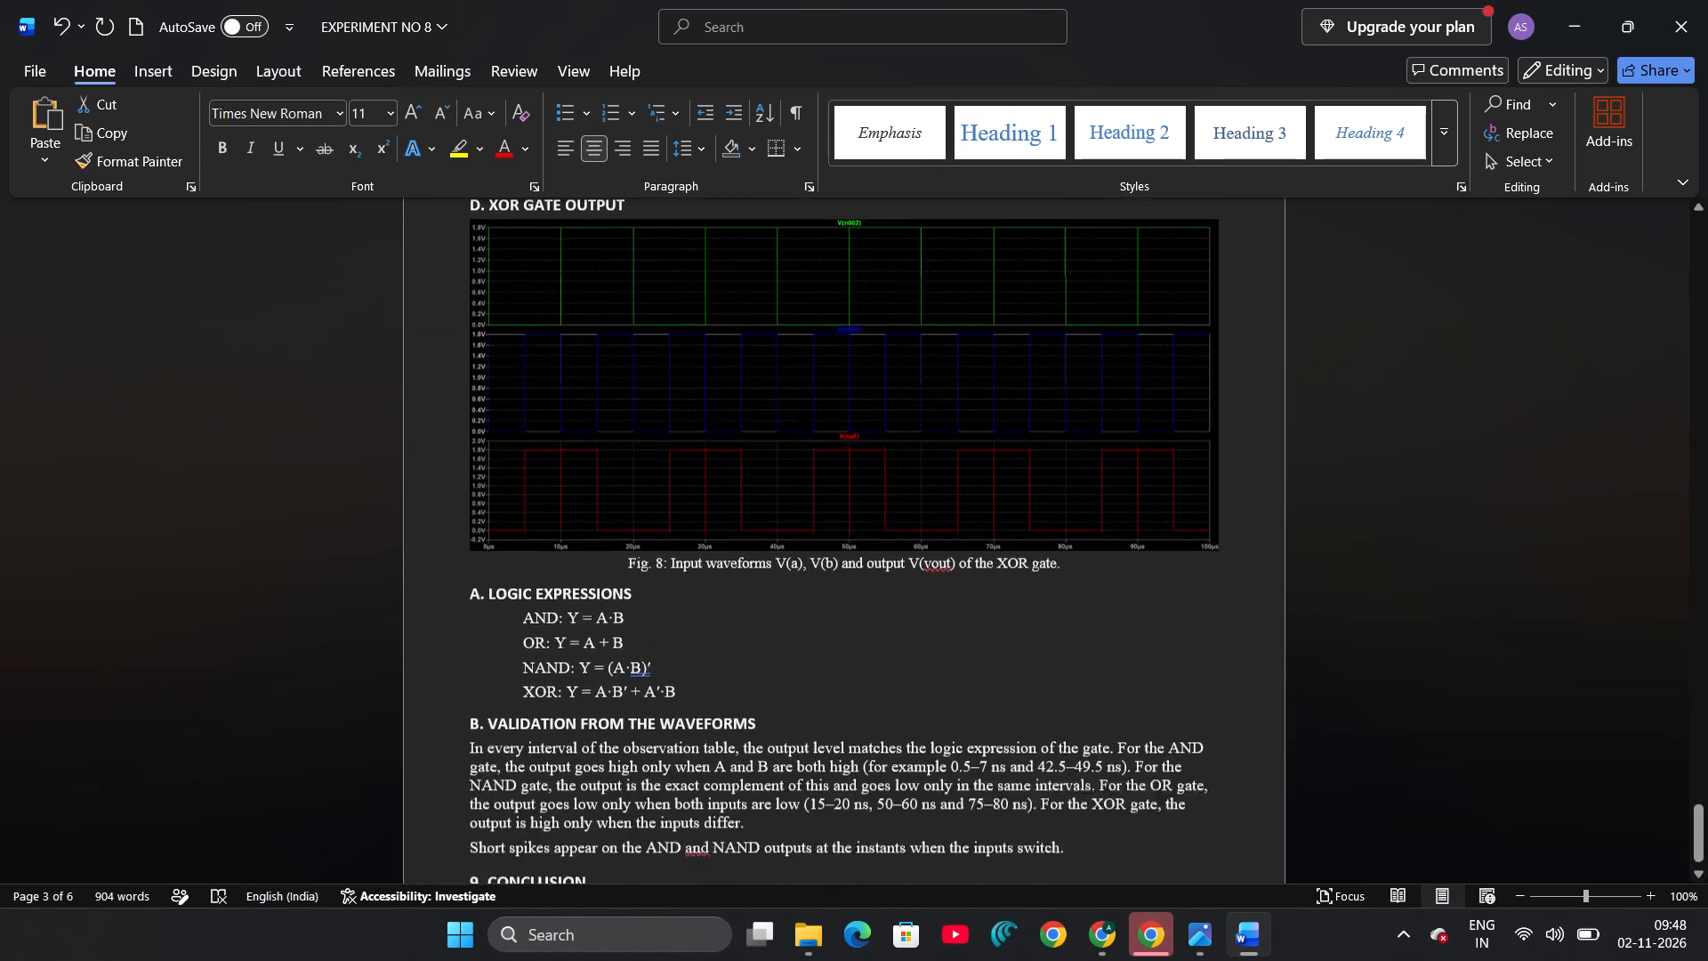
{"action": "scroll", "coordinate": [455, 426], "scroll_direction": "right", "scroll_amount": 1}
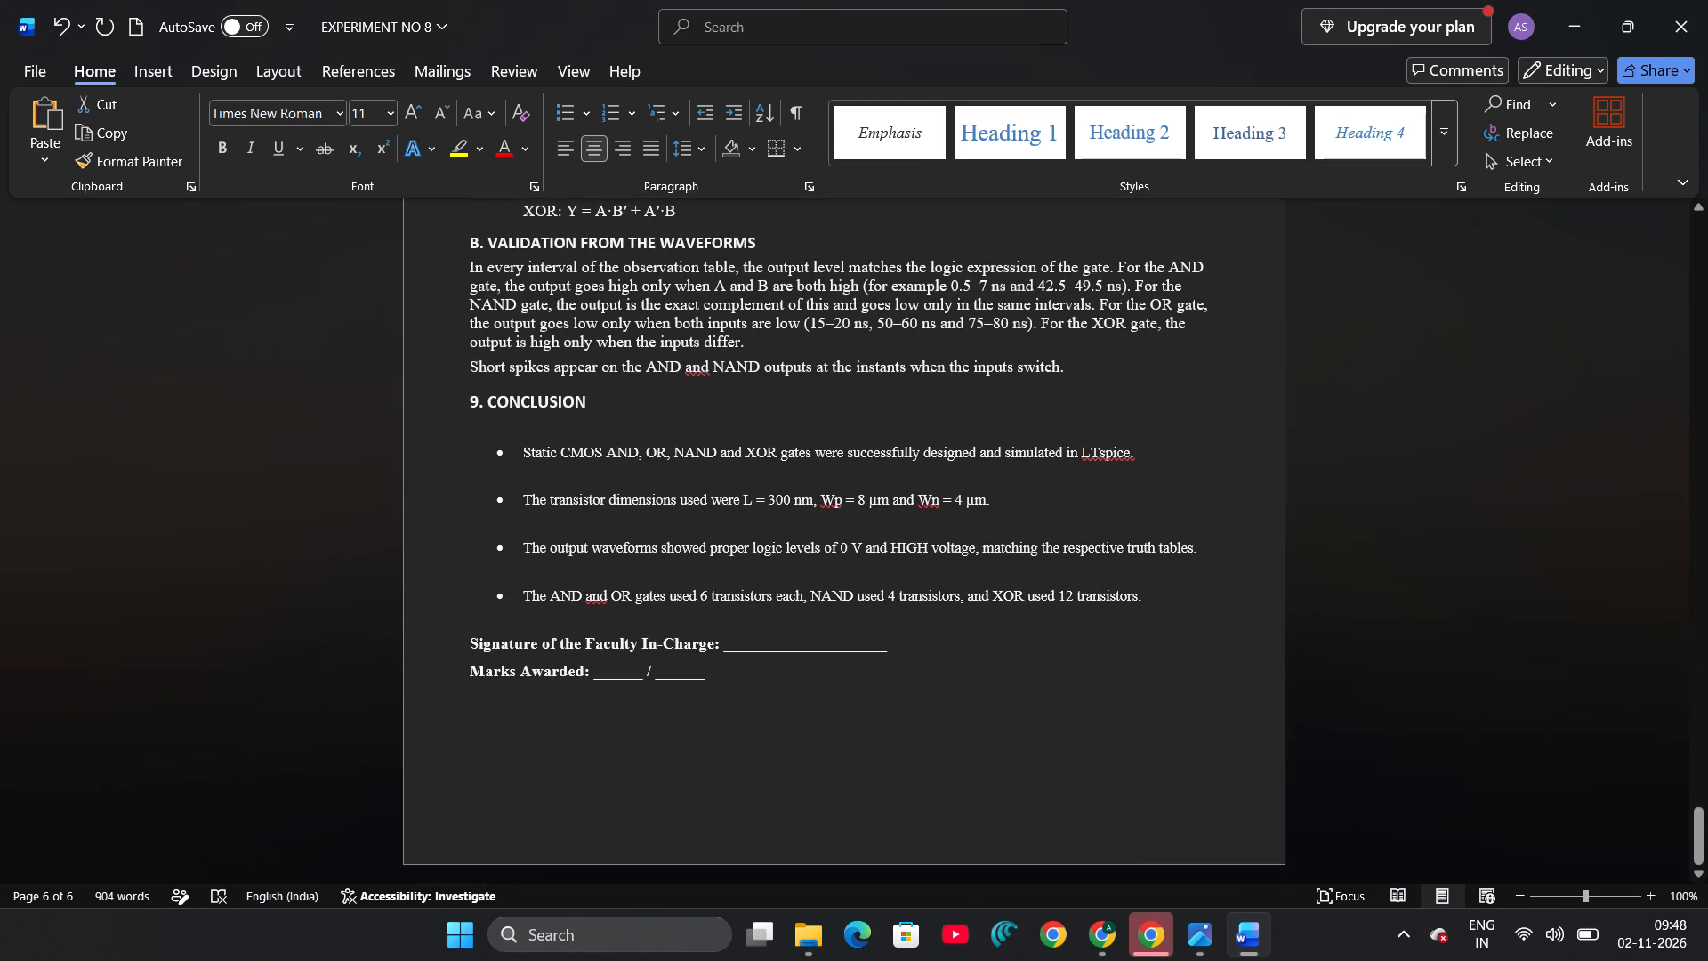
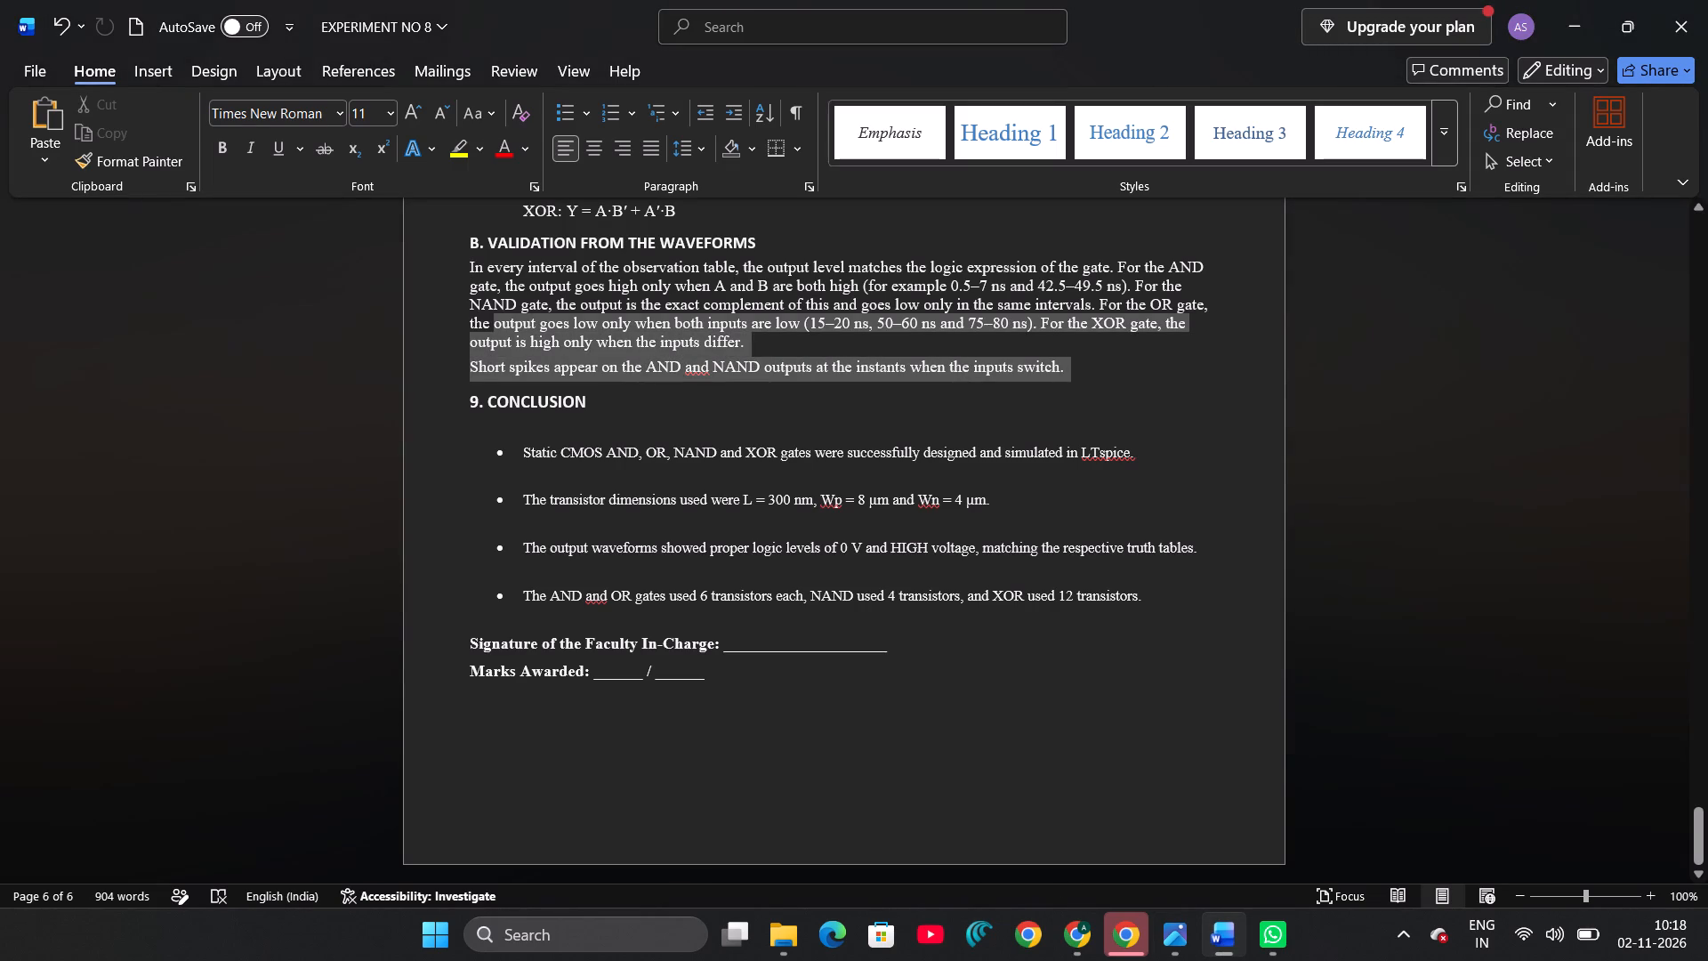
{"action": "left_click_drag", "start_coordinate": [494, 317], "coordinate": [465, 368]}
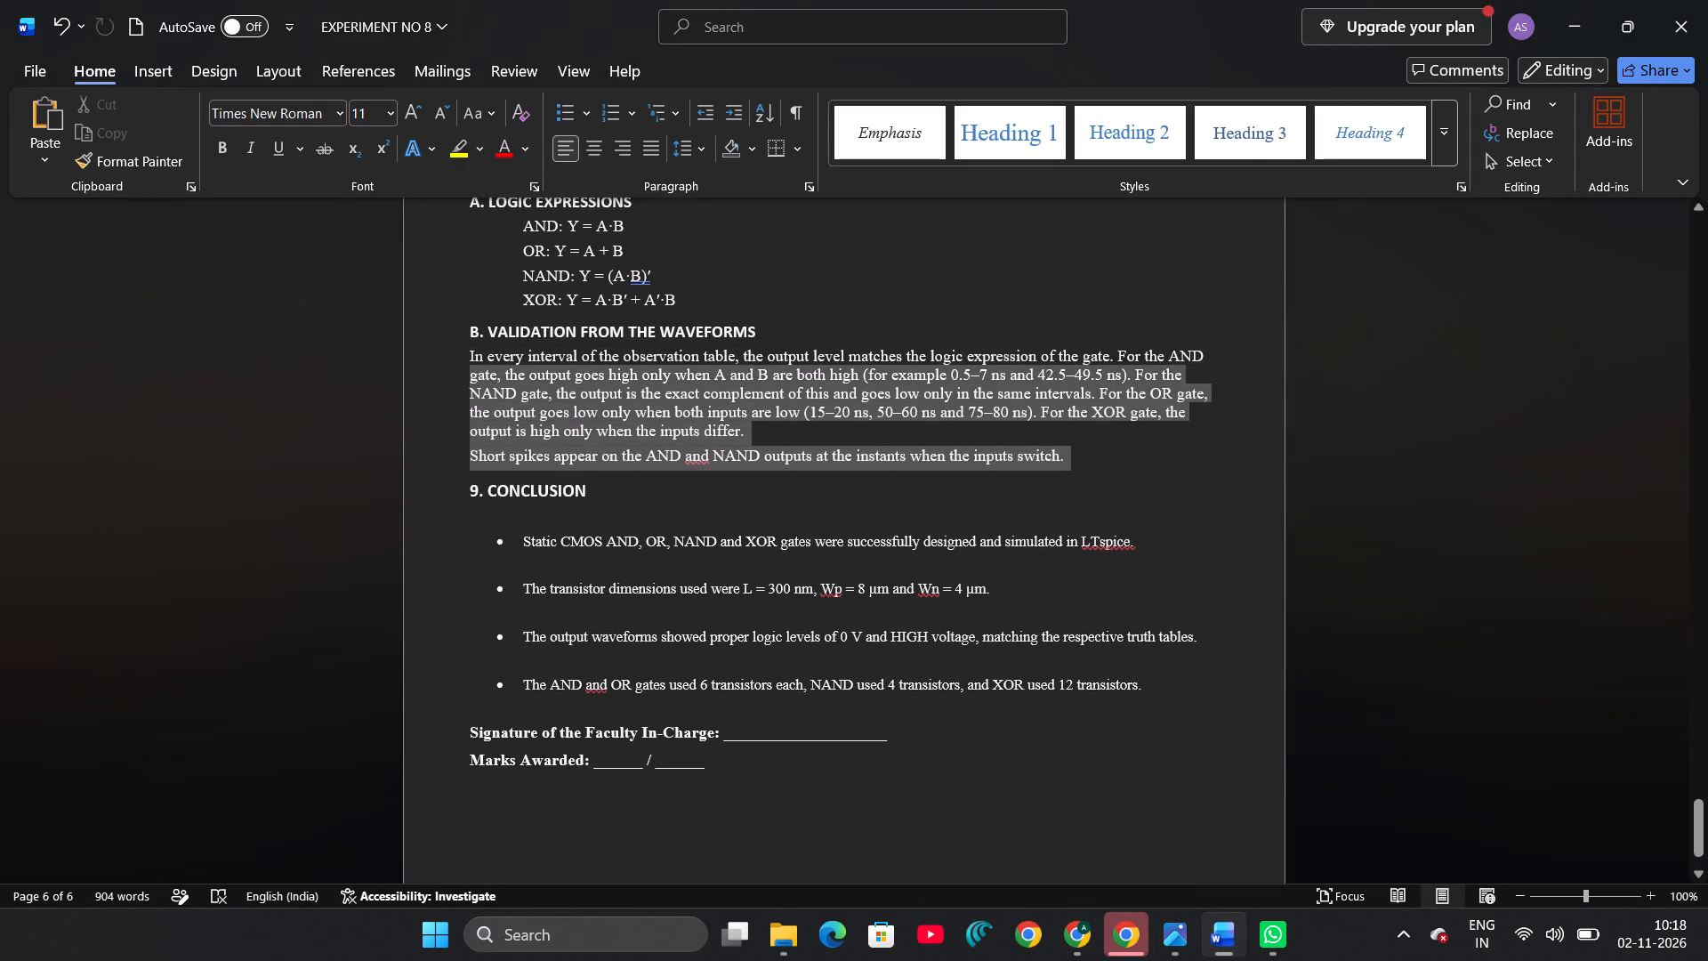
{"action": "left_click_drag", "start_coordinate": [465, 368], "coordinate": [463, 362]}
{"action": "key", "text": "ctrl+v"}
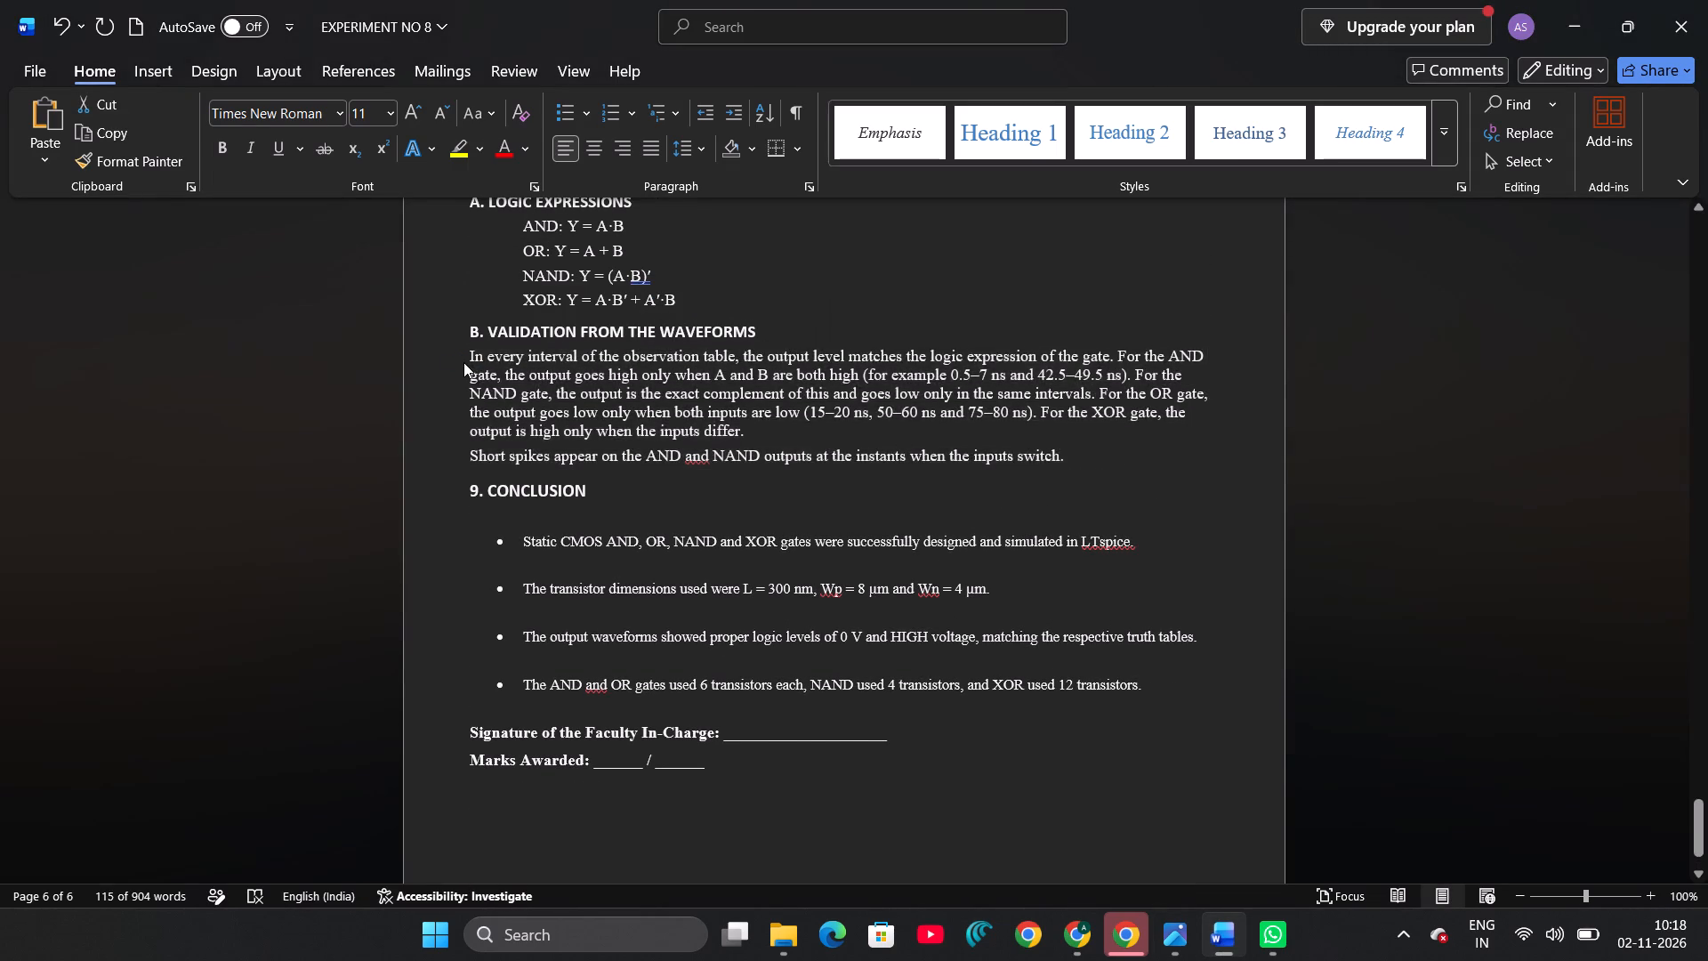
Delete the blank line between the two pasted validation paragraphs and split "However" into "How ever".
{"action": "left_click", "coordinate": [462, 471]}
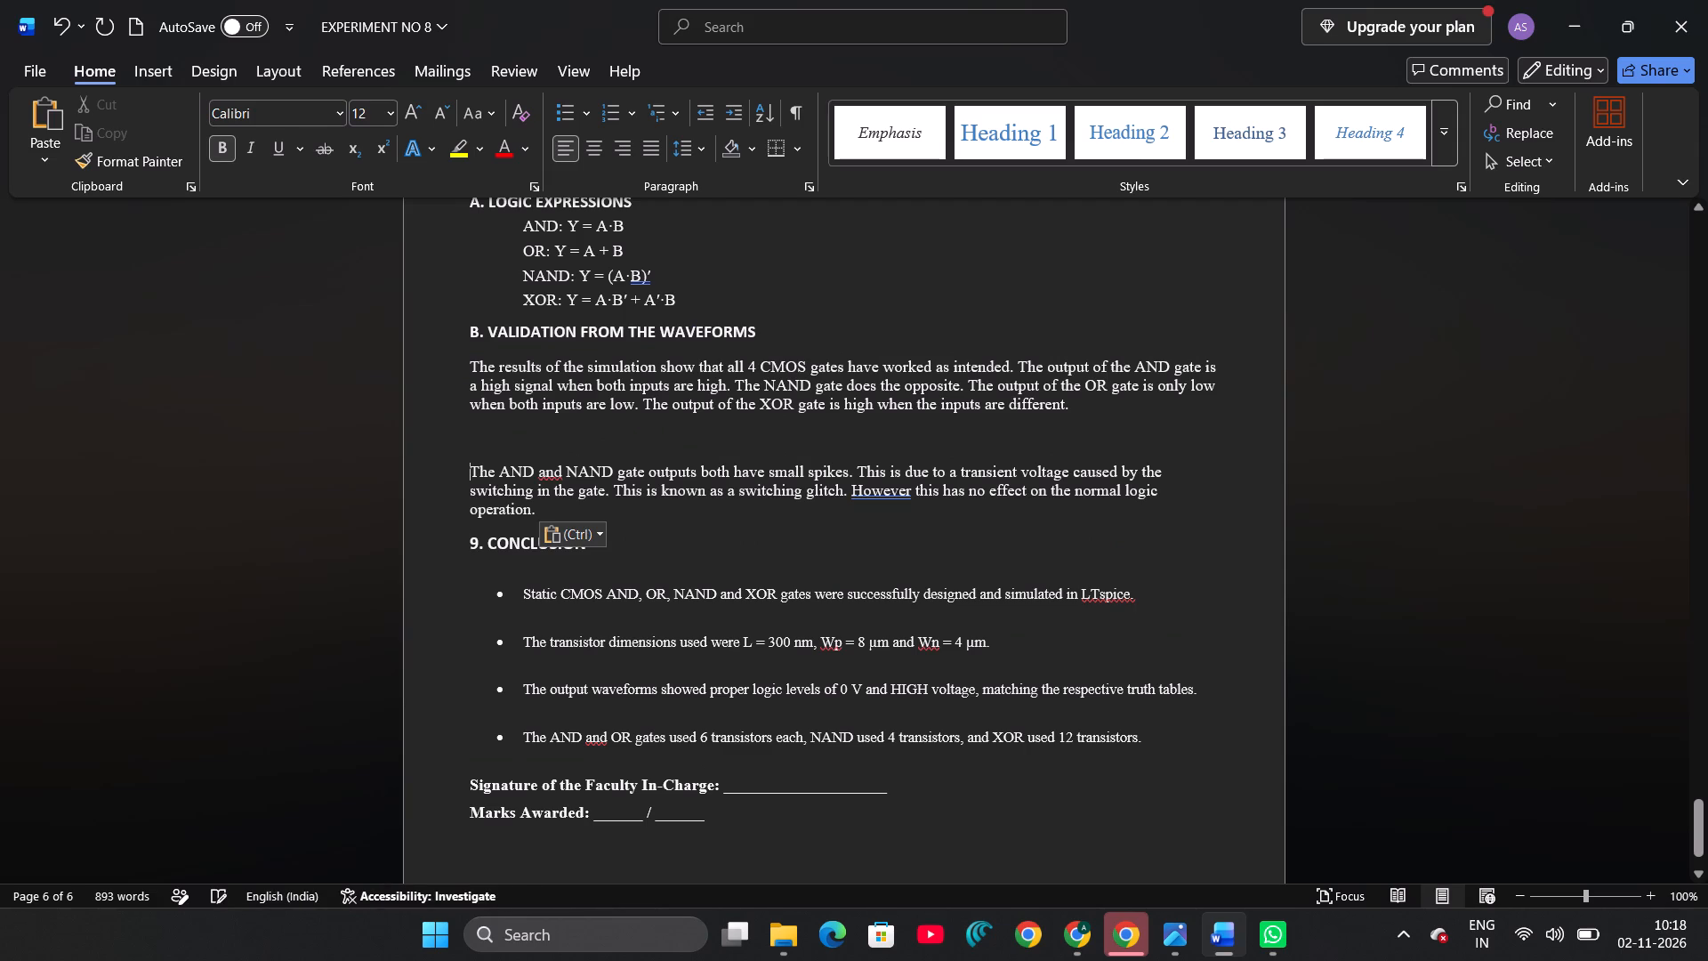
{"action": "key", "text": "BackSpace"}
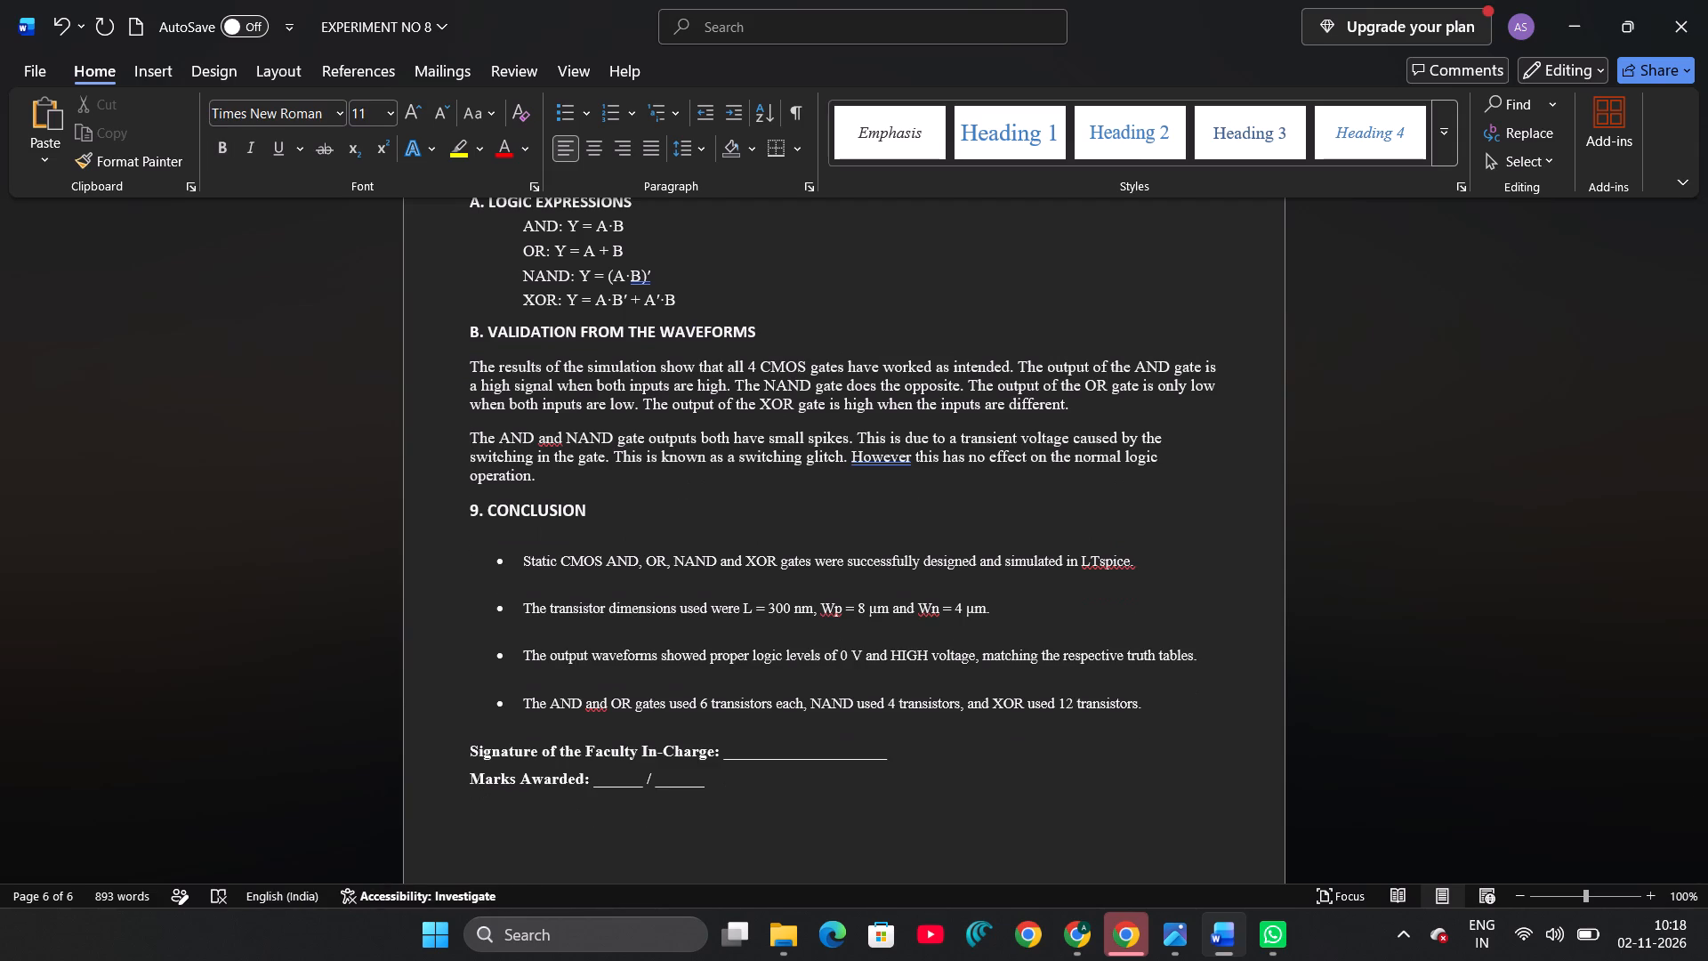
{"action": "left_click", "coordinate": [880, 459]}
{"action": "key", "text": "space"}
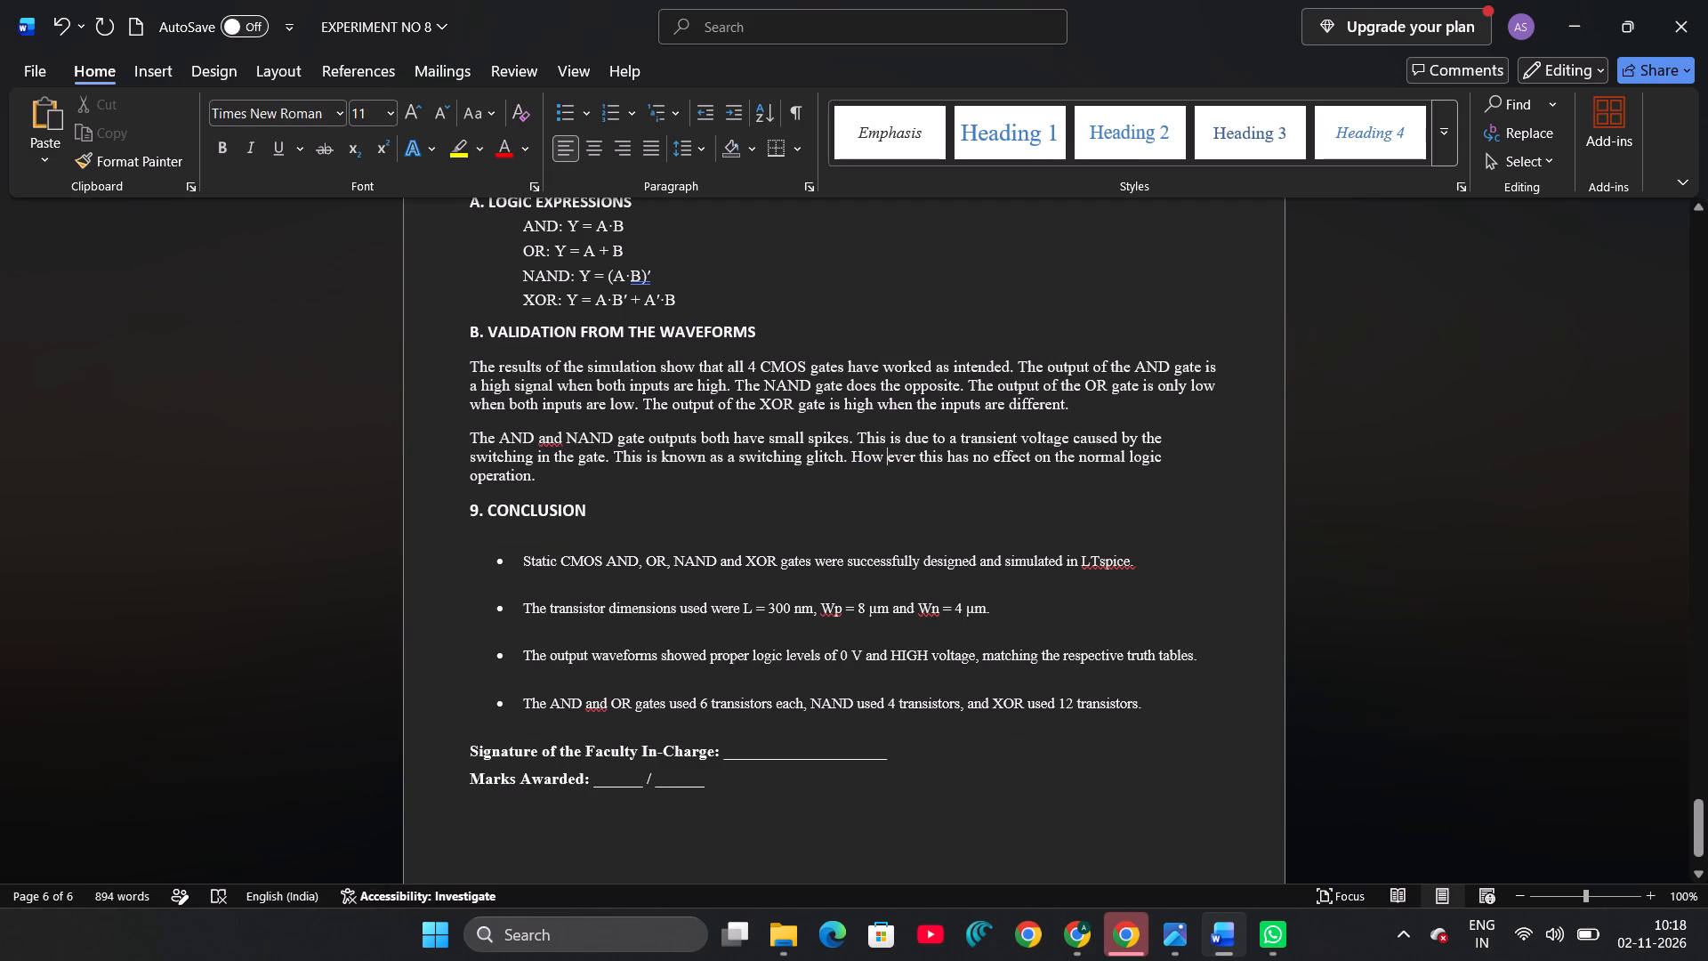
Join the two validation paragraphs and start a new paragraph at "This is due to a transient voltage" instead.
{"action": "left_click", "coordinate": [466, 426]}
{"action": "key", "text": "BackSpace"}
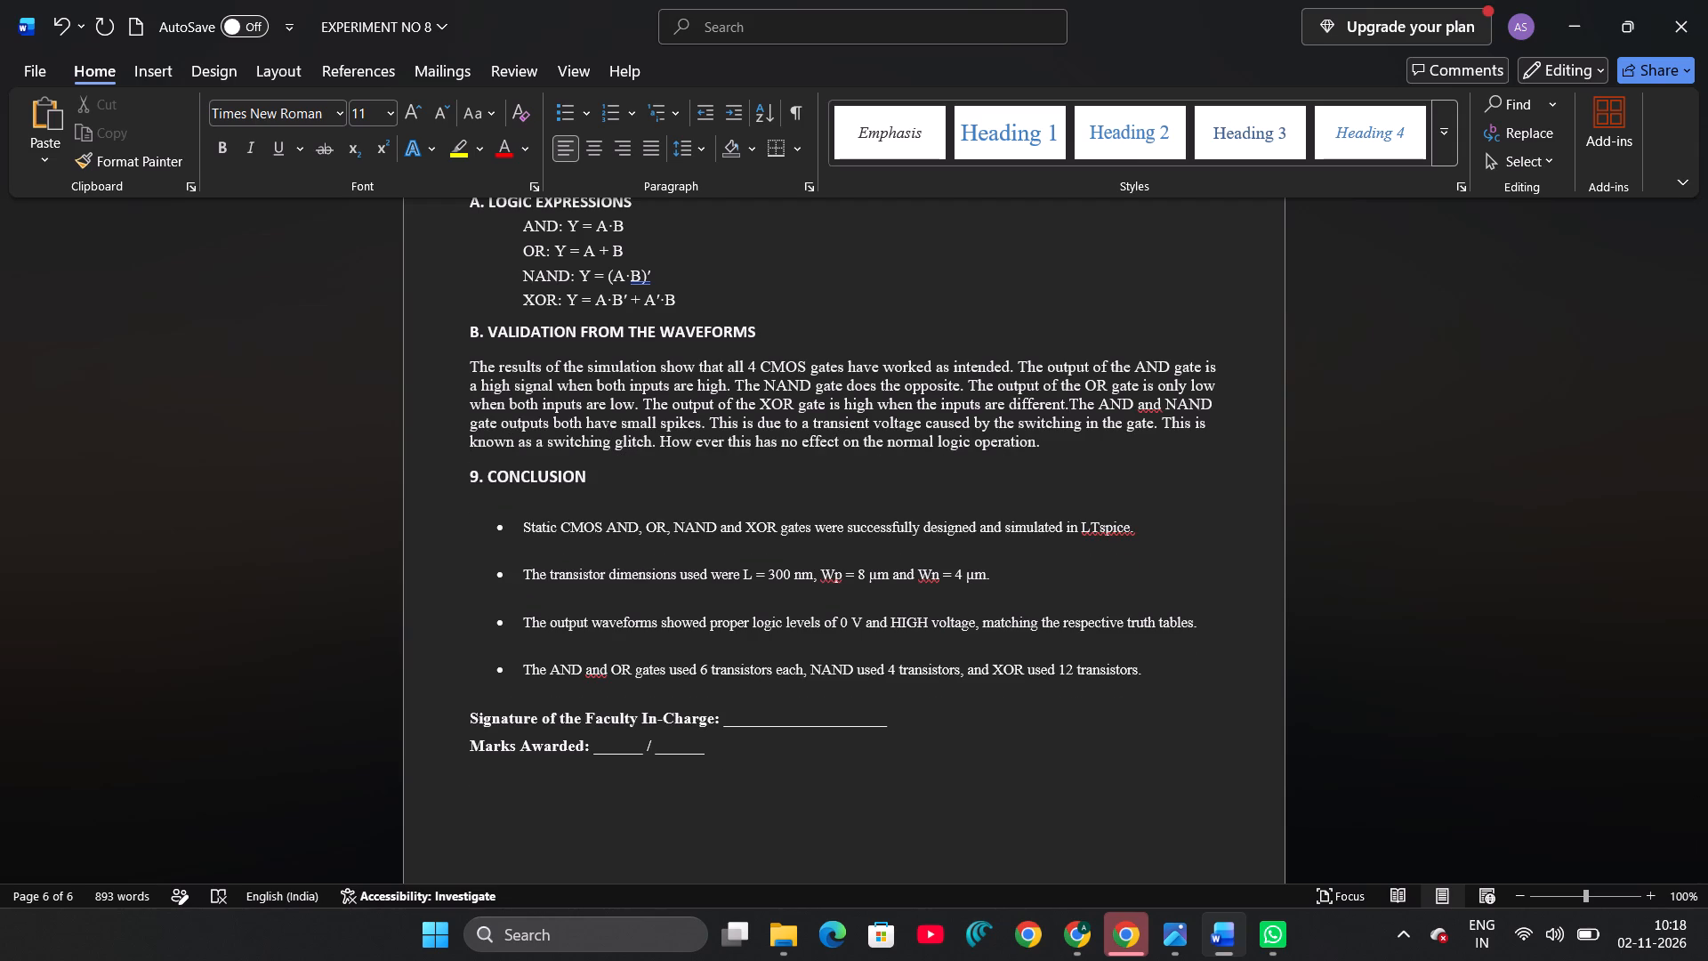
{"action": "key", "text": "Return"}
{"action": "key", "text": "BackSpace"}
{"action": "left_click", "coordinate": [713, 424]}
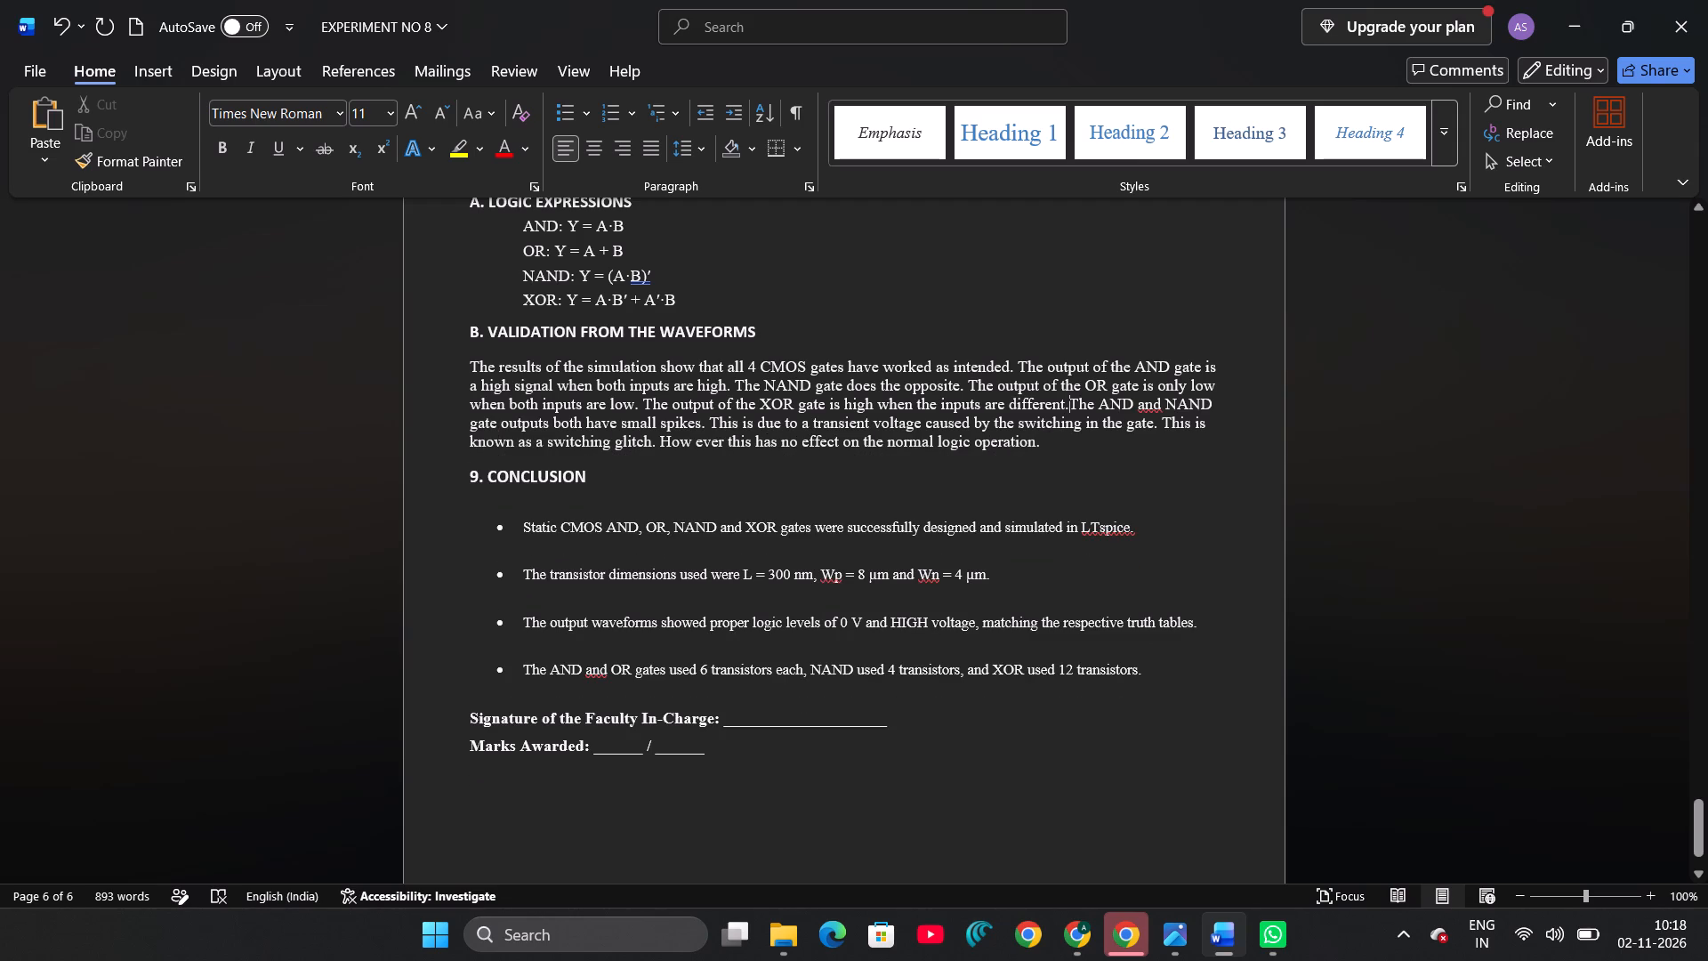
{"action": "key", "text": "Return"}
Check the font and size of the section 6 headings and the "C. WORKING" heading and text in the report.
{"action": "scroll", "coordinate": [713, 424], "scroll_direction": "up", "scroll_amount": 1}
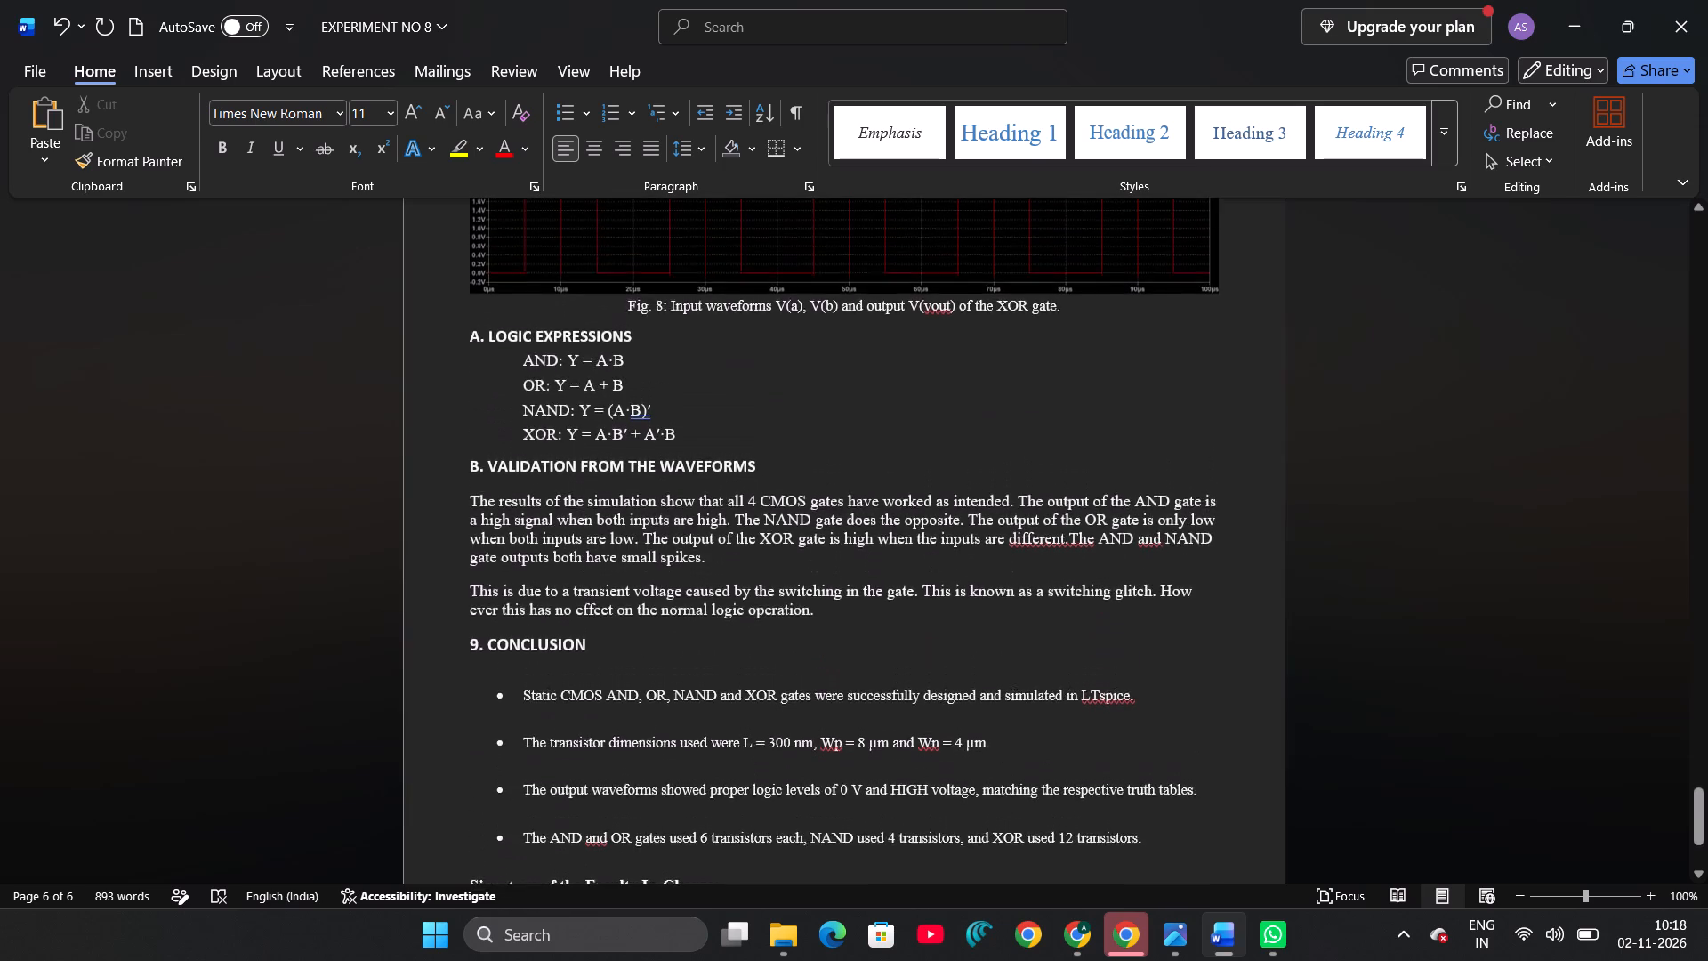
{"action": "scroll", "coordinate": [713, 424], "scroll_direction": "up", "scroll_amount": 10}
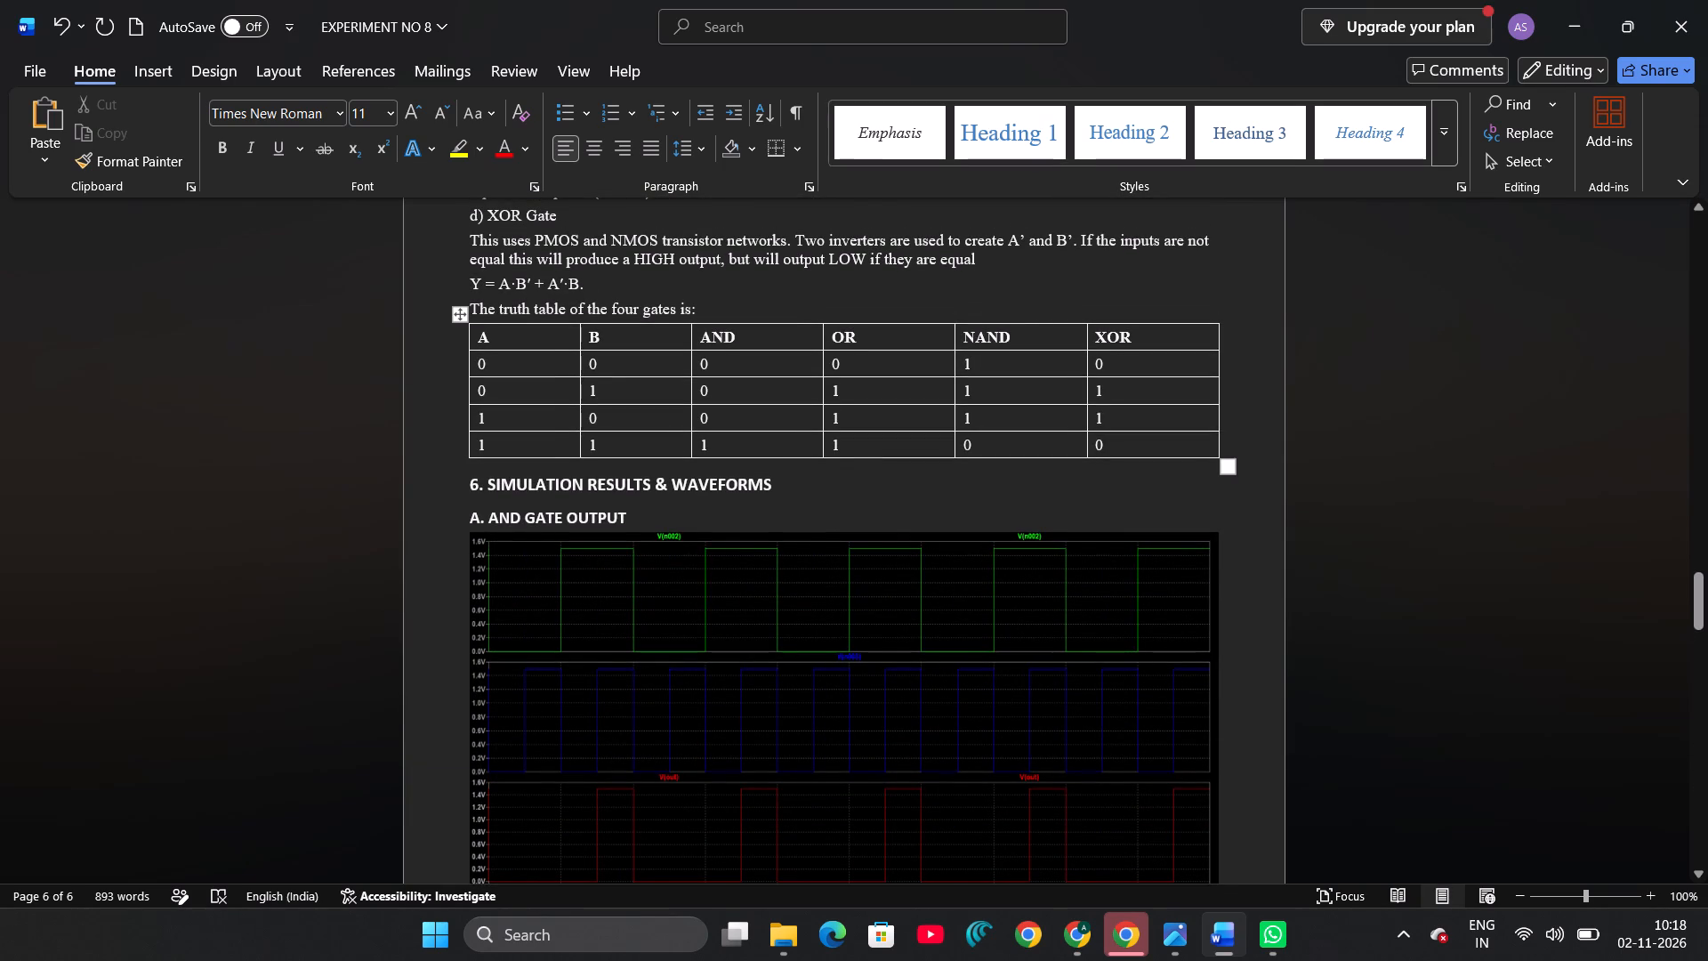
{"action": "left_click", "coordinate": [513, 519]}
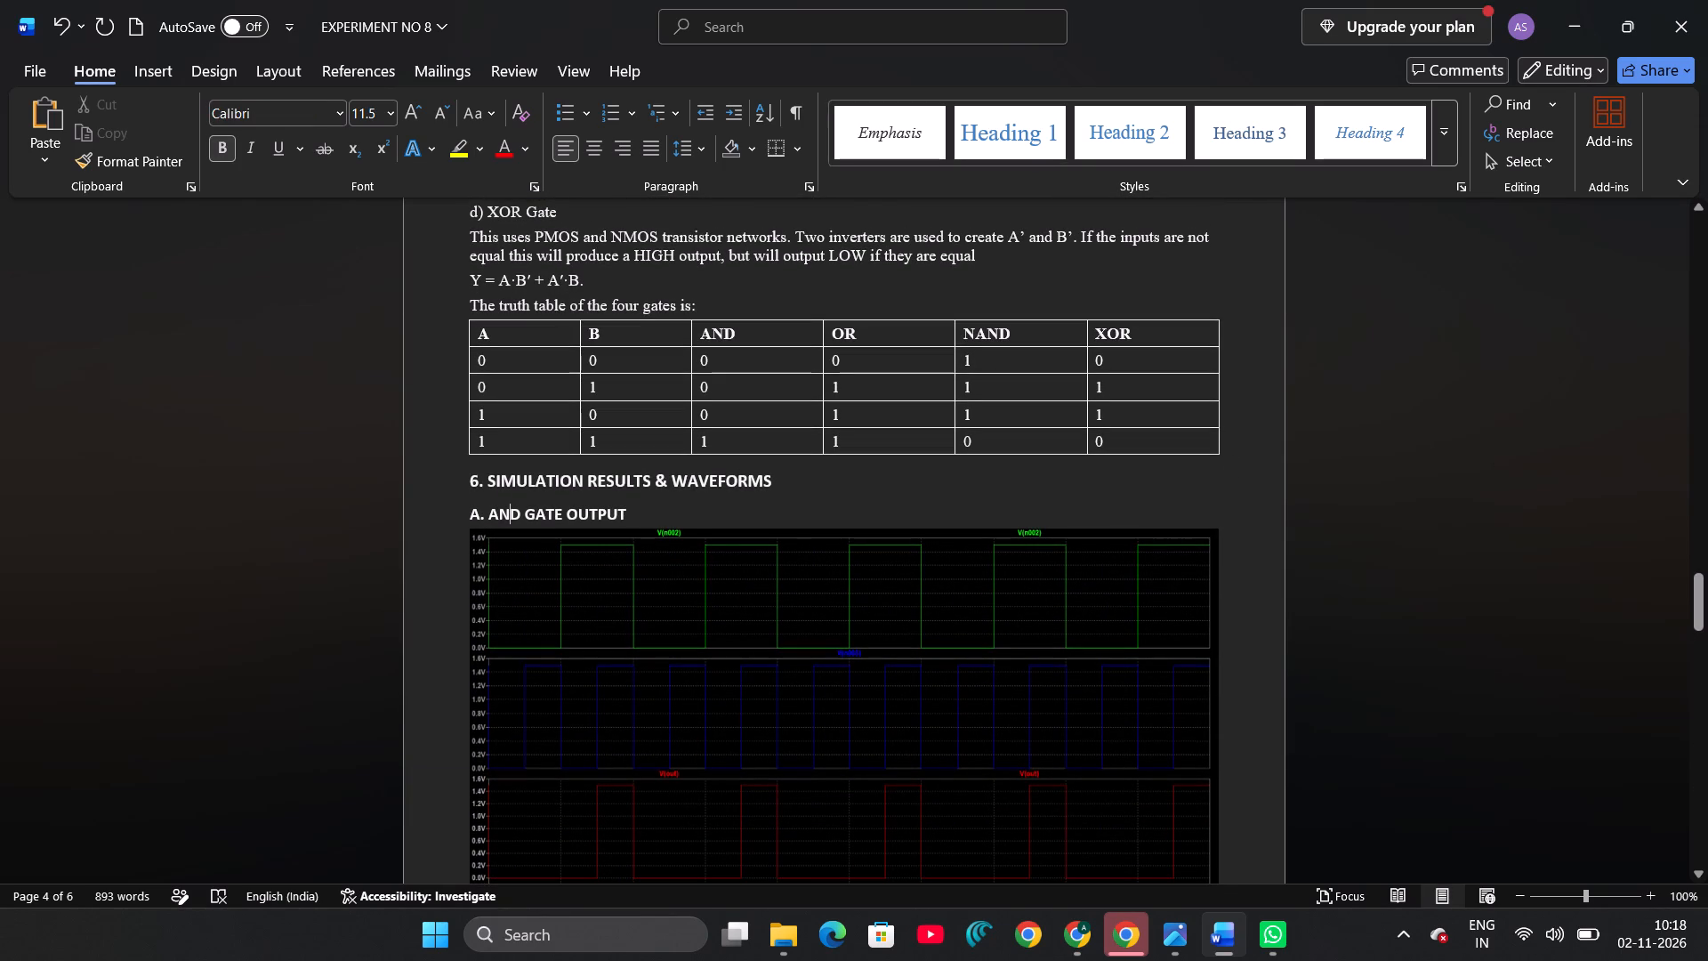
{"action": "left_click", "coordinate": [581, 488]}
{"action": "scroll", "coordinate": [581, 488], "scroll_direction": "up", "scroll_amount": 1}
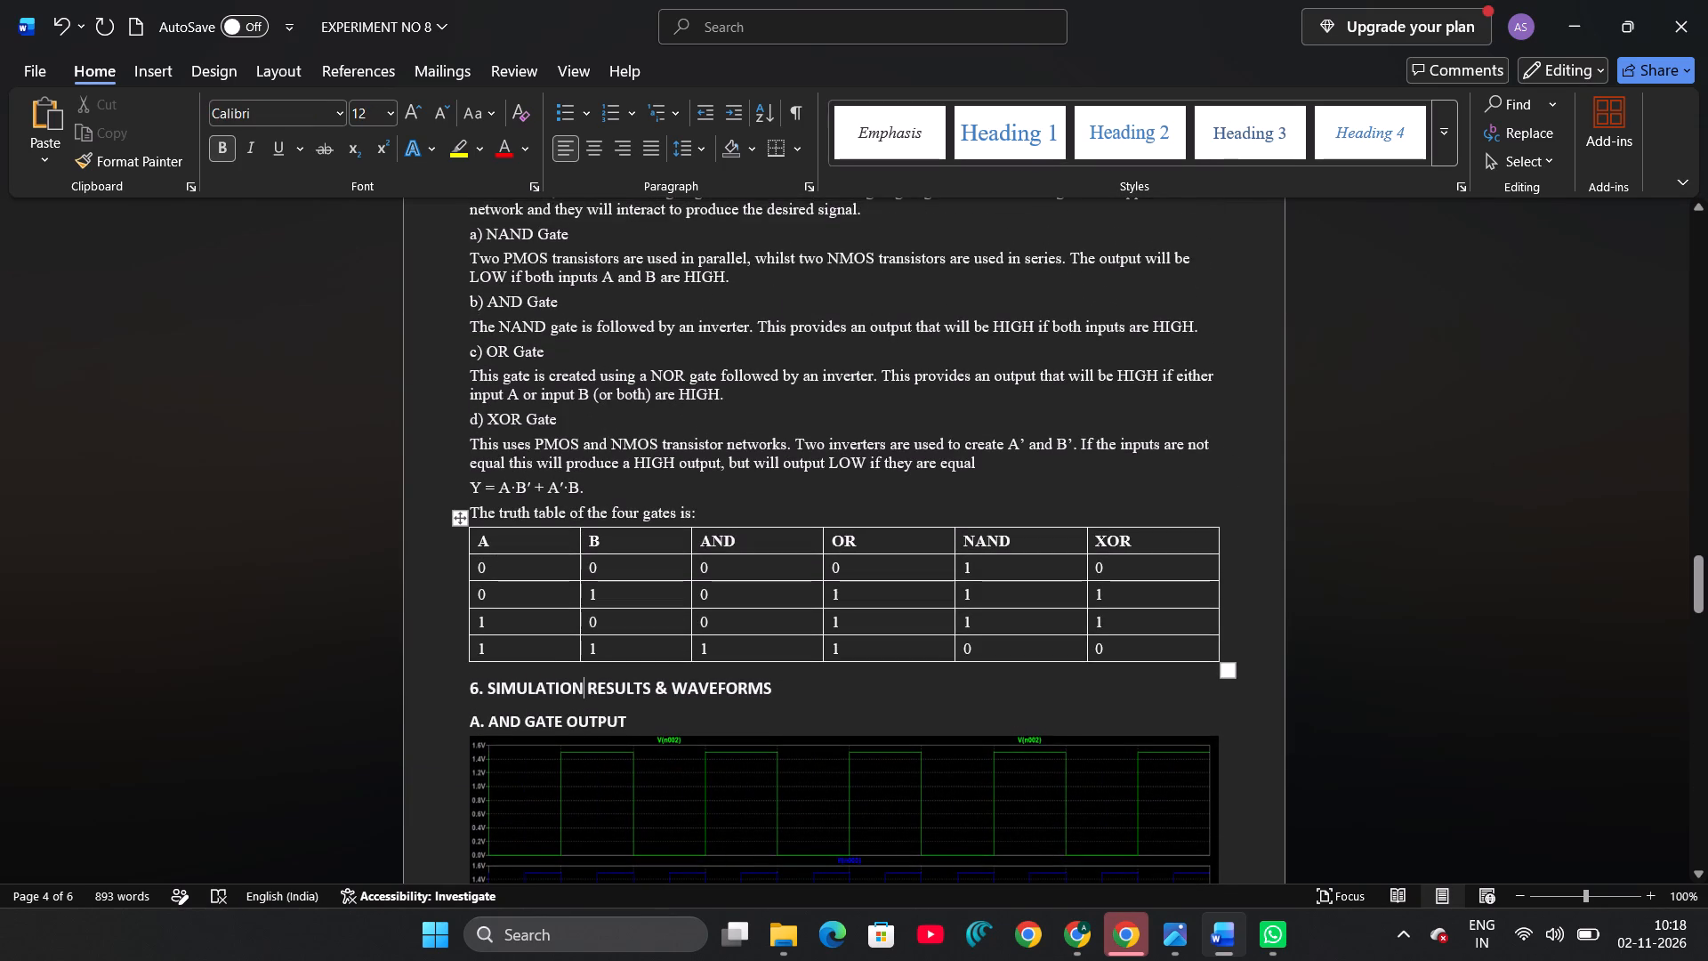
{"action": "scroll", "coordinate": [649, 391], "scroll_direction": "up", "scroll_amount": 1}
{"action": "left_click", "coordinate": [632, 392]}
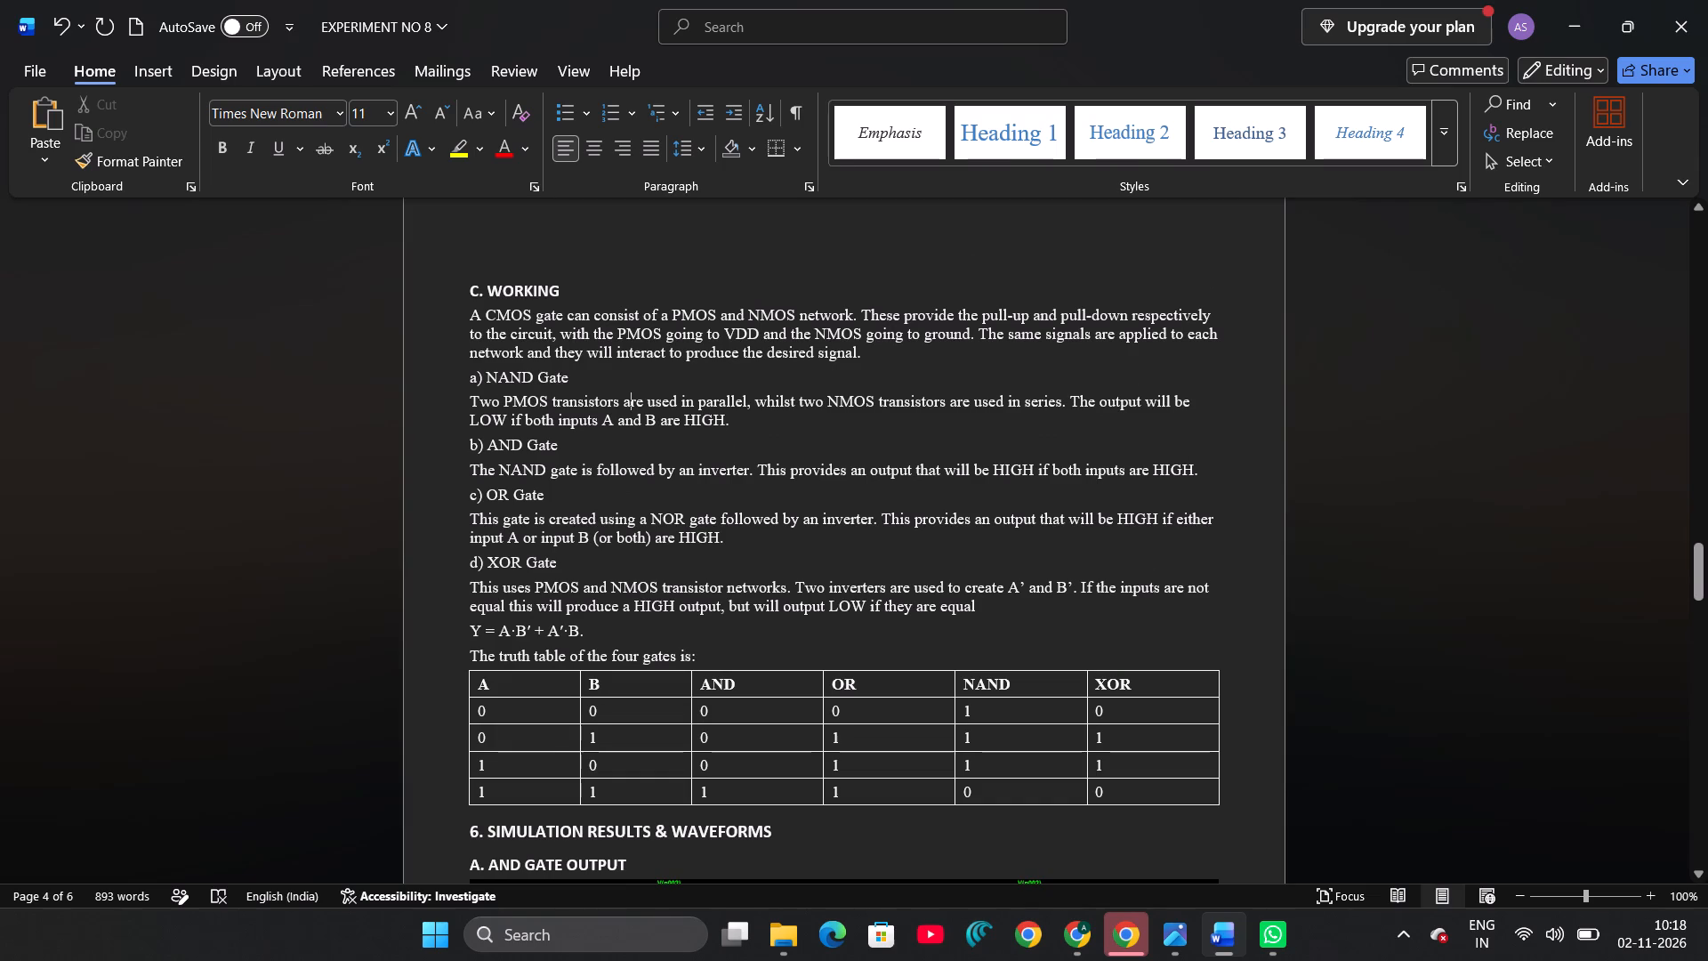
{"action": "left_click", "coordinate": [536, 286]}
{"action": "scroll", "coordinate": [536, 286], "scroll_direction": "up", "scroll_amount": 16}
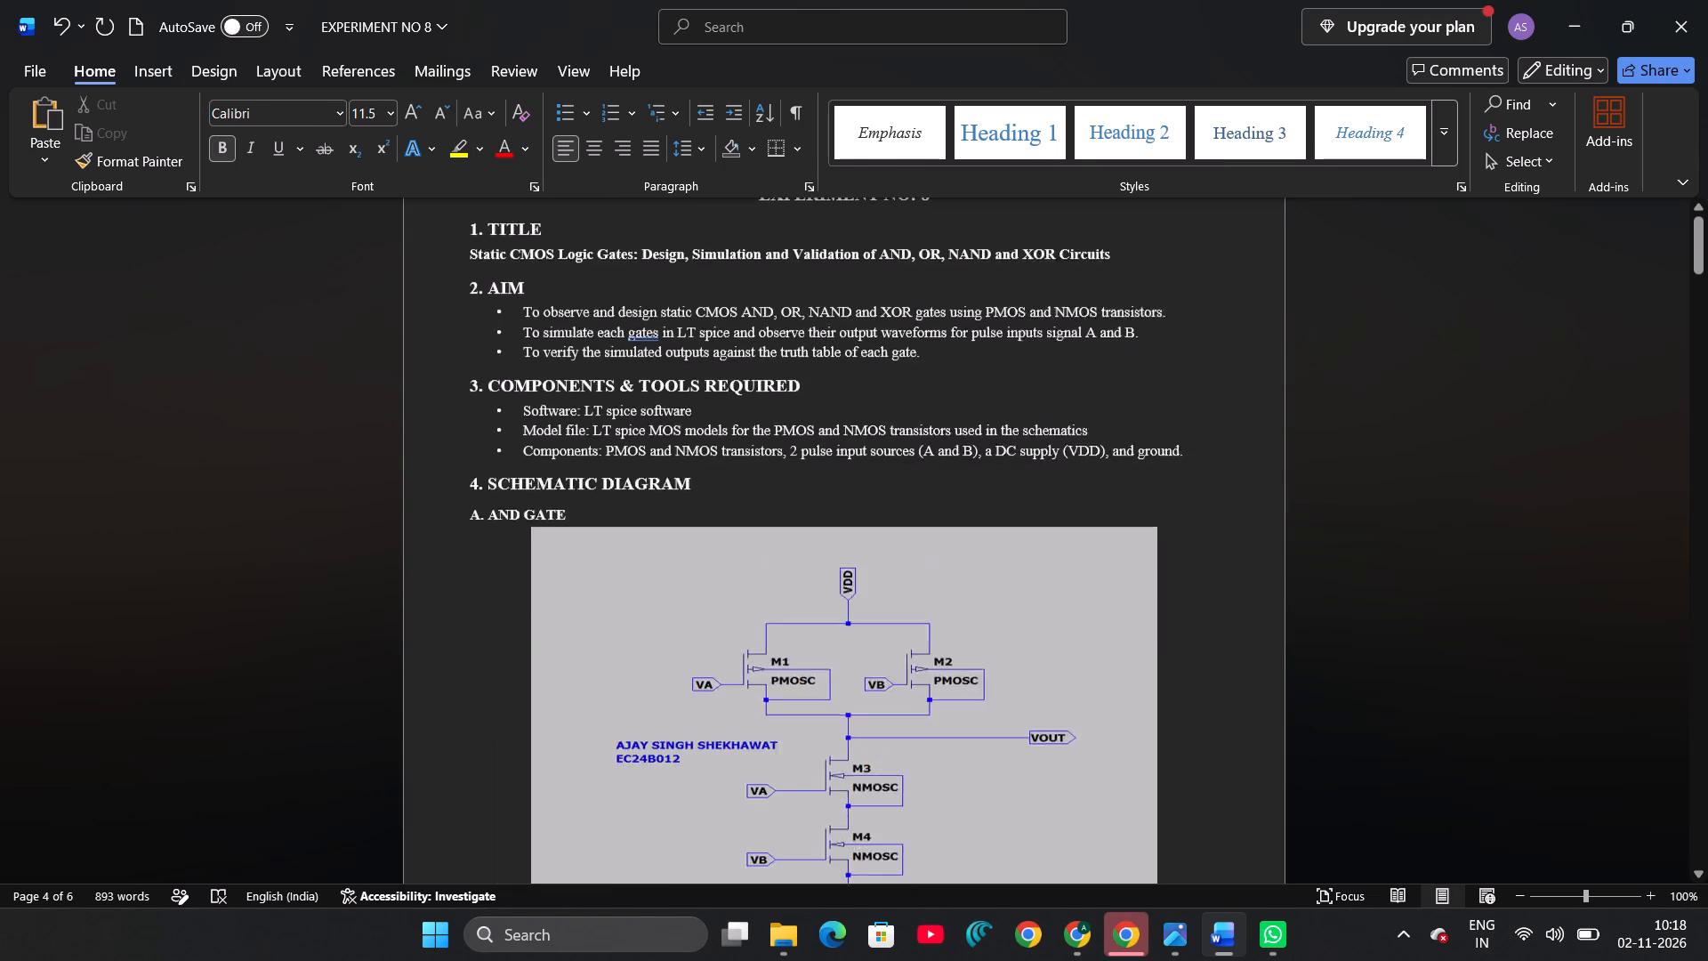
Check the font and size of the headings and bullets from "1. TITLE" through the "D. XOR GATE" heading.
{"action": "left_click", "coordinate": [530, 351]}
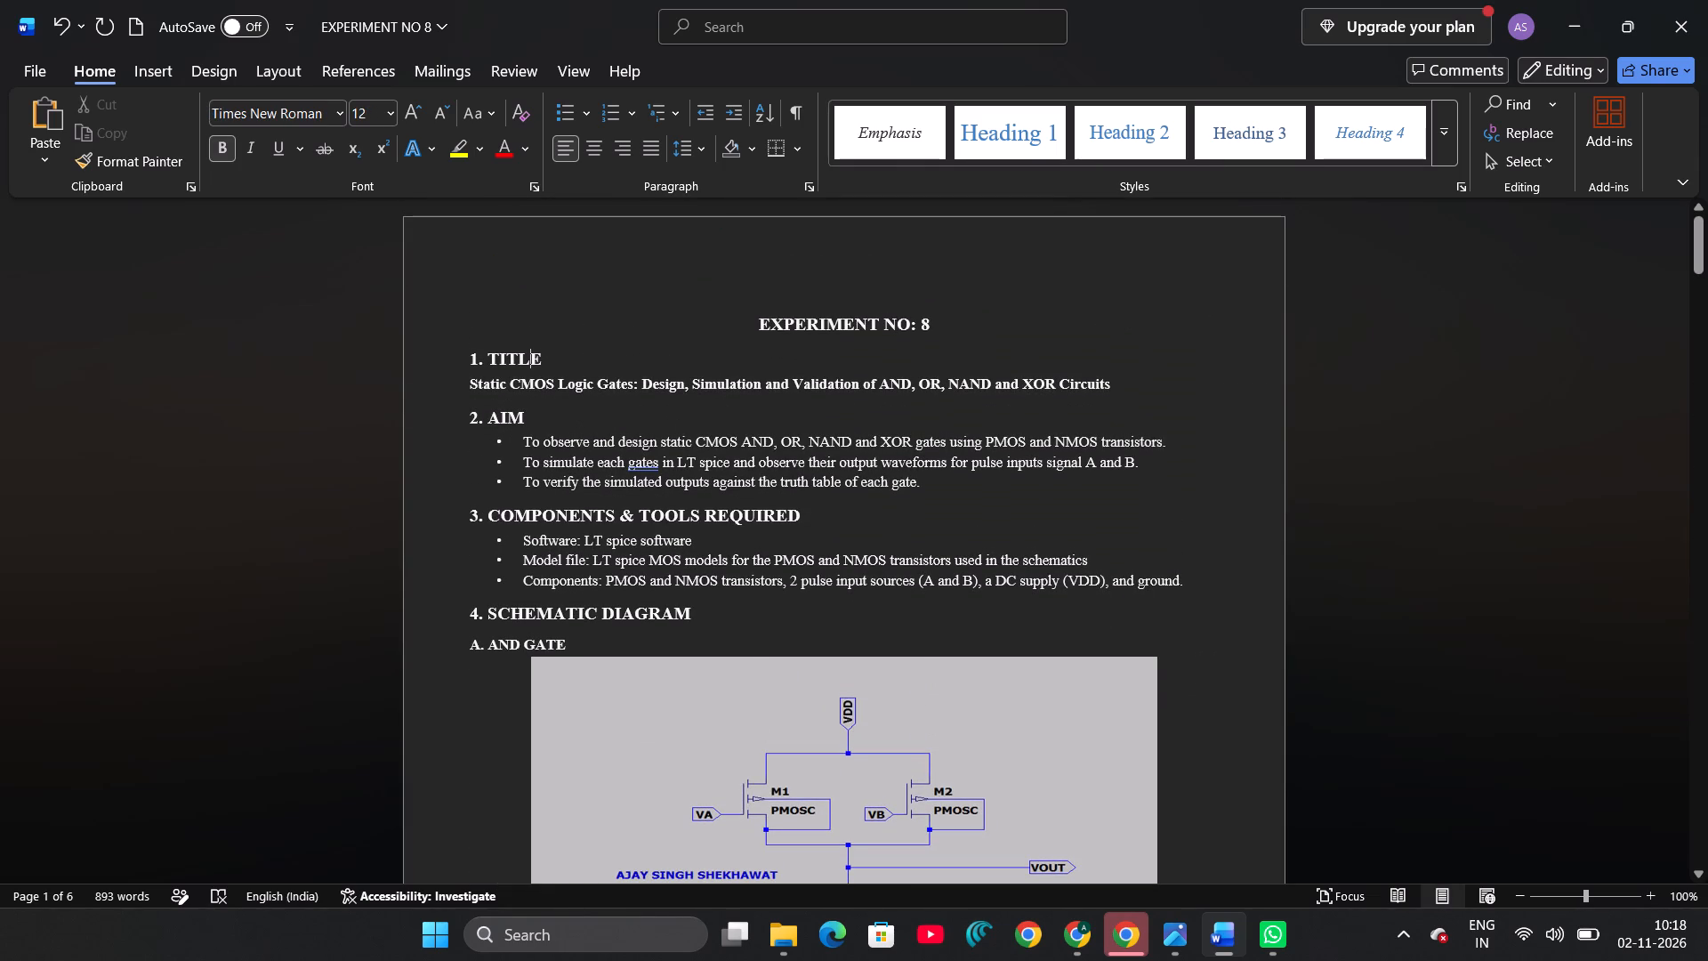
{"action": "left_click", "coordinate": [544, 401]}
{"action": "left_click", "coordinate": [548, 472]}
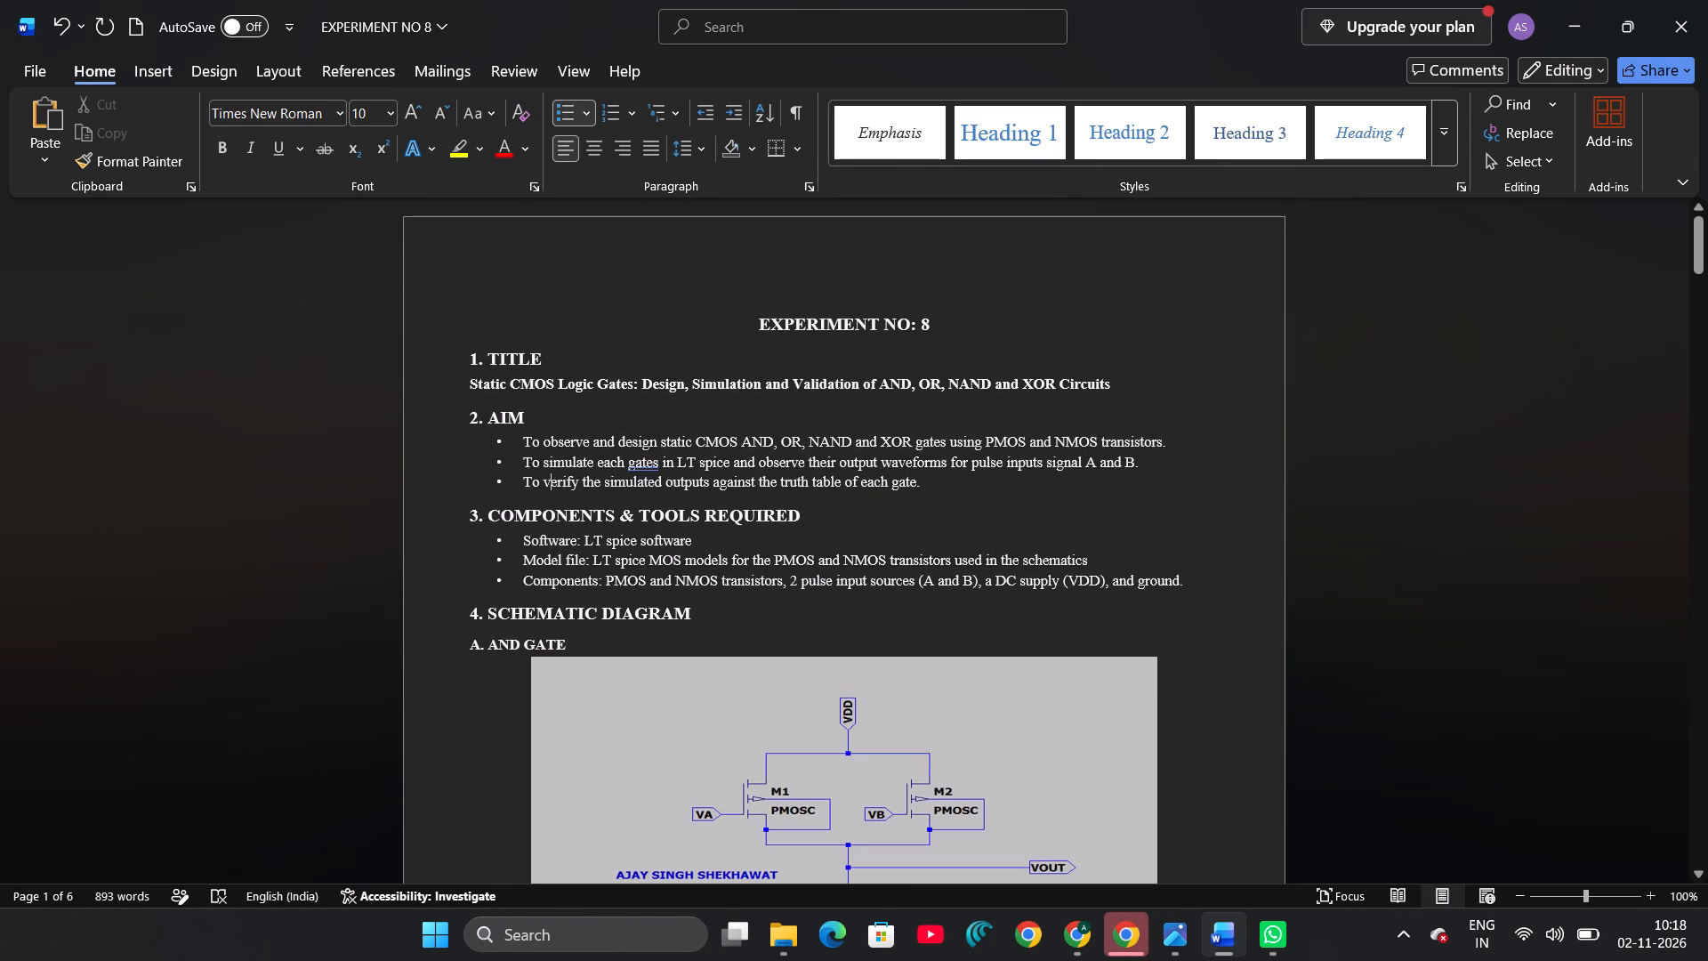
{"action": "left_click", "coordinate": [547, 521]}
{"action": "left_click", "coordinate": [552, 560]}
{"action": "scroll", "coordinate": [552, 560], "scroll_direction": "down", "scroll_amount": 1}
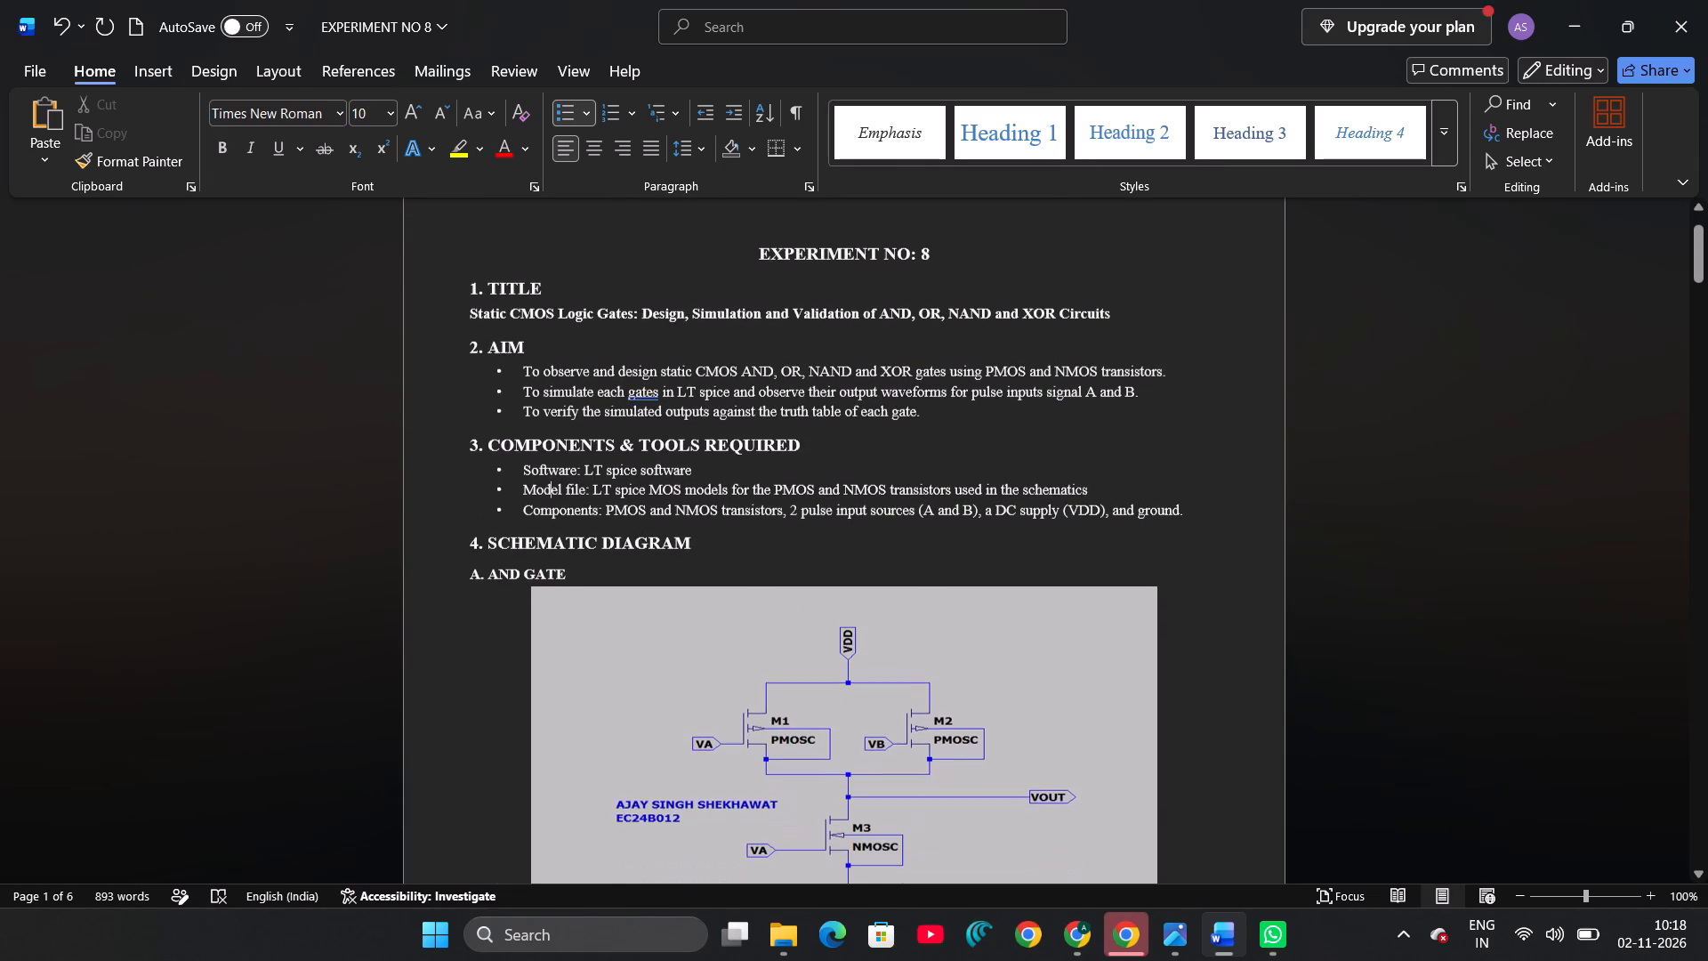
{"action": "scroll", "coordinate": [552, 560], "scroll_direction": "down", "scroll_amount": 1}
{"action": "left_click", "coordinate": [566, 541]}
{"action": "scroll", "coordinate": [566, 541], "scroll_direction": "down", "scroll_amount": 1}
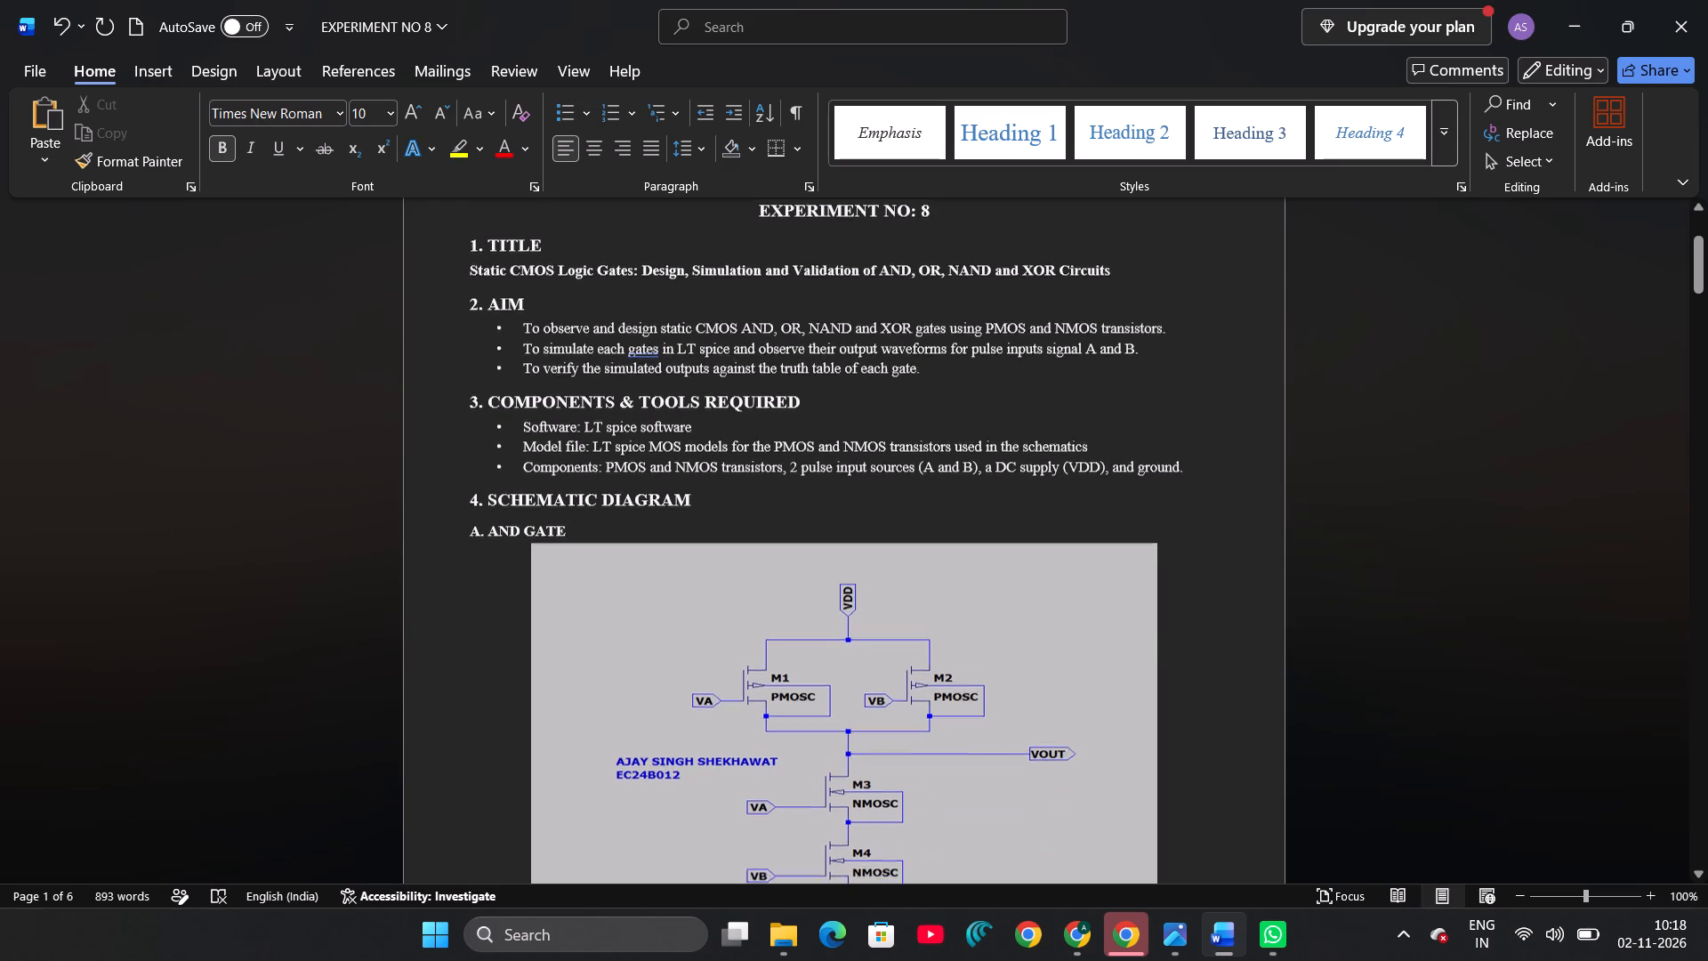
{"action": "scroll", "coordinate": [566, 541], "scroll_direction": "down", "scroll_amount": 4}
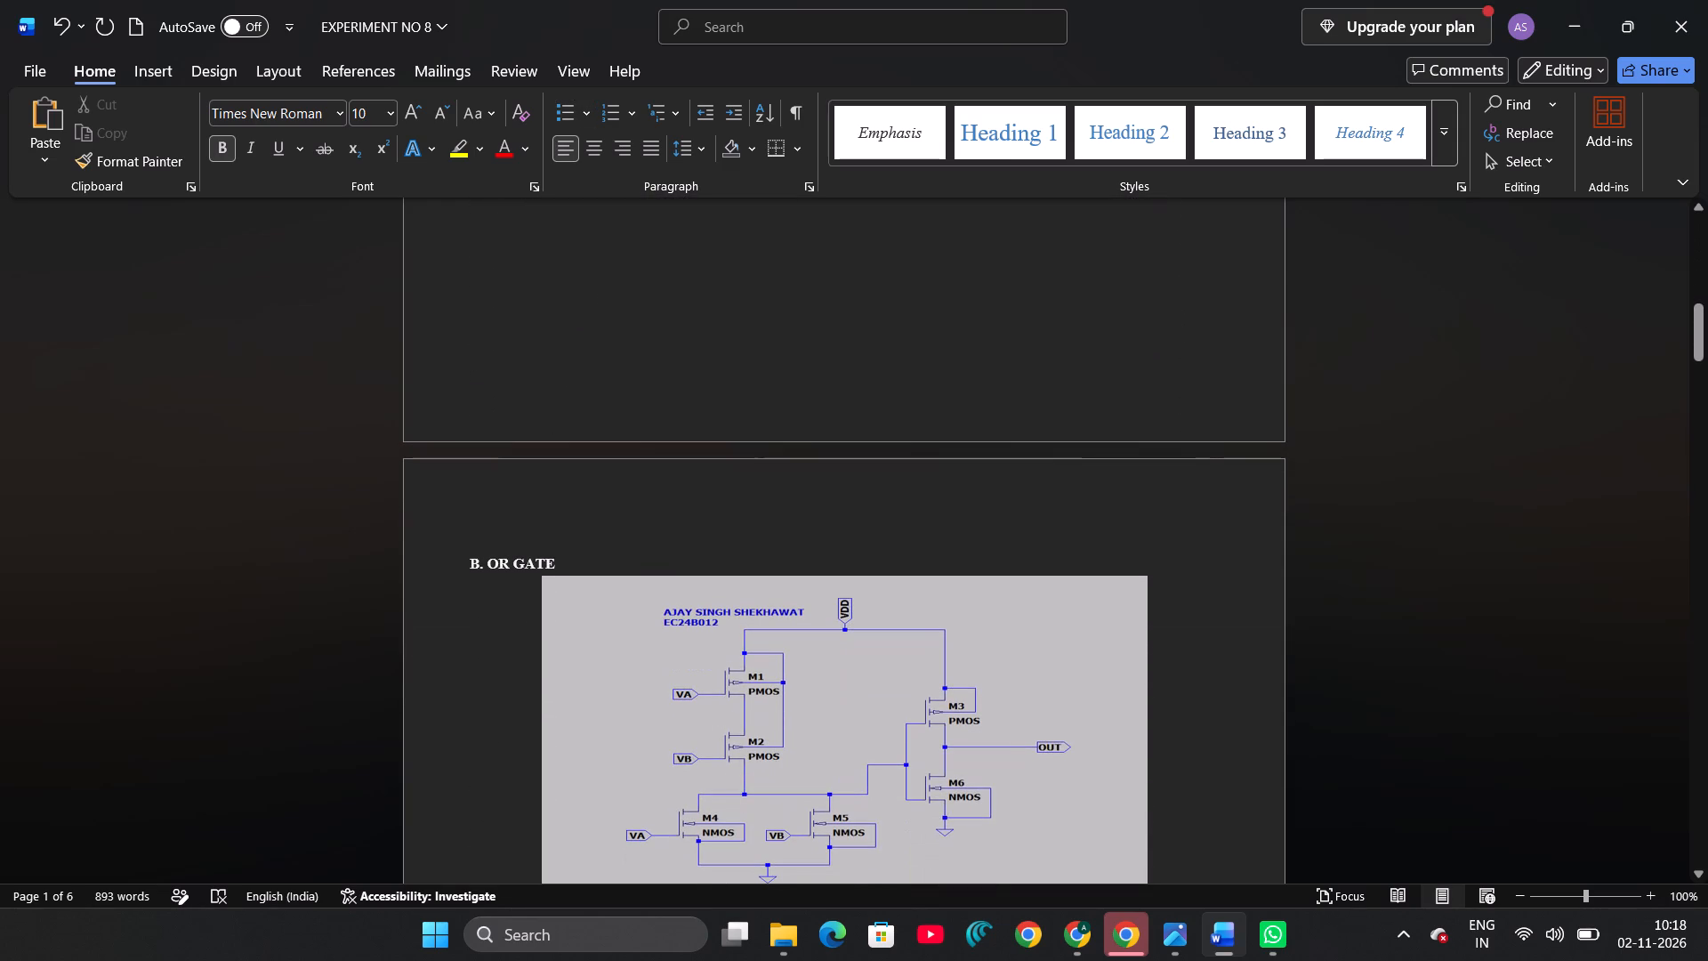
{"action": "left_click", "coordinate": [533, 562]}
{"action": "scroll", "coordinate": [533, 562], "scroll_direction": "down", "scroll_amount": 2}
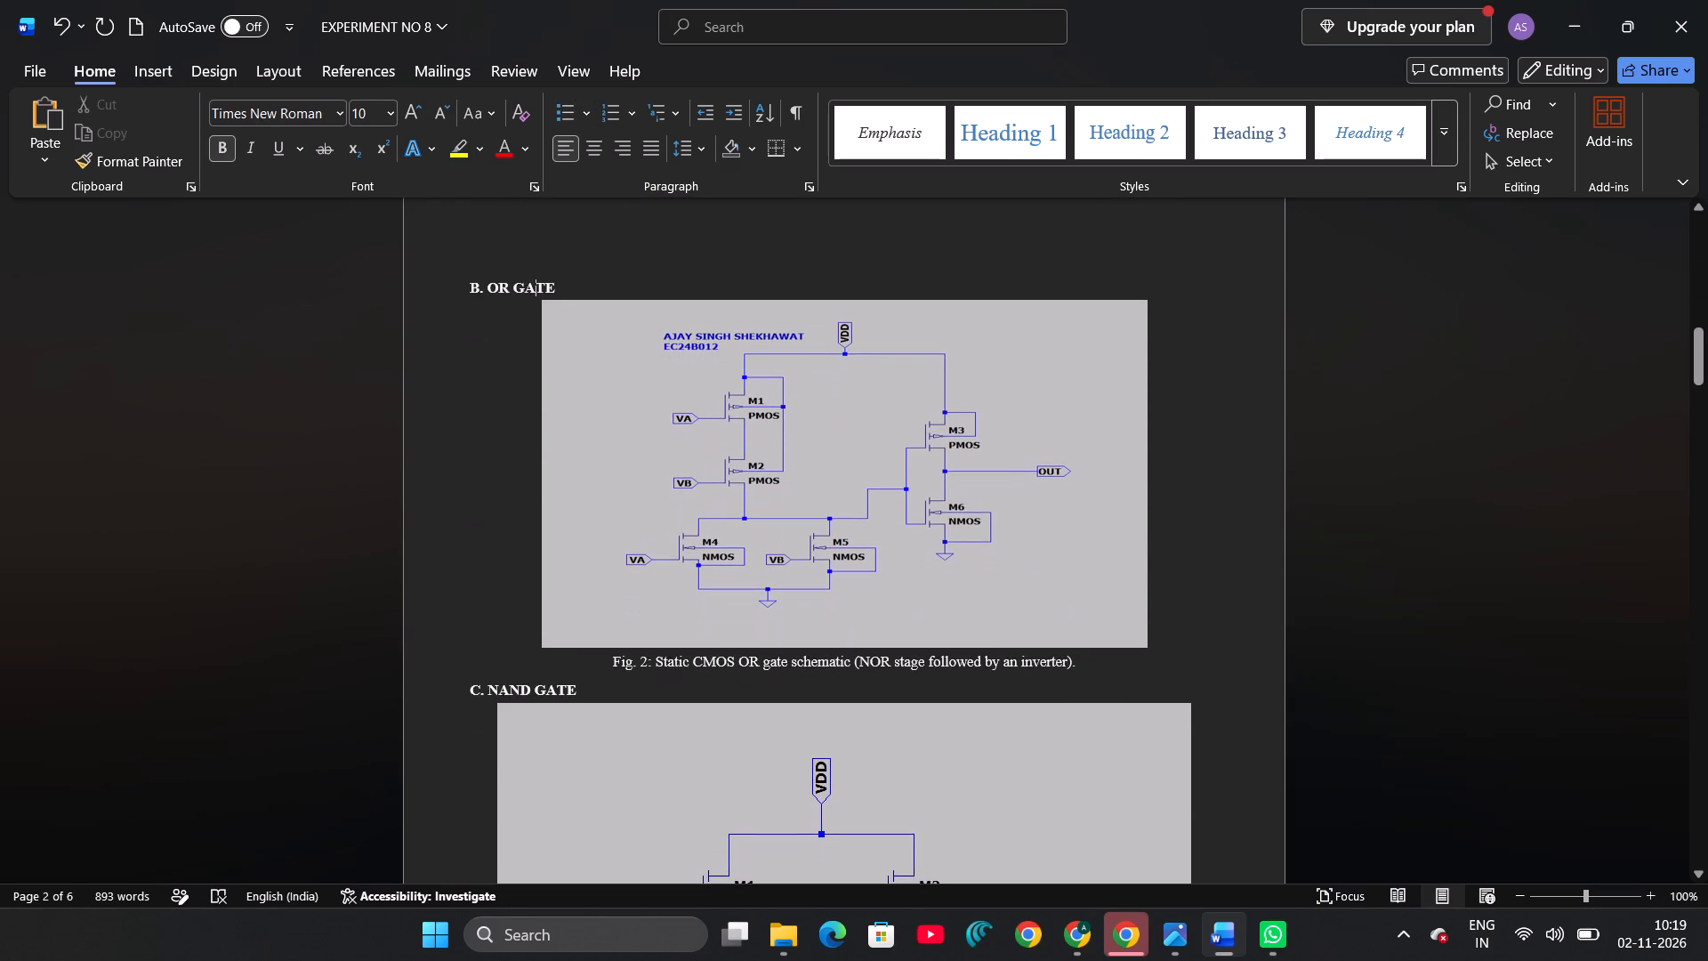
{"action": "left_click", "coordinate": [514, 682]}
{"action": "scroll", "coordinate": [514, 682], "scroll_direction": "down", "scroll_amount": 4}
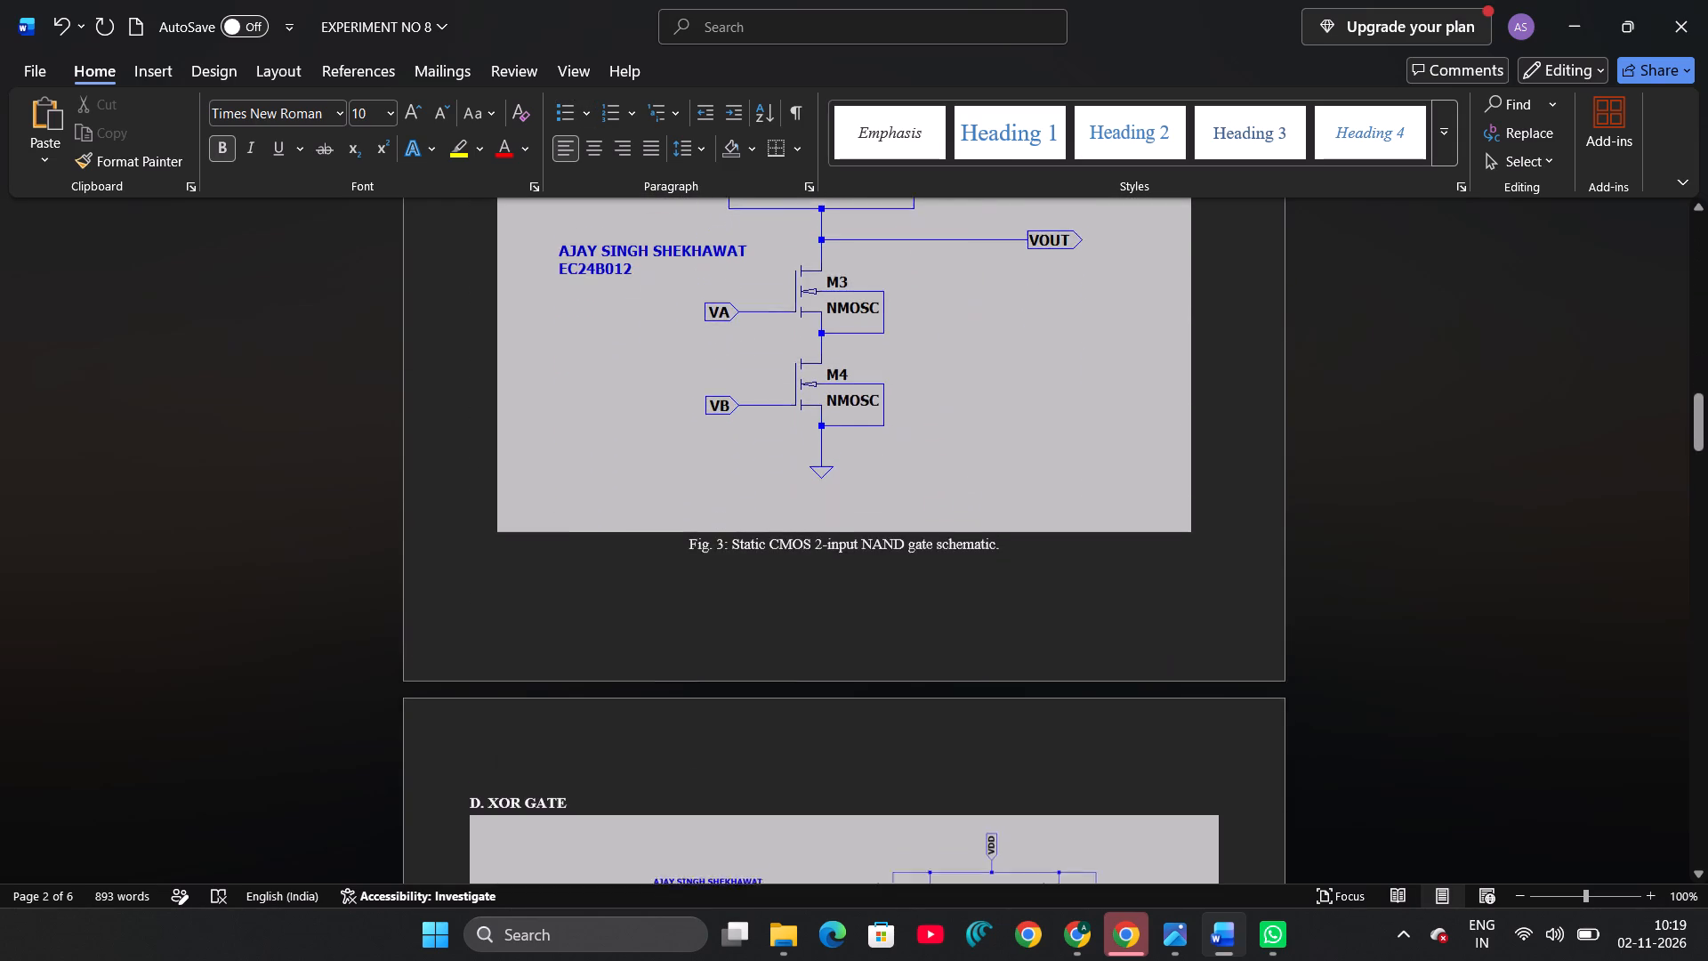
{"action": "scroll", "coordinate": [514, 682], "scroll_direction": "down", "scroll_amount": 1}
{"action": "left_click", "coordinate": [557, 586]}
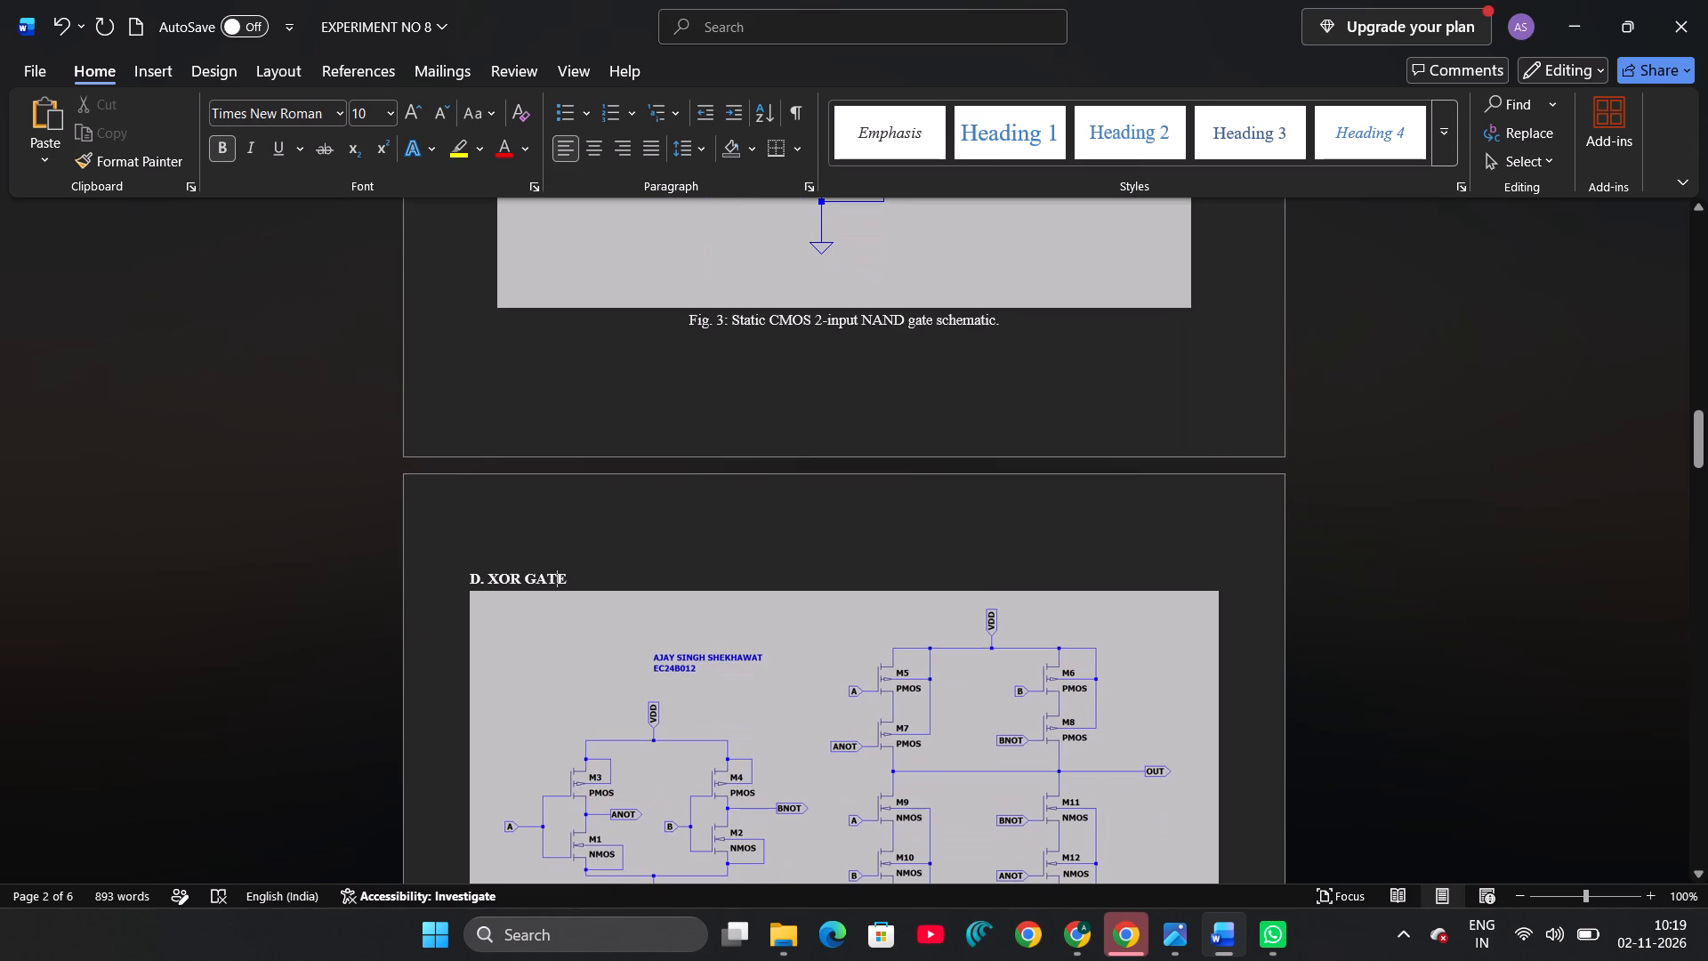
{"action": "scroll", "coordinate": [557, 586], "scroll_direction": "down", "scroll_amount": 3}
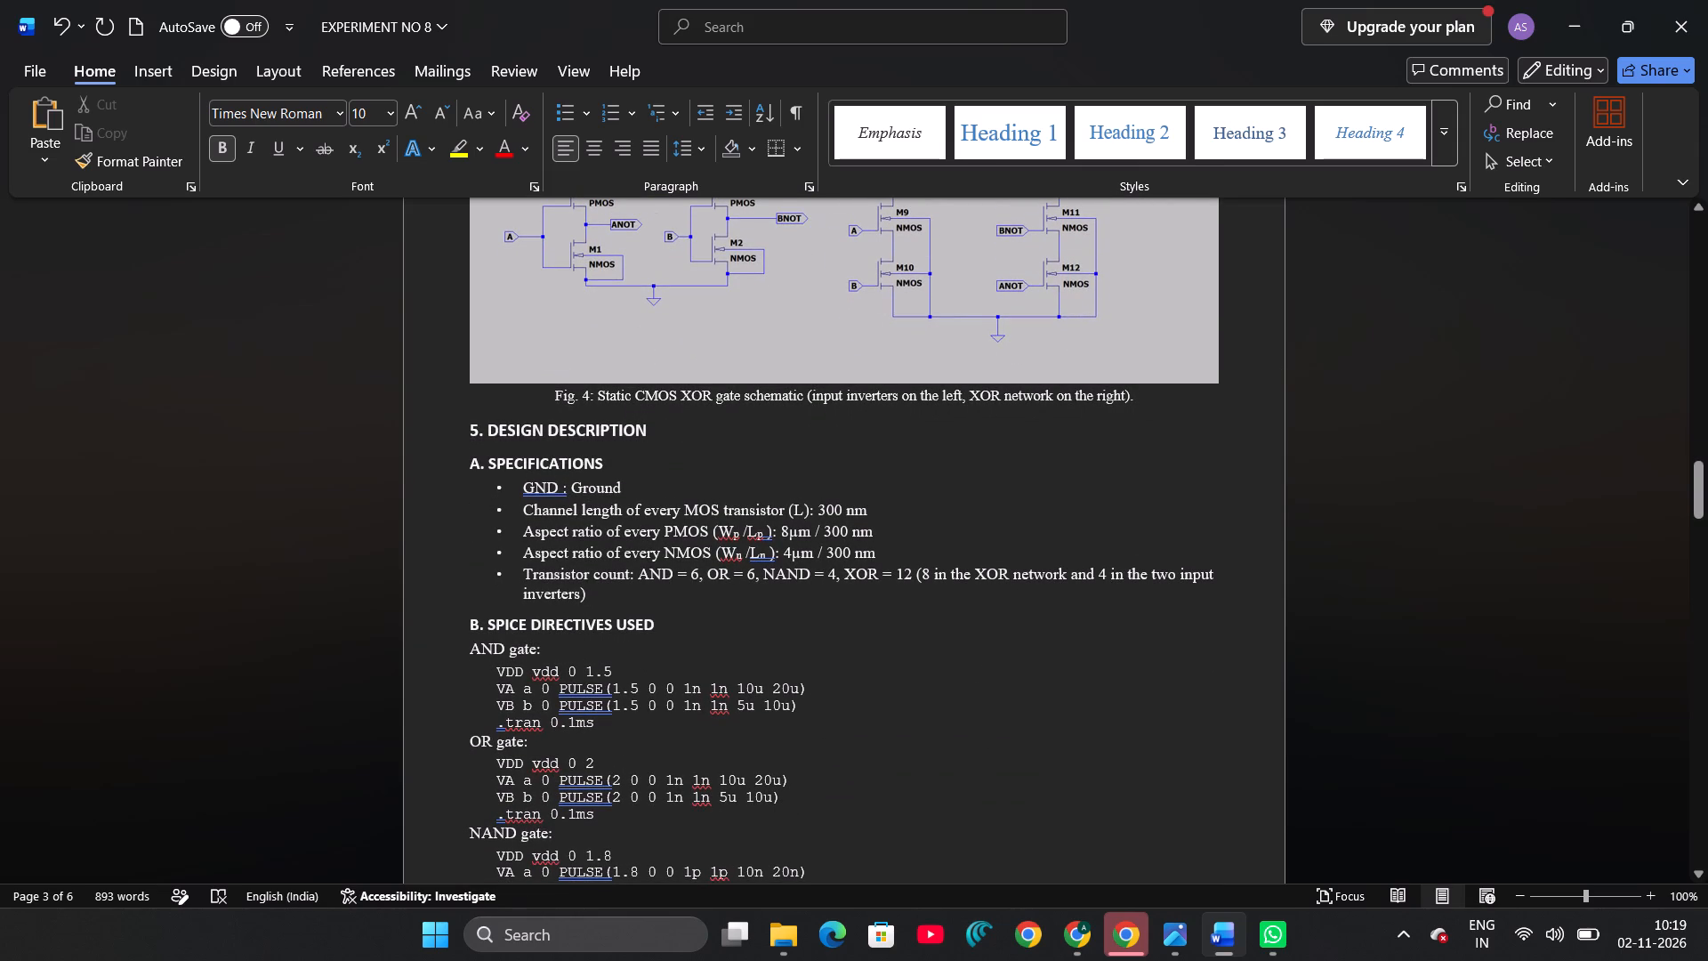
Change the "5. DESIGN DESCRIPTION" heading's font to Times New Roman.
{"action": "left_click", "coordinate": [651, 433]}
{"action": "left_click_drag", "start_coordinate": [646, 433], "coordinate": [456, 426]}
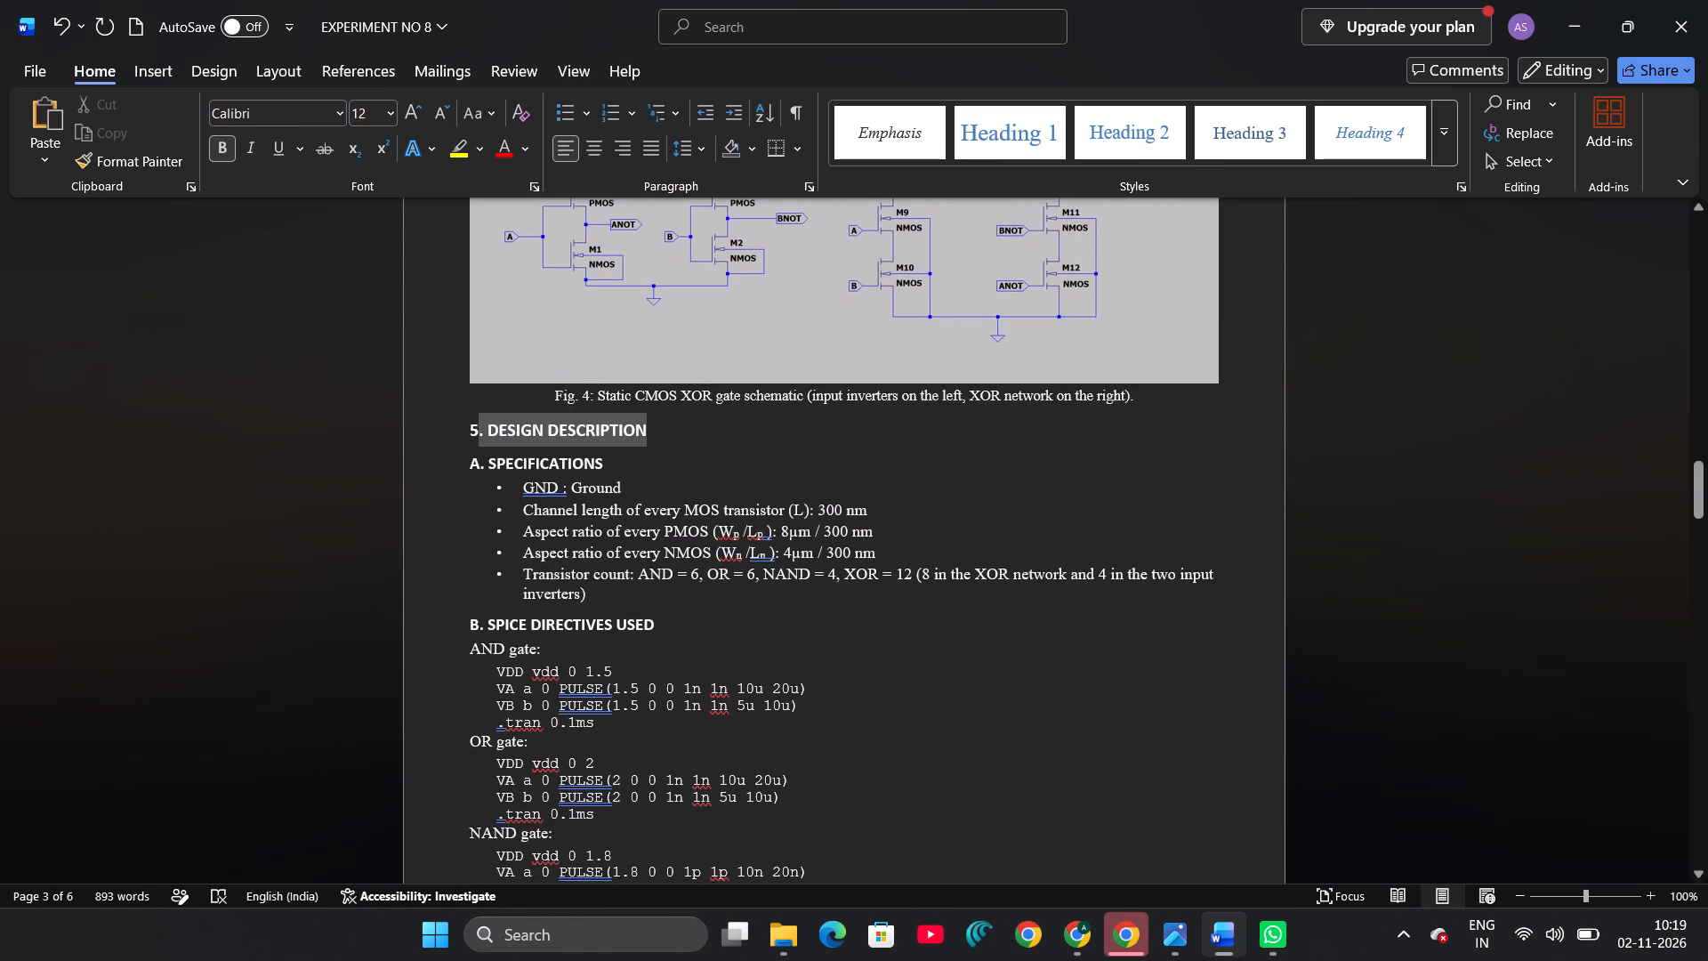
{"action": "left_click_drag", "start_coordinate": [456, 426], "coordinate": [453, 428]}
{"action": "left_click", "coordinate": [575, 368]}
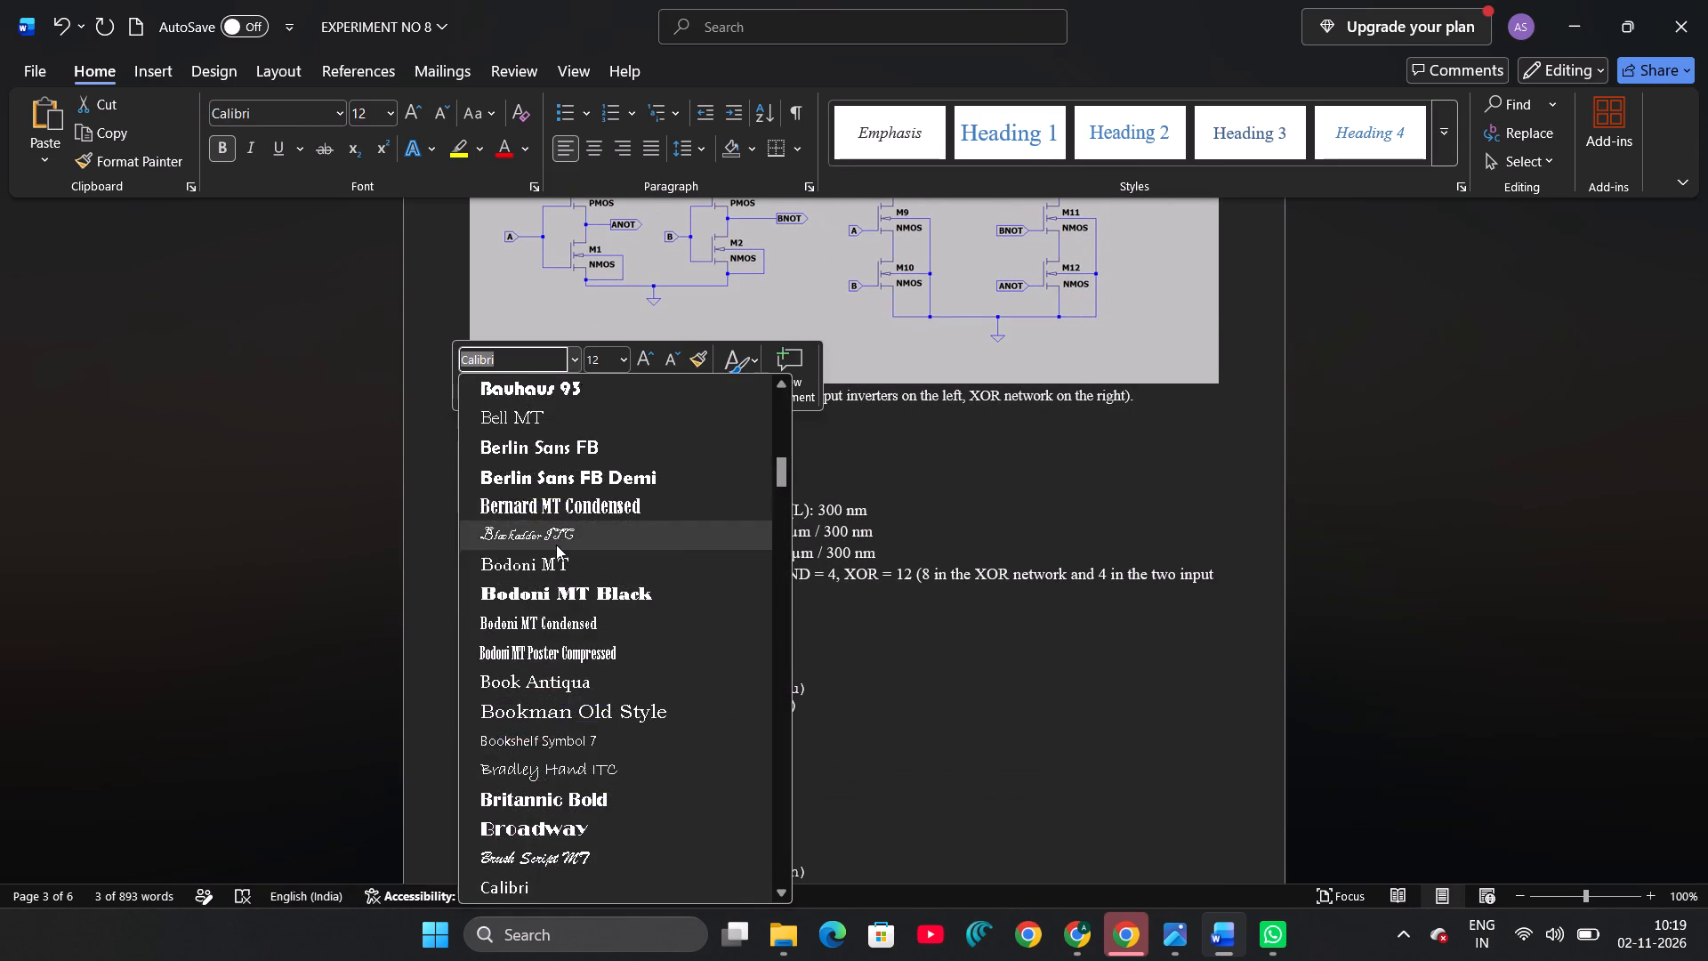
{"action": "scroll", "coordinate": [556, 545], "scroll_direction": "up", "scroll_amount": 8}
{"action": "left_click", "coordinate": [573, 524]}
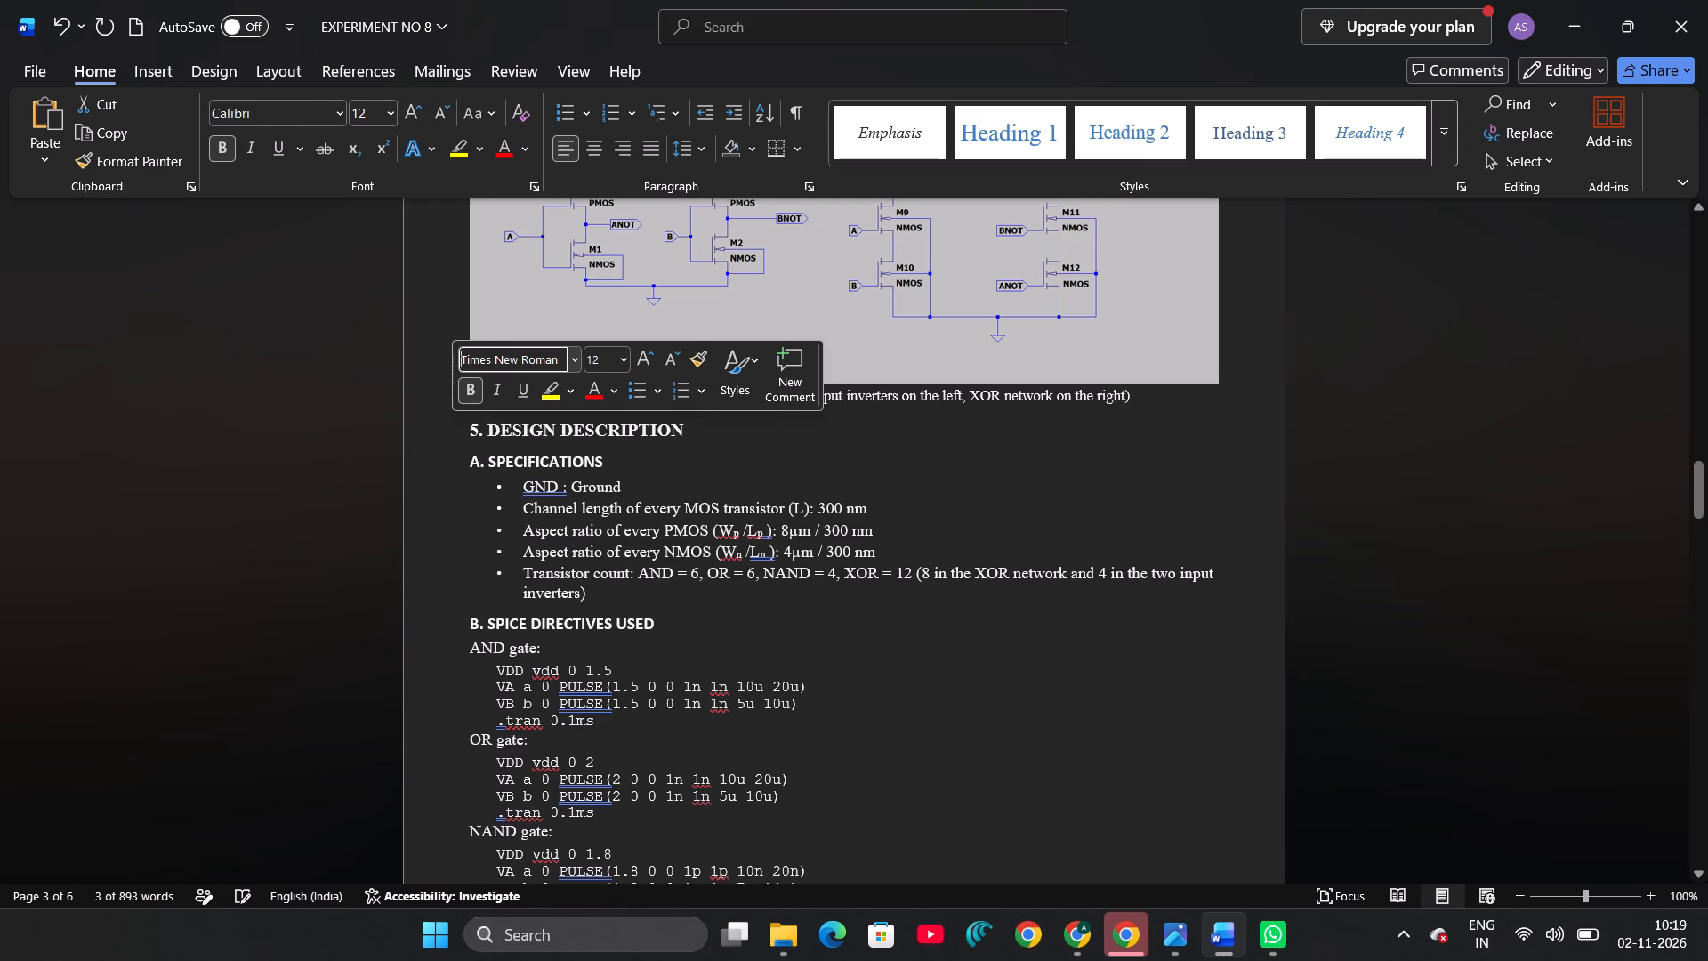
Format the "A. SPECIFICATIONS" heading in Times New Roman, size 10.
{"action": "left_click_drag", "start_coordinate": [608, 469], "coordinate": [464, 470]}
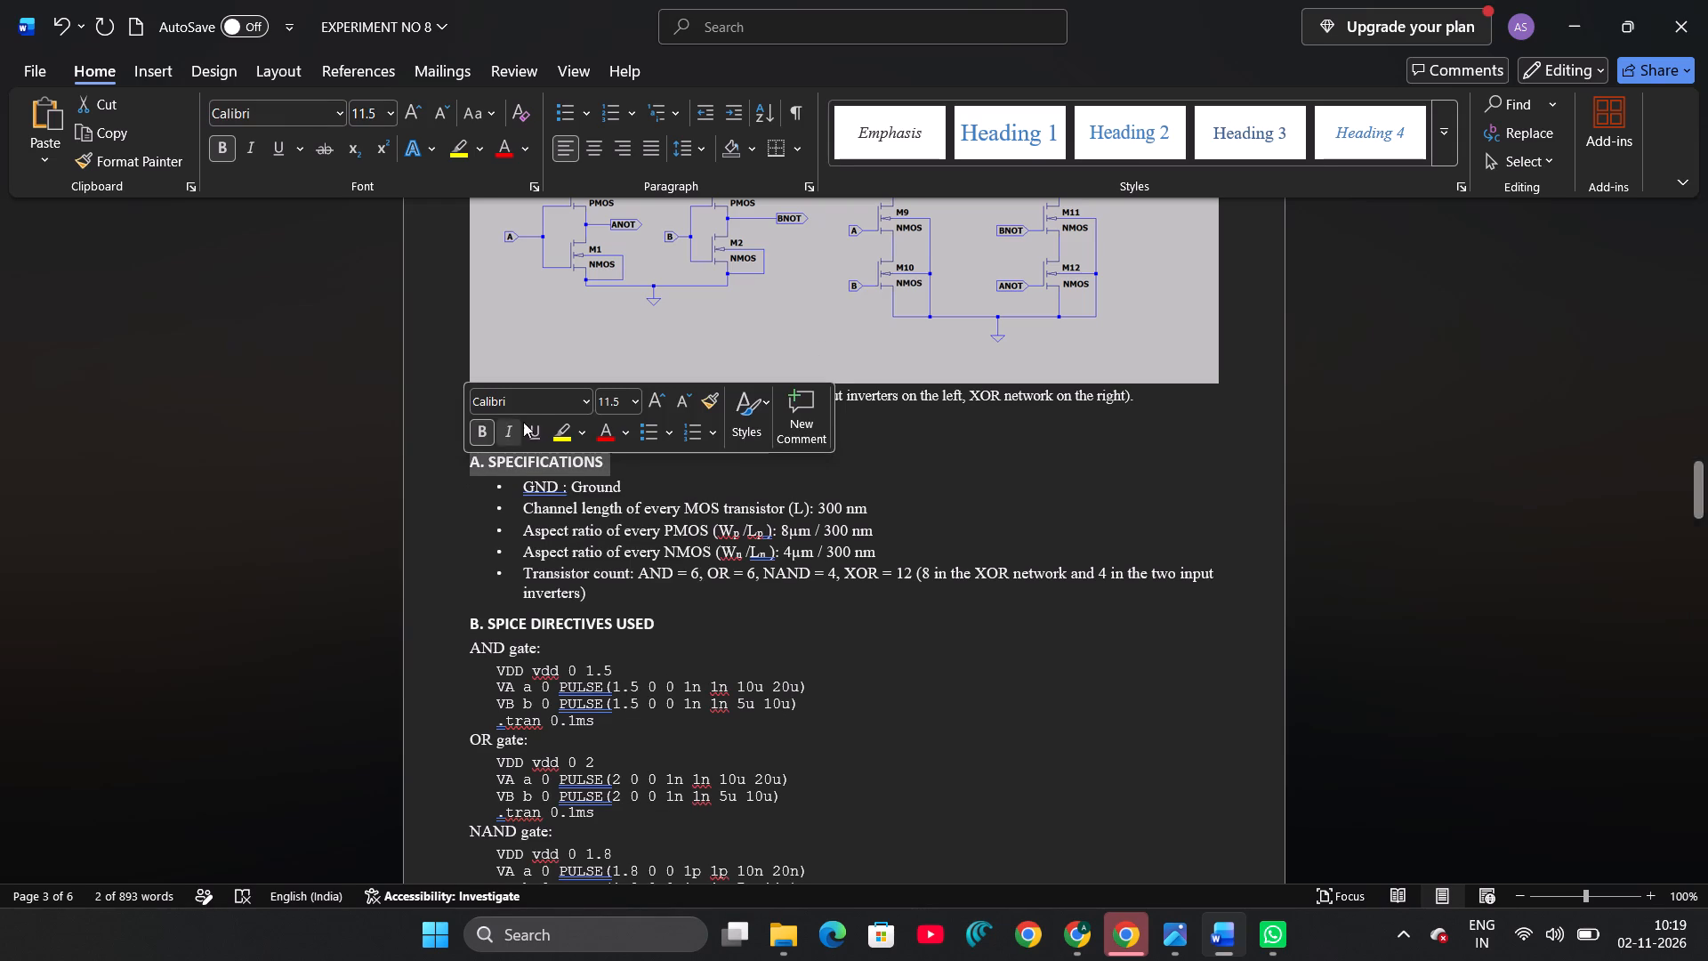
{"action": "left_click", "coordinate": [586, 400]}
{"action": "scroll", "coordinate": [577, 563], "scroll_direction": "up", "scroll_amount": 8}
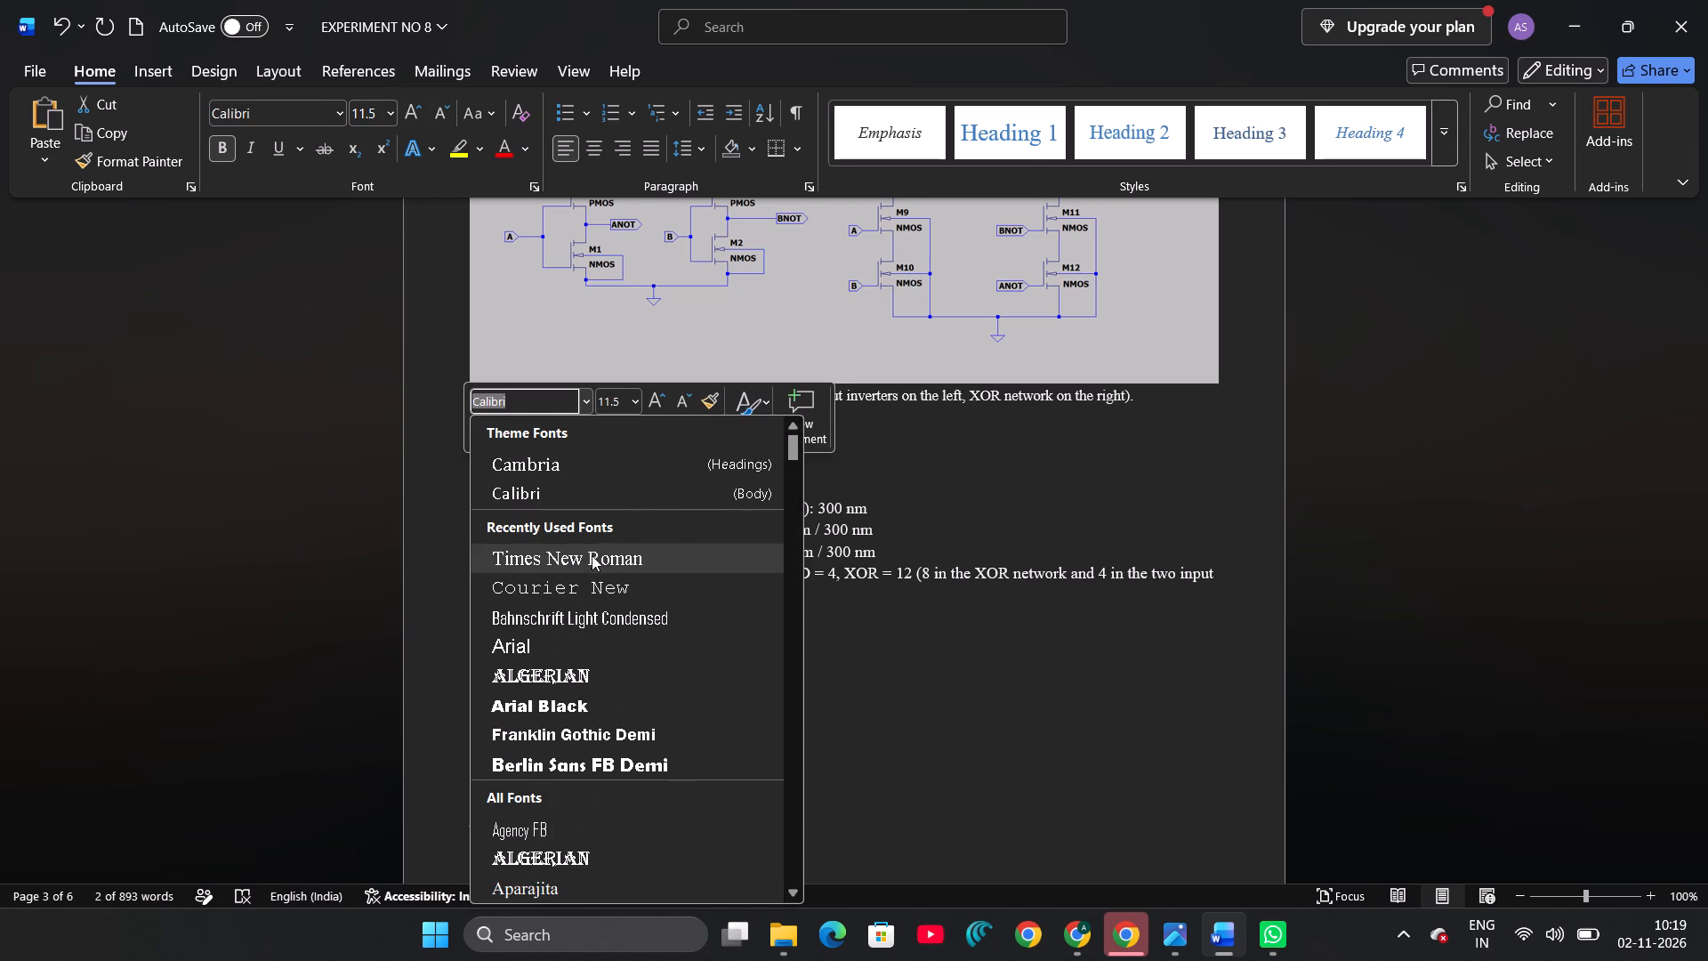
{"action": "left_click", "coordinate": [606, 549]}
{"action": "left_click", "coordinate": [634, 393]}
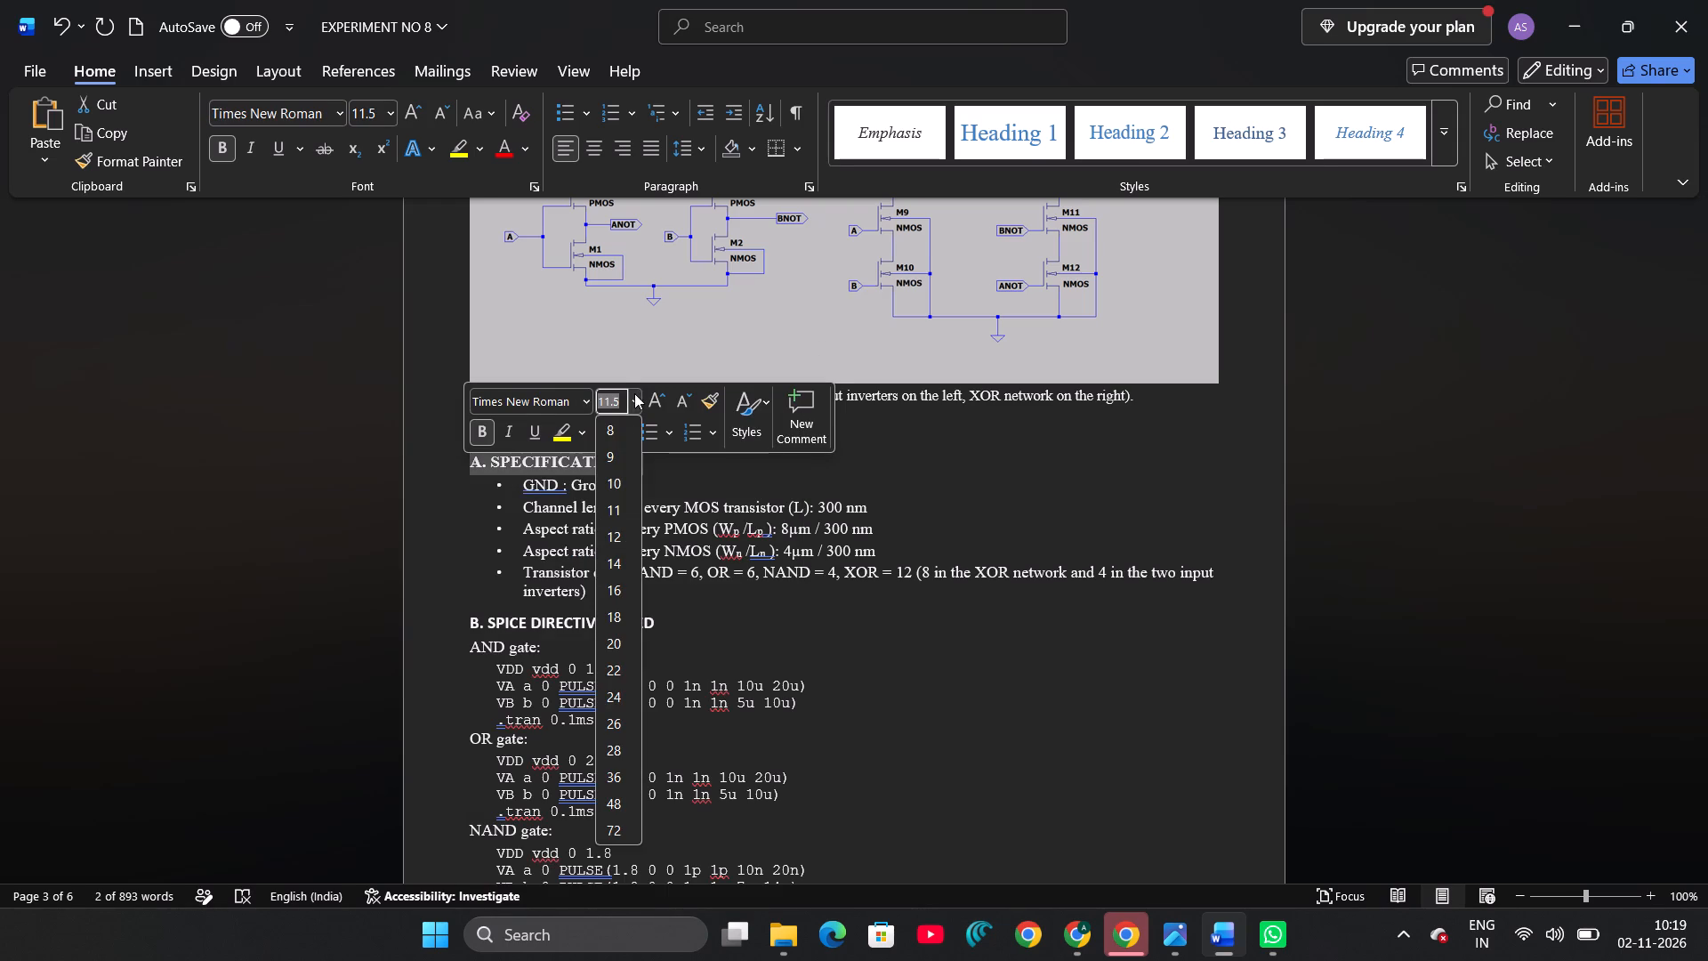
{"action": "left_click", "coordinate": [622, 483]}
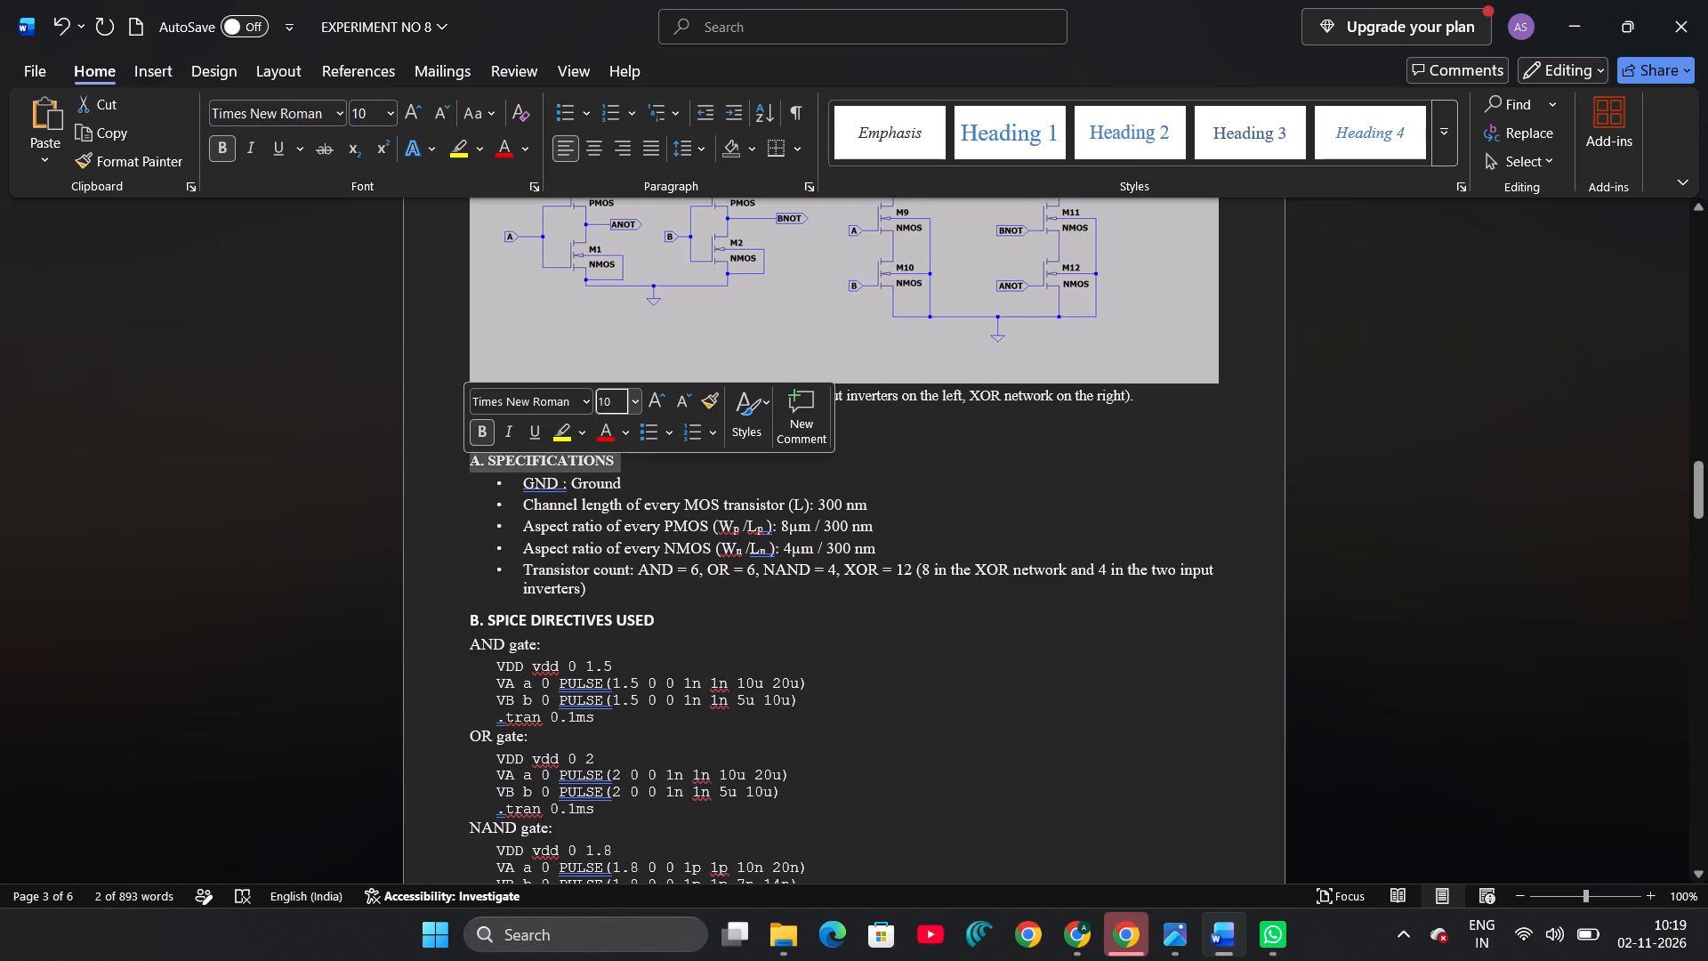
Set all the bullets under "A. SPECIFICATIONS", from "GND : Ground" to the transistor count, to font size 10.
{"action": "left_click_drag", "start_coordinate": [521, 487], "coordinate": [598, 587]}
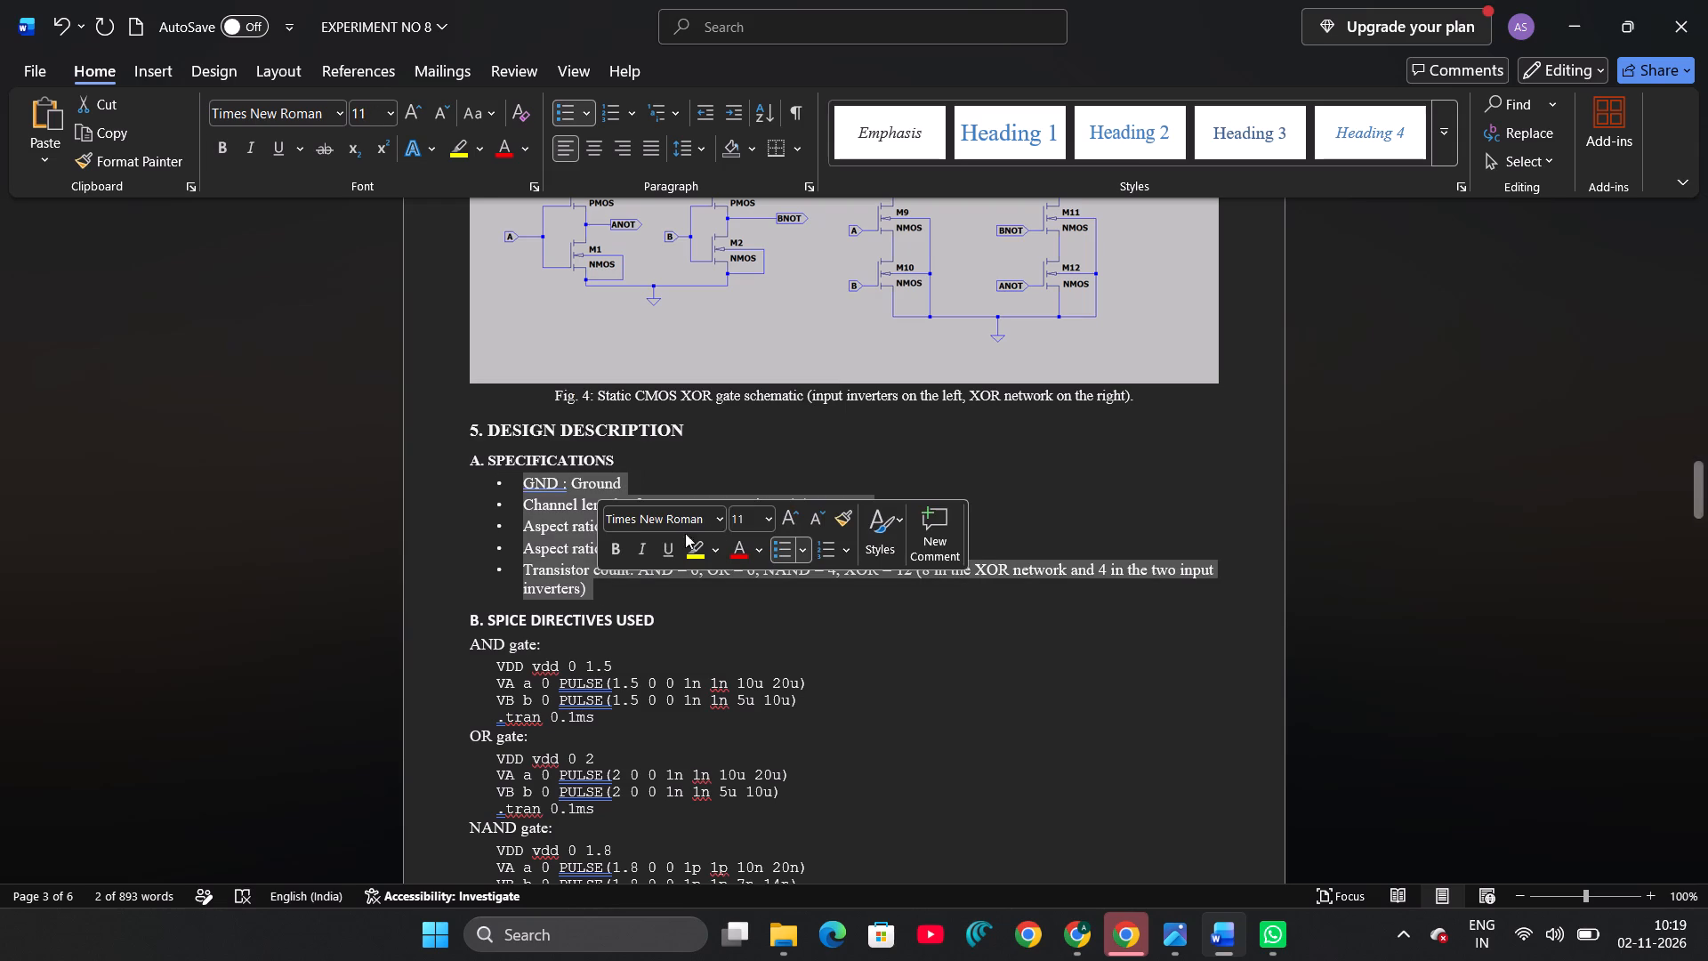
{"action": "left_click", "coordinate": [762, 524]}
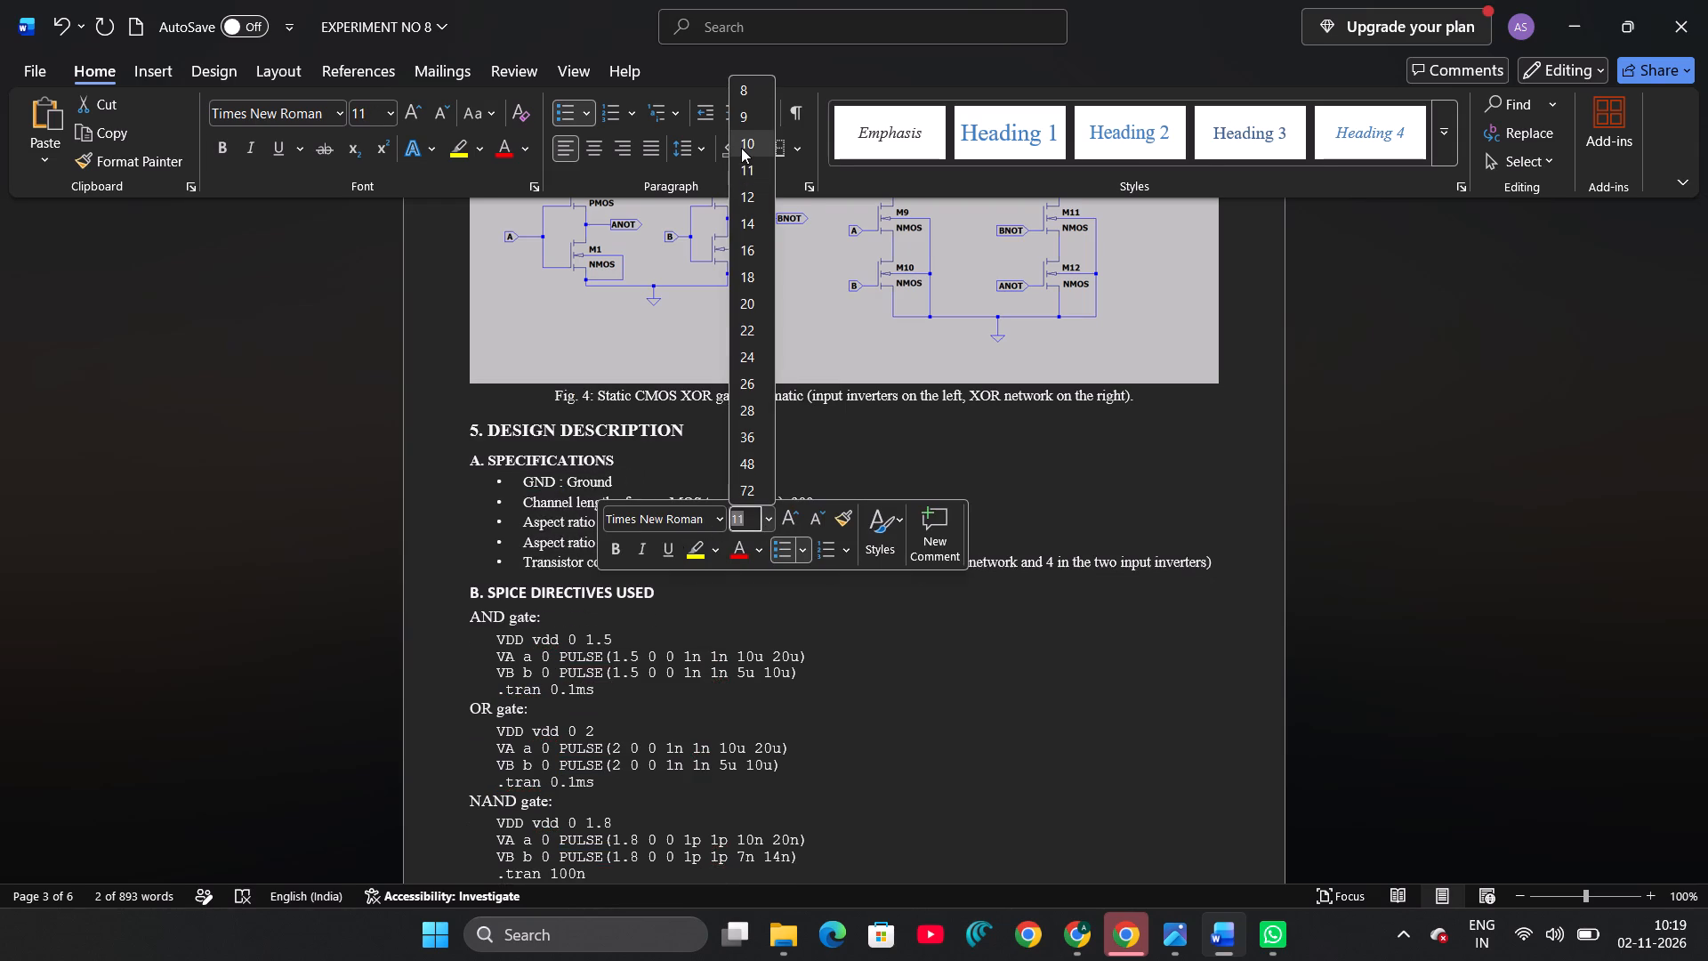
{"action": "left_click", "coordinate": [741, 148]}
{"action": "left_click", "coordinate": [666, 521]}
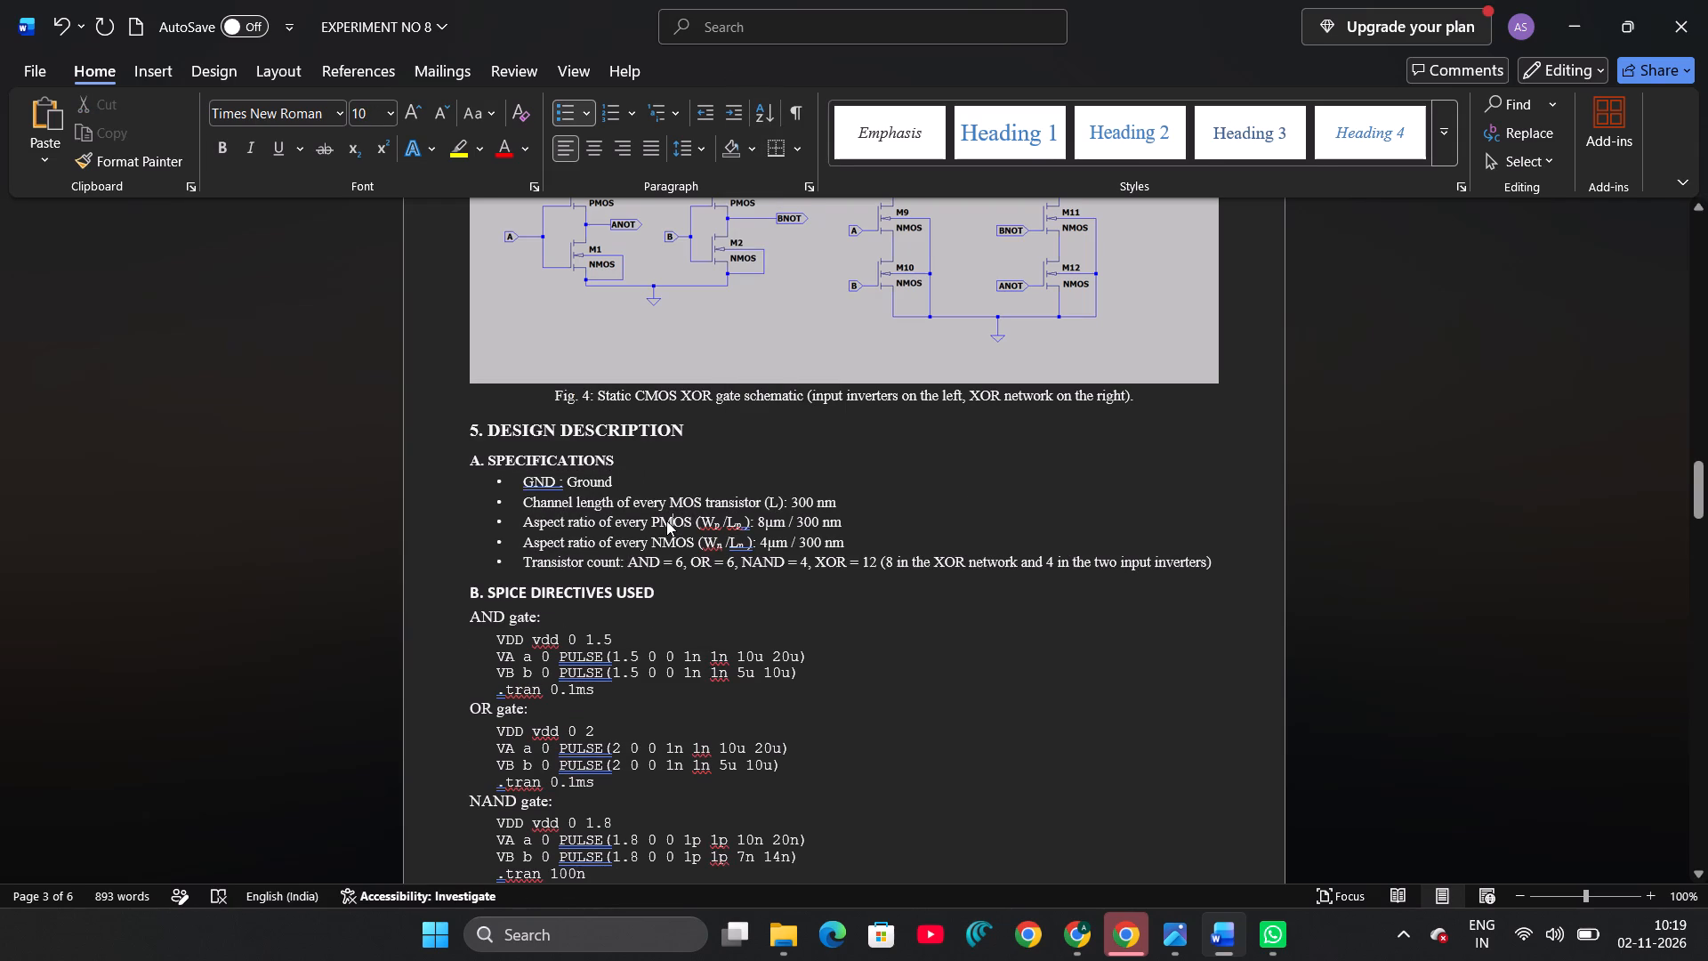
Format the "B. SPICE DIRECTIVES USED" heading in Times New Roman, size 10.
{"action": "left_click_drag", "start_coordinate": [663, 600], "coordinate": [469, 614]}
{"action": "left_click_drag", "start_coordinate": [469, 614], "coordinate": [457, 602]}
{"action": "left_click", "coordinate": [576, 535]}
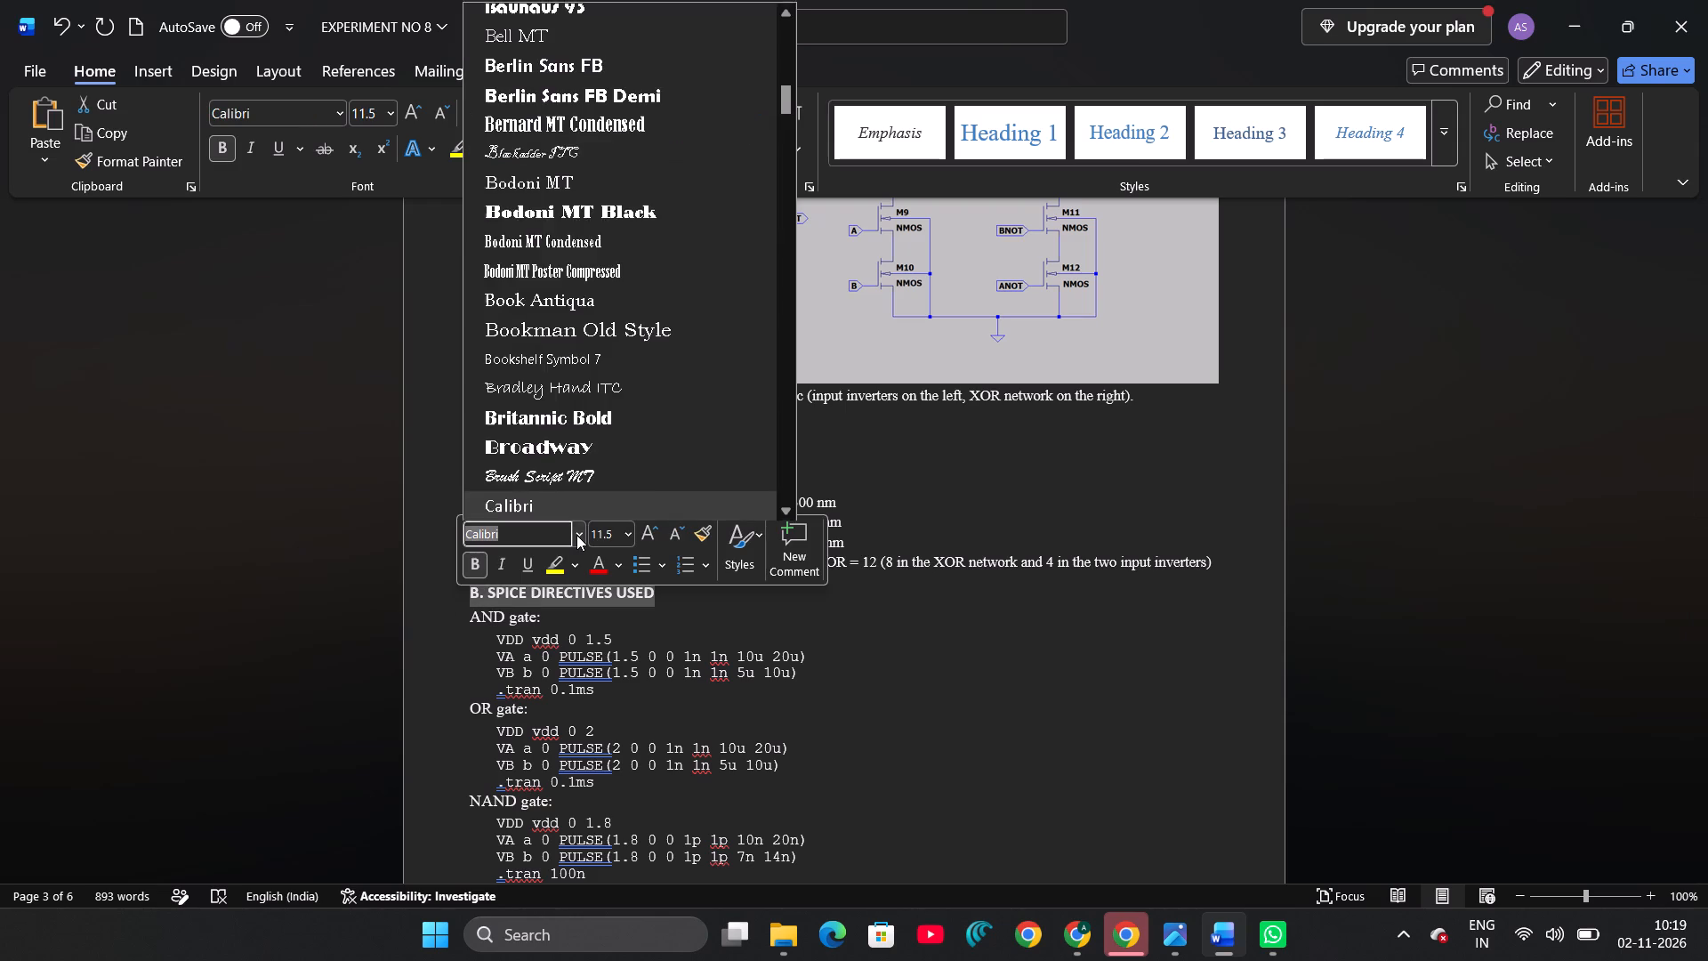
{"action": "scroll", "coordinate": [632, 229], "scroll_direction": "up", "scroll_amount": 8}
{"action": "left_click", "coordinate": [627, 149]}
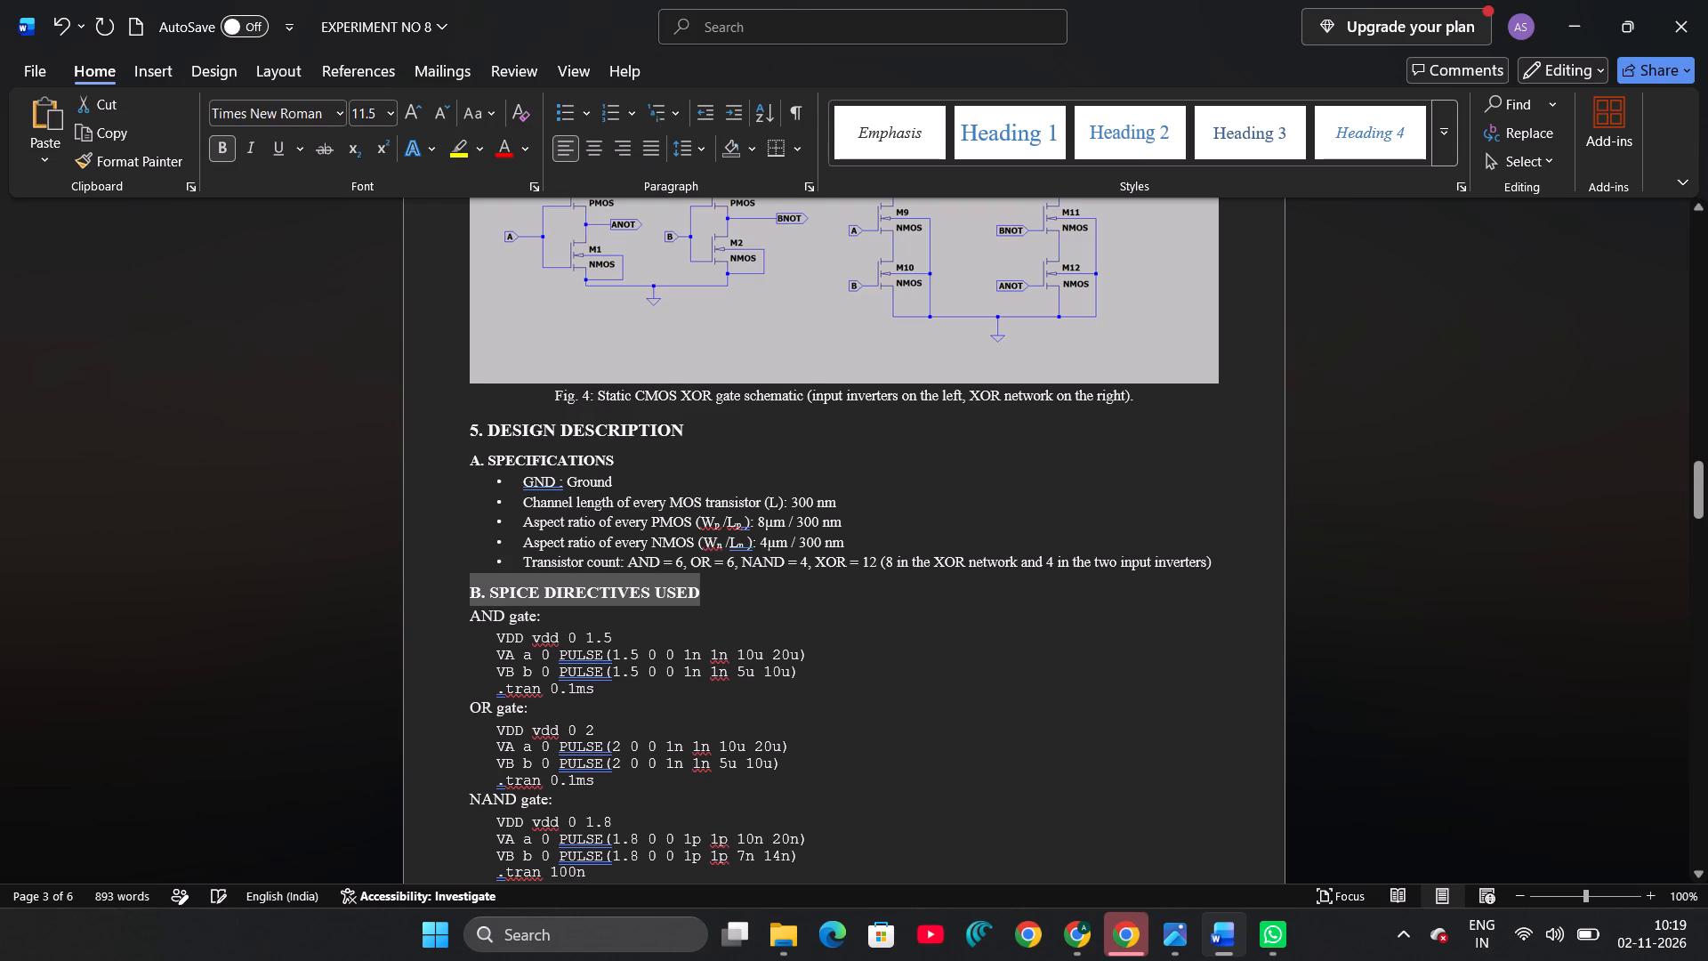
{"action": "left_click", "coordinate": [386, 104]}
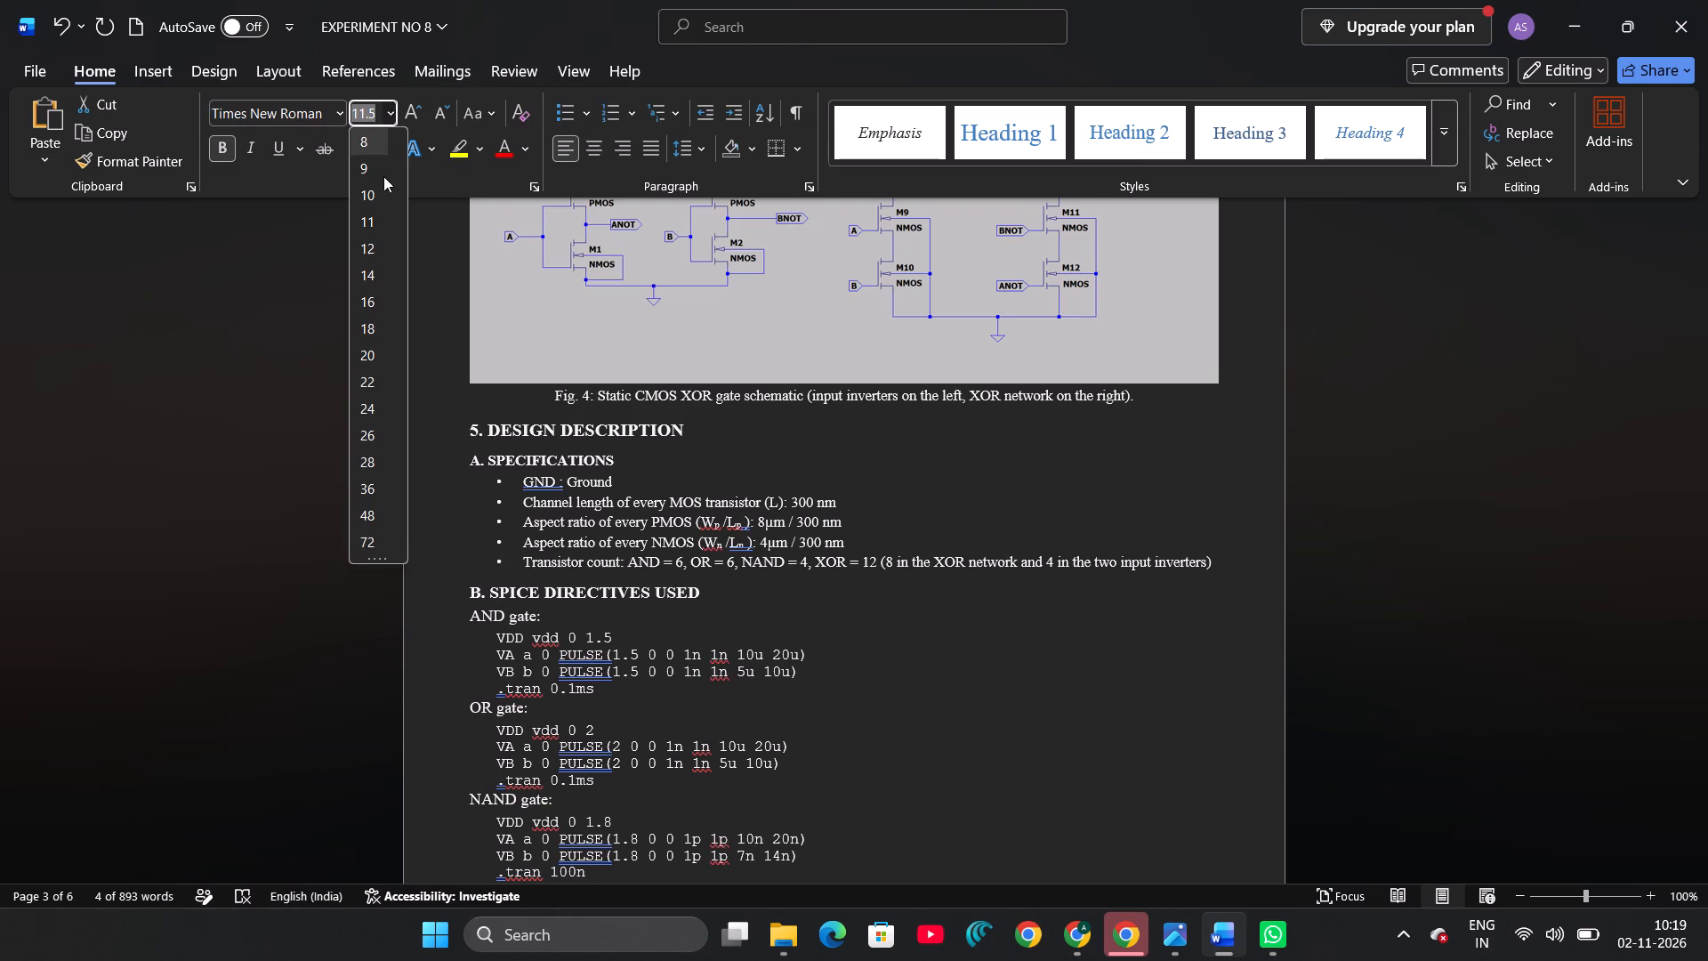
{"action": "left_click", "coordinate": [378, 197]}
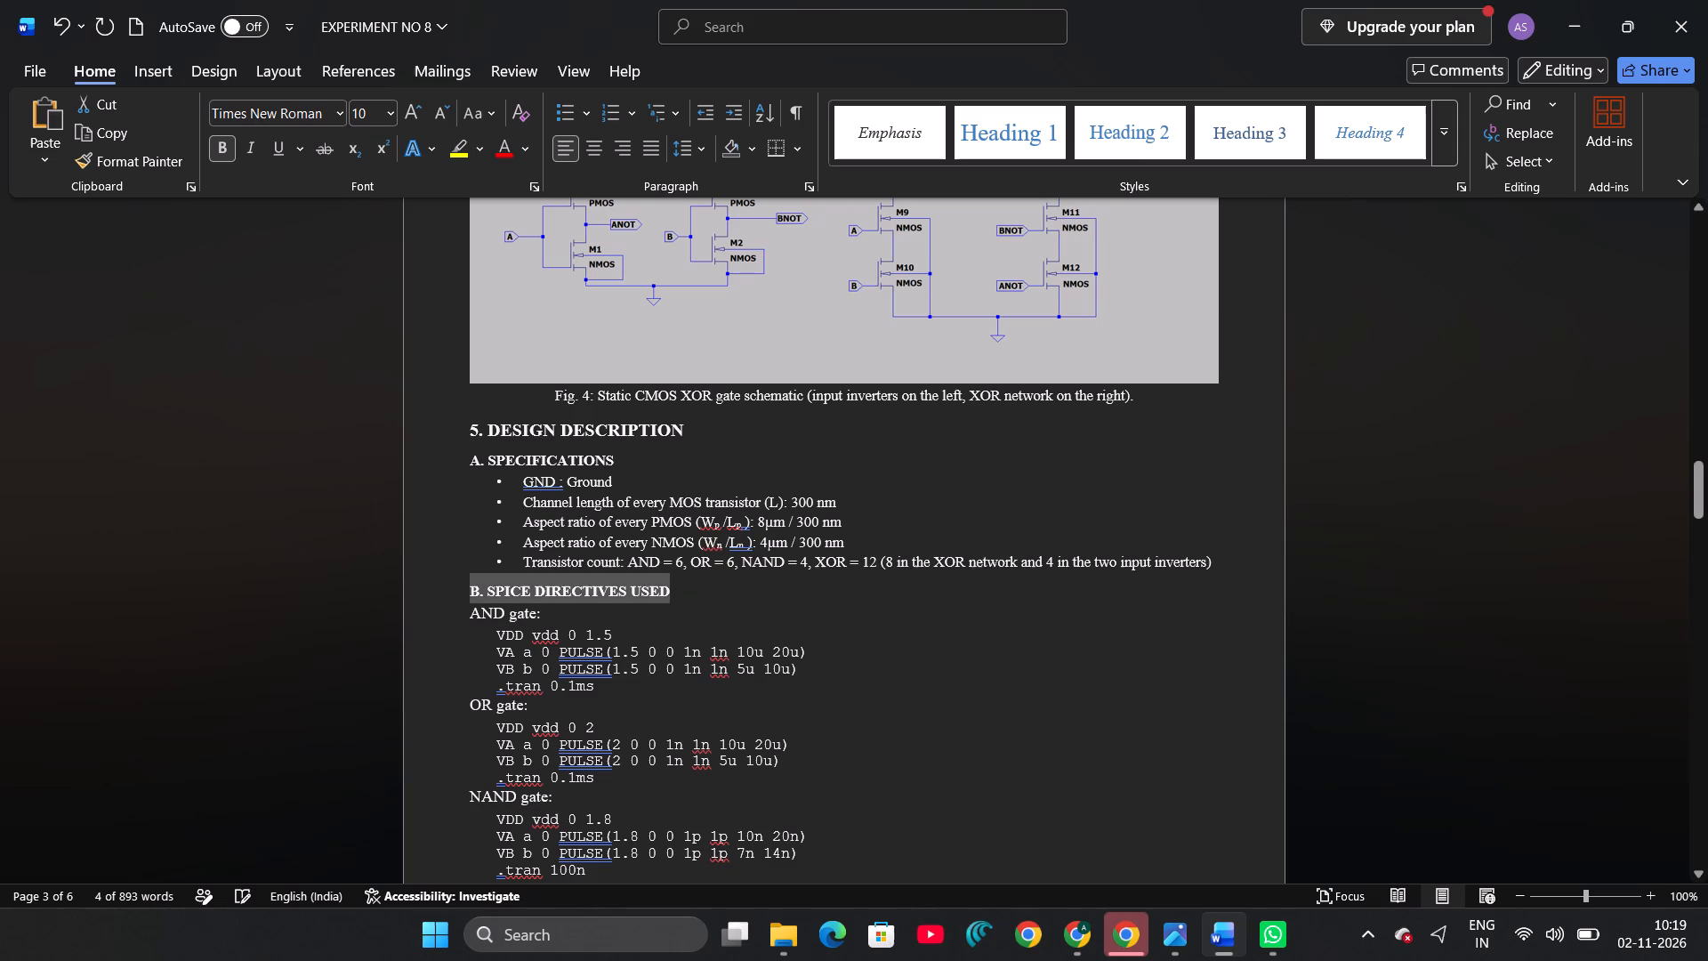
Set the "AND gate:" and "OR gate:" labels under "B. SPICE DIRECTIVES USED" to font size 10.
{"action": "left_click_drag", "start_coordinate": [464, 610], "coordinate": [547, 618]}
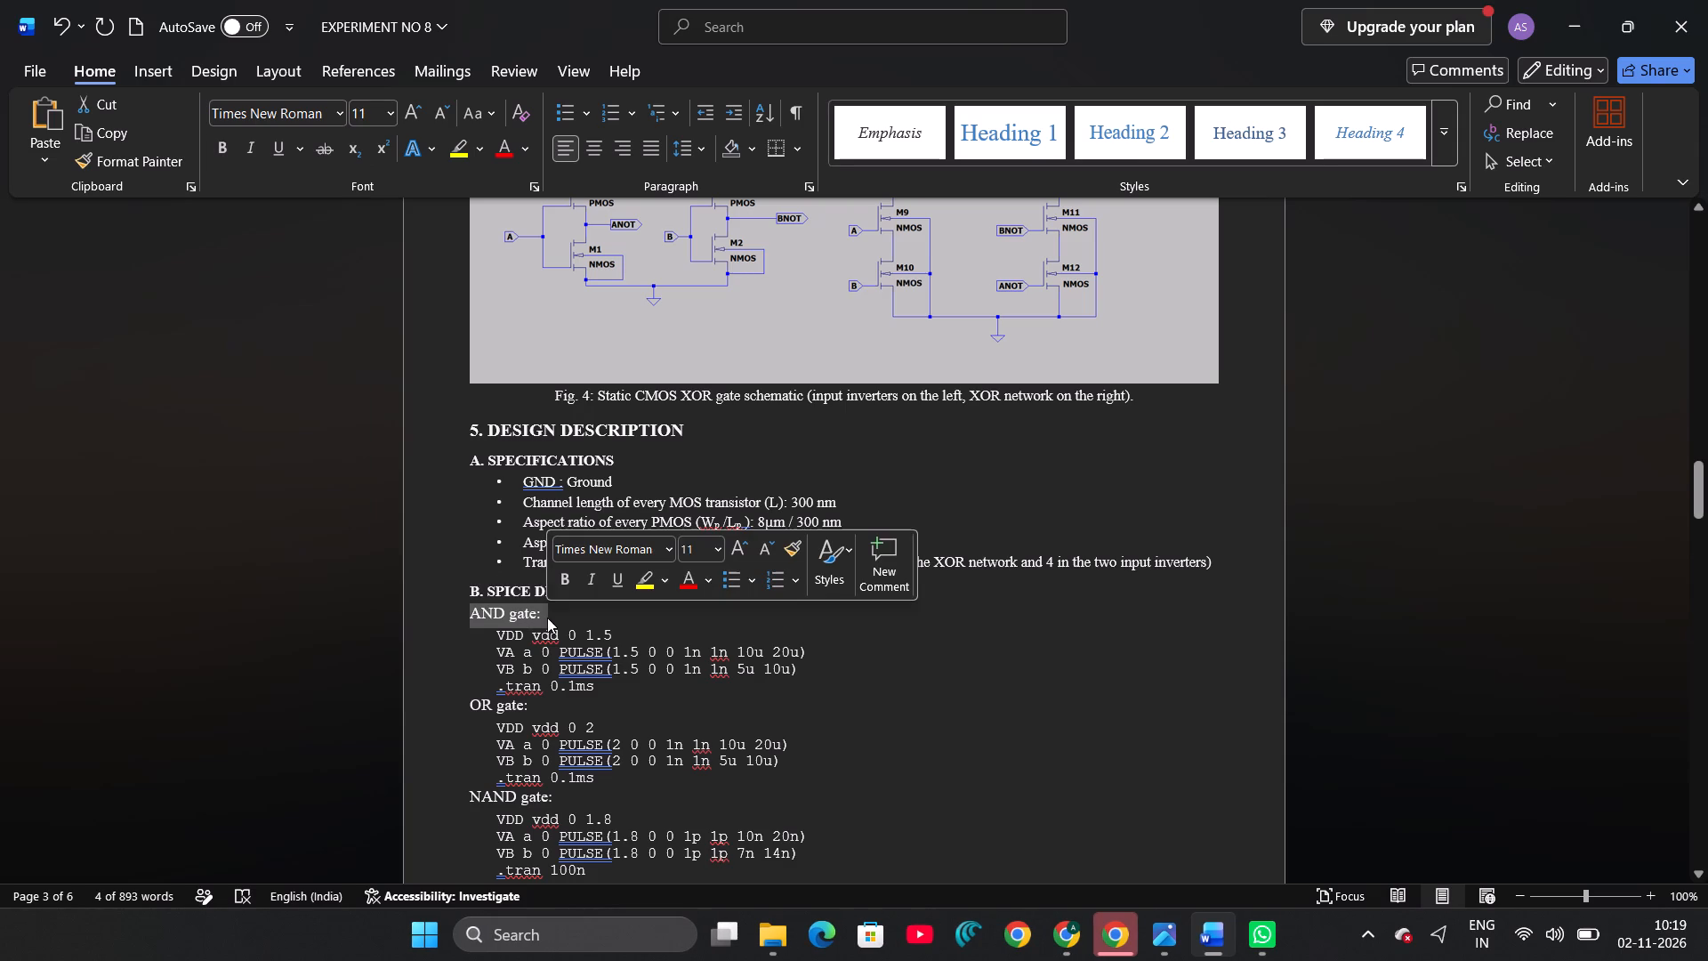
{"action": "left_click", "coordinate": [713, 558]}
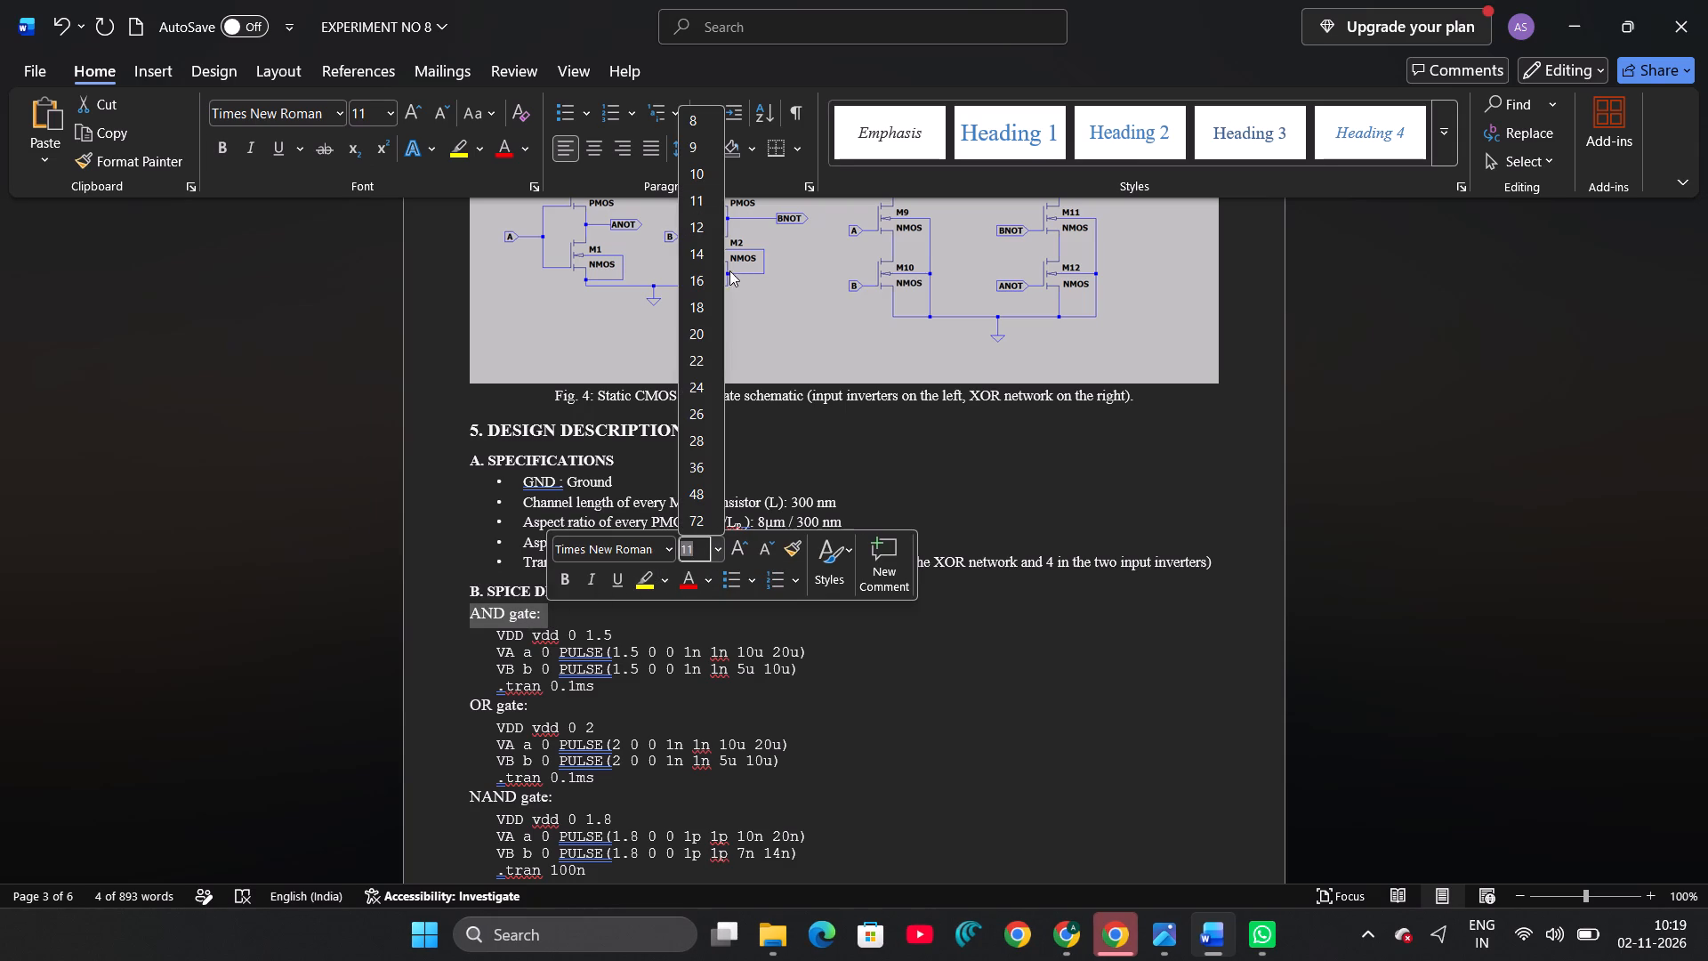
{"action": "left_click", "coordinate": [699, 179]}
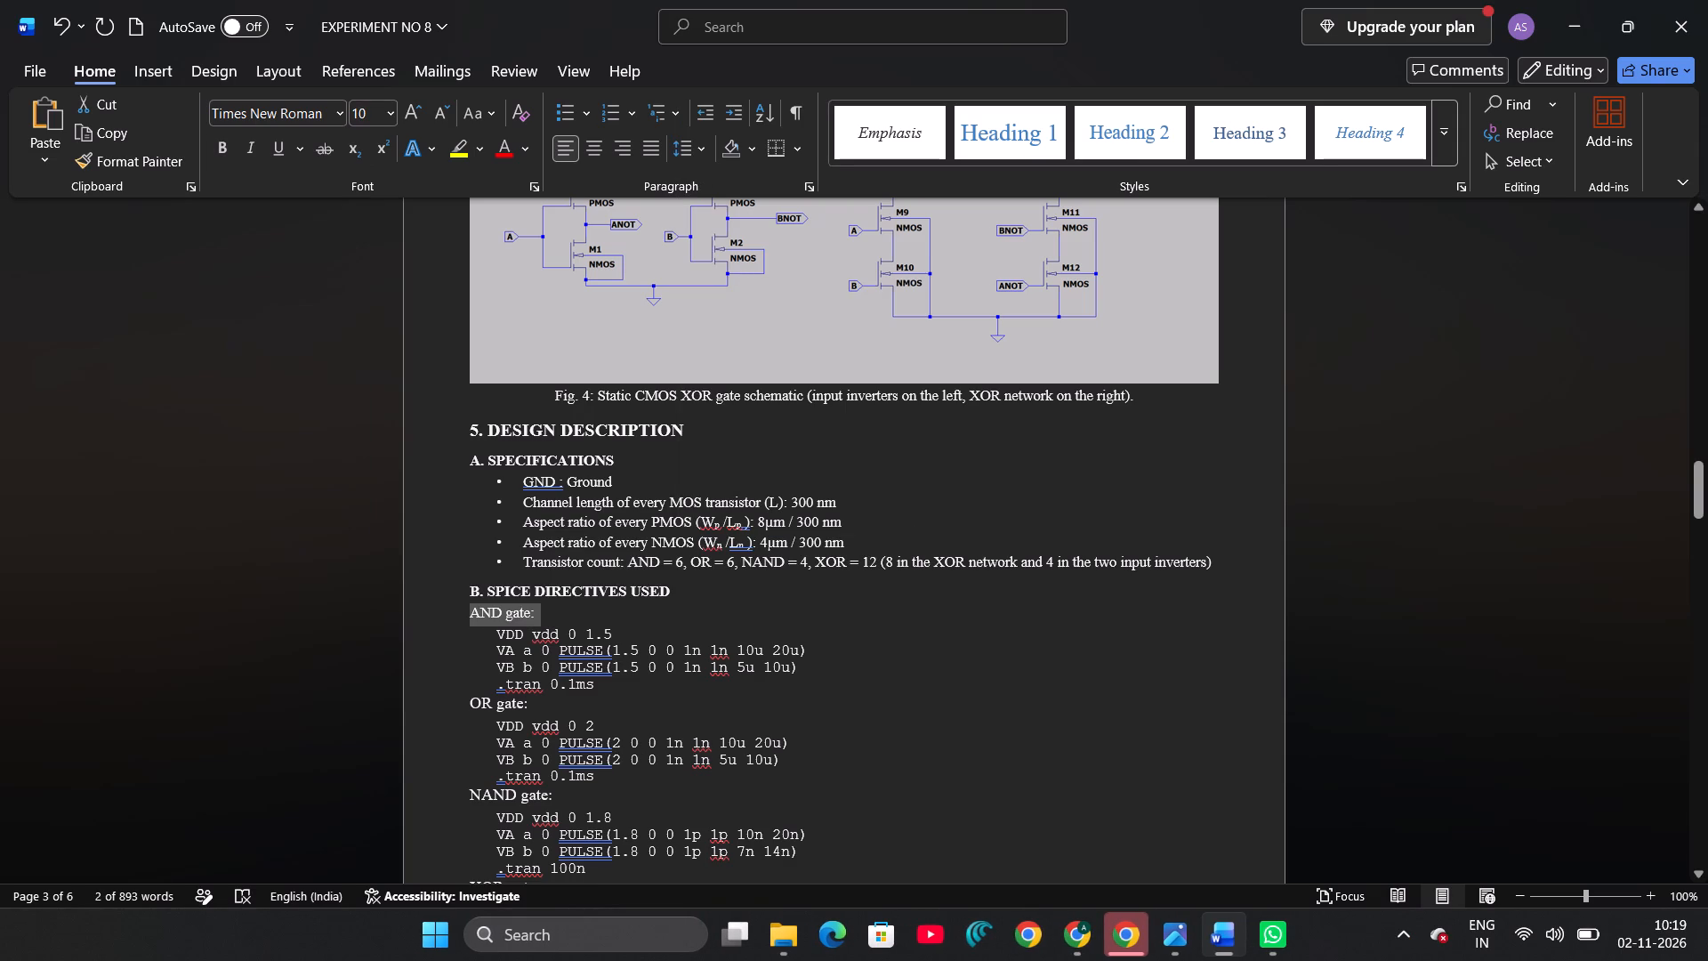
{"action": "left_click_drag", "start_coordinate": [534, 709], "coordinate": [463, 709]}
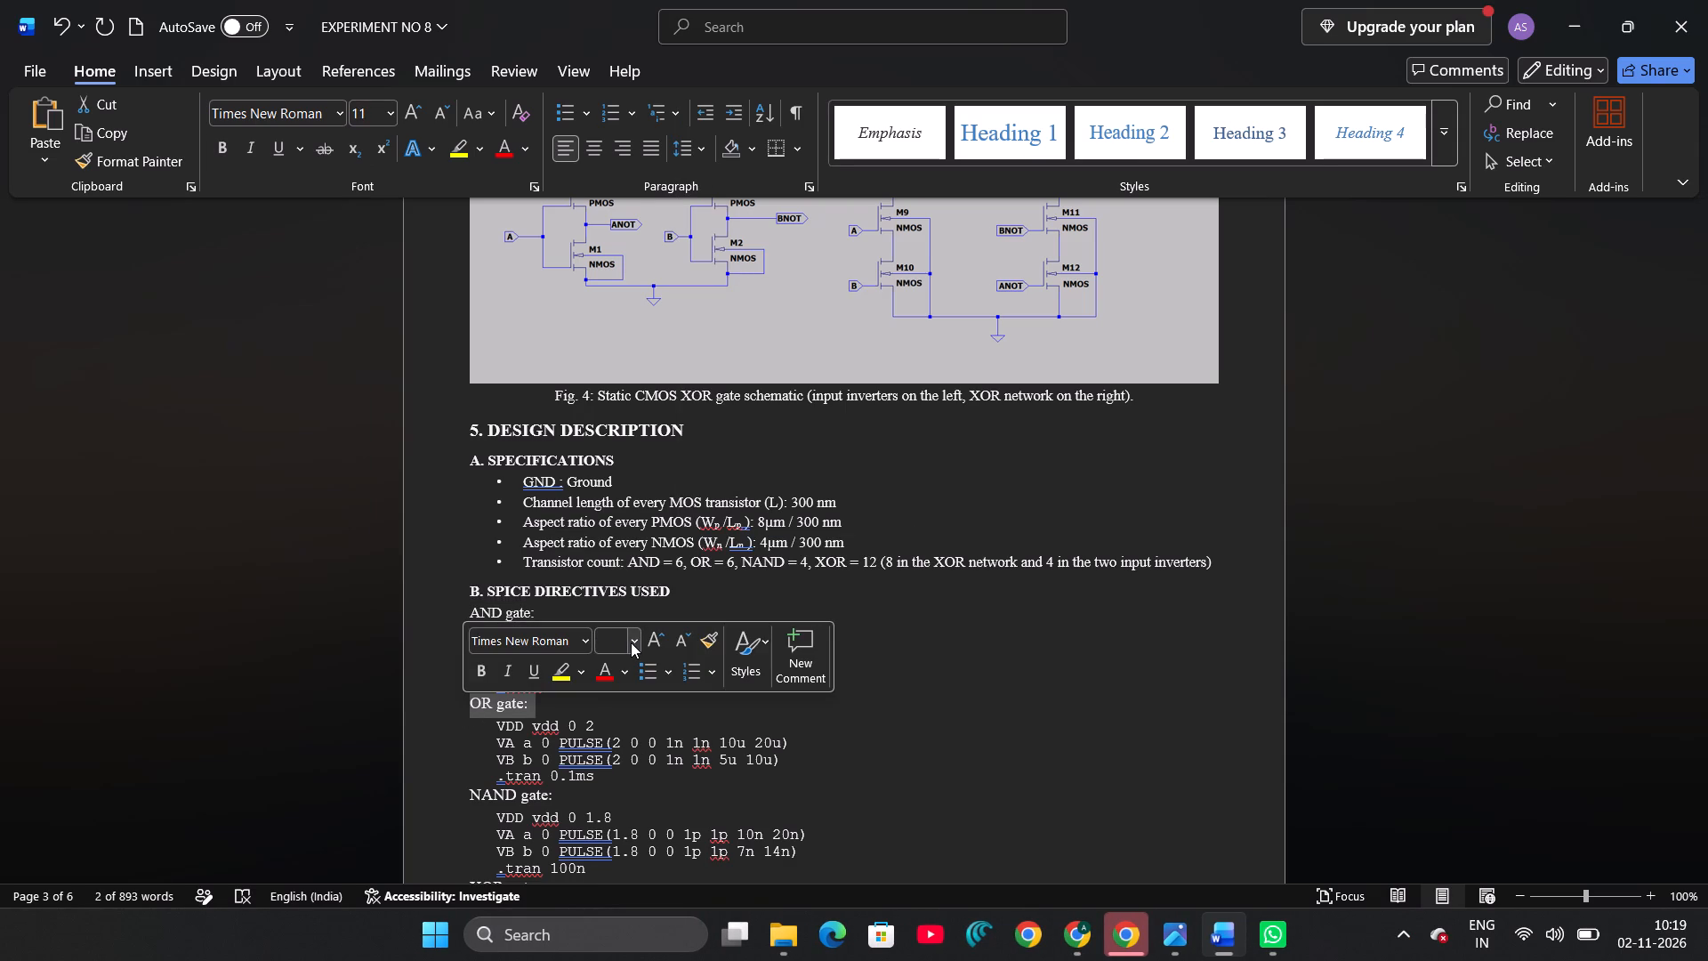
{"action": "left_click", "coordinate": [631, 642]}
{"action": "left_click", "coordinate": [611, 268]}
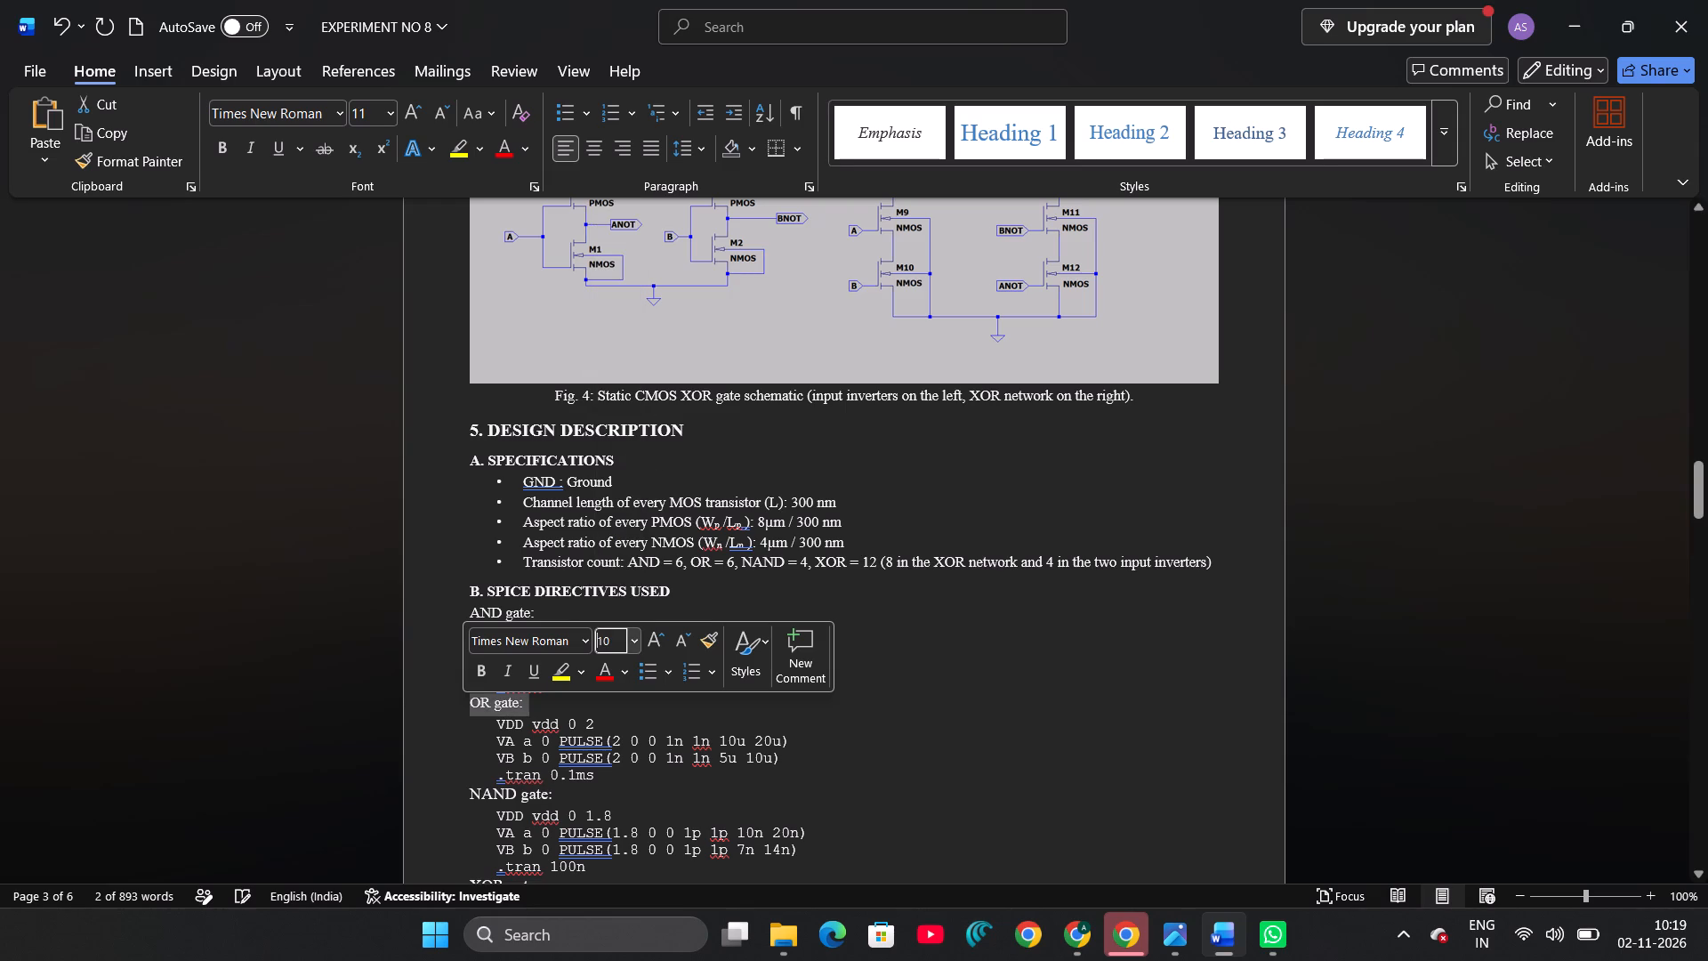
Set the "NAND gate:" and "XOR gate:" labels under "B. SPICE DIRECTIVES USED" to font size 10.
{"action": "left_click_drag", "start_coordinate": [552, 793], "coordinate": [463, 795]}
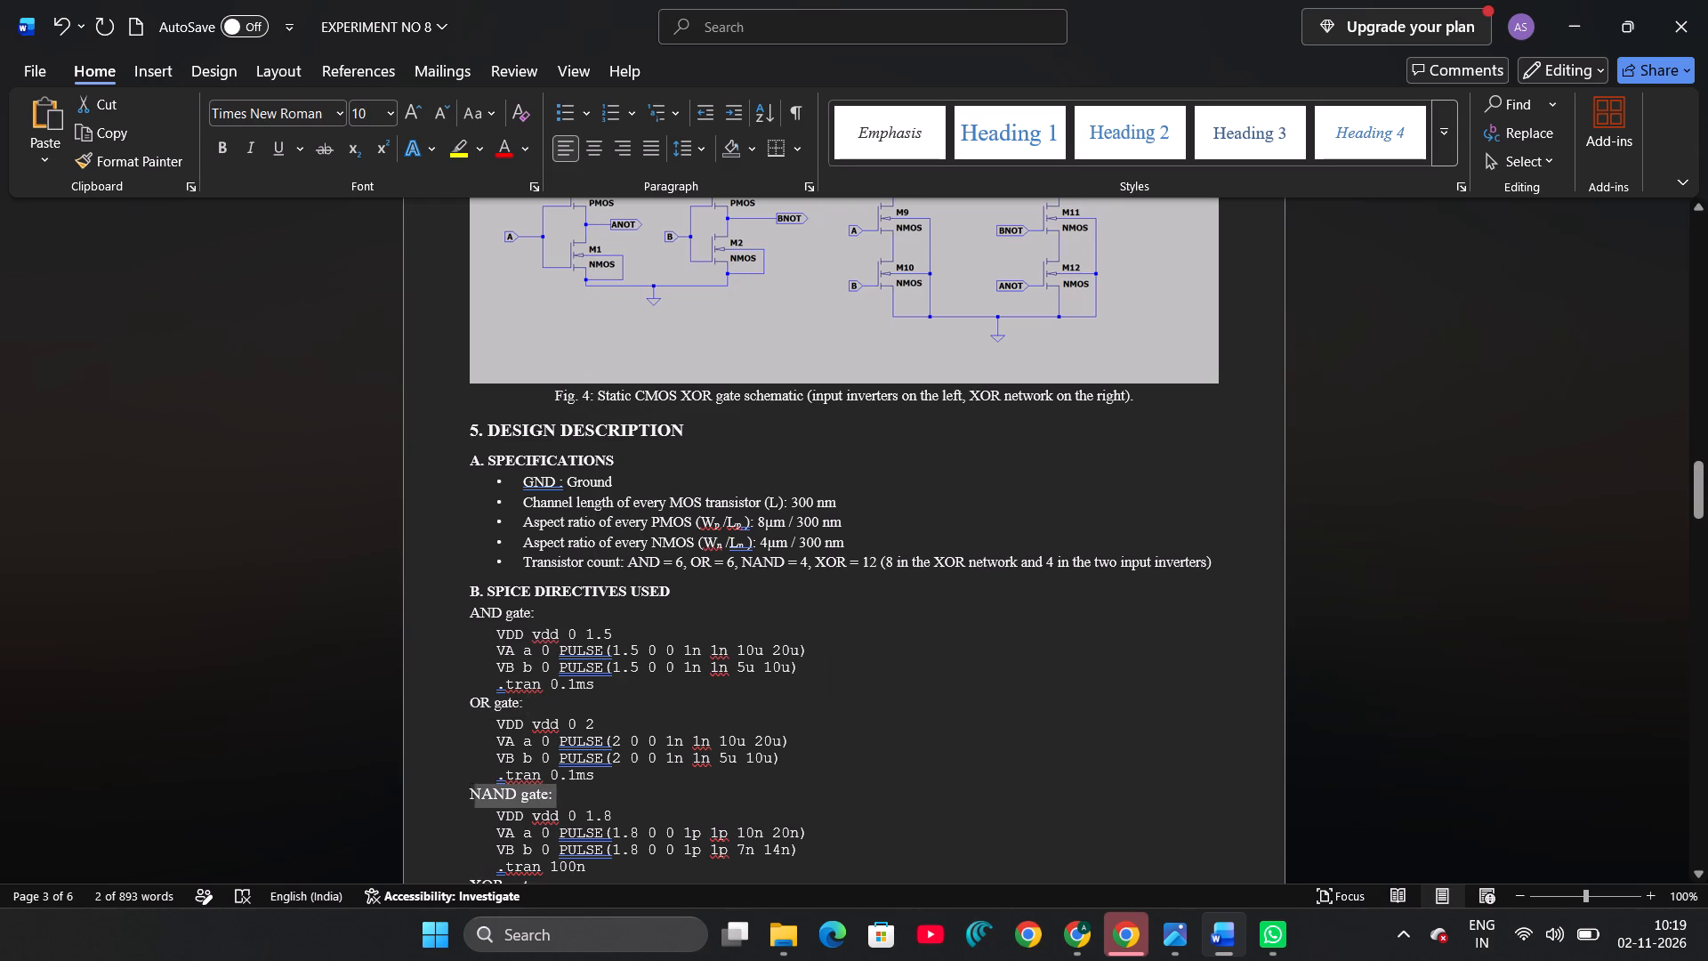
{"action": "left_click_drag", "start_coordinate": [463, 795], "coordinate": [455, 796]}
{"action": "left_click", "coordinate": [626, 733]}
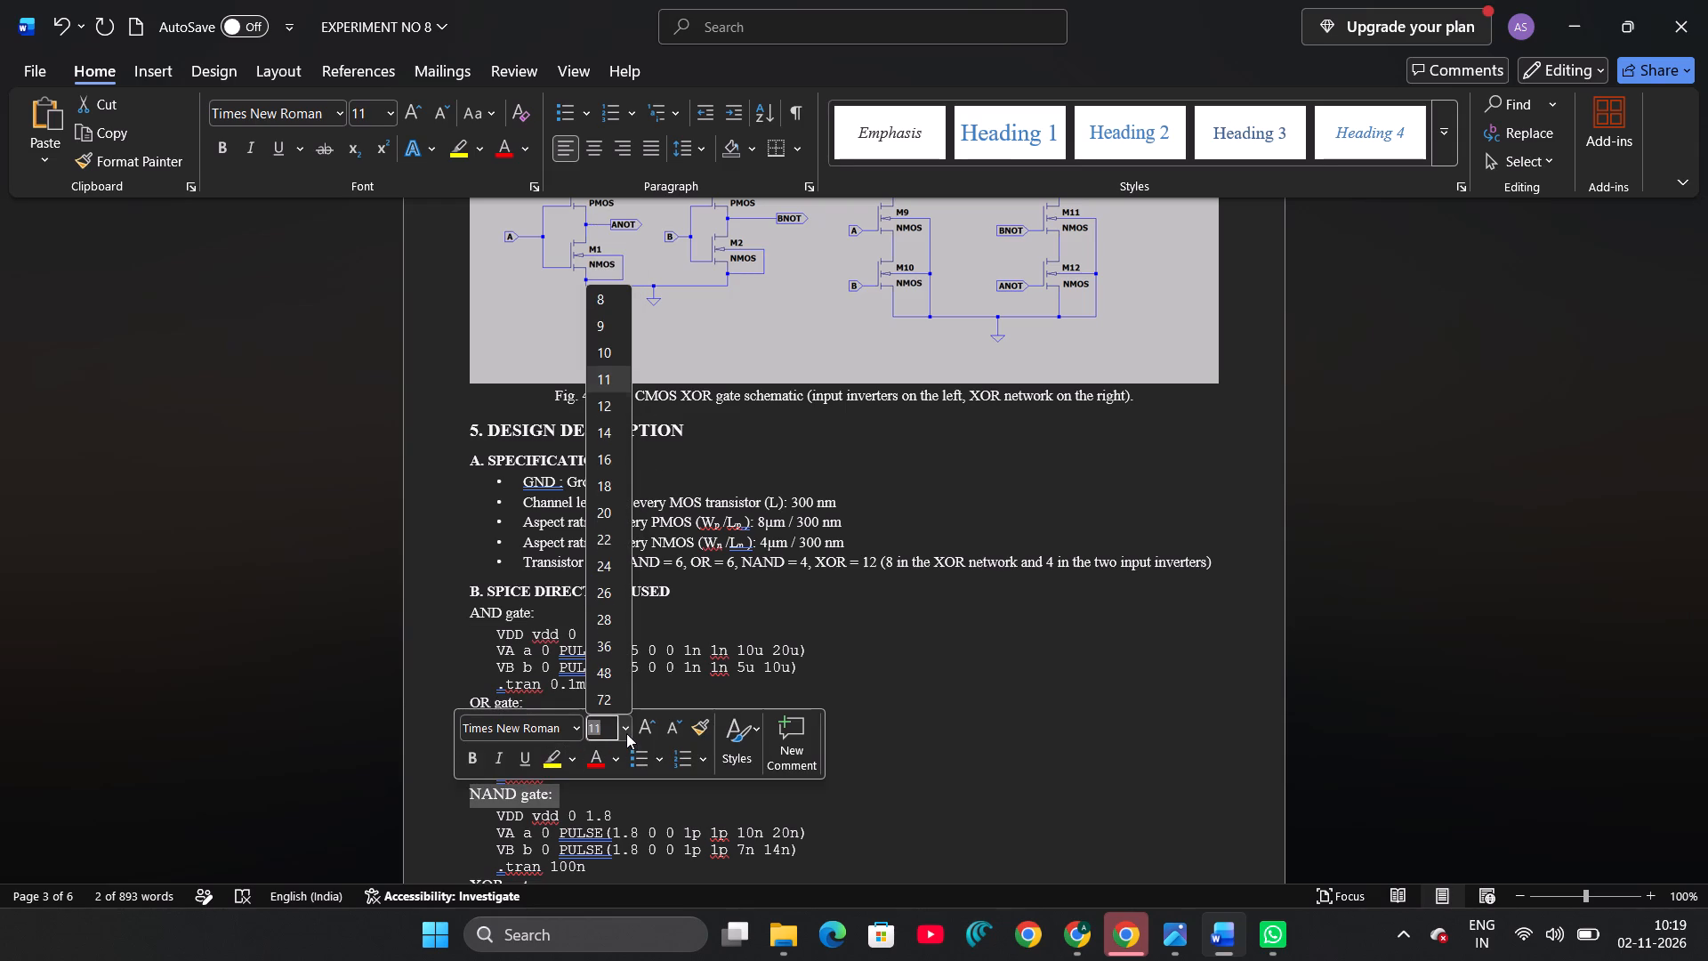
{"action": "left_click", "coordinate": [606, 364]}
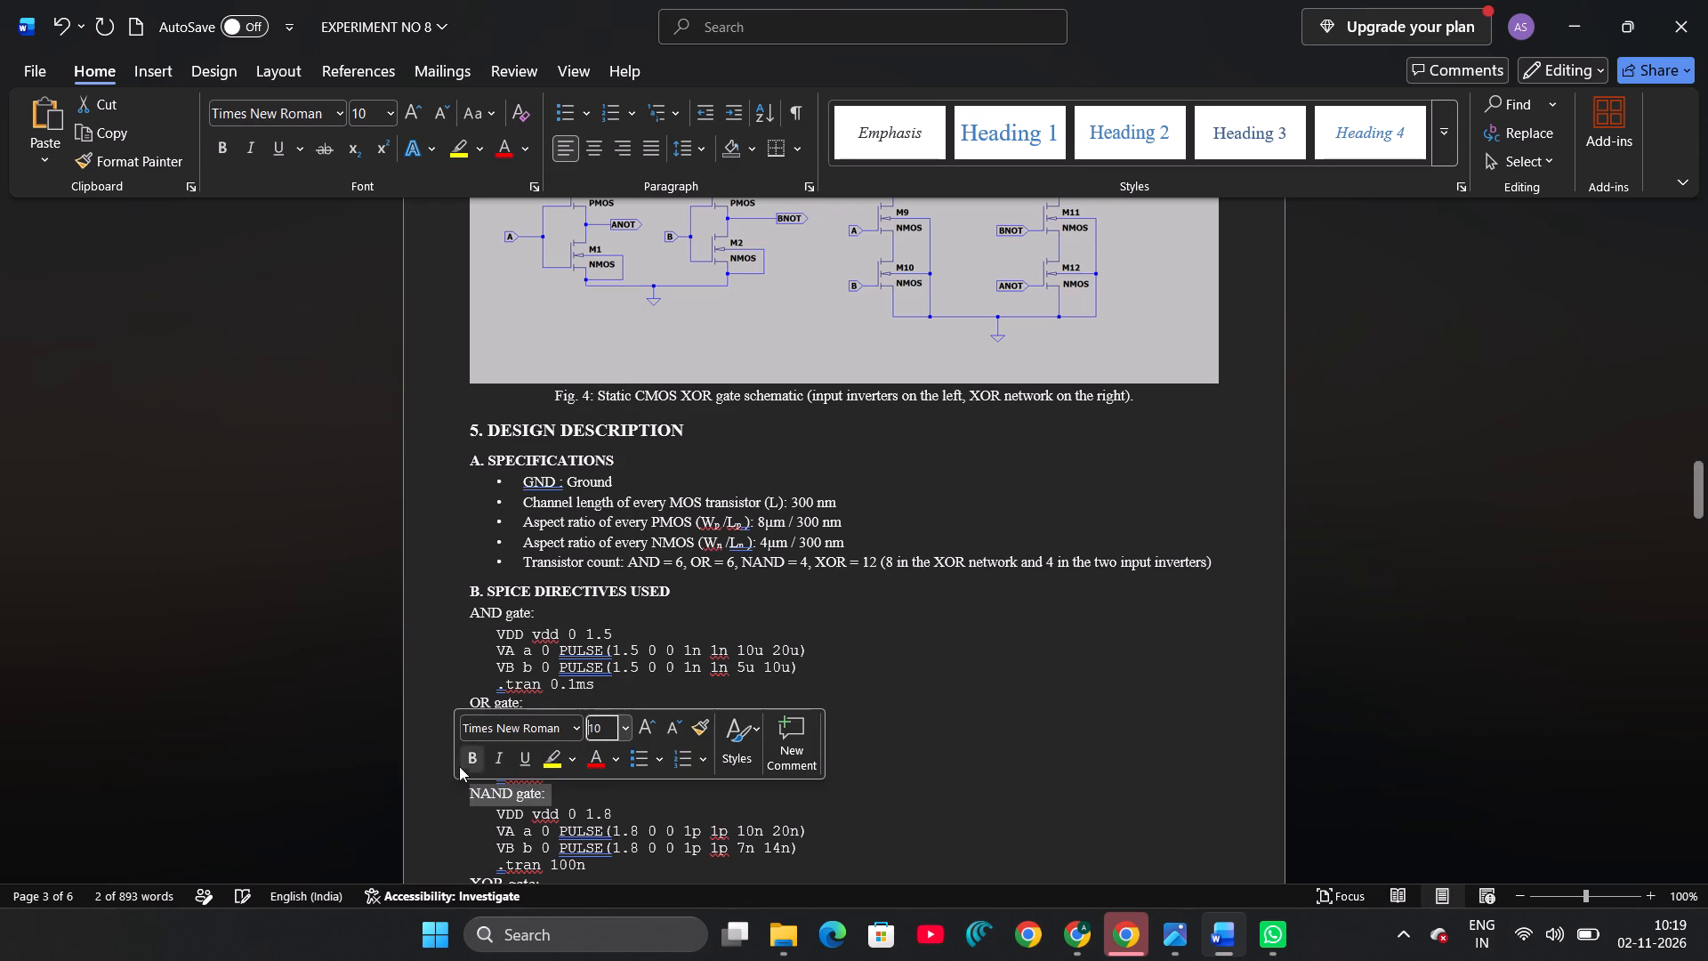
{"action": "scroll", "coordinate": [458, 768], "scroll_direction": "down", "scroll_amount": 3}
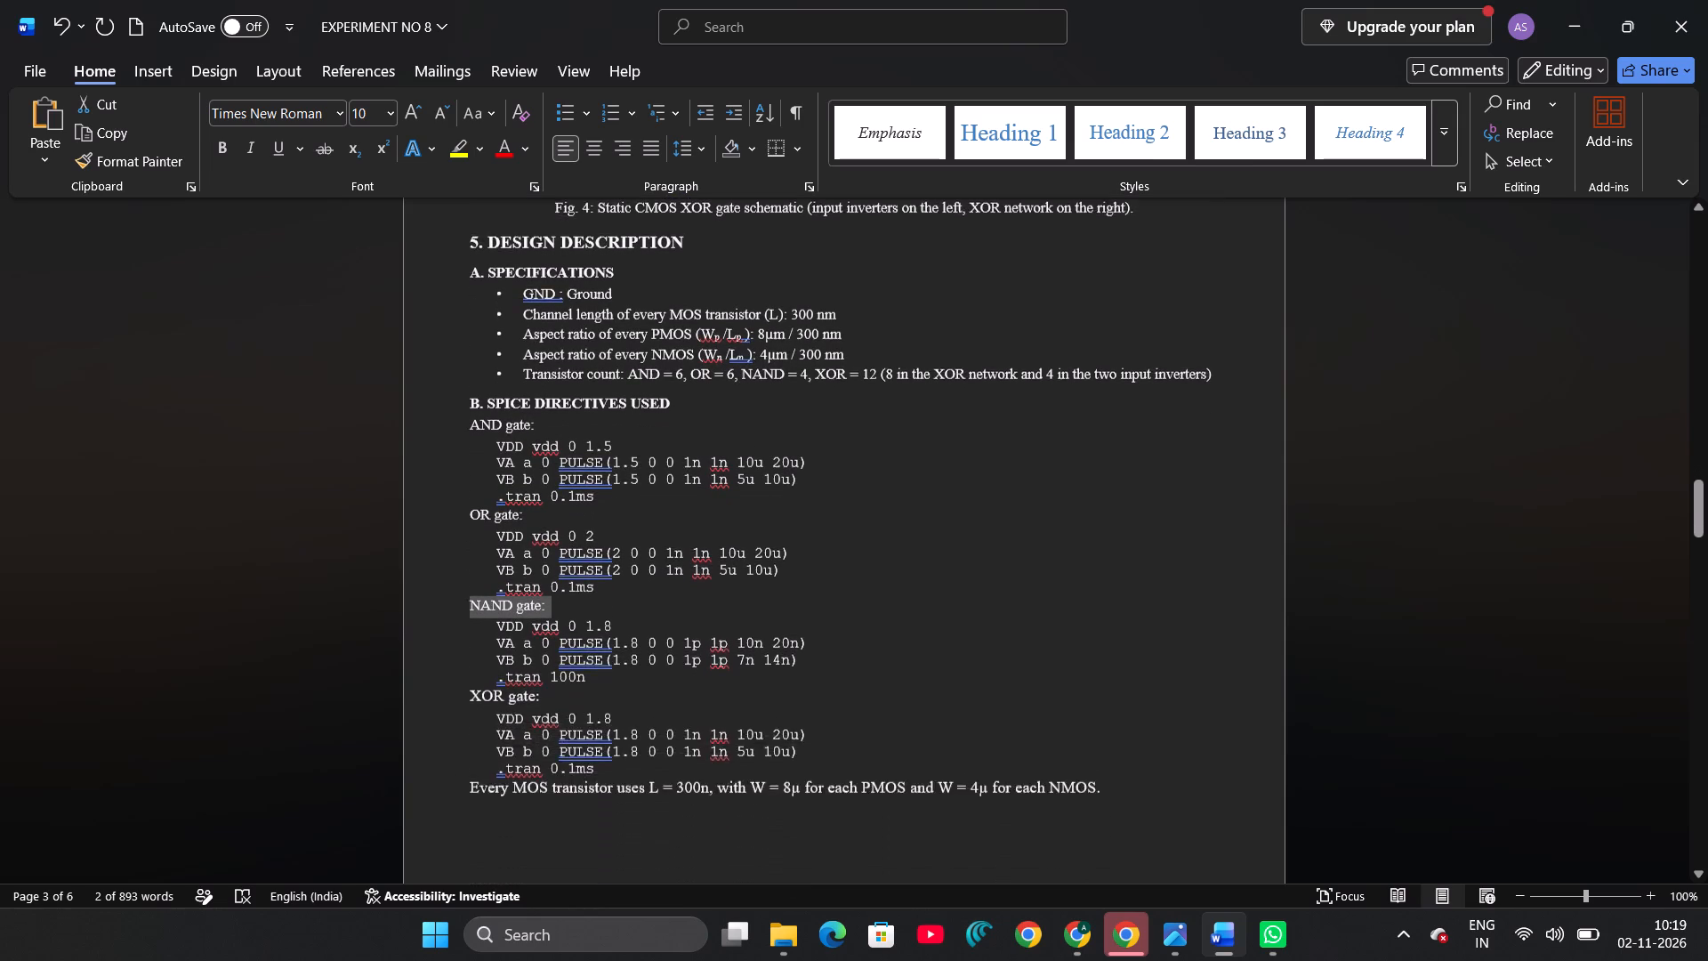
{"action": "scroll", "coordinate": [458, 768], "scroll_direction": "down", "scroll_amount": 1}
{"action": "left_click_drag", "start_coordinate": [541, 630], "coordinate": [481, 634]}
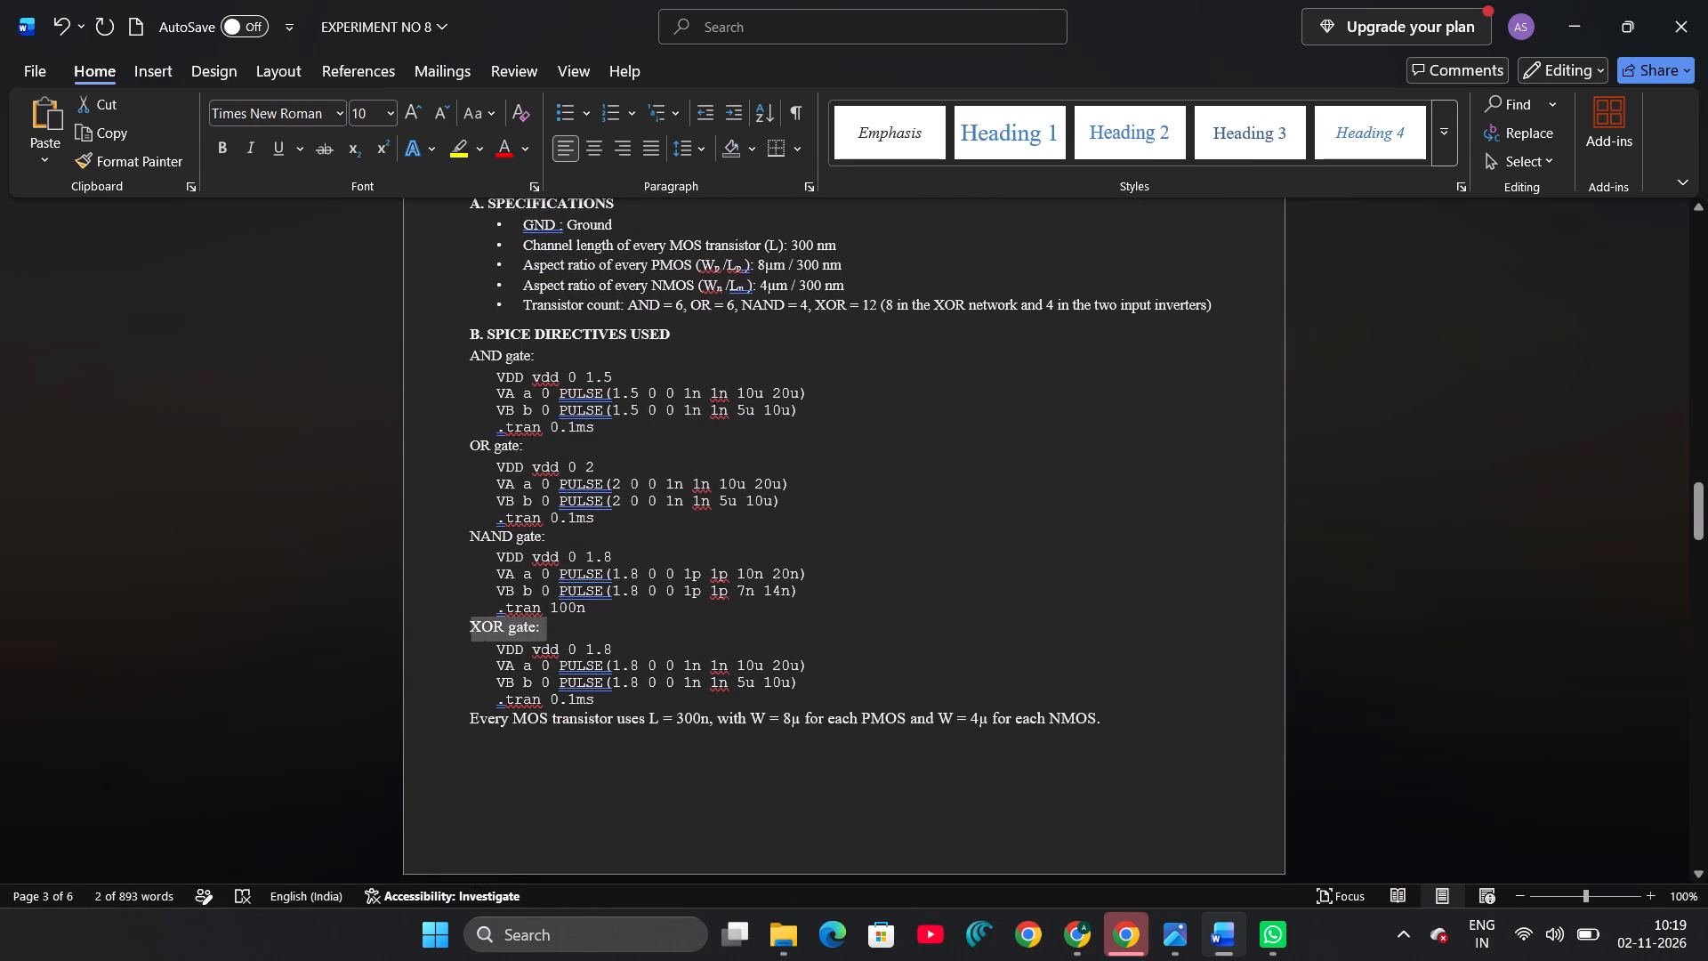
{"action": "left_click_drag", "start_coordinate": [481, 634], "coordinate": [464, 636]}
{"action": "left_click", "coordinate": [634, 568]}
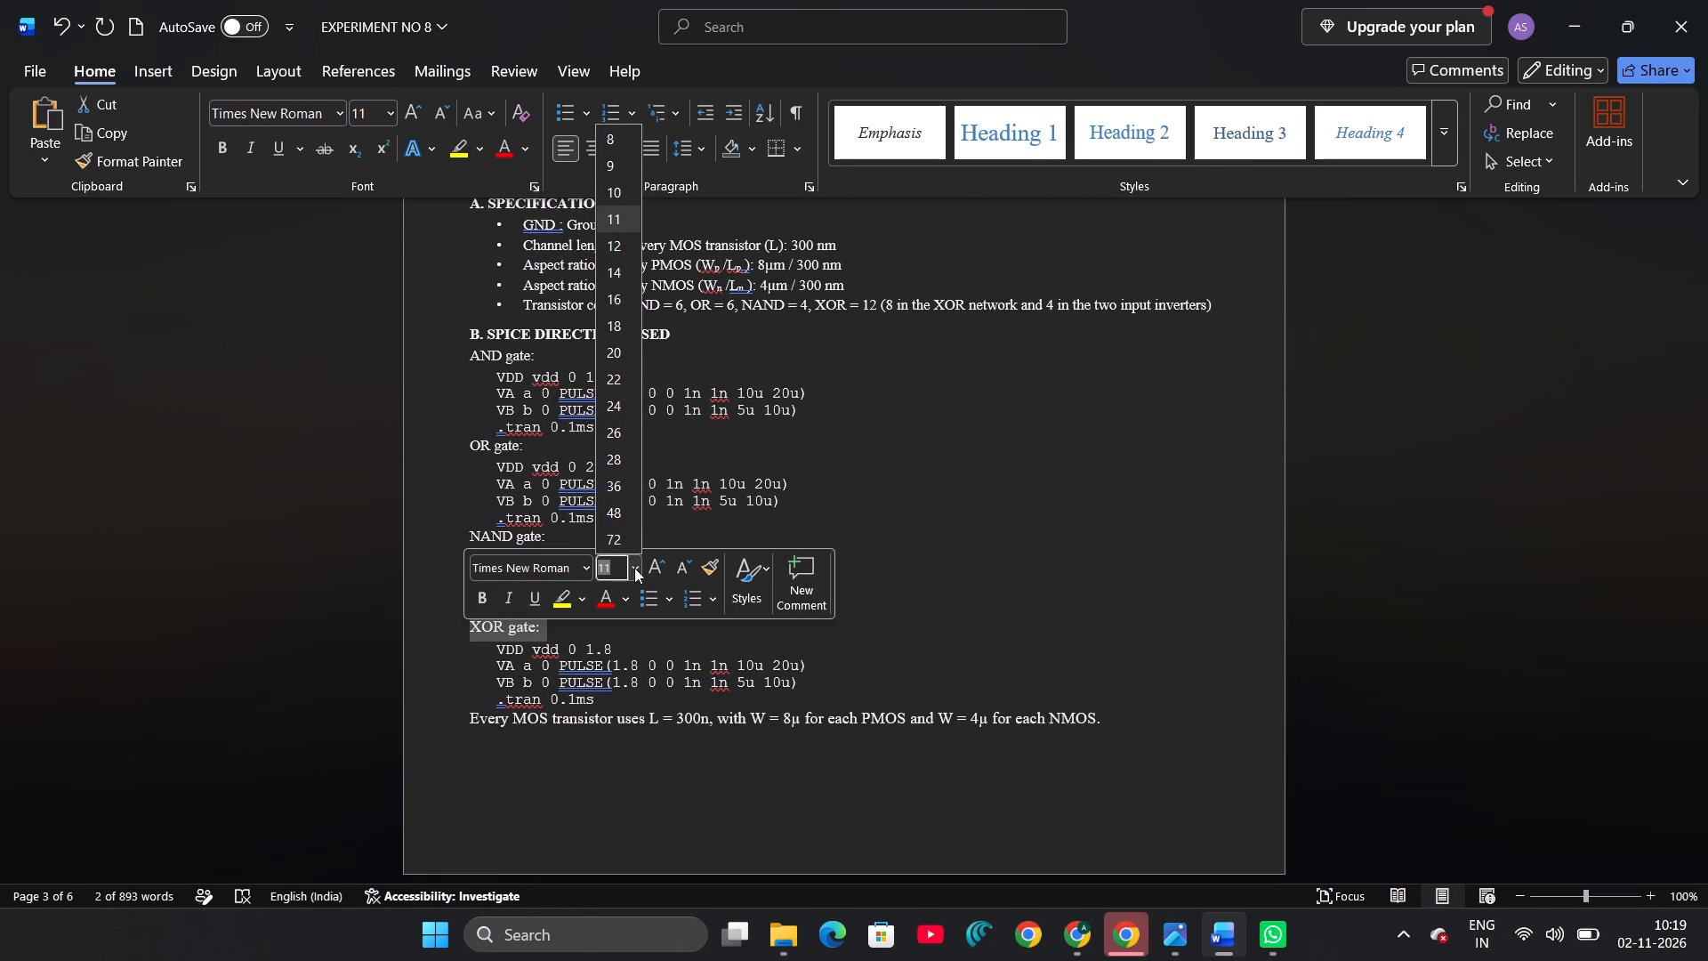
{"action": "left_click", "coordinate": [617, 190]}
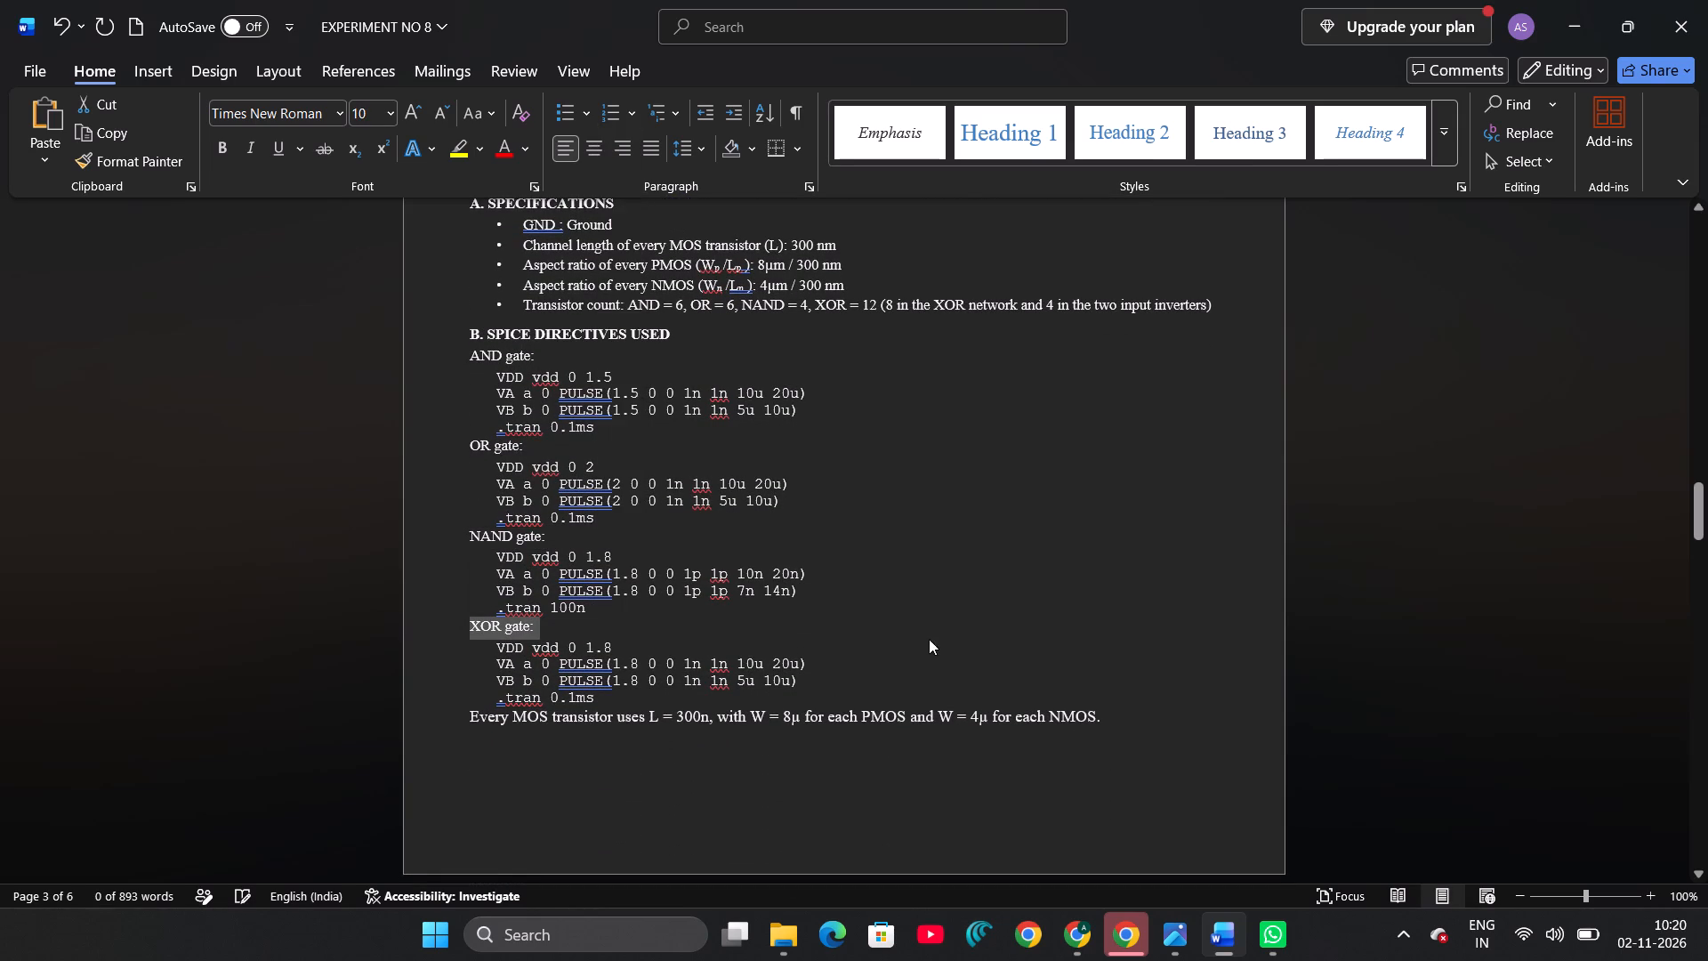
Complete the units in the "Every MOS transistor uses" sentence so it reads L = 300nm, W = 8µm and W = 4µm.
{"action": "left_click", "coordinate": [1105, 715]}
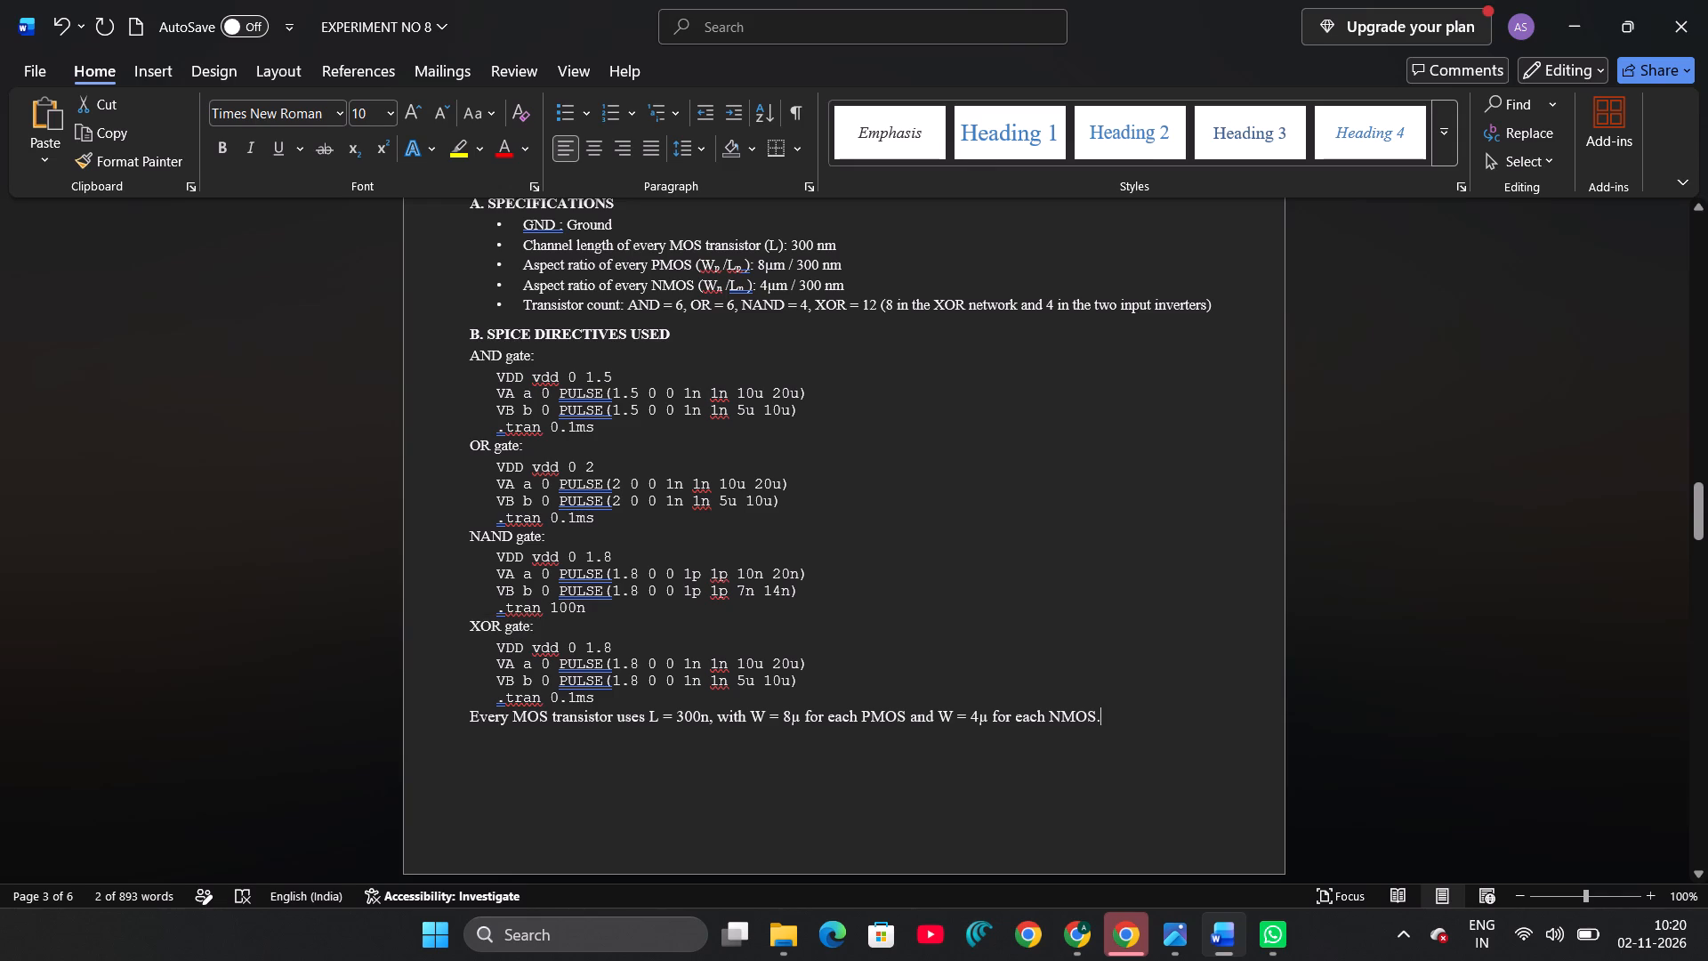
{"action": "scroll", "coordinate": [1105, 715], "scroll_direction": "down", "scroll_amount": 1}
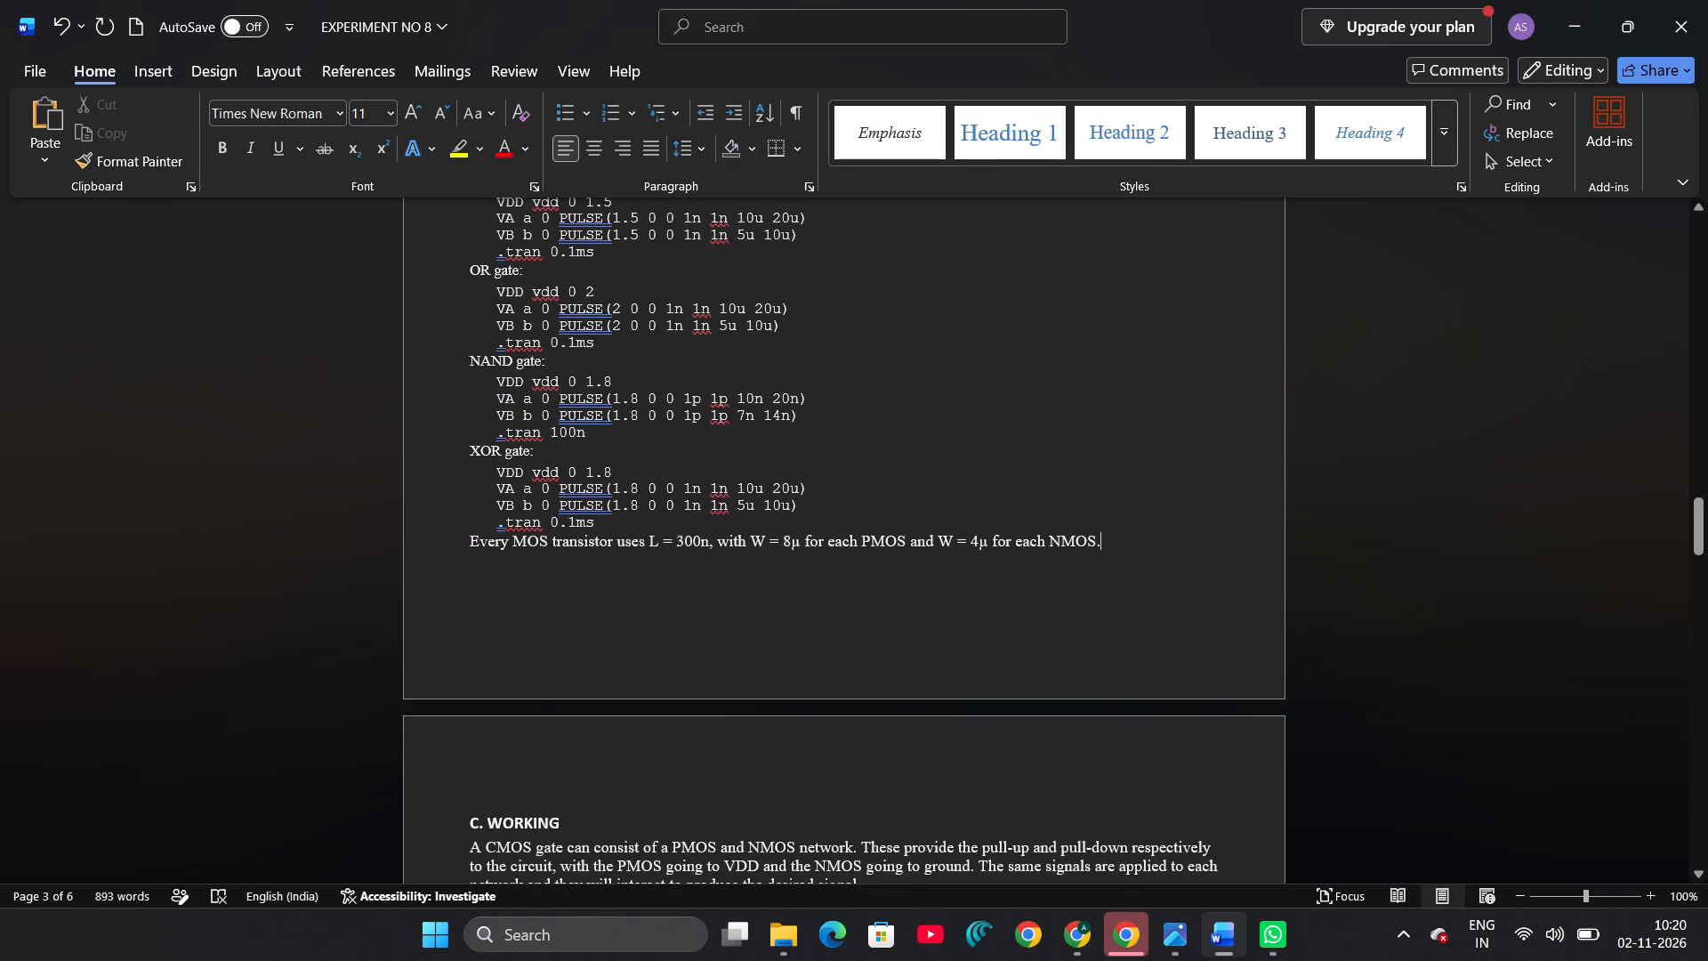
{"action": "left_click_drag", "start_coordinate": [641, 540], "coordinate": [1082, 540]}
{"action": "left_click", "coordinate": [1082, 540]}
{"action": "scroll", "coordinate": [1082, 540], "scroll_direction": "down", "scroll_amount": 2}
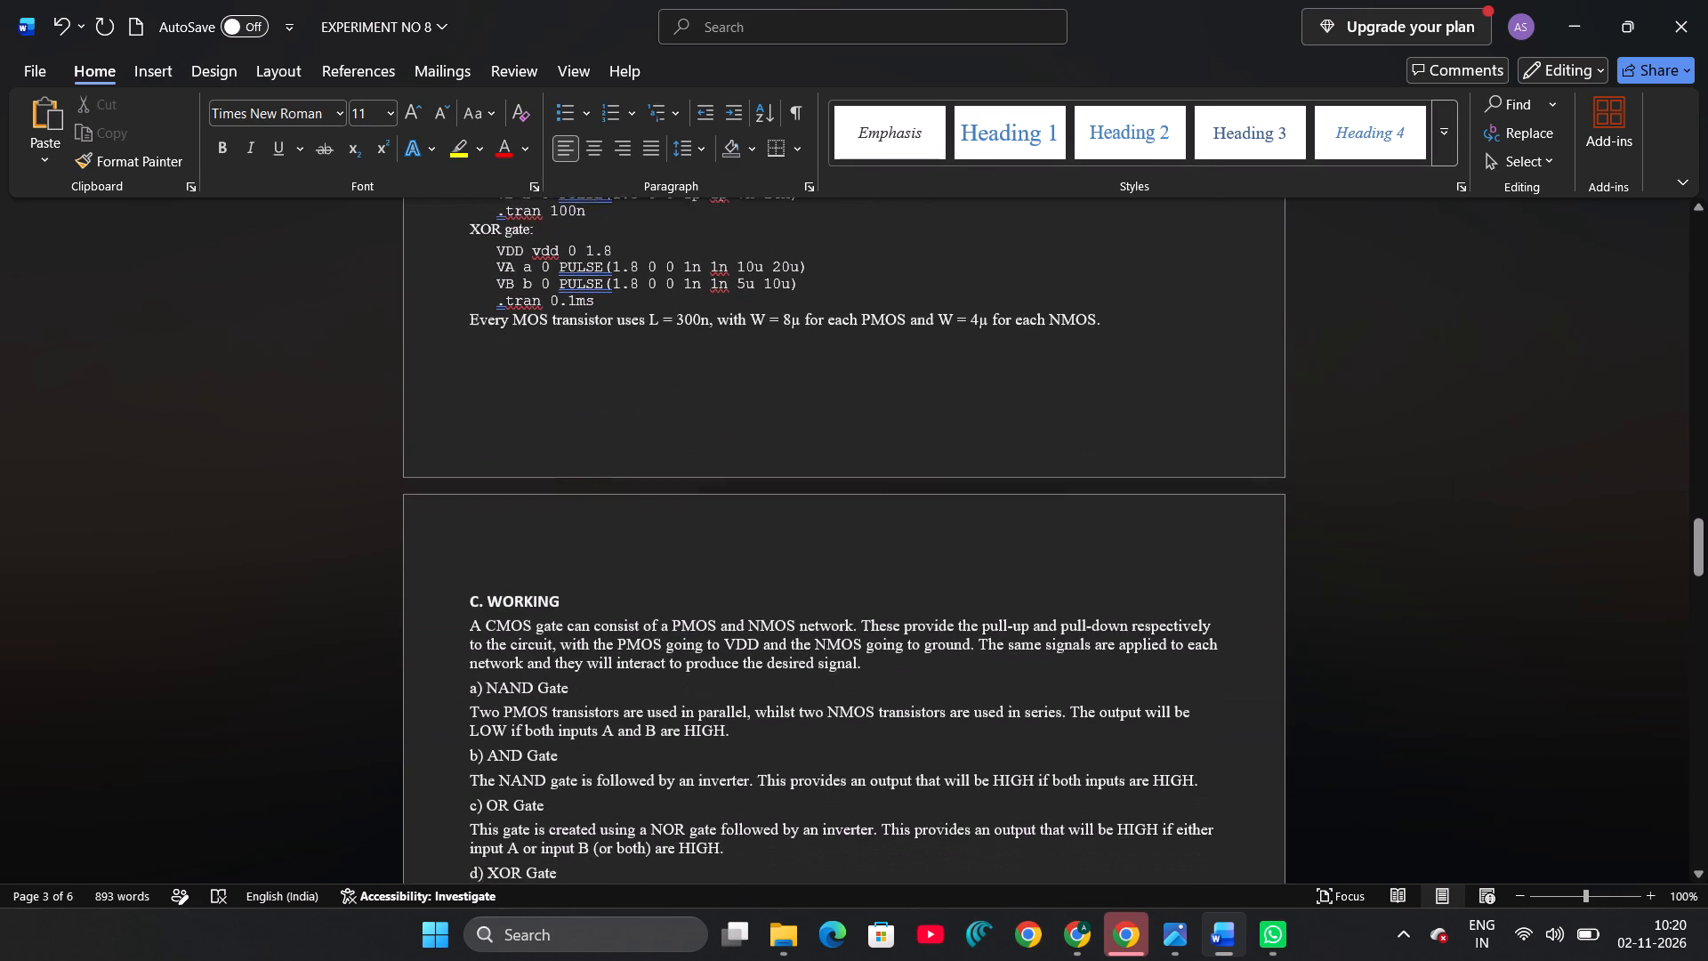
{"action": "scroll", "coordinate": [1082, 540], "scroll_direction": "down", "scroll_amount": 1}
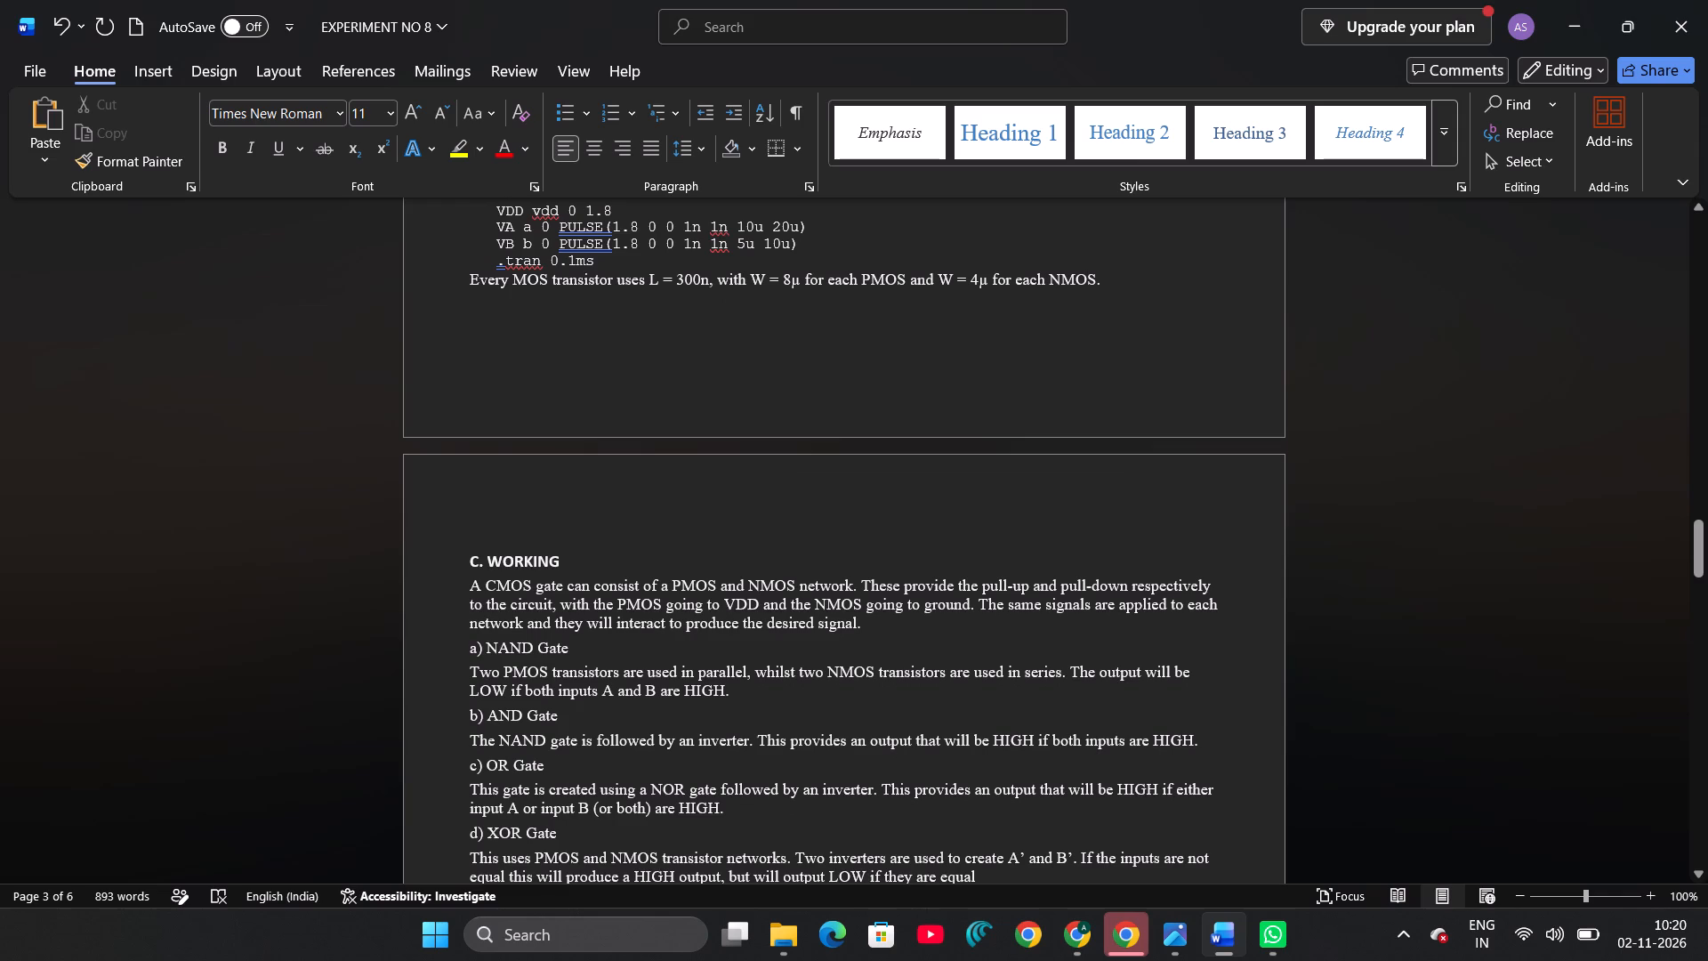
{"action": "left_click", "coordinate": [798, 280]}
{"action": "key", "text": "m"}
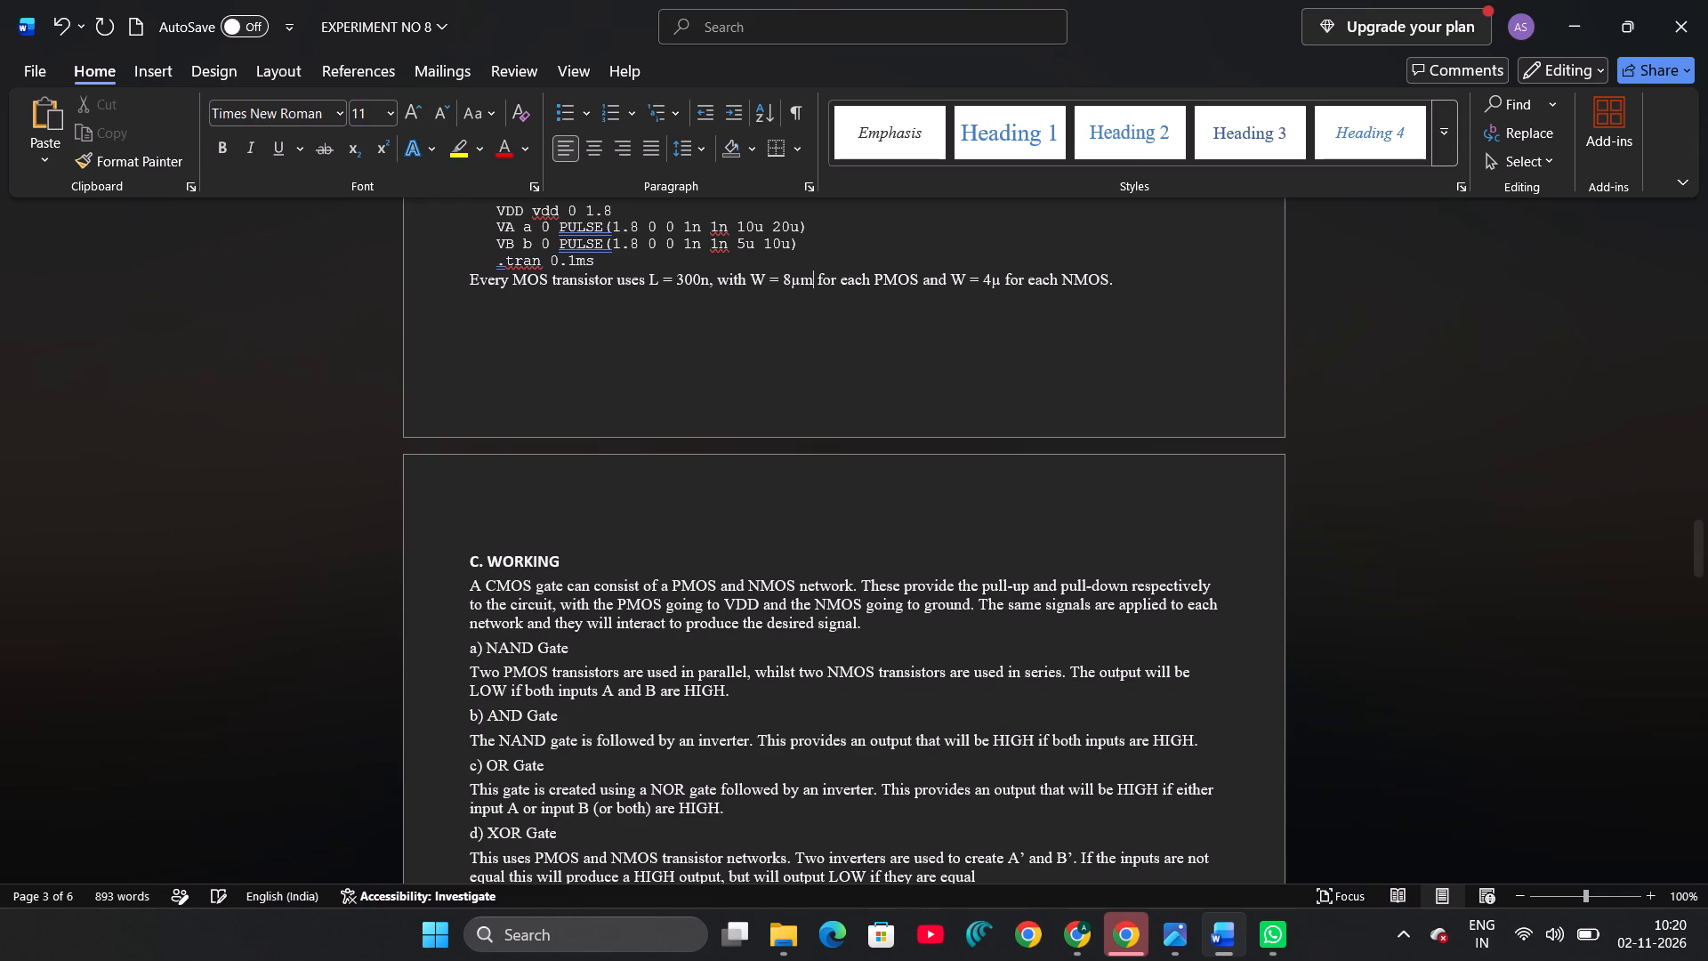
{"action": "left_click", "coordinate": [1007, 280]}
{"action": "key", "text": "BackSpace"}
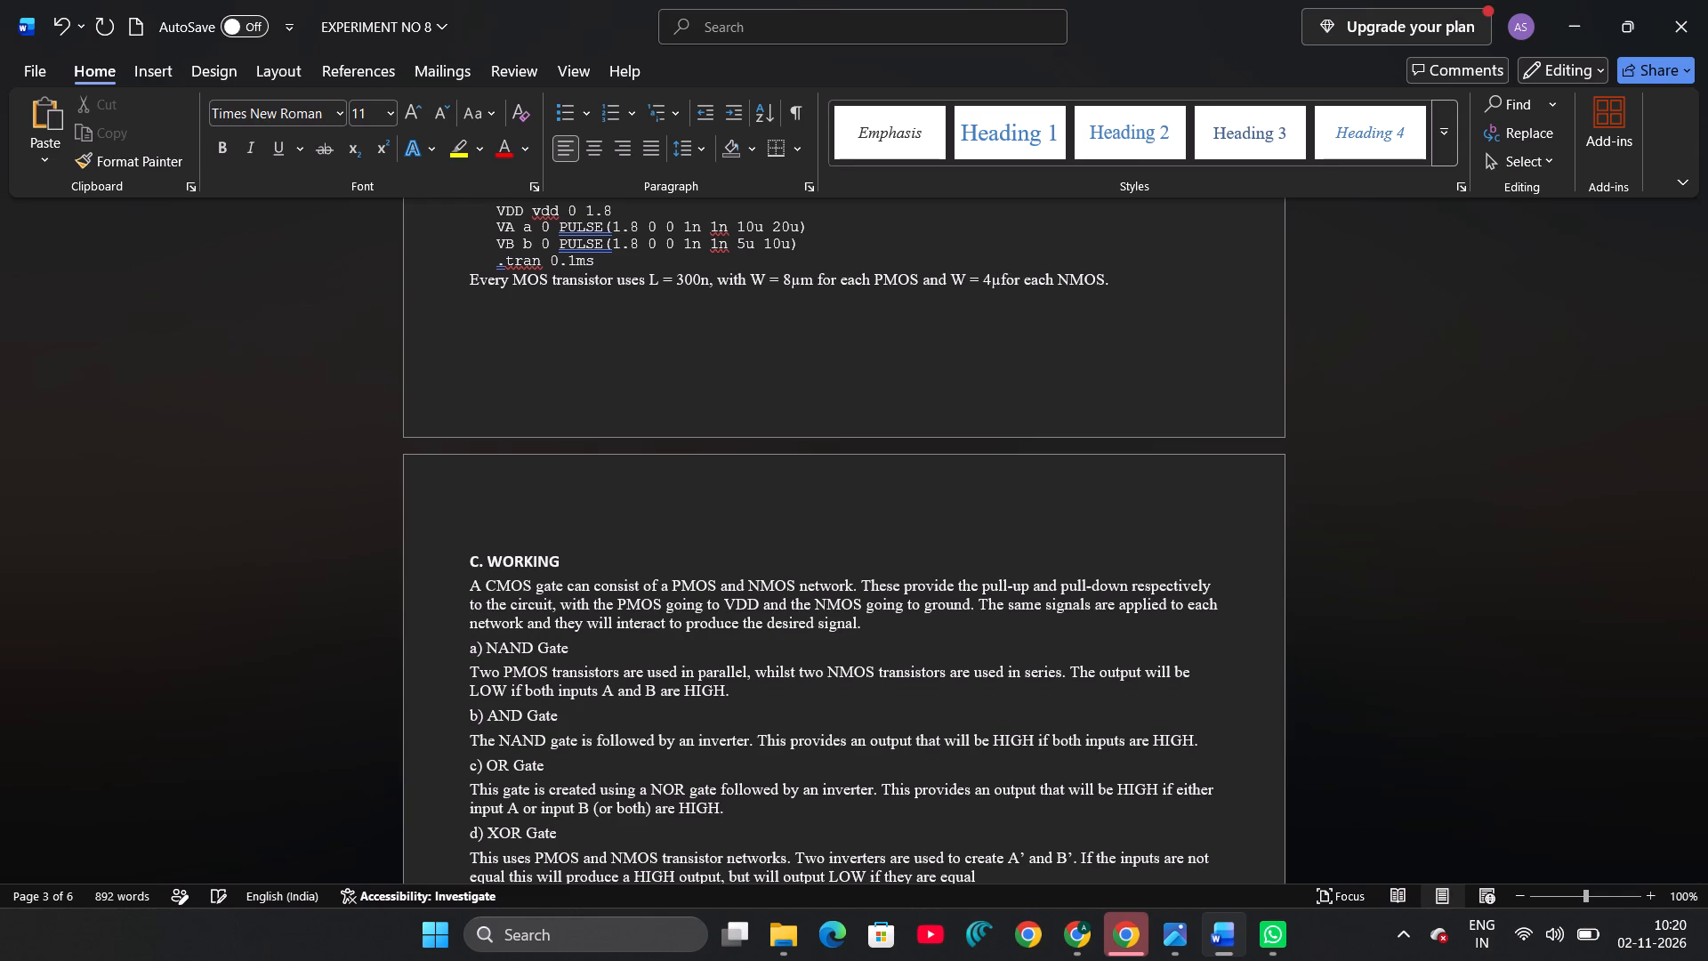
{"action": "type", "text": "m"}
{"action": "key", "text": "space"}
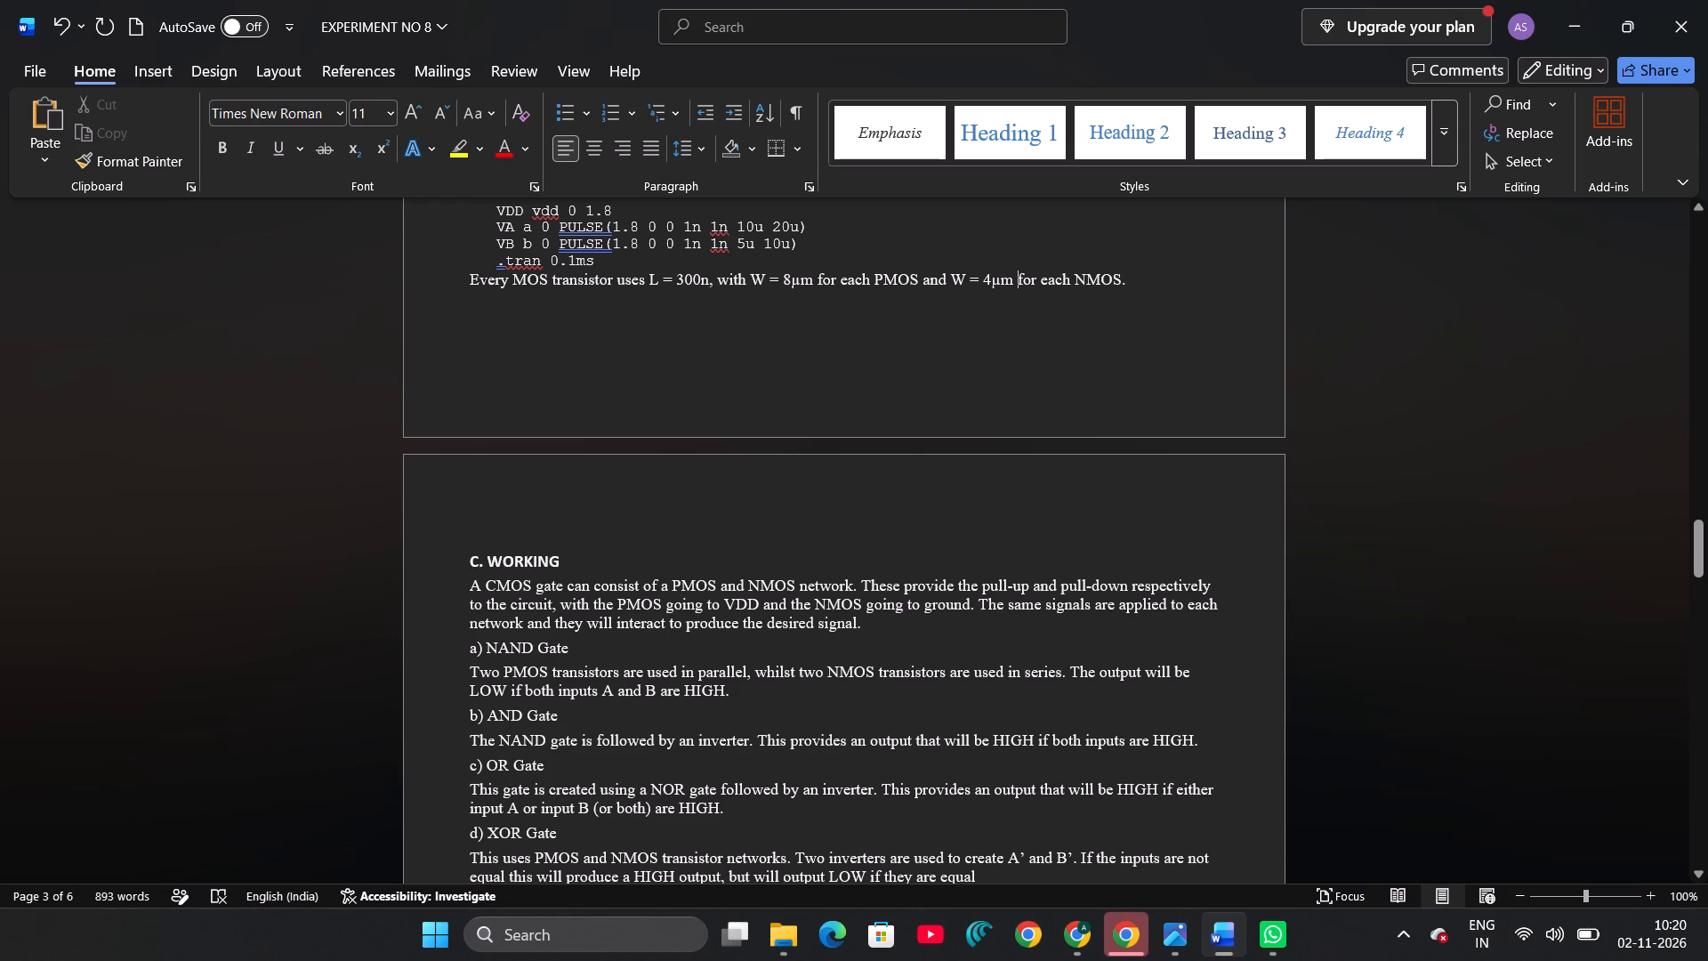
{"action": "left_click", "coordinate": [707, 285]}
{"action": "key", "text": "m"}
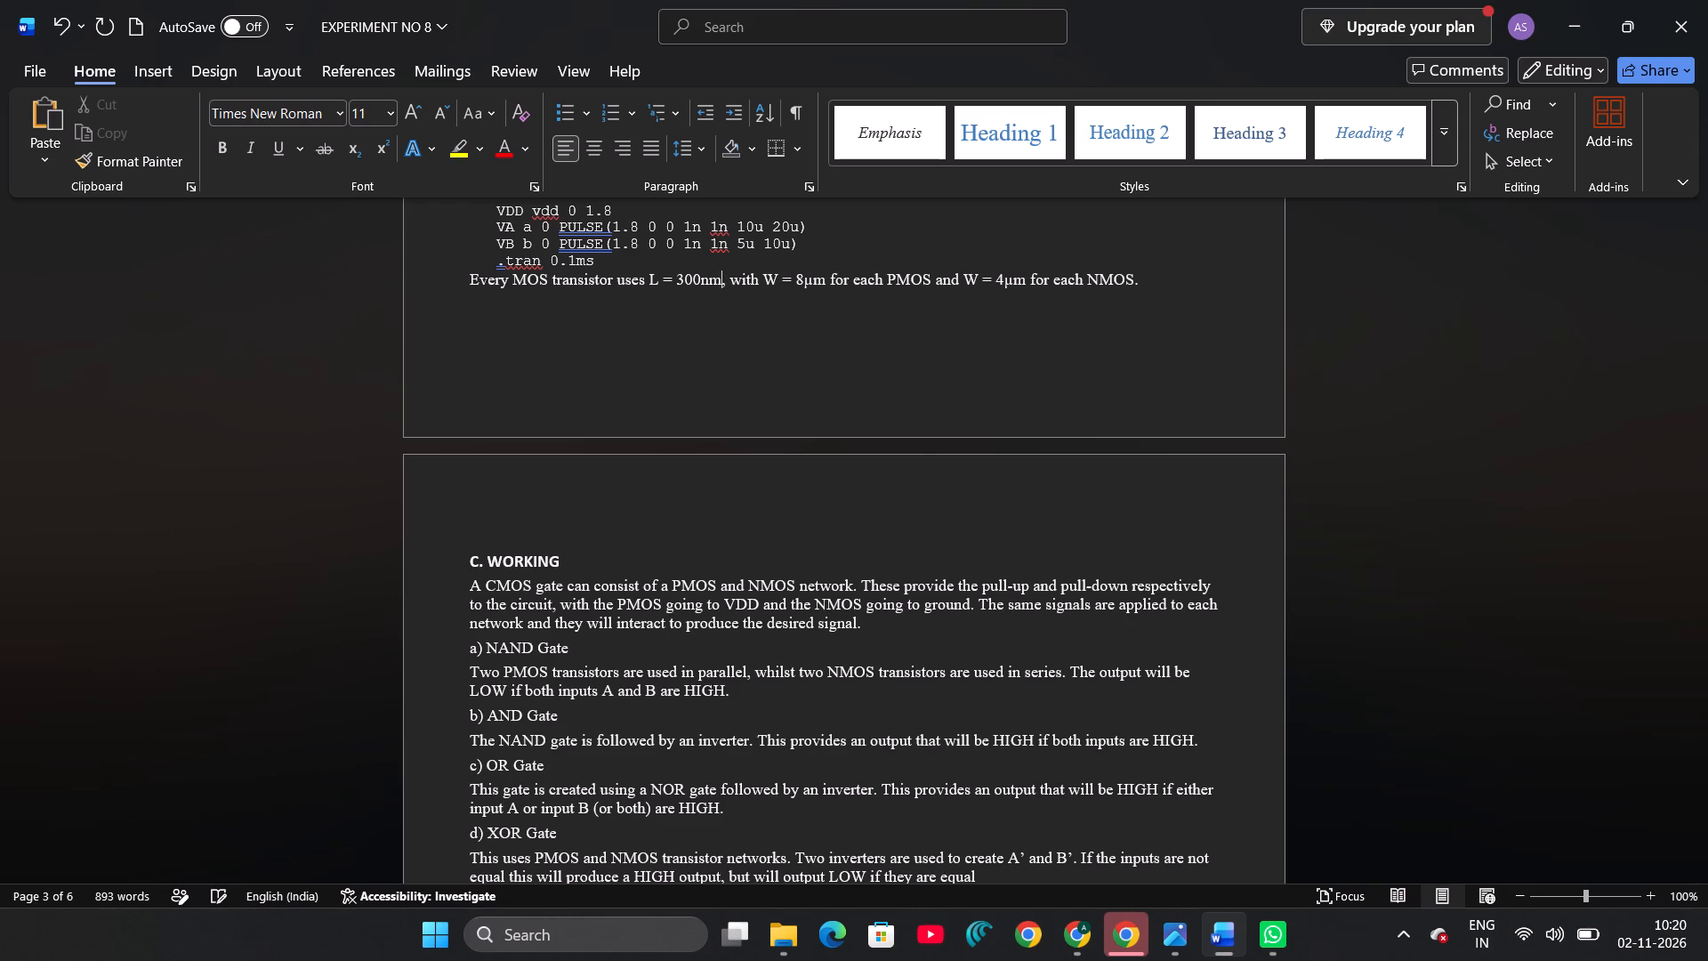
Format the "C. WORKING" heading in Times New Roman, size 10, to match the other subheadings.
{"action": "scroll", "coordinate": [557, 327], "scroll_direction": "down", "scroll_amount": 2}
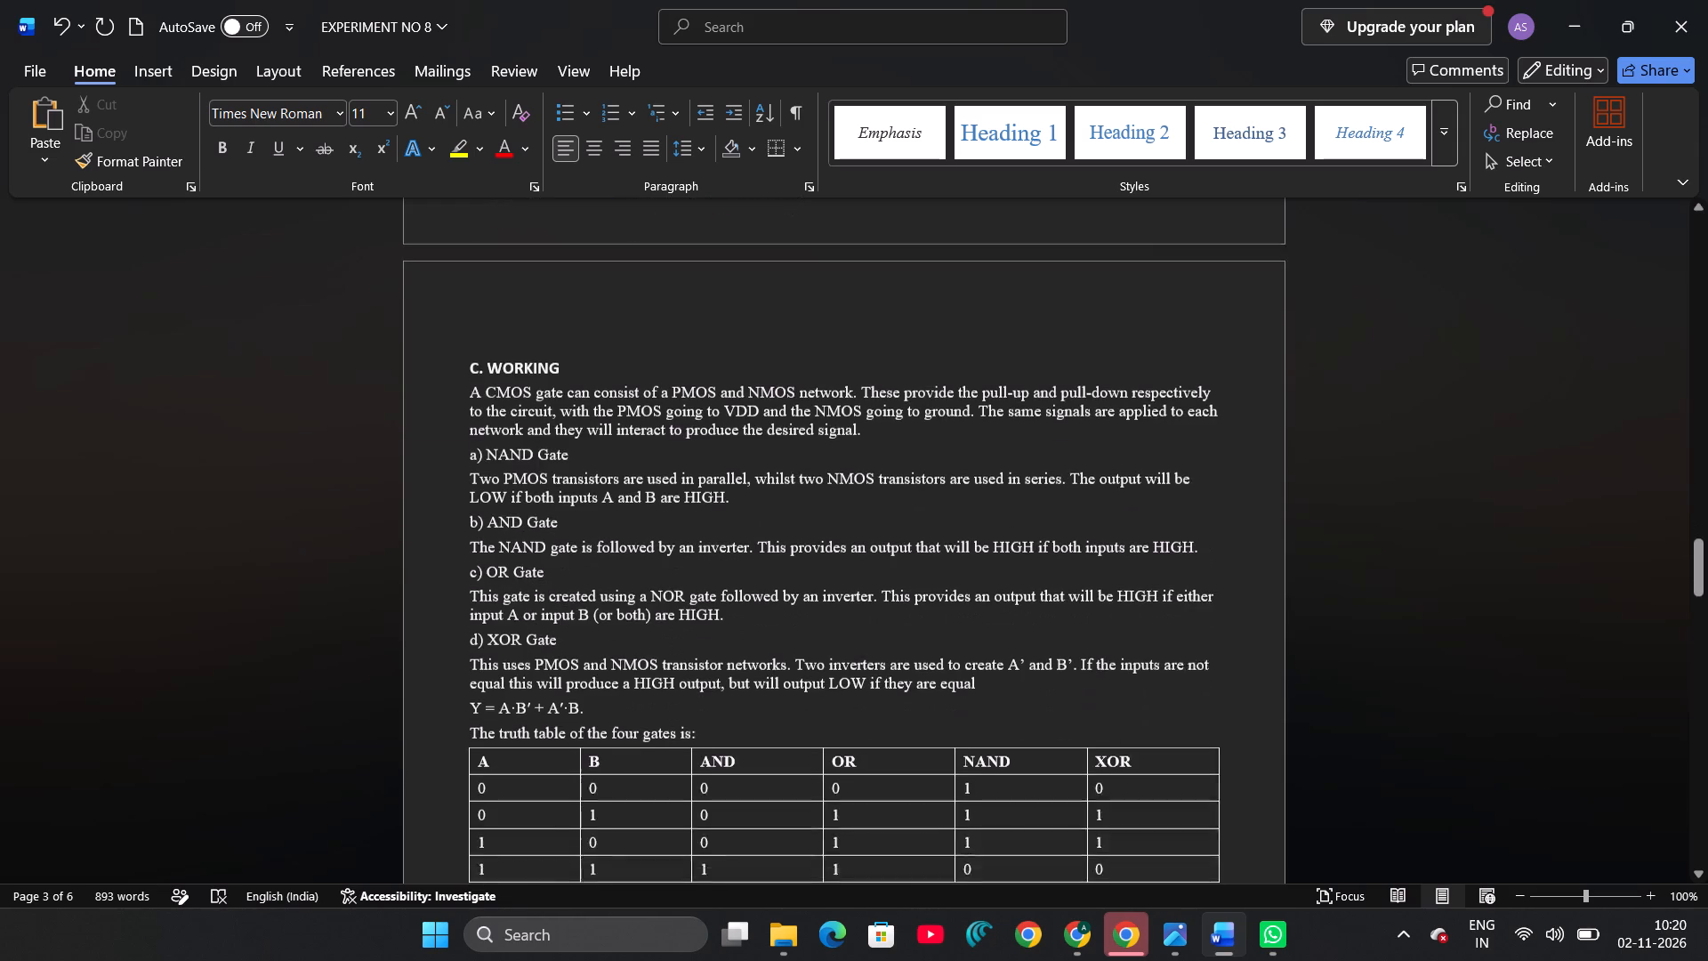
{"action": "scroll", "coordinate": [449, 343], "scroll_direction": "up", "scroll_amount": 1}
{"action": "scroll", "coordinate": [521, 331], "scroll_direction": "up", "scroll_amount": 1}
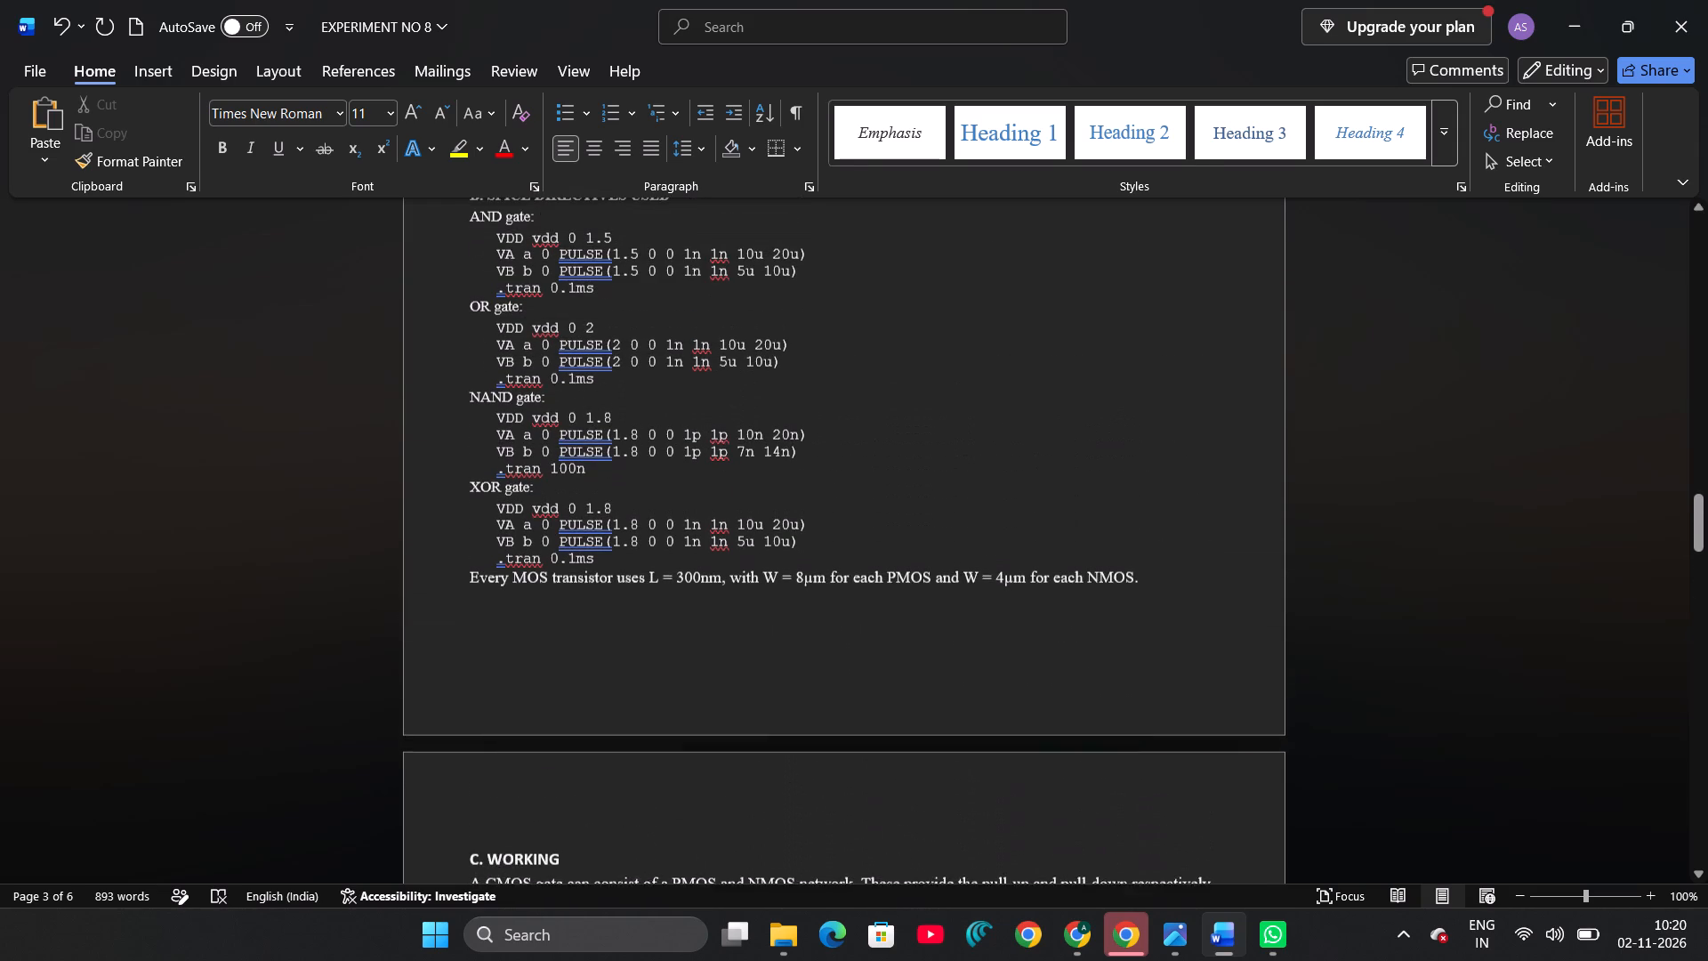
{"action": "scroll", "coordinate": [551, 260], "scroll_direction": "up", "scroll_amount": 1}
{"action": "left_click", "coordinate": [588, 279]}
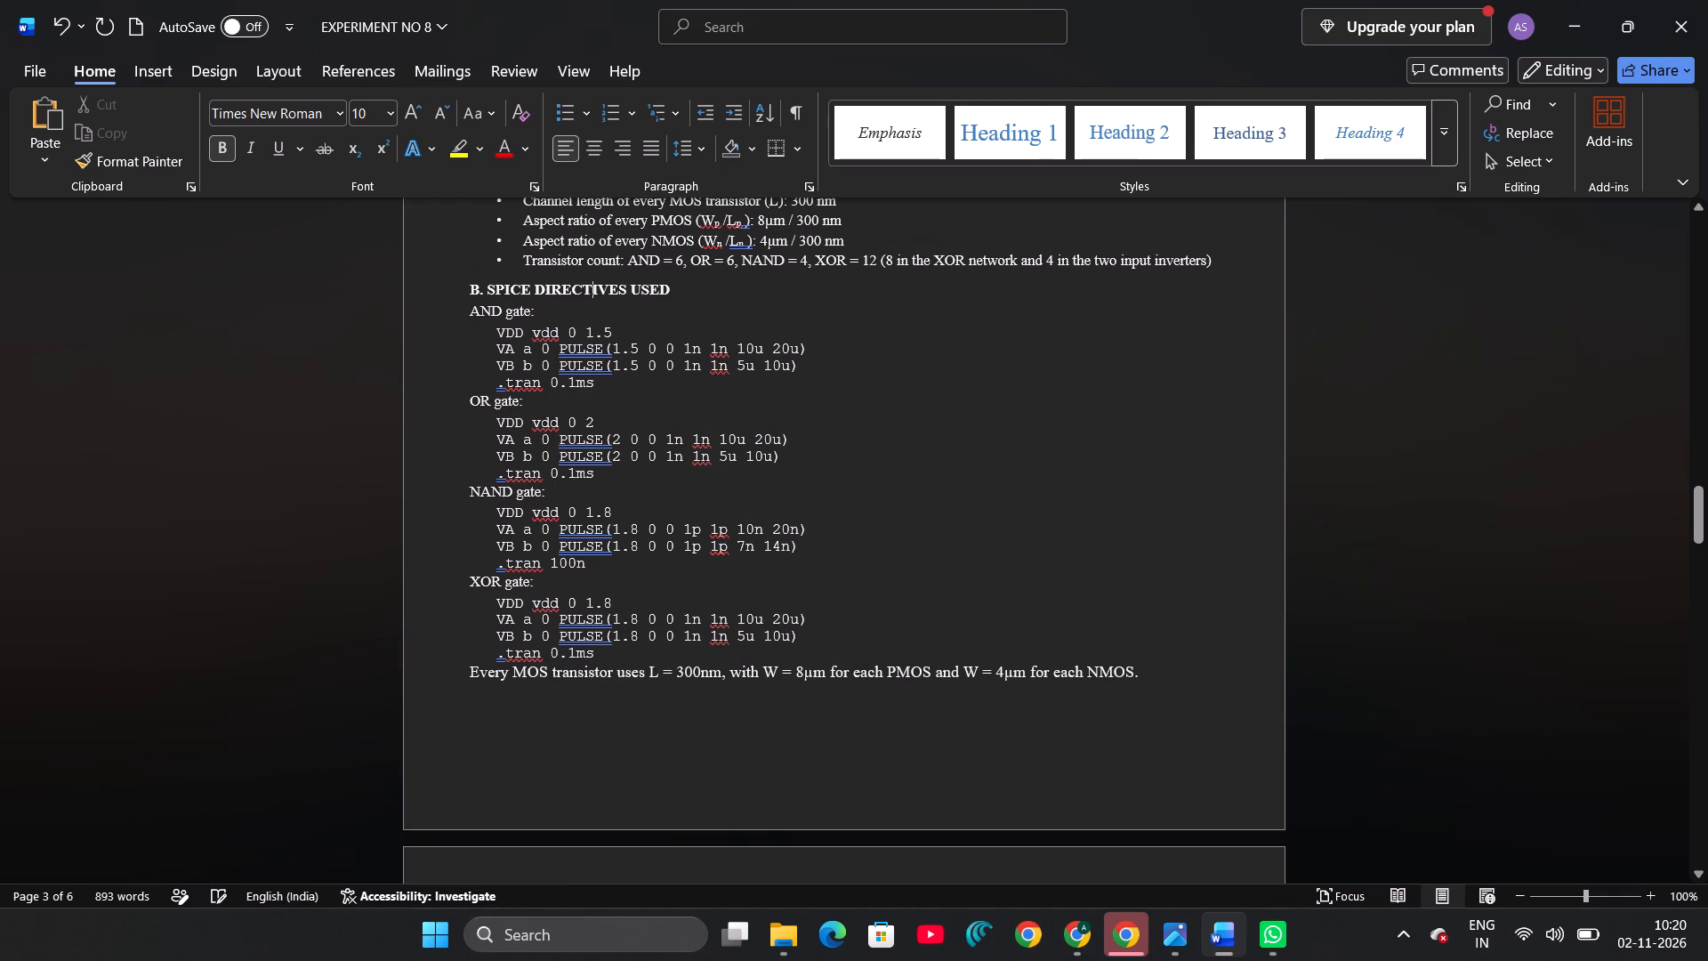
{"action": "scroll", "coordinate": [509, 532], "scroll_direction": "down", "scroll_amount": 1}
{"action": "left_click_drag", "start_coordinate": [577, 454], "coordinate": [567, 455]}
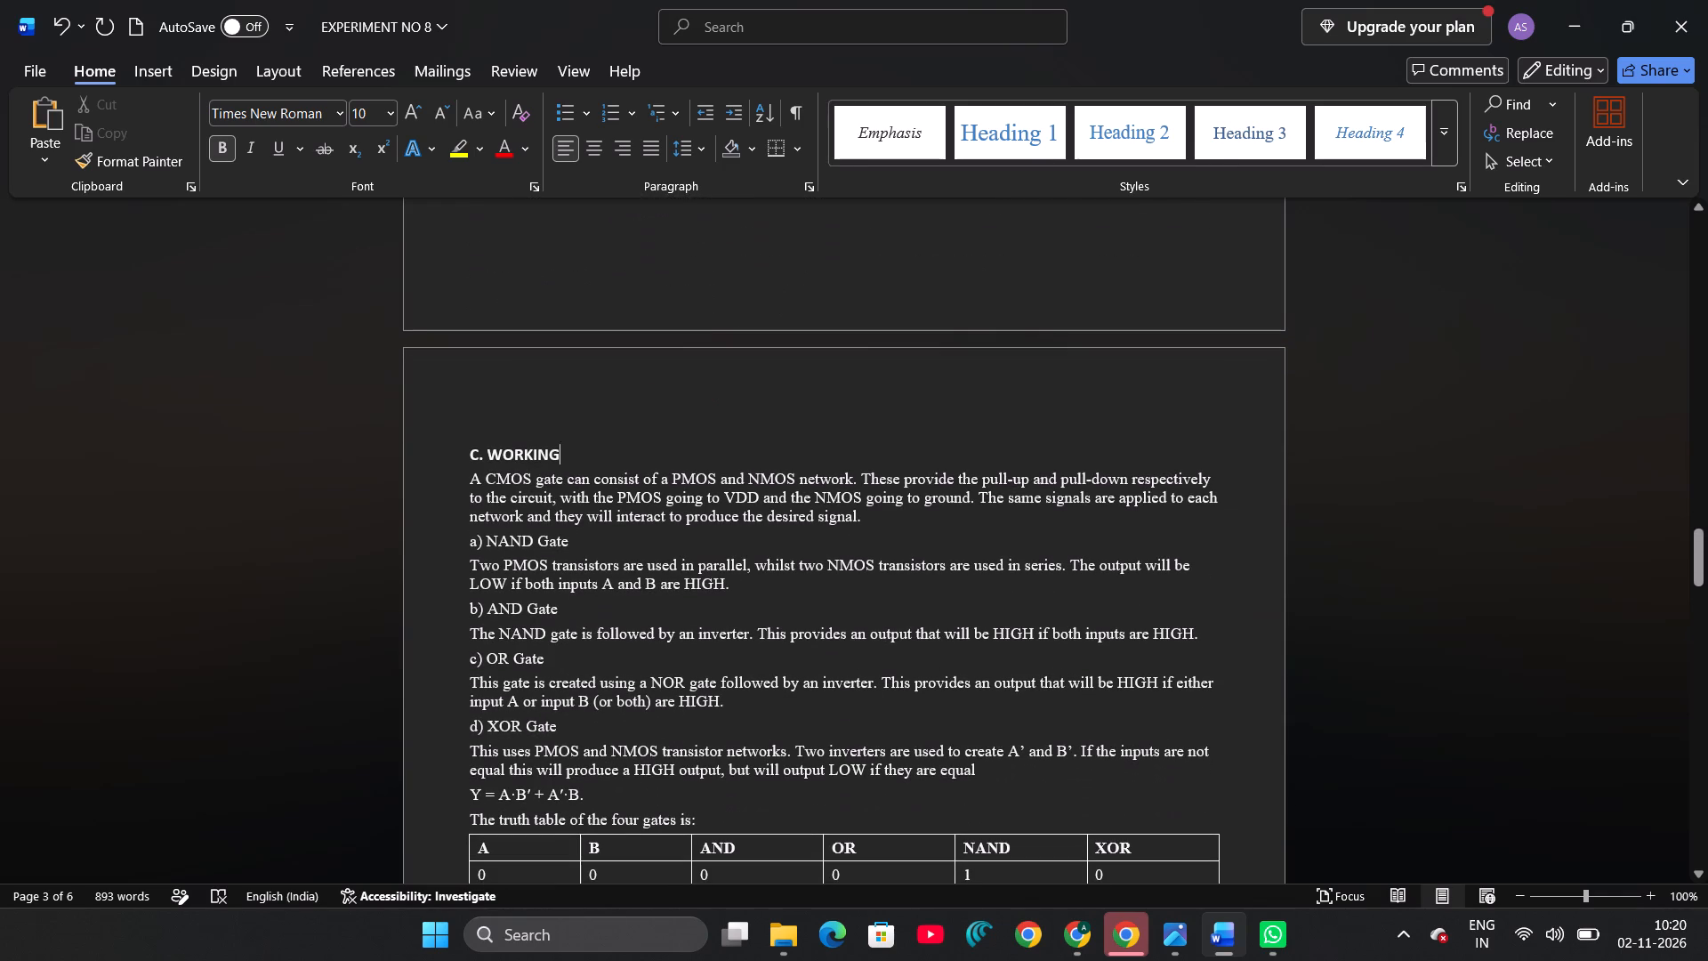
{"action": "left_click_drag", "start_coordinate": [567, 455], "coordinate": [453, 468]}
{"action": "left_click", "coordinate": [624, 392]}
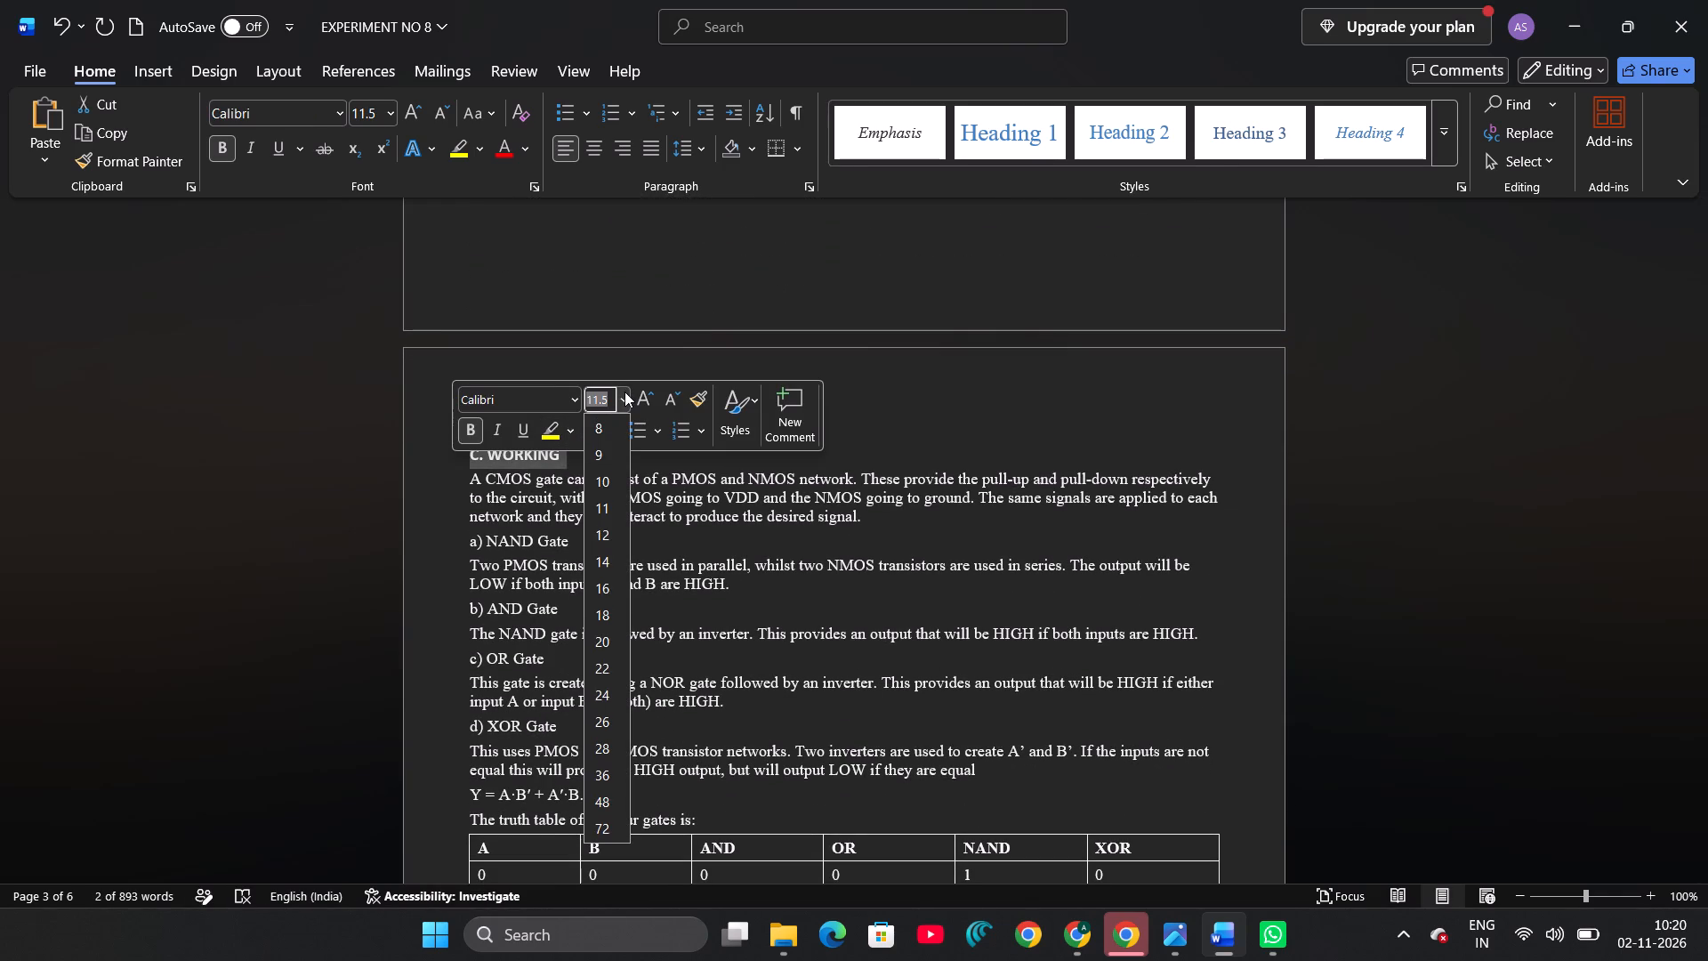
{"action": "left_click", "coordinate": [611, 484]}
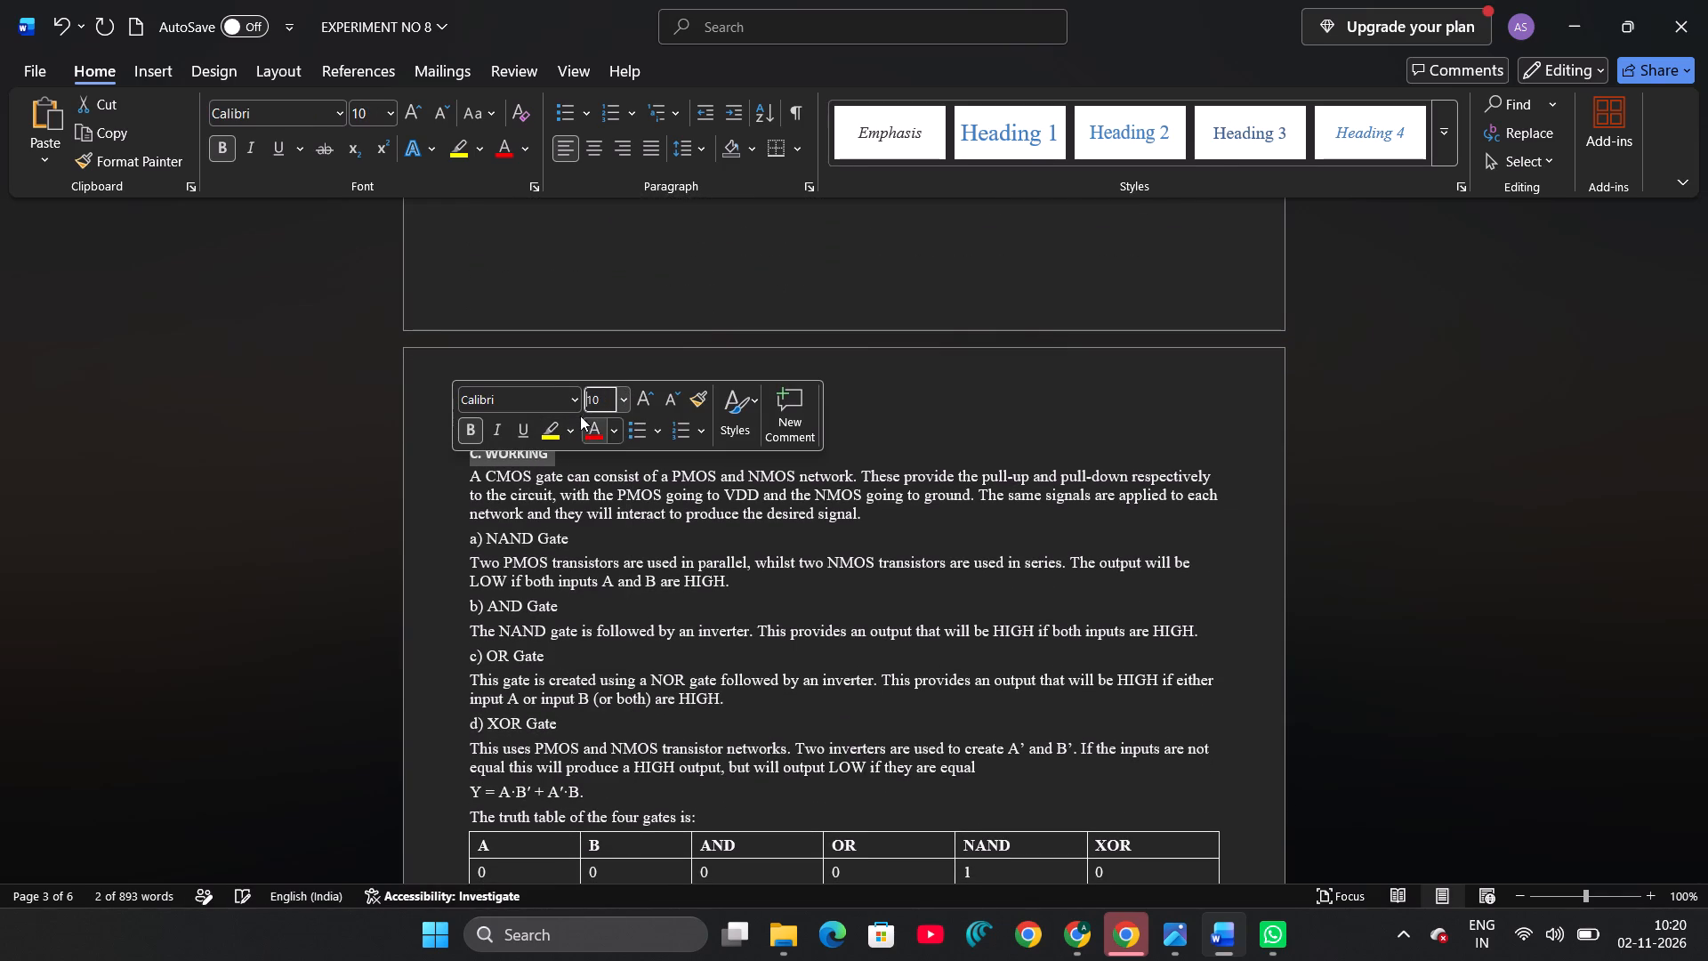
{"action": "left_click", "coordinate": [574, 404]}
{"action": "scroll", "coordinate": [571, 544], "scroll_direction": "up", "scroll_amount": 6}
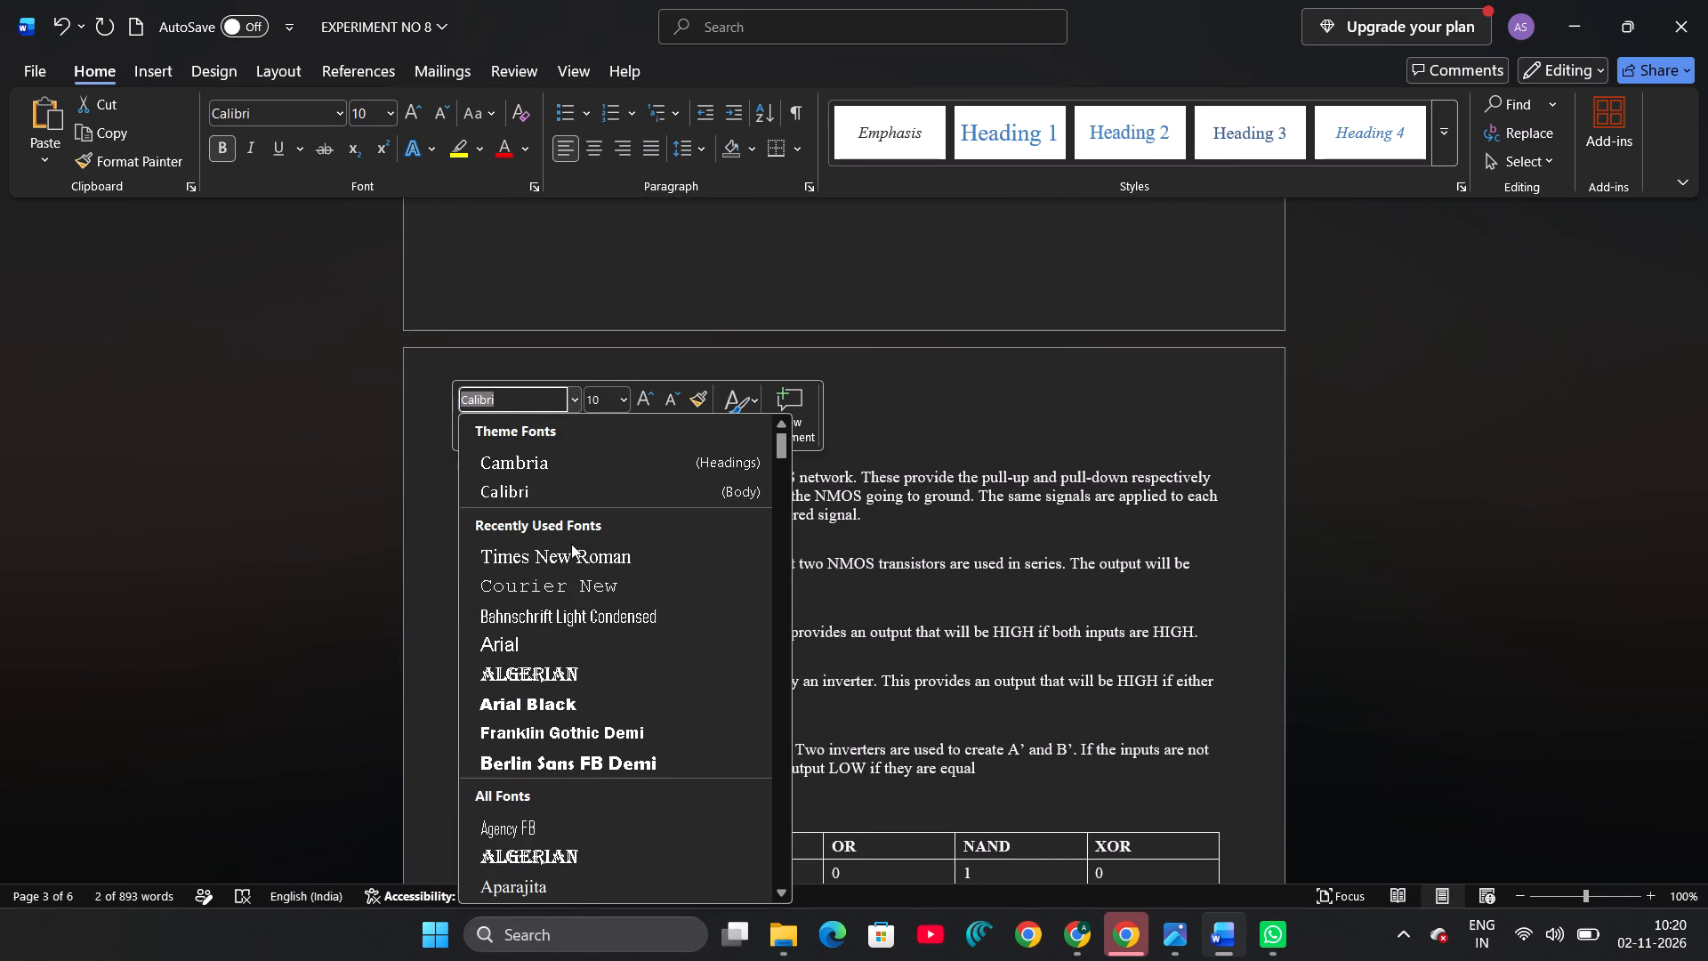
{"action": "left_click", "coordinate": [586, 547]}
{"action": "left_click", "coordinate": [647, 333]}
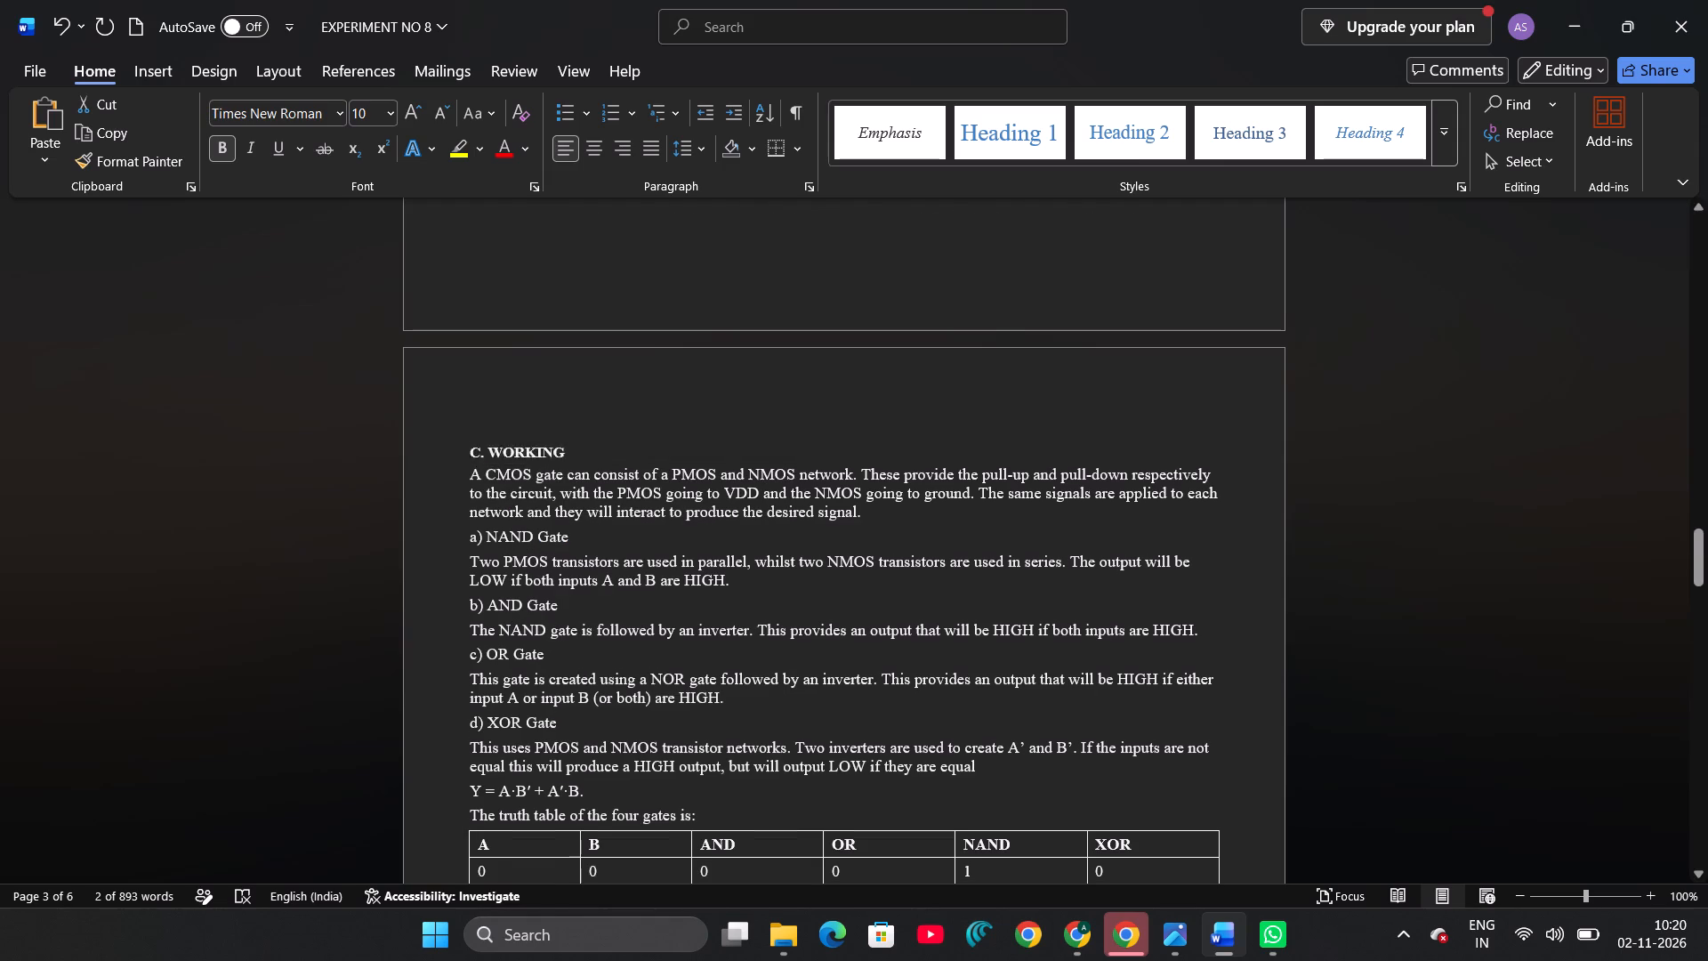
Set all the text under "C. WORKING", from the CMOS gate introduction through the truth table's lead-in line, to font size 10.
{"action": "scroll", "coordinate": [647, 333], "scroll_direction": "up", "scroll_amount": 1}
{"action": "scroll", "coordinate": [568, 295], "scroll_direction": "up", "scroll_amount": 1}
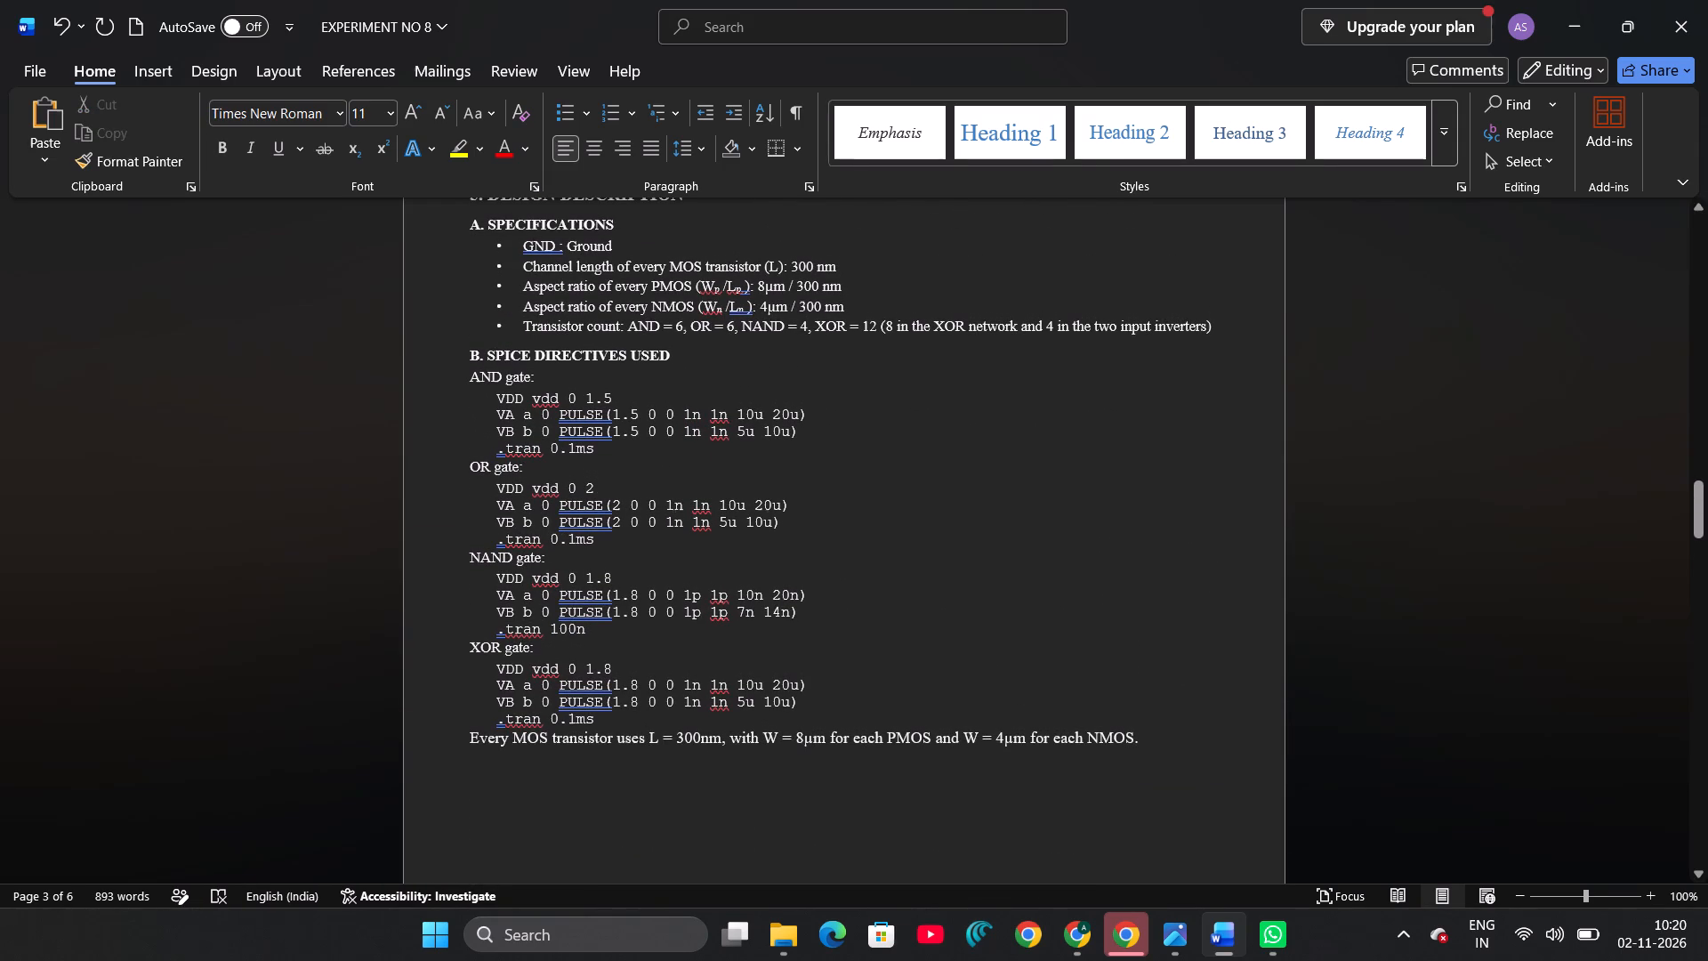
{"action": "left_click", "coordinate": [545, 350]}
{"action": "scroll", "coordinate": [482, 474], "scroll_direction": "down", "scroll_amount": 4}
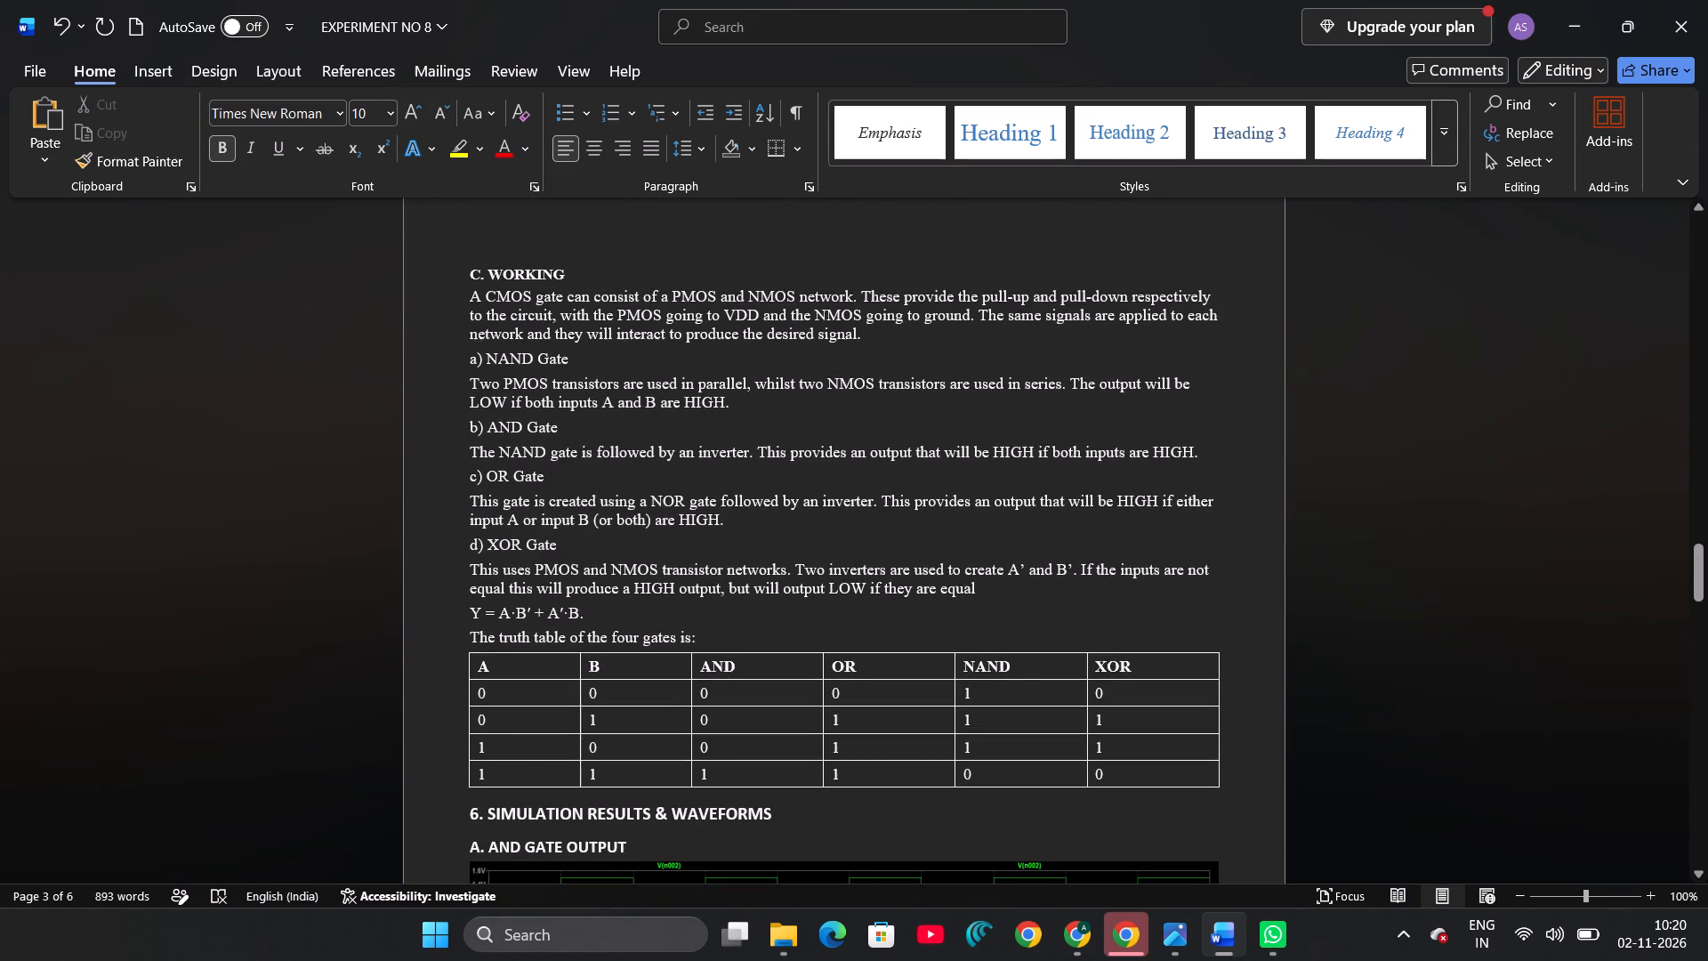
{"action": "left_click_drag", "start_coordinate": [469, 298], "coordinate": [689, 626]}
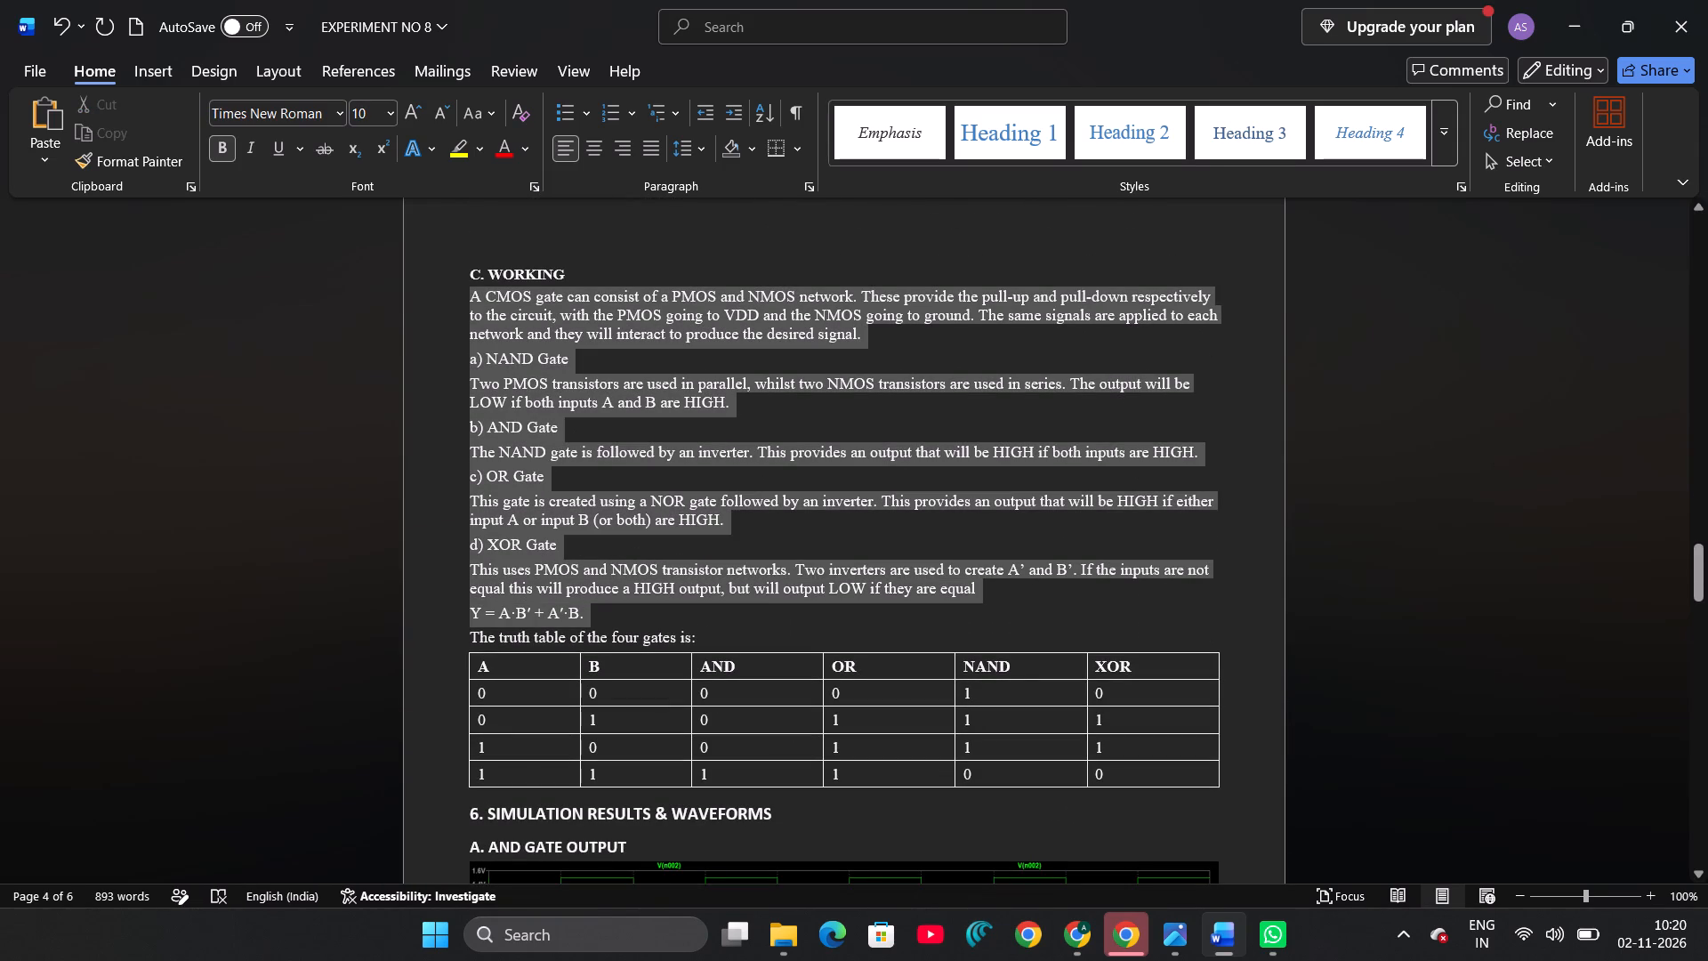
{"action": "left_click_drag", "start_coordinate": [689, 626], "coordinate": [701, 639]}
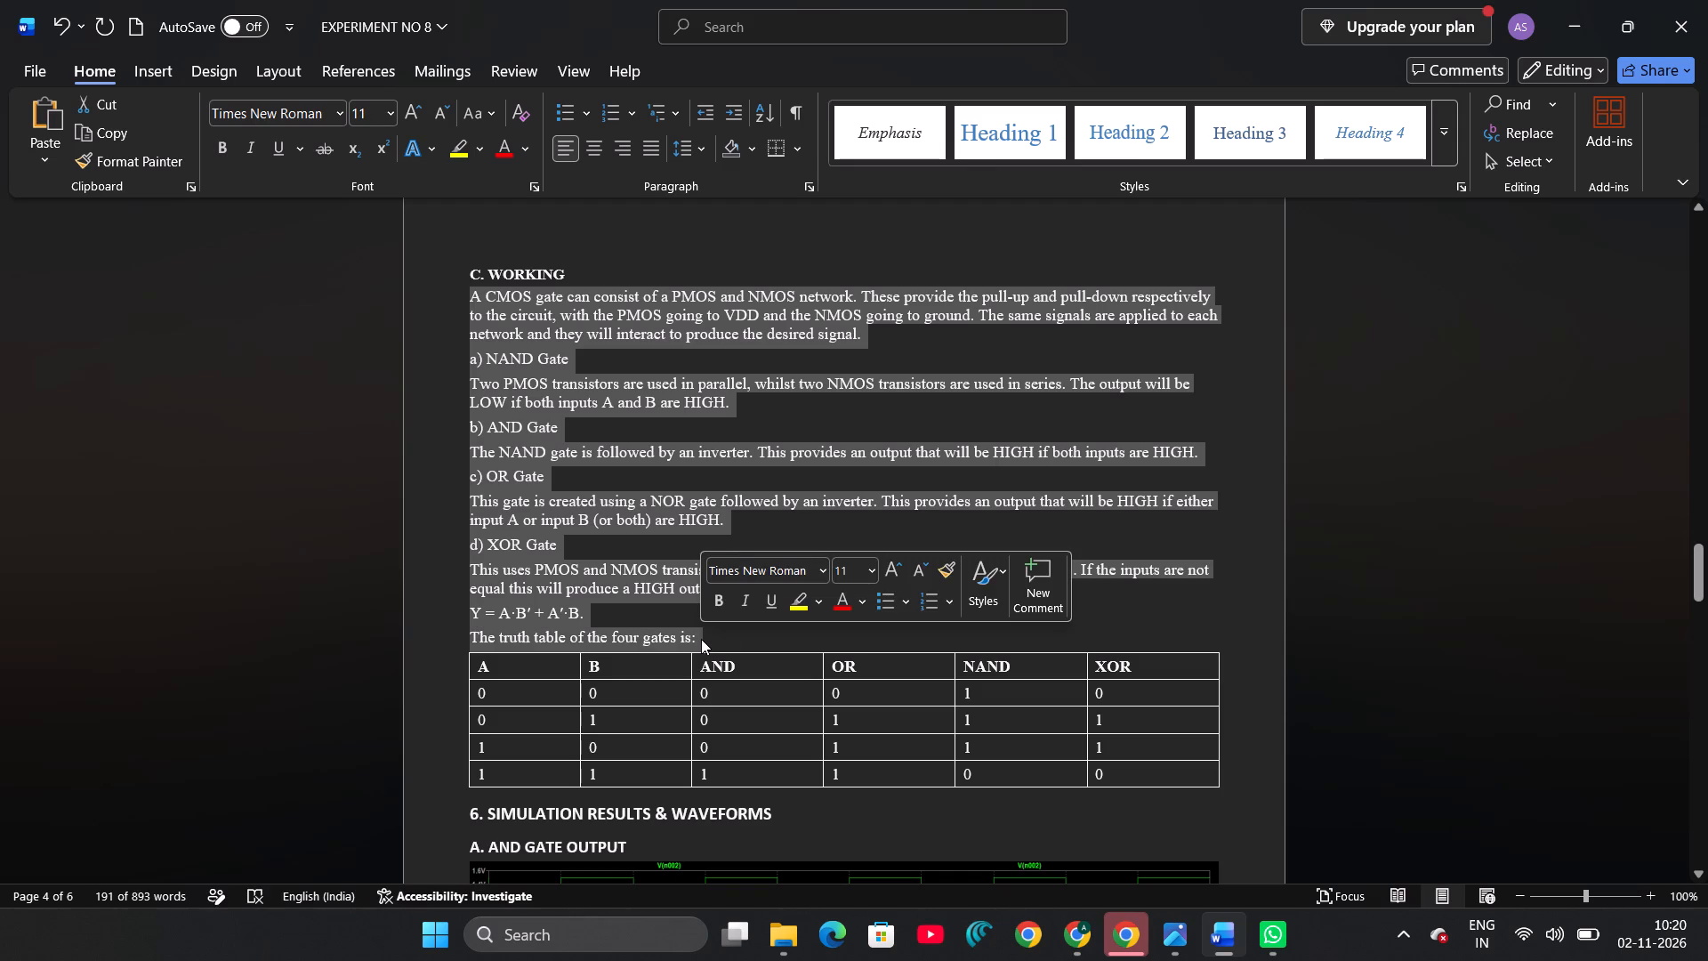
{"action": "left_click", "coordinate": [873, 576]}
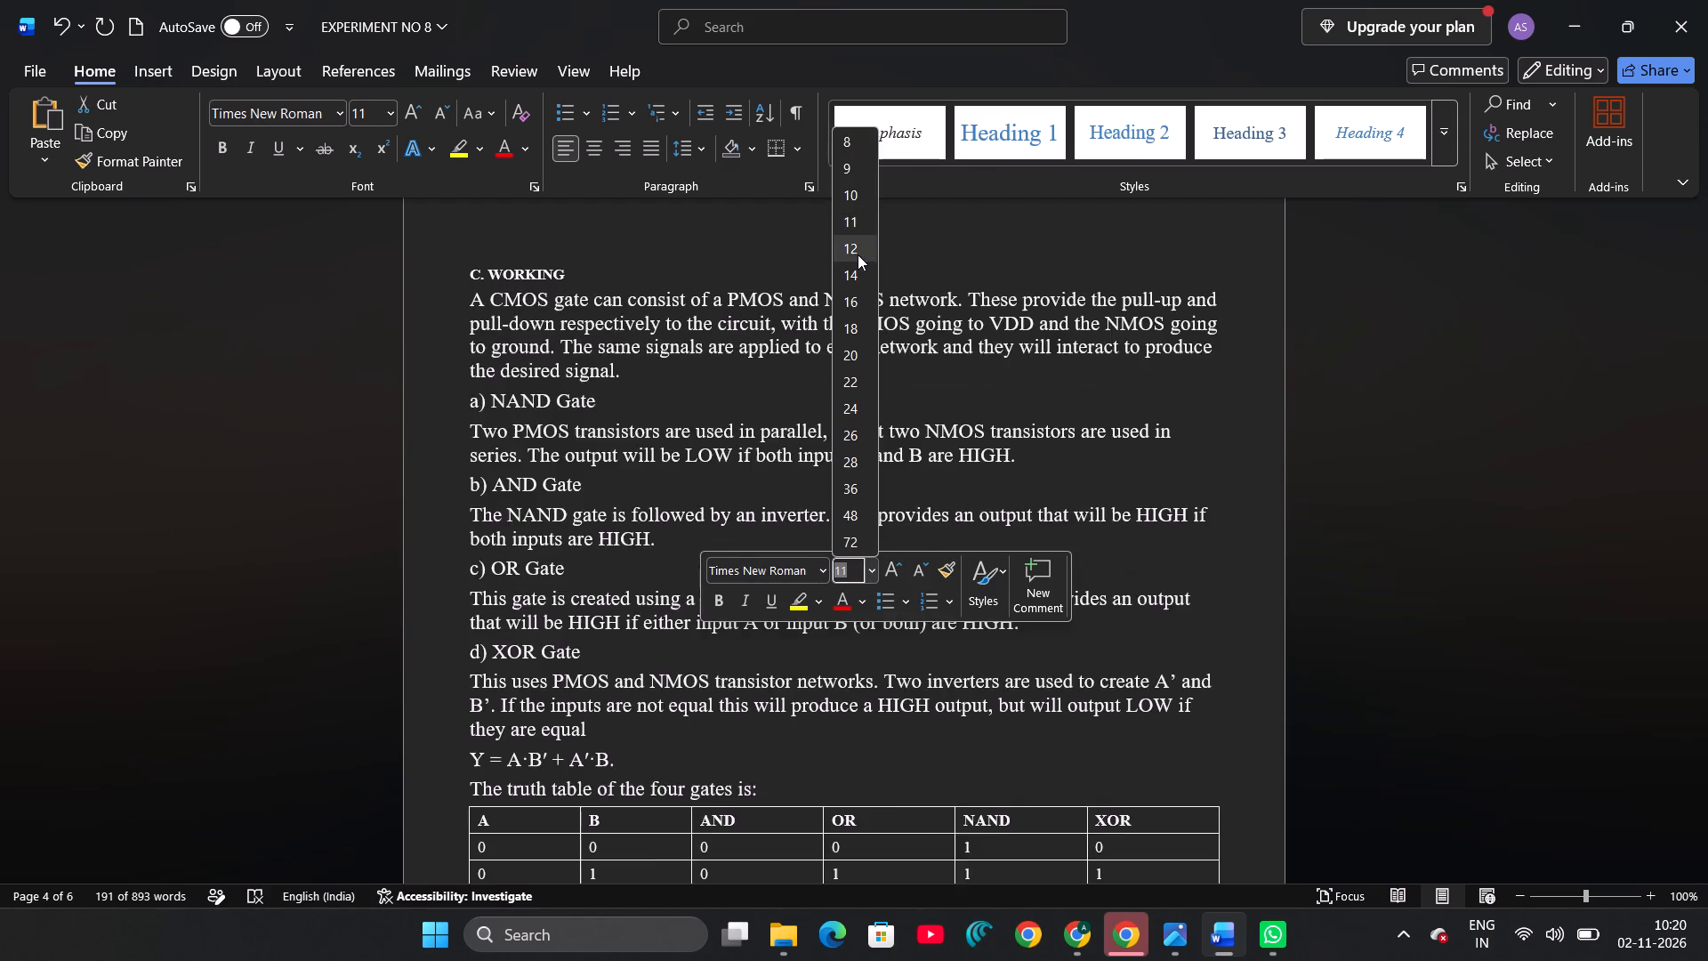
{"action": "left_click", "coordinate": [843, 198]}
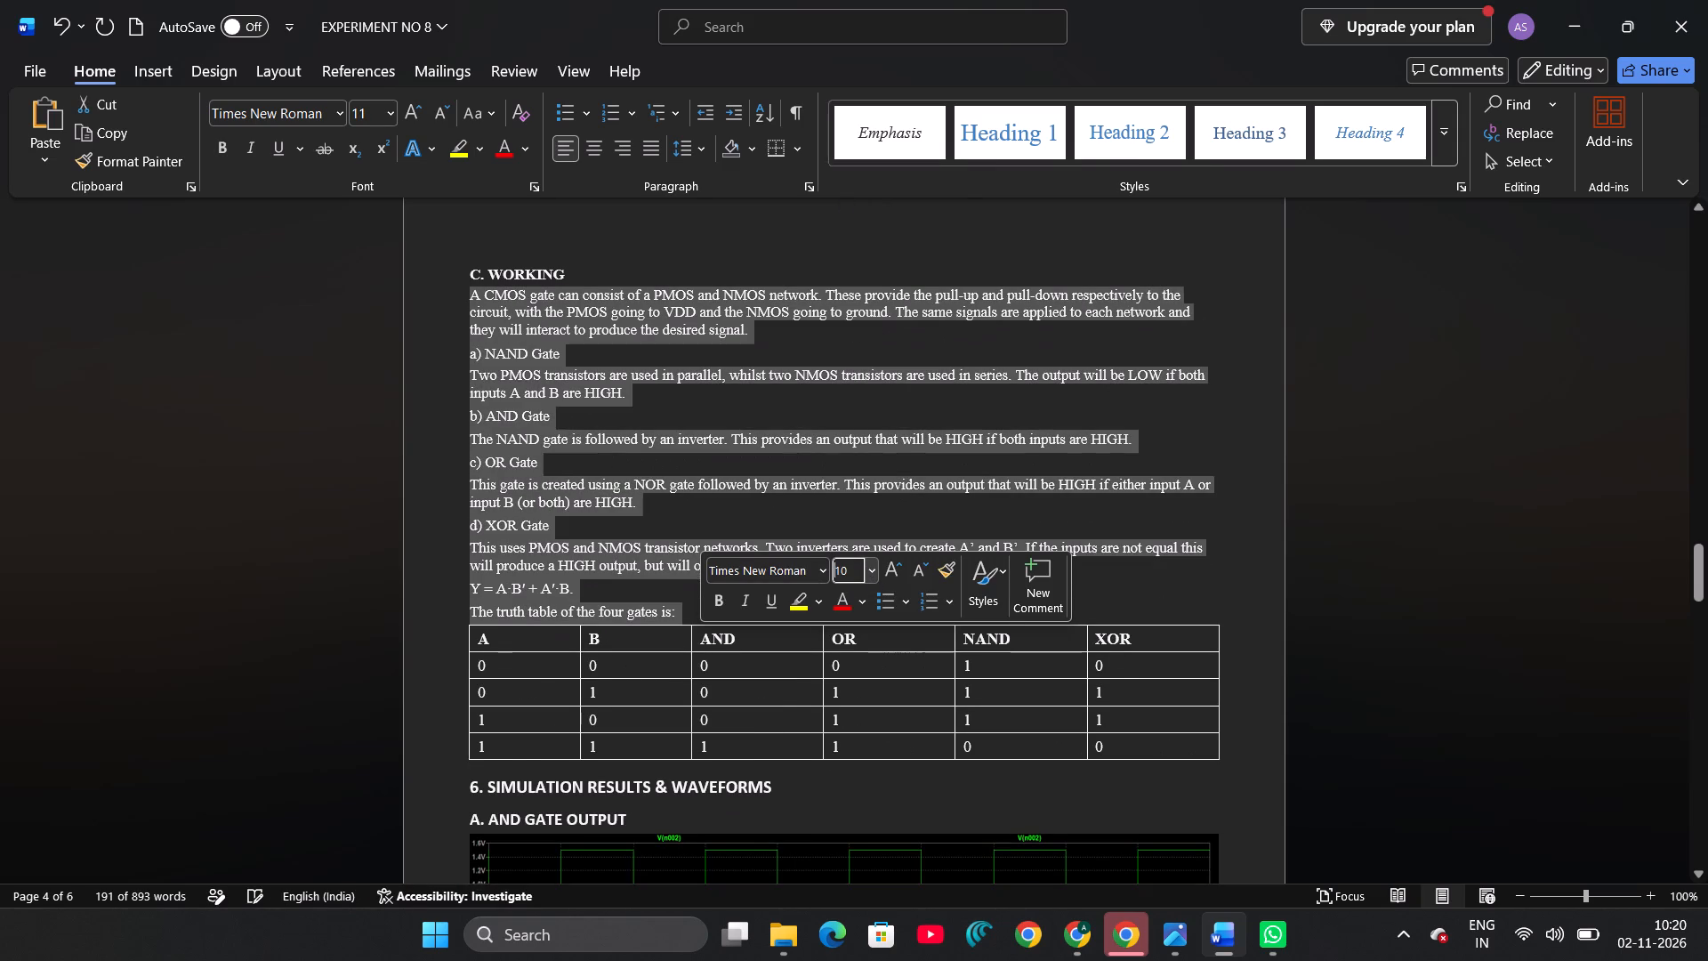
{"action": "left_click", "coordinate": [661, 511]}
Change the "6. SIMULATION RESULTS & WAVEFORMS" heading to Times New Roman.
{"action": "scroll", "coordinate": [661, 511], "scroll_direction": "down", "scroll_amount": 1}
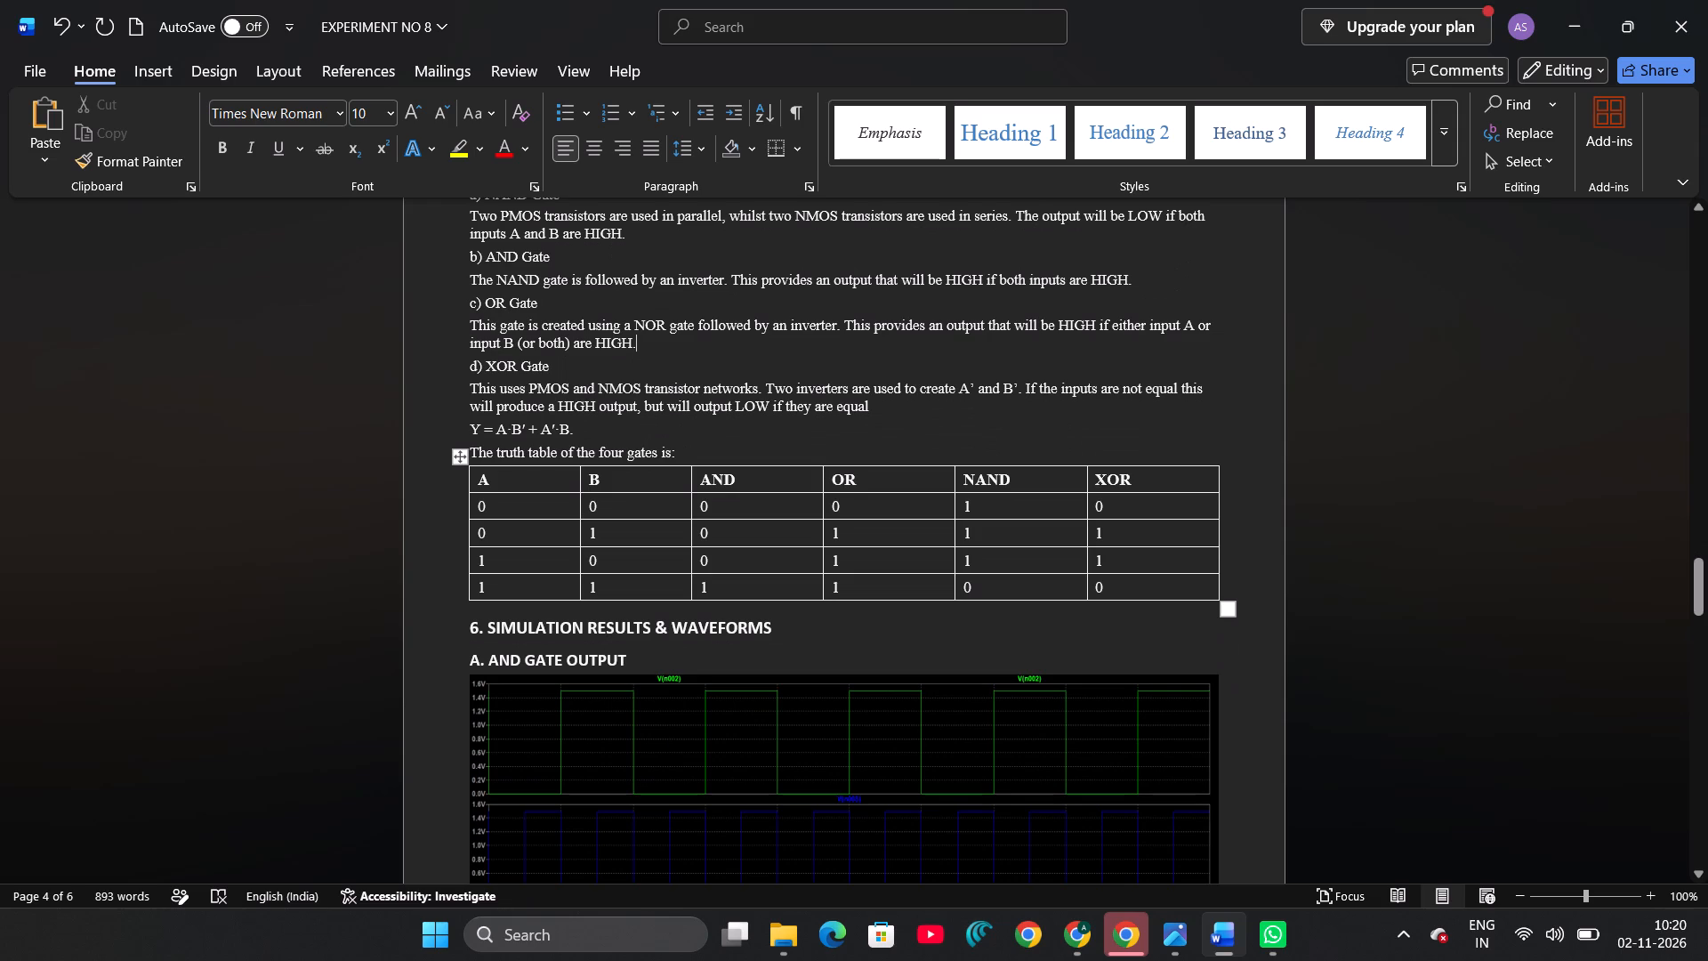
{"action": "left_click", "coordinate": [781, 626]}
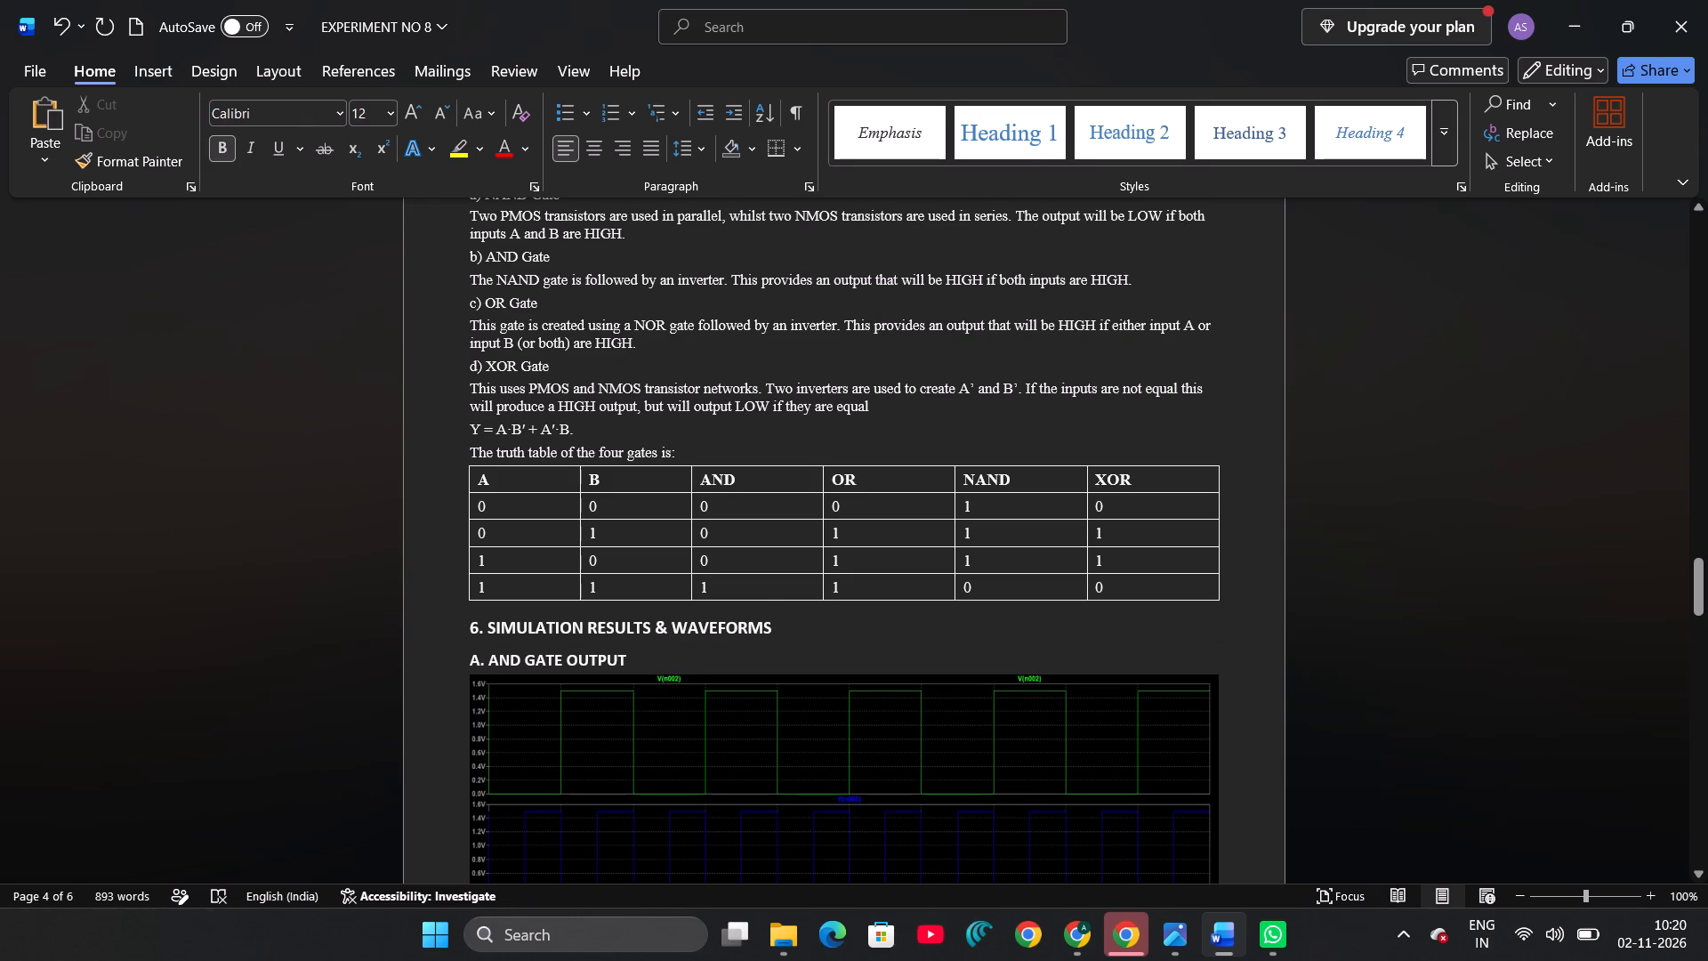
{"action": "left_click_drag", "start_coordinate": [780, 629], "coordinate": [468, 621]}
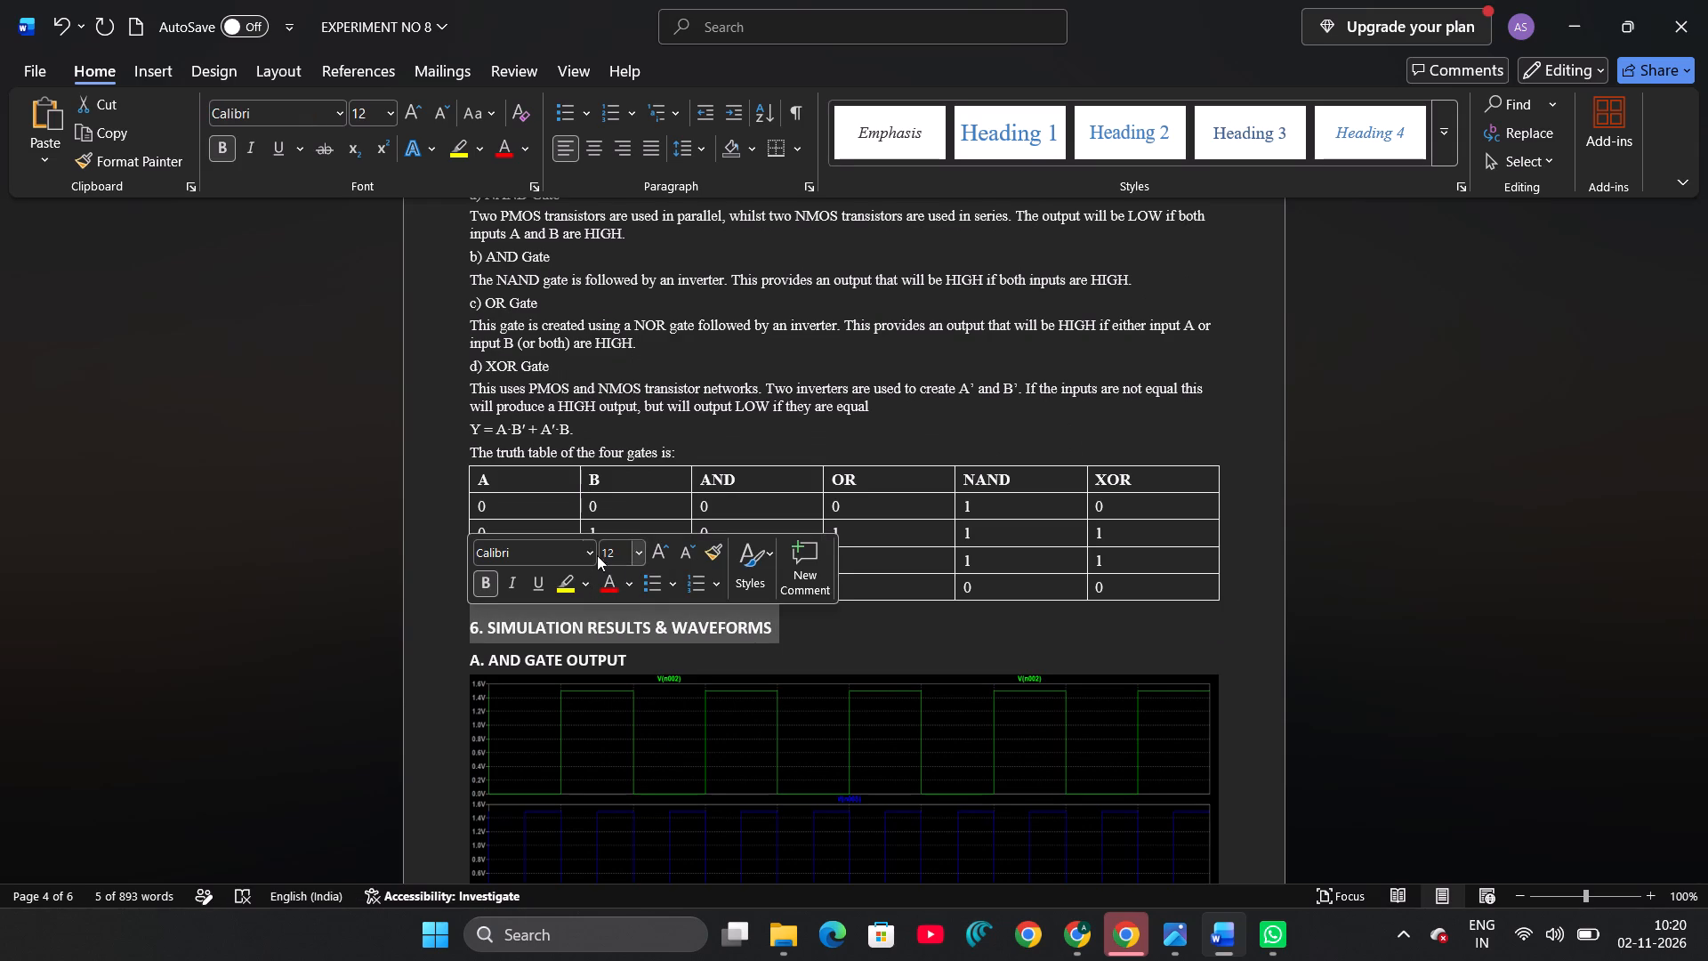
{"action": "left_click", "coordinate": [589, 553]}
{"action": "scroll", "coordinate": [703, 166], "scroll_direction": "up", "scroll_amount": 8}
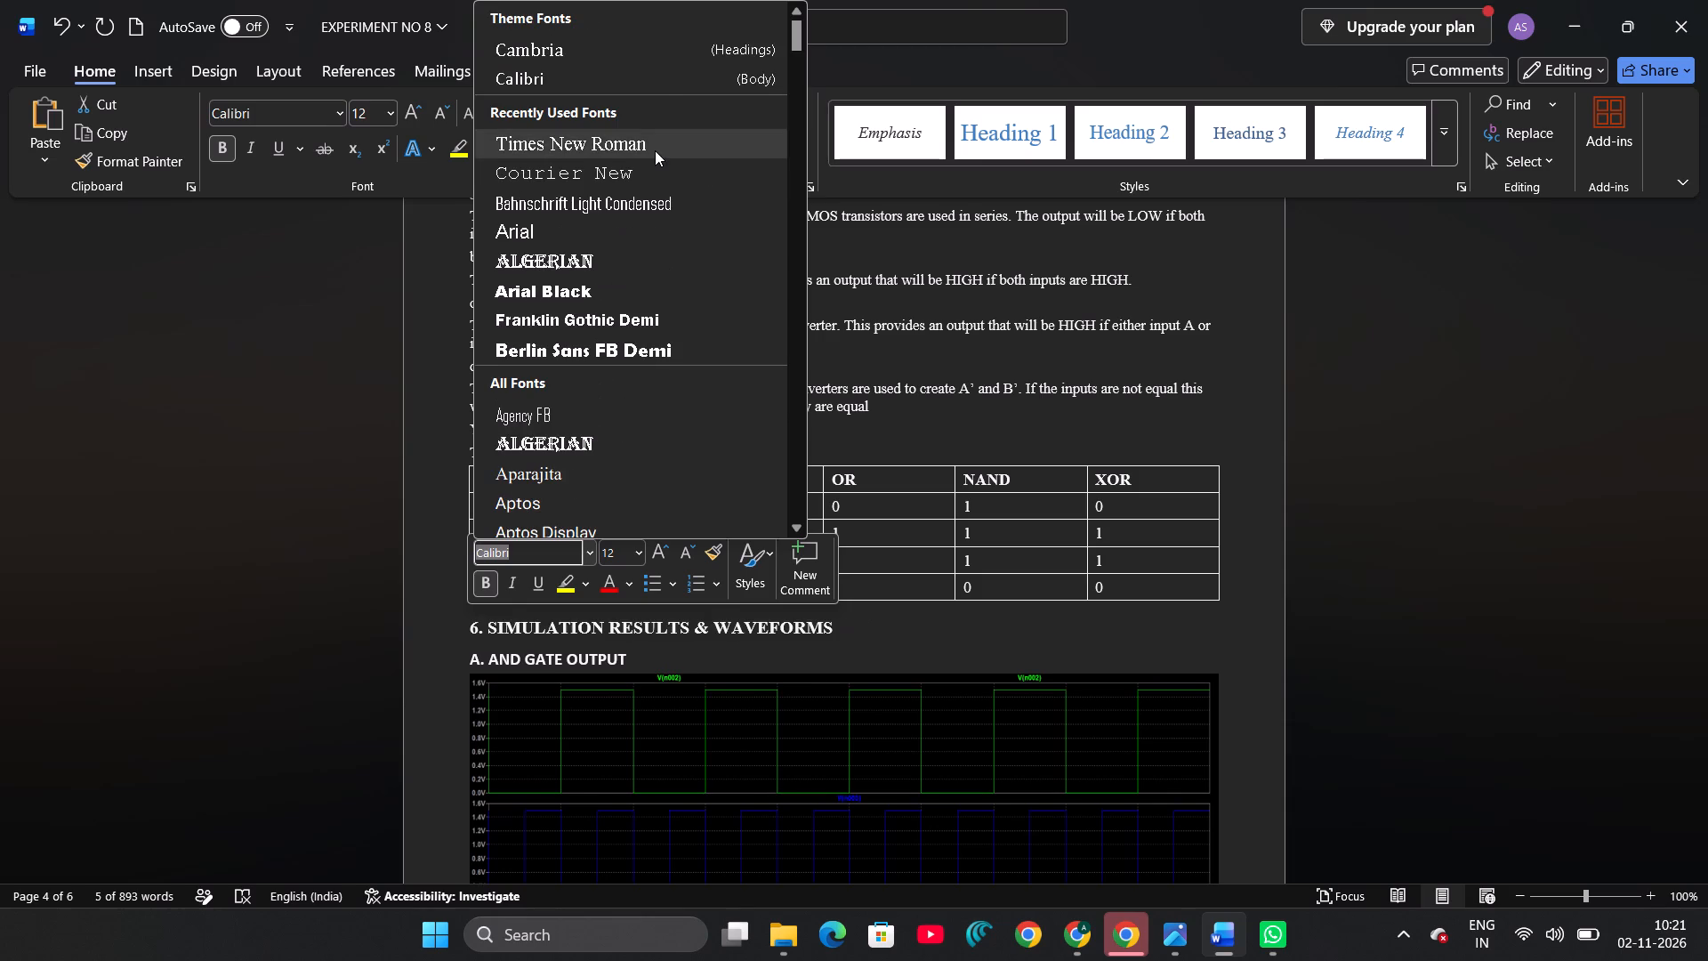
{"action": "left_click", "coordinate": [655, 150]}
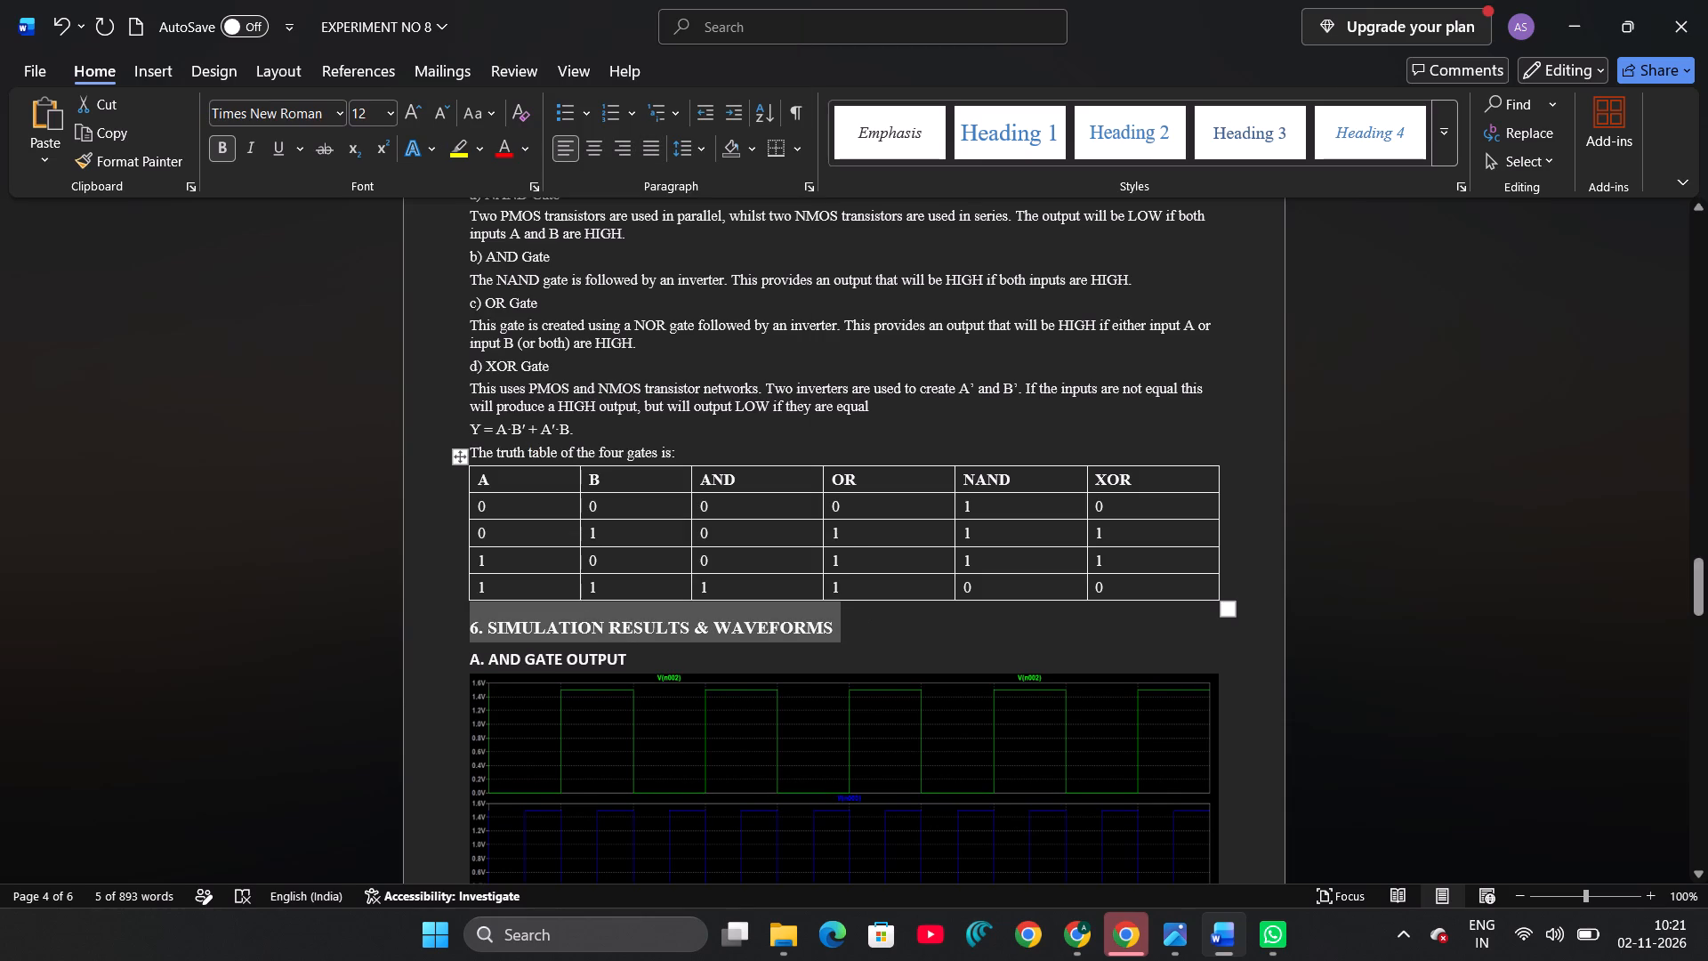
Format the "A. AND GATE OUTPUT" subheading in Times New Roman, size 10.
{"action": "left_click_drag", "start_coordinate": [633, 657], "coordinate": [467, 659]}
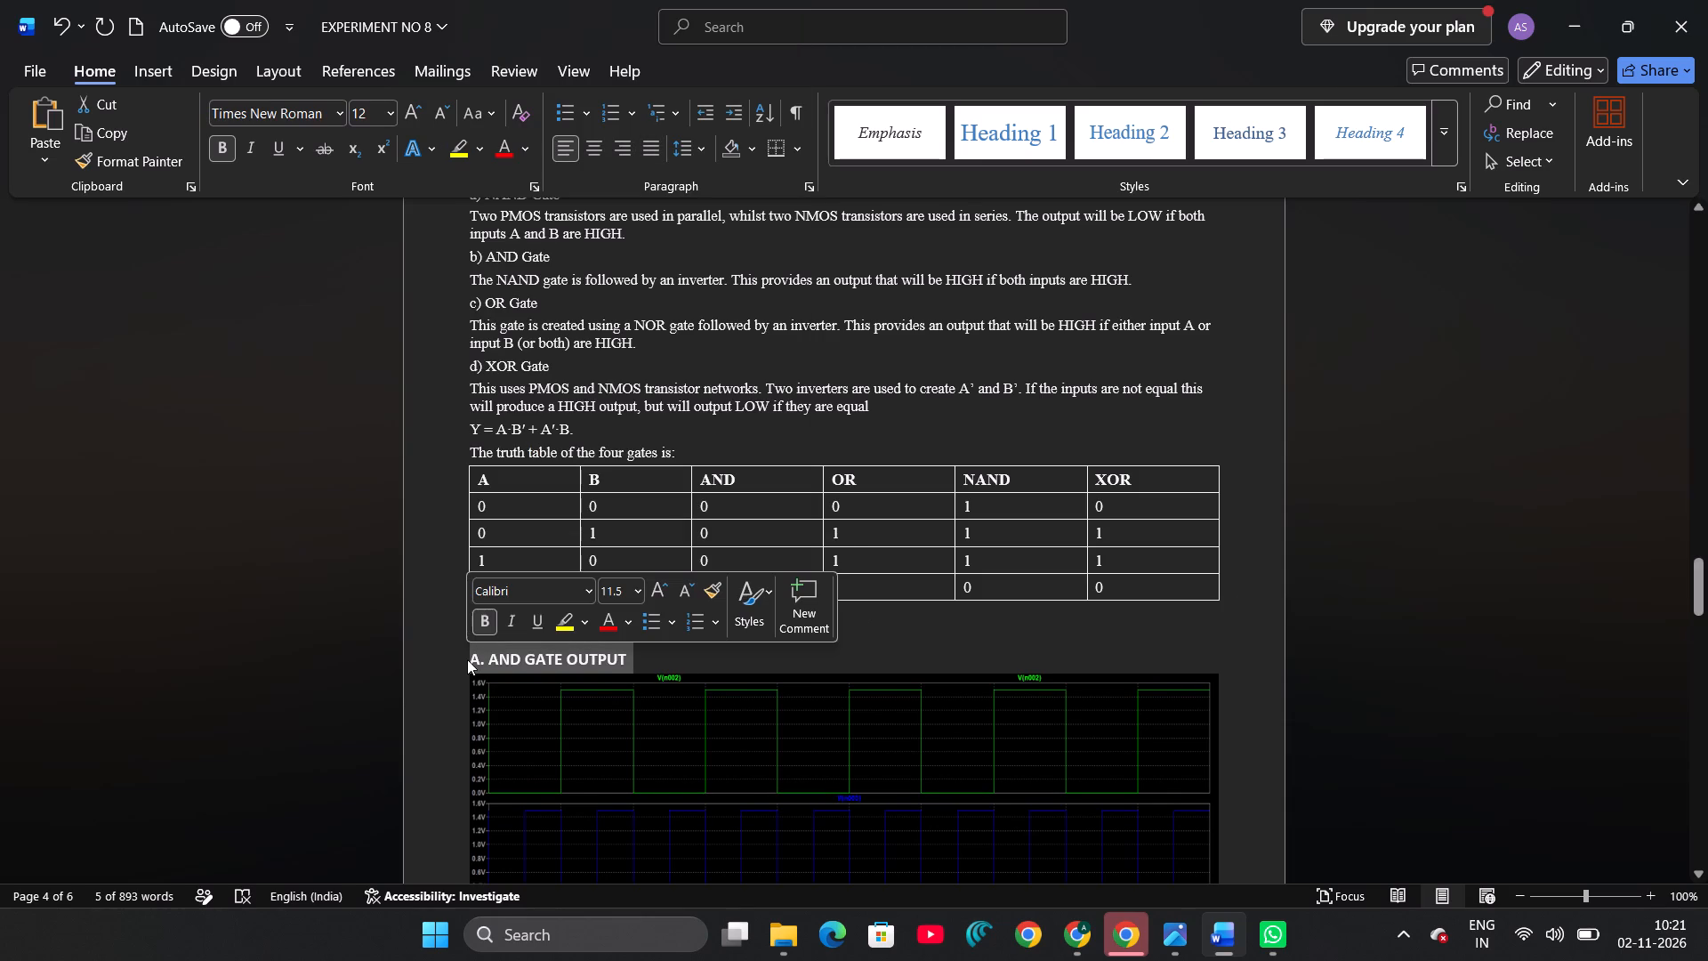
{"action": "left_click", "coordinate": [584, 595]}
{"action": "scroll", "coordinate": [692, 252], "scroll_direction": "up", "scroll_amount": 6}
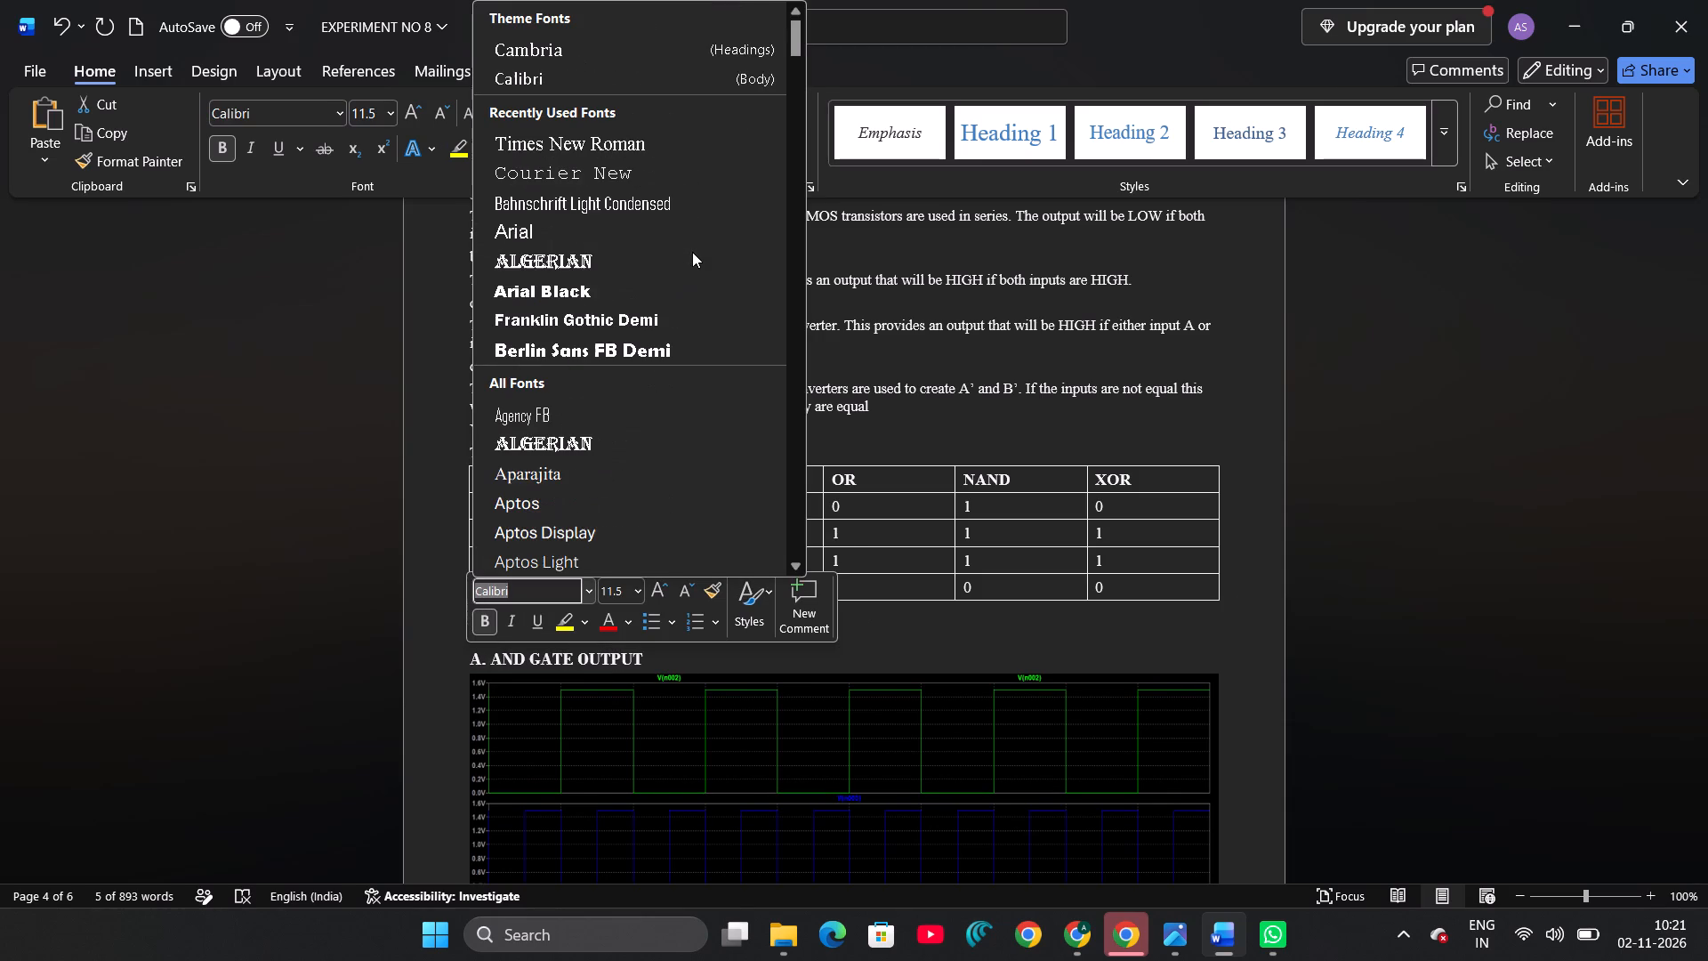
{"action": "left_click", "coordinate": [590, 153]}
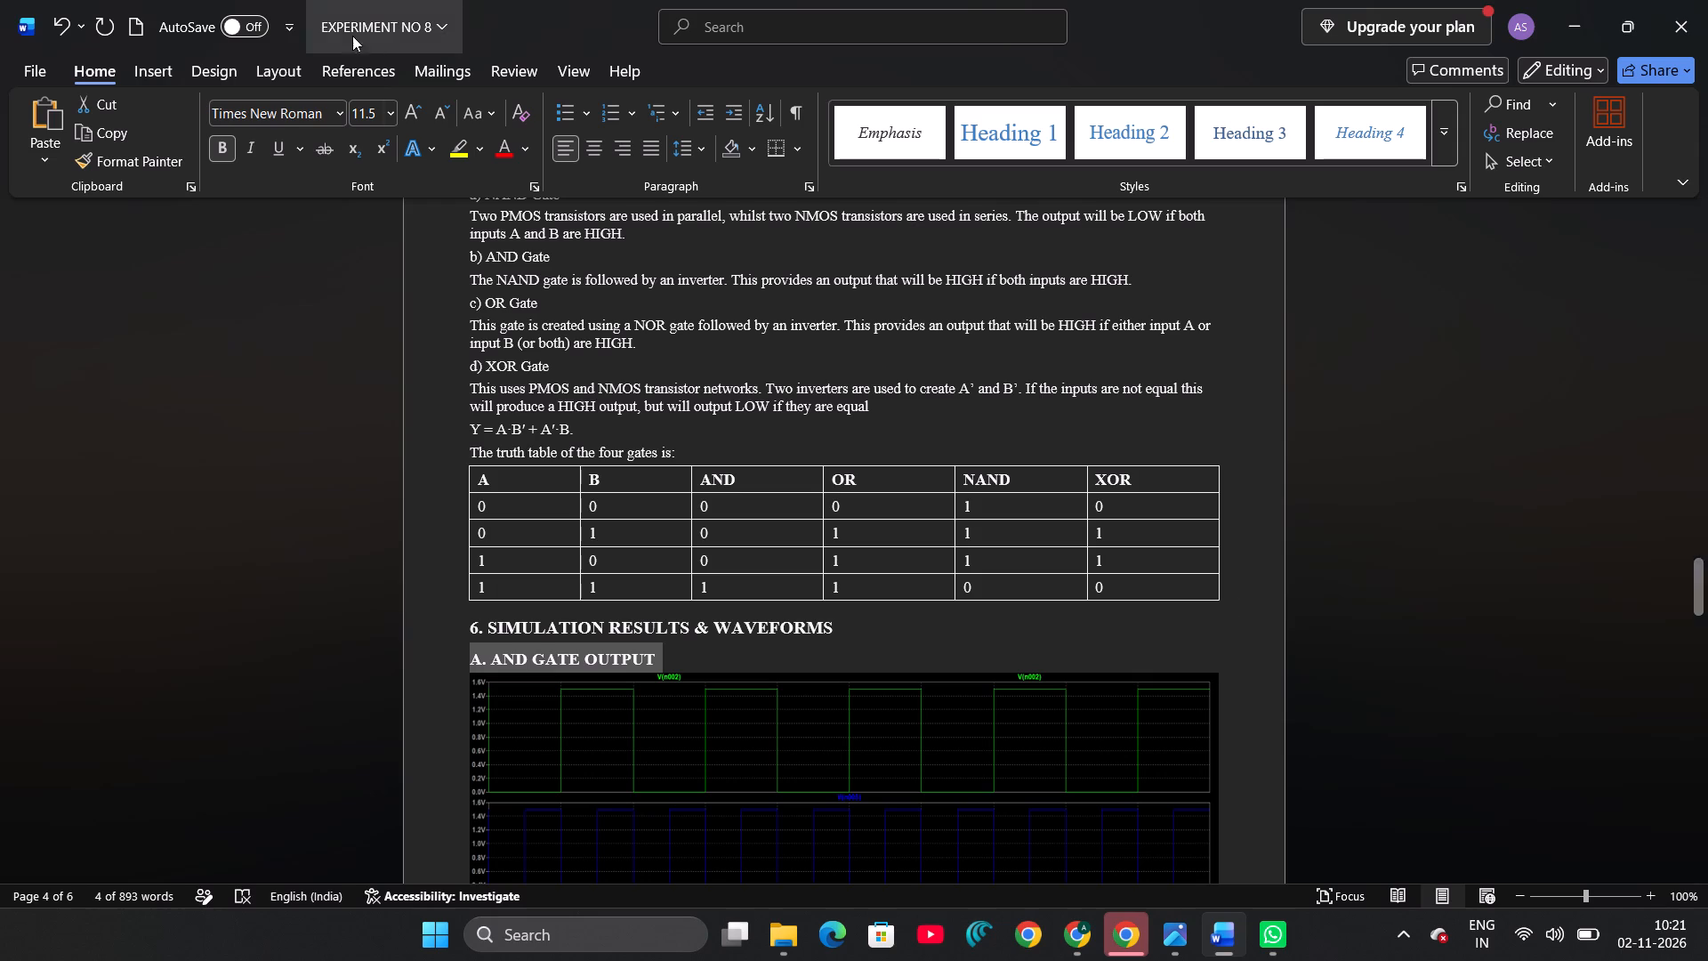
{"action": "left_click", "coordinate": [391, 103]}
{"action": "left_click", "coordinate": [371, 185]}
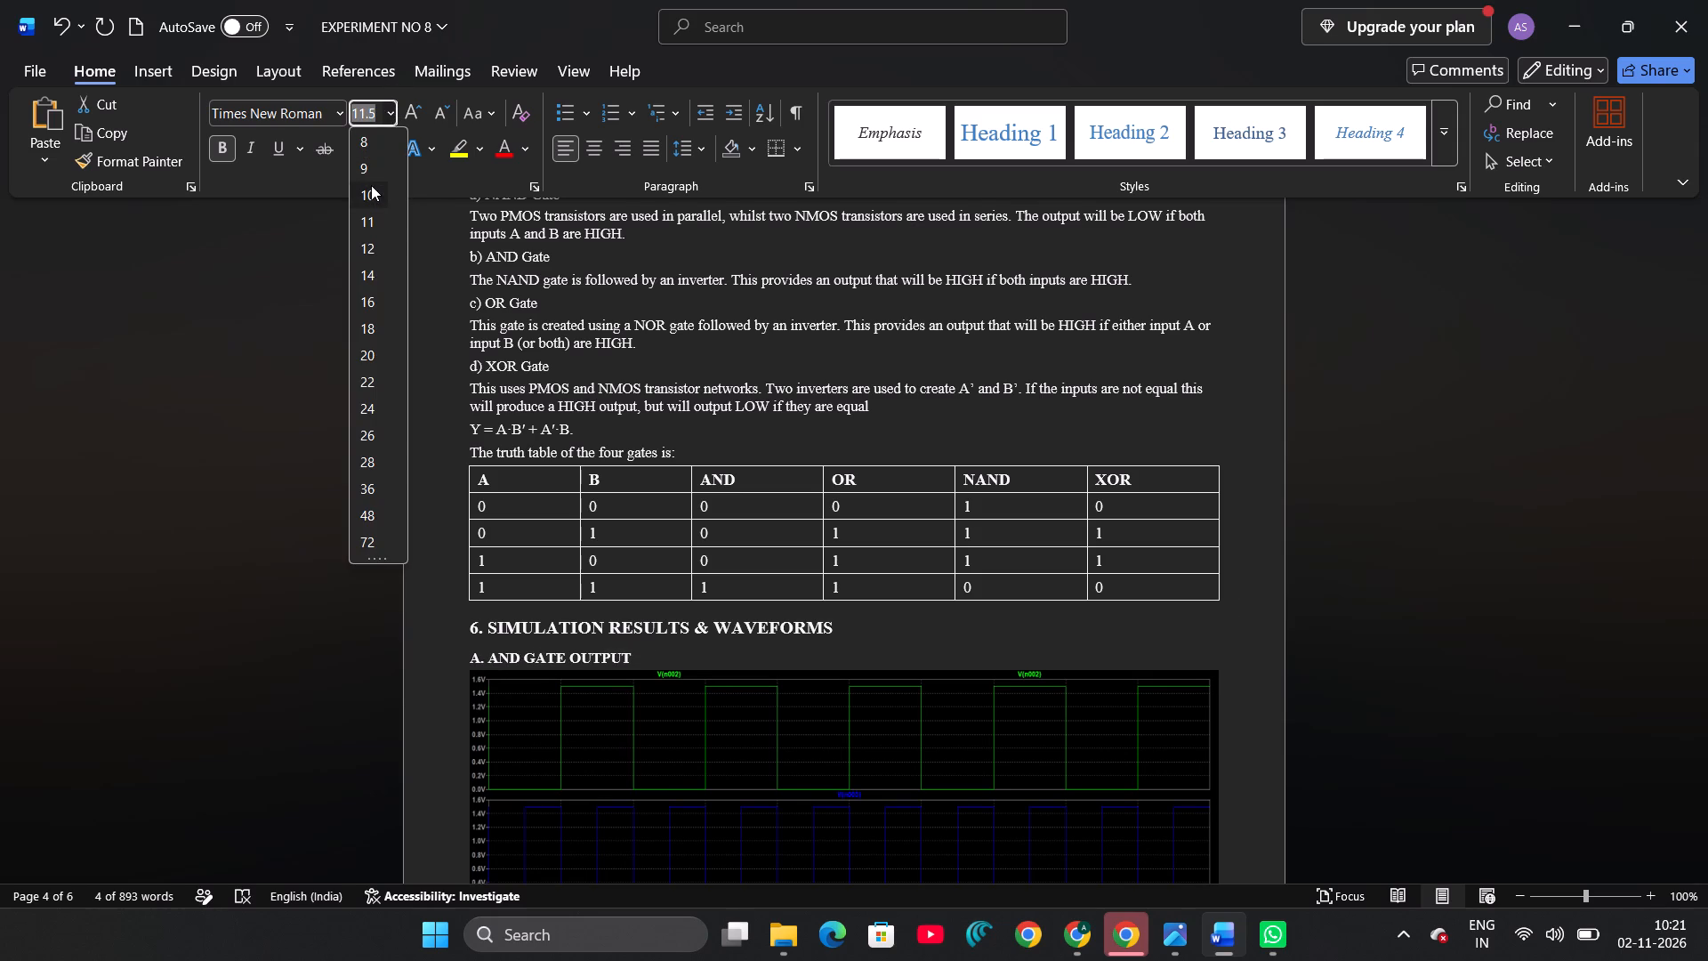
{"action": "left_click", "coordinate": [449, 658]}
Format the "B. OR GATE OUTPUT" subheading in Times New Roman, size 10.
{"action": "scroll", "coordinate": [449, 658], "scroll_direction": "down", "scroll_amount": 5}
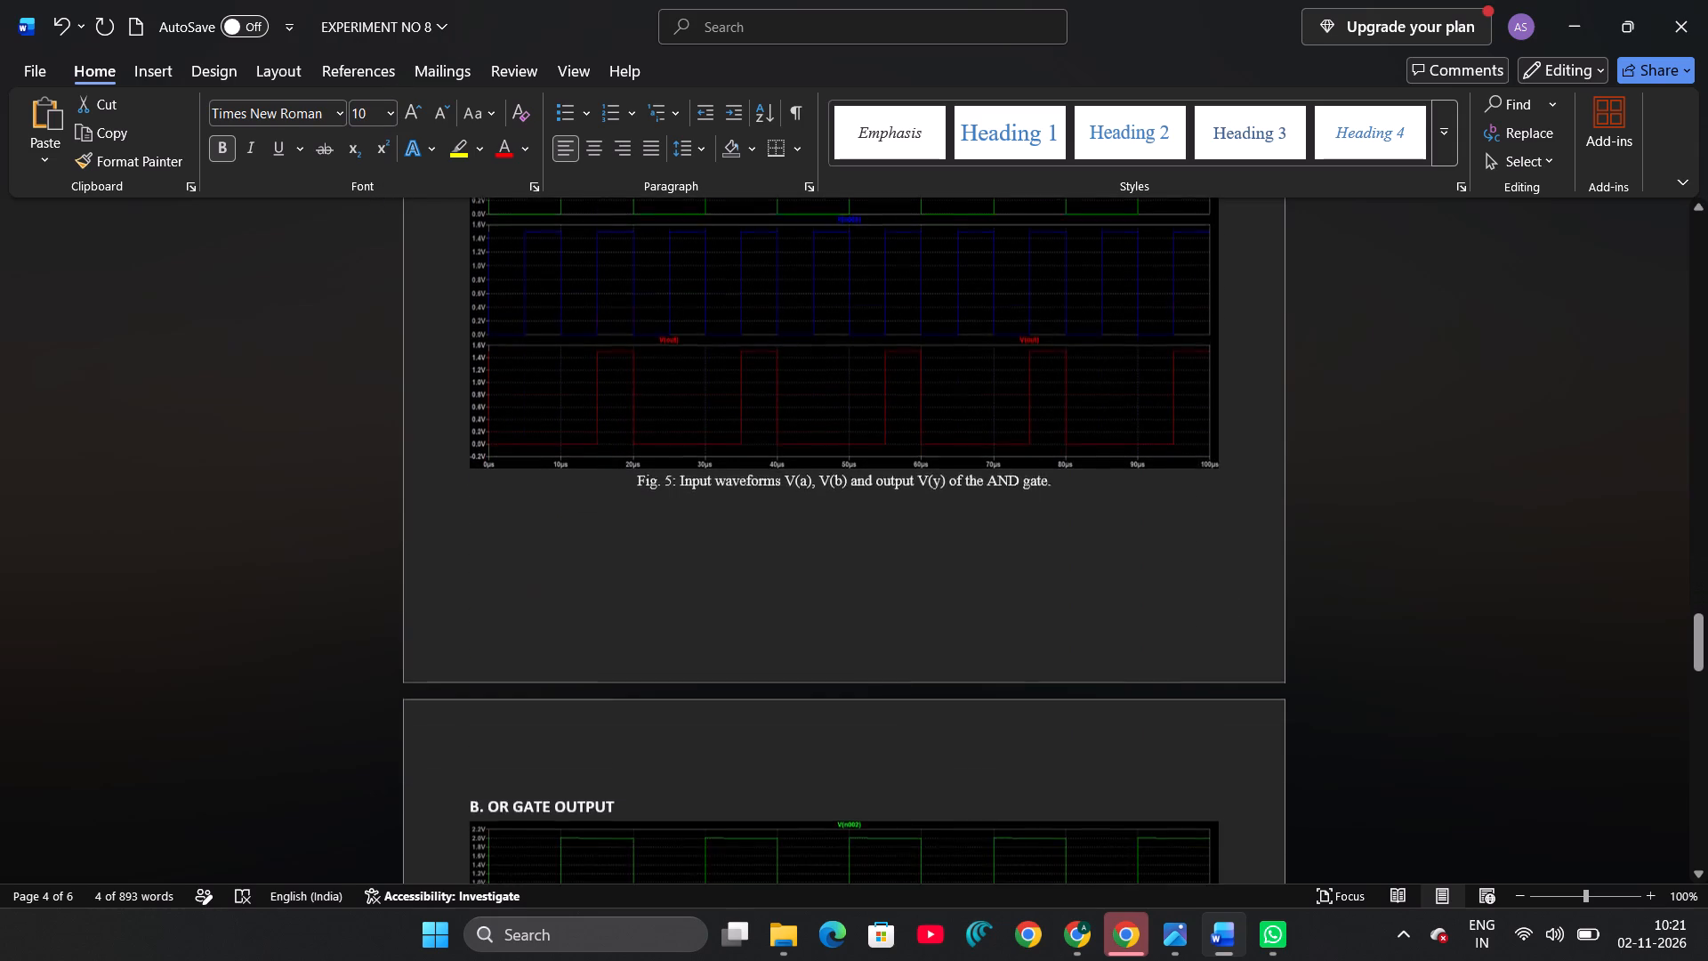
{"action": "scroll", "coordinate": [449, 658], "scroll_direction": "down", "scroll_amount": 2}
{"action": "scroll", "coordinate": [454, 650], "scroll_direction": "up", "scroll_amount": 2}
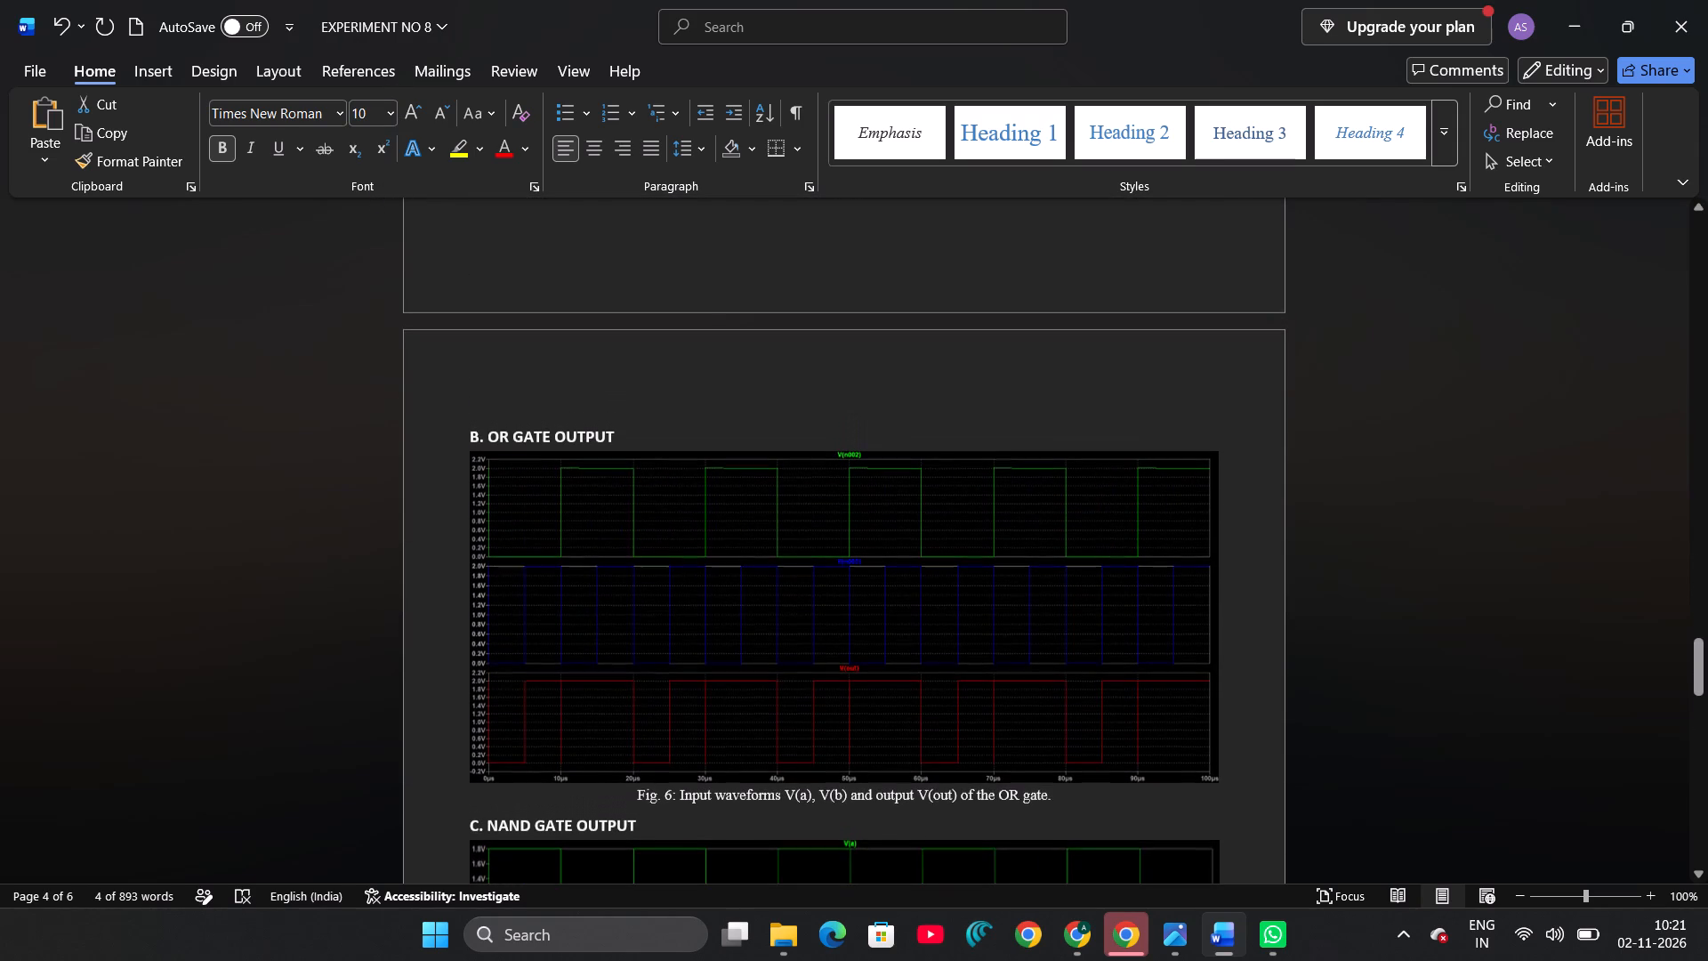
{"action": "left_click_drag", "start_coordinate": [619, 436], "coordinate": [457, 436]}
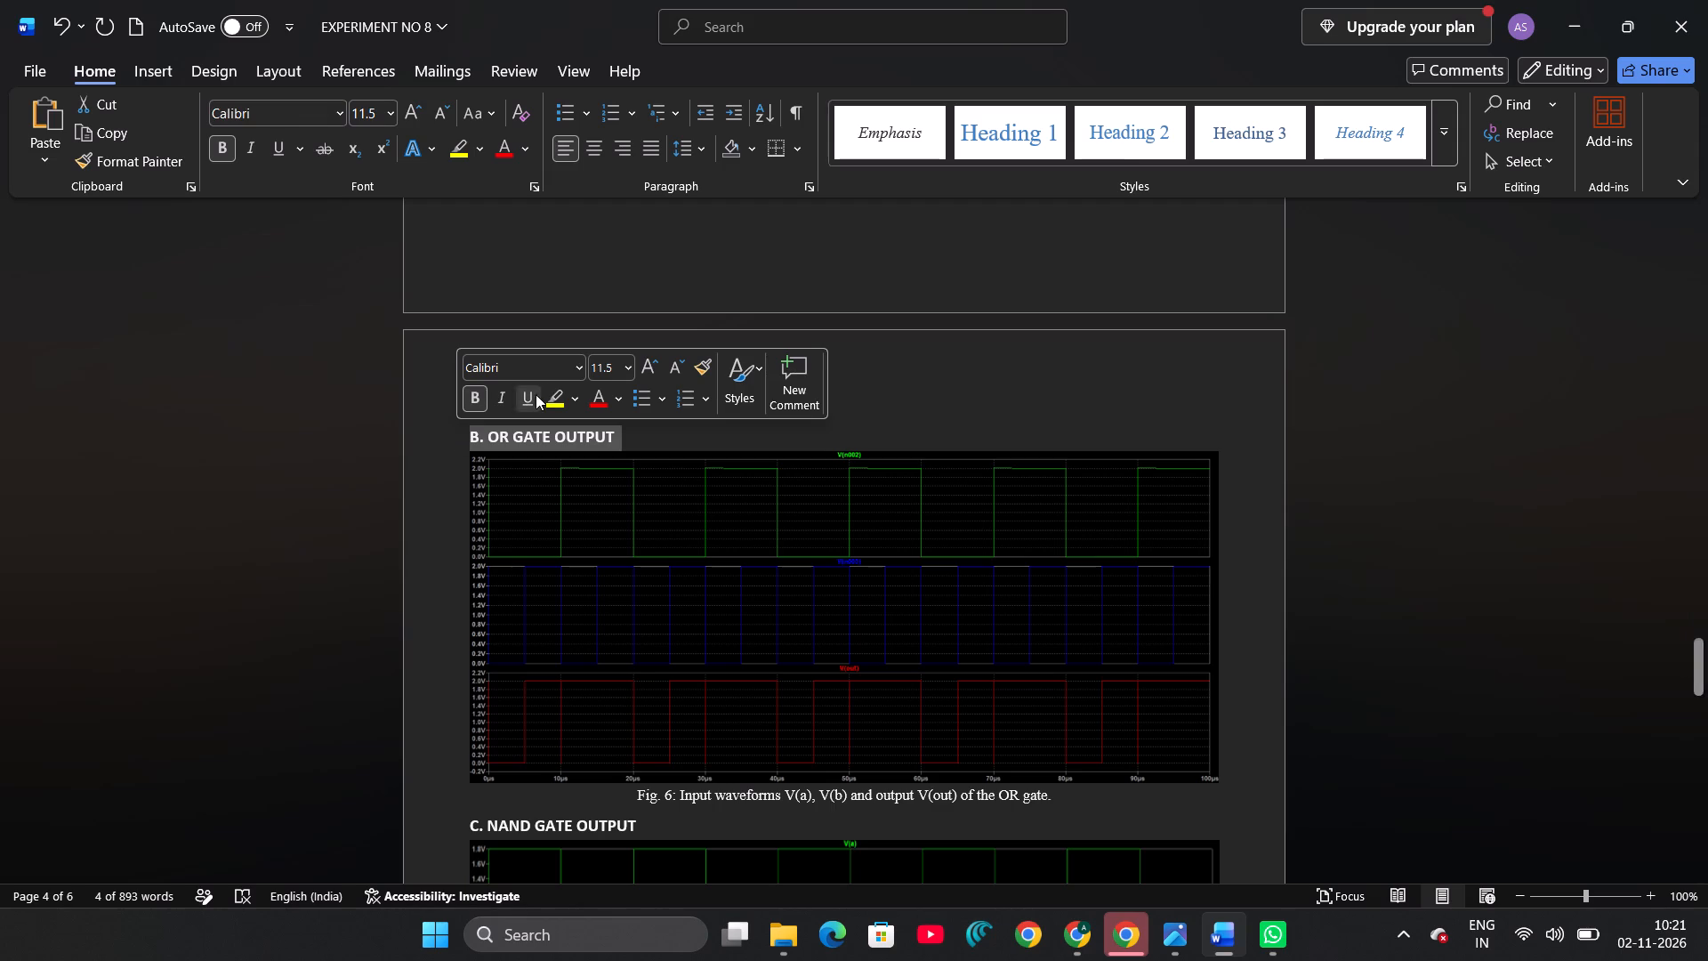
{"action": "left_click", "coordinate": [577, 372]}
{"action": "scroll", "coordinate": [574, 570], "scroll_direction": "up", "scroll_amount": 9}
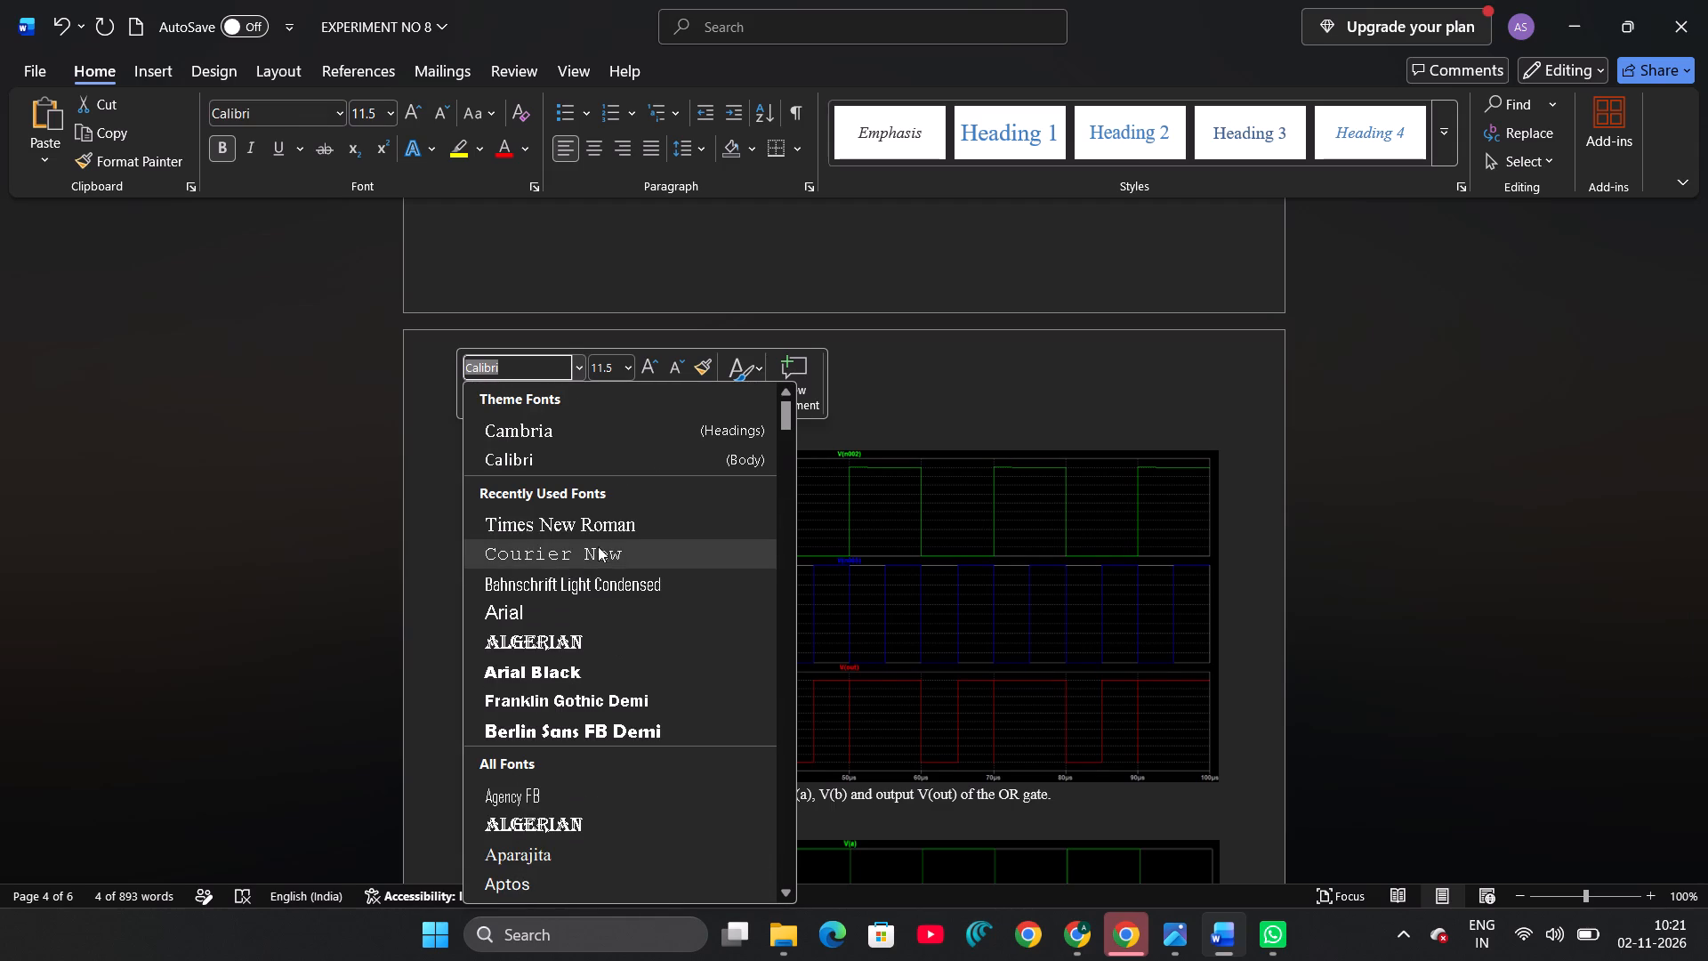
{"action": "left_click", "coordinate": [613, 522]}
{"action": "left_click", "coordinate": [627, 356]}
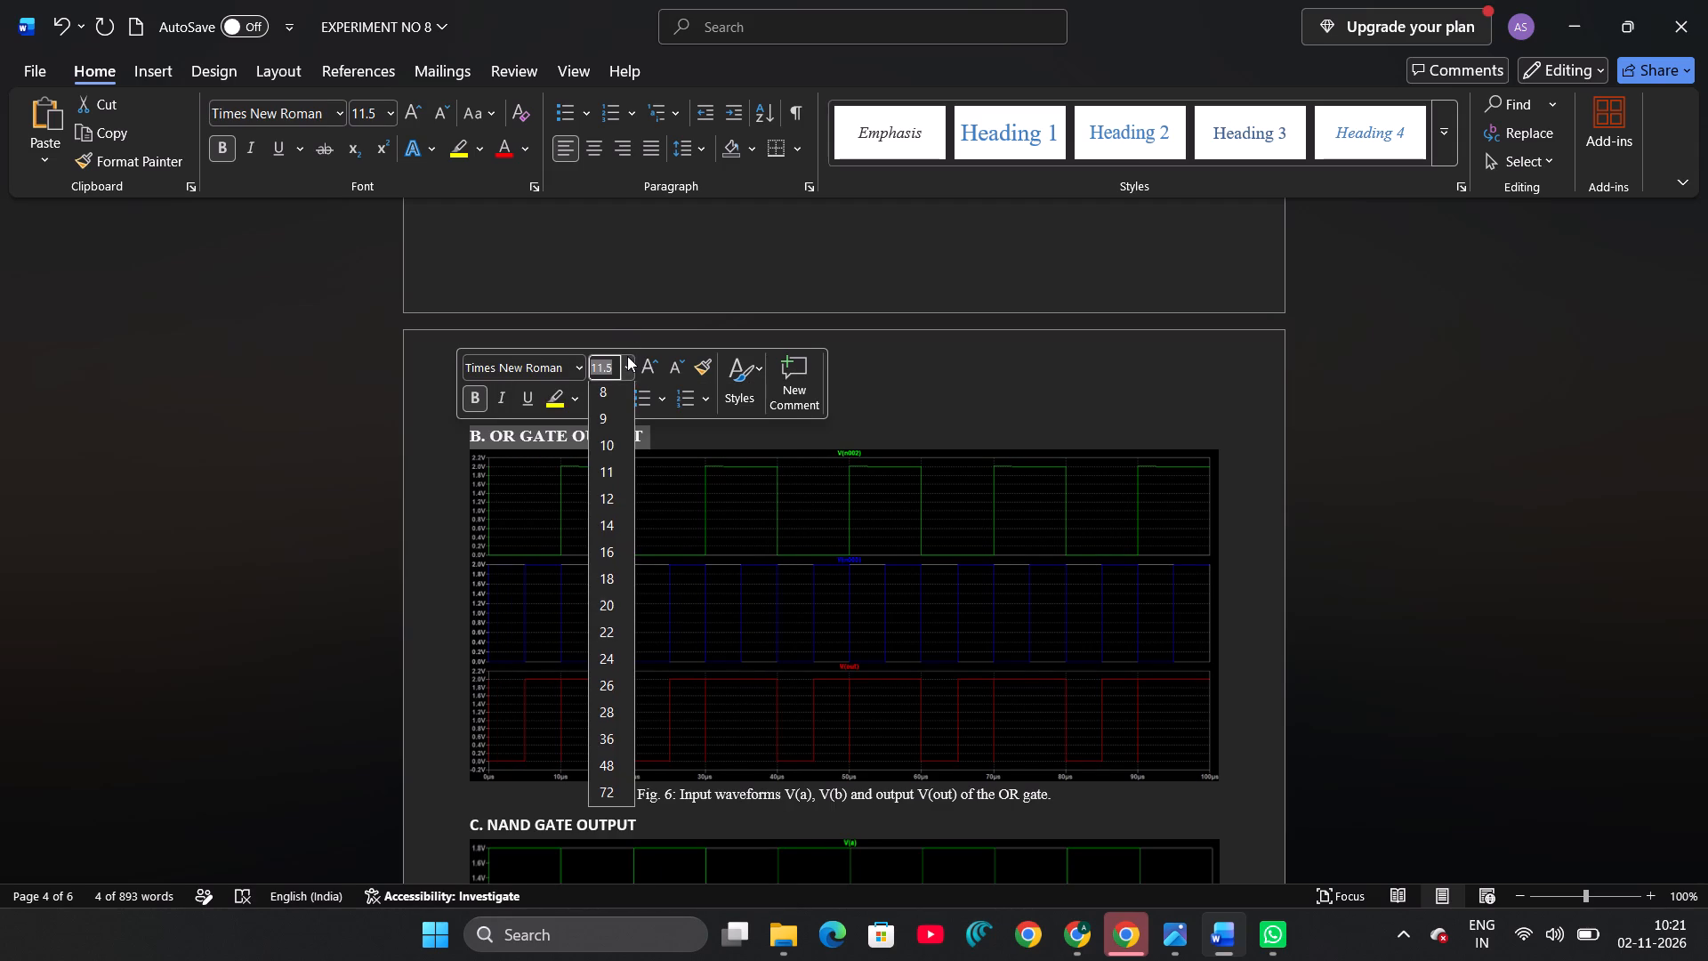
{"action": "left_click", "coordinate": [614, 443]}
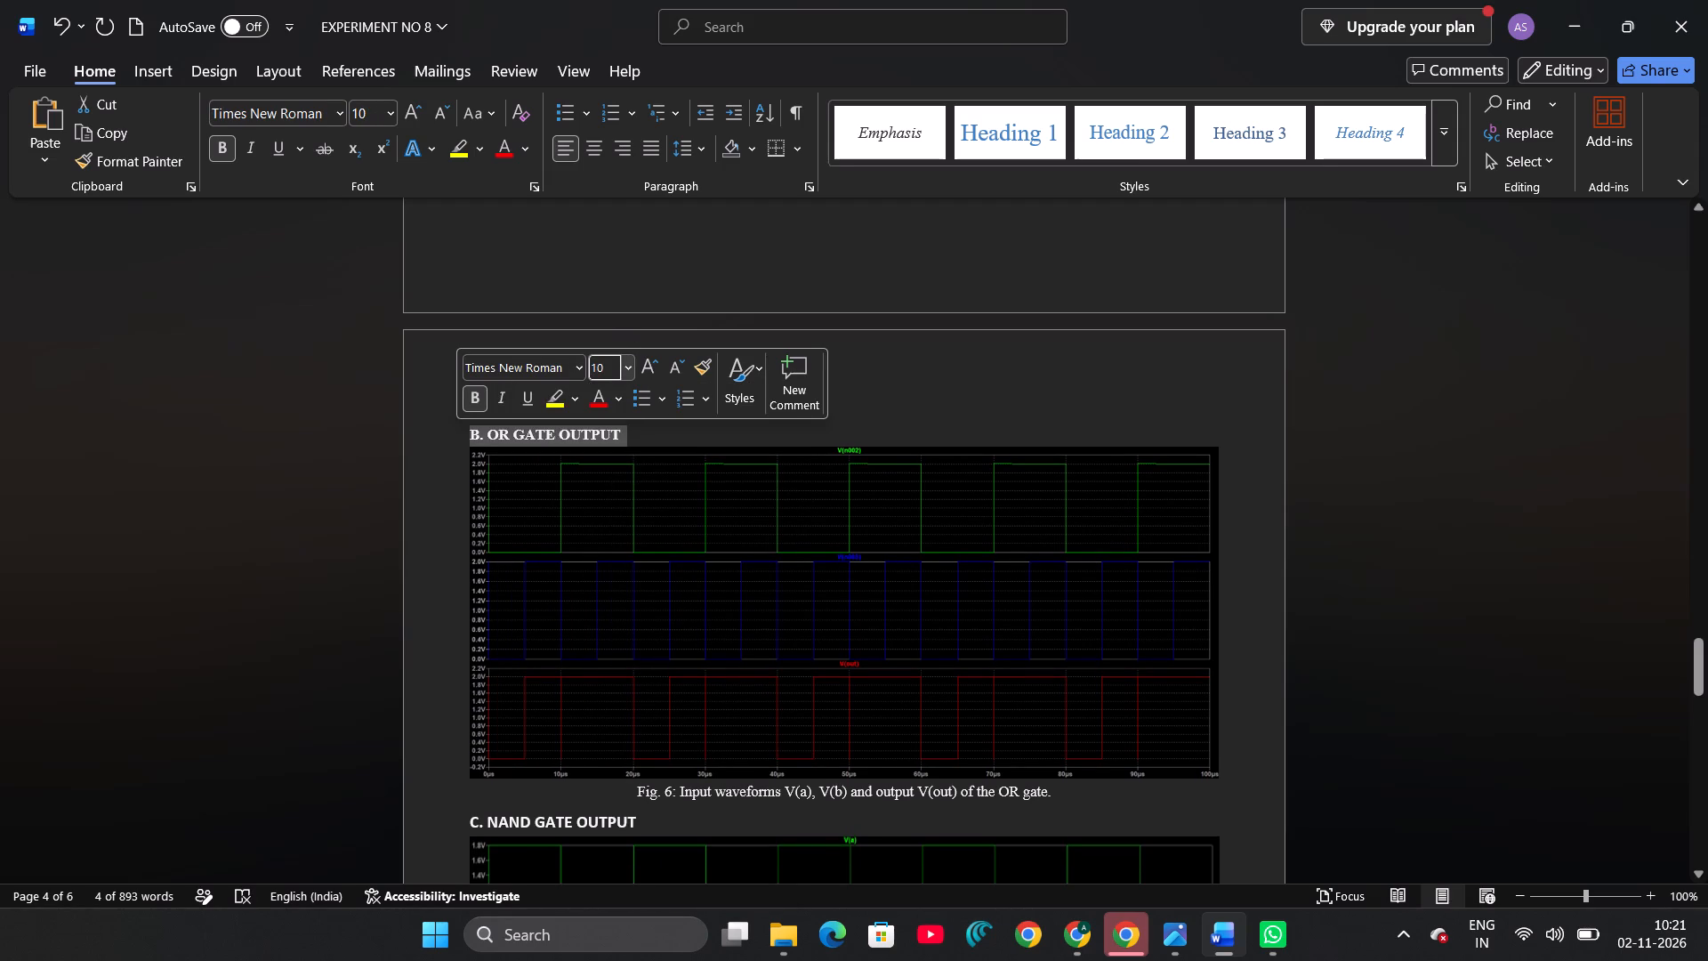
Format the "C. NAND GATE OUTPUT" subheading in Times New Roman, size 10.
{"action": "left_click_drag", "start_coordinate": [642, 827], "coordinate": [470, 820]}
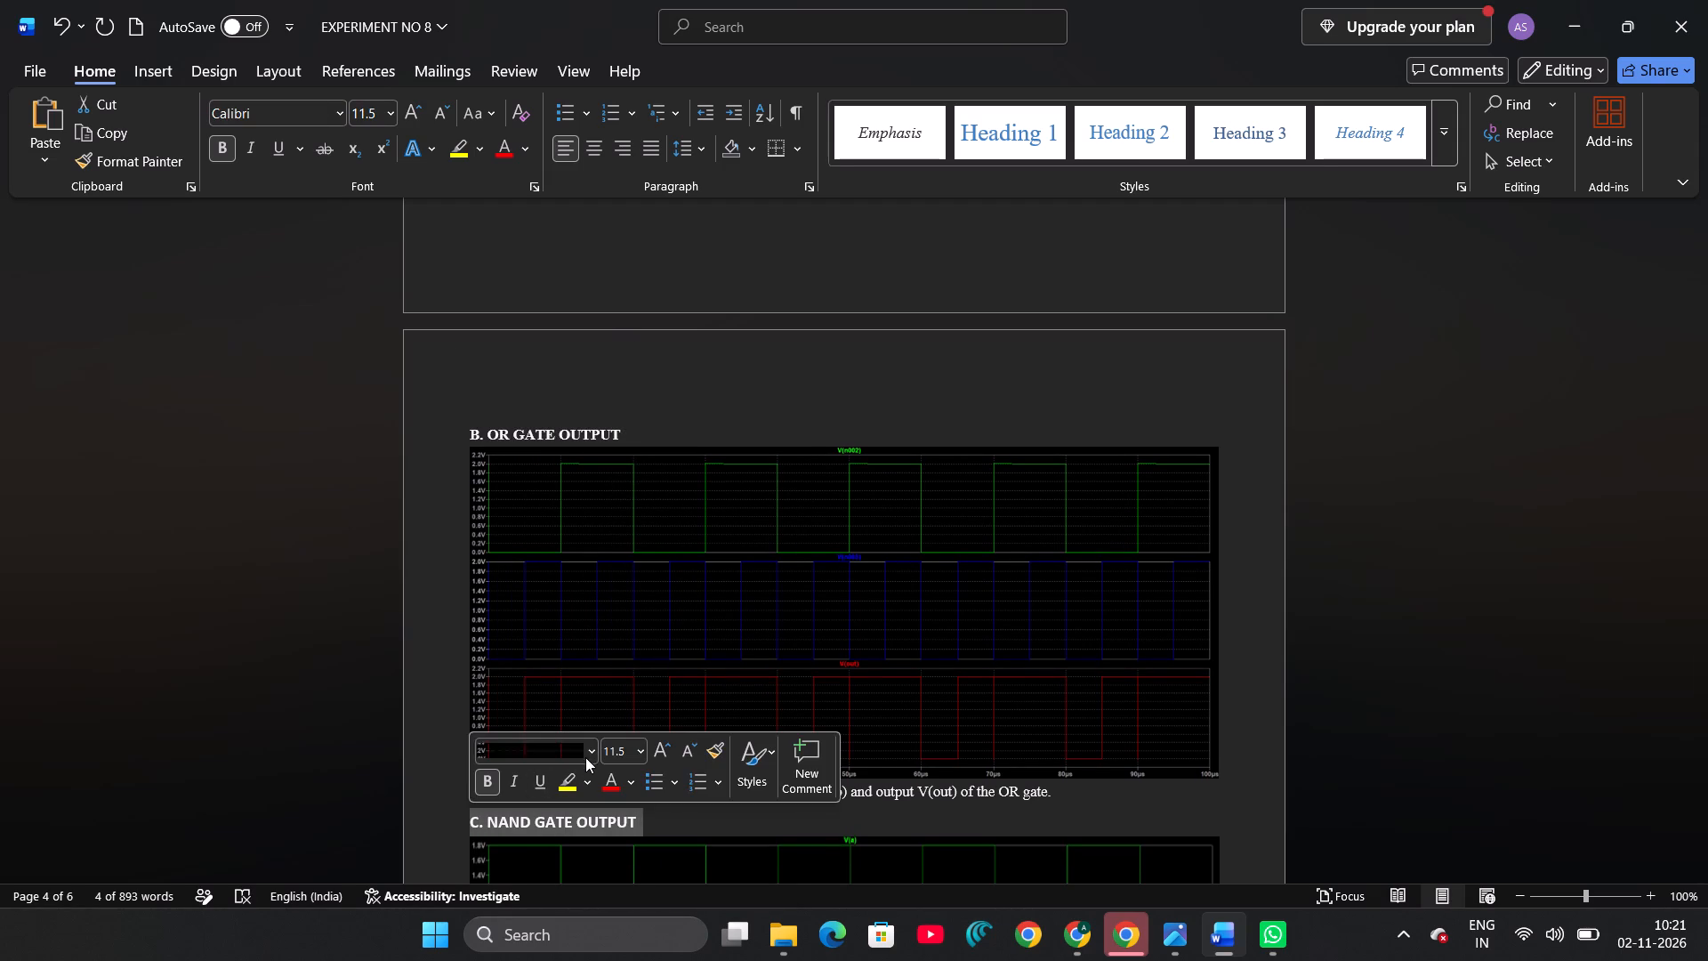
{"action": "left_click", "coordinate": [589, 755]}
{"action": "scroll", "coordinate": [652, 439], "scroll_direction": "up", "scroll_amount": 8}
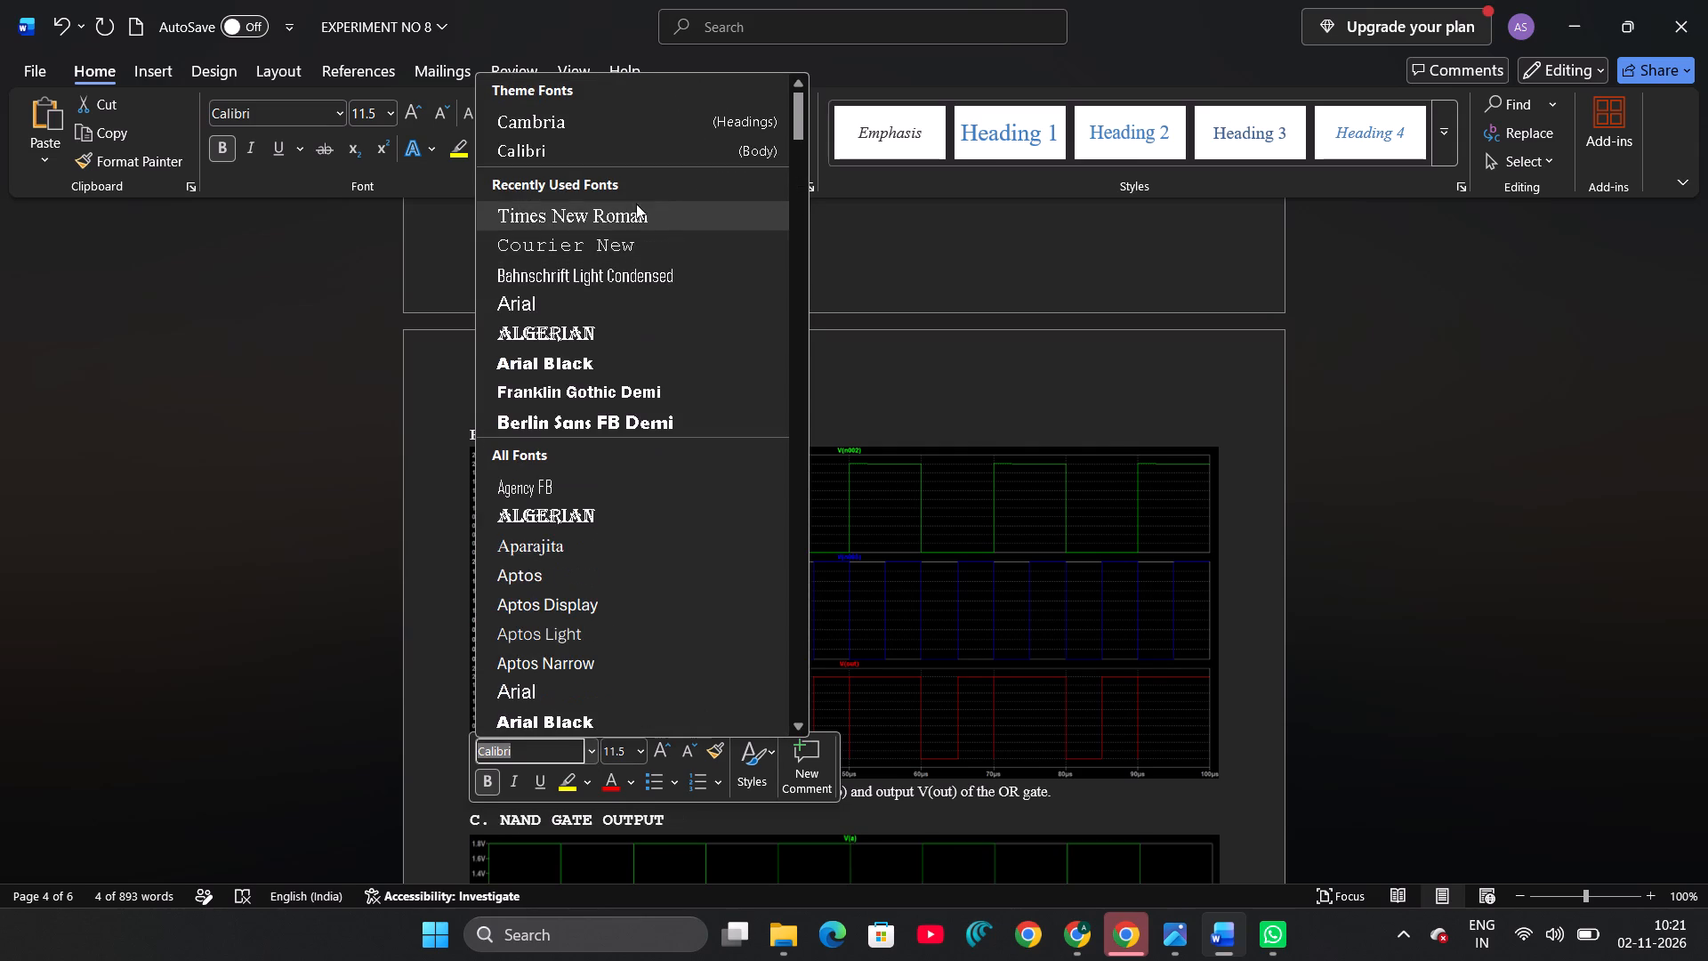
{"action": "left_click", "coordinate": [633, 211]}
{"action": "left_click", "coordinate": [637, 746]}
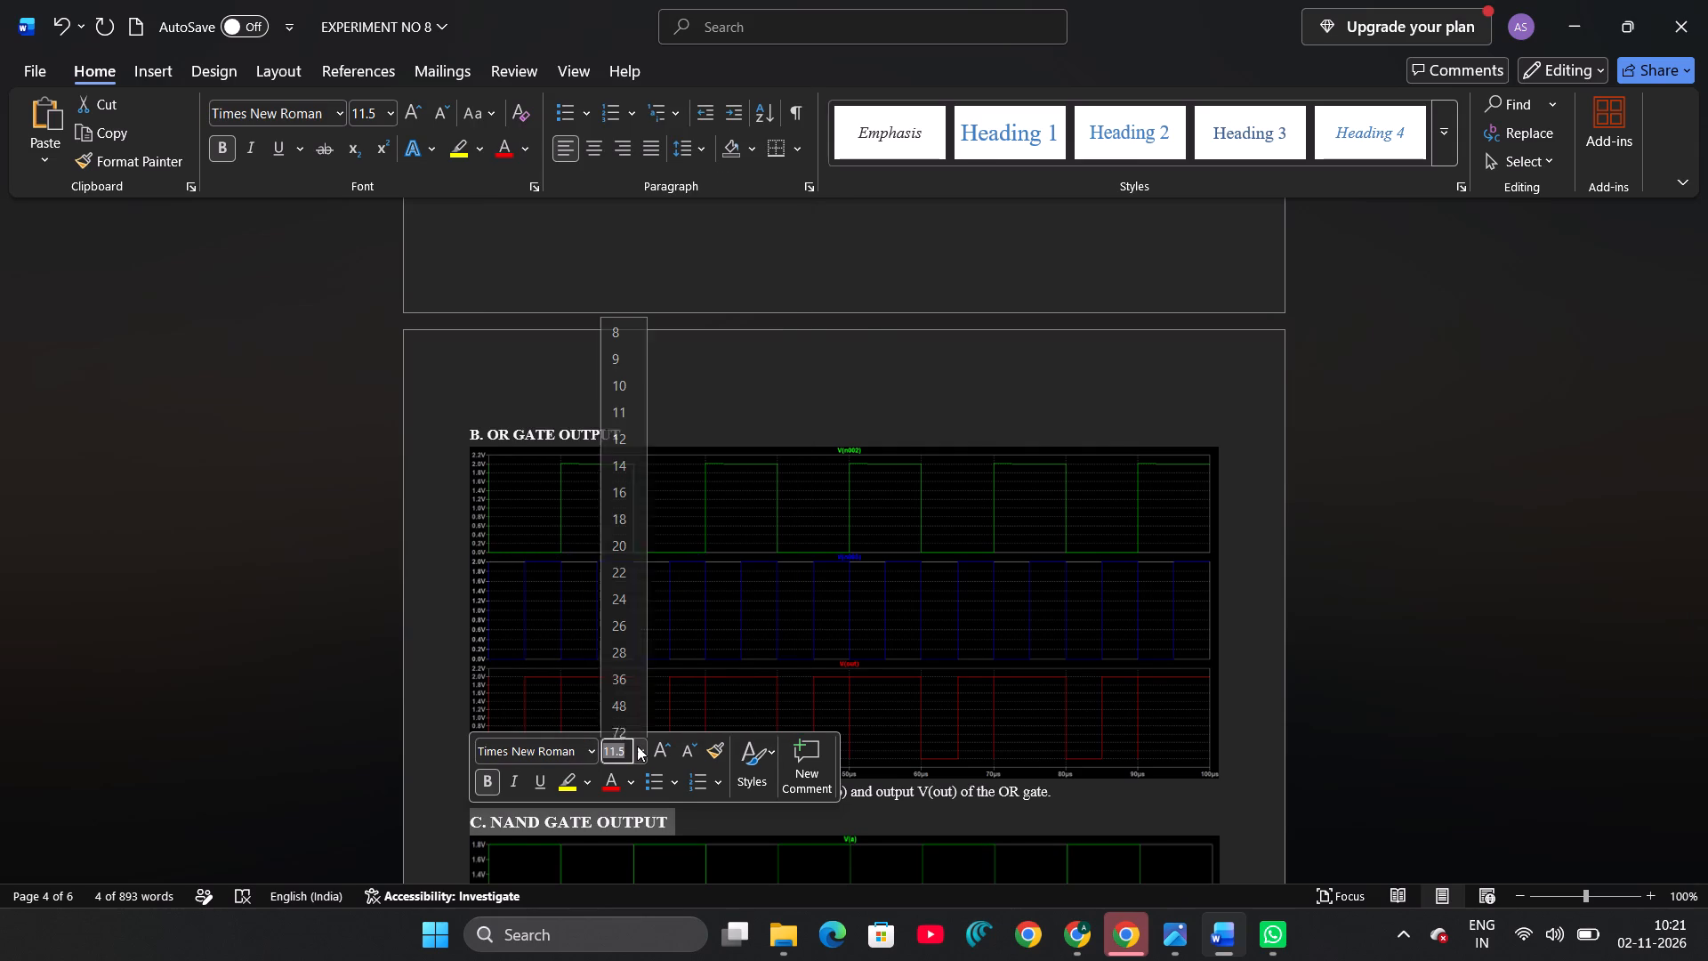
{"action": "left_click", "coordinate": [622, 384]}
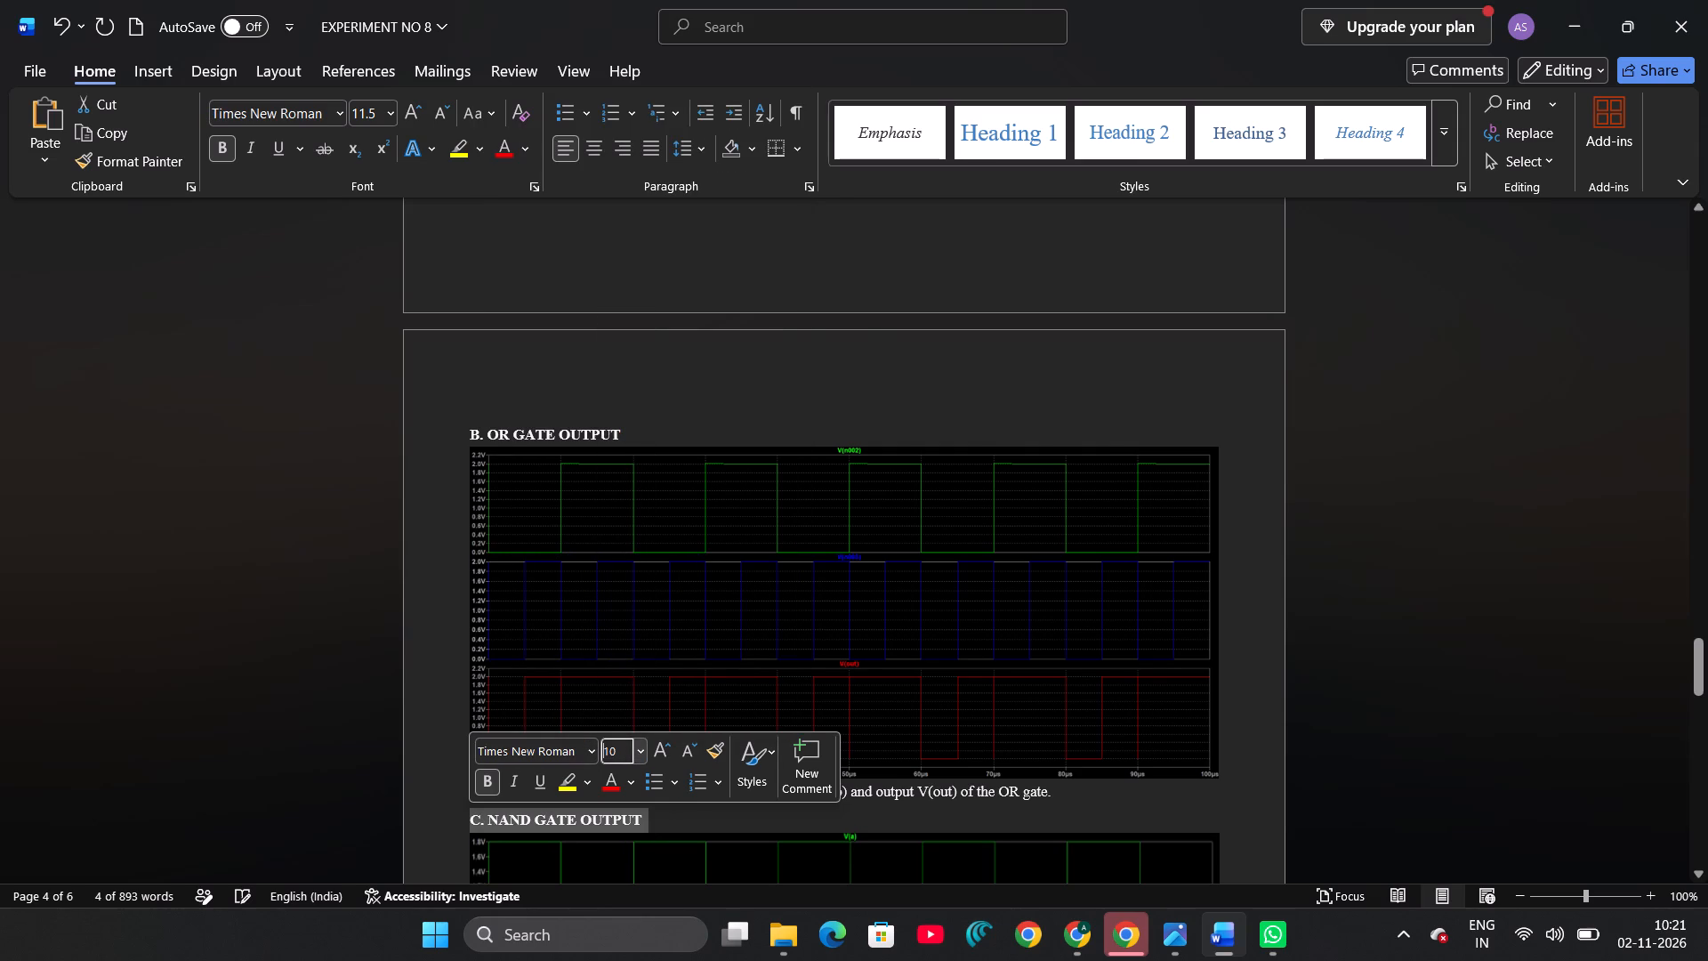
Format the "D. XOR GATE OUTPUT" subheading in Times New Roman, size 10.
{"action": "scroll", "coordinate": [442, 669], "scroll_direction": "down", "scroll_amount": 6}
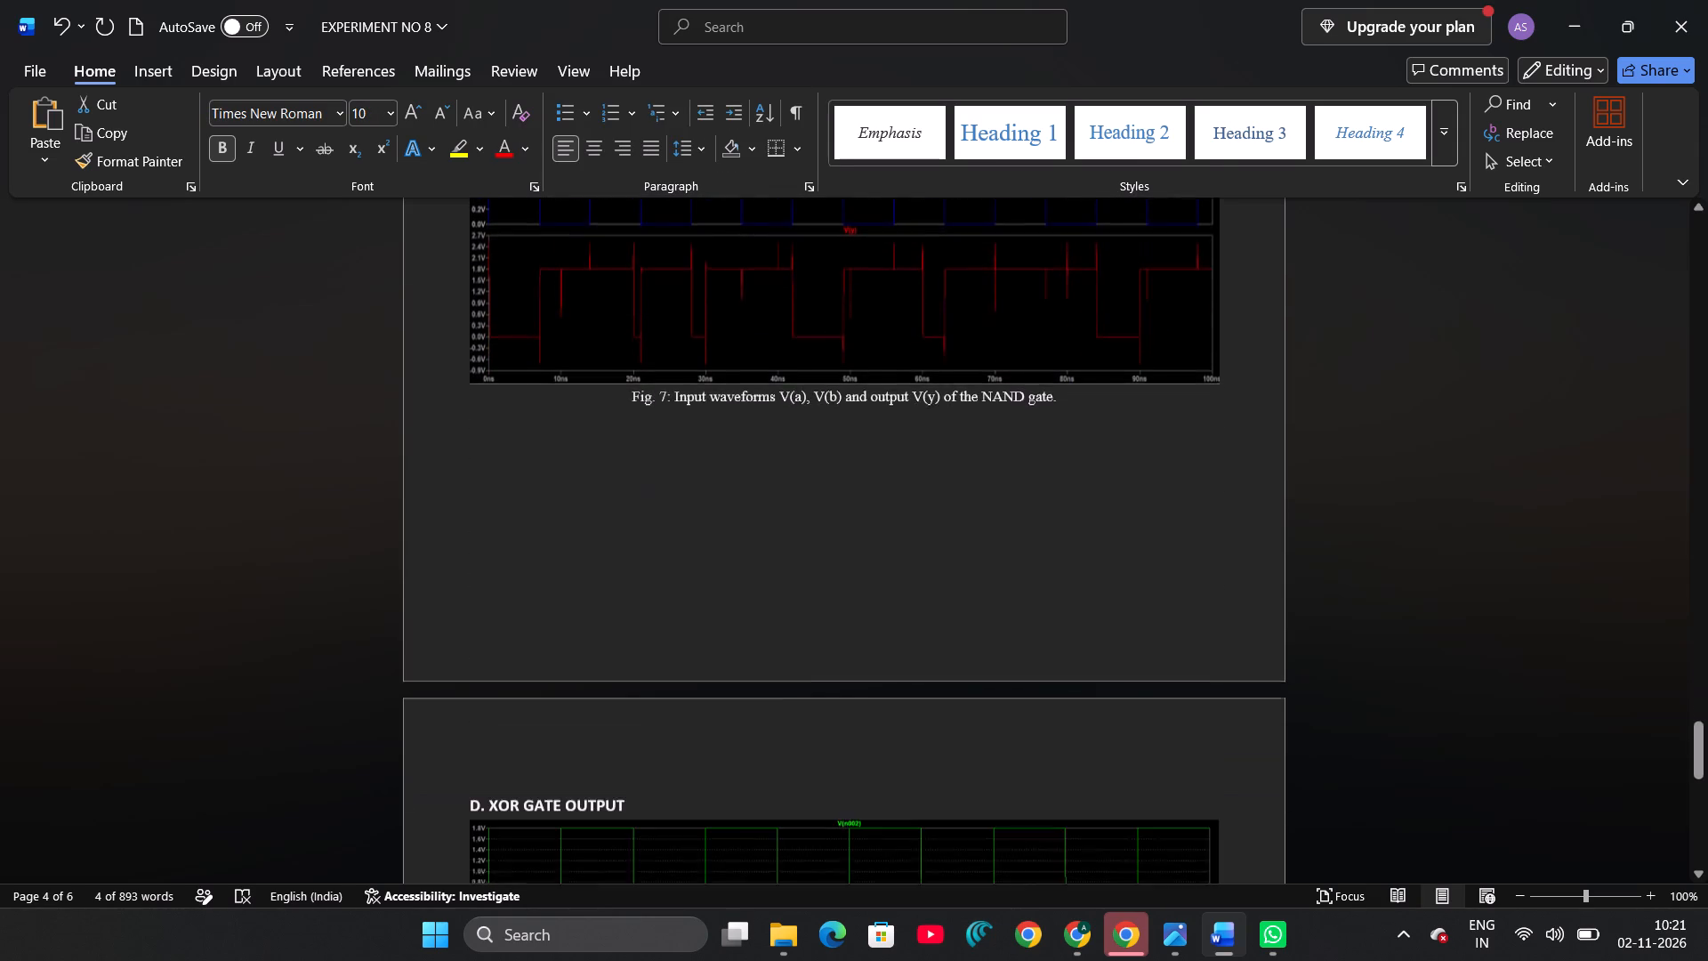
{"action": "scroll", "coordinate": [442, 669], "scroll_direction": "down", "scroll_amount": 1}
{"action": "left_click", "coordinate": [624, 444]}
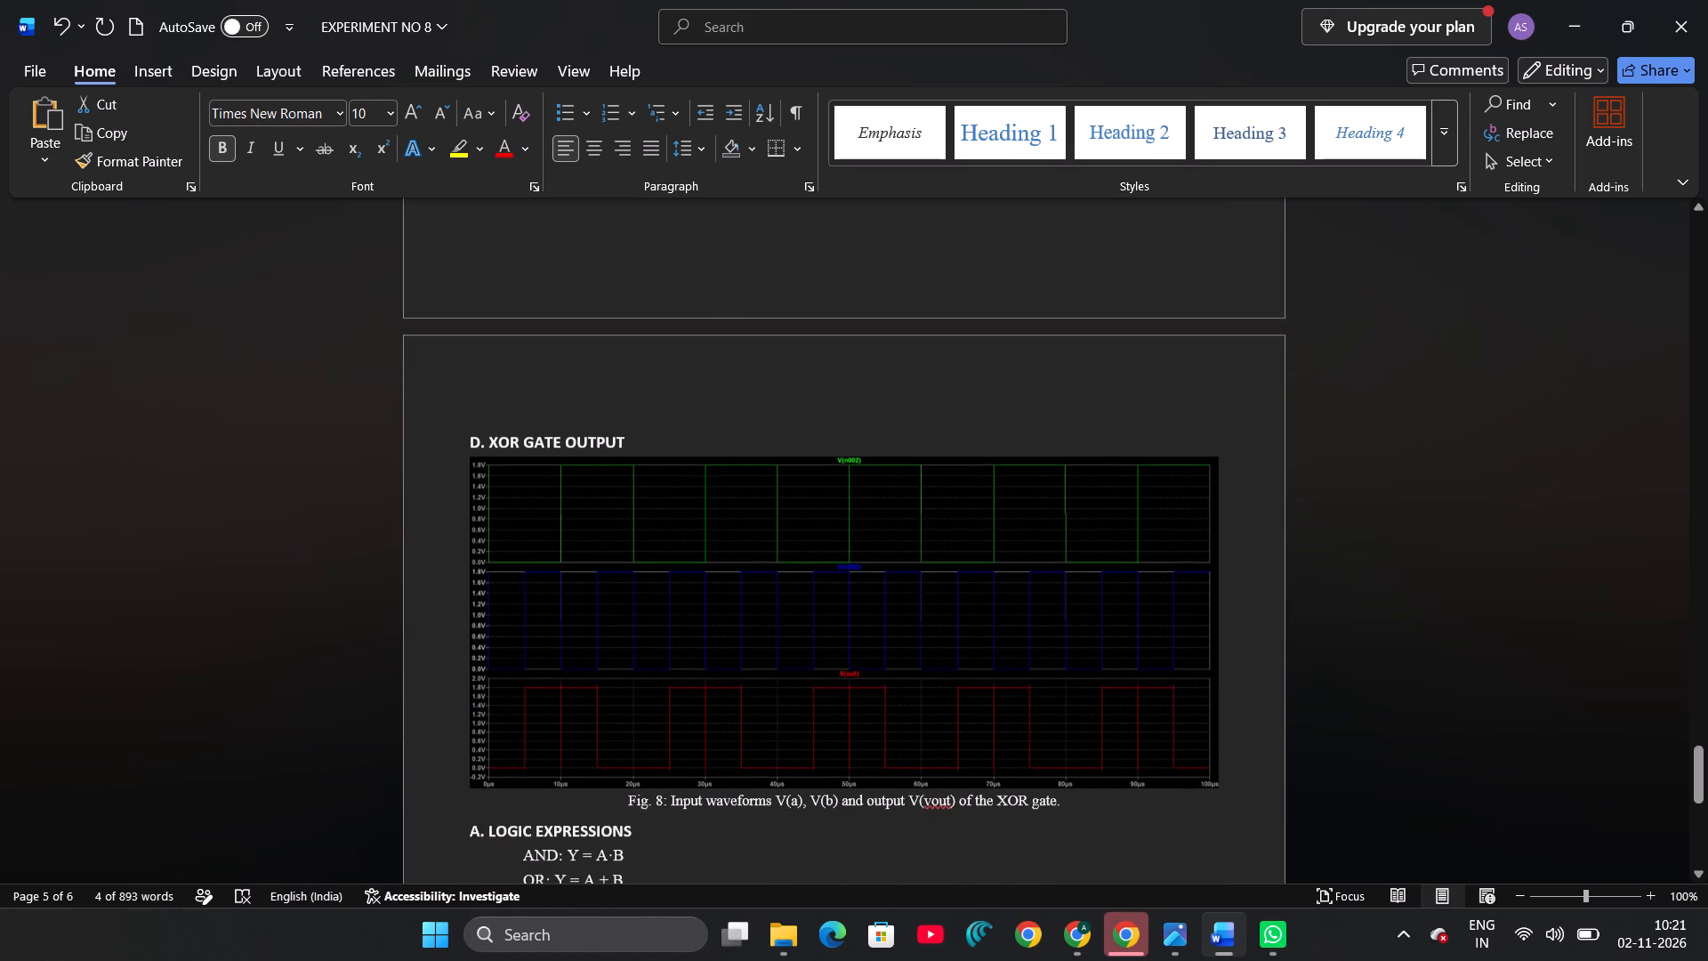
{"action": "left_click_drag", "start_coordinate": [624, 444], "coordinate": [459, 452]}
{"action": "left_click", "coordinate": [584, 379]}
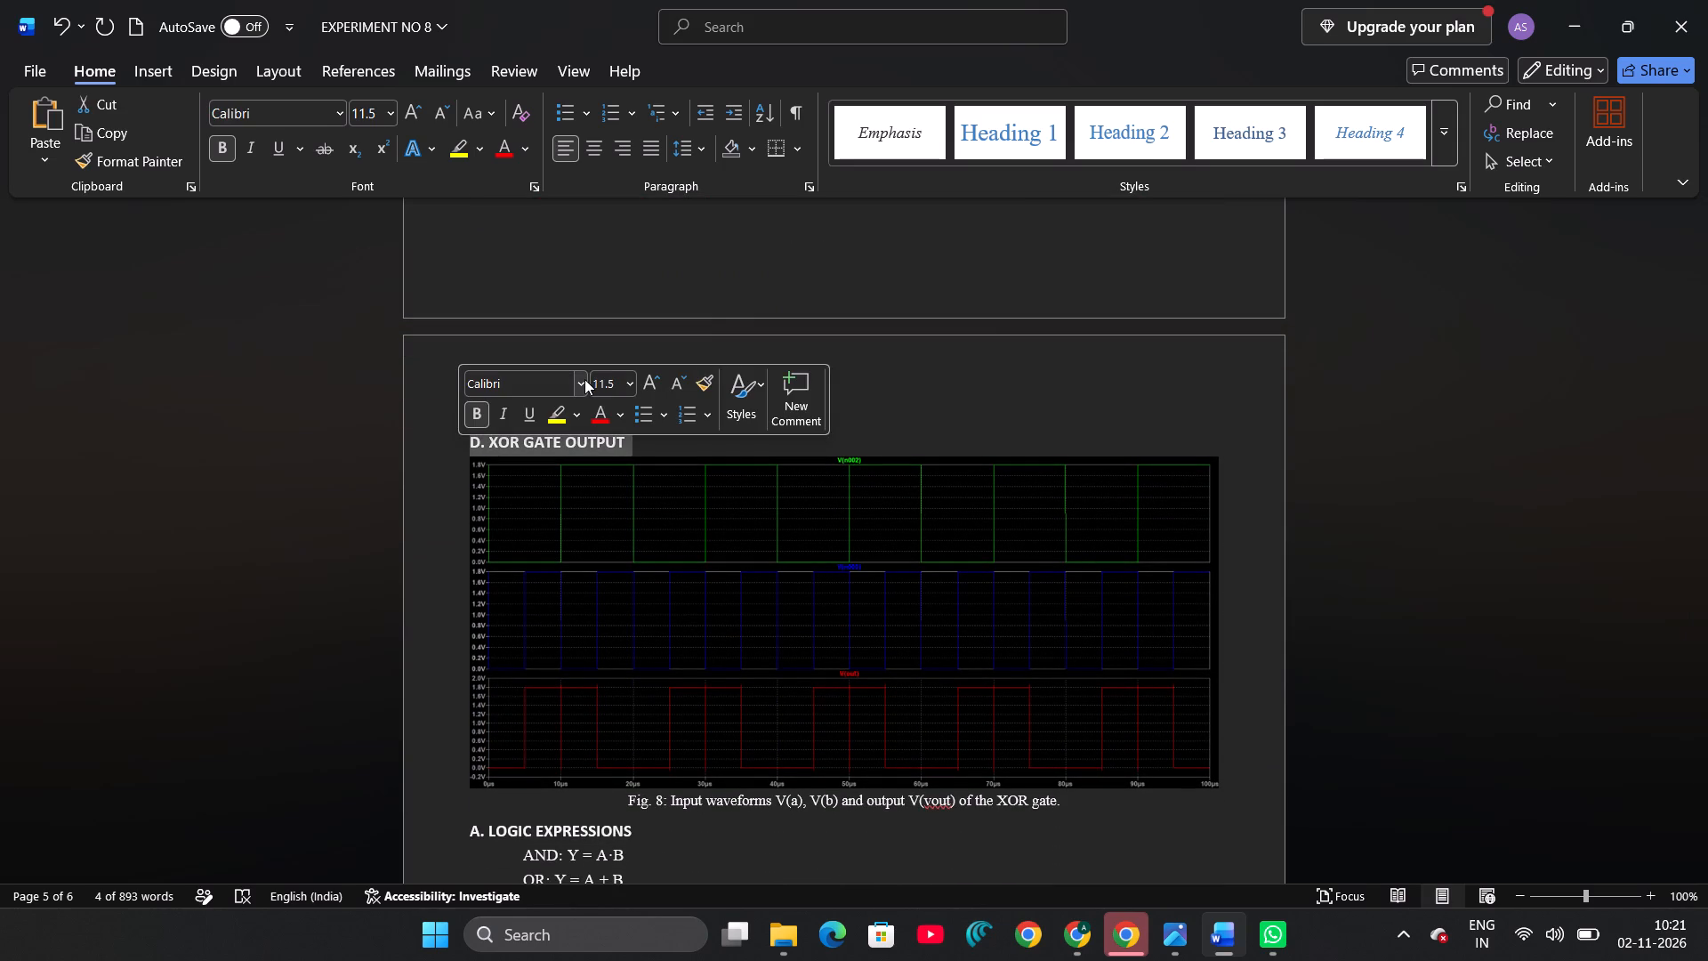
{"action": "scroll", "coordinate": [546, 708], "scroll_direction": "up", "scroll_amount": 7}
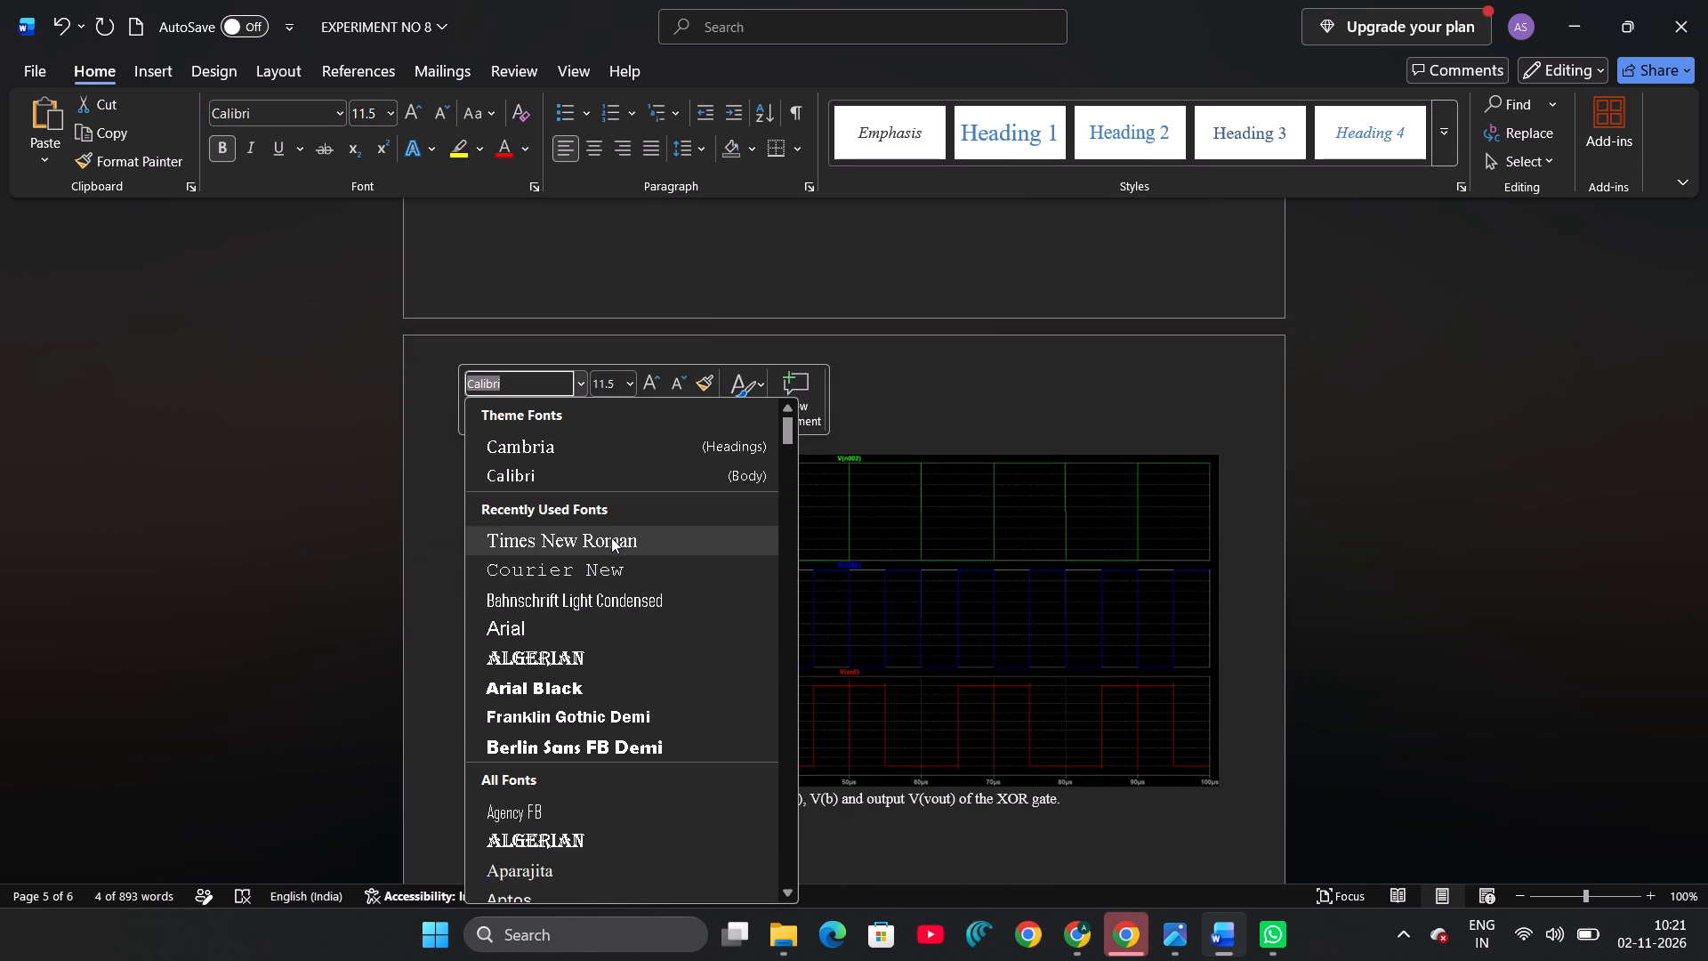
{"action": "left_click", "coordinate": [609, 535]}
{"action": "left_click", "coordinate": [628, 373]}
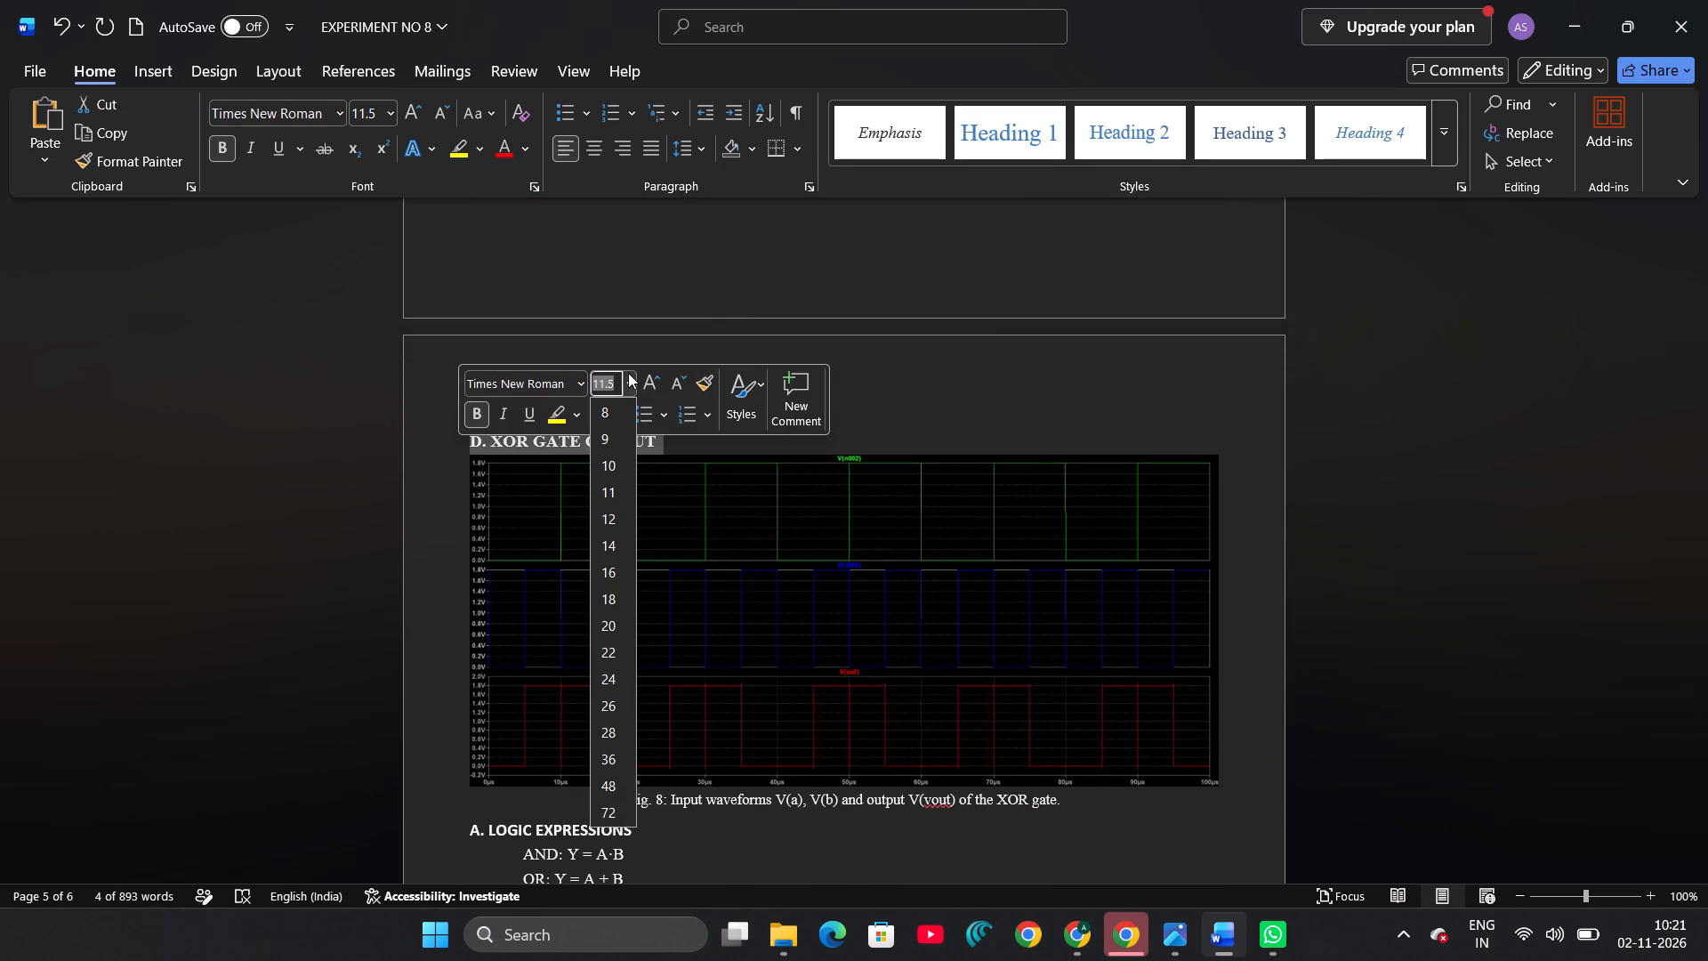
{"action": "left_click", "coordinate": [605, 454]}
{"action": "left_click", "coordinate": [454, 501]}
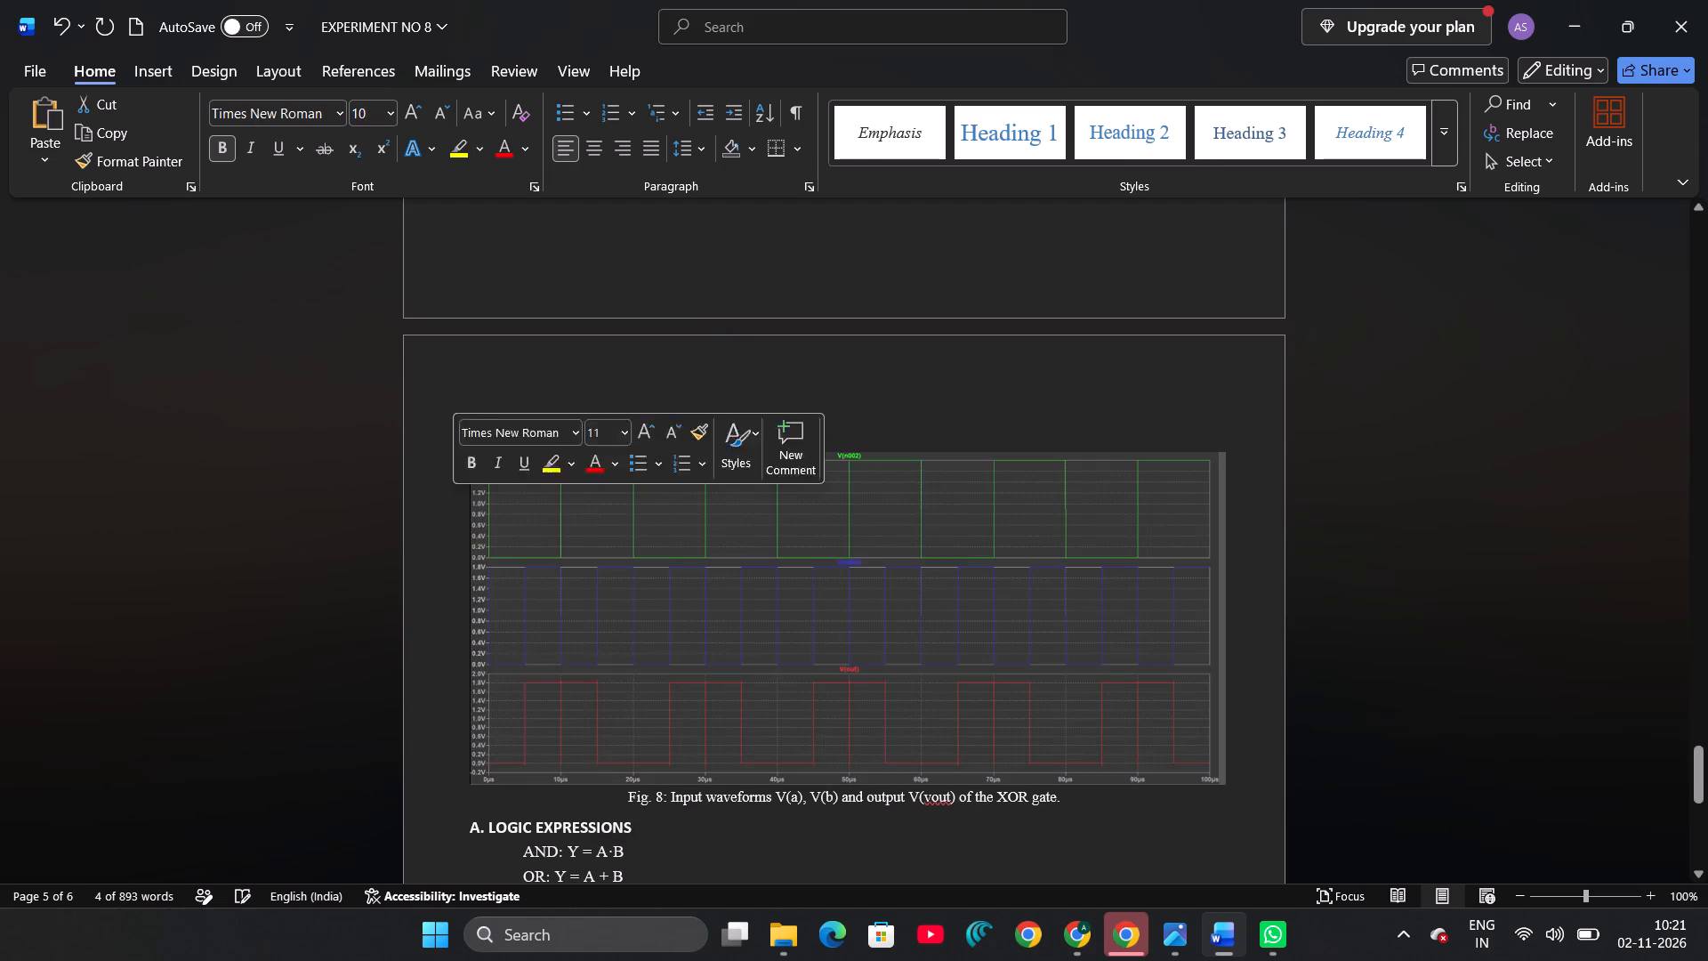
Format the "A. LOGIC EXPRESSIONS" subheading below the Fig. 8 caption in Times New Roman, size 10.
{"action": "scroll", "coordinate": [454, 501], "scroll_direction": "down", "scroll_amount": 2}
{"action": "left_click", "coordinate": [640, 357]}
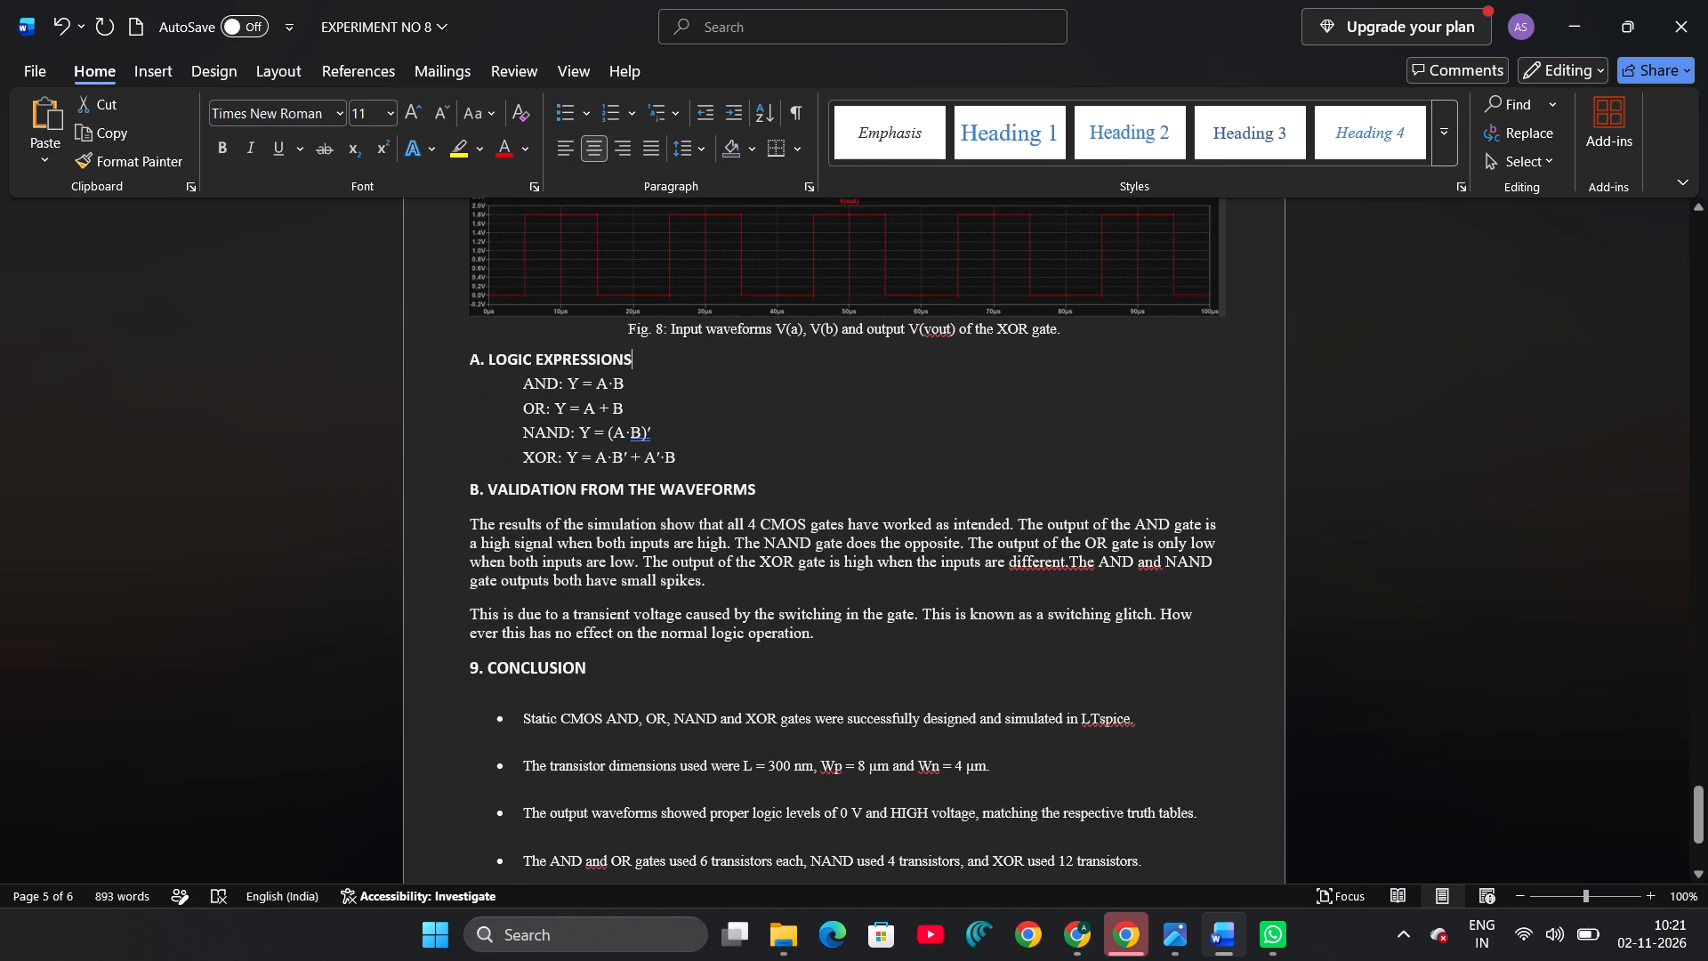
{"action": "scroll", "coordinate": [640, 357], "scroll_direction": "up", "scroll_amount": 3}
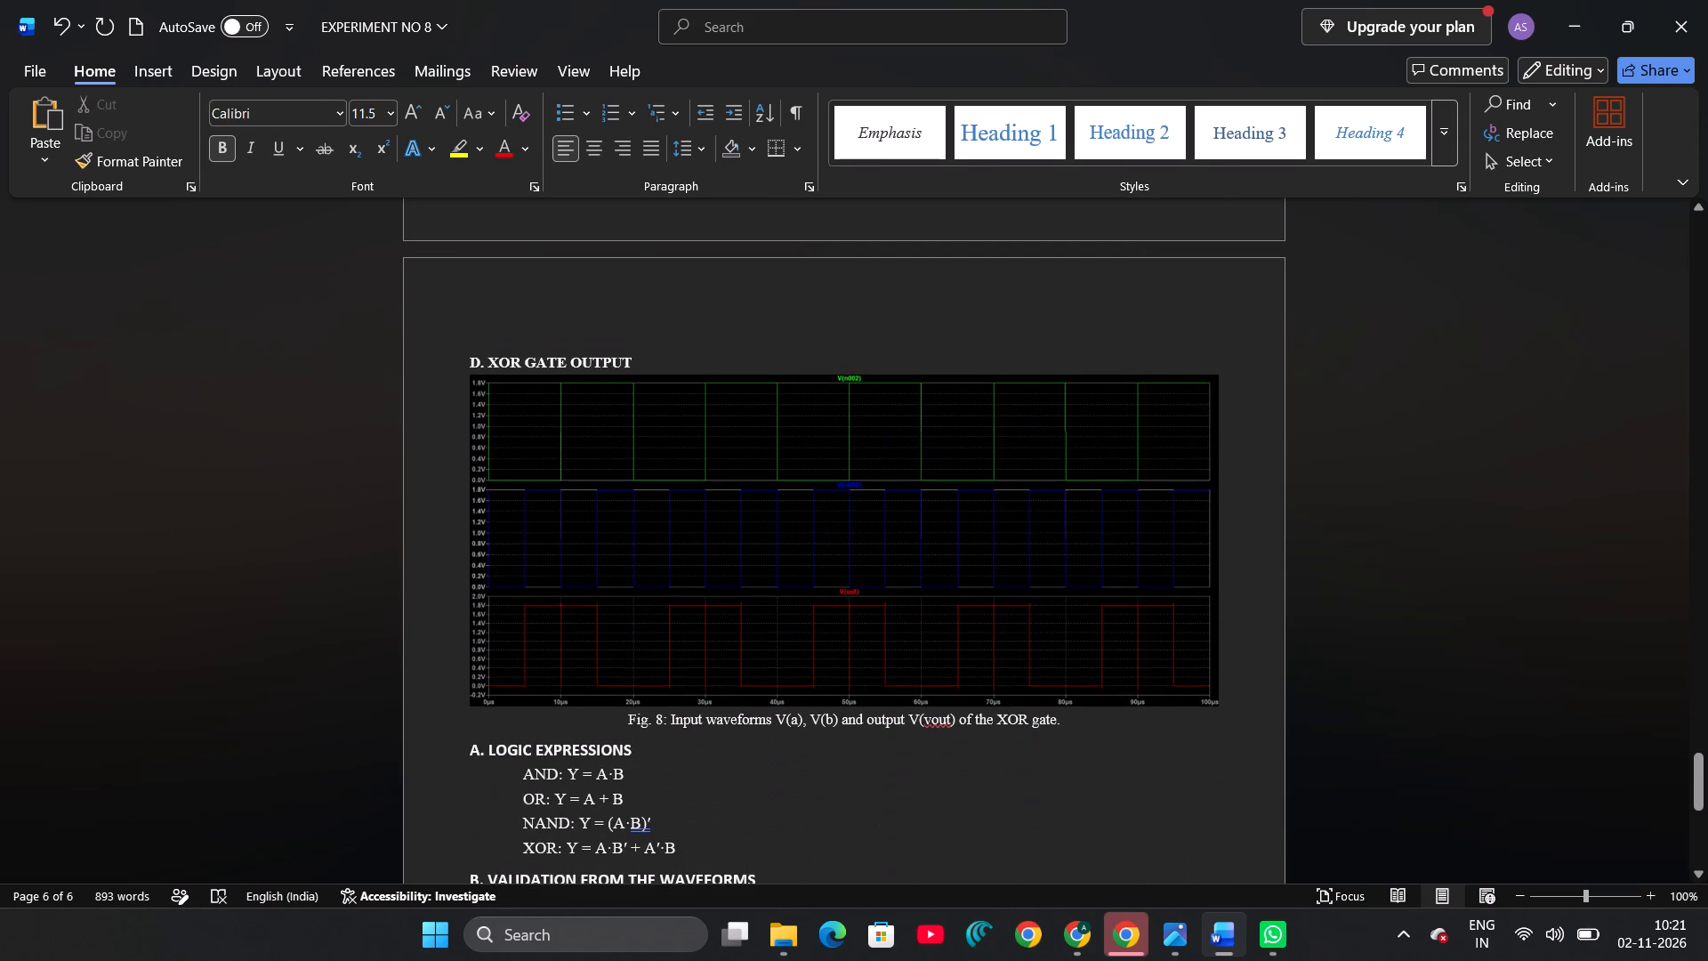
{"action": "scroll", "coordinate": [640, 357], "scroll_direction": "down", "scroll_amount": 2}
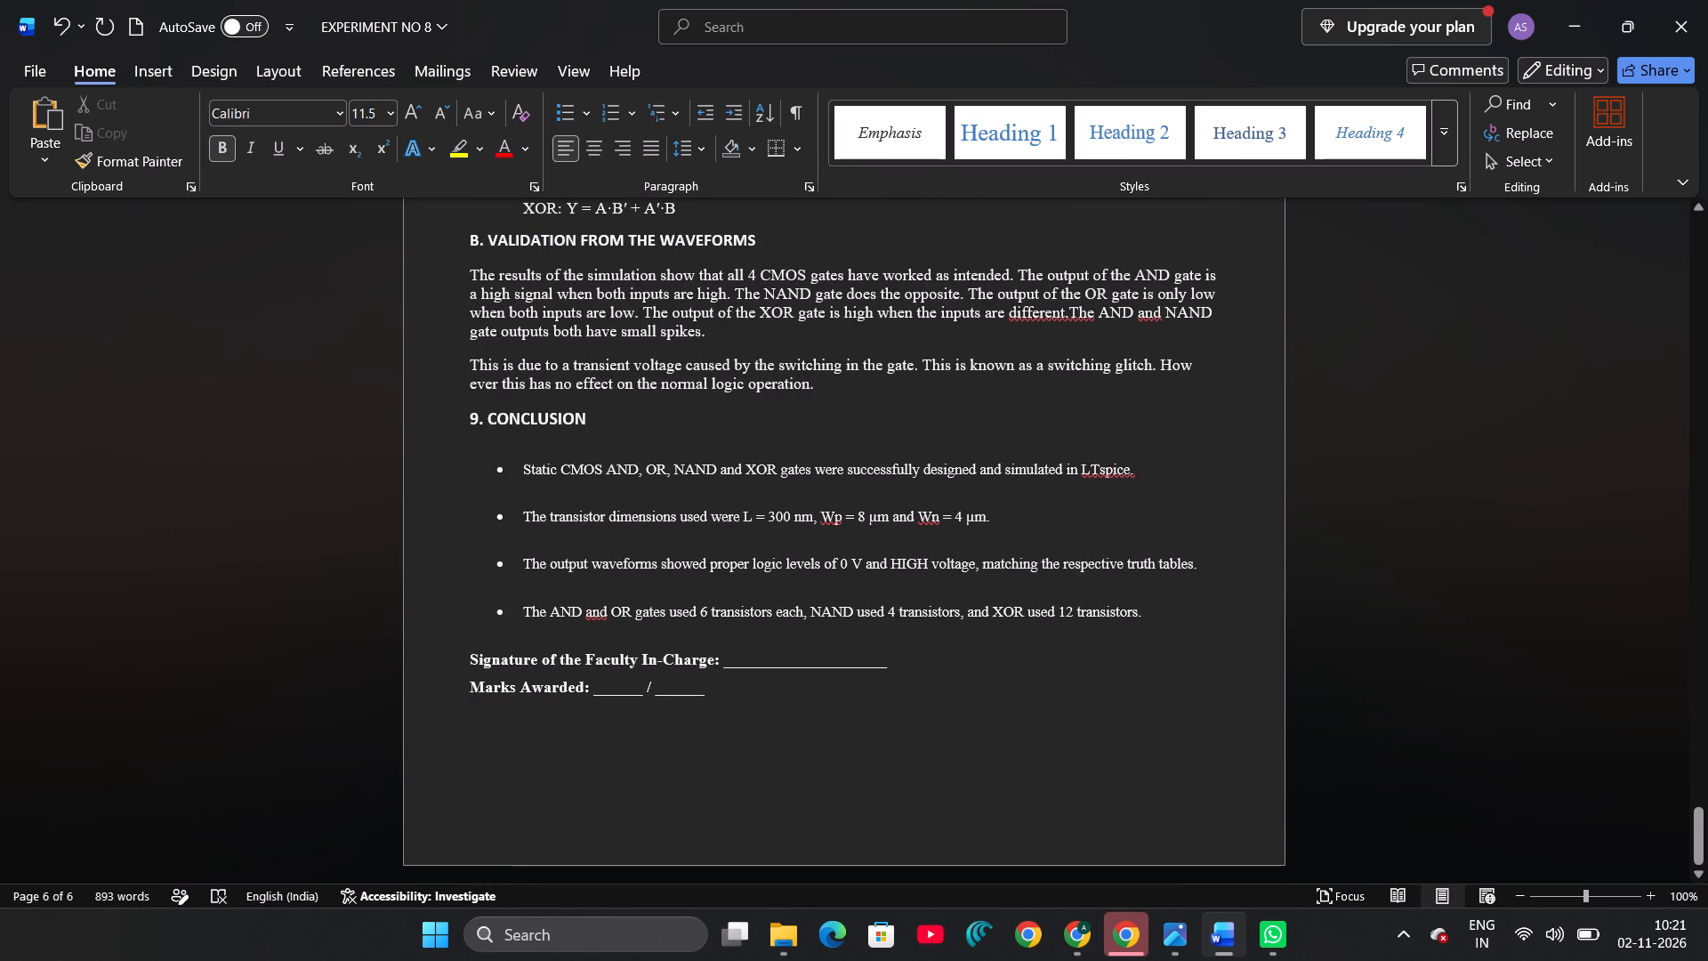
{"action": "scroll", "coordinate": [640, 357], "scroll_direction": "up", "scroll_amount": 2}
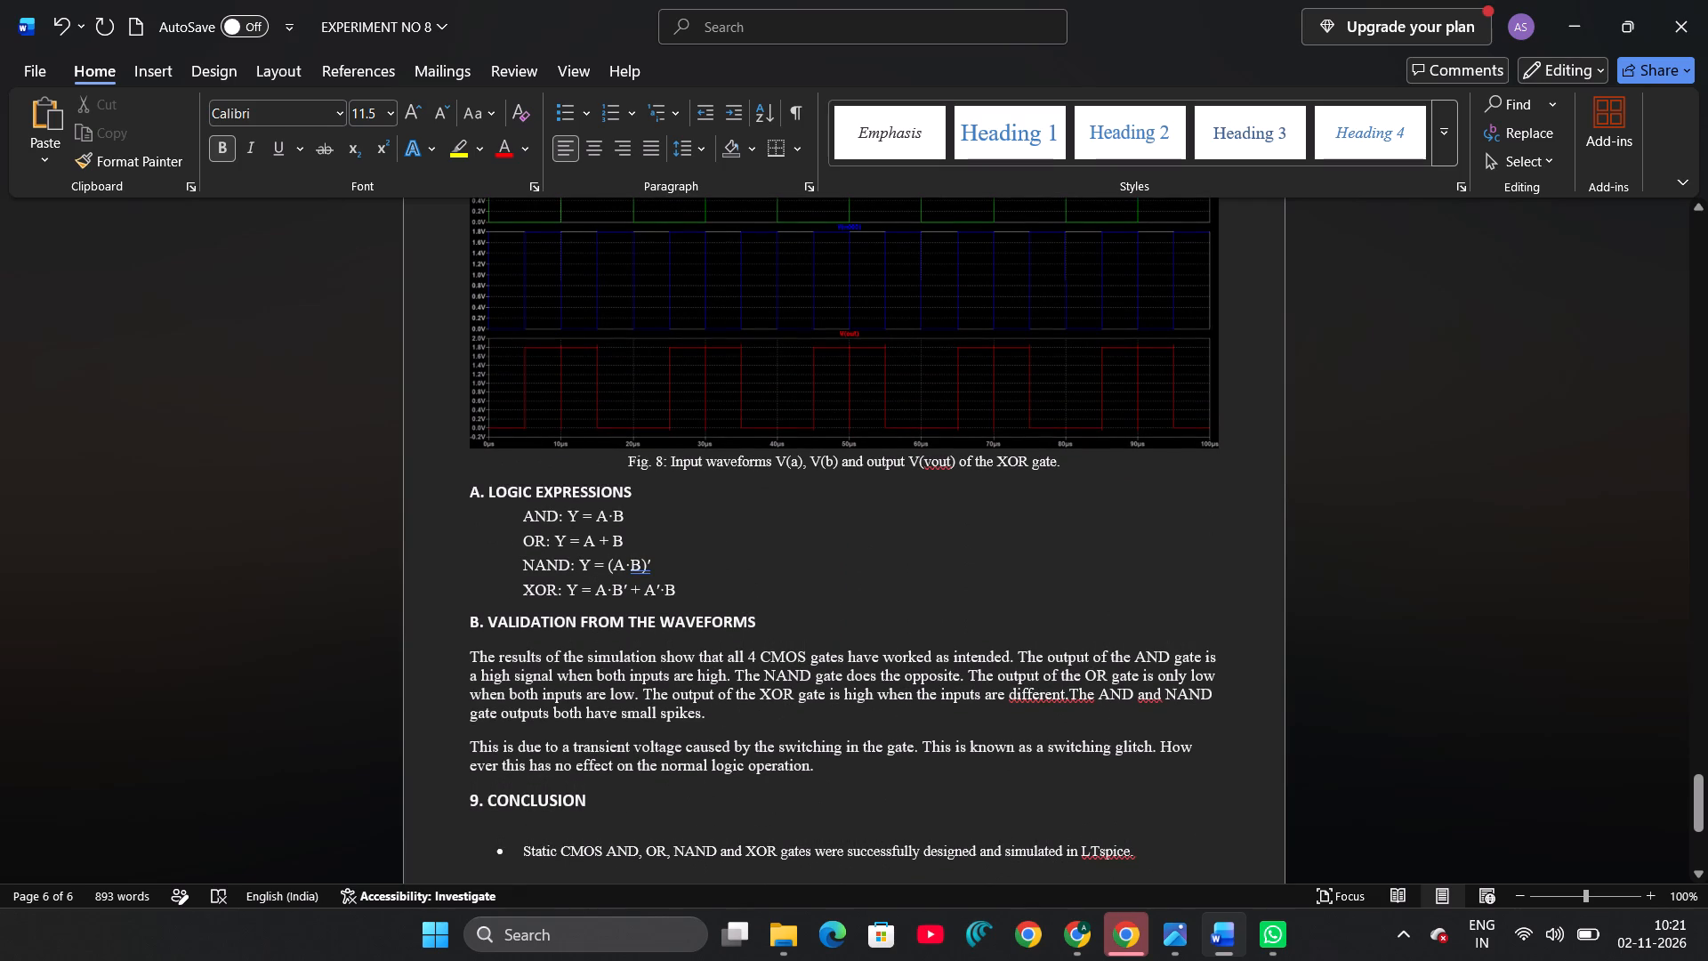
{"action": "left_click_drag", "start_coordinate": [632, 487], "coordinate": [456, 489]}
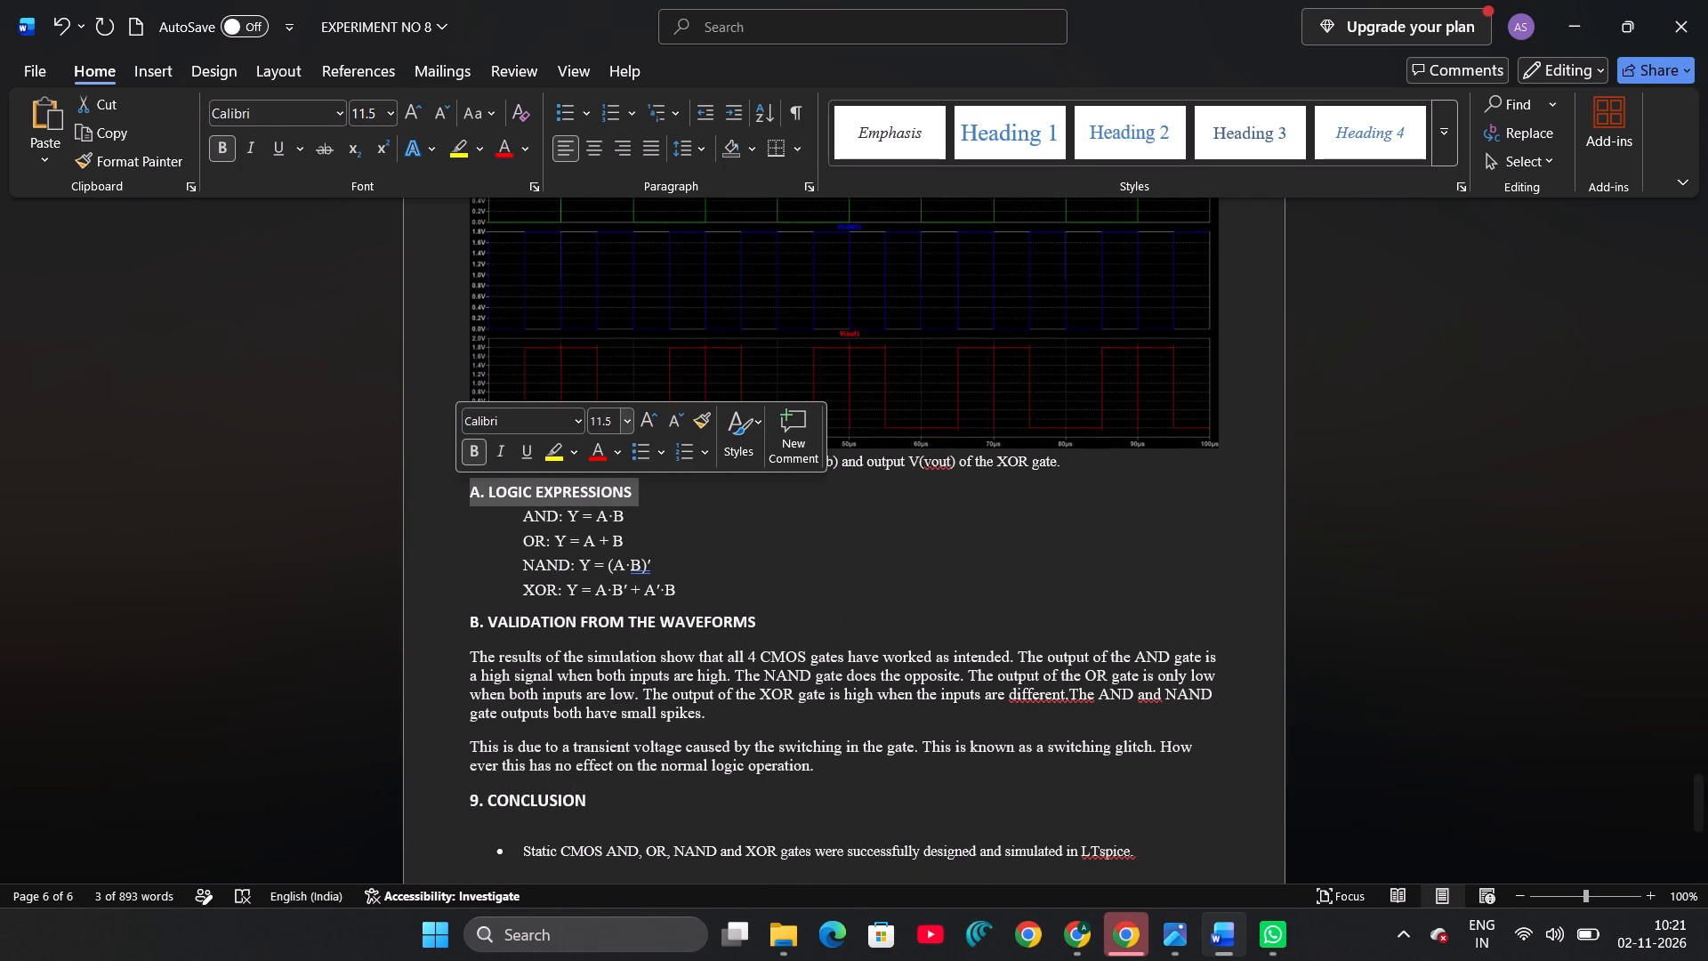
{"action": "left_click", "coordinate": [578, 421]}
{"action": "scroll", "coordinate": [550, 547], "scroll_direction": "up", "scroll_amount": 7}
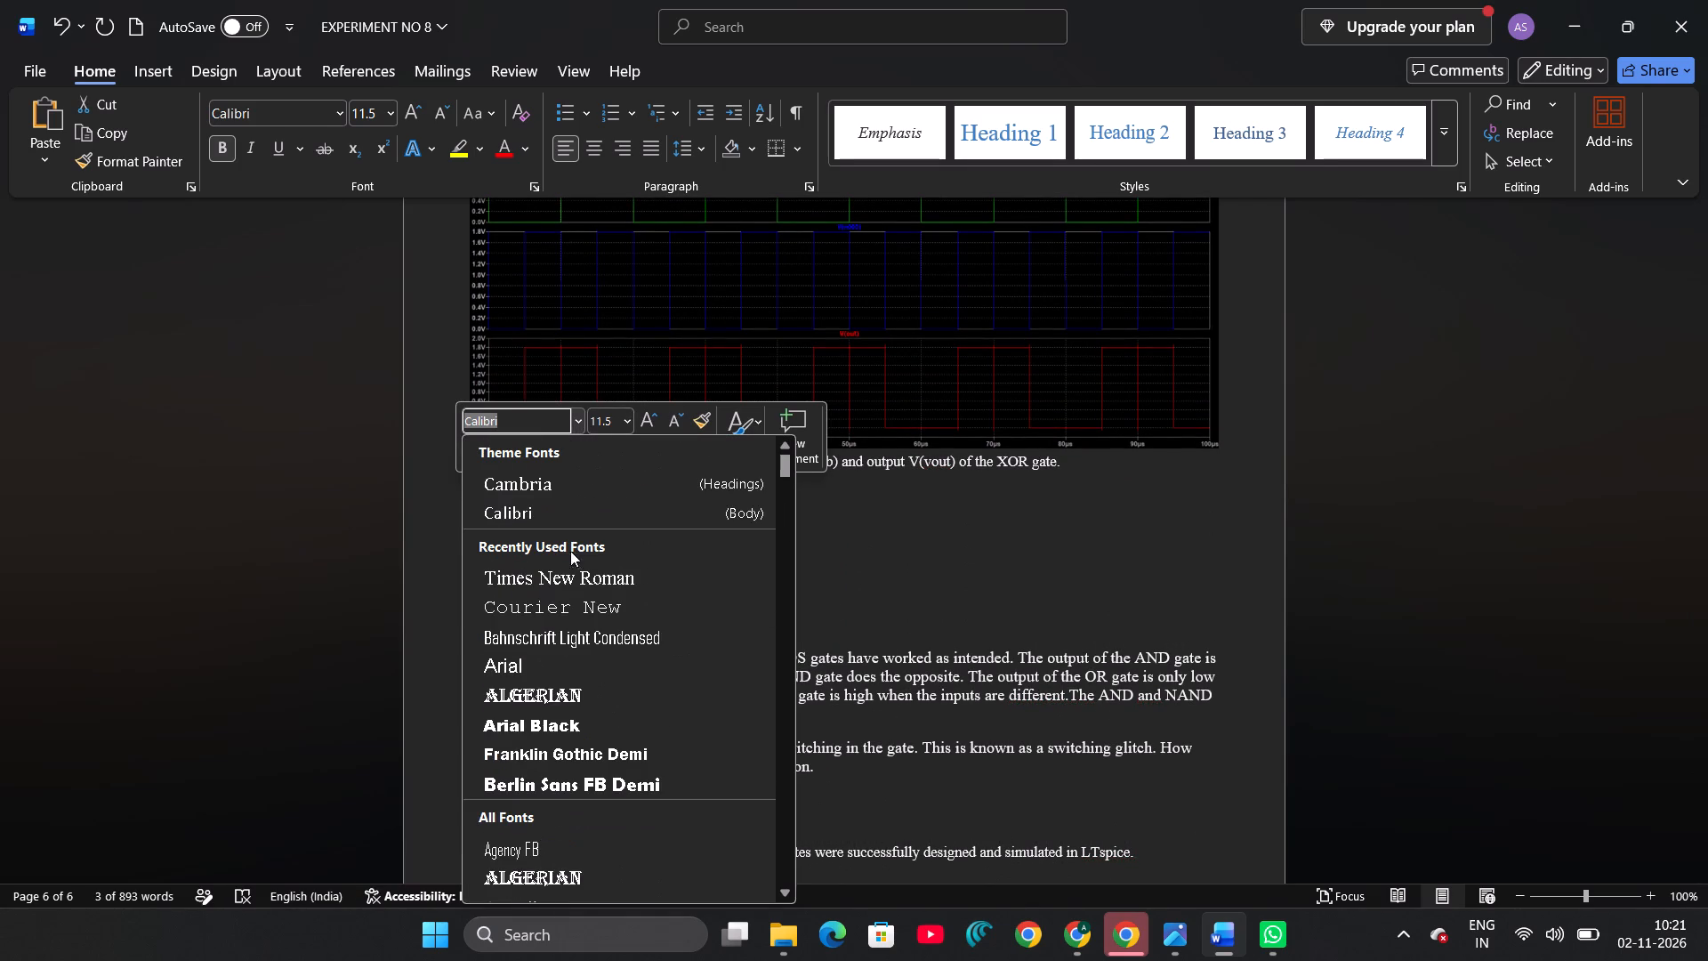
{"action": "left_click", "coordinate": [580, 577]}
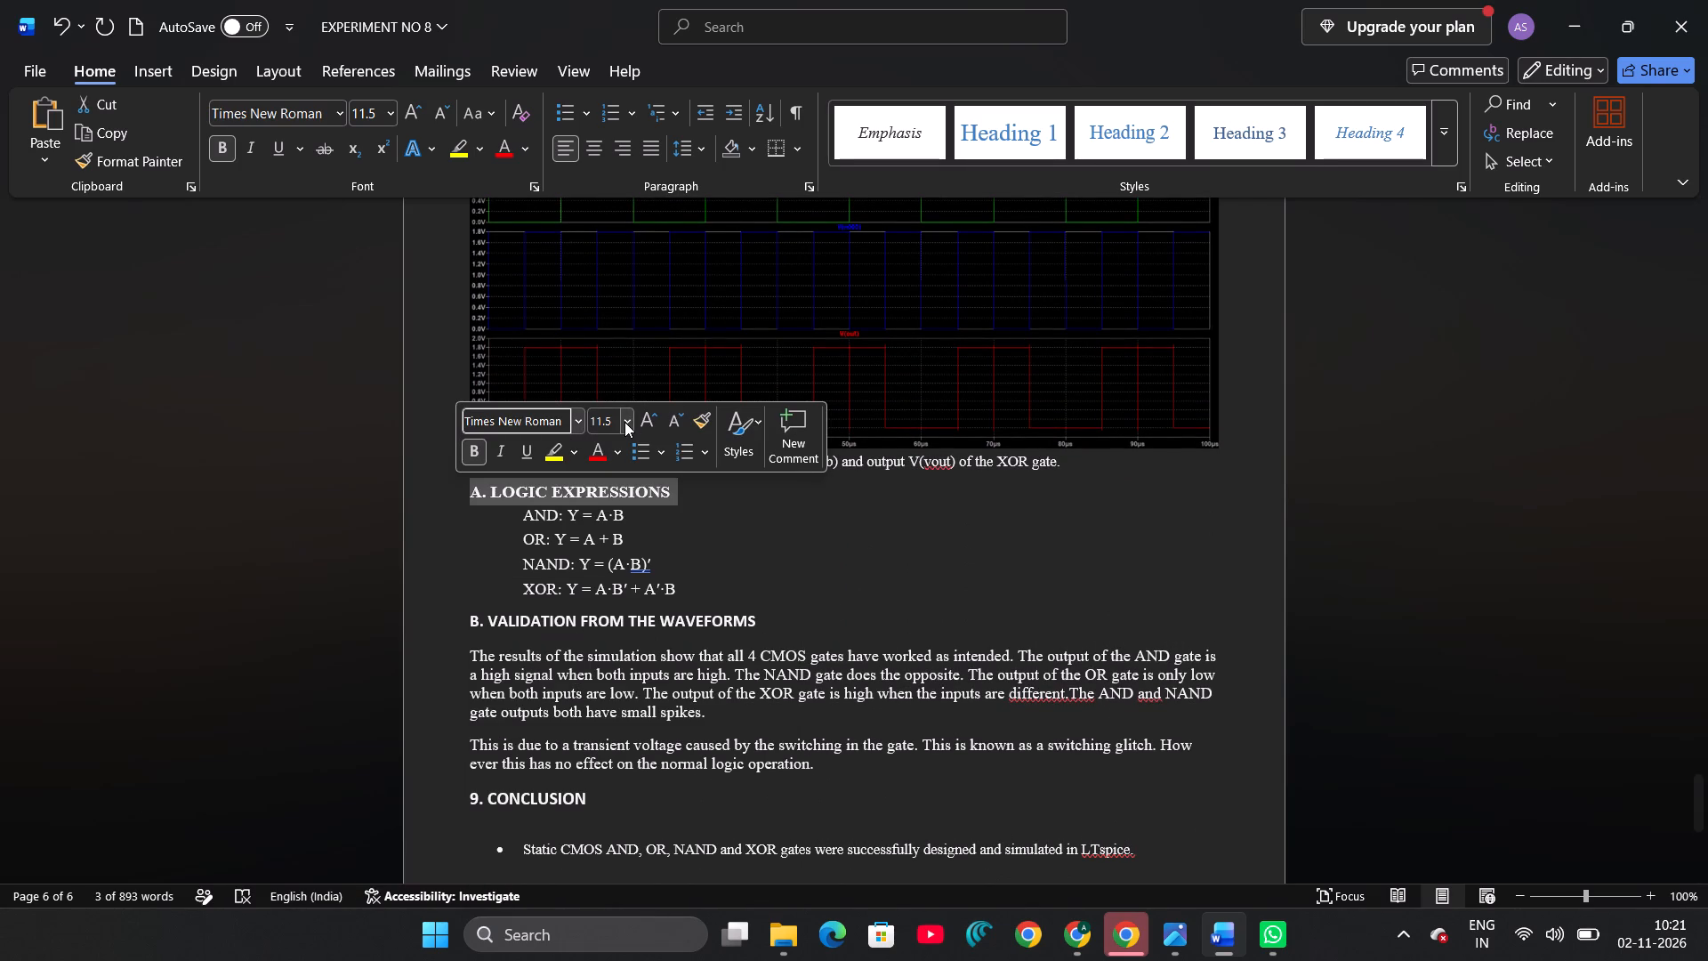
{"action": "left_click", "coordinate": [624, 422]}
{"action": "left_click", "coordinate": [613, 502]}
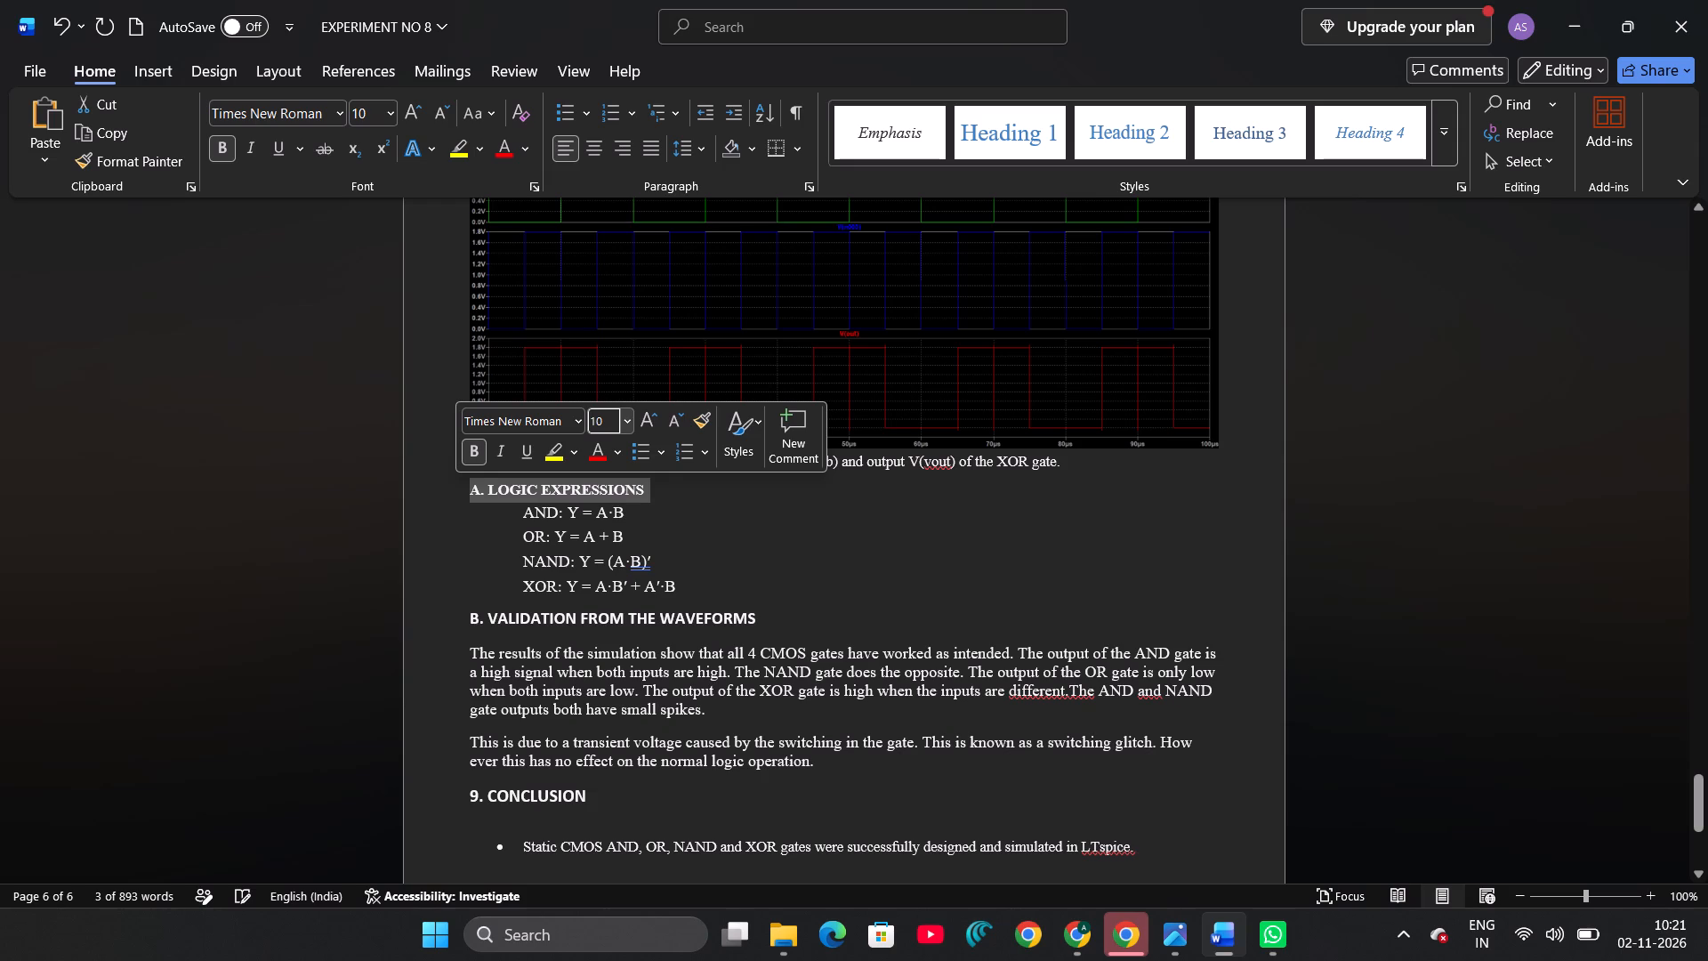
Set the four AND, OR, NAND and XOR logic expression lines to font size 10.
{"action": "left_click_drag", "start_coordinate": [689, 589], "coordinate": [523, 523]}
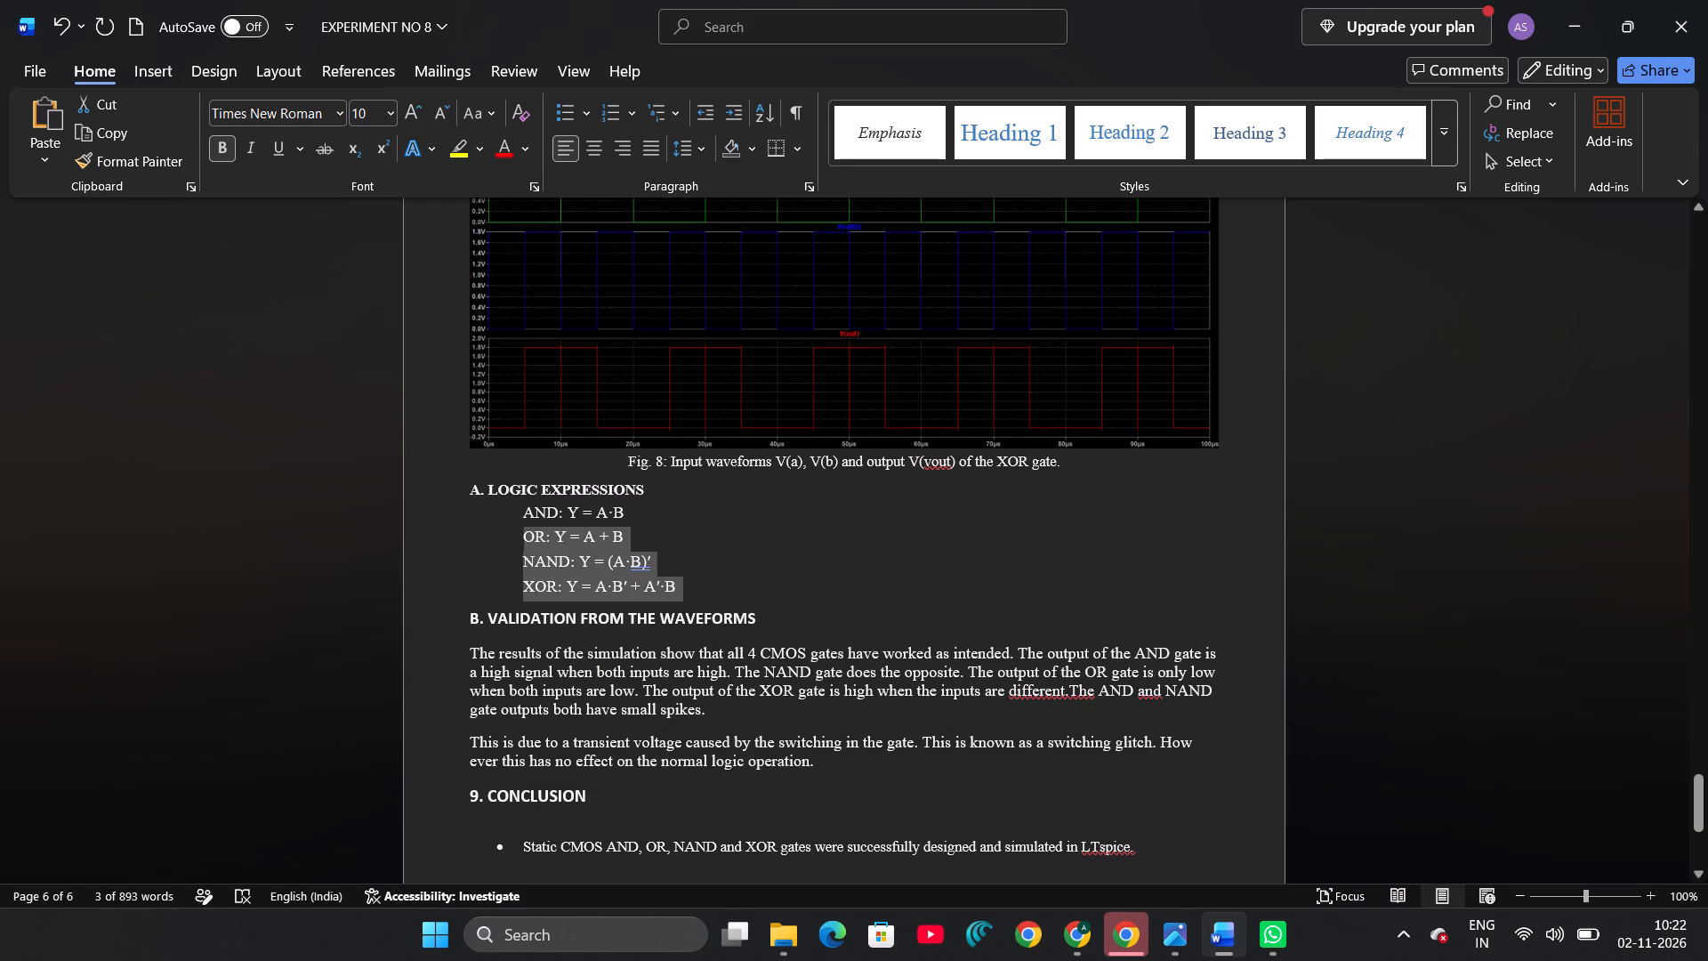
{"action": "left_click_drag", "start_coordinate": [523, 523], "coordinate": [520, 520]}
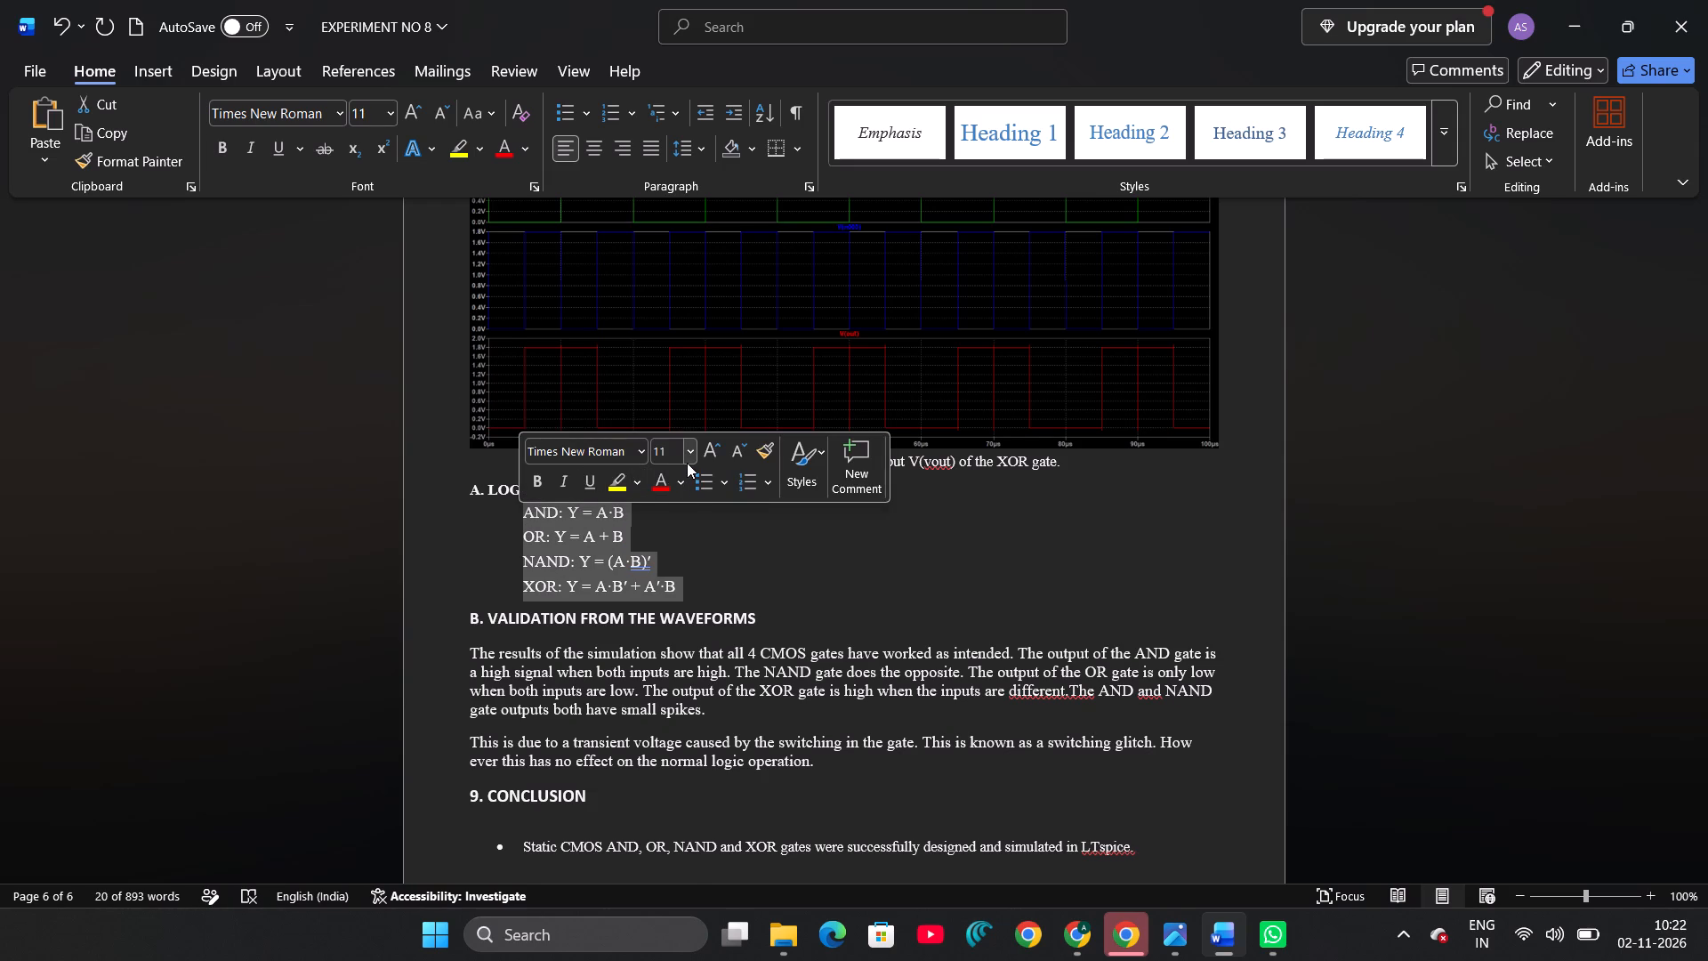
{"action": "left_click", "coordinate": [687, 463]}
{"action": "left_click", "coordinate": [681, 543]}
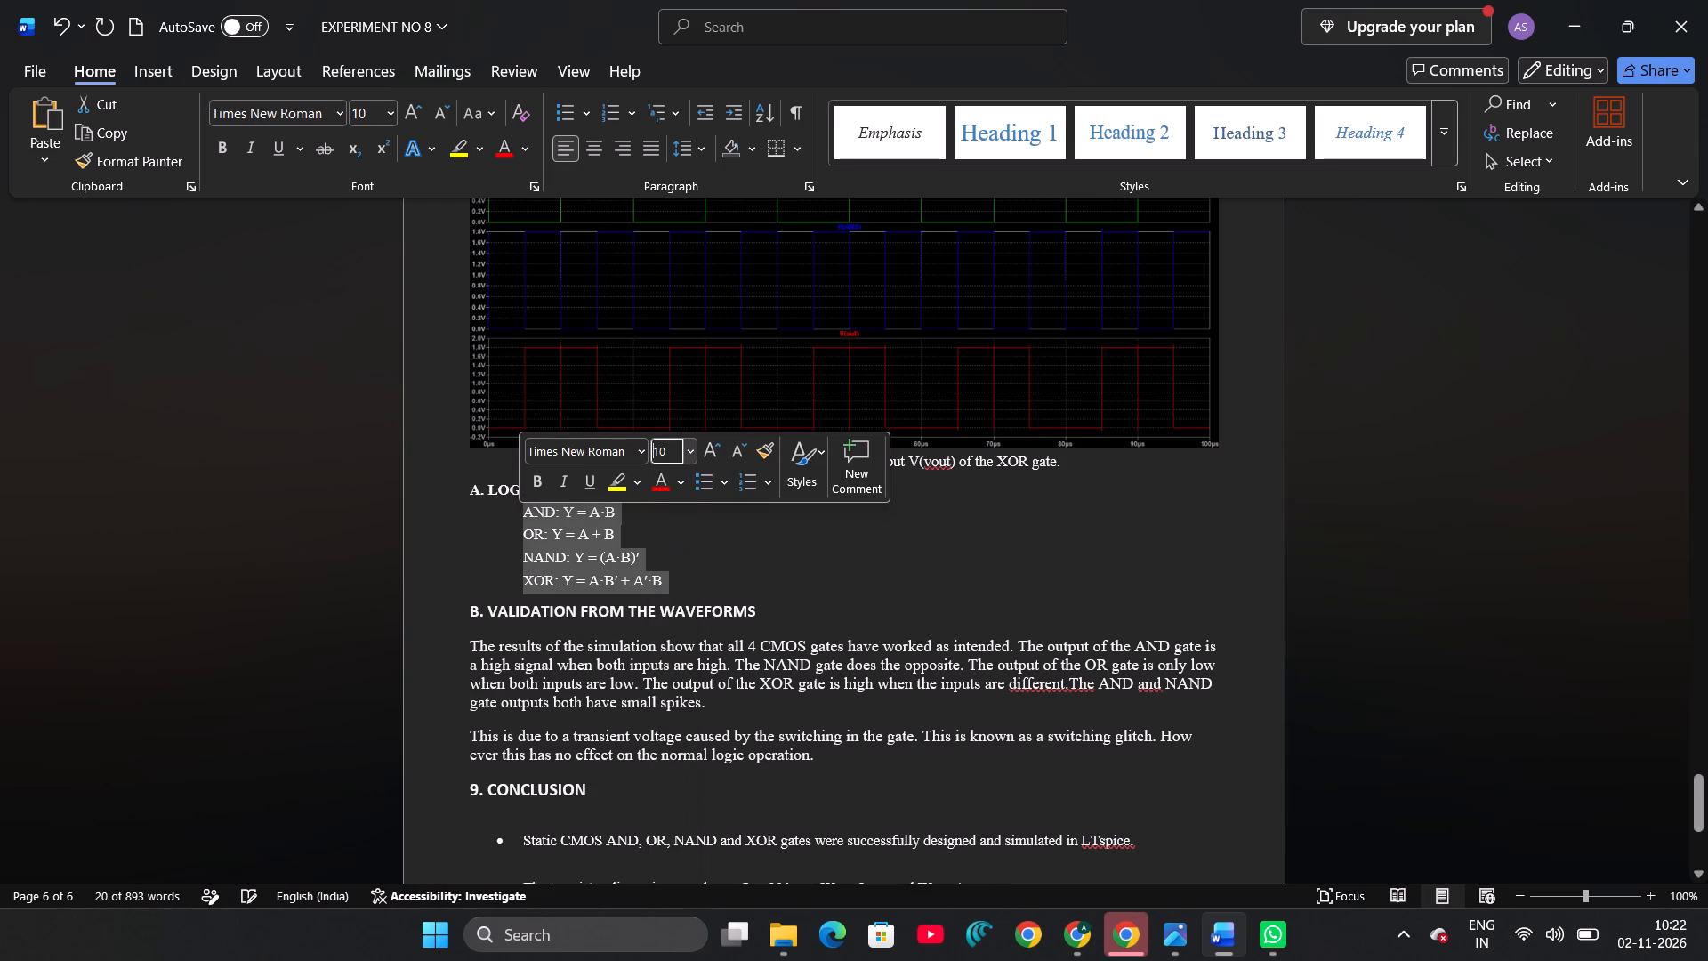
Format the "B. VALIDATION FROM THE WAVEFORMS" subheading in Times New Roman, size 10.
{"action": "left_click_drag", "start_coordinate": [759, 603], "coordinate": [476, 601]}
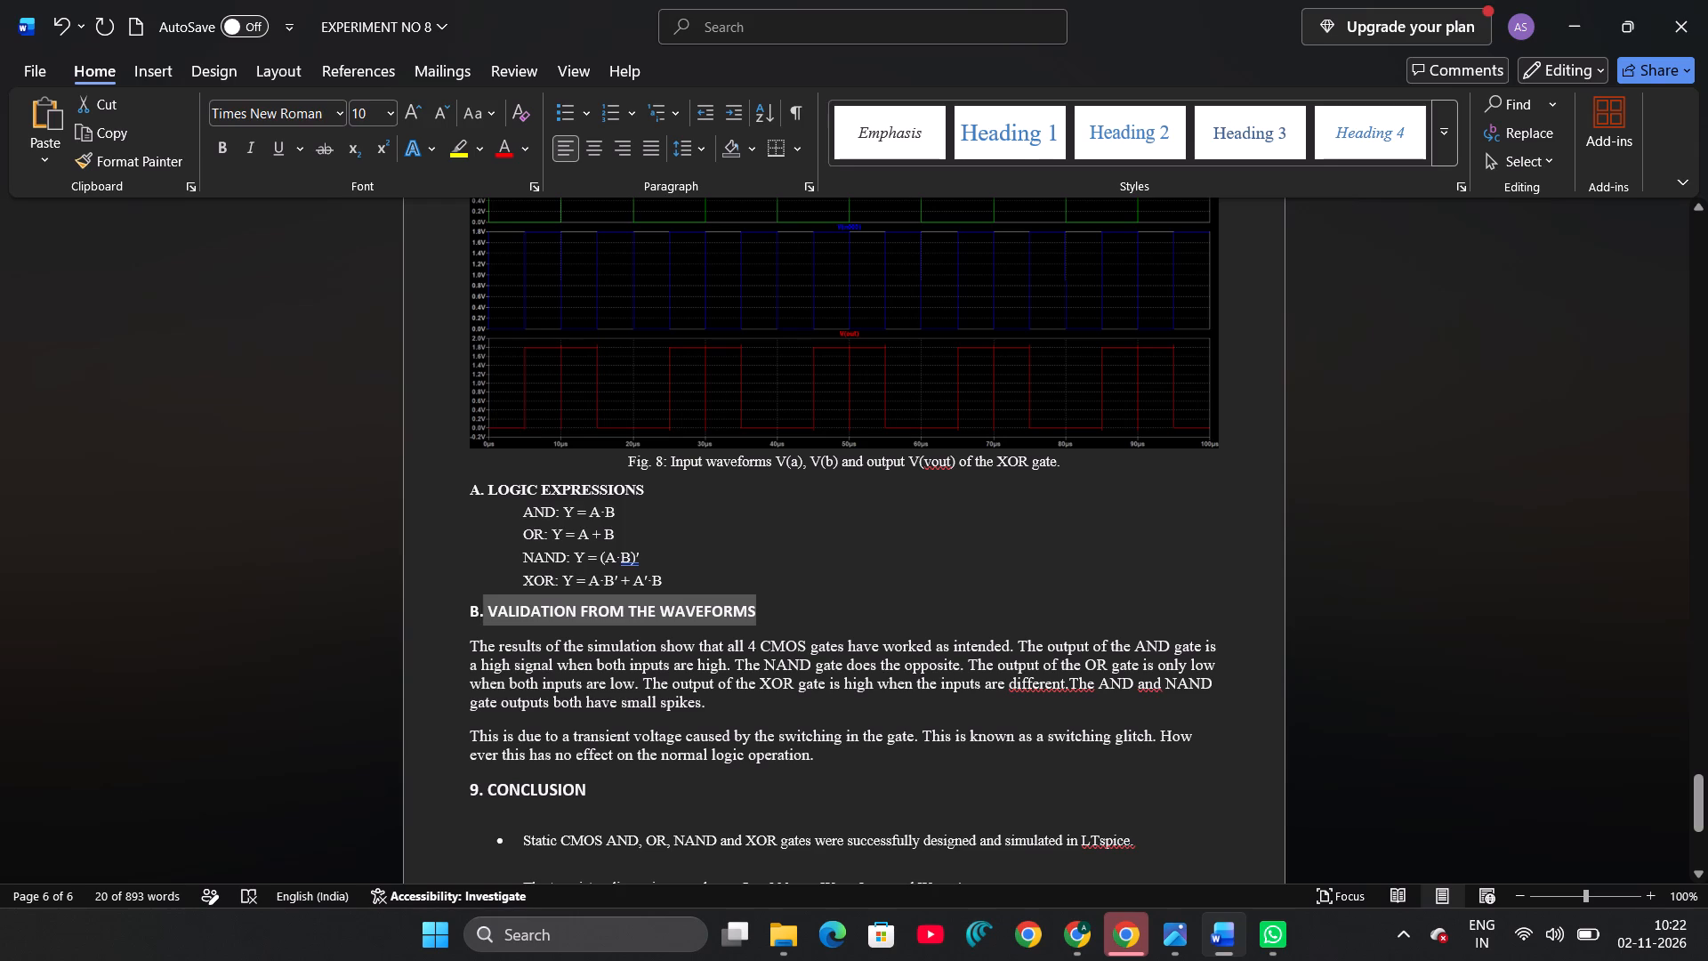
{"action": "left_click_drag", "start_coordinate": [476, 601], "coordinate": [477, 600]}
{"action": "left_click", "coordinate": [468, 610]}
{"action": "left_click_drag", "start_coordinate": [468, 610], "coordinate": [495, 614]}
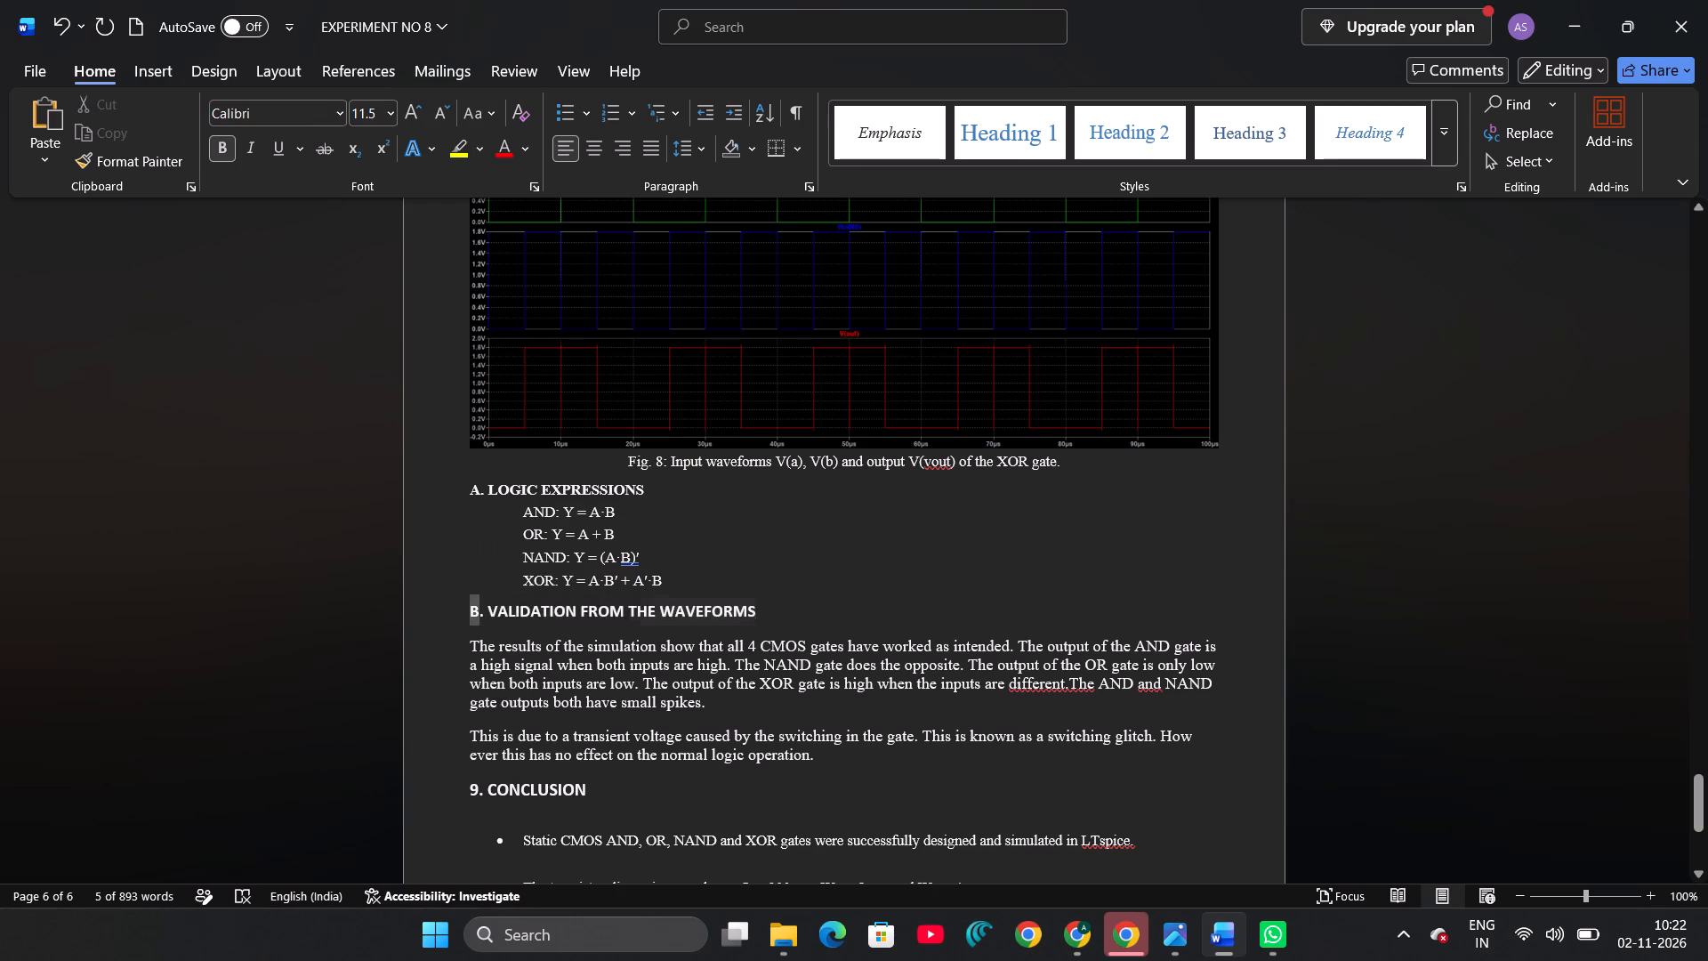
{"action": "left_click_drag", "start_coordinate": [495, 614], "coordinate": [750, 608]}
{"action": "left_click", "coordinate": [862, 544]}
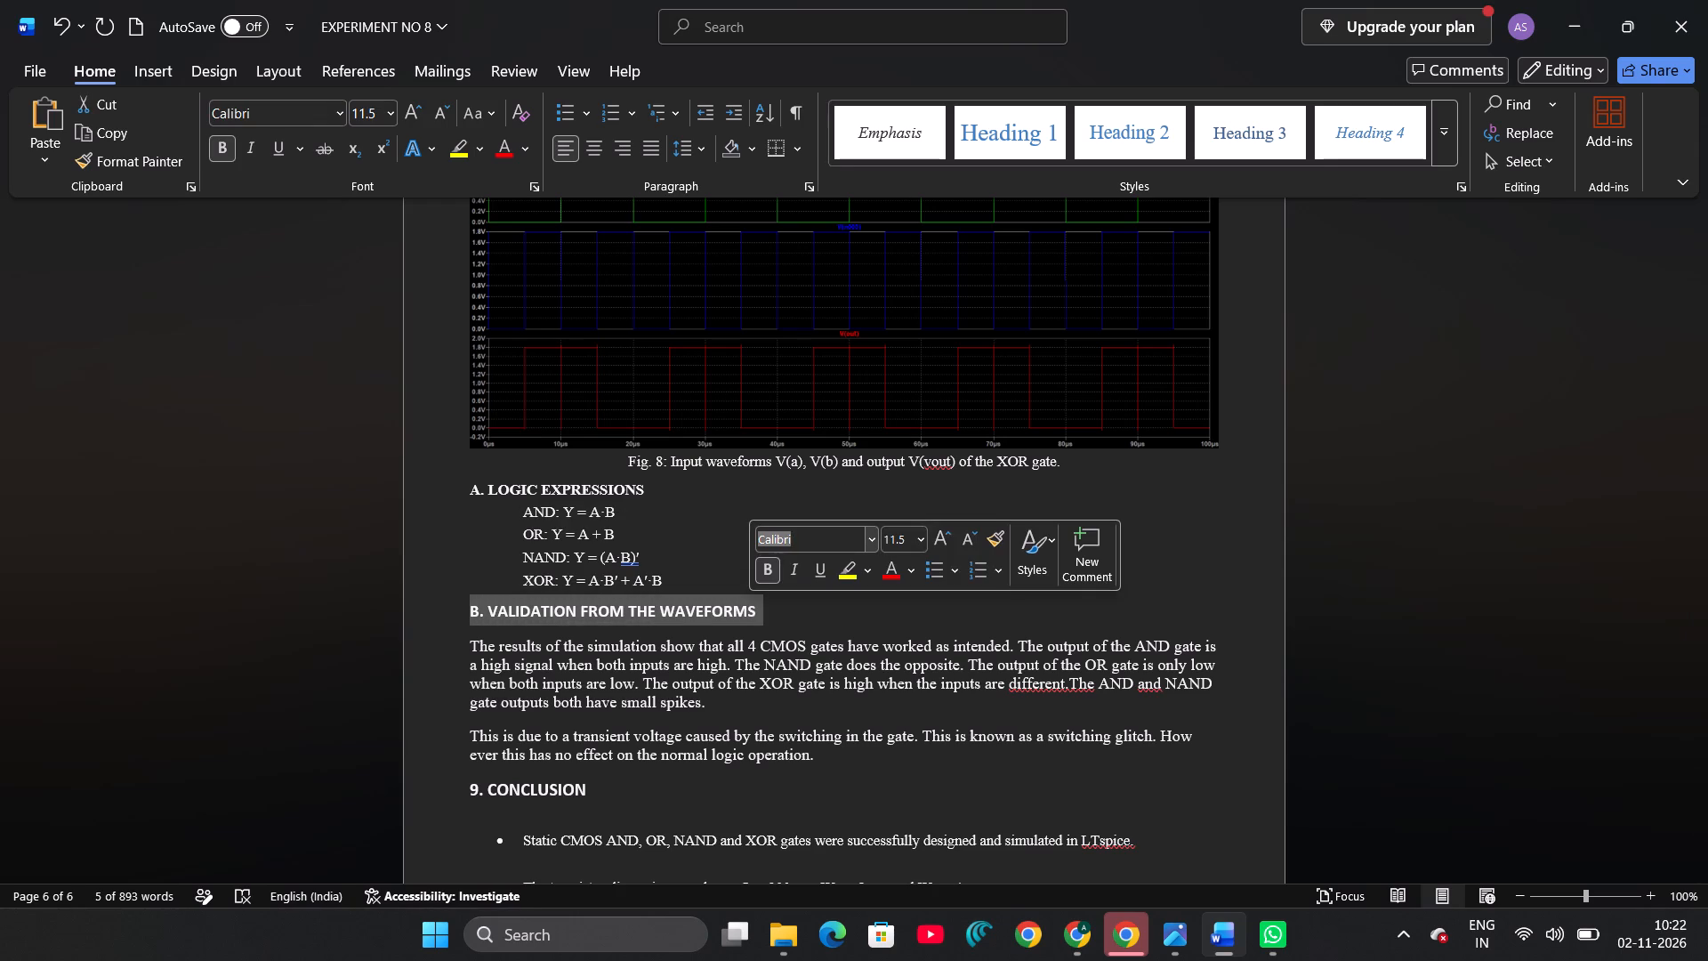
{"action": "left_click", "coordinate": [875, 543]}
{"action": "scroll", "coordinate": [872, 219], "scroll_direction": "up", "scroll_amount": 7}
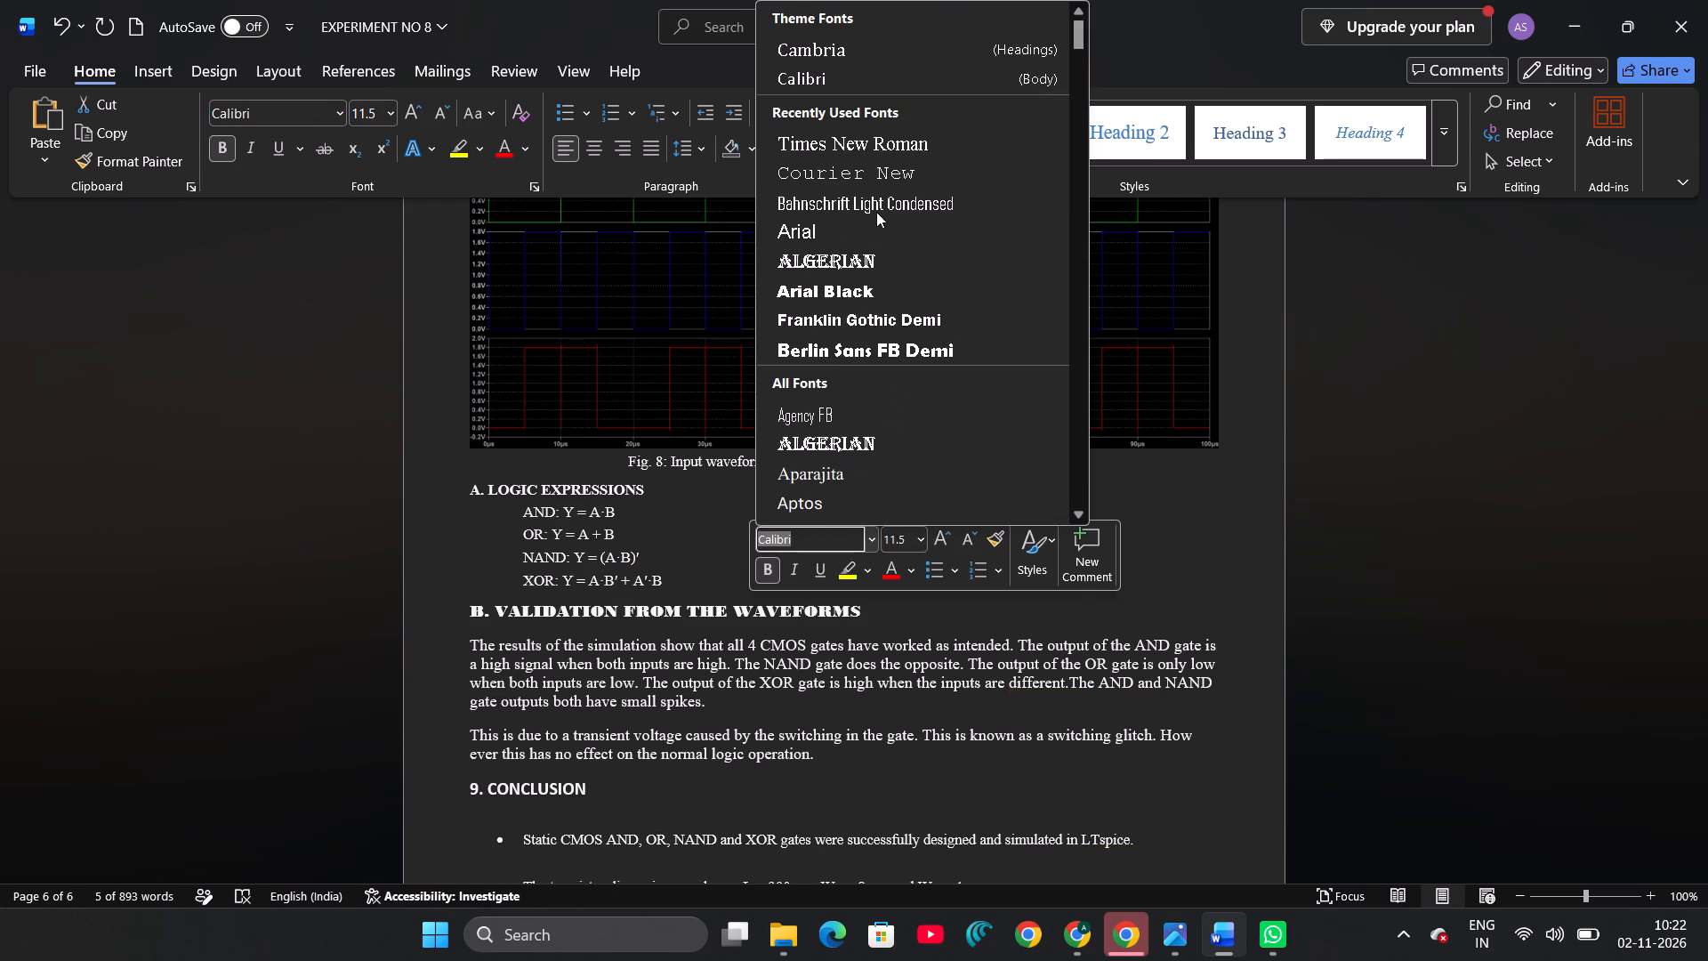
{"action": "left_click", "coordinate": [924, 147]}
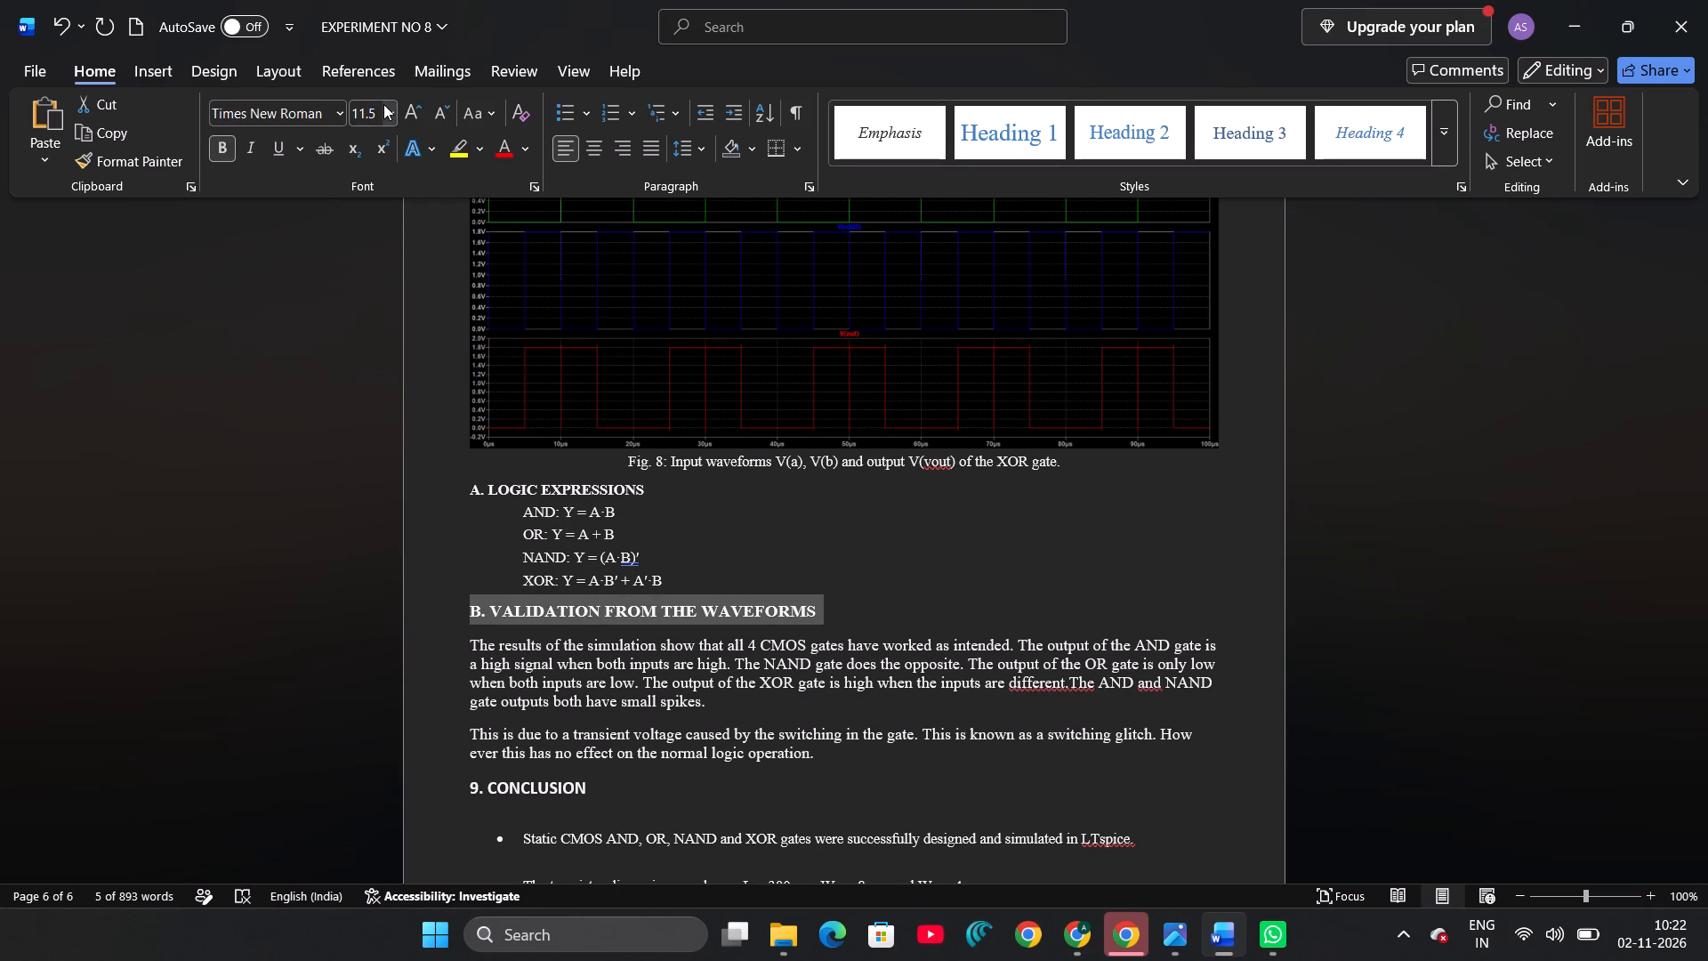
{"action": "left_click", "coordinate": [383, 104]}
{"action": "left_click", "coordinate": [373, 194]}
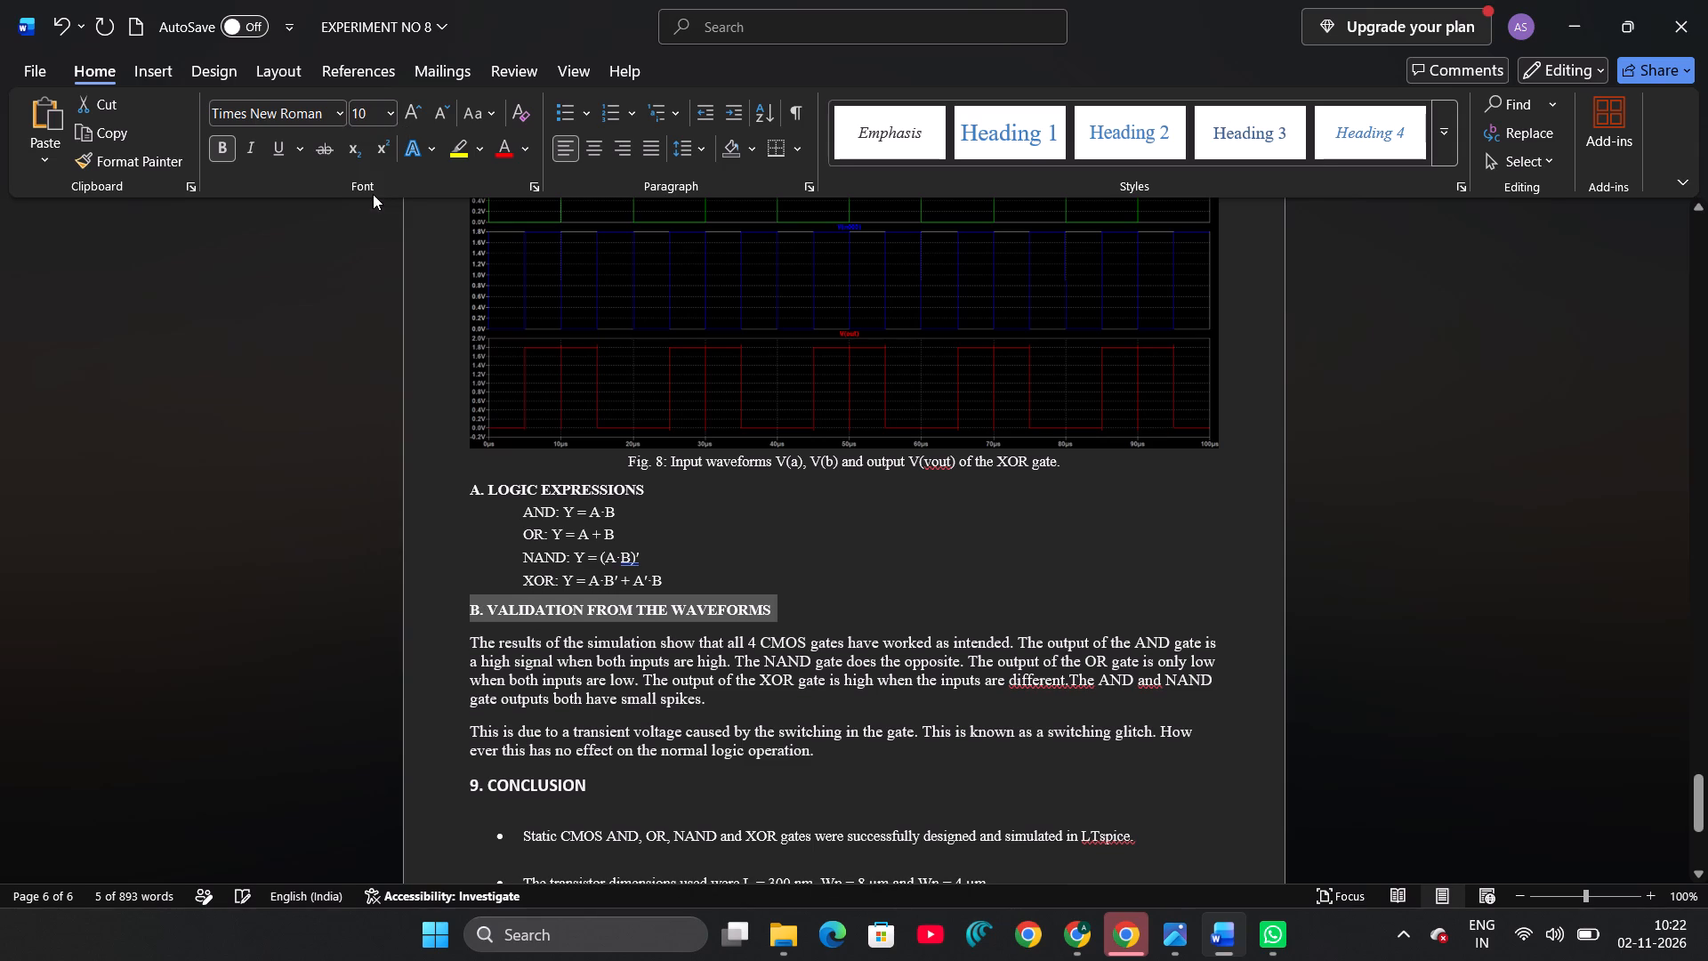
Set the two paragraphs under "B. VALIDATION FROM THE WAVEFORMS" to font size 10.
{"action": "left_click_drag", "start_coordinate": [466, 642], "coordinate": [813, 749]}
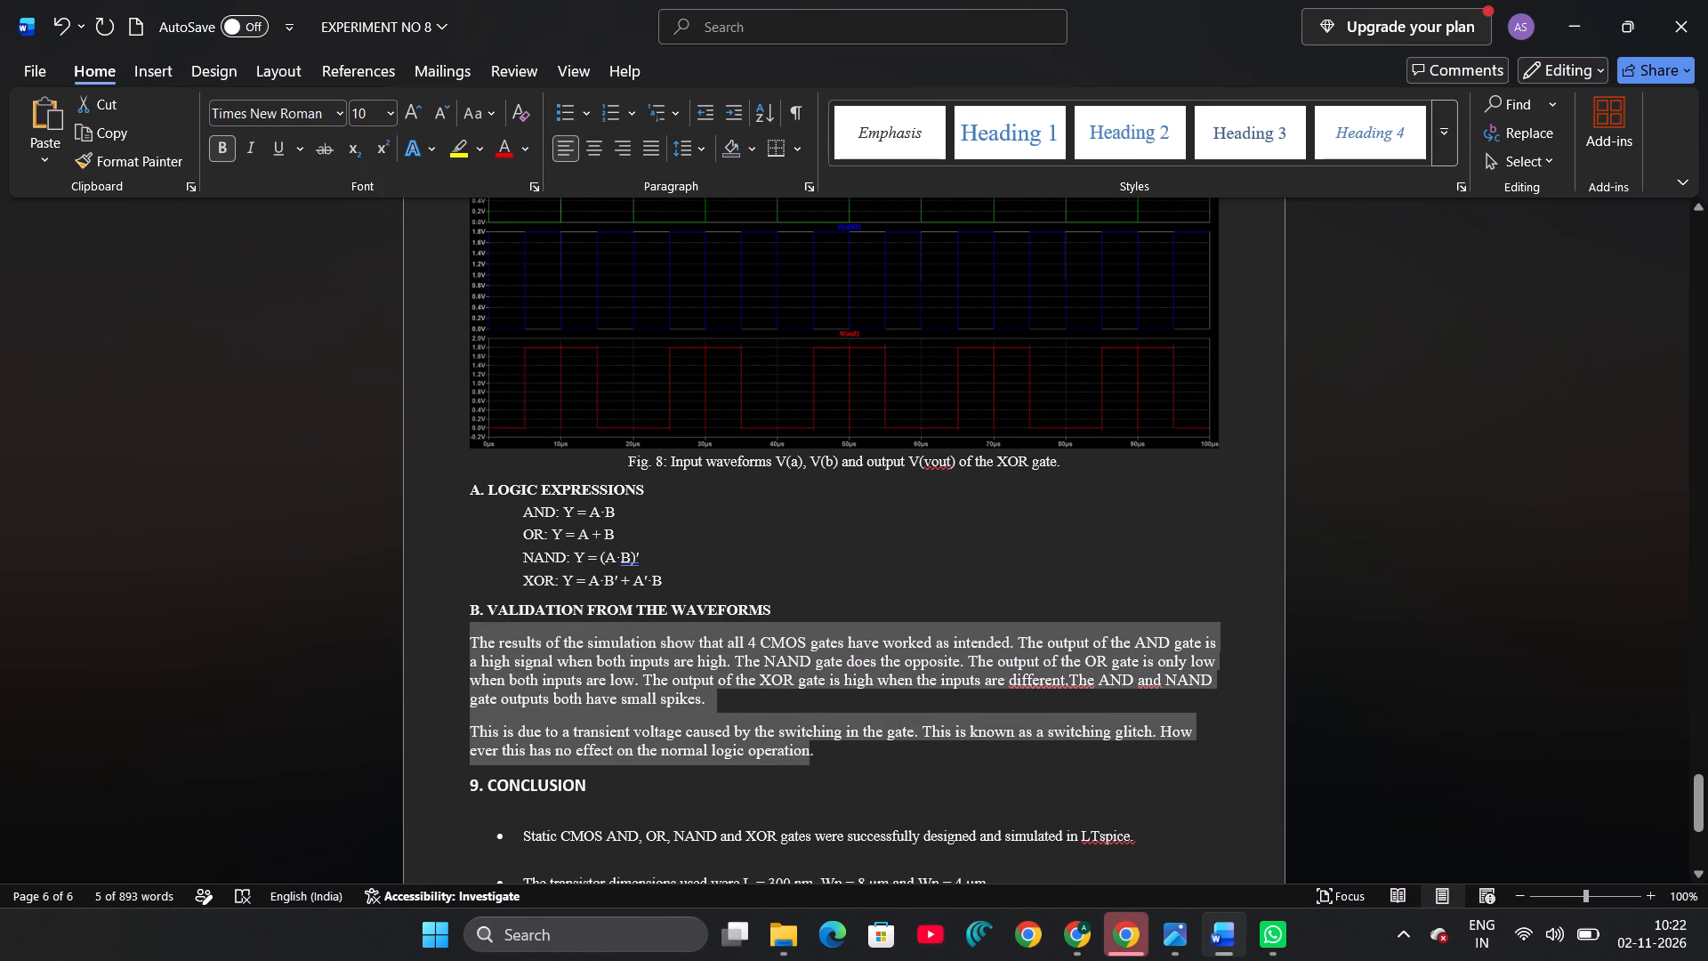
{"action": "left_click_drag", "start_coordinate": [813, 749], "coordinate": [819, 752]}
{"action": "left_click", "coordinate": [987, 692]}
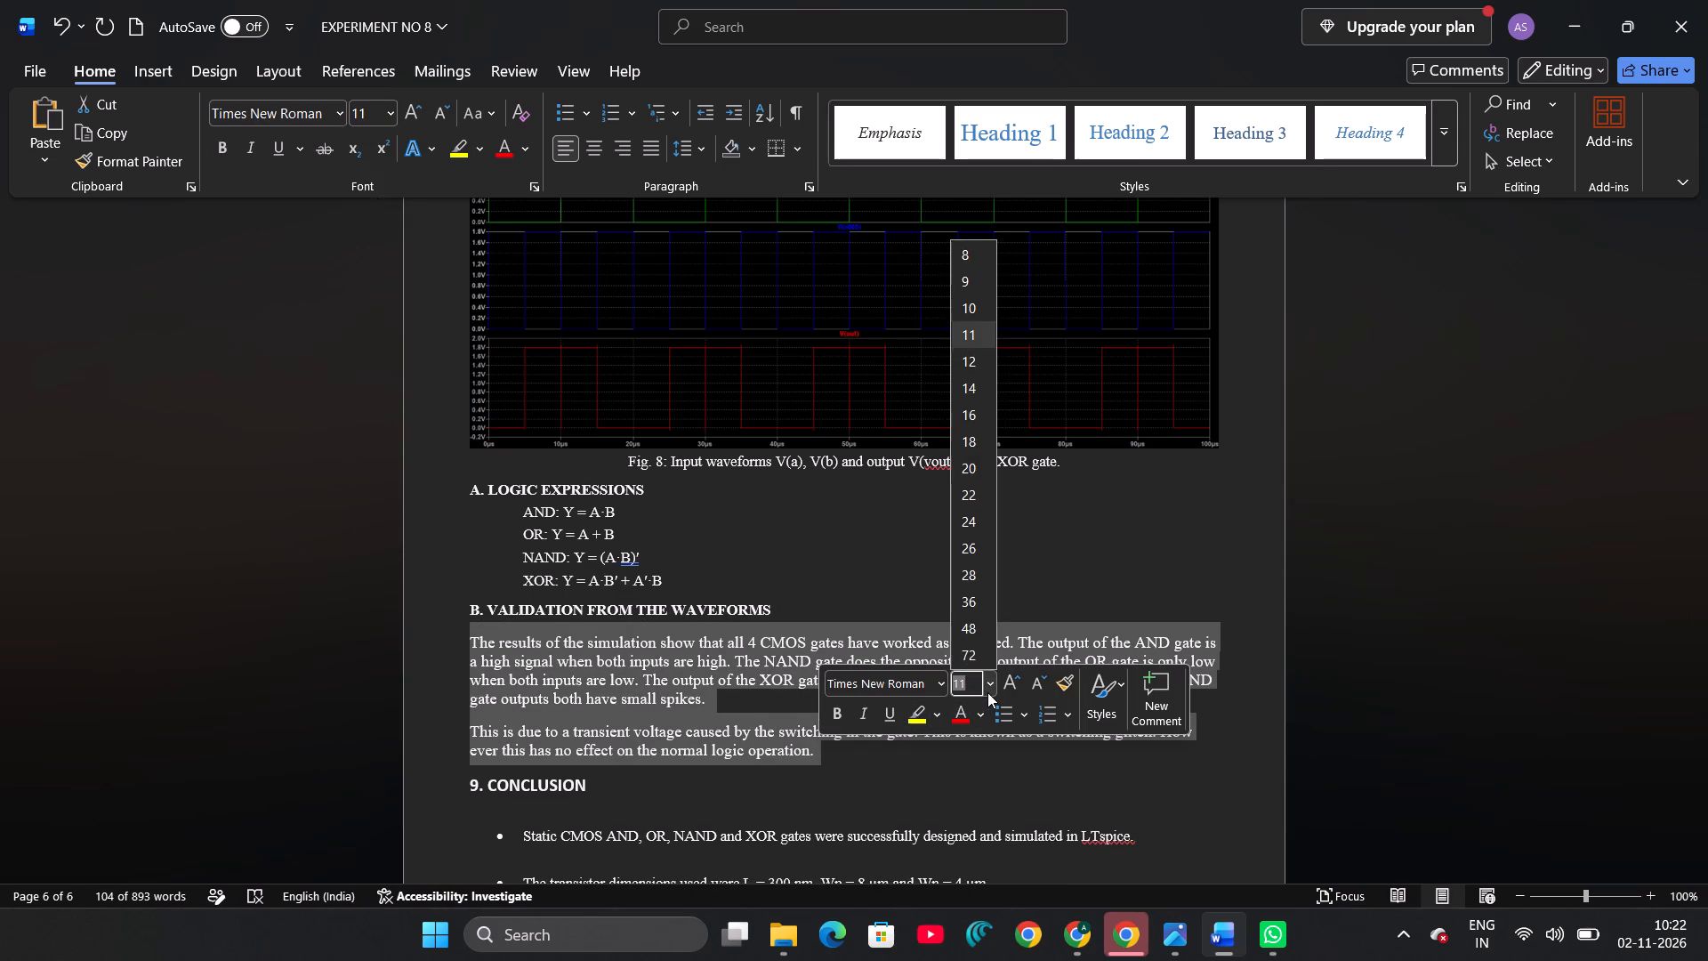
{"action": "left_click", "coordinate": [969, 313]}
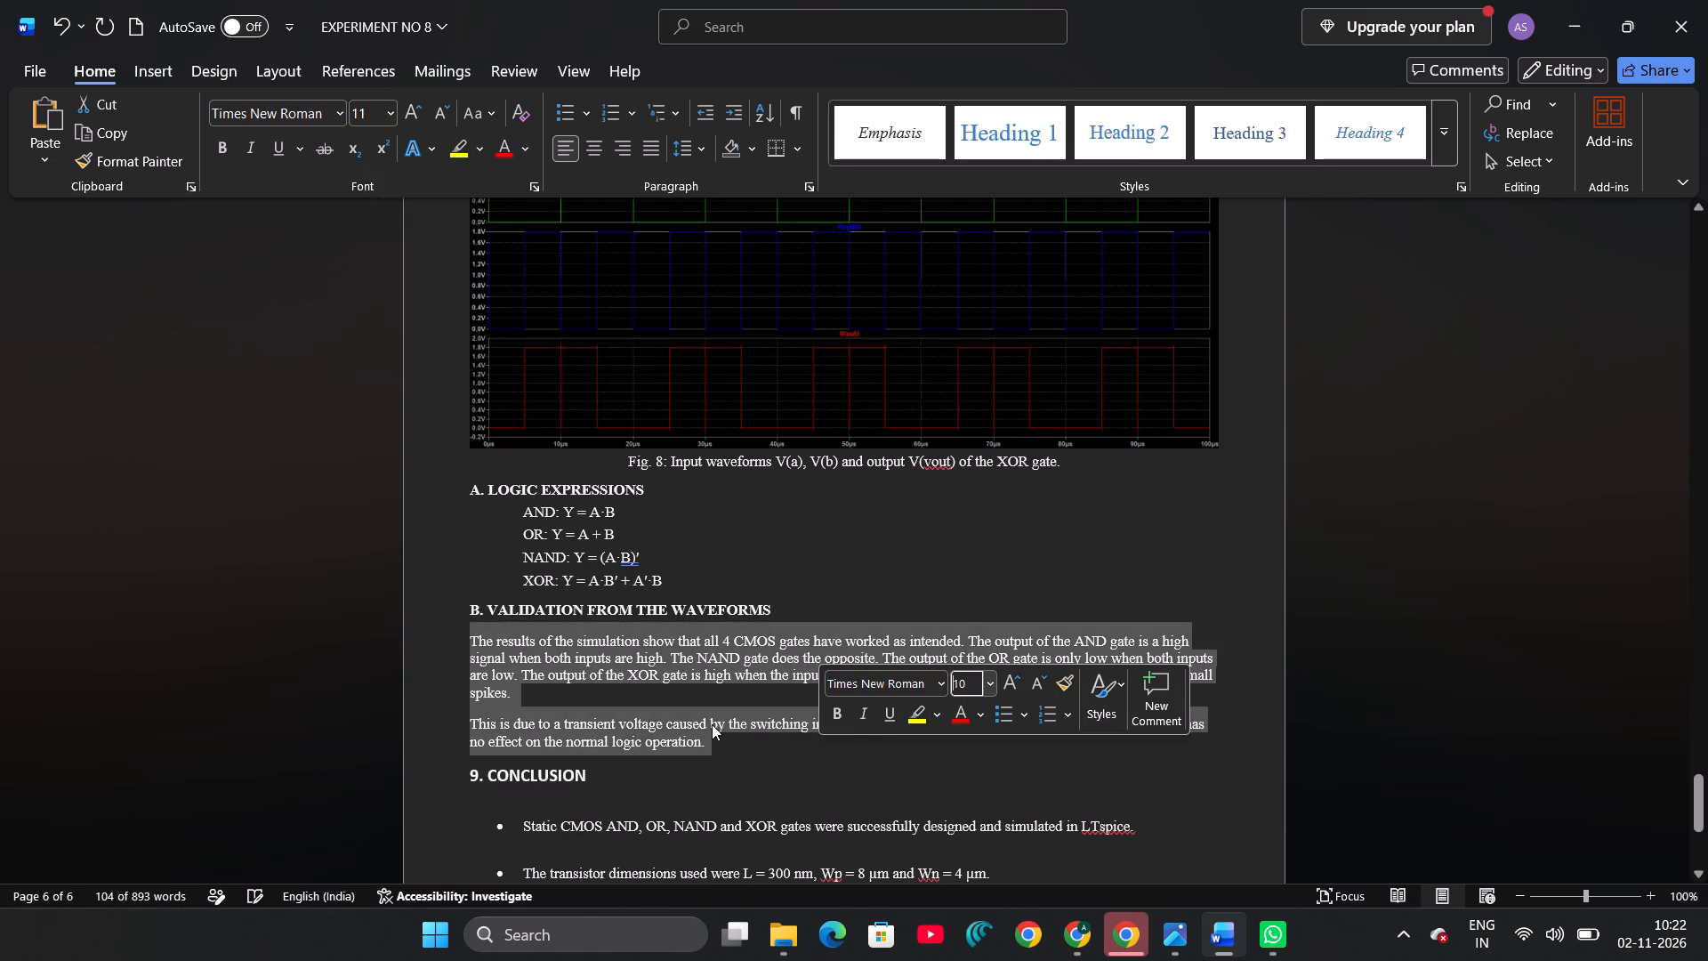
{"action": "left_click", "coordinate": [712, 747]}
Format the "9. CONCLUSION" heading in Times New Roman, size 12.
{"action": "scroll", "coordinate": [712, 747], "scroll_direction": "down", "scroll_amount": 1}
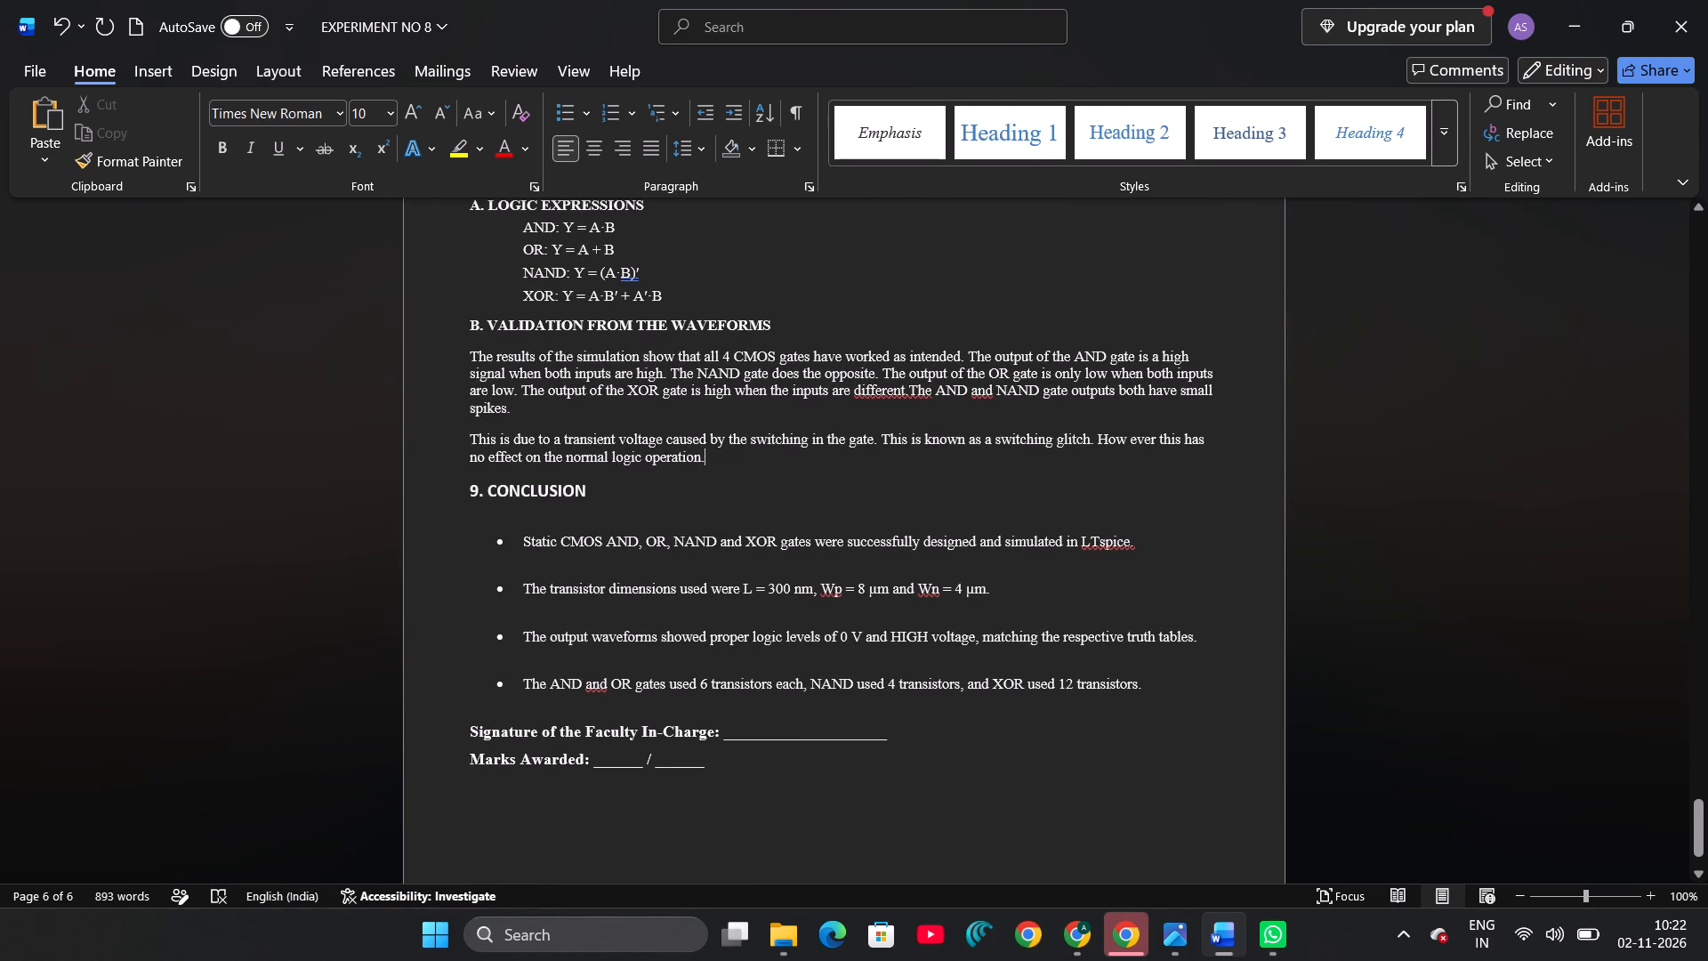
{"action": "left_click_drag", "start_coordinate": [463, 489], "coordinate": [655, 497]}
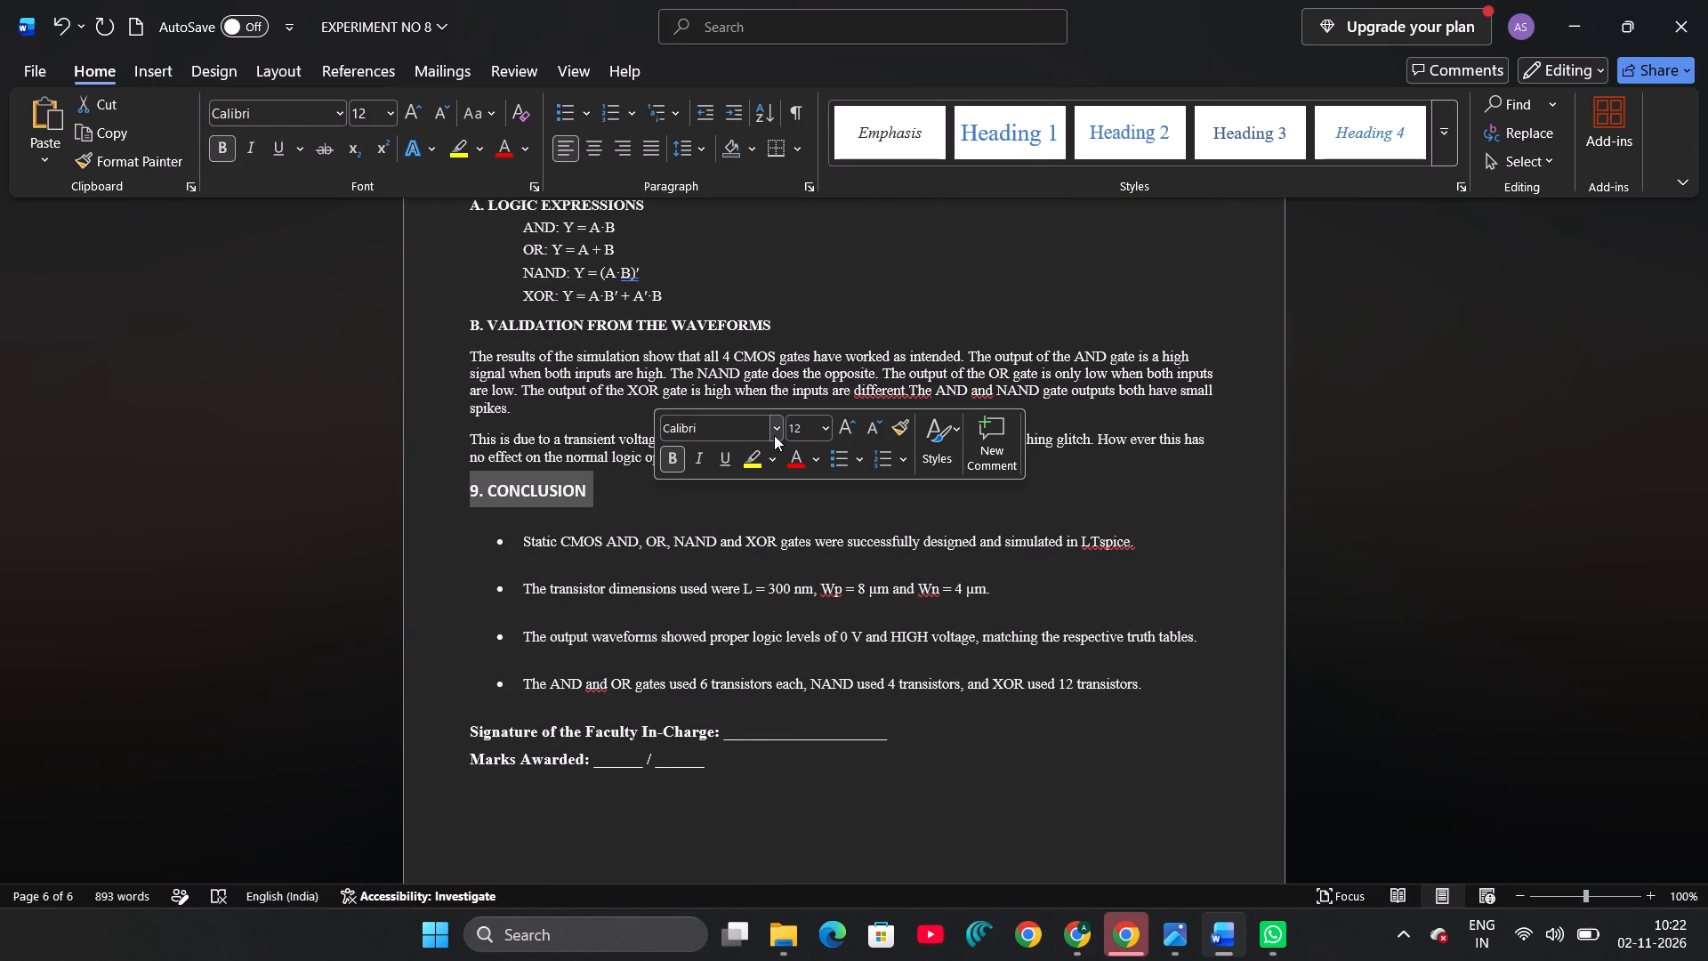
{"action": "left_click", "coordinate": [774, 435]}
{"action": "scroll", "coordinate": [761, 551], "scroll_direction": "up", "scroll_amount": 8}
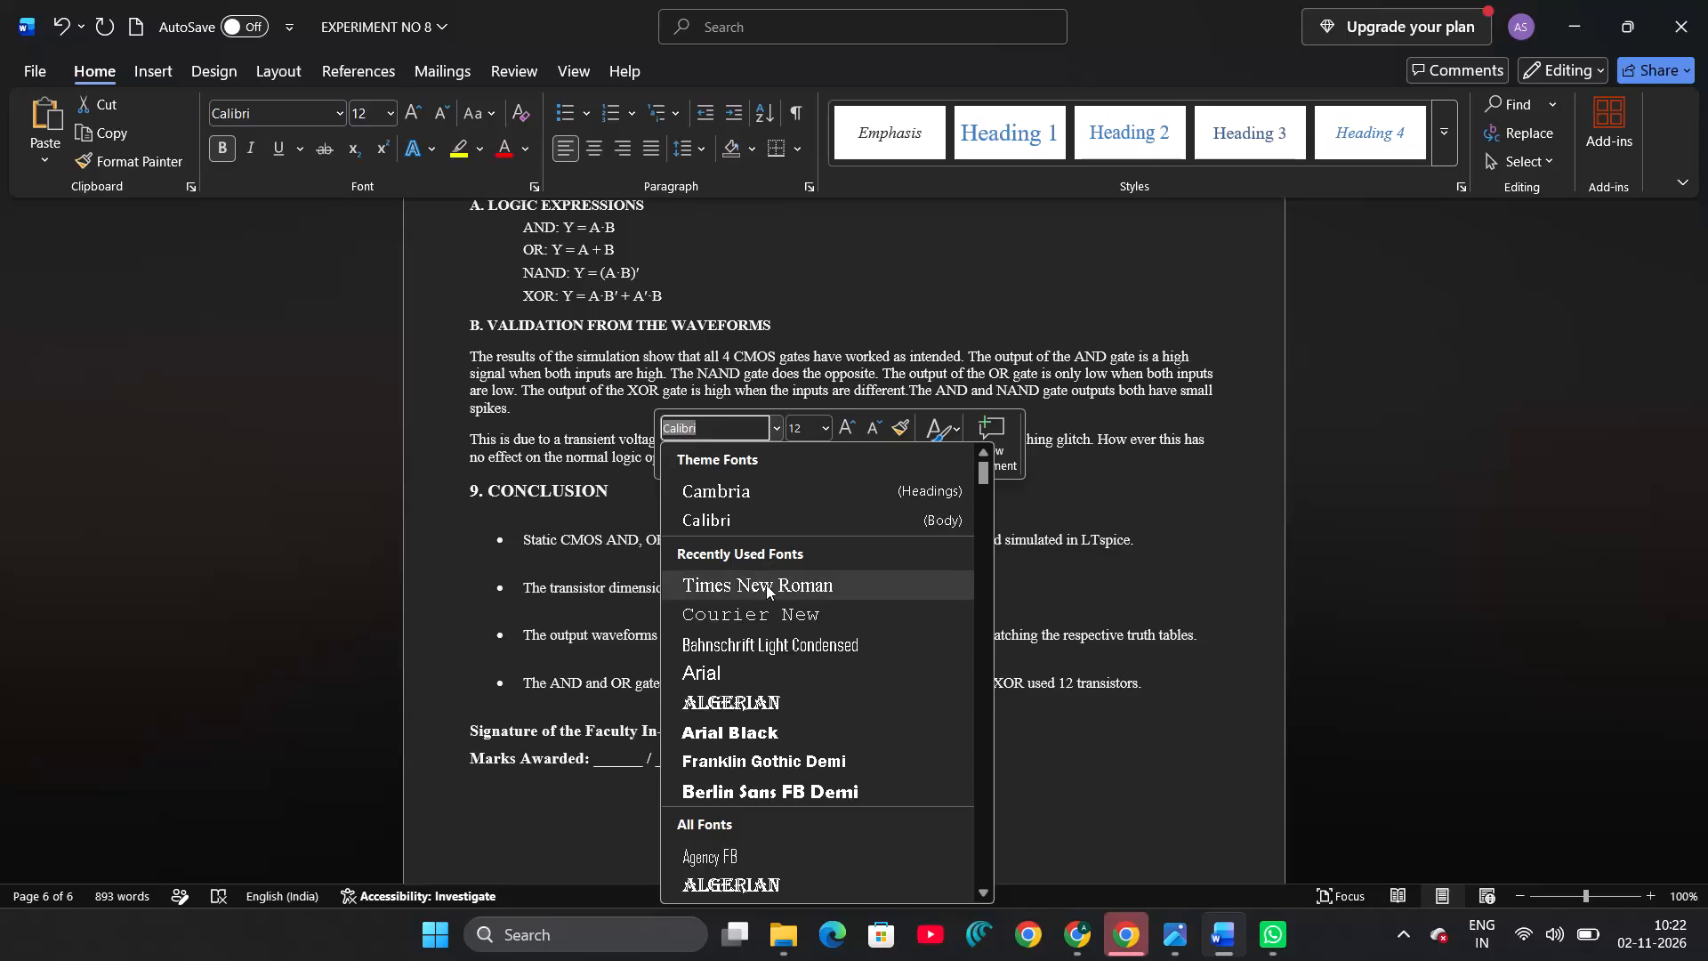
{"action": "left_click", "coordinate": [766, 585]}
{"action": "left_click", "coordinate": [822, 436]}
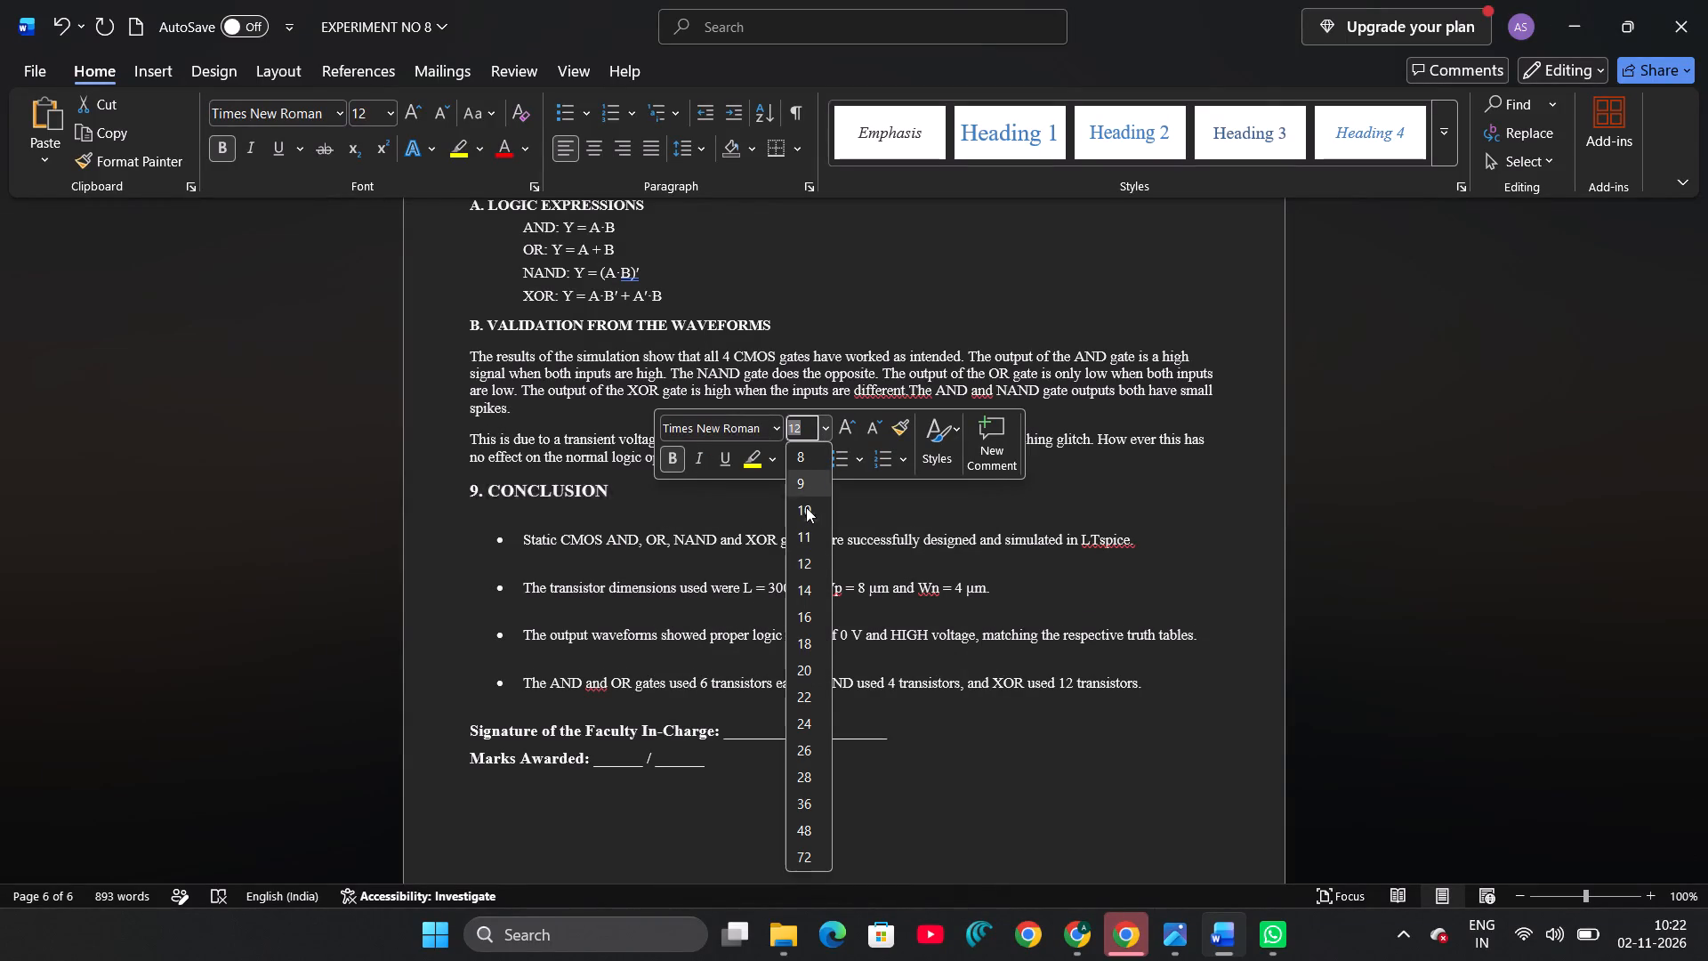
{"action": "left_click", "coordinate": [802, 558]}
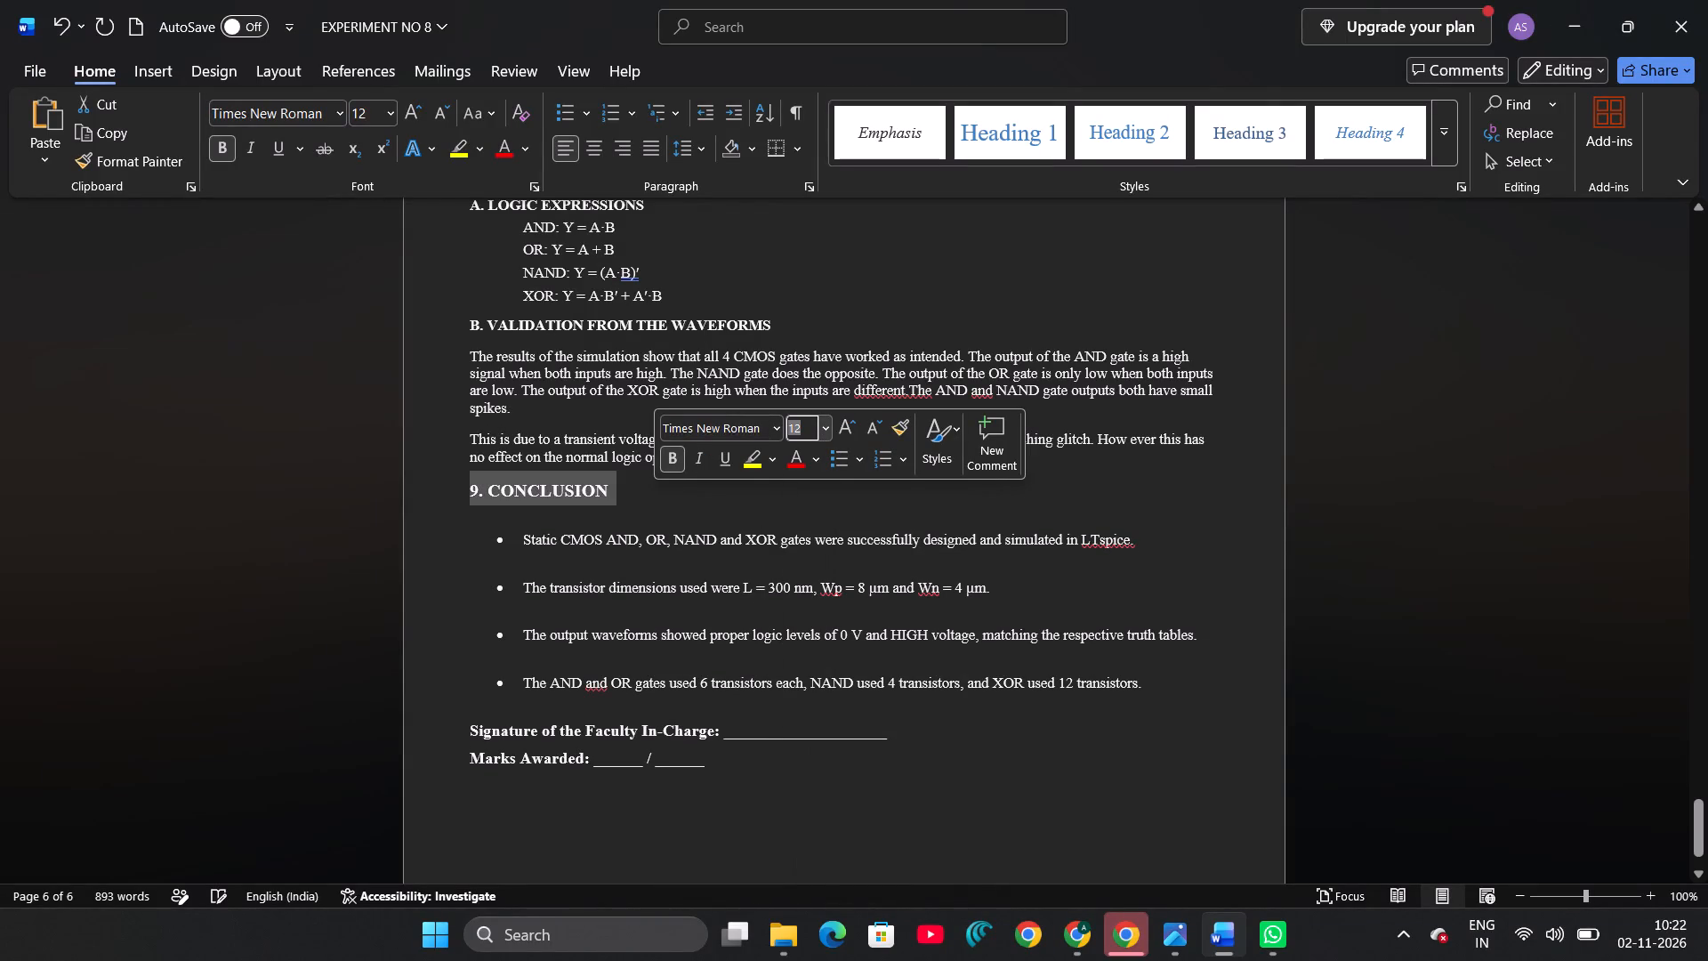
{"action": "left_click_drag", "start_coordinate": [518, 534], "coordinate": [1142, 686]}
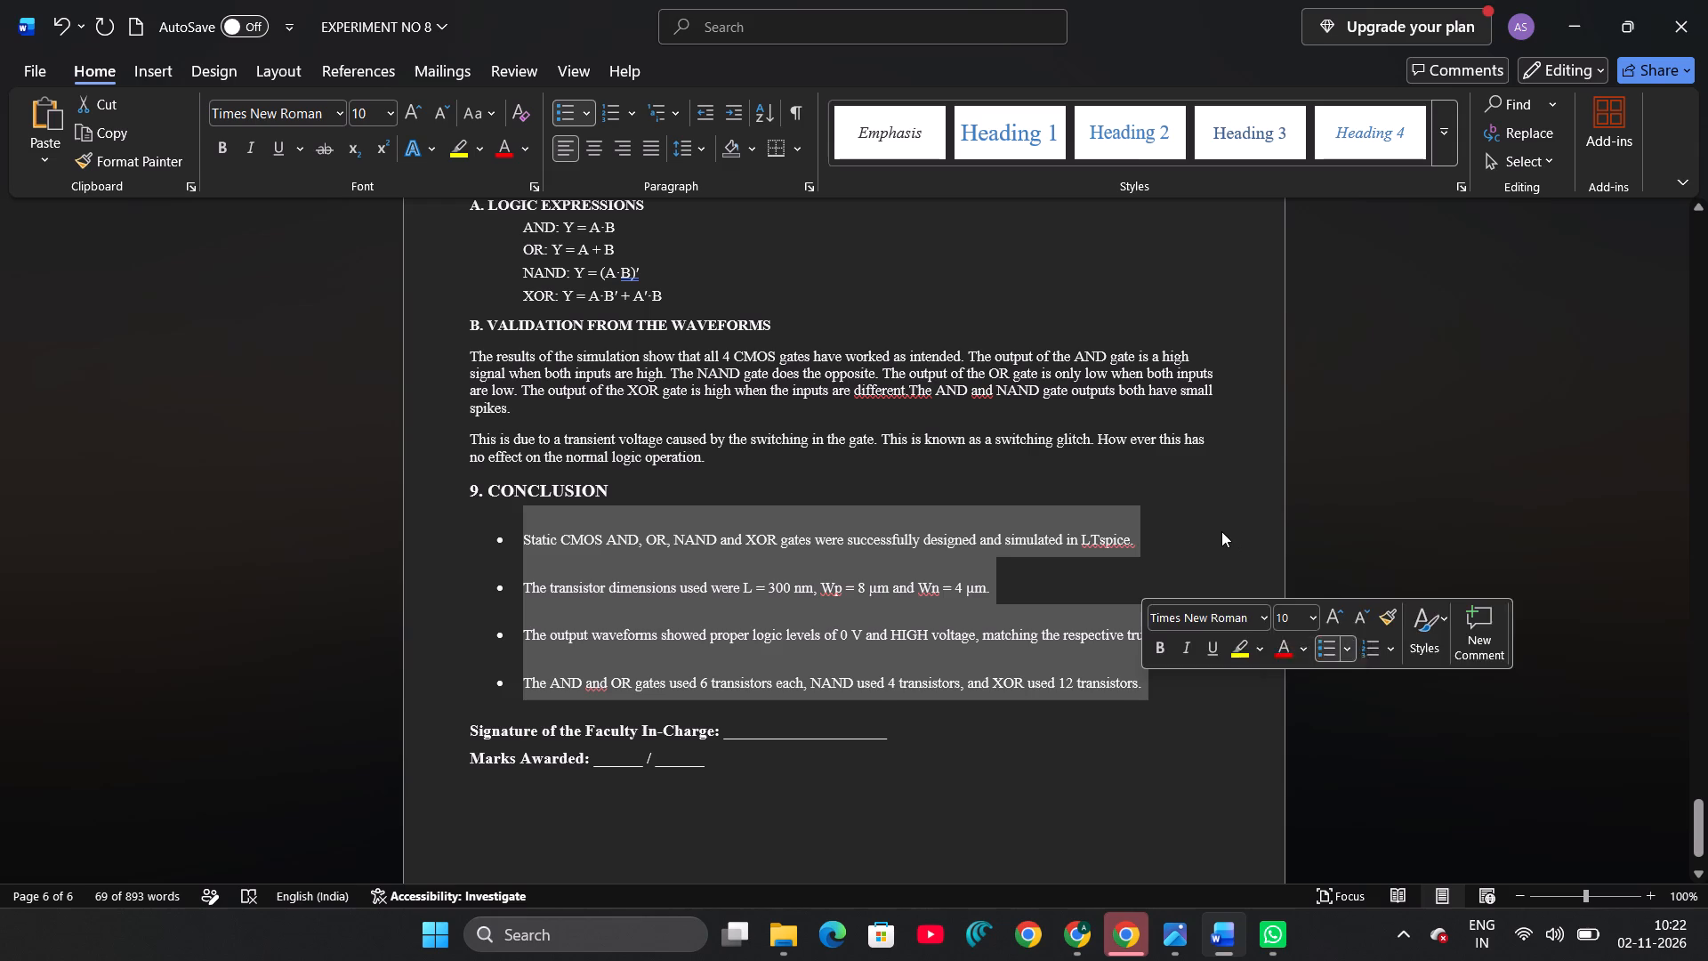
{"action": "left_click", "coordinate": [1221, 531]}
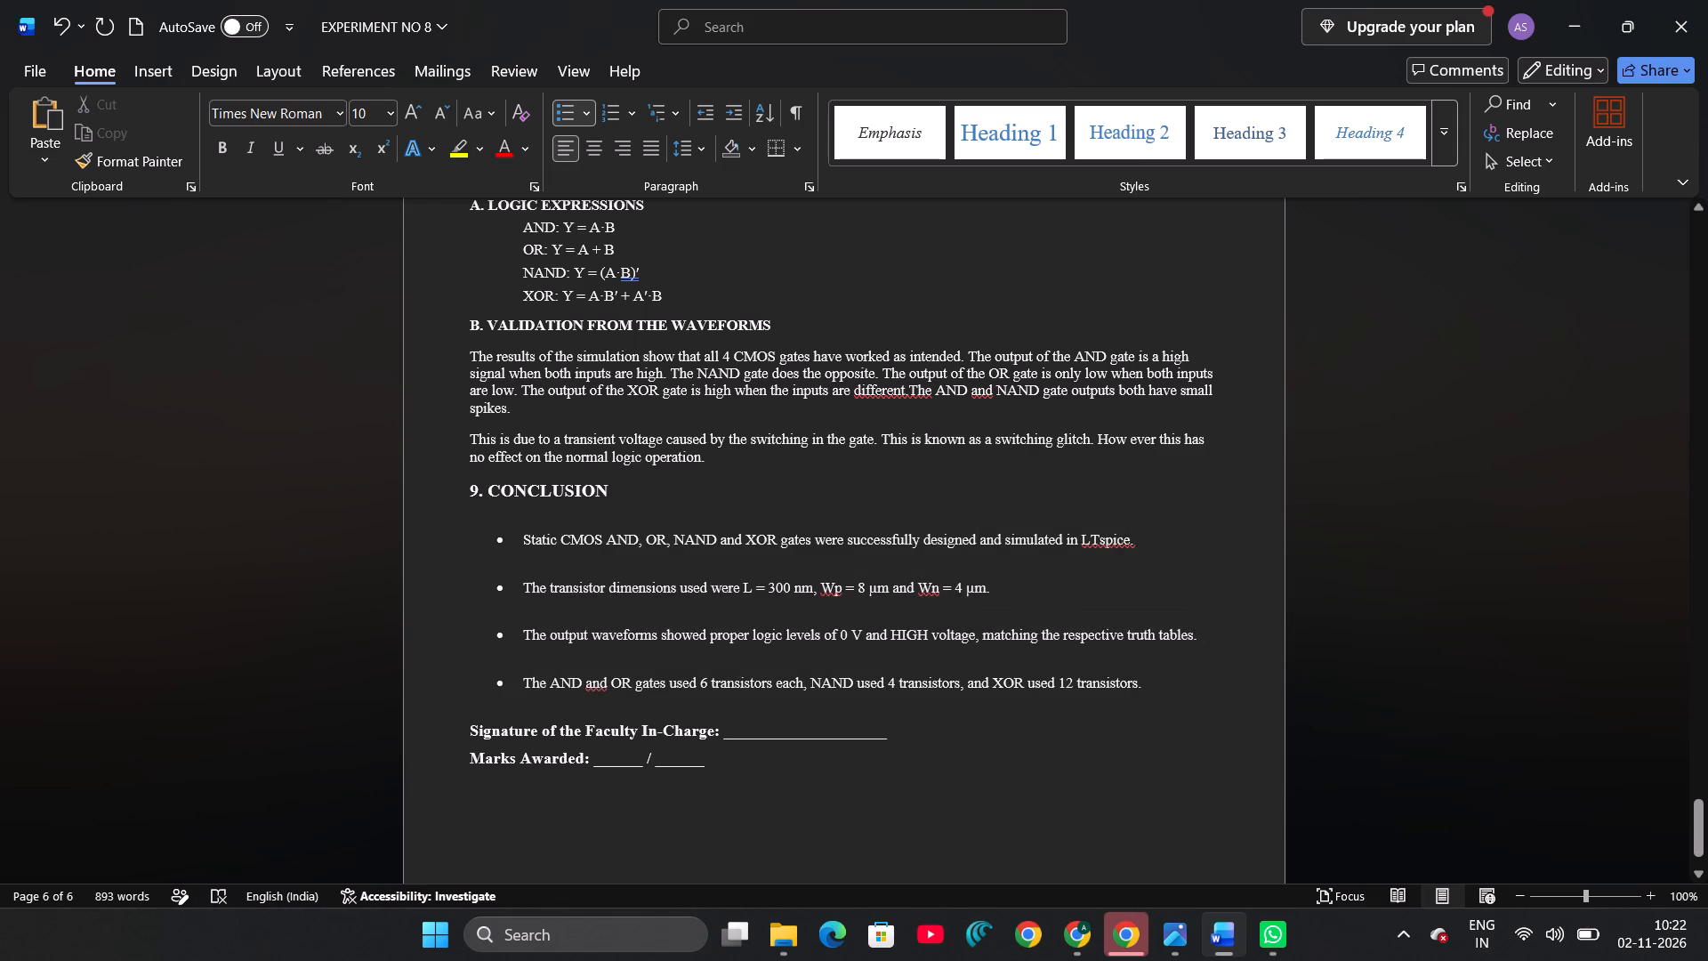
Insert a space in "LTspice" in the first conclusion bullet so that it reads "LT spice".
{"action": "left_click", "coordinate": [1092, 545]}
{"action": "left_click", "coordinate": [1102, 545]}
{"action": "key", "text": "space"}
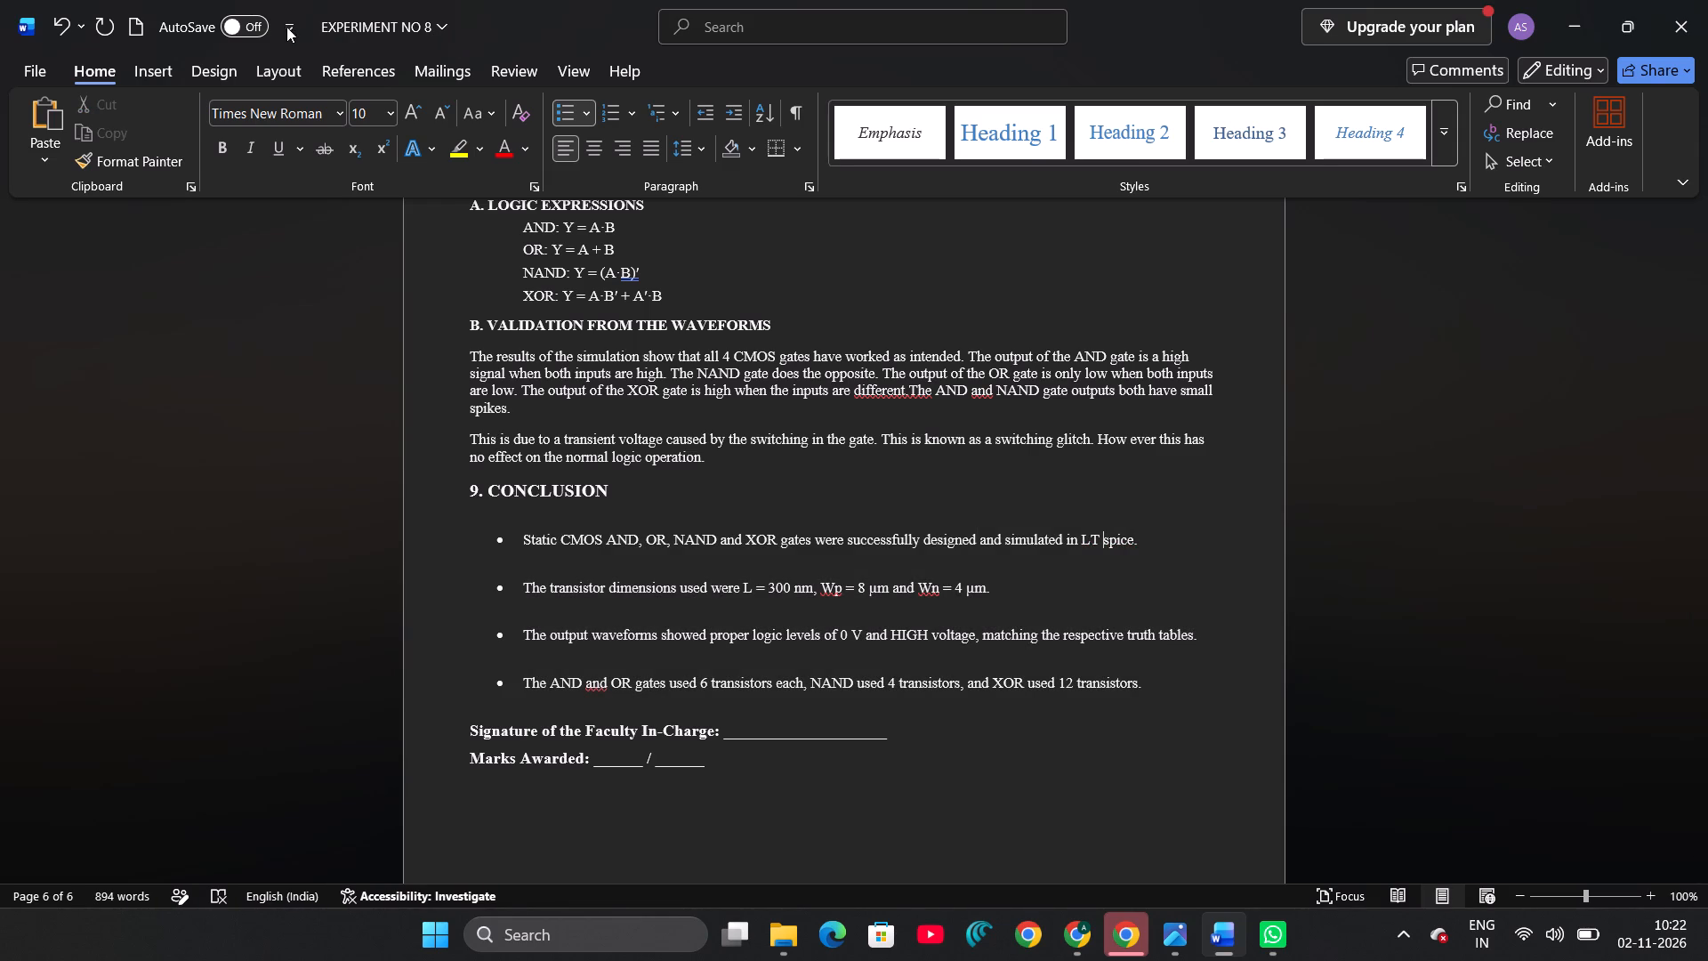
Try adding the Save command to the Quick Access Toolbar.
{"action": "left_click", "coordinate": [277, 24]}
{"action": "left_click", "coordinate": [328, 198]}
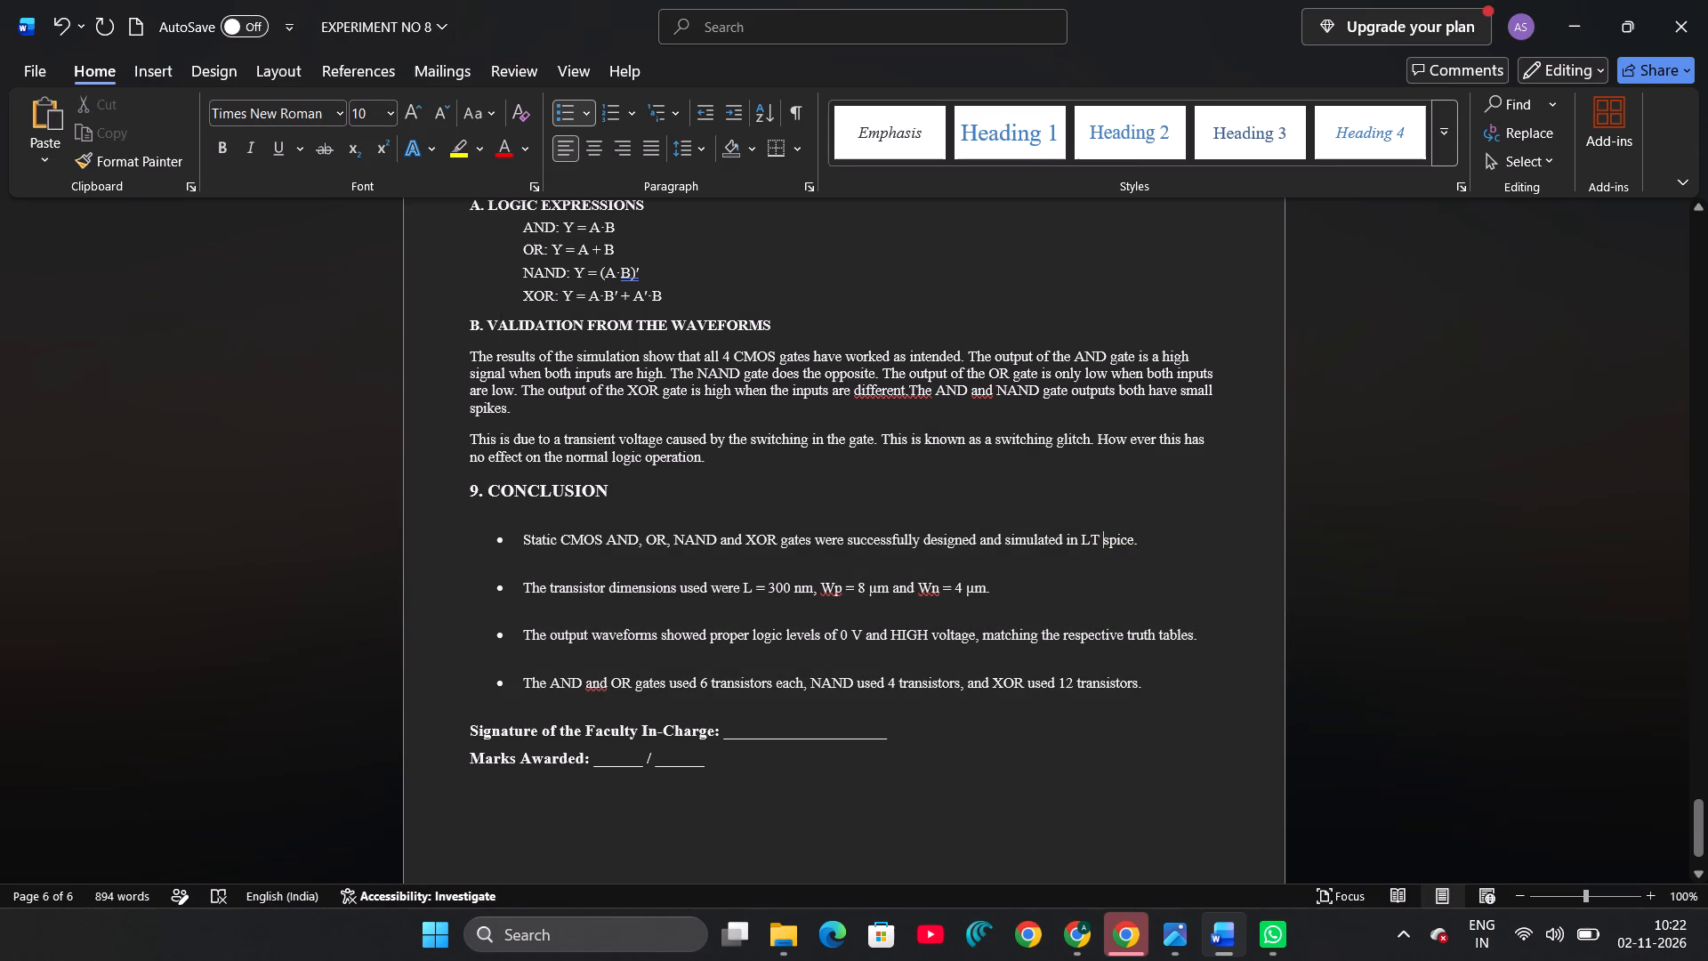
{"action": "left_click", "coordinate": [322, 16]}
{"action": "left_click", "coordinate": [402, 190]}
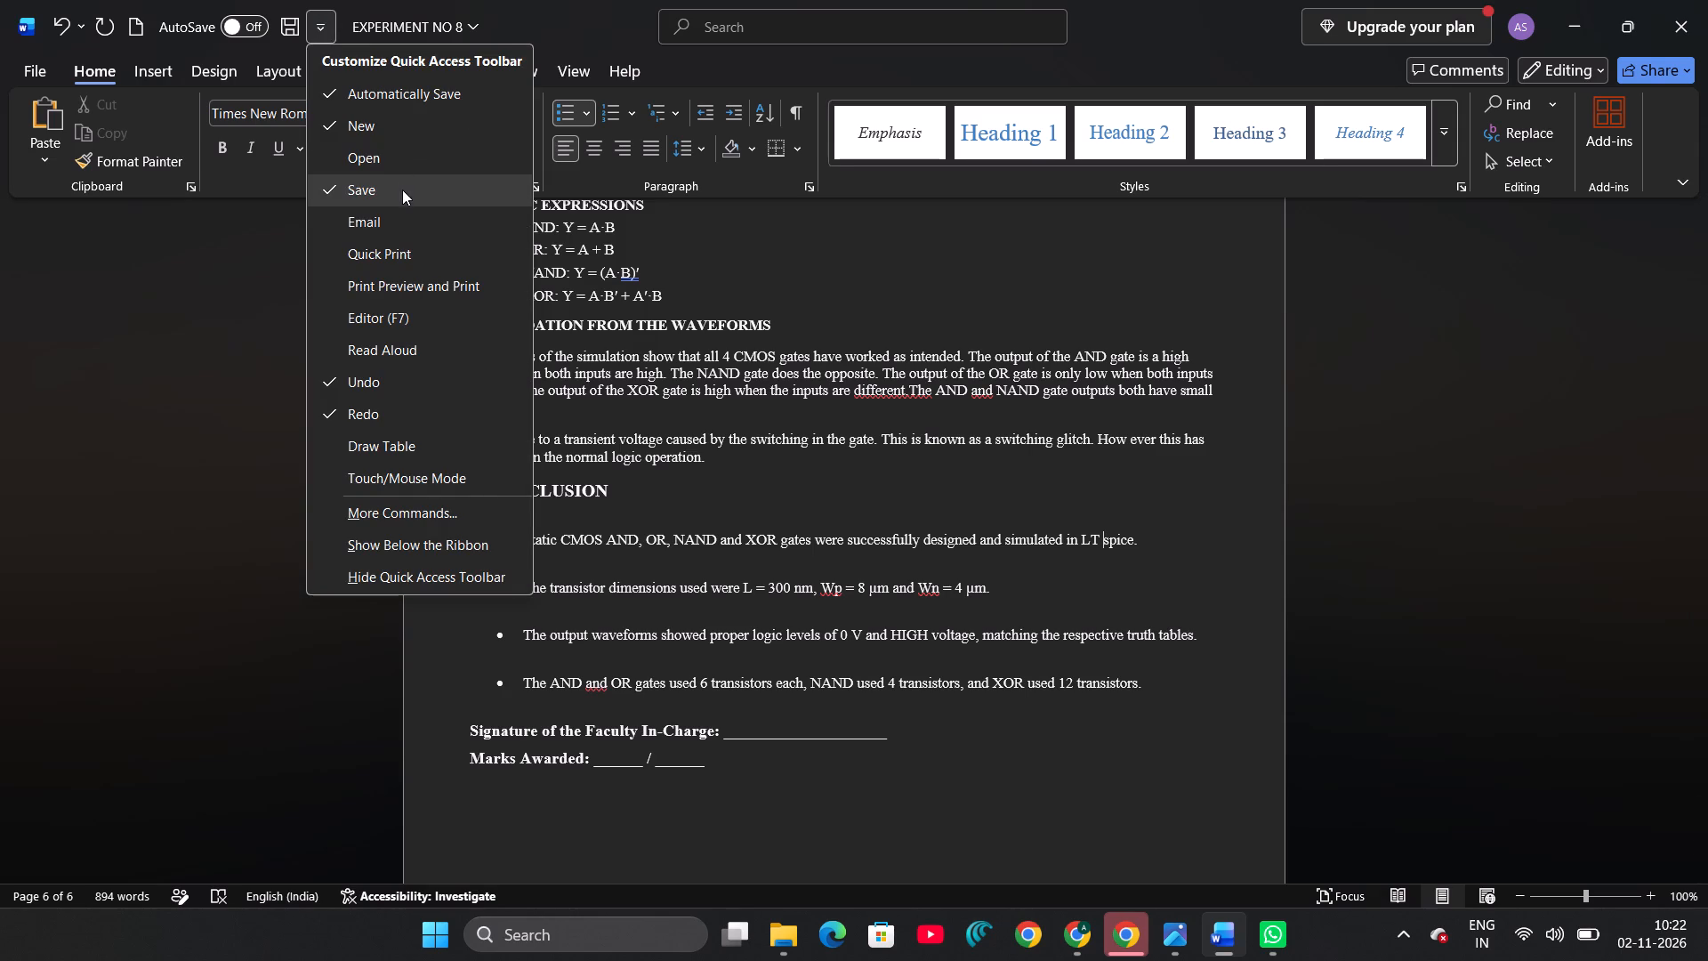
Insert the missing space between "different." and "The AND" in the first waveform validation paragraph.
{"action": "scroll", "coordinate": [393, 553], "scroll_direction": "up", "scroll_amount": 20}
{"action": "scroll", "coordinate": [393, 553], "scroll_direction": "up", "scroll_amount": 12}
{"action": "scroll", "coordinate": [393, 553], "scroll_direction": "down", "scroll_amount": 12}
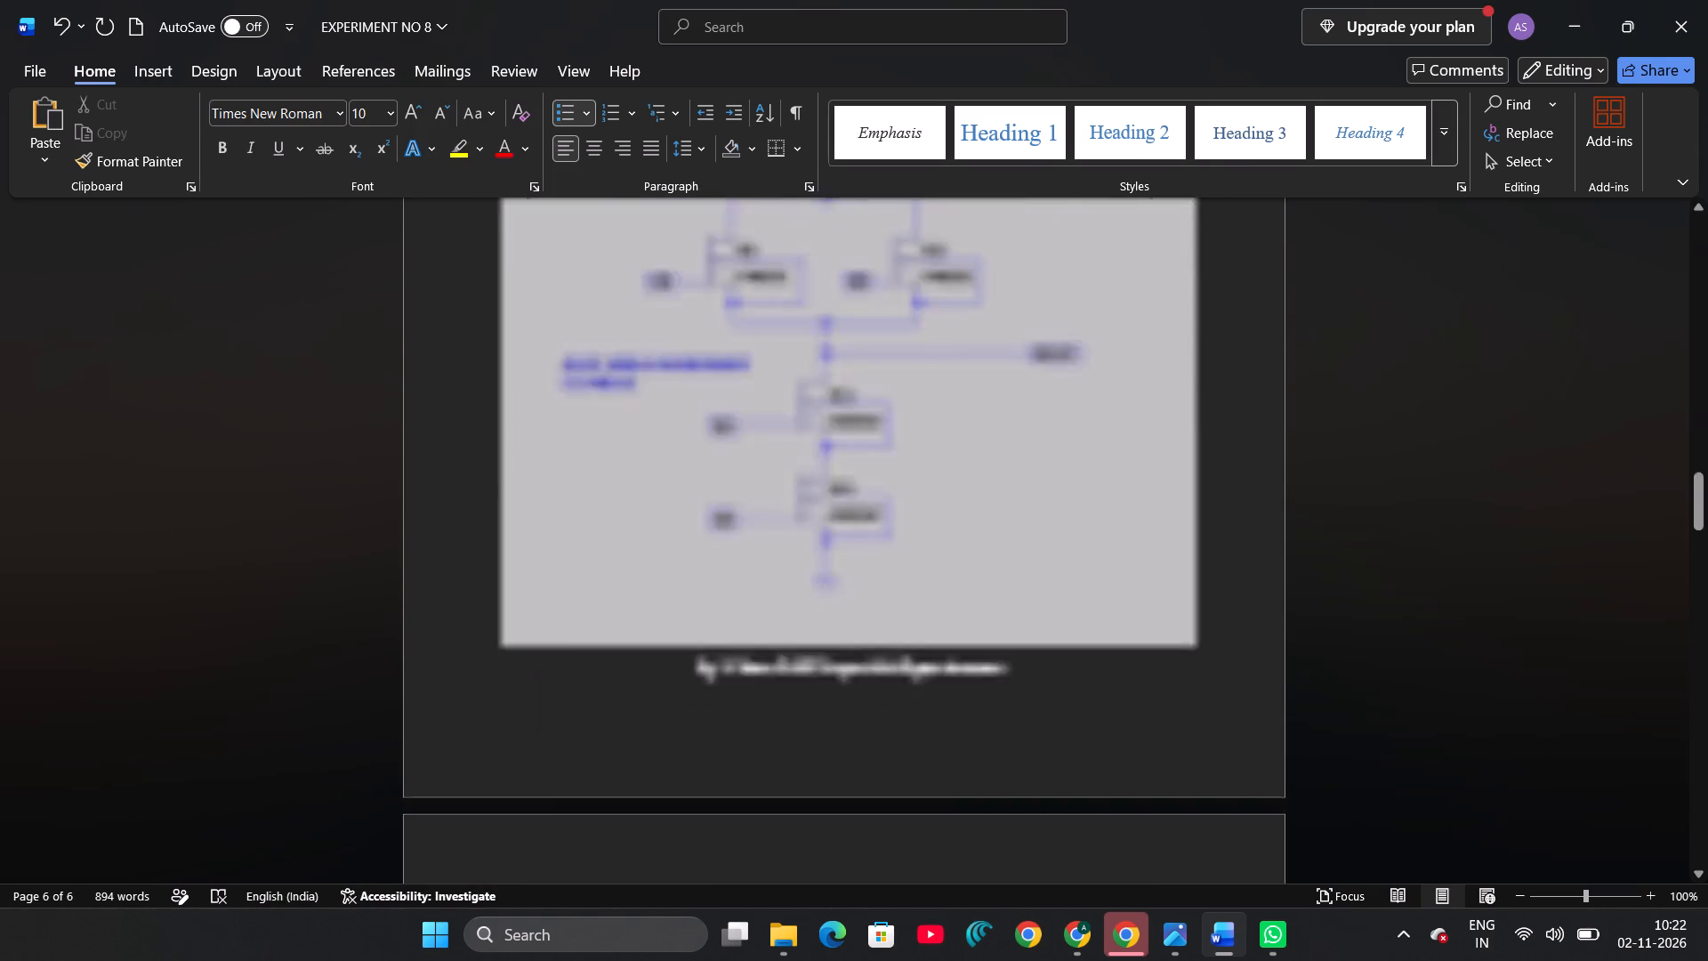
{"action": "scroll", "coordinate": [393, 553], "scroll_direction": "down", "scroll_amount": 9}
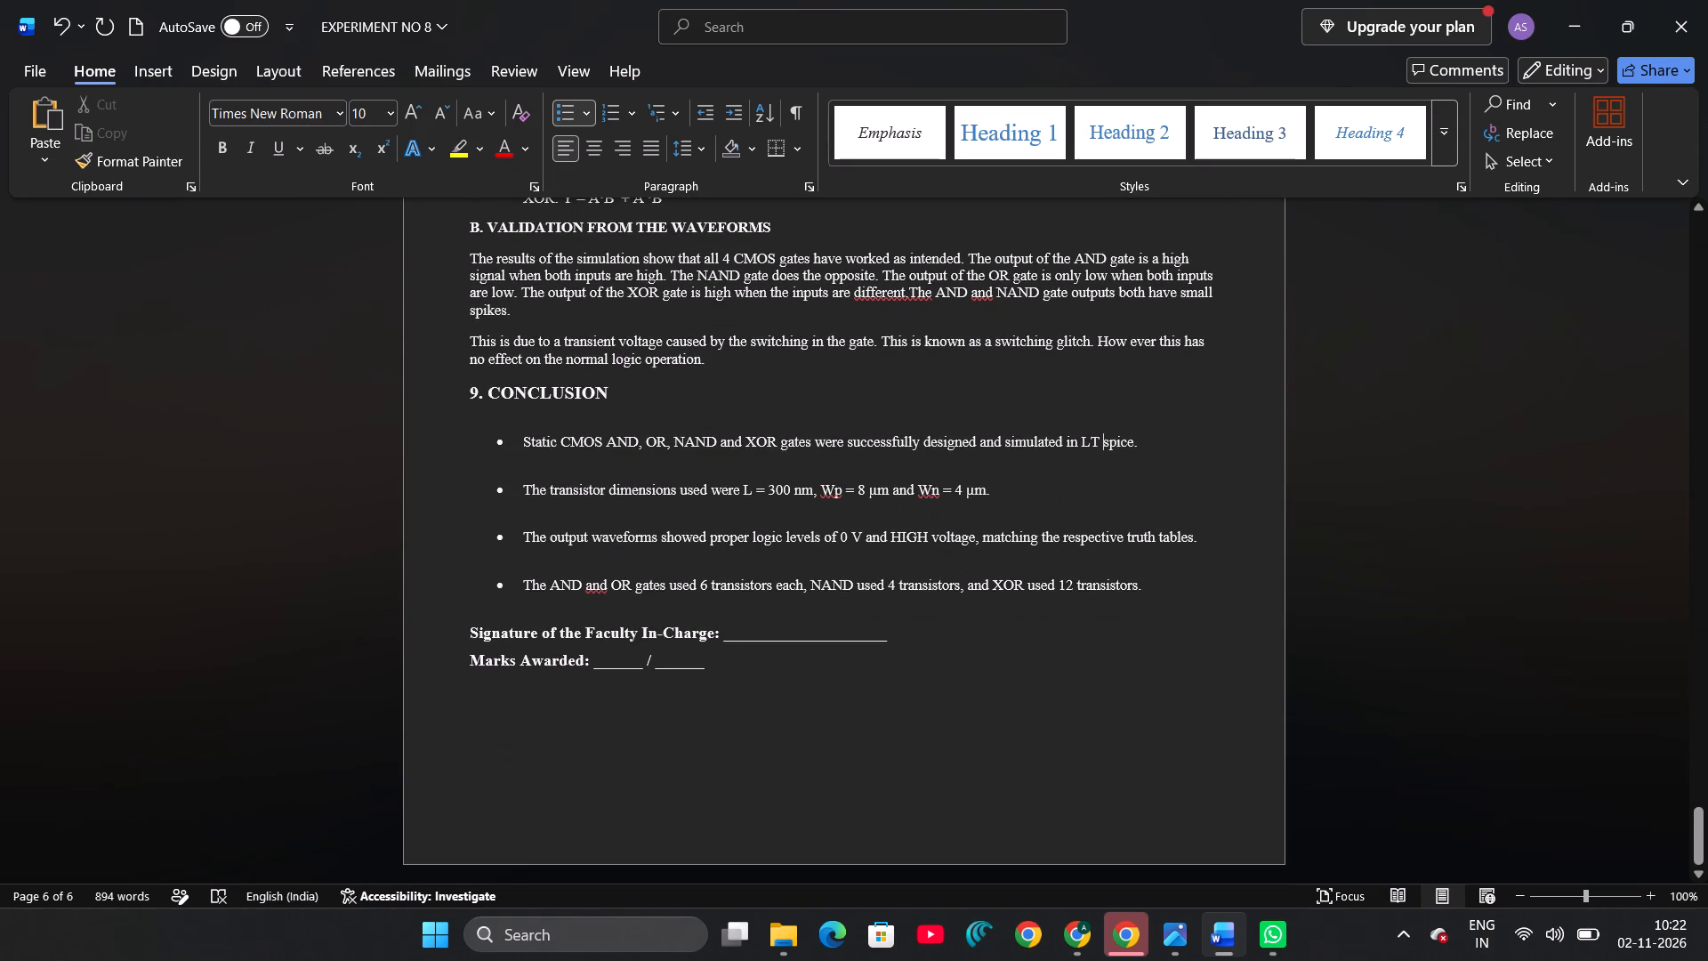
{"action": "left_click", "coordinate": [905, 291]}
{"action": "key", "text": "space"}
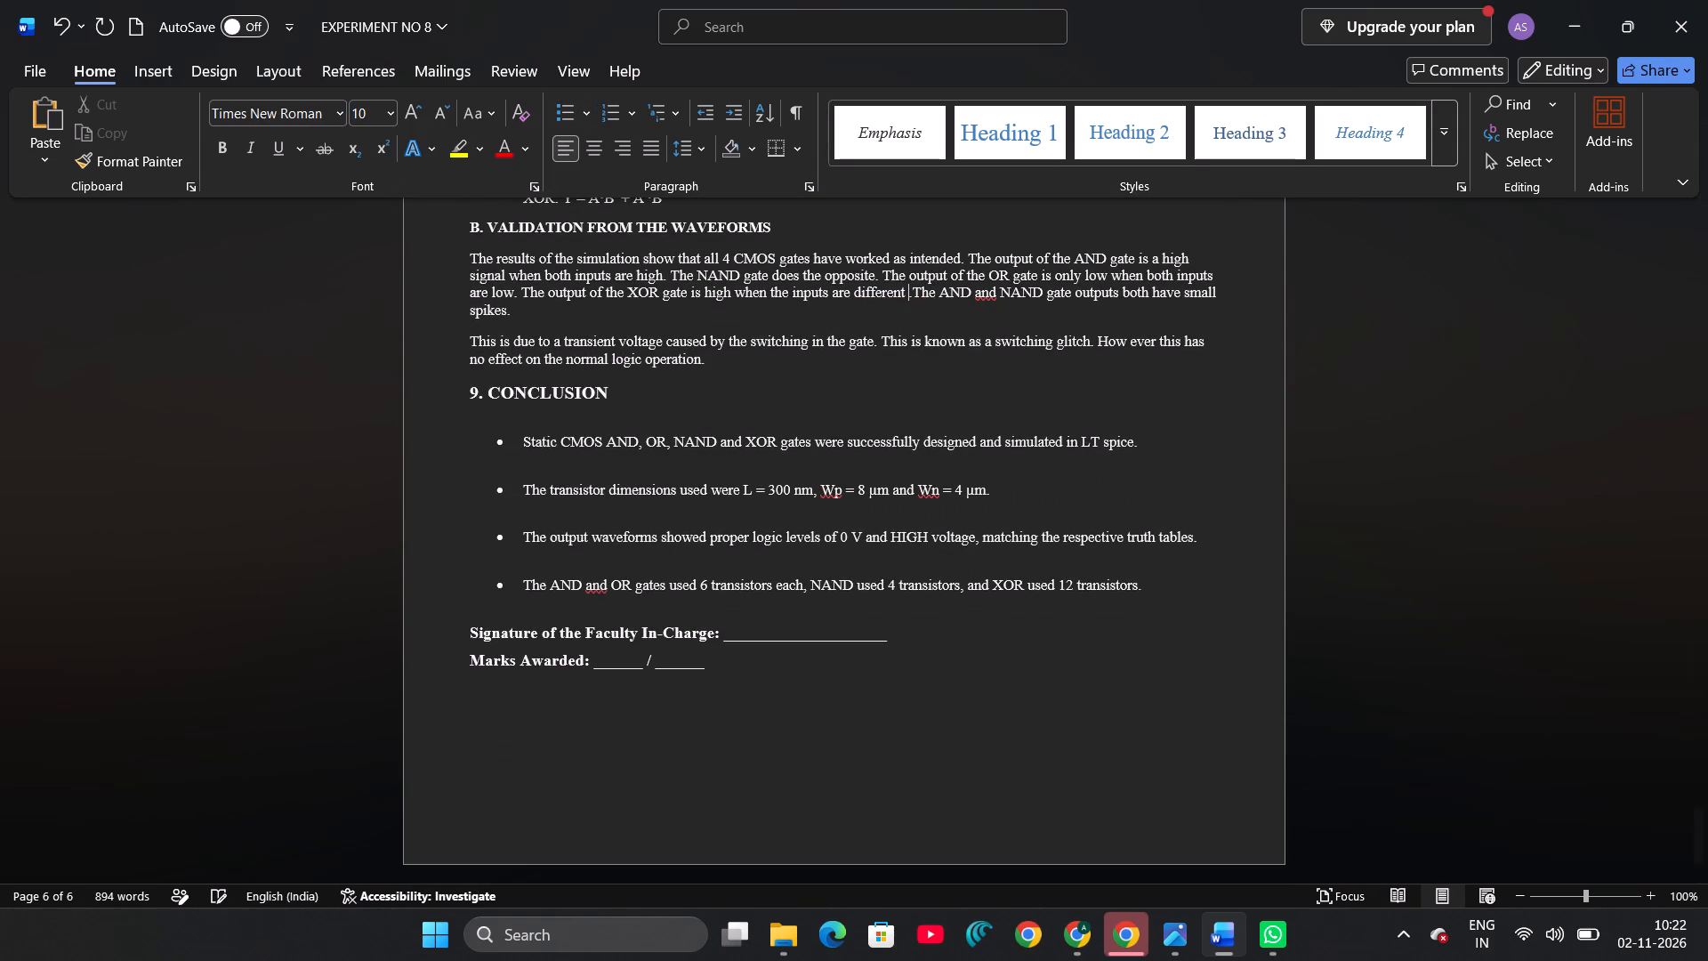
{"action": "key", "text": "Left"}
{"action": "key", "text": "Right"}
{"action": "key", "text": "BackSpace"}
{"action": "key", "text": "Right"}
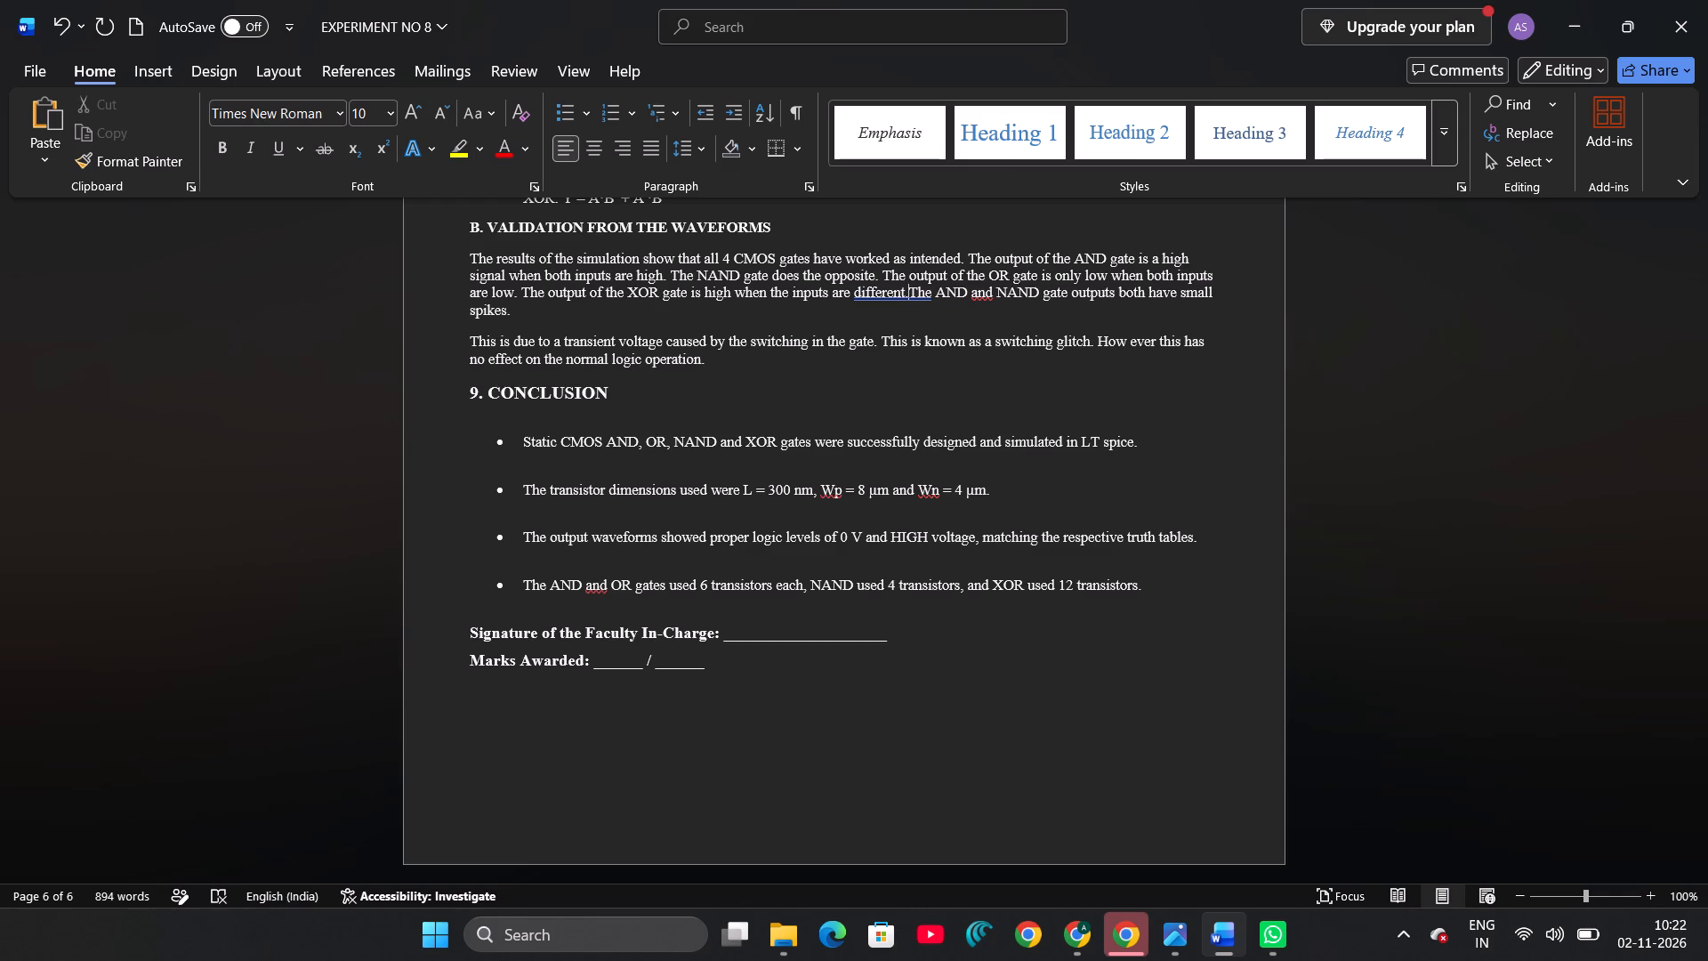
{"action": "key", "text": "space"}
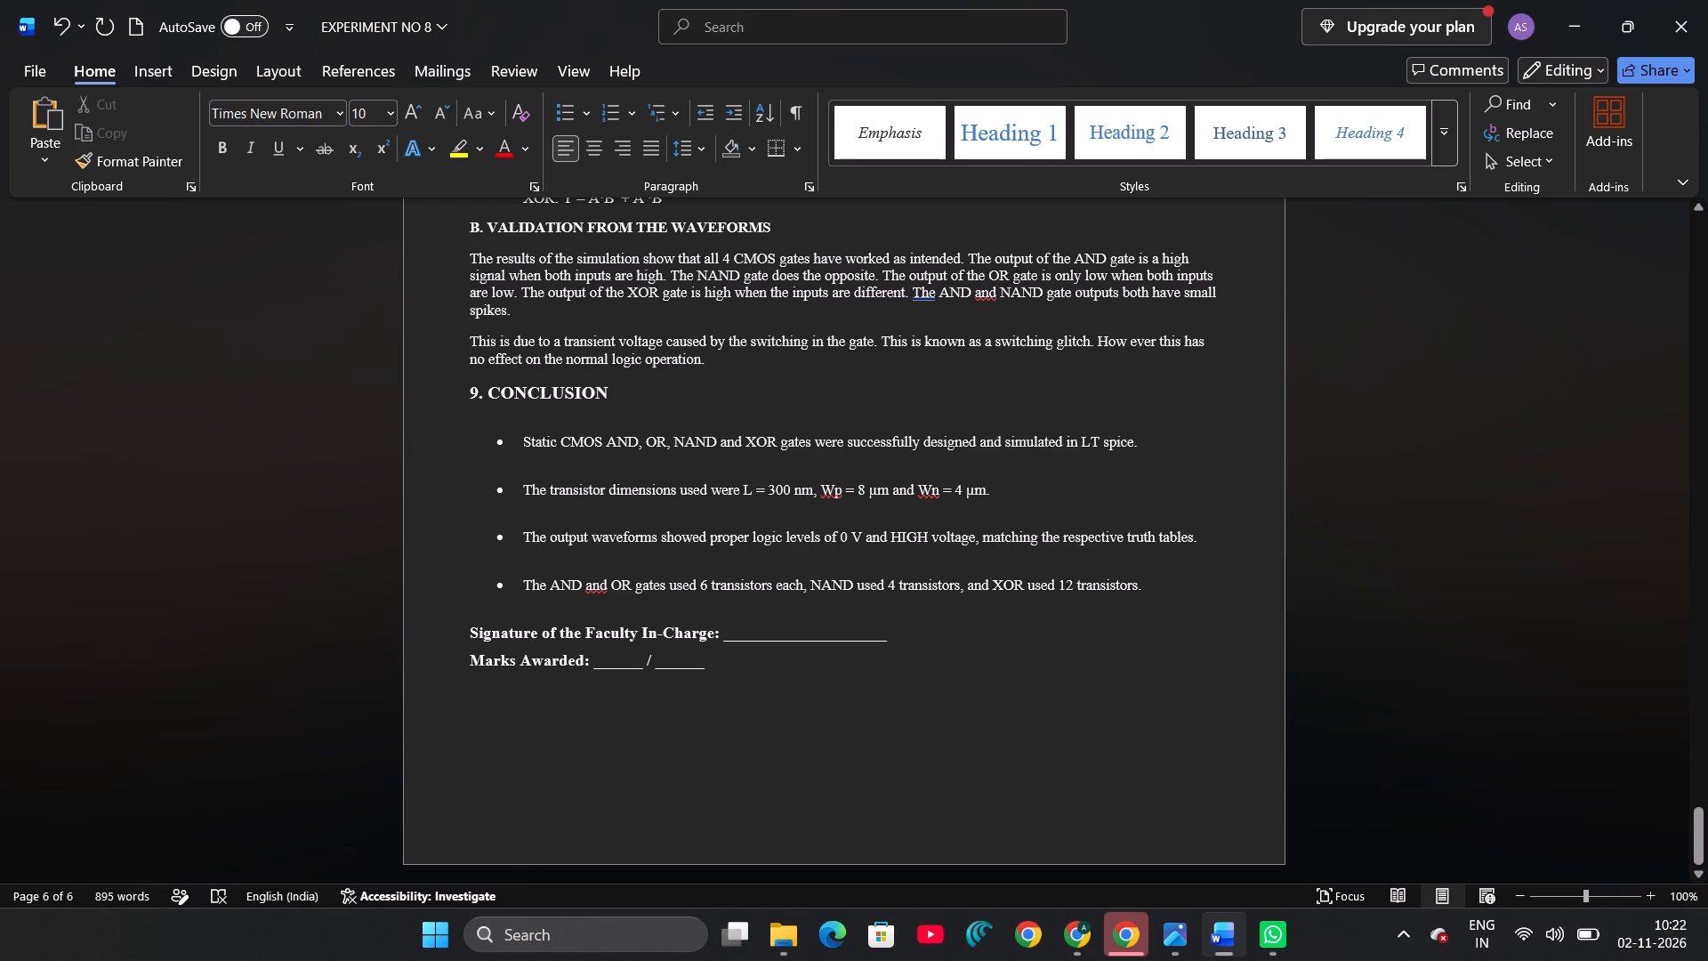
Delete "The" before "AND and NAND gate outputs" in the first validation paragraph, keeping one space after "different.".
{"action": "left_click", "coordinate": [944, 294]}
{"action": "key", "text": "BackSpace"}
{"action": "key", "text": "BackSpace"}
{"action": "key", "text": "BackSpace"}
{"action": "key", "text": "BackSpace"}
{"action": "key", "text": "BackSpace"}
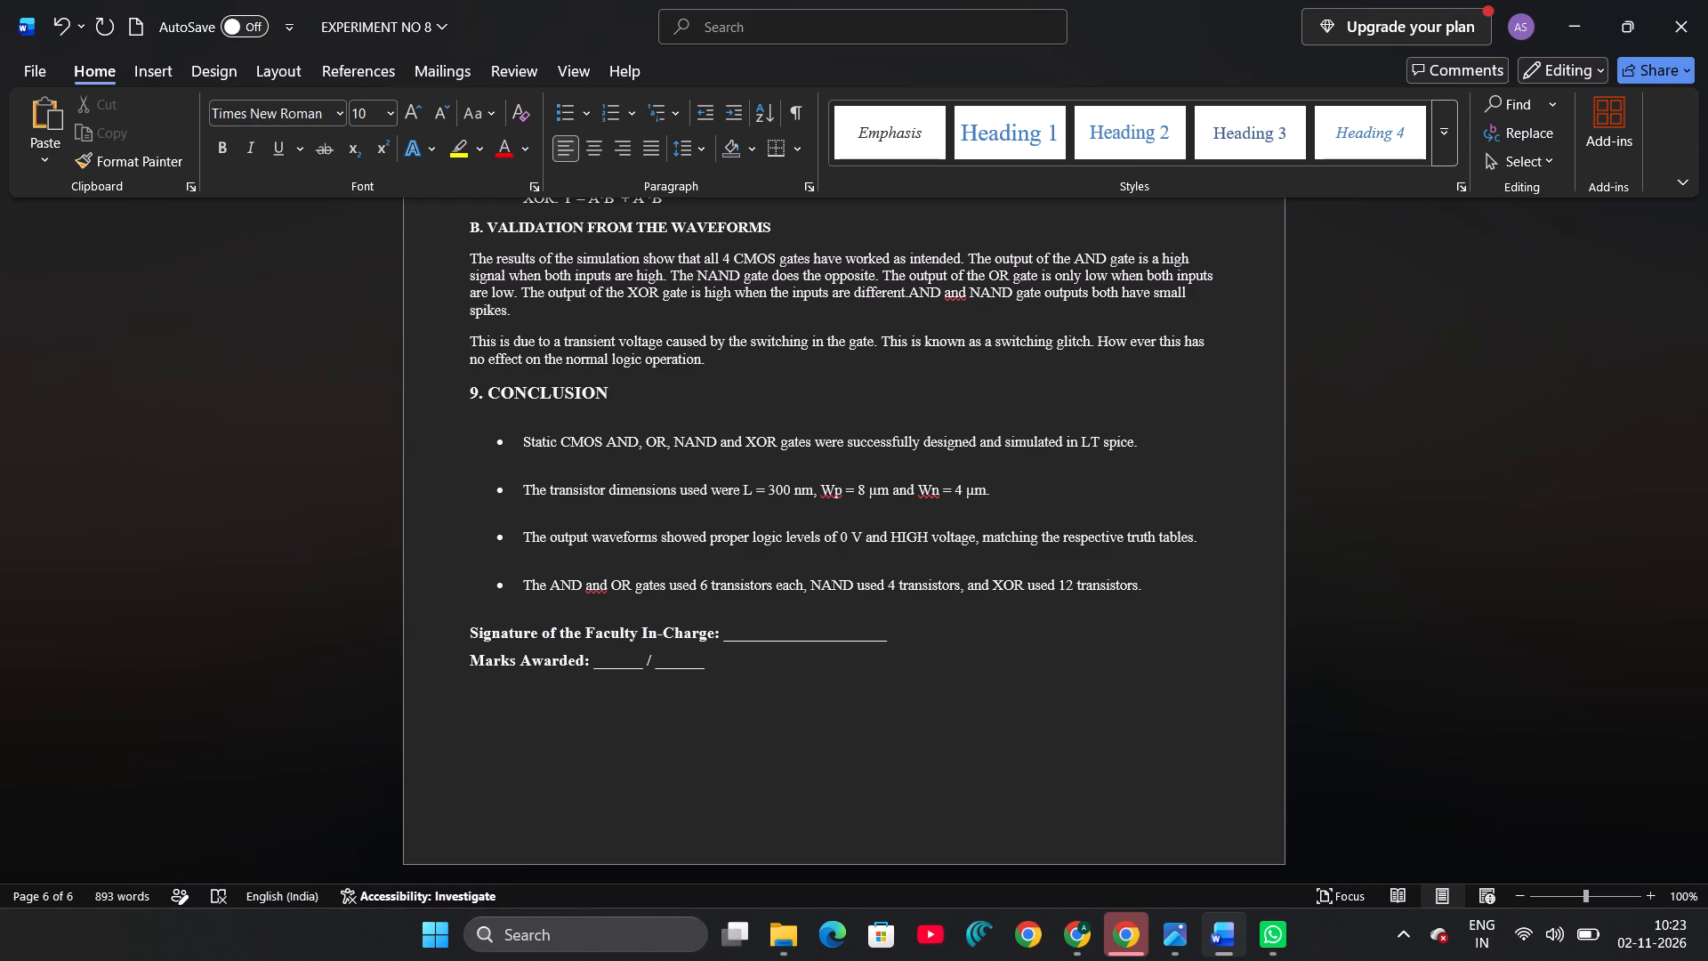
{"action": "key", "text": "space"}
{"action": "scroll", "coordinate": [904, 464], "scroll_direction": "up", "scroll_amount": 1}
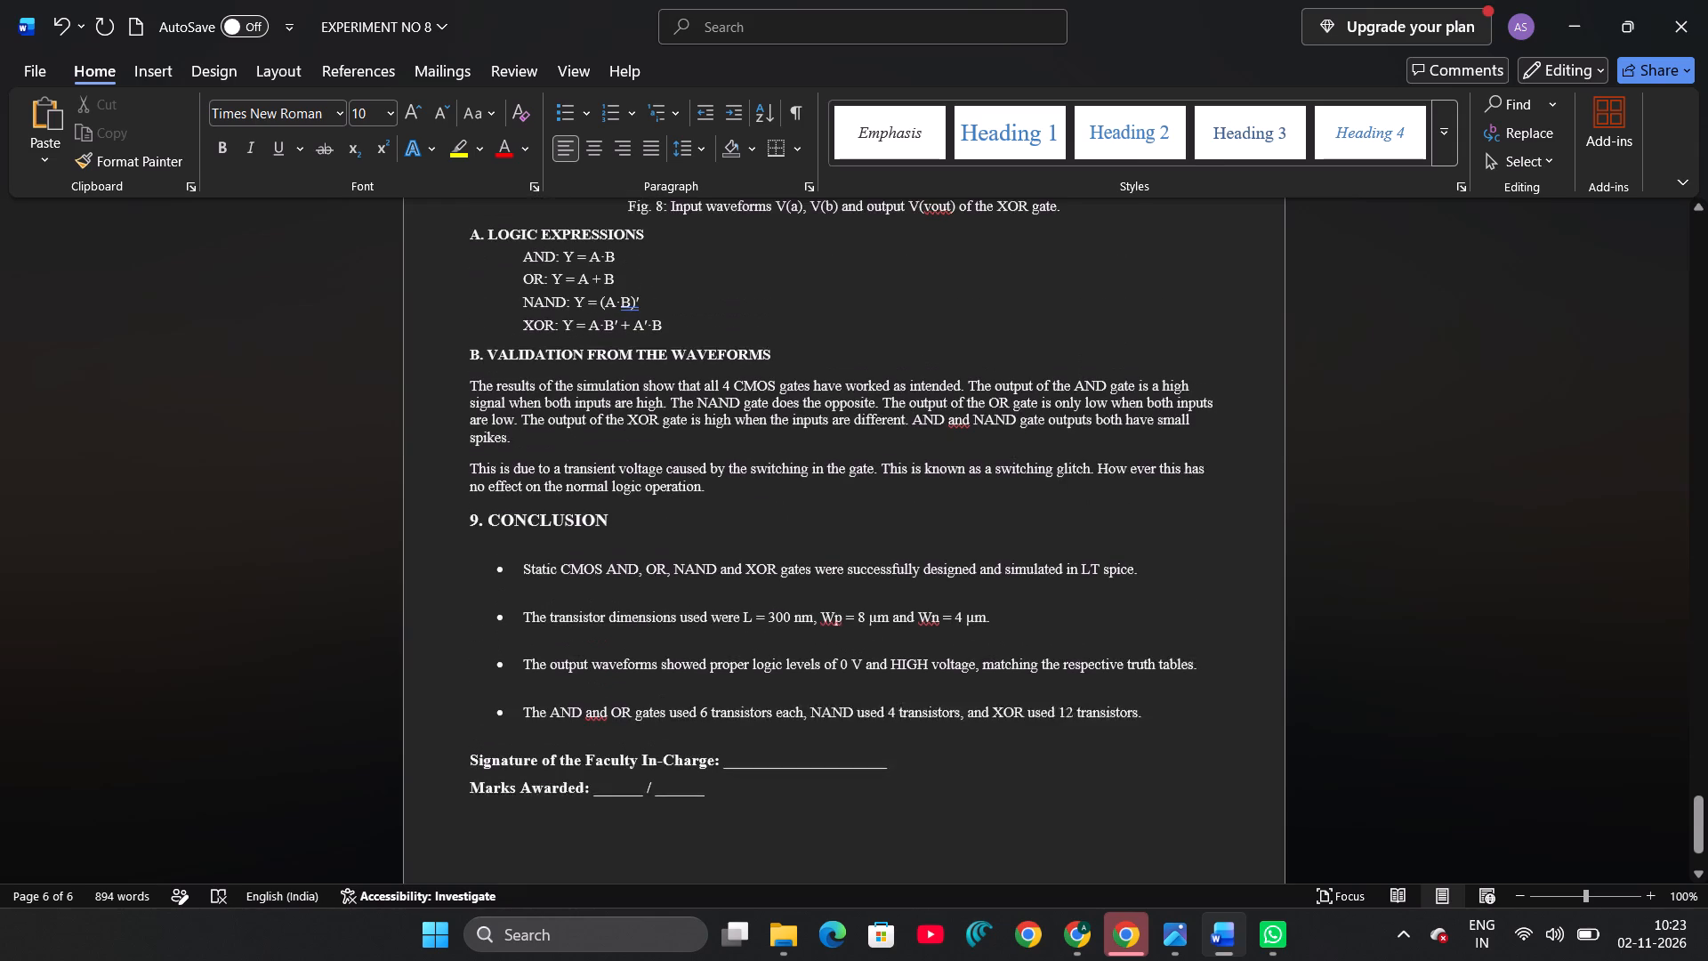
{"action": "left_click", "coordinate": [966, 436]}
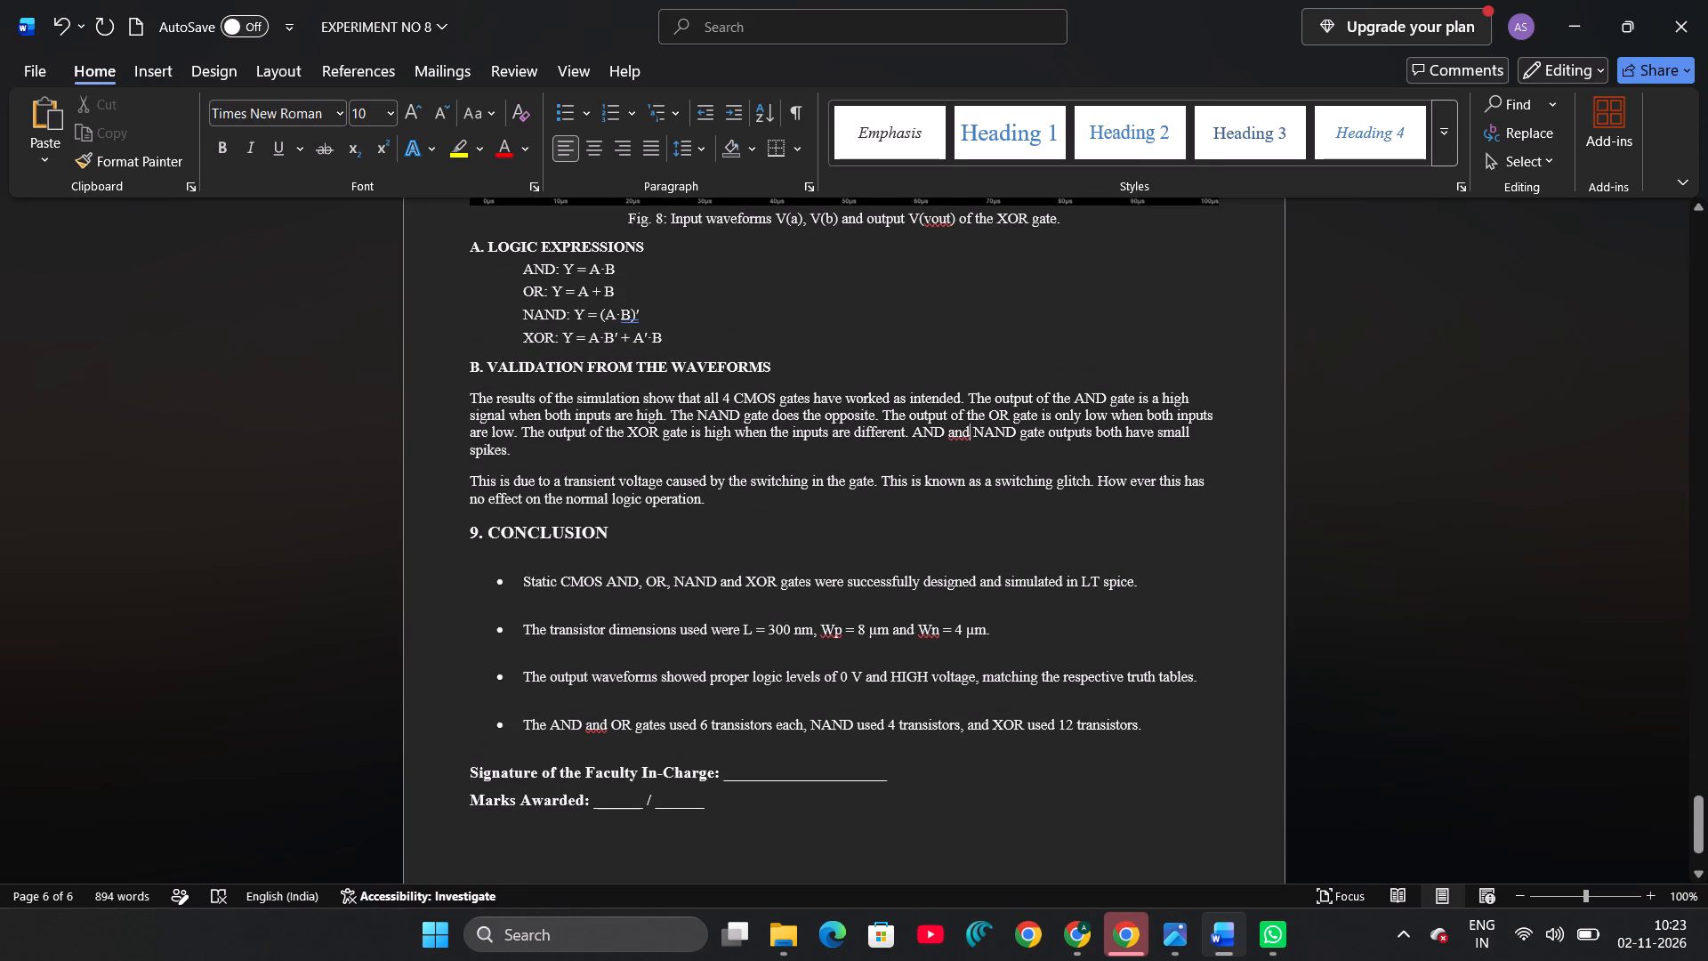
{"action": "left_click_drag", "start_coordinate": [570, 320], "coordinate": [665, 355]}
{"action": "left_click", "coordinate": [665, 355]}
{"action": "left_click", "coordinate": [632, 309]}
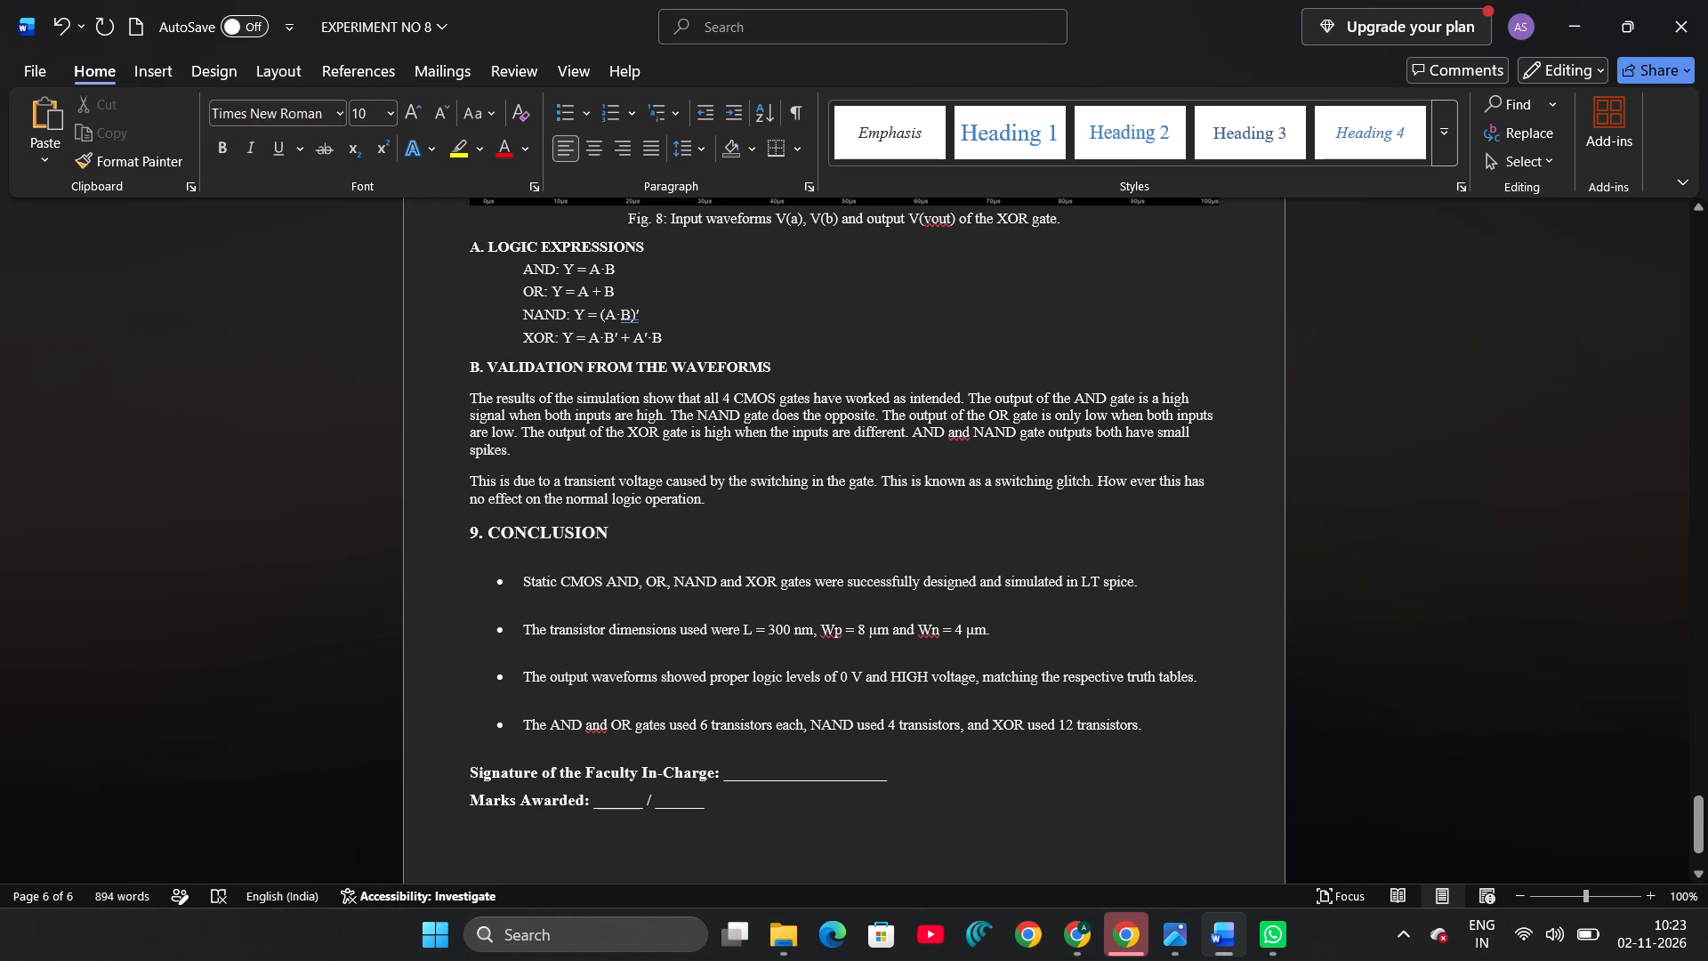
Correct "gates" to "gate" in the second Aim bullet so that it reads "To simulate each gate in LT spice".
{"action": "scroll", "coordinate": [632, 309], "scroll_direction": "up", "scroll_amount": 1}
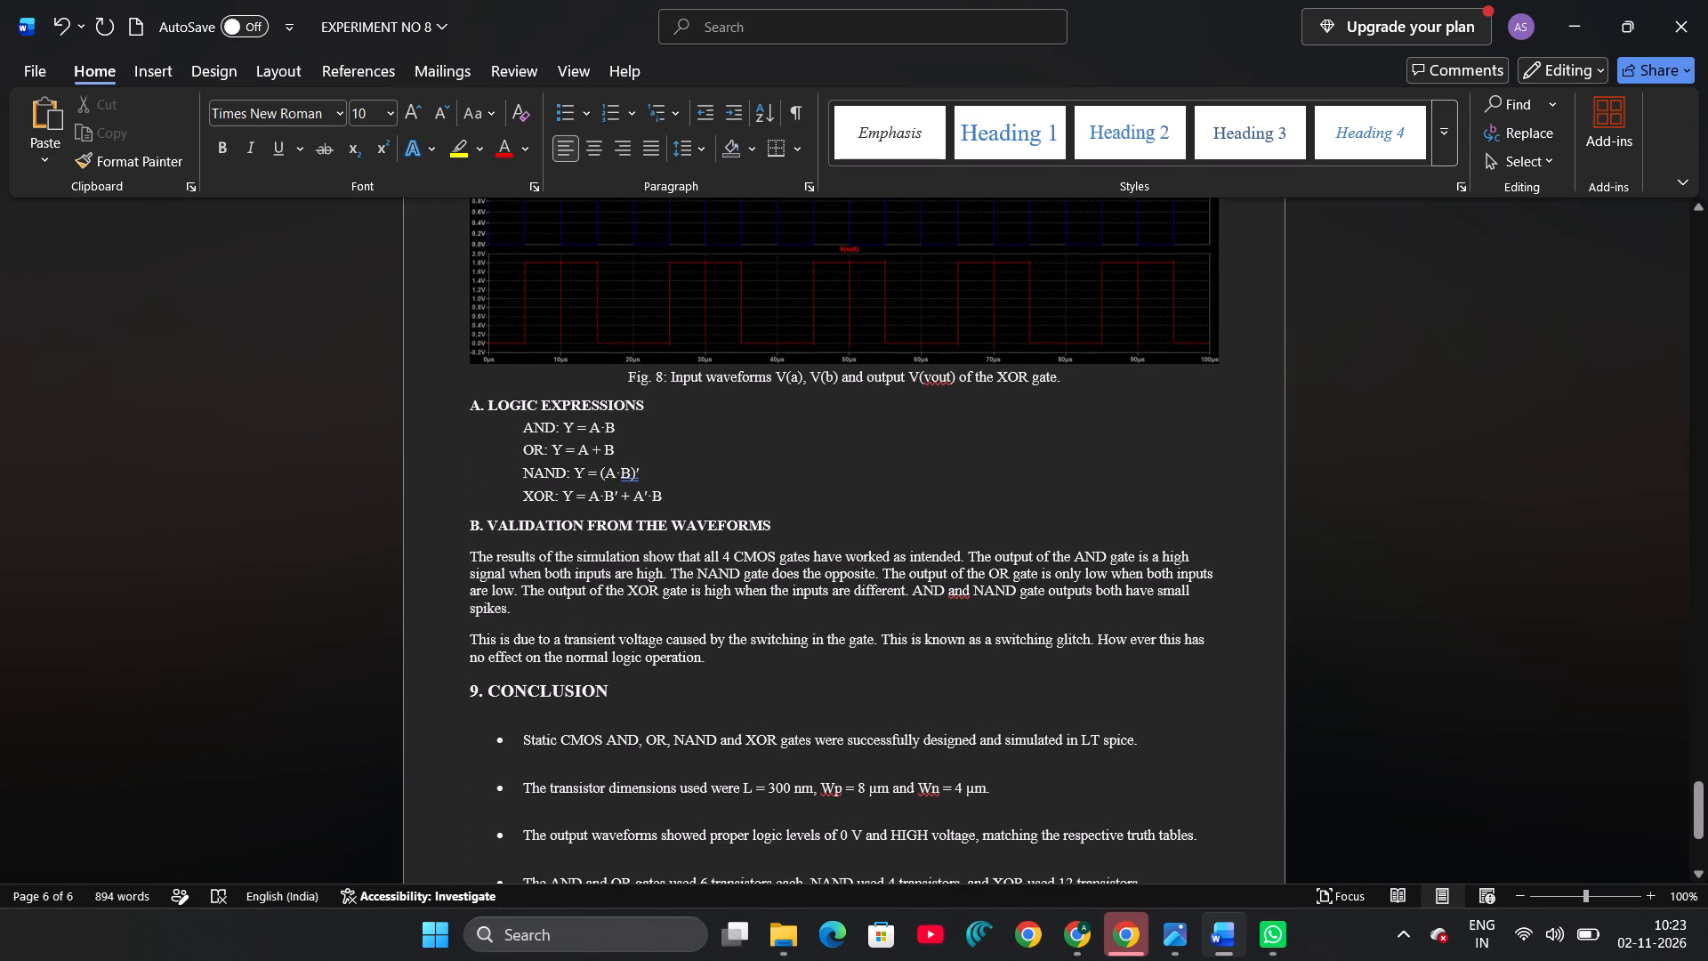
{"action": "scroll", "coordinate": [928, 376], "scroll_direction": "down", "scroll_amount": 1}
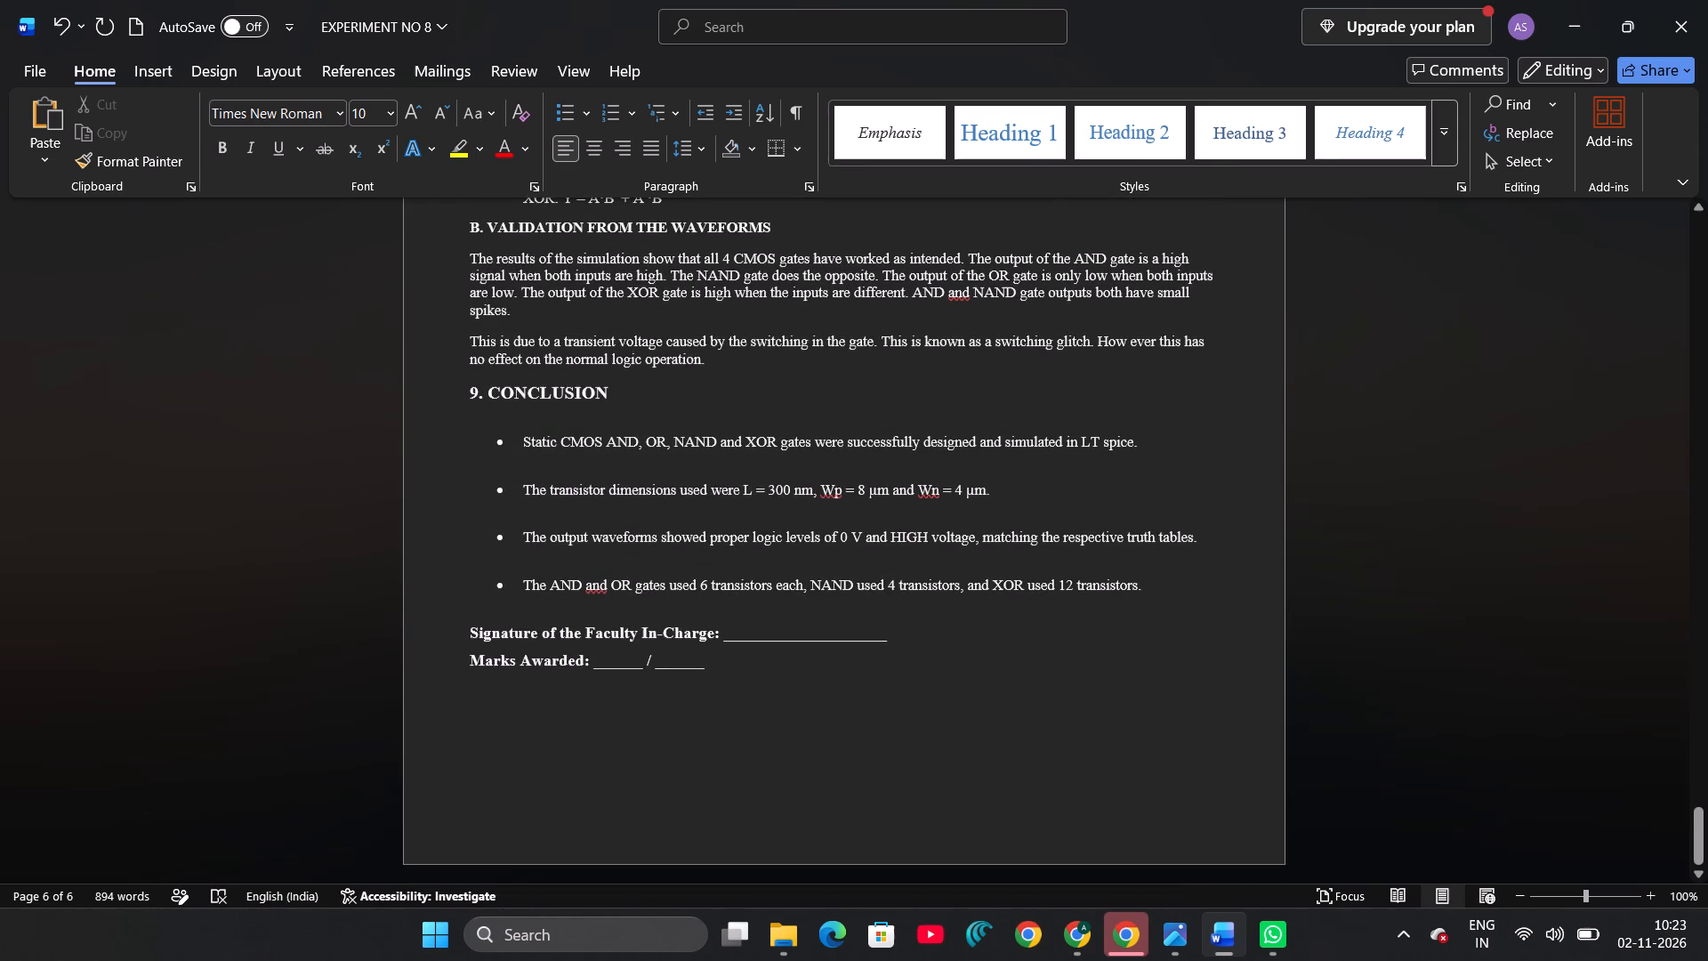
{"action": "scroll", "coordinate": [928, 376], "scroll_direction": "up", "scroll_amount": 13}
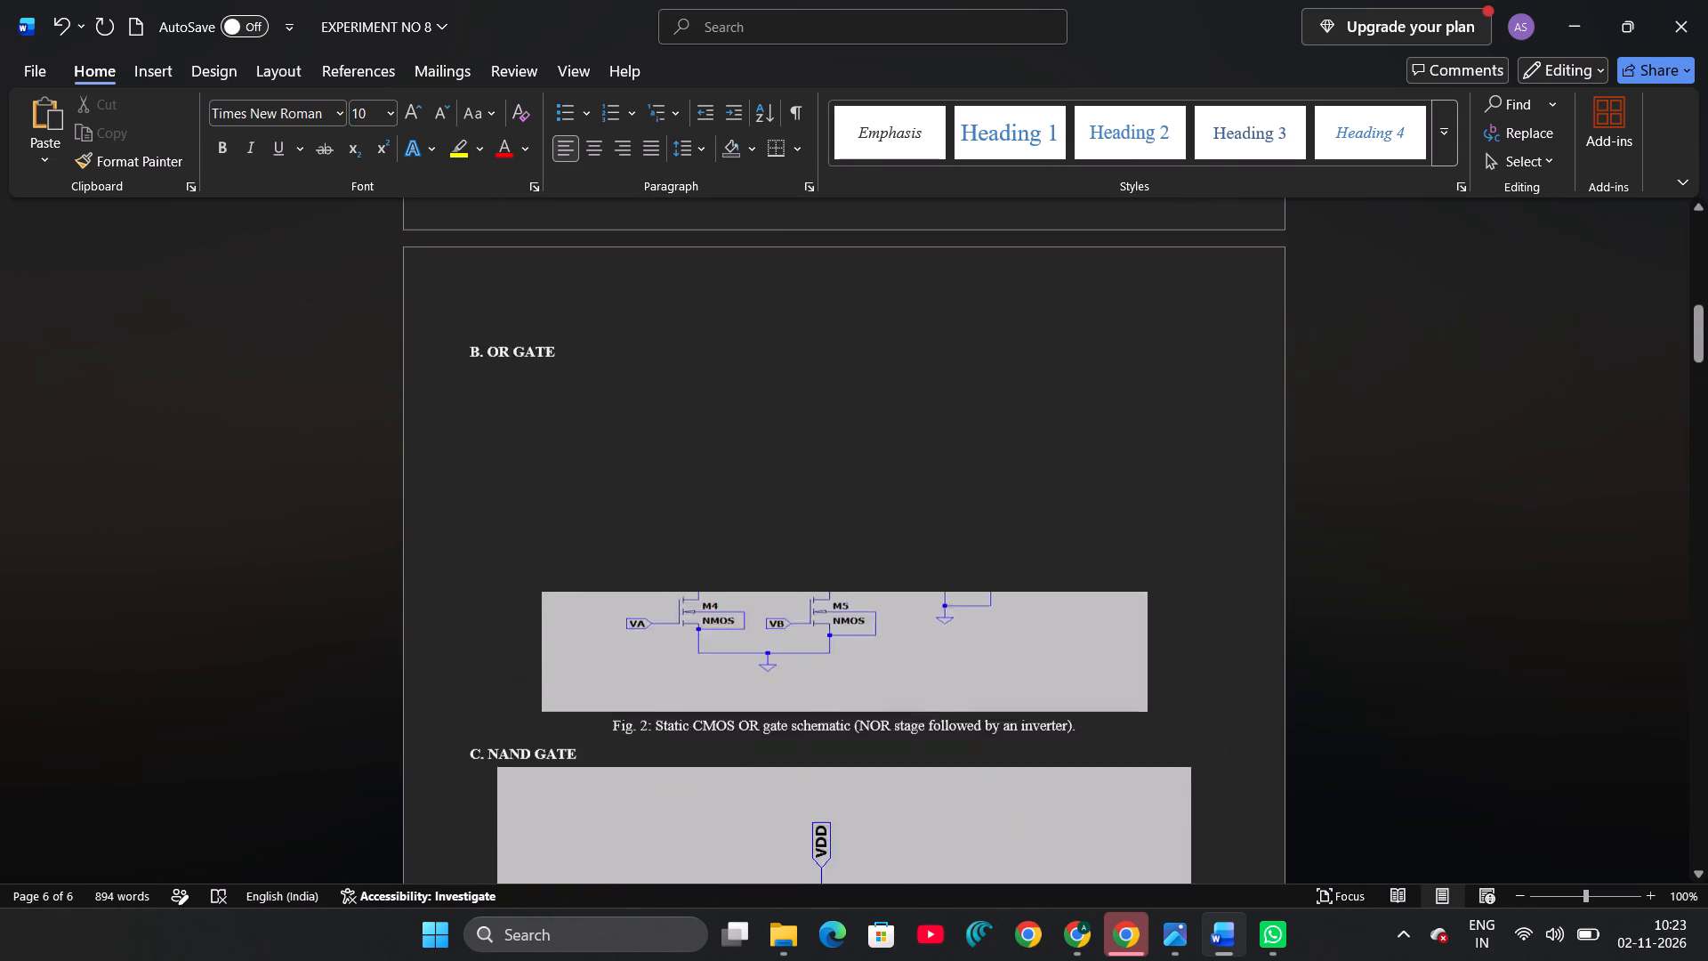
{"action": "scroll", "coordinate": [928, 376], "scroll_direction": "up", "scroll_amount": 3}
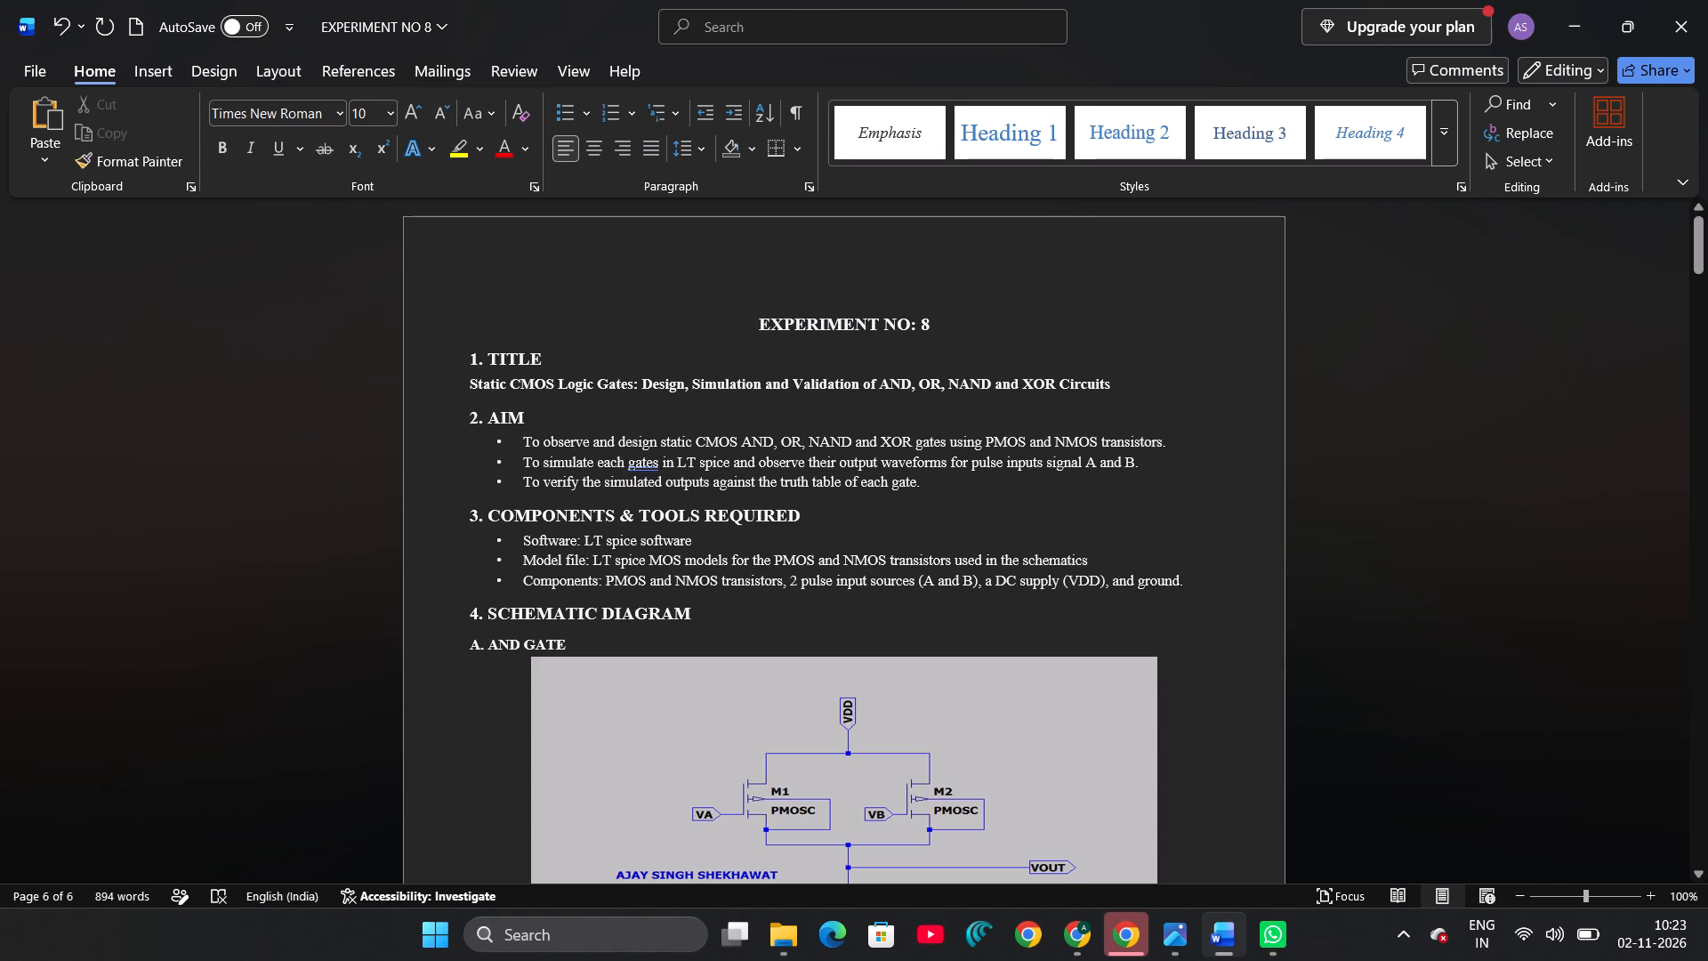
{"action": "left_click", "coordinate": [656, 464]}
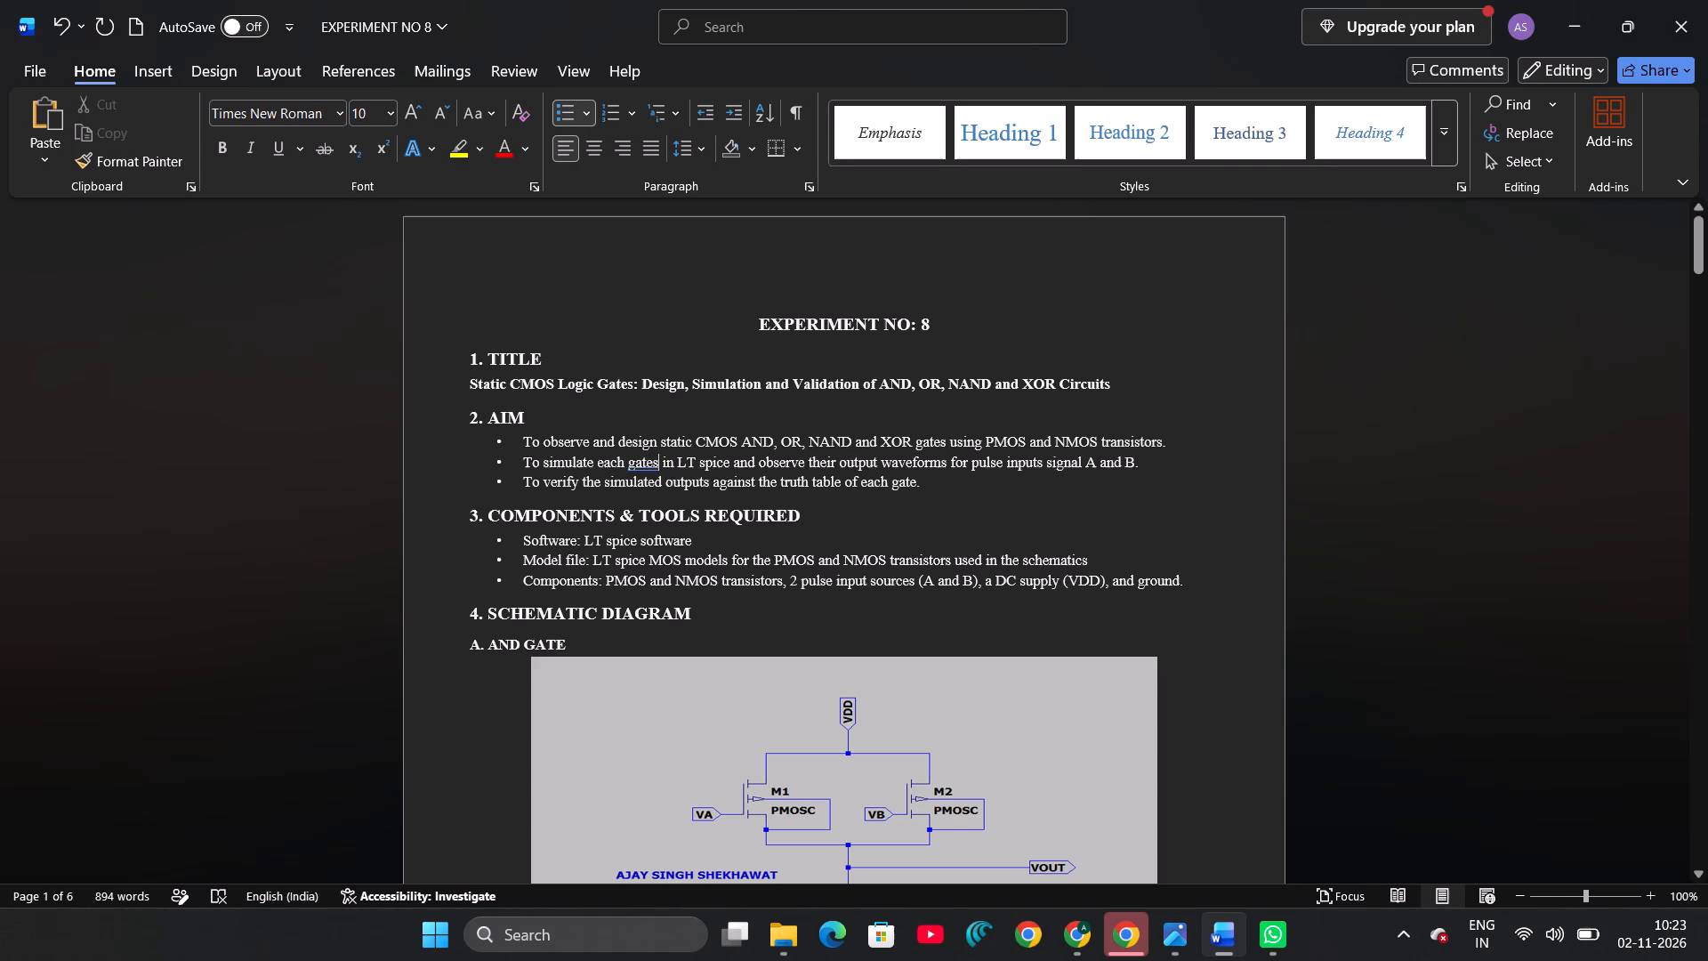
{"action": "key", "text": "BackSpace"}
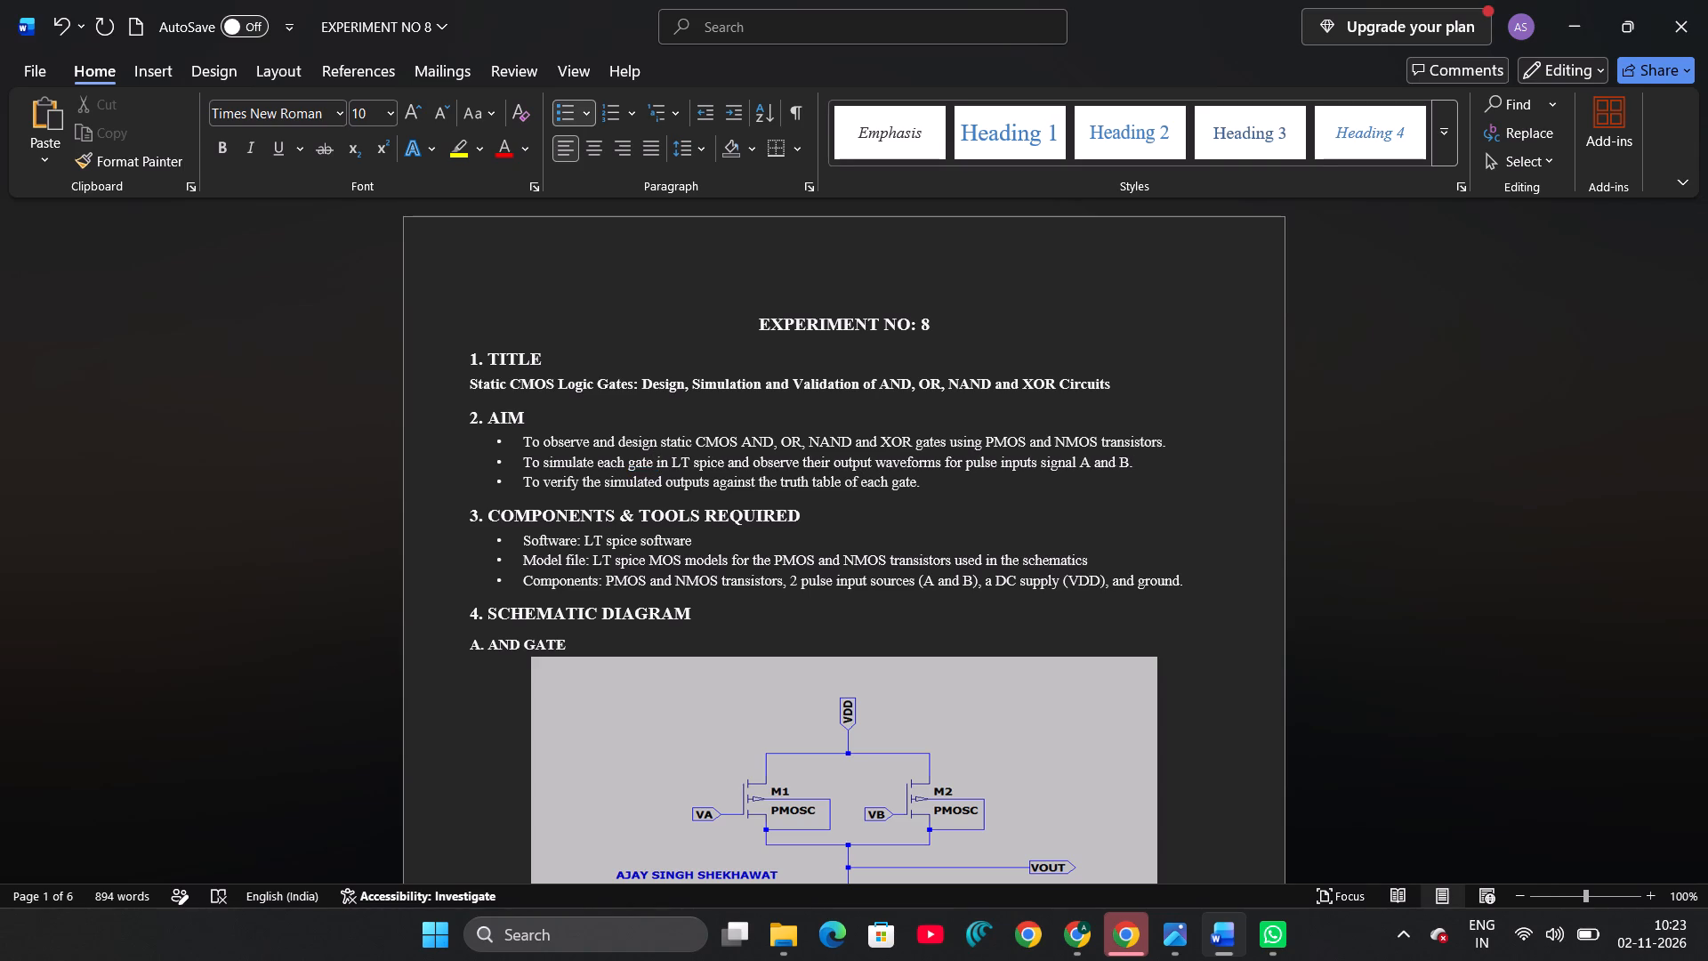
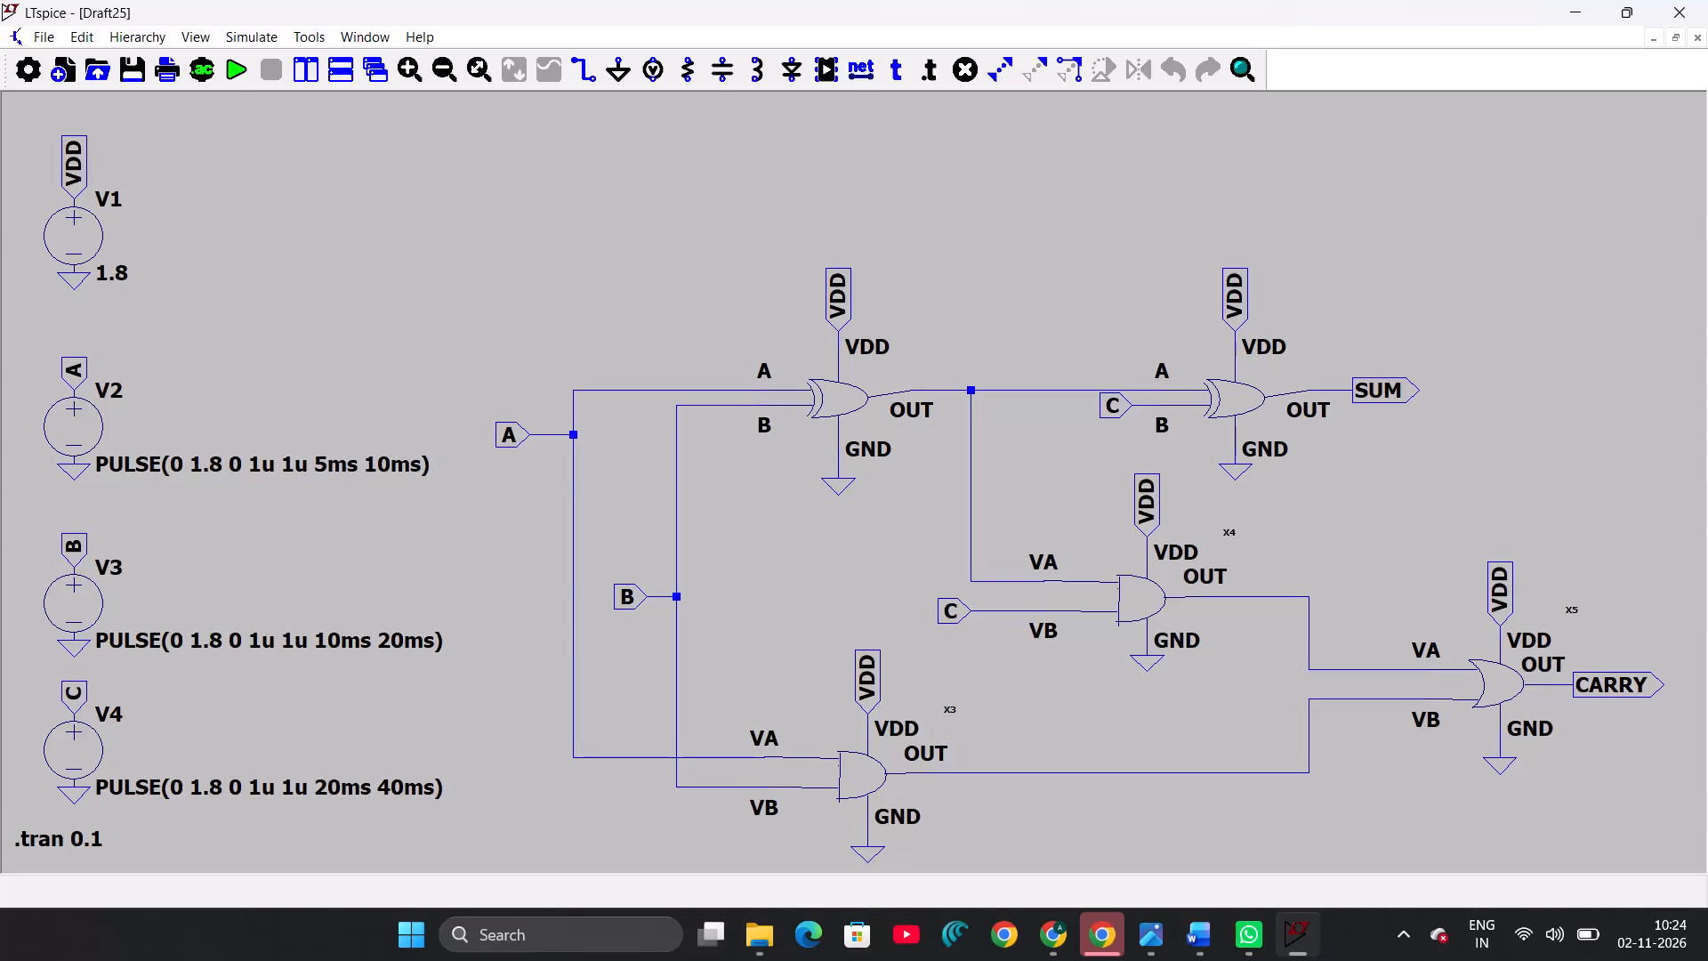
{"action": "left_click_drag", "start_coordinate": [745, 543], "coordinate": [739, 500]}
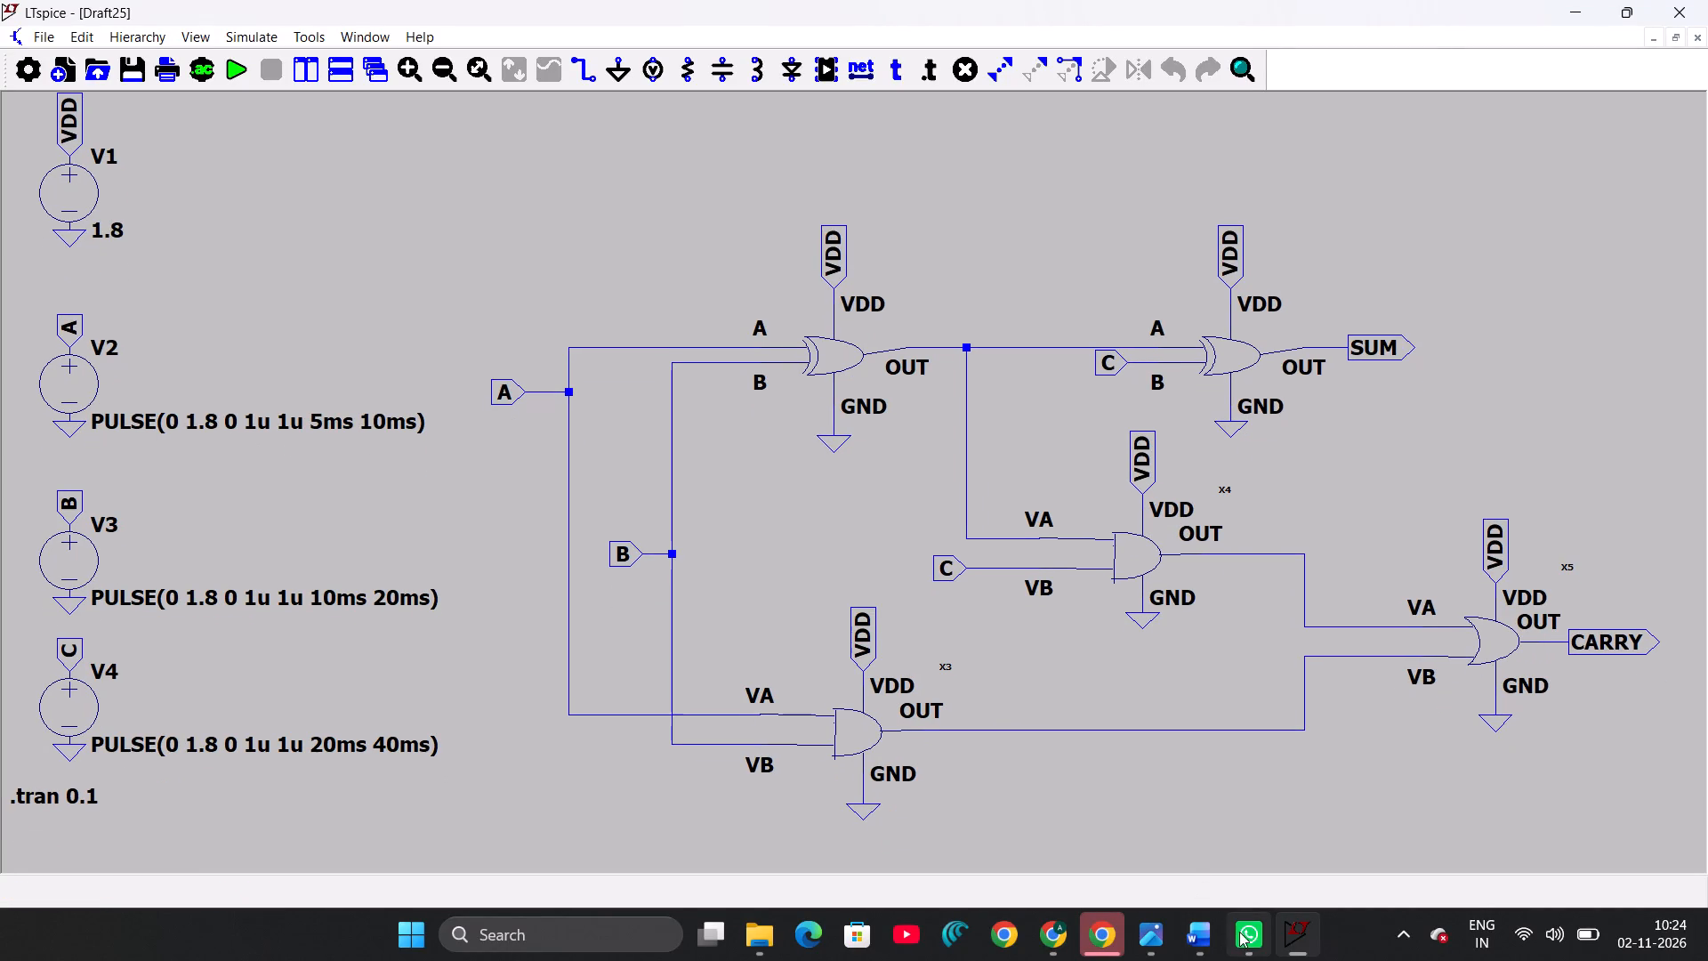
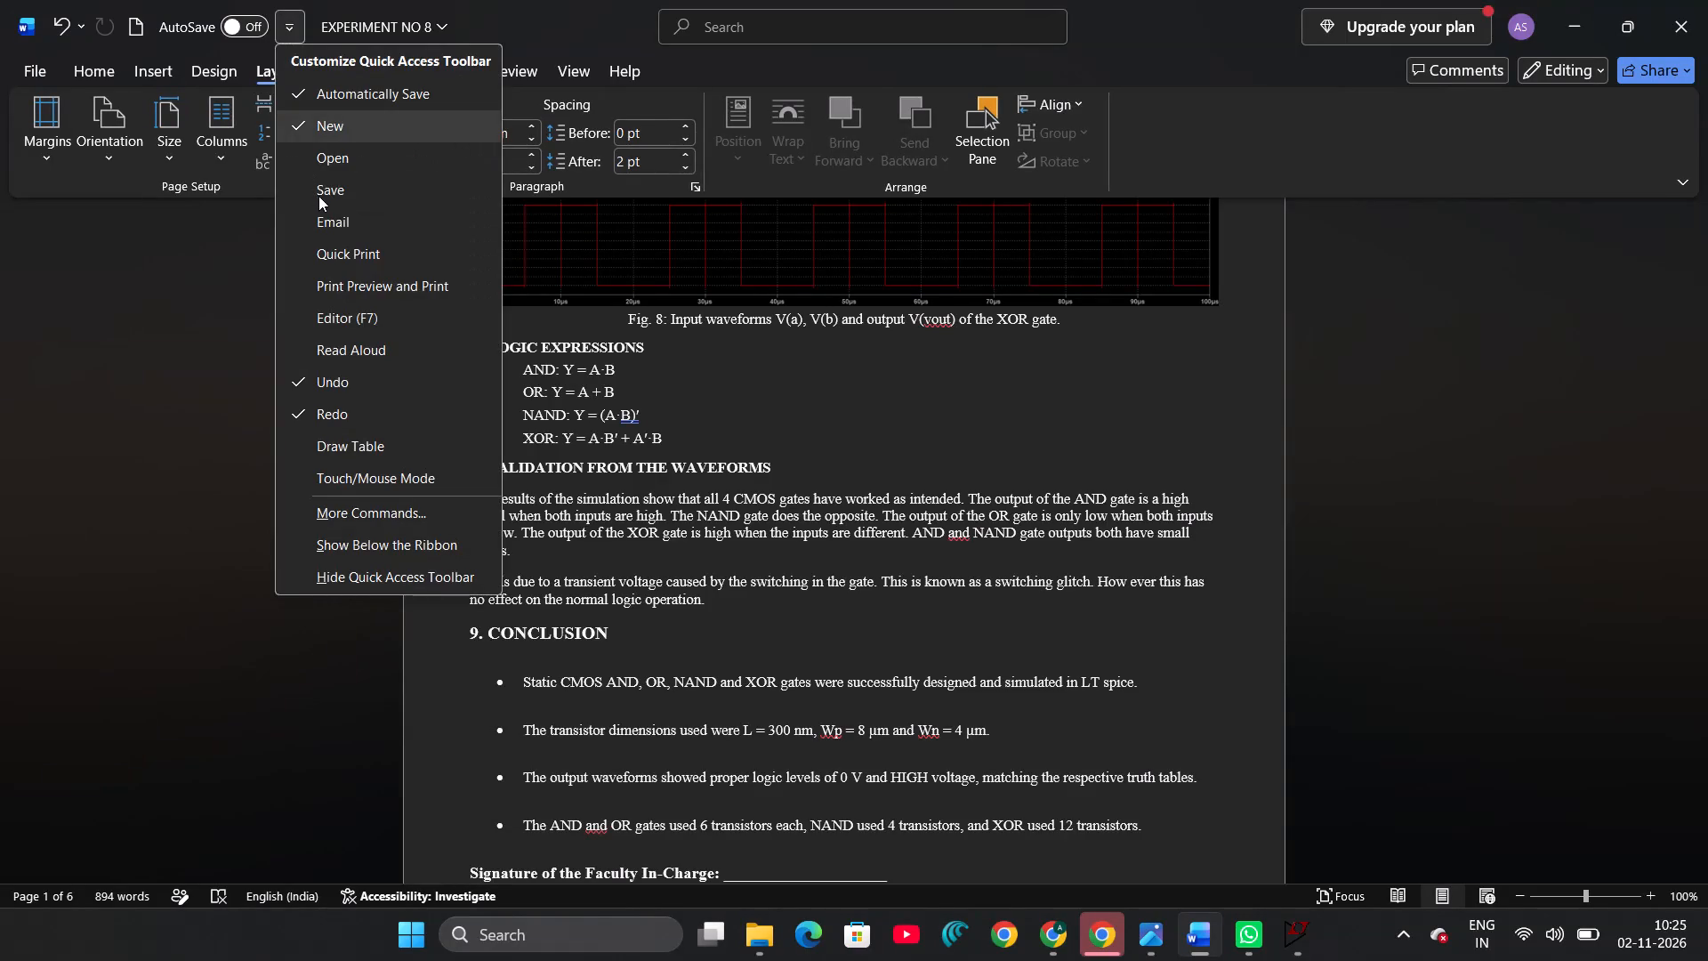
Add the Save command to the Quick Access Toolbar.
{"action": "left_click", "coordinate": [318, 196]}
Open the list of commands available for the Quick Access Toolbar.
{"action": "scroll", "coordinate": [322, 709], "scroll_direction": "down", "scroll_amount": 1}
{"action": "scroll", "coordinate": [322, 709], "scroll_direction": "up", "scroll_amount": 1}
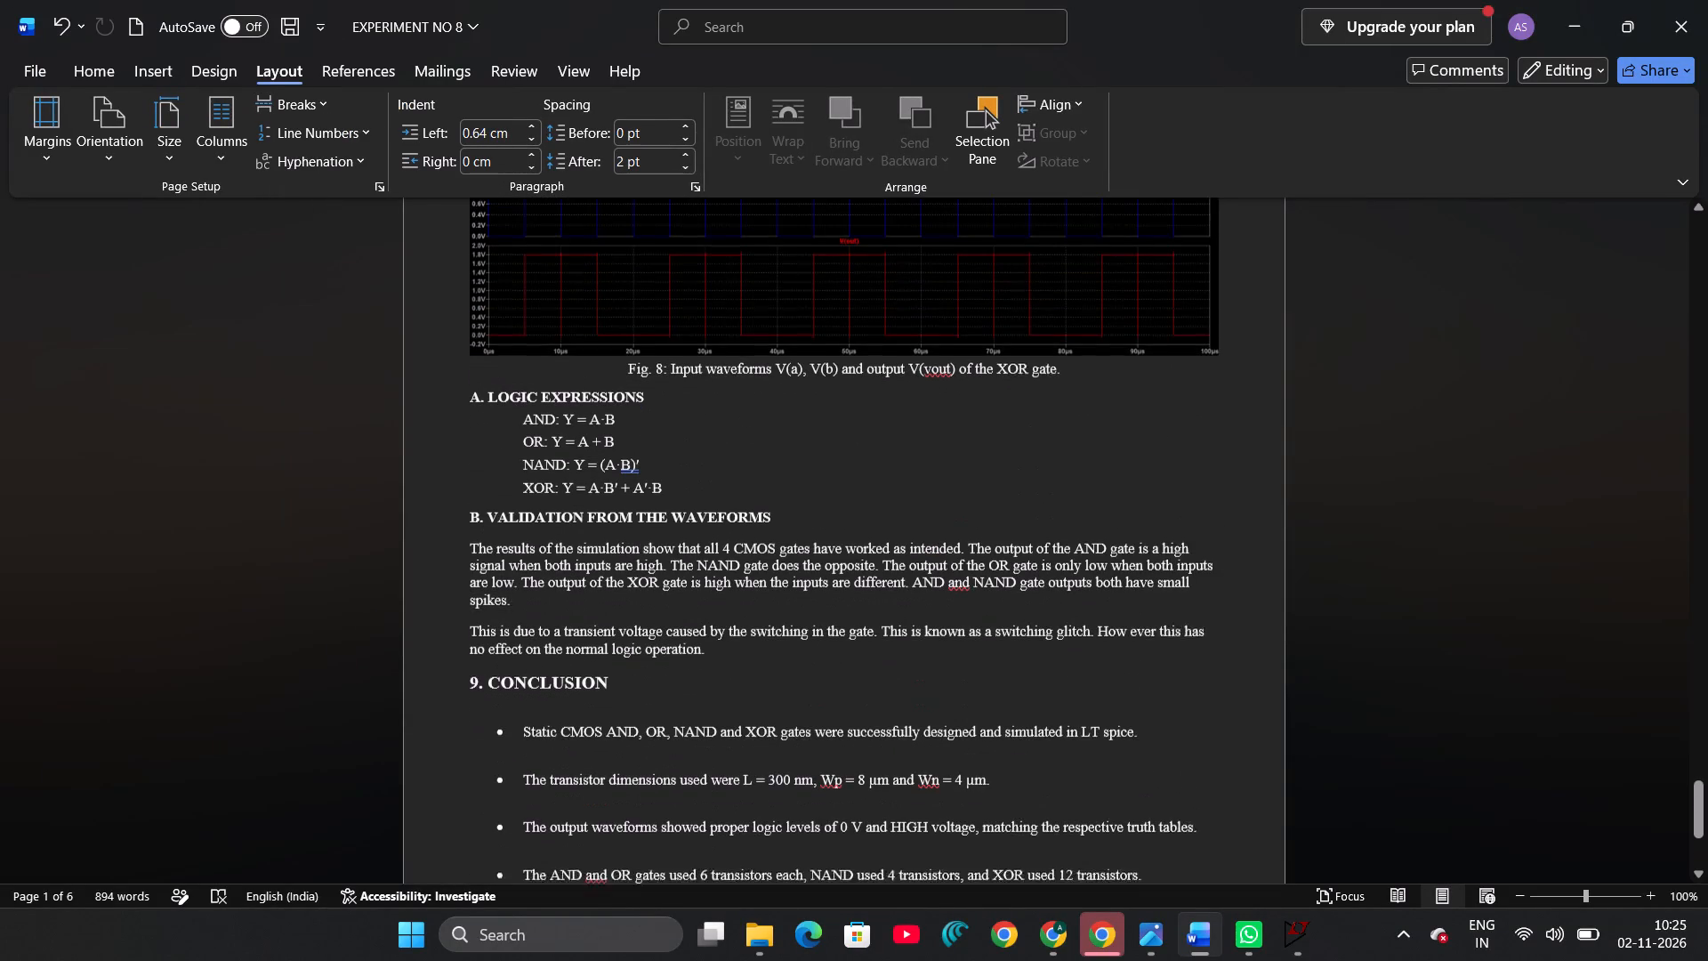
{"action": "scroll", "coordinate": [322, 709], "scroll_direction": "up", "scroll_amount": 1}
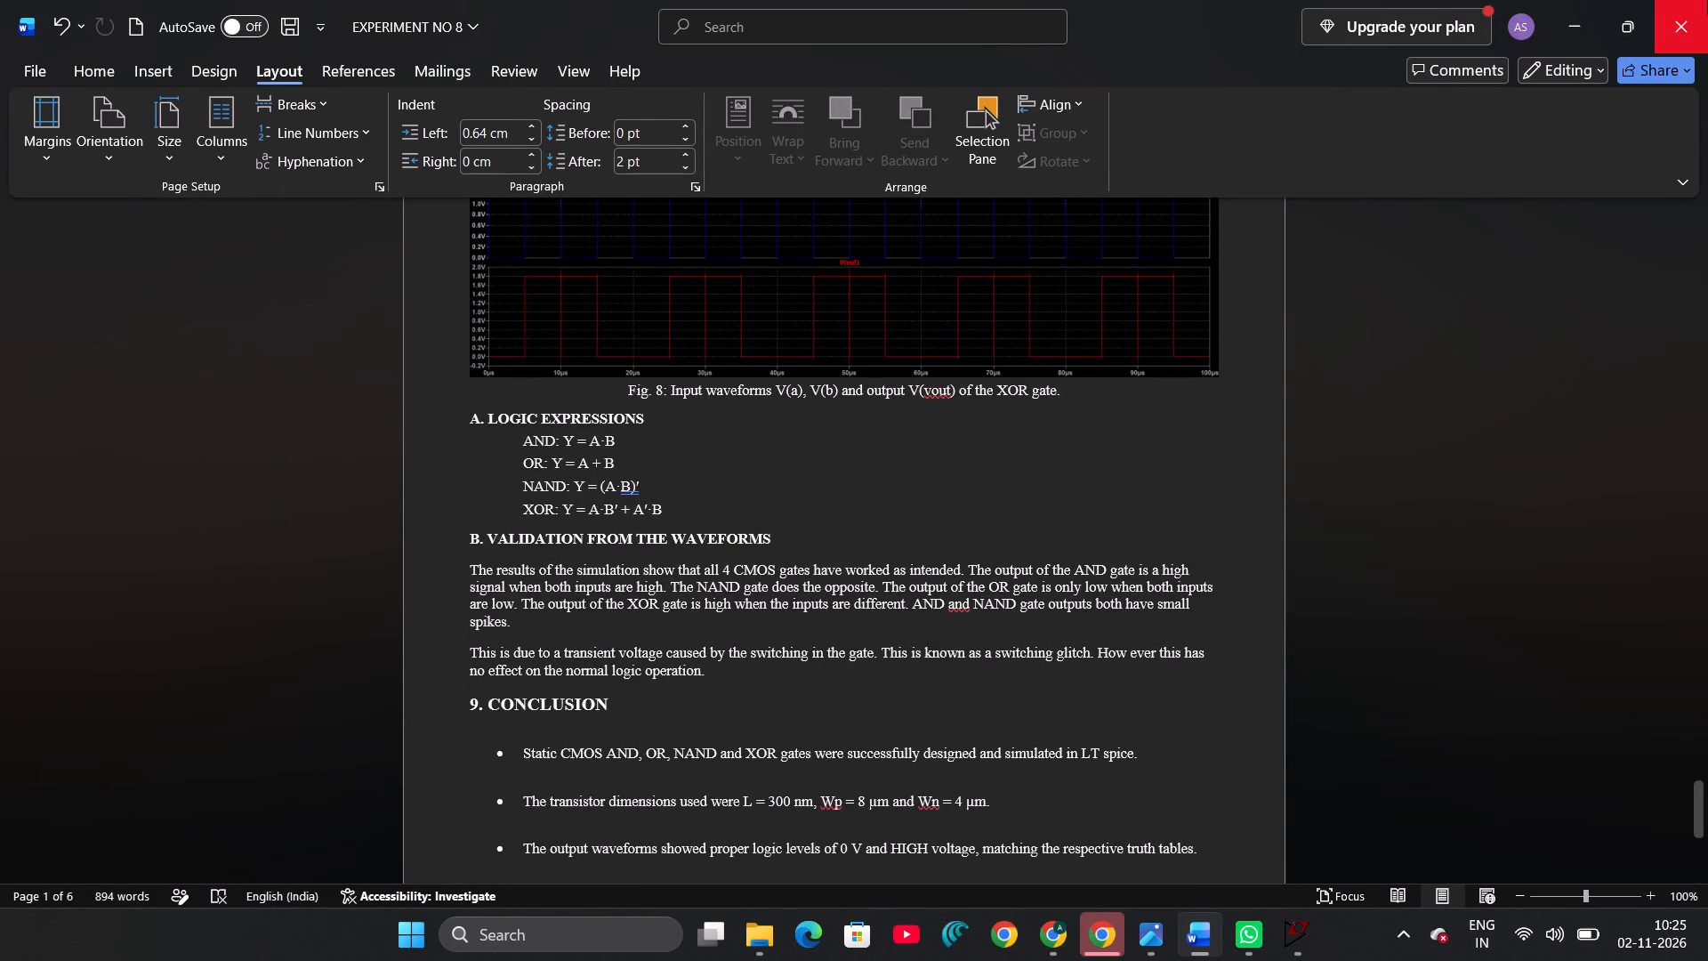
{"action": "left_click", "coordinate": [307, 18]}
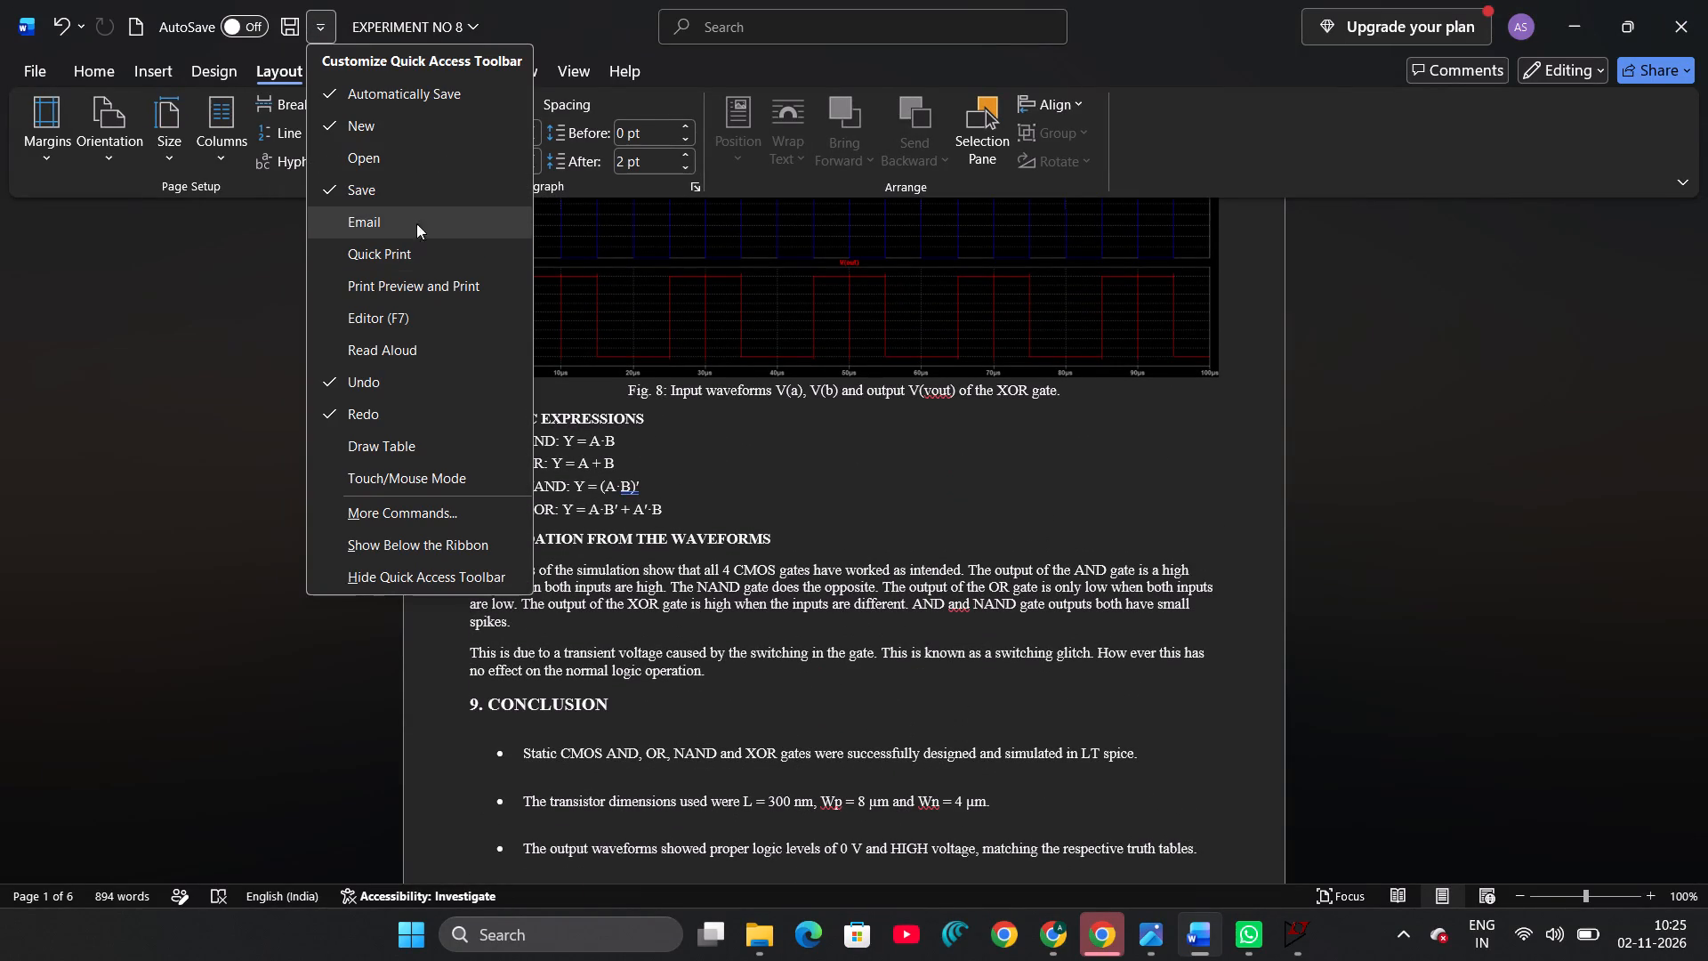
Remove the Save command from the Quick Access Toolbar.
{"action": "left_click", "coordinate": [429, 198]}
Close the EXPERIMENT NO 8 document, saving its changes in the digital folder.
{"action": "scroll", "coordinate": [421, 625], "scroll_direction": "up", "scroll_amount": 14}
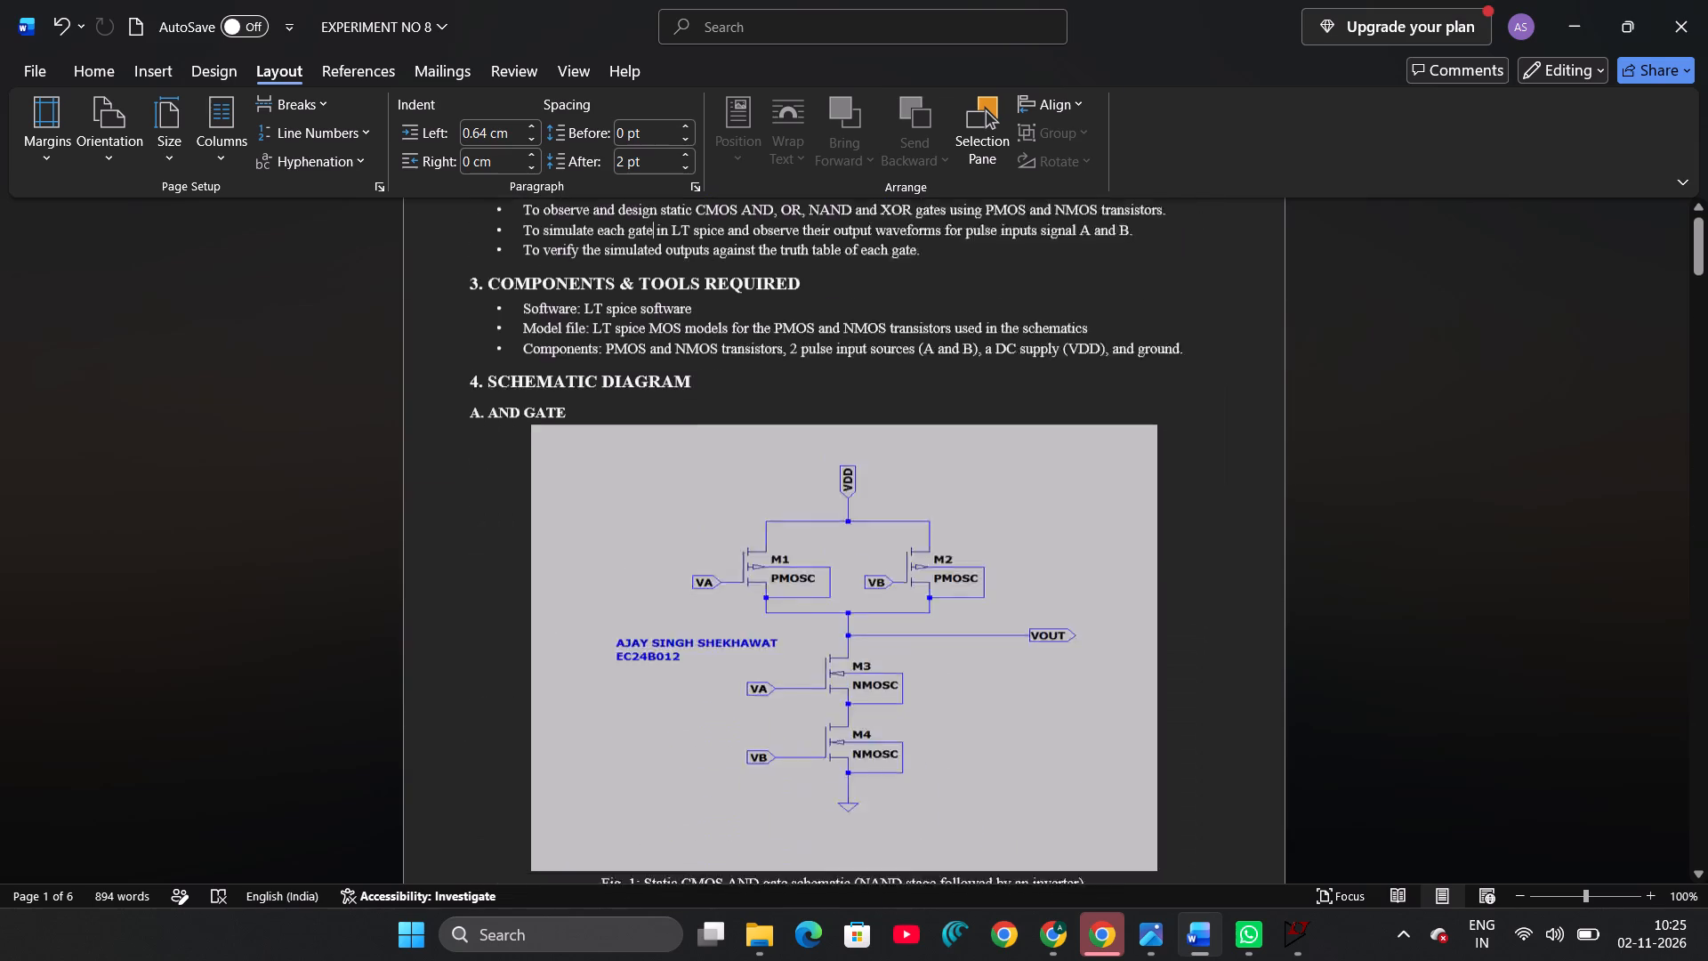
{"action": "scroll", "coordinate": [421, 625], "scroll_direction": "up", "scroll_amount": 4}
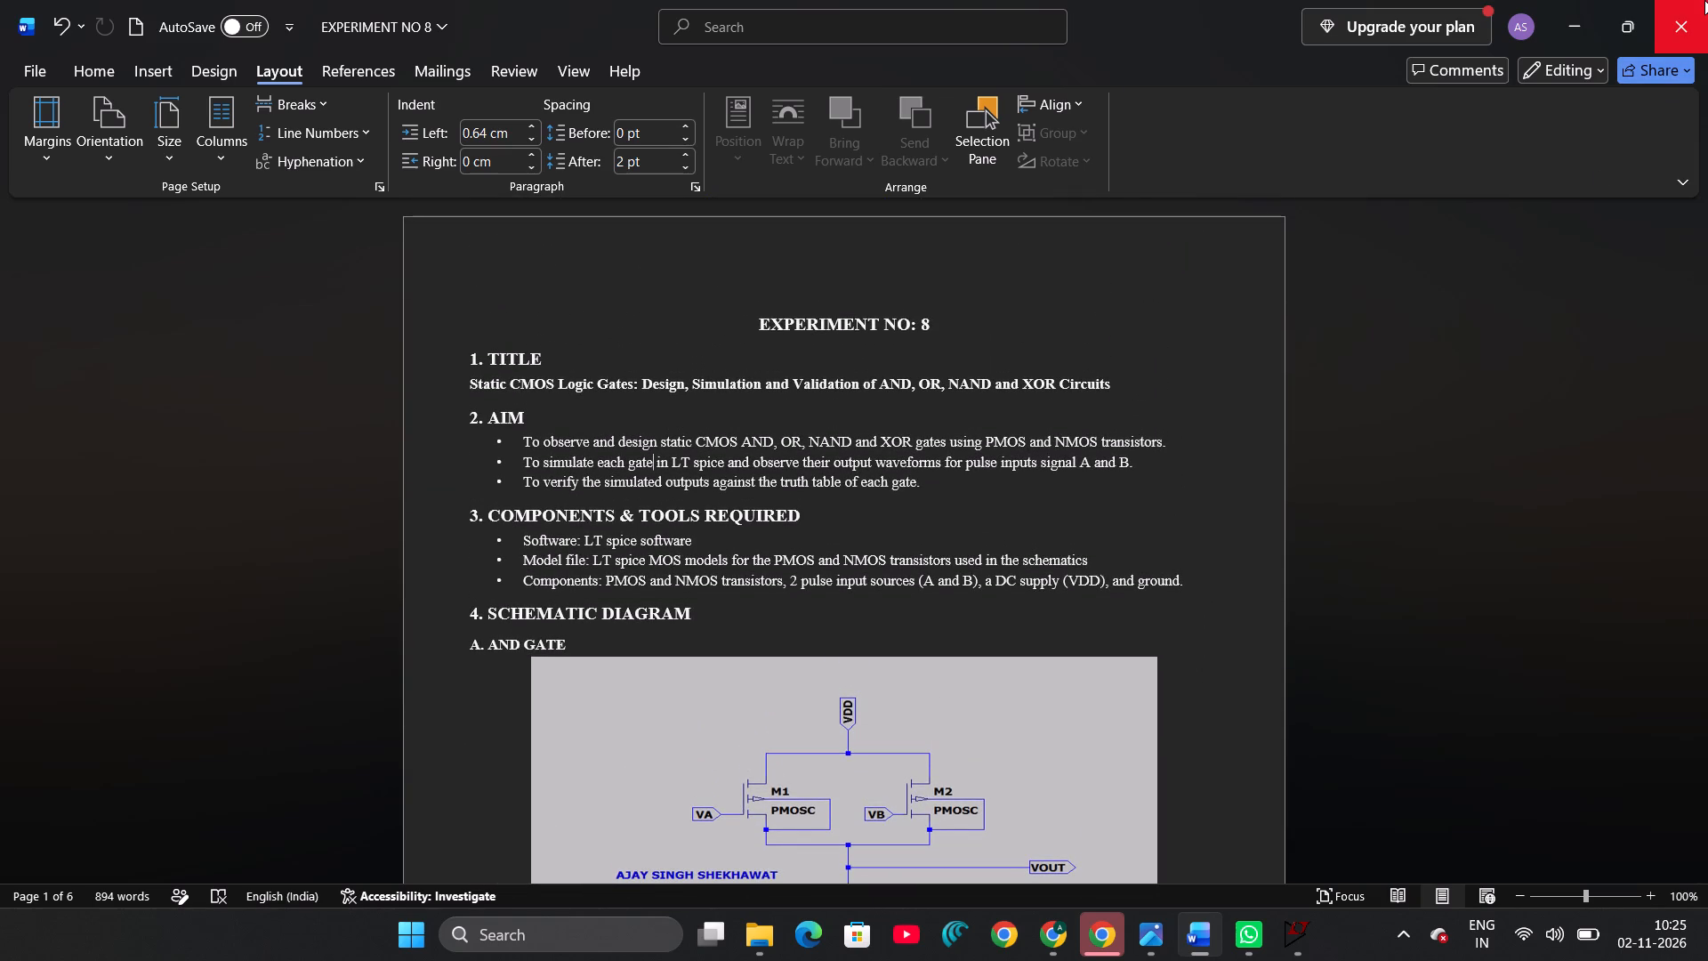
{"action": "left_click", "coordinate": [1704, 0]}
{"action": "left_click", "coordinate": [844, 626]}
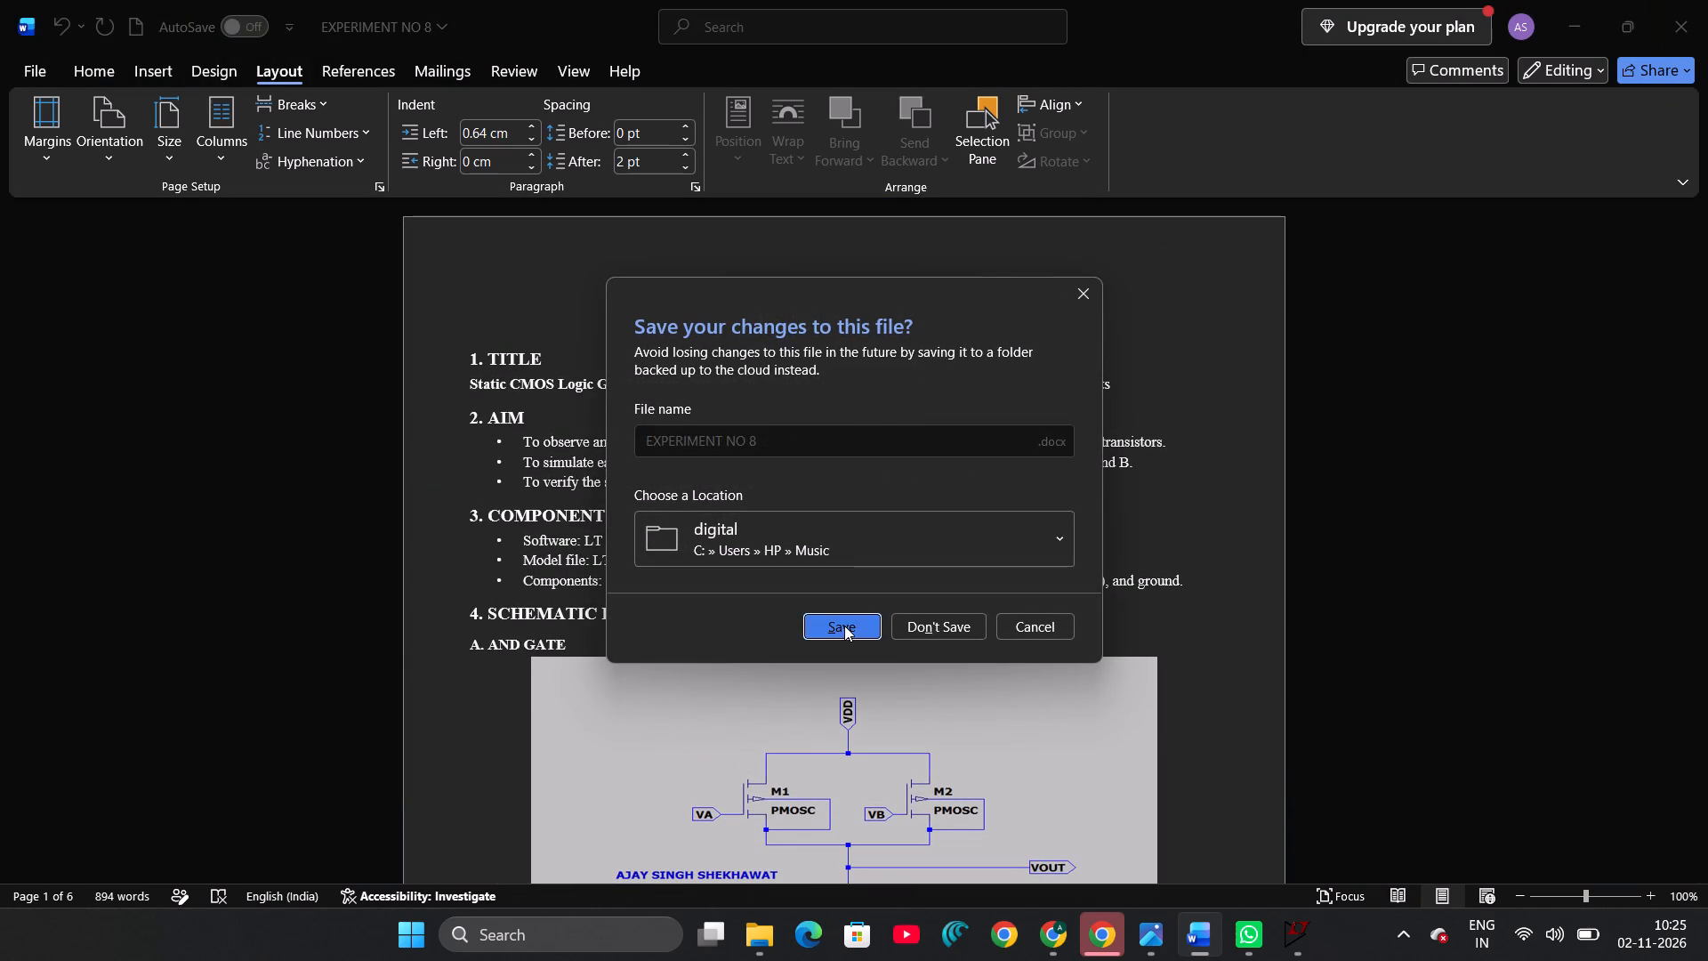
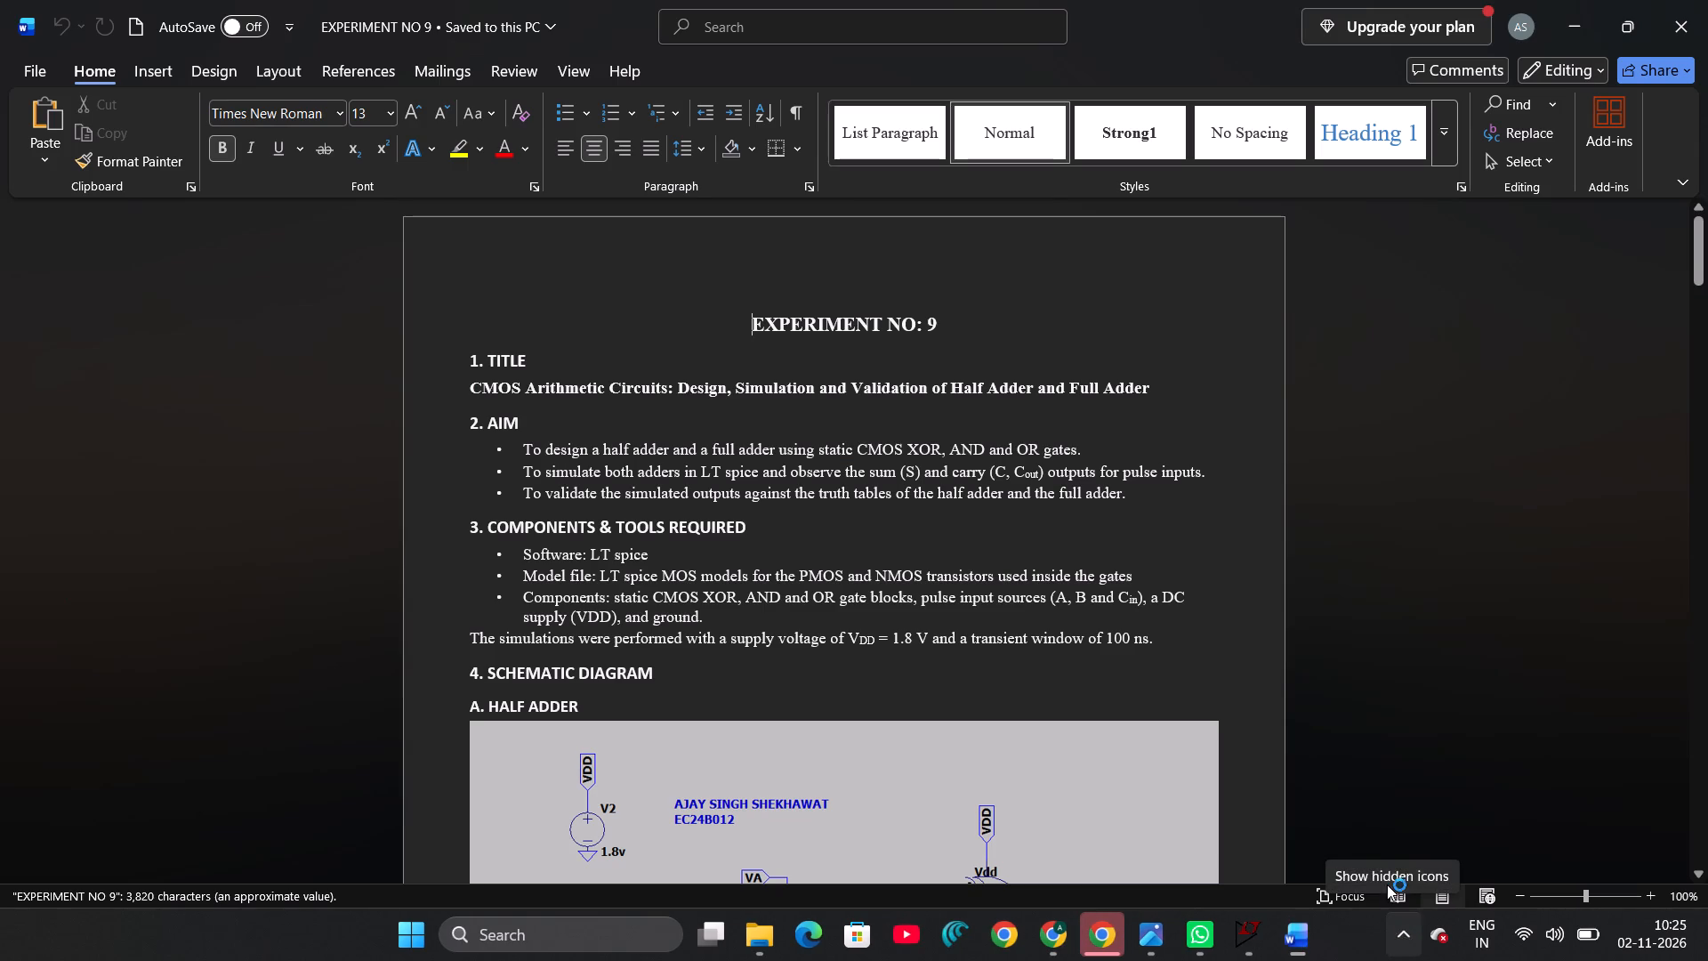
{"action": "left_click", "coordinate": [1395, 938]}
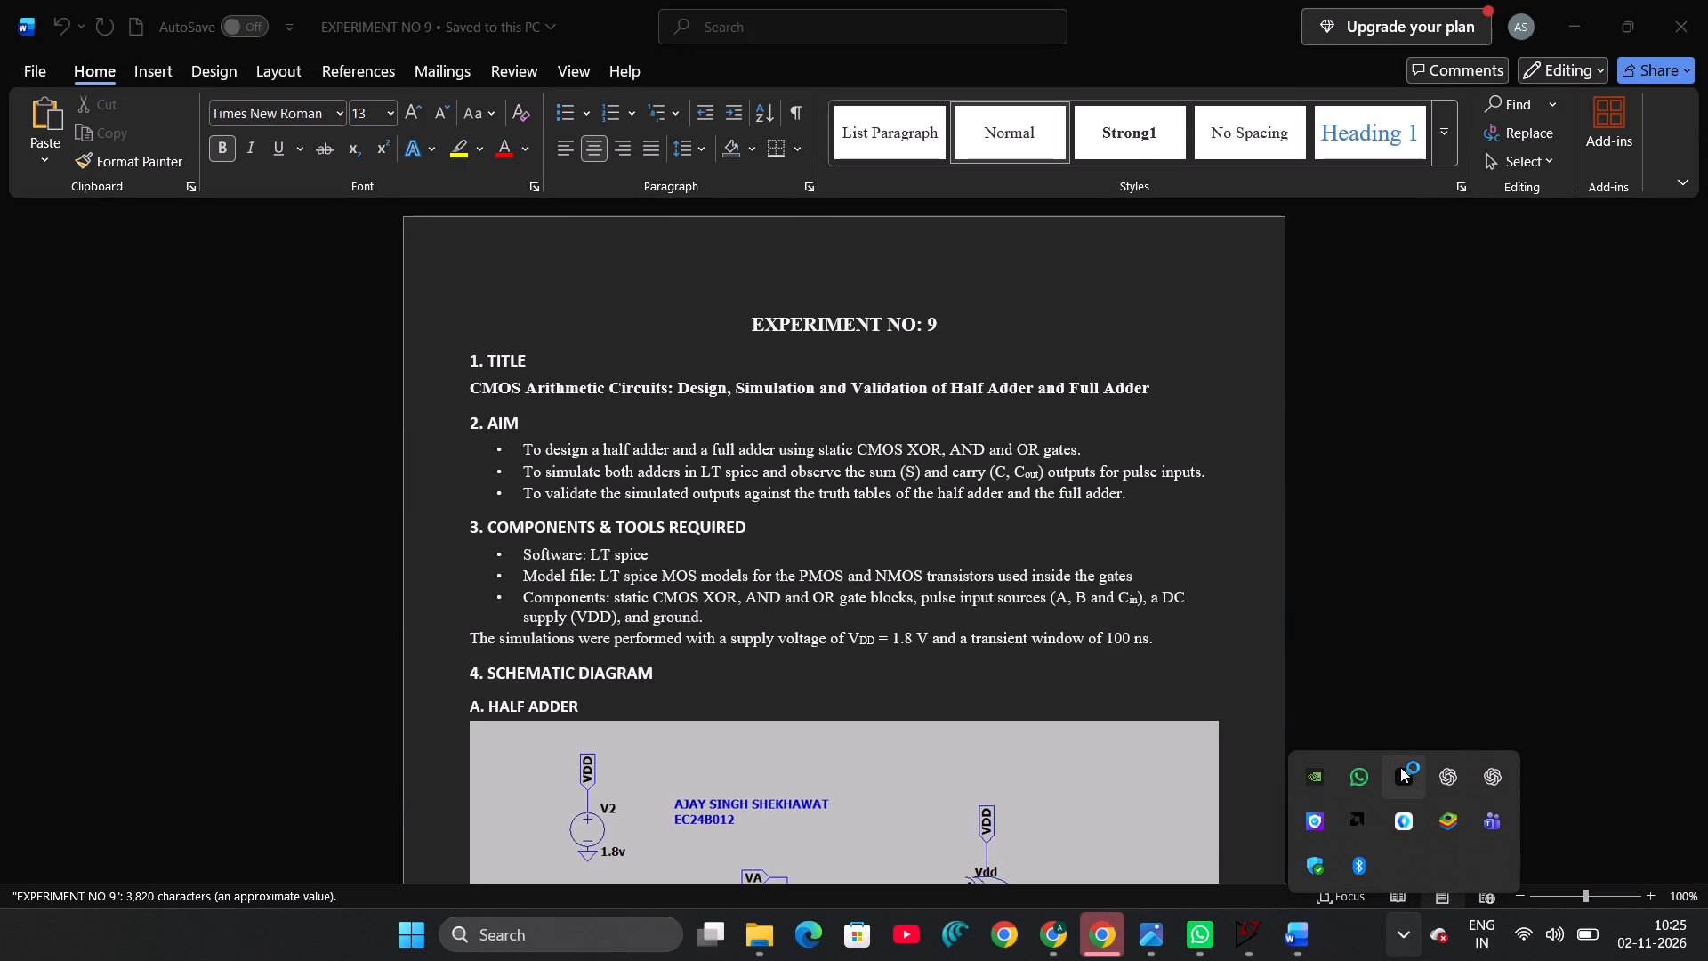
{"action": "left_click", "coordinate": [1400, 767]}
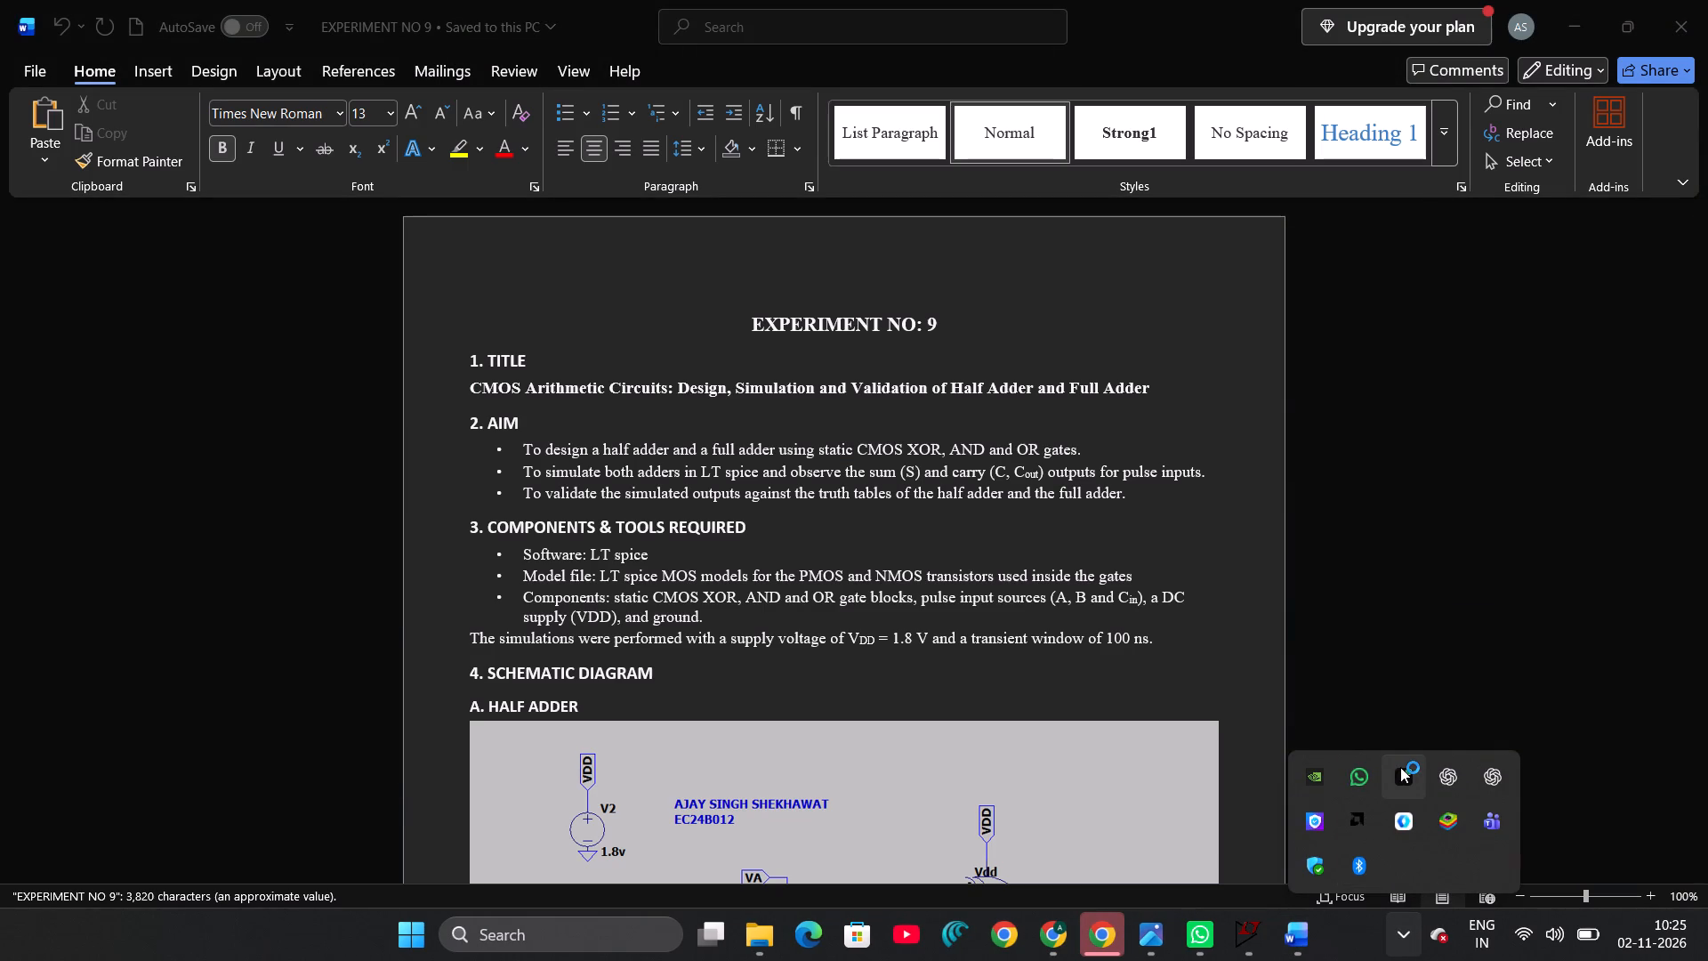
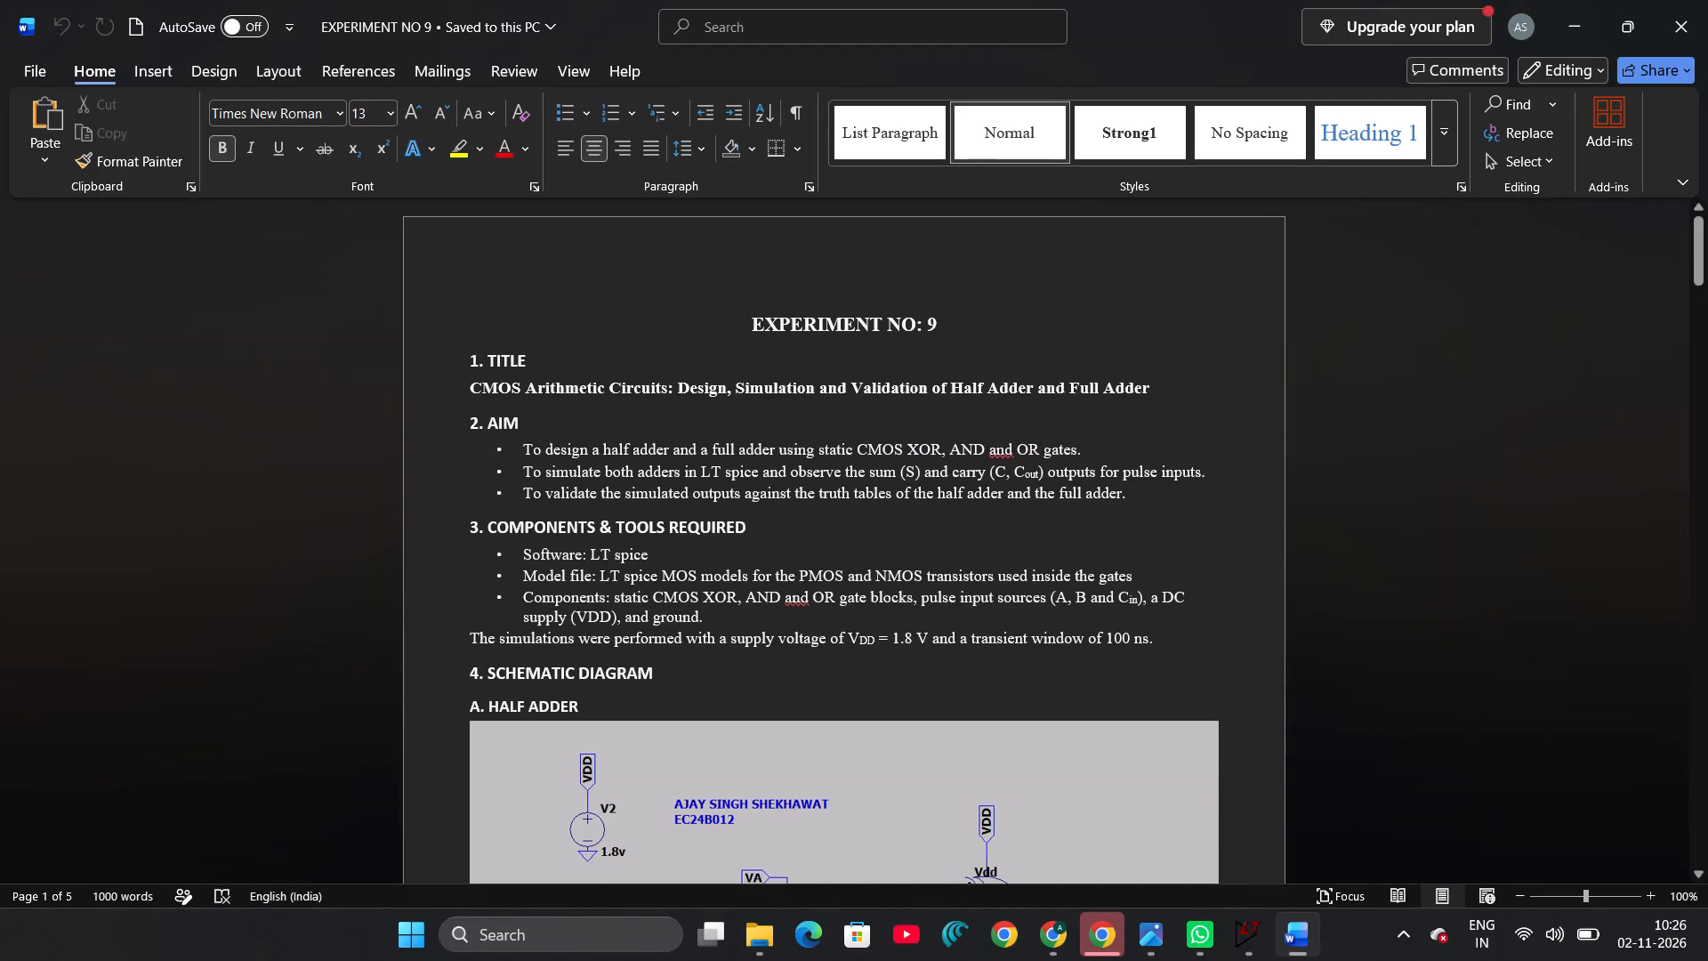
Set the font size of the centred "EXPERIMENT NO: 9" heading to 12.
{"action": "left_click_drag", "start_coordinate": [731, 318], "coordinate": [951, 317]}
{"action": "left_click", "coordinate": [951, 317]}
{"action": "left_click_drag", "start_coordinate": [745, 324], "coordinate": [940, 321]}
{"action": "left_click", "coordinate": [1108, 256]}
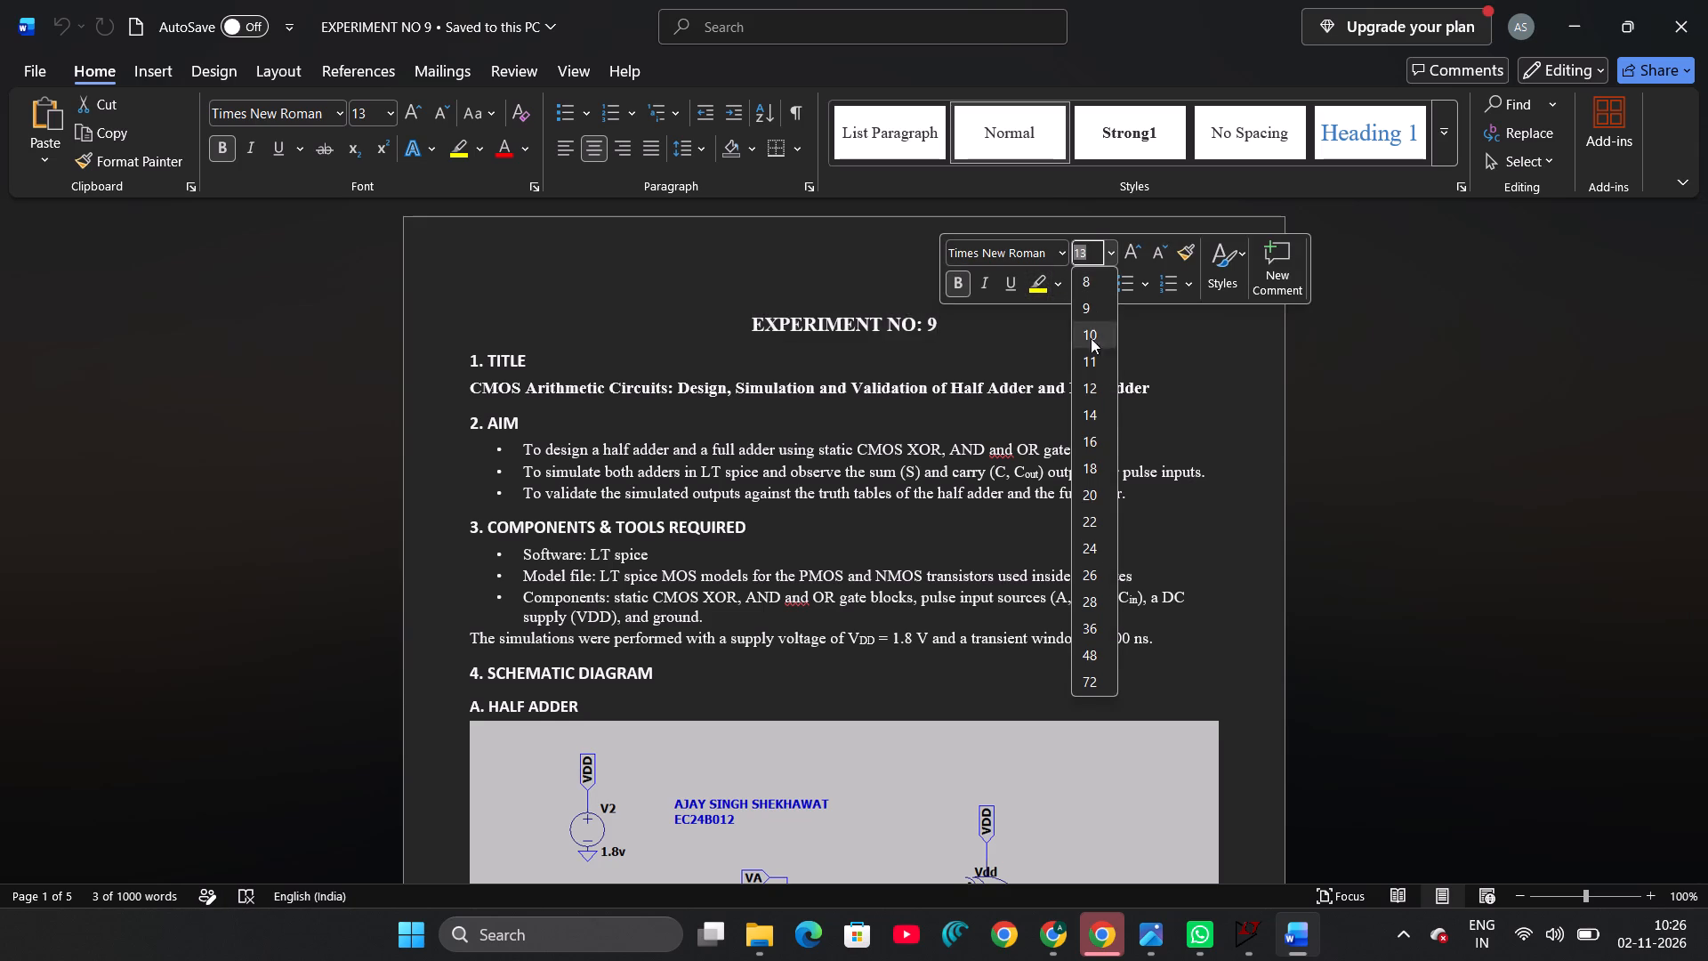
{"action": "left_click", "coordinate": [1092, 386]}
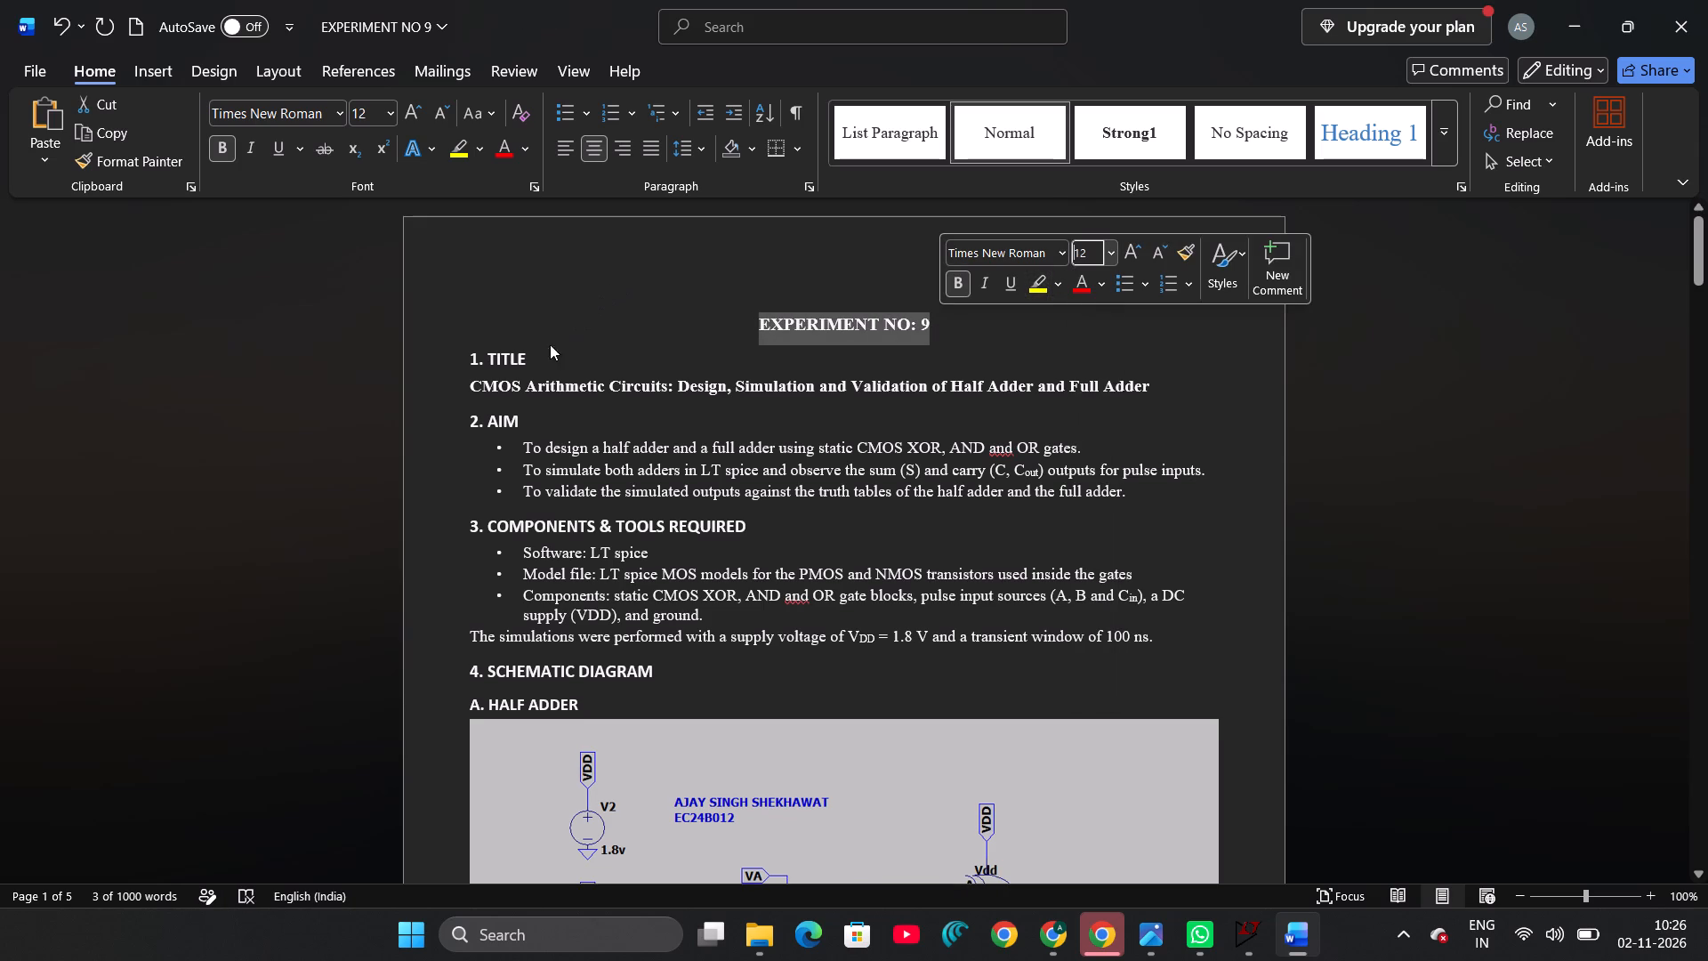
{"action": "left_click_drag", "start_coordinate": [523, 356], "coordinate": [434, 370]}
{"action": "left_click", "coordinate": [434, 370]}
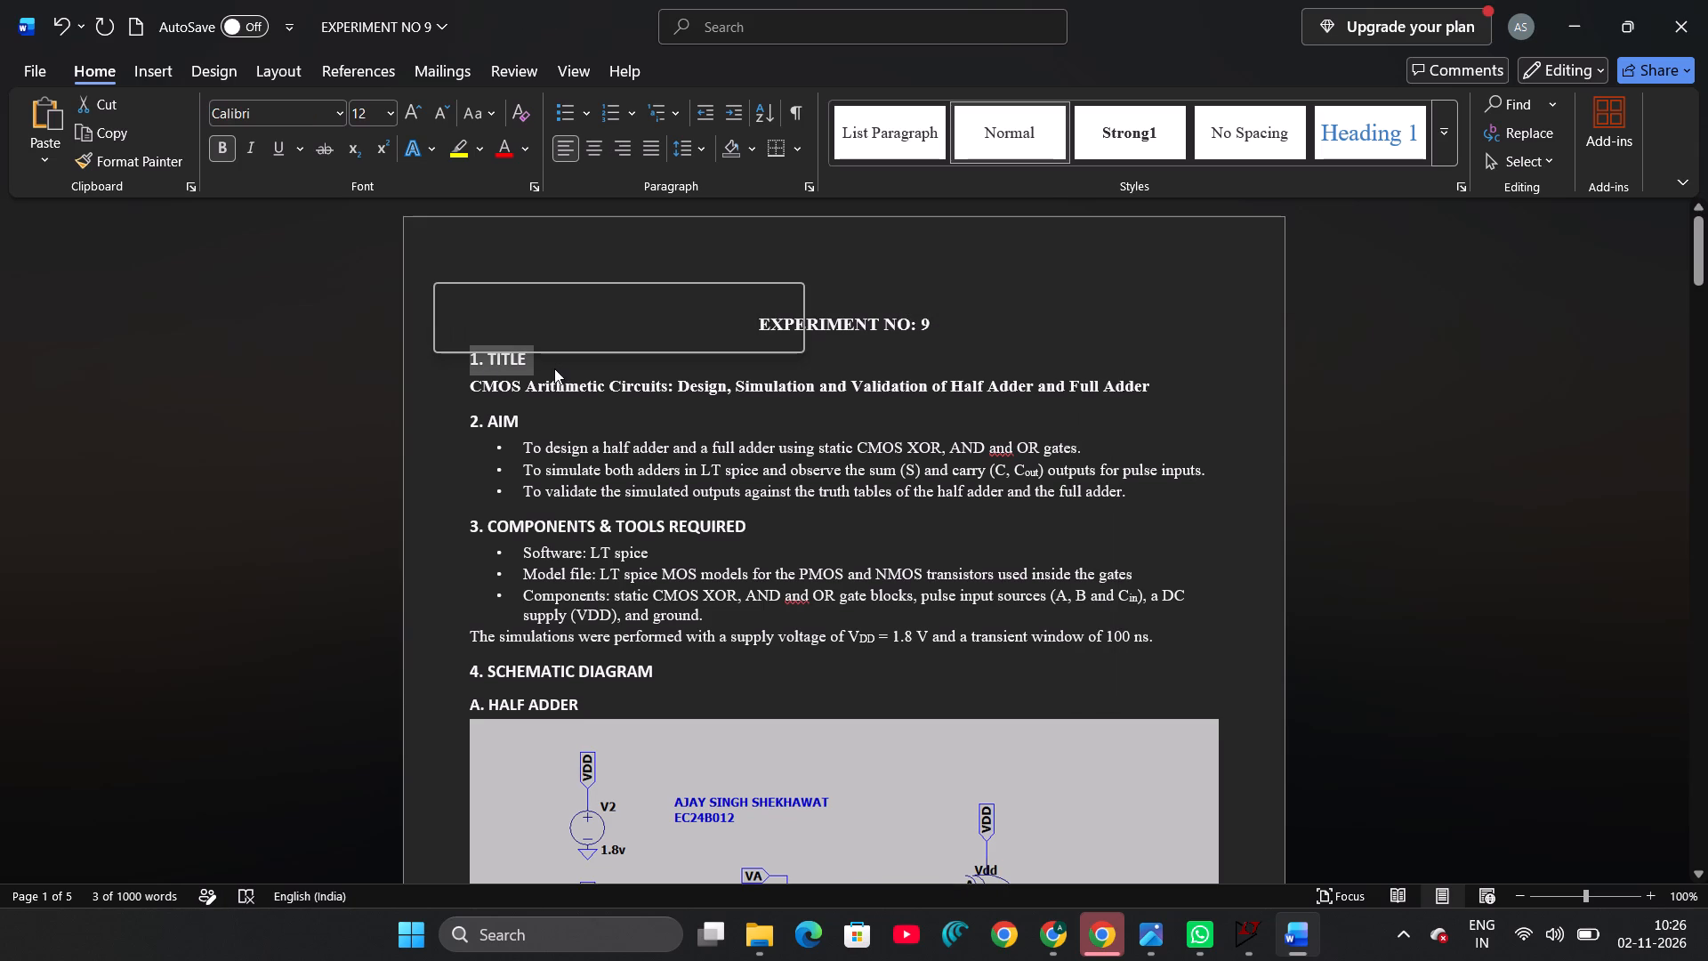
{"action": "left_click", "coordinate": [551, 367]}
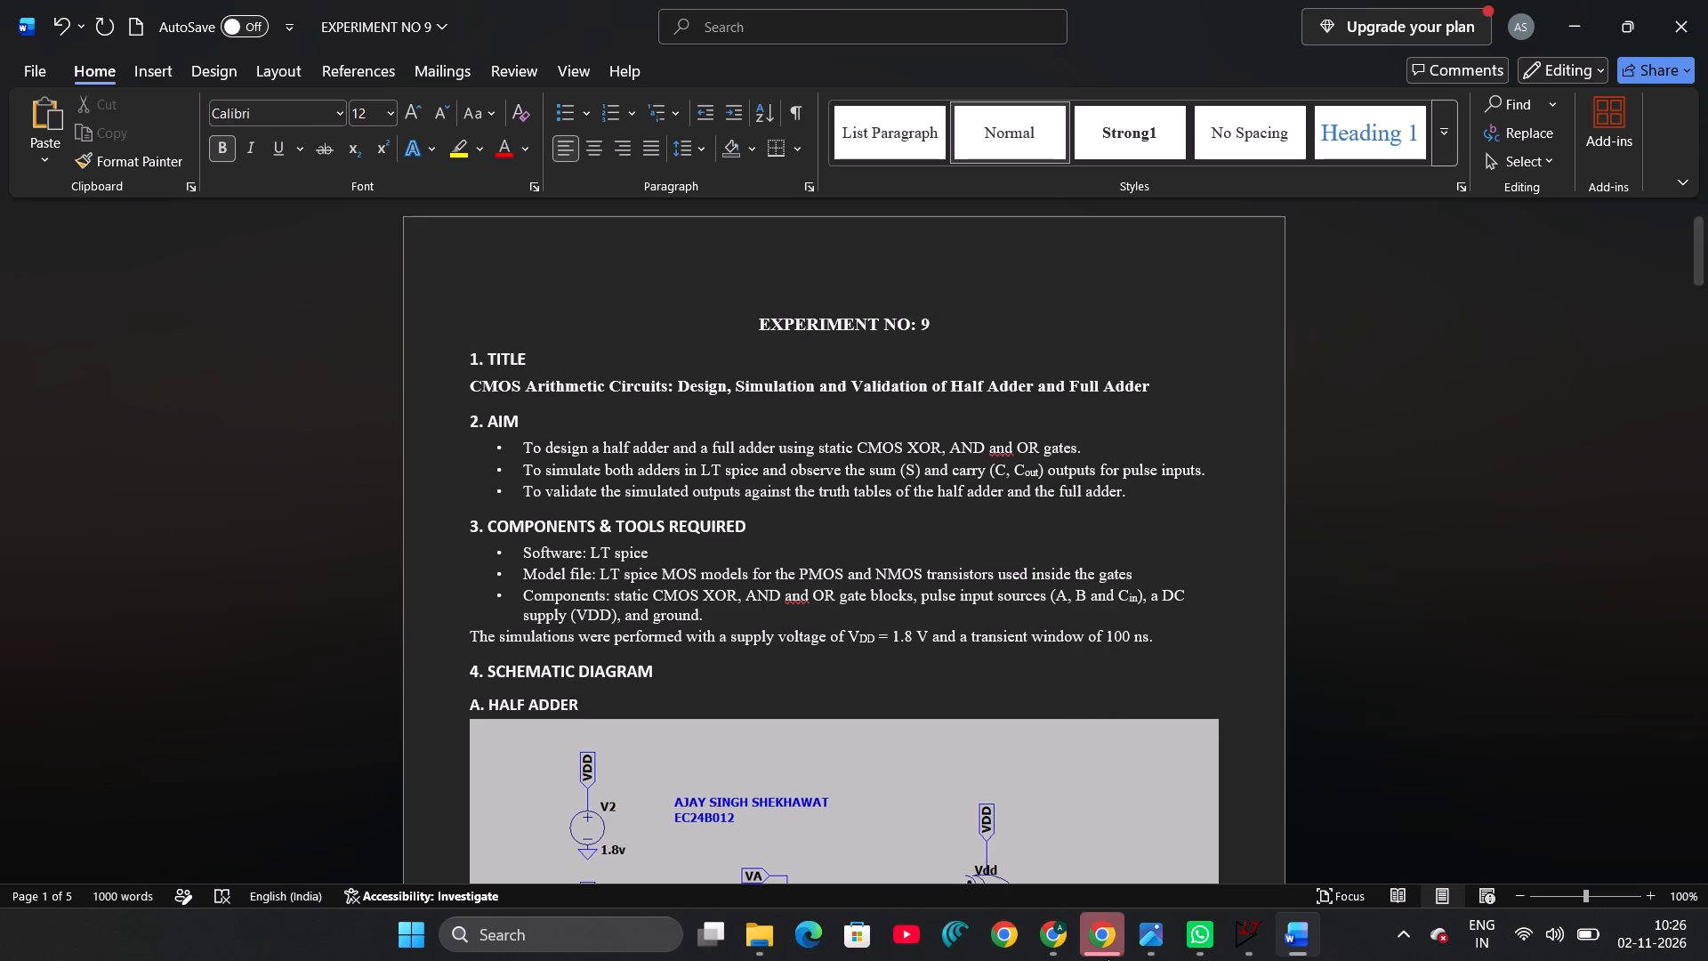
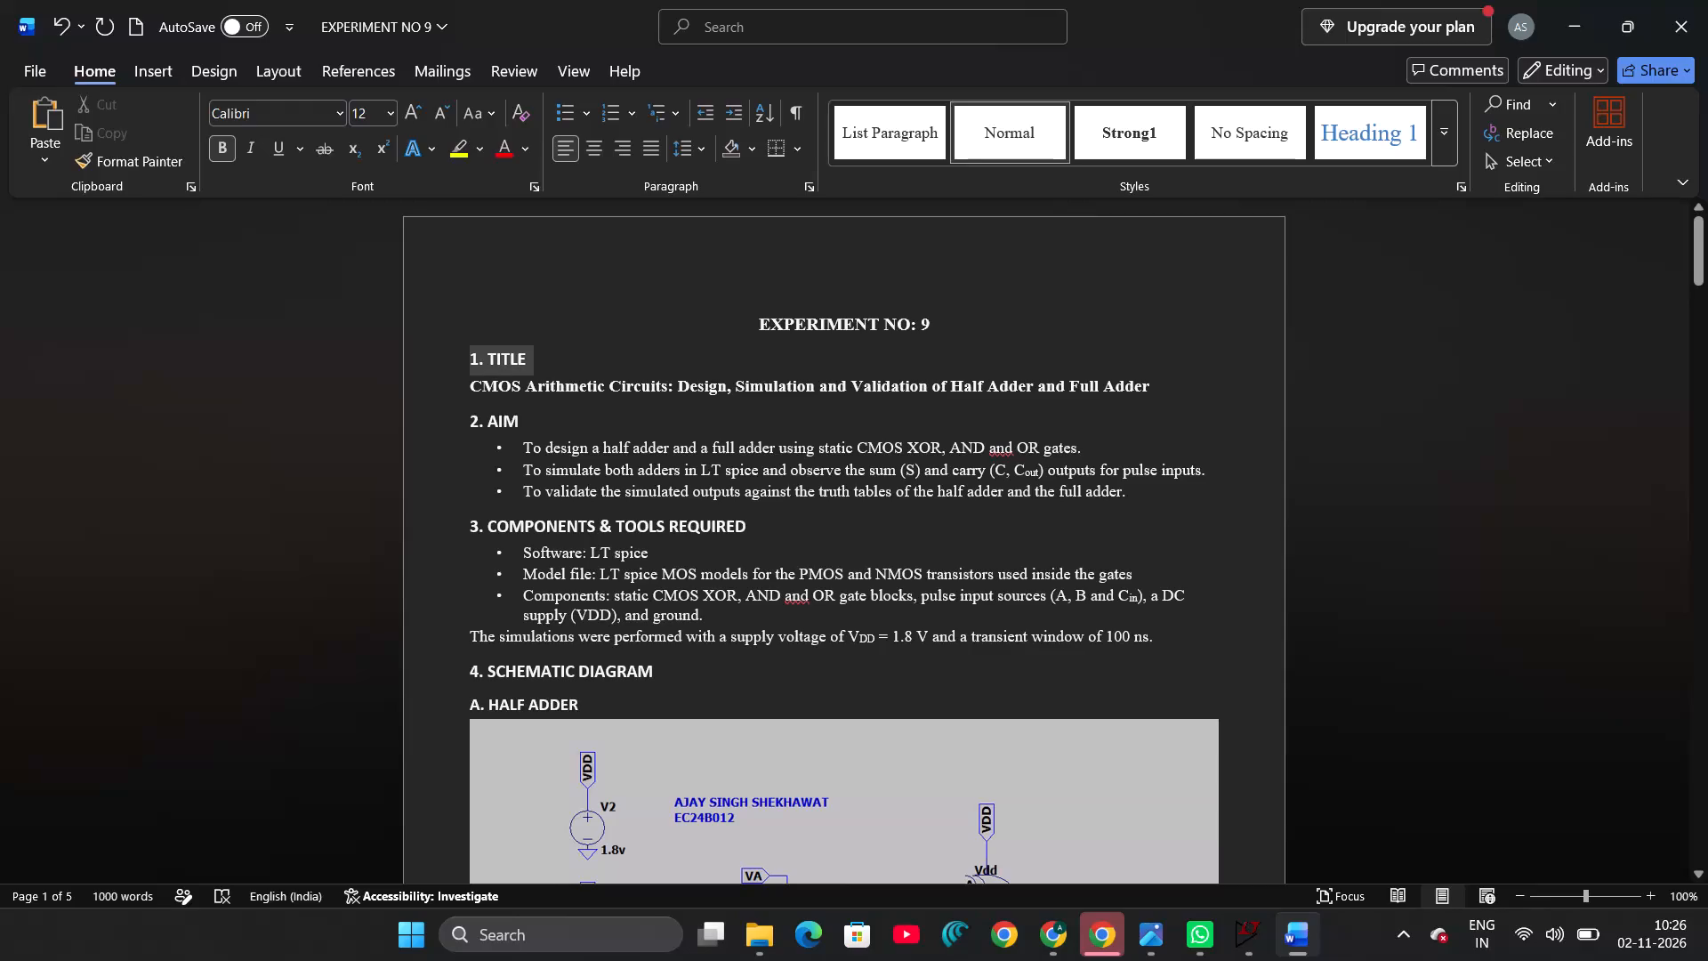
Copy the three bullet points under the "2. AIM" heading of the Experiment 9 report.
{"action": "left_click", "coordinate": [628, 412]}
{"action": "left_click_drag", "start_coordinate": [521, 436], "coordinate": [735, 480]}
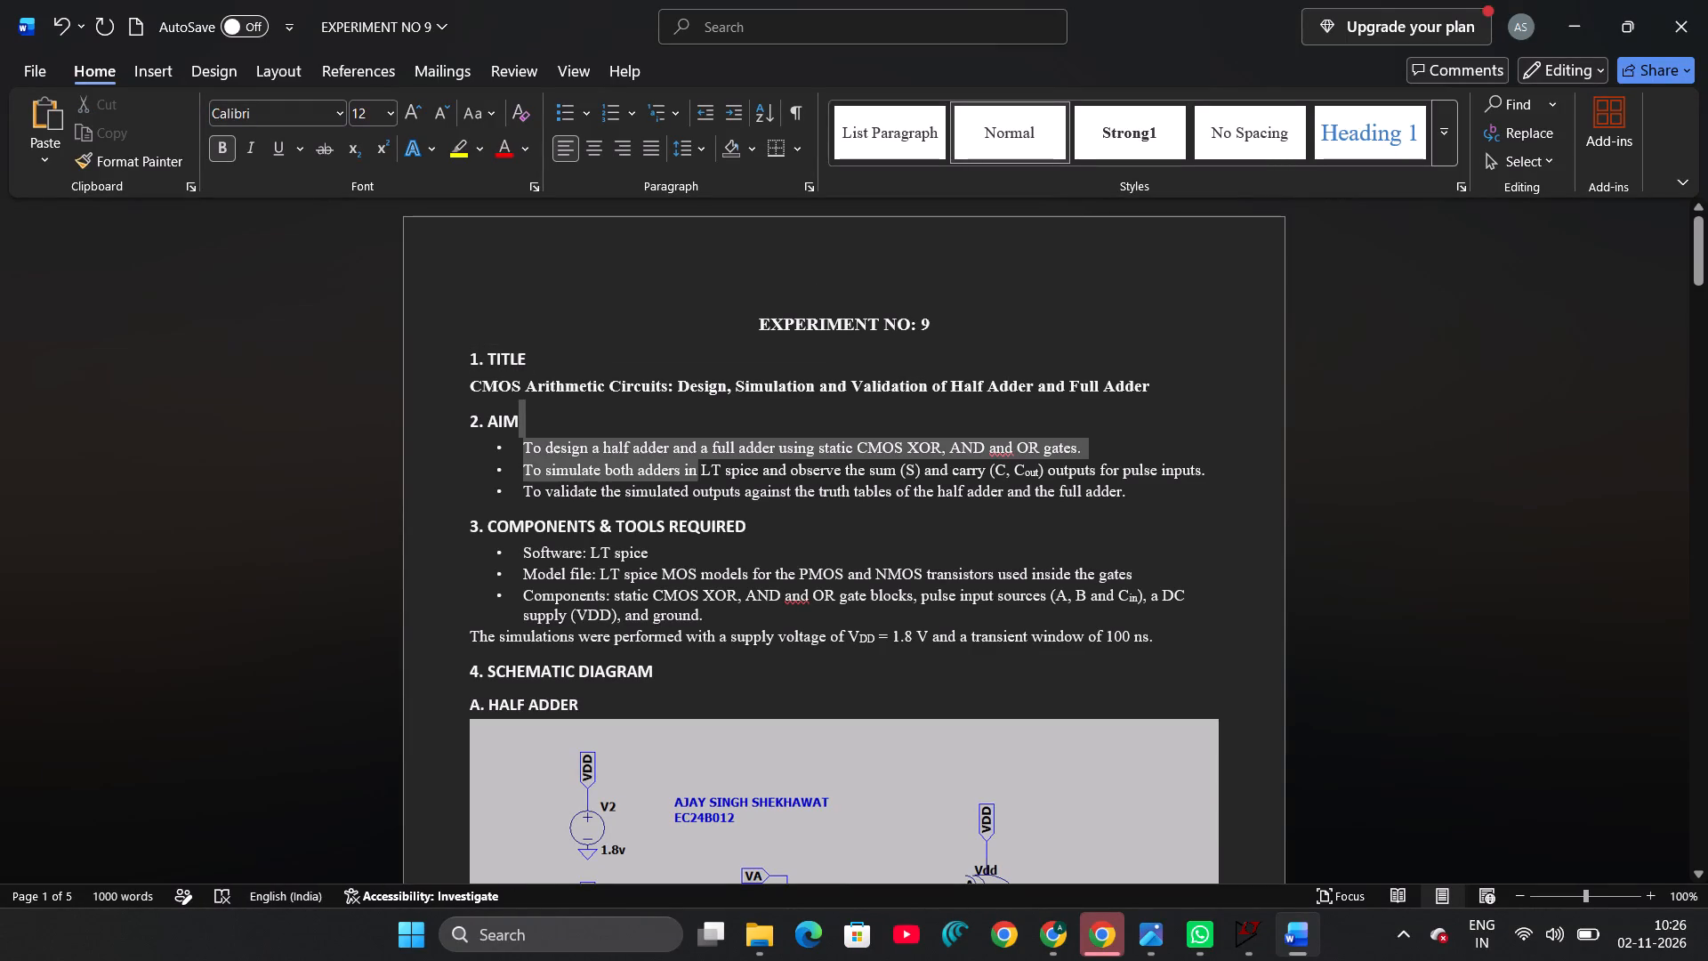
{"action": "left_click_drag", "start_coordinate": [735, 480], "coordinate": [1153, 489]}
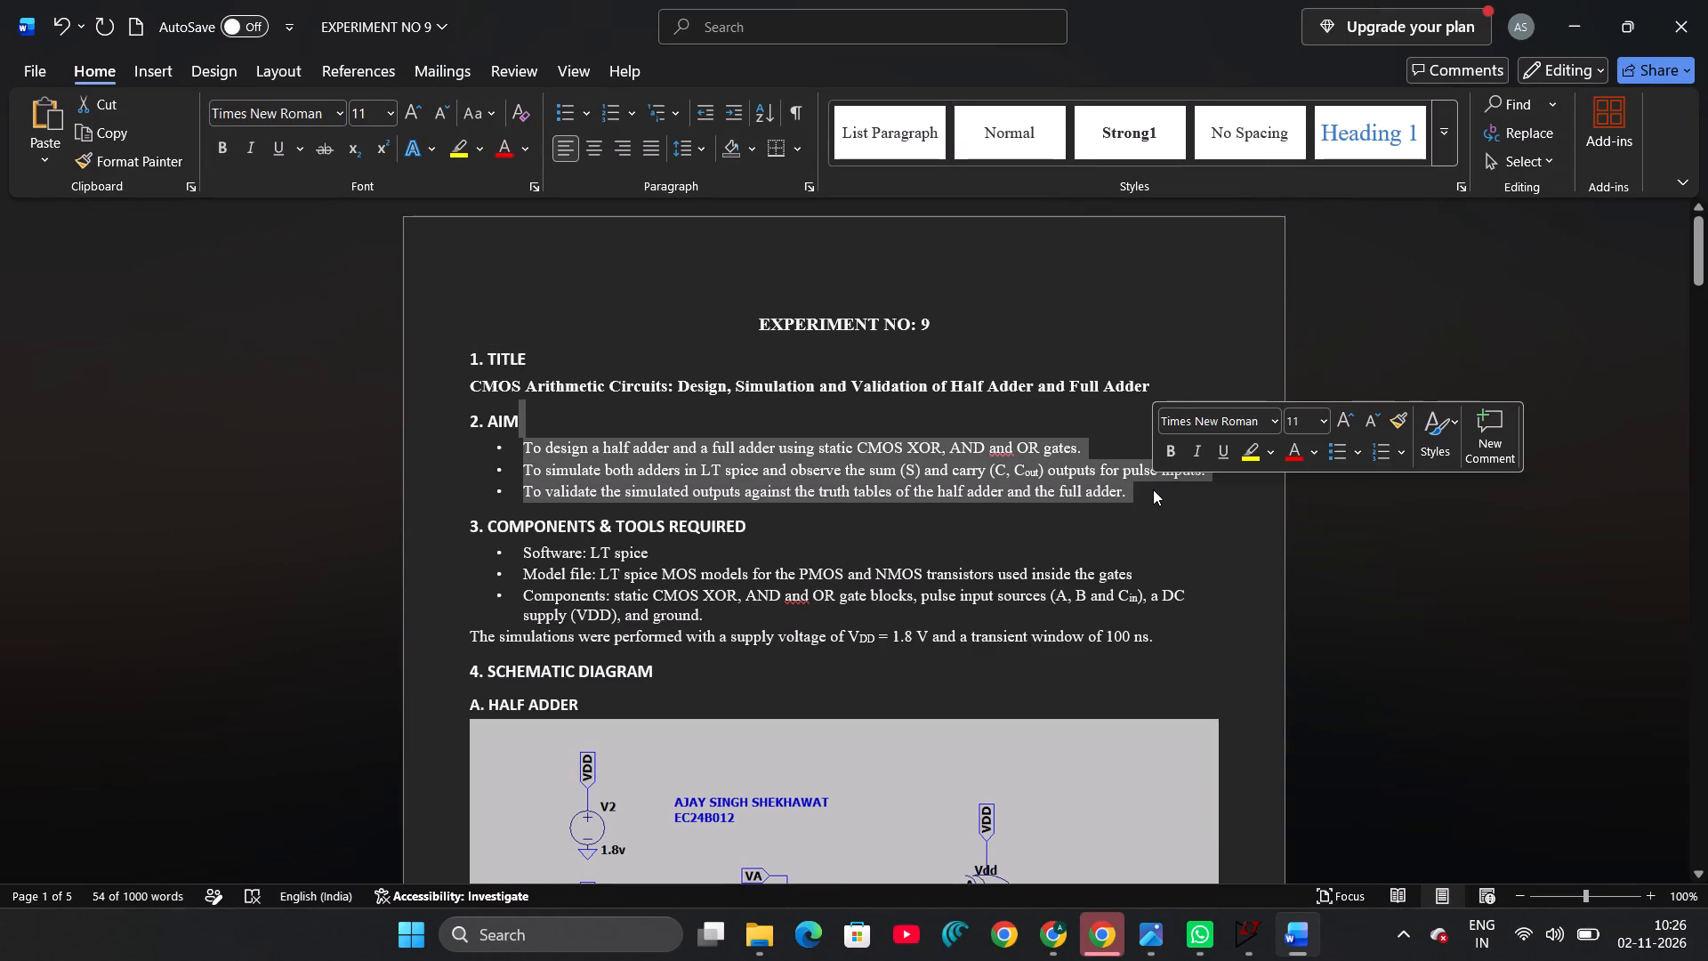
{"action": "left_click", "coordinate": [1143, 492]}
{"action": "left_click_drag", "start_coordinate": [1133, 497], "coordinate": [485, 419]}
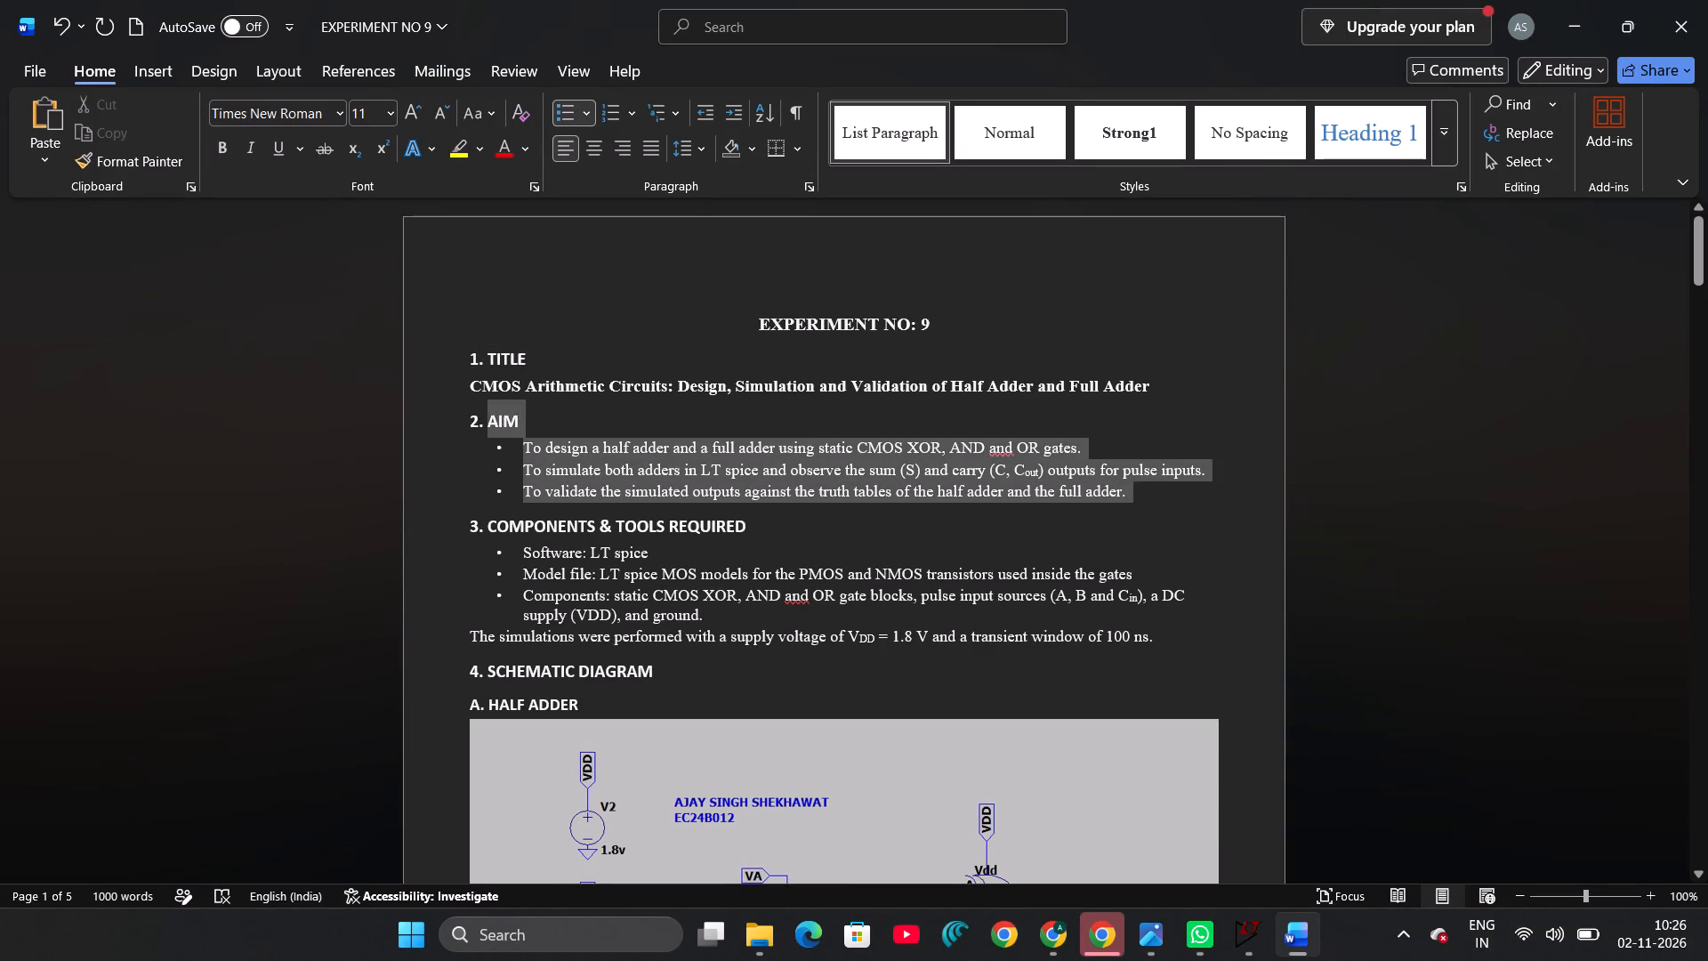
{"action": "left_click_drag", "start_coordinate": [485, 419], "coordinate": [500, 456]}
{"action": "key", "text": "ctrl+c"}
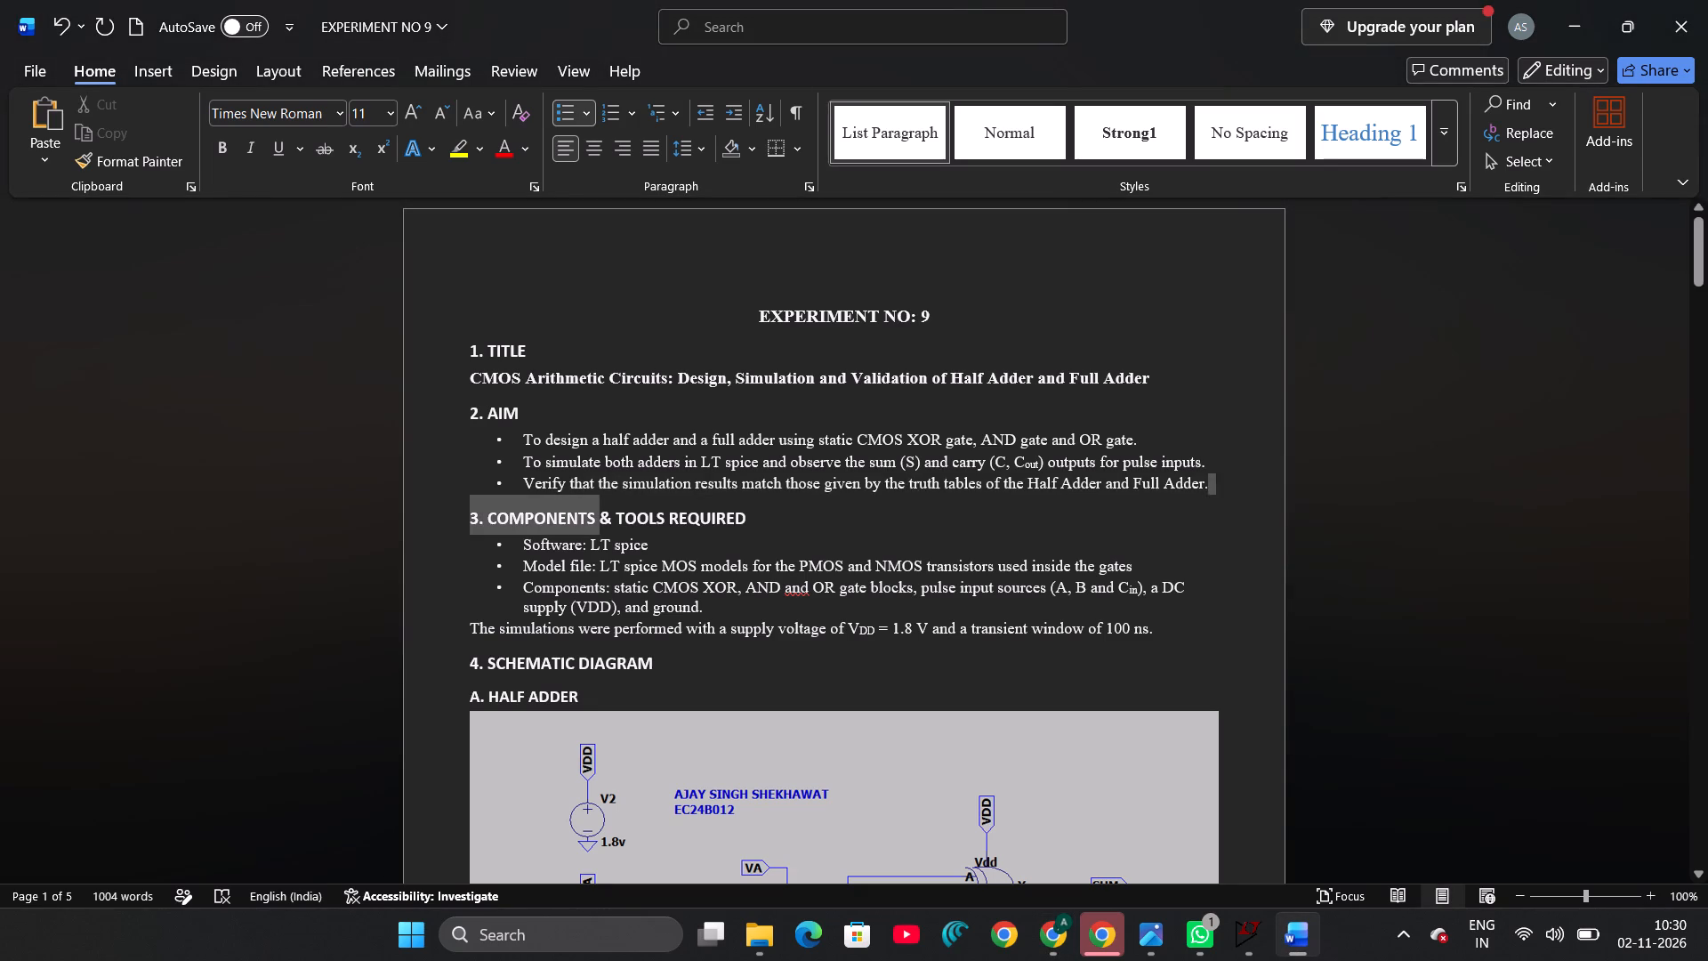
{"action": "left_click_drag", "start_coordinate": [547, 497], "coordinate": [528, 489]}
{"action": "key", "text": "ctrl+v"}
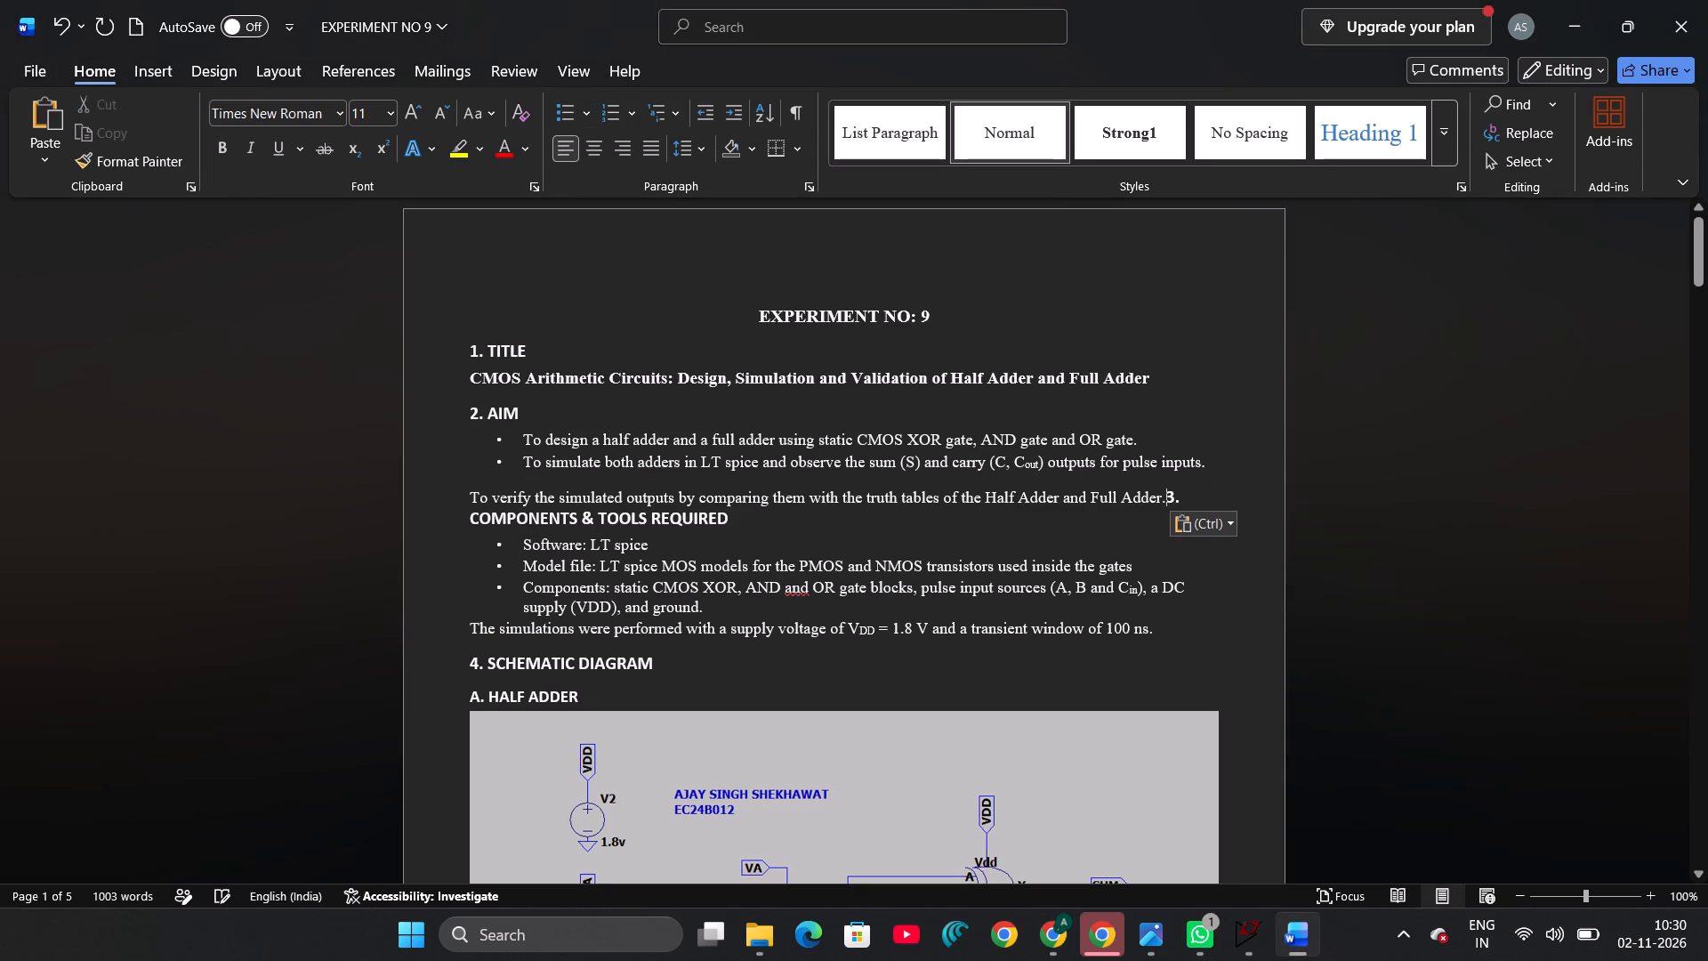
Format the pasted "To verify the simulated outputs" sentence as a bullet, keeping it in one paragraph.
{"action": "left_click", "coordinate": [528, 489]}
{"action": "key", "text": "Return"}
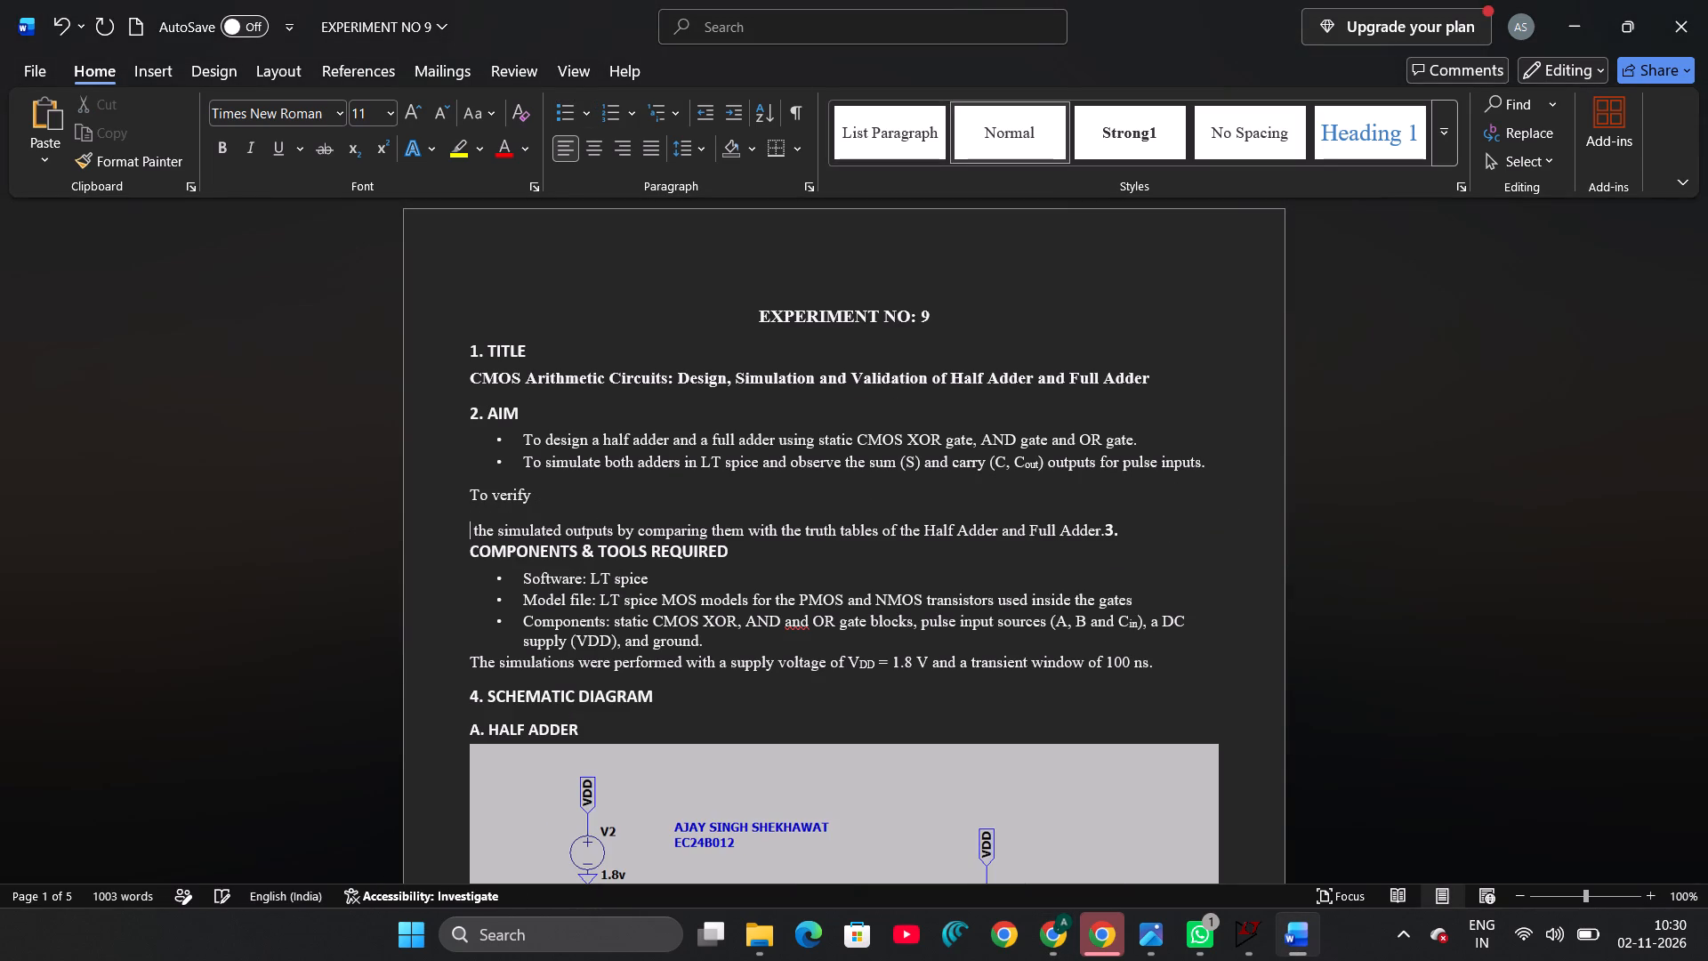
{"action": "left_click", "coordinate": [470, 492]}
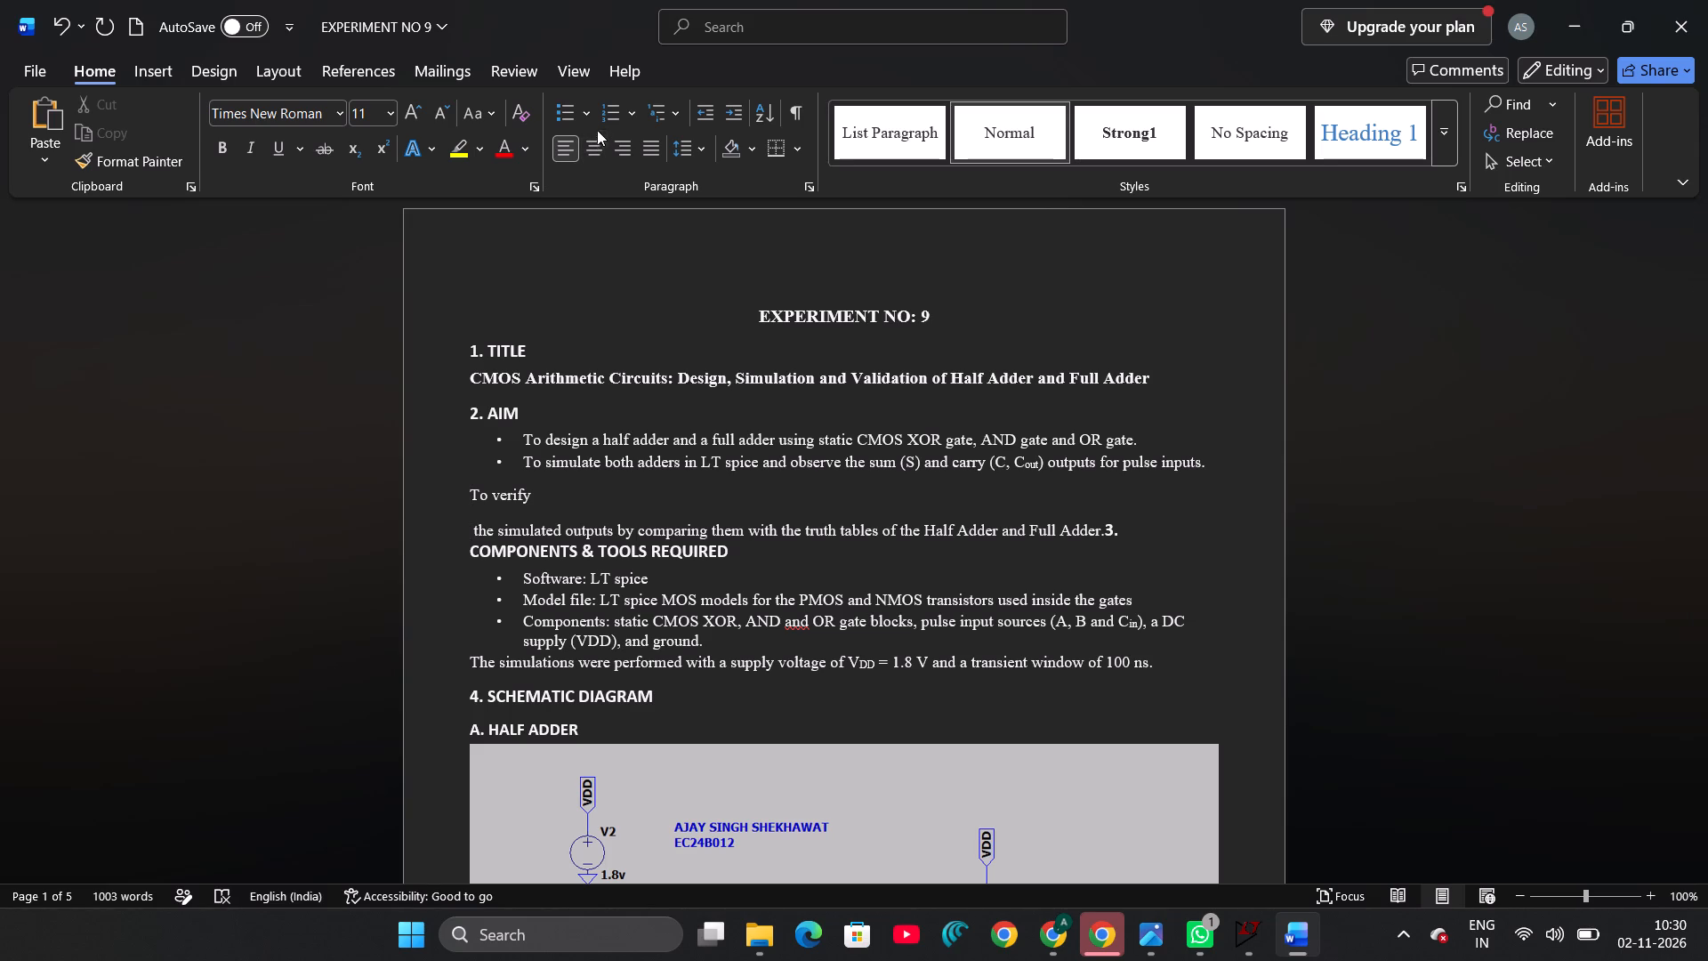
{"action": "left_click", "coordinate": [567, 117]}
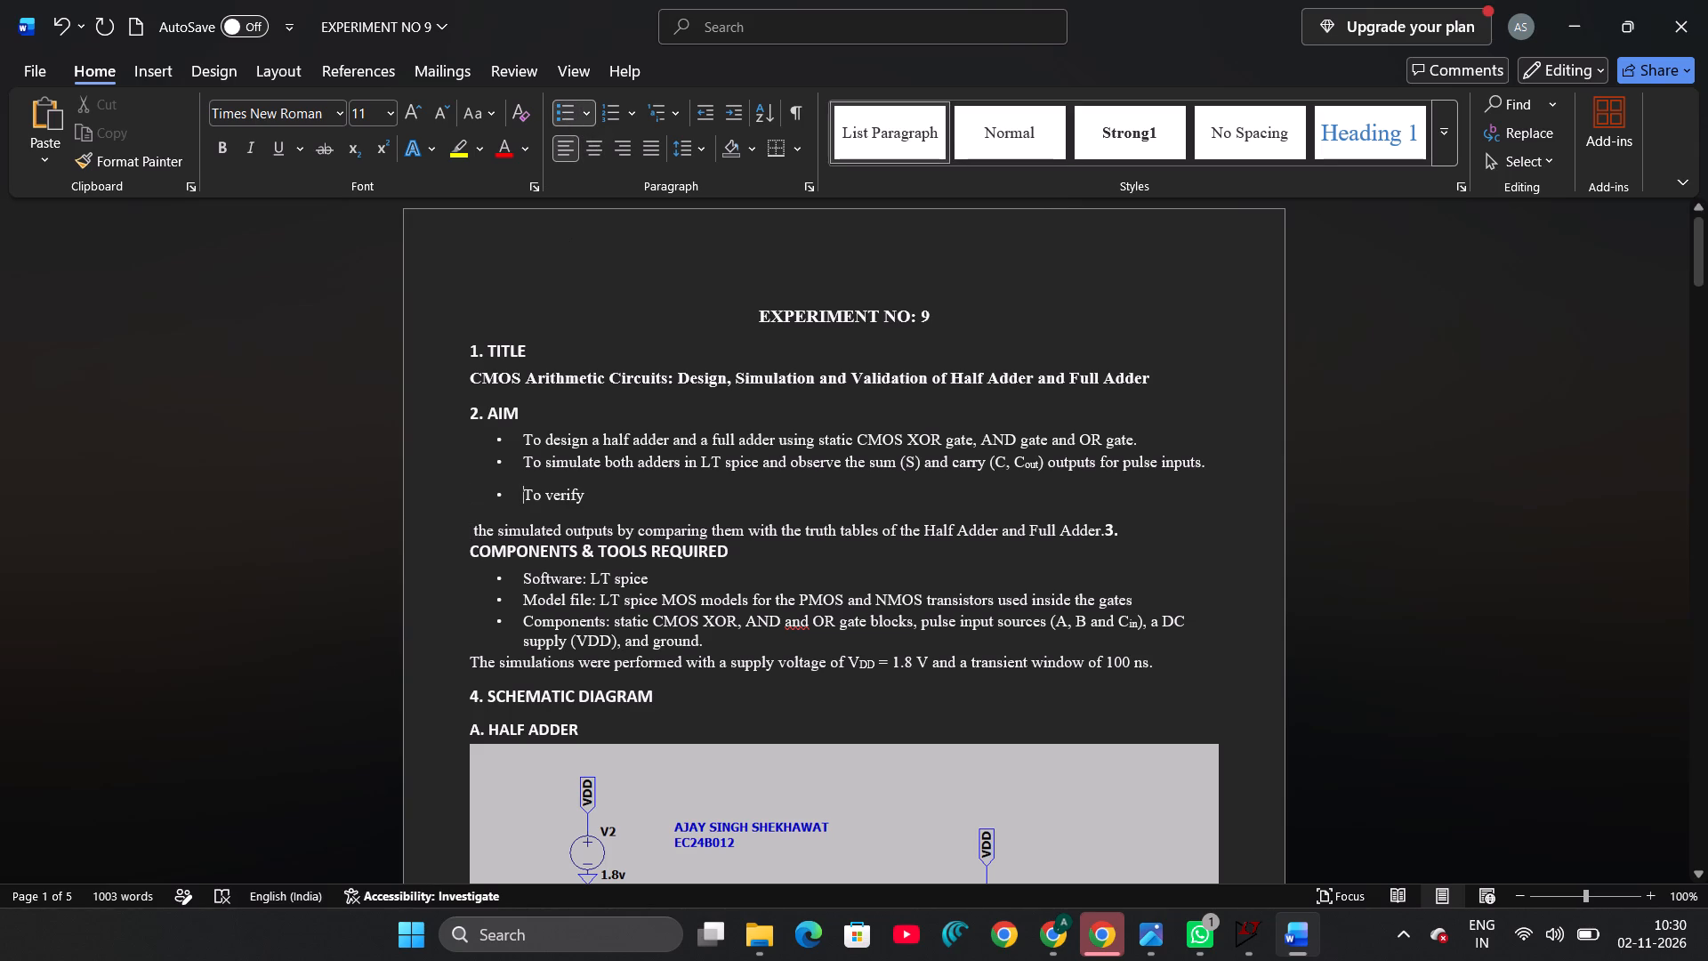
{"action": "left_click", "coordinate": [471, 528]}
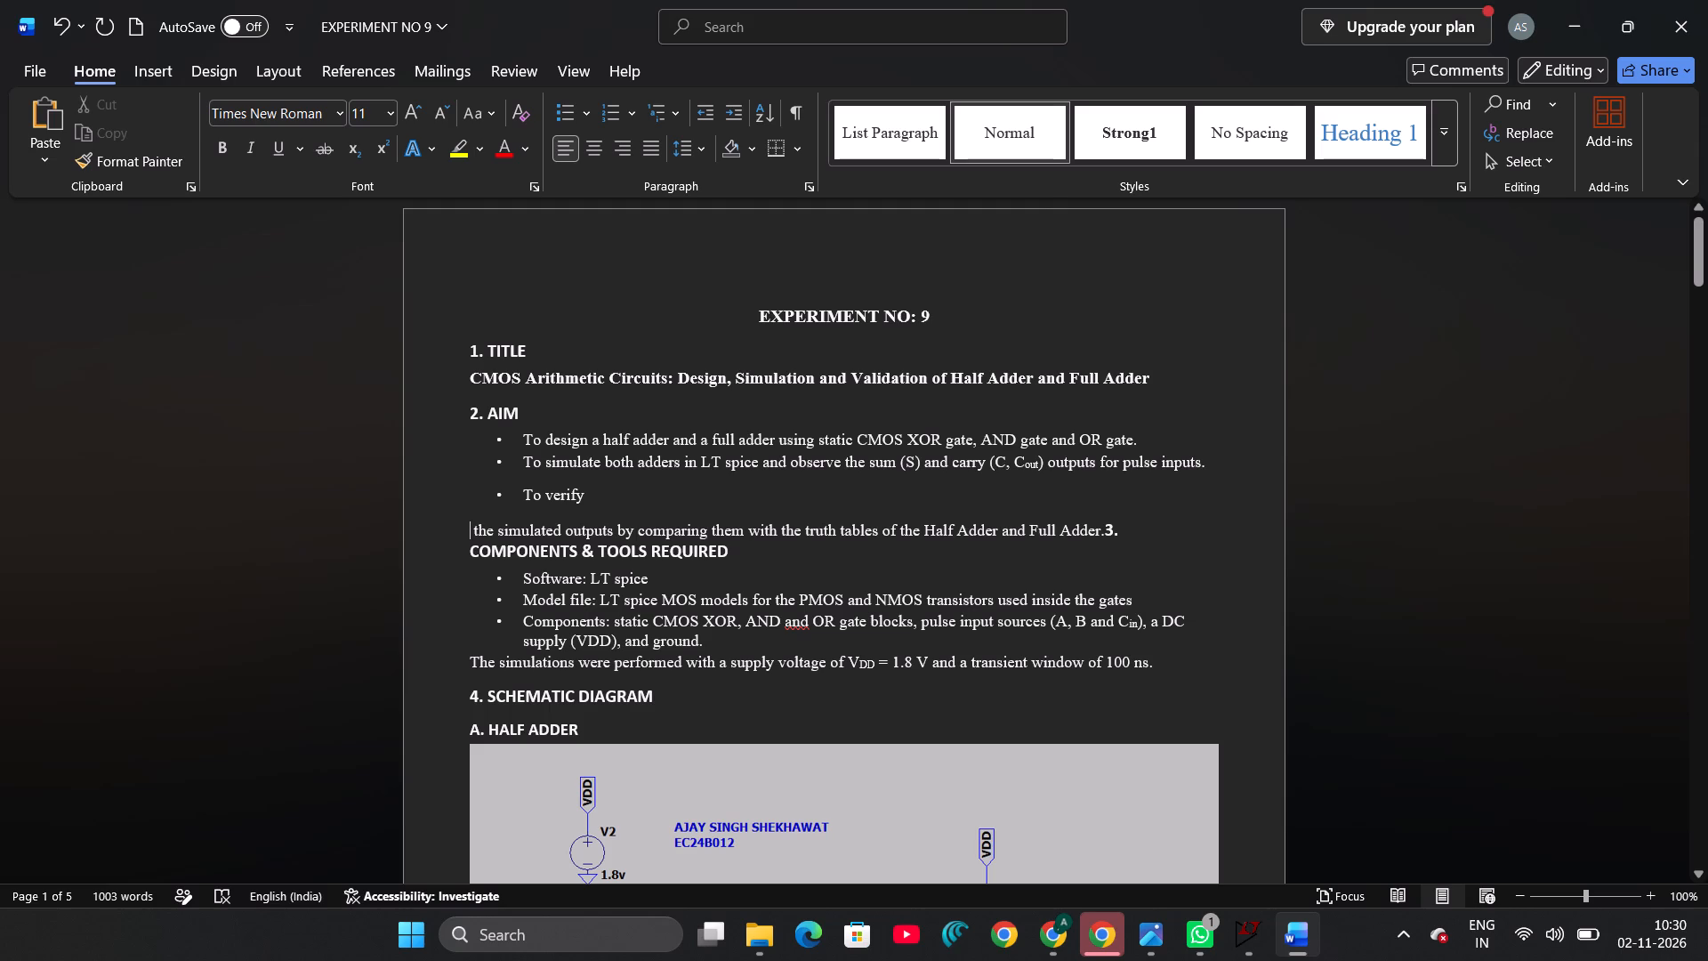
{"action": "key", "text": "BackSpace"}
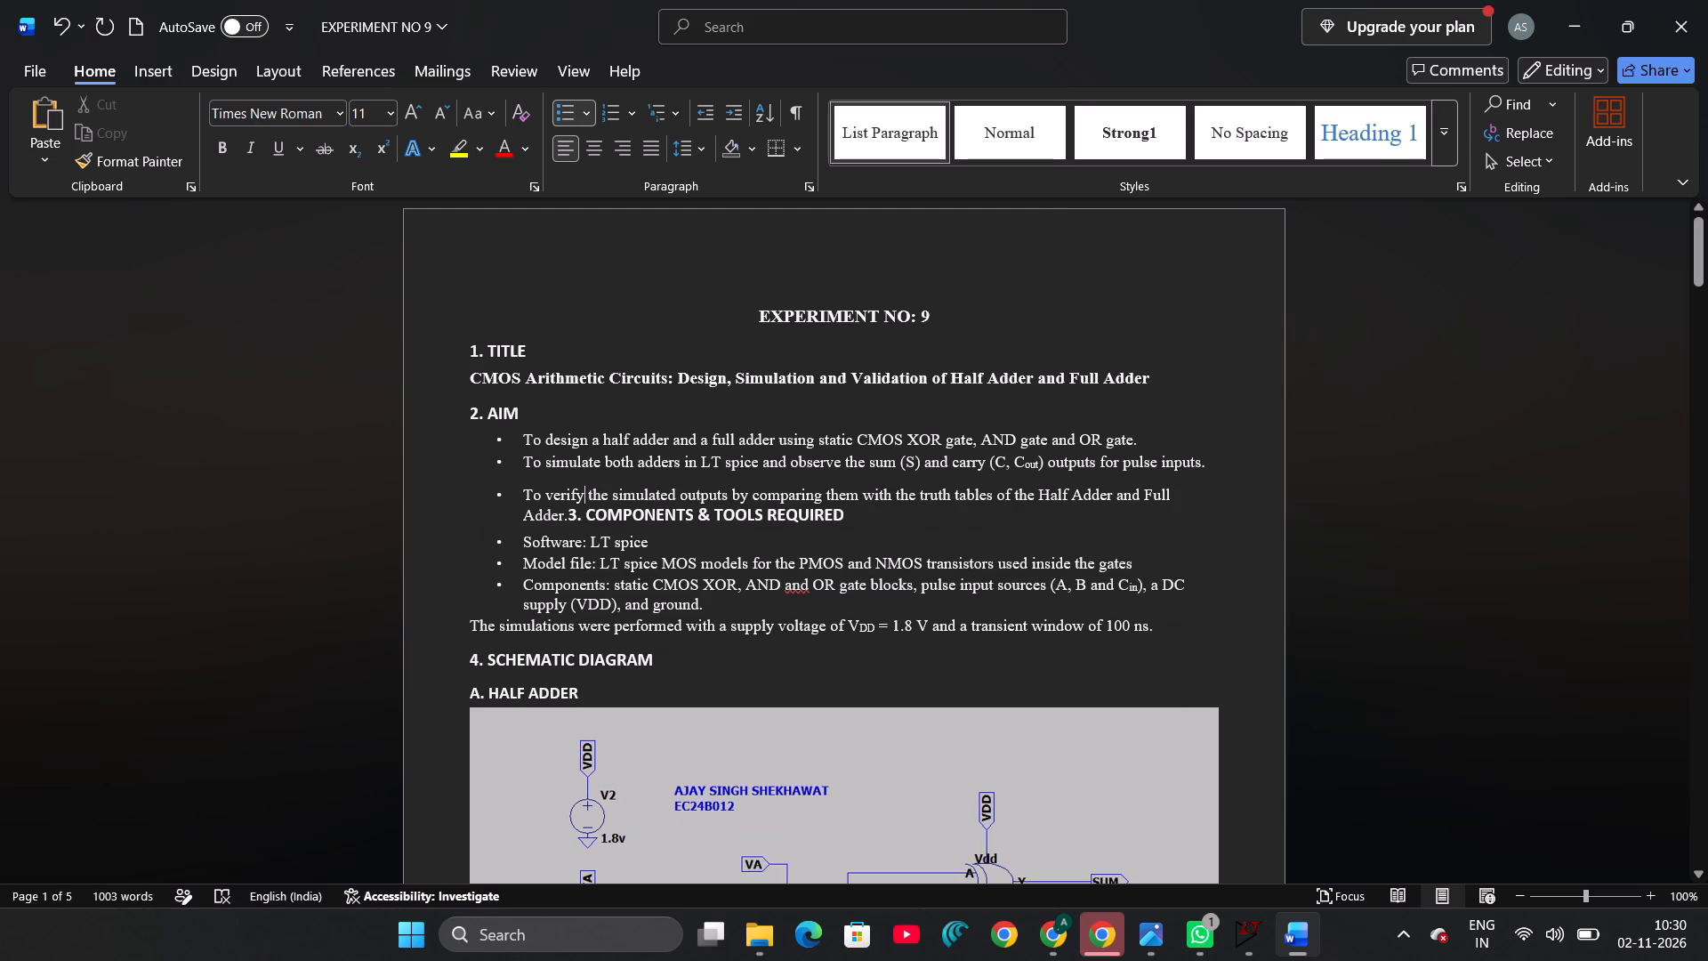
Move the "3. COMPONENTS & TOOLS REQUIRED" heading onto its own line below the third aim bullet, without a bullet or indent.
{"action": "left_click", "coordinate": [567, 519]}
{"action": "key", "text": "Return"}
{"action": "key", "text": "BackSpace"}
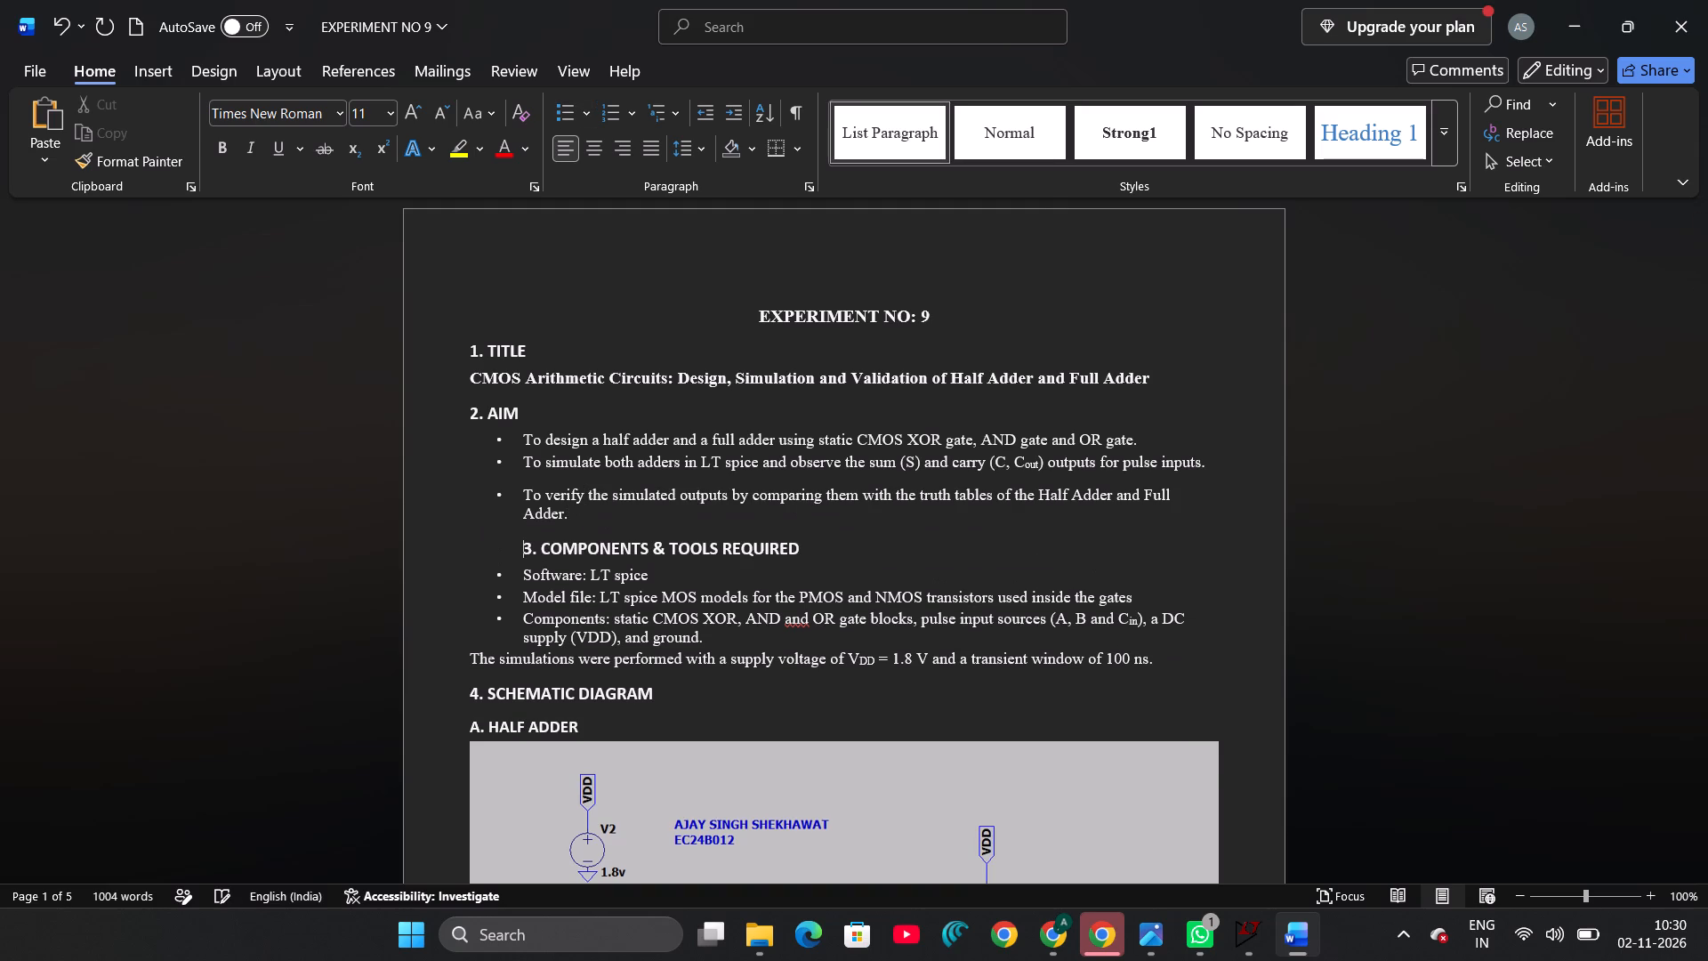
{"action": "key", "text": "BackSpace"}
{"action": "key", "text": "BackSpace"}
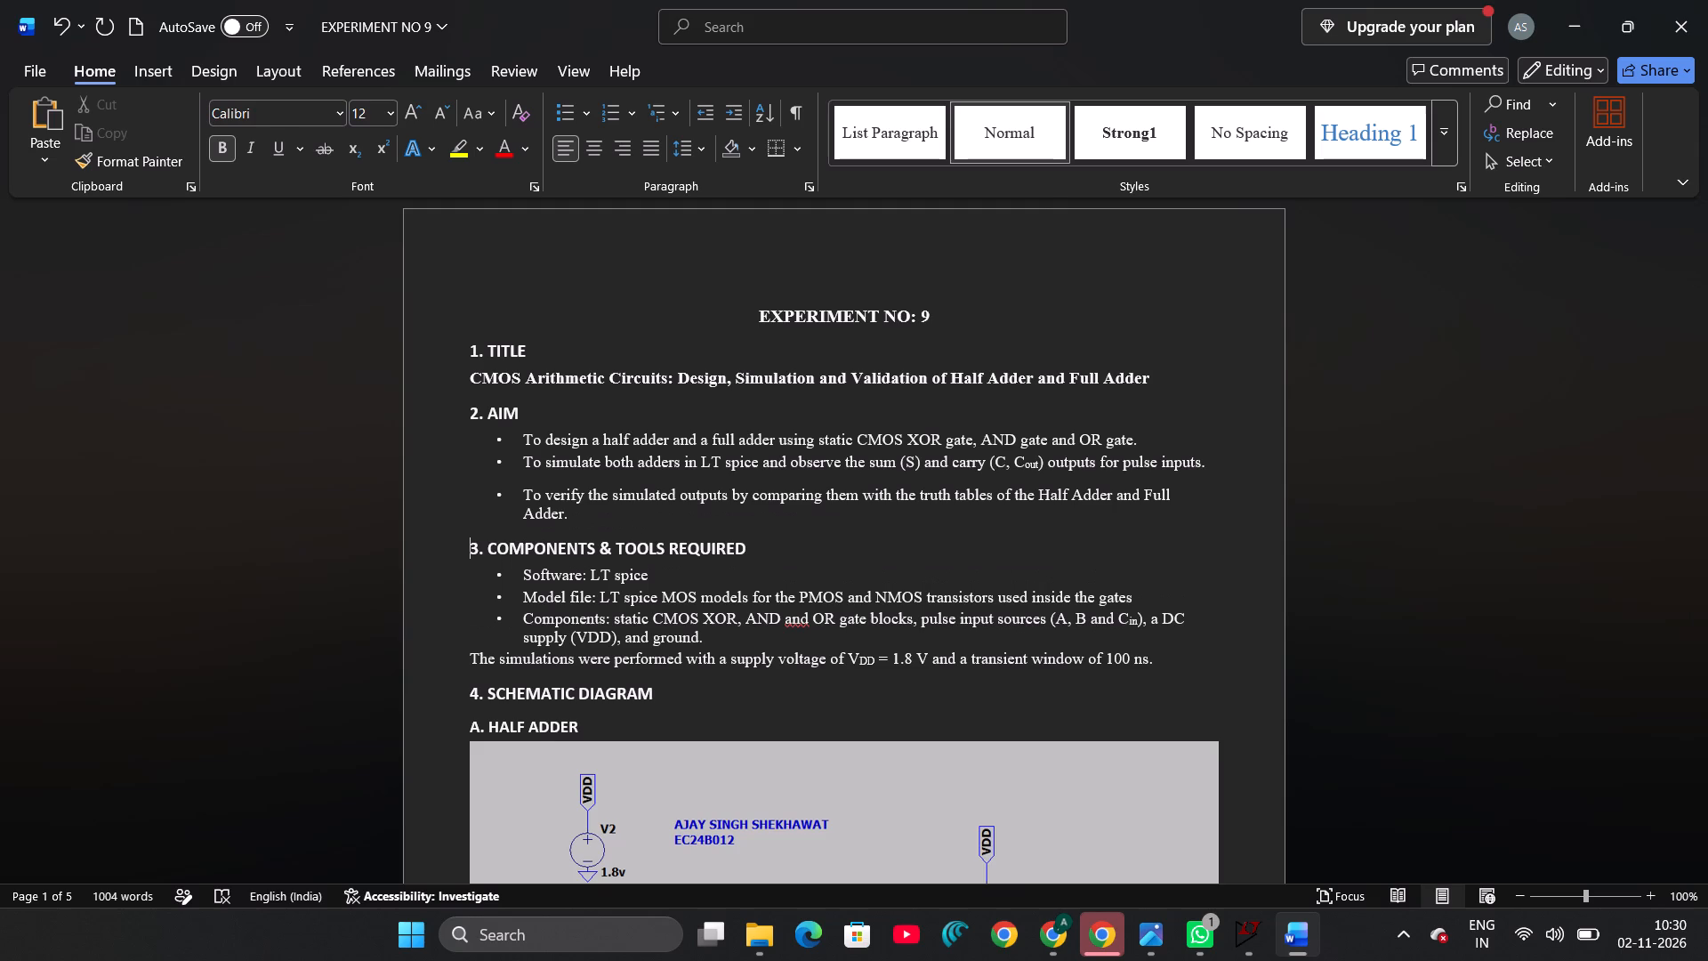
{"action": "key", "text": "BackSpace"}
{"action": "key", "text": "Return"}
{"action": "key", "text": "BackSpace"}
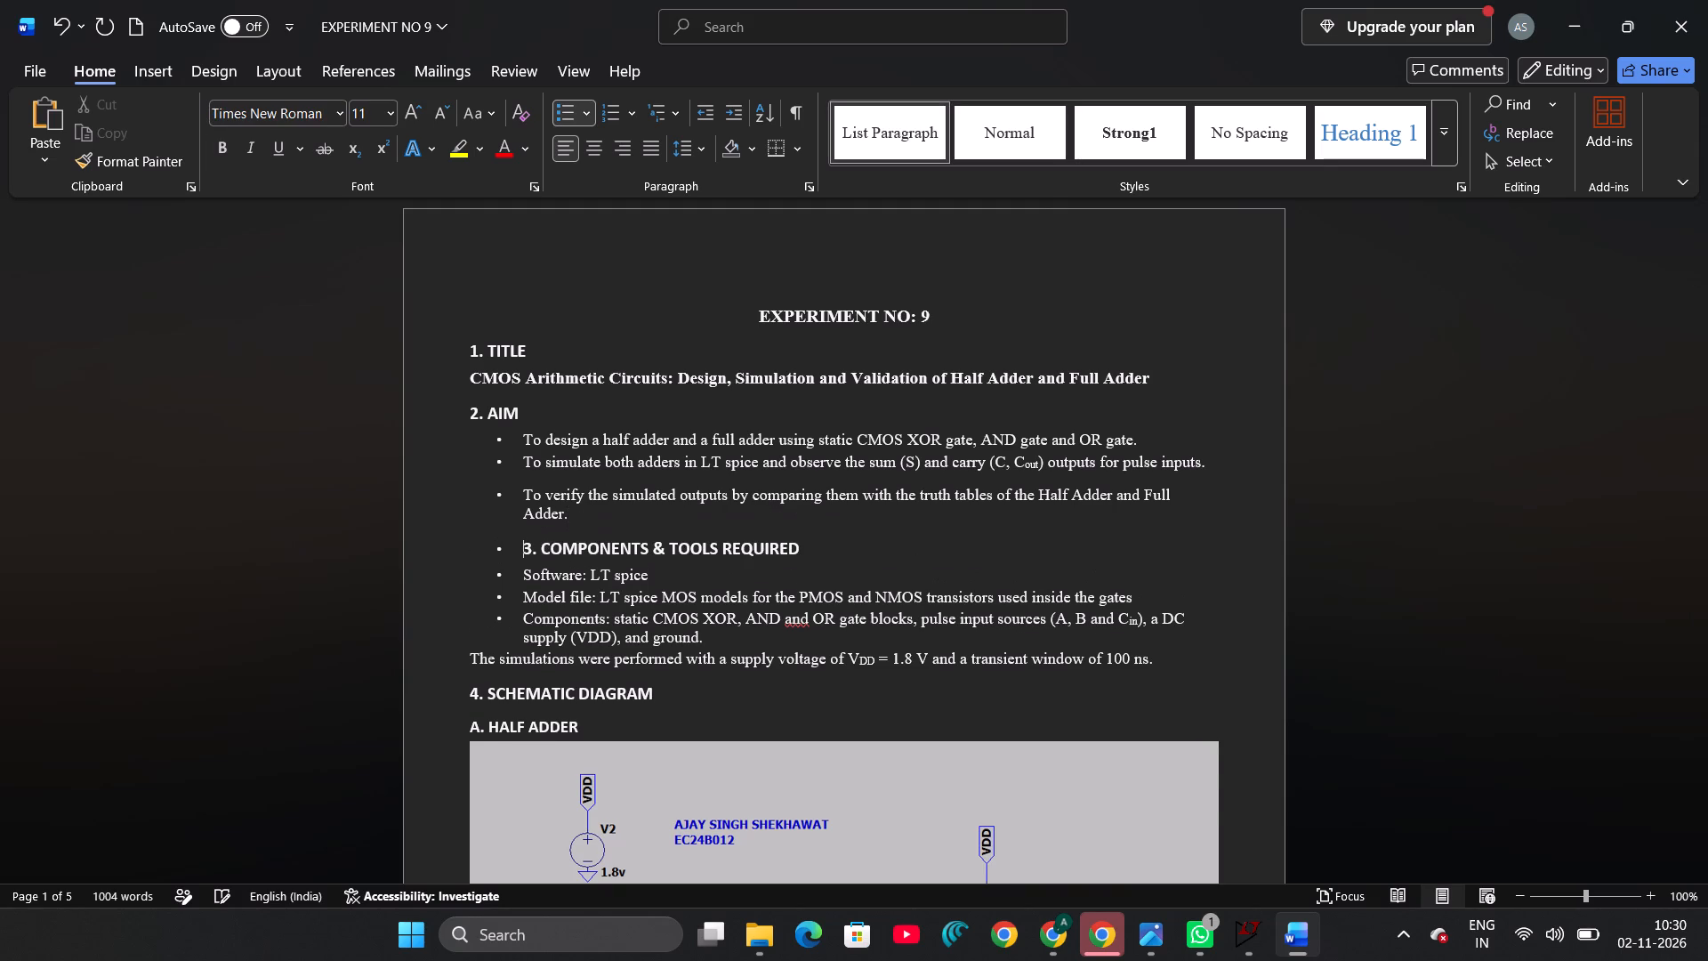
{"action": "key", "text": "BackSpace"}
{"action": "key", "text": "BackSpace"}
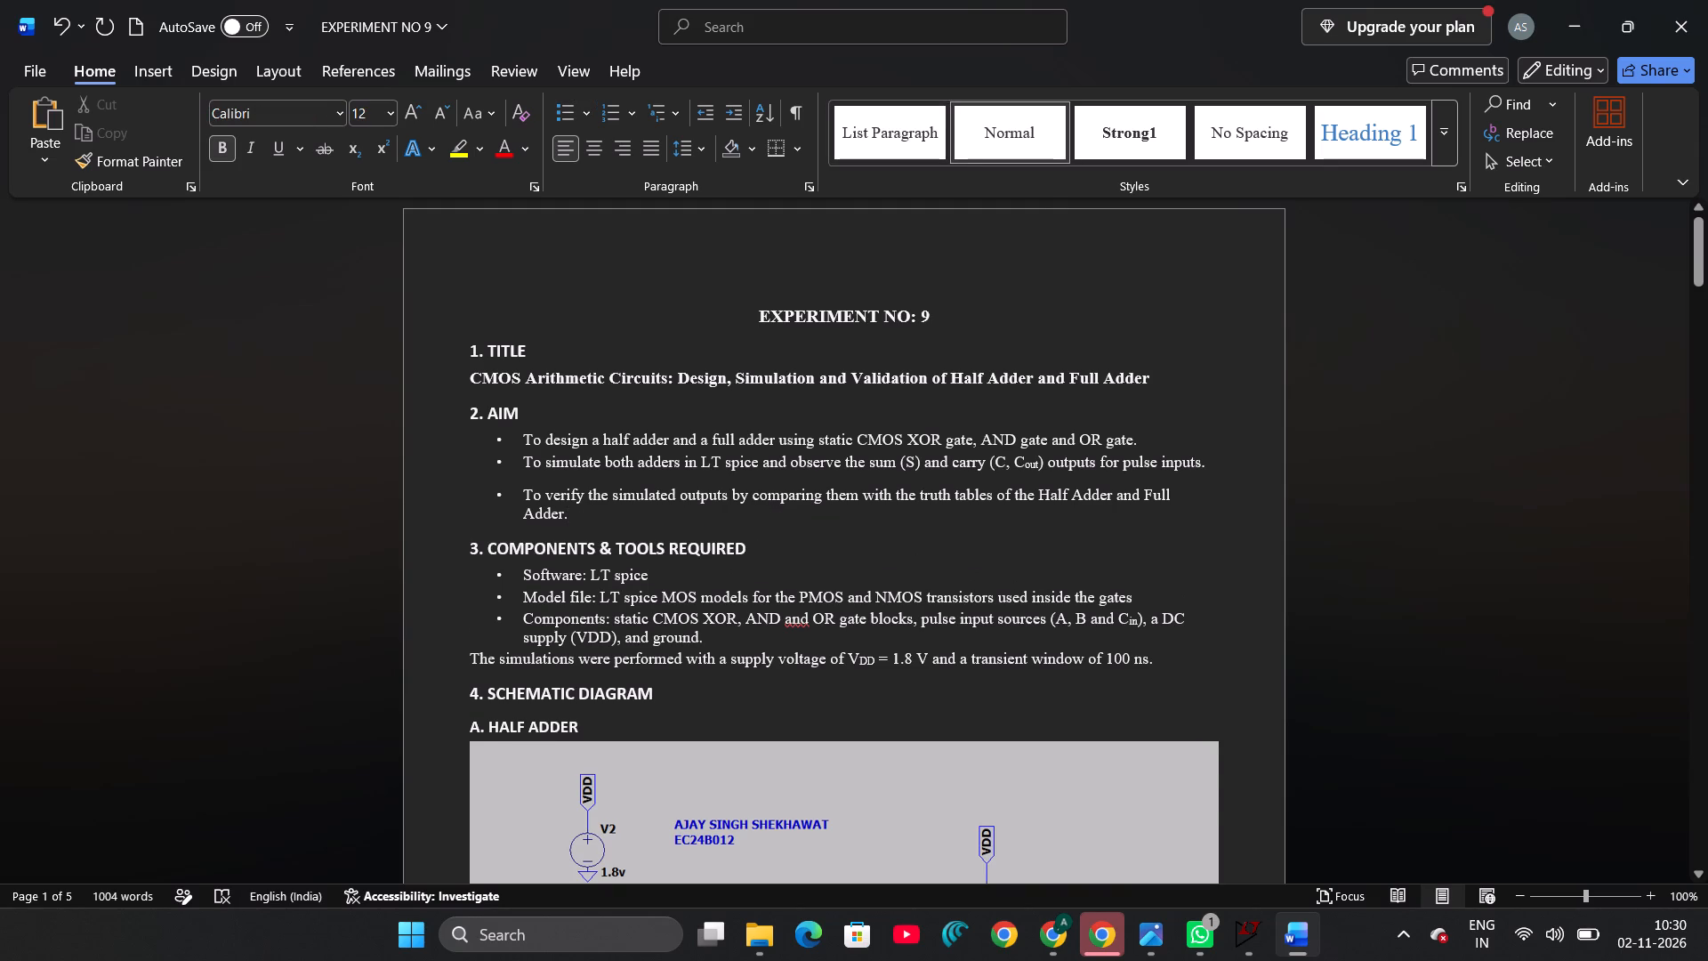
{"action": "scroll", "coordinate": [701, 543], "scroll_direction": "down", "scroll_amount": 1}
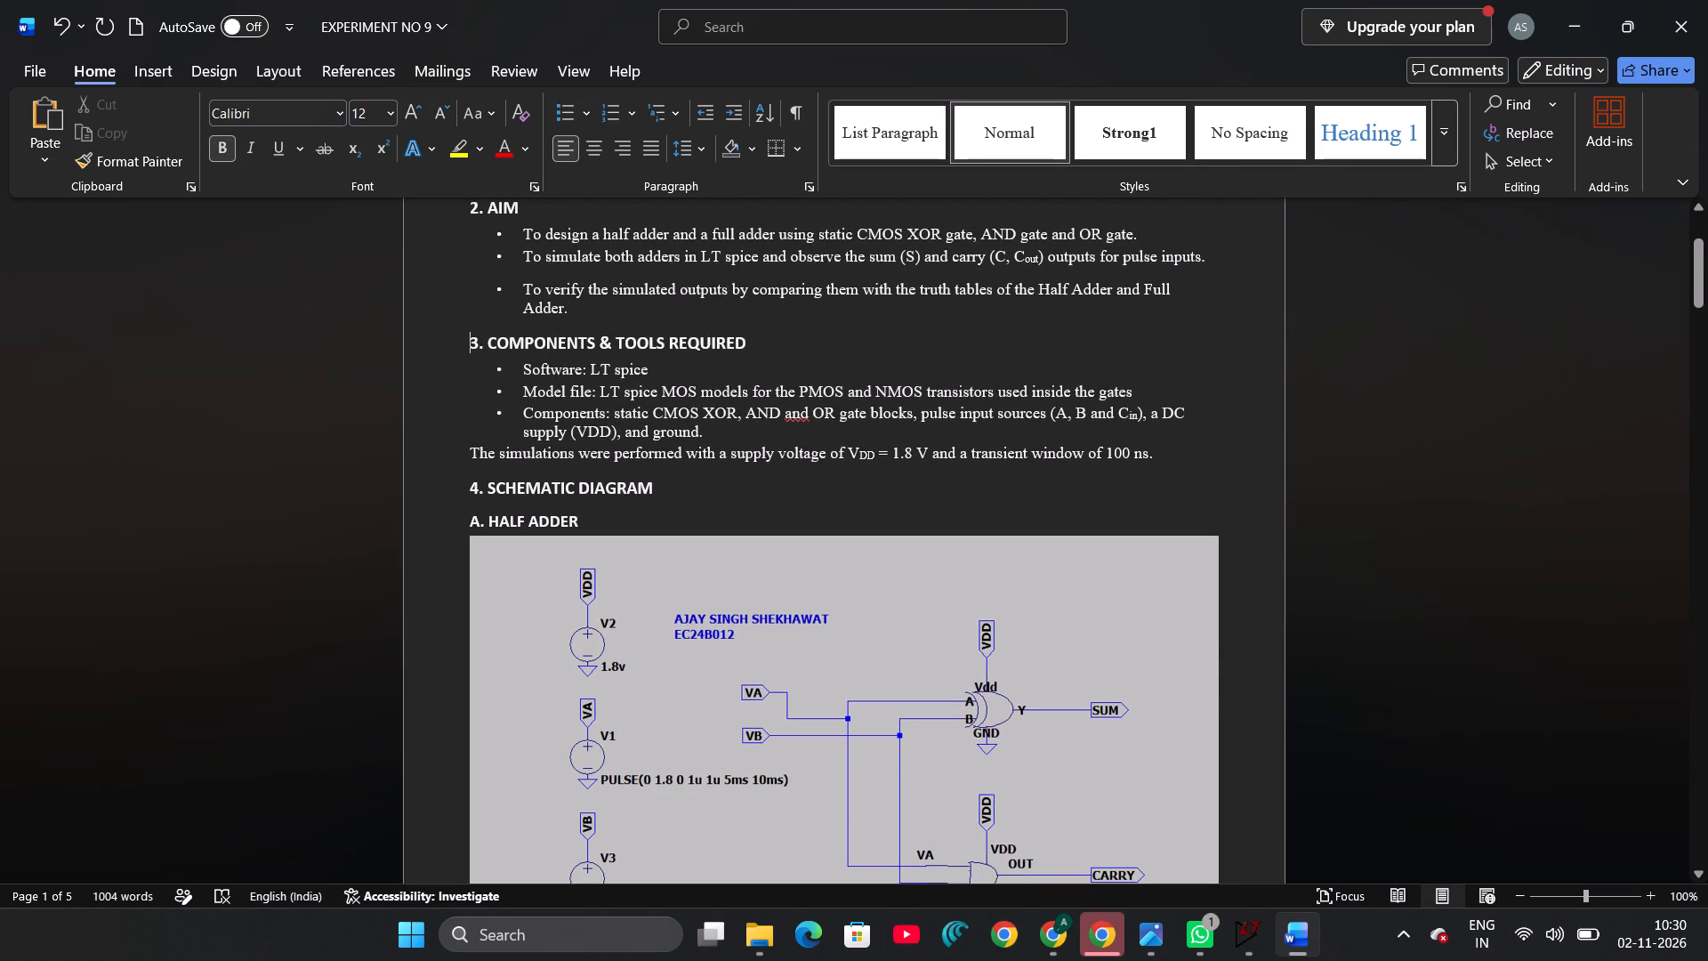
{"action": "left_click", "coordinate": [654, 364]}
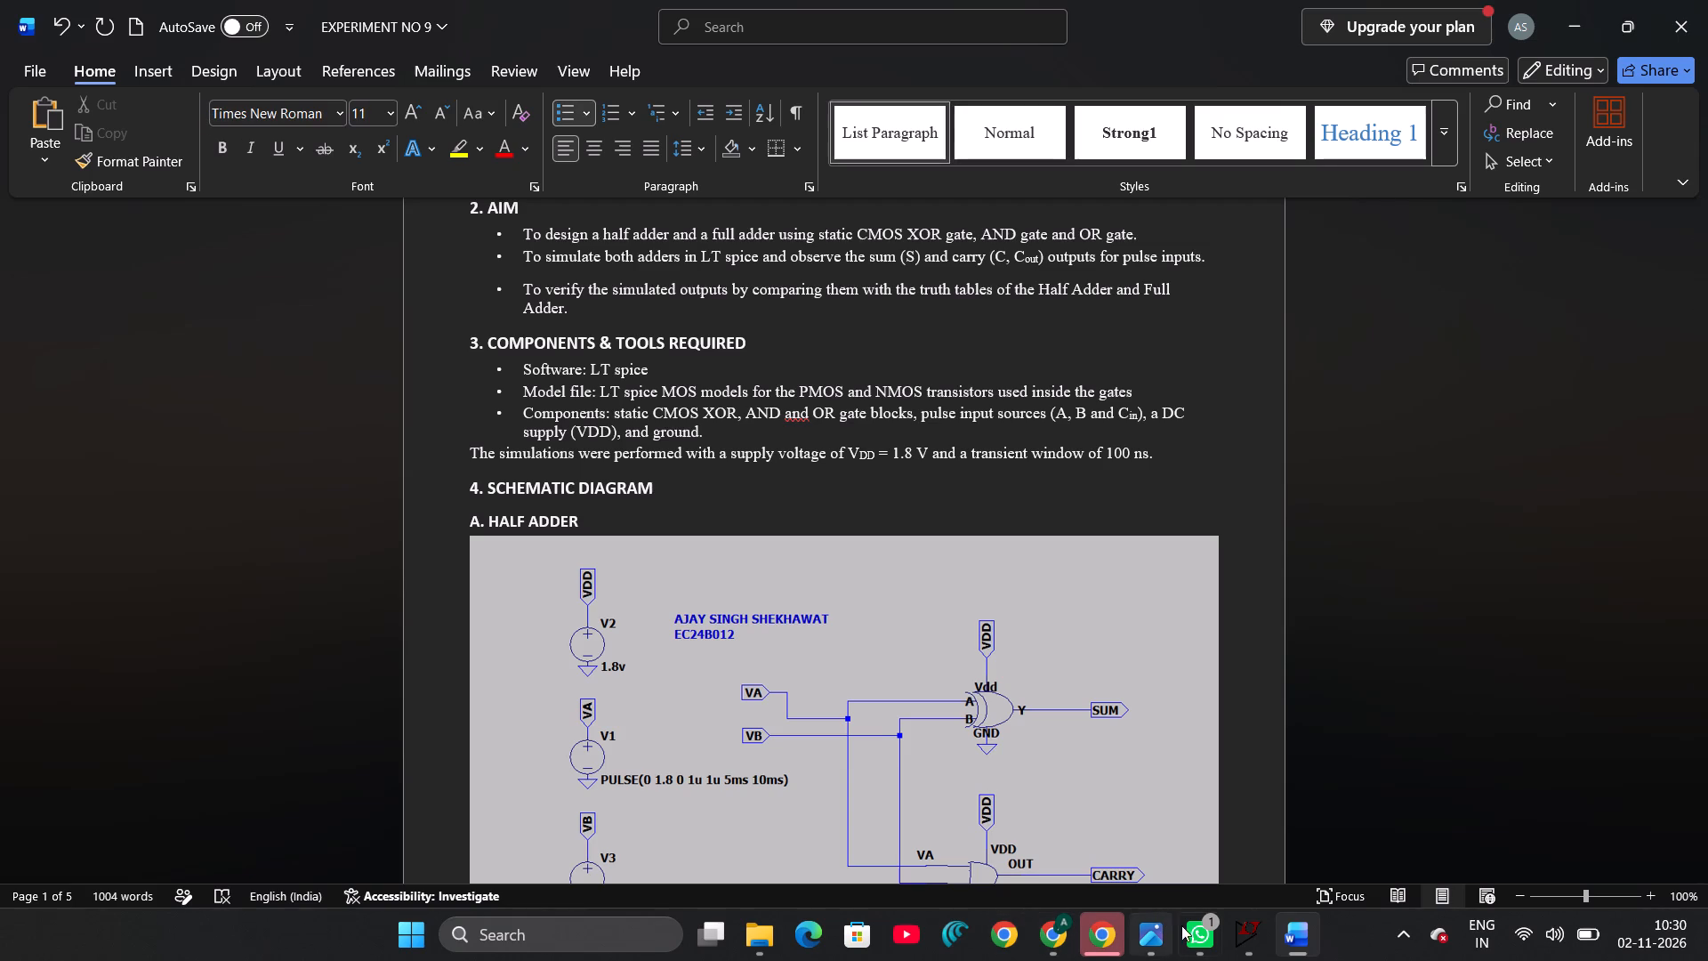
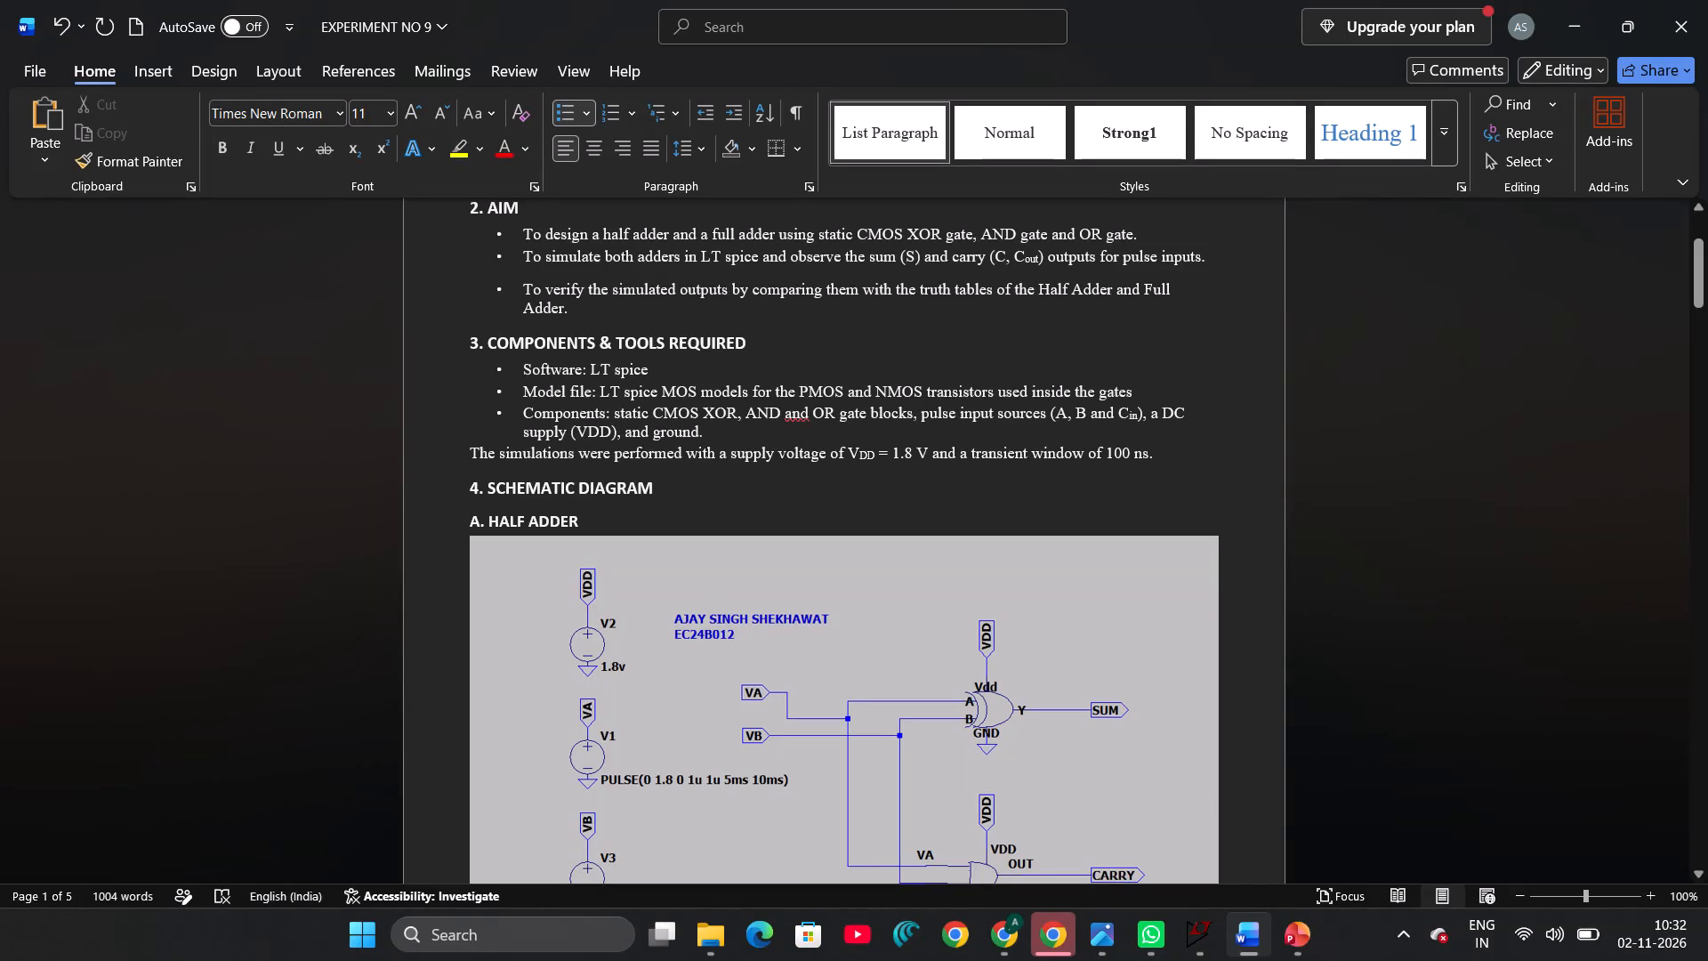
Add "software" after "LT spice" in the Software bullet under Components & Tools Required.
{"action": "key", "text": "space"}
{"action": "type", "text": "software"}
{"action": "left_click_drag", "start_coordinate": [586, 385], "coordinate": [1047, 395]}
{"action": "left_click", "coordinate": [1090, 388]}
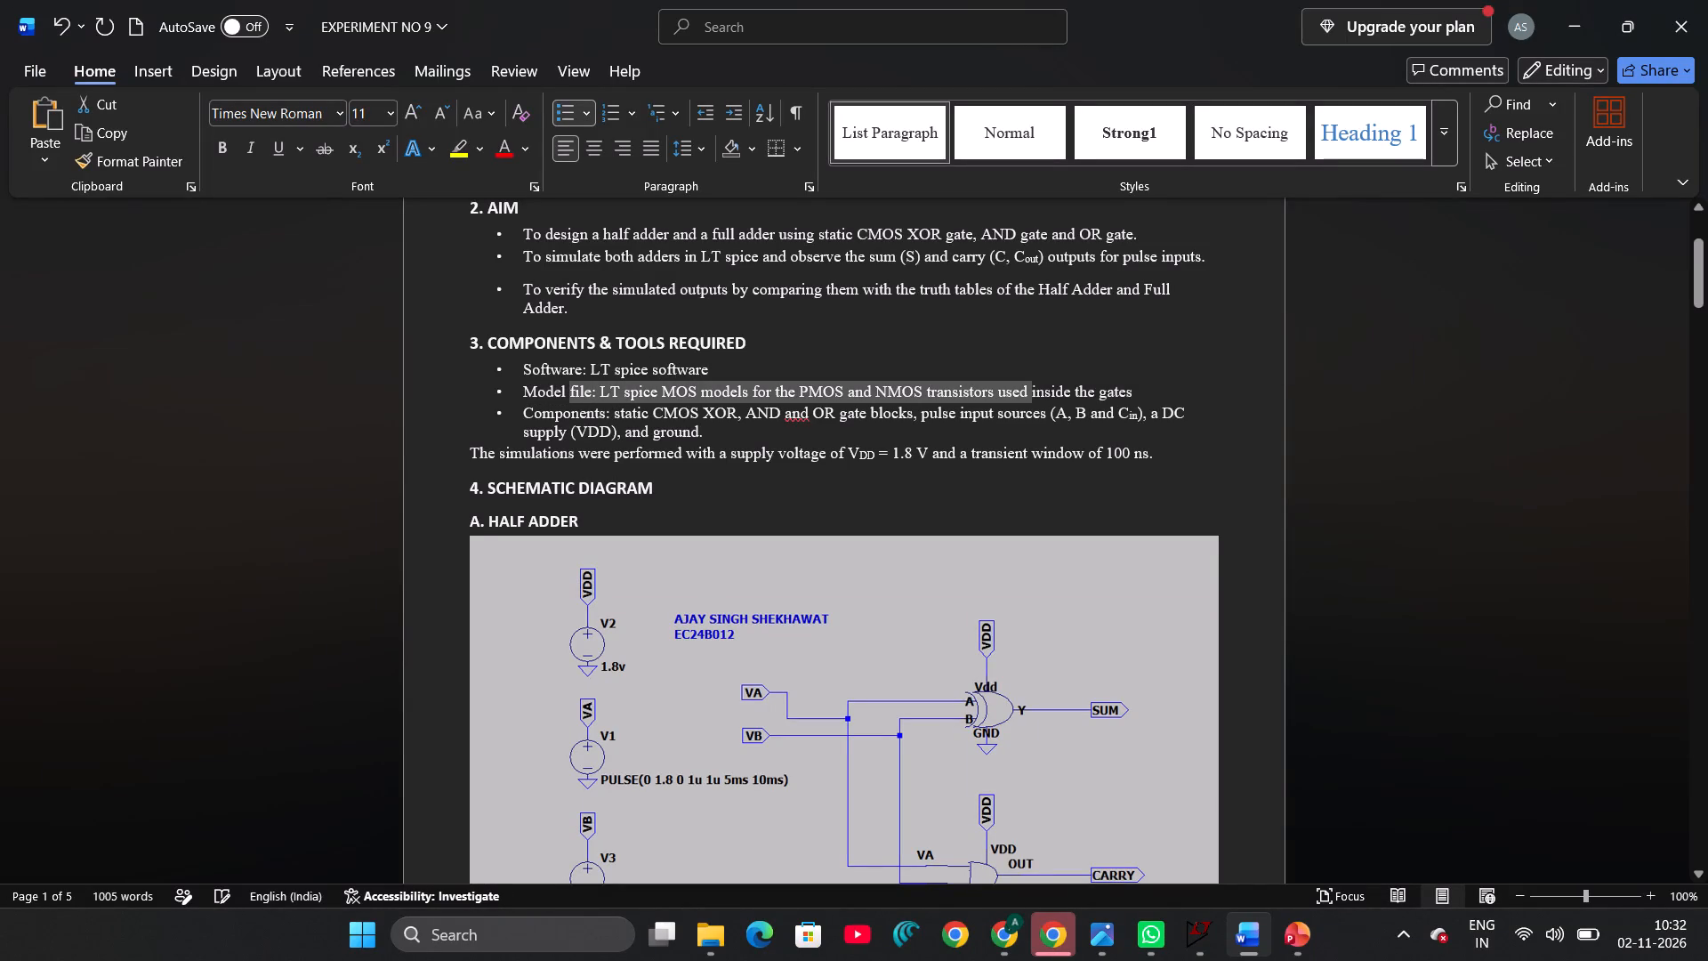
Insert the word "gate" after "XOR" in the Components bullet, separated by a space.
{"action": "left_click", "coordinate": [737, 417]}
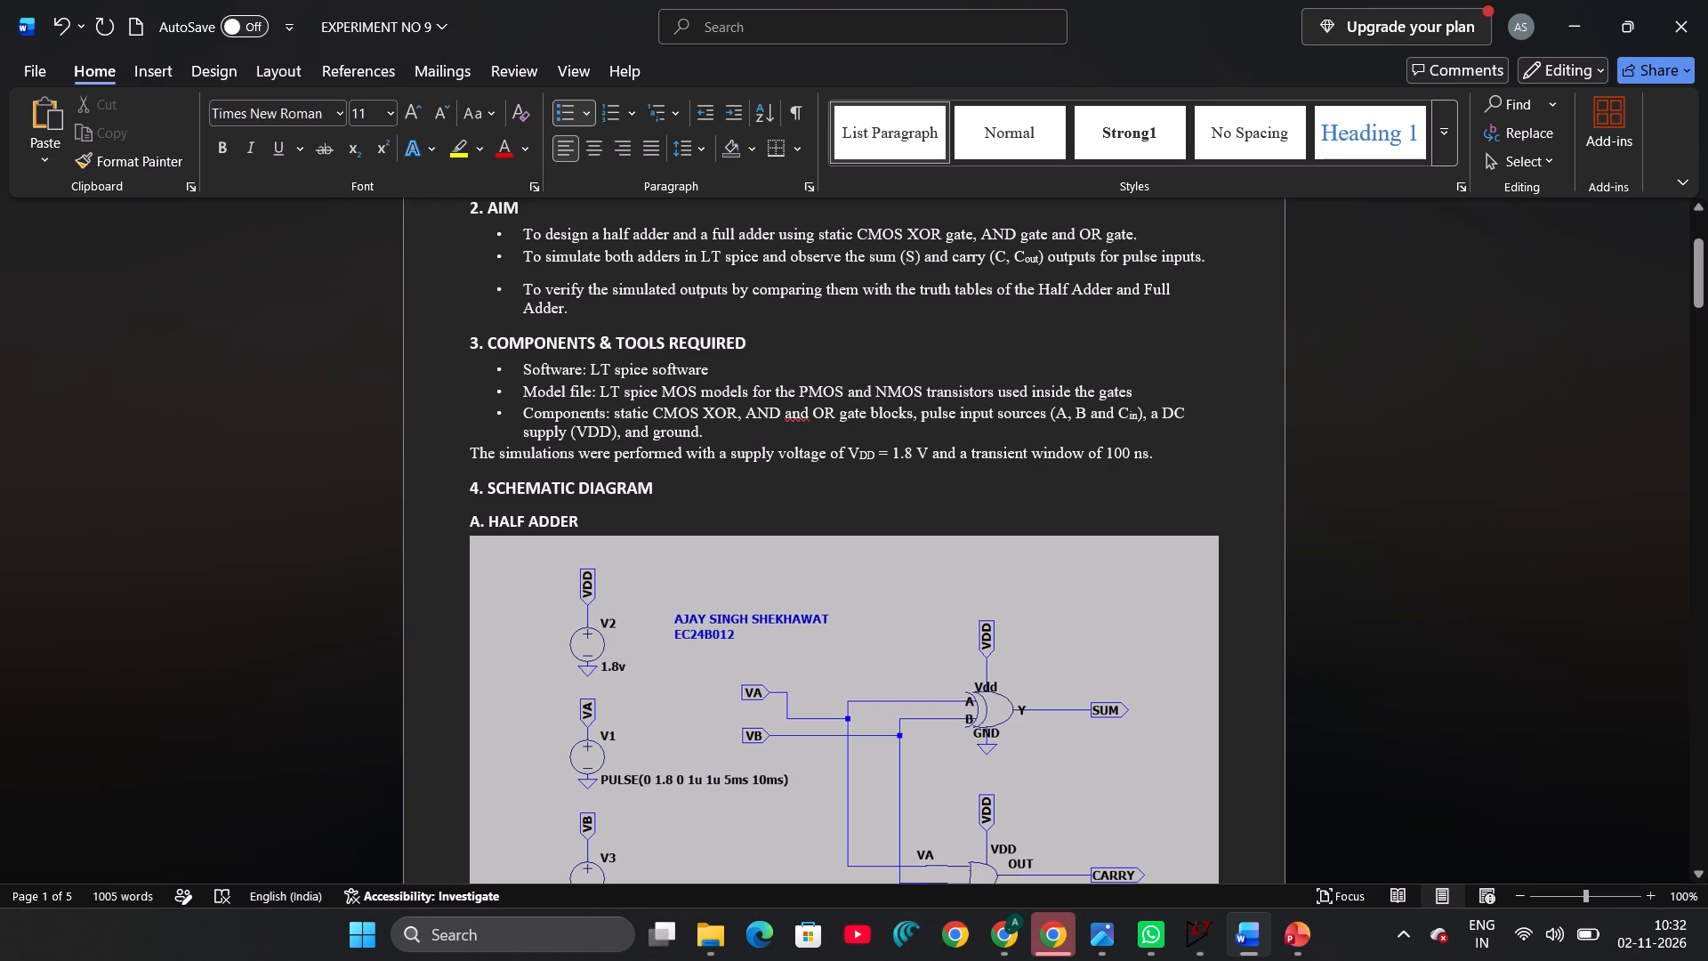
{"action": "type", "text": "gate"}
{"action": "key", "text": "Left"}
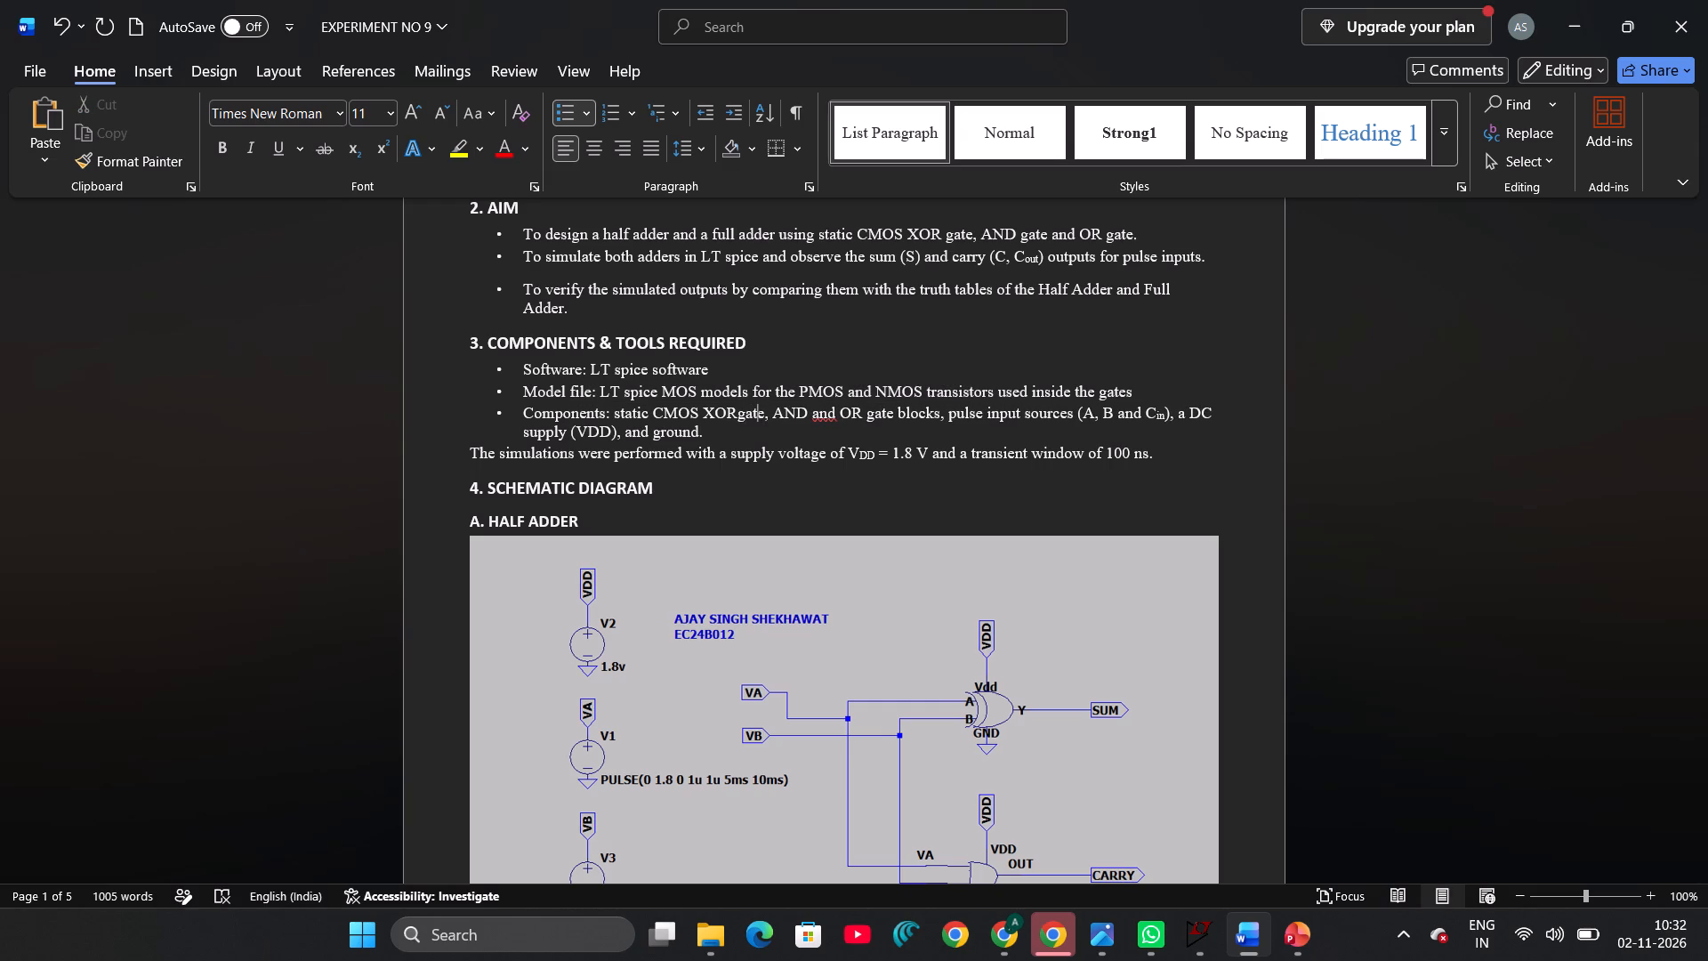
{"action": "key", "text": "Left"}
{"action": "key", "text": "Left"}
{"action": "key", "text": "Left"}
{"action": "key", "text": "space"}
Insert the word "gate" after "AND" in the Components bullet.
{"action": "key", "text": "Right"}
{"action": "key", "text": "Right"}
{"action": "key", "text": "Right"}
{"action": "key", "text": "Right"}
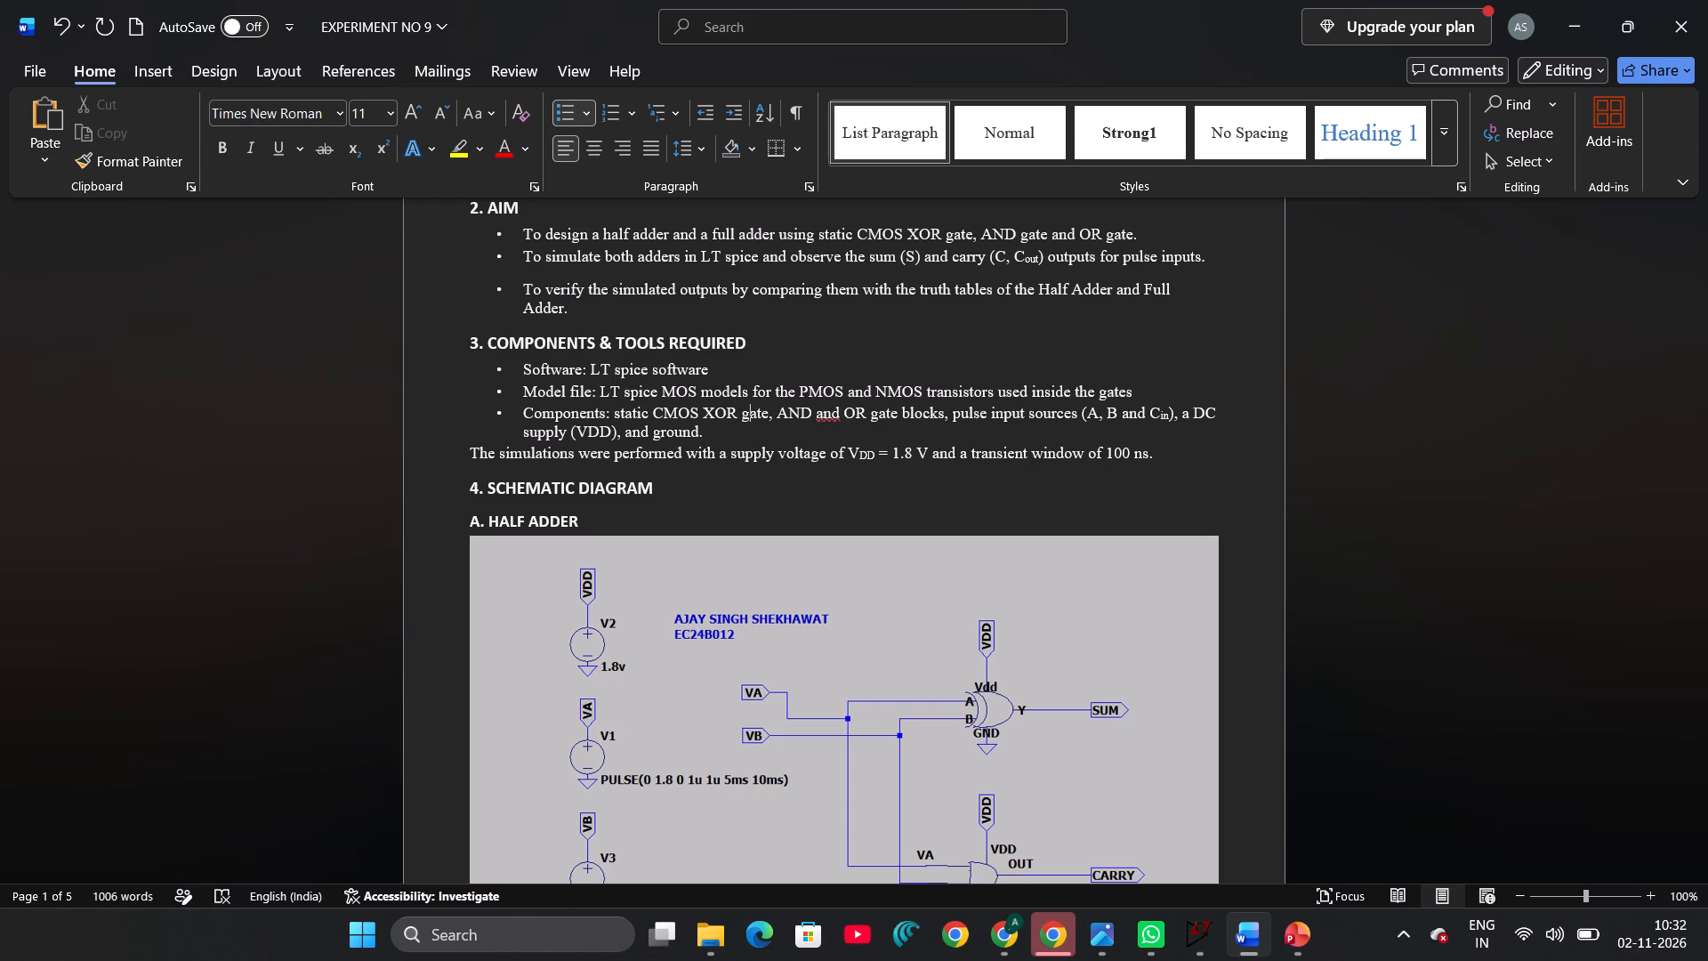
{"action": "key", "text": "Right"}
{"action": "key", "text": "Right"}
{"action": "key", "text": "Right"}
{"action": "key", "text": "Right"}
{"action": "key", "text": "Right"}
{"action": "key", "text": "space"}
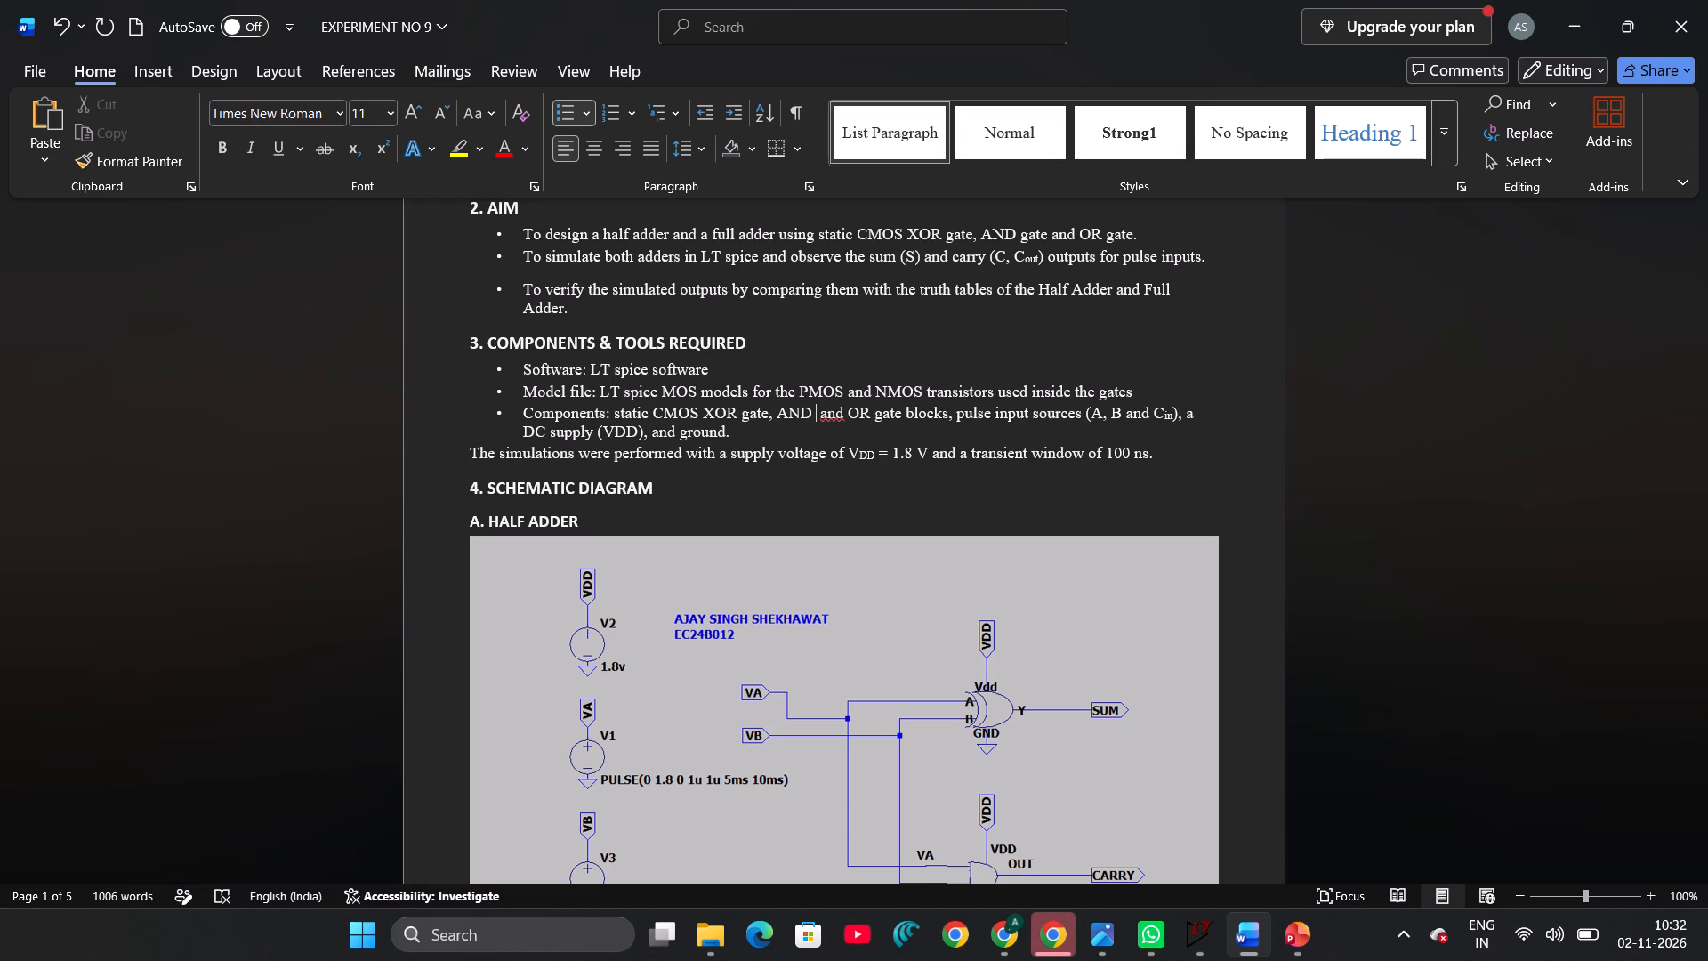
{"action": "type", "text": "gate"}
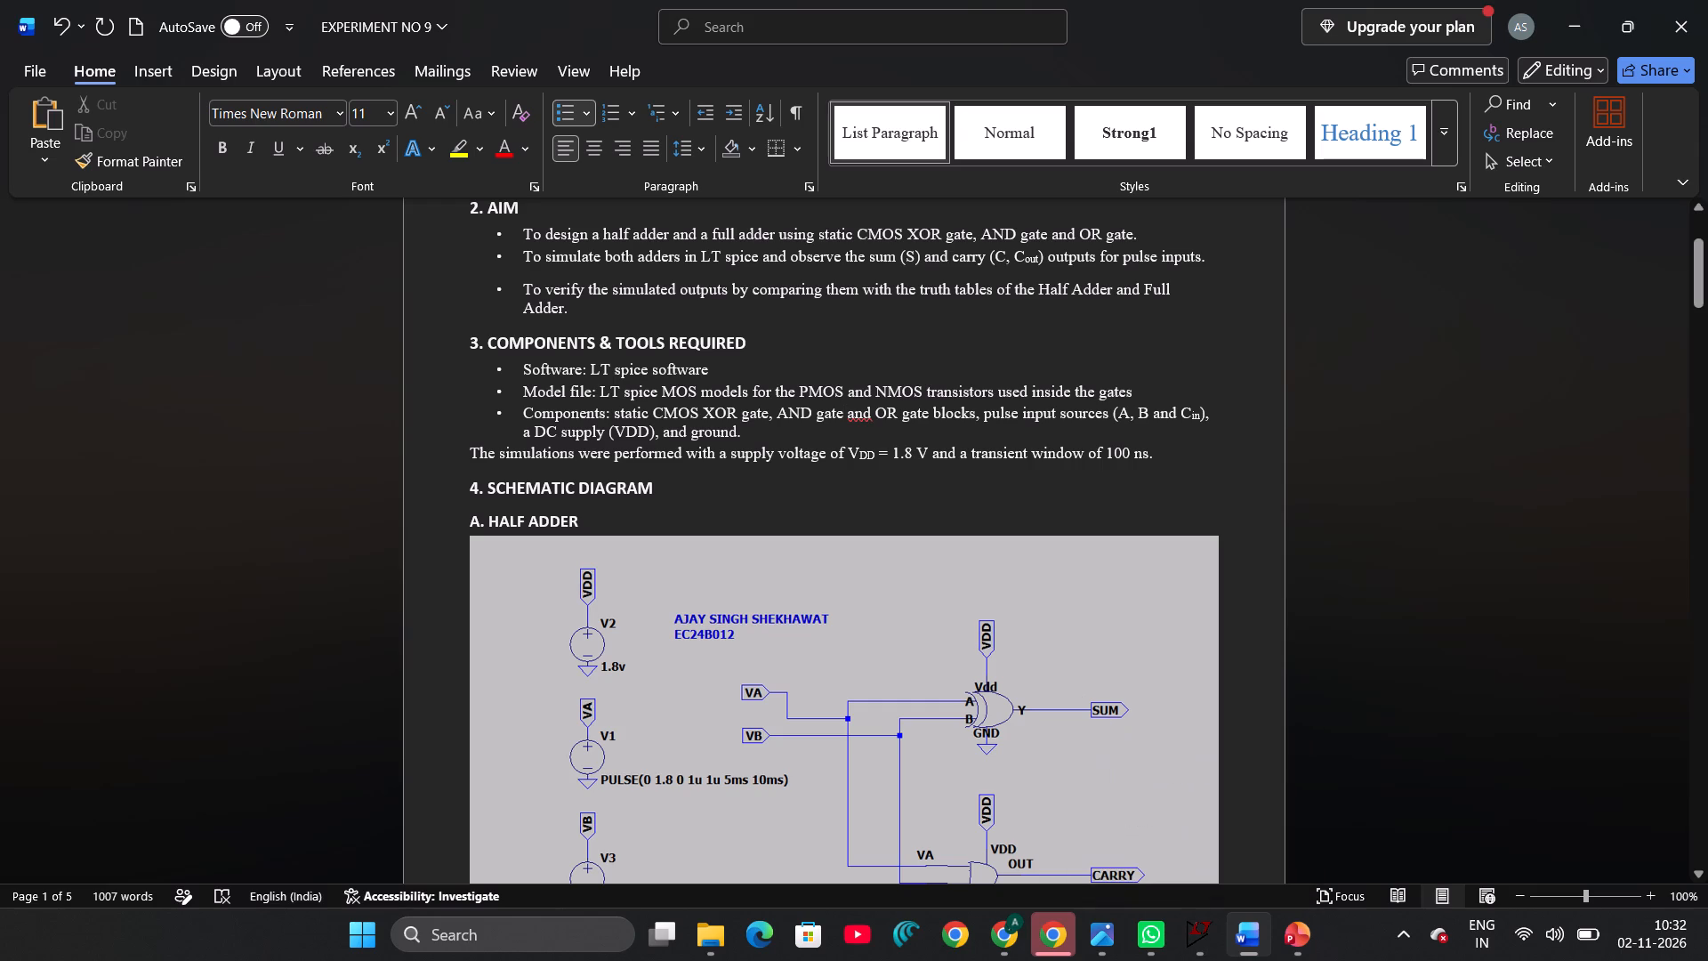
Check the rest of the Components bullet and the supply voltage and transient window sentence against the half adder schematic.
{"action": "left_click_drag", "start_coordinate": [863, 414], "coordinate": [946, 428]}
{"action": "left_click", "coordinate": [946, 428]}
{"action": "left_click_drag", "start_coordinate": [974, 419], "coordinate": [929, 416]}
{"action": "left_click", "coordinate": [929, 416]}
{"action": "left_click_drag", "start_coordinate": [559, 444], "coordinate": [689, 454]}
{"action": "left_click", "coordinate": [689, 454]}
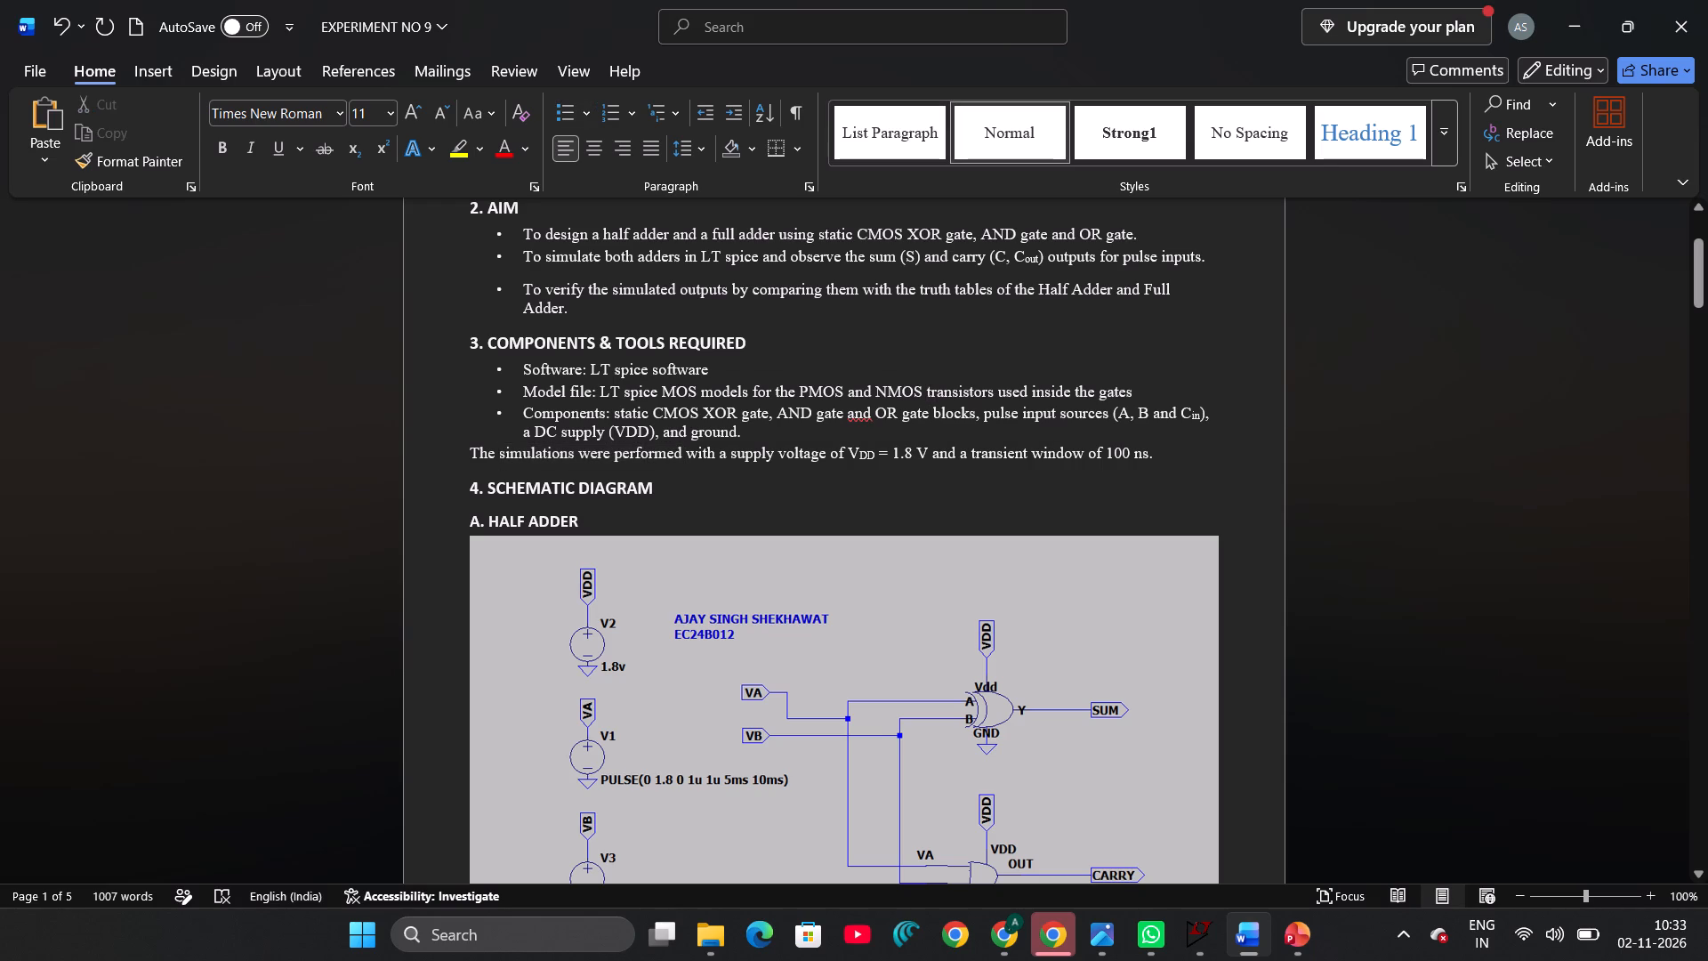
{"action": "left_click_drag", "start_coordinate": [469, 456], "coordinate": [1188, 479]}
{"action": "left_click", "coordinate": [1188, 479]}
{"action": "scroll", "coordinate": [1188, 479], "scroll_direction": "down", "scroll_amount": 1}
{"action": "scroll", "coordinate": [1188, 479], "scroll_direction": "right", "scroll_amount": 1}
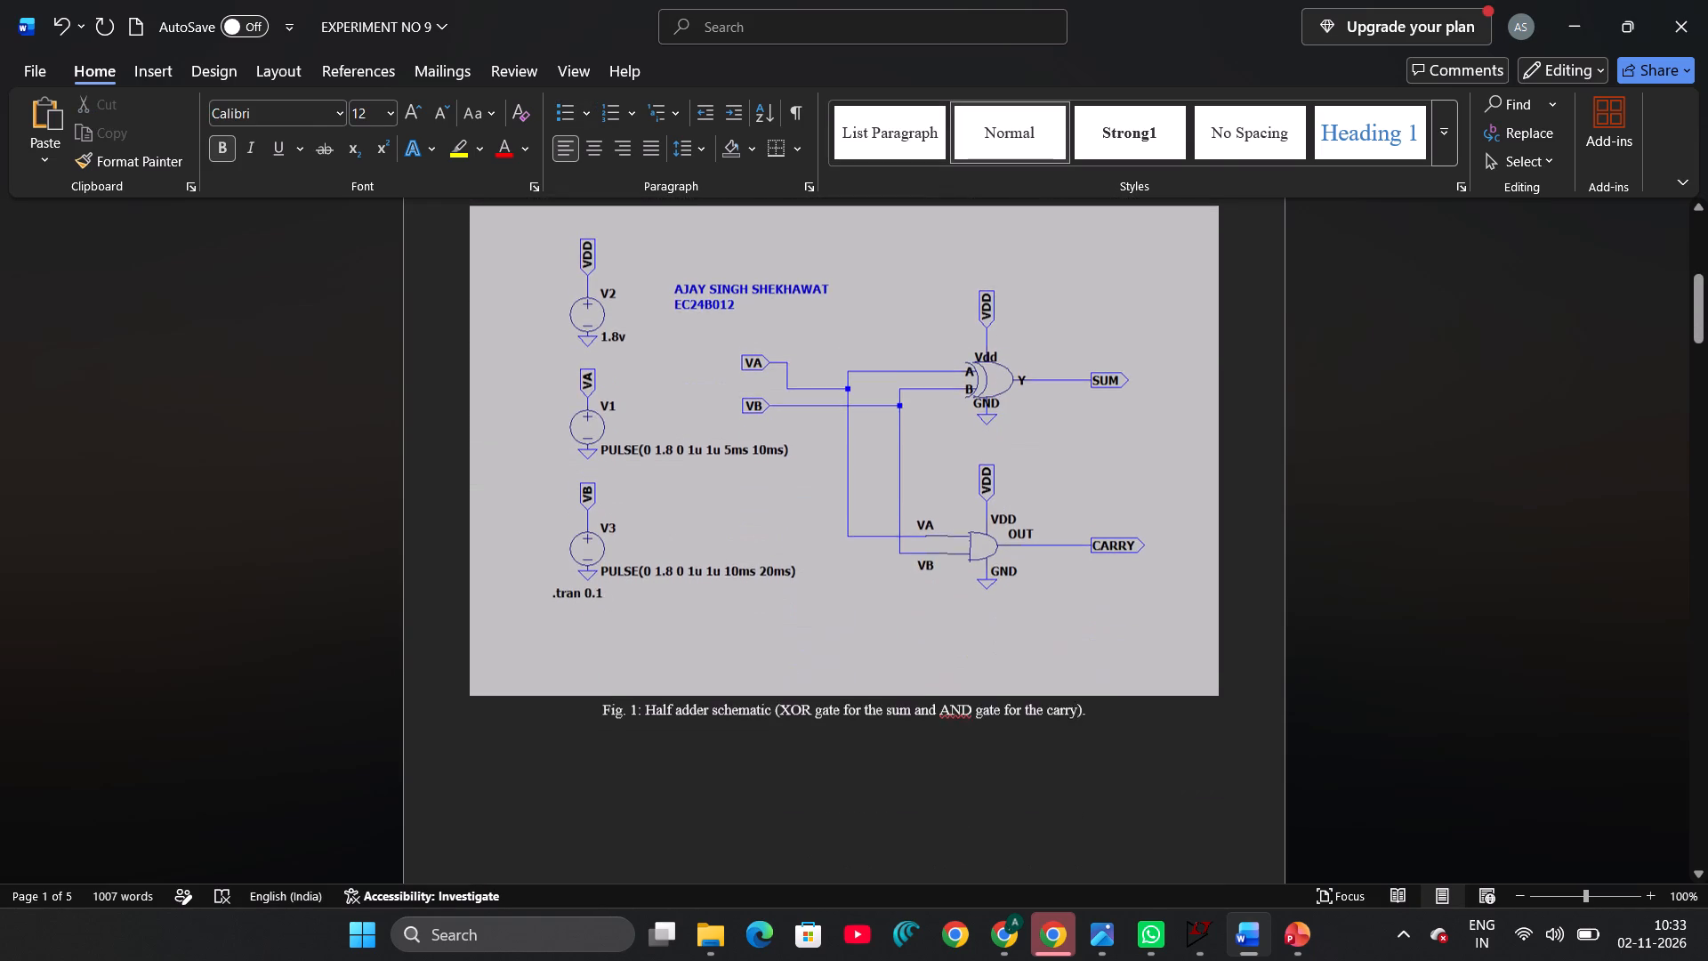
{"action": "scroll", "coordinate": [1188, 479], "scroll_direction": "right", "scroll_amount": 2}
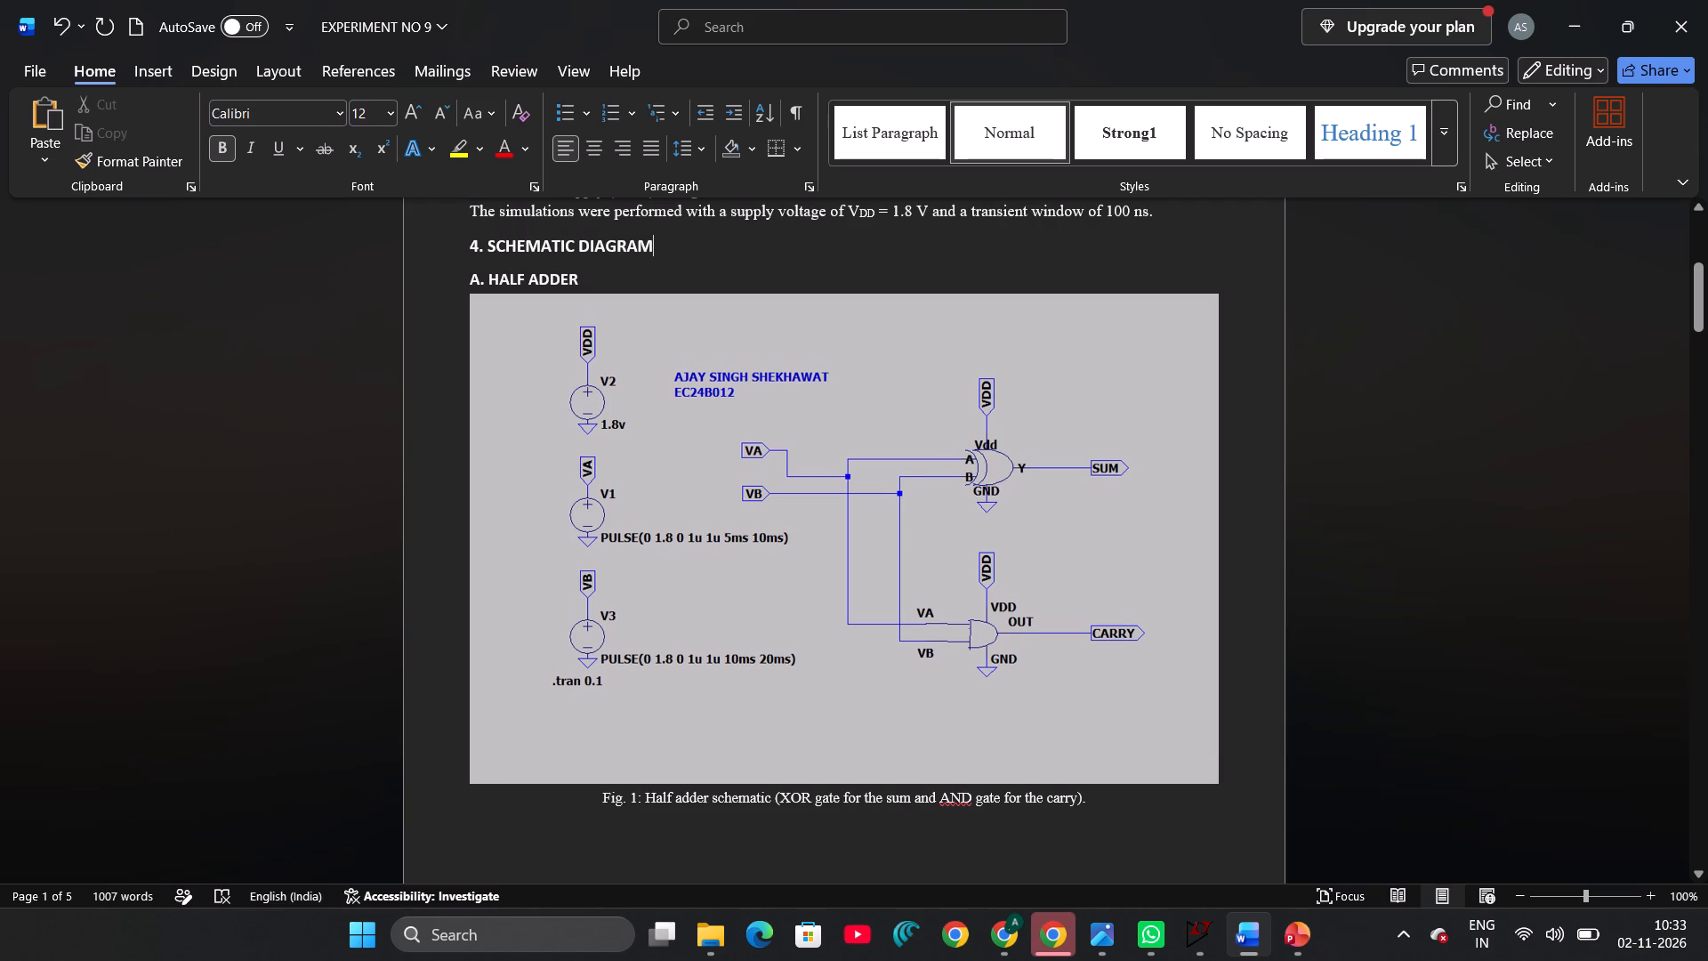
Change the transient window in the simulation sentence above Schematic Diagram to 0.1s.
{"action": "left_click", "coordinate": [1143, 217]}
{"action": "key", "text": "BackSpace"}
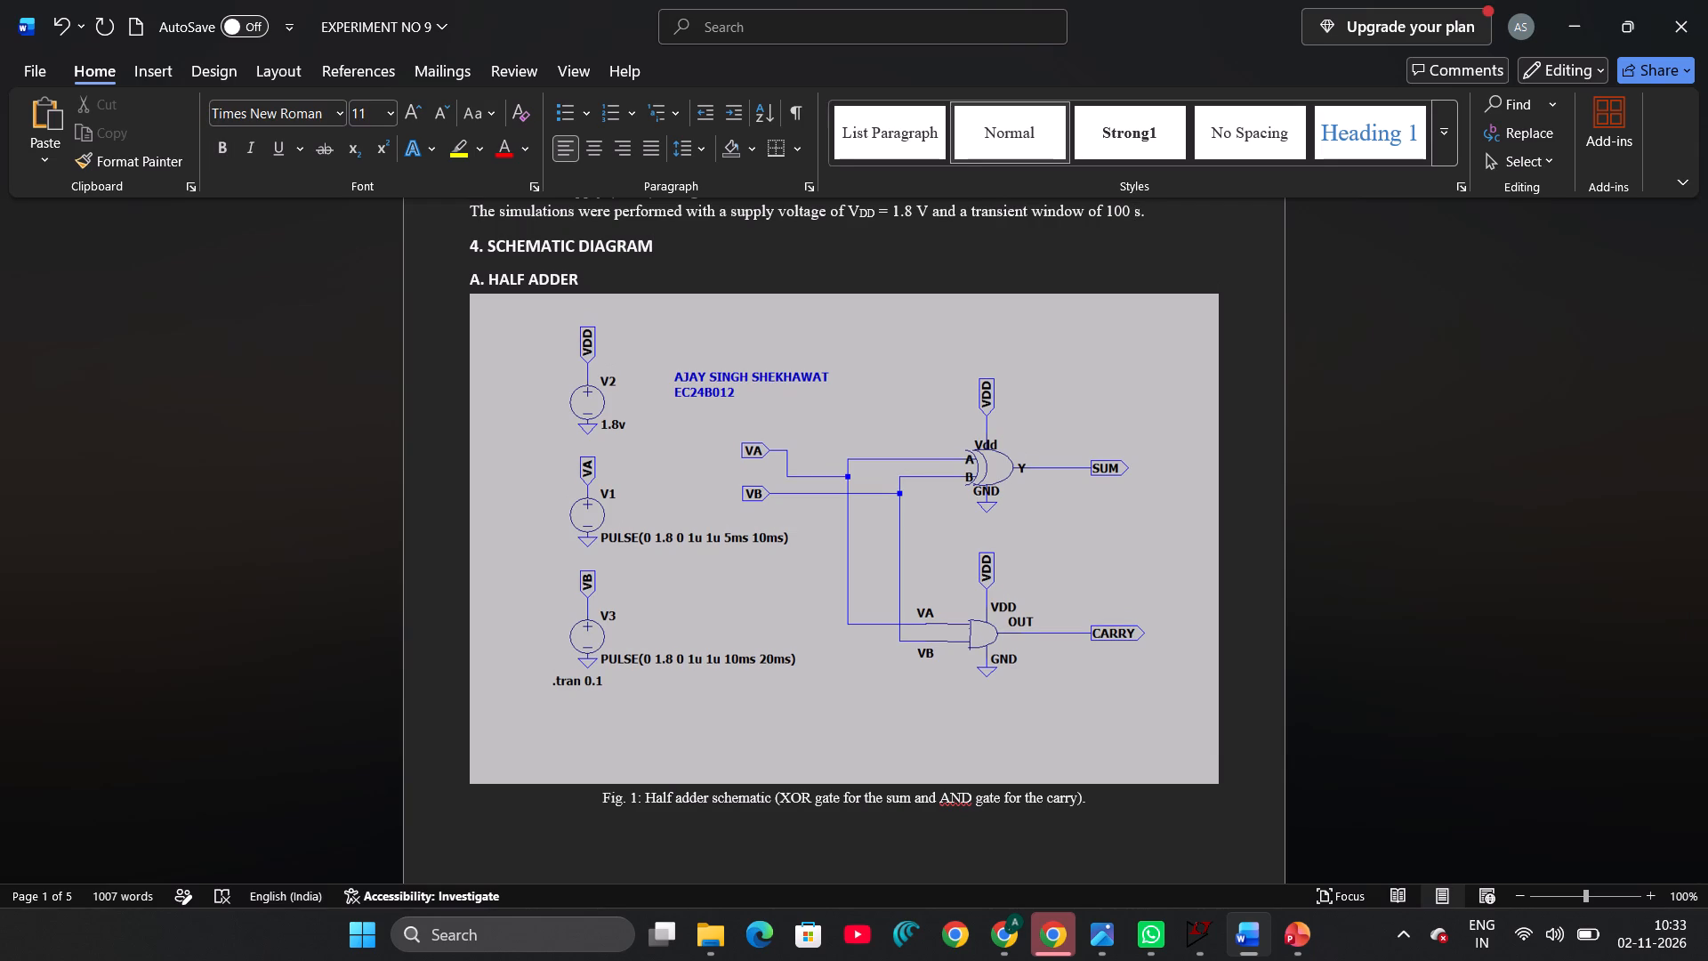
{"action": "key", "text": "BackSpace"}
{"action": "key", "text": "BackSpace"}
{"action": "key", "text": "BackSpace"}
{"action": "key", "text": "BackSpace"}
{"action": "type", "text": "0.1"}
Compare the Design Description specifications and SPICE directives with the sources in the half adder and full adder schematics.
{"action": "scroll", "coordinate": [919, 278], "scroll_direction": "down", "scroll_amount": 3}
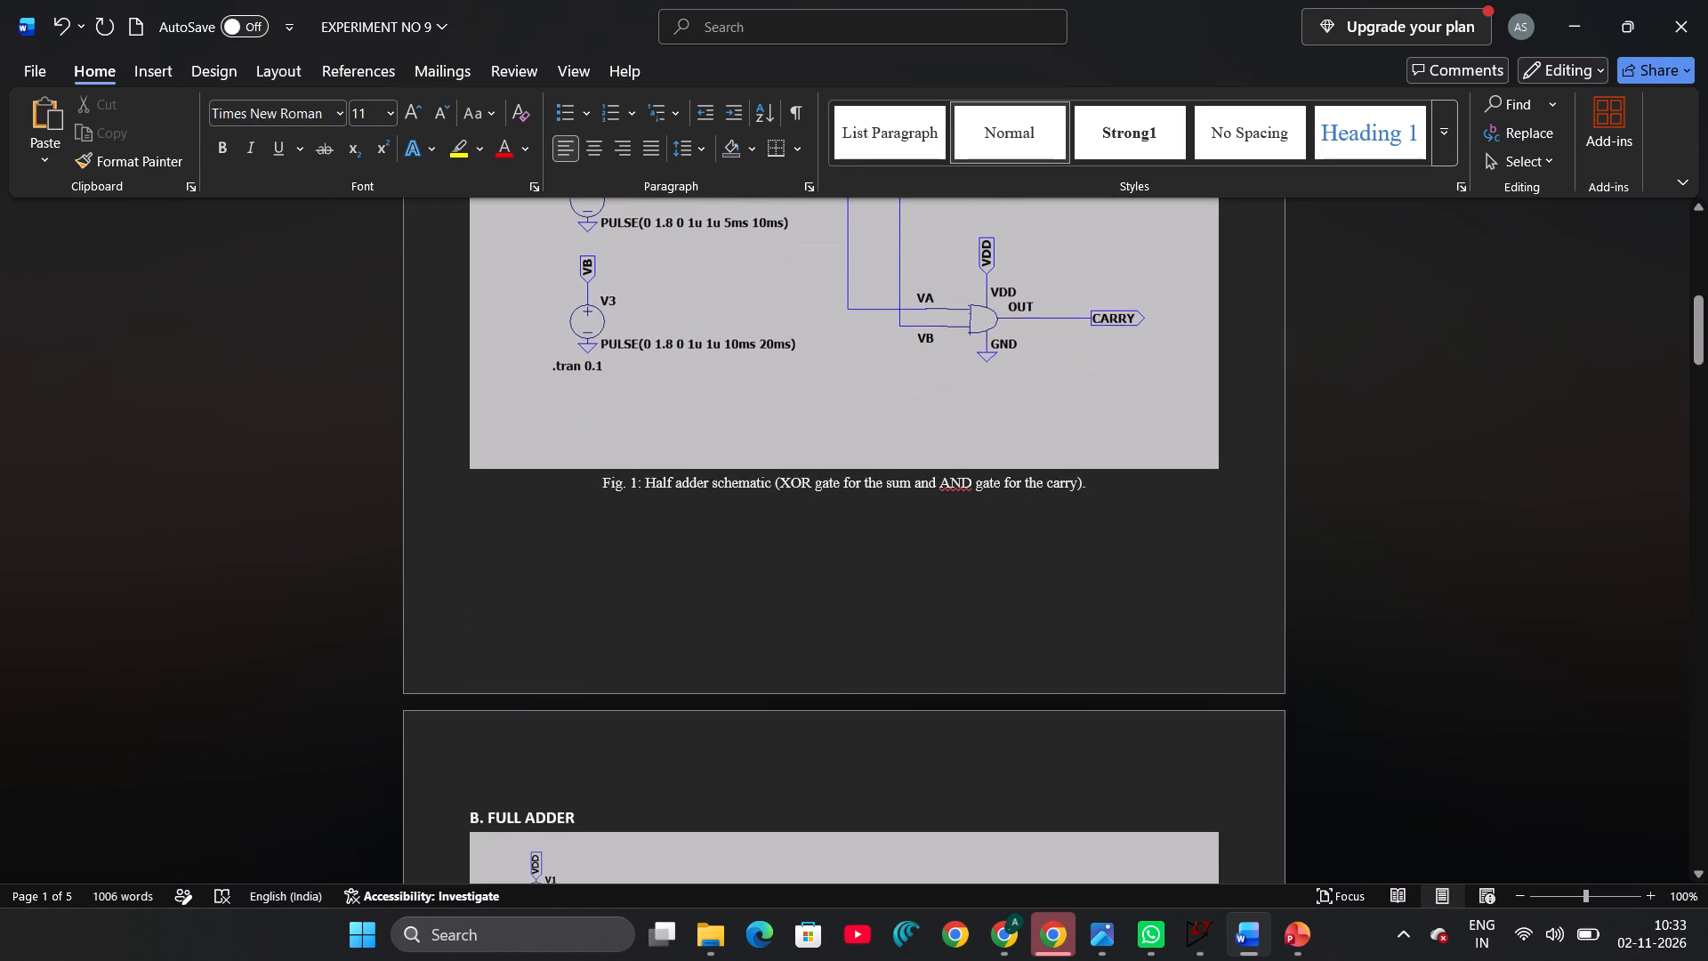
{"action": "scroll", "coordinate": [919, 278], "scroll_direction": "down", "scroll_amount": 1}
{"action": "scroll", "coordinate": [702, 562], "scroll_direction": "down", "scroll_amount": 1}
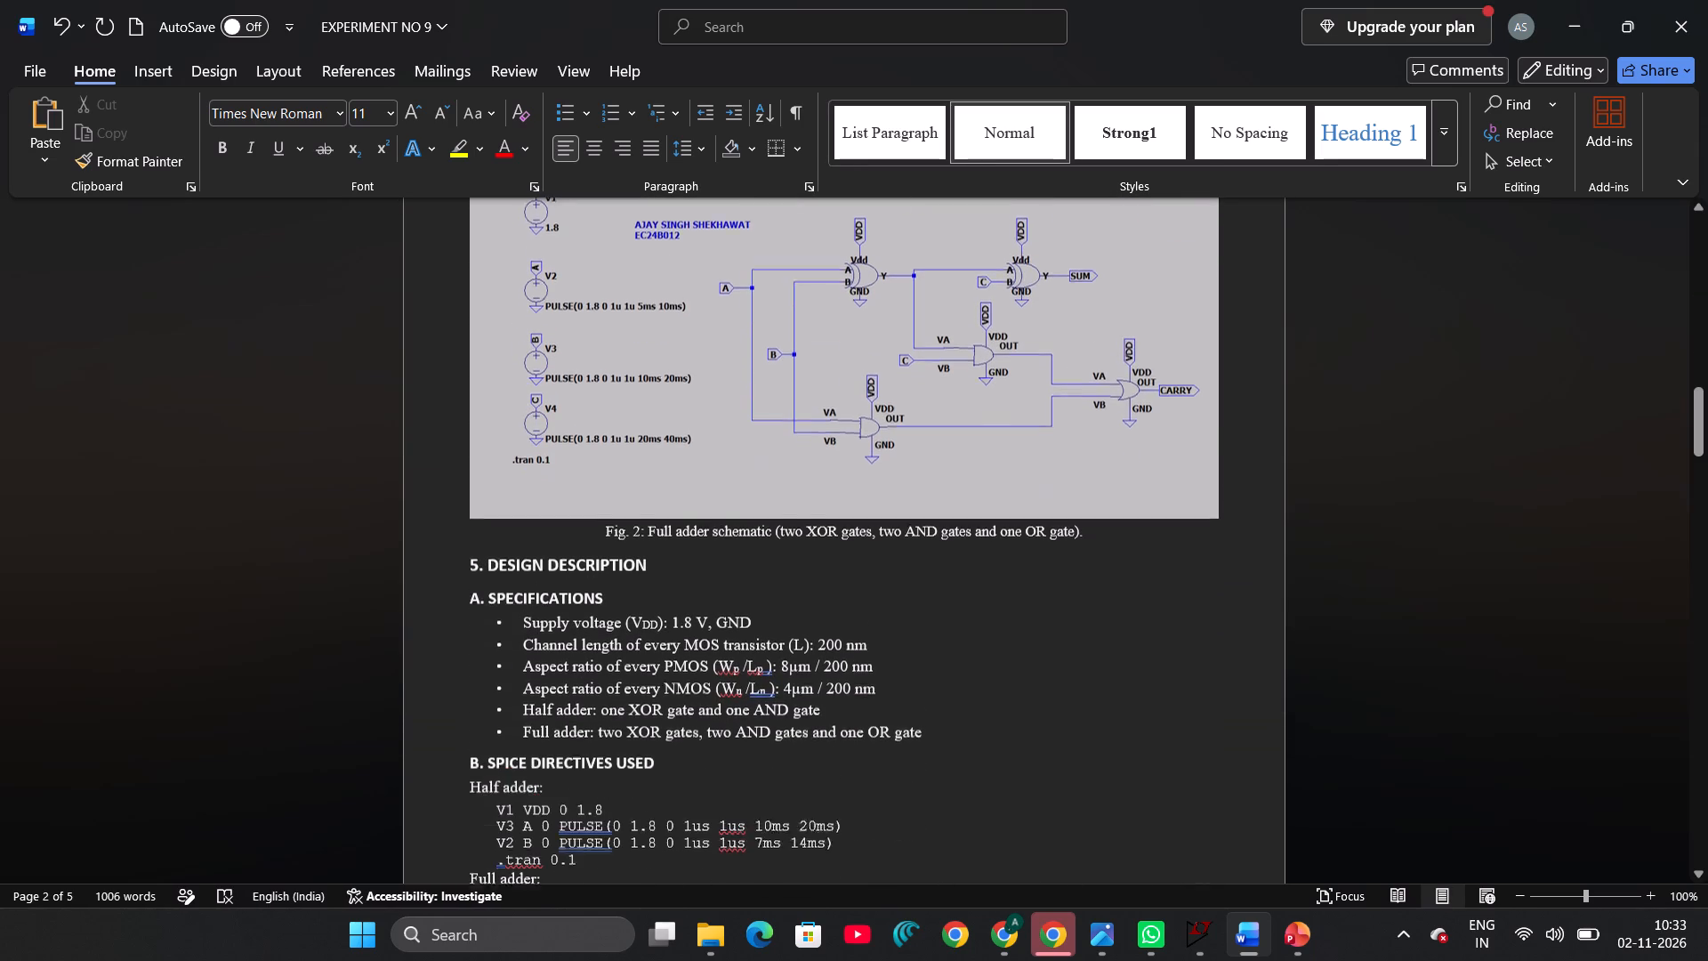
{"action": "scroll", "coordinate": [702, 562], "scroll_direction": "down", "scroll_amount": 1}
{"action": "scroll", "coordinate": [702, 562], "scroll_direction": "up", "scroll_amount": 1}
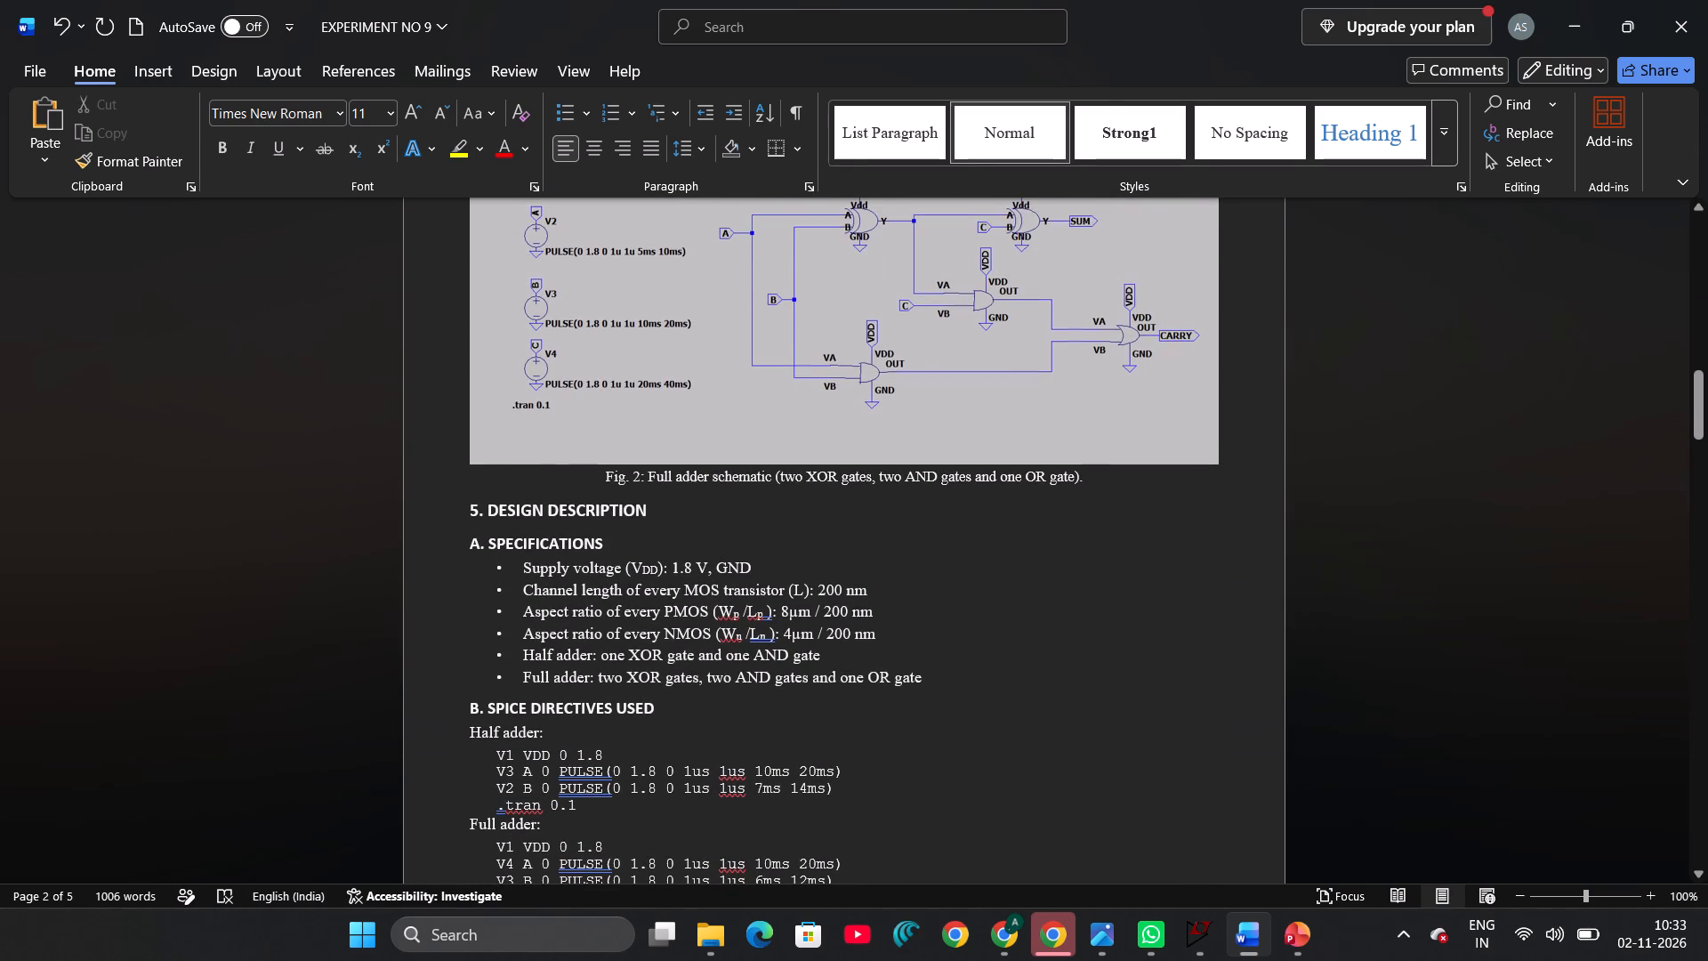
{"action": "left_click", "coordinate": [713, 565]}
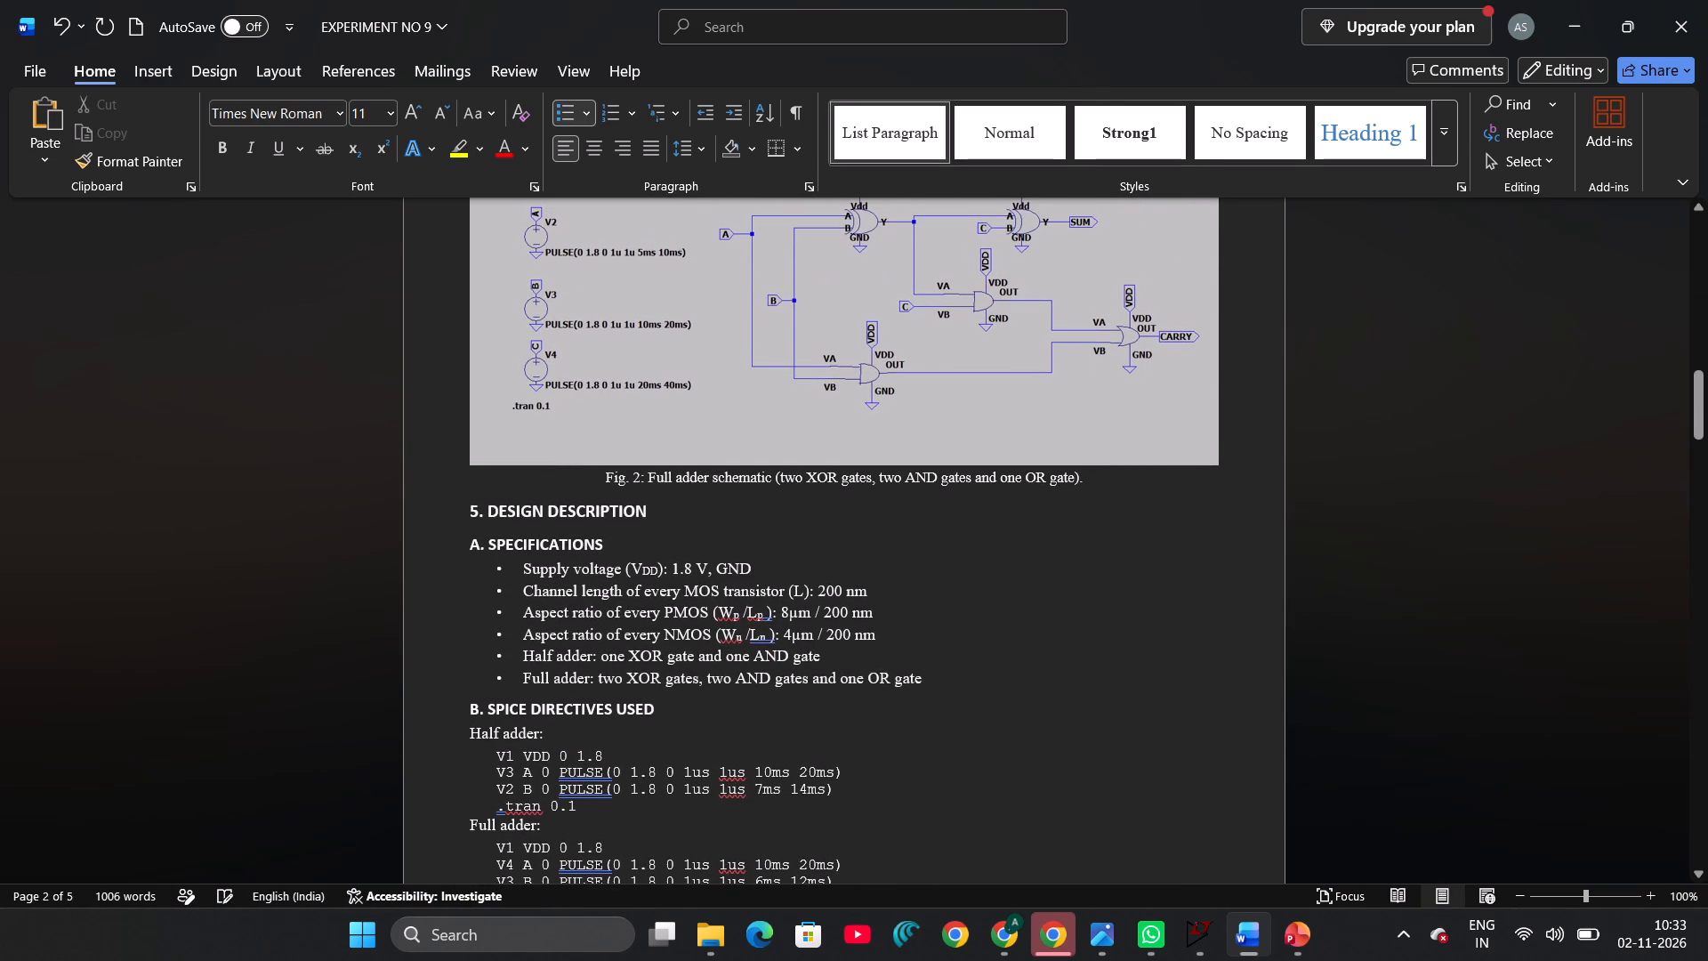
{"action": "left_click_drag", "start_coordinate": [757, 571], "coordinate": [737, 570]}
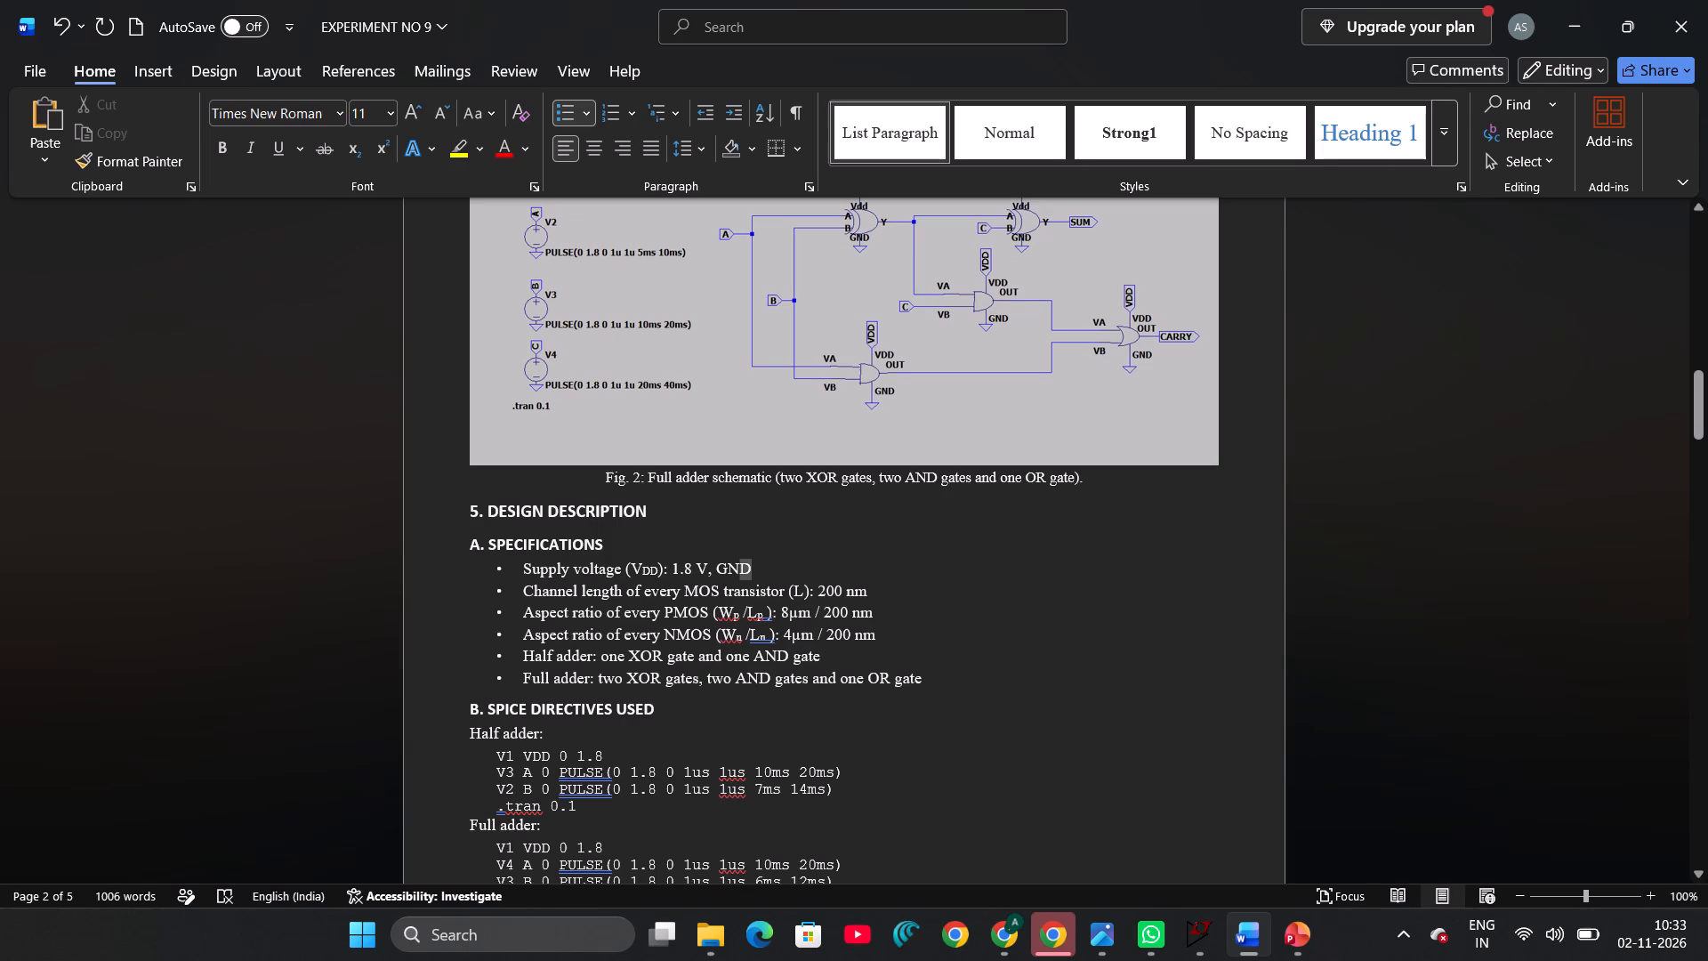
{"action": "left_click_drag", "start_coordinate": [737, 570], "coordinate": [714, 570]}
{"action": "left_click", "coordinate": [714, 570]}
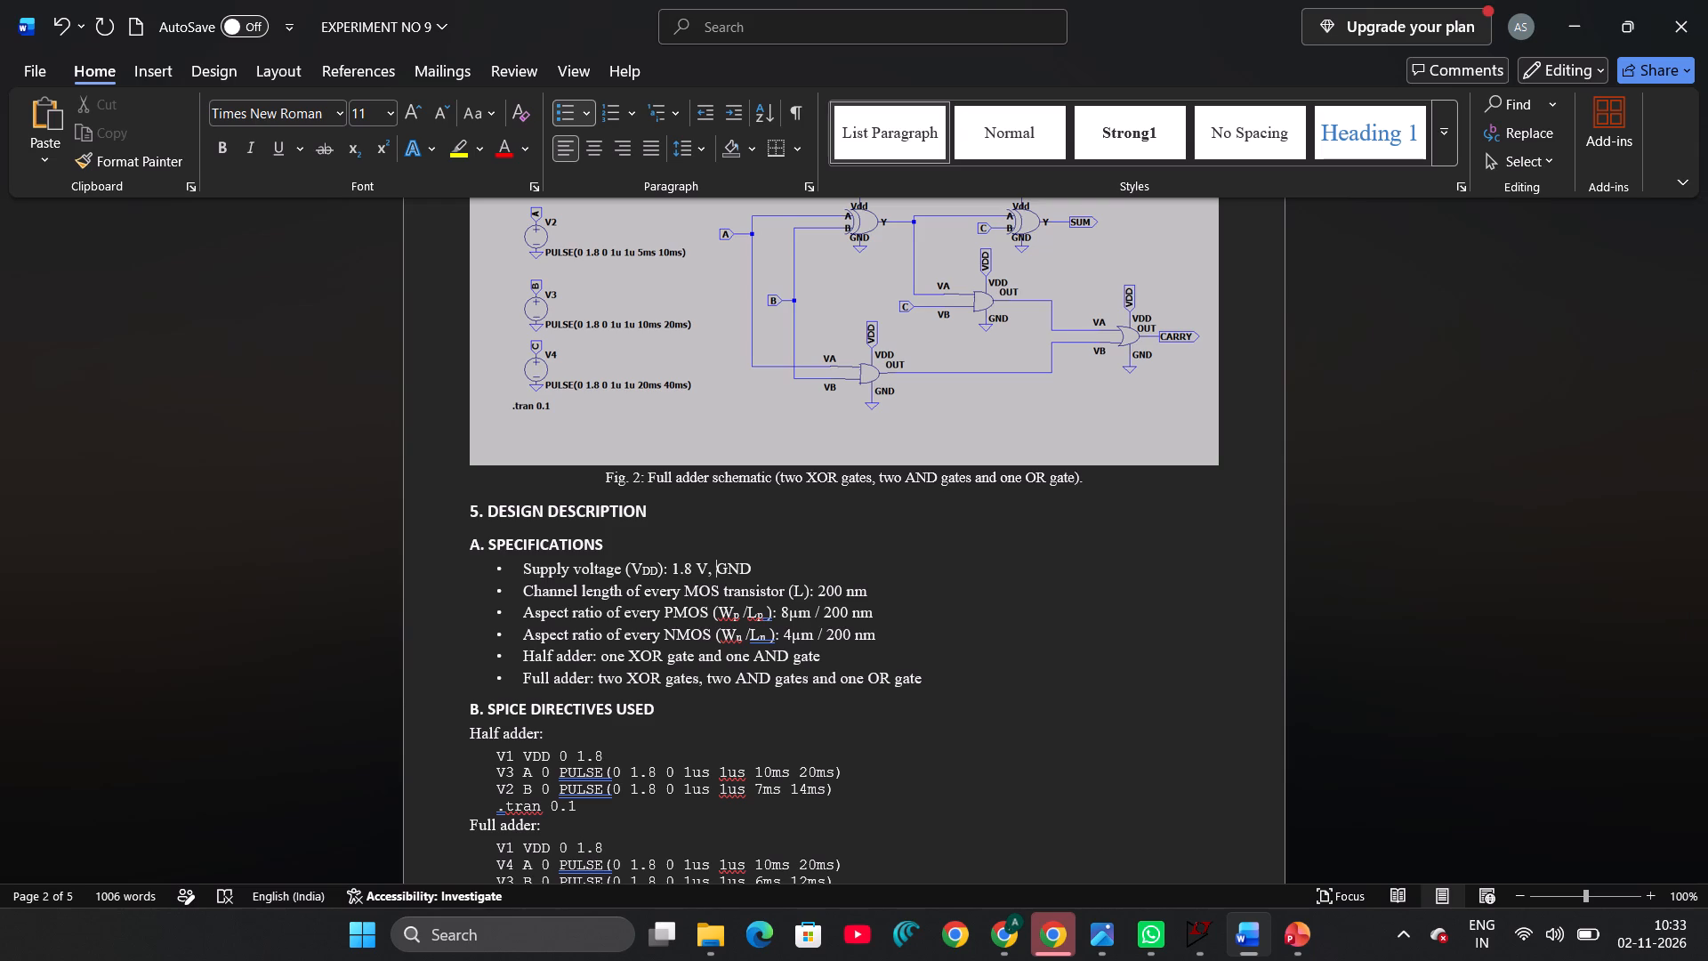
{"action": "scroll", "coordinate": [818, 632], "scroll_direction": "down", "scroll_amount": 1}
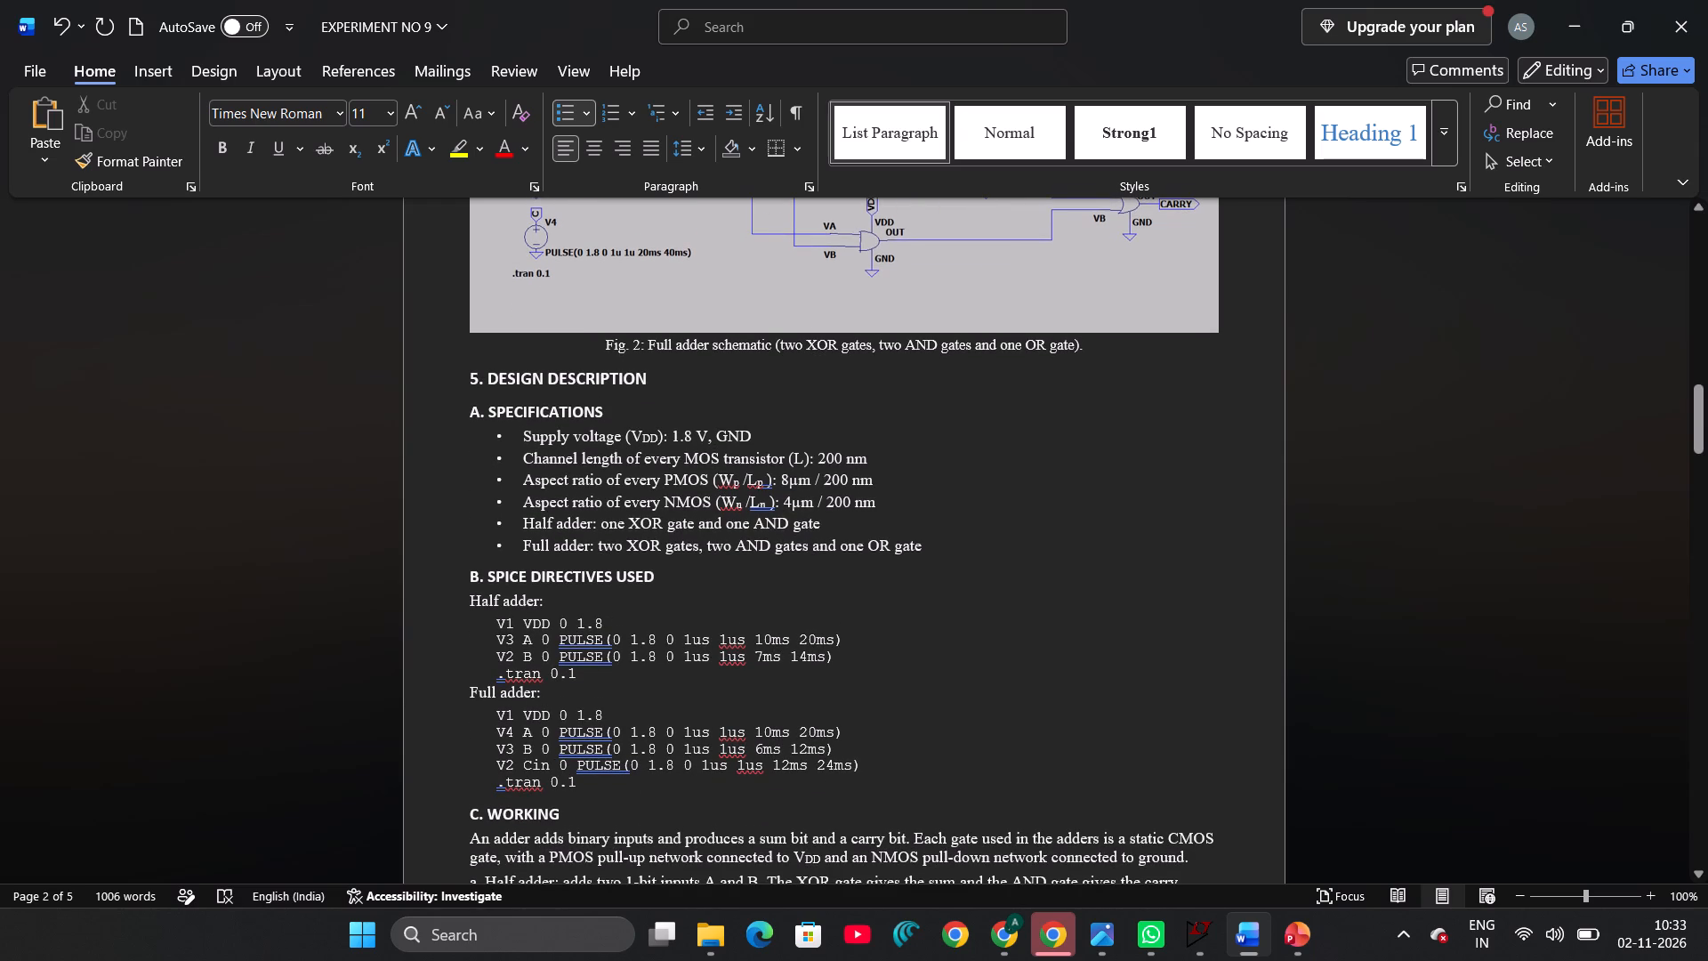
{"action": "scroll", "coordinate": [818, 632], "scroll_direction": "up", "scroll_amount": 2}
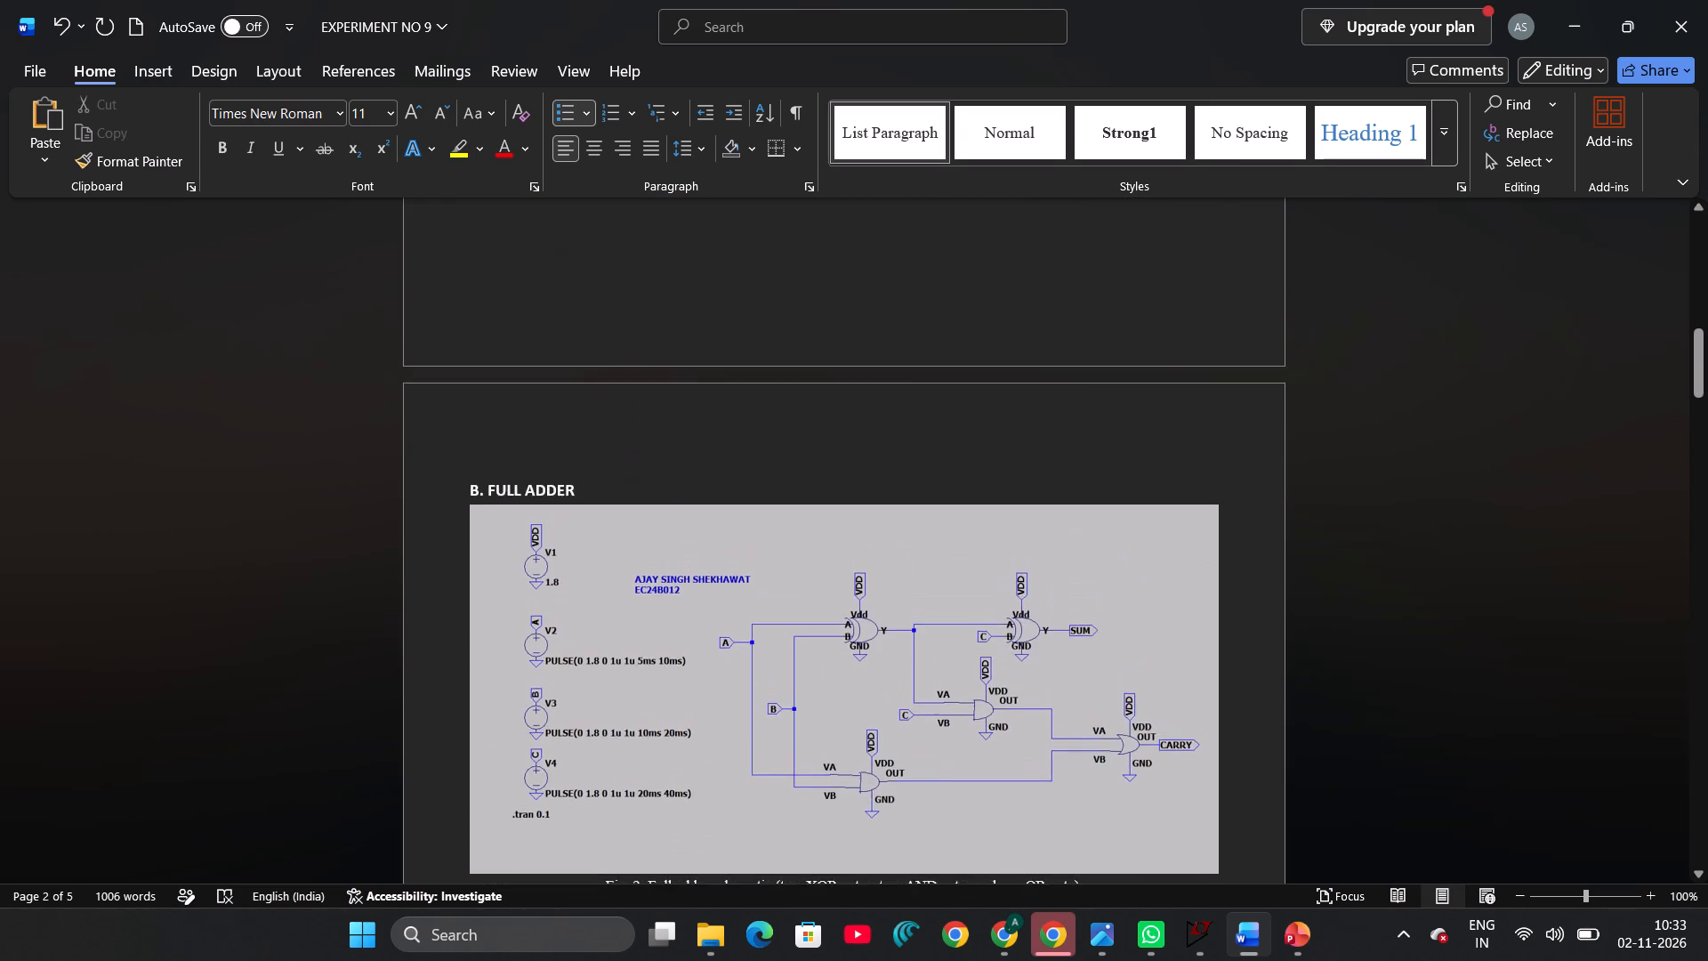
{"action": "scroll", "coordinate": [818, 632], "scroll_direction": "up", "scroll_amount": 3}
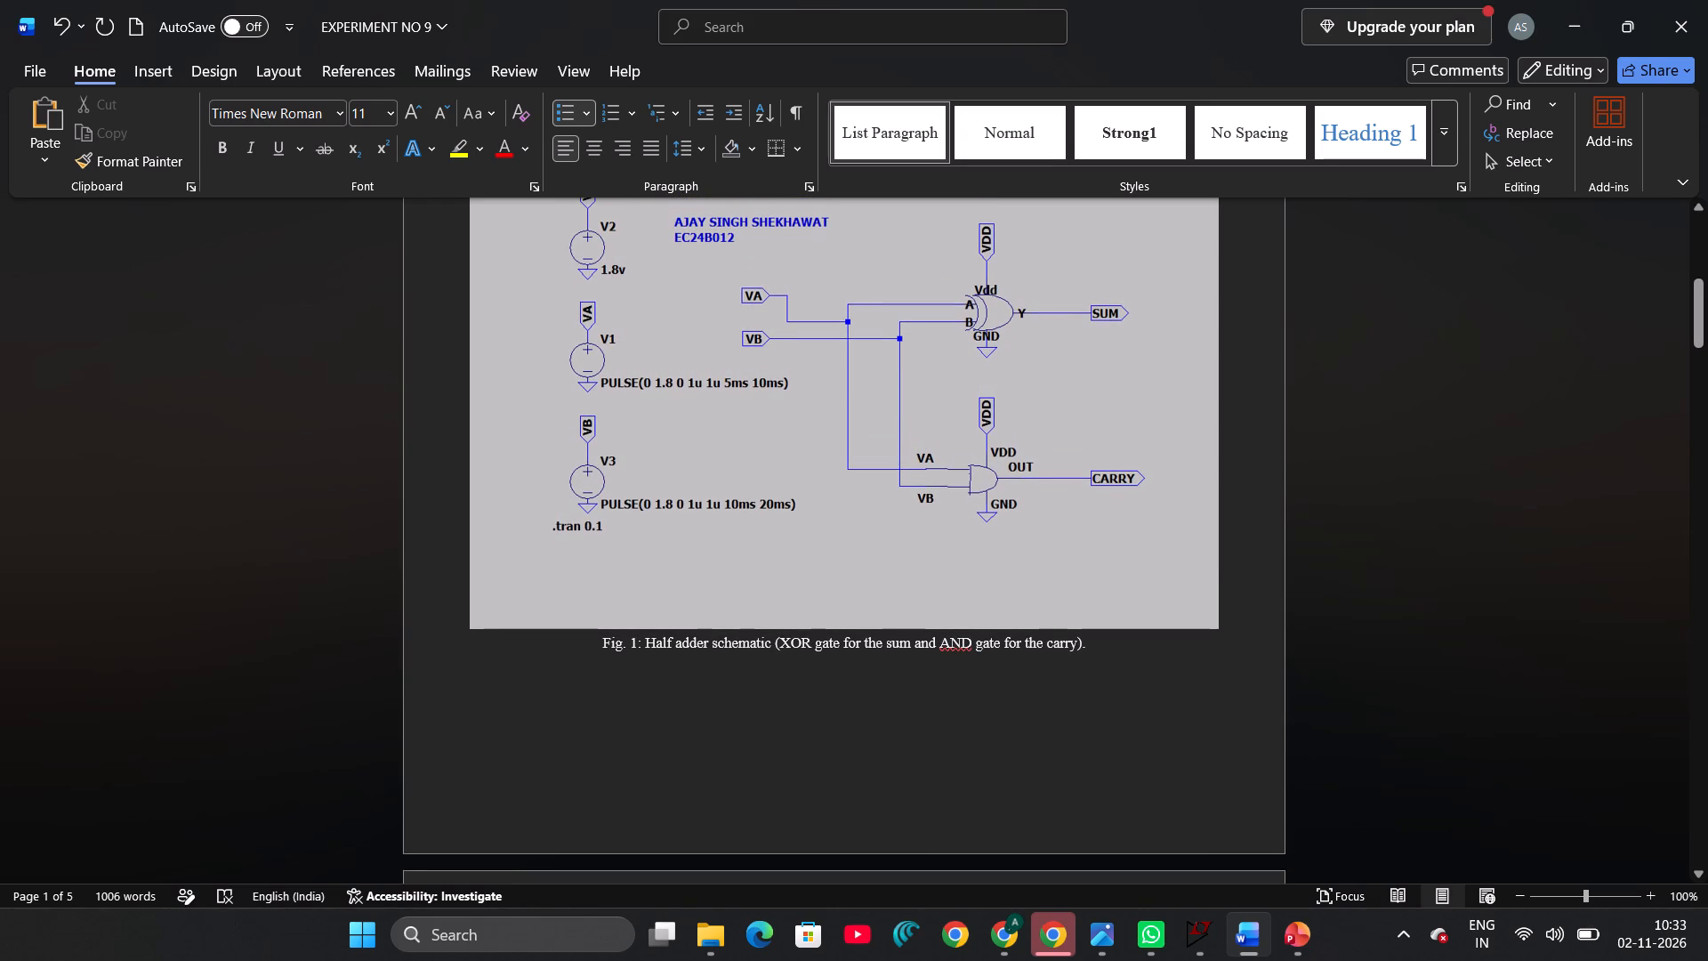
{"action": "scroll", "coordinate": [818, 632], "scroll_direction": "down", "scroll_amount": 6}
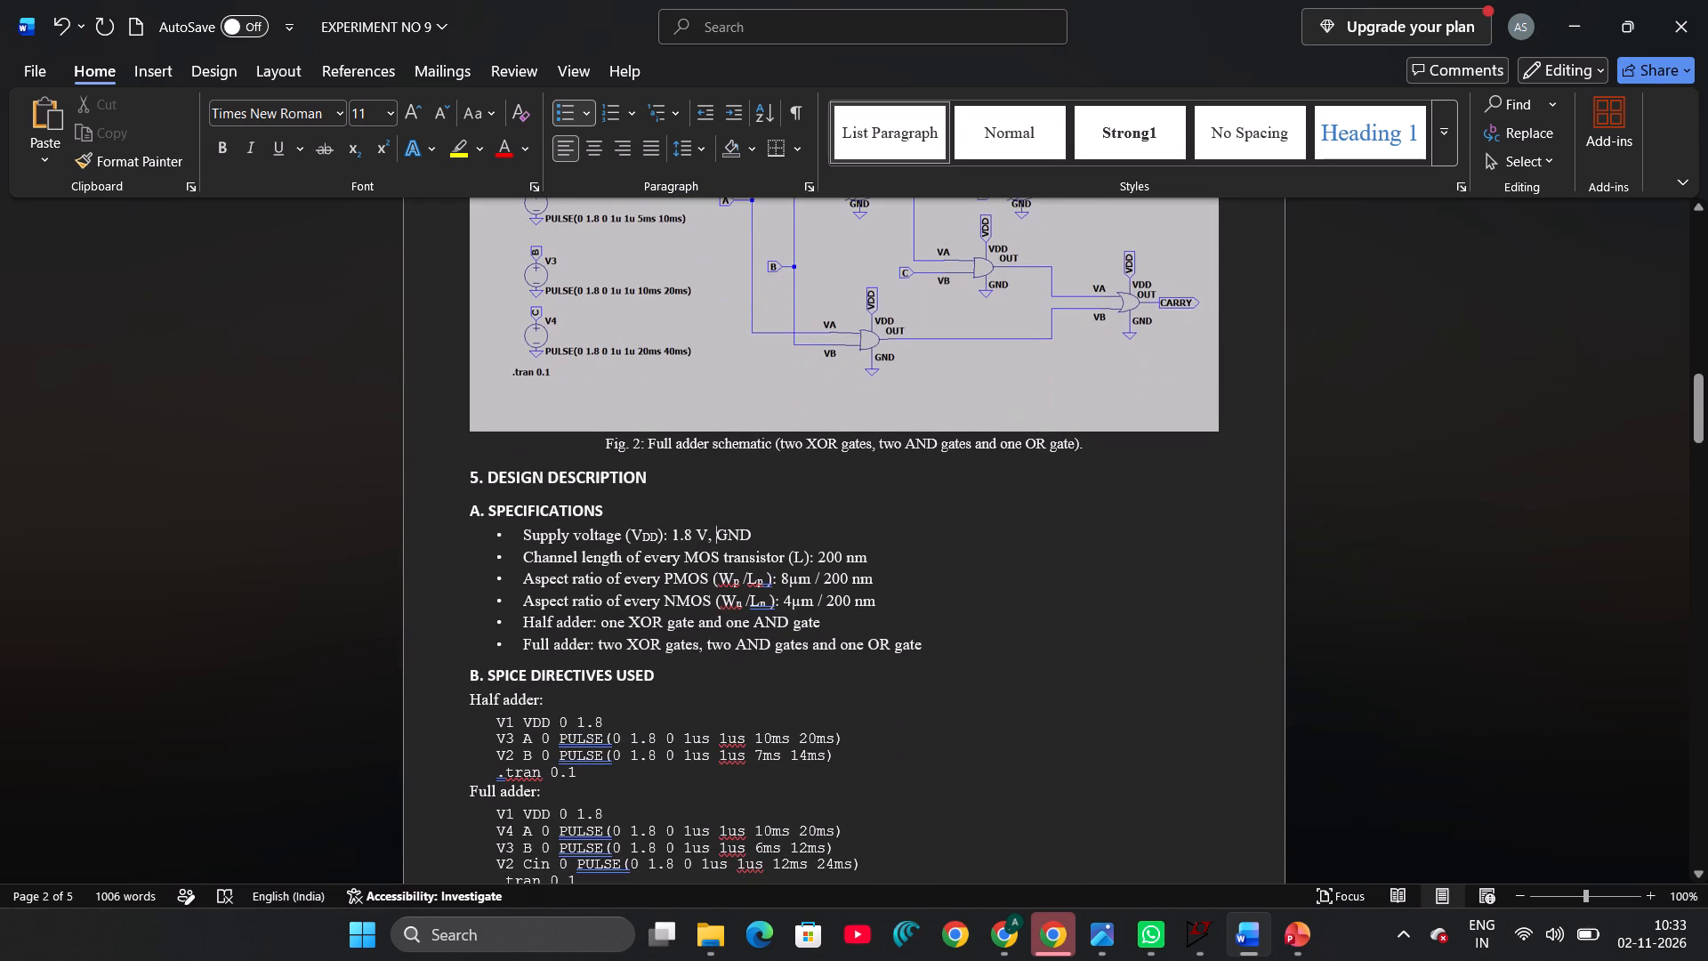
Renumber the half adder SPICE sources to V2 for VDD, V1 for A and V3 for B.
{"action": "left_click", "coordinate": [516, 741]}
{"action": "key", "text": "BackSpace"}
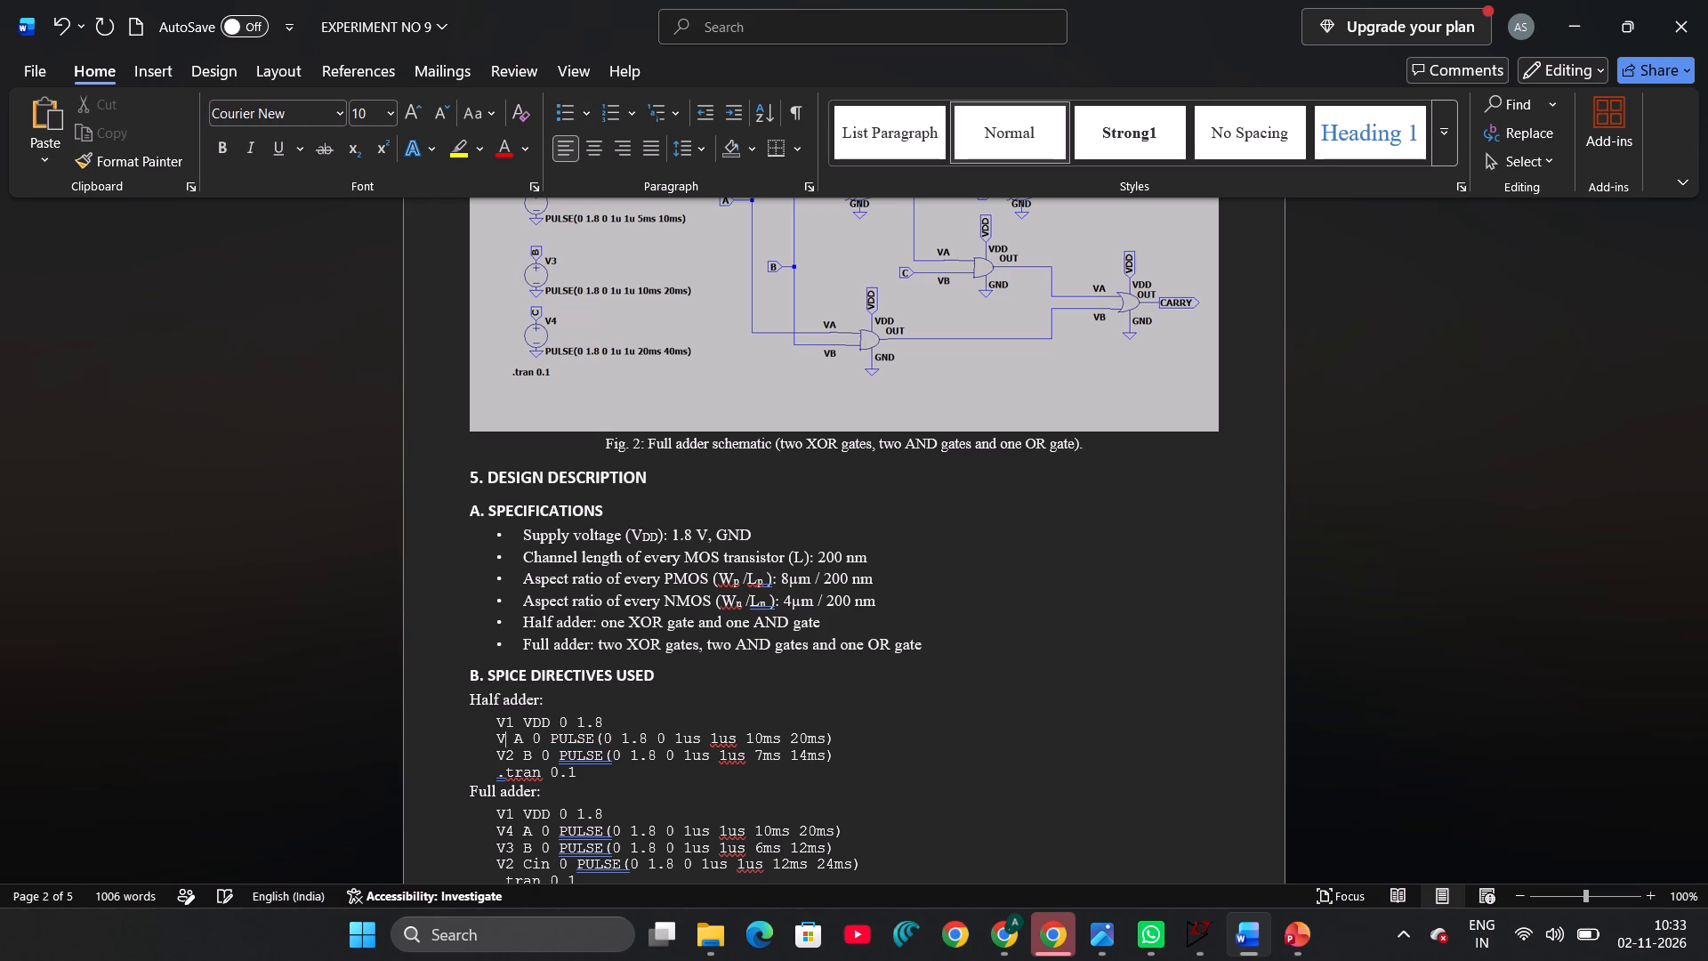
{"action": "key", "text": "1"}
{"action": "left_click", "coordinate": [511, 757]}
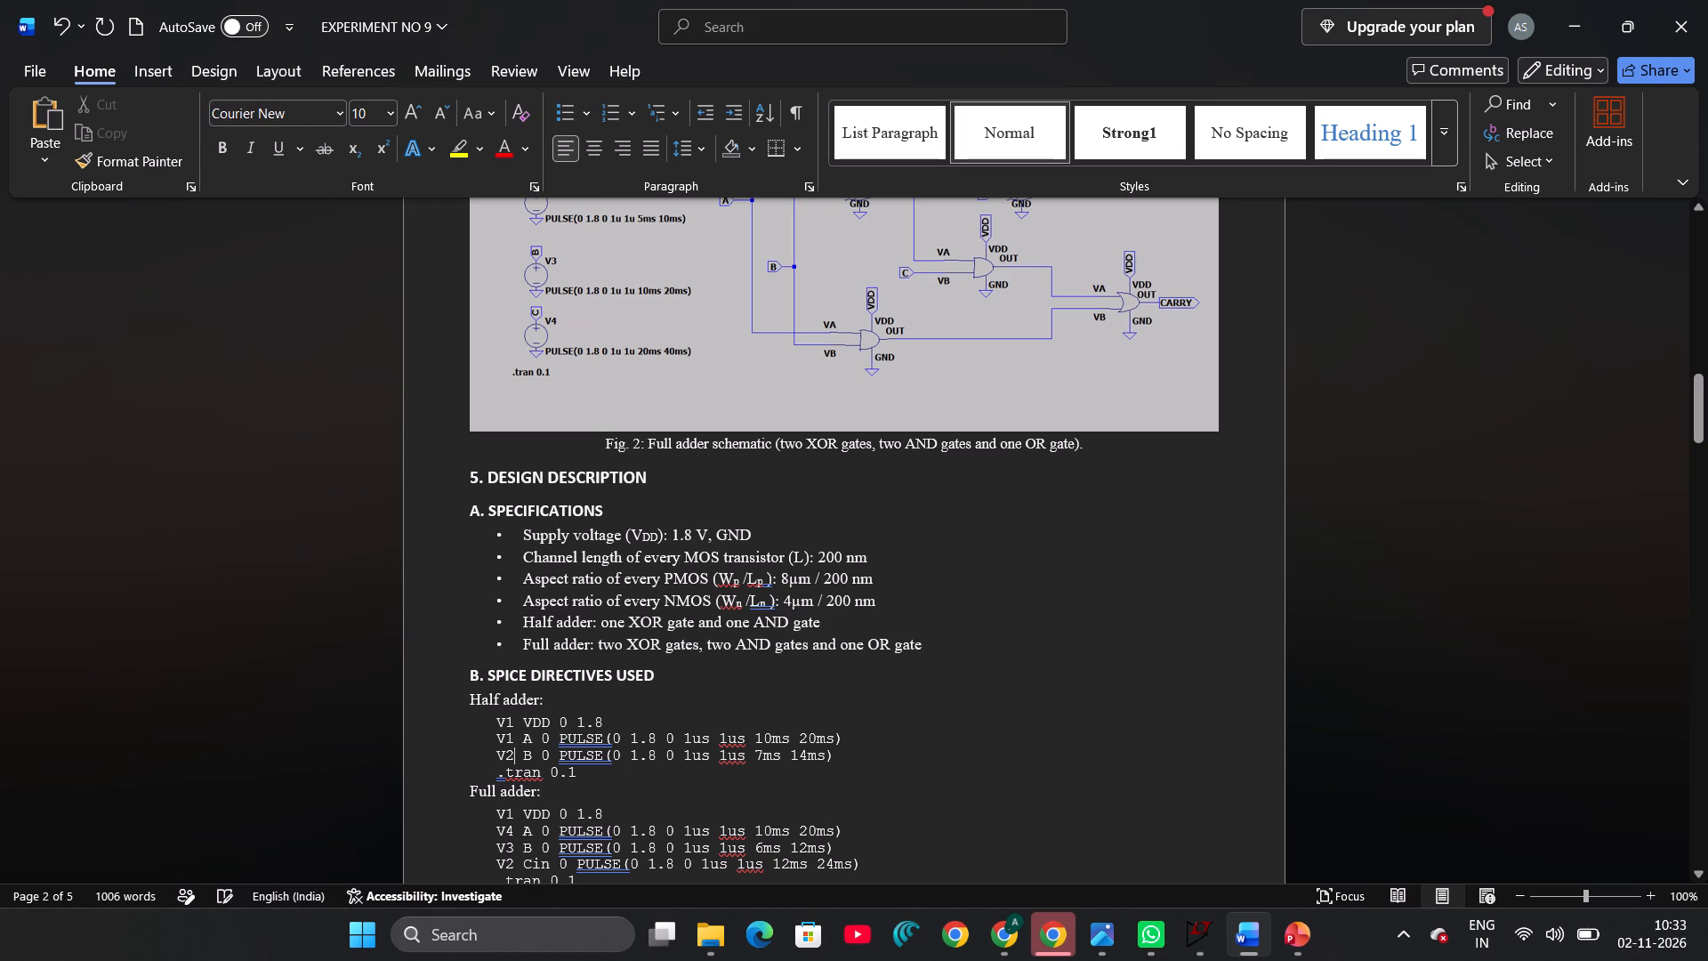
{"action": "key", "text": "BackSpace"}
{"action": "key", "text": "3"}
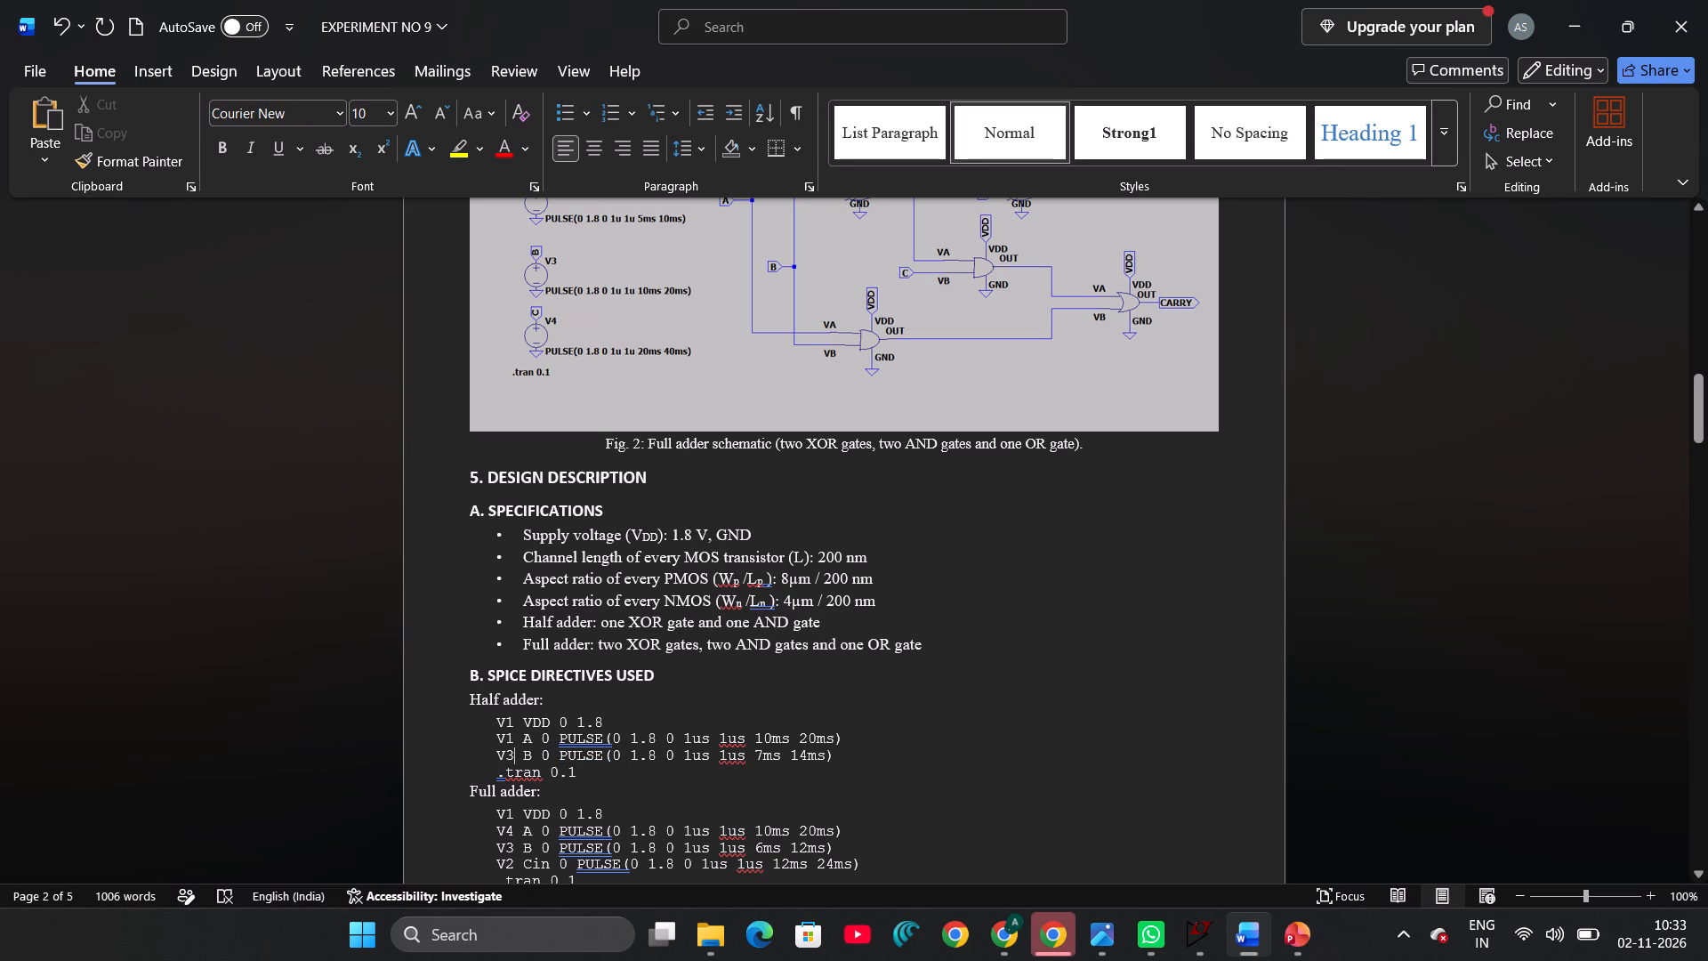
{"action": "left_click", "coordinate": [511, 725]}
{"action": "key", "text": "BackSpace"}
{"action": "key", "text": "2"}
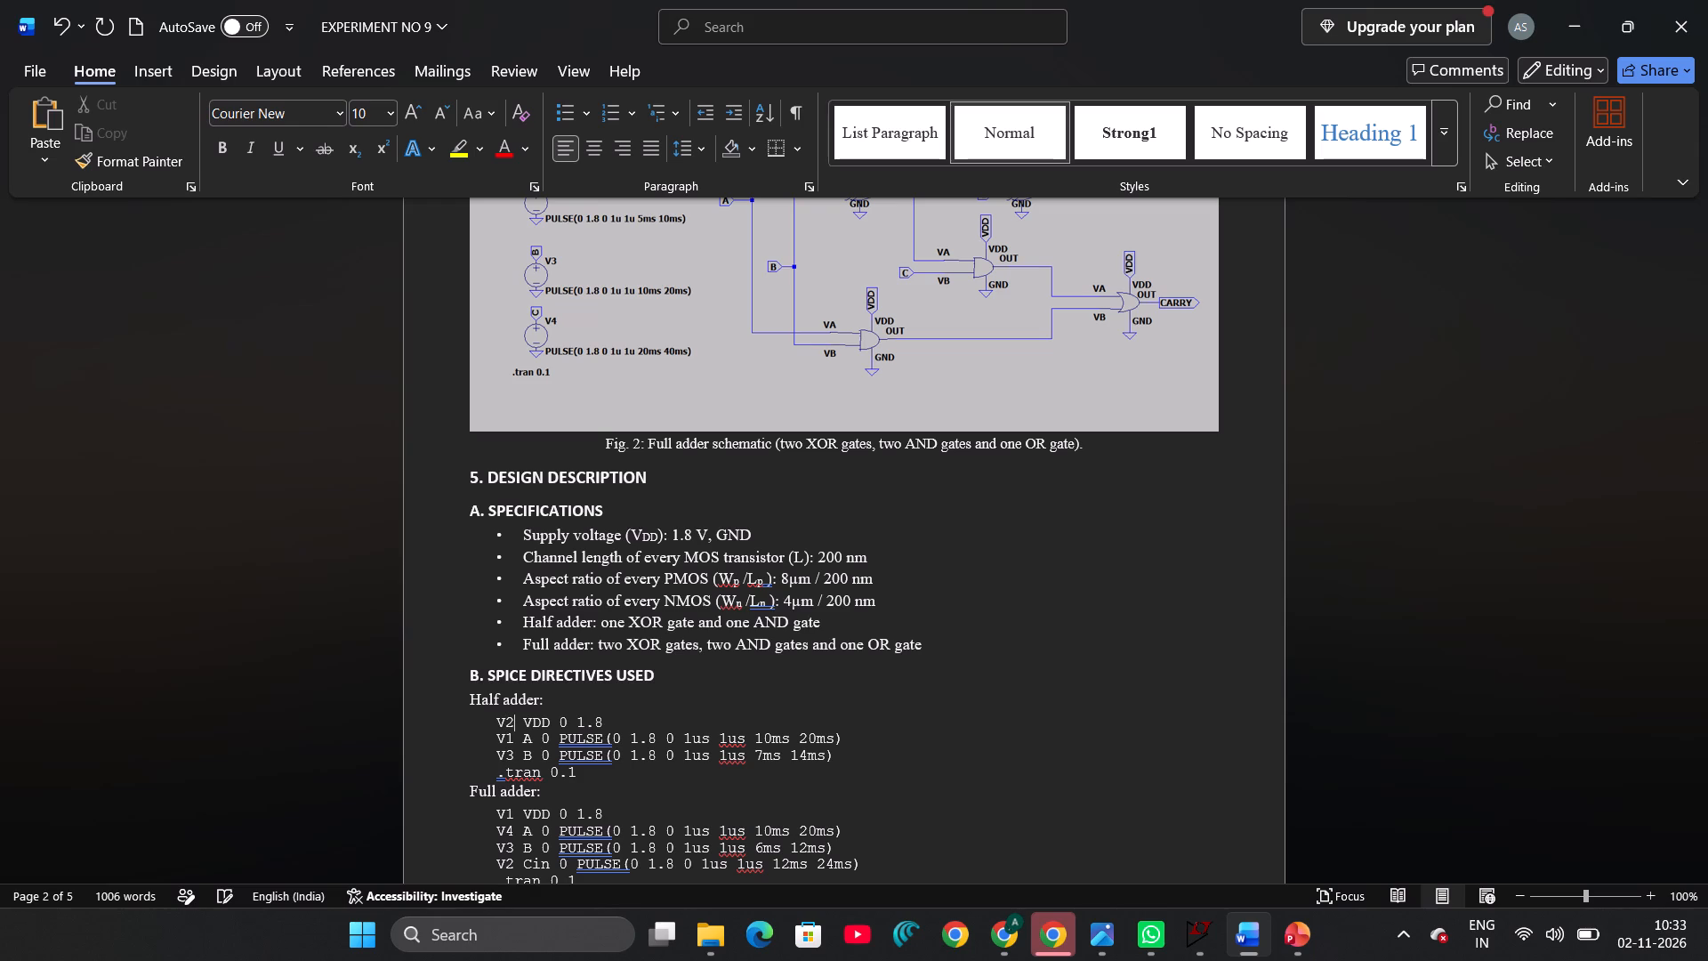
Set the half adder's V1 pulse timing to 5ms on-time and 10ms period in the SPICE directives.
{"action": "left_click", "coordinate": [770, 739]}
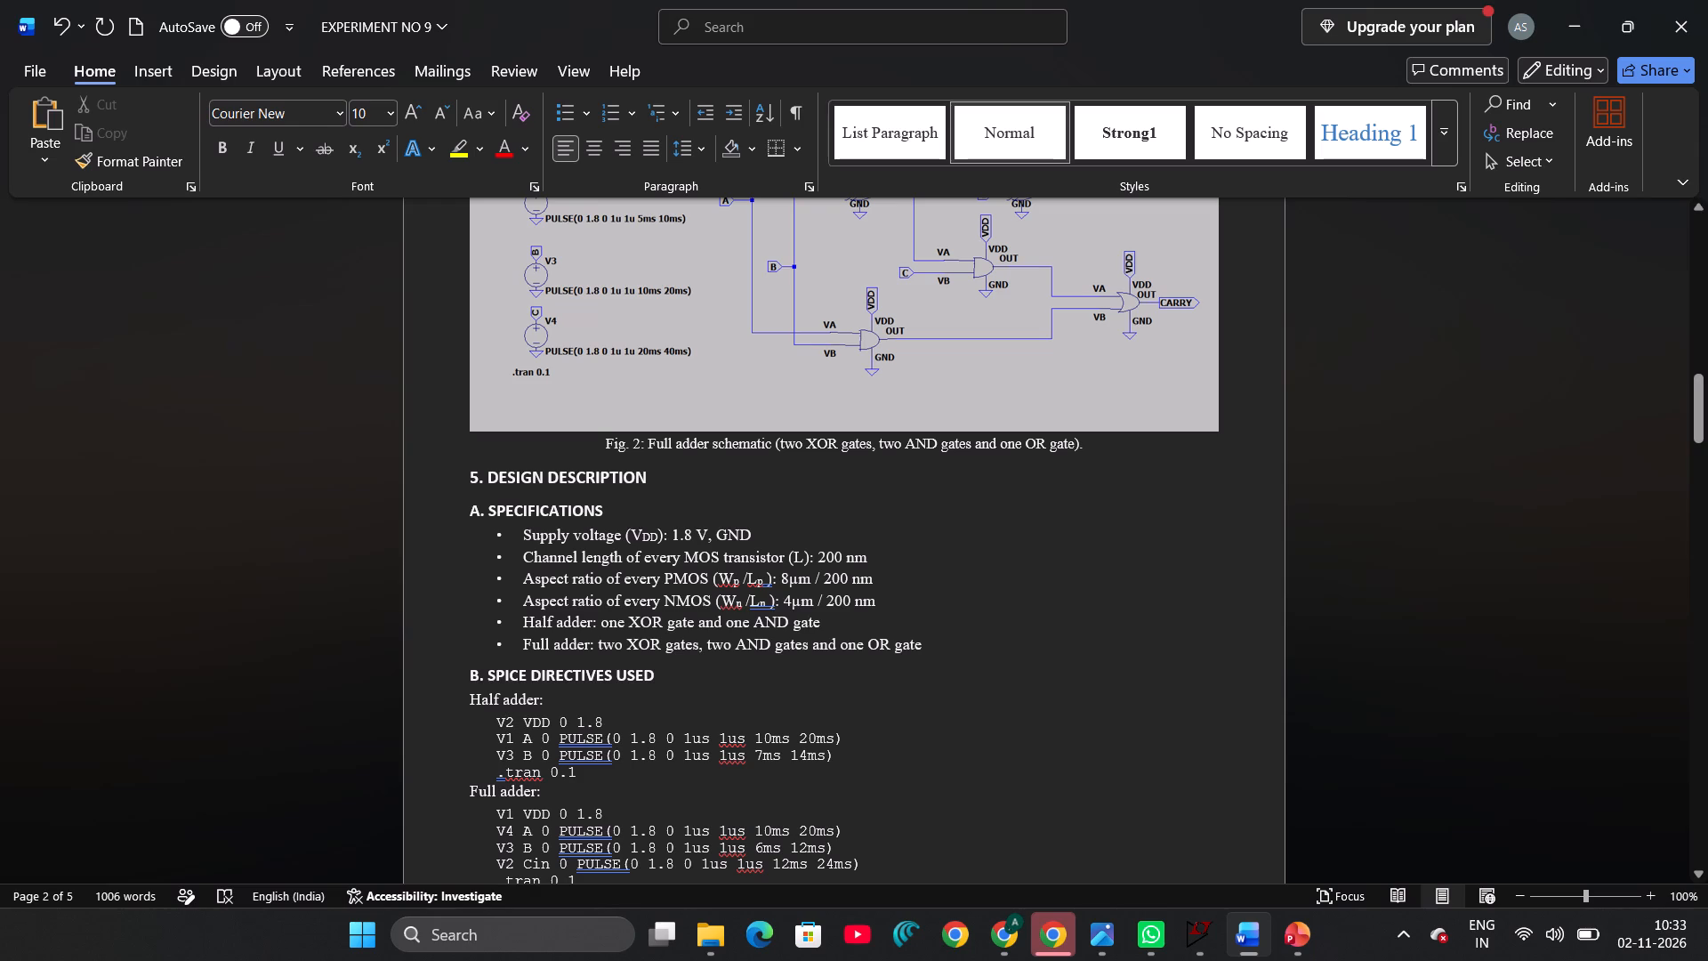
{"action": "key", "text": "BackSpace"}
{"action": "key", "text": "BackSpace"}
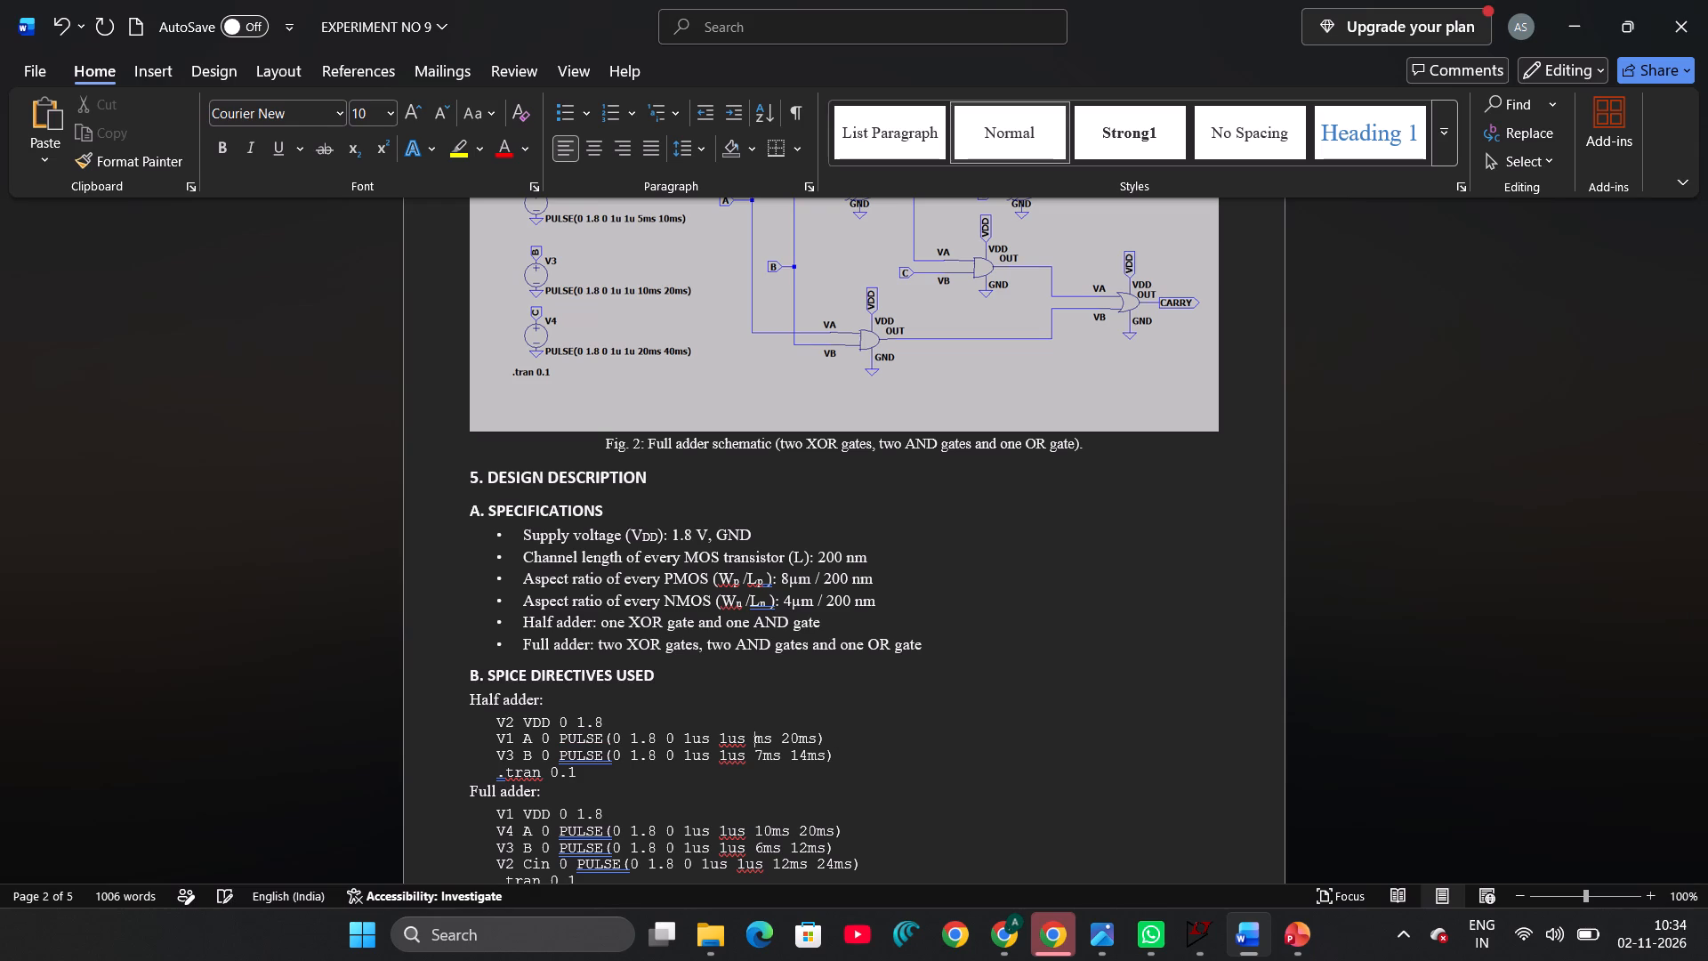
{"action": "key", "text": "5"}
{"action": "key", "text": "Right"}
{"action": "key", "text": "Right"}
{"action": "key", "text": "Right"}
{"action": "key", "text": "Right"}
{"action": "key", "text": "BackSpace"}
{"action": "key", "text": "1"}
Set the half adder's V3 pulse timing to 10ms on-time and 20ms period in the SPICE directives.
{"action": "key", "text": "Down"}
{"action": "key", "text": "Right"}
{"action": "key", "text": "BackSpace"}
{"action": "key", "text": "BackSpace"}
{"action": "type", "text": "20"}
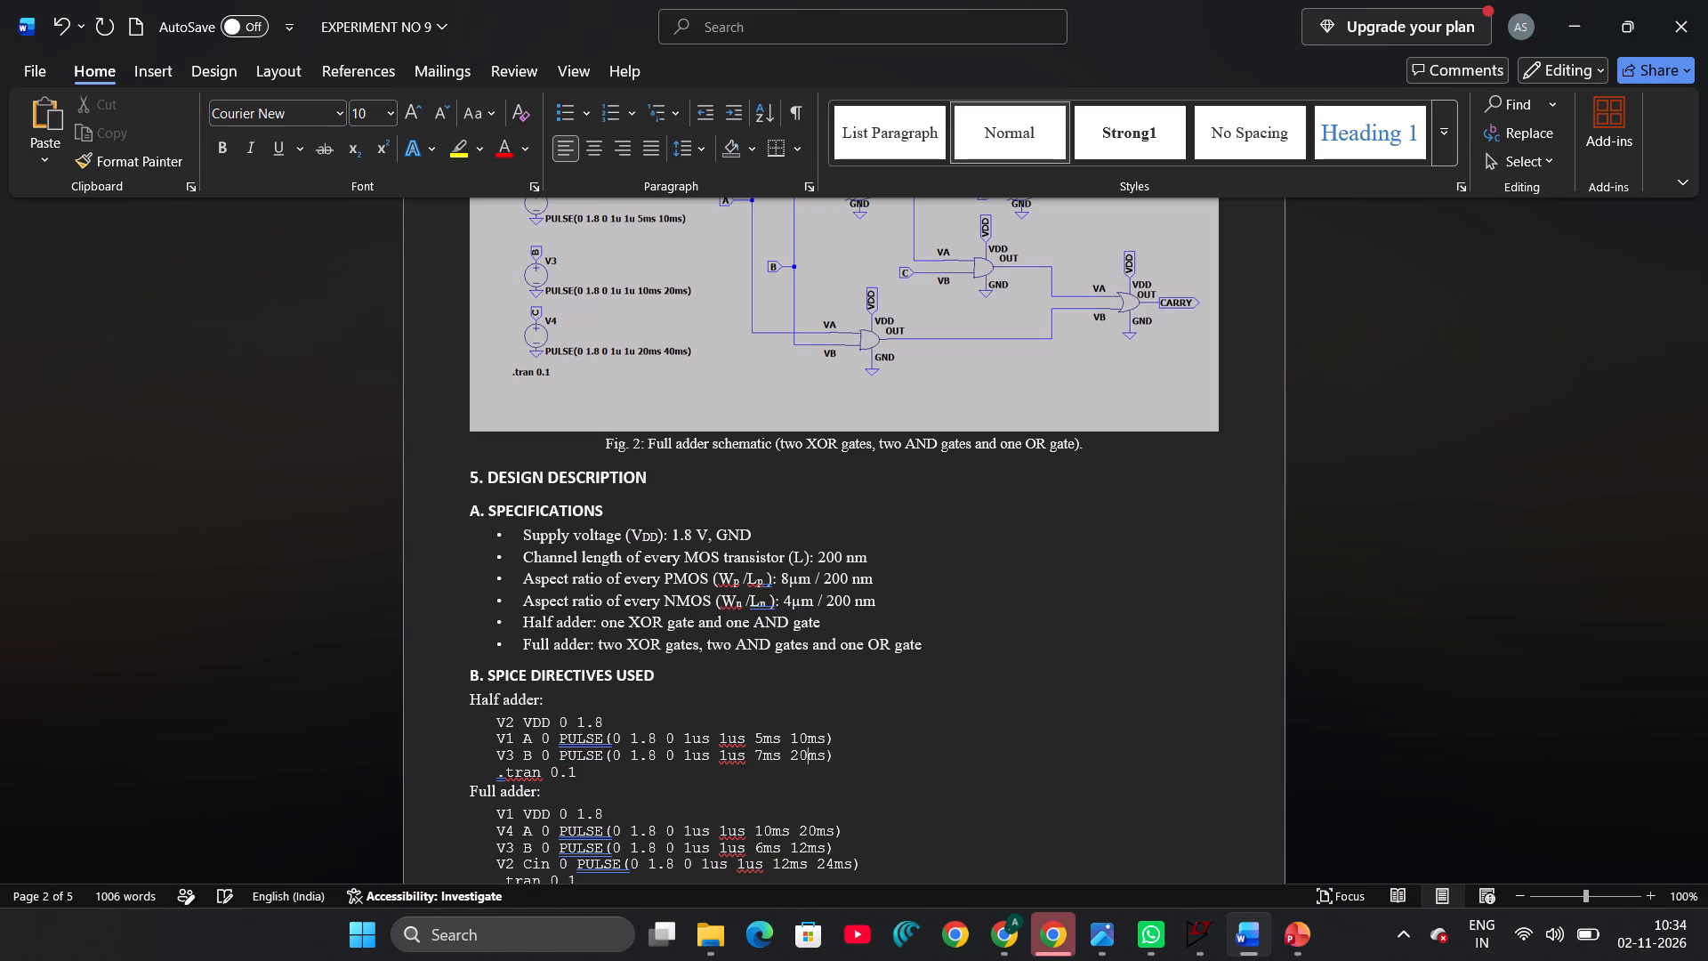
{"action": "key", "text": "Left"}
{"action": "key", "text": "Left"}
{"action": "key", "text": "Left"}
{"action": "key", "text": "Left"}
{"action": "key", "text": "Left"}
{"action": "key", "text": "BackSpace"}
{"action": "type", "text": "10"}
Renumber the full adder's SPICE input sources to match its schematic: V2 for A, V3 for B and V4 for Cin.
{"action": "scroll", "coordinate": [393, 709], "scroll_direction": "up", "scroll_amount": 1}
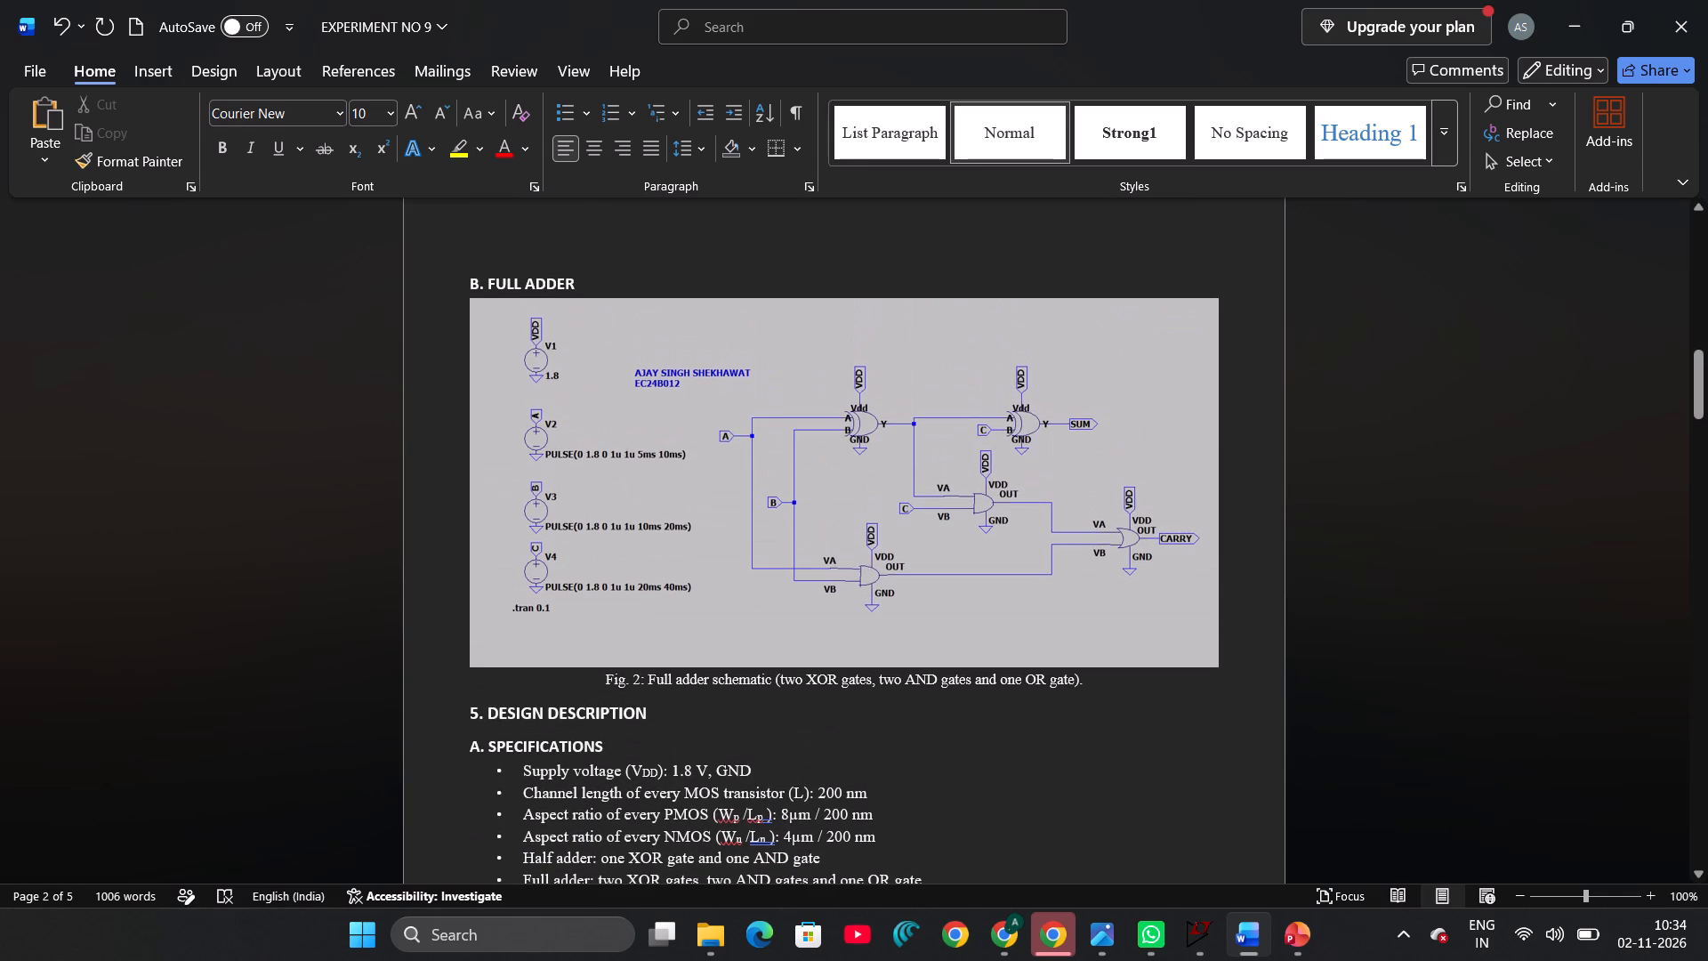
{"action": "scroll", "coordinate": [393, 709], "scroll_direction": "down", "scroll_amount": 3}
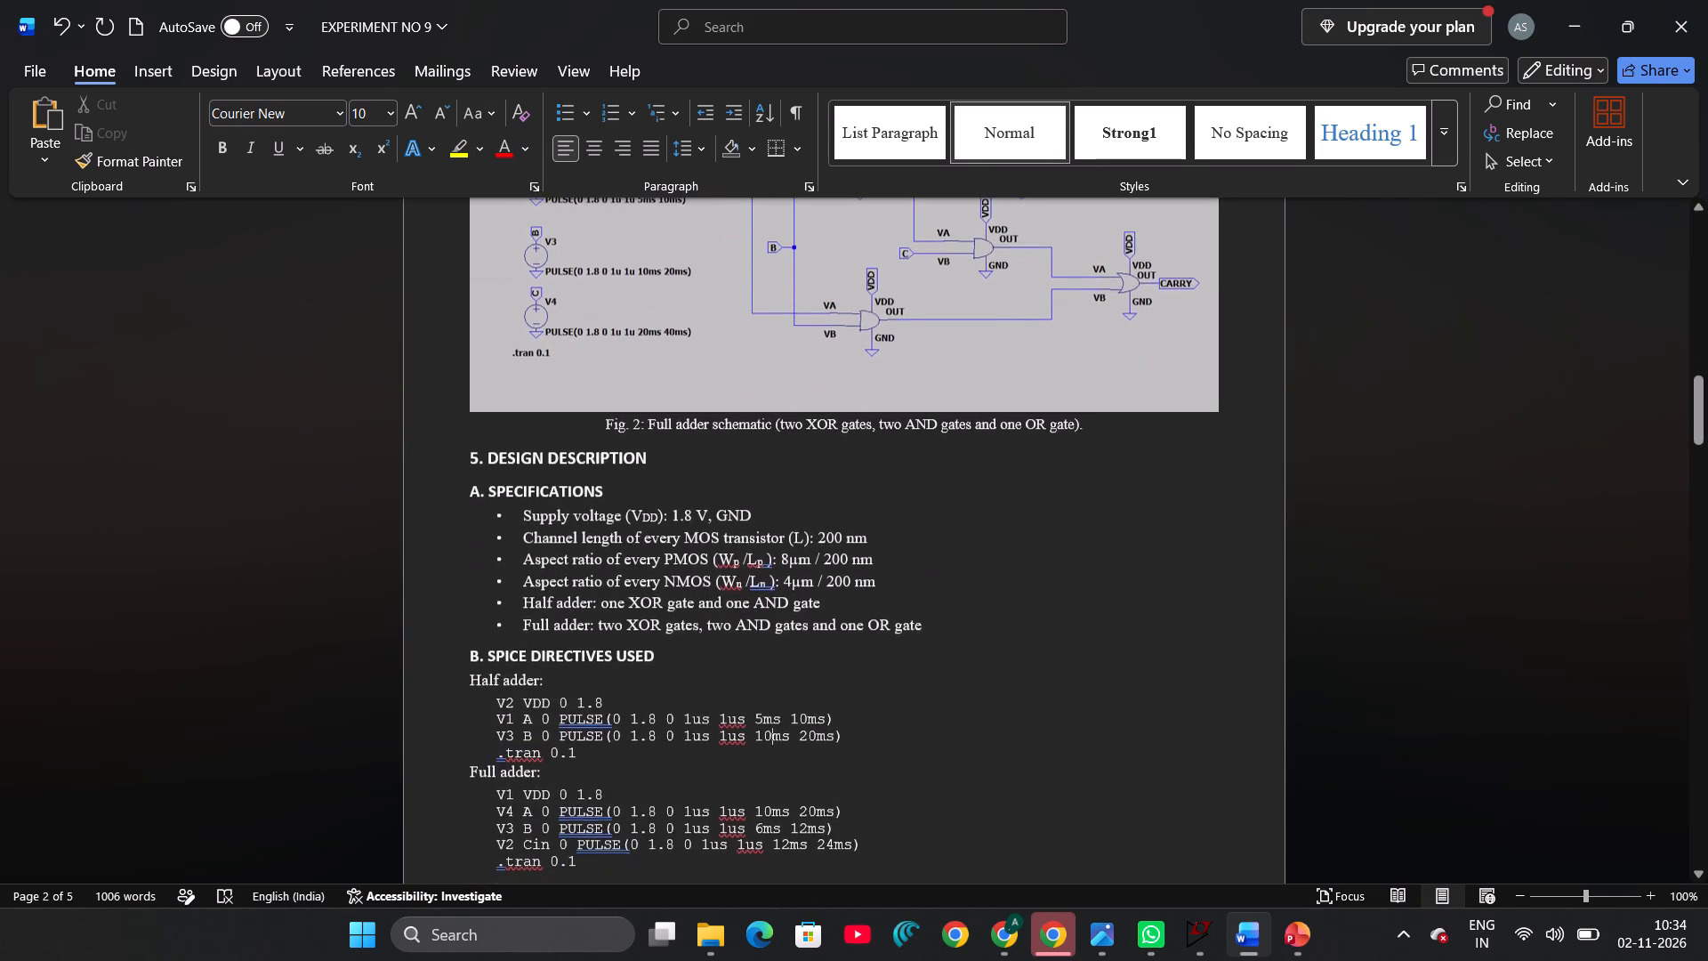
{"action": "scroll", "coordinate": [393, 709], "scroll_direction": "down", "scroll_amount": 1}
{"action": "scroll", "coordinate": [528, 569], "scroll_direction": "up", "scroll_amount": 1}
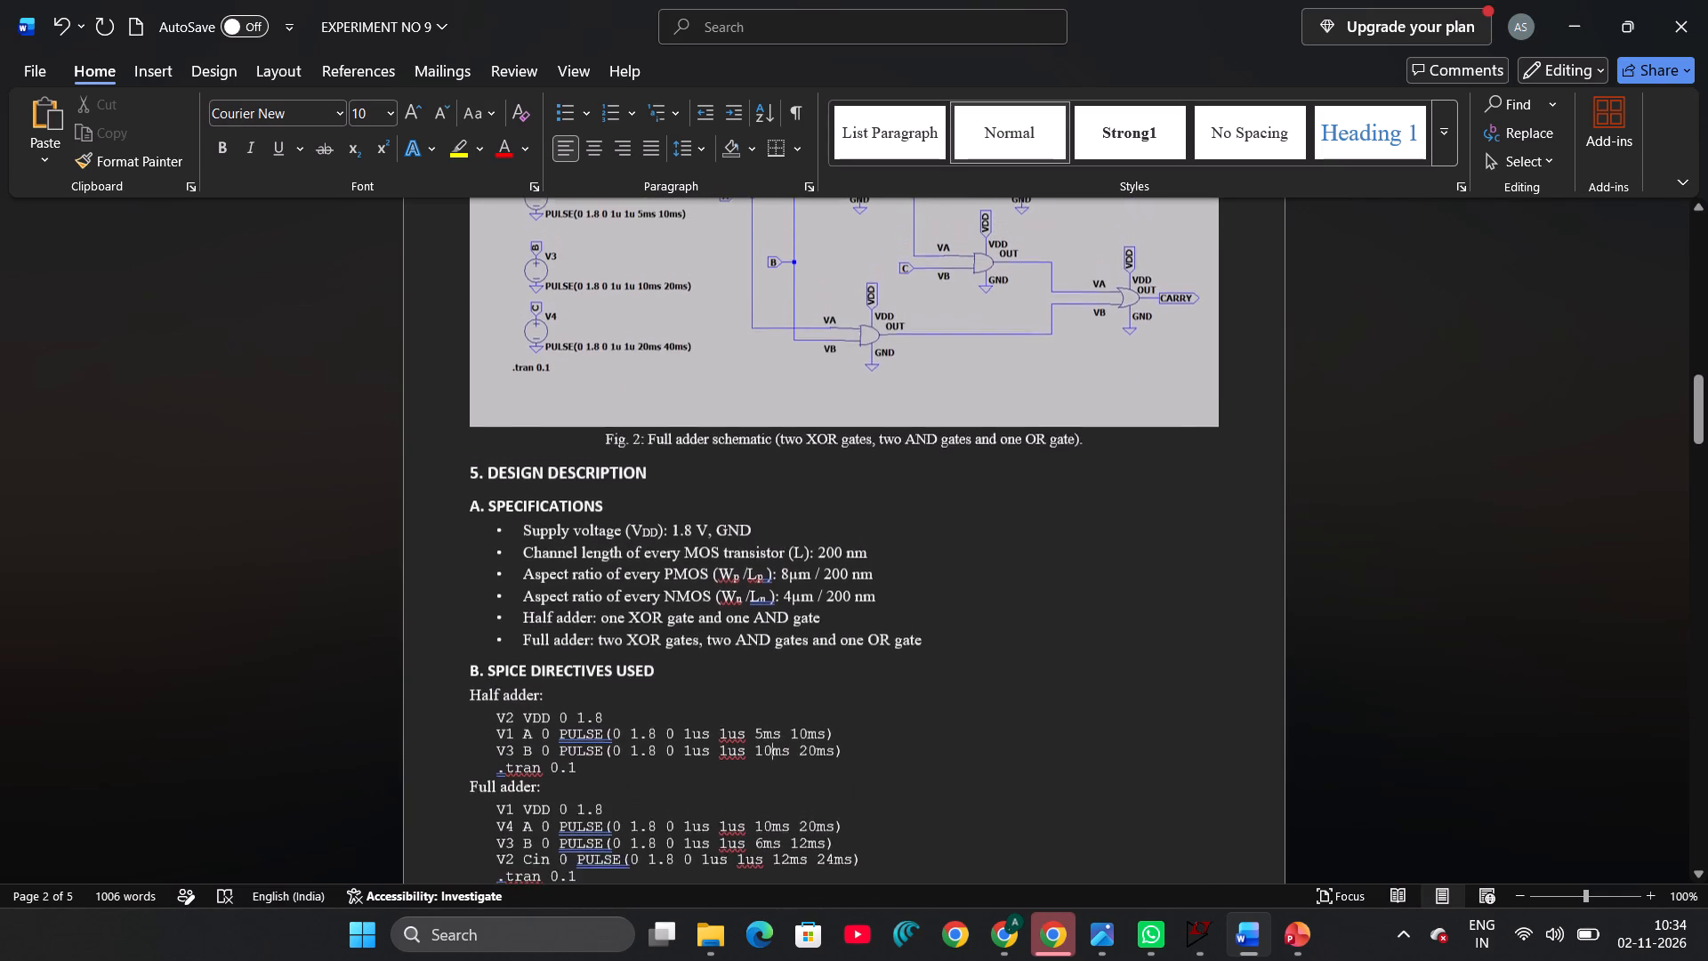
{"action": "scroll", "coordinate": [528, 569], "scroll_direction": "up", "scroll_amount": 1}
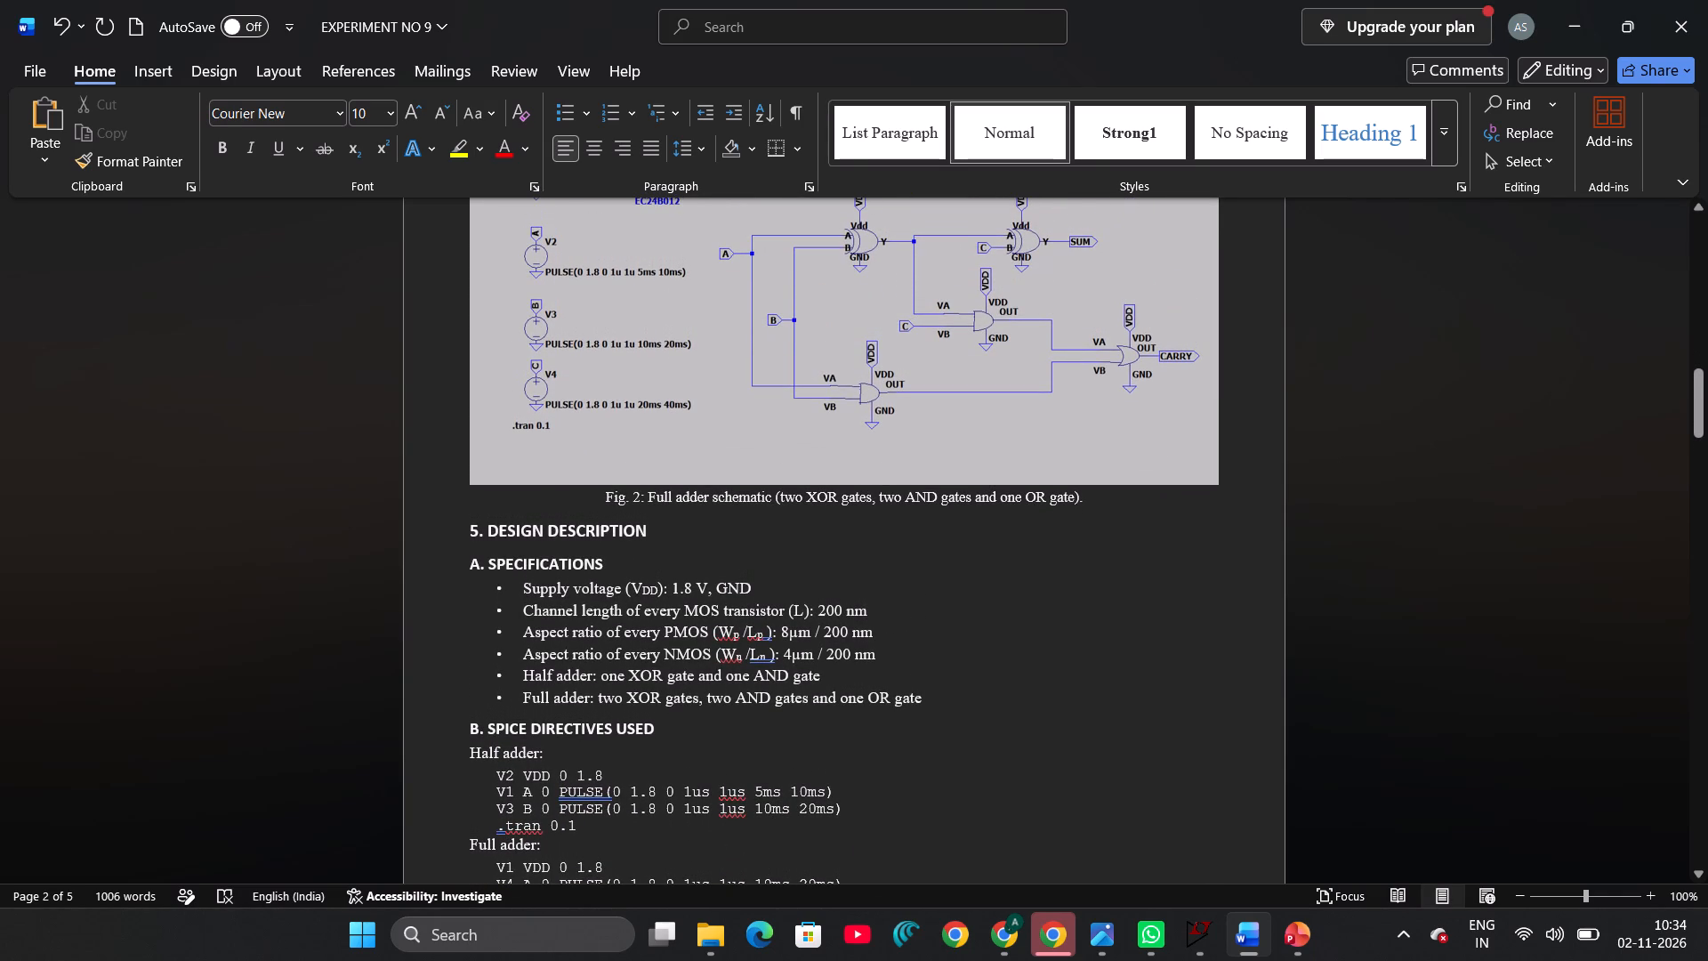
{"action": "scroll", "coordinate": [528, 569], "scroll_direction": "up", "scroll_amount": 1}
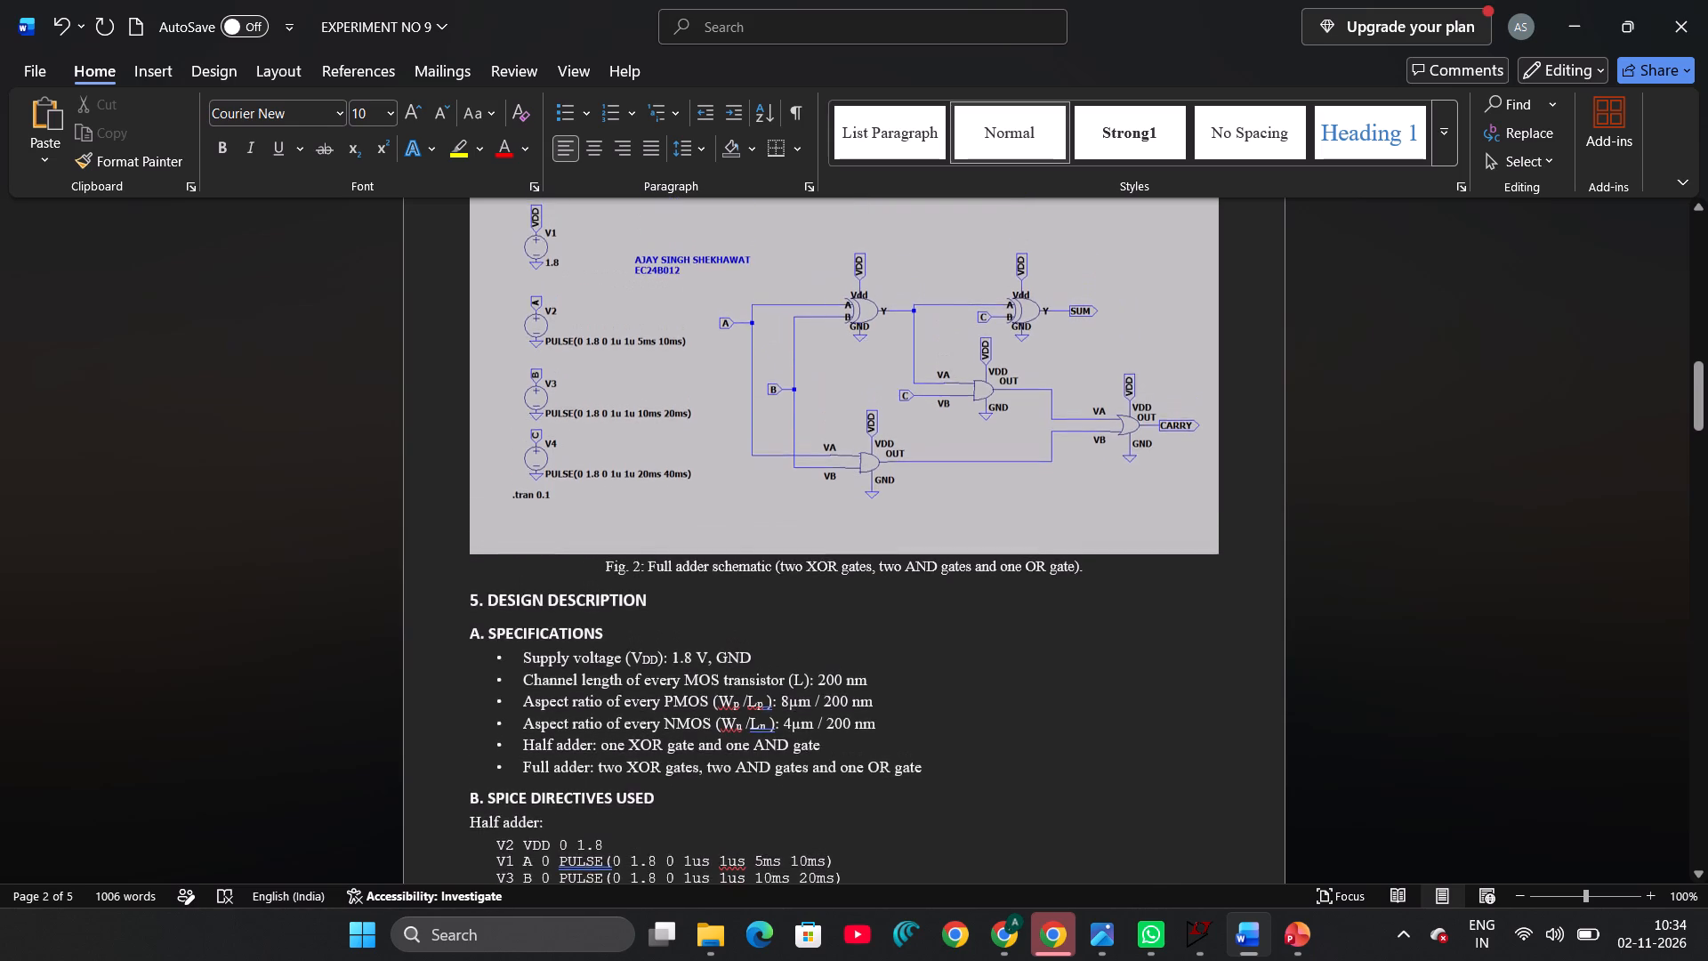
{"action": "scroll", "coordinate": [528, 569], "scroll_direction": "down", "scroll_amount": 1}
{"action": "left_click", "coordinate": [512, 377]}
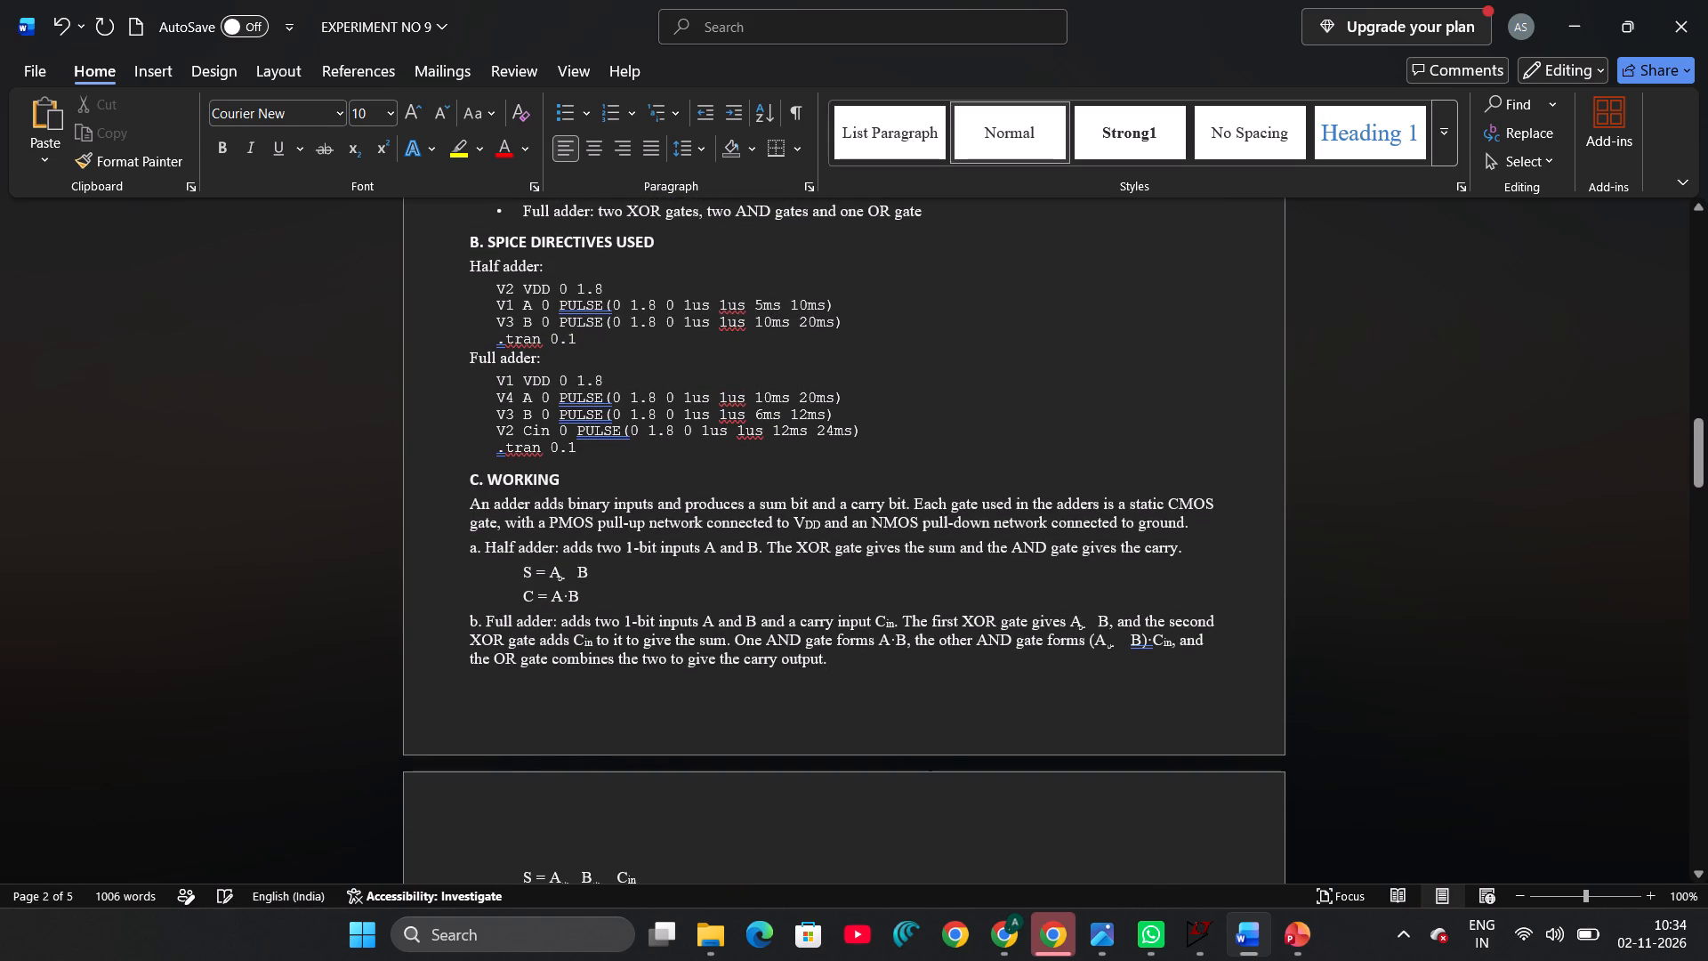
{"action": "left_click", "coordinate": [519, 397]}
{"action": "key", "text": "Left"}
{"action": "key", "text": "BackSpace"}
{"action": "key", "text": "2"}
{"action": "key", "text": "Down"}
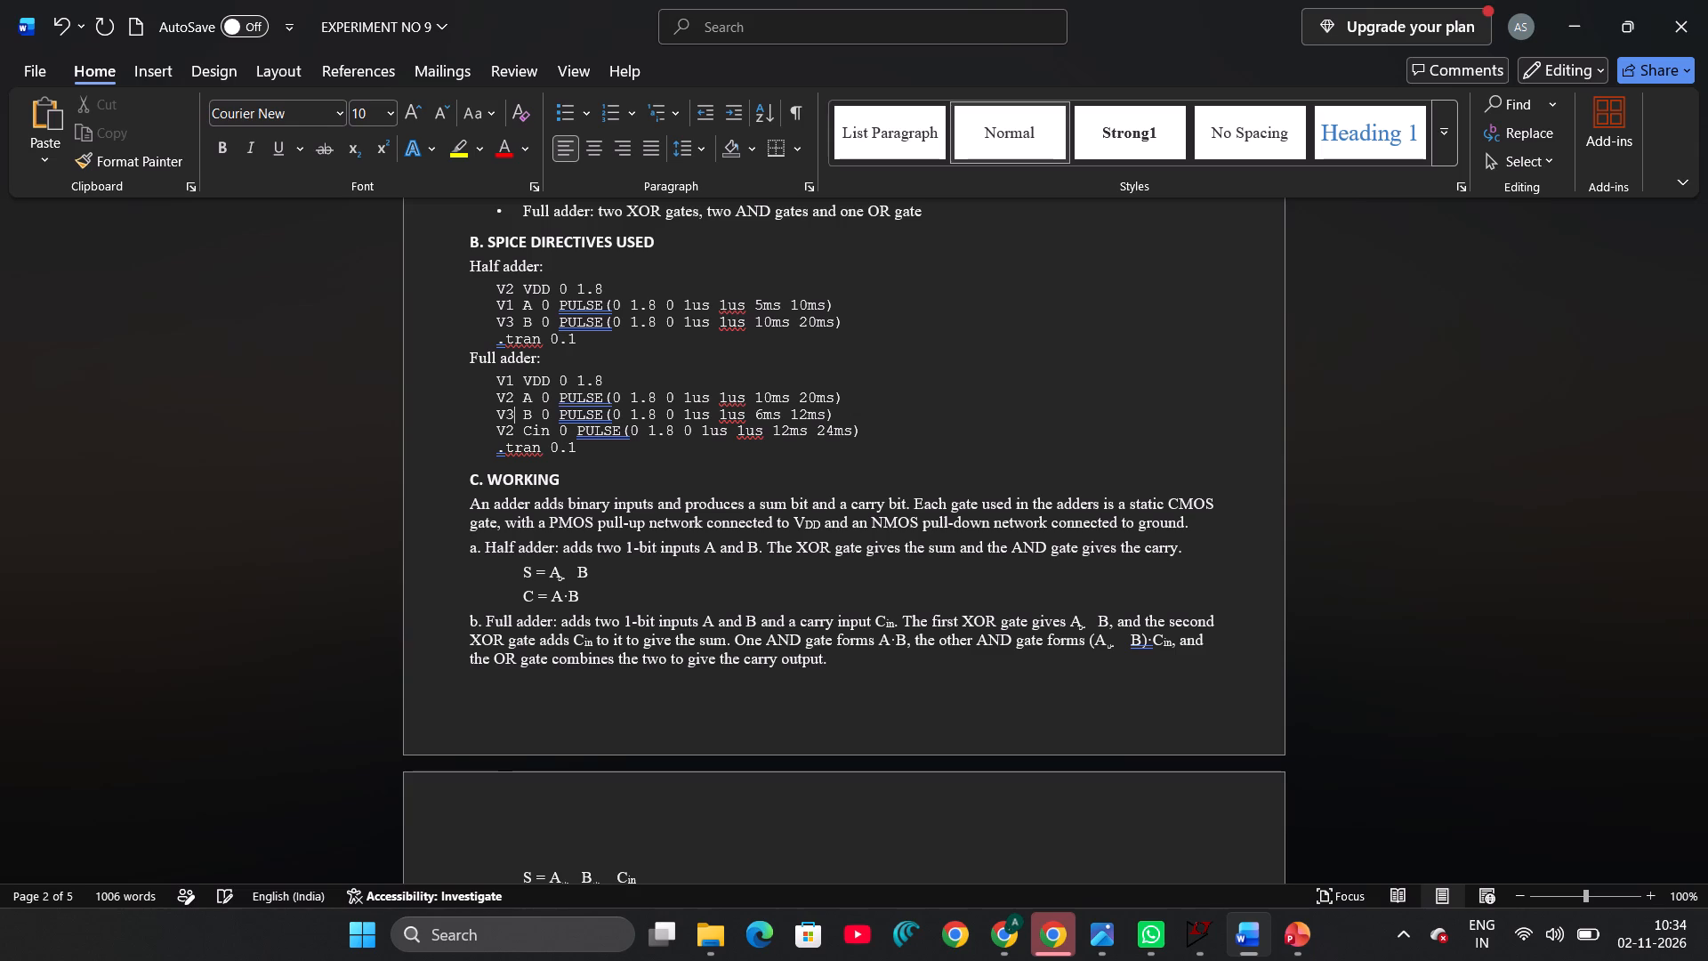
{"action": "key", "text": "BackSpace"}
{"action": "key", "text": "3"}
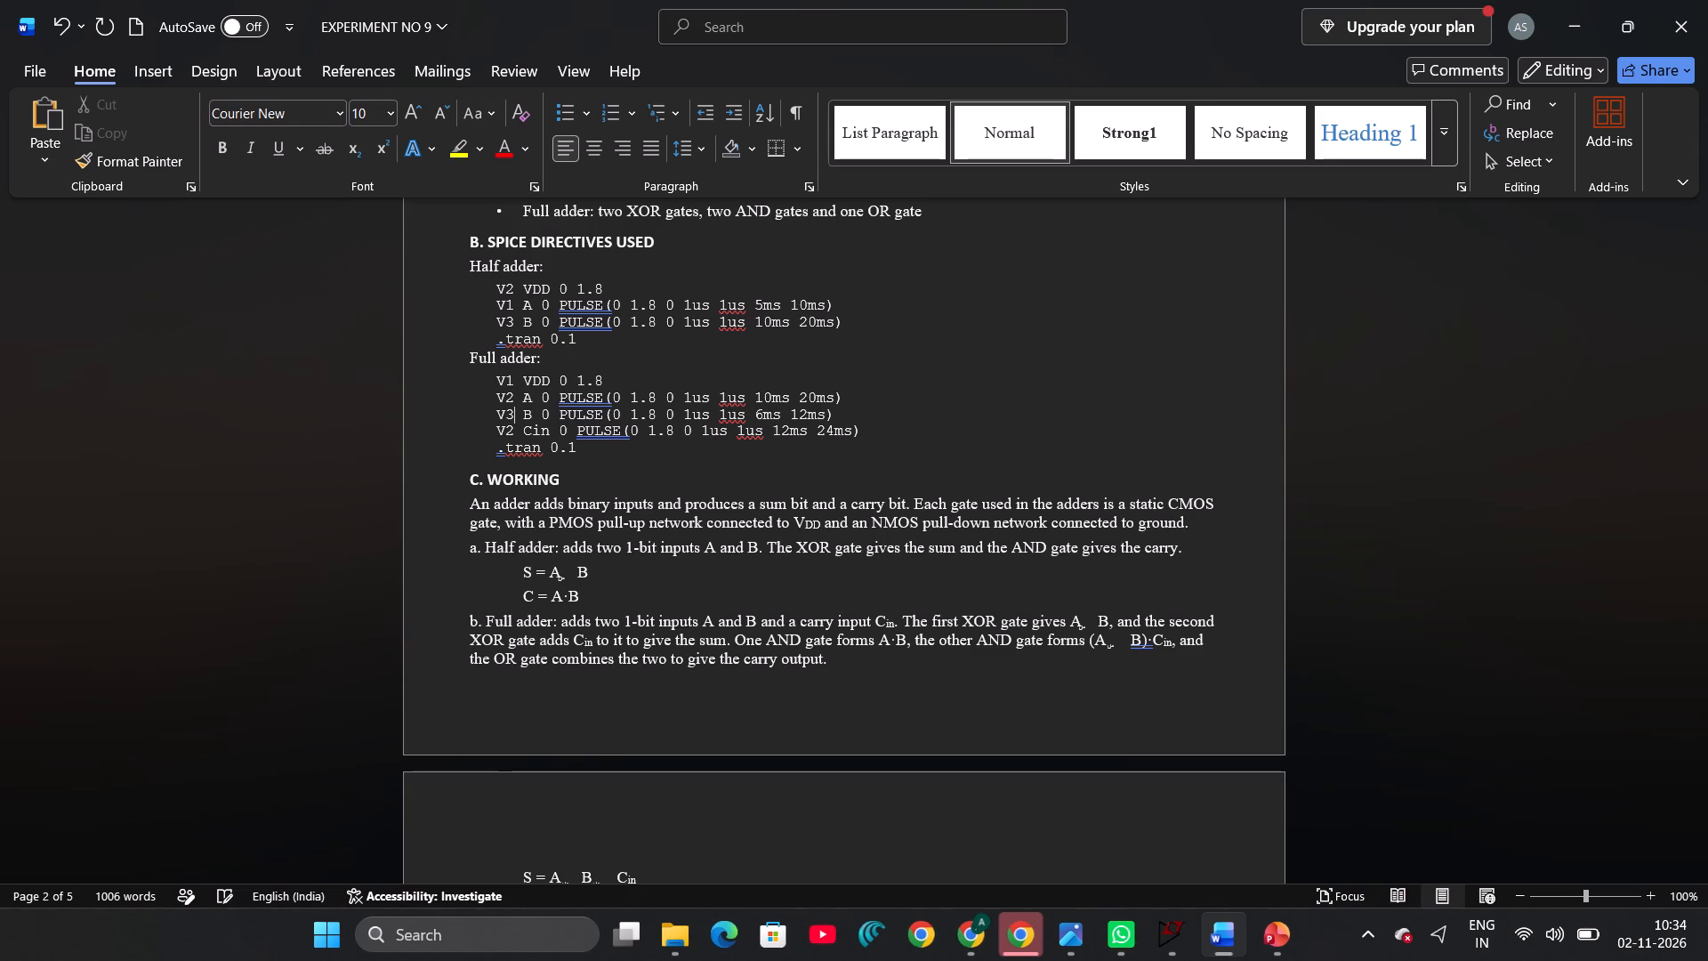
{"action": "key", "text": "Down"}
{"action": "key", "text": "BackSpace"}
{"action": "key", "text": "4"}
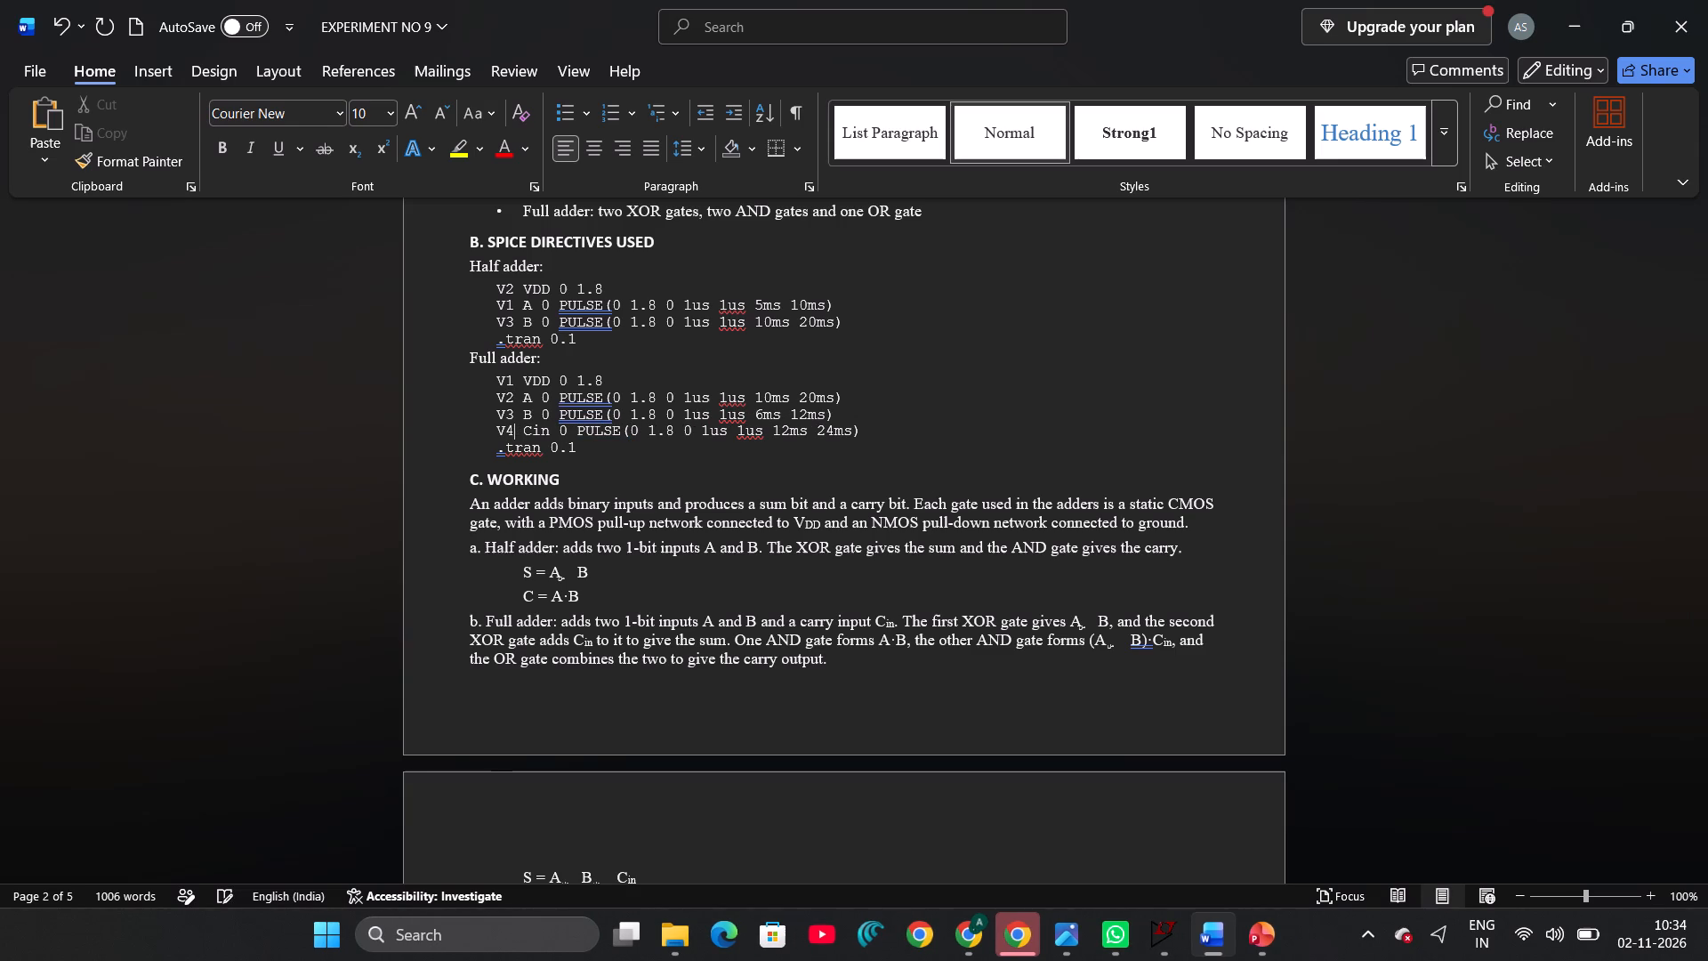
Set the full adder's V2 pulse timing to 5ms on-time and 10ms period.
{"action": "left_click", "coordinate": [771, 397]}
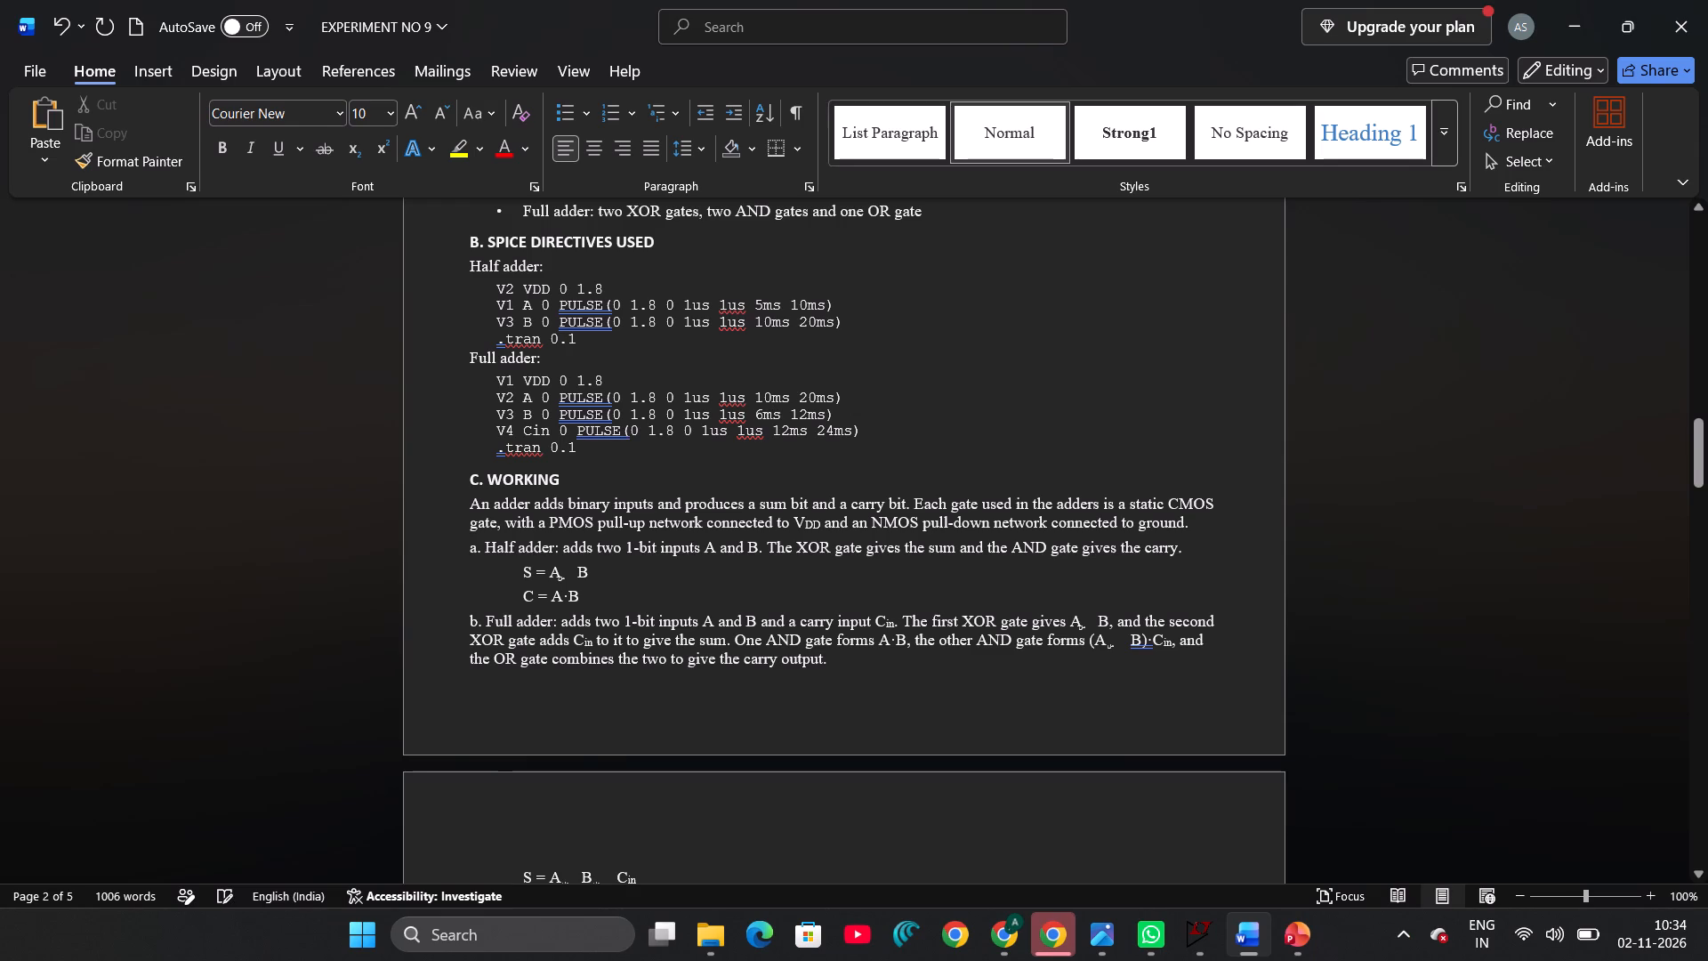
{"action": "key", "text": "BackSpace"}
{"action": "key", "text": "BackSpace"}
{"action": "key", "text": "5"}
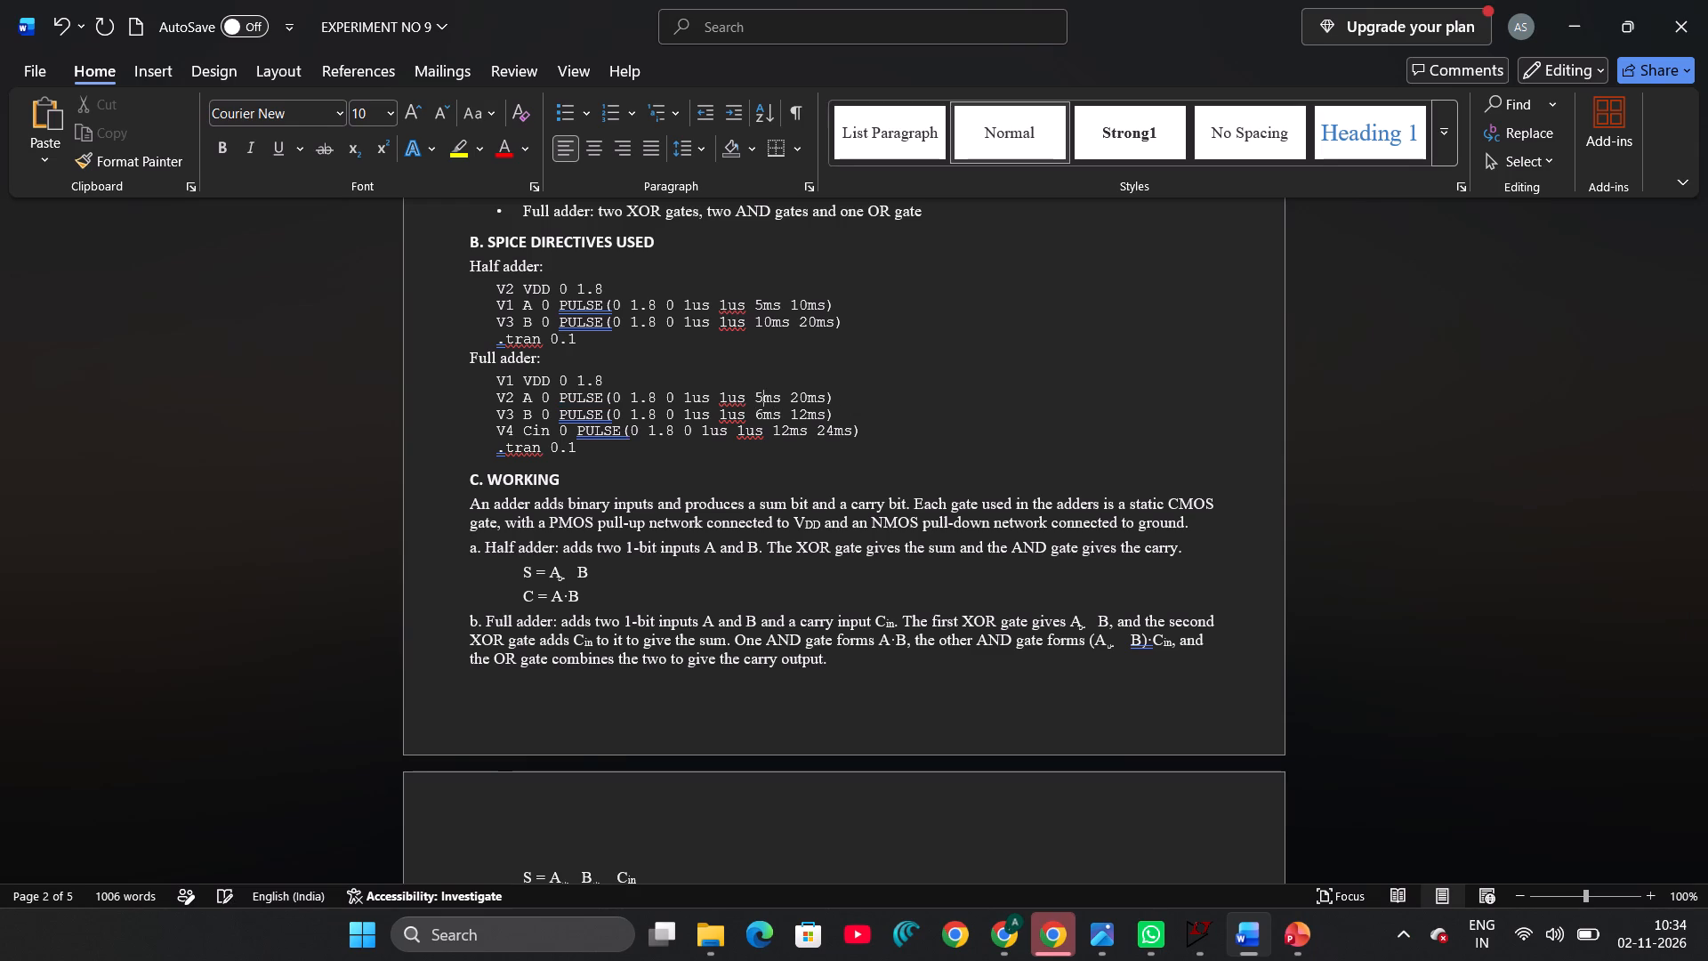
{"action": "key", "text": "Right"}
{"action": "key", "text": "Right"}
{"action": "key", "text": "Right"}
{"action": "key", "text": "Right"}
{"action": "key", "text": "BackSpace"}
{"action": "key", "text": "1"}
Set the full adder's V3 pulse timing to 10ms on-time and 20ms period.
{"action": "key", "text": "Down"}
{"action": "key", "text": "Right"}
{"action": "key", "text": "BackSpace"}
{"action": "key", "text": "BackSpace"}
{"action": "type", "text": "20"}
{"action": "key", "text": "Left"}
{"action": "key", "text": "Left"}
{"action": "key", "text": "Left"}
{"action": "key", "text": "Left"}
{"action": "key", "text": "Left"}
{"action": "key", "text": "BackSpace"}
{"action": "type", "text": "10"}
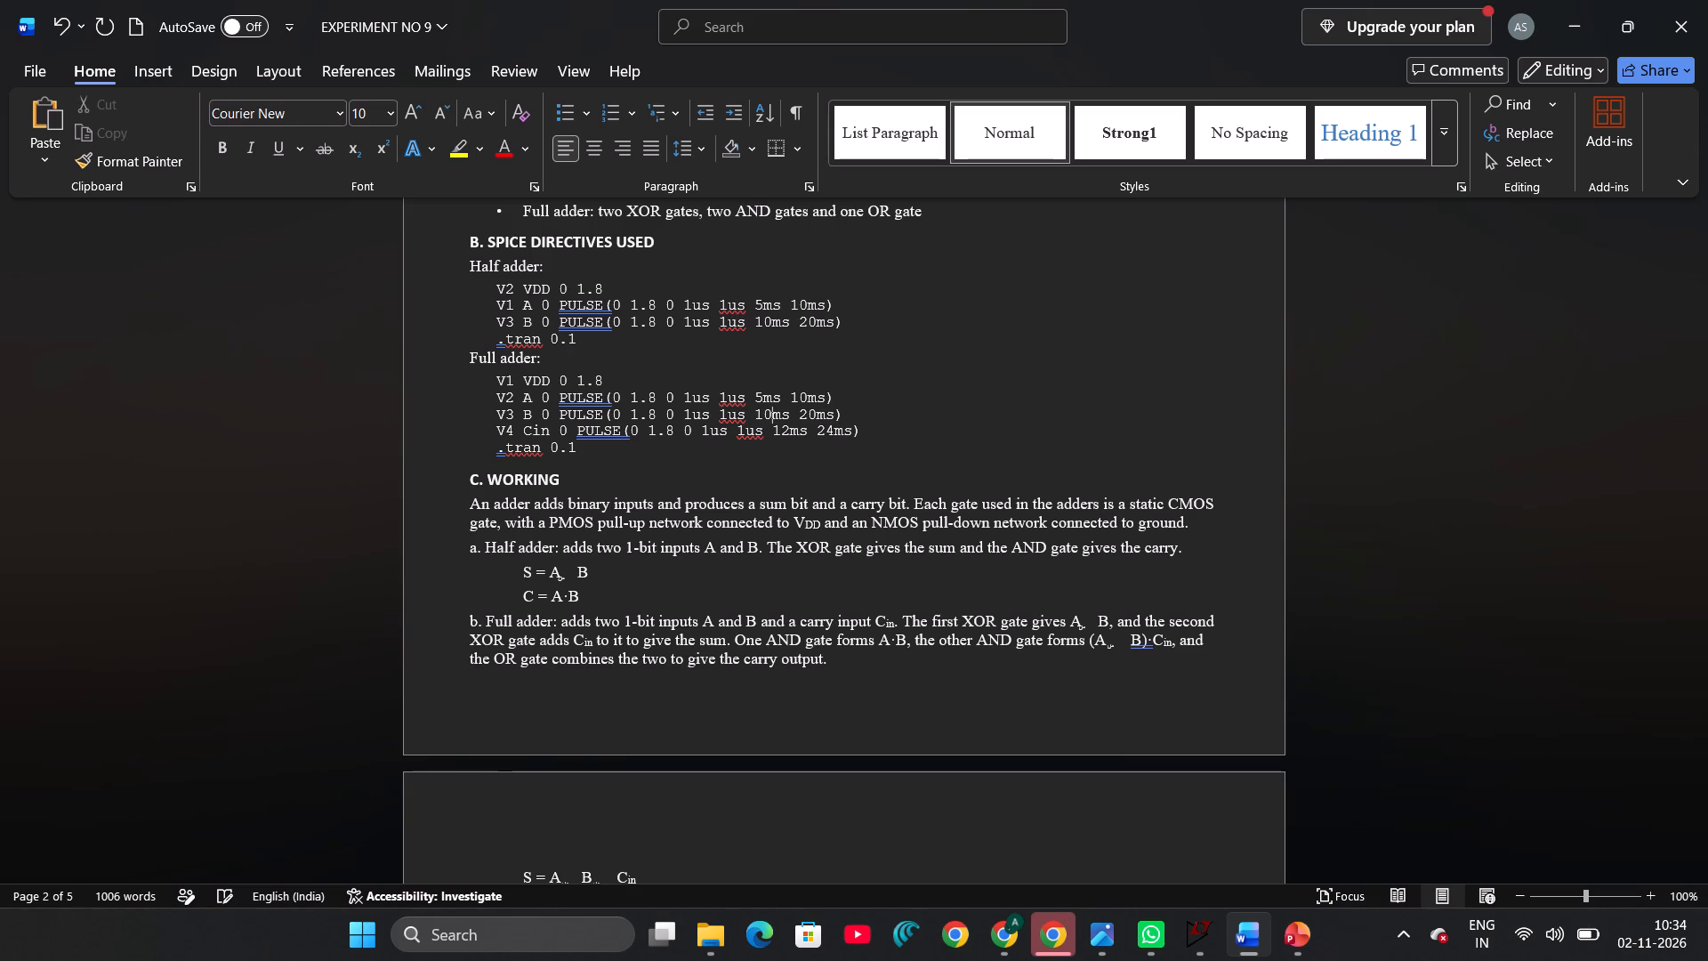
Set the full adder's V4 Cin pulse timing to 20ms on-time and 40ms period, matching the schematic.
{"action": "key", "text": "Down"}
{"action": "key", "text": "Right"}
{"action": "key", "text": "Right"}
{"action": "key", "text": "BackSpace"}
{"action": "key", "text": "BackSpace"}
{"action": "scroll", "coordinate": [533, 413], "scroll_direction": "up", "scroll_amount": 1}
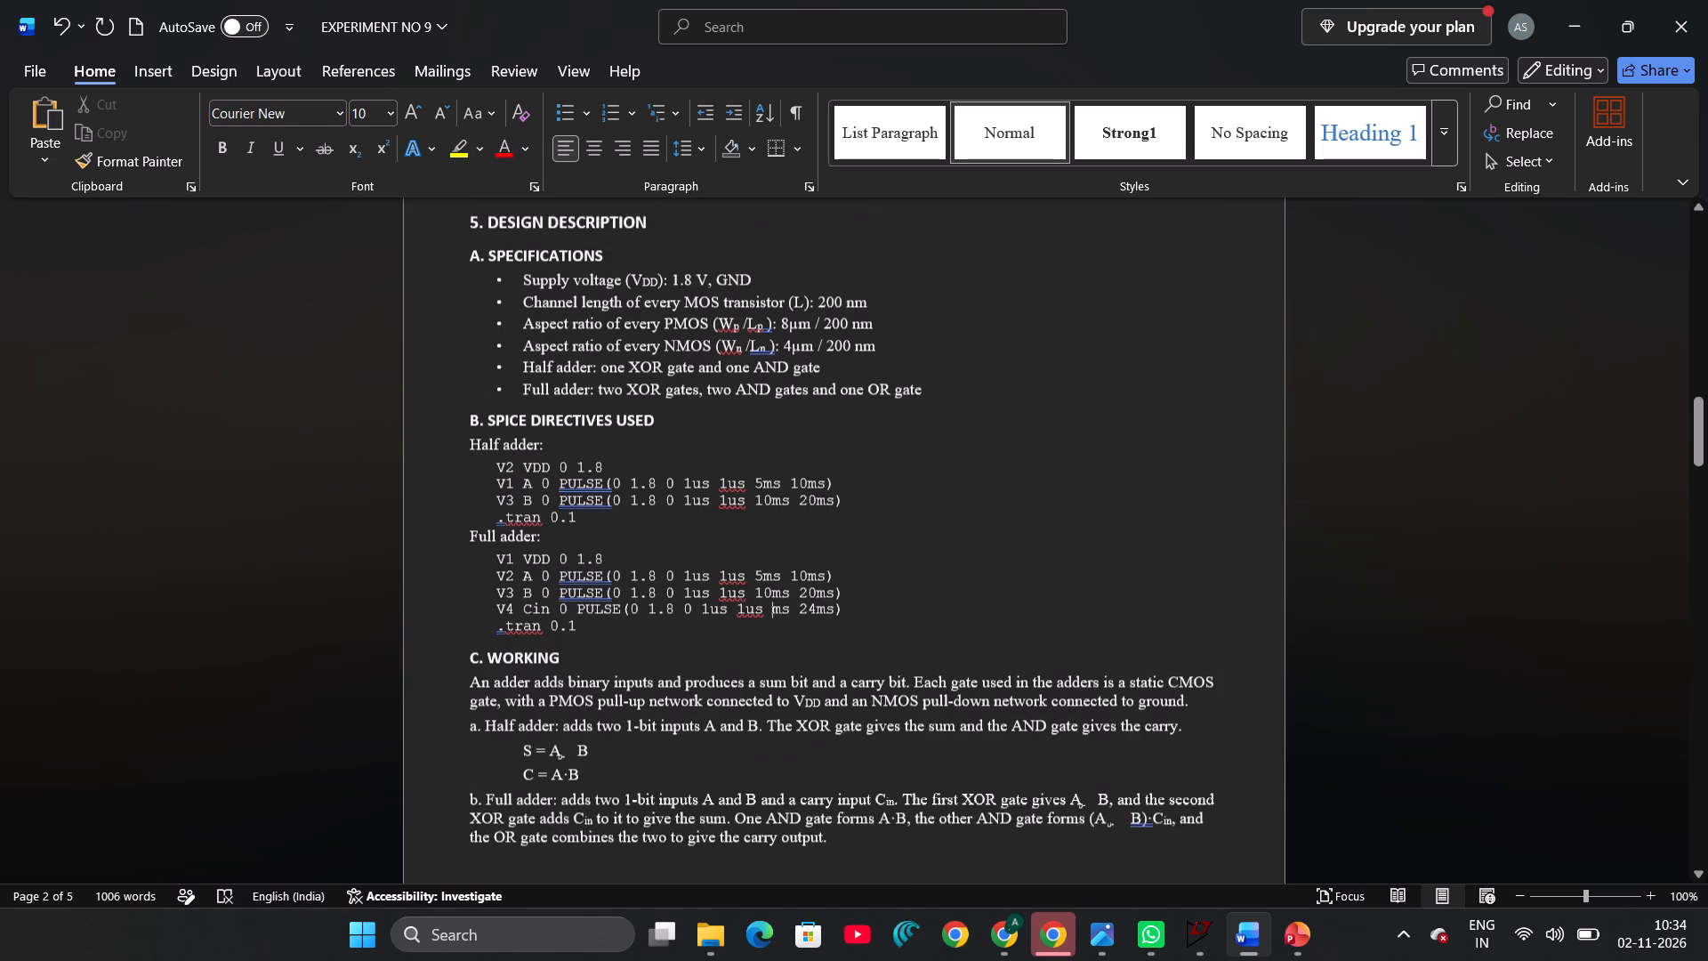
{"action": "scroll", "coordinate": [533, 413], "scroll_direction": "up", "scroll_amount": 2}
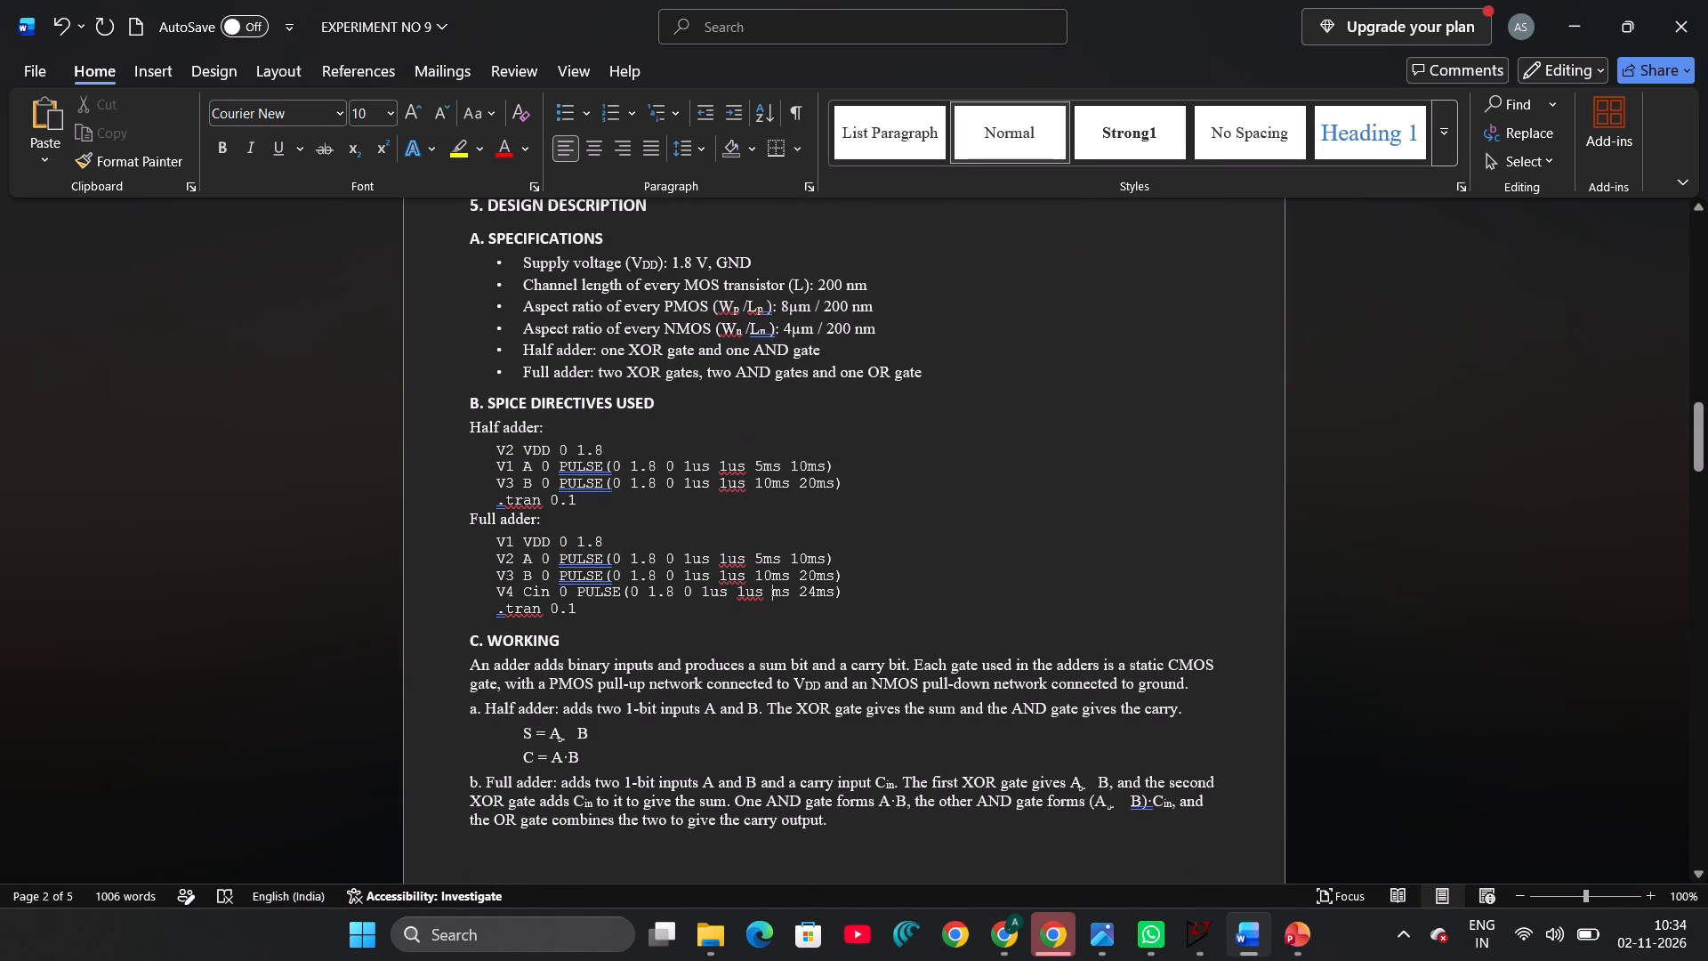
{"action": "type", "text": "20"}
{"action": "key", "text": "Right"}
{"action": "key", "text": "Right"}
{"action": "key", "text": "Right"}
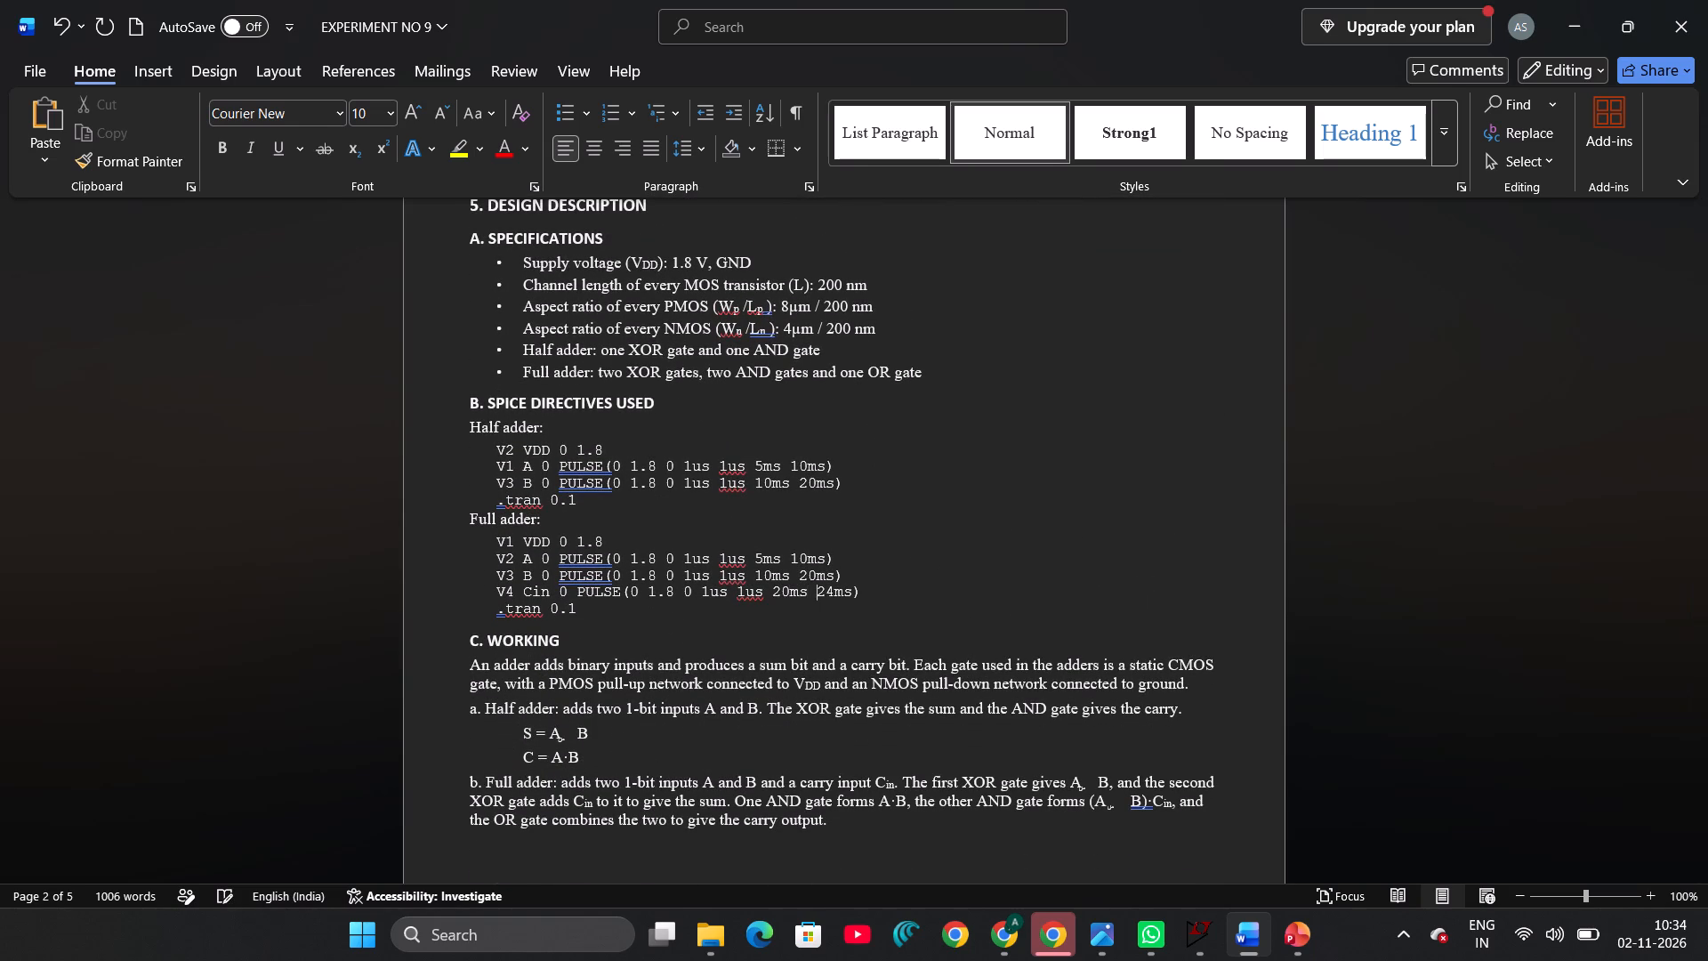
{"action": "key", "text": "Right"}
{"action": "key", "text": "BackSpace"}
{"action": "key", "text": "Right"}
{"action": "key", "text": "0"}
Recheck the SPICE directives against the full adder schematic and read through the Working section's text and equations.
{"action": "left_click_drag", "start_coordinate": [533, 460], "coordinate": [641, 458]}
{"action": "left_click", "coordinate": [641, 458]}
{"action": "left_click_drag", "start_coordinate": [624, 458], "coordinate": [526, 456]}
{"action": "left_click", "coordinate": [526, 456]}
{"action": "scroll", "coordinate": [526, 456], "scroll_direction": "up", "scroll_amount": 2}
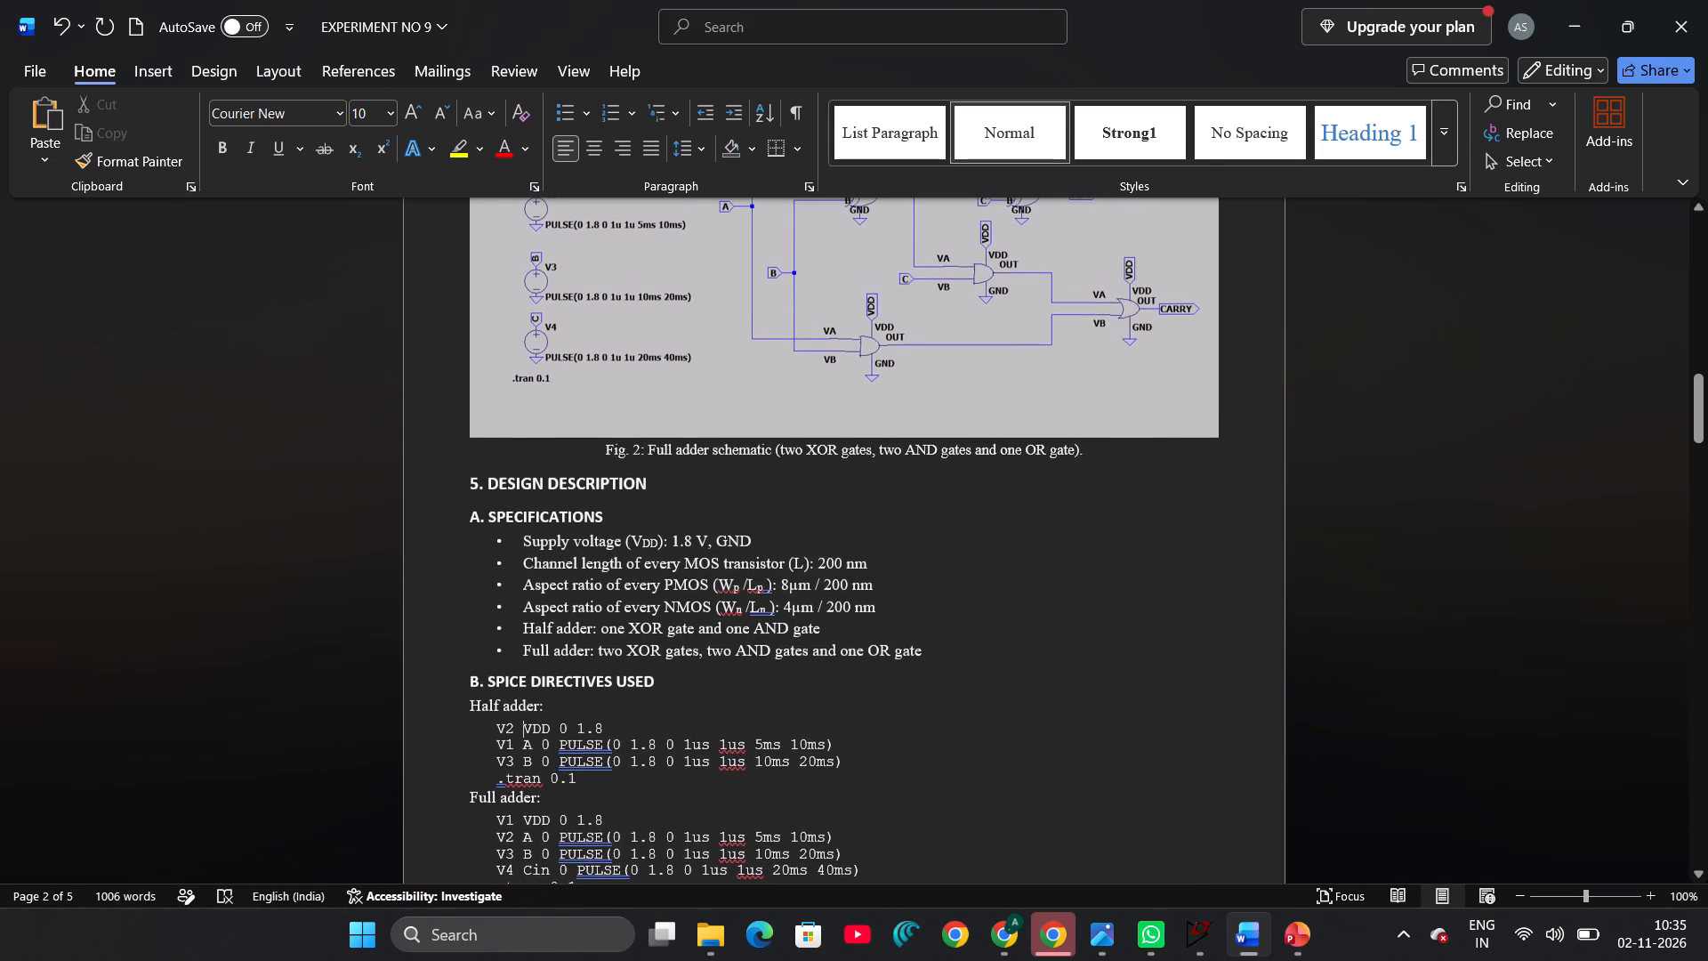
{"action": "scroll", "coordinate": [526, 456], "scroll_direction": "up", "scroll_amount": 1}
{"action": "scroll", "coordinate": [526, 456], "scroll_direction": "down", "scroll_amount": 3}
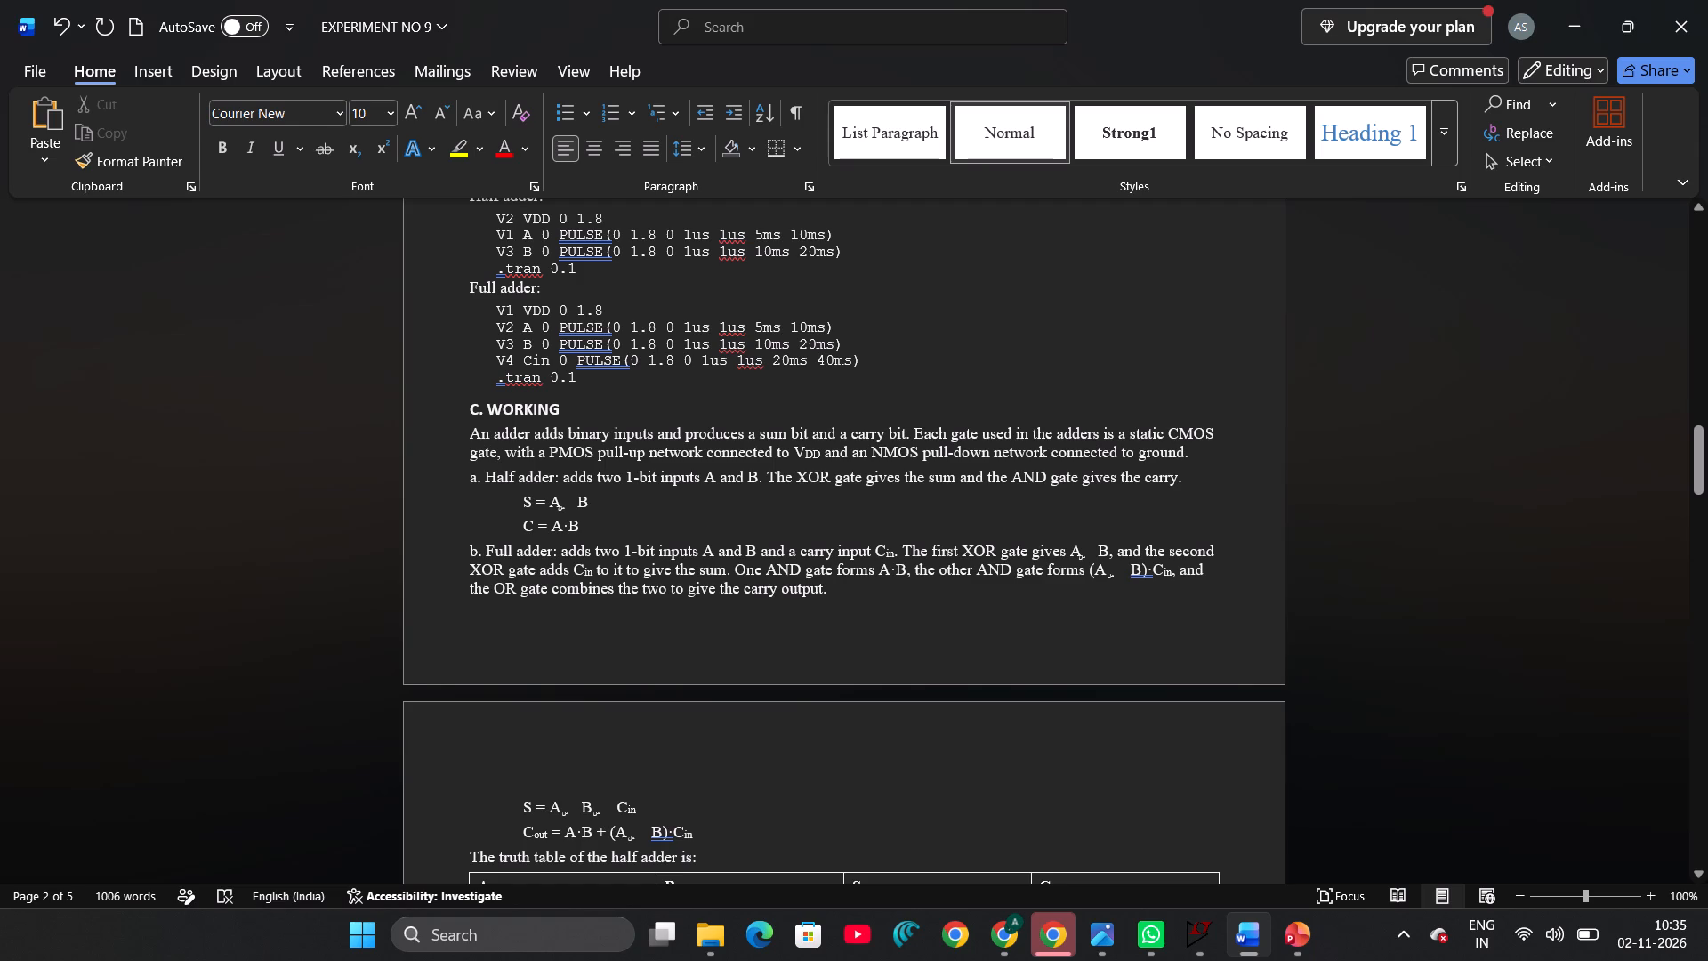
{"action": "left_click_drag", "start_coordinate": [464, 432], "coordinate": [918, 650]}
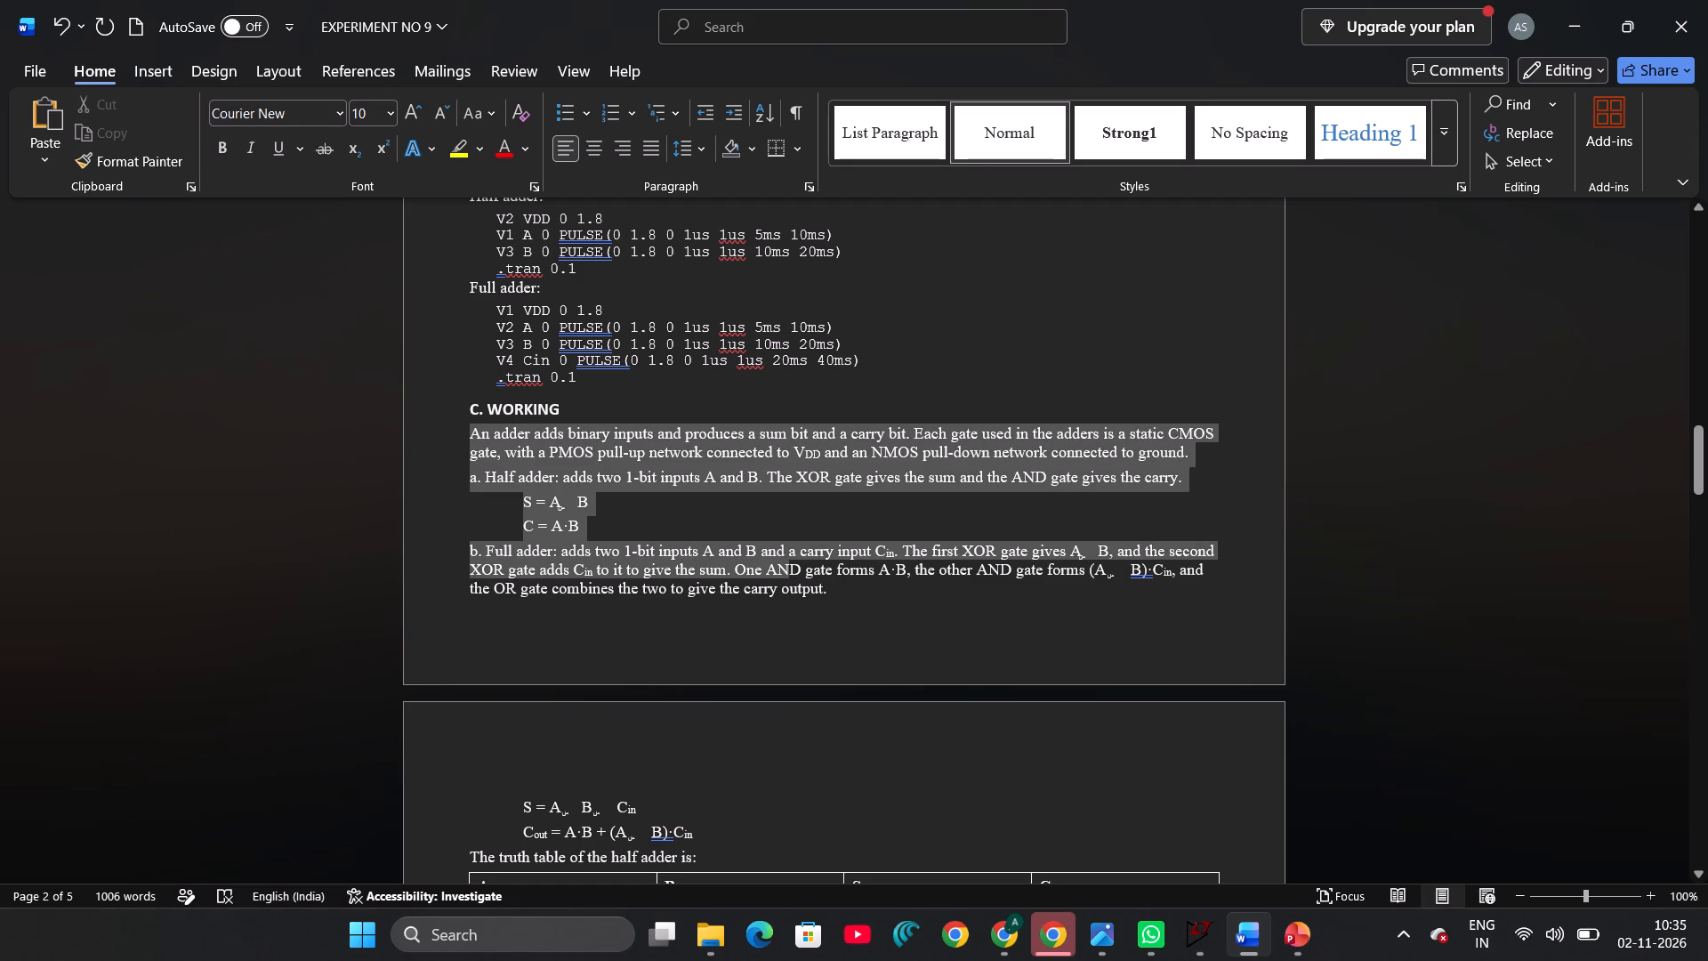
{"action": "left_click_drag", "start_coordinate": [918, 650], "coordinate": [911, 634]}
{"action": "left_click", "coordinate": [911, 634]}
{"action": "scroll", "coordinate": [911, 634], "scroll_direction": "down", "scroll_amount": 1}
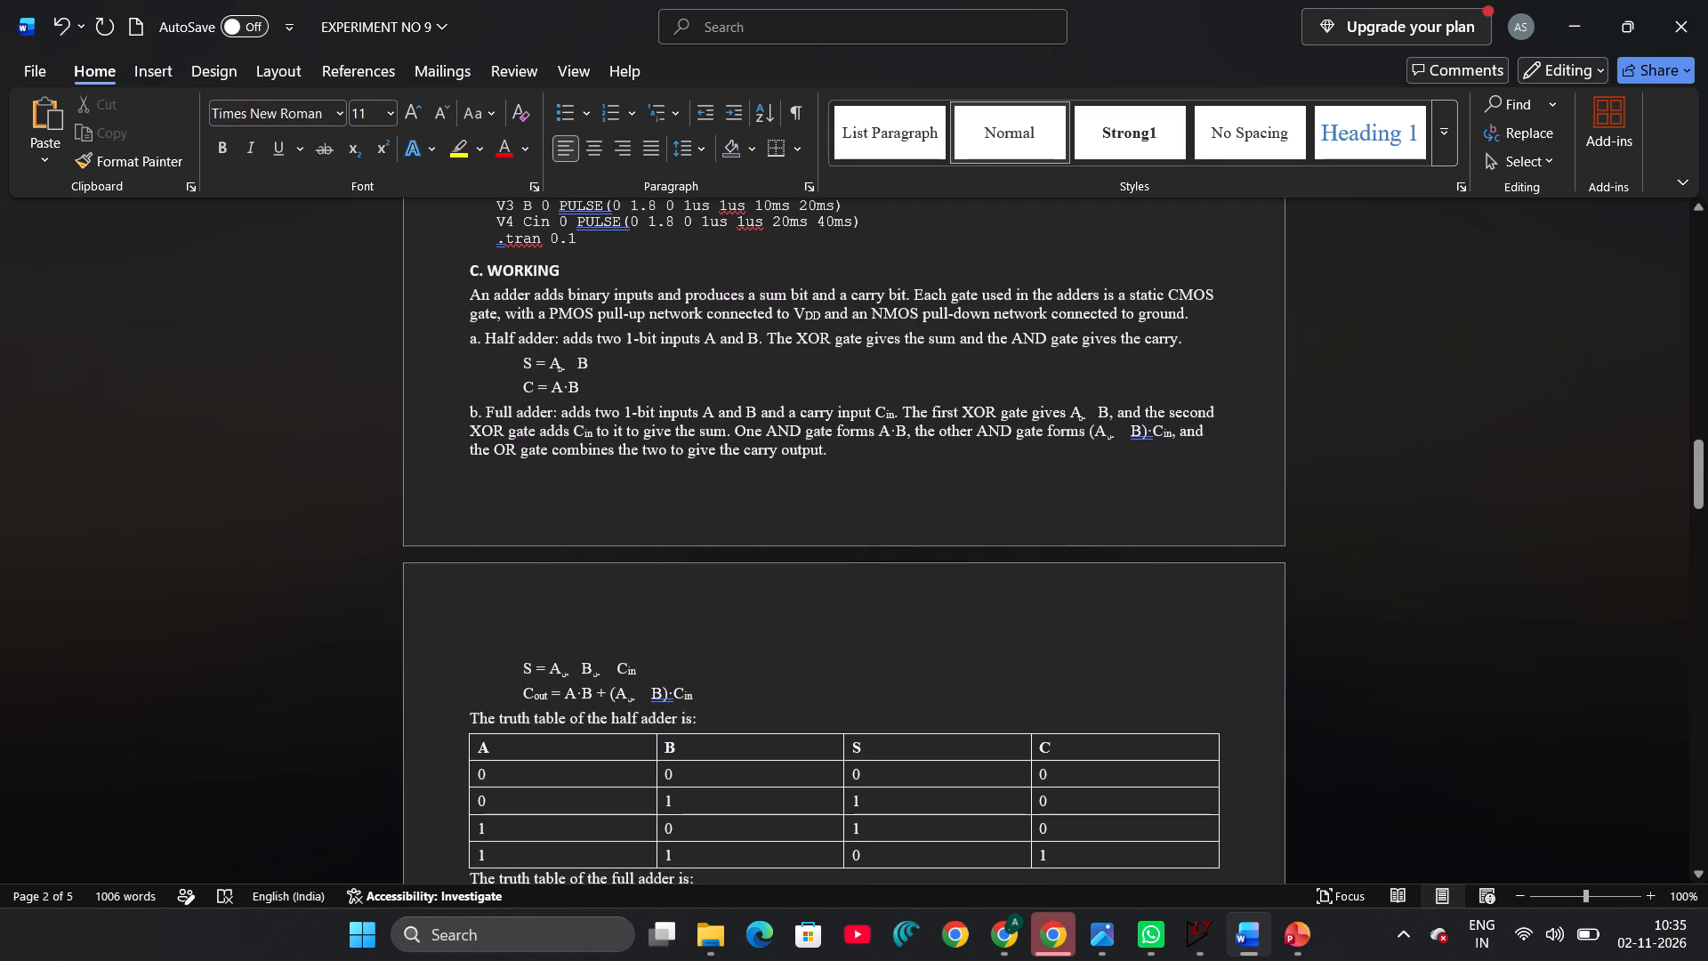
Remove the gap before B in the full adder's Cout equation so the bracket reads (A ⊕B).
{"action": "left_click", "coordinate": [654, 699]}
{"action": "key", "text": "BackSpace"}
Copy the ⊕ symbol from the Cout equation into the half adder's sum equation so it reads S = A⊕B.
{"action": "left_click_drag", "start_coordinate": [648, 693], "coordinate": [632, 694]}
{"action": "key", "text": "ctrl+c"}
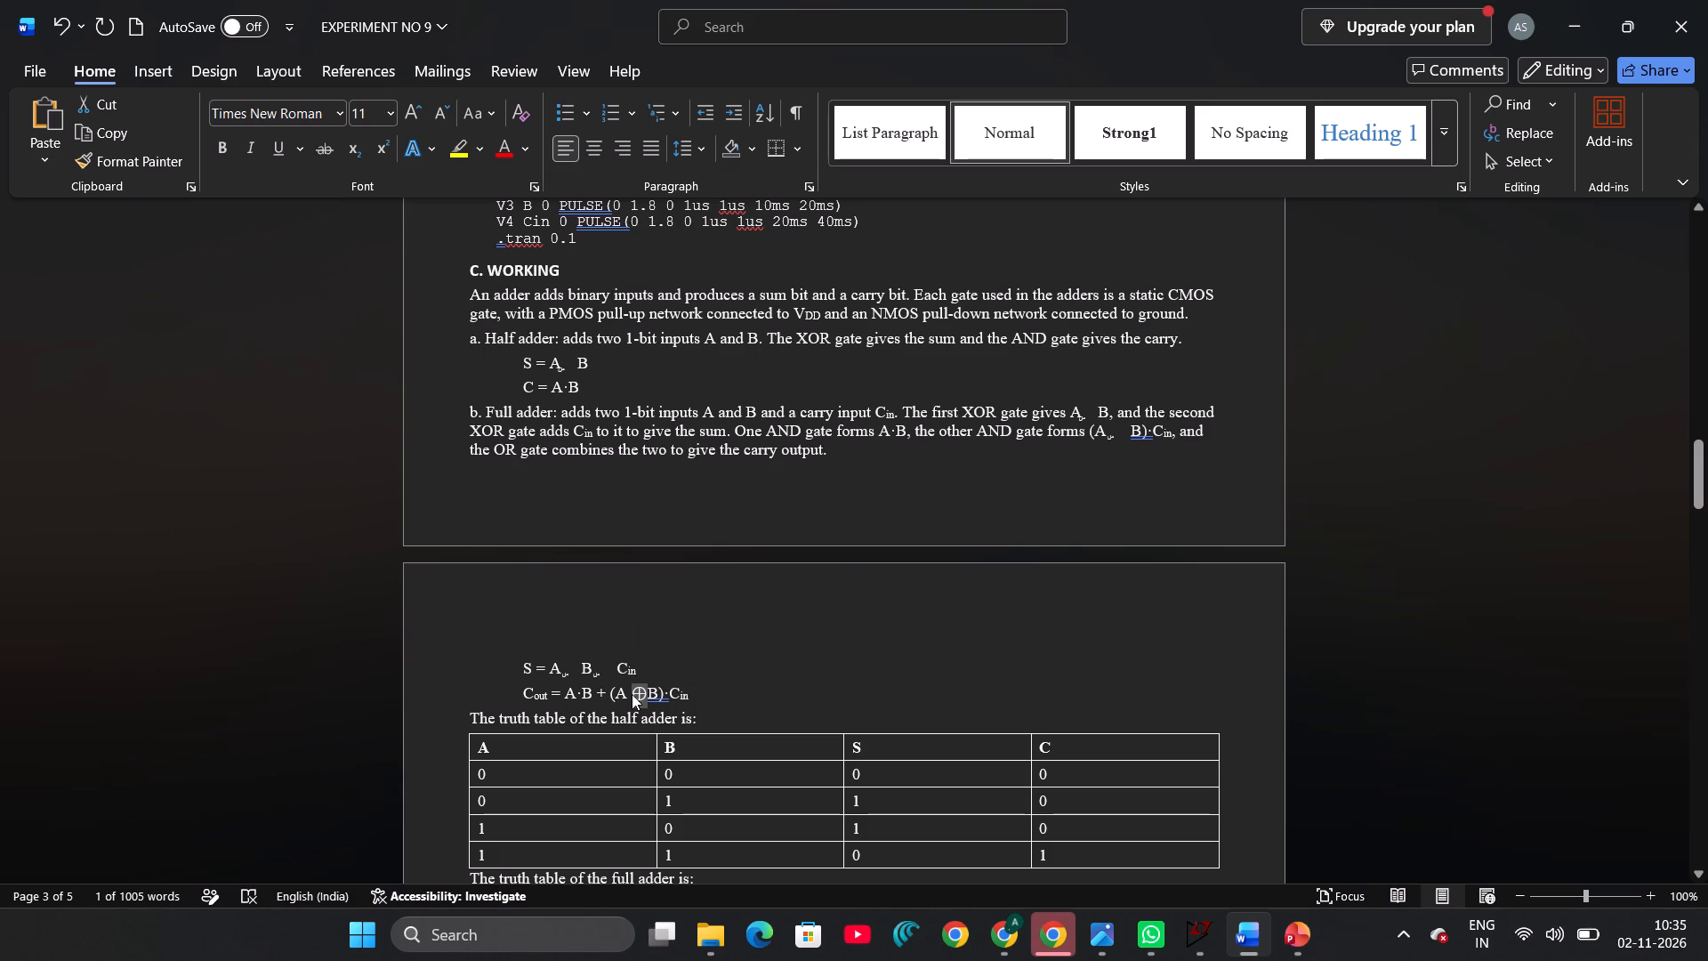
{"action": "left_click", "coordinate": [574, 367]}
{"action": "key", "text": "BackSpace"}
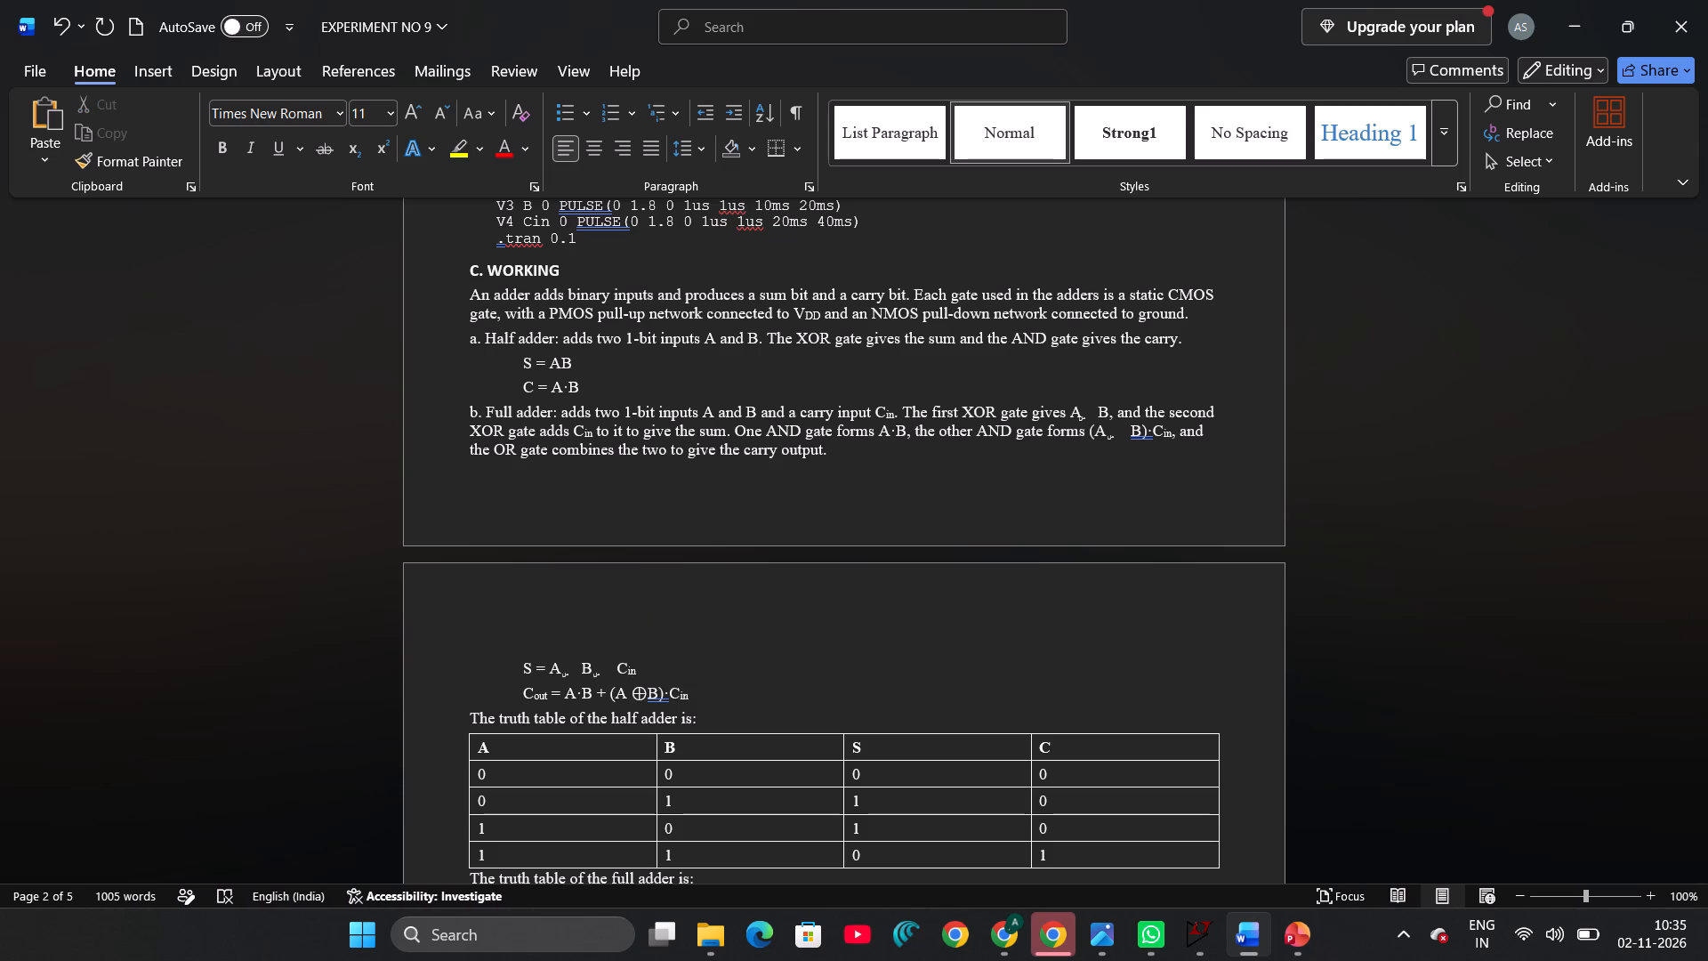
{"action": "key", "text": "ctrl+v"}
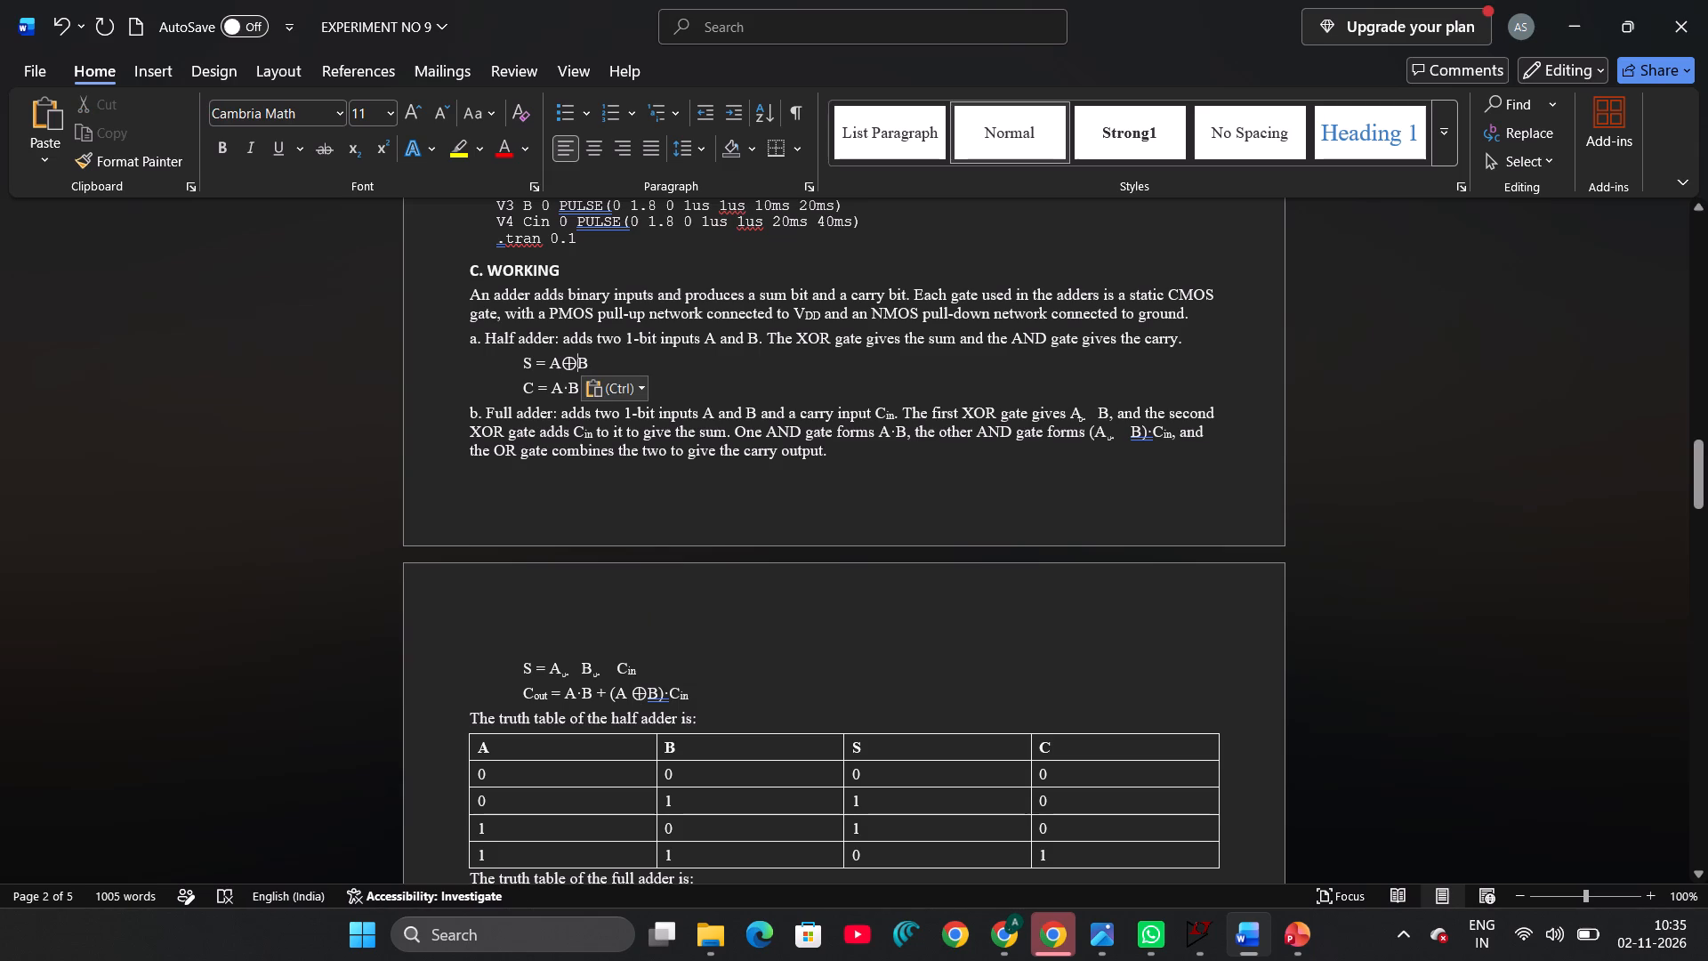
Paste the ⊕ symbol in place of the gap between A and B in the full adder's sum equation: S = A ⊕B ⊕ Cin.
{"action": "left_click", "coordinate": [578, 670]}
{"action": "key", "text": "BackSpace"}
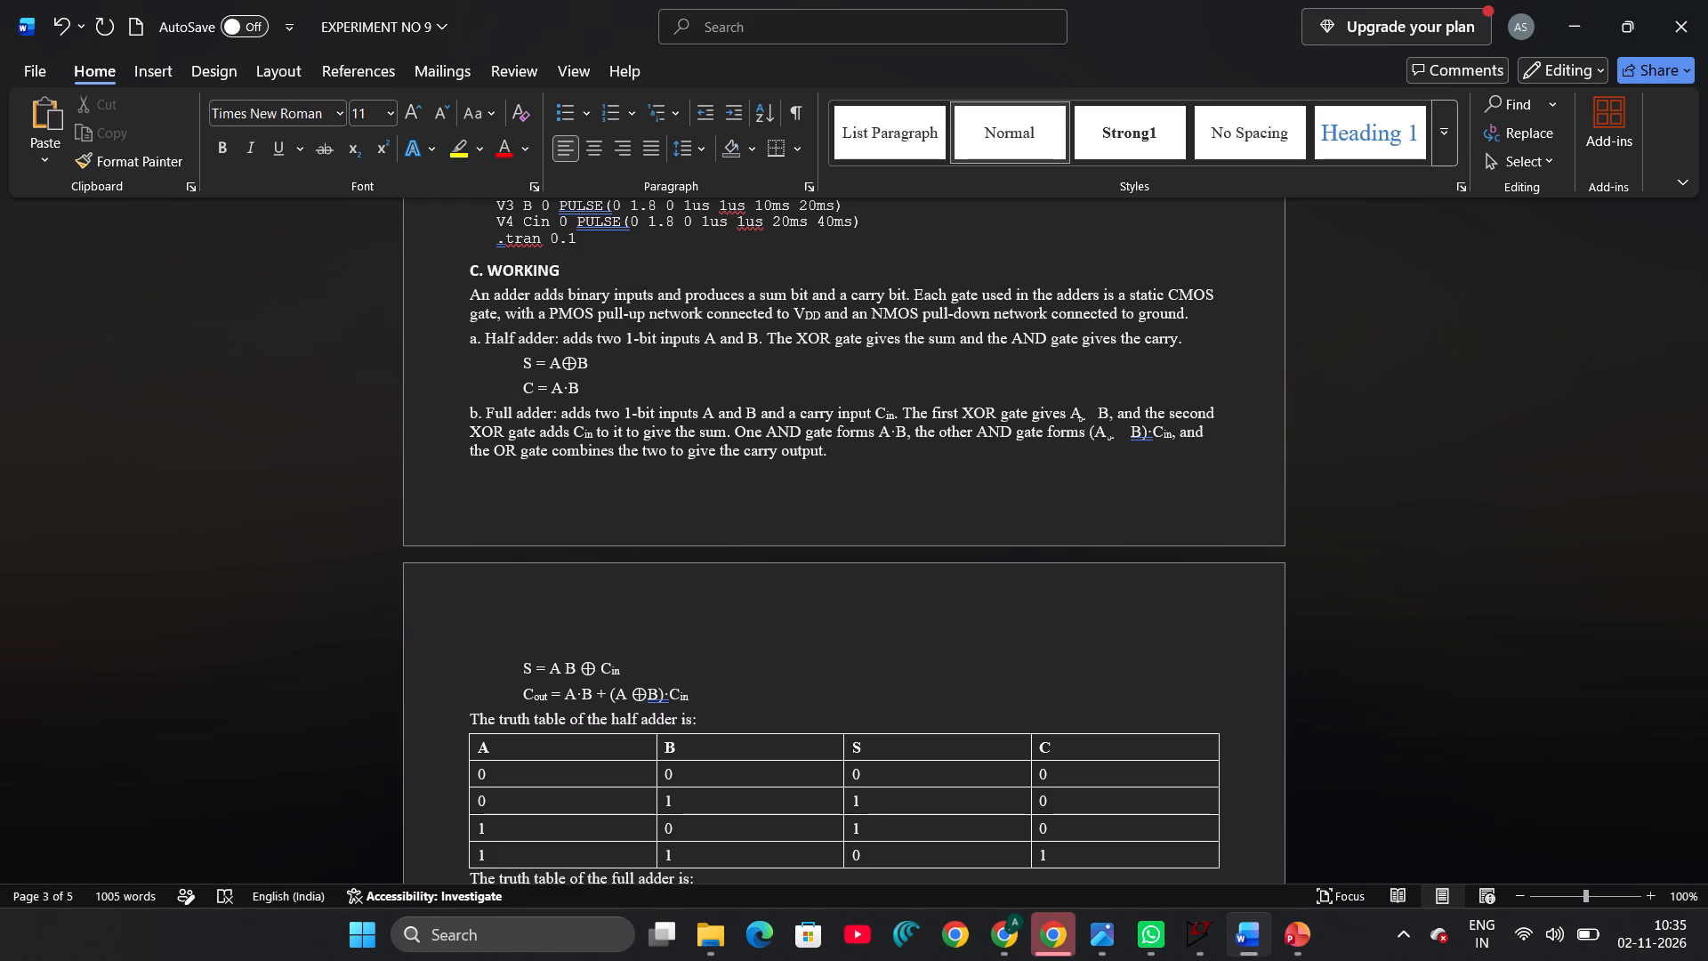
{"action": "key", "text": "ctrl+v"}
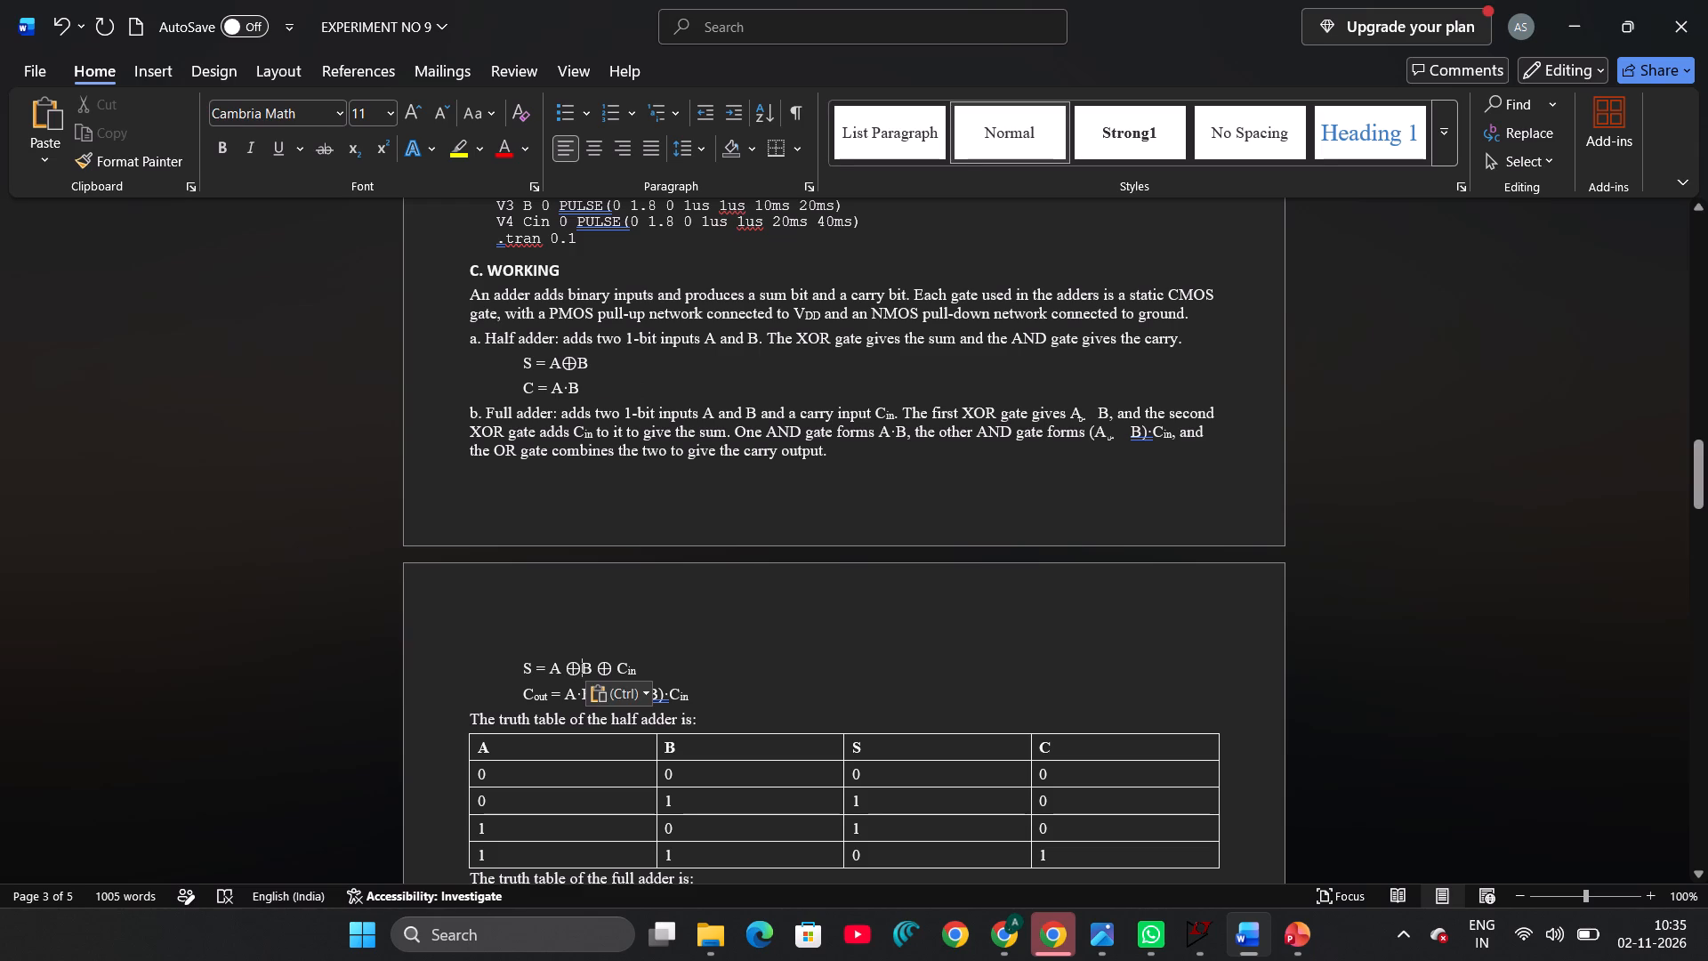
{"action": "left_click", "coordinate": [665, 656]}
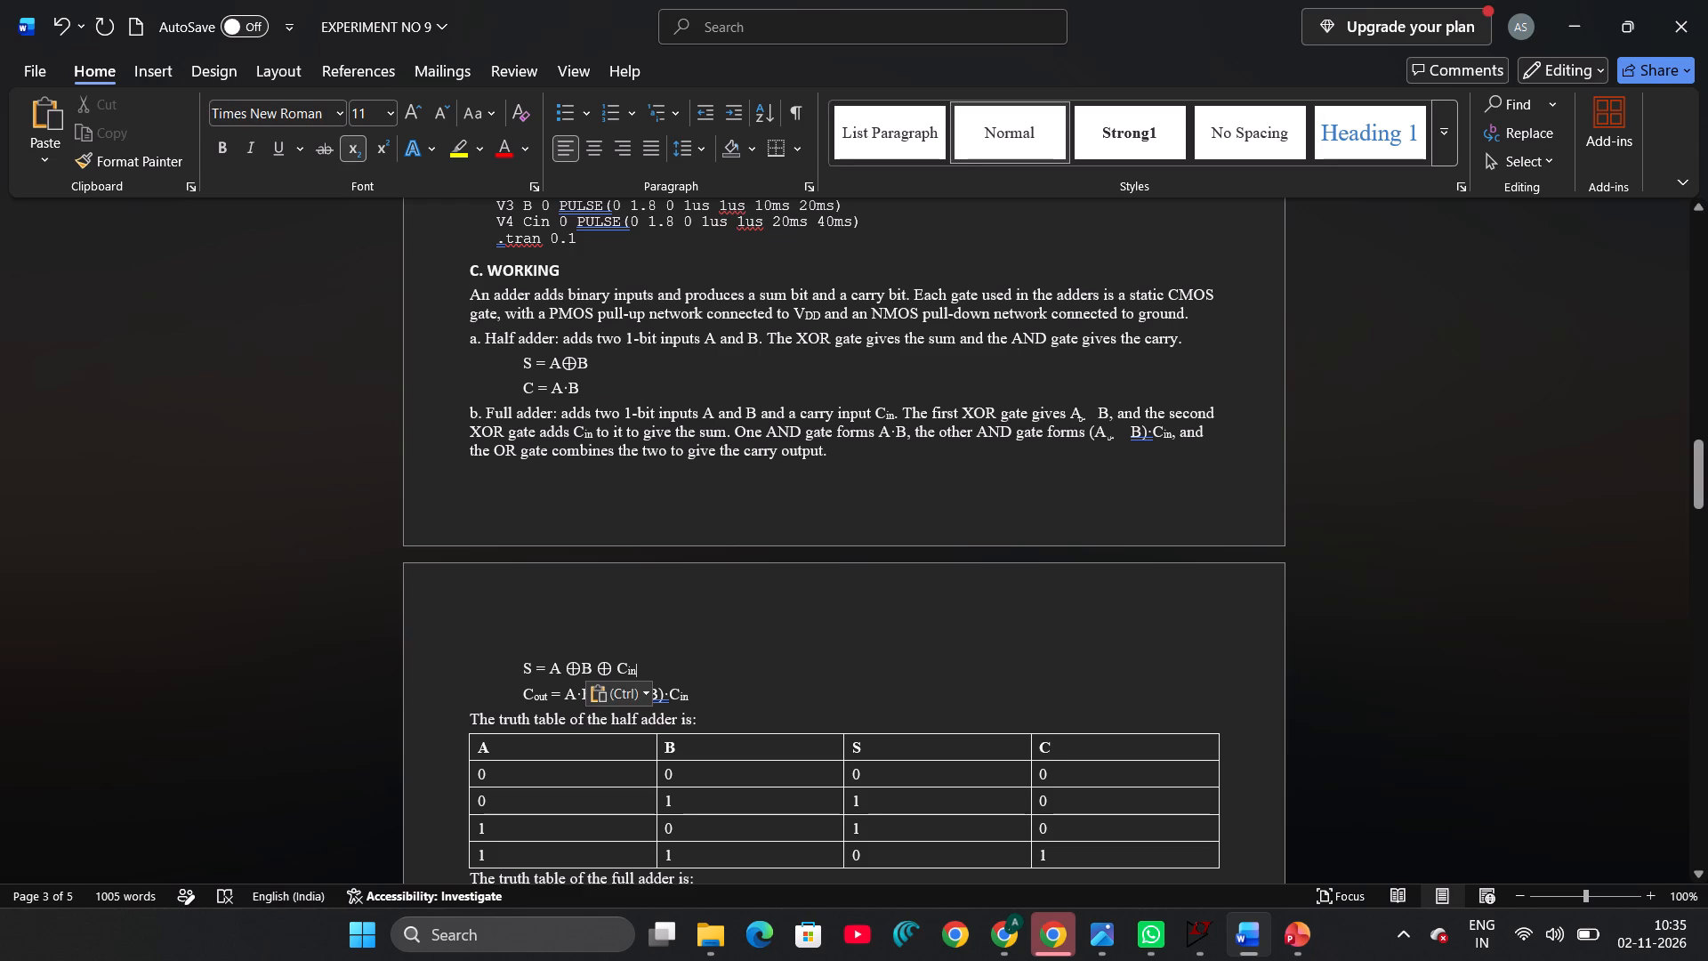
{"action": "left_click", "coordinate": [518, 664]}
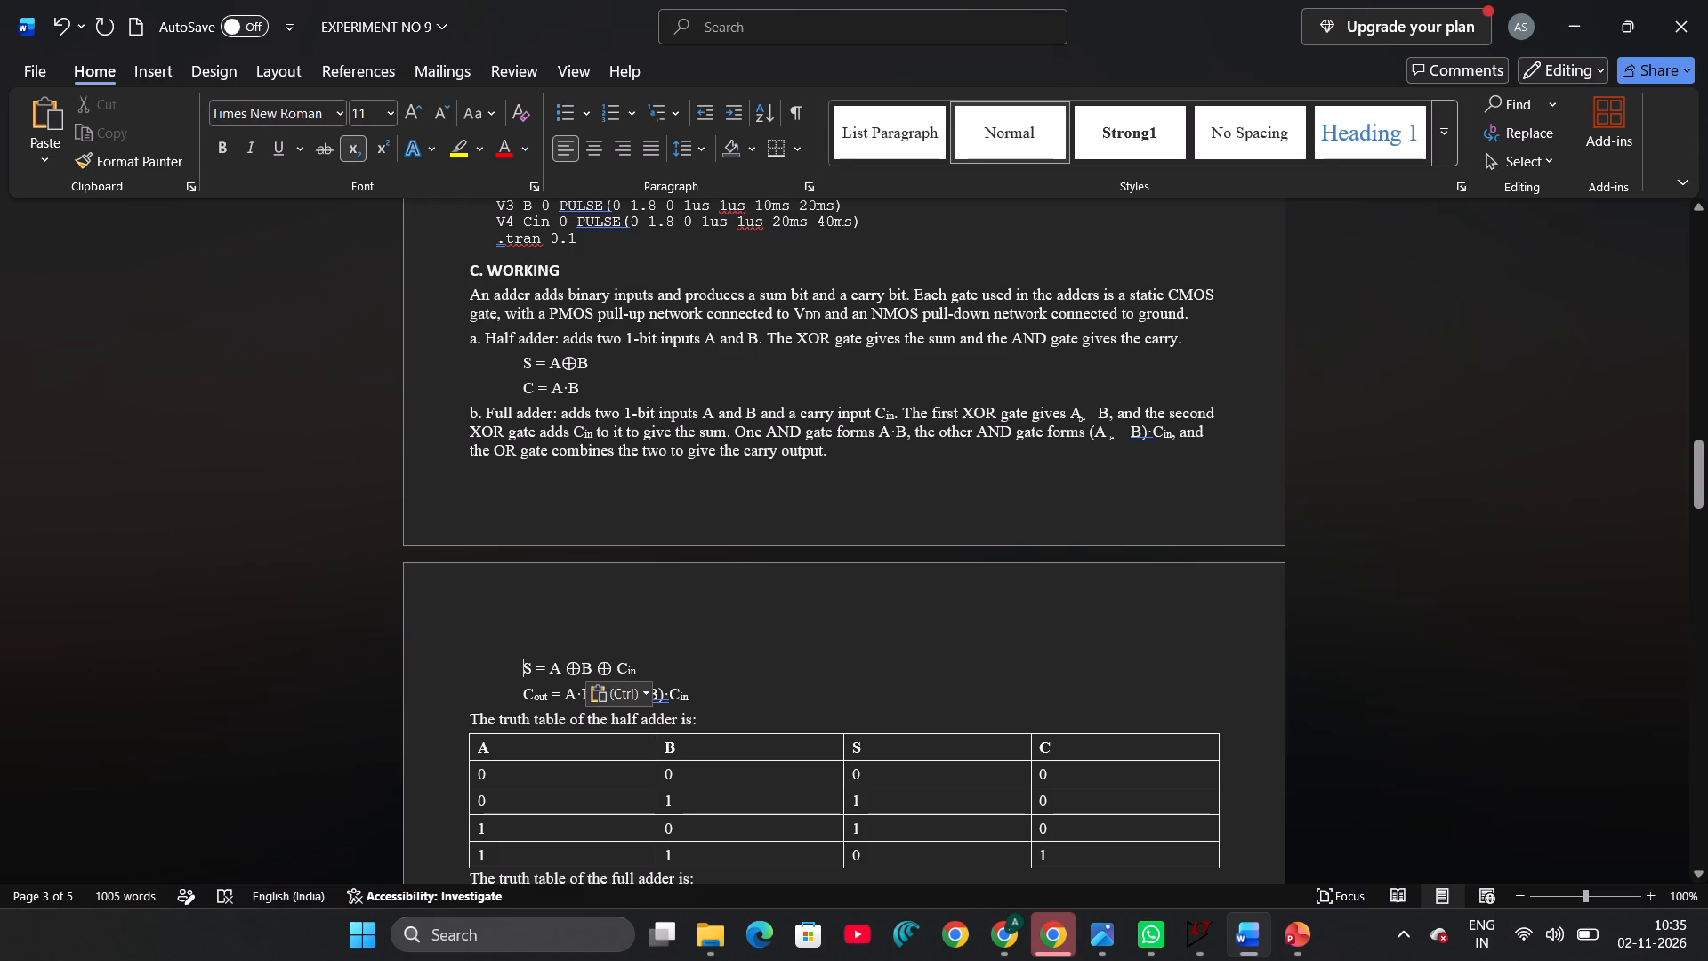
{"action": "left_click_drag", "start_coordinate": [639, 666], "coordinate": [512, 666]}
{"action": "left_click", "coordinate": [512, 666]}
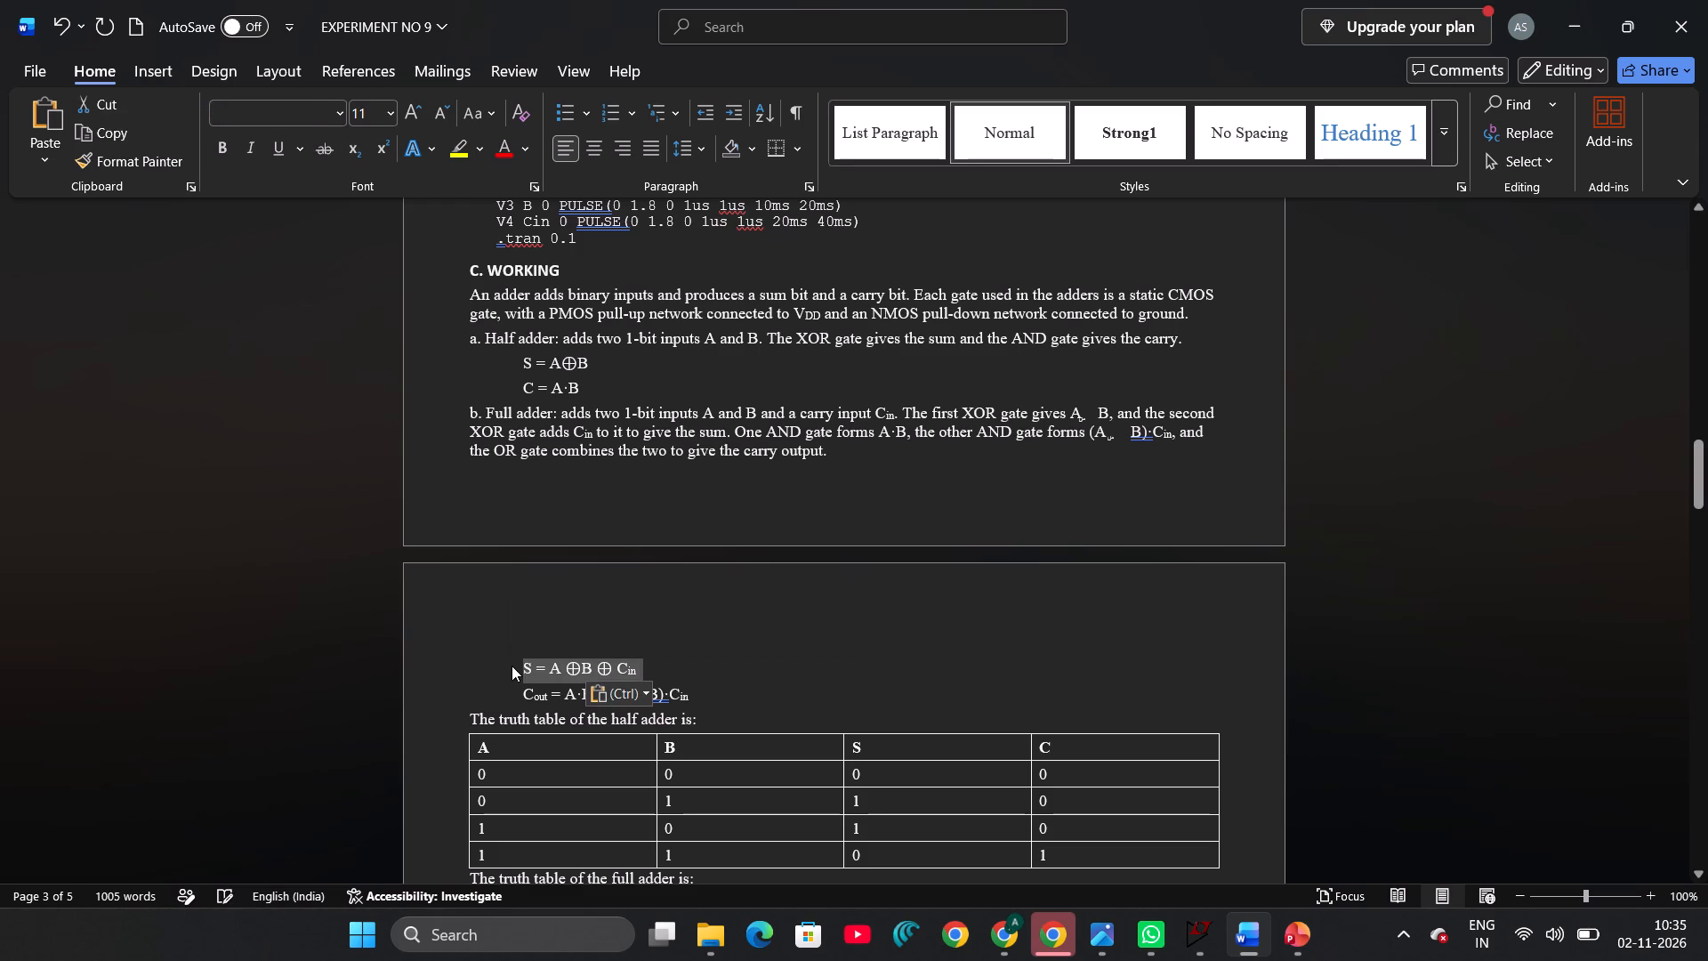
Remove the gap before B in the full adder paragraph of the Working section so the bracket reads (A ⊕B)·Cin.
{"action": "scroll", "coordinate": [512, 666], "scroll_direction": "up", "scroll_amount": 2}
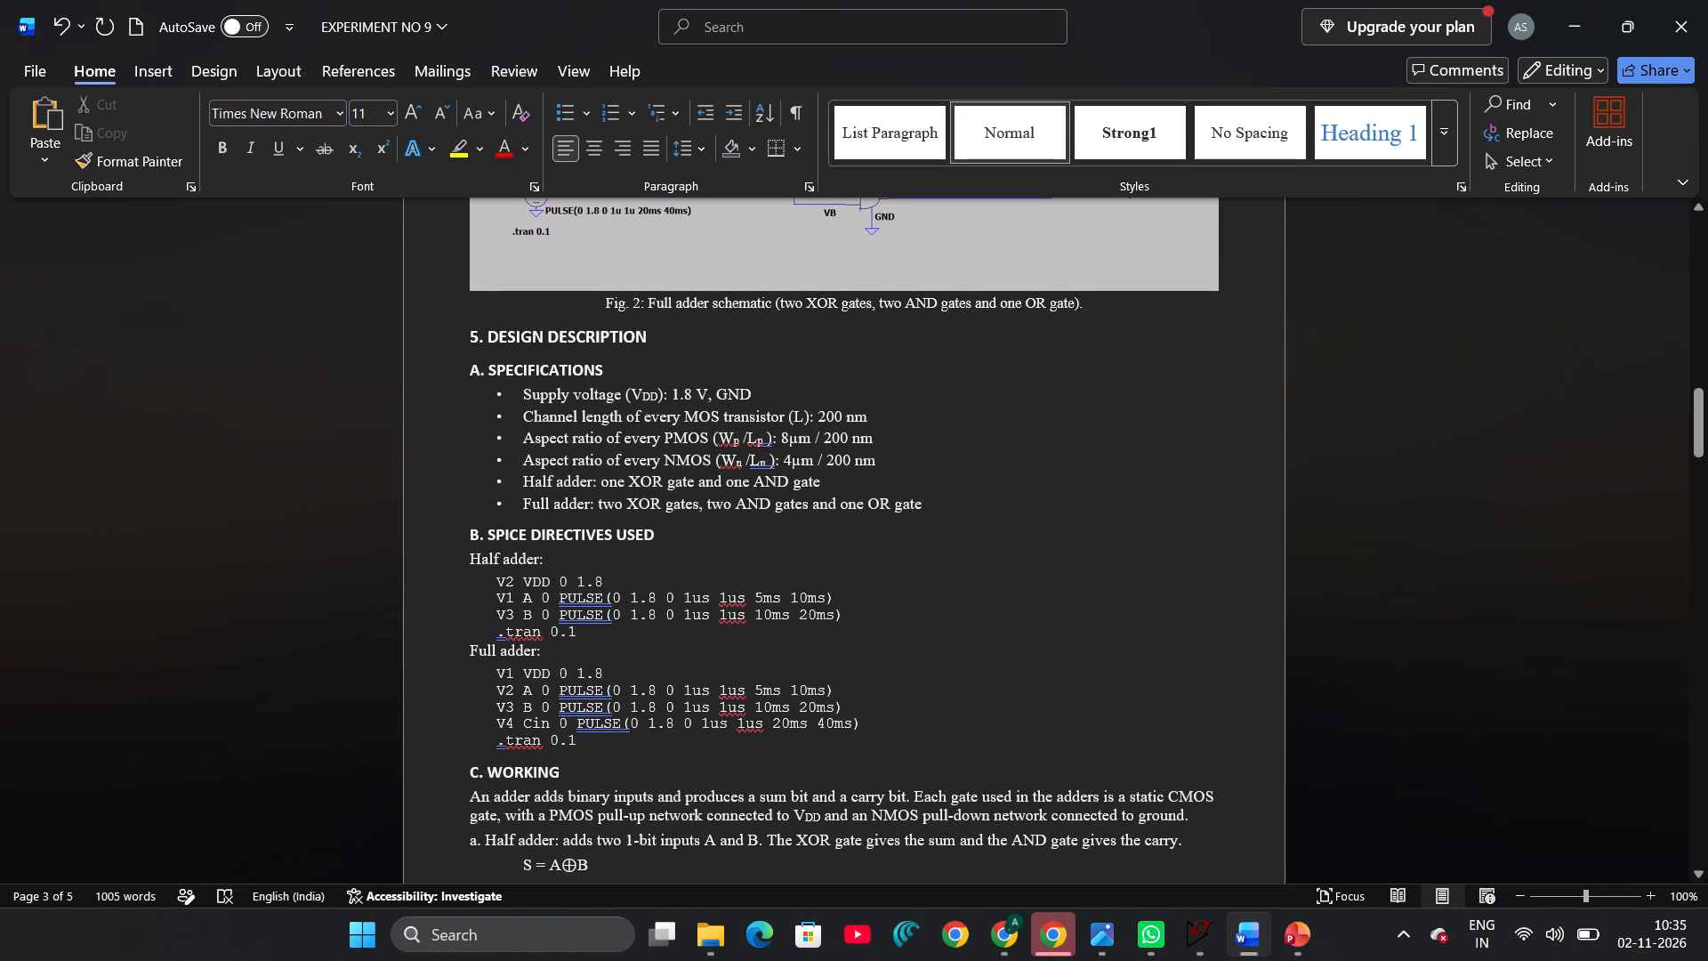
{"action": "scroll", "coordinate": [512, 666], "scroll_direction": "up", "scroll_amount": 1}
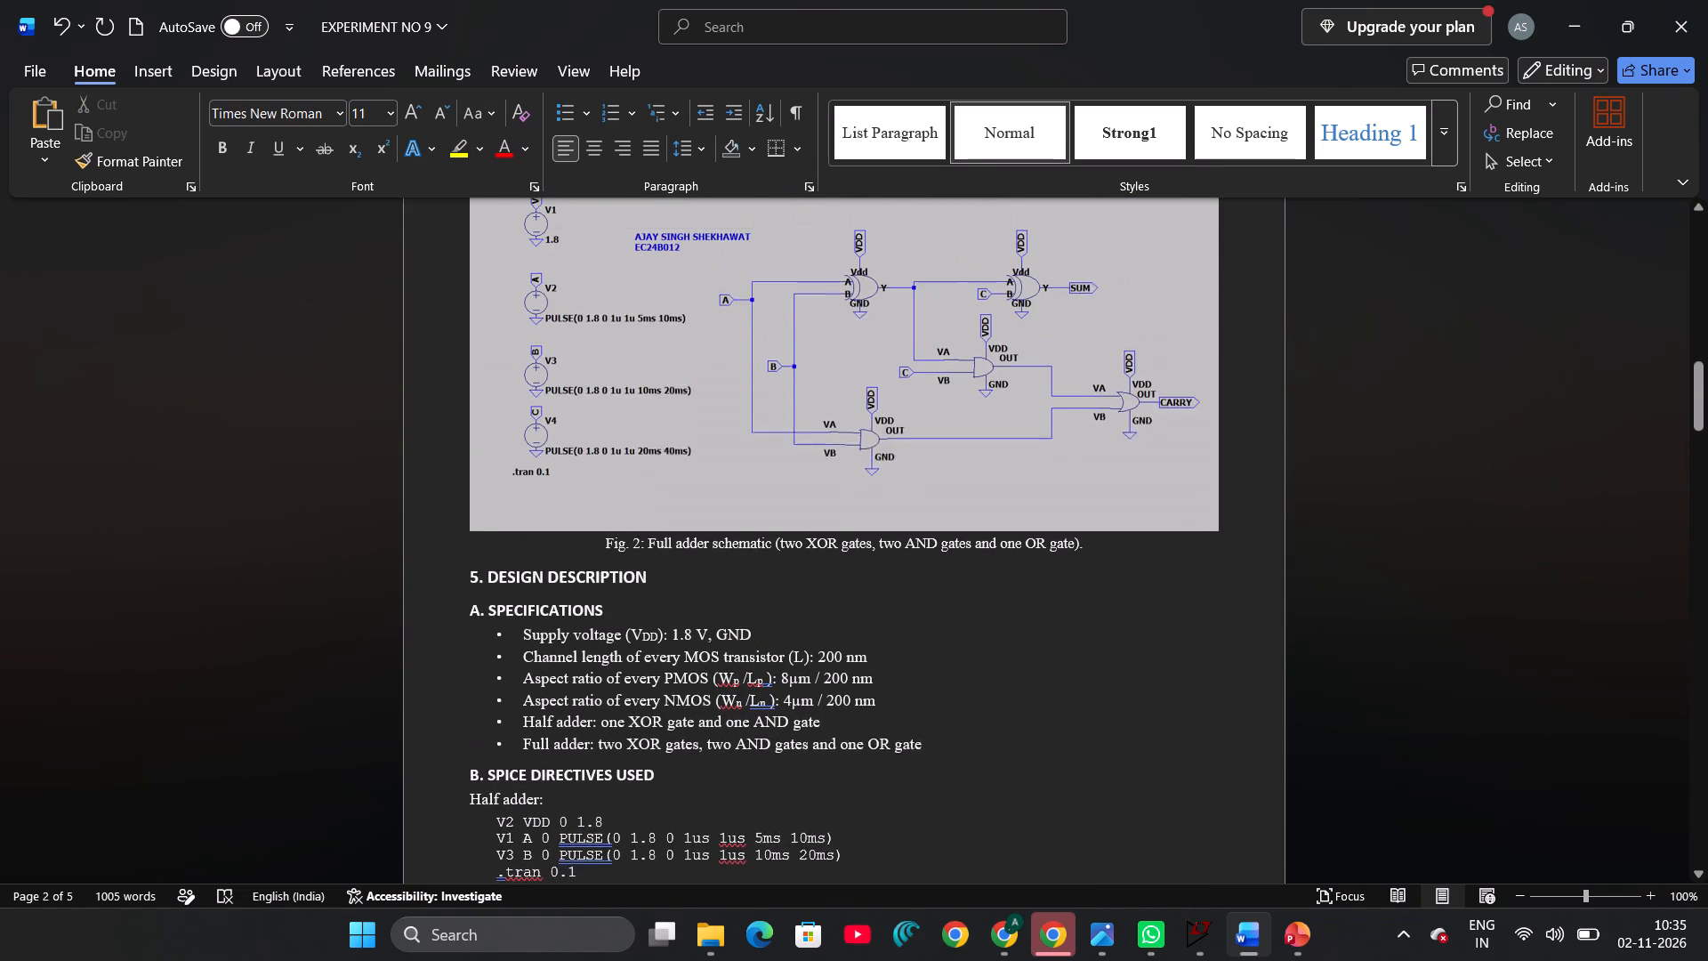
{"action": "scroll", "coordinate": [512, 666], "scroll_direction": "up", "scroll_amount": 1}
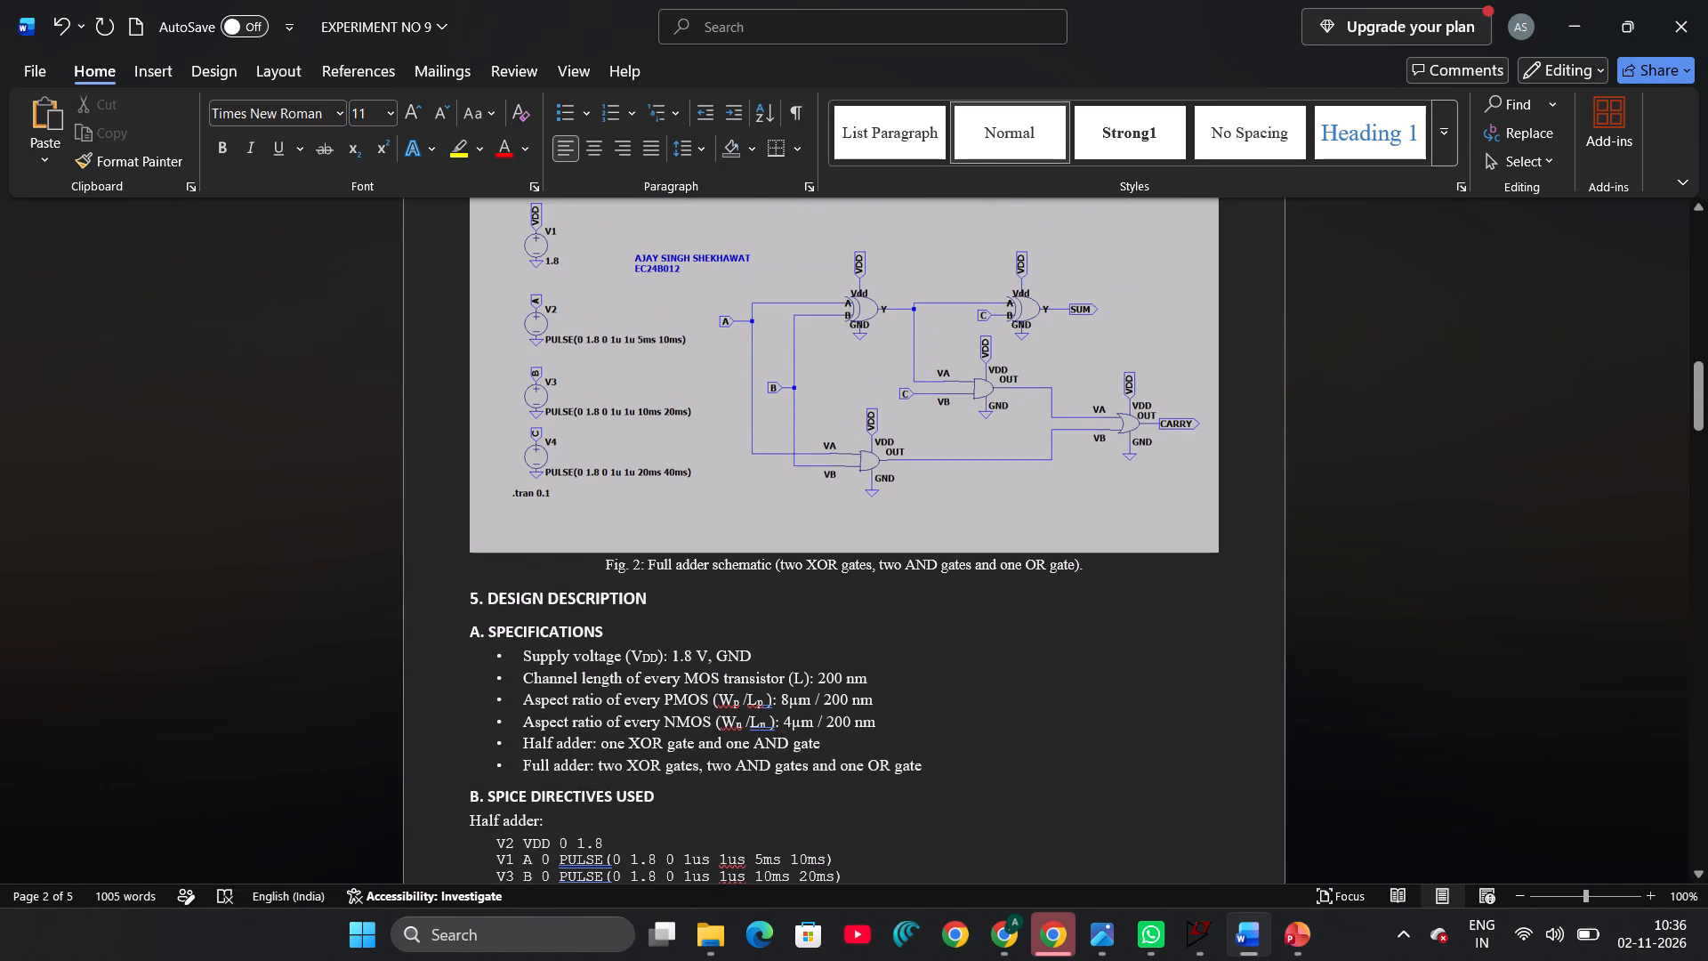
{"action": "scroll", "coordinate": [471, 525], "scroll_direction": "down", "scroll_amount": 2}
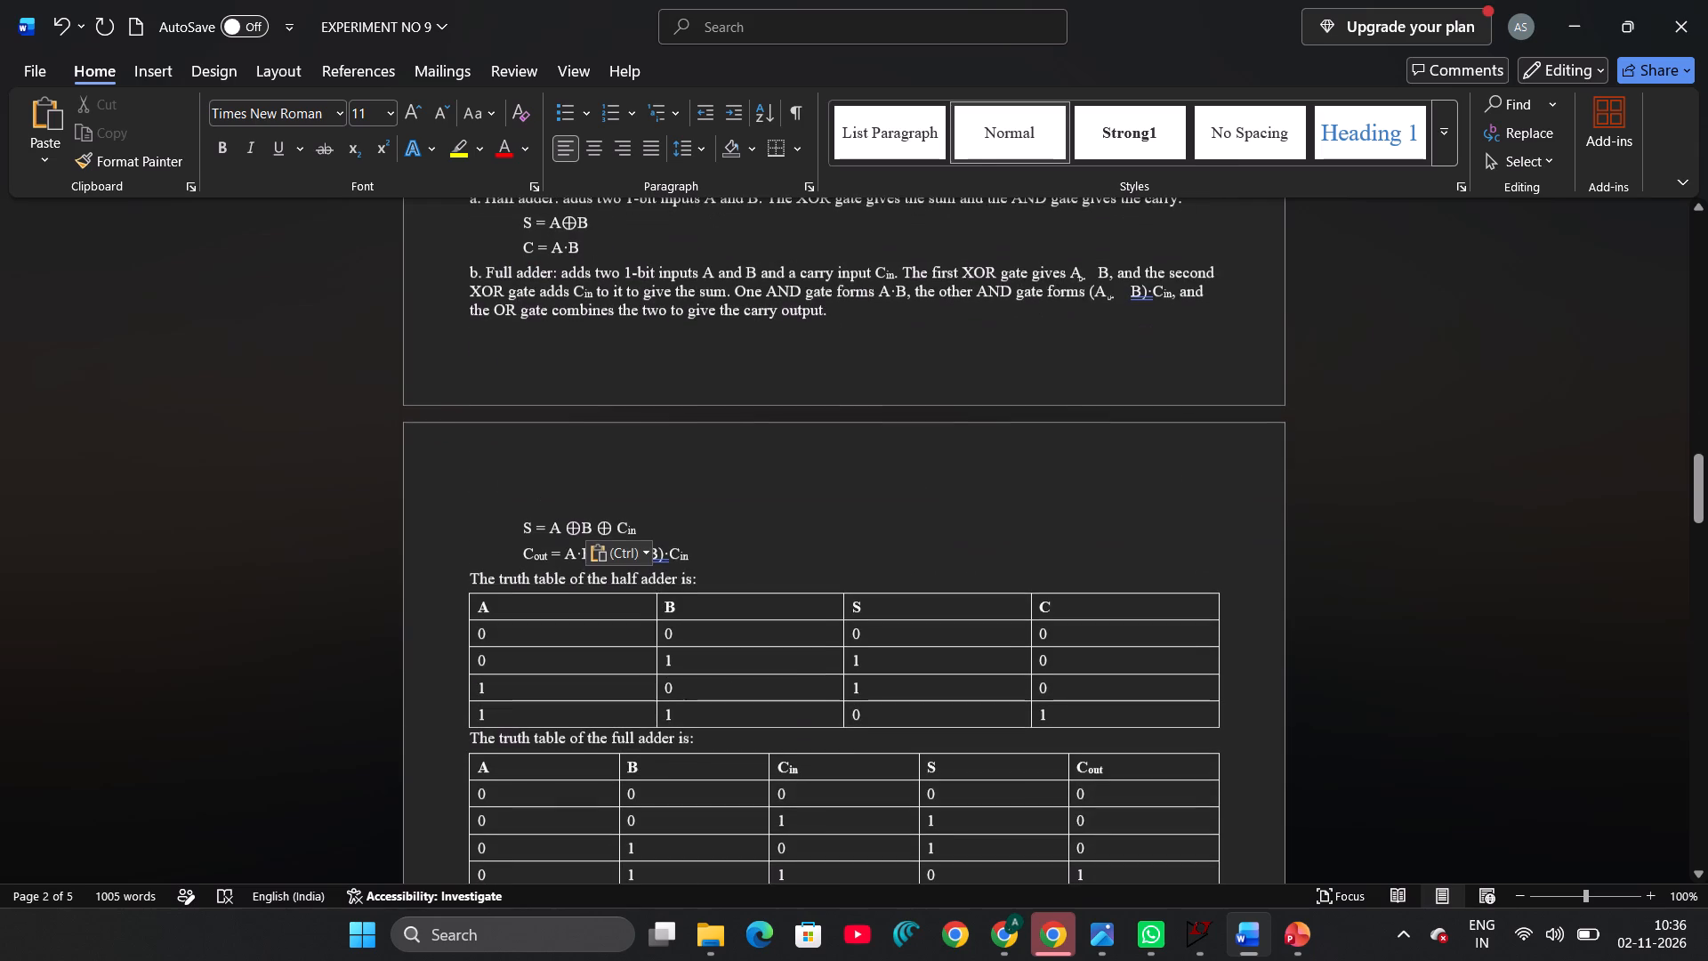
{"action": "scroll", "coordinate": [471, 525], "scroll_direction": "up", "scroll_amount": 1}
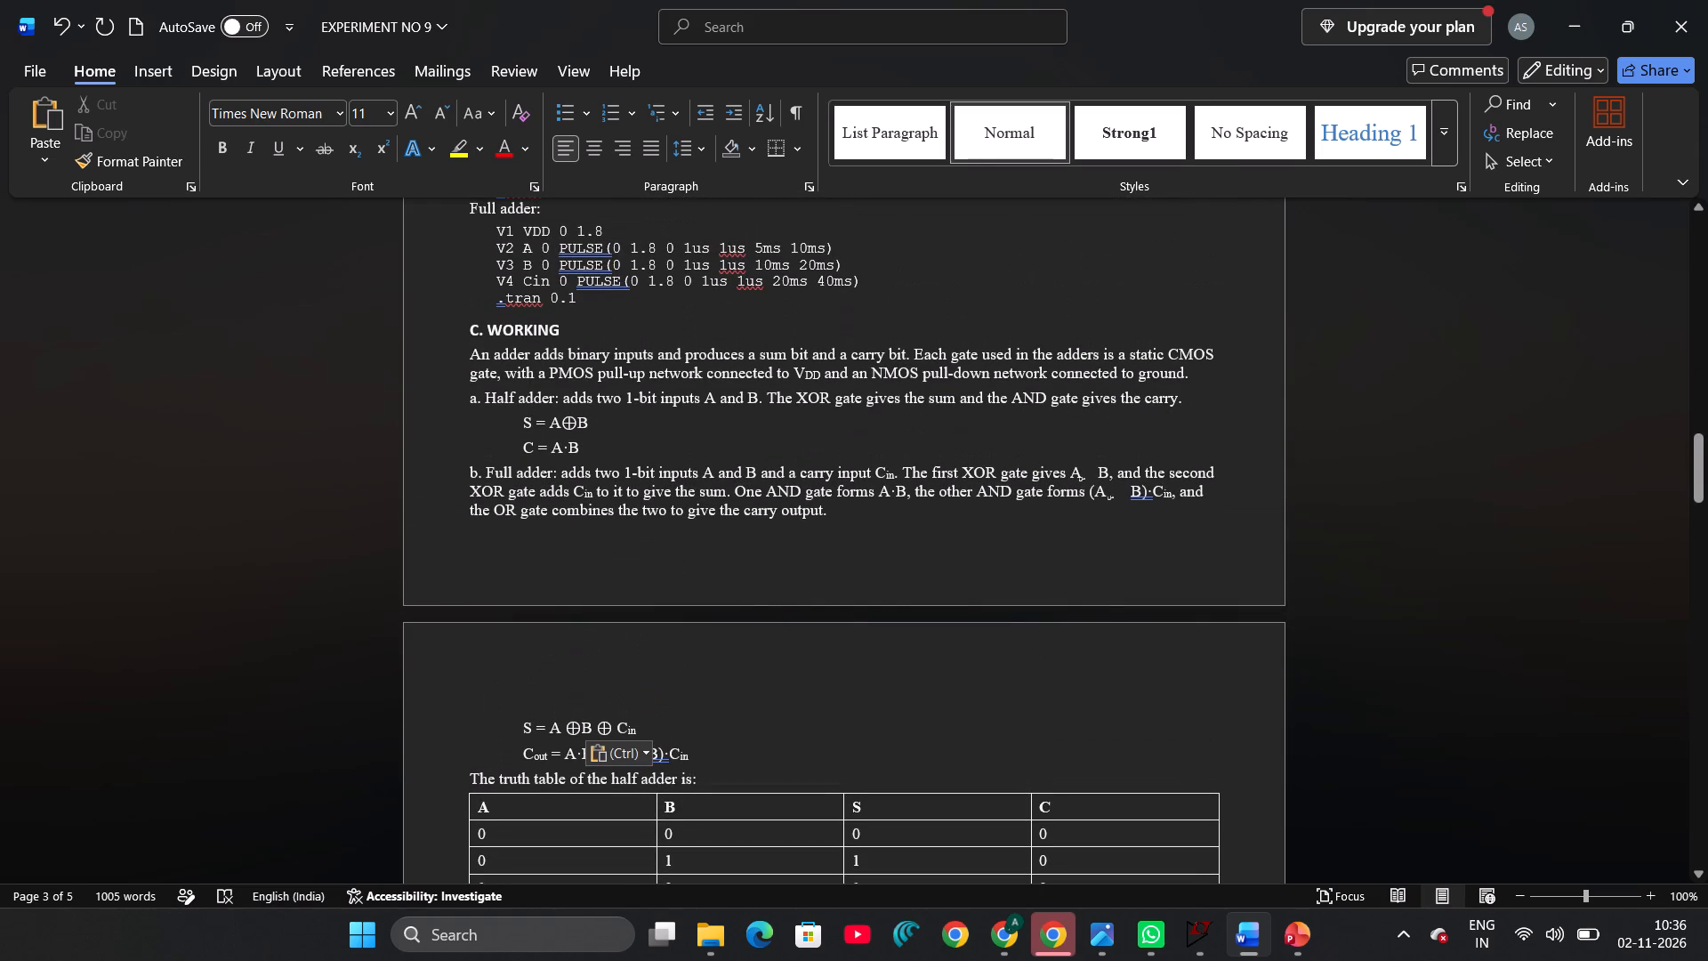
{"action": "left_click", "coordinate": [1134, 493]}
{"action": "key", "text": "BackSpace"}
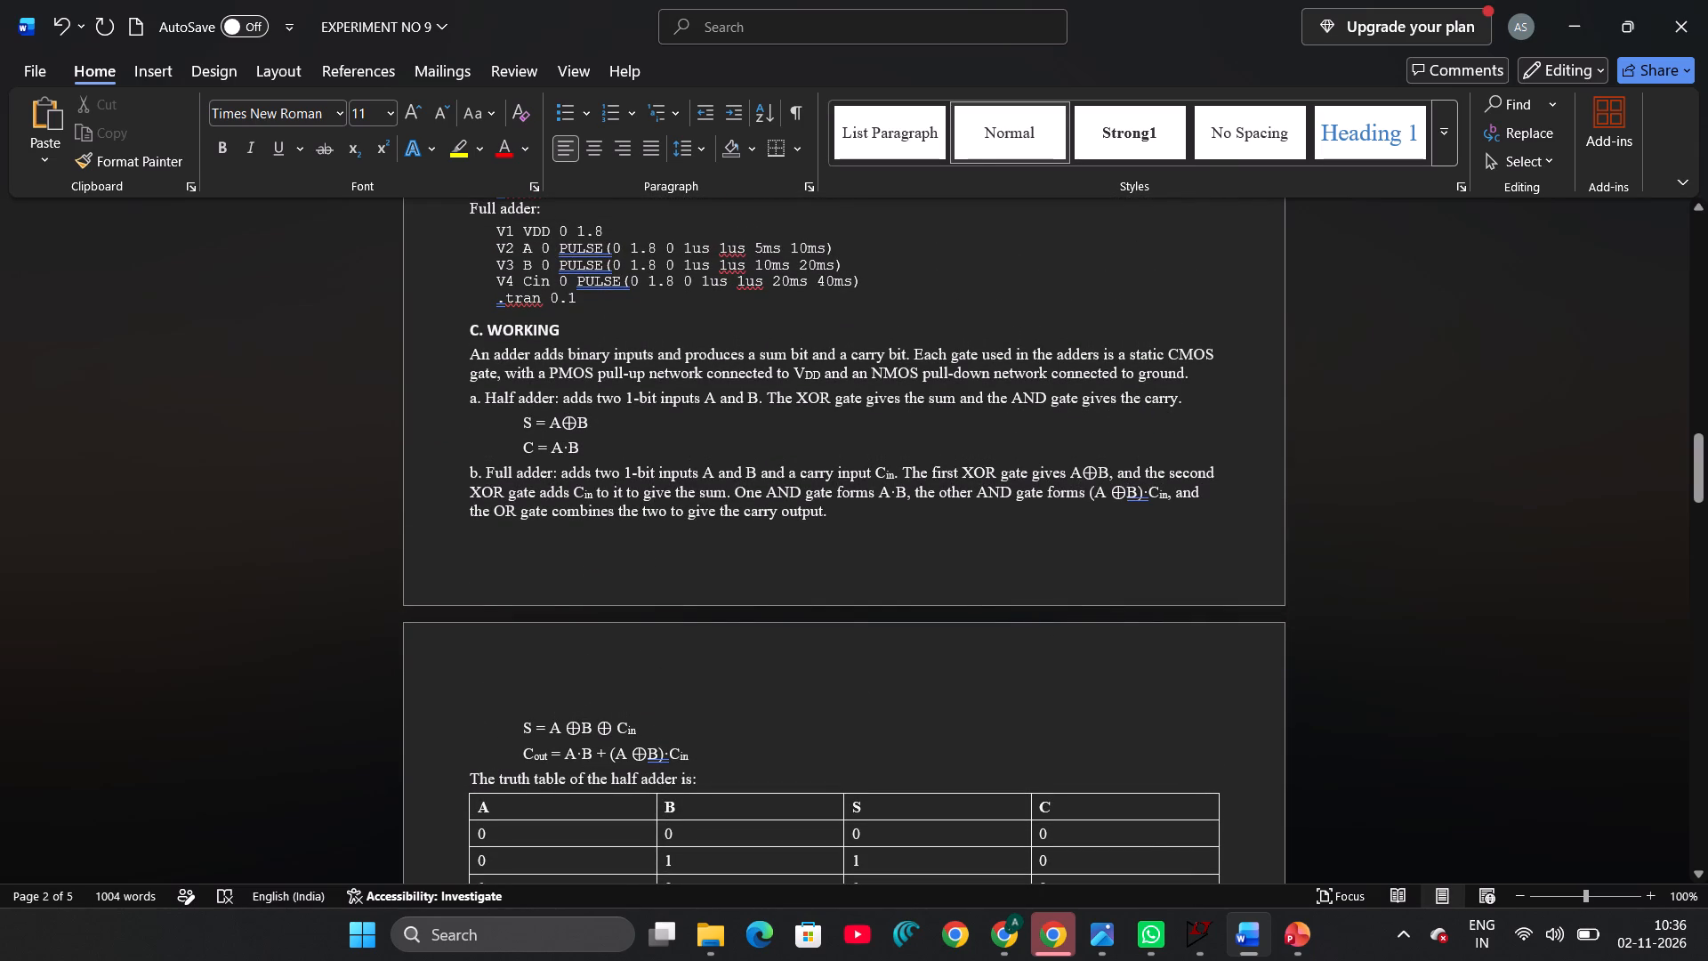
{"action": "left_click_drag", "start_coordinate": [811, 477], "coordinate": [852, 511]}
{"action": "left_click", "coordinate": [852, 511]}
Remove the gap before B in the half adder's logic expression under Calculations so it reads S = A ⊕B.
{"action": "scroll", "coordinate": [852, 511], "scroll_direction": "down", "scroll_amount": 1}
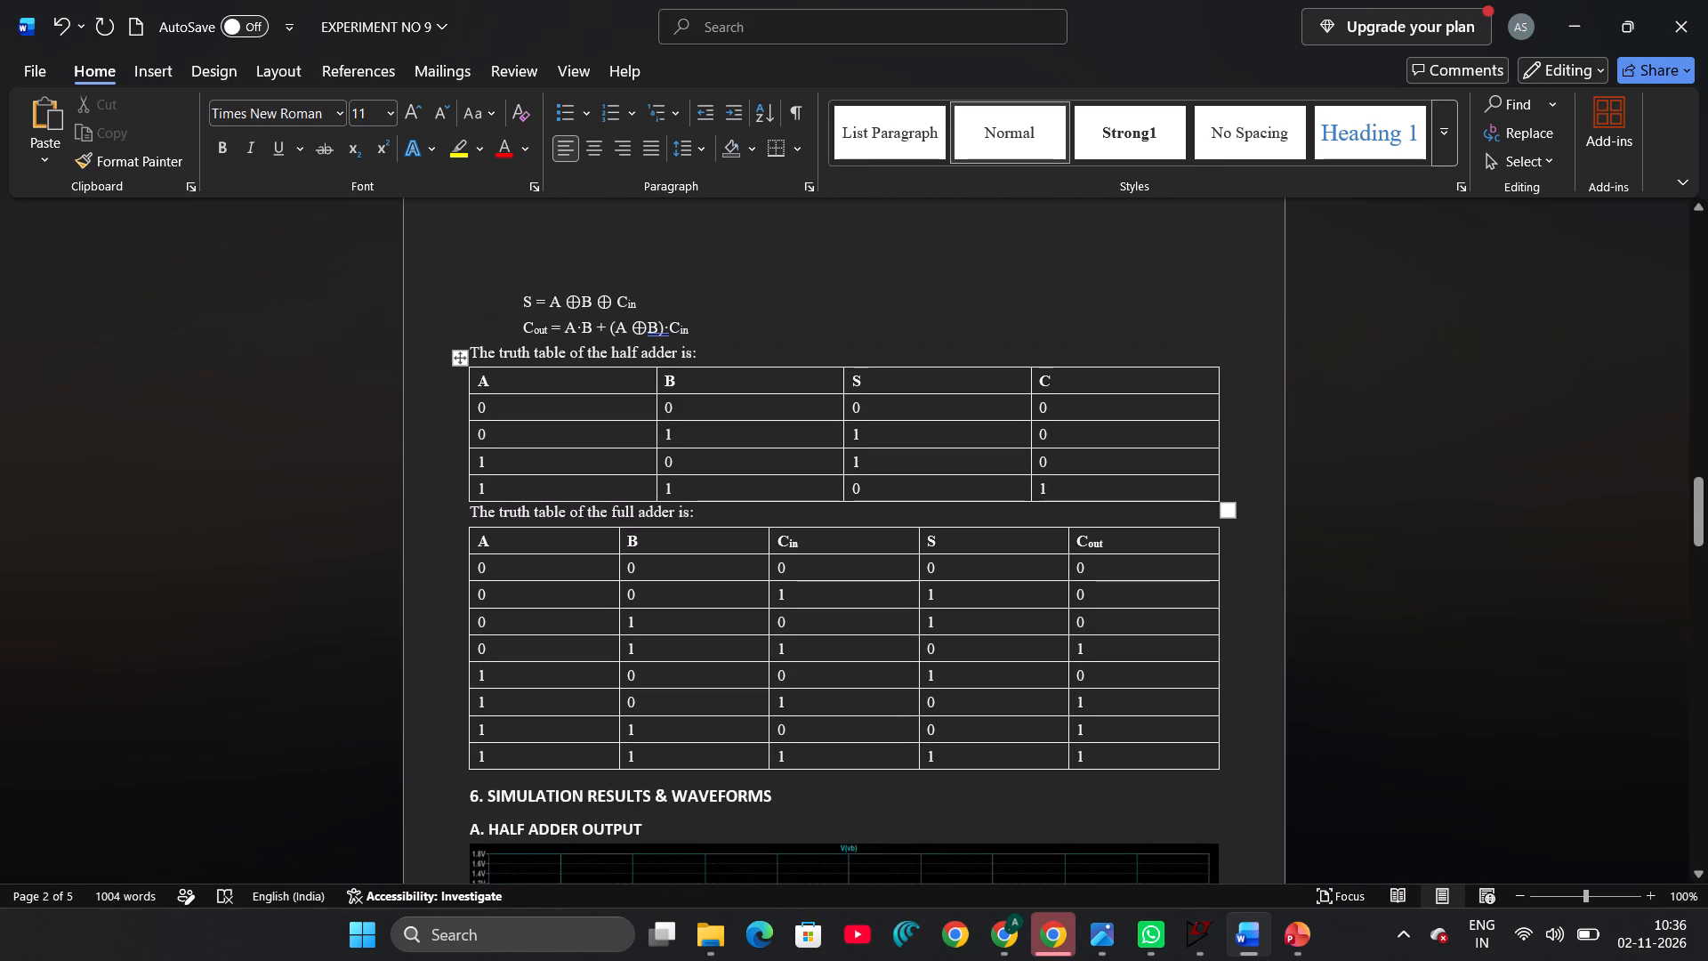
{"action": "scroll", "coordinate": [852, 511], "scroll_direction": "down", "scroll_amount": 4}
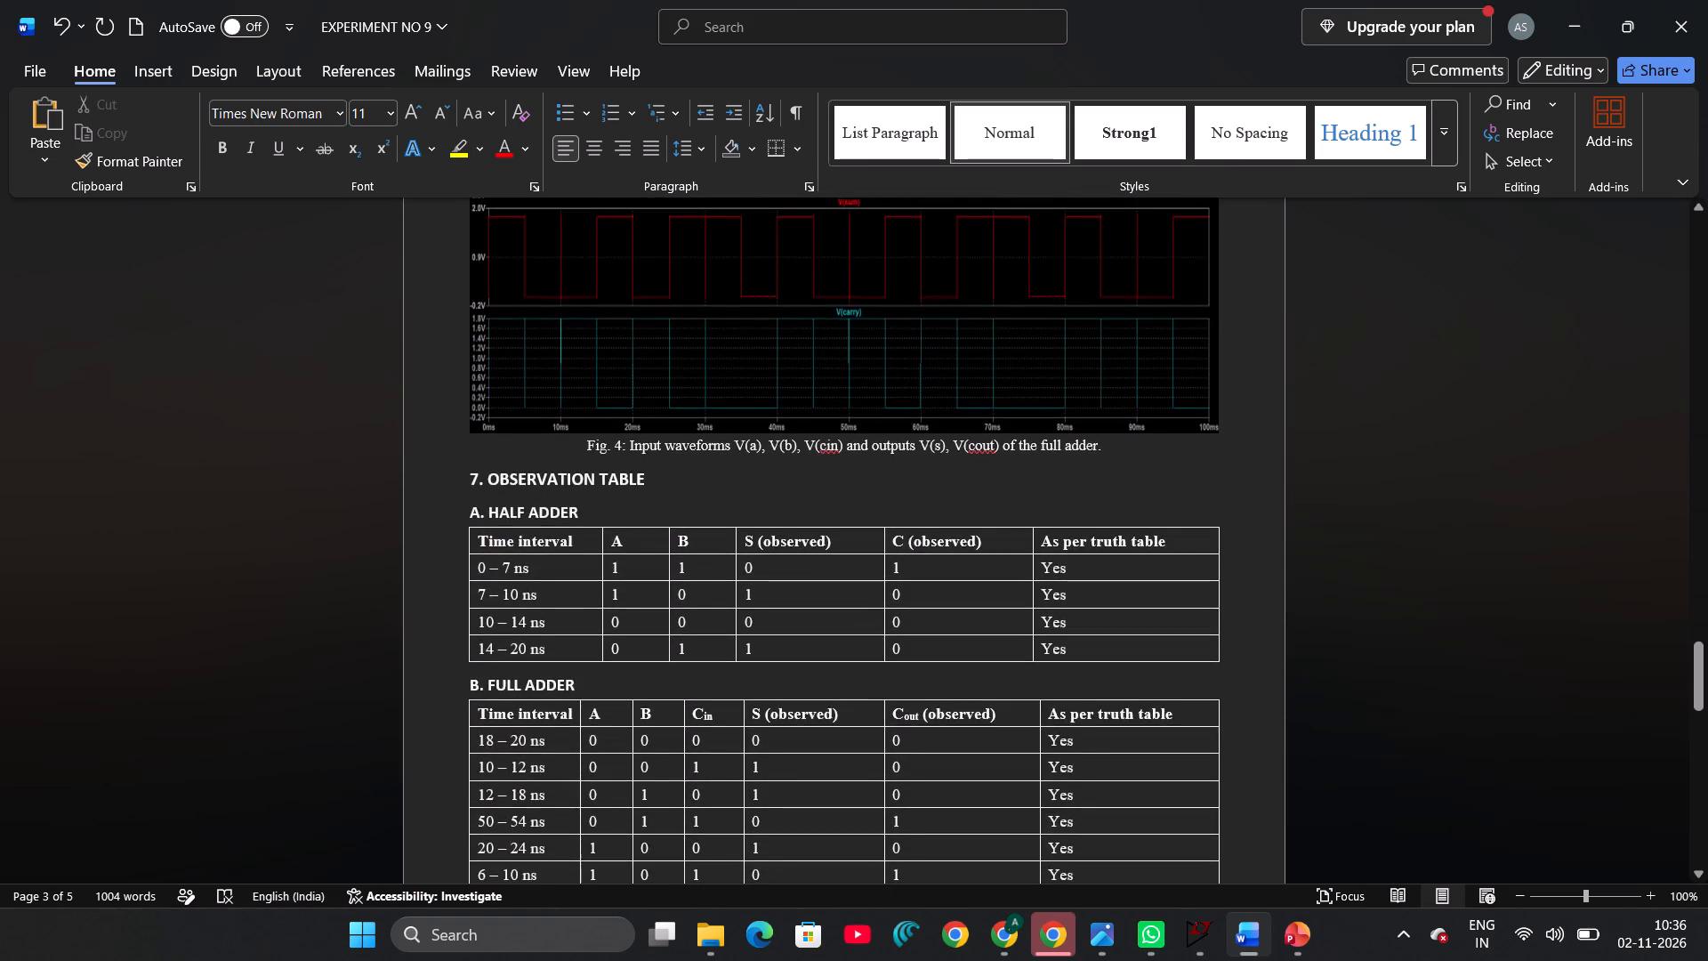
{"action": "scroll", "coordinate": [852, 511], "scroll_direction": "down", "scroll_amount": 2}
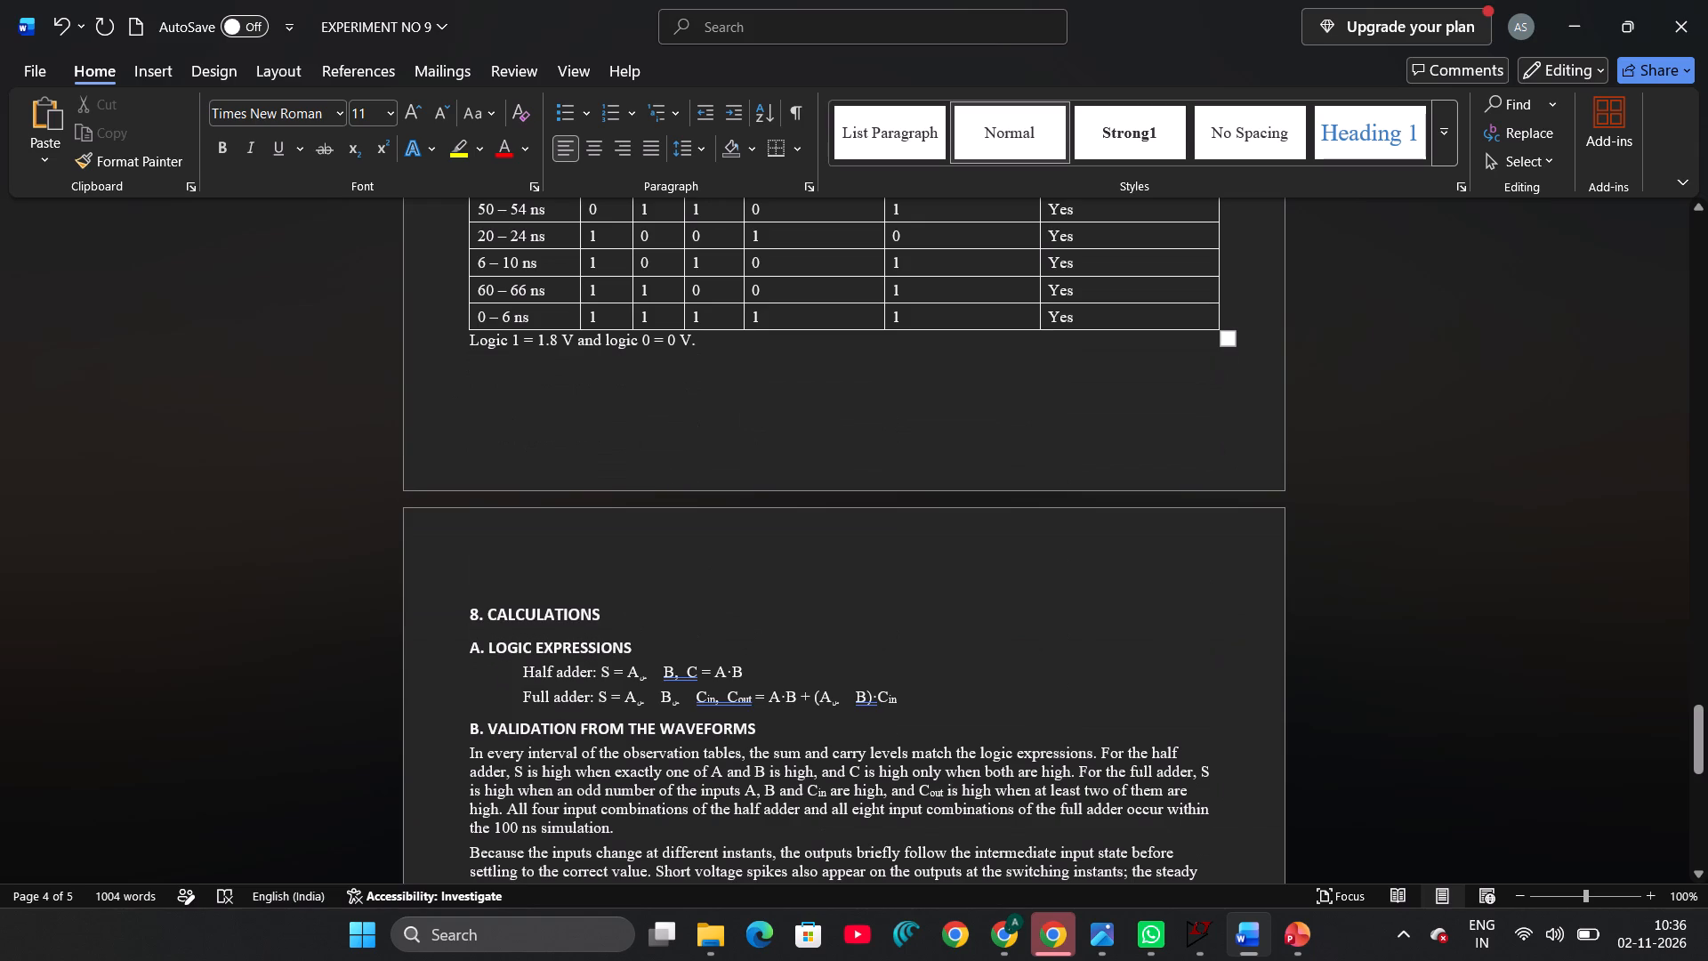
{"action": "left_click", "coordinate": [662, 669]}
{"action": "key", "text": "BackSpace"}
{"action": "key", "text": "Right"}
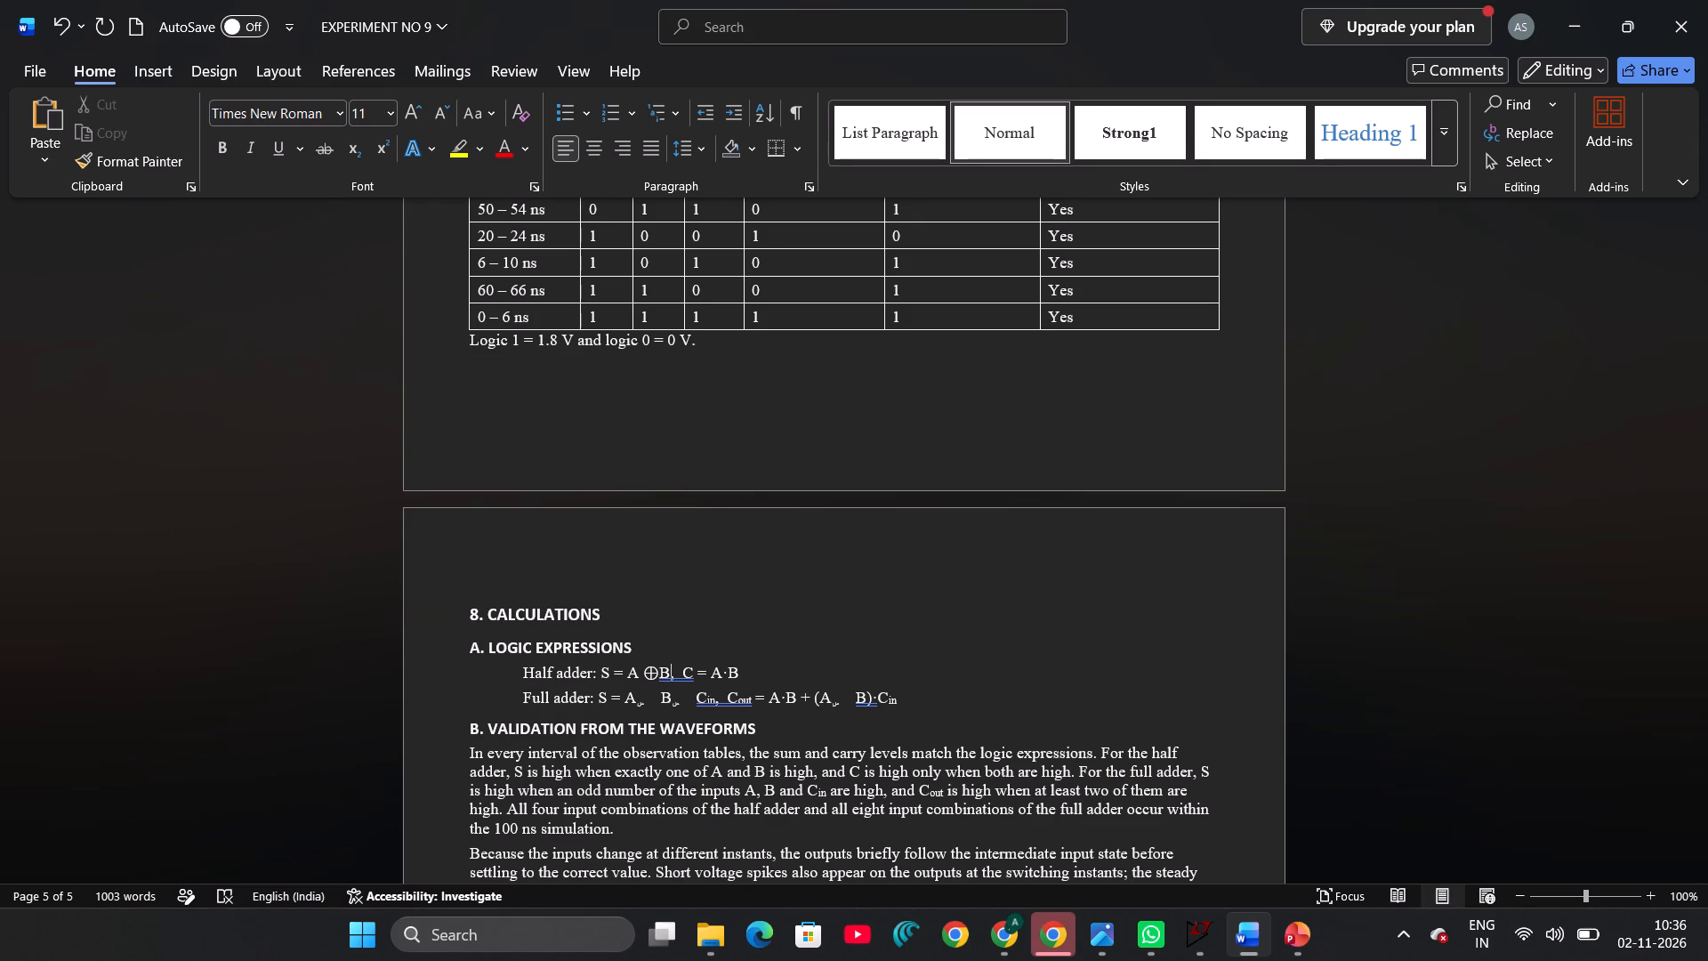
{"action": "key", "text": "Right"}
Replace the gap before Cin with the copied ⊕ in the full adder's logic expression under Calculations: S = A ⊕ B ⊕ Cin.
{"action": "key", "text": "Down"}
{"action": "key", "text": "Right"}
{"action": "key", "text": "BackSpace"}
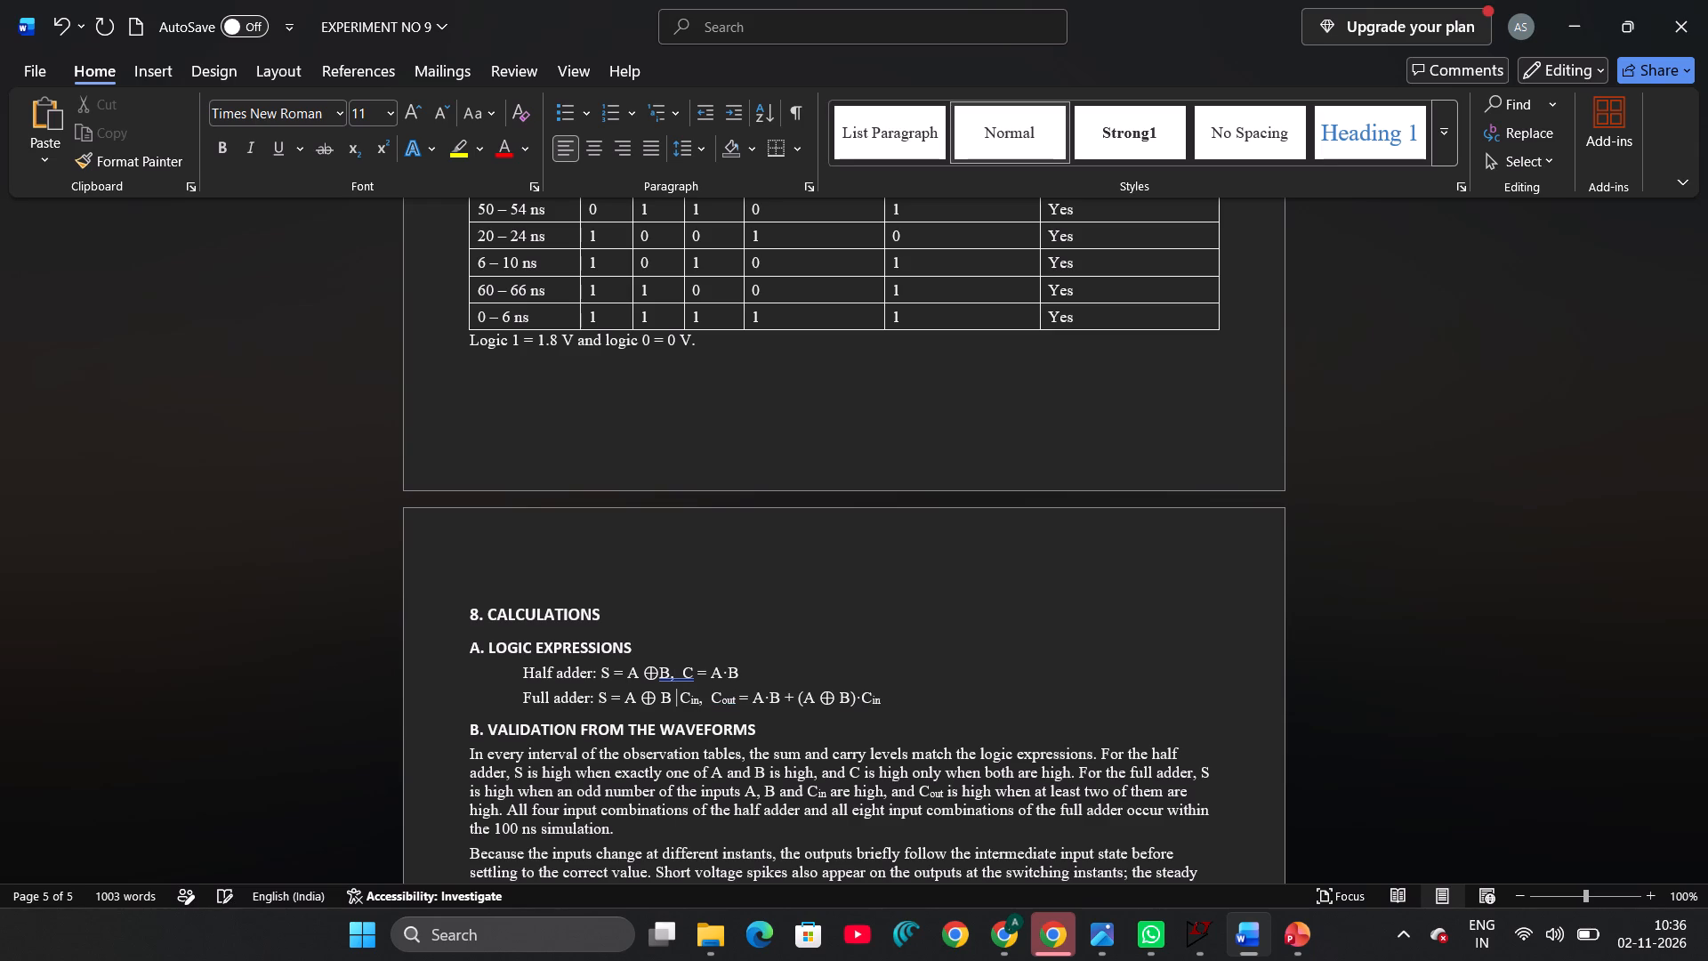
{"action": "key", "text": "ctrl+v"}
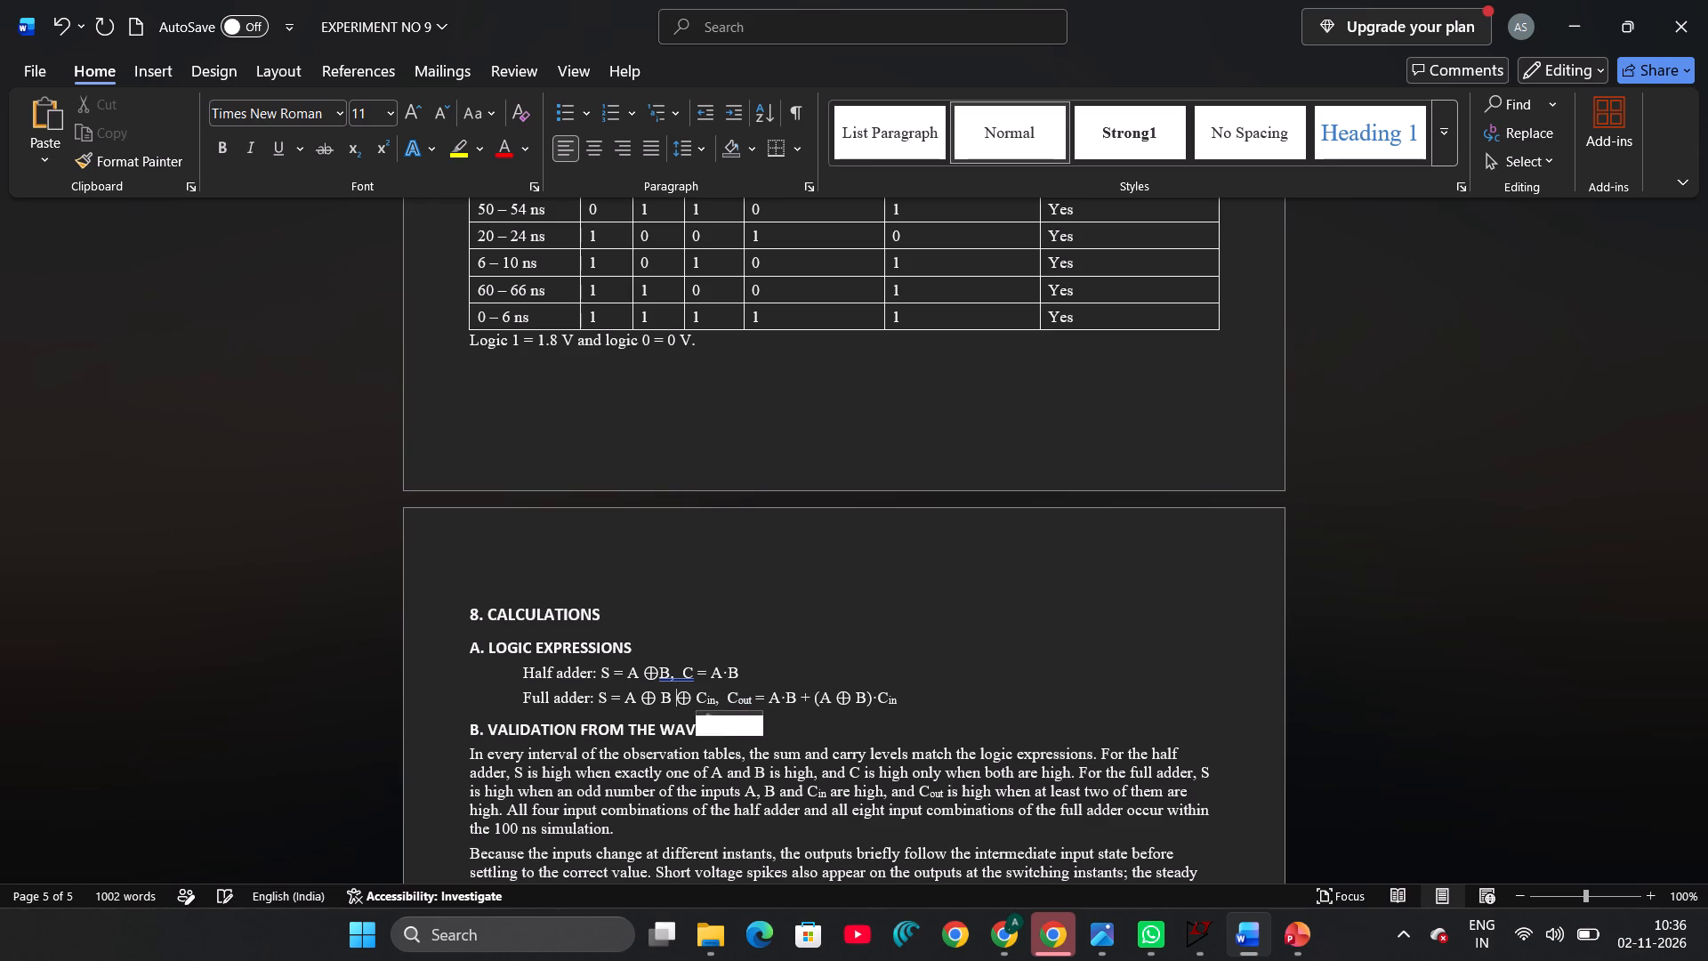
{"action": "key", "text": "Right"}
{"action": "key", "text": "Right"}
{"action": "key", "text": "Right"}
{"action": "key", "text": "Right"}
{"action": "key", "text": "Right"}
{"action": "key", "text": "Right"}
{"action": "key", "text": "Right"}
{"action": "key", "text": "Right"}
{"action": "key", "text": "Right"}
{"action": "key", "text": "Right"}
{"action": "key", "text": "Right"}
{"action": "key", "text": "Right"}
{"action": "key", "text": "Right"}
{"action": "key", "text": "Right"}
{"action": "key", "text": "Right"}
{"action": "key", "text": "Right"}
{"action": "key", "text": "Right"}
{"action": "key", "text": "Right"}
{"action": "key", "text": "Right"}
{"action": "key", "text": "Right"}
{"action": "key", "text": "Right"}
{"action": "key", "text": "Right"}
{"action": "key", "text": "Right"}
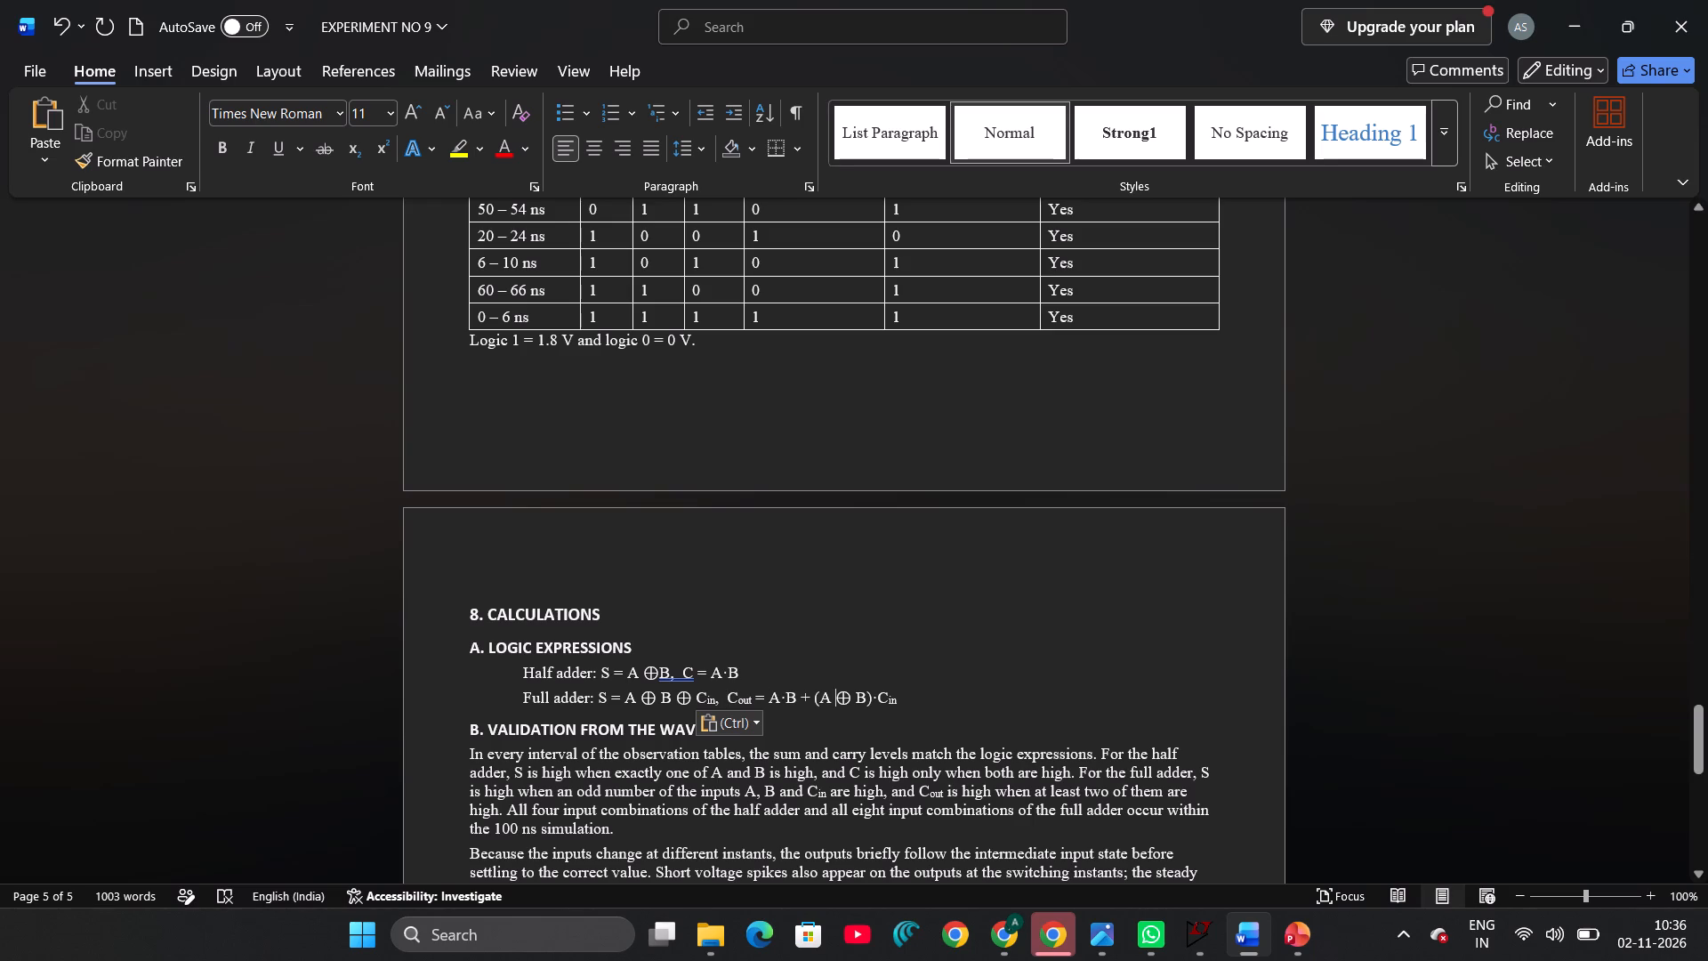
Add the Save command to the title bar's quick-access commands.
{"action": "left_click", "coordinate": [293, 15]}
{"action": "left_click", "coordinate": [342, 188]}
Copy the Working section's text from its opening adder description through the end of the full adder paragraph.
{"action": "scroll", "coordinate": [484, 476], "scroll_direction": "up", "scroll_amount": 3}
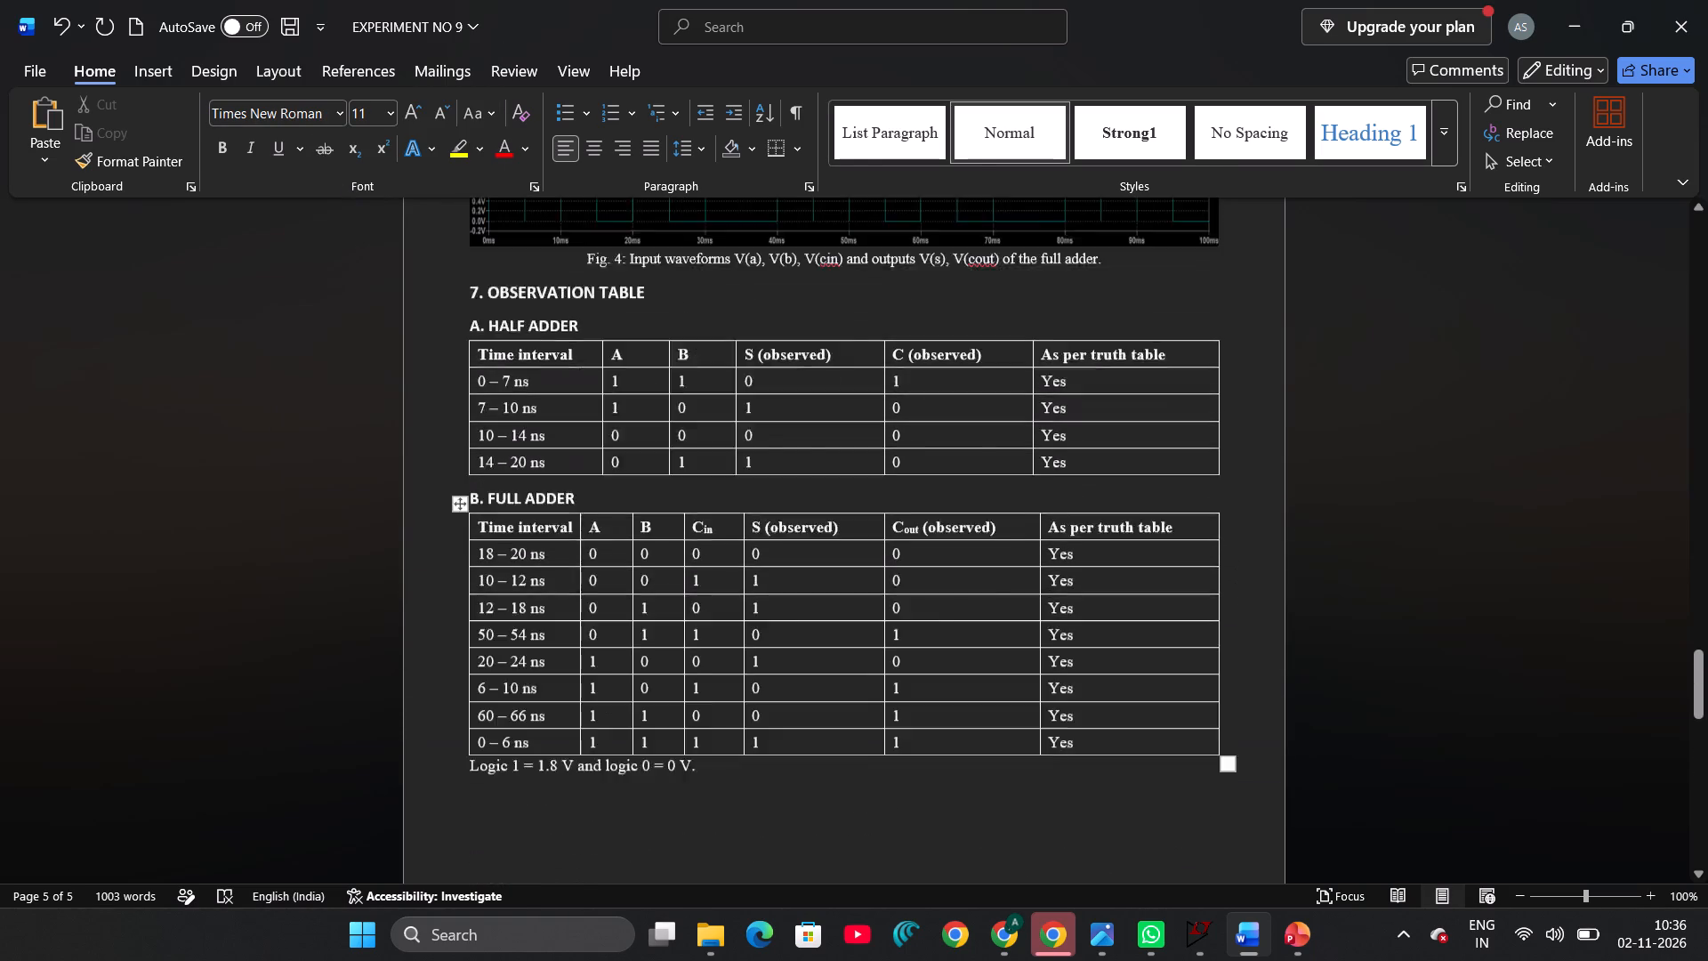
{"action": "scroll", "coordinate": [484, 476], "scroll_direction": "up", "scroll_amount": 4}
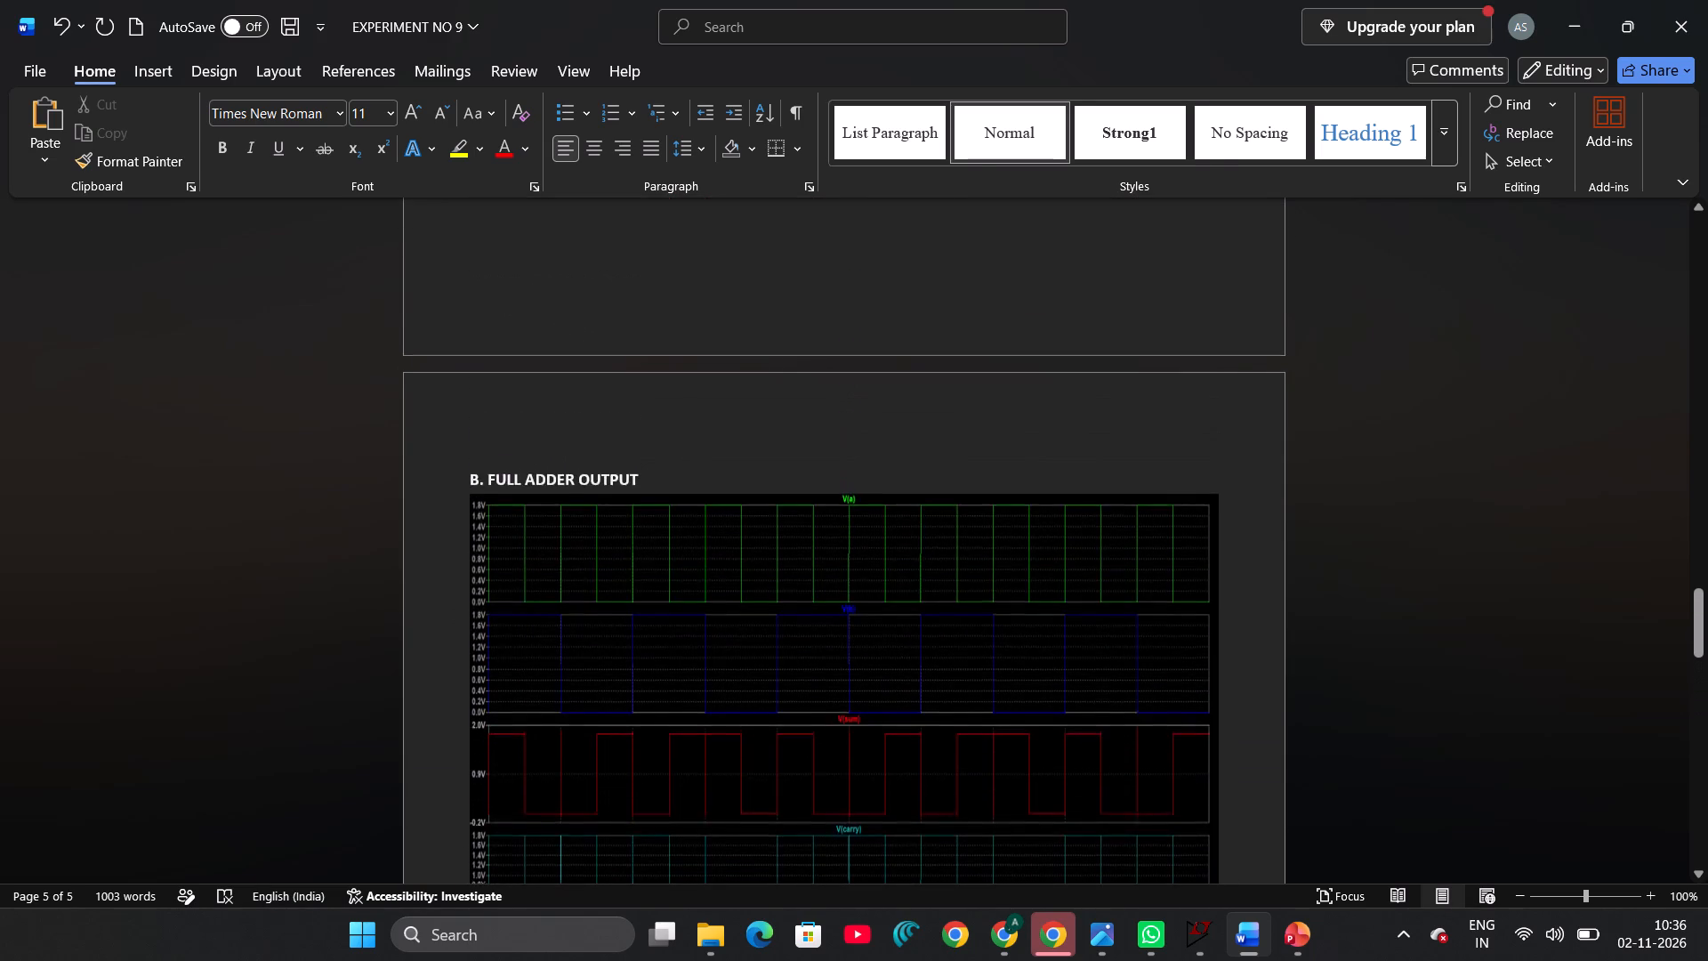
{"action": "scroll", "coordinate": [484, 476], "scroll_direction": "up", "scroll_amount": 4}
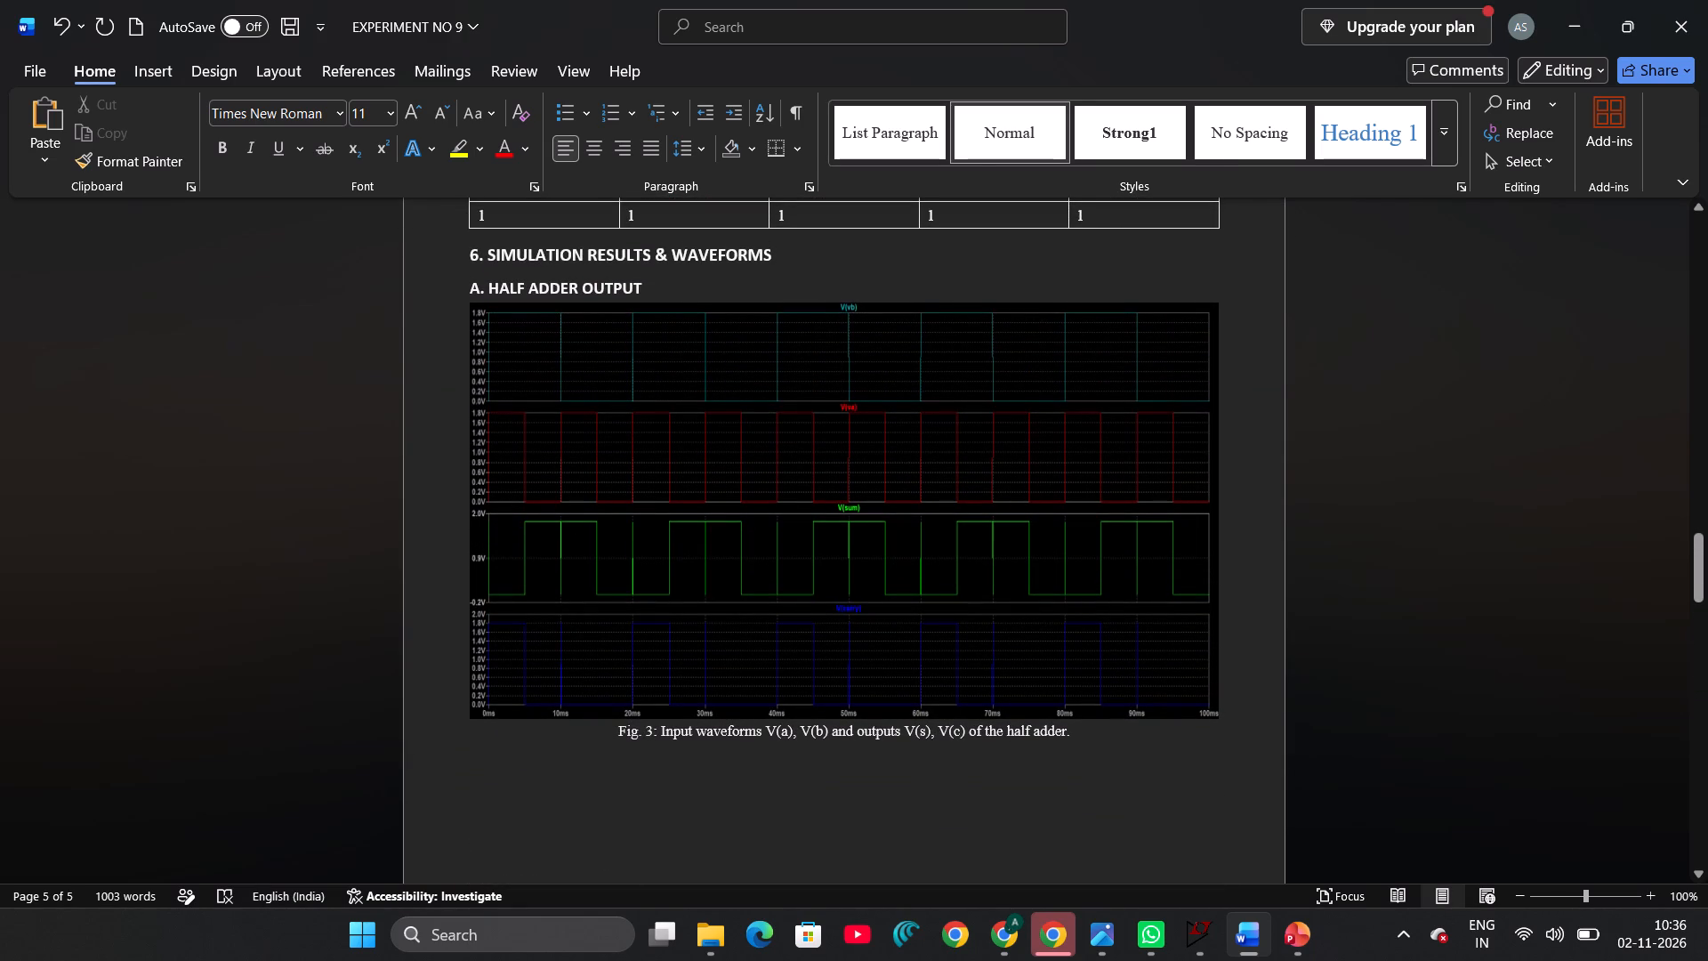
{"action": "scroll", "coordinate": [484, 476], "scroll_direction": "up", "scroll_amount": 3}
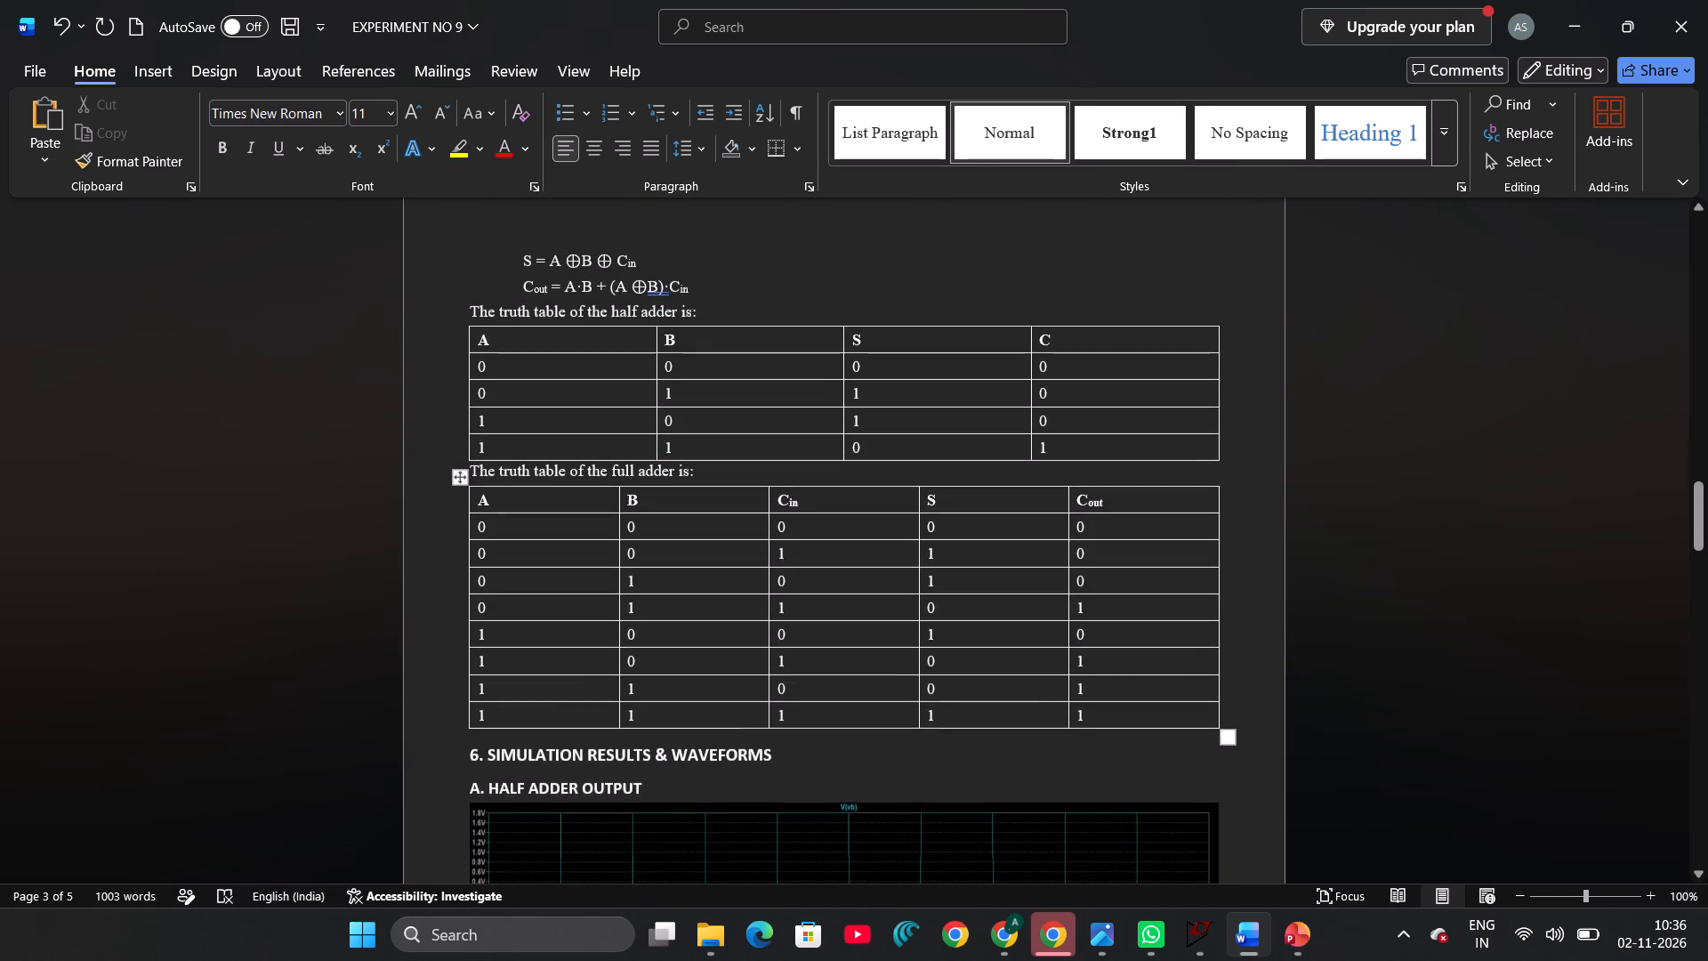
{"action": "scroll", "coordinate": [484, 476], "scroll_direction": "up", "scroll_amount": 3}
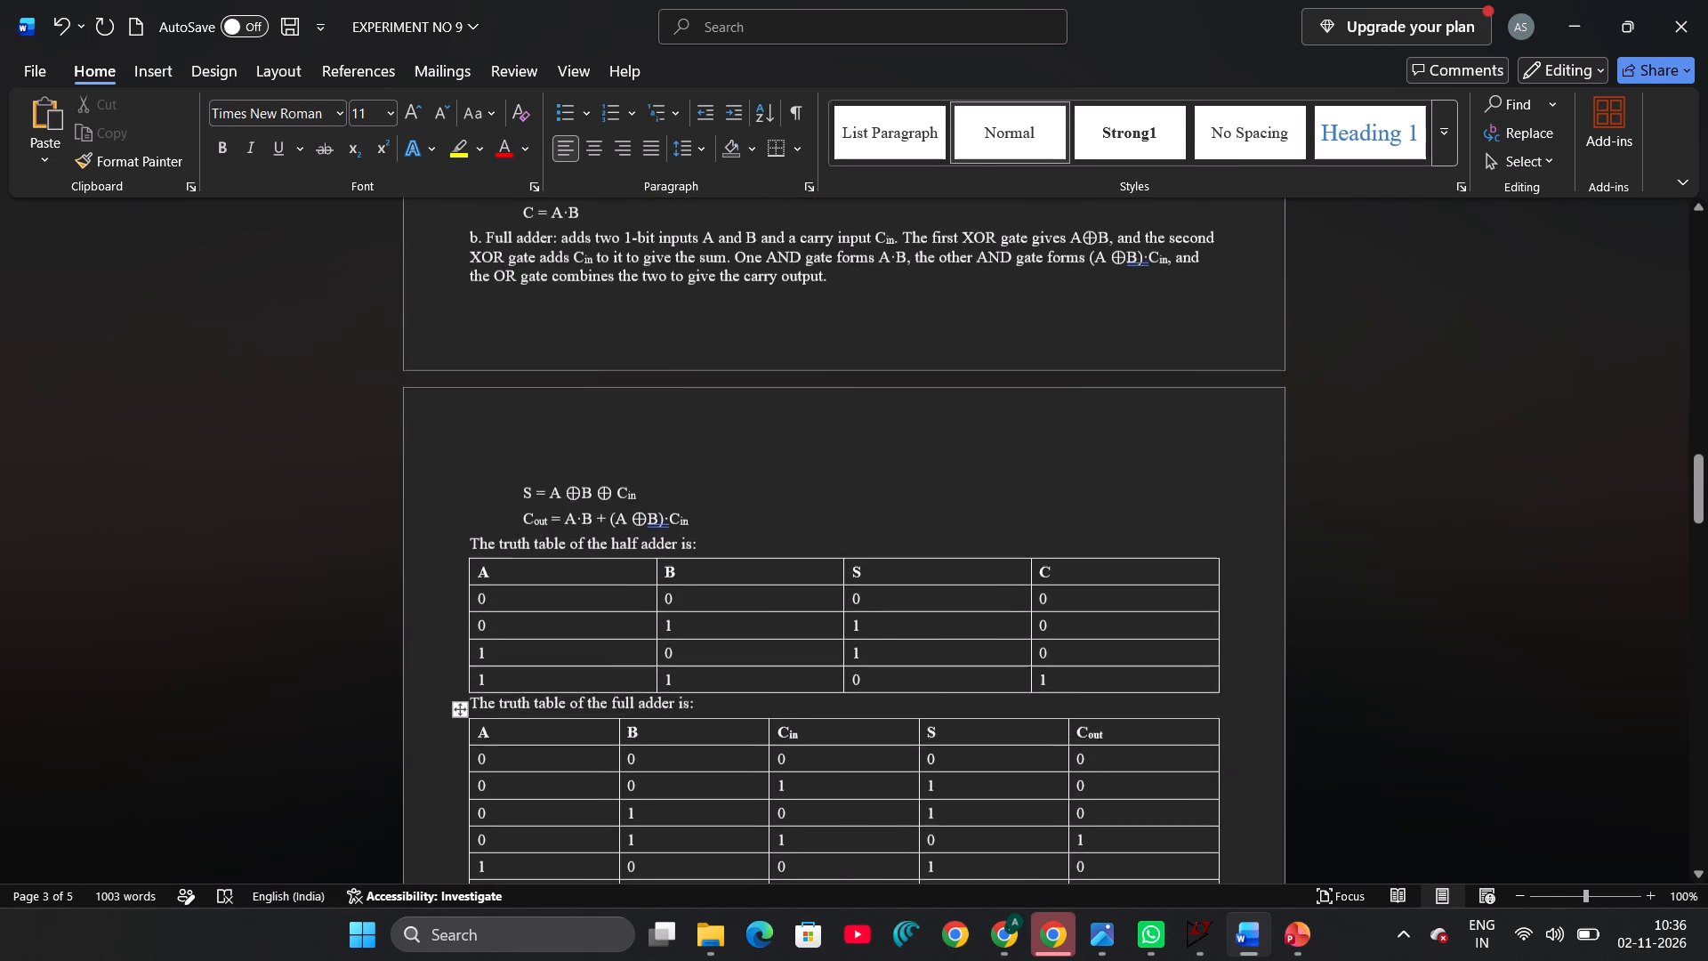
{"action": "scroll", "coordinate": [484, 476], "scroll_direction": "up", "scroll_amount": 2}
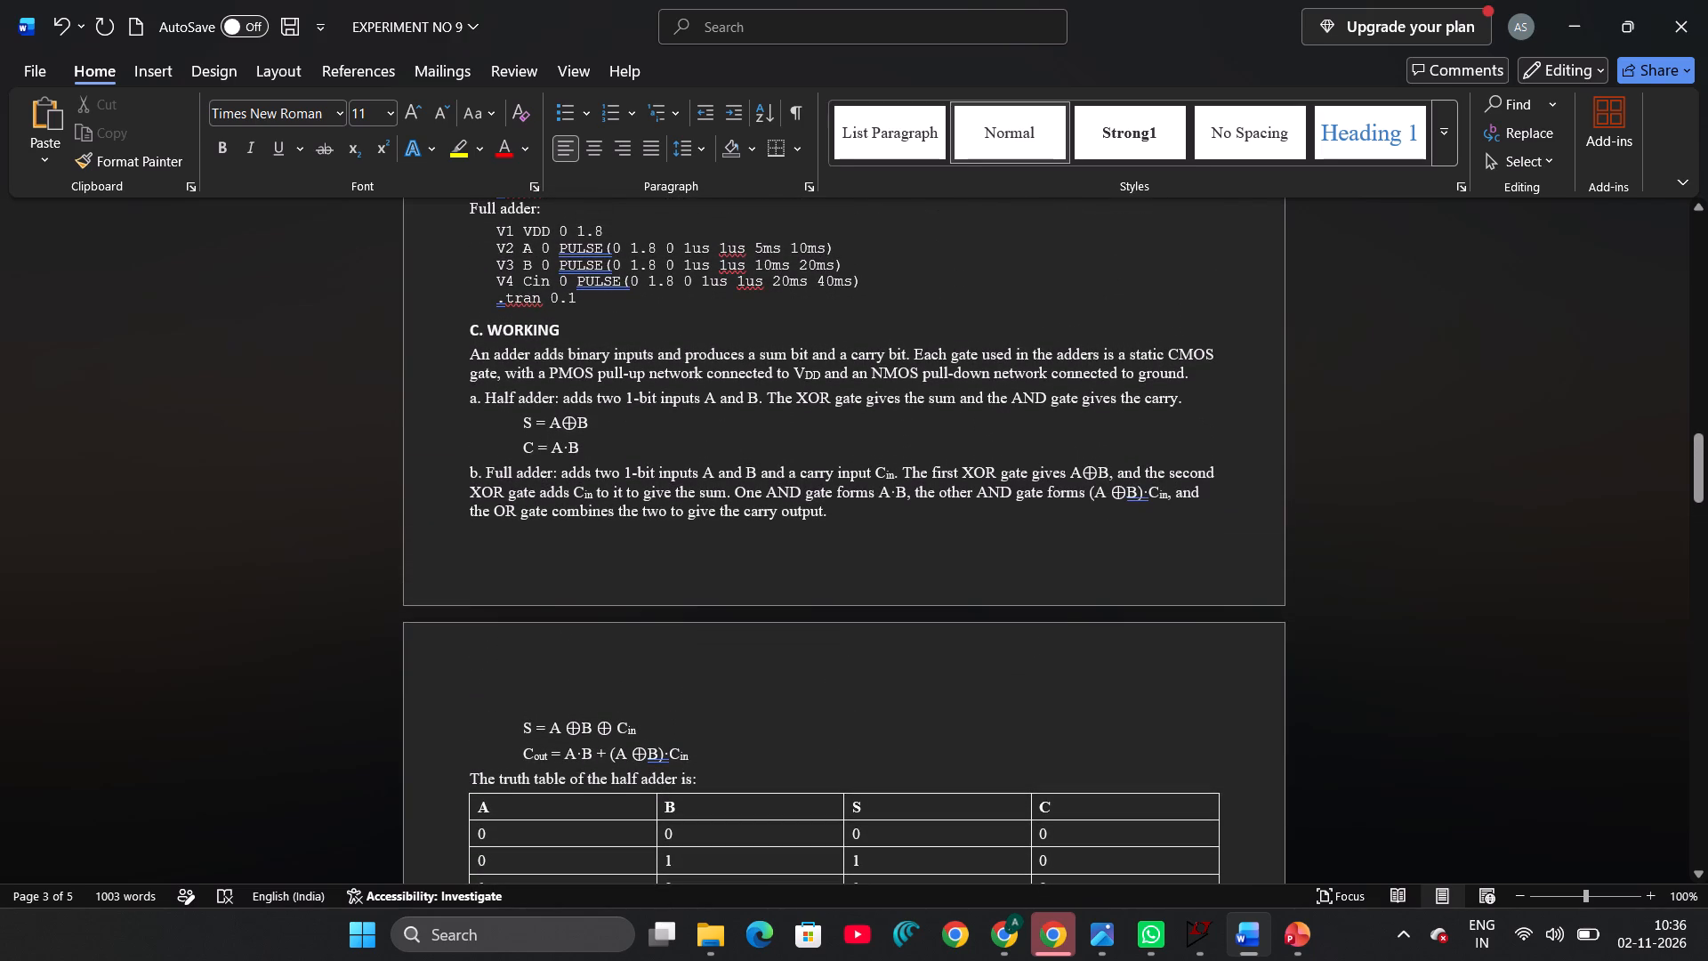
{"action": "left_click_drag", "start_coordinate": [463, 351], "coordinate": [842, 525]}
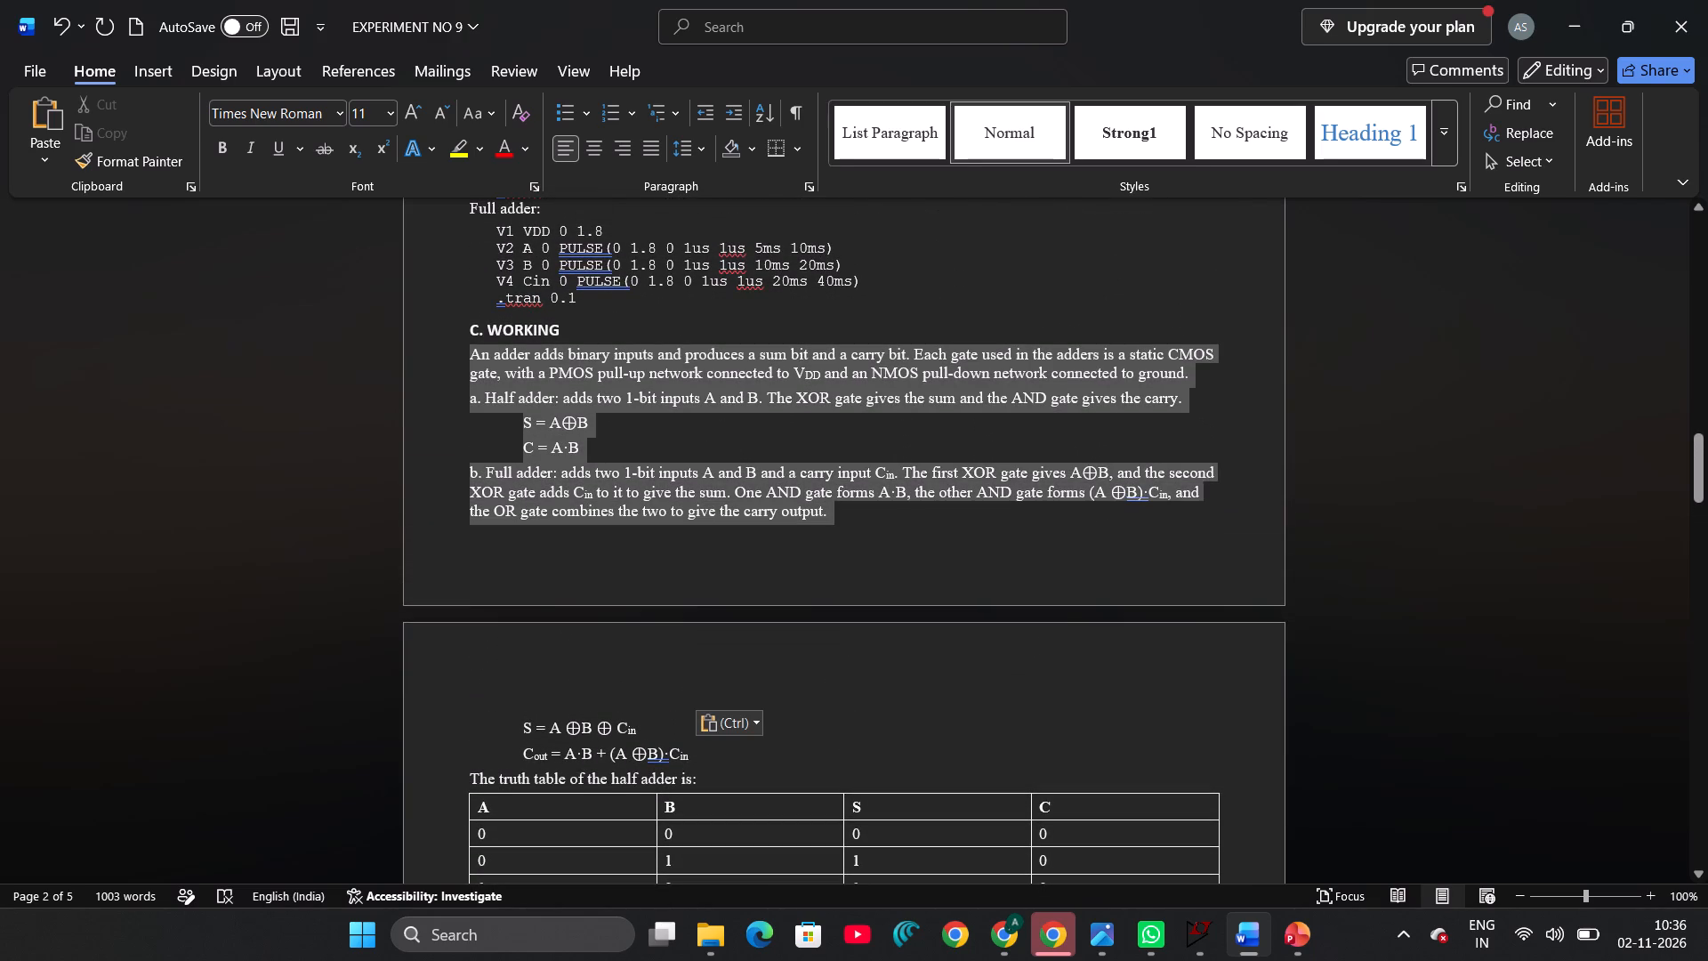
{"action": "key", "text": "ctrl+c"}
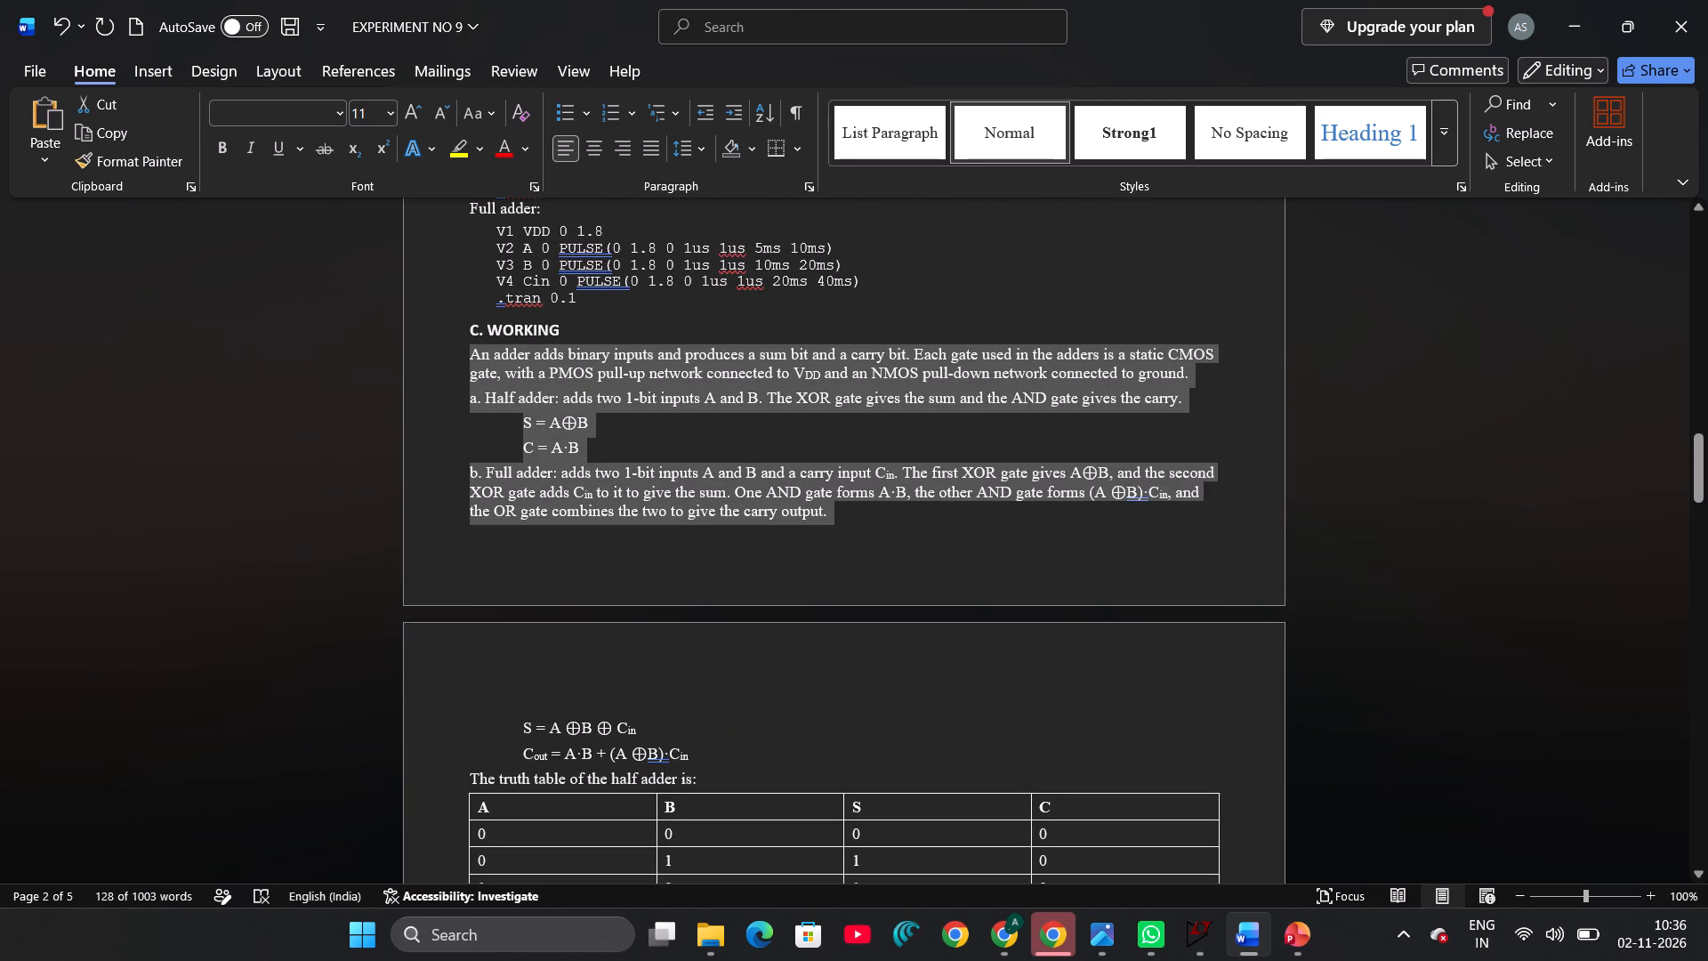
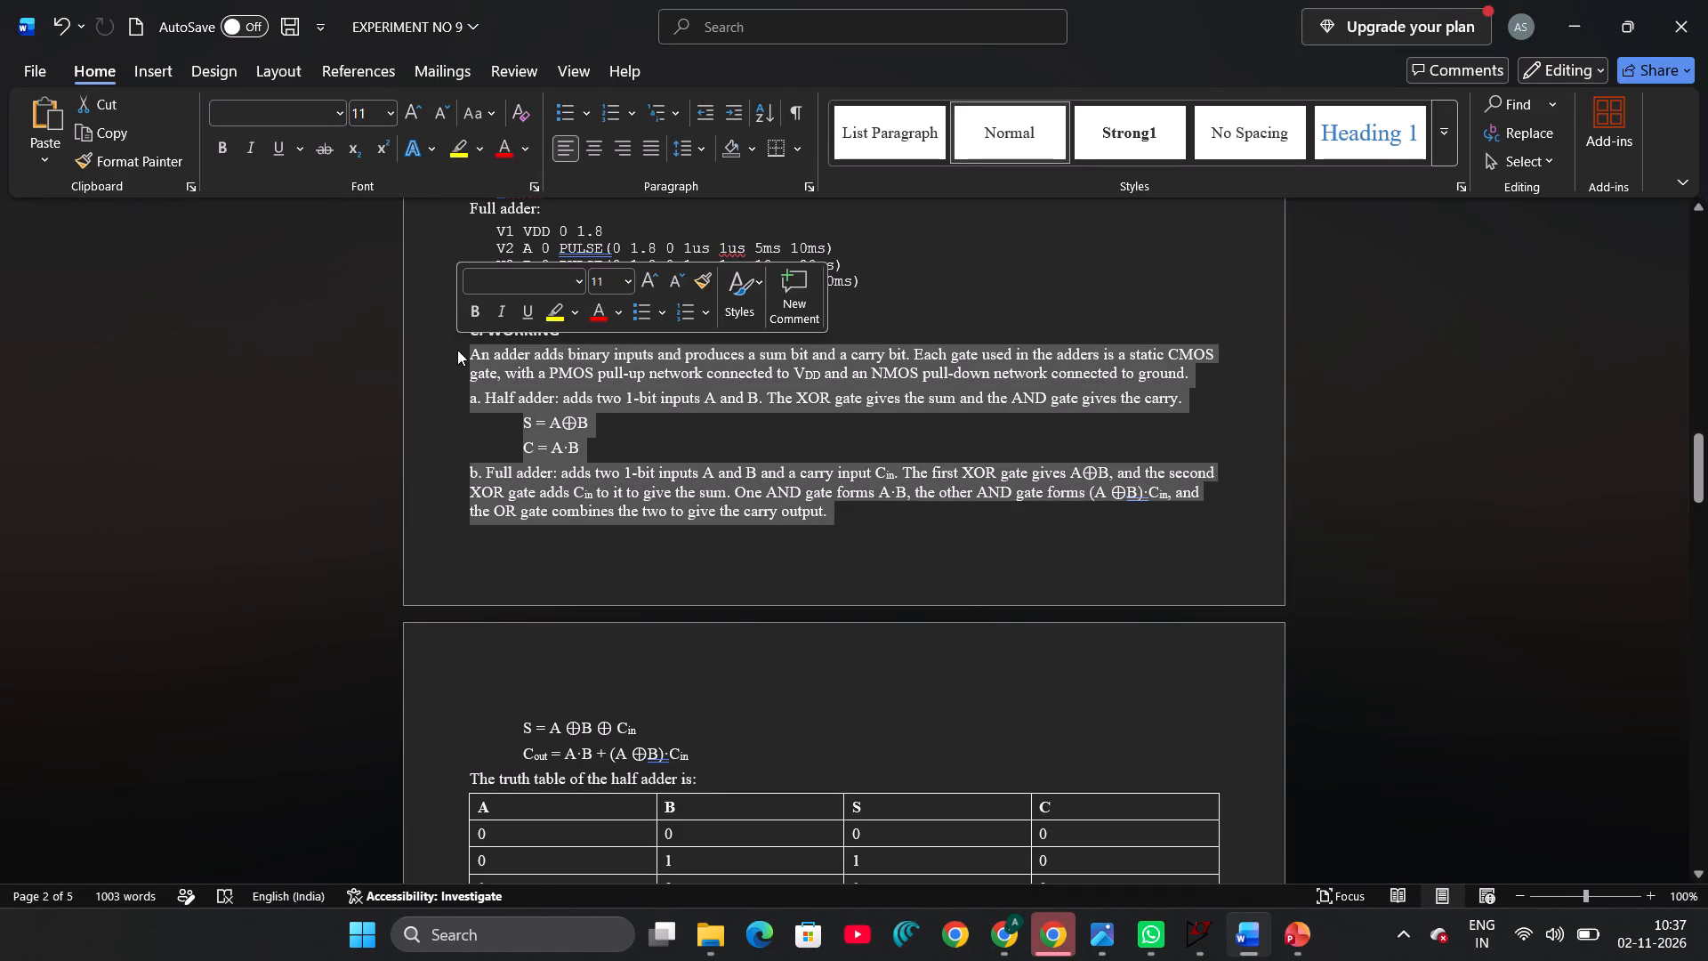
{"action": "key", "text": "ctrl+c"}
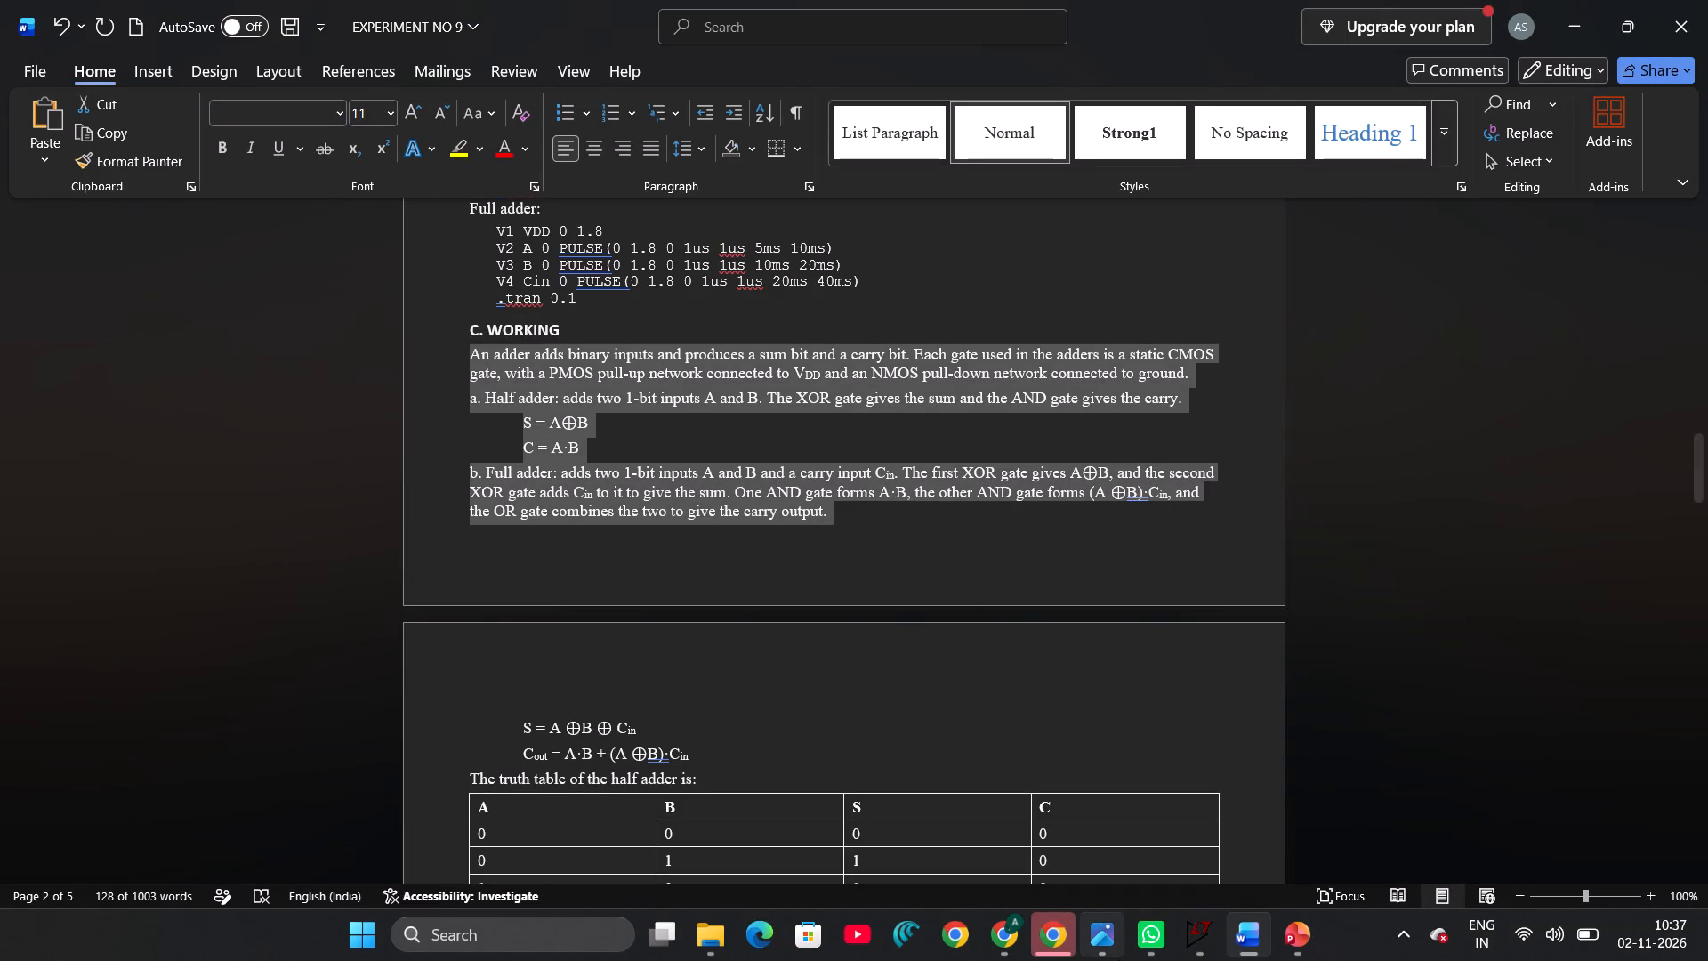
{"action": "left_click", "coordinate": [1011, 940]}
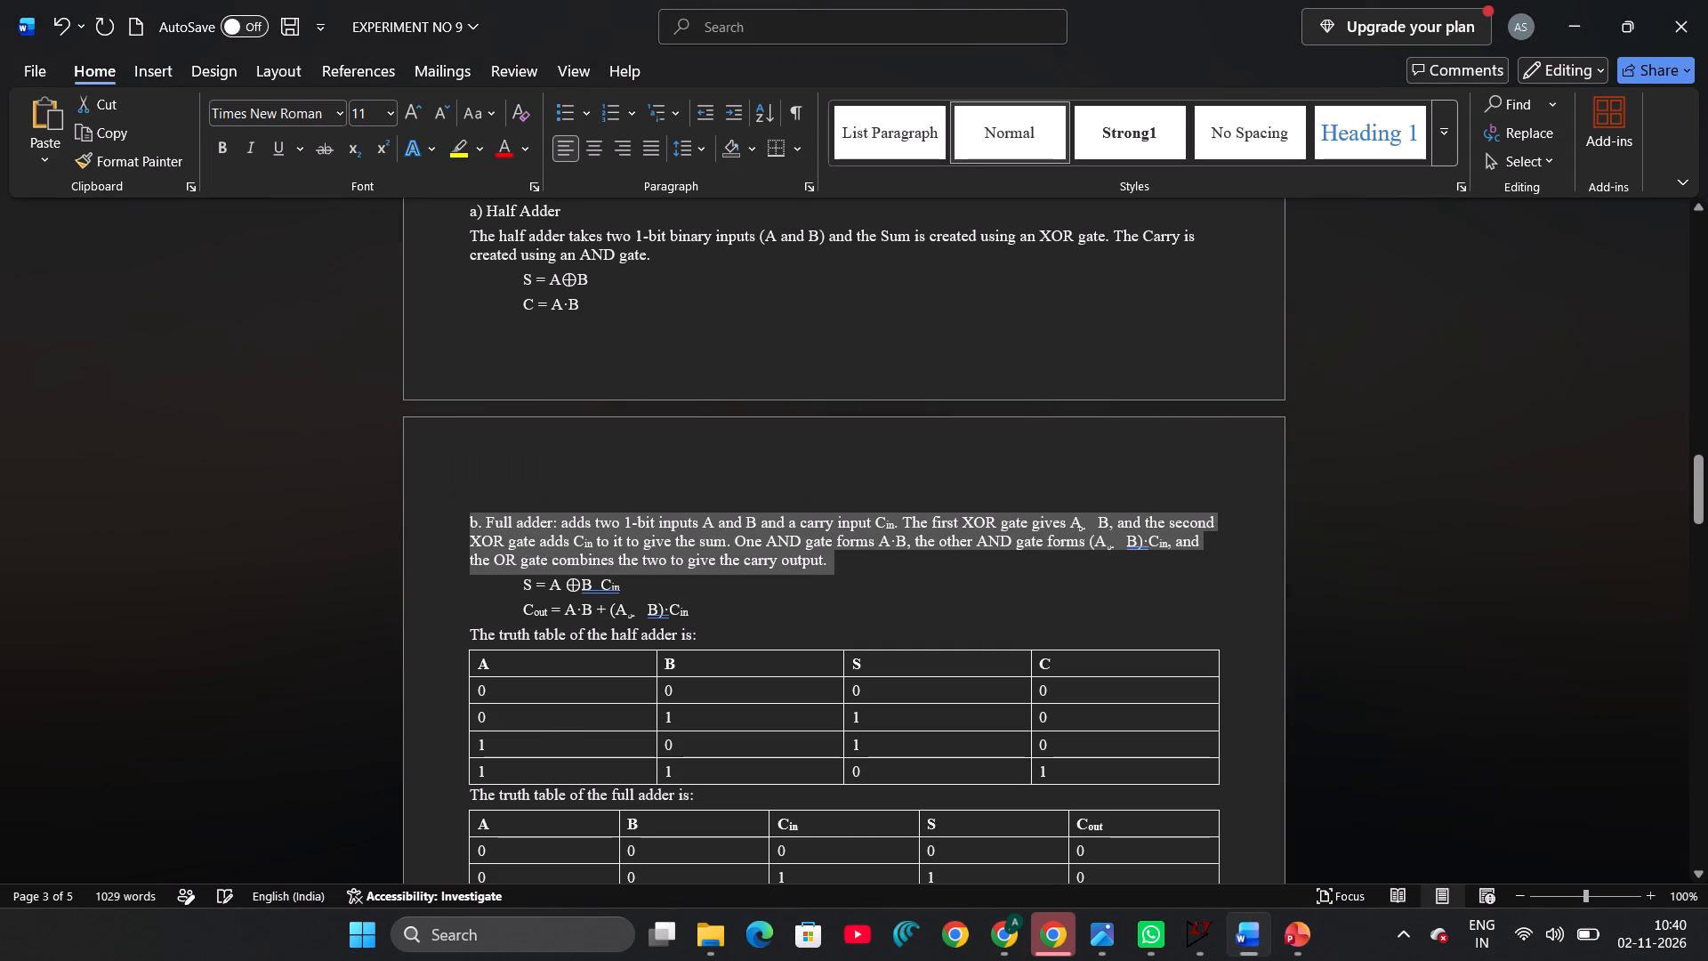
{"action": "key", "text": "ctrl+v"}
Remove the indent from the pasted Full Adder heading and paragraph, and delete the blank line between them.
{"action": "left_click", "coordinate": [517, 526]}
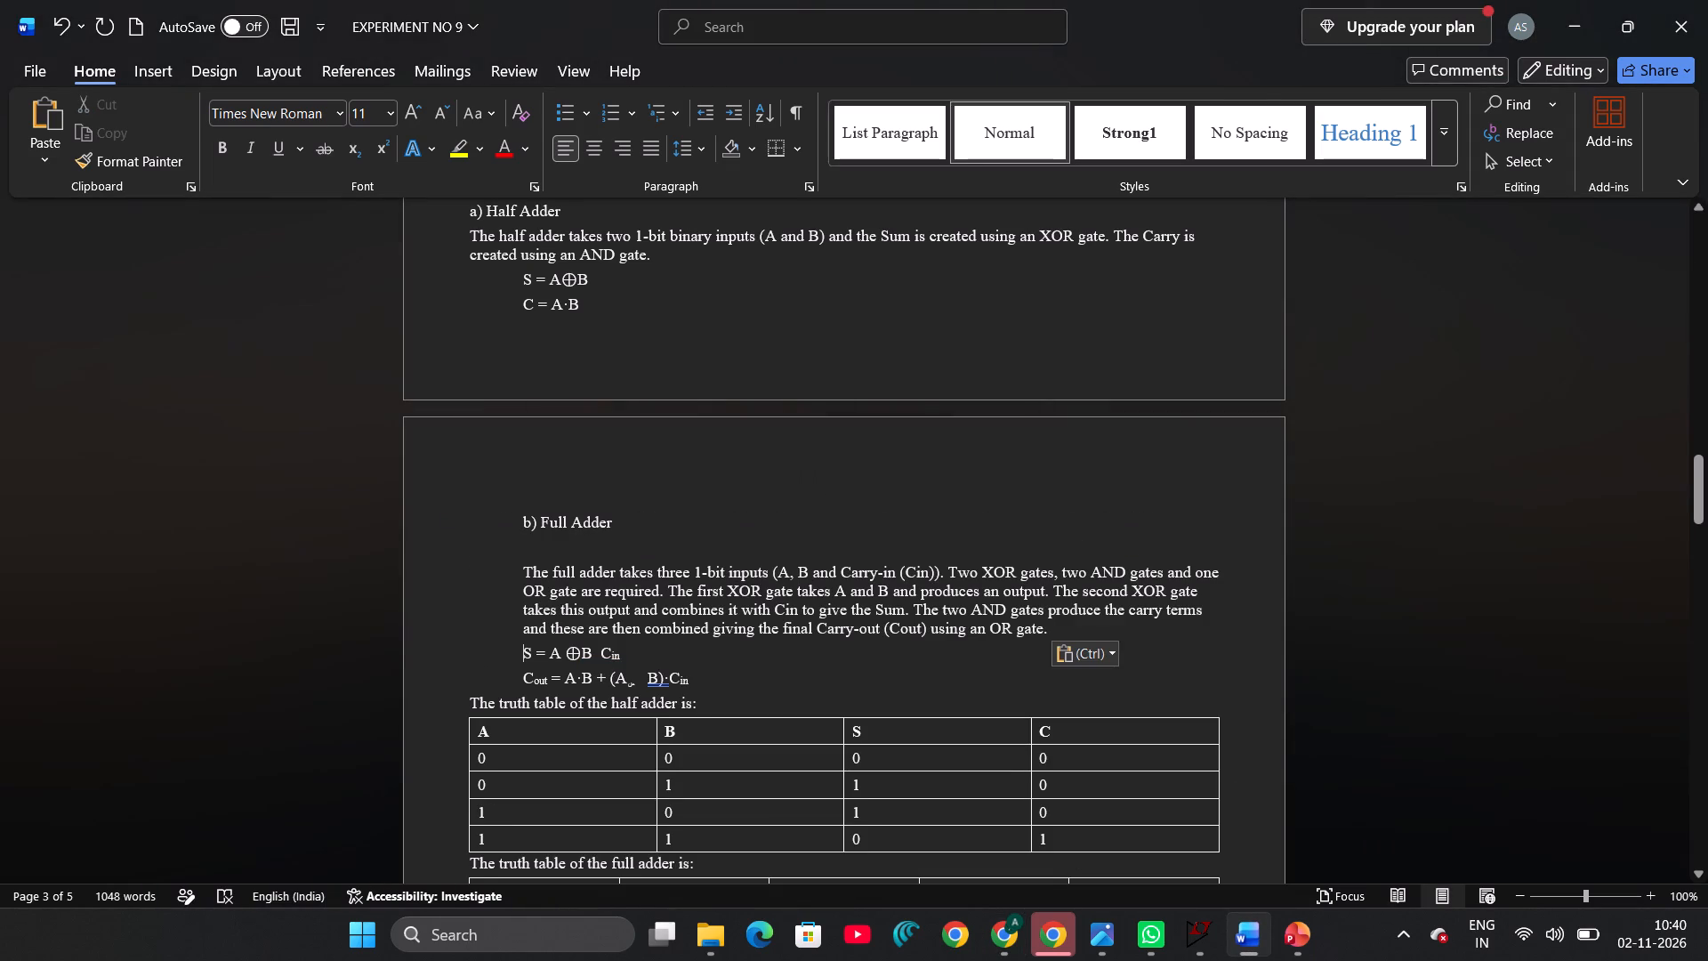
{"action": "key", "text": "BackSpace"}
{"action": "key", "text": "BackSpace"}
{"action": "key", "text": "Return"}
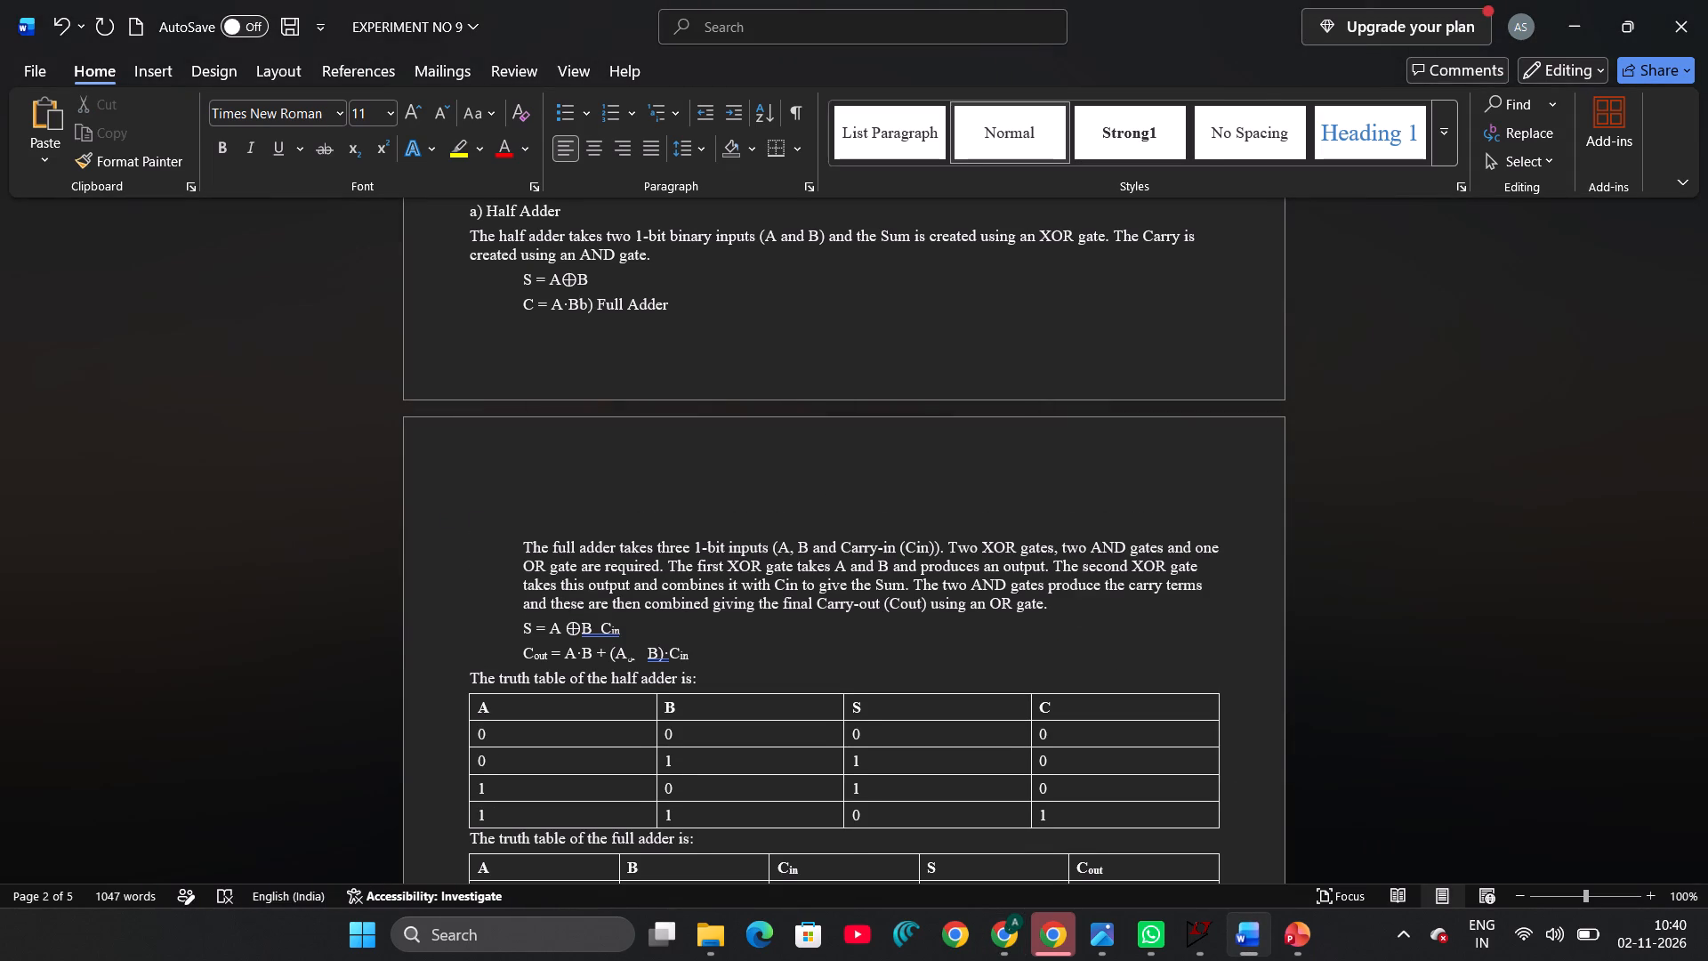
{"action": "key", "text": "BackSpace"}
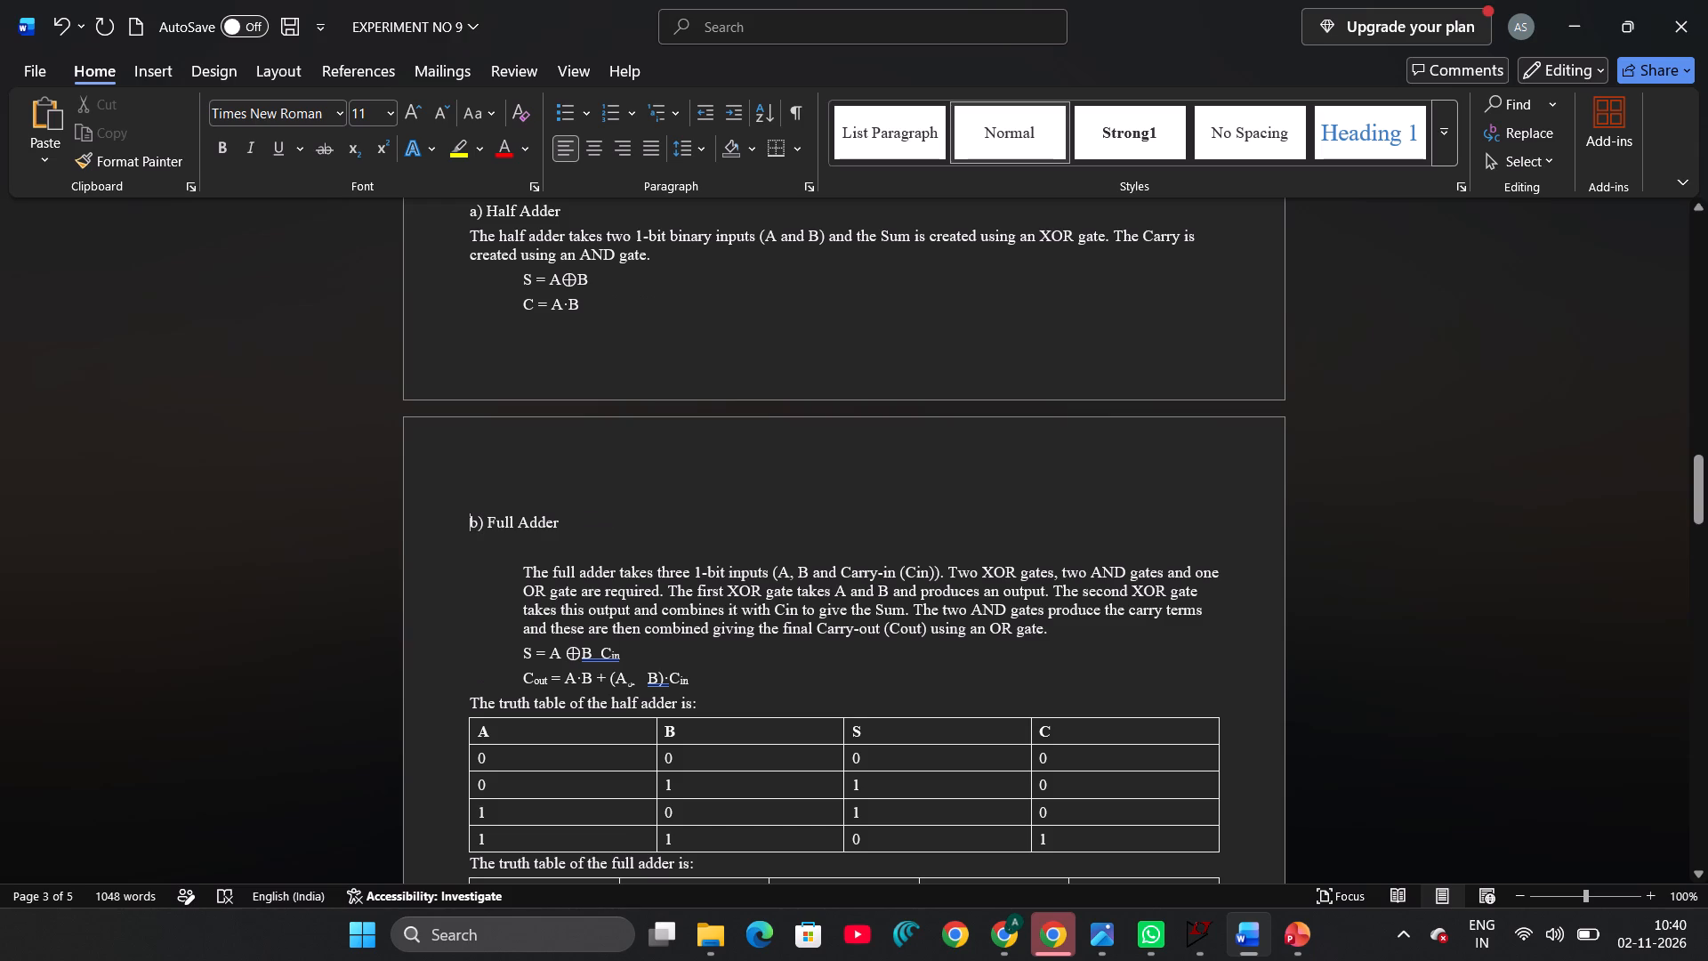
{"action": "left_click", "coordinate": [523, 563]}
{"action": "key", "text": "BackSpace"}
{"action": "key", "text": "BackSpace"}
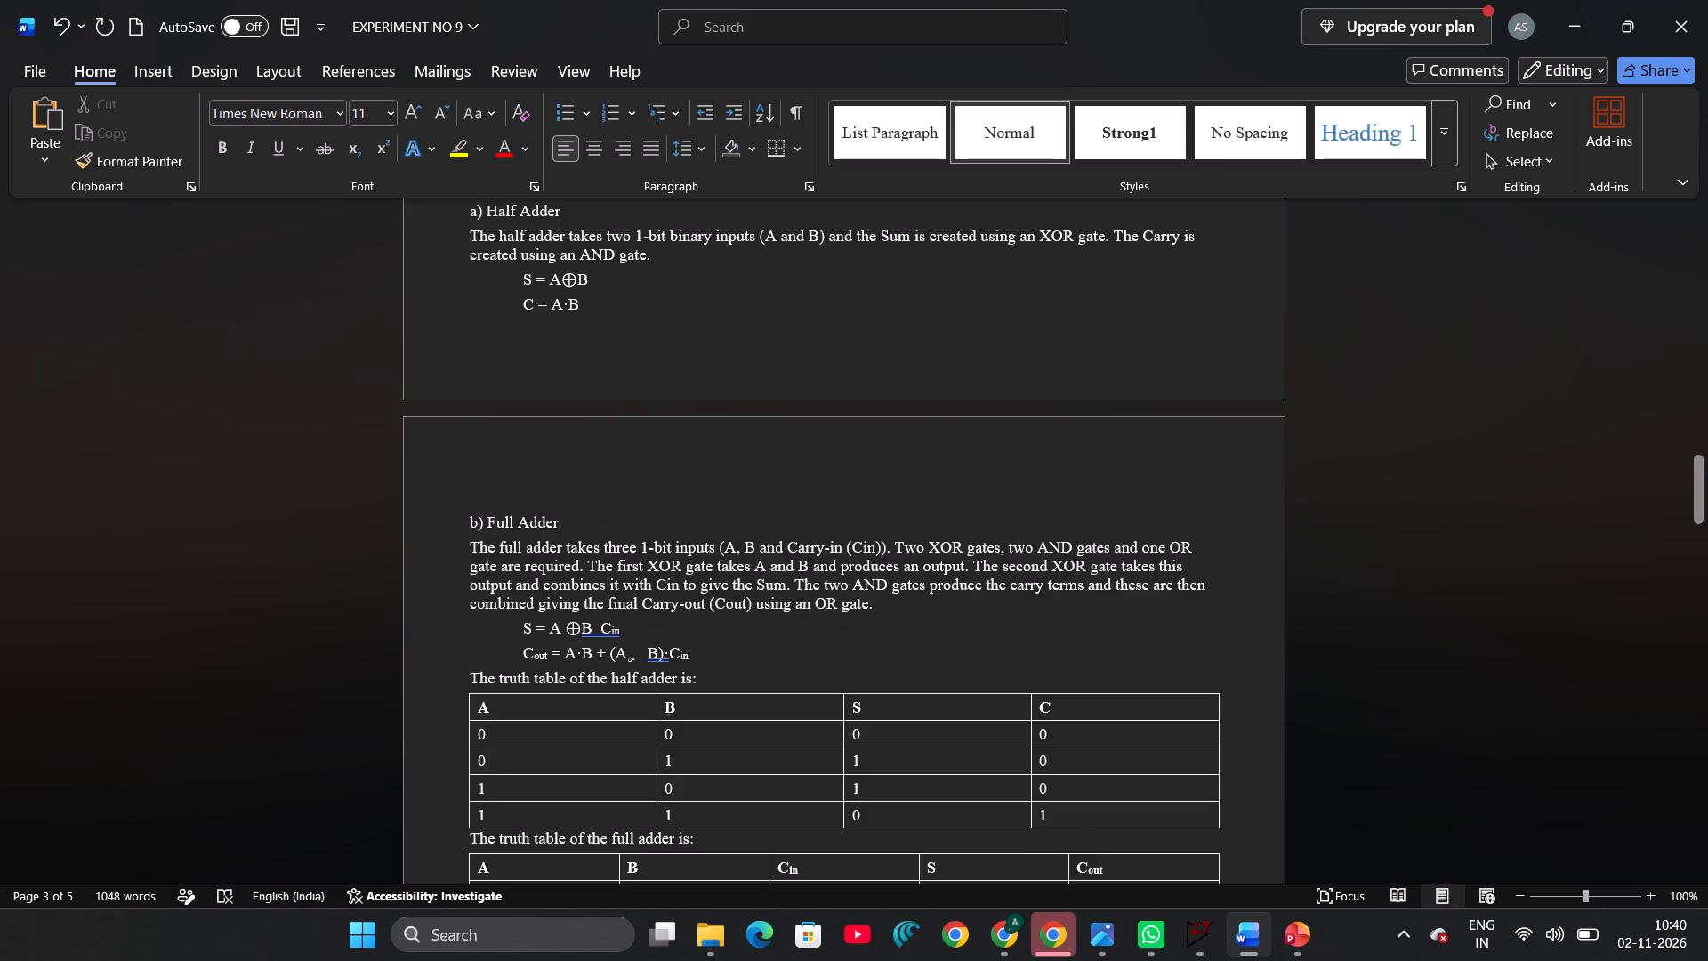
Copy the ⊕ symbol in the full adder's sum equation and insert it again between B and Cin.
{"action": "scroll", "coordinate": [523, 563], "scroll_direction": "down", "scroll_amount": 1}
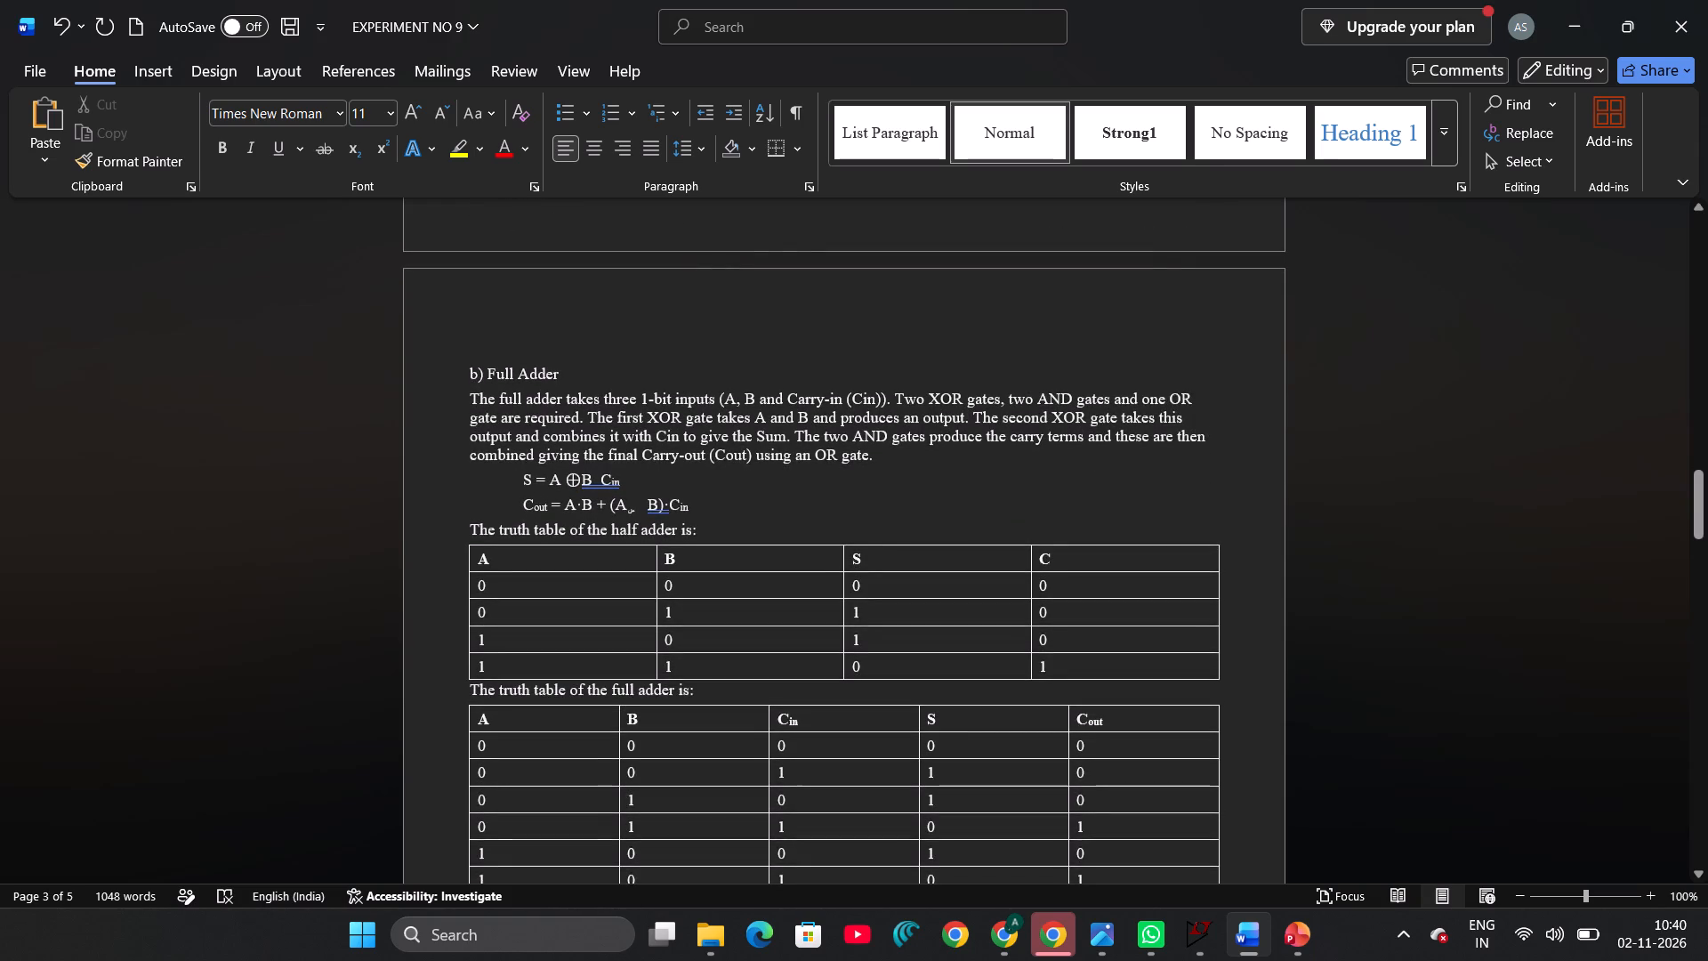
{"action": "scroll", "coordinate": [523, 563], "scroll_direction": "down", "scroll_amount": 1}
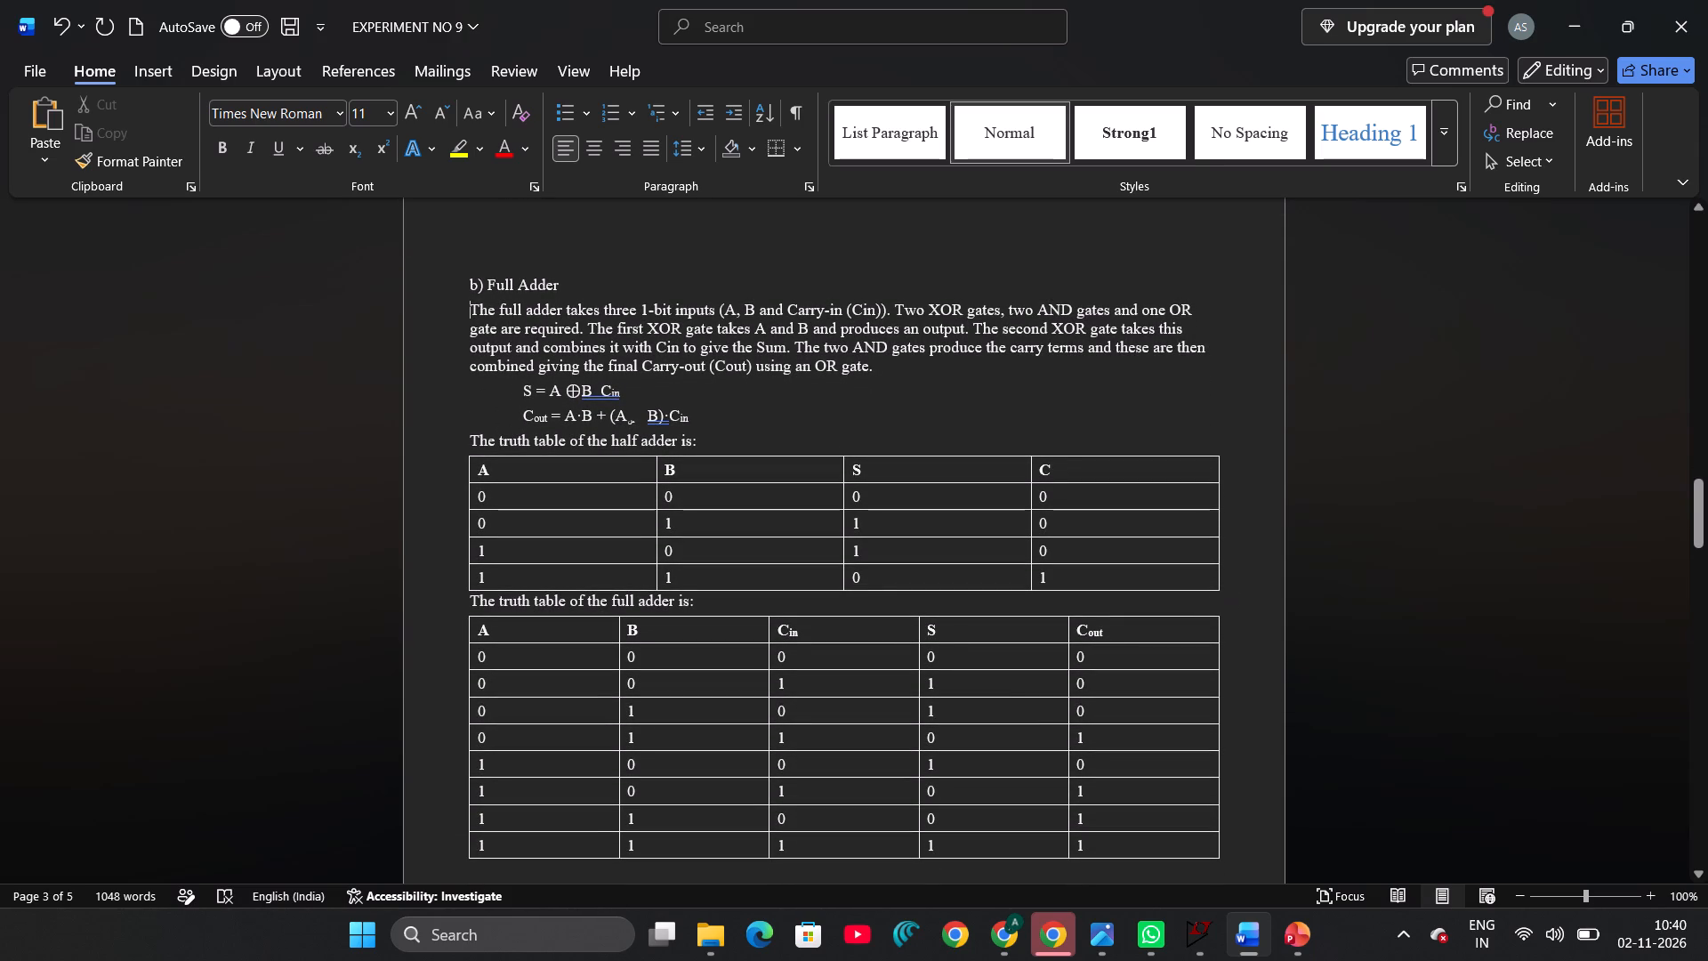
{"action": "left_click_drag", "start_coordinate": [579, 394], "coordinate": [564, 393]}
{"action": "key", "text": "ctrl+c"}
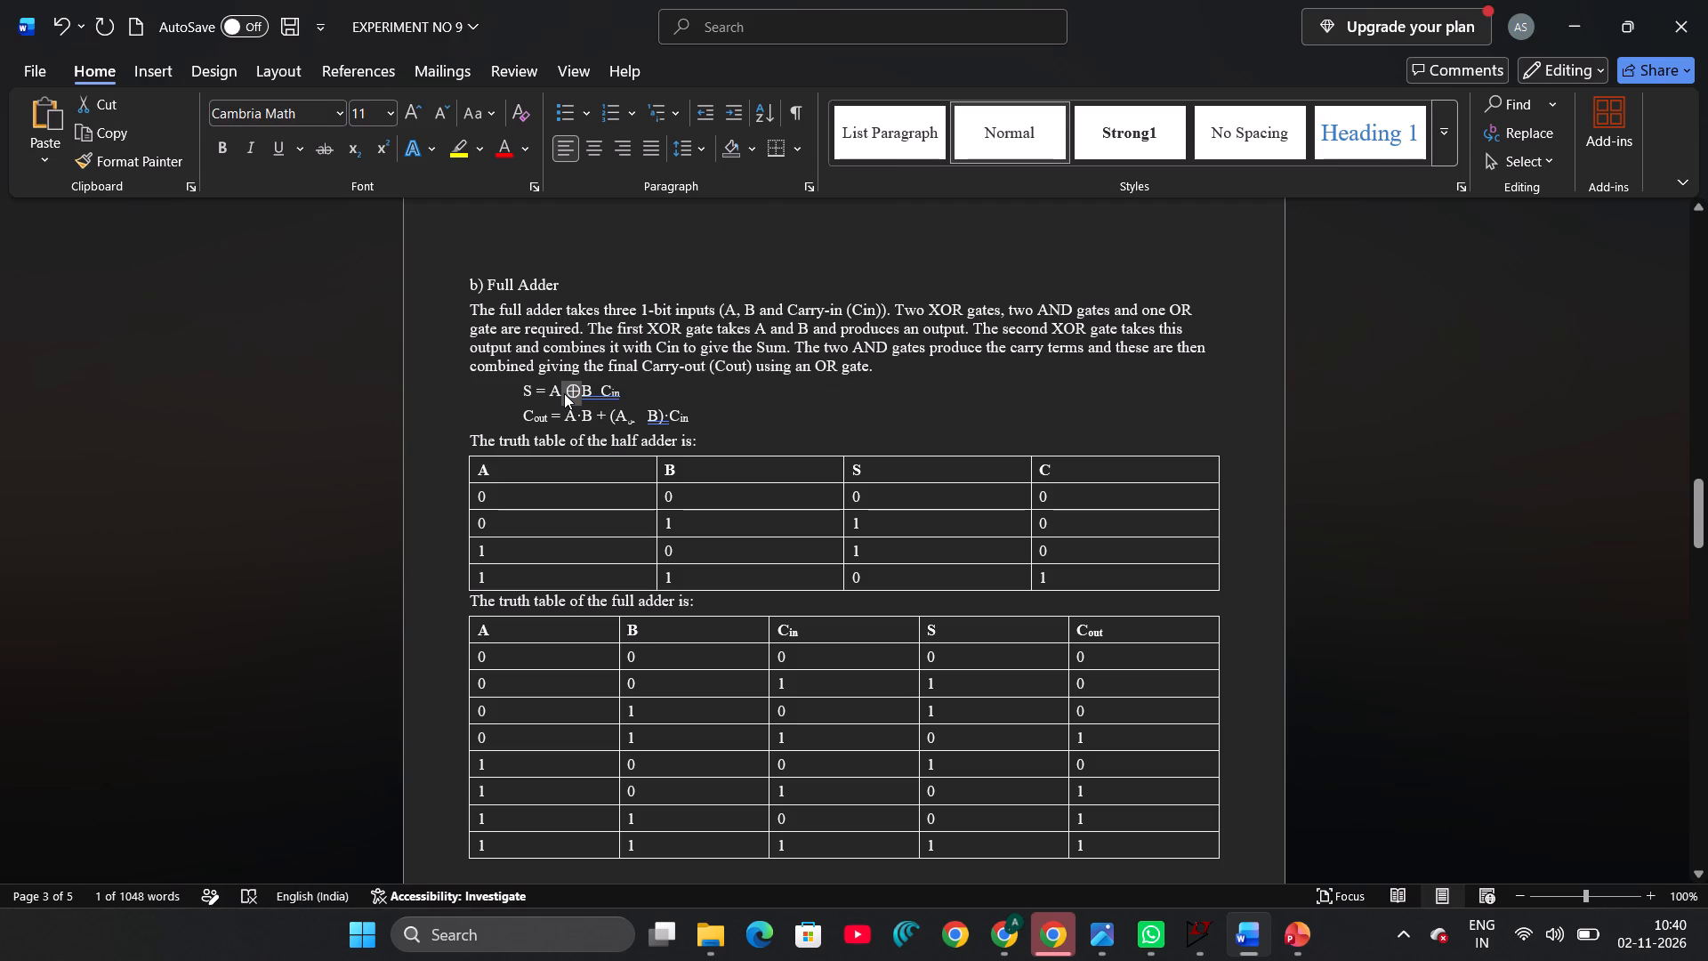
{"action": "left_click", "coordinate": [595, 395]}
{"action": "key", "text": "ctrl+v"}
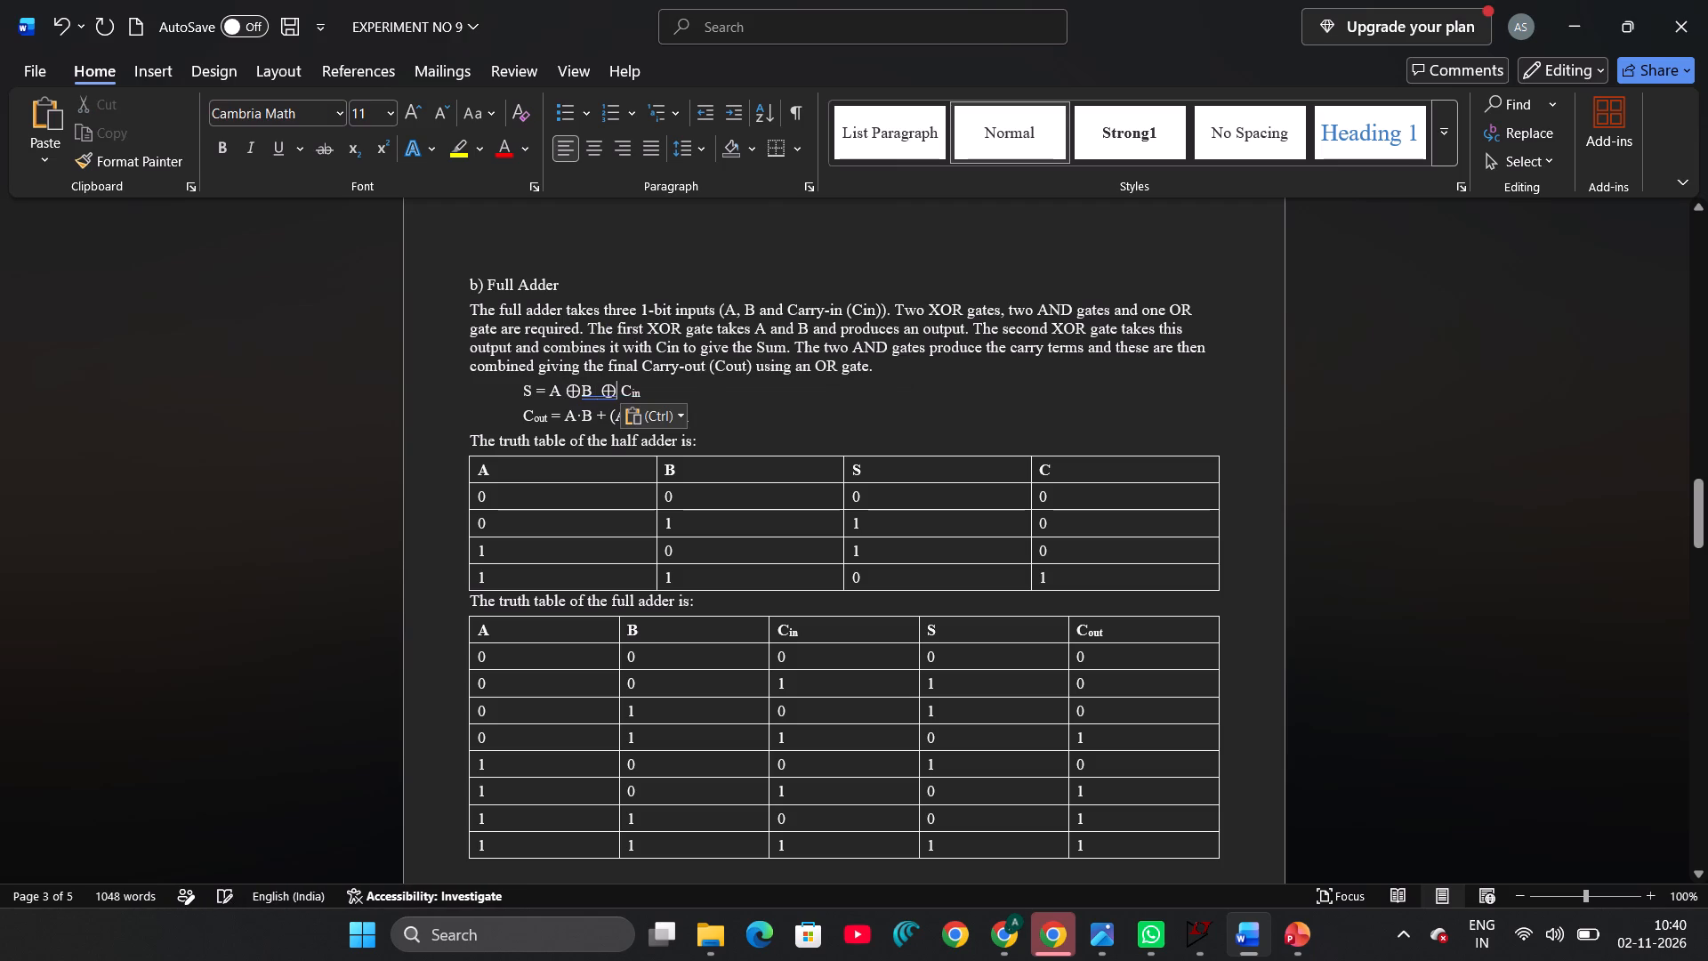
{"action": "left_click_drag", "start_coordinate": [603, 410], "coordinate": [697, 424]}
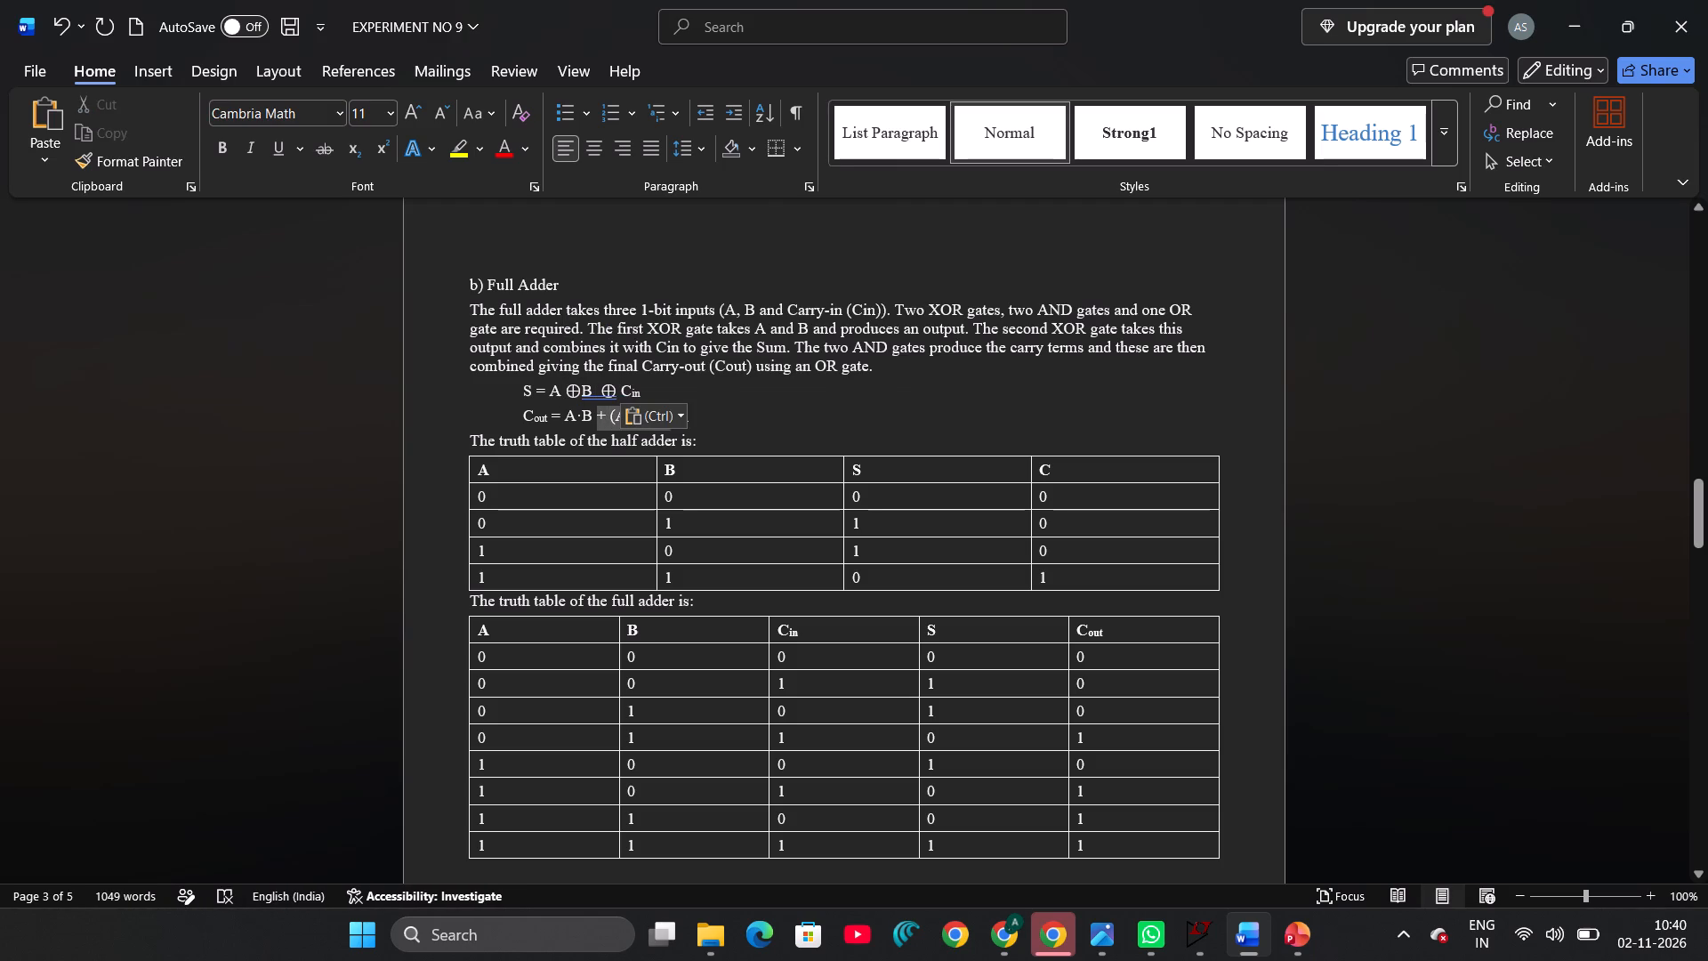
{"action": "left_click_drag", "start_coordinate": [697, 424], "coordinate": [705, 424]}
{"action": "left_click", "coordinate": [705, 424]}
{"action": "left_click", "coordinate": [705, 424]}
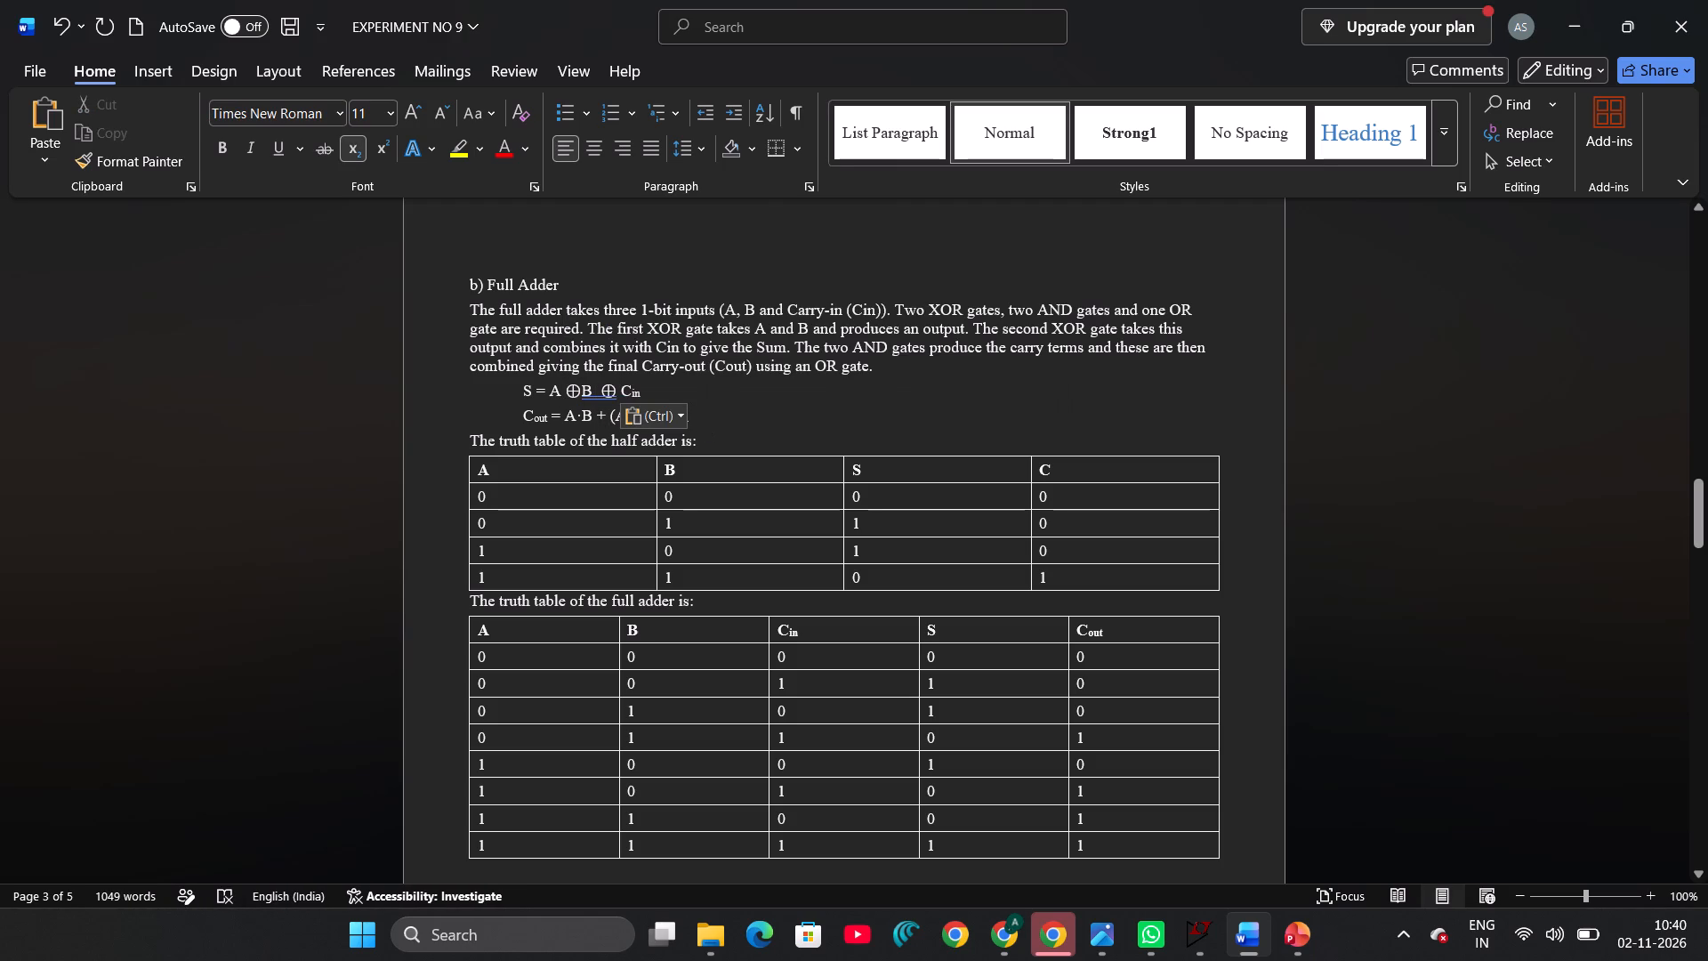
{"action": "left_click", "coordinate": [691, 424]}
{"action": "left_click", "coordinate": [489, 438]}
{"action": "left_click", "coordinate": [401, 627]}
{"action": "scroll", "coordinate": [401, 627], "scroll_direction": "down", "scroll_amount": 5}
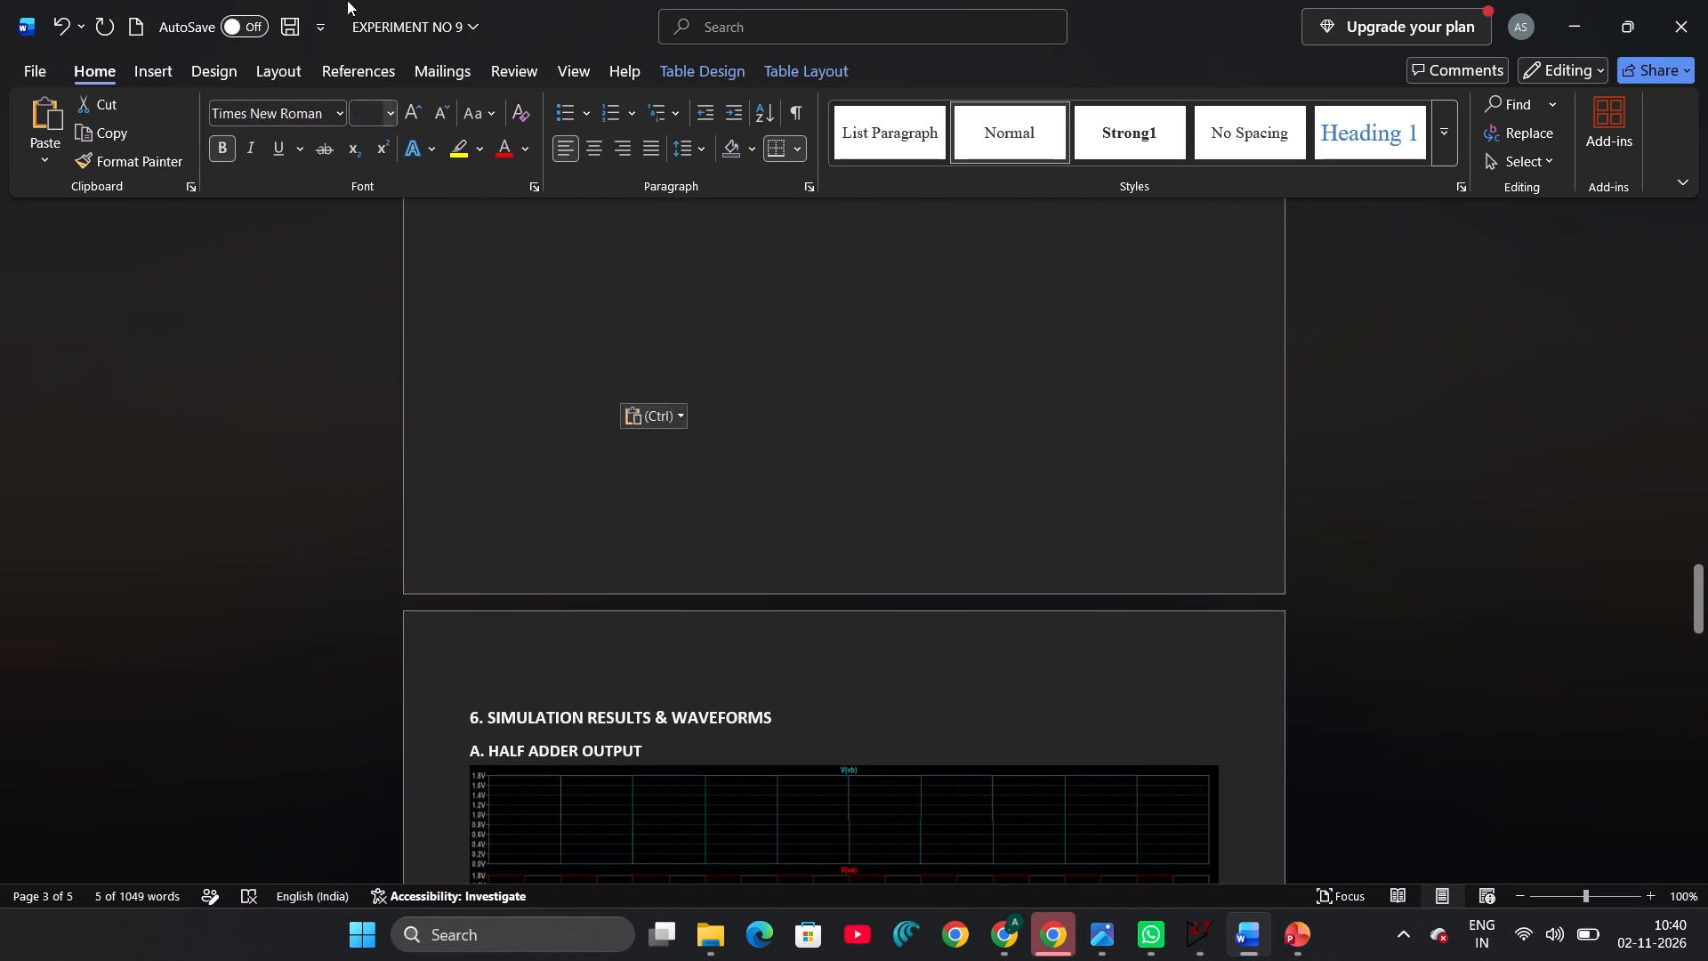
Remove the Save command from the Quick Access Toolbar.
{"action": "left_click", "coordinate": [327, 15]}
{"action": "left_click", "coordinate": [416, 192]}
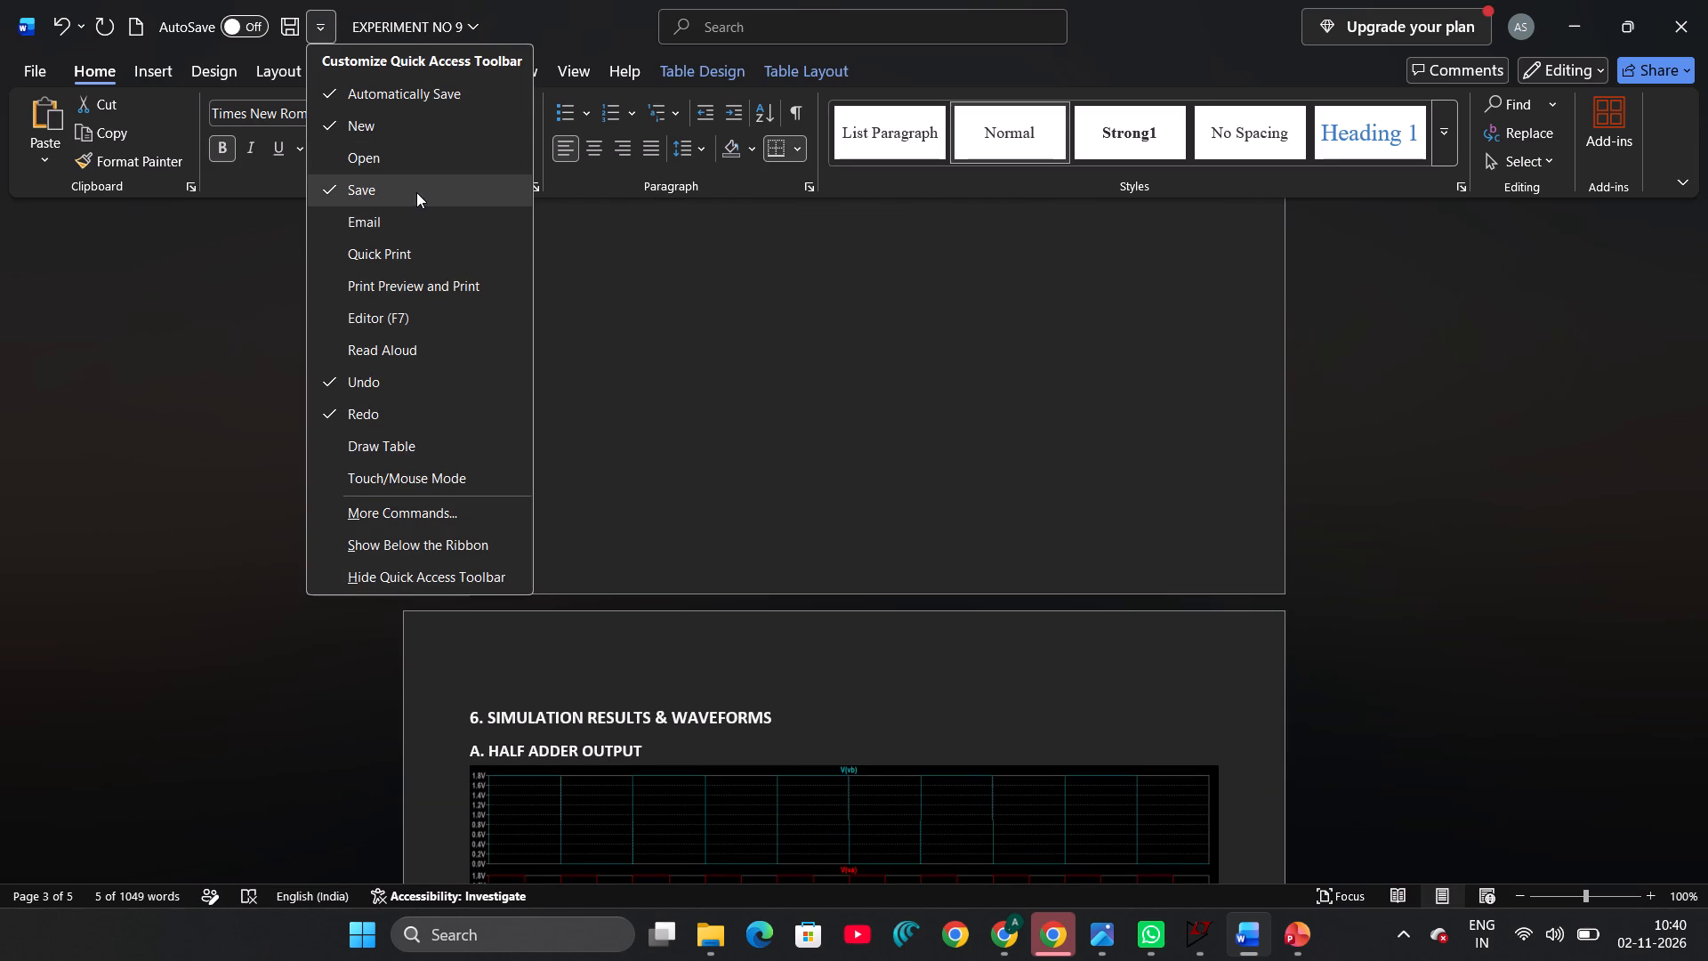
Delete the extra space before the second ⊕ in the full adder's sum equation.
{"action": "scroll", "coordinate": [557, 458], "scroll_direction": "up", "scroll_amount": 3}
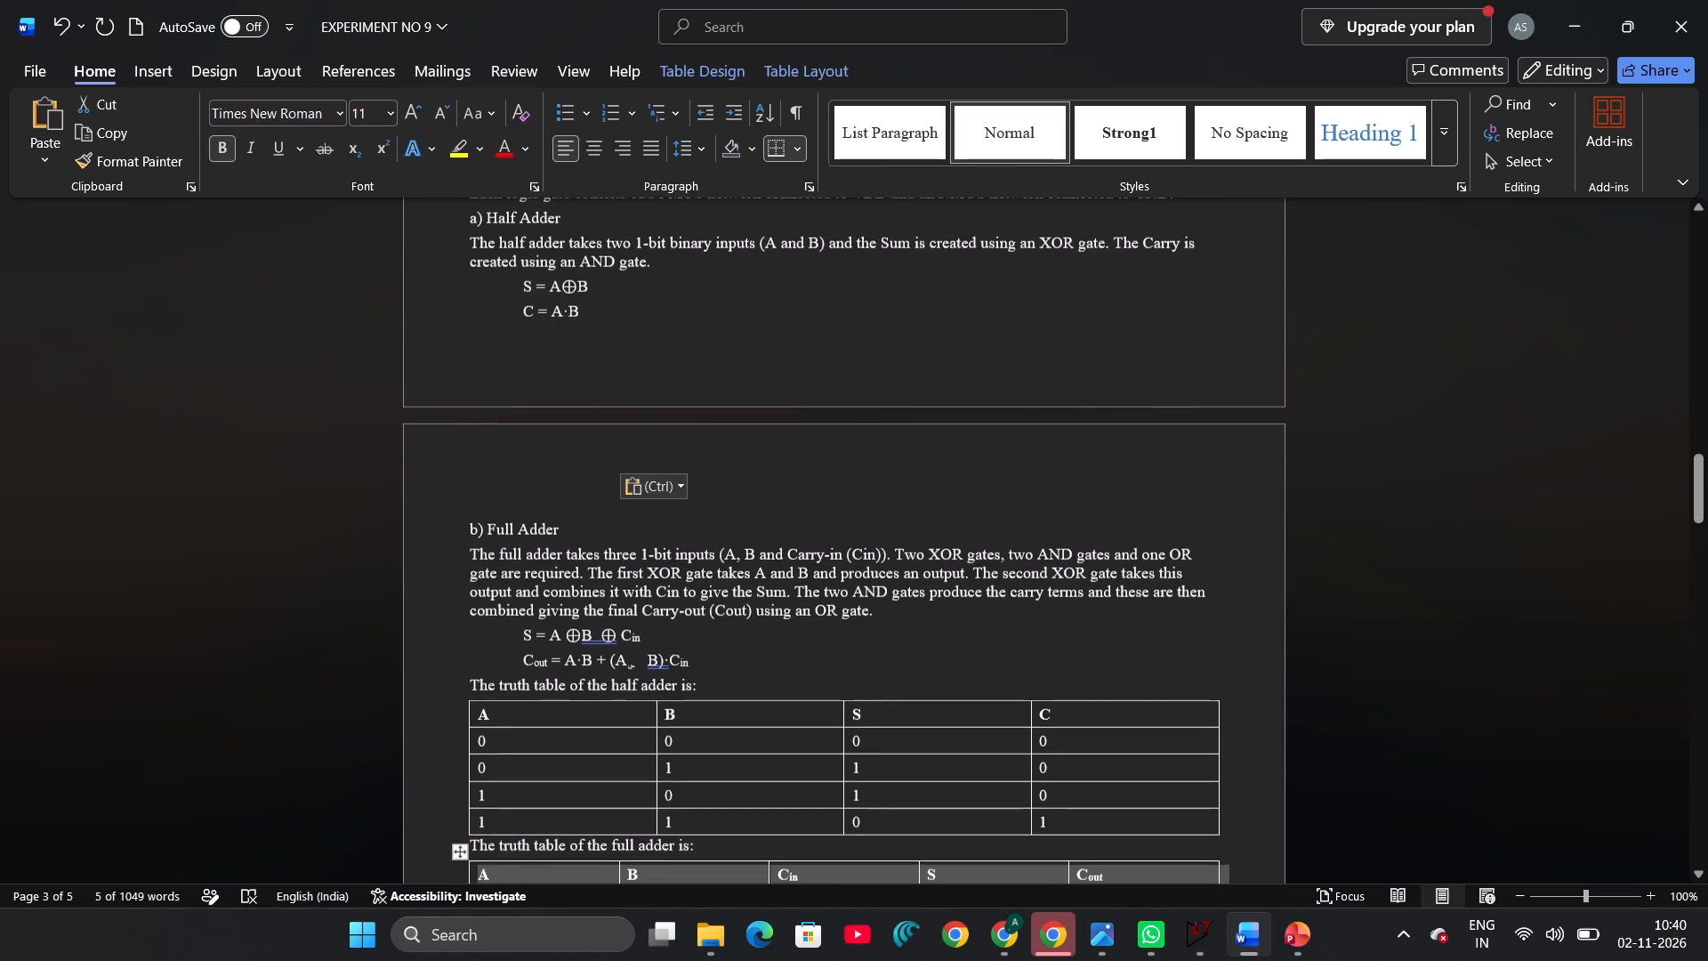
{"action": "left_click", "coordinate": [647, 665]}
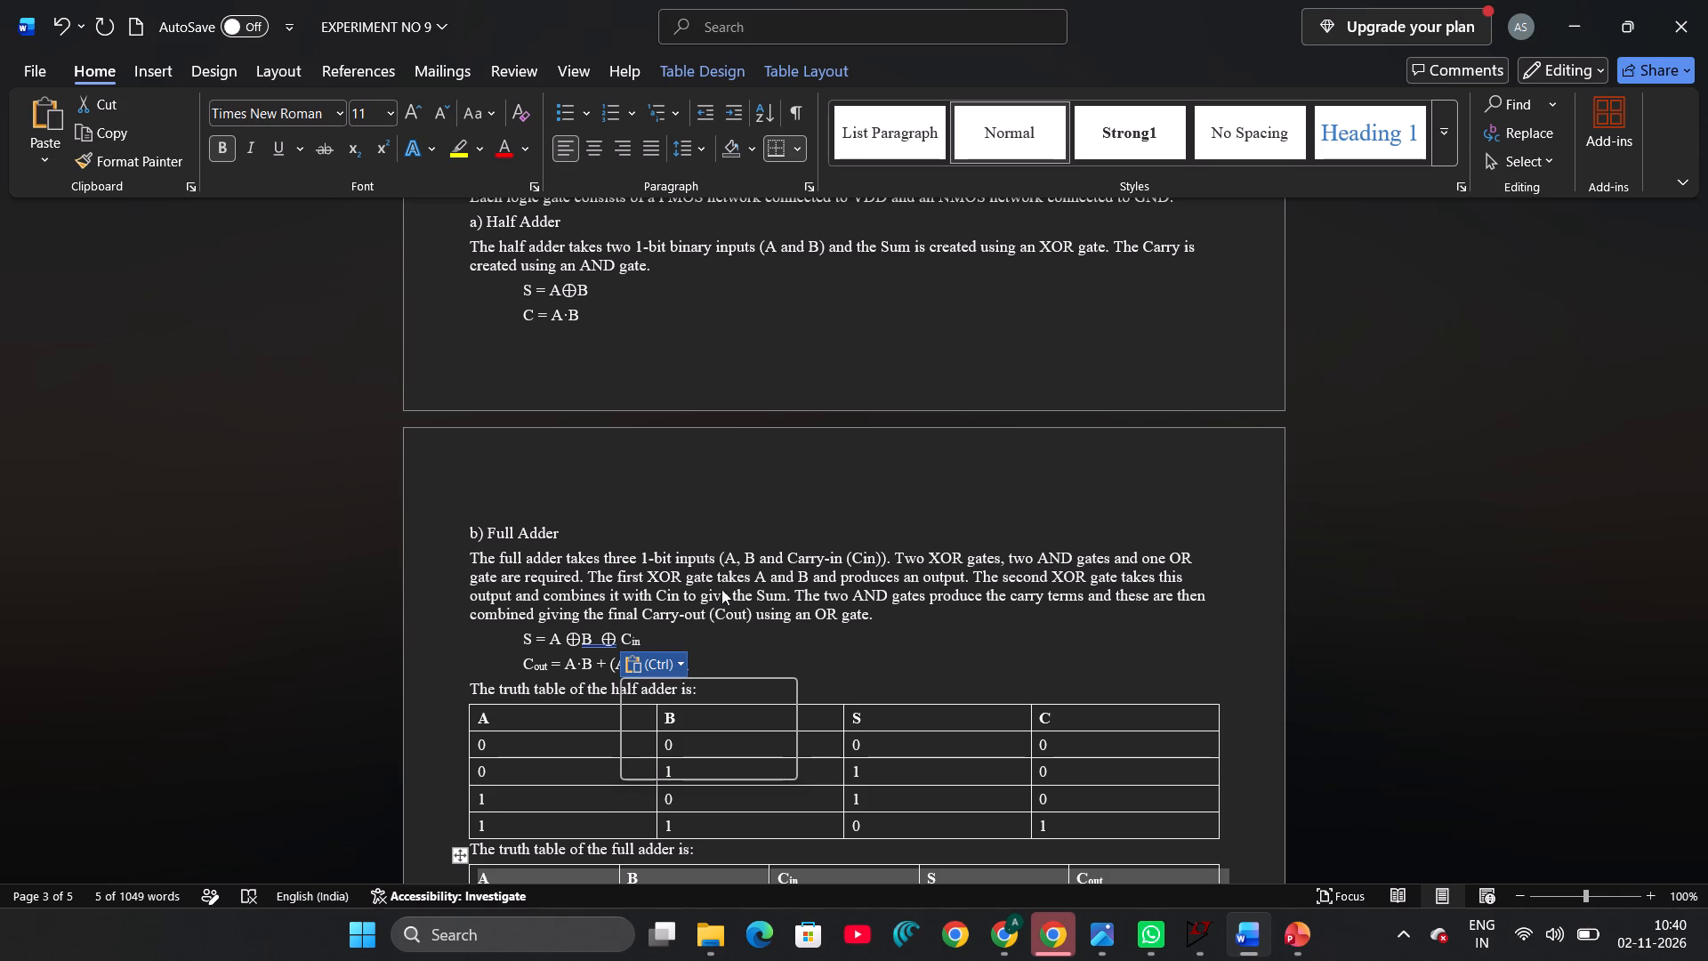
{"action": "left_click", "coordinate": [718, 577]}
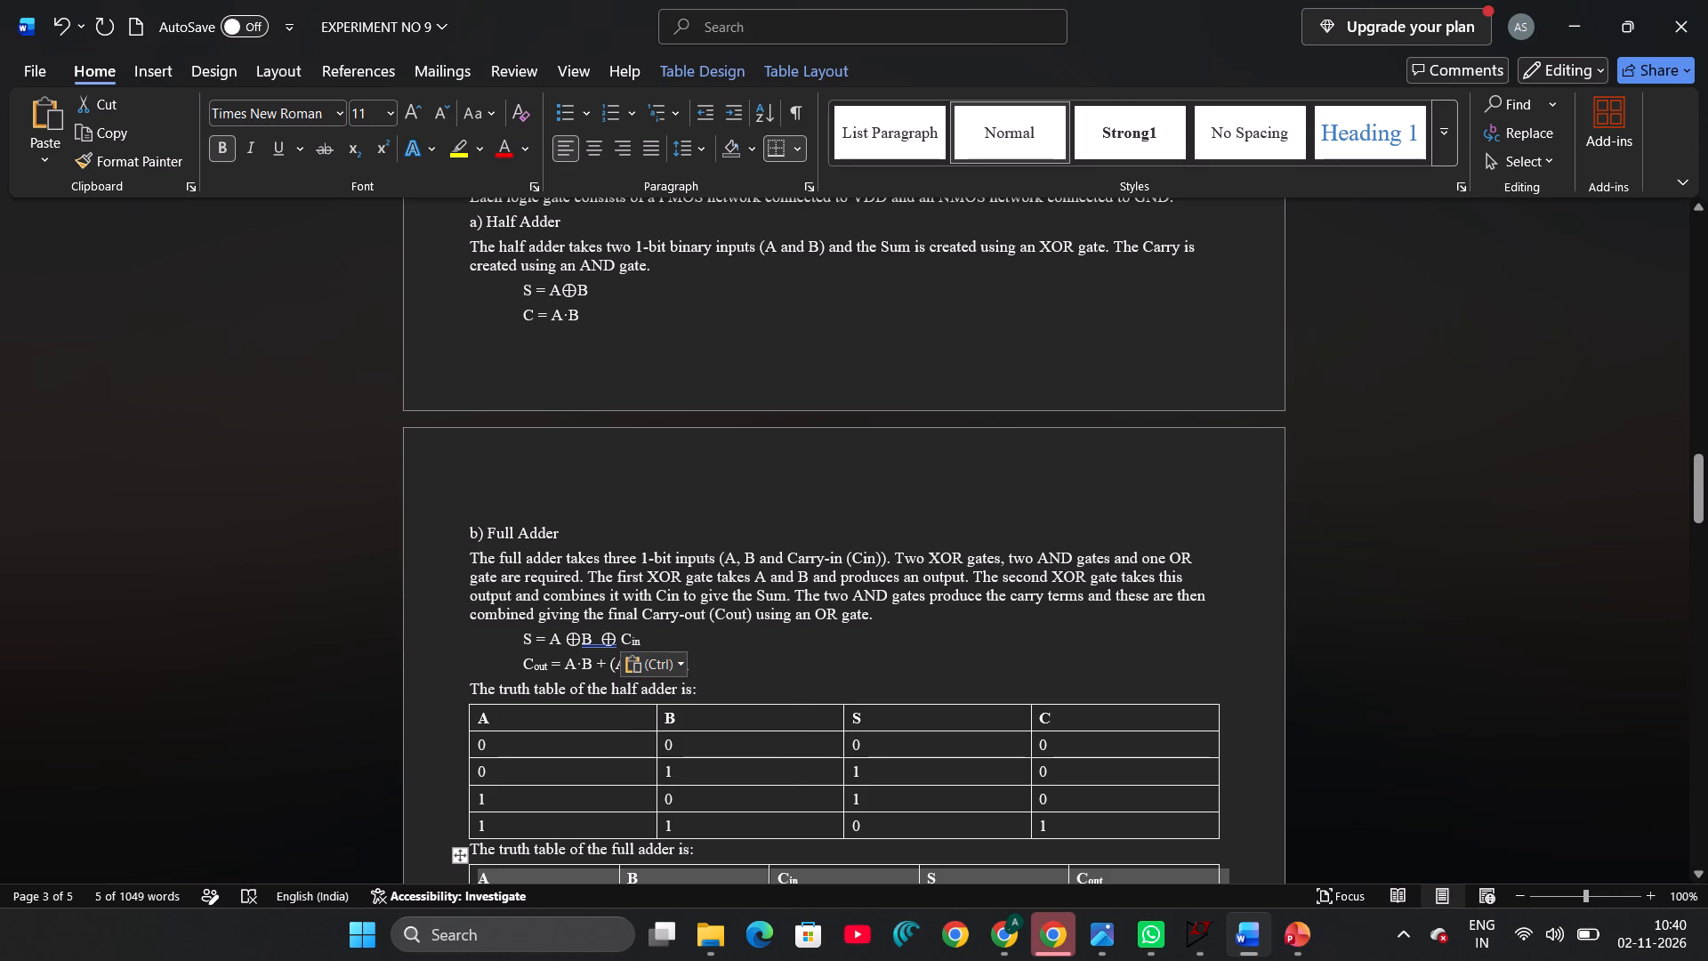
{"action": "left_click", "coordinate": [599, 639]}
{"action": "key", "text": "BackSpace"}
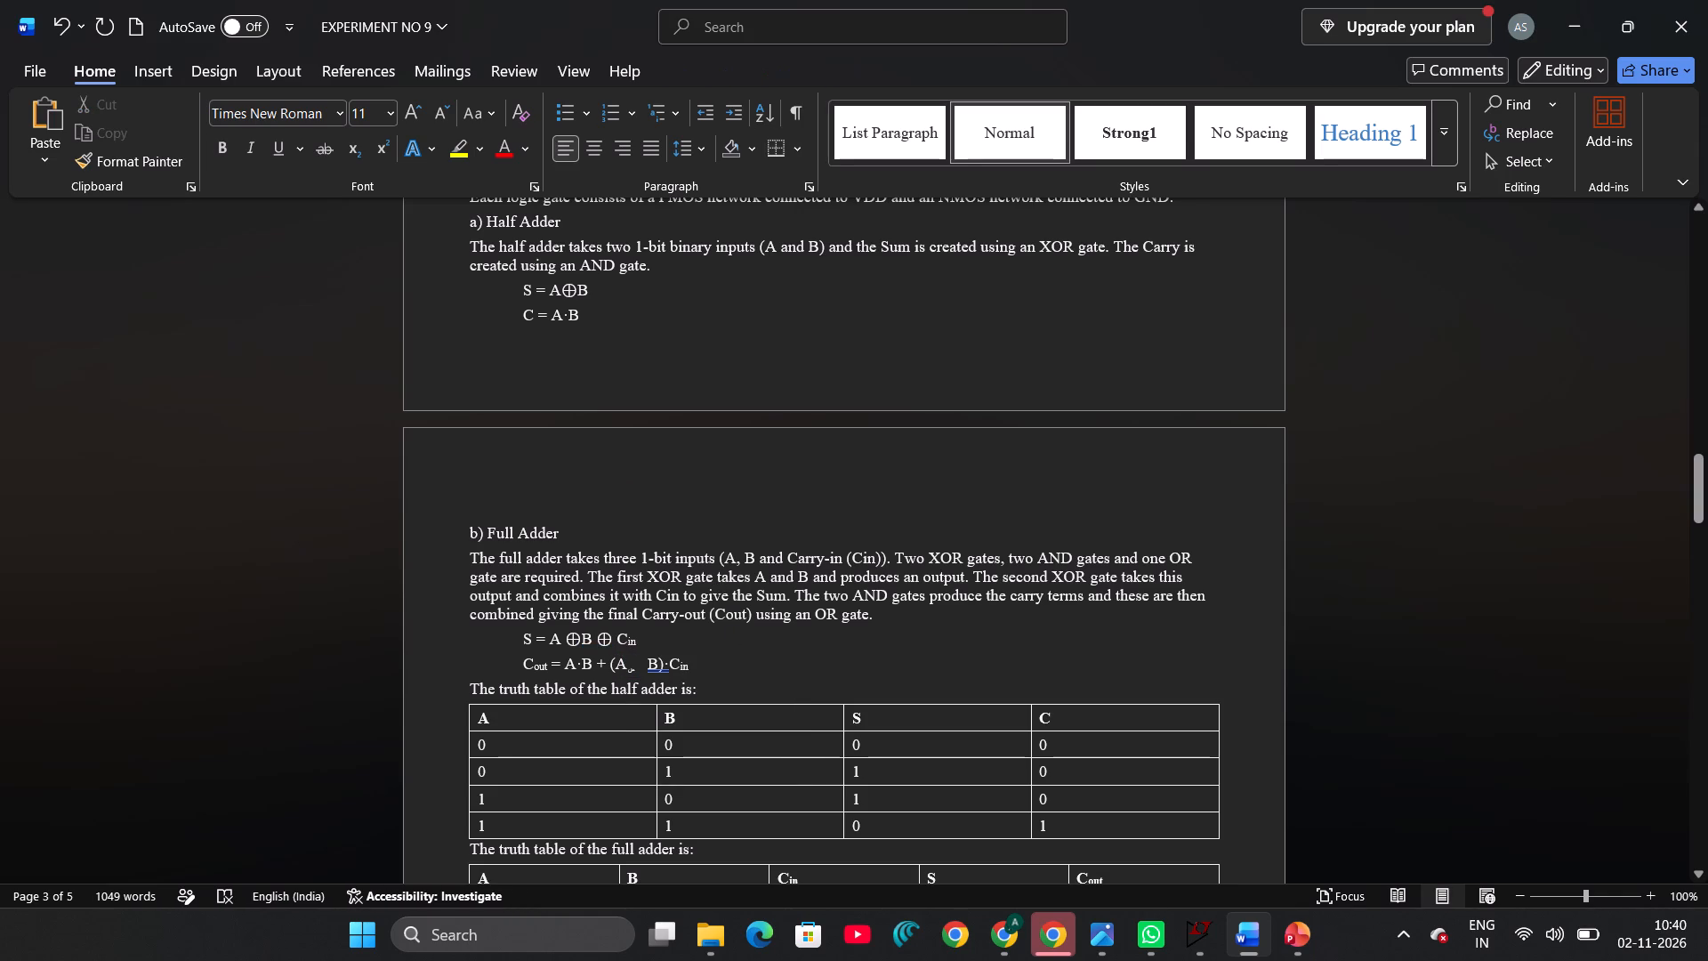
Replace the faulty symbol between A and B in the full adder's Cout equation with ⊕, removing the extra space before it.
{"action": "left_click", "coordinate": [646, 666]}
{"action": "key", "text": "BackSpace"}
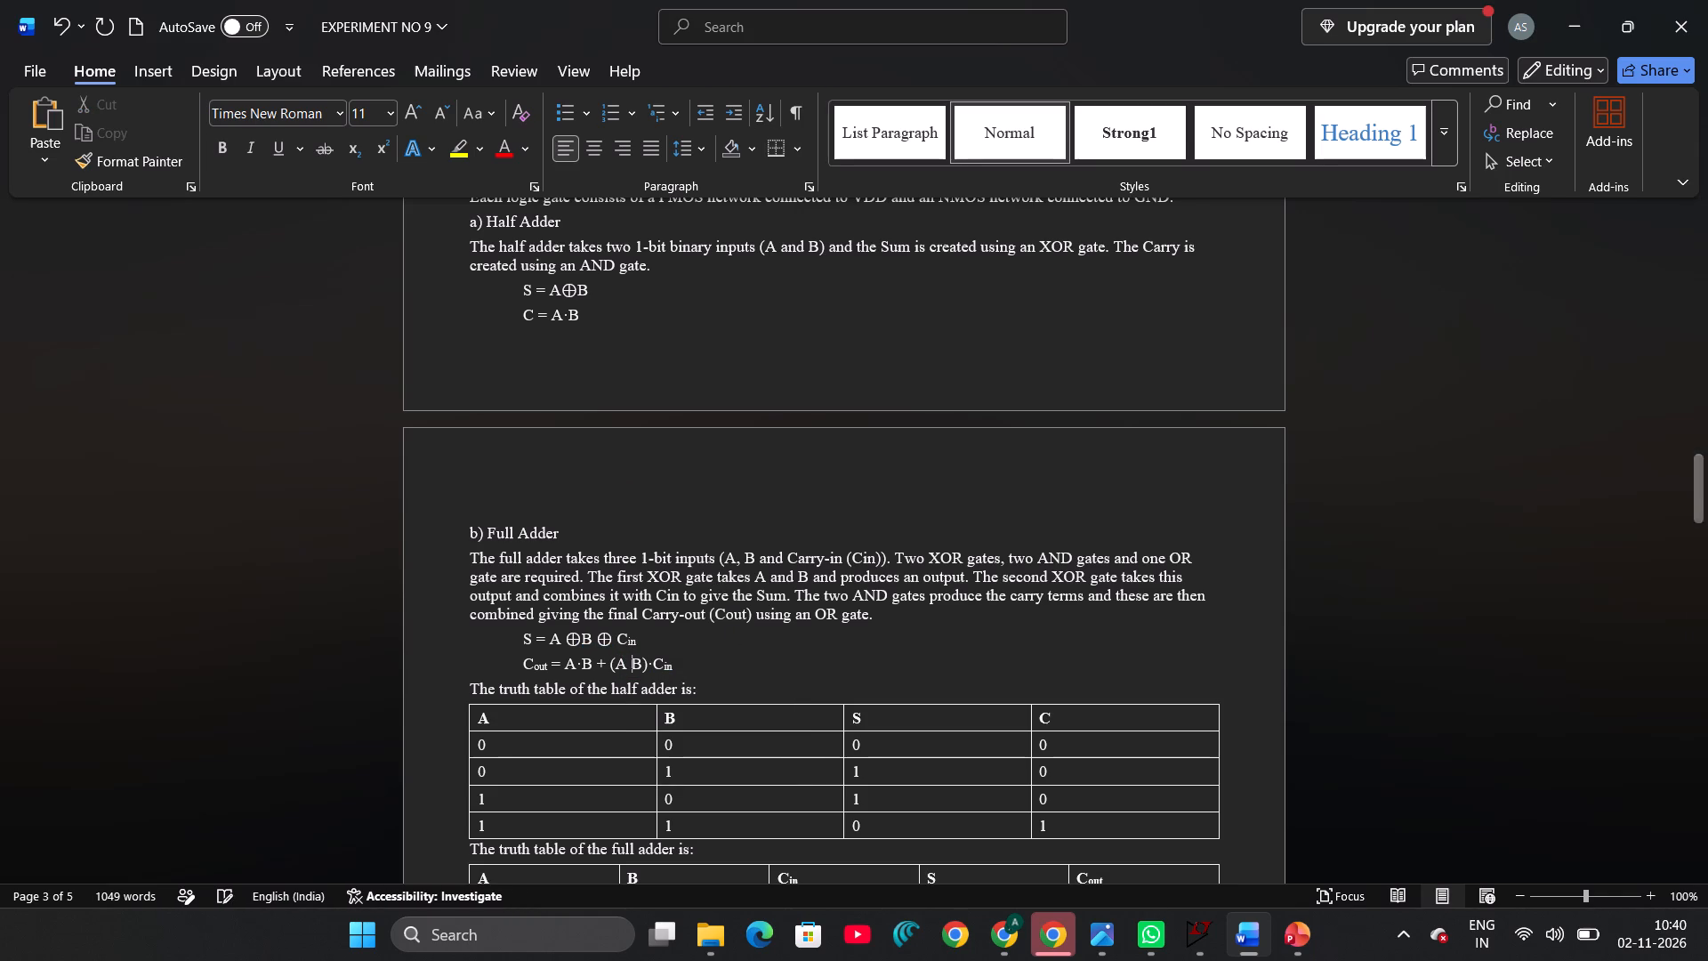
{"action": "key", "text": "ctrl+v"}
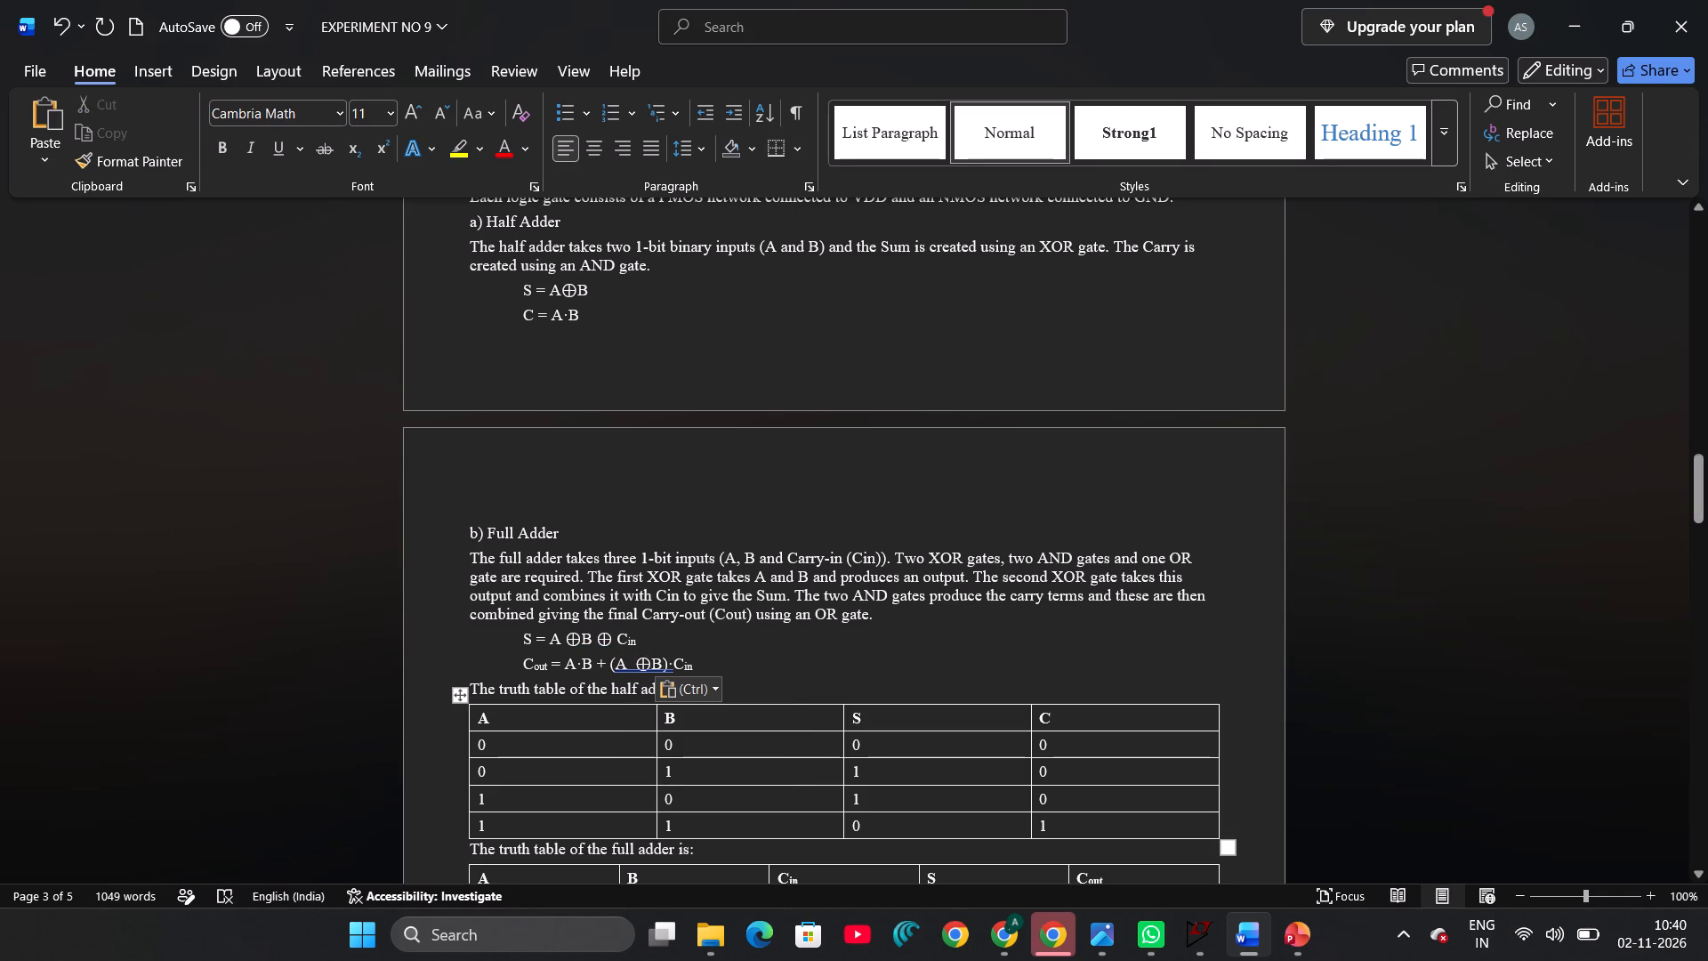
{"action": "left_click", "coordinate": [634, 668]}
{"action": "key", "text": "BackSpace"}
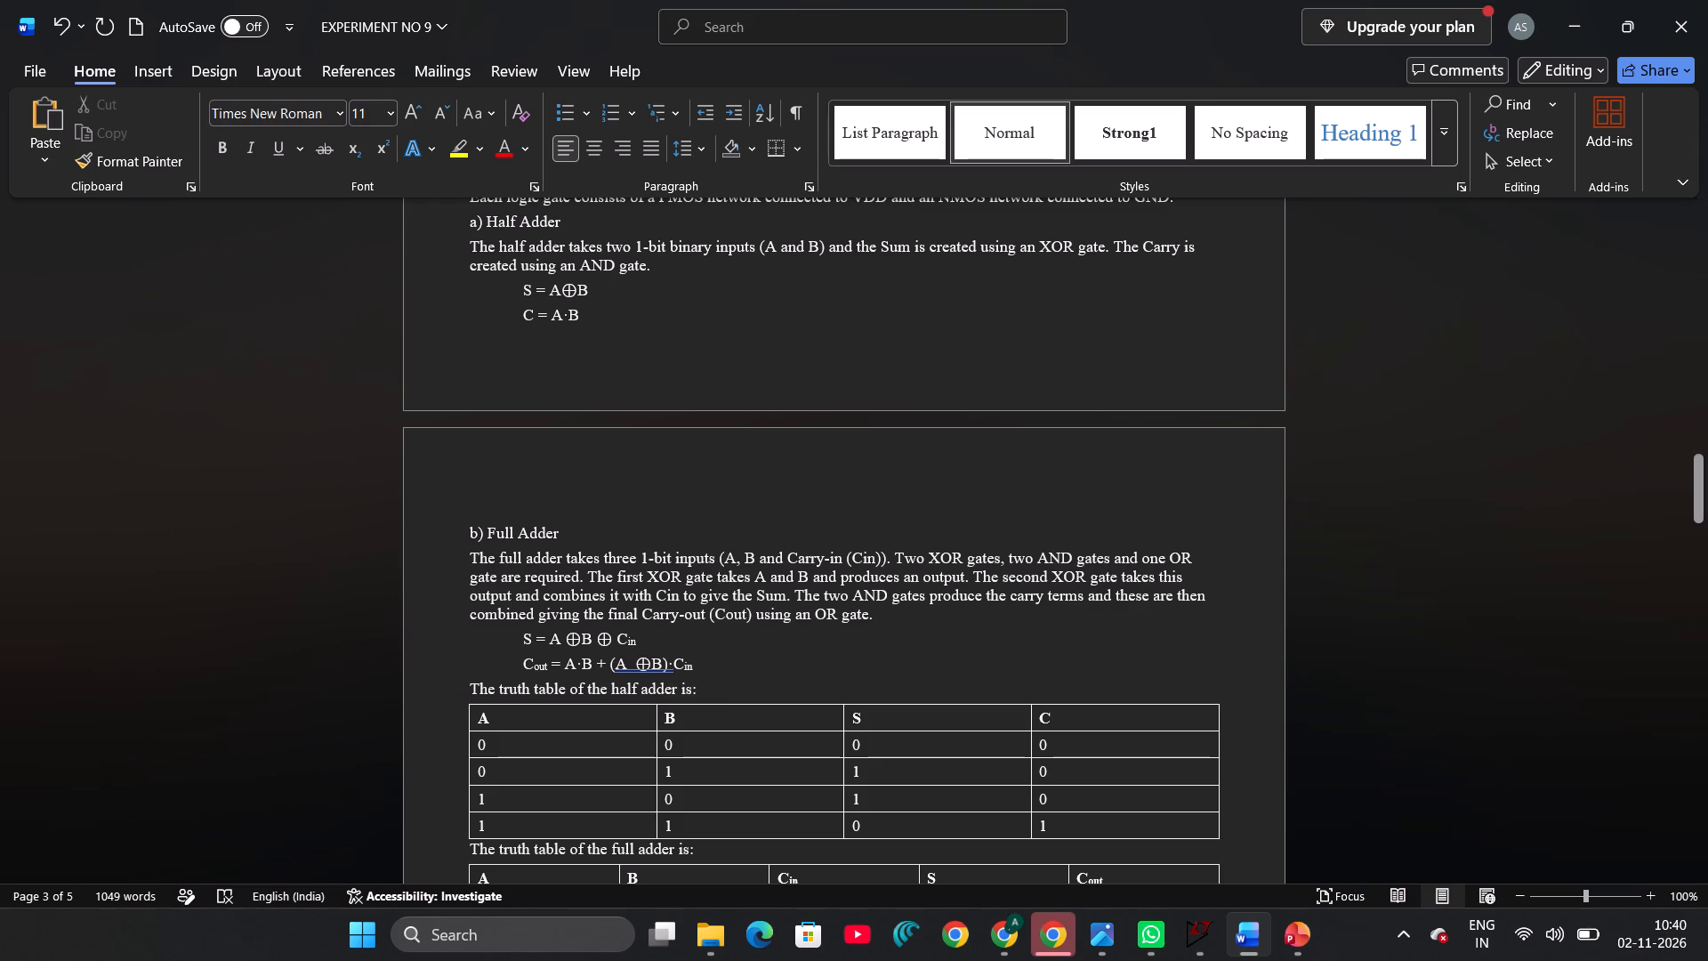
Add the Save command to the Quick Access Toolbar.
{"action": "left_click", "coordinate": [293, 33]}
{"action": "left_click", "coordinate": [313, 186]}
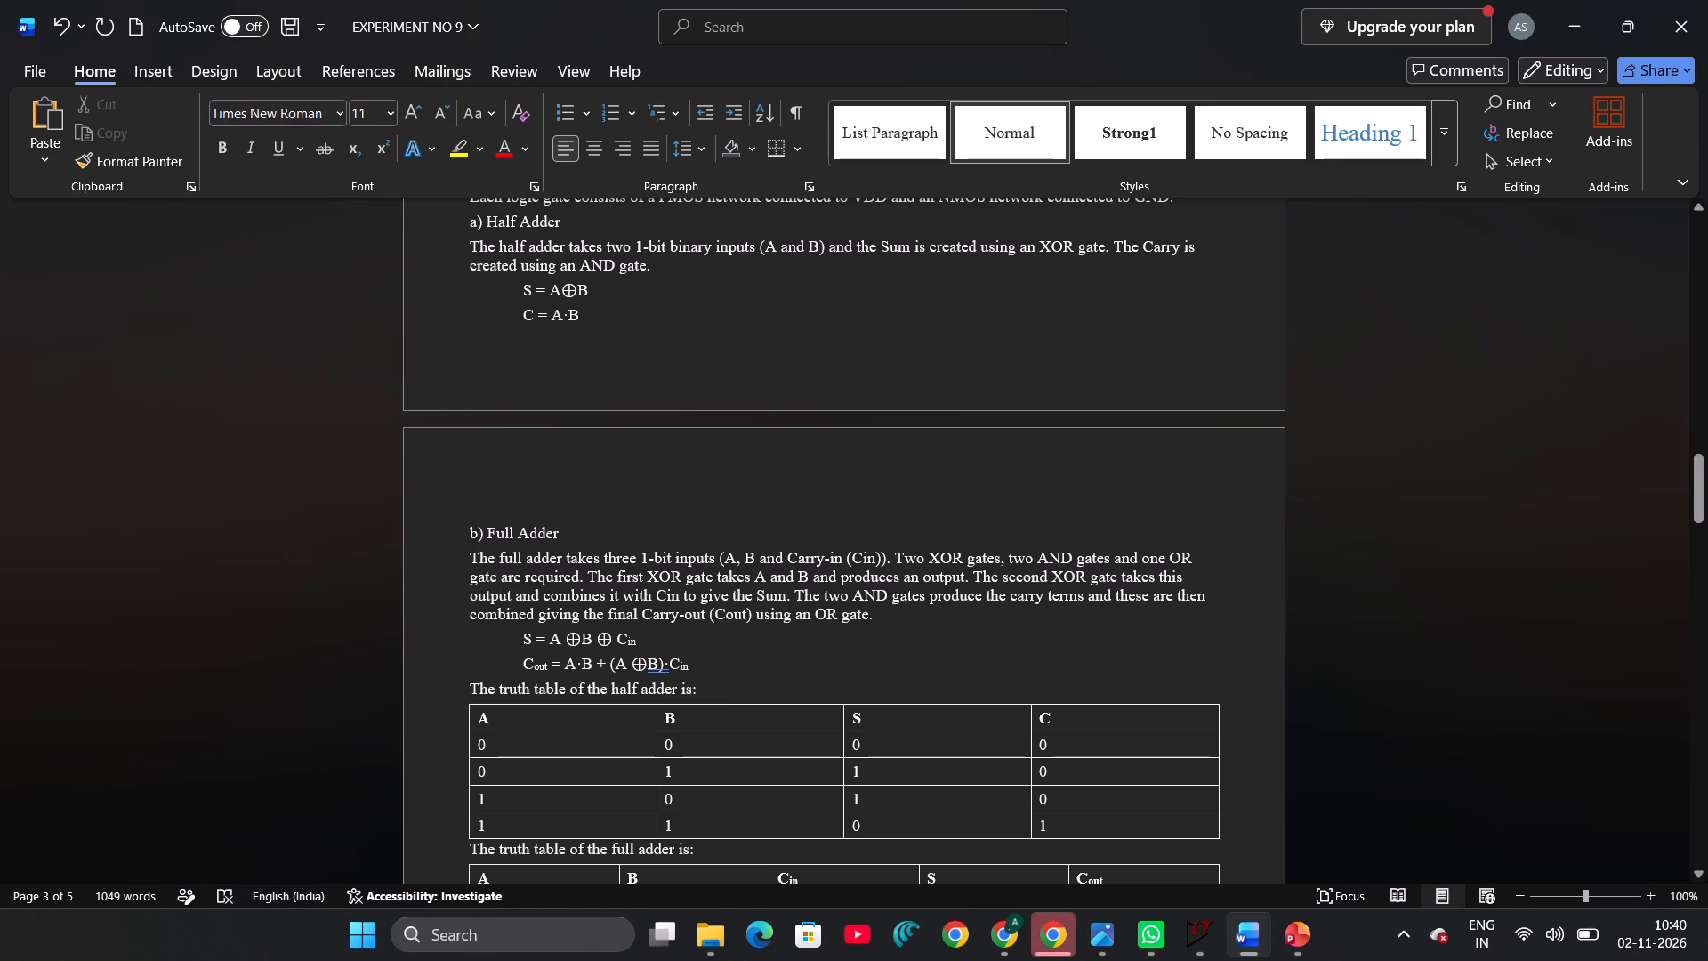
Reduce the height of the half adder output waveform picture above the Fig. 3 caption, keeping its width.
{"action": "scroll", "coordinate": [894, 262], "scroll_direction": "up", "scroll_amount": 3}
{"action": "scroll", "coordinate": [894, 262], "scroll_direction": "down", "scroll_amount": 4}
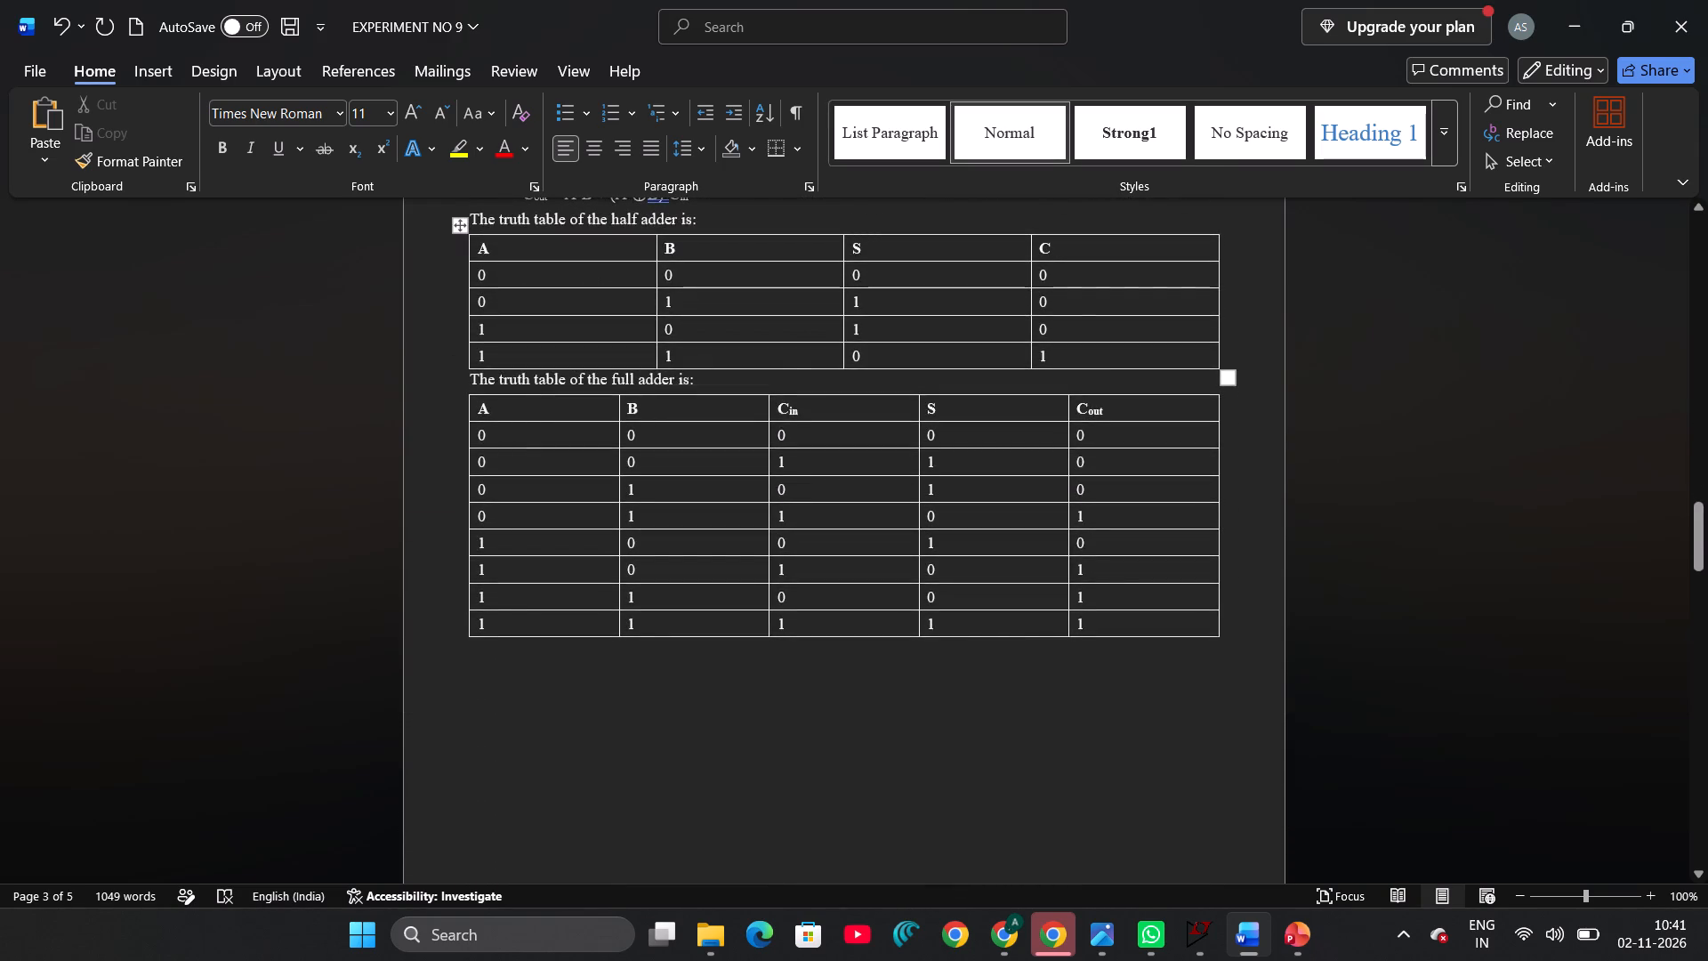
{"action": "scroll", "coordinate": [894, 262], "scroll_direction": "down", "scroll_amount": 2}
{"action": "scroll", "coordinate": [894, 262], "scroll_direction": "right", "scroll_amount": 2}
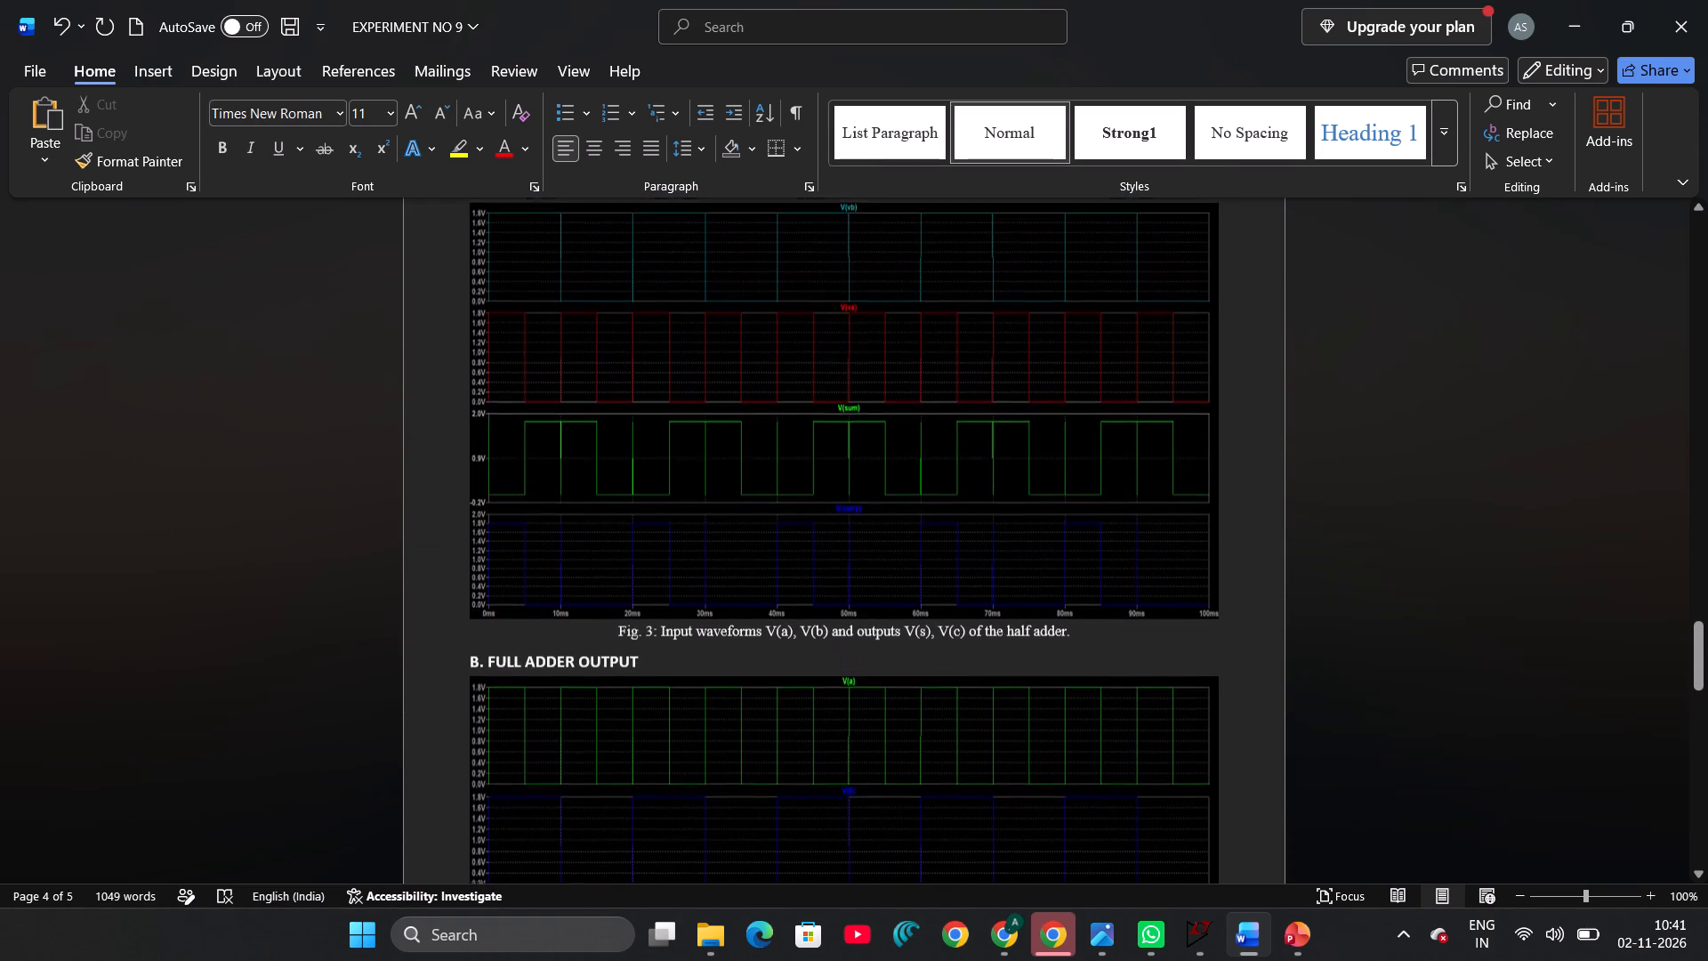
{"action": "left_click", "coordinate": [892, 472]}
{"action": "left_click_drag", "start_coordinate": [845, 629], "coordinate": [845, 626]}
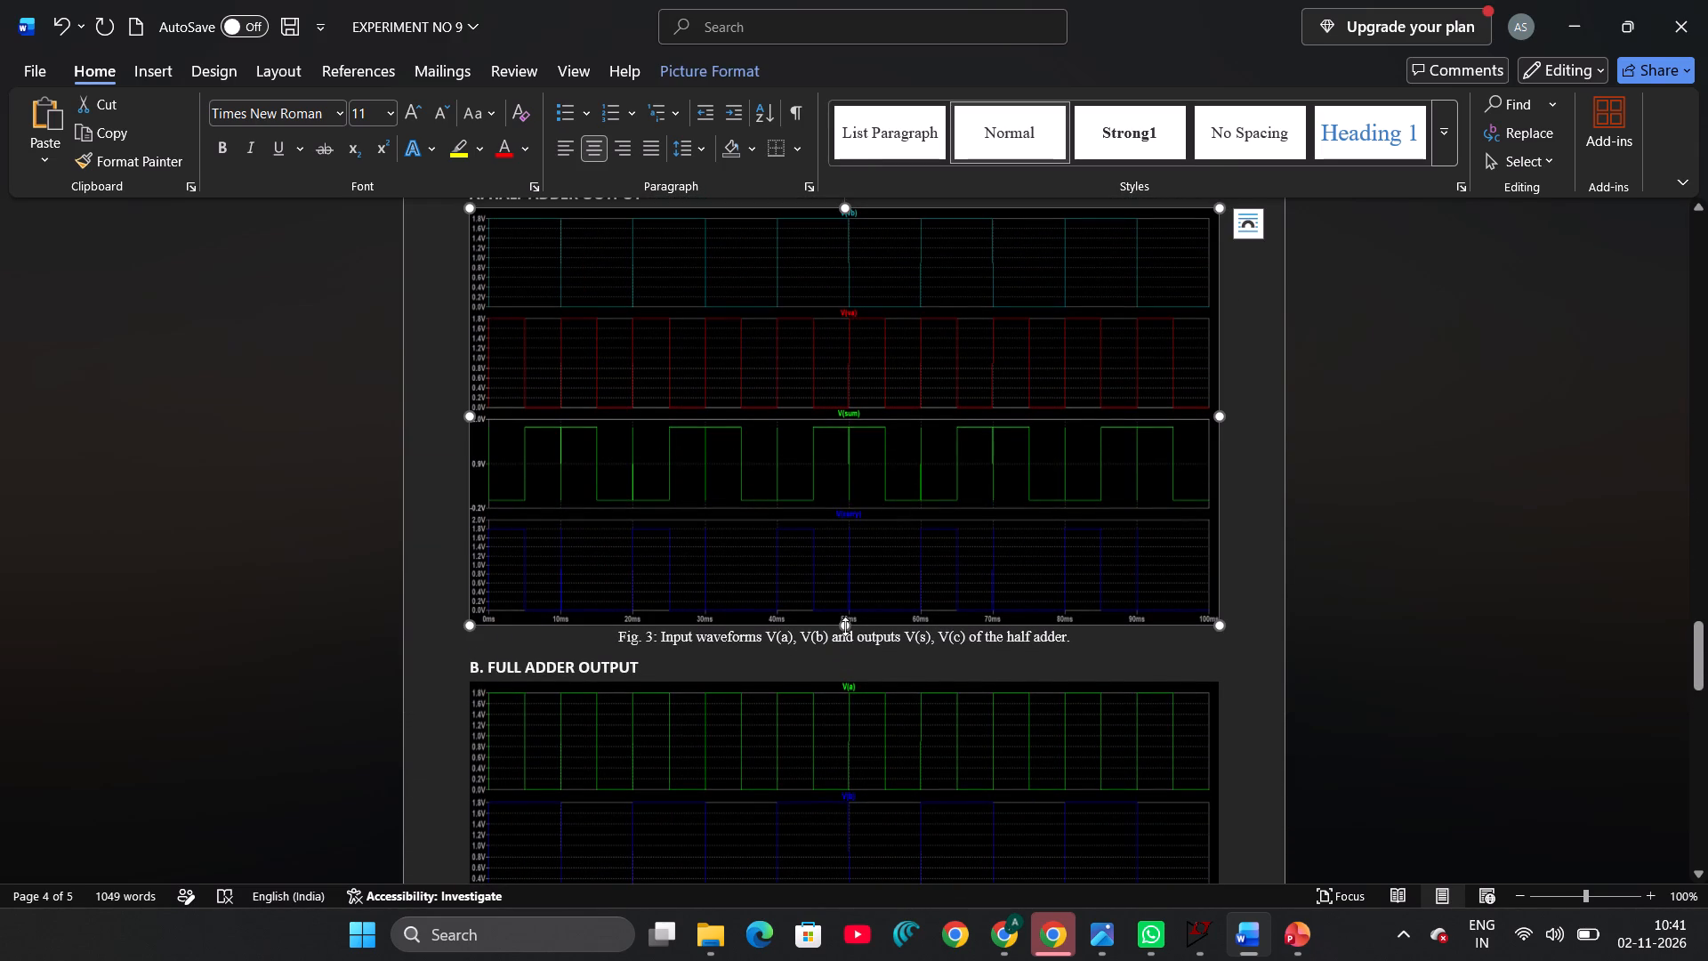
{"action": "left_click_drag", "start_coordinate": [845, 626], "coordinate": [856, 577]}
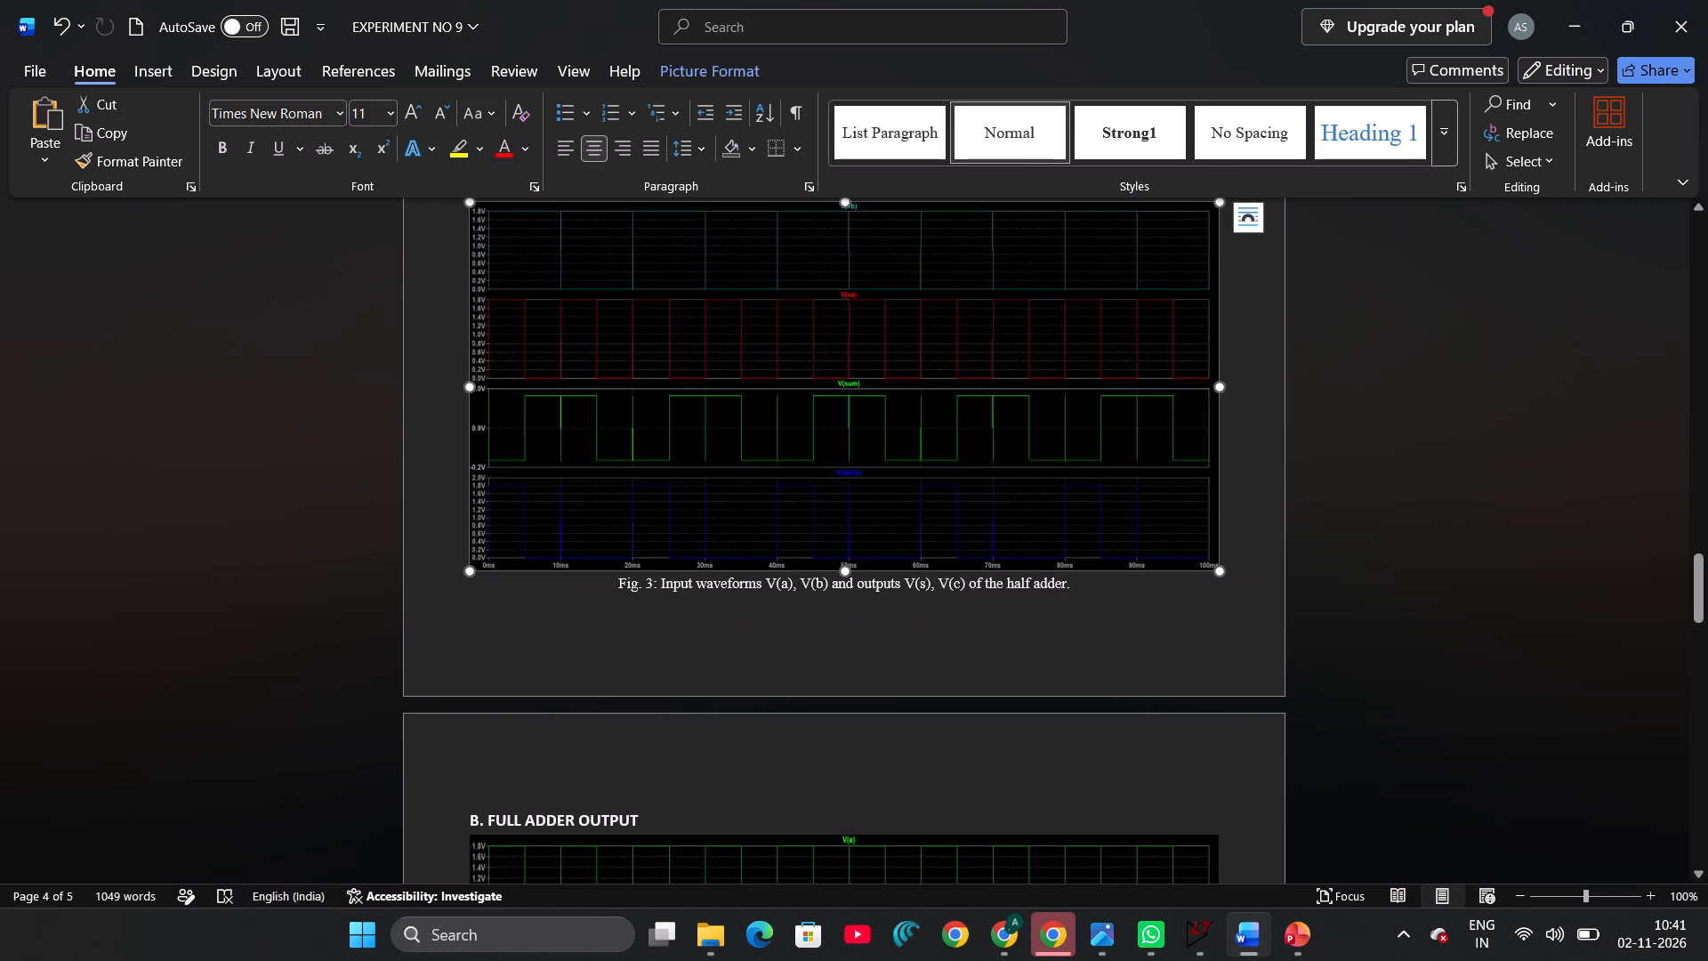
Under Logic Expressions in Calculations, replace the faulty symbol between A and B in the full adder's Cout expression with ⊕.
{"action": "scroll", "coordinate": [856, 577], "scroll_direction": "down", "scroll_amount": 2}
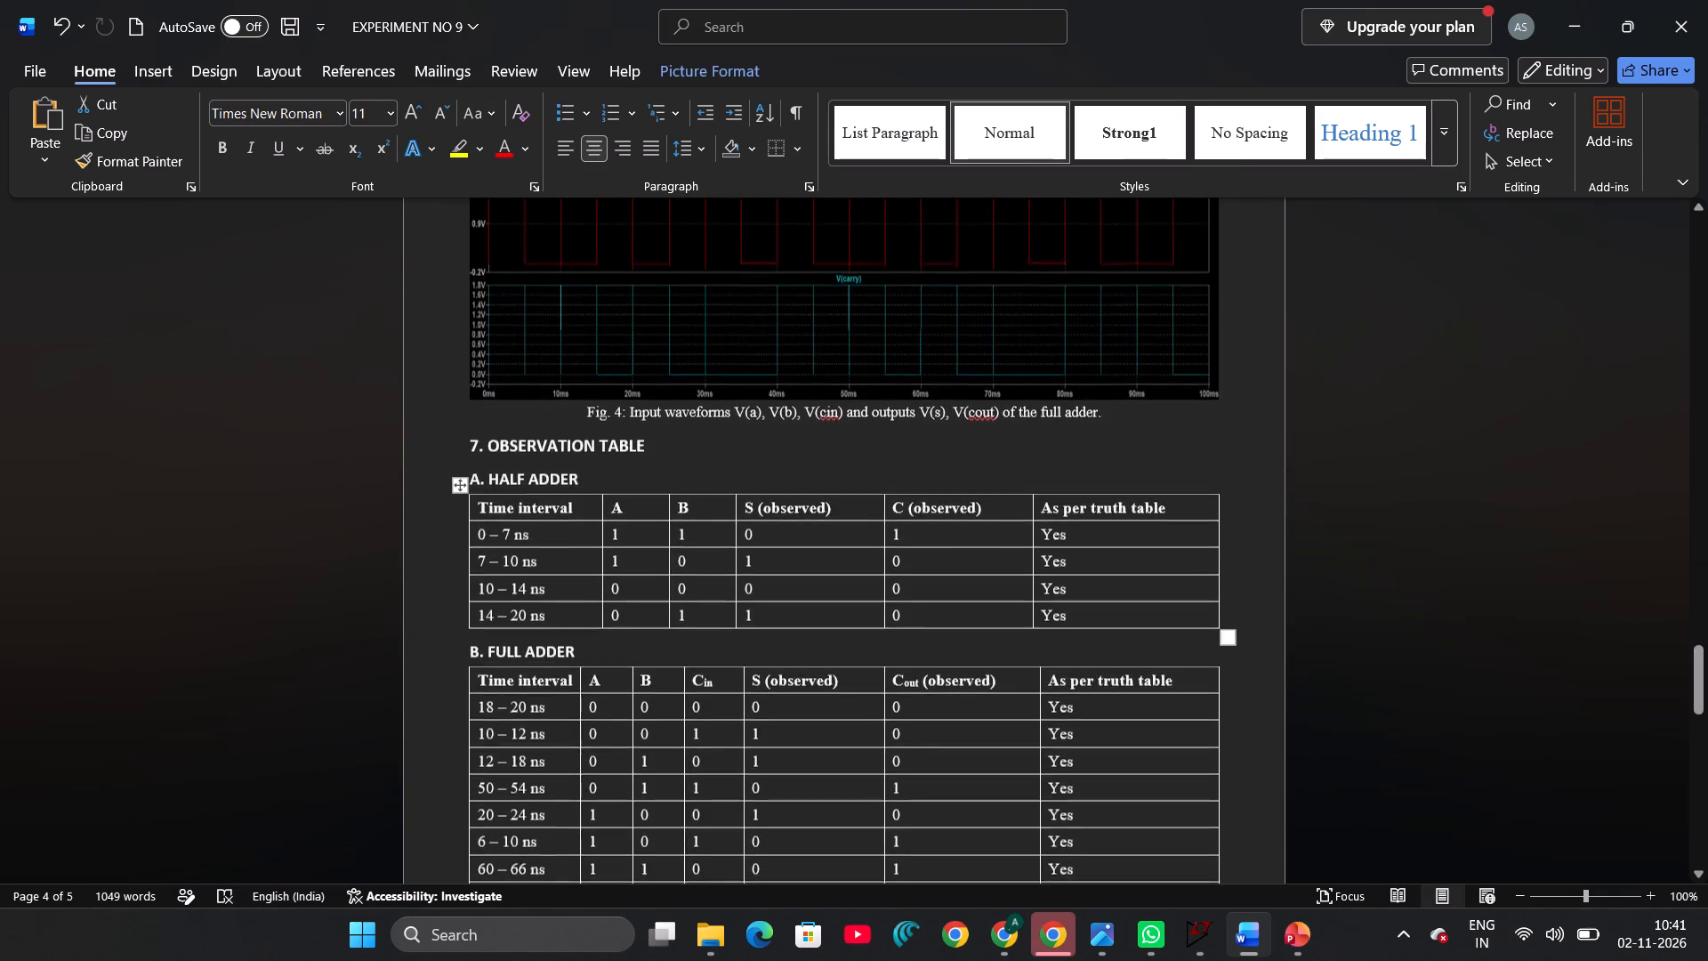
{"action": "scroll", "coordinate": [856, 577], "scroll_direction": "down", "scroll_amount": 2}
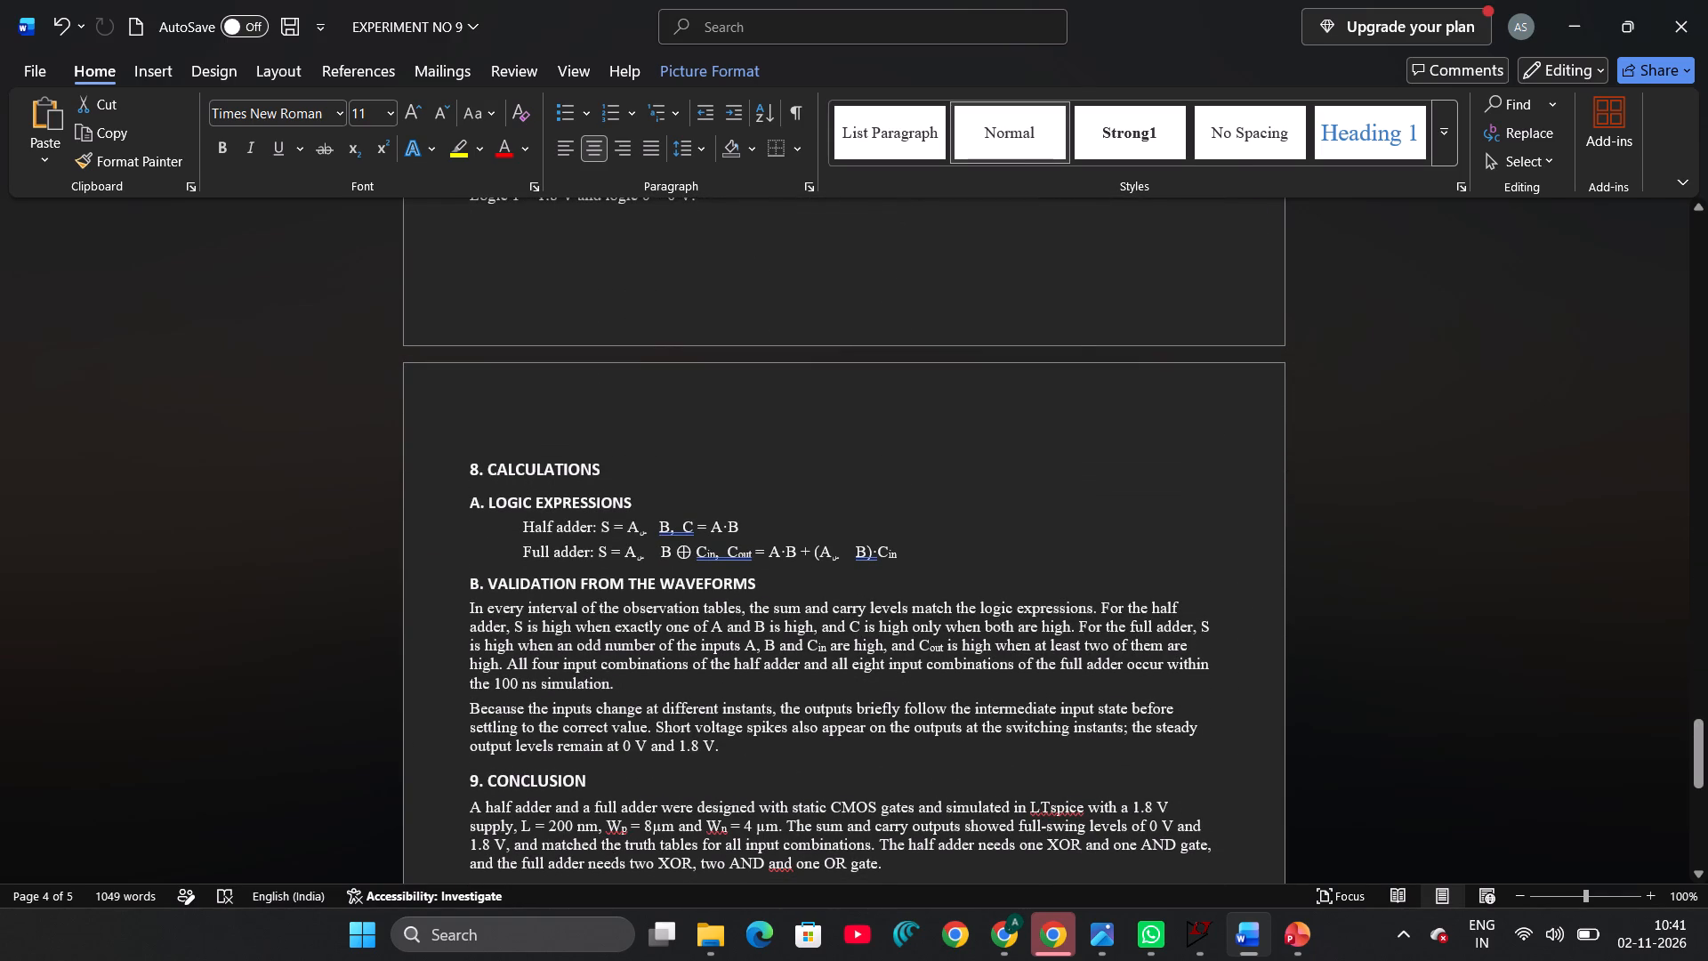
{"action": "left_click", "coordinate": [849, 553]}
{"action": "key", "text": "BackSpace"}
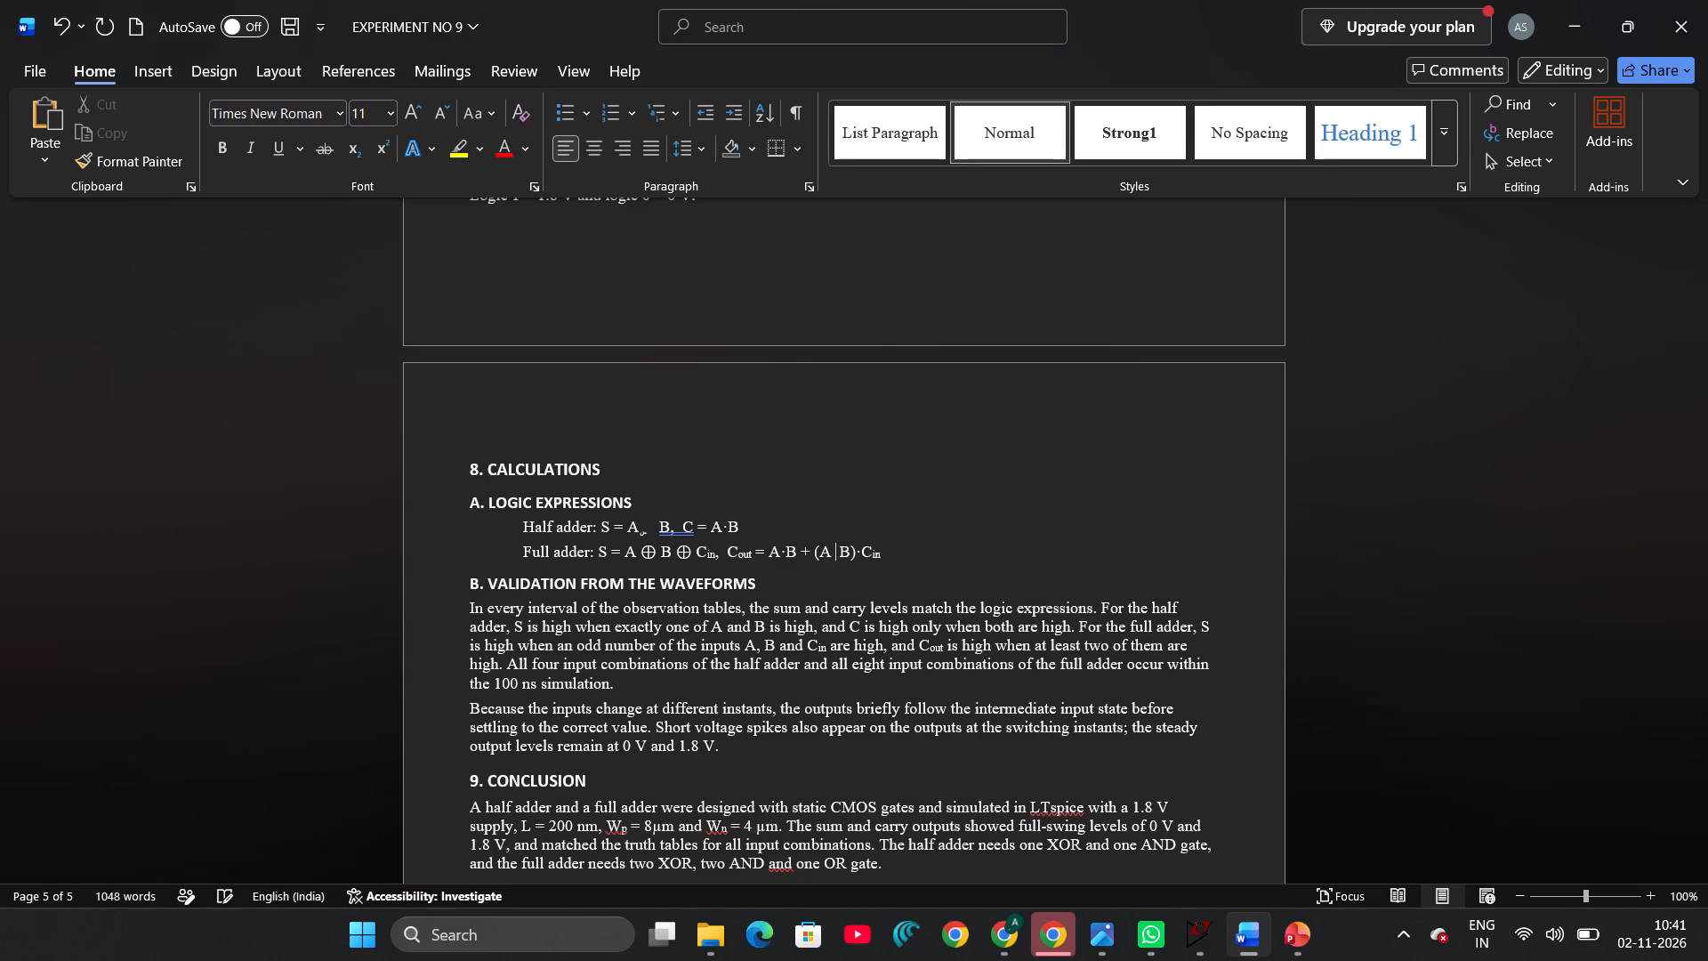
{"action": "key", "text": "ctrl+v"}
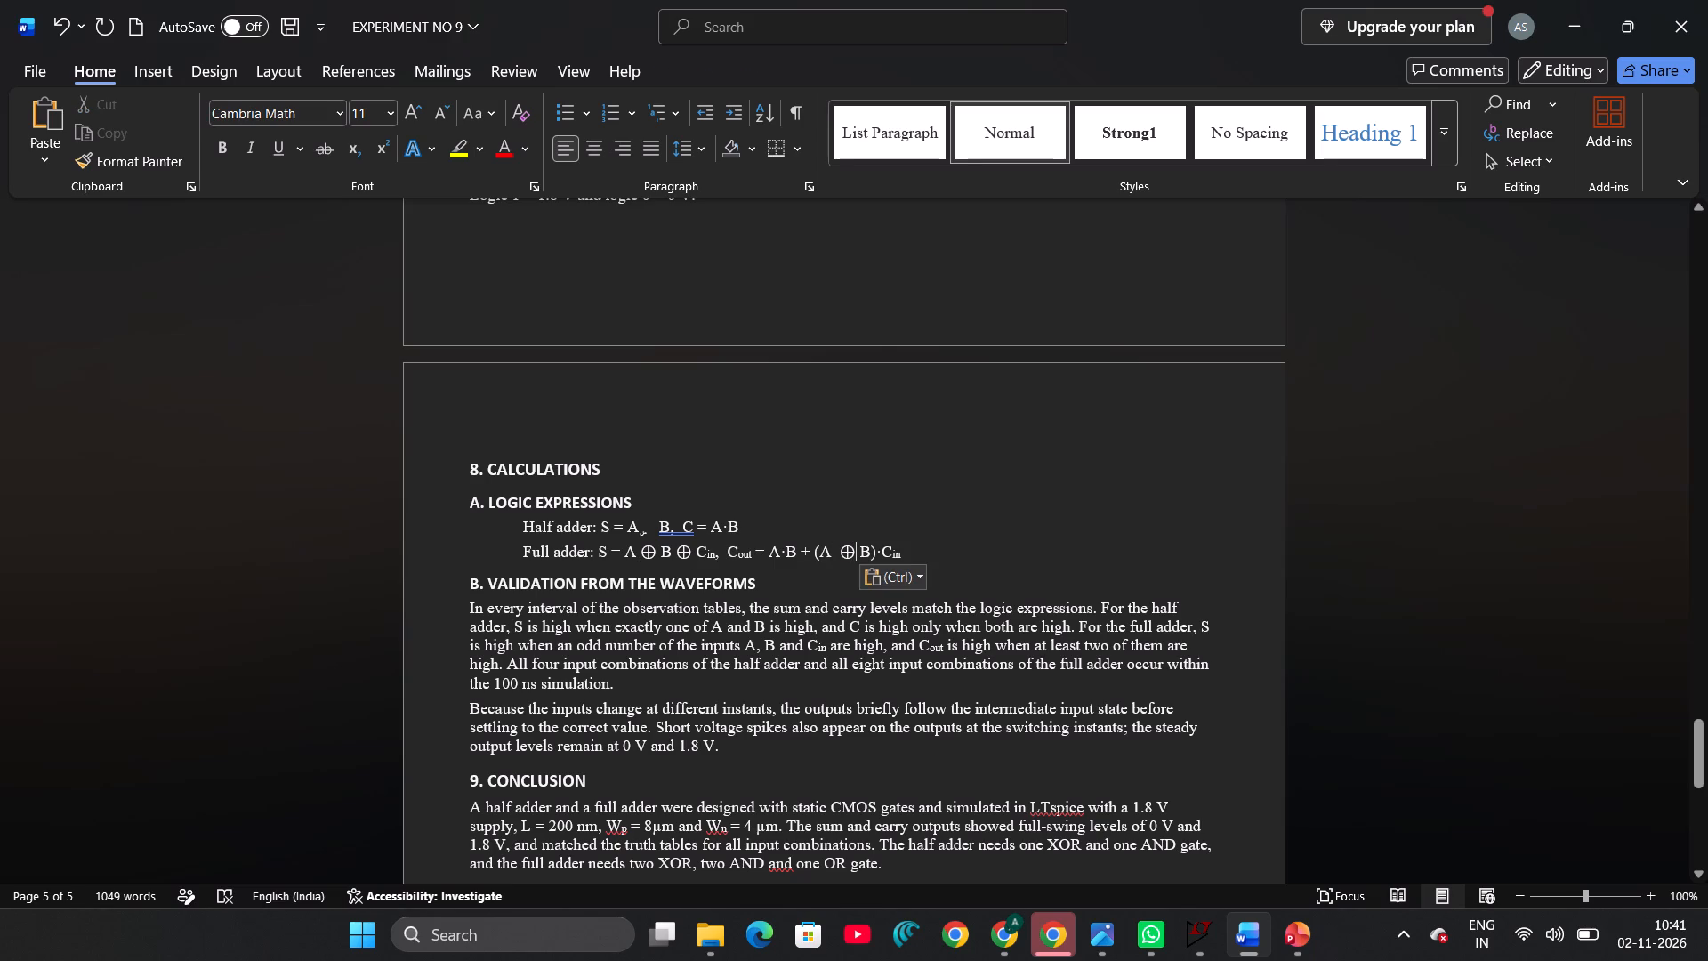
Replace the faulty symbol between A and B in the half adder's sum expression under Logic Expressions with ⊕.
{"action": "left_click", "coordinate": [660, 542]}
{"action": "left_click", "coordinate": [652, 524]}
{"action": "key", "text": "BackSpace"}
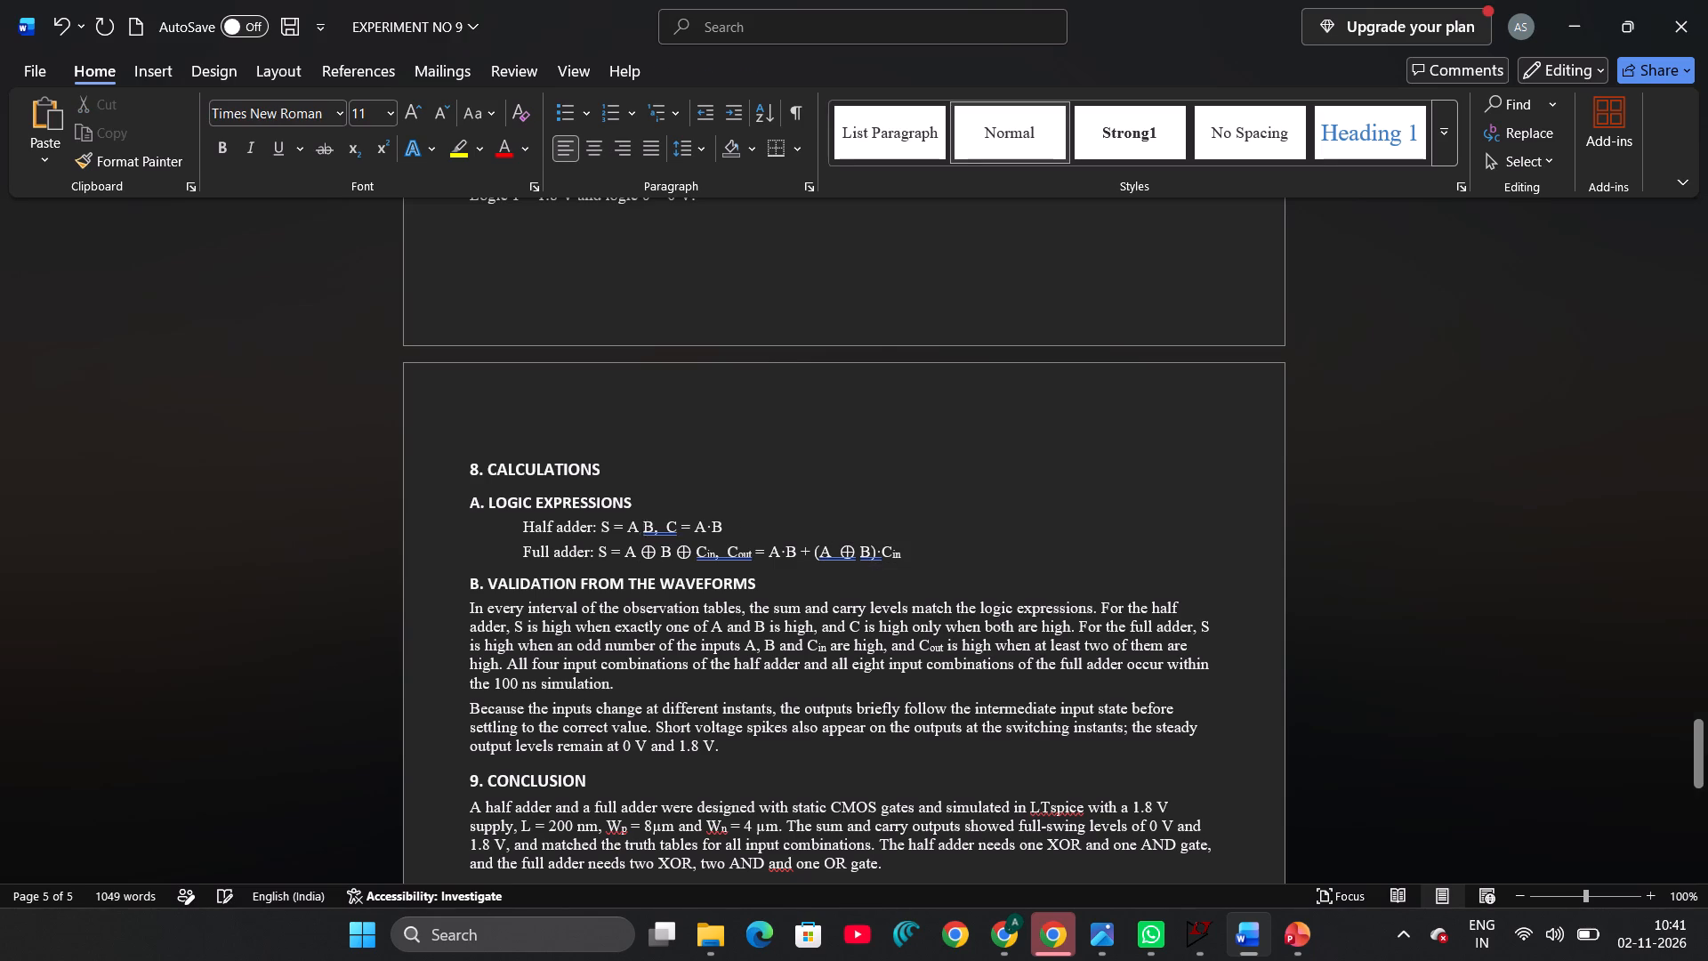
{"action": "key", "text": "ctrl+v"}
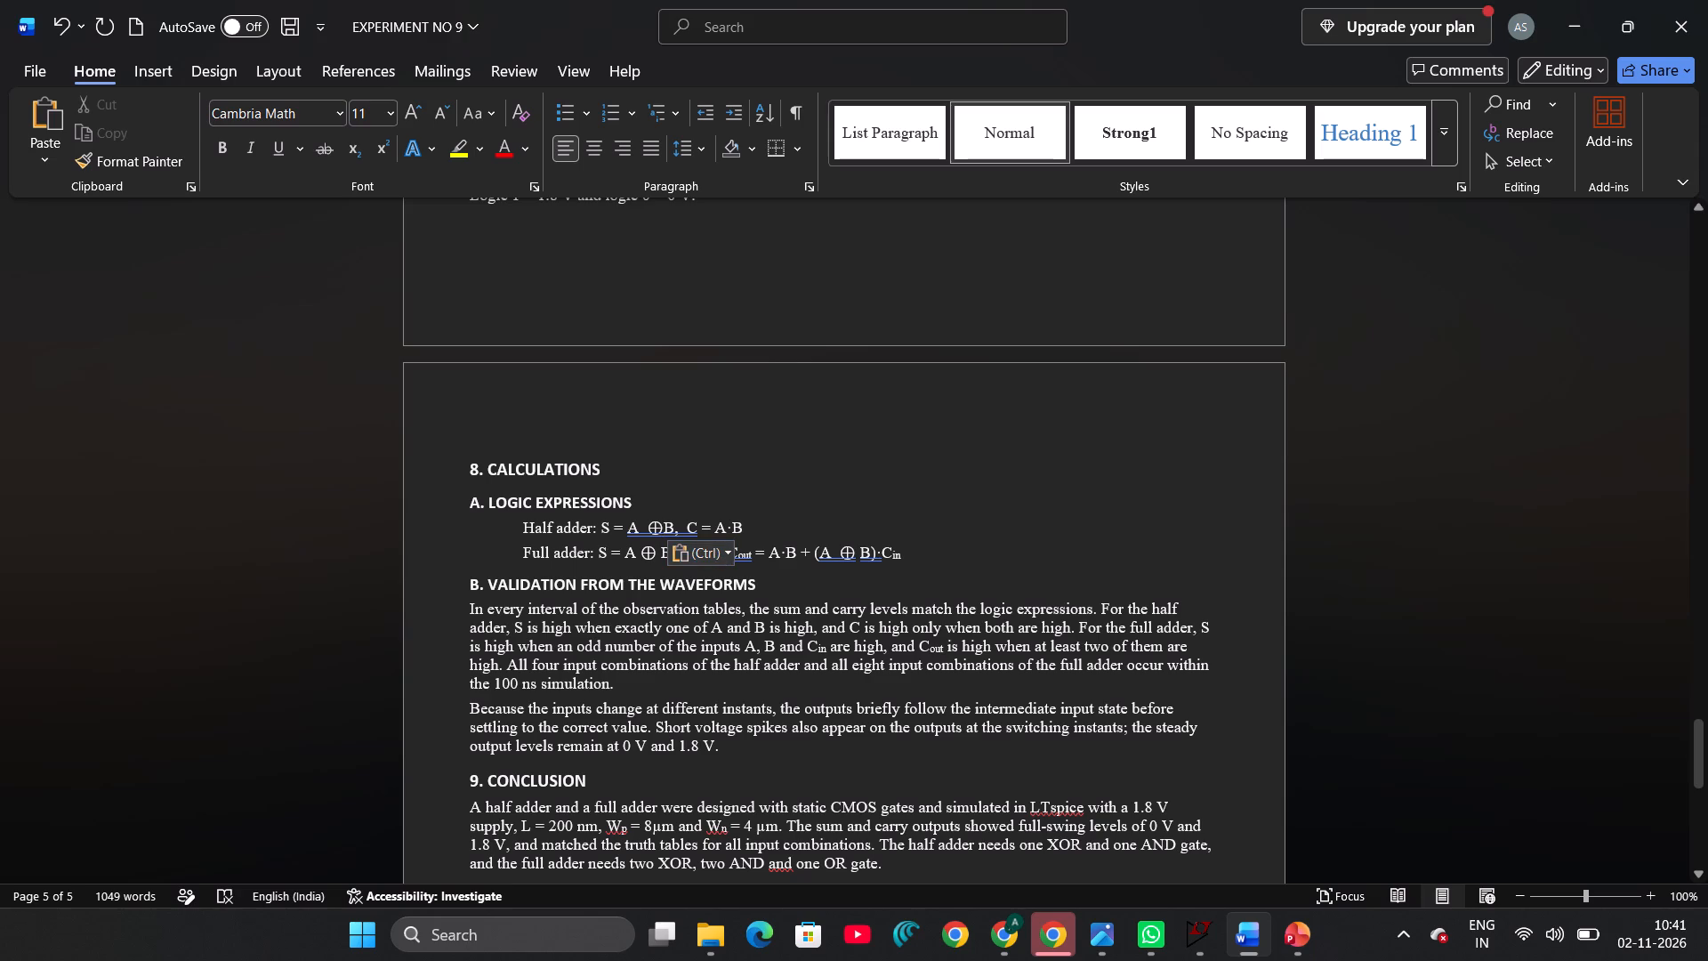
{"action": "left_click", "coordinate": [834, 516]}
{"action": "left_click", "coordinate": [814, 625]}
{"action": "left_click", "coordinate": [814, 625]}
{"action": "left_click_drag", "start_coordinate": [814, 625], "coordinate": [896, 696]}
{"action": "left_click", "coordinate": [896, 696]}
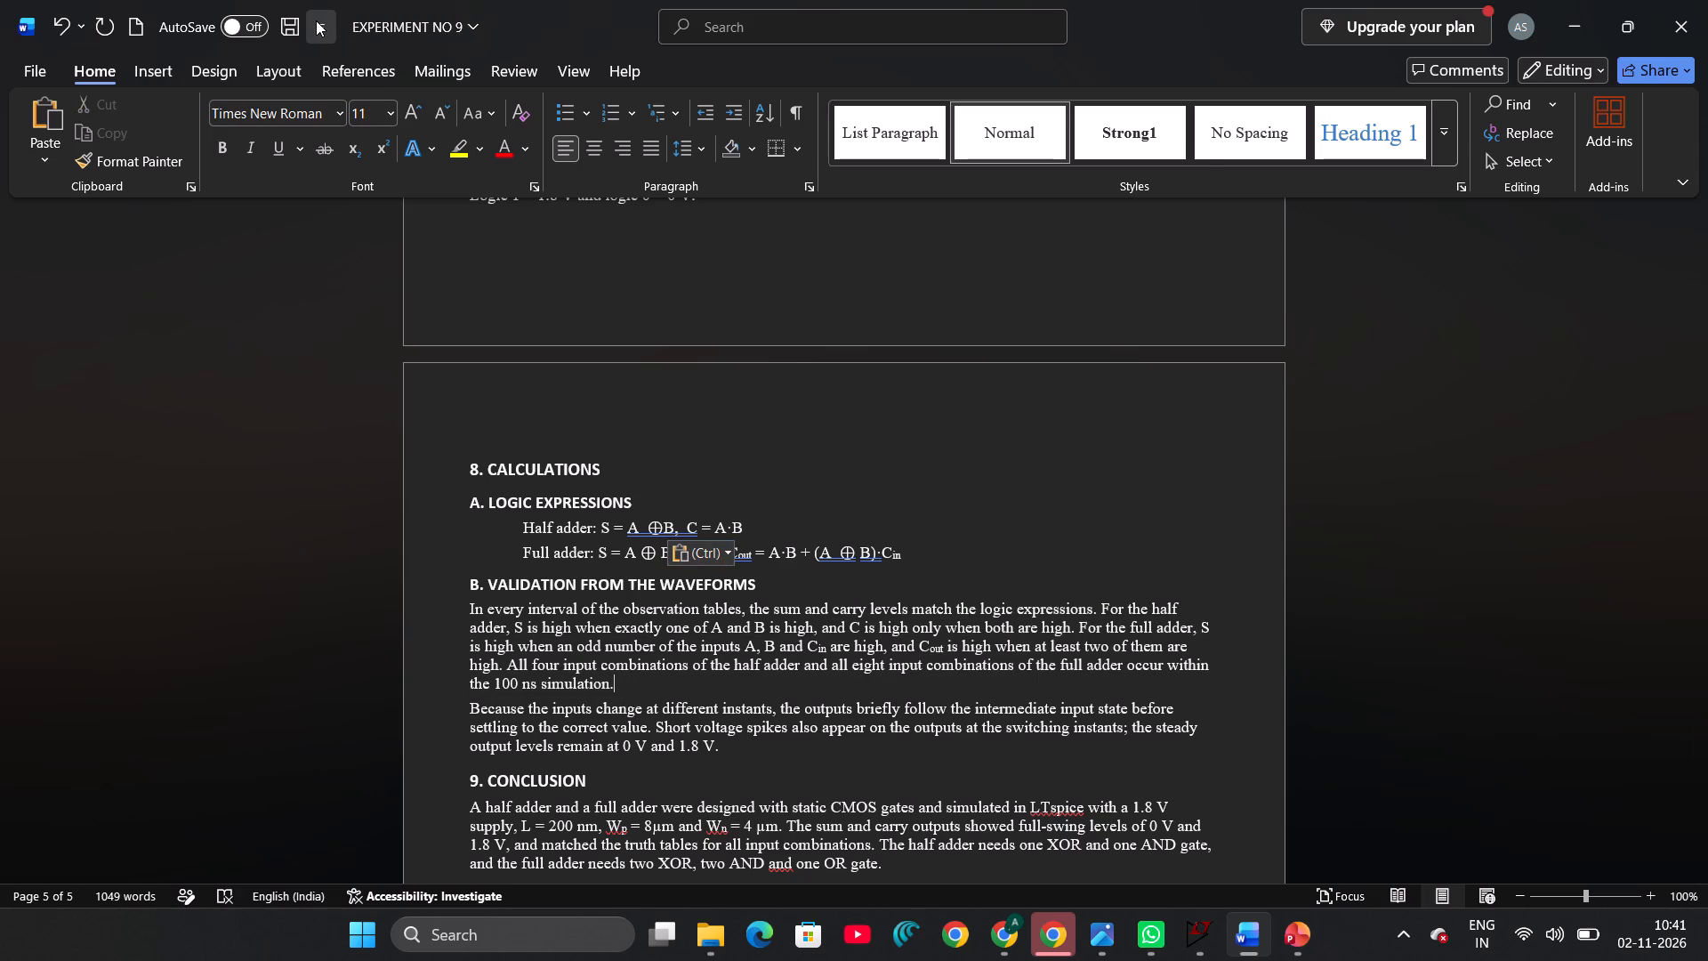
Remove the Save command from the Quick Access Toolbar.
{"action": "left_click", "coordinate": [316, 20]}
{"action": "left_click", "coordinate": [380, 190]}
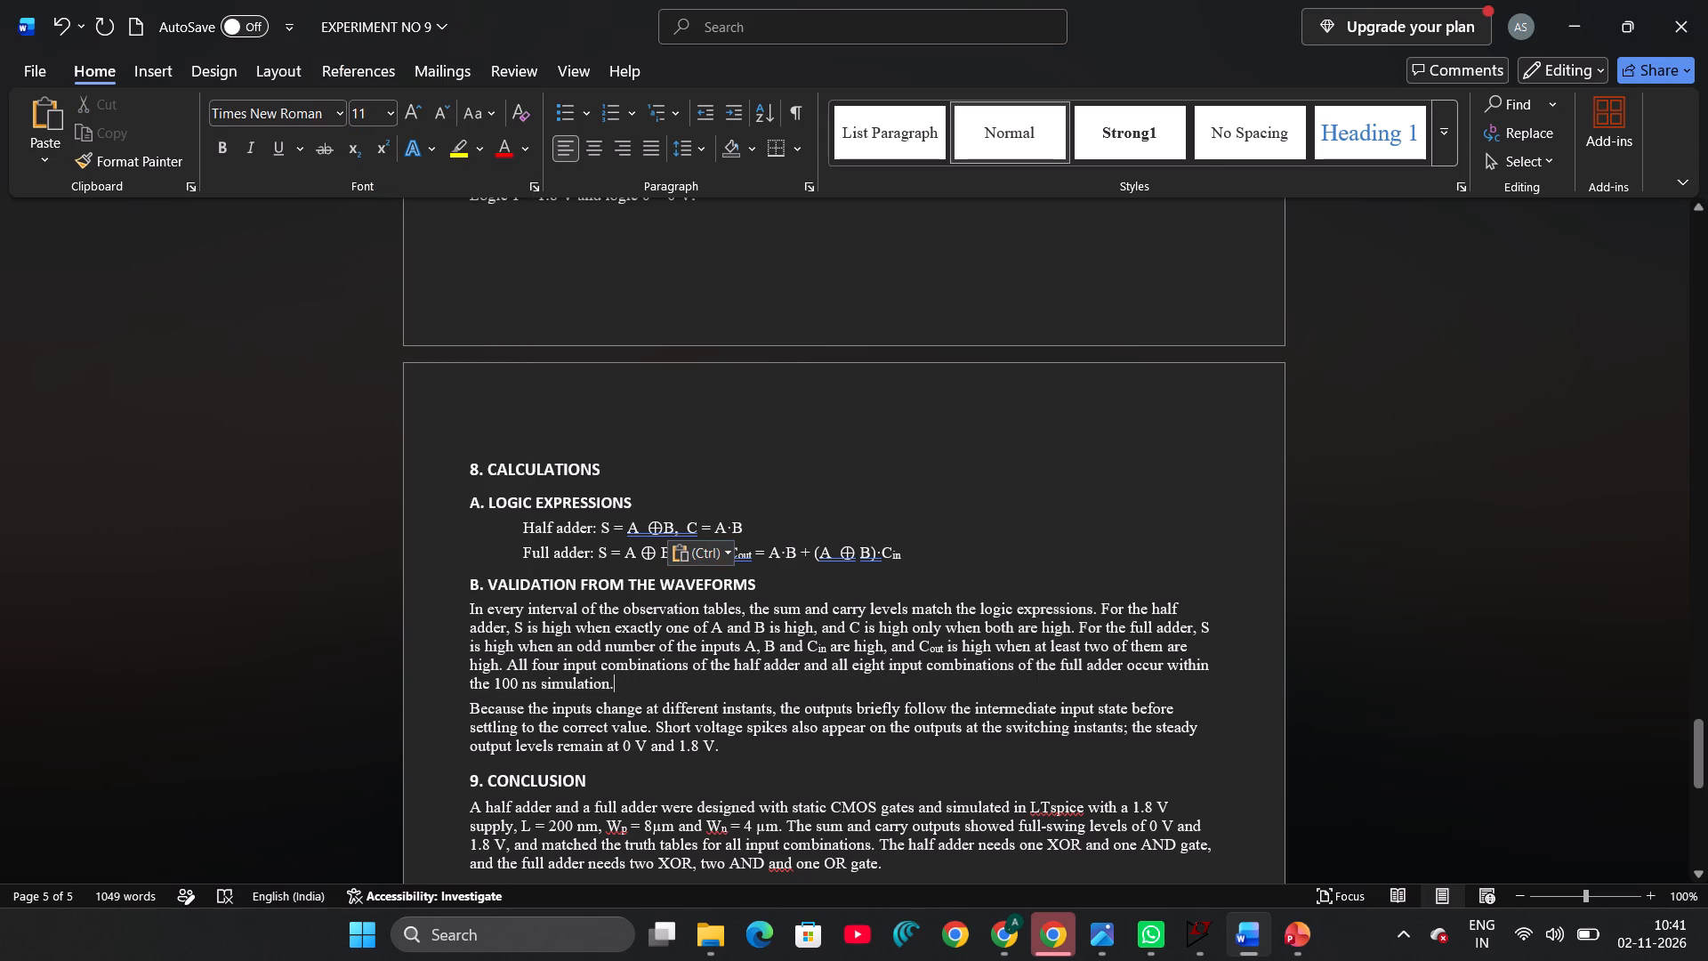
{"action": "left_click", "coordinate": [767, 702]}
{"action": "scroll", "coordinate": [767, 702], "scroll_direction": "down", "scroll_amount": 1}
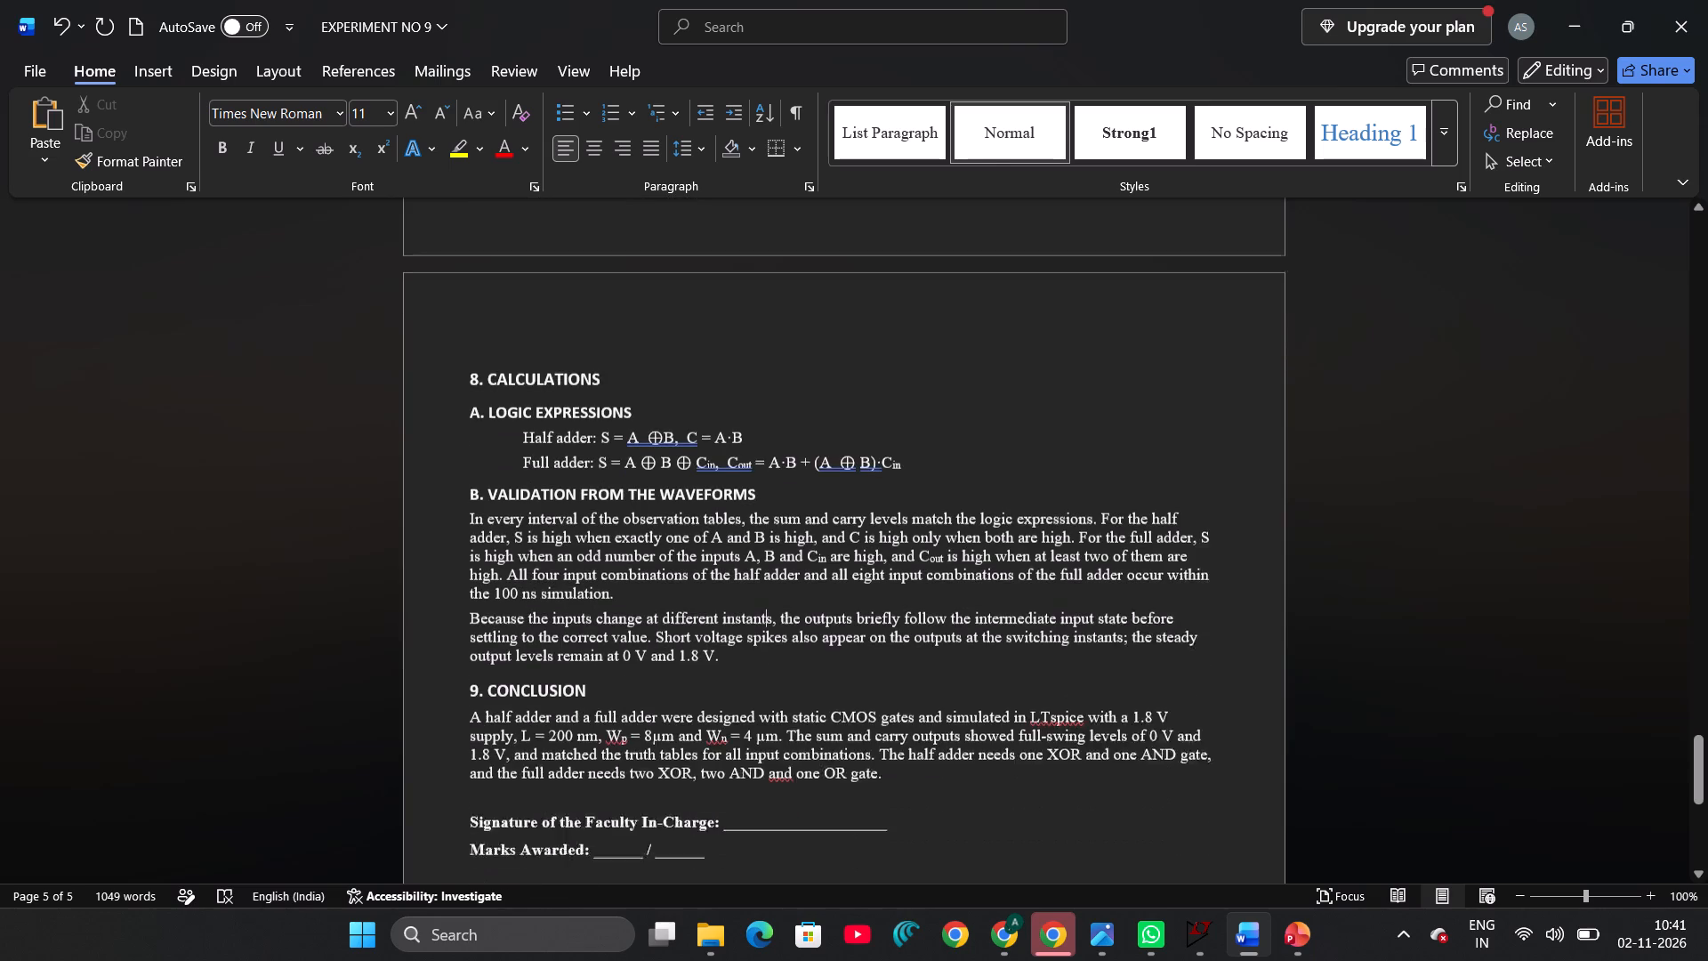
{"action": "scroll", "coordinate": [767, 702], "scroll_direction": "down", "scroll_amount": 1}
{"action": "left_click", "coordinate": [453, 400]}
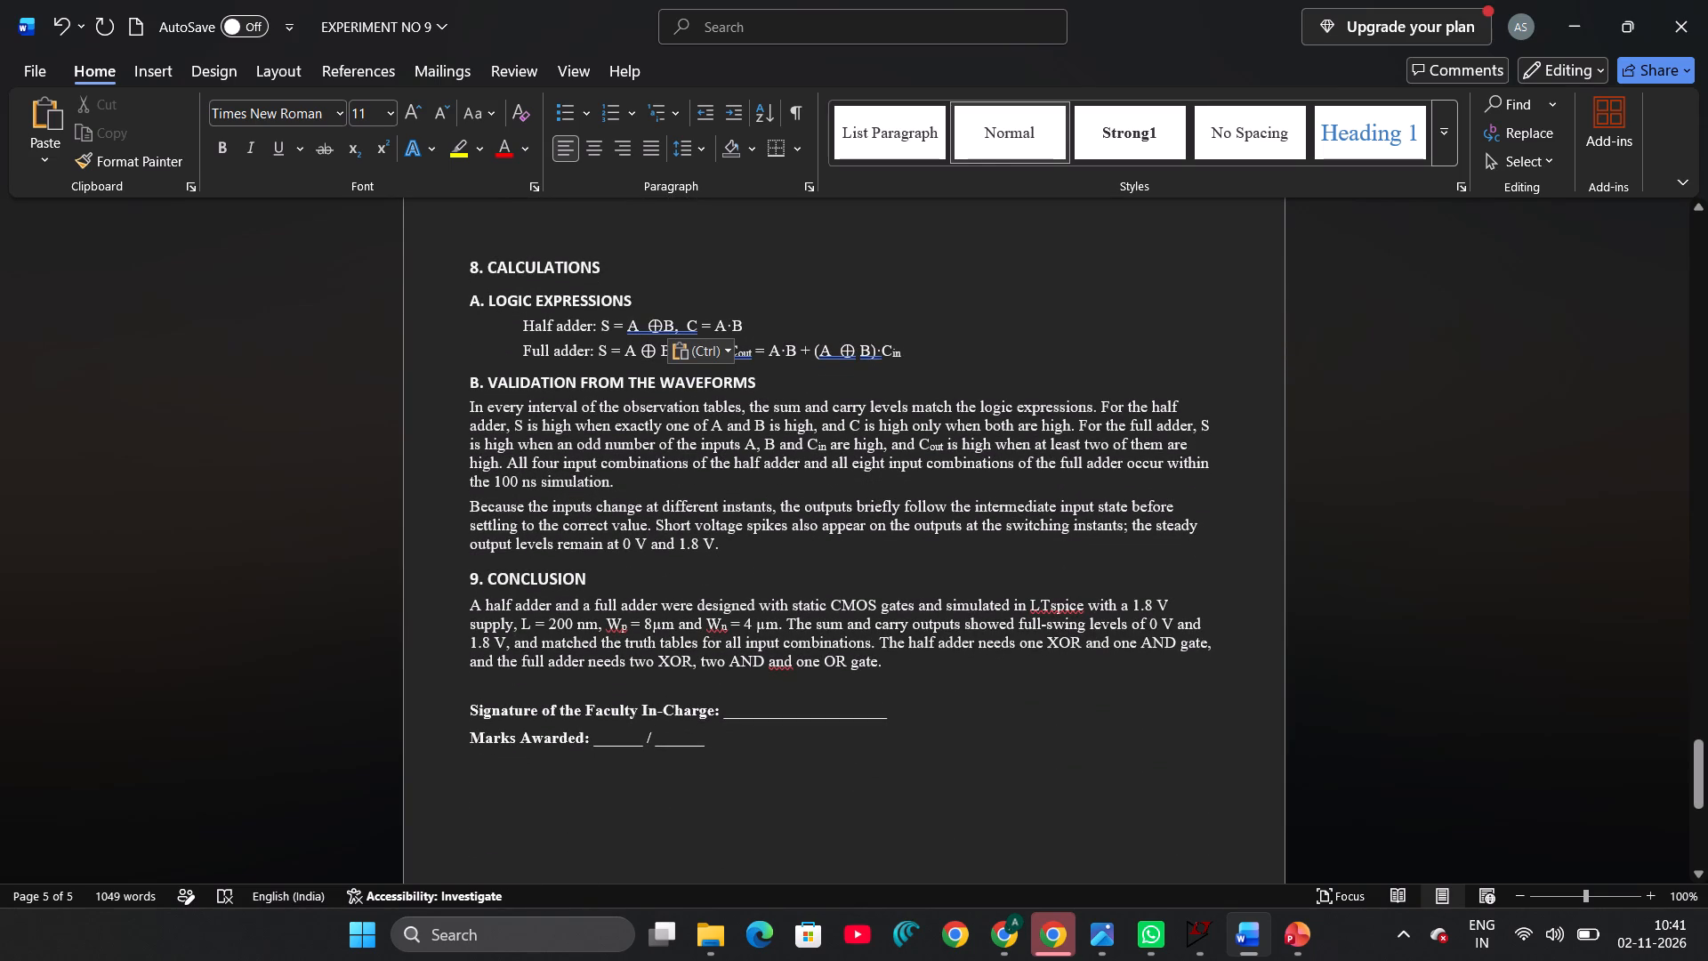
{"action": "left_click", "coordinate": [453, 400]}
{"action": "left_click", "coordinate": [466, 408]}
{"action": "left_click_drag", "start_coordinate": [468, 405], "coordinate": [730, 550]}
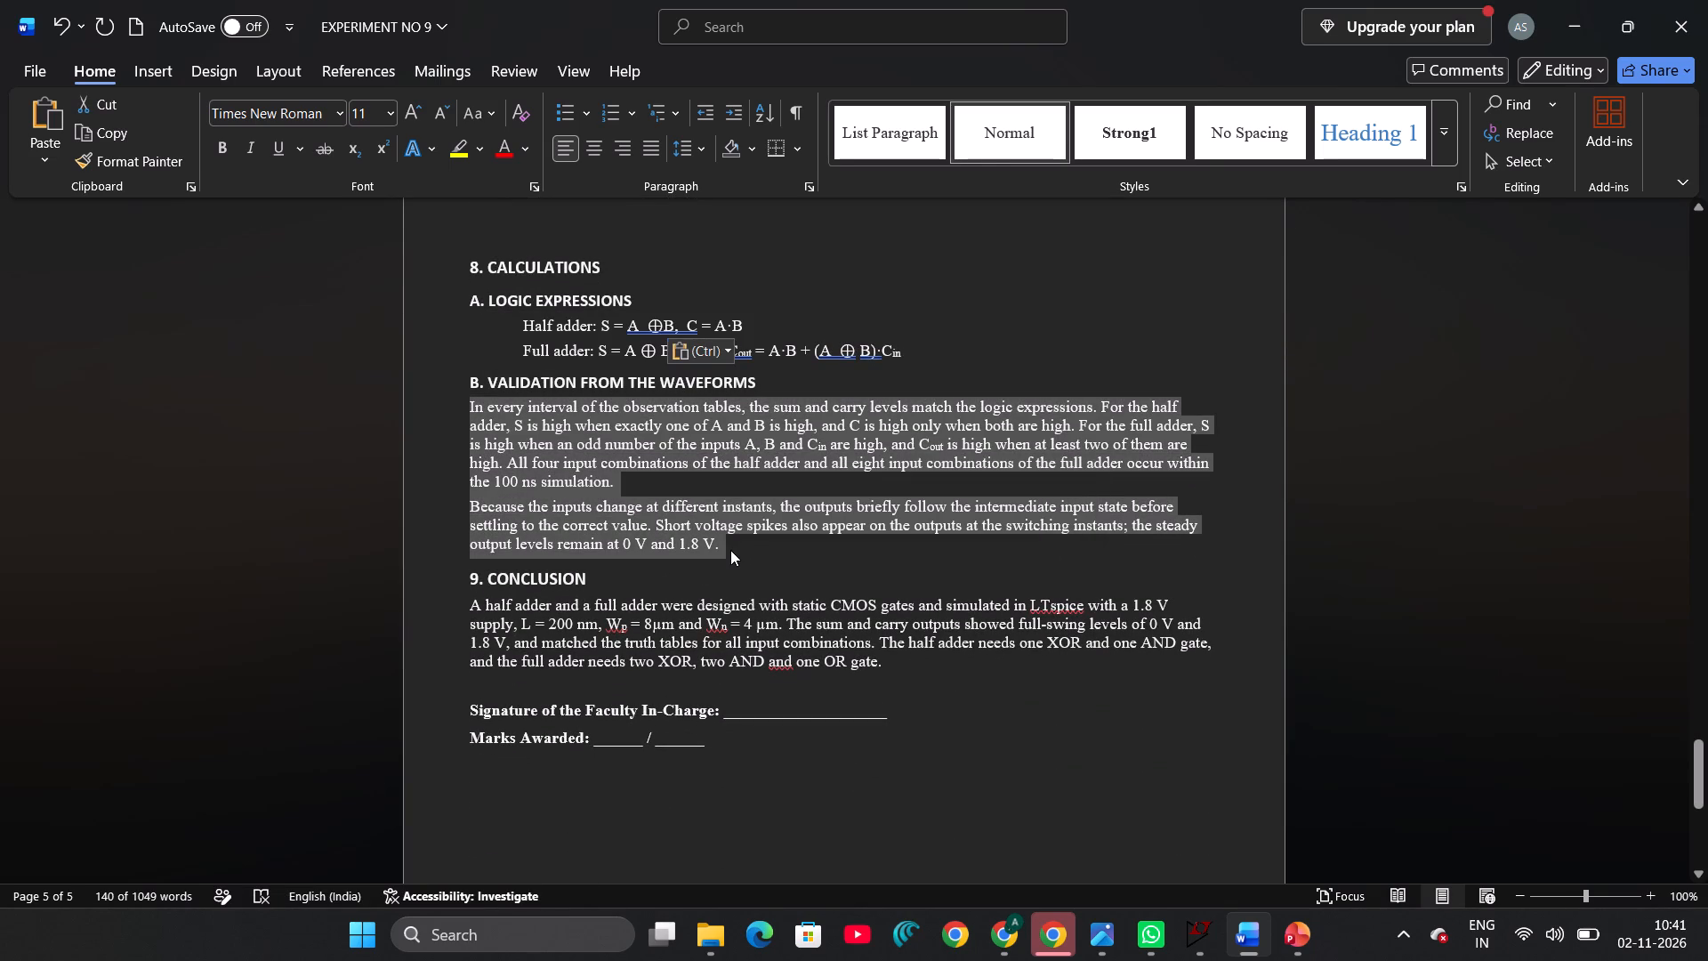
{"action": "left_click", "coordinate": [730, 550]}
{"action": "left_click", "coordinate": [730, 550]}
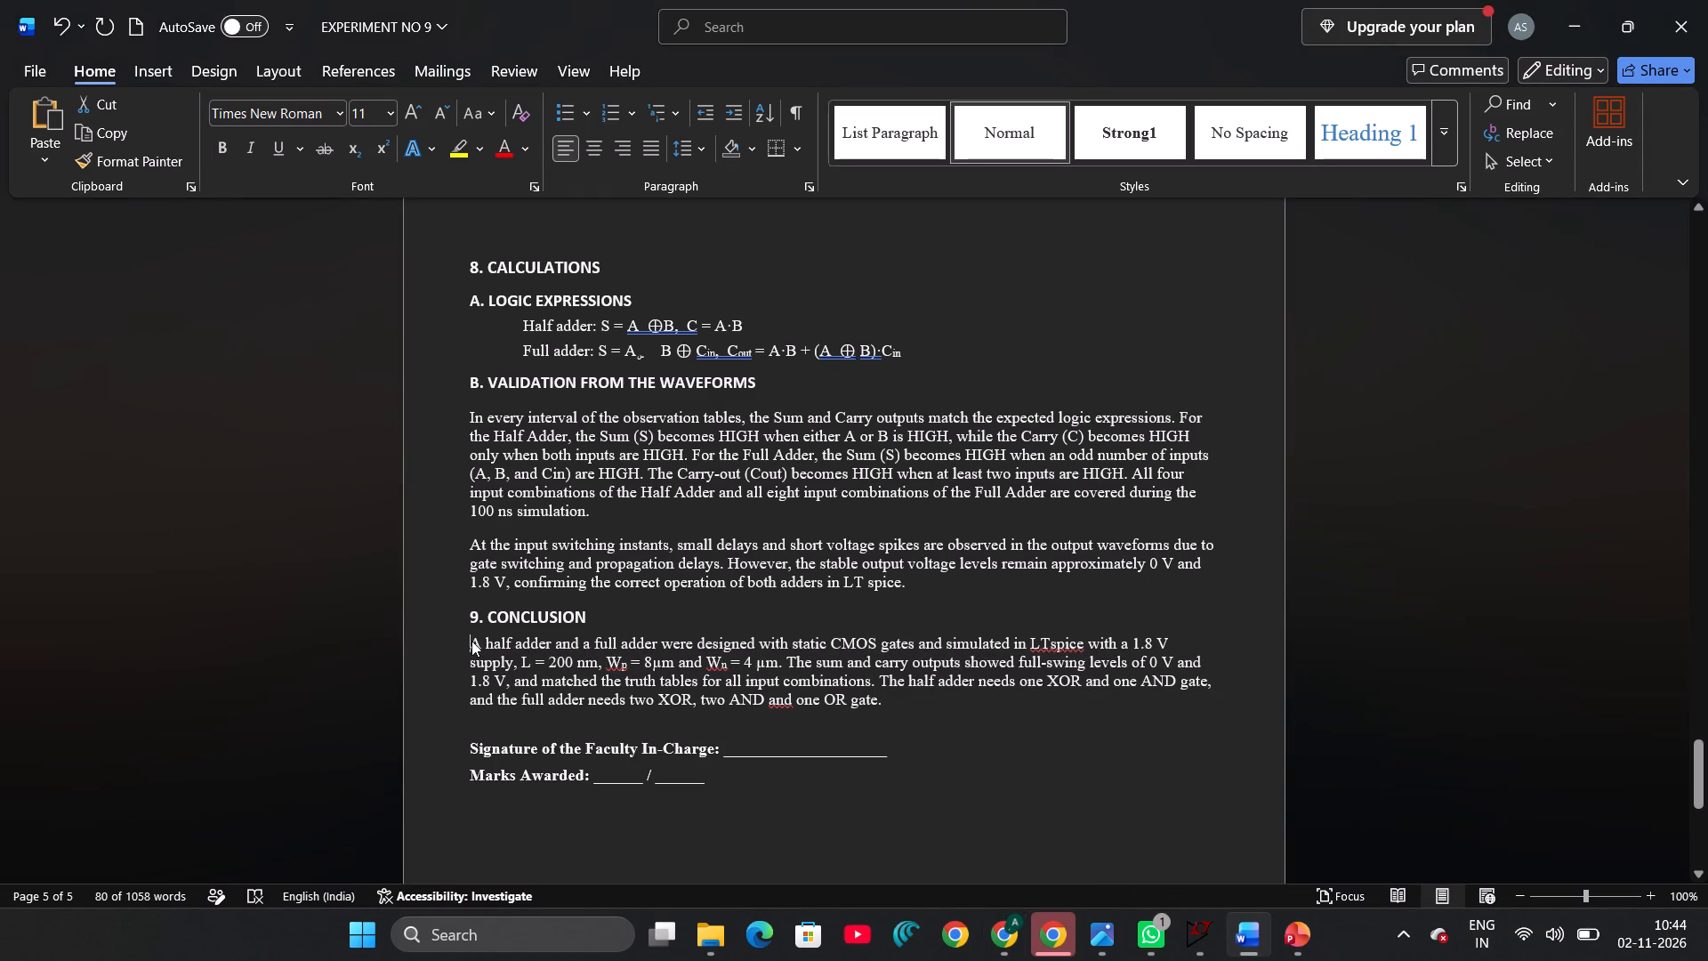
{"action": "left_click_drag", "start_coordinate": [471, 641], "coordinate": [873, 707]}
{"action": "key", "text": "ctrl+v"}
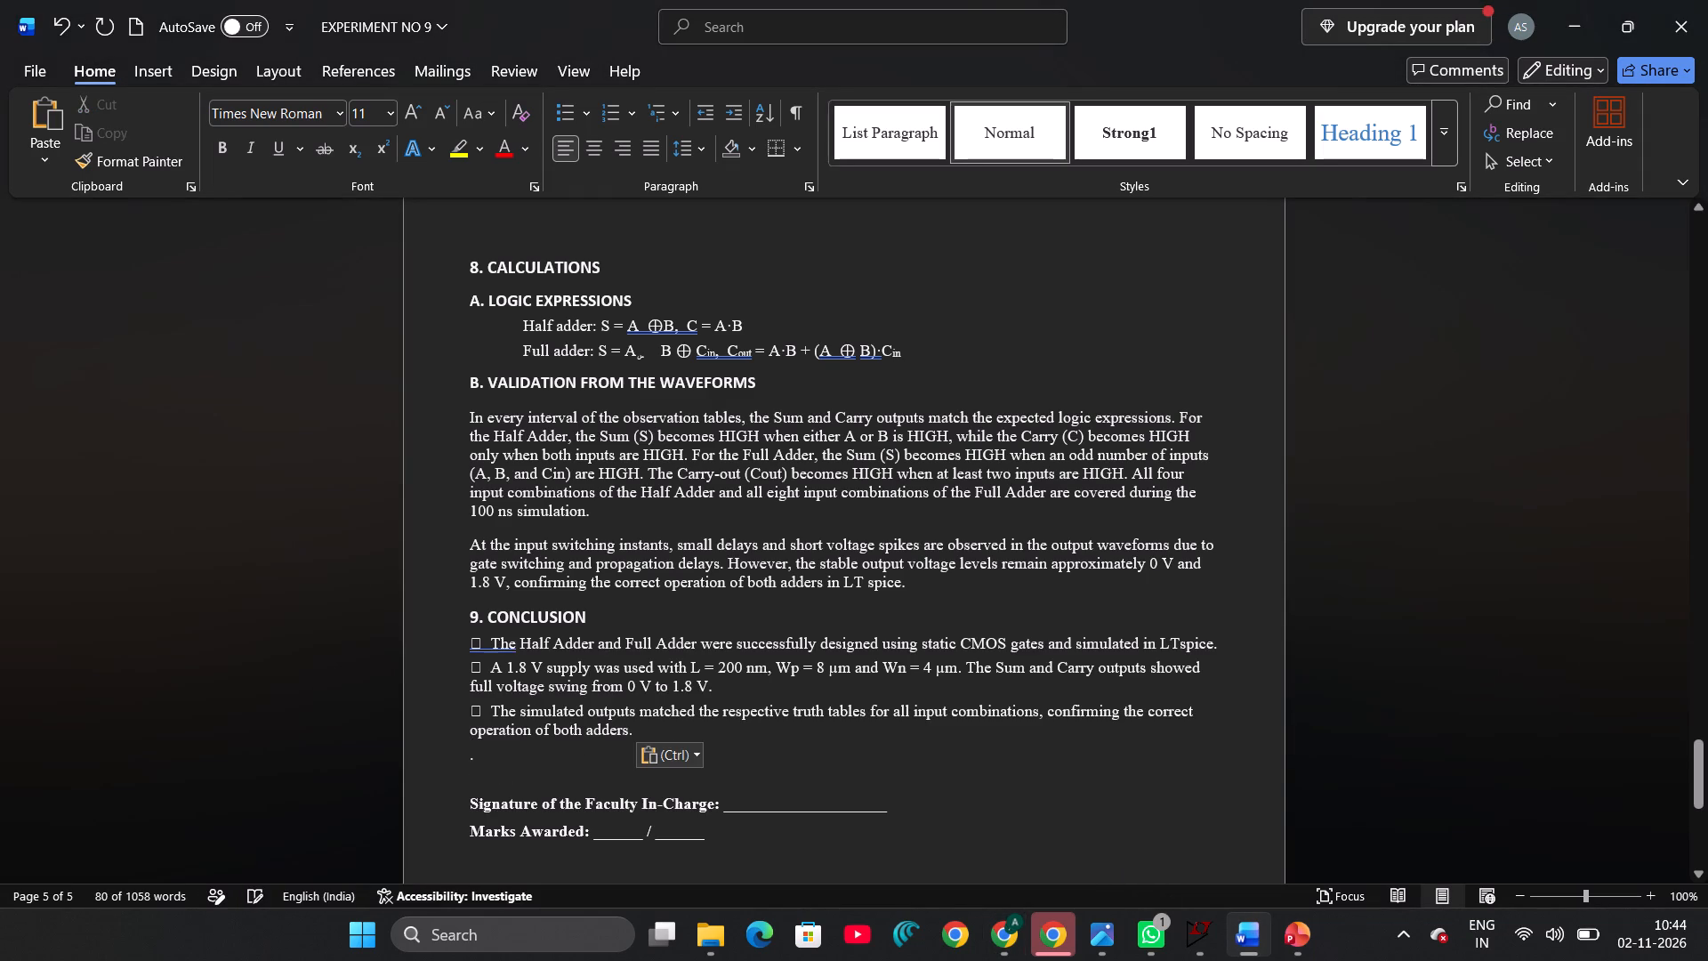
Delete the leftover box symbols and spaces before the three Conclusion statements and the stray full stop below them.
{"action": "left_click", "coordinate": [489, 644]}
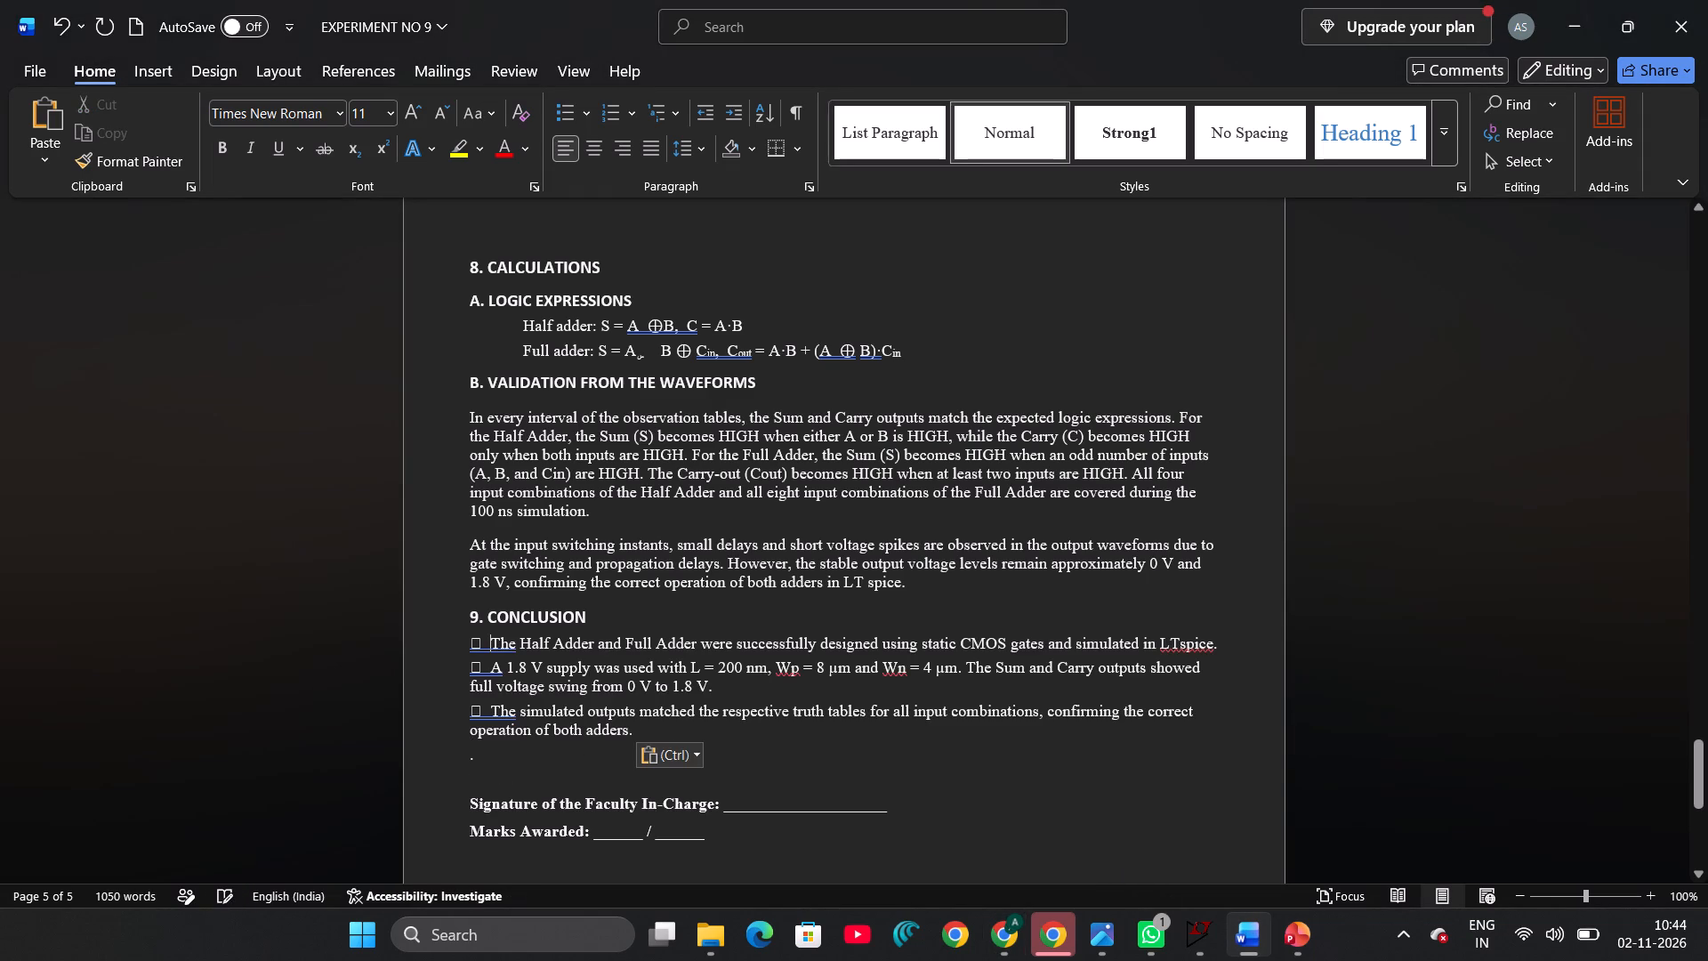
{"action": "key", "text": "BackSpace"}
{"action": "key", "text": "BackSpace"}
{"action": "key", "text": "BackSpace"}
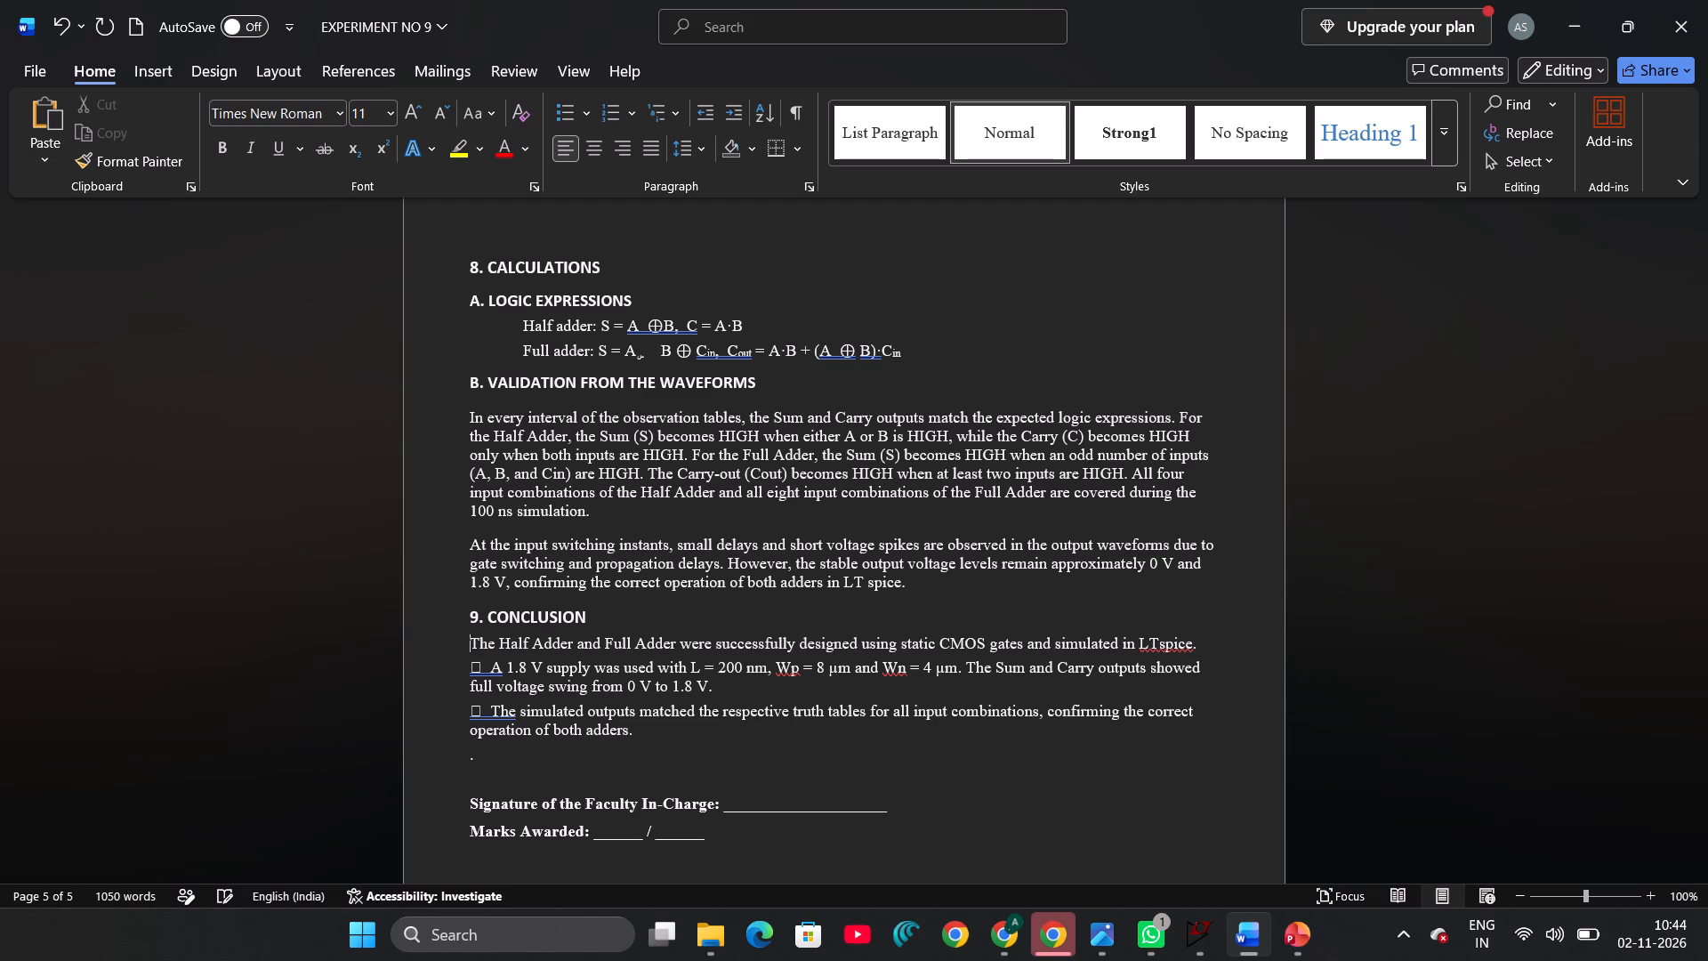
{"action": "left_click", "coordinate": [487, 671]}
{"action": "key", "text": "BackSpace"}
{"action": "key", "text": "BackSpace"}
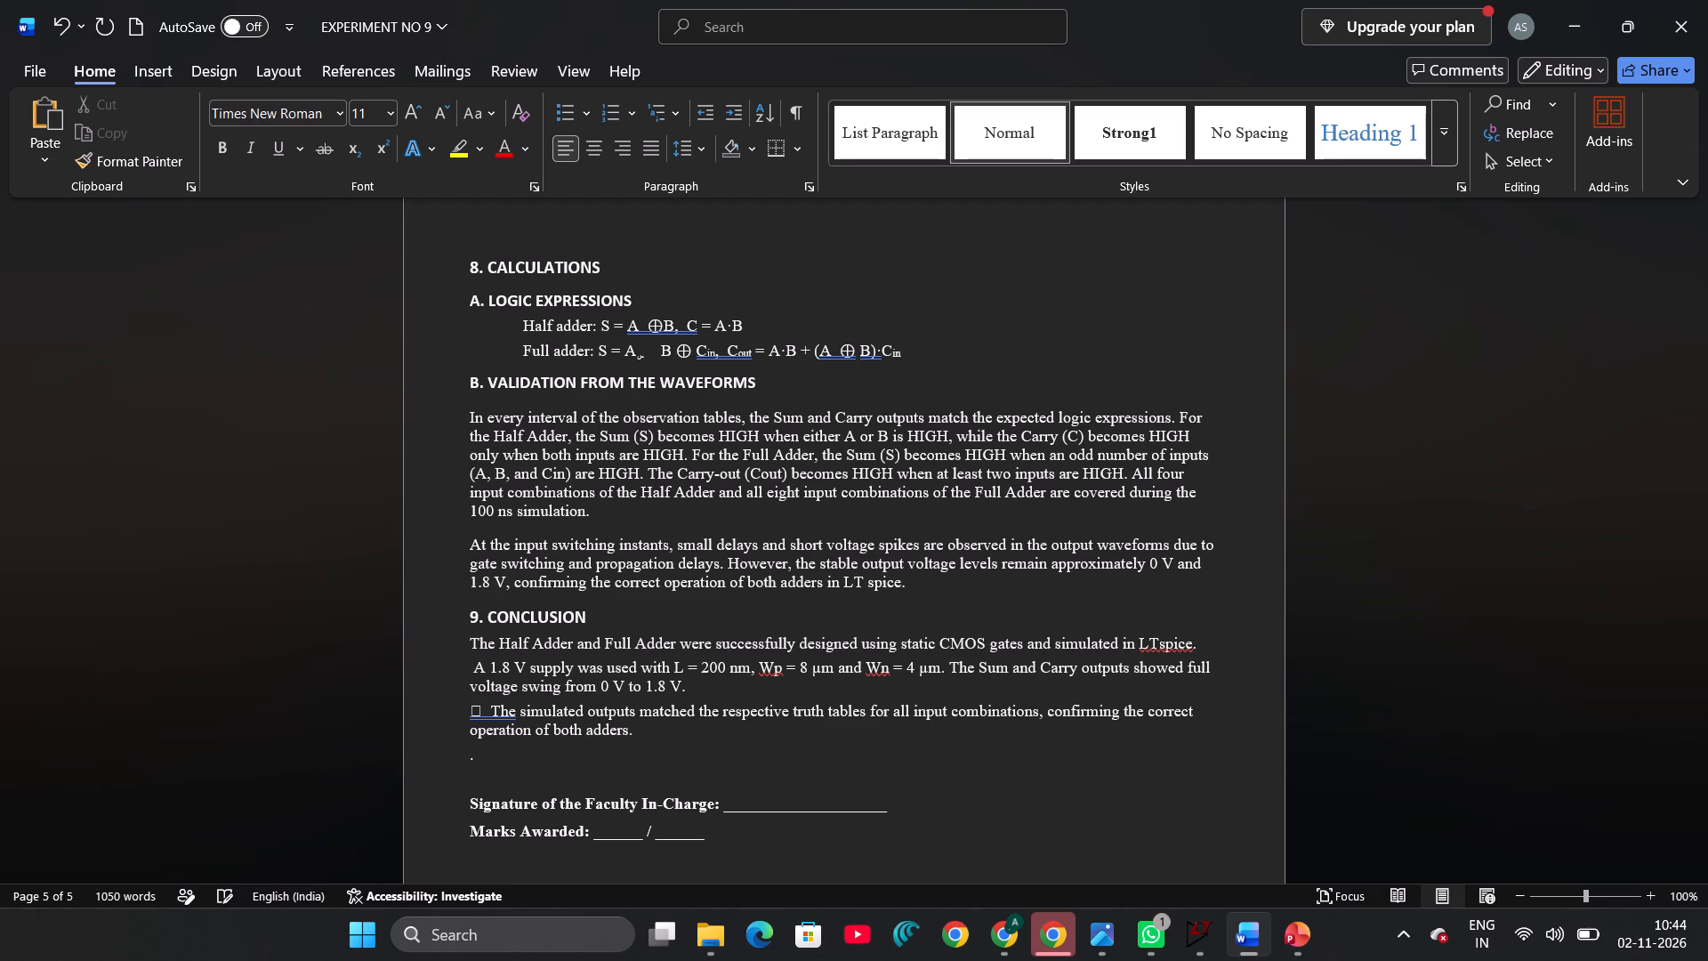
{"action": "left_click", "coordinate": [495, 711]}
{"action": "key", "text": "BackSpace"}
{"action": "key", "text": "BackSpace"}
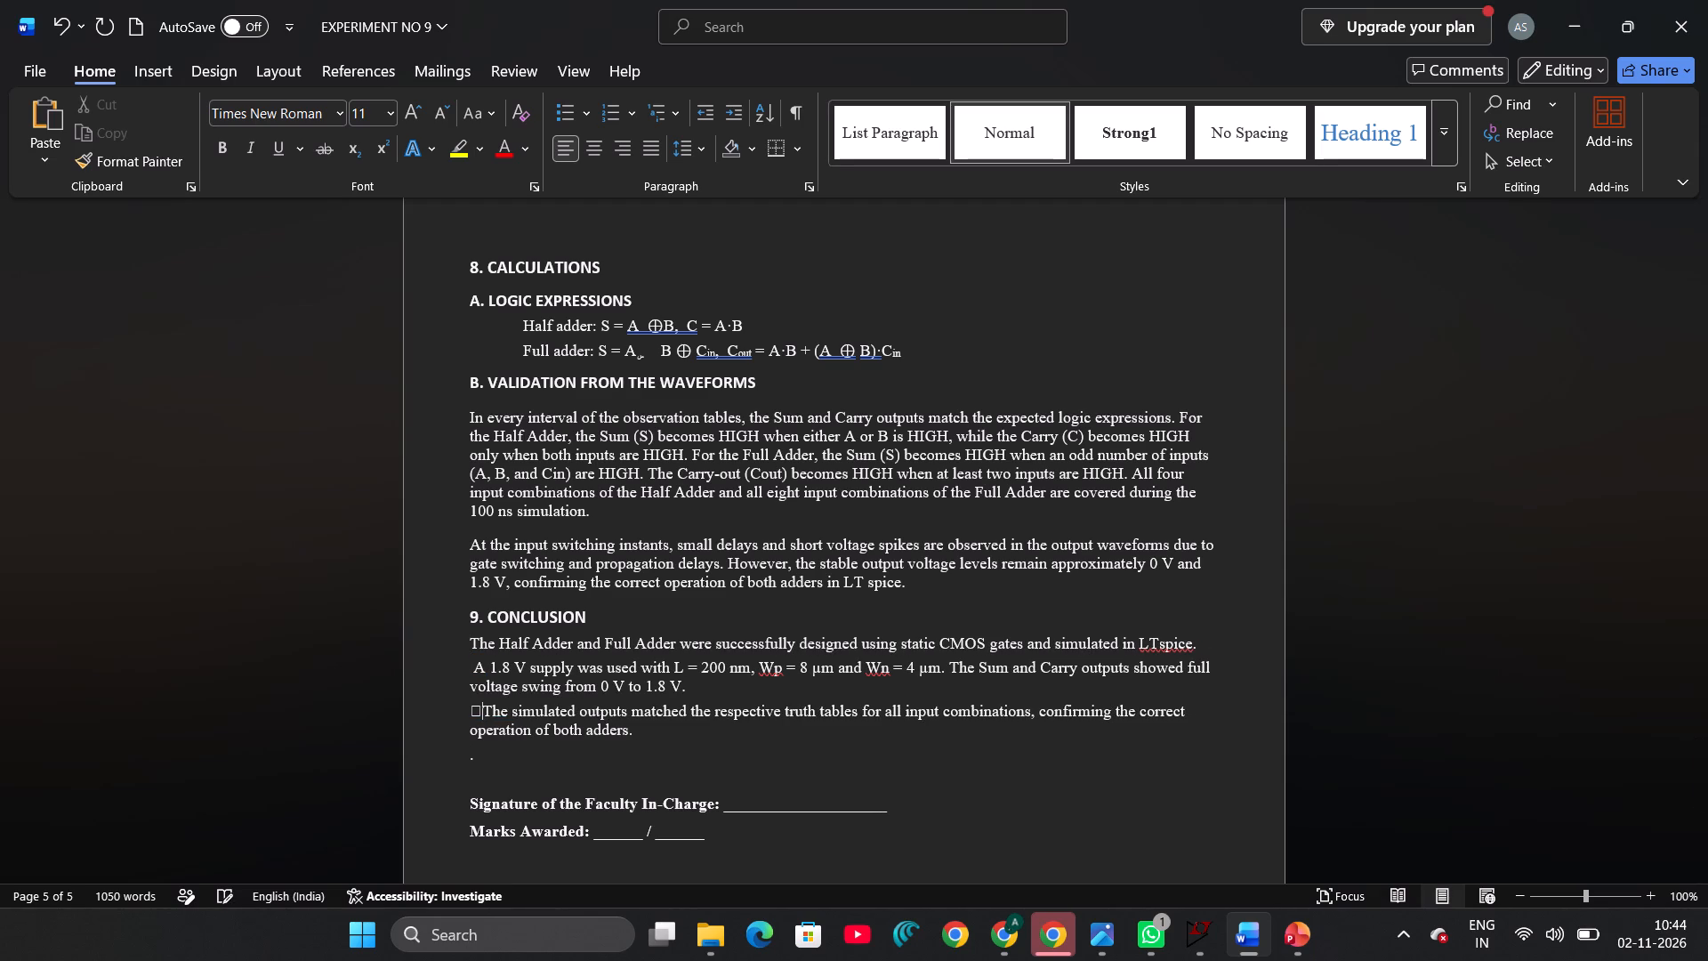
{"action": "key", "text": "BackSpace"}
{"action": "left_click", "coordinate": [492, 751]}
{"action": "key", "text": "BackSpace"}
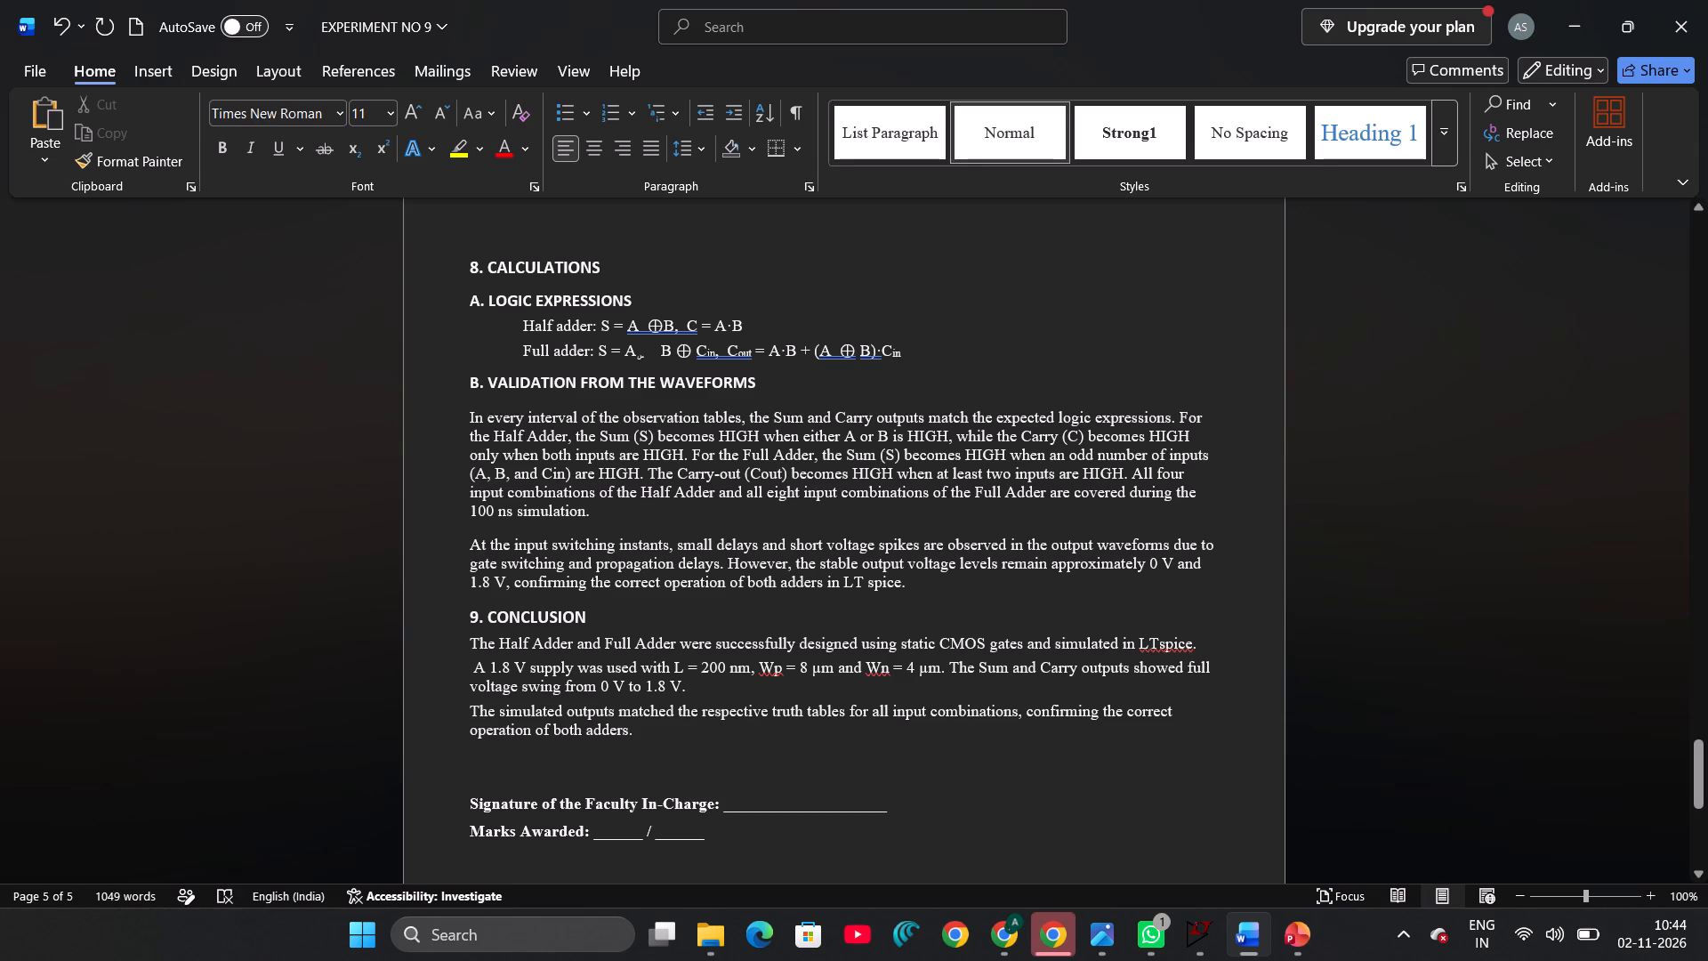
Format the three Conclusion statements as a bulleted list.
{"action": "left_click_drag", "start_coordinate": [470, 638], "coordinate": [639, 734]}
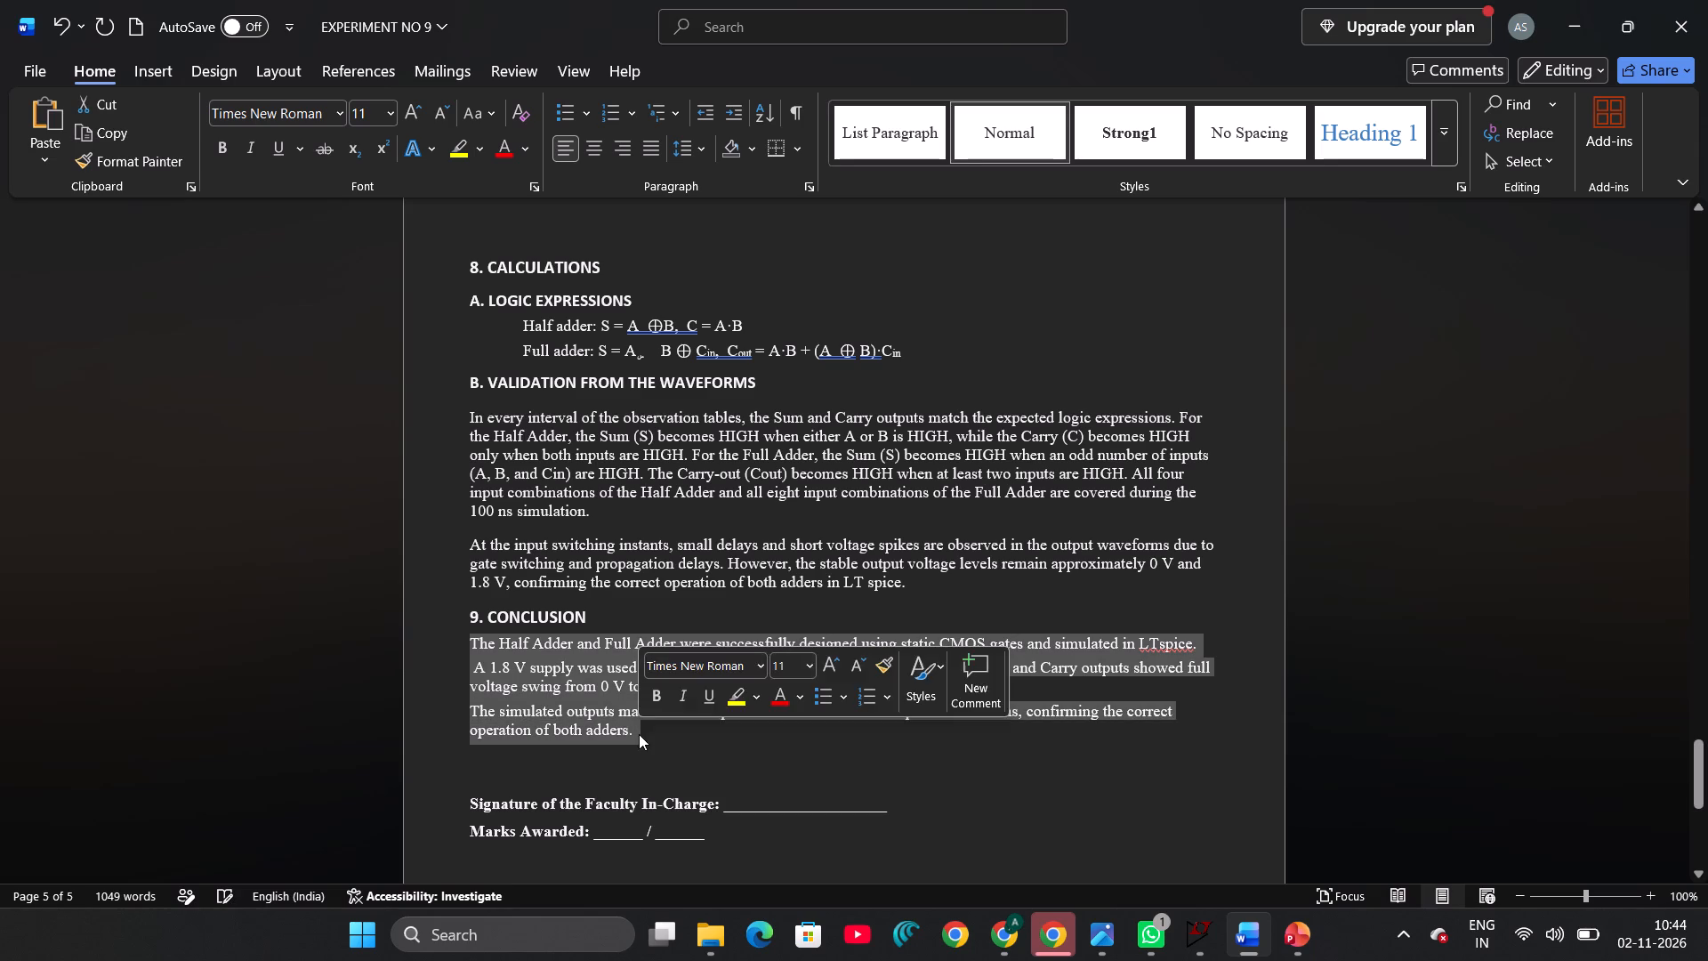
{"action": "left_click", "coordinate": [570, 115]}
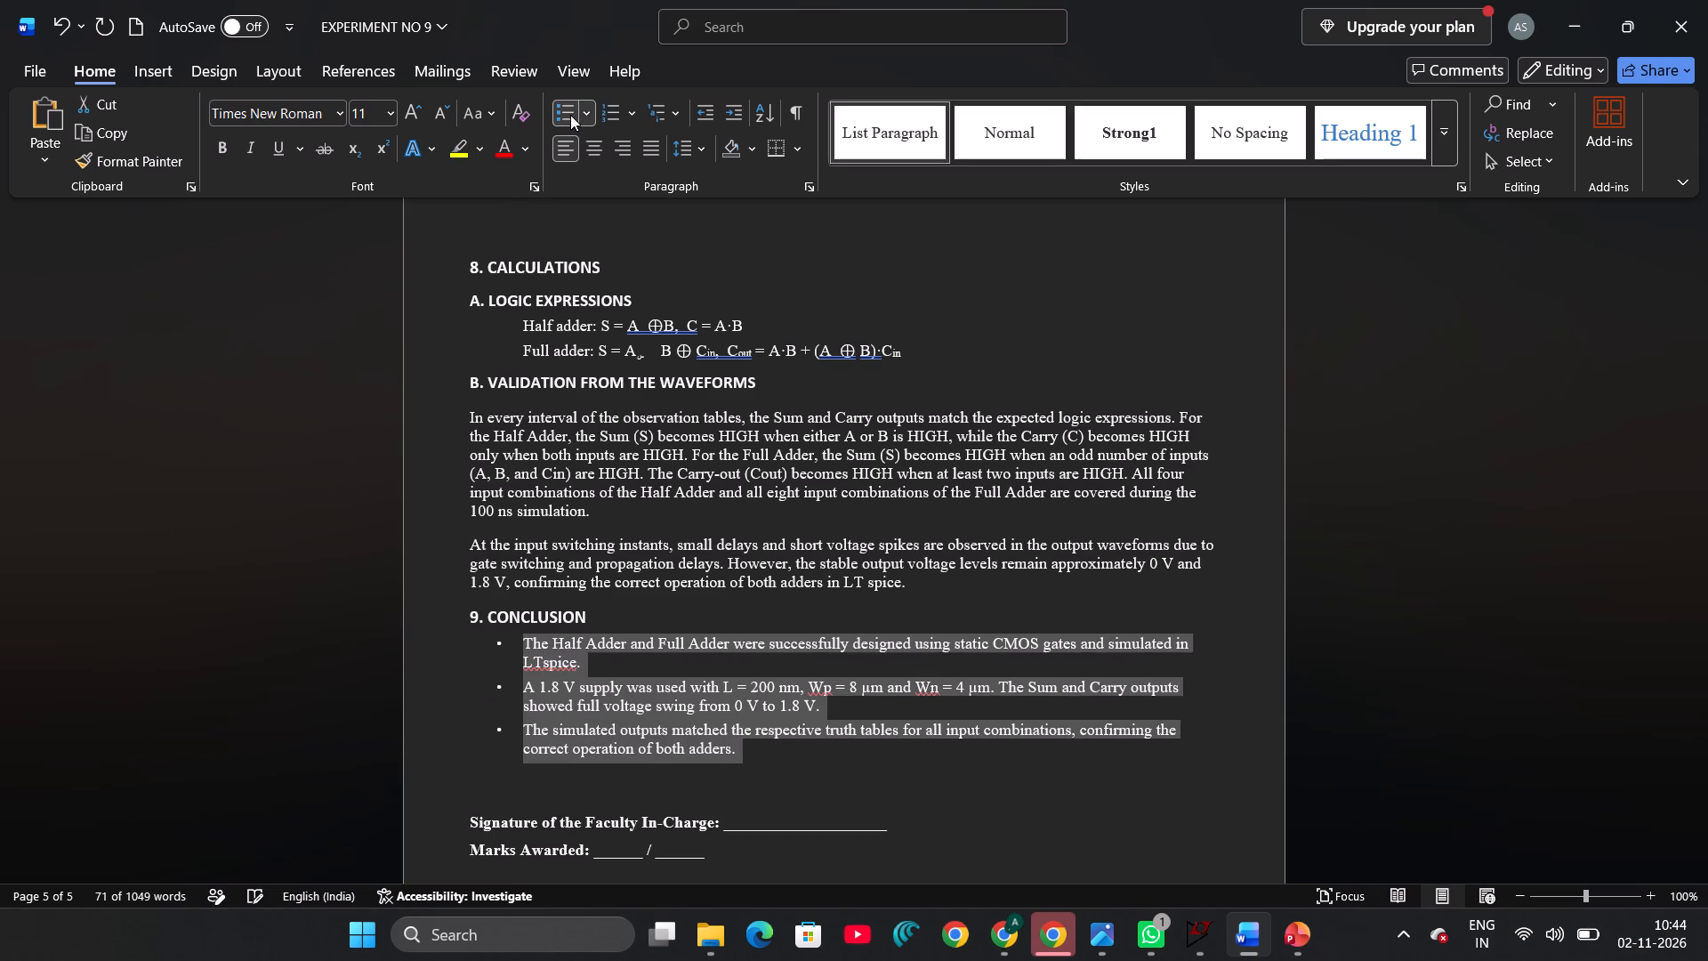
{"action": "left_click", "coordinate": [398, 723]}
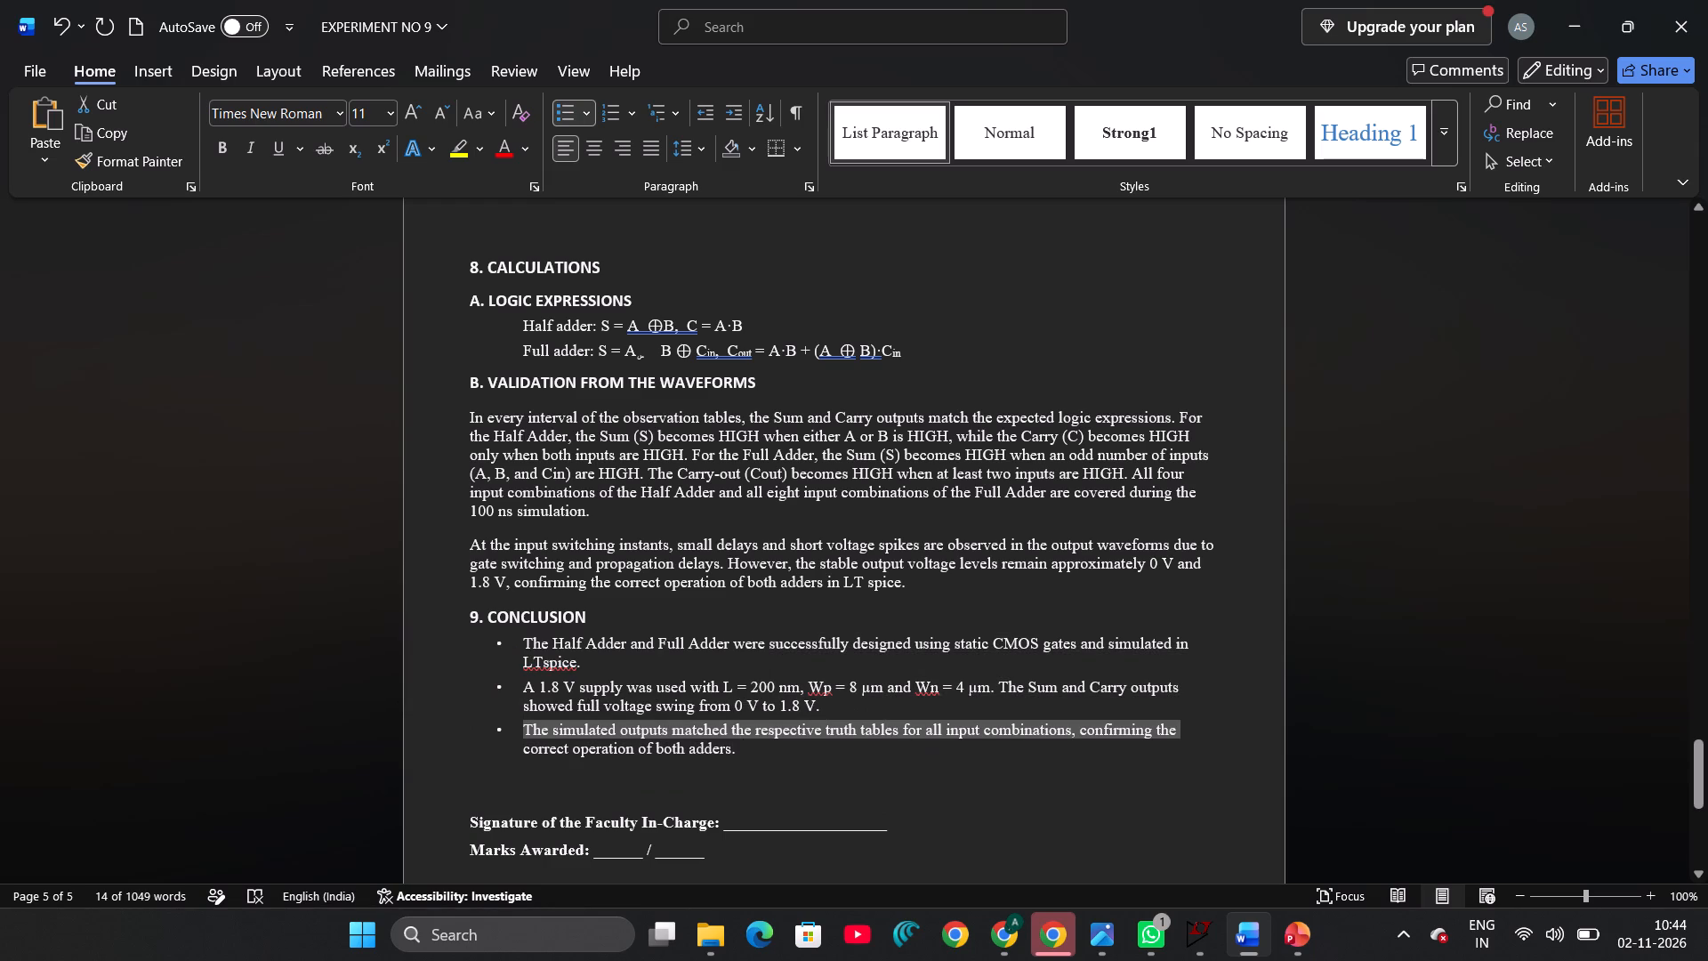
{"action": "left_click", "coordinate": [754, 644]}
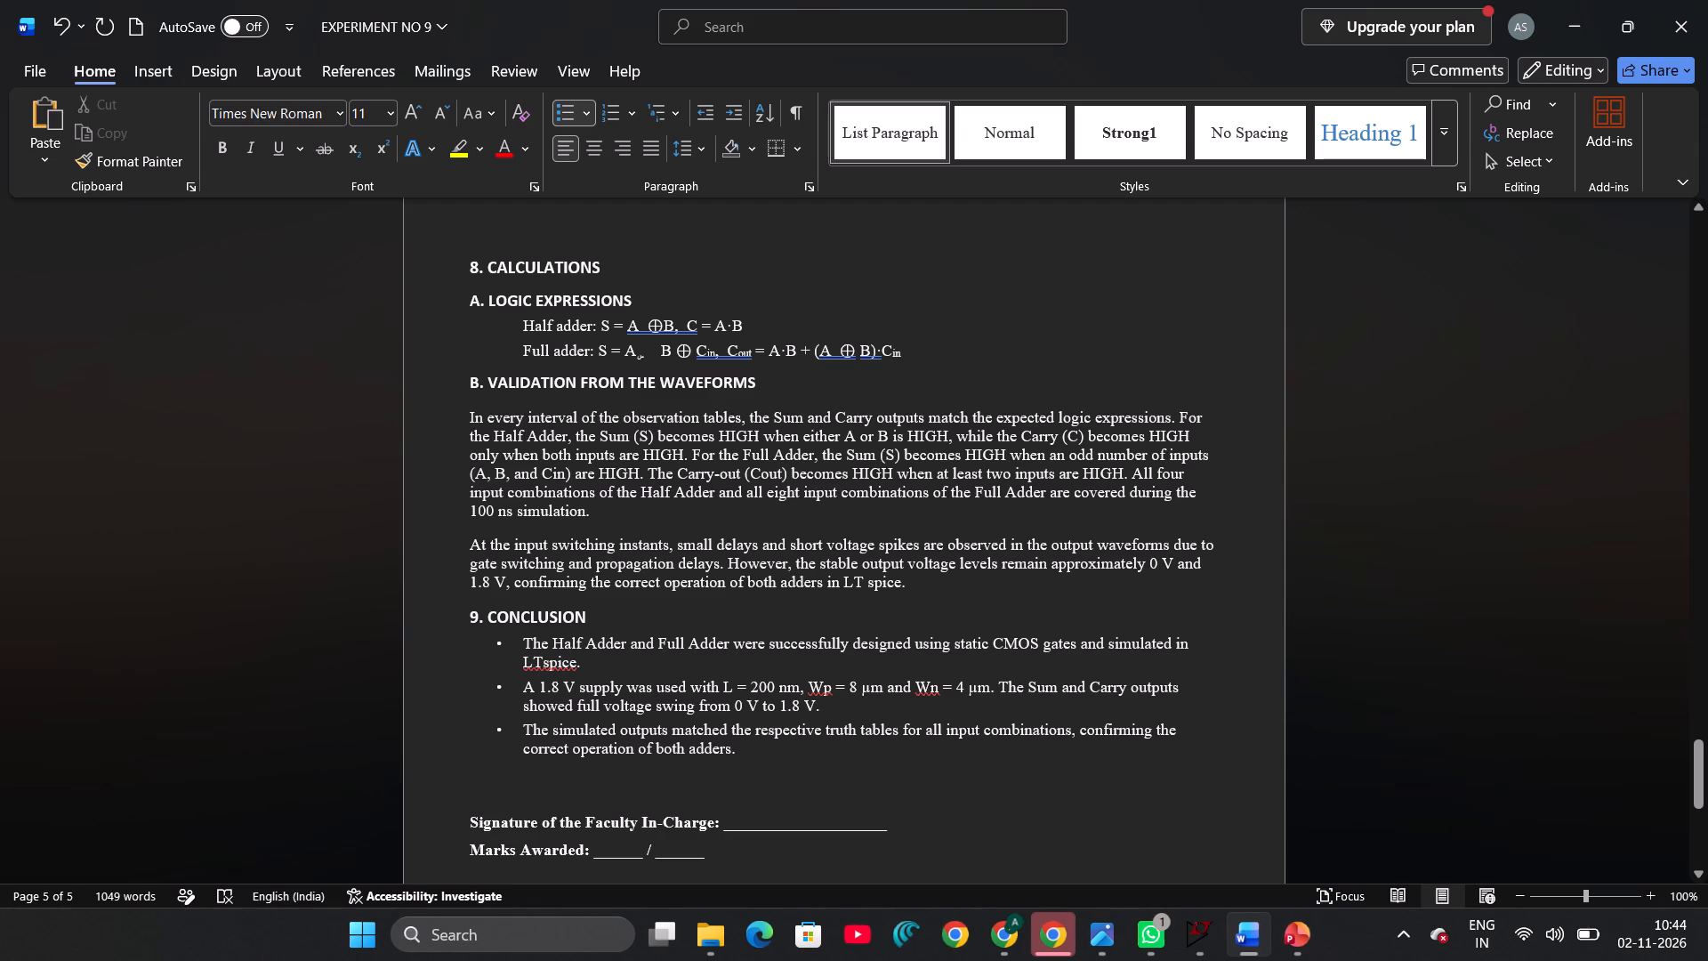
Add the Save command to the Quick Access commands.
{"action": "left_click", "coordinate": [292, 22]}
{"action": "left_click", "coordinate": [315, 182]}
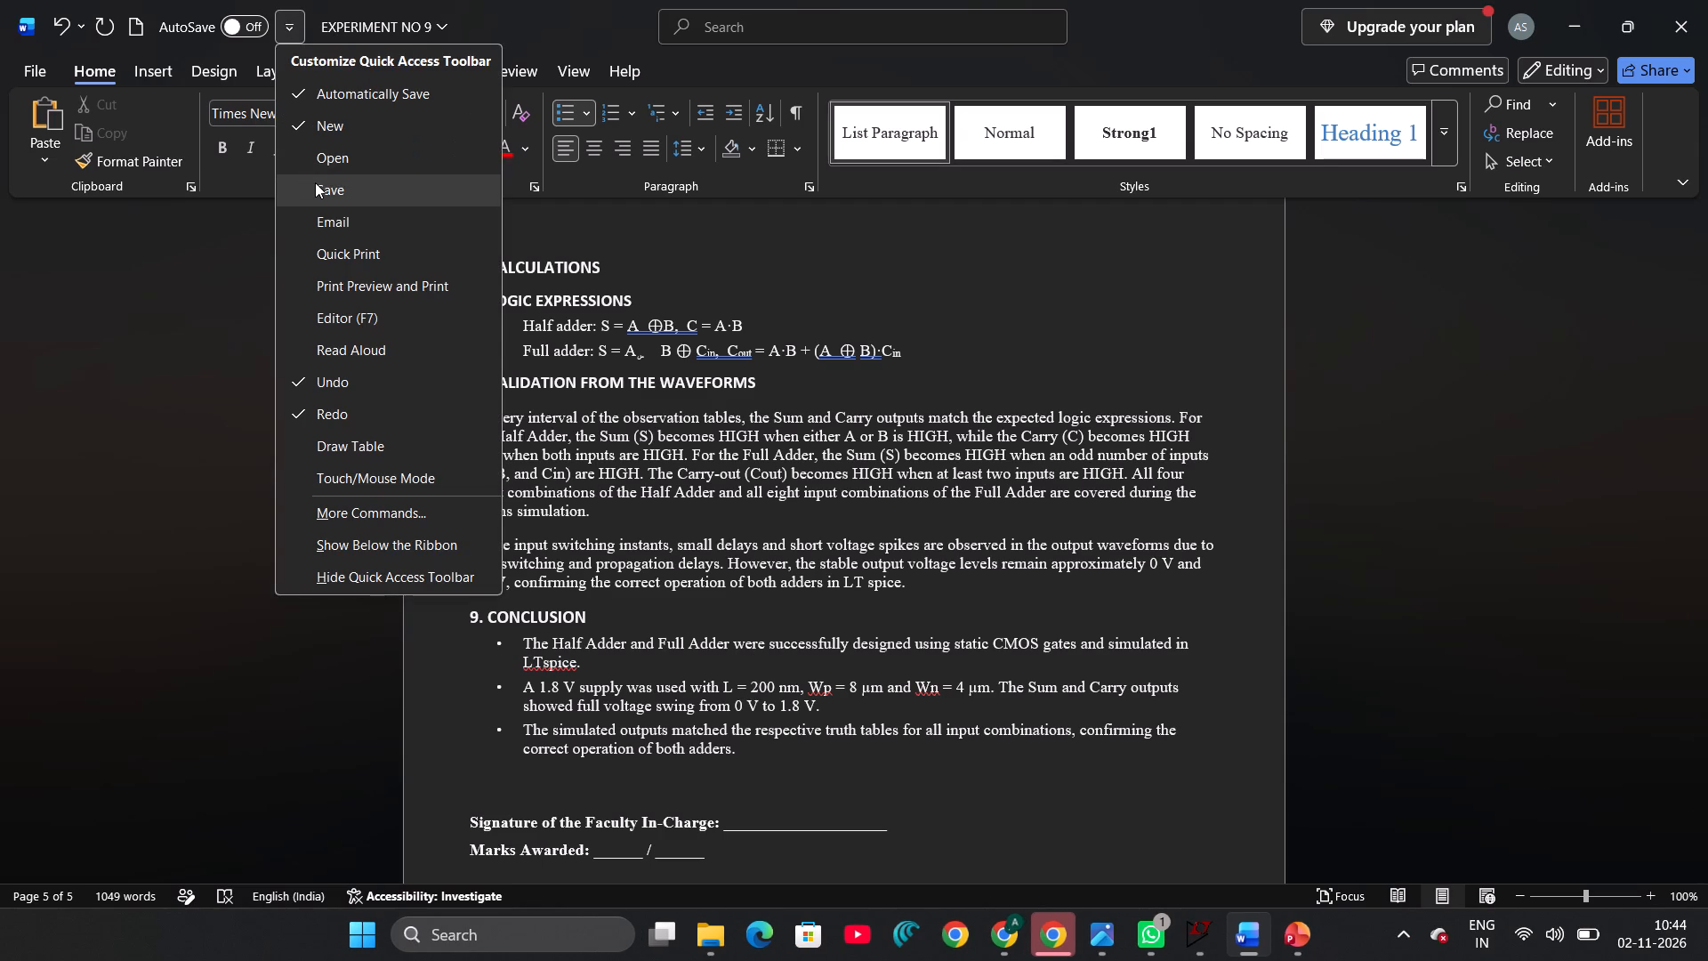
Replace the stray mark between A and B in the Full adder Sum expression with a copied ⊕ symbol.
{"action": "left_click", "coordinate": [659, 357]}
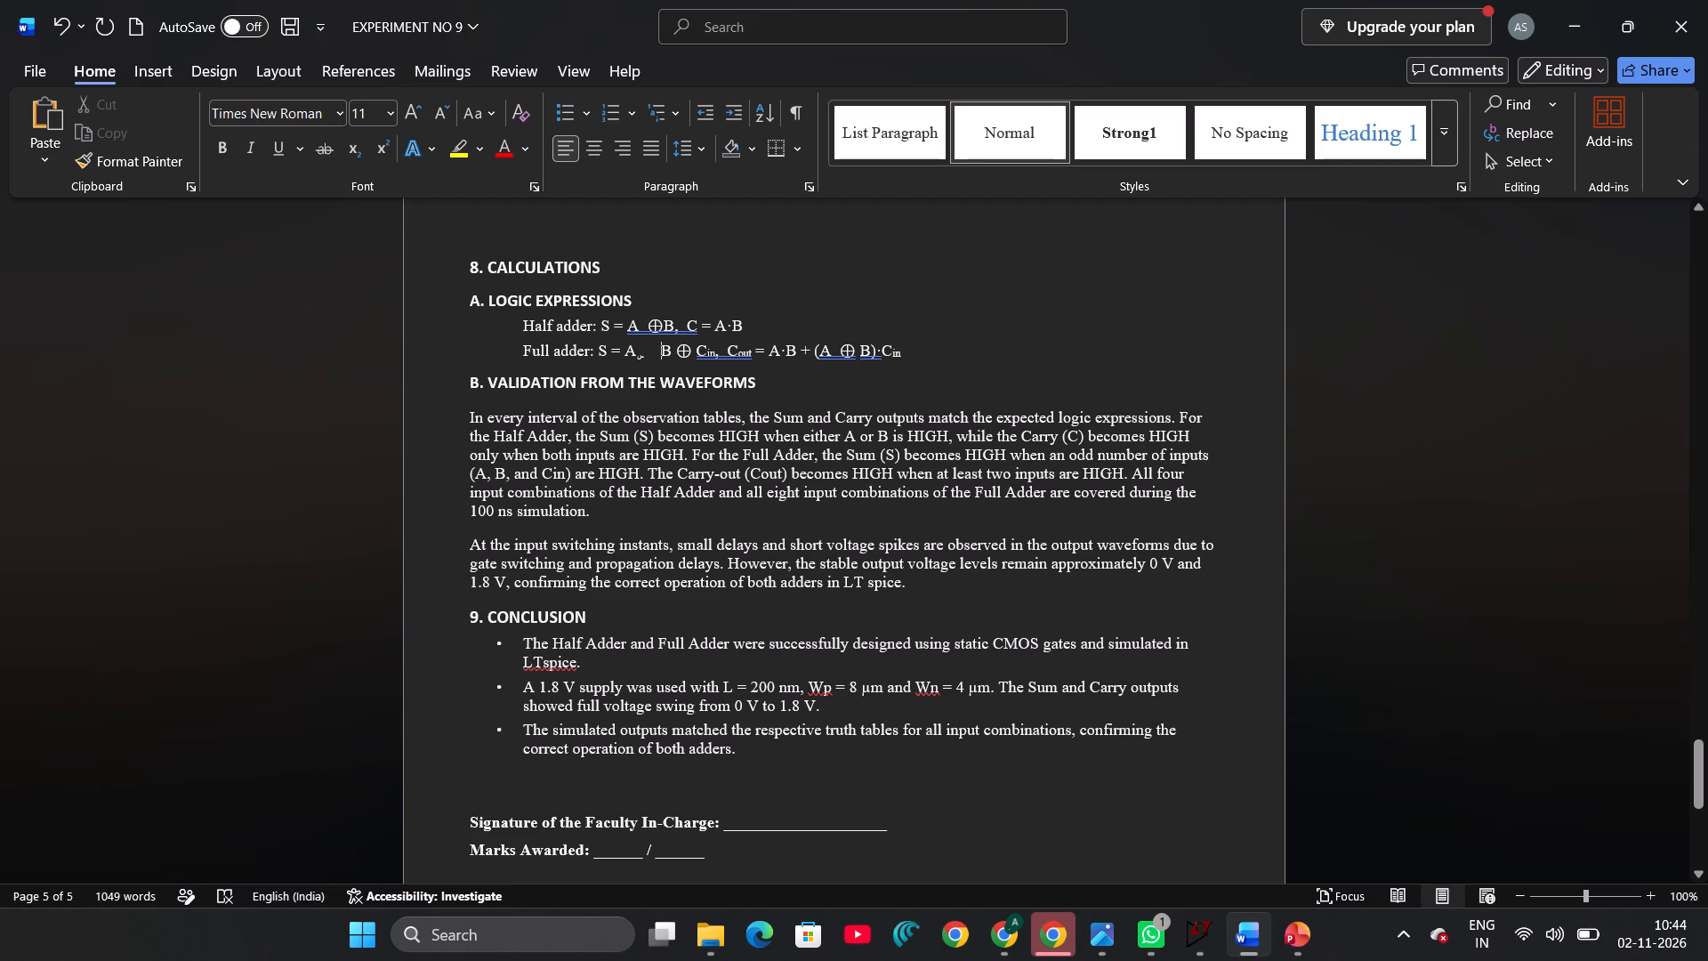
{"action": "left_click_drag", "start_coordinate": [694, 355], "coordinate": [675, 356]}
{"action": "key", "text": "ctrl+c"}
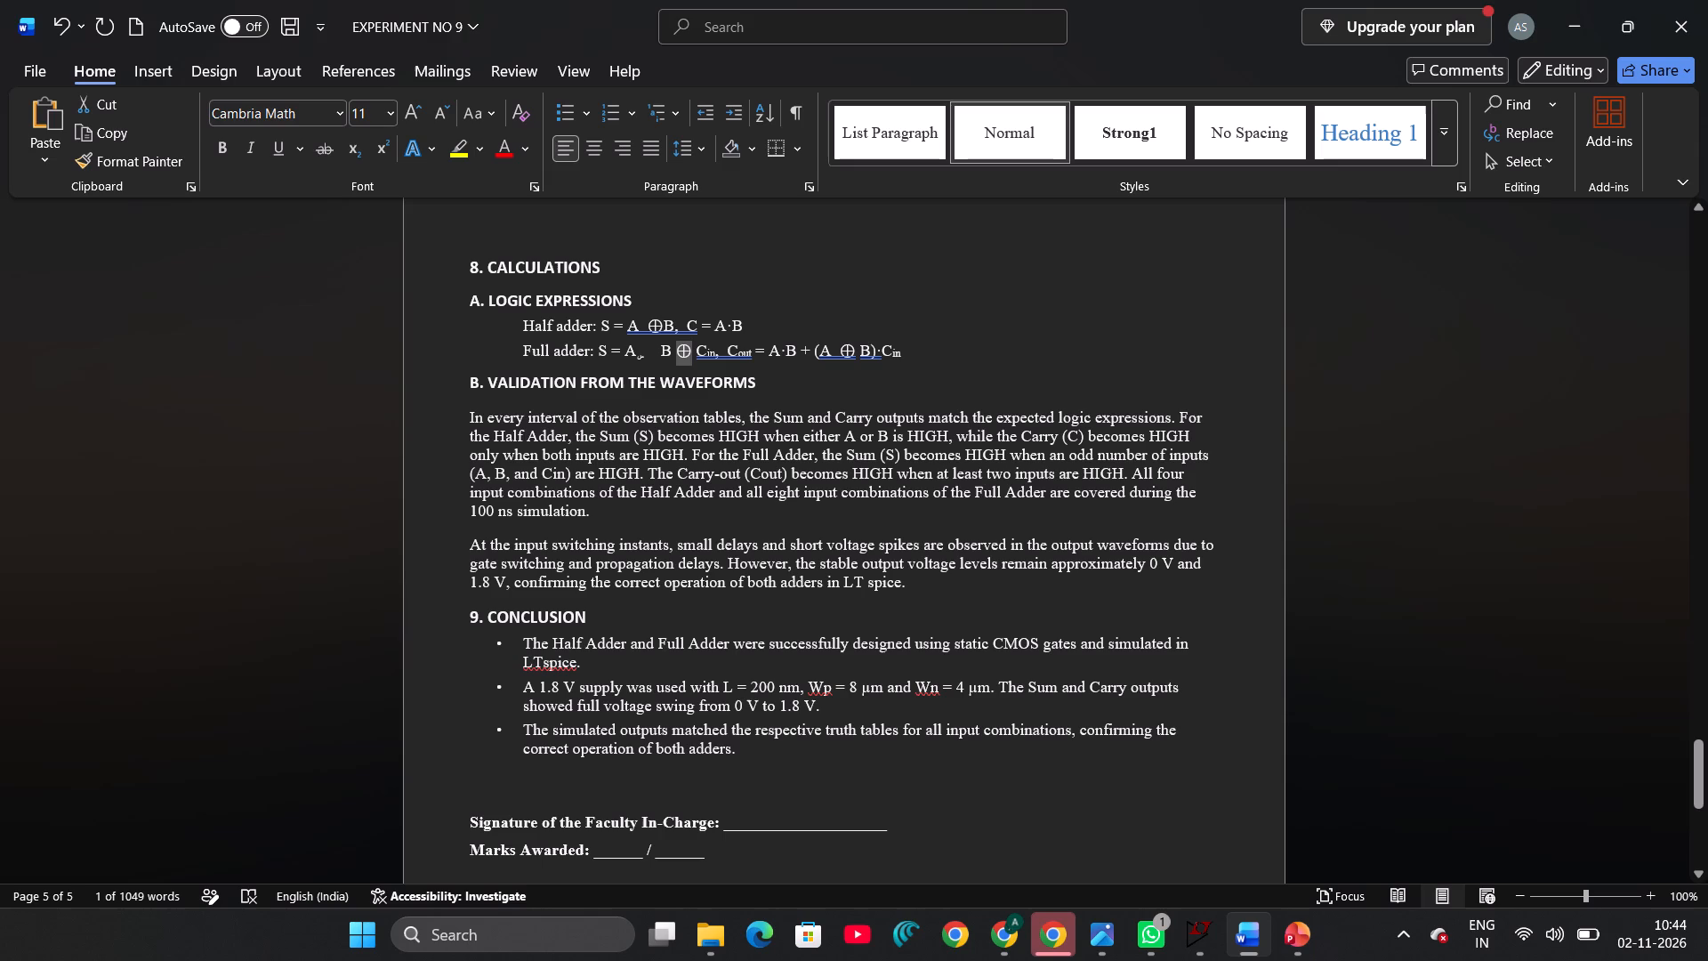
{"action": "left_click", "coordinate": [651, 358]}
{"action": "key", "text": "BackSpace"}
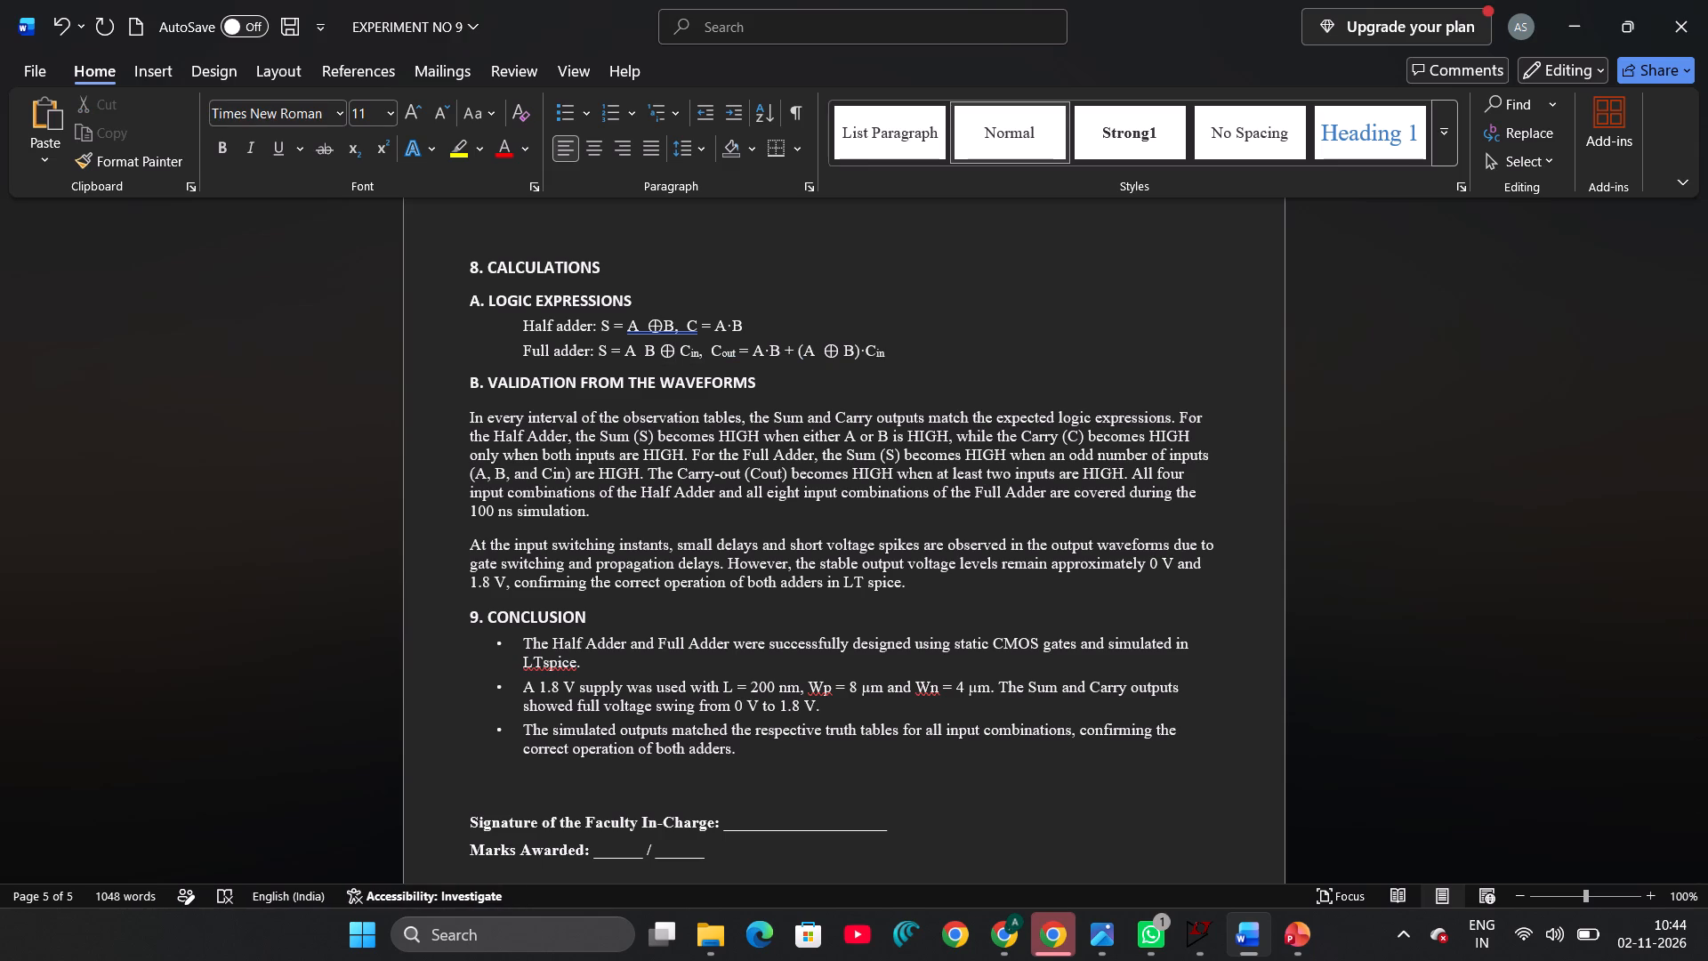
{"action": "key", "text": "ctrl+v"}
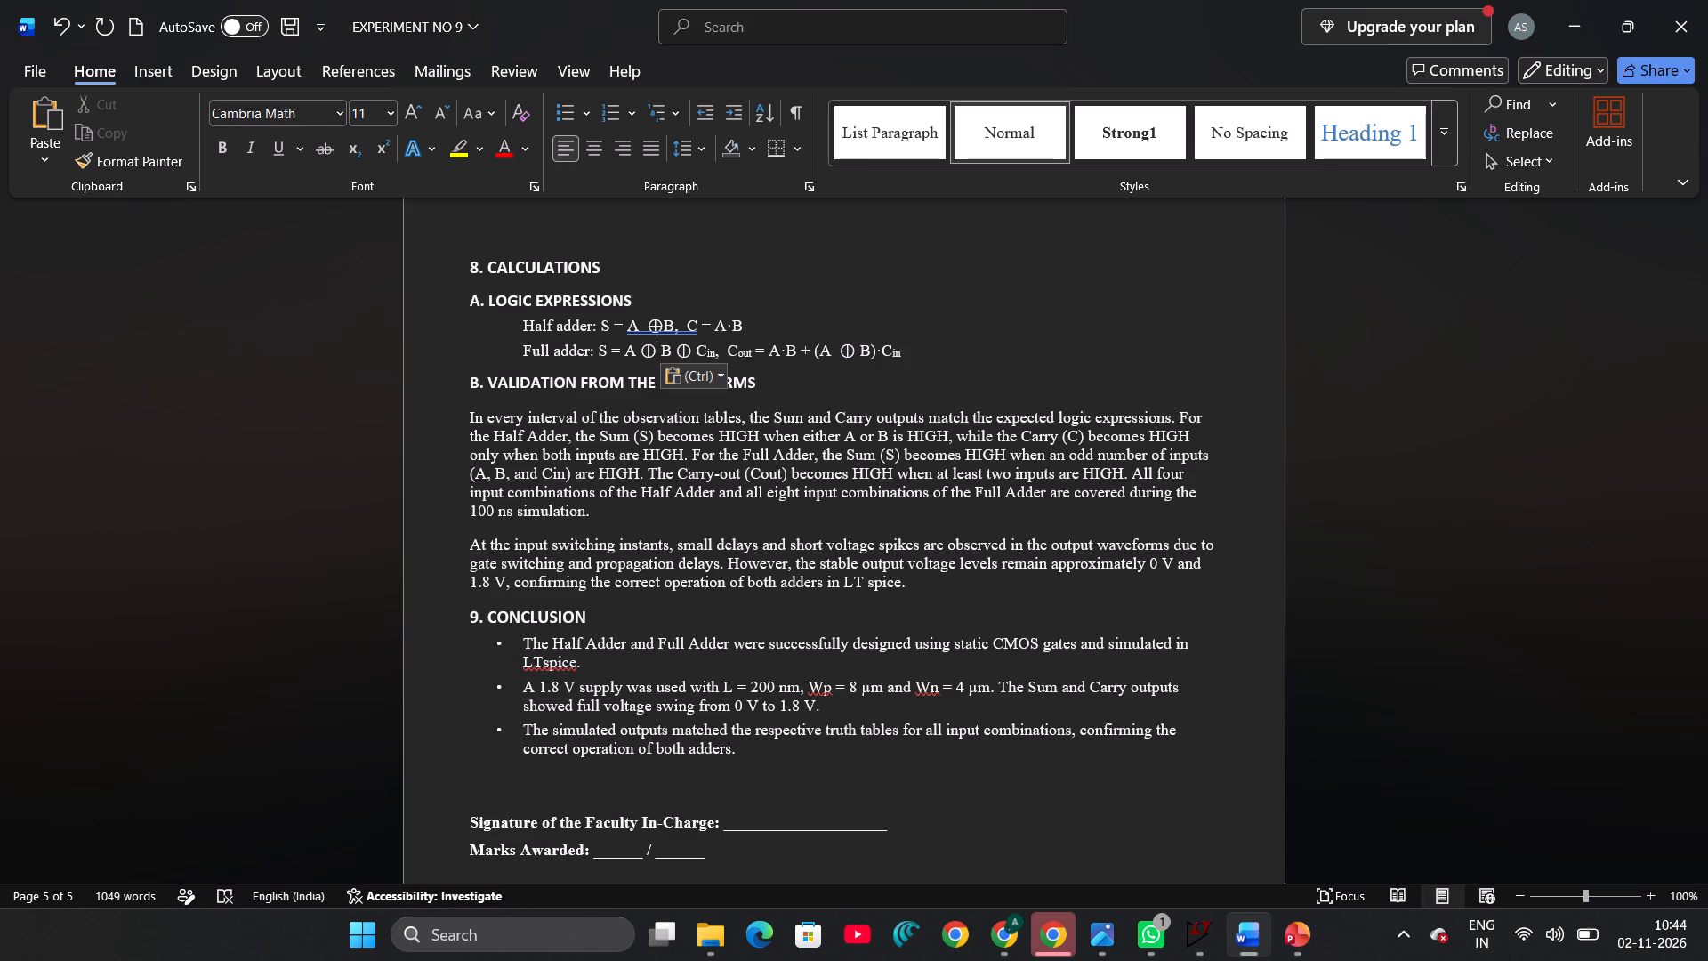
{"action": "left_click", "coordinate": [745, 318]}
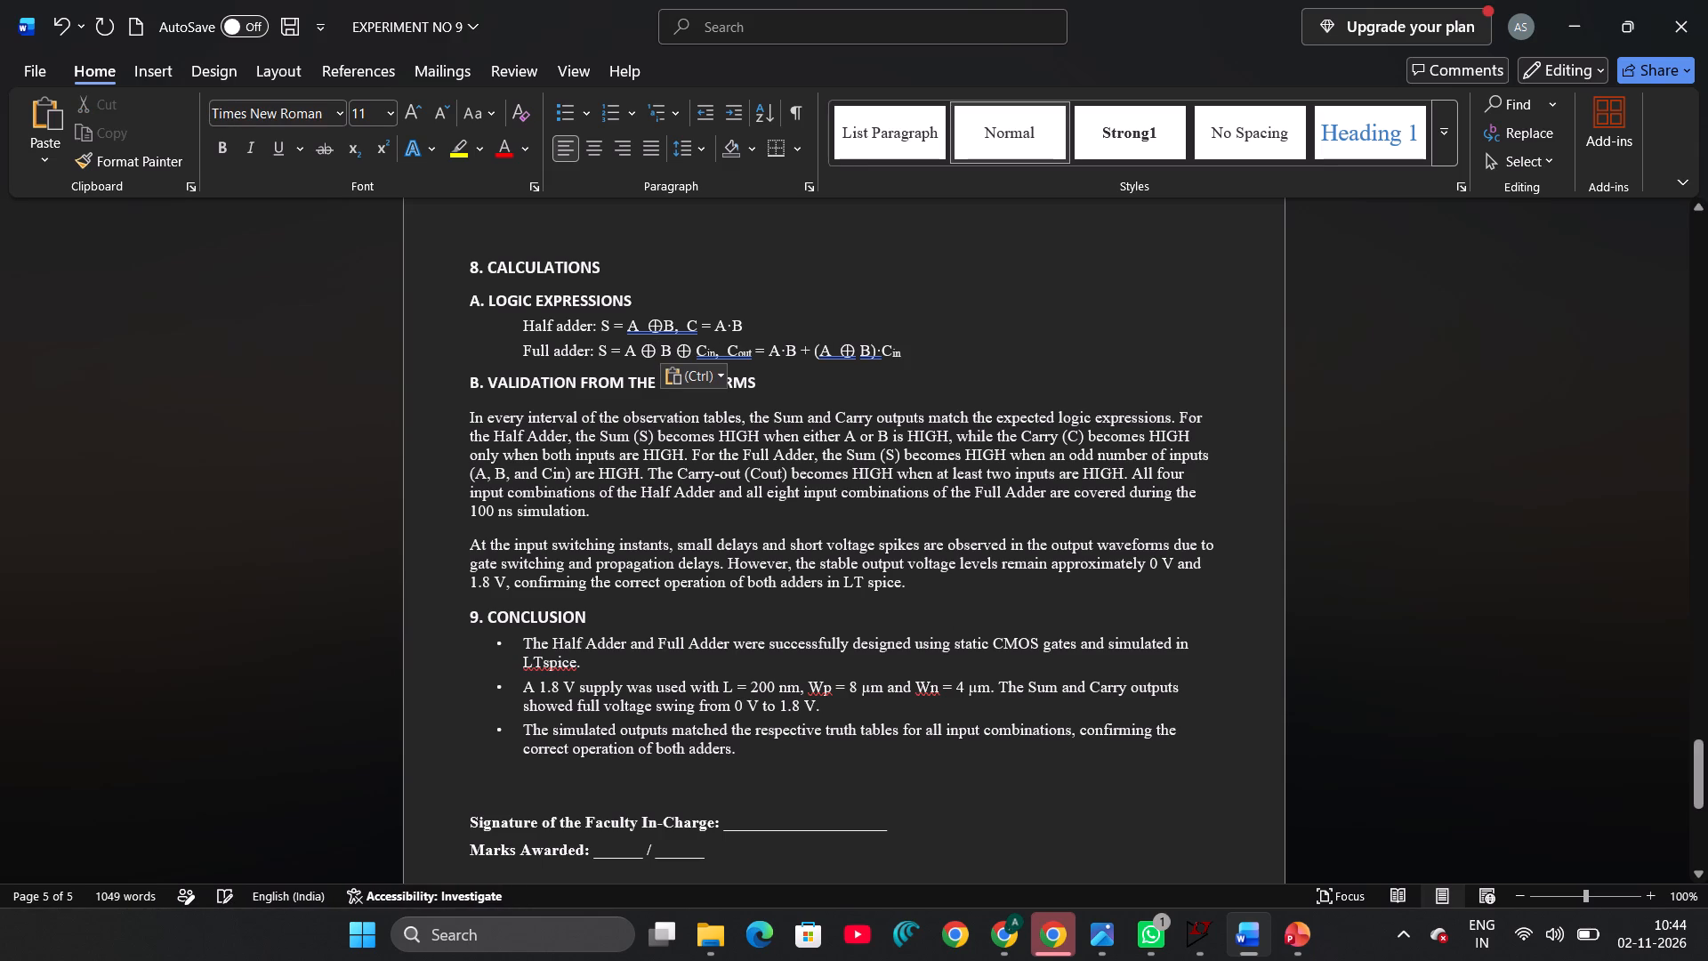
Review the Experiment No 9 report from the Calculations section back to the title, checking tables, waveforms, working text and schematics.
{"action": "scroll", "coordinate": [745, 318], "scroll_direction": "up", "scroll_amount": 2}
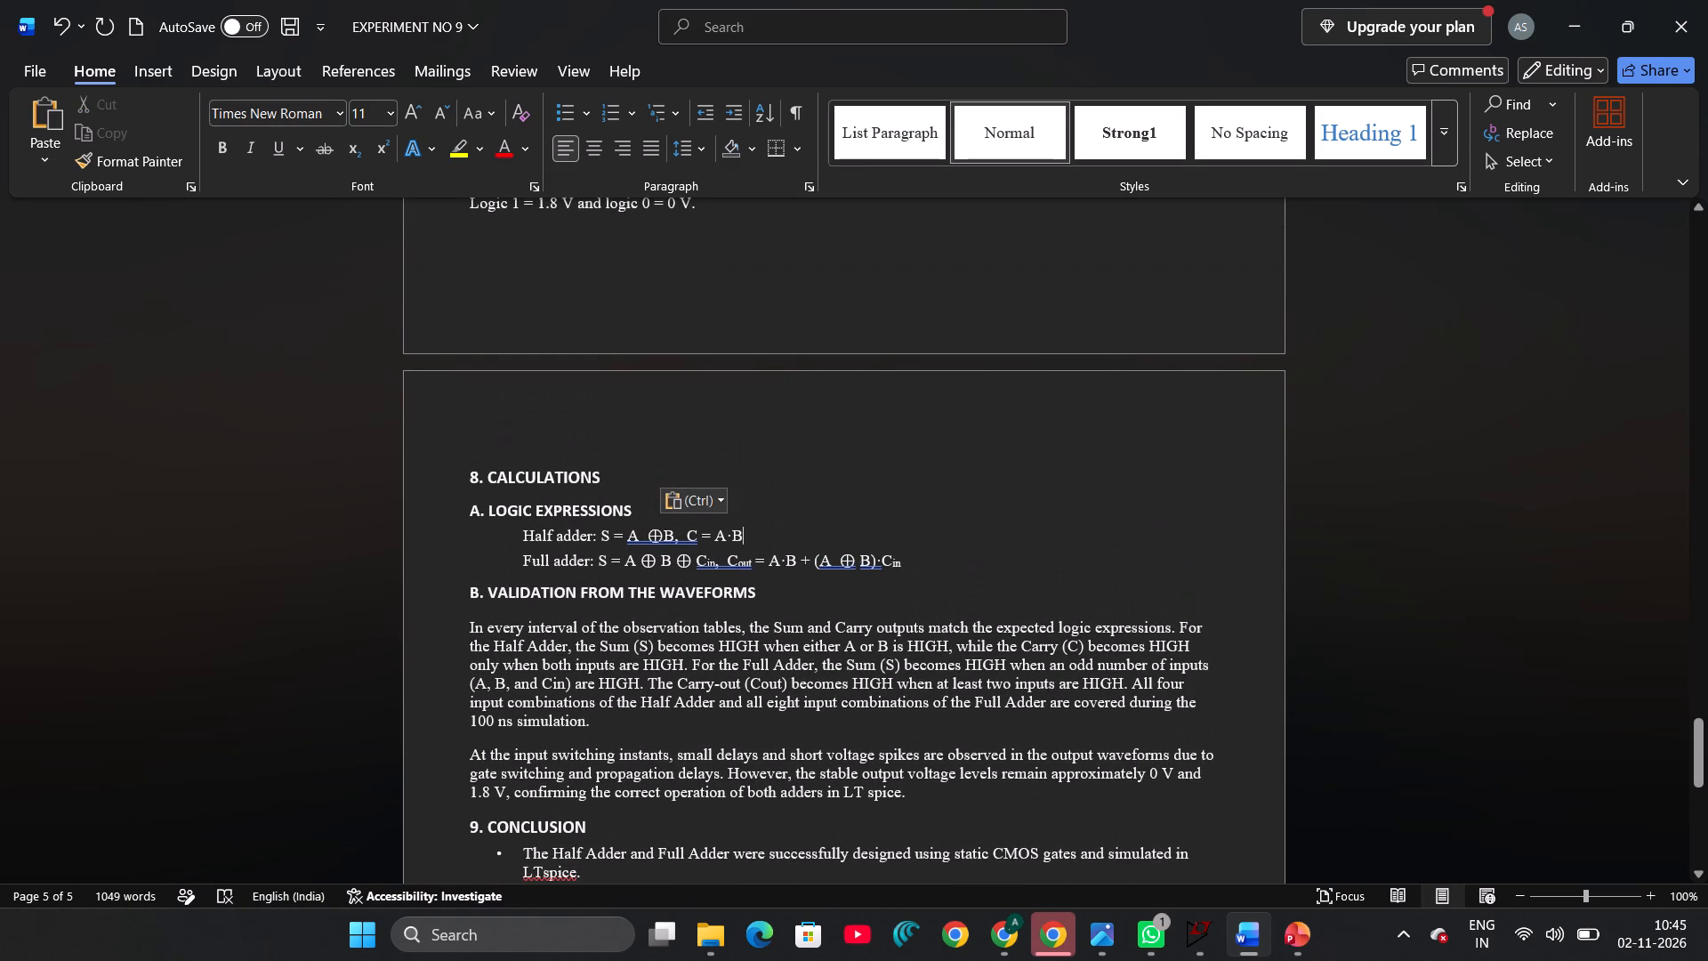
{"action": "scroll", "coordinate": [730, 472], "scroll_direction": "up", "scroll_amount": 2}
{"action": "scroll", "coordinate": [571, 453], "scroll_direction": "up", "scroll_amount": 3}
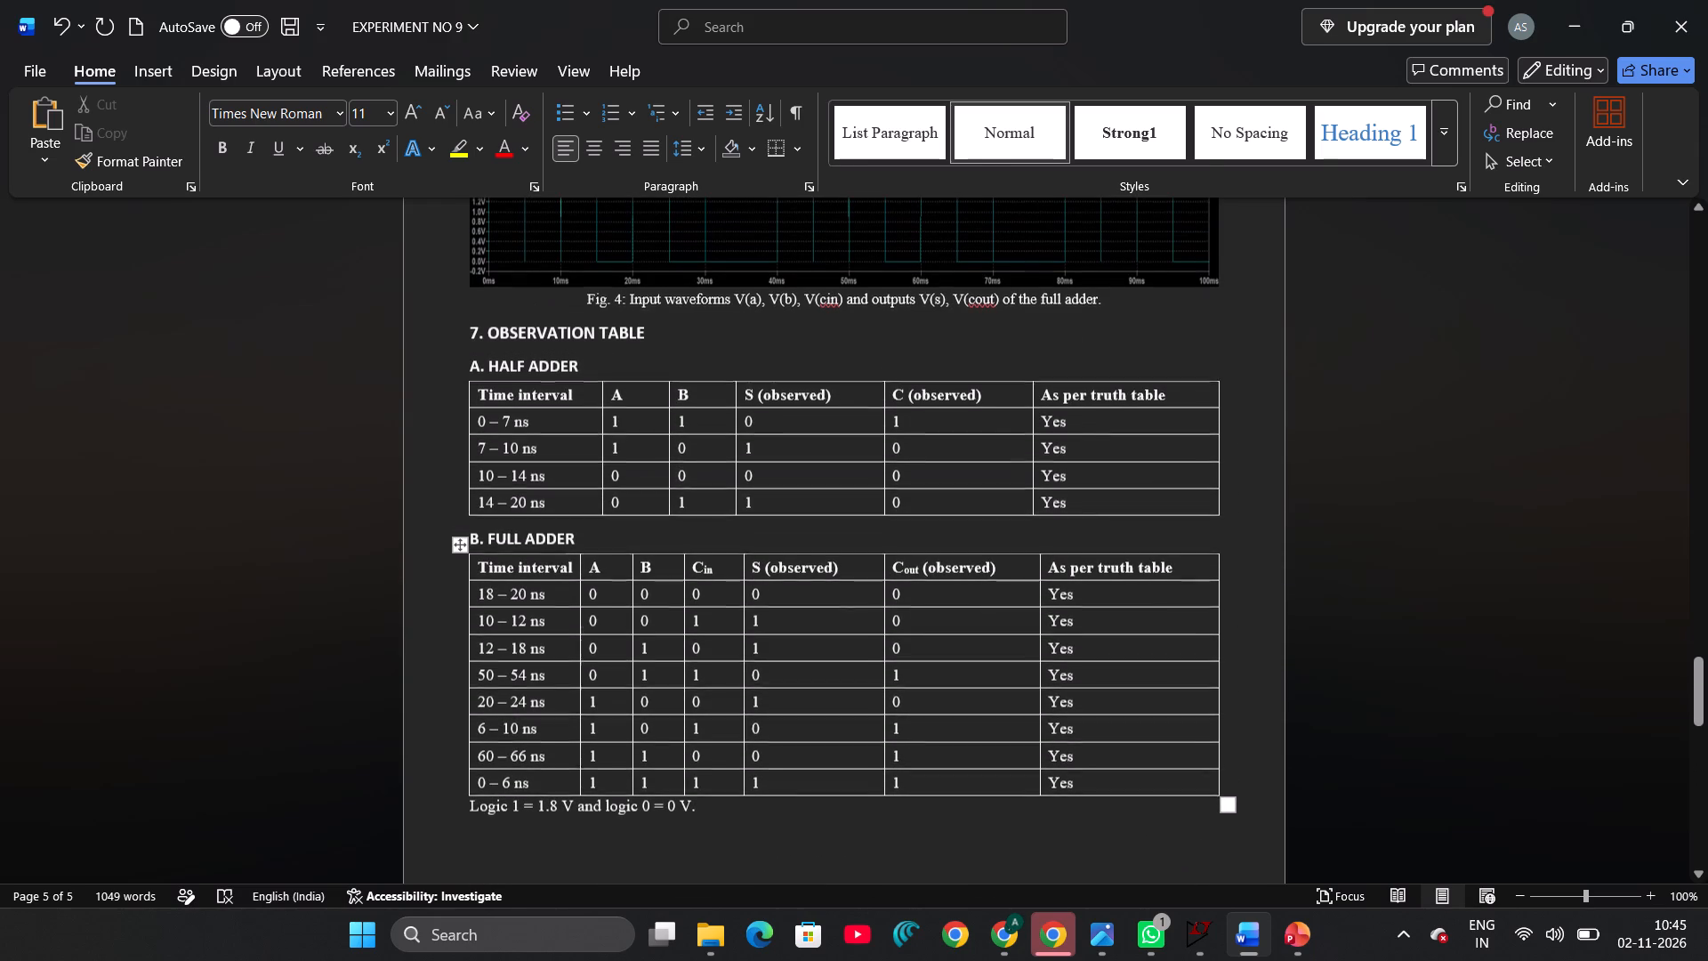
{"action": "scroll", "coordinate": [444, 525], "scroll_direction": "up", "scroll_amount": 2}
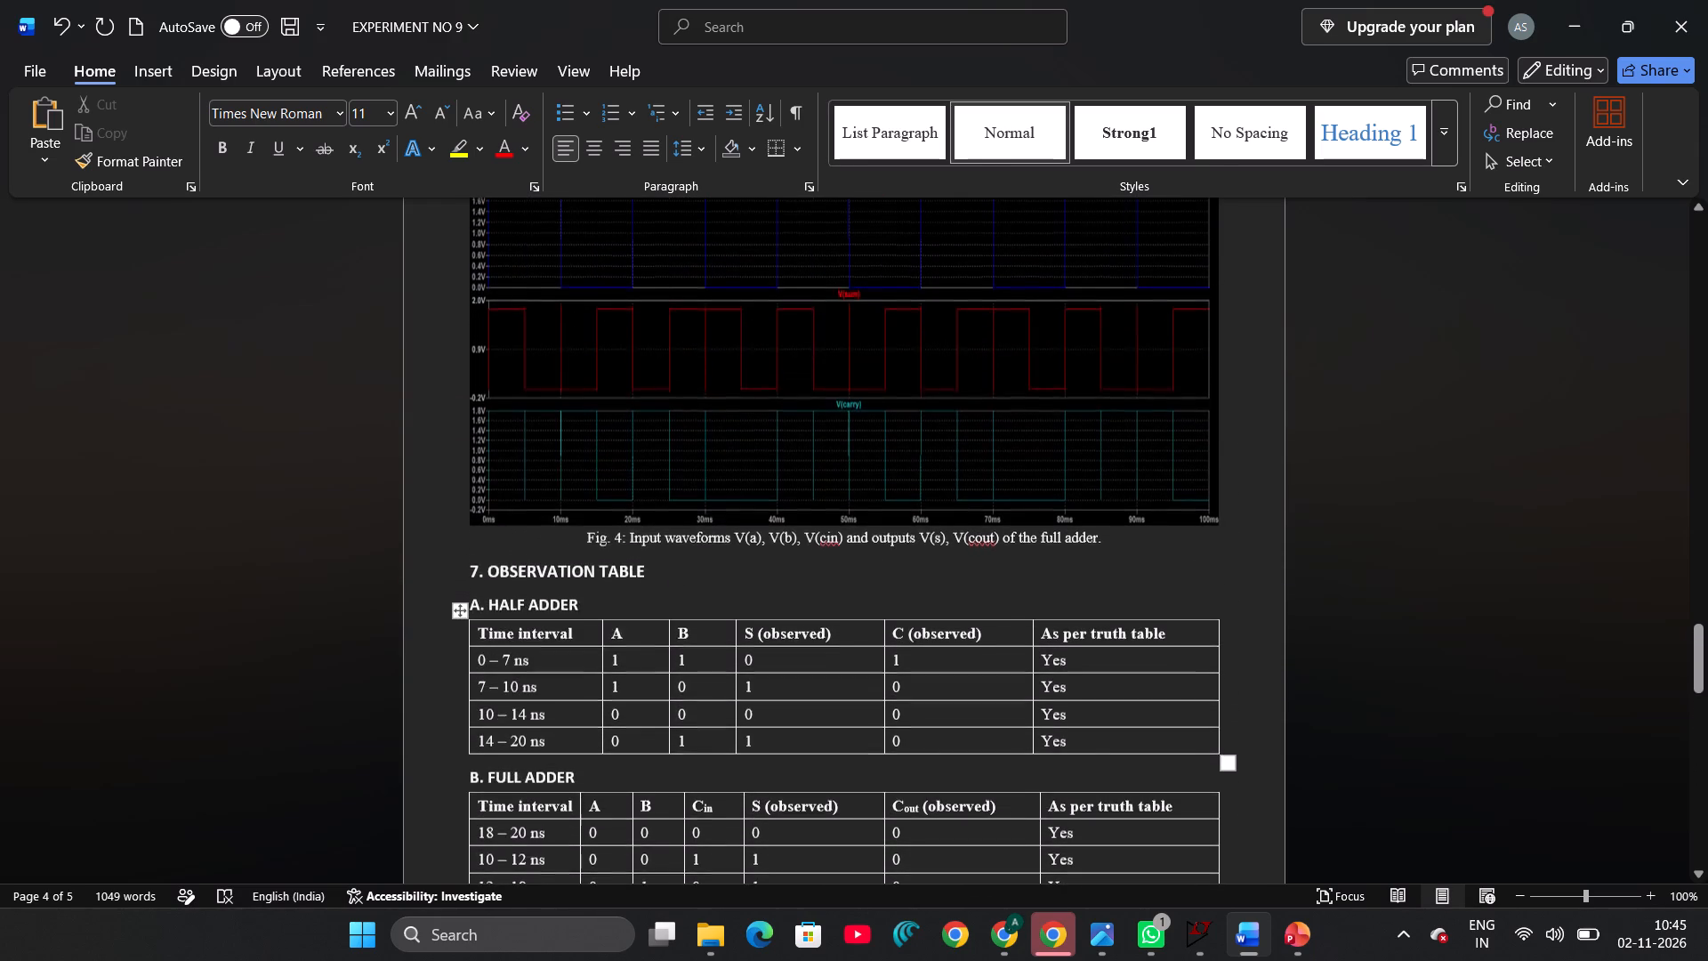
{"action": "scroll", "coordinate": [444, 525], "scroll_direction": "up", "scroll_amount": 7}
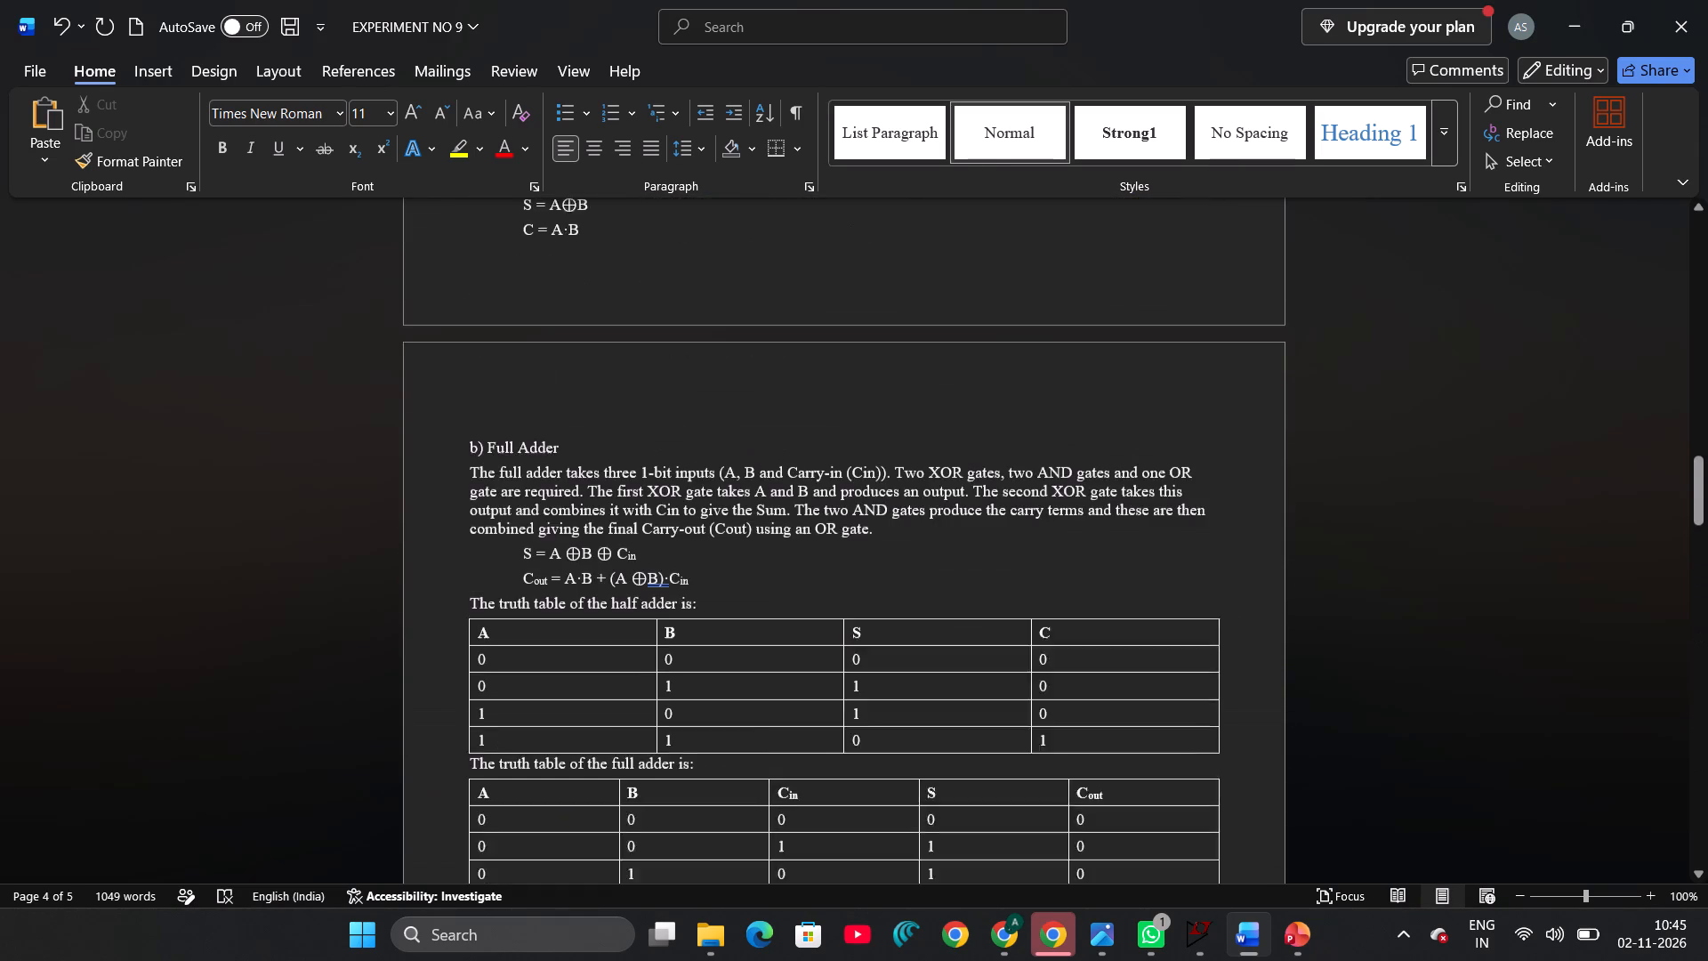
{"action": "scroll", "coordinate": [444, 525], "scroll_direction": "up", "scroll_amount": 1}
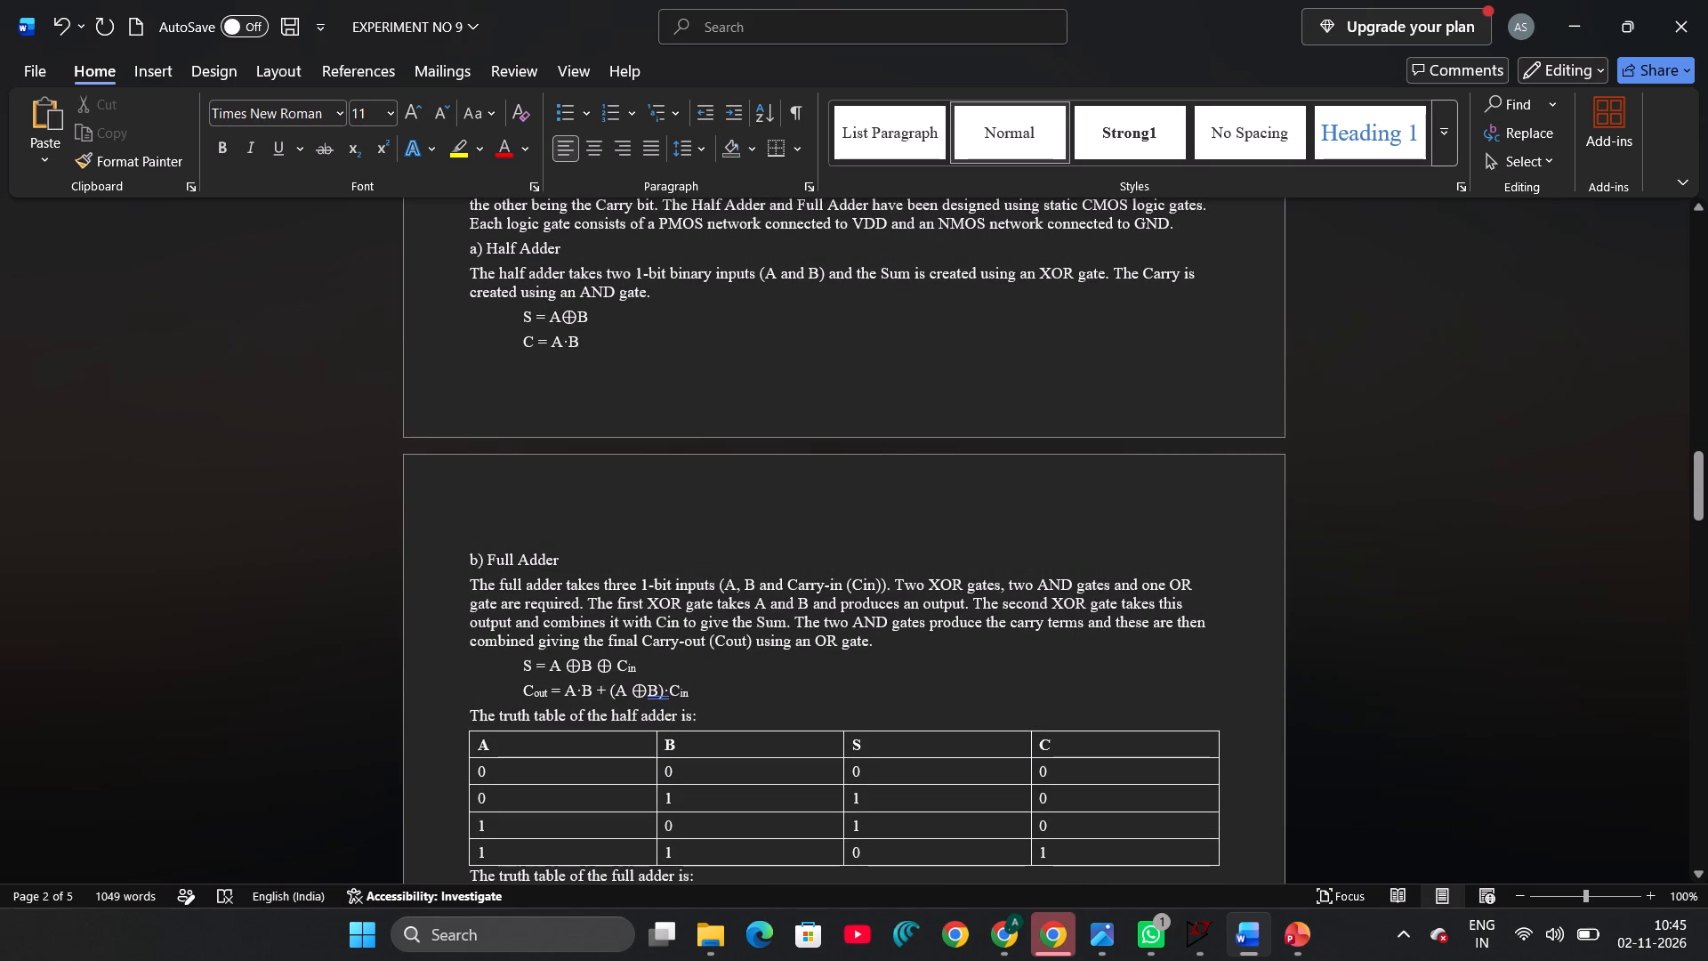
{"action": "scroll", "coordinate": [444, 525], "scroll_direction": "up", "scroll_amount": 1}
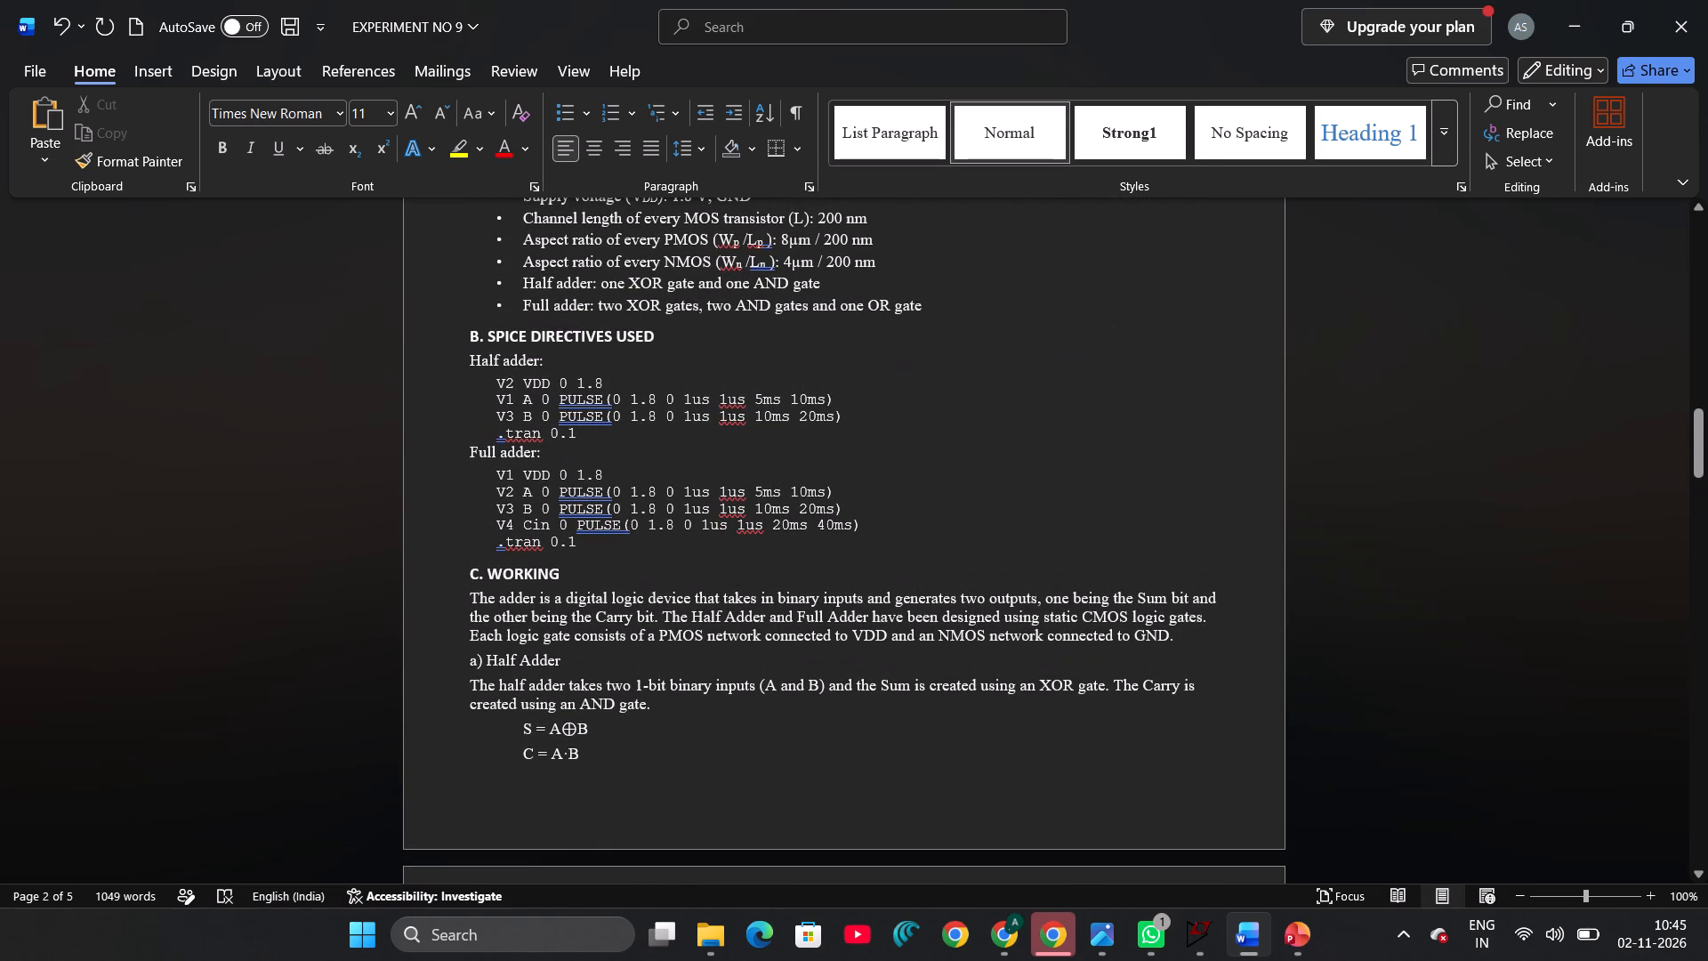
{"action": "scroll", "coordinate": [444, 525], "scroll_direction": "up", "scroll_amount": 5}
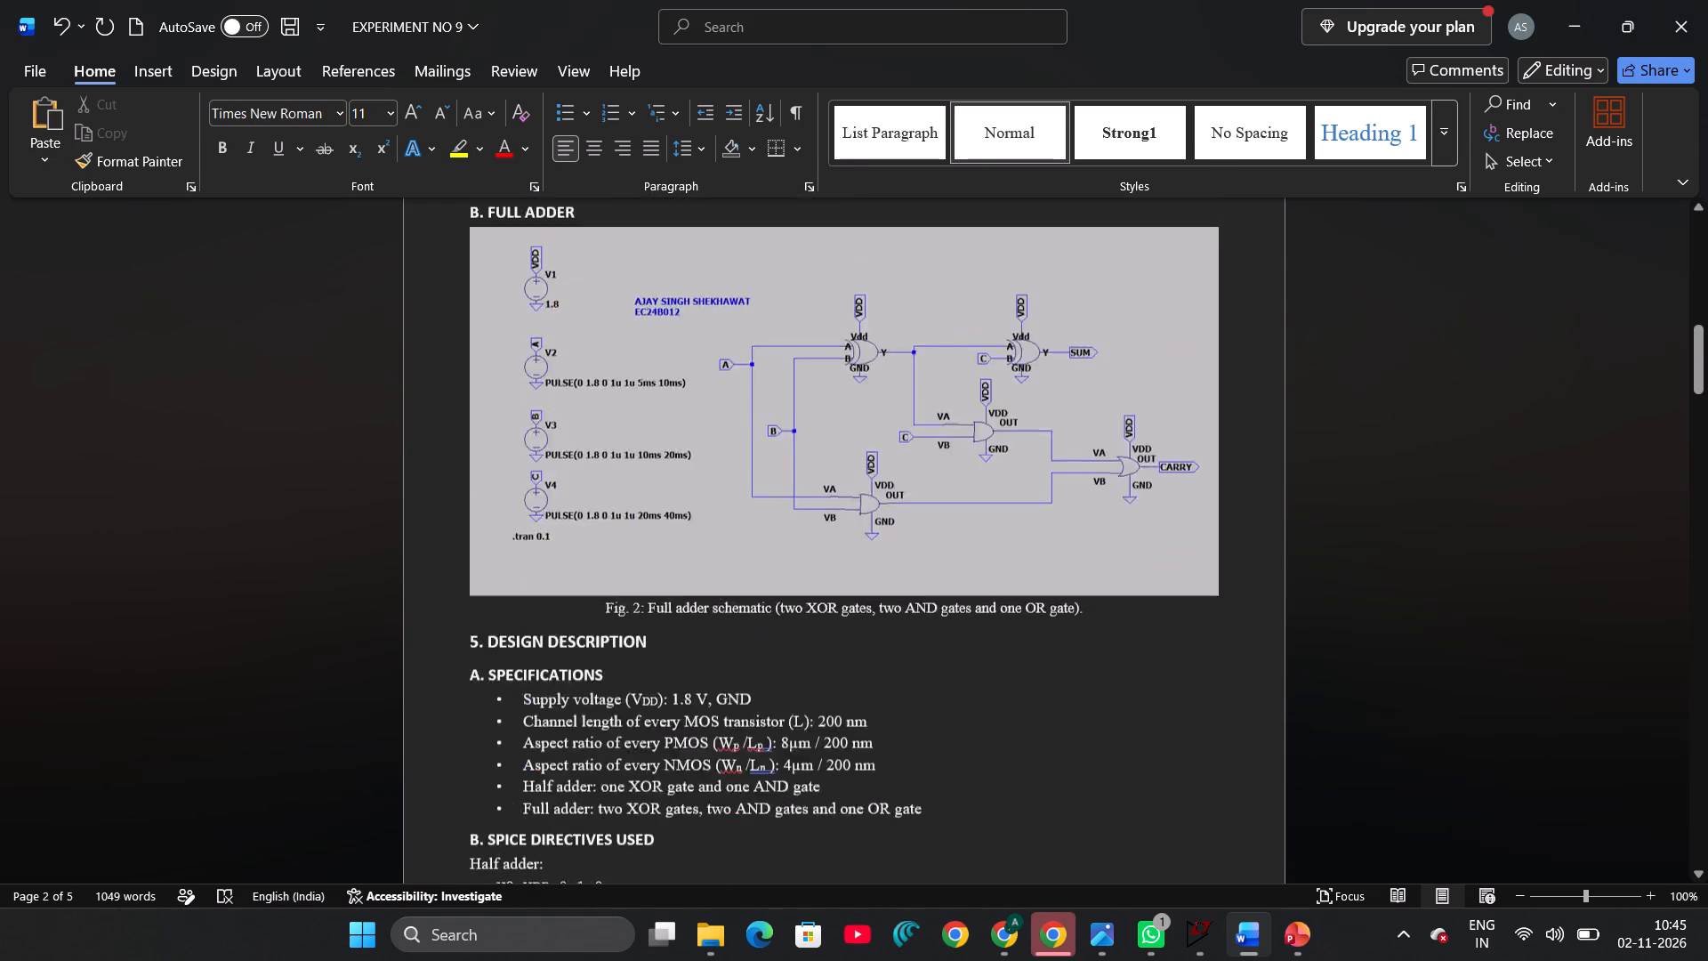
{"action": "scroll", "coordinate": [444, 525], "scroll_direction": "up", "scroll_amount": 6}
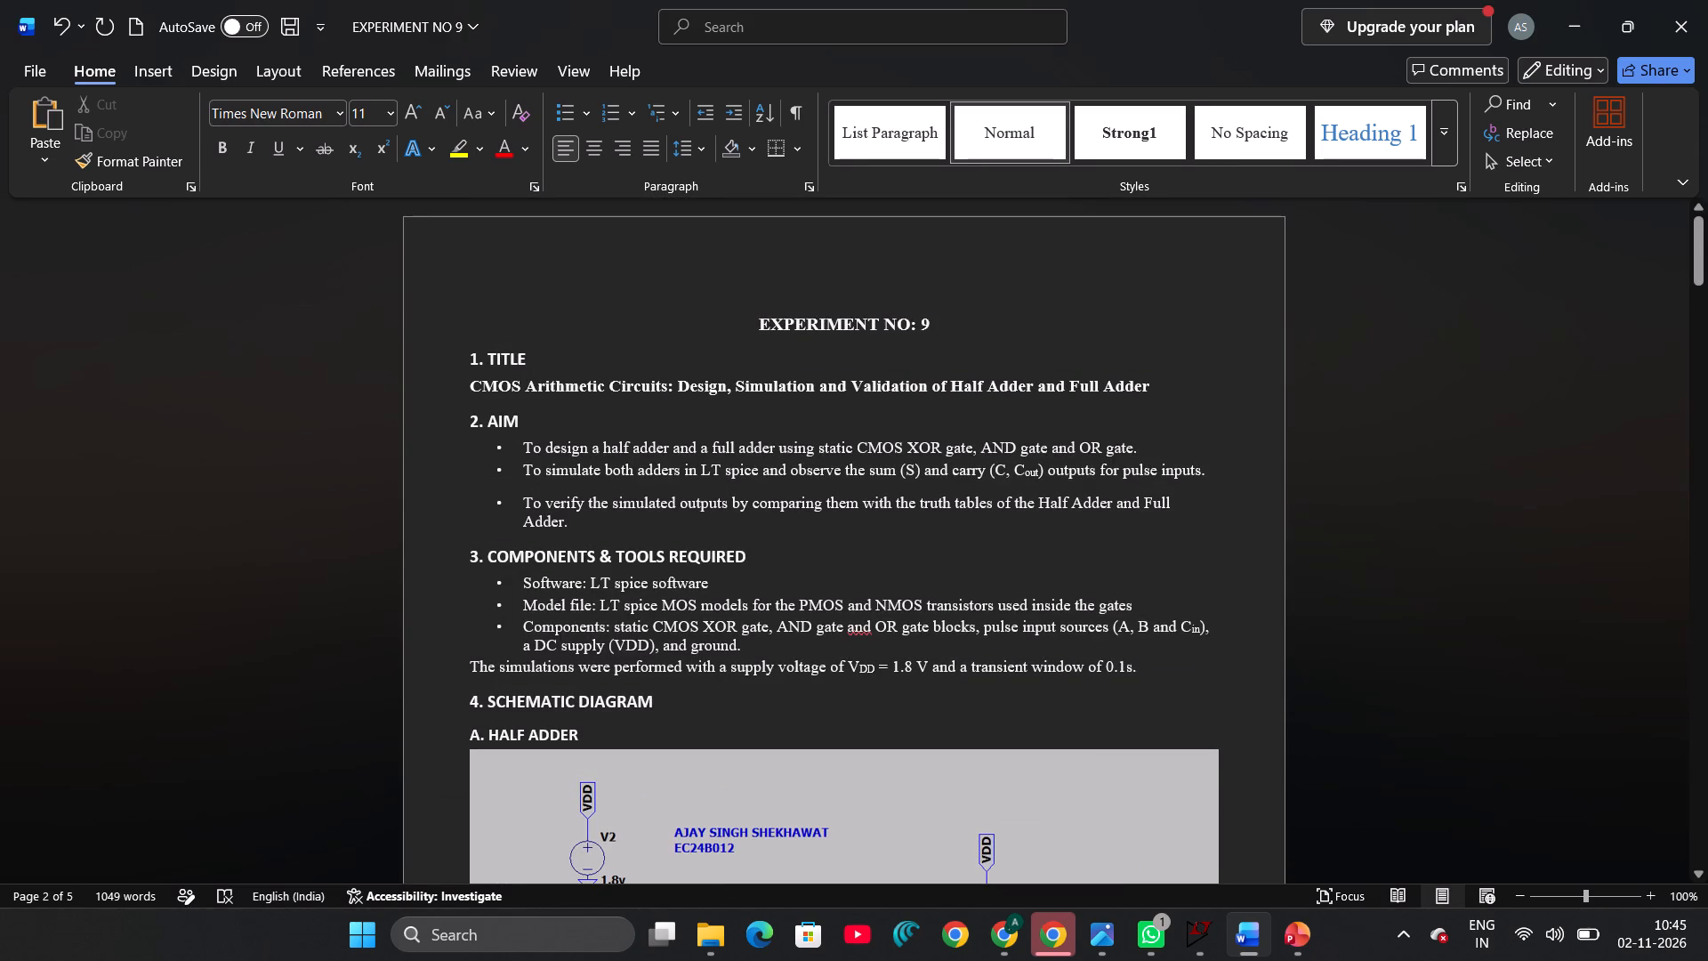
{"action": "scroll", "coordinate": [444, 525], "scroll_direction": "down", "scroll_amount": 1}
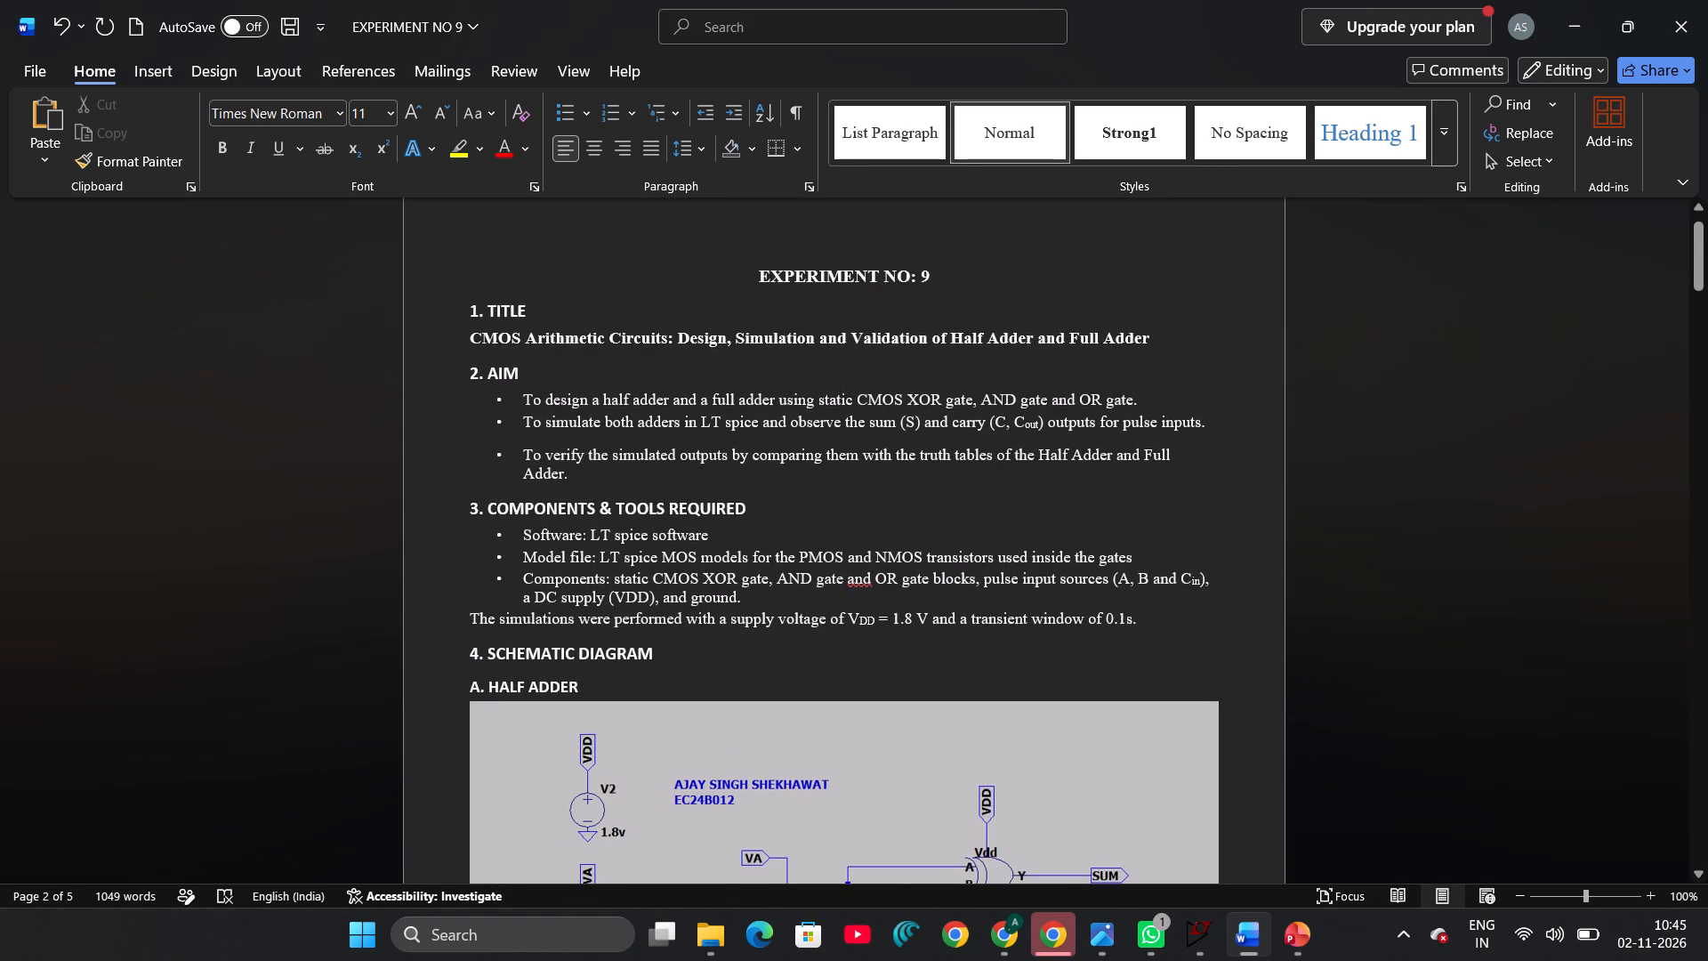
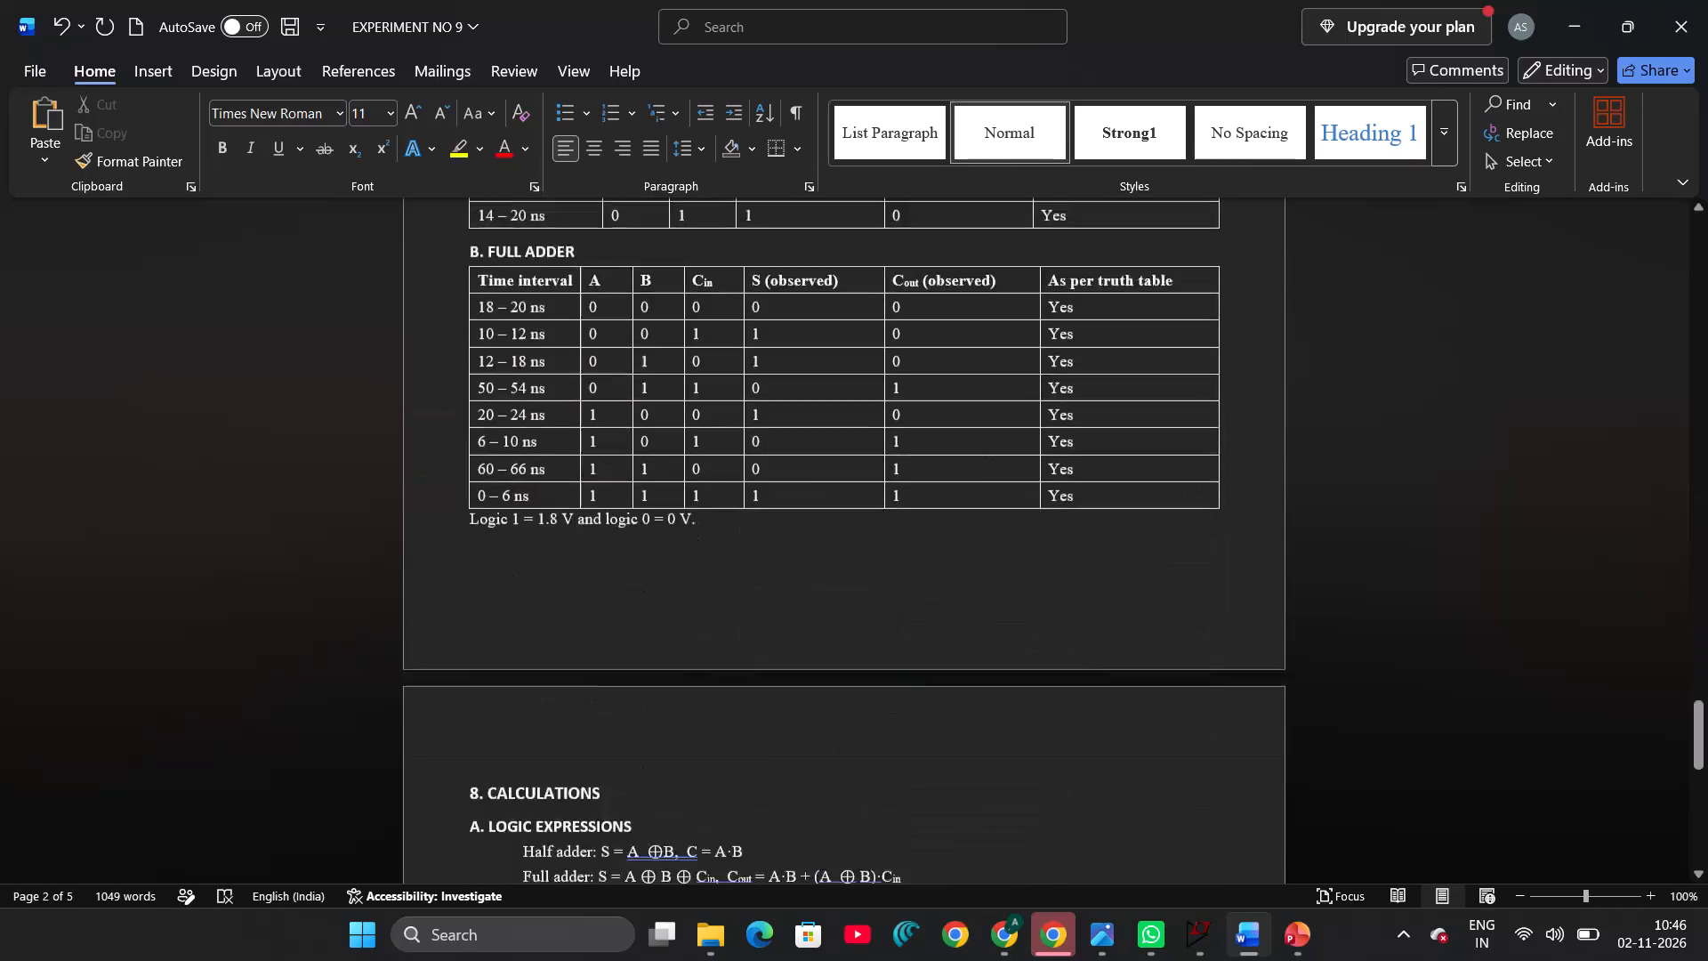
Look through the Experiment 9 report from the observation tables to the conclusion and back to its beginning.
{"action": "scroll", "coordinate": [444, 525], "scroll_direction": "down", "scroll_amount": 3}
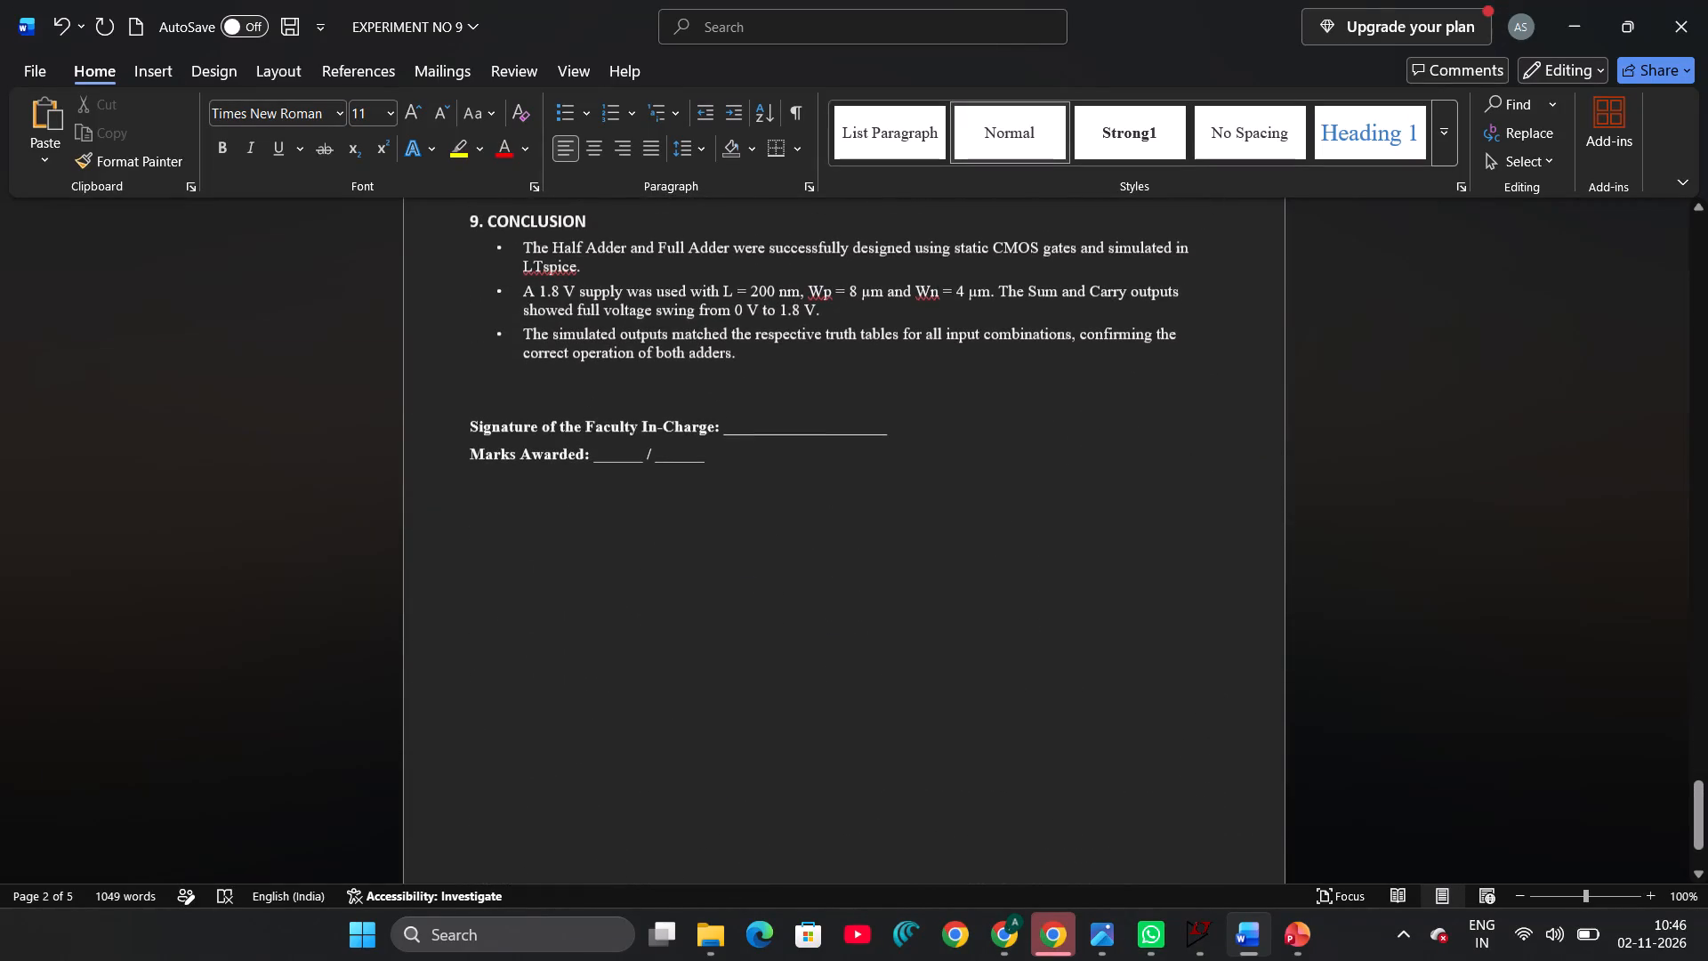
{"action": "scroll", "coordinate": [444, 525], "scroll_direction": "up", "scroll_amount": 3}
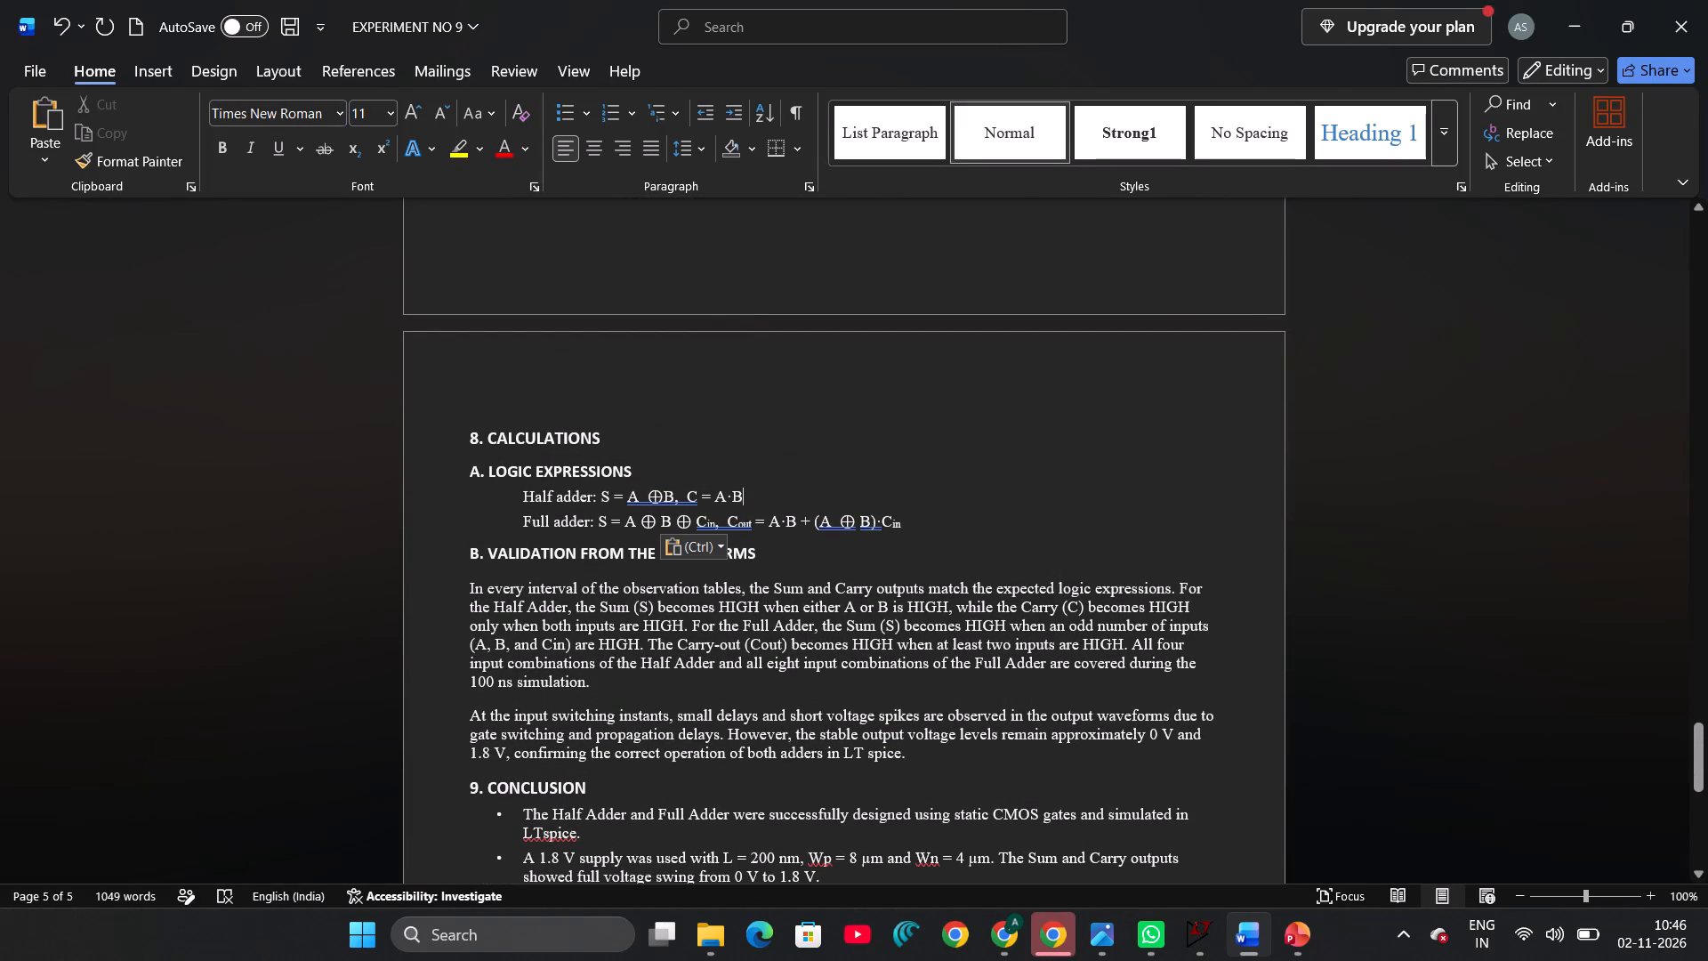
{"action": "scroll", "coordinate": [730, 464], "scroll_direction": "up", "scroll_amount": 3}
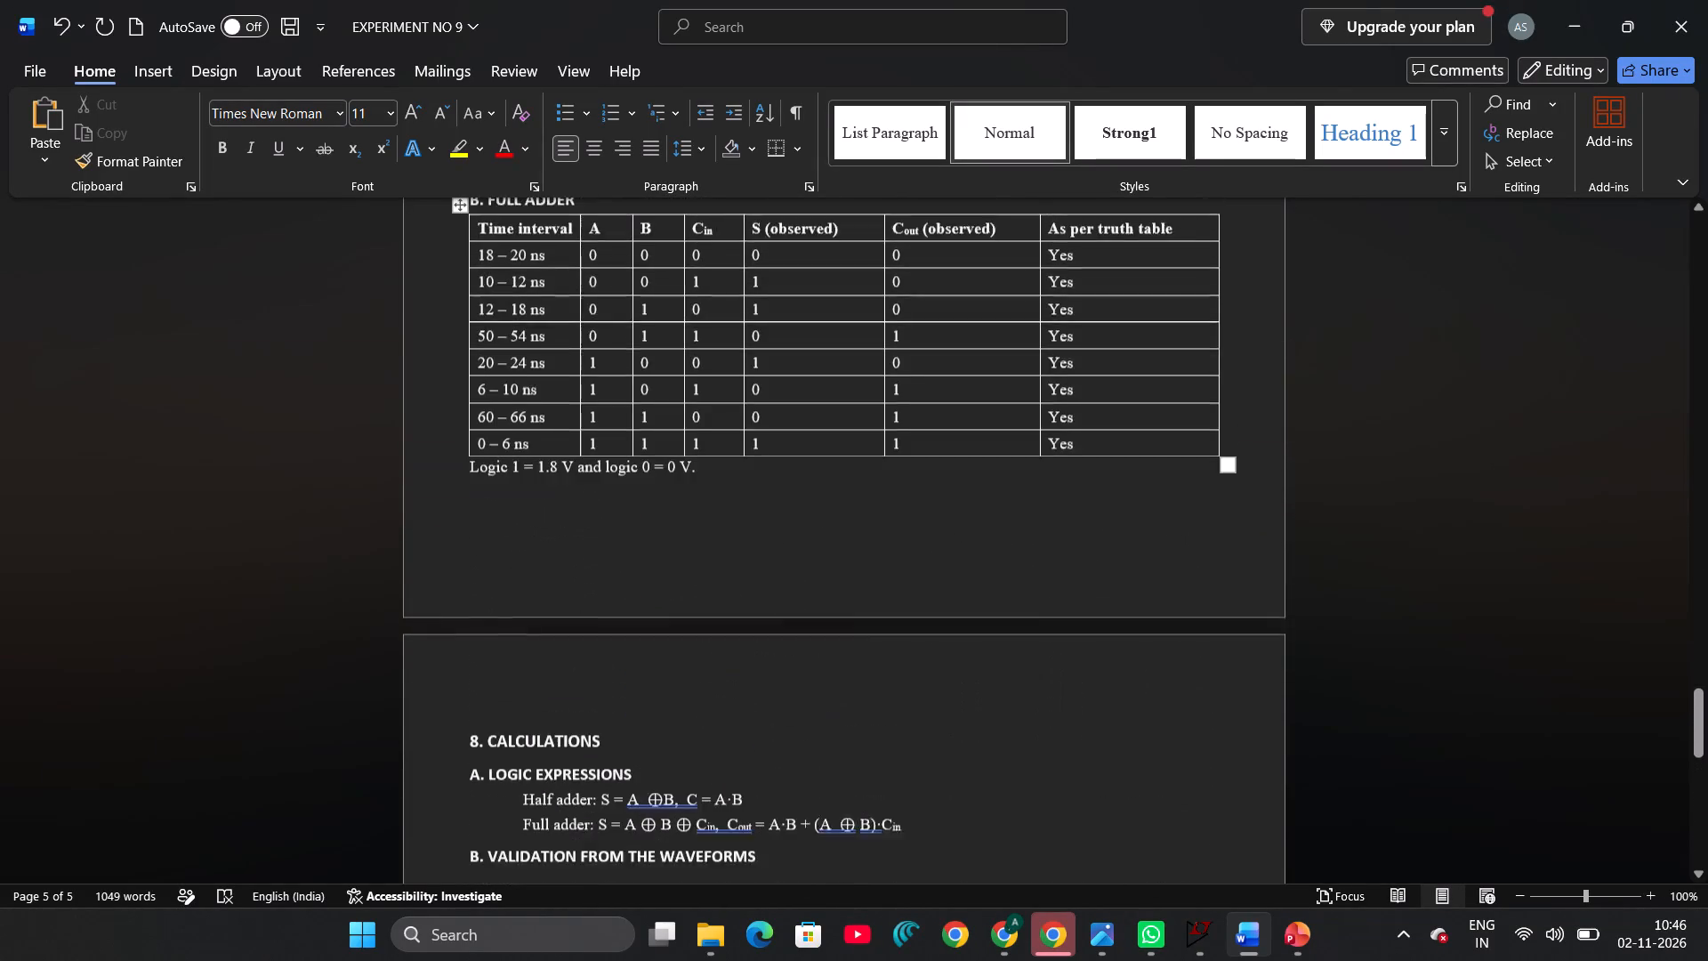
{"action": "scroll", "coordinate": [730, 464], "scroll_direction": "up", "scroll_amount": 7}
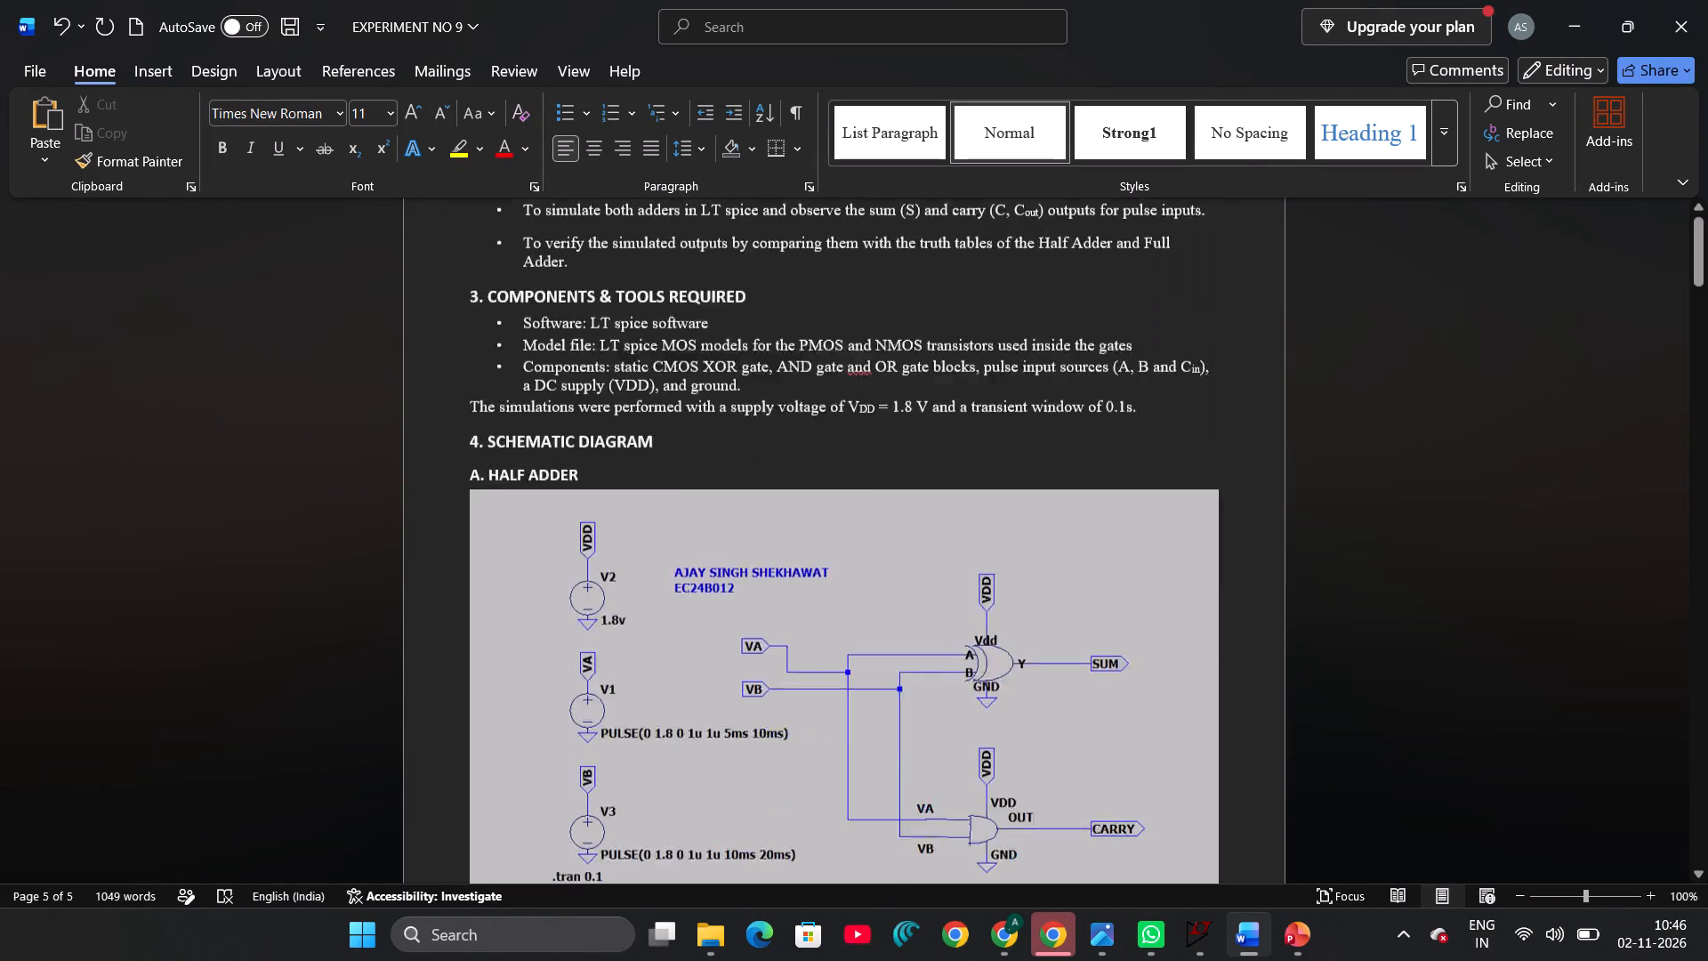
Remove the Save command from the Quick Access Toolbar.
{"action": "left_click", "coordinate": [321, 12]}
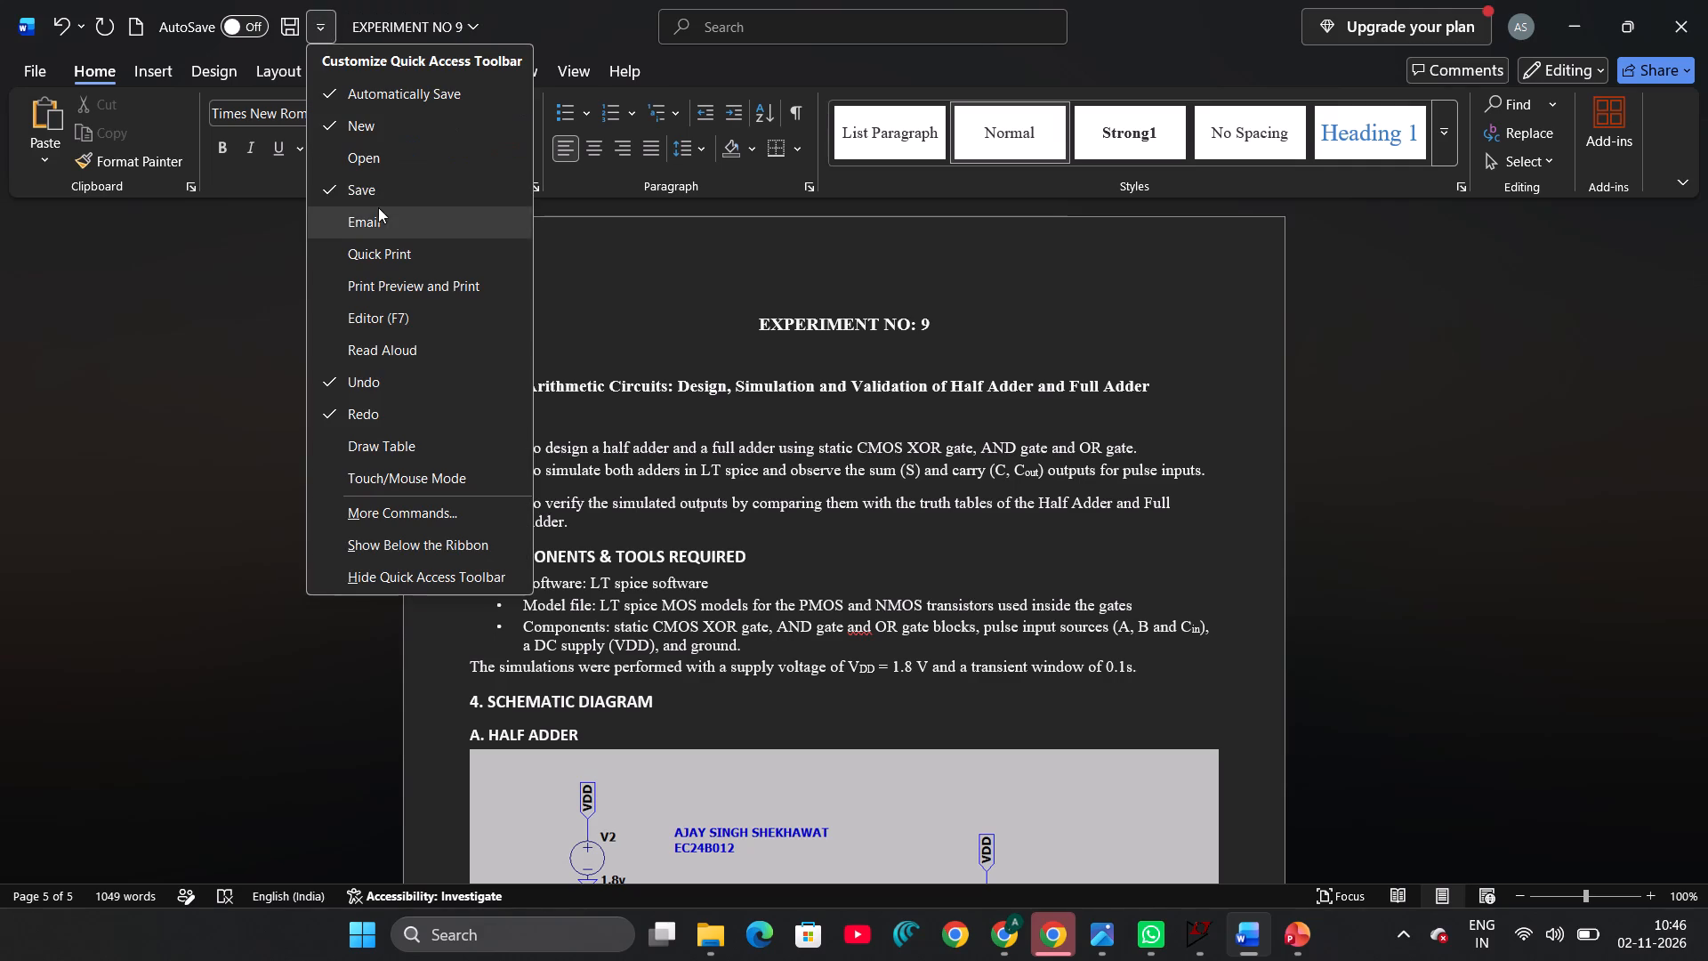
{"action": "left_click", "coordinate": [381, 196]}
Review the whole Experiment 9 report, from the aim and schematics through the truth tables and waveforms to the conclusion.
{"action": "scroll", "coordinate": [361, 547], "scroll_direction": "down", "scroll_amount": 1}
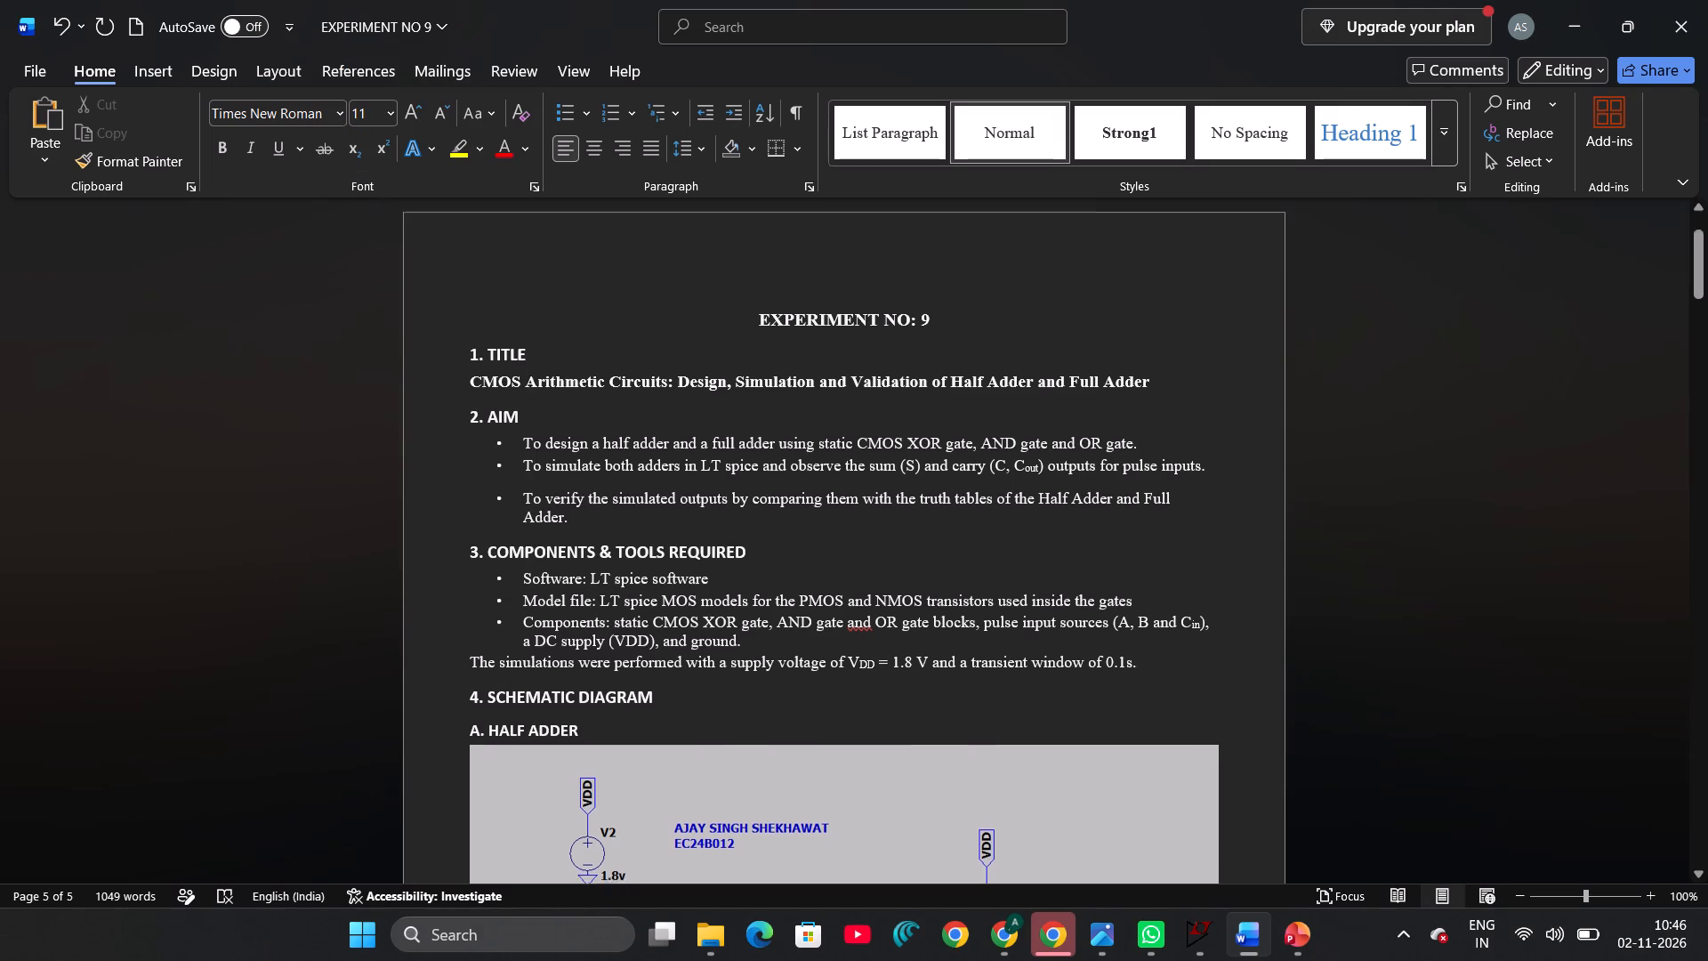
{"action": "scroll", "coordinate": [361, 547], "scroll_direction": "down", "scroll_amount": 8}
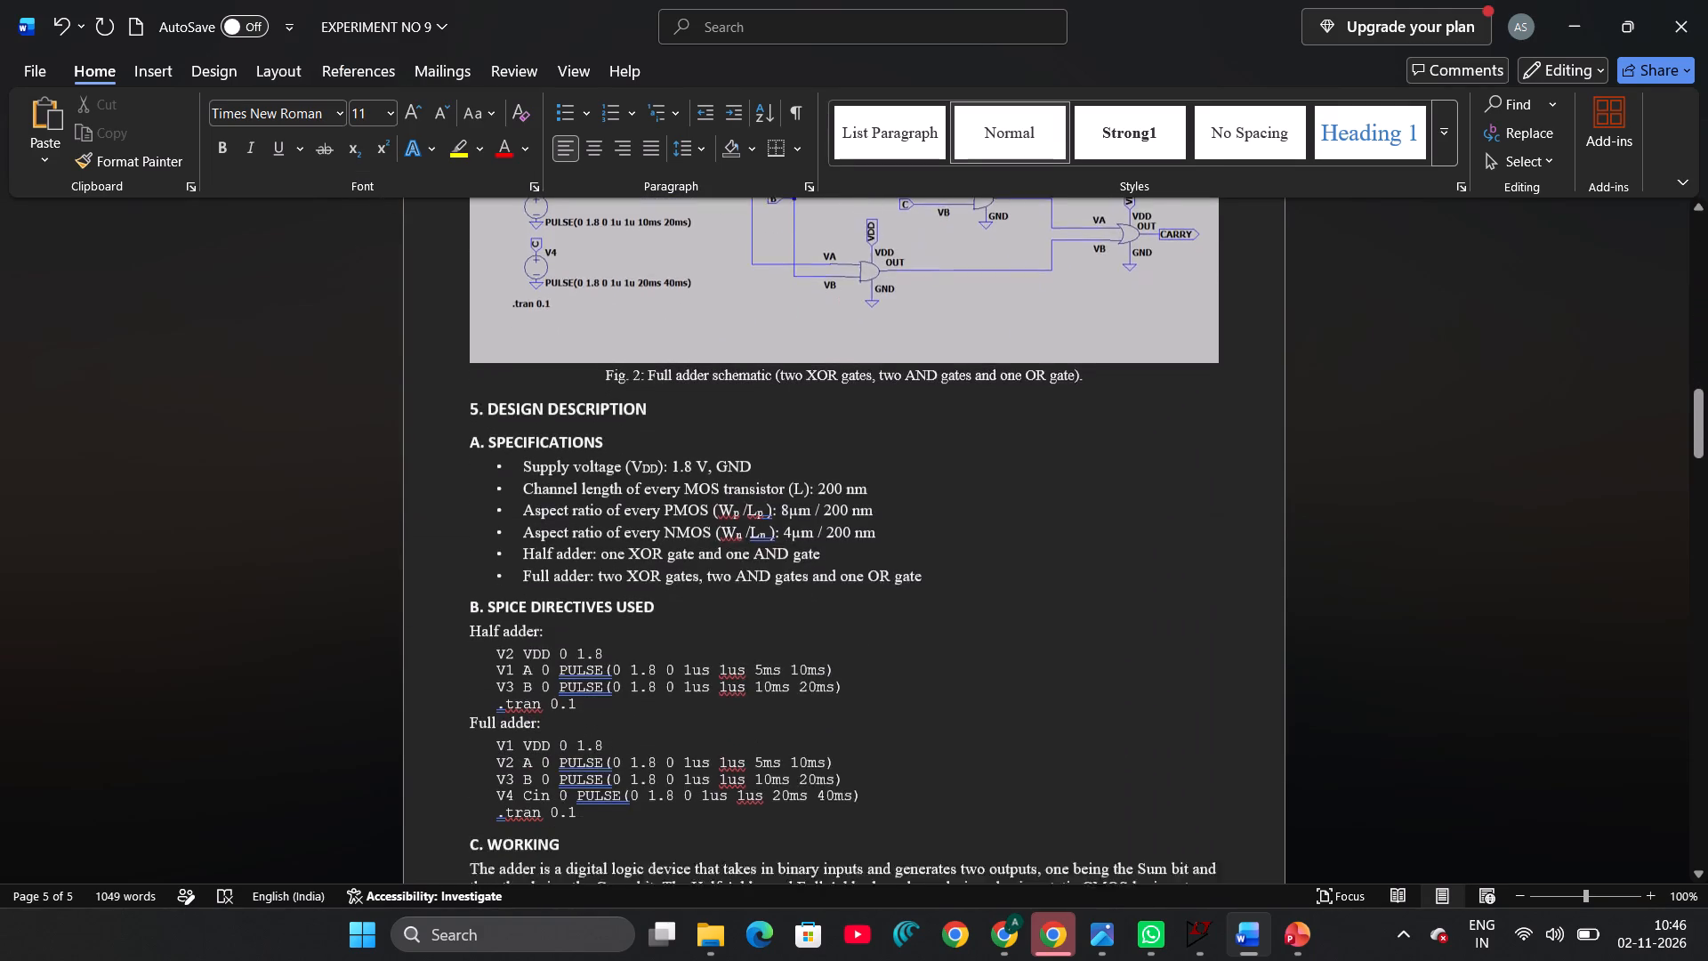
{"action": "scroll", "coordinate": [361, 547], "scroll_direction": "down", "scroll_amount": 5}
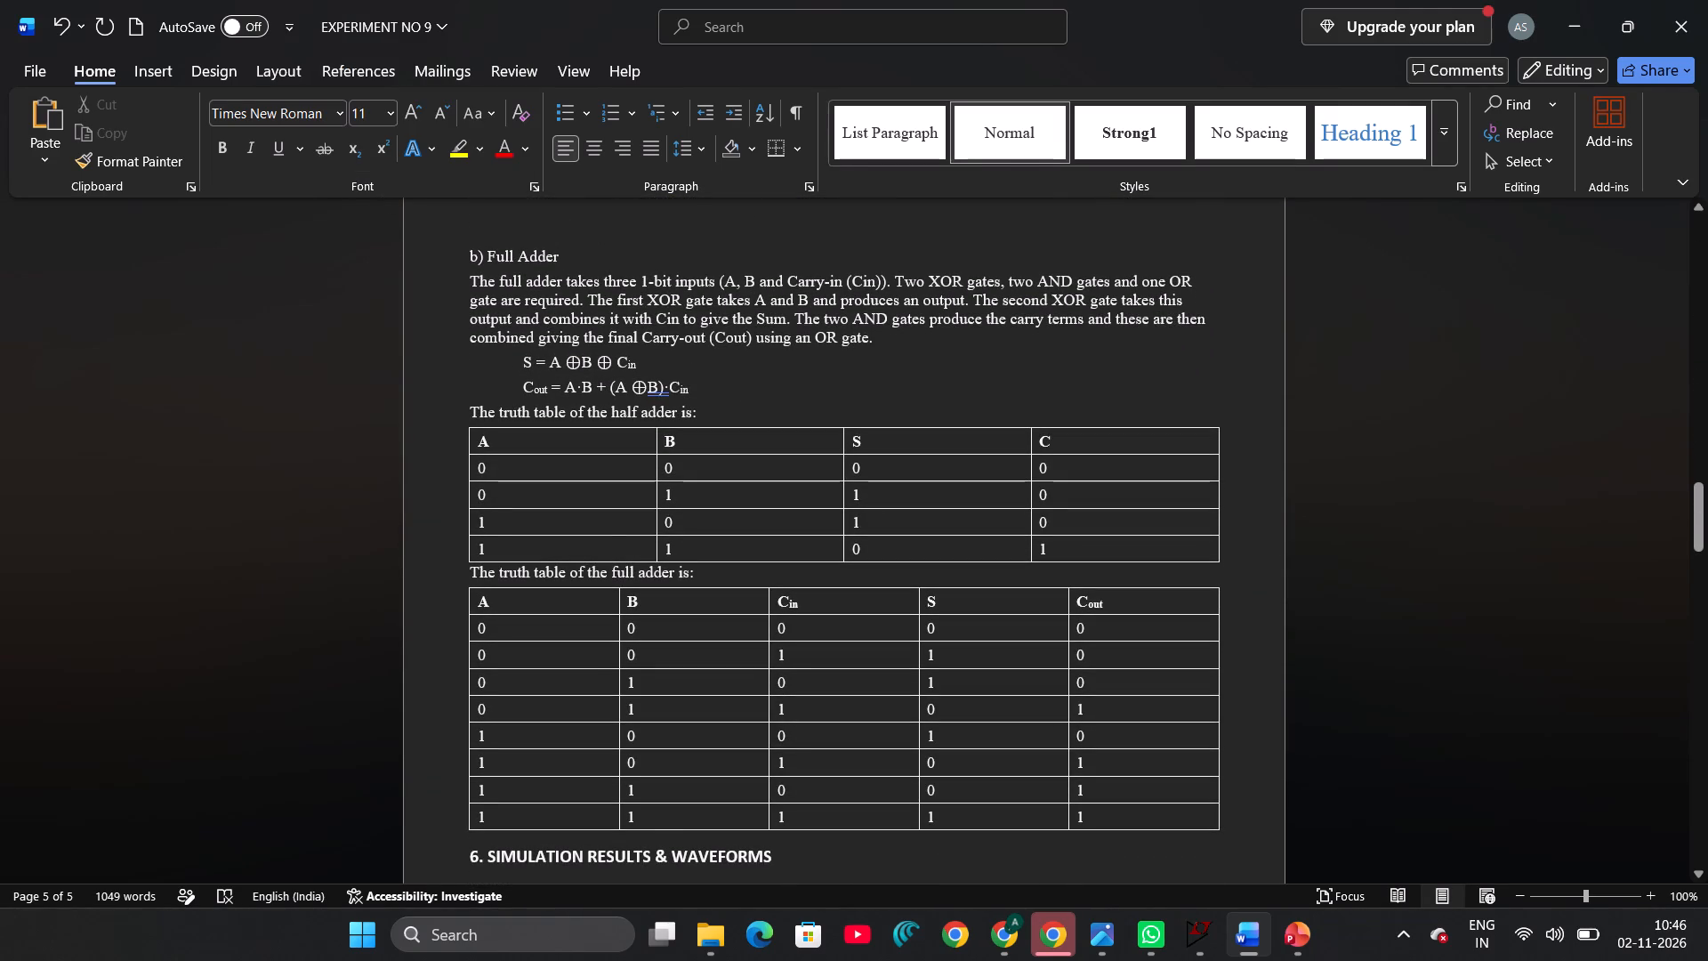
{"action": "scroll", "coordinate": [361, 547], "scroll_direction": "down", "scroll_amount": 4}
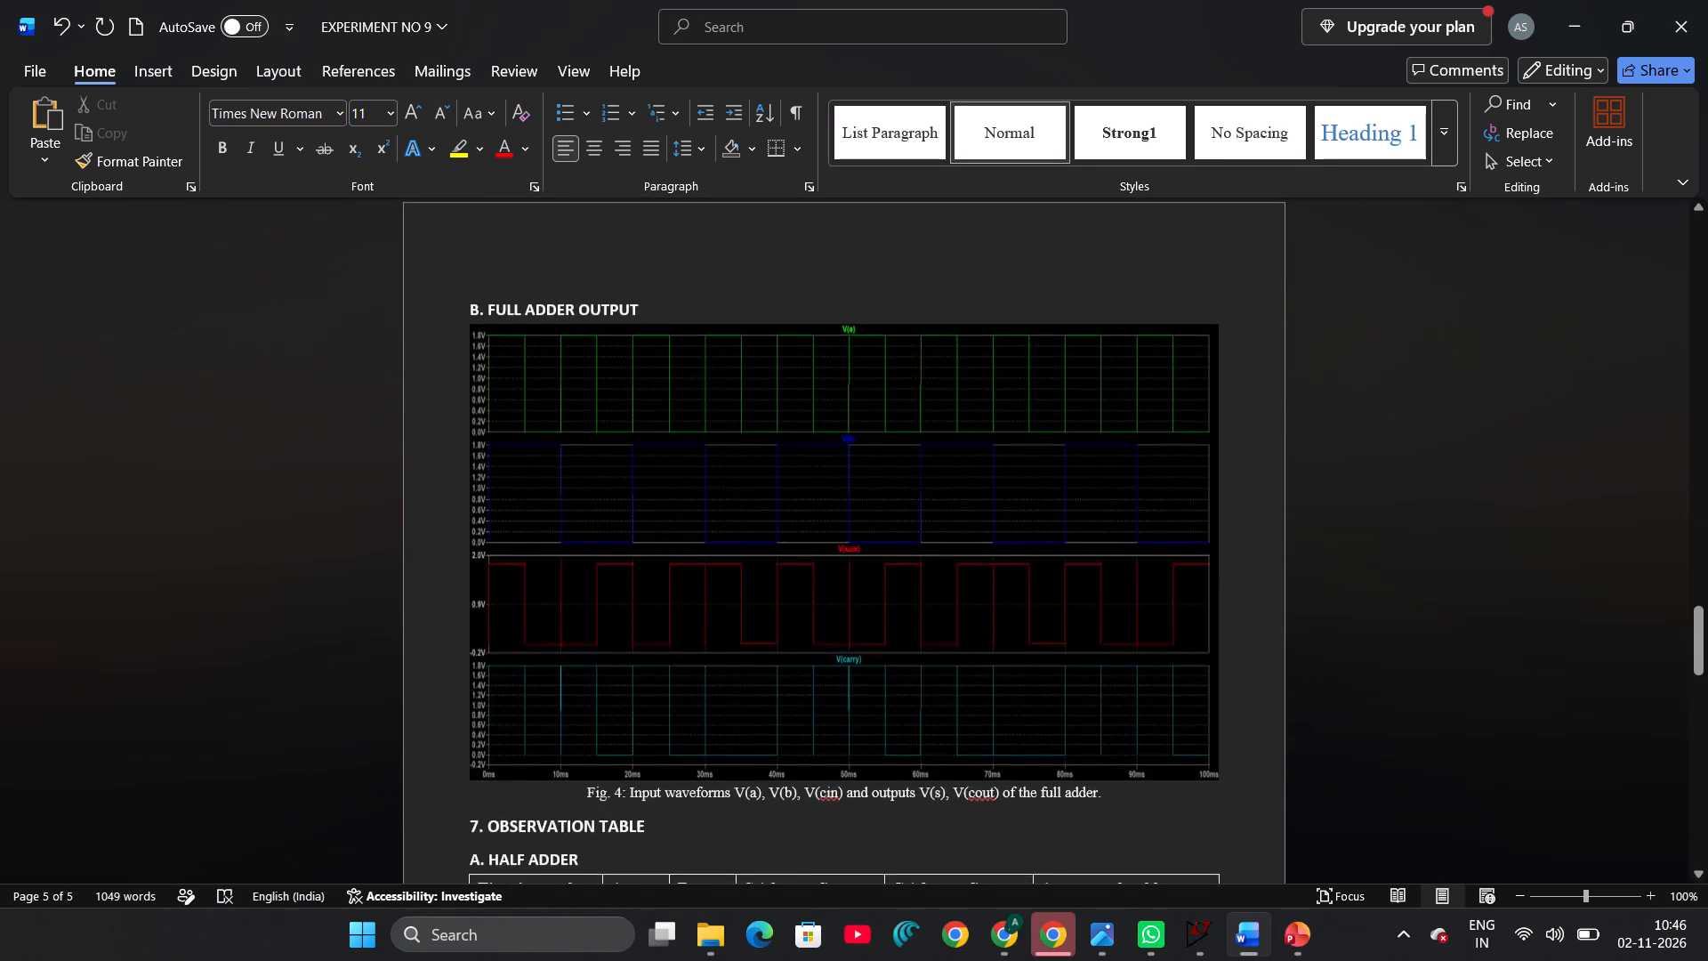
{"action": "scroll", "coordinate": [361, 547], "scroll_direction": "down", "scroll_amount": 3}
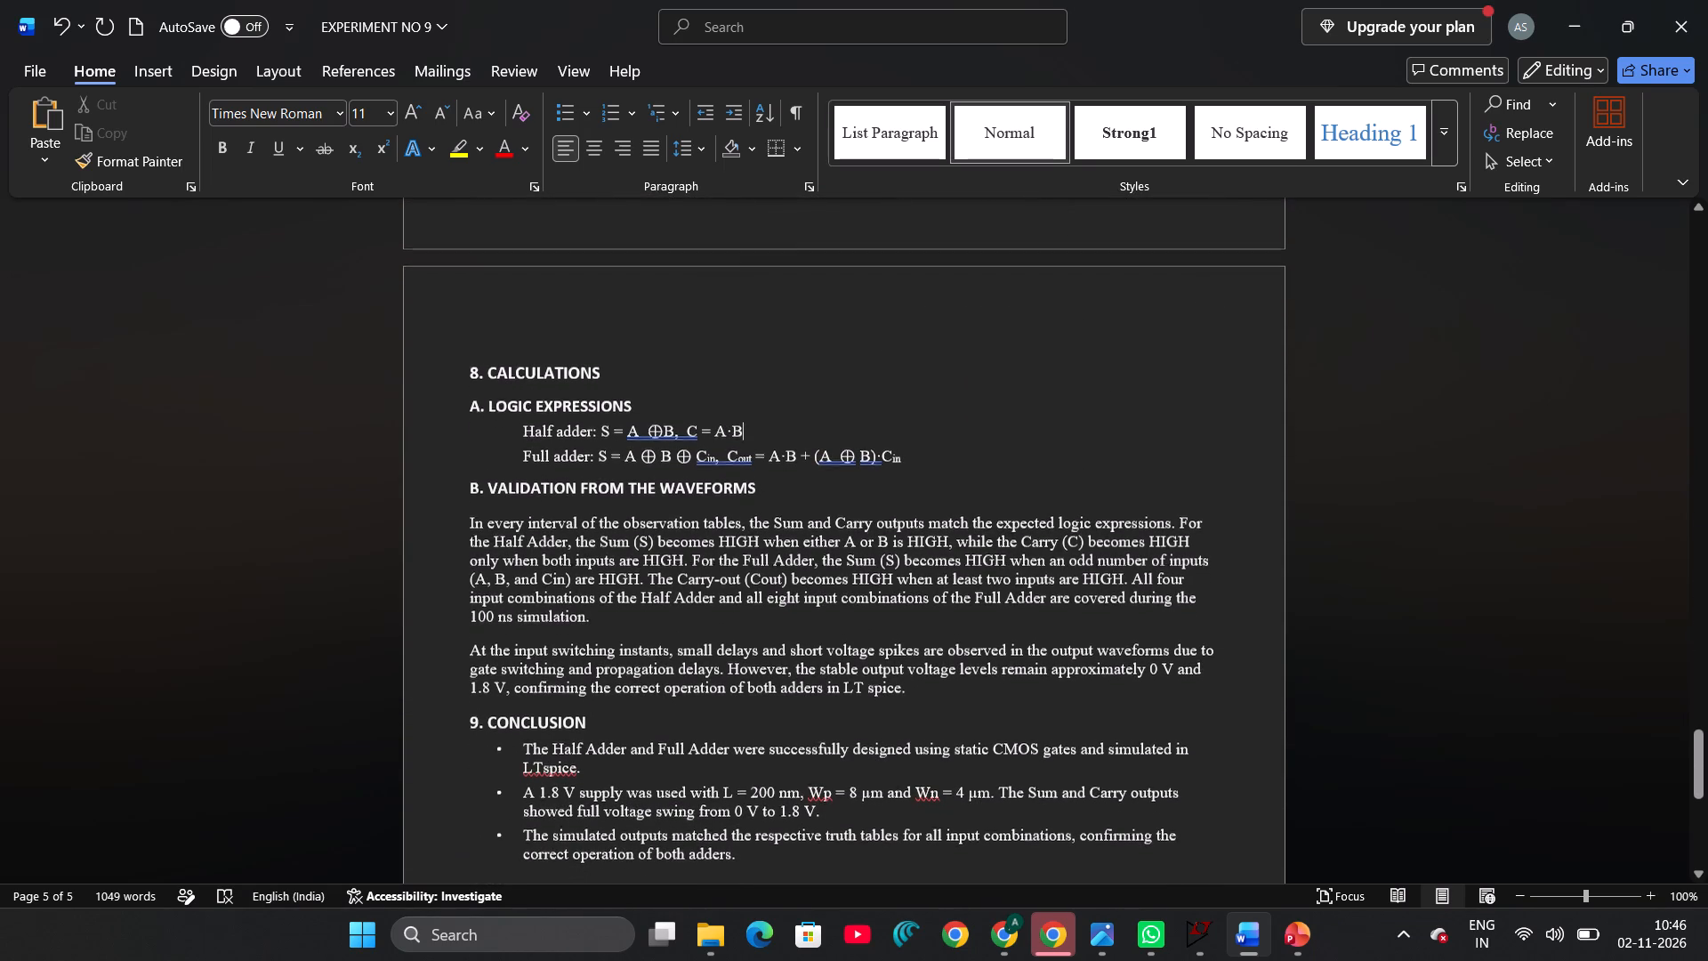
{"action": "scroll", "coordinate": [361, 547], "scroll_direction": "down", "scroll_amount": 1}
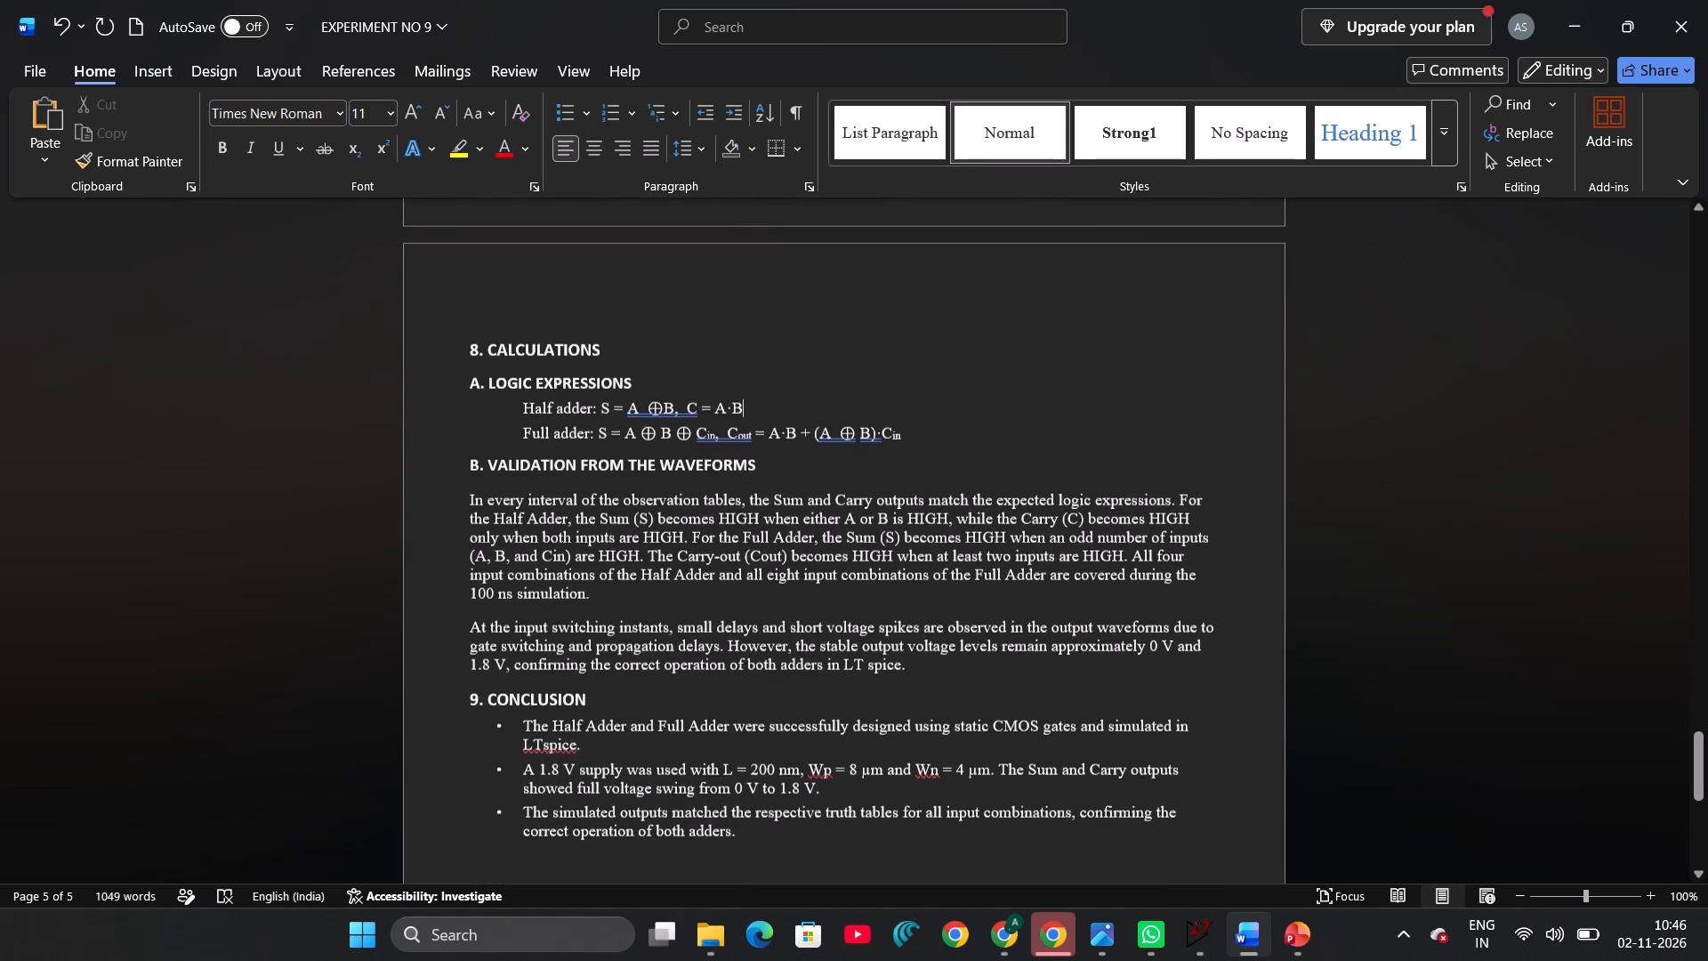
{"action": "scroll", "coordinate": [361, 547], "scroll_direction": "down", "scroll_amount": 1}
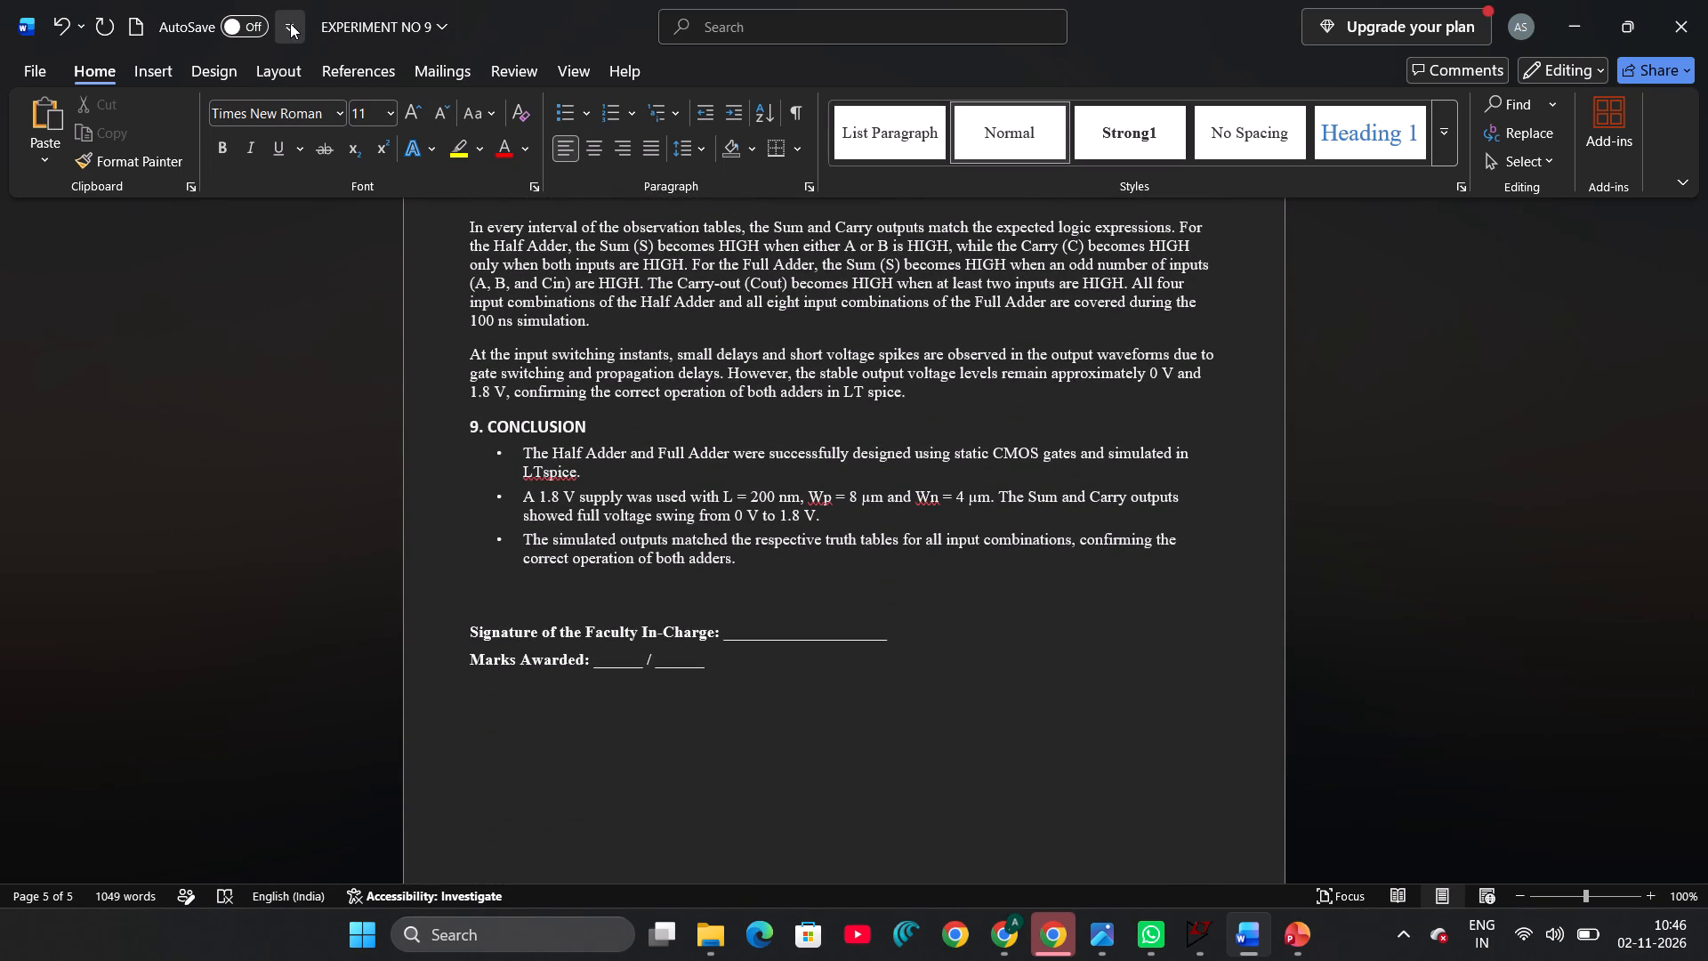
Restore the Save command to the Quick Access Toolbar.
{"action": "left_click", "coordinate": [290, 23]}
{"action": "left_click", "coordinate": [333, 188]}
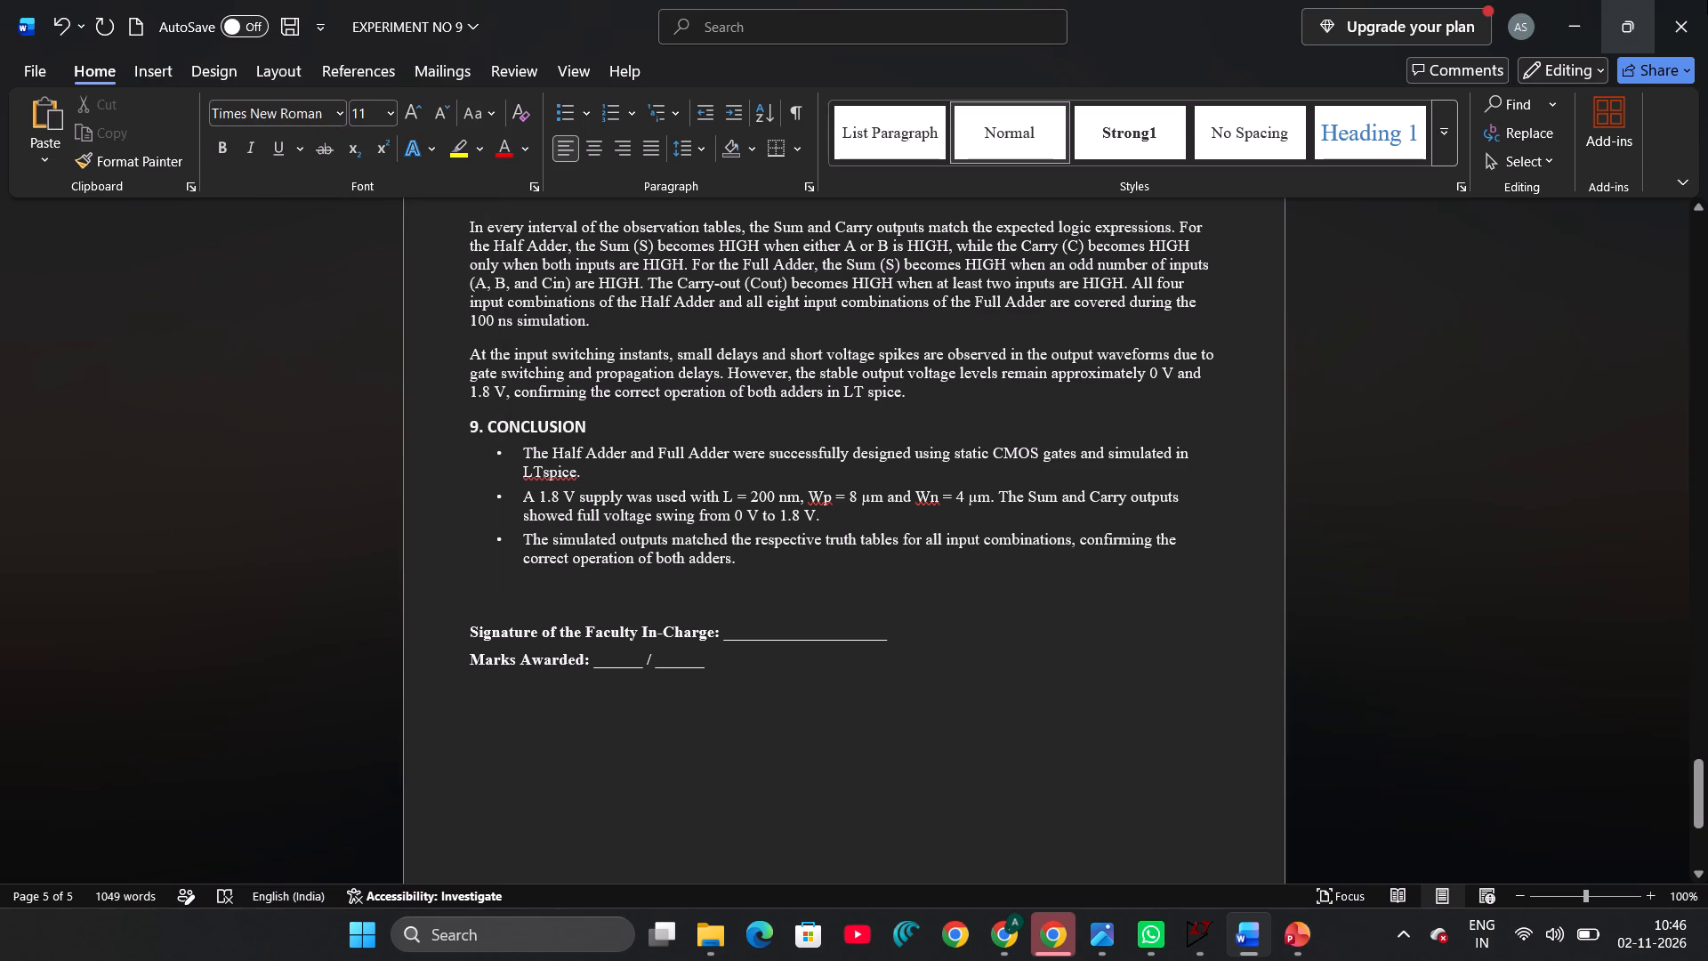
Close the EXPERIMENT NO 9 document, saving its changes in the digital folder.
{"action": "left_click", "coordinate": [1707, 0]}
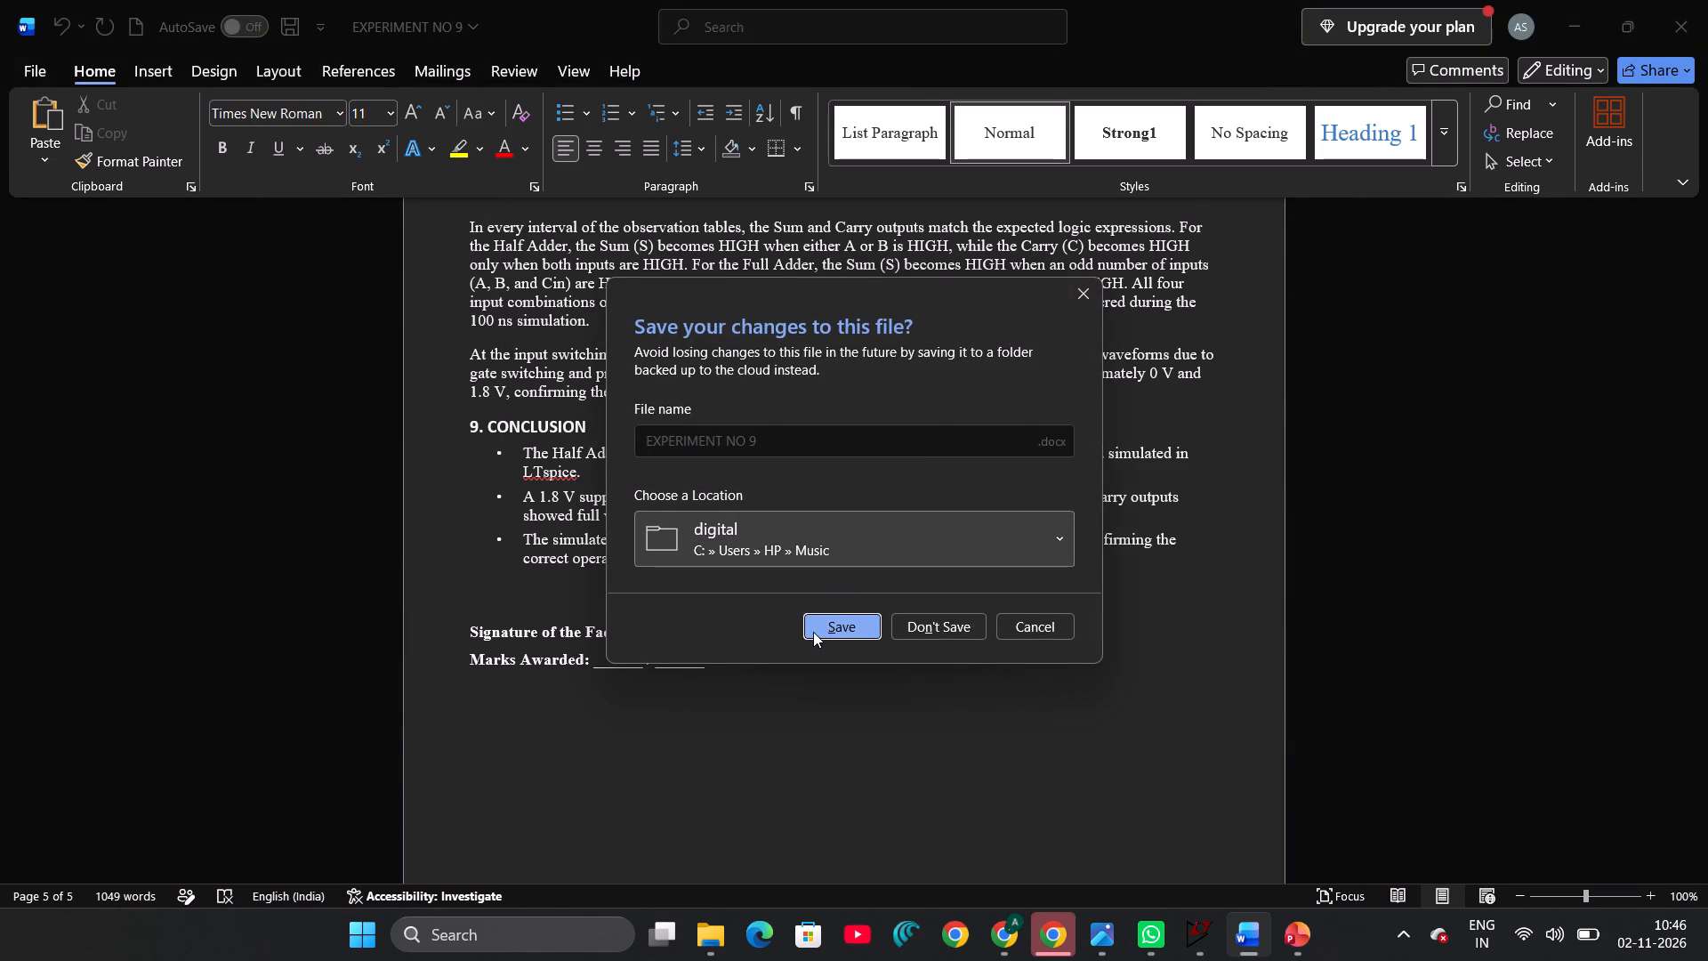
{"action": "left_click", "coordinate": [813, 632]}
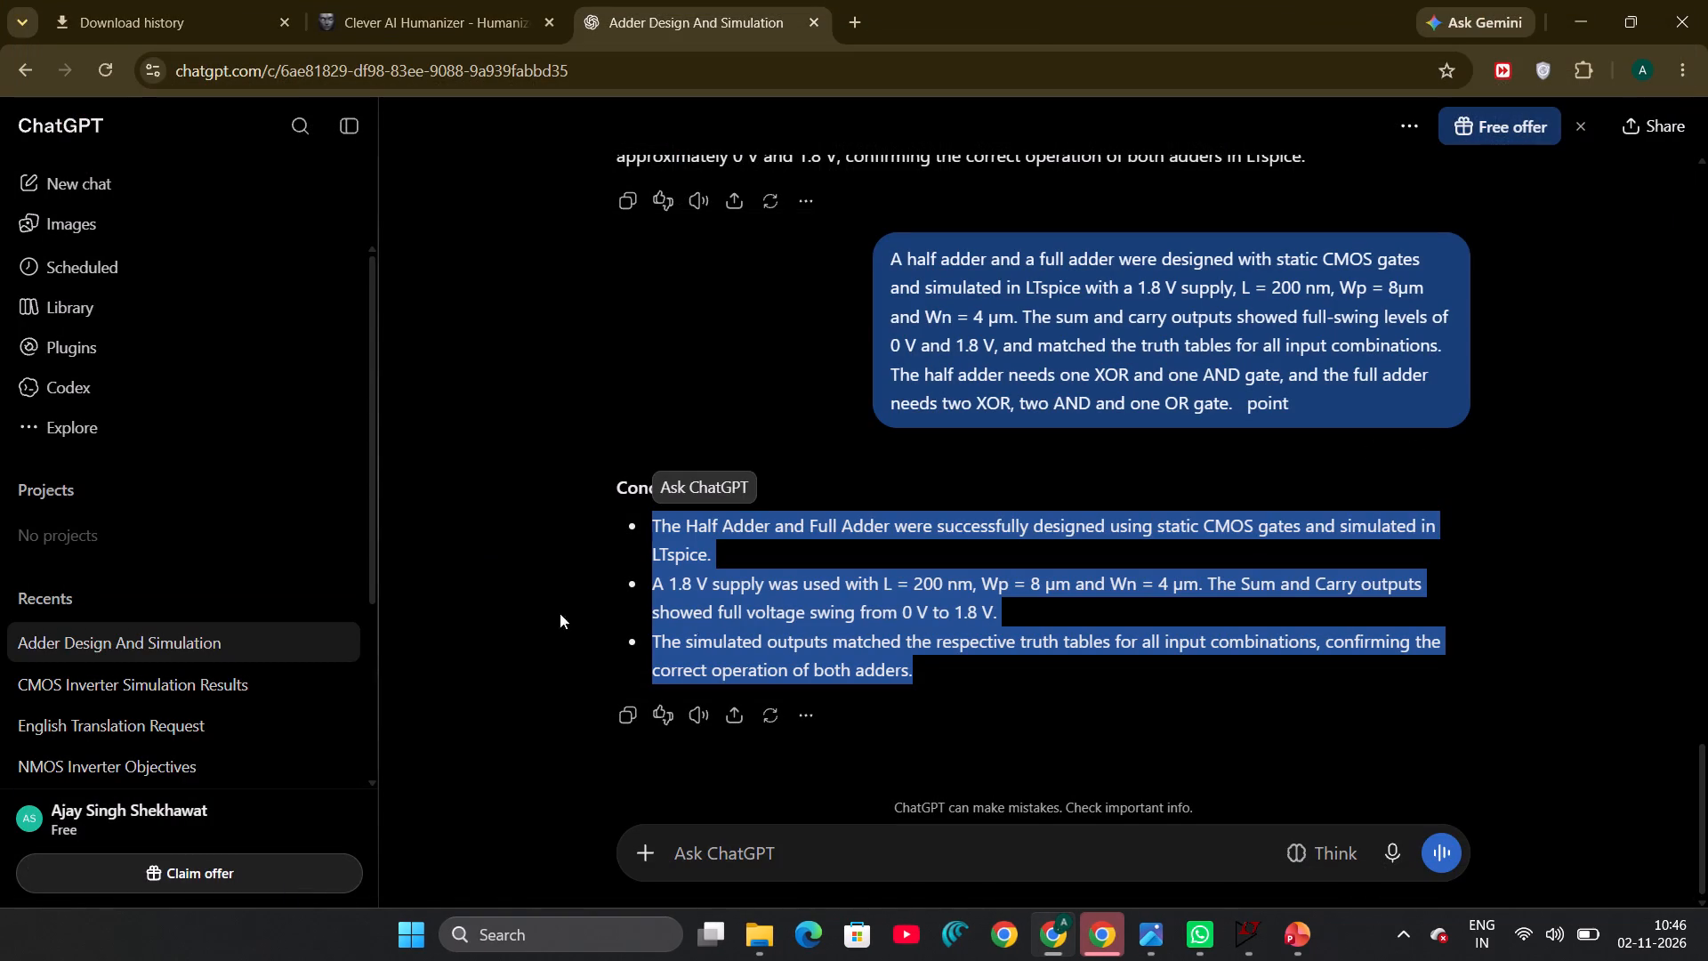
Open the EXPERIMENT NO 10 document from the digital folder in File Explorer.
{"action": "left_click", "coordinate": [665, 388]}
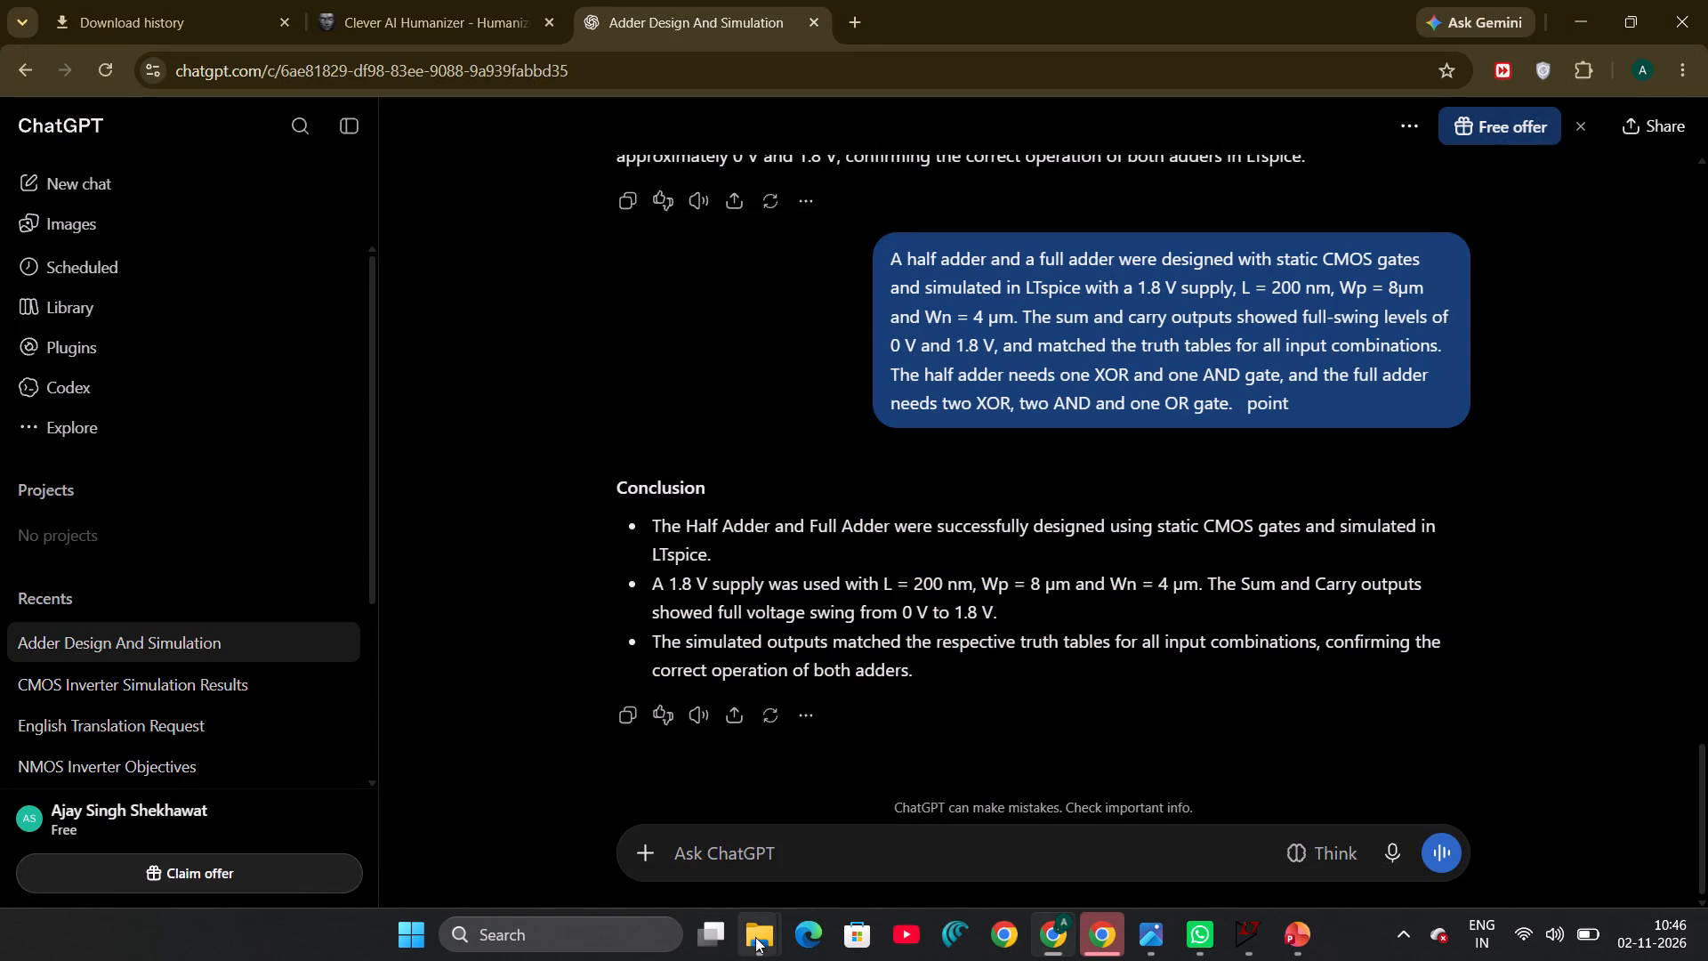
{"action": "left_click", "coordinate": [755, 937]}
{"action": "left_click", "coordinate": [725, 860]}
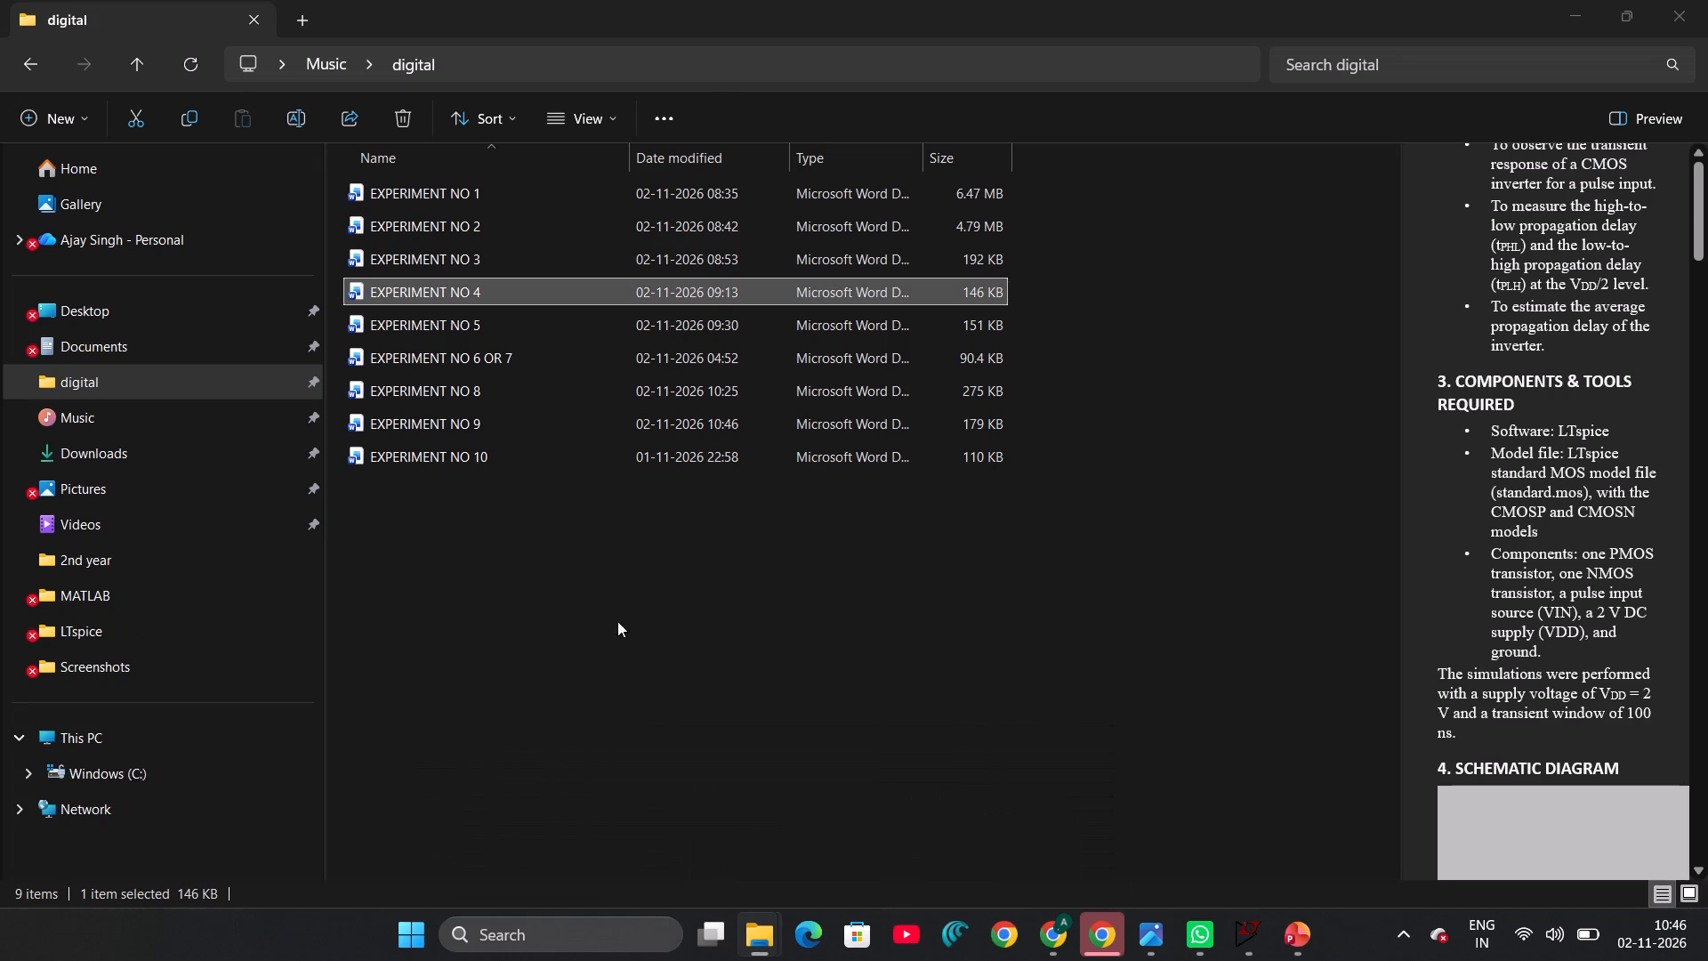
{"action": "double_click", "coordinate": [504, 451]}
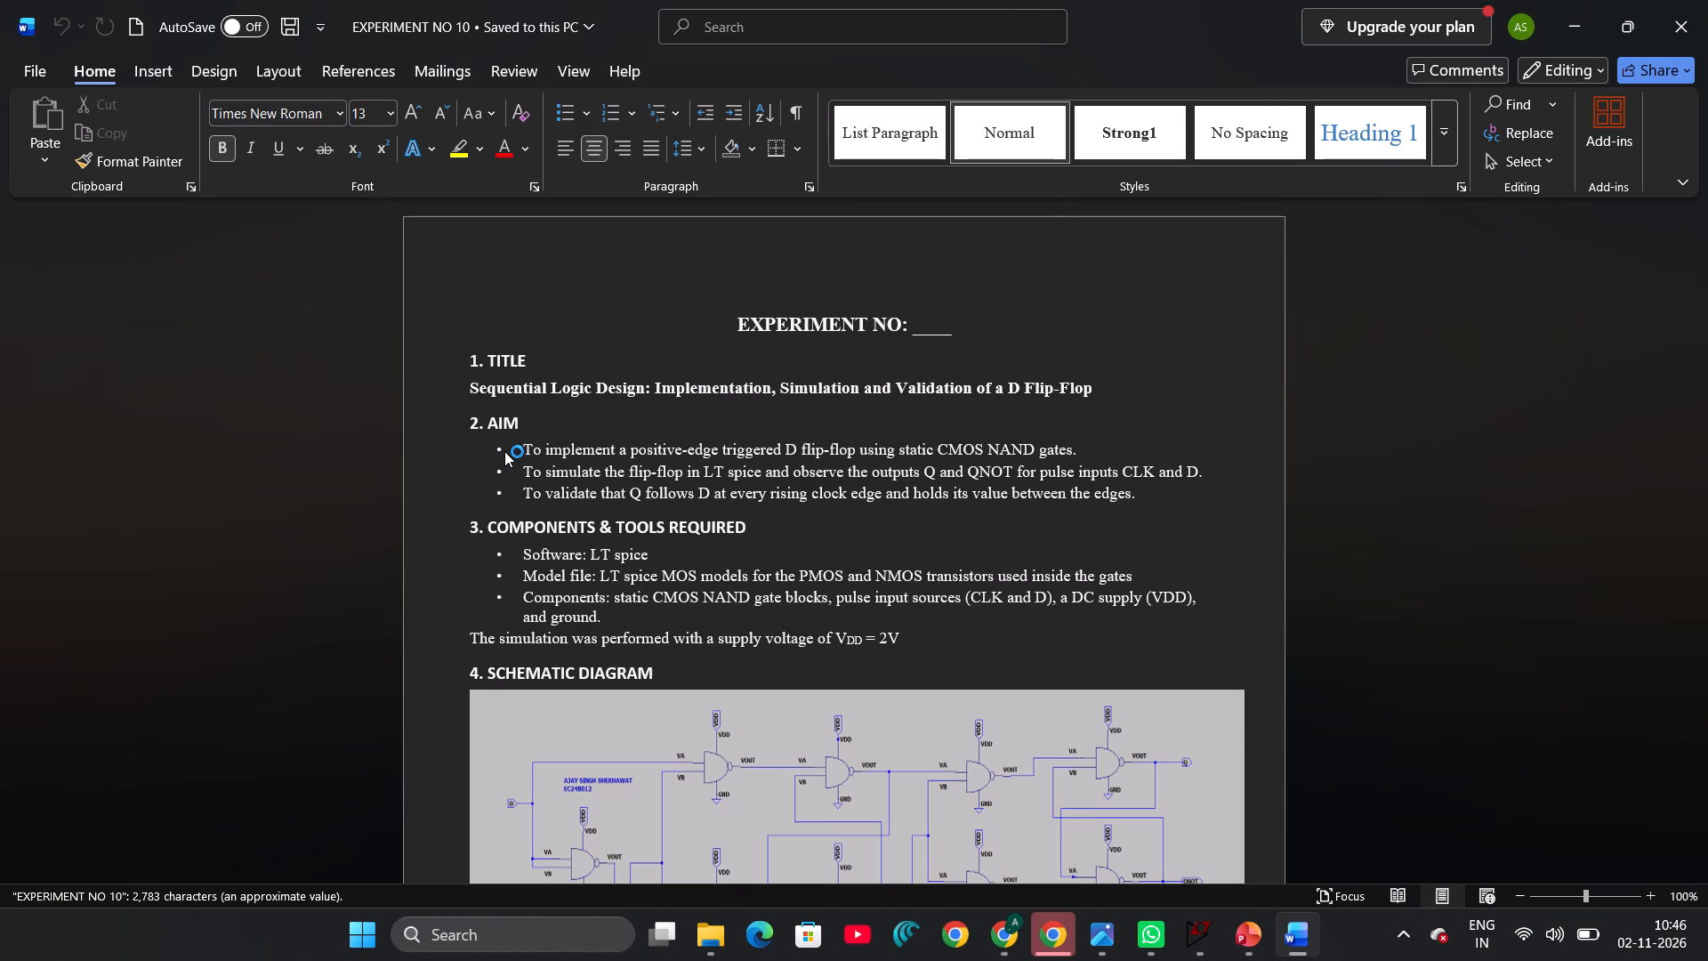
Review the D flip-flop report's schematic, specifications, SPICE directives, working, waveforms, observation table, calculations and conclusion.
{"action": "scroll", "coordinate": [504, 451], "scroll_direction": "down", "scroll_amount": 1}
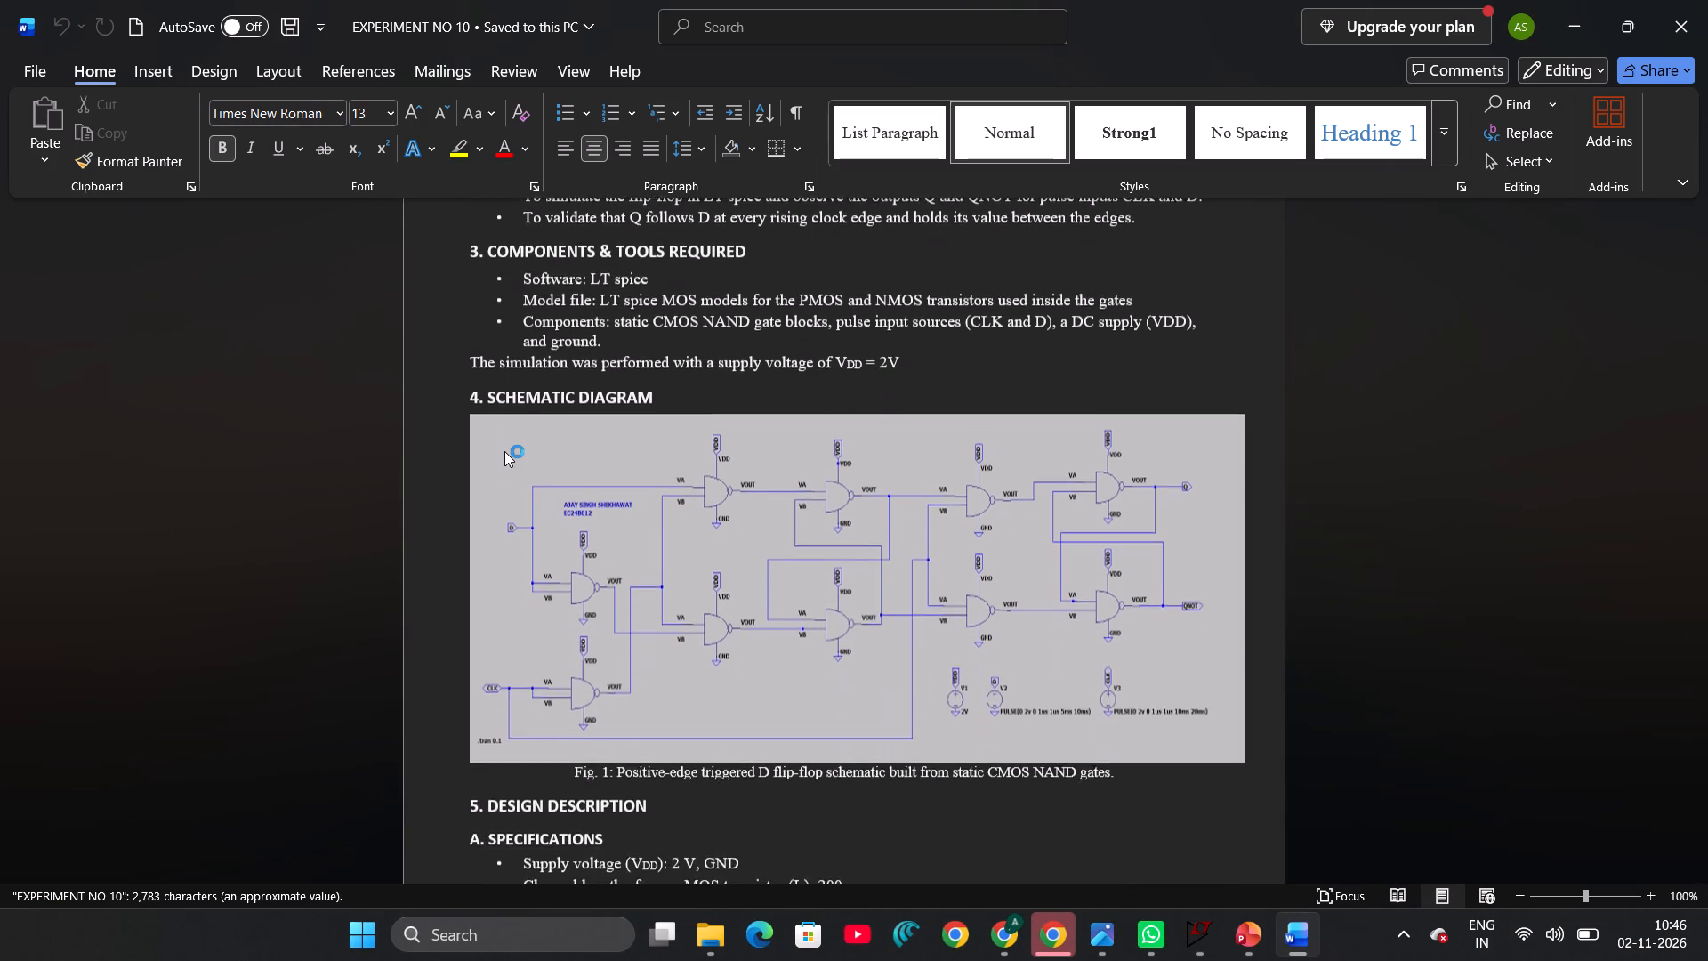
{"action": "scroll", "coordinate": [819, 527], "scroll_direction": "down", "scroll_amount": 1}
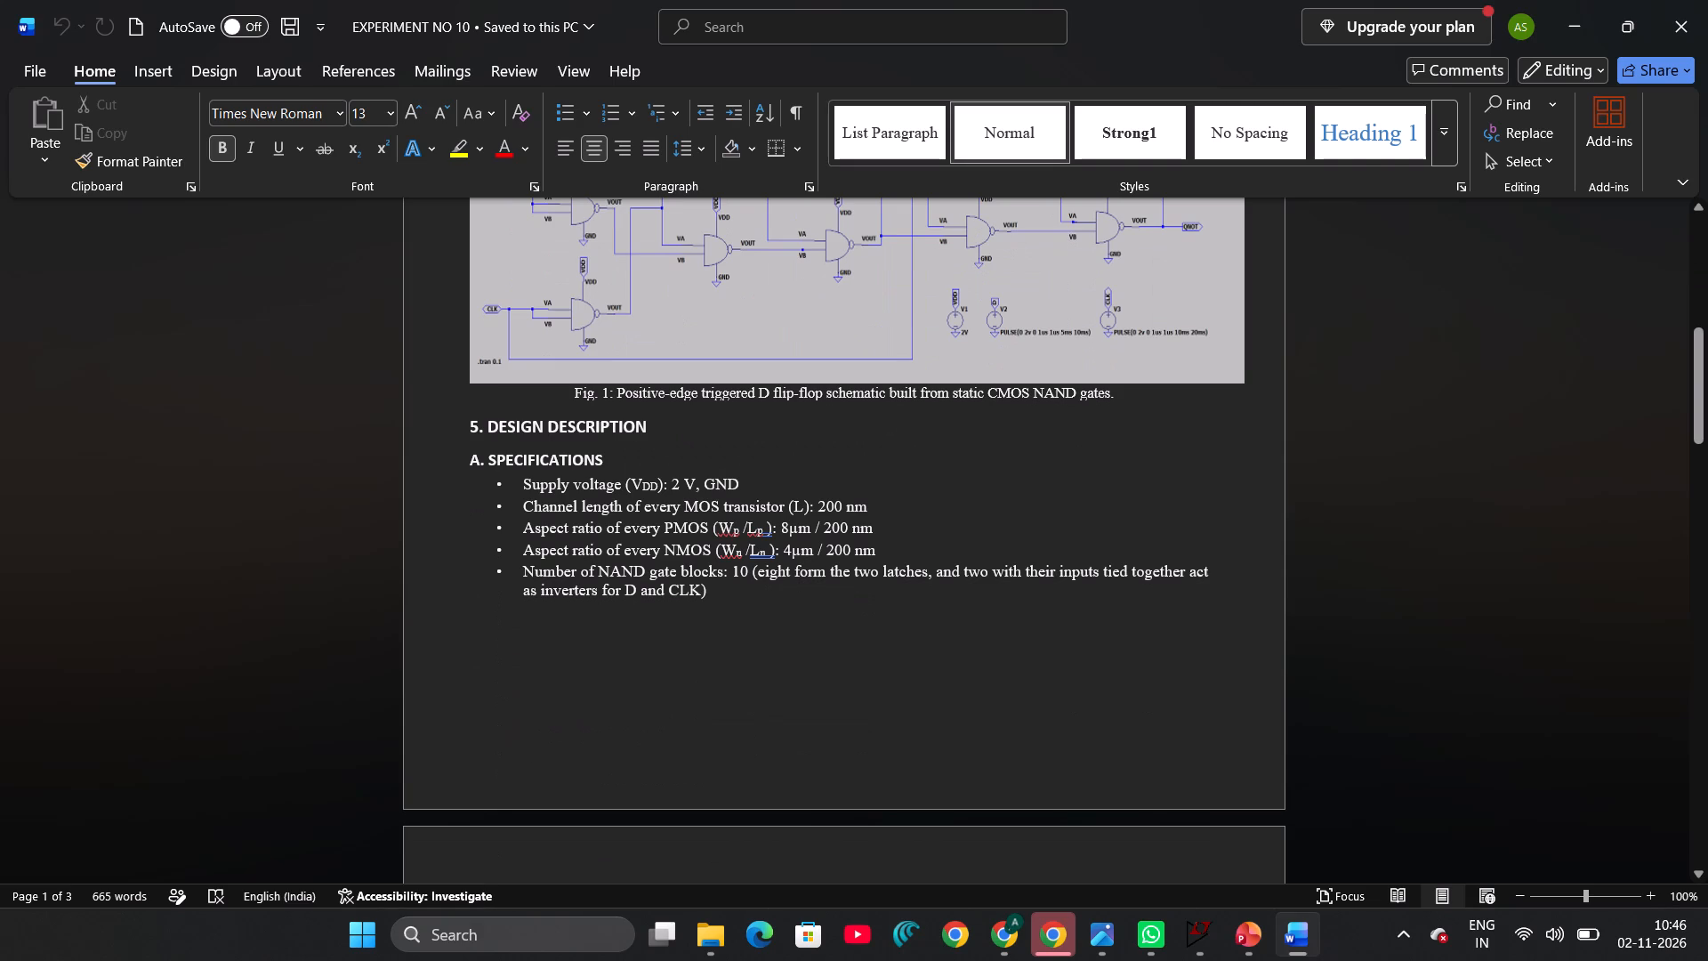
{"action": "scroll", "coordinate": [819, 527], "scroll_direction": "down", "scroll_amount": 4}
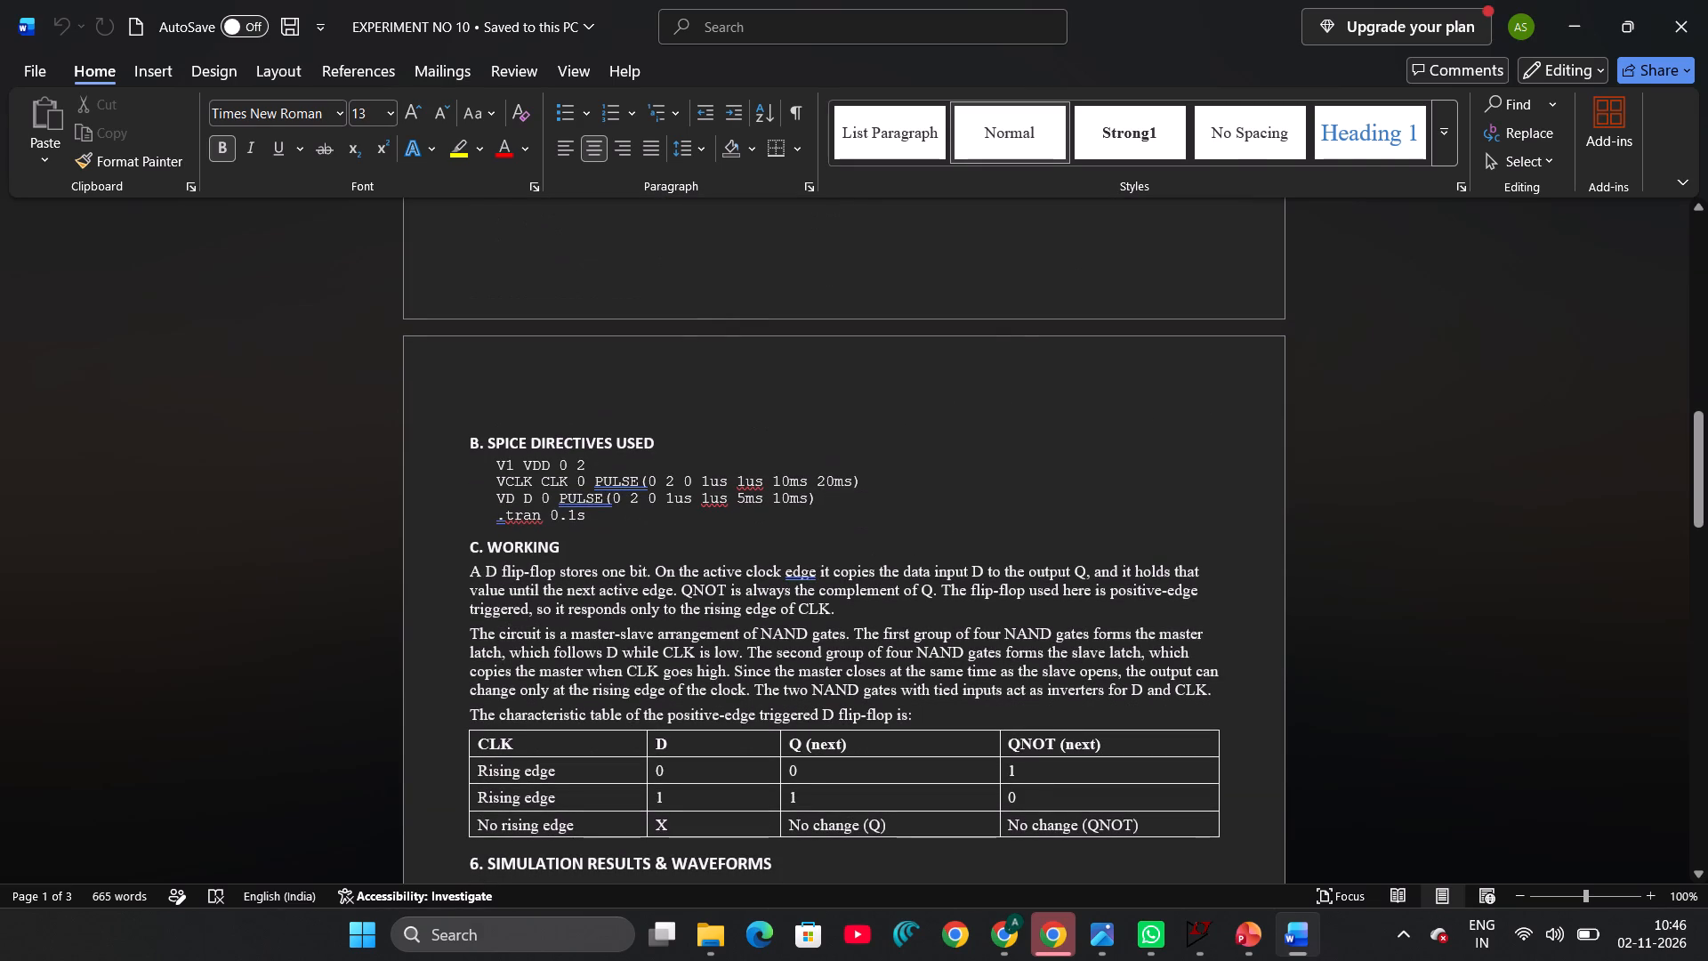
{"action": "scroll", "coordinate": [819, 527], "scroll_direction": "up", "scroll_amount": 2}
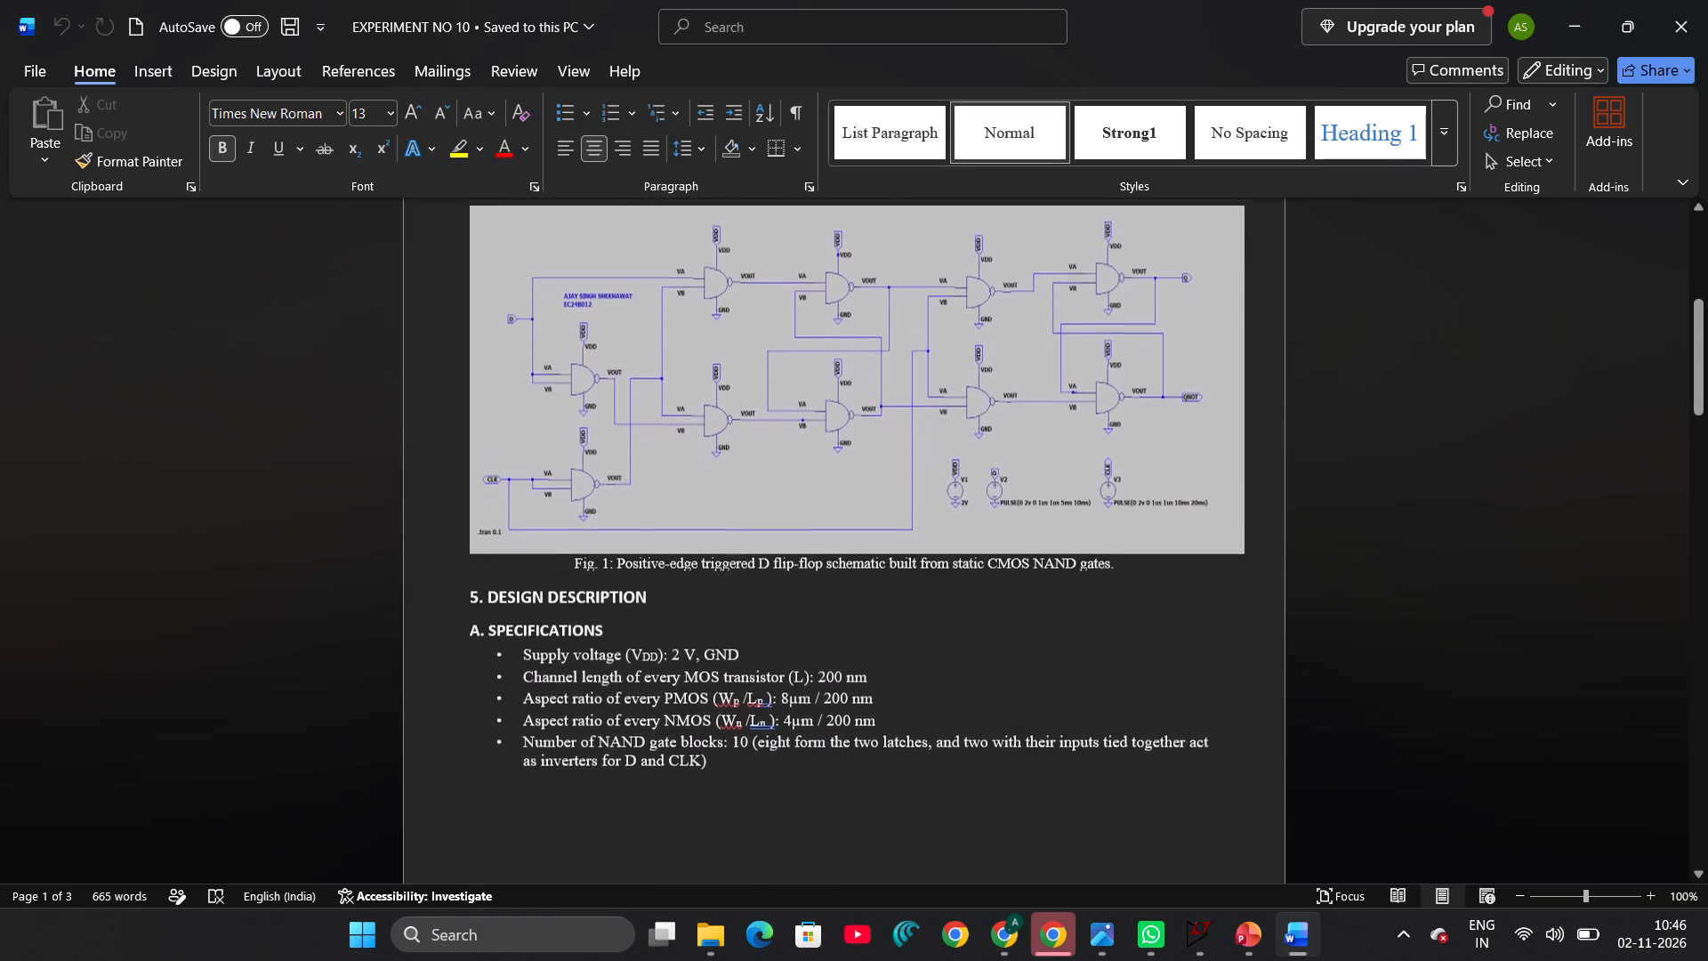
{"action": "scroll", "coordinate": [819, 527], "scroll_direction": "up", "scroll_amount": 1}
{"action": "scroll", "coordinate": [819, 527], "scroll_direction": "down", "scroll_amount": 1}
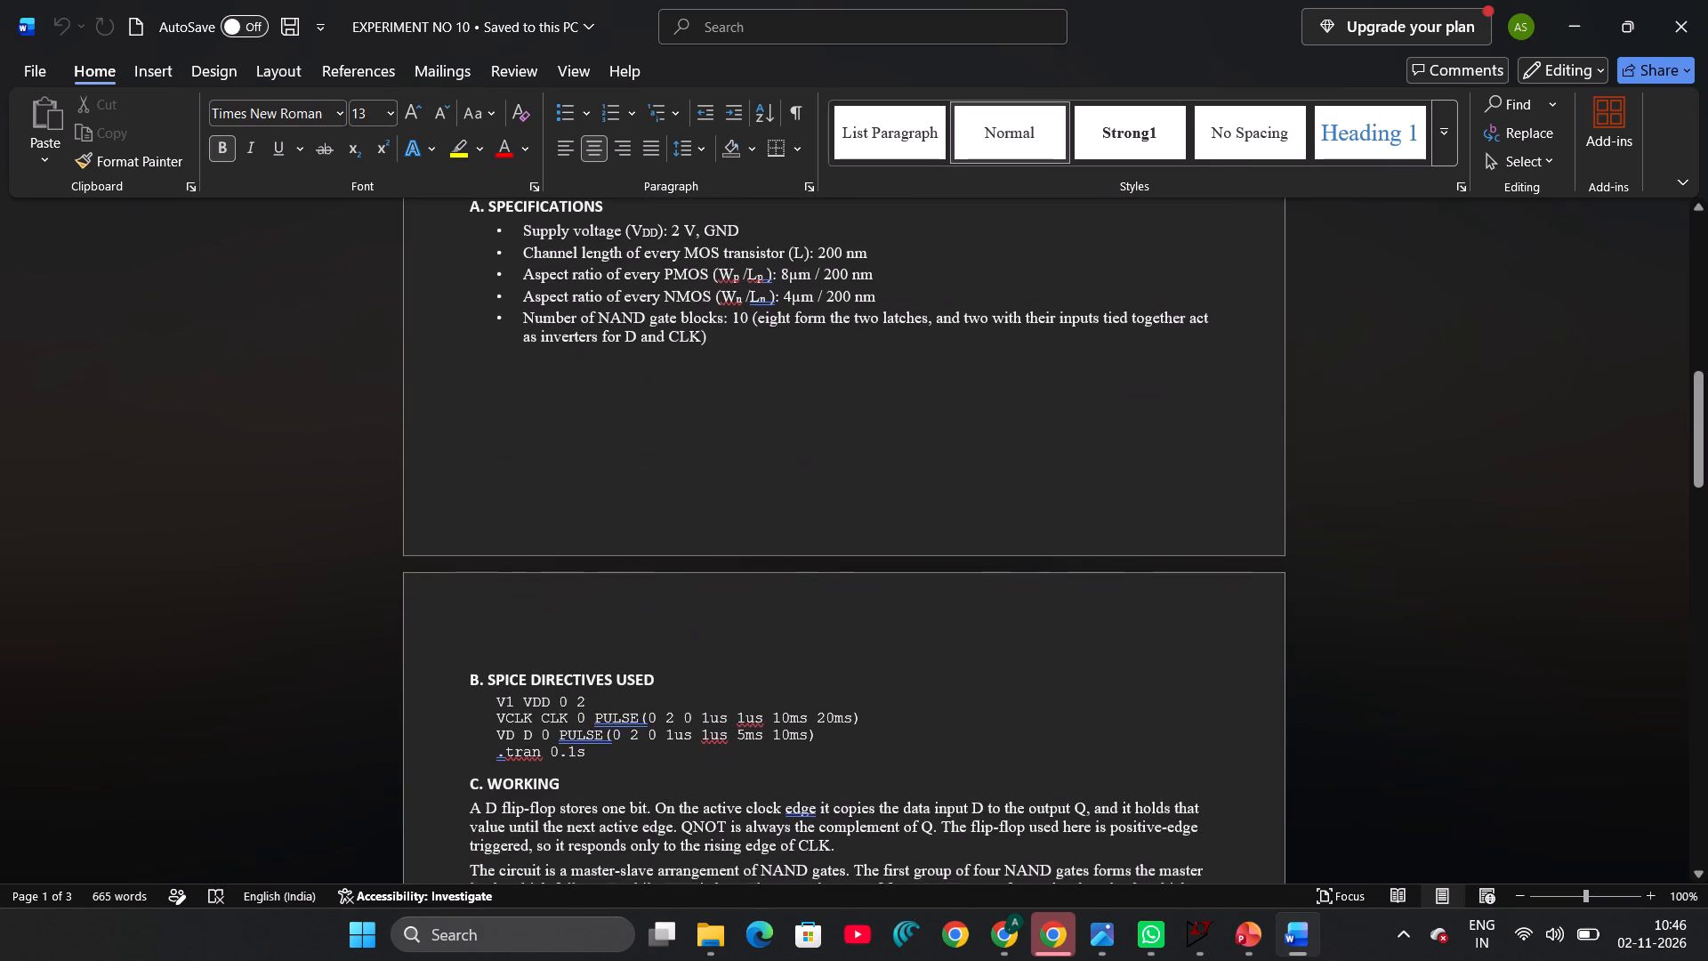
{"action": "scroll", "coordinate": [819, 527], "scroll_direction": "down", "scroll_amount": 1}
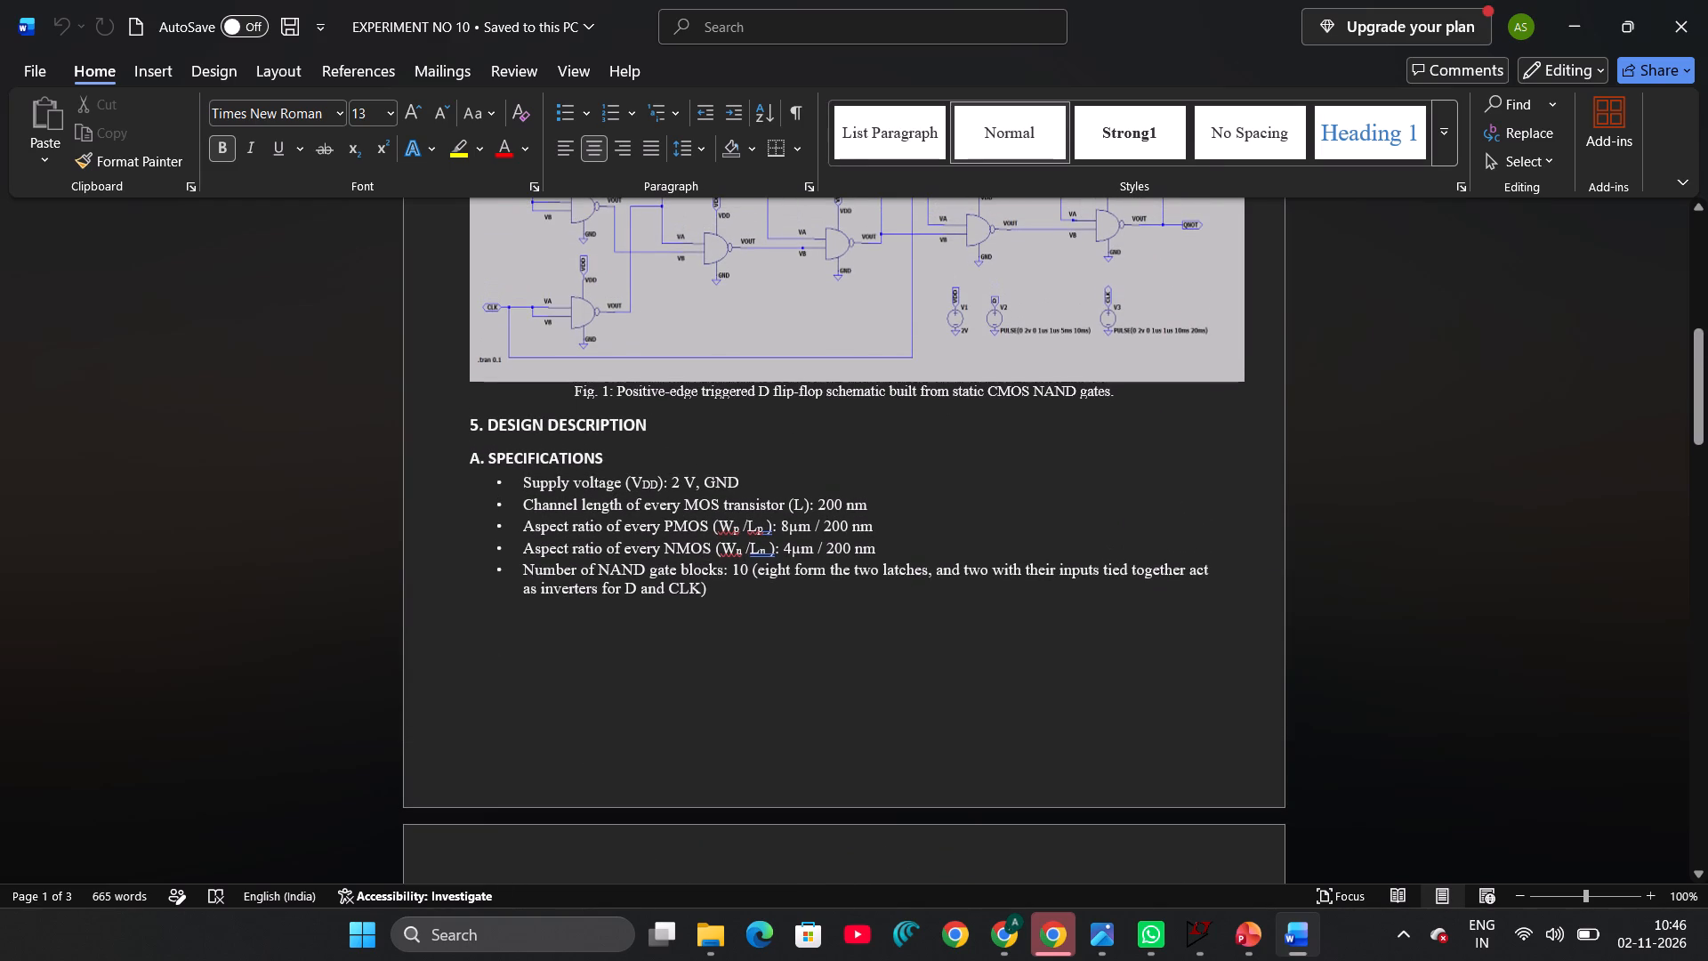
{"action": "scroll", "coordinate": [819, 527], "scroll_direction": "down", "scroll_amount": 1}
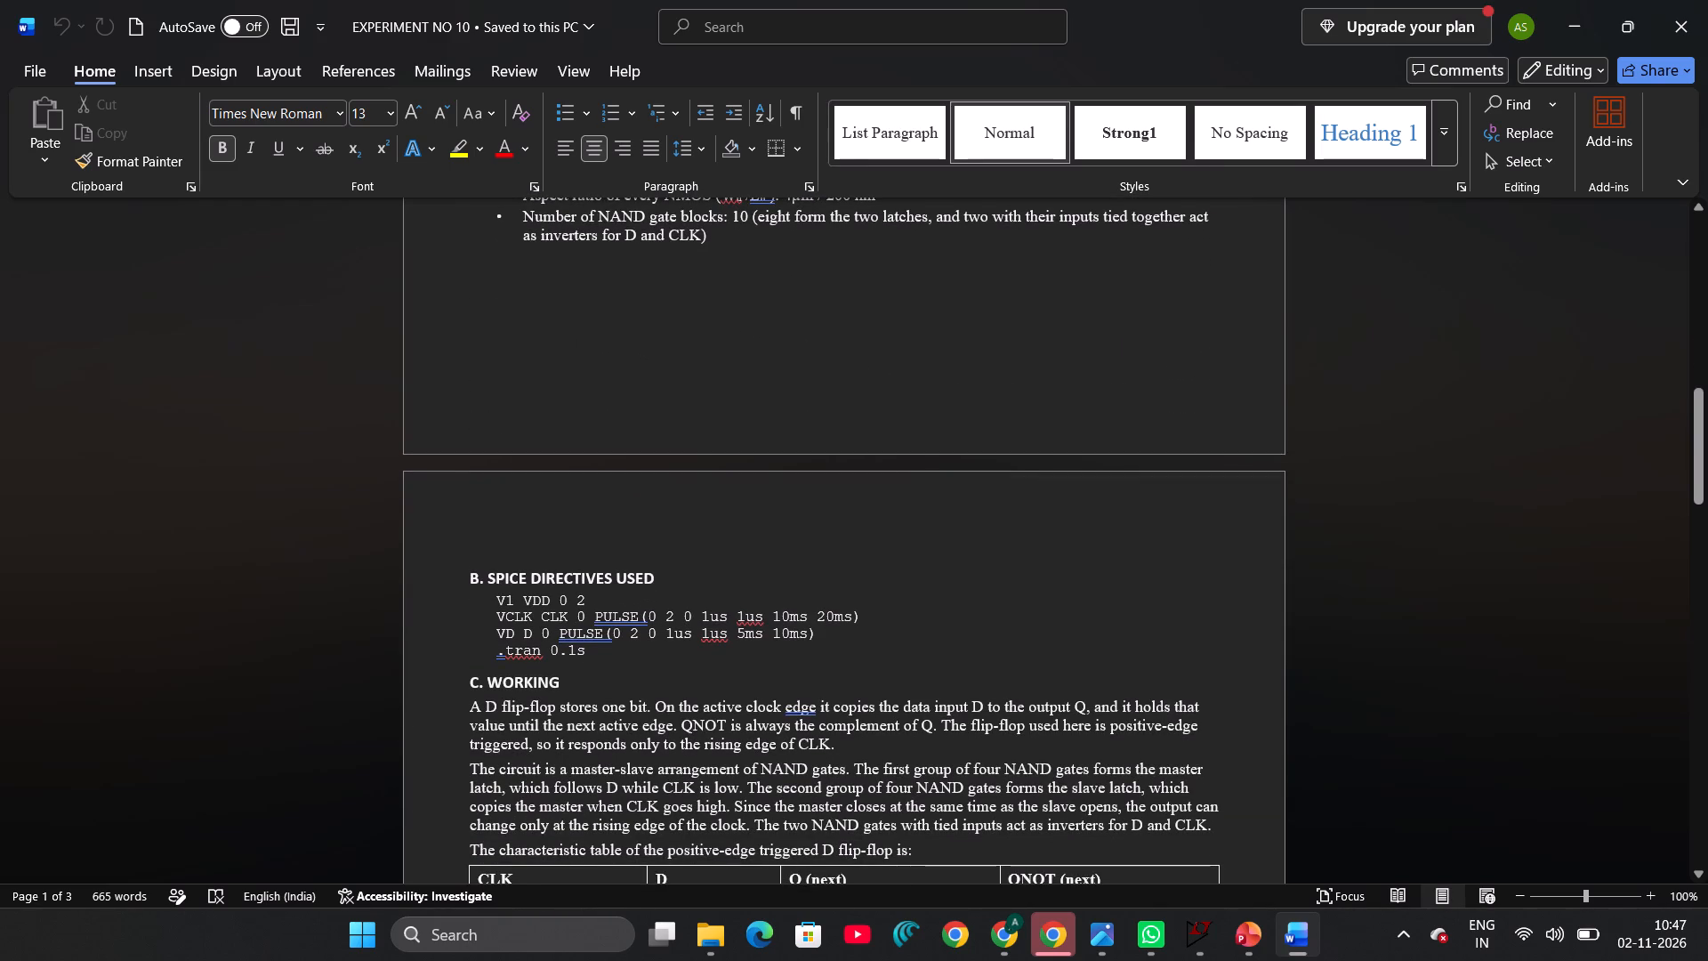
{"action": "scroll", "coordinate": [819, 527], "scroll_direction": "down", "scroll_amount": 3}
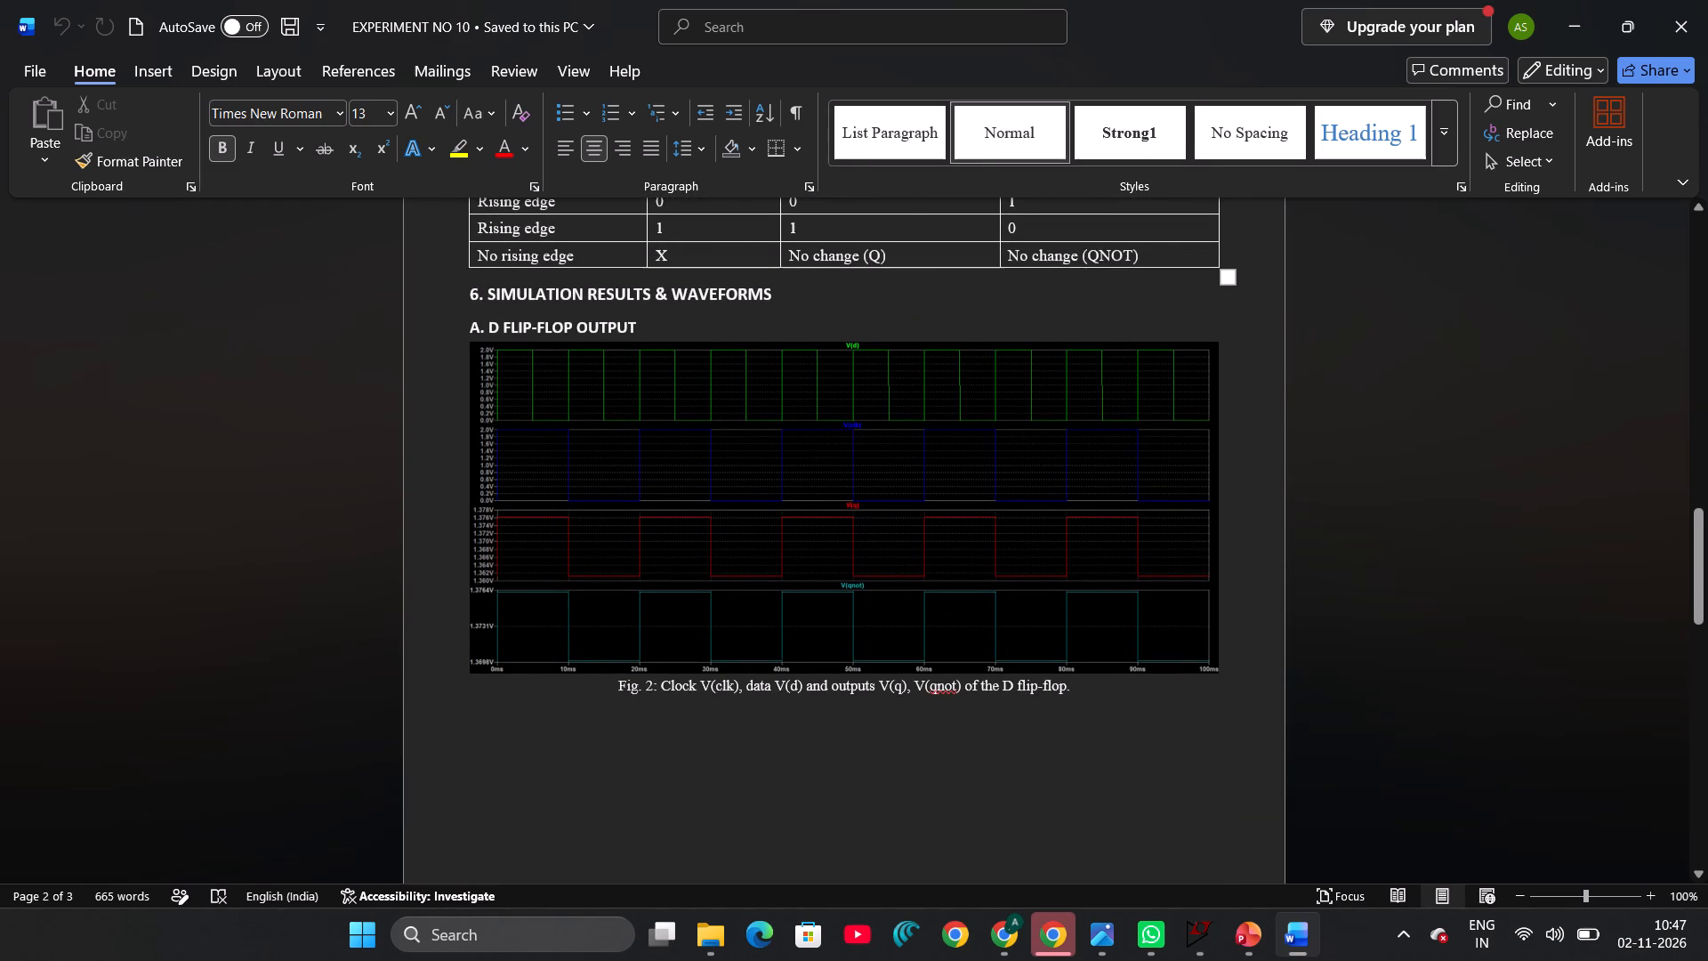
{"action": "scroll", "coordinate": [819, 527], "scroll_direction": "down", "scroll_amount": 3}
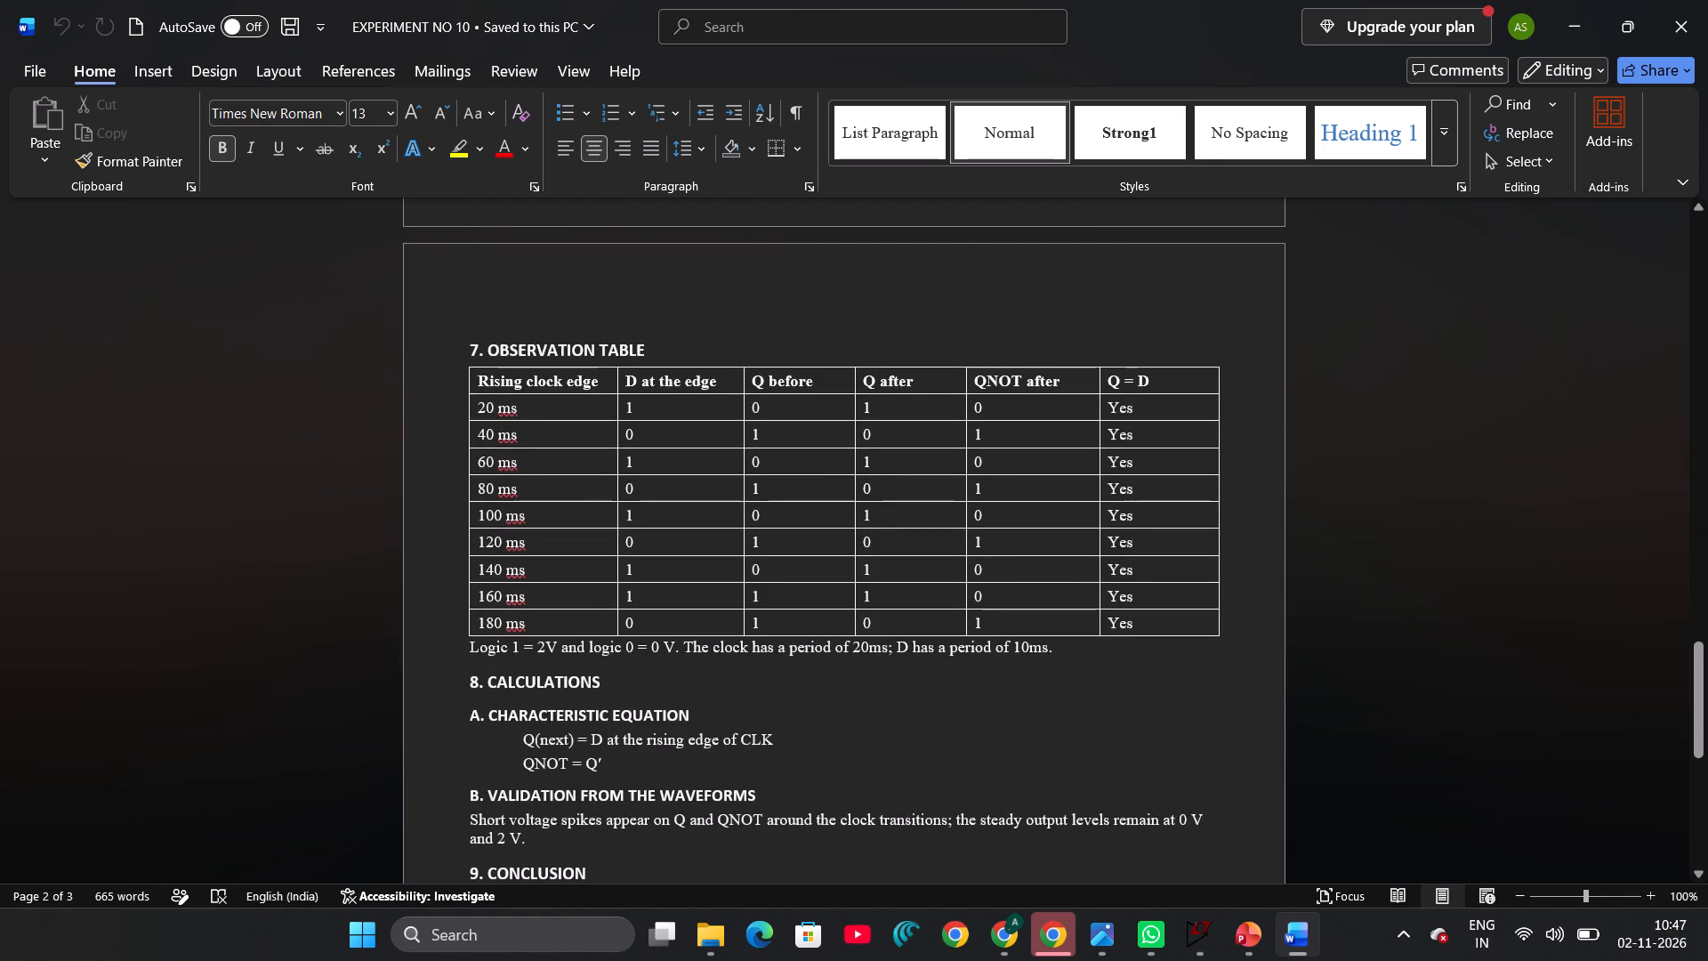
{"action": "scroll", "coordinate": [819, 527], "scroll_direction": "down", "scroll_amount": 2}
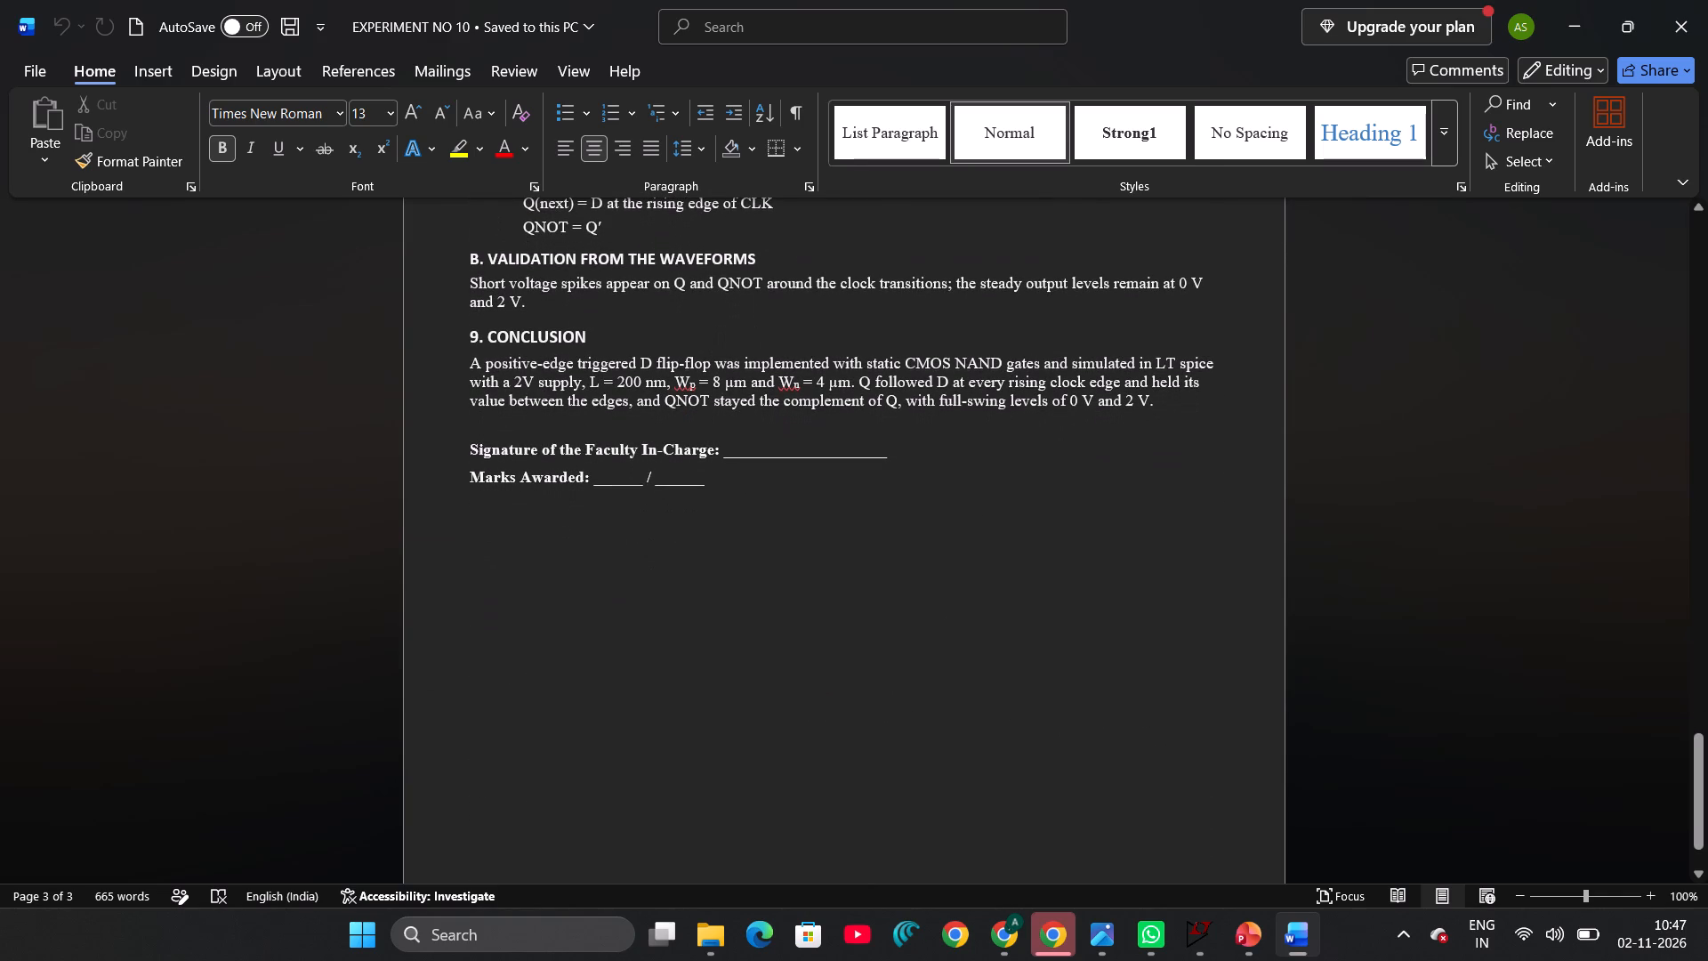
{"action": "scroll", "coordinate": [819, 527], "scroll_direction": "down", "scroll_amount": 5}
{"action": "scroll", "coordinate": [819, 527], "scroll_direction": "up", "scroll_amount": 14}
{"action": "scroll", "coordinate": [819, 527], "scroll_direction": "up", "scroll_amount": 8}
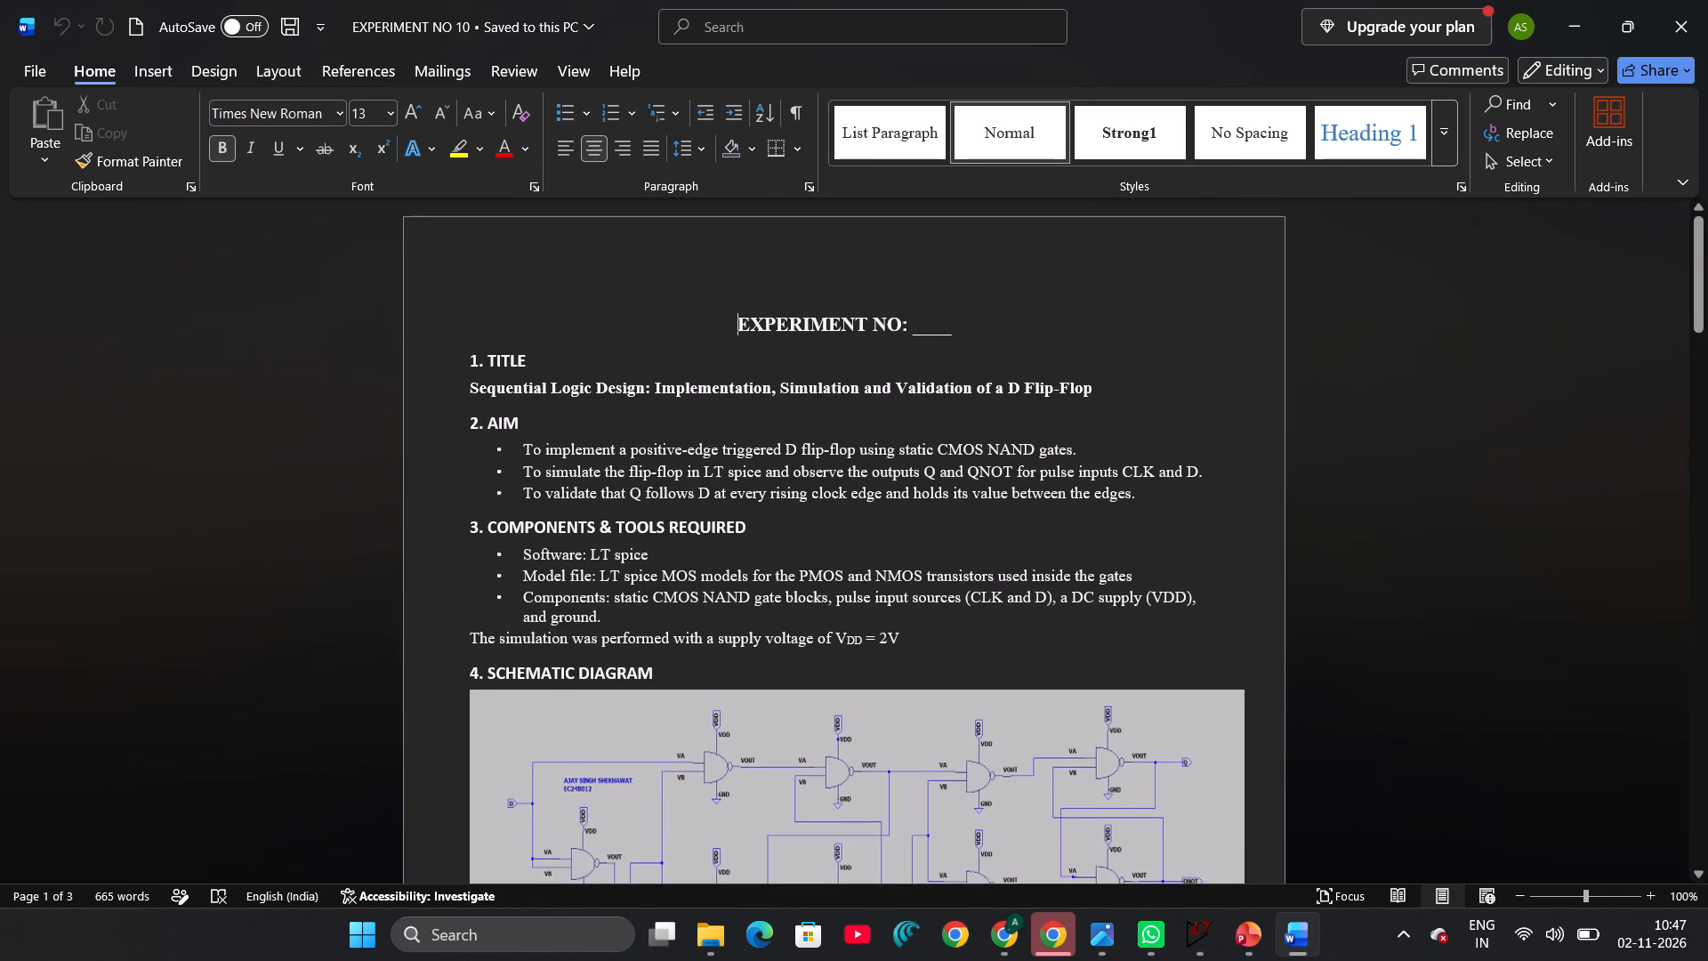
Copy the three bullet points under the AIM heading of the D flip-flop report.
{"action": "left_click_drag", "start_coordinate": [516, 441], "coordinate": [1153, 505]}
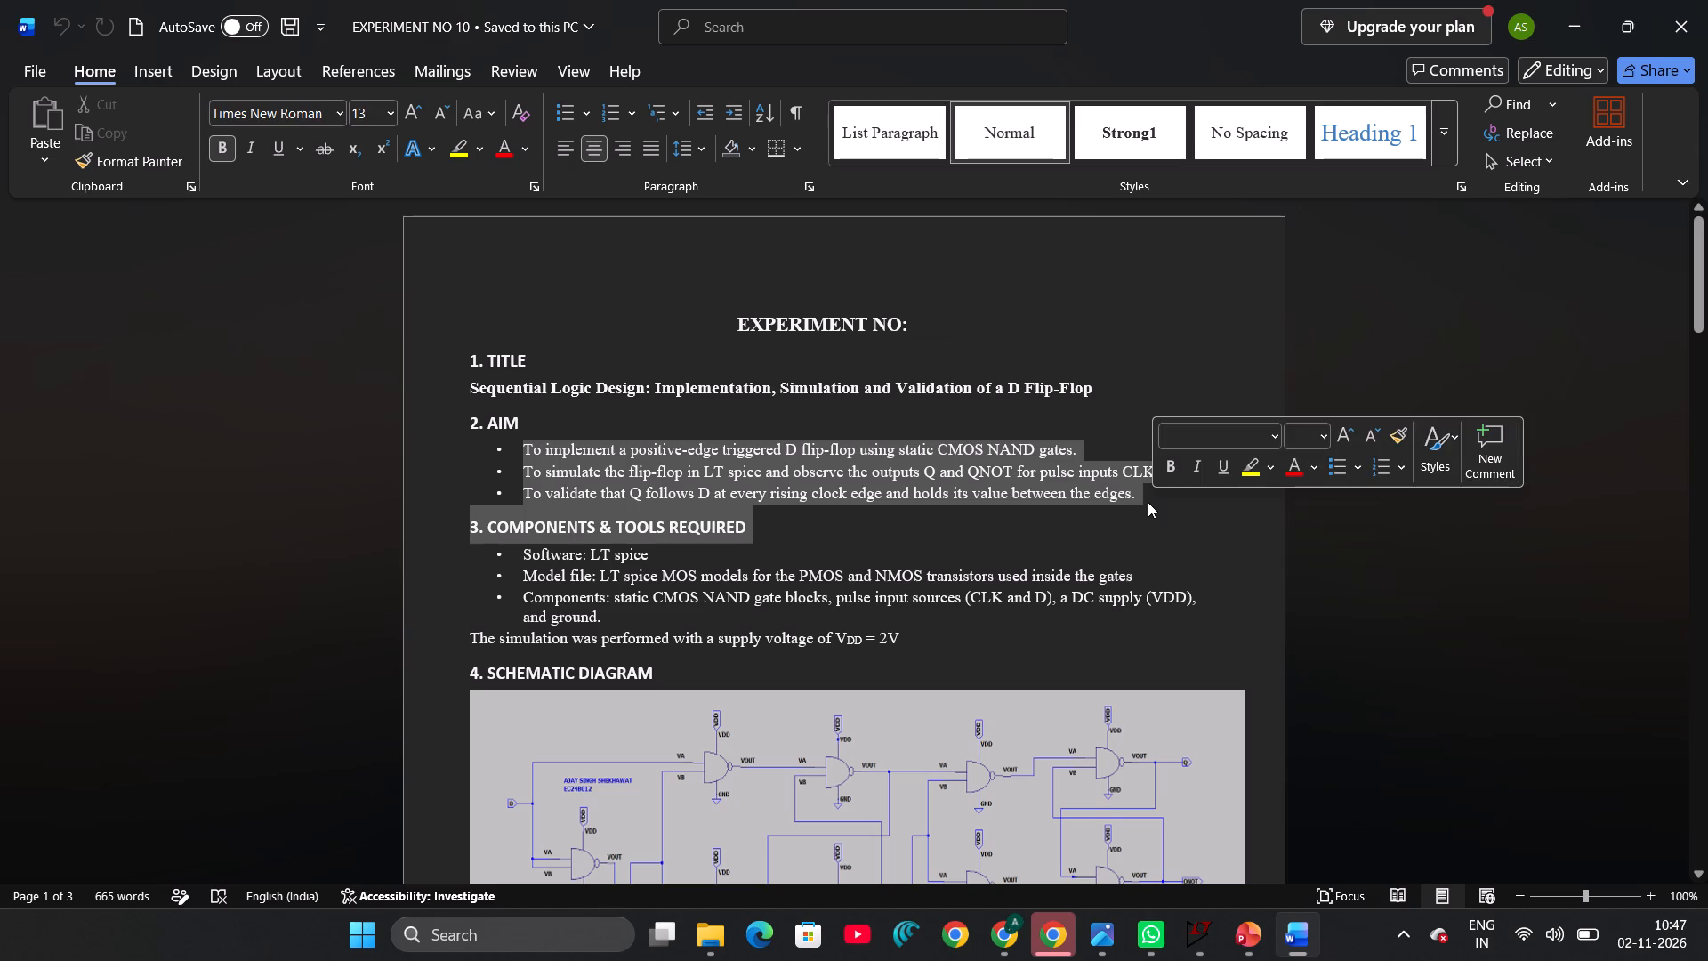
{"action": "left_click", "coordinate": [1148, 502]}
{"action": "left_click_drag", "start_coordinate": [1148, 498], "coordinate": [548, 458]}
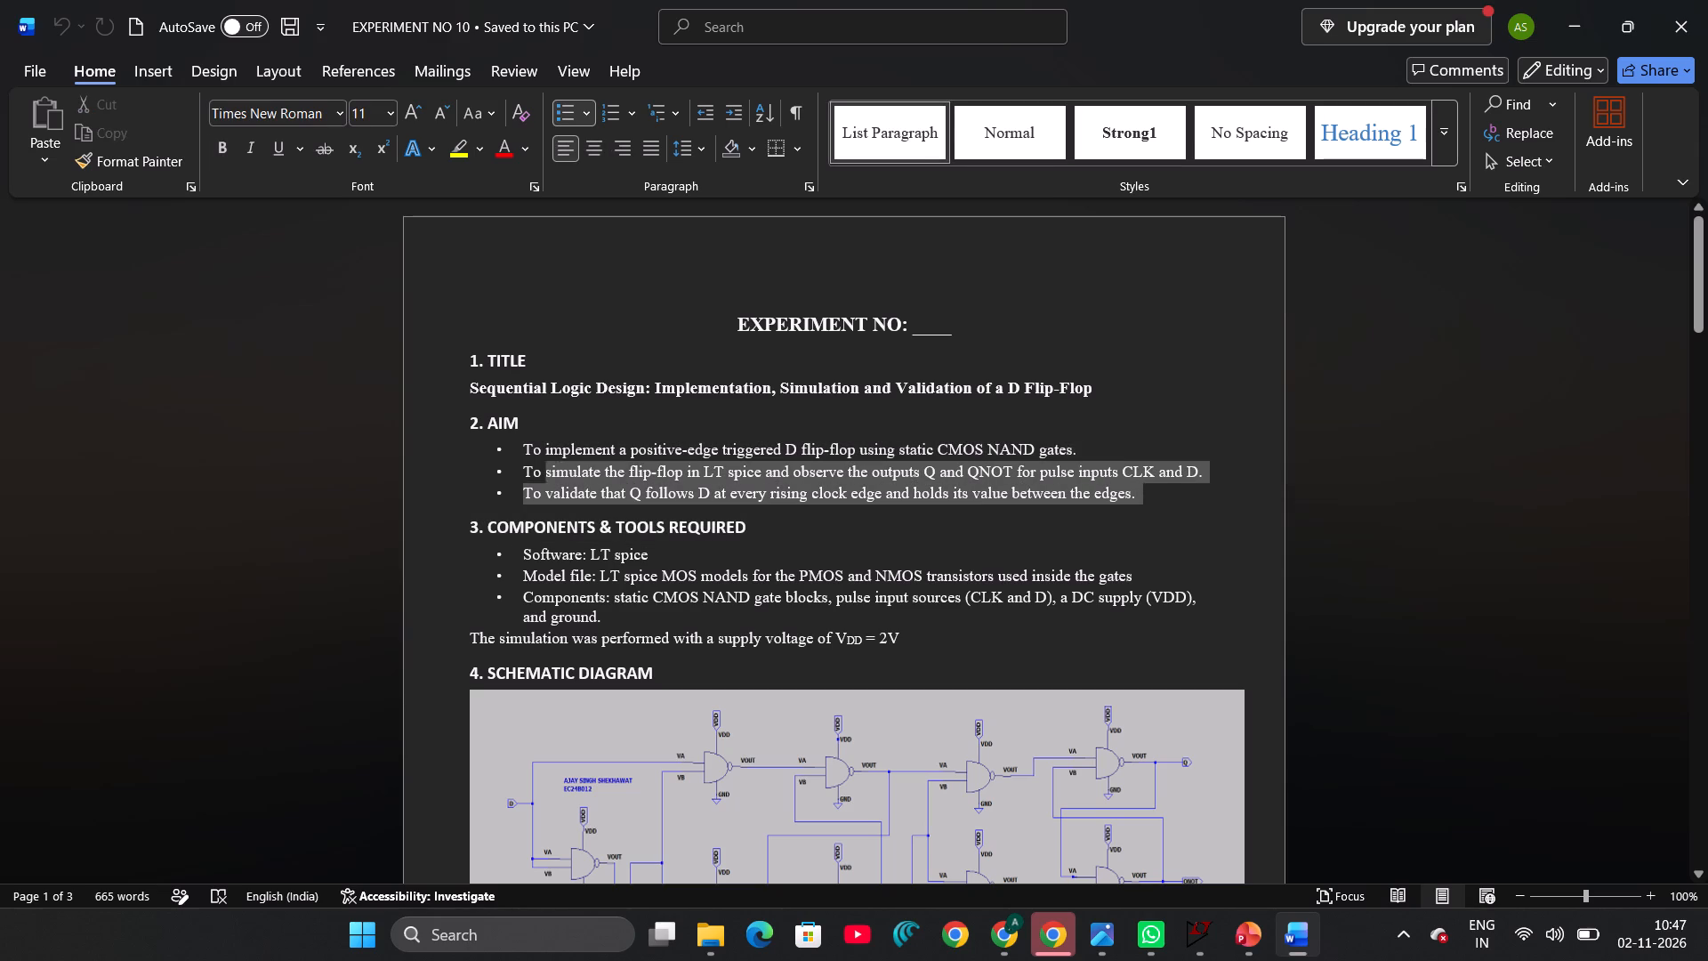
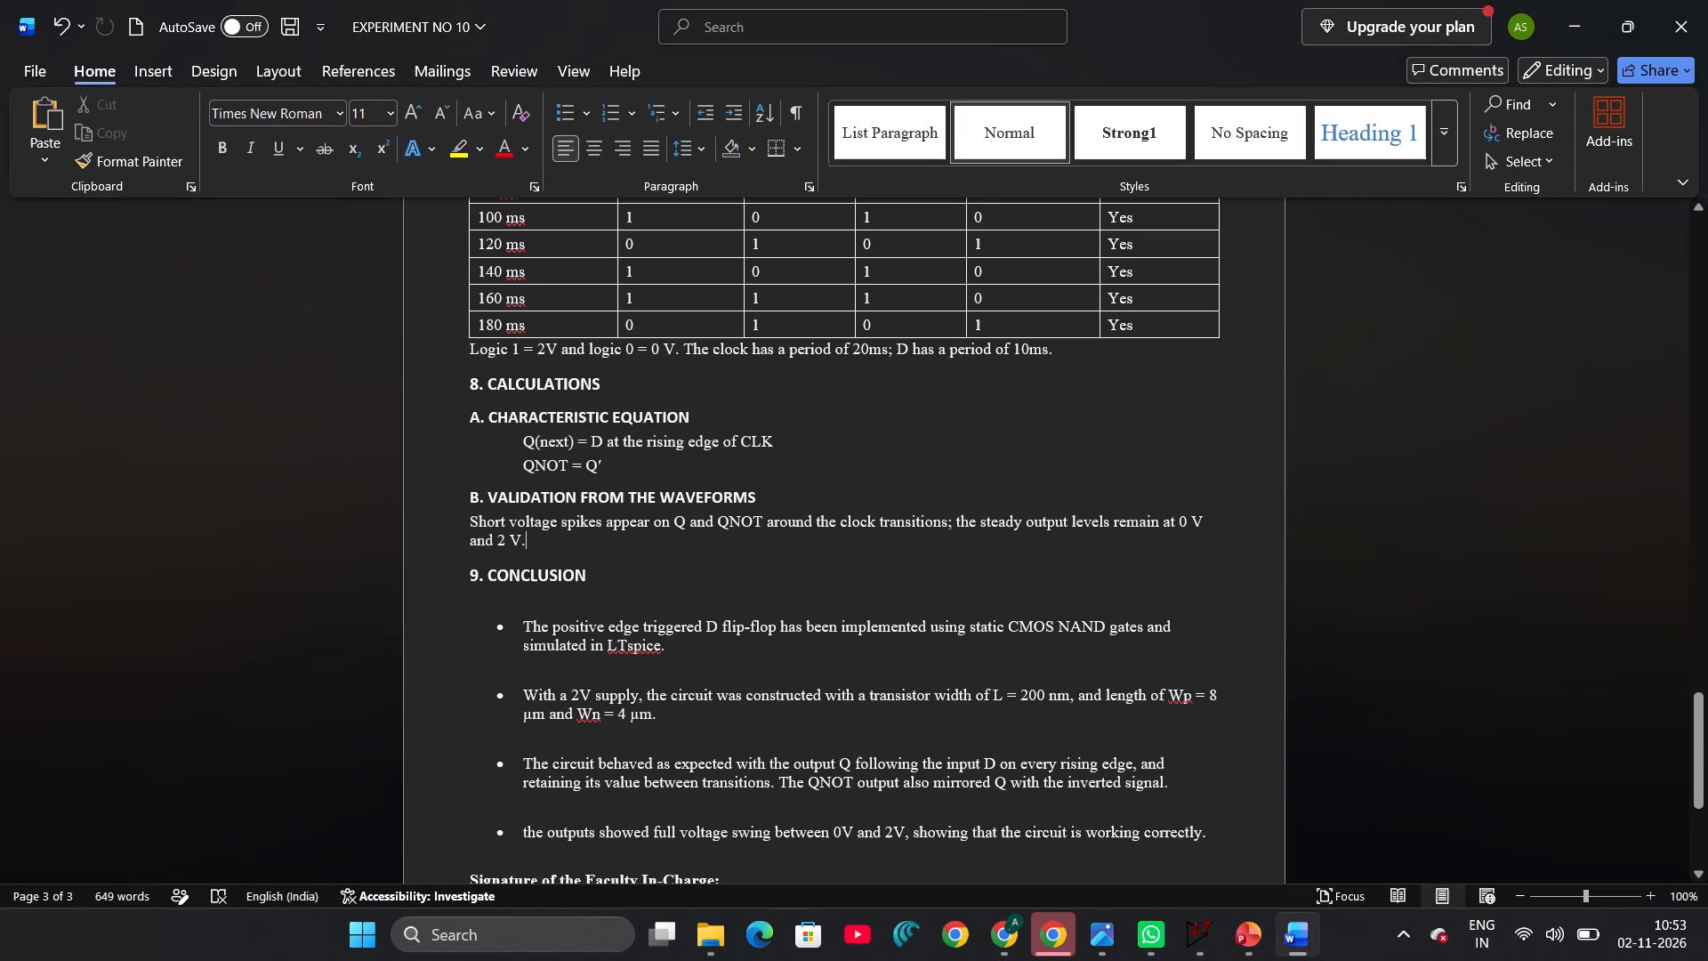
{"action": "left_click_drag", "start_coordinate": [537, 551], "coordinate": [471, 525]}
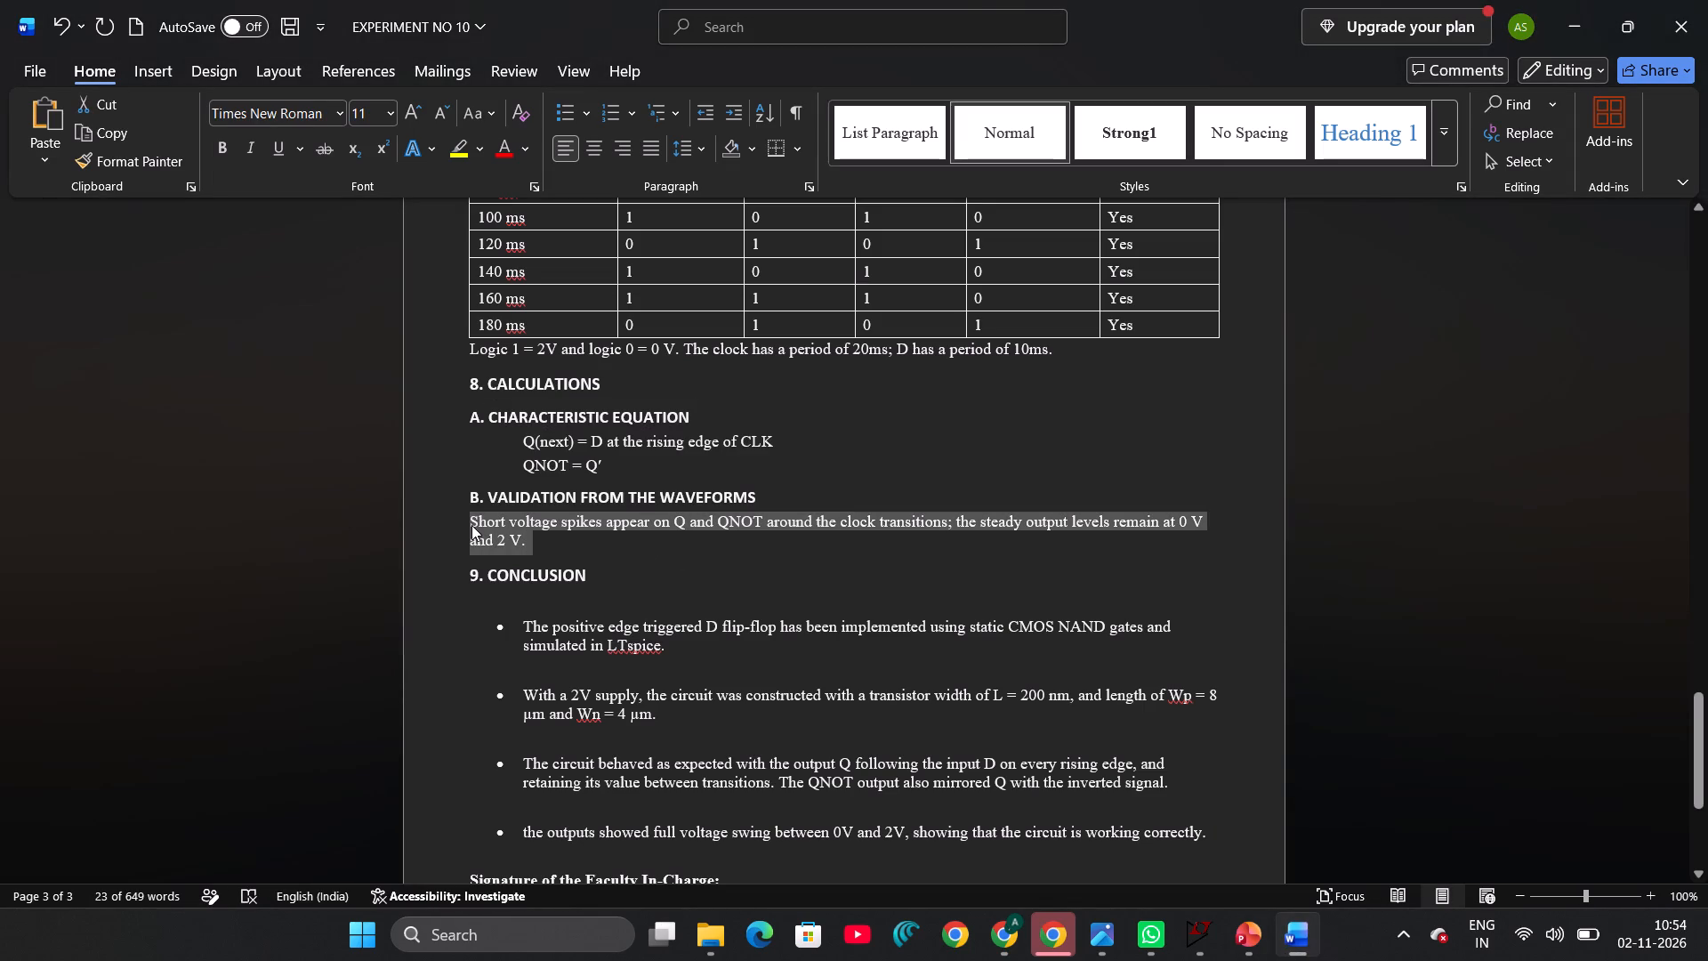
{"action": "key", "text": "ctrl+v"}
Join the second pasted paragraph, starting "It is implemented", onto the end of the first one.
{"action": "left_click", "coordinate": [467, 604]}
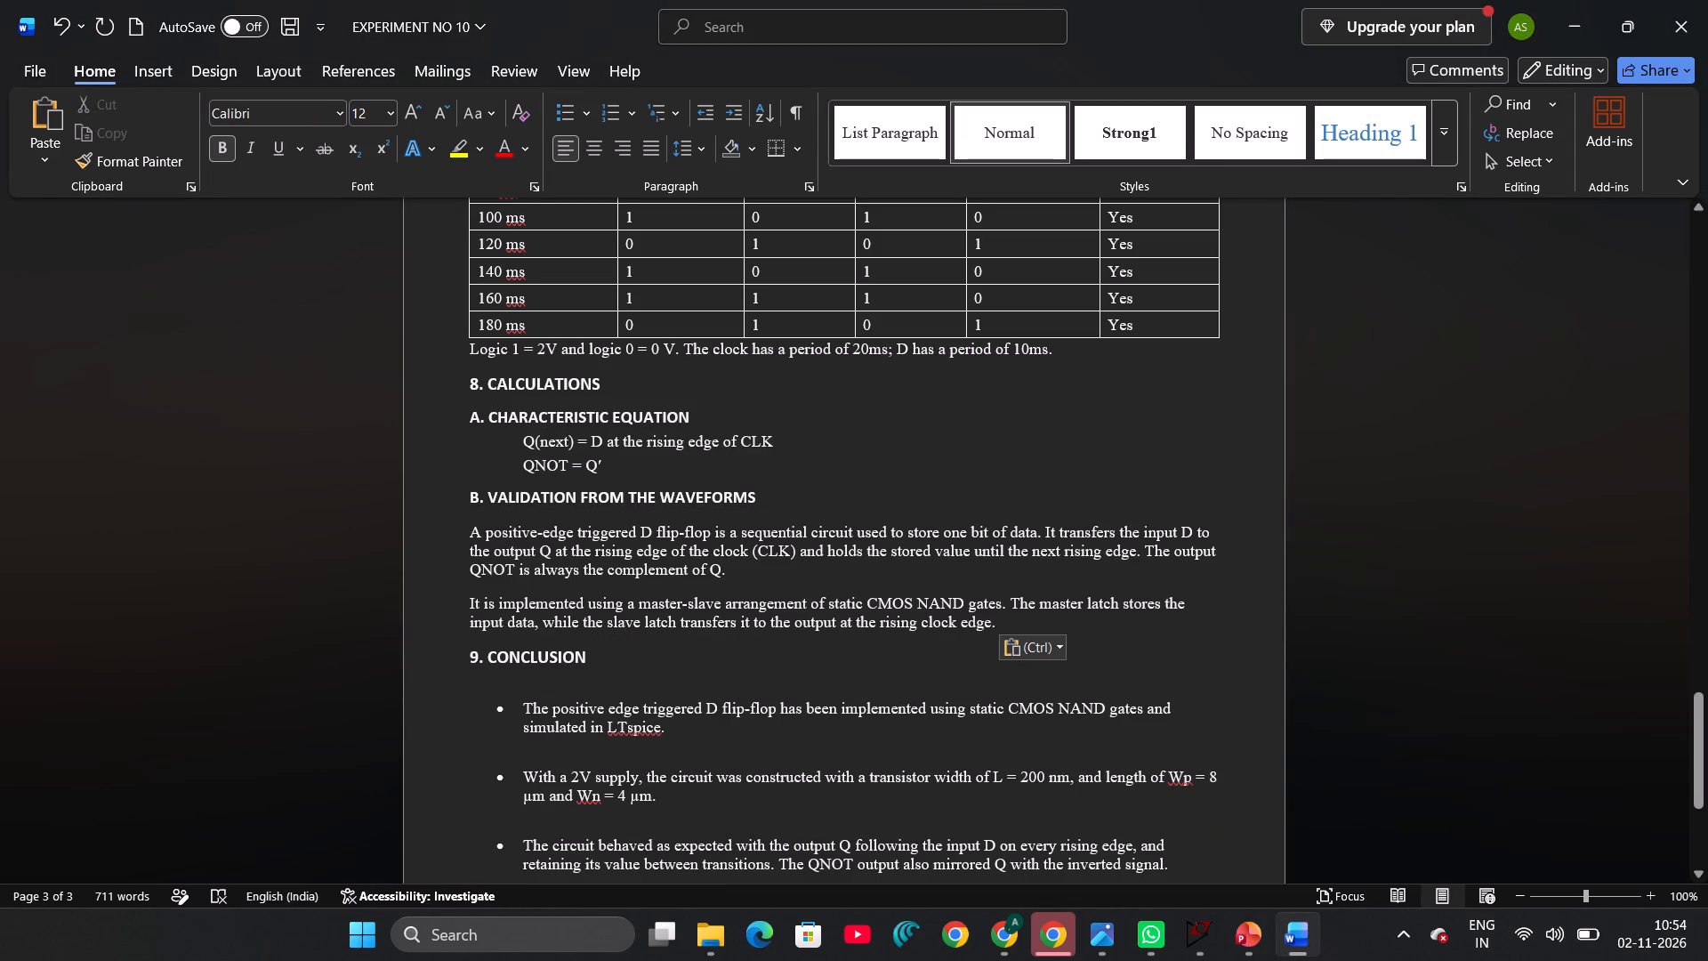
{"action": "key", "text": "BackSpace"}
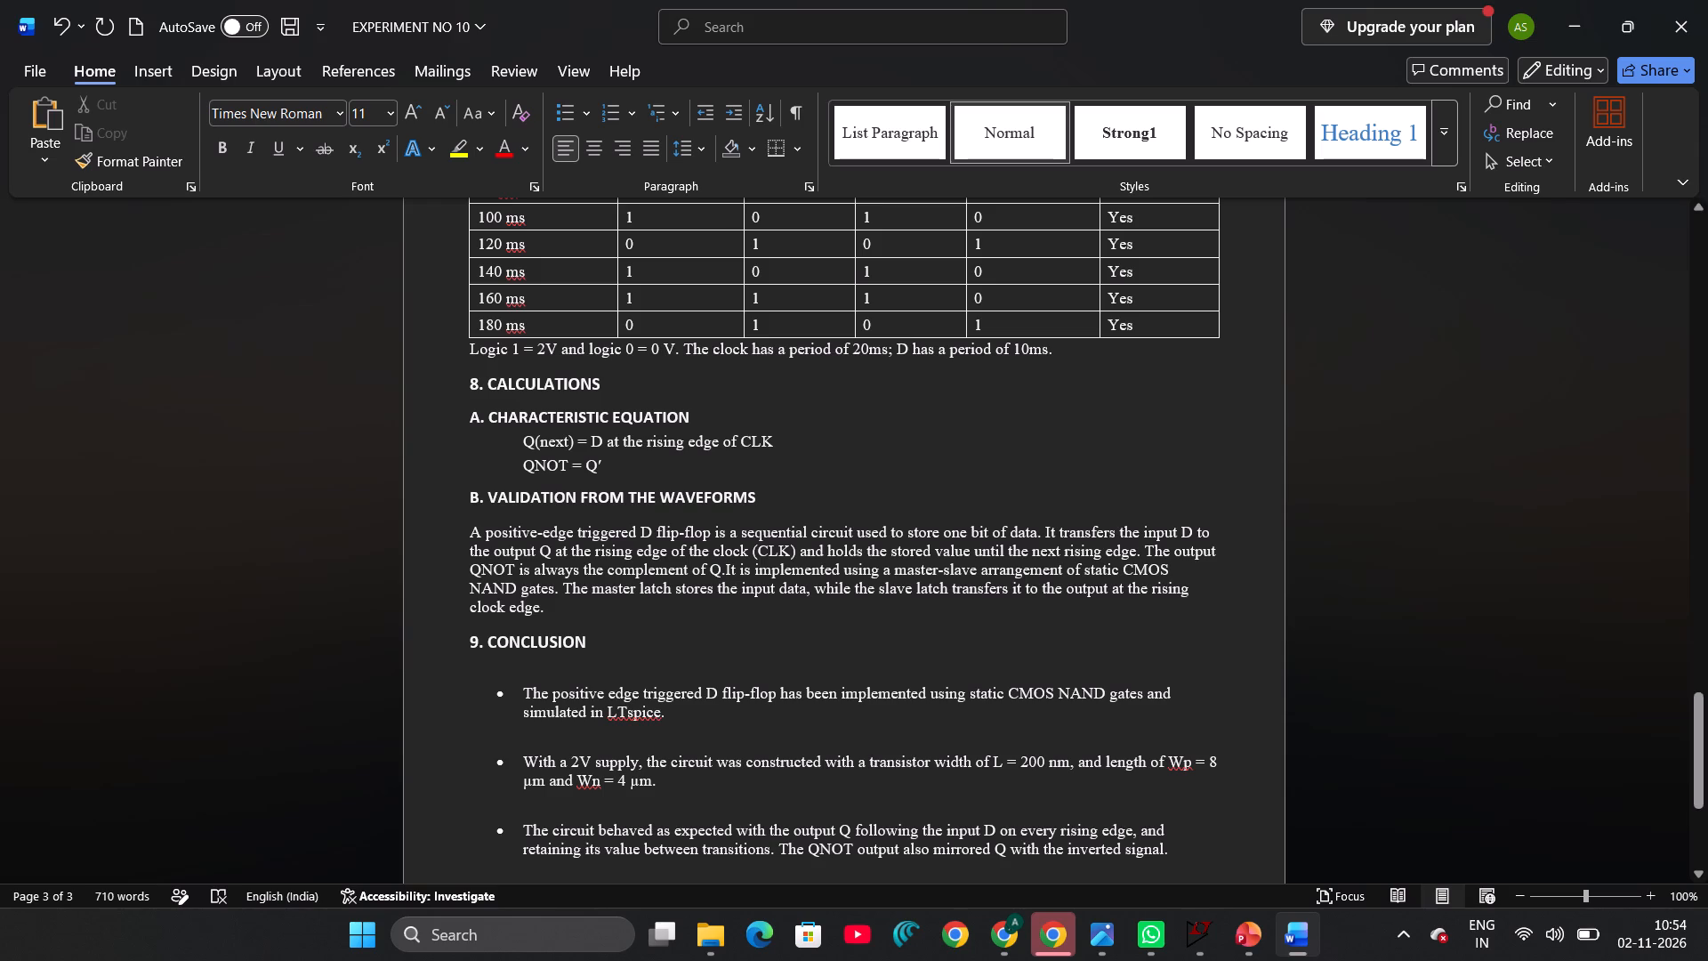
Stretch the D flip-flop waveform picture above the Fig. 2 caption taller while keeping its width.
{"action": "left_click_drag", "start_coordinate": [611, 444], "coordinate": [786, 446]}
{"action": "left_click", "coordinate": [786, 446]}
{"action": "scroll", "coordinate": [786, 446], "scroll_direction": "up", "scroll_amount": 2}
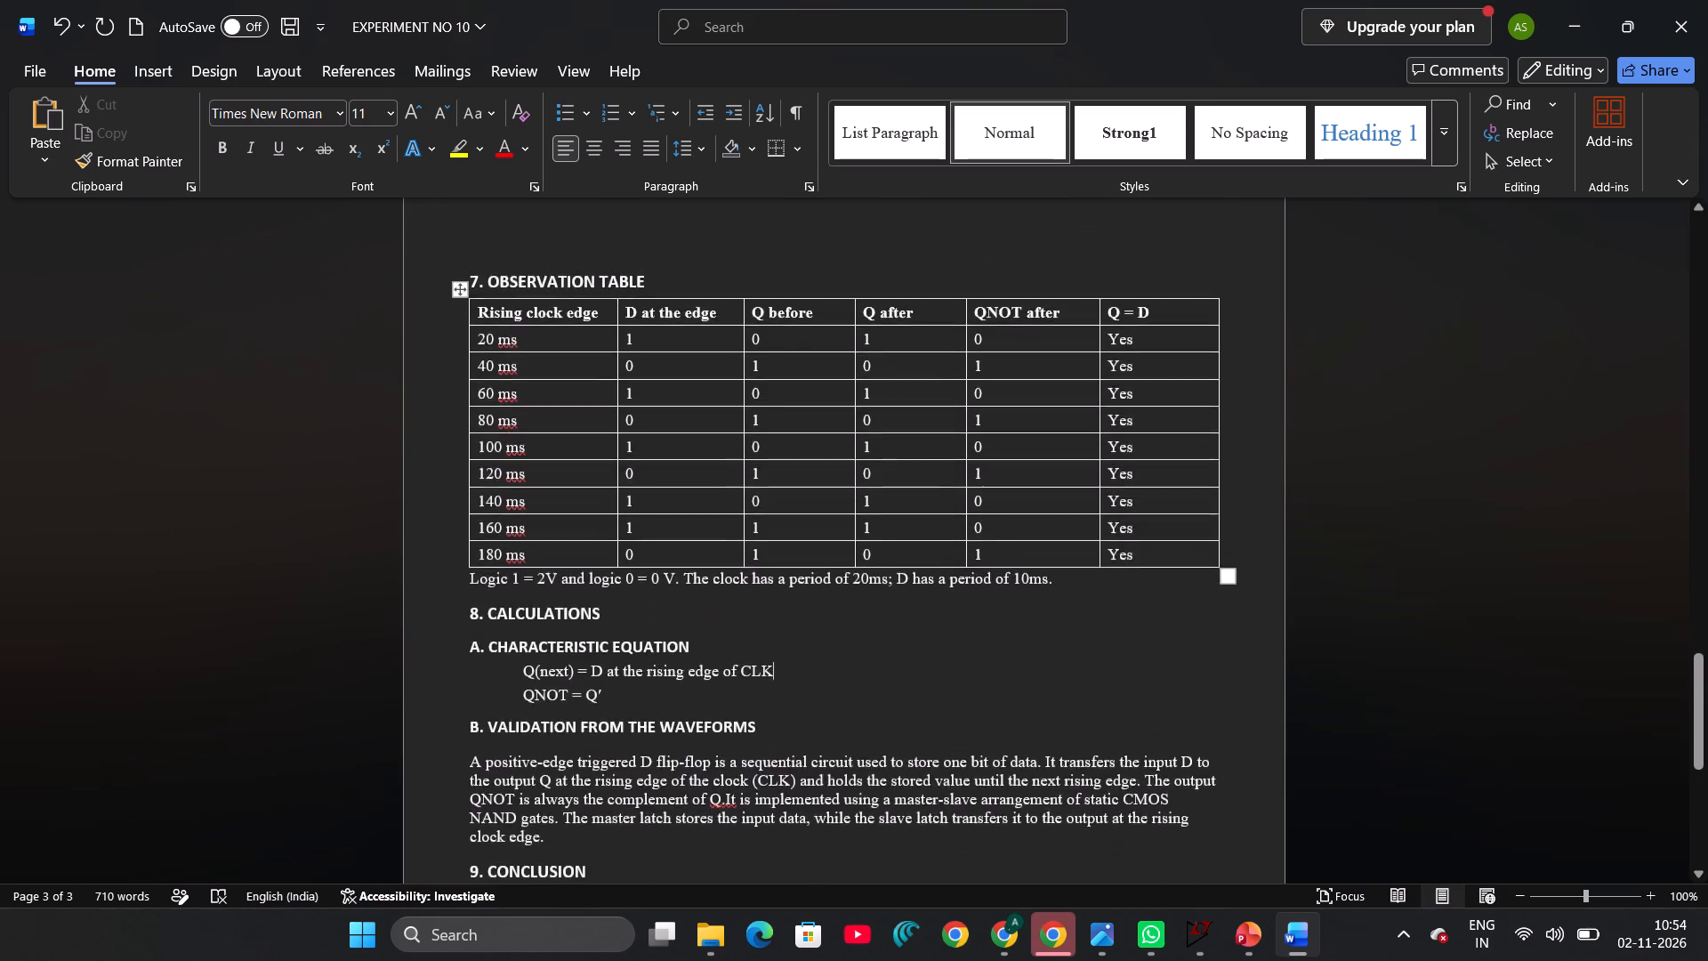
{"action": "scroll", "coordinate": [786, 446], "scroll_direction": "up", "scroll_amount": 5}
{"action": "scroll", "coordinate": [786, 446], "scroll_direction": "down", "scroll_amount": 1}
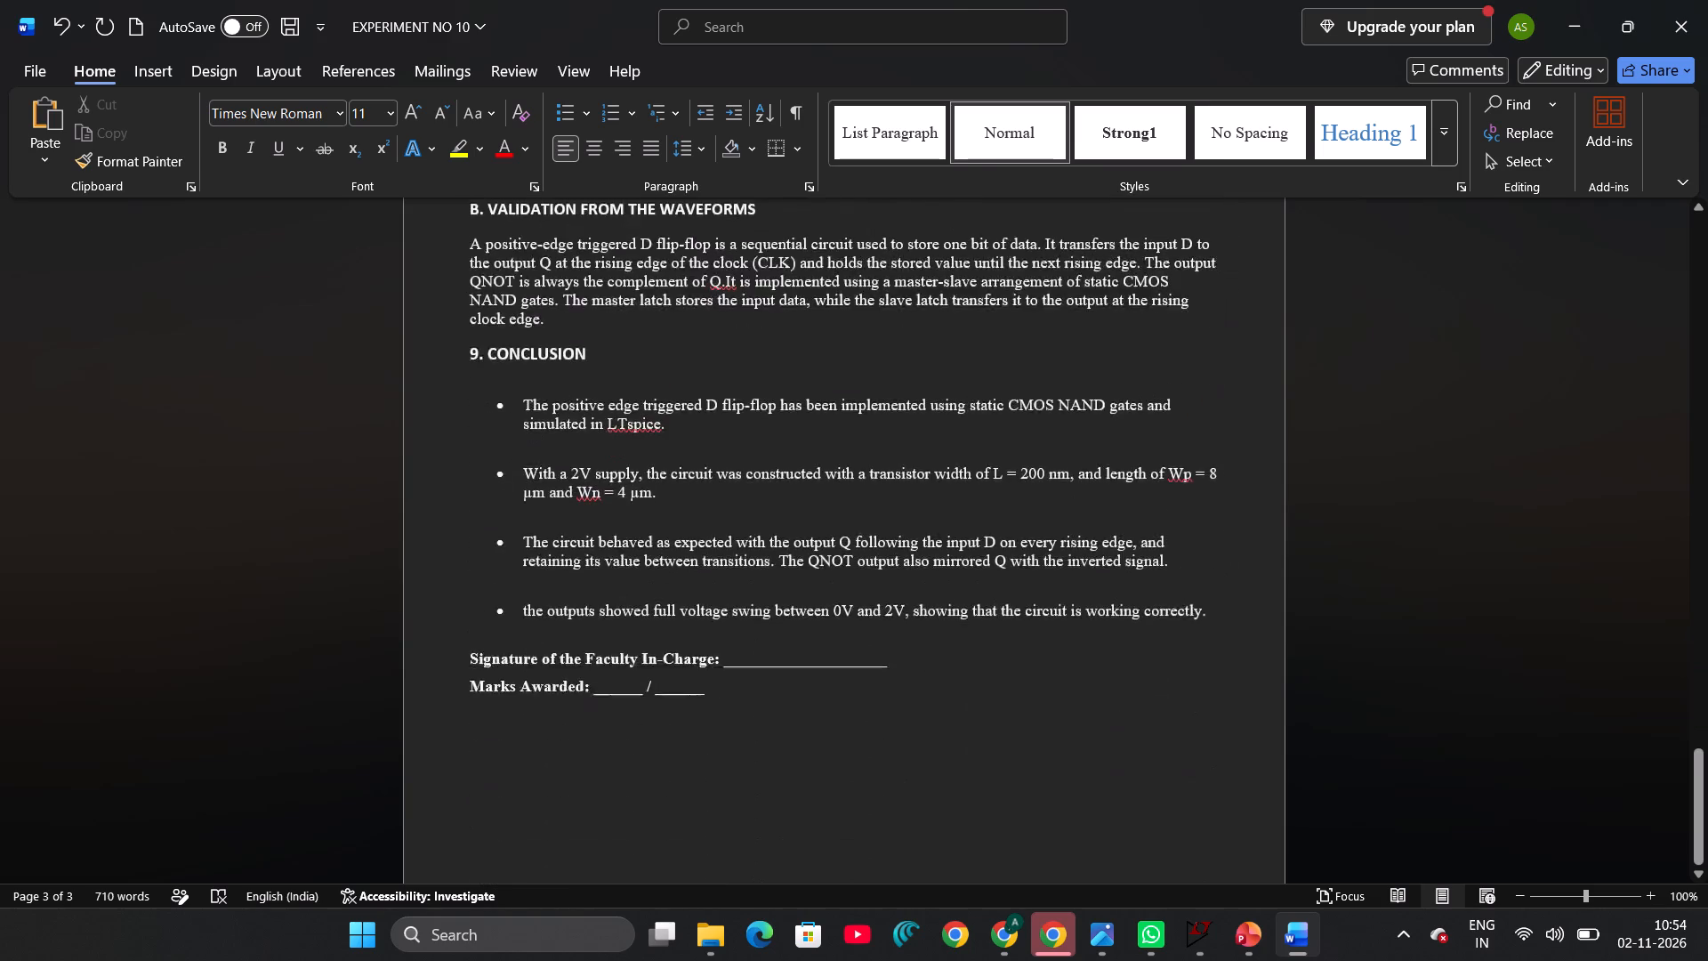
{"action": "scroll", "coordinate": [786, 446], "scroll_direction": "up", "scroll_amount": 4}
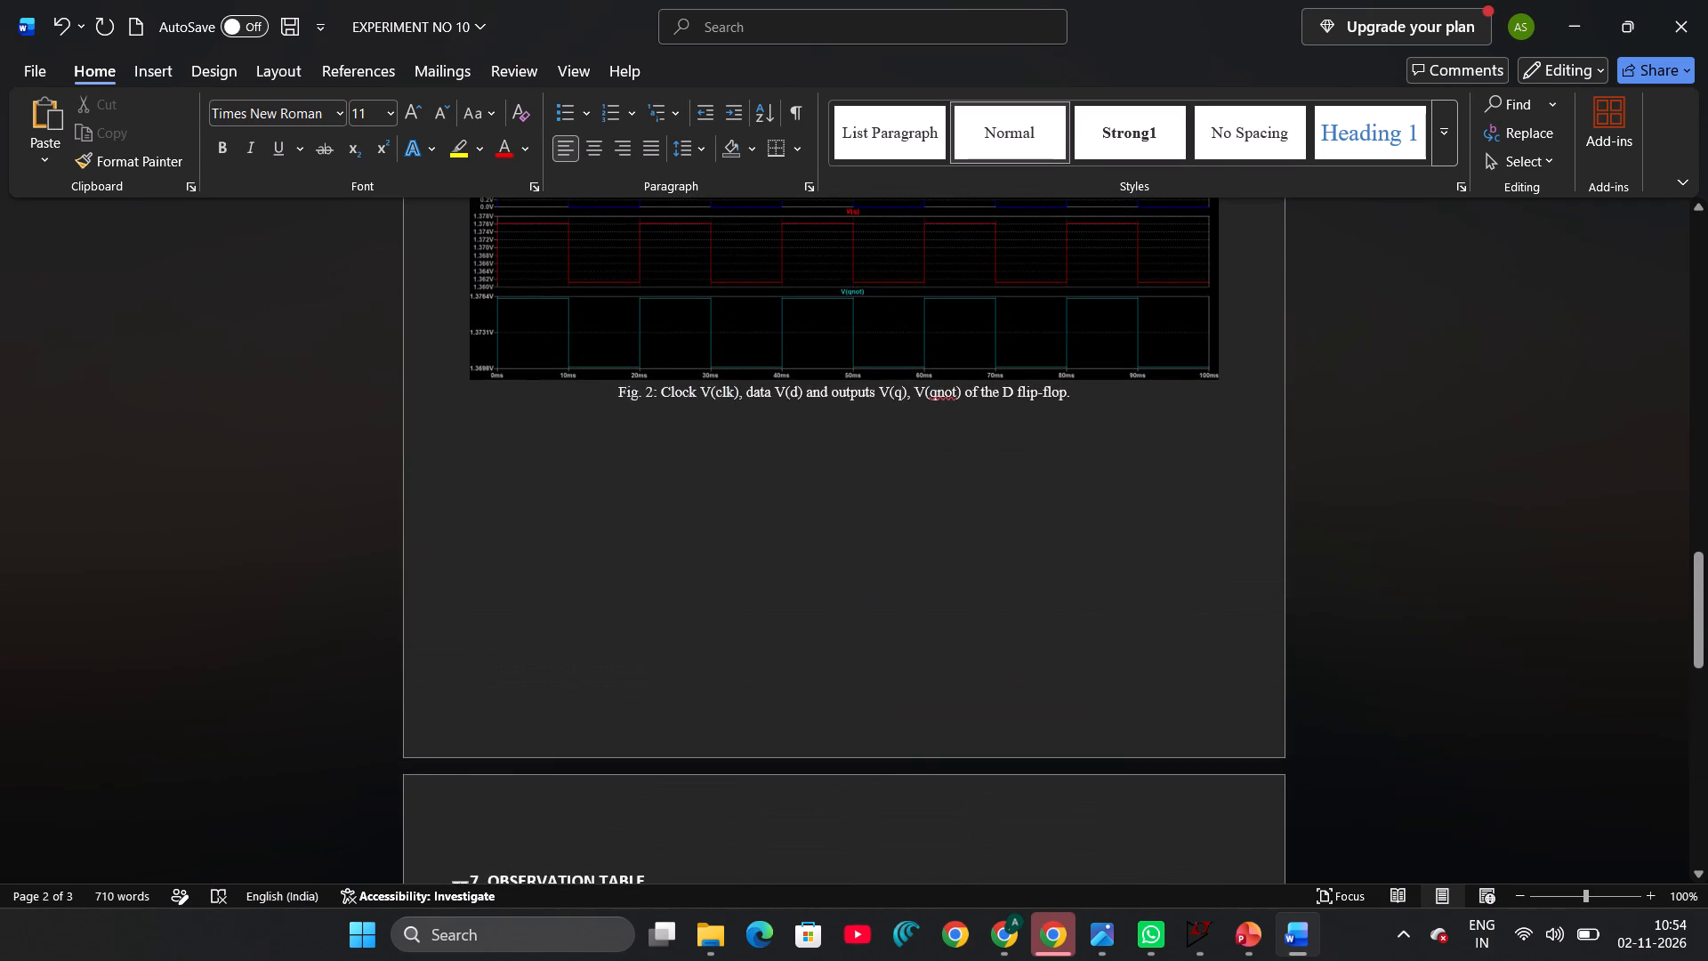
{"action": "scroll", "coordinate": [736, 507], "scroll_direction": "up", "scroll_amount": 1}
{"action": "left_click", "coordinate": [801, 541]}
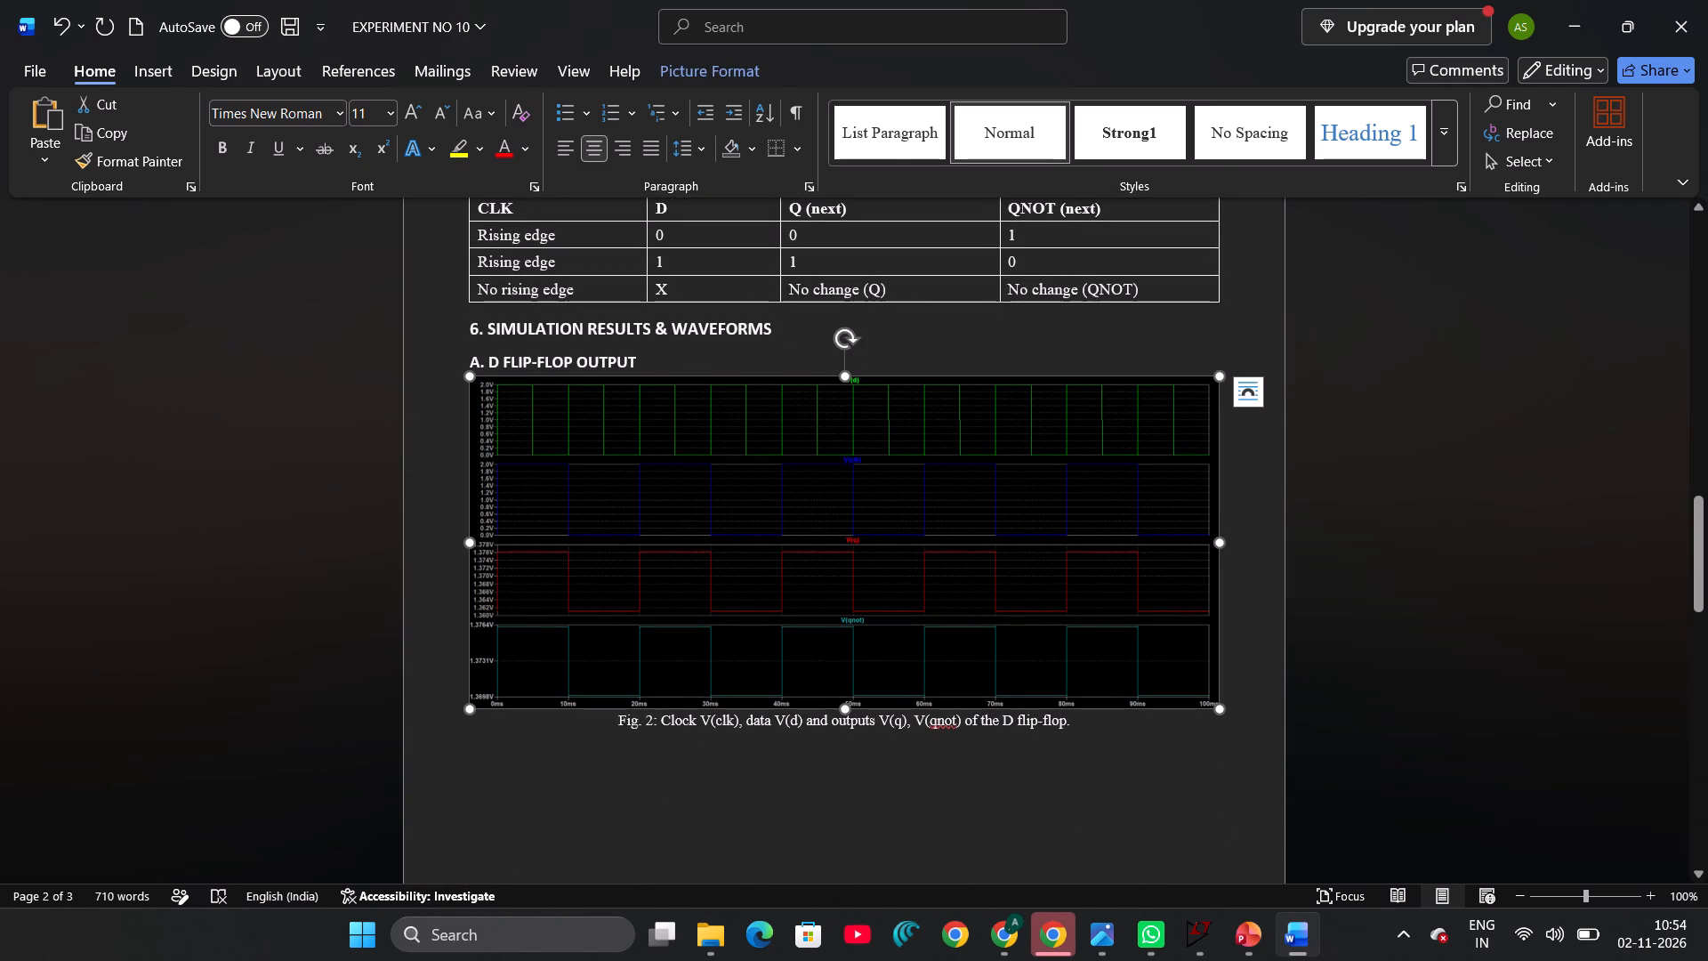
{"action": "left_click_drag", "start_coordinate": [850, 710], "coordinate": [857, 820]}
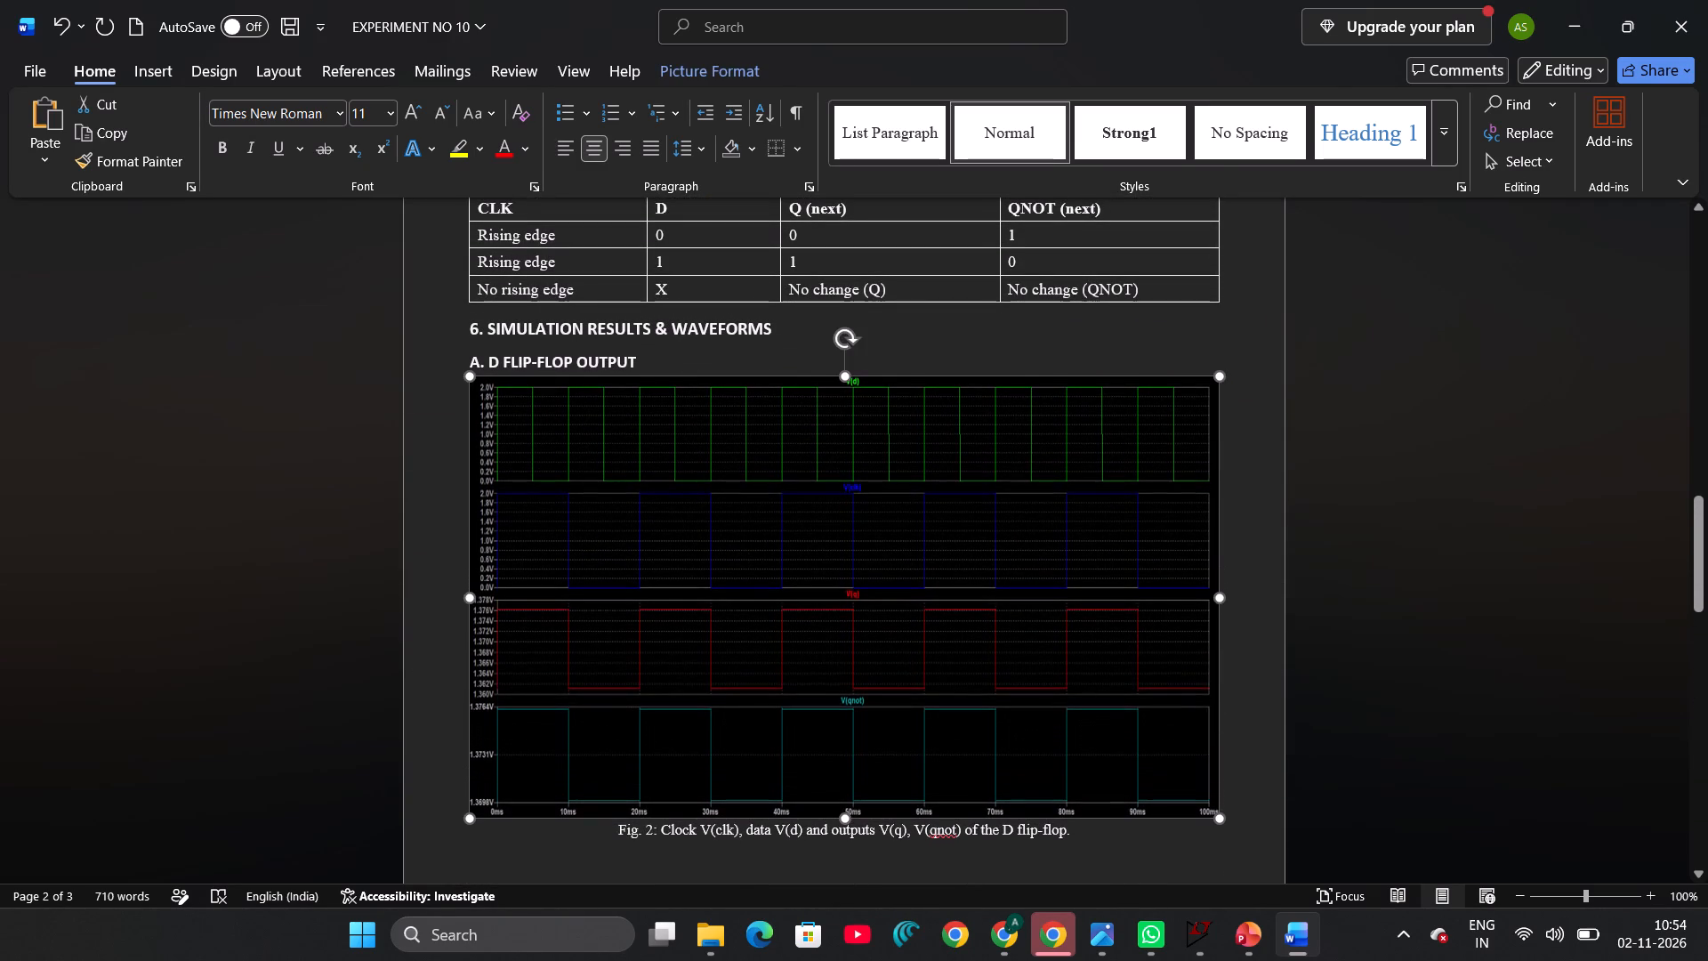
{"action": "left_click_drag", "start_coordinate": [857, 820], "coordinate": [862, 836]}
Remove the Save command from Word's quick access commands.
{"action": "scroll", "coordinate": [395, 739], "scroll_direction": "down", "scroll_amount": 2}
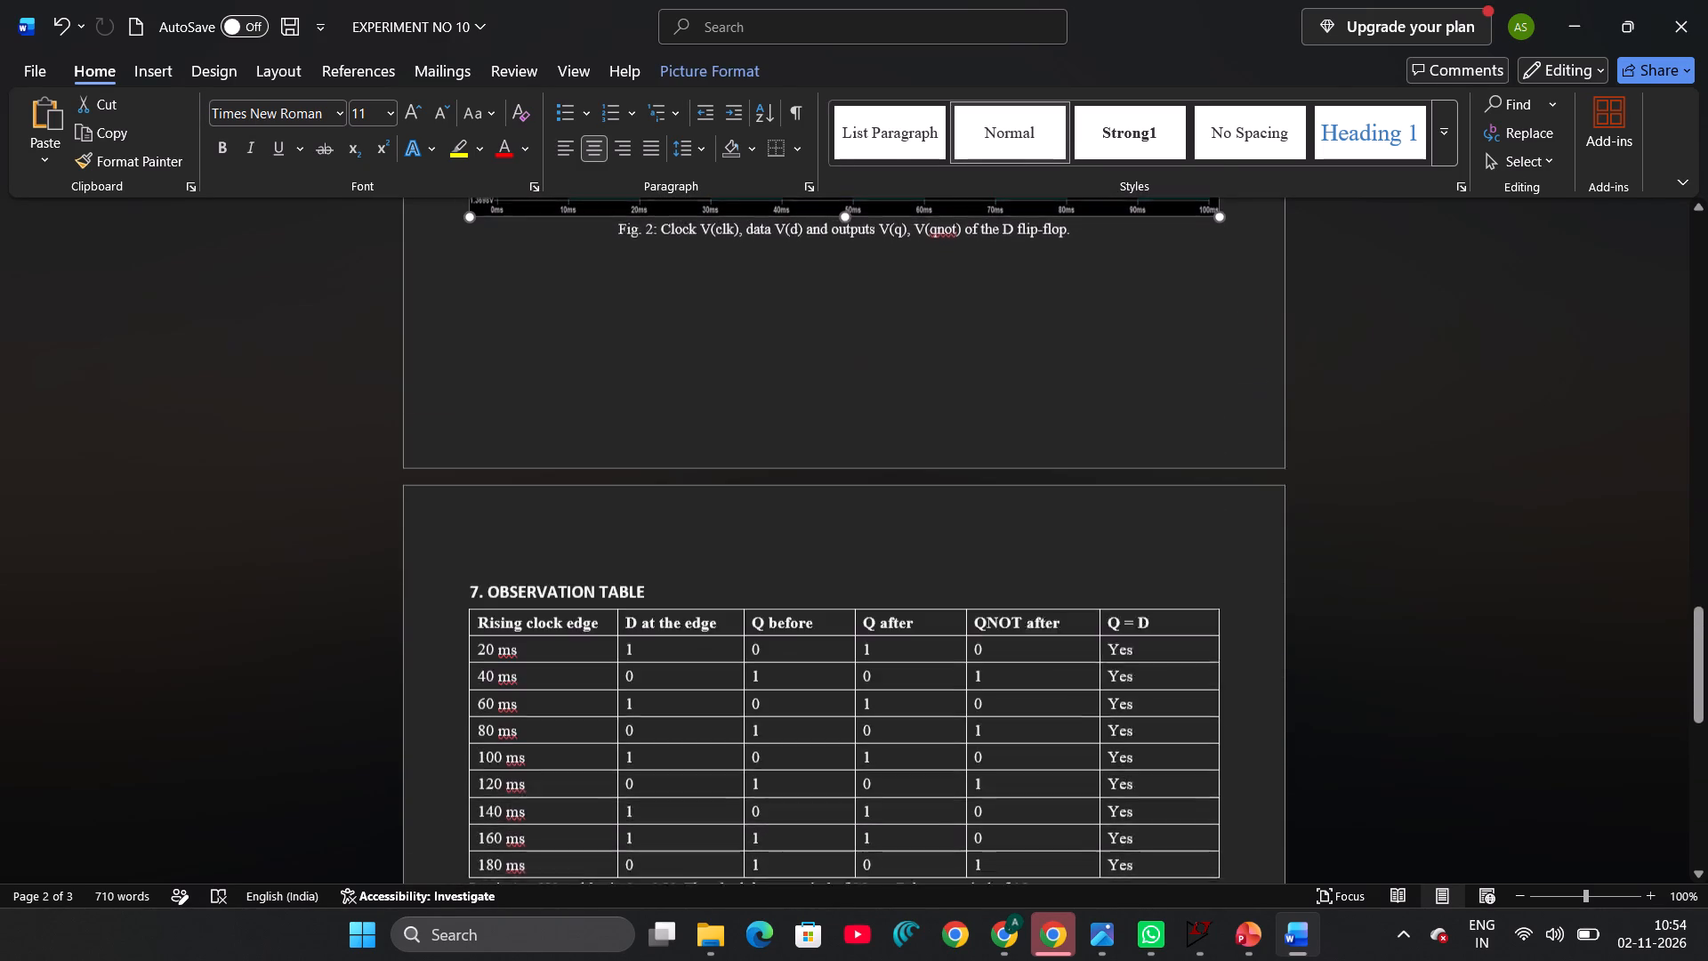
{"action": "scroll", "coordinate": [395, 739], "scroll_direction": "down", "scroll_amount": 3}
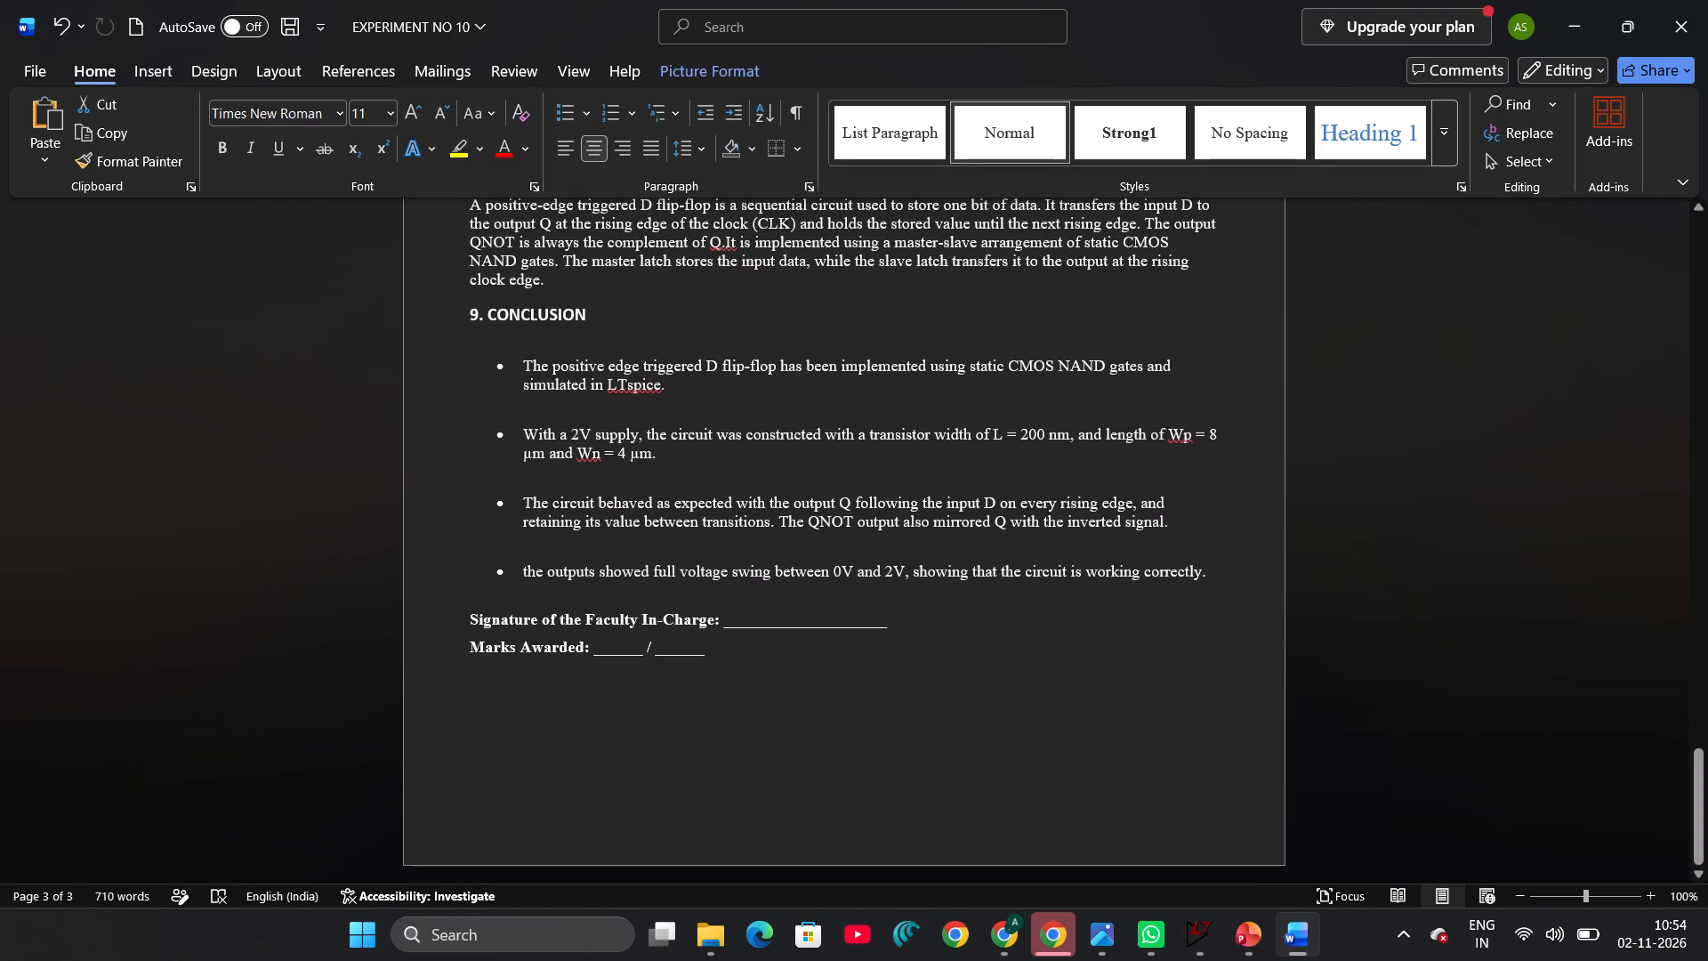
{"action": "left_click", "coordinate": [739, 676]}
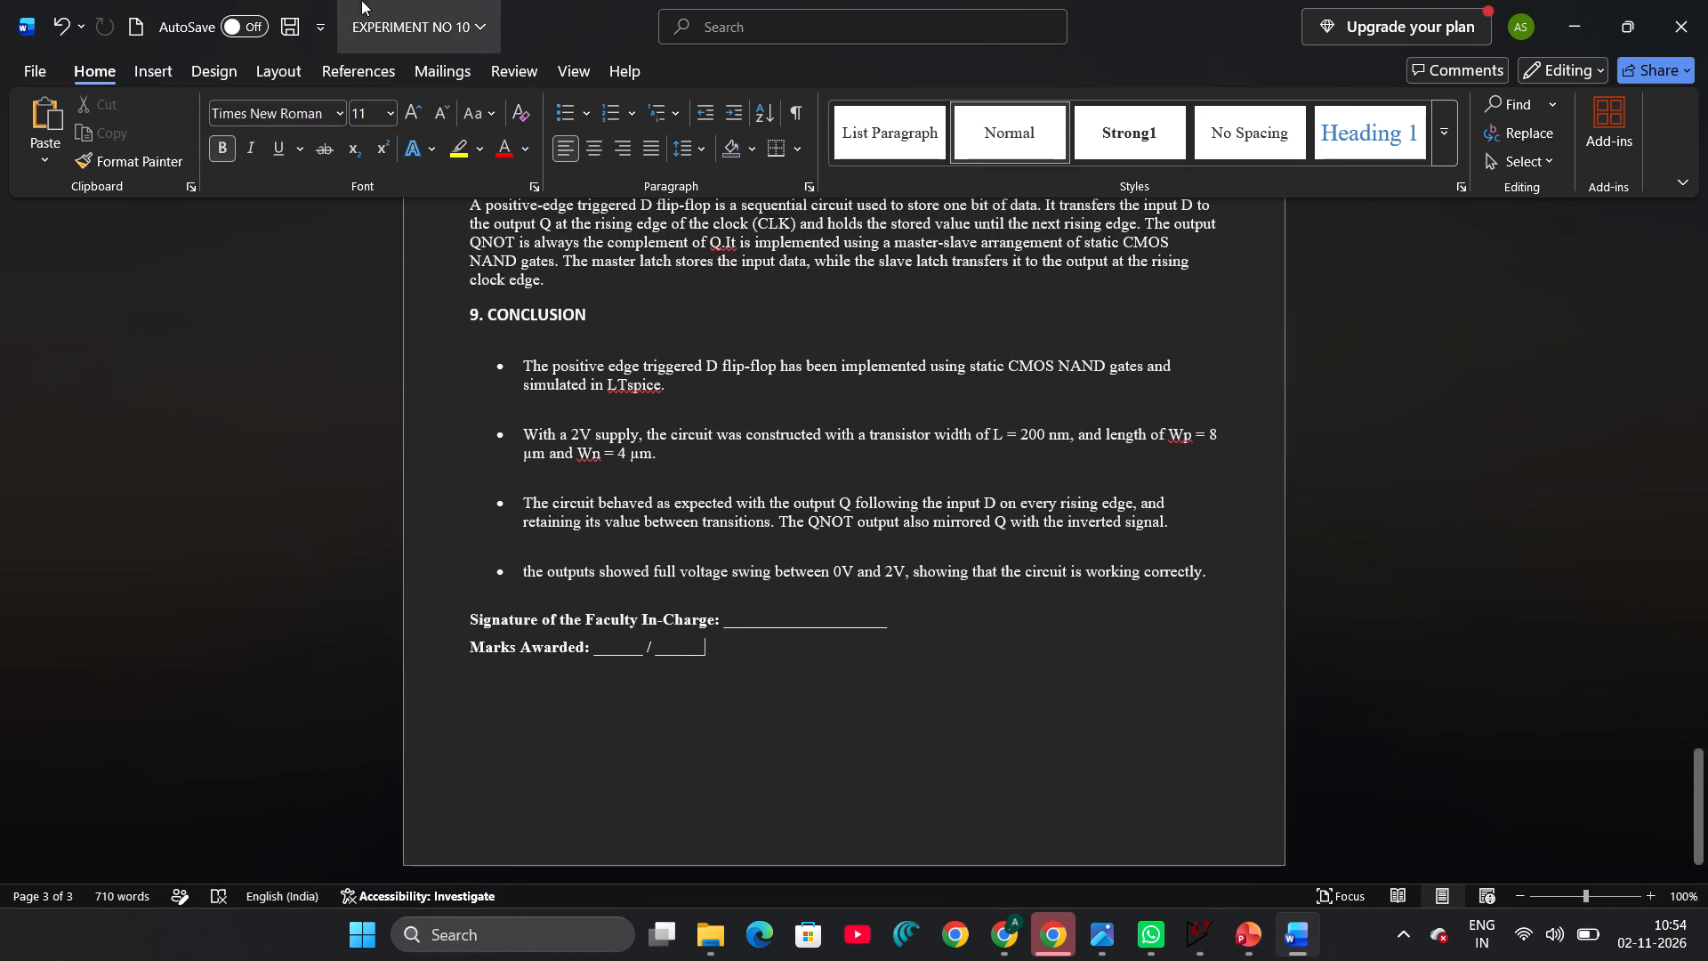
{"action": "left_click", "coordinate": [324, 15]}
{"action": "left_click", "coordinate": [360, 194]}
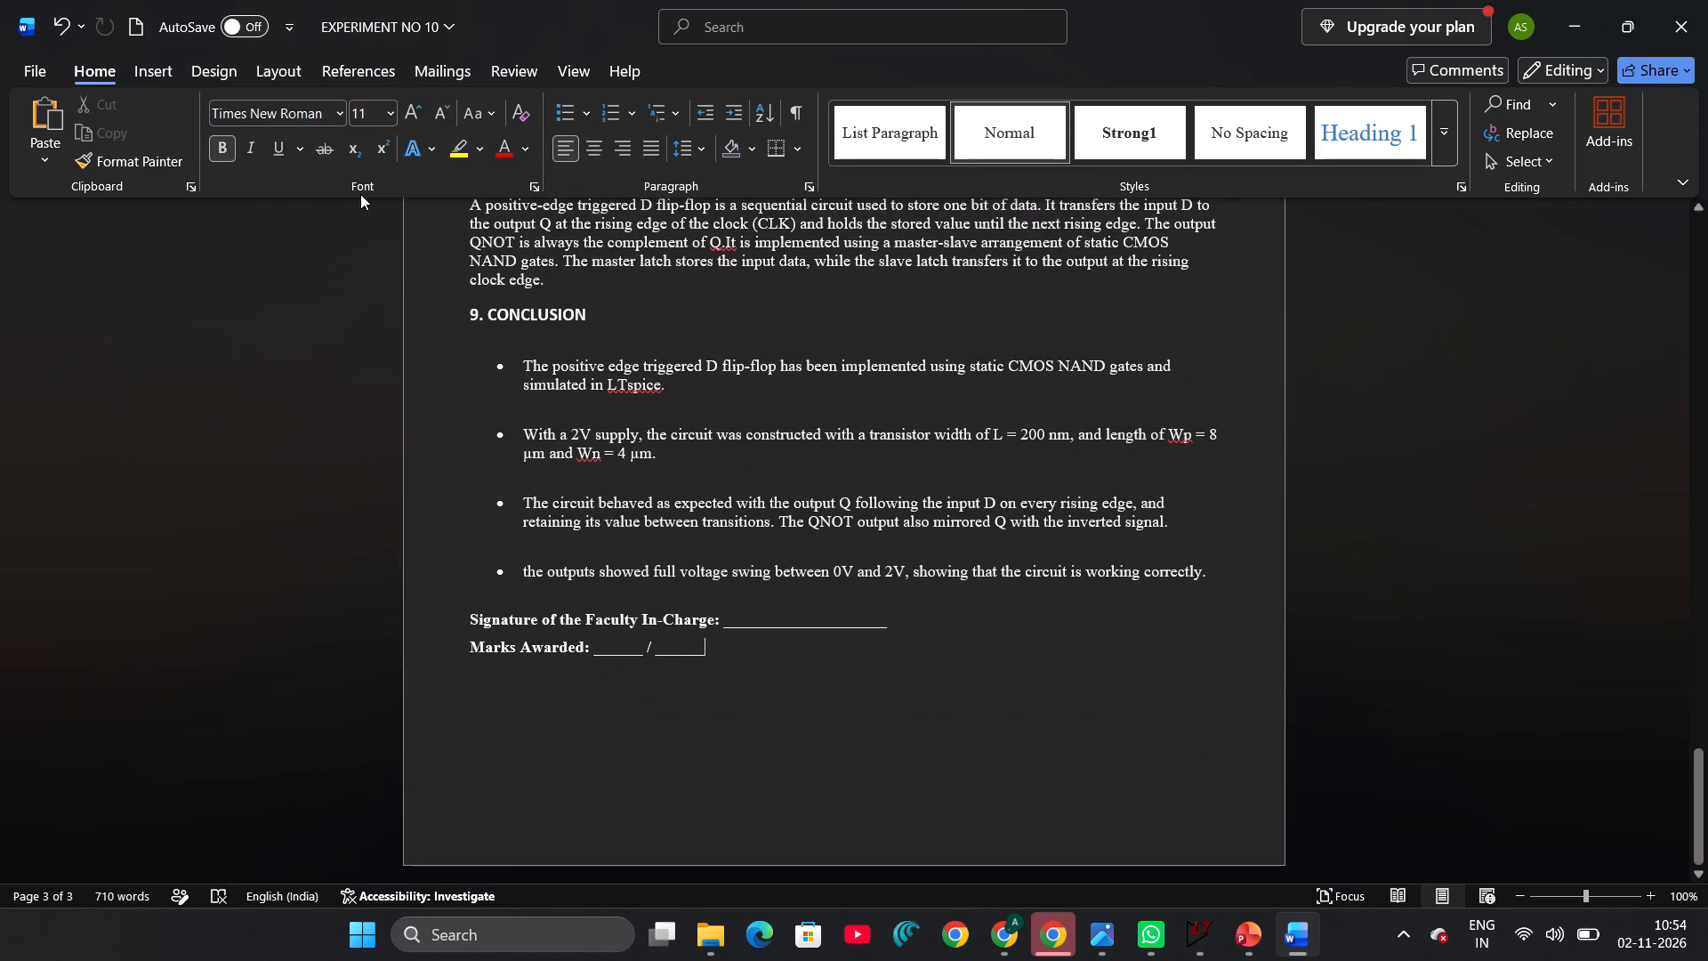
Replace the blank underscores after EXPERIMENT NO: on the first page with 10.
{"action": "scroll", "coordinate": [423, 470], "scroll_direction": "up", "scroll_amount": 1}
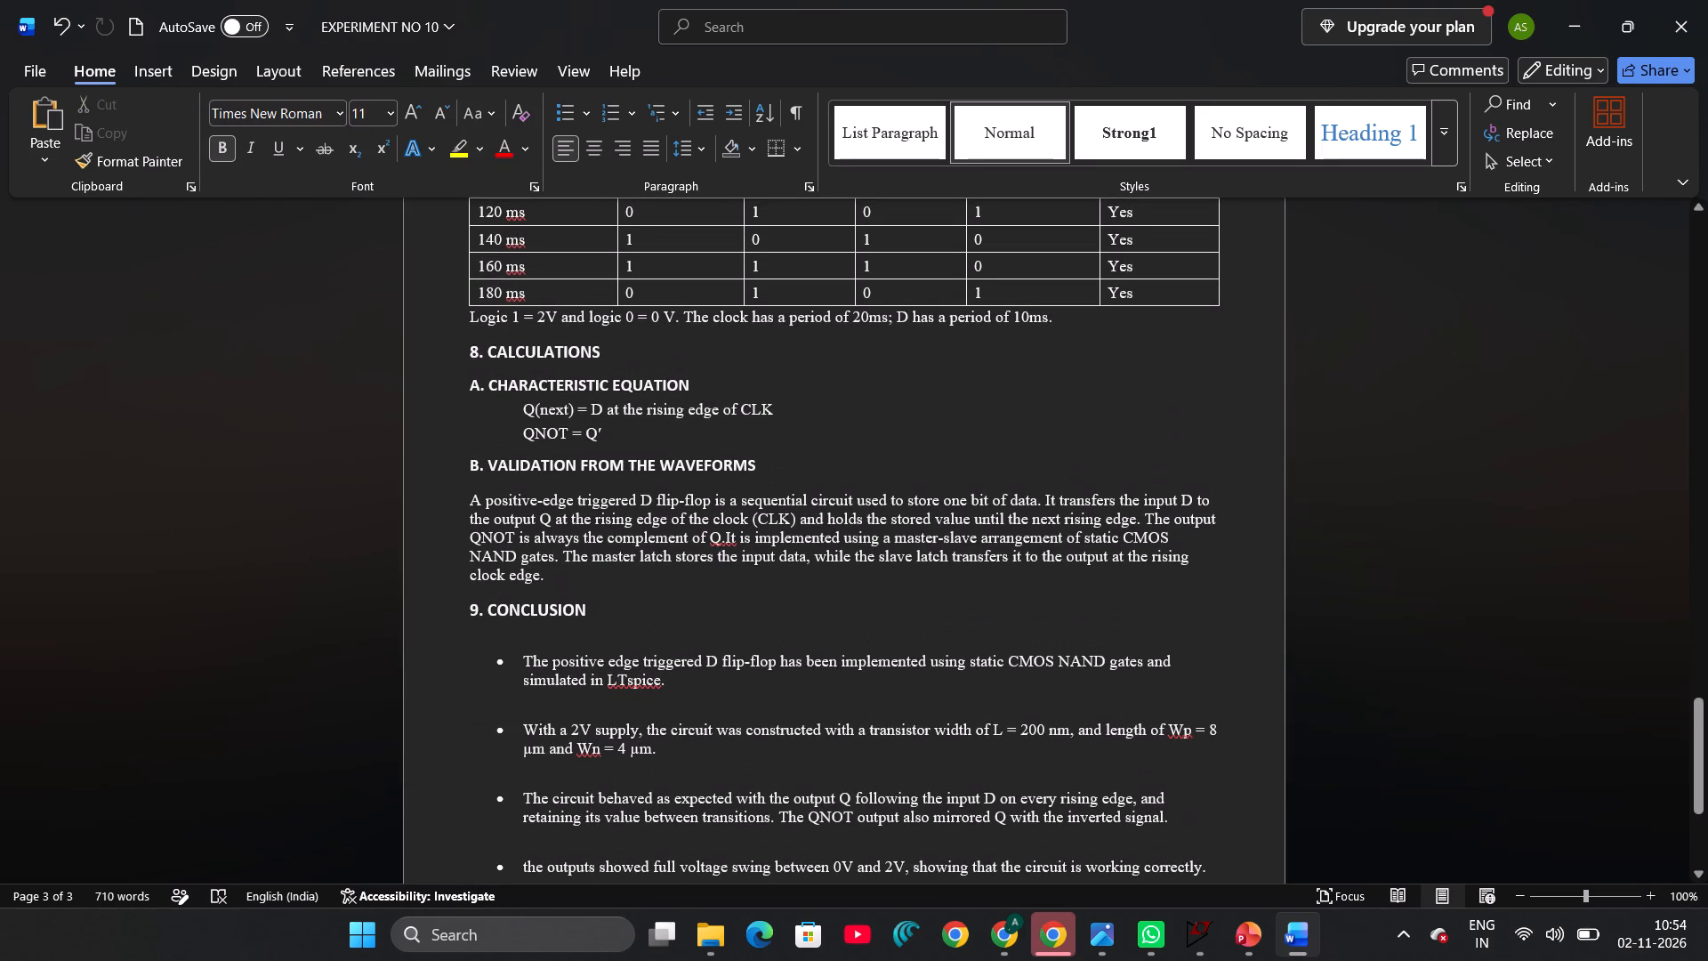
{"action": "scroll", "coordinate": [423, 470], "scroll_direction": "down", "scroll_amount": 1}
{"action": "scroll", "coordinate": [423, 470], "scroll_direction": "up", "scroll_amount": 6}
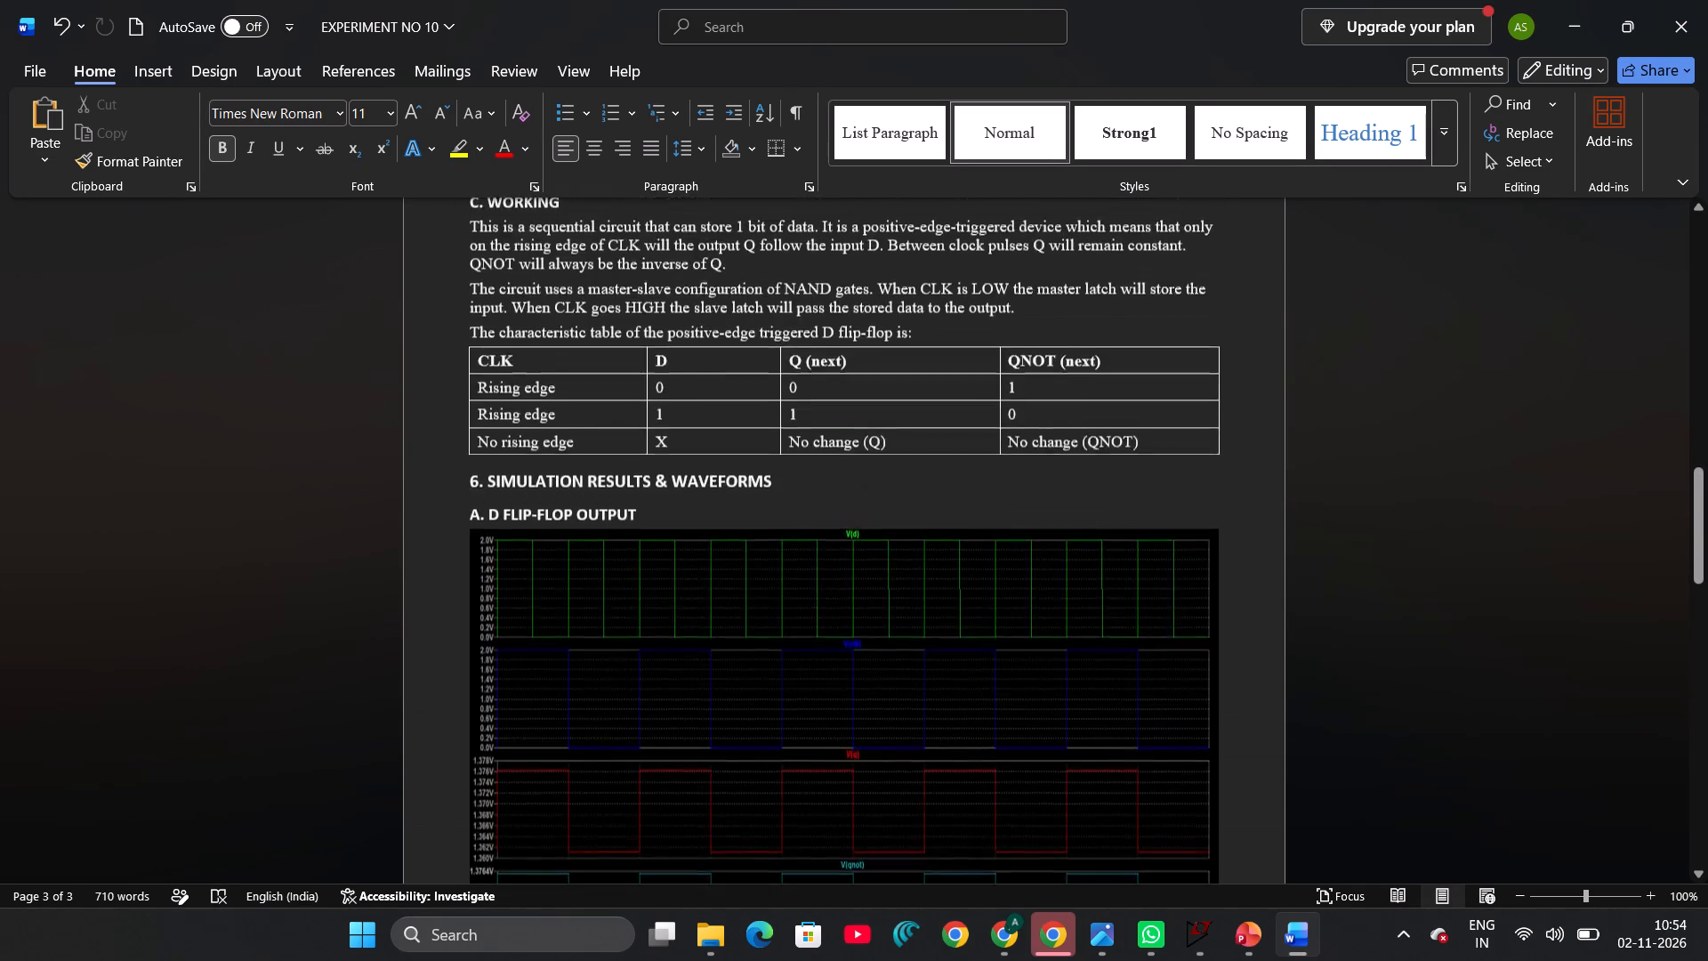
{"action": "scroll", "coordinate": [423, 470], "scroll_direction": "up", "scroll_amount": 6}
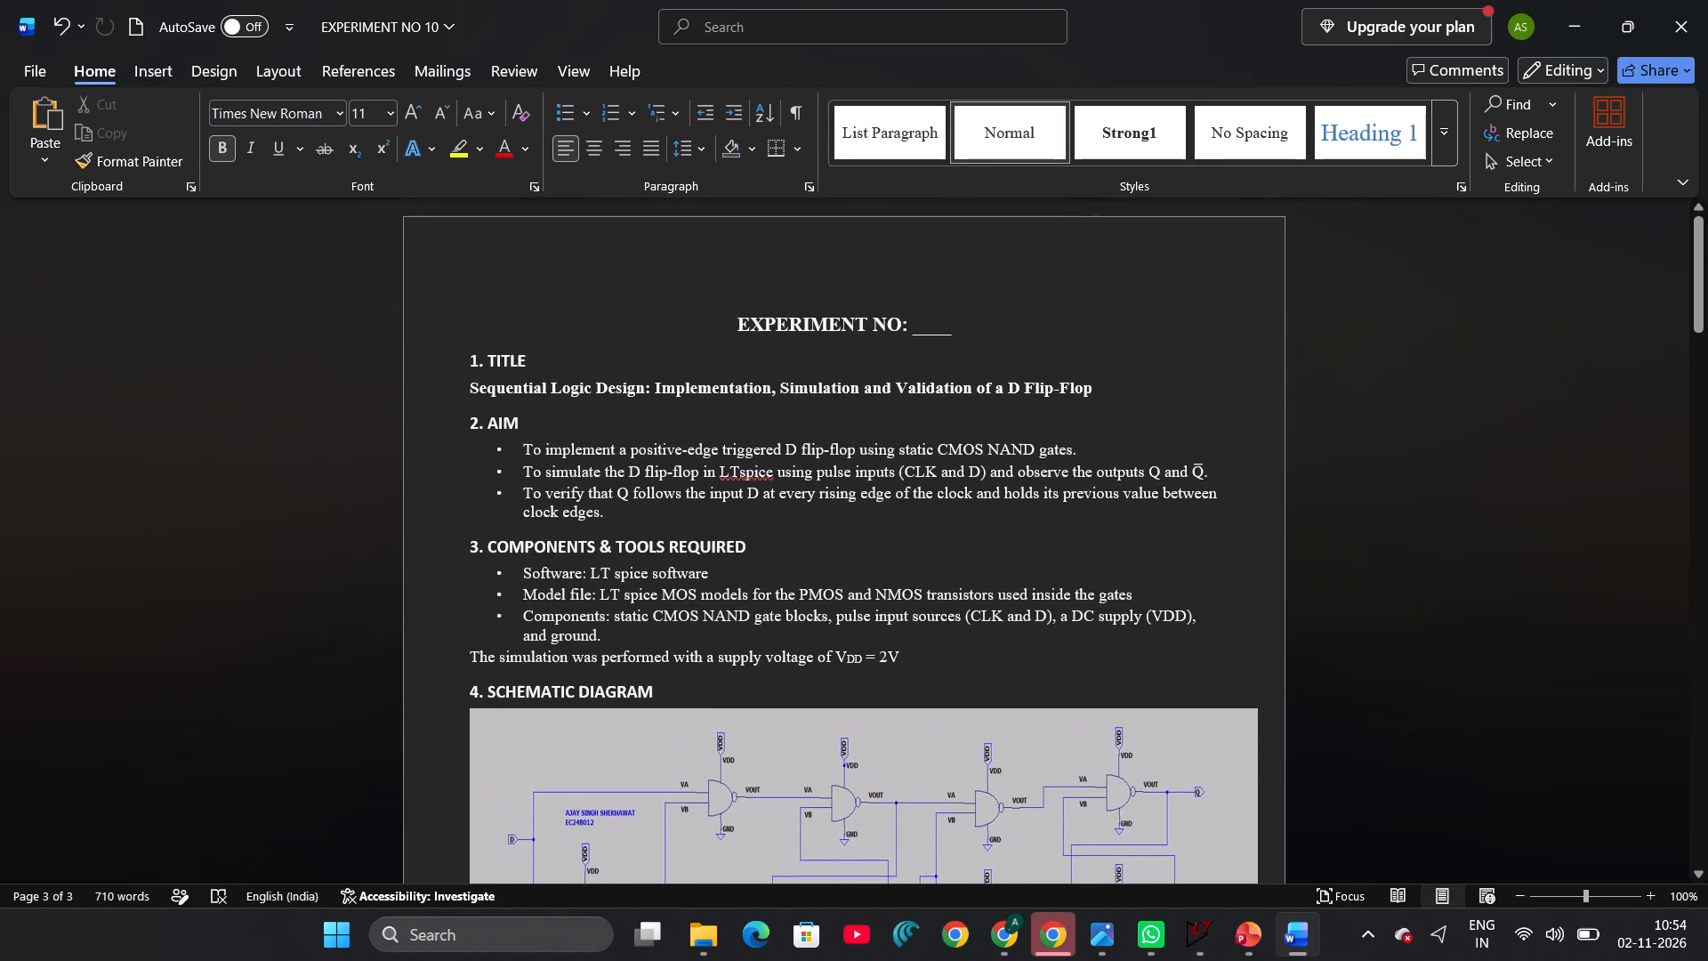
{"action": "left_click", "coordinate": [548, 353]}
{"action": "left_click", "coordinate": [943, 318]}
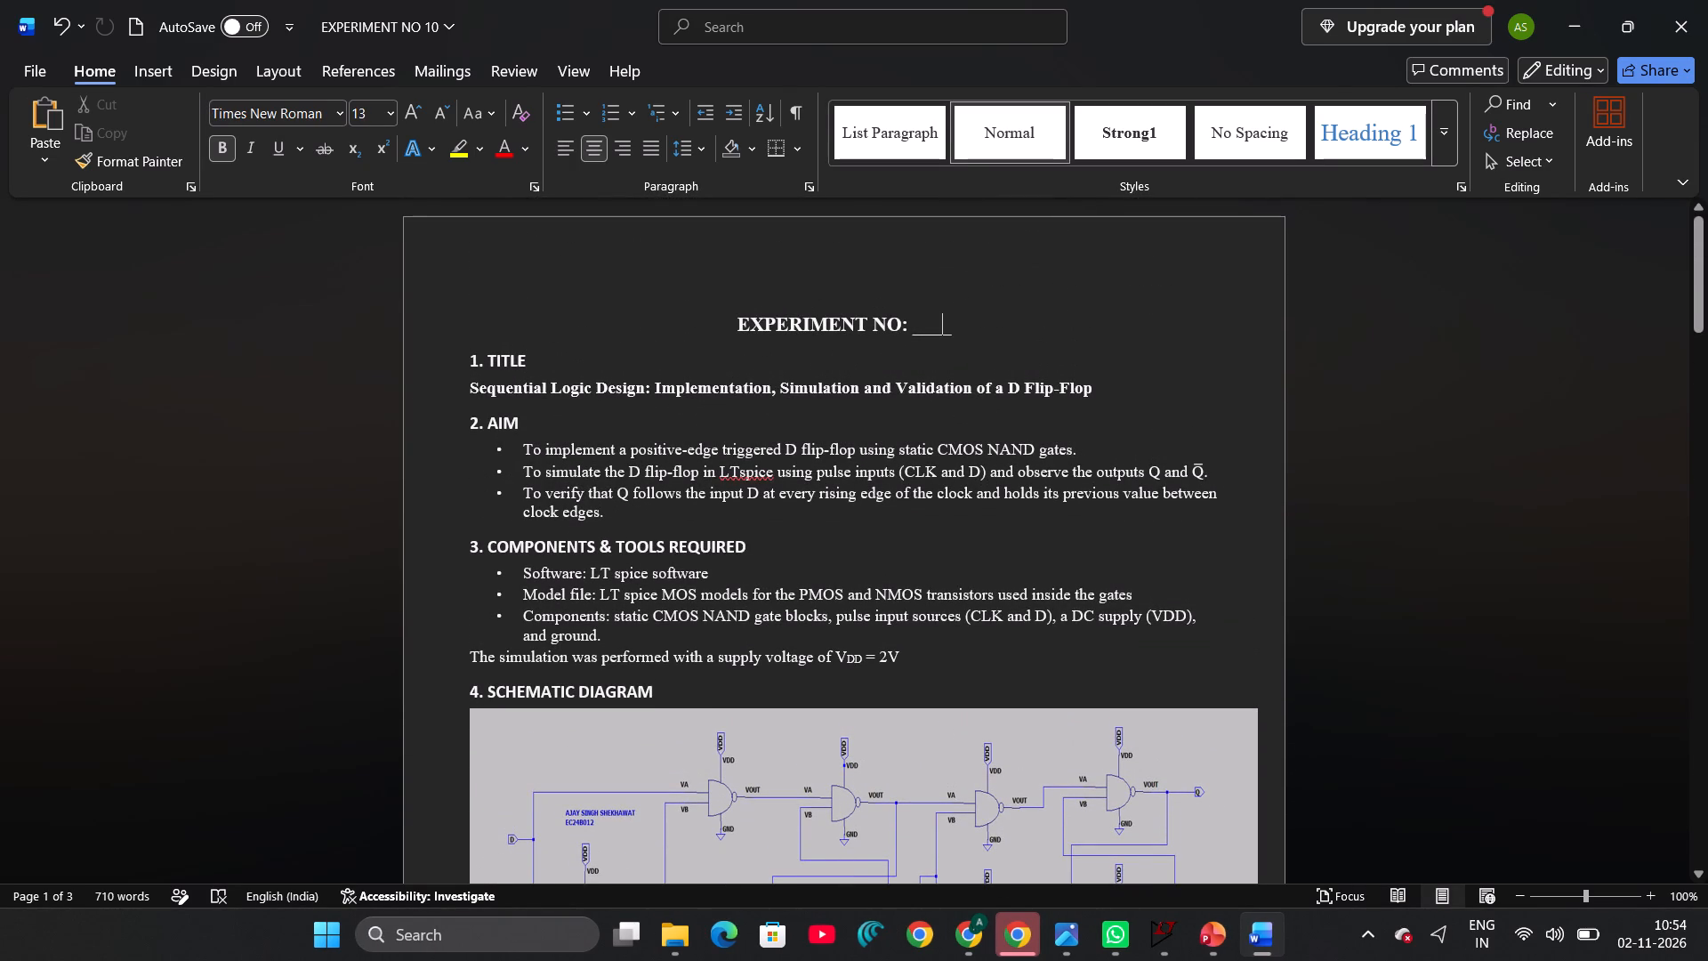
{"action": "left_click", "coordinate": [951, 327]}
{"action": "key", "text": "BackSpace"}
{"action": "key", "text": "BackSpace"}
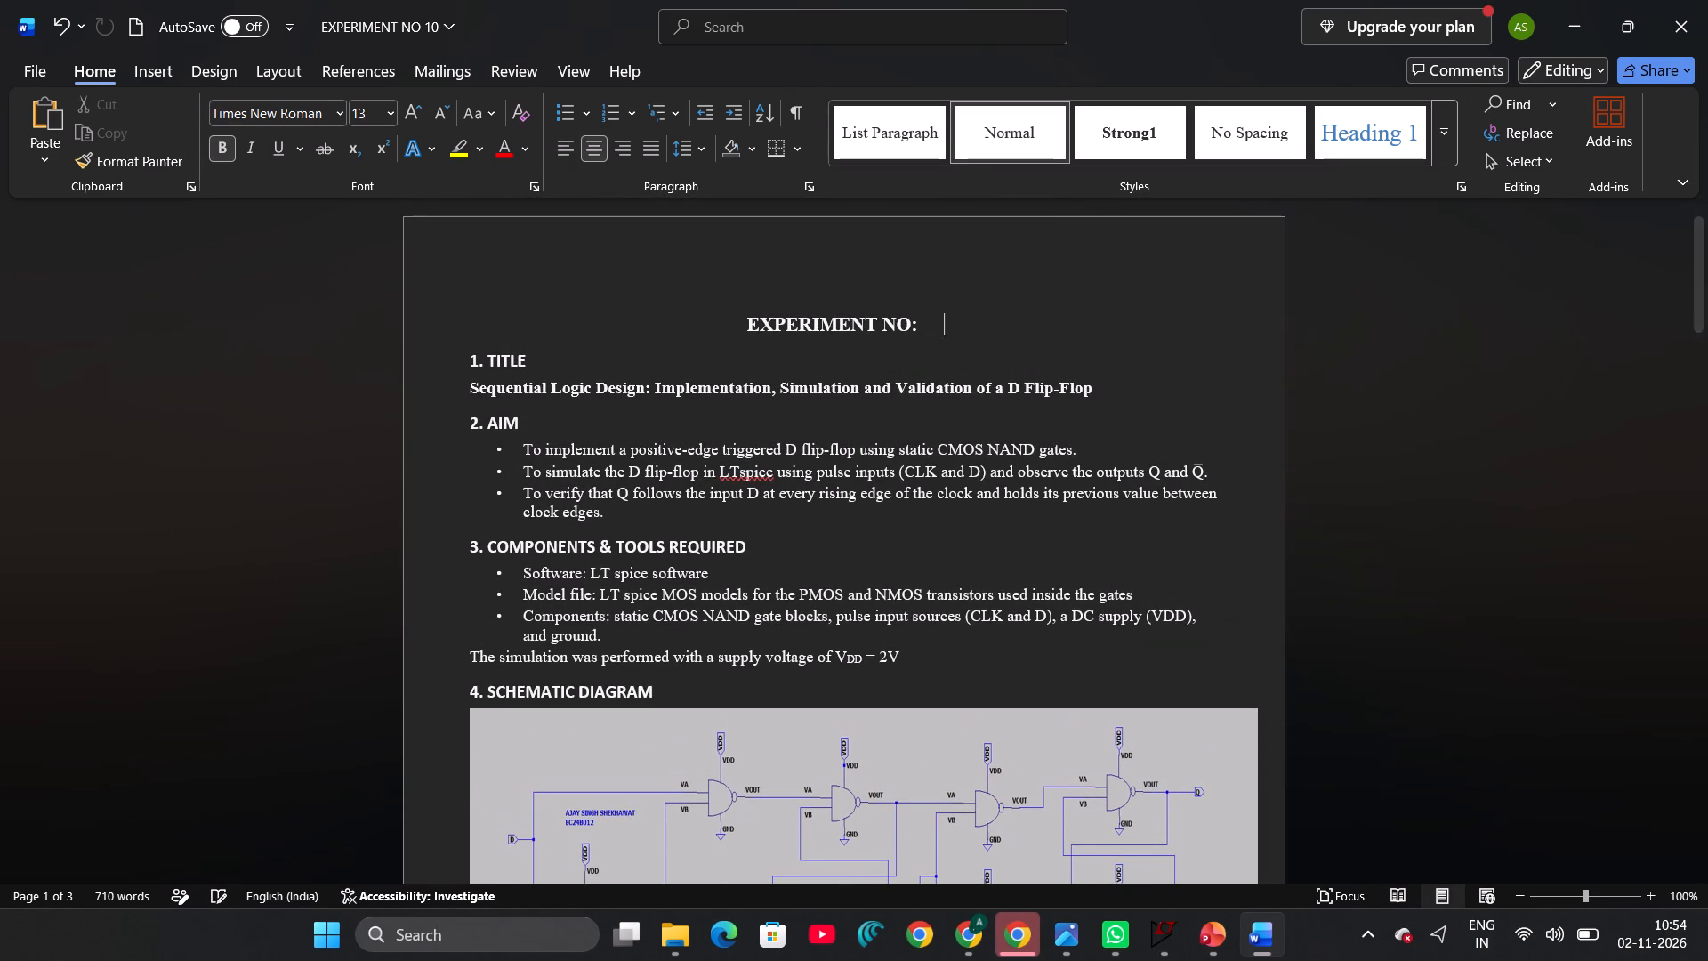
{"action": "key", "text": "BackSpace"}
{"action": "key", "text": "BackSpace"}
{"action": "type", "text": "10"}
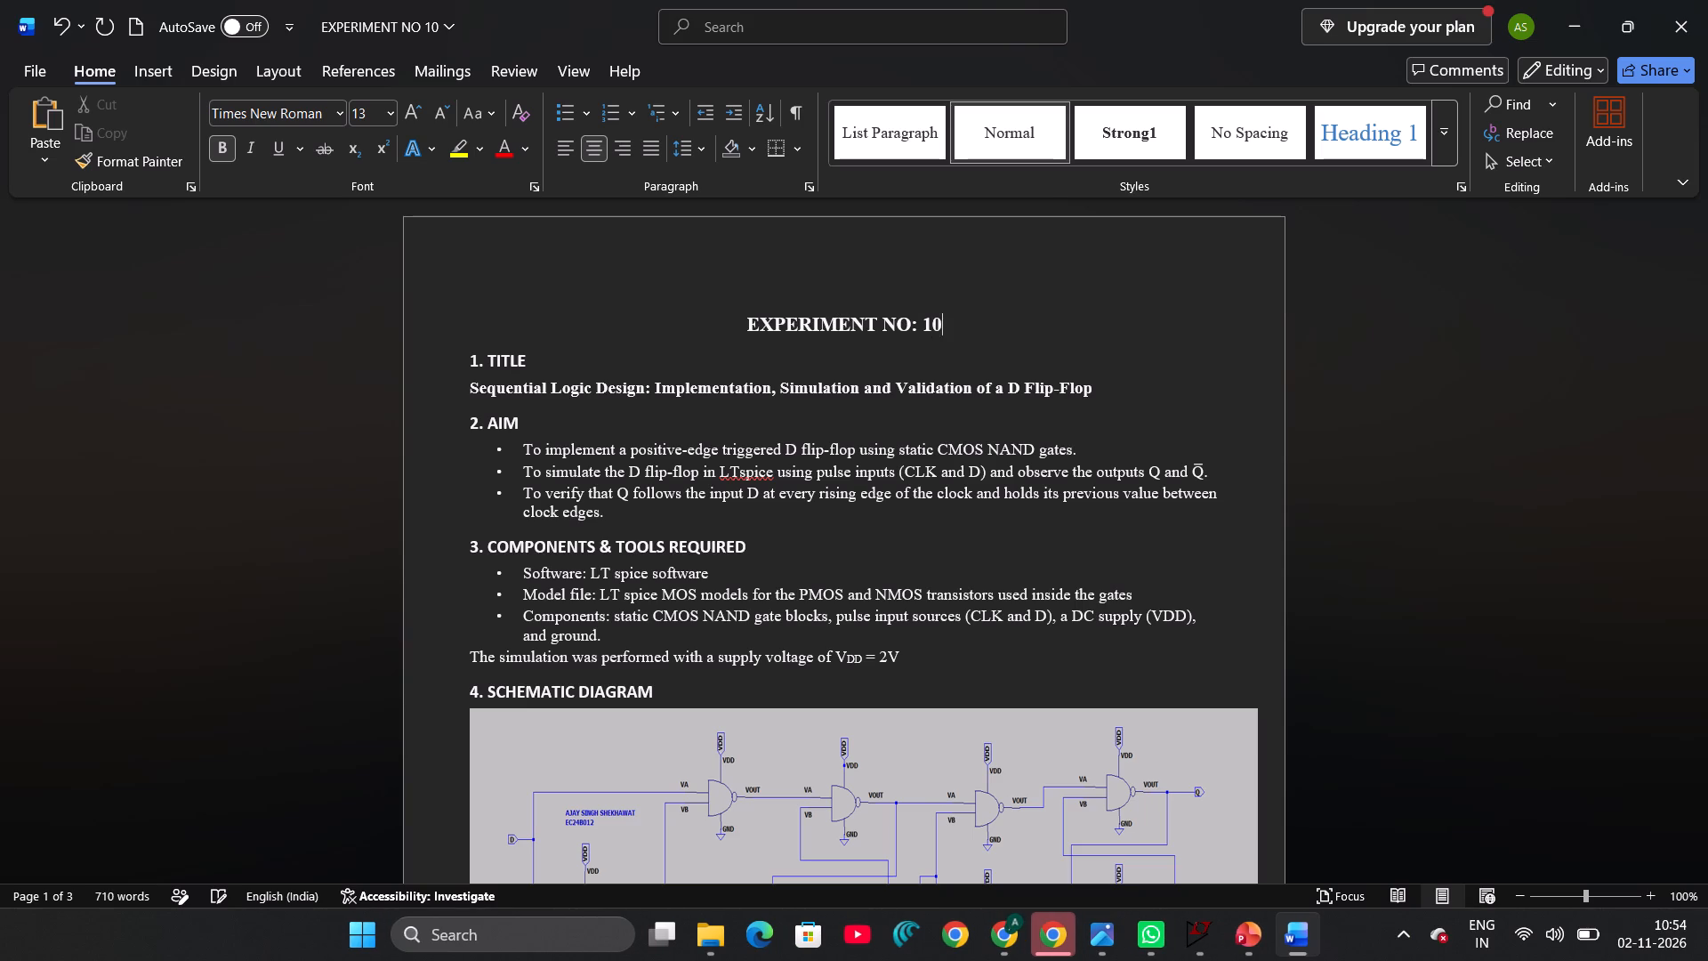
Reduce the font size of the EXPERIMENT NO: 10 heading.
{"action": "left_click_drag", "start_coordinate": [717, 319], "coordinate": [959, 326]}
{"action": "left_click_drag", "start_coordinate": [1128, 262], "coordinate": [1114, 398]}
{"action": "left_click", "coordinate": [1114, 398]}
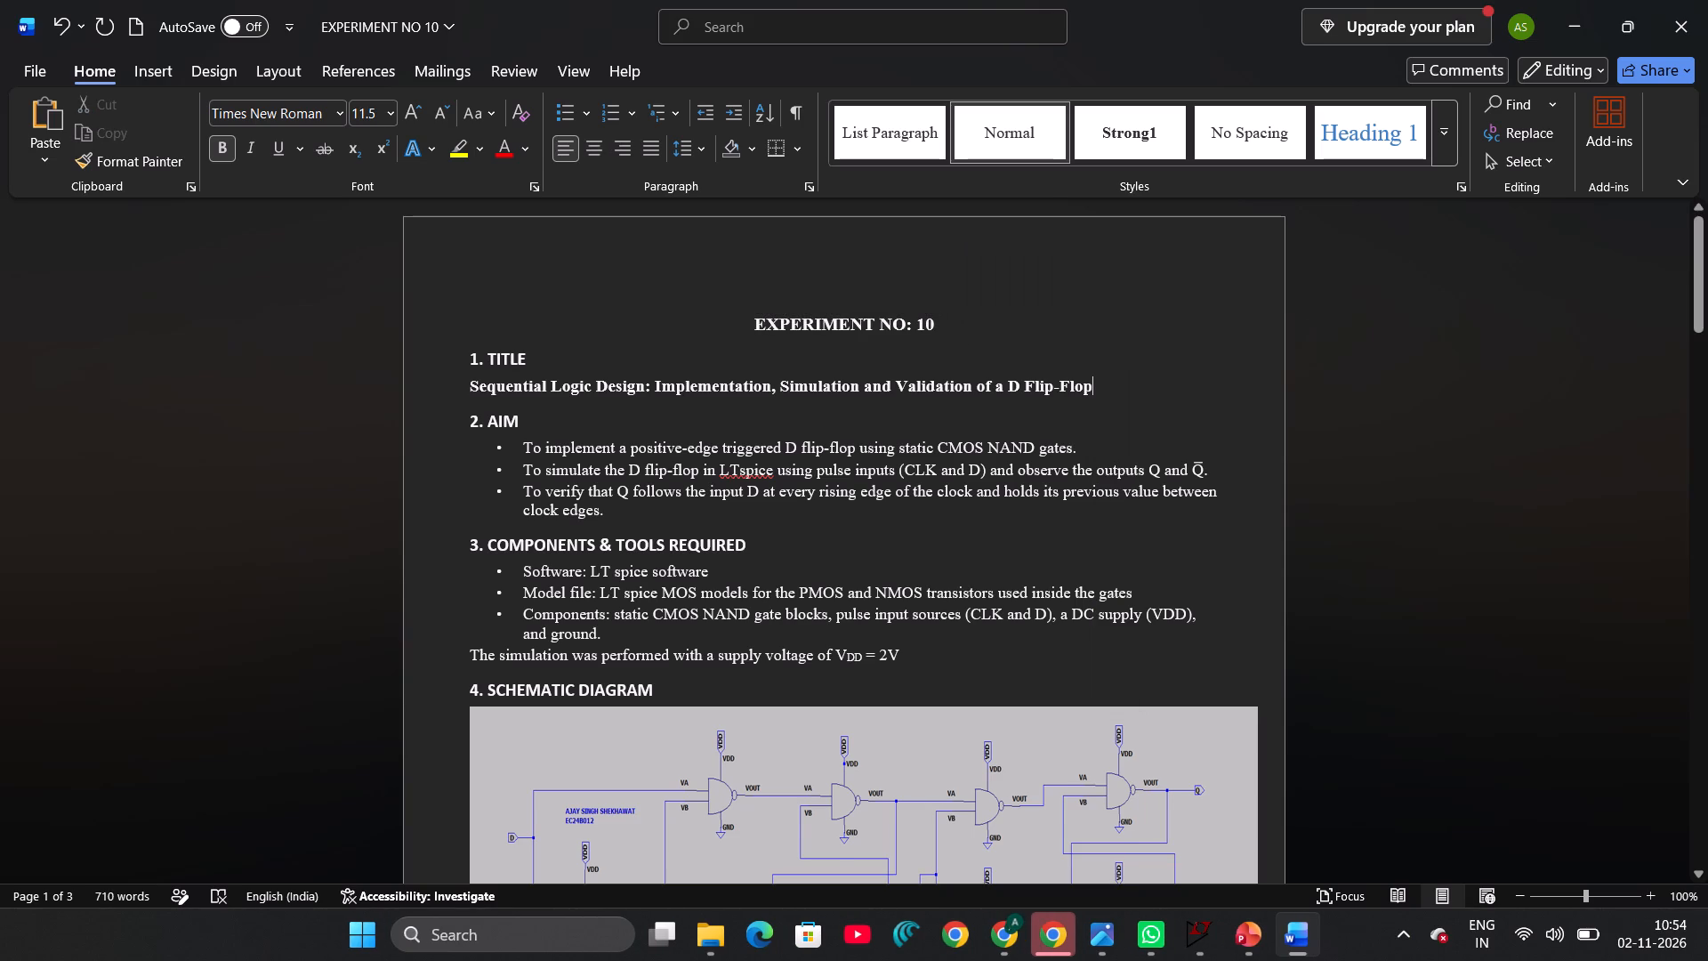
Change the font of the 1. TITLE heading to Times New Roman.
{"action": "left_click_drag", "start_coordinate": [545, 360], "coordinate": [447, 367]}
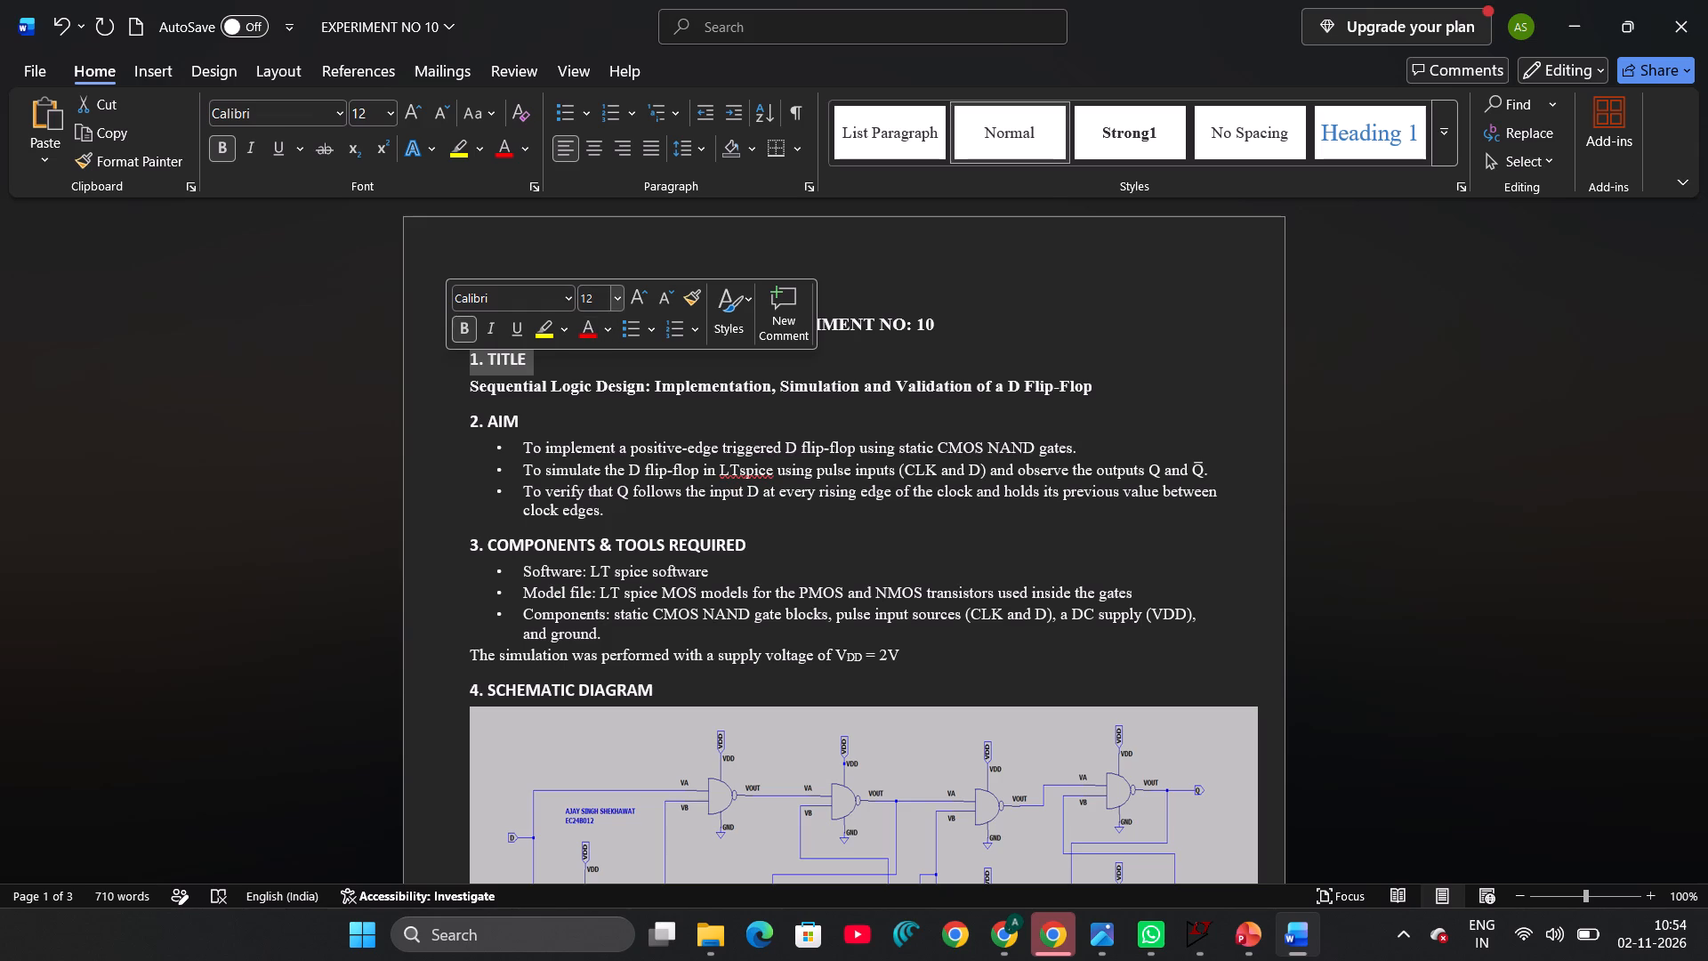
{"action": "left_click", "coordinate": [566, 298]}
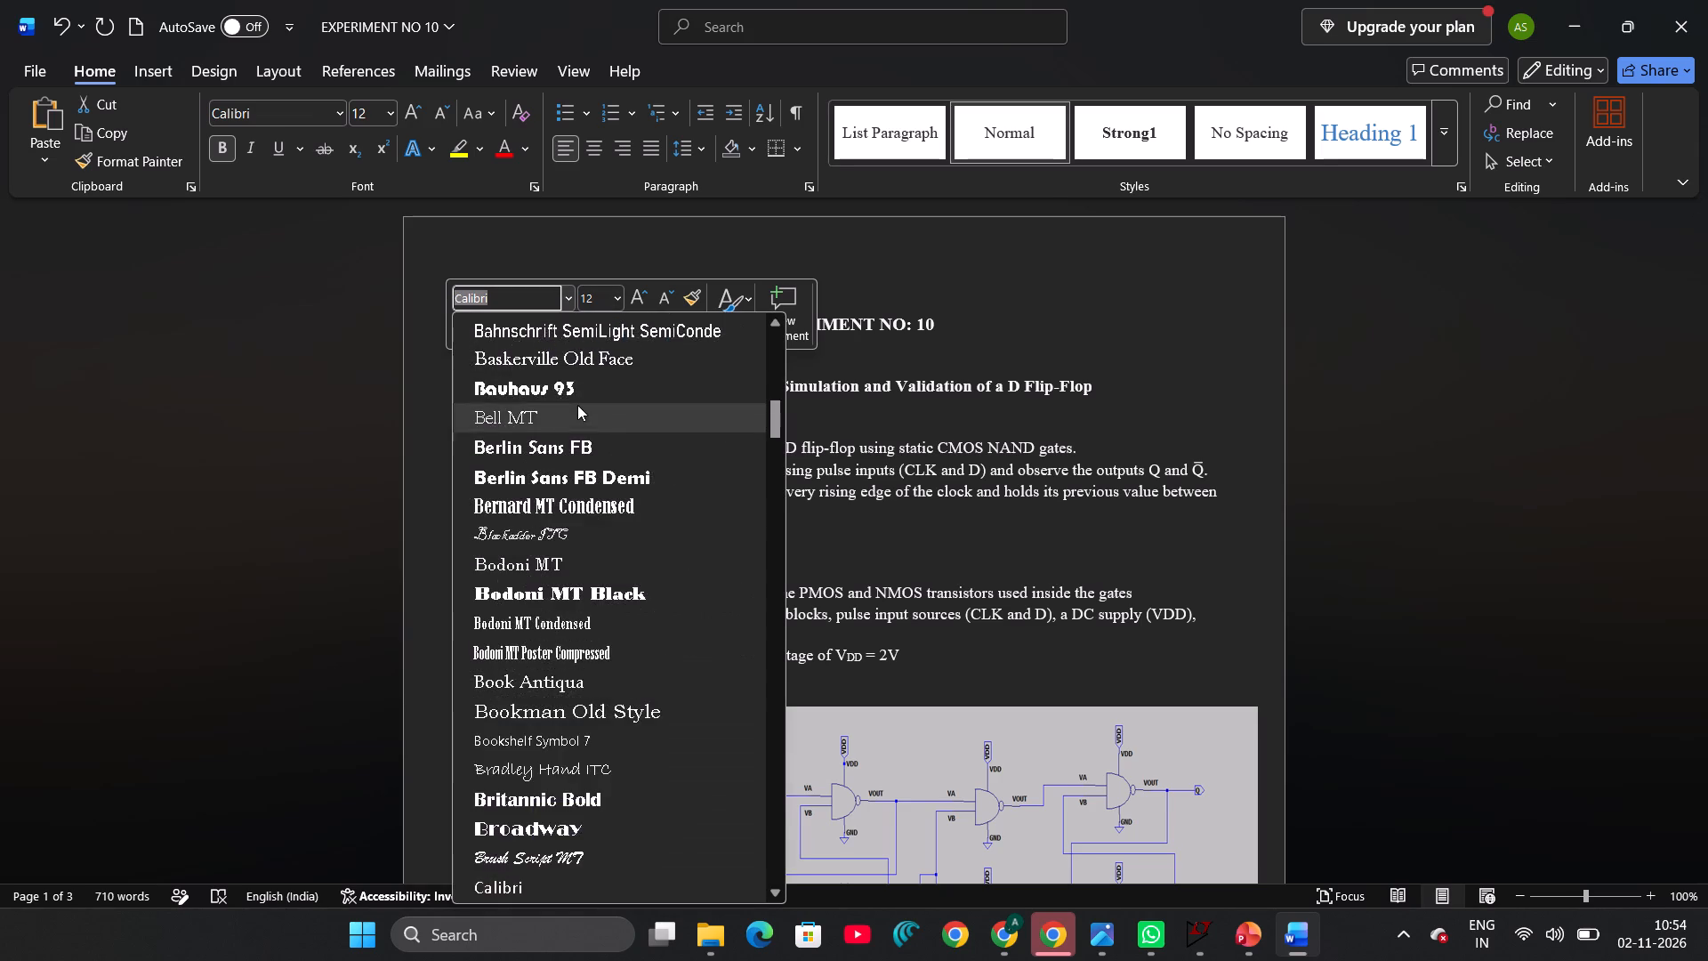
{"action": "scroll", "coordinate": [577, 405], "scroll_direction": "up", "scroll_amount": 8}
{"action": "left_click", "coordinate": [551, 457]}
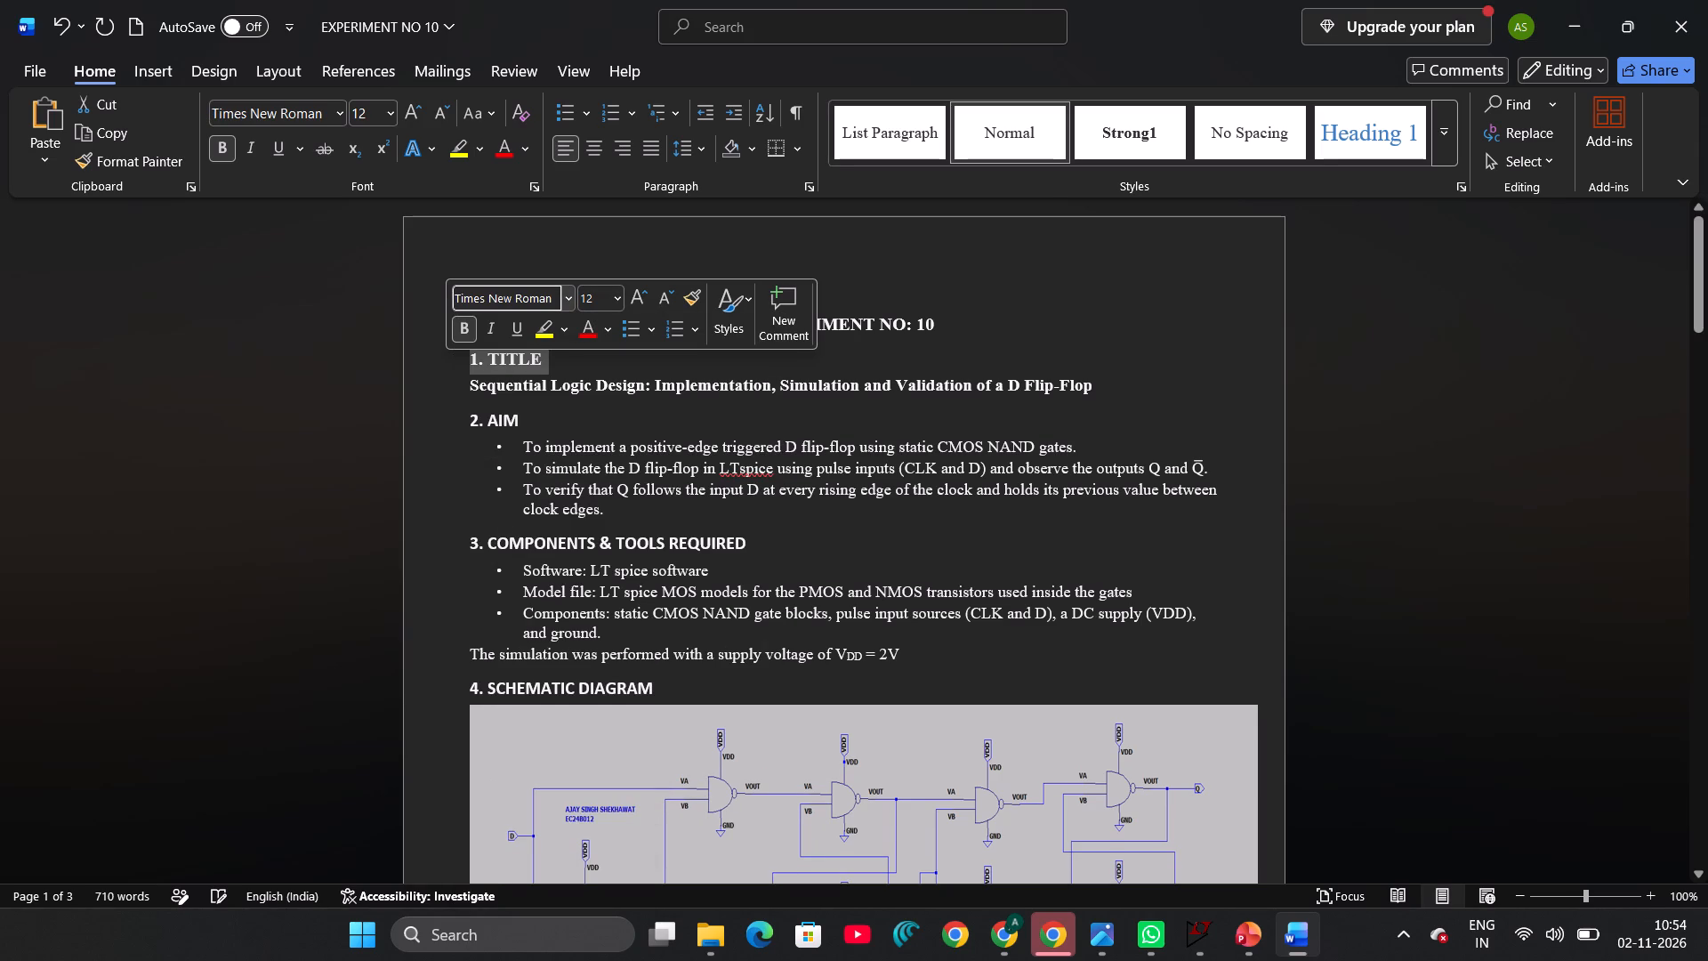
Set the font size of the Sequential Logic Design title line under 1. TITLE to 10.
{"action": "left_click_drag", "start_coordinate": [466, 391], "coordinate": [1088, 378]}
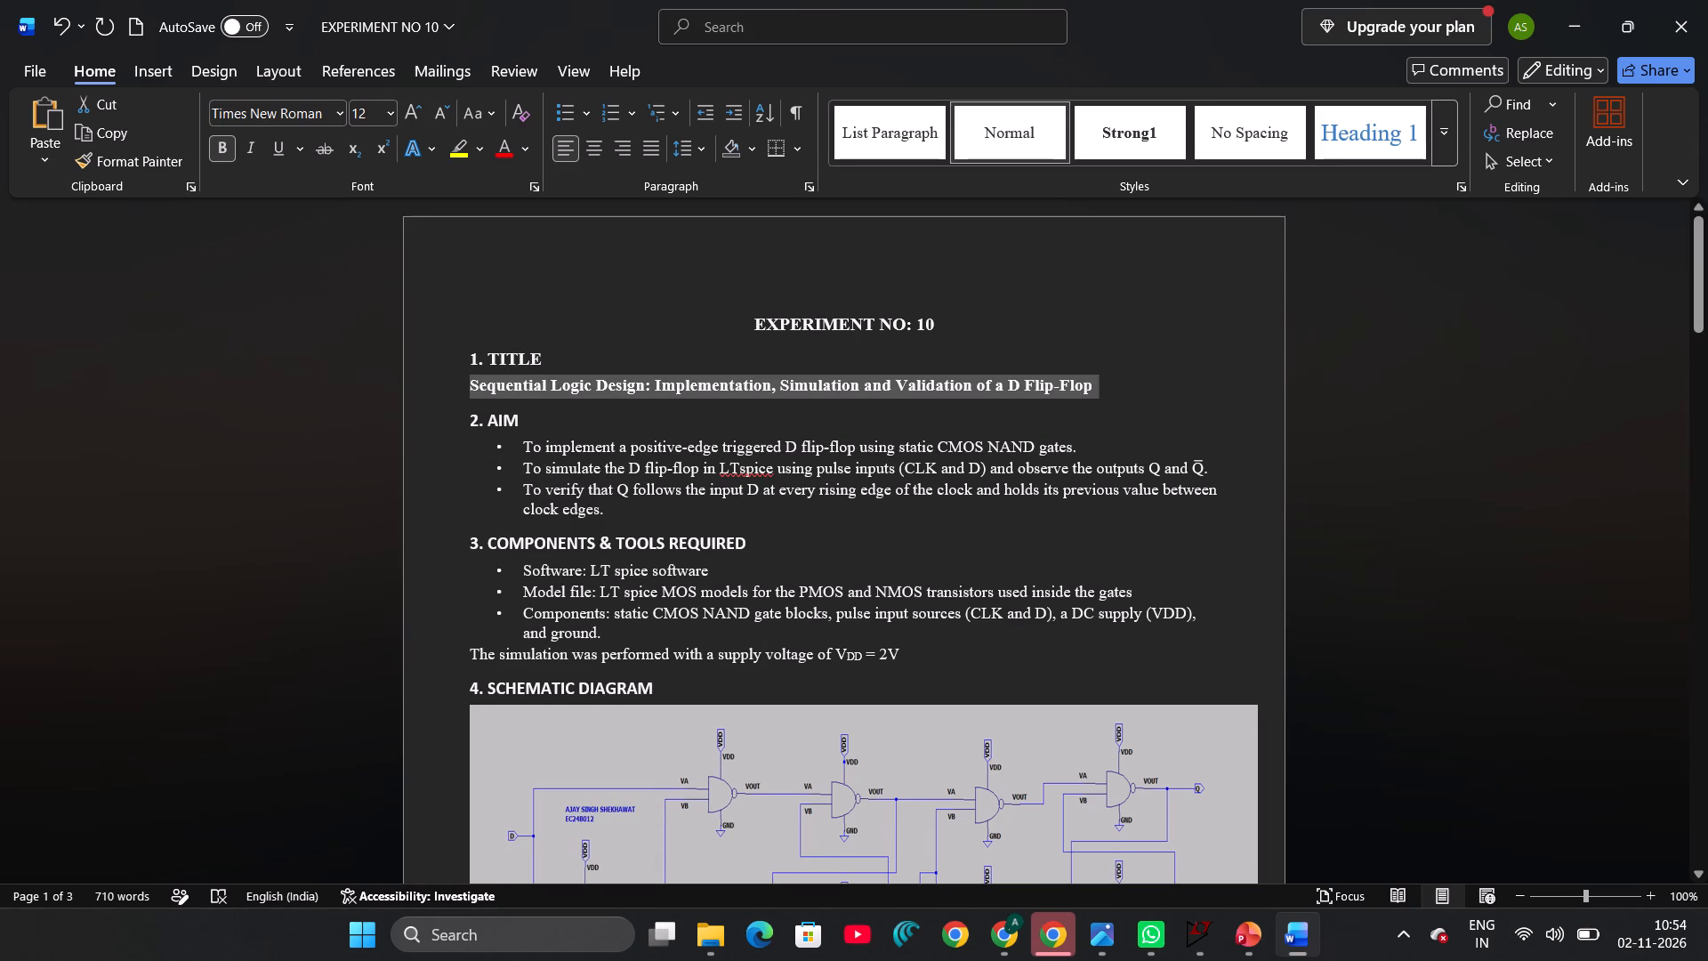
{"action": "left_click_drag", "start_coordinate": [1088, 378], "coordinate": [1088, 379]}
{"action": "left_click", "coordinate": [1258, 313]}
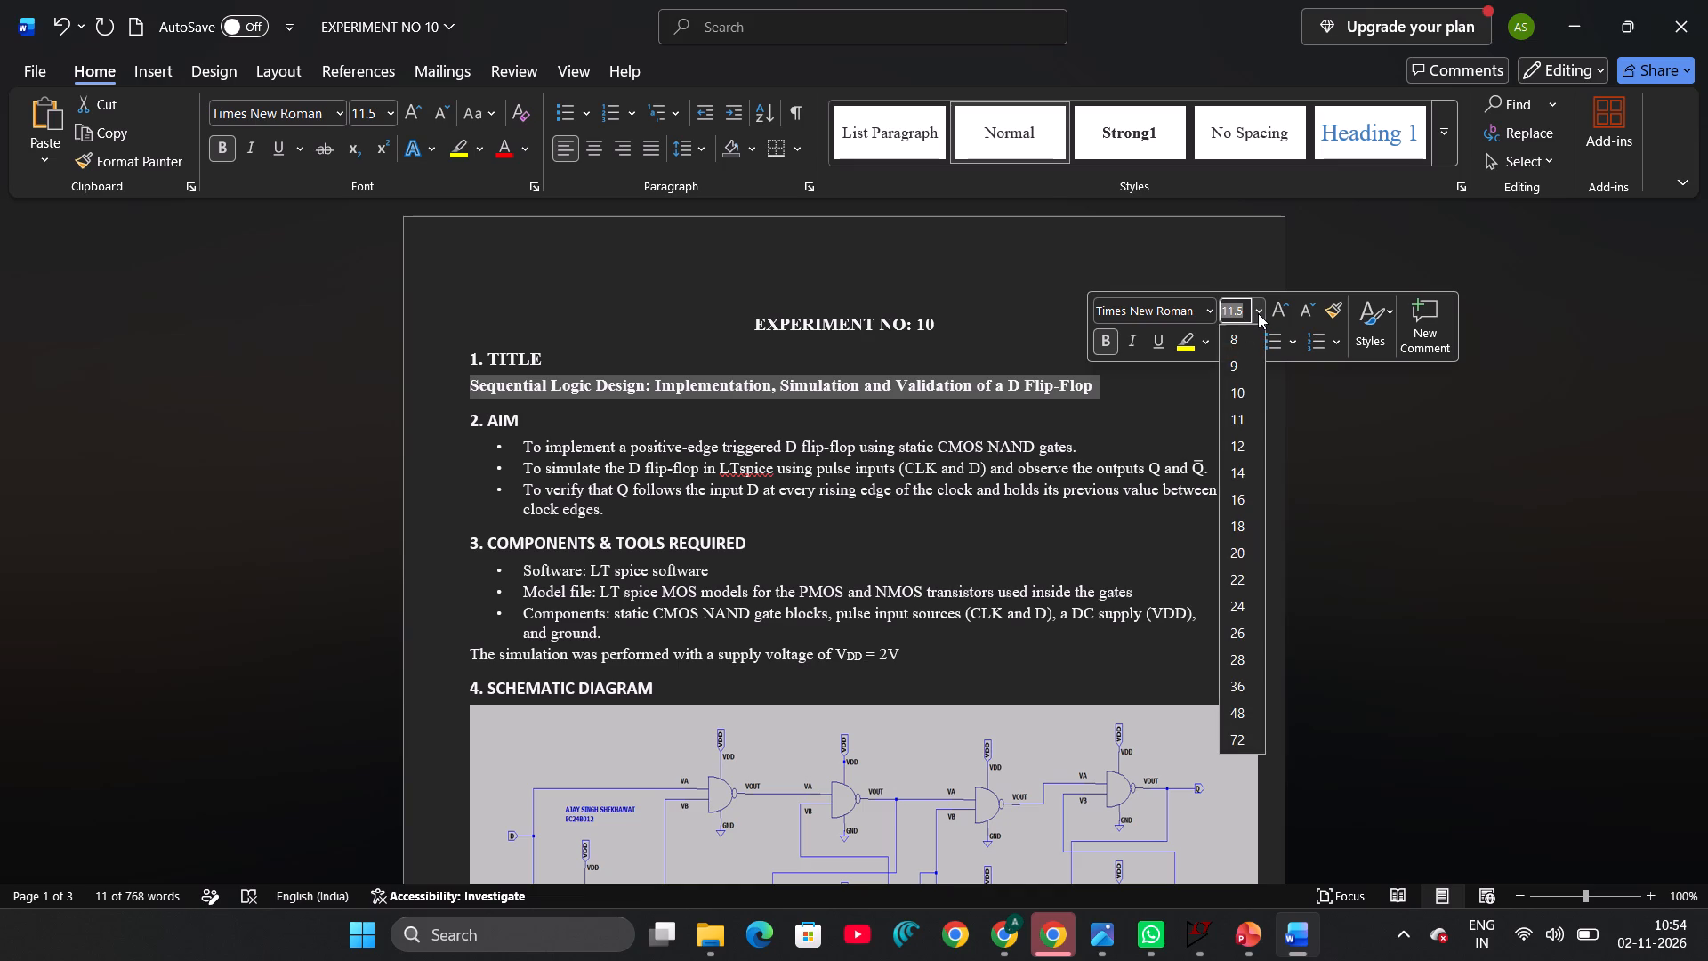
{"action": "left_click", "coordinate": [1237, 385]}
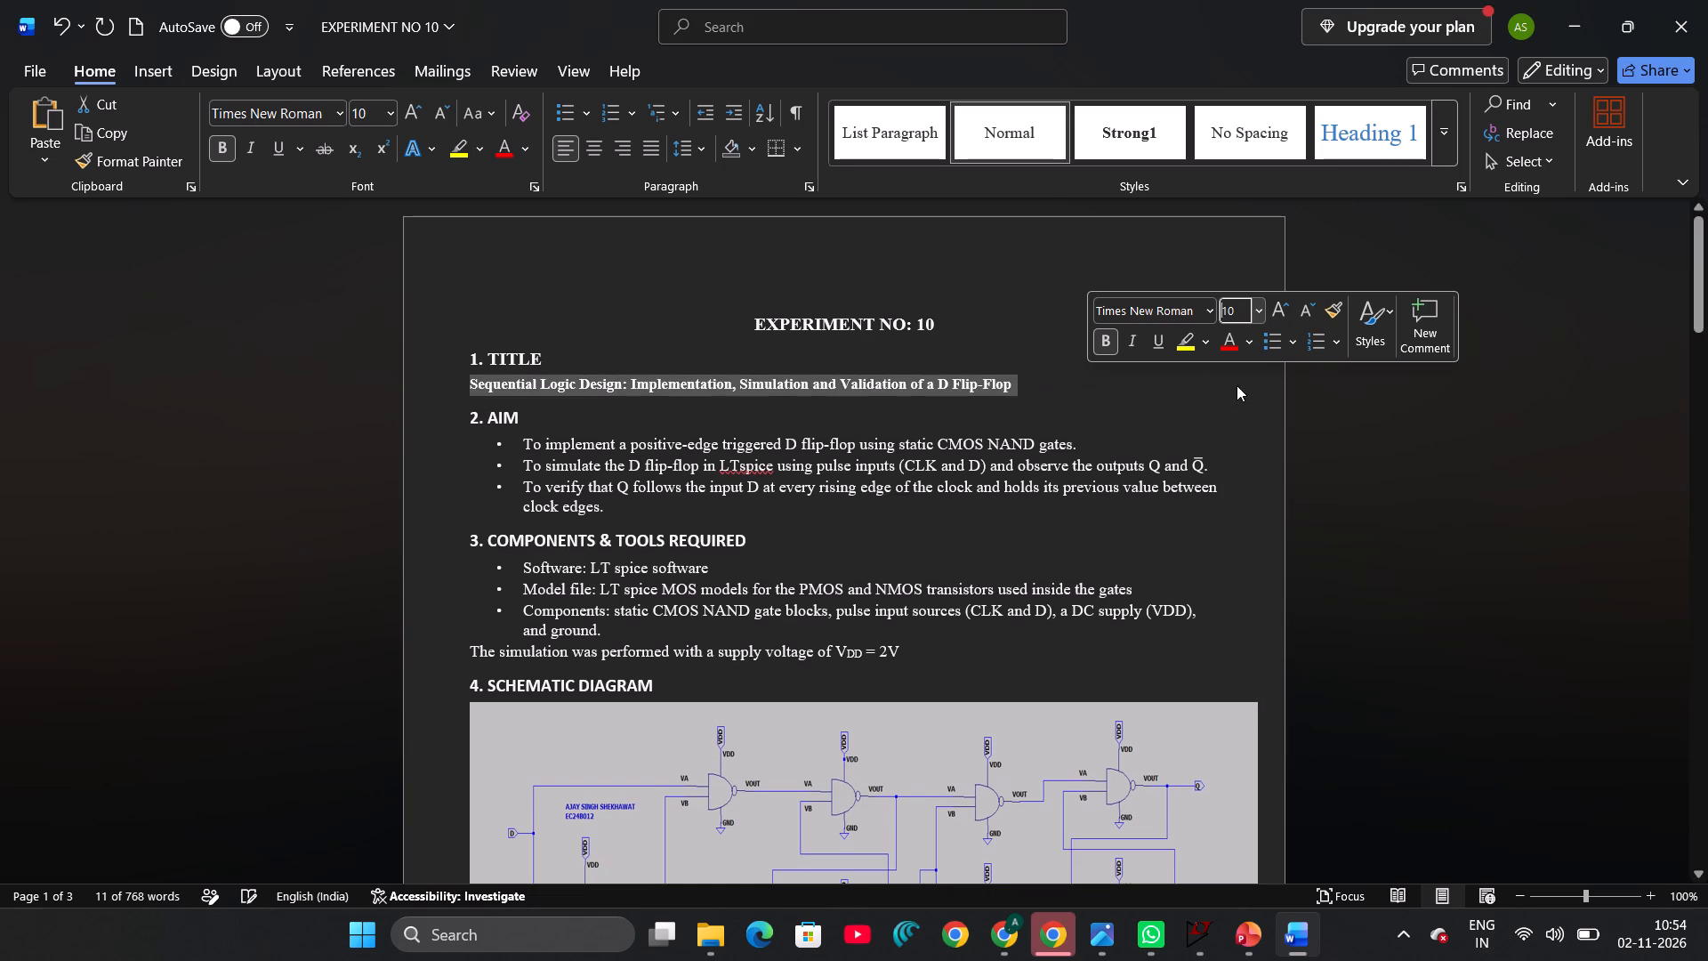
Change the font of the 2. AIM heading to Times New Roman.
{"action": "left_click_drag", "start_coordinate": [463, 423], "coordinate": [528, 430]}
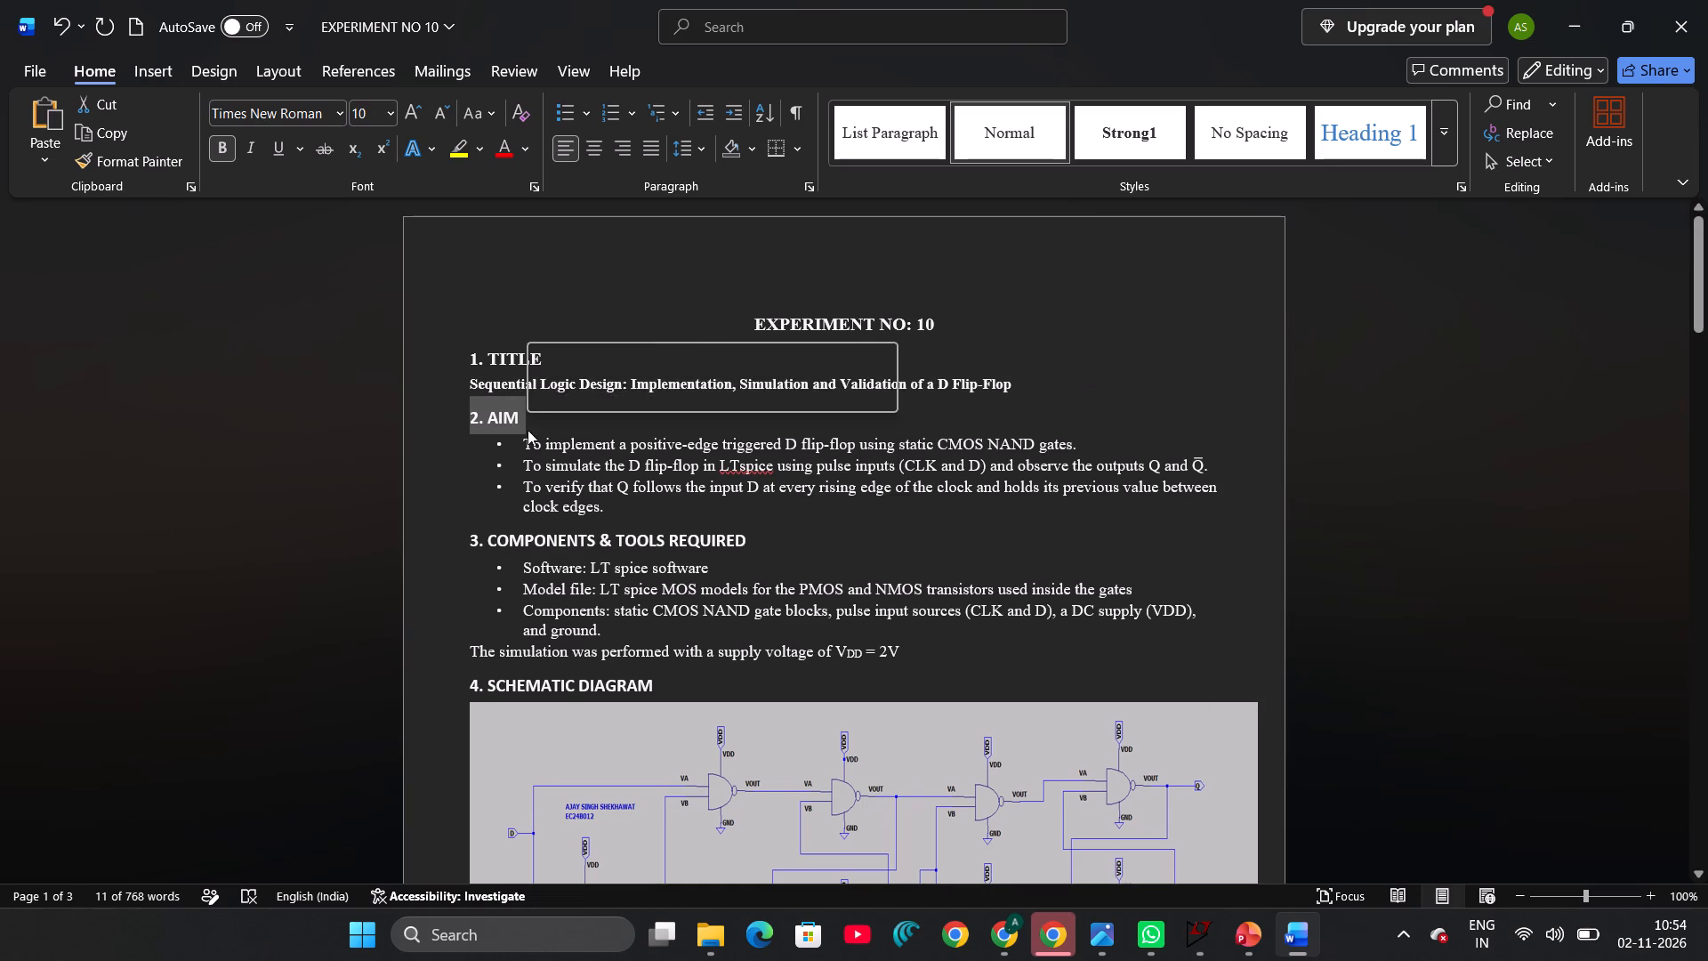
{"action": "left_click", "coordinate": [647, 368]}
{"action": "scroll", "coordinate": [634, 621], "scroll_direction": "up", "scroll_amount": 7}
{"action": "left_click", "coordinate": [643, 521]}
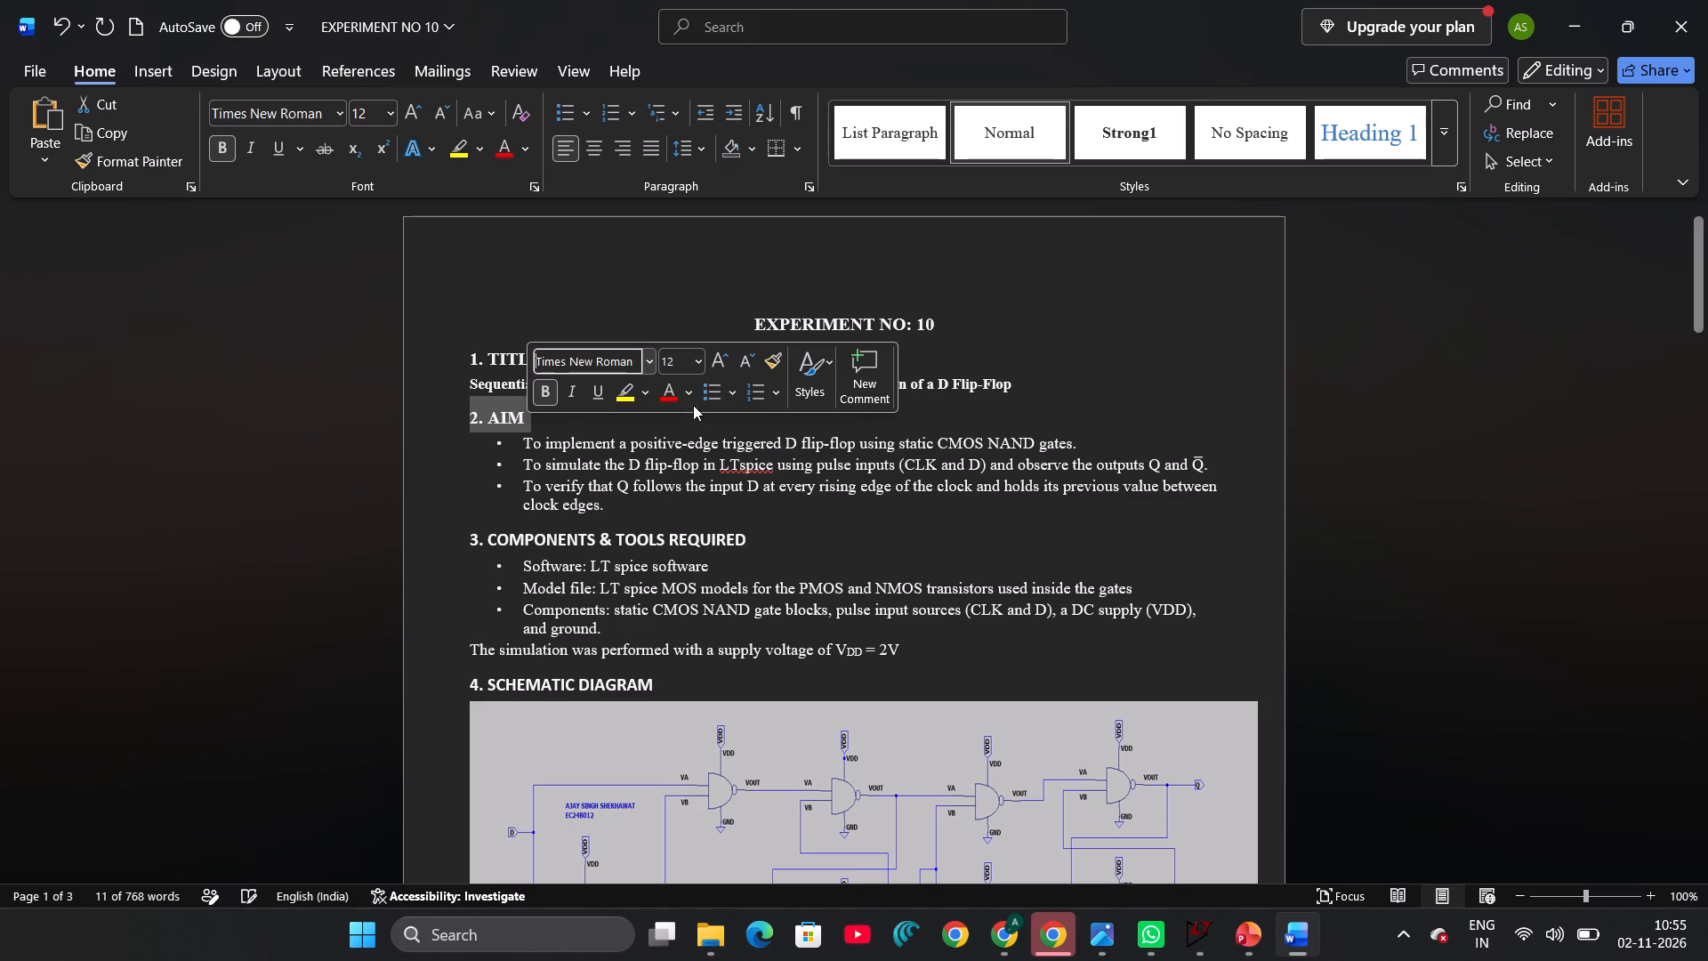
{"action": "left_click", "coordinate": [697, 362]}
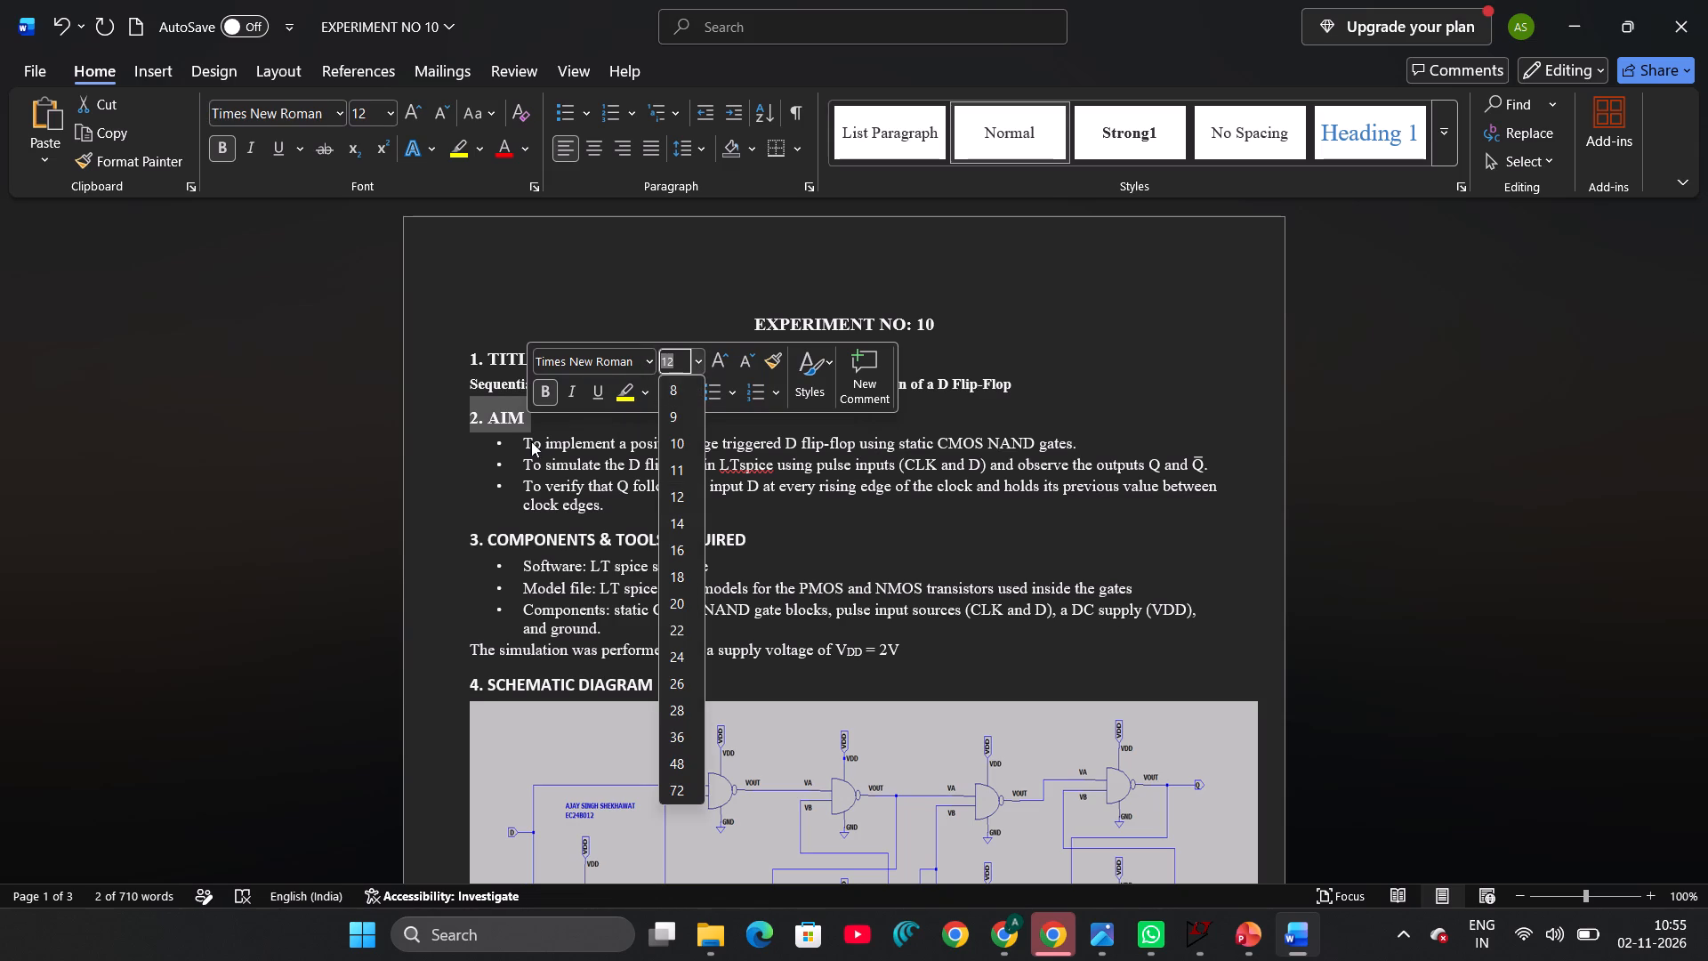
Set the font size of the three bullet points under 2. AIM to 10.
{"action": "left_click", "coordinate": [522, 441]}
{"action": "left_click_drag", "start_coordinate": [520, 441], "coordinate": [632, 508]}
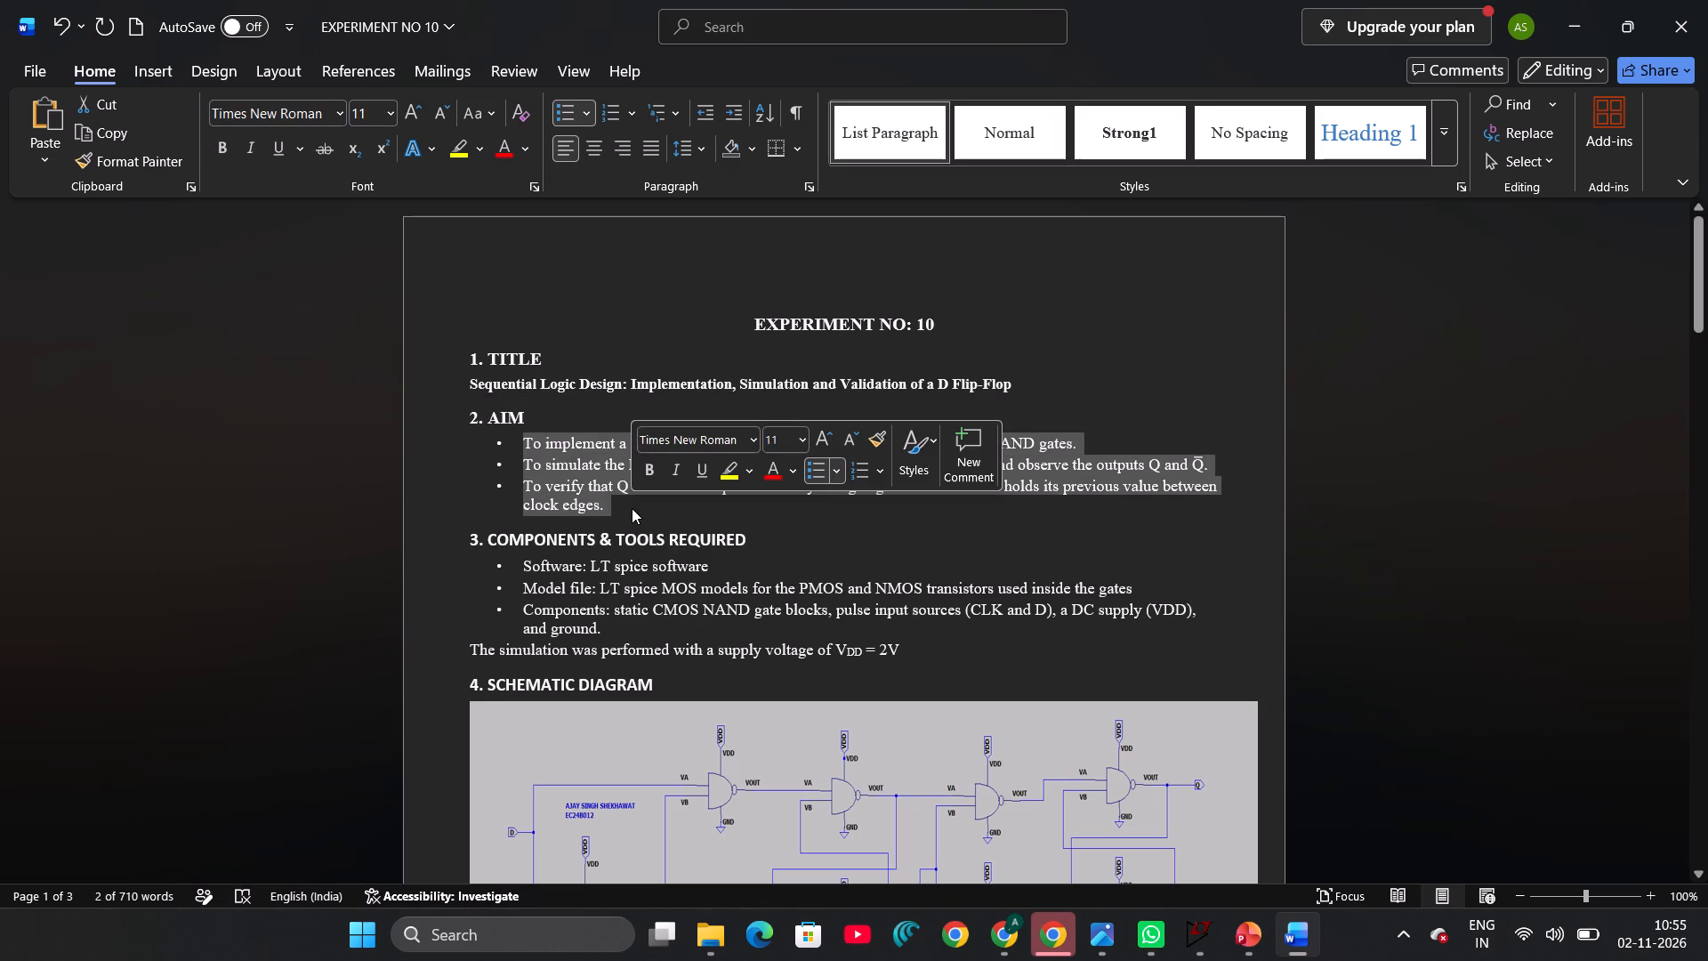
{"action": "left_click", "coordinate": [802, 438]}
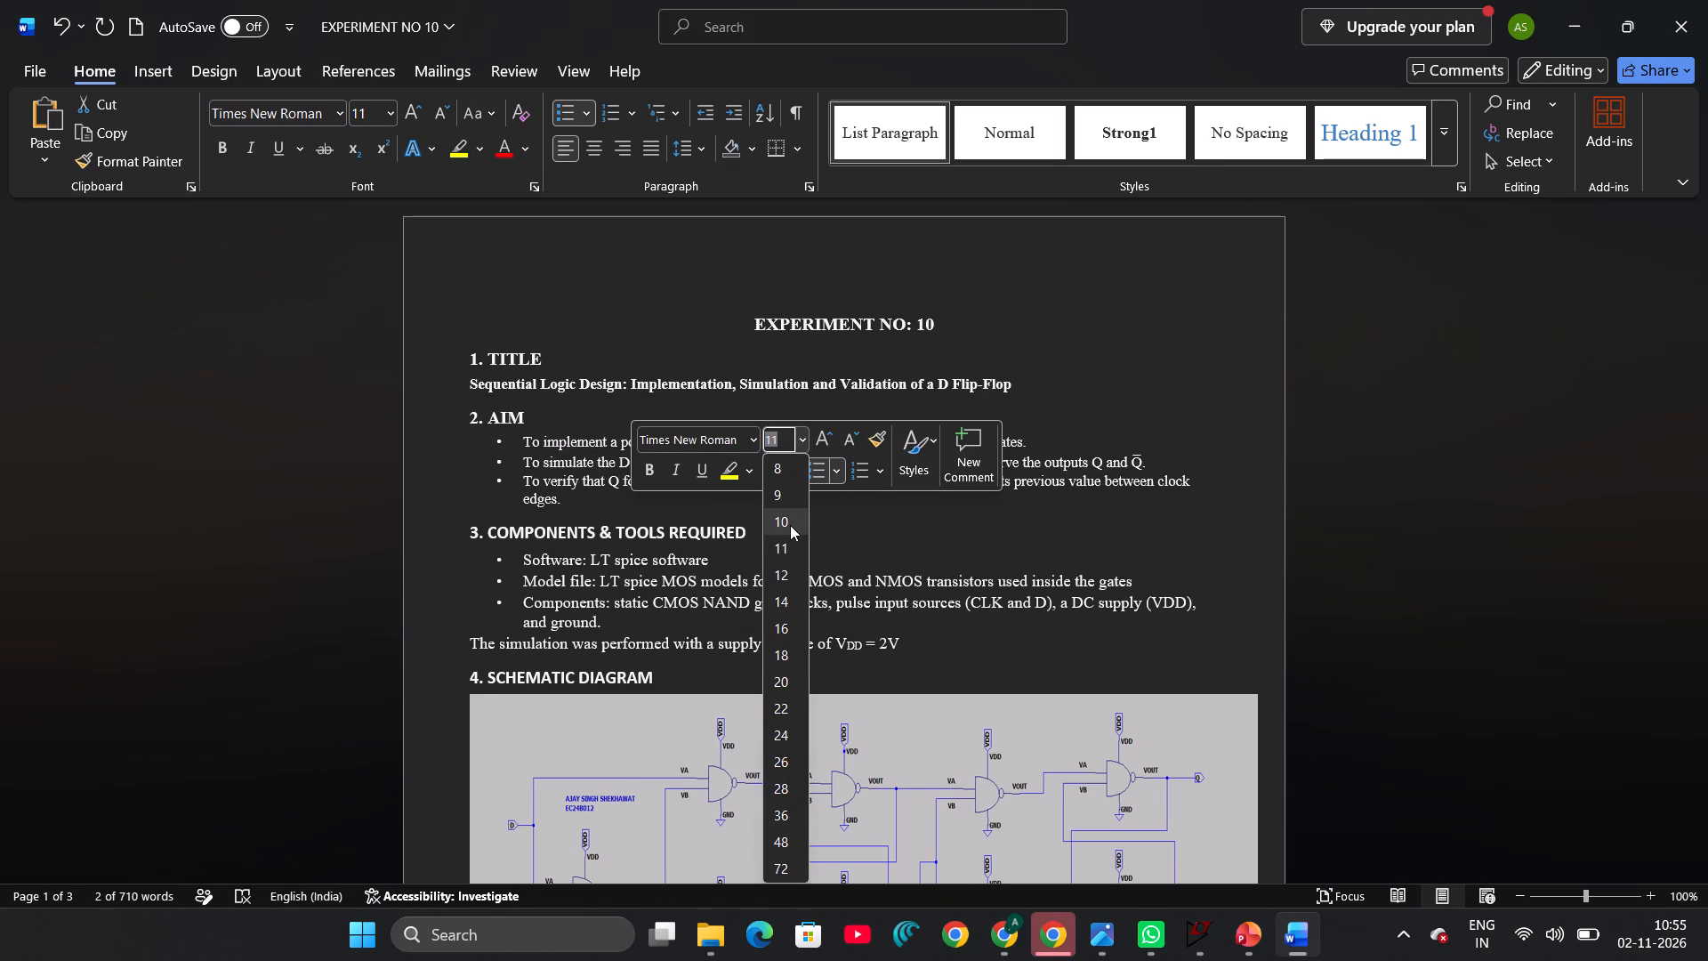
{"action": "left_click", "coordinate": [790, 525]}
Change the font of the 3. COMPONENTS & TOOLS REQUIRED heading to Times New Roman.
{"action": "left_click_drag", "start_coordinate": [468, 531], "coordinate": [630, 523]}
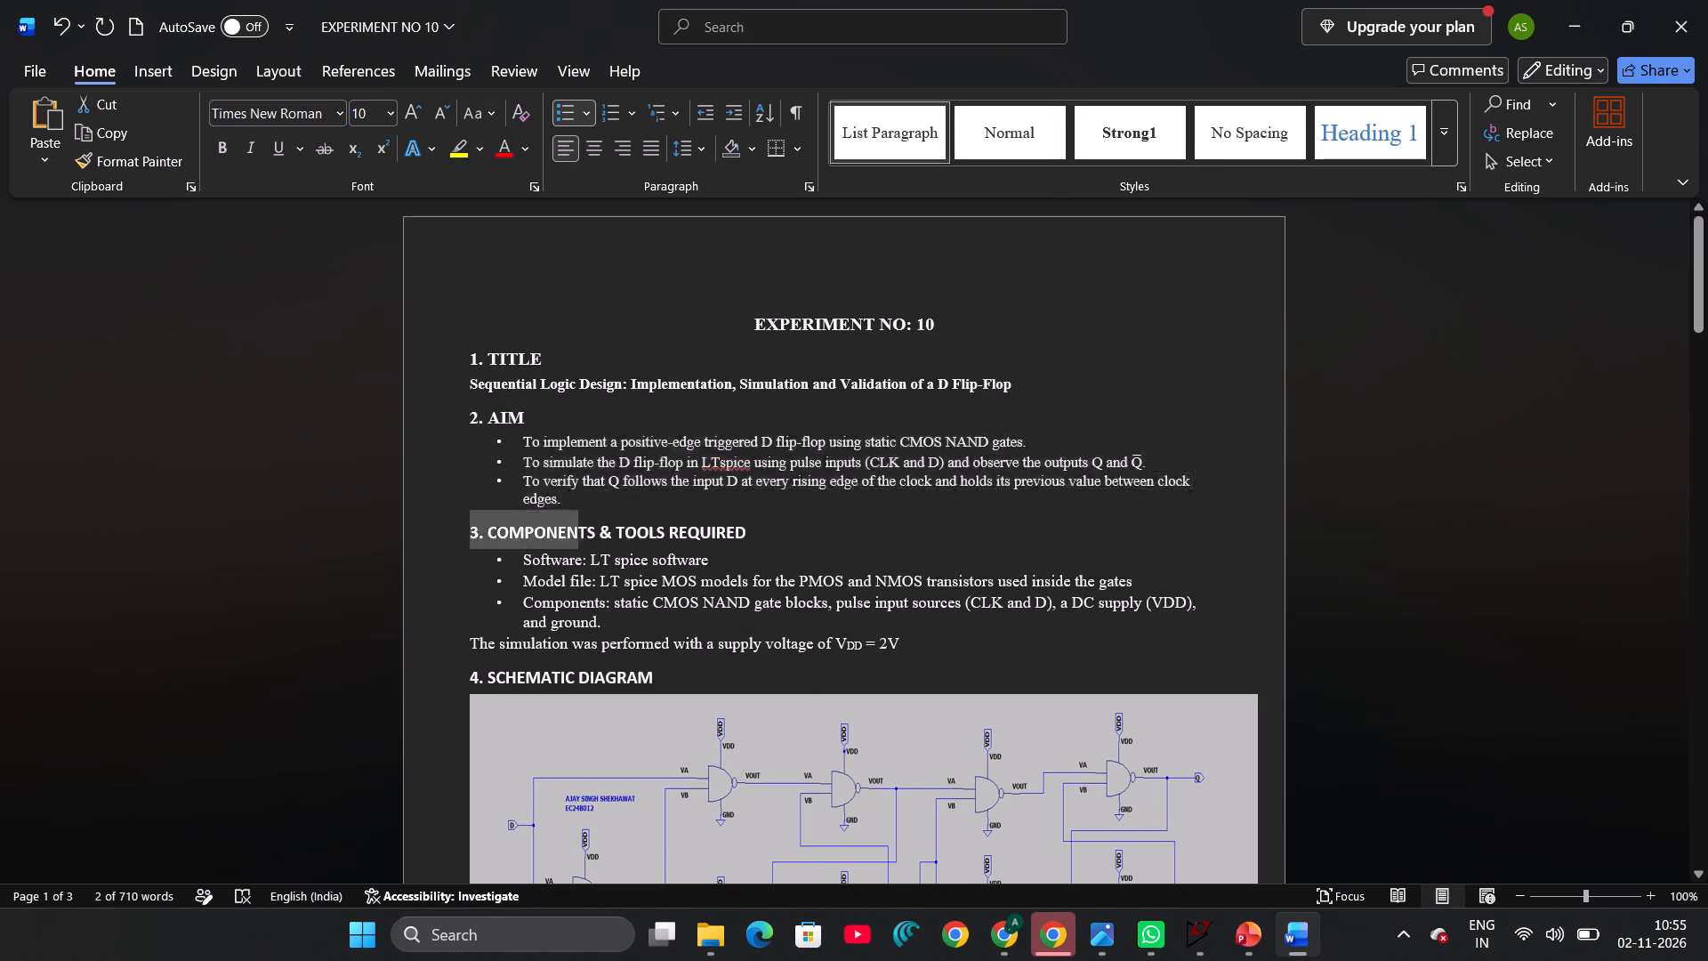
{"action": "left_click_drag", "start_coordinate": [630, 523], "coordinate": [761, 536]}
{"action": "left_click", "coordinate": [877, 472]}
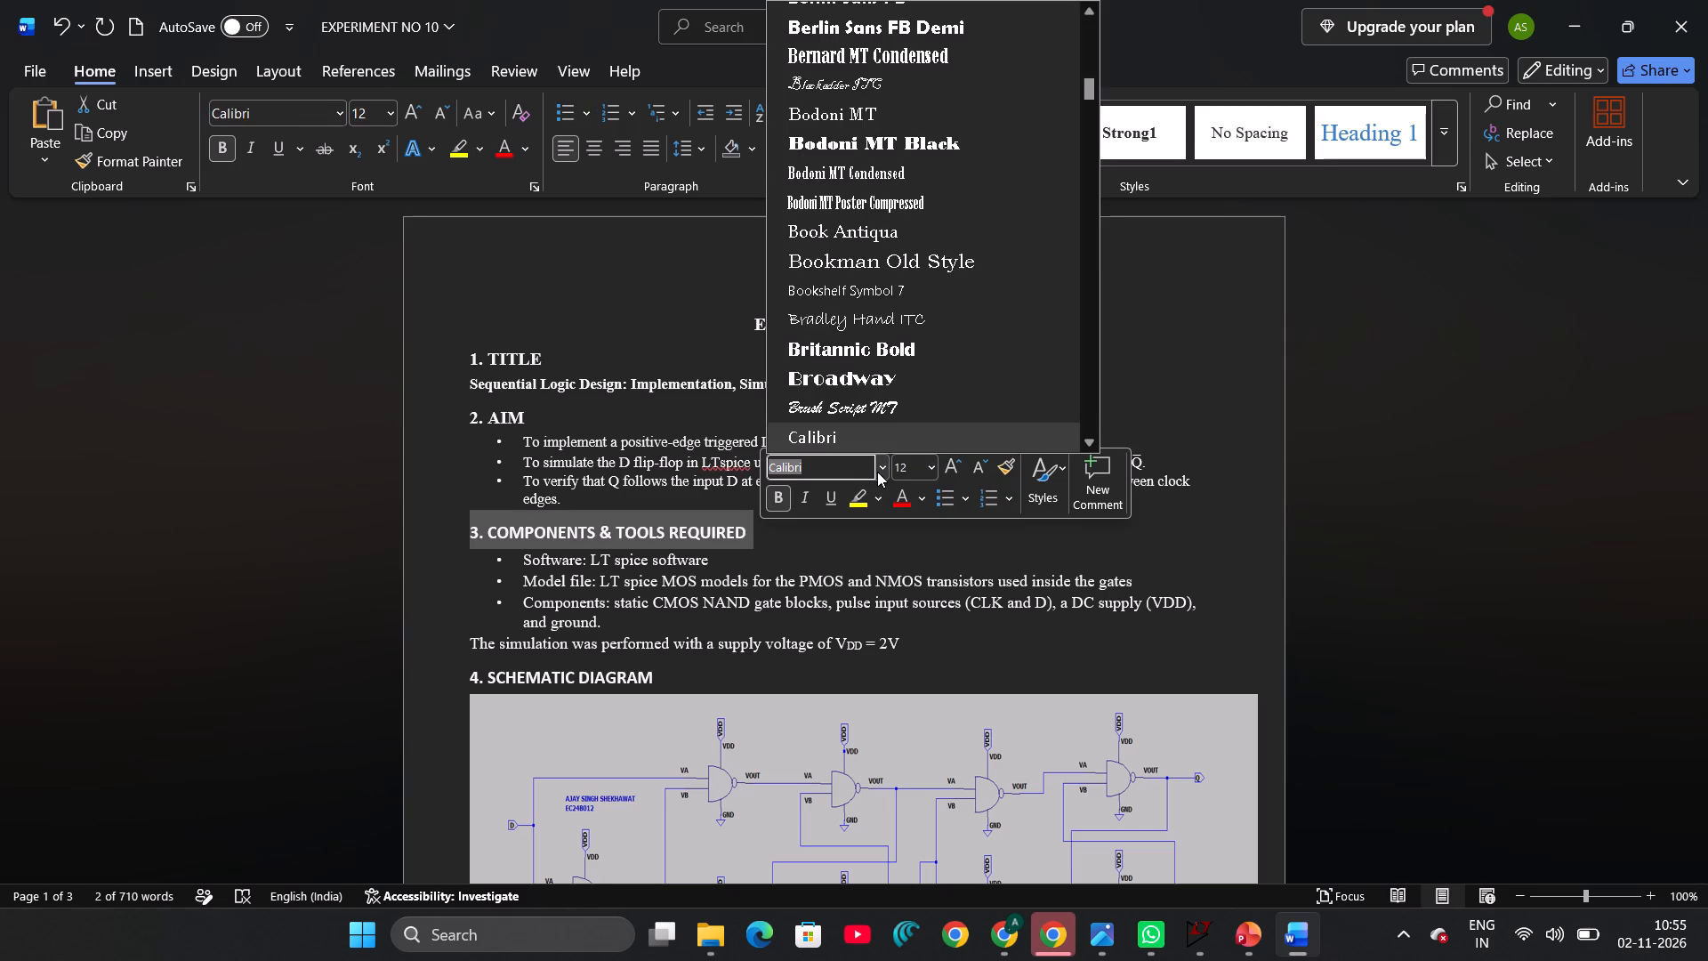
{"action": "scroll", "coordinate": [877, 214], "scroll_direction": "up", "scroll_amount": 8}
{"action": "left_click", "coordinate": [911, 143]}
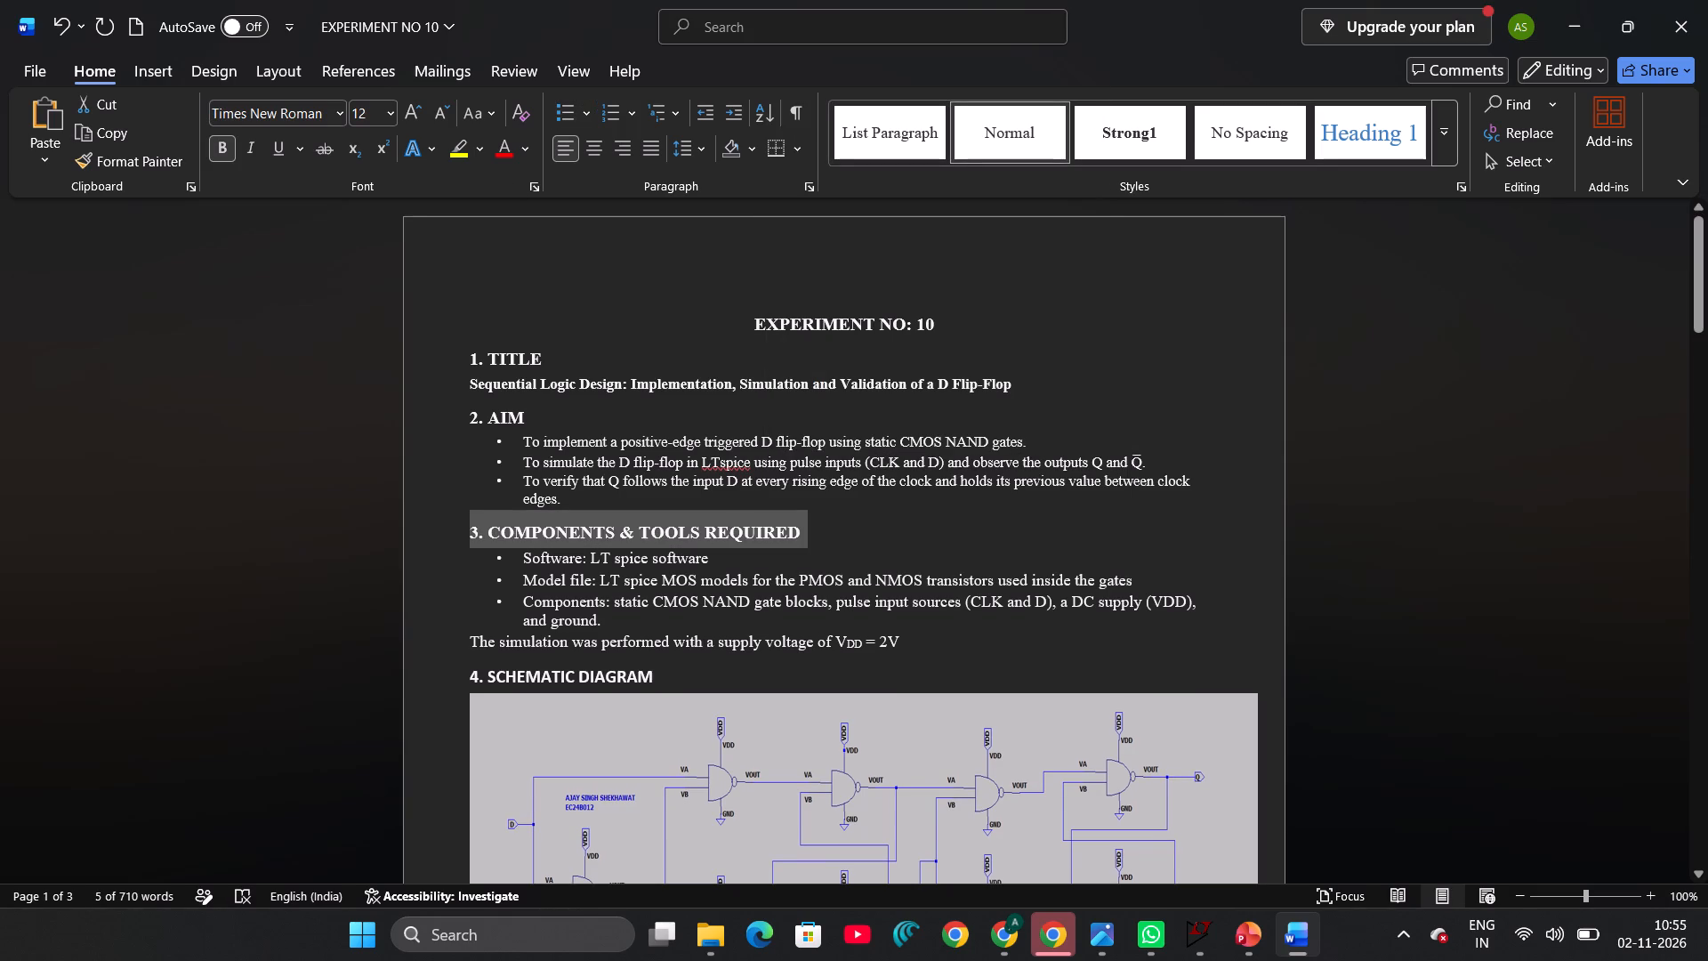
Set the font size of the components bullet list and the supply voltage sentence below it to 10.
{"action": "left_click_drag", "start_coordinate": [521, 556], "coordinate": [608, 622]}
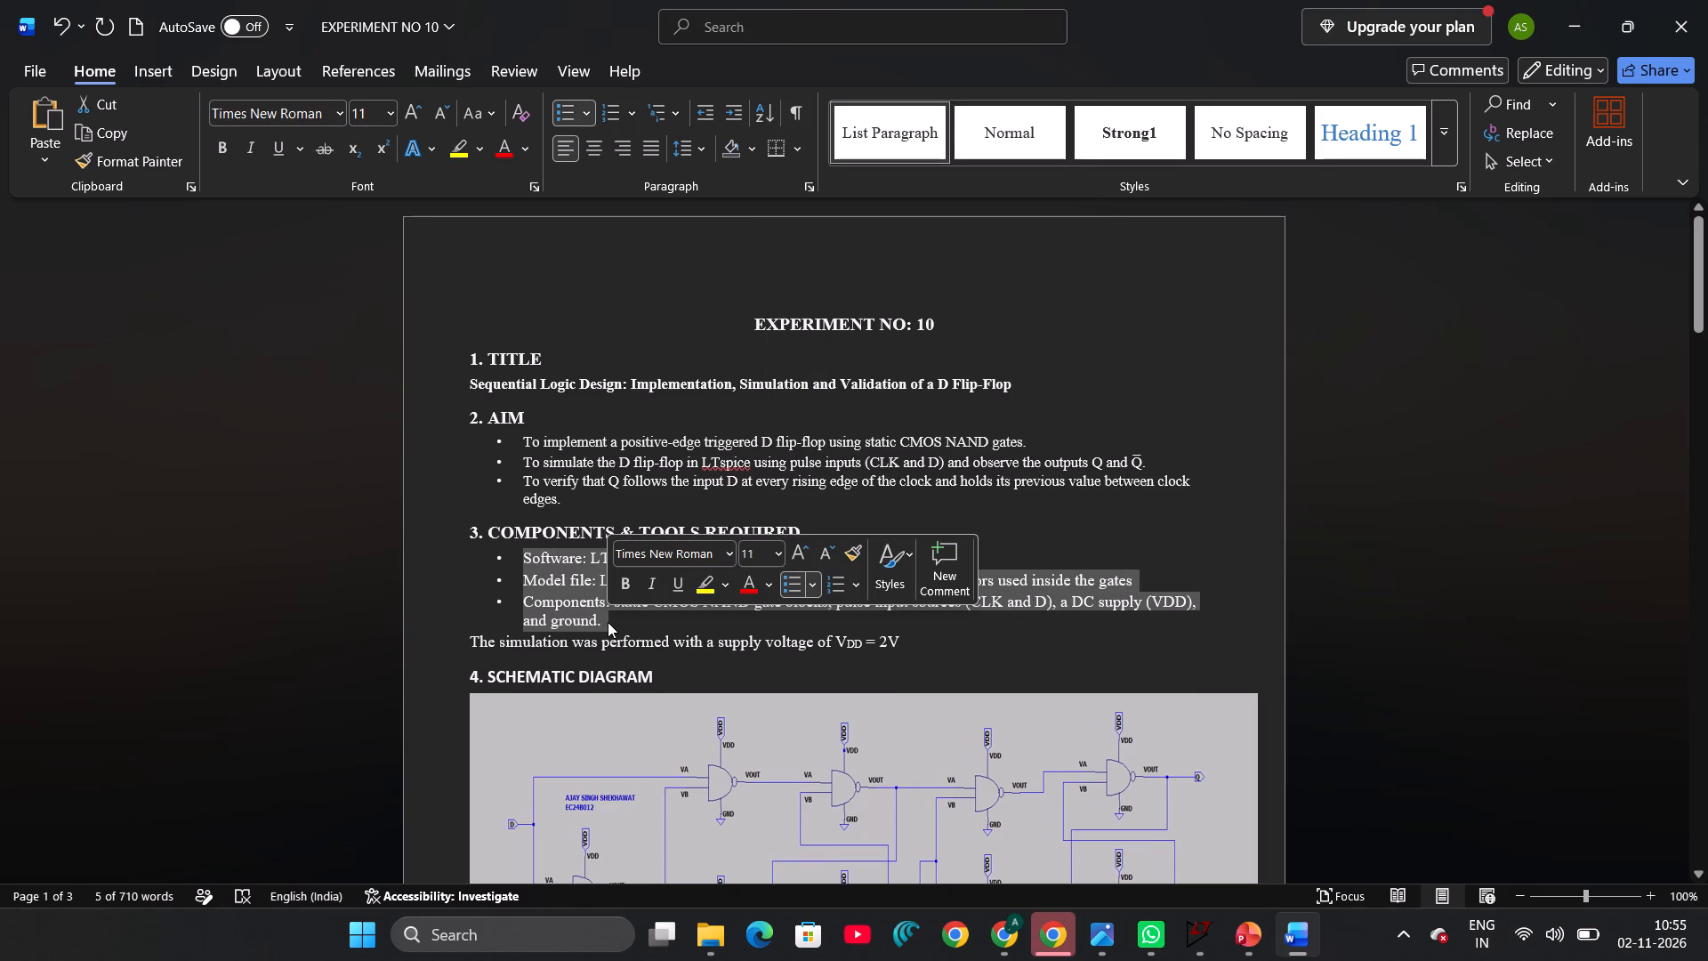
{"action": "left_click", "coordinate": [521, 556]}
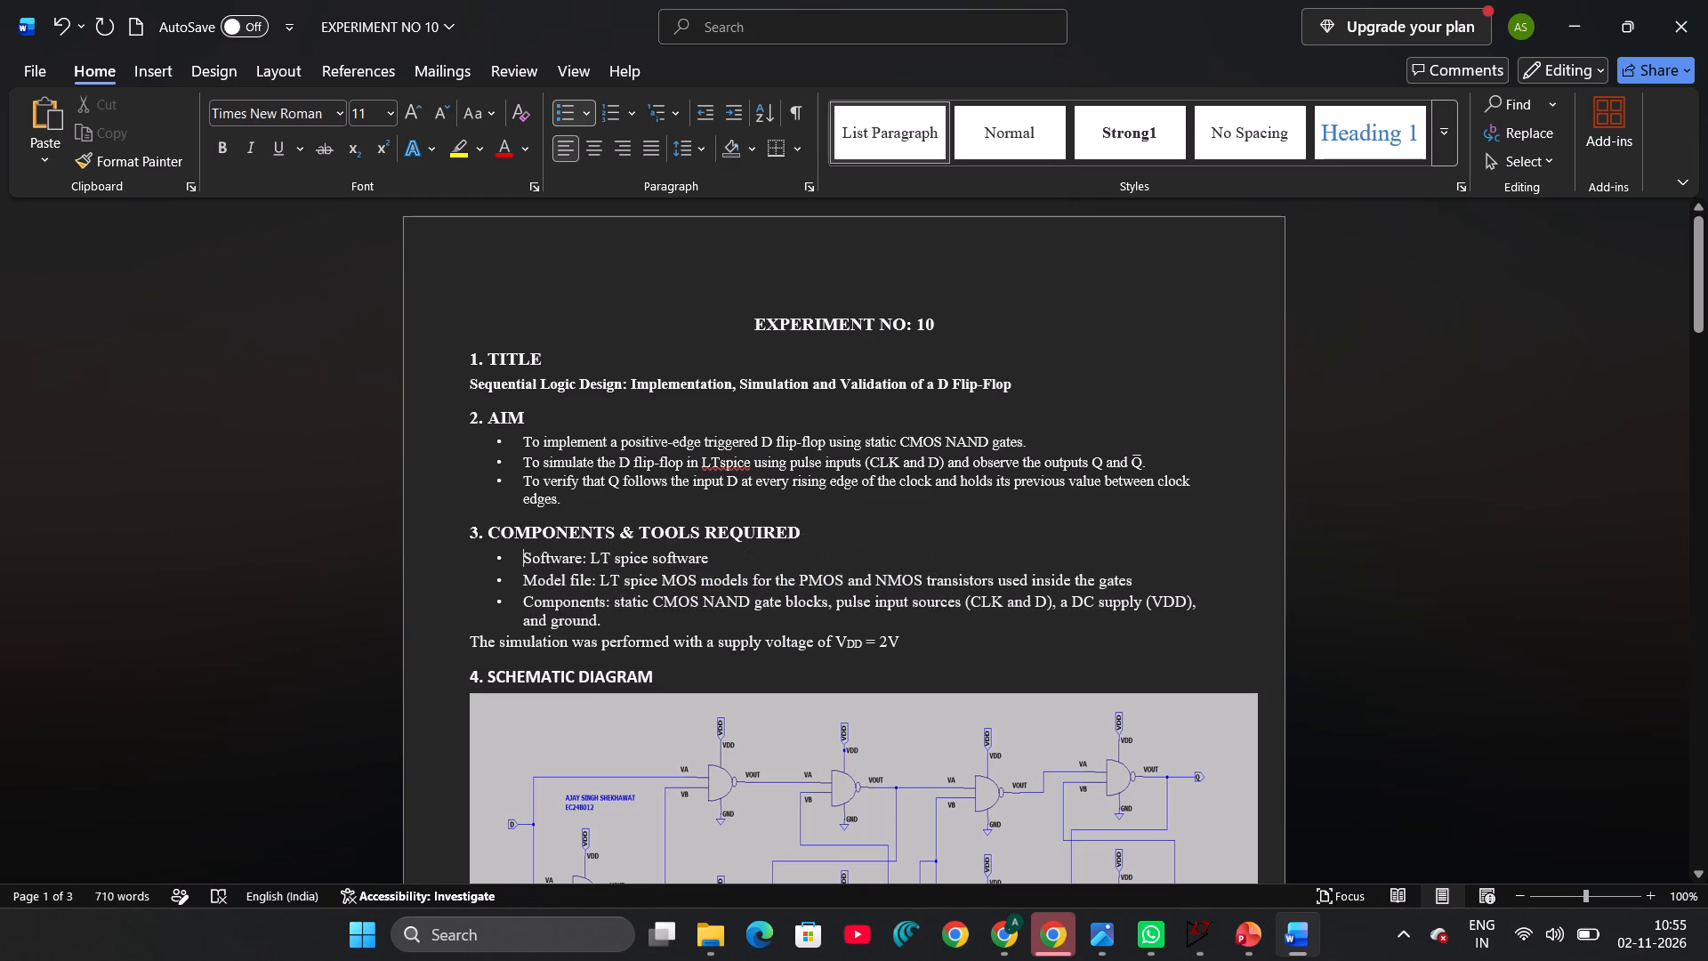
{"action": "left_click_drag", "start_coordinate": [521, 556], "coordinate": [916, 648]}
{"action": "left_click", "coordinate": [916, 648]}
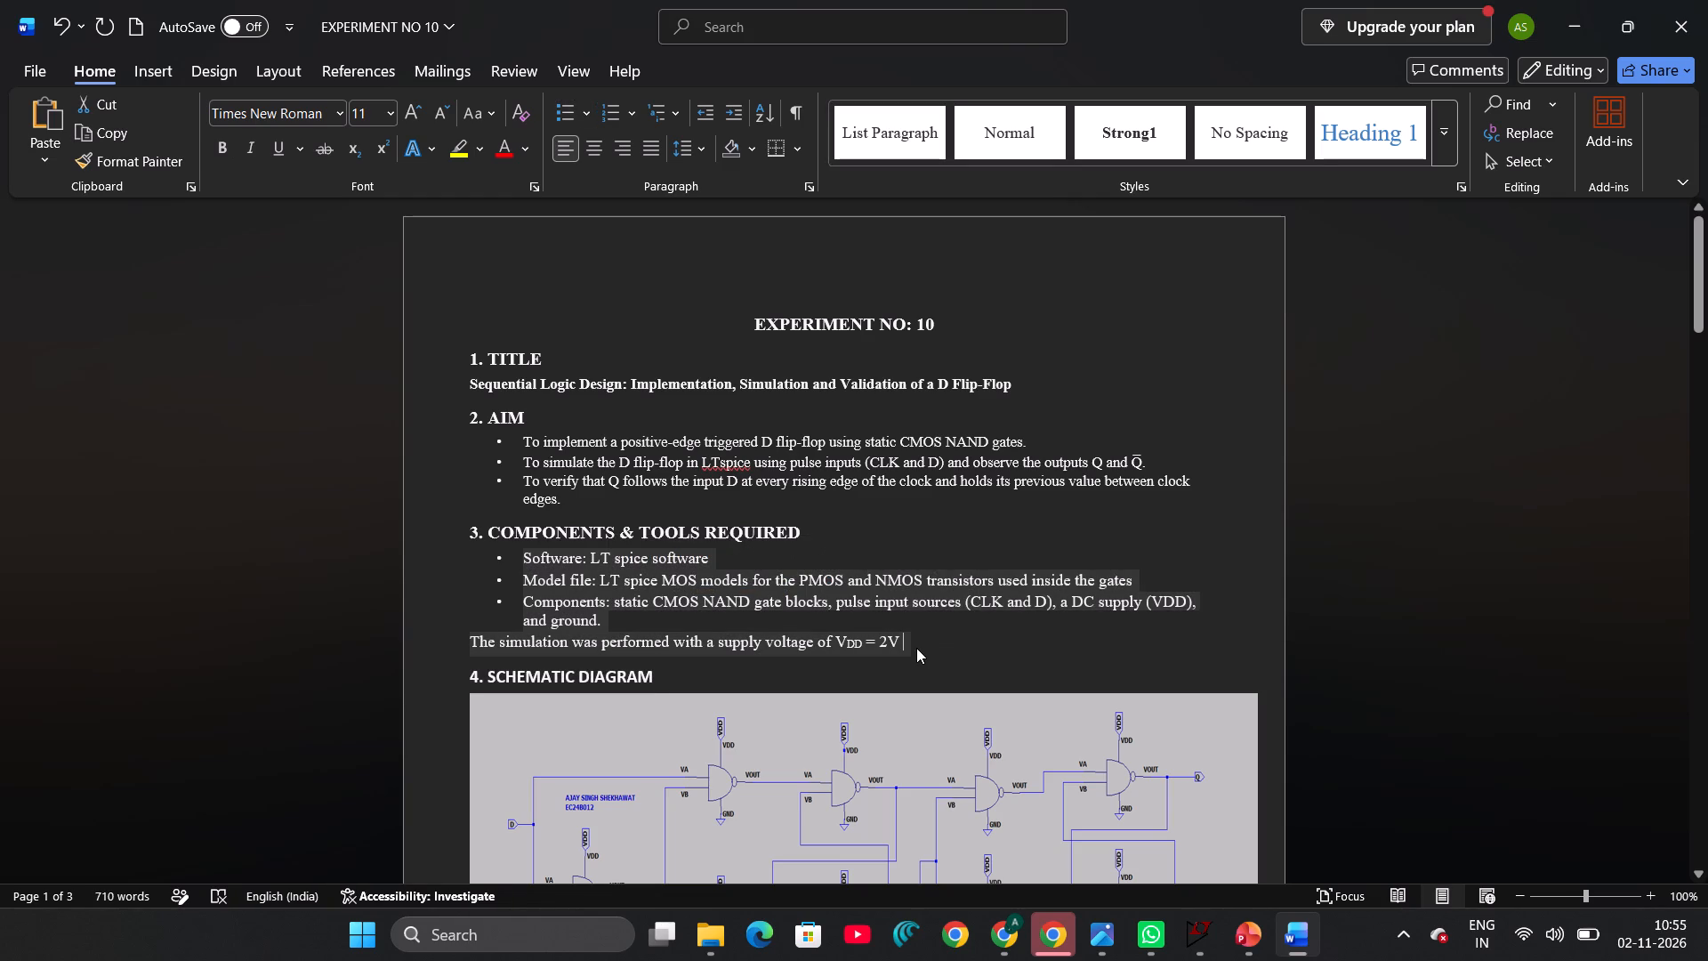
{"action": "left_click_drag", "start_coordinate": [907, 643], "coordinate": [536, 564]}
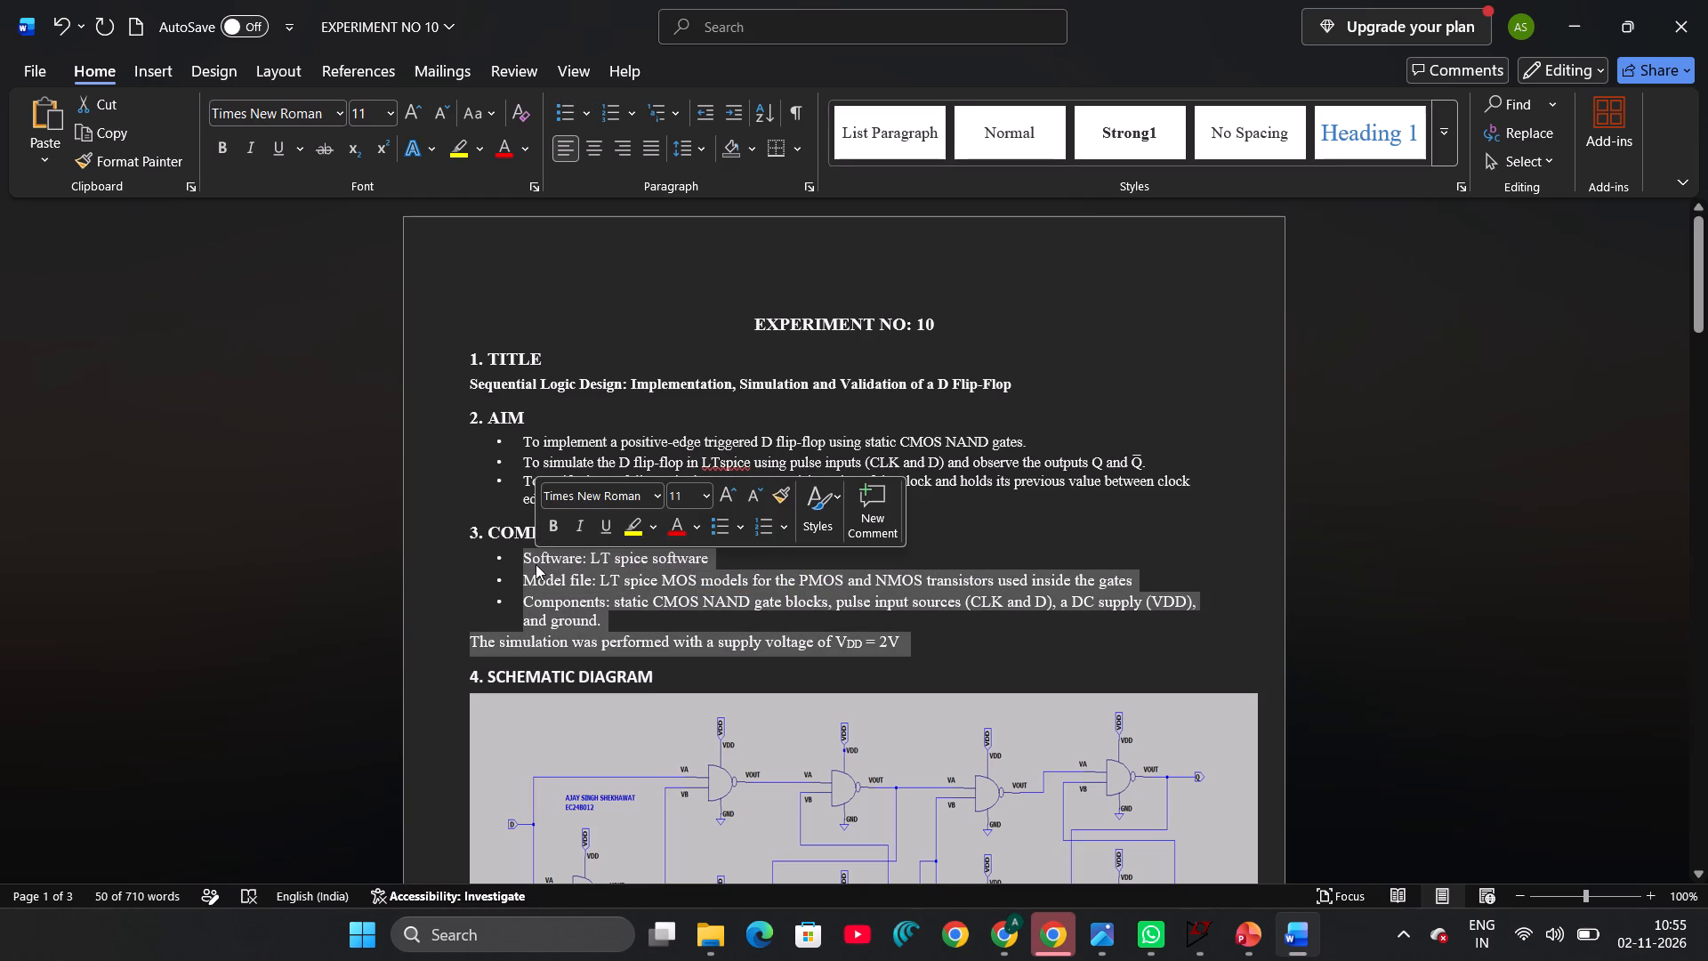
{"action": "left_click", "coordinate": [705, 500]}
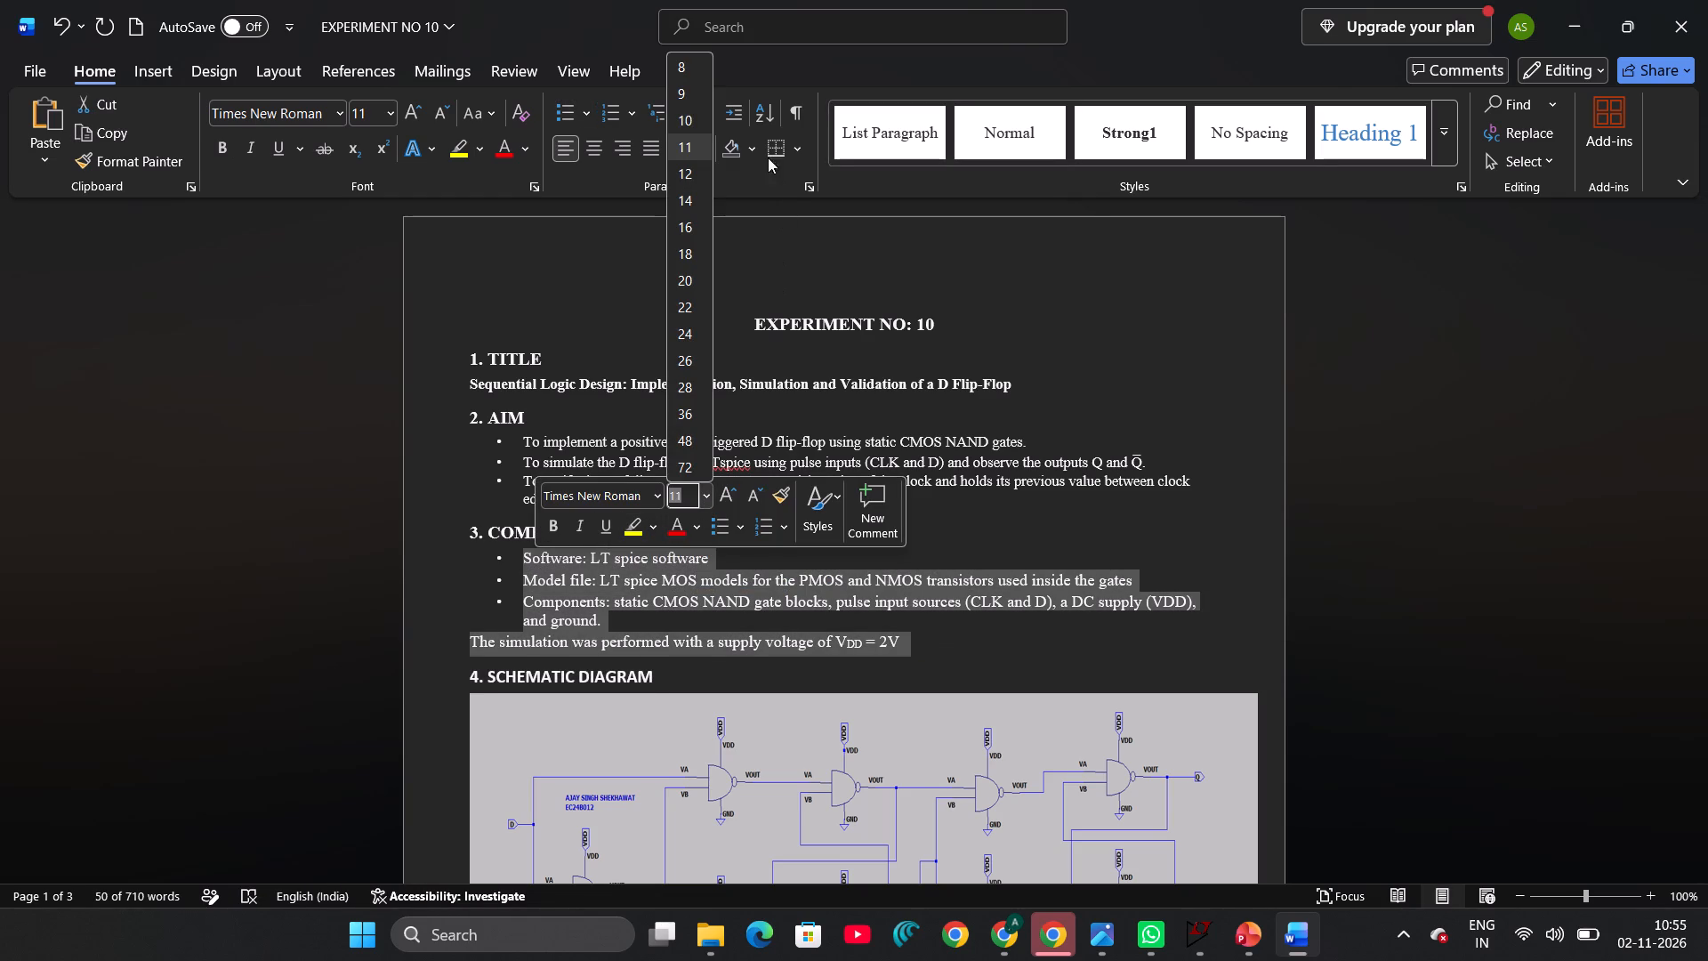
{"action": "left_click", "coordinate": [692, 117]}
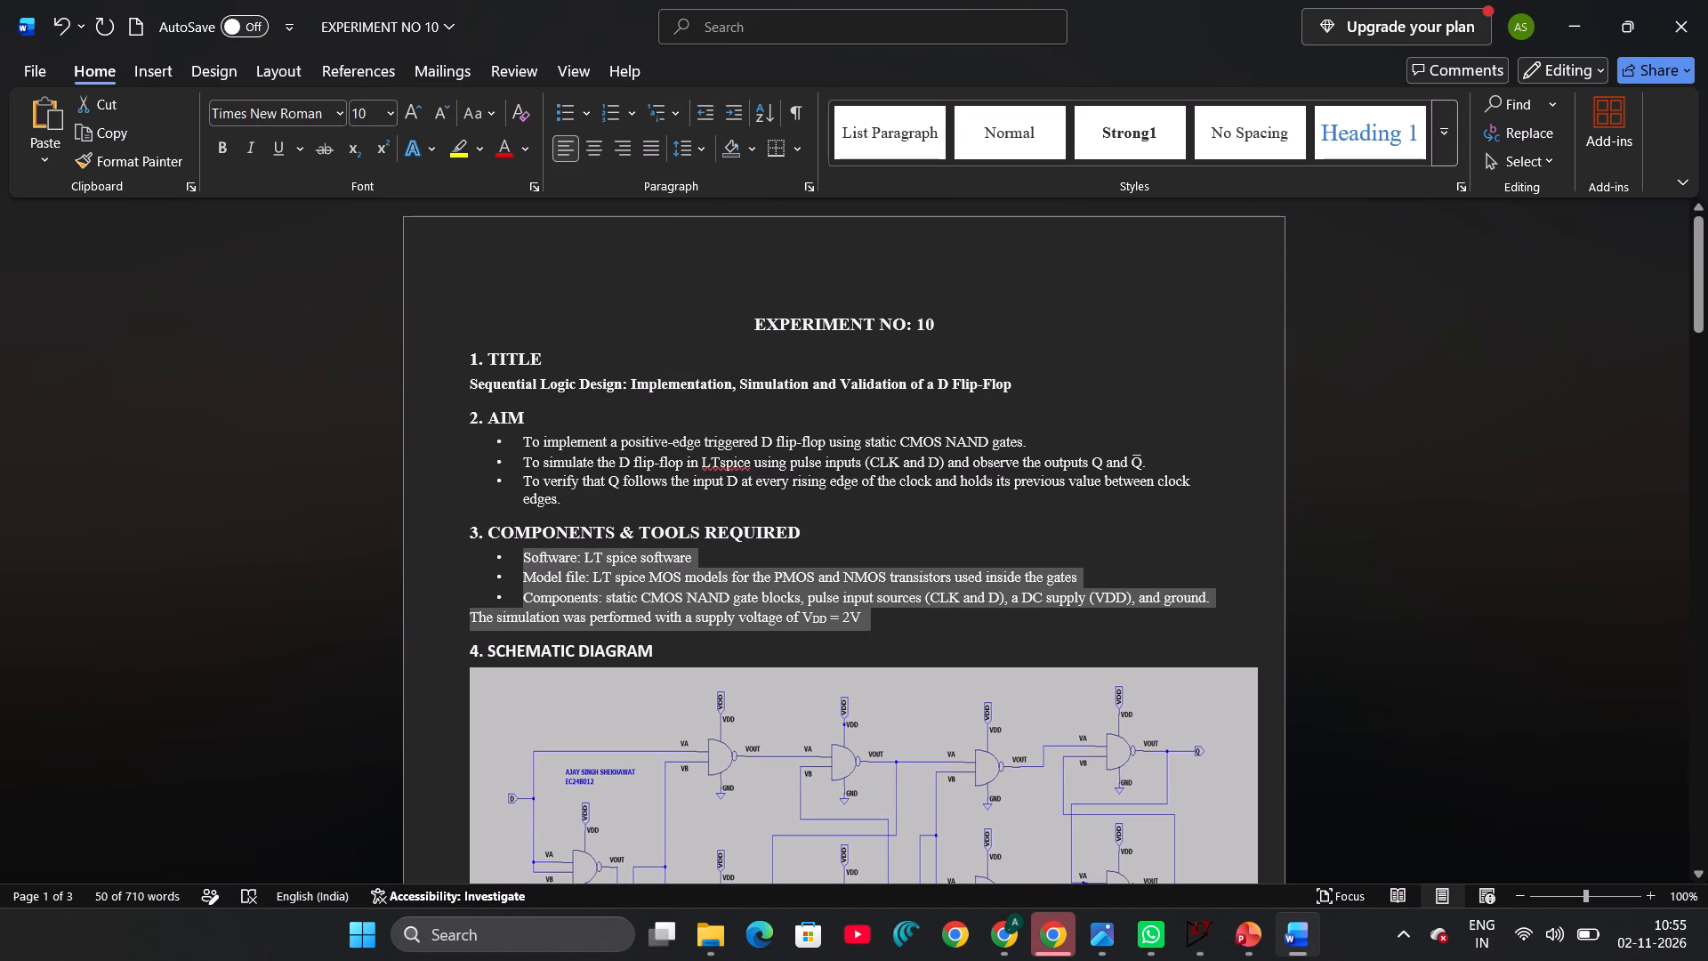
Change the font of the 4. SCHEMATIC DIAGRAM heading to Times New Roman.
{"action": "scroll", "coordinate": [453, 535], "scroll_direction": "down", "scroll_amount": 1}
{"action": "left_click_drag", "start_coordinate": [665, 594], "coordinate": [485, 595]}
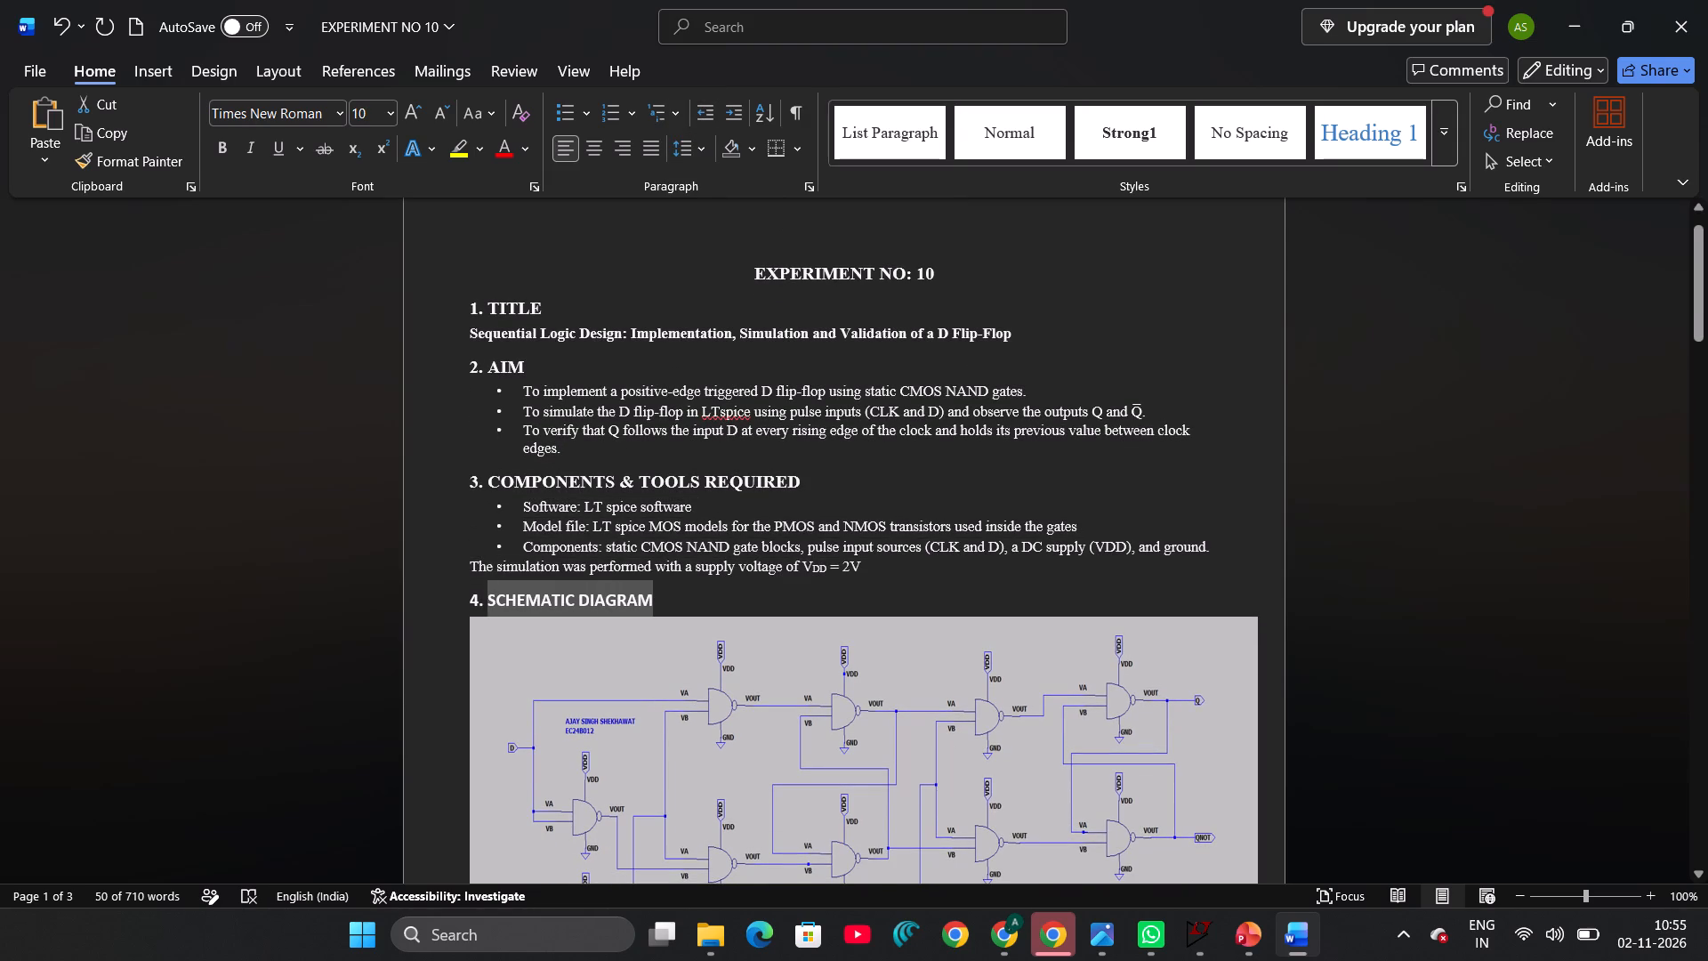
{"action": "left_click_drag", "start_coordinate": [485, 595], "coordinate": [463, 595]}
{"action": "left_click", "coordinate": [580, 530]}
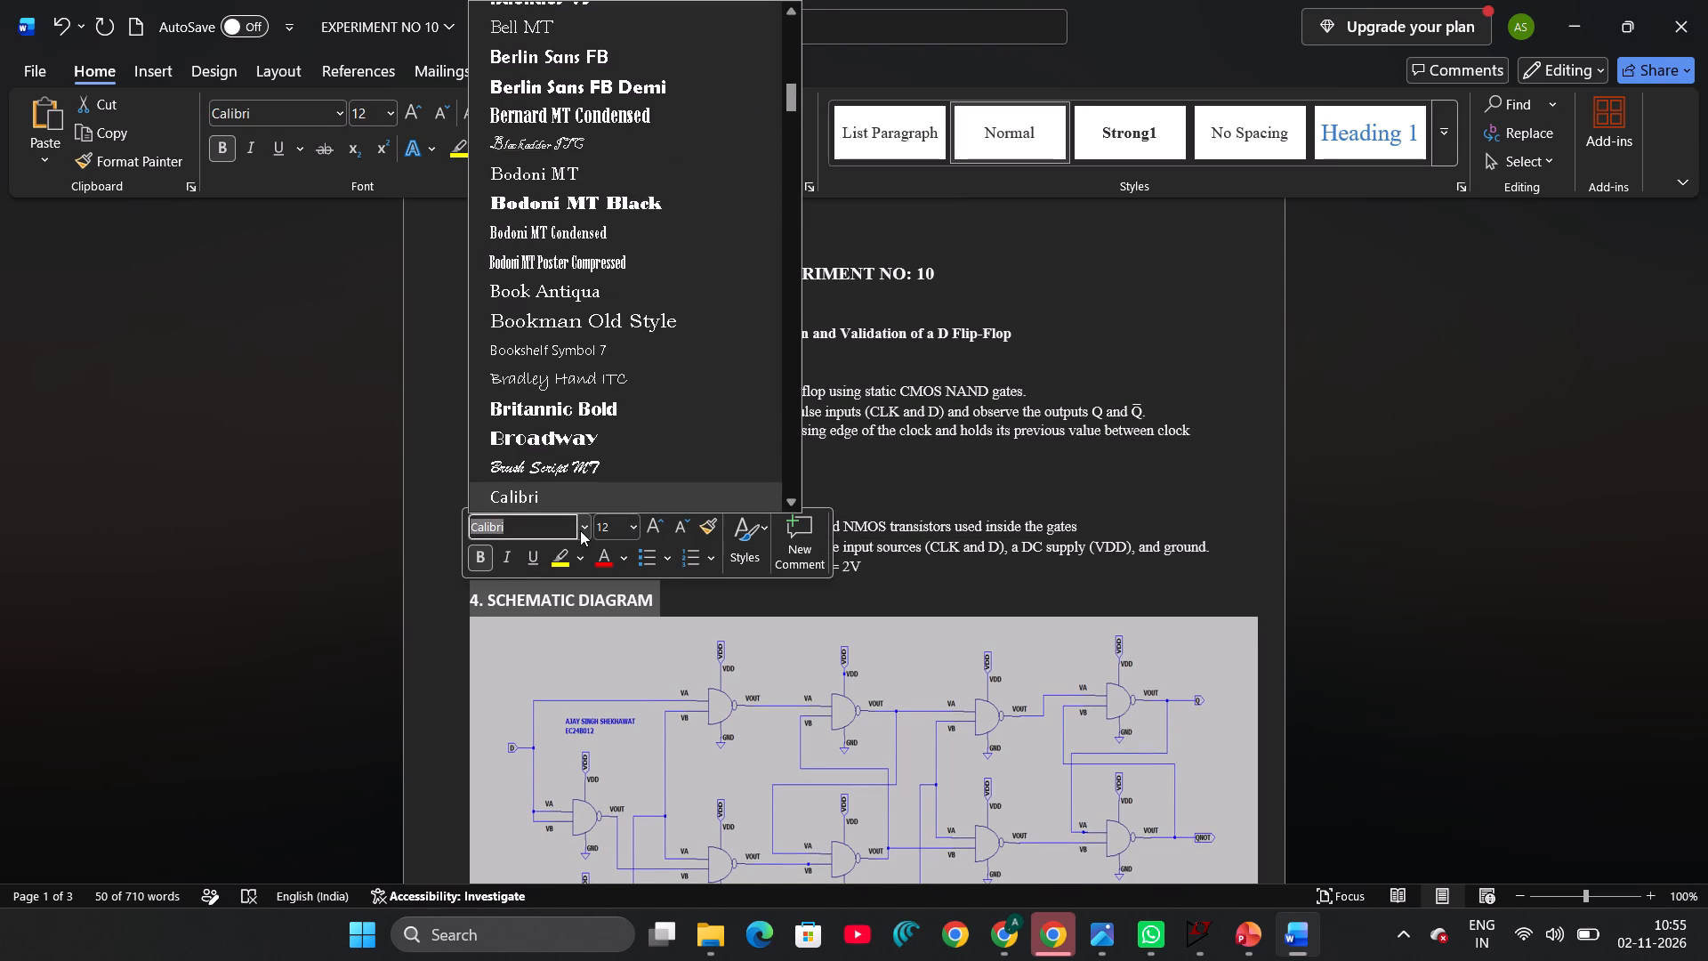
{"action": "scroll", "coordinate": [600, 351], "scroll_direction": "up", "scroll_amount": 8}
{"action": "left_click", "coordinate": [616, 143]}
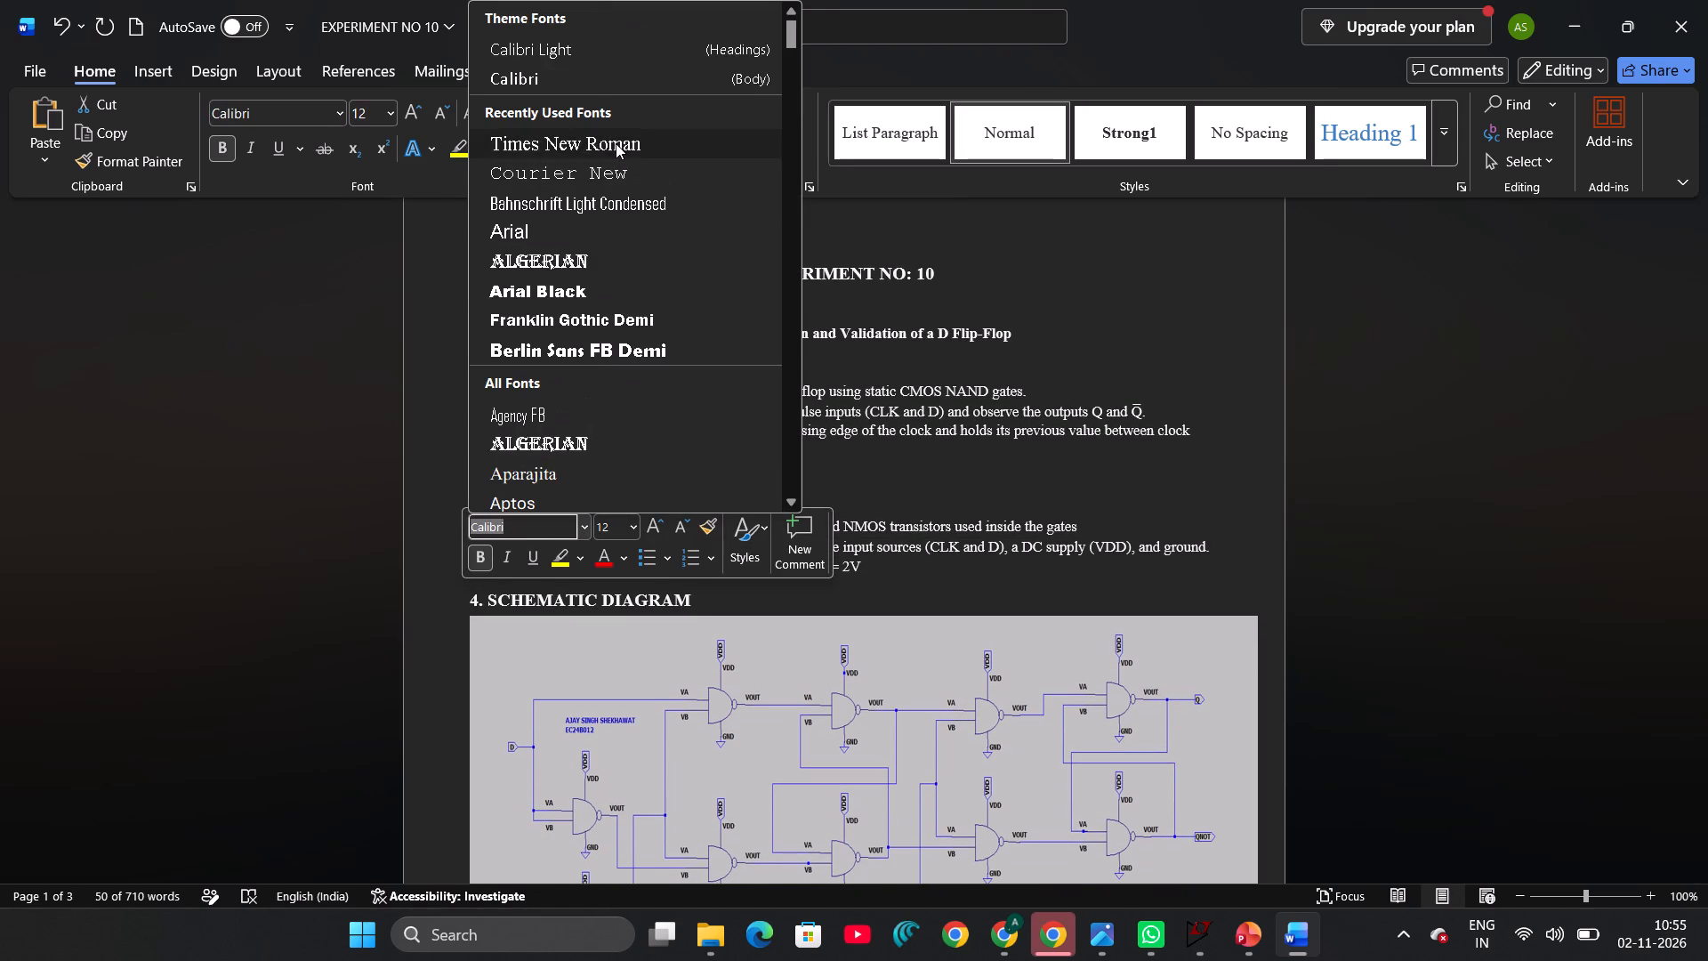
{"action": "left_click", "coordinate": [710, 604]}
Change the font of the 5. DESIGN DESCRIPTION heading to Times New Roman.
{"action": "scroll", "coordinate": [710, 604], "scroll_direction": "down", "scroll_amount": 2}
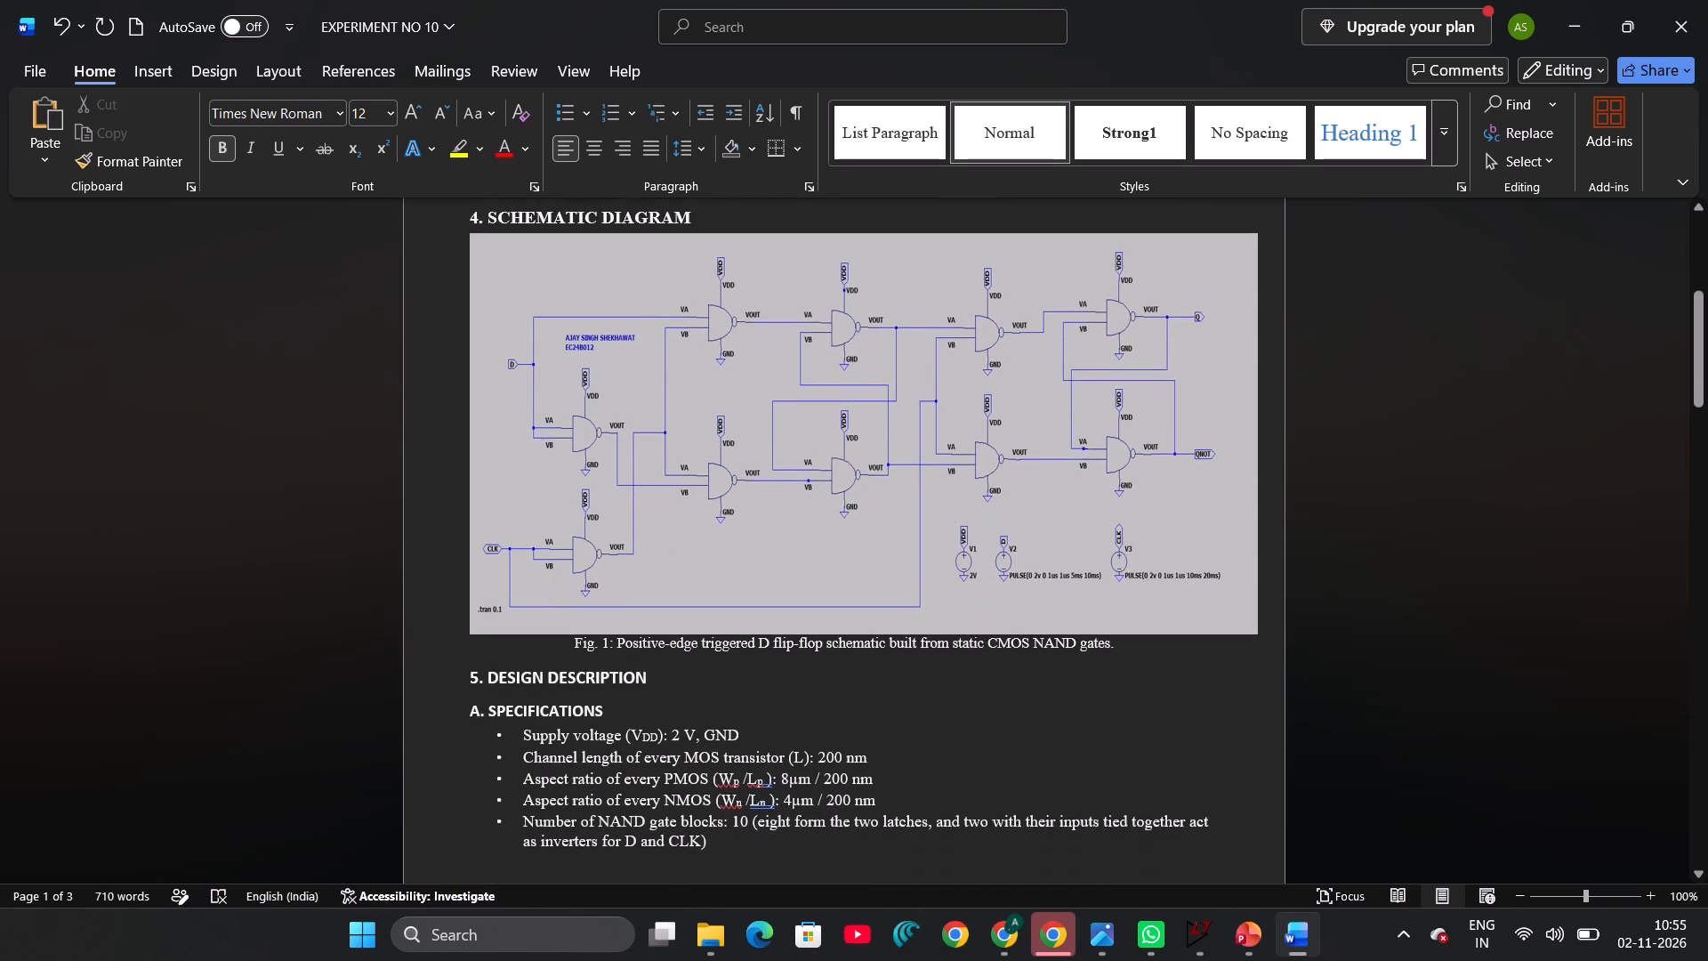
{"action": "left_click_drag", "start_coordinate": [467, 669], "coordinate": [676, 664]}
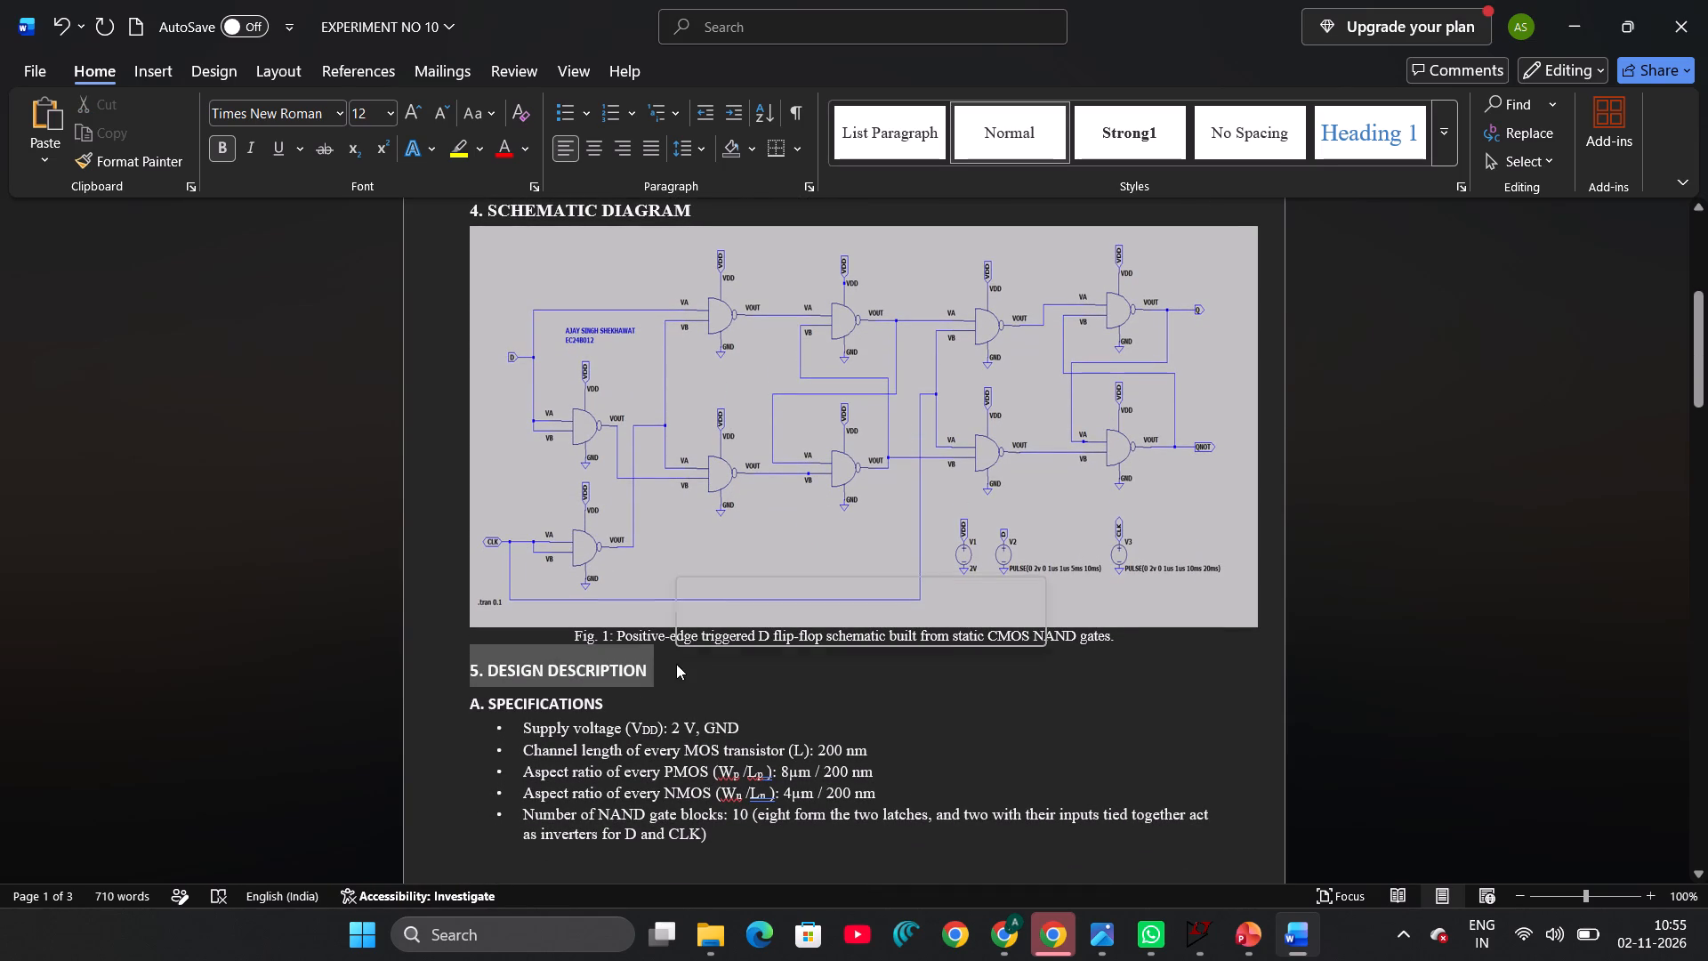
{"action": "left_click", "coordinate": [798, 599]}
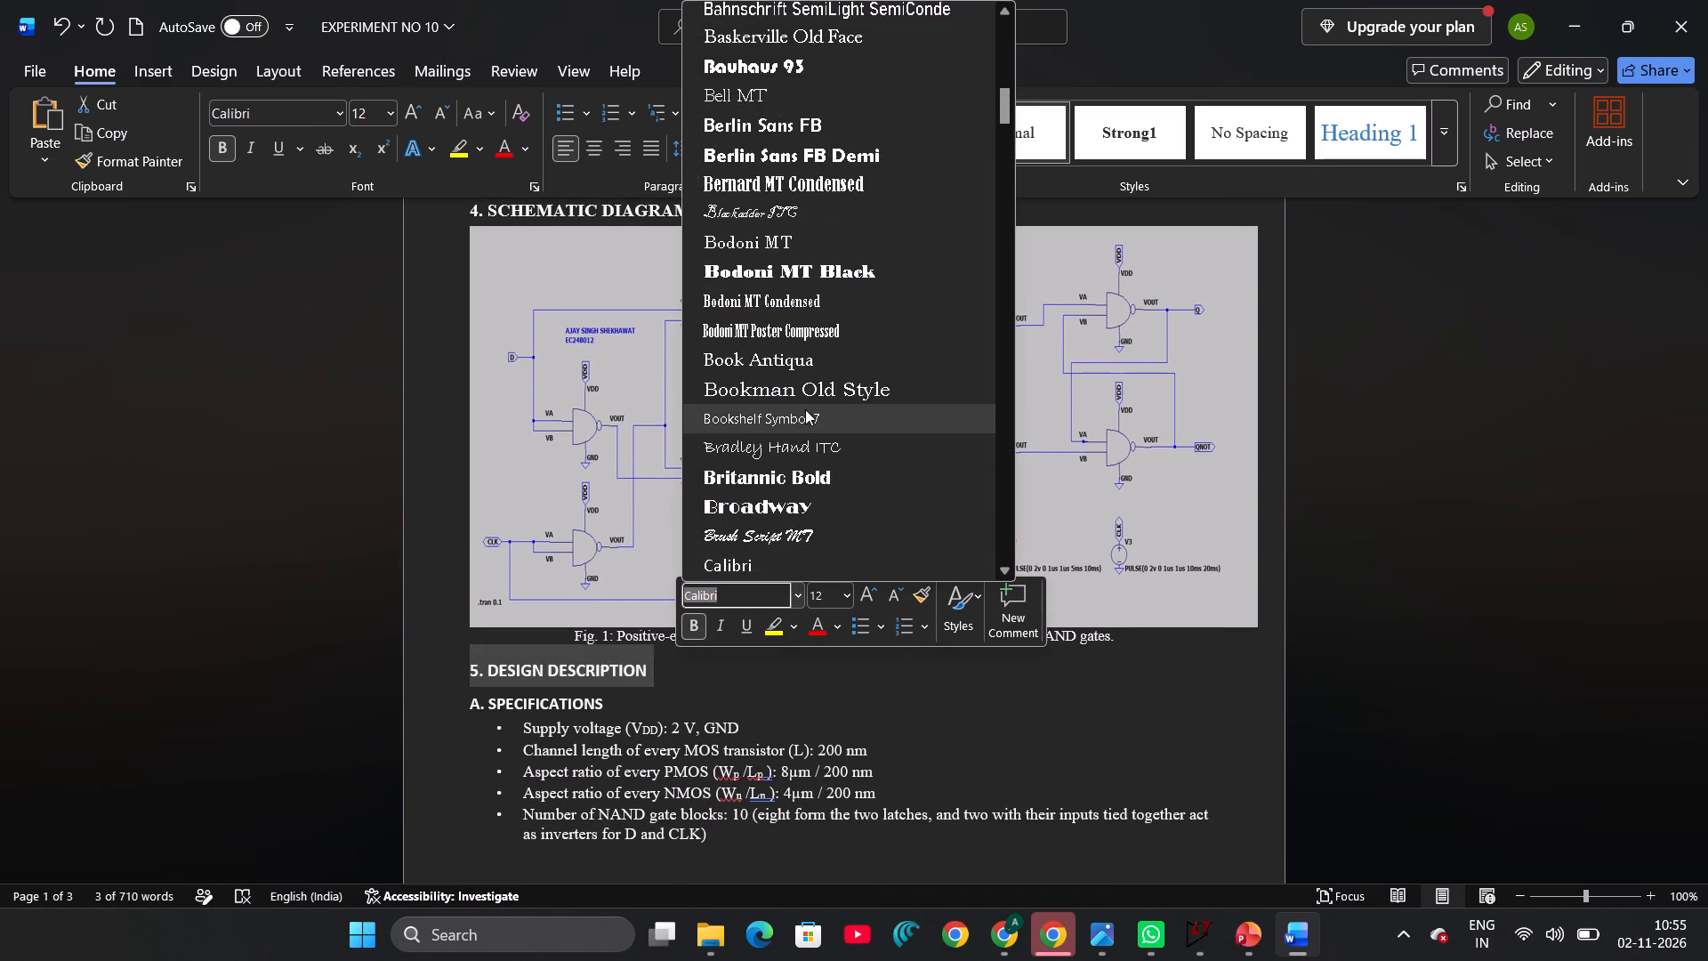
{"action": "scroll", "coordinate": [805, 409], "scroll_direction": "up", "scroll_amount": 20}
{"action": "scroll", "coordinate": [805, 409], "scroll_direction": "up", "scroll_amount": 20}
{"action": "scroll", "coordinate": [805, 409], "scroll_direction": "up", "scroll_amount": 5}
{"action": "left_click", "coordinate": [810, 148]}
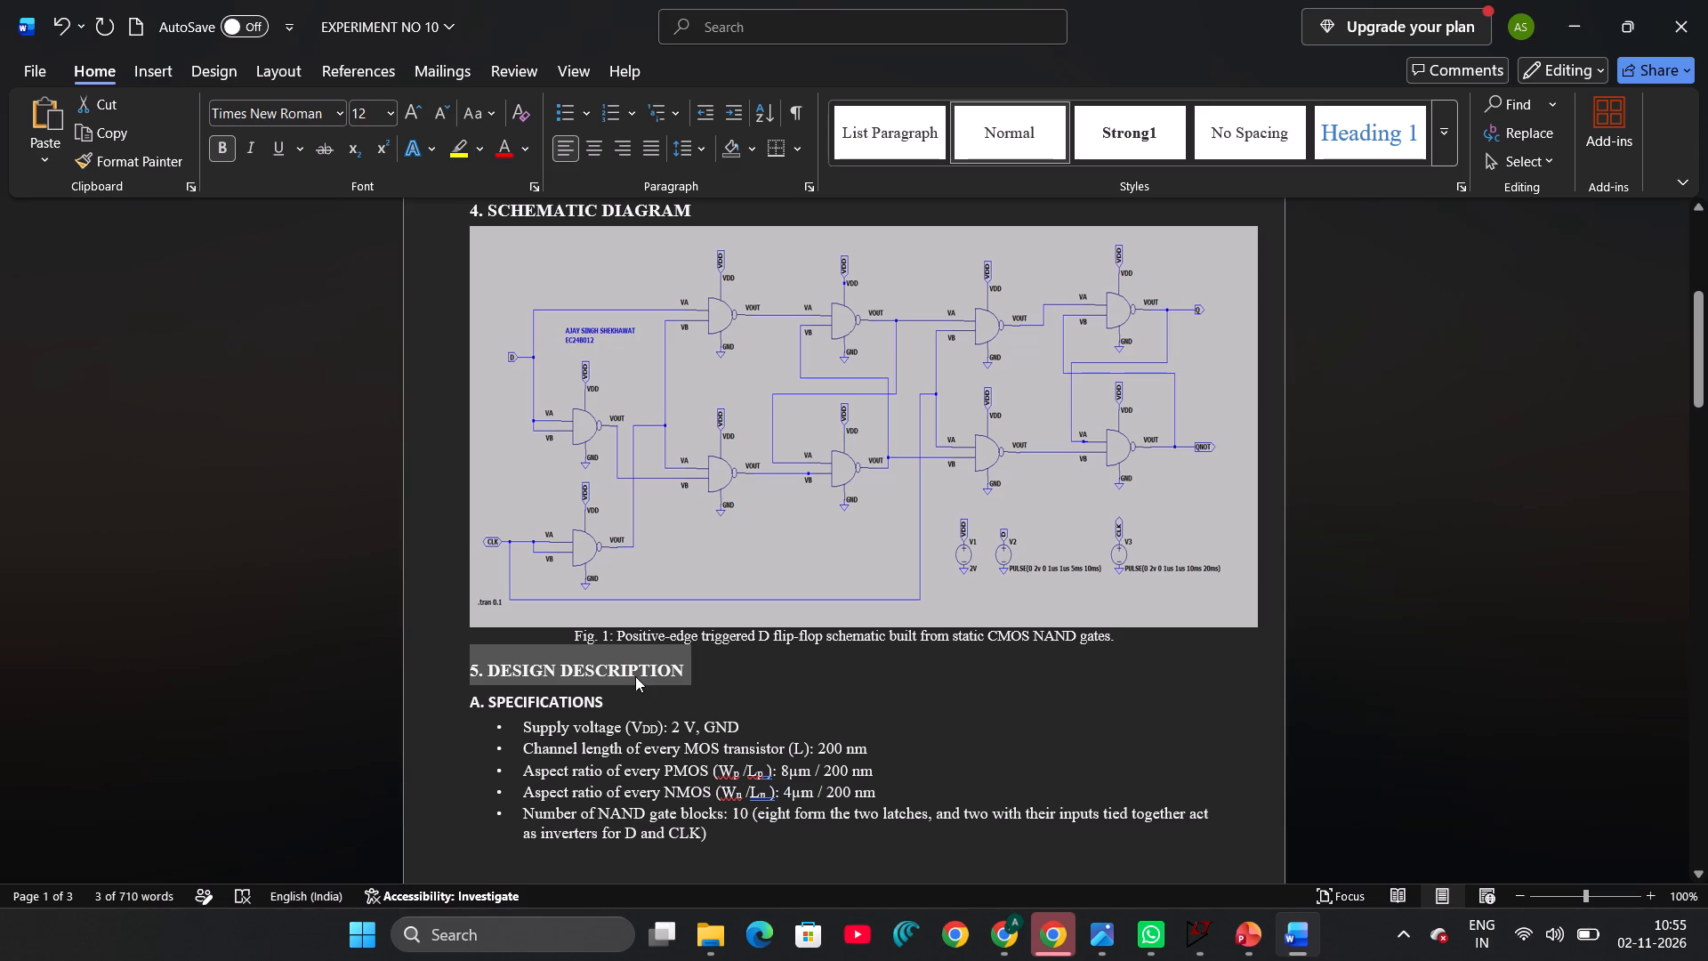
Format the A. SPECIFICATIONS subheading in Times New Roman at size 10.
{"action": "left_click_drag", "start_coordinate": [606, 703], "coordinate": [468, 706]}
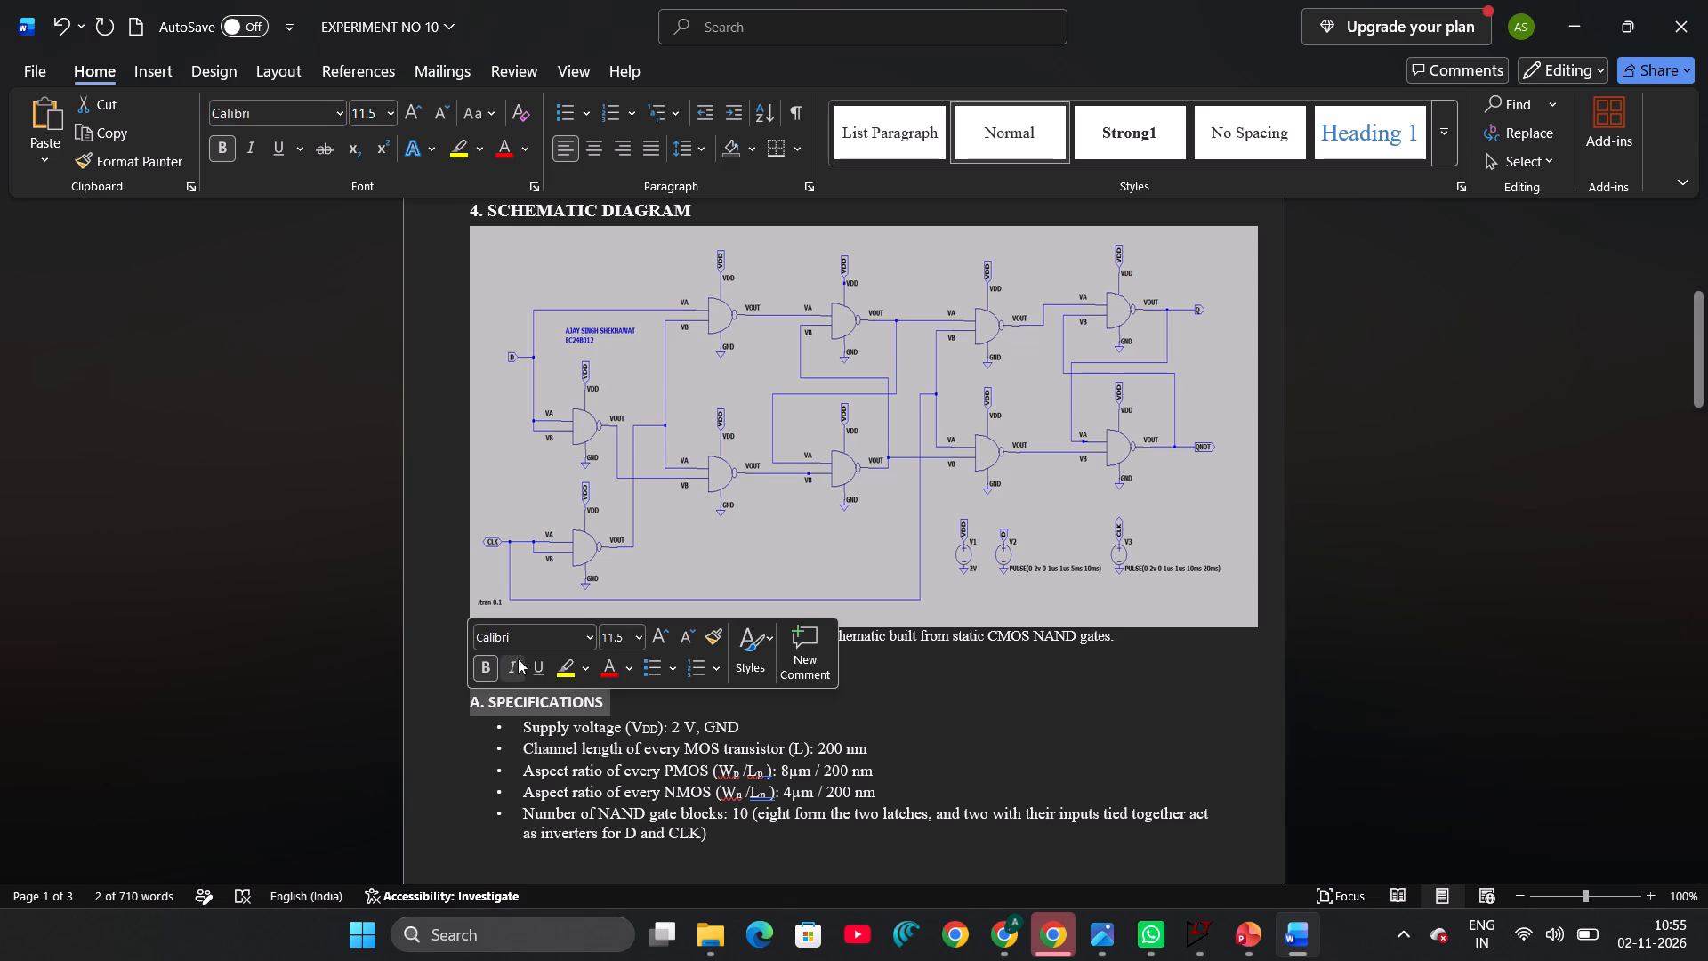
{"action": "left_click", "coordinate": [584, 641]}
{"action": "scroll", "coordinate": [632, 424], "scroll_direction": "up", "scroll_amount": 11}
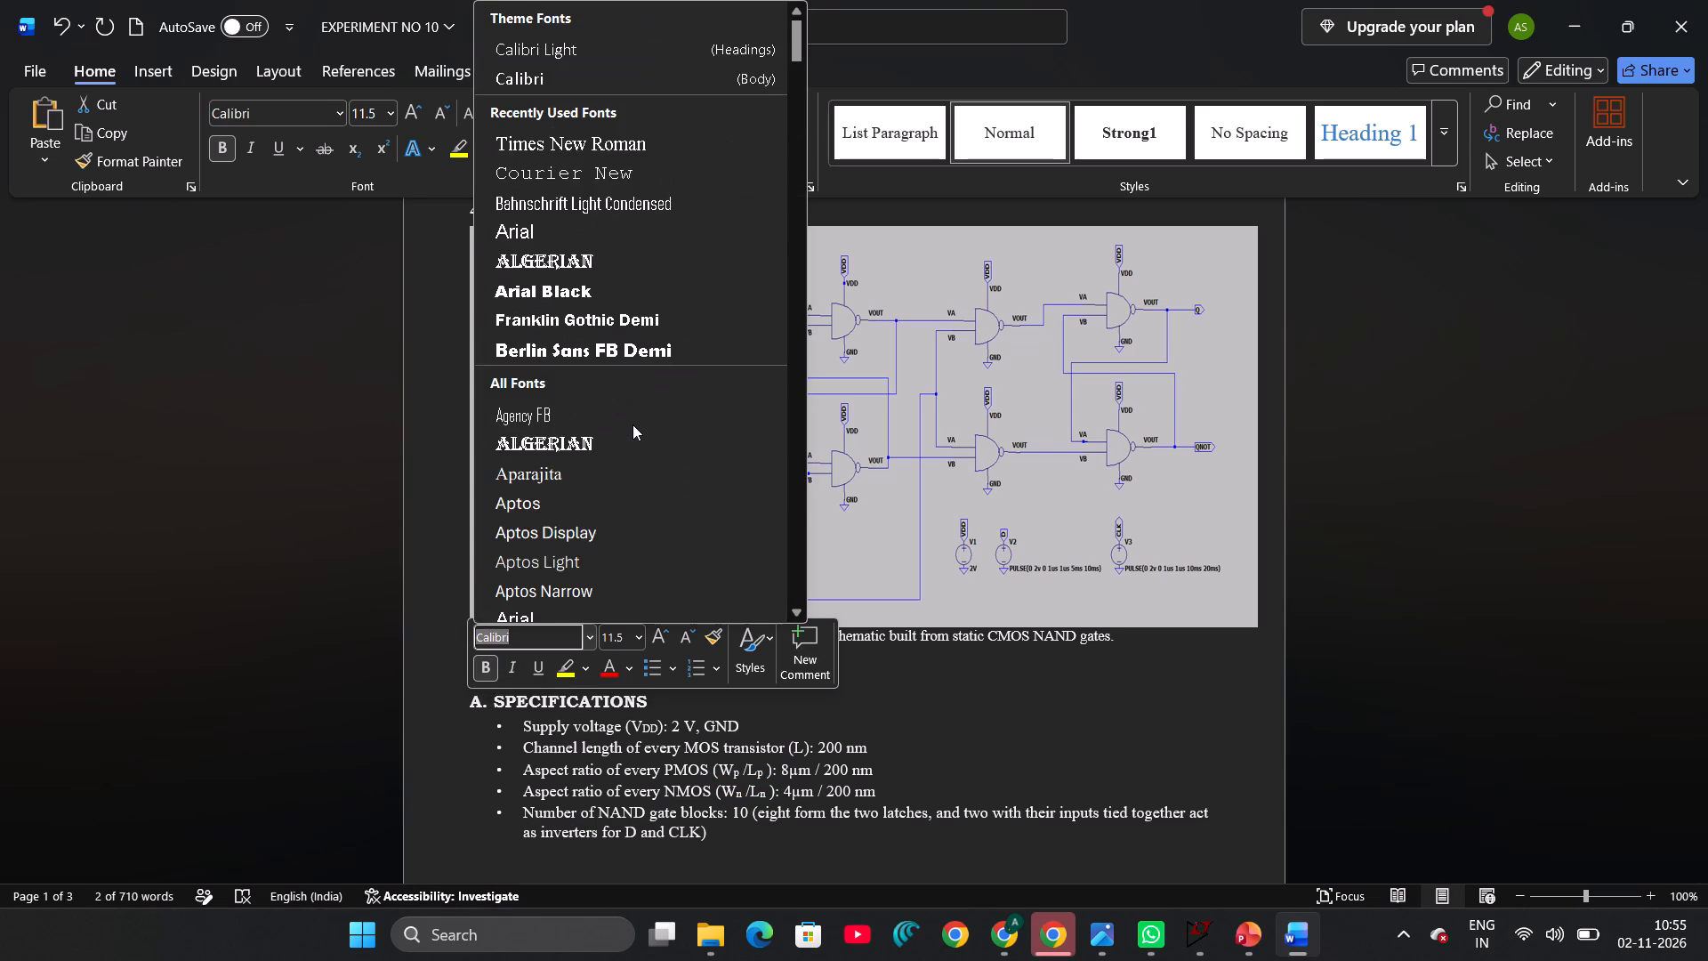
{"action": "left_click", "coordinate": [593, 156]}
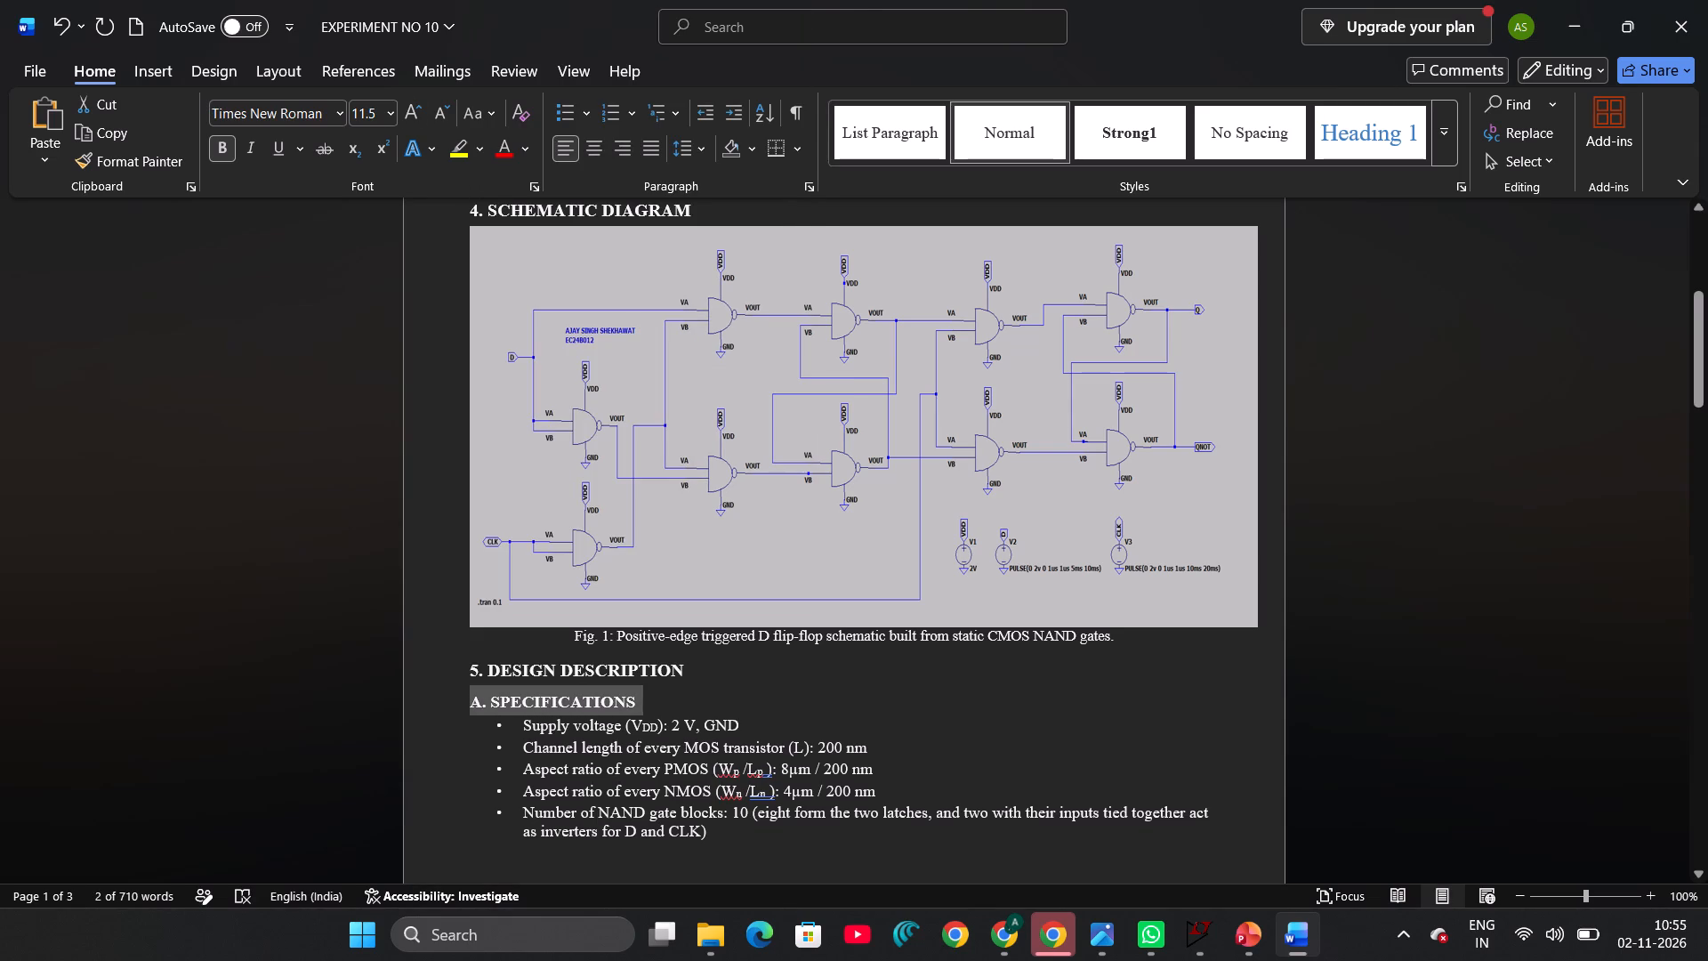
{"action": "left_click", "coordinate": [382, 113]}
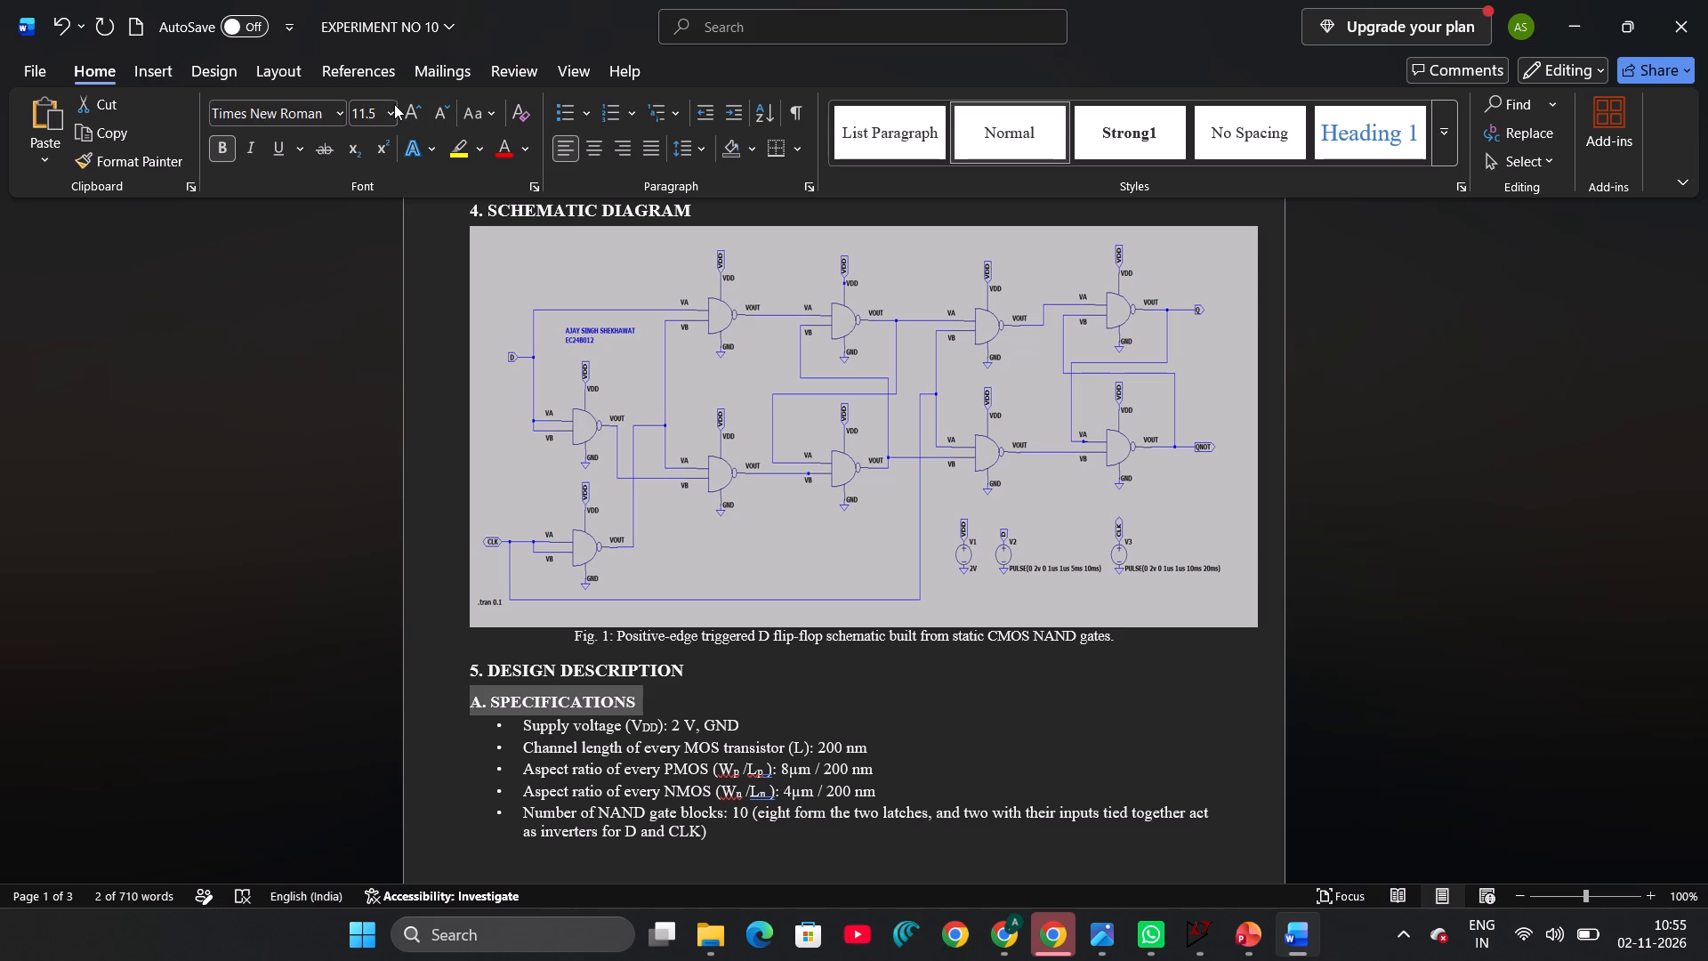
{"action": "left_click", "coordinate": [392, 106]}
{"action": "left_click", "coordinate": [375, 196]}
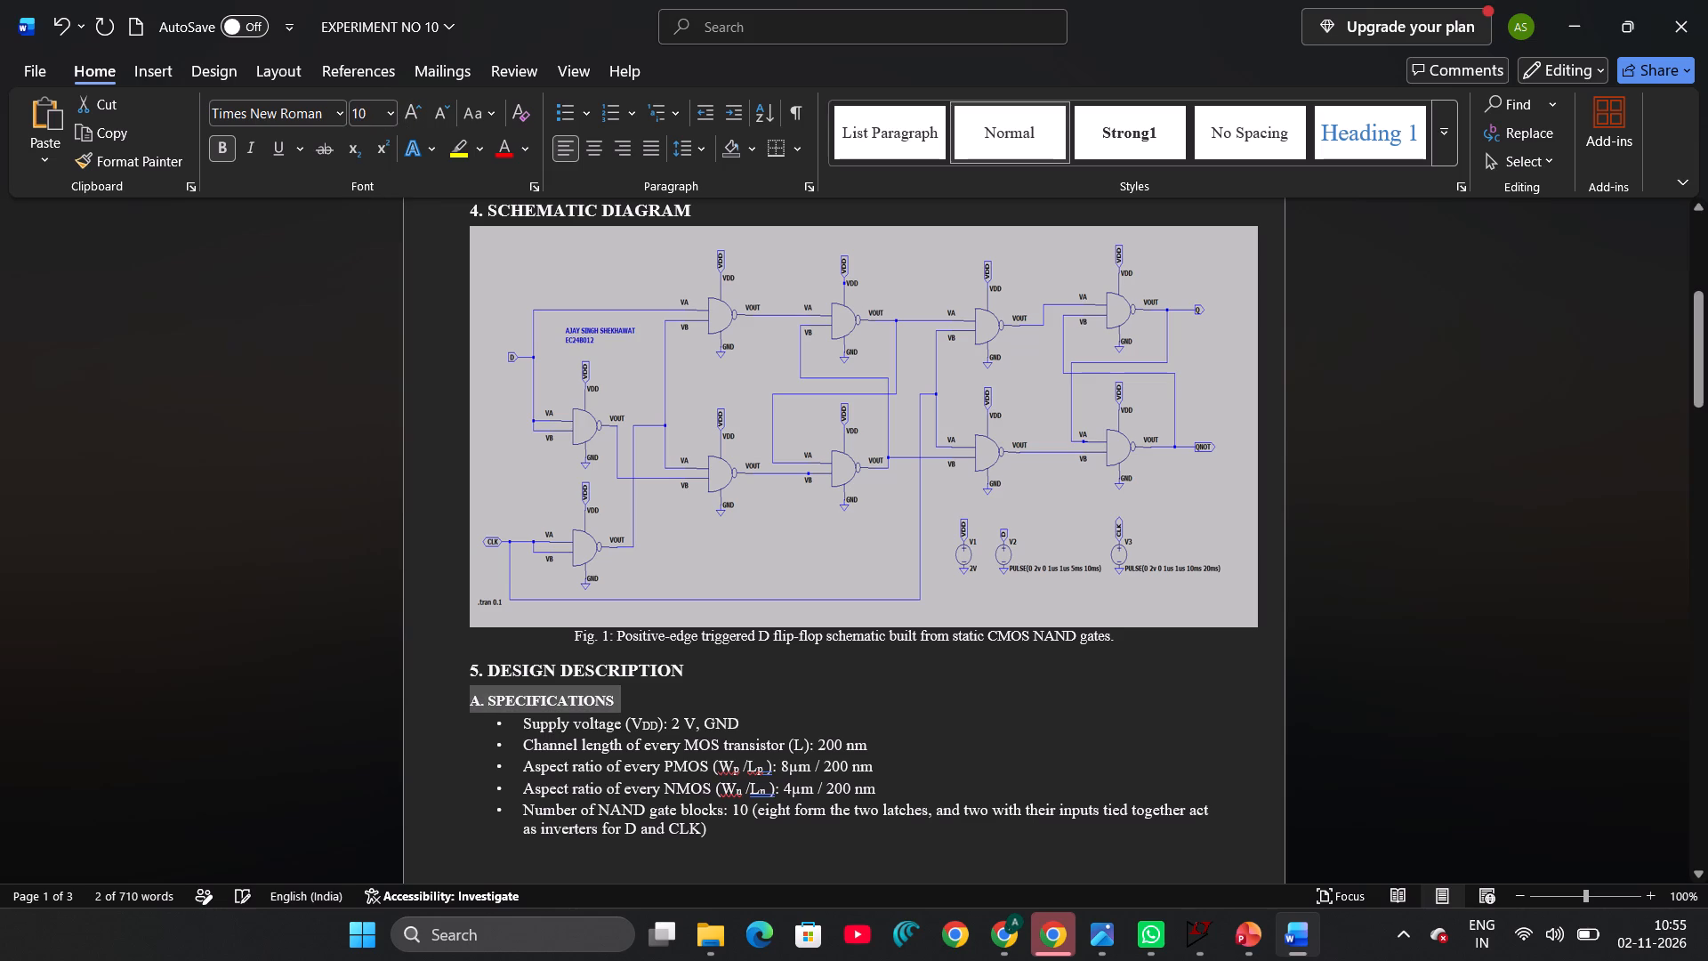
Set the font size of the bullet list under A. SPECIFICATIONS to 10.
{"action": "left_click_drag", "start_coordinate": [508, 725], "coordinate": [711, 833]}
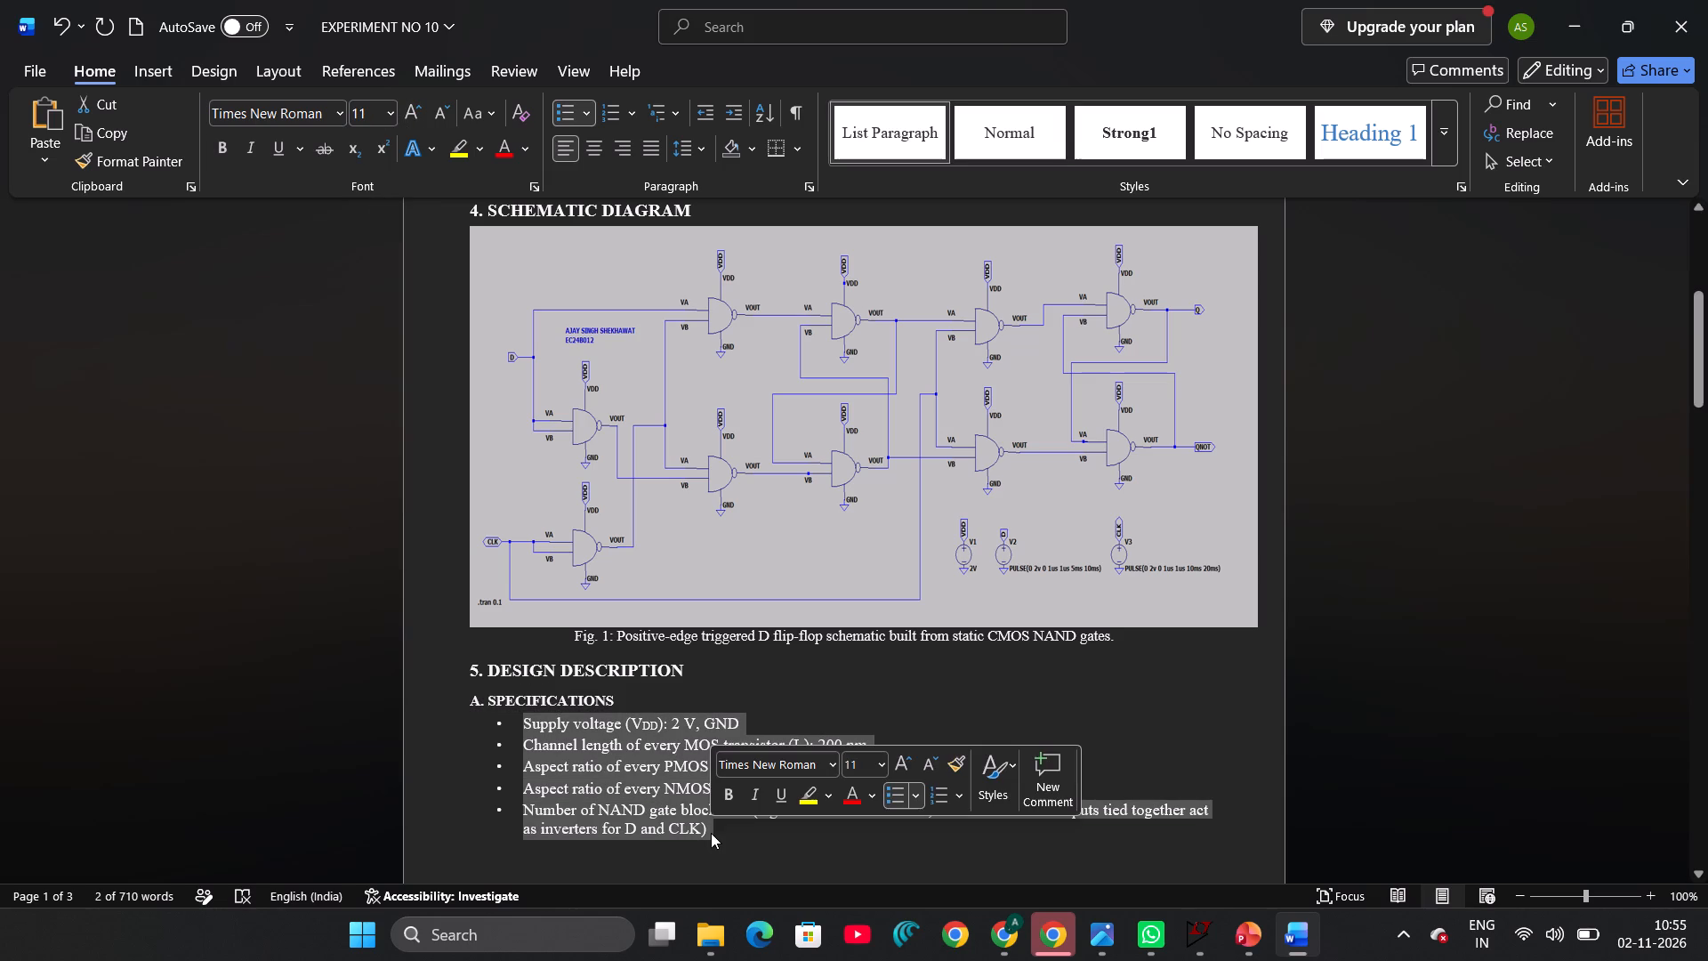
{"action": "left_click", "coordinate": [874, 760]}
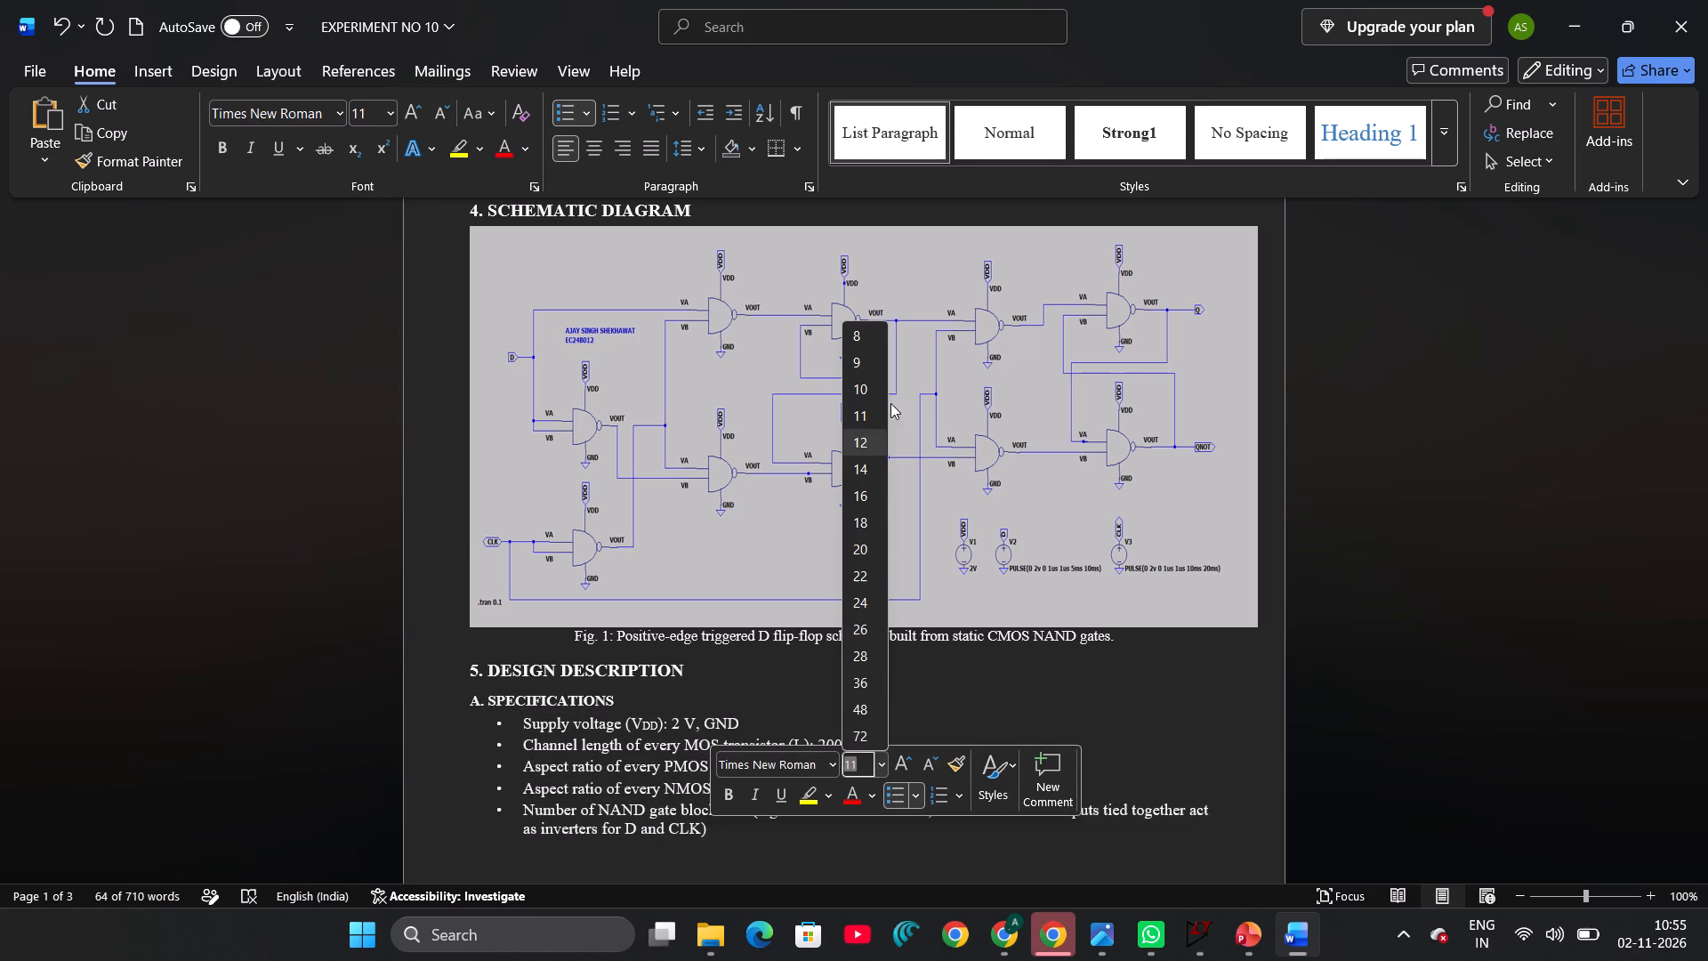
{"action": "left_click", "coordinate": [880, 384]}
Format the B. SPICE DIRECTIVES USED subheading in Times New Roman at size 10.
{"action": "scroll", "coordinate": [785, 671], "scroll_direction": "down", "scroll_amount": 1}
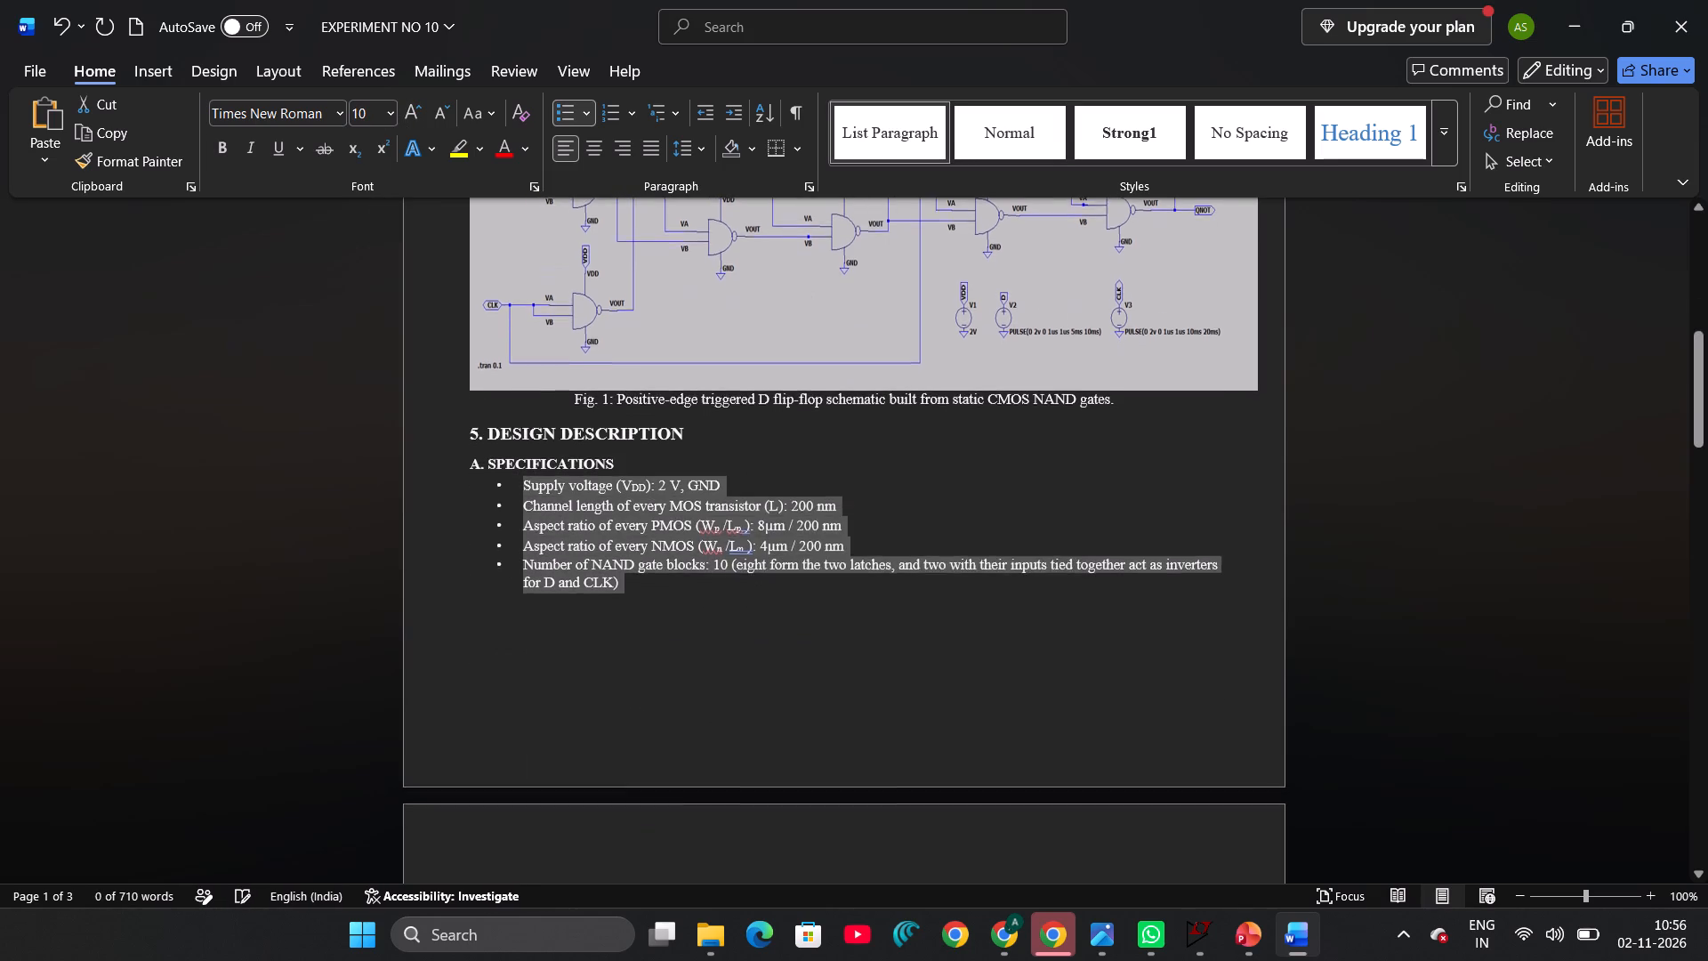
{"action": "scroll", "coordinate": [785, 671], "scroll_direction": "down", "scroll_amount": 1}
{"action": "left_click_drag", "start_coordinate": [464, 447], "coordinate": [645, 451]}
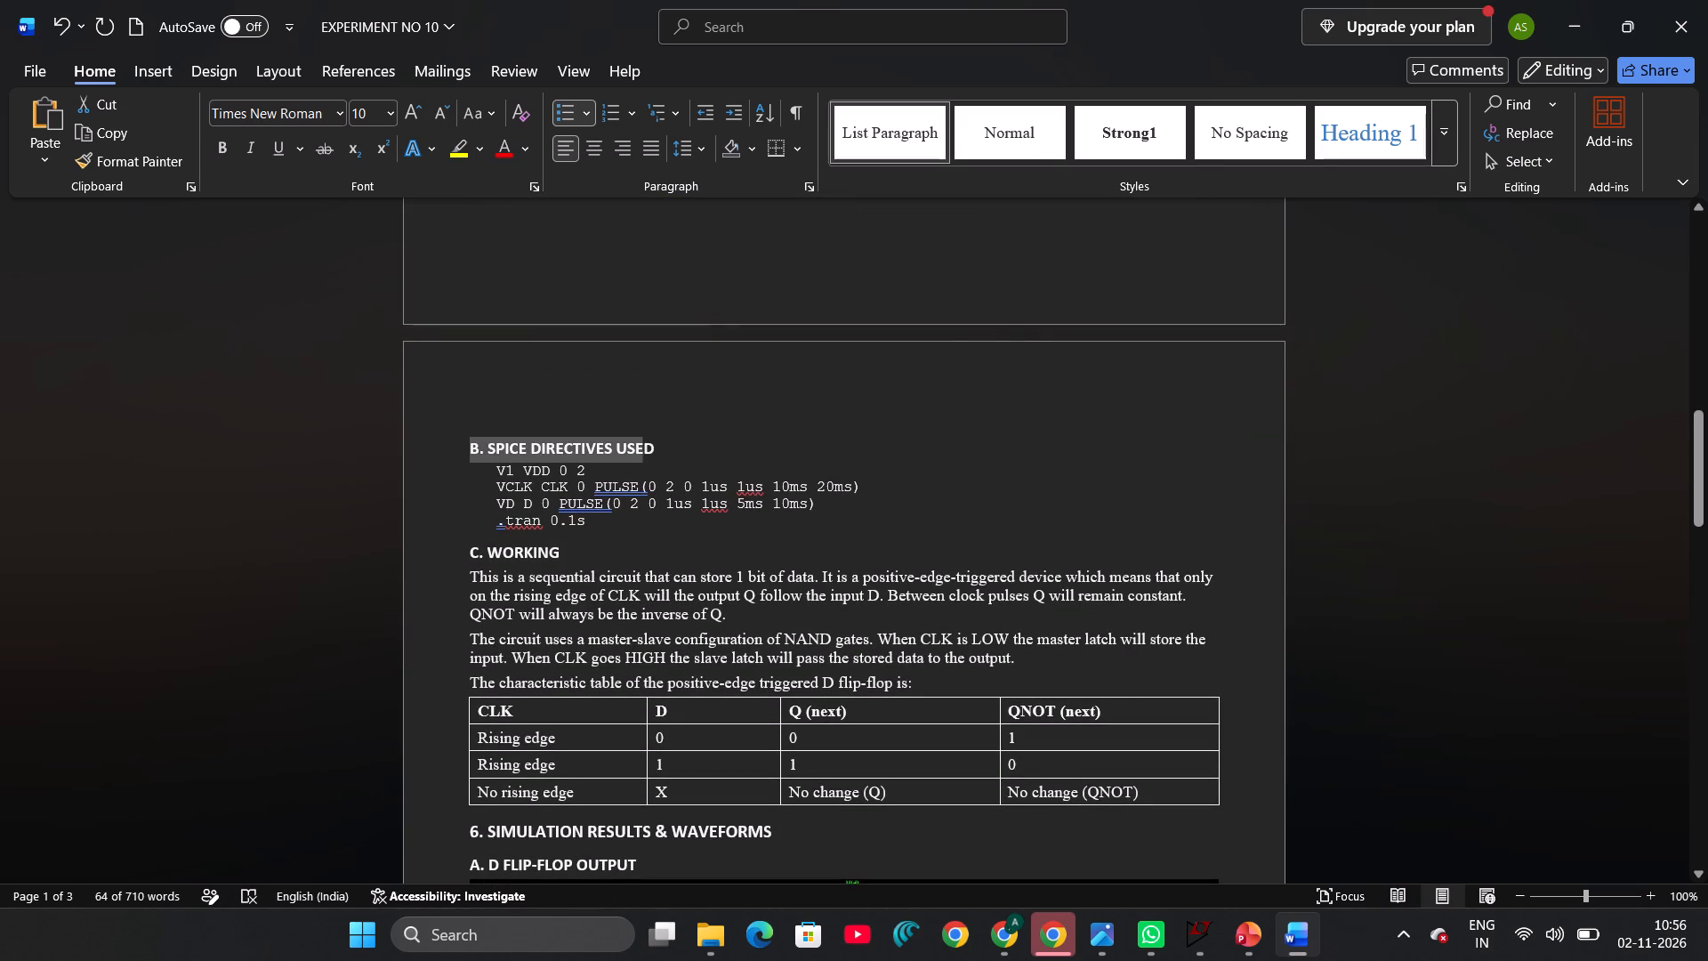
{"action": "left_click_drag", "start_coordinate": [645, 451], "coordinate": [657, 455]}
{"action": "left_click", "coordinate": [770, 388]}
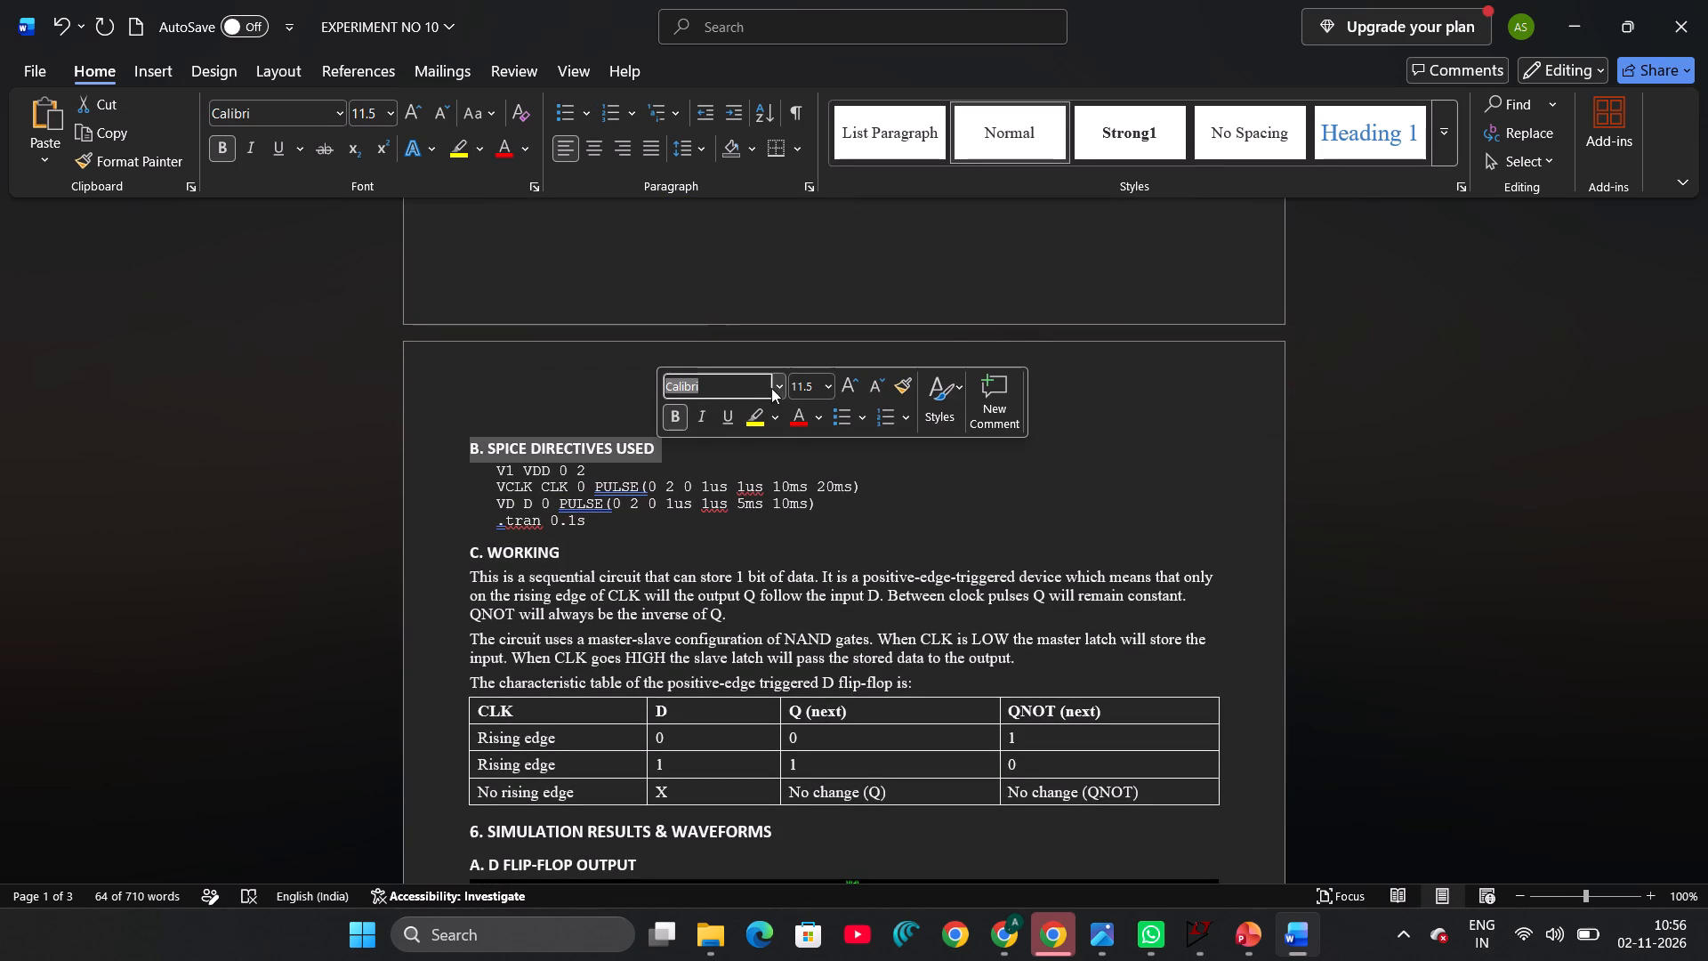
{"action": "left_click", "coordinate": [774, 388]}
{"action": "scroll", "coordinate": [774, 488], "scroll_direction": "up", "scroll_amount": 9}
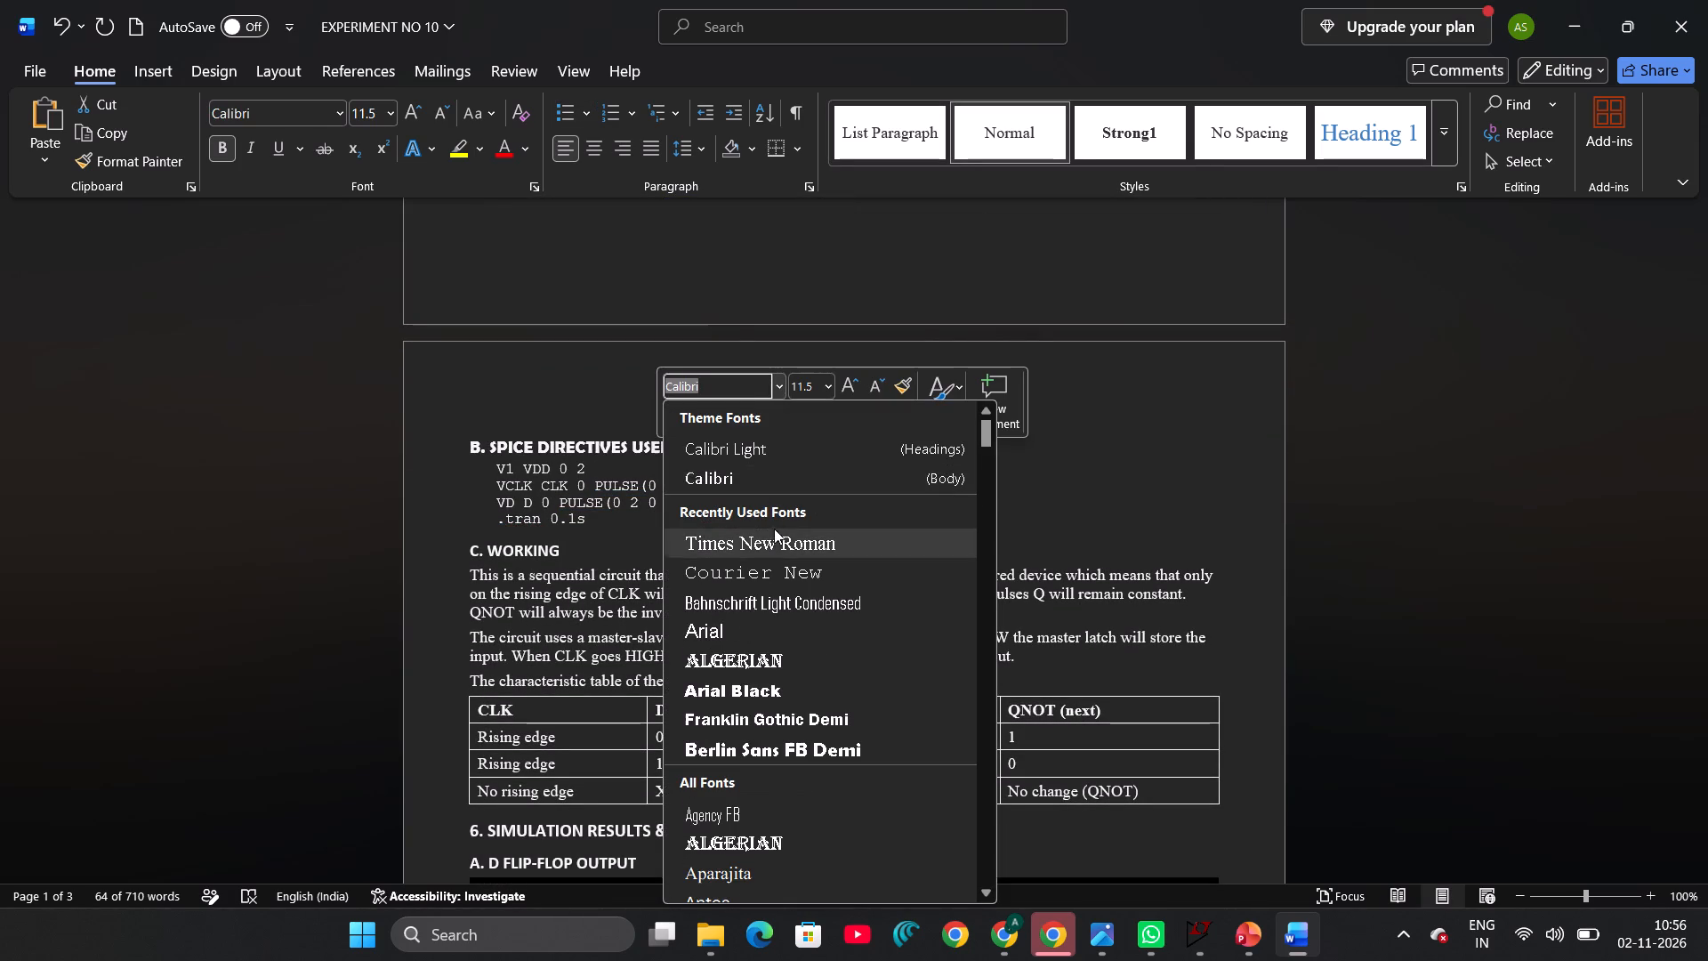
{"action": "left_click", "coordinate": [773, 533]}
{"action": "left_click", "coordinate": [824, 395]}
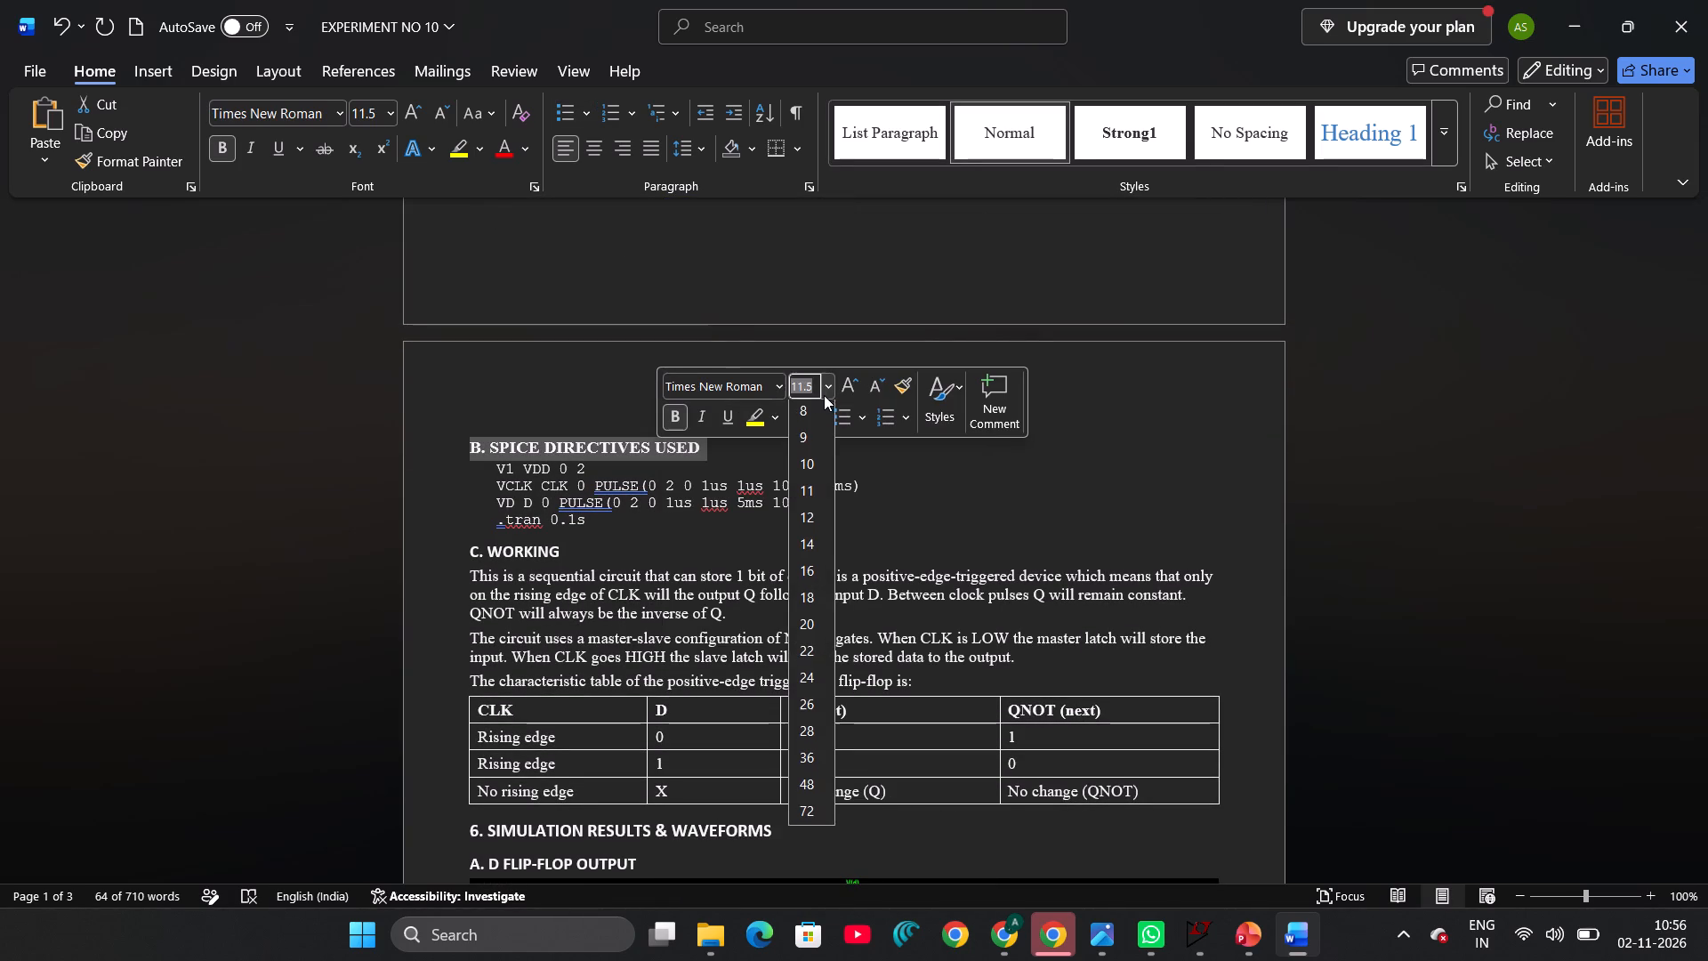
{"action": "left_click", "coordinate": [809, 470]}
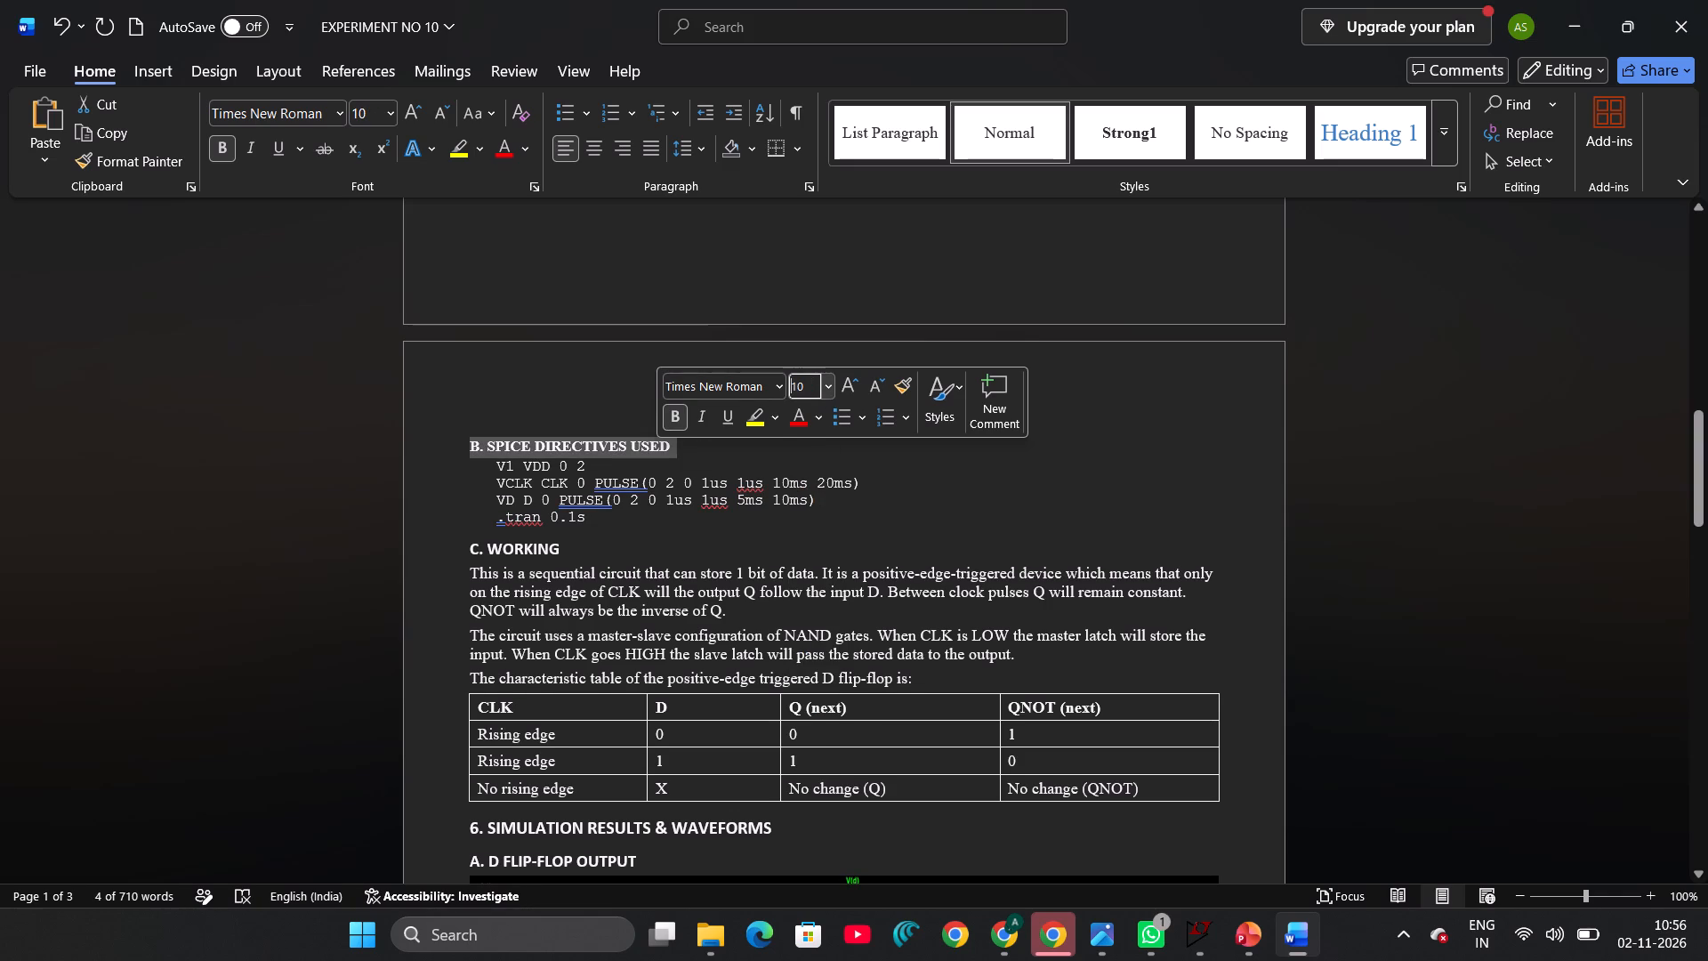
Format the C. WORKING subheading in Times New Roman at size 10.
{"action": "left_click_drag", "start_coordinate": [455, 547], "coordinate": [599, 546]}
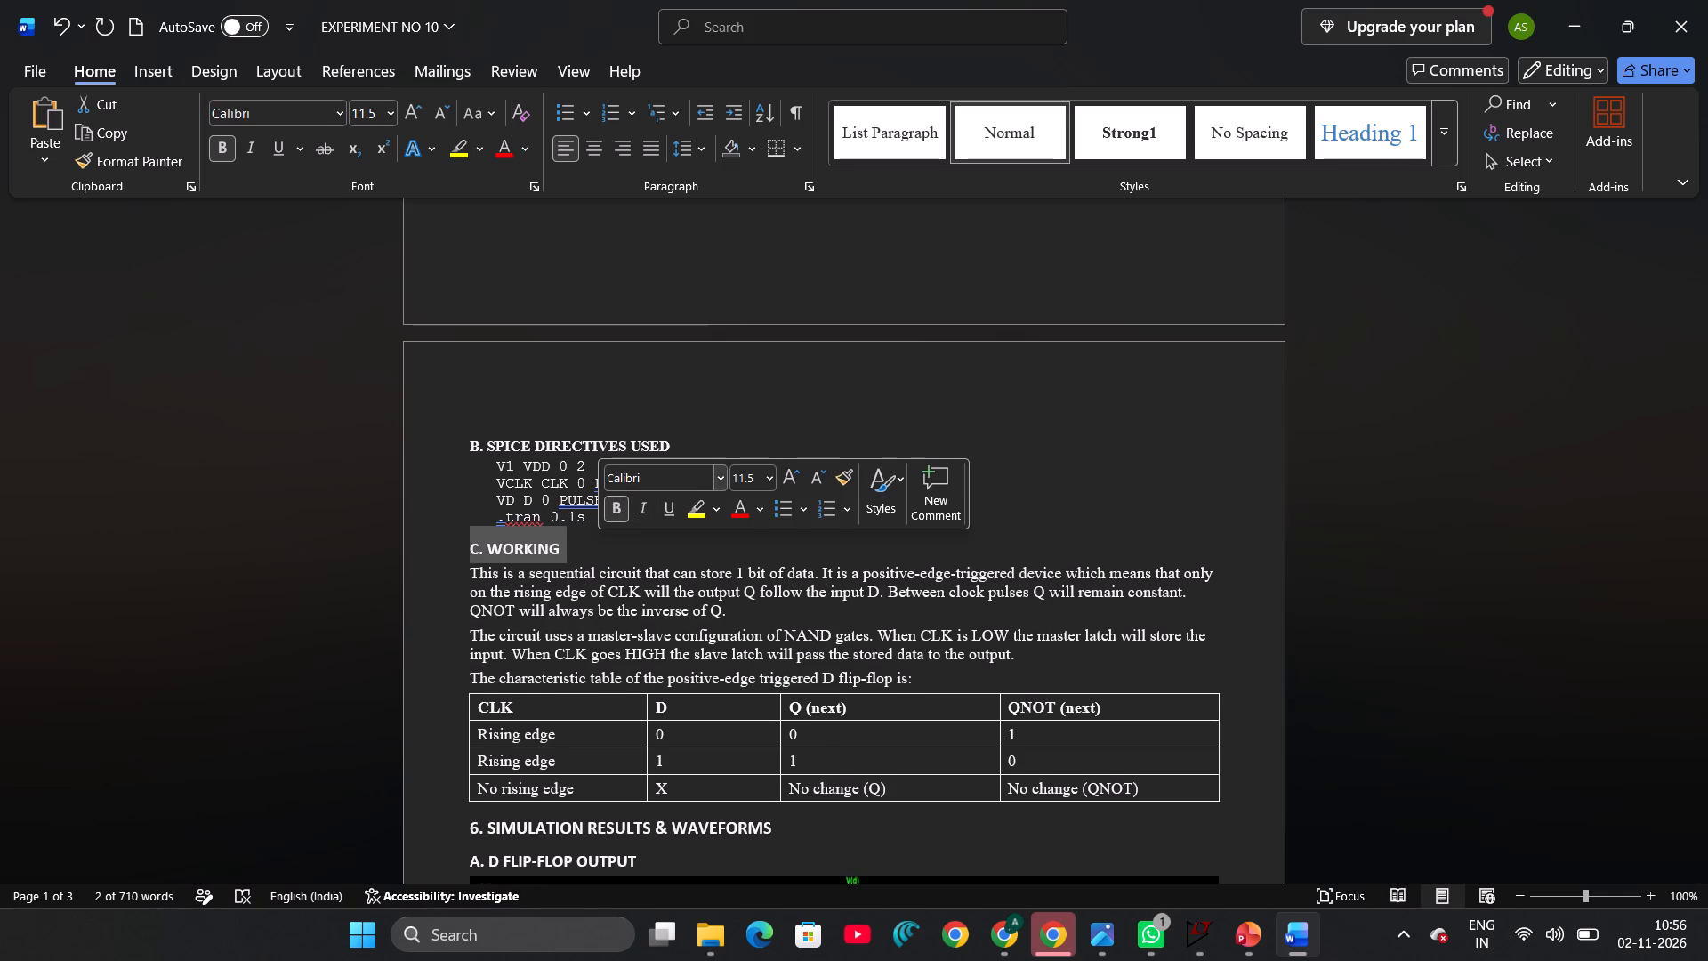
{"action": "left_click", "coordinate": [720, 478]}
{"action": "scroll", "coordinate": [763, 157], "scroll_direction": "up", "scroll_amount": 12}
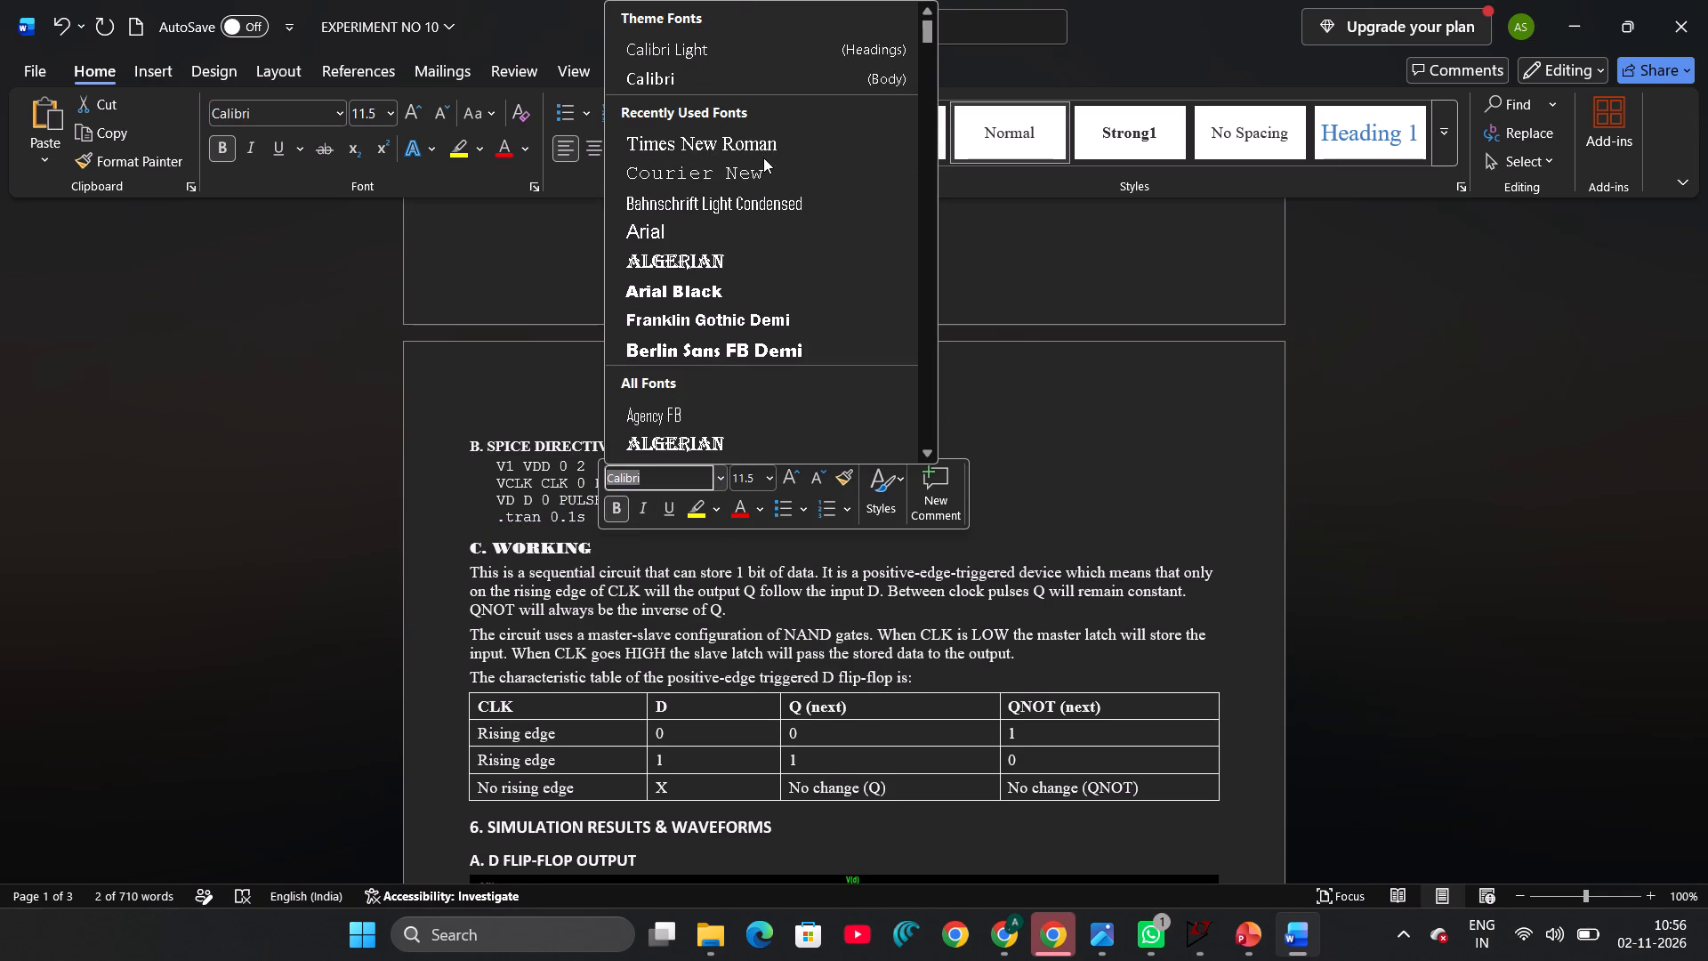
{"action": "left_click", "coordinate": [743, 141]}
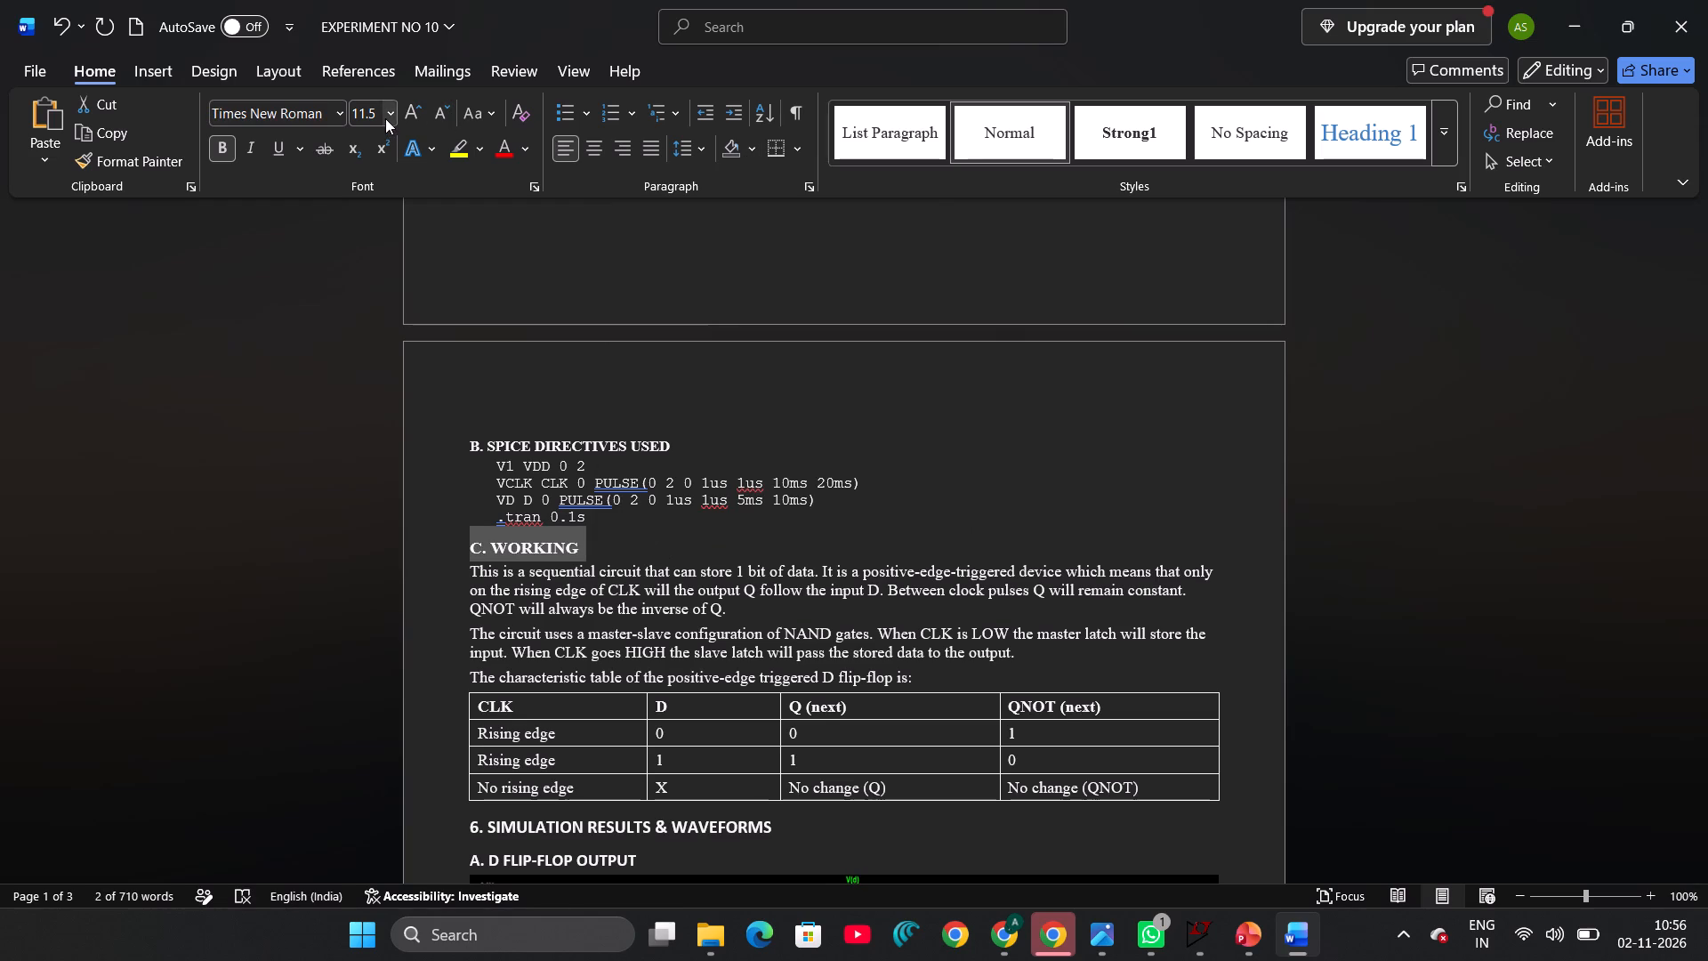
{"action": "left_click", "coordinate": [388, 117]}
{"action": "left_click", "coordinate": [375, 194]}
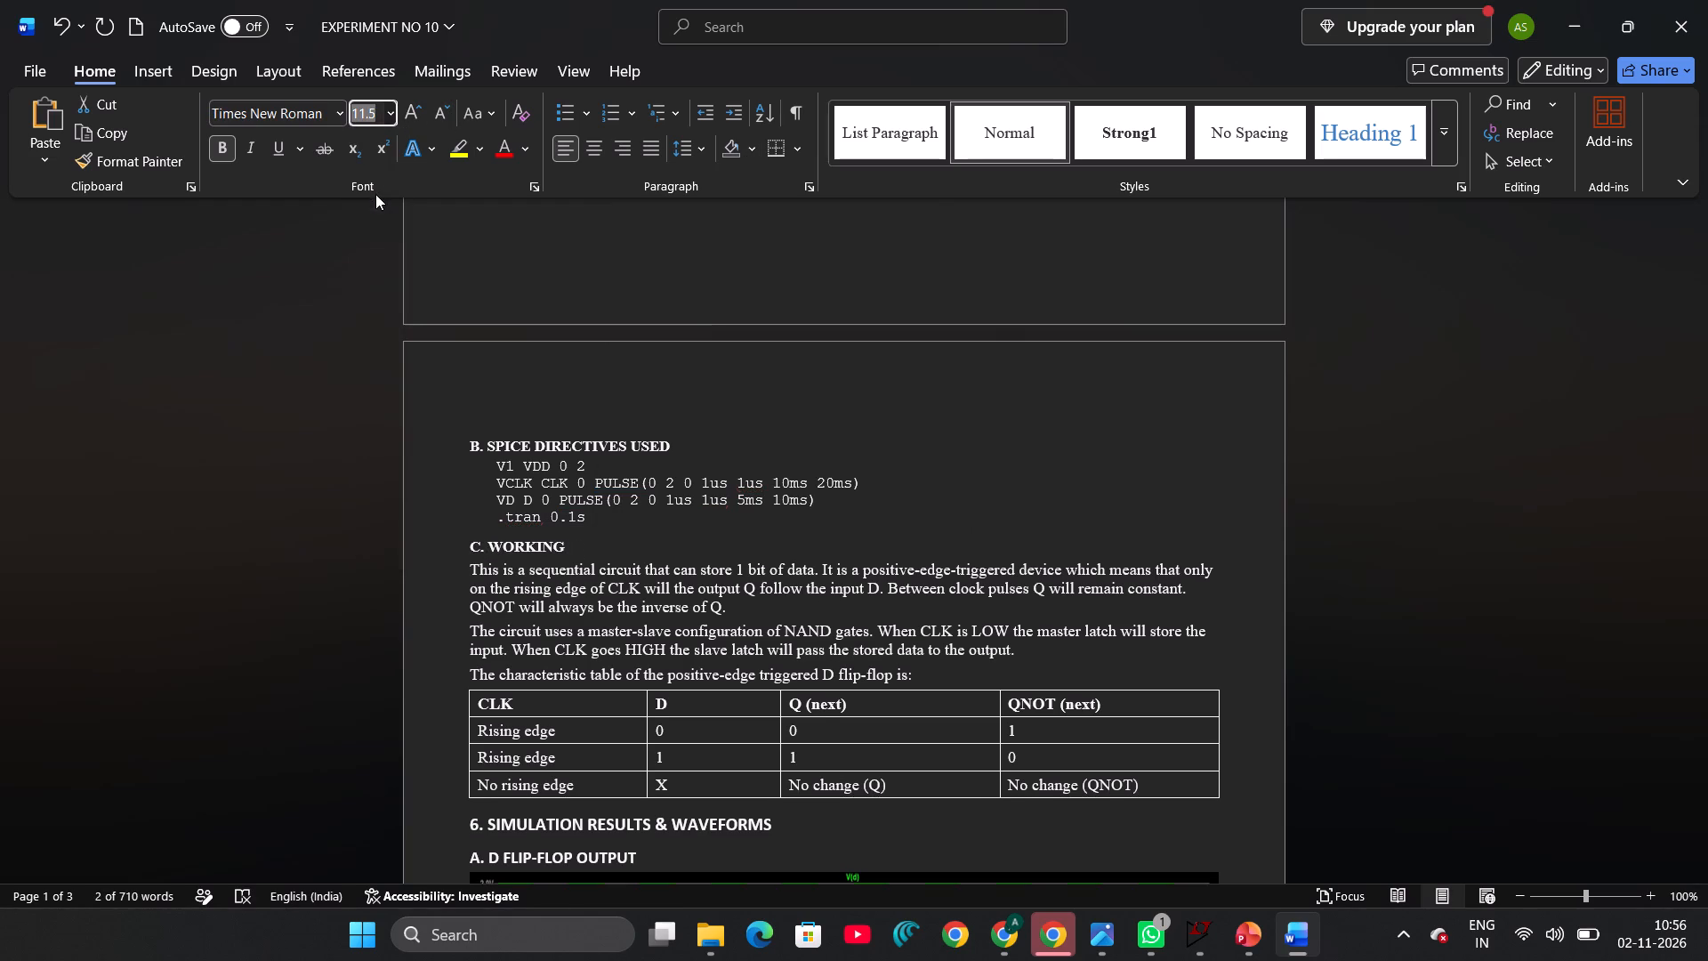
Set the font size of the paragraphs under C. WORKING, down to the characteristic table's introductory line, to 10.
{"action": "left_click_drag", "start_coordinate": [466, 571], "coordinate": [914, 677]}
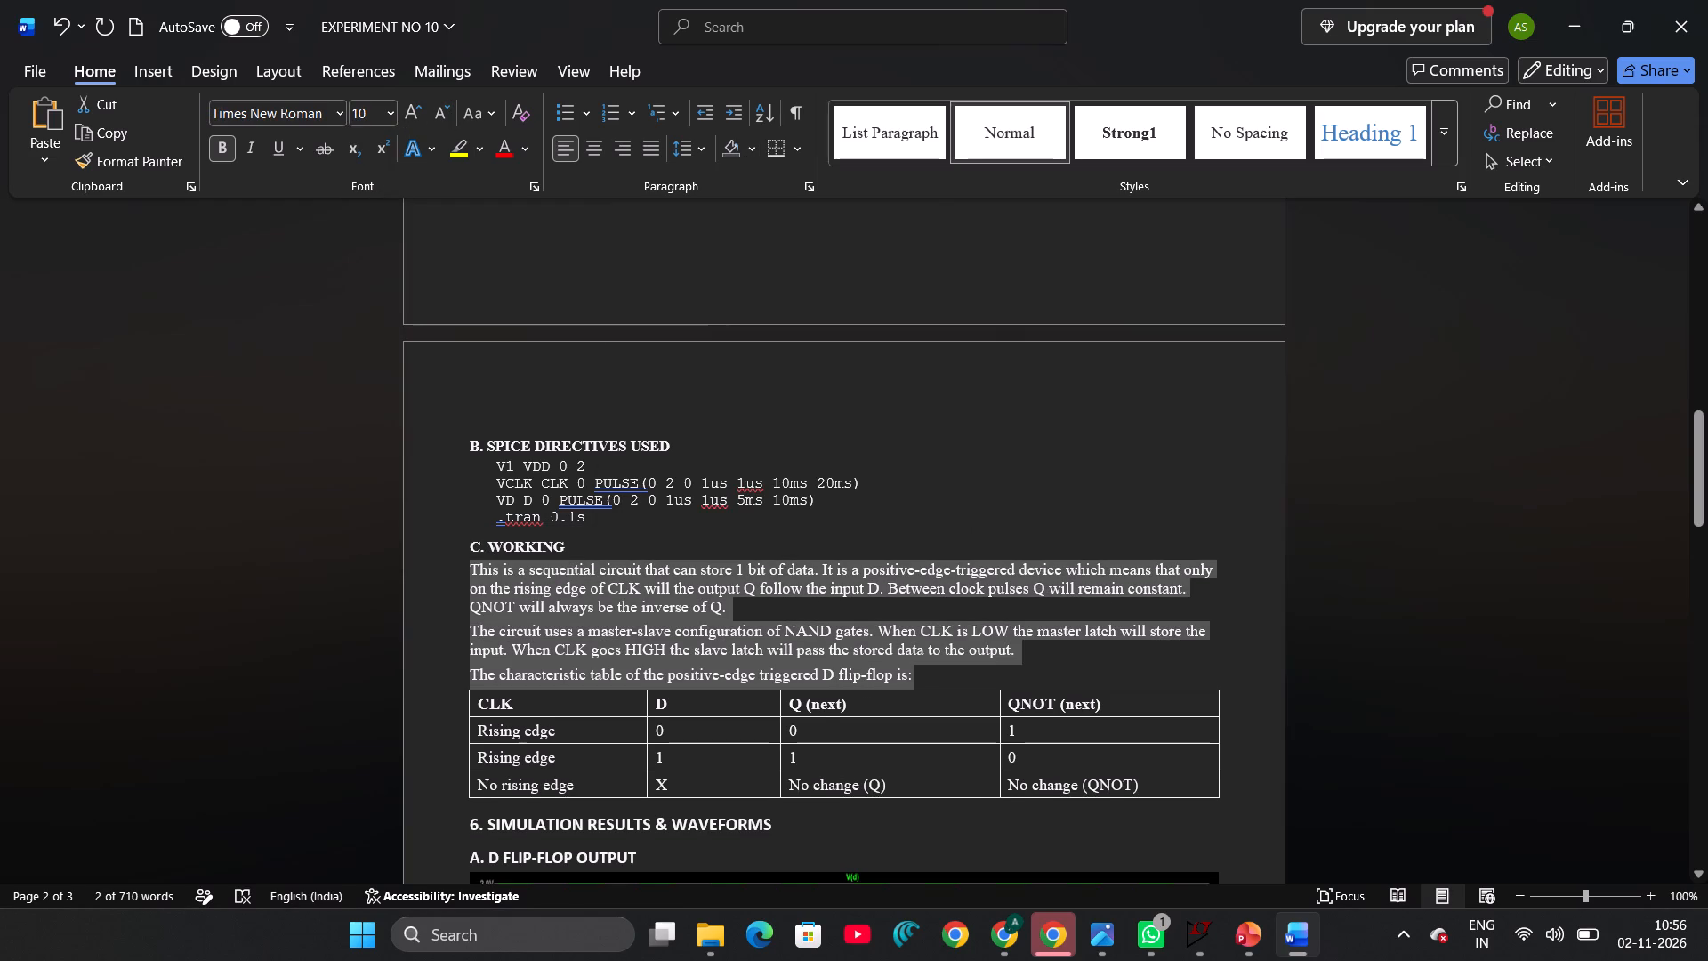
{"action": "left_click_drag", "start_coordinate": [914, 677], "coordinate": [916, 677]}
{"action": "left_click", "coordinate": [1078, 612]}
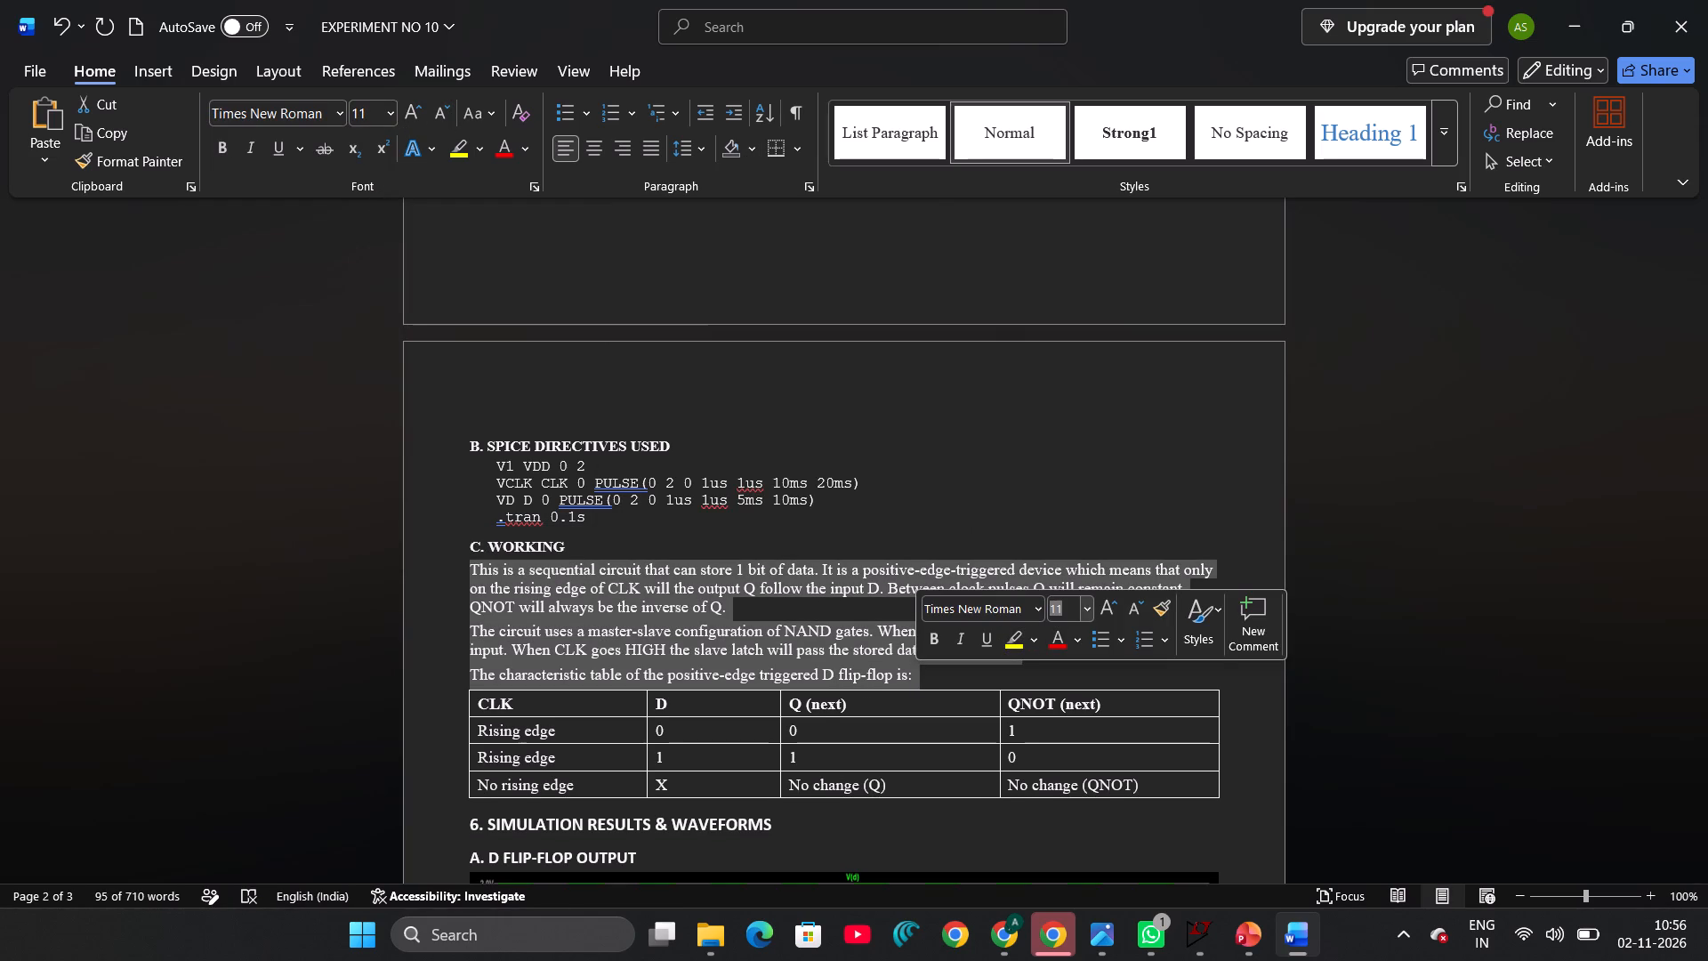
{"action": "left_click", "coordinate": [1086, 612]}
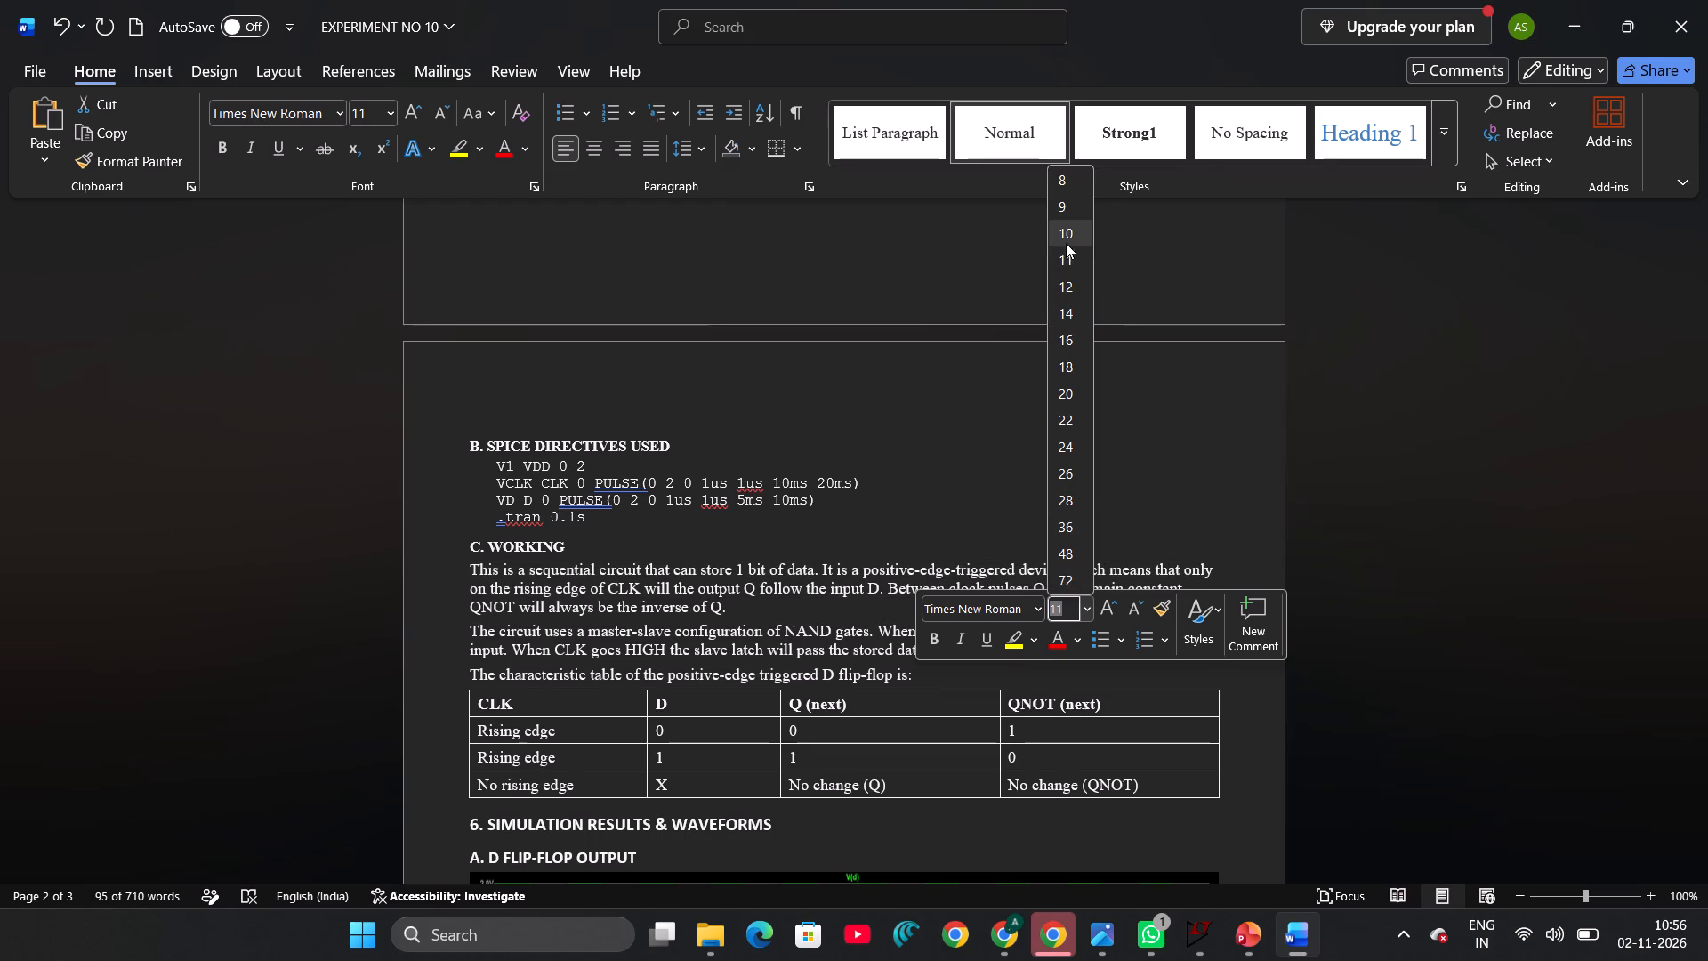
{"action": "left_click", "coordinate": [1063, 243]}
{"action": "left_click", "coordinate": [439, 738]}
Change the font of the 6. SIMULATION RESULTS & WAVEFORMS heading to Times New Roman.
{"action": "scroll", "coordinate": [439, 738], "scroll_direction": "down", "scroll_amount": 1}
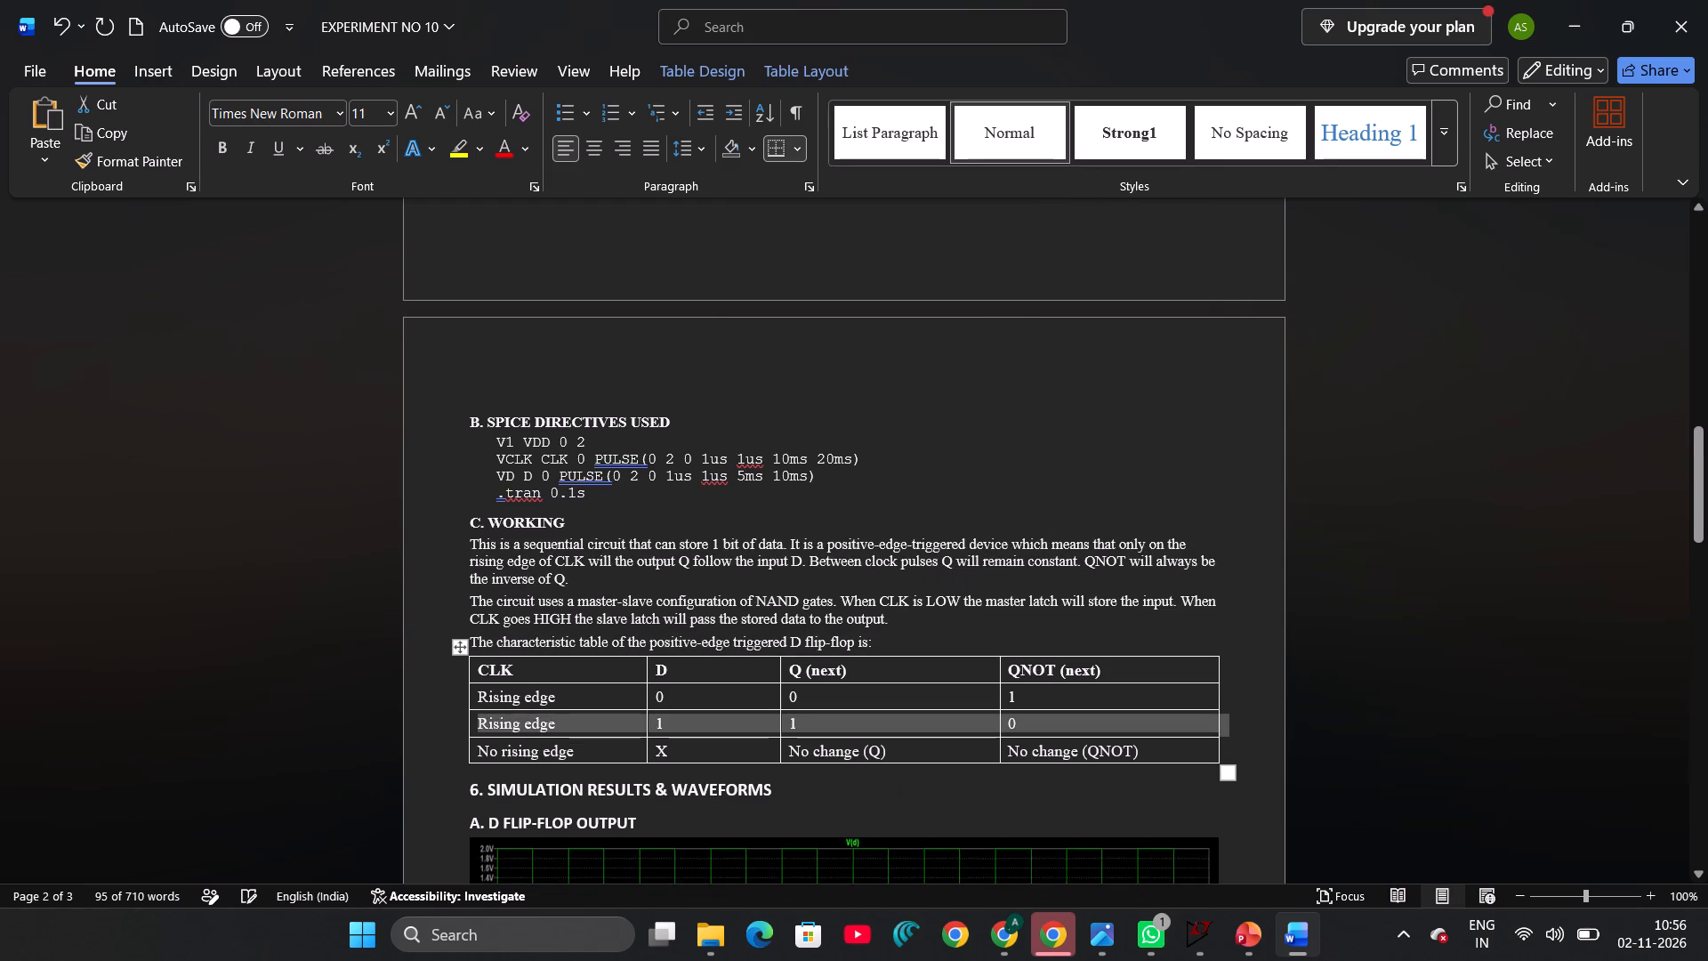
{"action": "scroll", "coordinate": [439, 738], "scroll_direction": "down", "scroll_amount": 1}
{"action": "left_click_drag", "start_coordinate": [777, 577], "coordinate": [532, 573]}
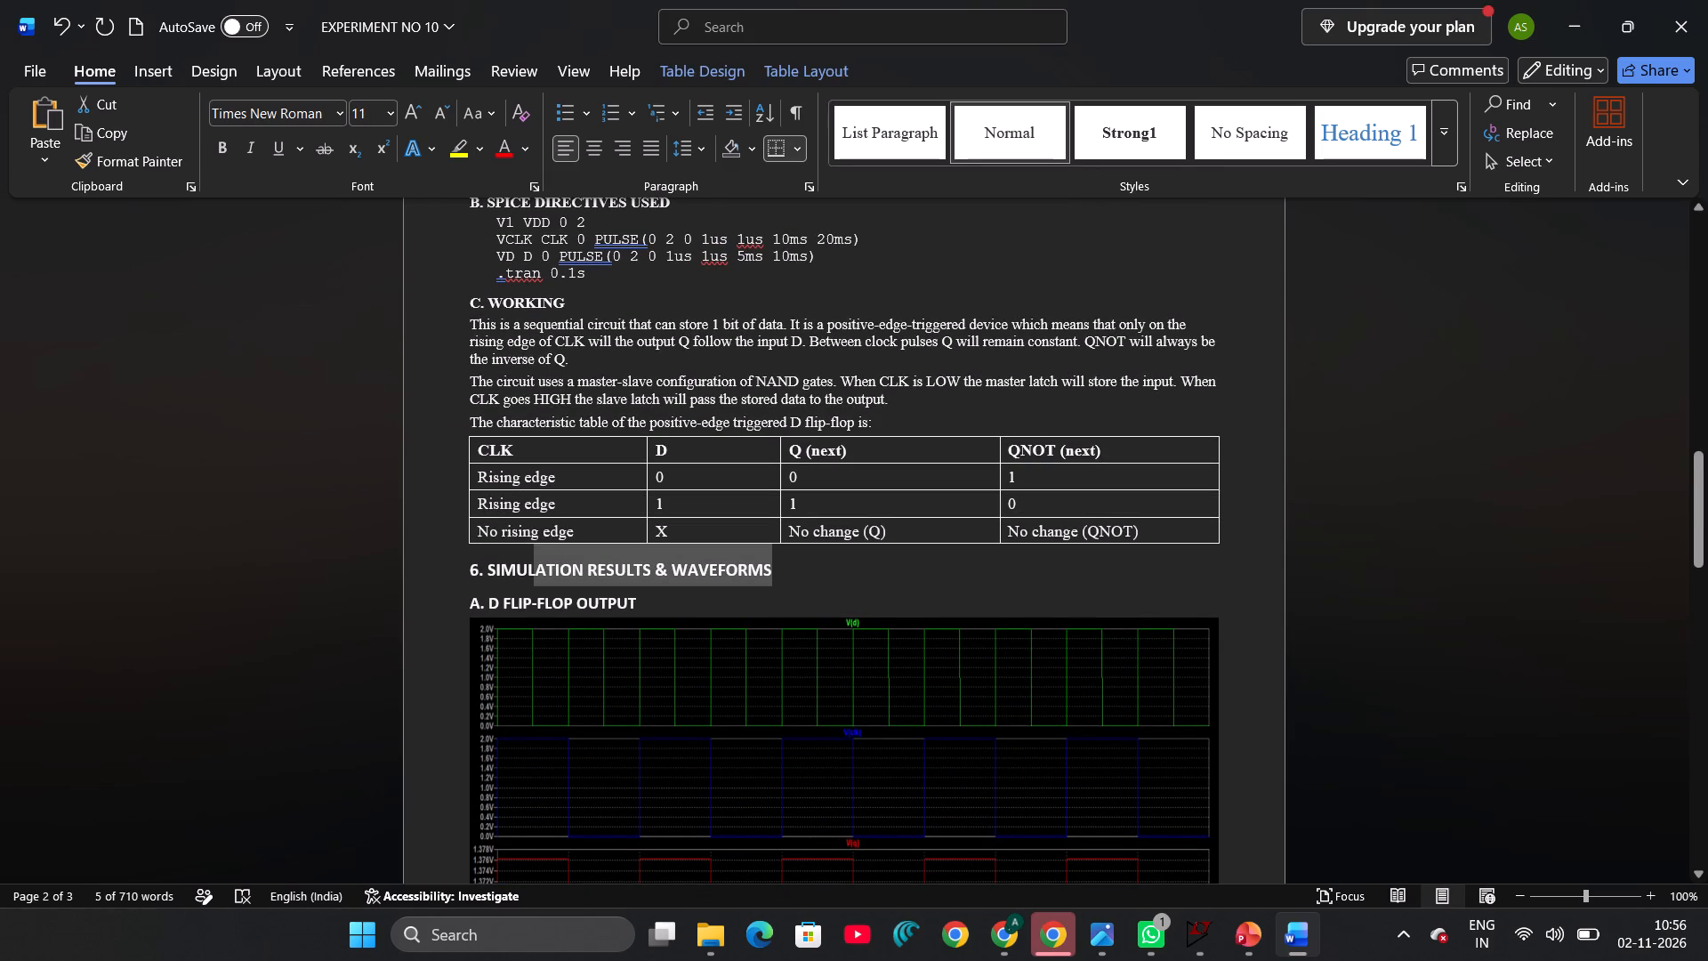
{"action": "left_click_drag", "start_coordinate": [532, 573], "coordinate": [475, 574]}
{"action": "left_click", "coordinate": [471, 571]}
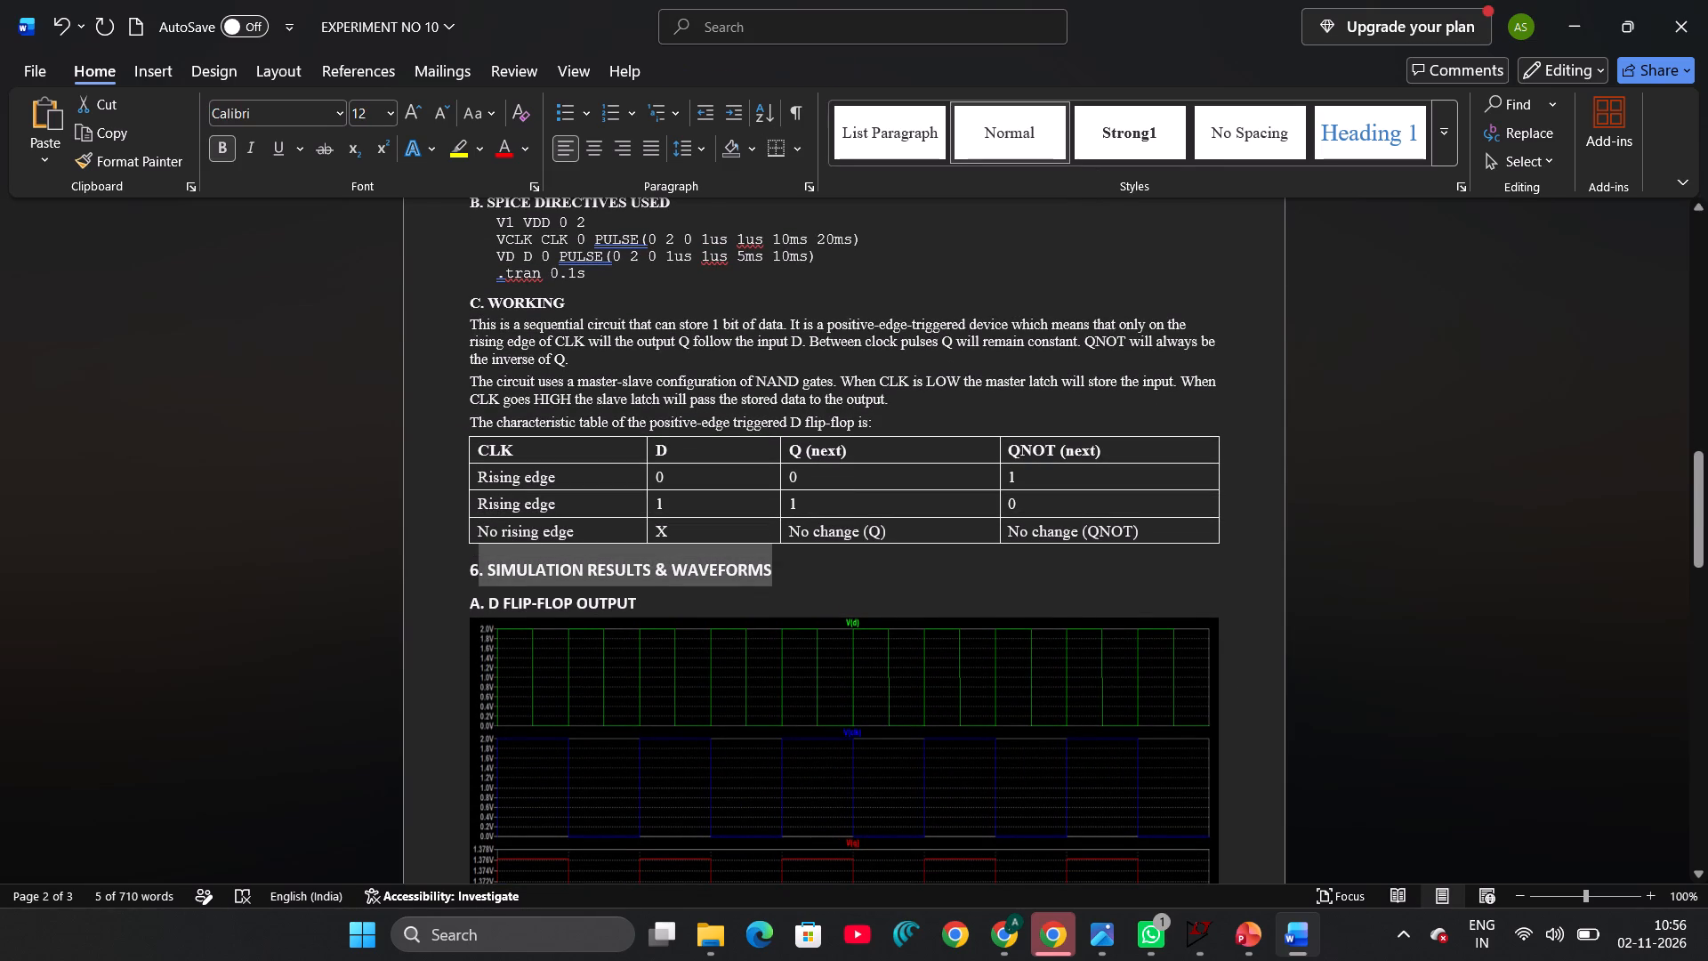
{"action": "left_click_drag", "start_coordinate": [471, 571], "coordinate": [781, 577]}
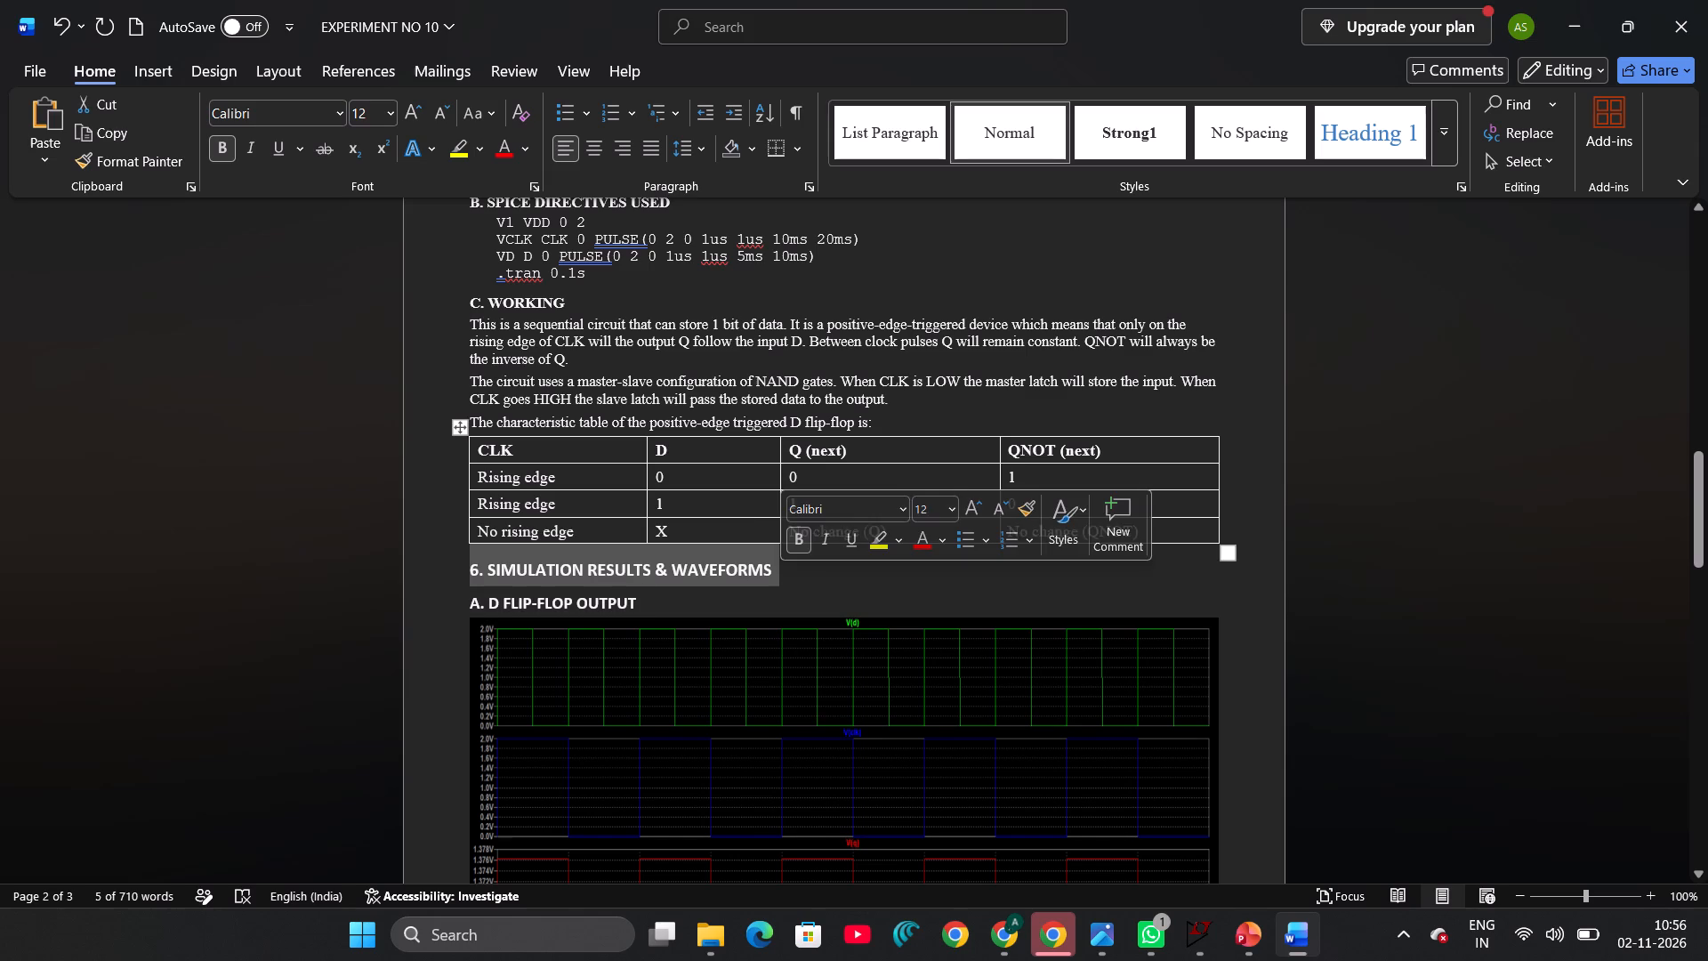
{"action": "left_click", "coordinate": [905, 503]}
{"action": "scroll", "coordinate": [915, 328], "scroll_direction": "up", "scroll_amount": 8}
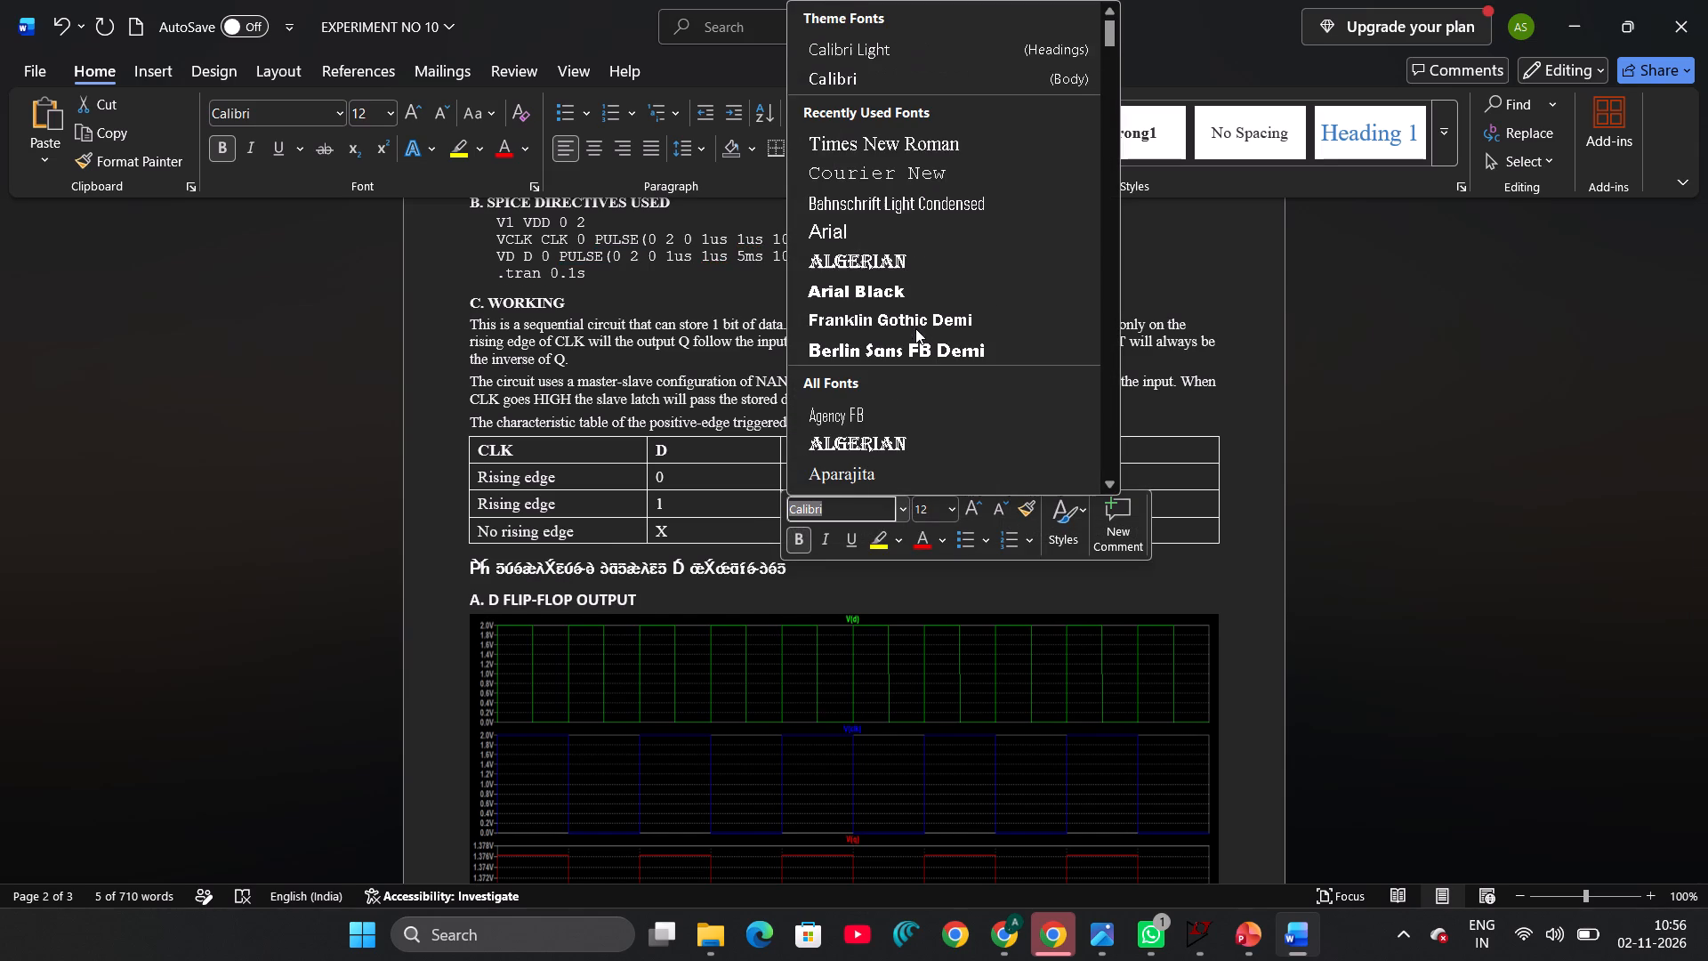
{"action": "left_click", "coordinate": [894, 141]}
Format the A. D FLIP-FLOP OUTPUT subheading in Times New Roman at size 10.
{"action": "left_click_drag", "start_coordinate": [644, 610], "coordinate": [460, 610]}
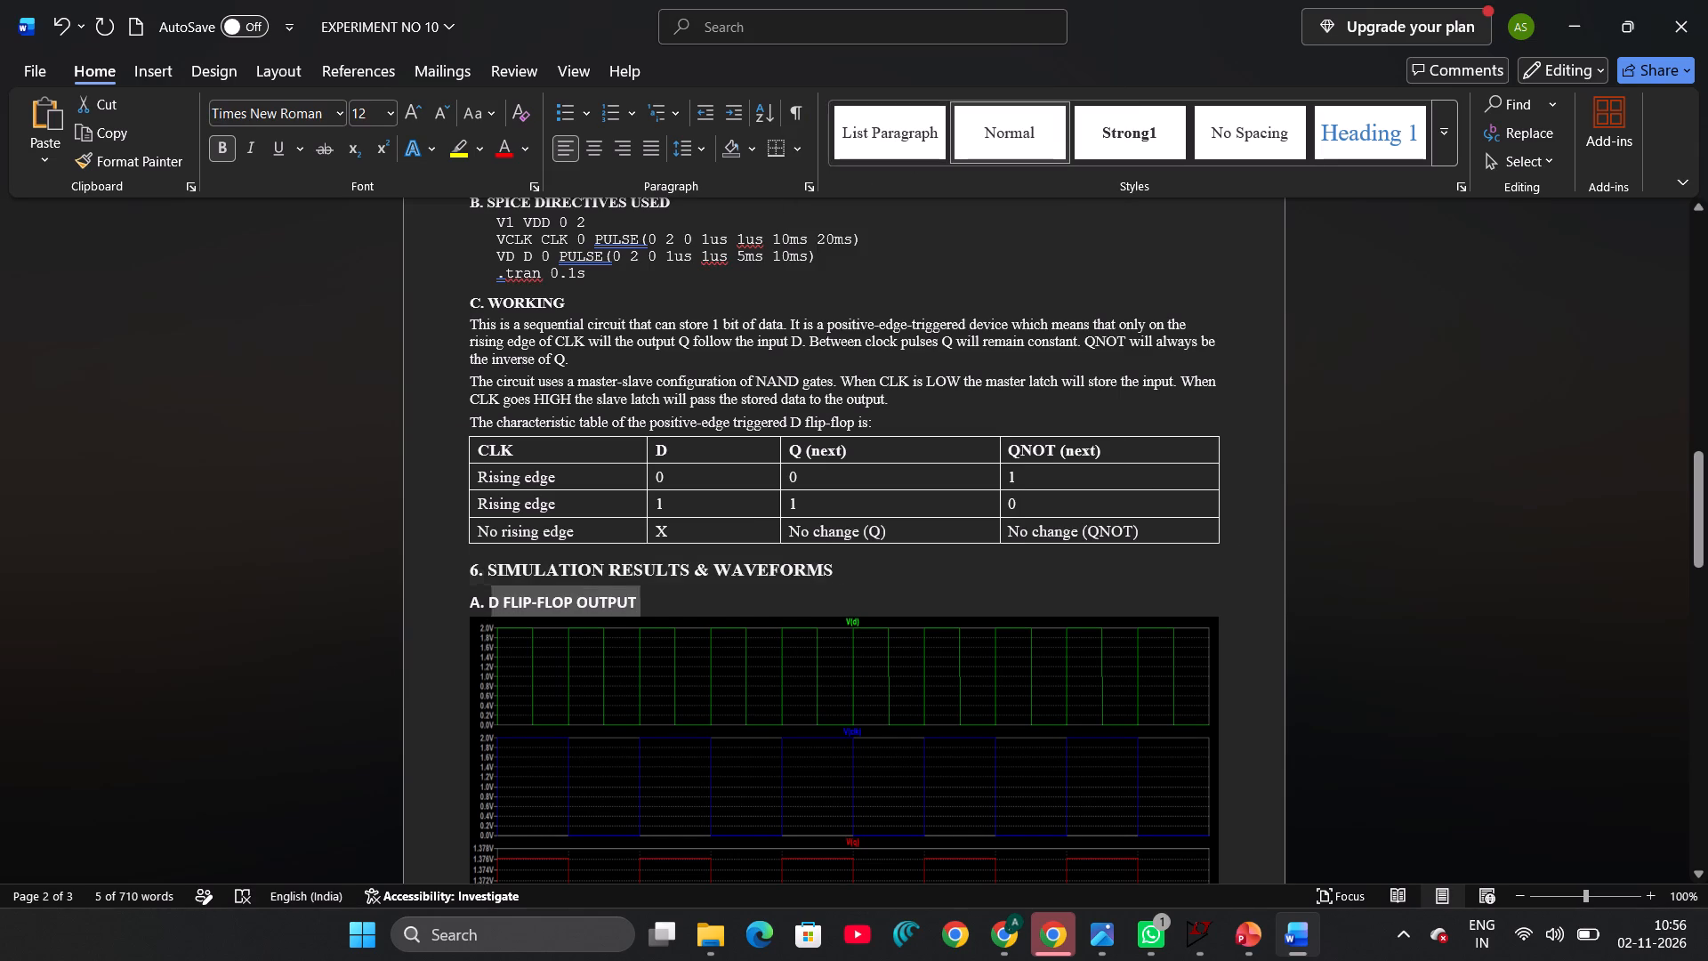
{"action": "left_click_drag", "start_coordinate": [460, 610], "coordinate": [449, 608]}
{"action": "left_click_drag", "start_coordinate": [562, 543], "coordinate": [567, 542]}
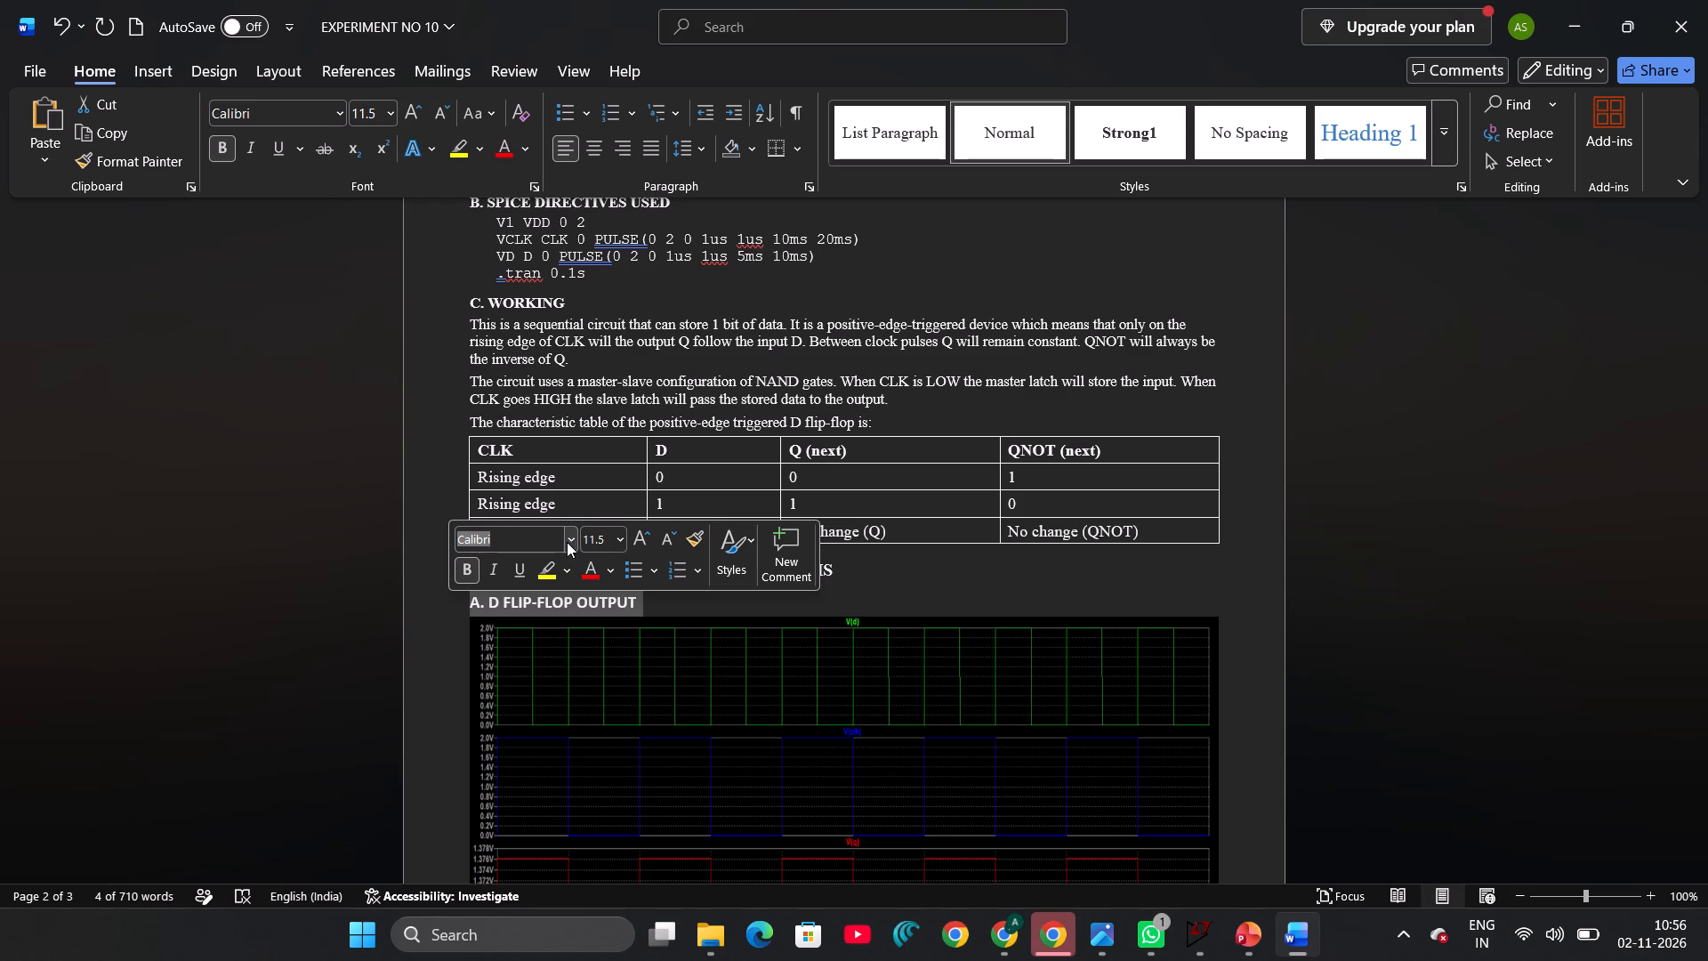
{"action": "left_click_drag", "start_coordinate": [567, 542], "coordinate": [575, 541]}
{"action": "left_click", "coordinate": [575, 541]}
{"action": "scroll", "coordinate": [643, 355], "scroll_direction": "up", "scroll_amount": 7}
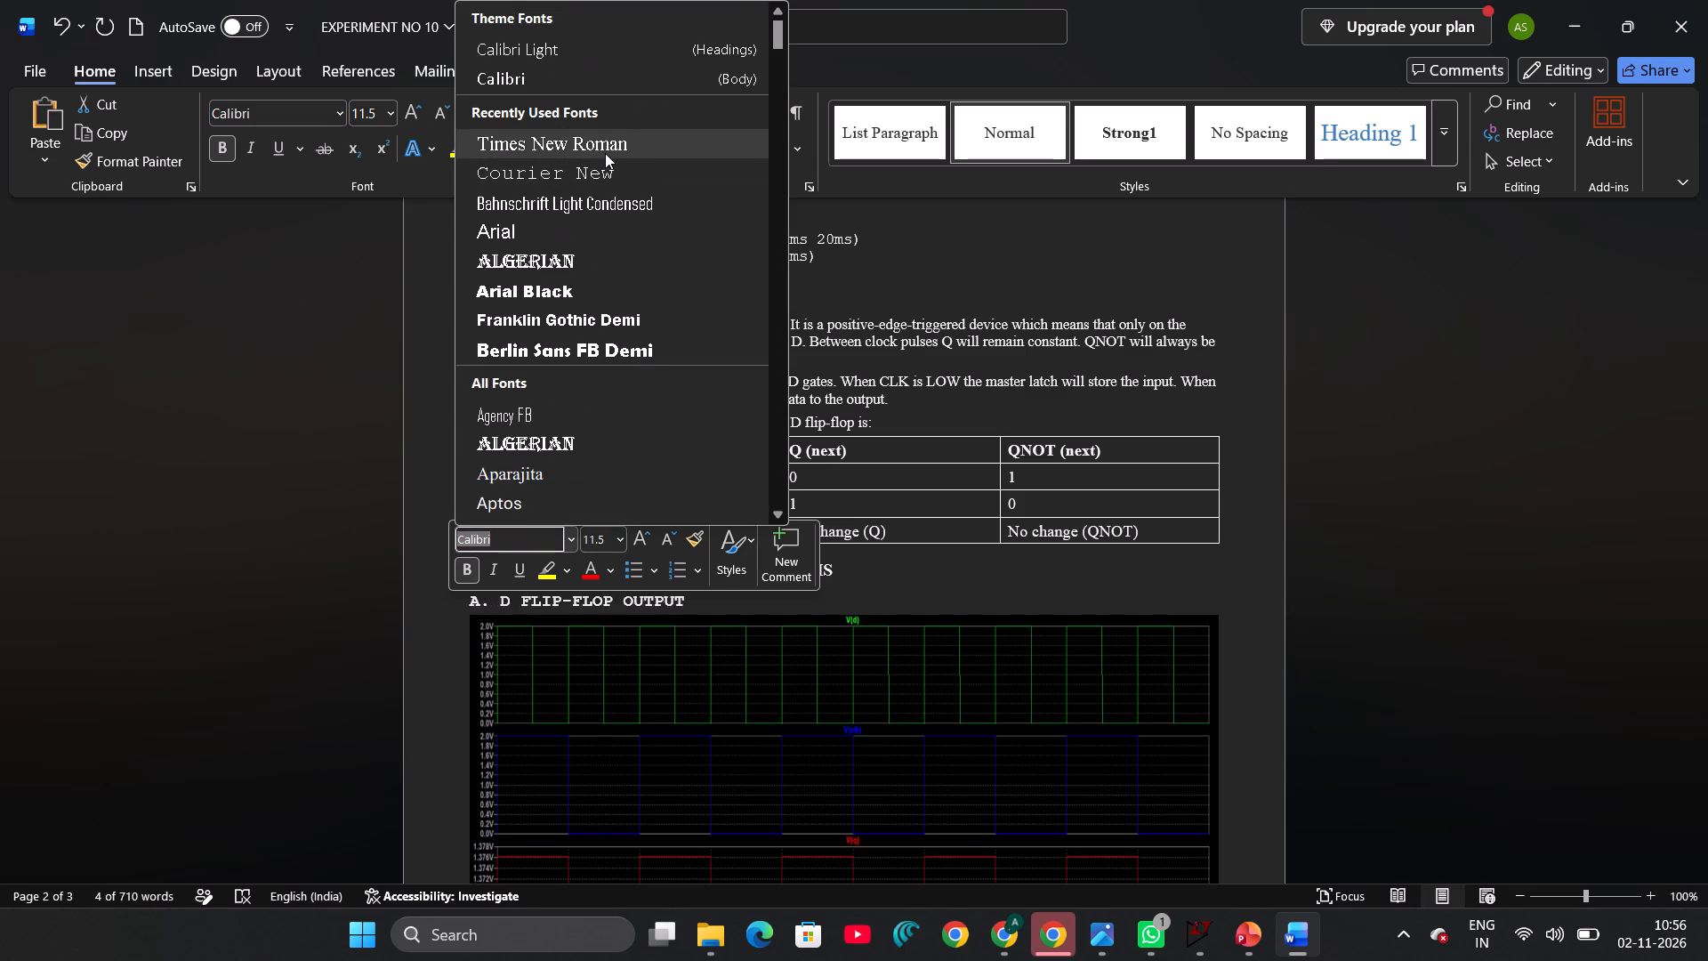
{"action": "left_click", "coordinate": [604, 153]}
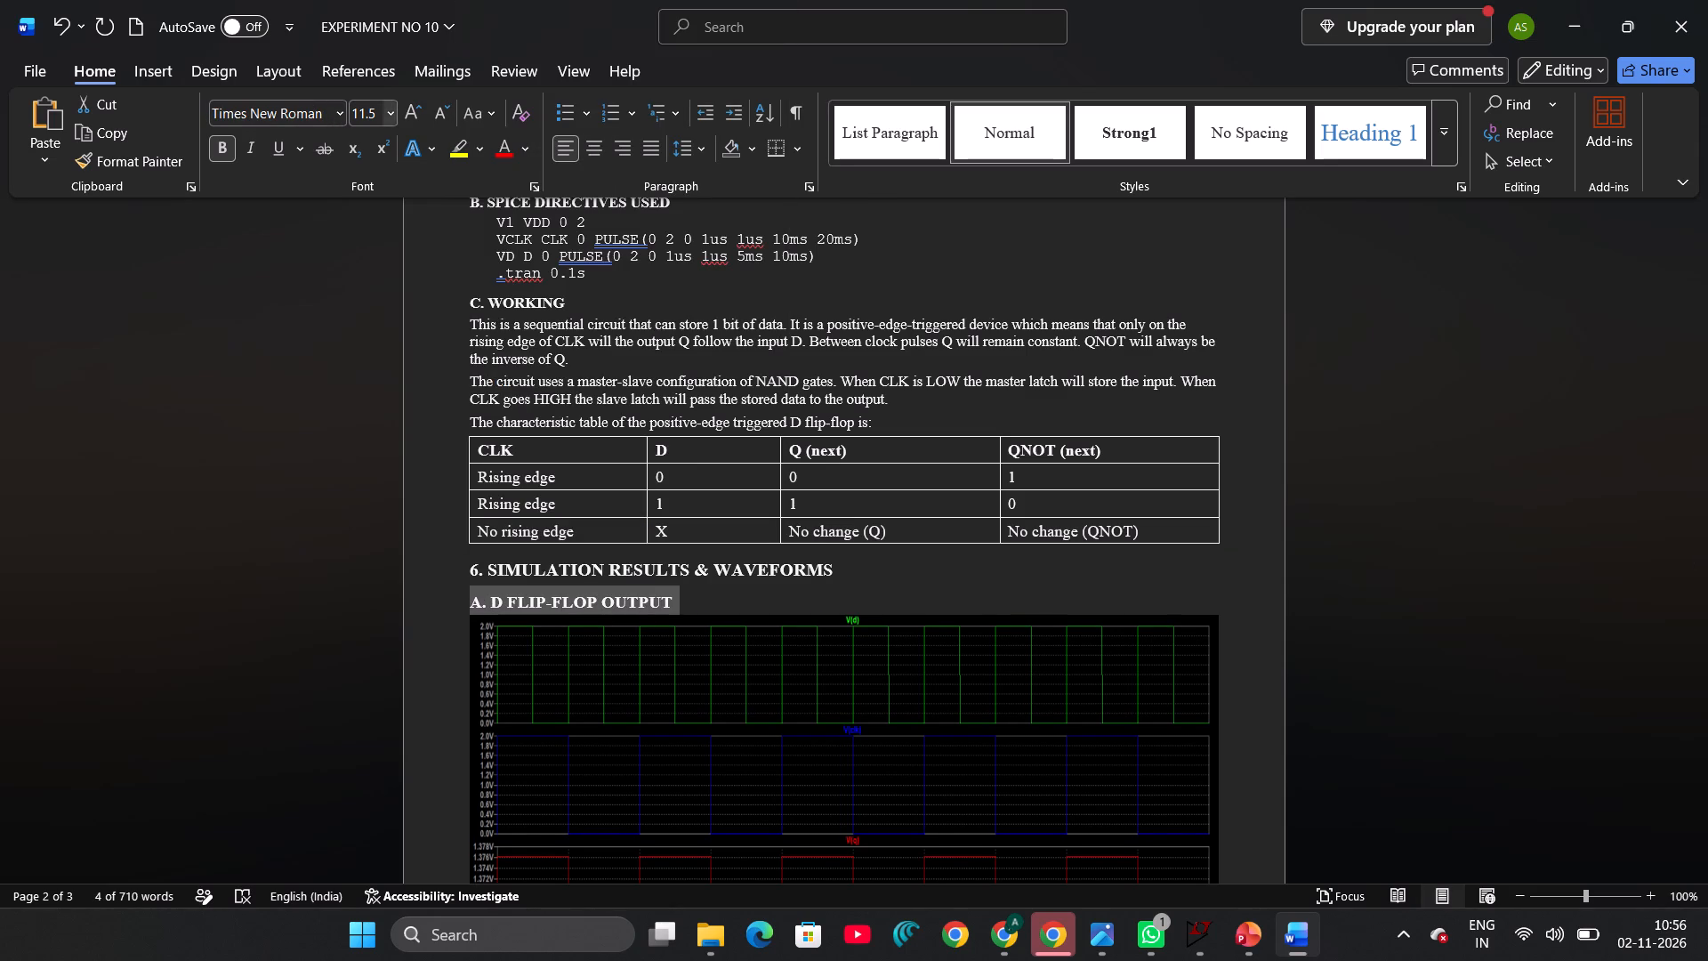
{"action": "left_click", "coordinate": [385, 113]}
{"action": "left_click", "coordinate": [379, 195]}
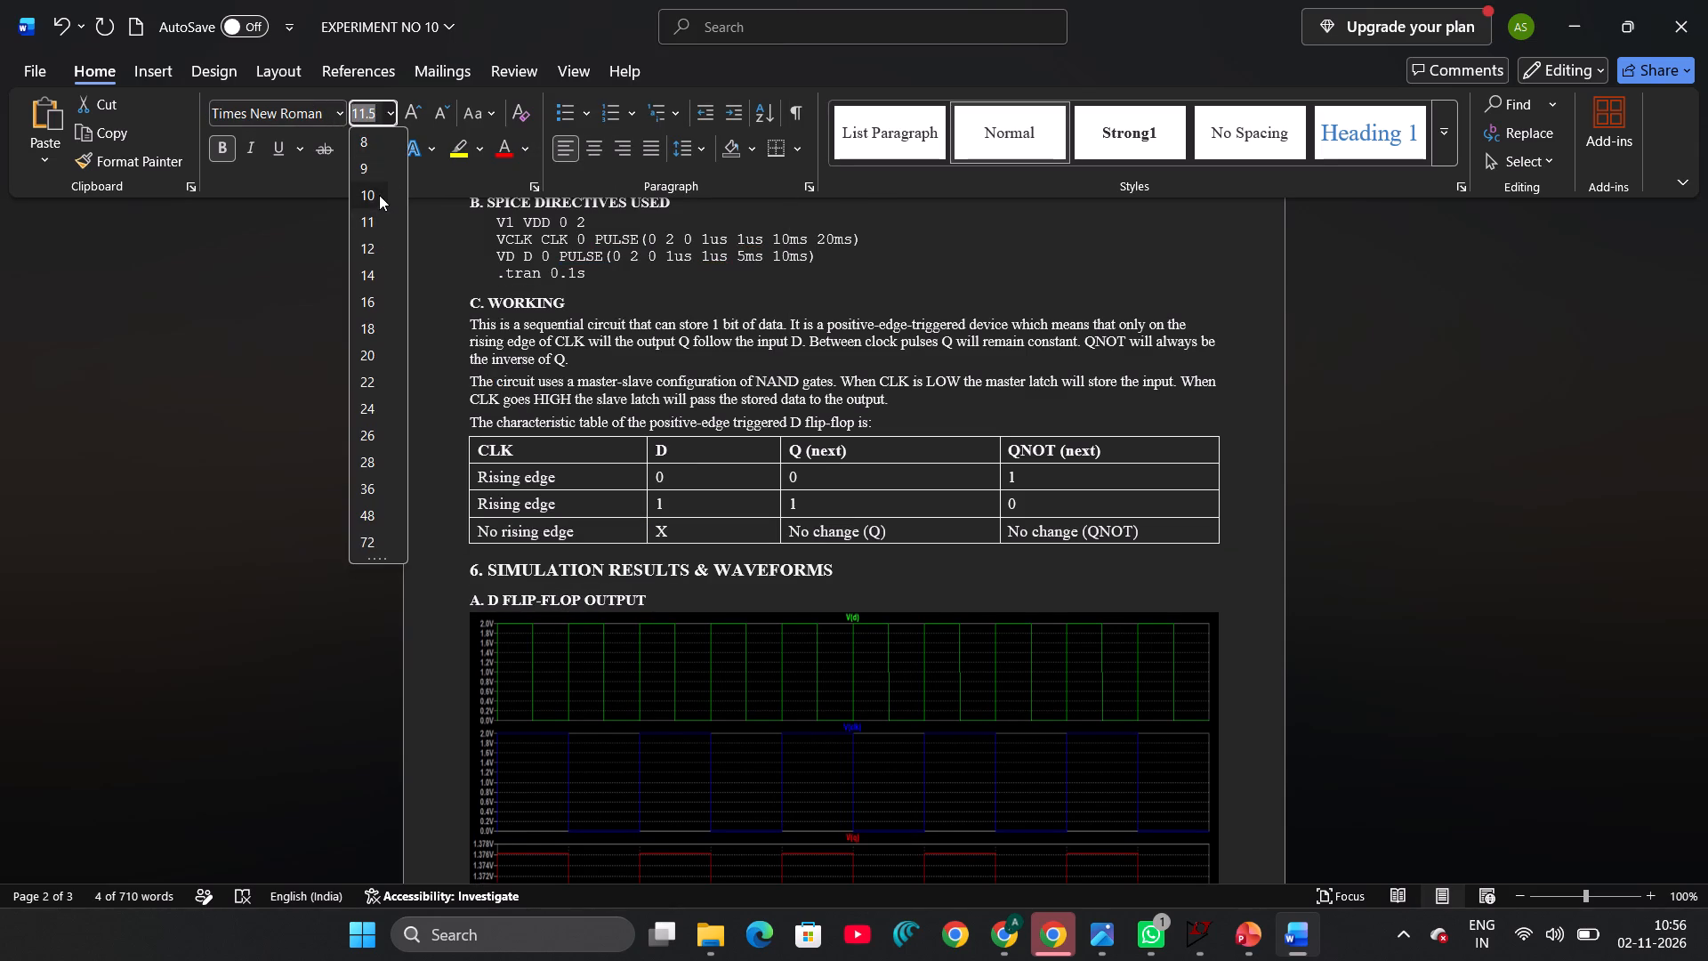
Change the font of the 7. OBSERVATION TABLE heading to Times New Roman.
{"action": "scroll", "coordinate": [461, 666], "scroll_direction": "down", "scroll_amount": 3}
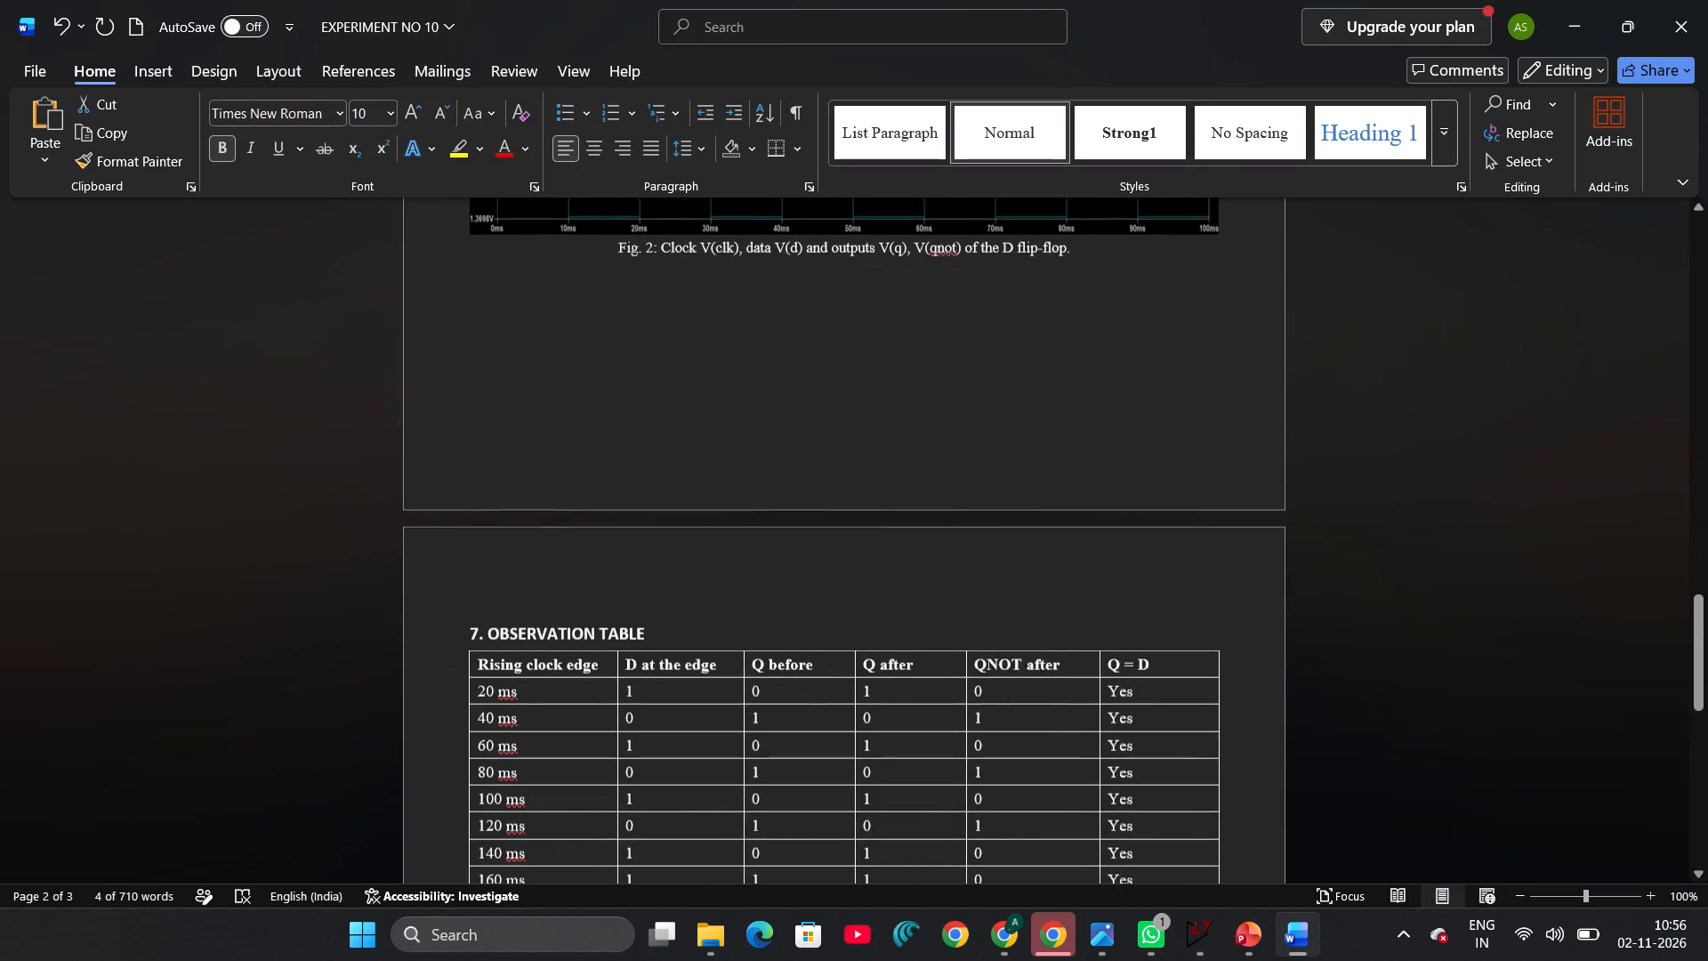
{"action": "scroll", "coordinate": [461, 666], "scroll_direction": "down", "scroll_amount": 1}
{"action": "left_click_drag", "start_coordinate": [655, 532], "coordinate": [617, 529]}
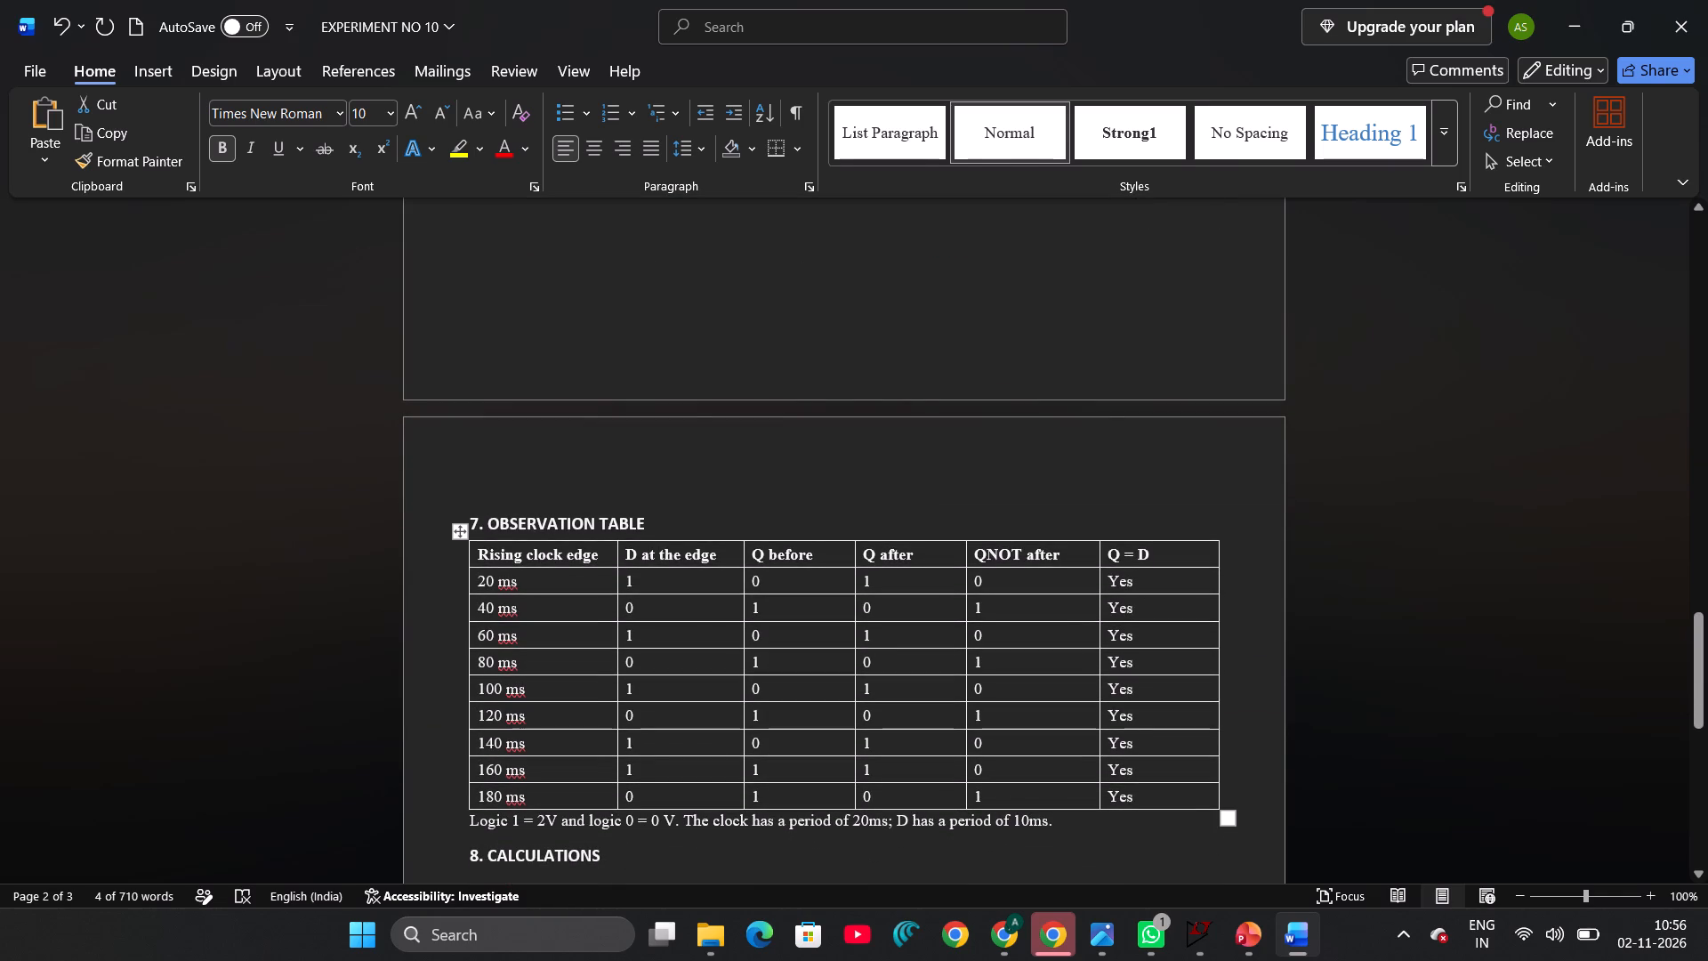
{"action": "left_click_drag", "start_coordinate": [617, 529], "coordinate": [472, 522]}
{"action": "left_click", "coordinate": [592, 451]}
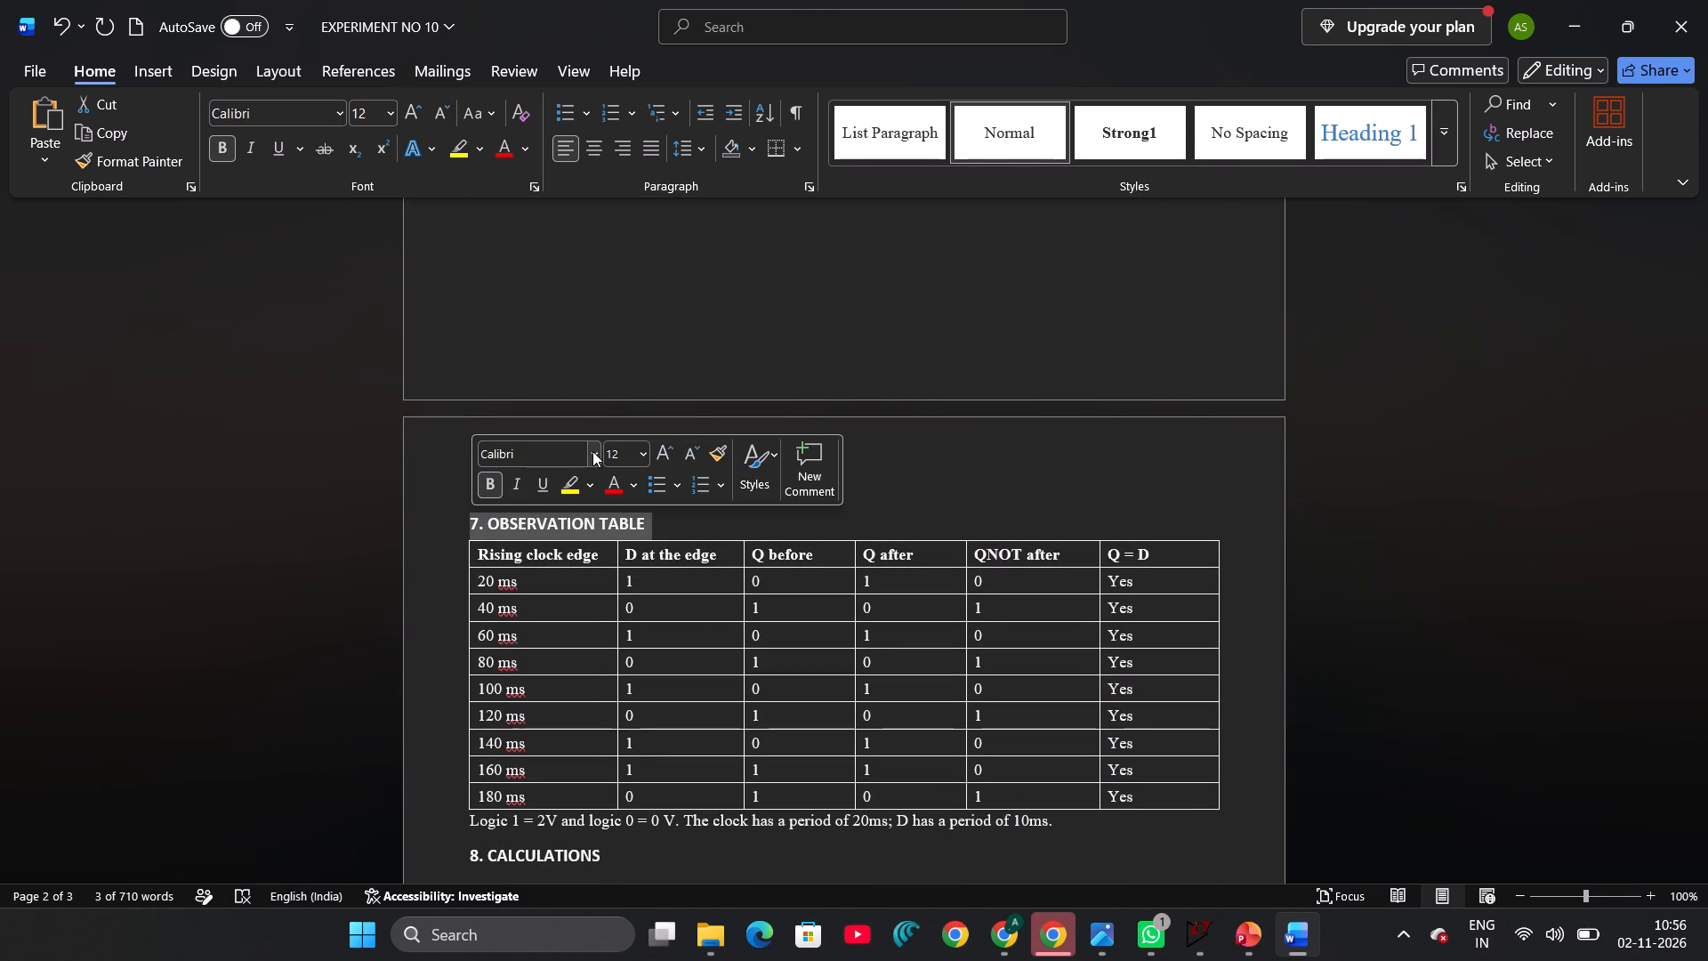
{"action": "scroll", "coordinate": [620, 230], "scroll_direction": "up", "scroll_amount": 20}
{"action": "scroll", "coordinate": [620, 230], "scroll_direction": "up", "scroll_amount": 6}
{"action": "scroll", "coordinate": [620, 230], "scroll_direction": "down", "scroll_amount": 1}
{"action": "scroll", "coordinate": [620, 230], "scroll_direction": "up", "scroll_amount": 18}
{"action": "left_click", "coordinate": [621, 144]}
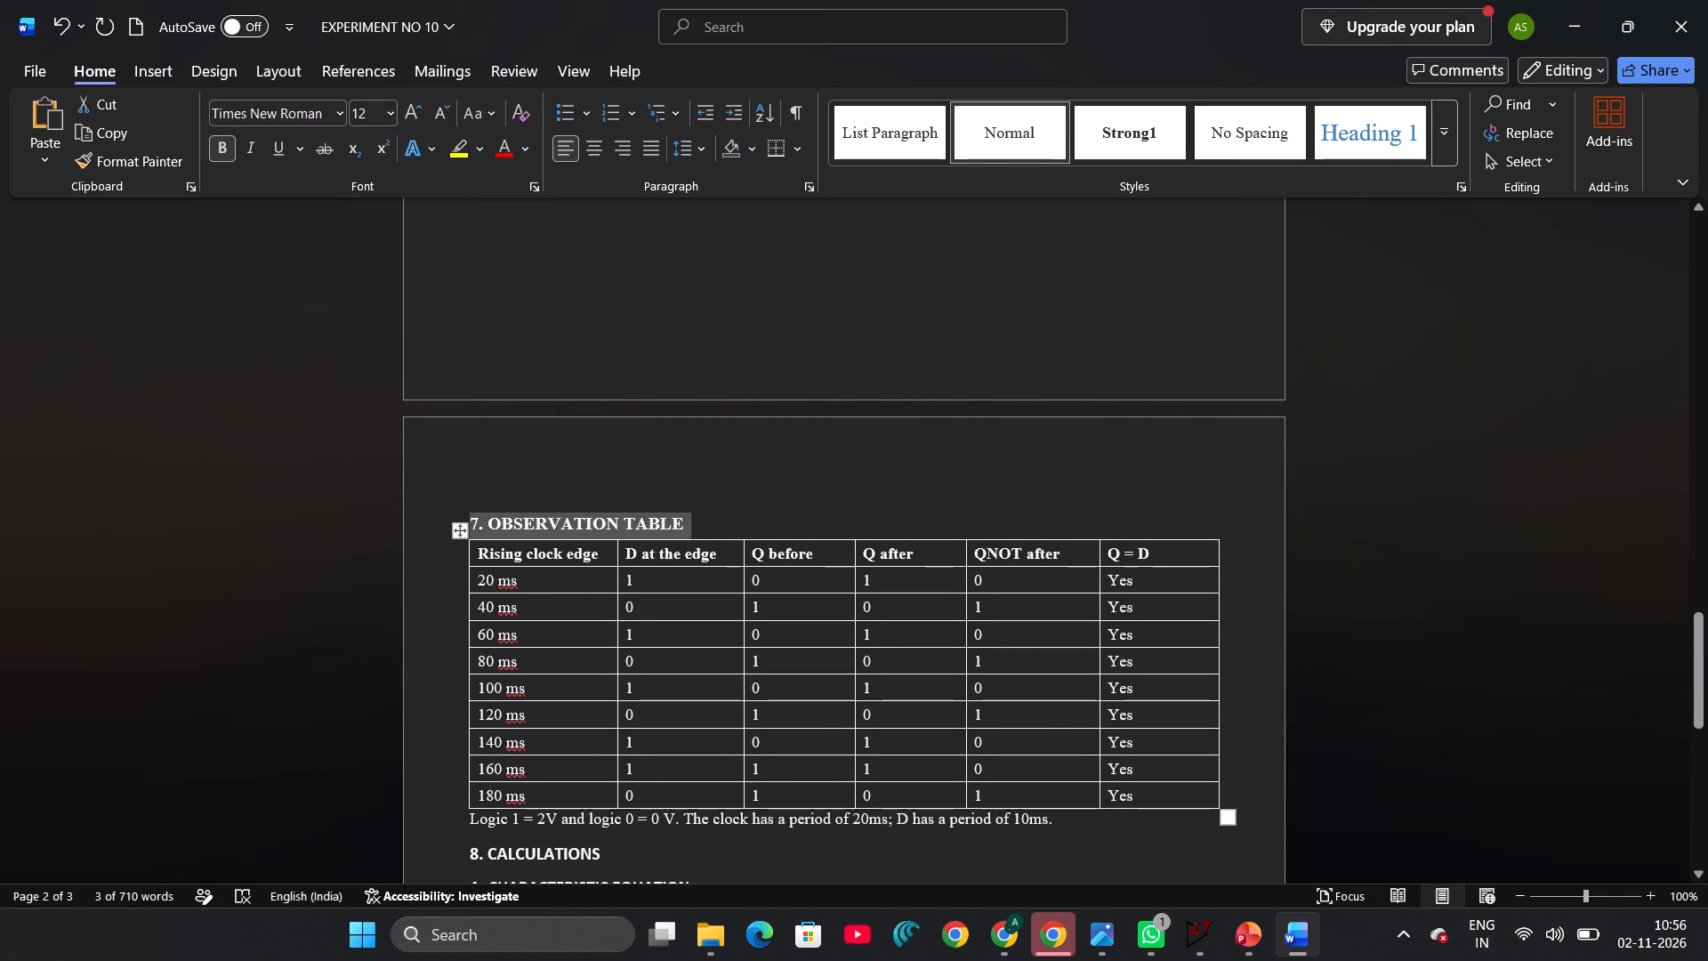
Set the font size of the logic-level and clock-period note below the observation table to 10.
{"action": "scroll", "coordinate": [529, 663], "scroll_direction": "down", "scroll_amount": 1}
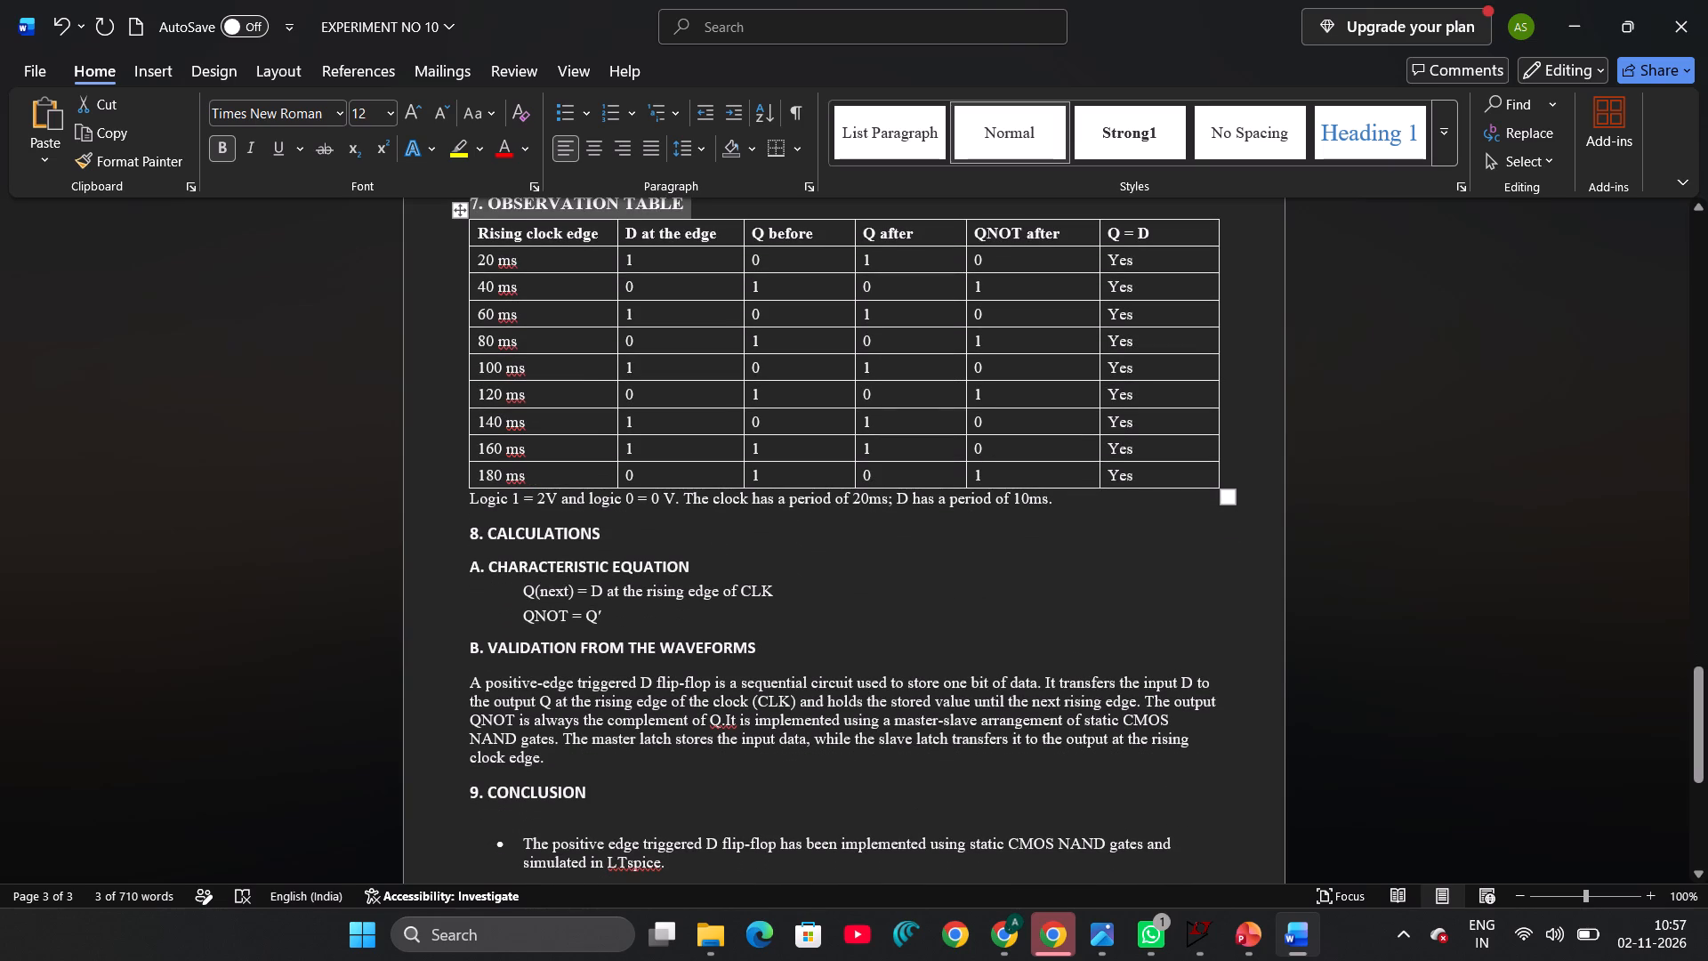
{"action": "left_click", "coordinate": [1056, 503]}
{"action": "left_click_drag", "start_coordinate": [1056, 503], "coordinate": [452, 506]}
{"action": "left_click", "coordinate": [624, 446]}
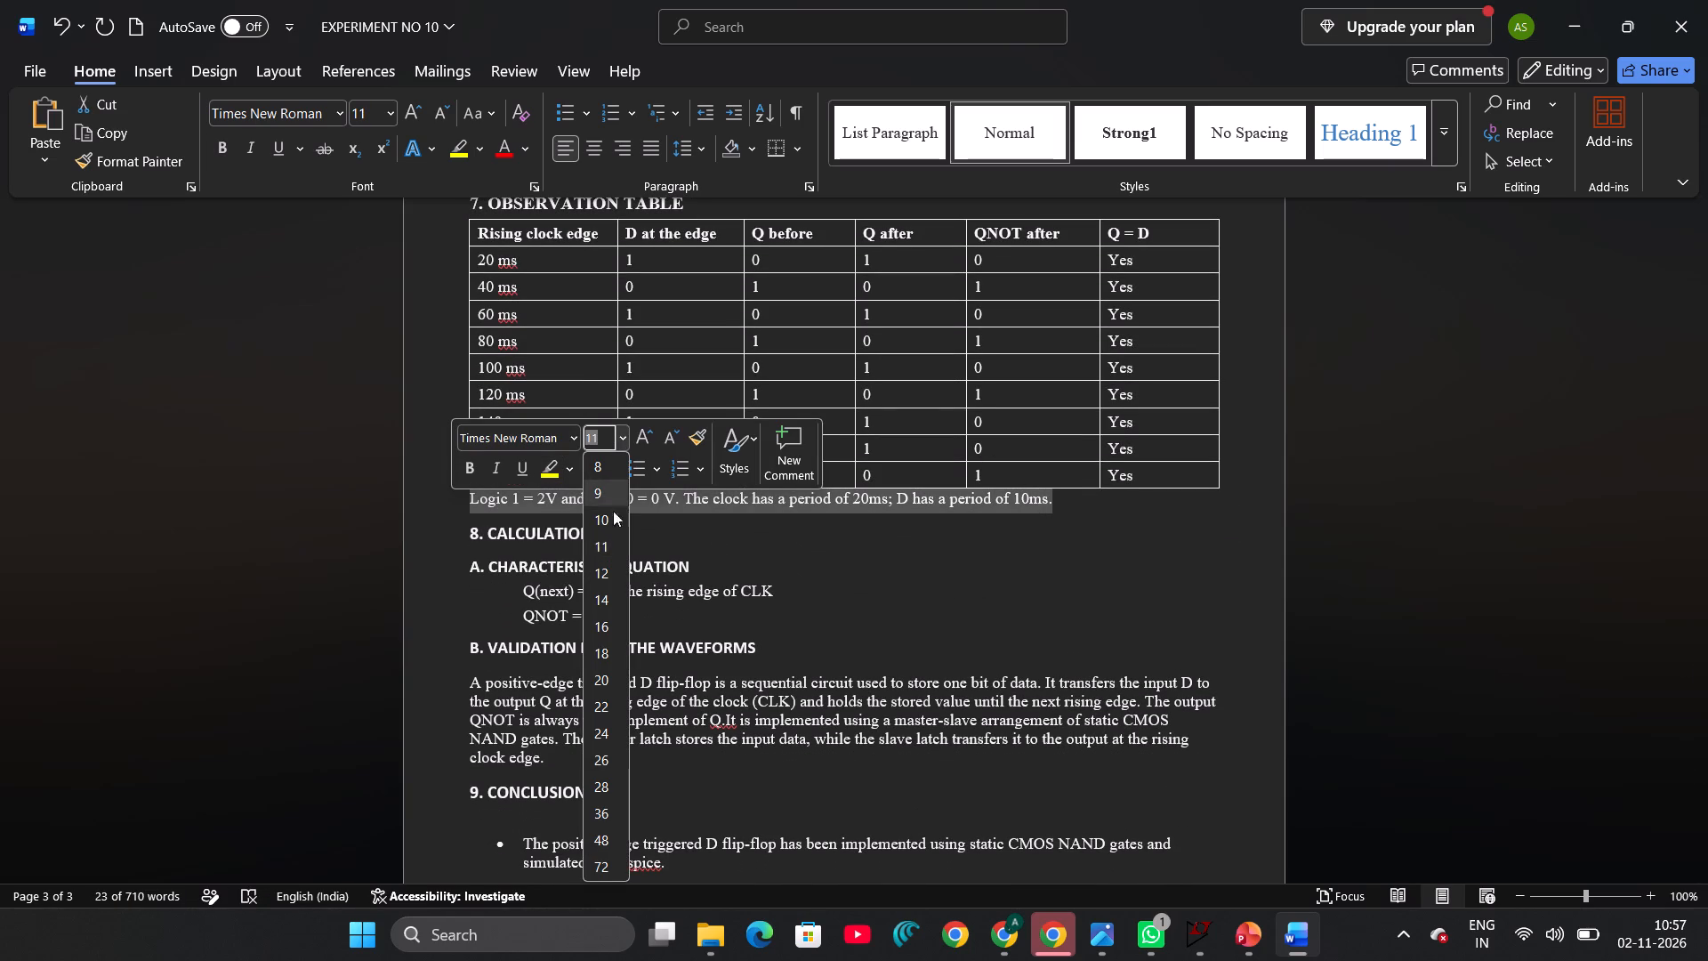
{"action": "left_click", "coordinate": [608, 524]}
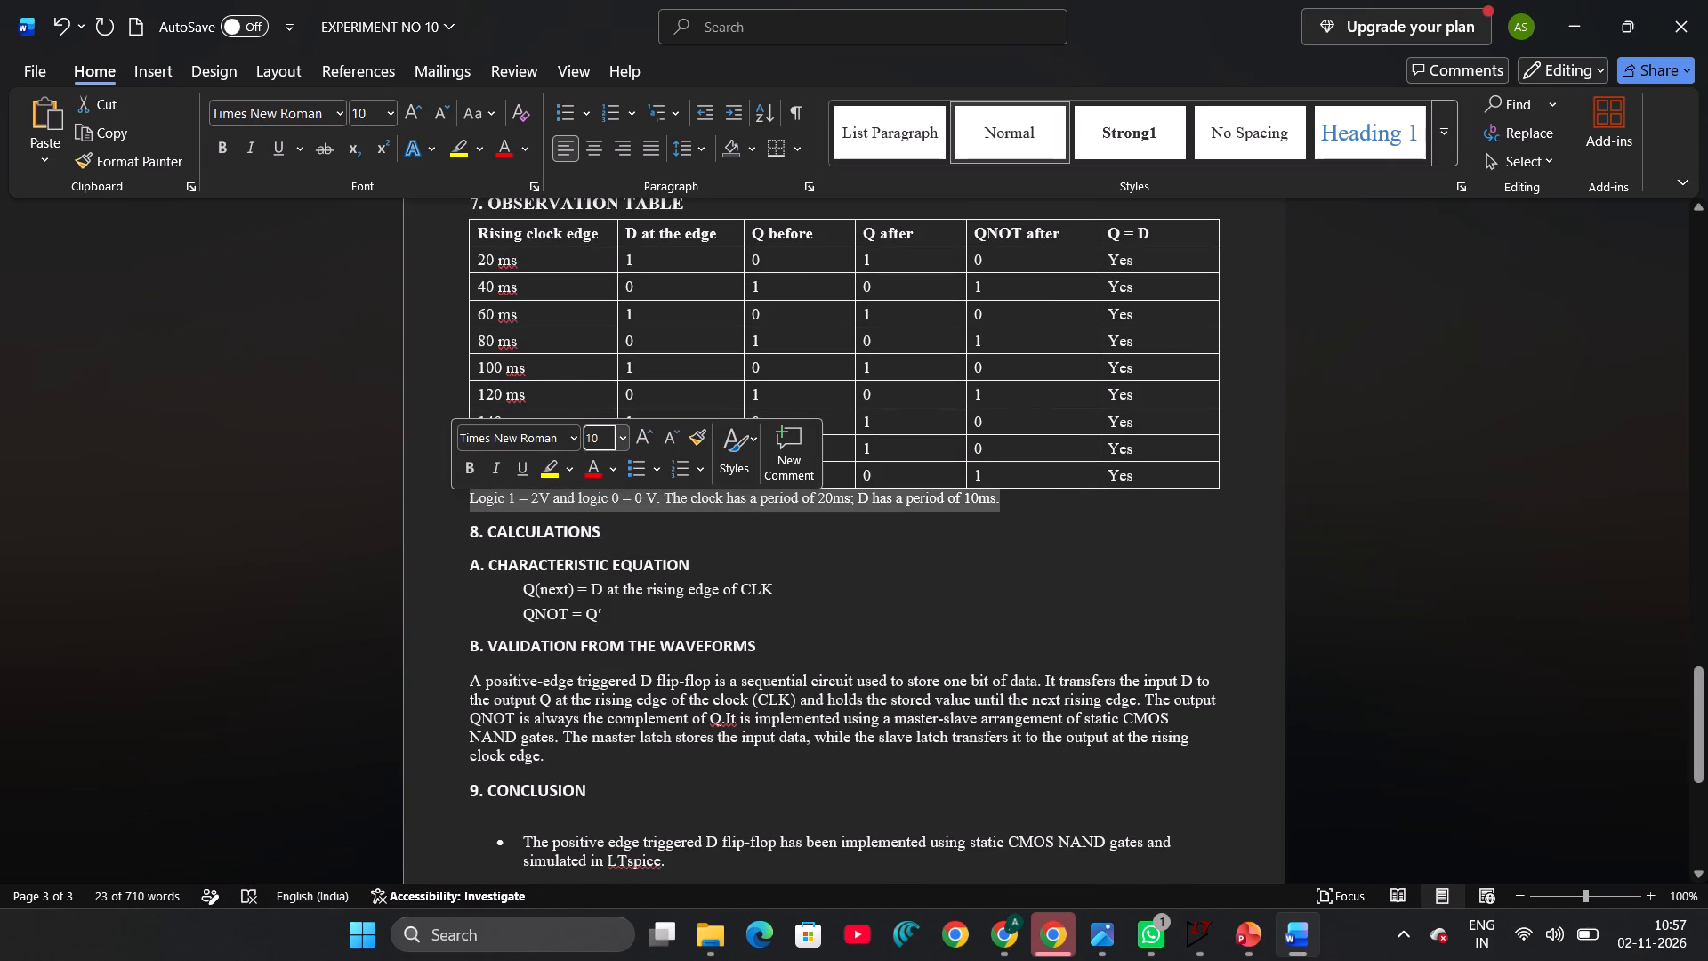
Change the font of the 8. CALCULATIONS heading to Times New Roman.
{"action": "left_click_drag", "start_coordinate": [464, 538], "coordinate": [616, 546]}
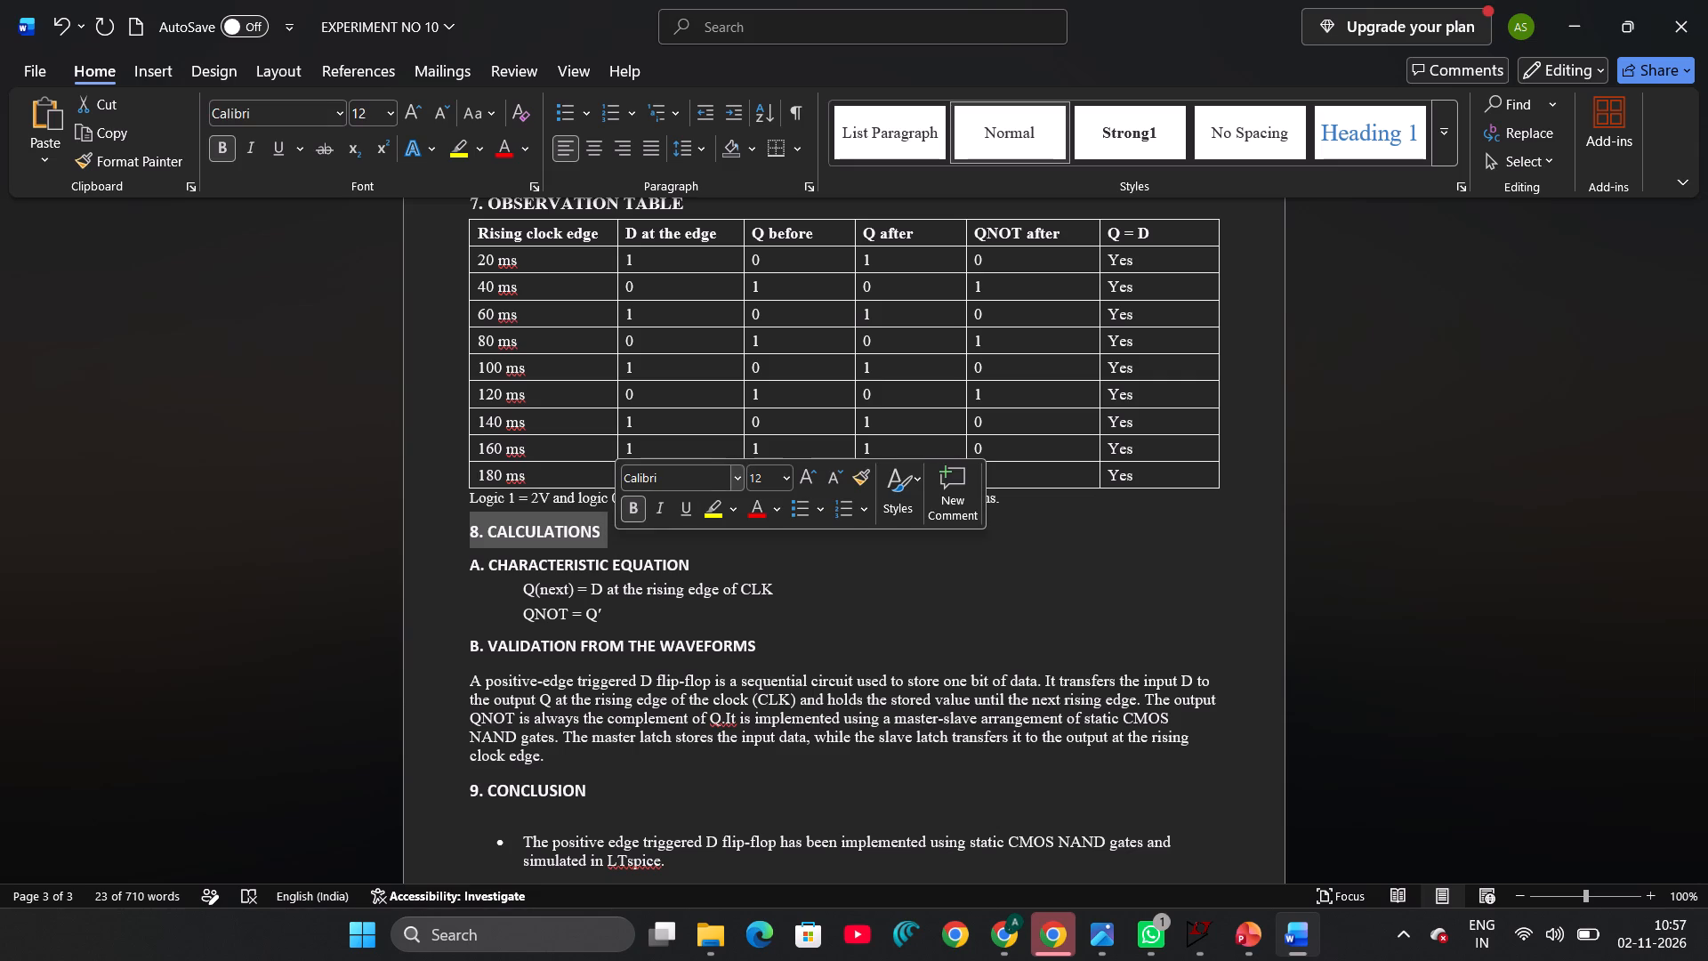
{"action": "left_click", "coordinate": [735, 479]}
{"action": "scroll", "coordinate": [750, 257], "scroll_direction": "up", "scroll_amount": 7}
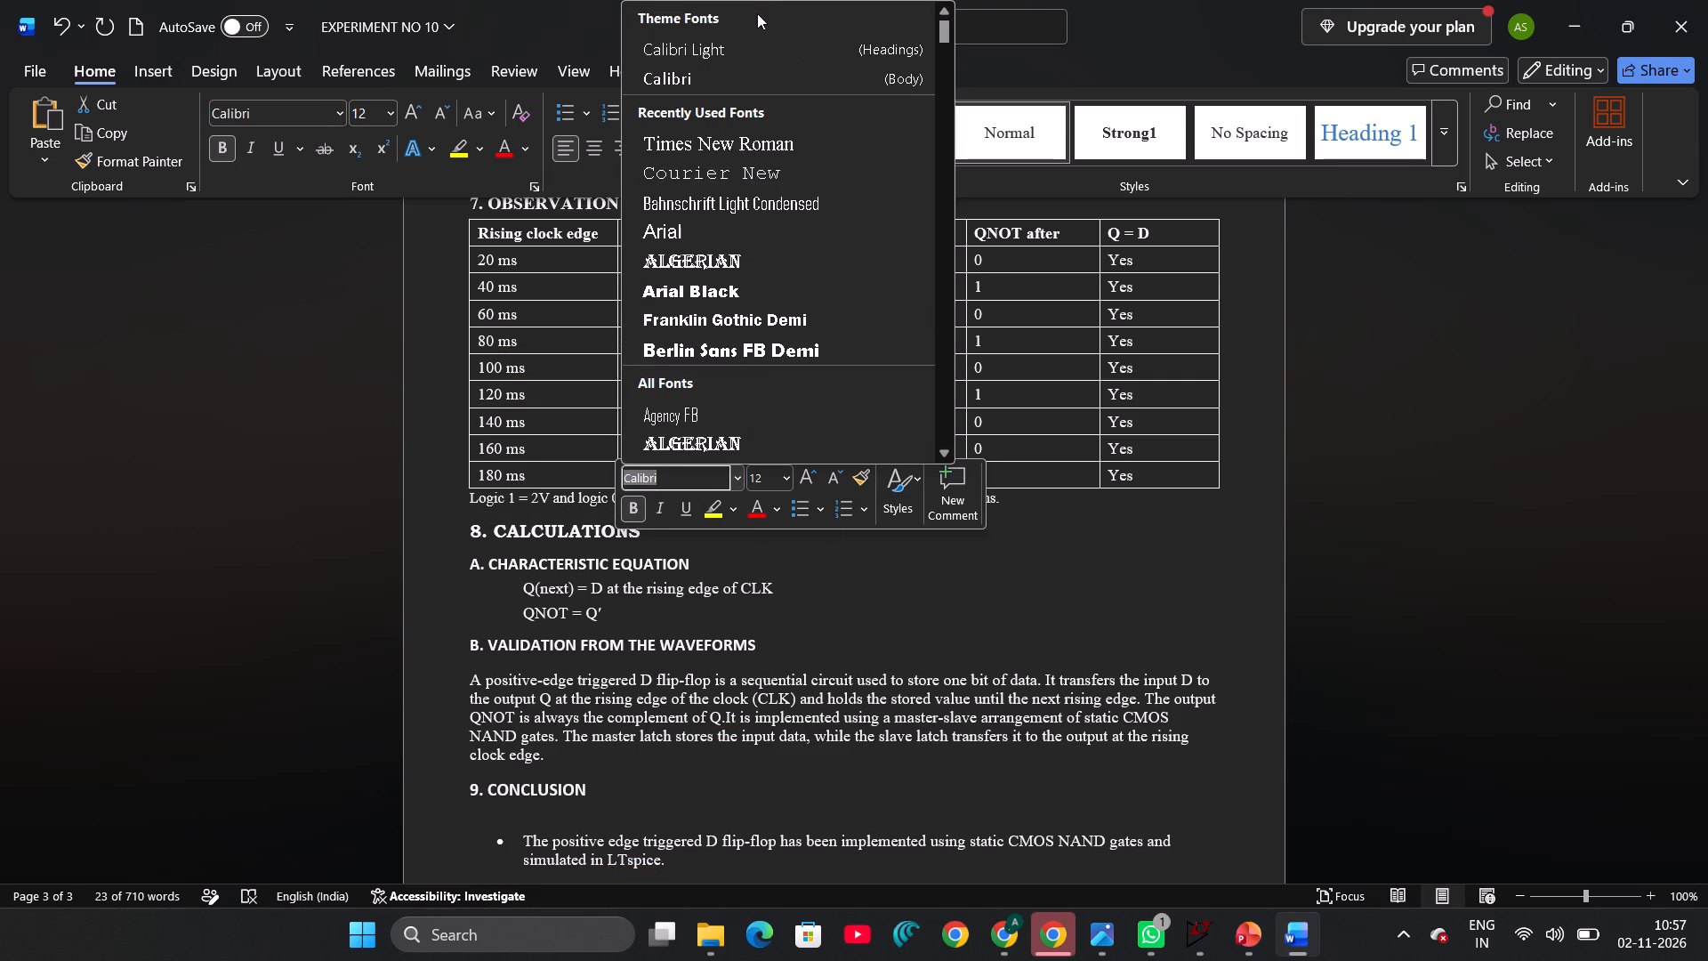
{"action": "left_click", "coordinate": [744, 139]}
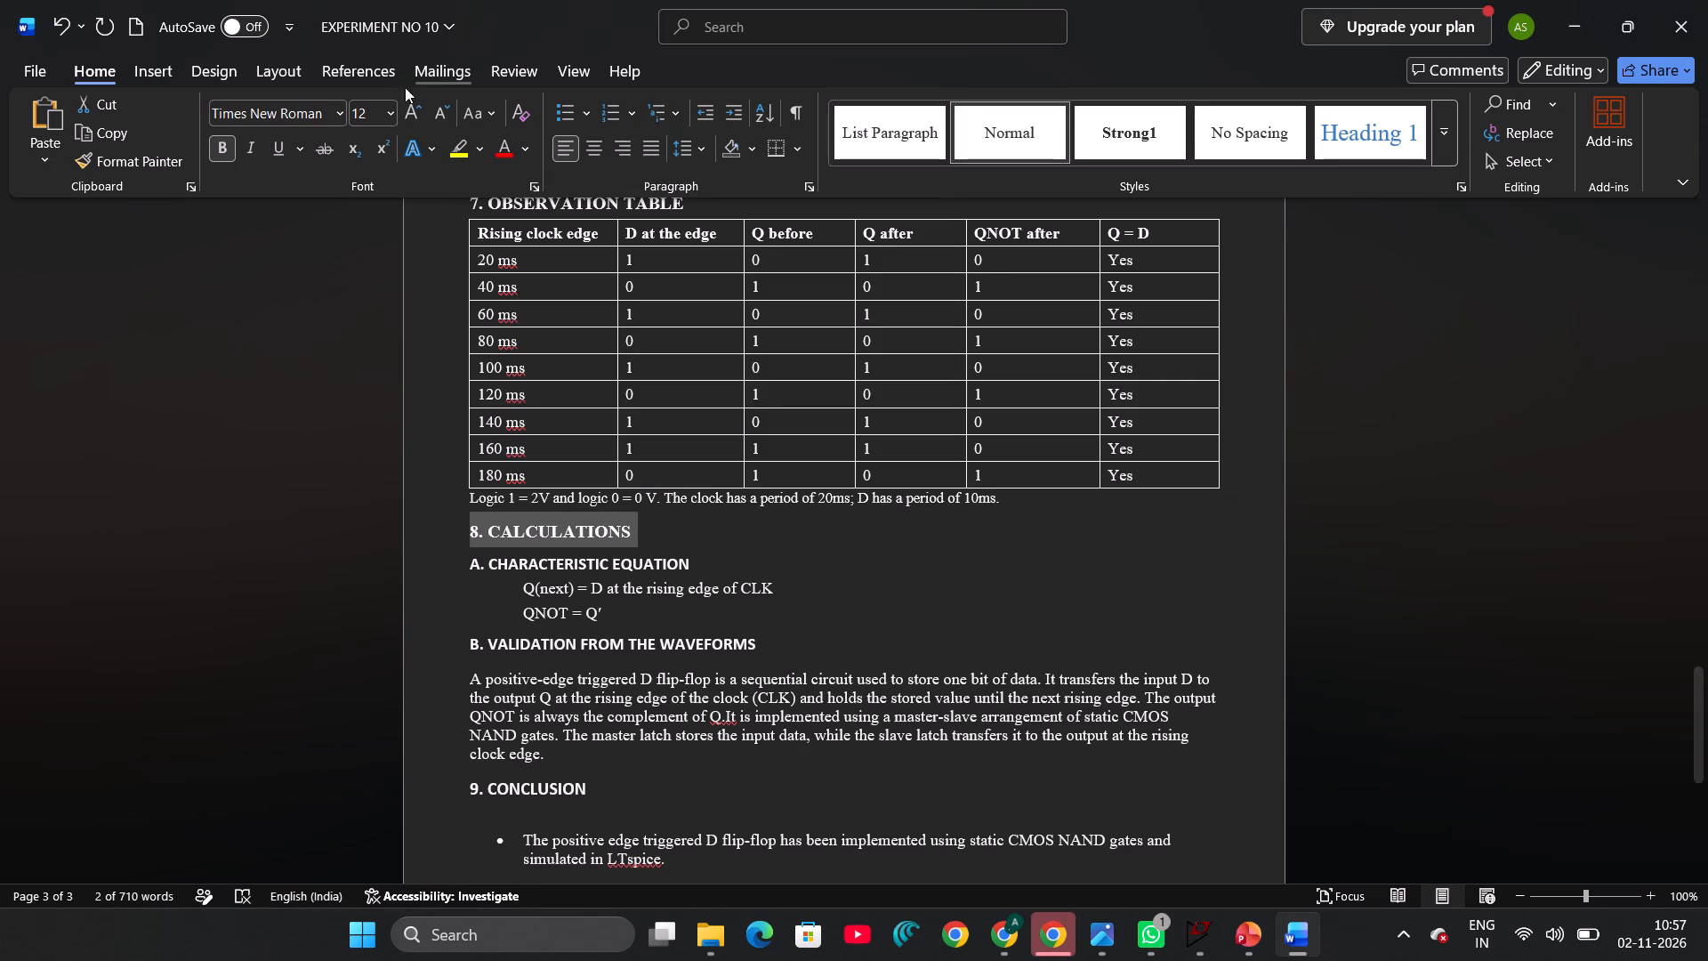
Change the font of subsections A and B under 8. CALCULATIONS, including their body text, to Times New Roman.
{"action": "left_click_drag", "start_coordinate": [466, 563], "coordinate": [519, 557]}
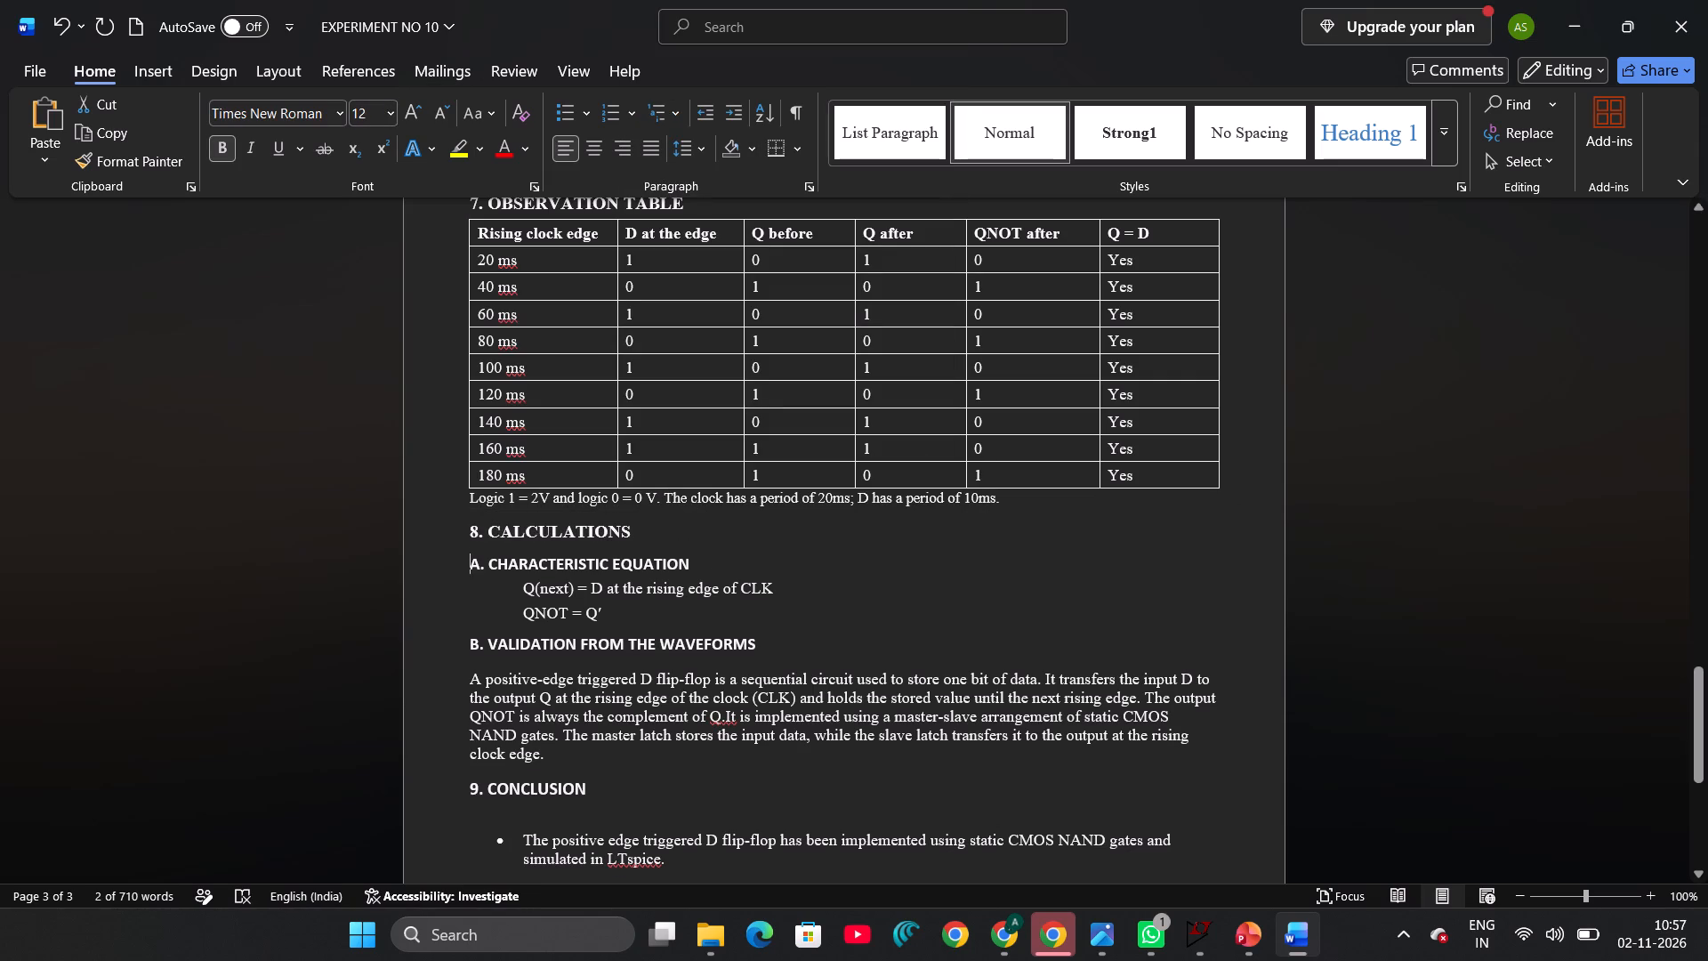
{"action": "left_click_drag", "start_coordinate": [519, 557], "coordinate": [625, 763]}
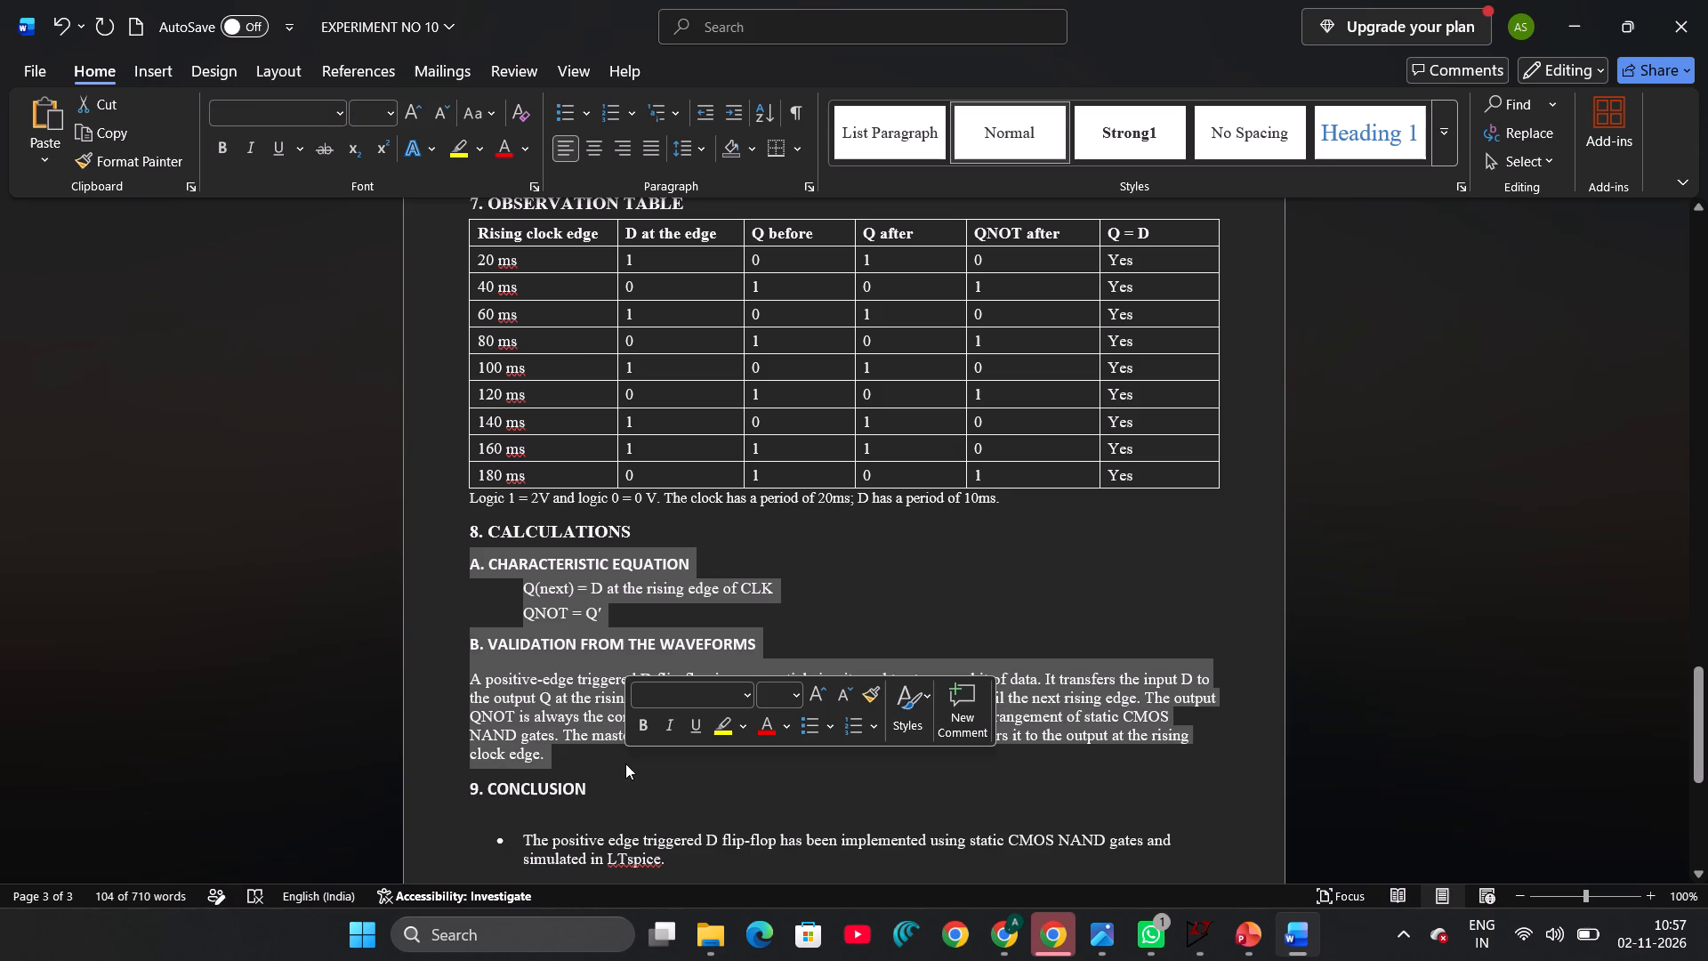
{"action": "left_click", "coordinate": [747, 695]}
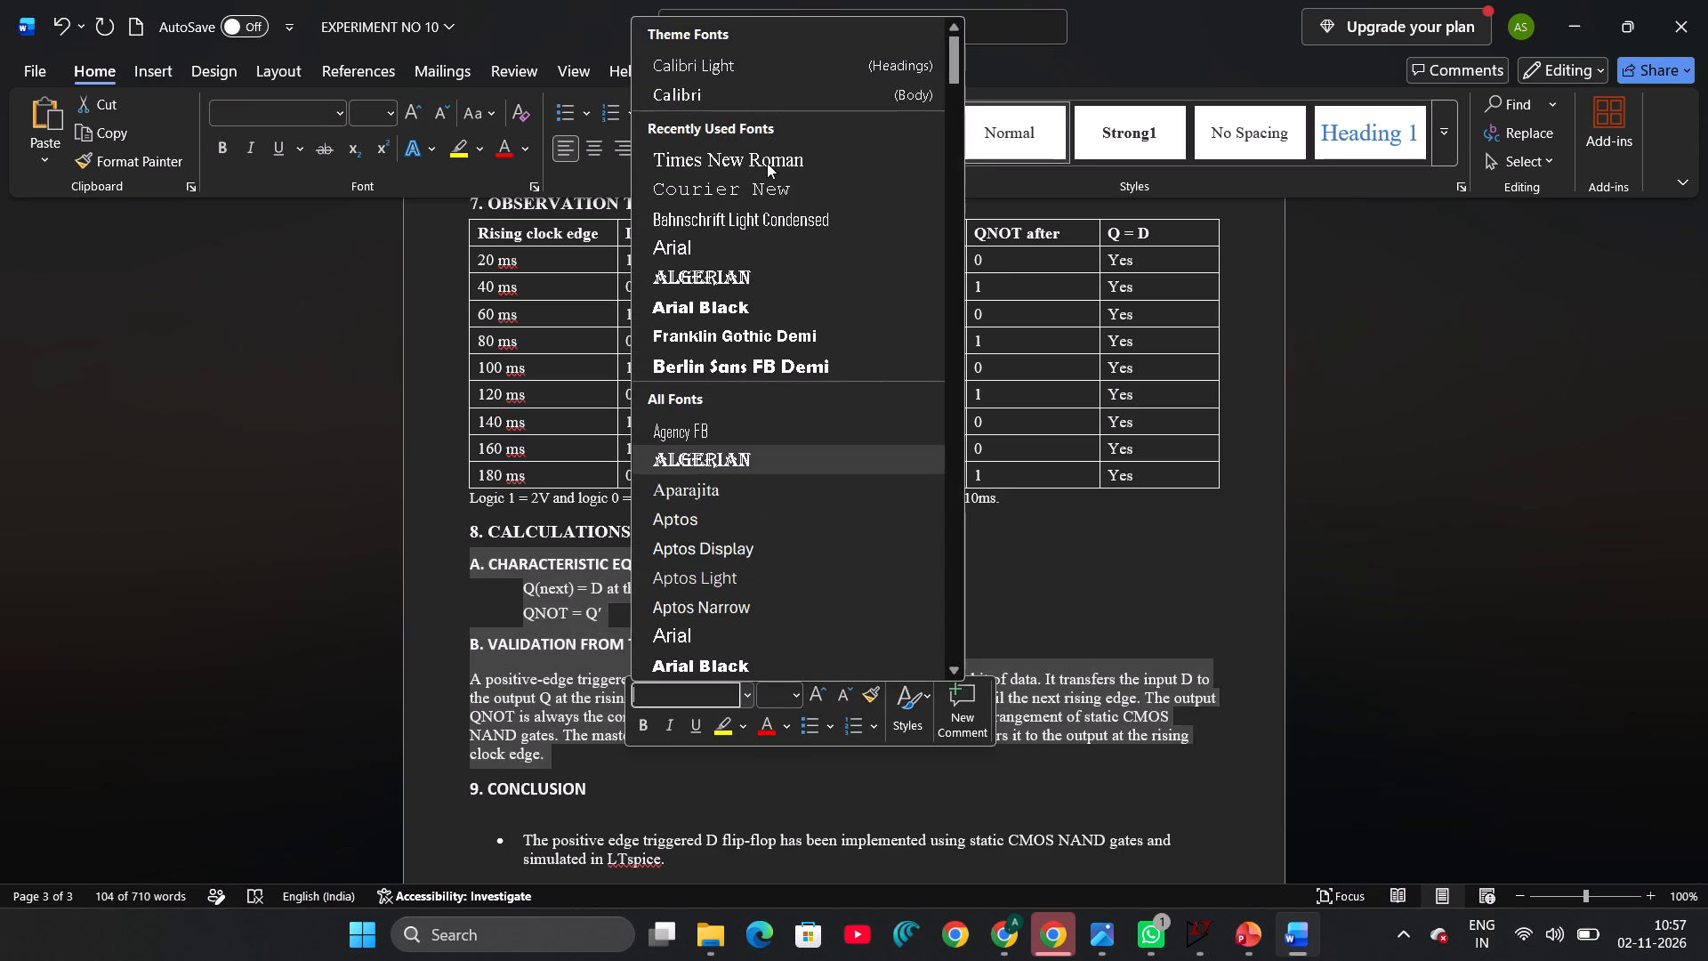
{"action": "left_click", "coordinate": [761, 153]}
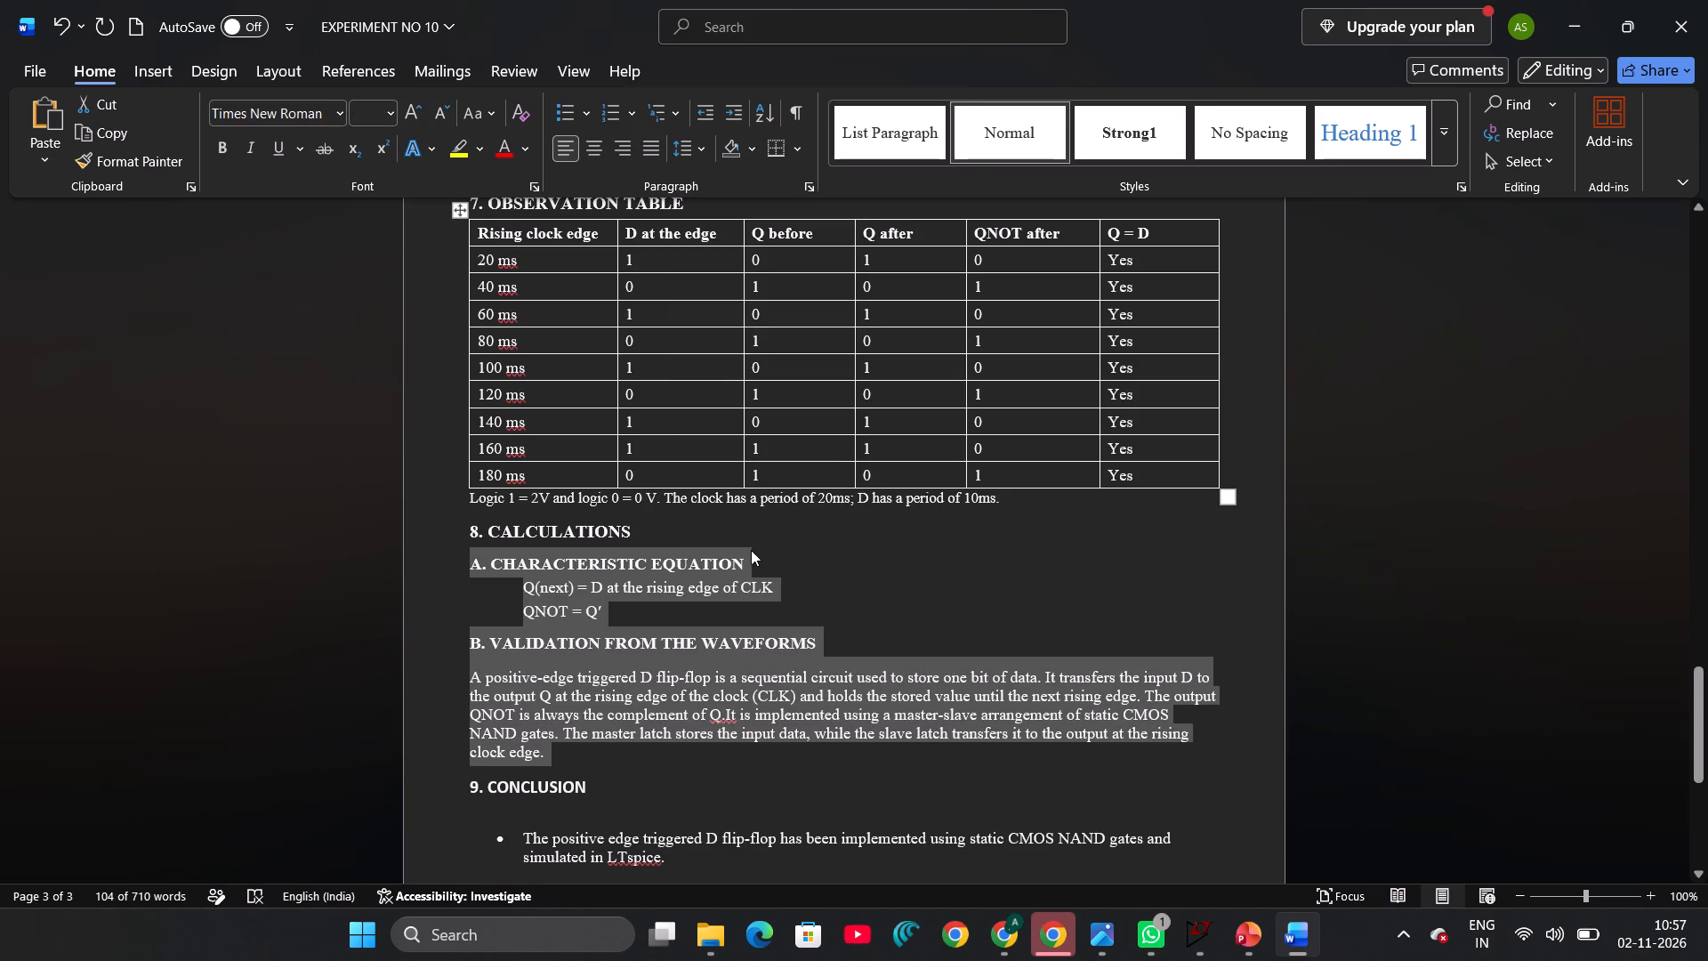
Set the A. CHARACTERISTIC EQUATION and B. VALIDATION FROM THE WAVEFORMS subheadings to font size 10.
{"action": "left_click", "coordinate": [751, 550]}
{"action": "left_click_drag", "start_coordinate": [753, 566], "coordinate": [443, 563]}
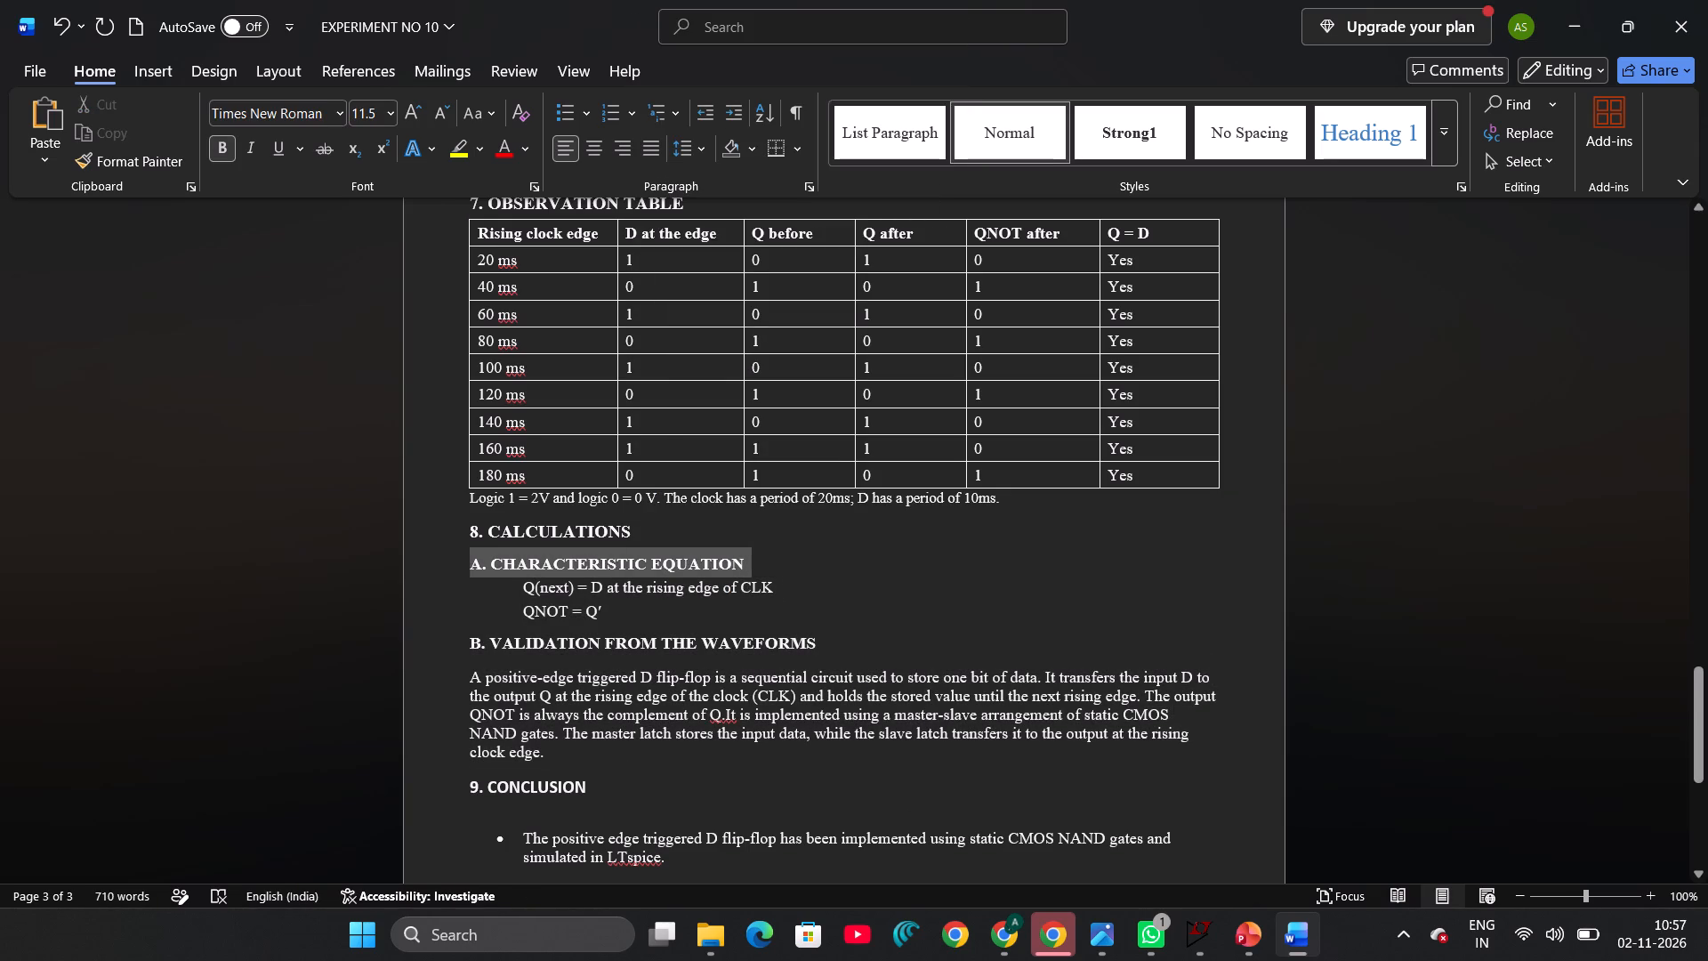
{"action": "left_click_drag", "start_coordinate": [443, 563], "coordinate": [440, 563]}
{"action": "left_click", "coordinate": [609, 505]}
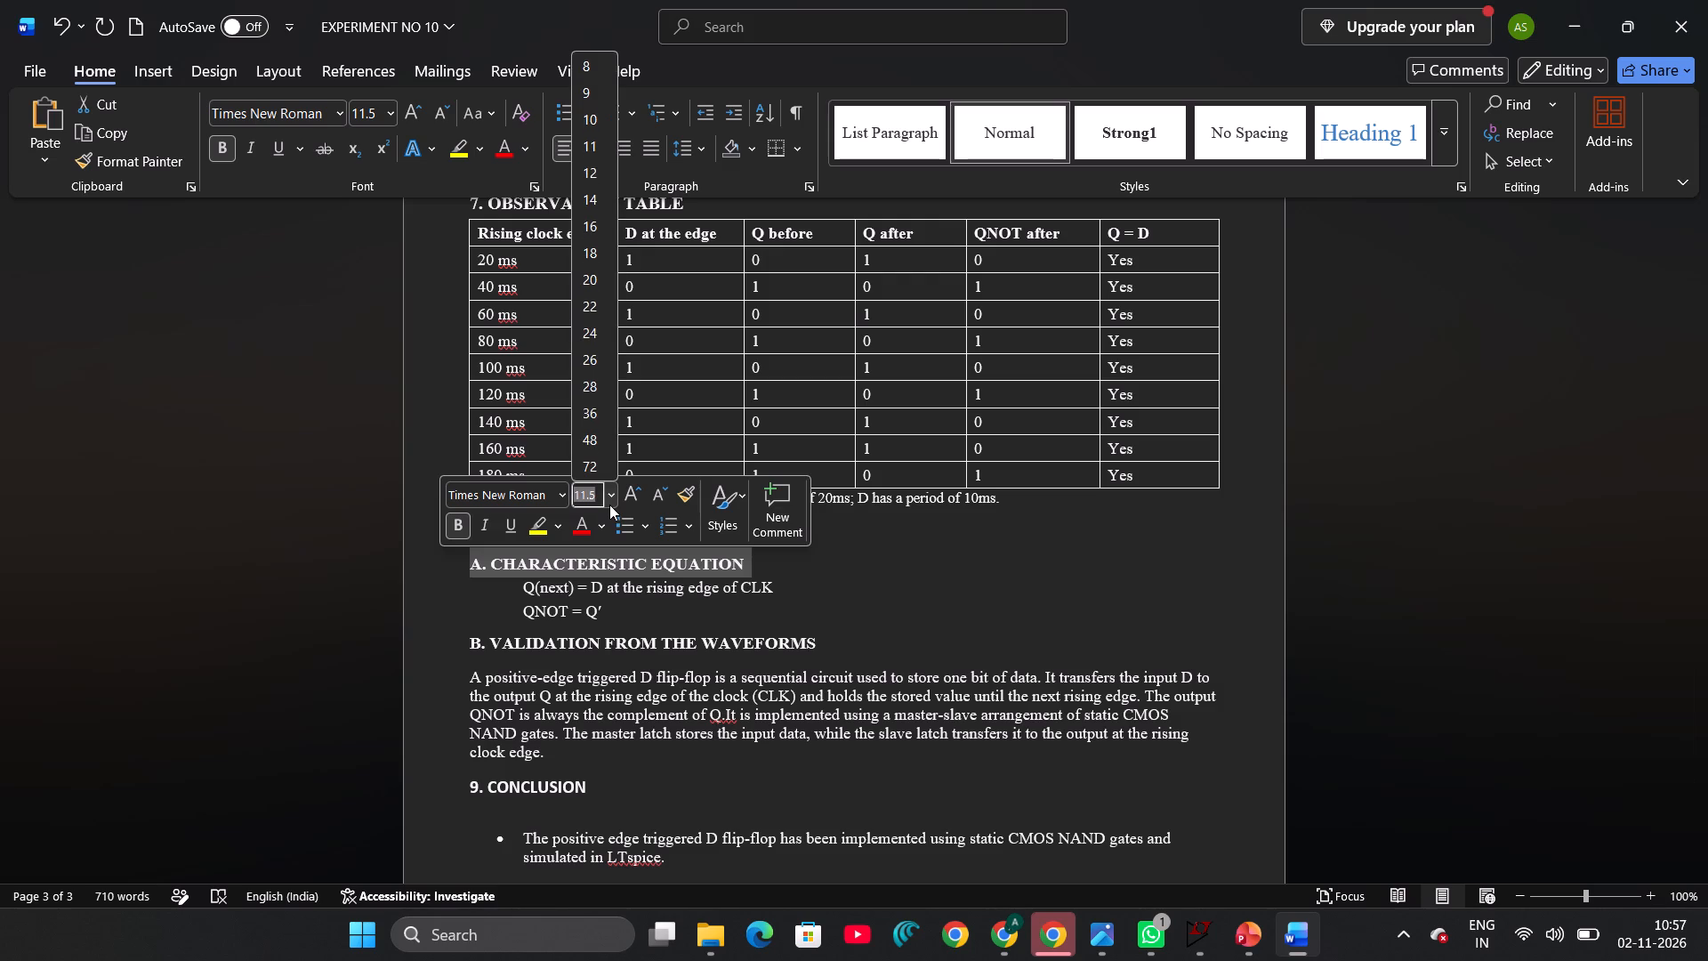
{"action": "left_click", "coordinate": [598, 122]}
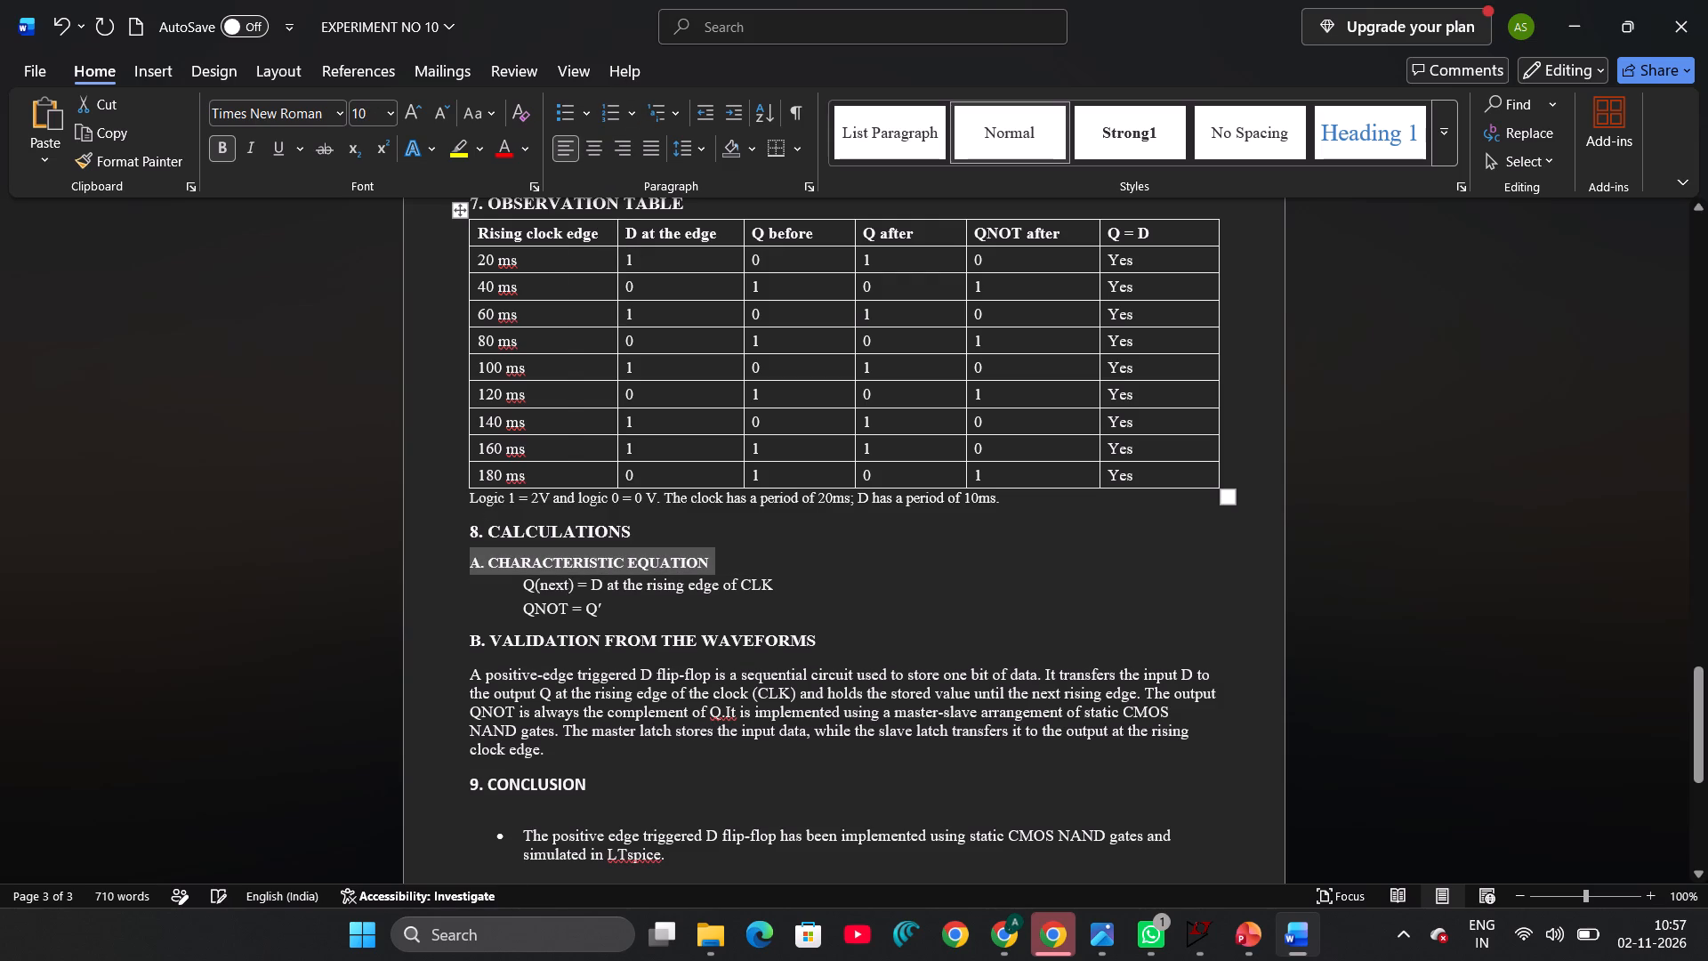
{"action": "left_click_drag", "start_coordinate": [820, 633], "coordinate": [449, 630]}
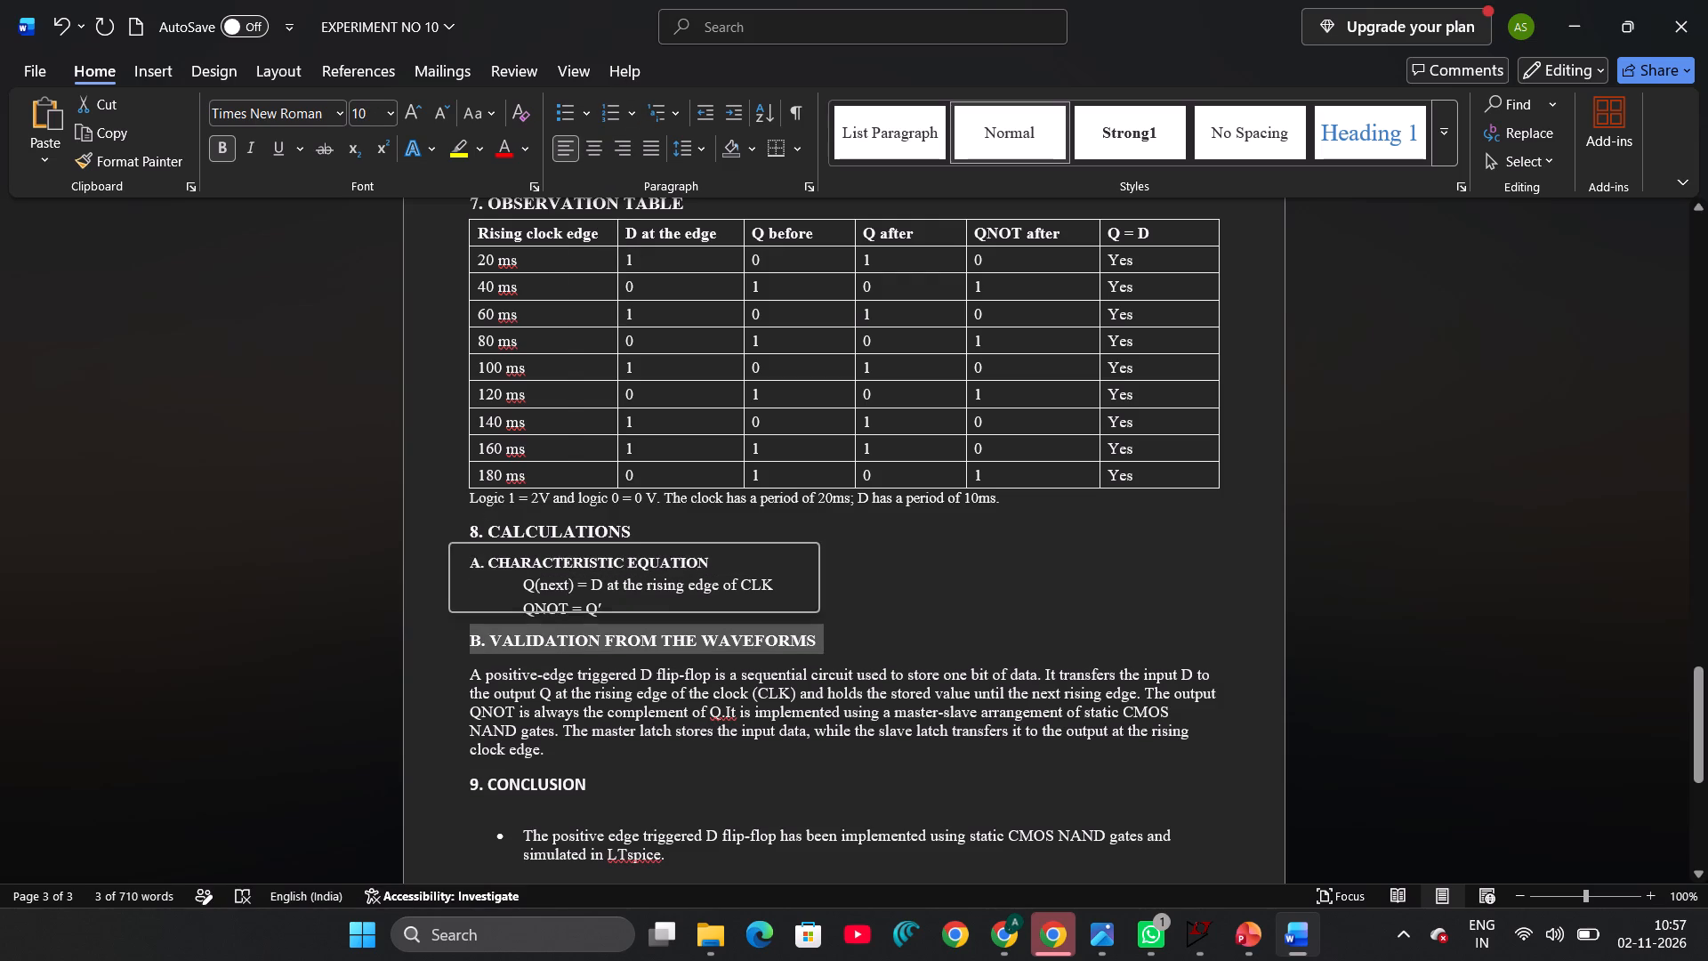
{"action": "left_click", "coordinate": [627, 565]}
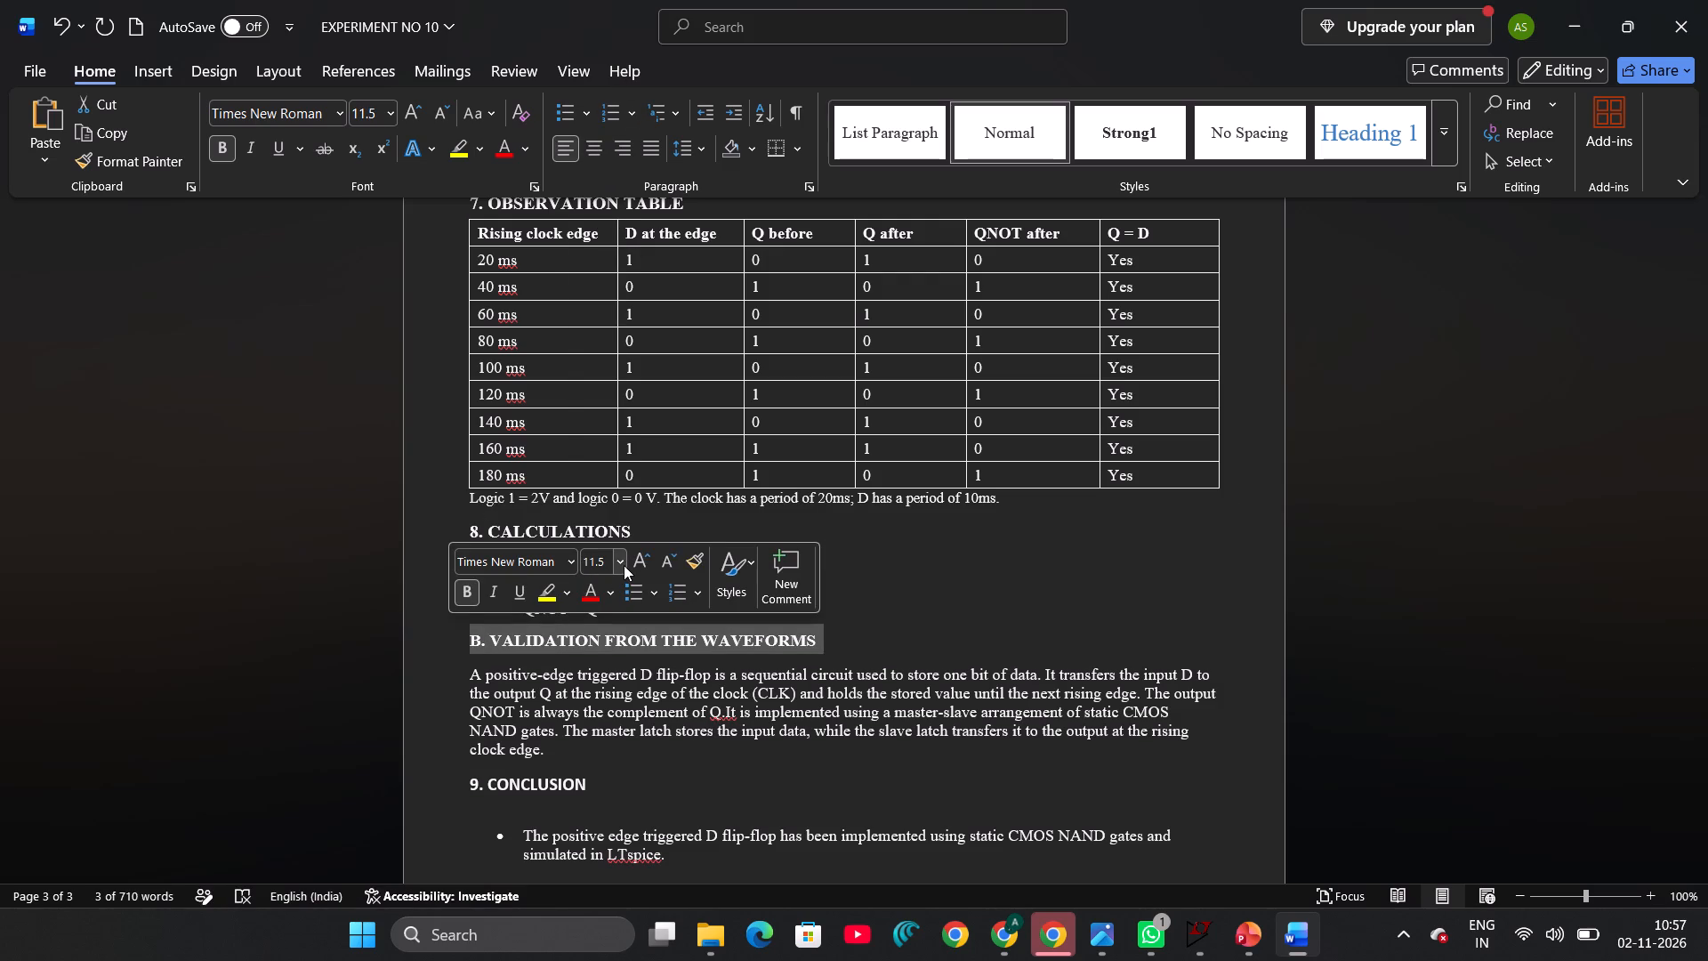
{"action": "left_click", "coordinate": [624, 565]}
{"action": "left_click", "coordinate": [612, 180]}
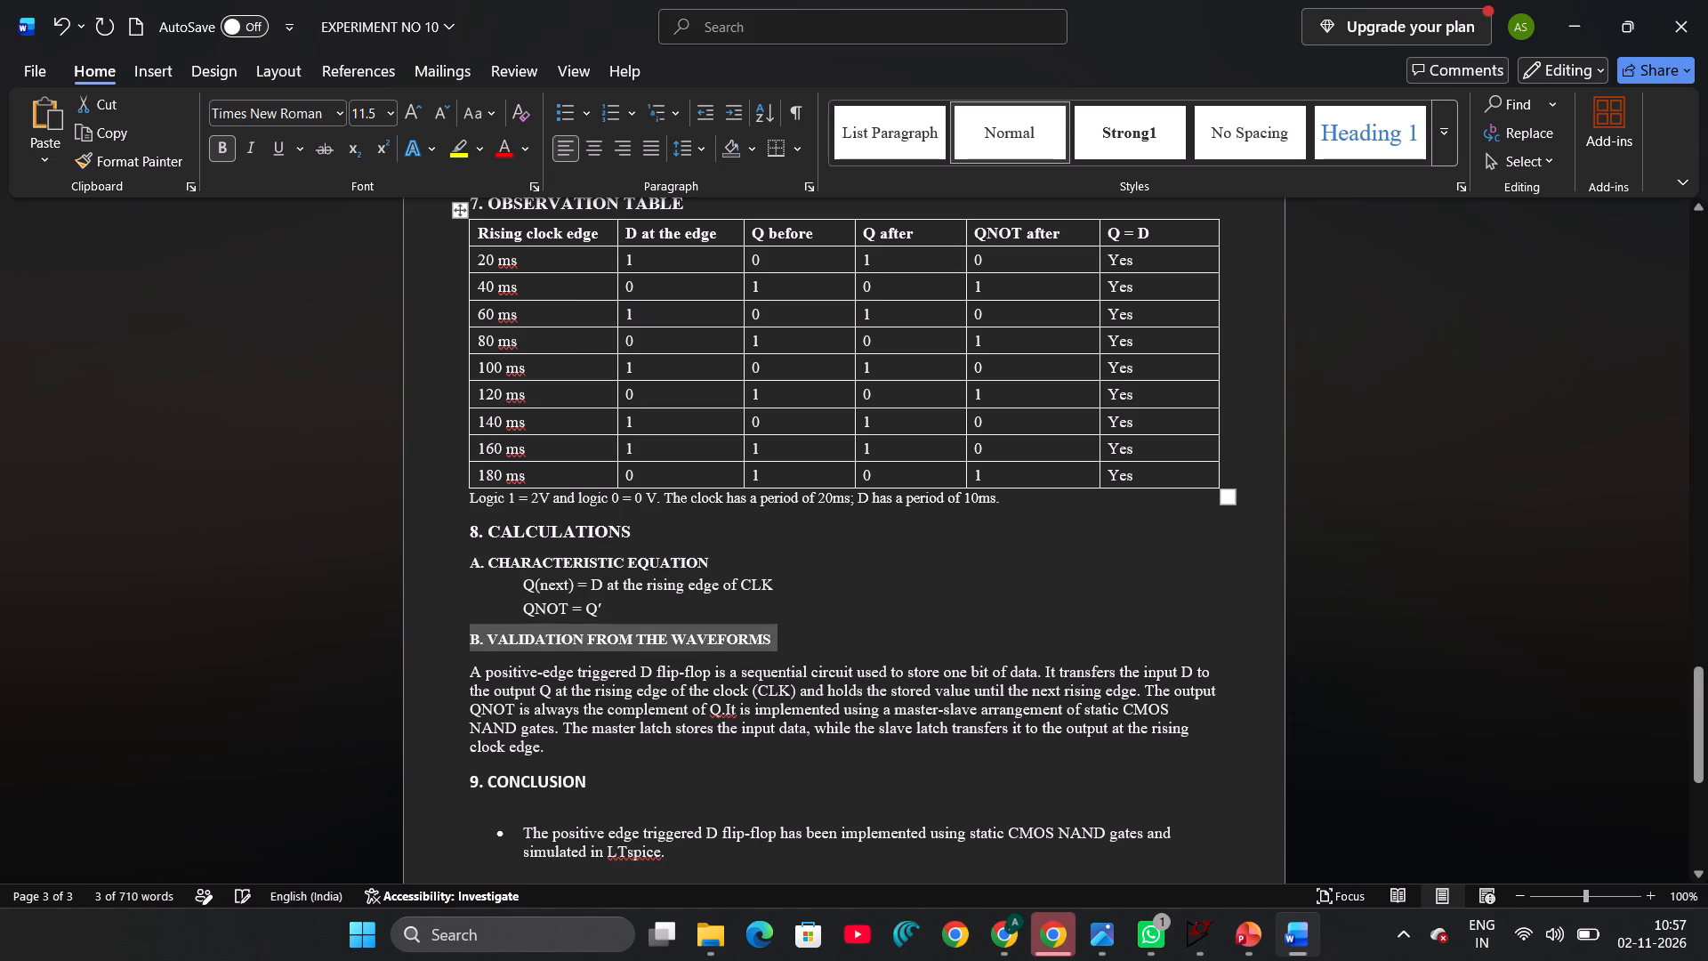
Set the two characteristic equation lines and the waveform validation paragraph to font size 10.
{"action": "left_click_drag", "start_coordinate": [523, 579], "coordinate": [608, 607]}
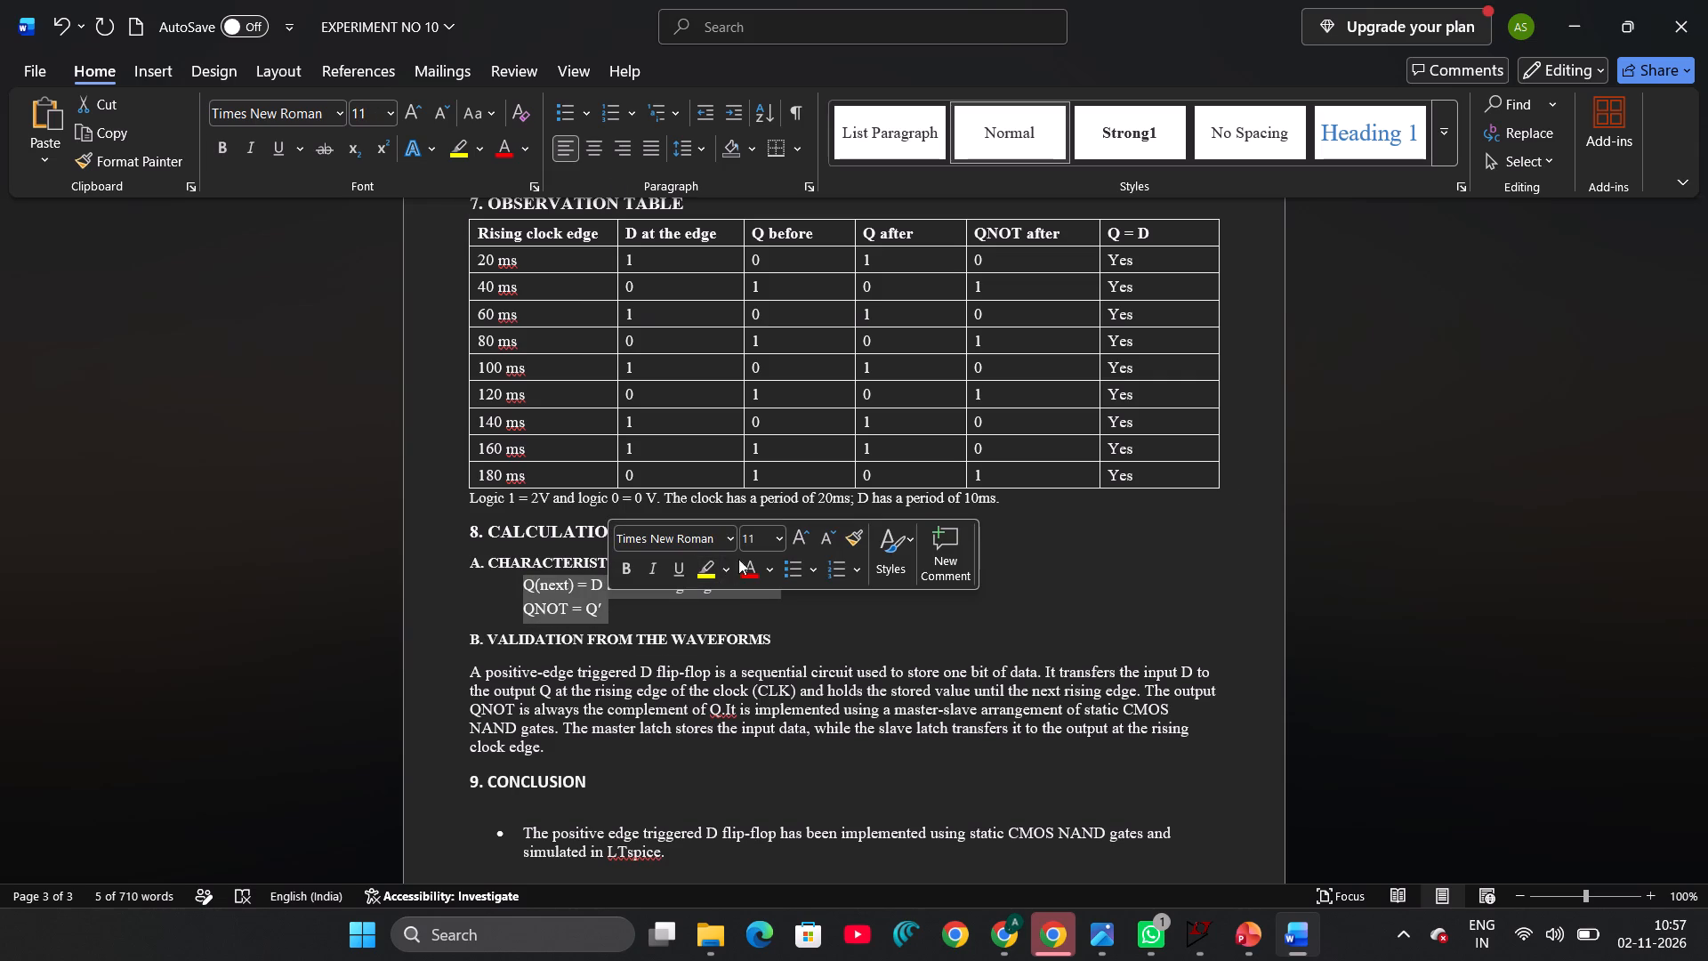
{"action": "left_click", "coordinate": [783, 537]}
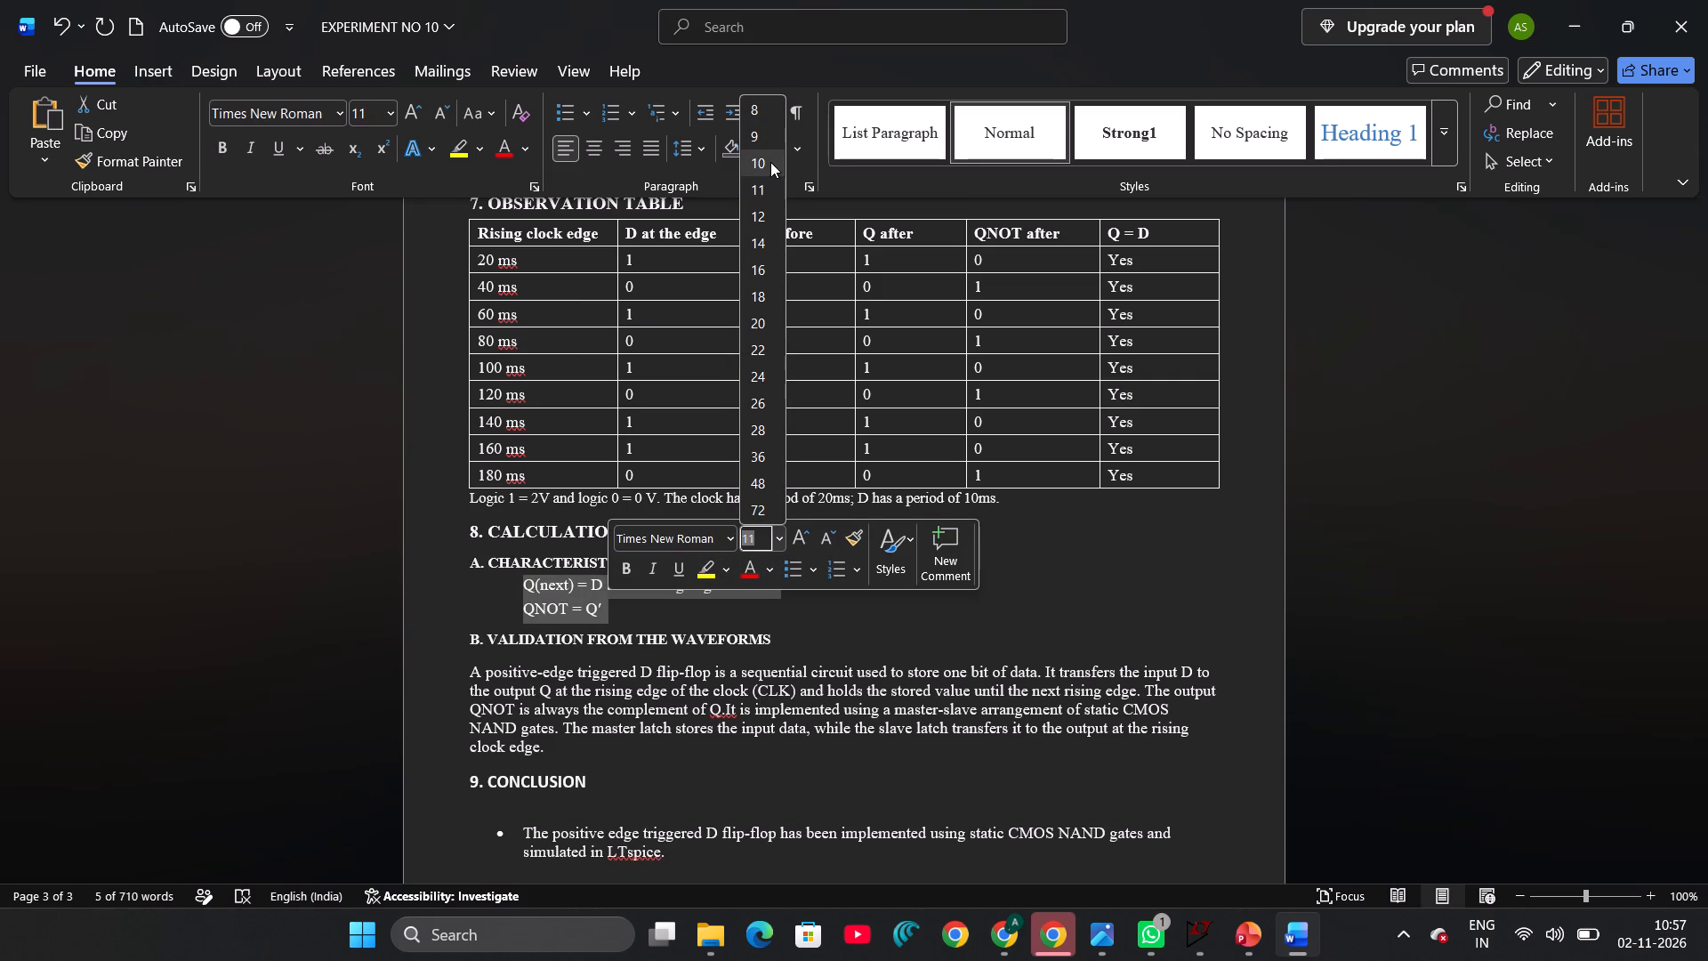
{"action": "left_click", "coordinate": [767, 160]}
{"action": "left_click_drag", "start_coordinate": [465, 672], "coordinate": [544, 748]}
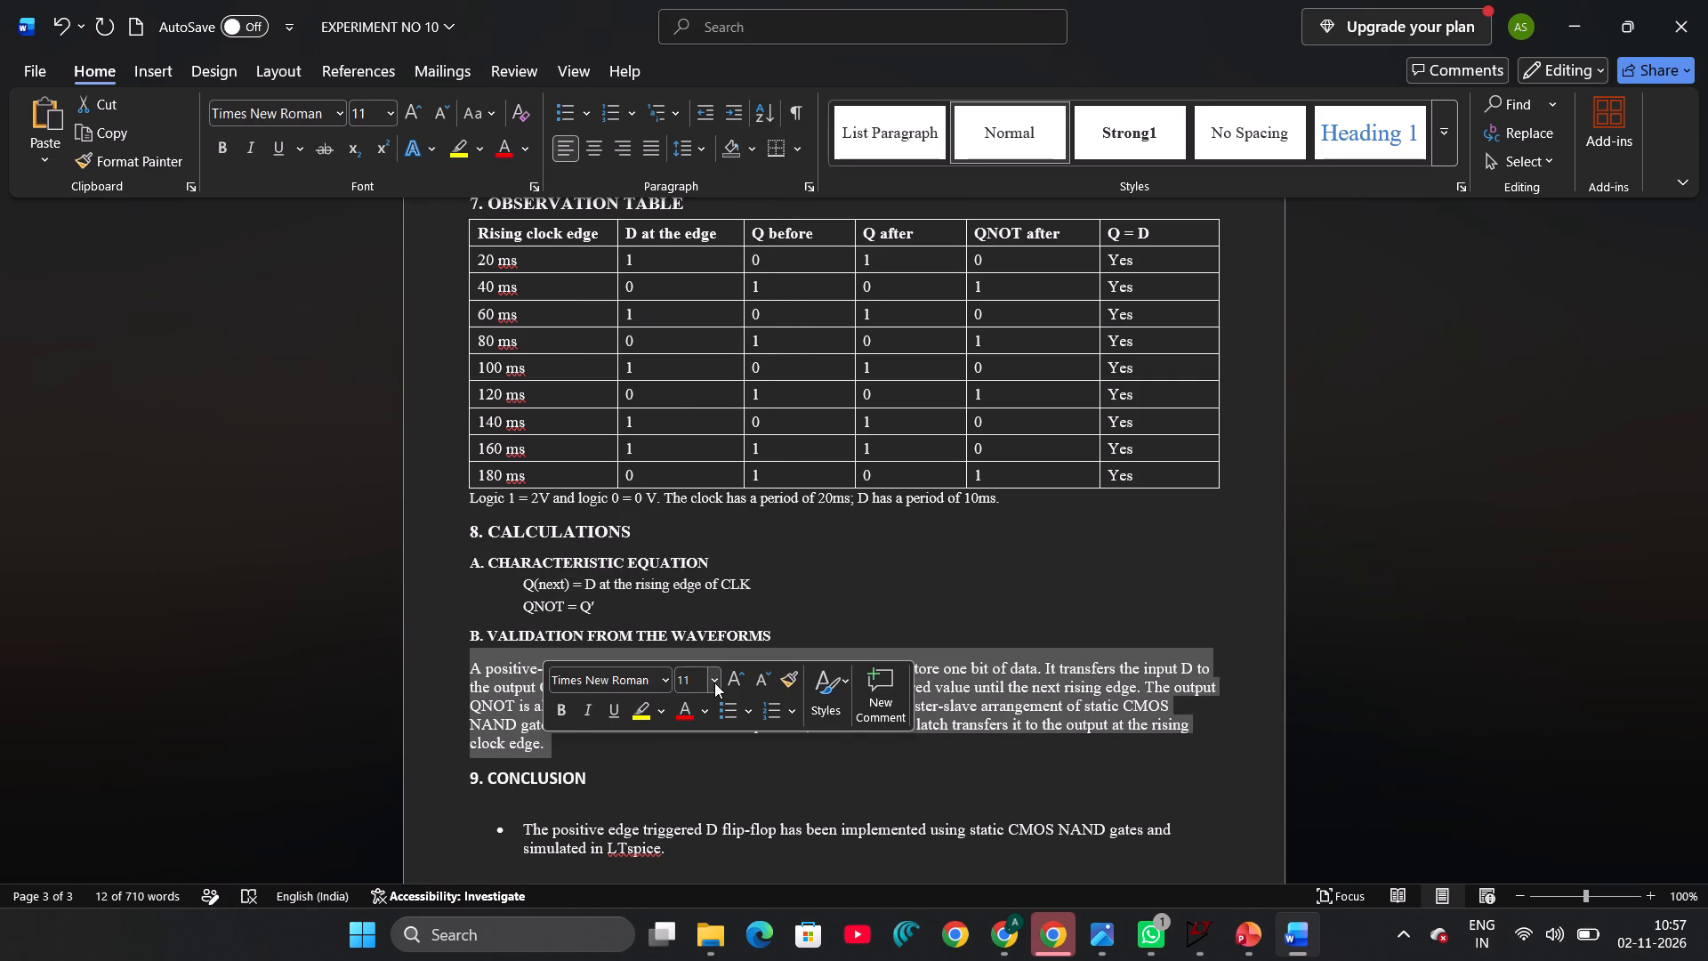
{"action": "left_click", "coordinate": [713, 682]}
{"action": "left_click", "coordinate": [711, 296]}
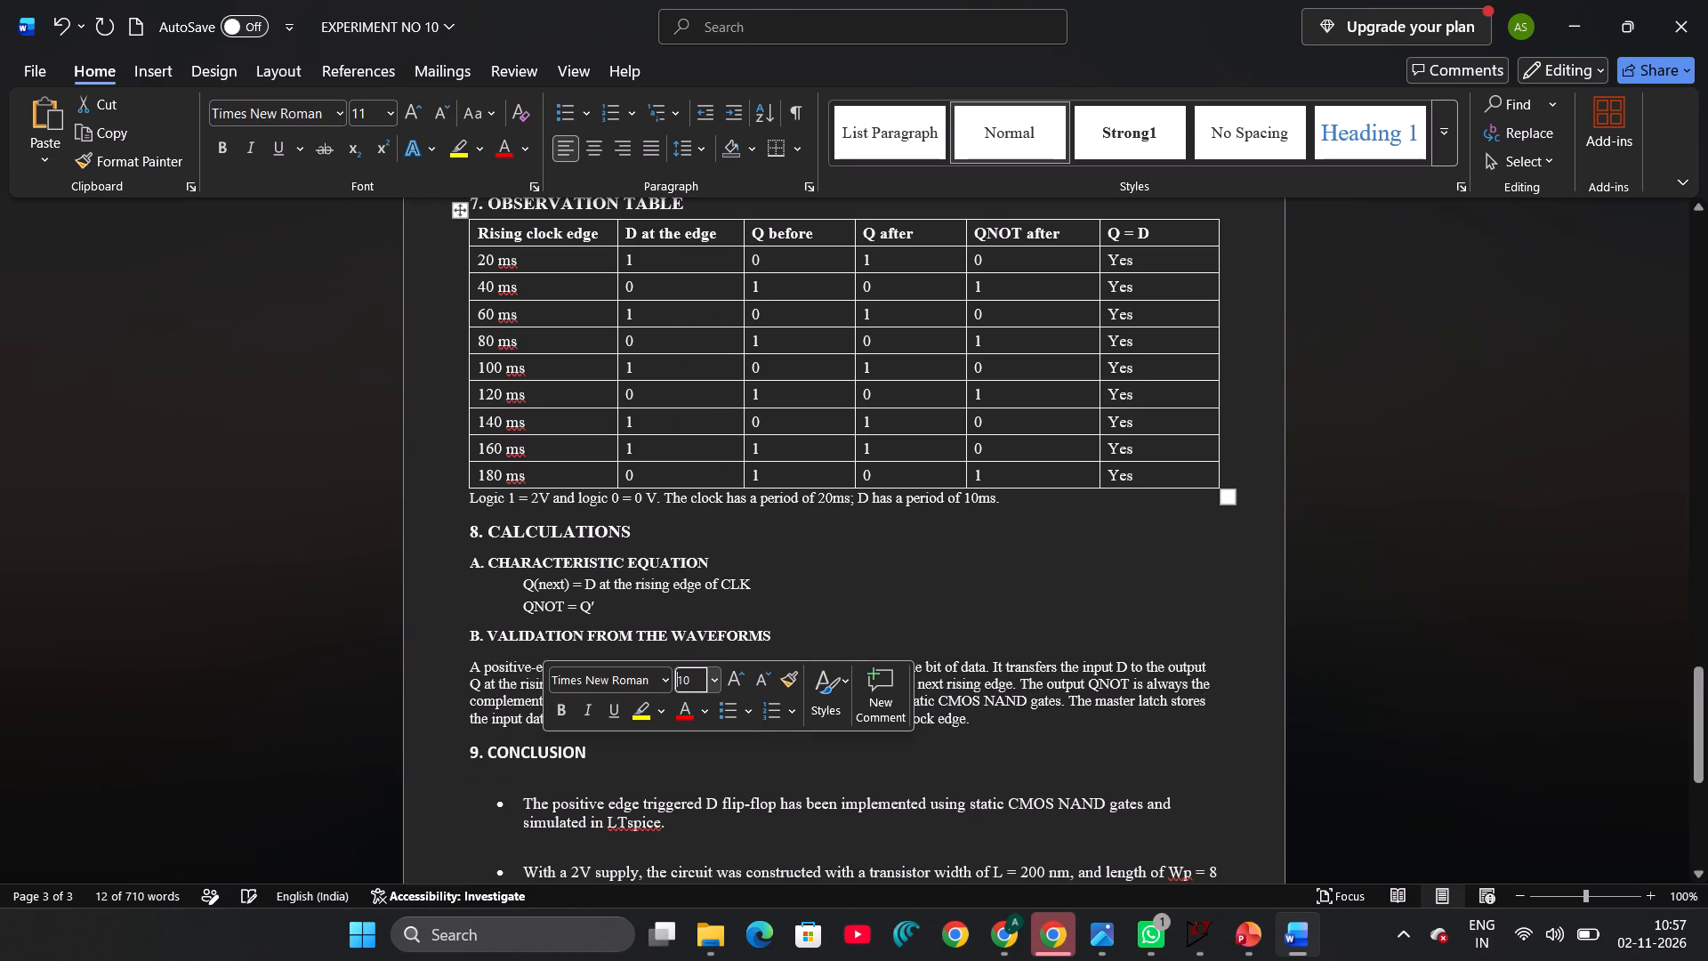
{"action": "left_click", "coordinate": [619, 769]}
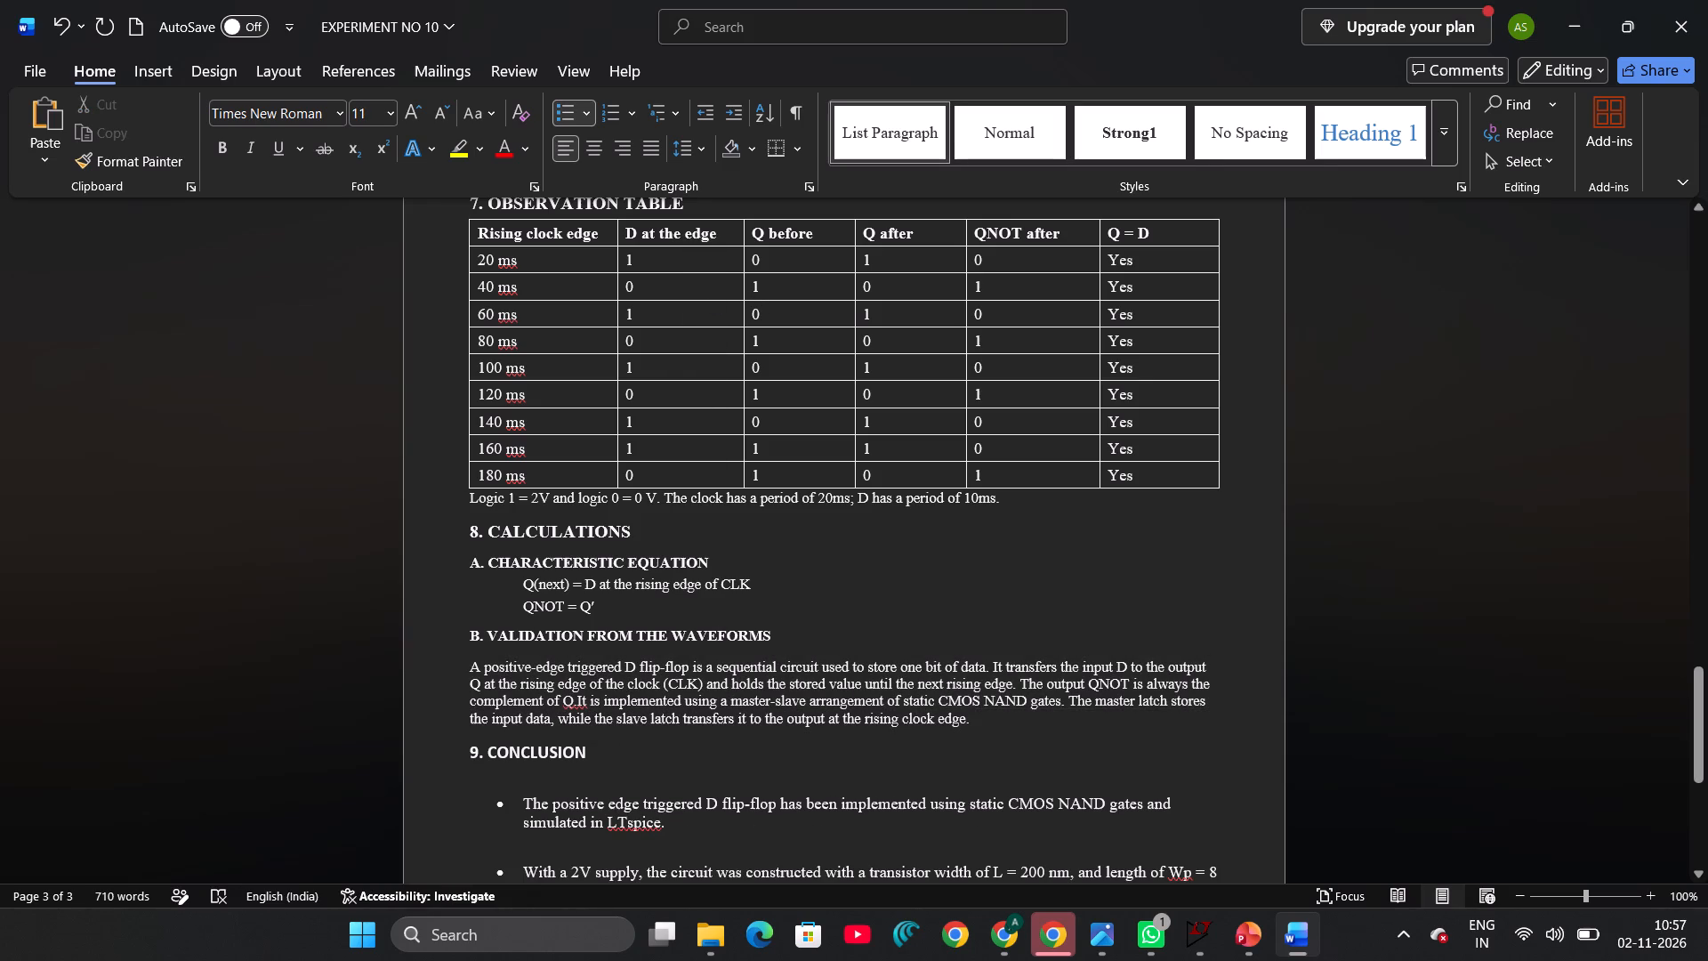
Change the font of the 9. CONCLUSION heading to Times New Roman.
{"action": "left_click_drag", "start_coordinate": [607, 745], "coordinate": [451, 765]}
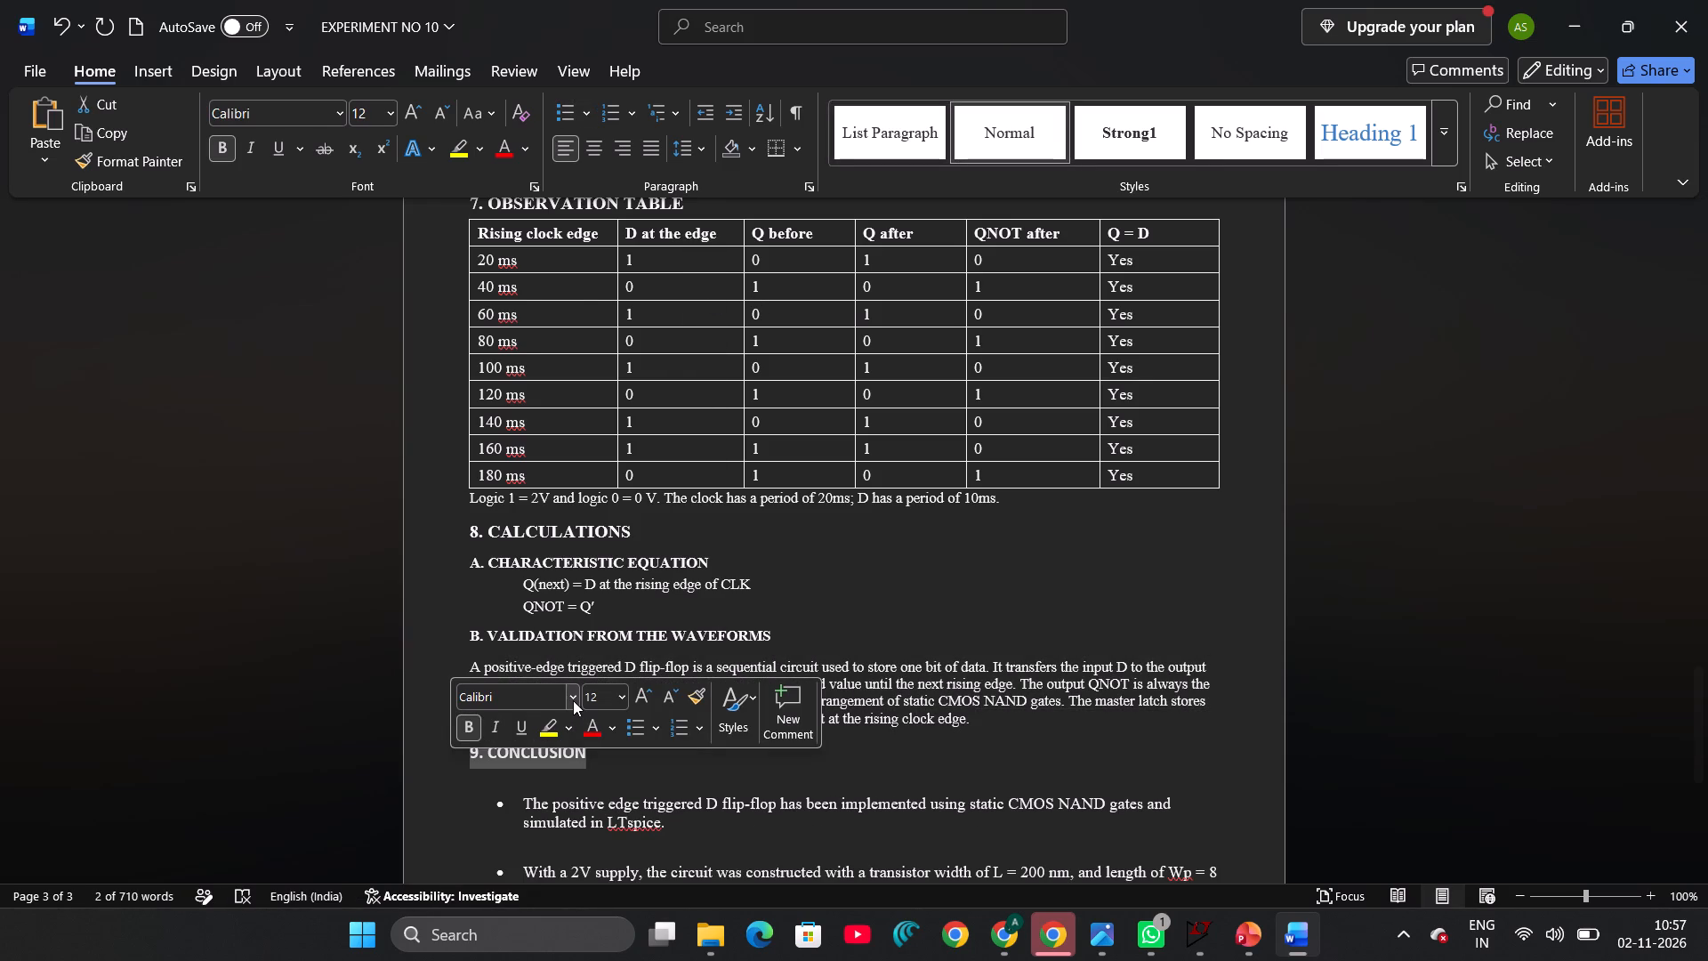
{"action": "left_click", "coordinate": [573, 700]}
{"action": "scroll", "coordinate": [599, 460], "scroll_direction": "up", "scroll_amount": 6}
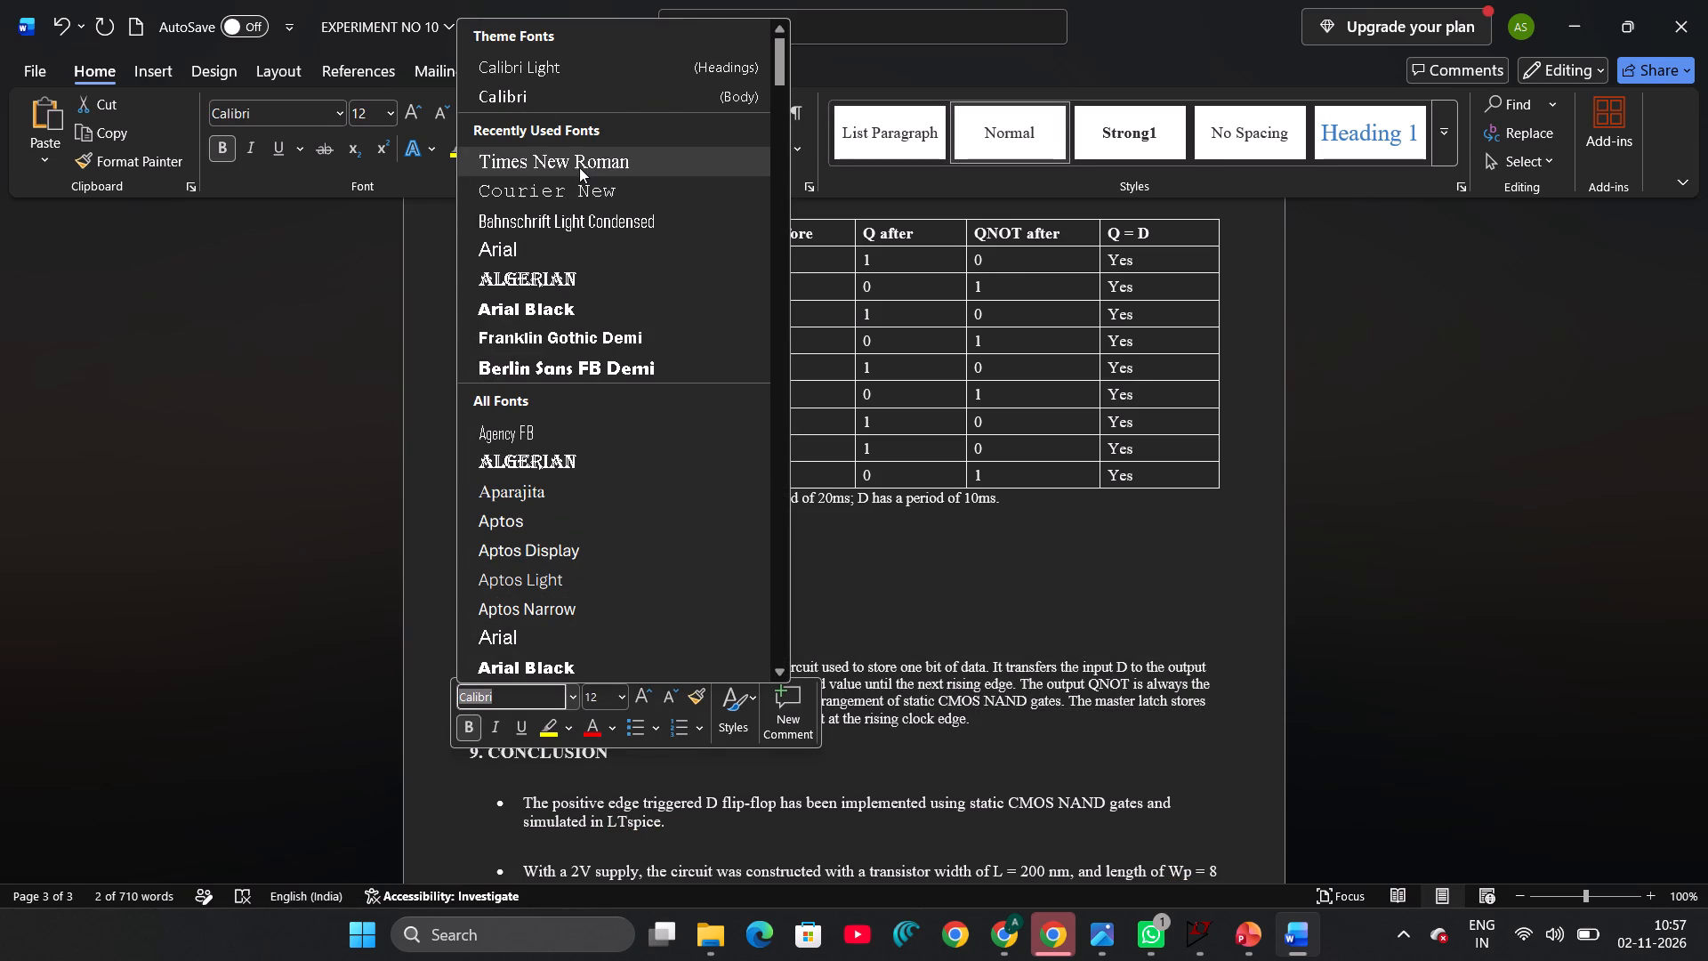
{"action": "left_click", "coordinate": [579, 167]}
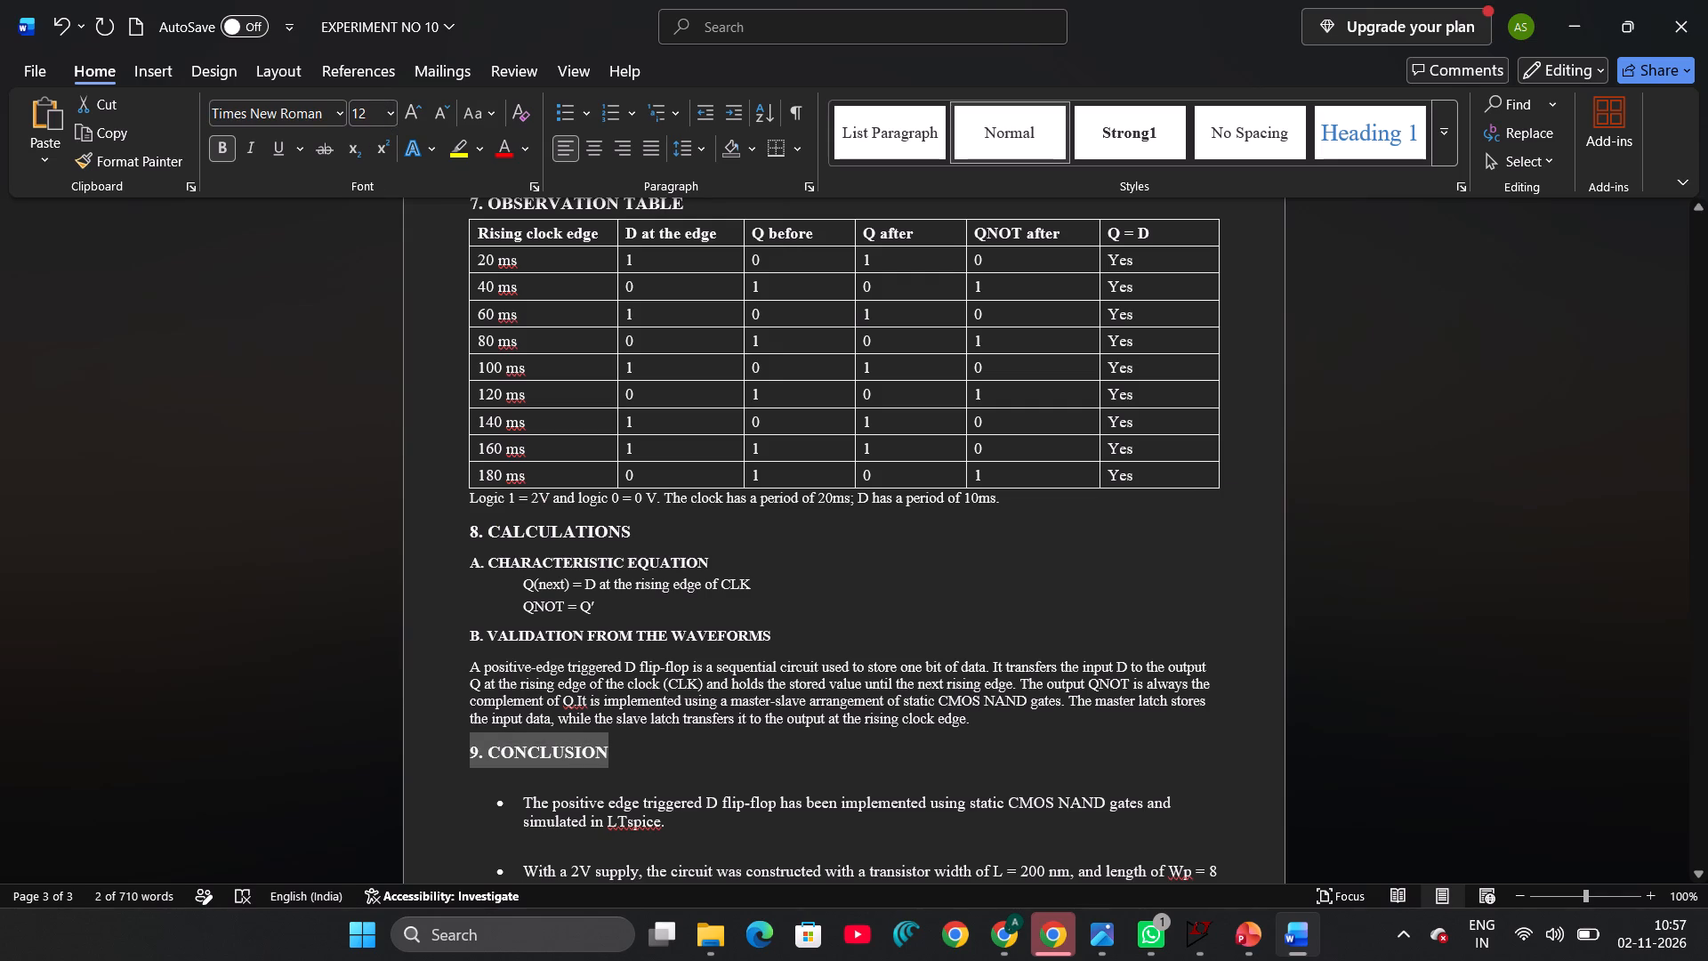
Set the font size of the four conclusion bullet points to 10.
{"action": "scroll", "coordinate": [622, 760], "scroll_direction": "down", "scroll_amount": 1}
{"action": "left_click_drag", "start_coordinate": [513, 508], "coordinate": [632, 551]}
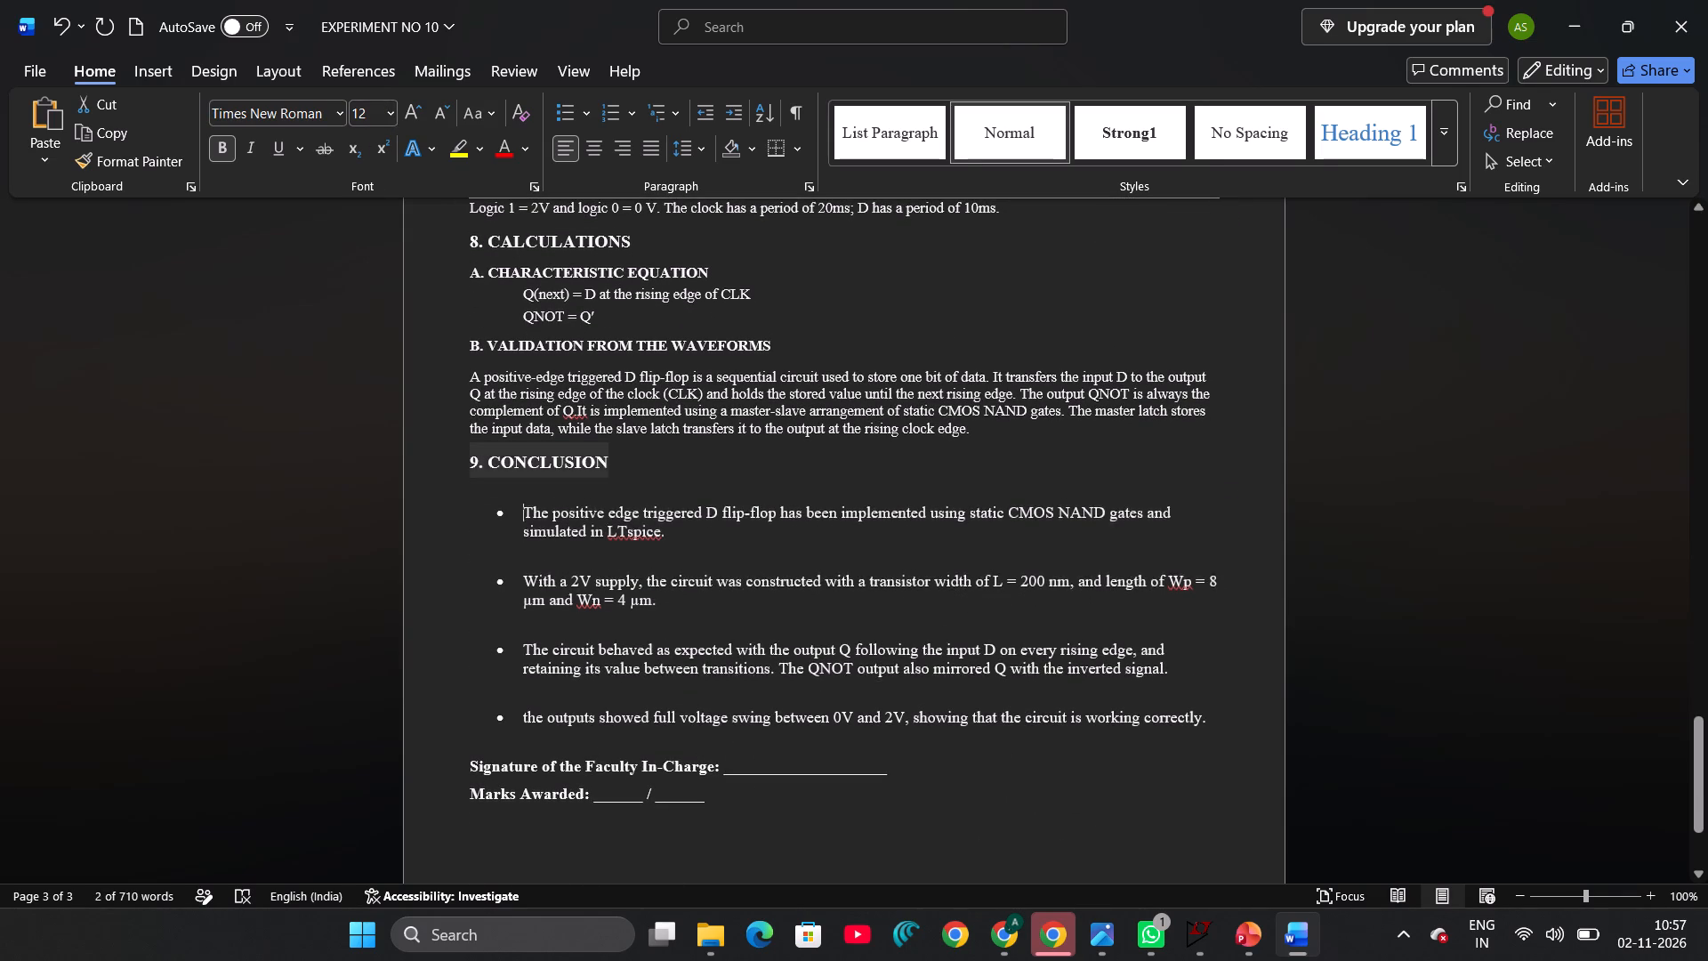
{"action": "left_click_drag", "start_coordinate": [632, 551], "coordinate": [1196, 702]}
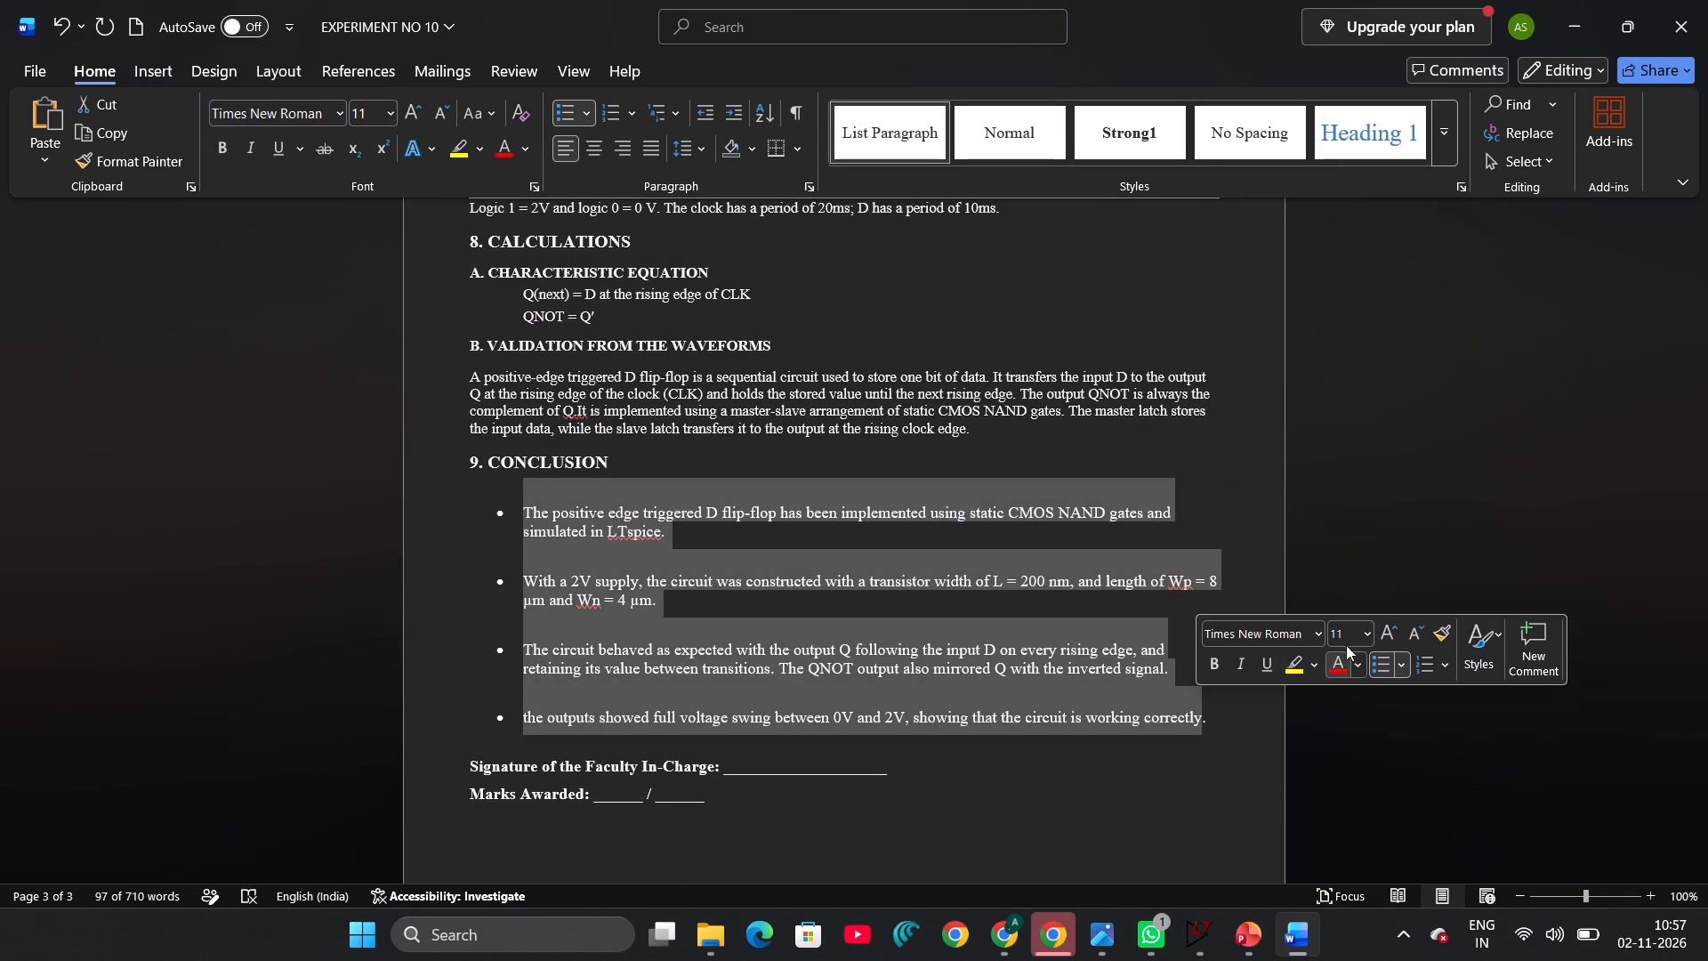
{"action": "left_click", "coordinate": [1360, 639]}
{"action": "left_click", "coordinate": [1343, 258]}
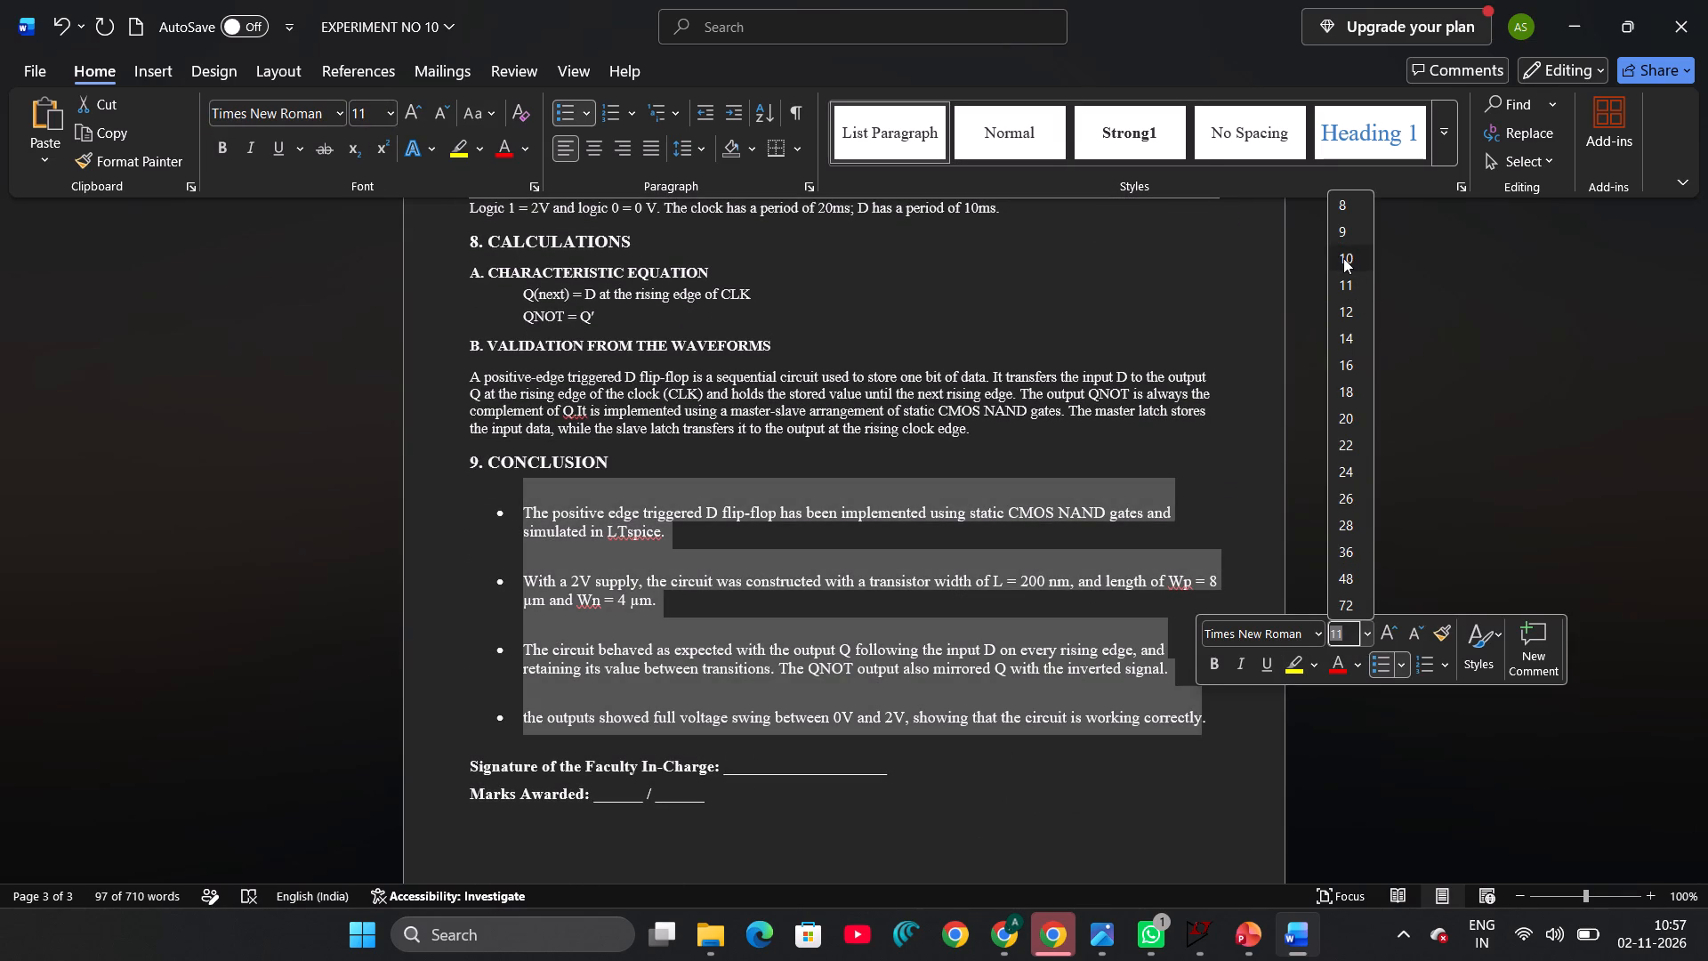
Retype the closing "y." of the last conclusion bullet so that its full stop also takes size 10.
{"action": "left_click", "coordinate": [1163, 718]}
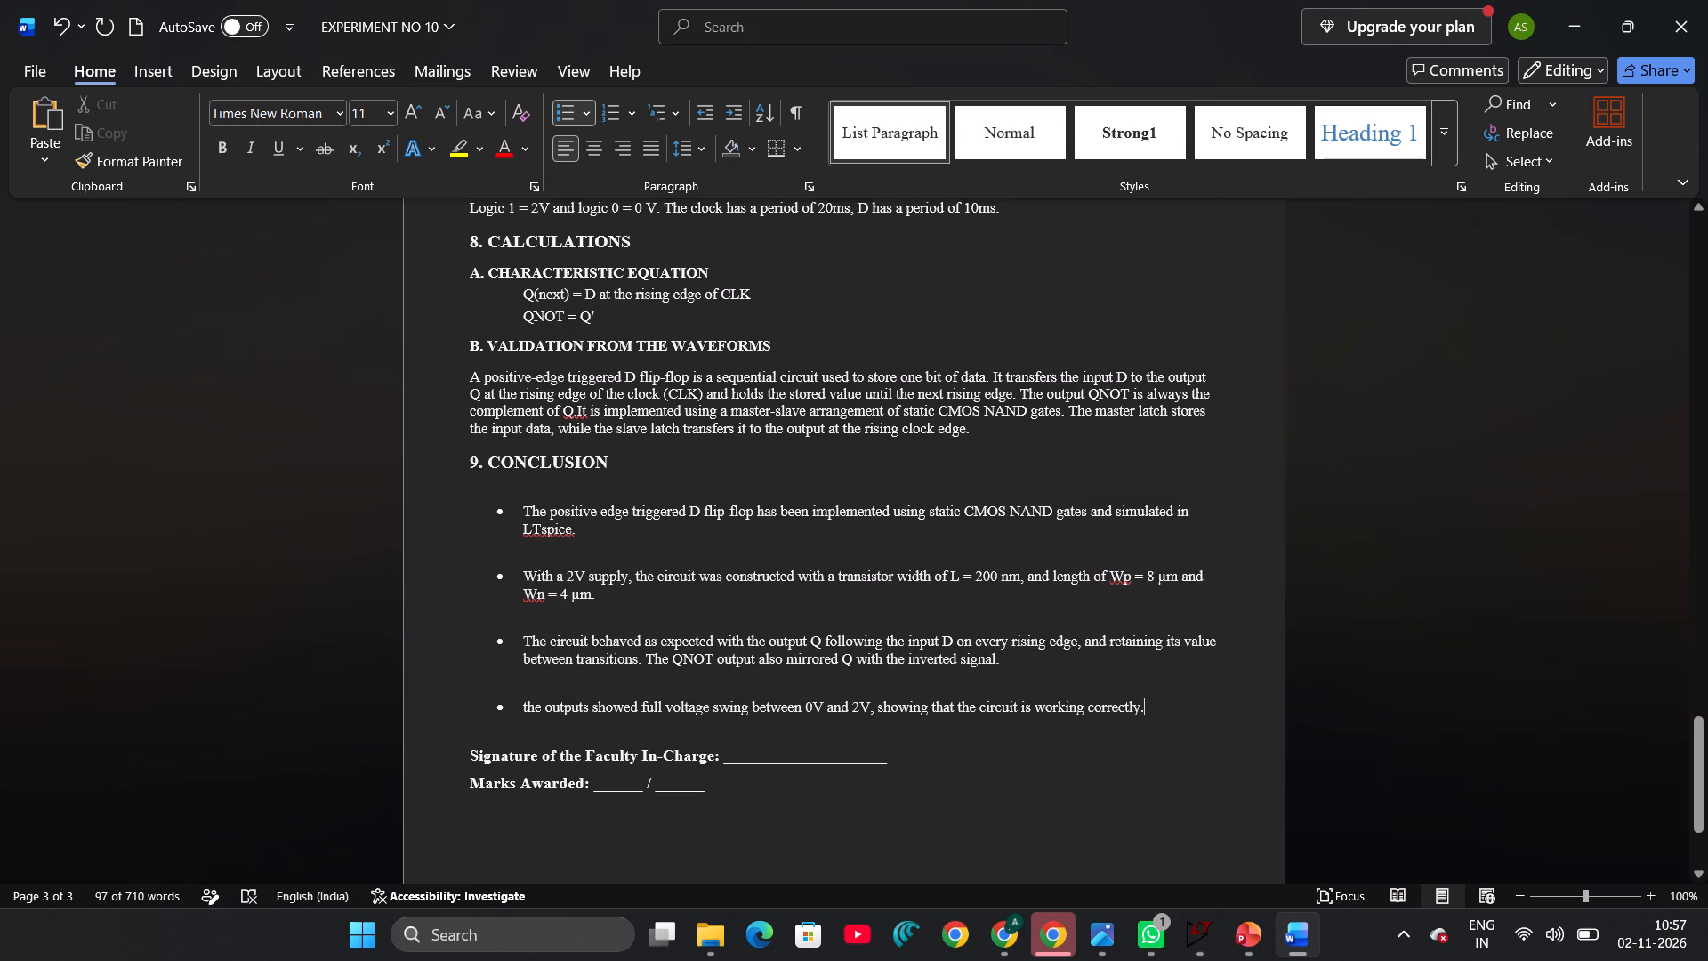
{"action": "key", "text": "BackSpace"}
{"action": "key", "text": "period"}
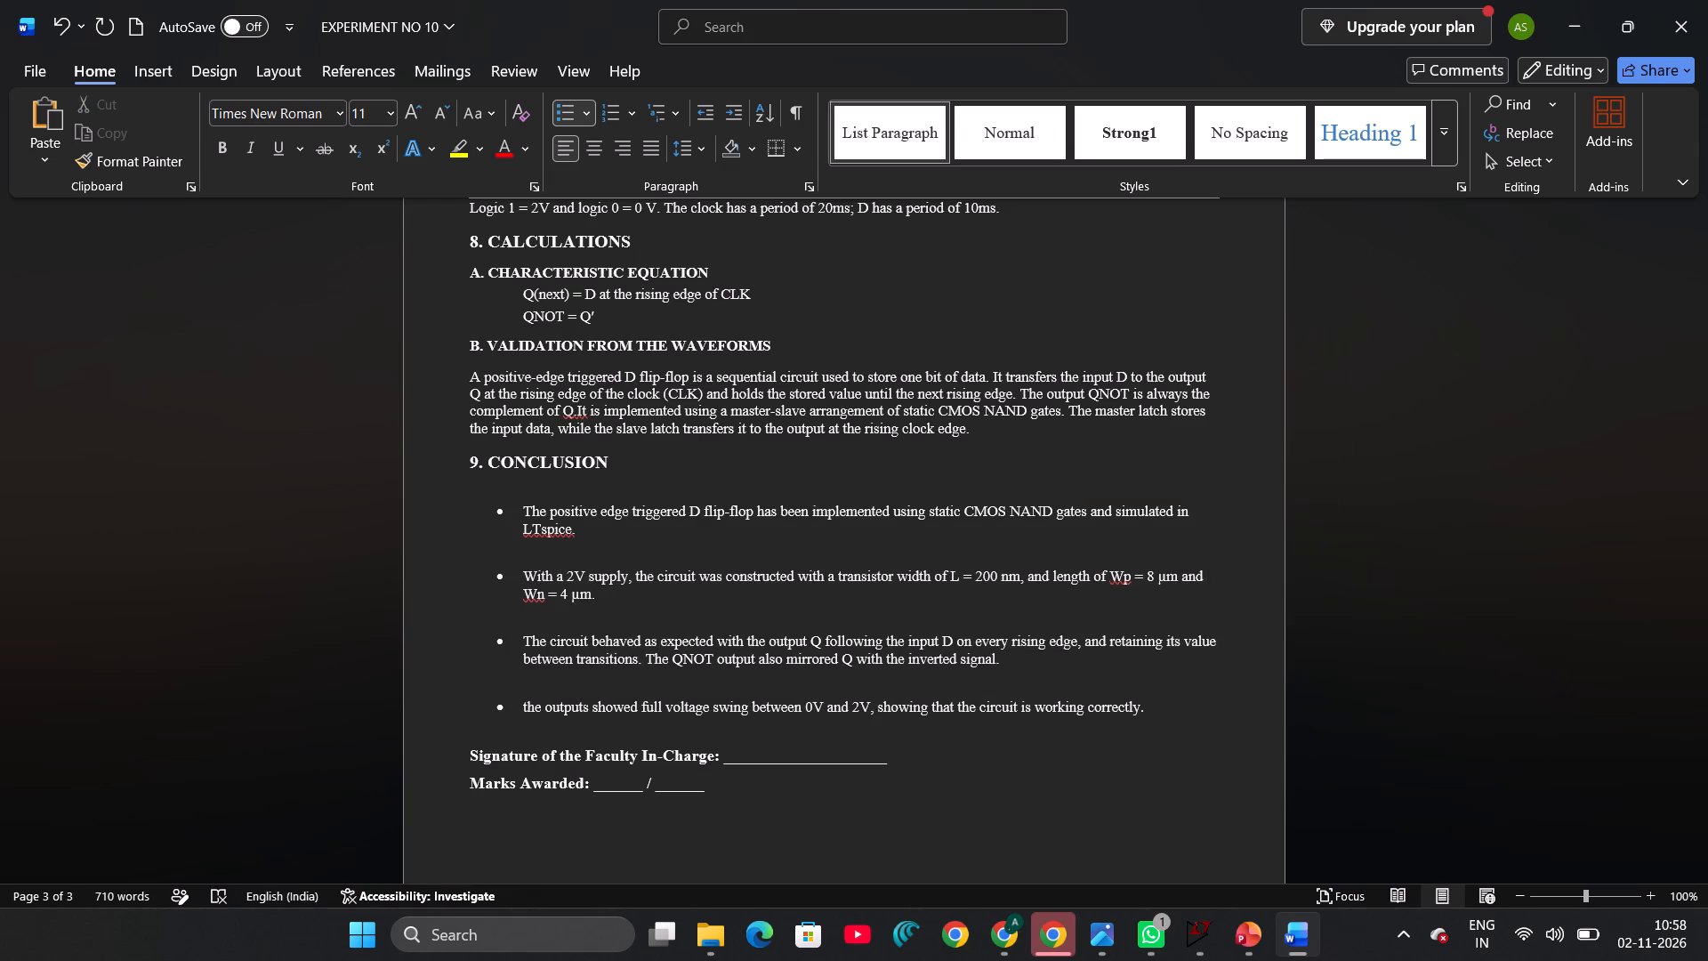
{"action": "key", "text": "BackSpace"}
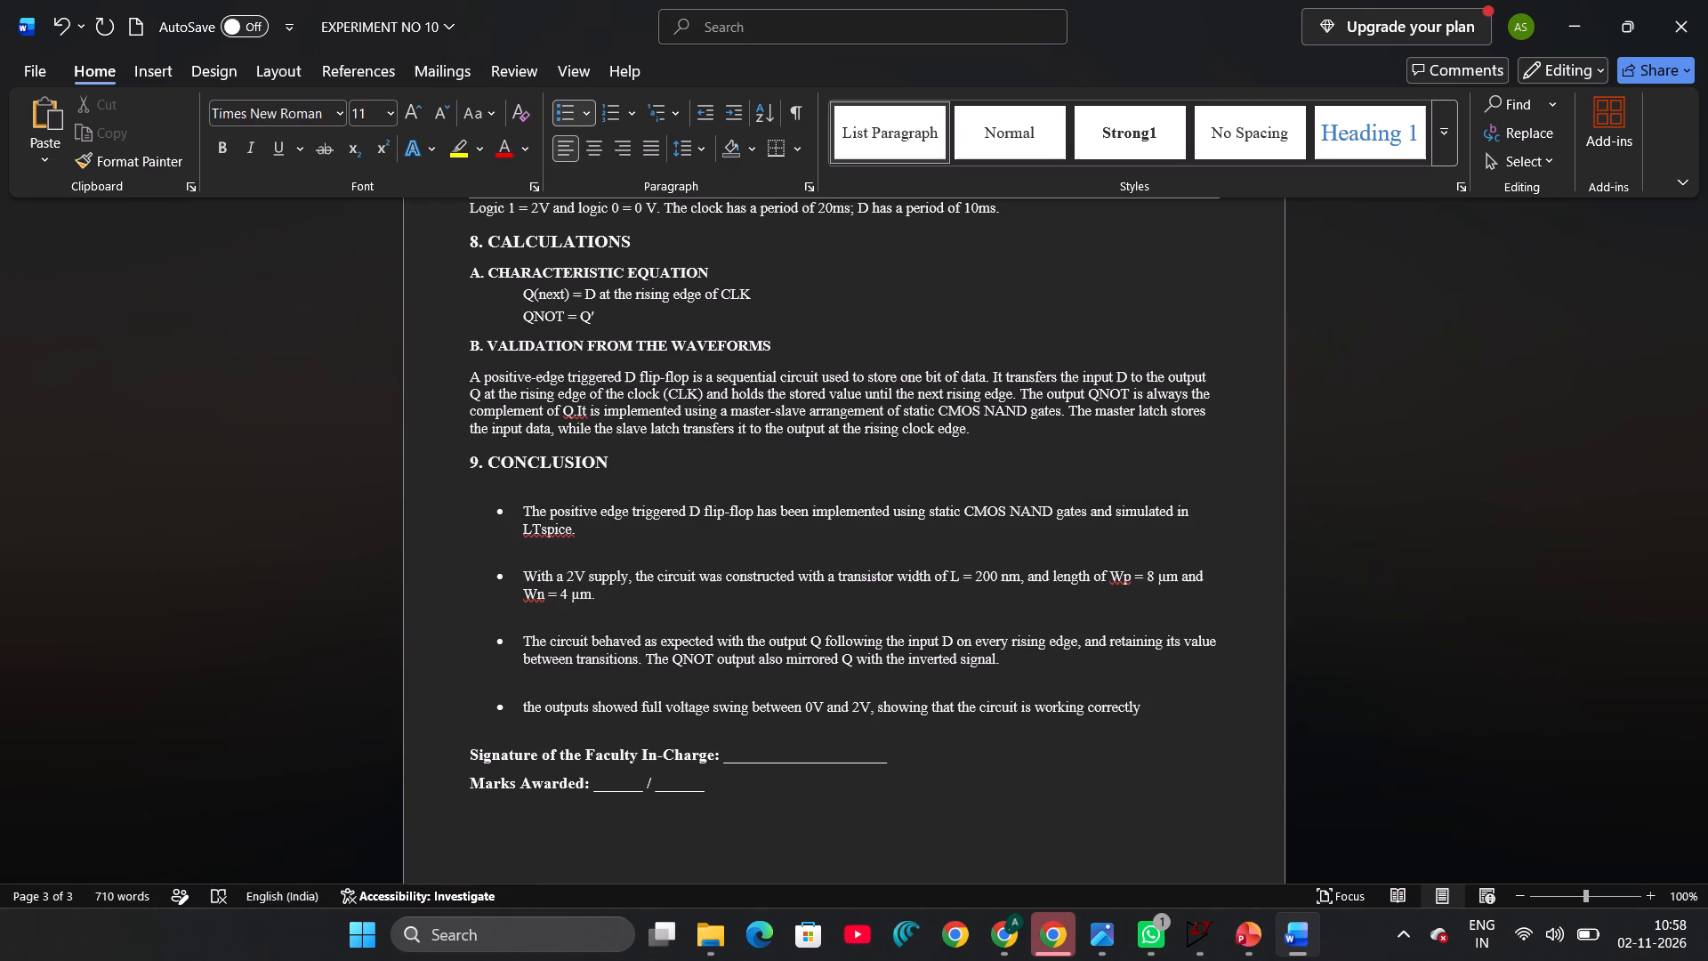
{"action": "key", "text": "BackSpace"}
{"action": "key", "text": "y"}
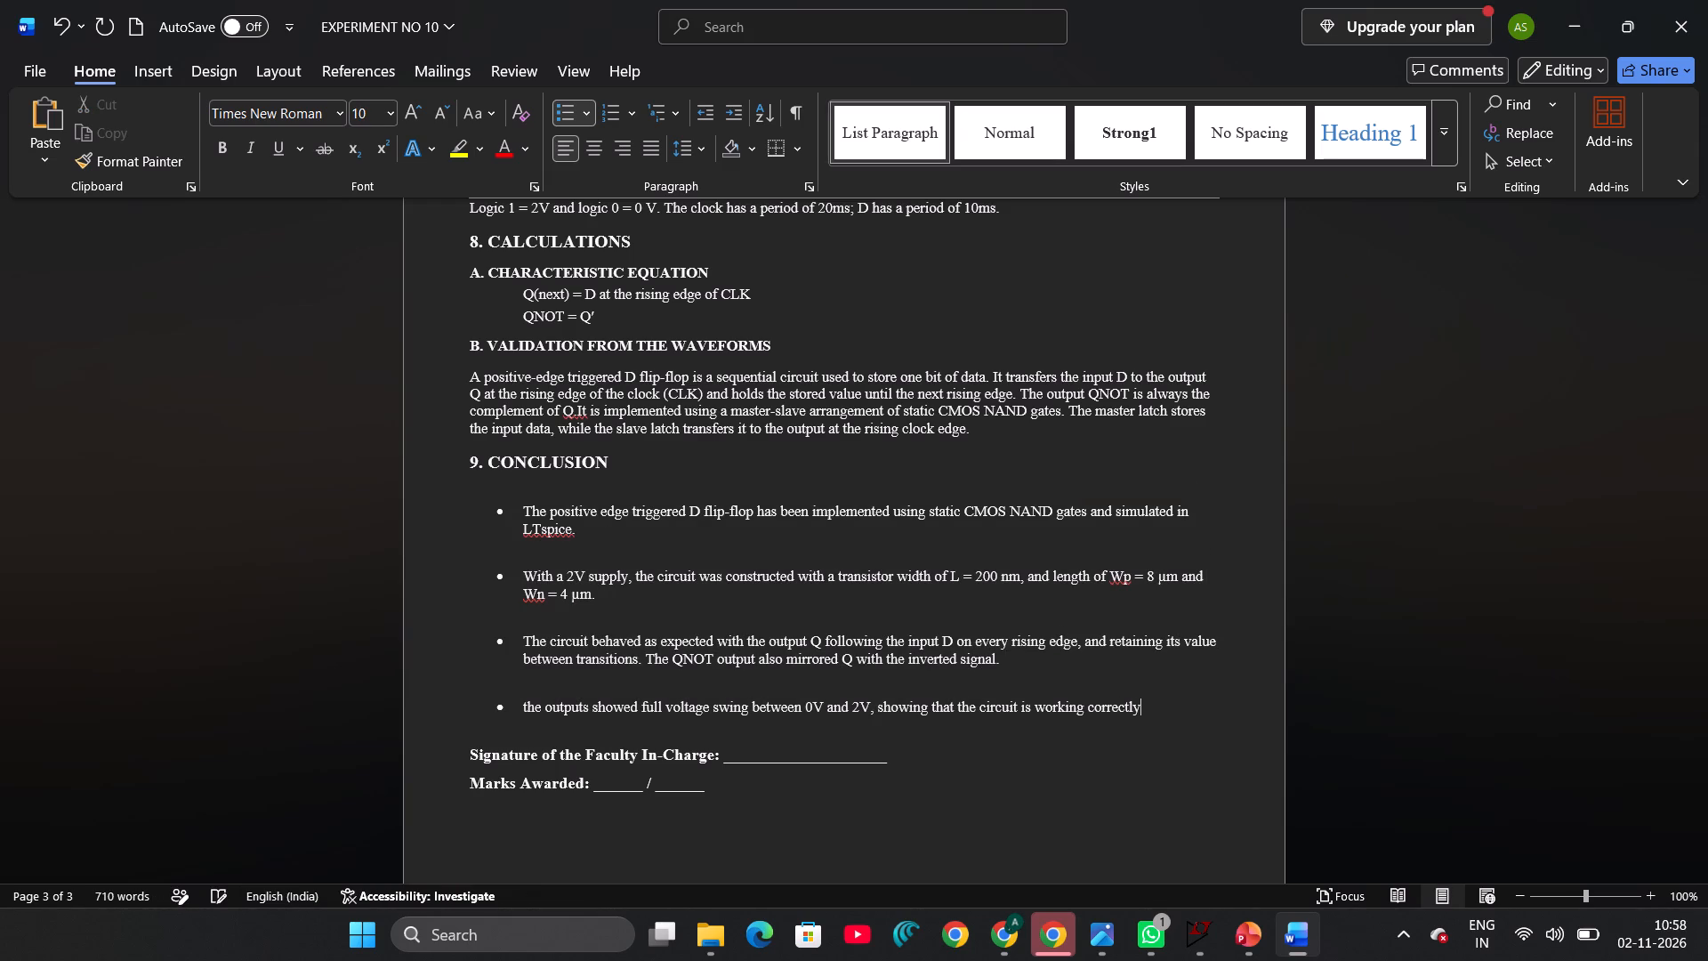
{"action": "key", "text": "period"}
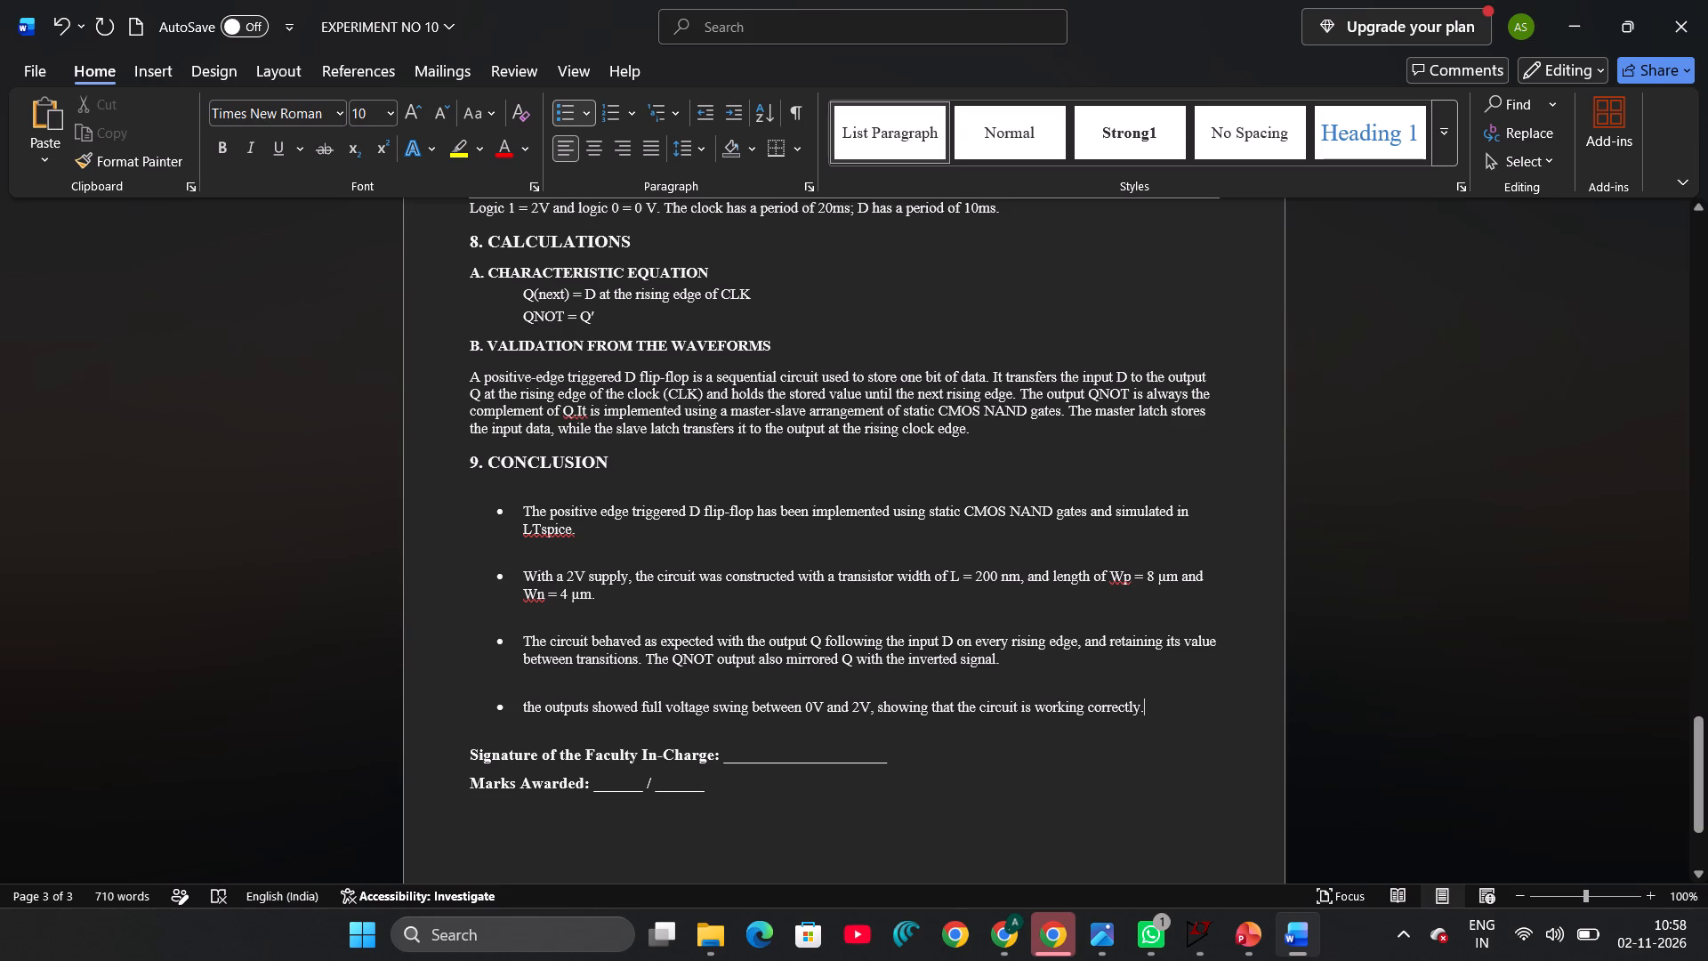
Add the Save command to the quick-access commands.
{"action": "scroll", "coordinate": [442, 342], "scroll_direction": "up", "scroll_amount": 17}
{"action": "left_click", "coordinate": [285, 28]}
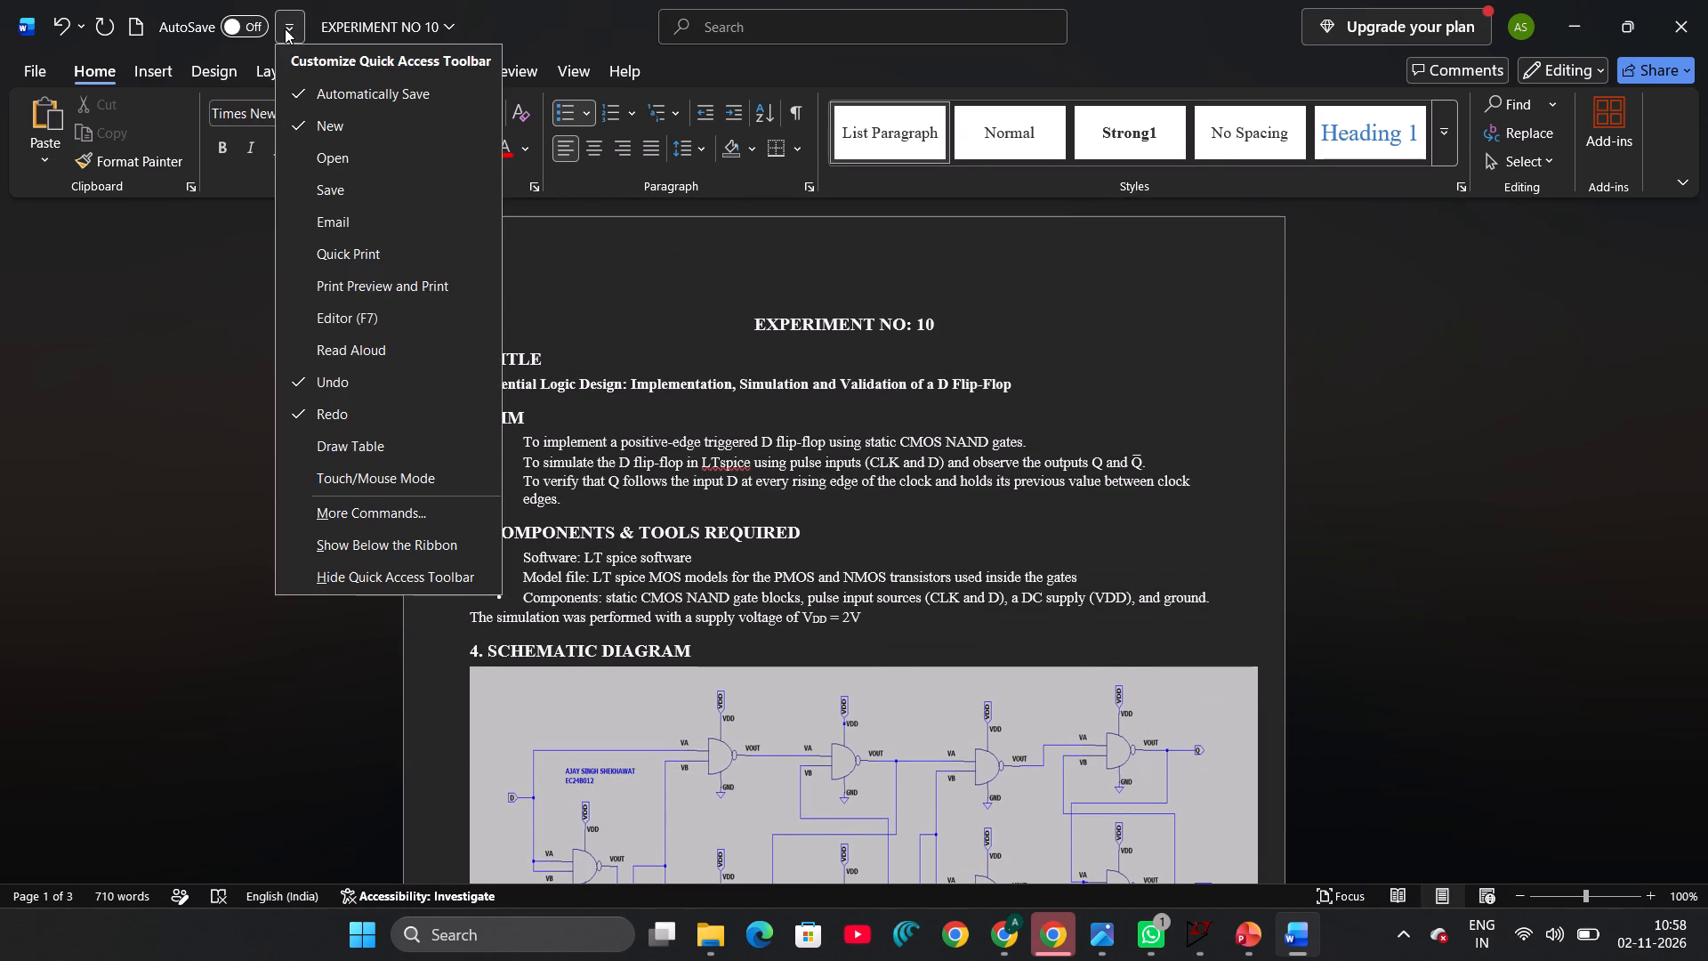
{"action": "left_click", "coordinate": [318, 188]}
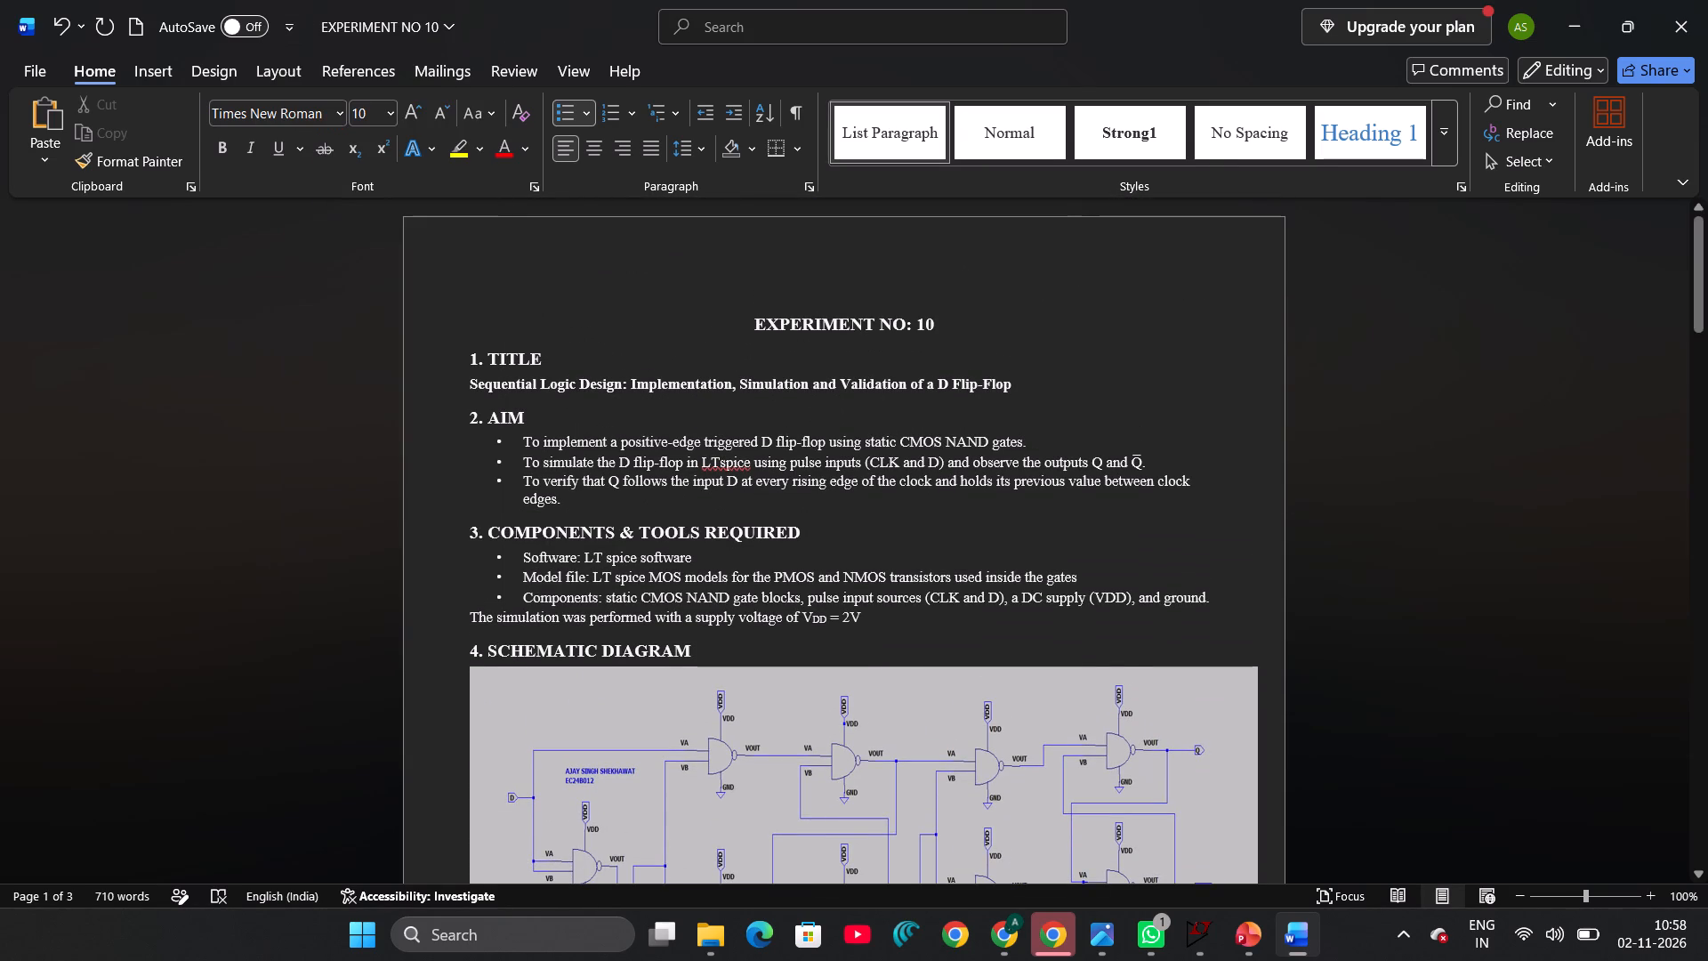
Review the formatting of the whole Experiment 10 report from the title through to the conclusion.
{"action": "scroll", "coordinate": [436, 598], "scroll_direction": "down", "scroll_amount": 4}
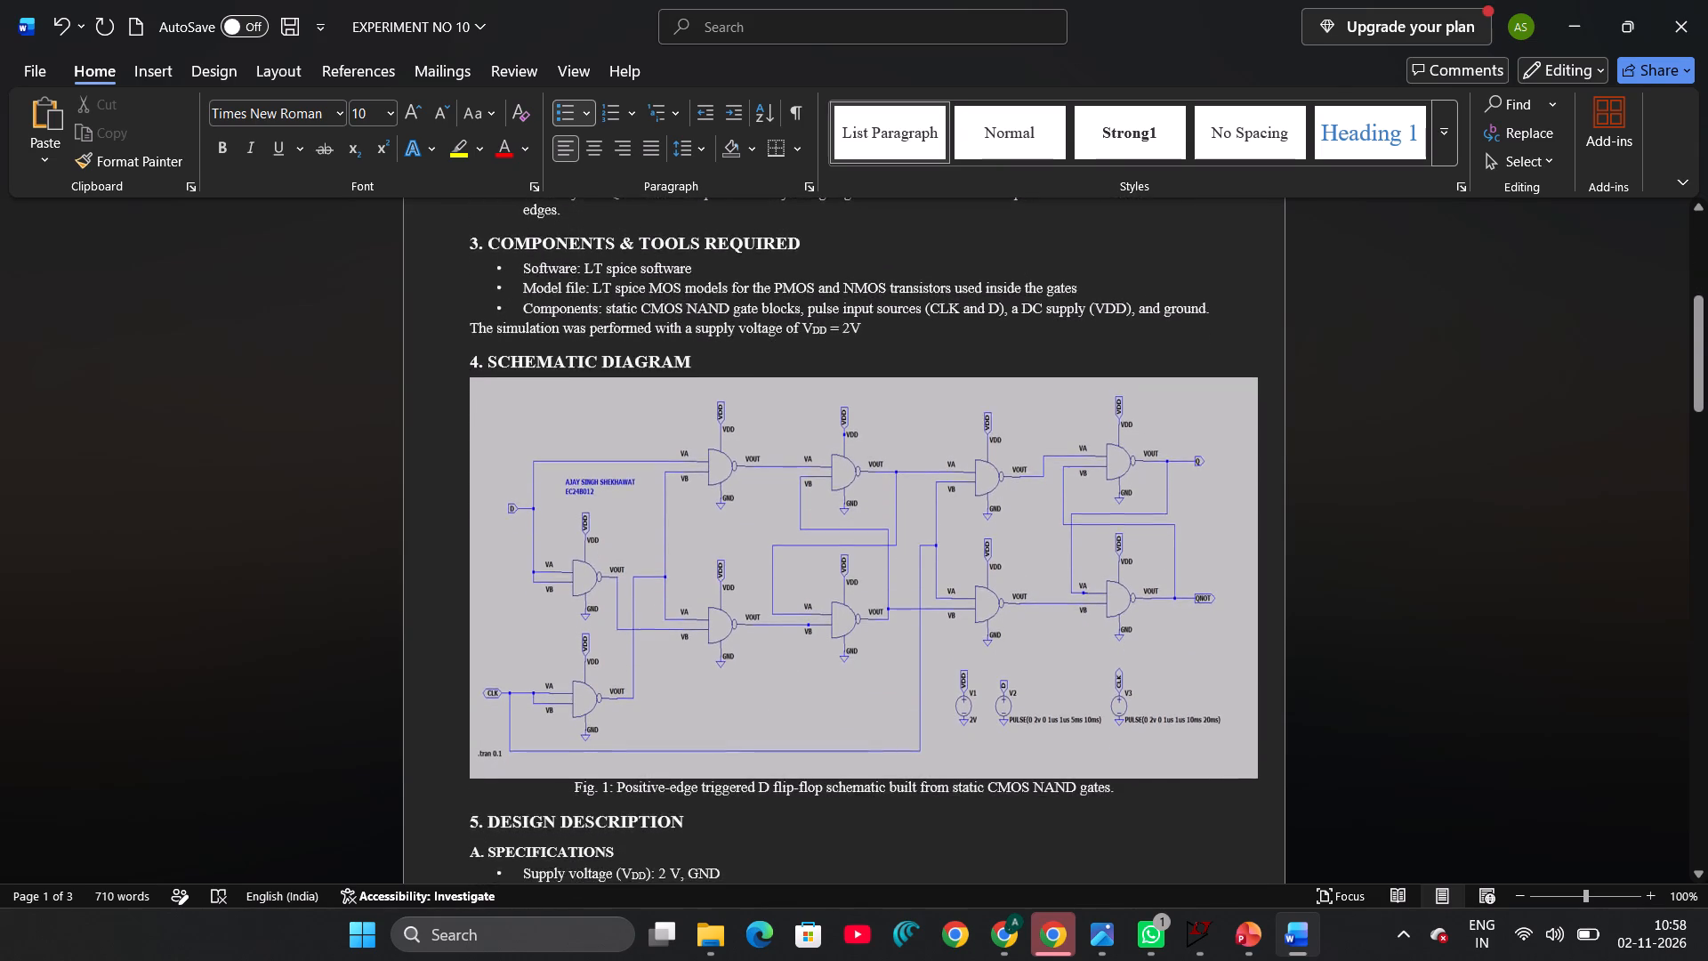
{"action": "scroll", "coordinate": [436, 598], "scroll_direction": "down", "scroll_amount": 2}
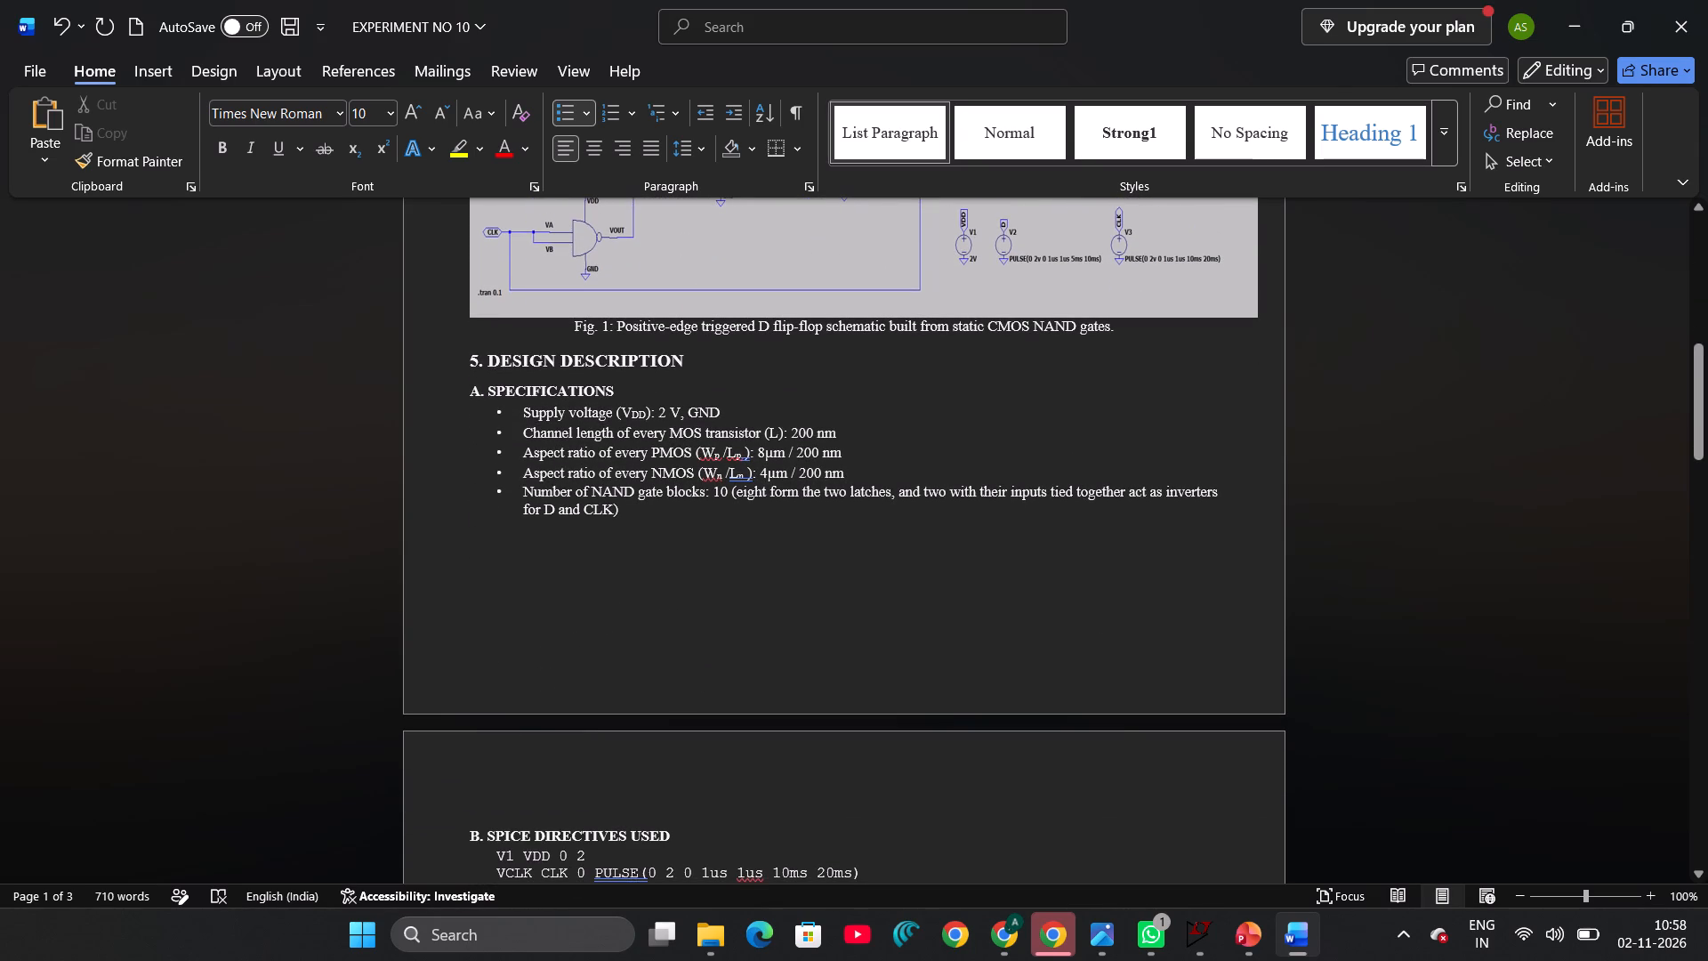
{"action": "scroll", "coordinate": [436, 598], "scroll_direction": "down", "scroll_amount": 2}
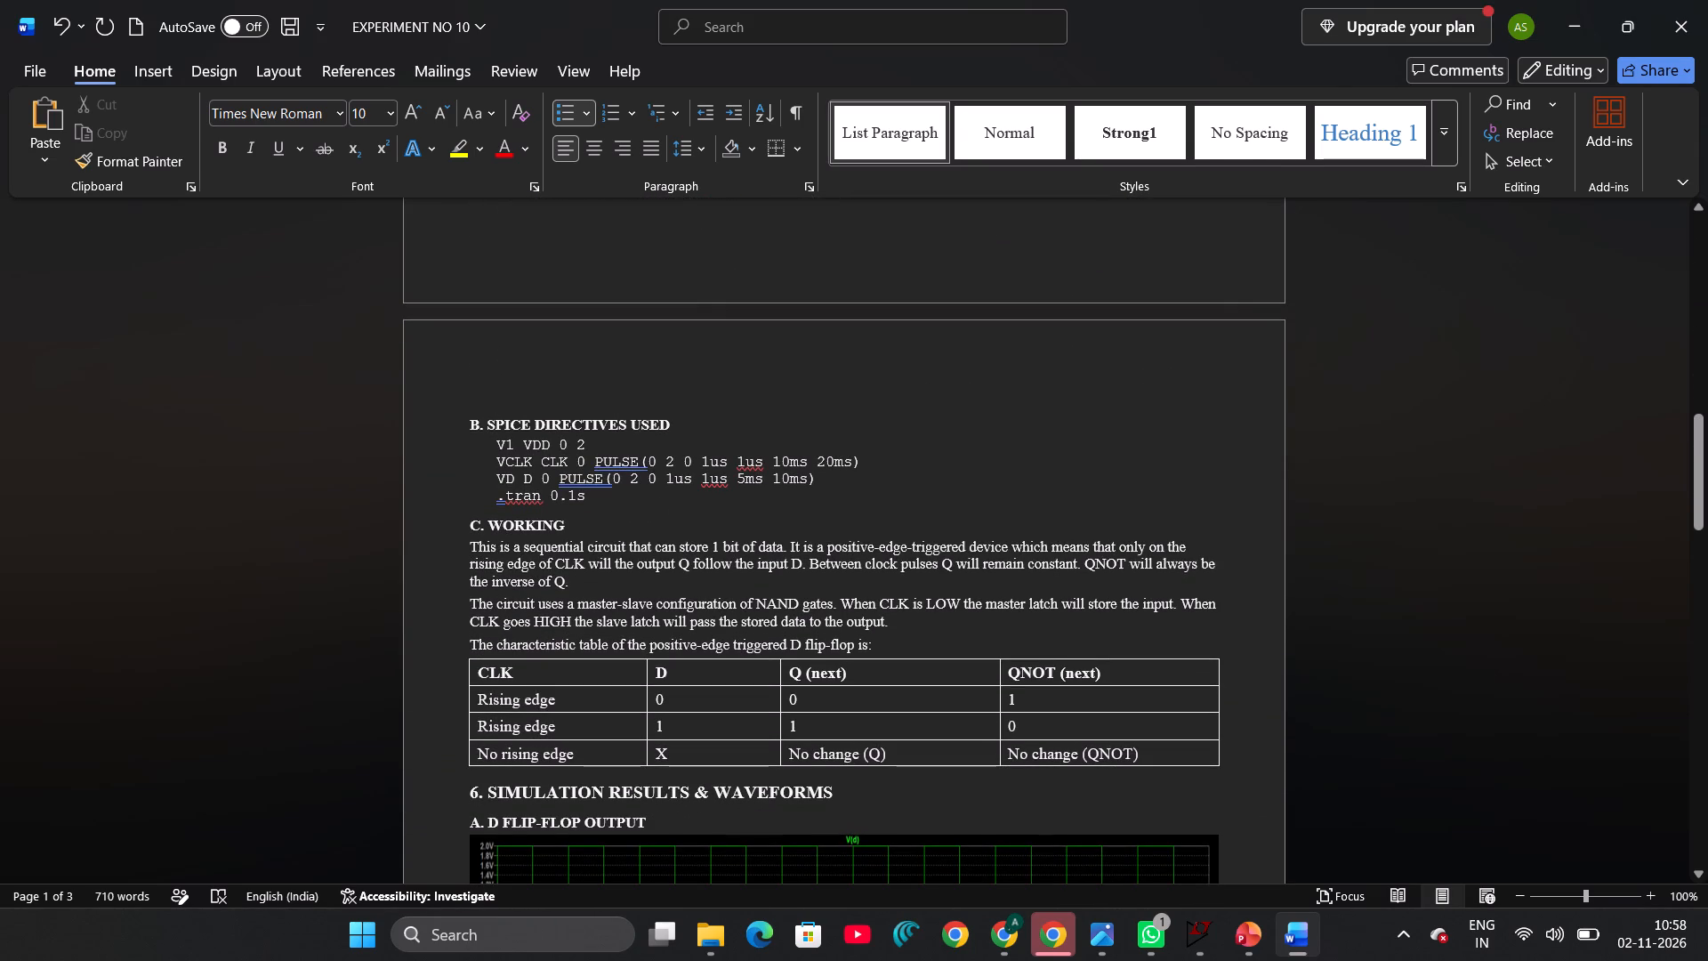
{"action": "scroll", "coordinate": [436, 598], "scroll_direction": "down", "scroll_amount": 3}
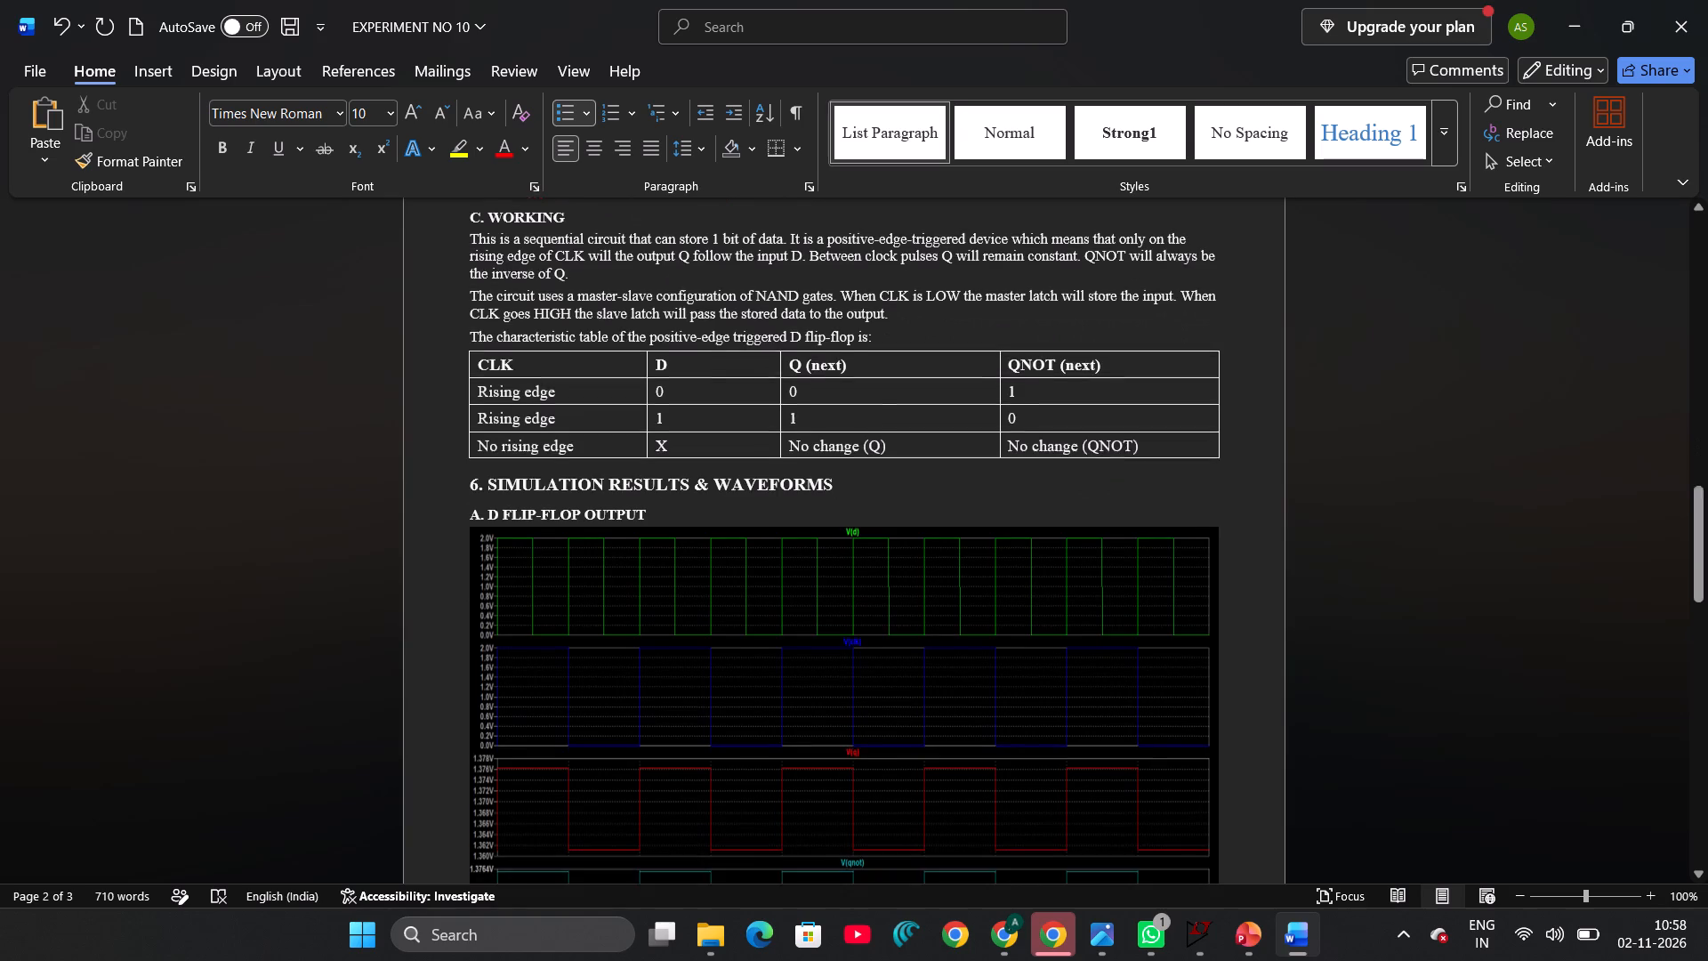
{"action": "scroll", "coordinate": [436, 598], "scroll_direction": "down", "scroll_amount": 8}
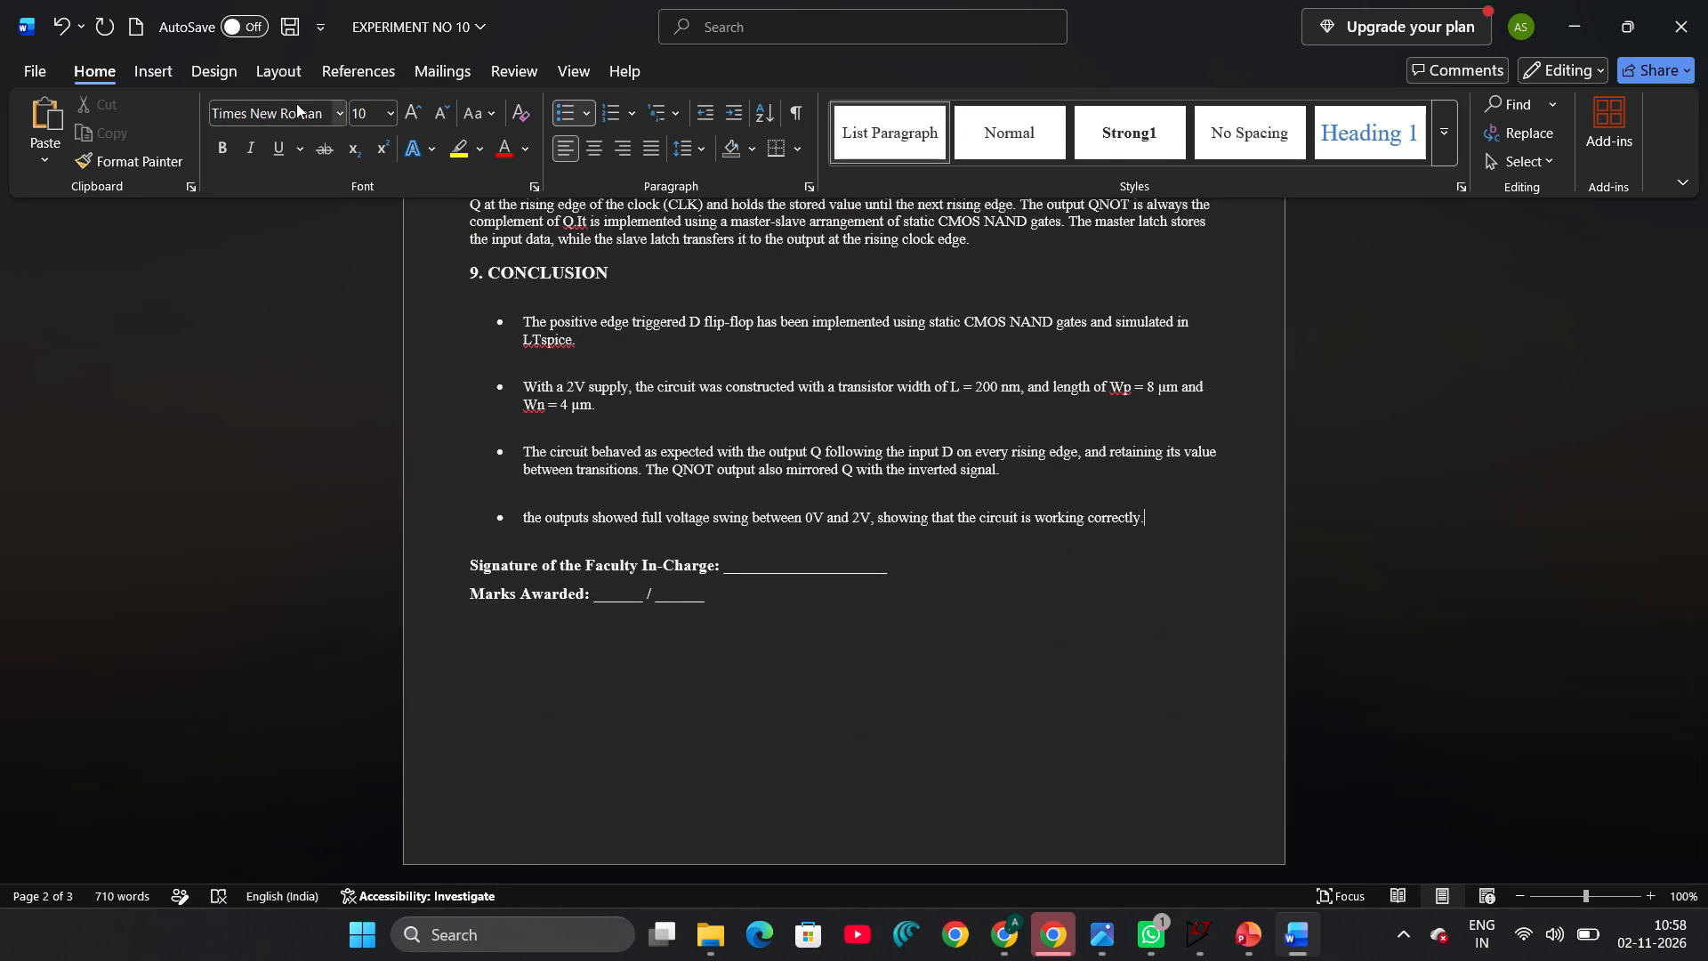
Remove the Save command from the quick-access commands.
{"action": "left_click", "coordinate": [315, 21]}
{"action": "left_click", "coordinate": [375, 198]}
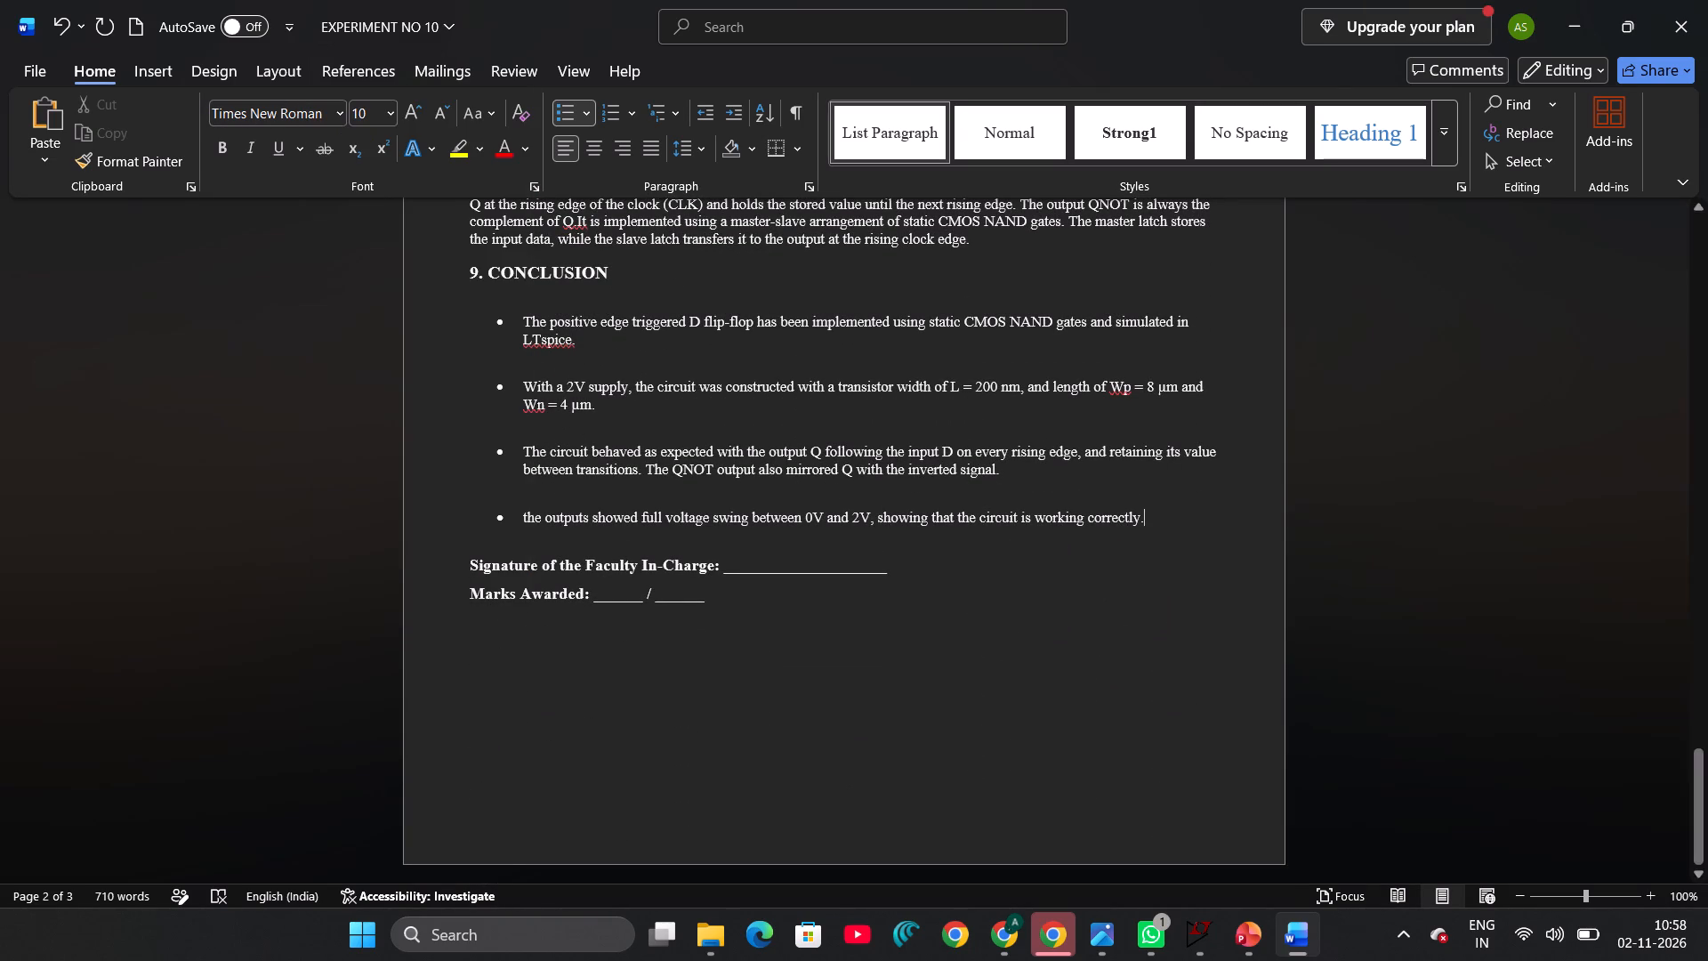
Close the Experiment 10 report, saving its changes in the digital folder.
{"action": "left_click", "coordinate": [1706, 5]}
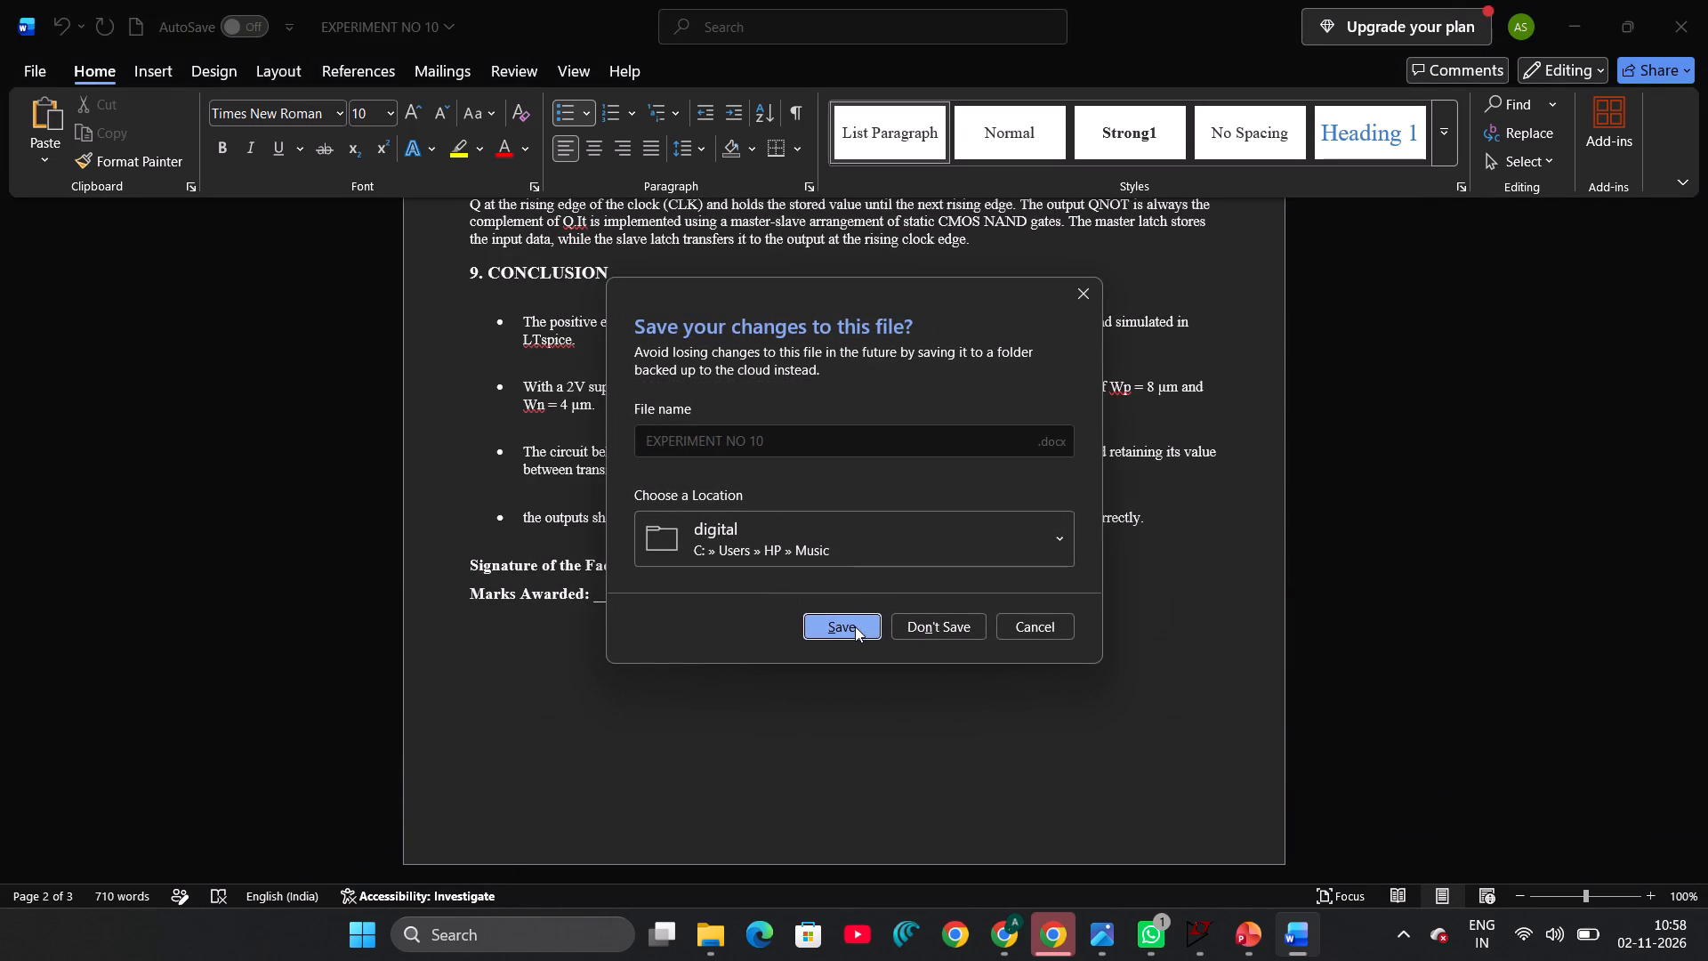
{"action": "left_click", "coordinate": [855, 628]}
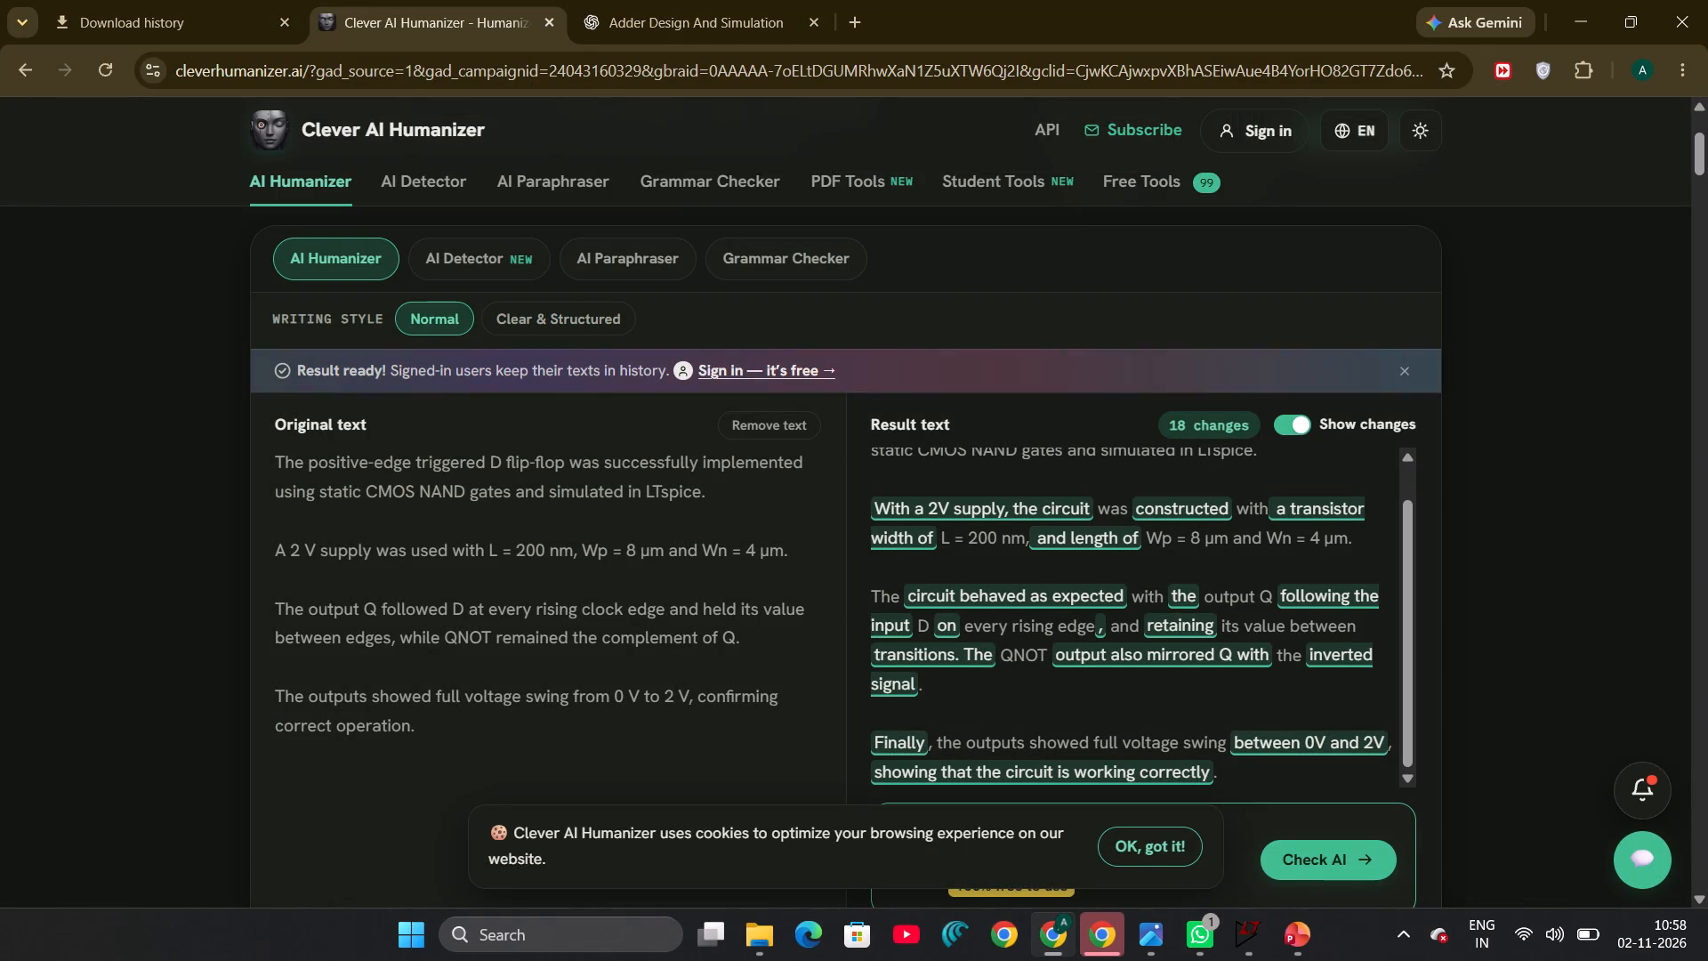
Switch to File Explorer and open the EXPERIMENT NO 9 report from the digital folder.
{"action": "left_click", "coordinate": [763, 943]}
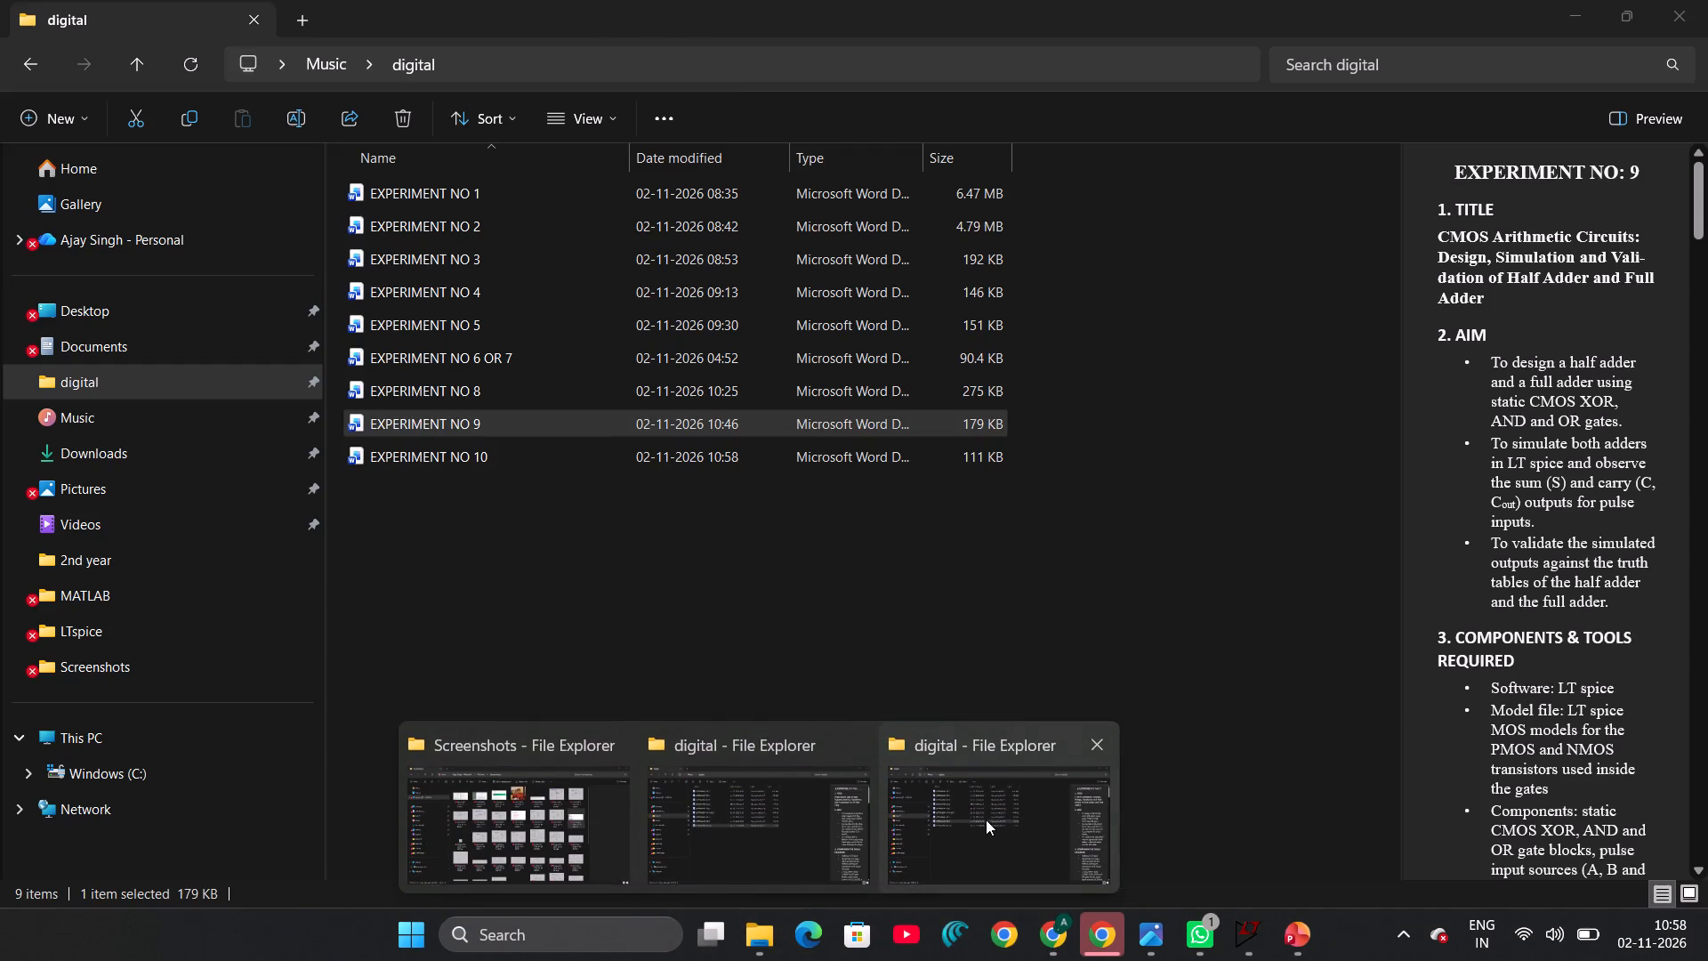
{"action": "left_click", "coordinate": [986, 820]}
{"action": "double_click", "coordinate": [476, 416]}
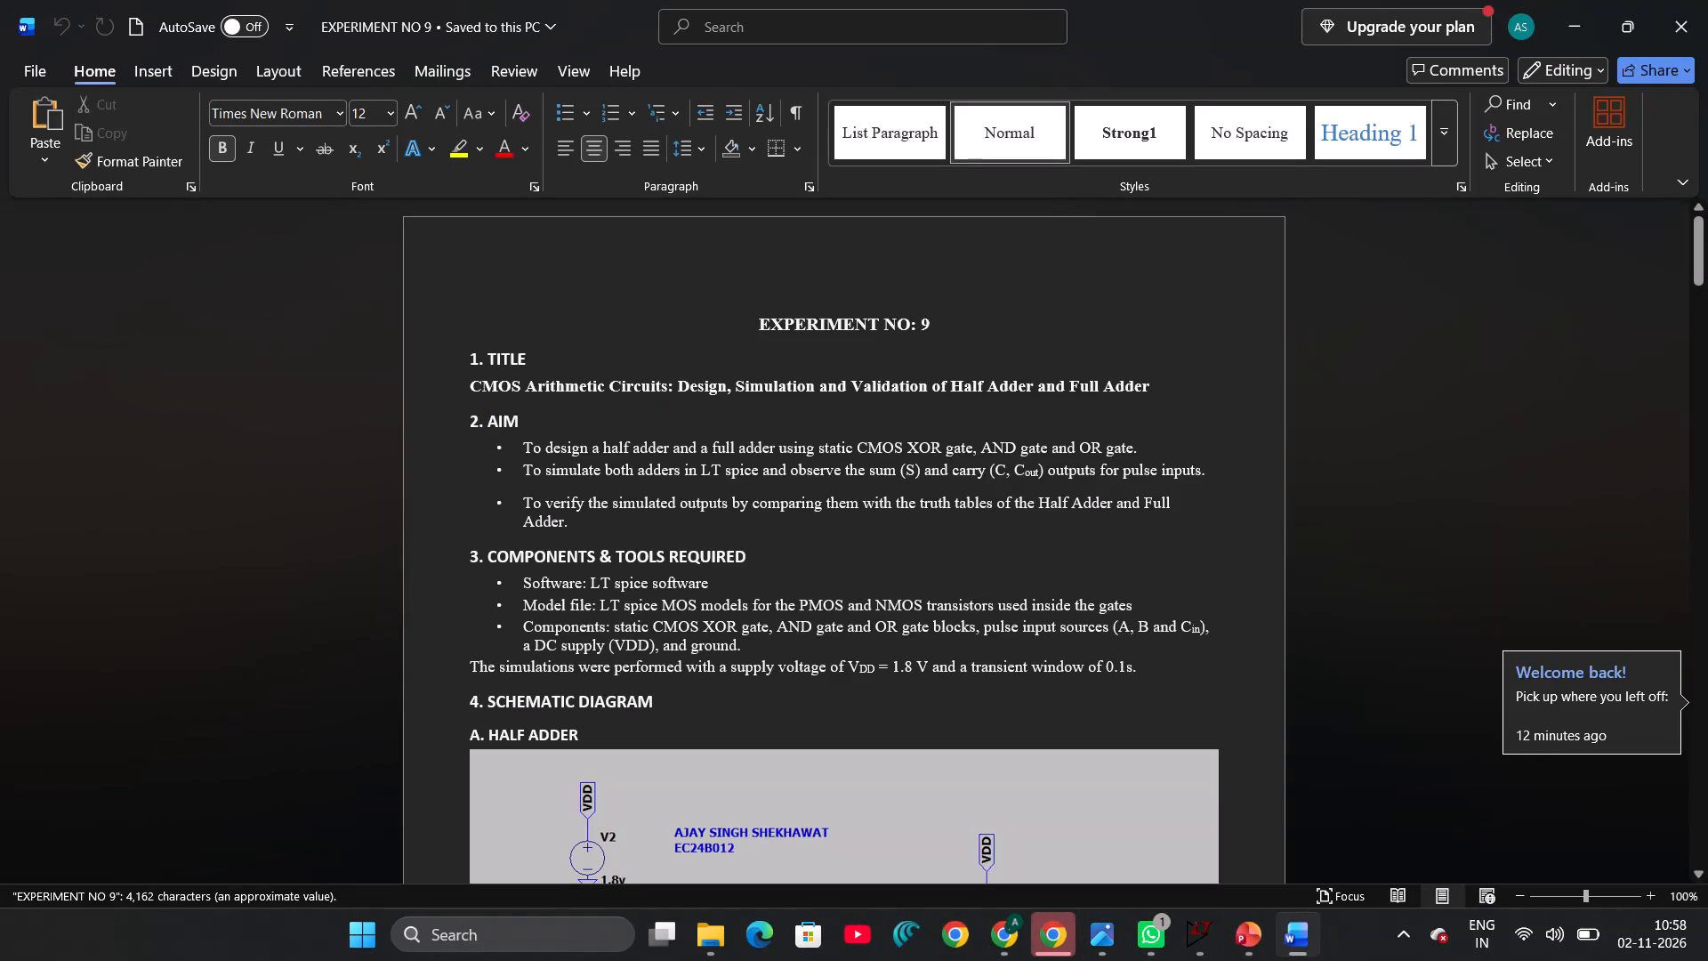
Set the "1. TITLE" heading to Times New Roman, size 12.
{"action": "left_click", "coordinate": [860, 309]}
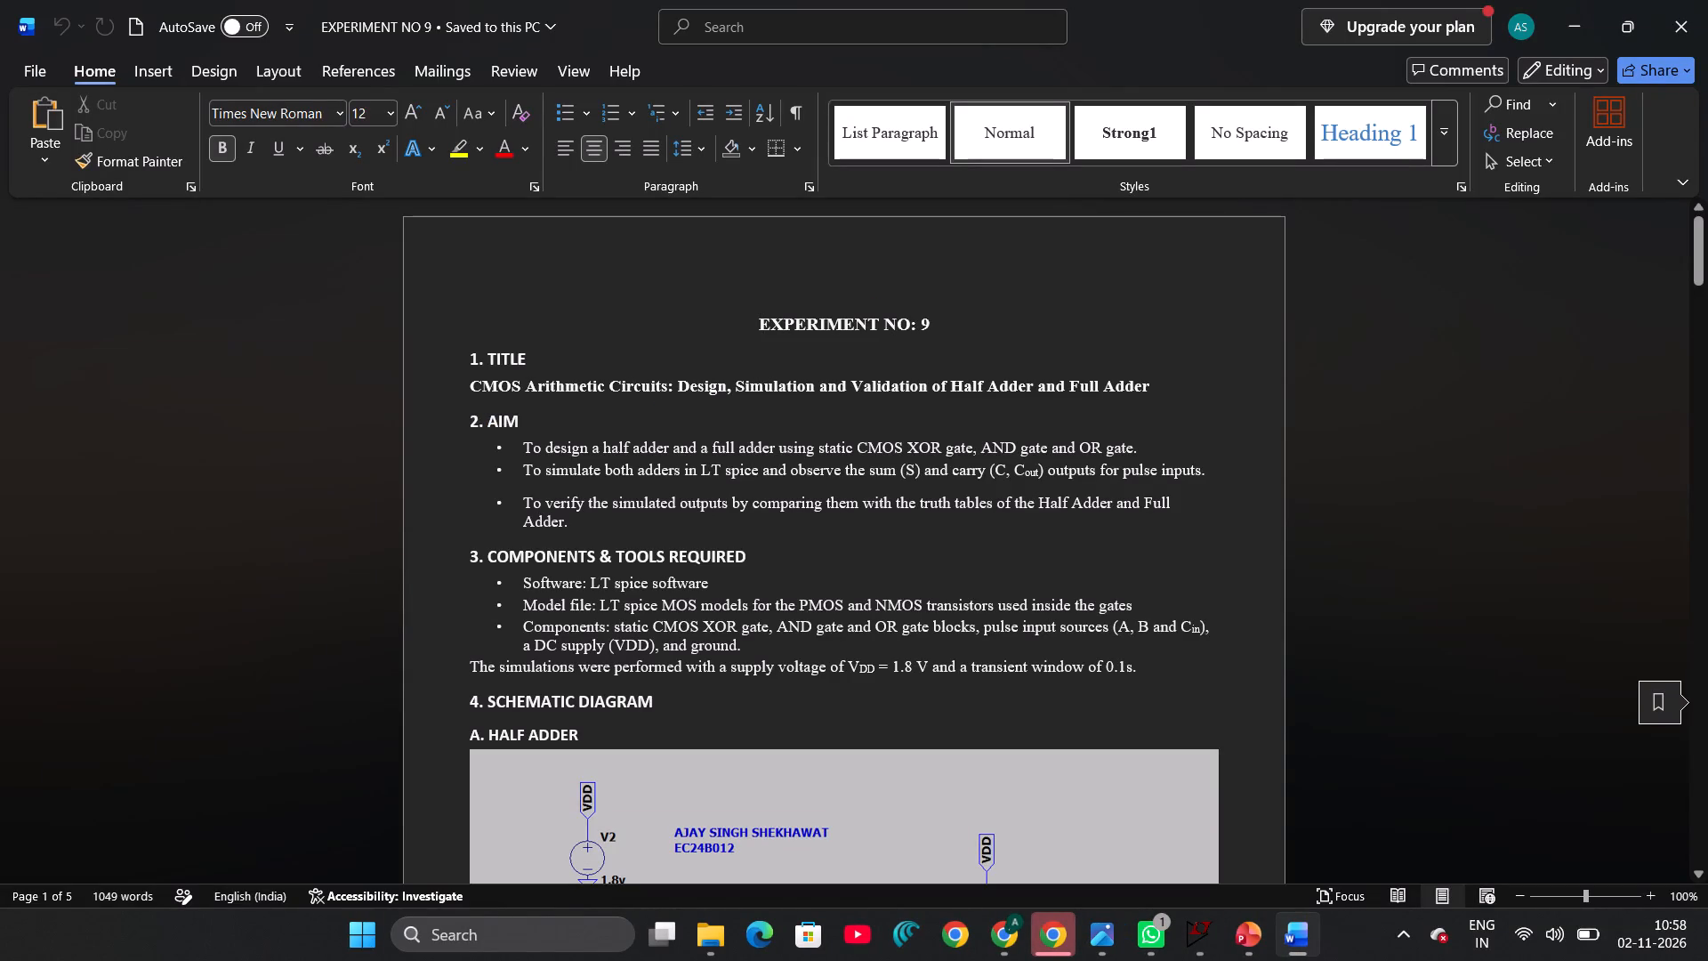
{"action": "left_click", "coordinate": [528, 356]}
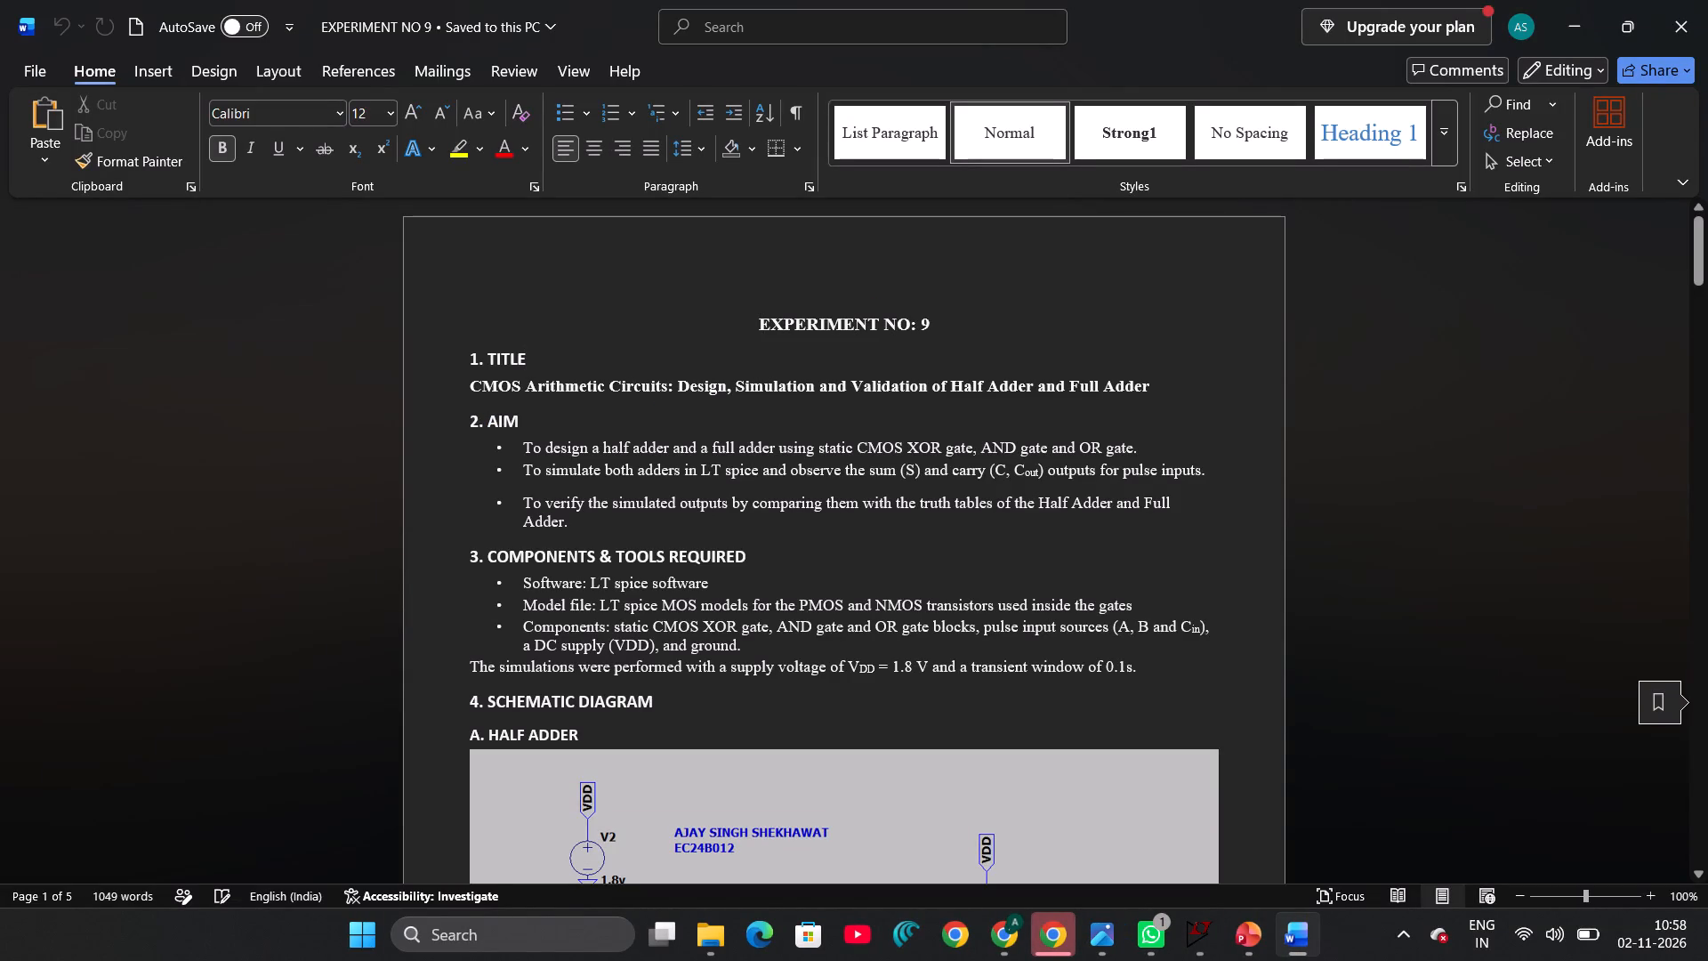
{"action": "left_click_drag", "start_coordinate": [544, 359], "coordinate": [439, 363]}
{"action": "left_click", "coordinate": [560, 299]}
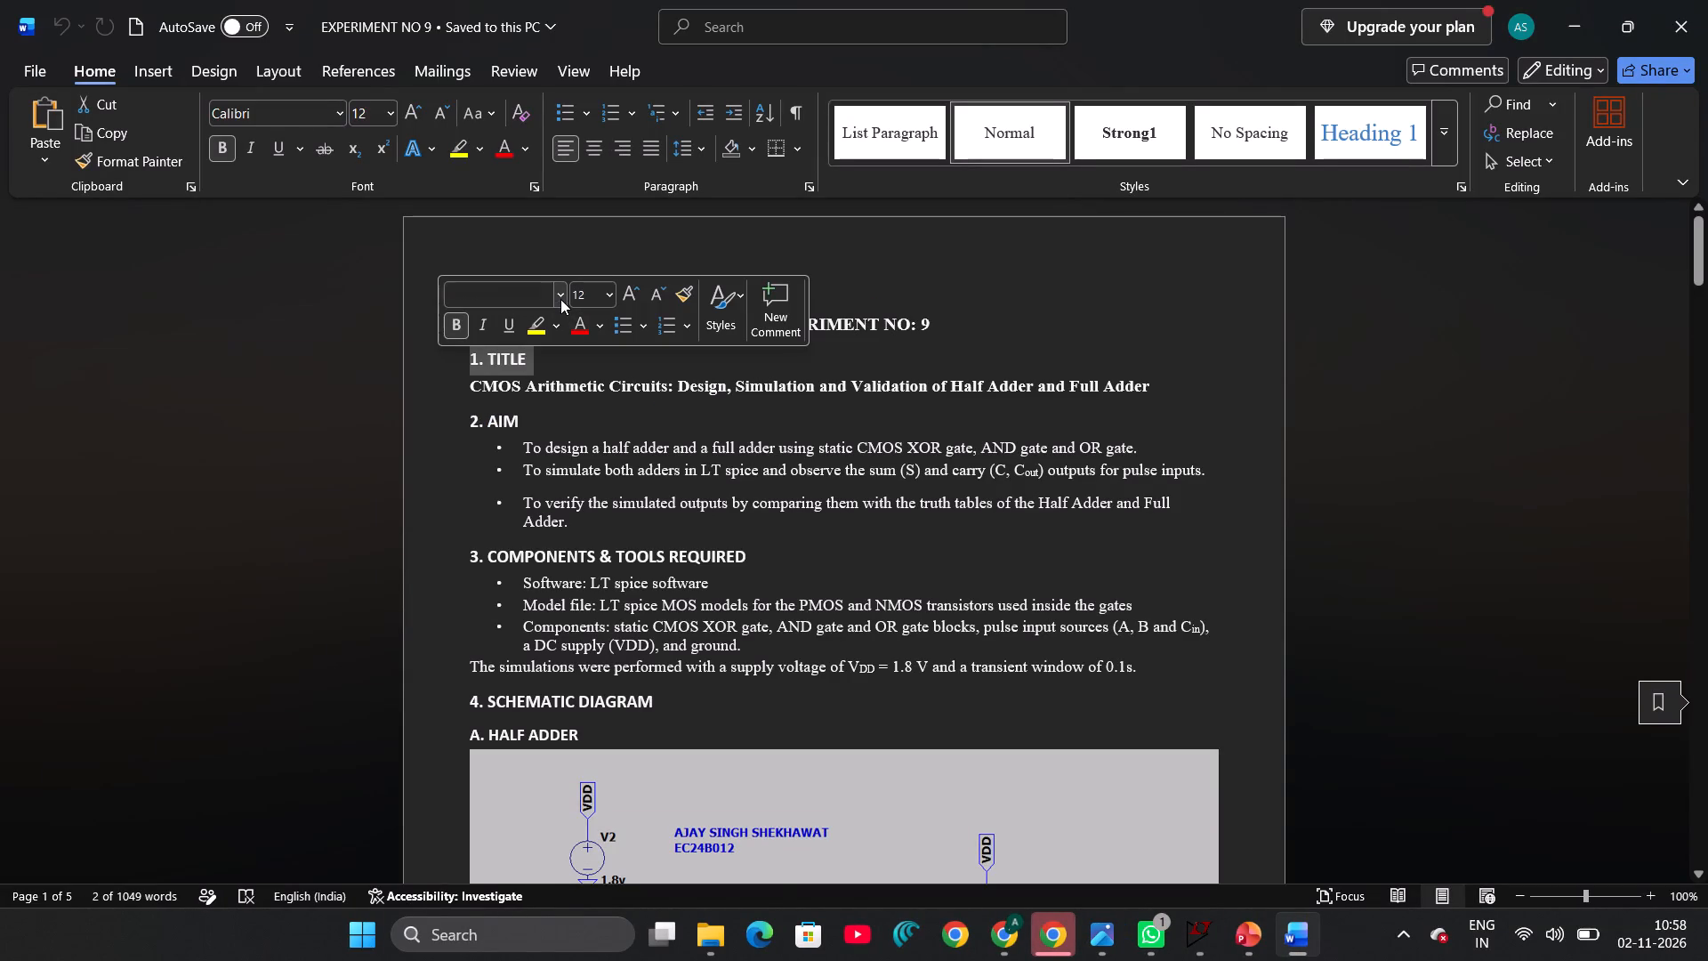
{"action": "scroll", "coordinate": [564, 440], "scroll_direction": "up", "scroll_amount": 8}
{"action": "left_click", "coordinate": [544, 453]}
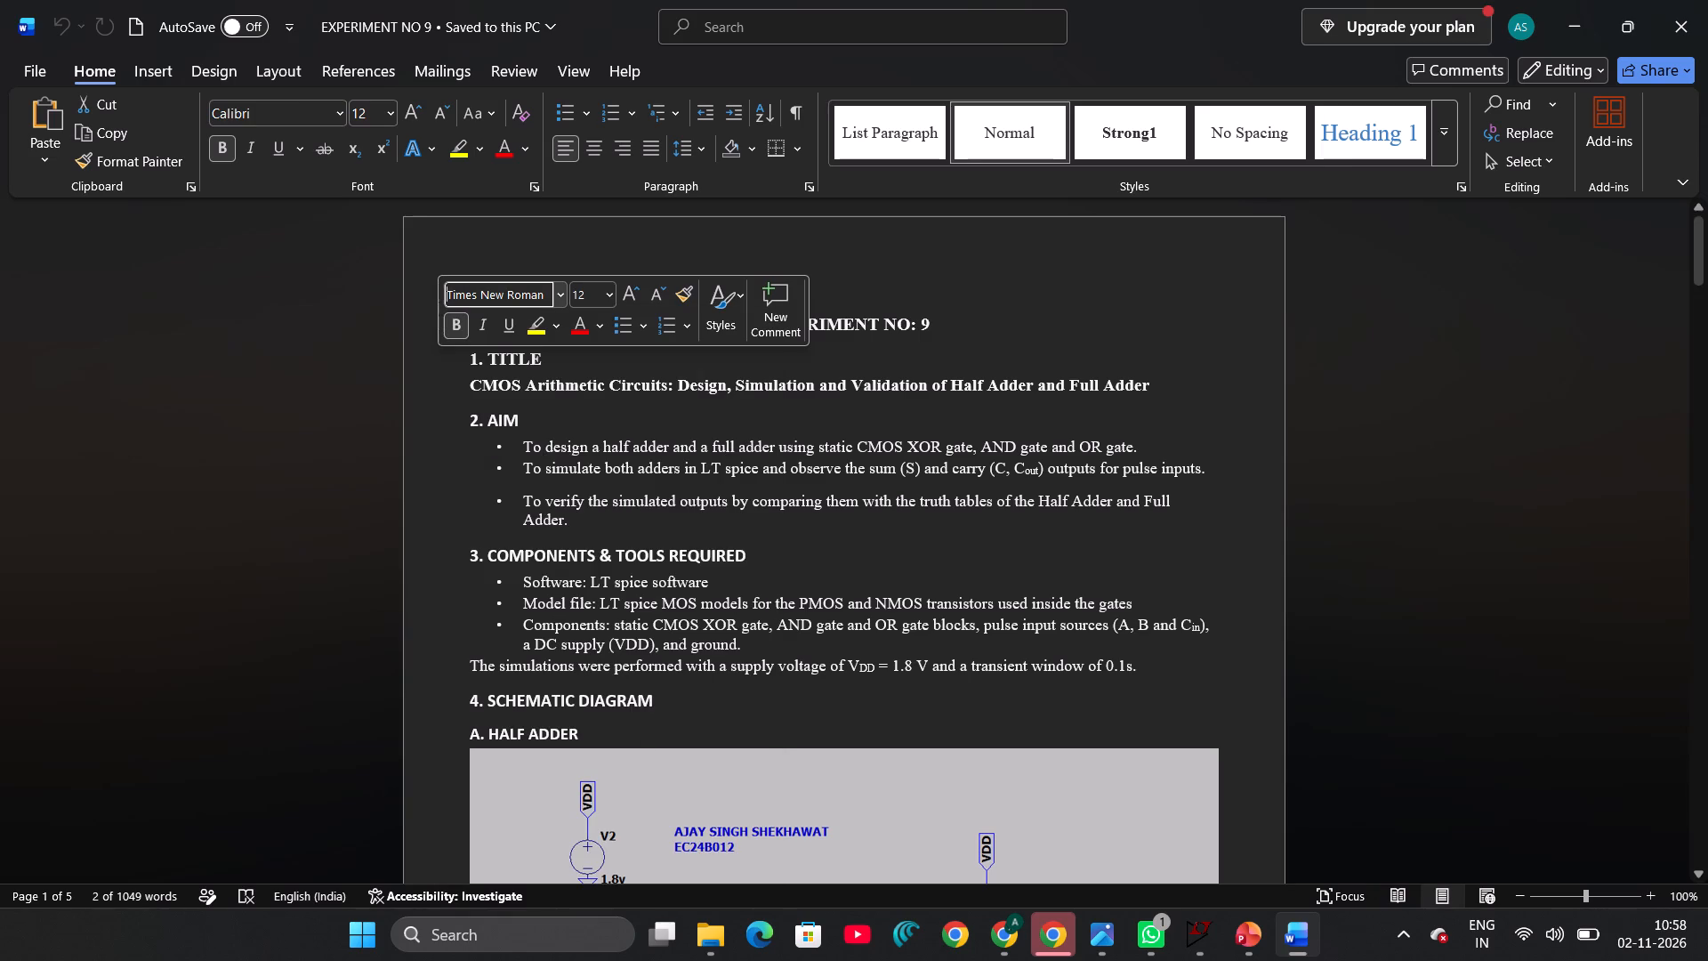
{"action": "left_click", "coordinate": [608, 289]}
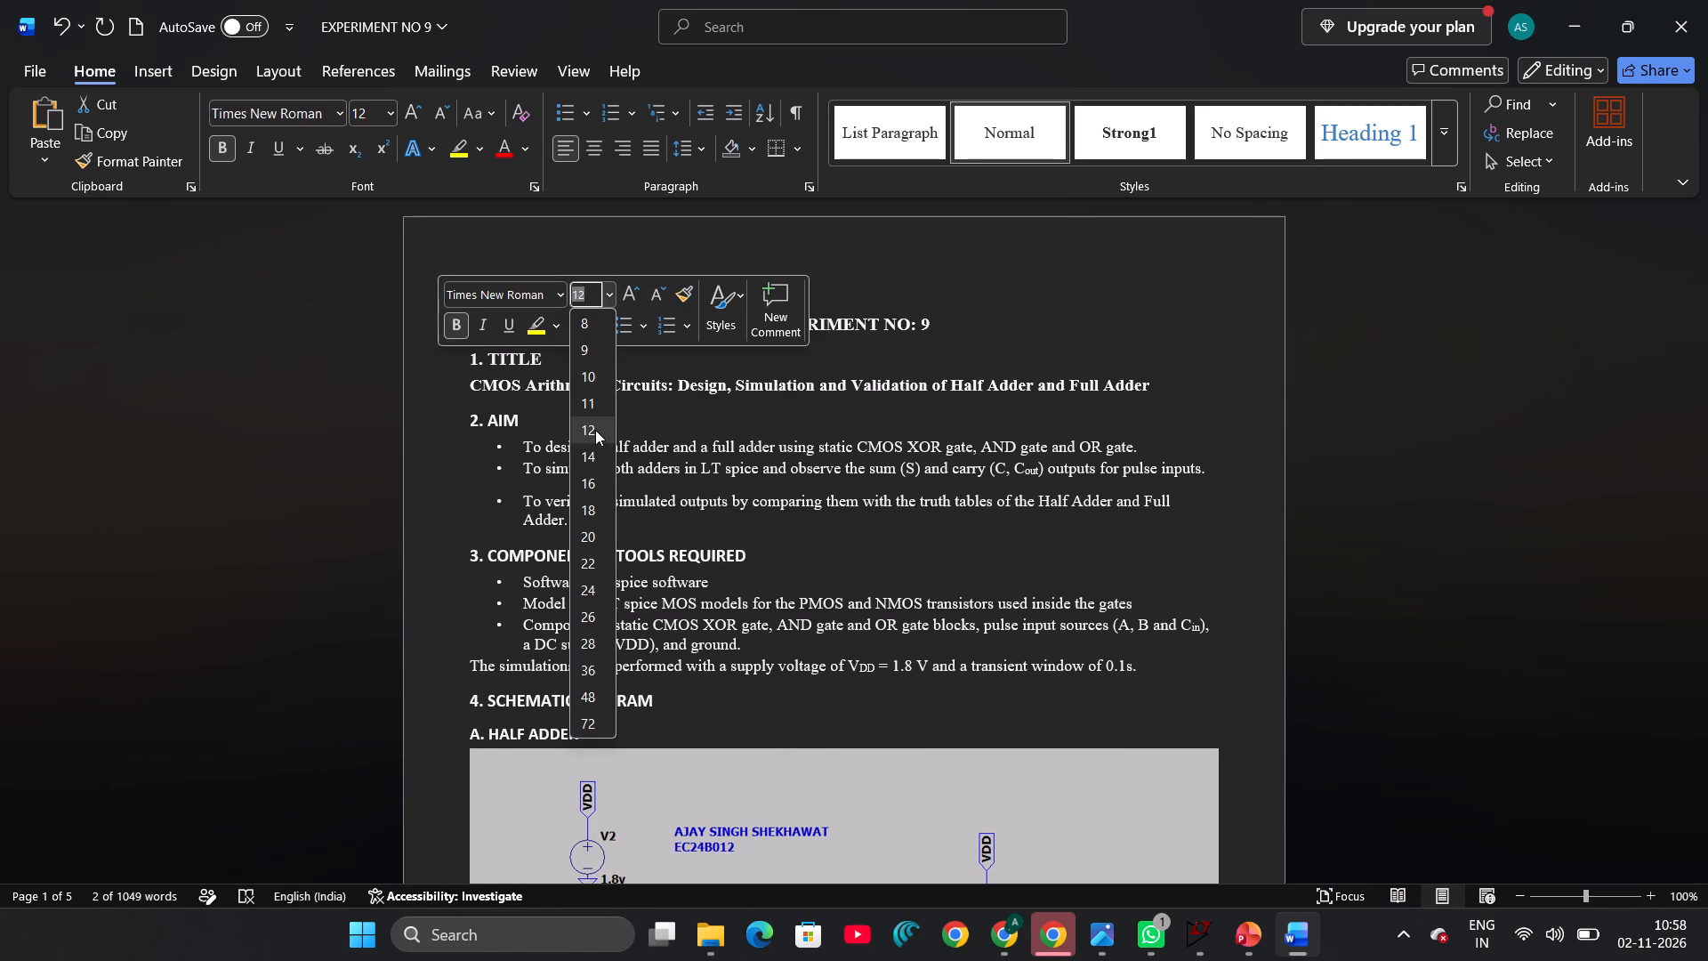
{"action": "left_click", "coordinate": [595, 428]}
Set the "CMOS Arithmetic Circuits" title line under the first heading to size 10.
{"action": "left_click_drag", "start_coordinate": [474, 385], "coordinate": [1167, 392]}
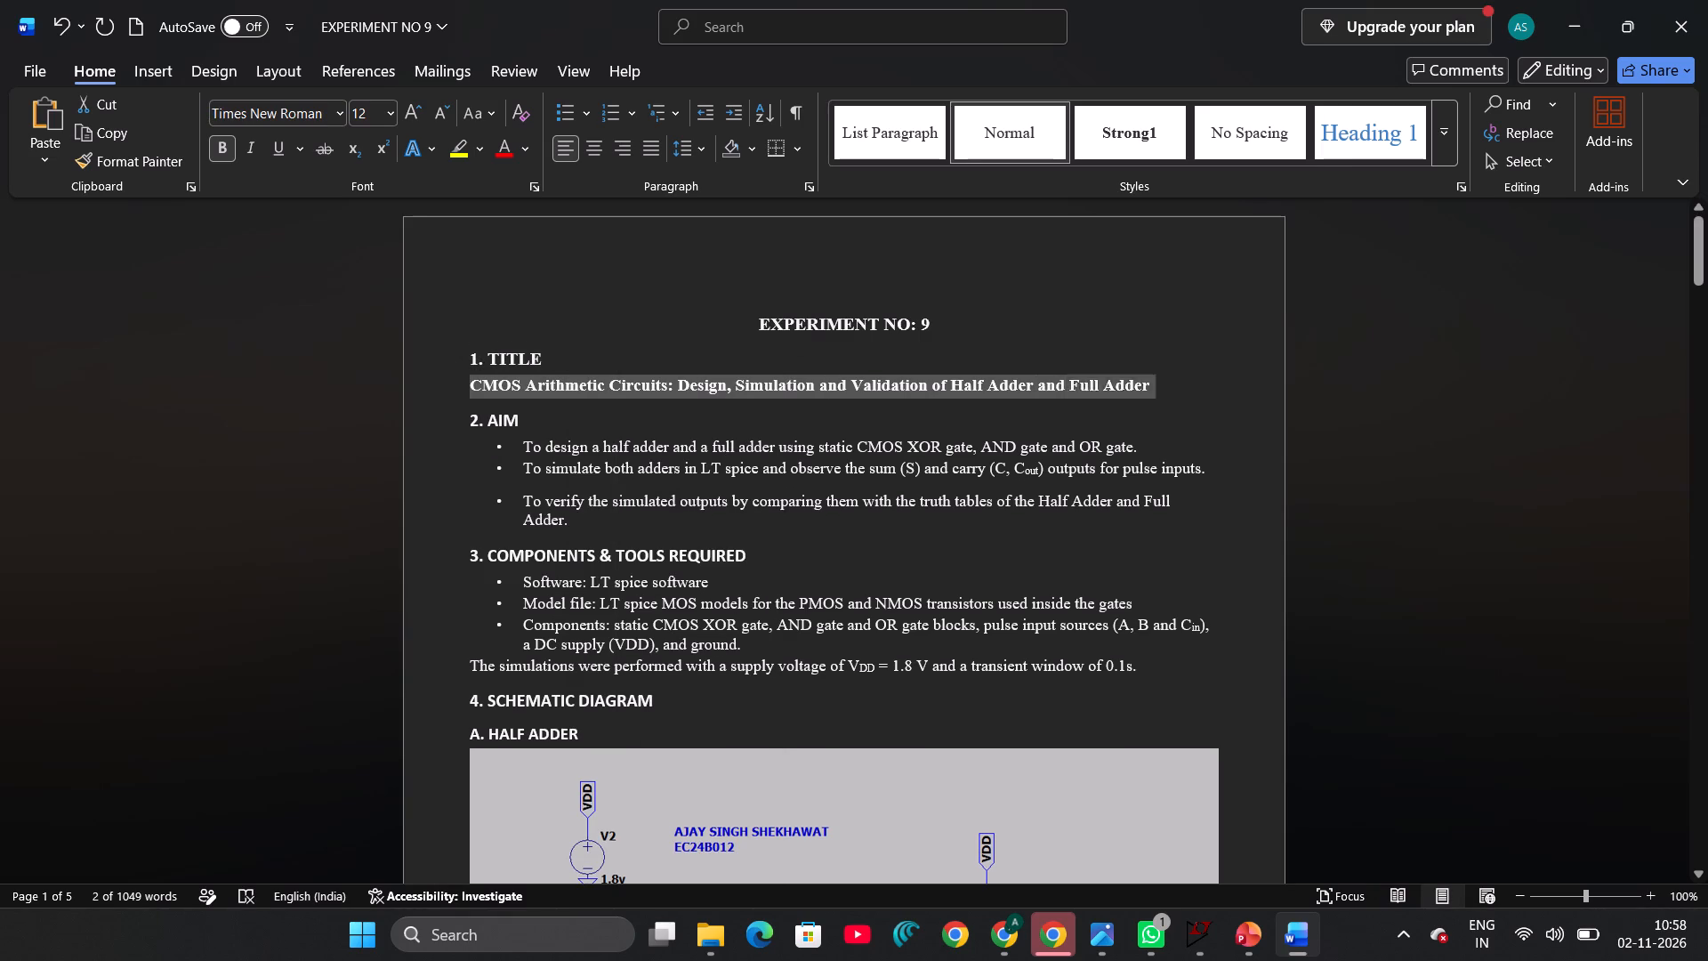
{"action": "left_click_drag", "start_coordinate": [1167, 392], "coordinate": [1171, 392]}
{"action": "left_click", "coordinate": [1335, 325]}
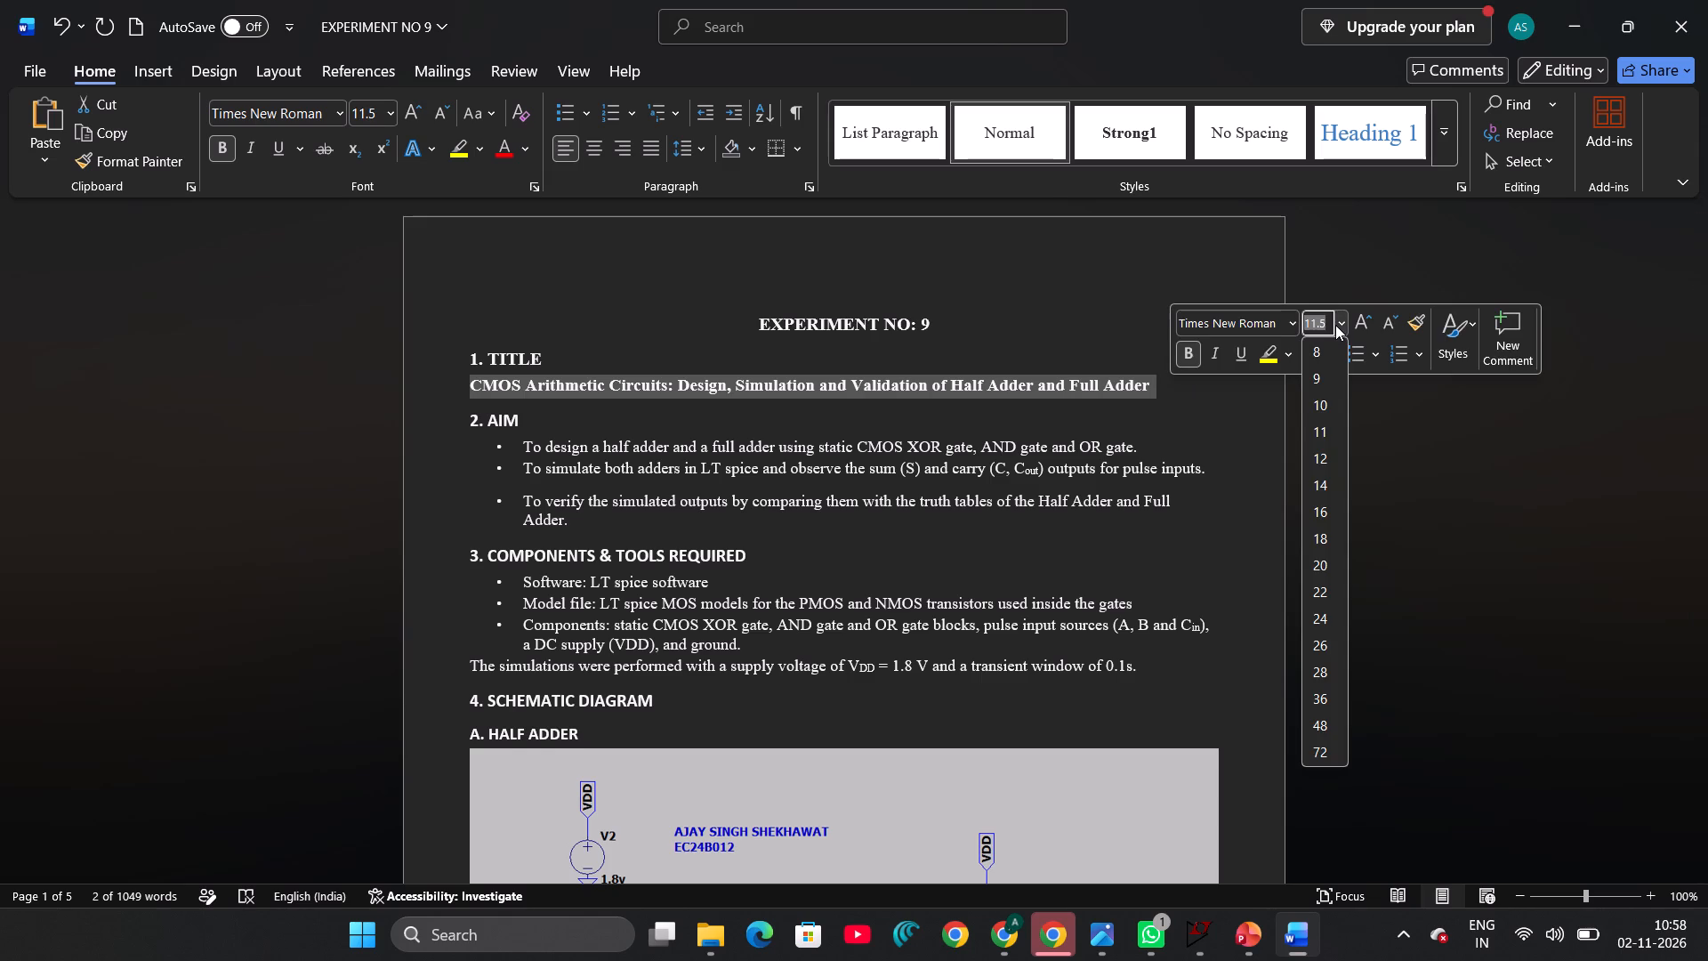
{"action": "left_click", "coordinate": [1323, 401]}
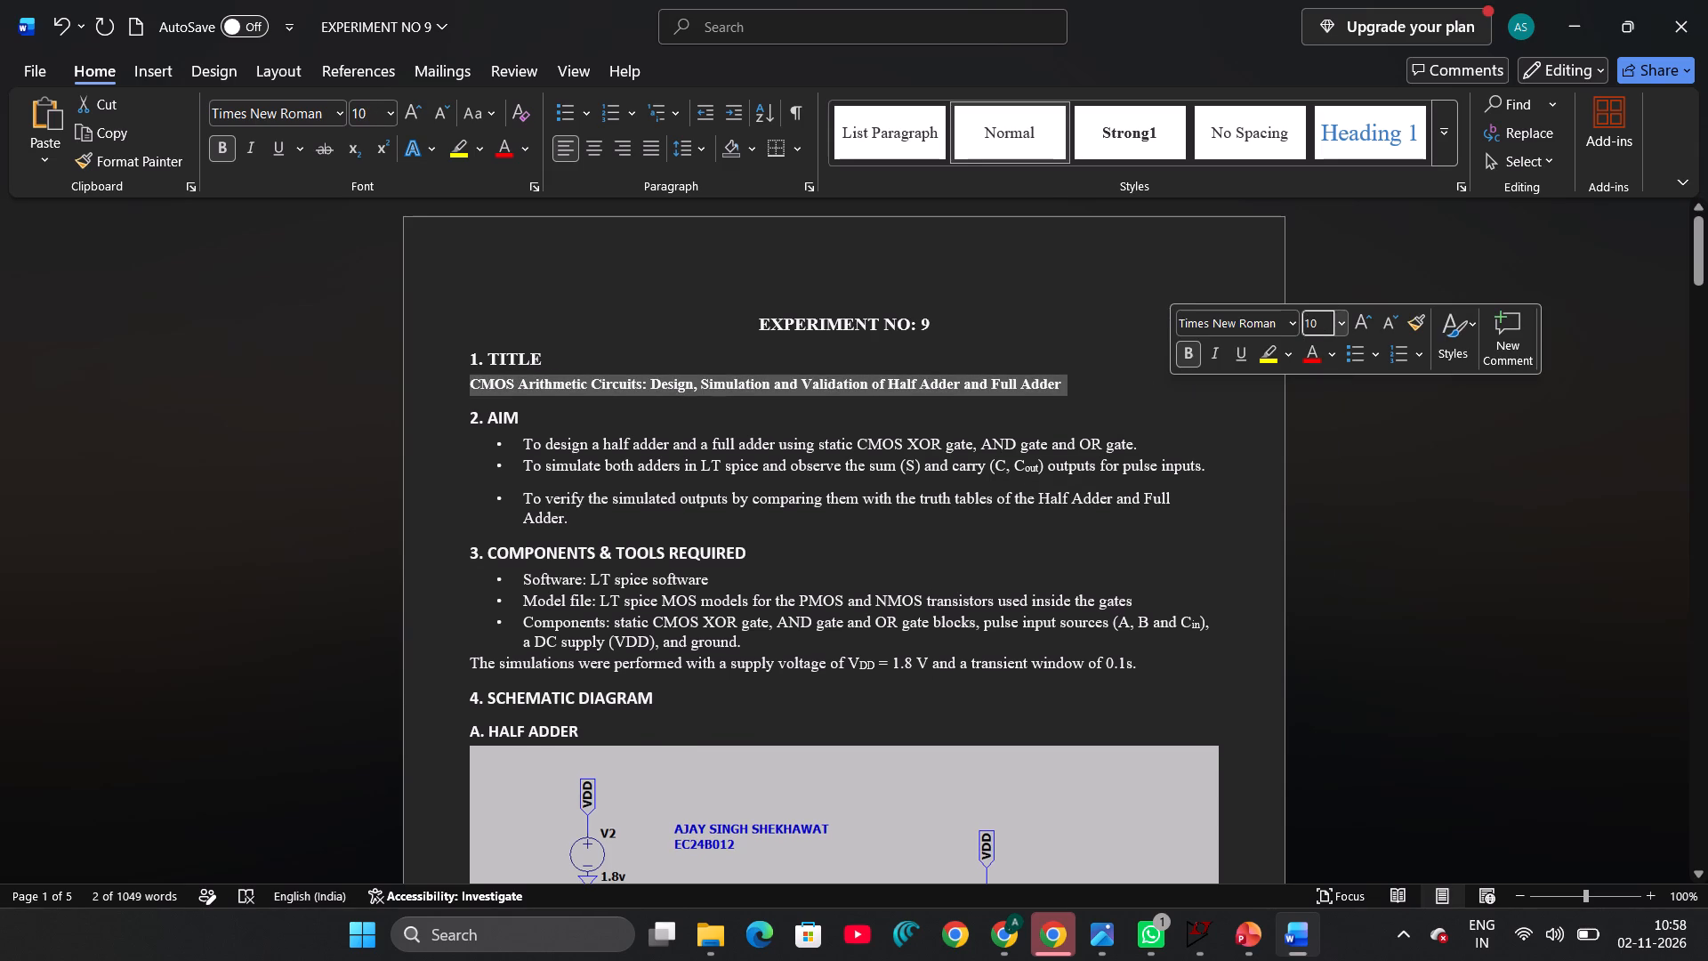
Set the "2. AIM" heading to Times New Roman, size 12.
{"action": "left_click_drag", "start_coordinate": [539, 423], "coordinate": [414, 424]}
{"action": "left_click", "coordinate": [537, 346]}
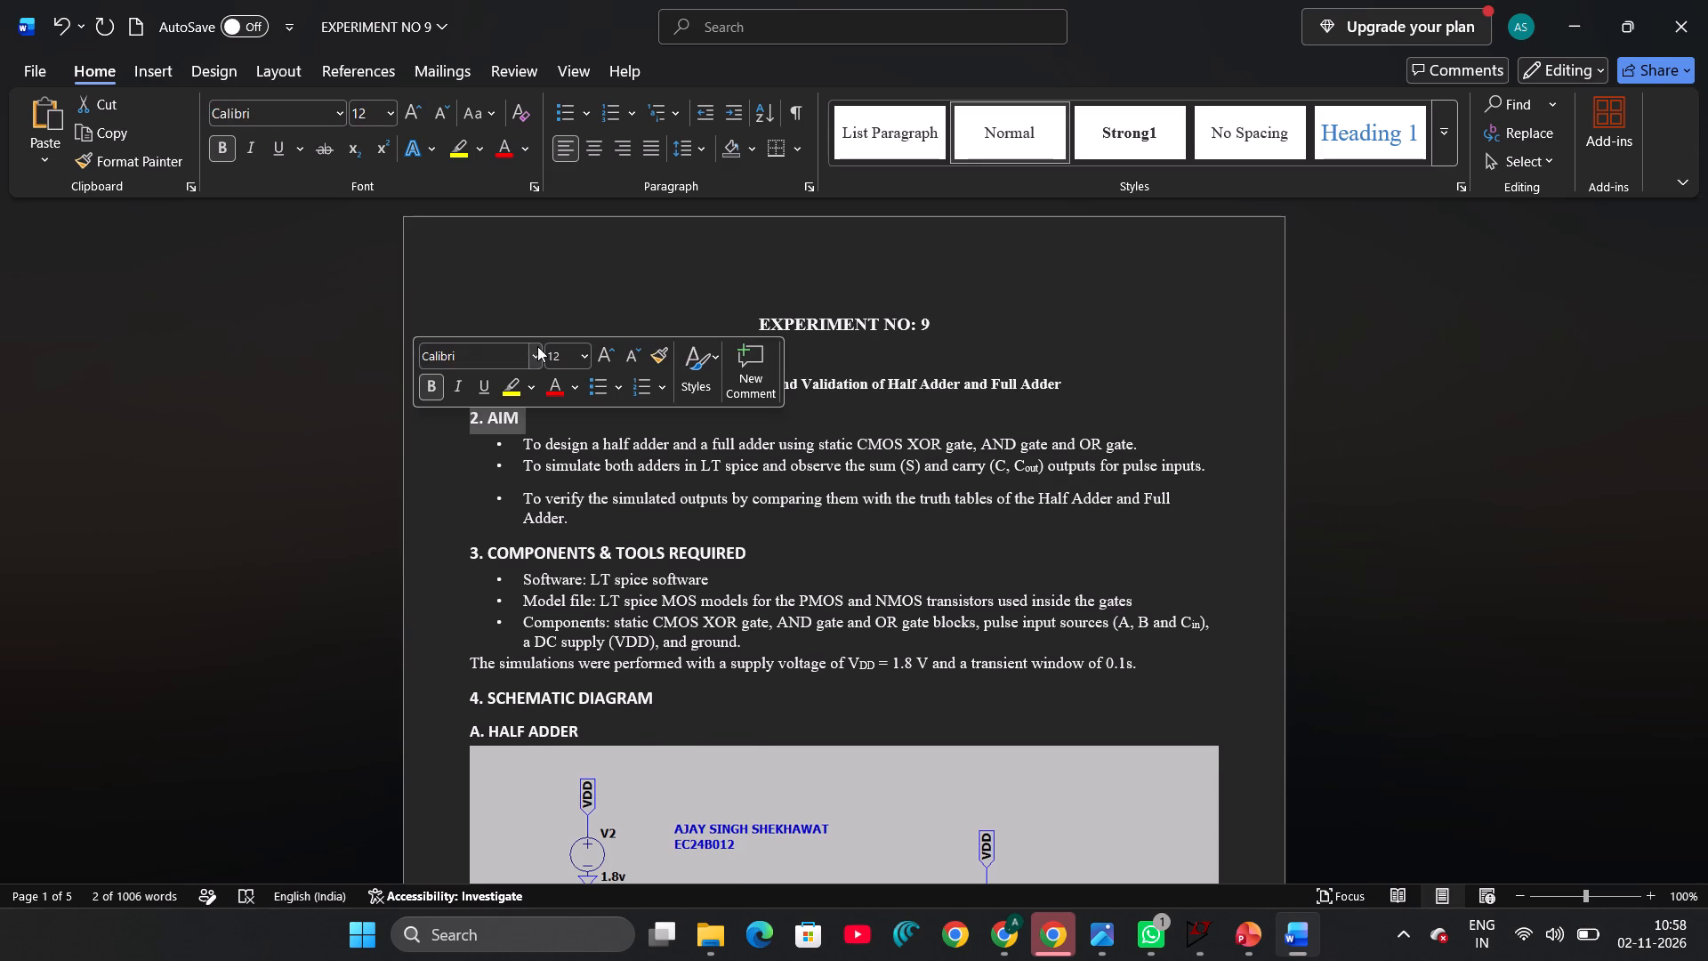
{"action": "scroll", "coordinate": [530, 484], "scroll_direction": "up", "scroll_amount": 9}
{"action": "left_click", "coordinate": [505, 525]}
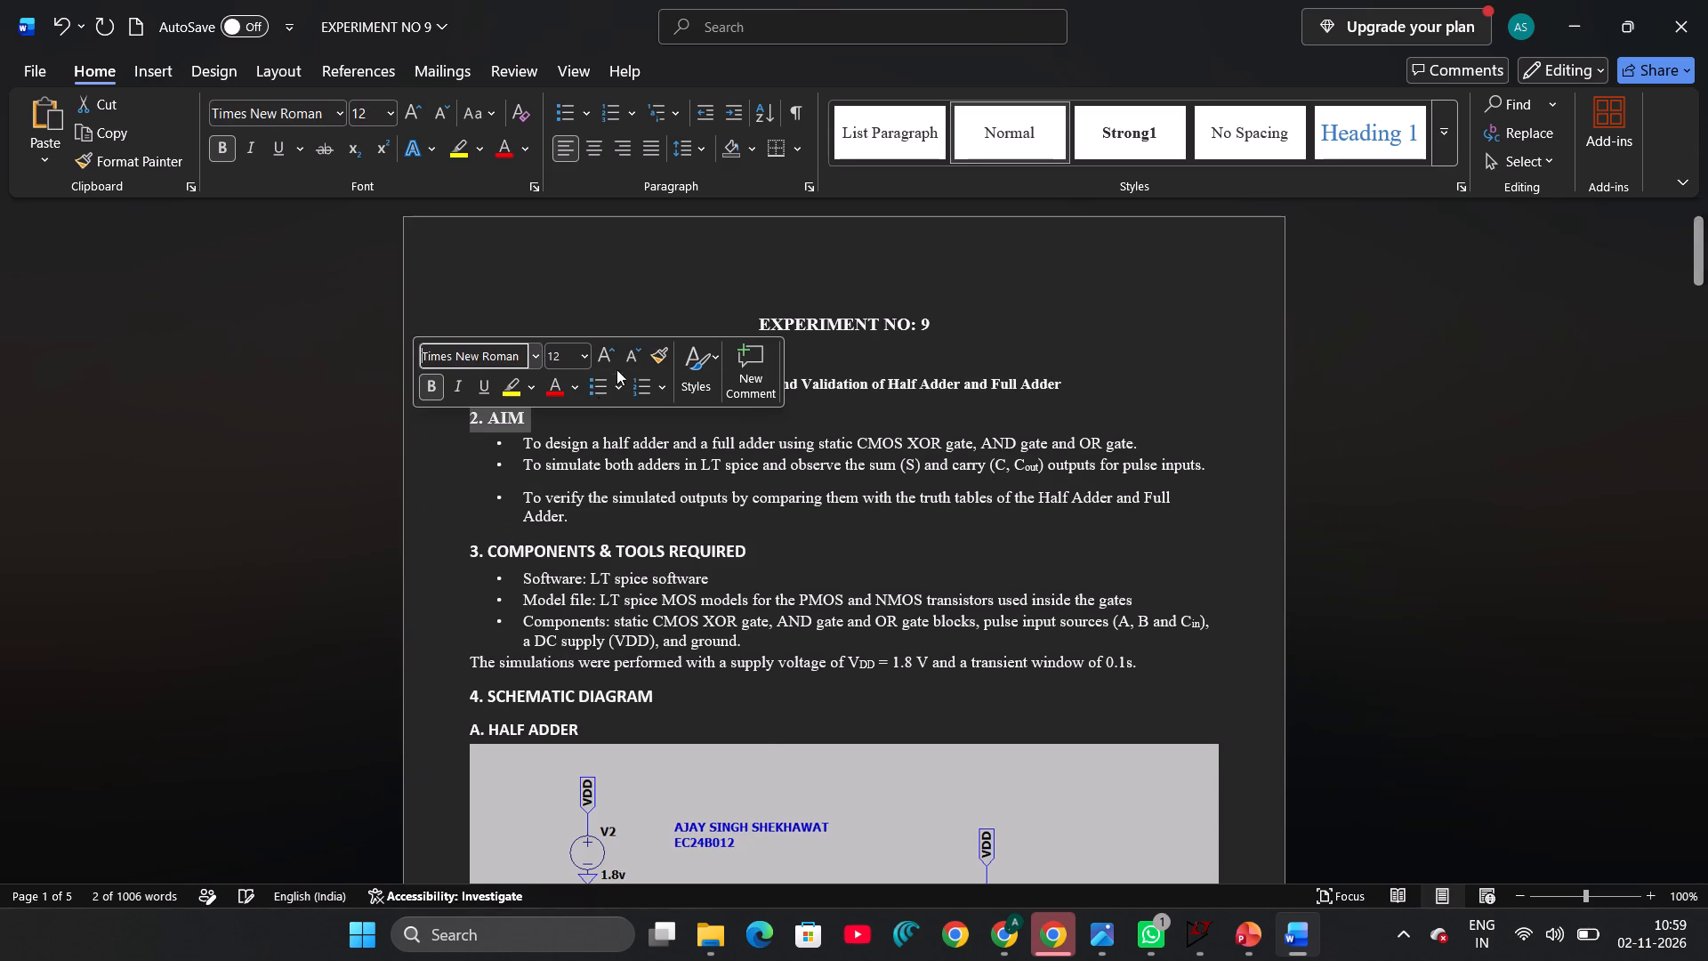
{"action": "left_click", "coordinate": [587, 359]}
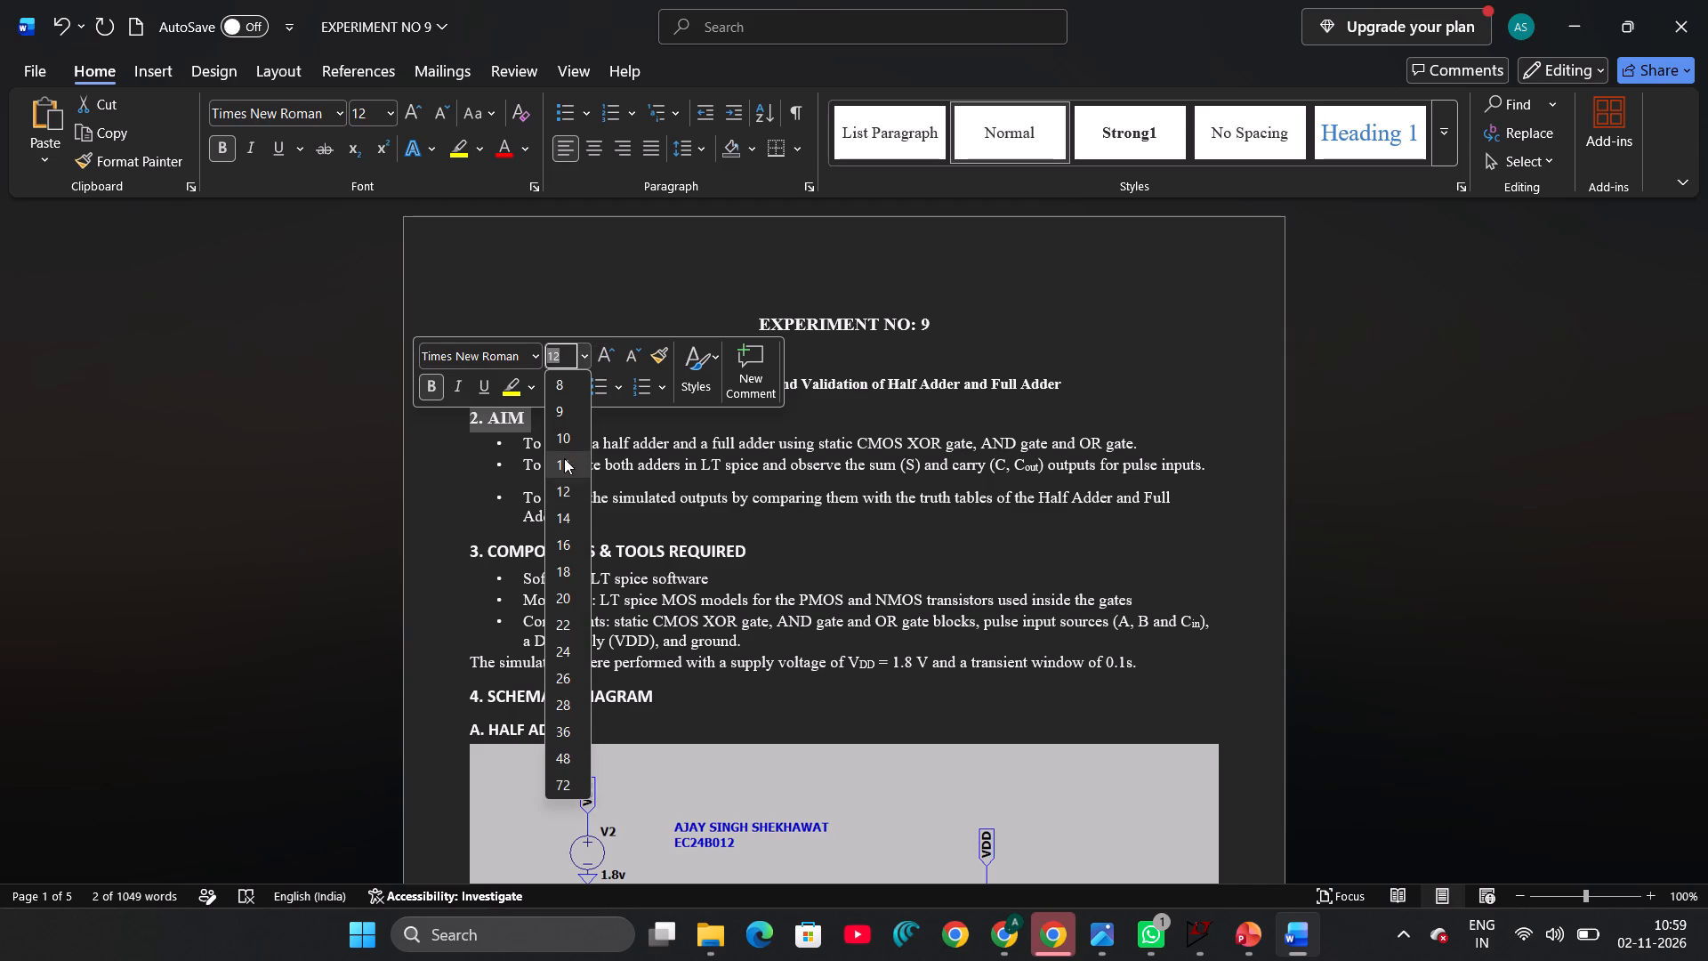
{"action": "left_click", "coordinate": [563, 503]}
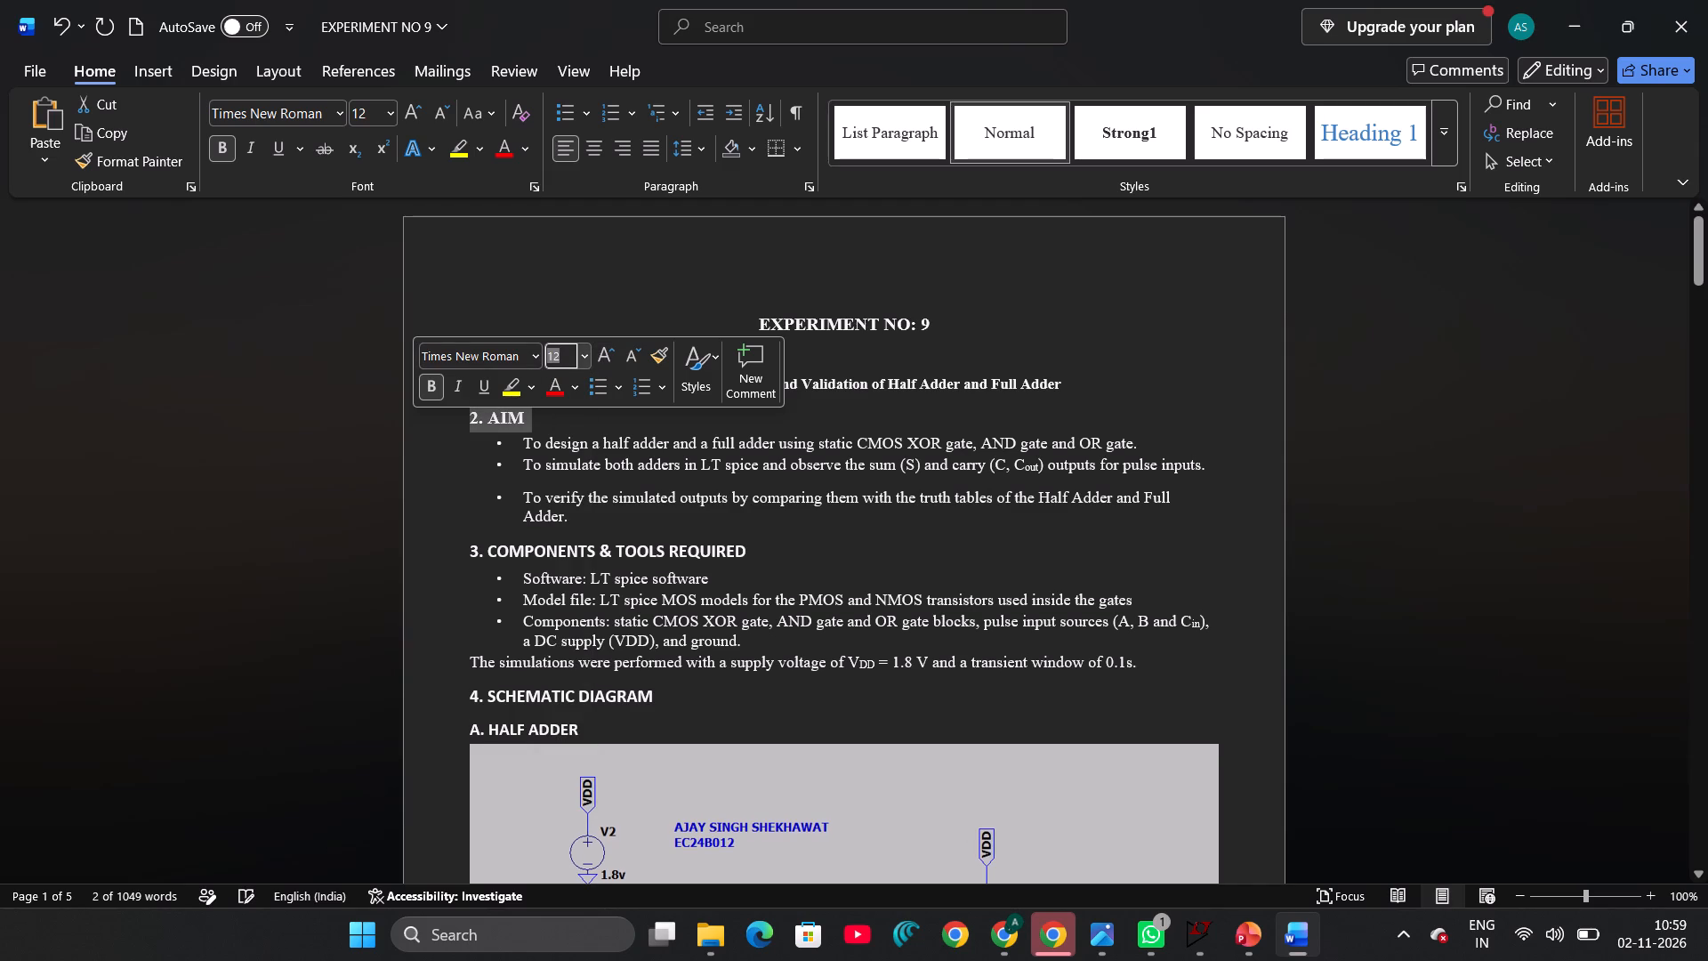
Set the three bullets of the Aim section to size 10.
{"action": "left_click_drag", "start_coordinate": [513, 438], "coordinate": [608, 514]}
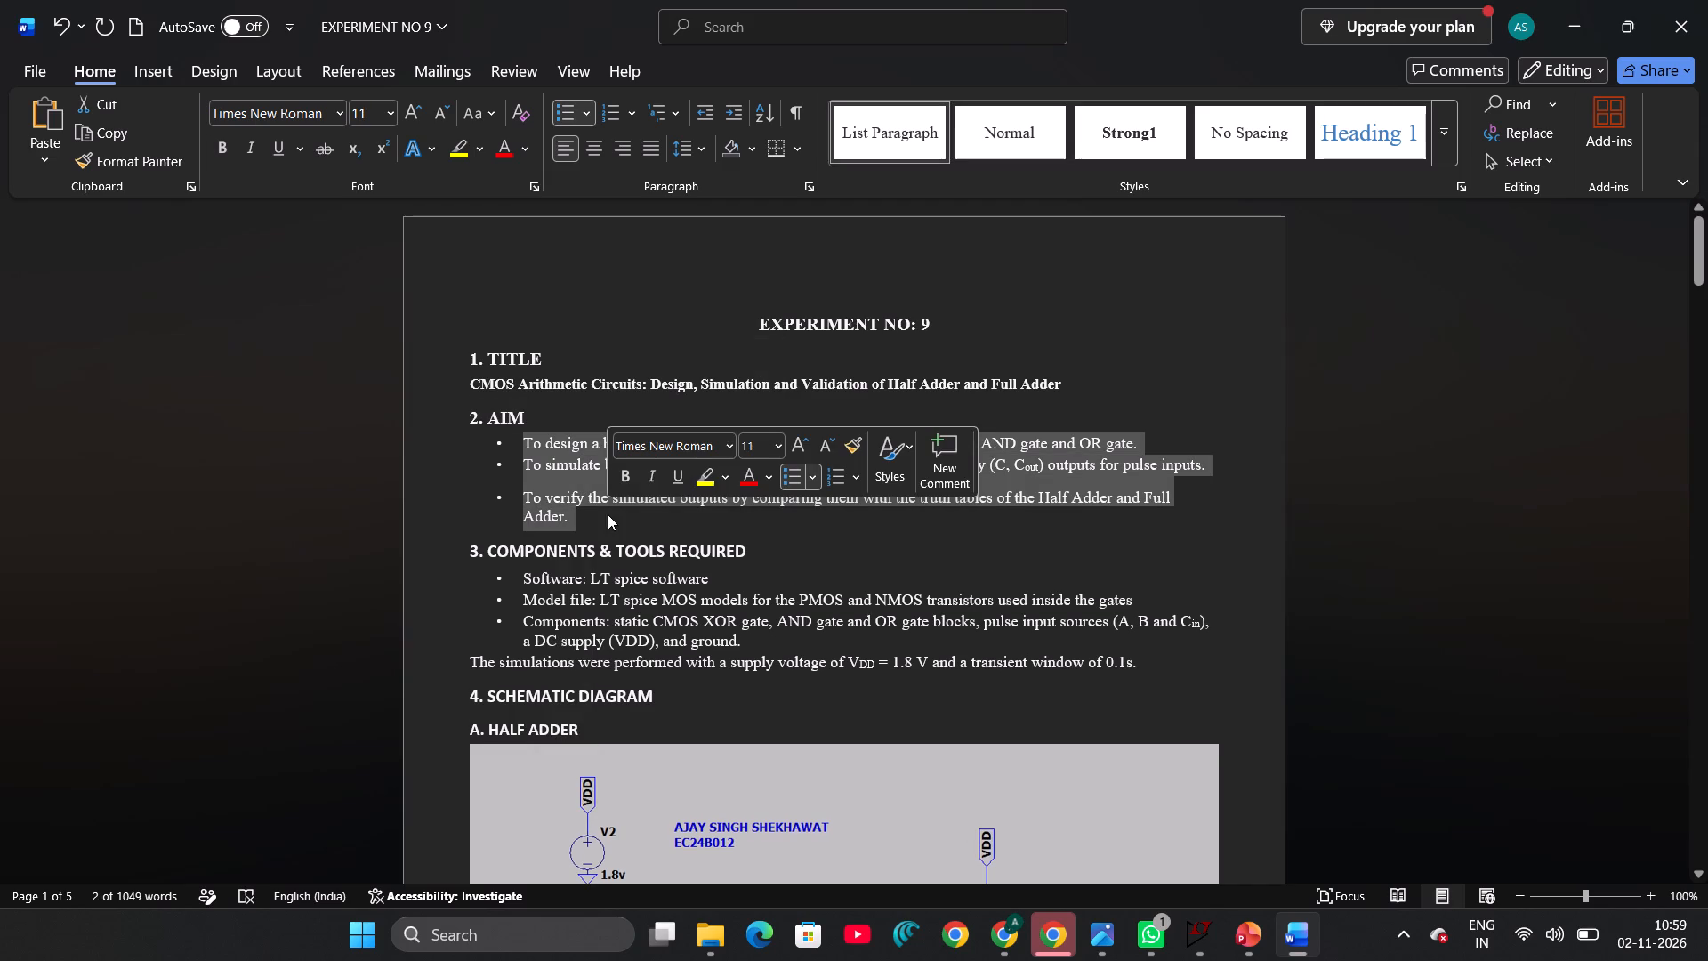
{"action": "left_click", "coordinate": [775, 449]}
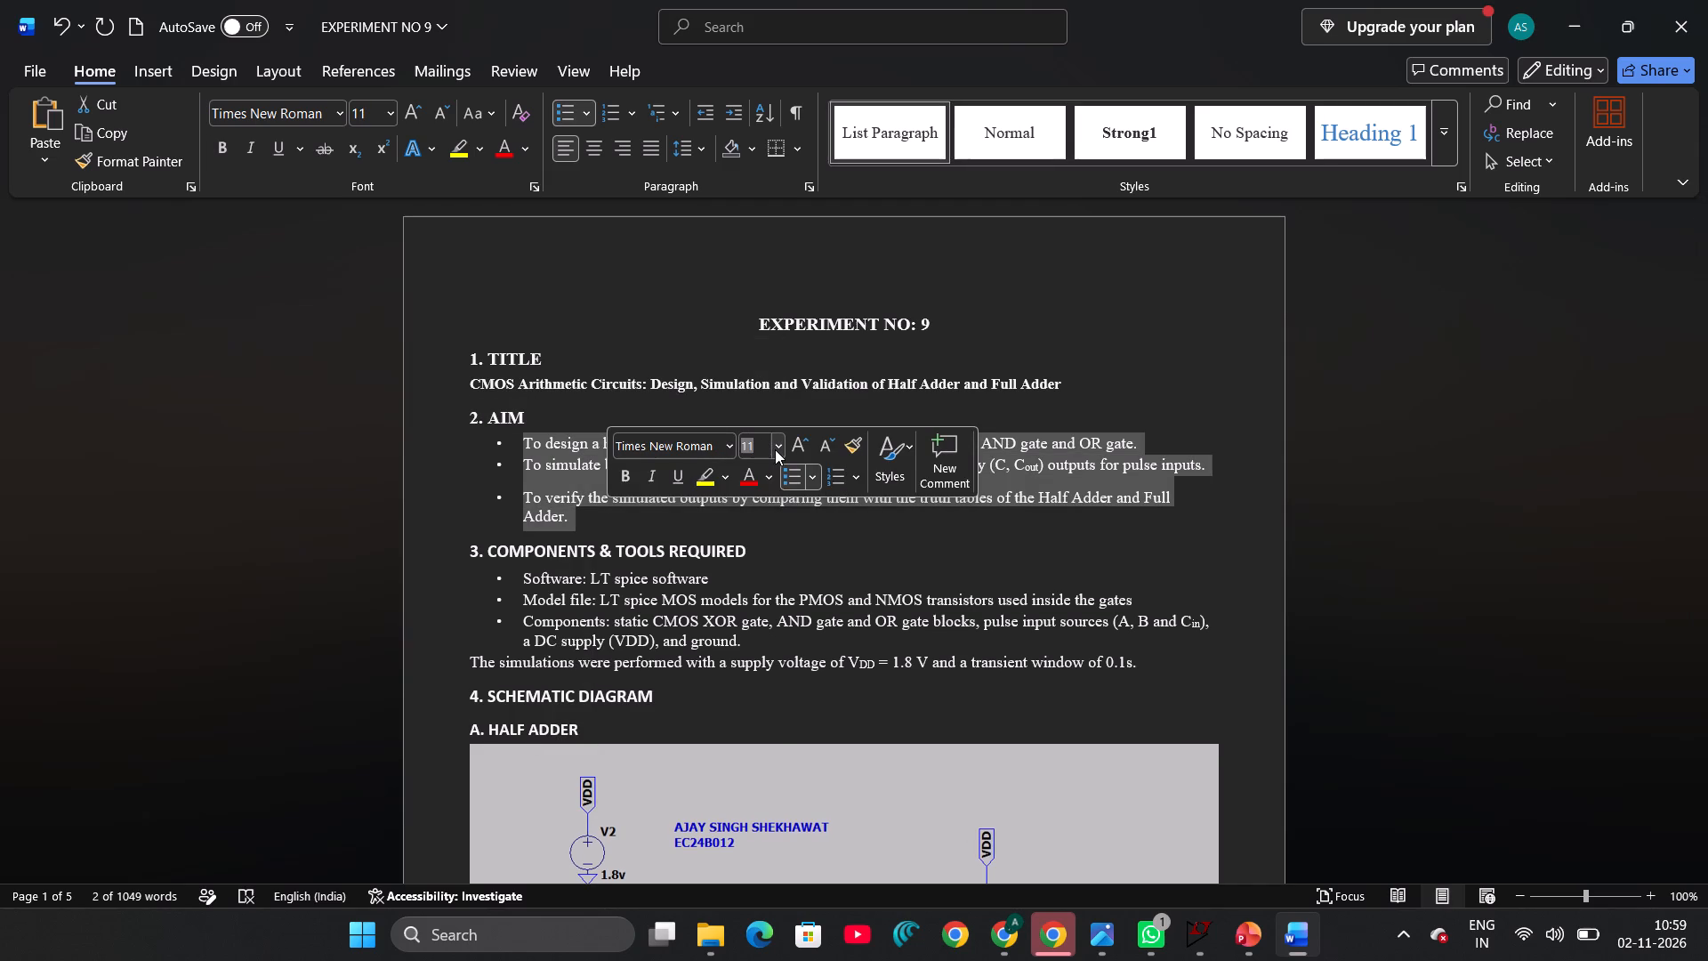
{"action": "left_click", "coordinate": [765, 520]}
Change the font of the "3. COMPONENTS & TOOLS REQUIRED" heading to Times New Roman.
{"action": "left_click", "coordinate": [761, 525]}
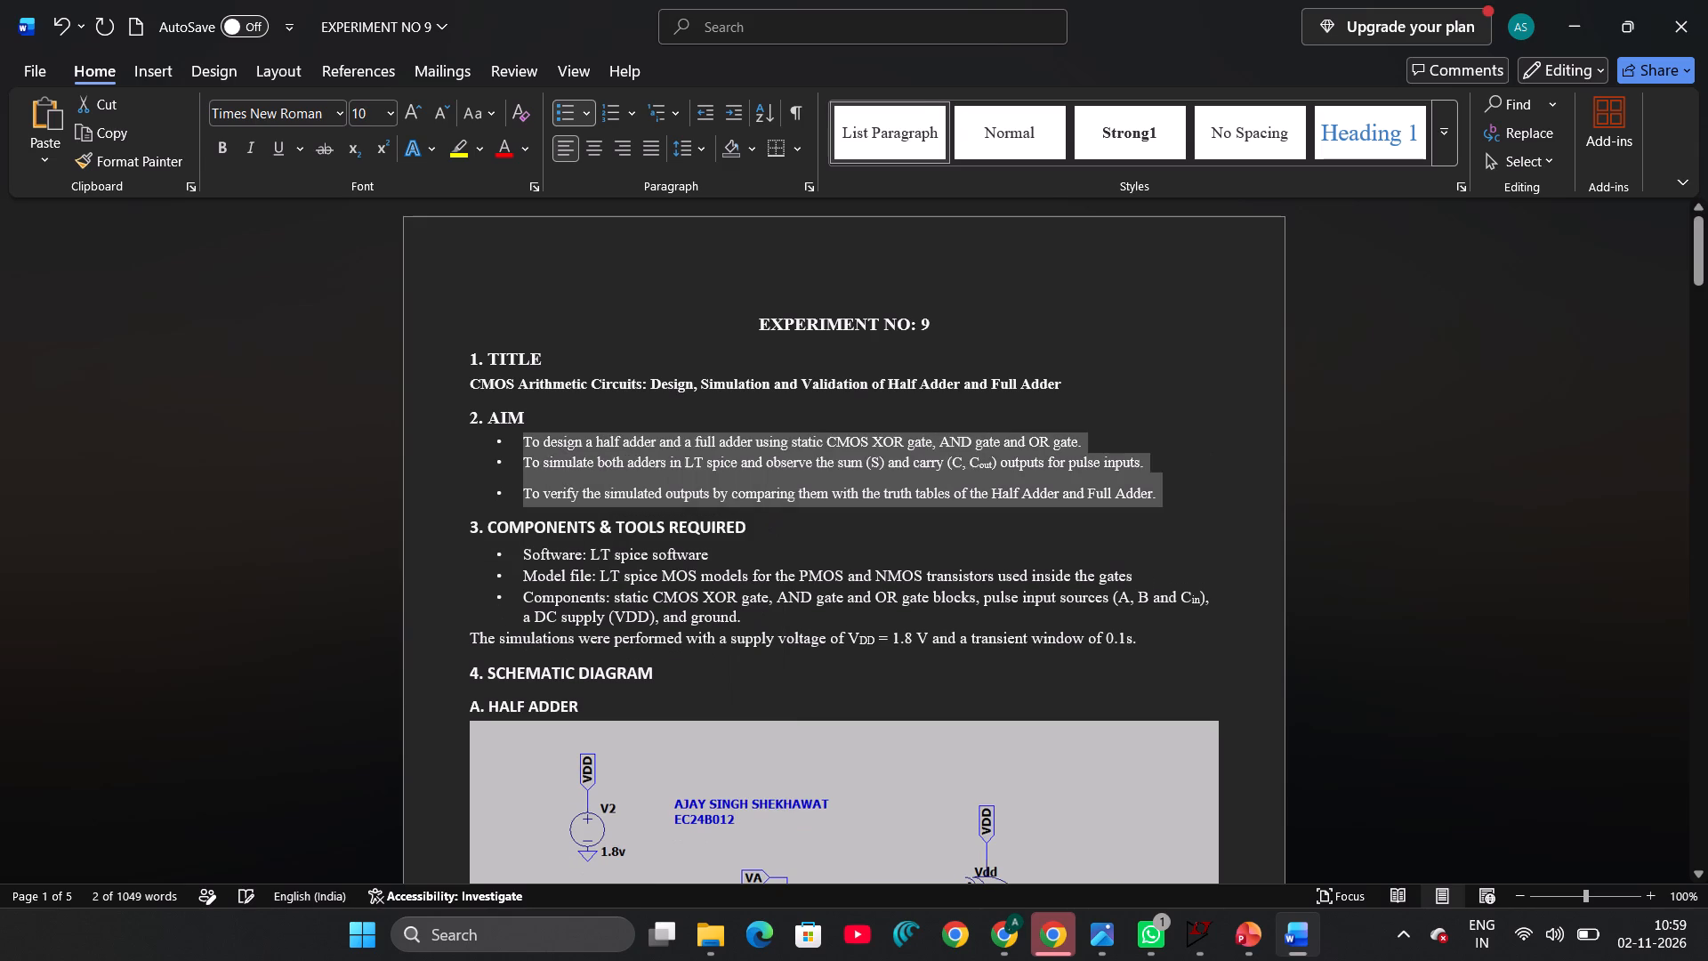
{"action": "left_click_drag", "start_coordinate": [761, 525], "coordinate": [475, 540]}
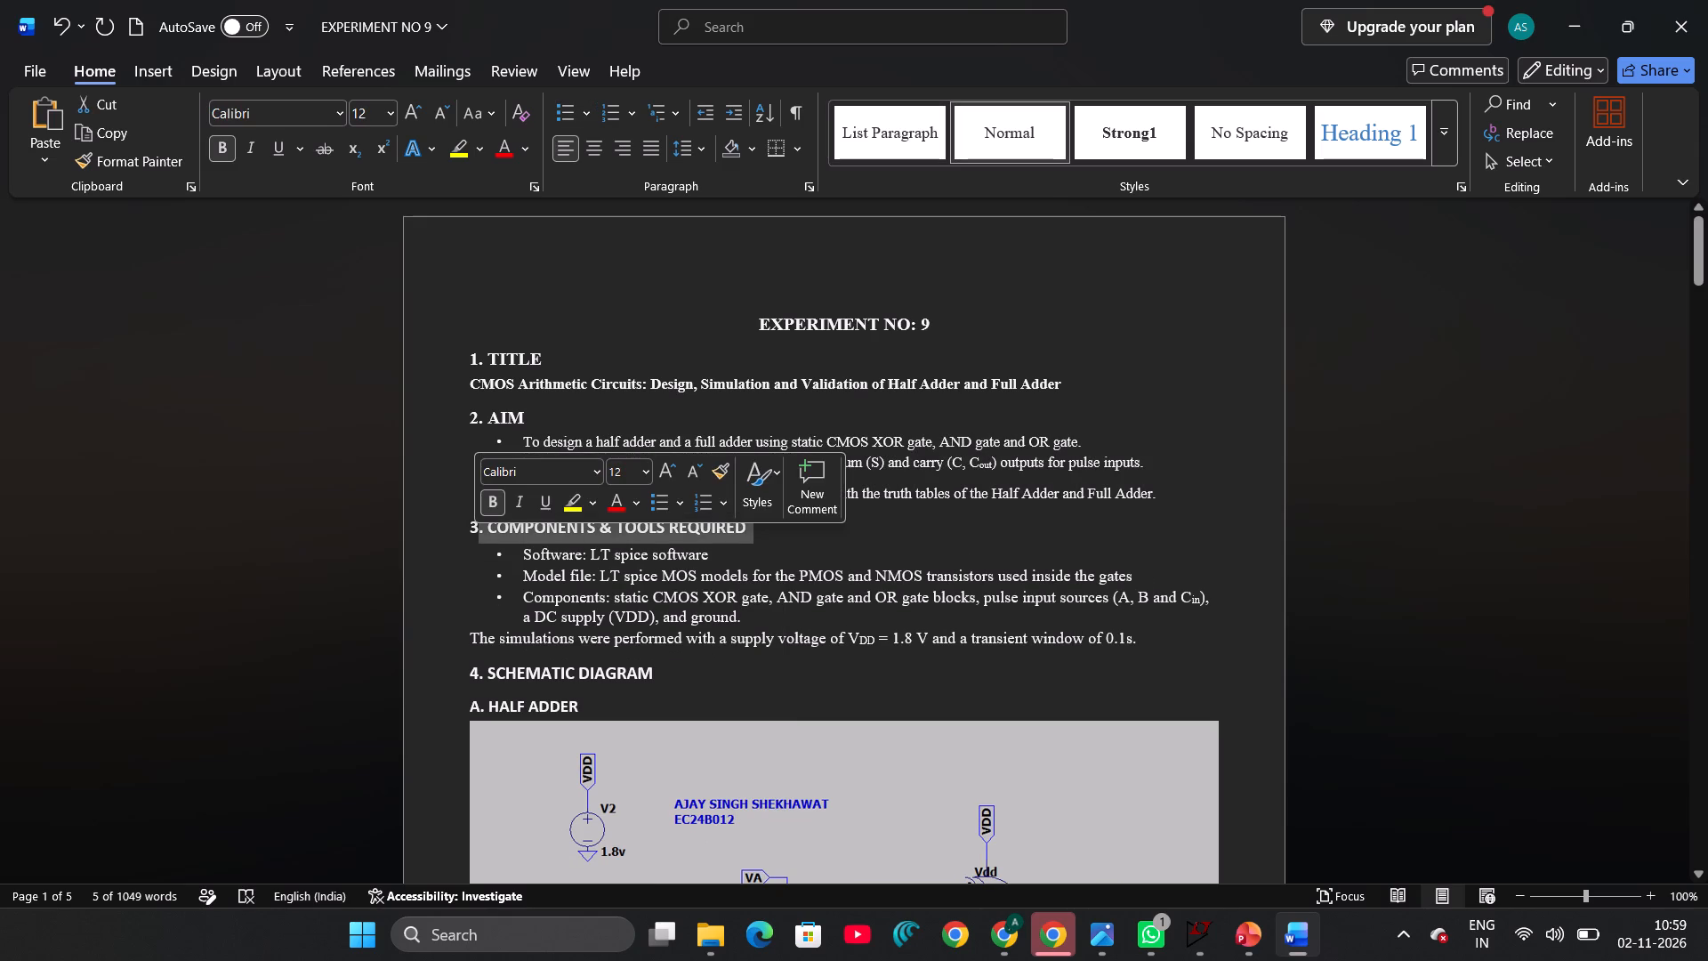
{"action": "left_click_drag", "start_coordinate": [463, 530], "coordinate": [727, 533]}
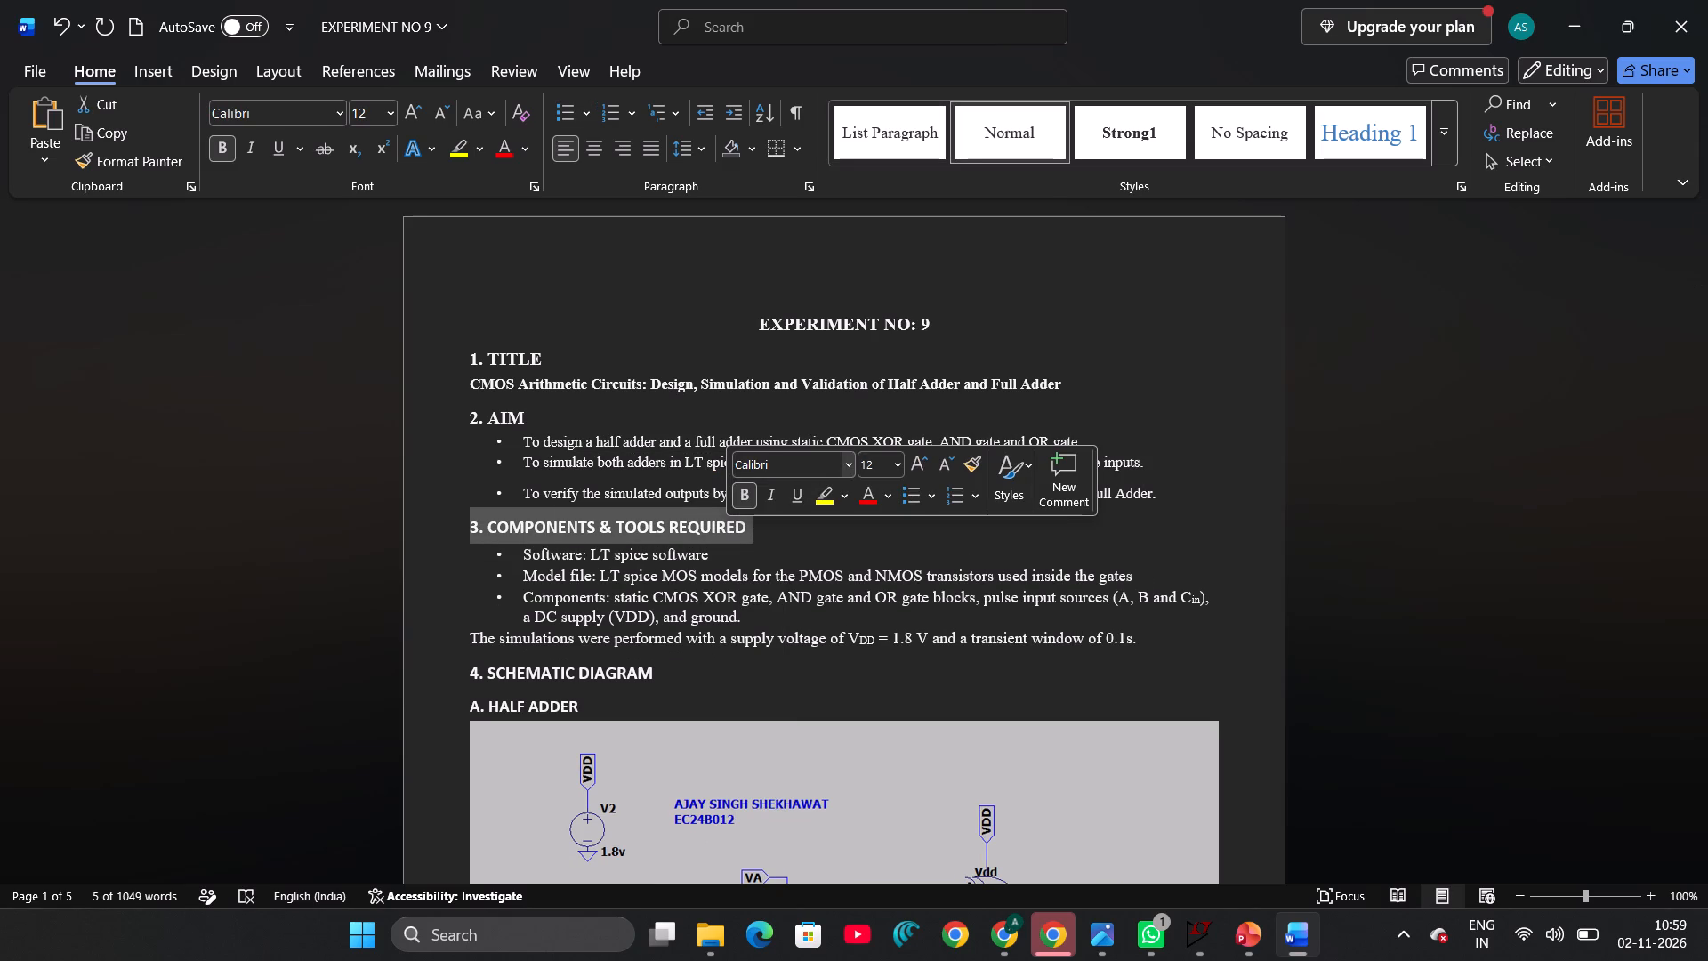
{"action": "left_click", "coordinate": [847, 464]}
{"action": "scroll", "coordinate": [858, 284], "scroll_direction": "up", "scroll_amount": 9}
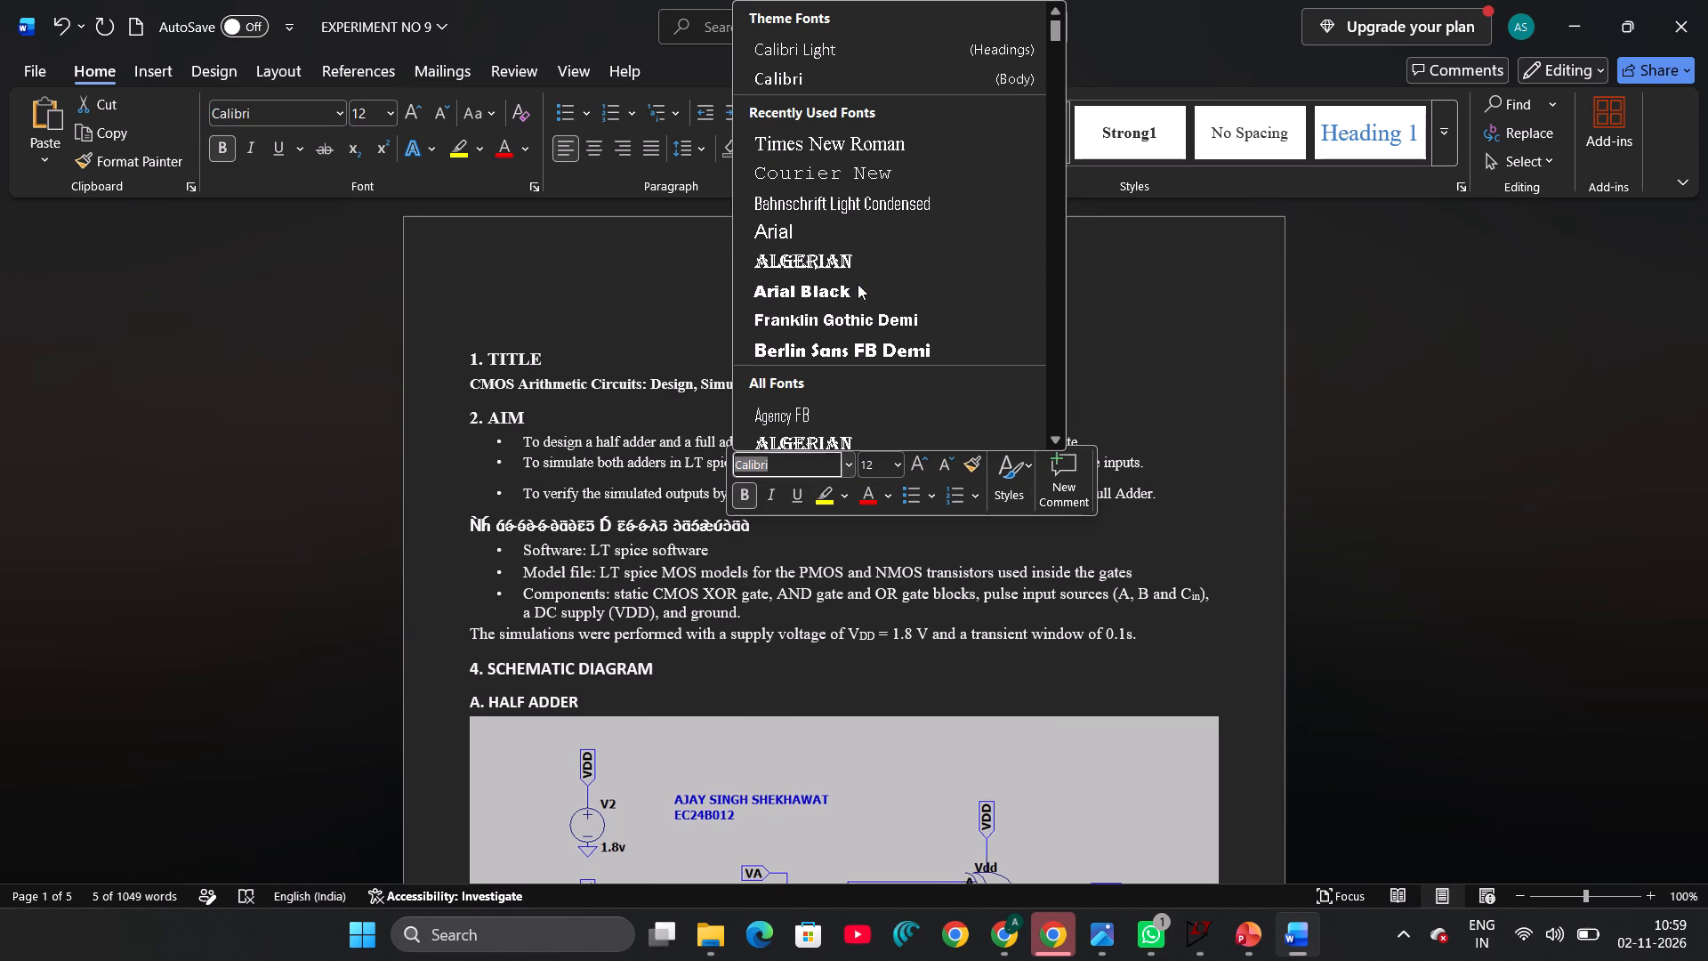
{"action": "left_click", "coordinate": [826, 134]}
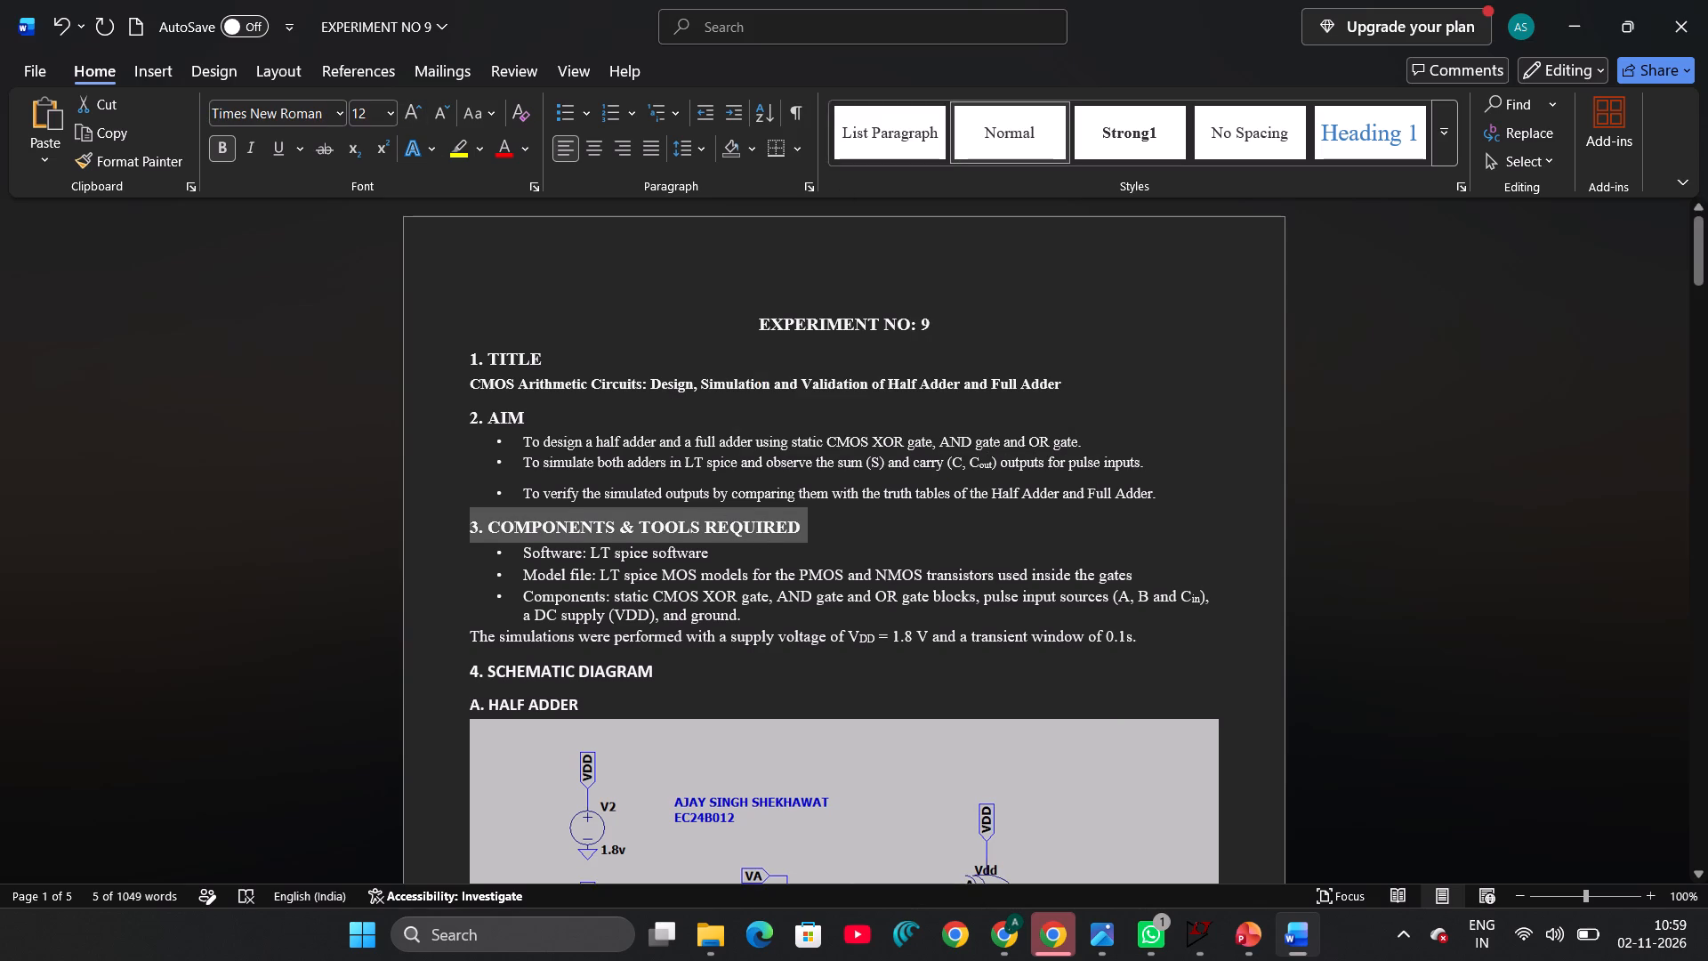
Reduce the indent of the Aim and Components bullet lists so their bullets align with the headings' left edge.
{"action": "left_click_drag", "start_coordinate": [497, 549], "coordinate": [455, 645]}
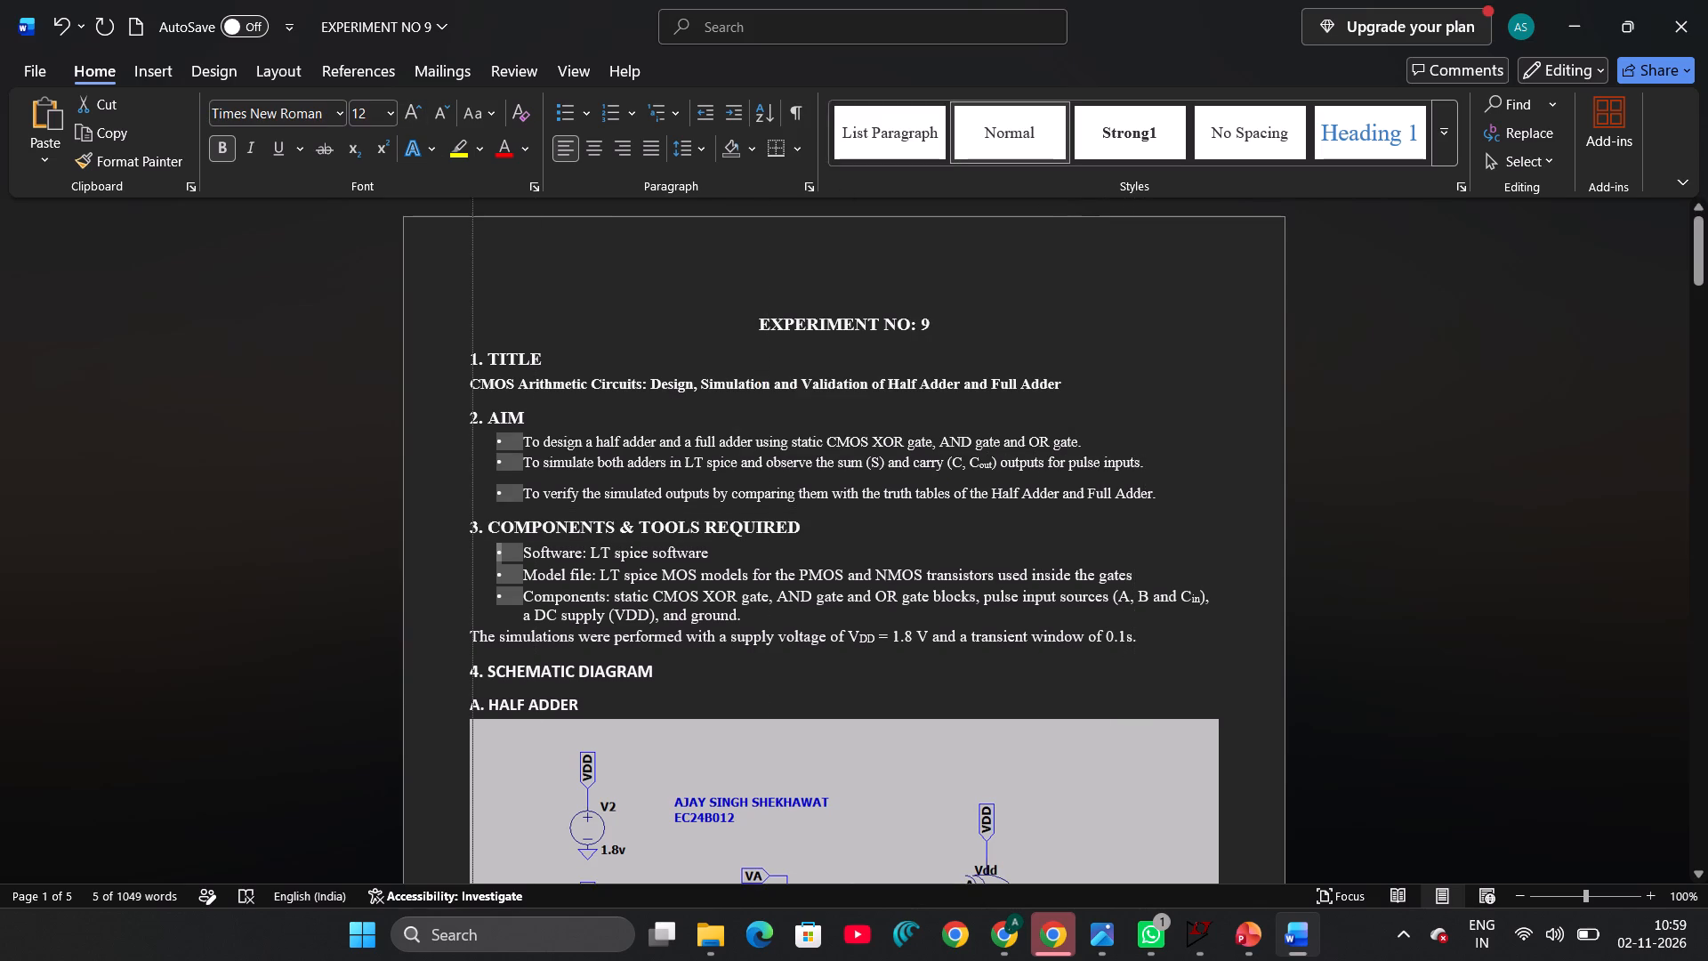
{"action": "left_click_drag", "start_coordinate": [455, 645], "coordinate": [448, 645]}
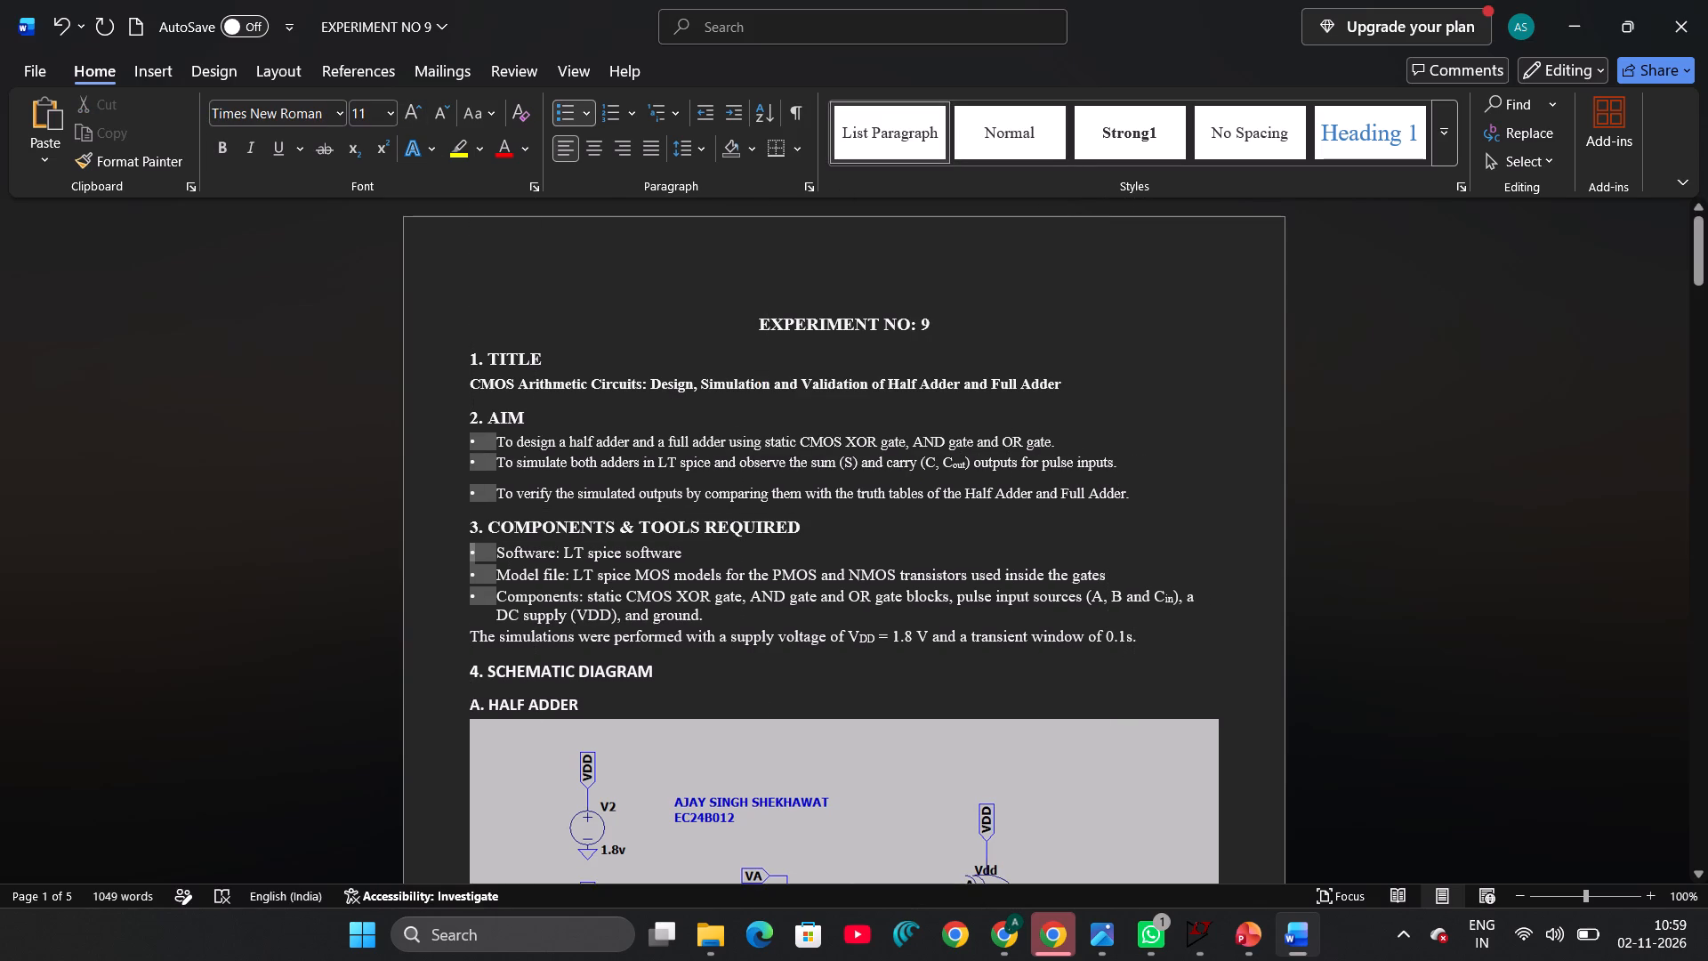
Set the Components section's bullets and the supply-voltage sentence below them to size 10.
{"action": "left_click_drag", "start_coordinate": [1141, 638], "coordinate": [449, 561]}
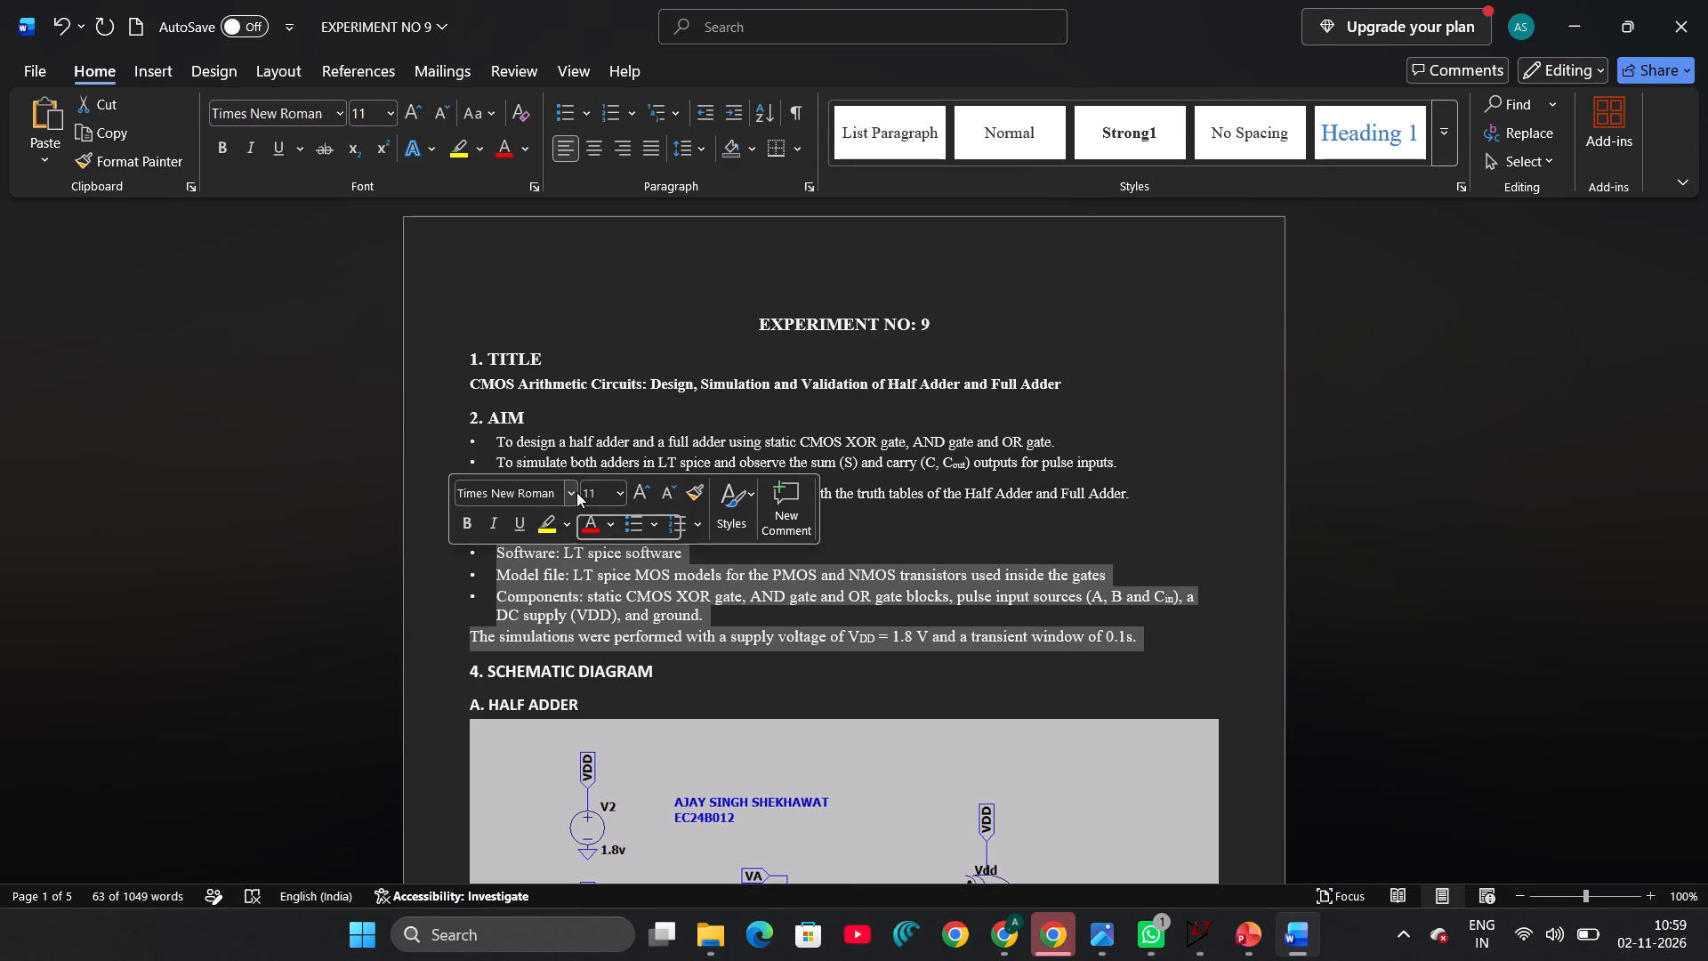
{"action": "left_click", "coordinate": [624, 494]}
{"action": "left_click", "coordinate": [590, 124]}
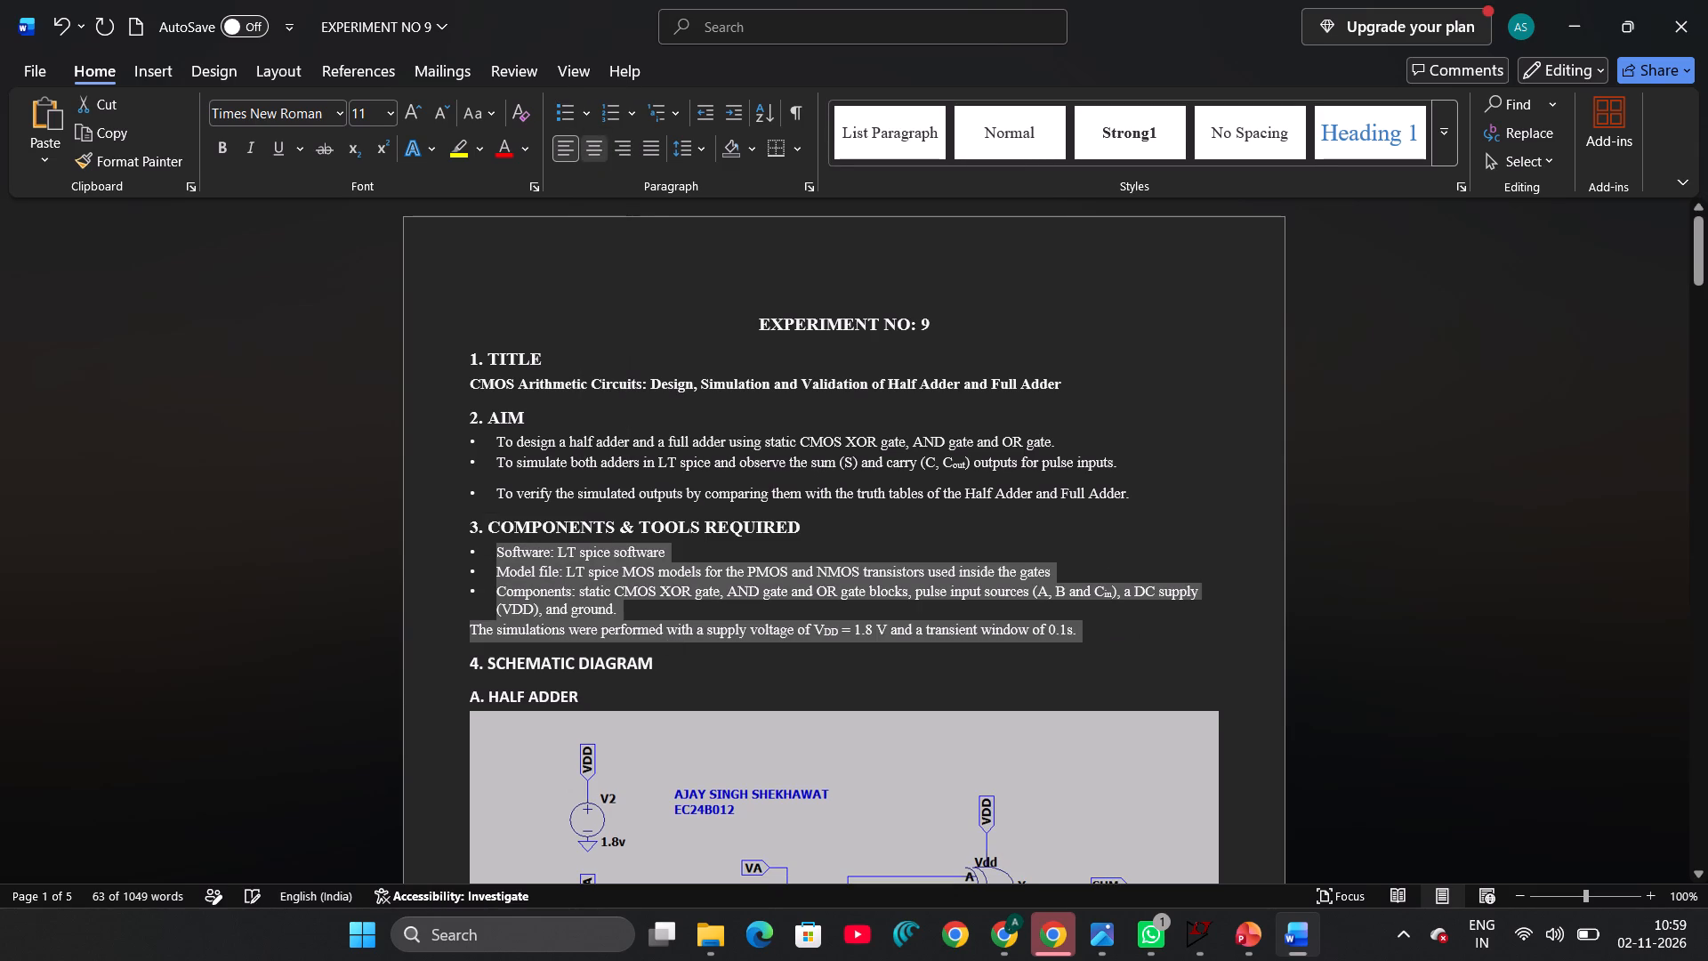
Change the font of the "4. SCHEMATIC DIAGRAM" heading to Times New Roman.
{"action": "left_click_drag", "start_coordinate": [661, 663], "coordinate": [401, 664]}
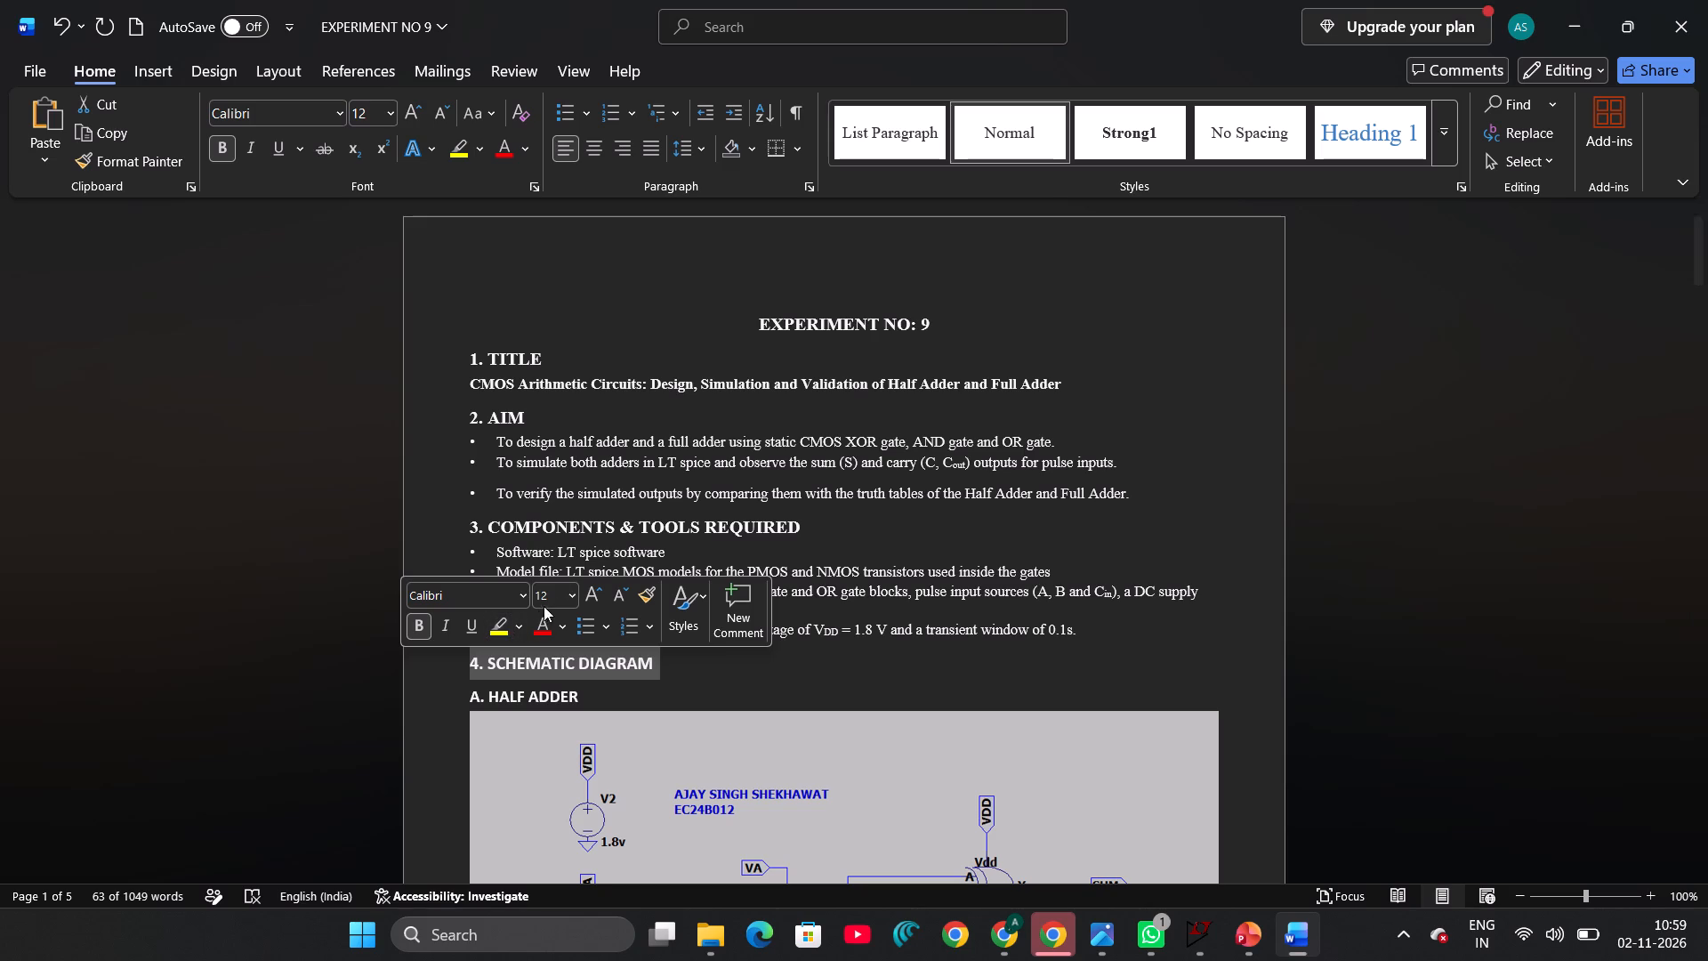
{"action": "left_click", "coordinate": [523, 598]}
{"action": "scroll", "coordinate": [493, 114], "scroll_direction": "up", "scroll_amount": 7}
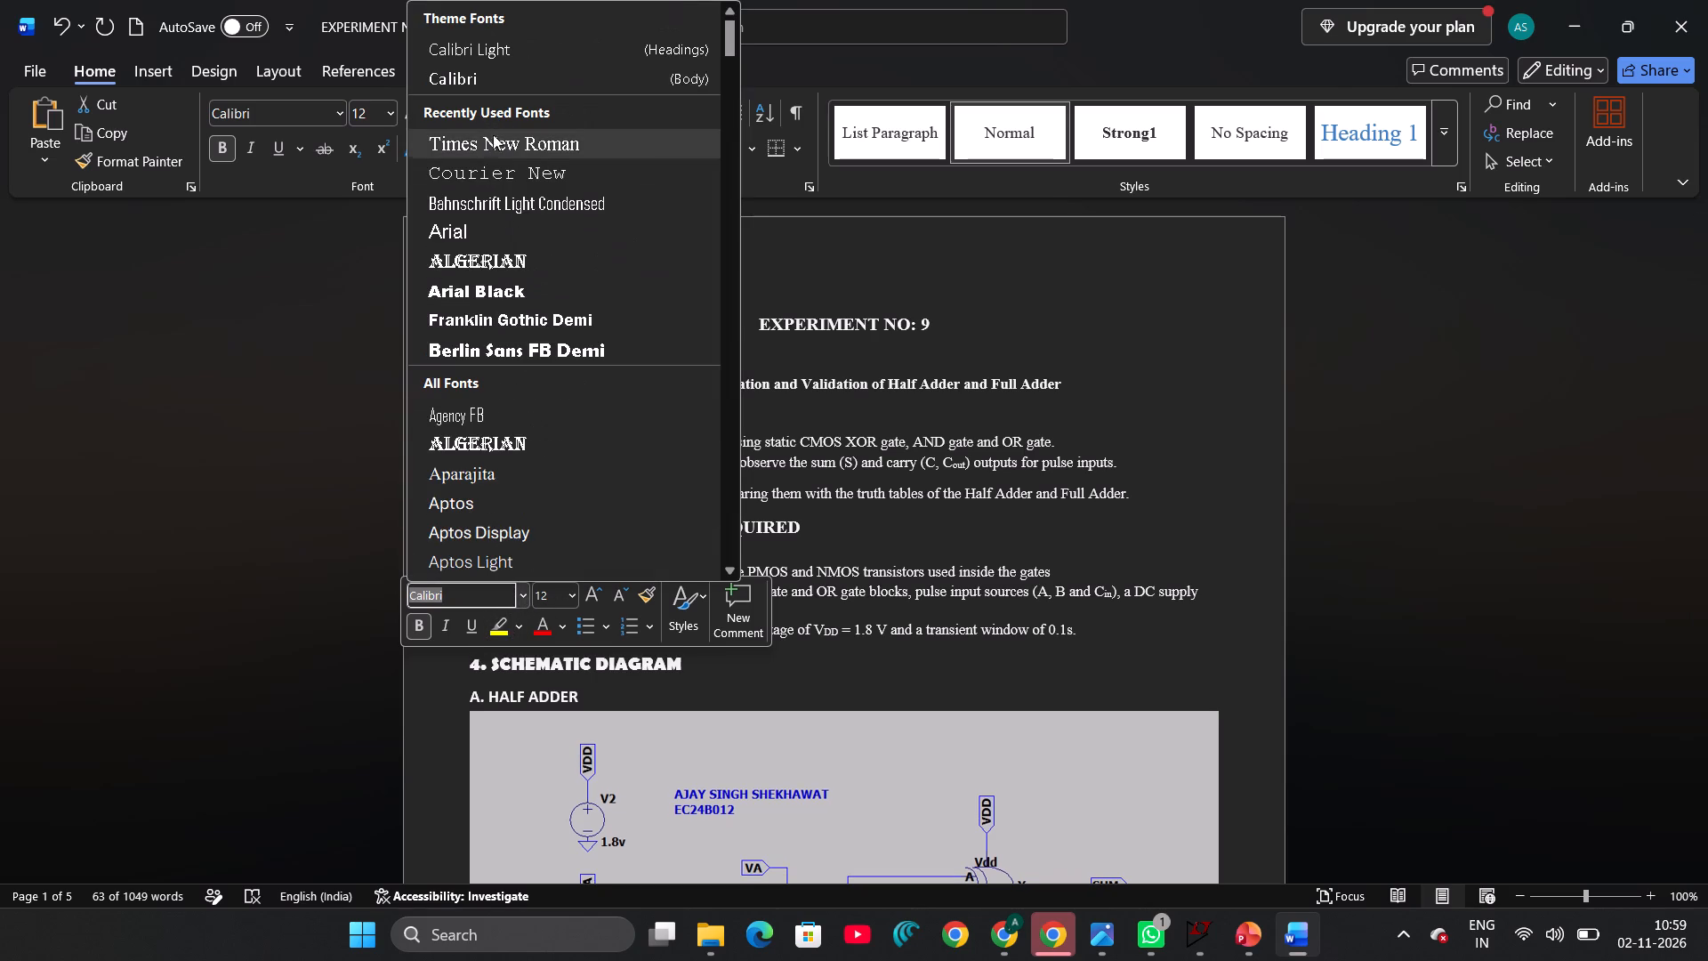
{"action": "left_click", "coordinate": [493, 137]}
Change the font of the "A. HALF ADDER" subheading to Times New Roman.
{"action": "left_click_drag", "start_coordinate": [594, 698], "coordinate": [399, 668]}
{"action": "left_click", "coordinate": [578, 702]}
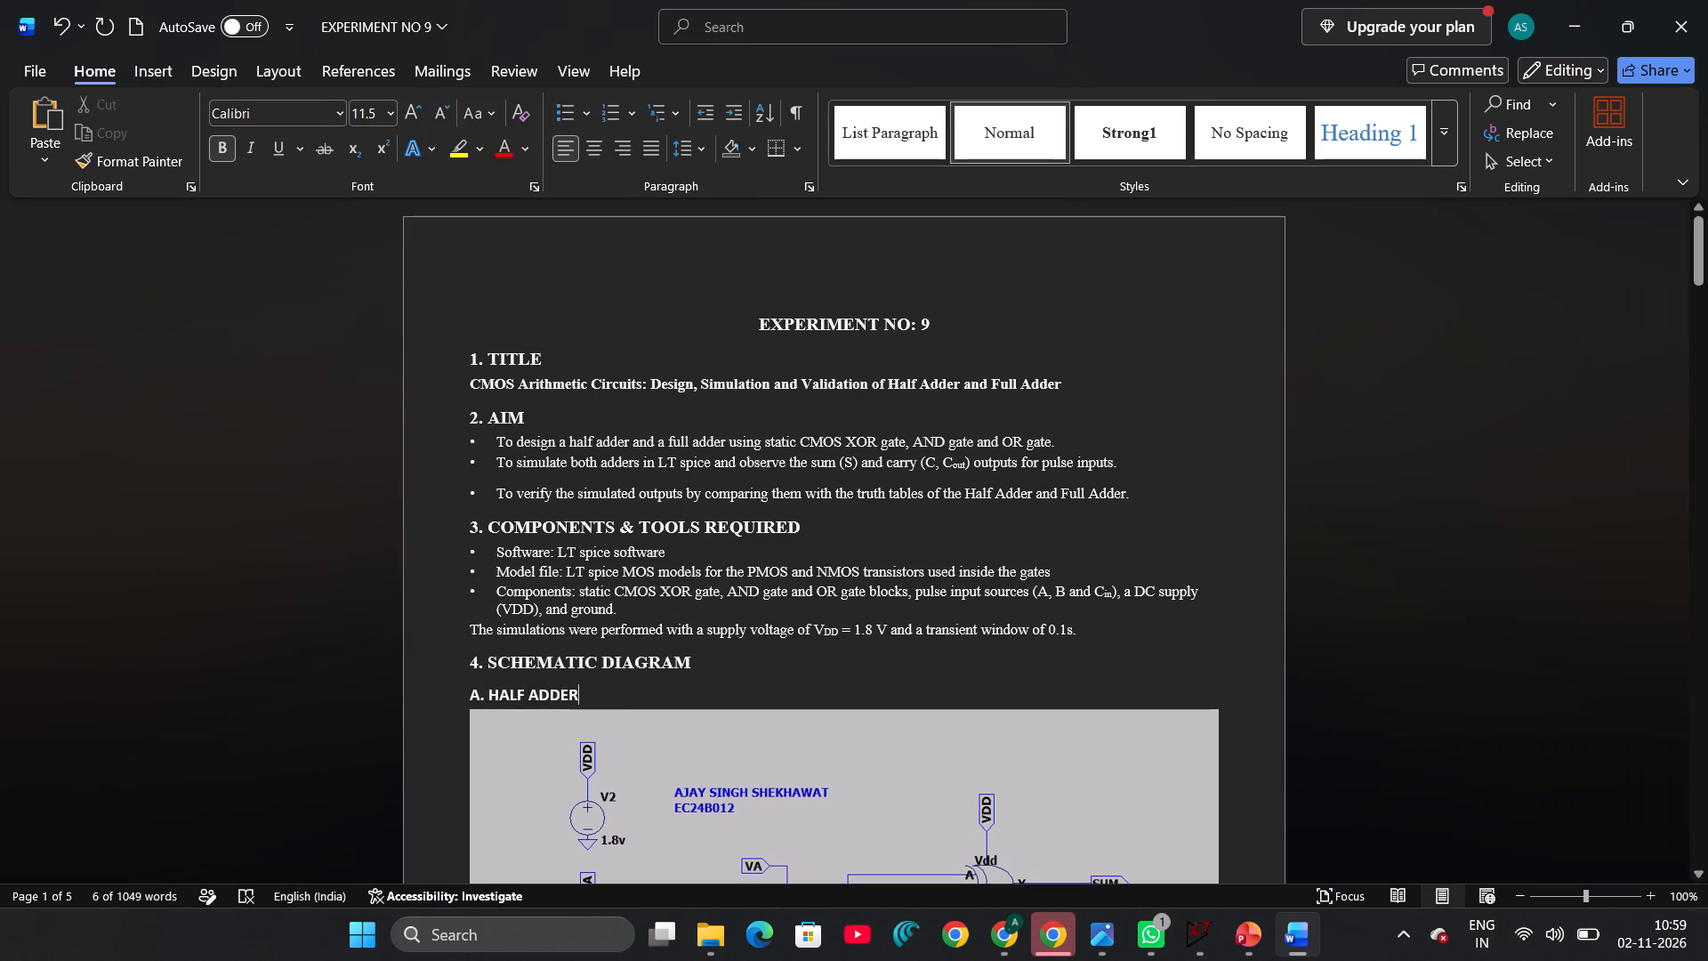
{"action": "left_click_drag", "start_coordinate": [585, 702], "coordinate": [464, 700]}
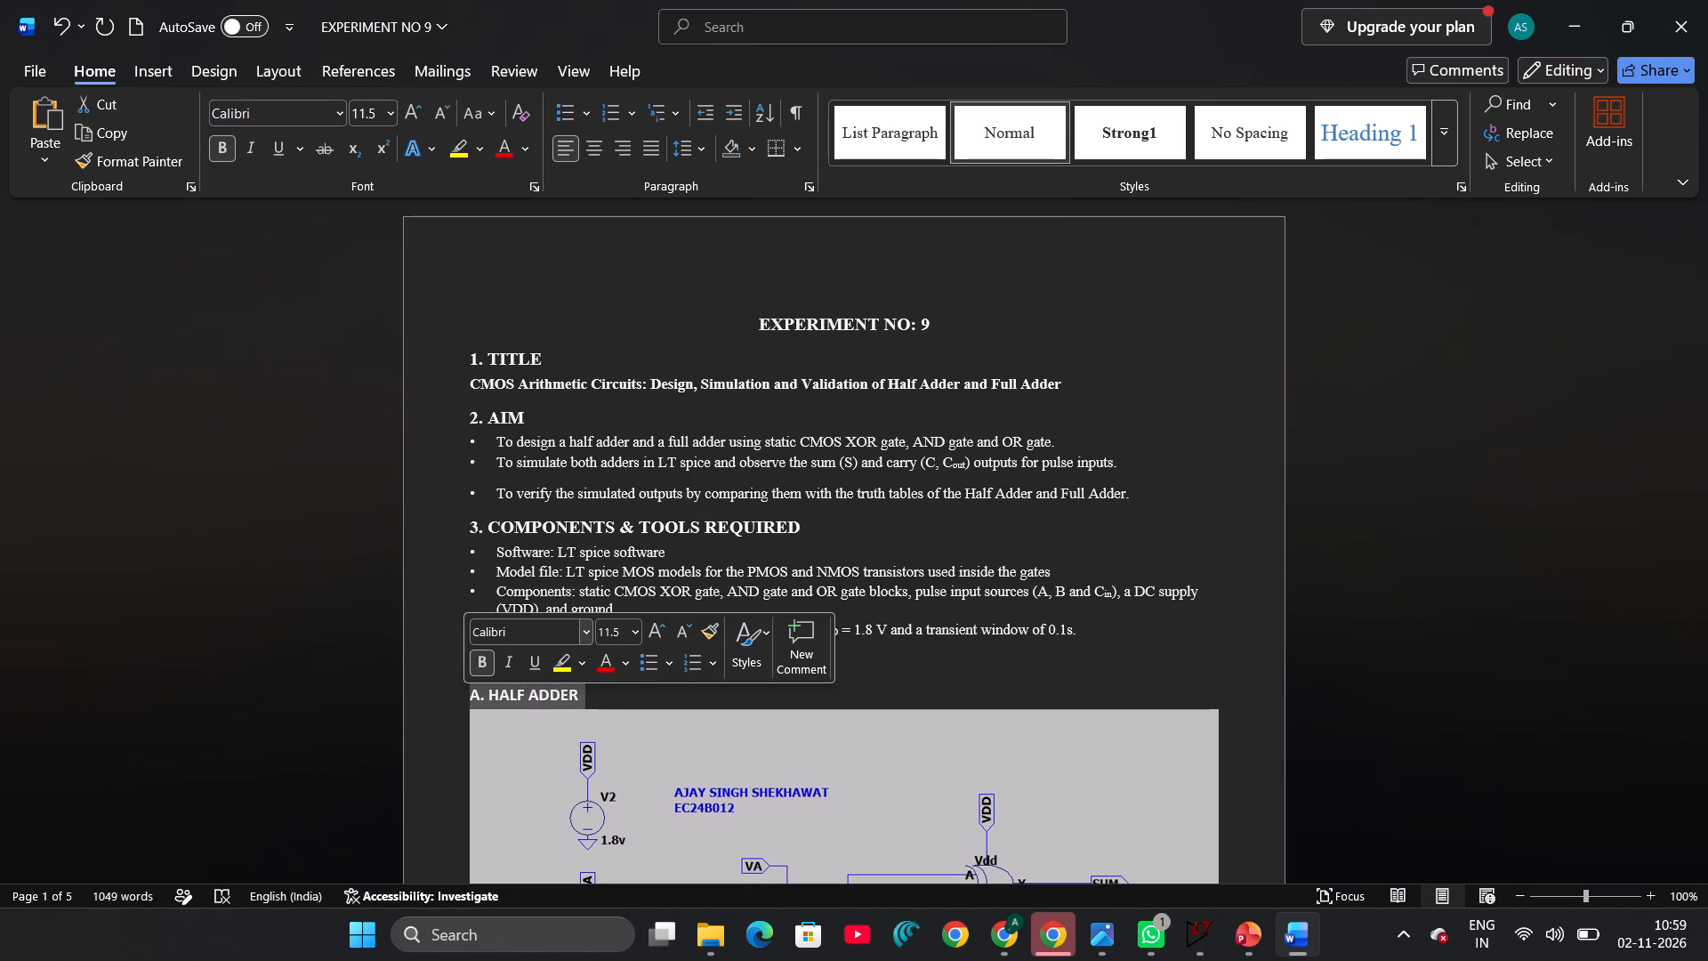
{"action": "left_click", "coordinate": [584, 631]}
{"action": "scroll", "coordinate": [614, 436], "scroll_direction": "up", "scroll_amount": 6}
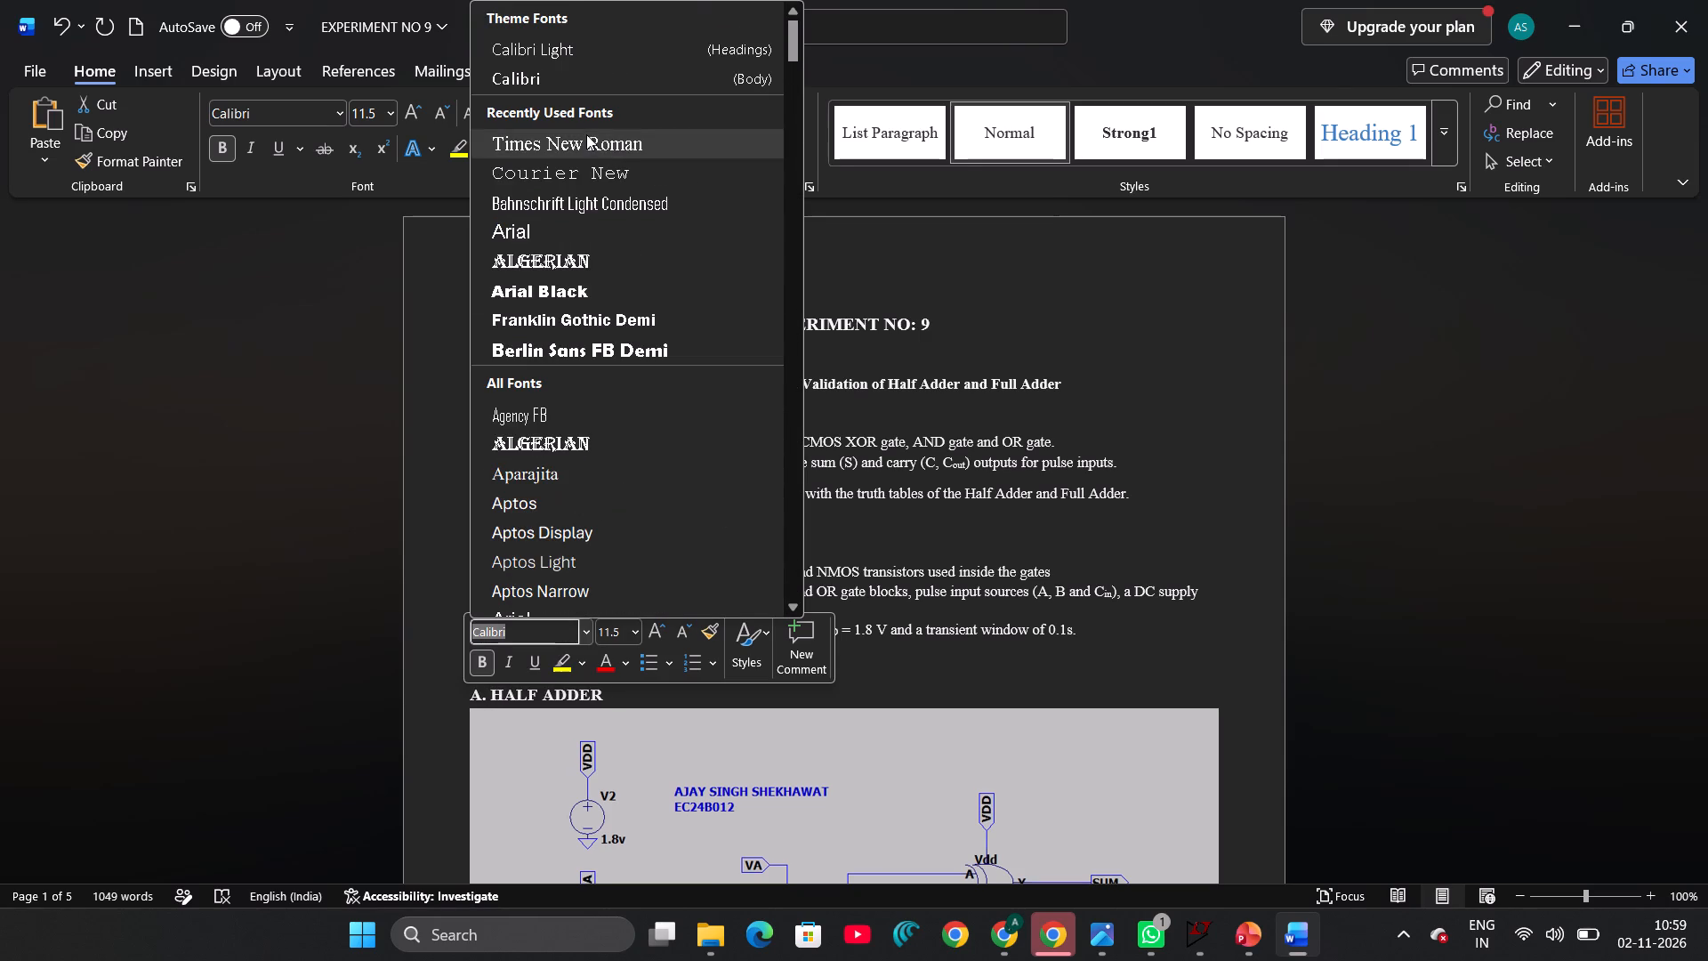
{"action": "left_click", "coordinate": [586, 134]}
Change the font of the "B. FULL ADDER" subheading to Times New Roman.
{"action": "scroll", "coordinate": [646, 658], "scroll_direction": "down", "scroll_amount": 1}
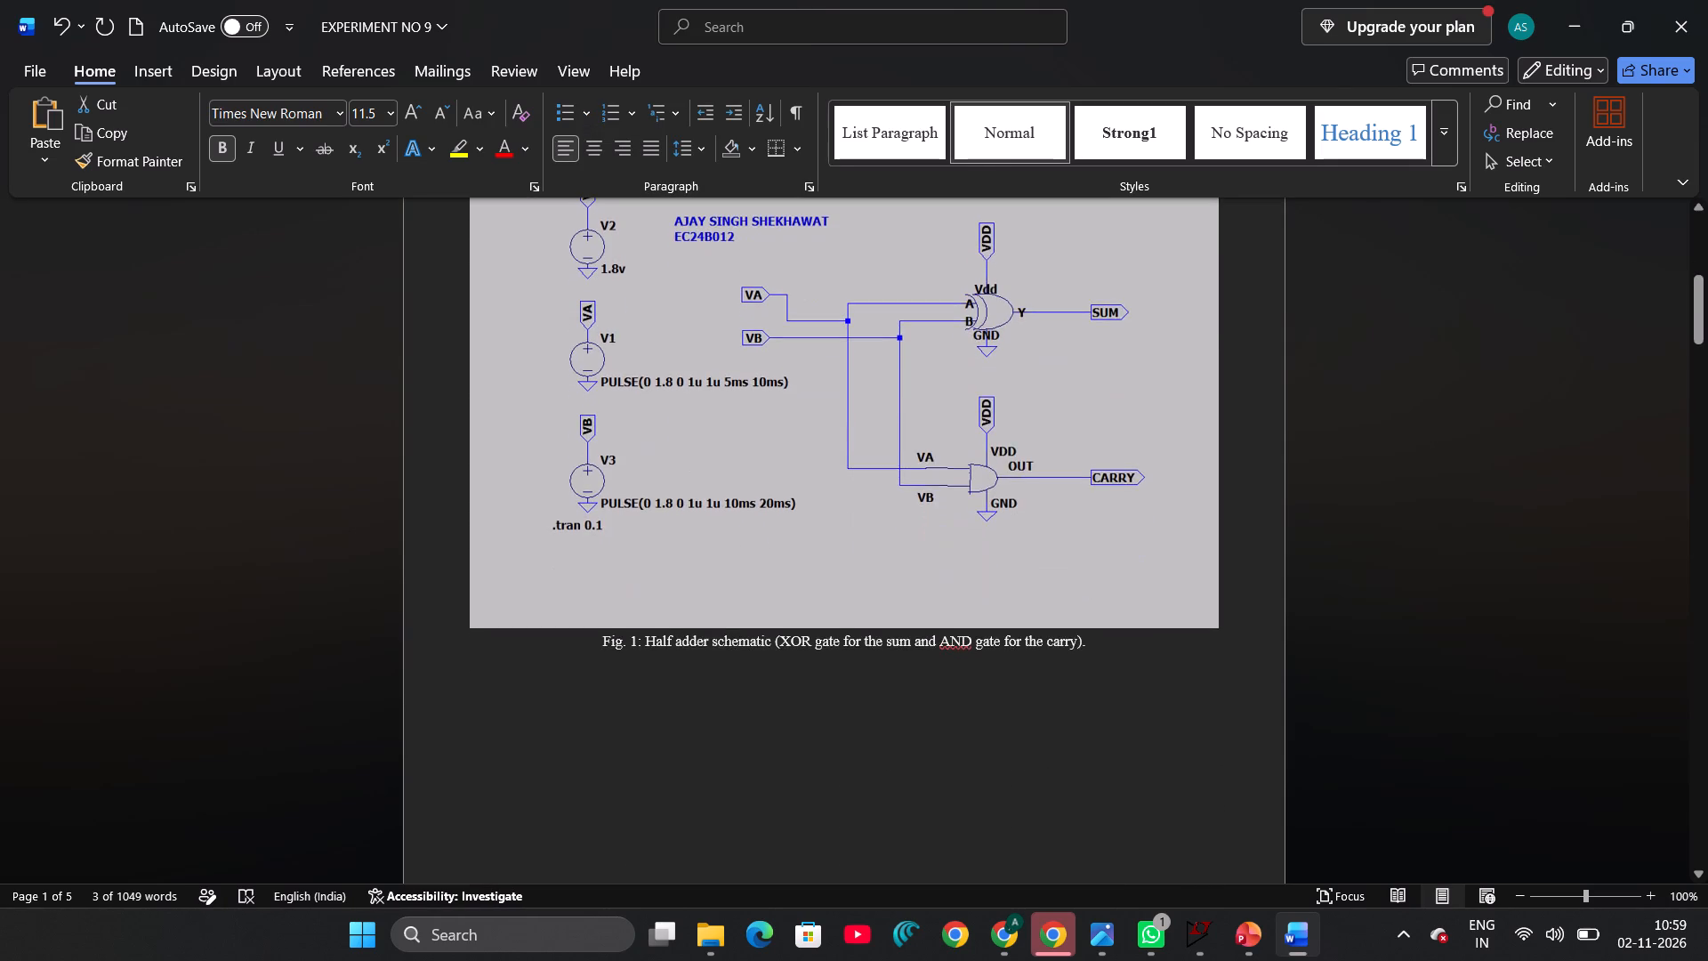
{"action": "scroll", "coordinate": [646, 658], "scroll_direction": "down", "scroll_amount": 2}
{"action": "left_click_drag", "start_coordinate": [587, 531], "coordinate": [433, 533]}
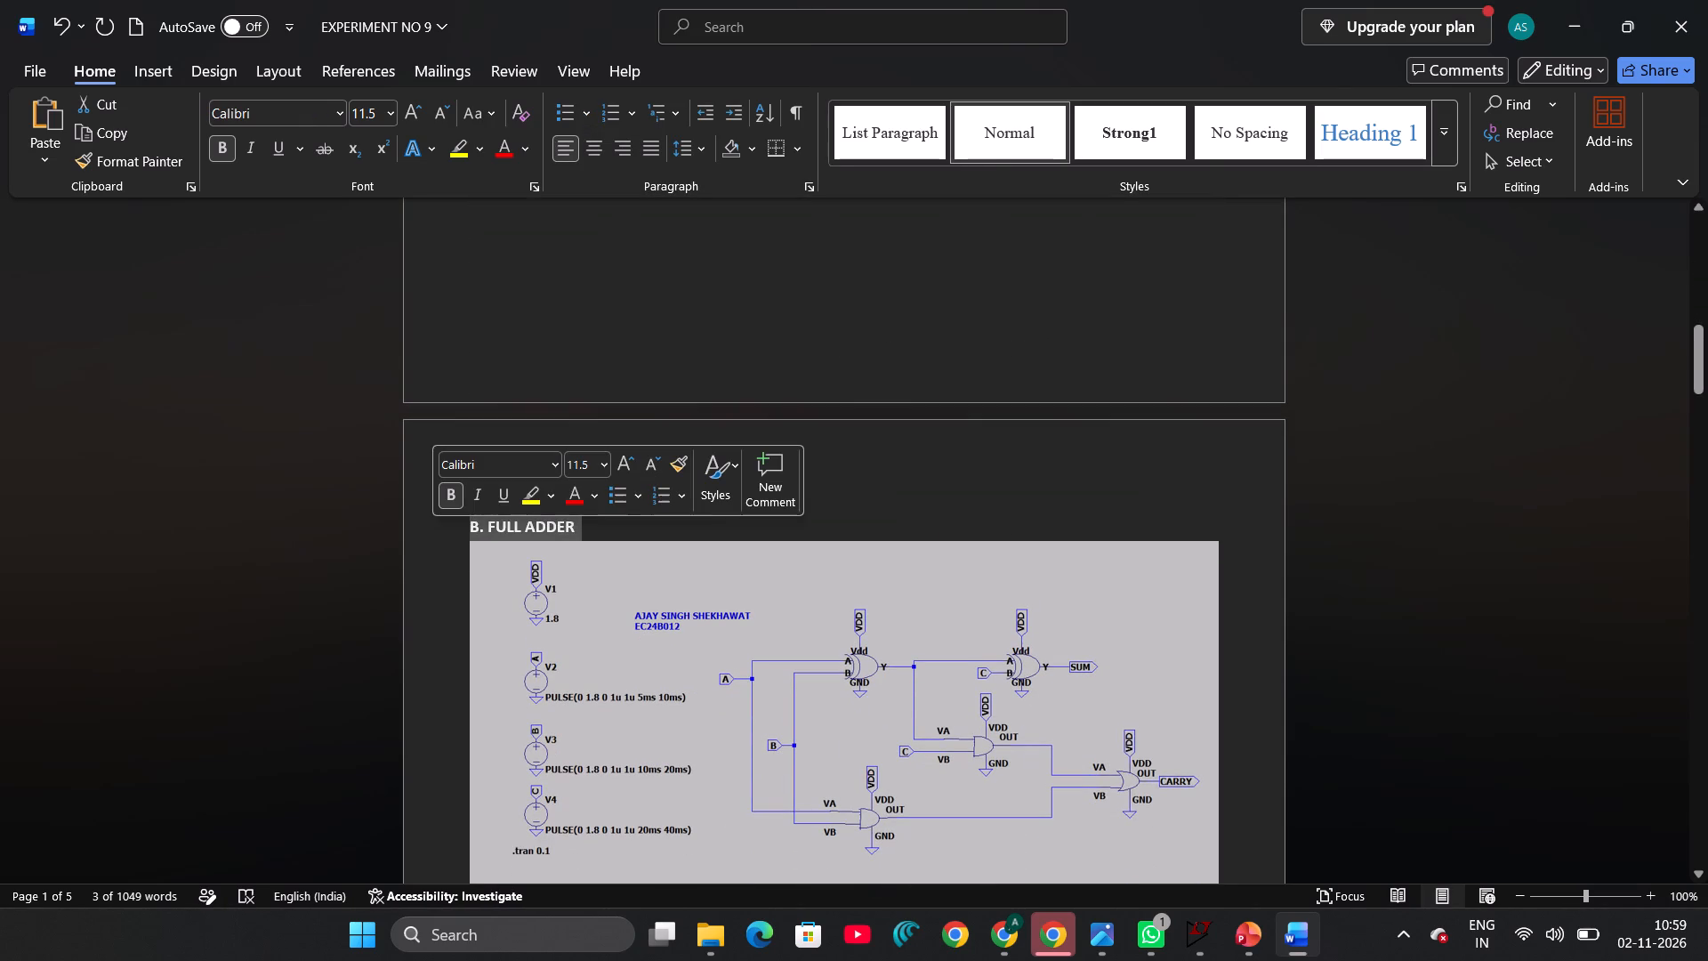
{"action": "left_click", "coordinate": [556, 466]}
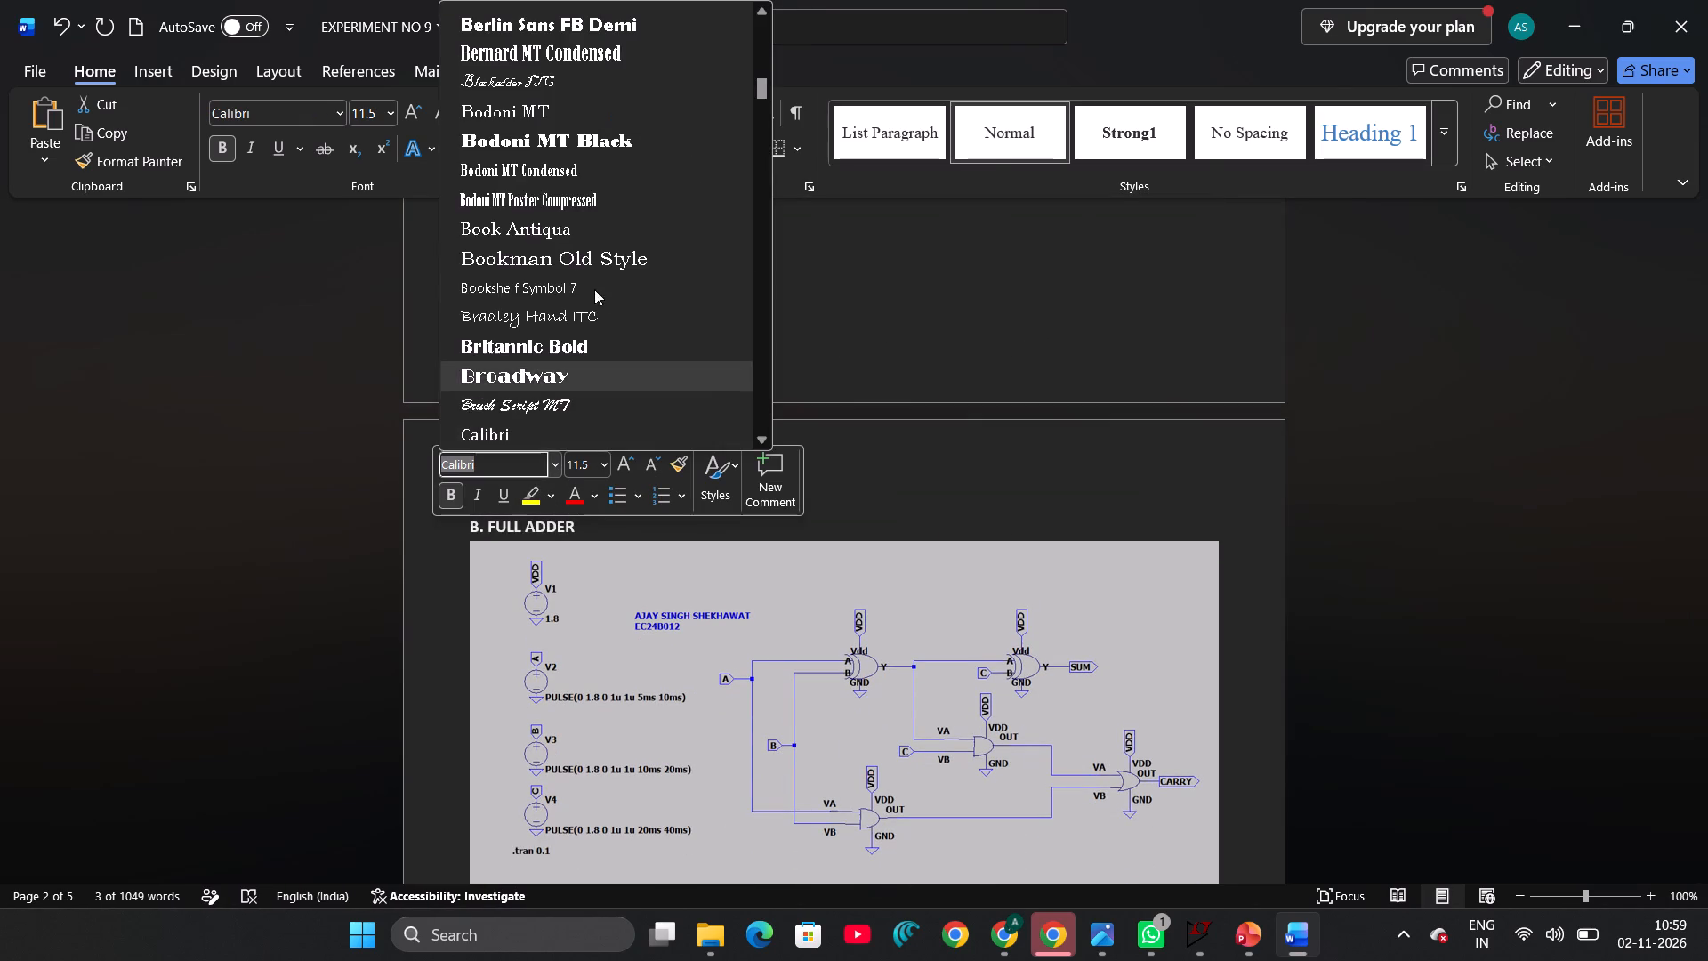
{"action": "scroll", "coordinate": [594, 289], "scroll_direction": "up", "scroll_amount": 8}
{"action": "left_click", "coordinate": [544, 132]}
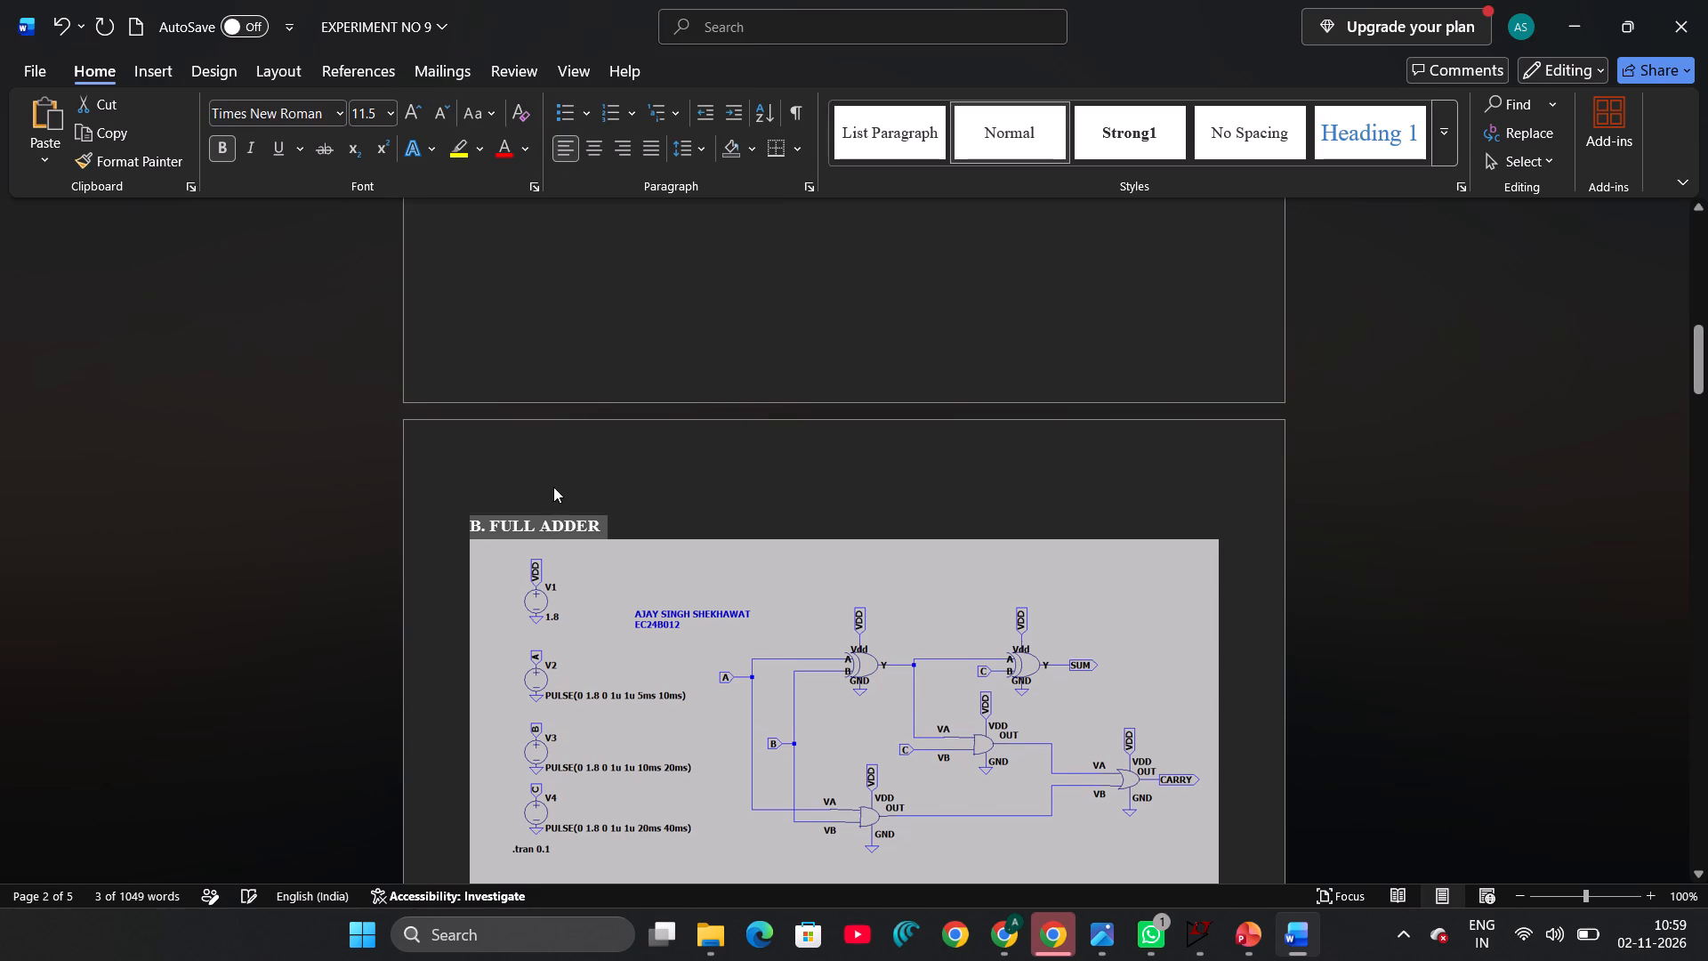
Set the "A. HALF ADDER" subheading under the Schematic Diagram section to size 10.
{"action": "scroll", "coordinate": [596, 354], "scroll_direction": "up", "scroll_amount": 3}
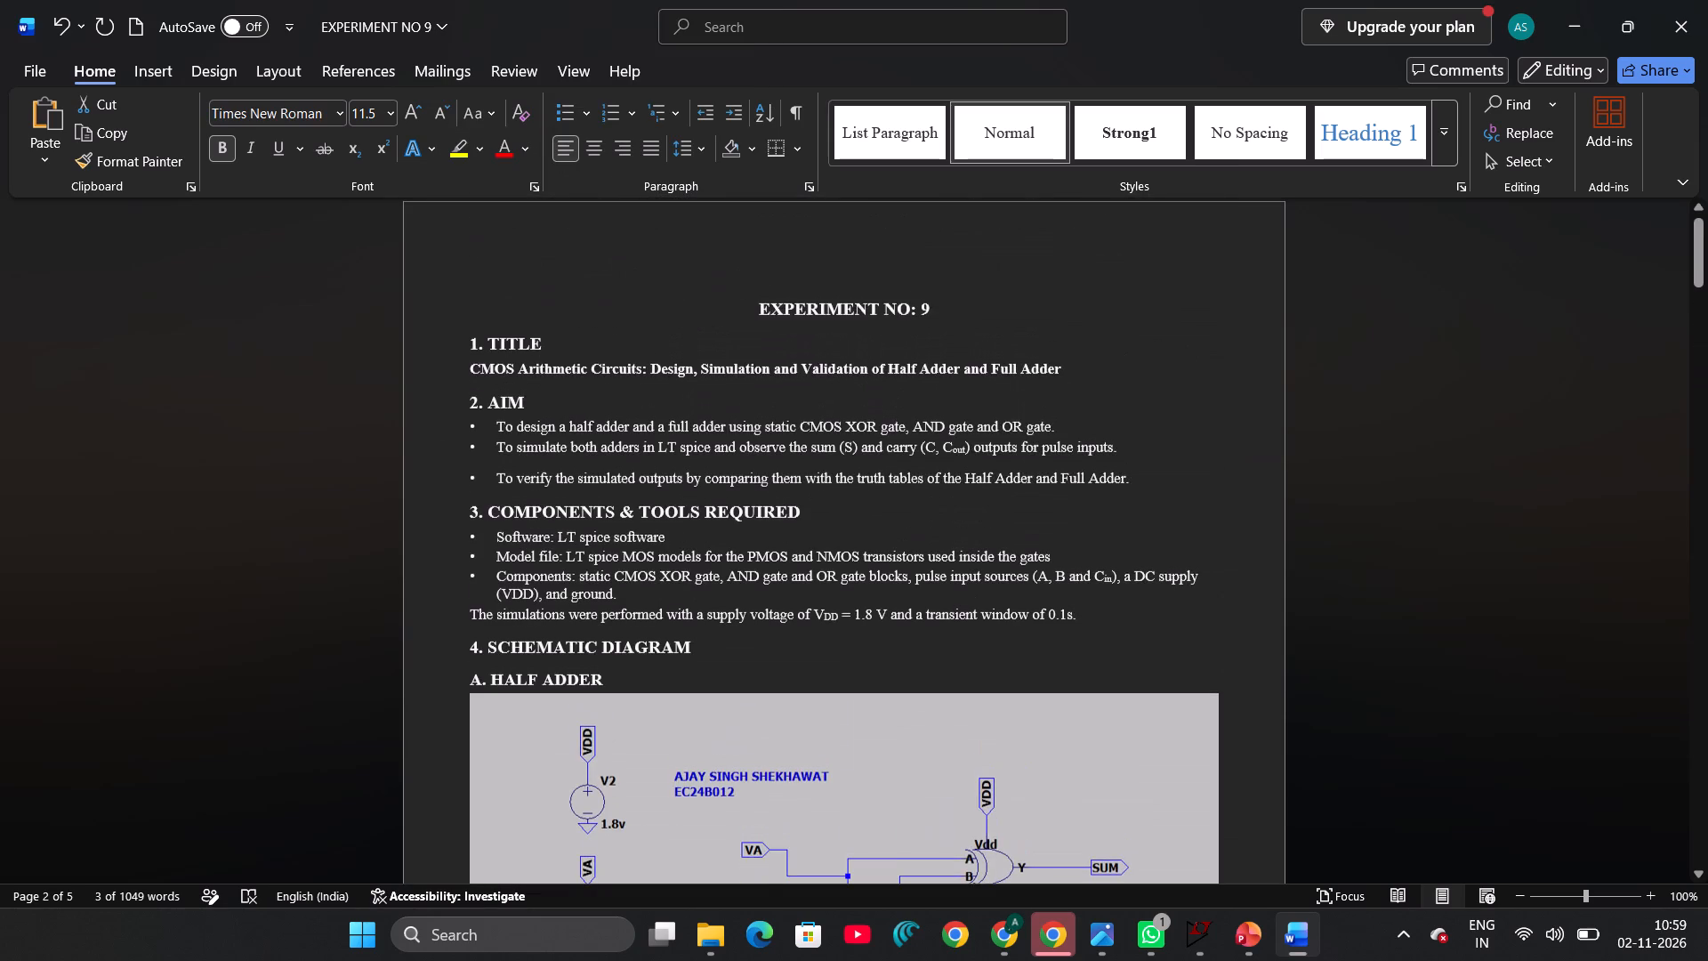
{"action": "left_click_drag", "start_coordinate": [620, 680], "coordinate": [440, 671]}
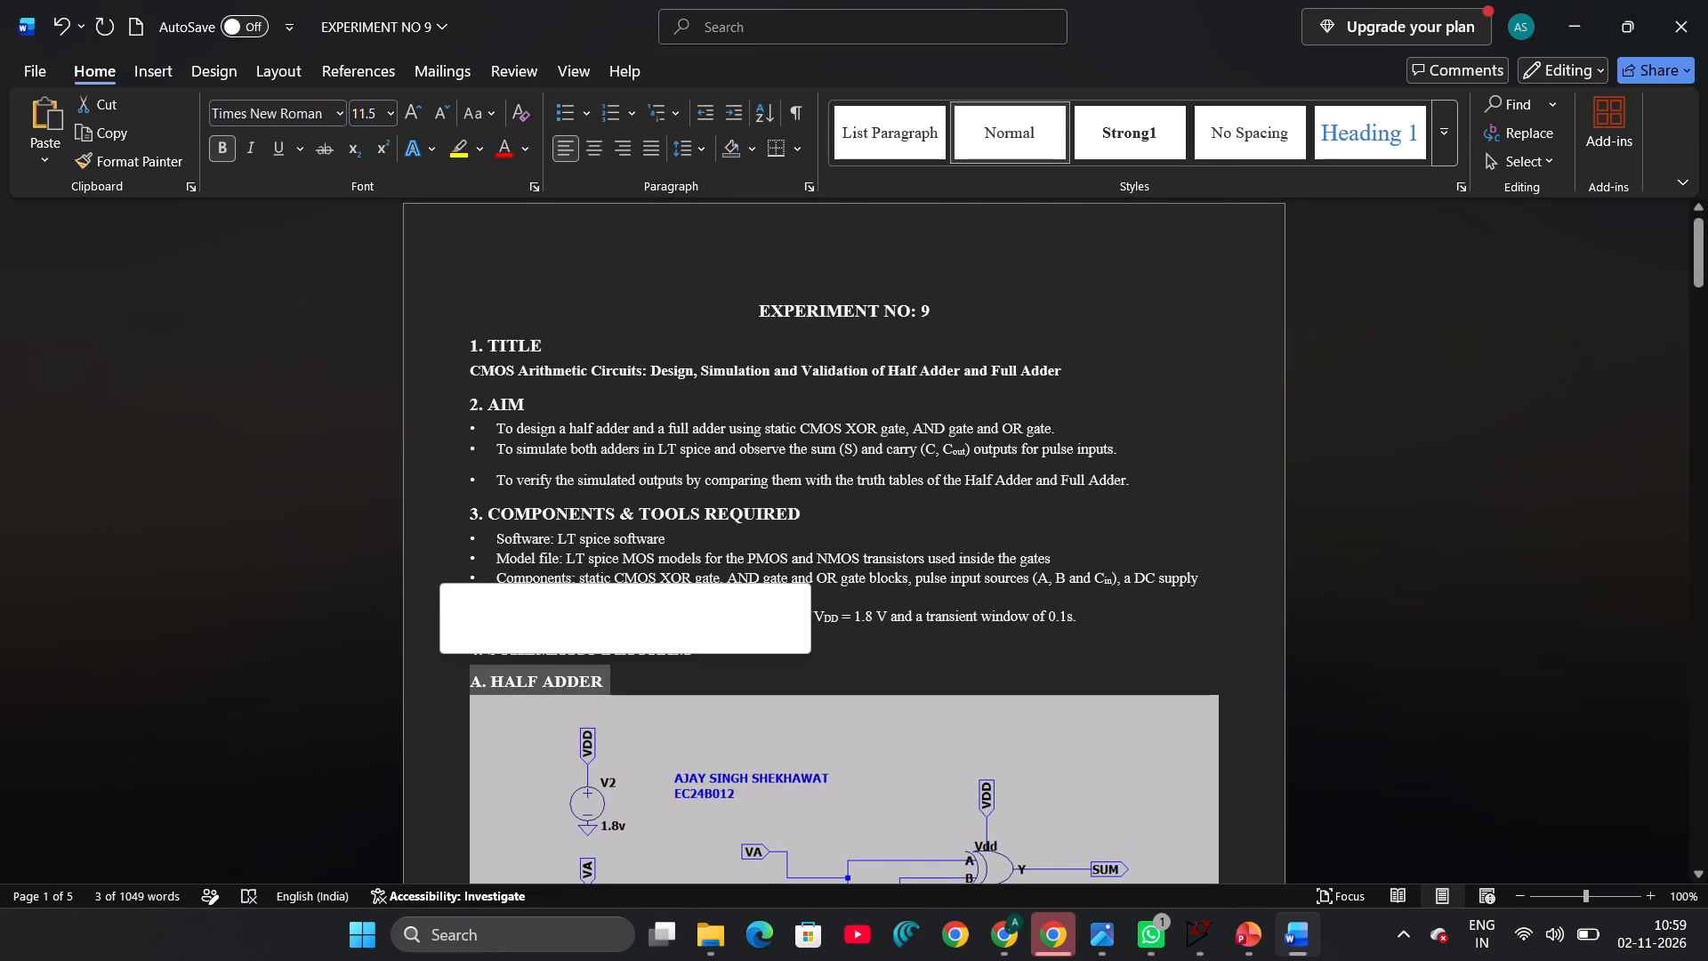
{"action": "left_click", "coordinate": [615, 604]}
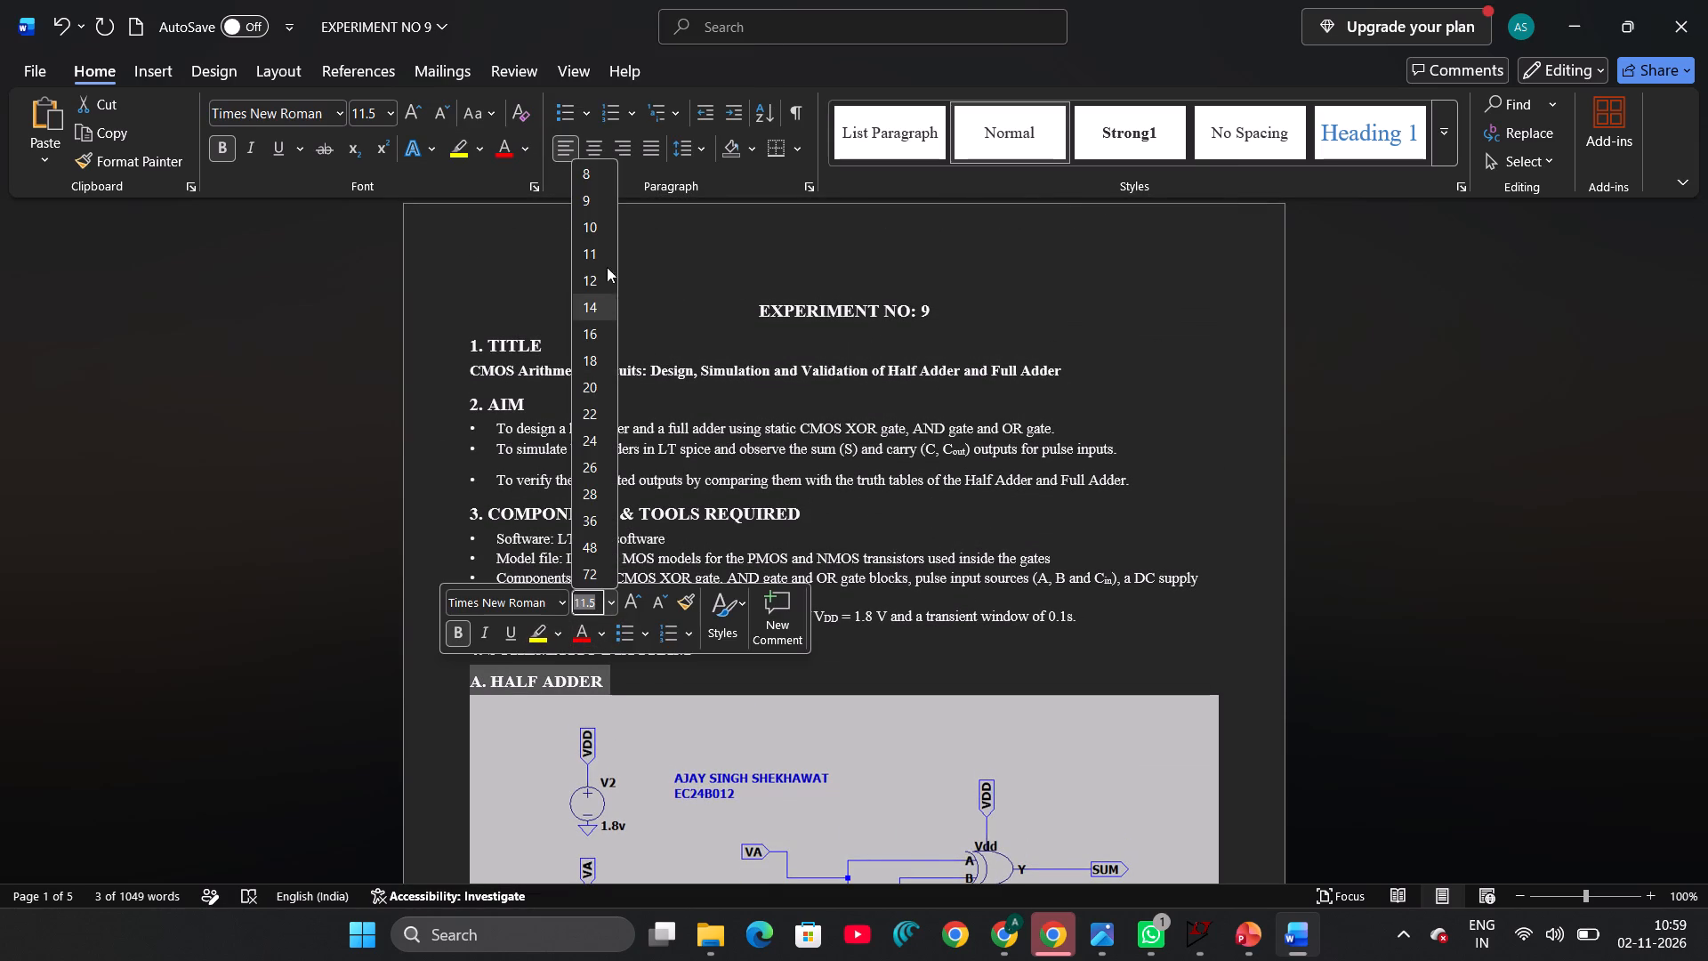
{"action": "left_click", "coordinate": [596, 236]}
{"action": "left_click", "coordinate": [408, 797]}
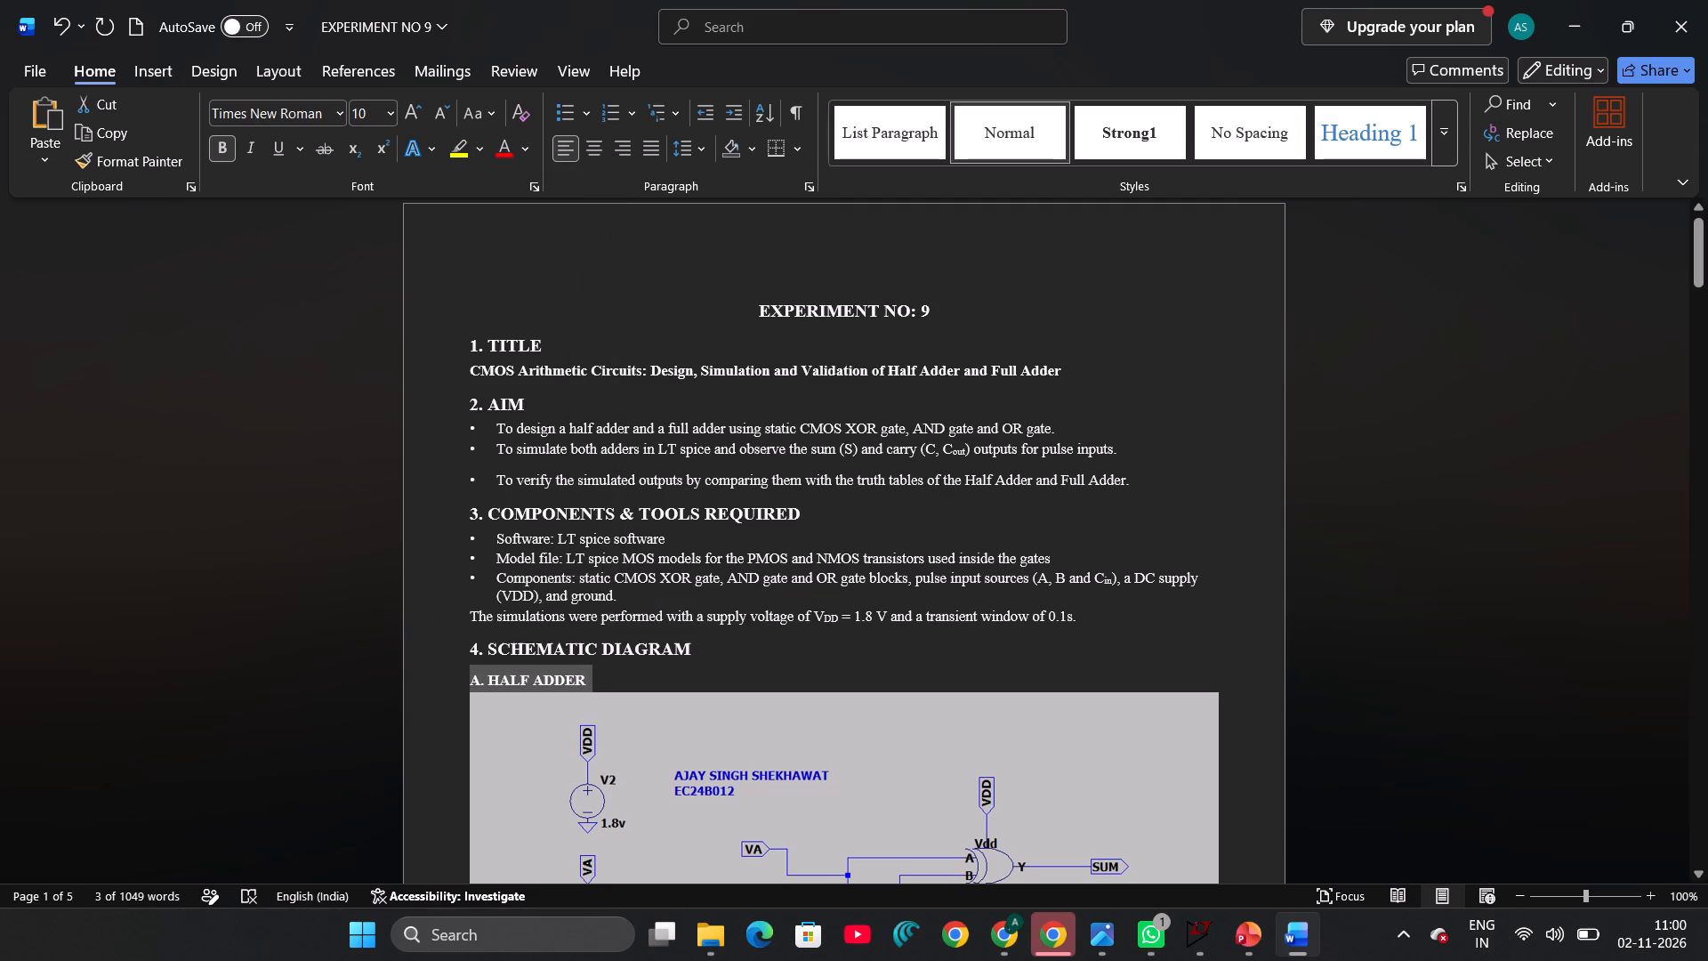
Set the "B. FULL ADDER" subheading above the full adder schematic to size 10.
{"action": "scroll", "coordinate": [408, 797], "scroll_direction": "down", "scroll_amount": 4}
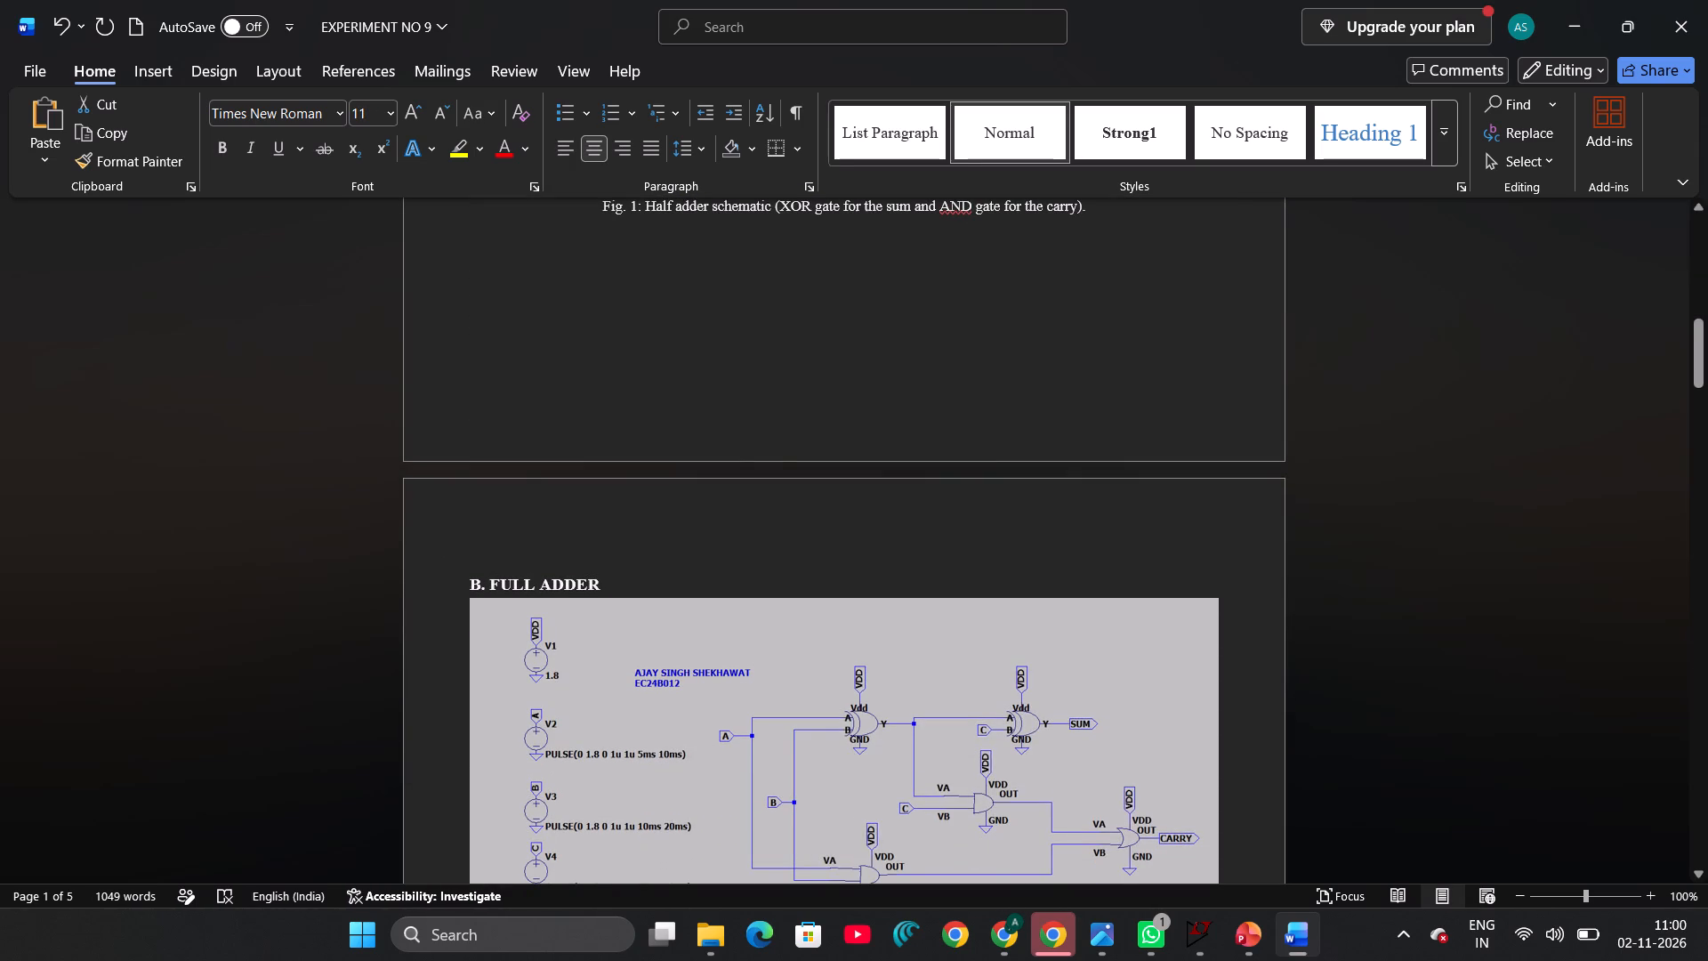
{"action": "left_click_drag", "start_coordinate": [624, 580], "coordinate": [424, 585]}
{"action": "left_click", "coordinate": [592, 505]}
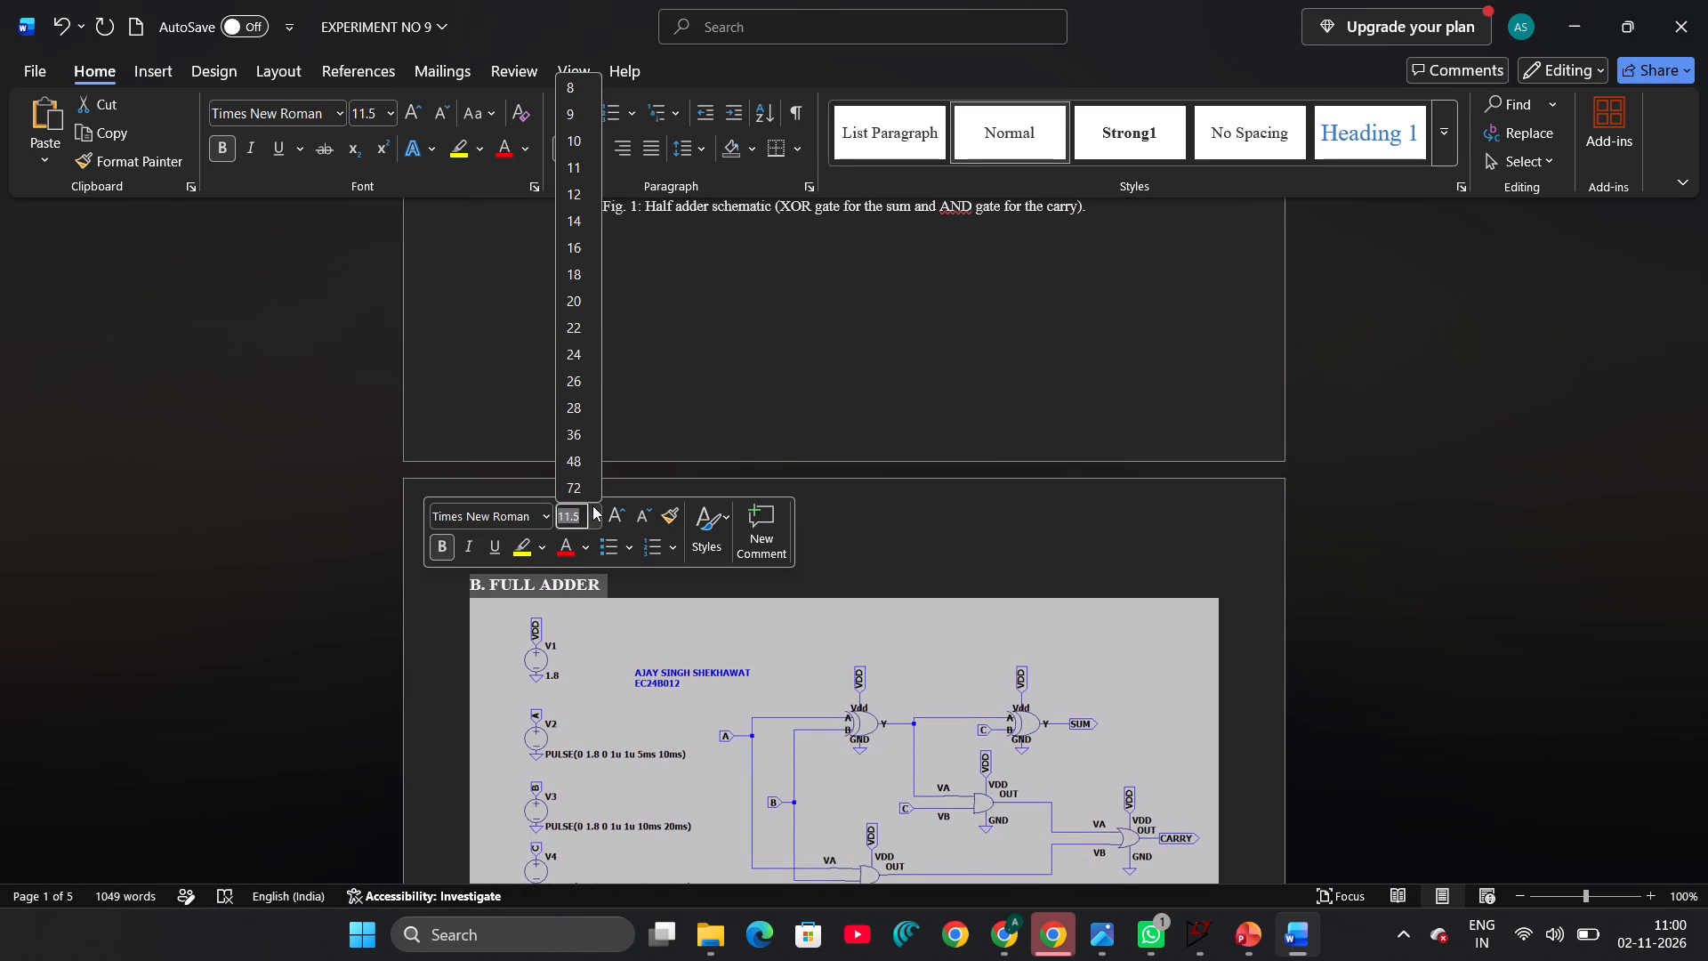
{"action": "left_click", "coordinate": [571, 142]}
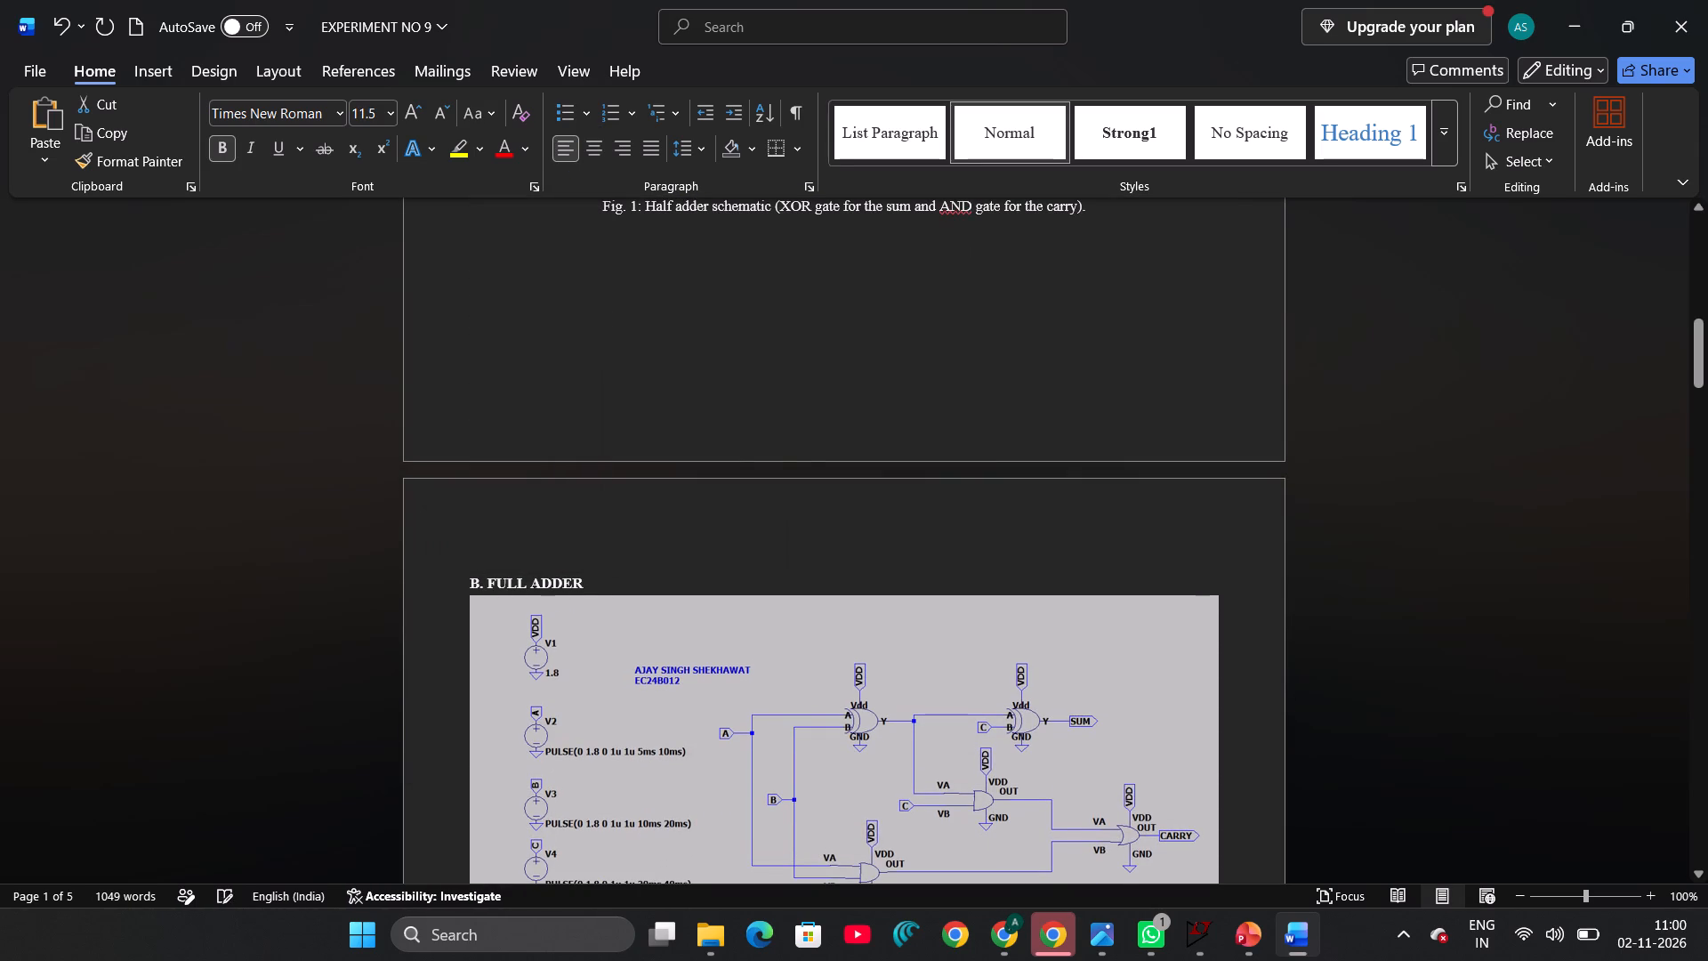
Change the font of the "5. DESIGN DESCRIPTION" heading to Times New Roman.
{"action": "scroll", "coordinate": [604, 384], "scroll_direction": "down", "scroll_amount": 2}
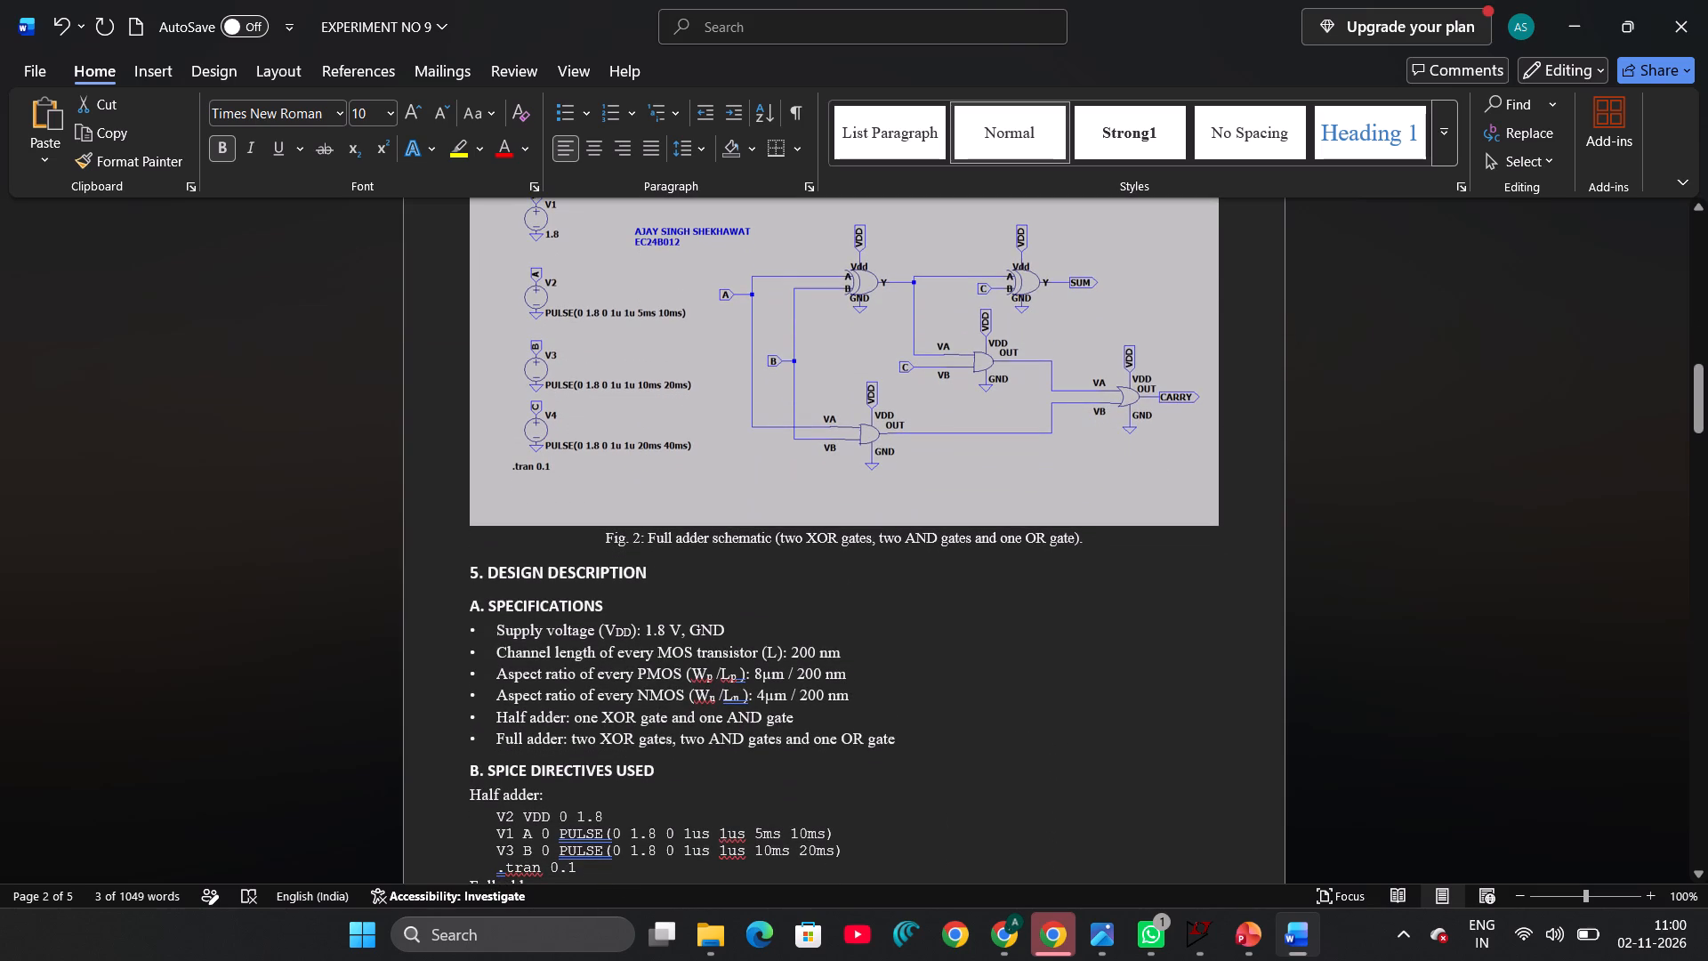
{"action": "left_click_drag", "start_coordinate": [657, 566], "coordinate": [409, 565]}
{"action": "left_click", "coordinate": [528, 497]}
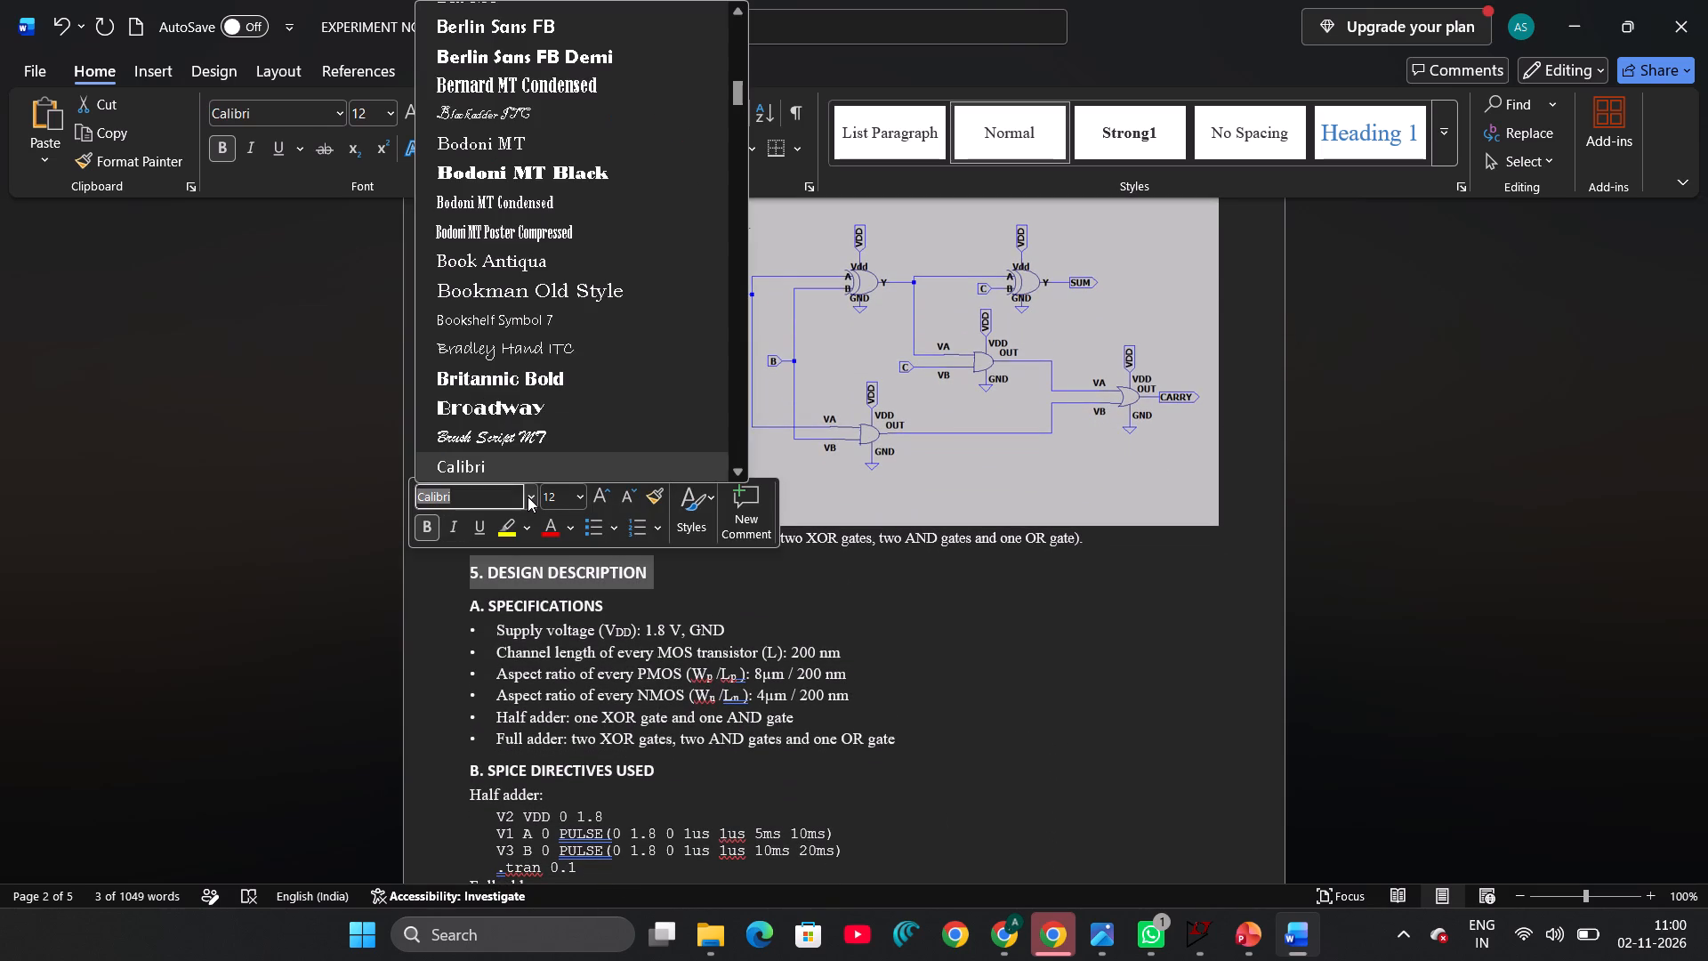
{"action": "scroll", "coordinate": [568, 351], "scroll_direction": "up", "scroll_amount": 8}
{"action": "left_click", "coordinate": [540, 138]}
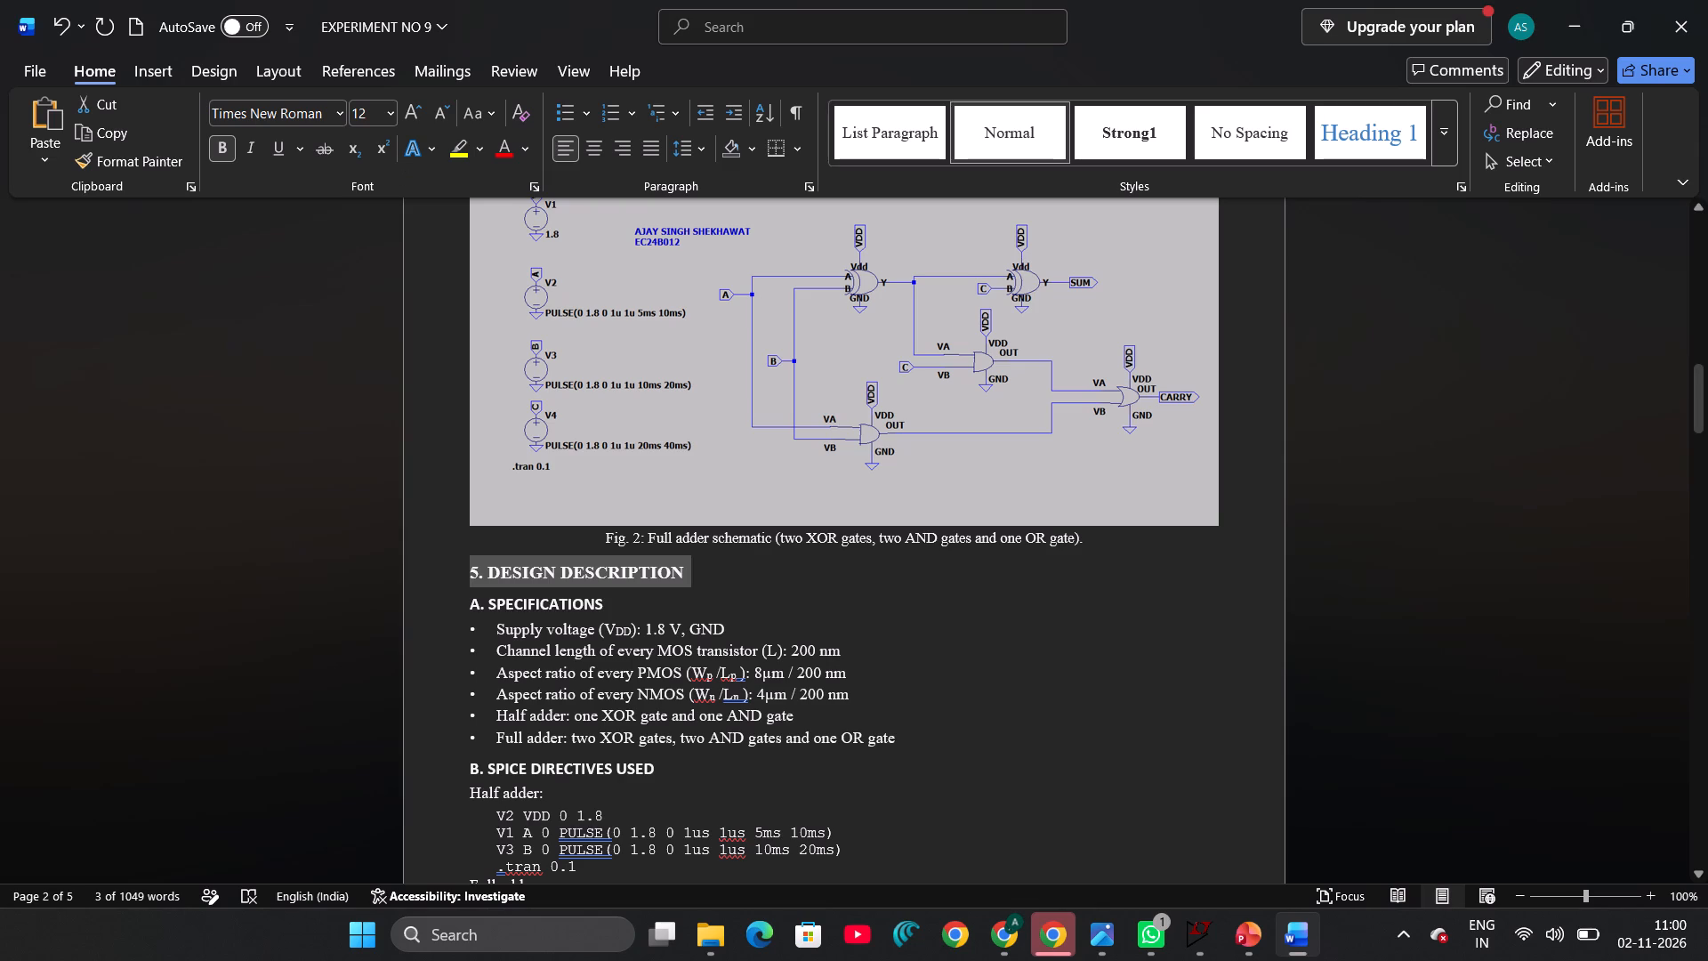
Format the "A. SPECIFICATIONS" subheading in Times New Roman, size 10.
{"action": "left_click_drag", "start_coordinate": [631, 607], "coordinate": [458, 606]}
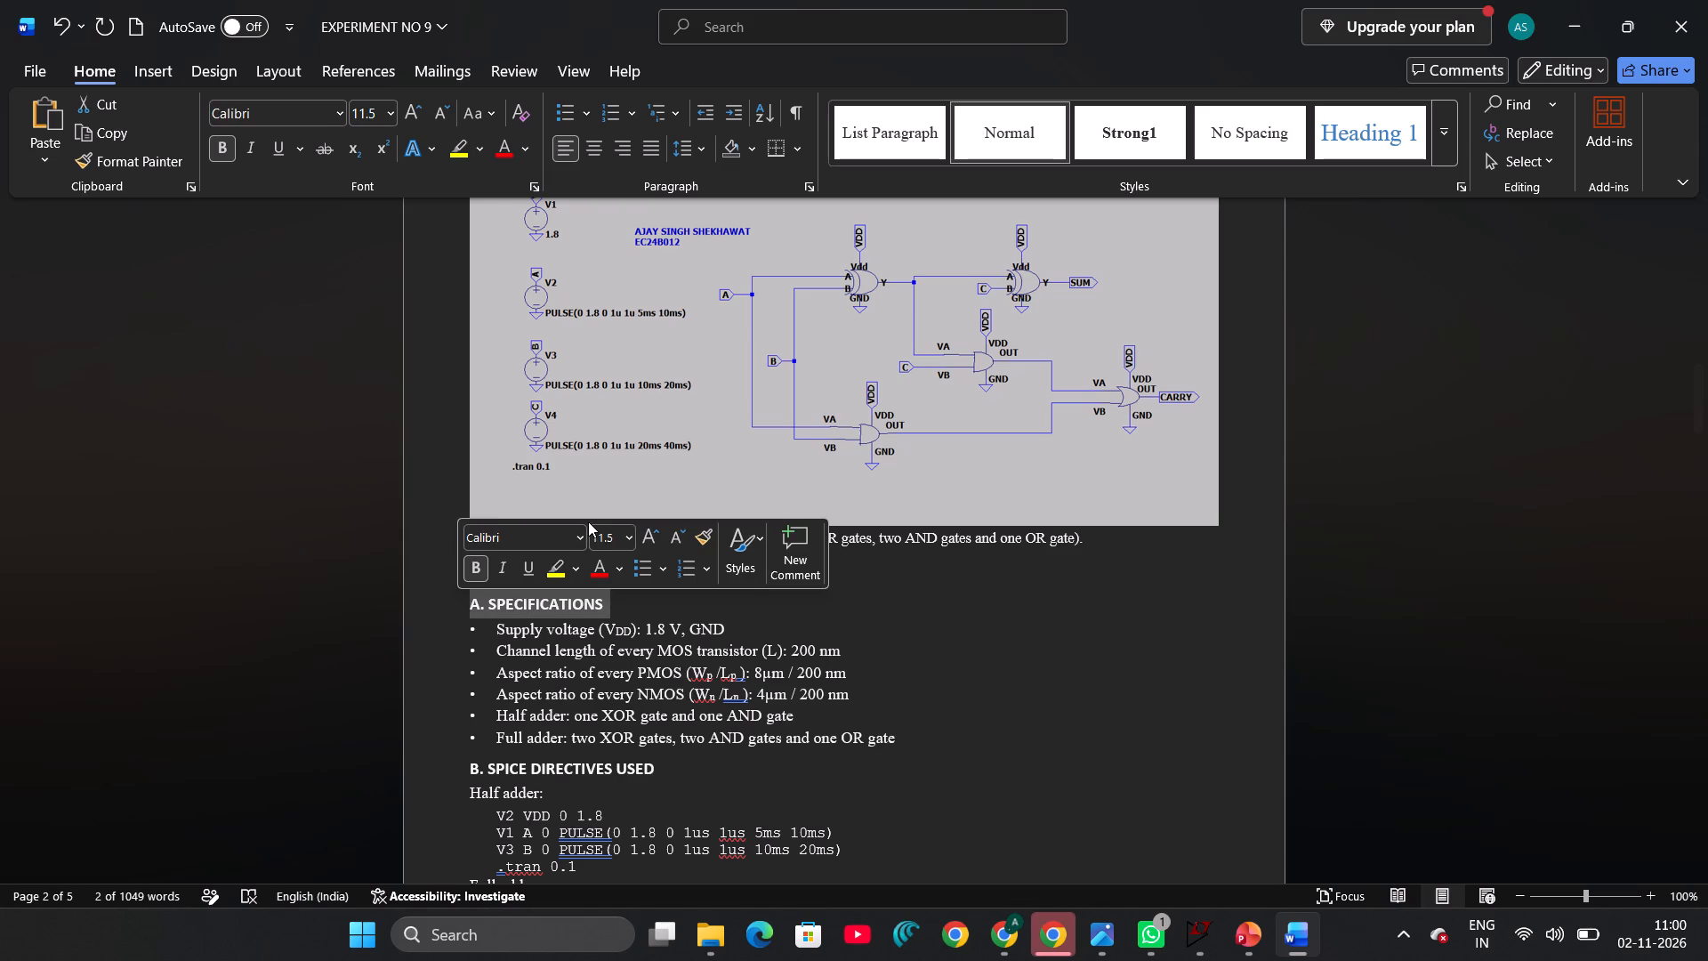
{"action": "left_click", "coordinate": [585, 528]}
{"action": "scroll", "coordinate": [565, 345], "scroll_direction": "up", "scroll_amount": 9}
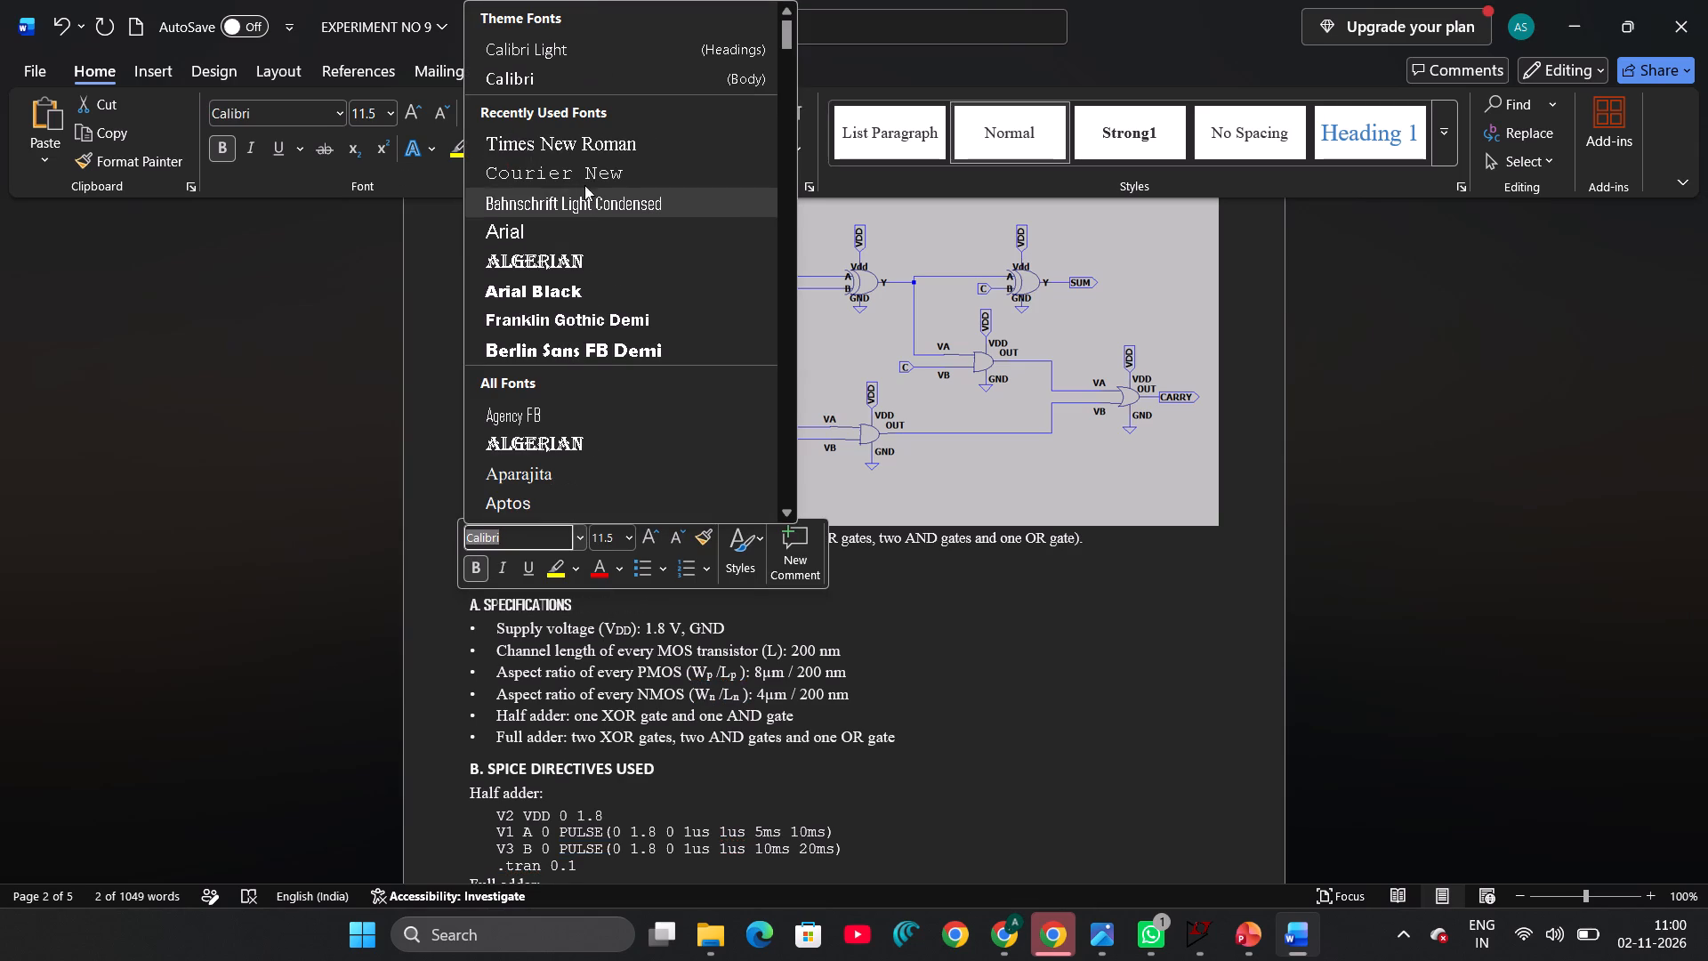
{"action": "left_click", "coordinate": [583, 151]}
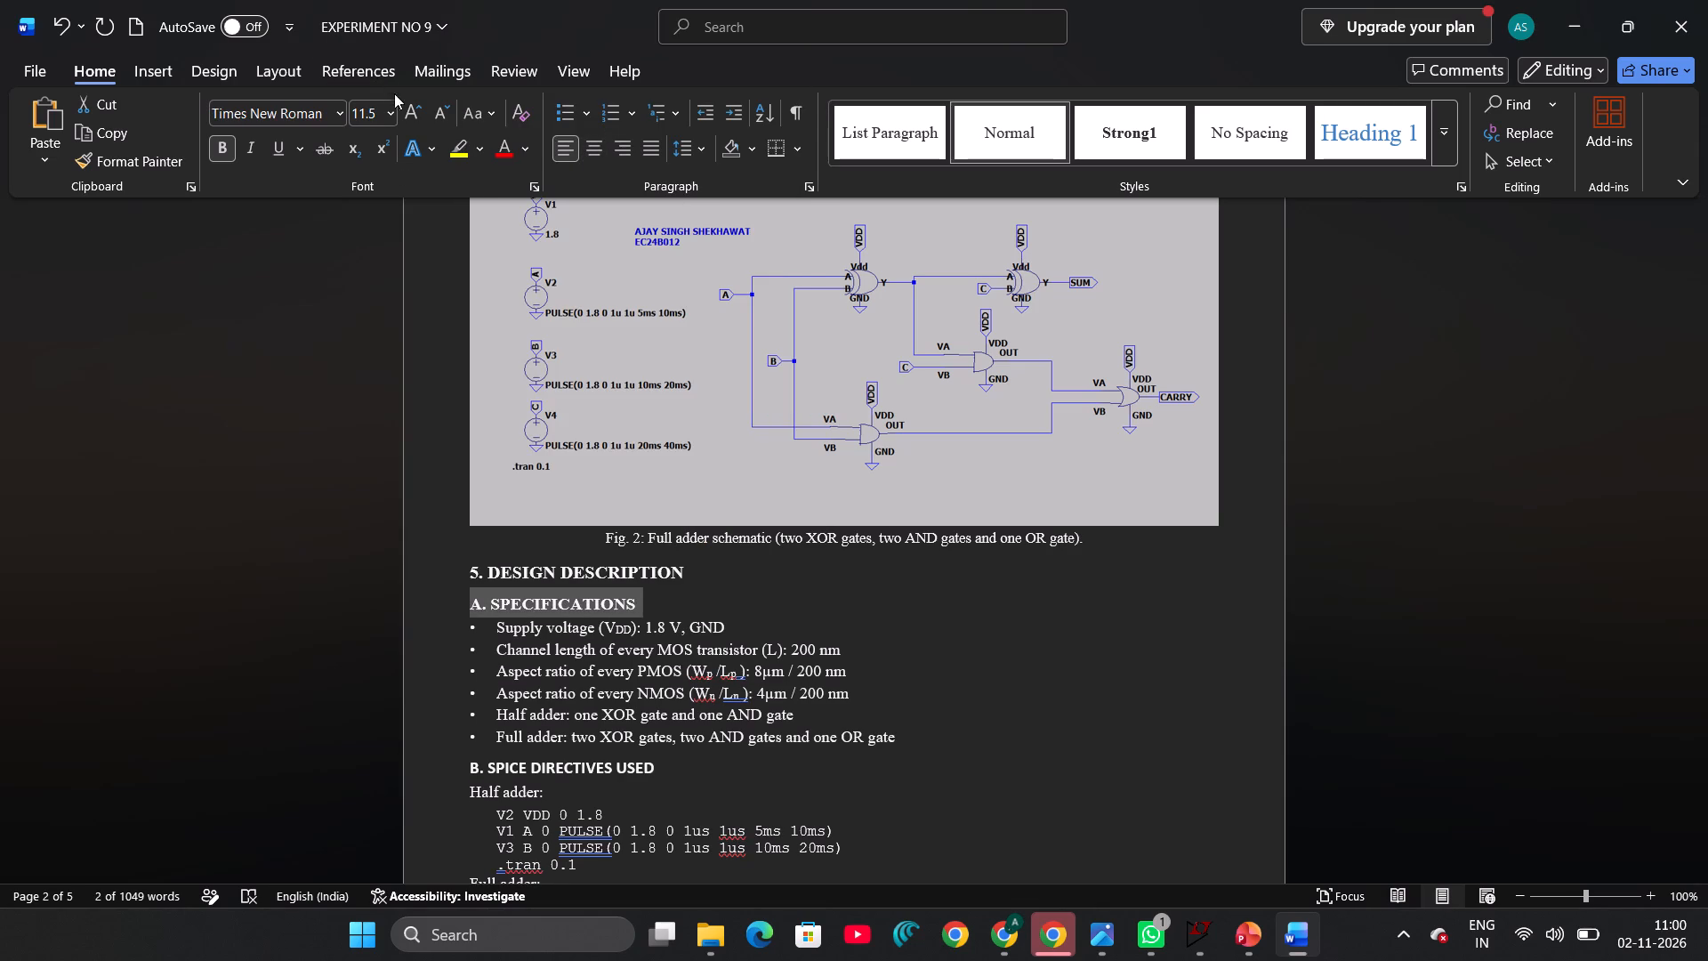
{"action": "left_click", "coordinate": [390, 110]}
{"action": "left_click", "coordinate": [379, 197]}
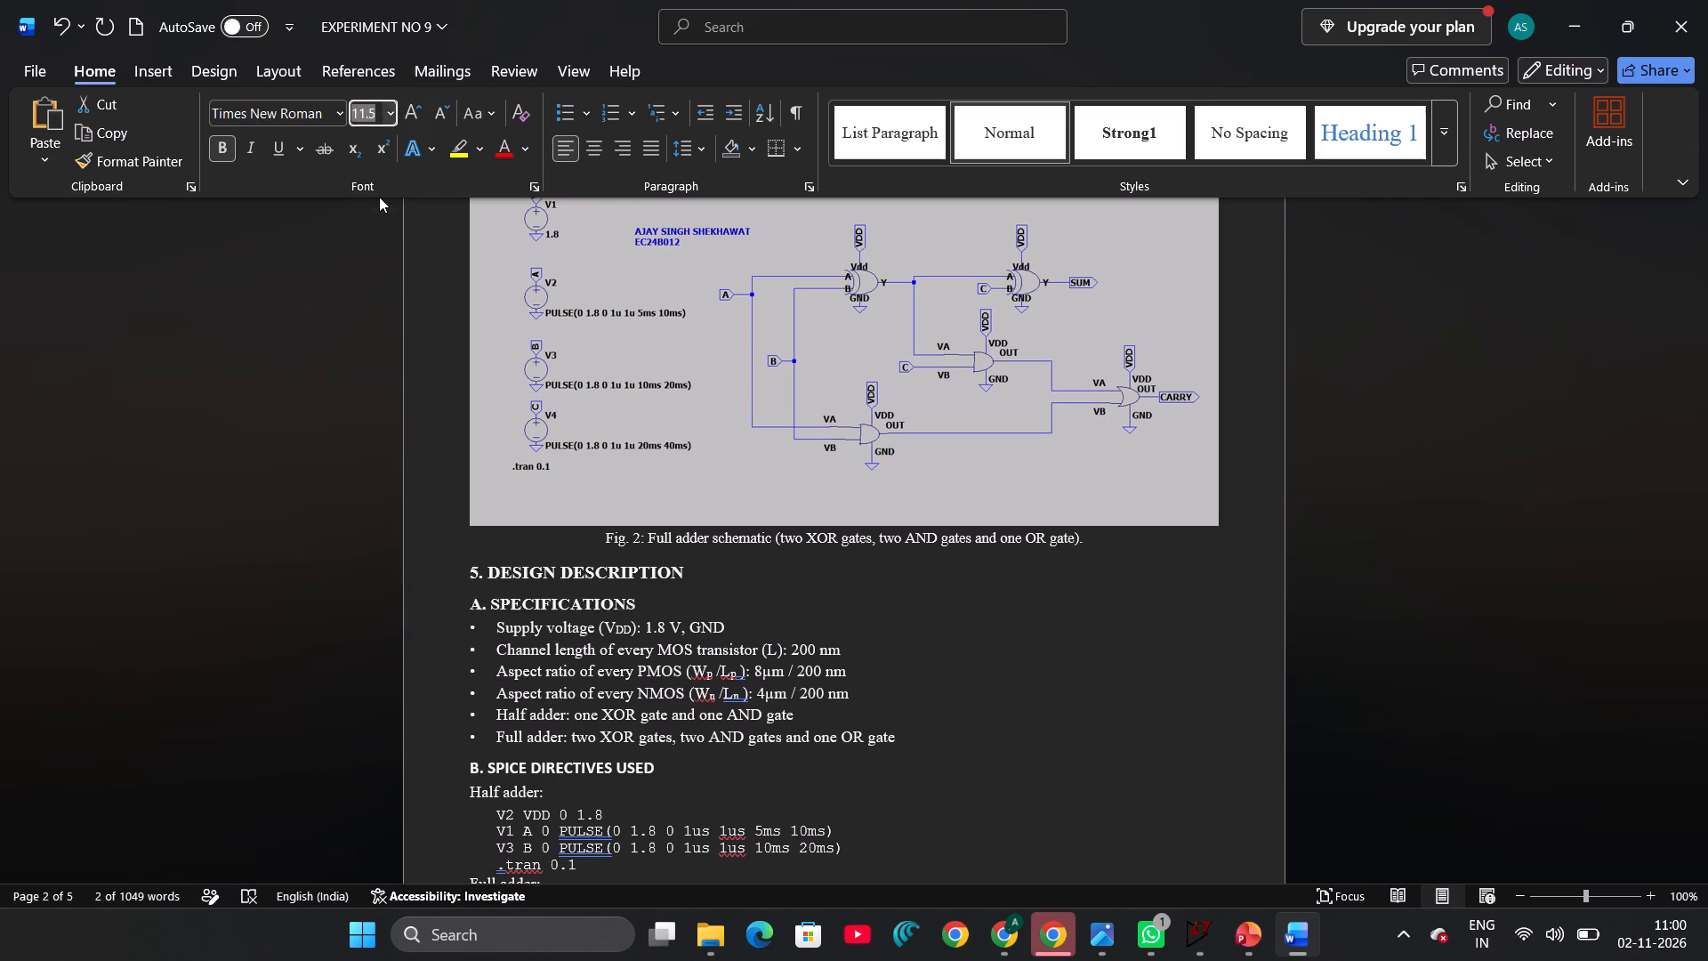
Format all the bullets under Specifications, from supply voltage to full adder, in Times New Roman, size 10.
{"action": "left_click_drag", "start_coordinate": [461, 621], "coordinate": [824, 736]}
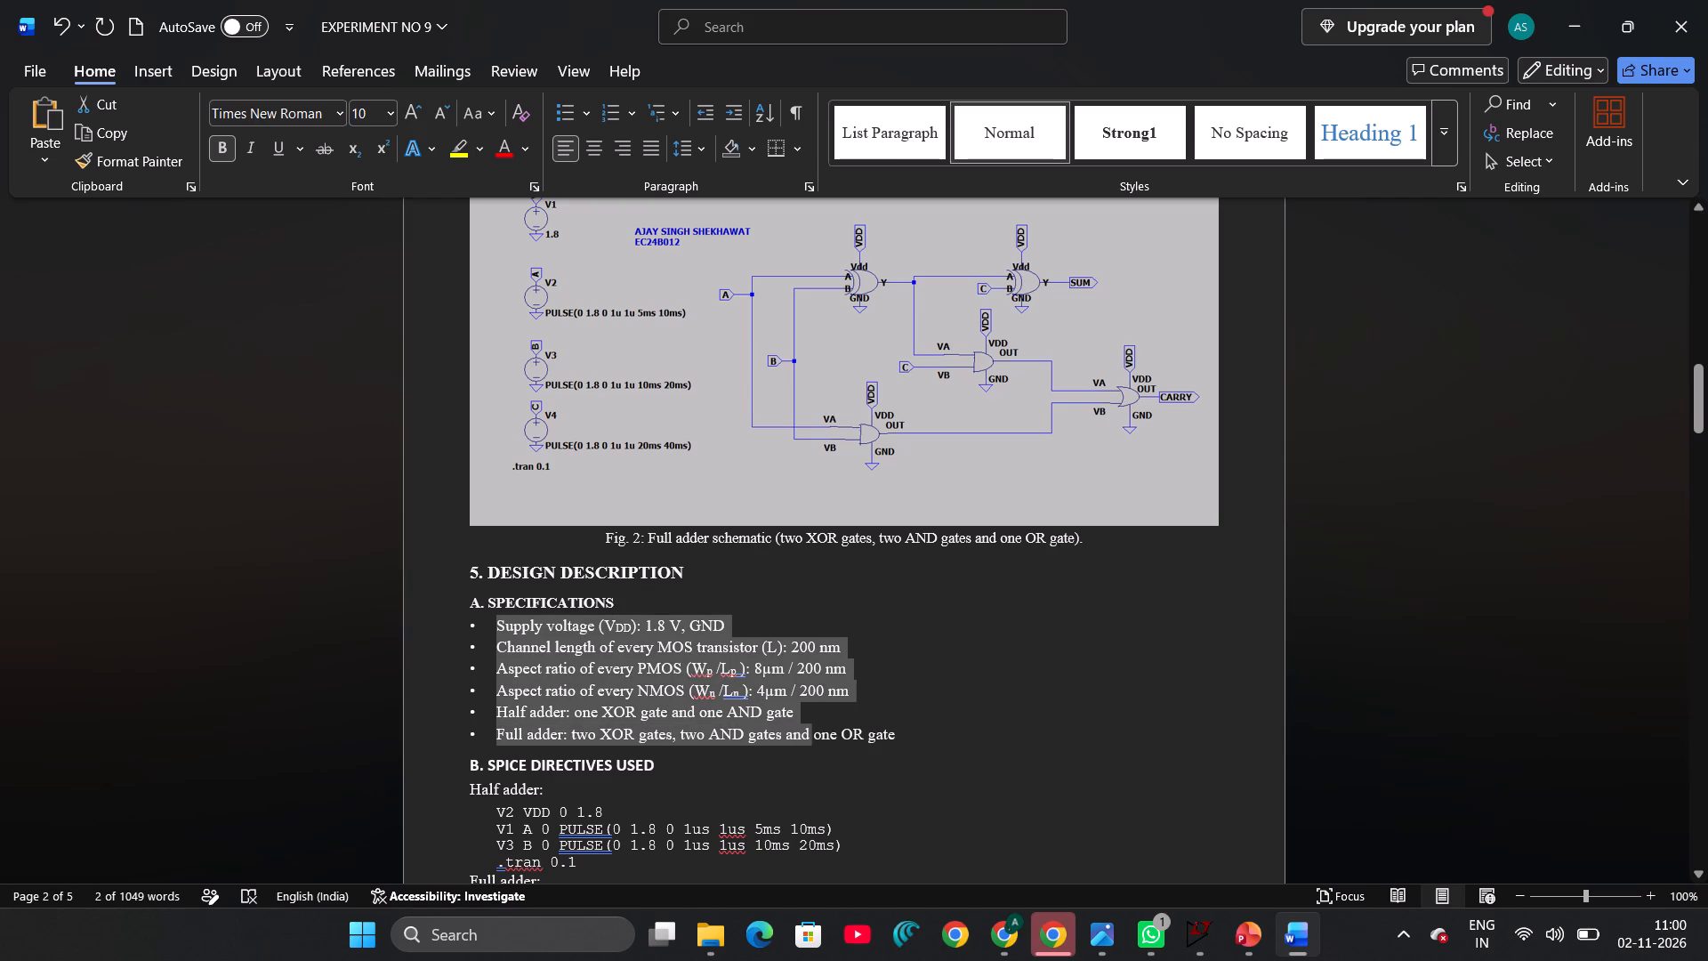
{"action": "left_click_drag", "start_coordinate": [824, 736], "coordinate": [907, 736]}
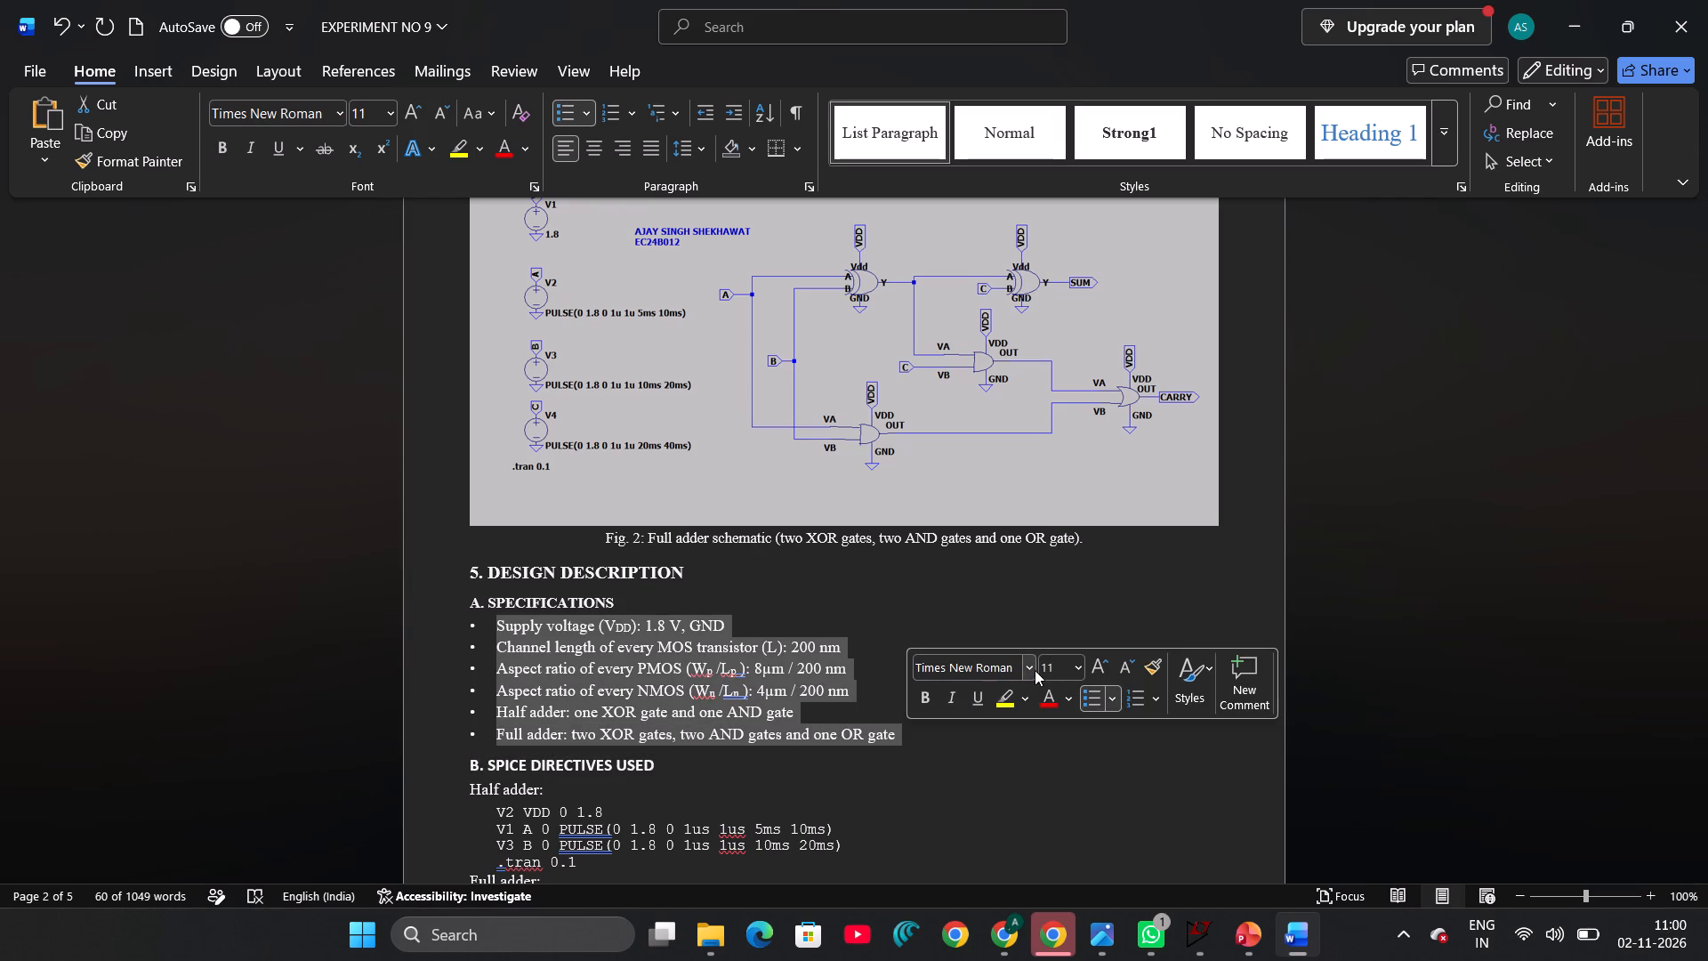
{"action": "left_click", "coordinate": [1035, 670]}
{"action": "left_click", "coordinate": [1004, 136]}
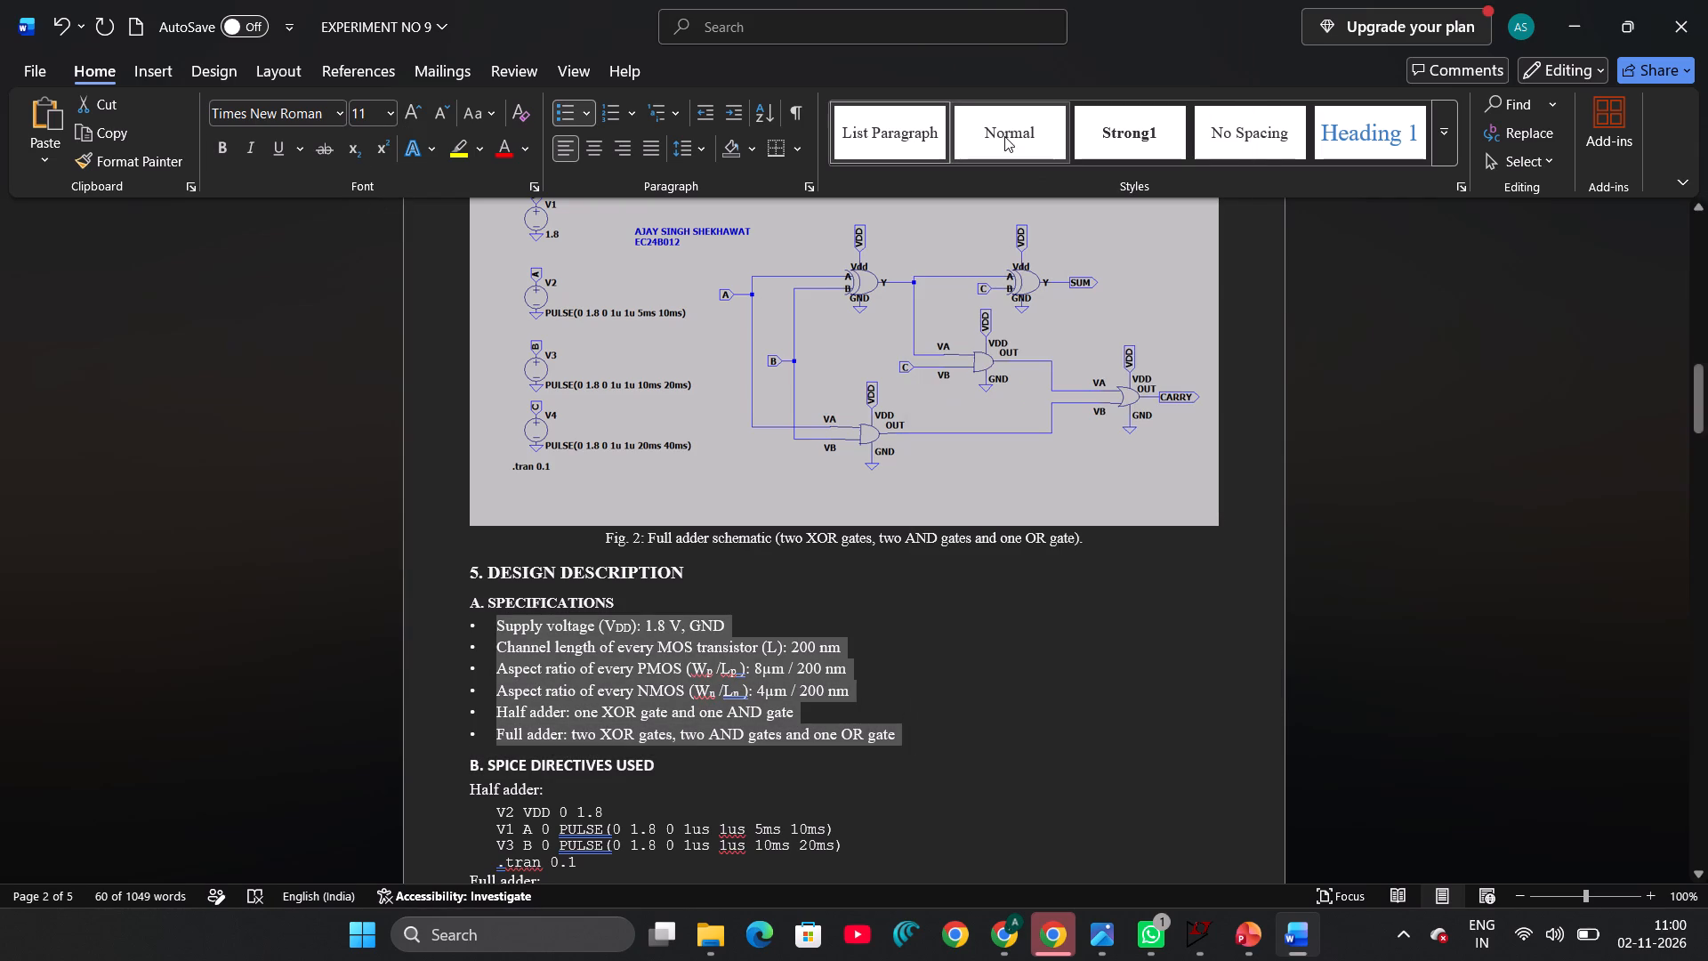
{"action": "left_click", "coordinate": [394, 108]}
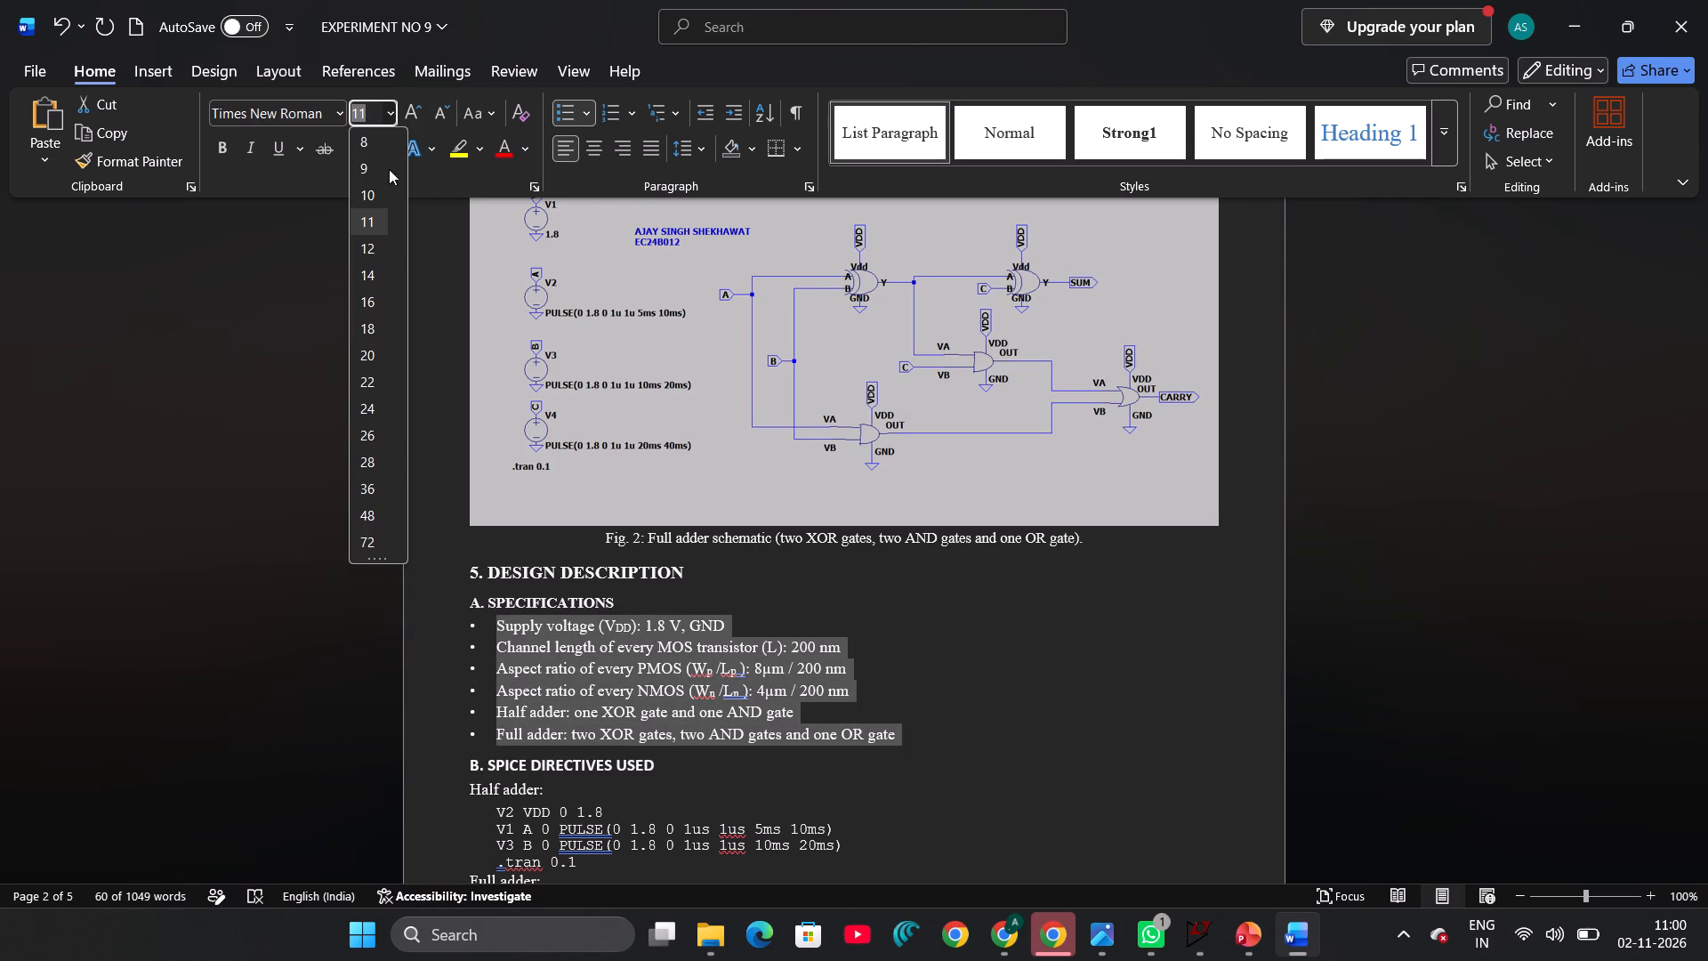
{"action": "left_click", "coordinate": [387, 195]}
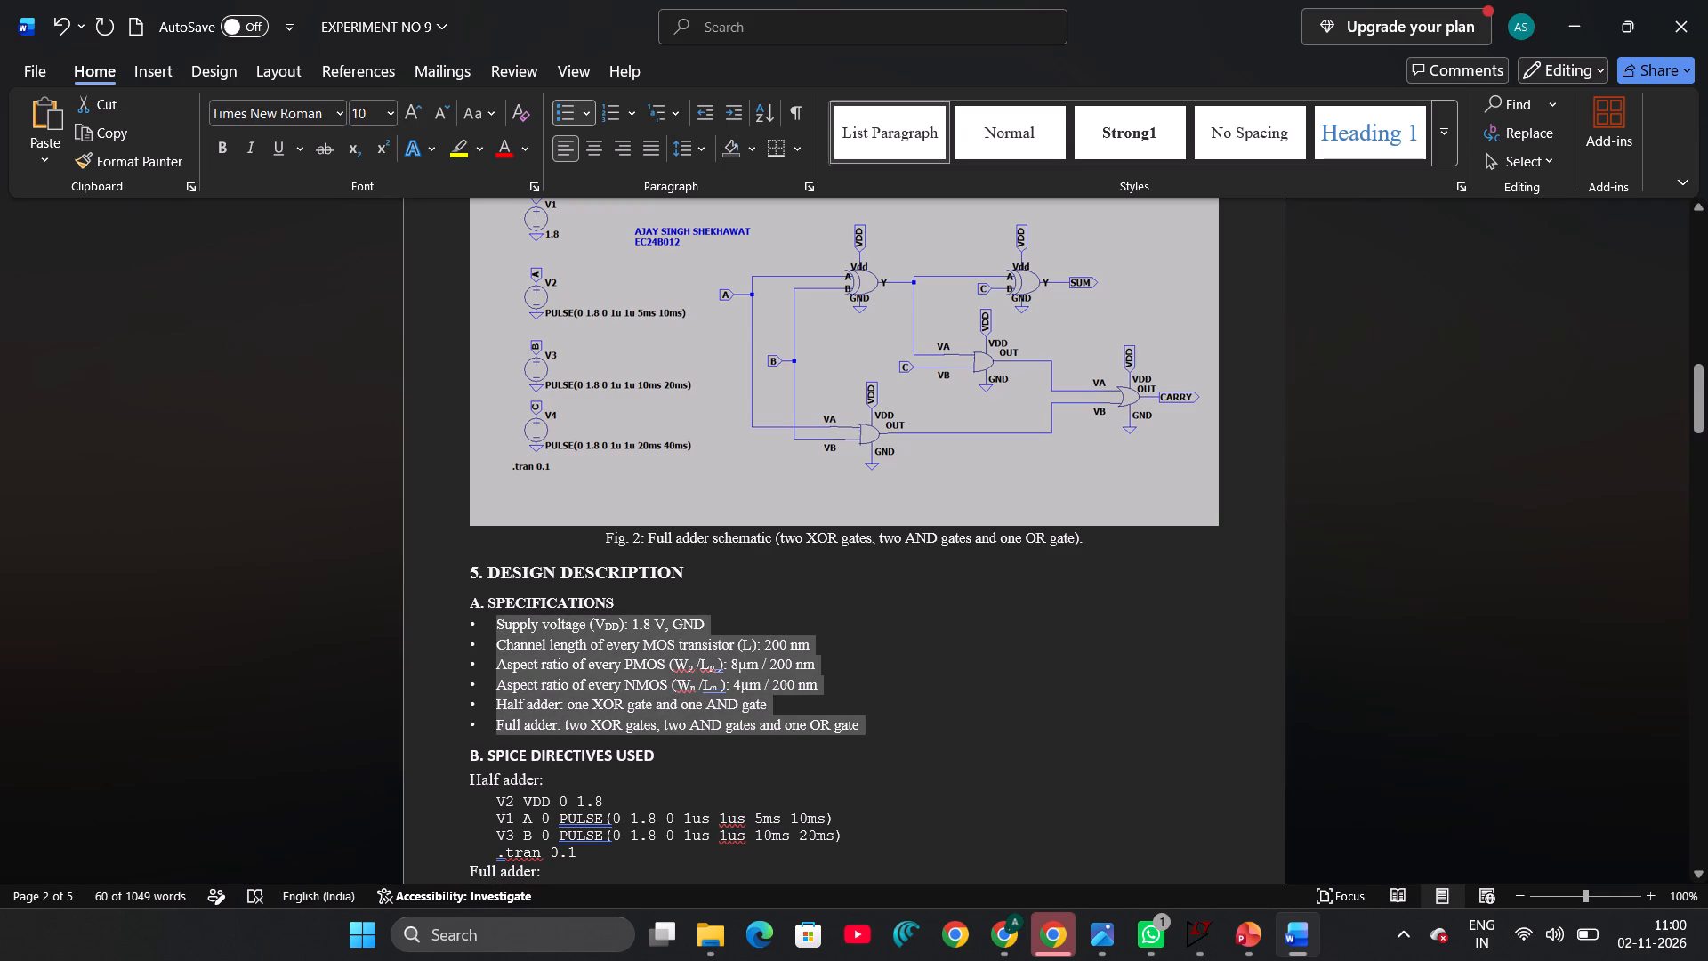
Format the "B. SPICE DIRECTIVES USED" subheading in Times New Roman, size 10.
{"action": "left_click_drag", "start_coordinate": [665, 756], "coordinate": [447, 759]}
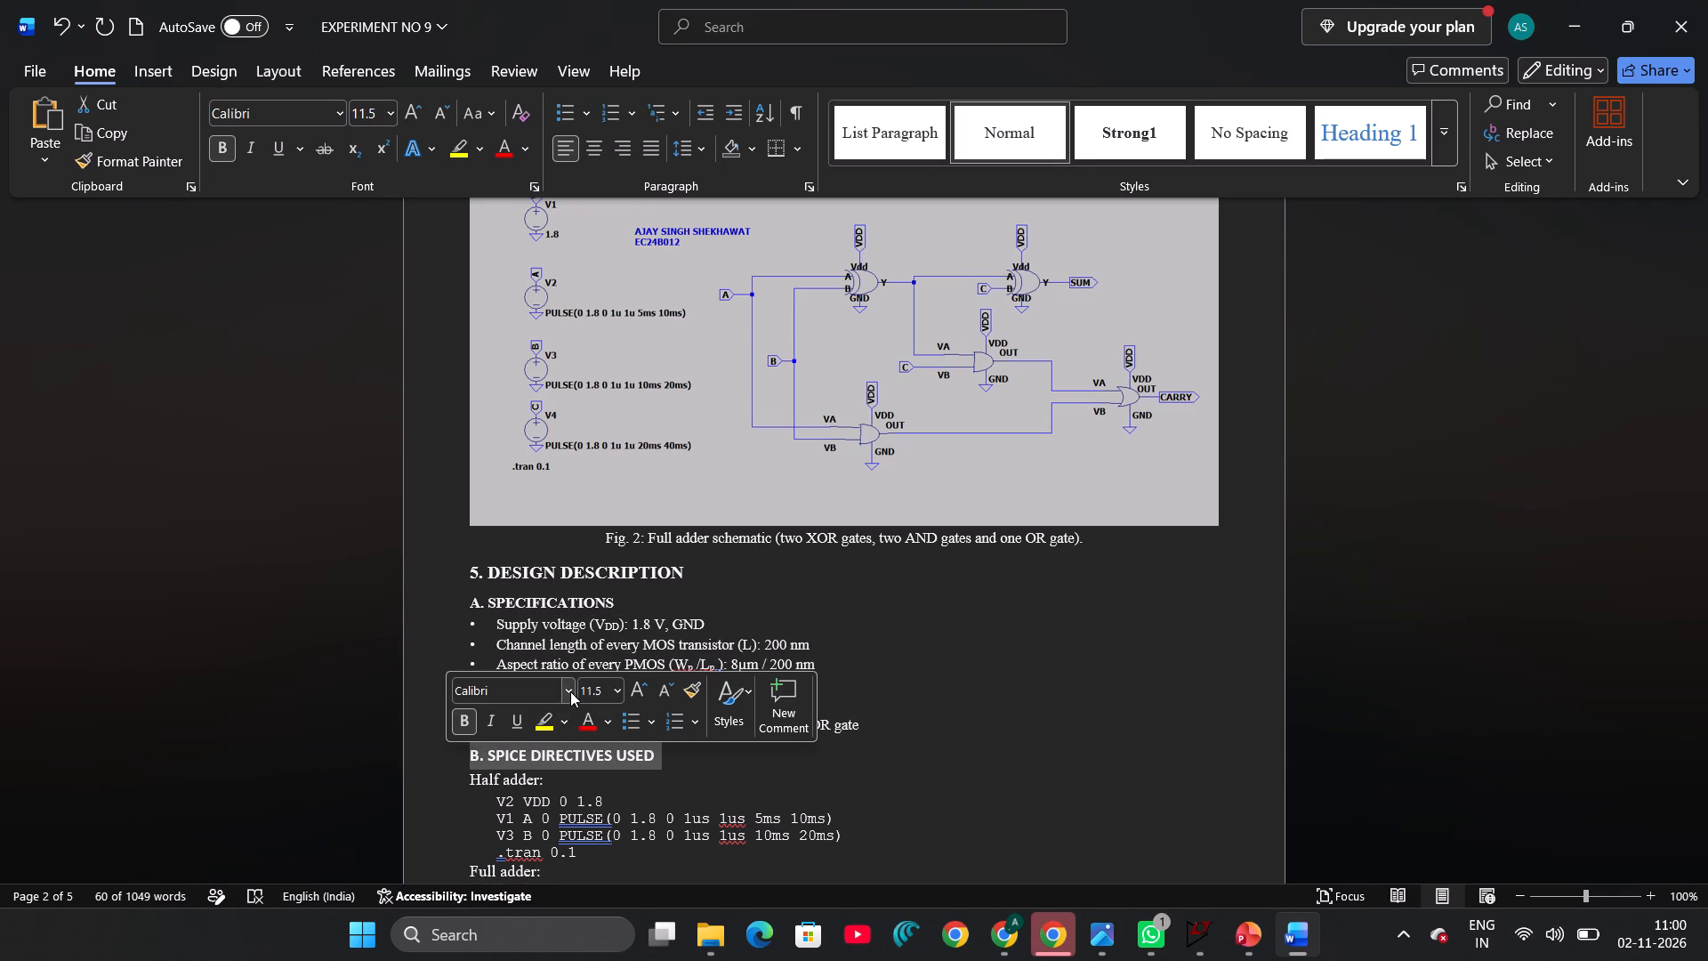
{"action": "left_click", "coordinate": [570, 692]}
{"action": "scroll", "coordinate": [582, 507], "scroll_direction": "up", "scroll_amount": 7}
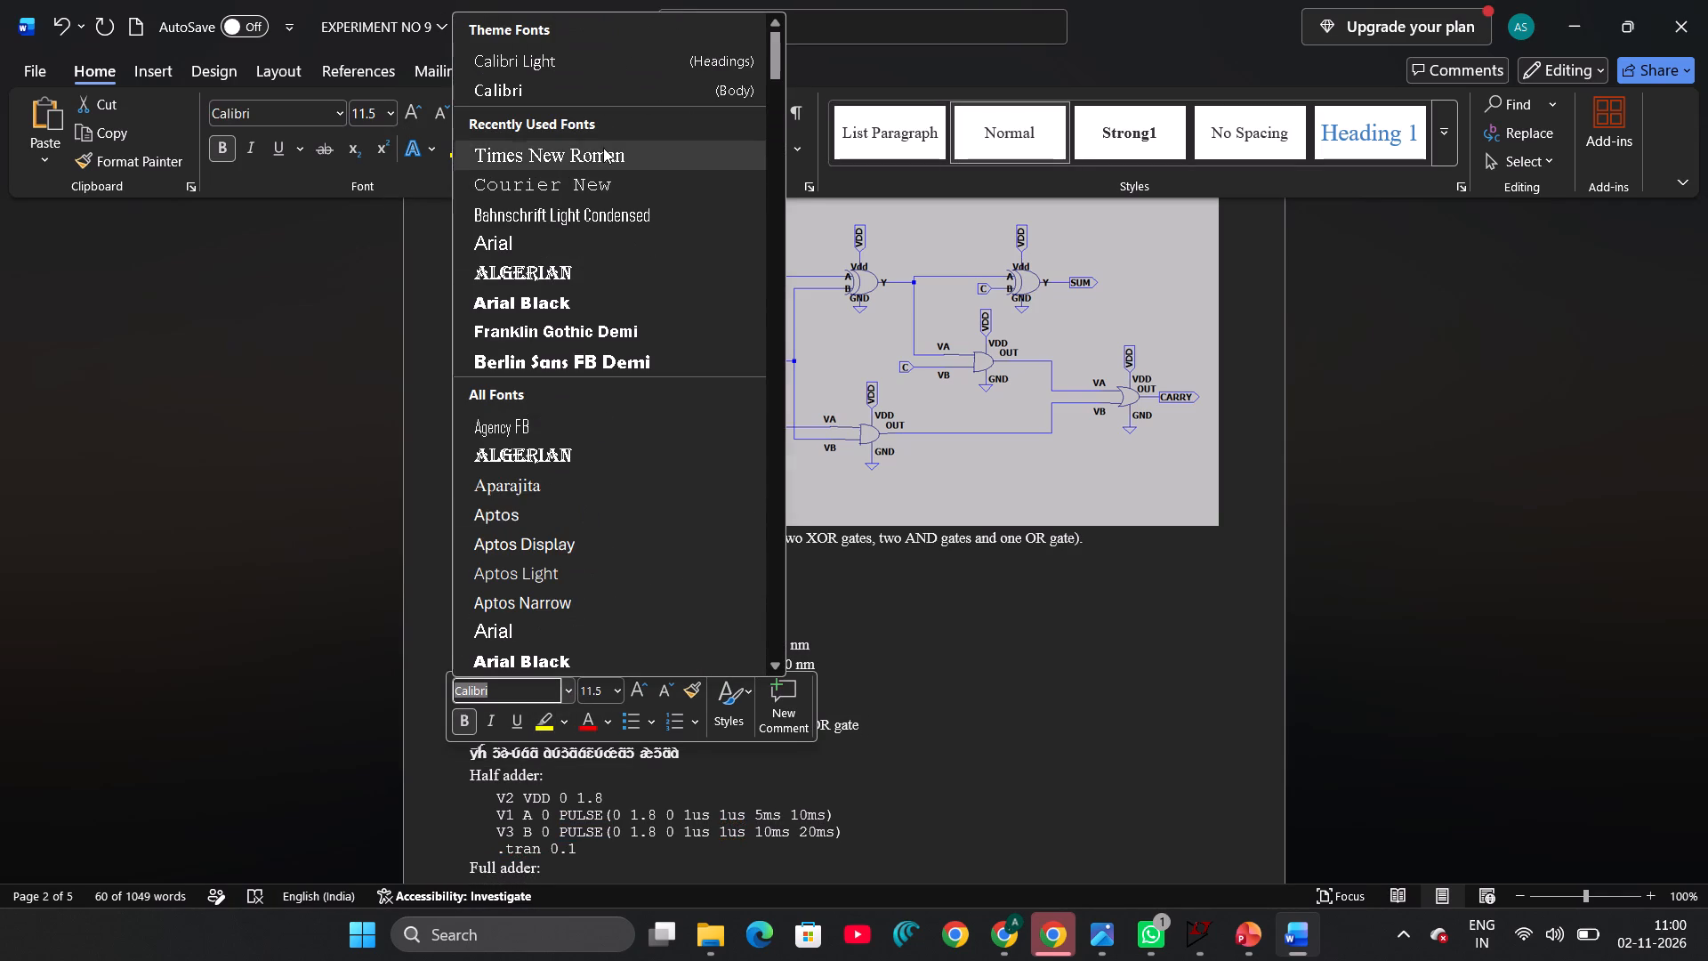
{"action": "left_click", "coordinate": [603, 149]}
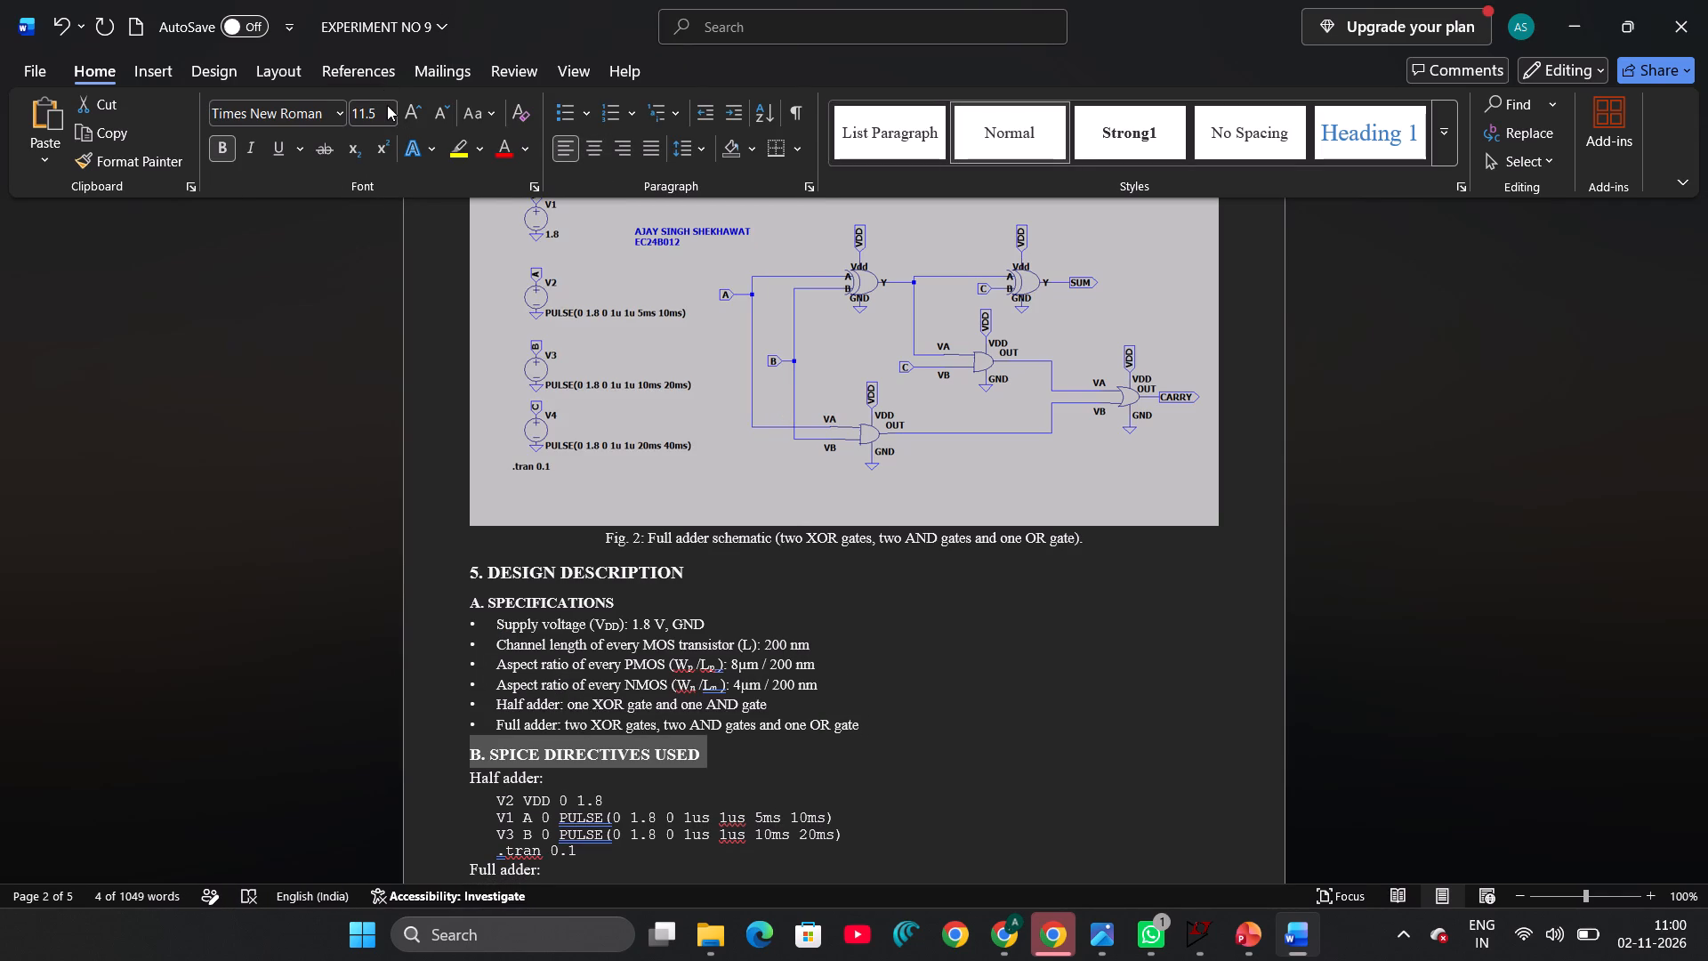
{"action": "left_click", "coordinate": [387, 106]}
{"action": "left_click", "coordinate": [382, 197]}
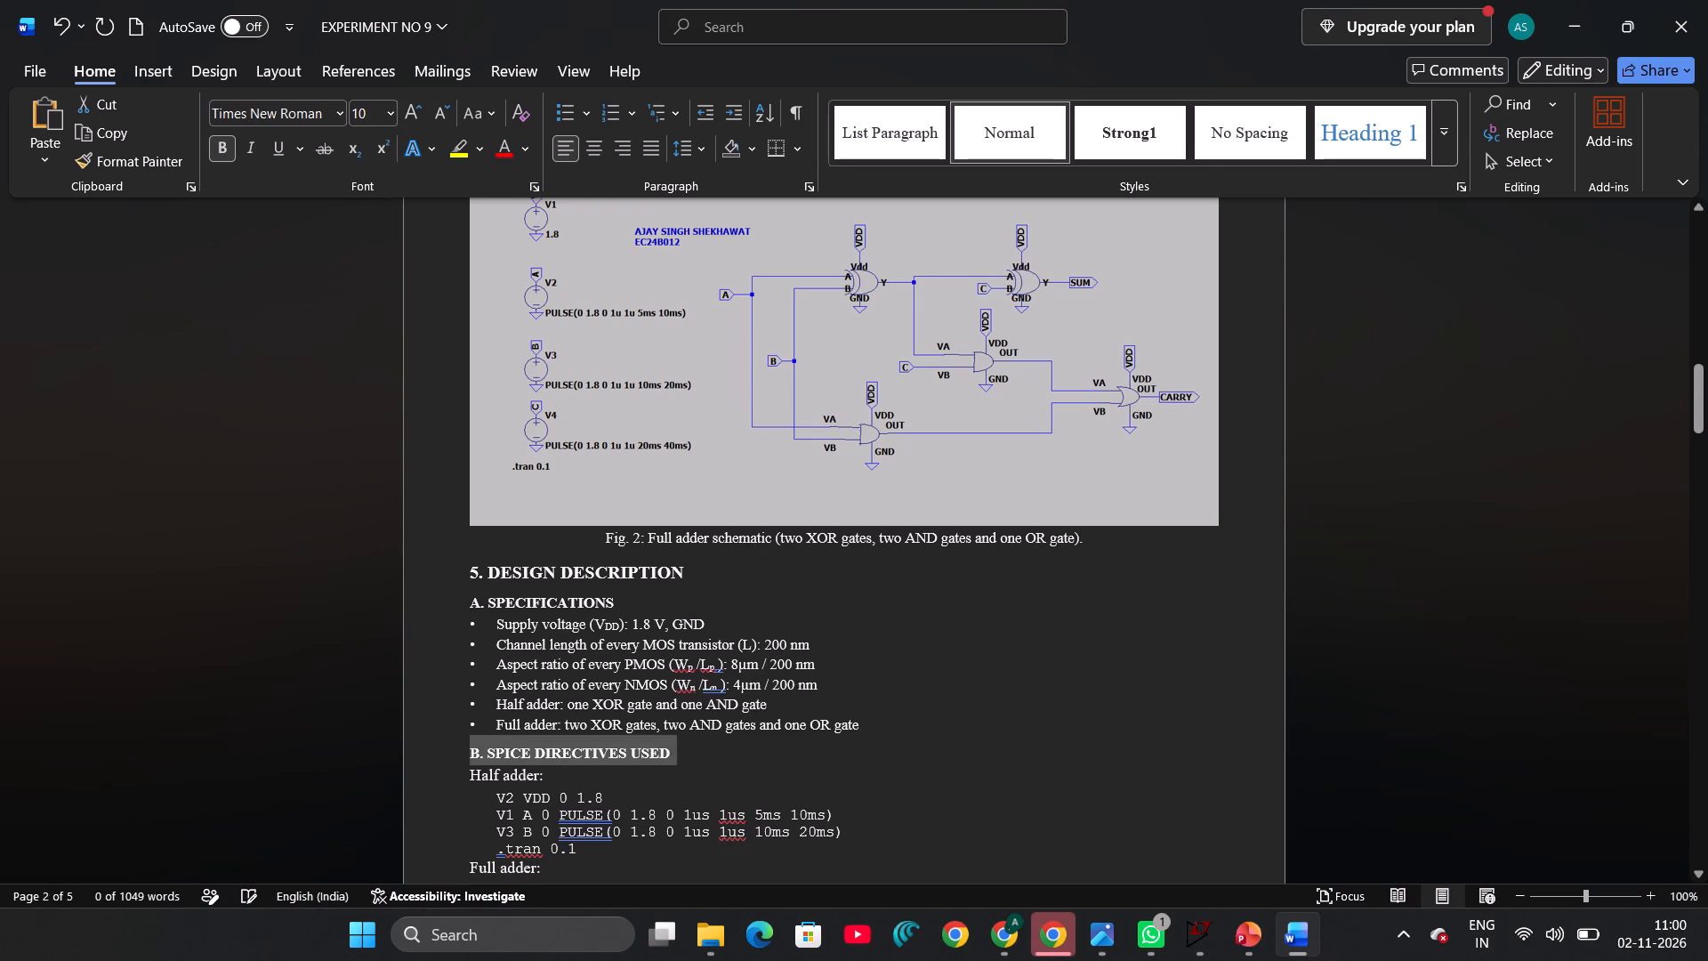
Format the "C. WORKING" subheading in Times New Roman, size 10.
{"action": "scroll", "coordinate": [634, 690], "scroll_direction": "down", "scroll_amount": 2}
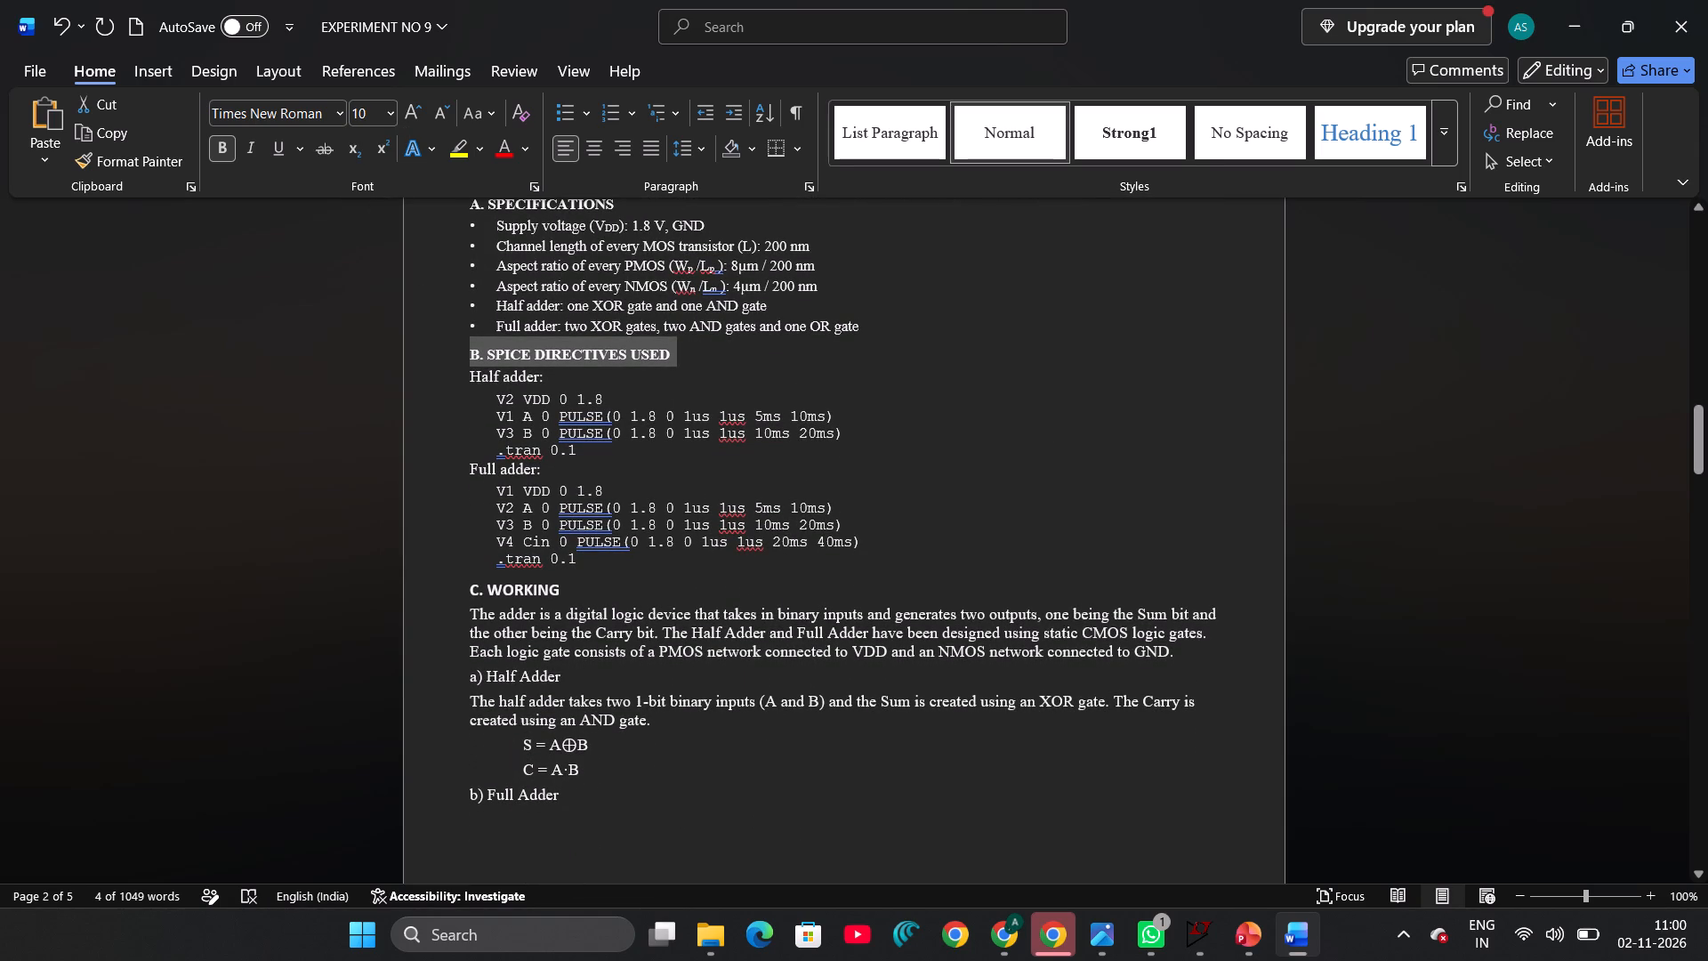
{"action": "left_click_drag", "start_coordinate": [463, 589], "coordinate": [603, 594]}
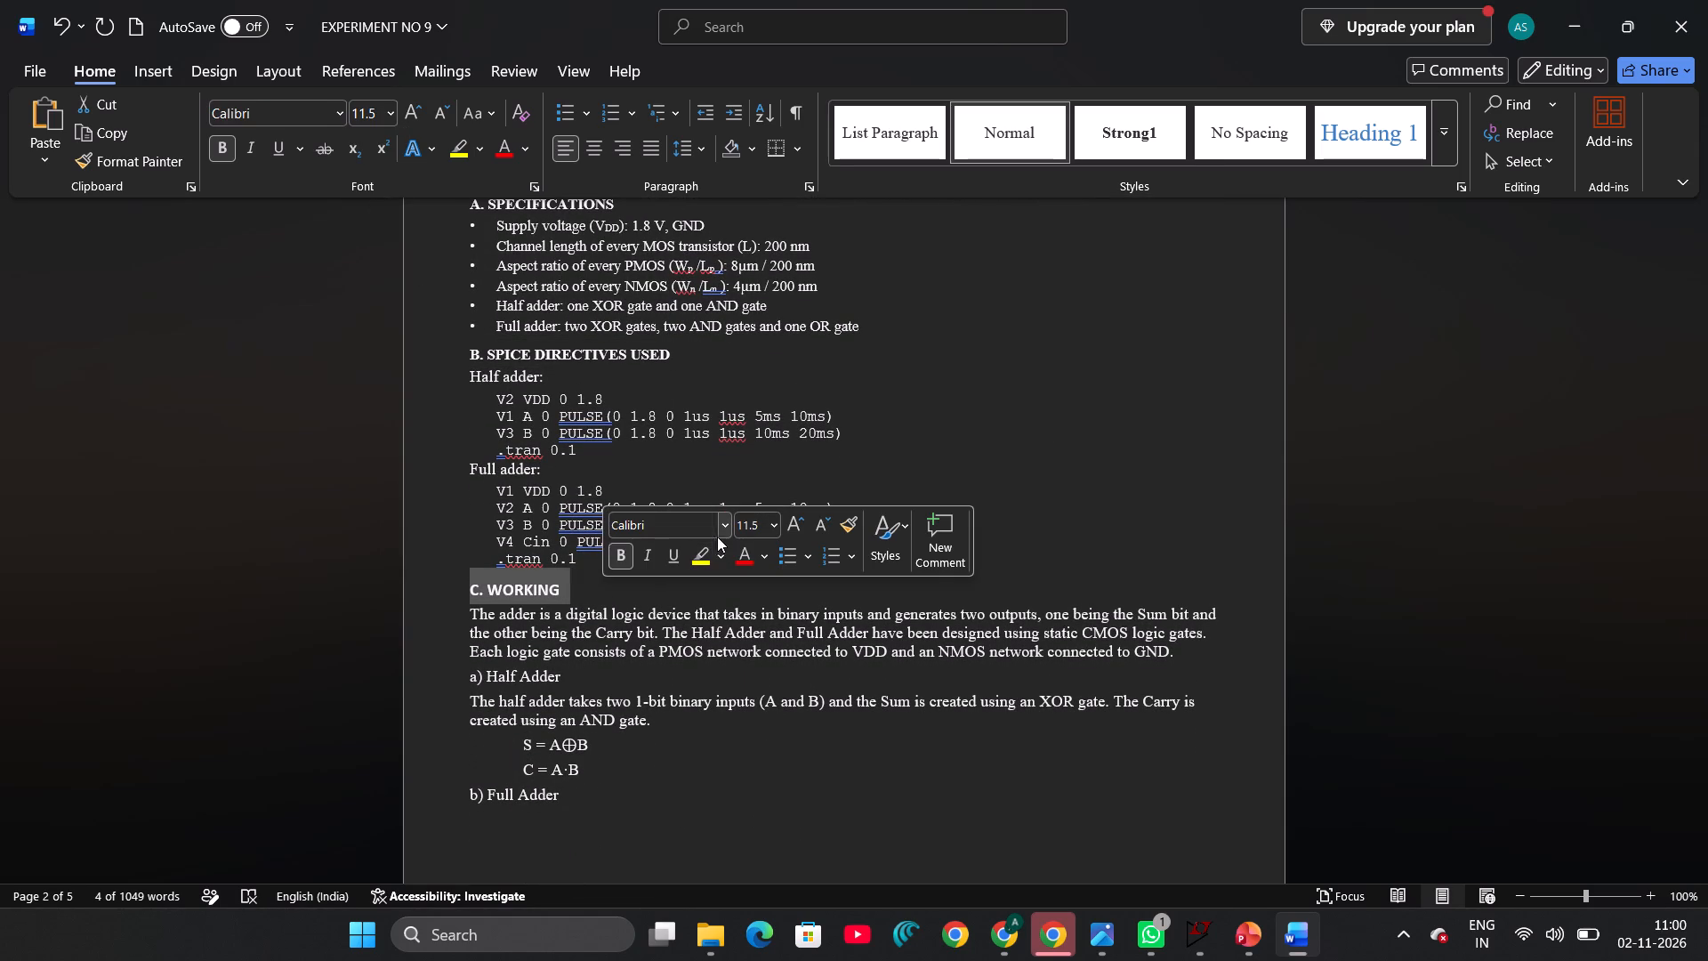
{"action": "left_click", "coordinate": [729, 526]}
{"action": "scroll", "coordinate": [719, 335], "scroll_direction": "up", "scroll_amount": 7}
{"action": "left_click", "coordinate": [720, 138]}
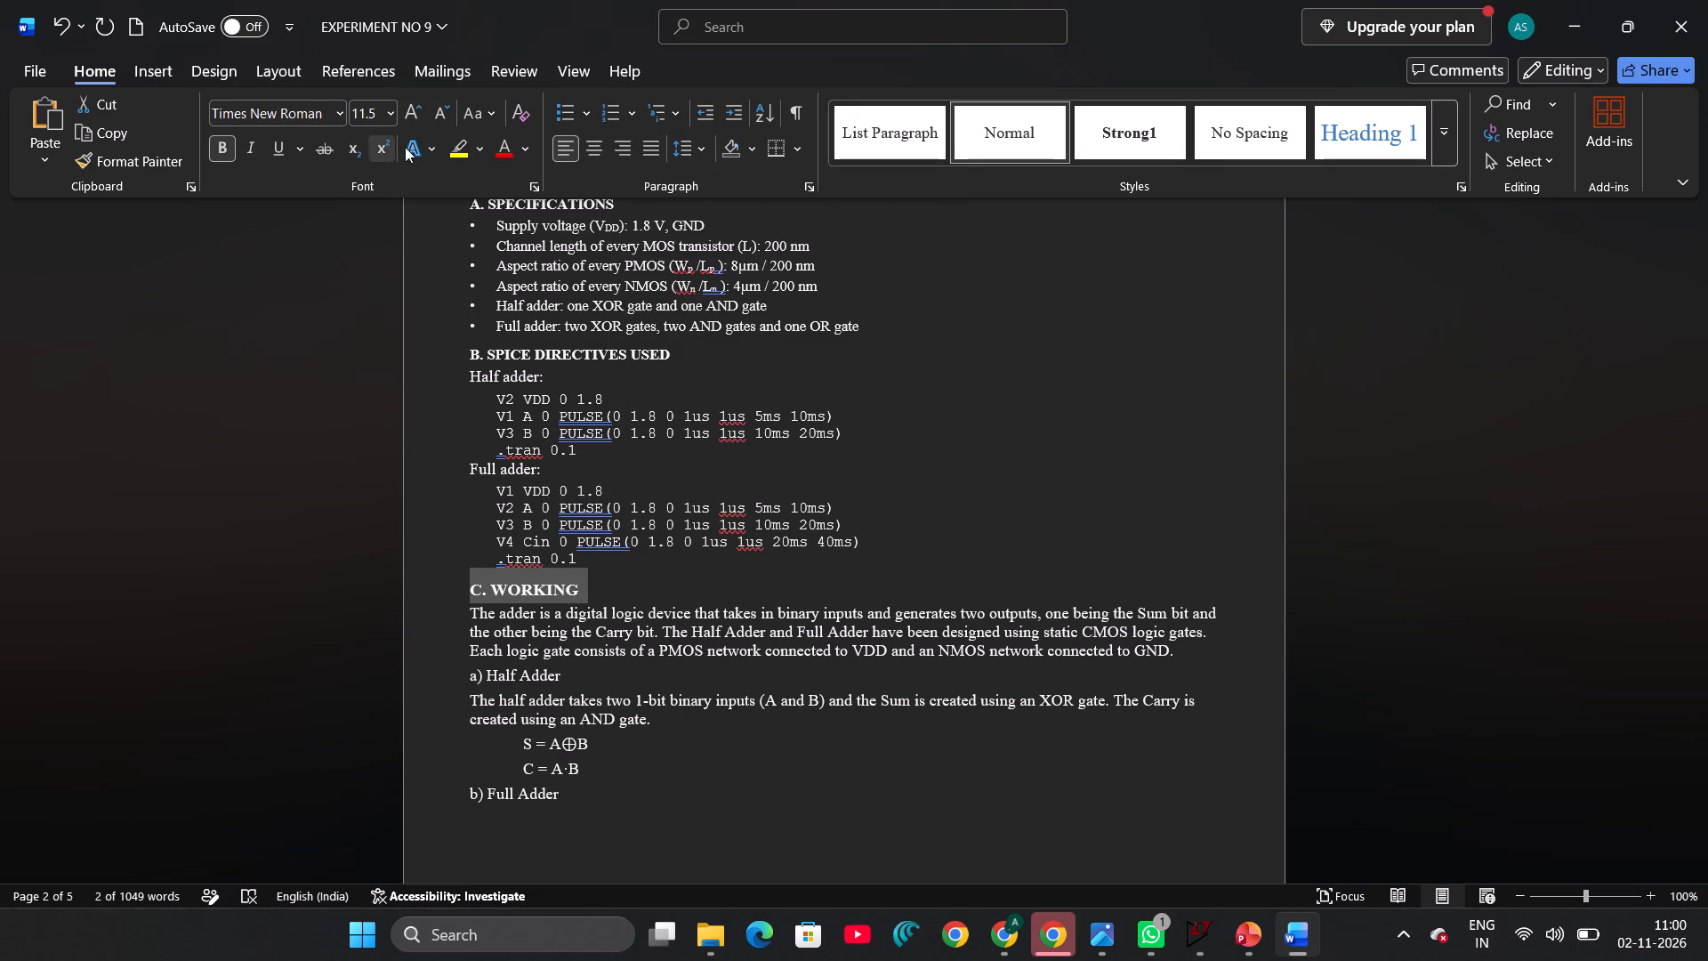
{"action": "left_click", "coordinate": [395, 109]}
{"action": "left_click", "coordinate": [379, 191]}
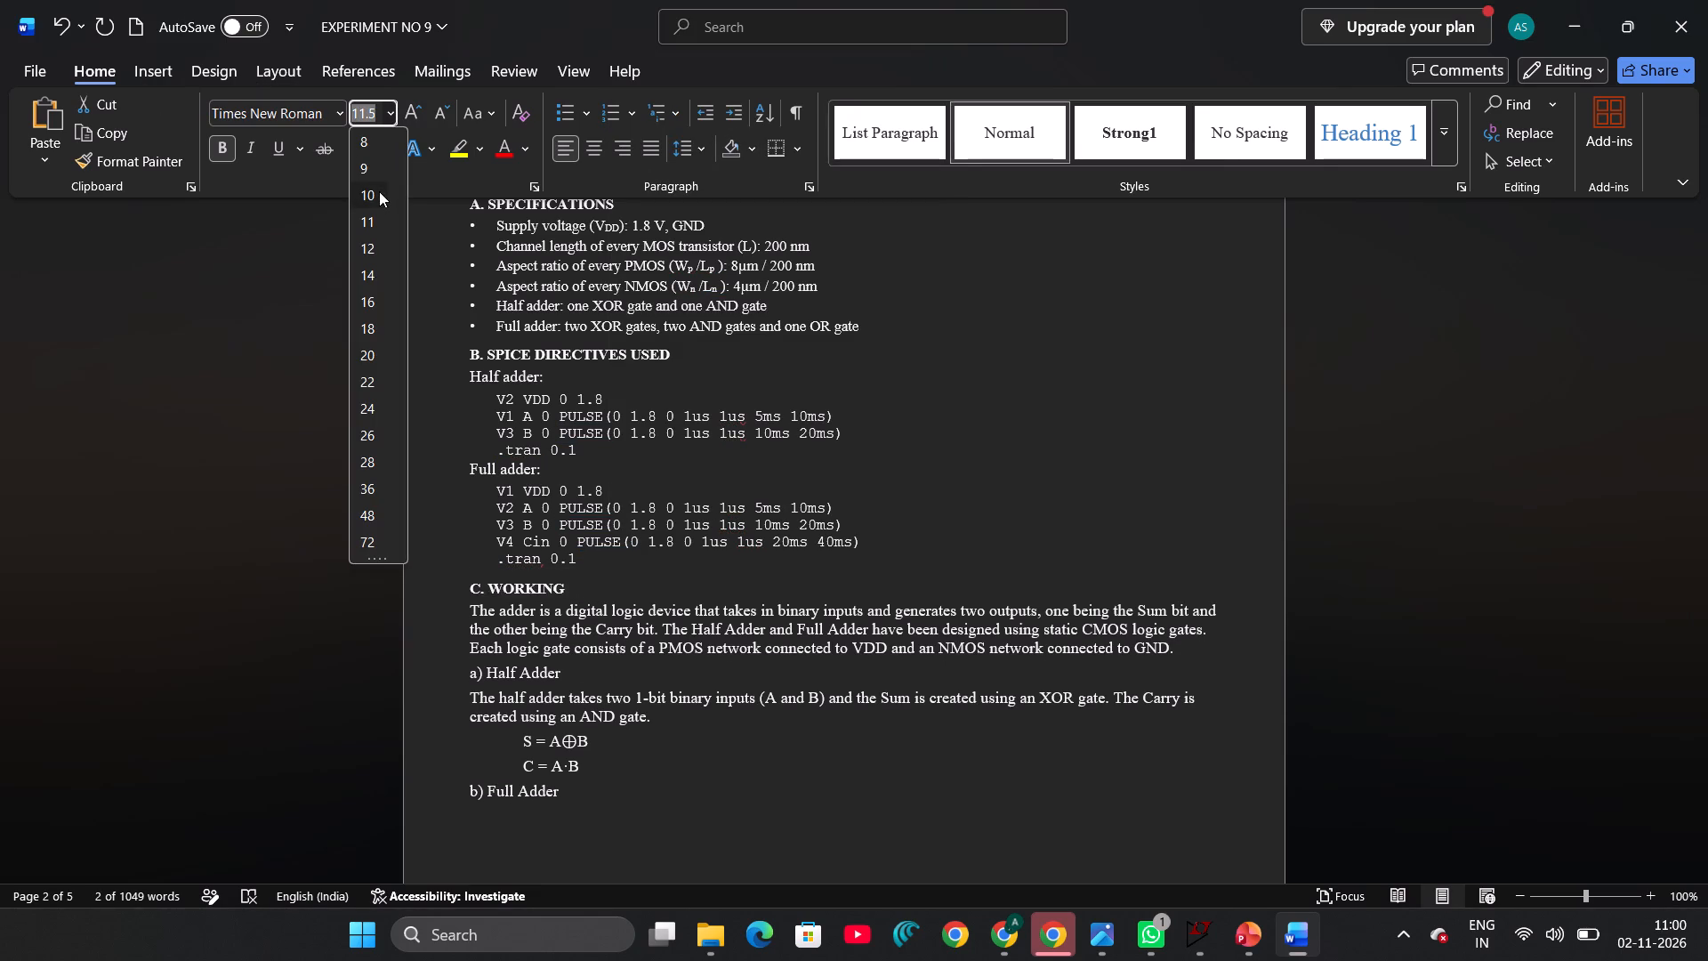
Format the Working section's text, from the adder introduction through the full adder's Cout equation, in Times New Roman, size 10.
{"action": "left_click_drag", "start_coordinate": [468, 604], "coordinate": [731, 731]}
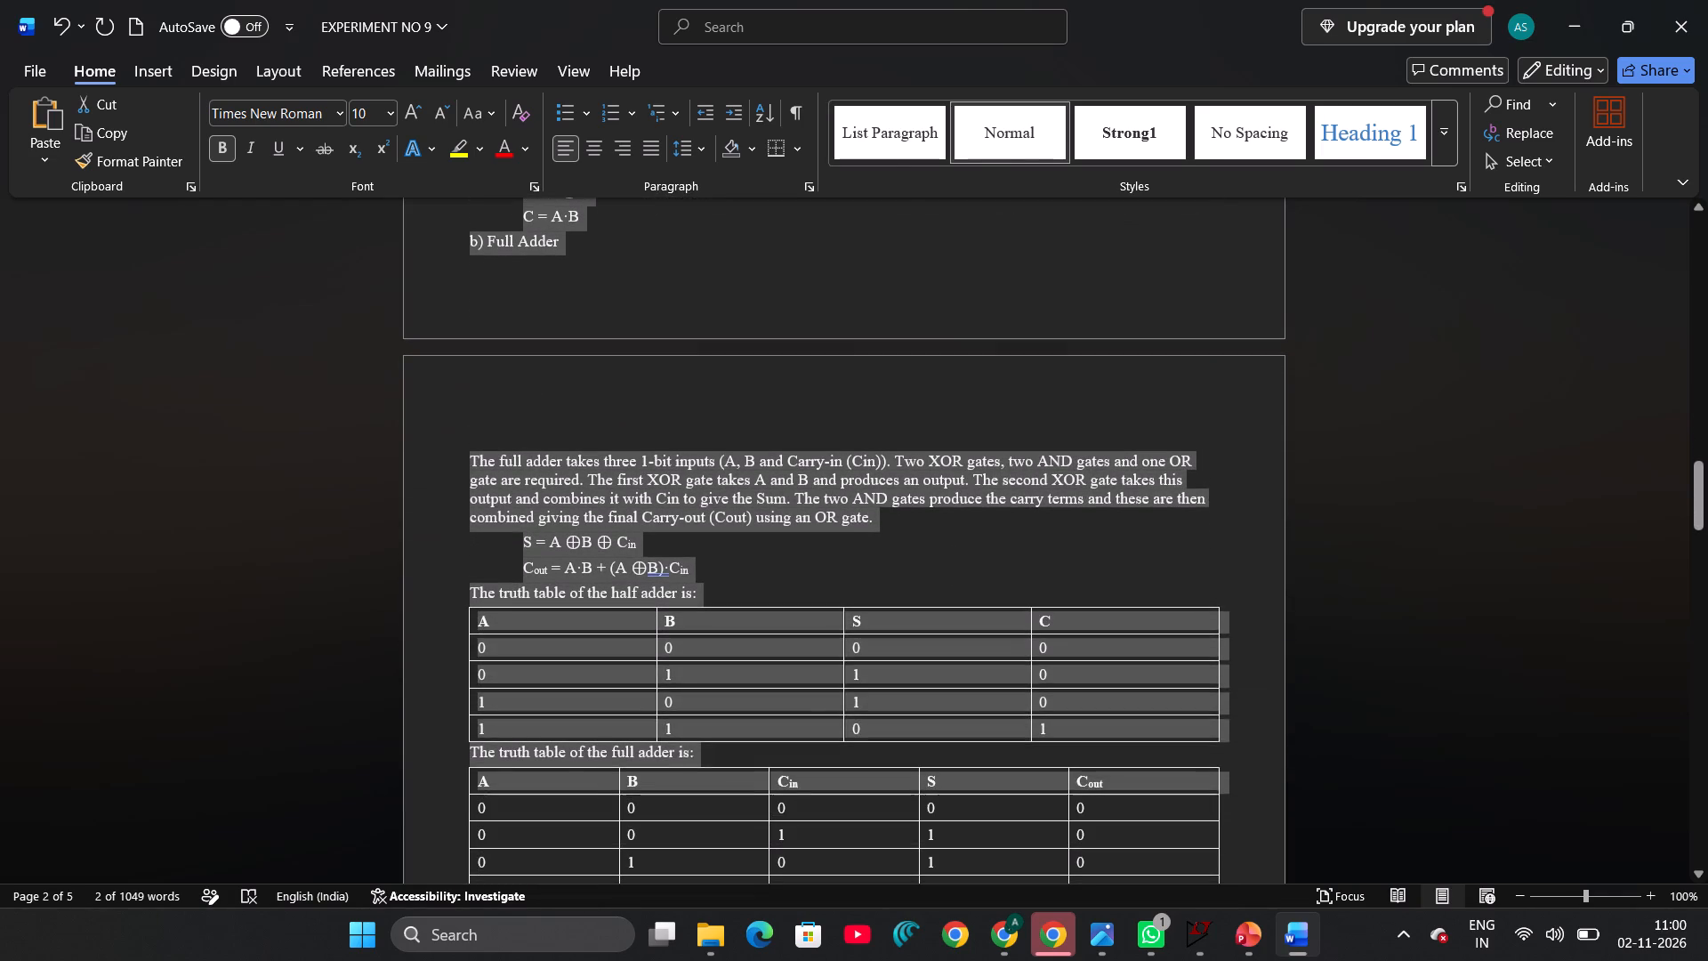
{"action": "left_click_drag", "start_coordinate": [731, 731], "coordinate": [707, 570]}
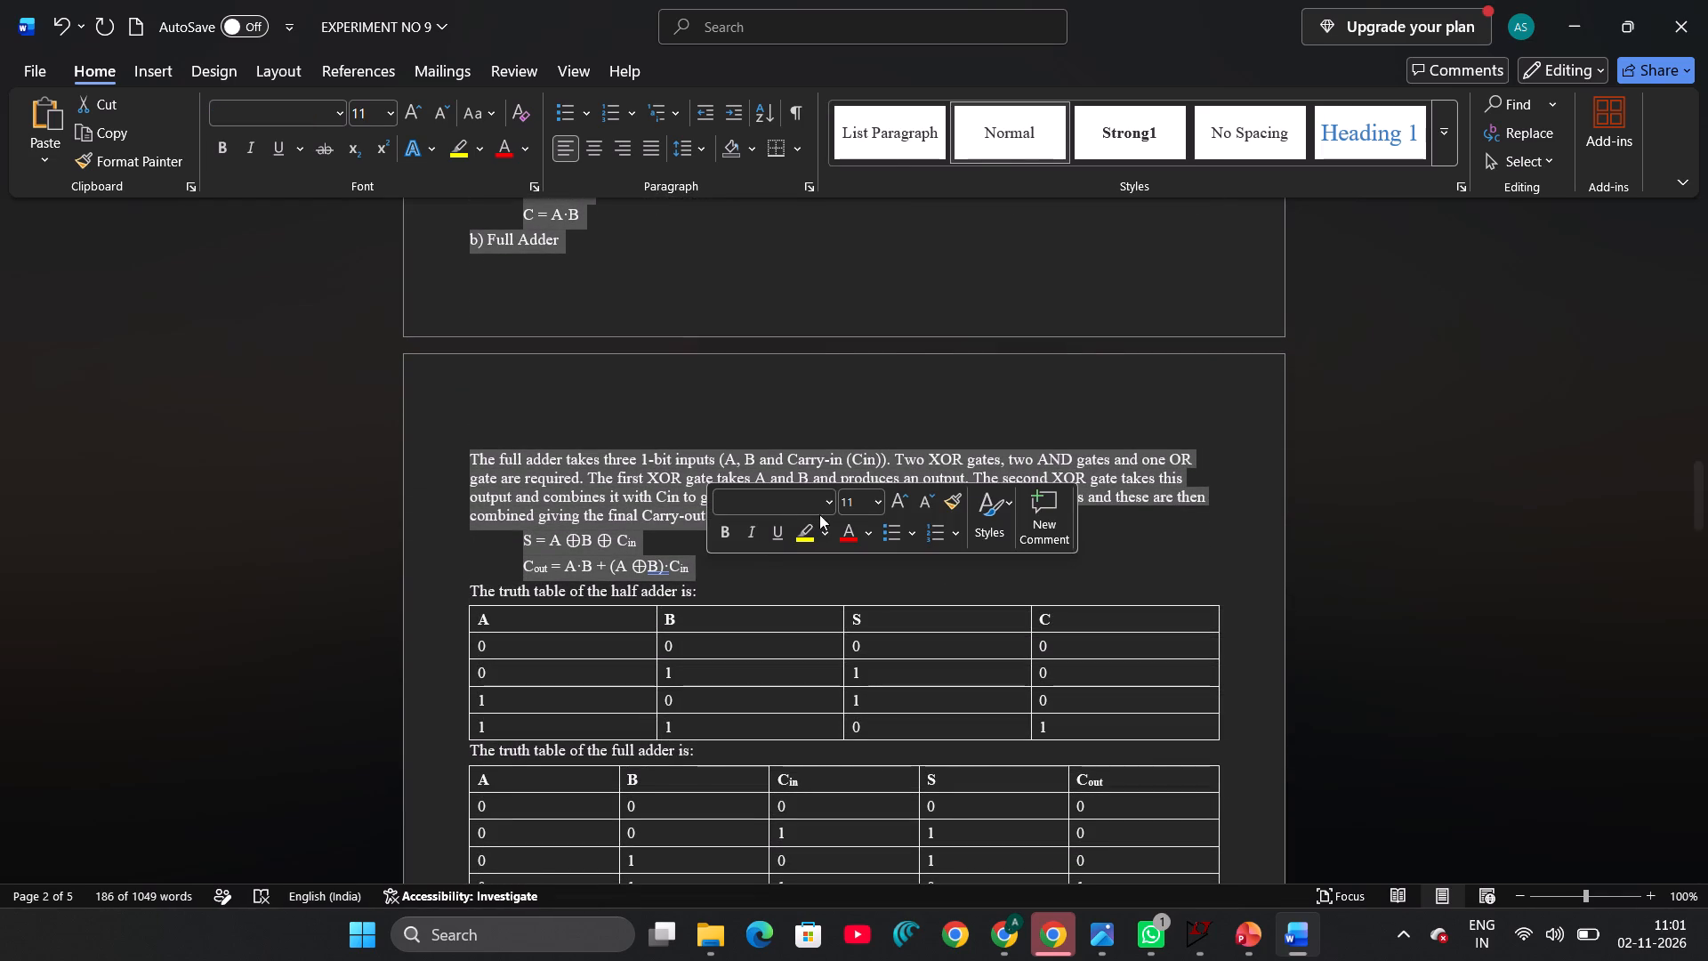
{"action": "left_click", "coordinate": [824, 505]}
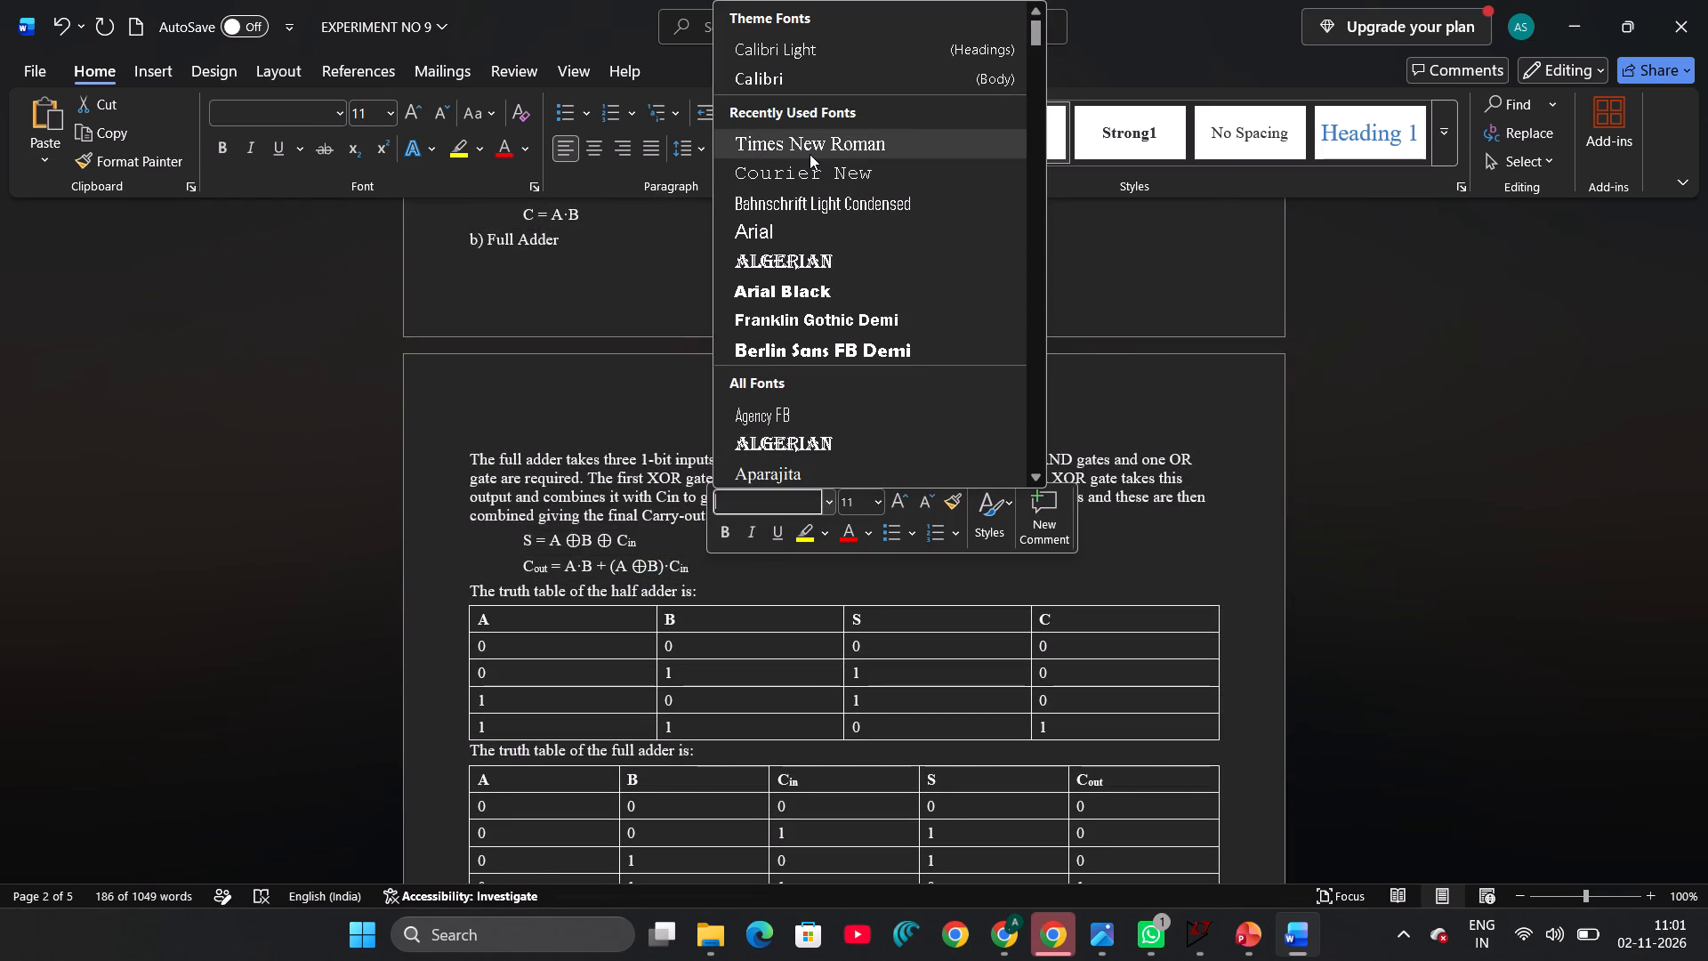
{"action": "left_click", "coordinate": [810, 154]}
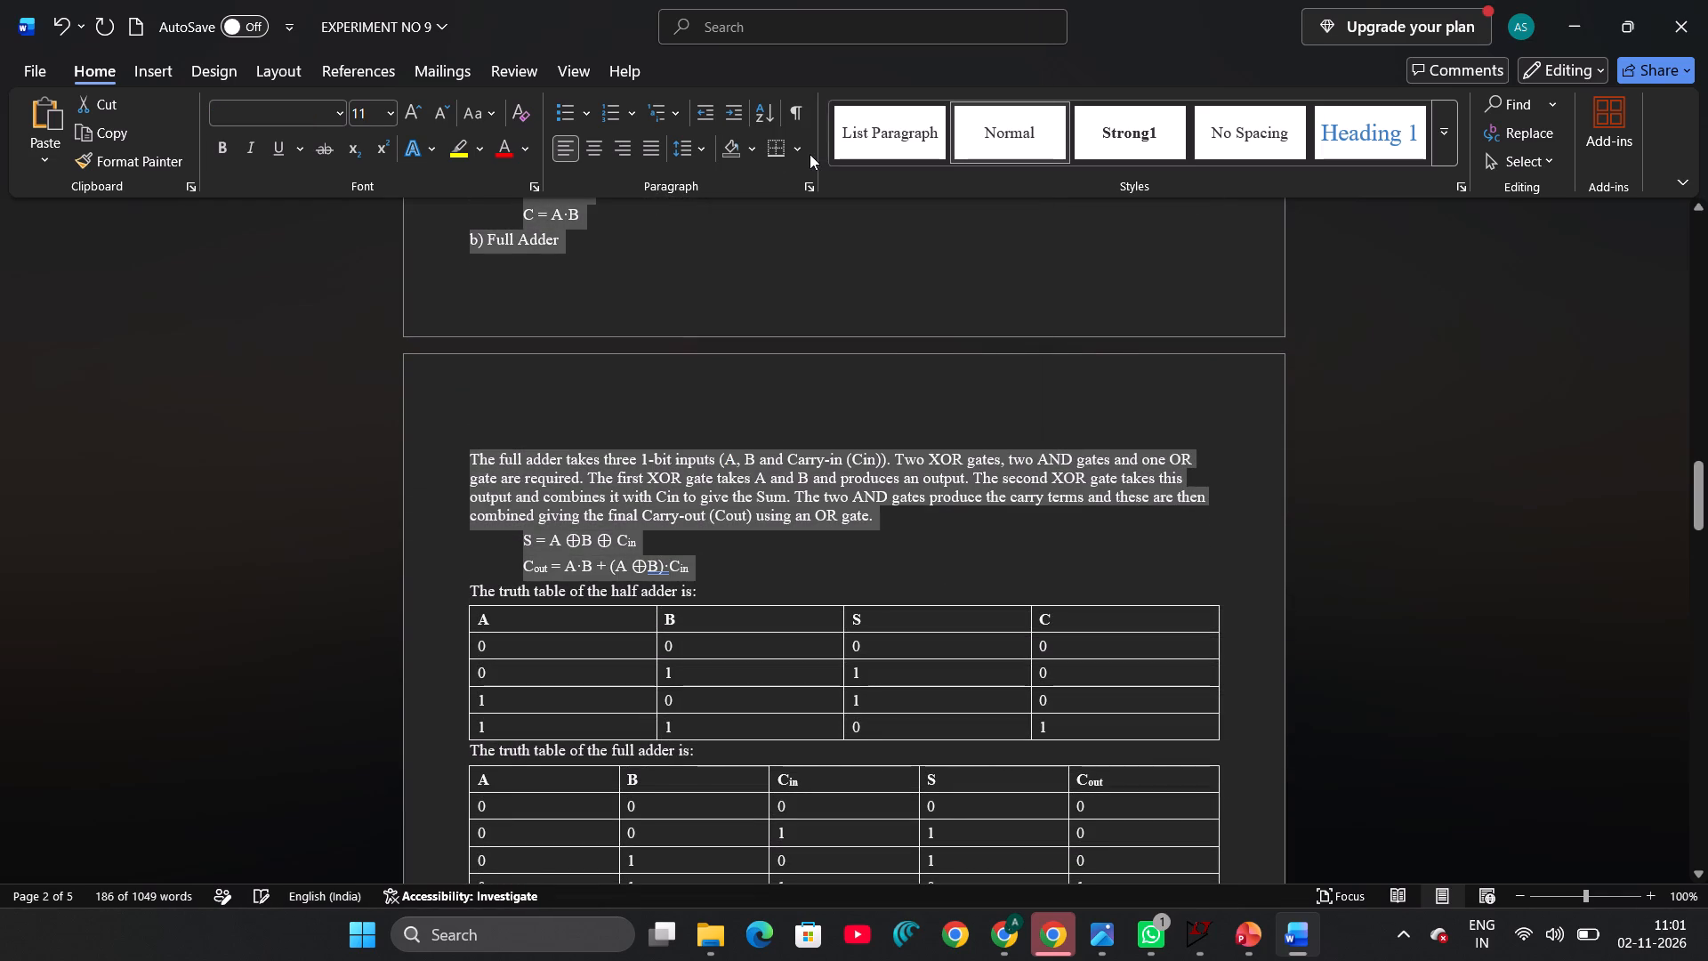
{"action": "left_click", "coordinate": [394, 109]}
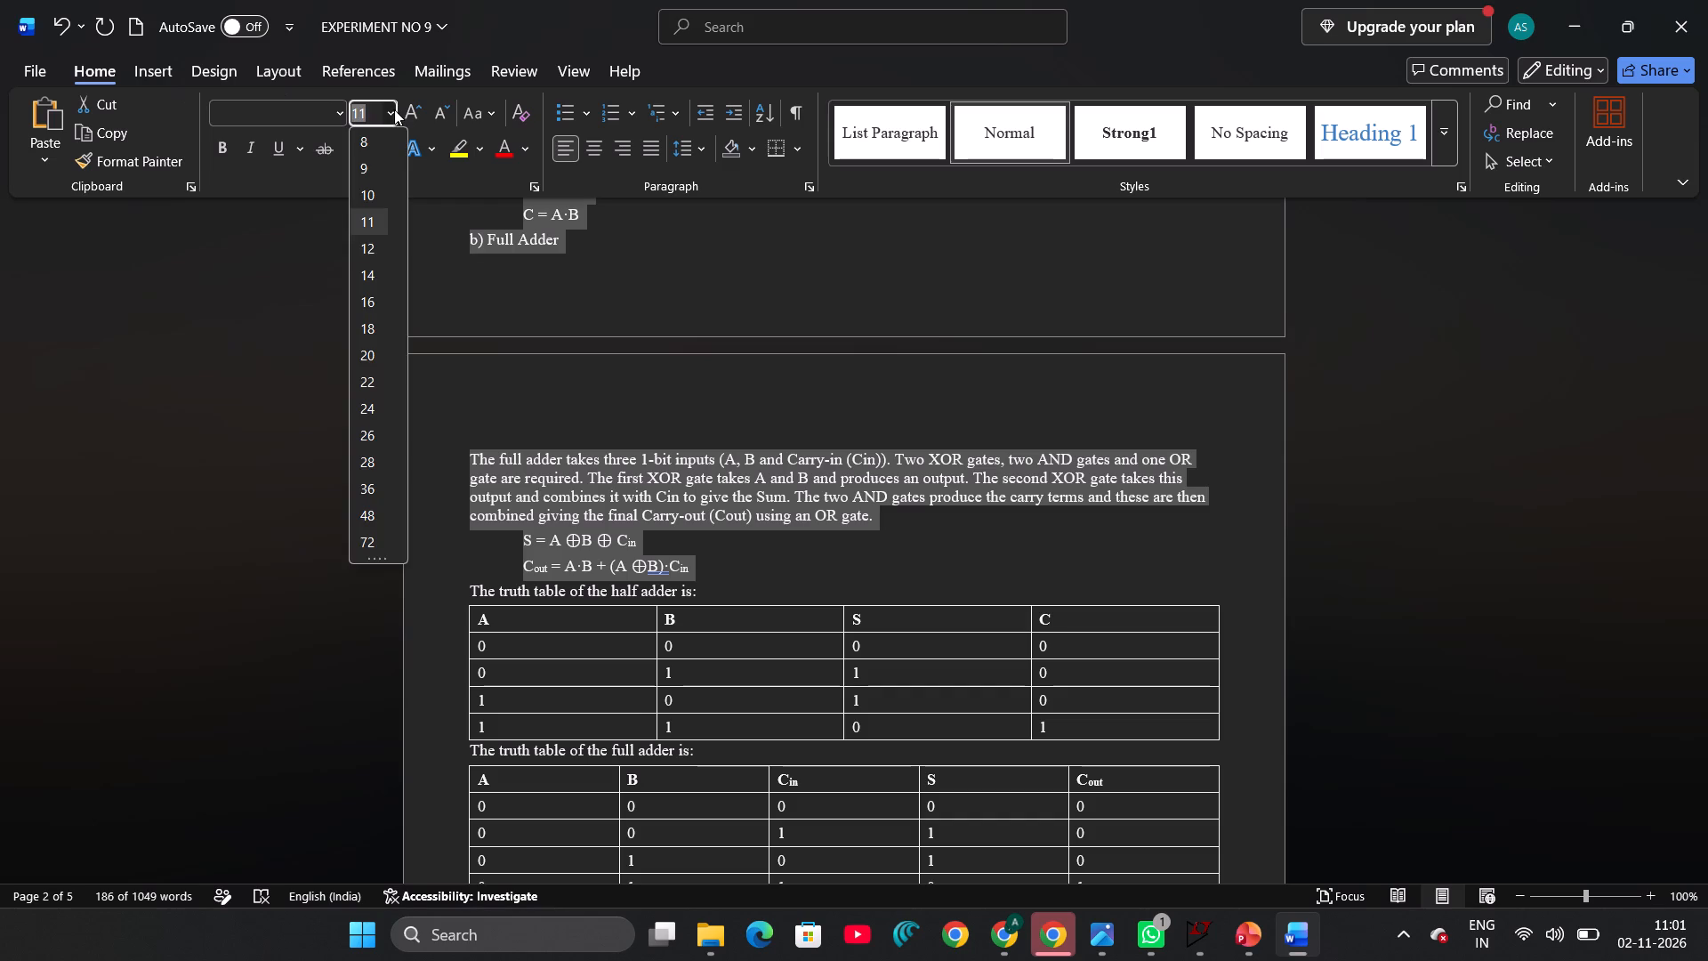
{"action": "left_click", "coordinate": [384, 192]}
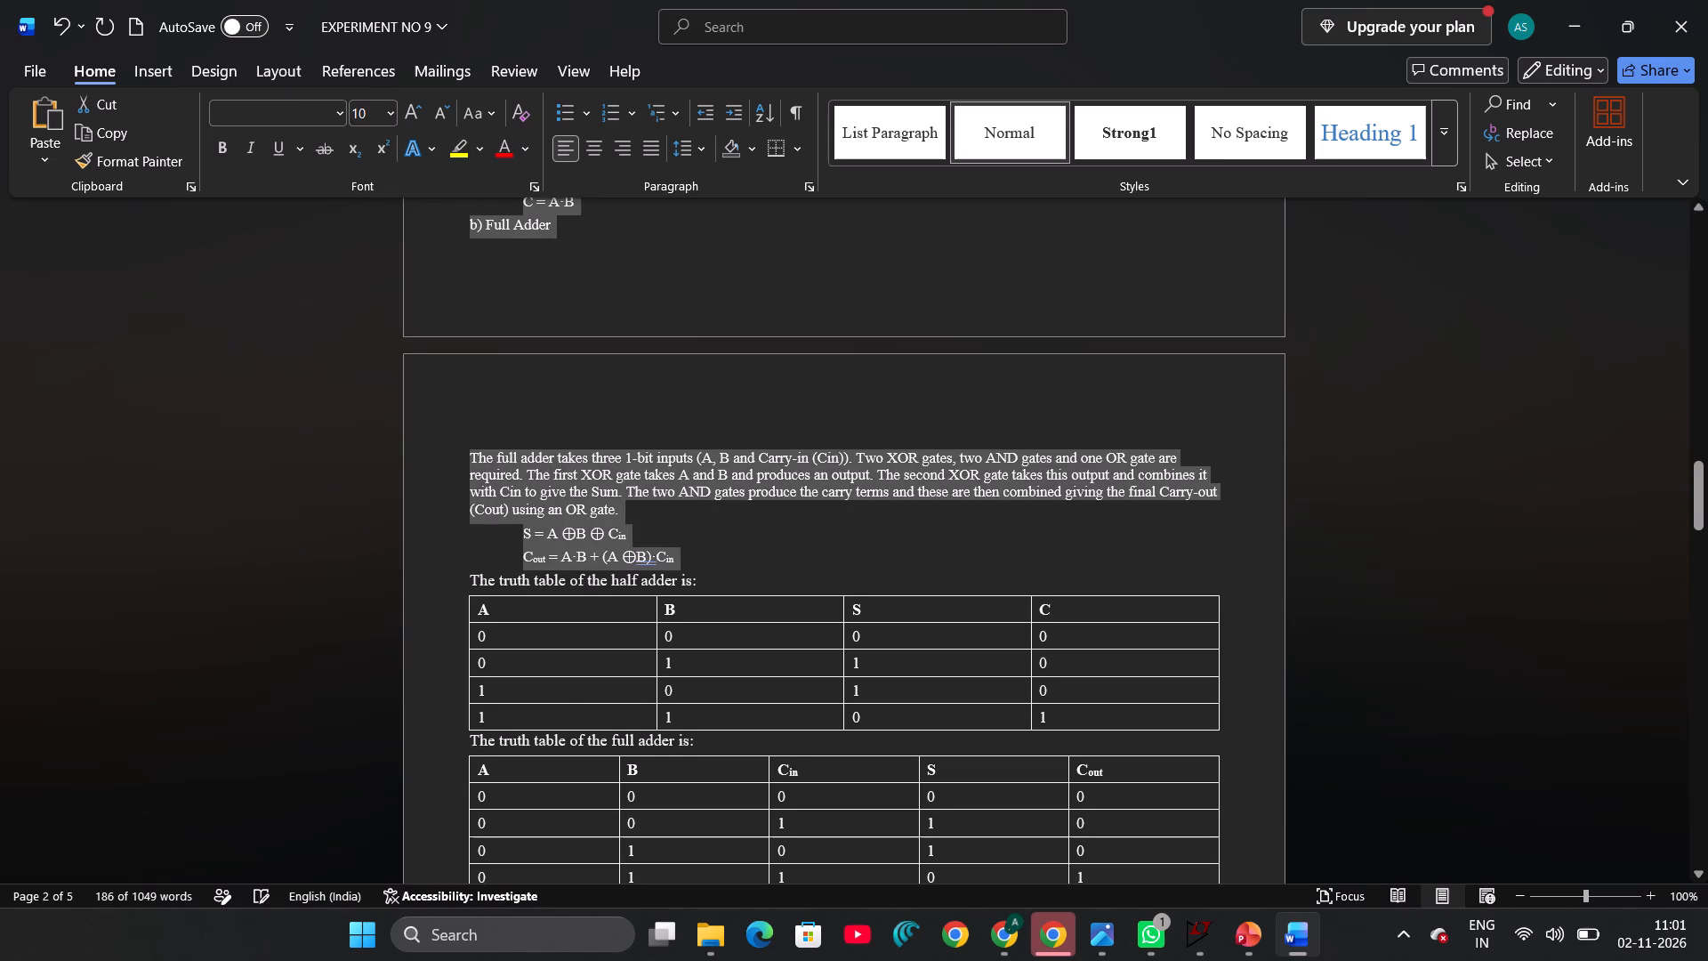
Insert two line breaks after the half adder equation C = A·B to push "b) Full Adder" onto the following page.
{"action": "left_click", "coordinate": [548, 333]}
{"action": "scroll", "coordinate": [548, 333], "scroll_direction": "up", "scroll_amount": 2}
{"action": "left_click", "coordinate": [592, 375]}
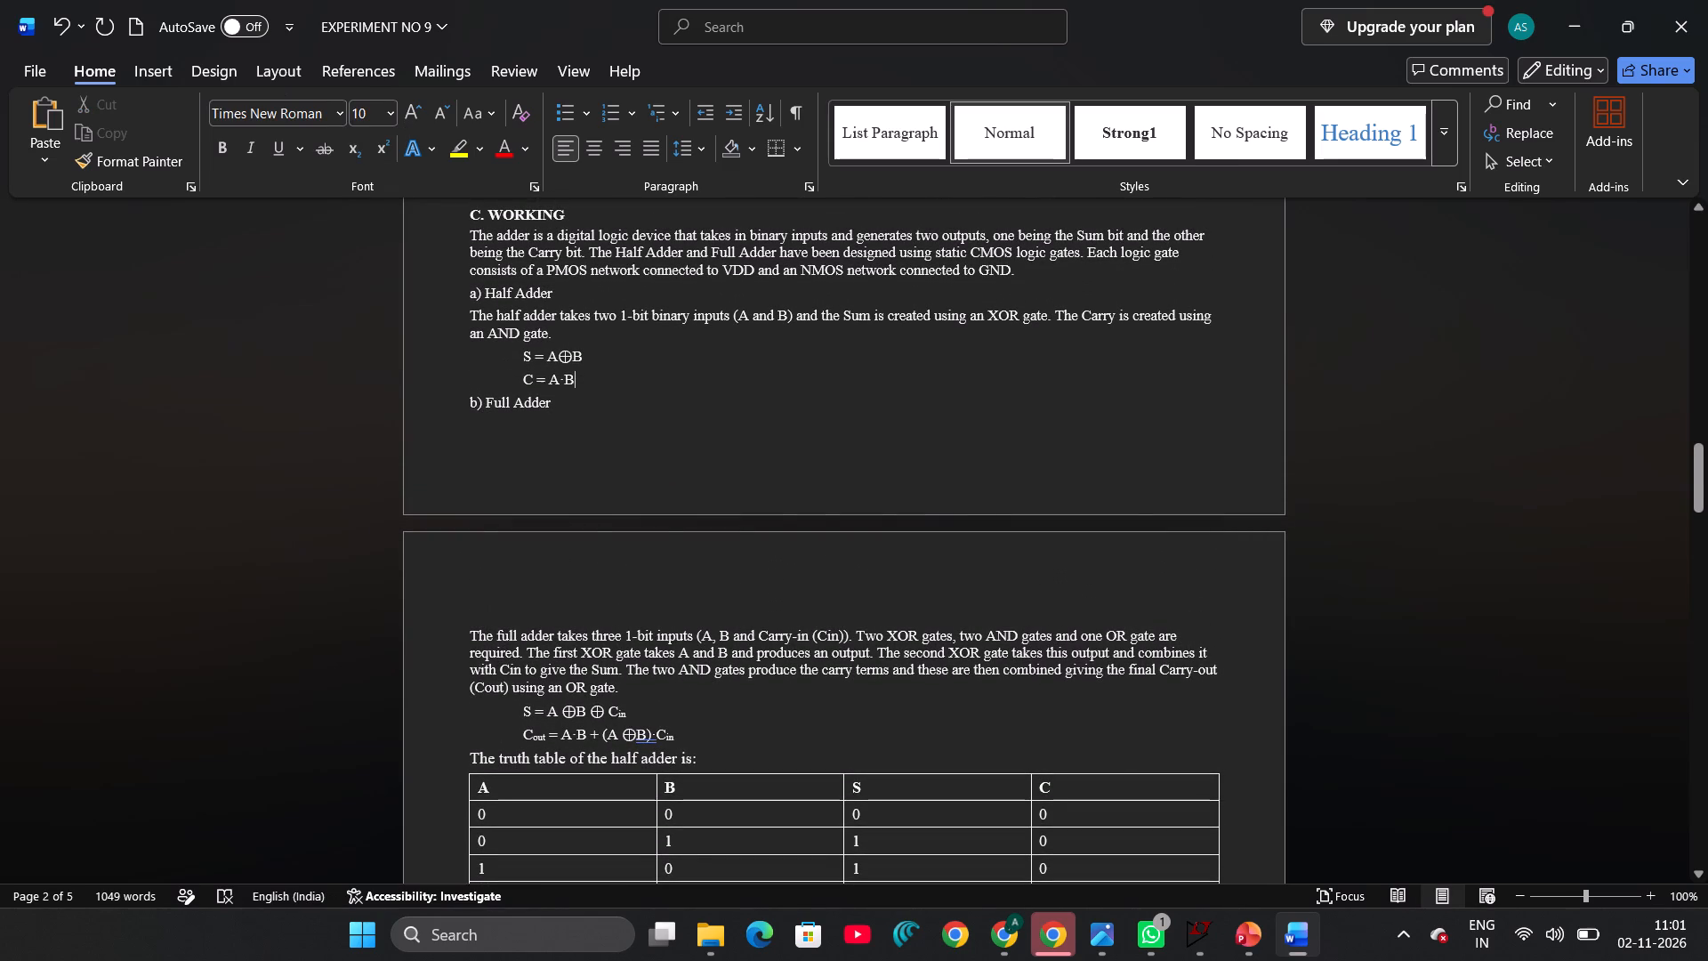
{"action": "key", "text": "Return"}
{"action": "key", "text": "Return"}
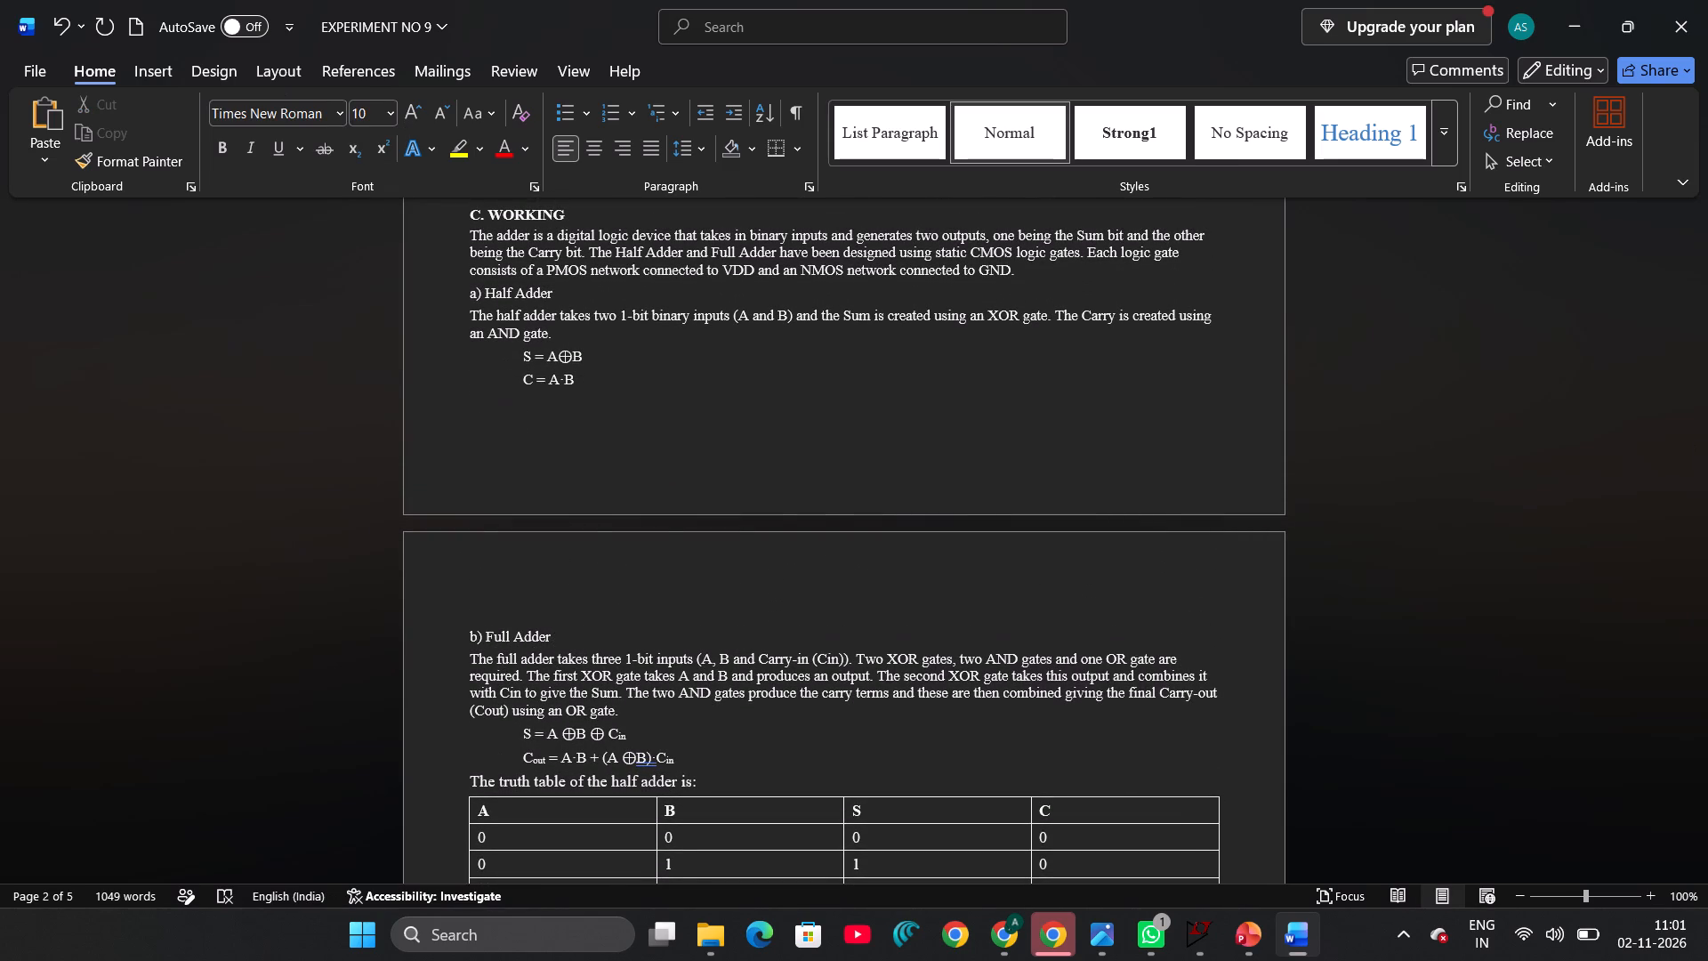
Set the lines introducing the half adder and full adder truth tables to size 10.
{"action": "scroll", "coordinate": [592, 375], "scroll_direction": "up", "scroll_amount": 1}
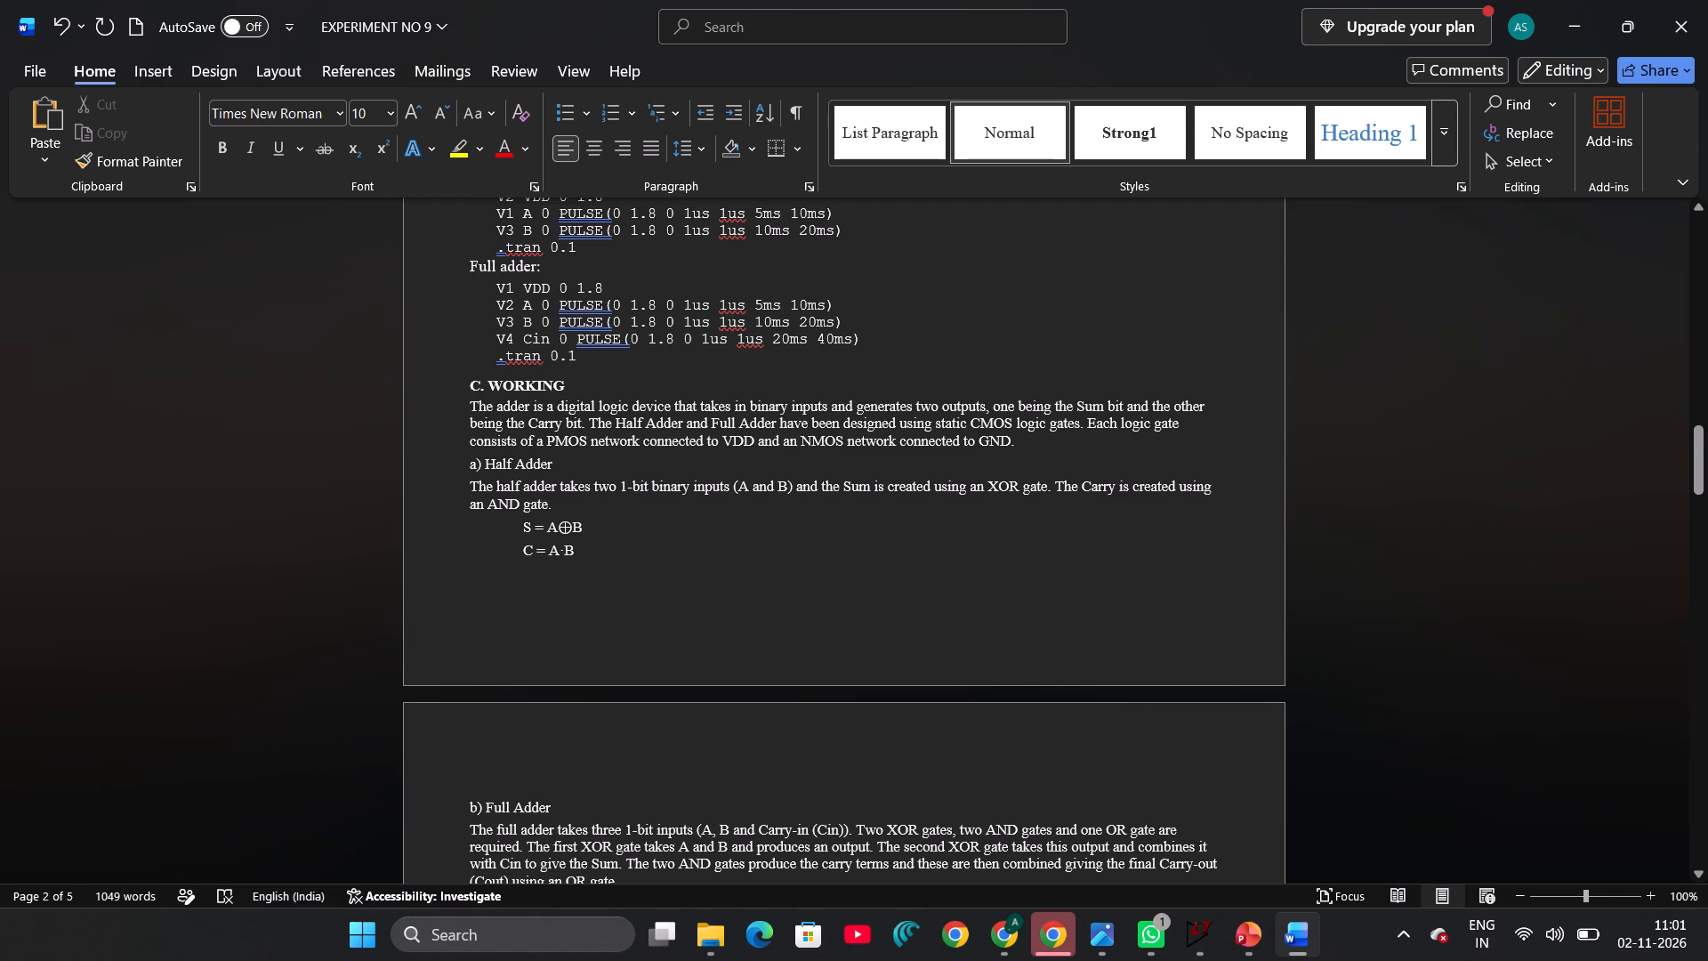
{"action": "scroll", "coordinate": [608, 499], "scroll_direction": "down", "scroll_amount": 2}
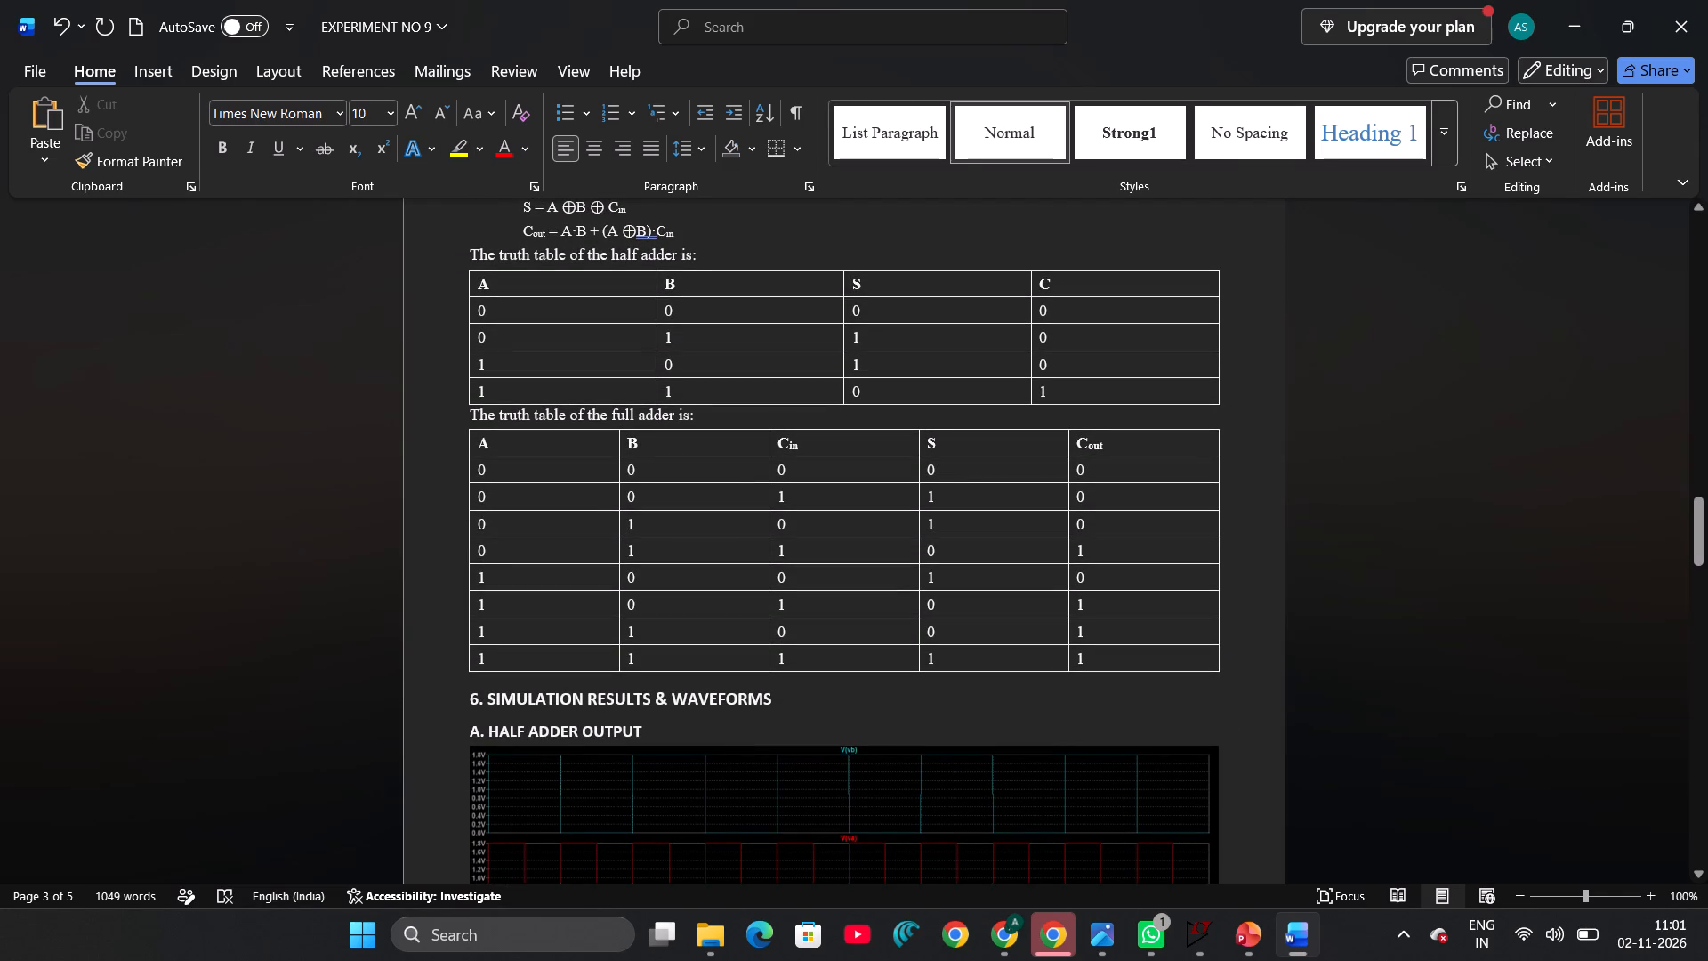
{"action": "left_click_drag", "start_coordinate": [700, 249], "coordinate": [472, 254]}
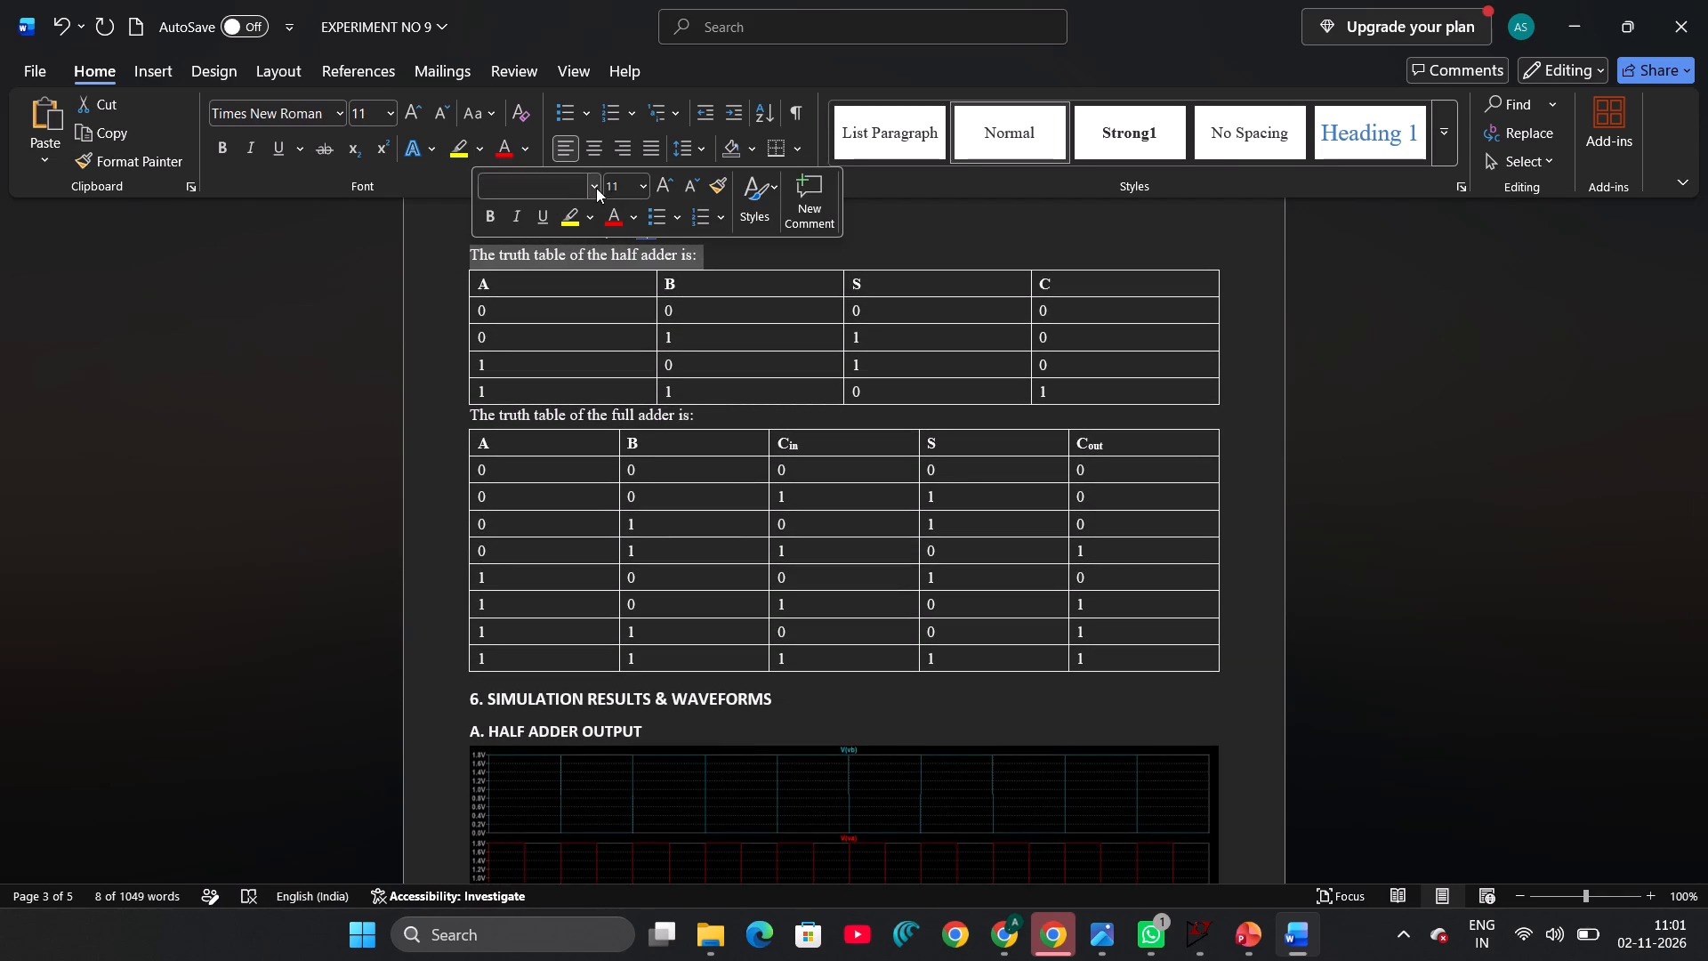
{"action": "left_click", "coordinate": [641, 184]}
{"action": "left_click", "coordinate": [637, 273]}
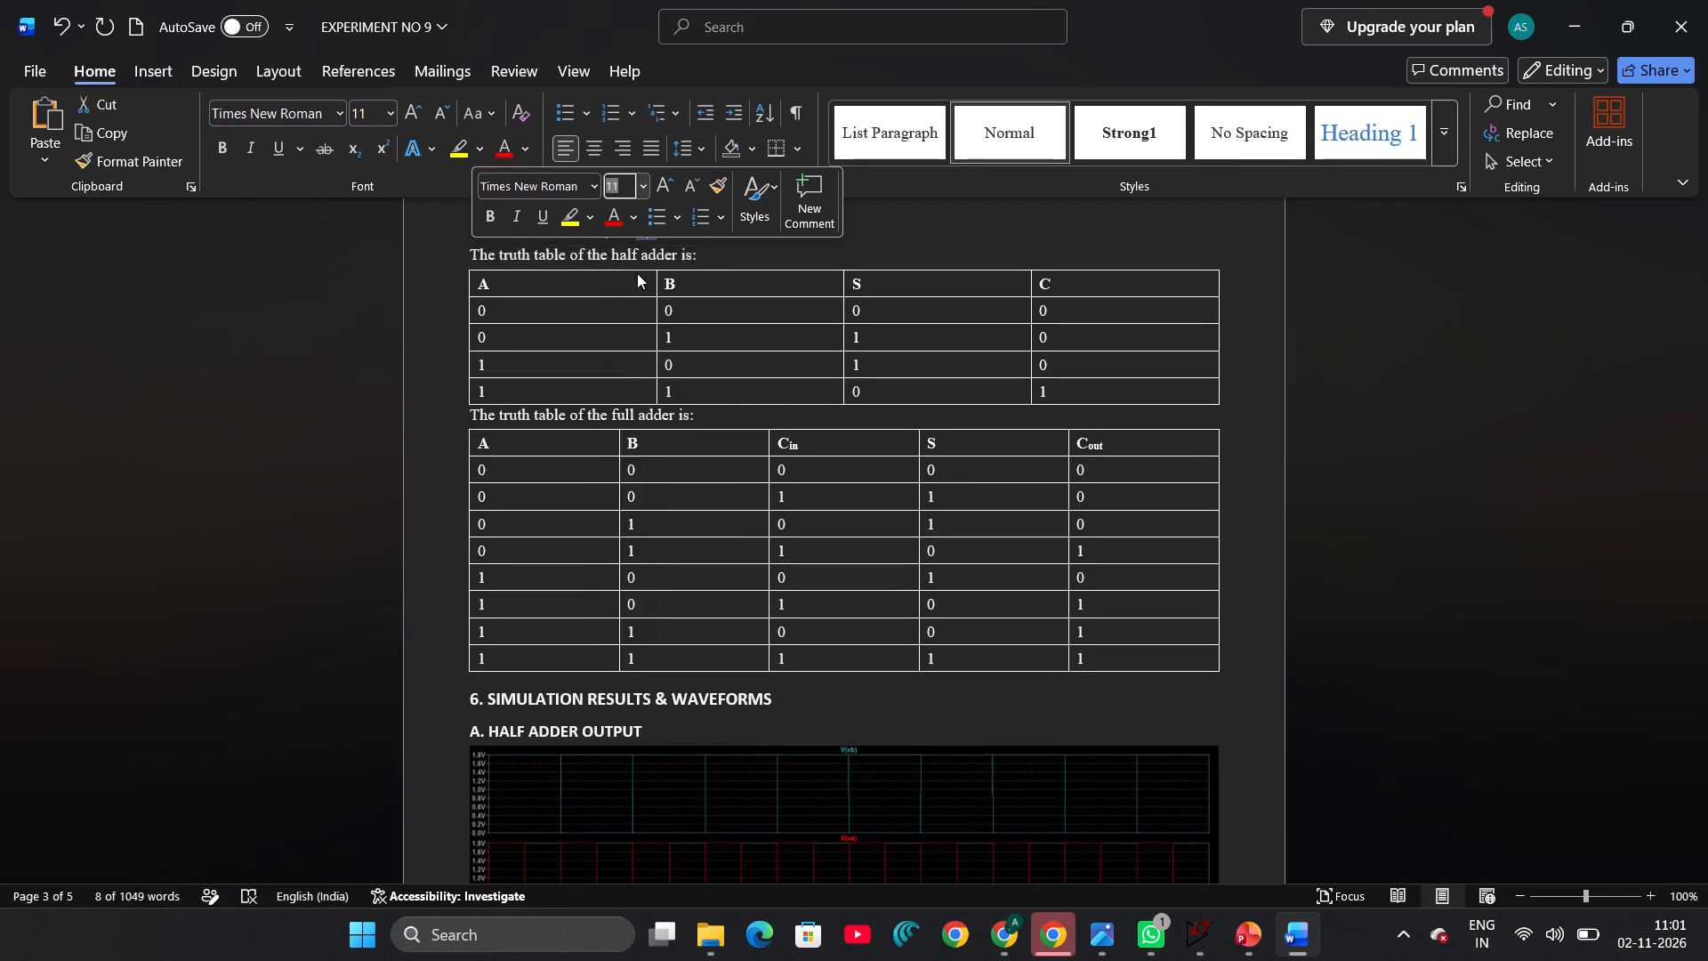
{"action": "left_click_drag", "start_coordinate": [705, 423], "coordinate": [484, 428]}
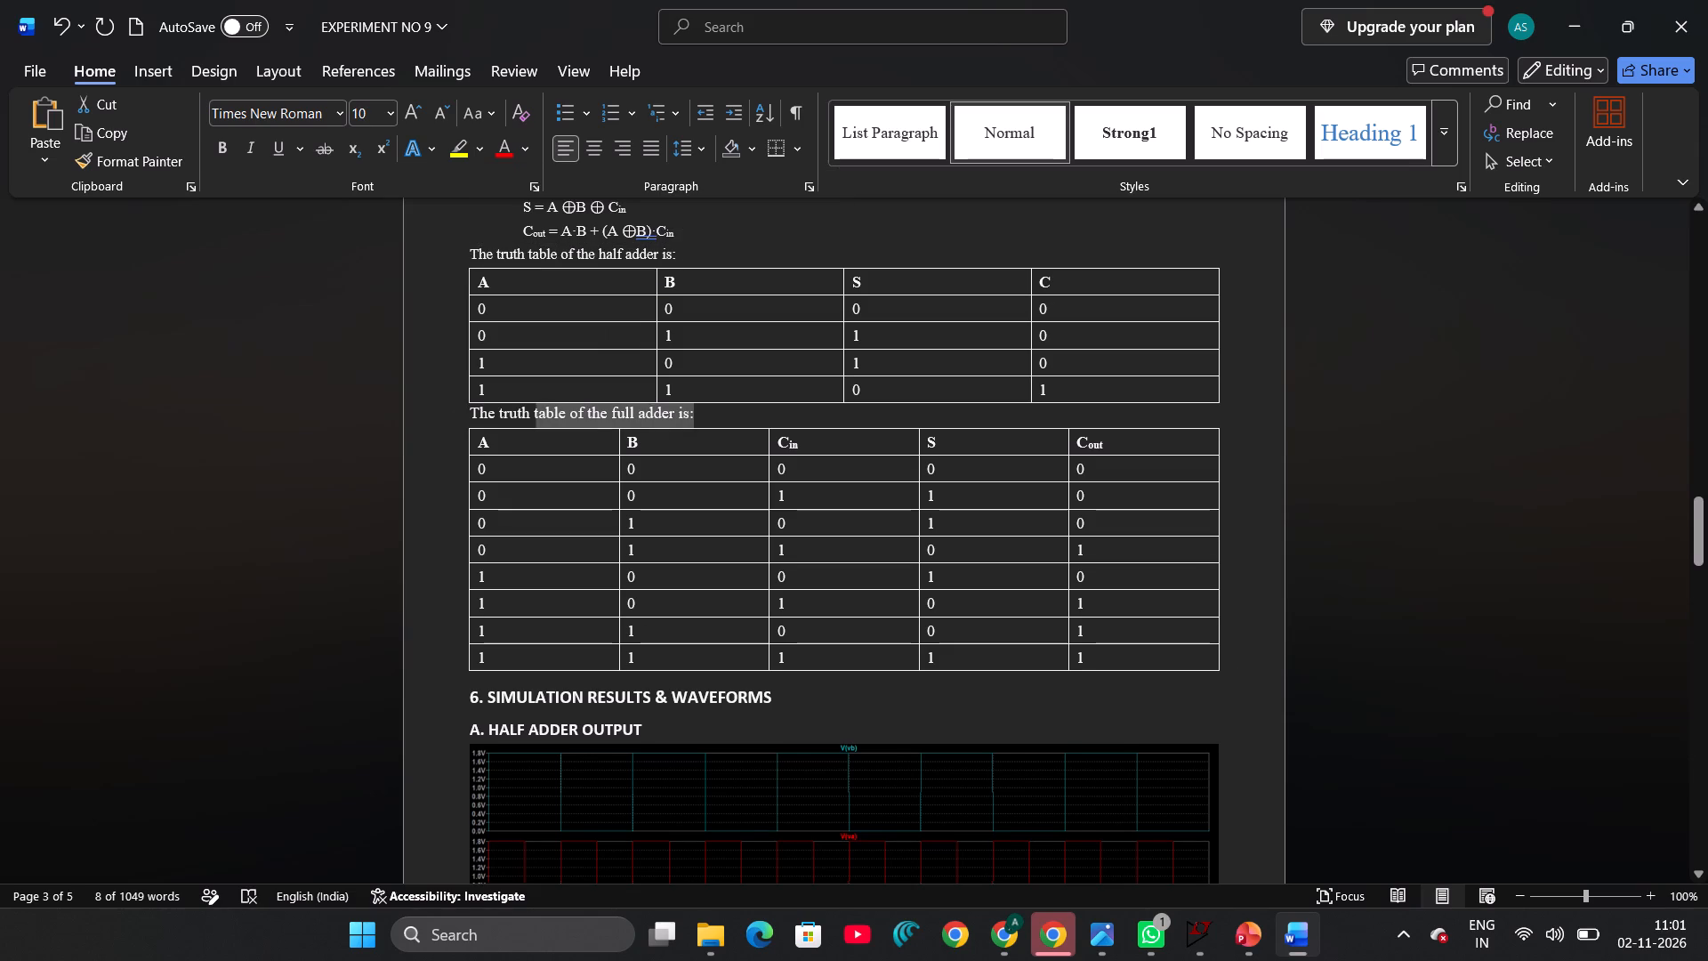
{"action": "left_click_drag", "start_coordinate": [484, 428], "coordinate": [454, 416]}
{"action": "left_click", "coordinate": [621, 341]}
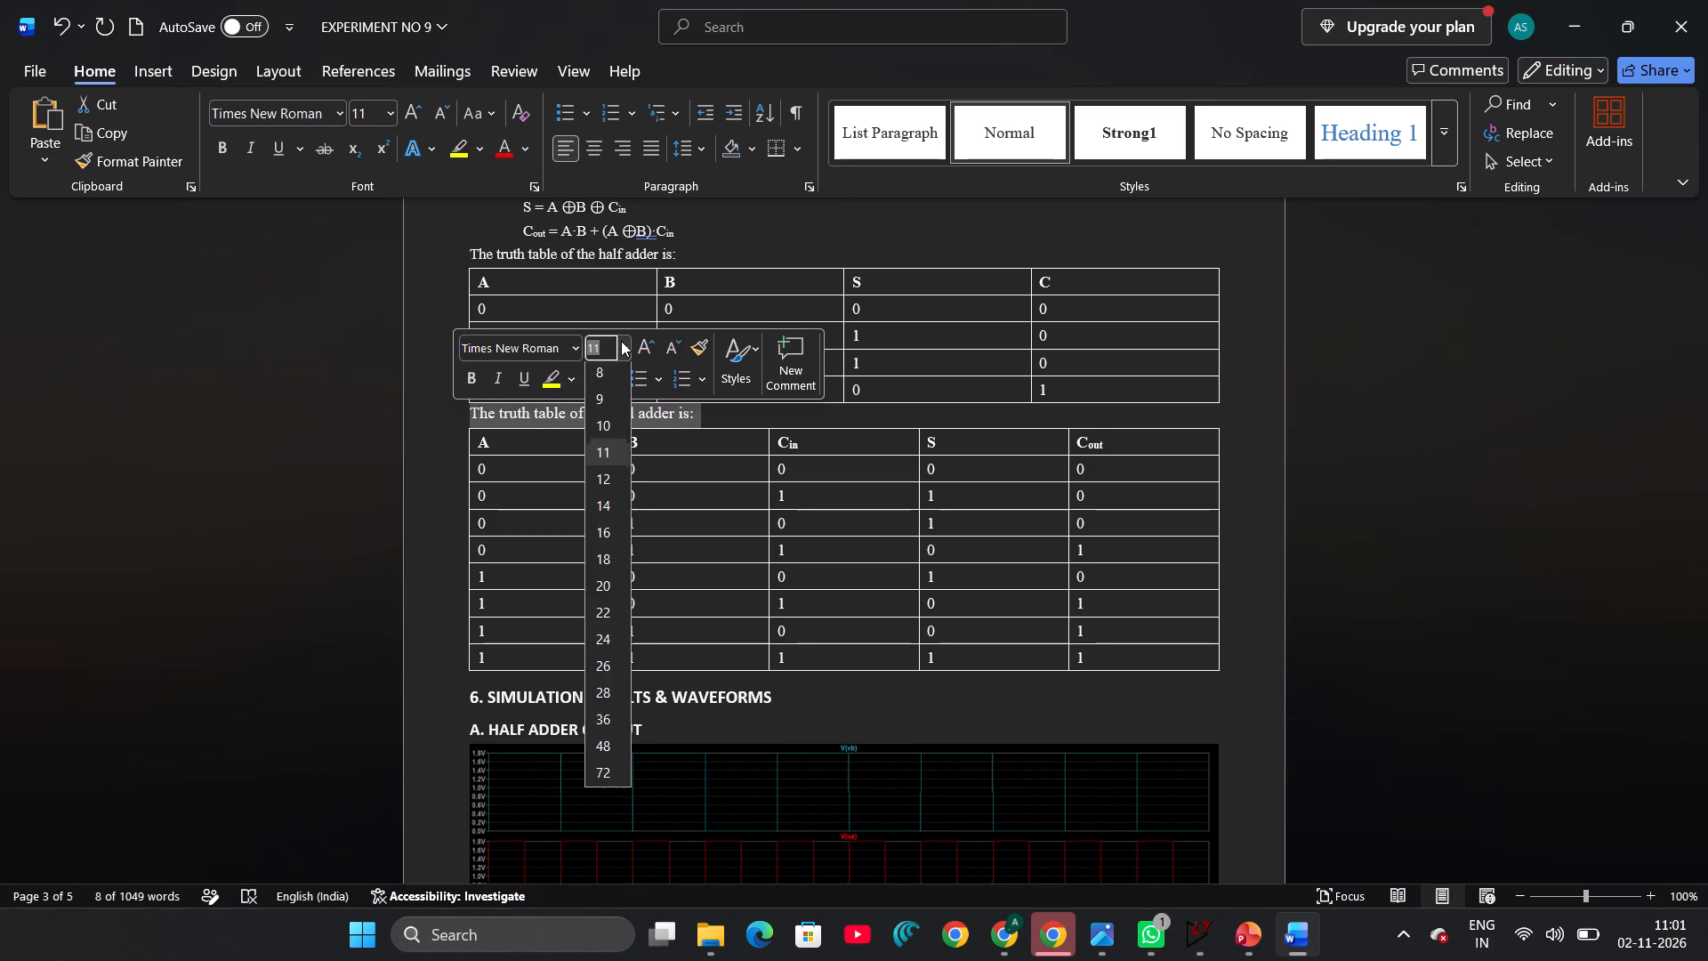
{"action": "left_click", "coordinate": [608, 432]}
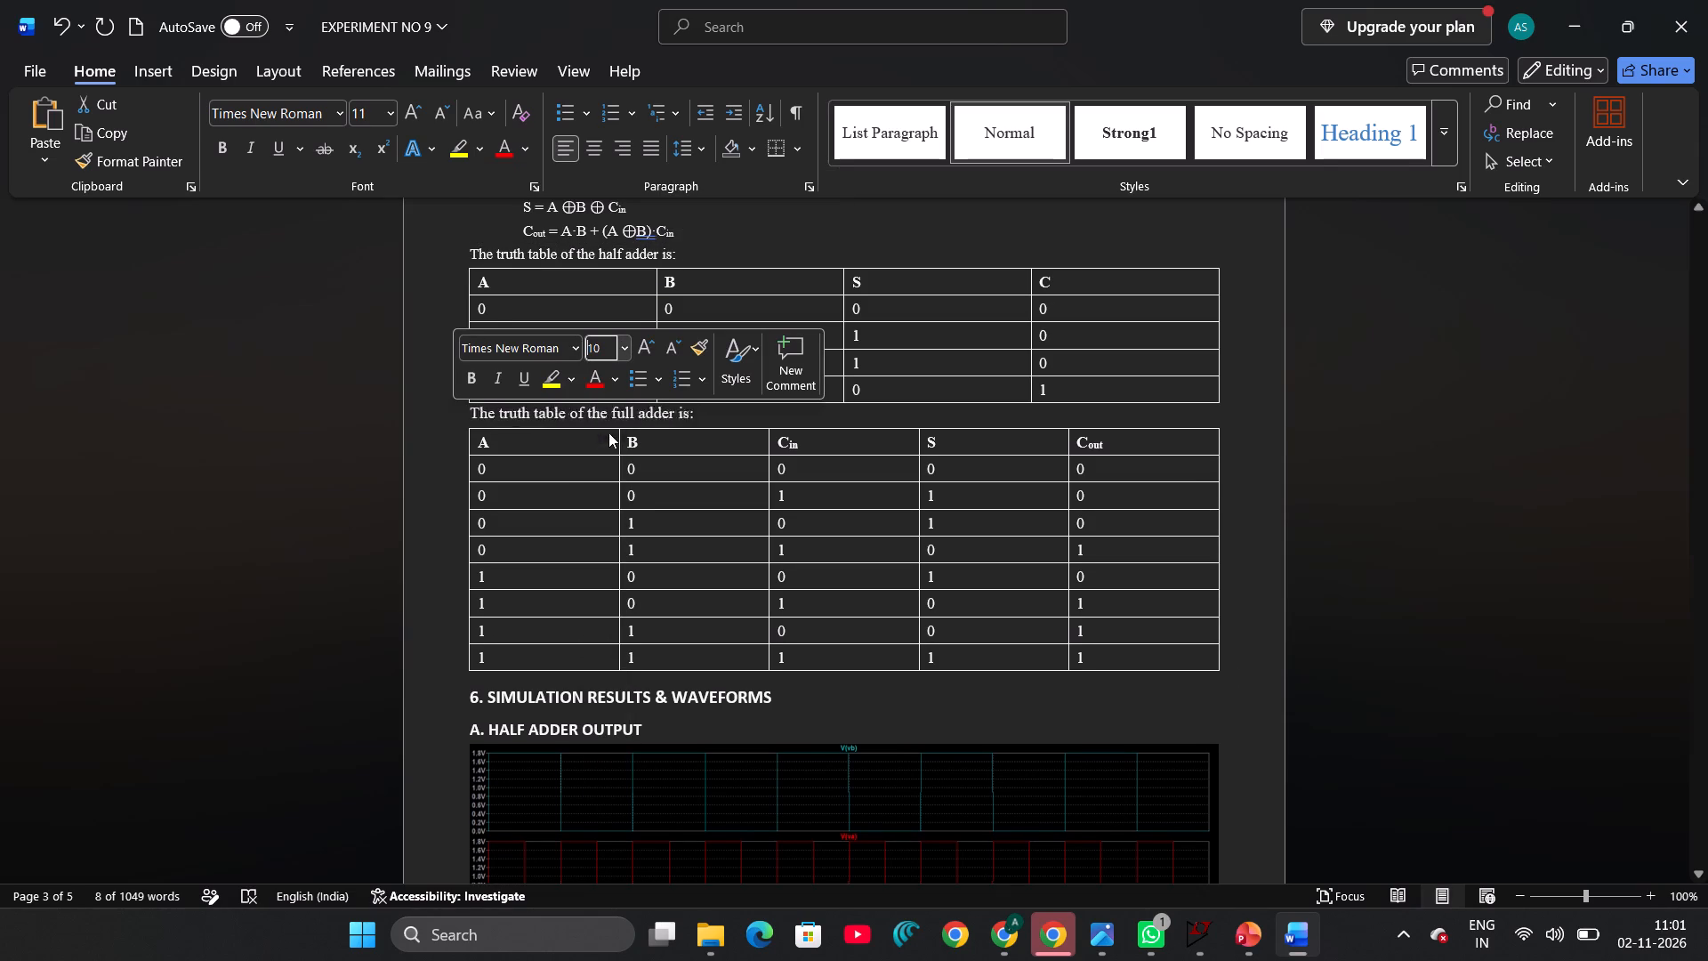
Change the "6. SIMULATION RESULTS & WAVEFORMS" heading to Times New Roman.
{"action": "left_click_drag", "start_coordinate": [789, 695], "coordinate": [464, 707]}
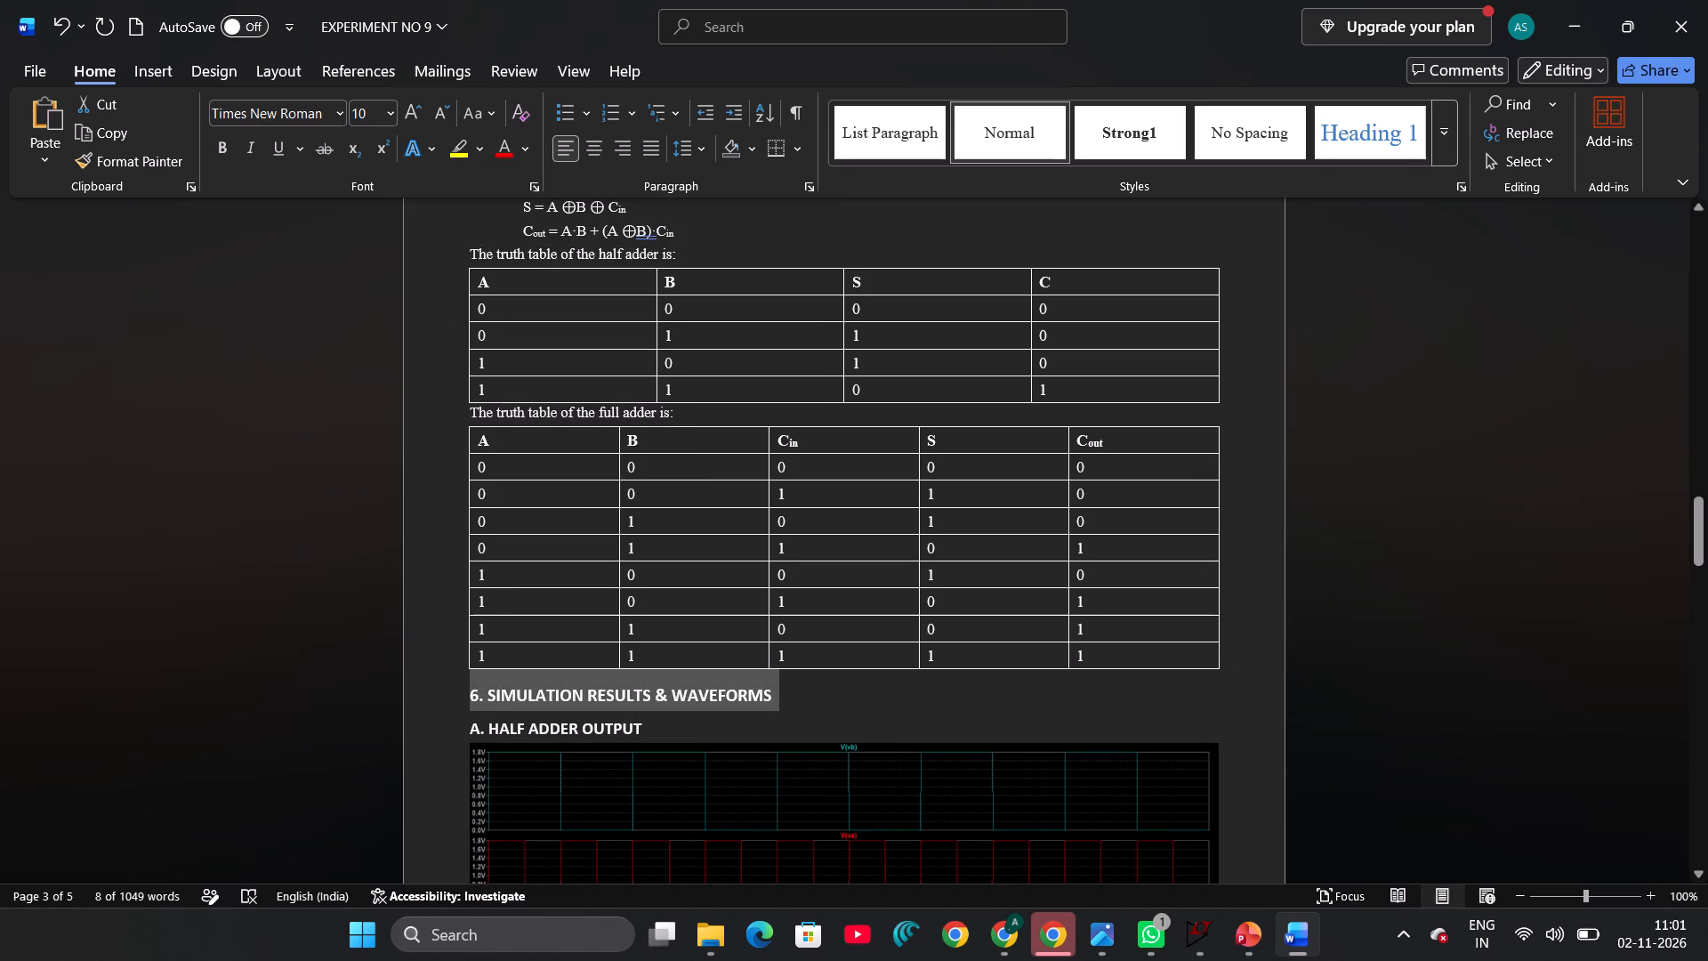
{"action": "left_click_drag", "start_coordinate": [464, 707], "coordinate": [463, 705]}
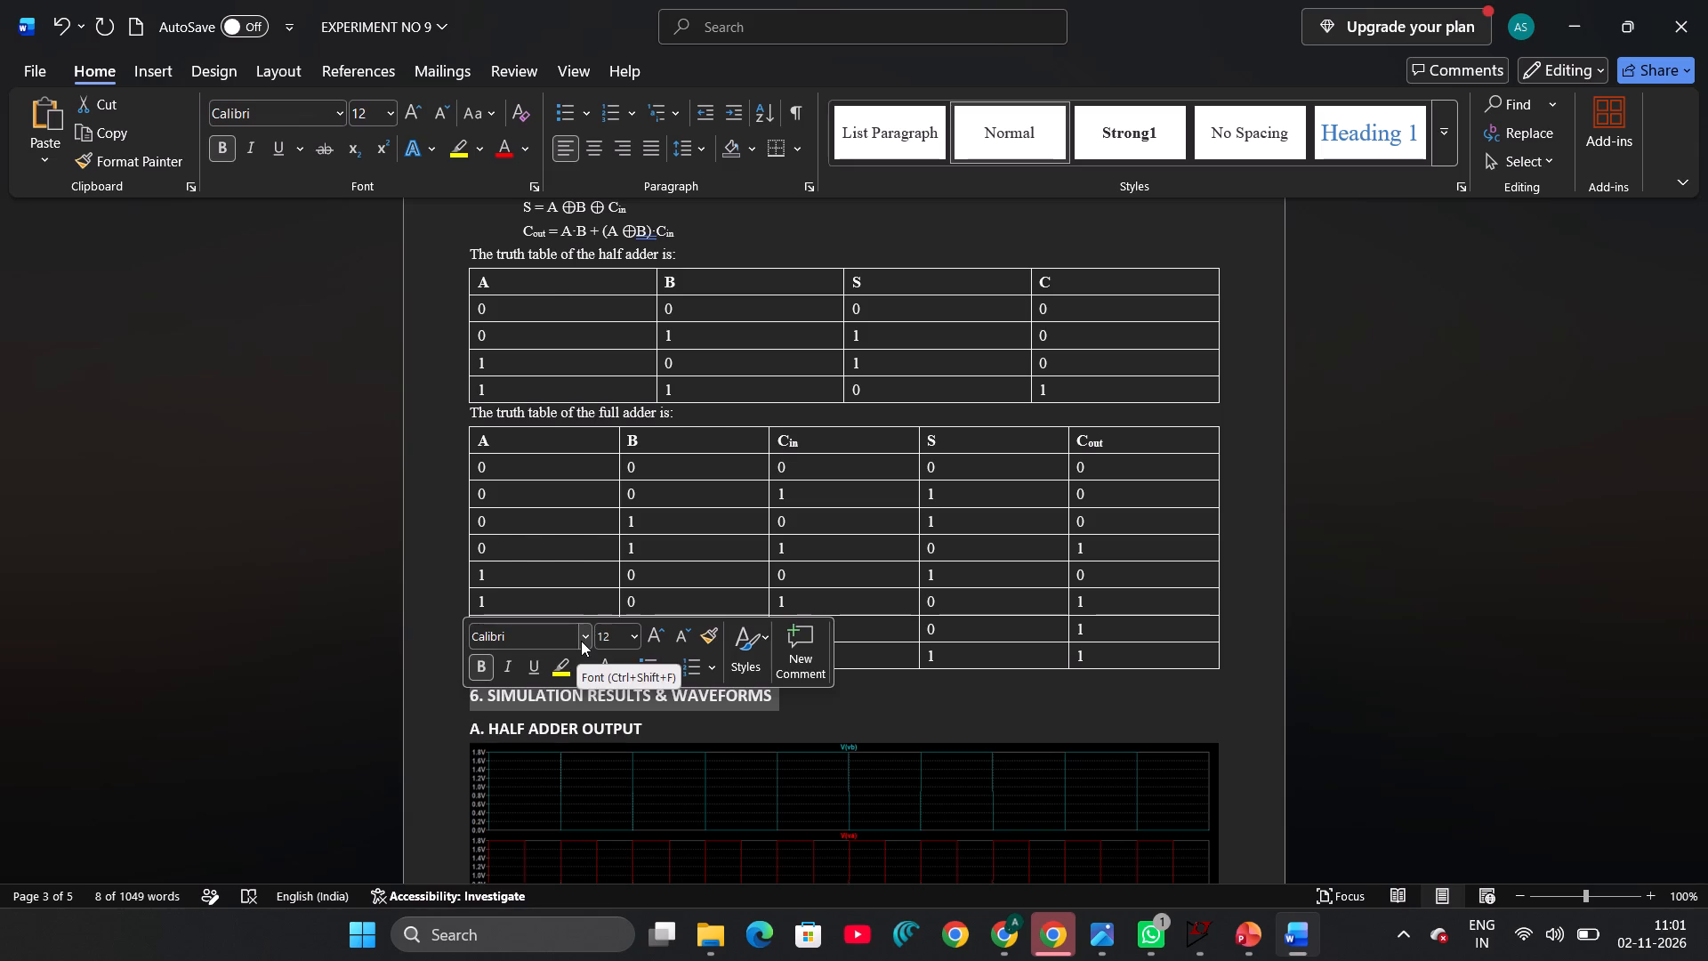
{"action": "left_click", "coordinate": [581, 641]}
{"action": "scroll", "coordinate": [632, 337], "scroll_direction": "up", "scroll_amount": 9}
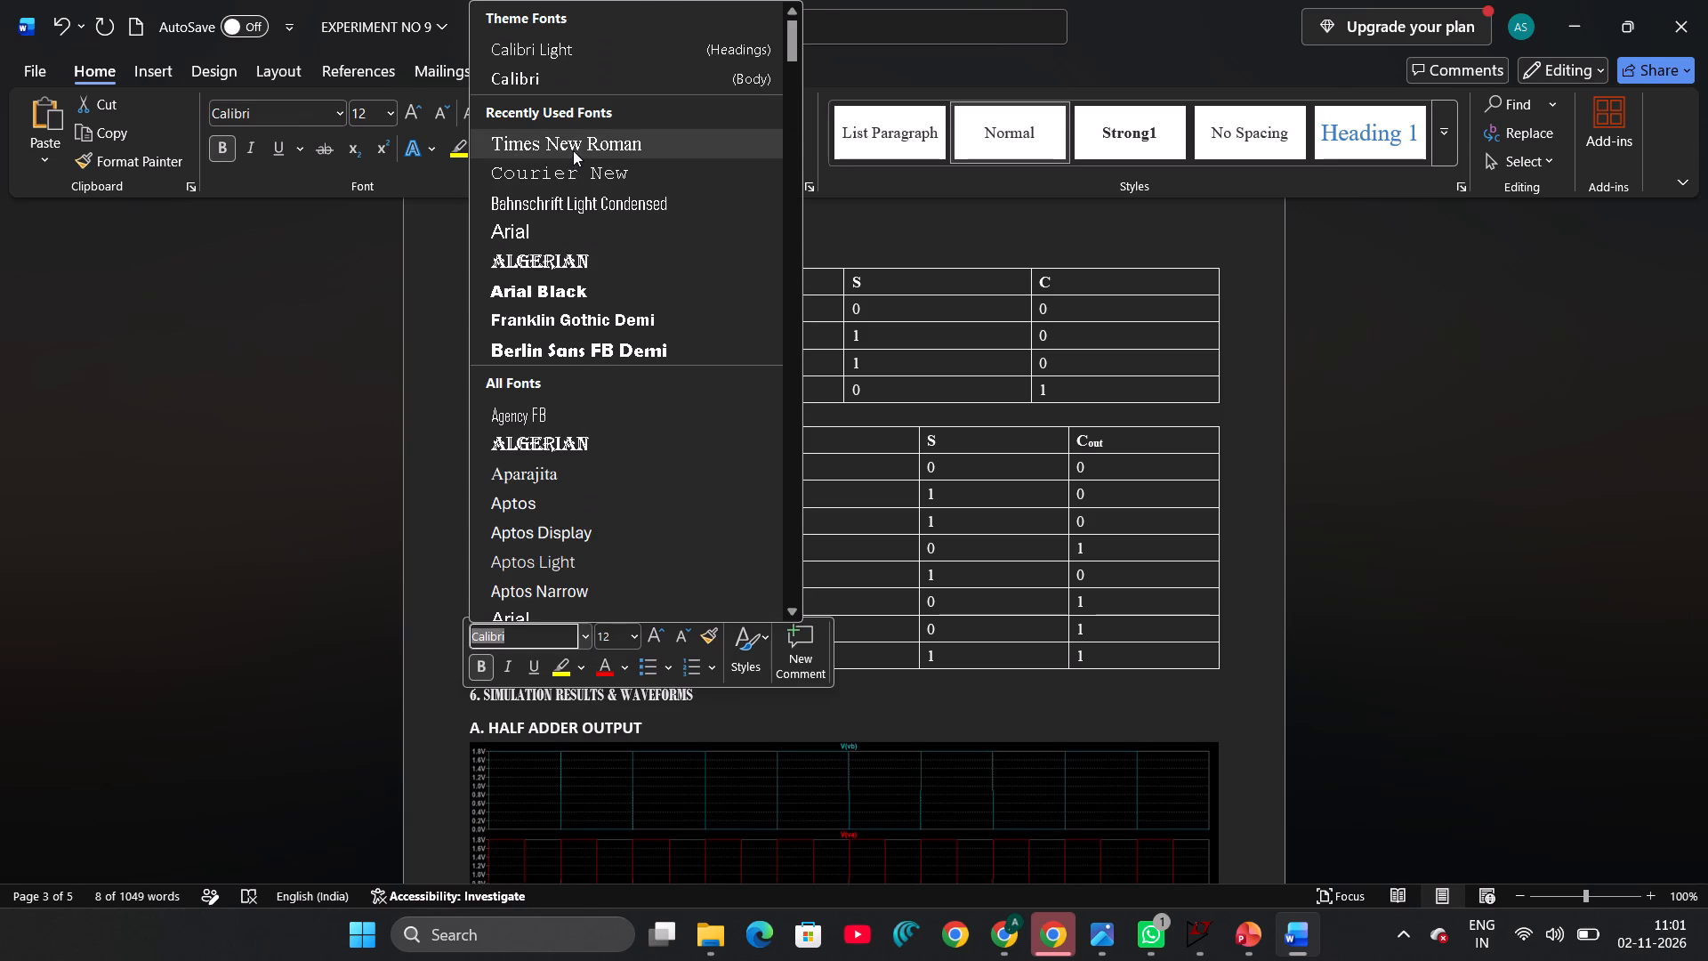
{"action": "left_click", "coordinate": [572, 150]}
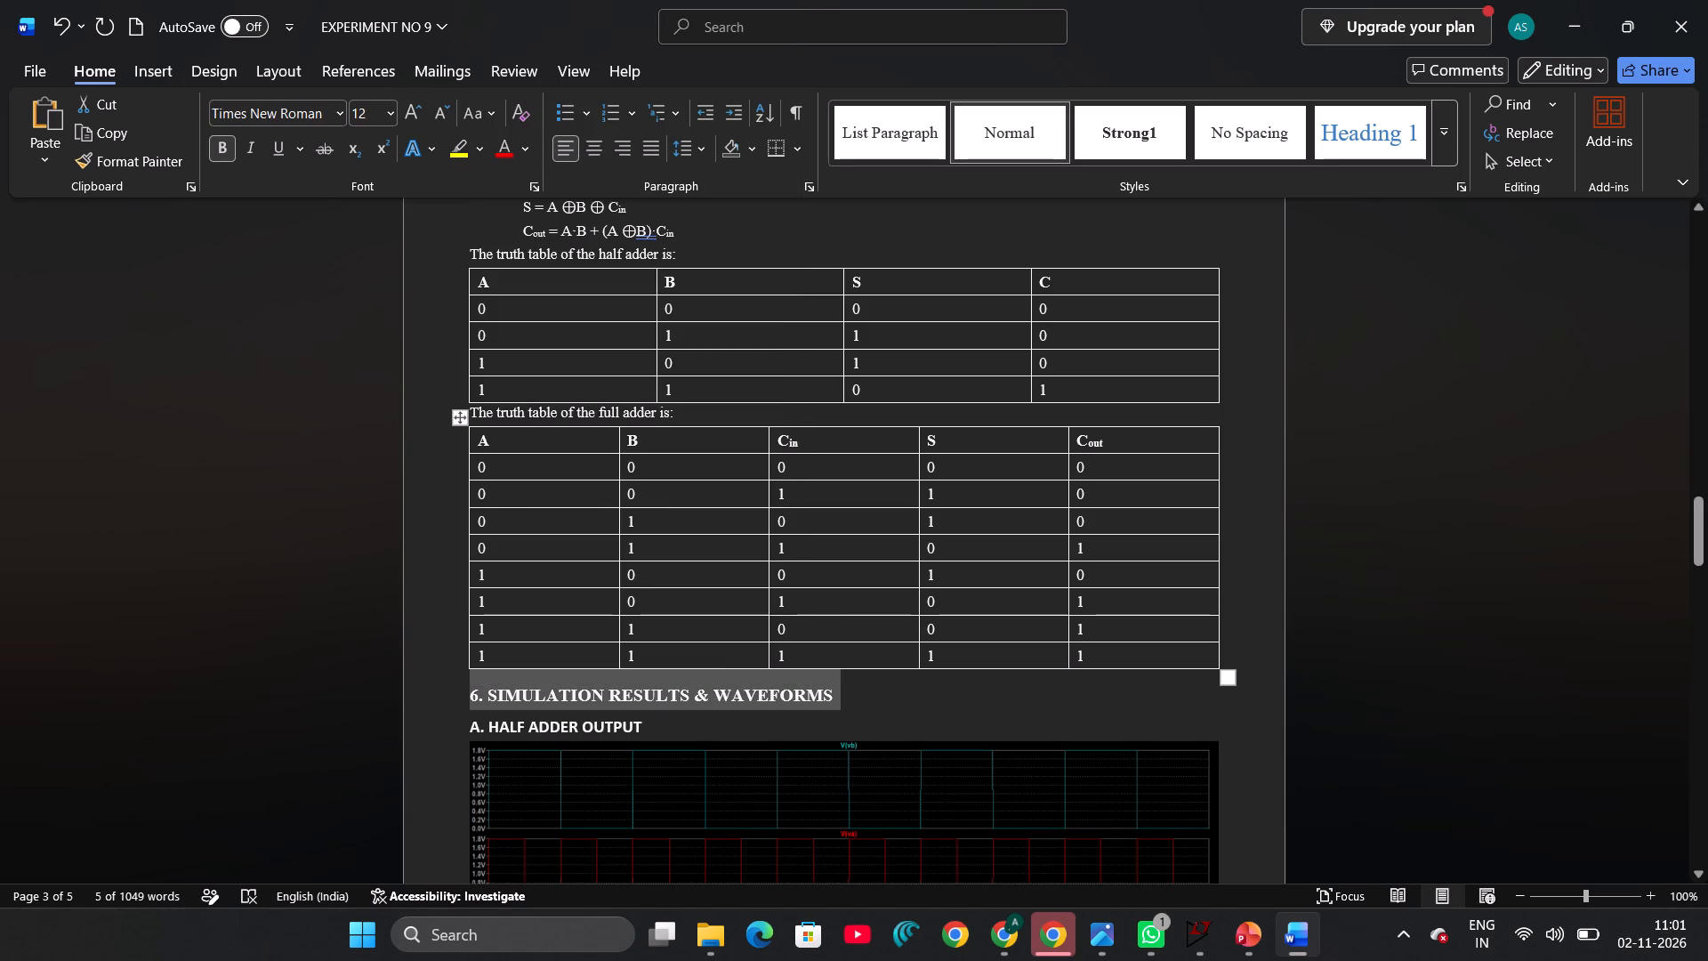
Format the "A. HALF ADDER OUTPUT" subheading in Times New Roman, size 10.
{"action": "left_click_drag", "start_coordinate": [662, 716], "coordinate": [465, 725]}
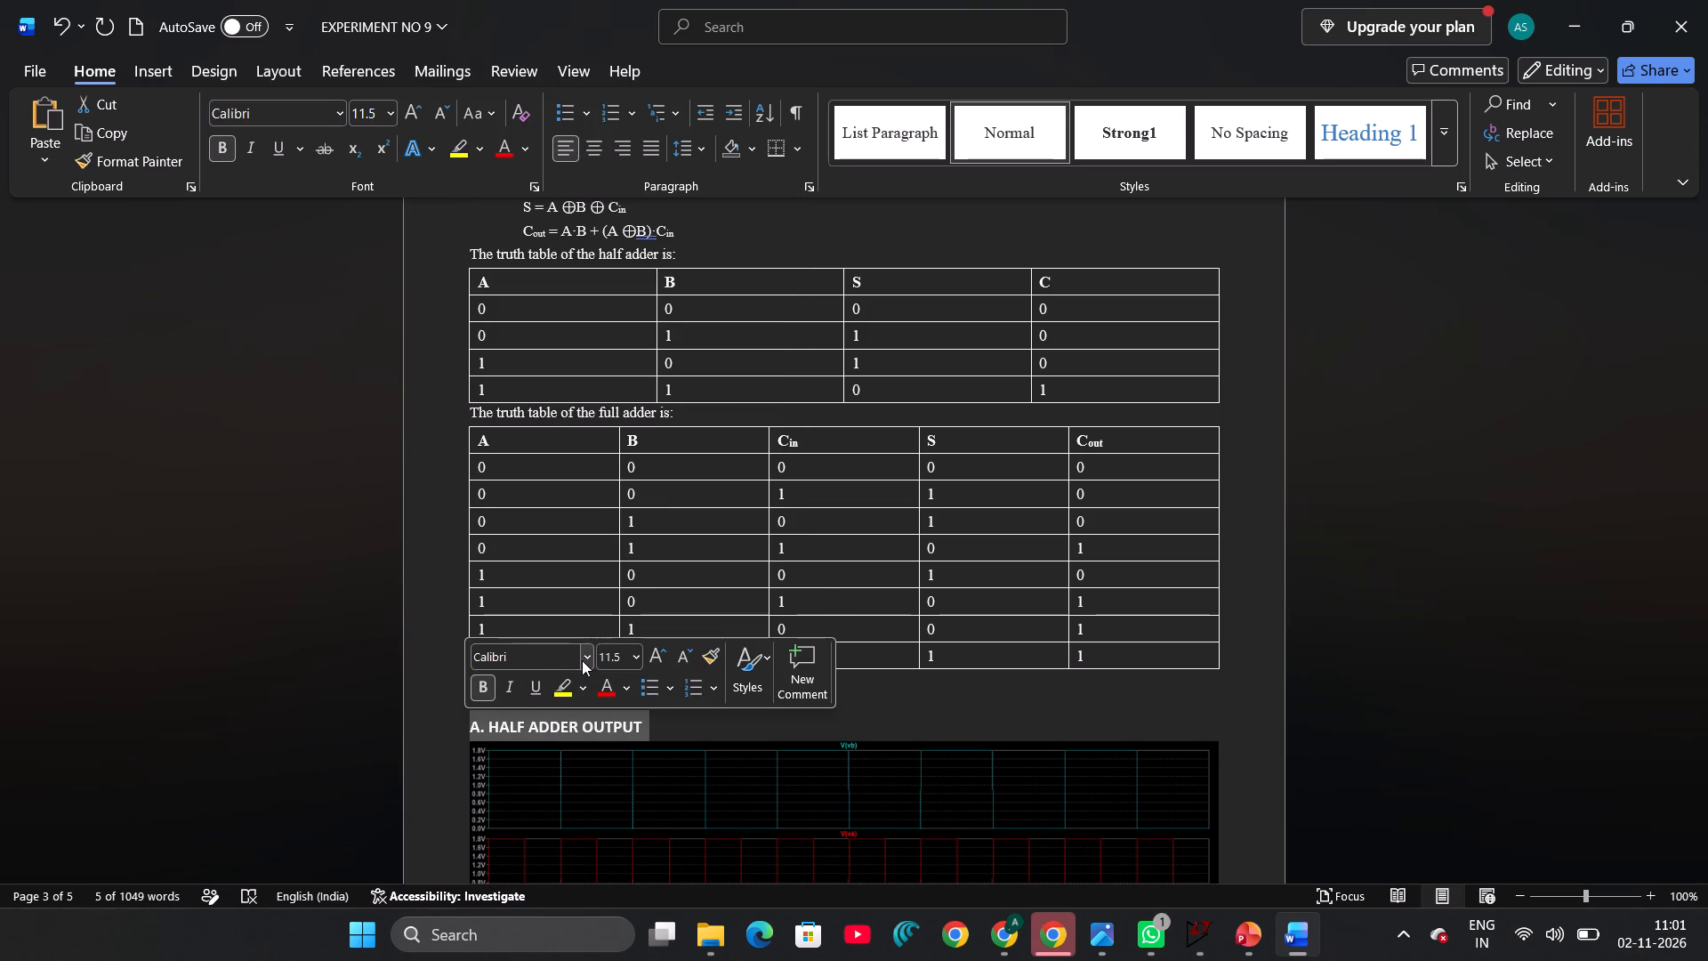
{"action": "left_click", "coordinate": [582, 660]}
{"action": "scroll", "coordinate": [591, 469], "scroll_direction": "up", "scroll_amount": 9}
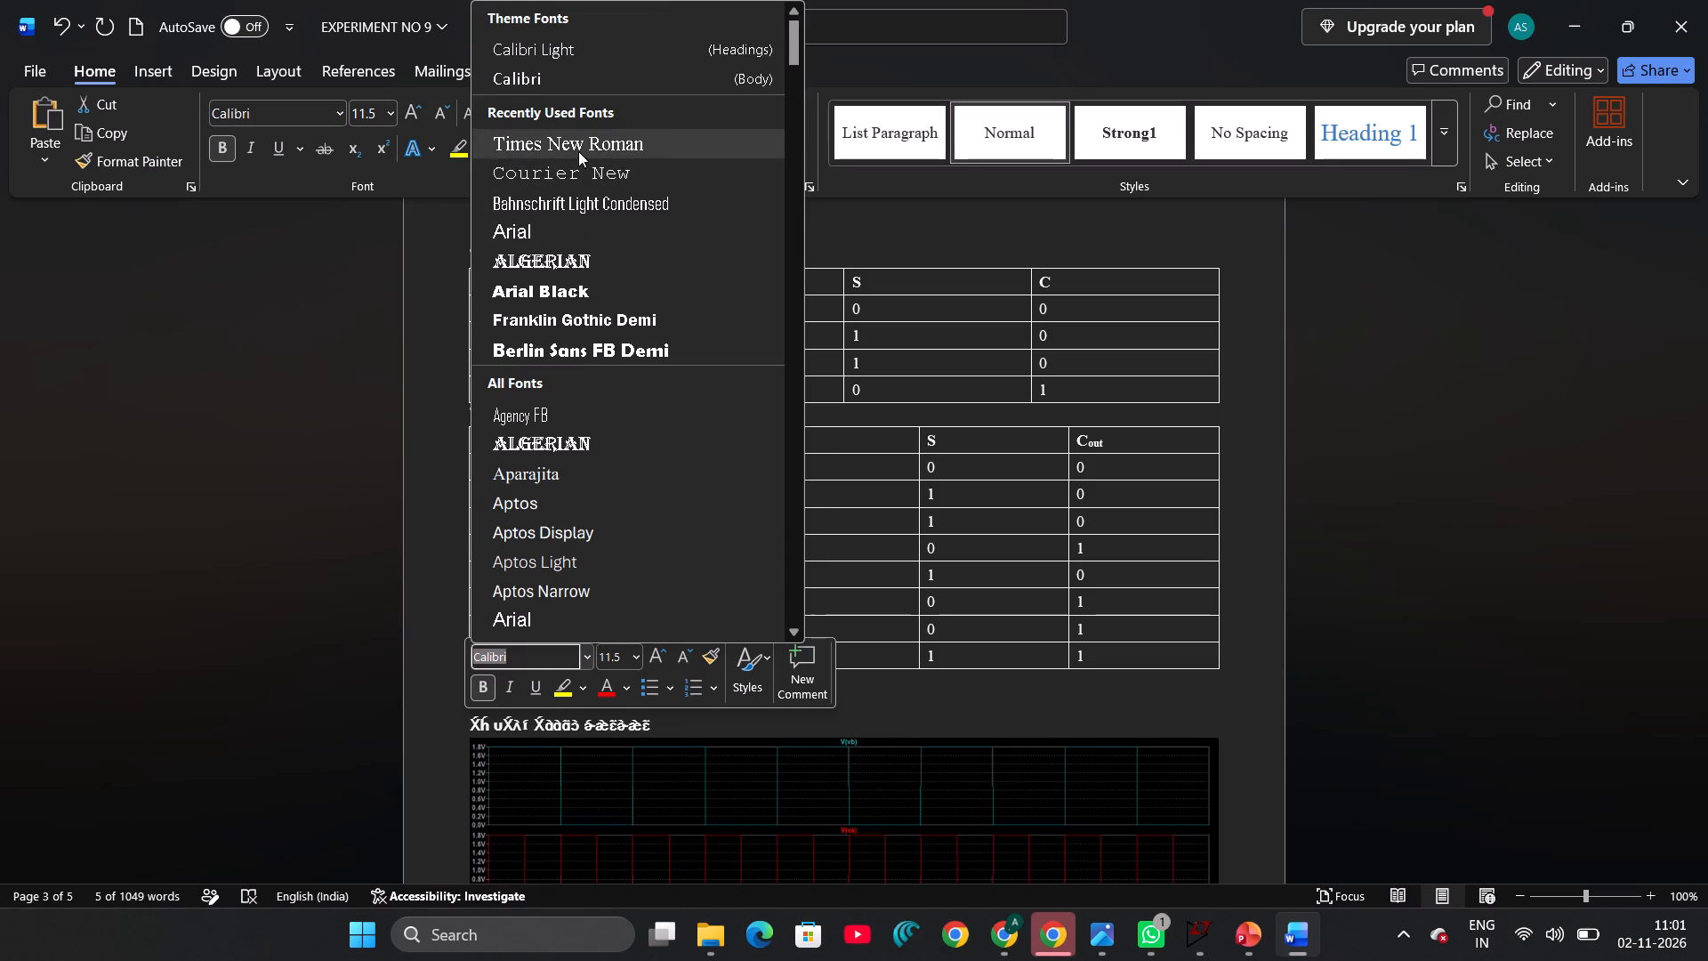
{"action": "left_click", "coordinate": [578, 151]}
{"action": "left_click", "coordinate": [383, 118]}
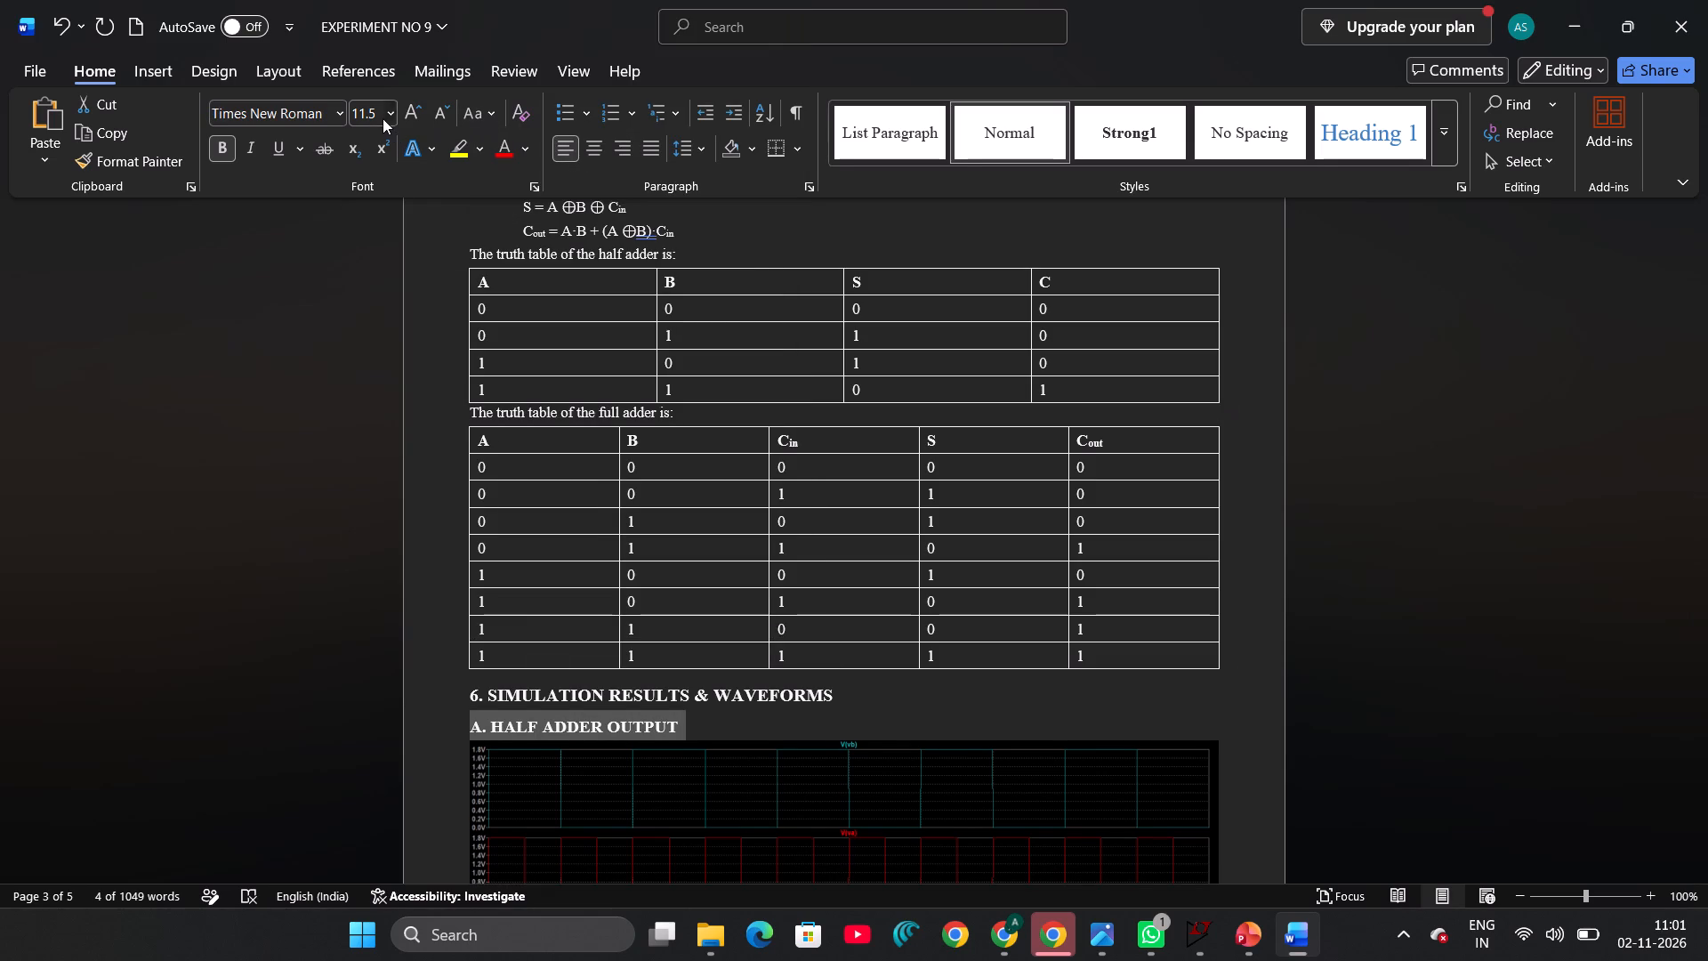
{"action": "left_click", "coordinate": [374, 190]}
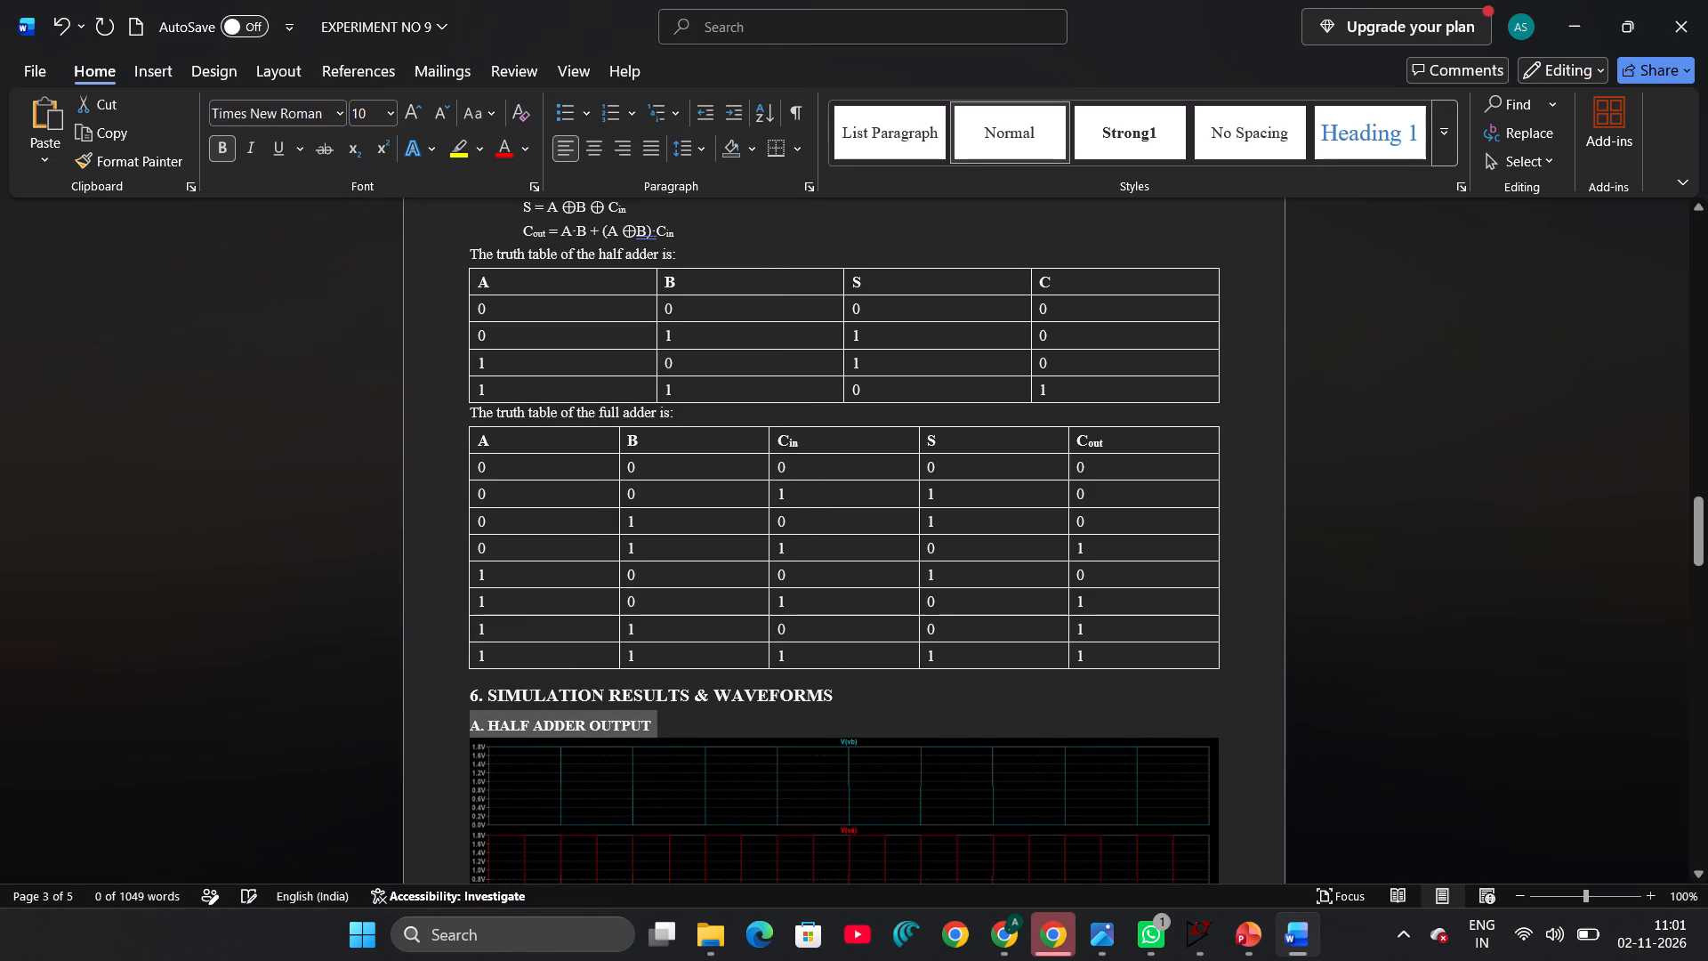
Format the "B. FULL ADDER OUTPUT" subheading in Times New Roman, size 10.
{"action": "scroll", "coordinate": [389, 564], "scroll_direction": "down", "scroll_amount": 3}
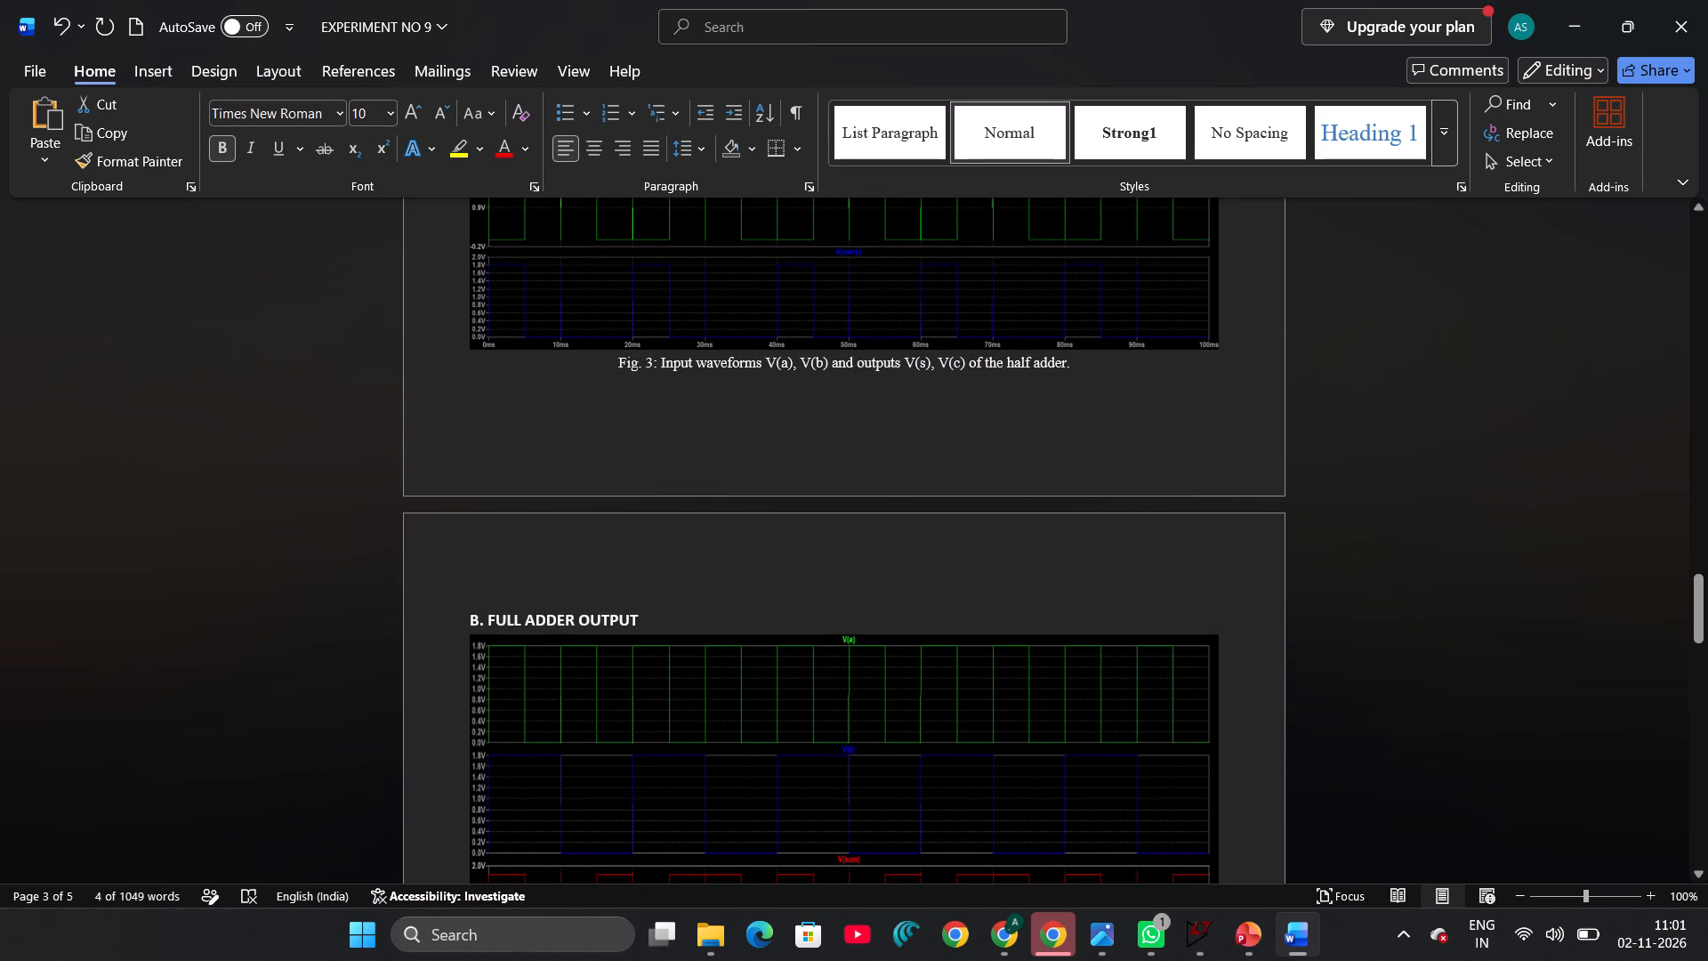
{"action": "left_click_drag", "start_coordinate": [658, 618], "coordinate": [419, 606]}
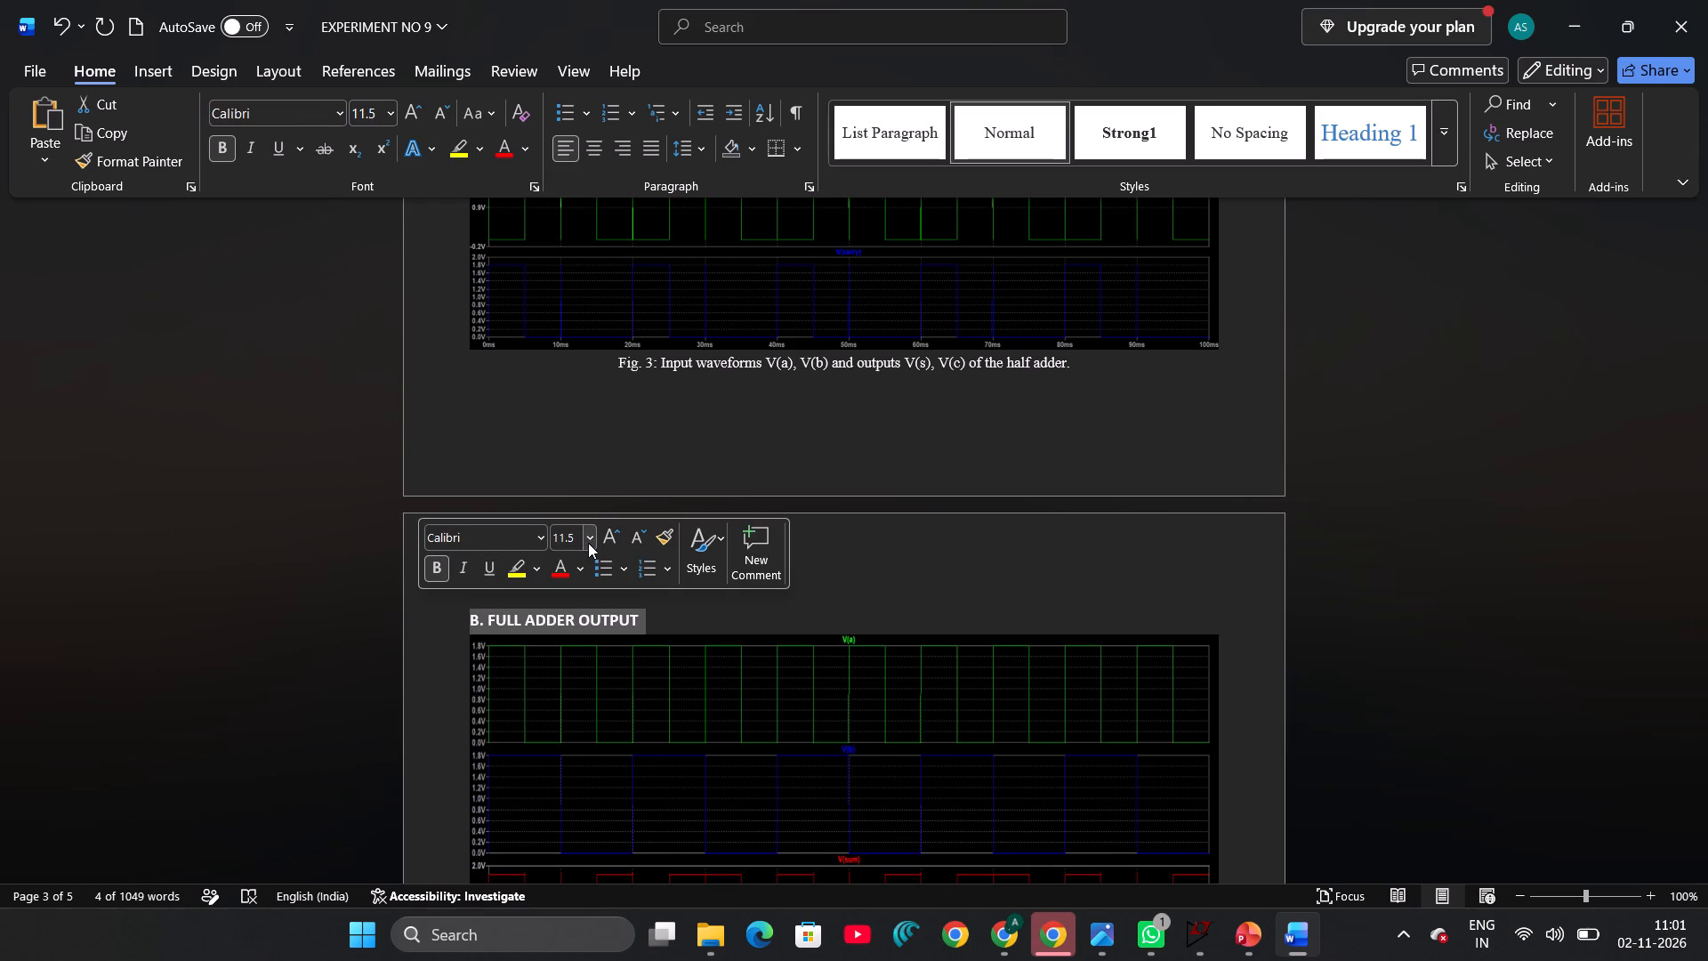
{"action": "left_click", "coordinate": [589, 542]}
{"action": "left_click", "coordinate": [584, 160]}
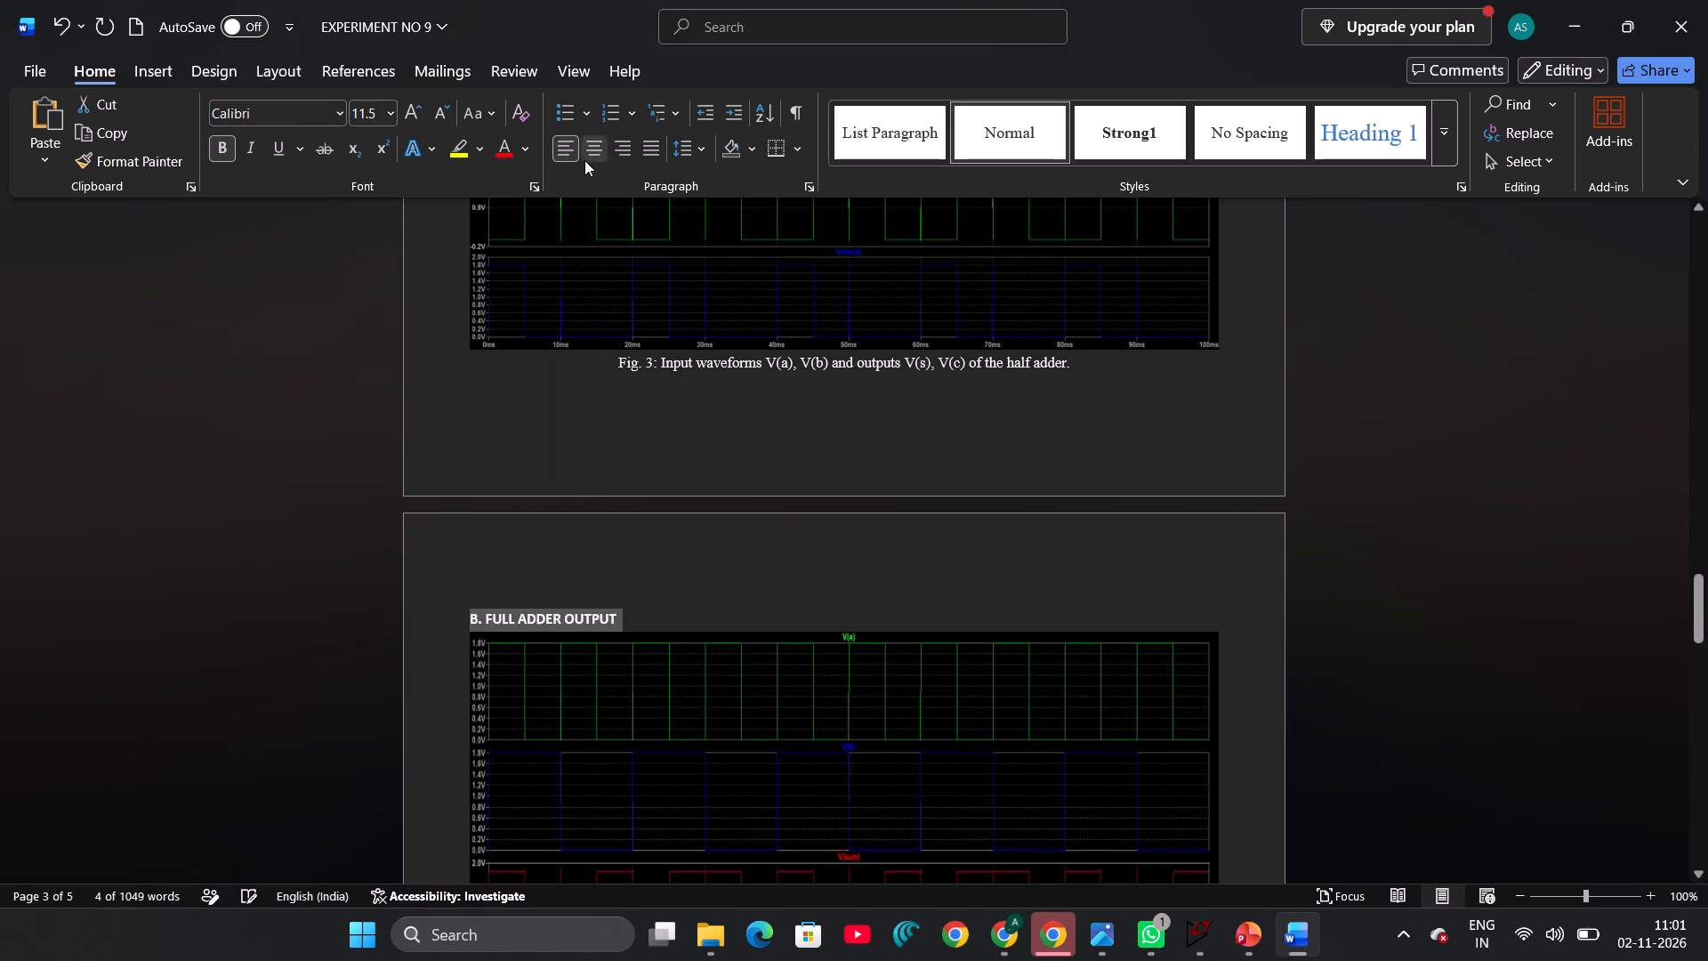
{"action": "left_click", "coordinate": [334, 106]}
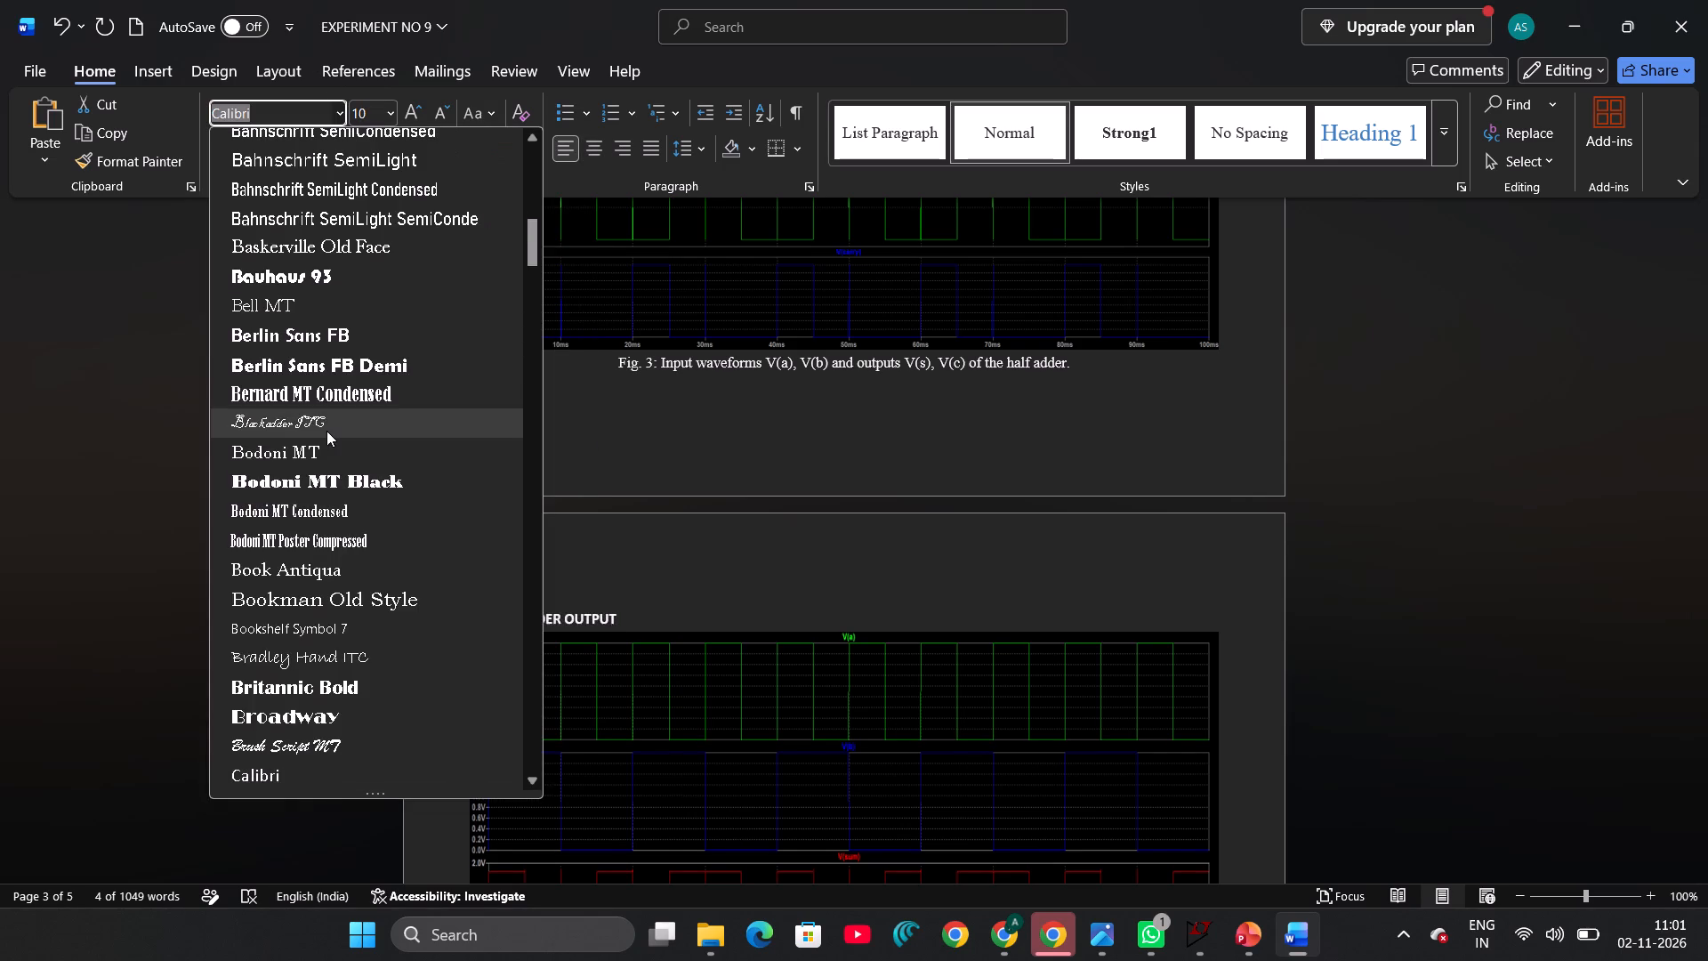
{"action": "scroll", "coordinate": [326, 431], "scroll_direction": "up", "scroll_amount": 8}
{"action": "left_click", "coordinate": [335, 278]}
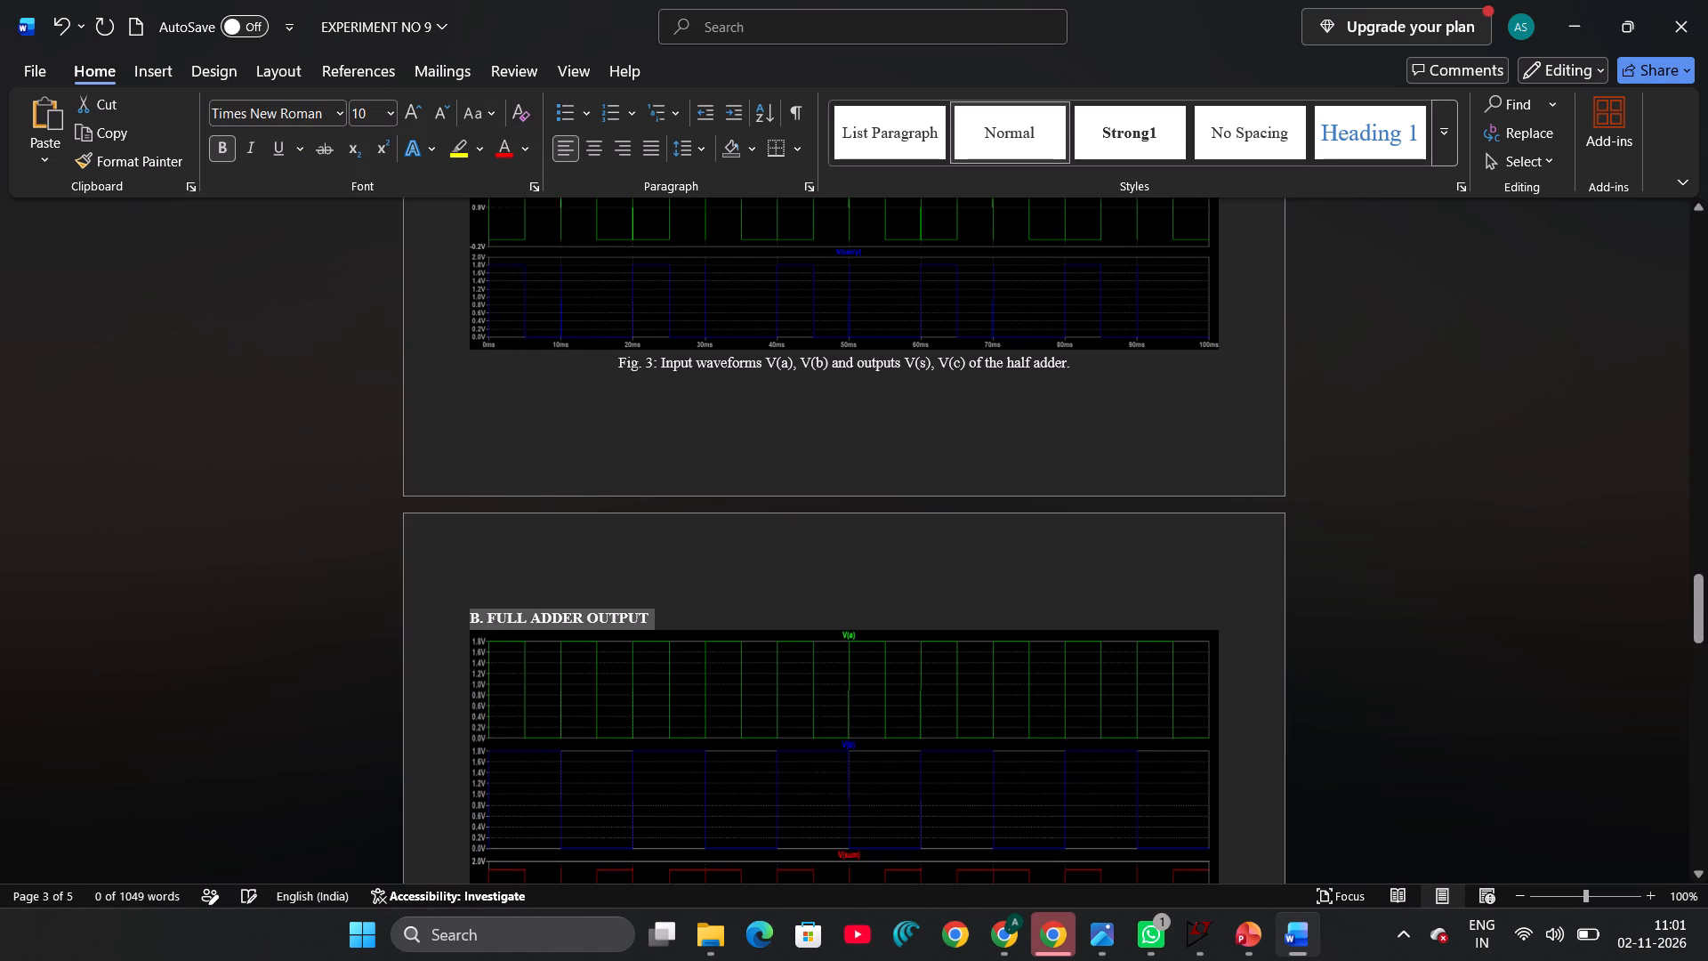
Change the "7. OBSERVATION TABLE" heading to Times New Roman.
{"action": "scroll", "coordinate": [645, 484], "scroll_direction": "down", "scroll_amount": 1}
{"action": "left_click_drag", "start_coordinate": [657, 606], "coordinate": [627, 606]}
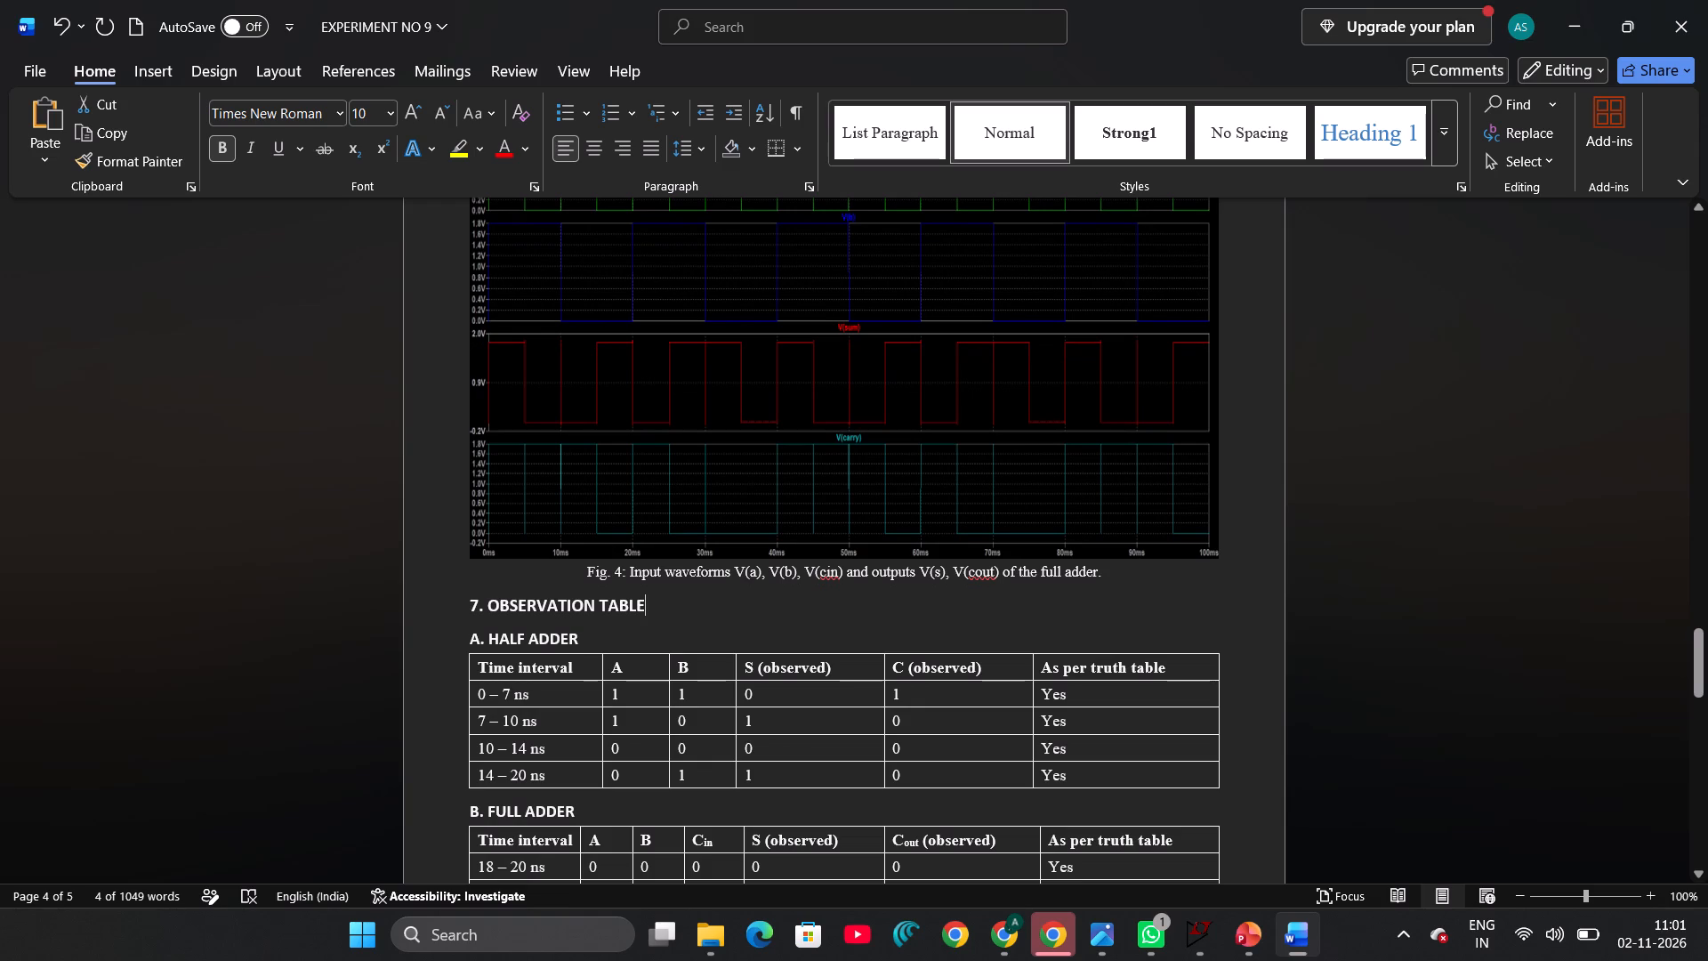
{"action": "left_click_drag", "start_coordinate": [627, 606], "coordinate": [415, 577]}
{"action": "left_click", "coordinate": [667, 615]}
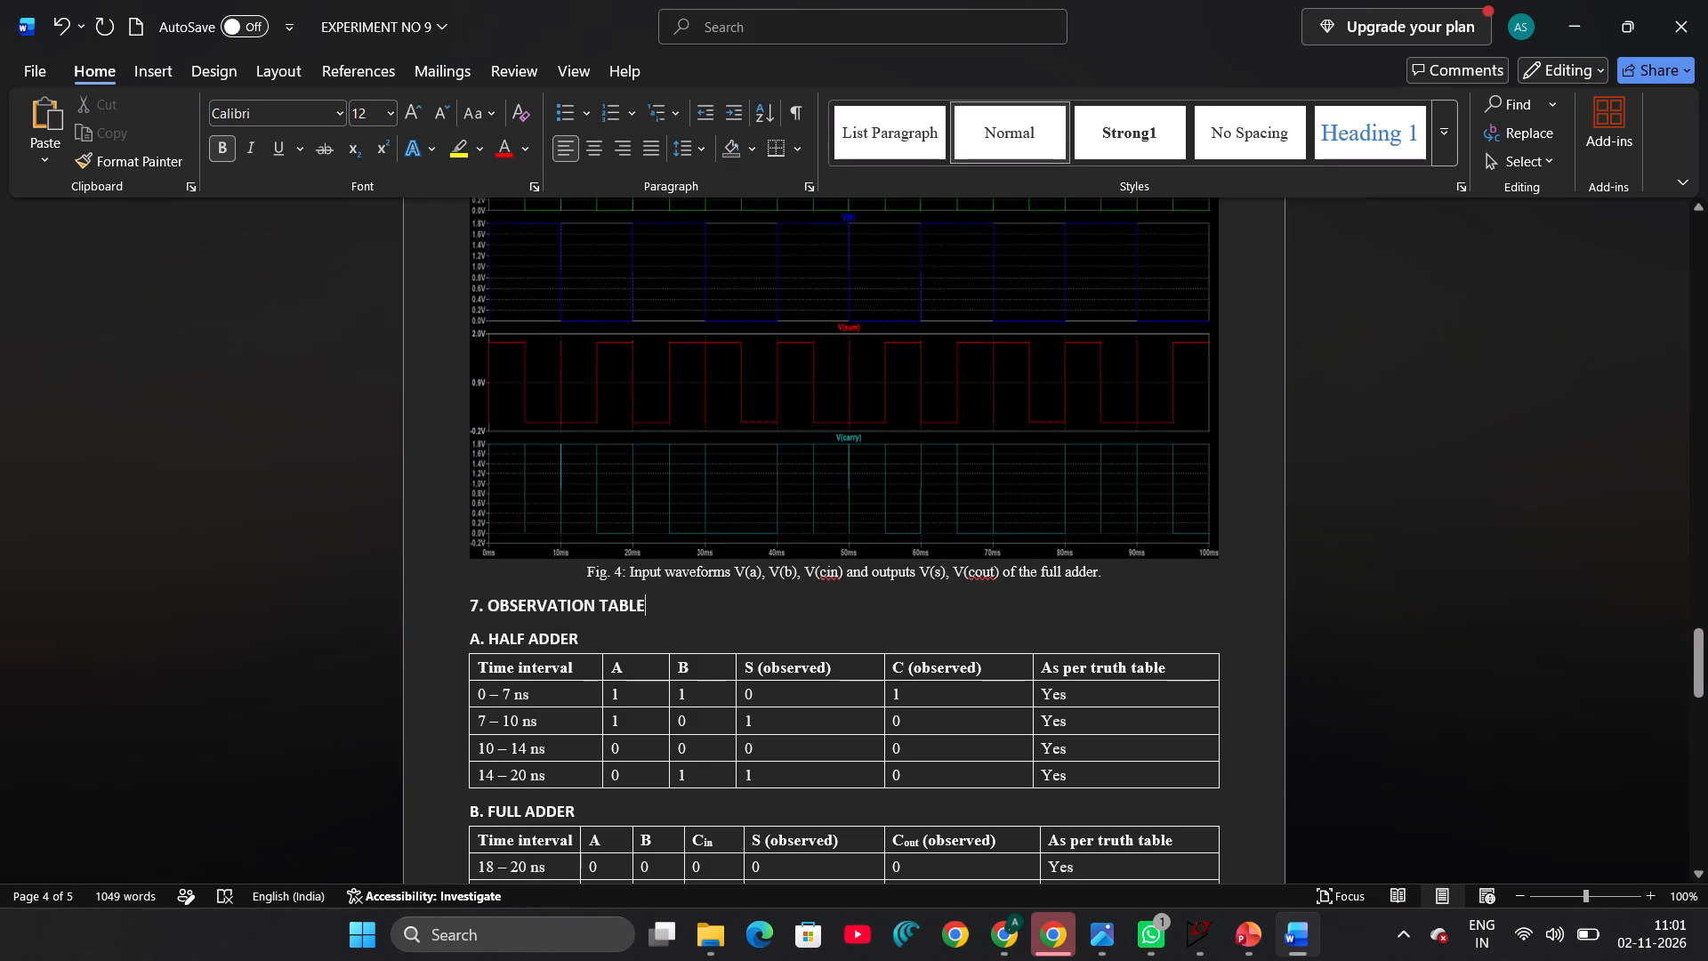
{"action": "left_click_drag", "start_coordinate": [647, 604], "coordinate": [481, 610]}
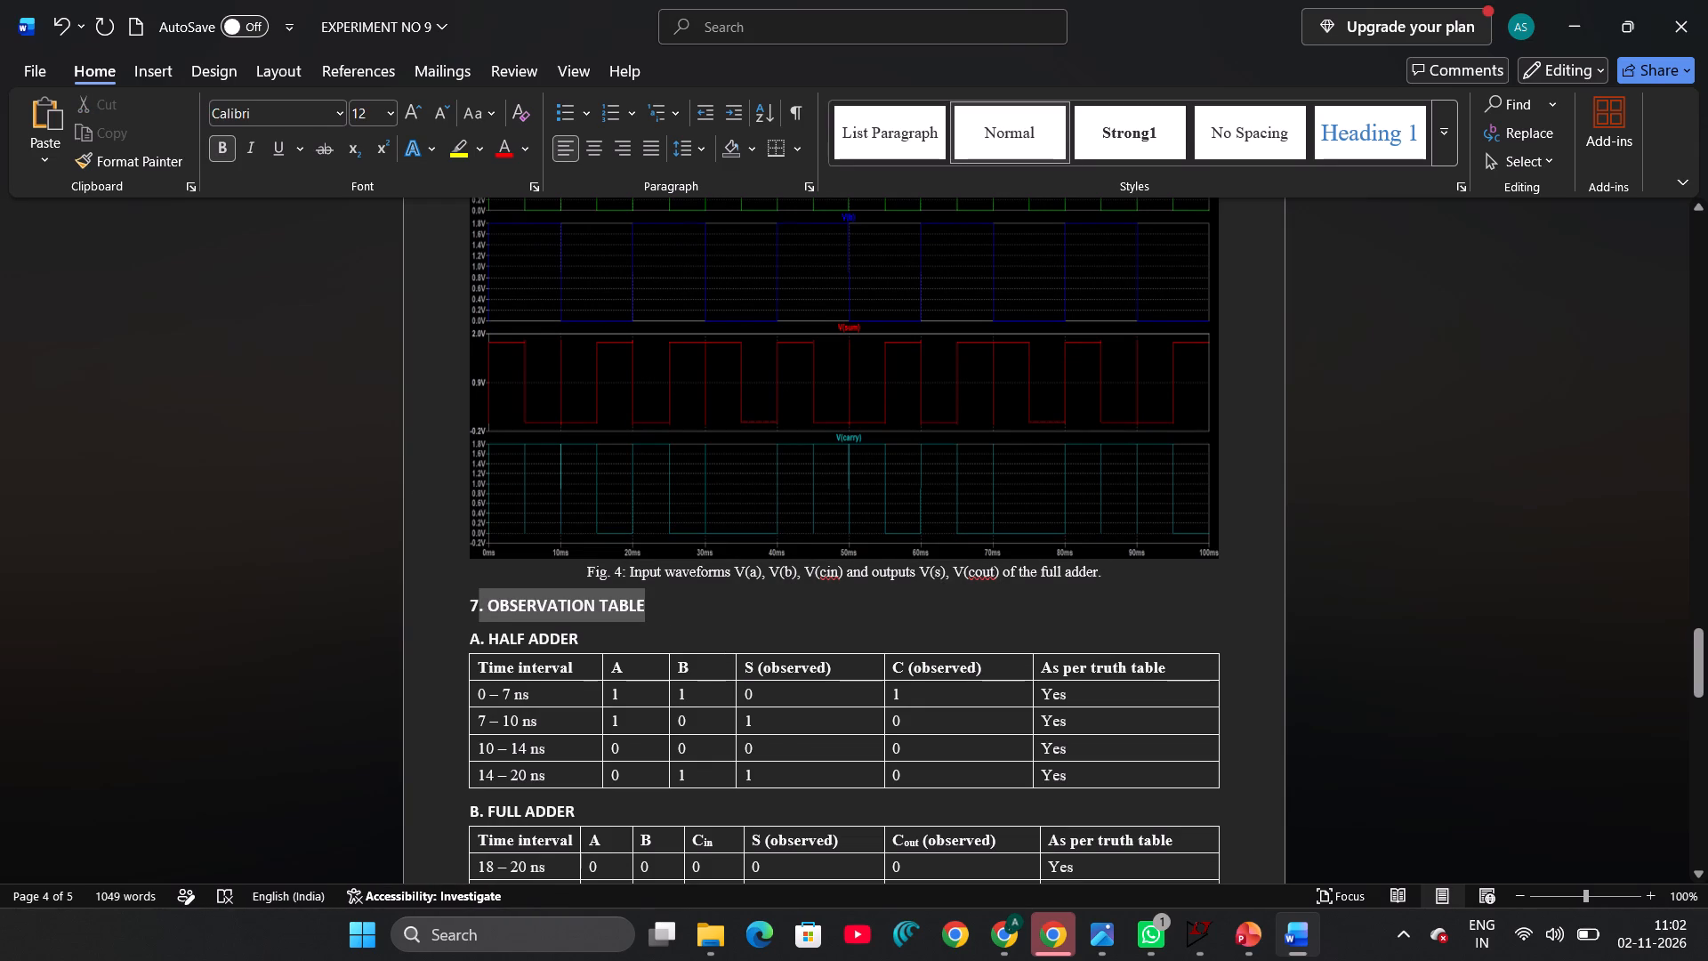
{"action": "left_click_drag", "start_coordinate": [481, 610], "coordinate": [470, 614]}
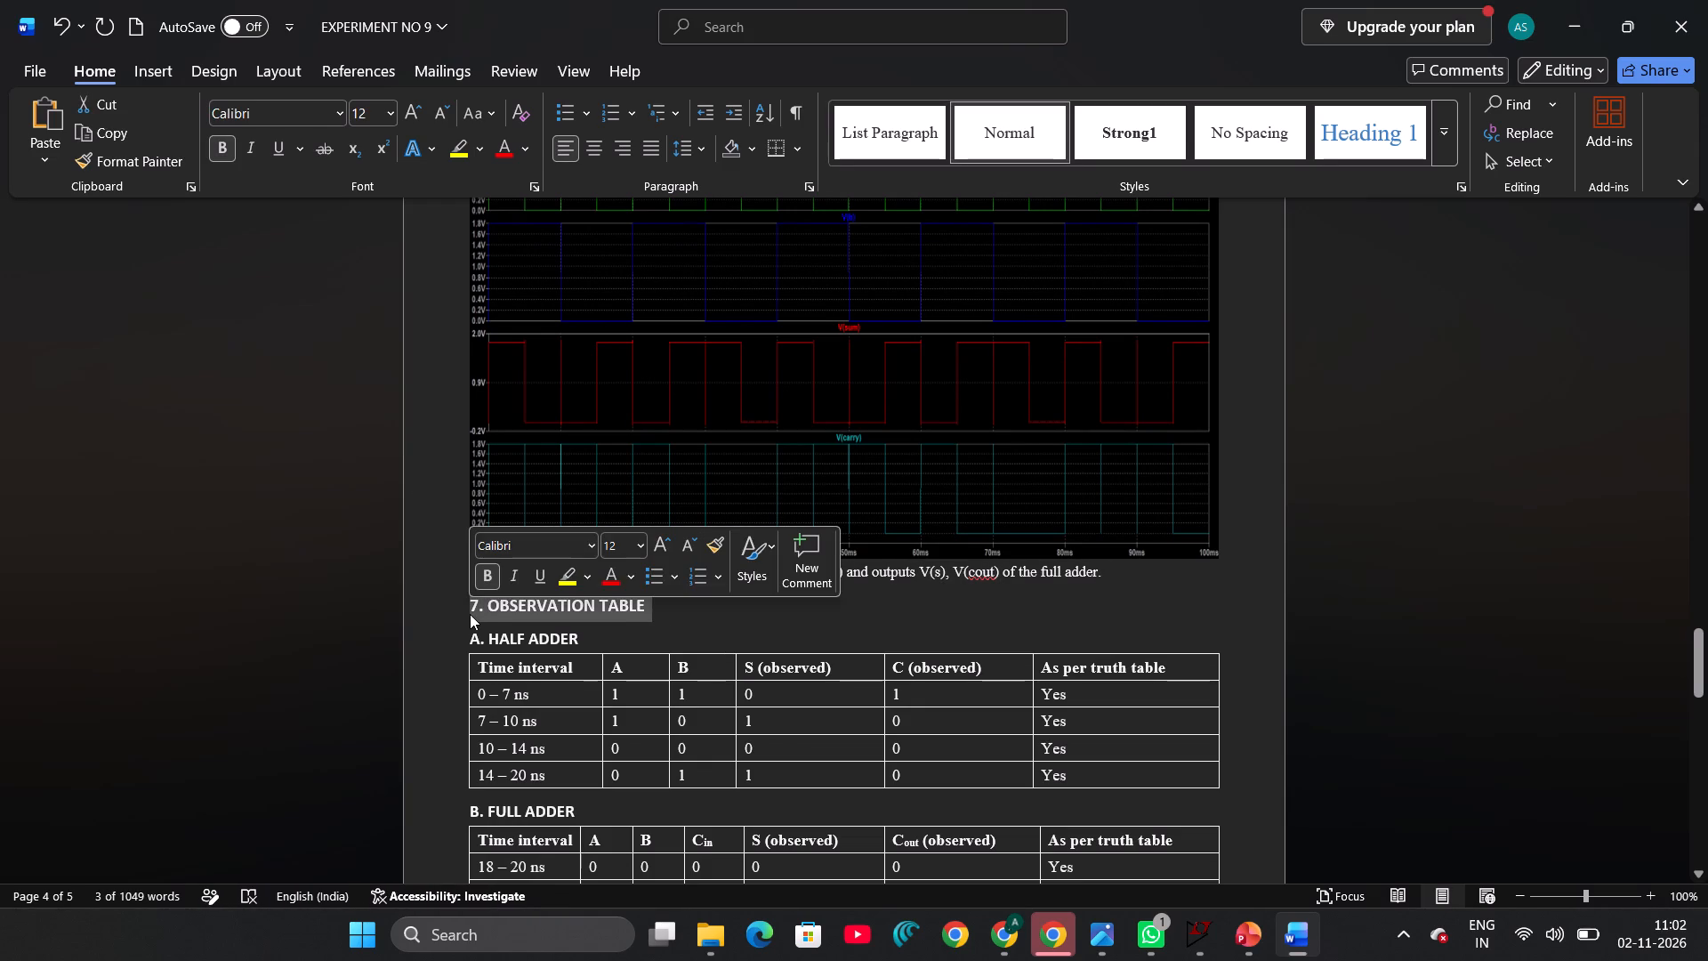
{"action": "left_click", "coordinate": [592, 545]}
{"action": "scroll", "coordinate": [590, 376], "scroll_direction": "up", "scroll_amount": 7}
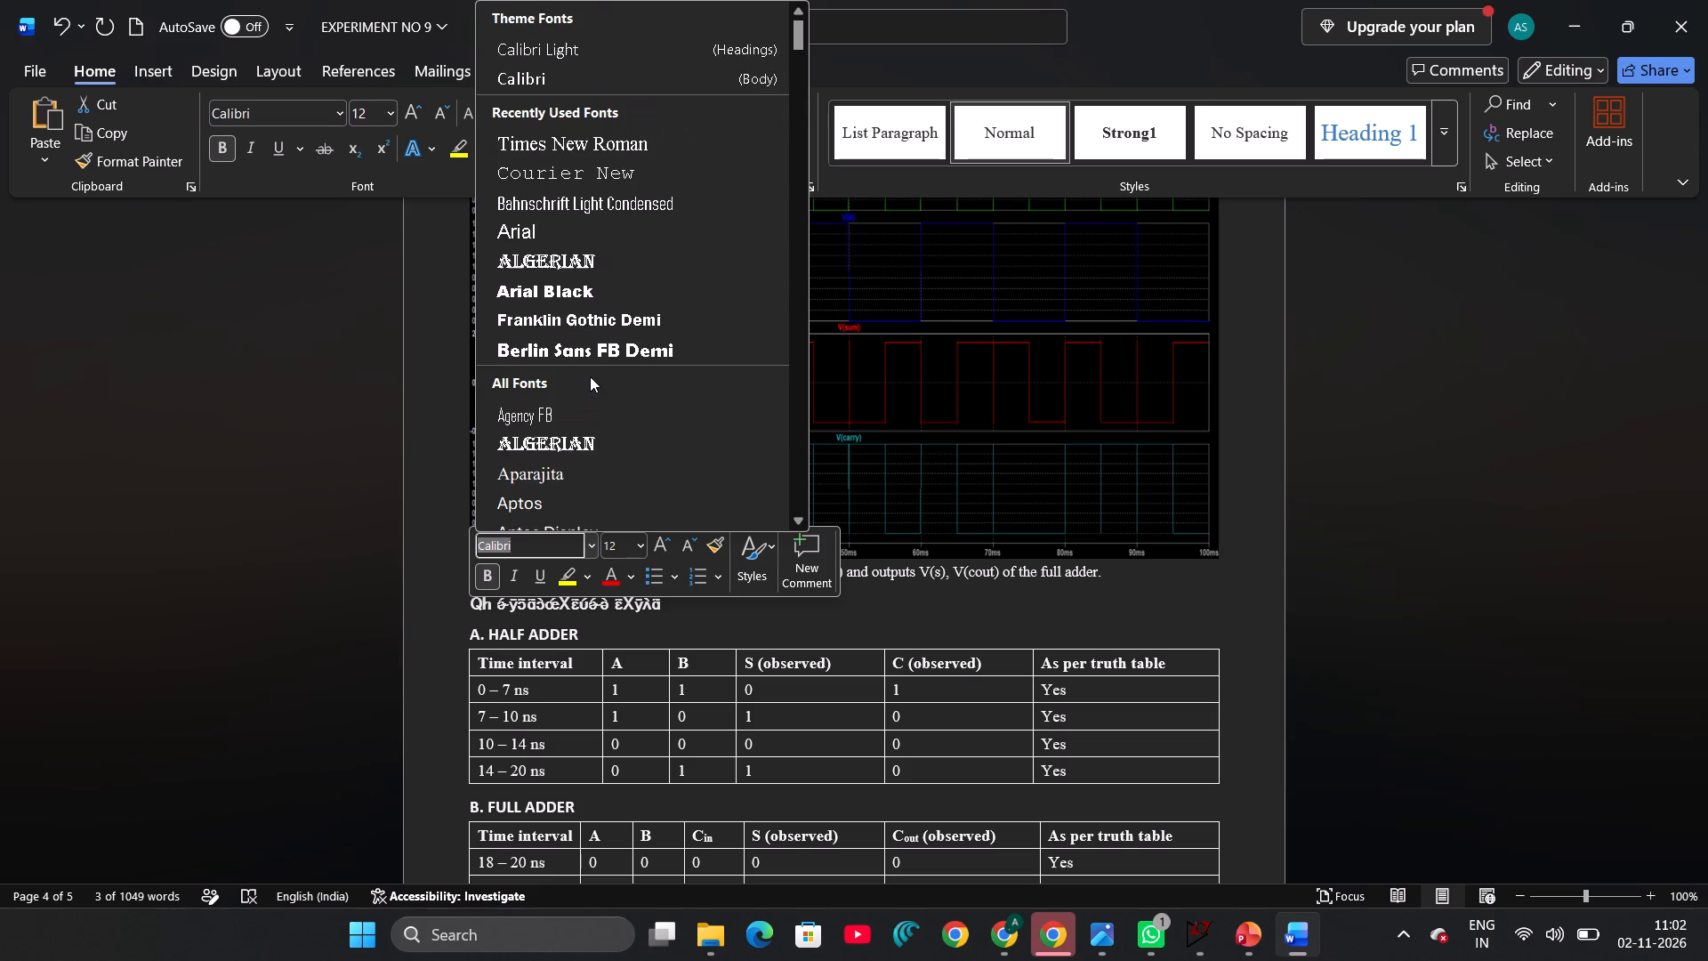
{"action": "left_click", "coordinate": [584, 141]}
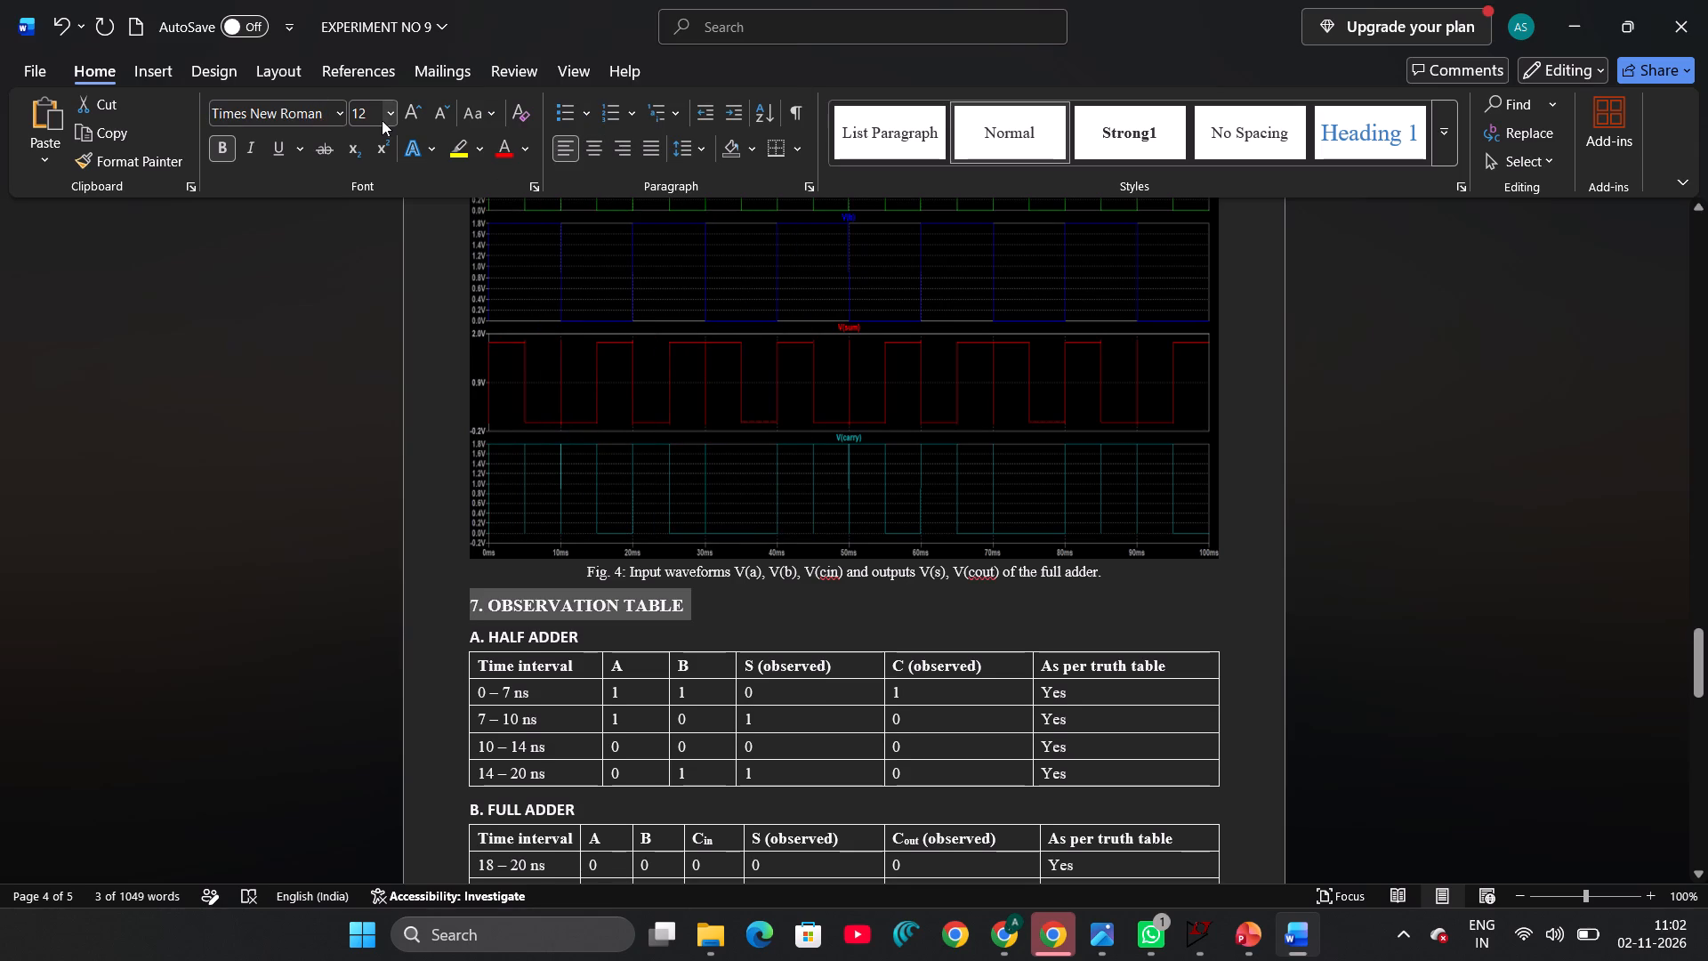
Format the "A. HALF ADDER" subheading under the observation table heading in Times New Roman, size 10.
{"action": "left_click_drag", "start_coordinate": [588, 626], "coordinate": [464, 630]}
{"action": "left_click", "coordinate": [584, 557]}
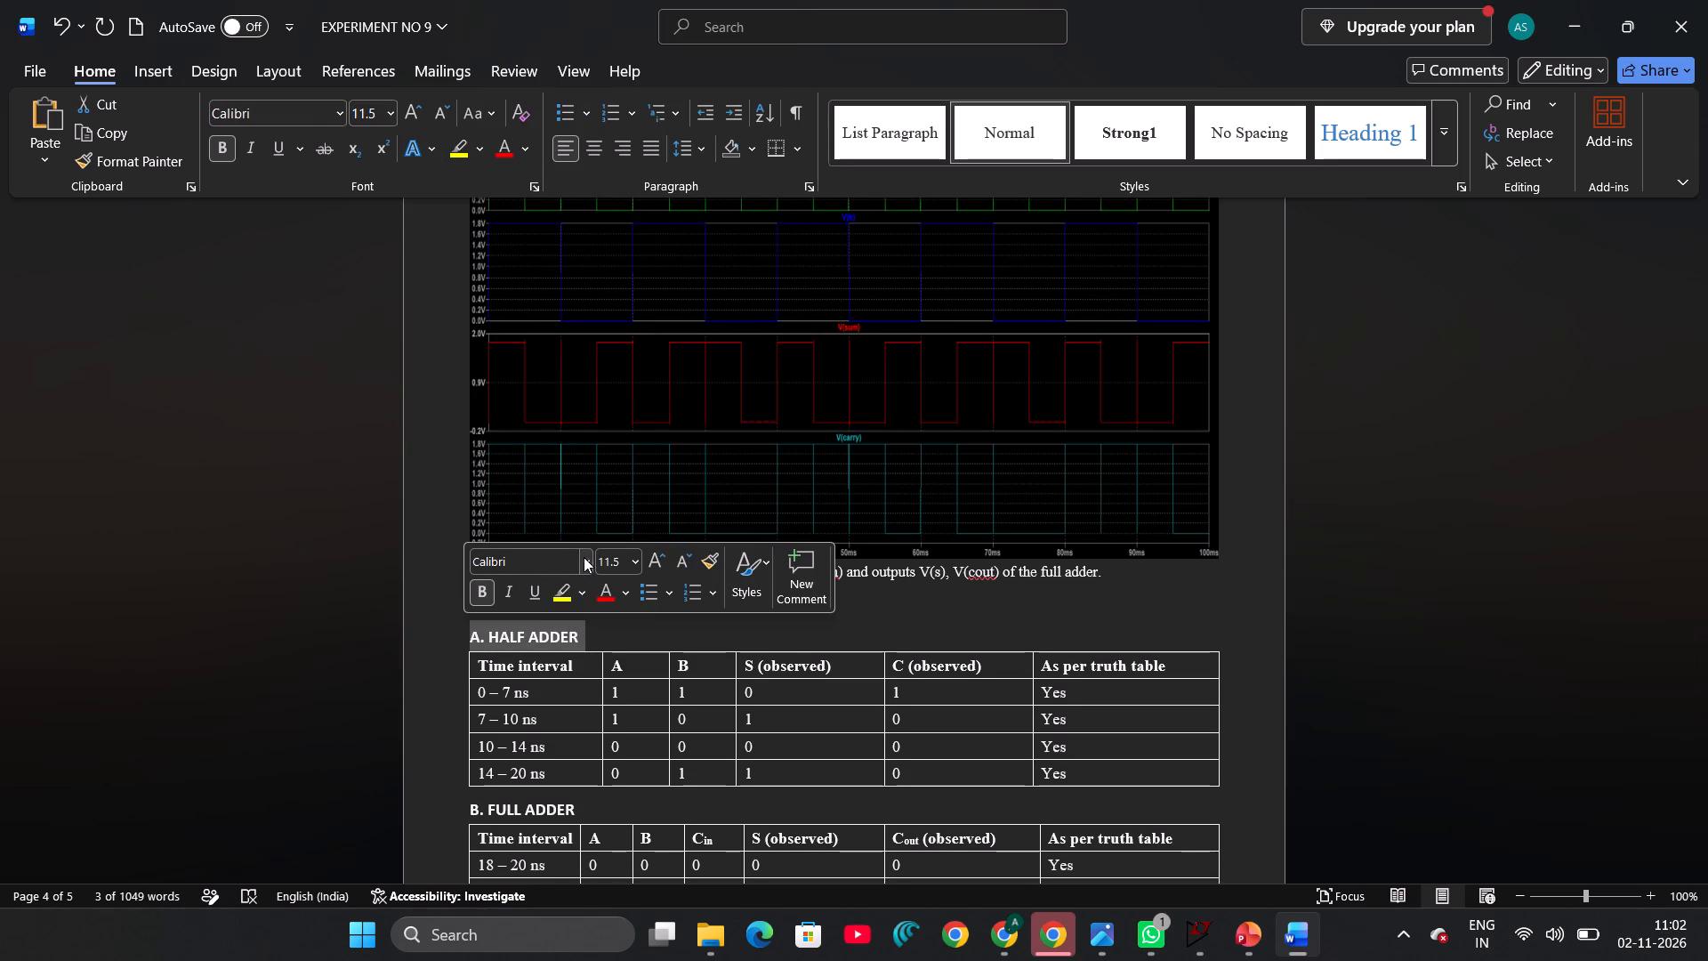
{"action": "scroll", "coordinate": [597, 349], "scroll_direction": "up", "scroll_amount": 6}
{"action": "left_click", "coordinate": [574, 133]}
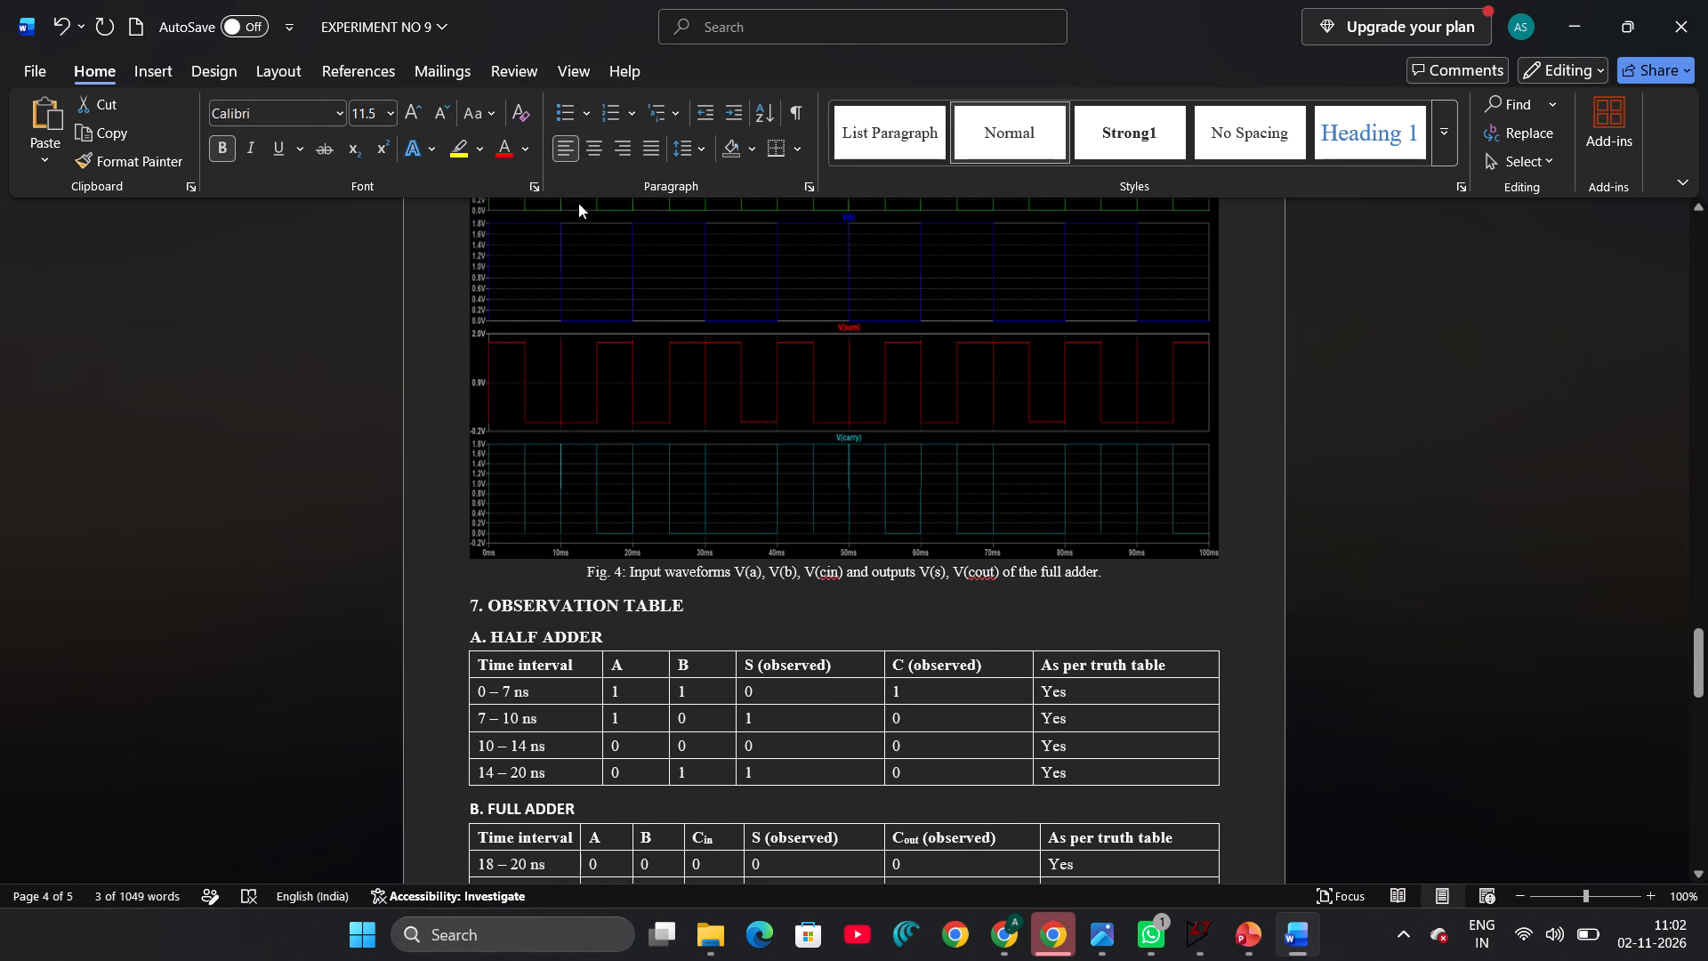
{"action": "left_click", "coordinate": [385, 117]}
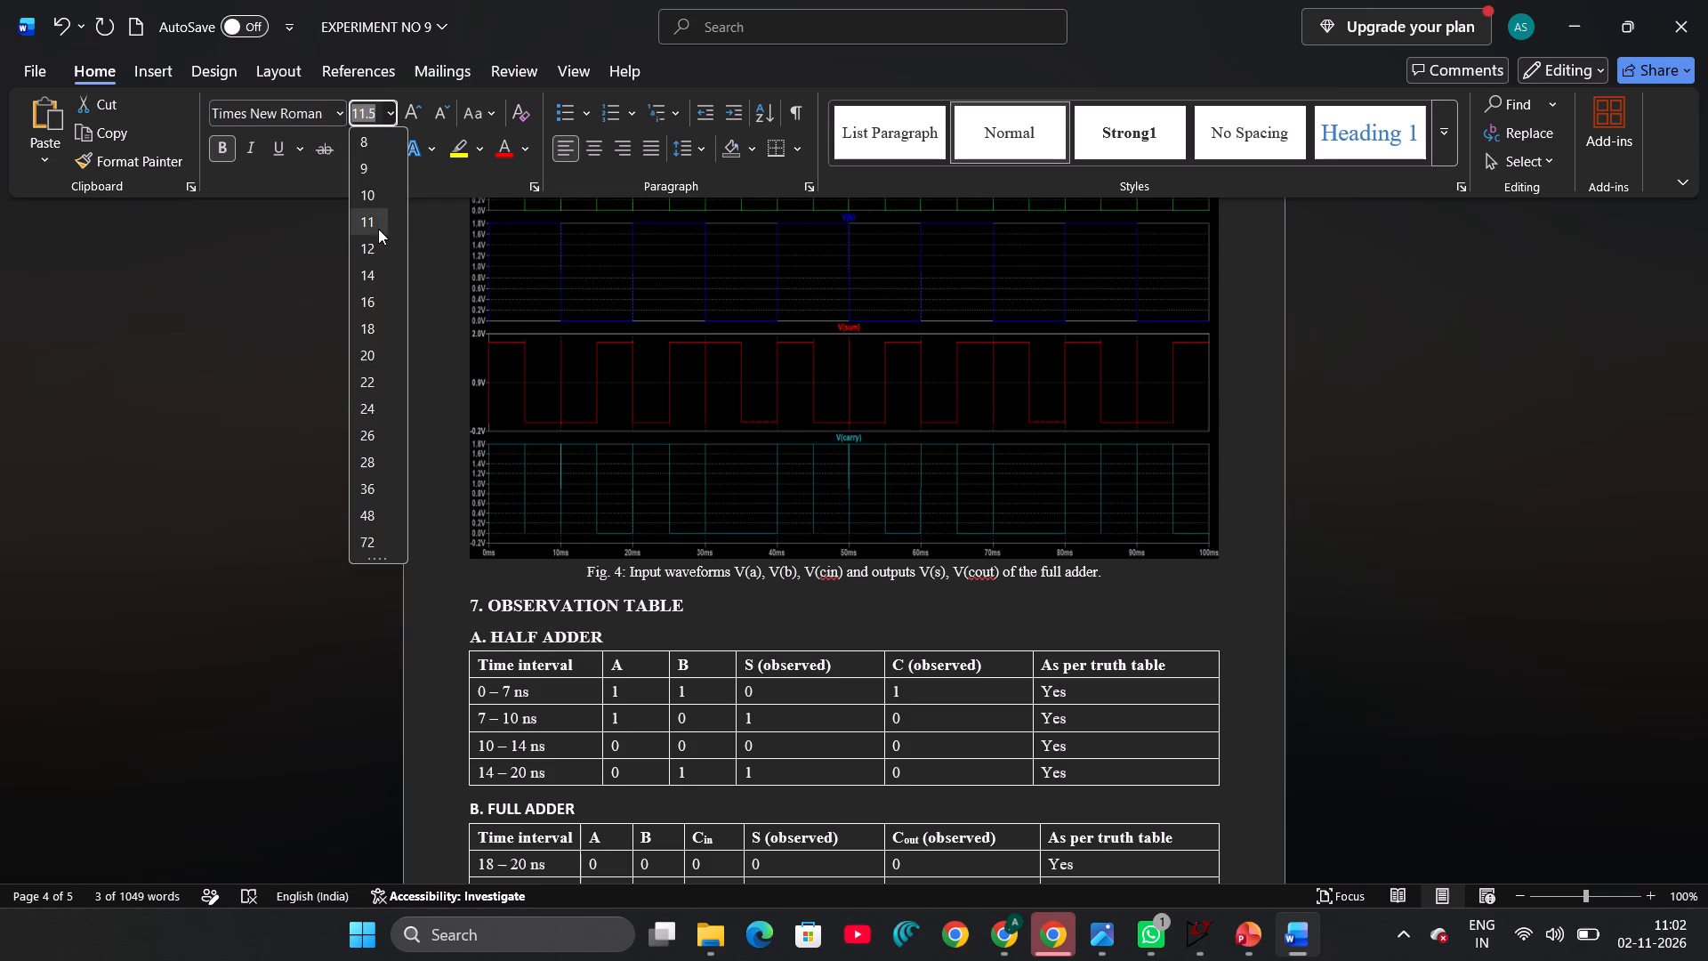
{"action": "left_click", "coordinate": [375, 193]}
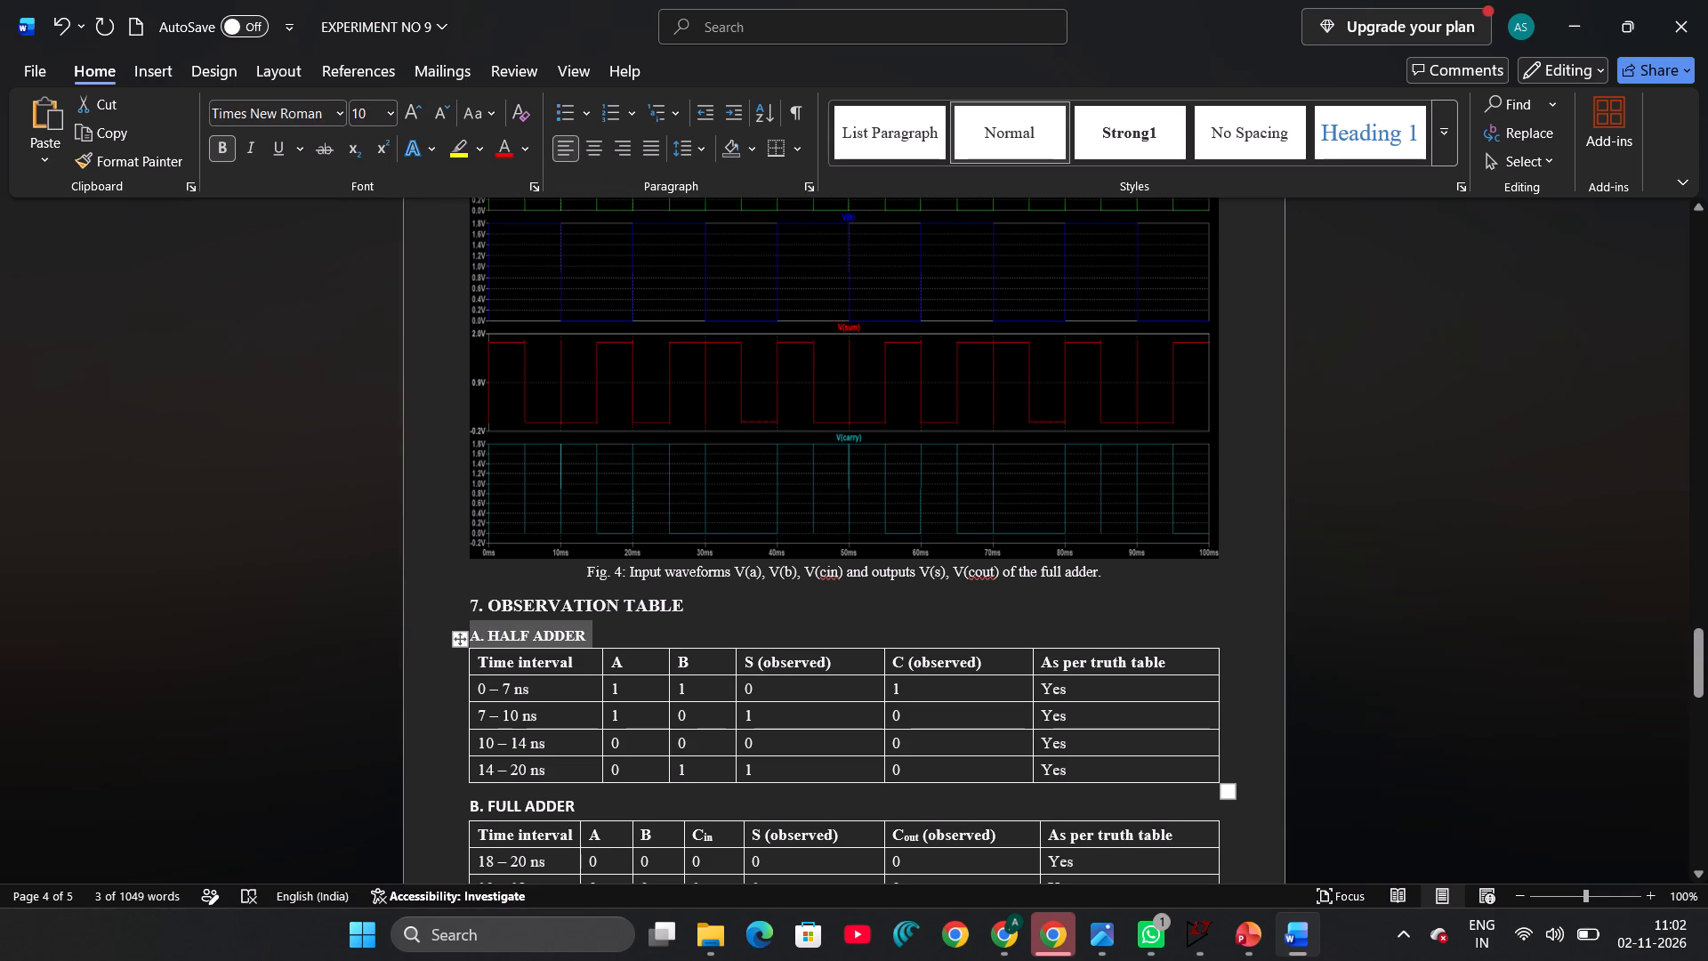
Format the "B. FULL ADDER" subheading in the observation table section in Times New Roman, size 10.
{"action": "left_click_drag", "start_coordinate": [592, 810], "coordinate": [444, 810]}
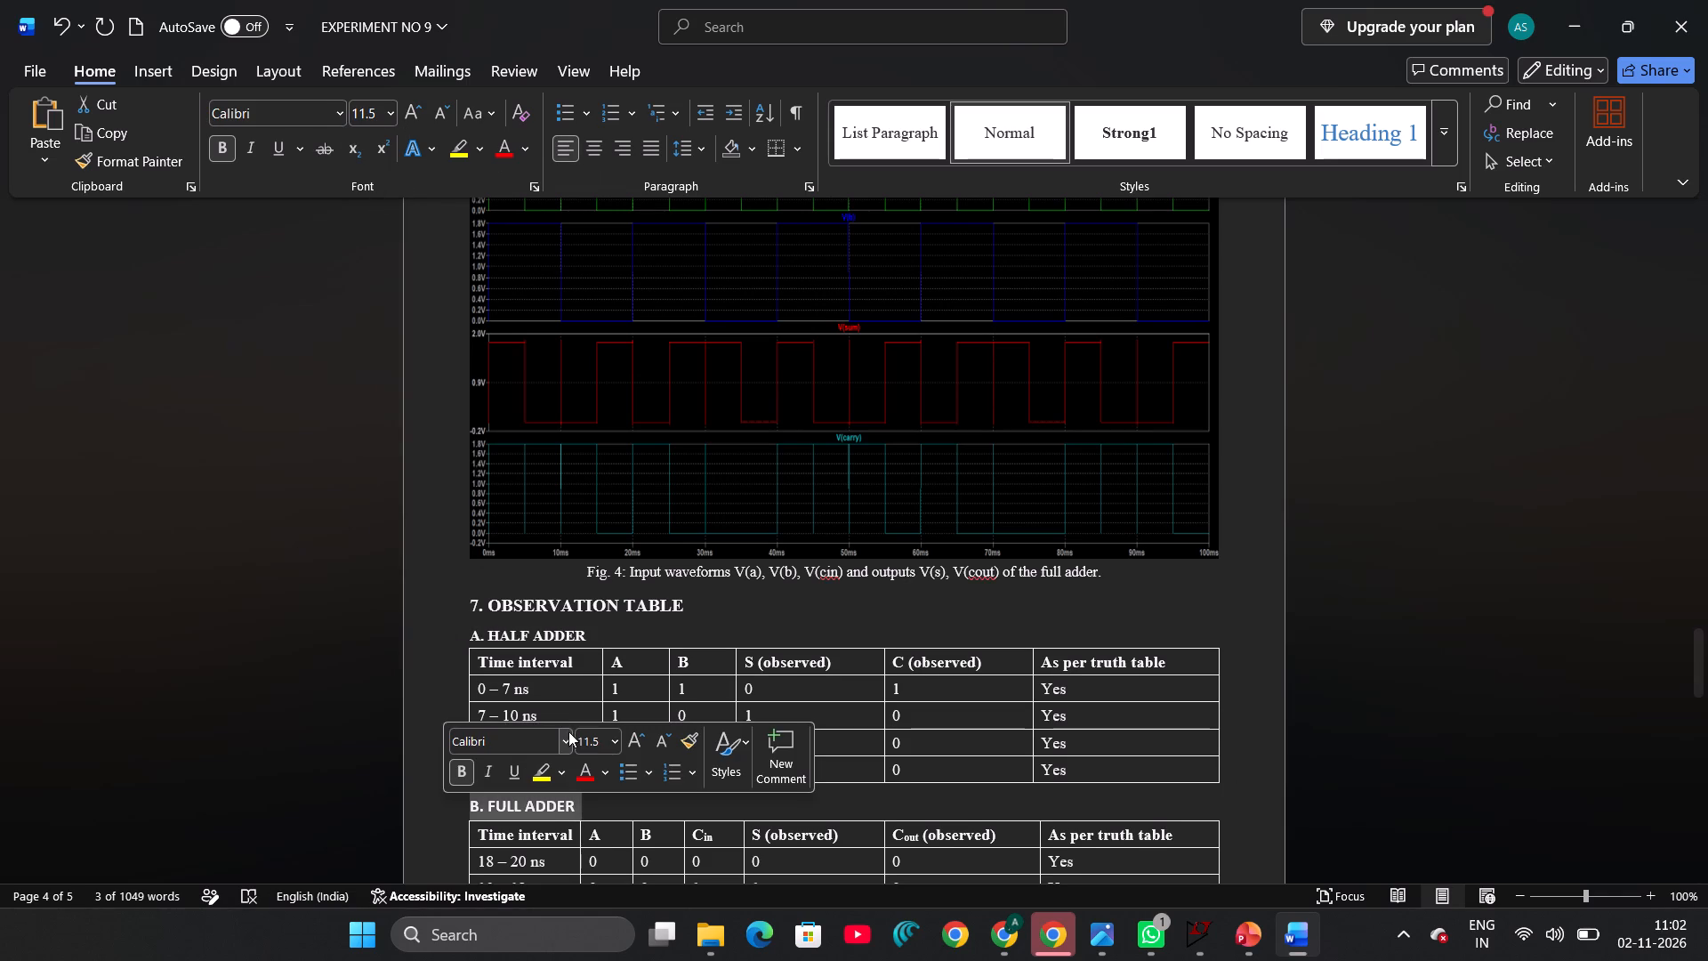
{"action": "left_click", "coordinate": [568, 732]}
{"action": "scroll", "coordinate": [569, 456], "scroll_direction": "up", "scroll_amount": 8}
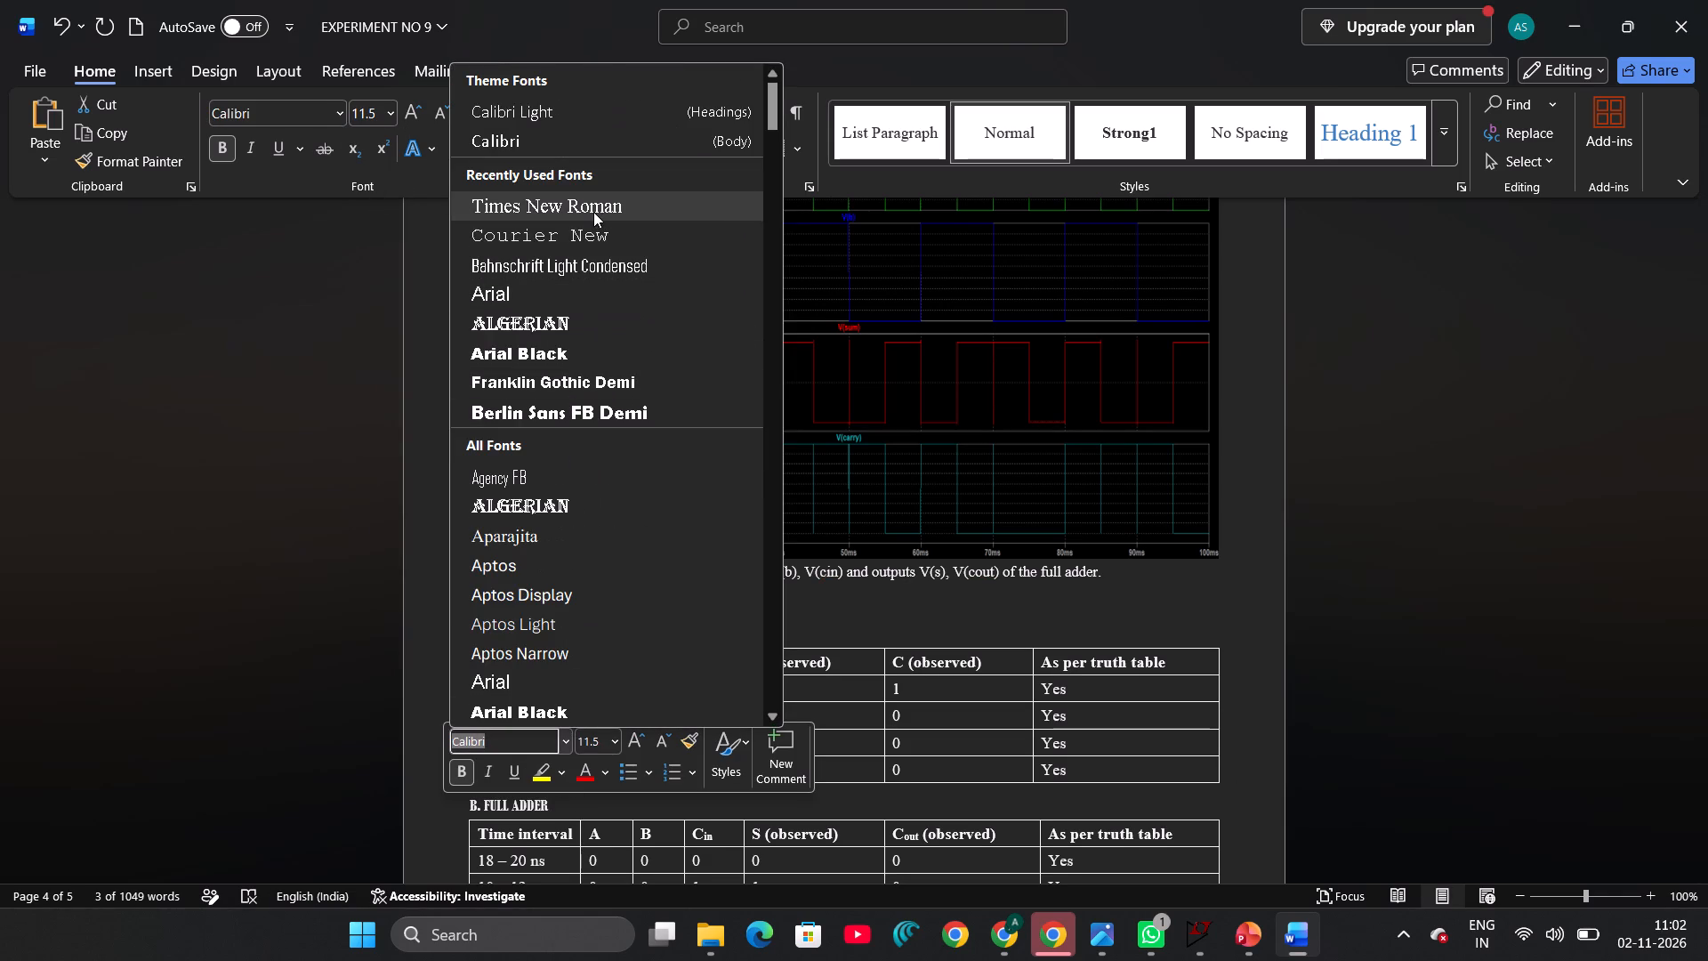
{"action": "left_click", "coordinate": [593, 212]}
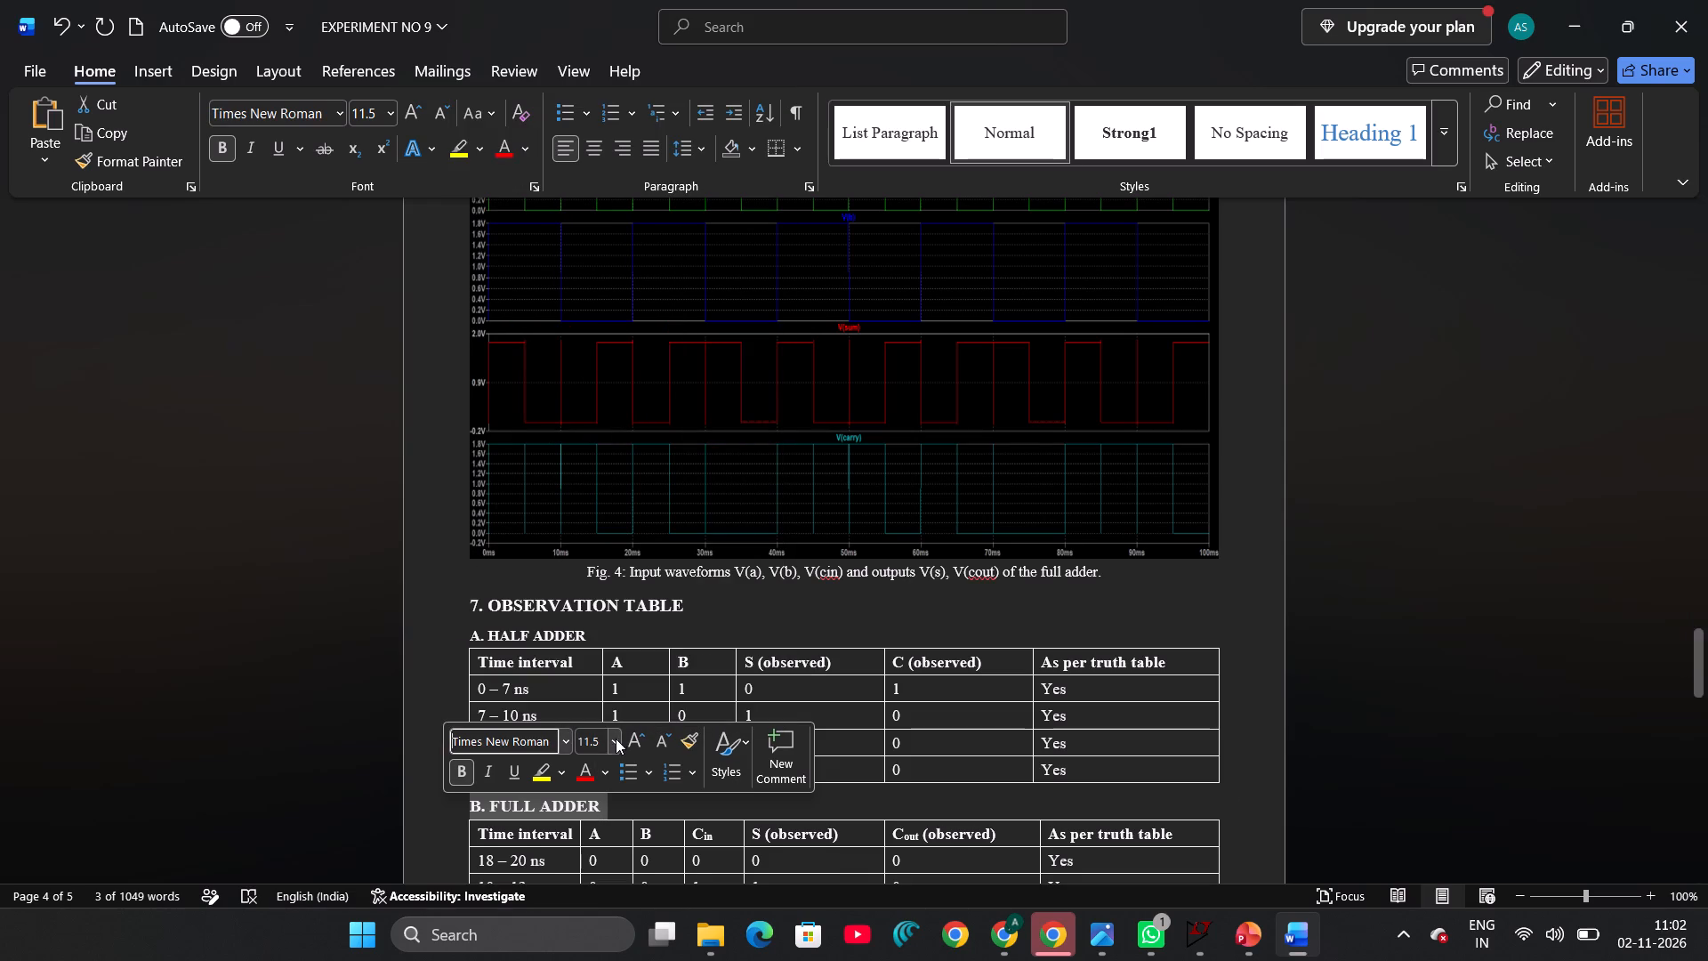
{"action": "left_click", "coordinate": [616, 739]}
{"action": "left_click", "coordinate": [613, 370]}
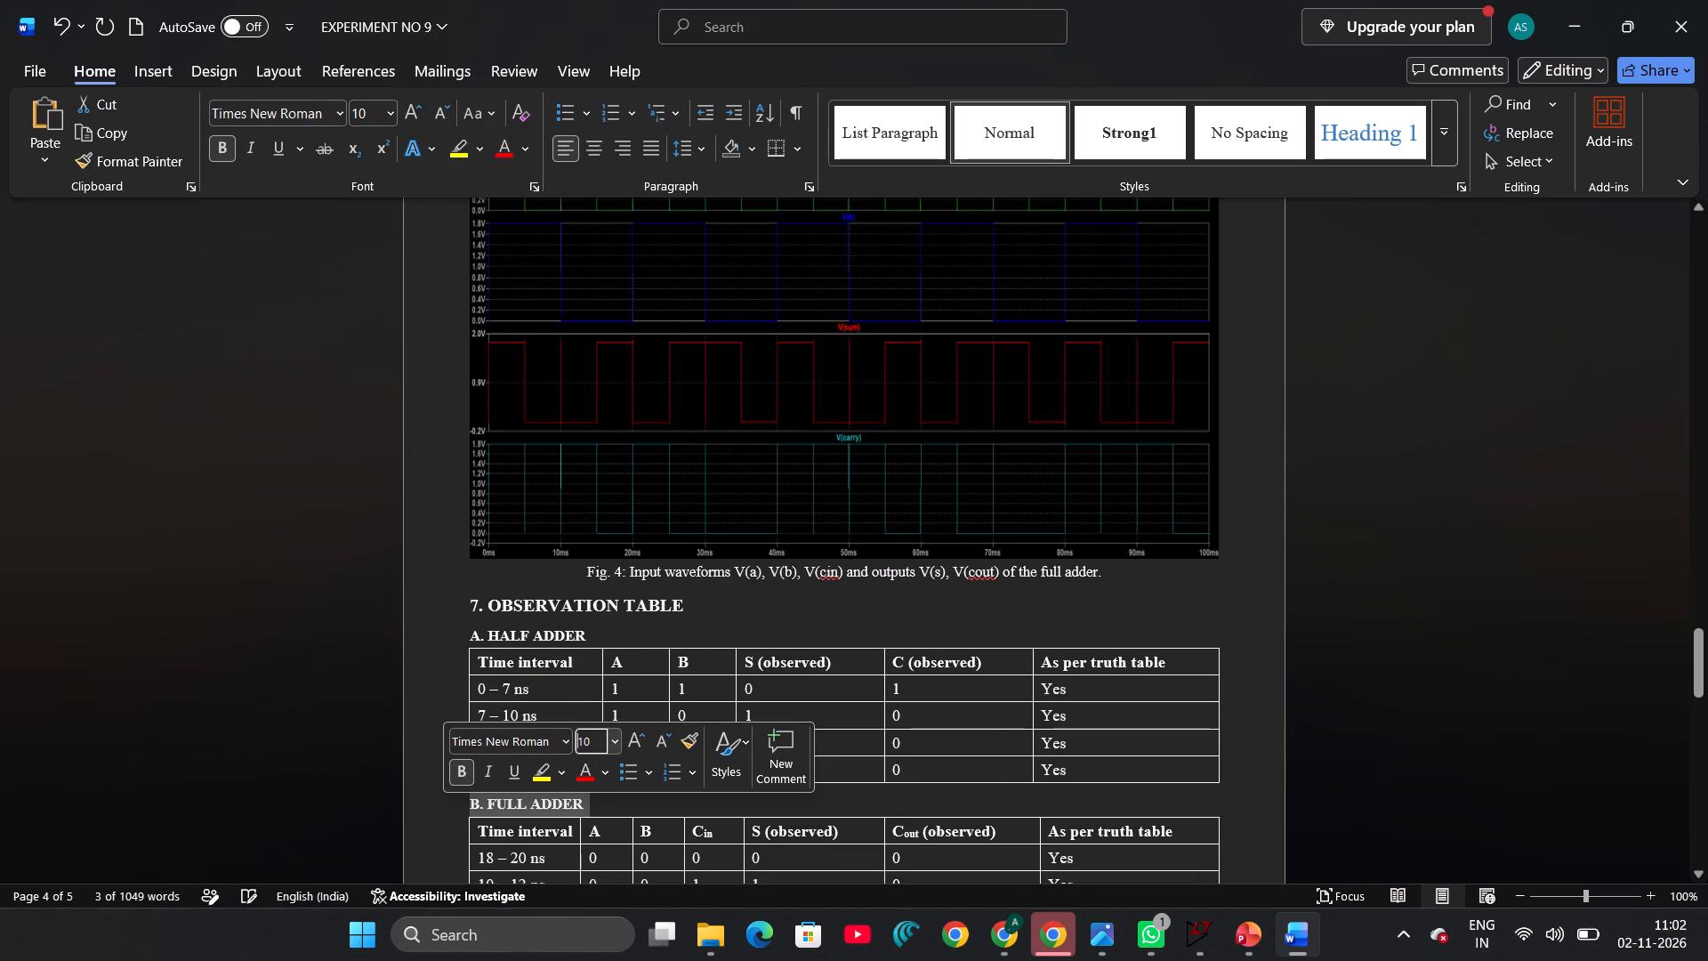
Set the logic level note below the full adder observation table to font size 10.
{"action": "left_click", "coordinate": [453, 629]}
{"action": "scroll", "coordinate": [453, 629], "scroll_direction": "down", "scroll_amount": 2}
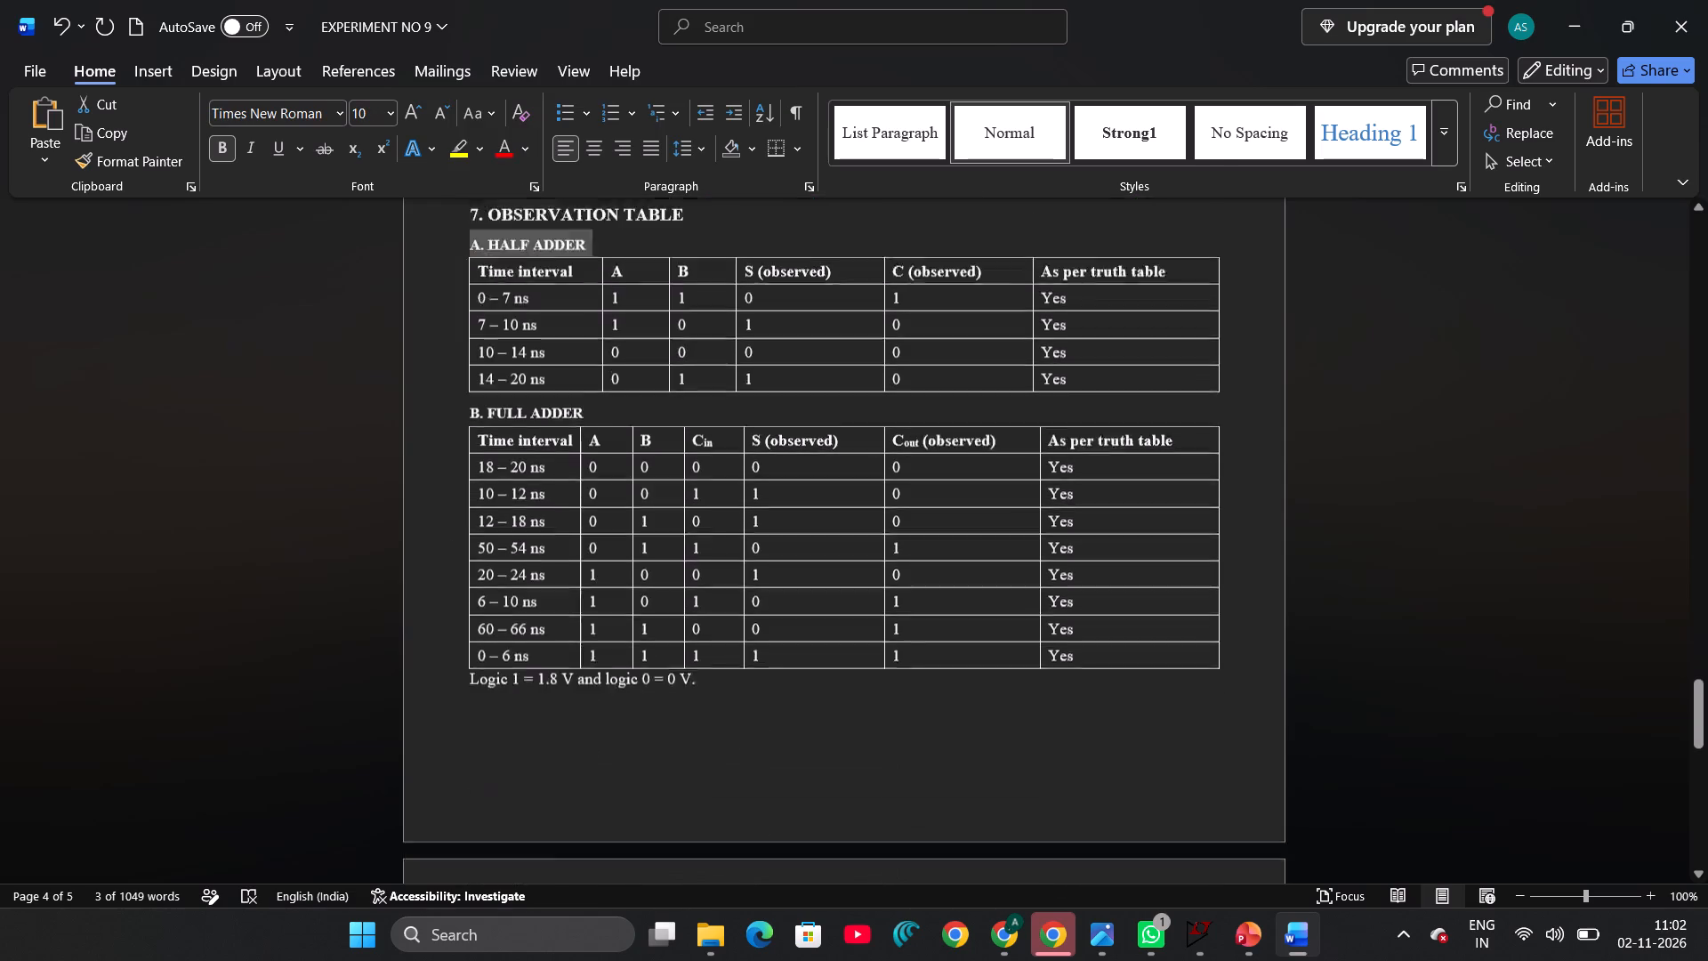
{"action": "scroll", "coordinate": [453, 629], "scroll_direction": "down", "scroll_amount": 1}
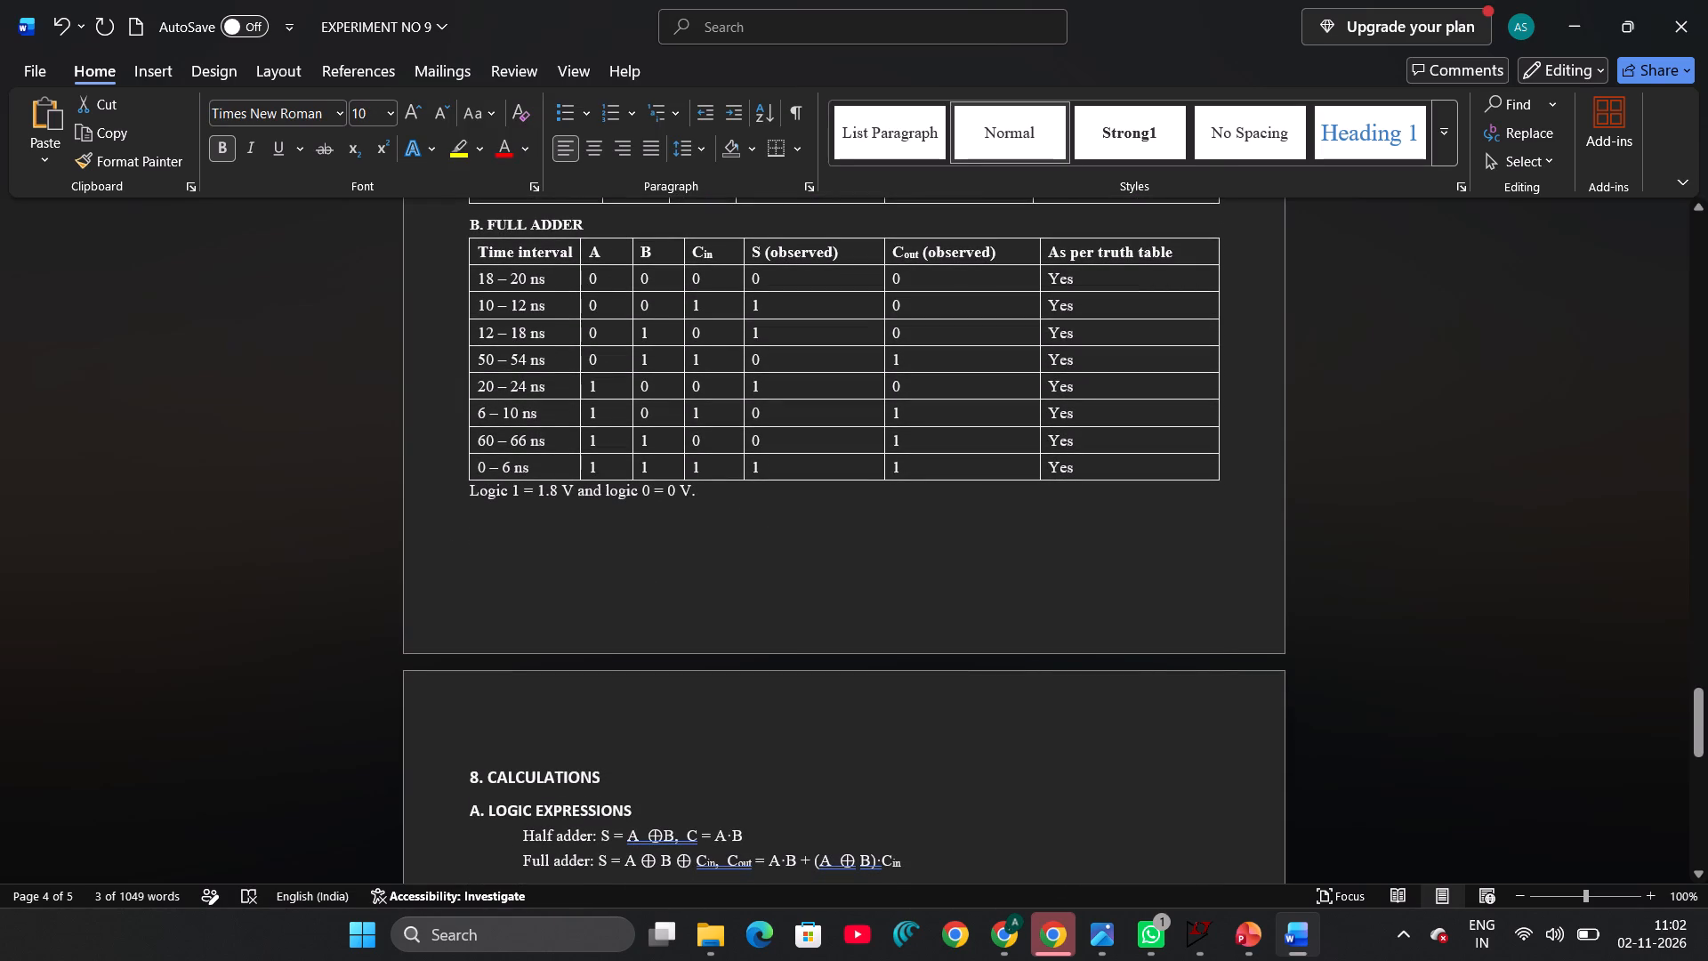
{"action": "left_click_drag", "start_coordinate": [707, 501], "coordinate": [452, 490]}
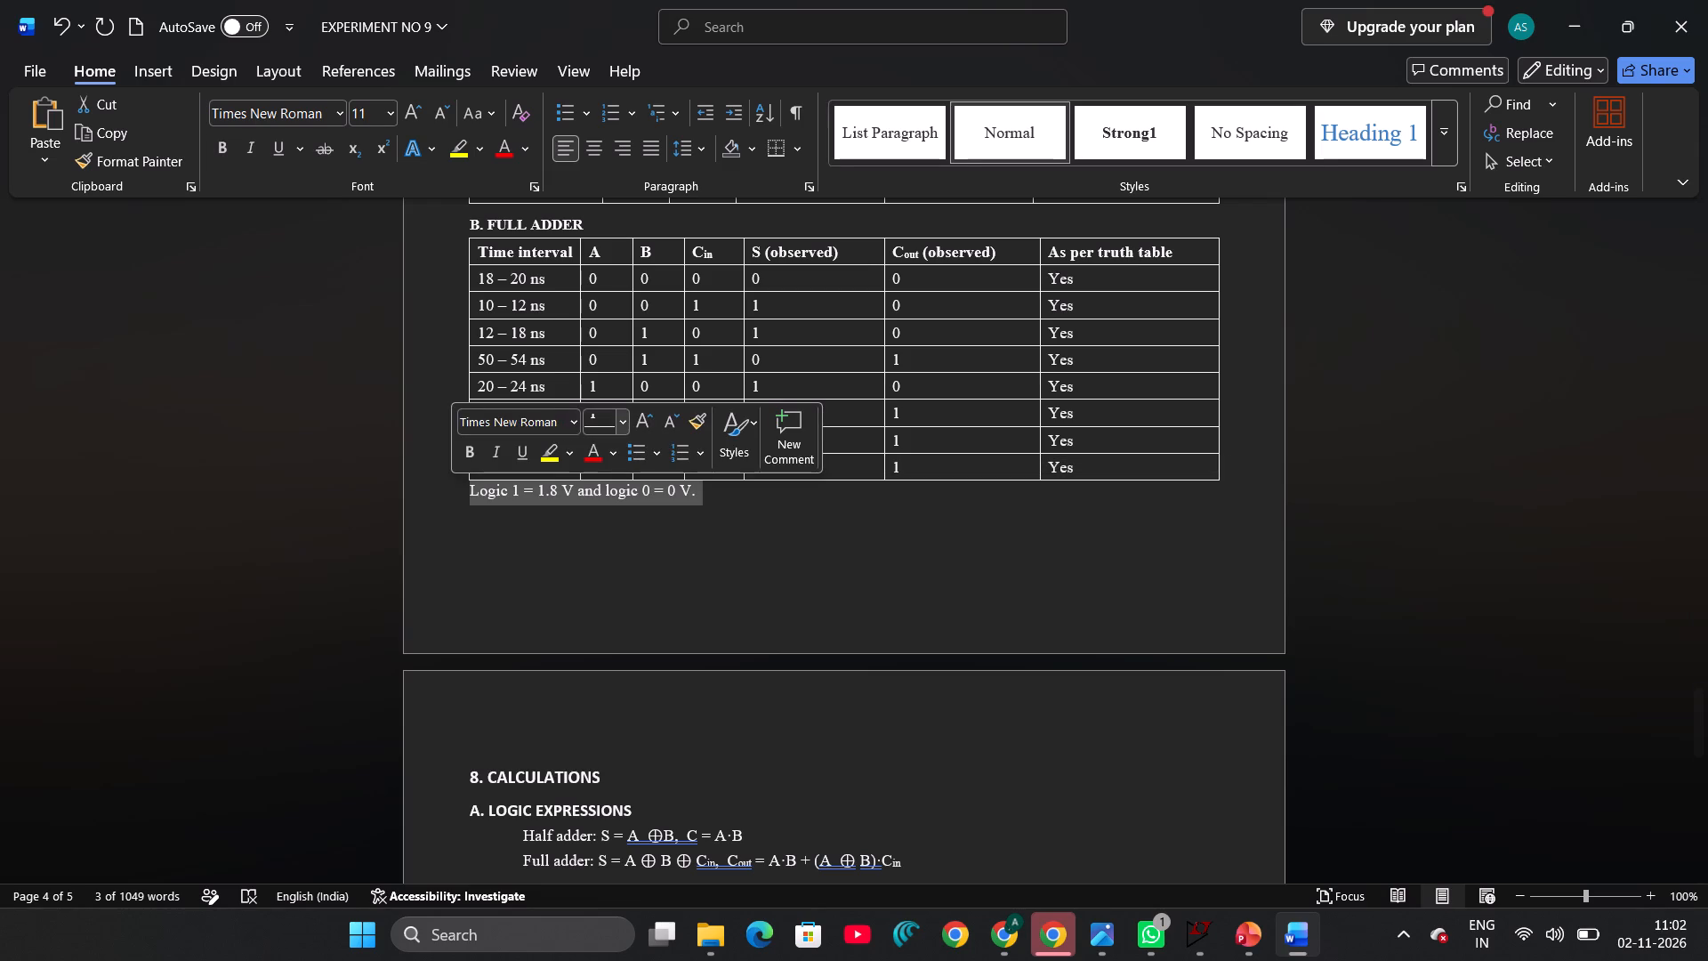
{"action": "left_click", "coordinate": [618, 422]}
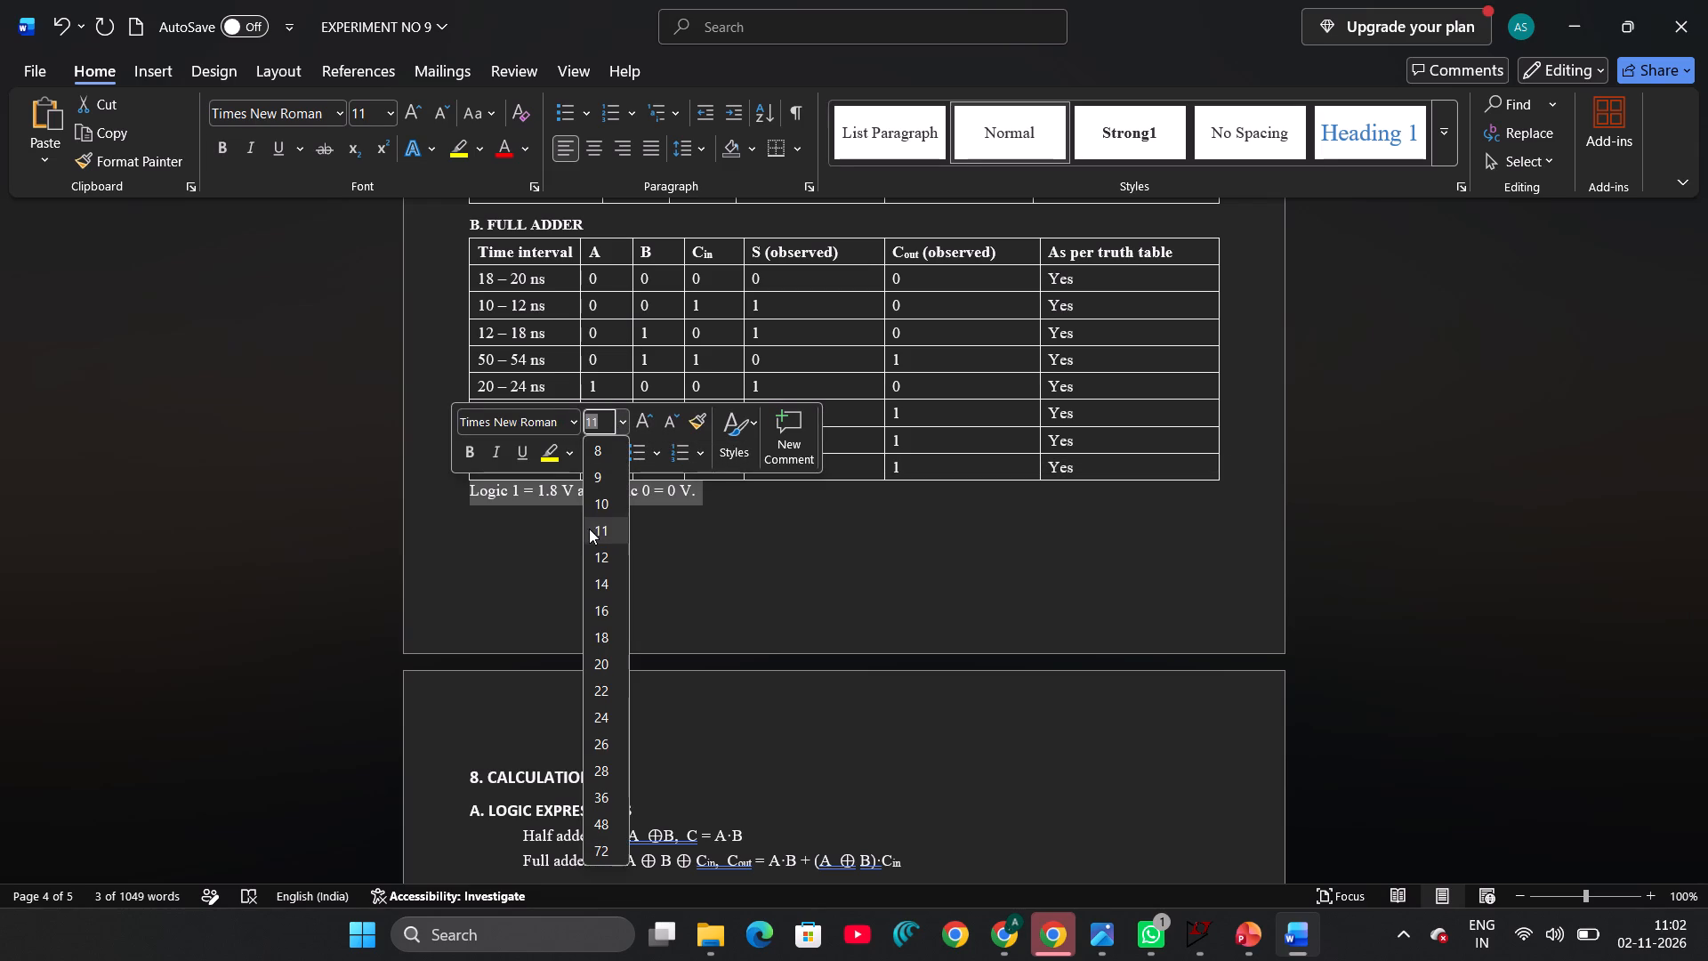
{"action": "left_click", "coordinate": [602, 510]}
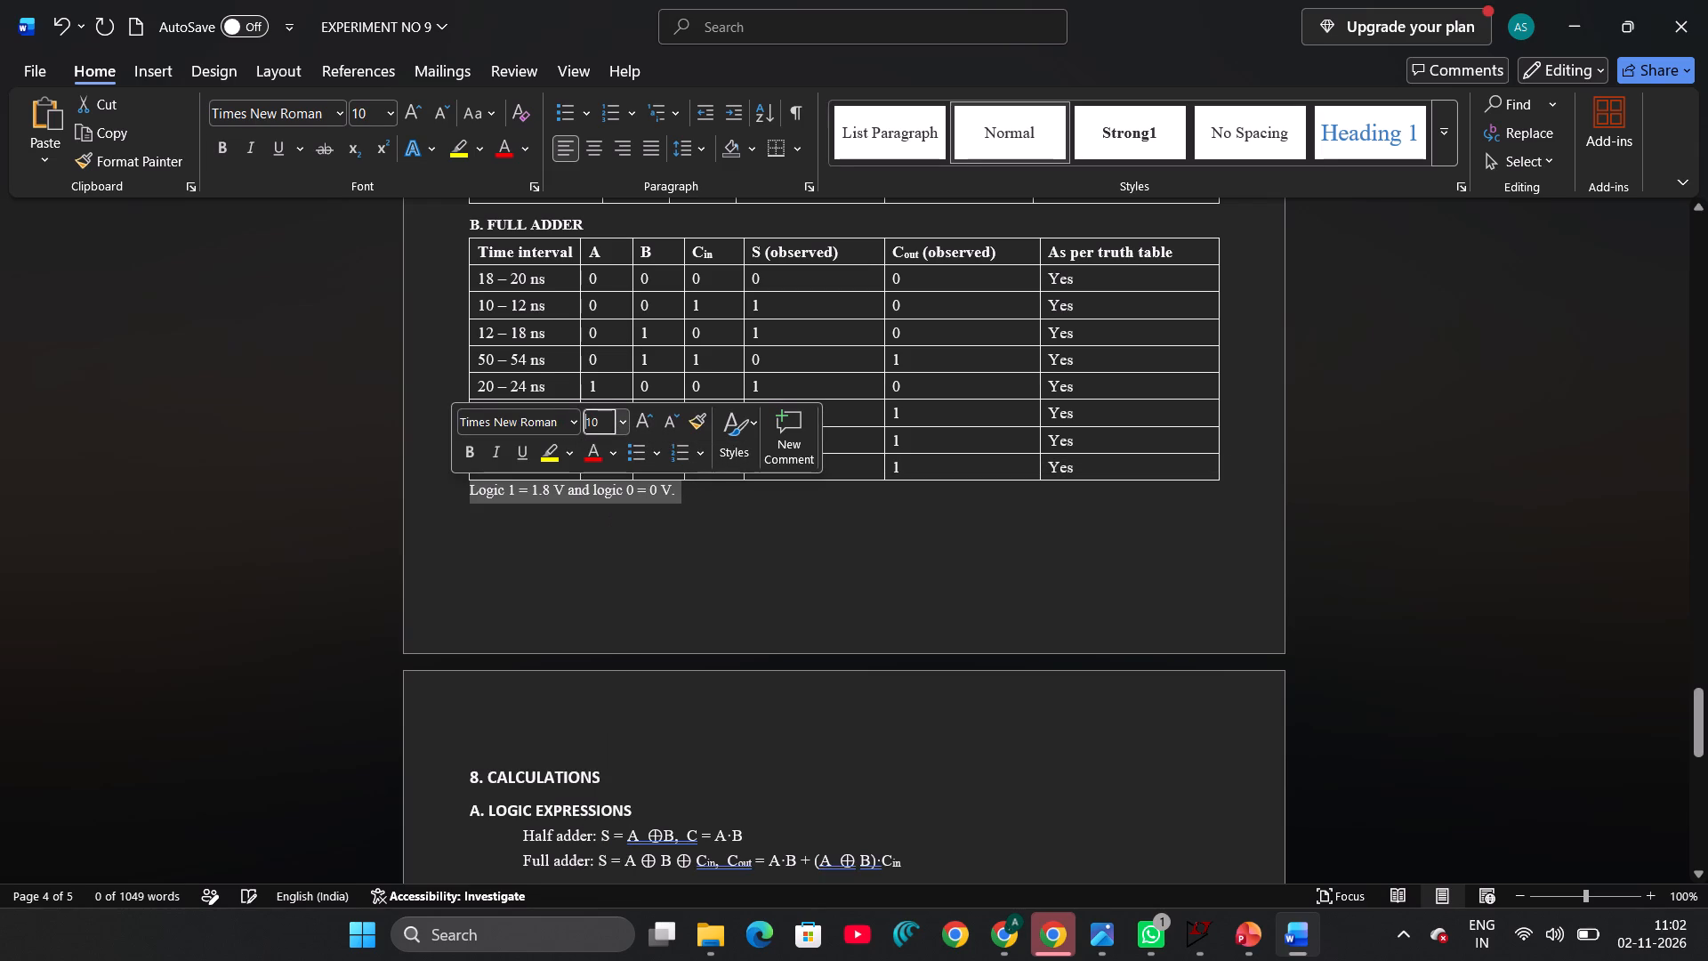
Change the "8. CALCULATIONS" heading to Times New Roman.
{"action": "scroll", "coordinate": [509, 662], "scroll_direction": "down", "scroll_amount": 2}
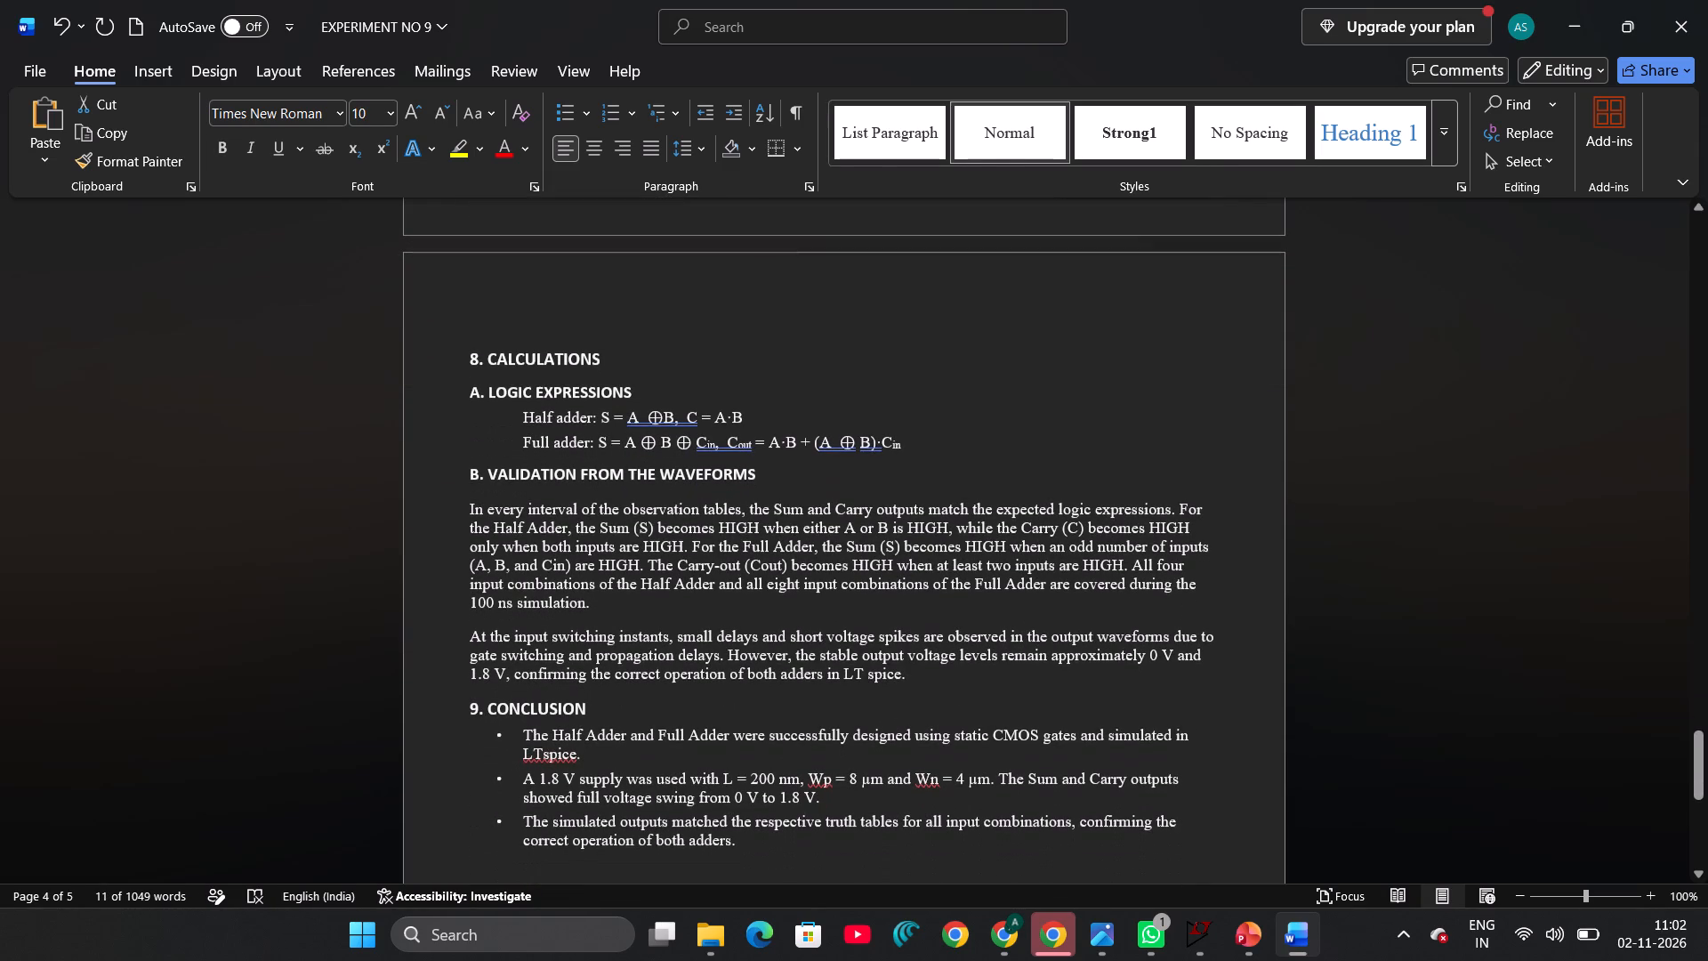
{"action": "left_click_drag", "start_coordinate": [465, 360], "coordinate": [645, 358]}
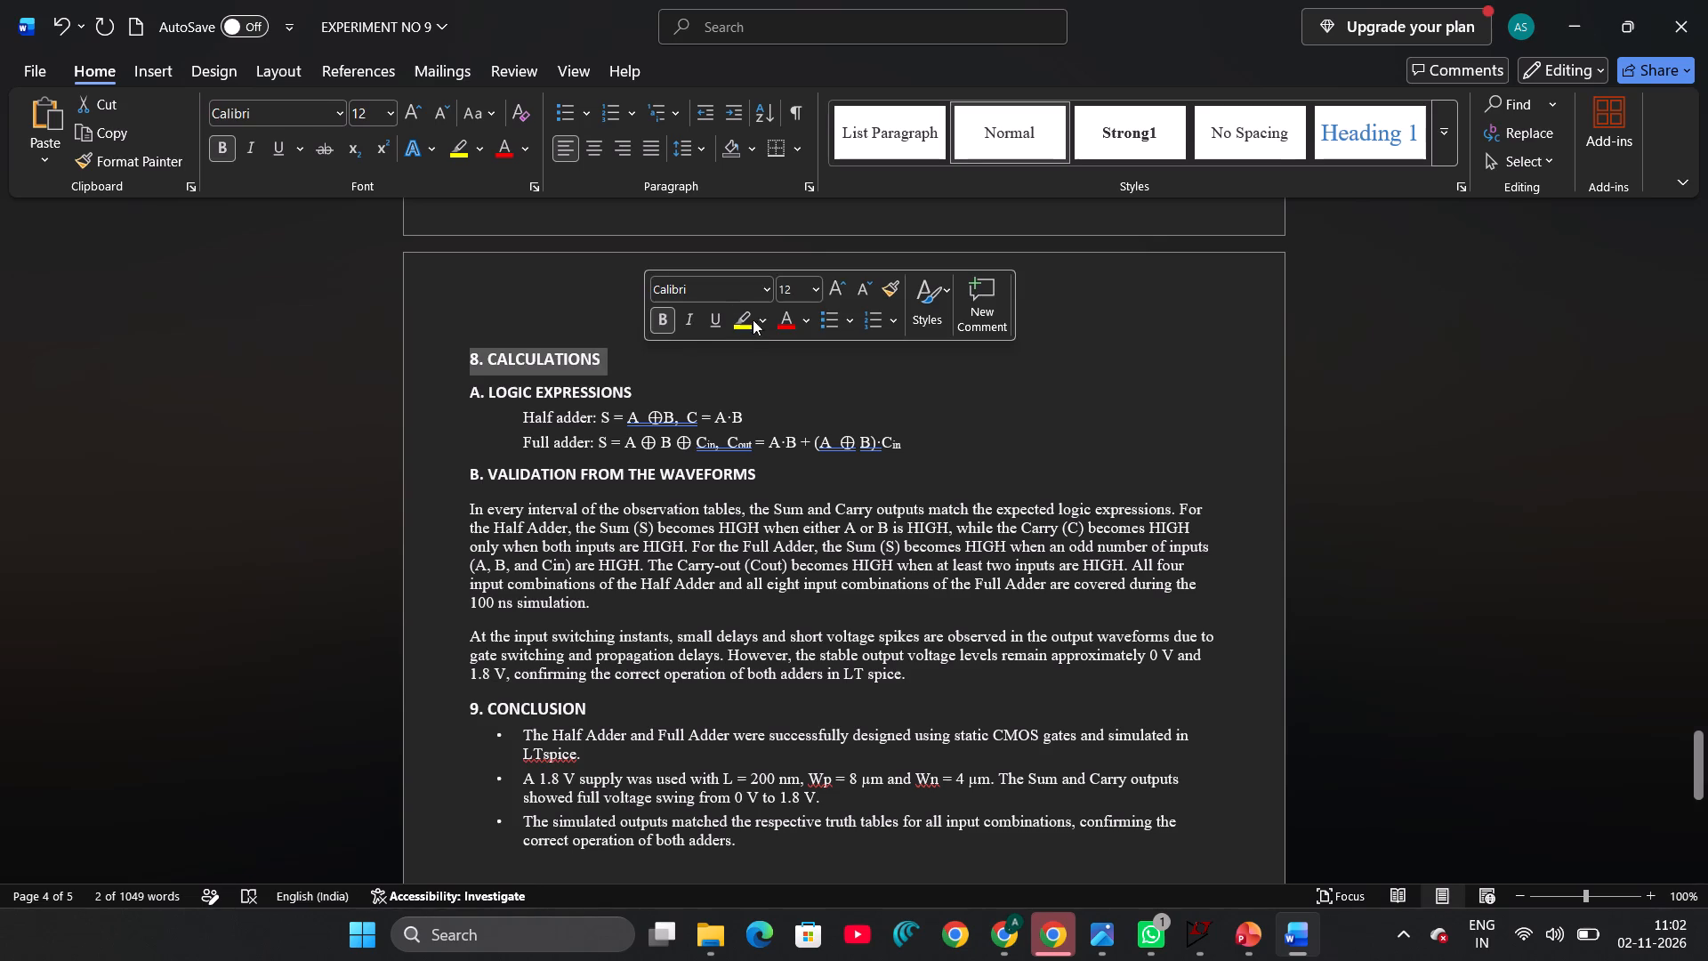
{"action": "left_click", "coordinate": [765, 294]}
{"action": "scroll", "coordinate": [702, 434], "scroll_direction": "up", "scroll_amount": 11}
{"action": "left_click", "coordinate": [741, 464]}
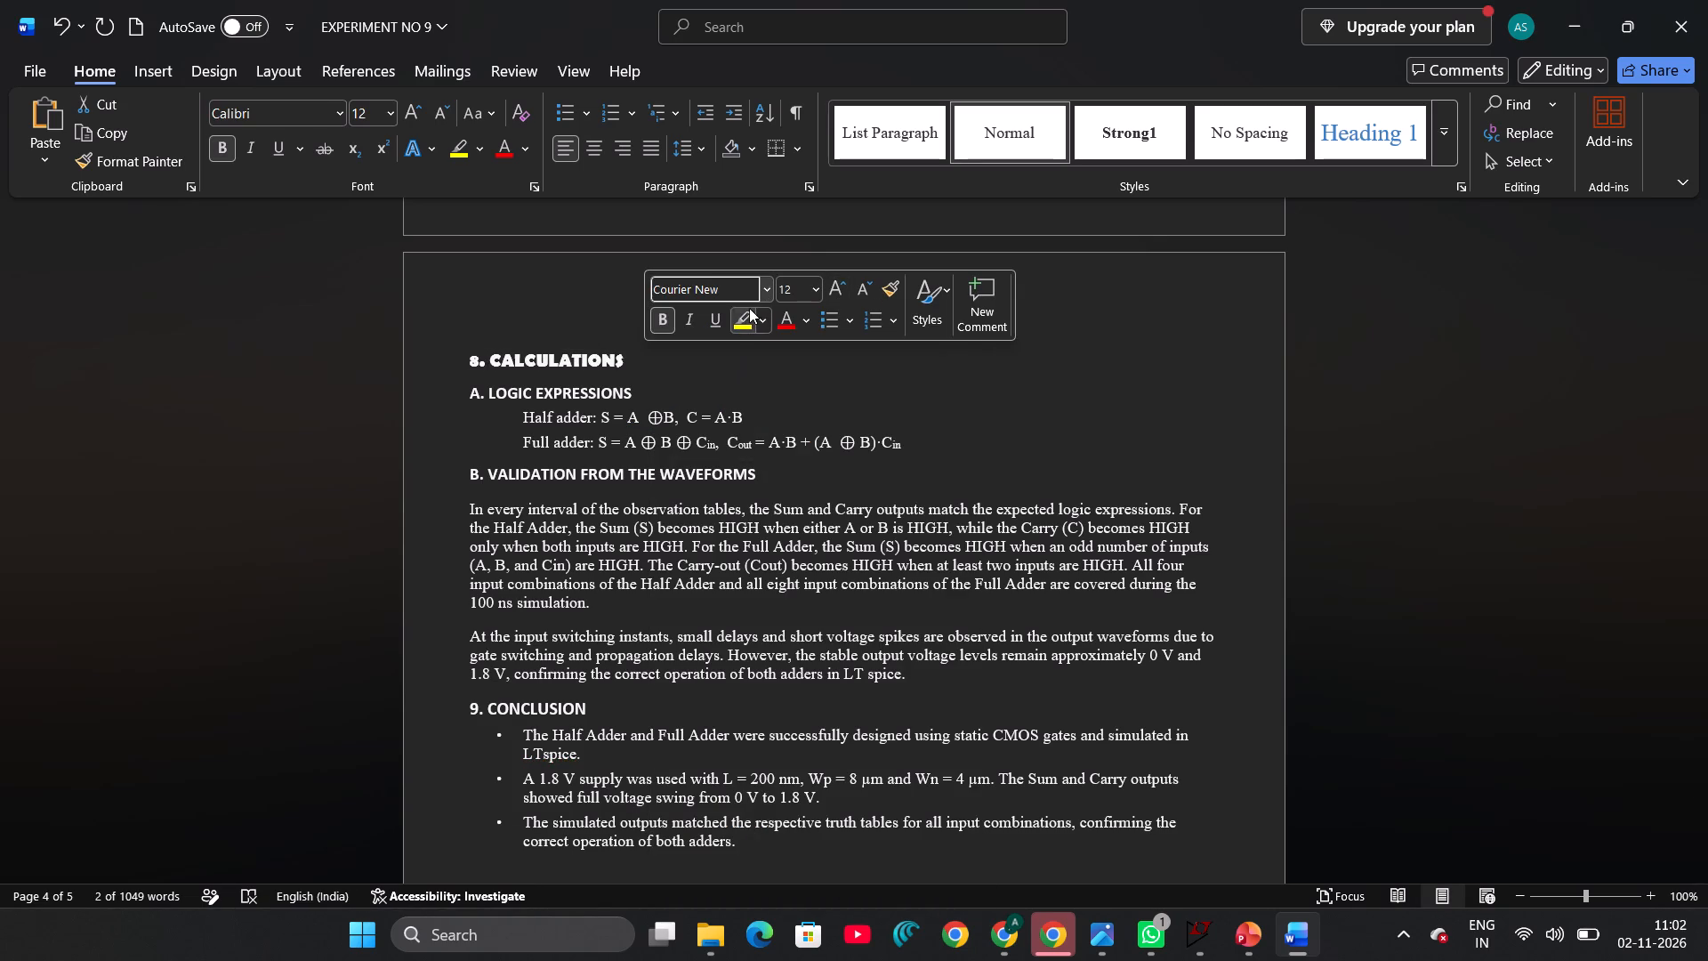
{"action": "left_click", "coordinate": [770, 294]}
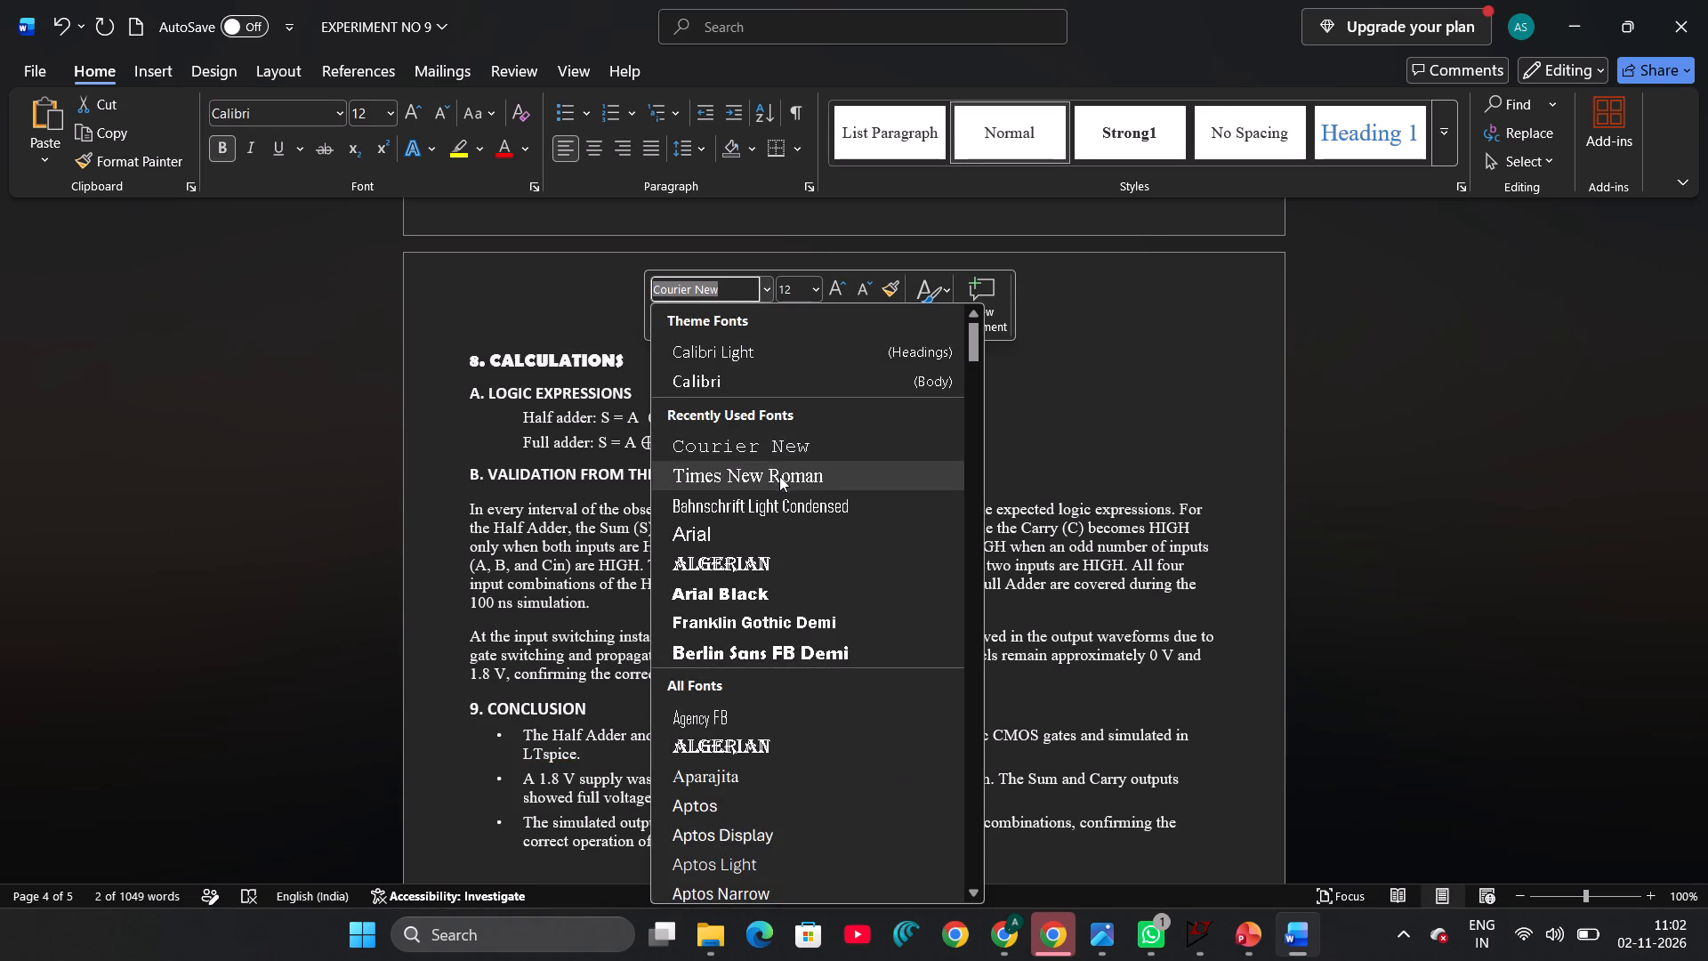
{"action": "left_click", "coordinate": [780, 472]}
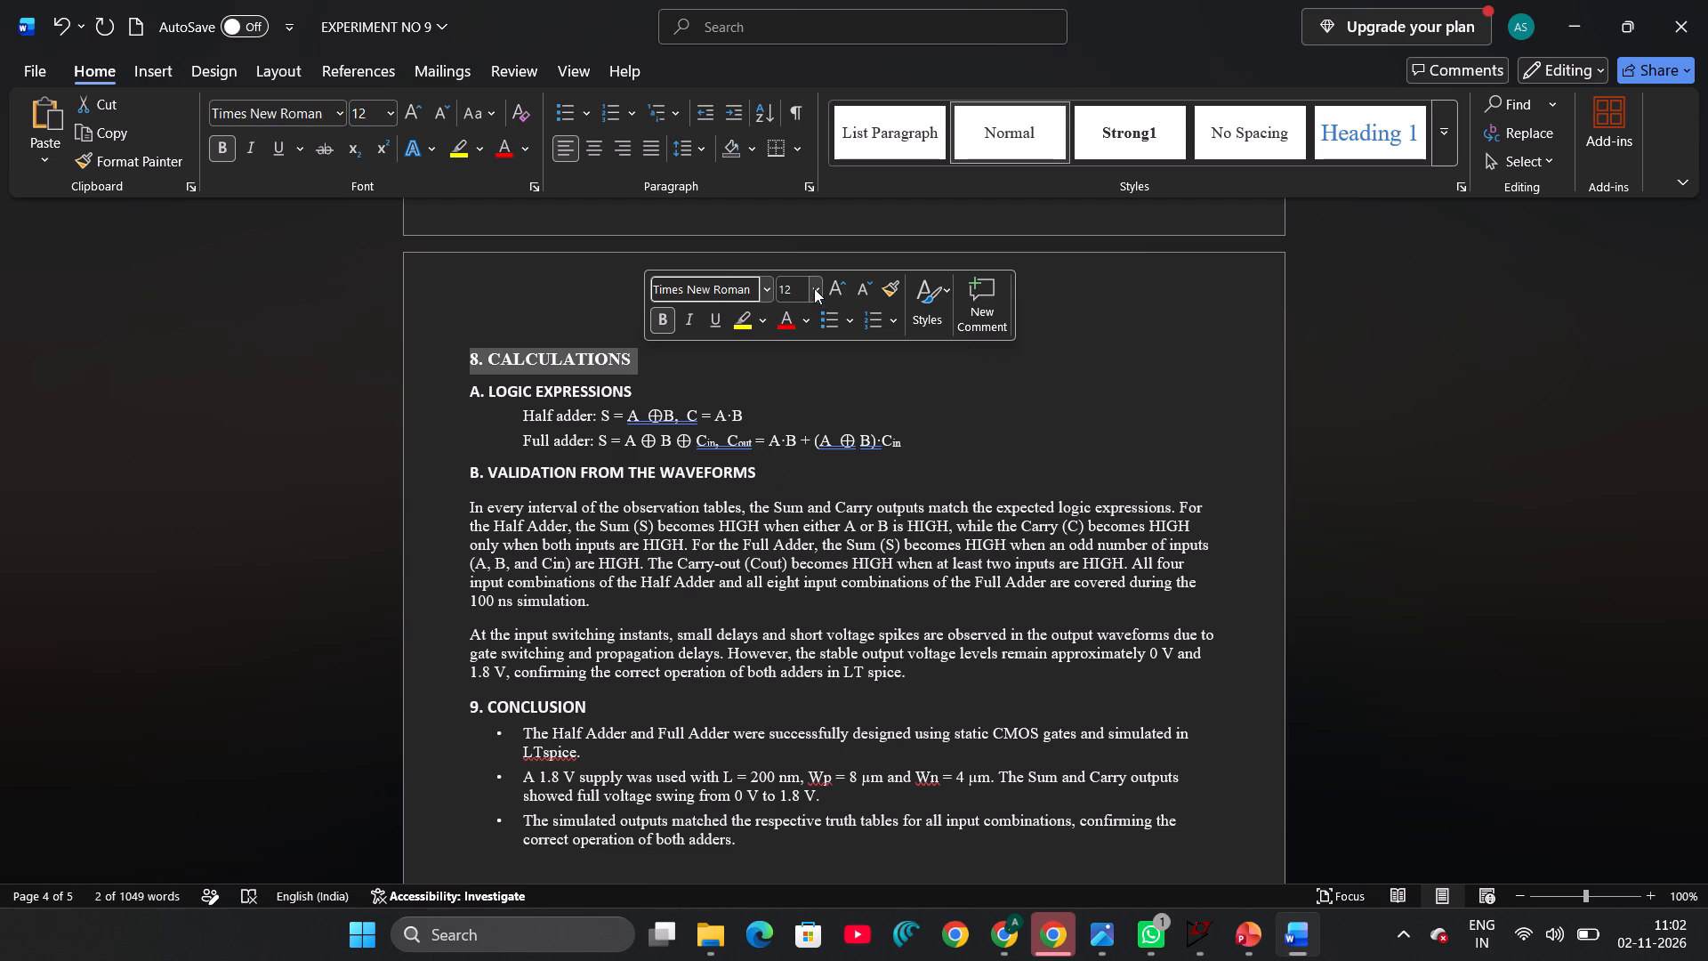
Format the "A. LOGIC EXPRESSIONS" subheading in Times New Roman, size 10.
{"action": "left_click_drag", "start_coordinate": [640, 398], "coordinate": [460, 409]}
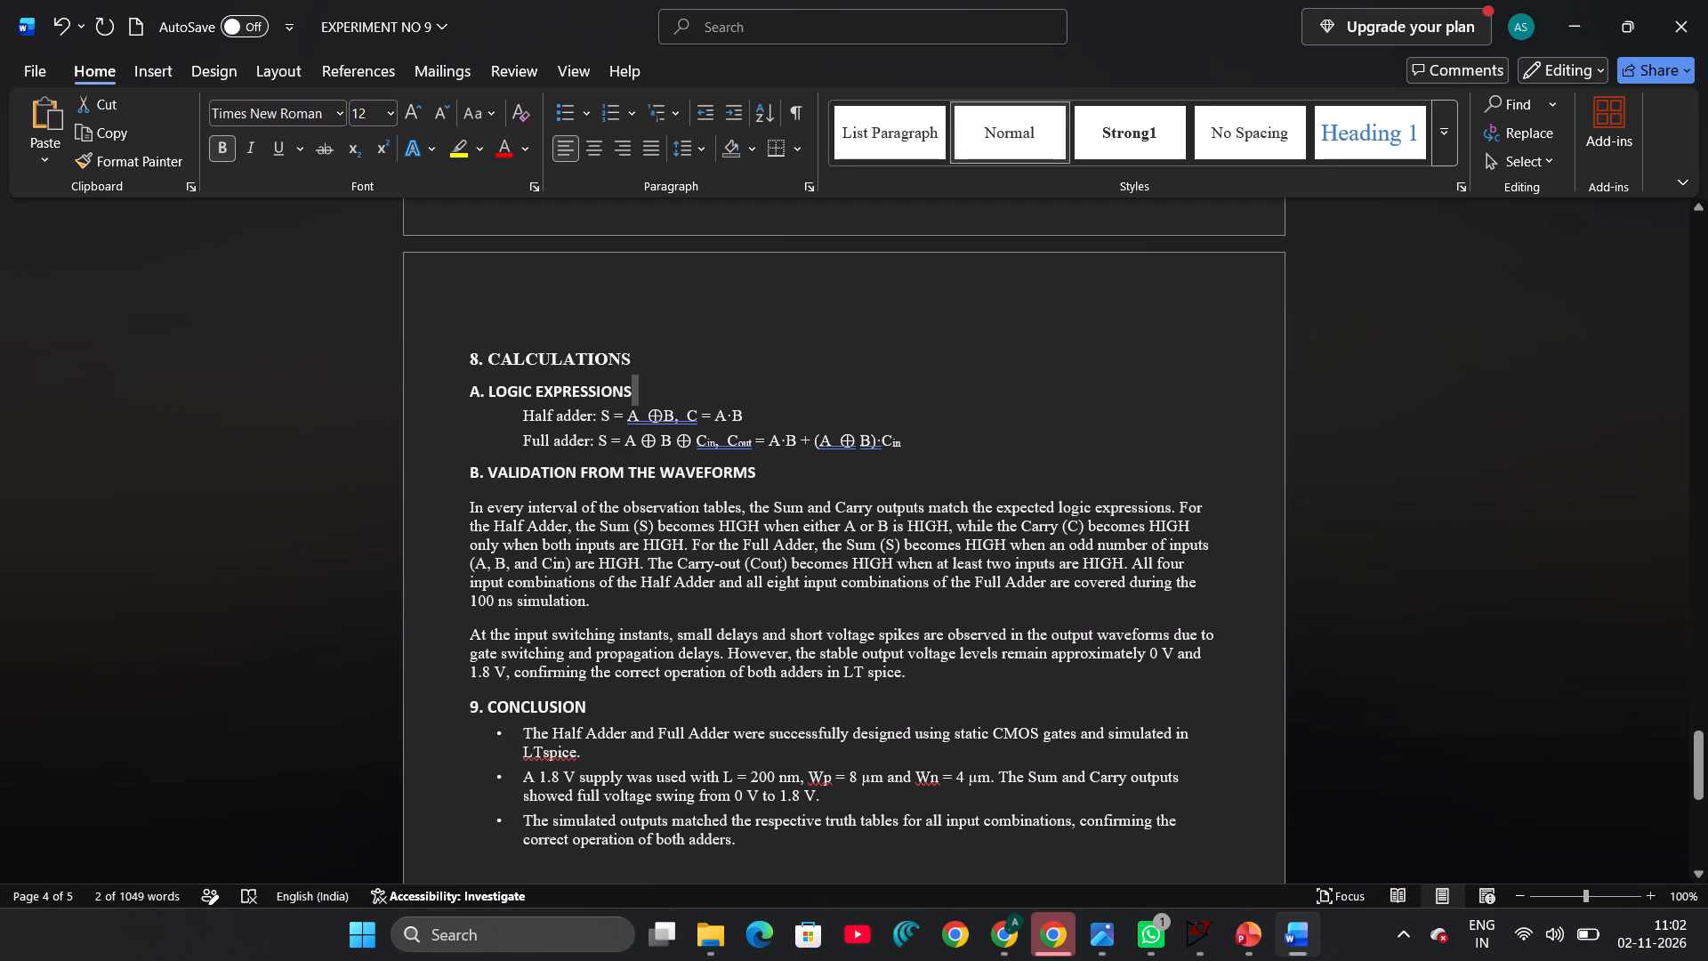
{"action": "left_click_drag", "start_coordinate": [460, 409], "coordinate": [463, 398]}
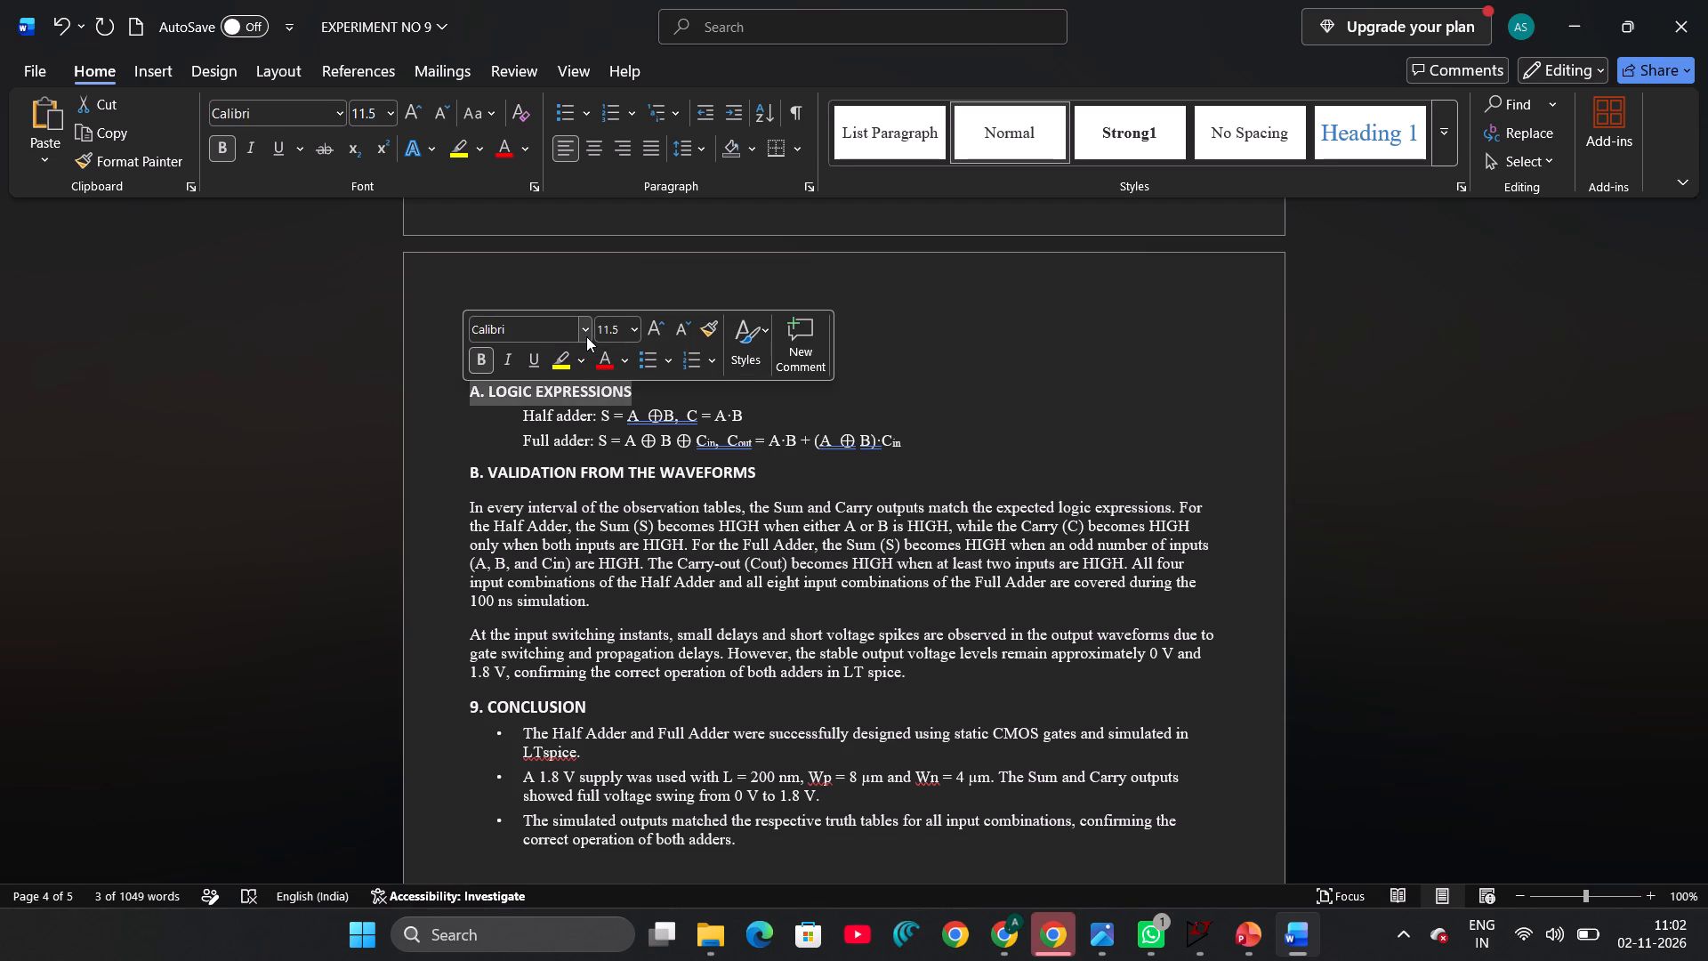
{"action": "left_click", "coordinate": [585, 336]}
{"action": "scroll", "coordinate": [575, 489], "scroll_direction": "up", "scroll_amount": 11}
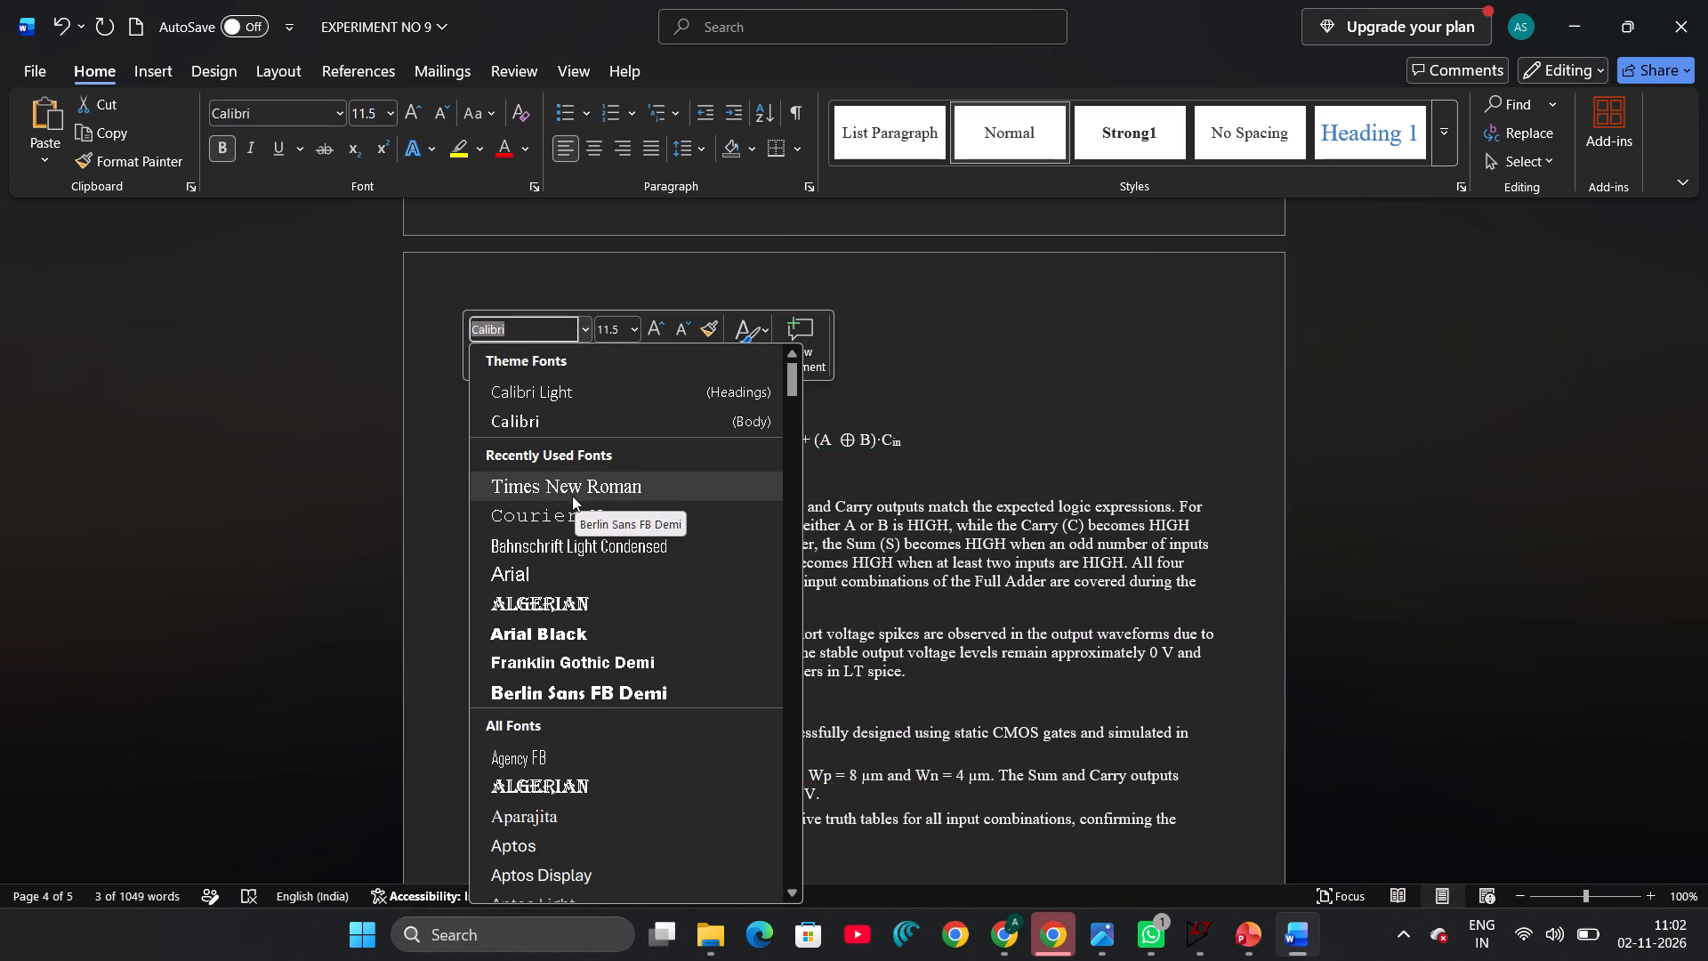
{"action": "left_click", "coordinate": [572, 496]}
{"action": "left_click", "coordinate": [632, 321]}
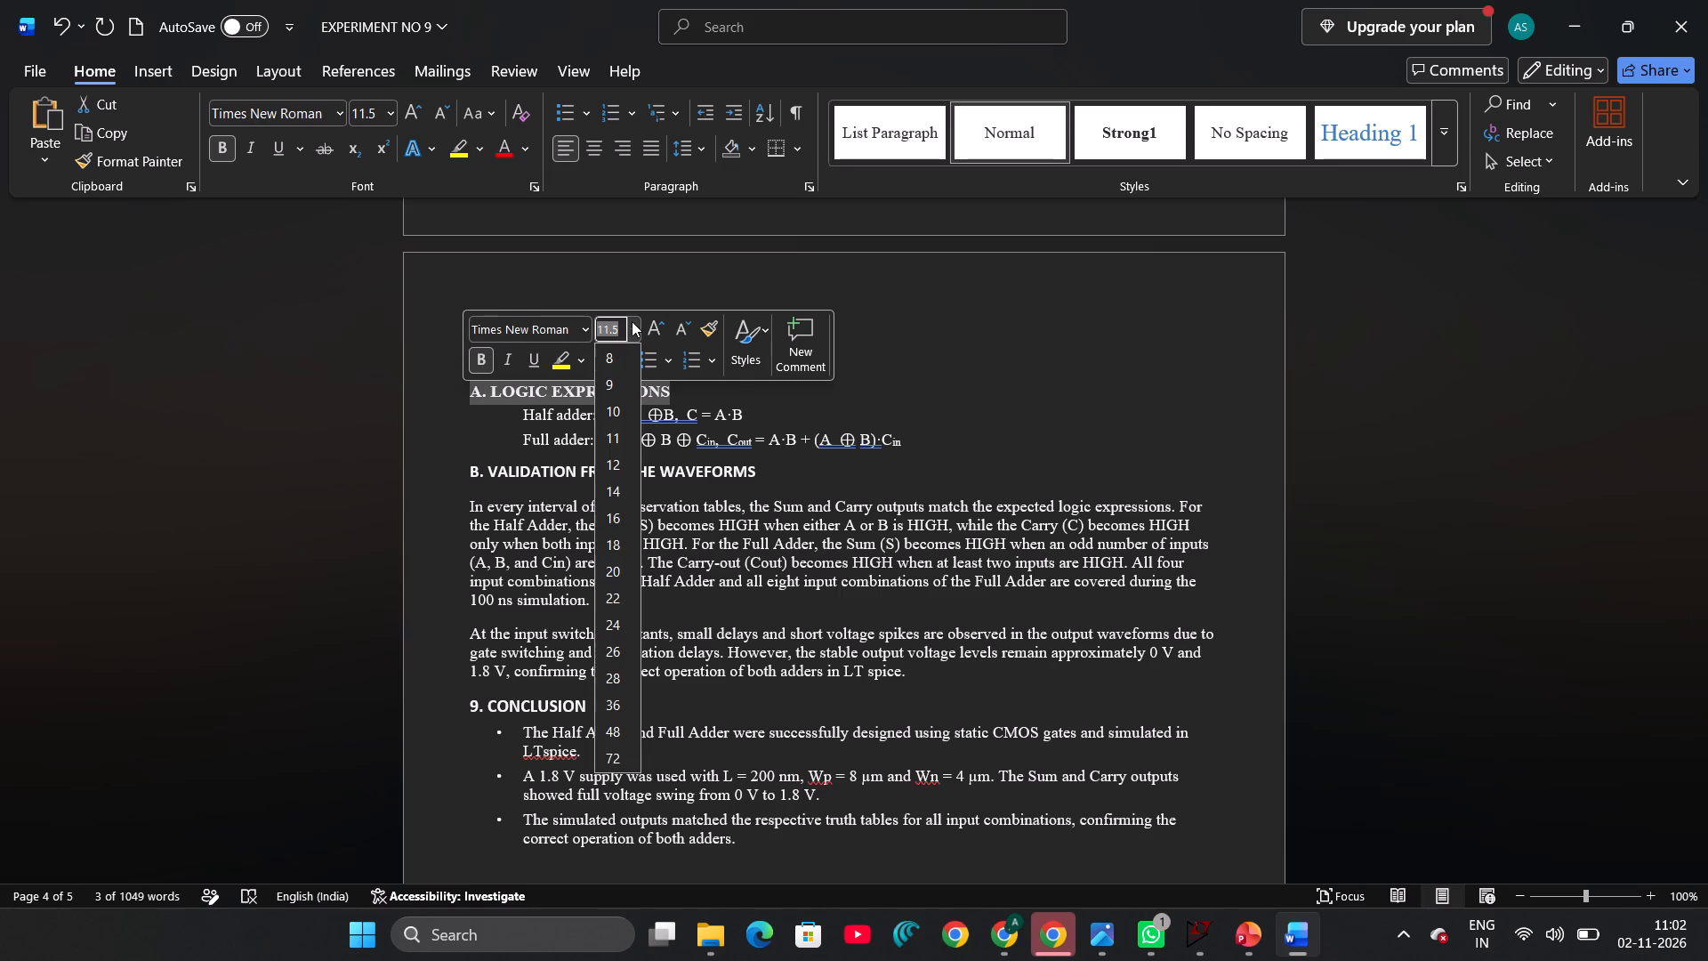
{"action": "left_click", "coordinate": [613, 408]}
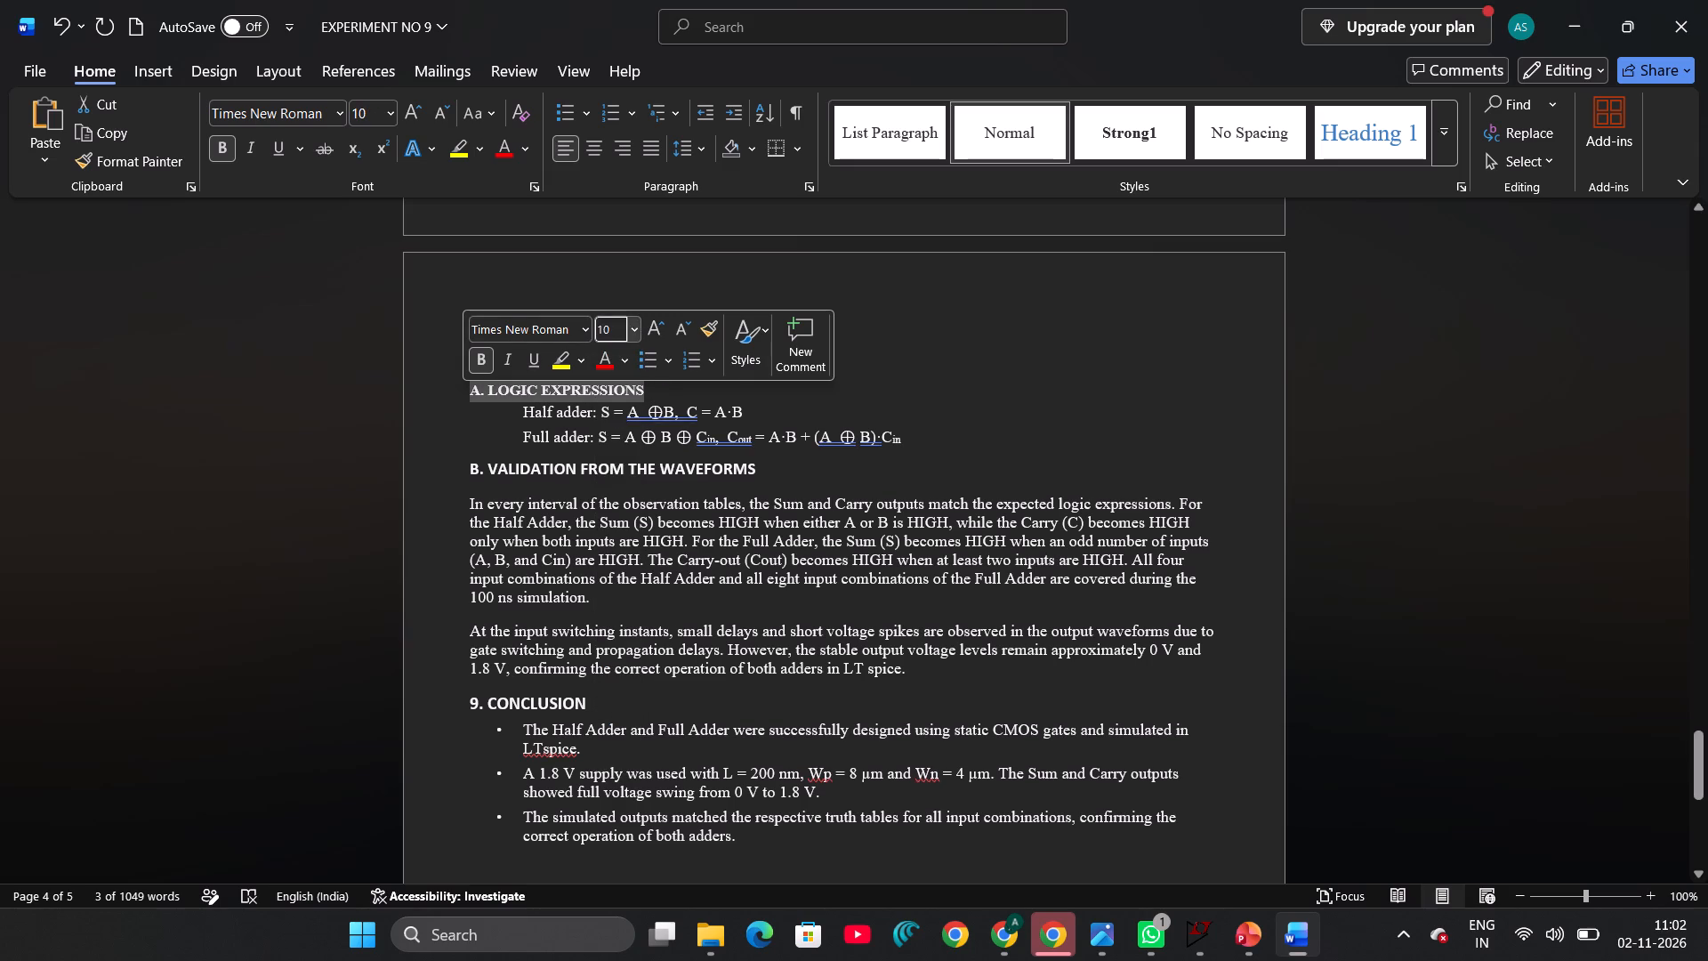
Format the "B. VALIDATION FROM THE WAVEFORMS" subheading in Times New Roman, size 10.
{"action": "left_click_drag", "start_coordinate": [762, 467], "coordinate": [423, 475]}
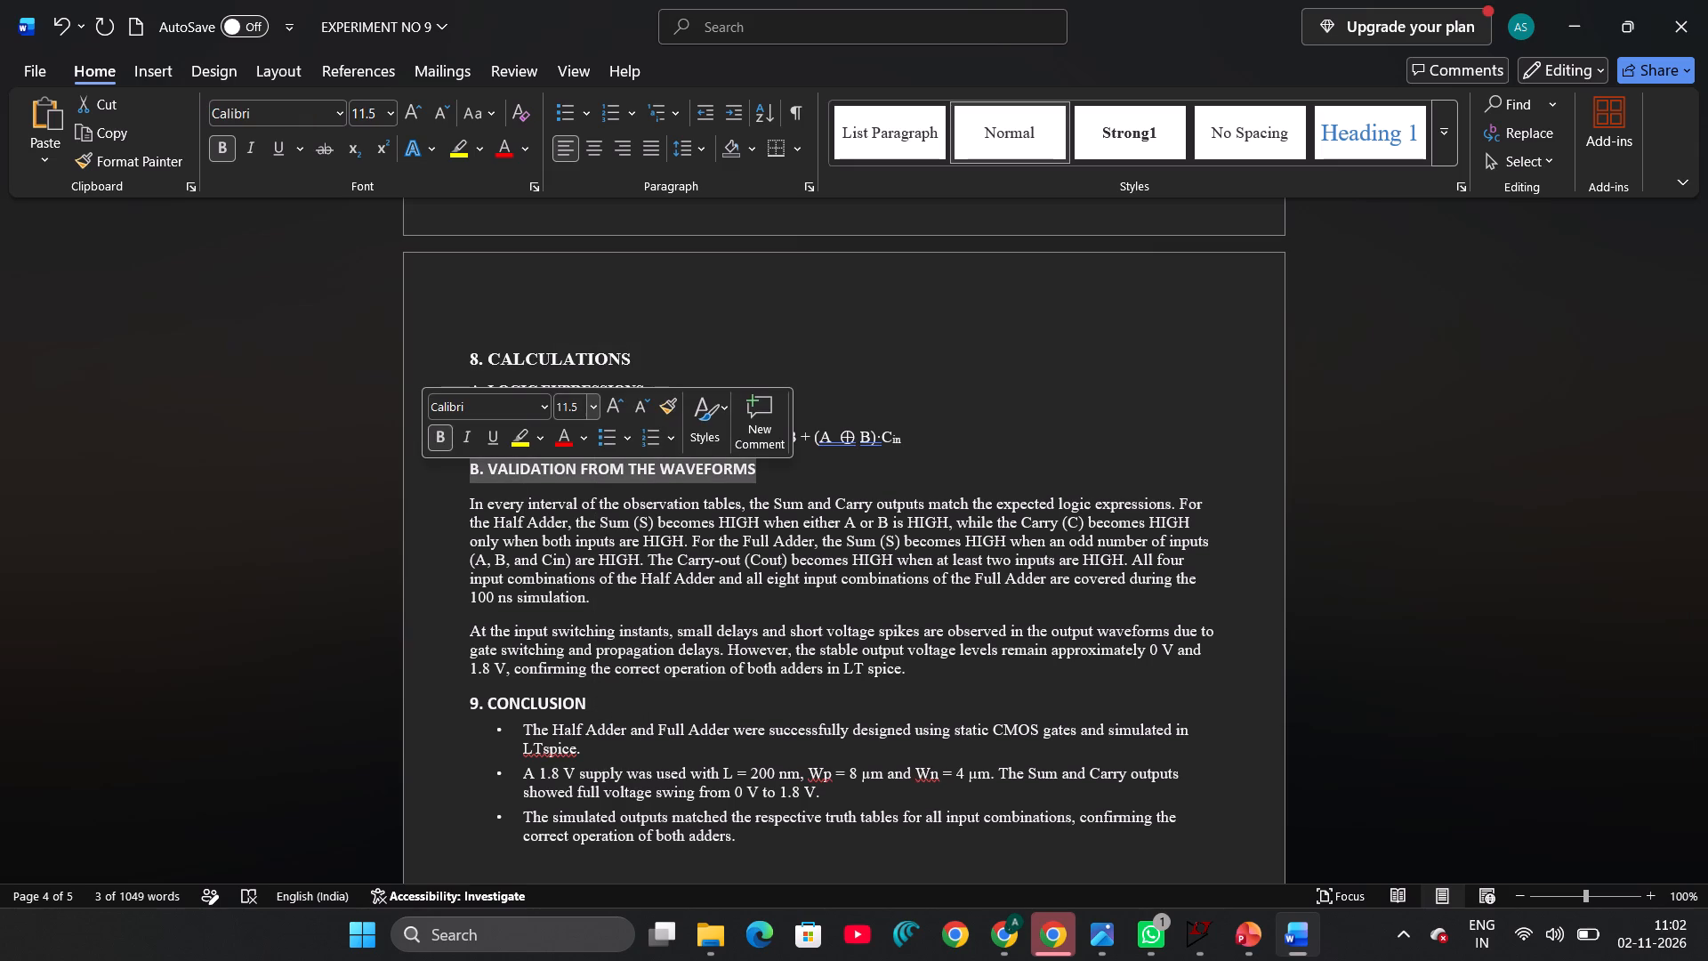
{"action": "left_click", "coordinate": [545, 408]}
{"action": "scroll", "coordinate": [576, 642], "scroll_direction": "up", "scroll_amount": 8}
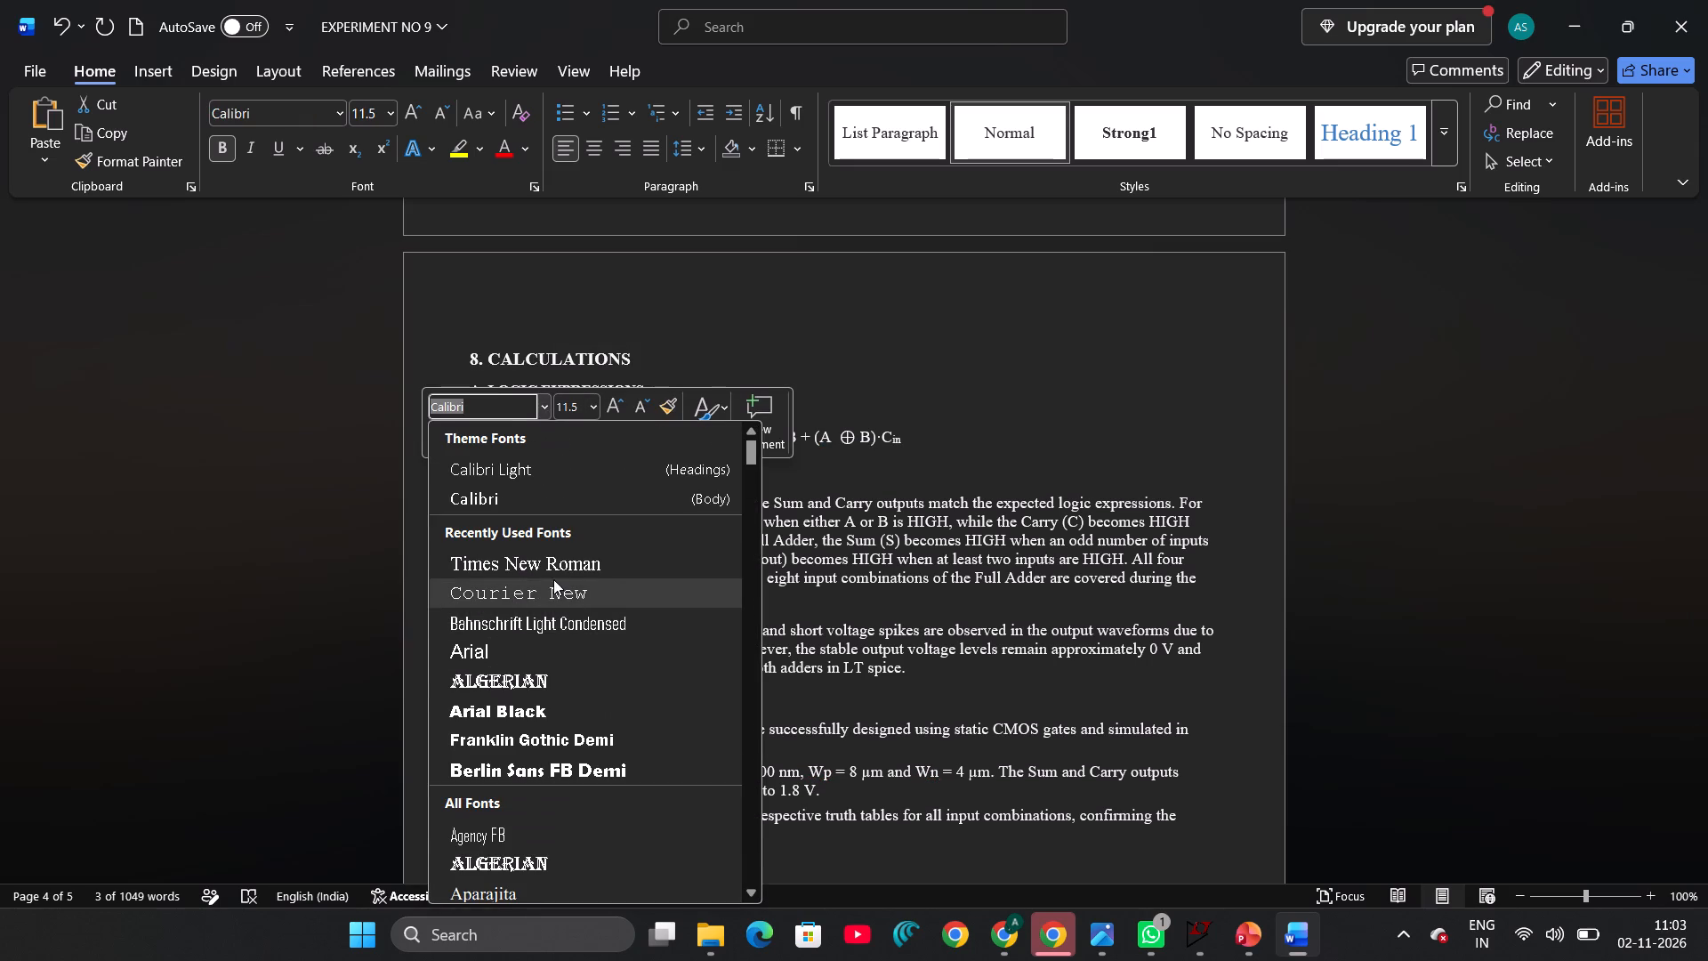
{"action": "left_click", "coordinate": [551, 558]}
{"action": "left_click_drag", "start_coordinate": [597, 415], "coordinate": [588, 487]}
{"action": "left_click", "coordinate": [588, 487]}
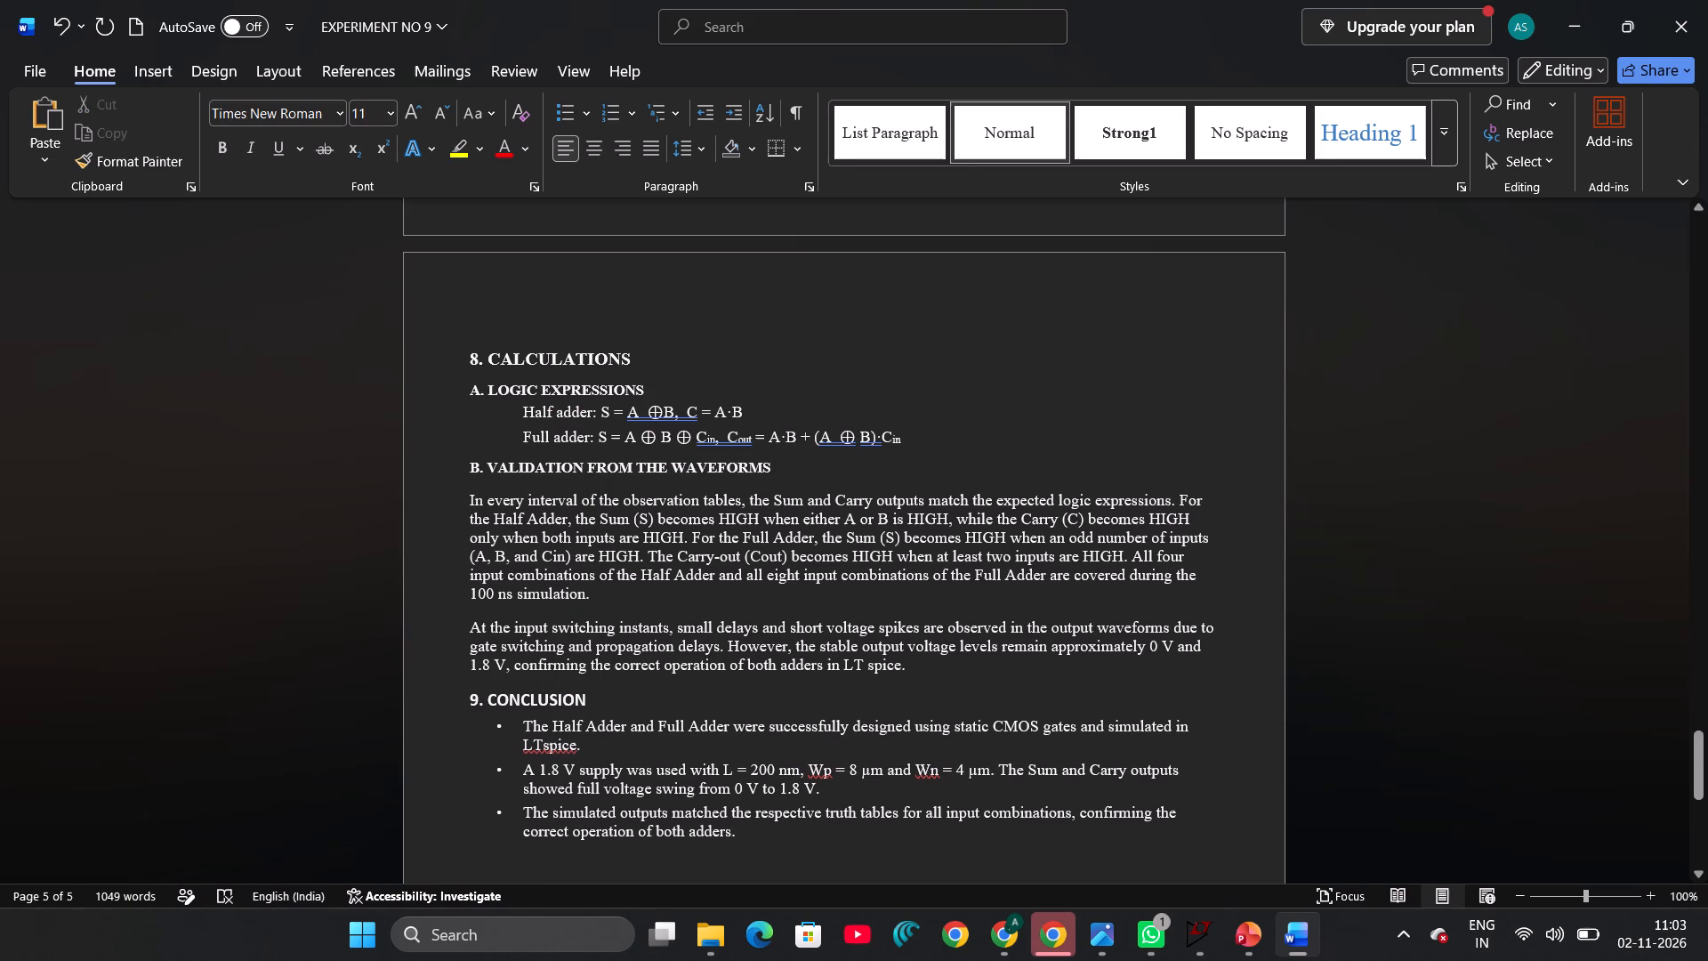
Apply Times New Roman, size 10, to the half adder and full adder expressions under "A. LOGIC EXPRESSIONS".
{"action": "left_click_drag", "start_coordinate": [521, 419], "coordinate": [906, 438]}
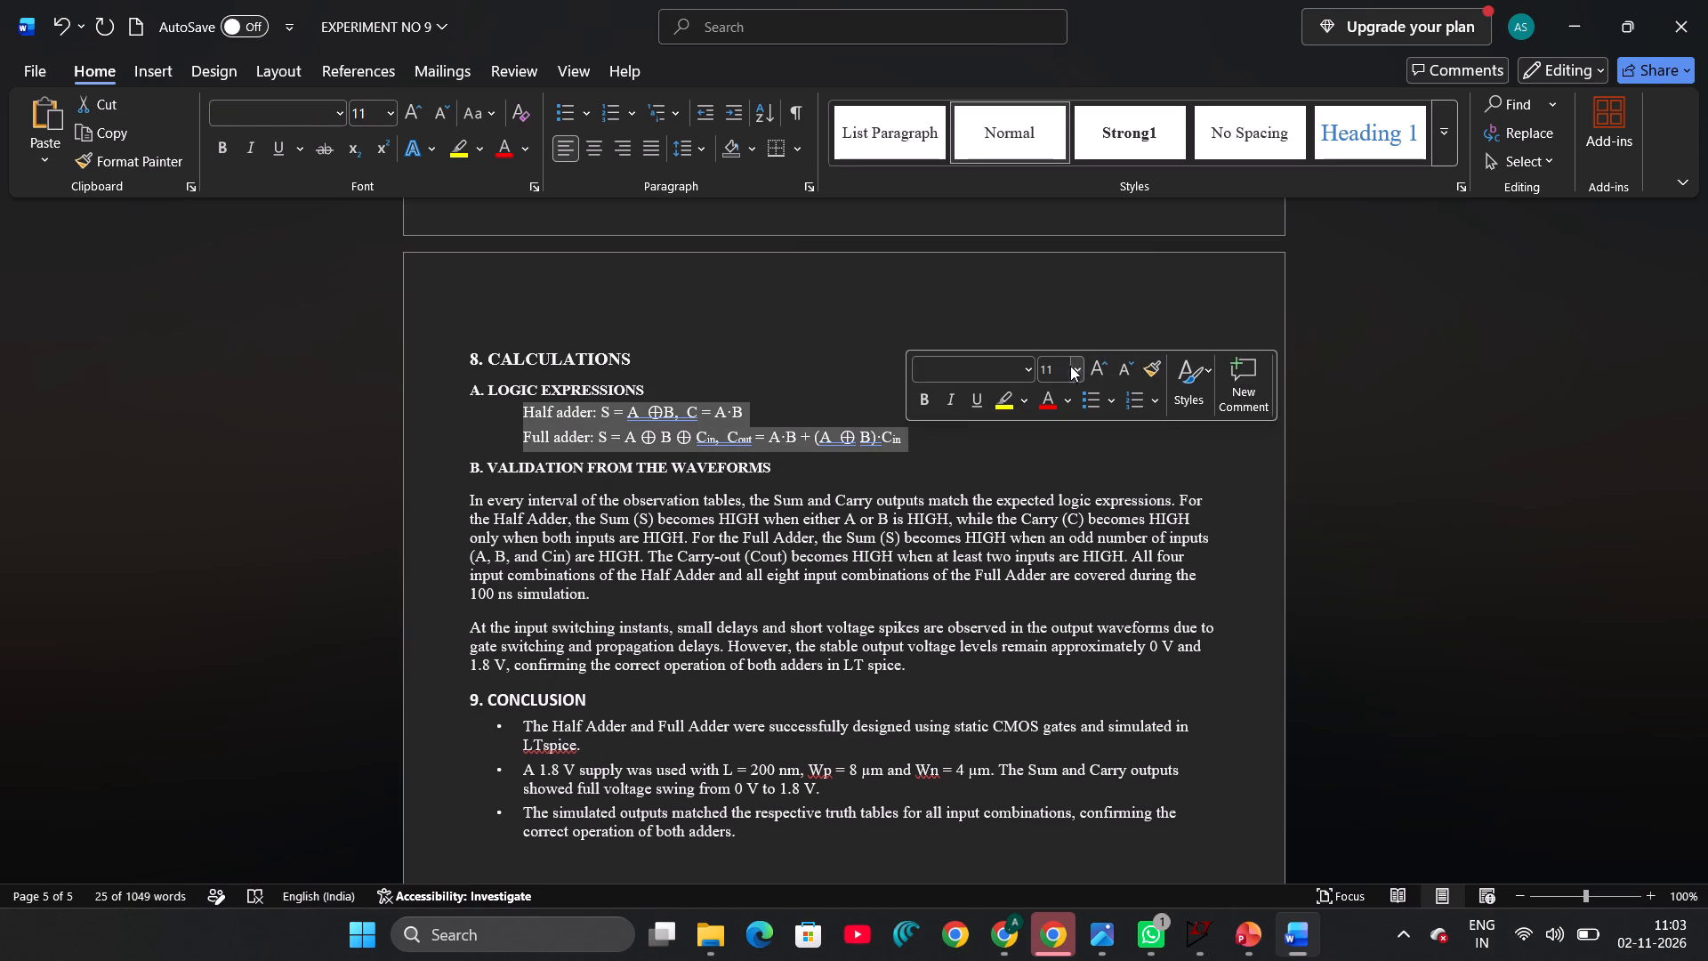
{"action": "left_click", "coordinate": [1033, 371]}
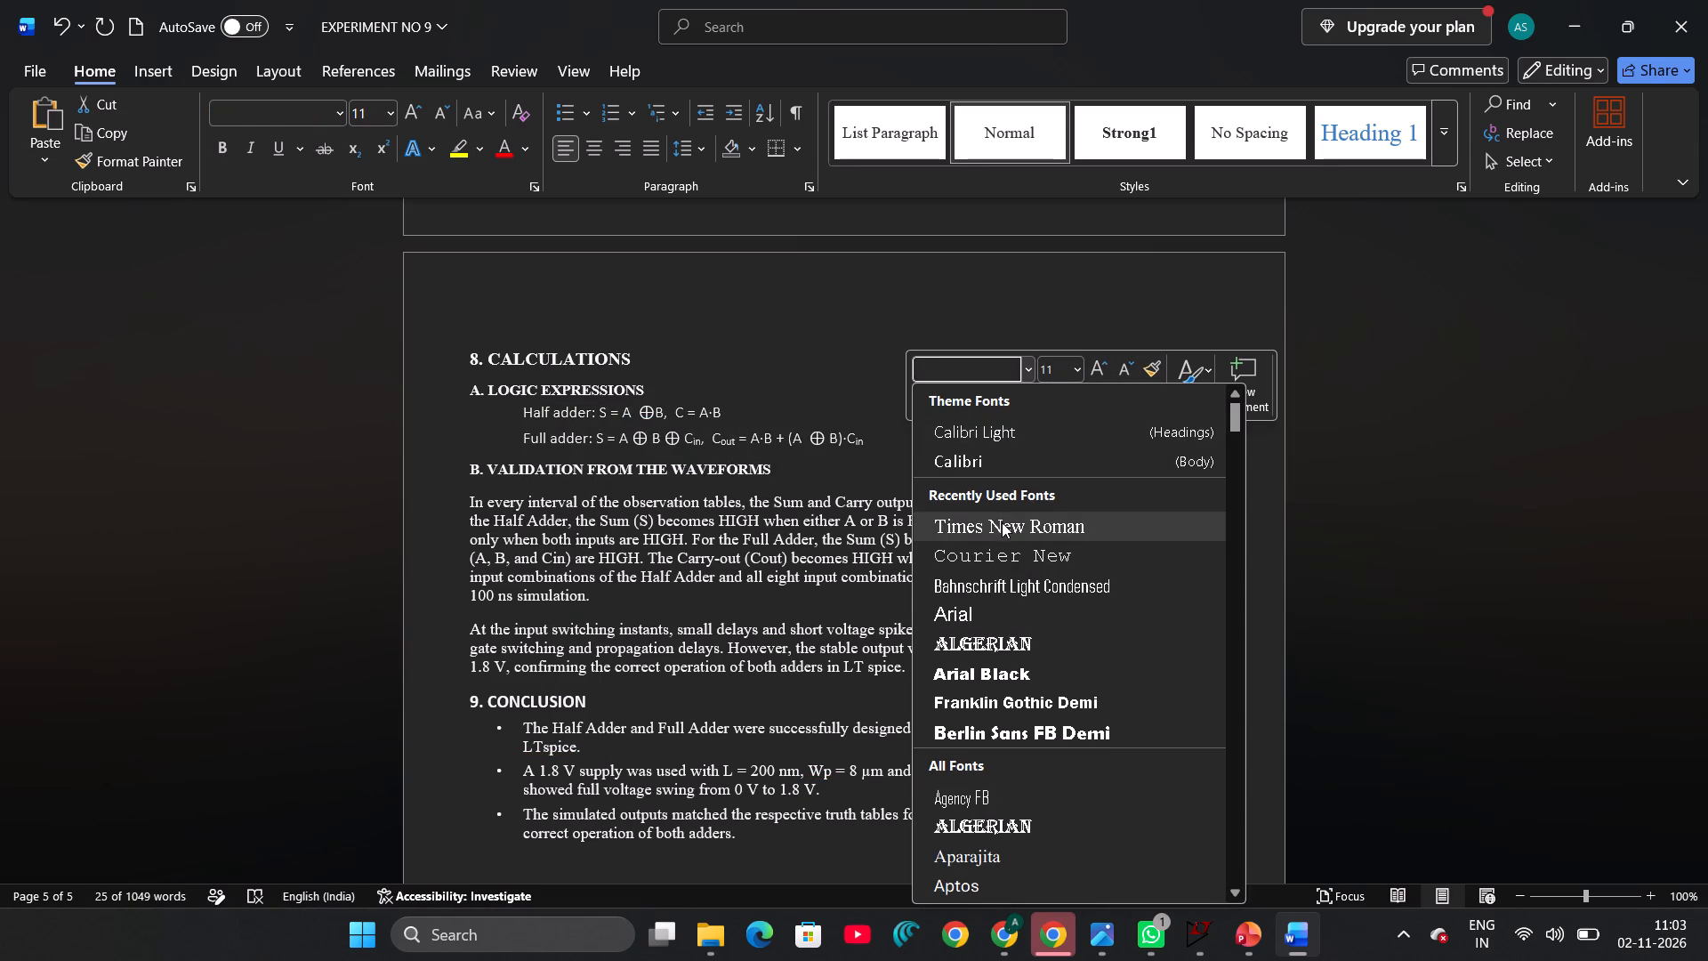
{"action": "left_click", "coordinate": [1002, 522]}
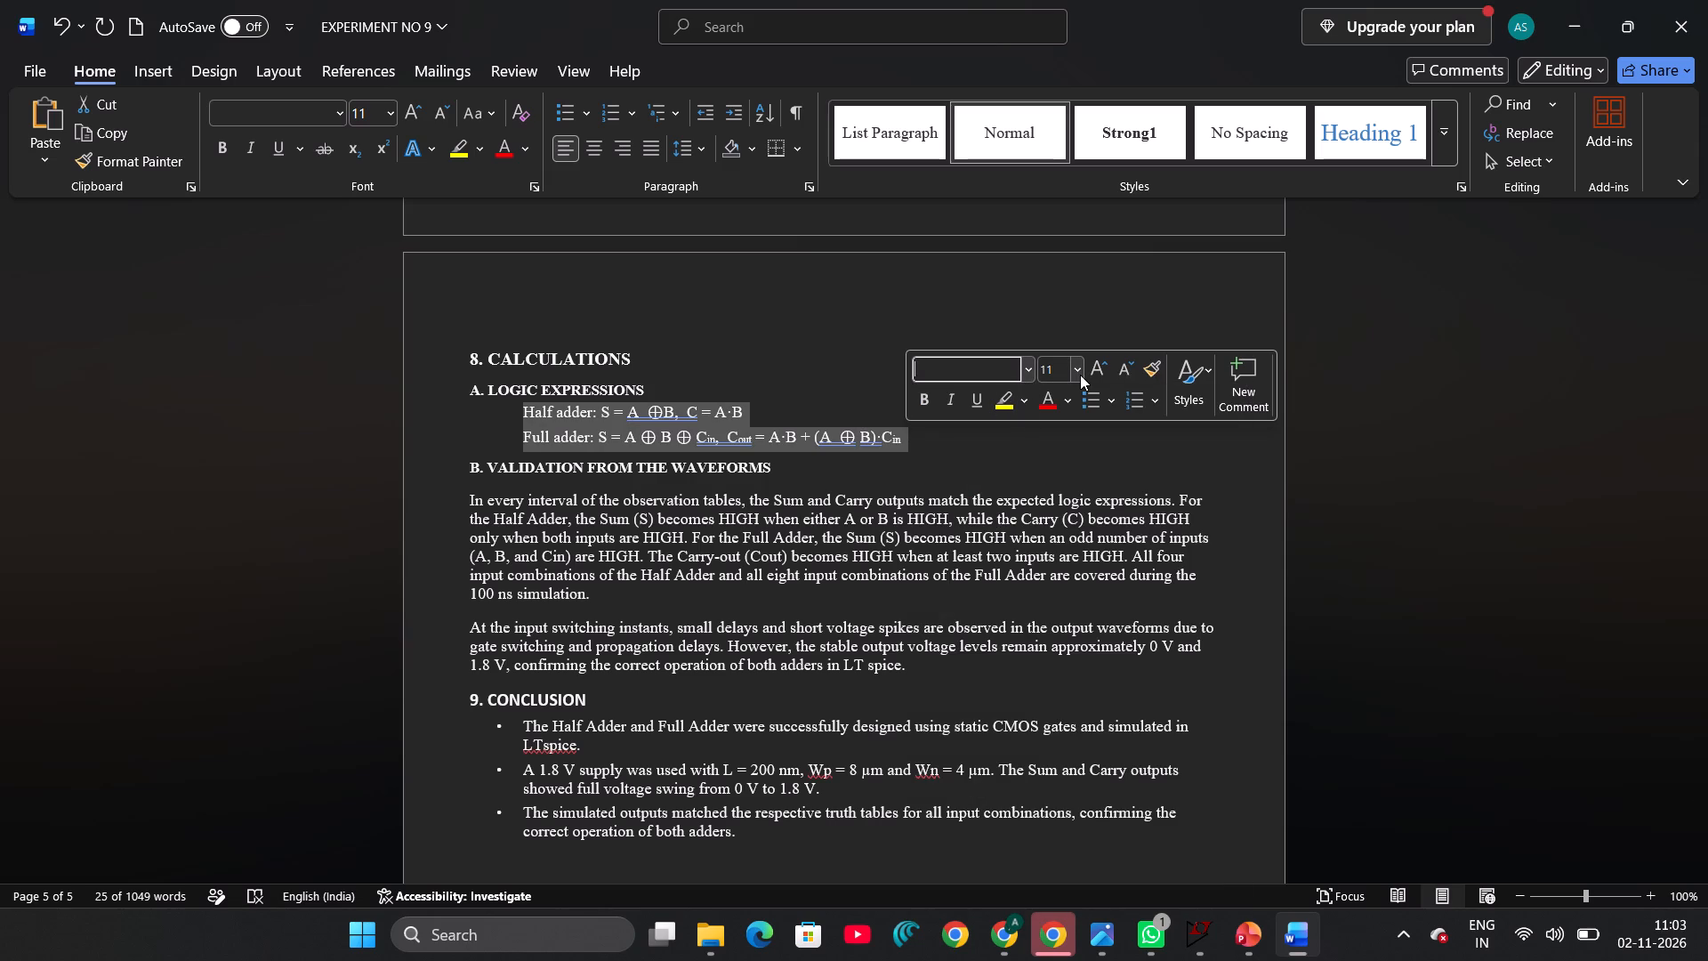
{"action": "left_click", "coordinate": [1080, 375]}
{"action": "left_click", "coordinate": [1056, 459]}
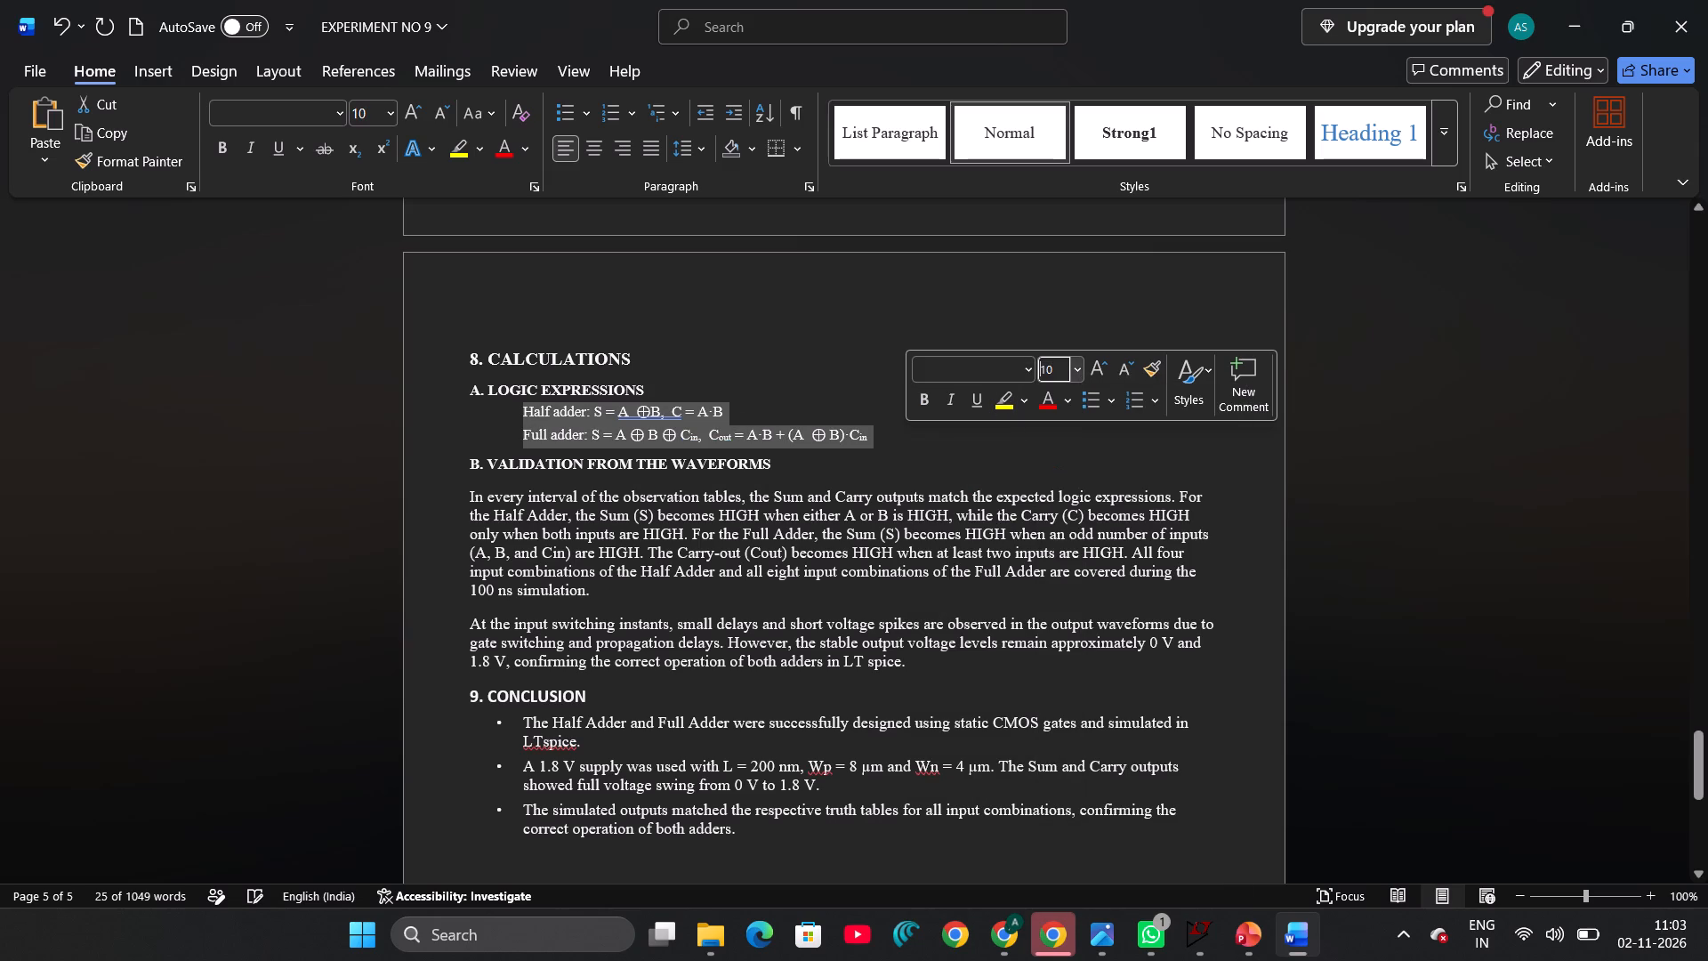
Set the two paragraphs under "B. VALIDATION FROM THE WAVEFORMS" to font size 10.
{"action": "left_click_drag", "start_coordinate": [461, 497], "coordinate": [852, 640]}
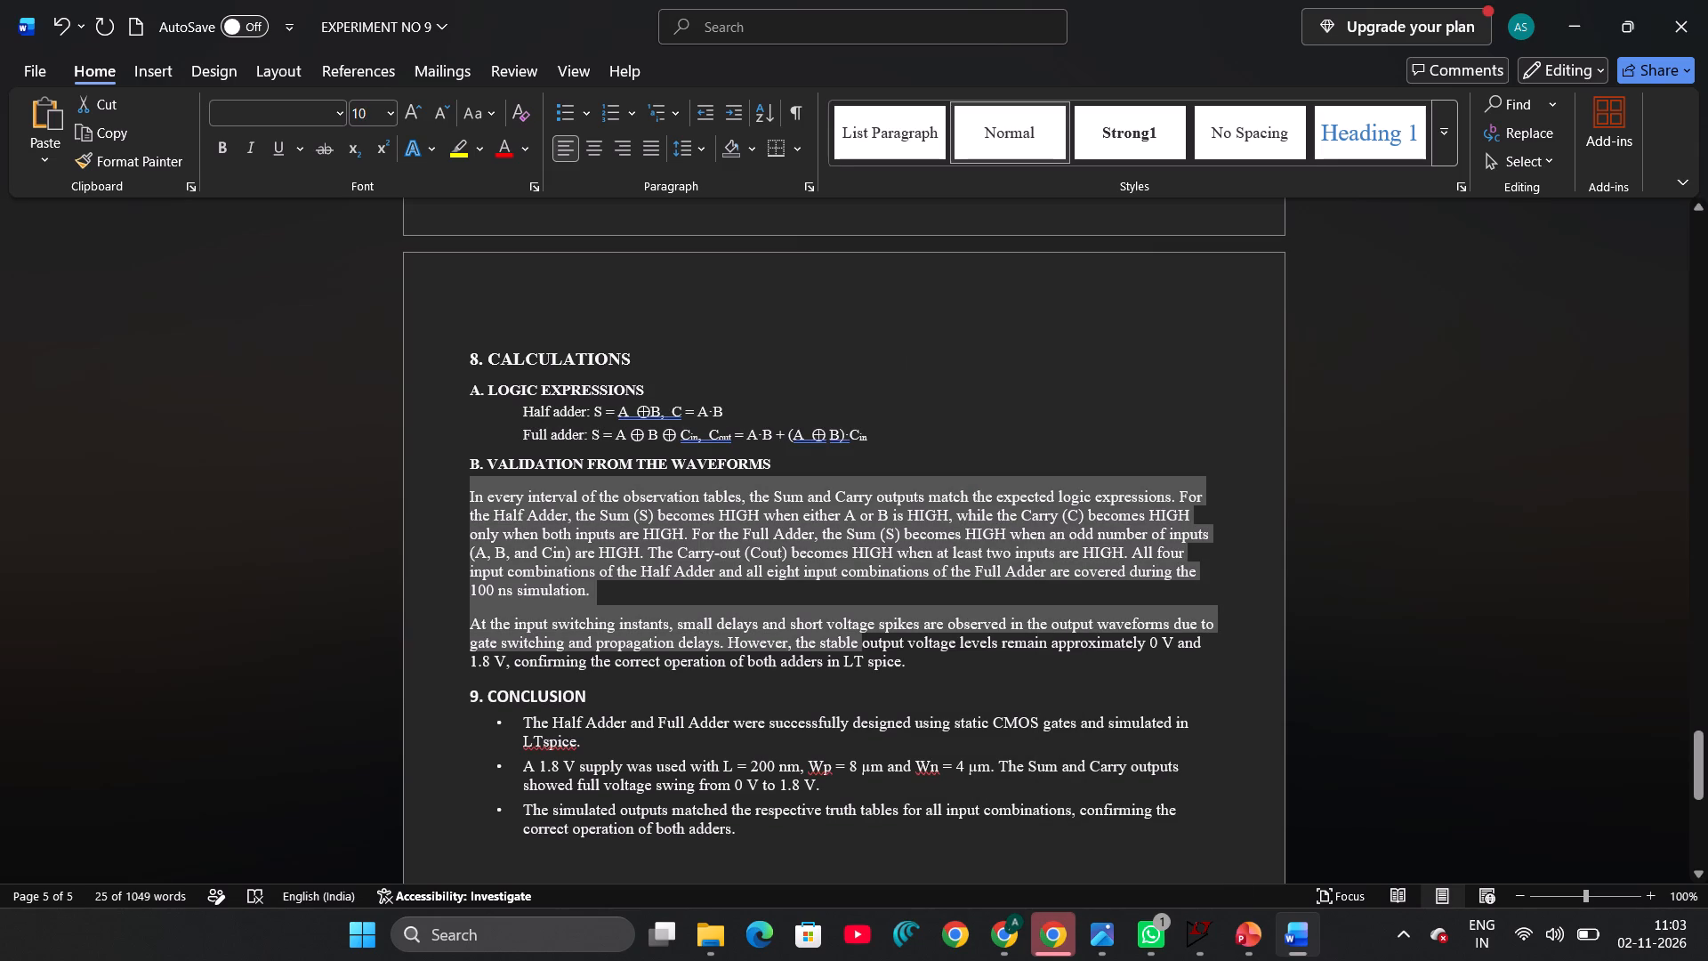
{"action": "left_click_drag", "start_coordinate": [852, 640], "coordinate": [909, 669]}
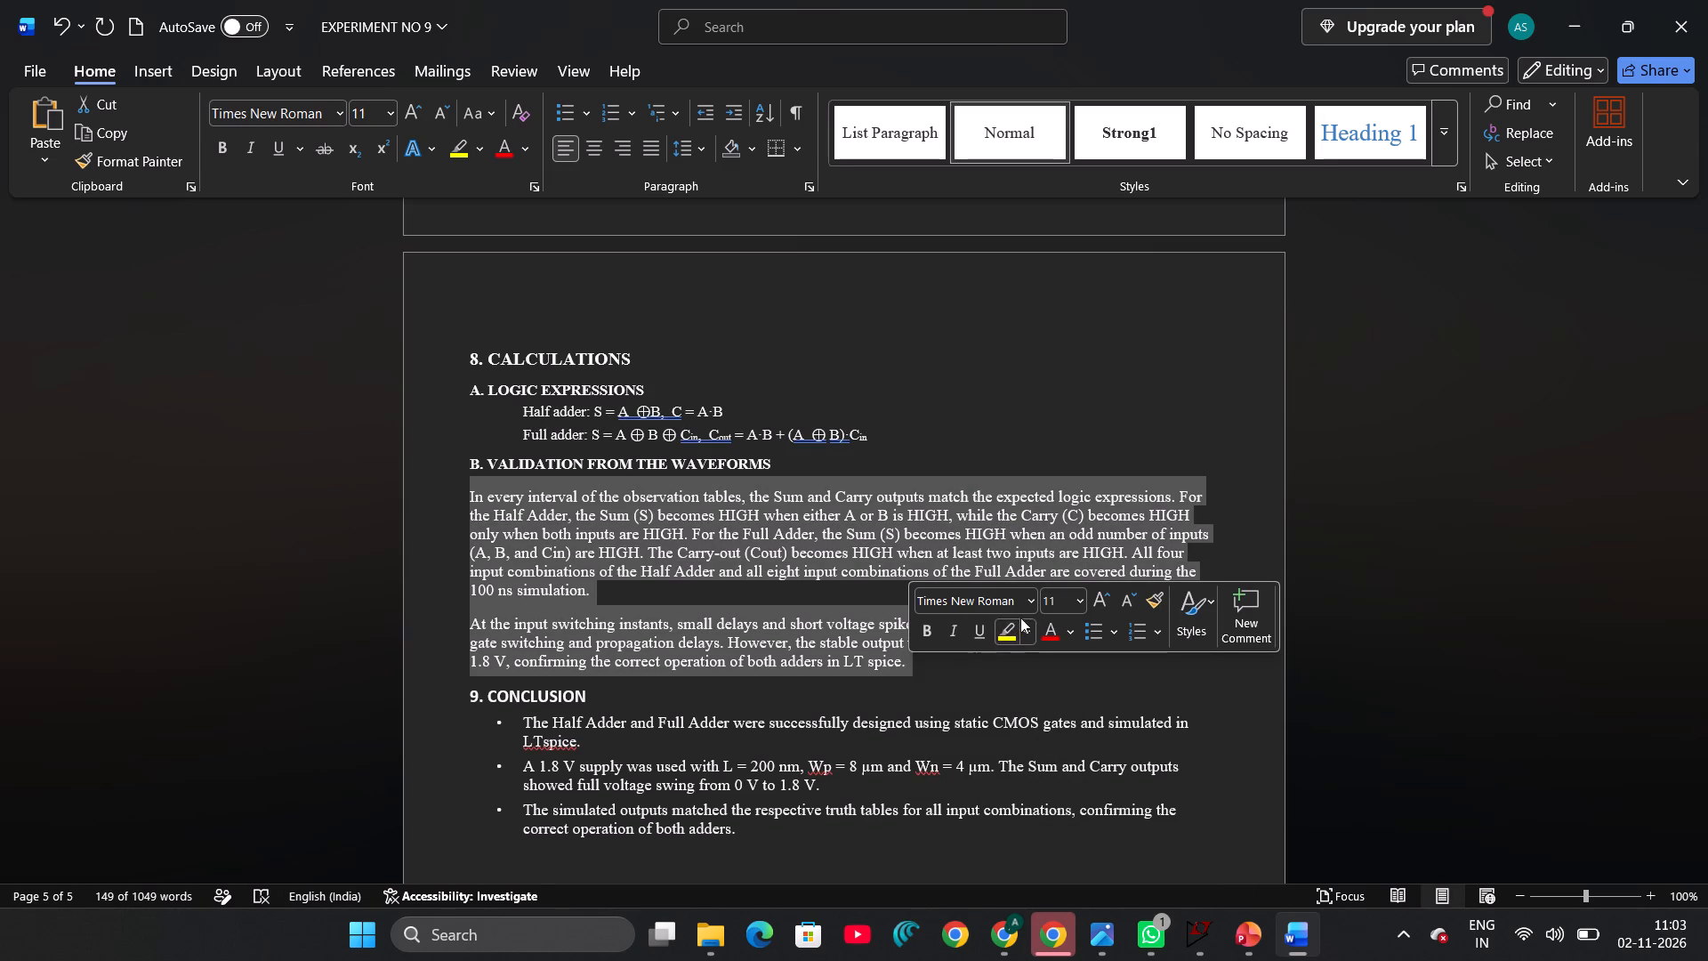
{"action": "left_click", "coordinate": [1080, 606]}
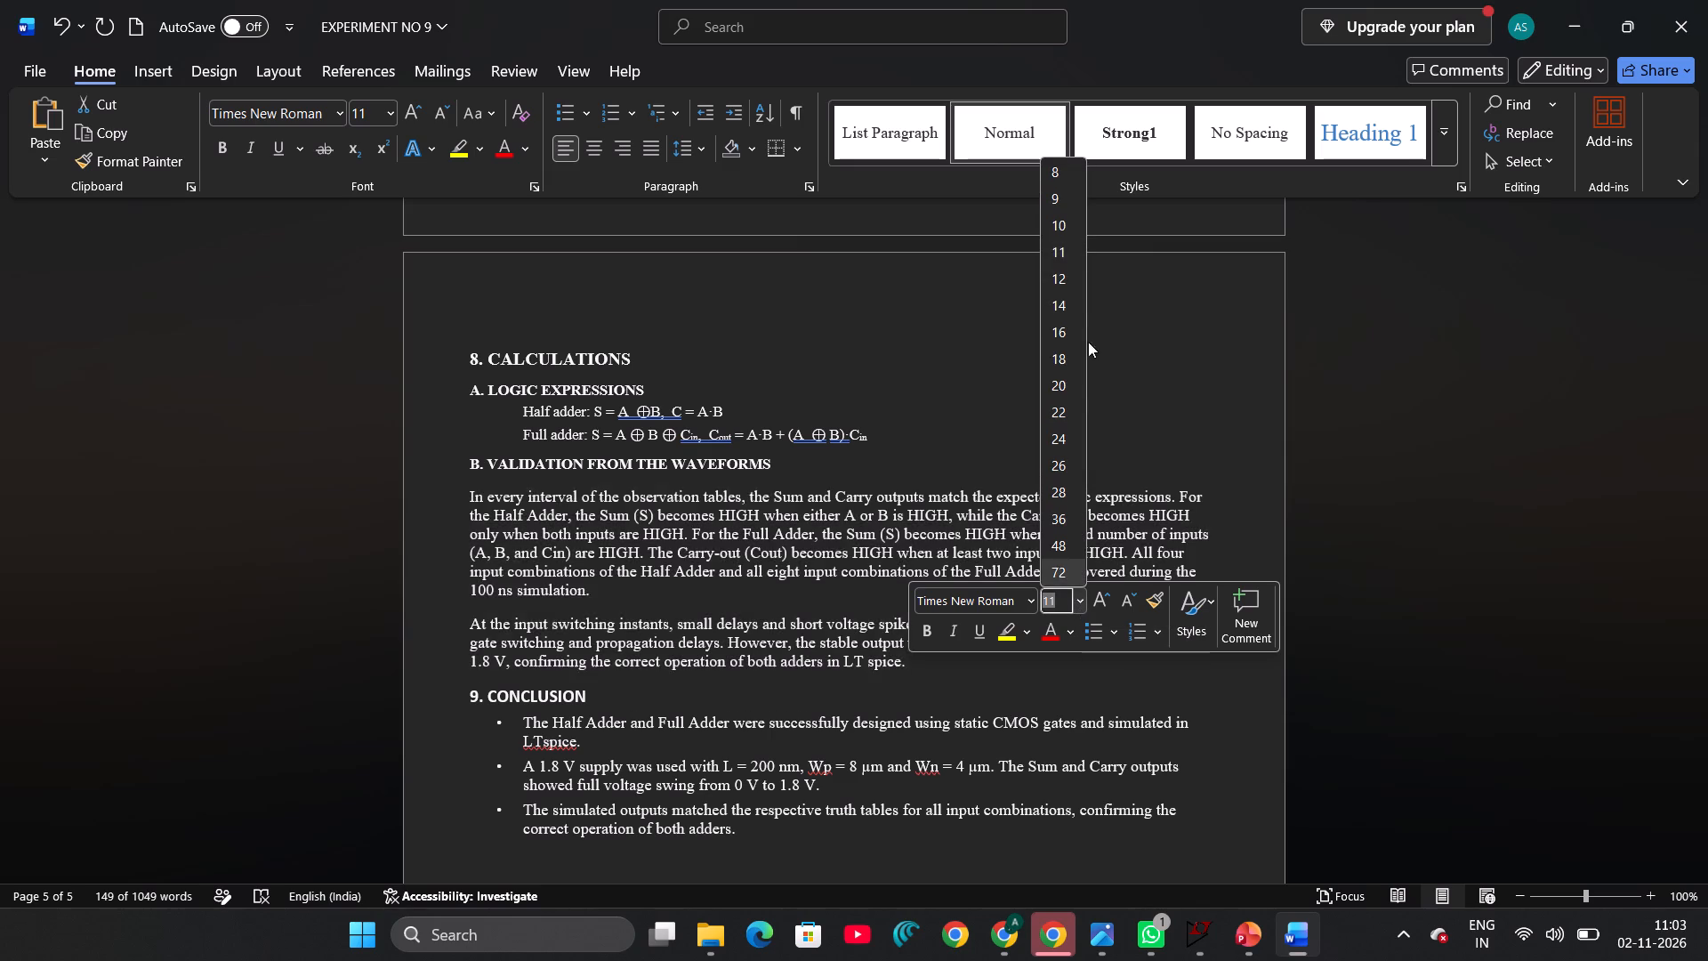
{"action": "left_click", "coordinate": [1064, 225]}
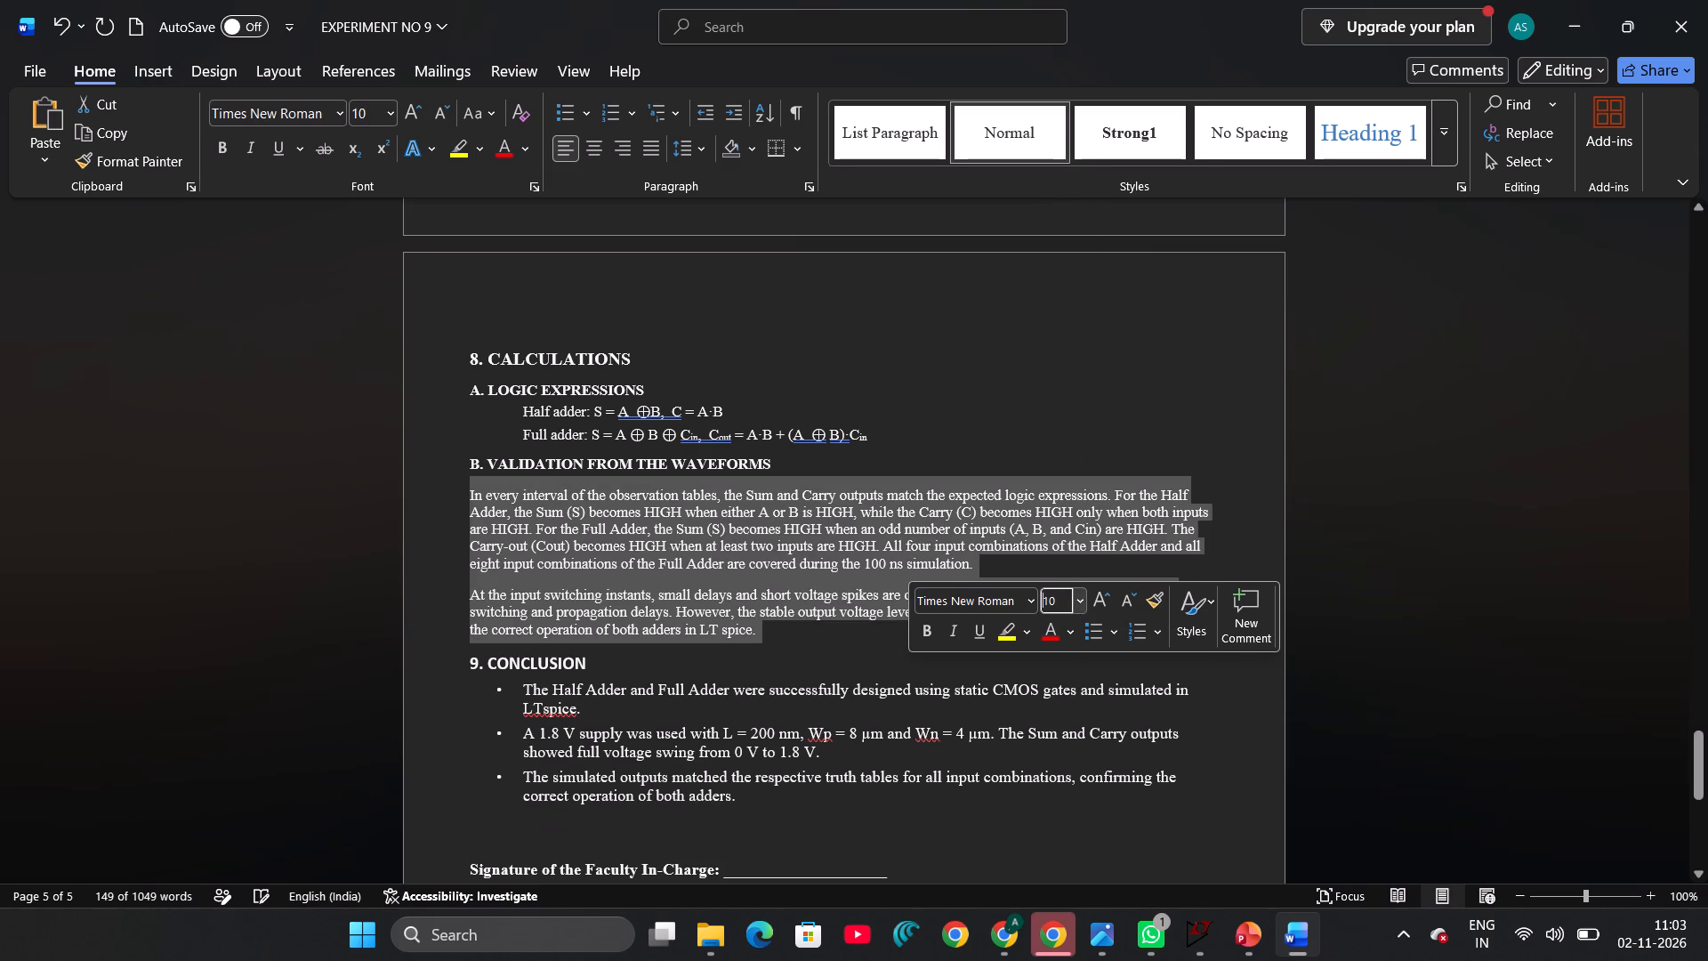
{"action": "left_click", "coordinate": [773, 469]}
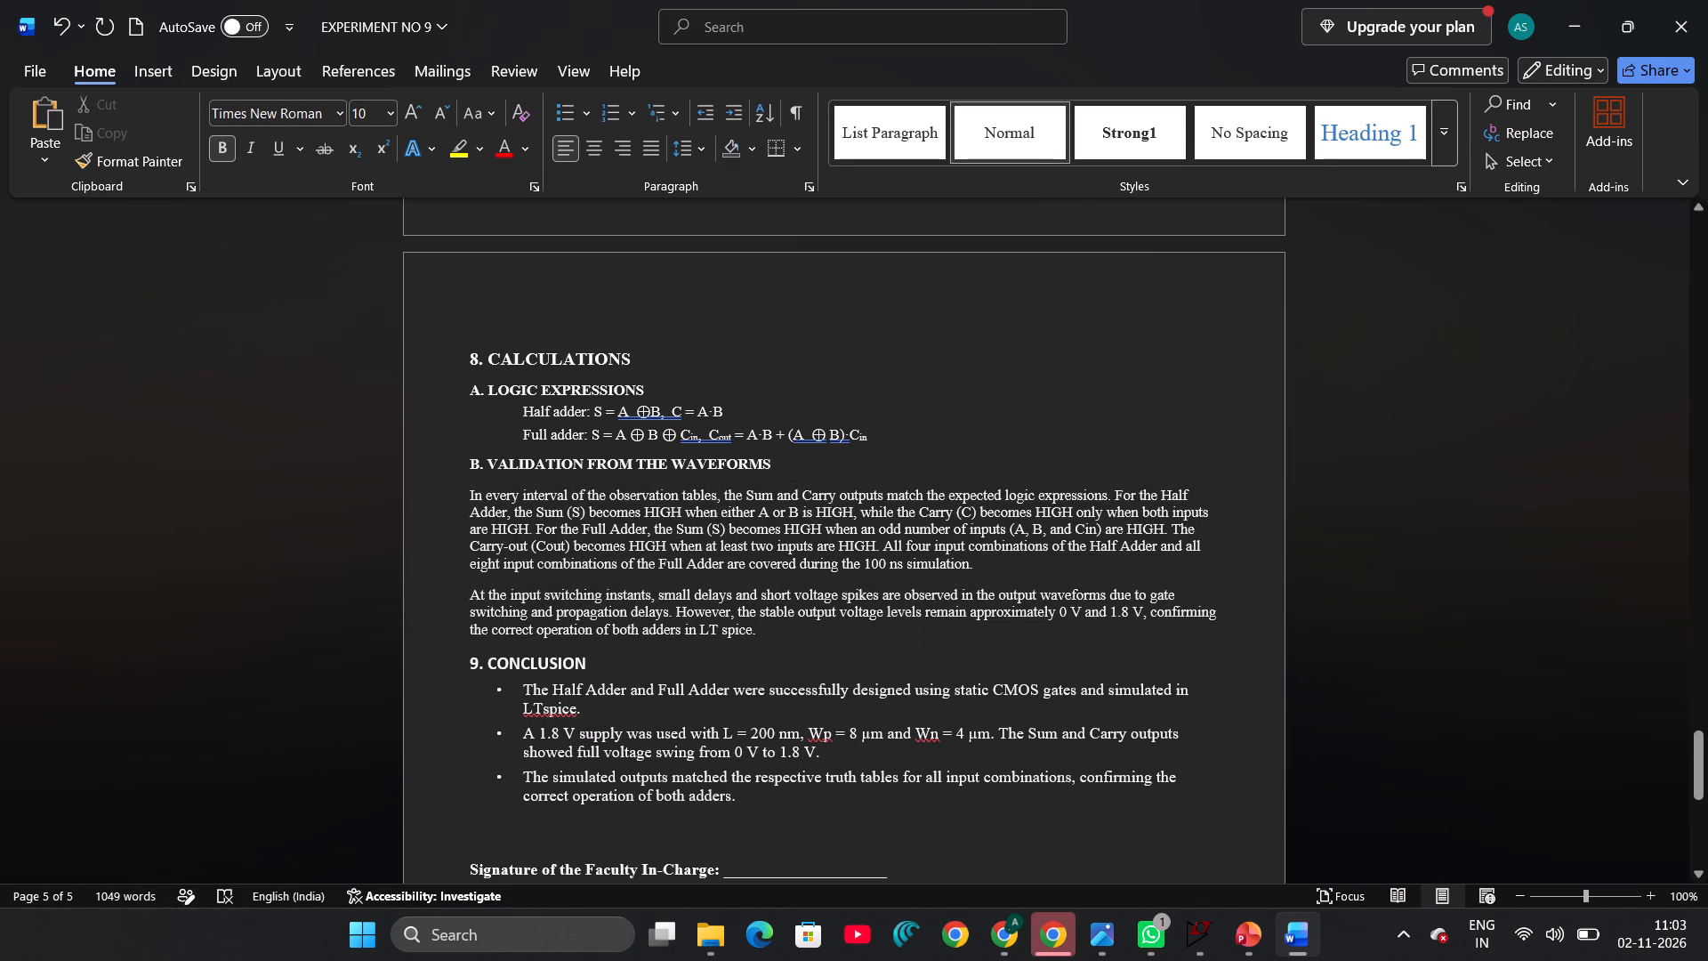
Change the "9. CONCLUSION" heading to Times New Roman.
{"action": "scroll", "coordinate": [738, 652], "scroll_direction": "down", "scroll_amount": 1}
{"action": "left_click_drag", "start_coordinate": [463, 594], "coordinate": [479, 593]}
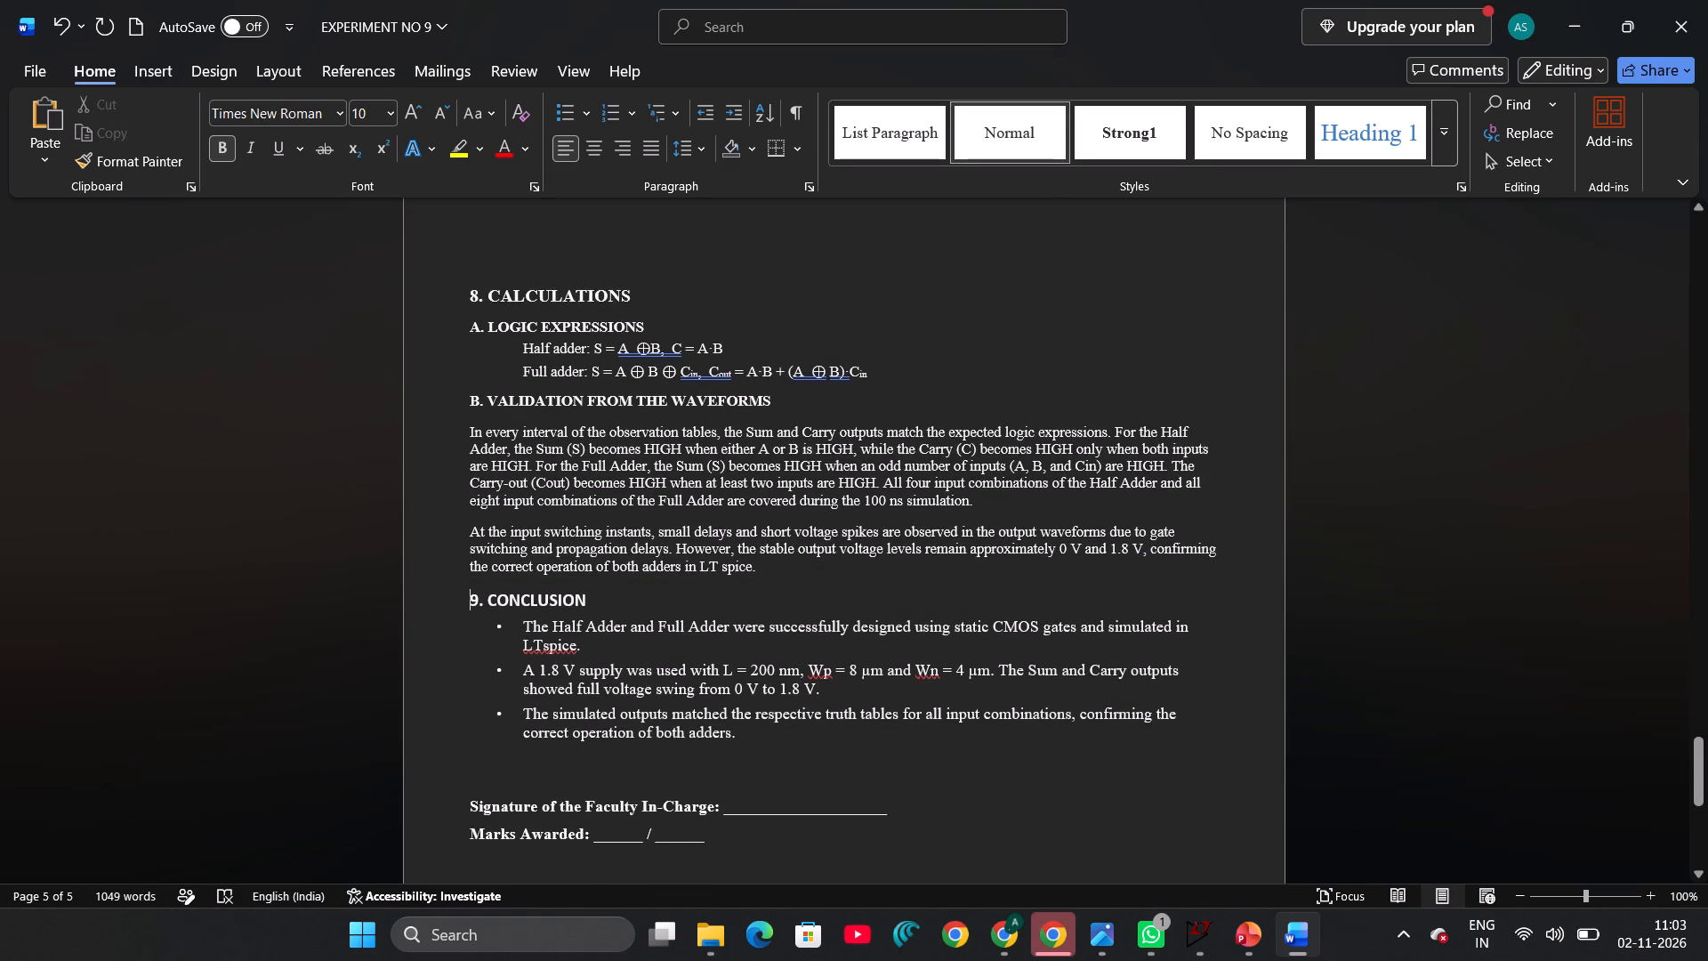
{"action": "left_click_drag", "start_coordinate": [479, 593], "coordinate": [657, 585]}
{"action": "left_click", "coordinate": [776, 513]}
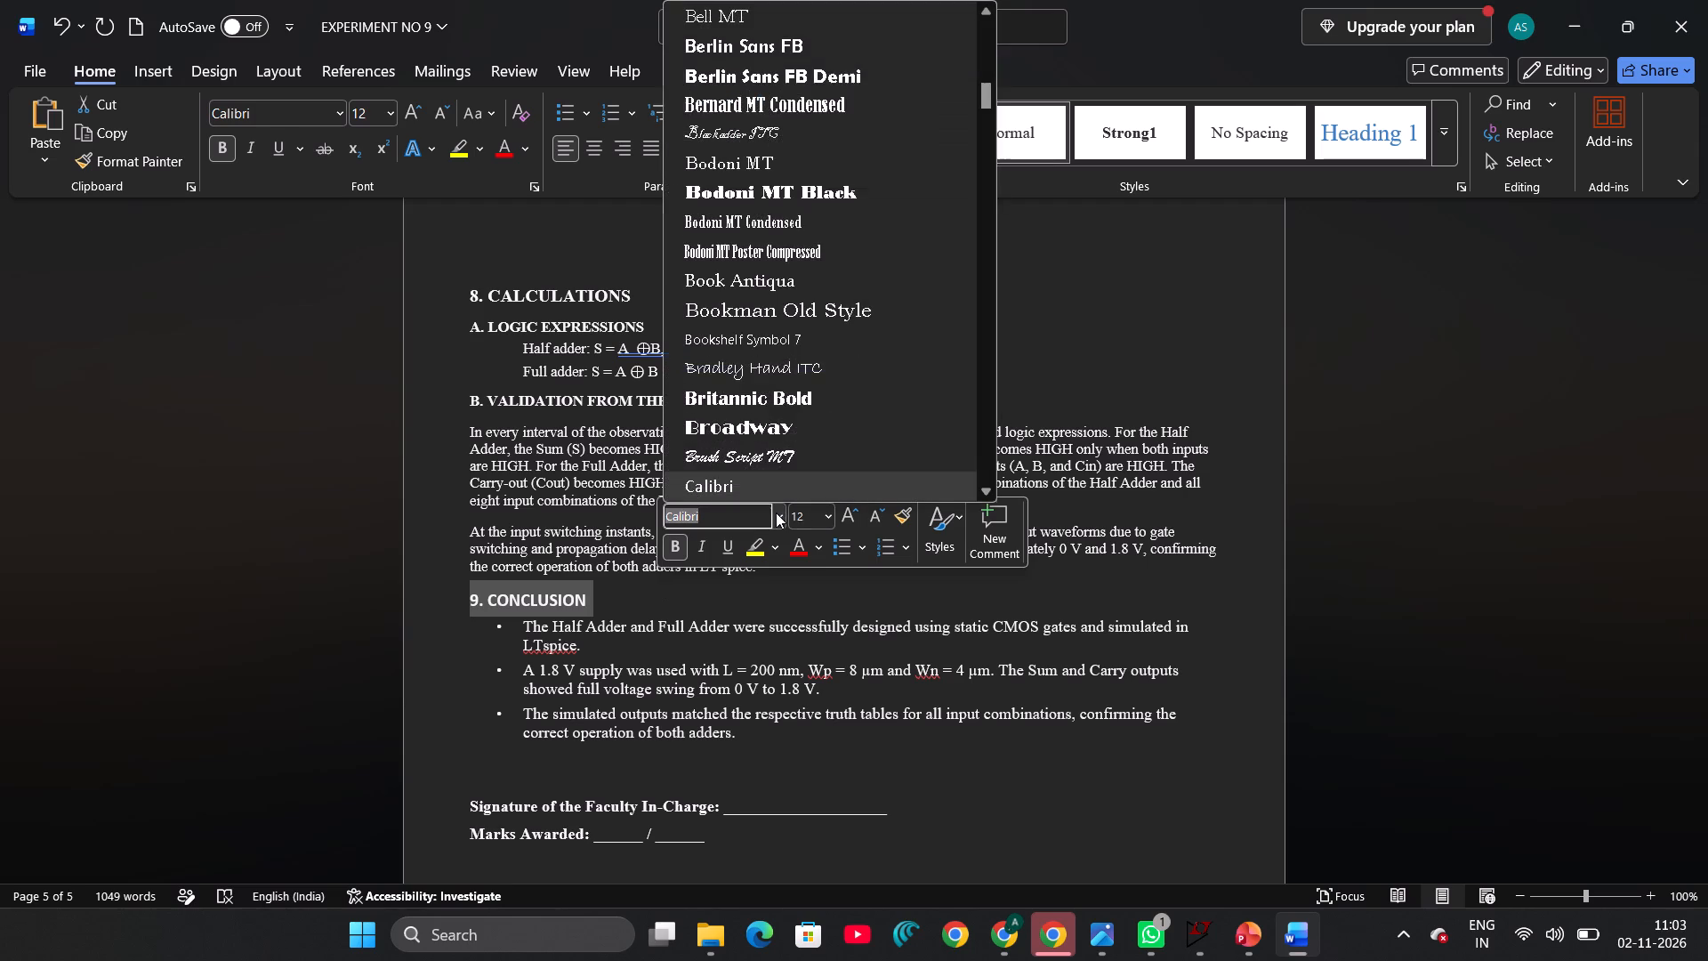
{"action": "scroll", "coordinate": [794, 295], "scroll_direction": "up", "scroll_amount": 11}
{"action": "left_click", "coordinate": [768, 157]}
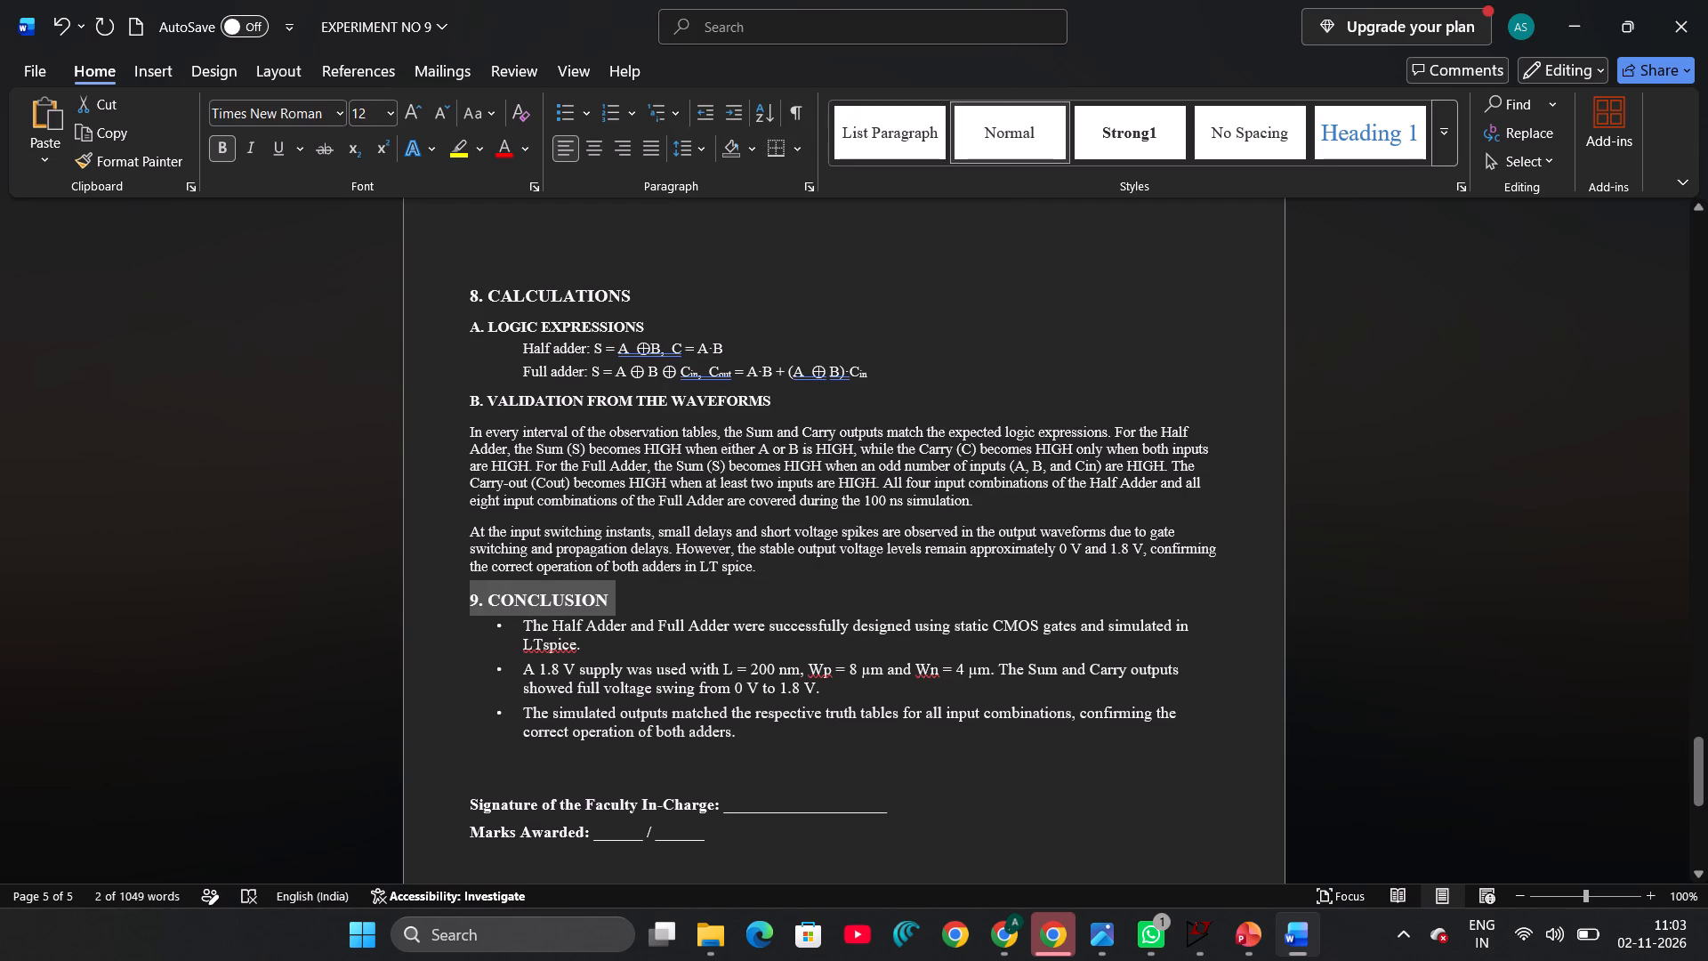
Select the three bullet points under the "9. CONCLUSION" heading.
{"action": "left_click_drag", "start_coordinate": [510, 628], "coordinate": [735, 739]}
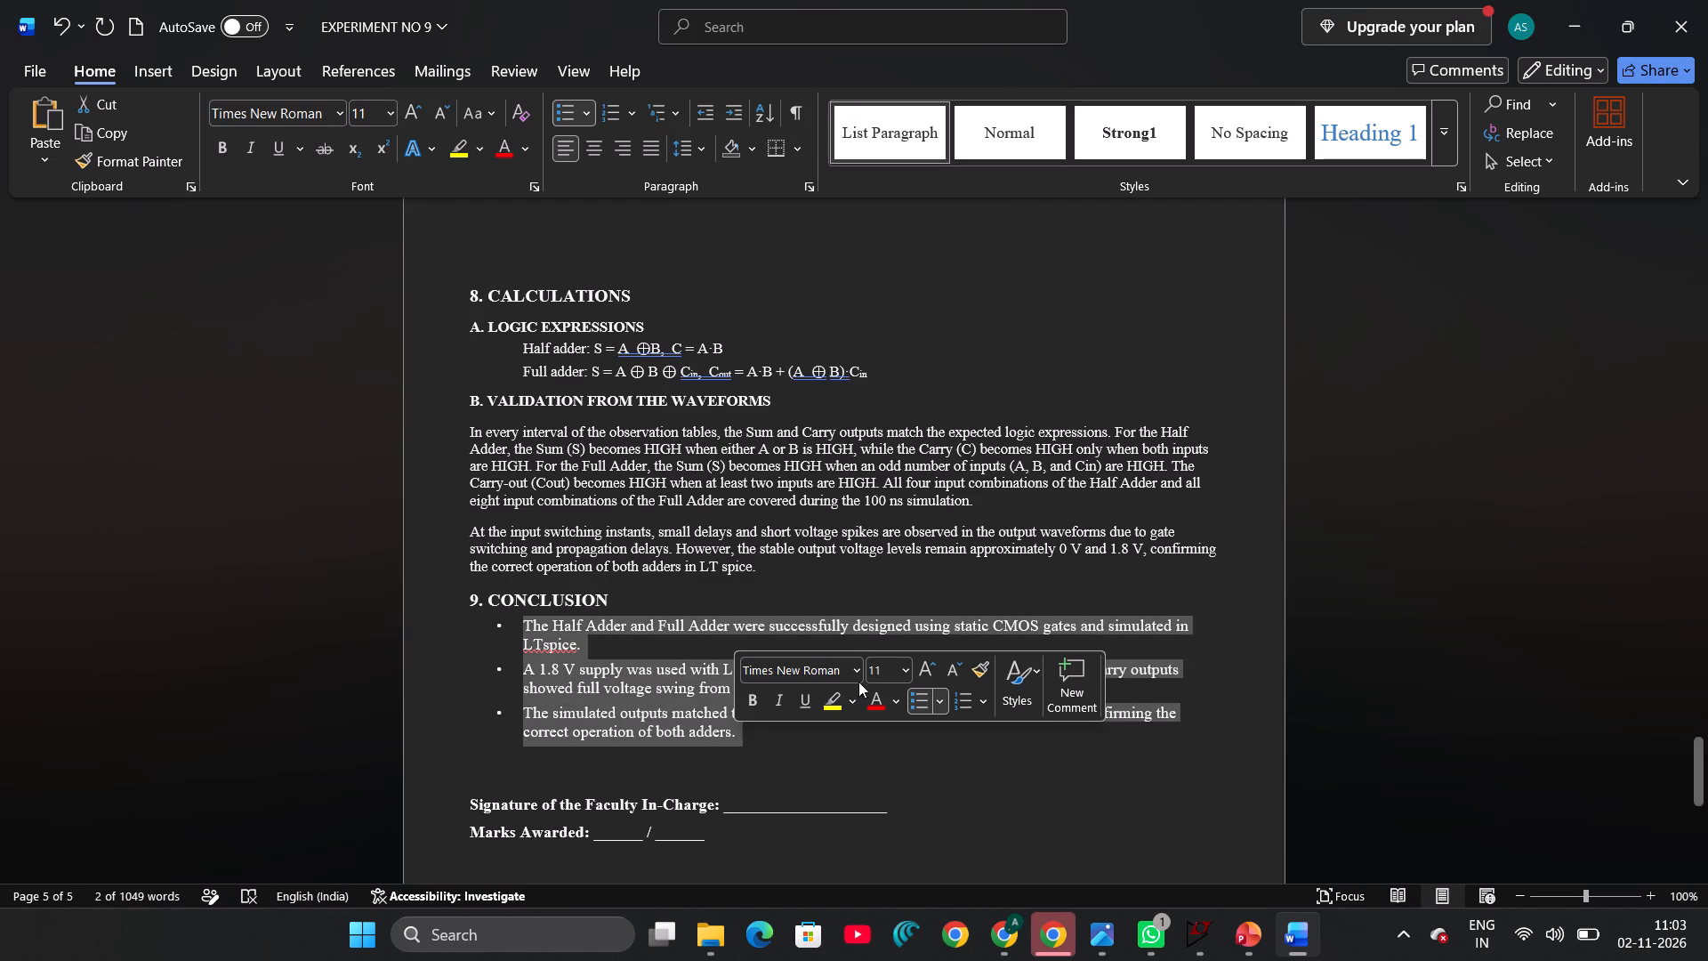